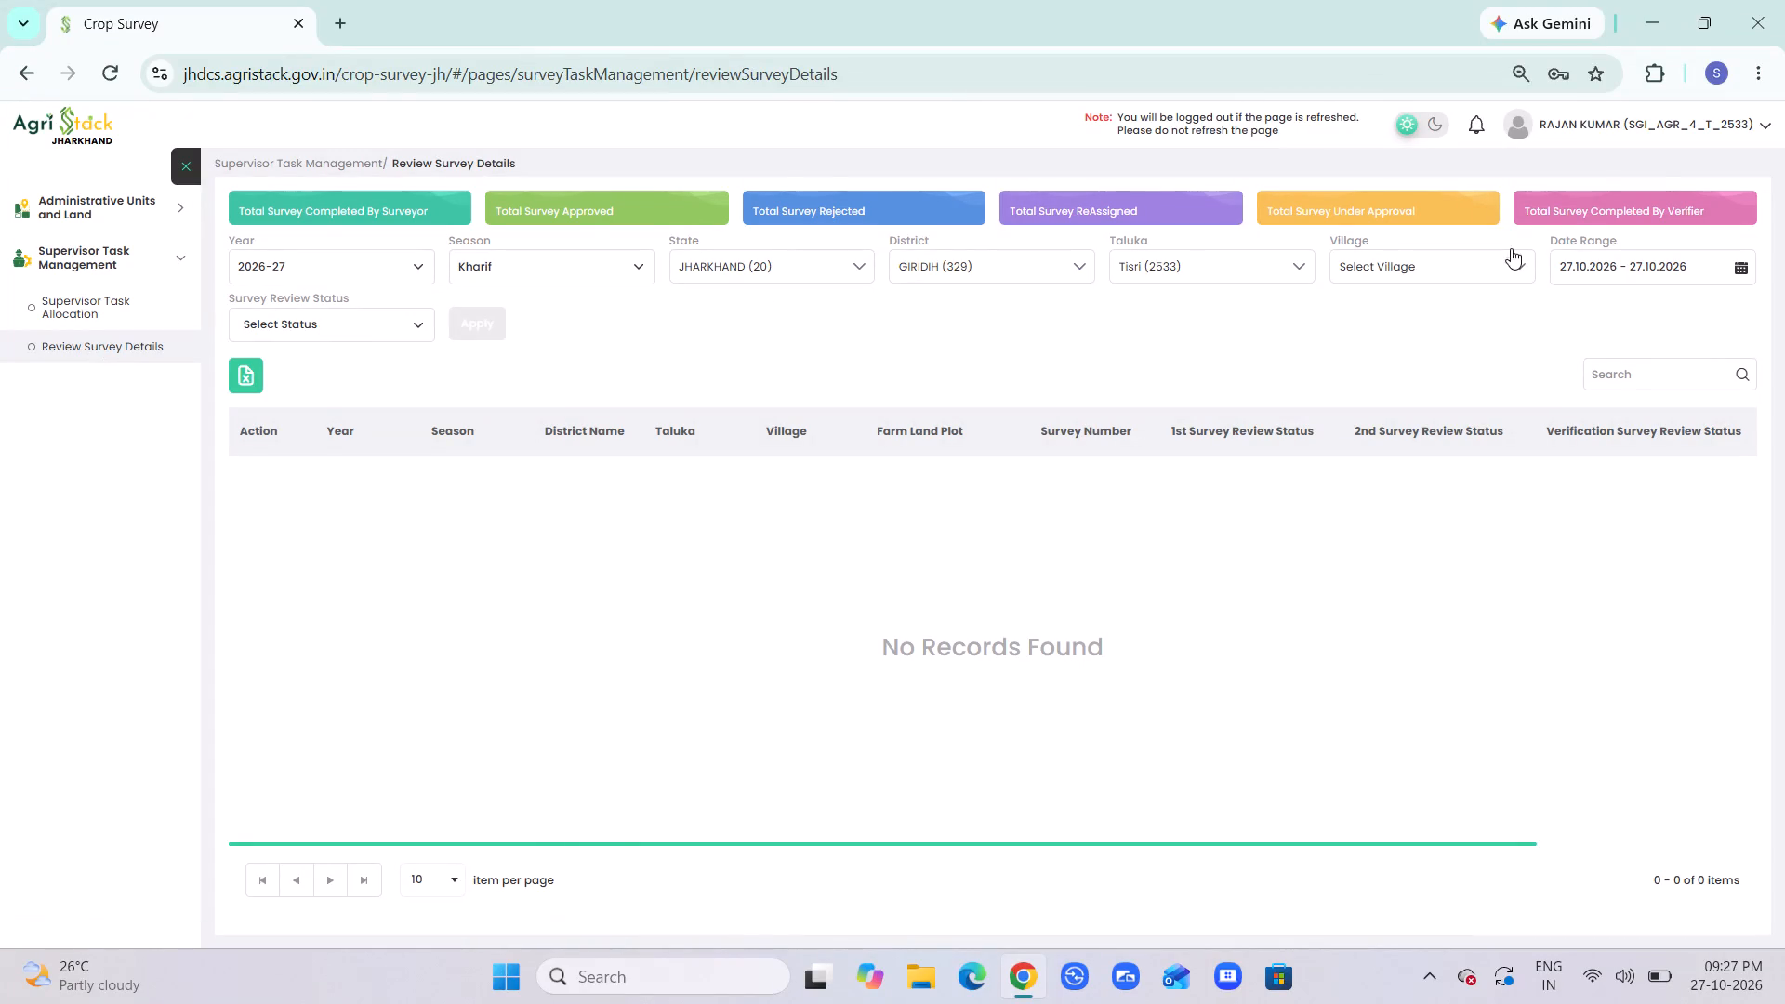
Filter the survey review by the villages Chilgili (350457) and Chandouri (350422), leaving Abrakha unselected.
{"action": "left_click", "coordinate": [1473, 269]}
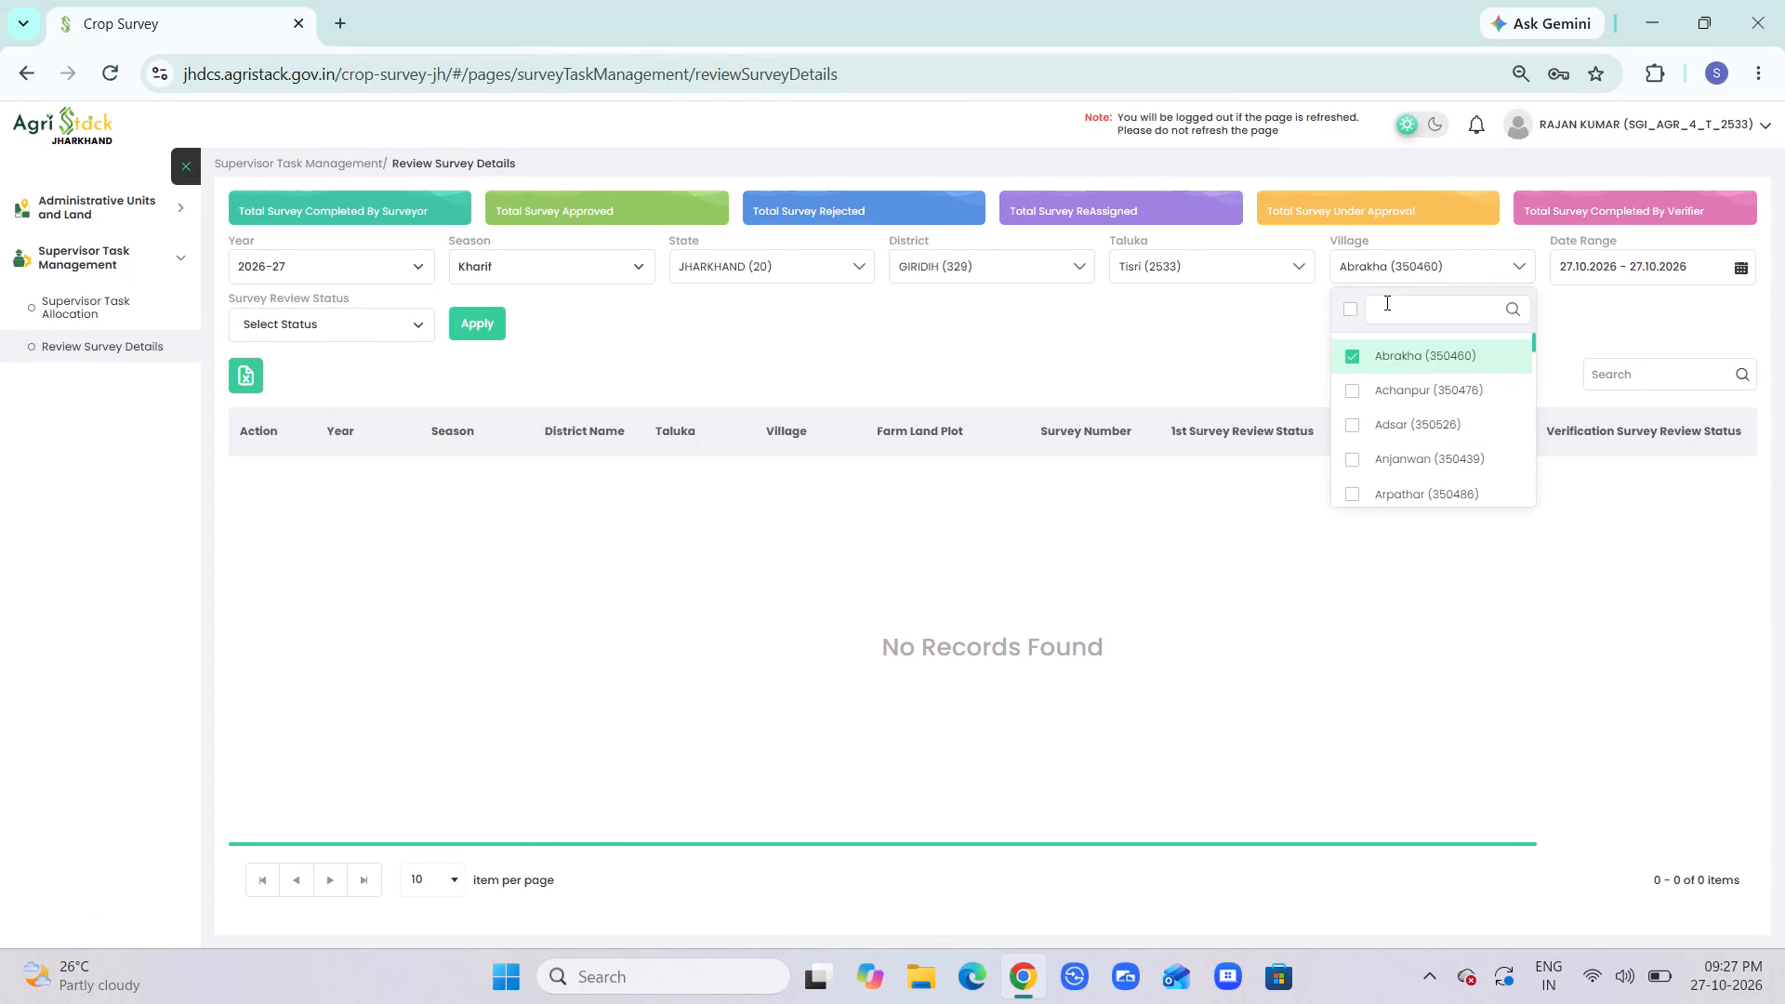
{"action": "left_click", "coordinate": [1346, 362]}
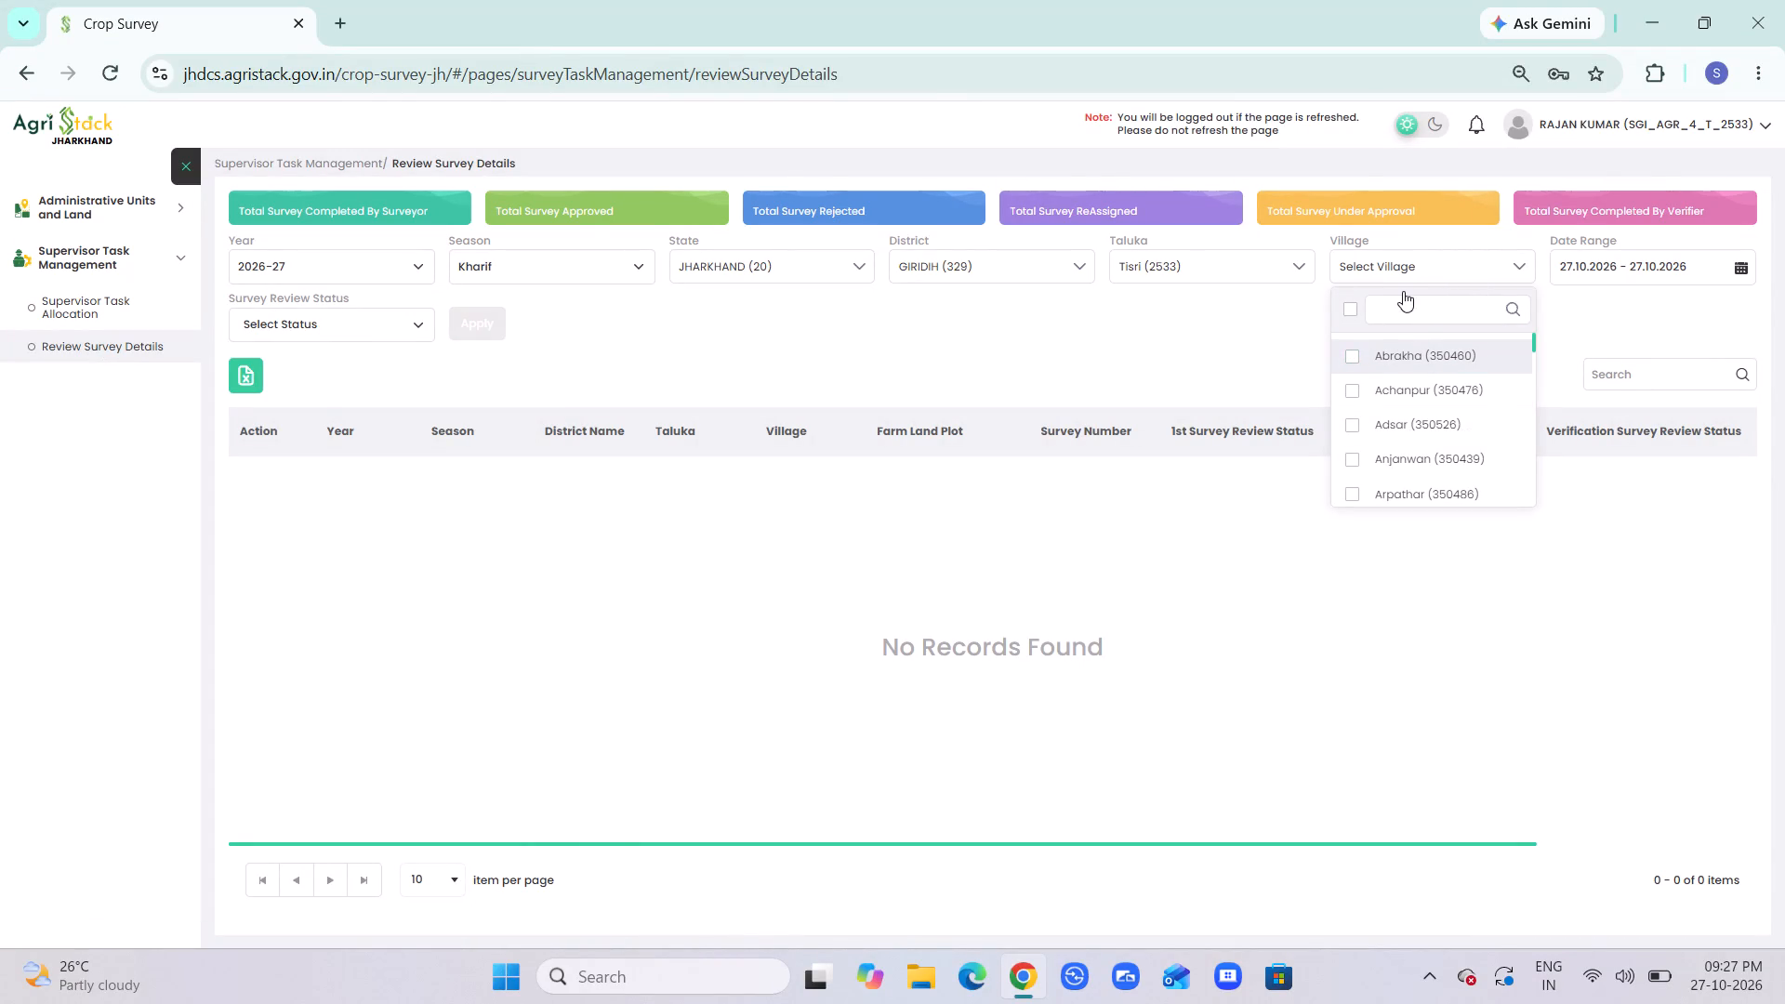
{"action": "left_click", "coordinate": [1399, 303]}
{"action": "type", "text": "chi"}
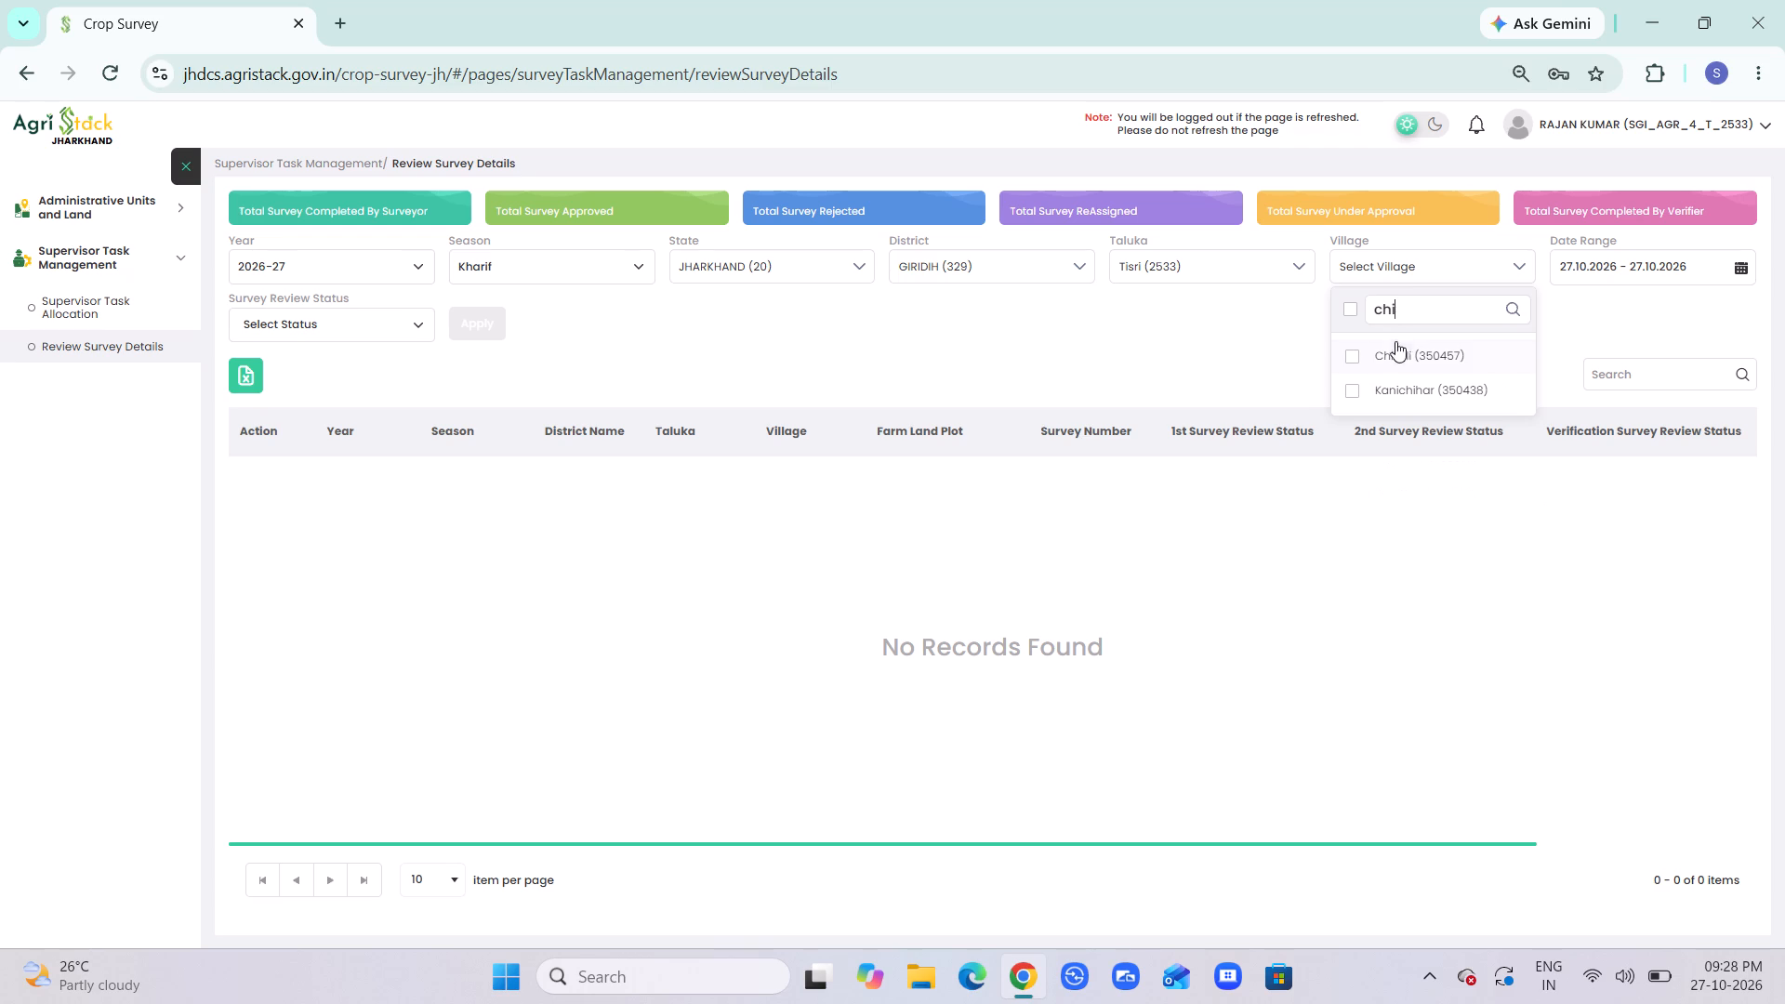
{"action": "left_click", "coordinate": [1392, 348]}
{"action": "left_click_drag", "start_coordinate": [1392, 348], "coordinate": [1436, 326]}
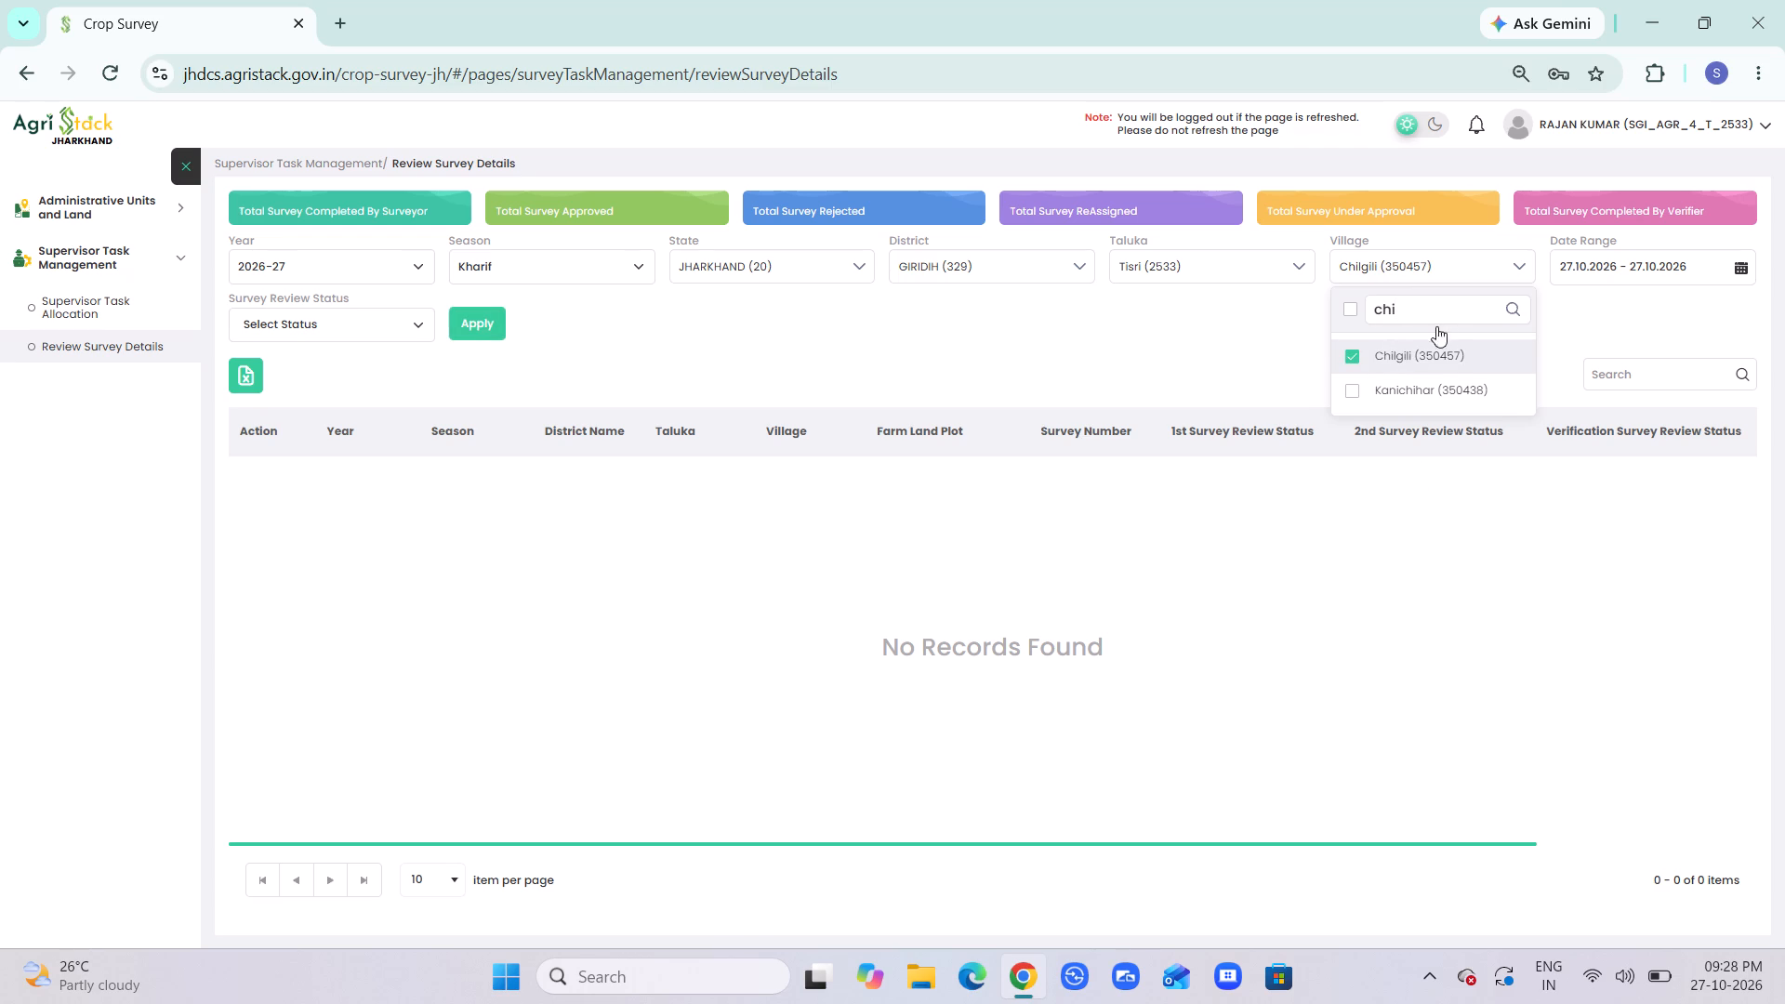
{"action": "left_click_drag", "start_coordinate": [1436, 326], "coordinate": [1436, 318]}
{"action": "double_click", "coordinate": [1436, 318]}
{"action": "type", "text": "cha"}
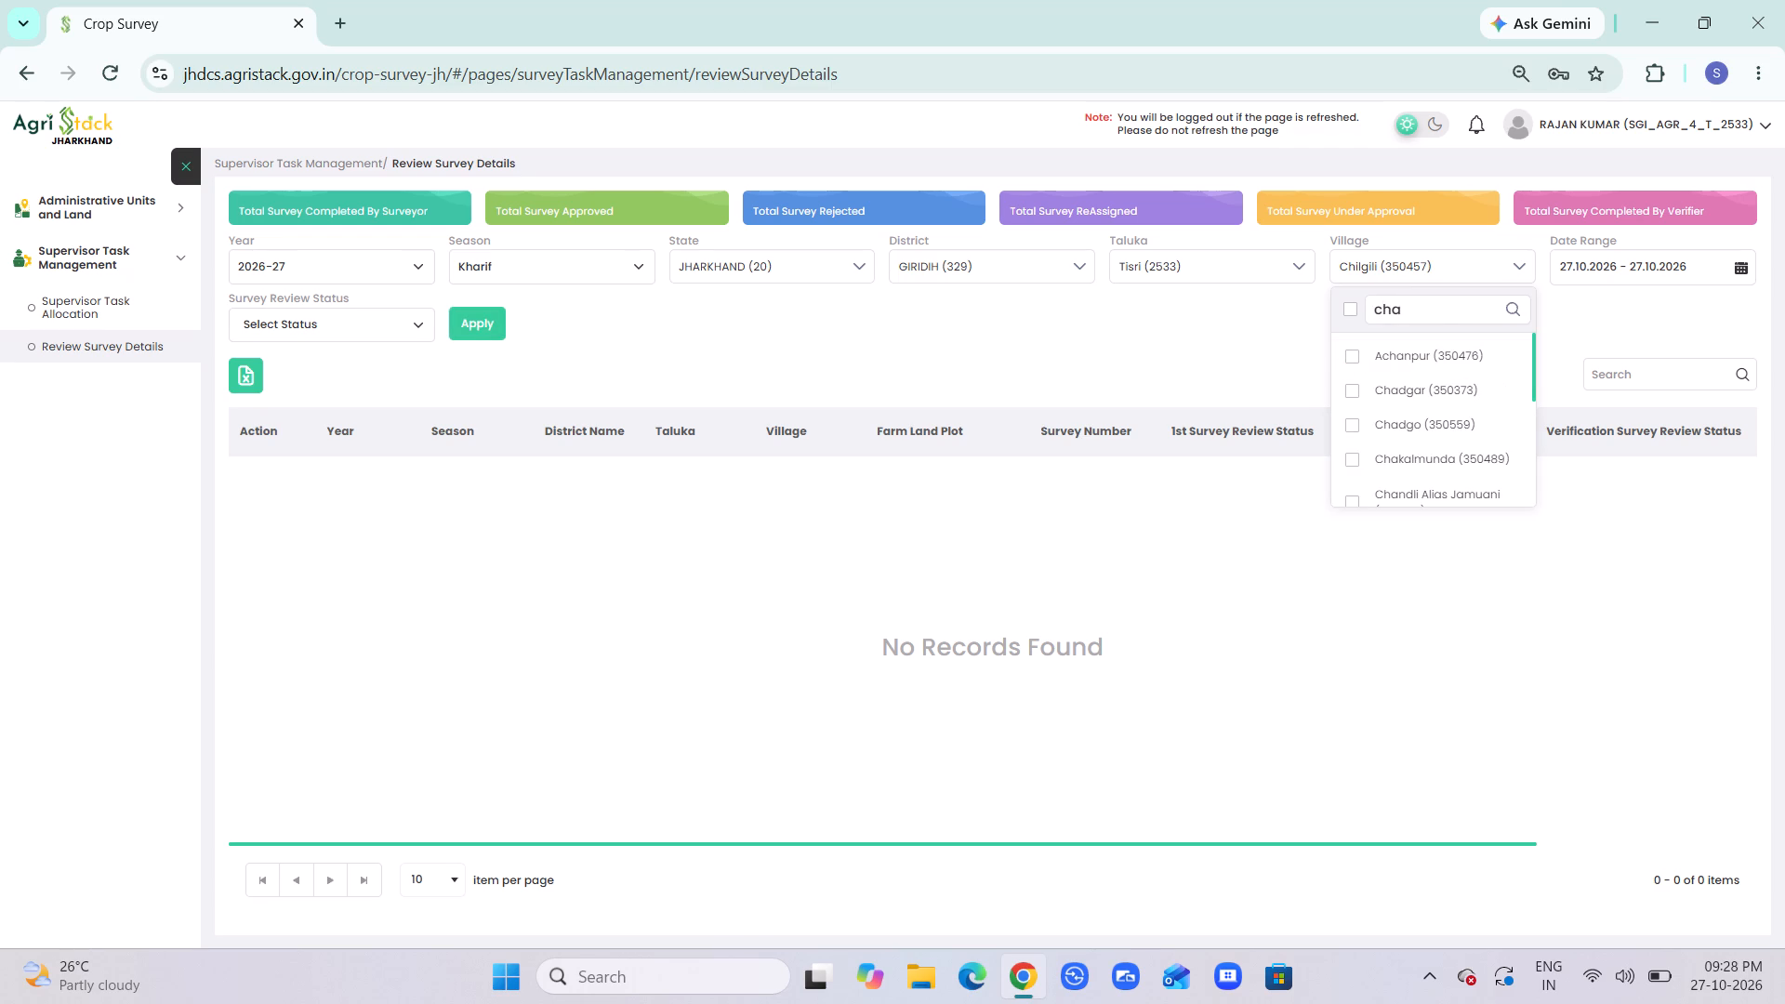
{"action": "key", "text": "n"}
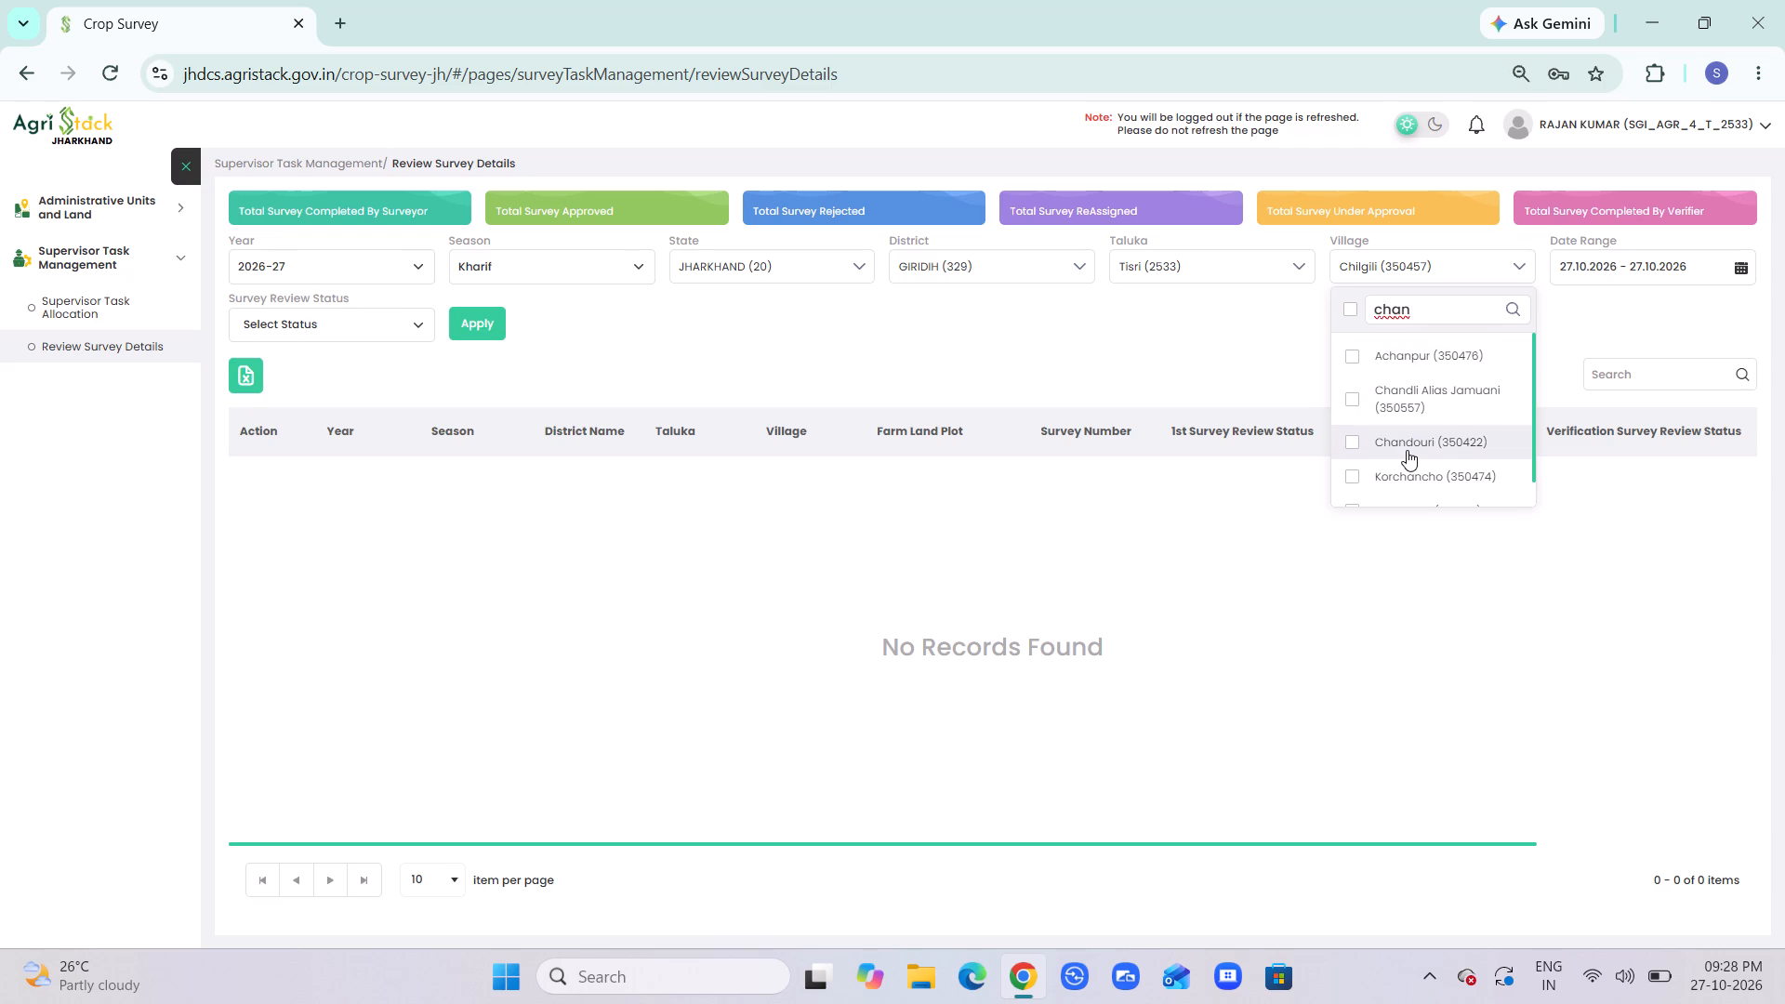
{"action": "left_click", "coordinate": [1407, 450]}
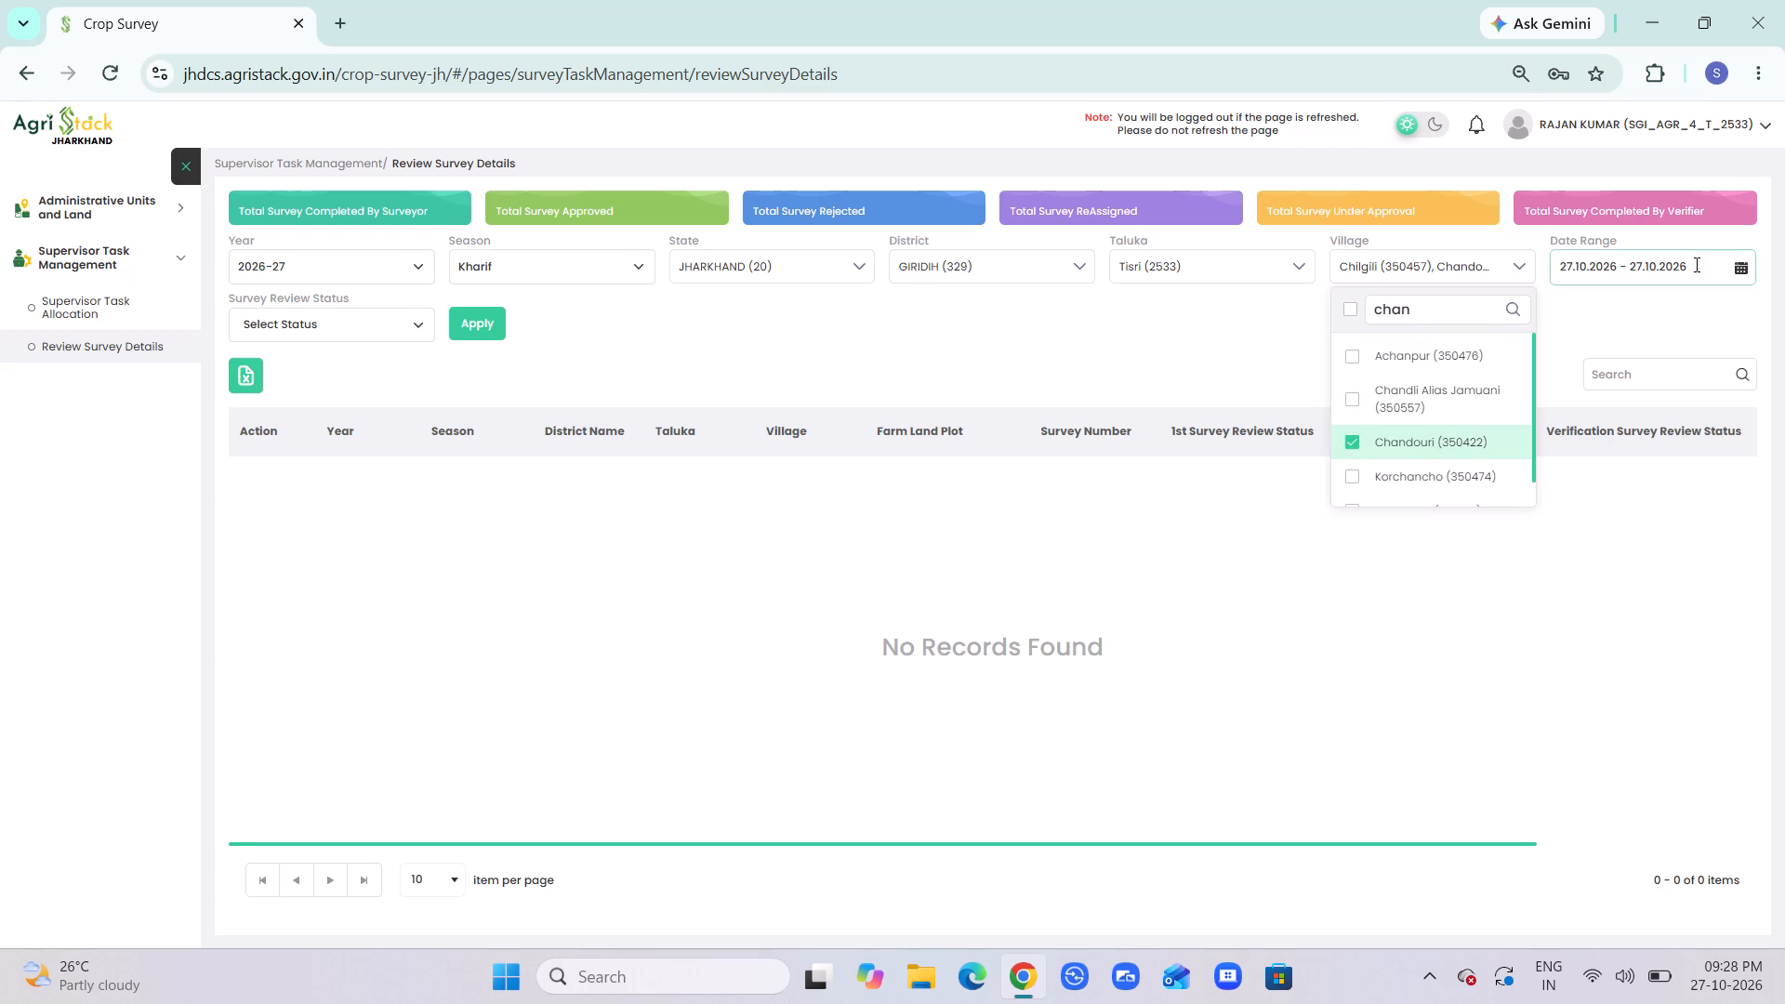
Set the date range to 01.10.2026 - 27.10.2026.
{"action": "left_click", "coordinate": [1741, 271]}
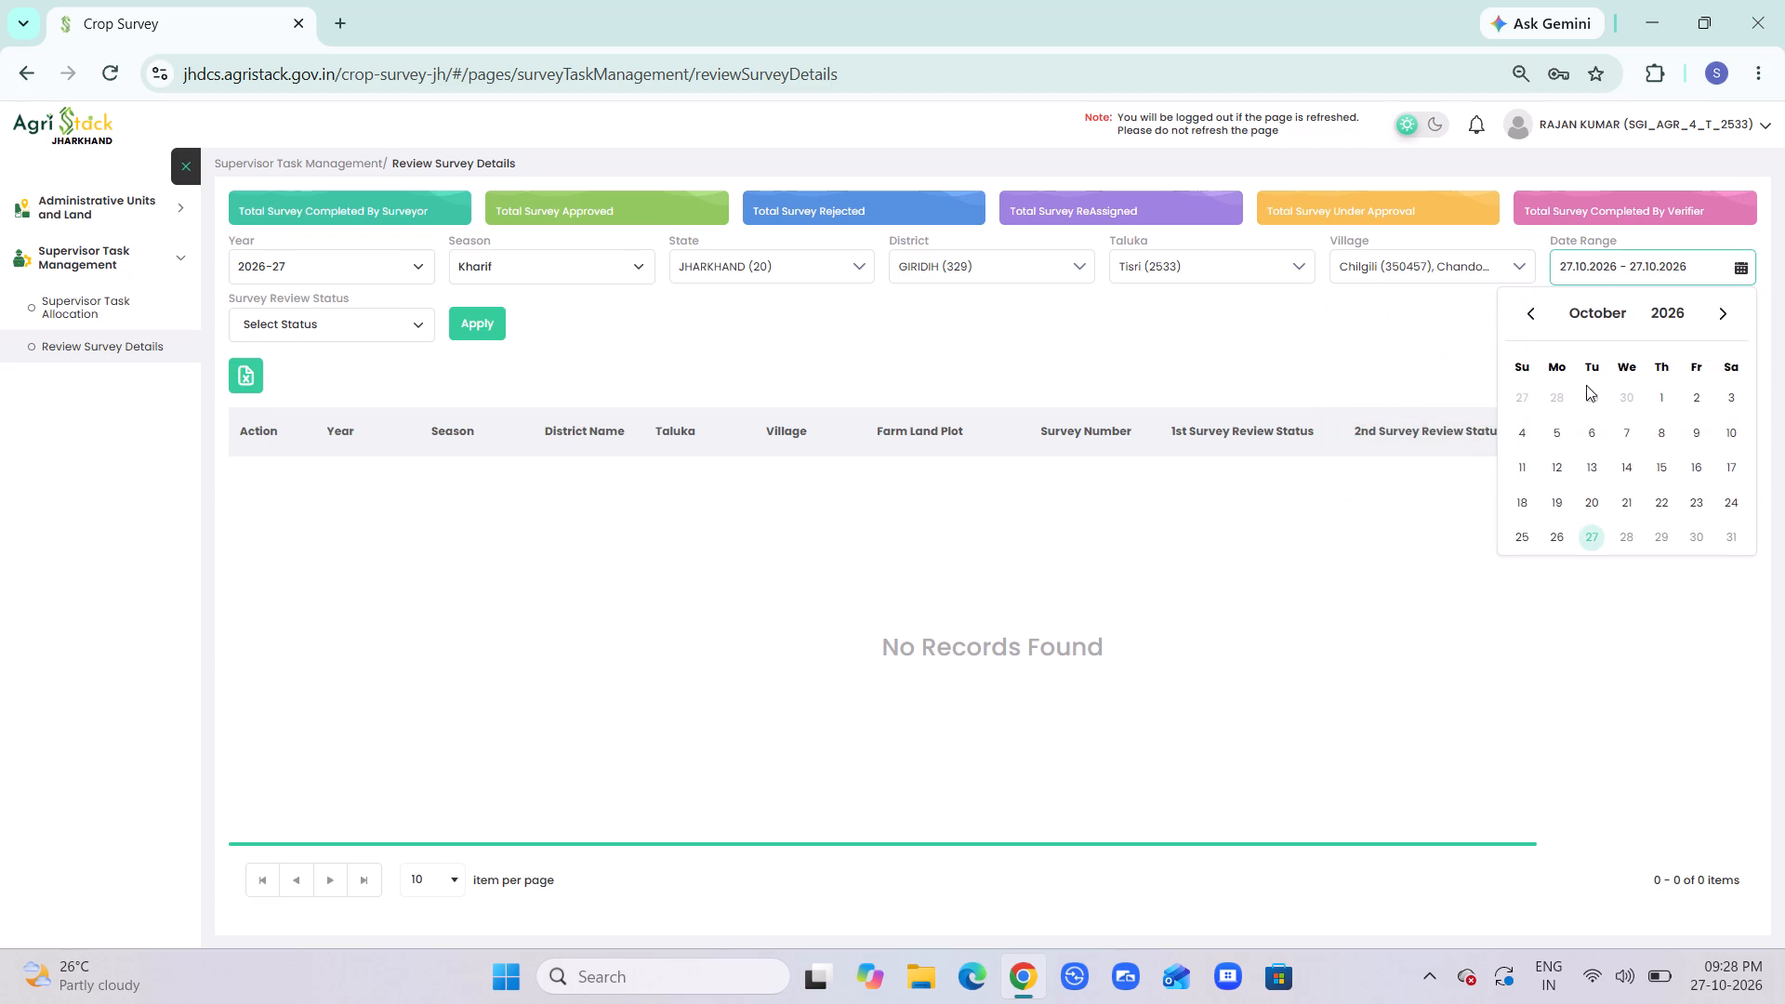
{"action": "left_click", "coordinate": [1653, 400]}
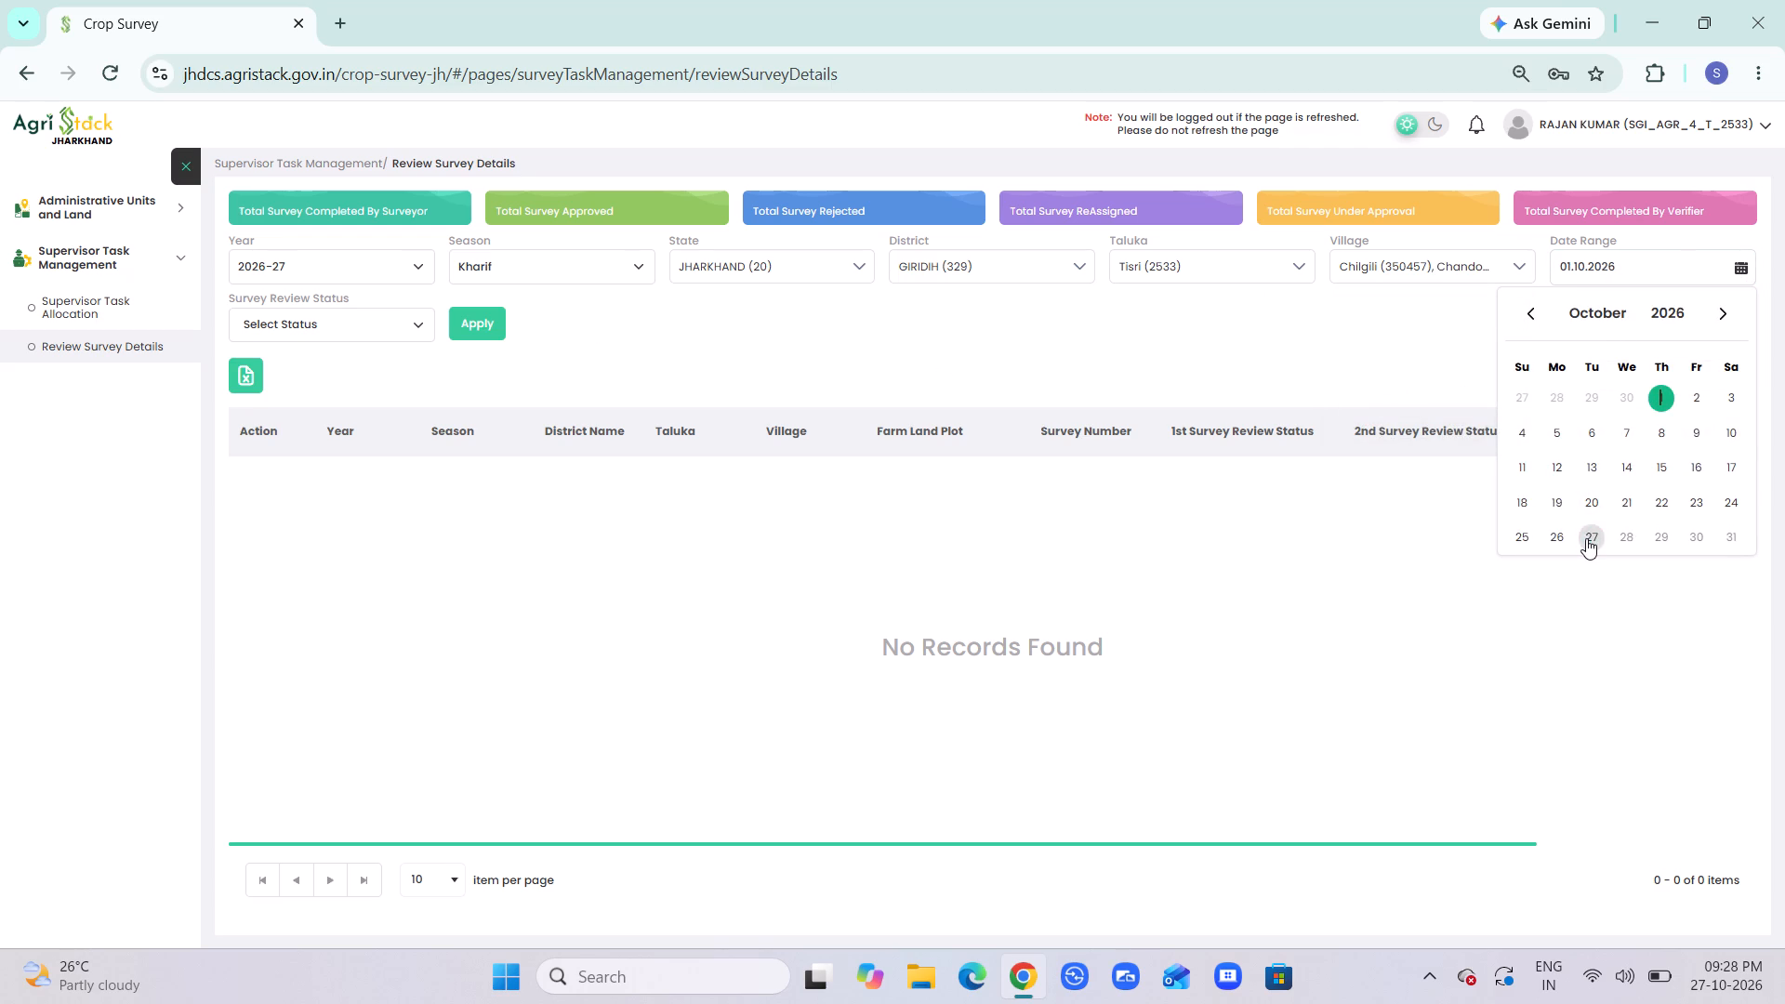
{"action": "left_click", "coordinate": [1586, 538]}
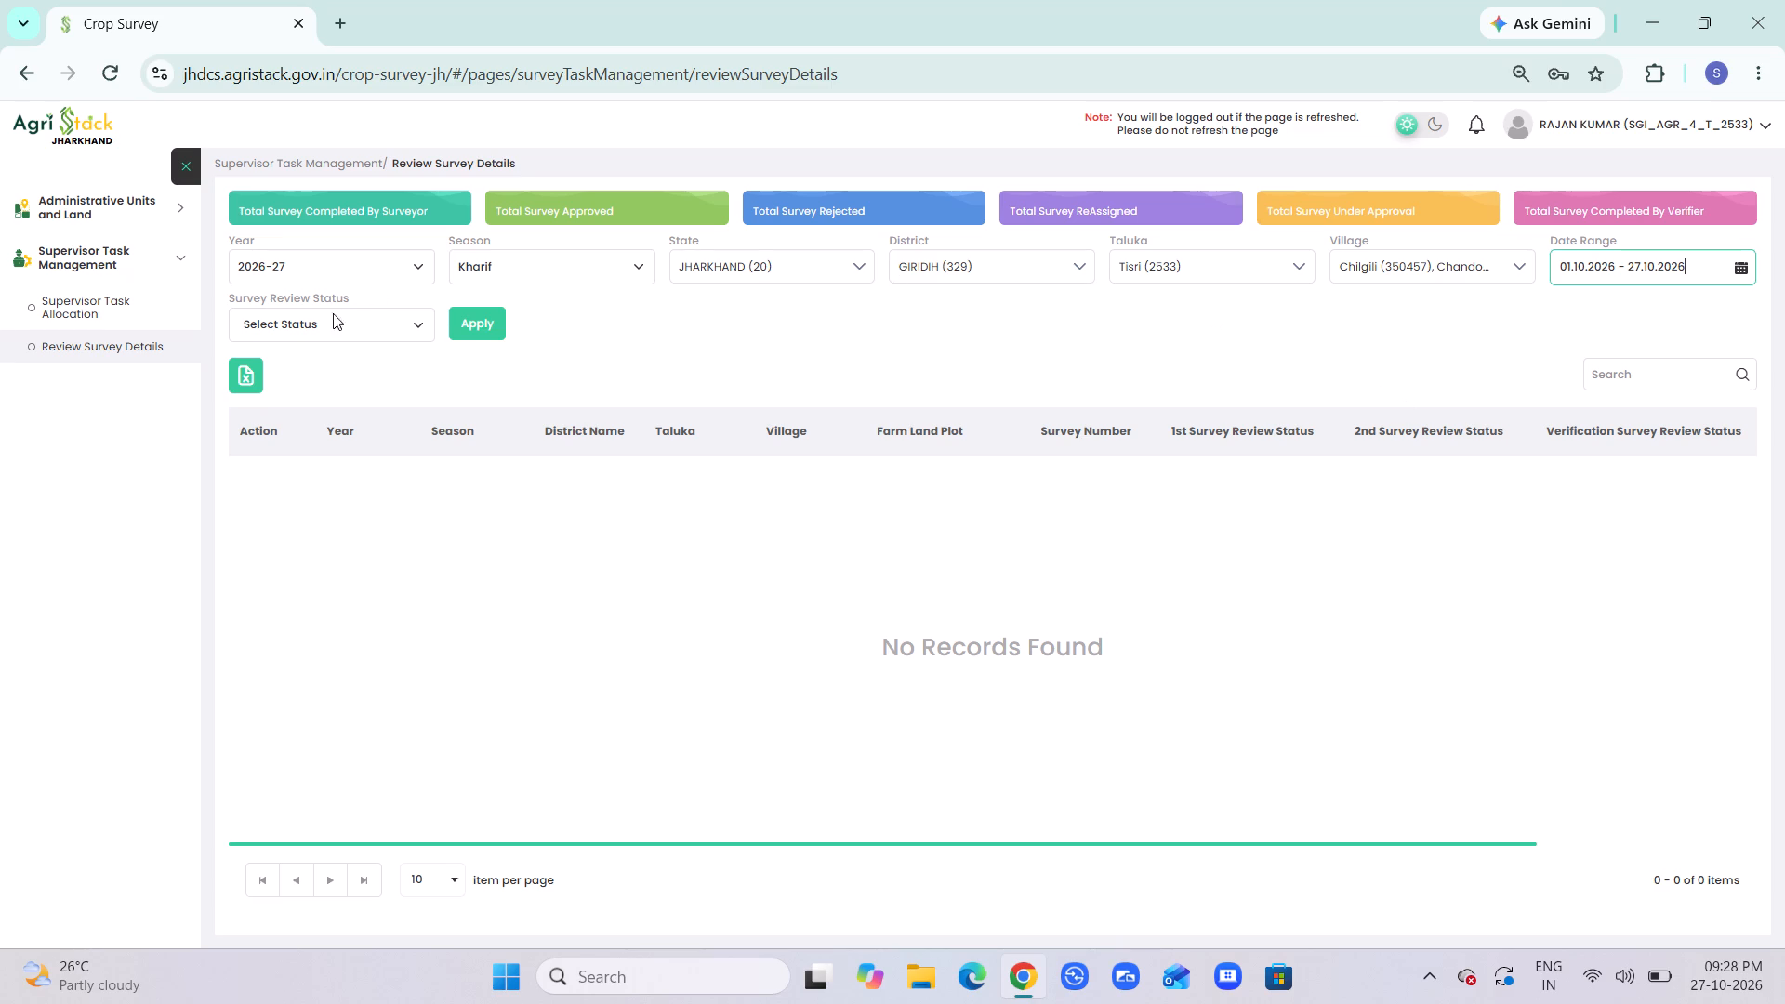
Set the survey review status to 1st Survey Conducted and apply the filters to list the matching surveys.
{"action": "left_click", "coordinate": [342, 336]}
{"action": "left_click", "coordinate": [336, 361]}
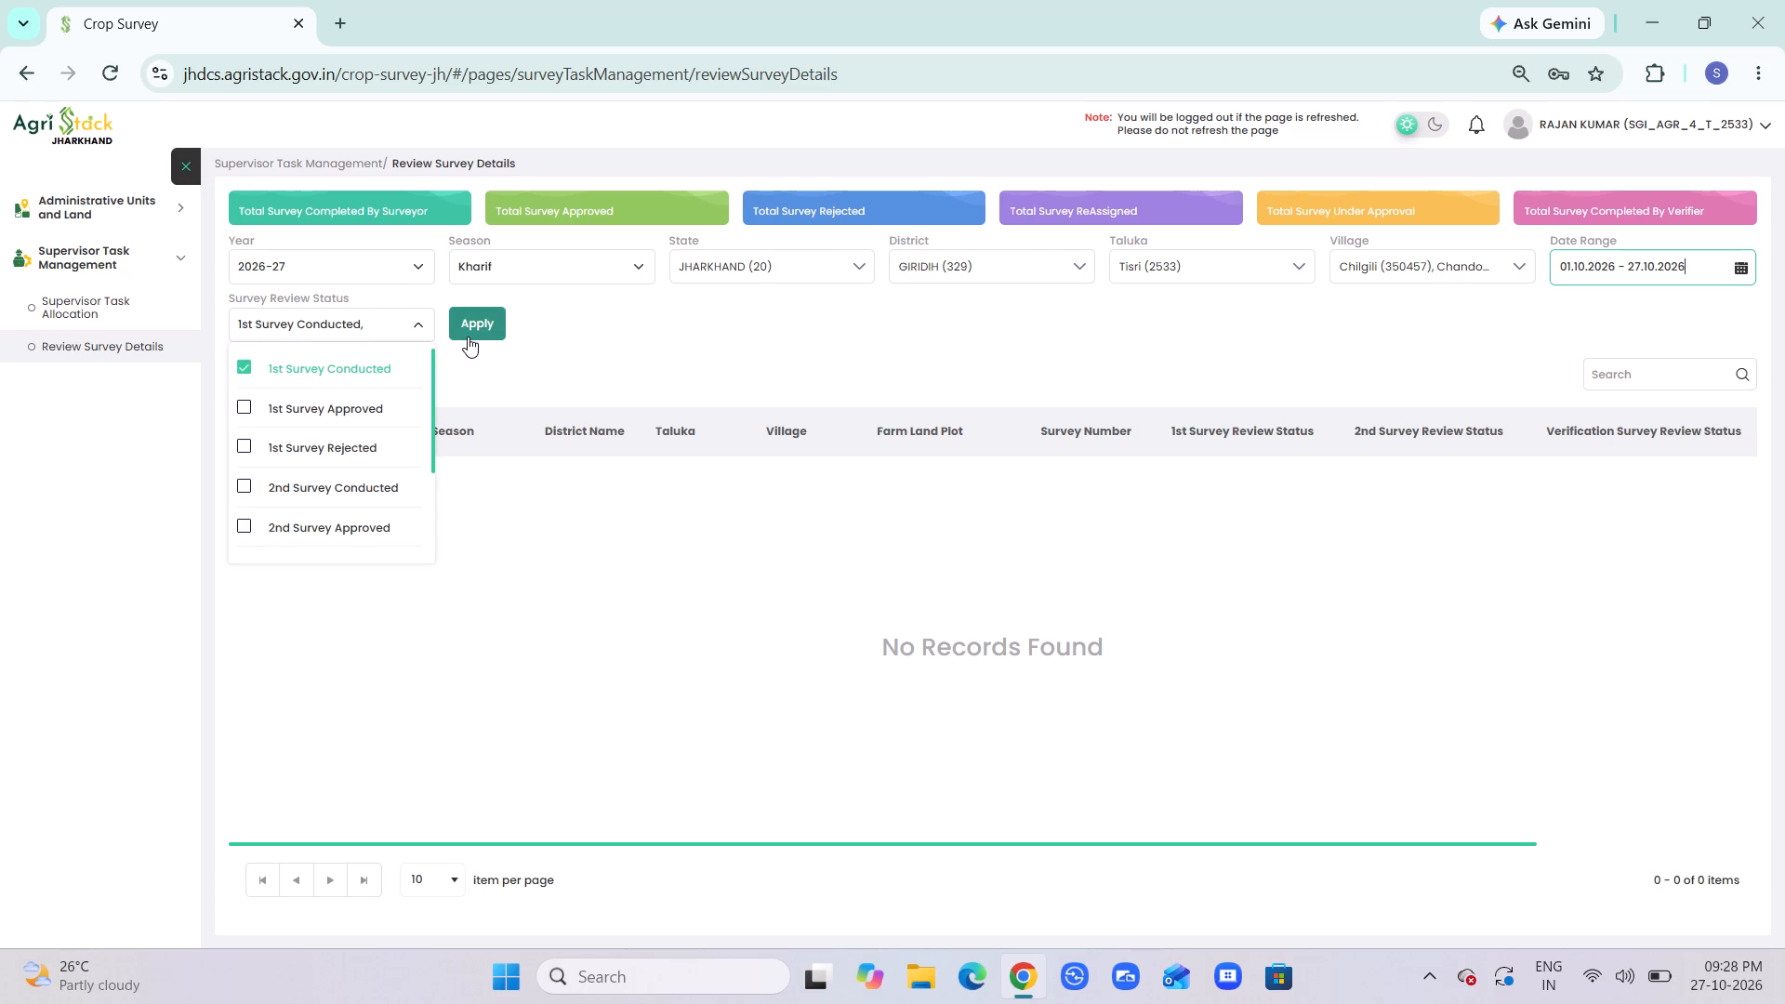
{"action": "left_click", "coordinate": [468, 337]}
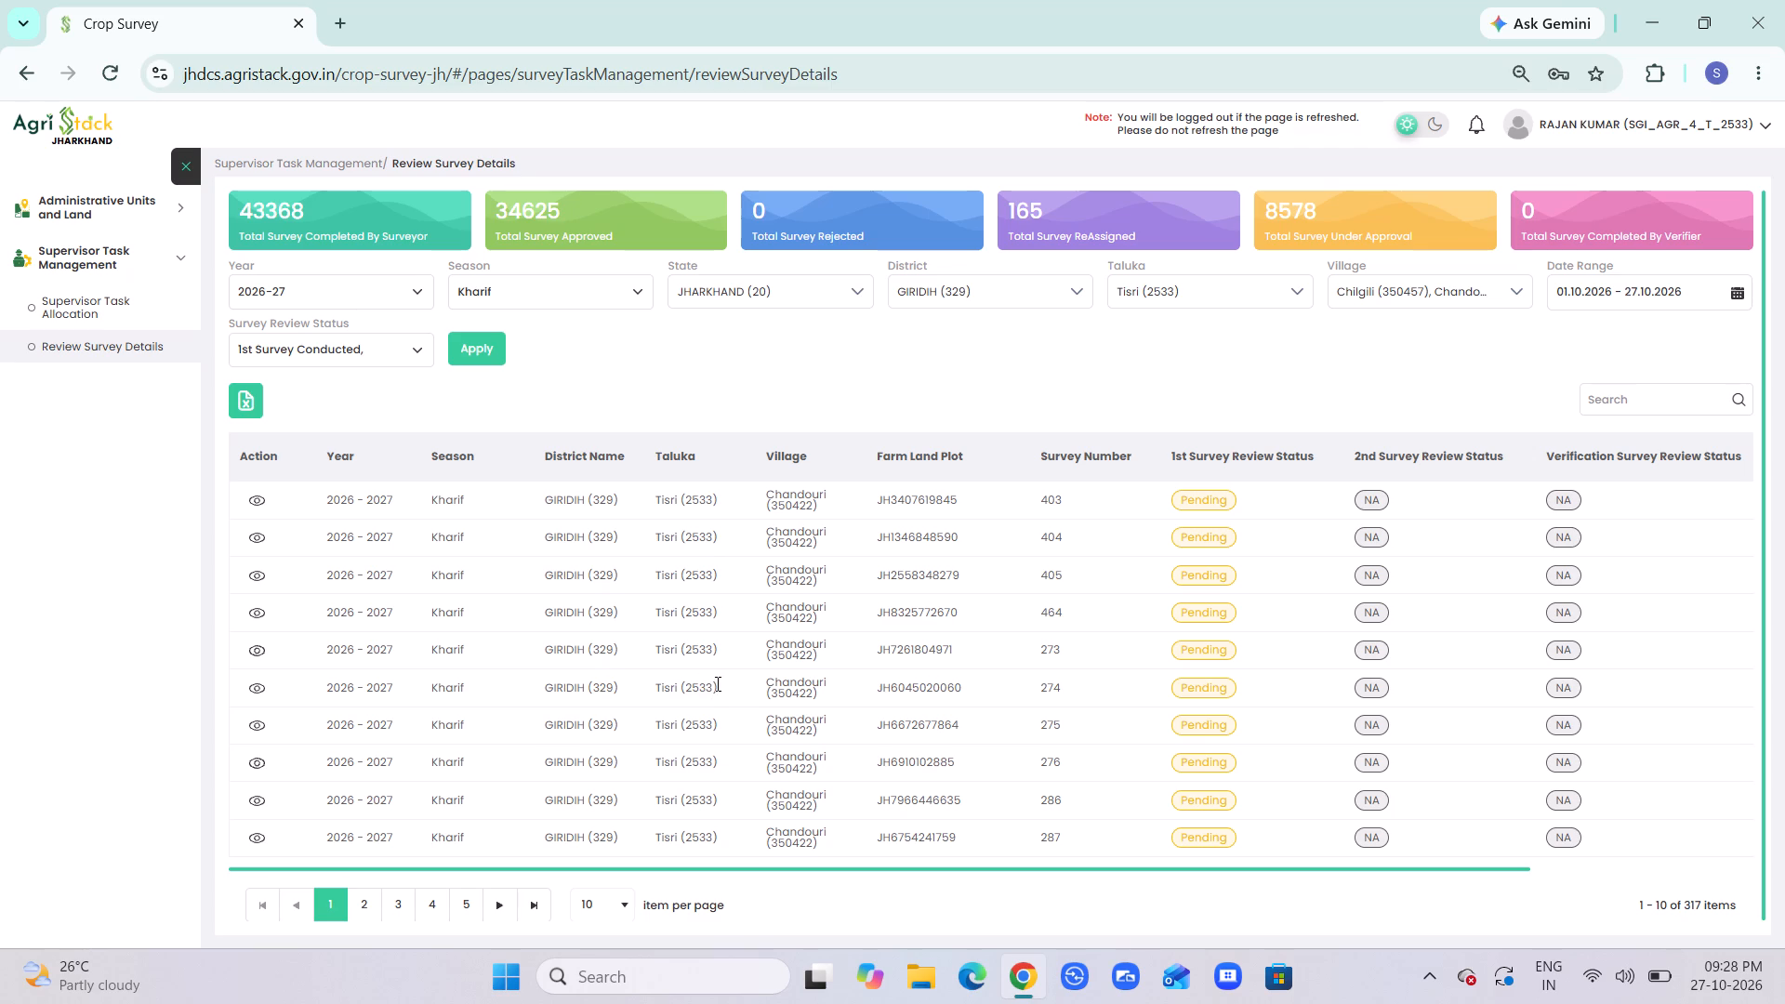
{"action": "double_click", "coordinate": [919, 504]}
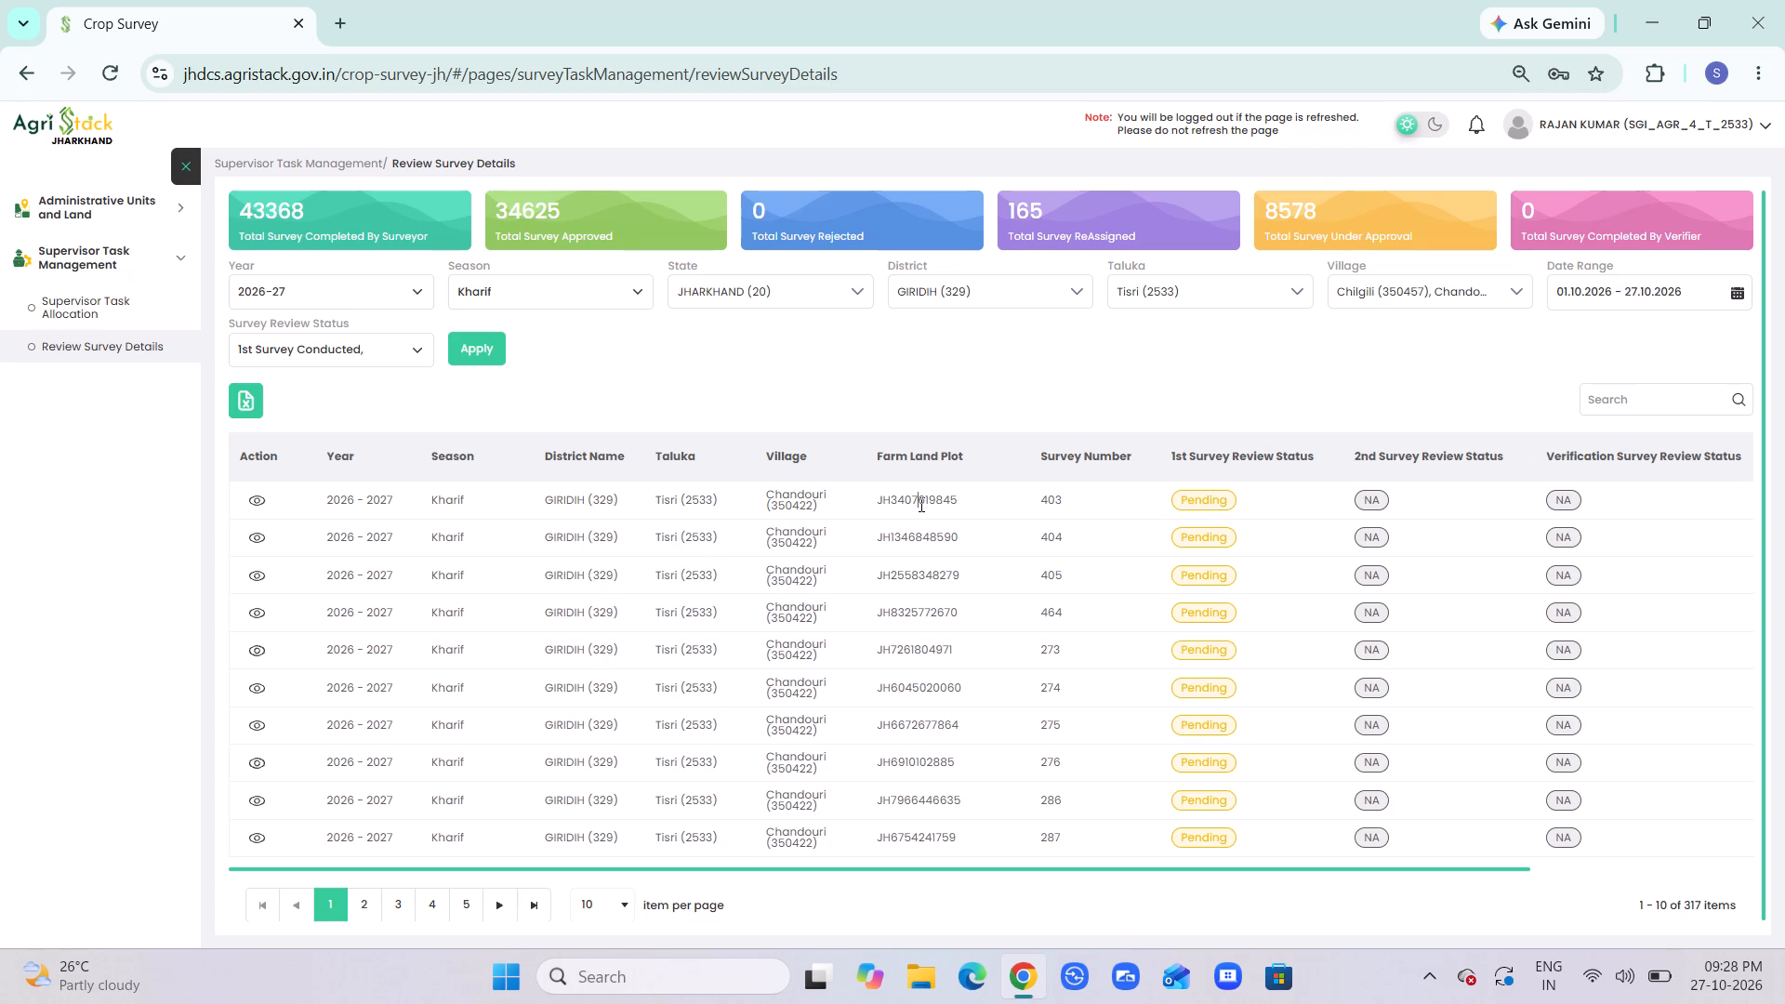
{"action": "left_click", "coordinate": [919, 504]}
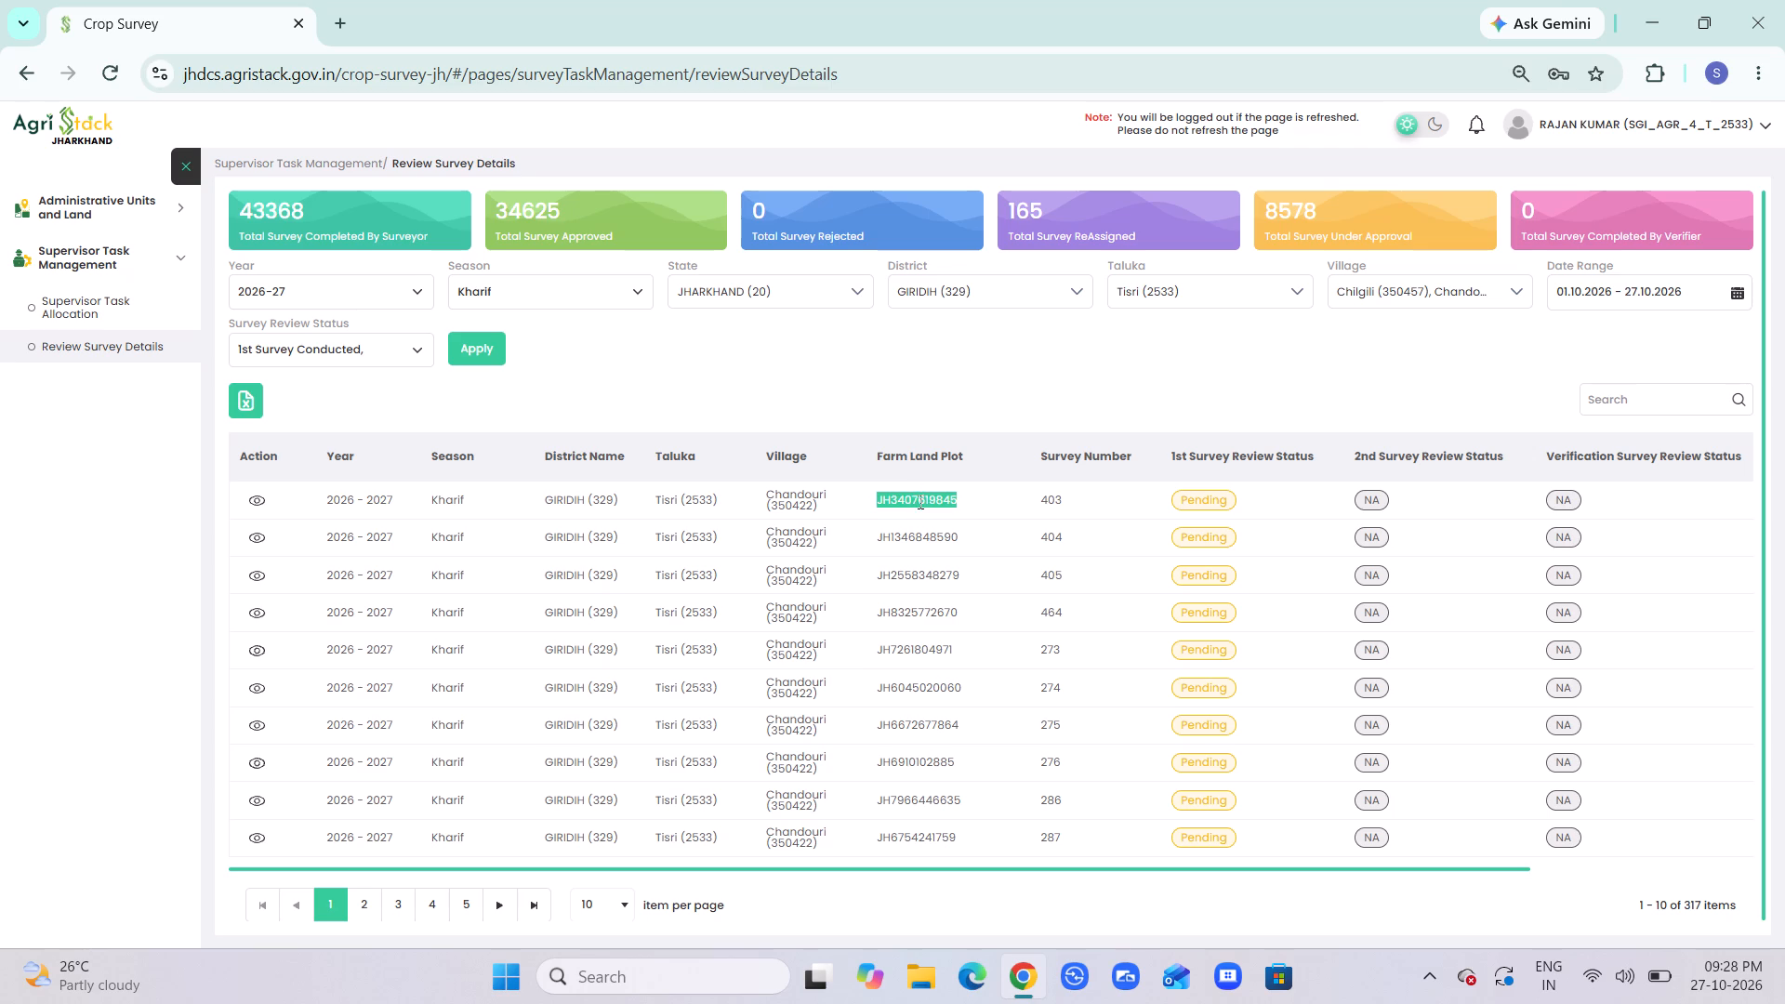
{"action": "left_click_drag", "start_coordinate": [919, 497], "coordinate": [918, 511]}
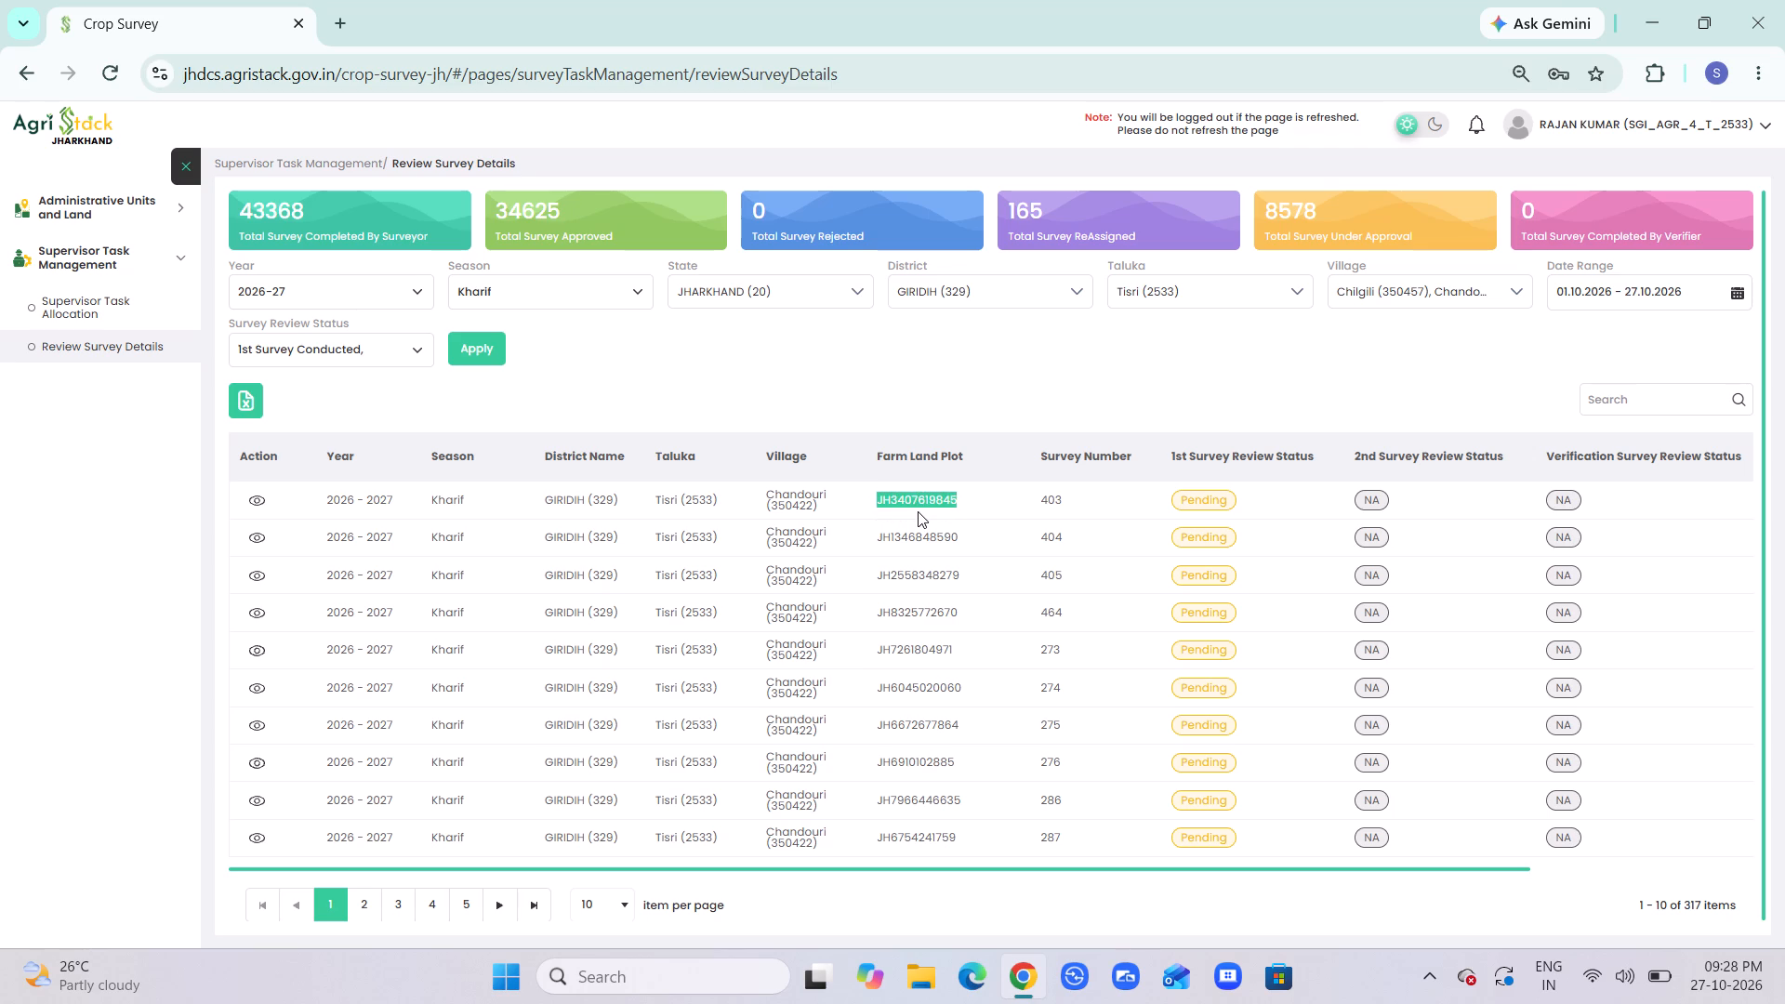
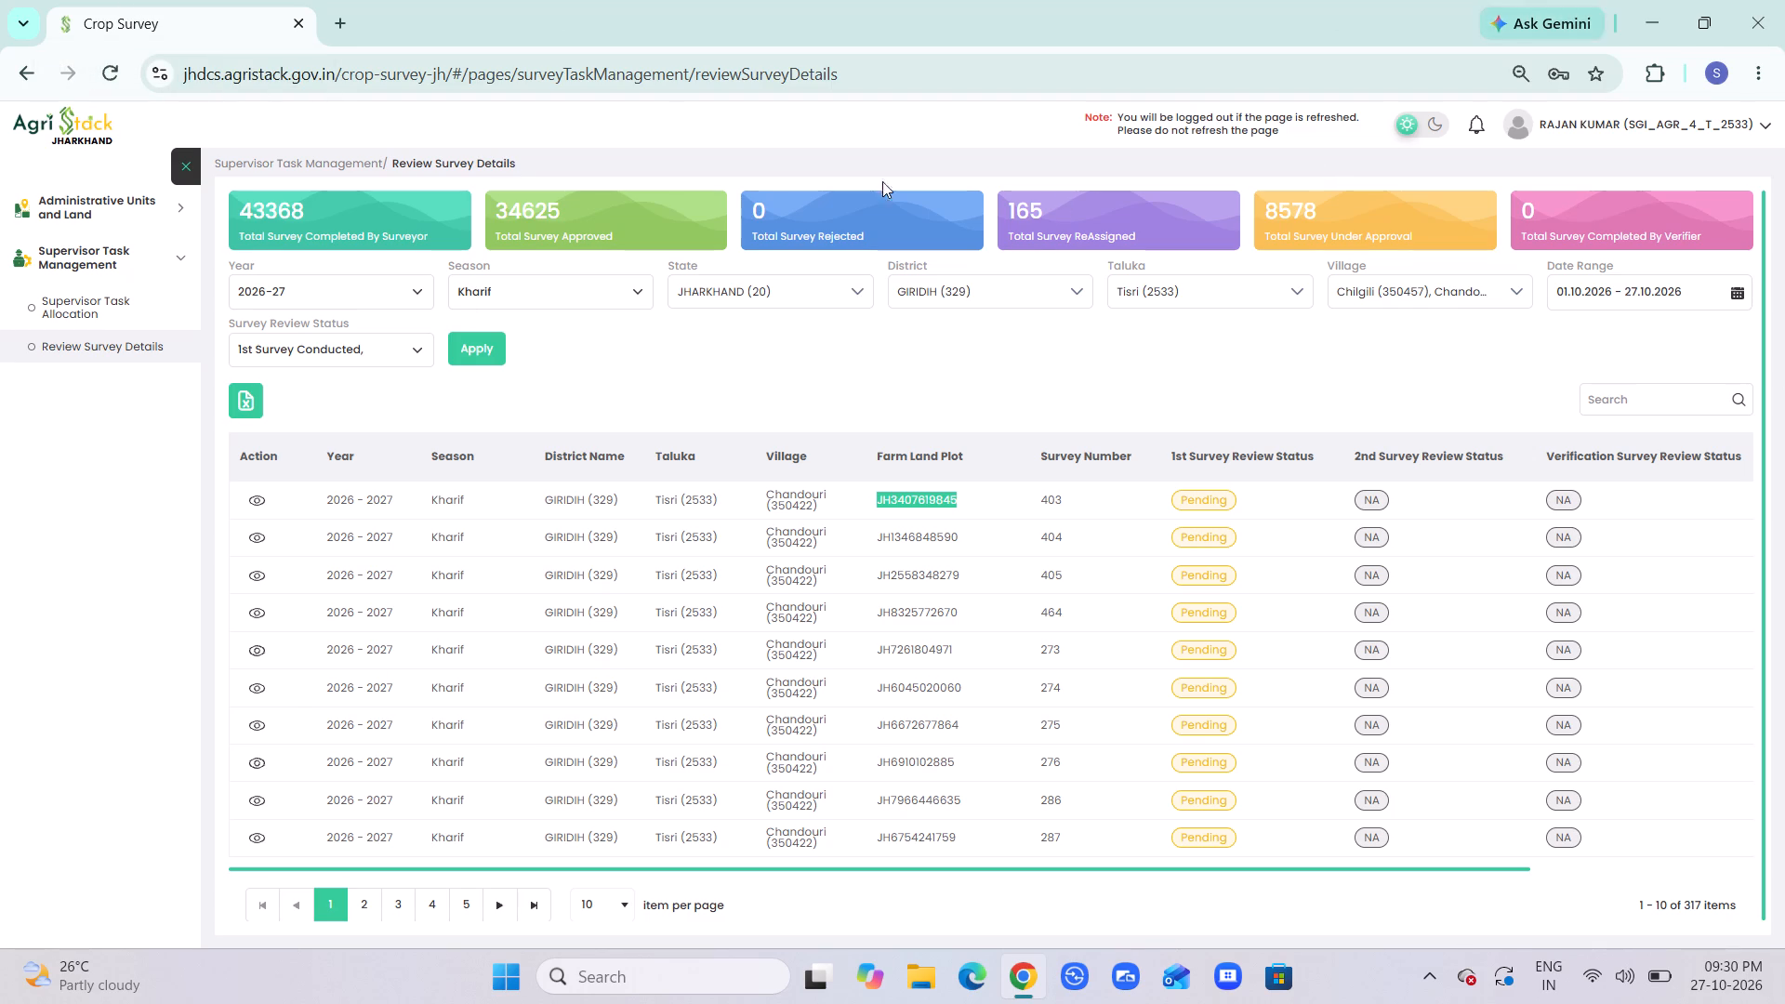
Approve all three photos of survey number 403 in Chandouri, and save its 1st survey review as Approve.
{"action": "left_click", "coordinate": [644, 403]}
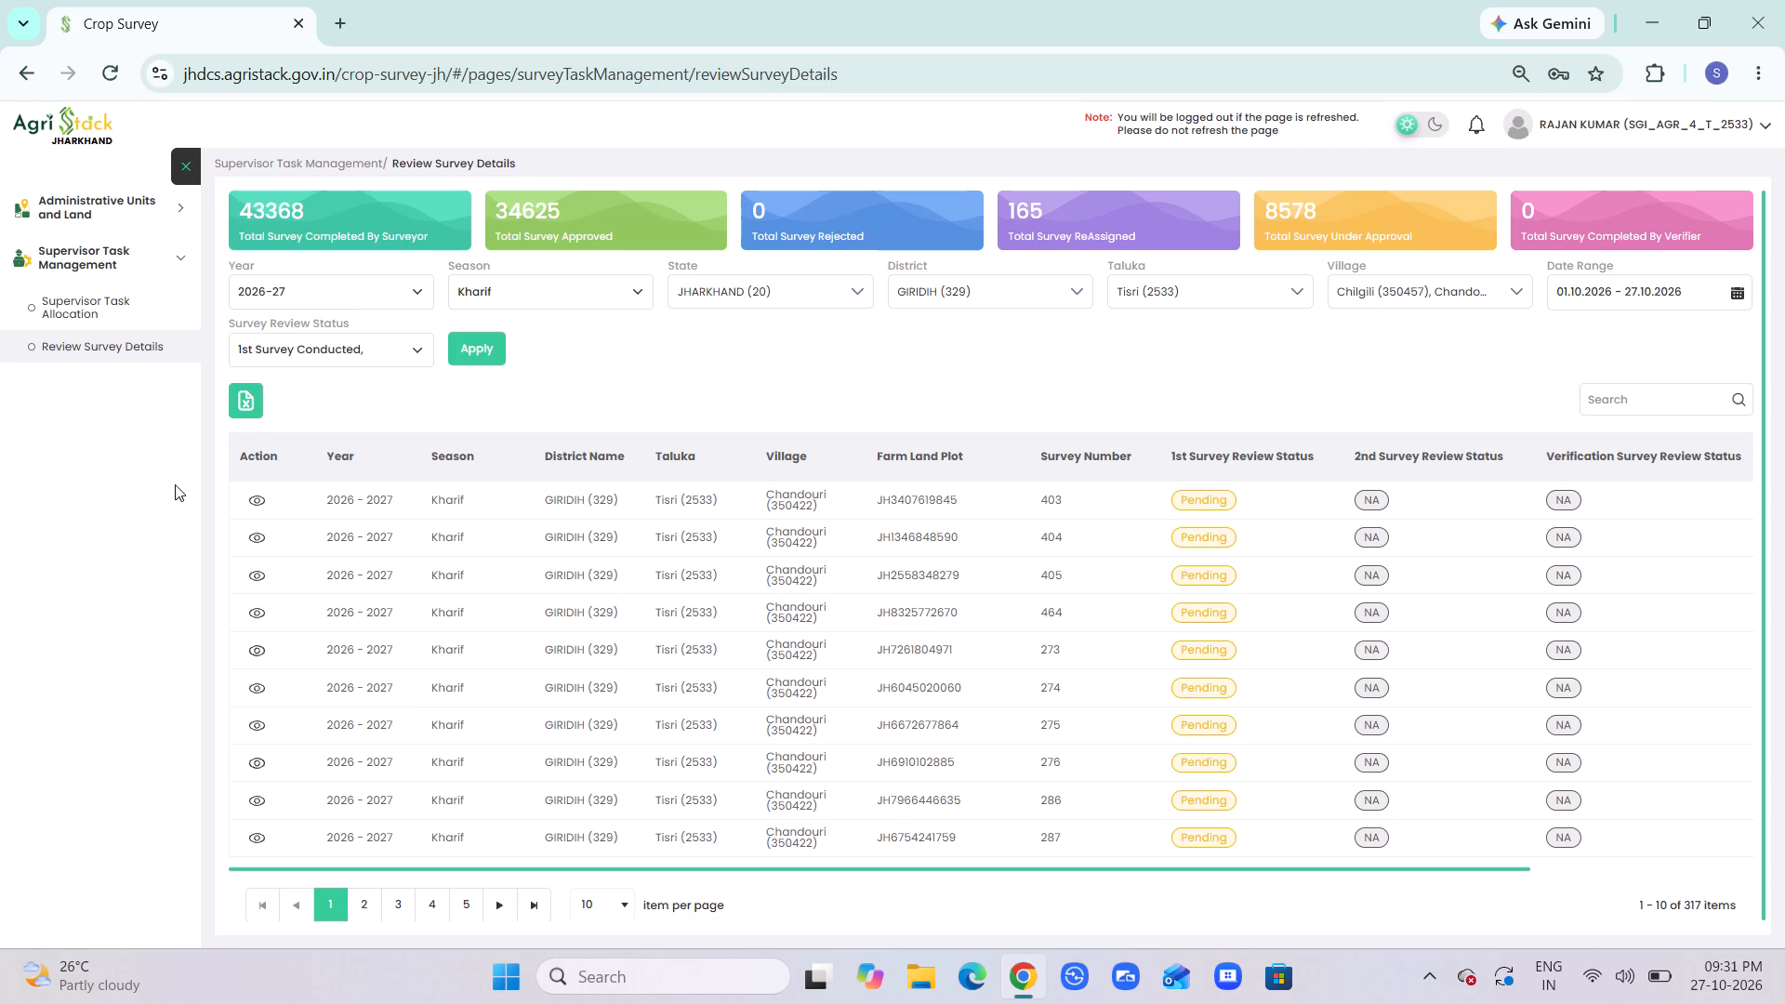
{"action": "left_click", "coordinate": [258, 495]}
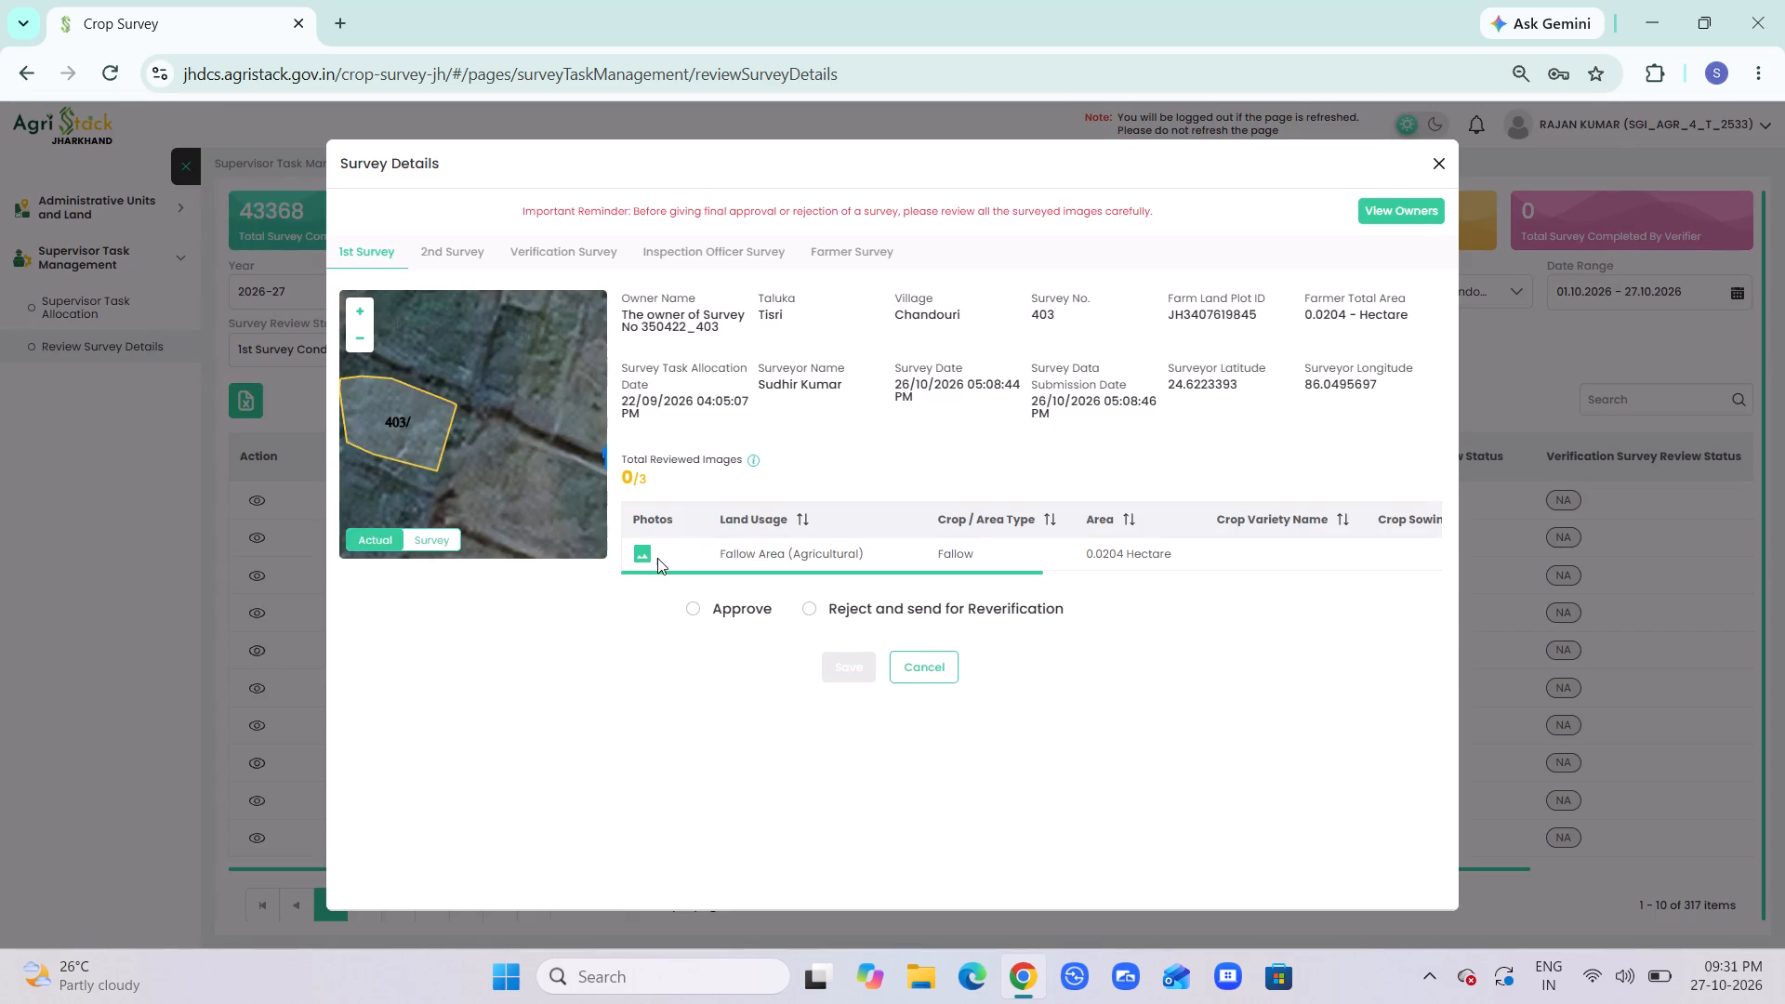
{"action": "left_click", "coordinate": [643, 553]}
{"action": "left_click", "coordinate": [833, 845]}
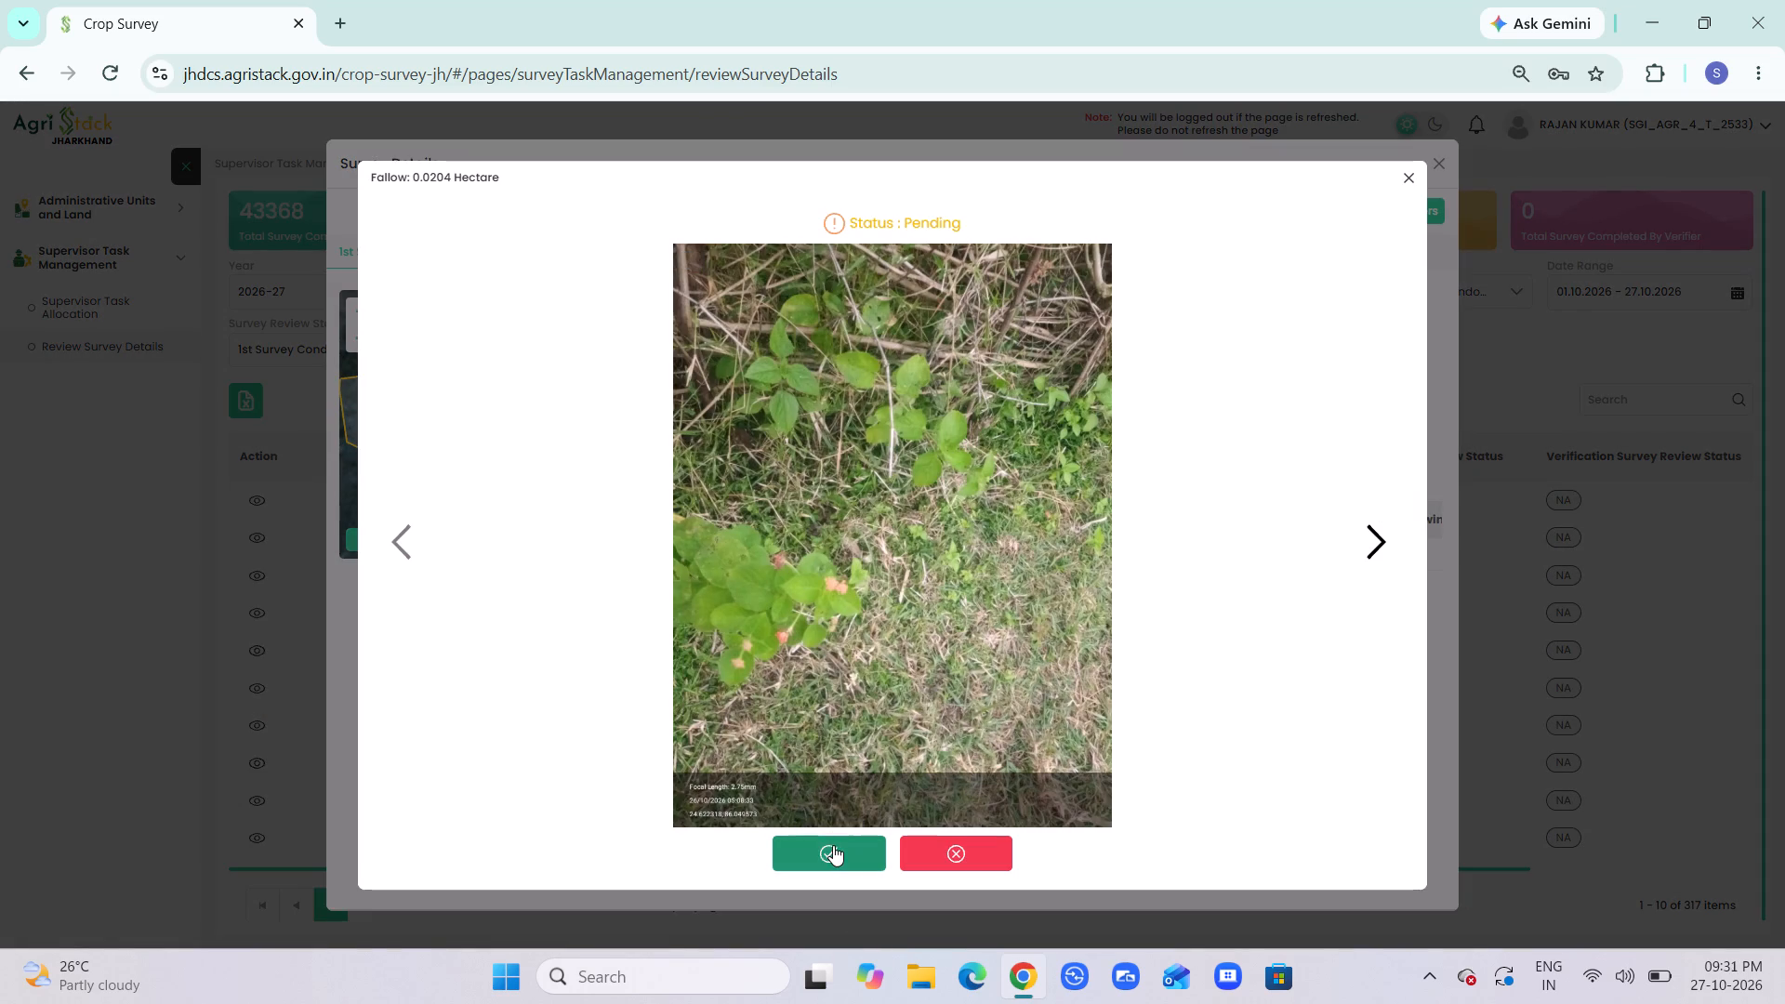
{"action": "left_click_drag", "start_coordinate": [961, 701], "coordinate": [913, 696]}
{"action": "left_click", "coordinate": [826, 850]}
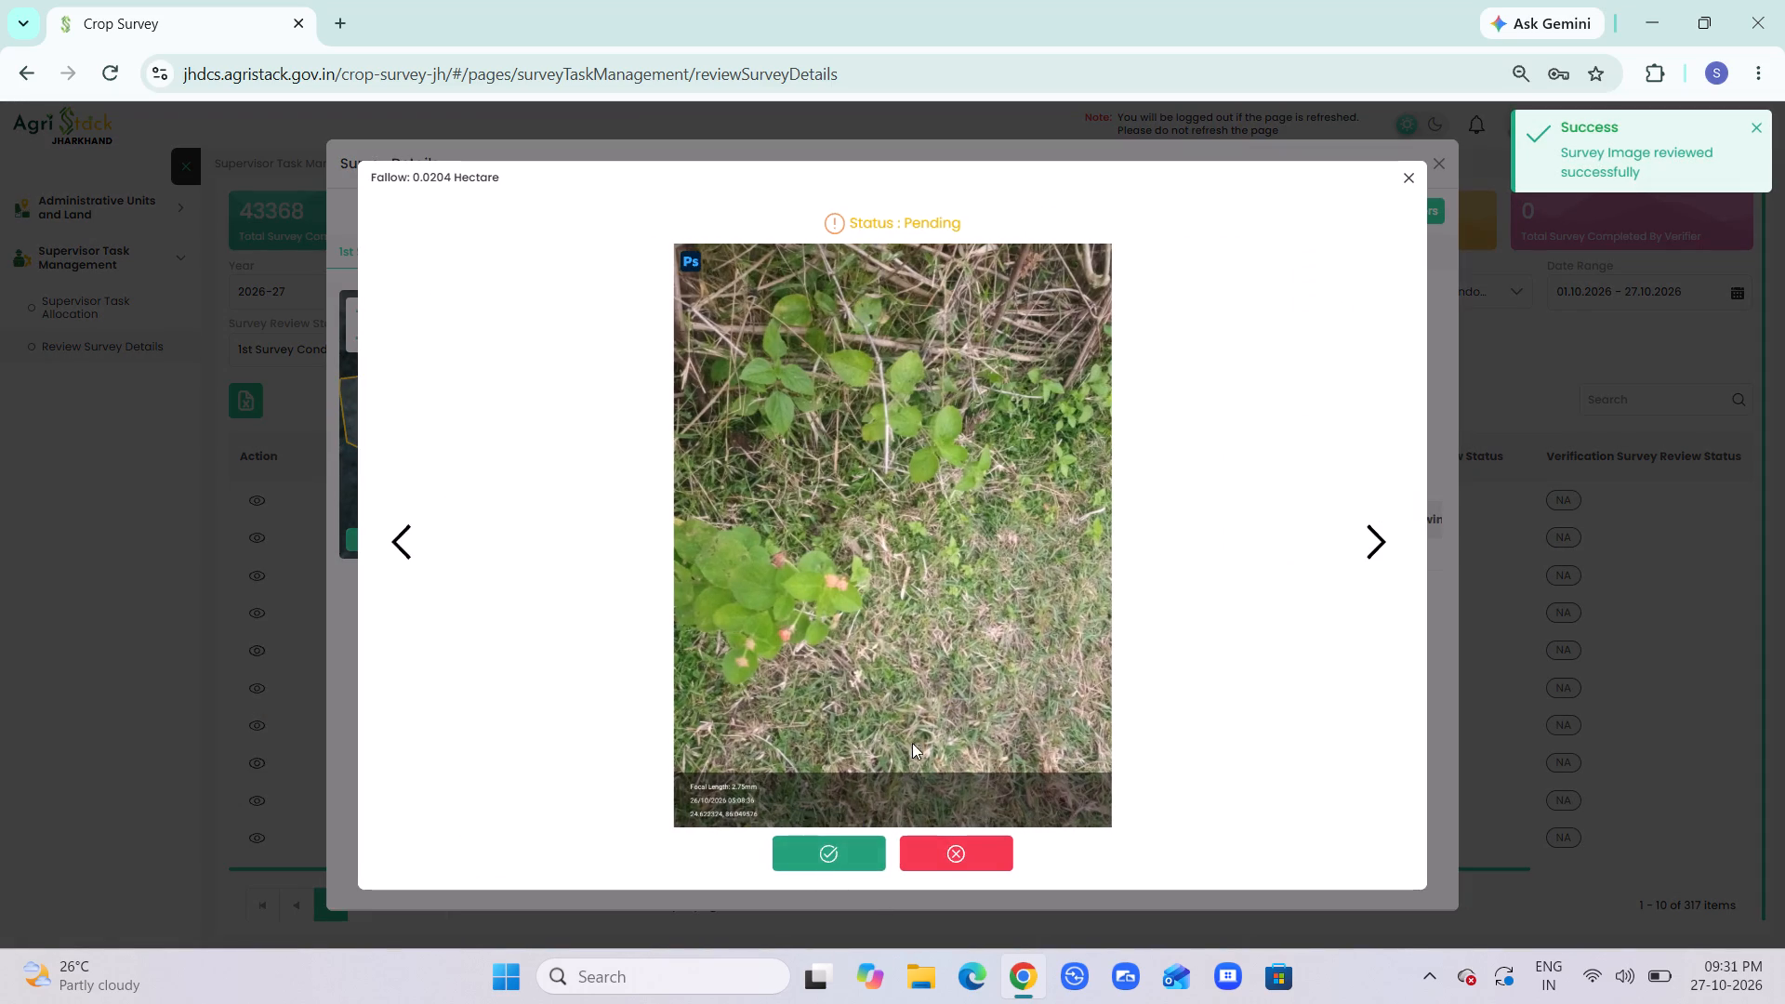
{"action": "left_click_drag", "start_coordinate": [1017, 699], "coordinate": [902, 714]}
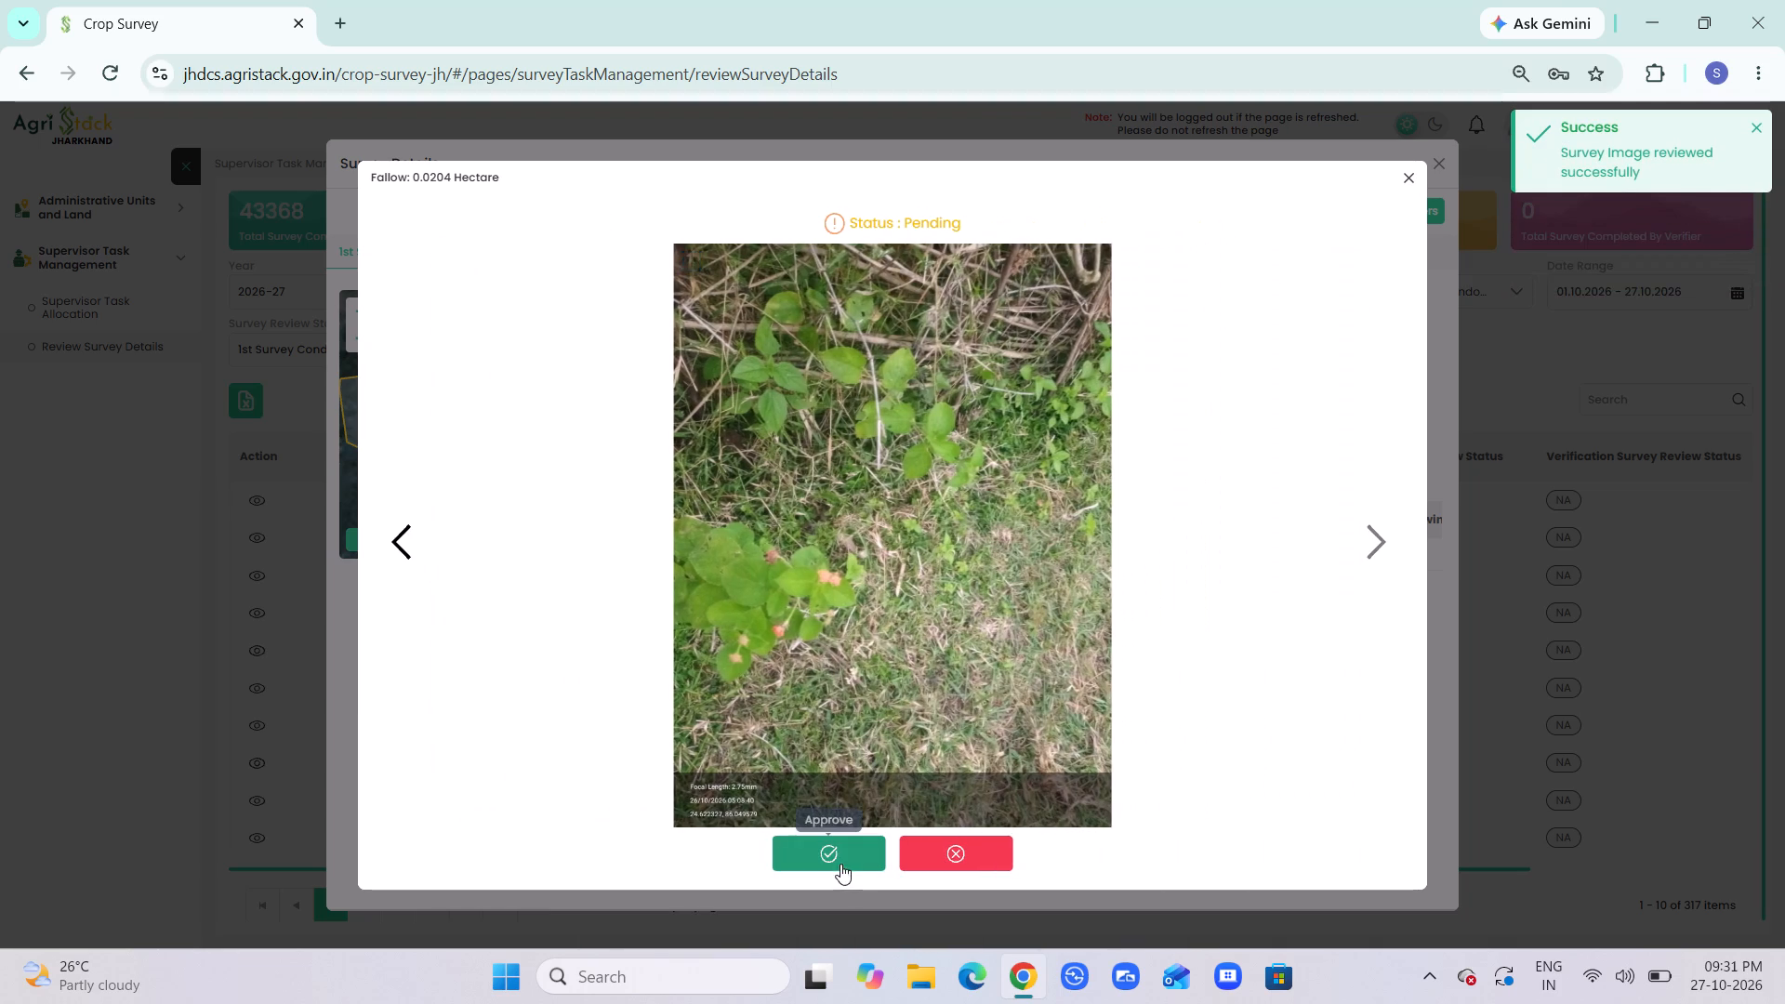
{"action": "left_click", "coordinate": [838, 854]}
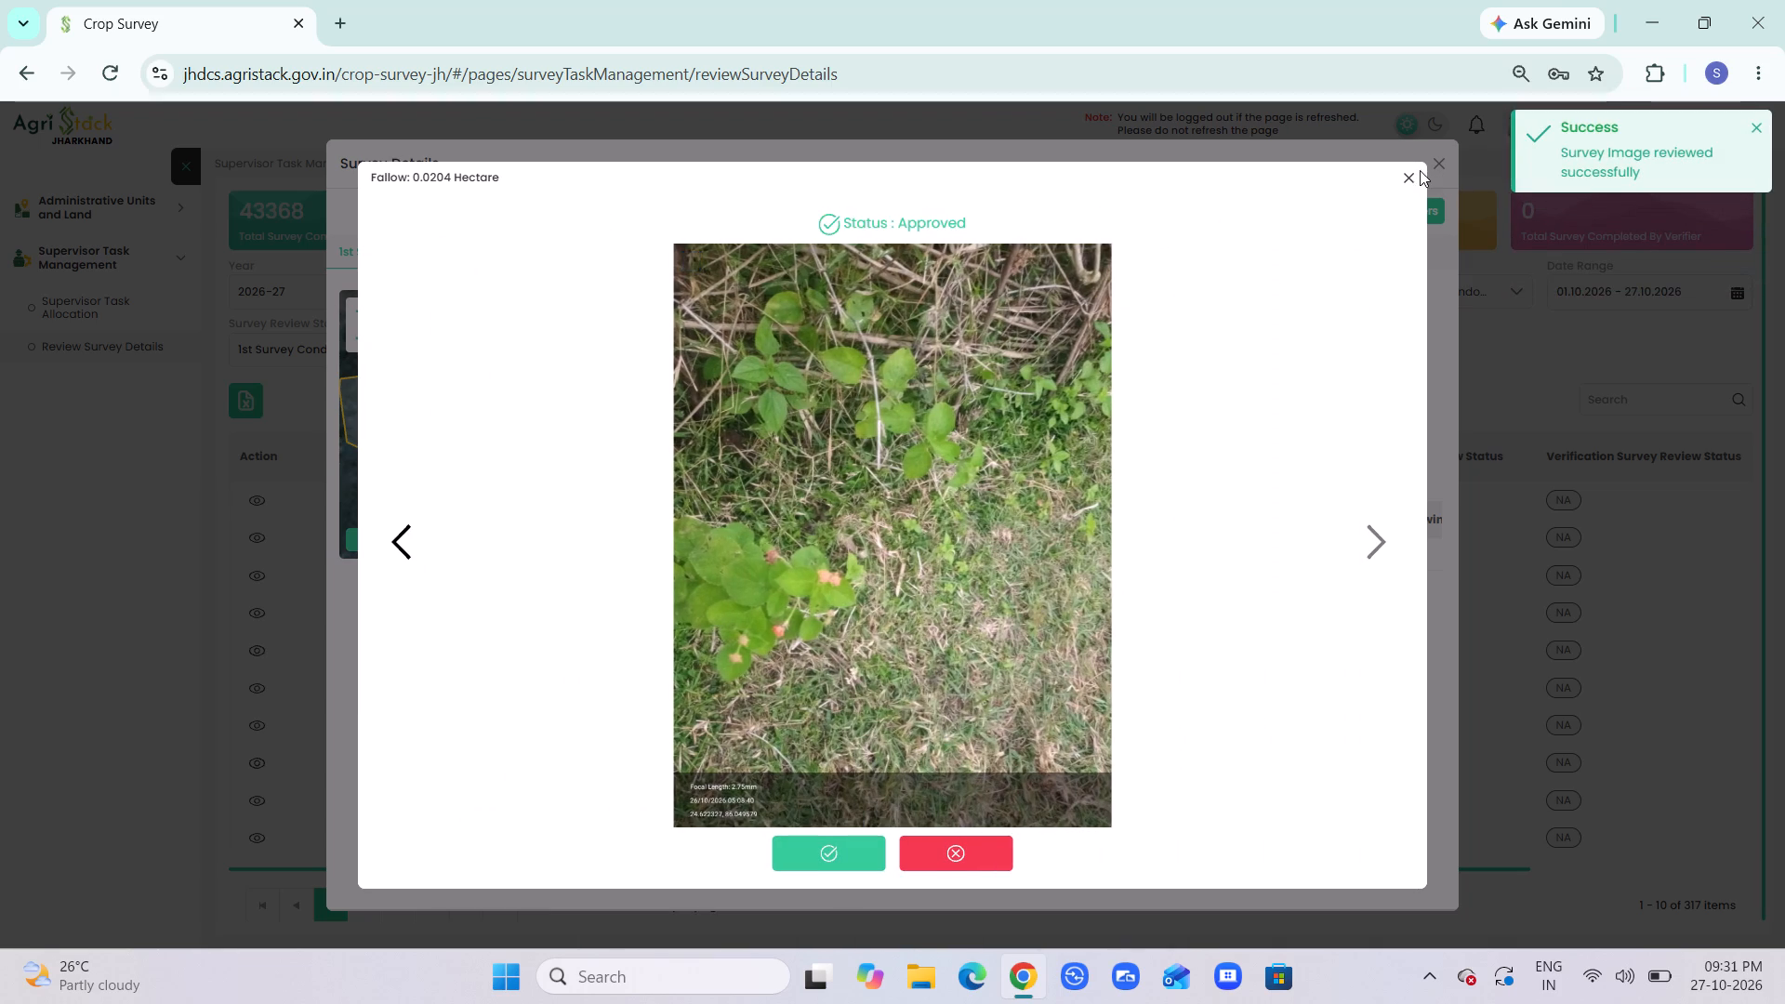
{"action": "left_click", "coordinate": [1408, 177]}
{"action": "left_click", "coordinate": [738, 614]}
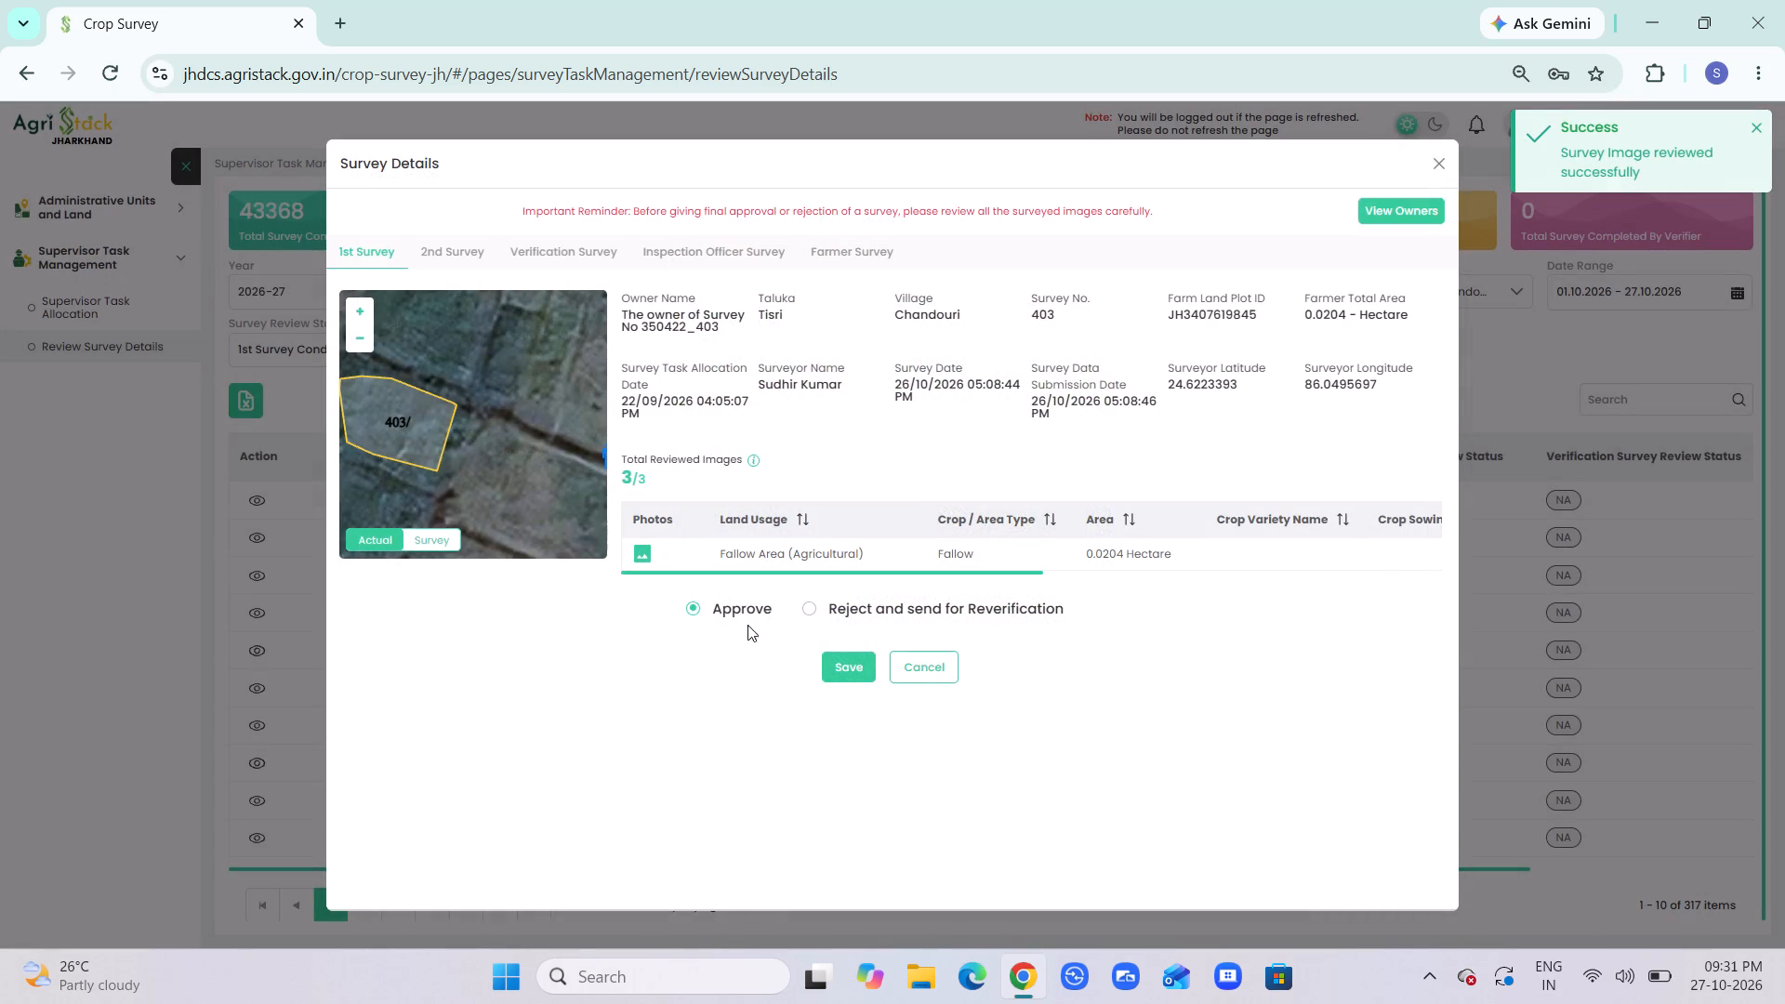
{"action": "left_click", "coordinate": [858, 667]}
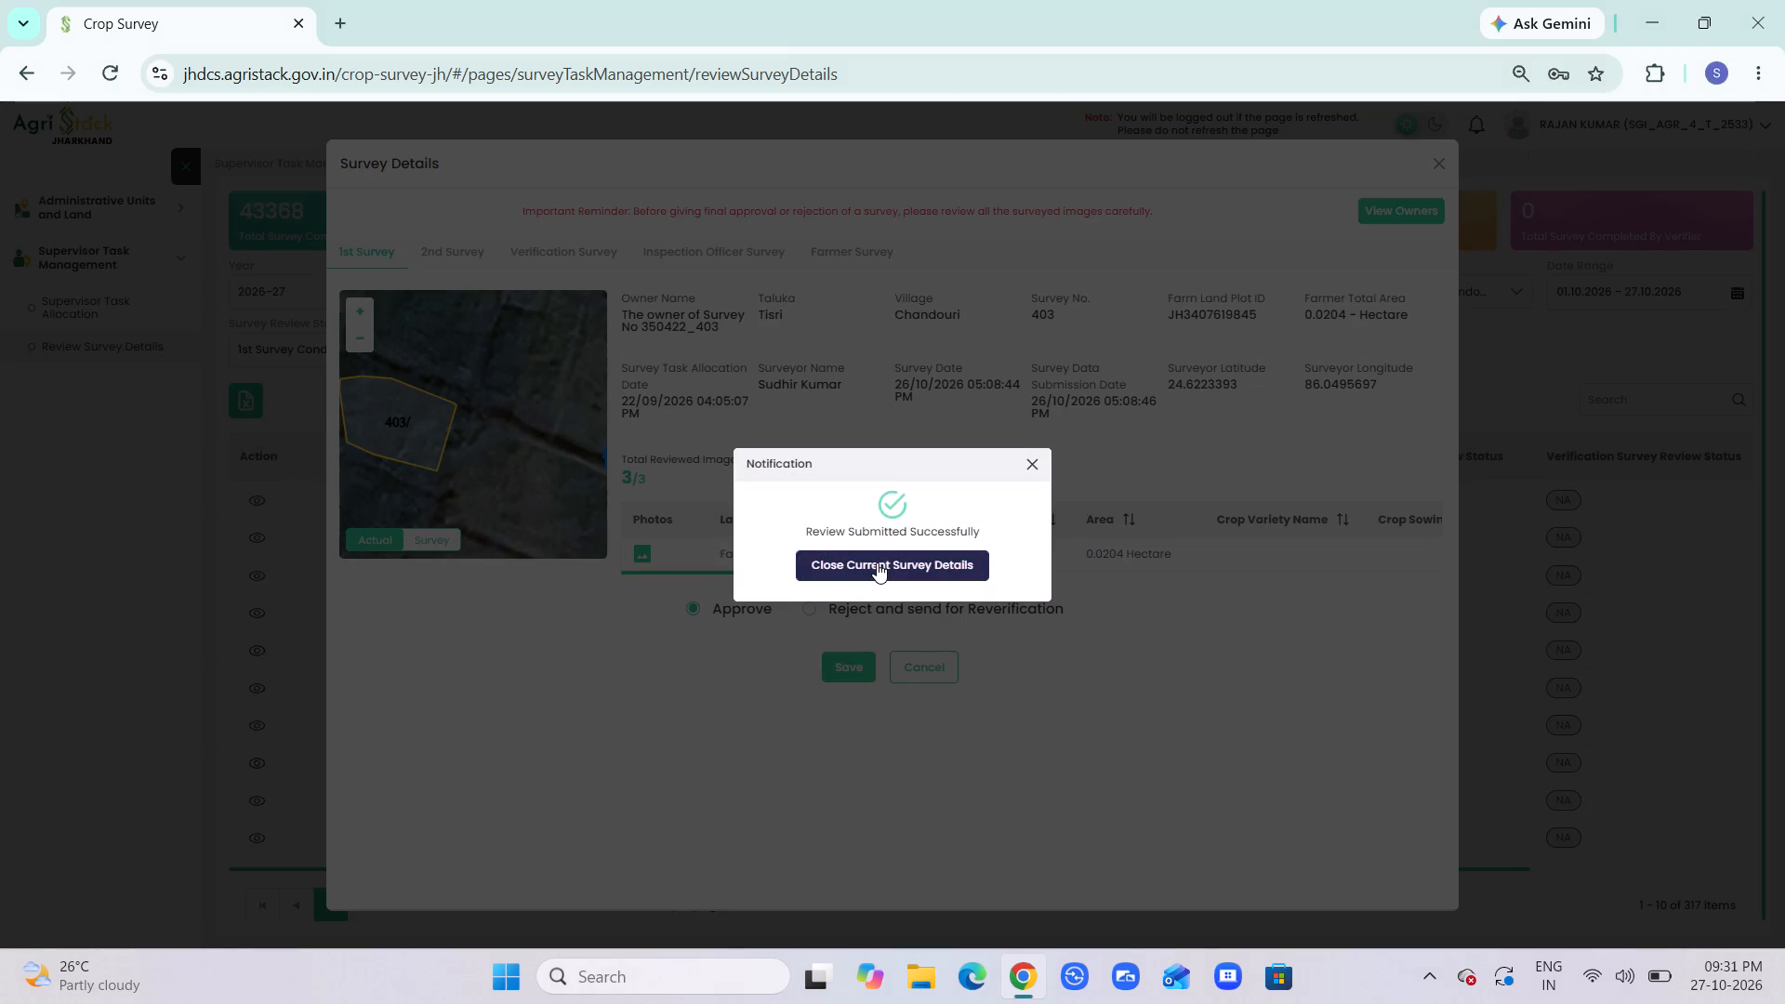
{"action": "left_click", "coordinate": [878, 561]}
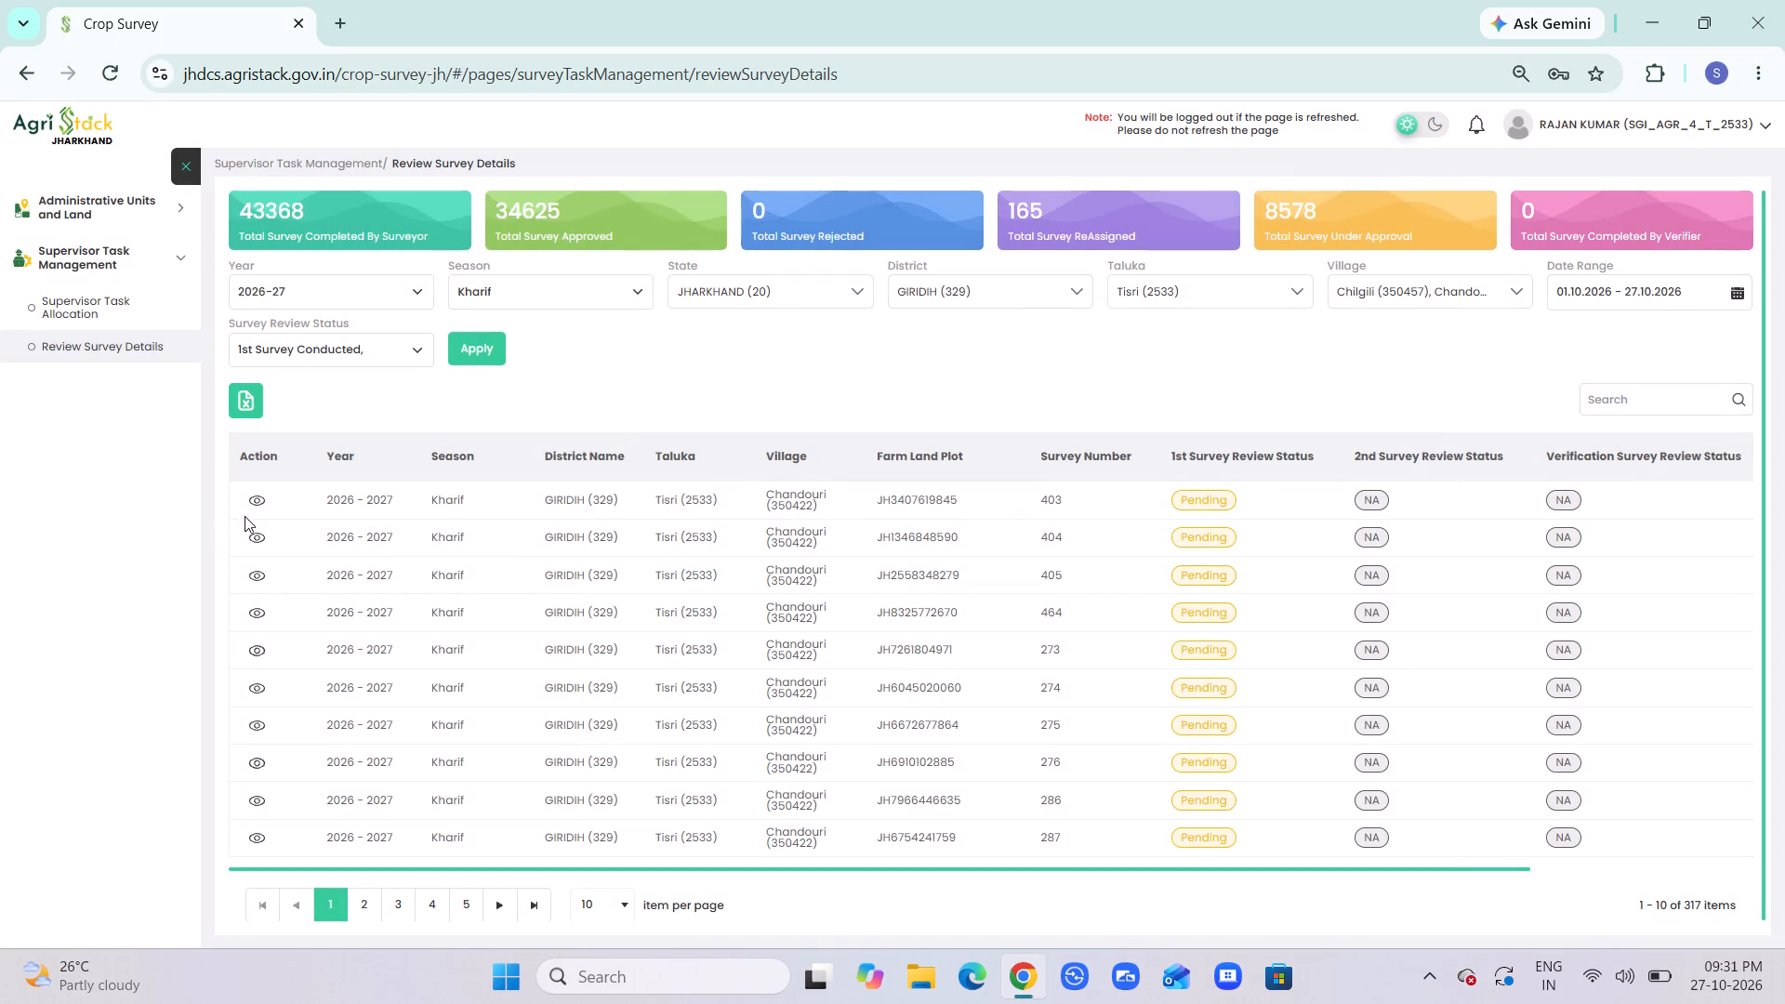
Approve all three photos of survey number 404 in Chandouri, and save its 1st survey review as Approve.
{"action": "left_click", "coordinate": [253, 531]}
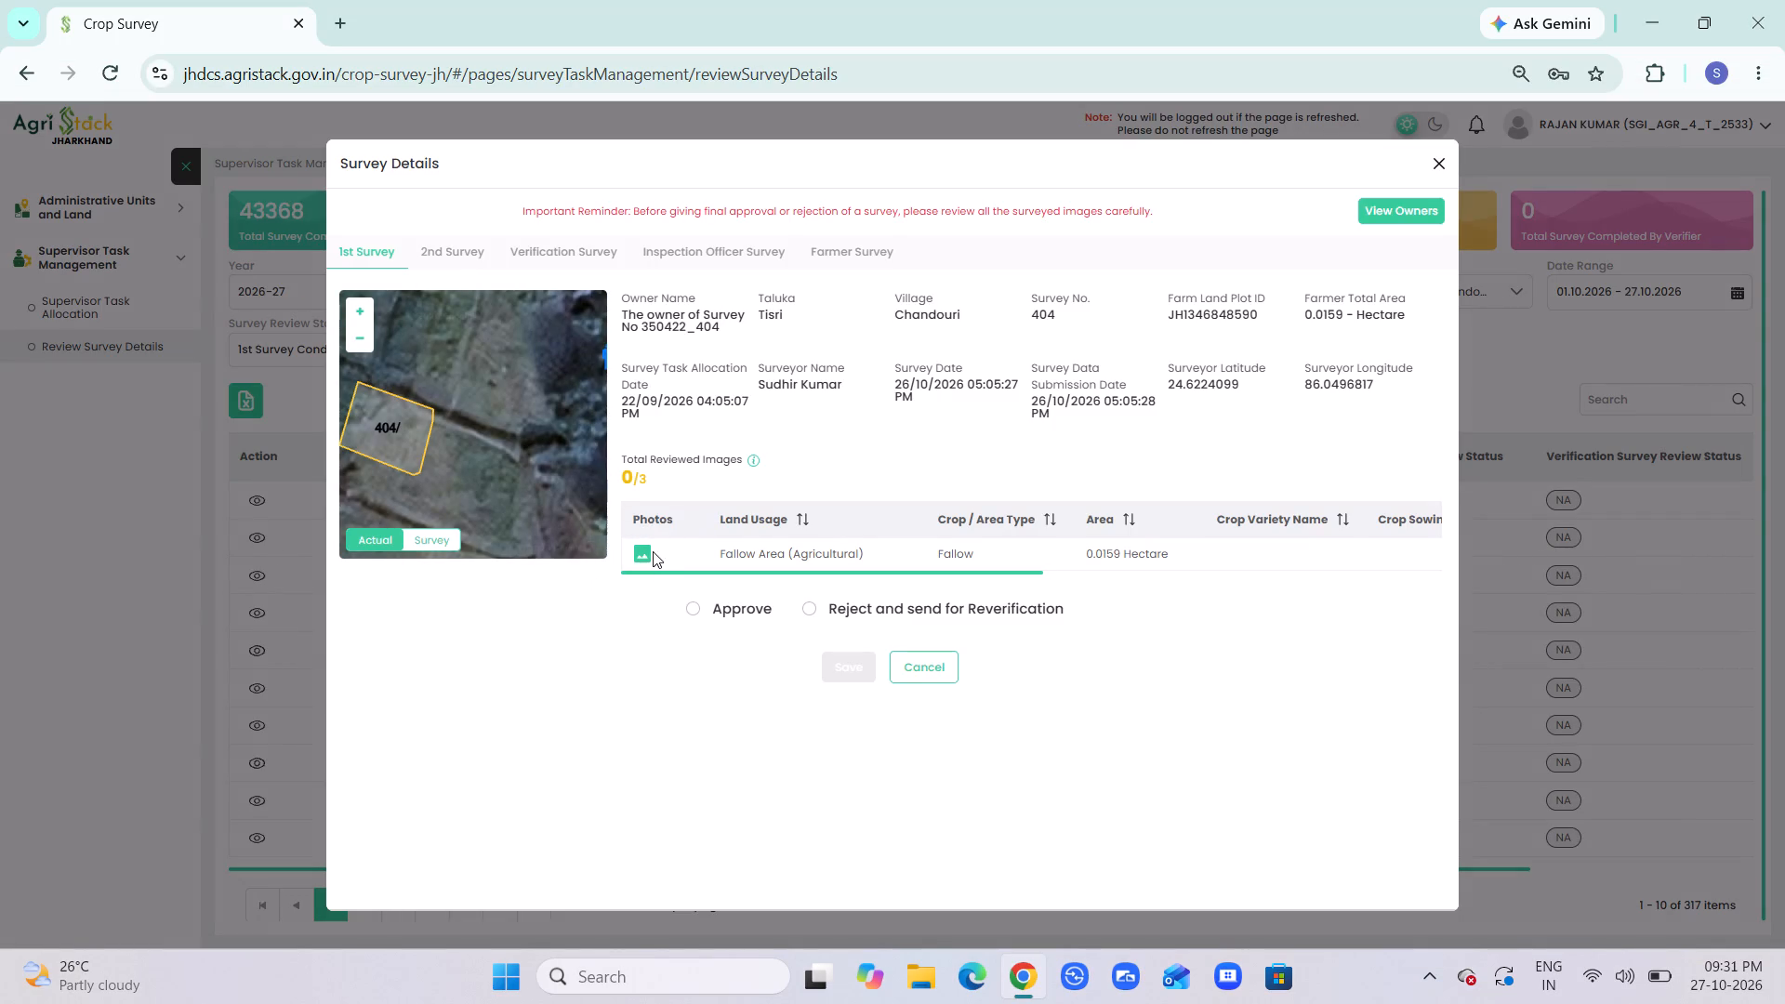
{"action": "left_click", "coordinate": [653, 551]}
{"action": "left_click", "coordinate": [647, 552]}
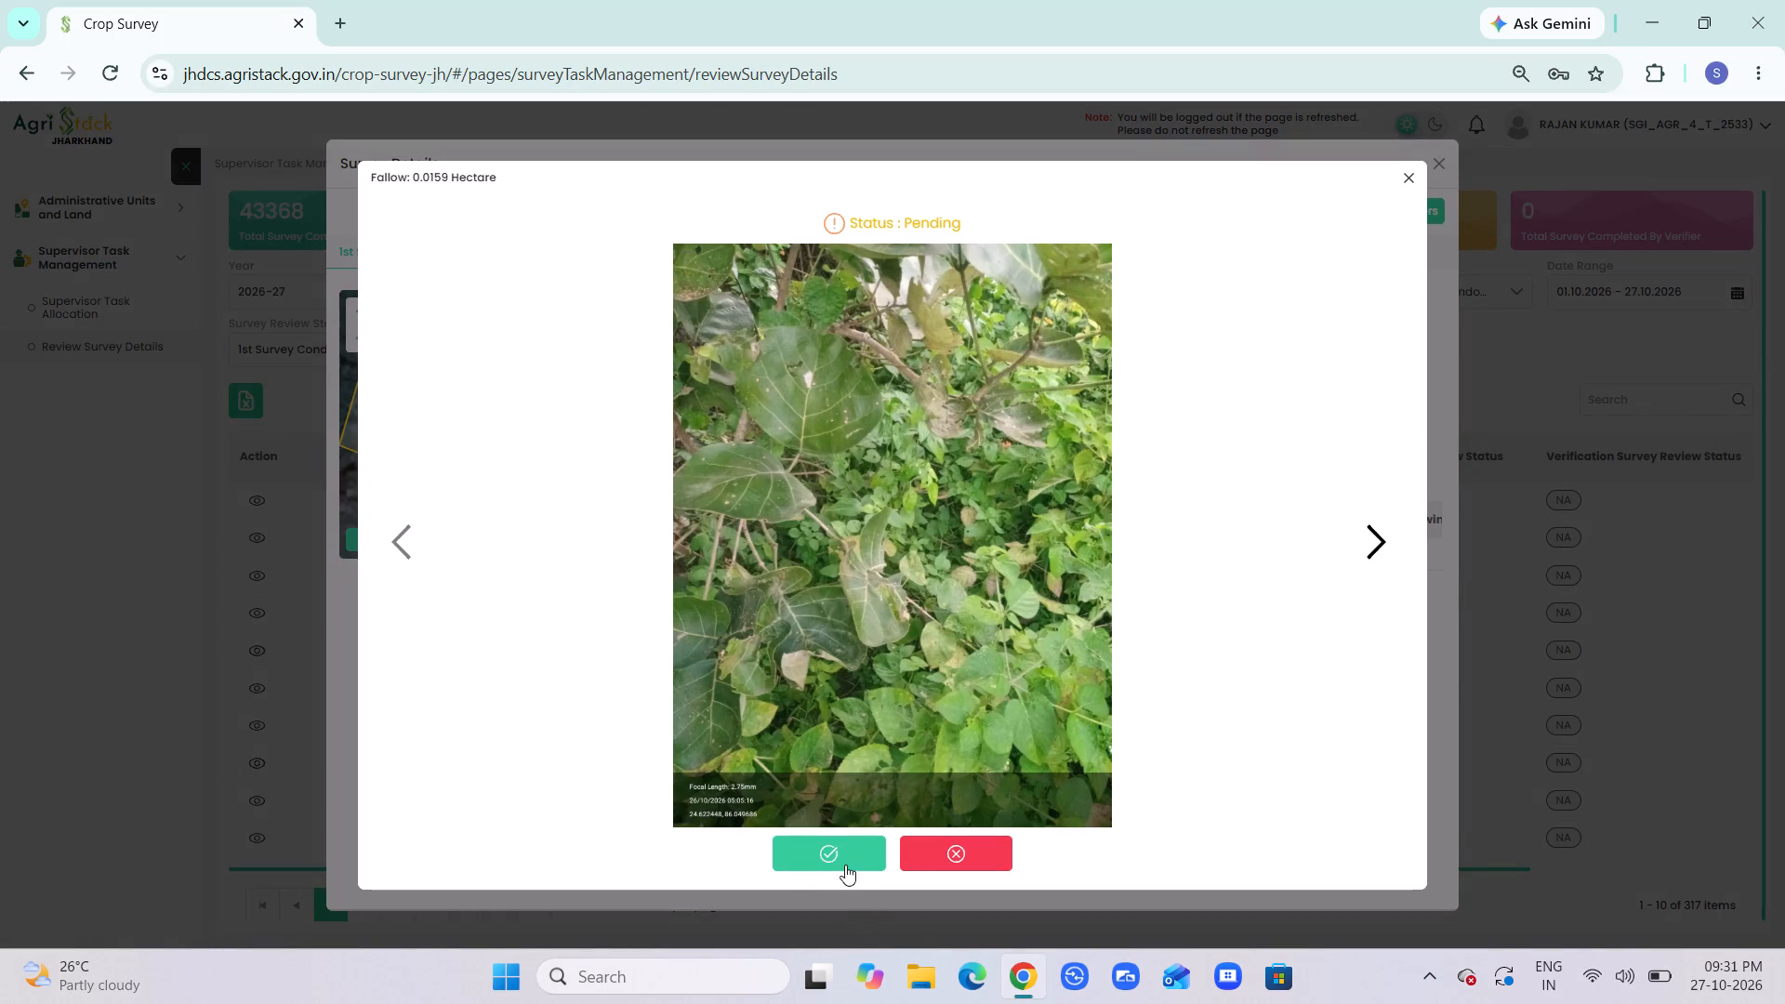
{"action": "left_click", "coordinate": [843, 856]}
{"action": "left_click_drag", "start_coordinate": [964, 695], "coordinate": [641, 713]}
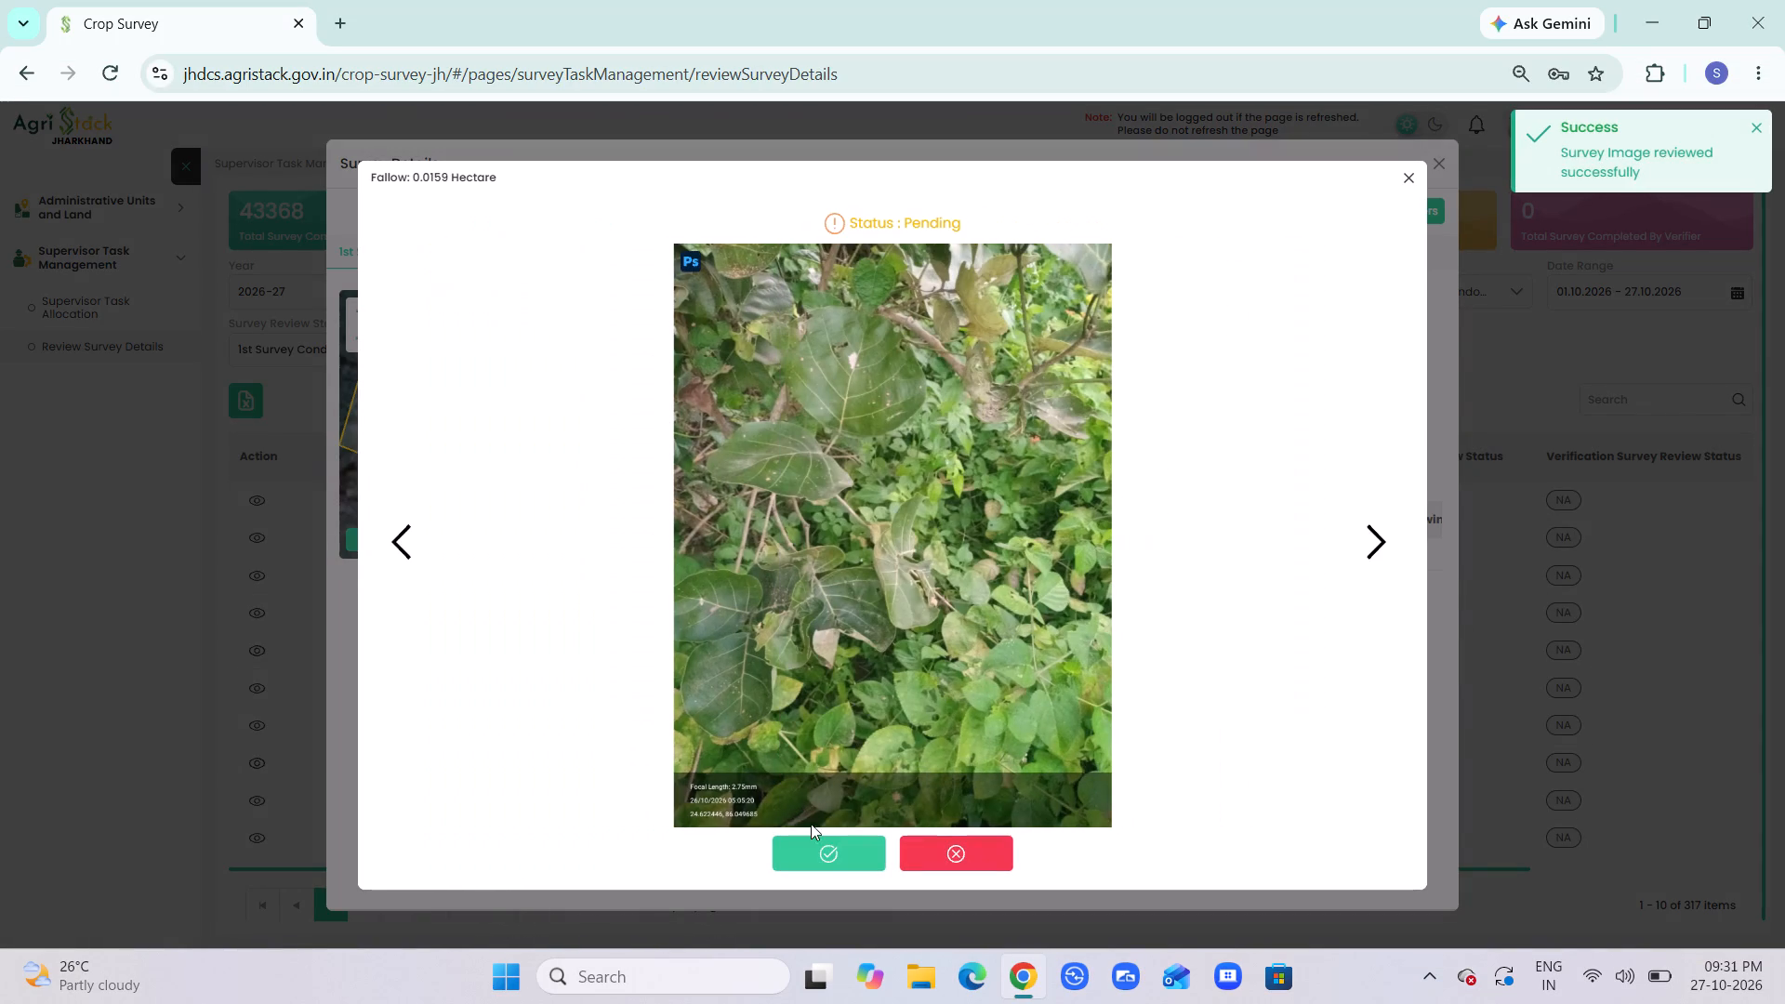
{"action": "left_click", "coordinate": [825, 848]}
{"action": "left_click_drag", "start_coordinate": [937, 713], "coordinate": [906, 720]}
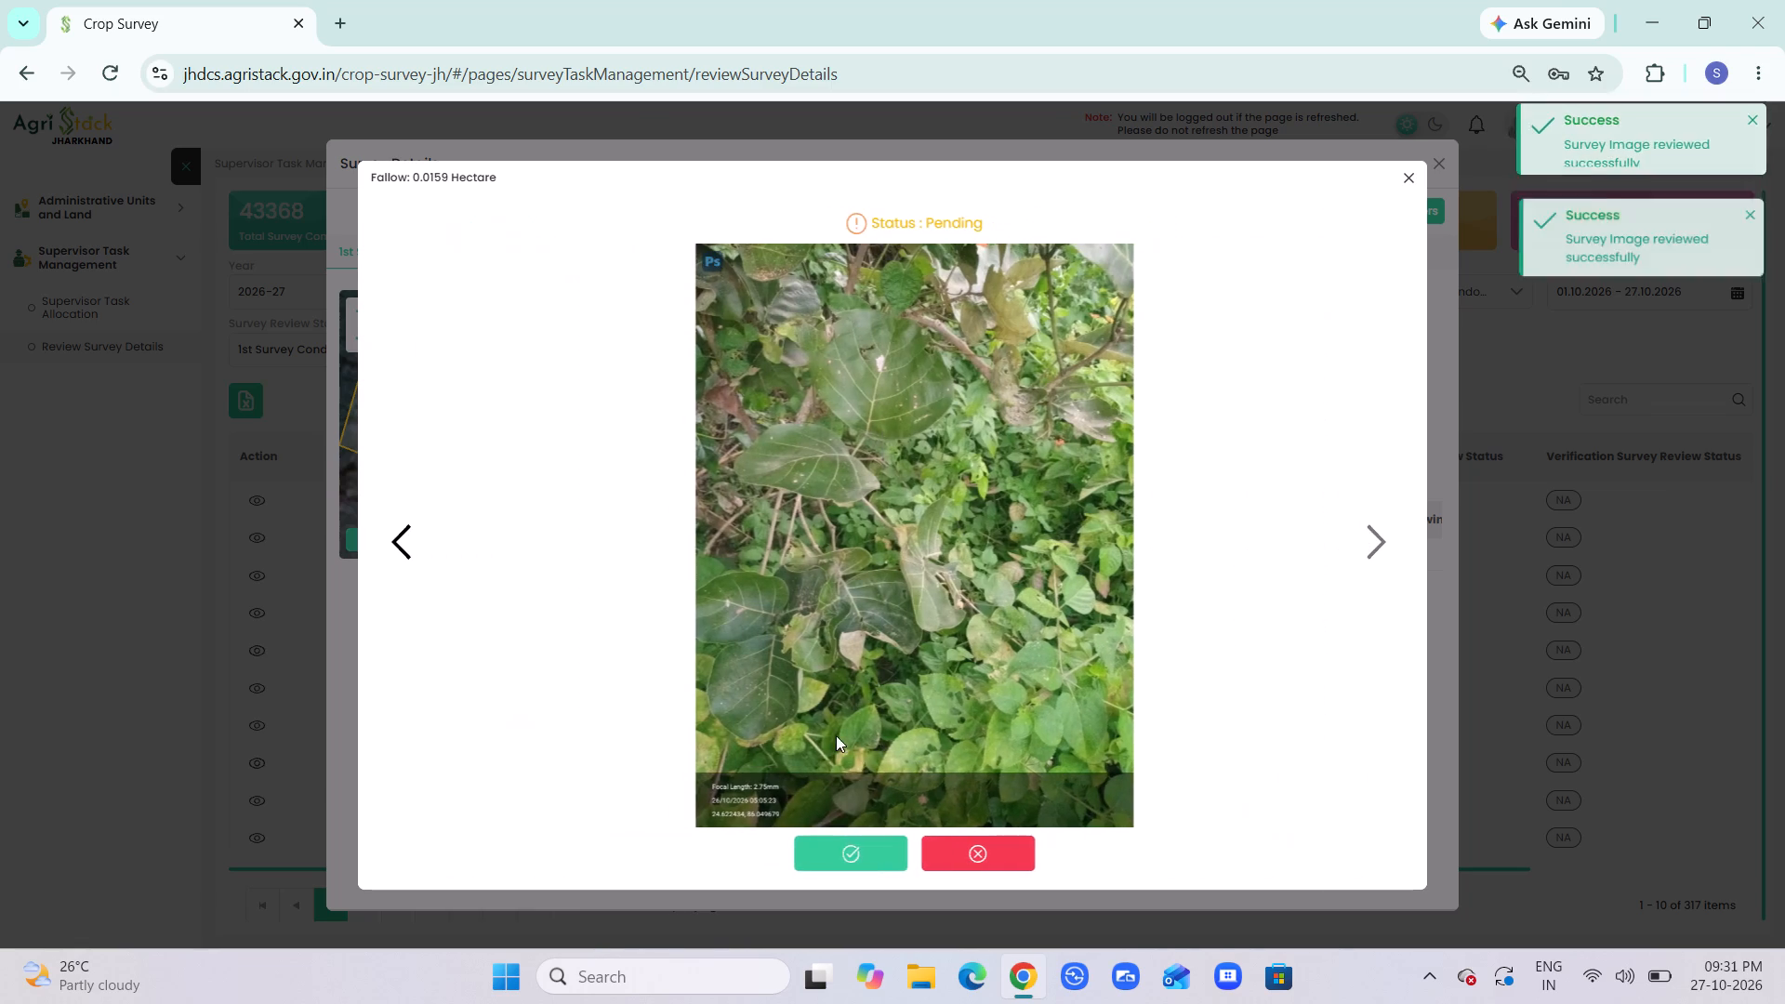
{"action": "left_click", "coordinate": [854, 860]}
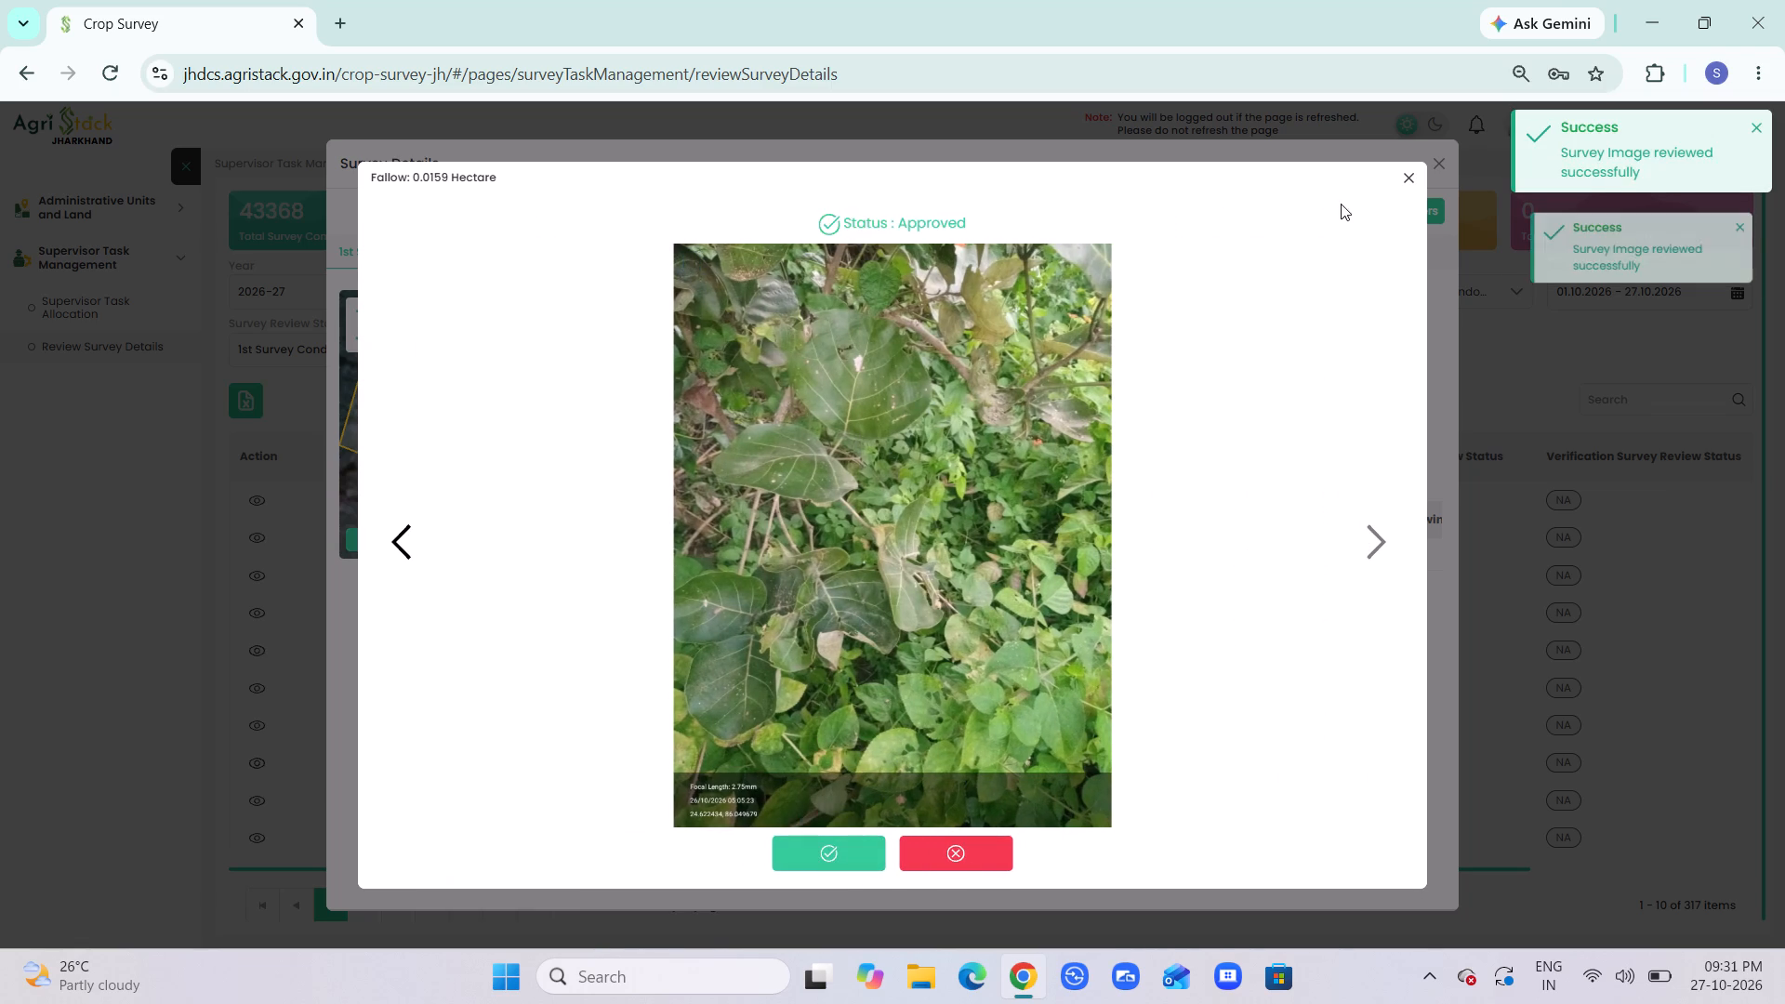
{"action": "left_click", "coordinate": [1409, 172]}
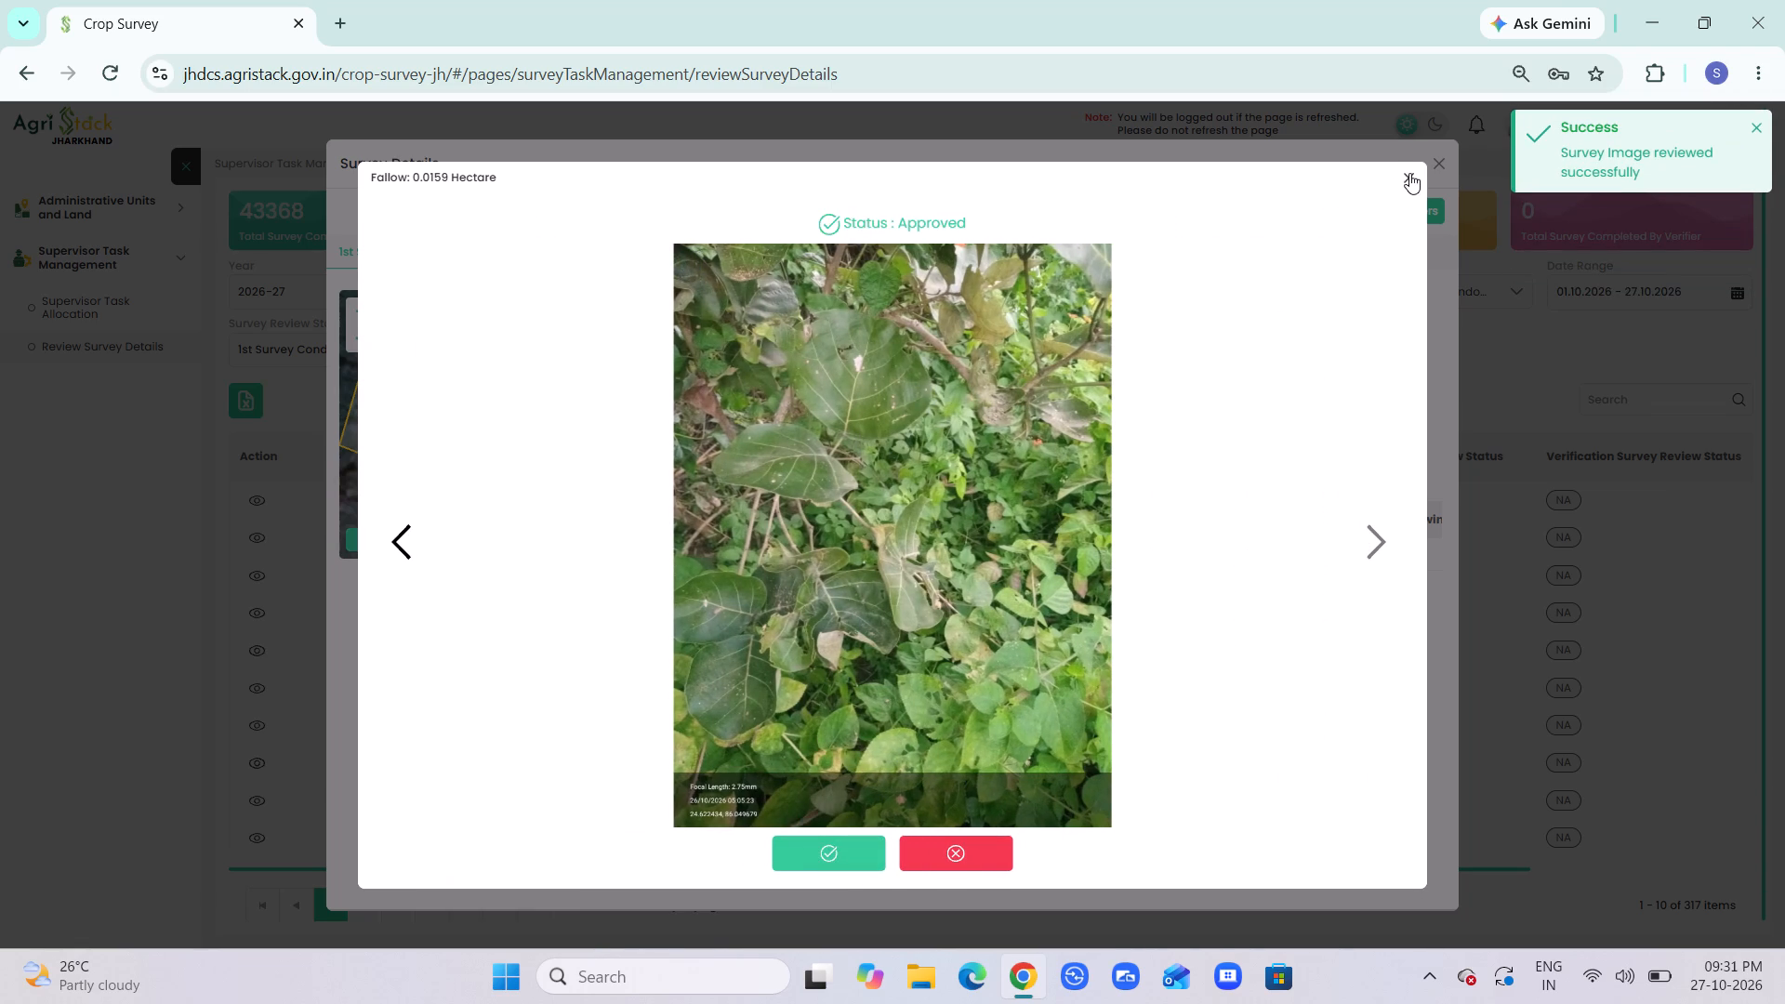
{"action": "left_click", "coordinate": [1409, 173]}
{"action": "left_click", "coordinate": [739, 606]}
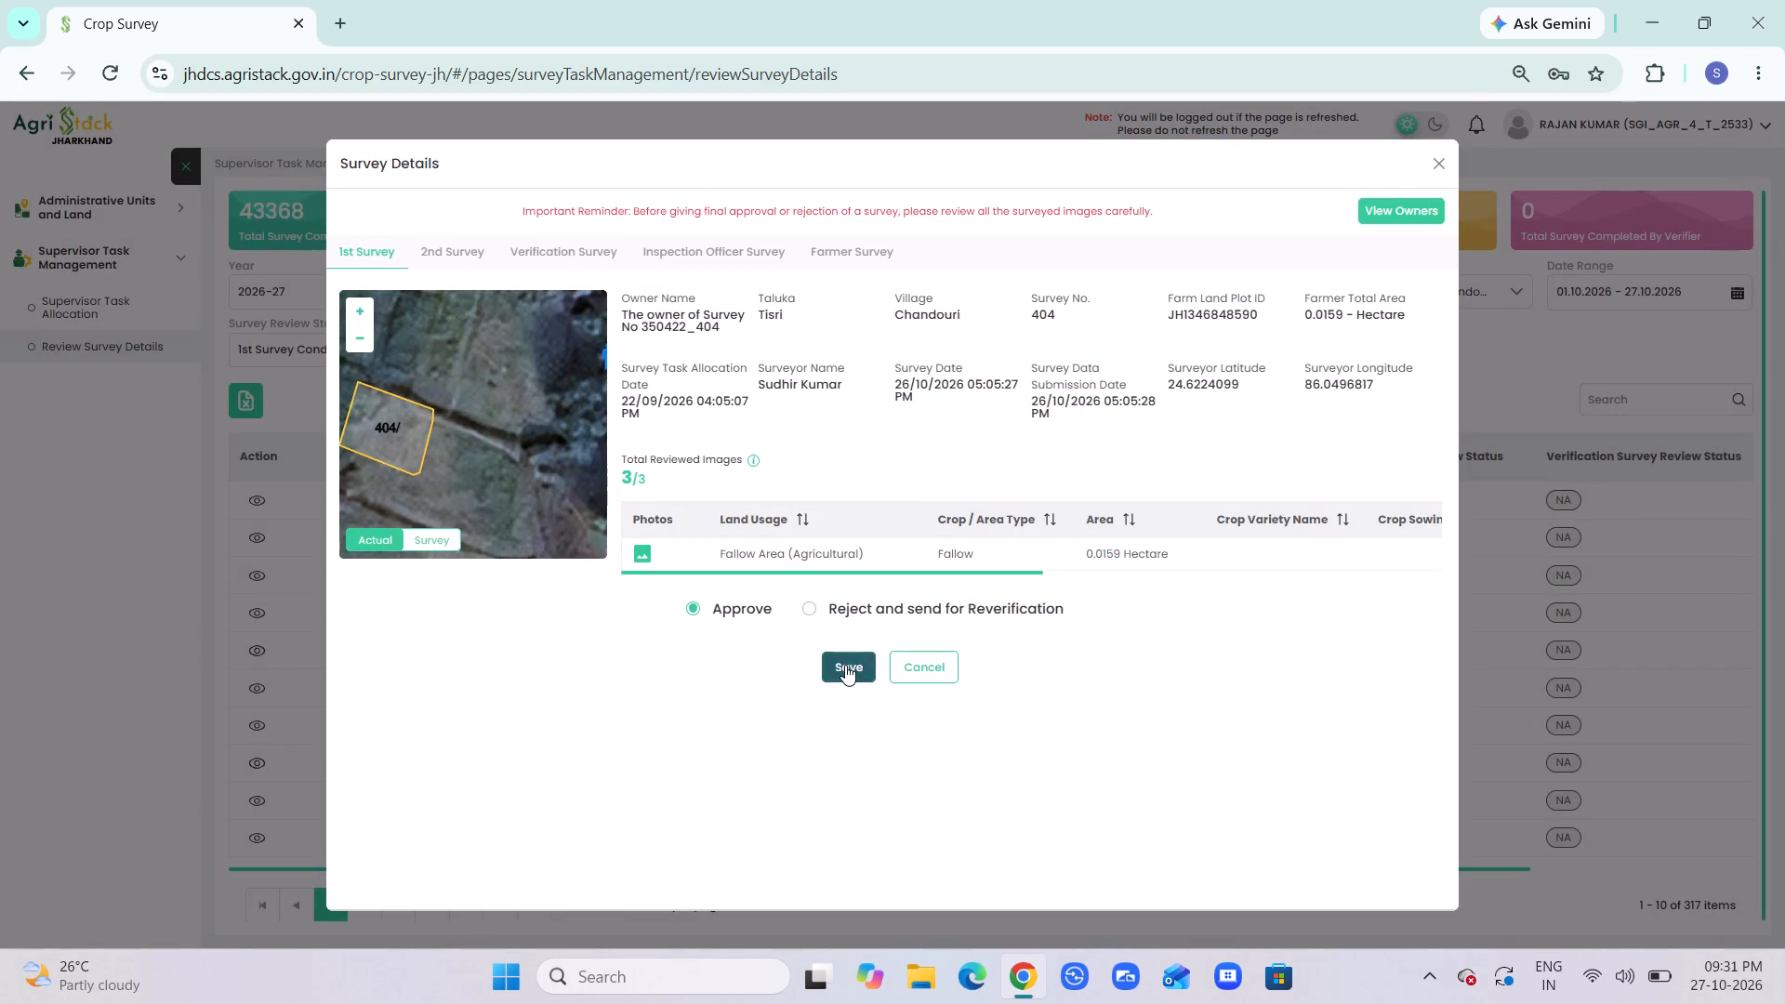
{"action": "left_click", "coordinate": [845, 665]}
{"action": "left_click", "coordinate": [893, 558]}
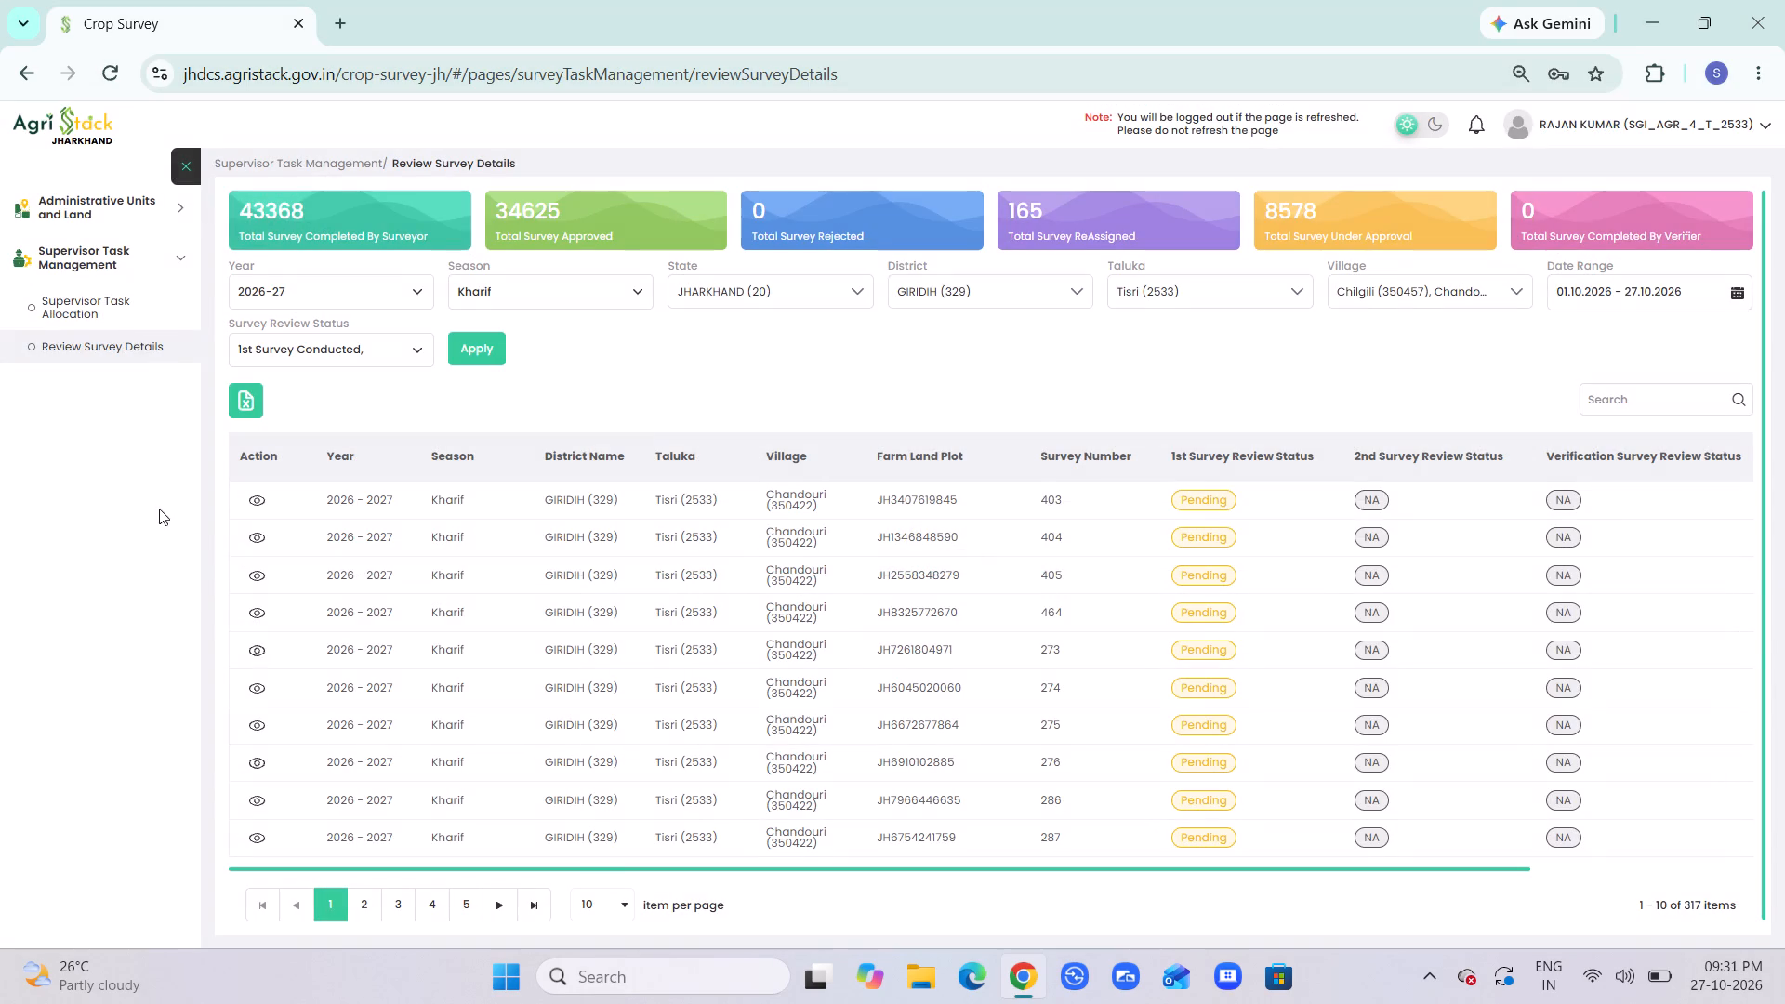
Approve all three photos of survey number 405 in Chandouri, and save its 1st survey review as Approve.
{"action": "left_click", "coordinate": [256, 574]}
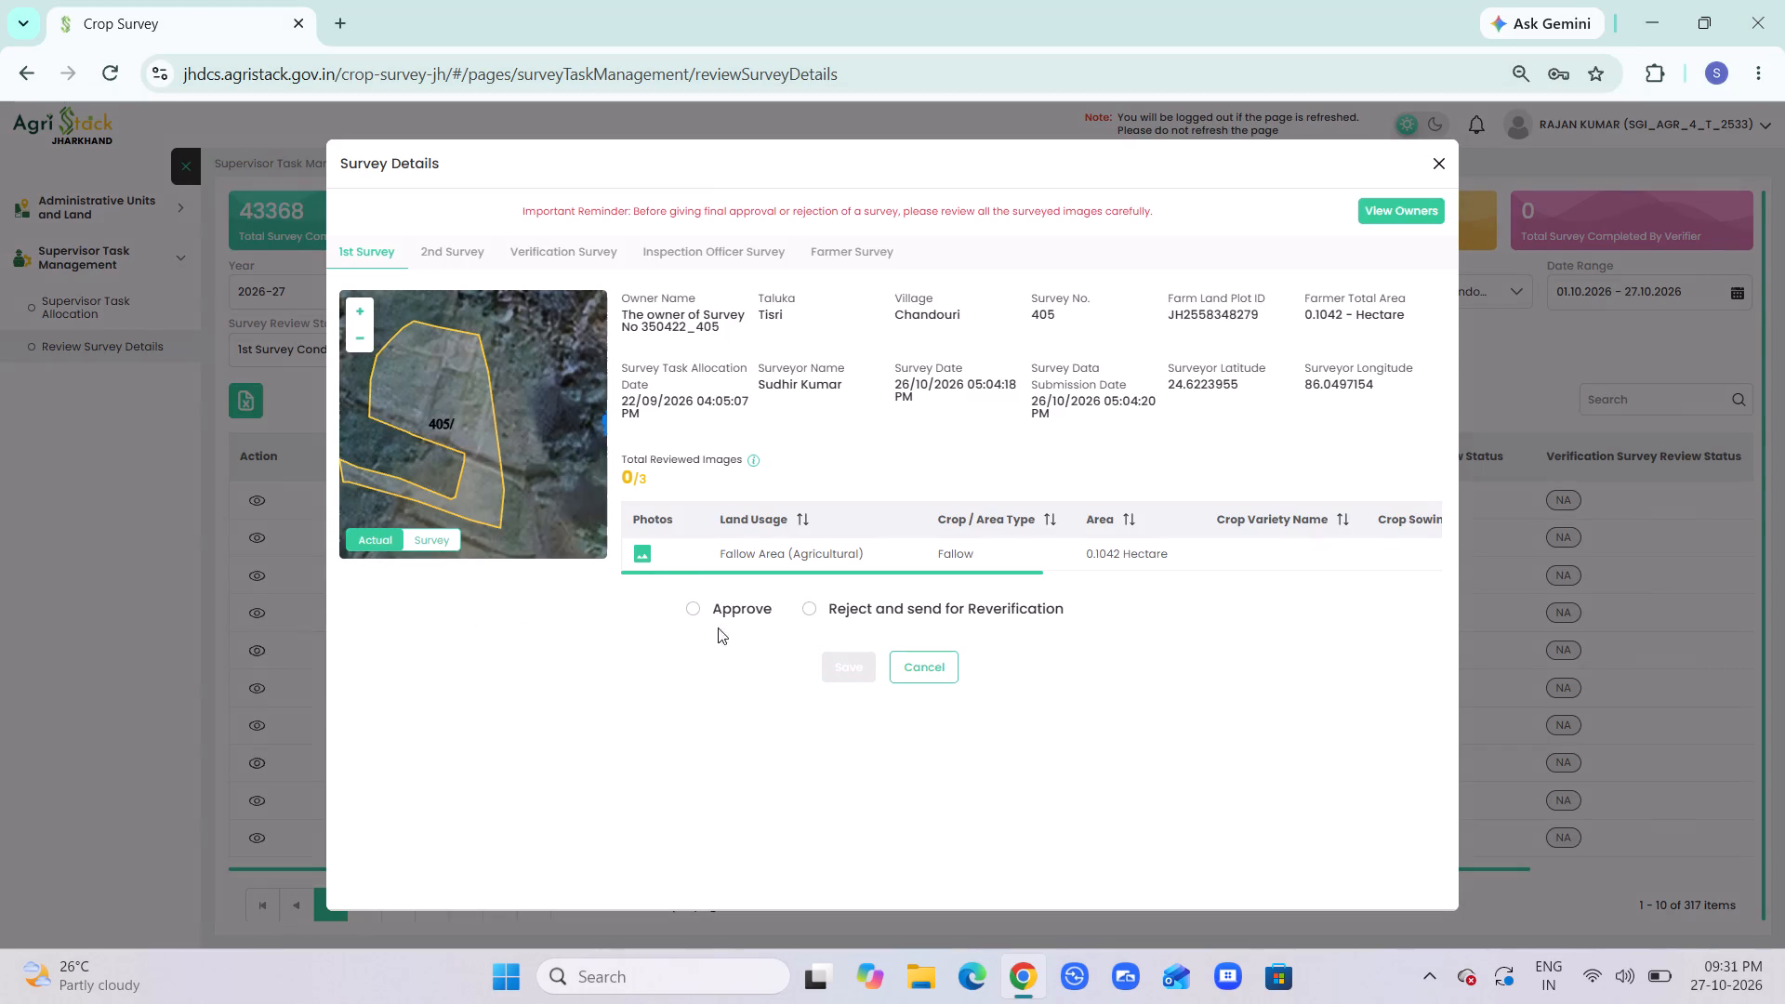
{"action": "left_click", "coordinate": [635, 556]}
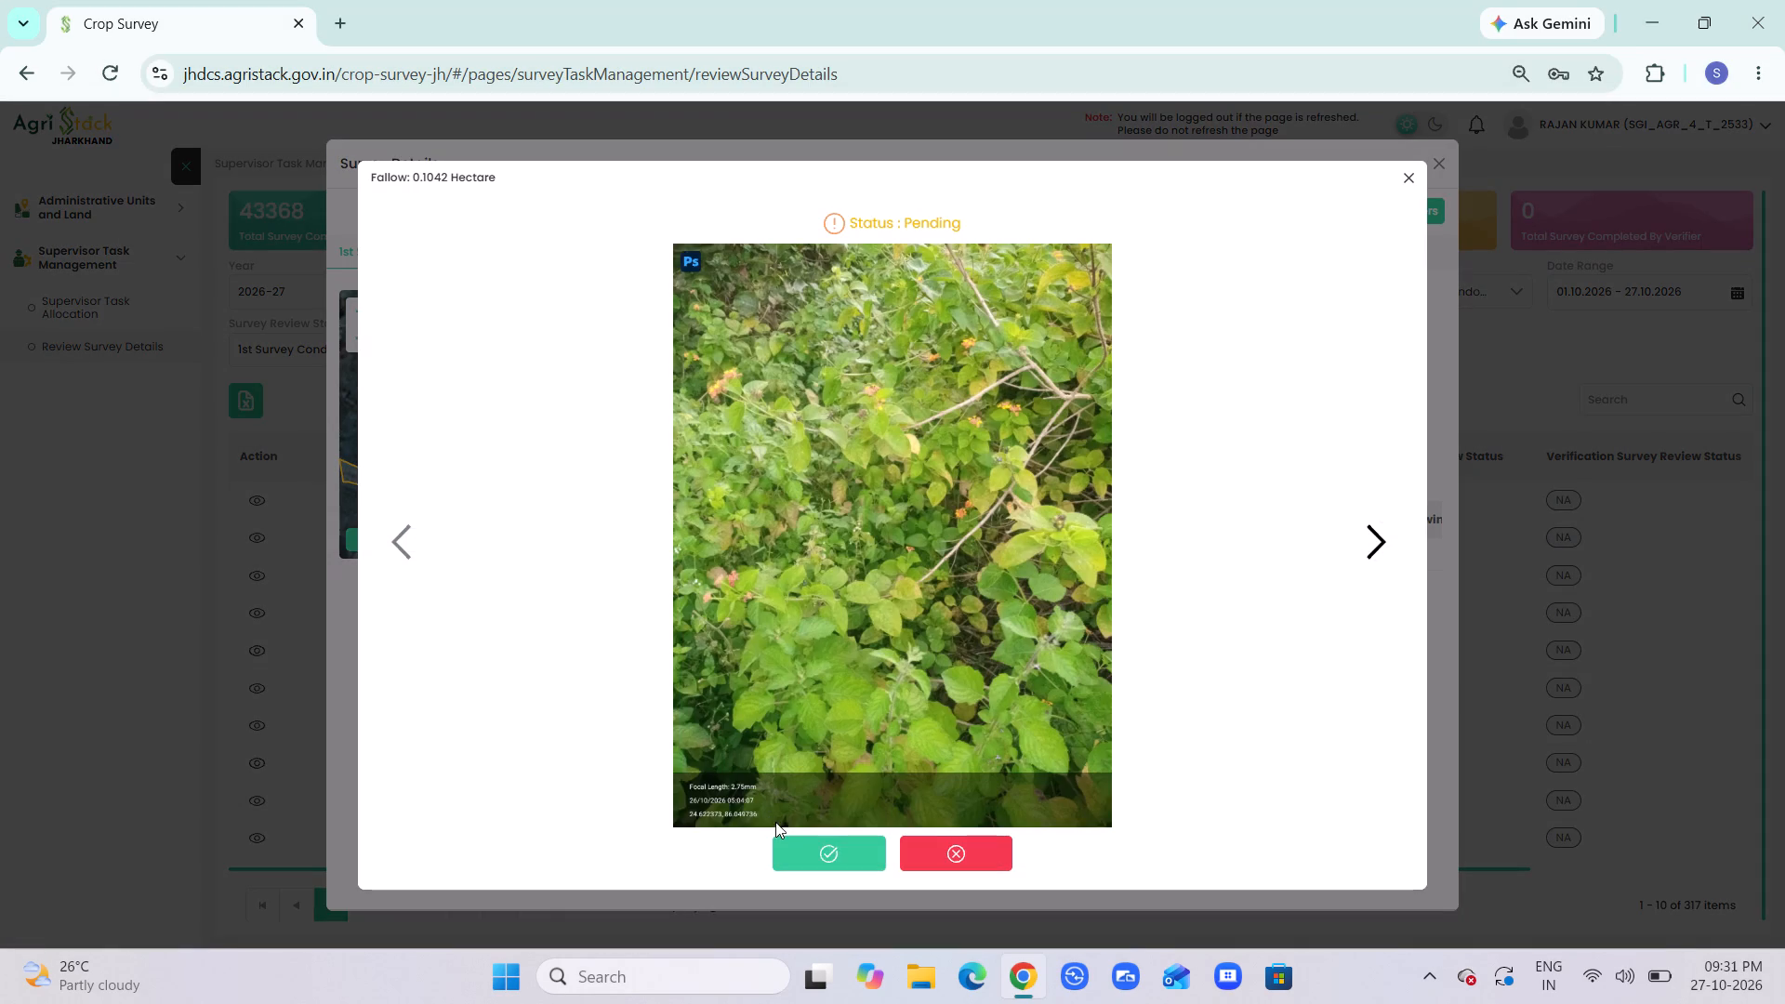
{"action": "left_click", "coordinate": [839, 850]}
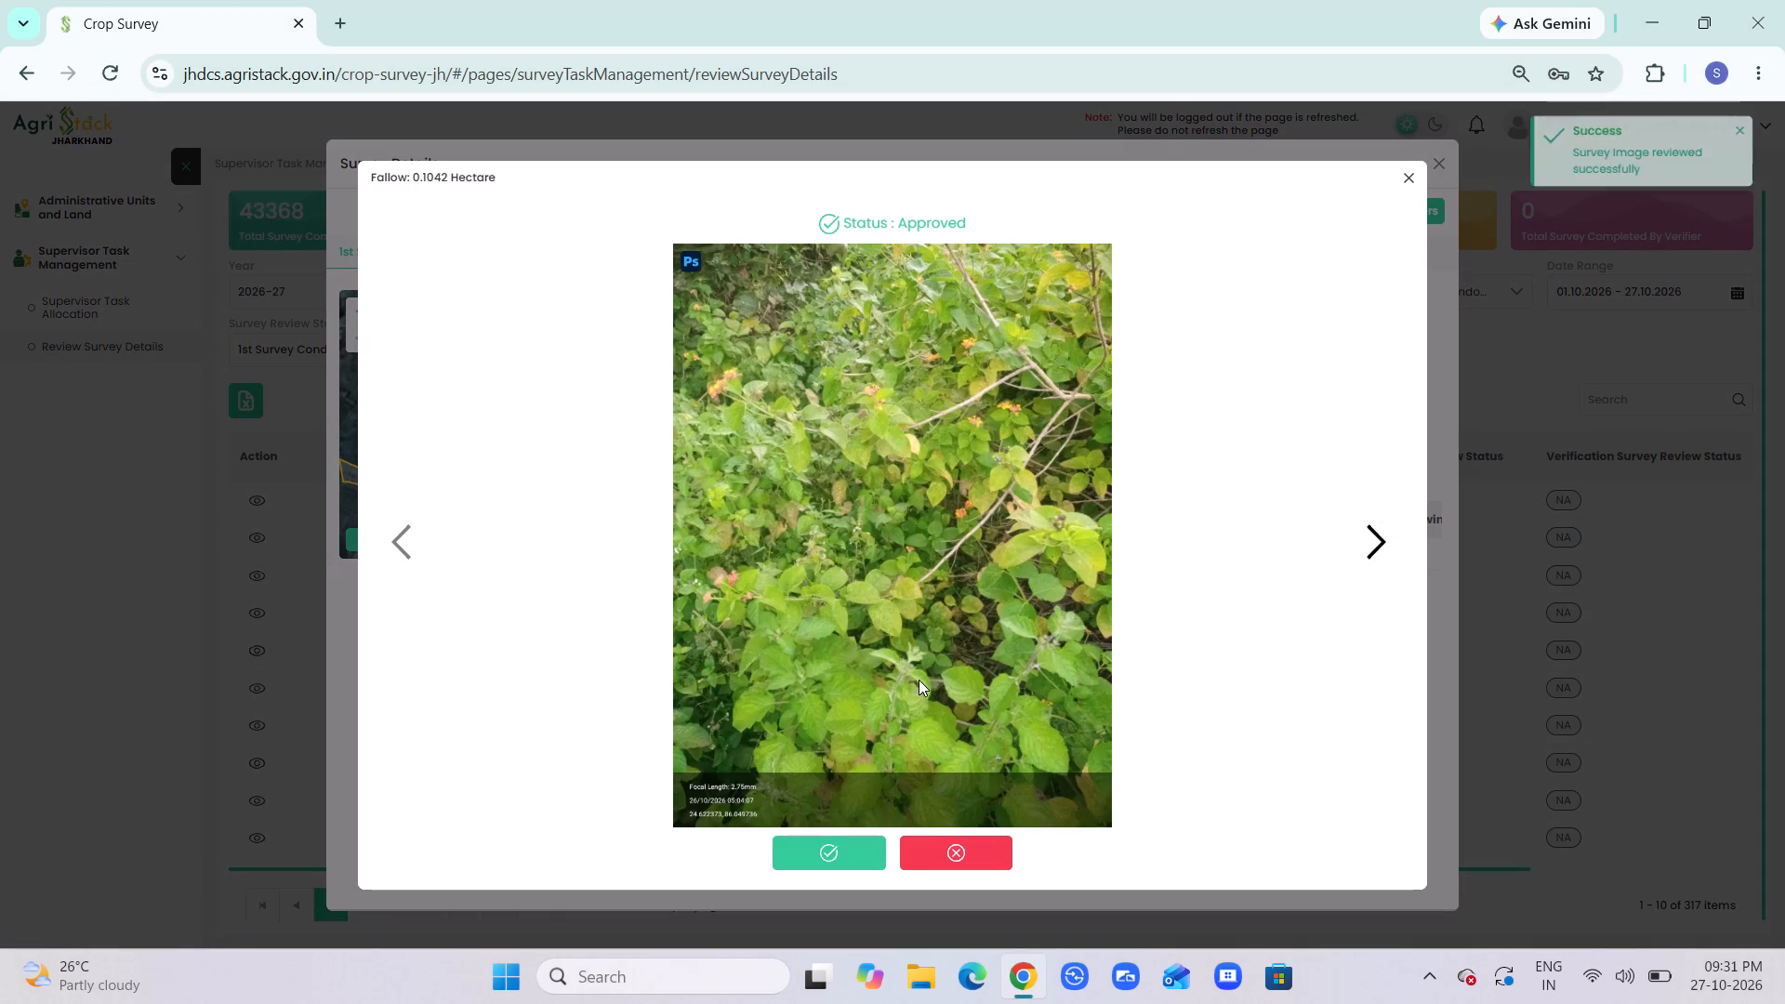
{"action": "left_click_drag", "start_coordinate": [932, 678], "coordinate": [827, 670]}
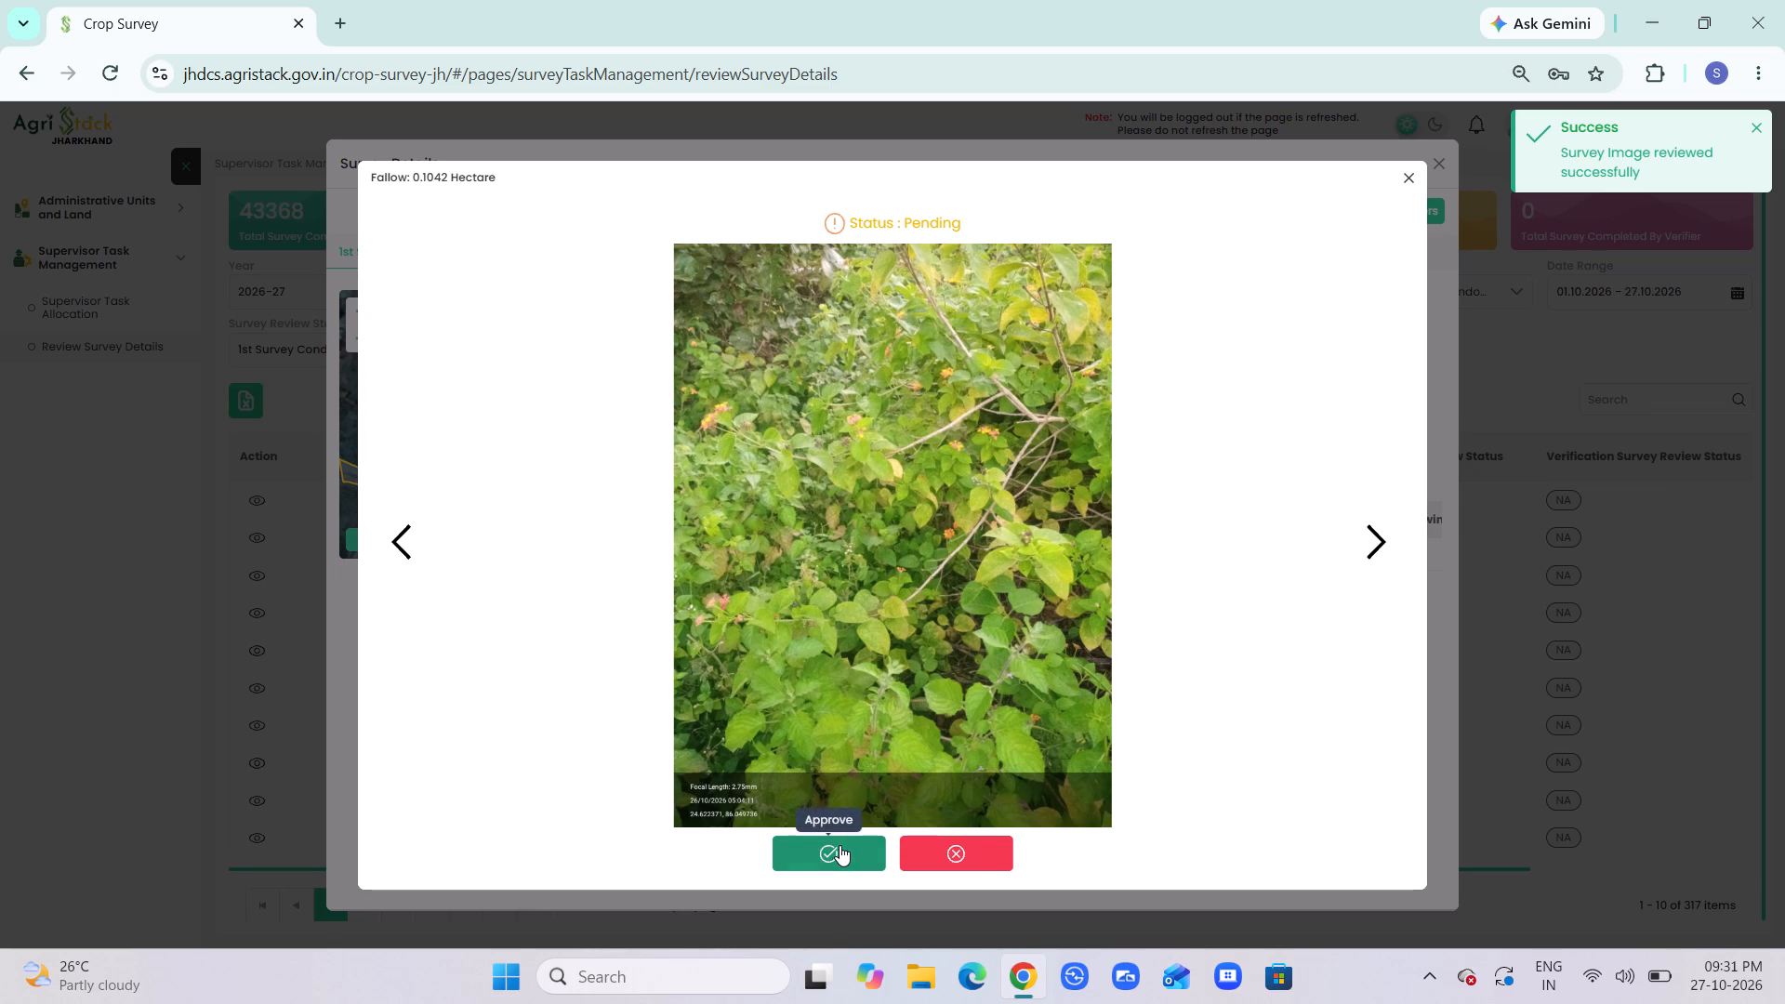
{"action": "left_click", "coordinate": [833, 842]}
{"action": "left_click_drag", "start_coordinate": [1042, 662], "coordinate": [912, 694]}
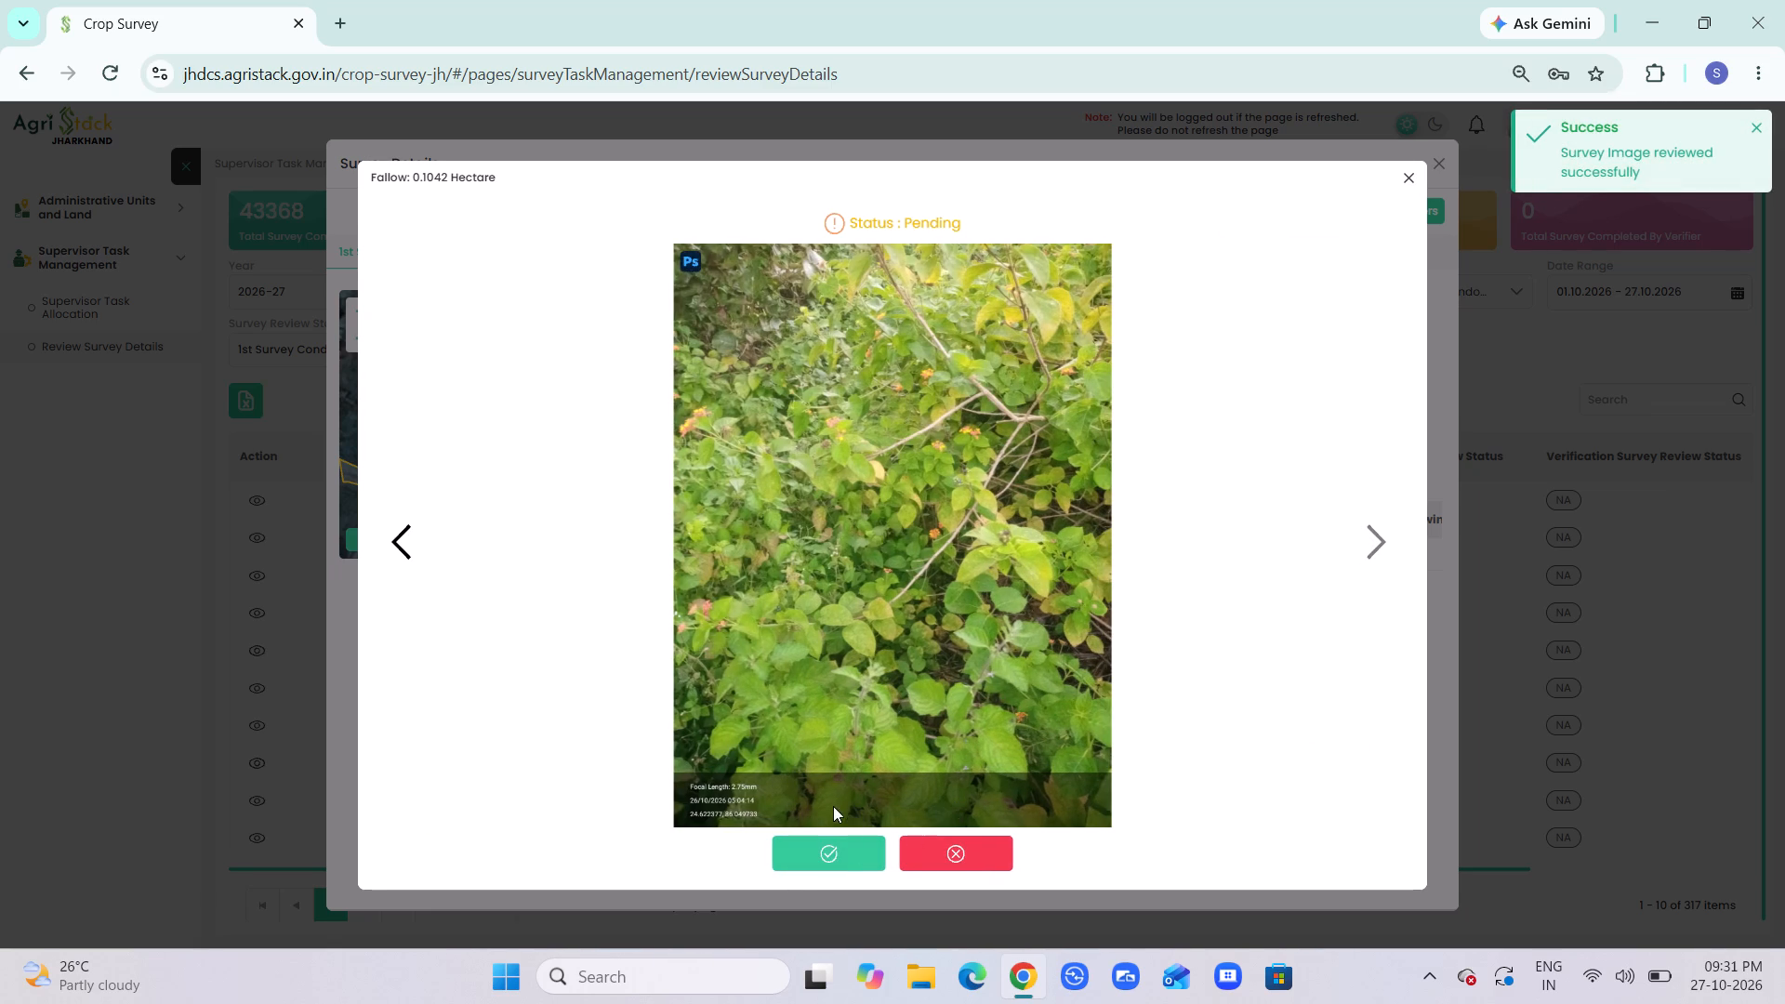
{"action": "left_click", "coordinate": [840, 845]}
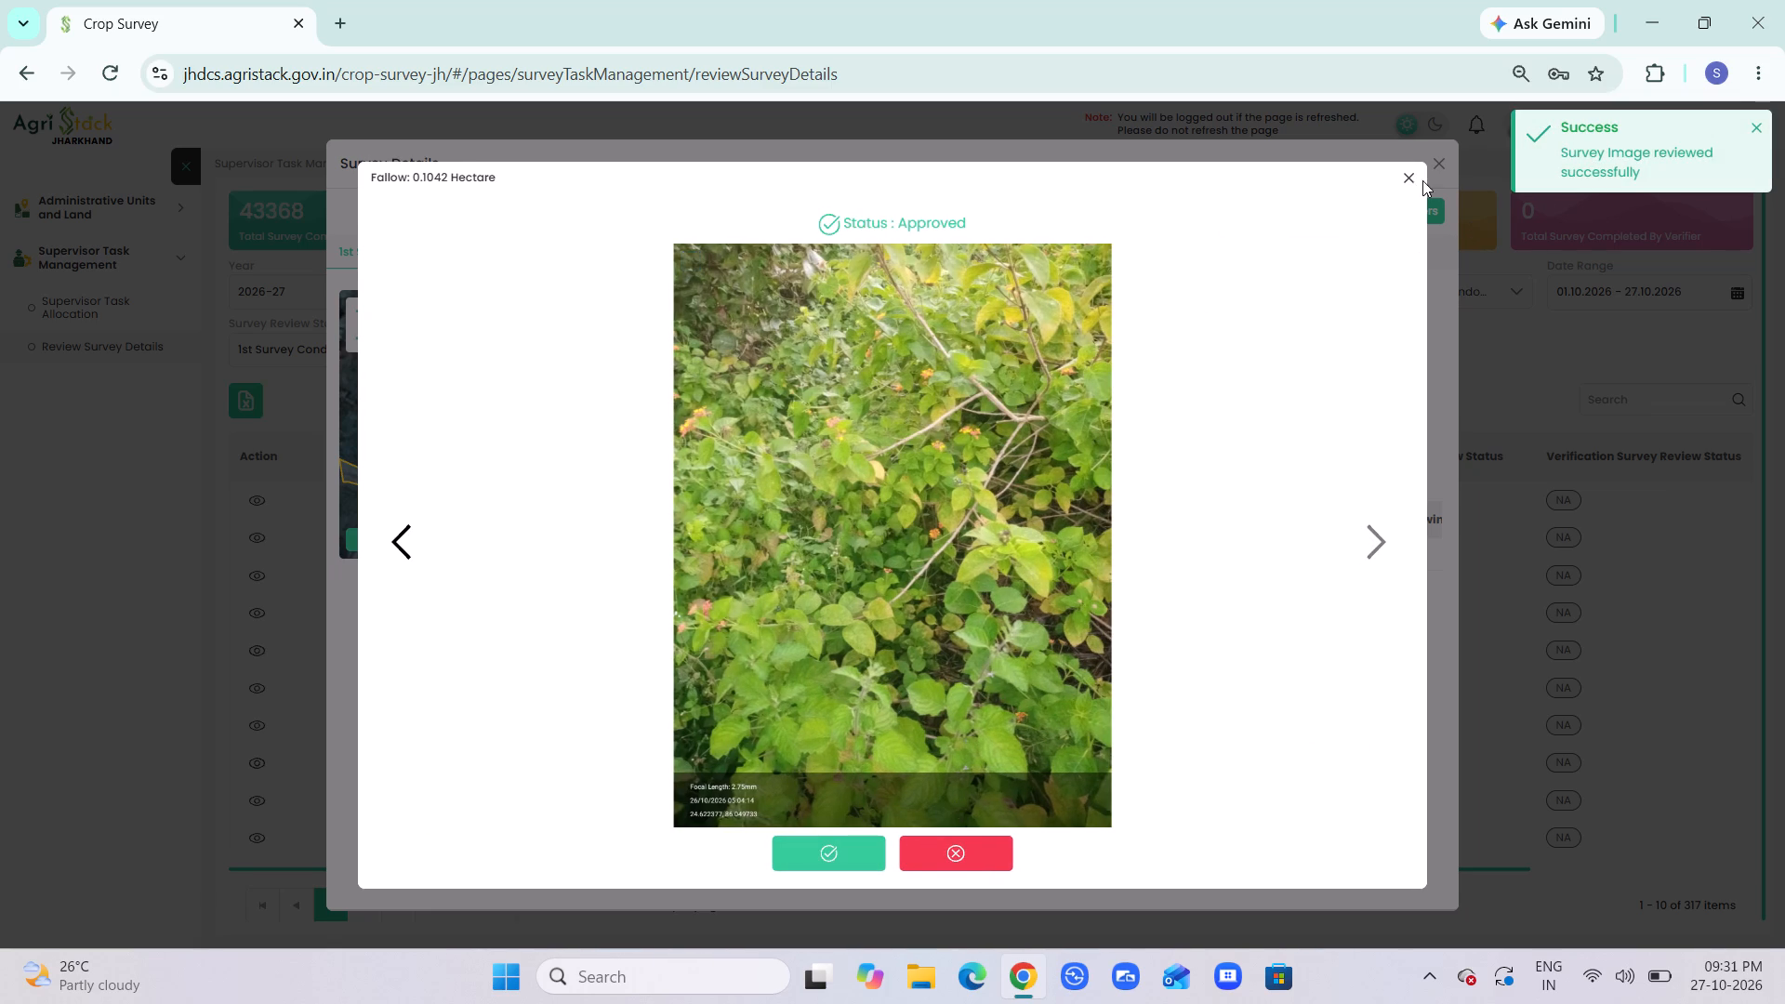
{"action": "left_click", "coordinate": [1401, 175]}
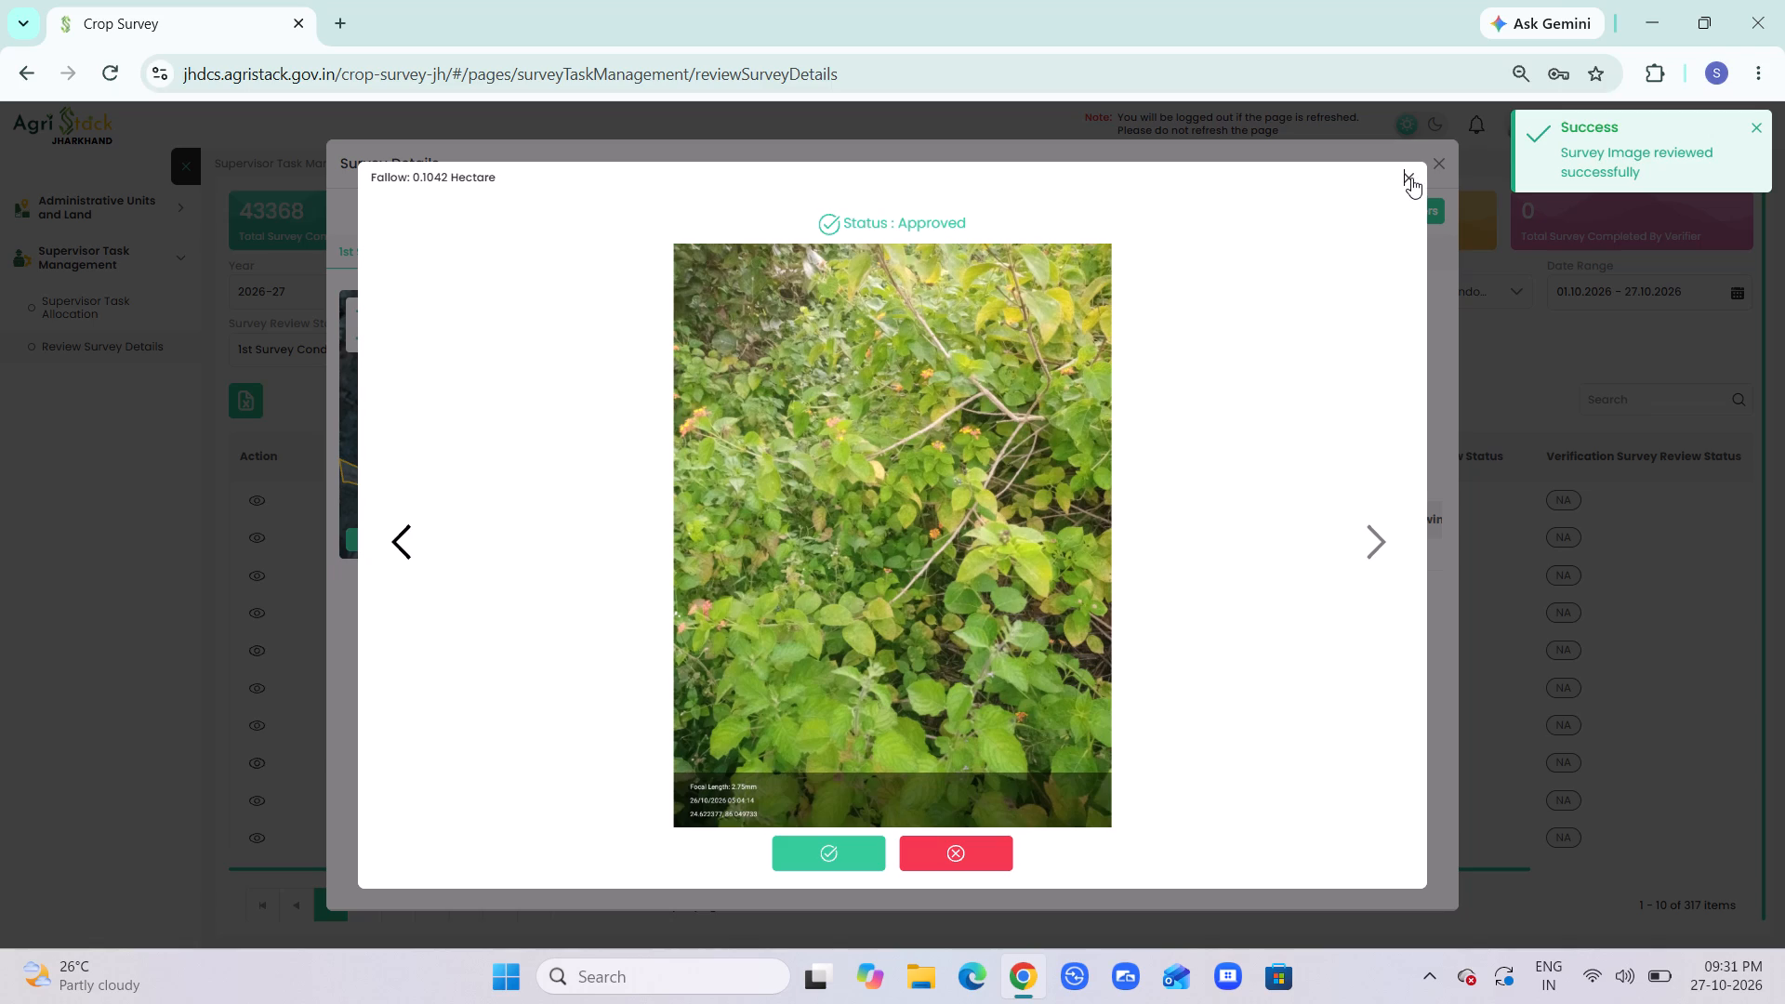
{"action": "left_click", "coordinate": [1411, 178]}
{"action": "left_click", "coordinate": [714, 601]}
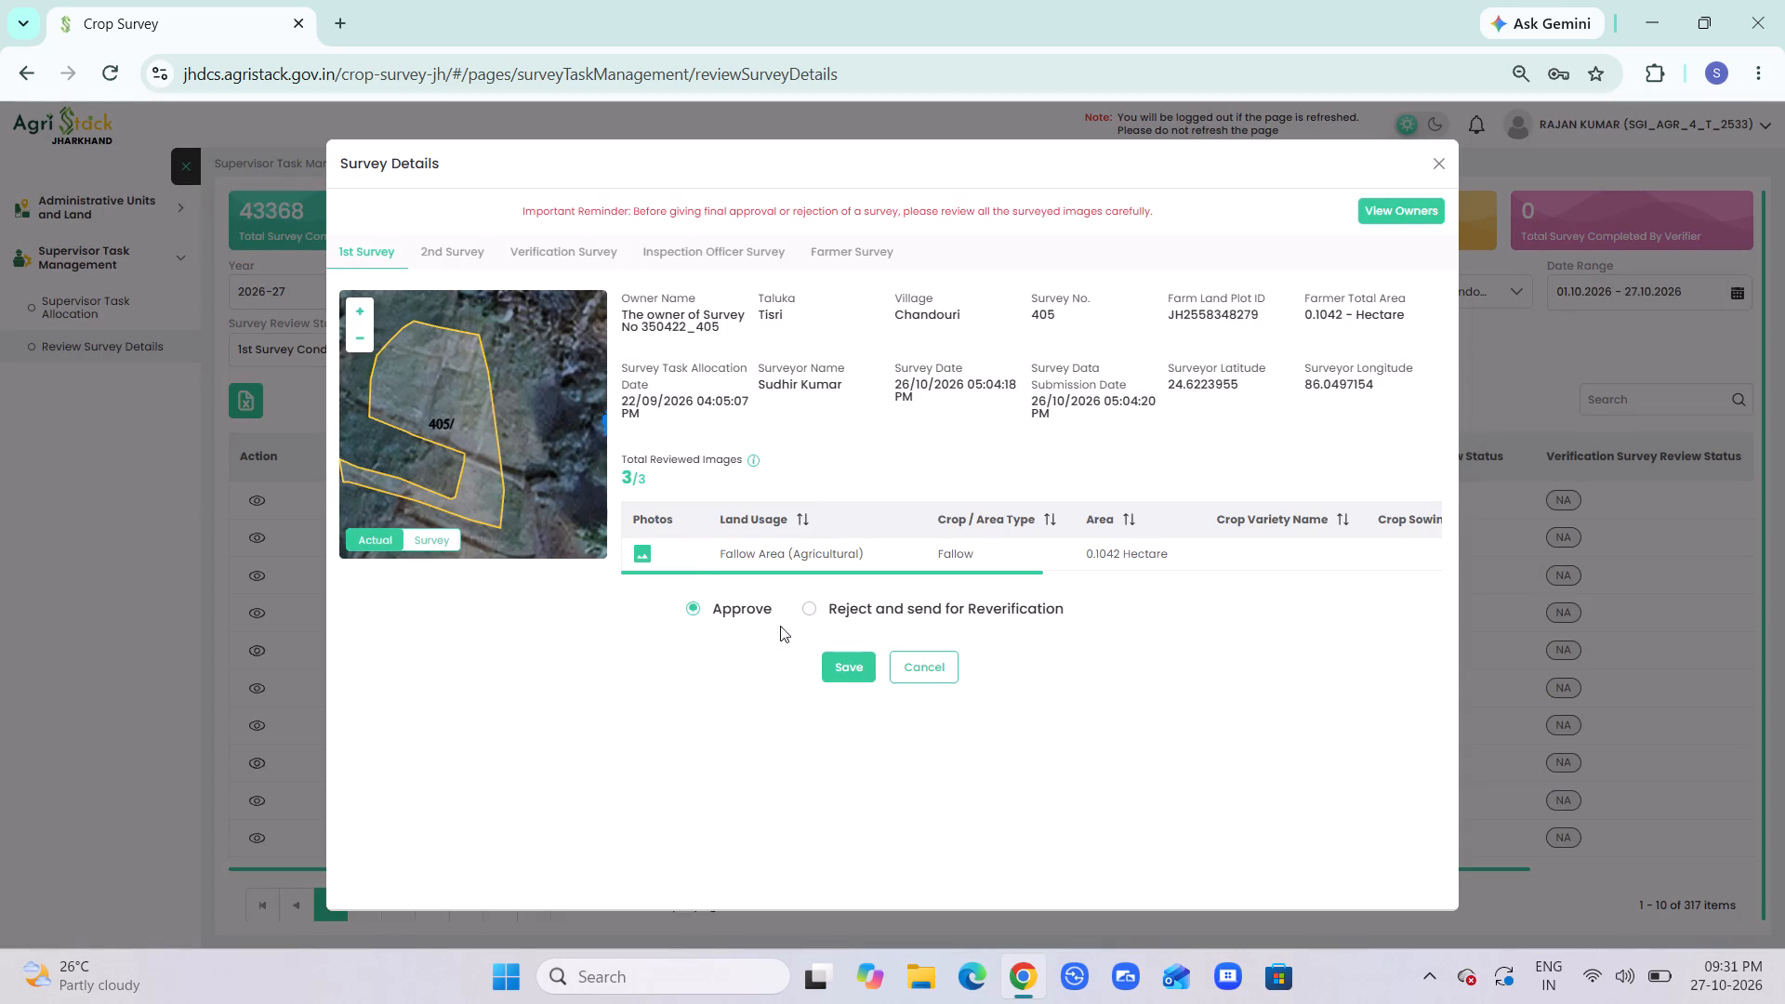
{"action": "left_click", "coordinate": [863, 661]}
{"action": "left_click", "coordinate": [892, 565]}
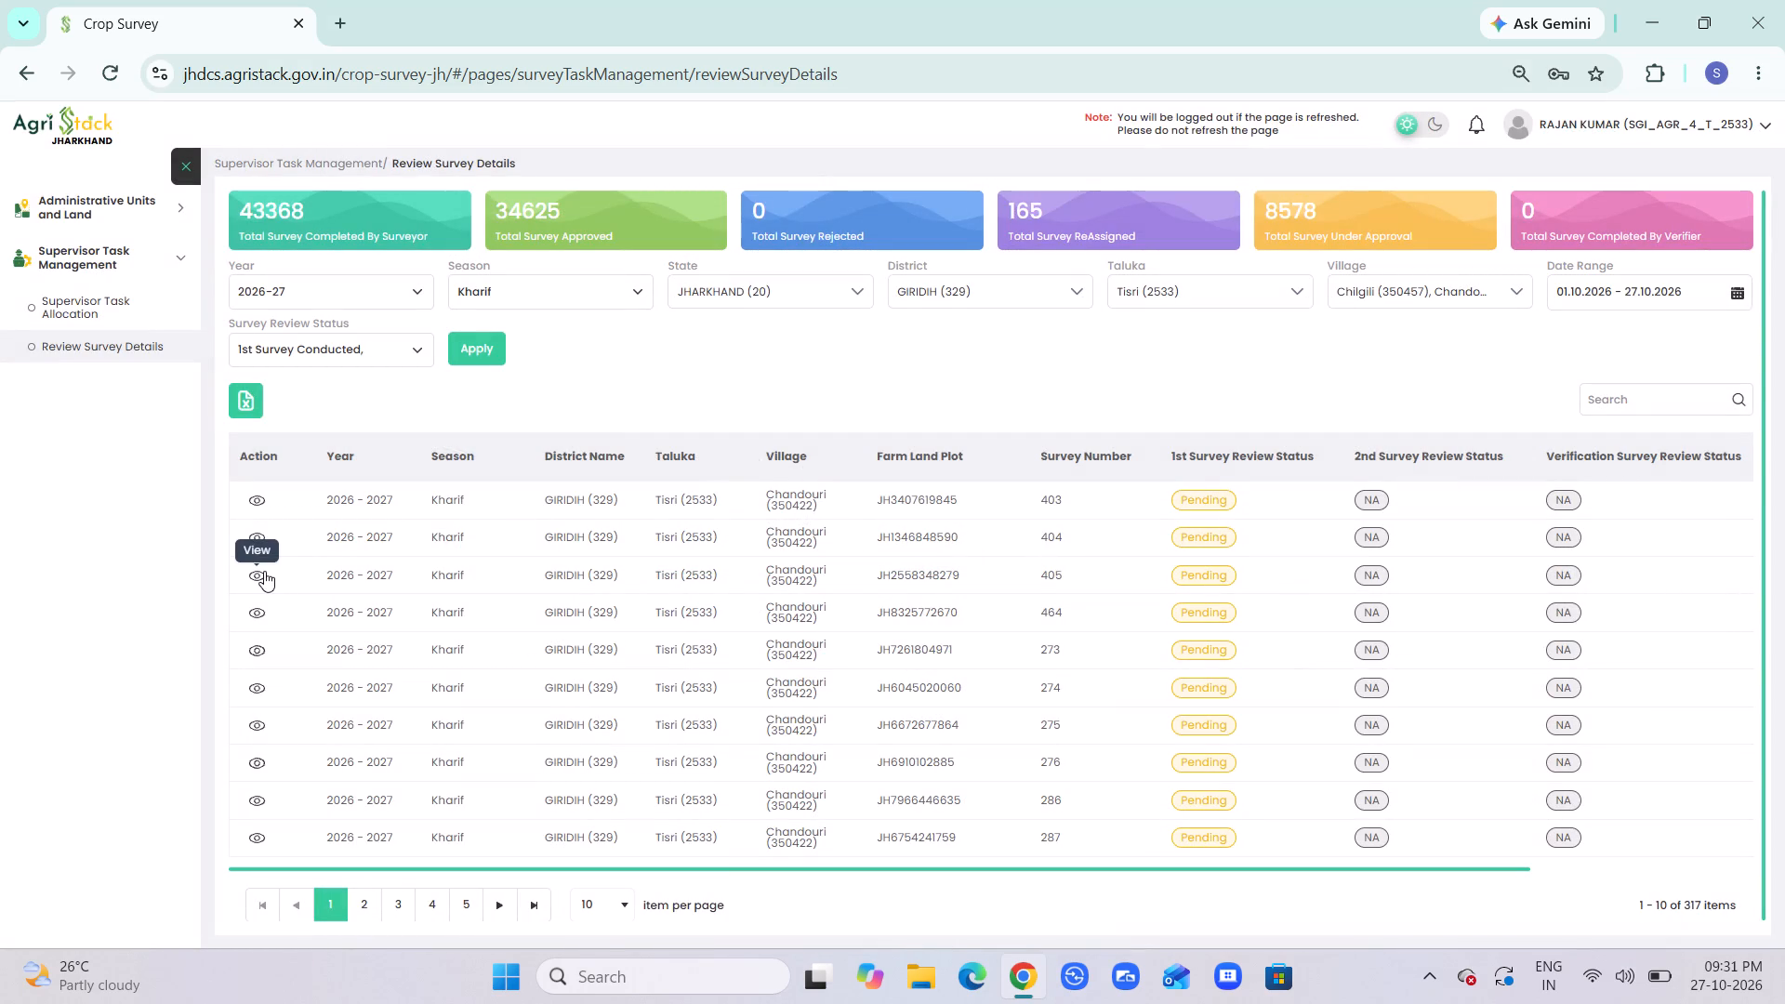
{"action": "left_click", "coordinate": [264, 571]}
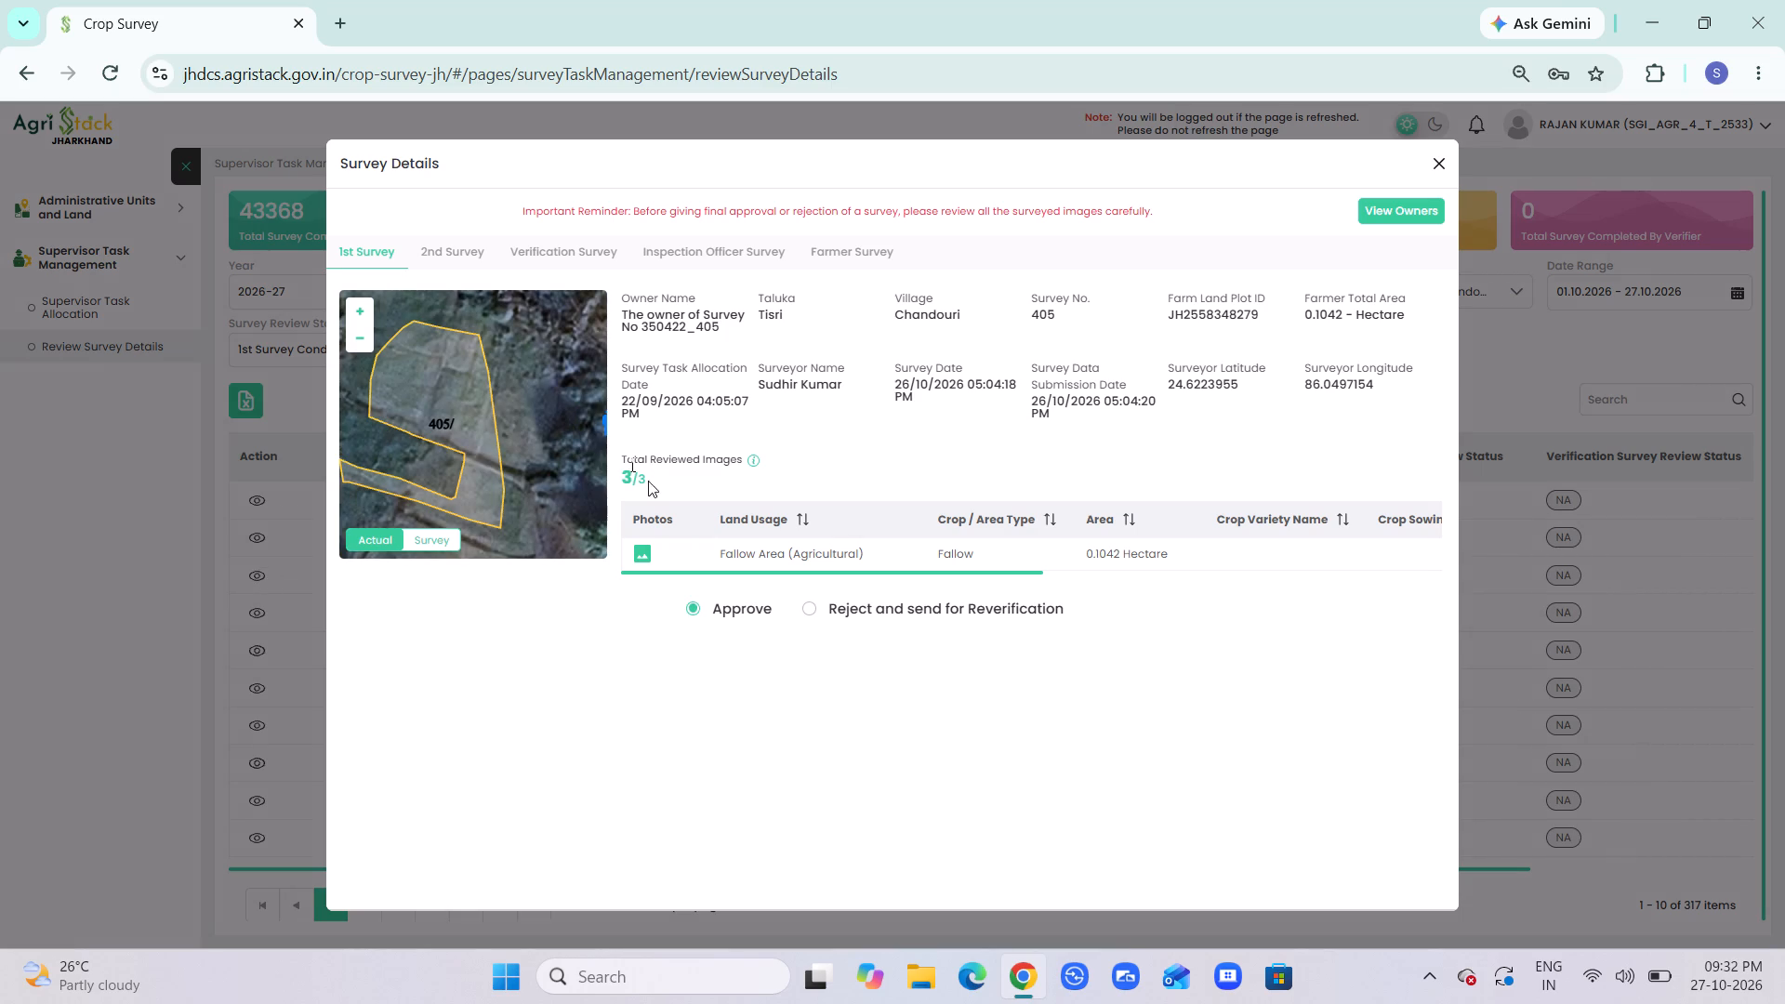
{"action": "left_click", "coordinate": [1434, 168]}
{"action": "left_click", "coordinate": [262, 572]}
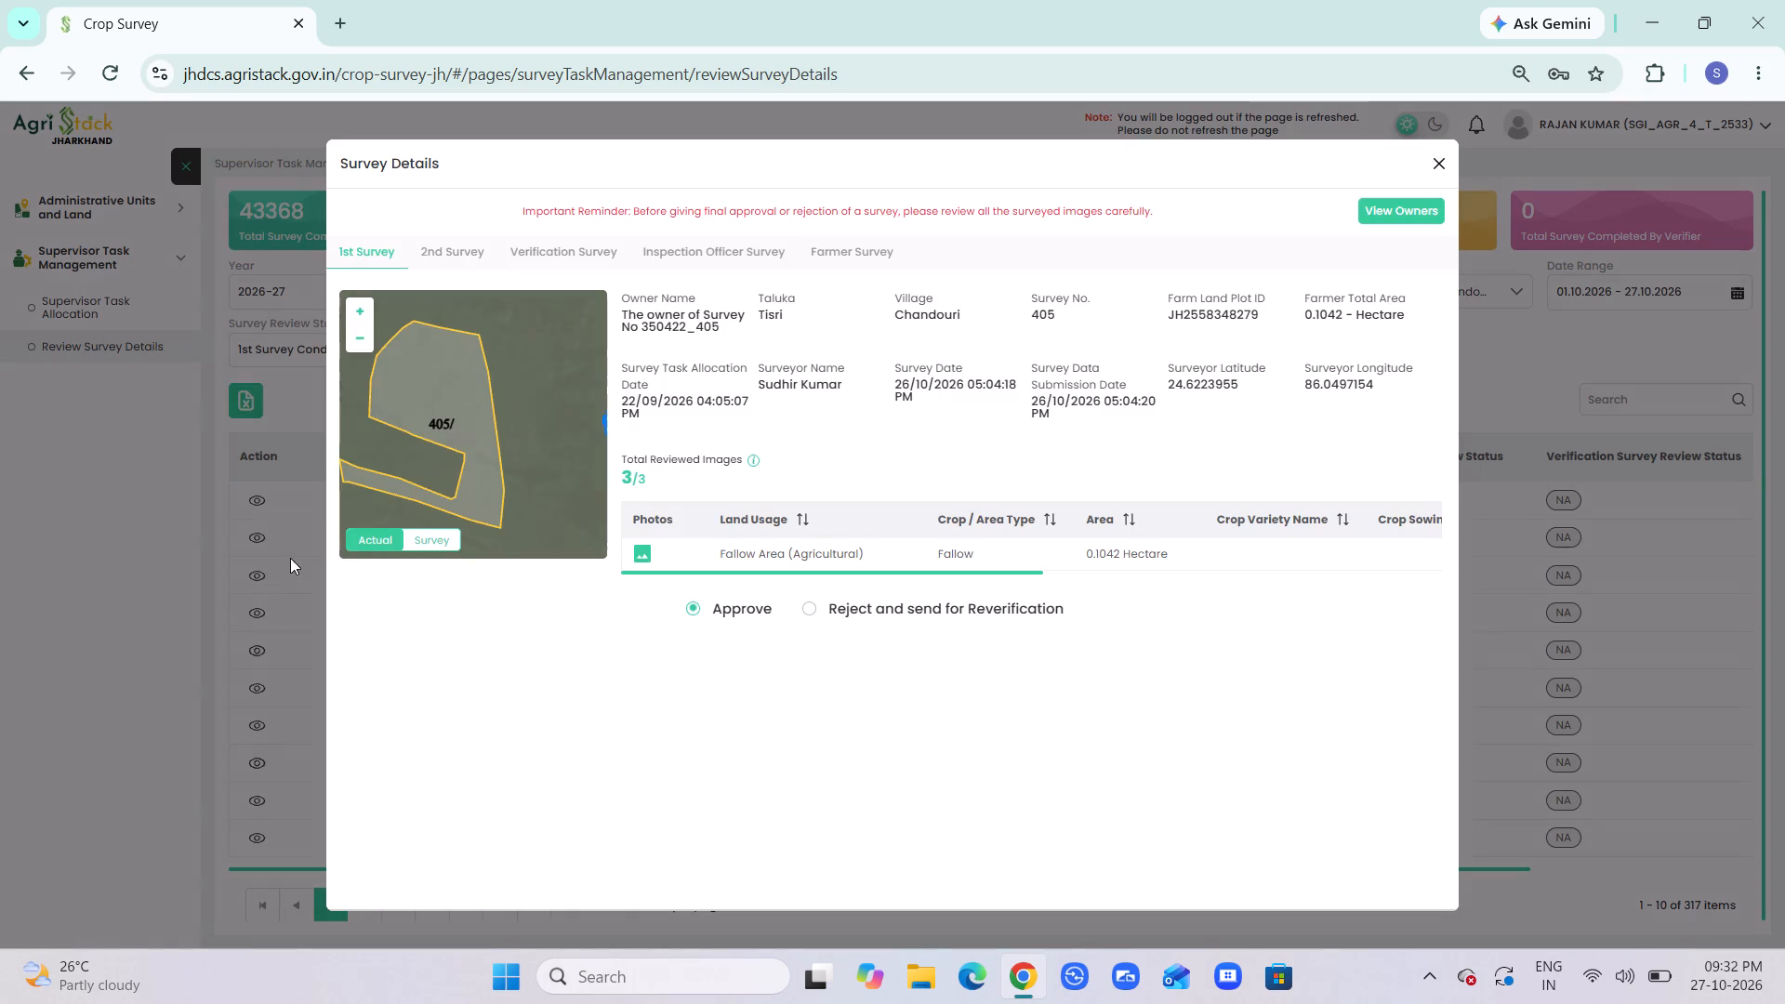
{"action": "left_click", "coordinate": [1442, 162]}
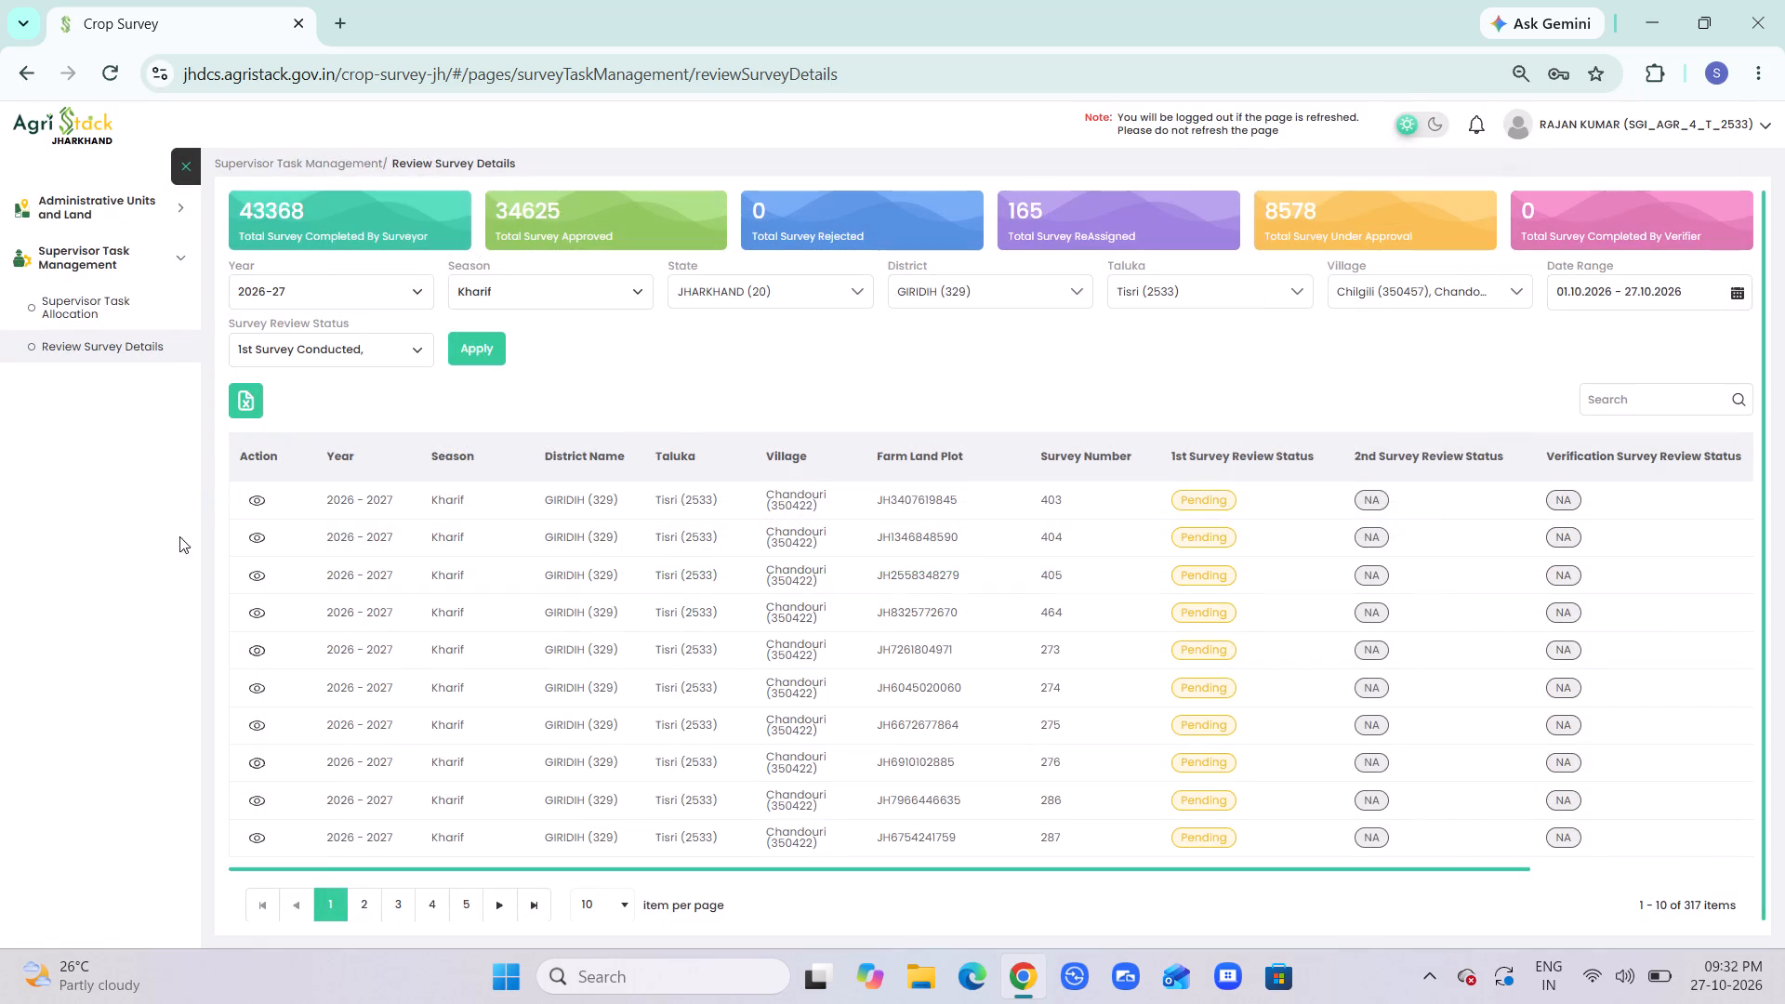
Approve all three photos of survey number 464 in Chandouri, and save its 1st survey review as Approve.
{"action": "left_click", "coordinate": [252, 609]}
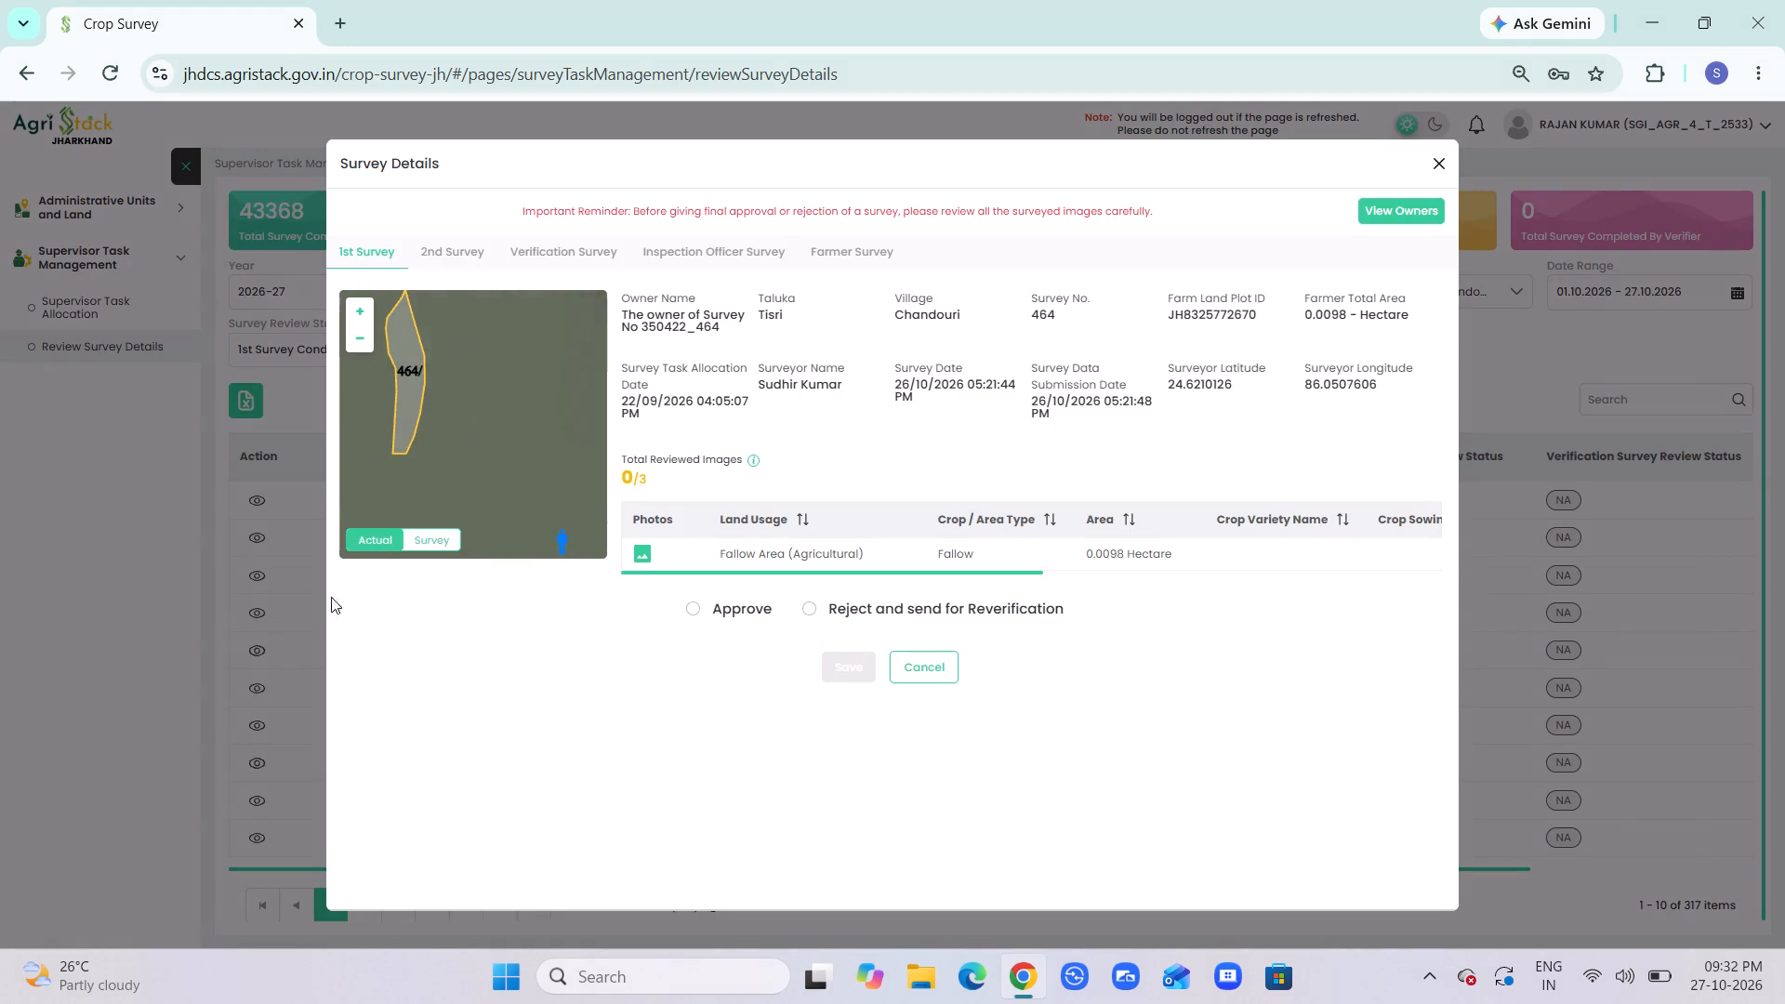
{"action": "left_click", "coordinate": [634, 556]}
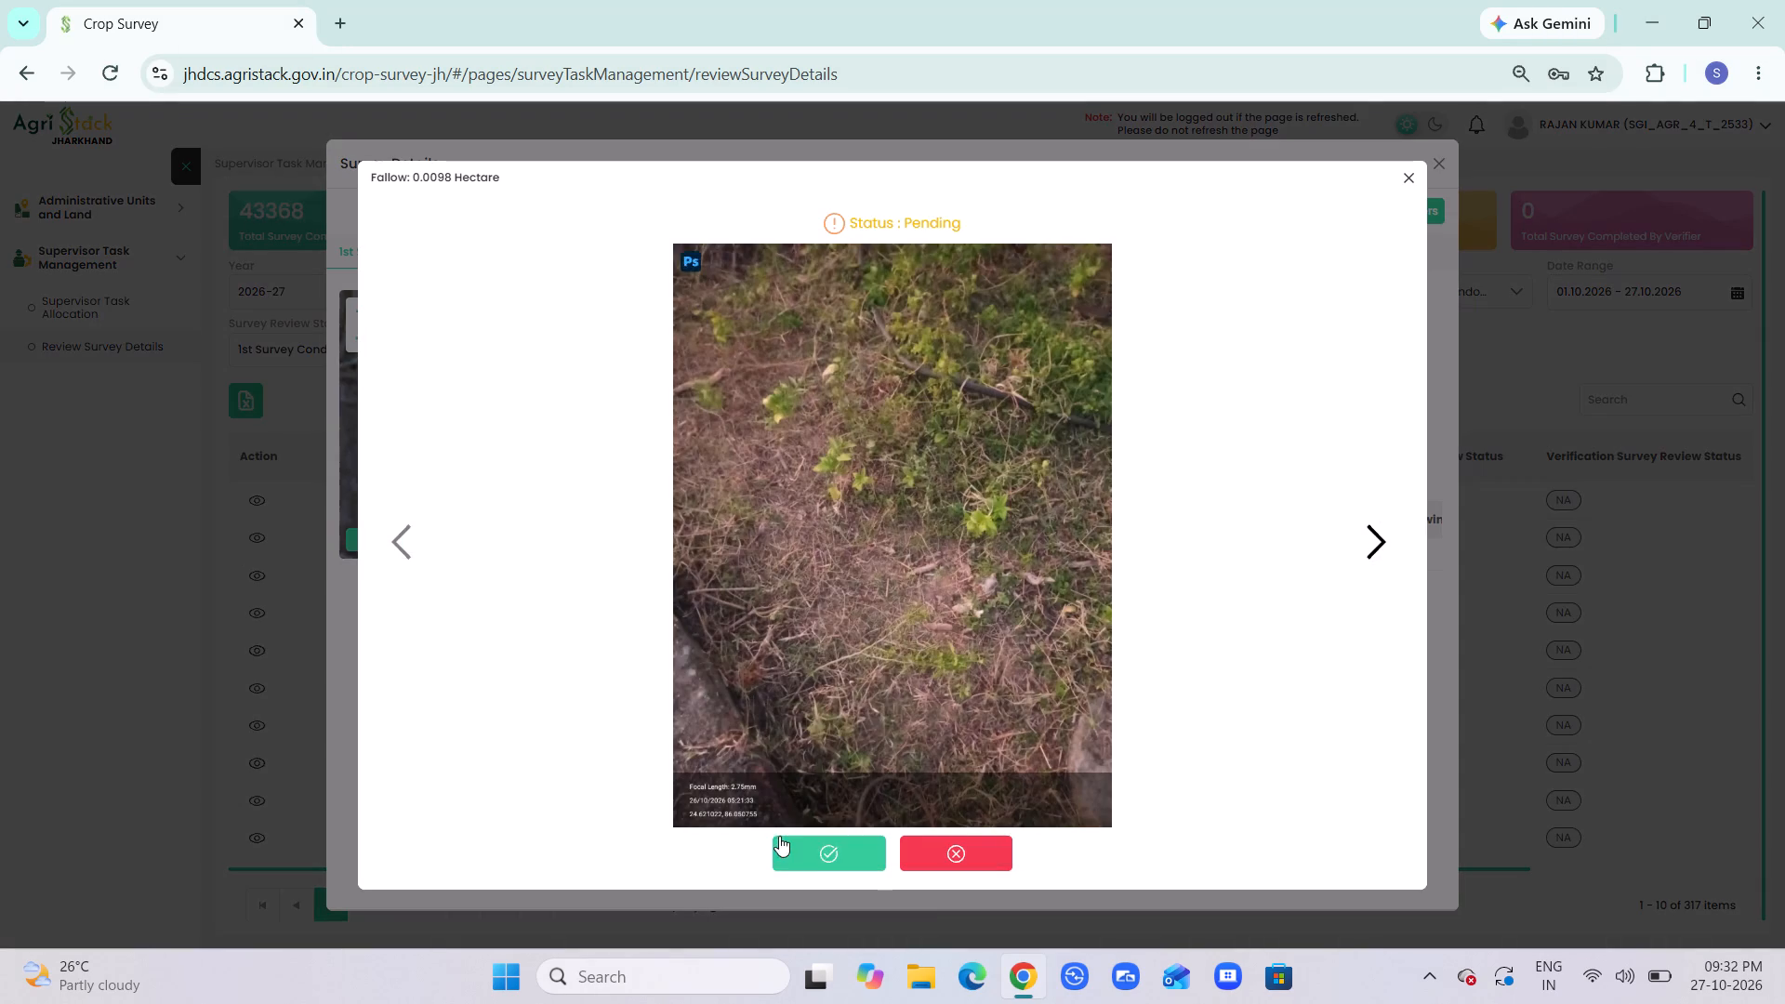
{"action": "left_click", "coordinate": [847, 852]}
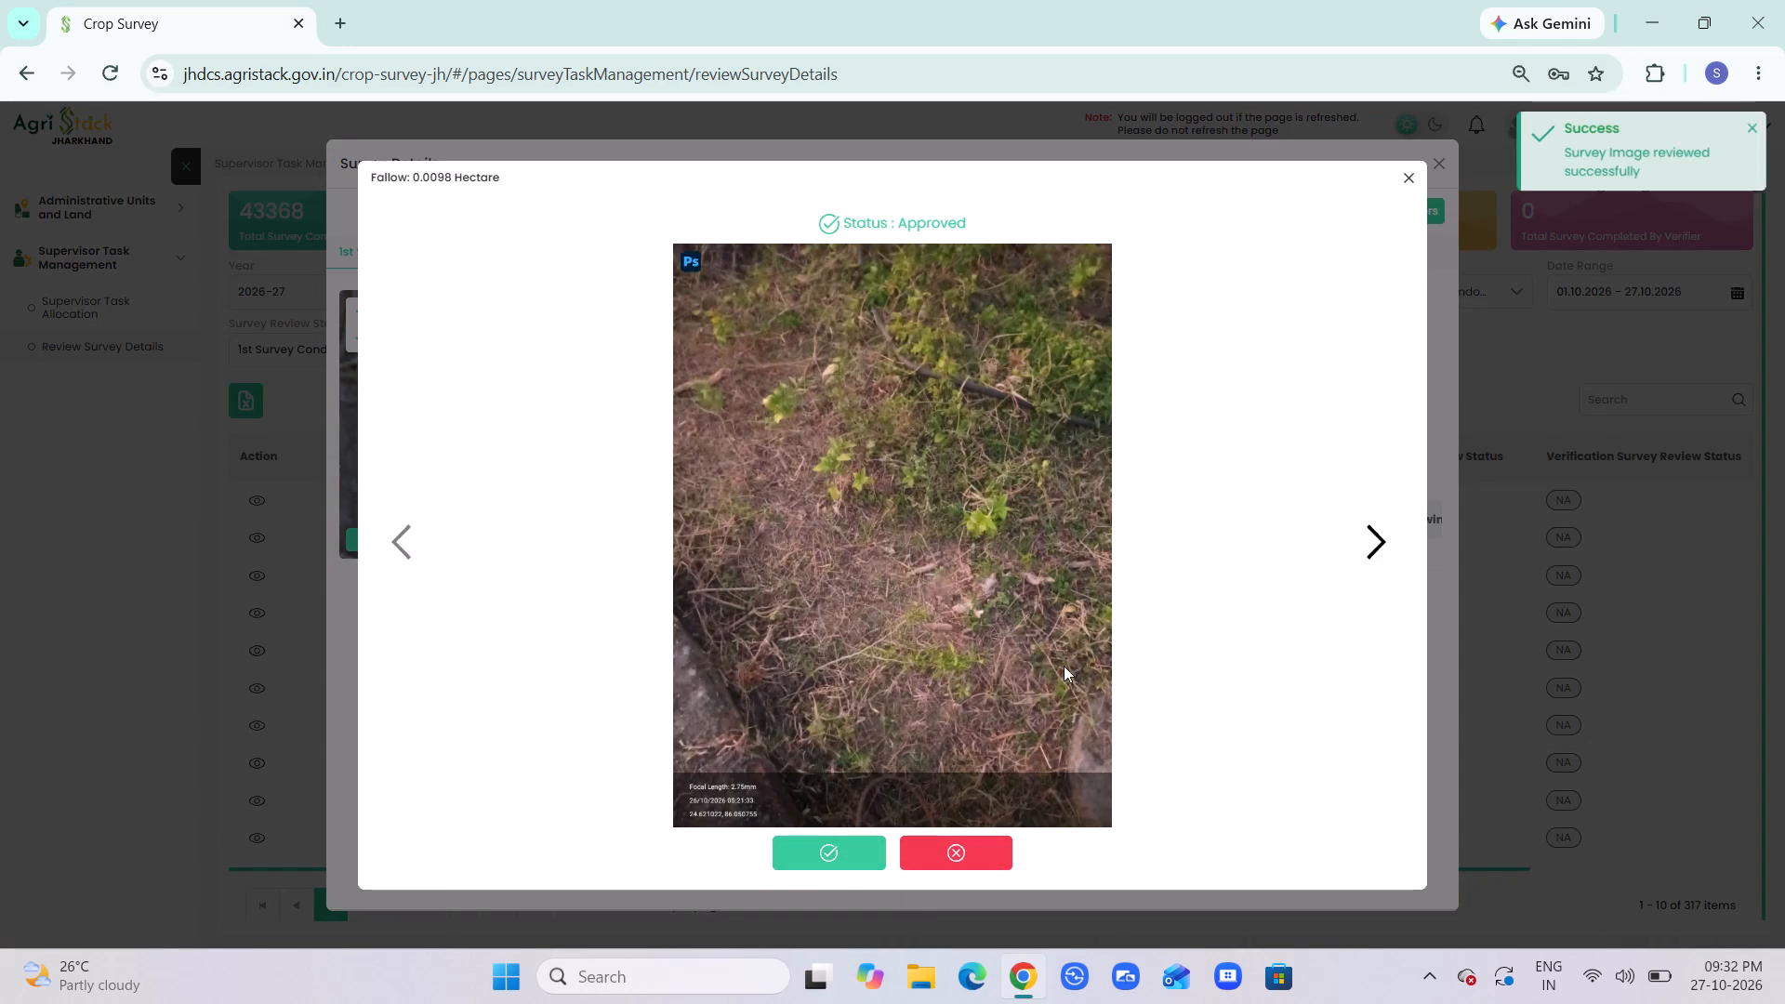
{"action": "left_click_drag", "start_coordinate": [1036, 667], "coordinate": [937, 669]}
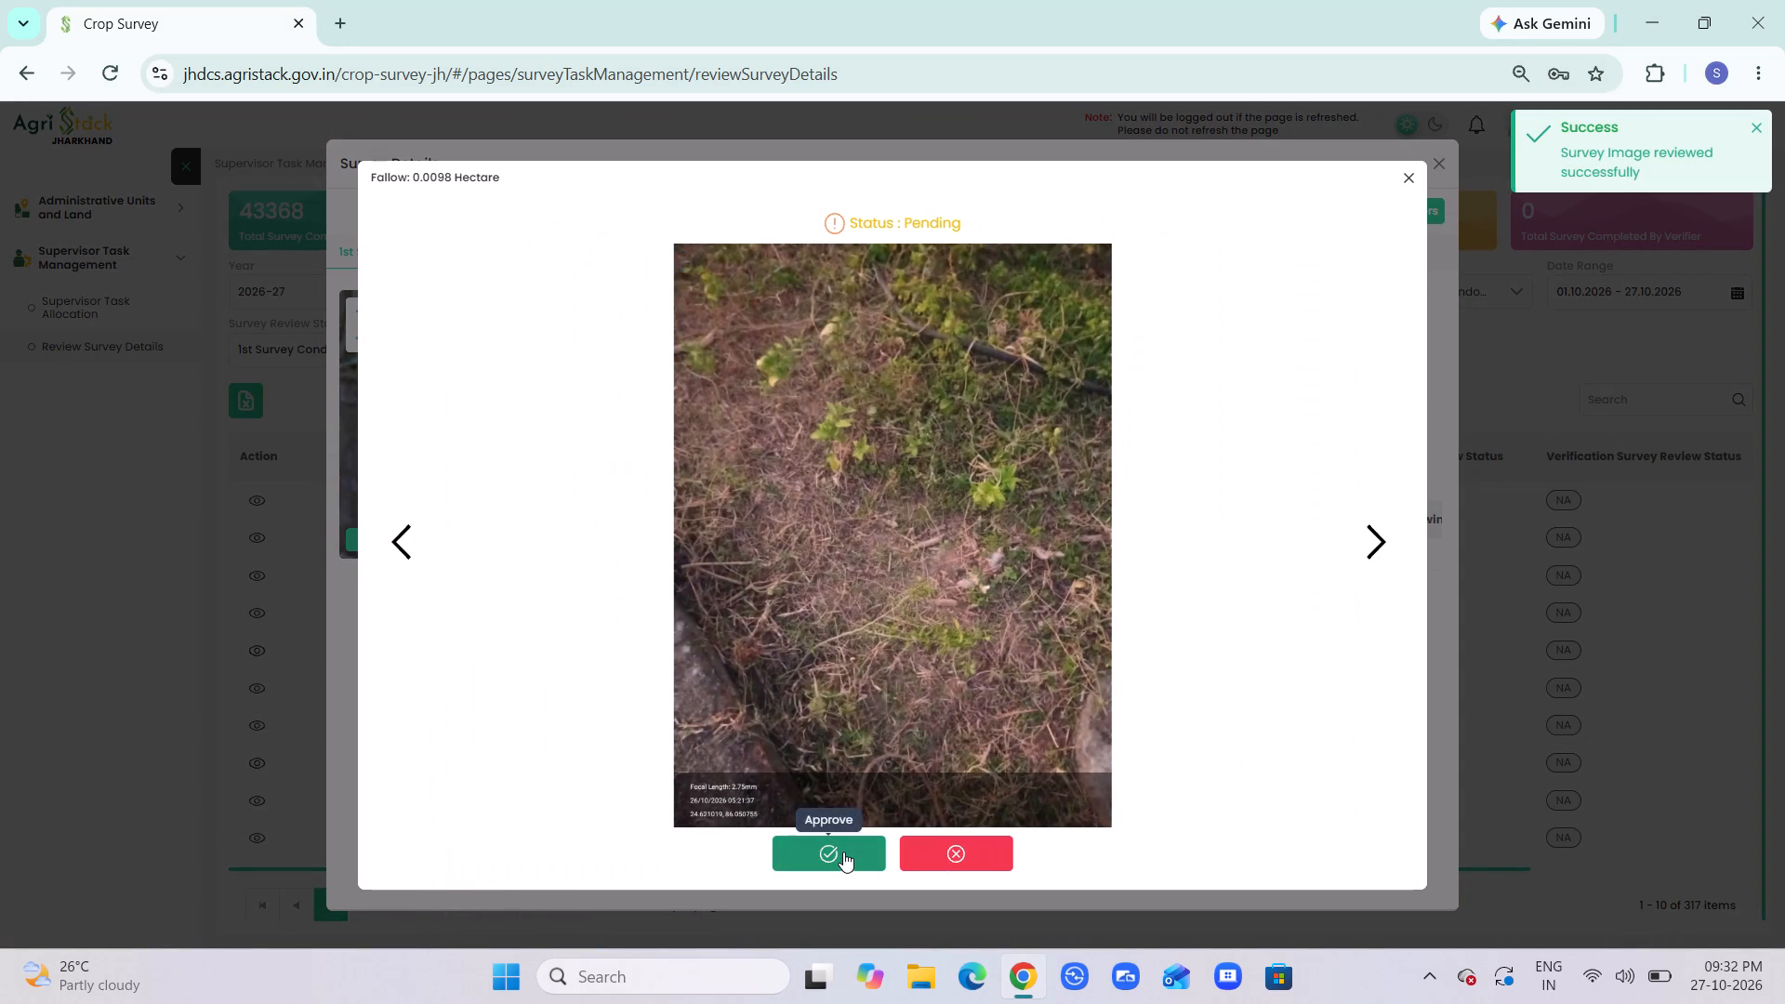
{"action": "left_click", "coordinate": [843, 852]}
{"action": "left_click_drag", "start_coordinate": [1061, 621], "coordinate": [1029, 625]}
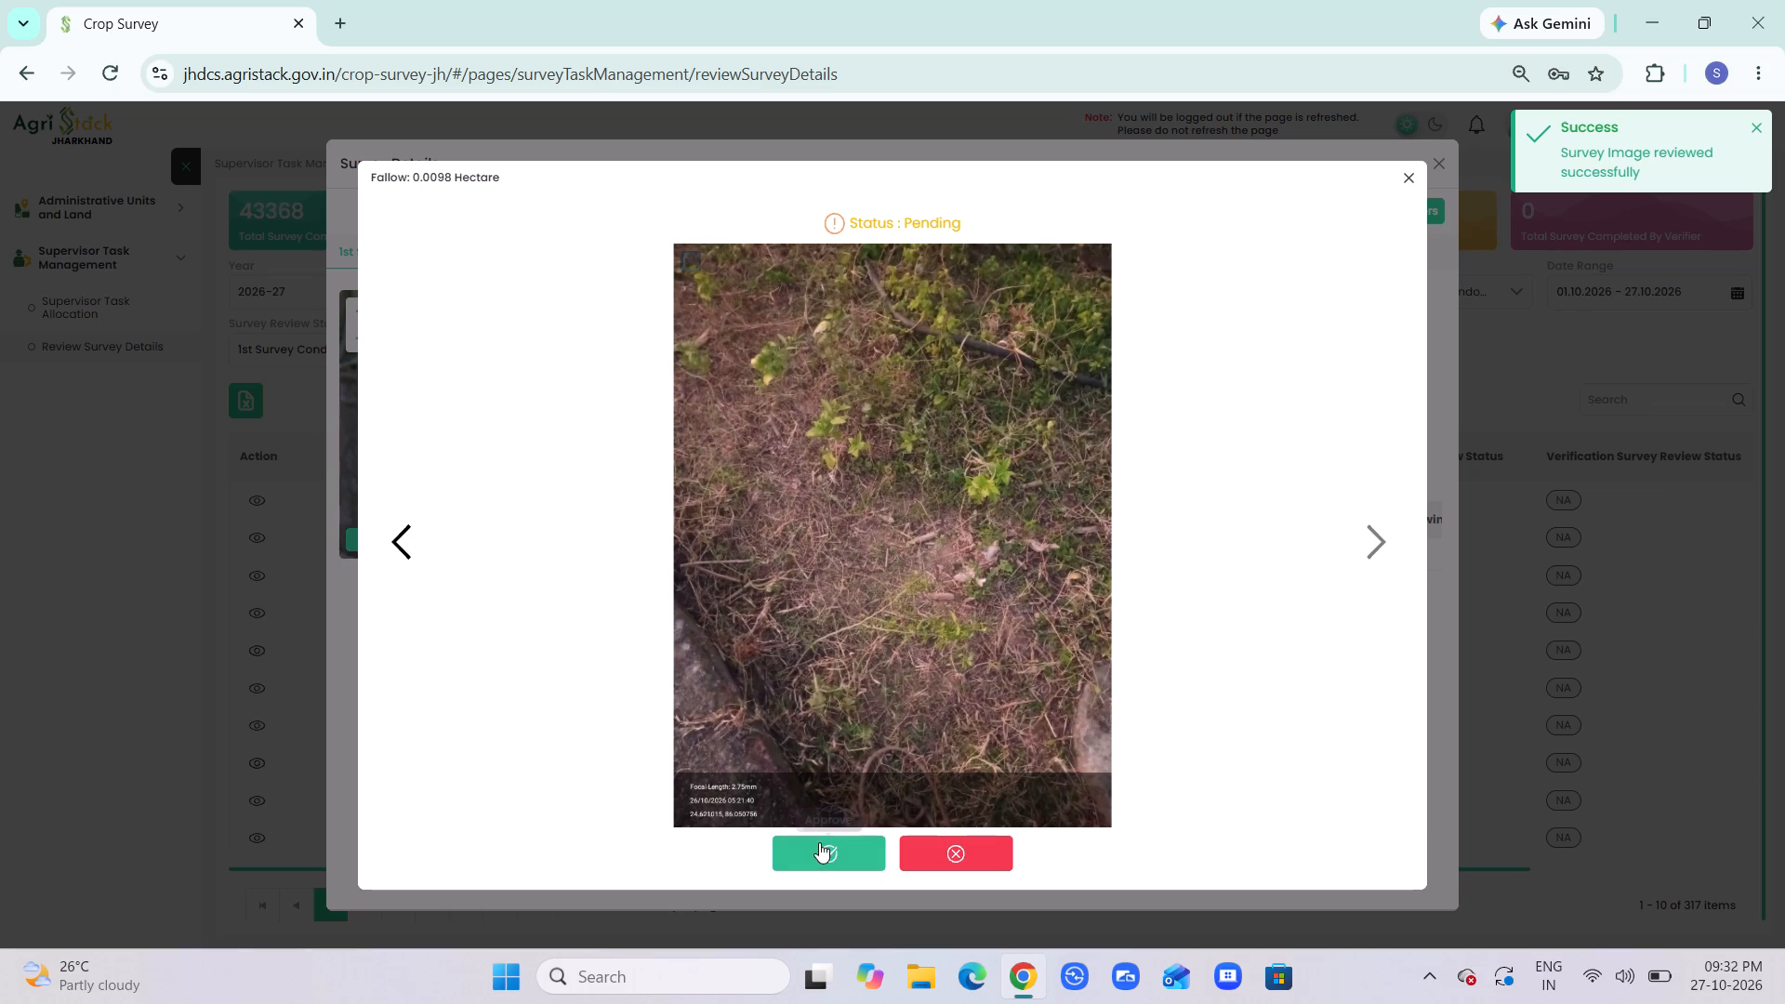
{"action": "left_click", "coordinate": [830, 845]}
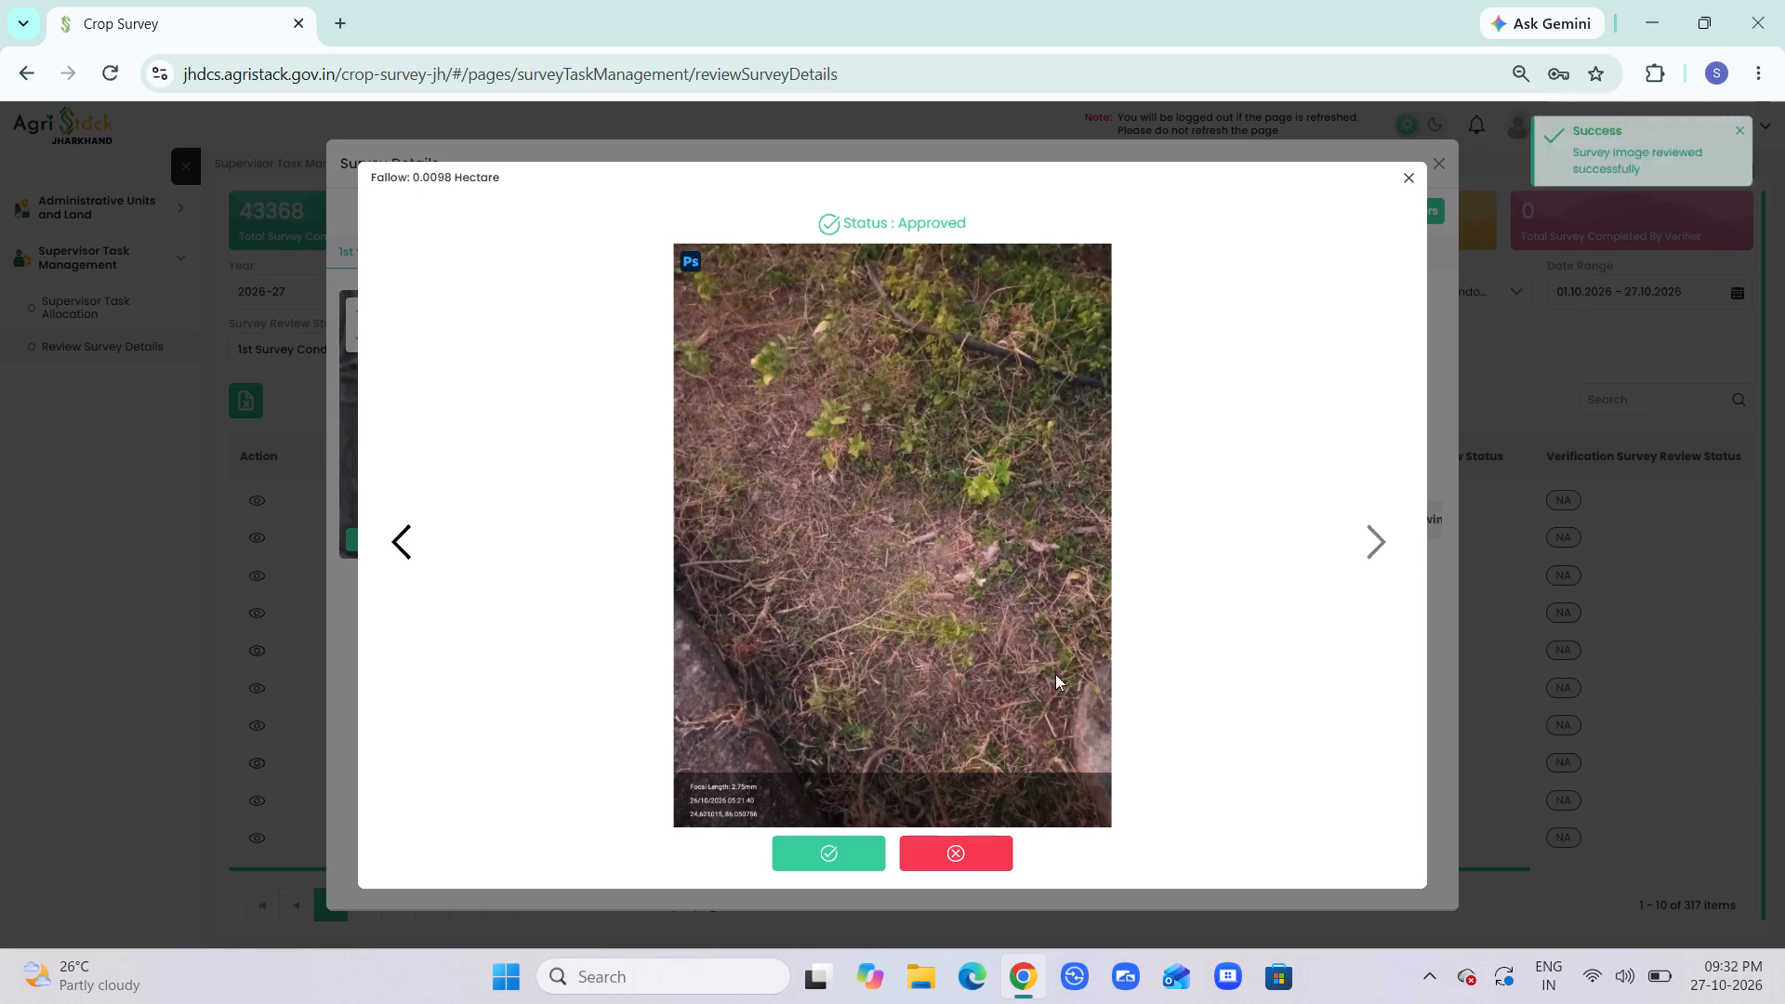
{"action": "left_click", "coordinate": [1408, 171]}
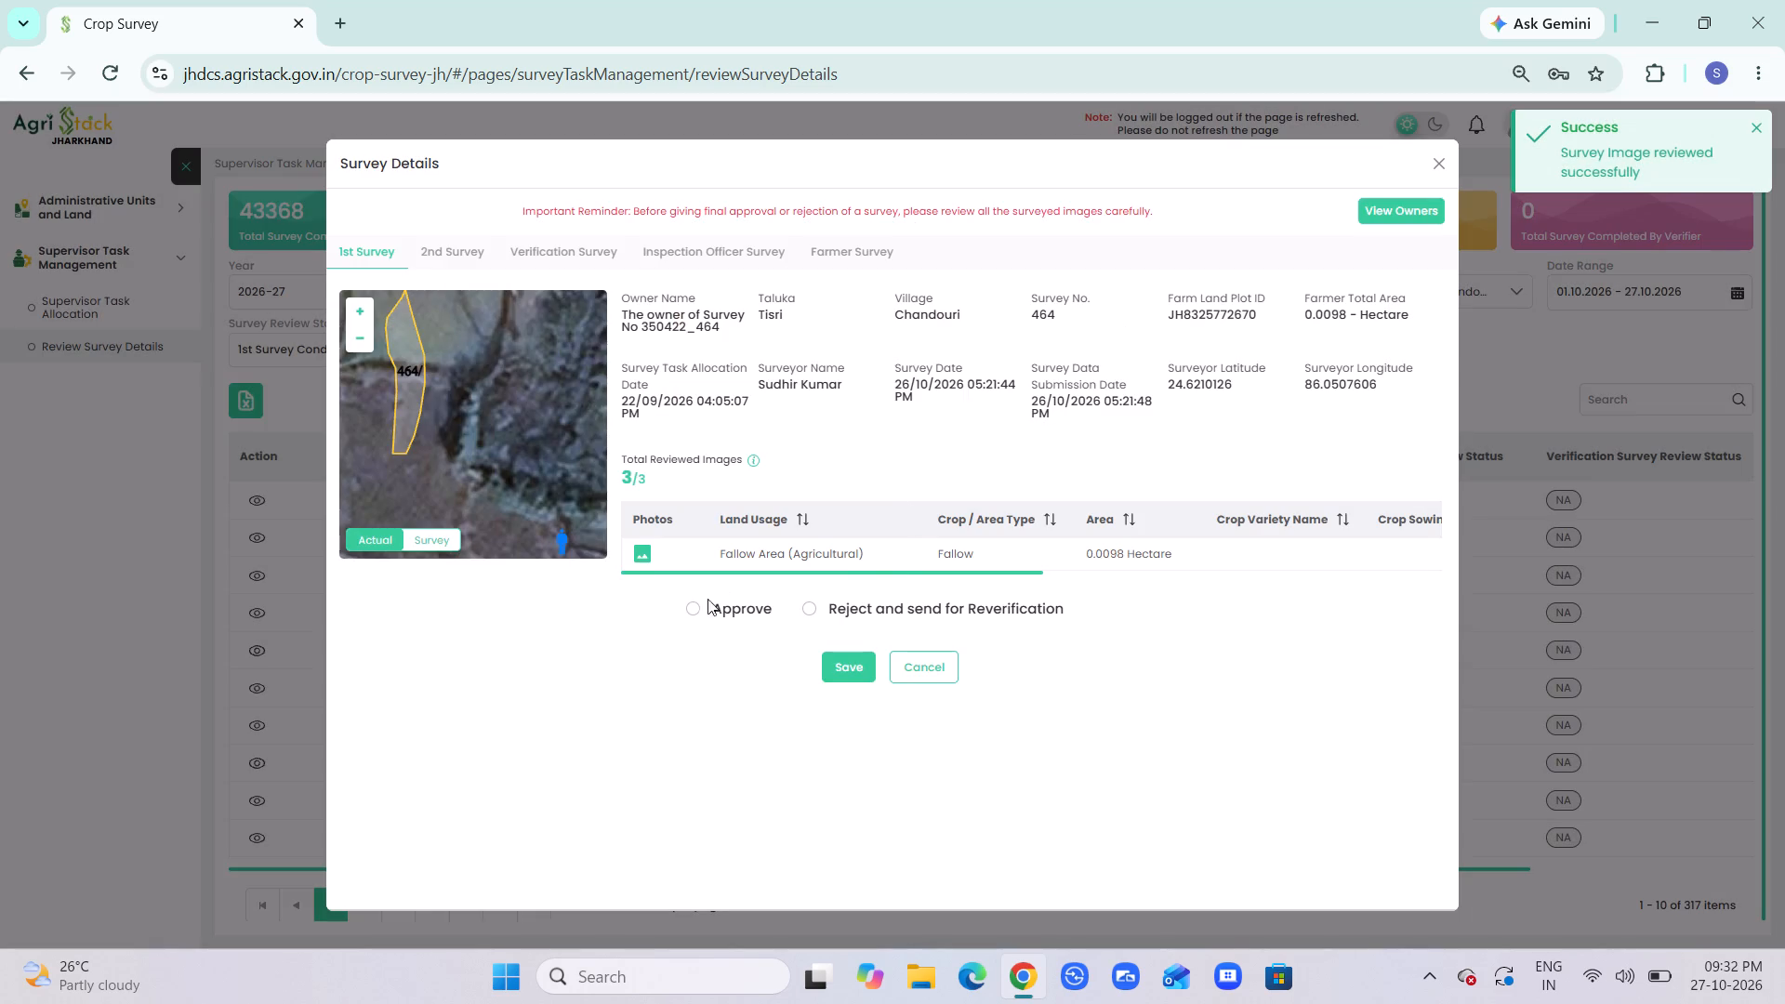
{"action": "left_click", "coordinate": [735, 613]}
{"action": "left_click", "coordinate": [842, 657]}
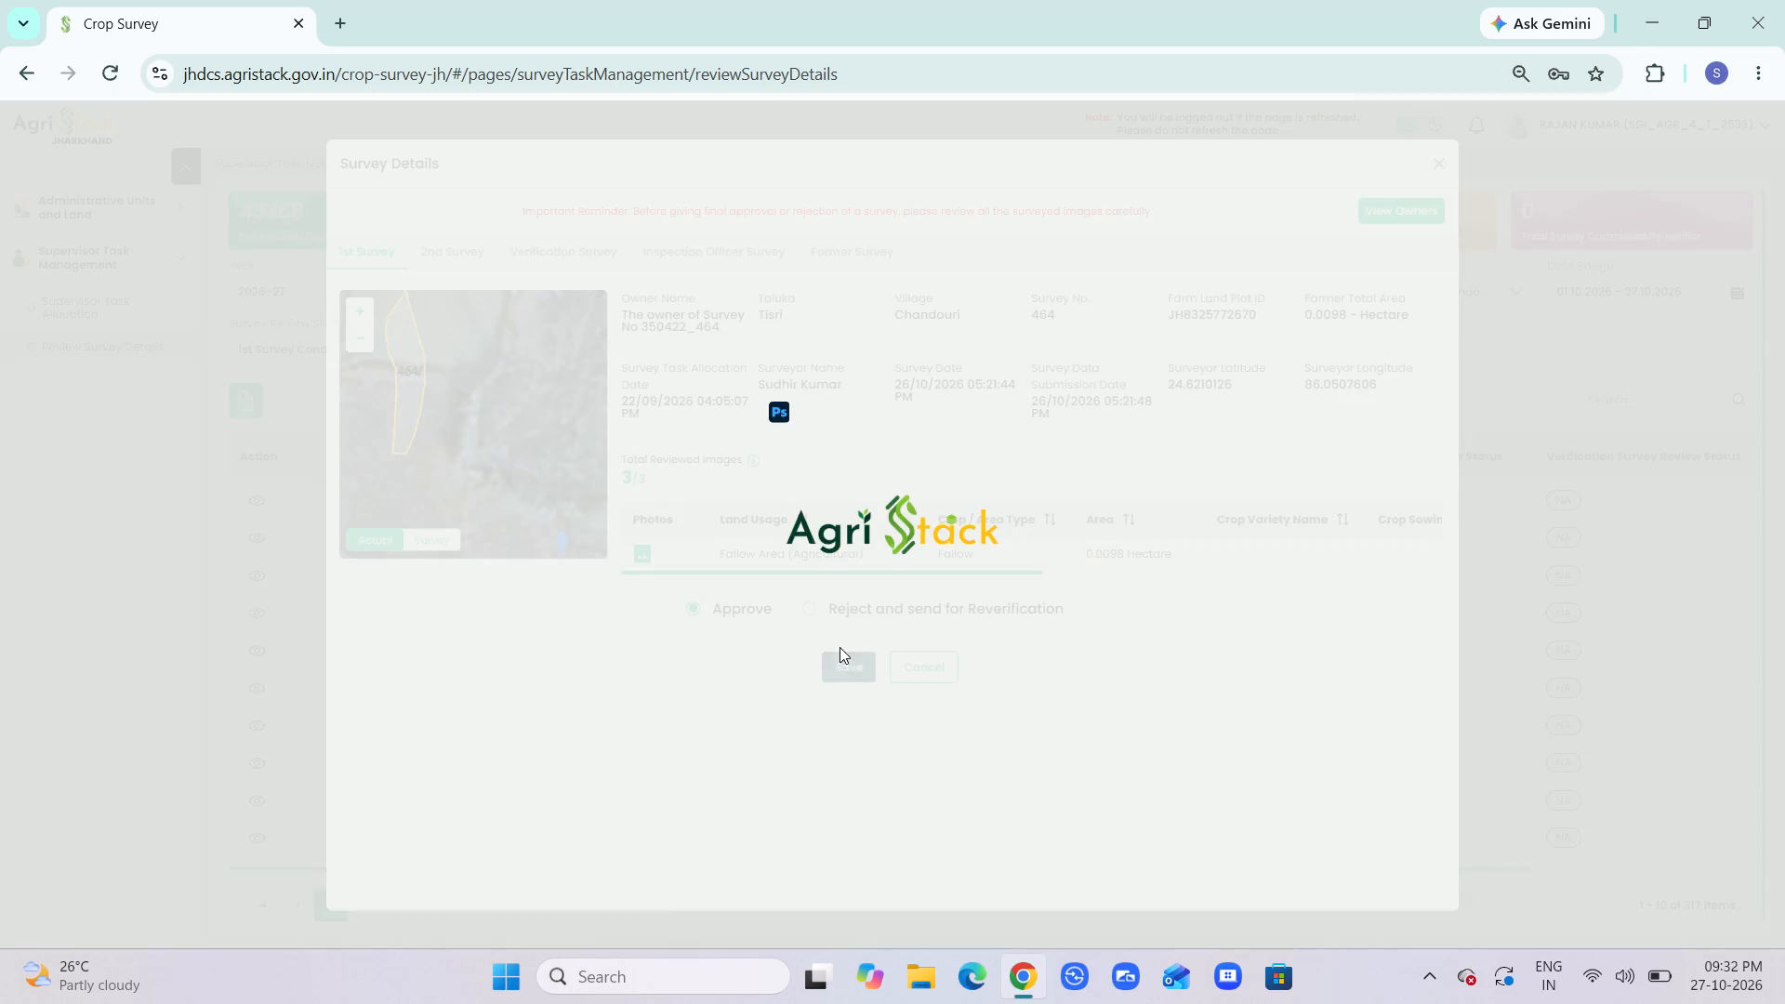
{"action": "left_click", "coordinate": [839, 571]}
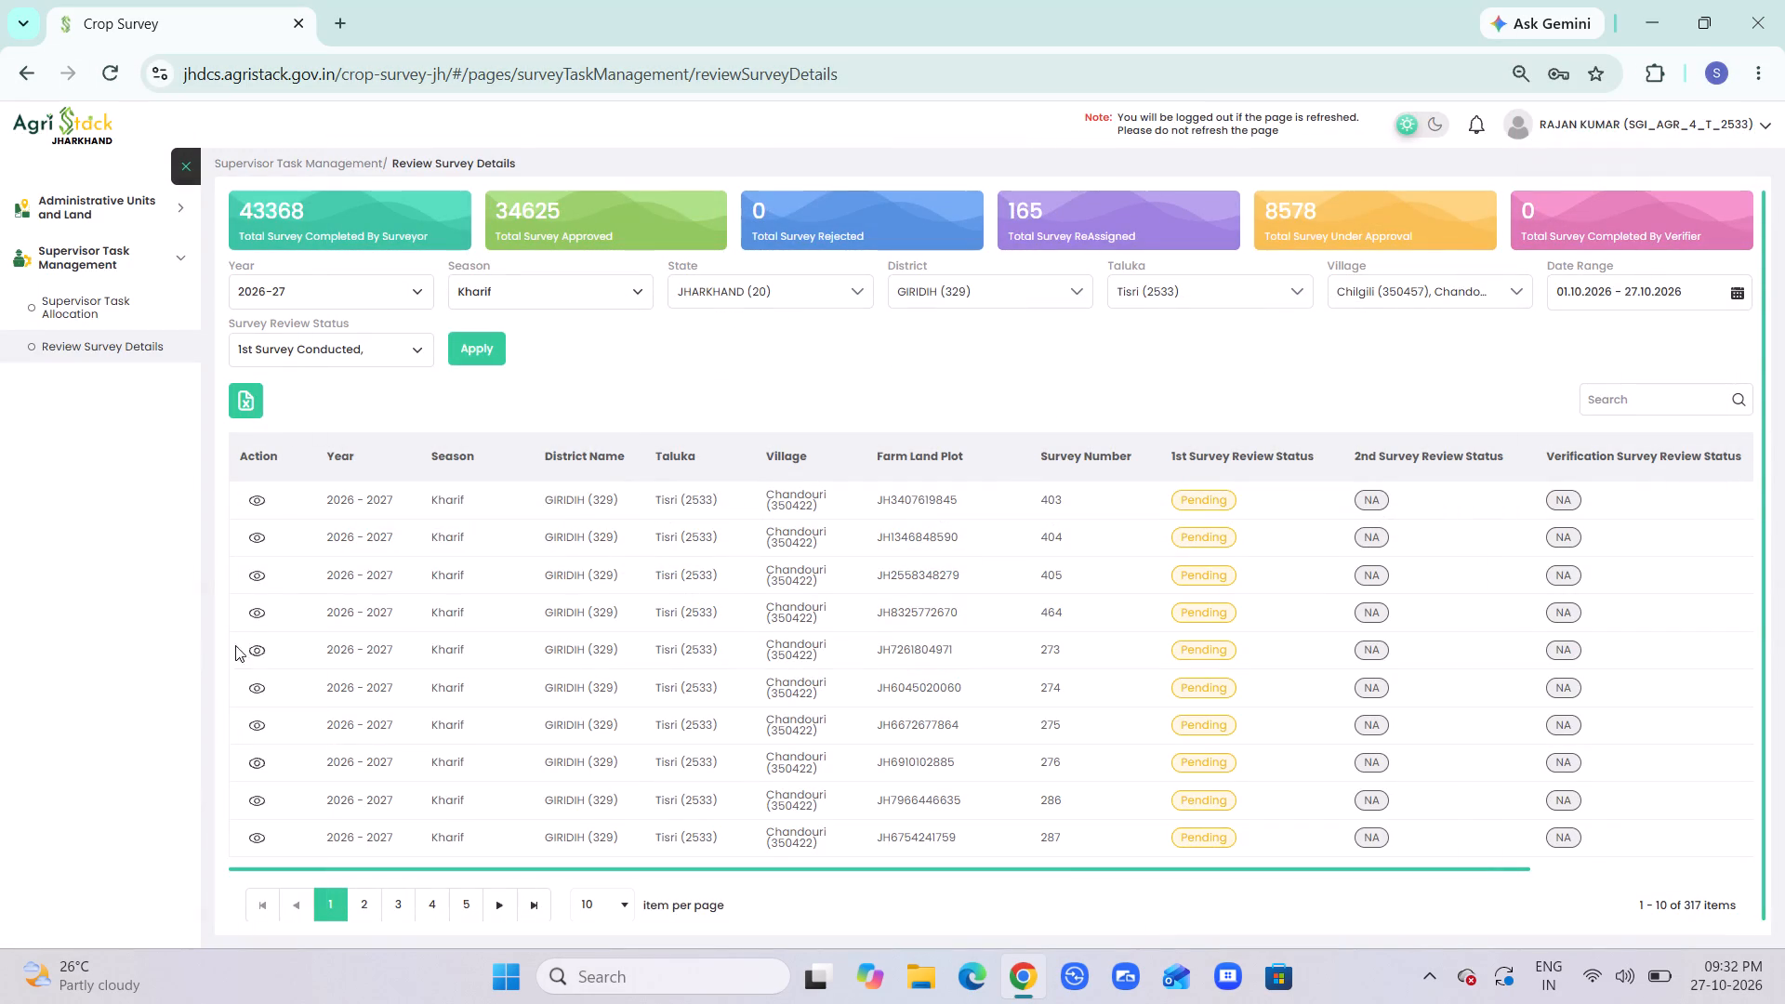
Approve all three photos of survey number 273 in Chandouri, and save its 1st survey review as Approve.
{"action": "left_click", "coordinate": [259, 651]}
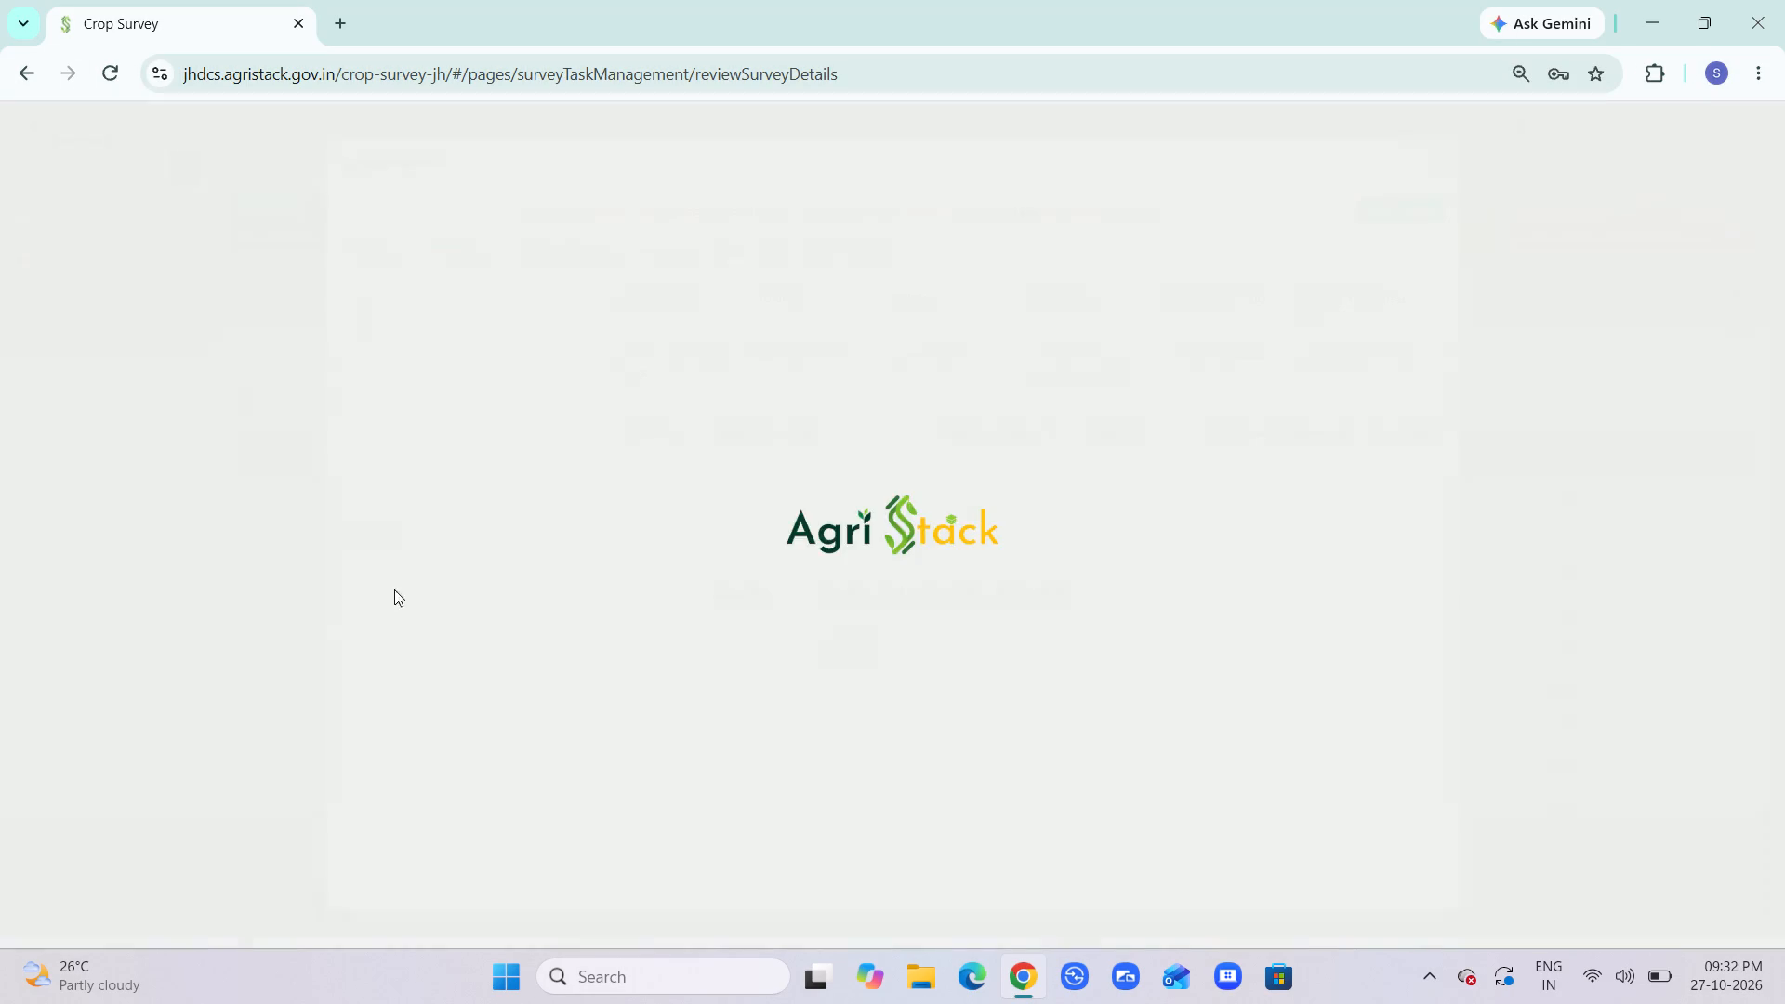
{"action": "left_click", "coordinate": [637, 556]}
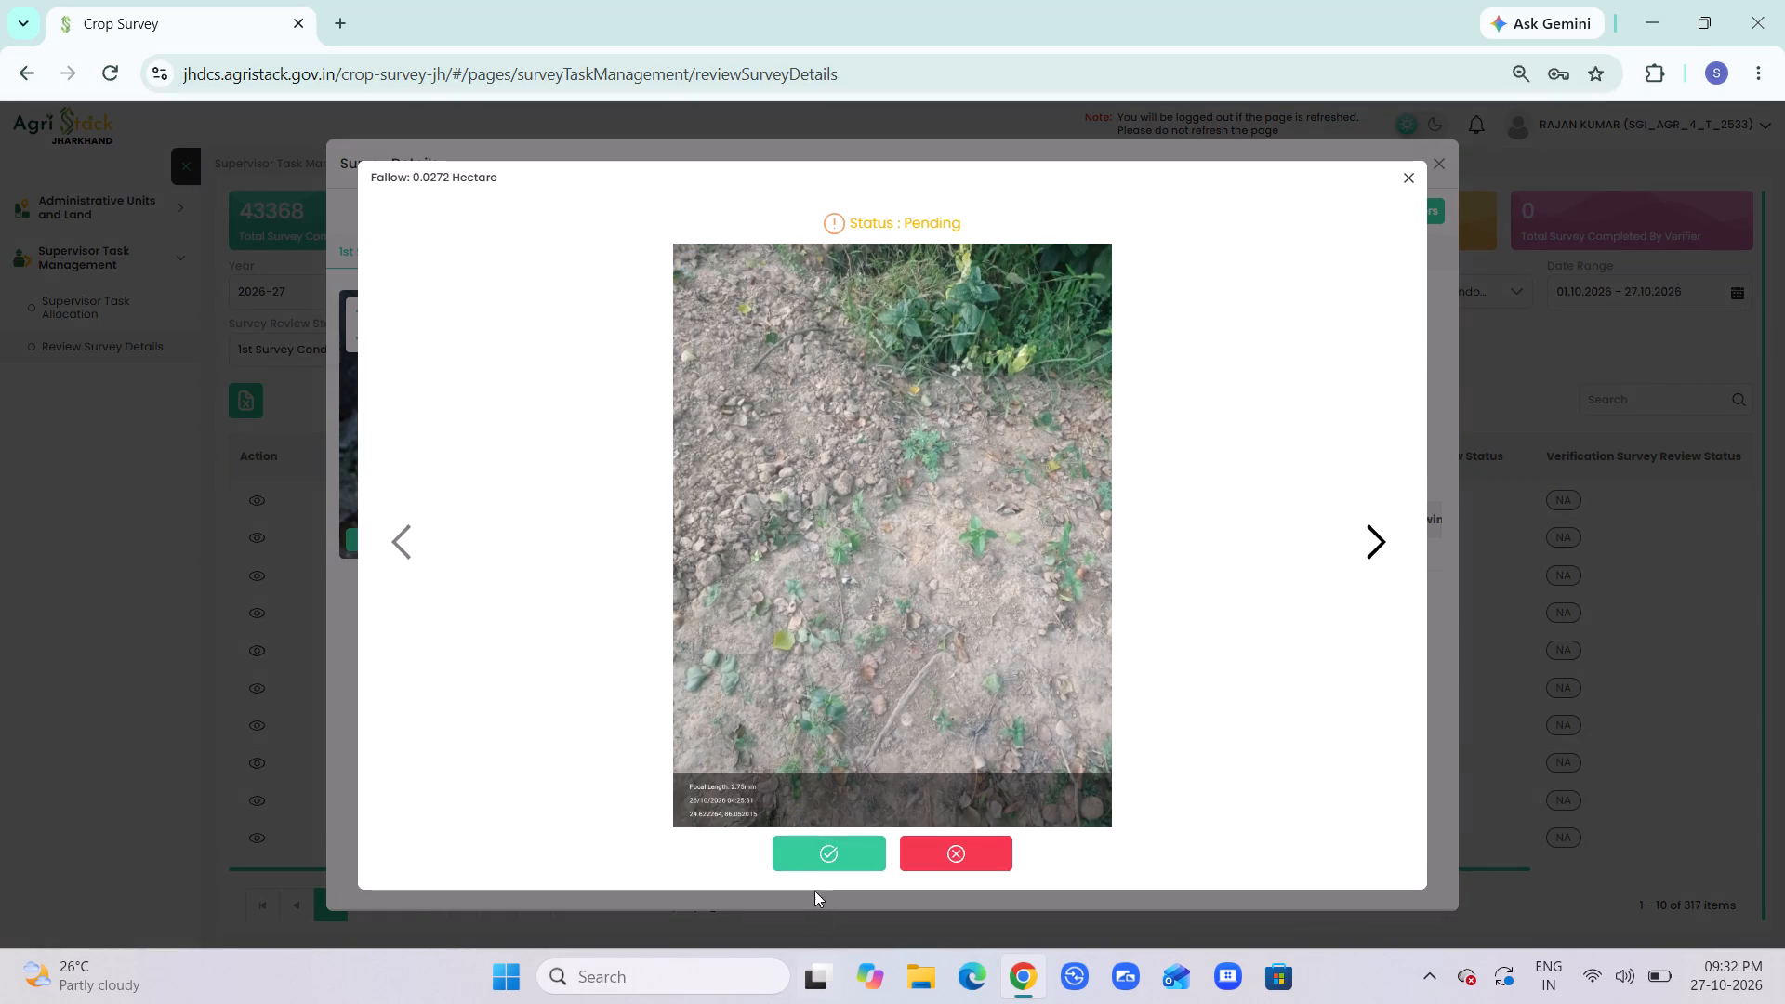
{"action": "left_click", "coordinate": [840, 843]}
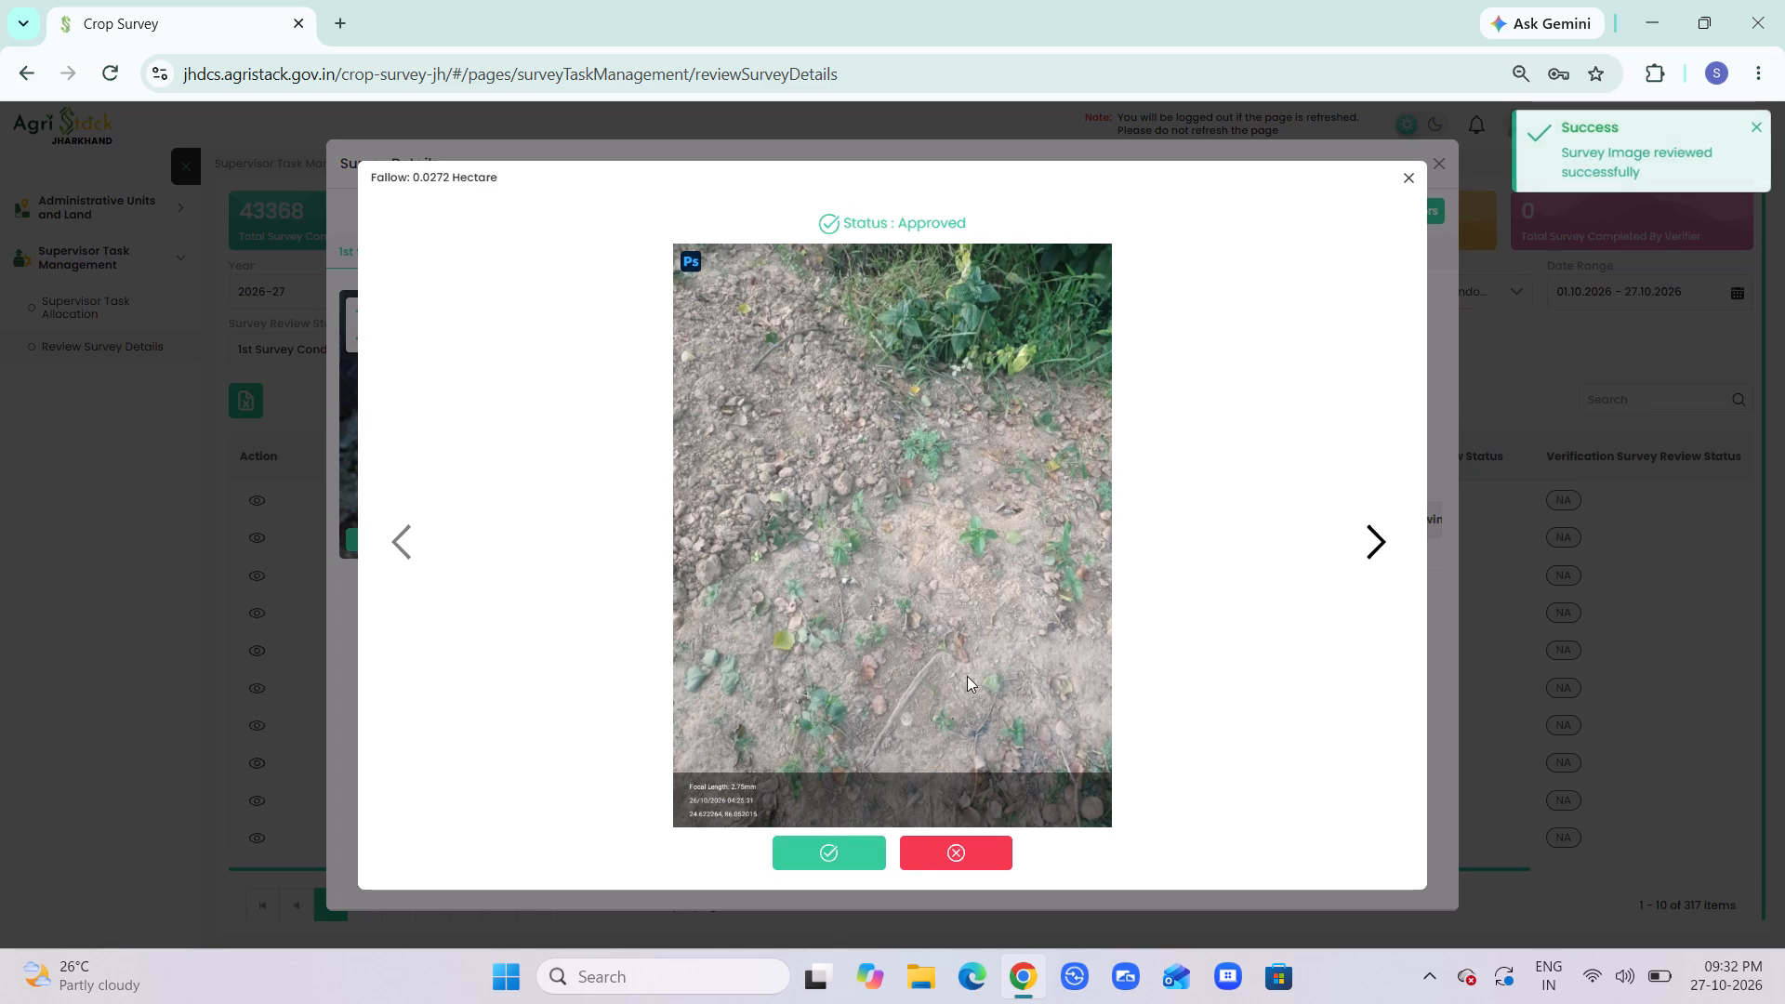
{"action": "left_click_drag", "start_coordinate": [967, 676], "coordinate": [952, 676]}
{"action": "left_click_drag", "start_coordinate": [994, 719], "coordinate": [902, 719]}
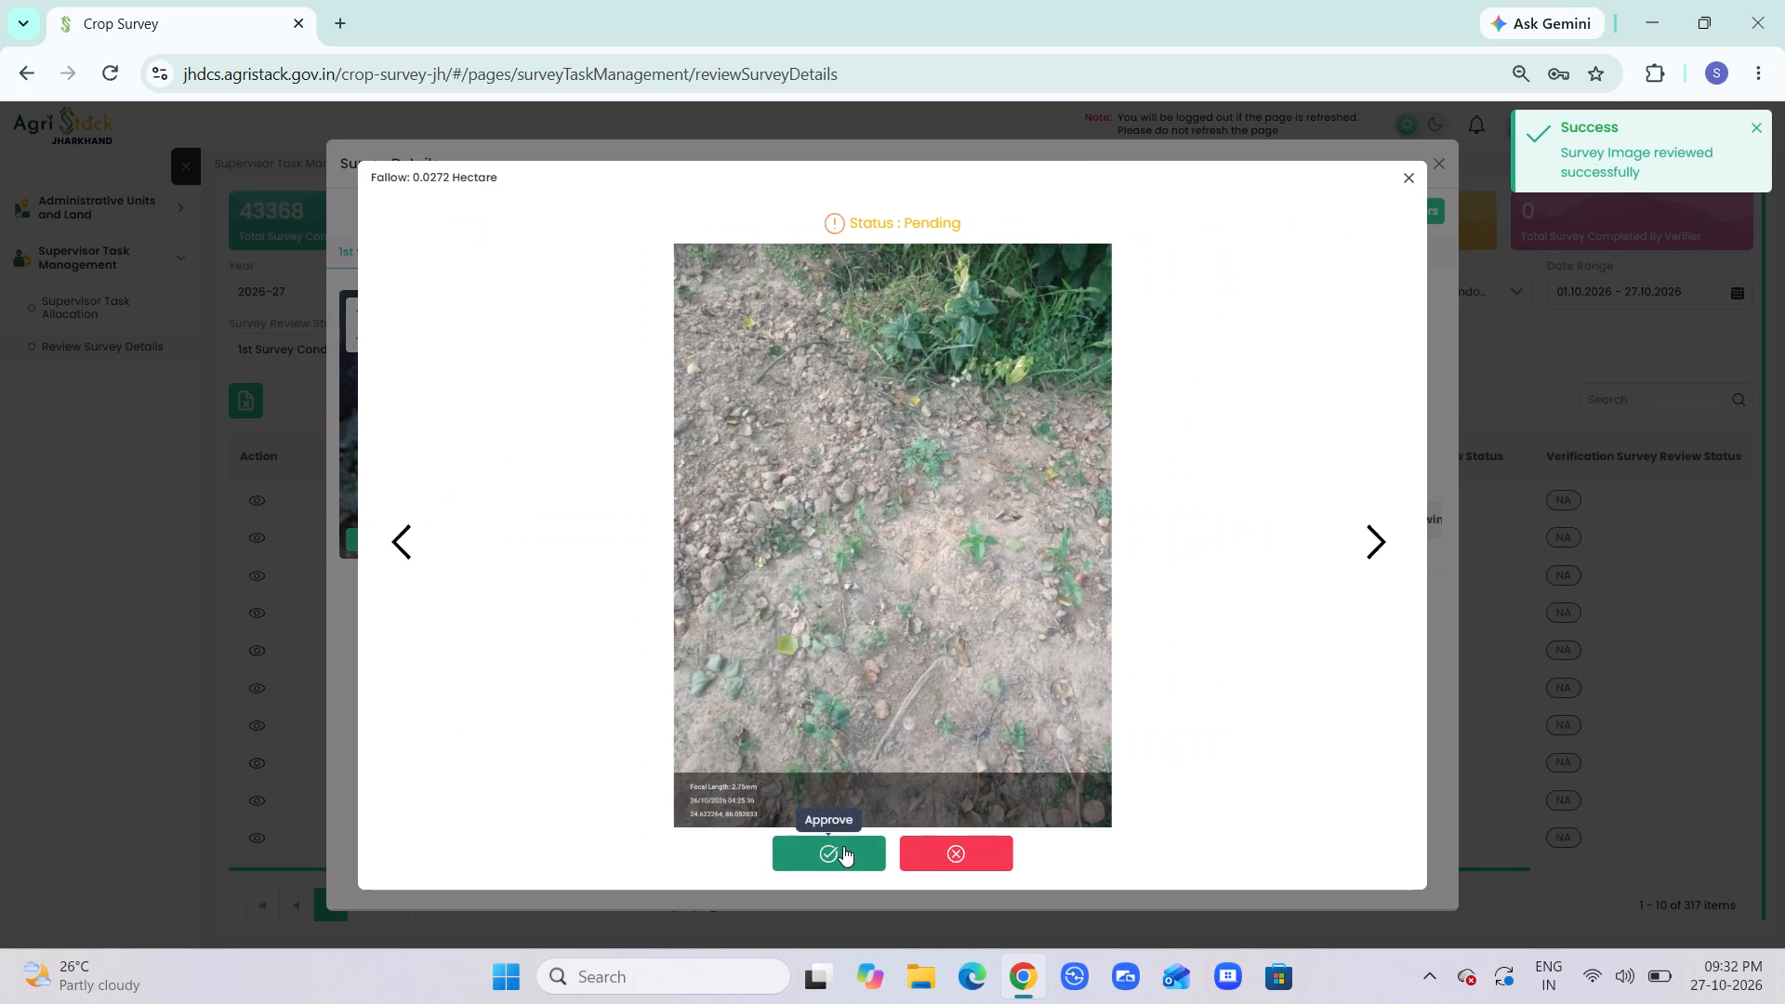
{"action": "left_click", "coordinate": [843, 846]}
{"action": "left_click_drag", "start_coordinate": [987, 677], "coordinate": [864, 693]}
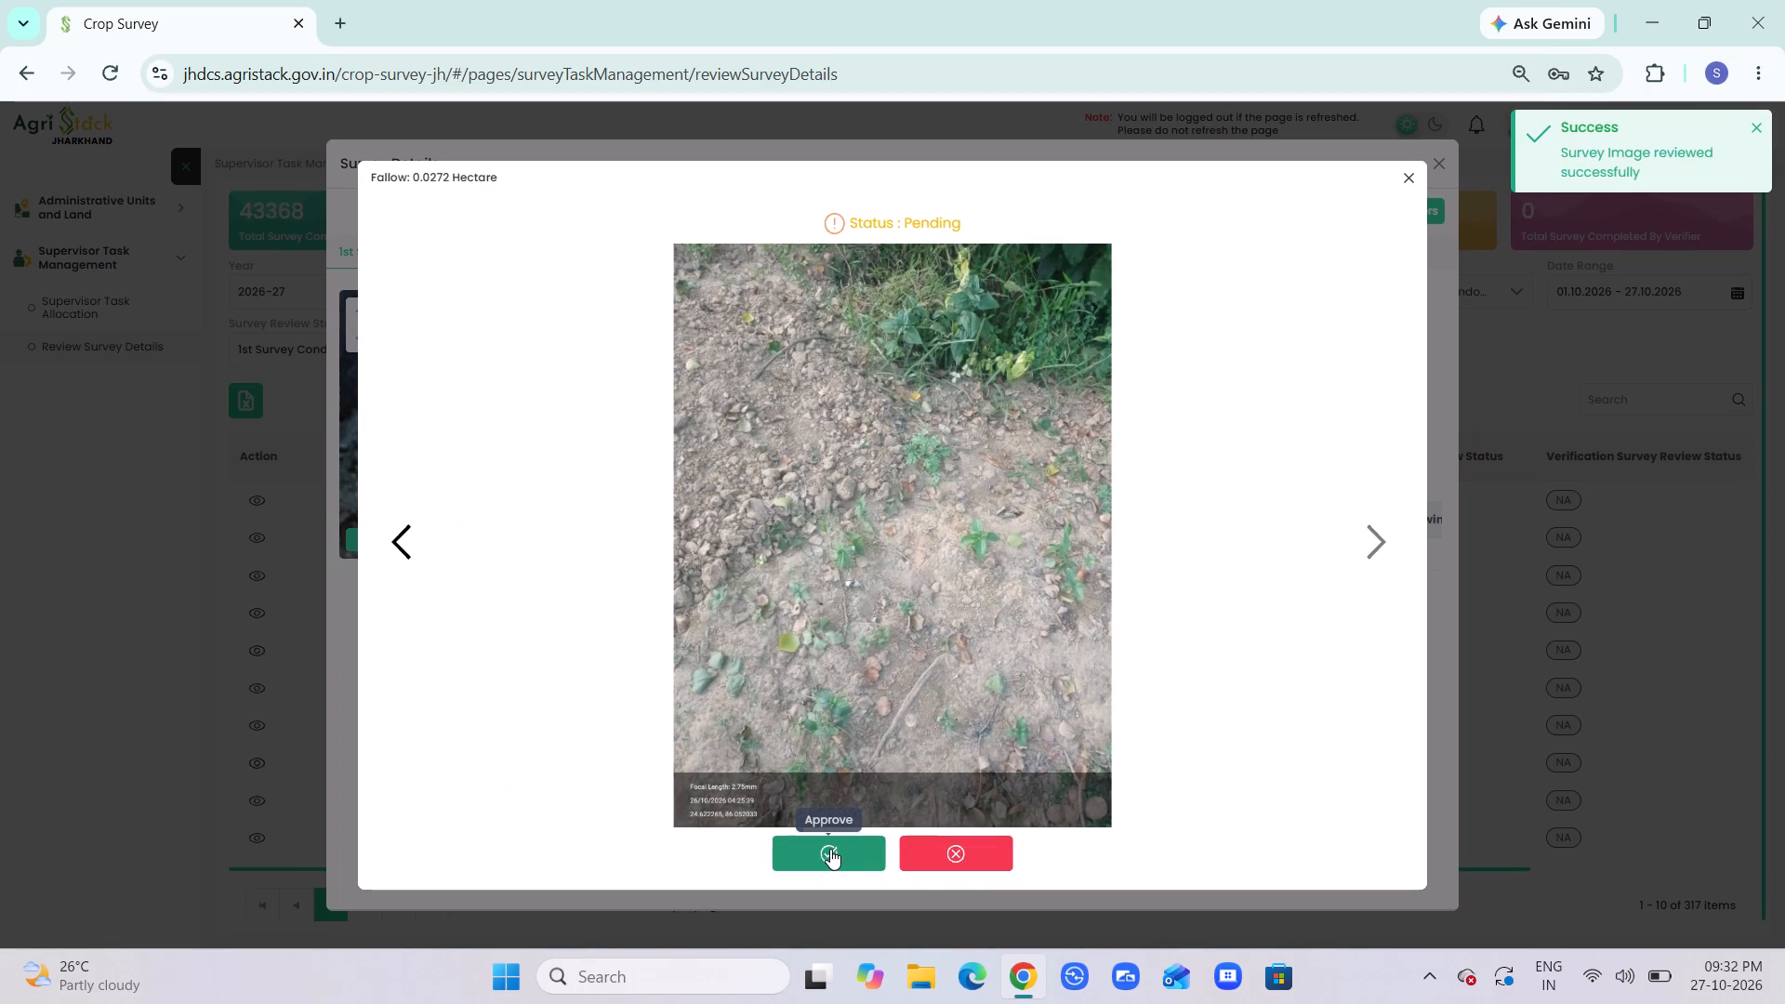
{"action": "left_click", "coordinate": [828, 849]}
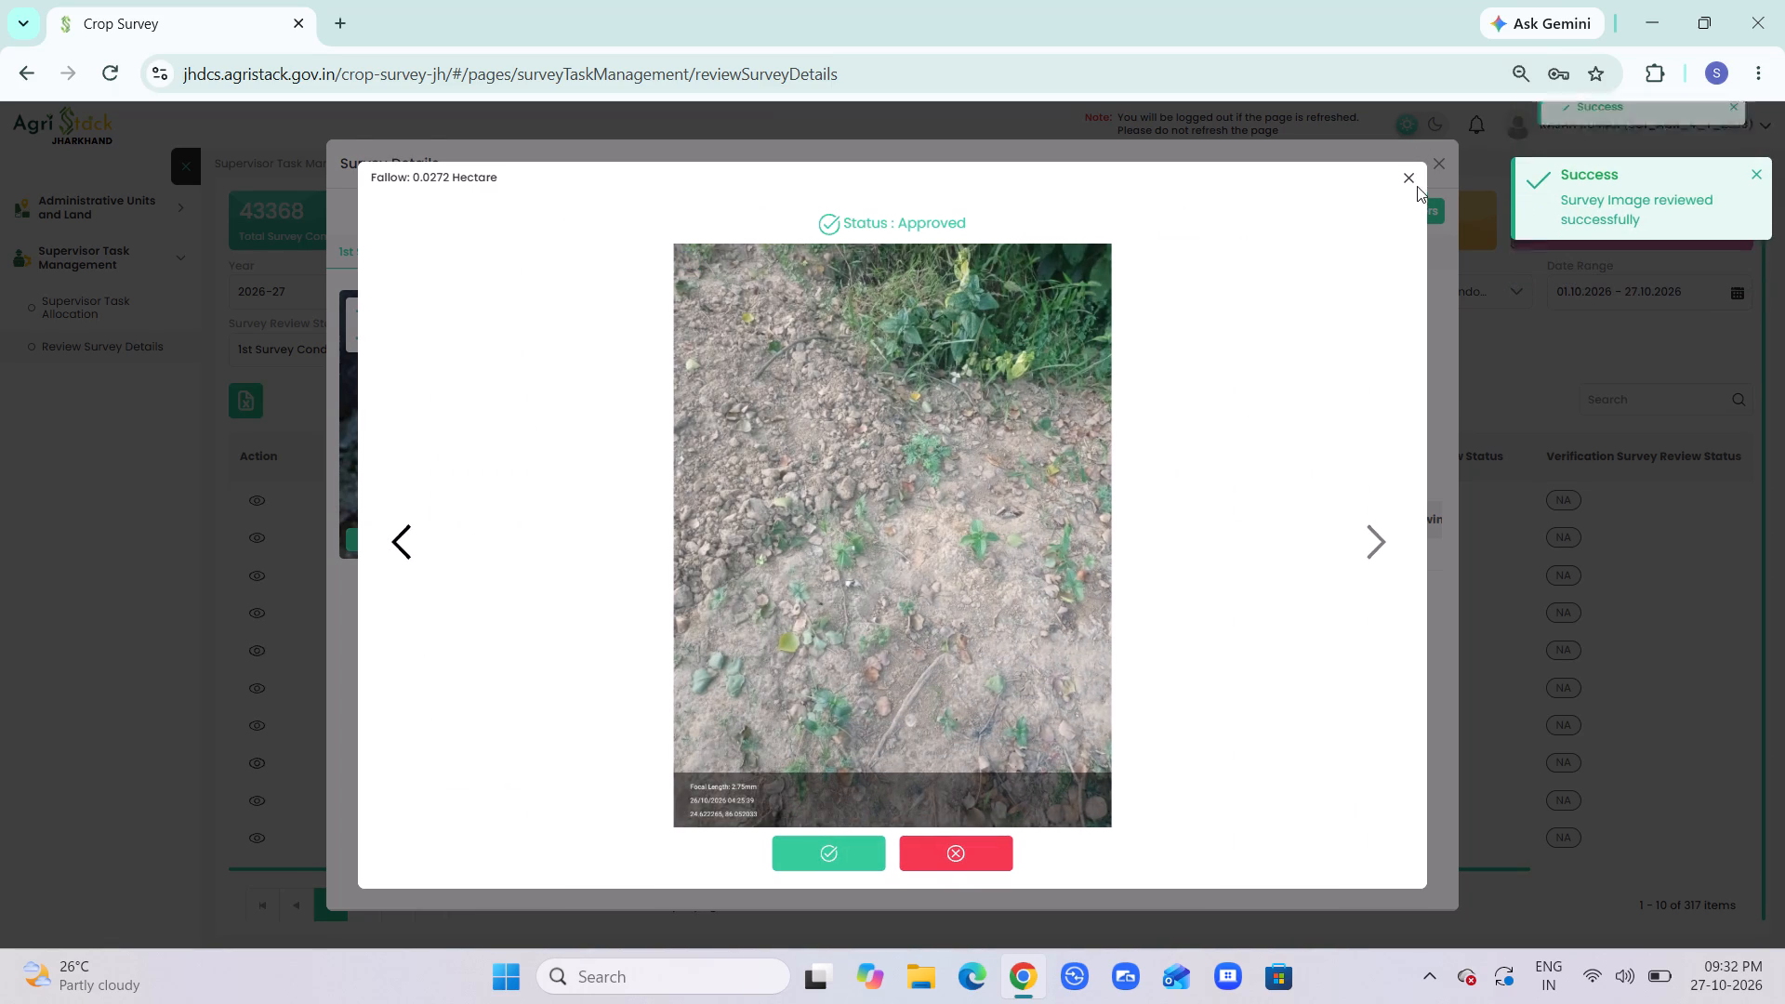
{"action": "left_click", "coordinate": [1408, 176]}
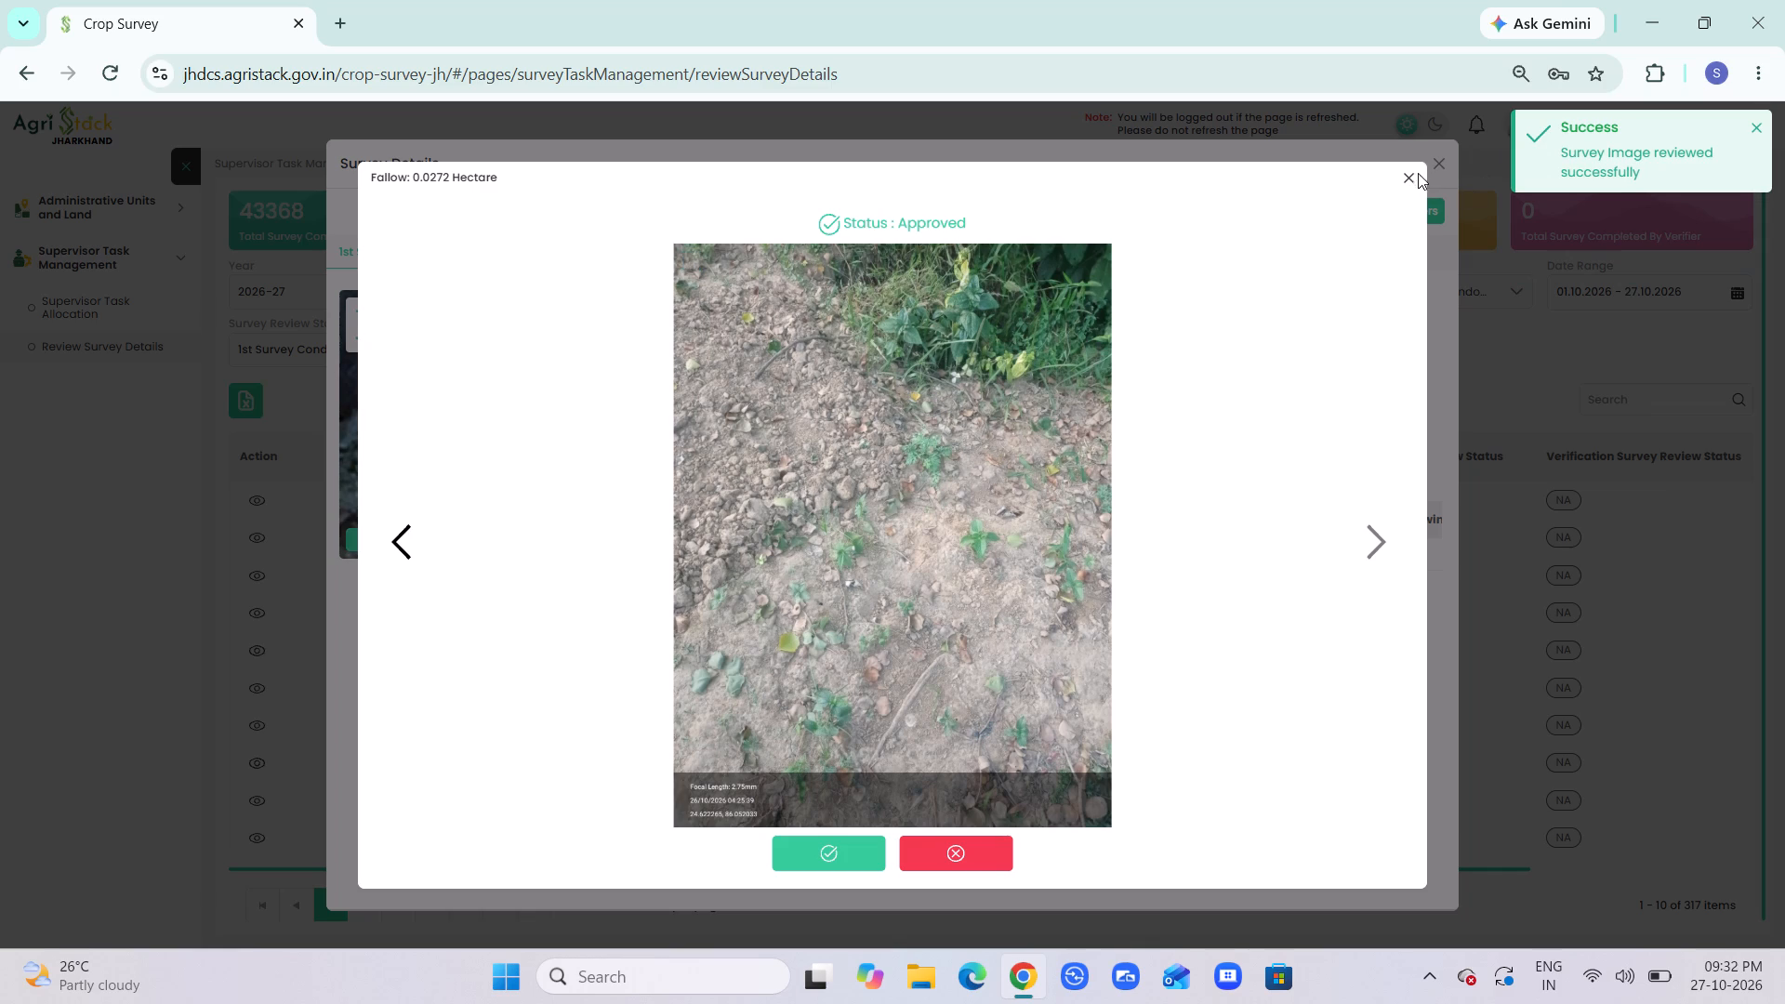
{"action": "left_click", "coordinate": [1409, 173]}
{"action": "left_click", "coordinate": [749, 601]}
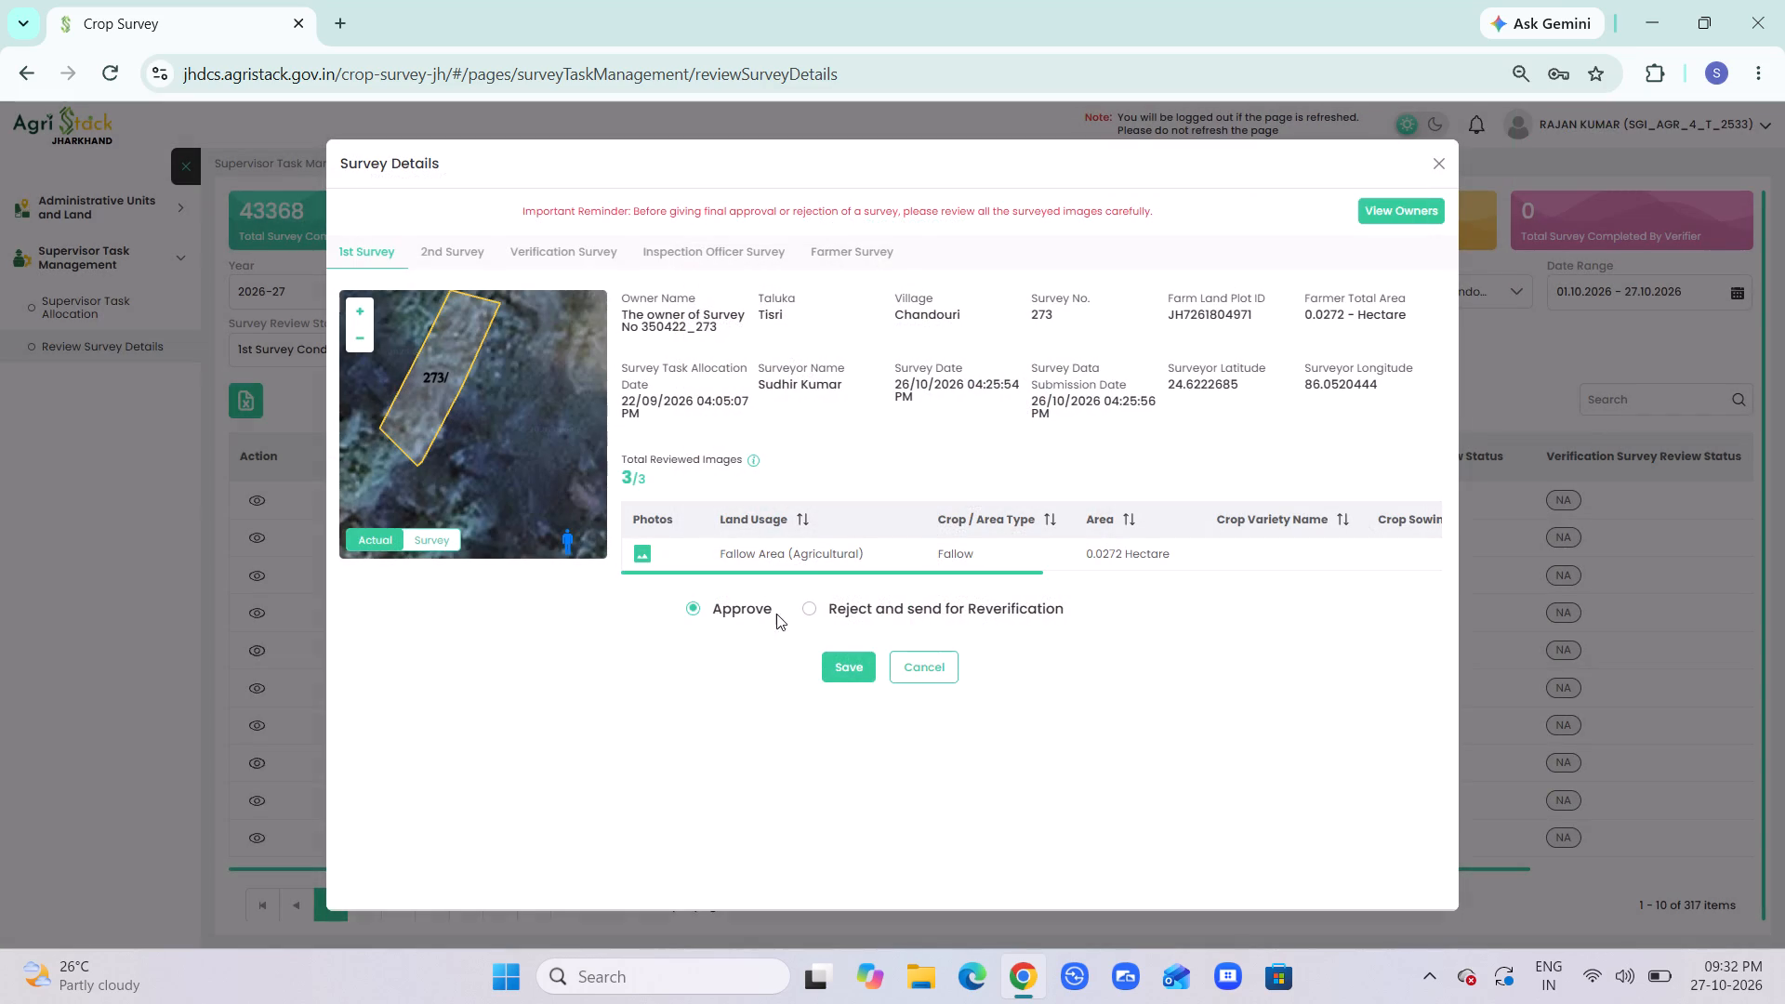
{"action": "left_click", "coordinate": [840, 662]}
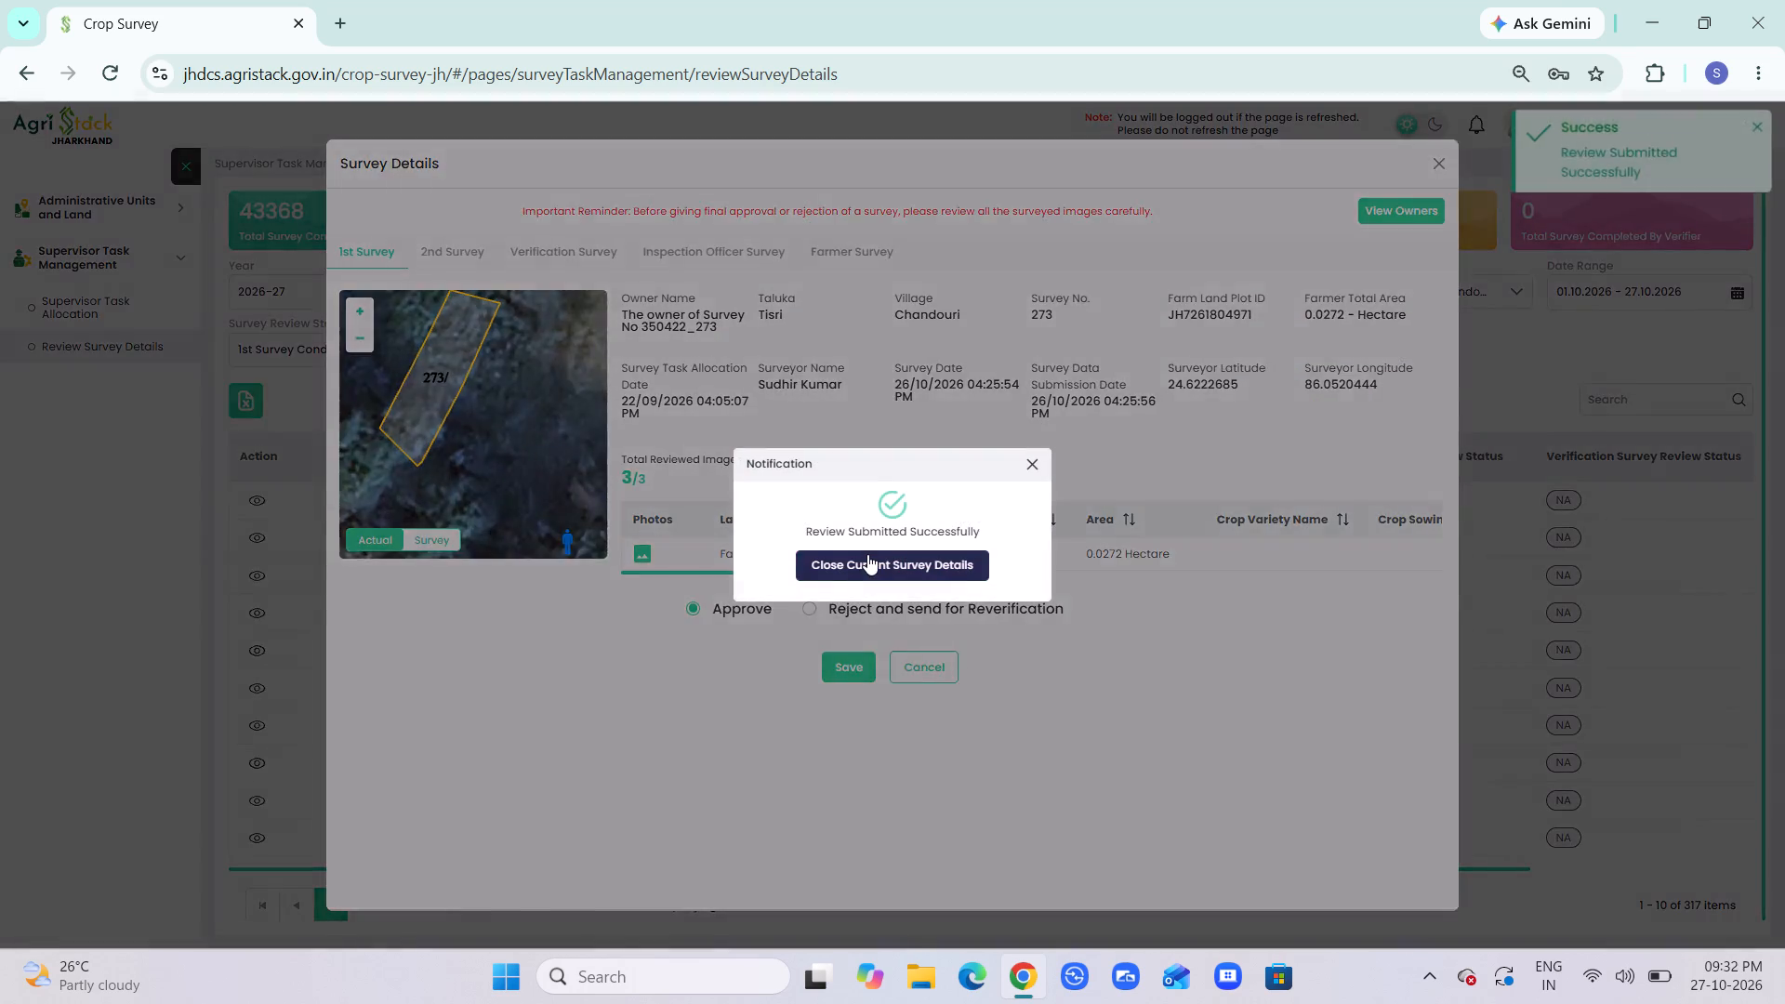
{"action": "left_click", "coordinate": [868, 554]}
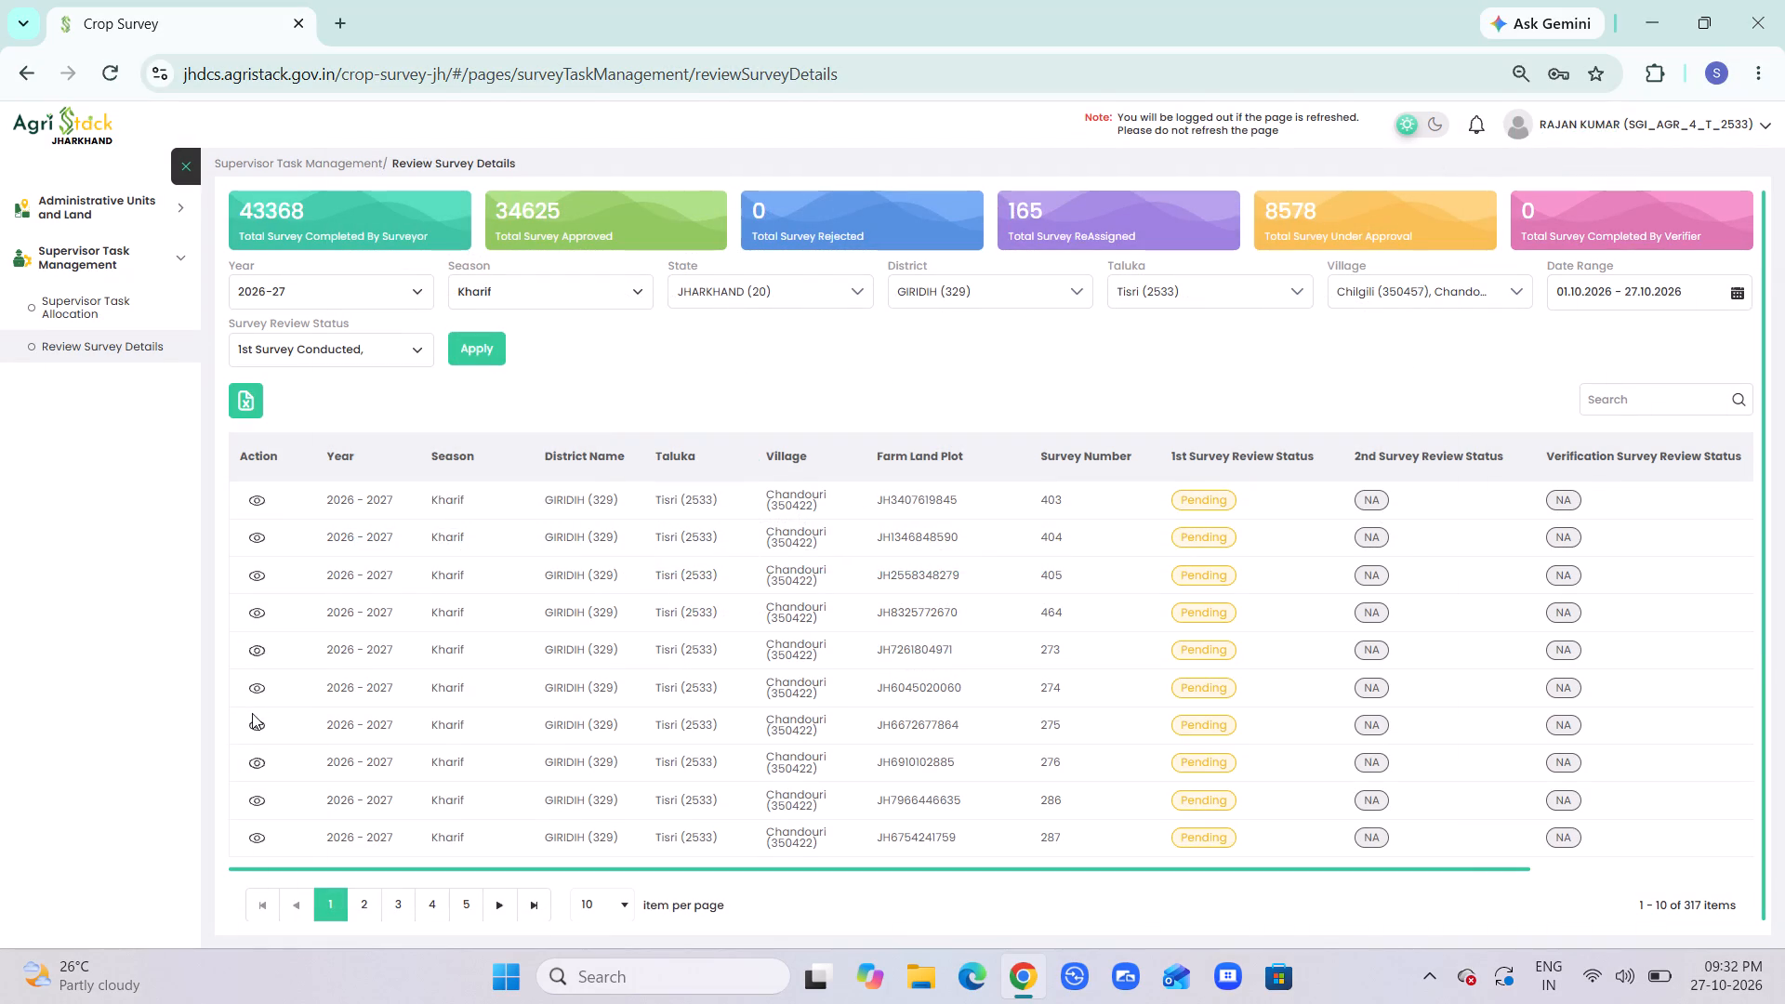
Approve all three photos of survey number 275 in Chandouri, and save its 1st survey review as Approve.
{"action": "left_click", "coordinate": [250, 720]}
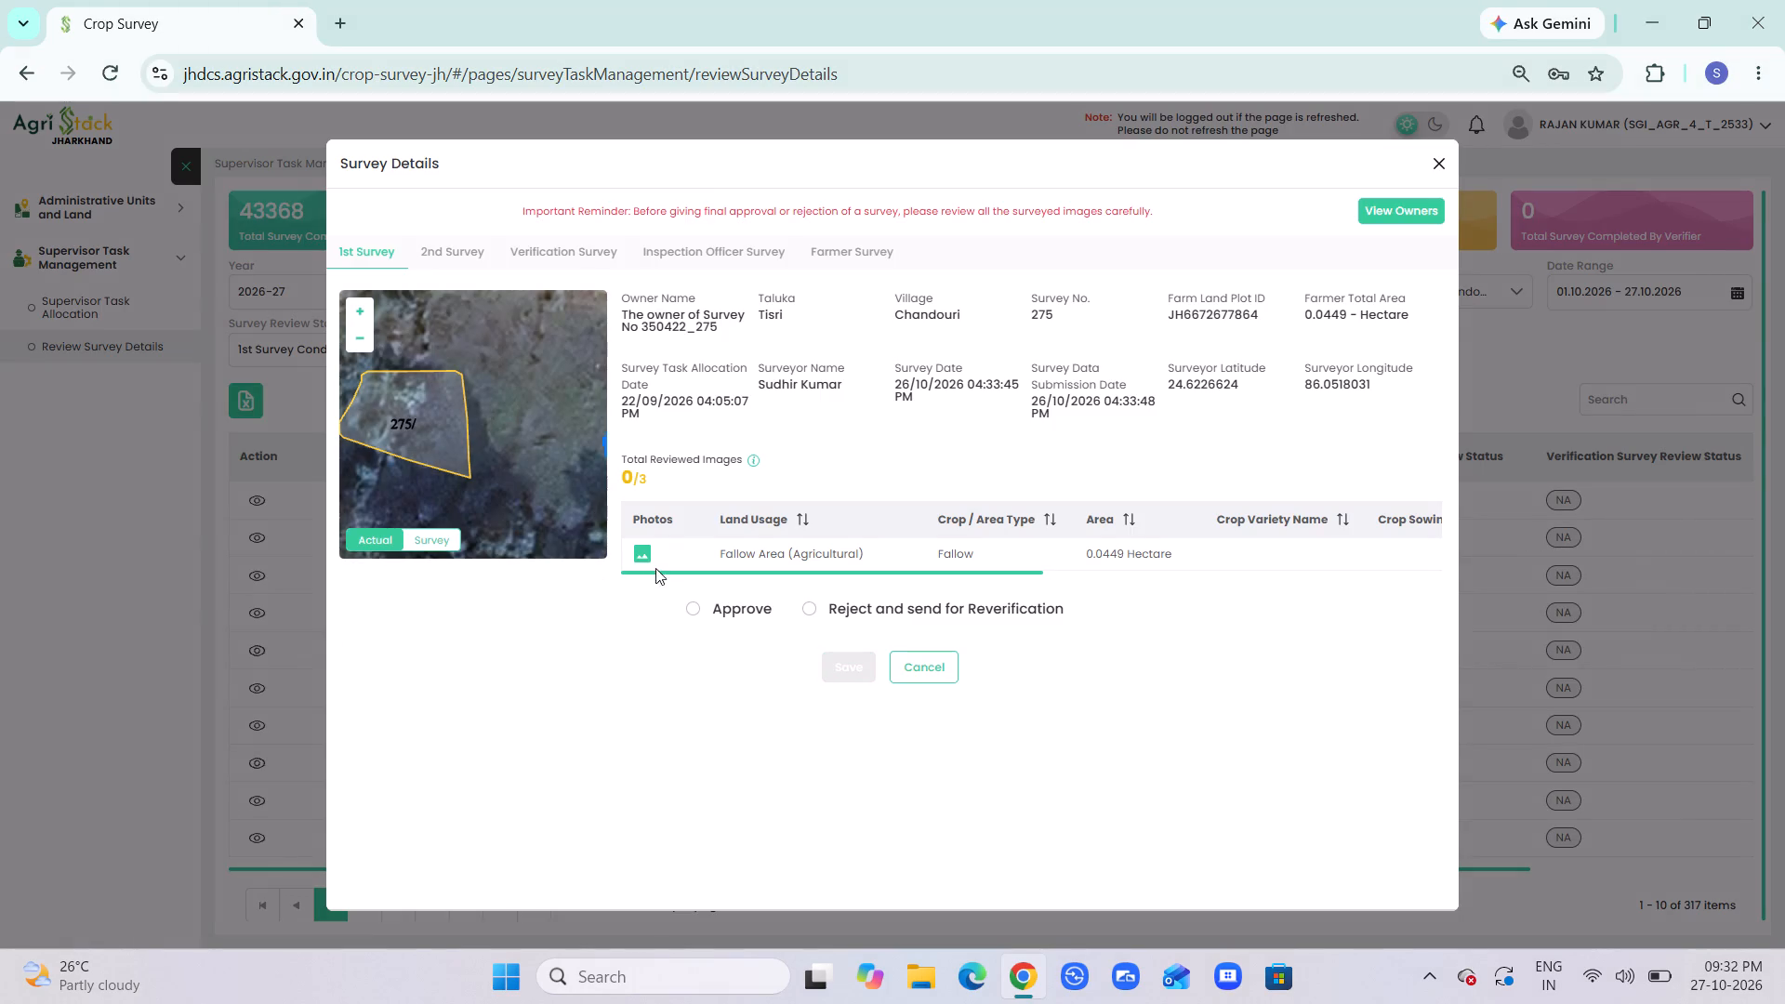
{"action": "left_click", "coordinate": [648, 555]}
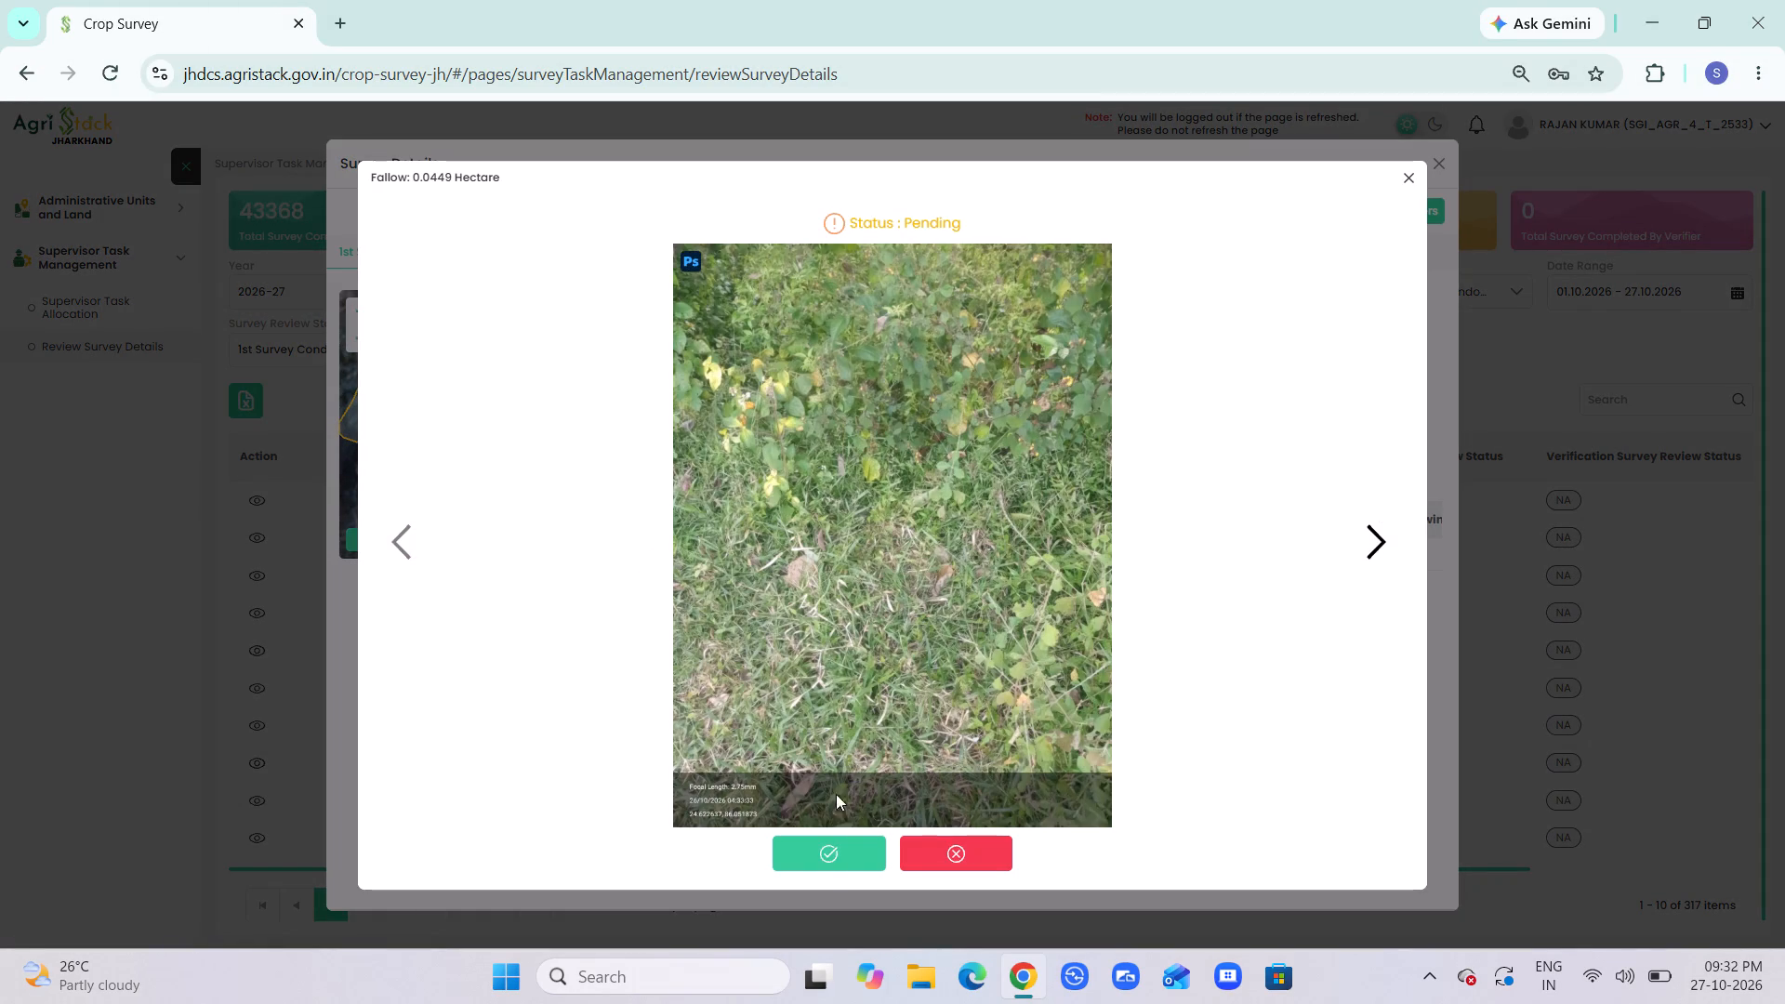
{"action": "left_click", "coordinate": [826, 856]}
{"action": "left_click_drag", "start_coordinate": [1060, 632], "coordinate": [1050, 632]}
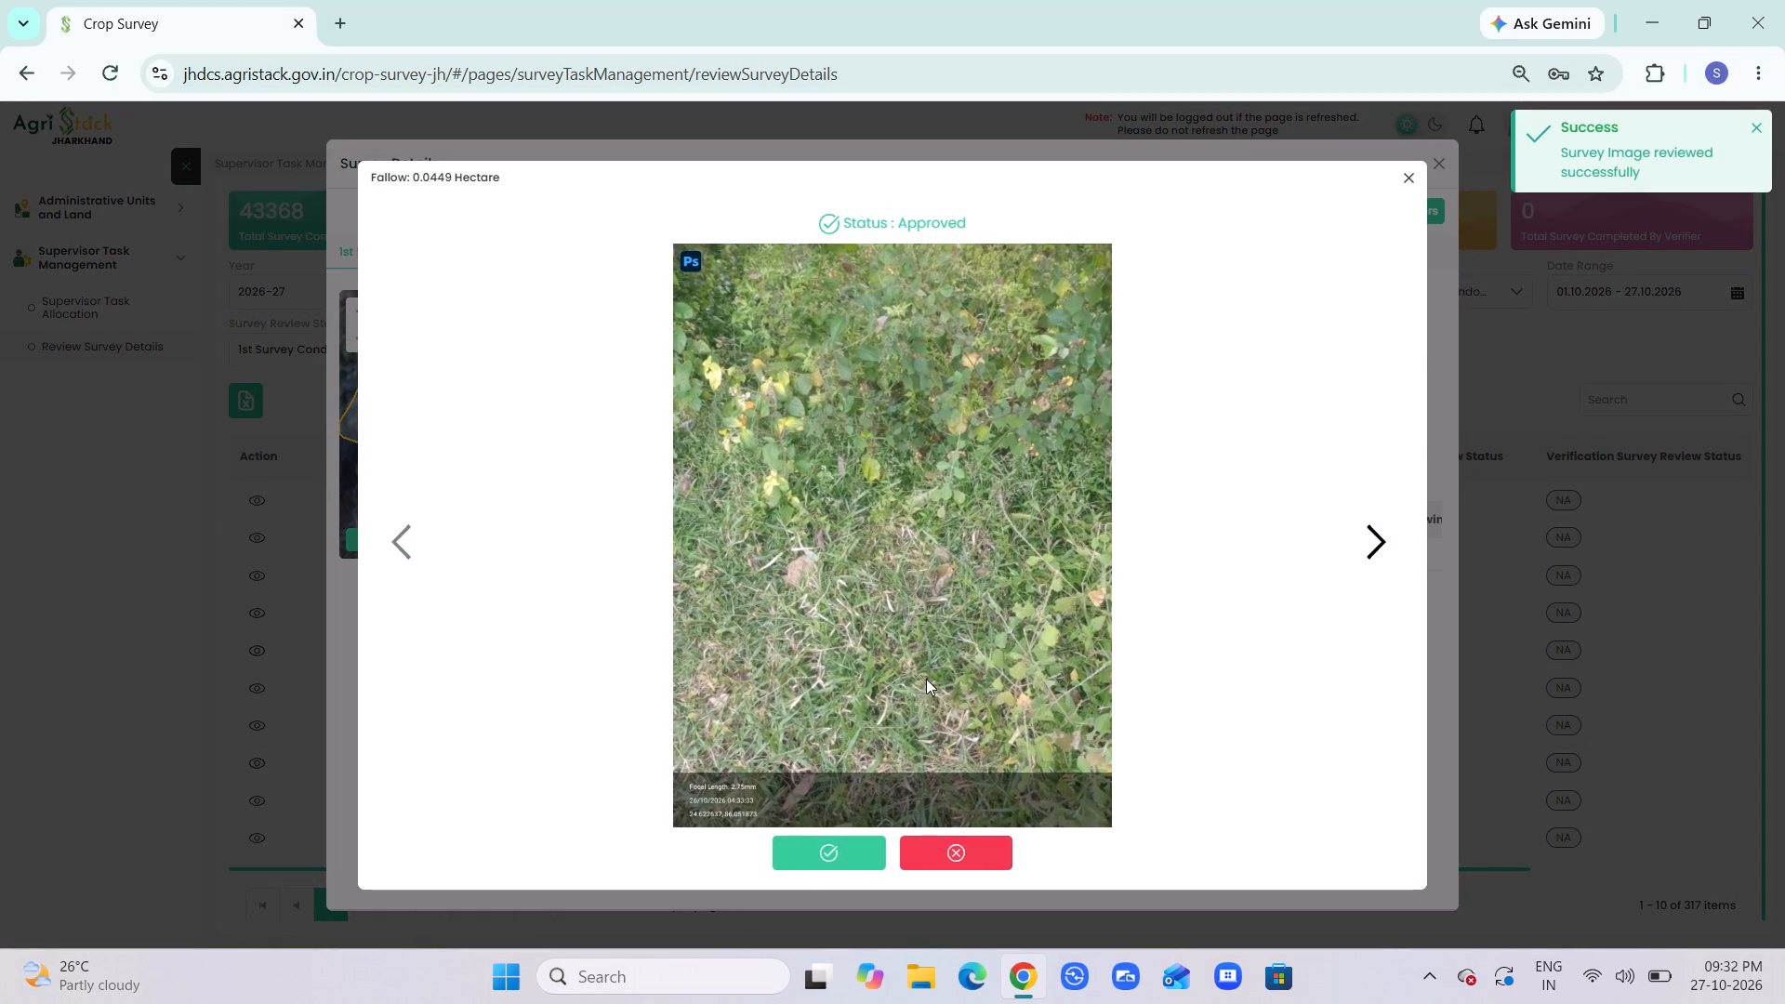
{"action": "left_click_drag", "start_coordinate": [850, 710], "coordinate": [890, 694]}
{"action": "left_click_drag", "start_coordinate": [968, 685], "coordinate": [895, 701]}
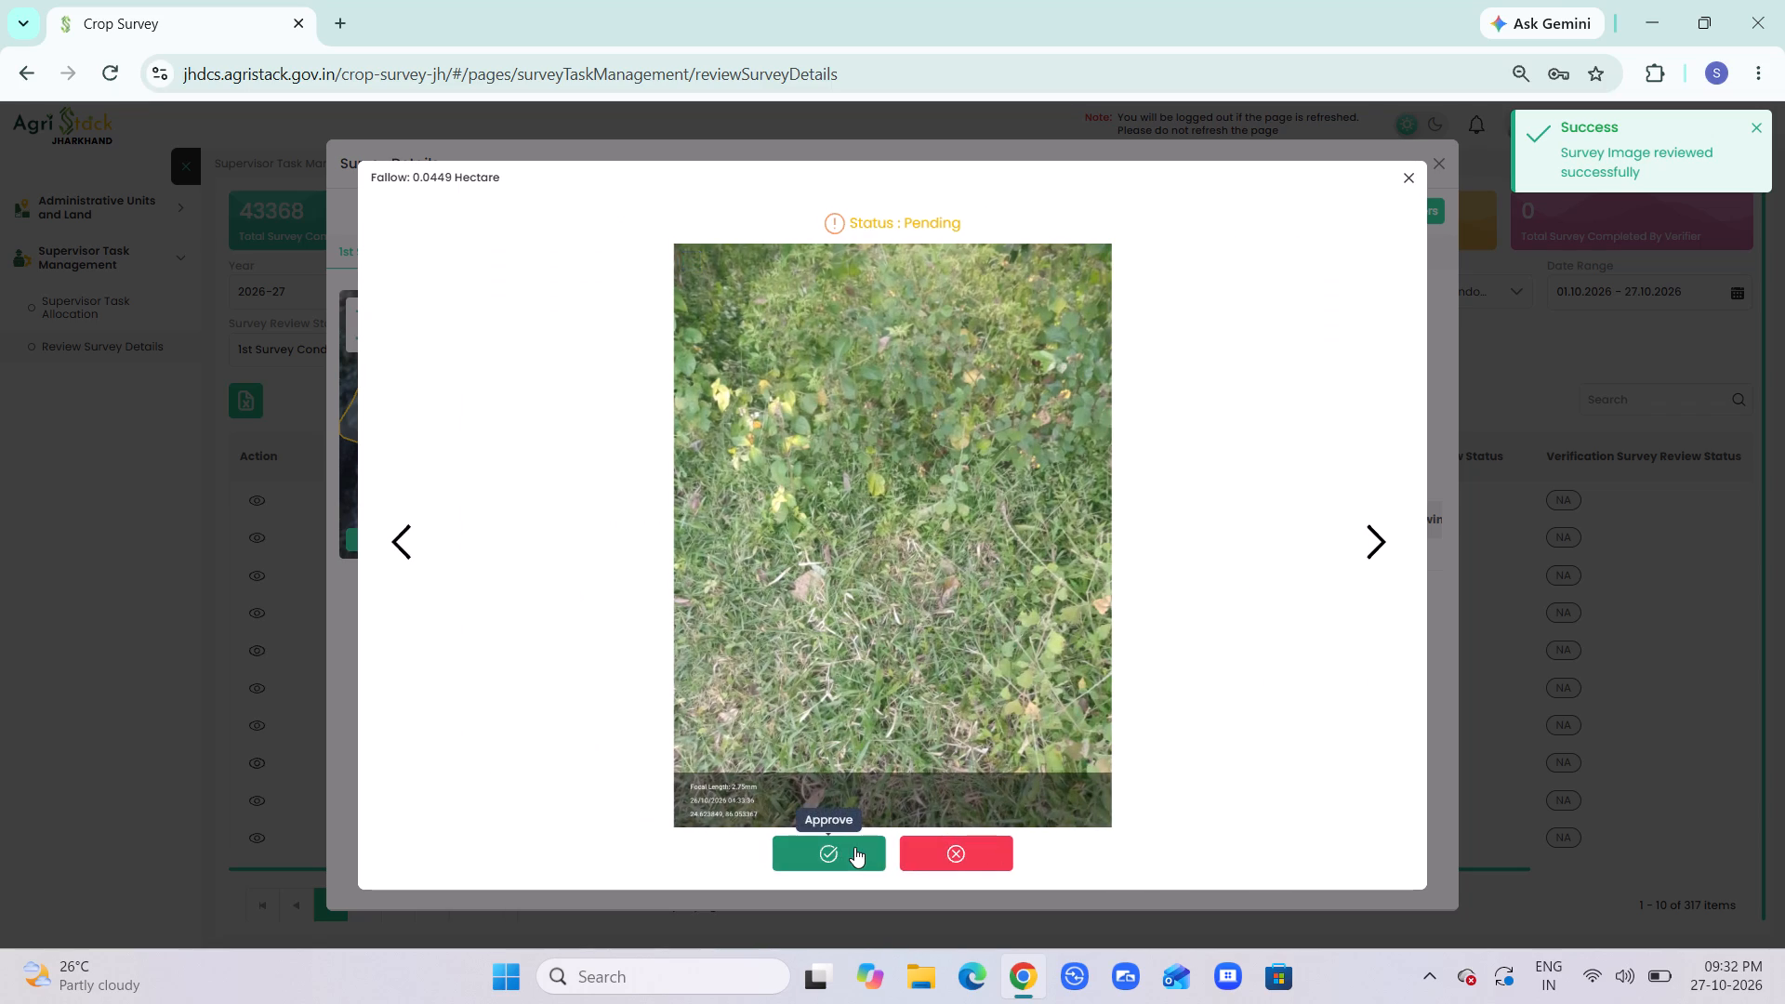
{"action": "left_click", "coordinate": [854, 847]}
{"action": "left_click_drag", "start_coordinate": [999, 637], "coordinate": [816, 658]}
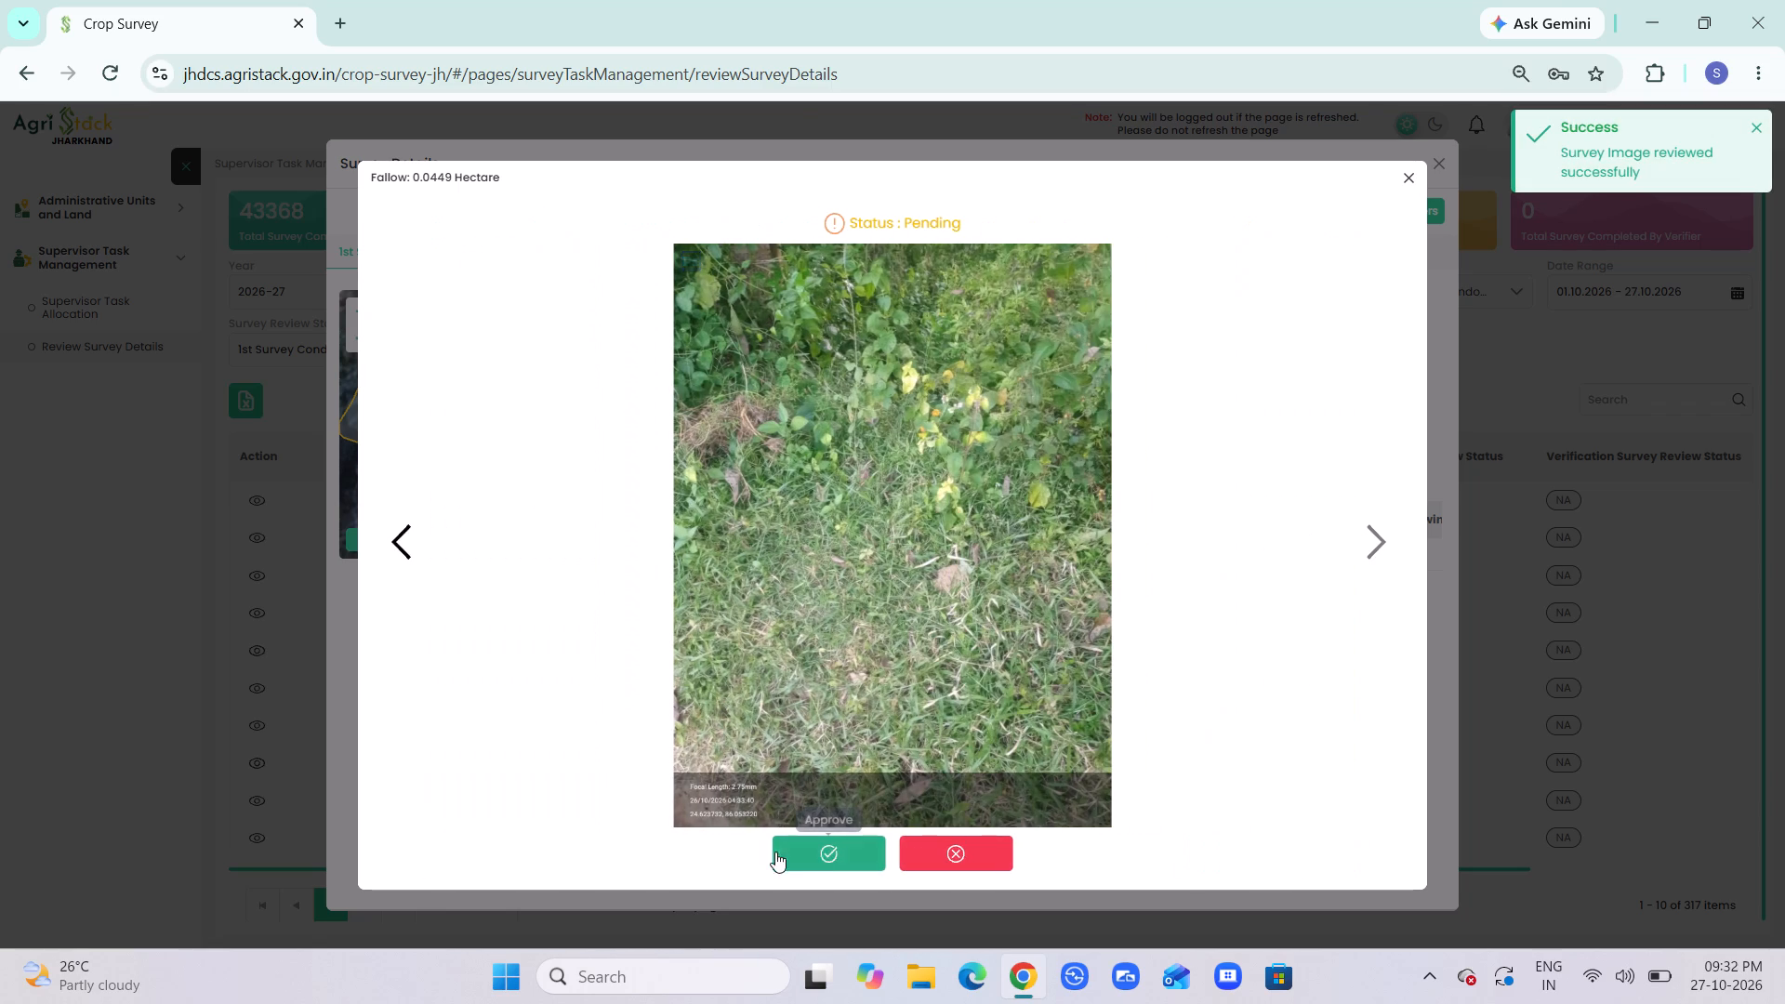
{"action": "left_click", "coordinate": [826, 841]}
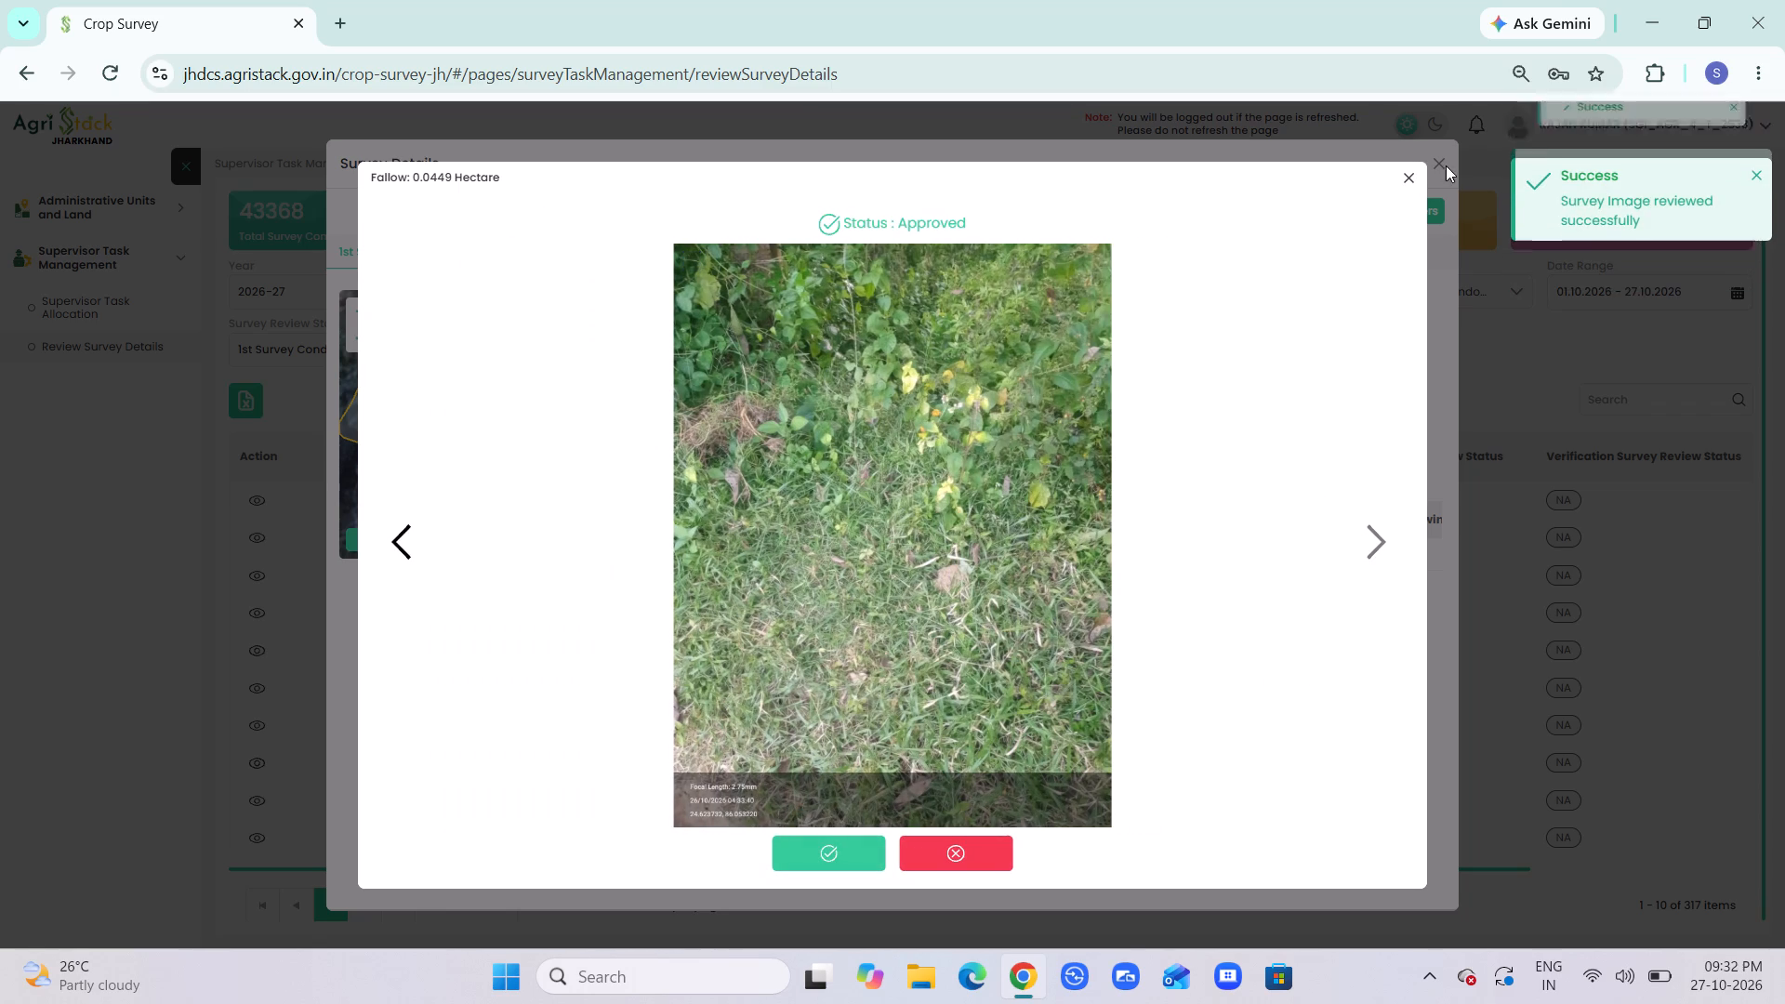
{"action": "left_click", "coordinate": [1408, 179]}
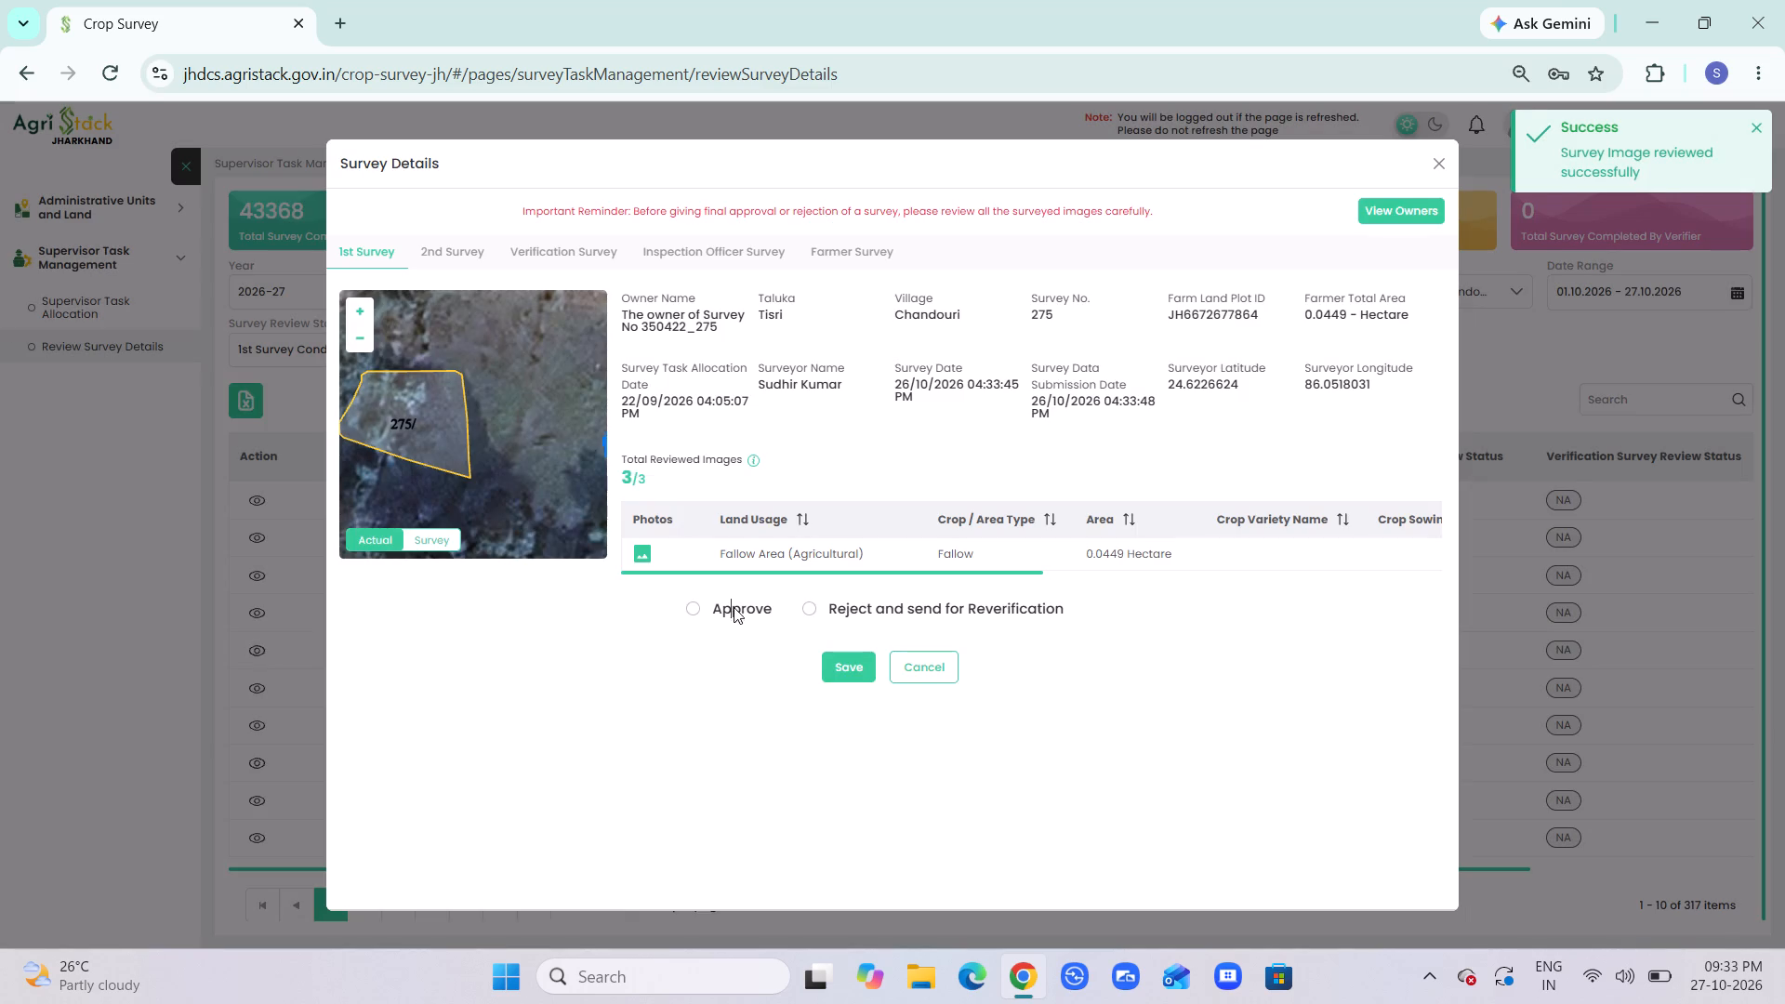
{"action": "left_click", "coordinate": [734, 607]}
{"action": "left_click", "coordinate": [849, 666]}
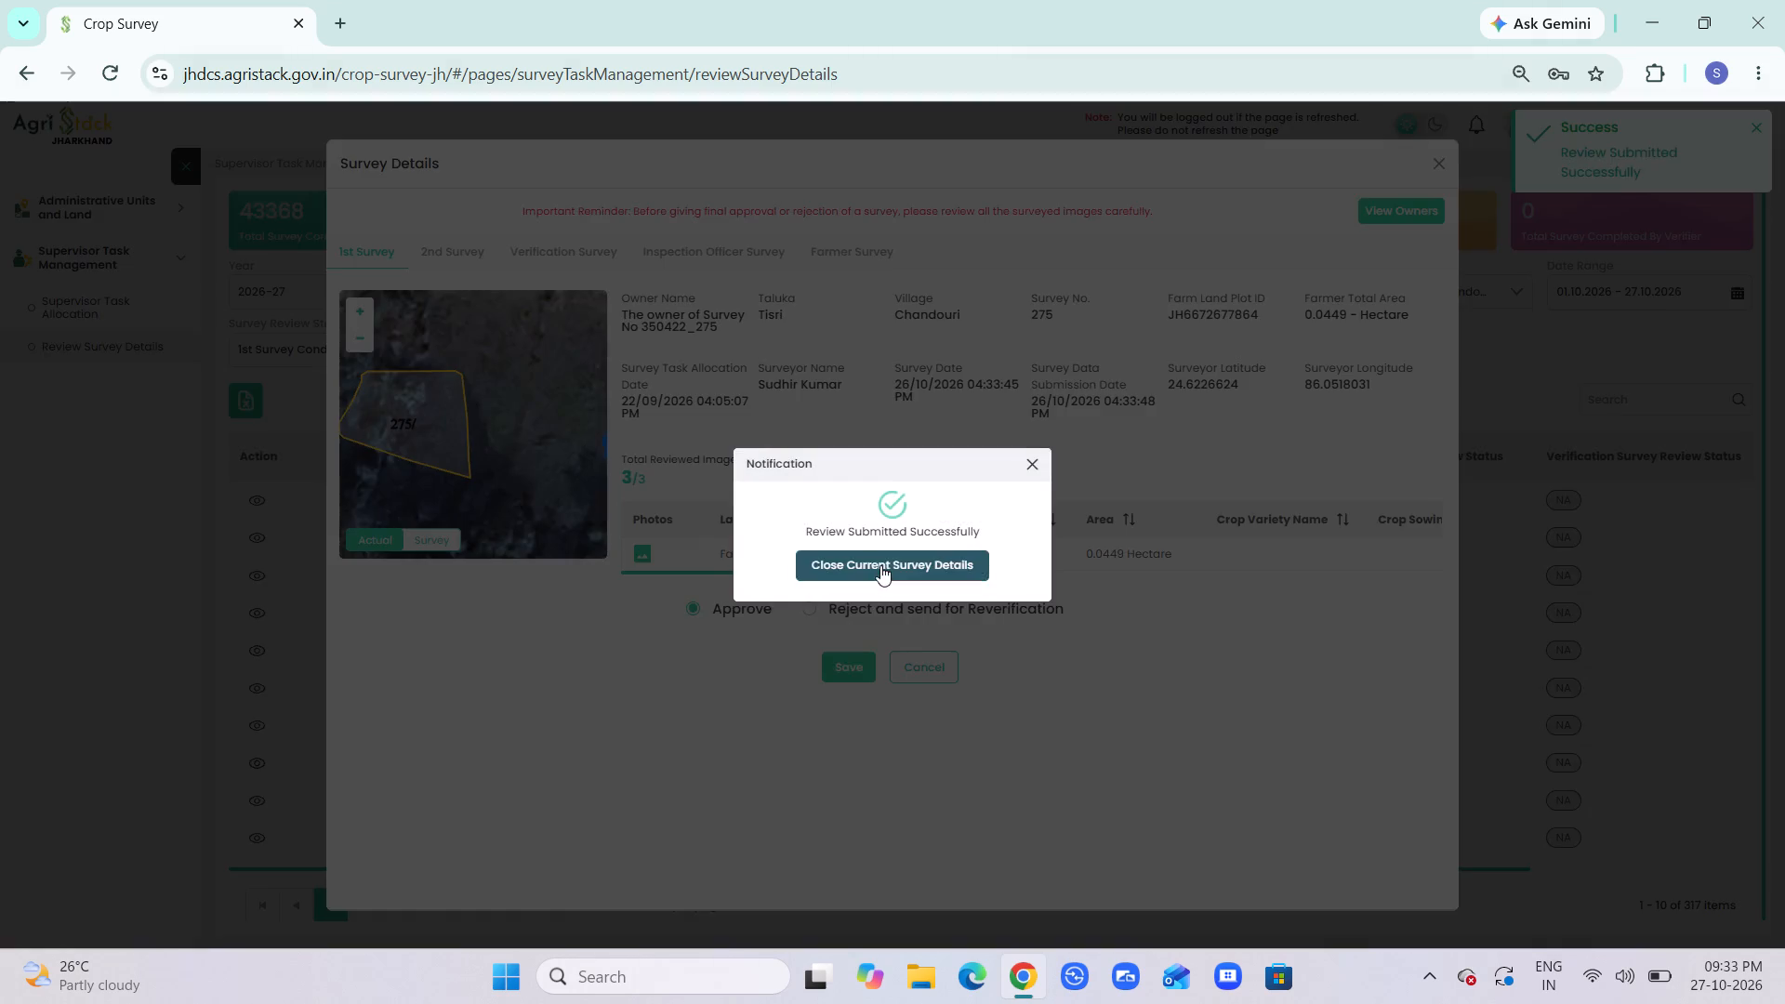
{"action": "left_click", "coordinate": [880, 563]}
Approve all three photos of survey number 276 in Chandouri, and save its 1st survey review as Approve.
{"action": "left_click", "coordinate": [262, 756]}
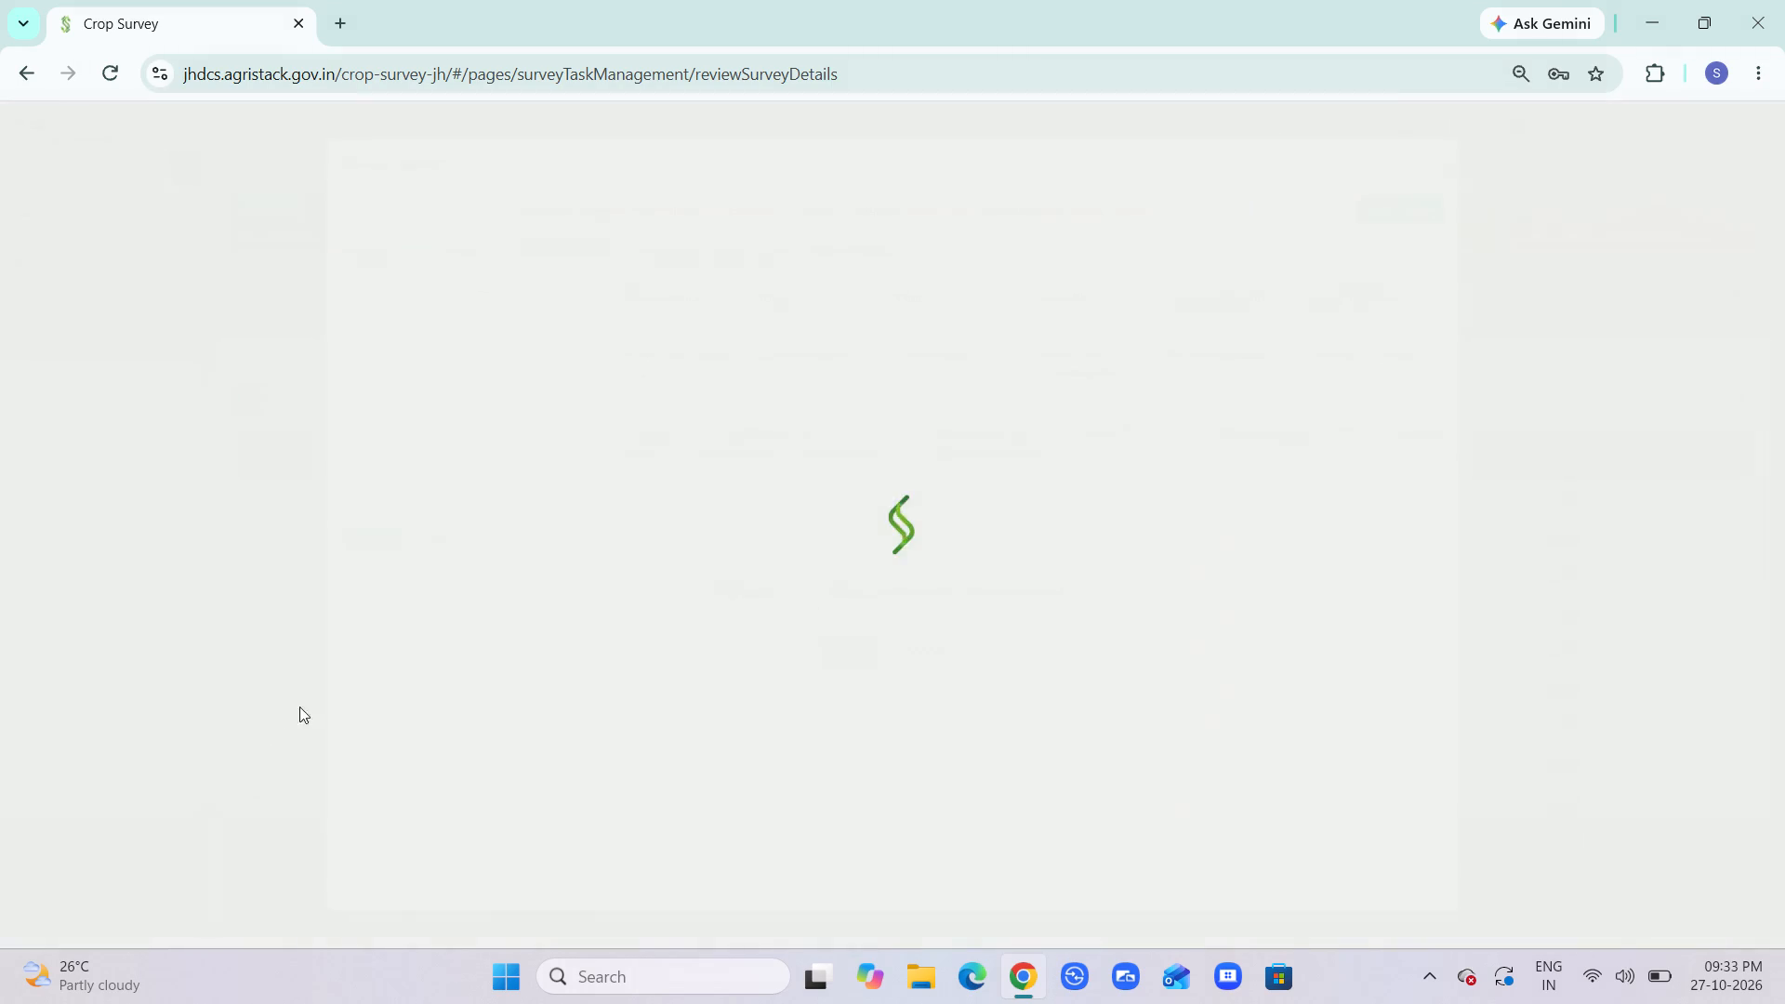
{"action": "left_click", "coordinate": [642, 546]}
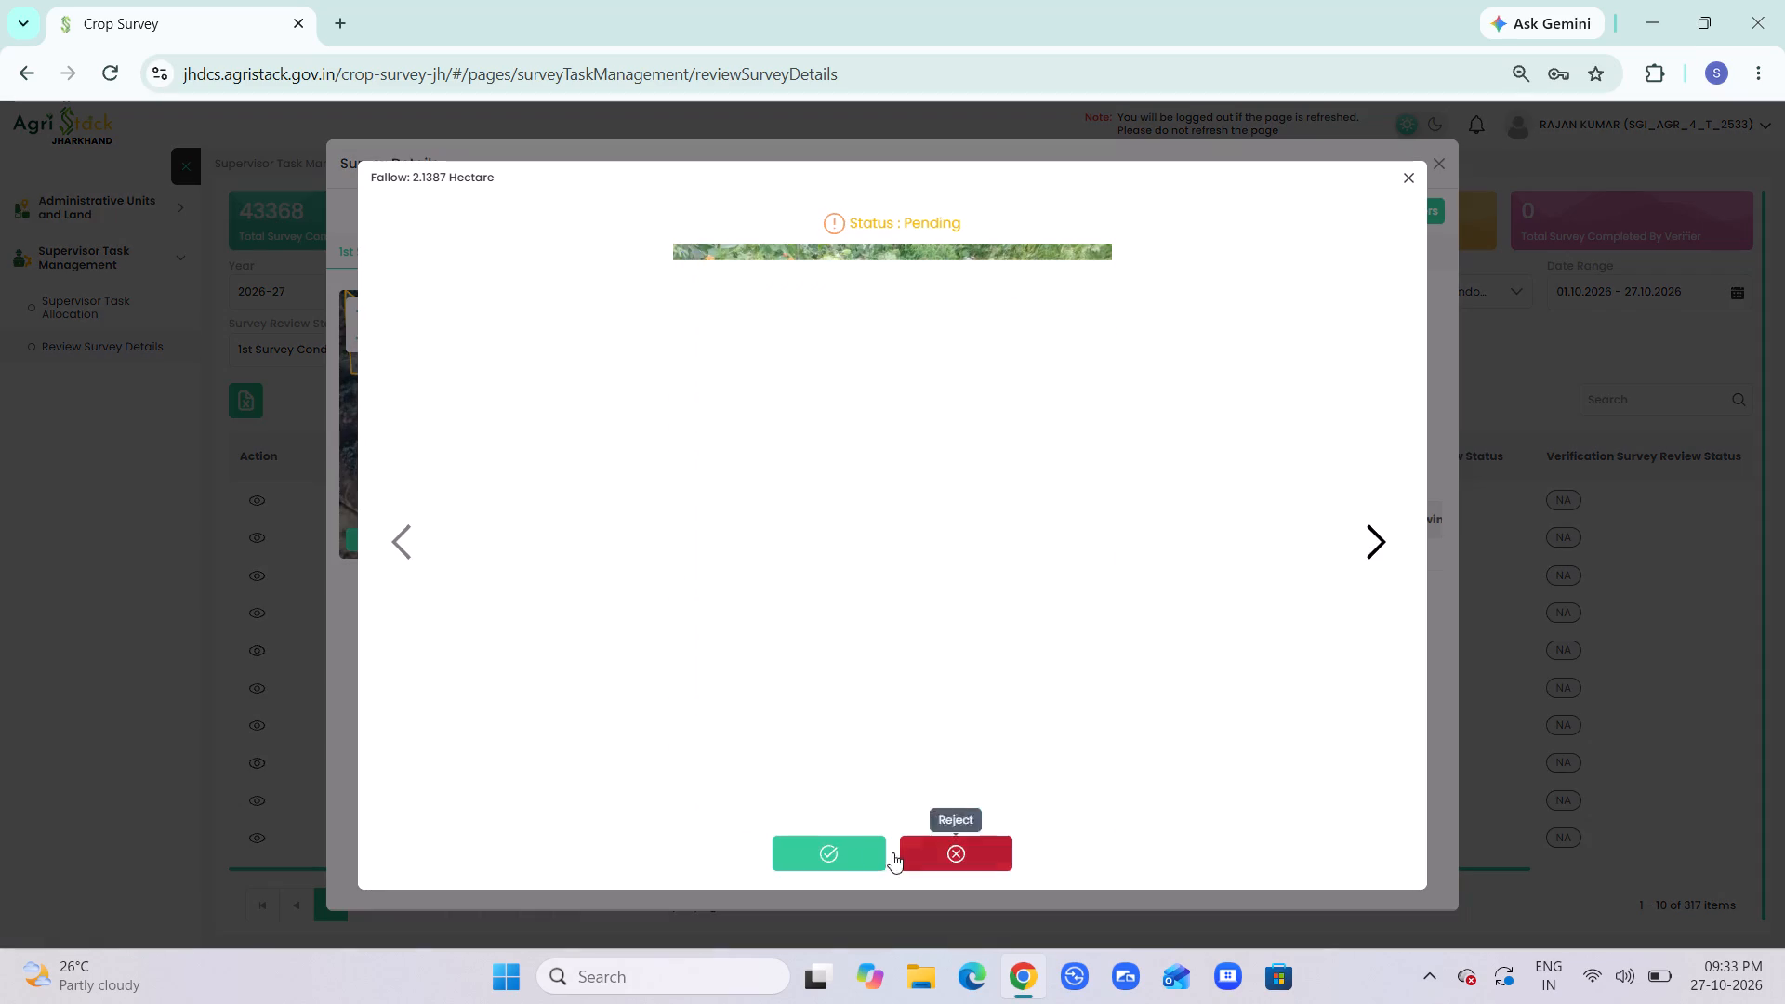
{"action": "left_click", "coordinate": [848, 848]}
{"action": "left_click_drag", "start_coordinate": [1035, 693], "coordinate": [876, 709]}
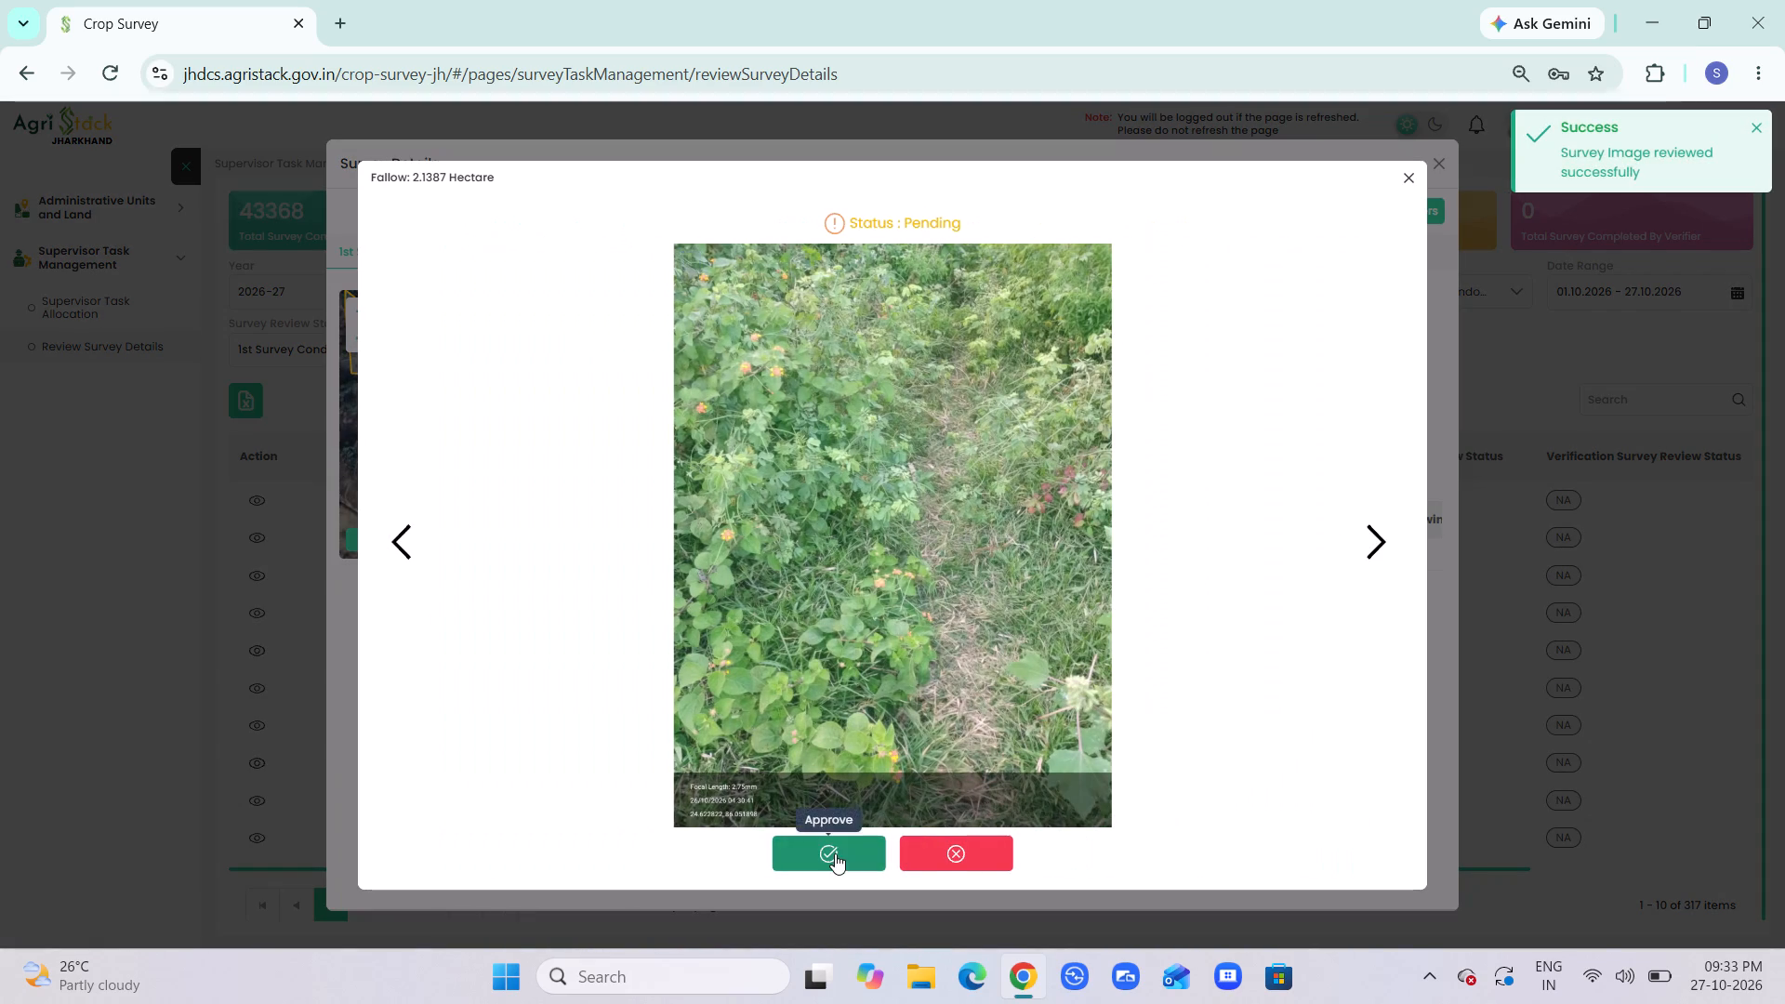
{"action": "left_click", "coordinate": [835, 854]}
{"action": "left_click_drag", "start_coordinate": [1022, 632], "coordinate": [912, 642]}
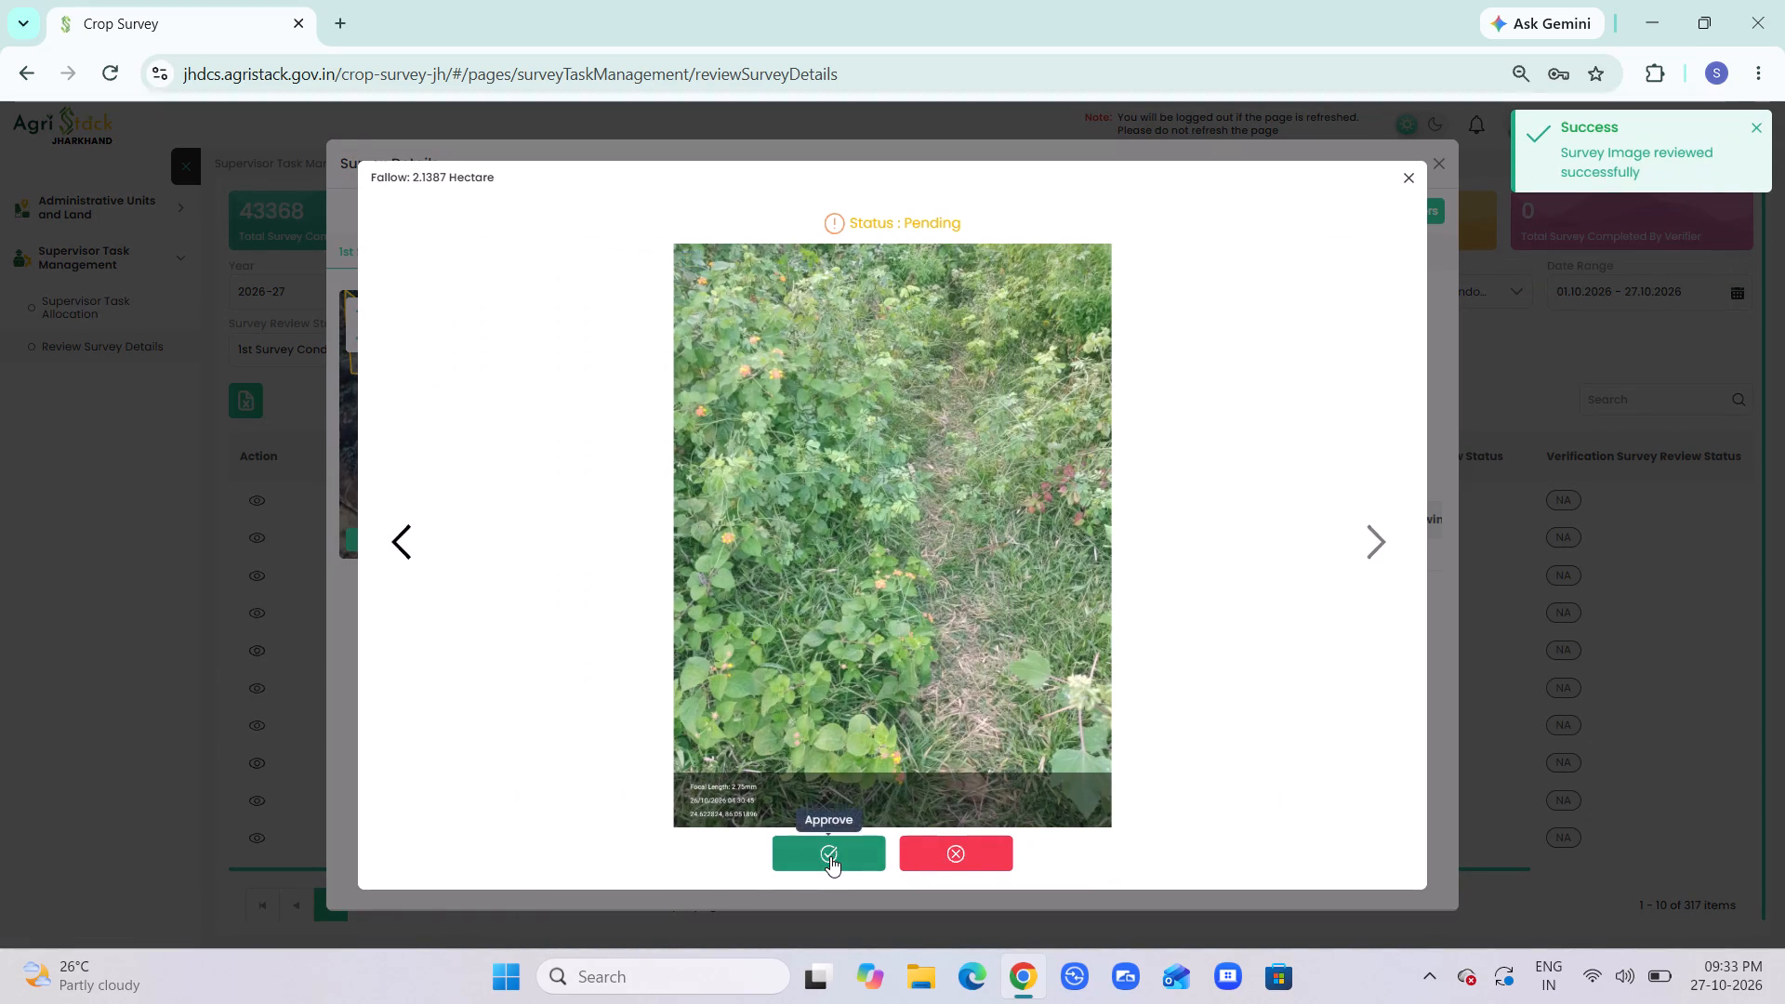
{"action": "left_click", "coordinate": [830, 857]}
{"action": "left_click_drag", "start_coordinate": [1408, 170], "coordinate": [1399, 177]}
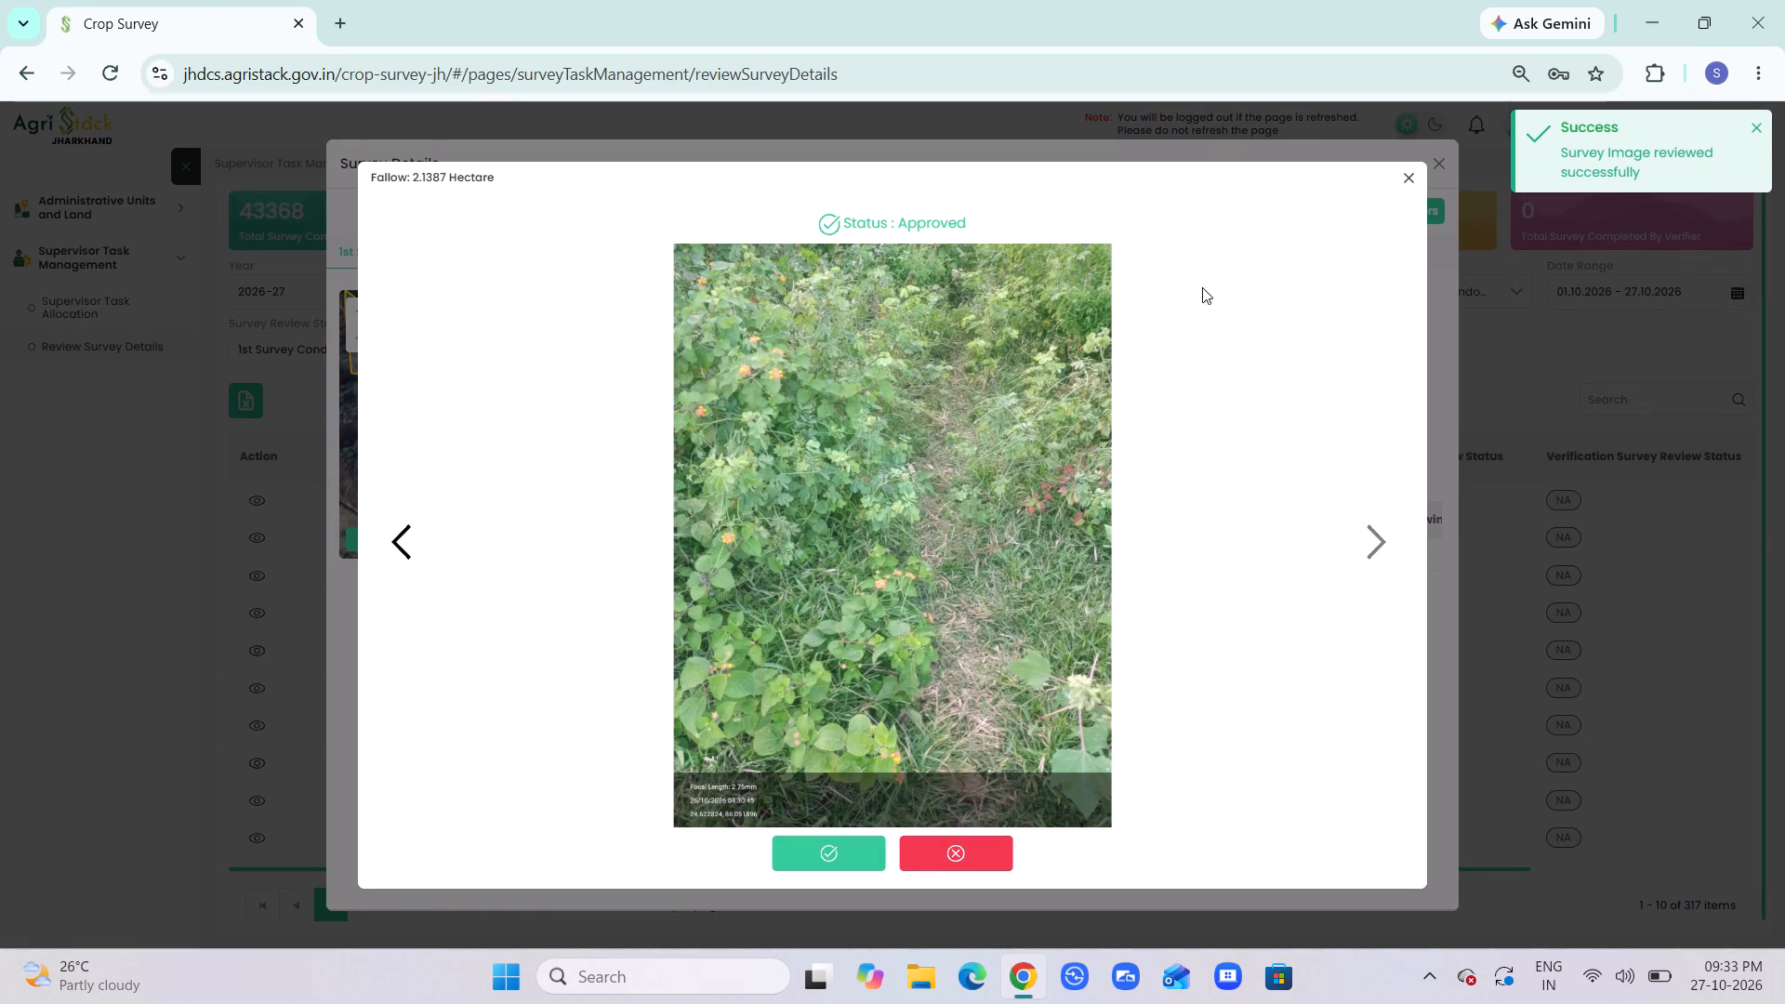
{"action": "left_click", "coordinate": [1412, 178]}
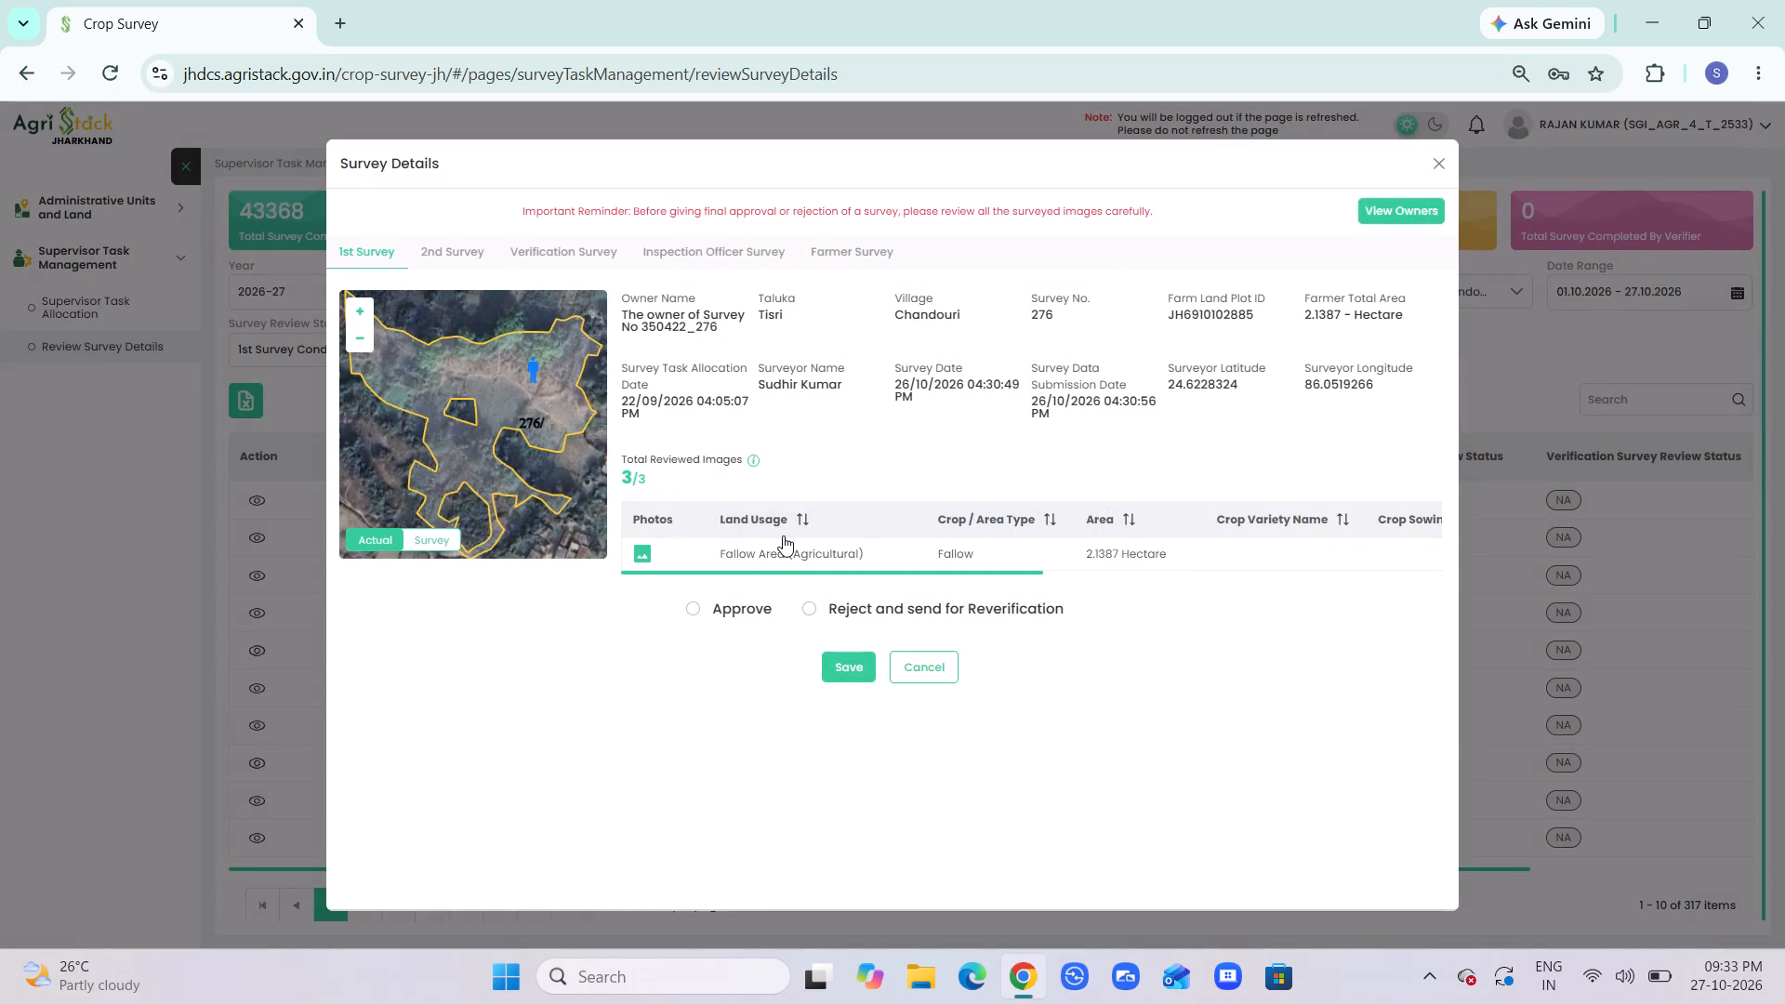
{"action": "left_click", "coordinate": [738, 606]}
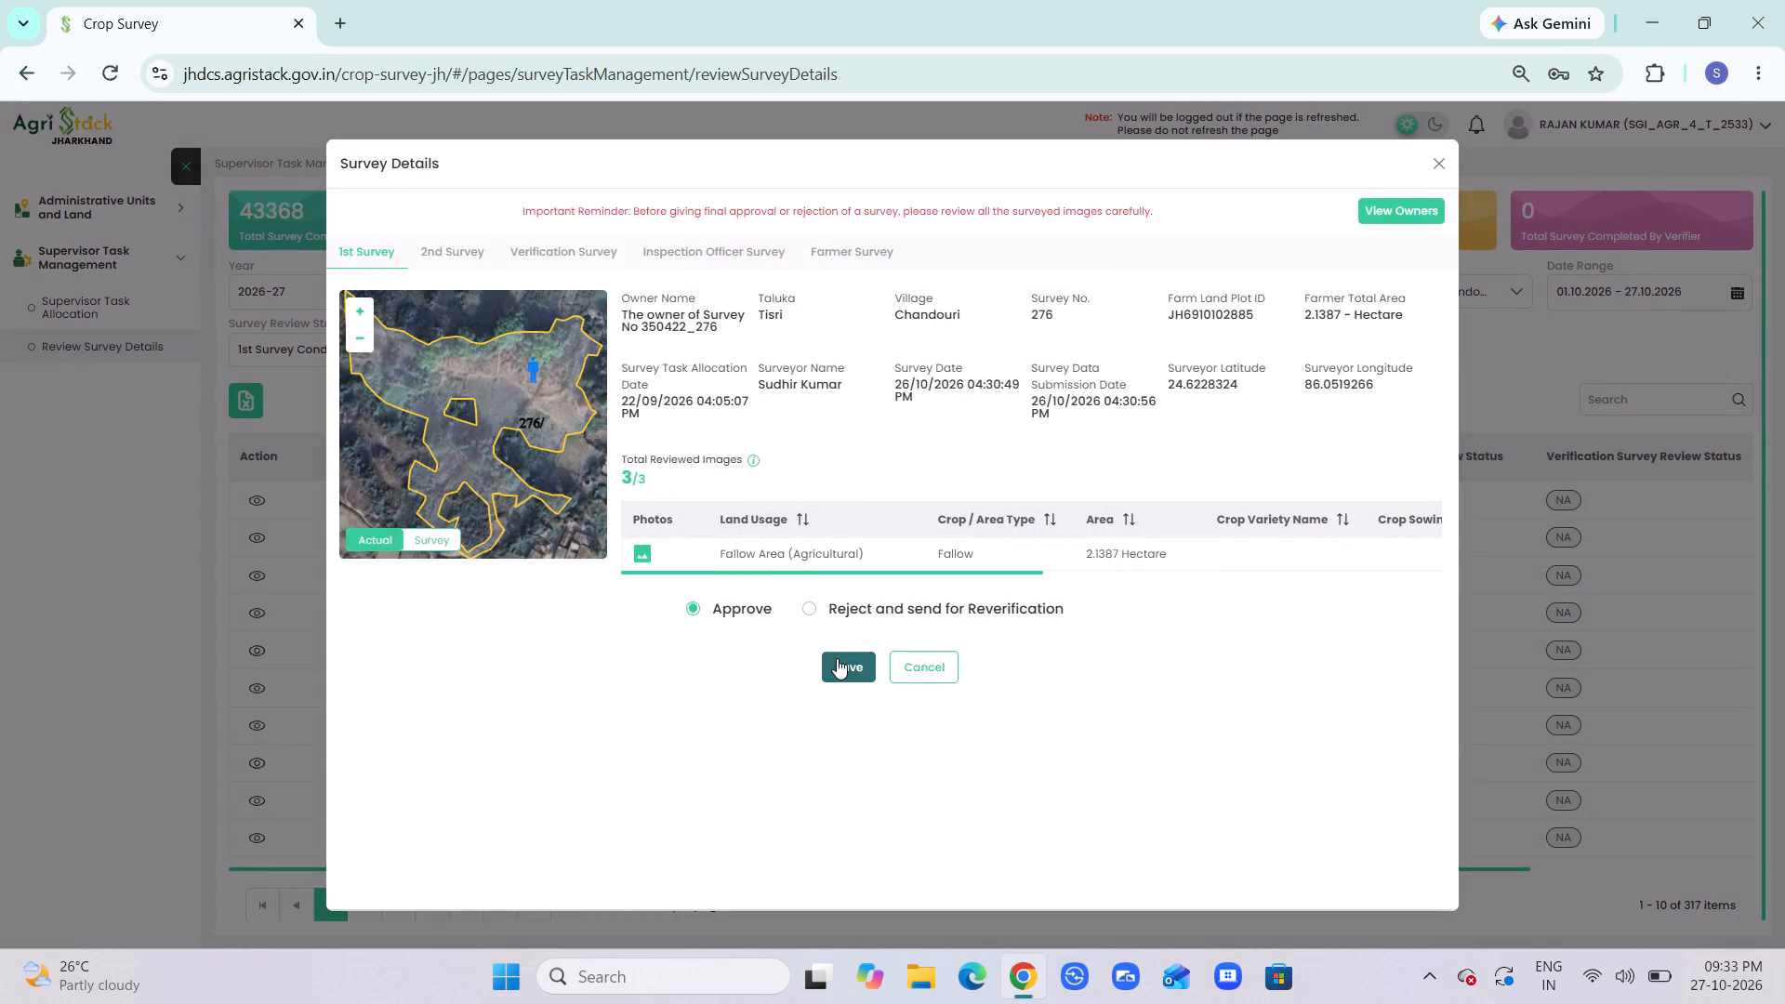
{"action": "left_click", "coordinate": [837, 658]}
{"action": "left_click", "coordinate": [854, 563]}
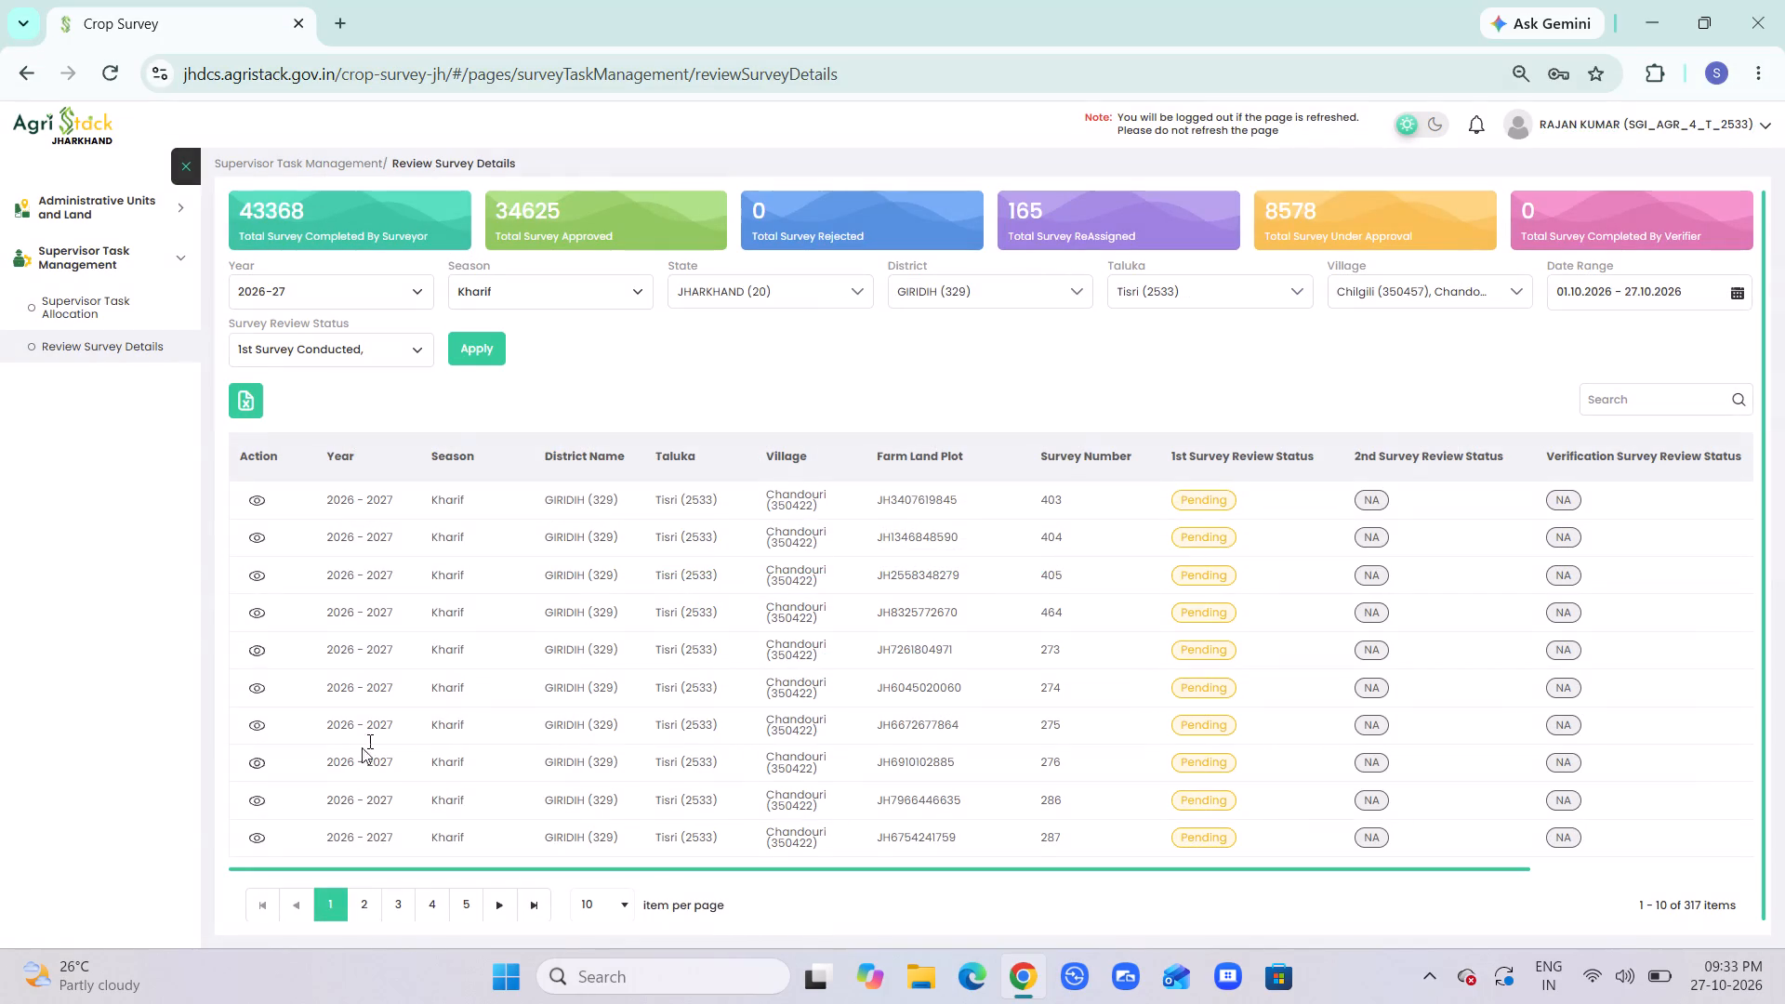
Approve all three photos of survey number 287 in Chandouri, and save its 1st survey review as Approve.
{"action": "left_click", "coordinate": [254, 830]}
{"action": "left_click", "coordinate": [641, 558]}
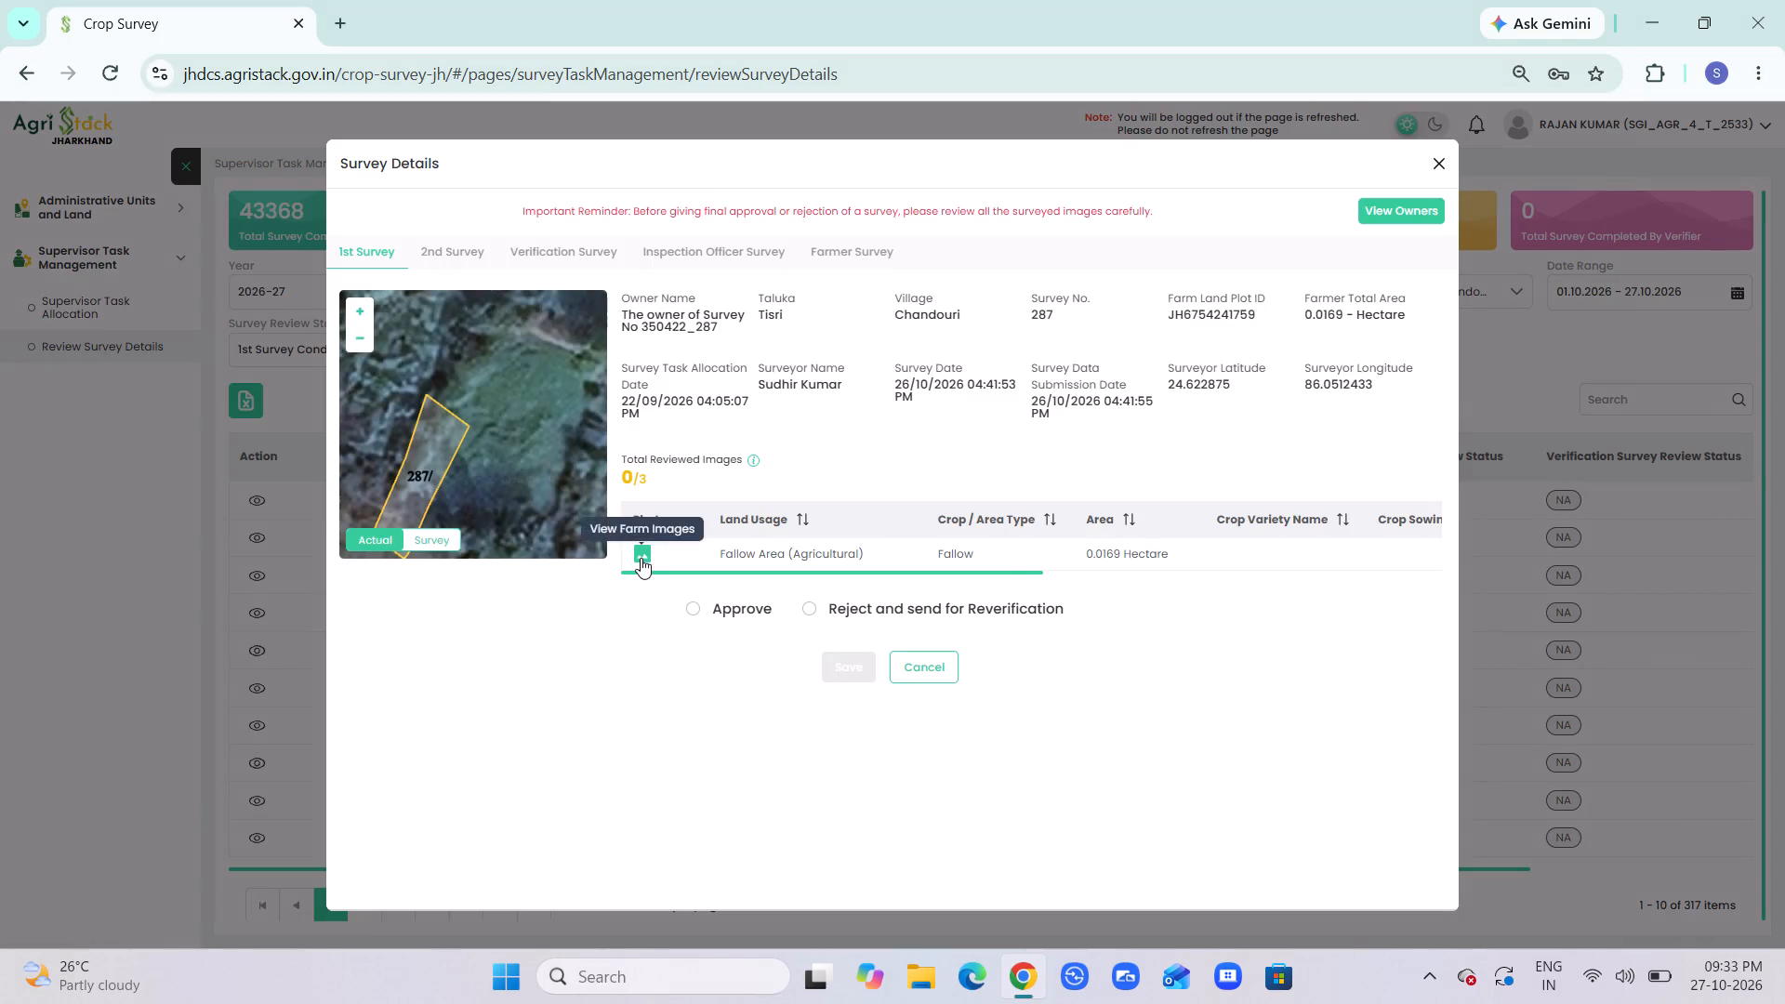
{"action": "left_click", "coordinate": [825, 845]}
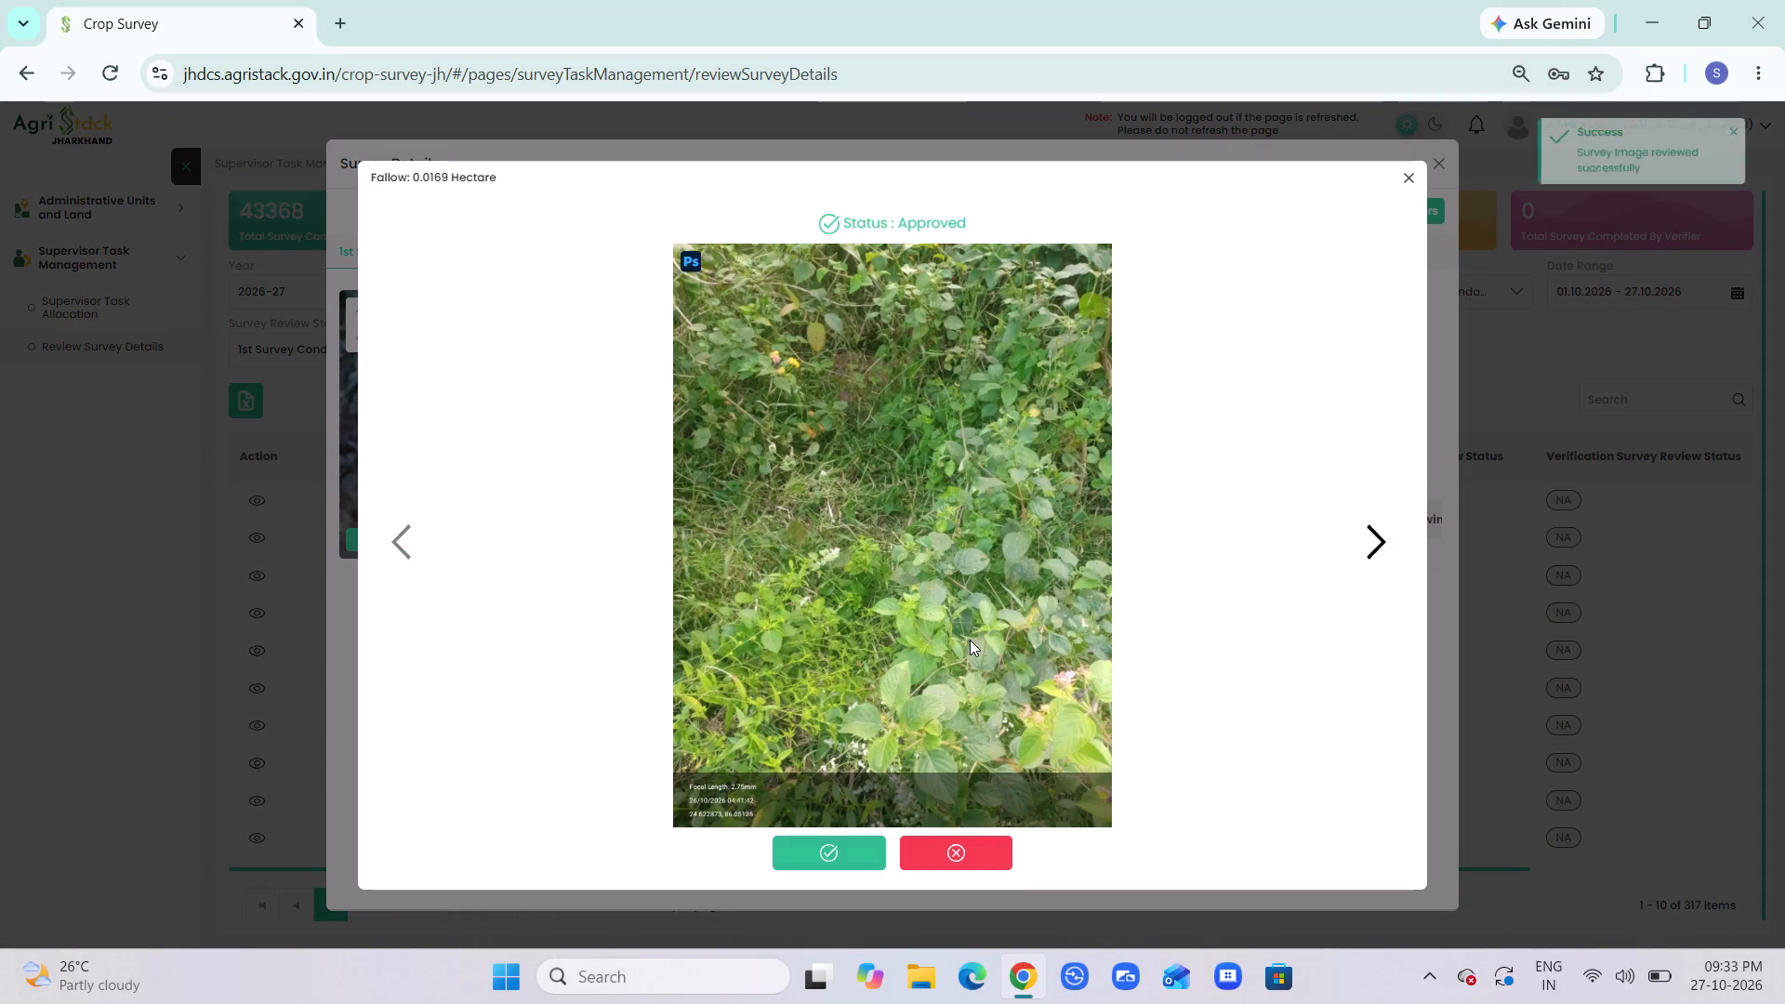
{"action": "left_click_drag", "start_coordinate": [1040, 624], "coordinate": [945, 624]}
{"action": "left_click", "coordinate": [829, 846]}
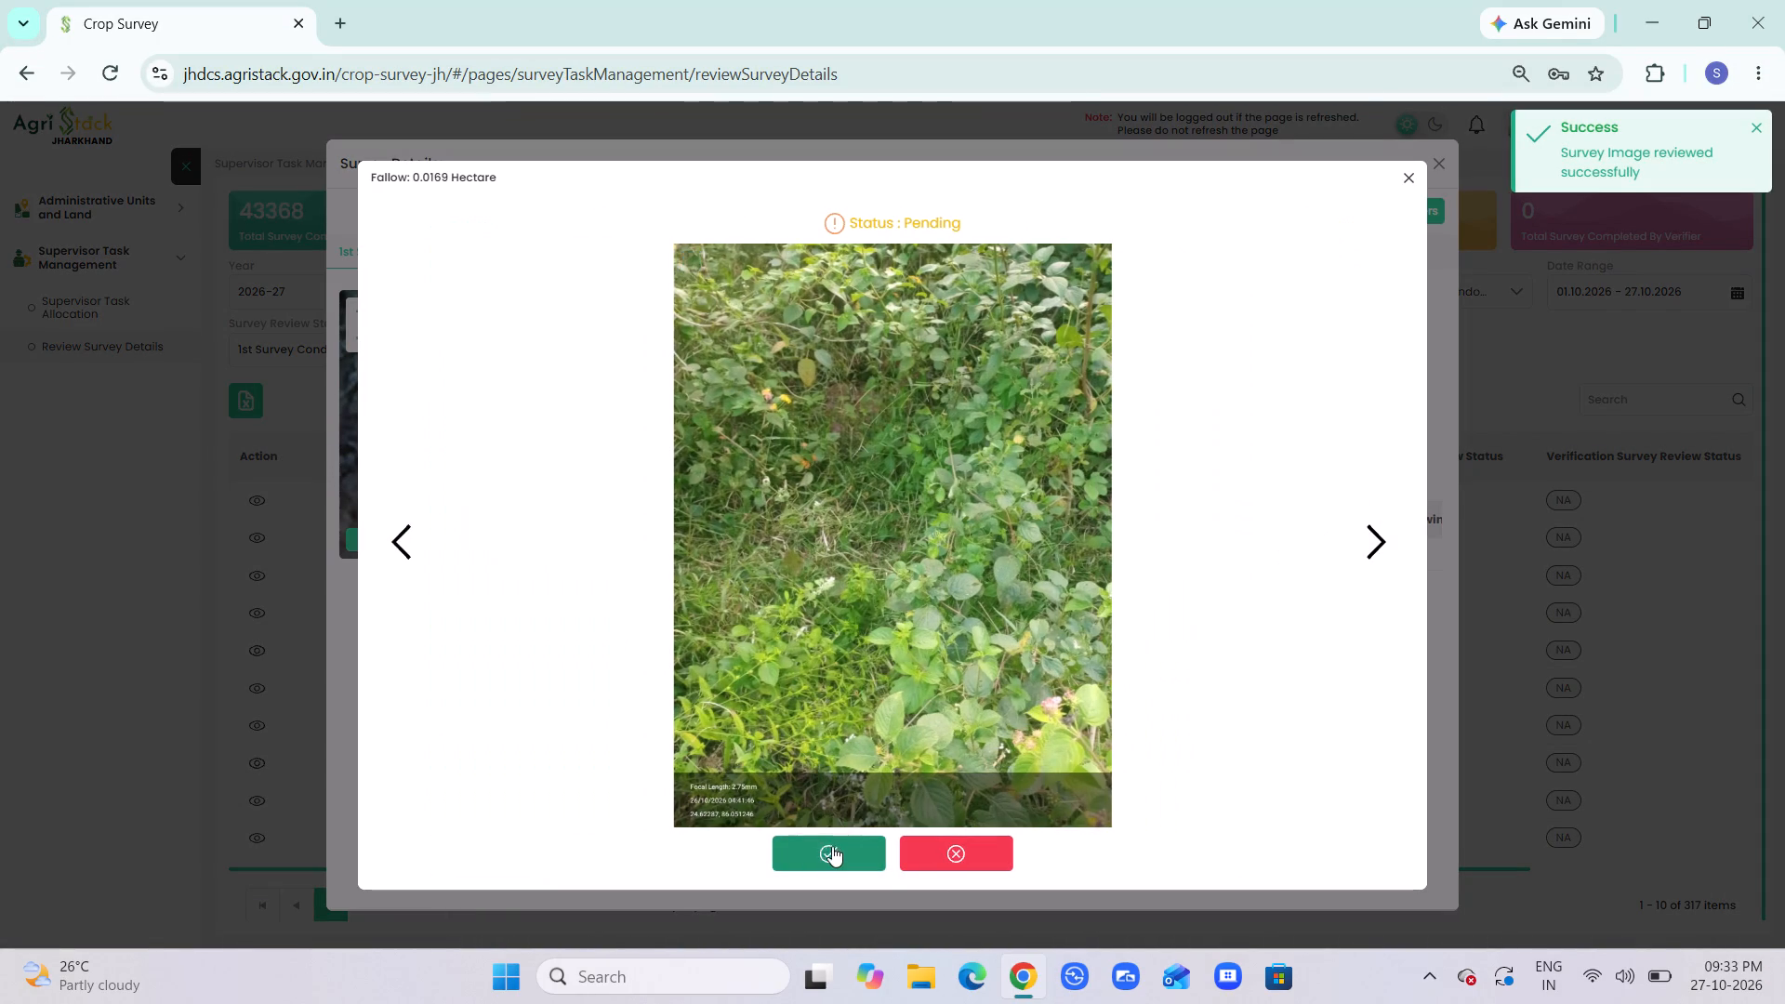
{"action": "left_click_drag", "start_coordinate": [1078, 627], "coordinate": [1028, 632]}
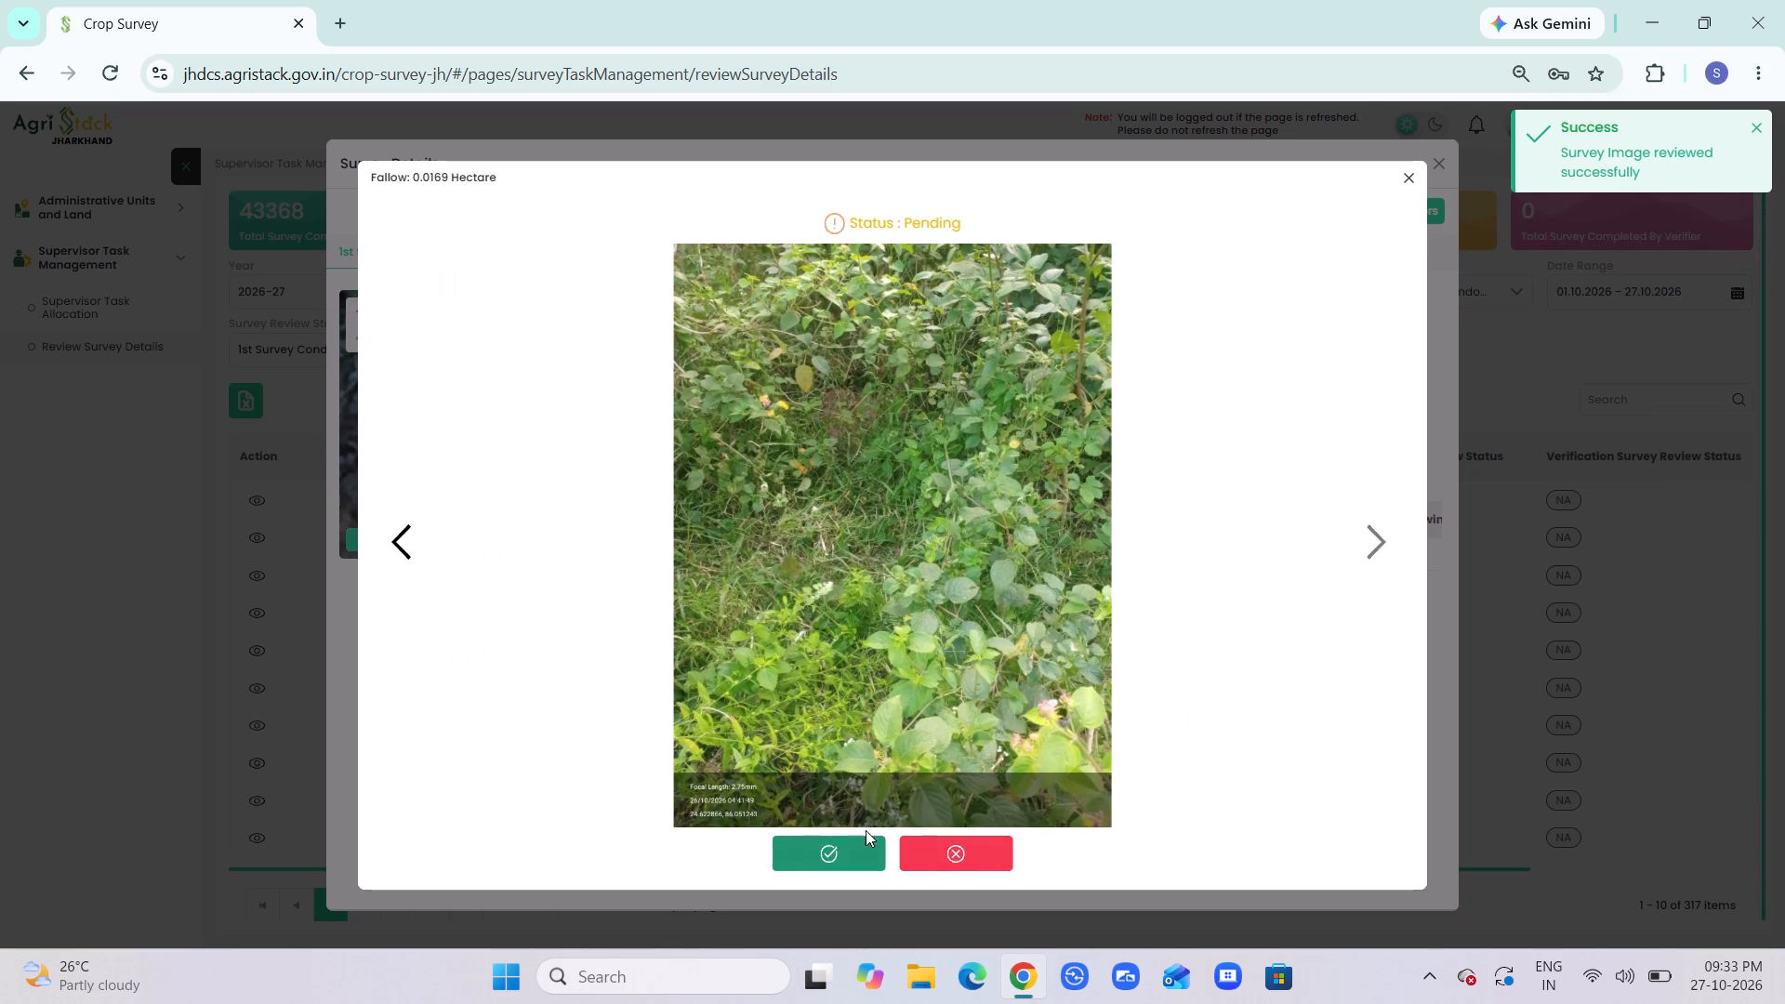
{"action": "left_click", "coordinate": [832, 852]}
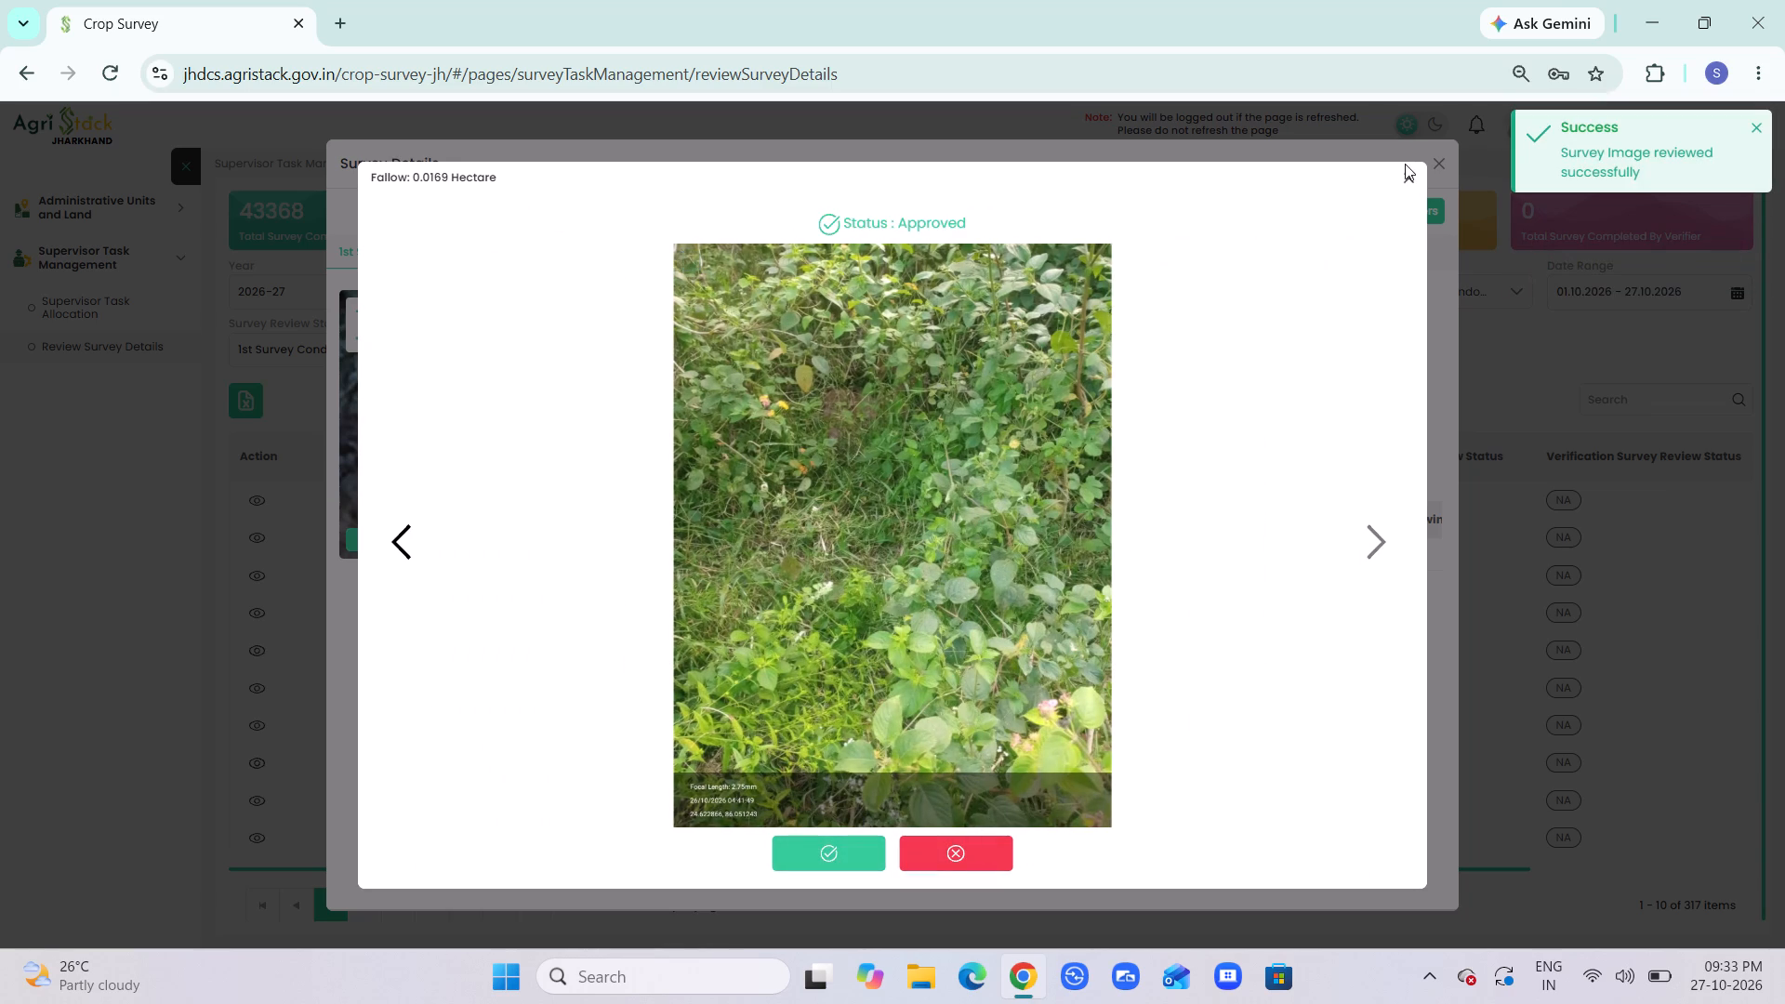
{"action": "left_click", "coordinate": [1411, 178]}
{"action": "left_click", "coordinate": [748, 605]}
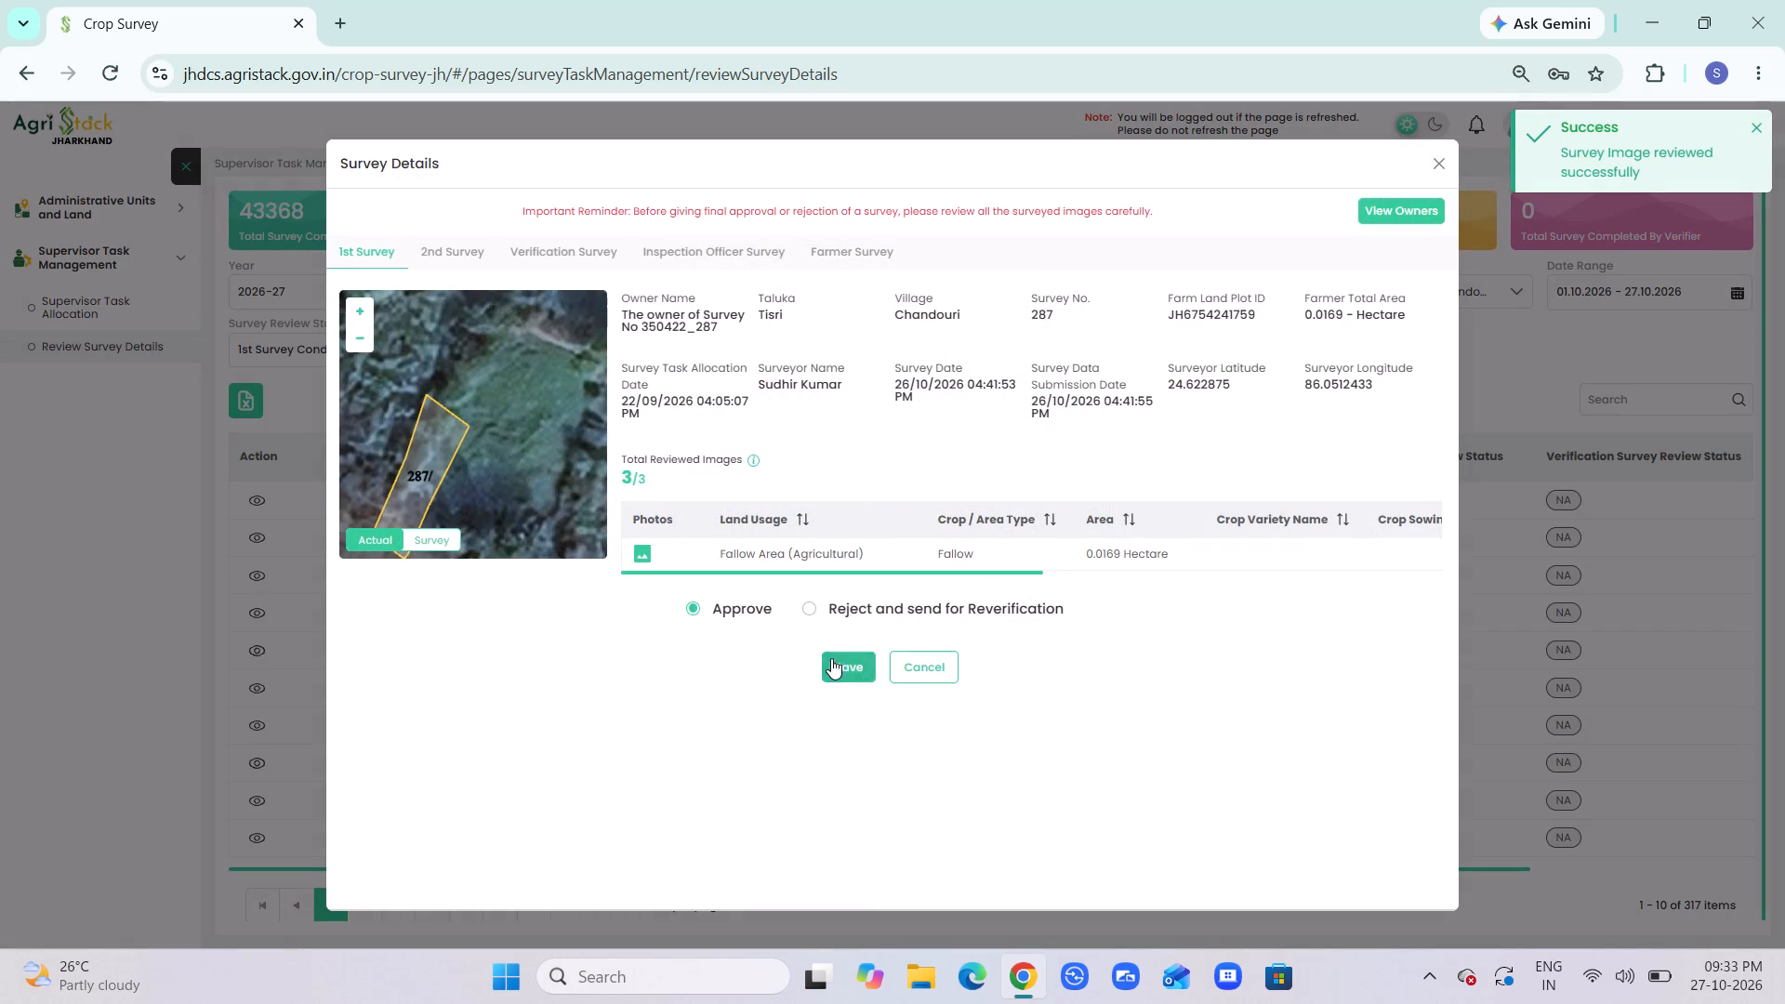
{"action": "left_click", "coordinate": [834, 658]}
{"action": "left_click", "coordinate": [837, 557]}
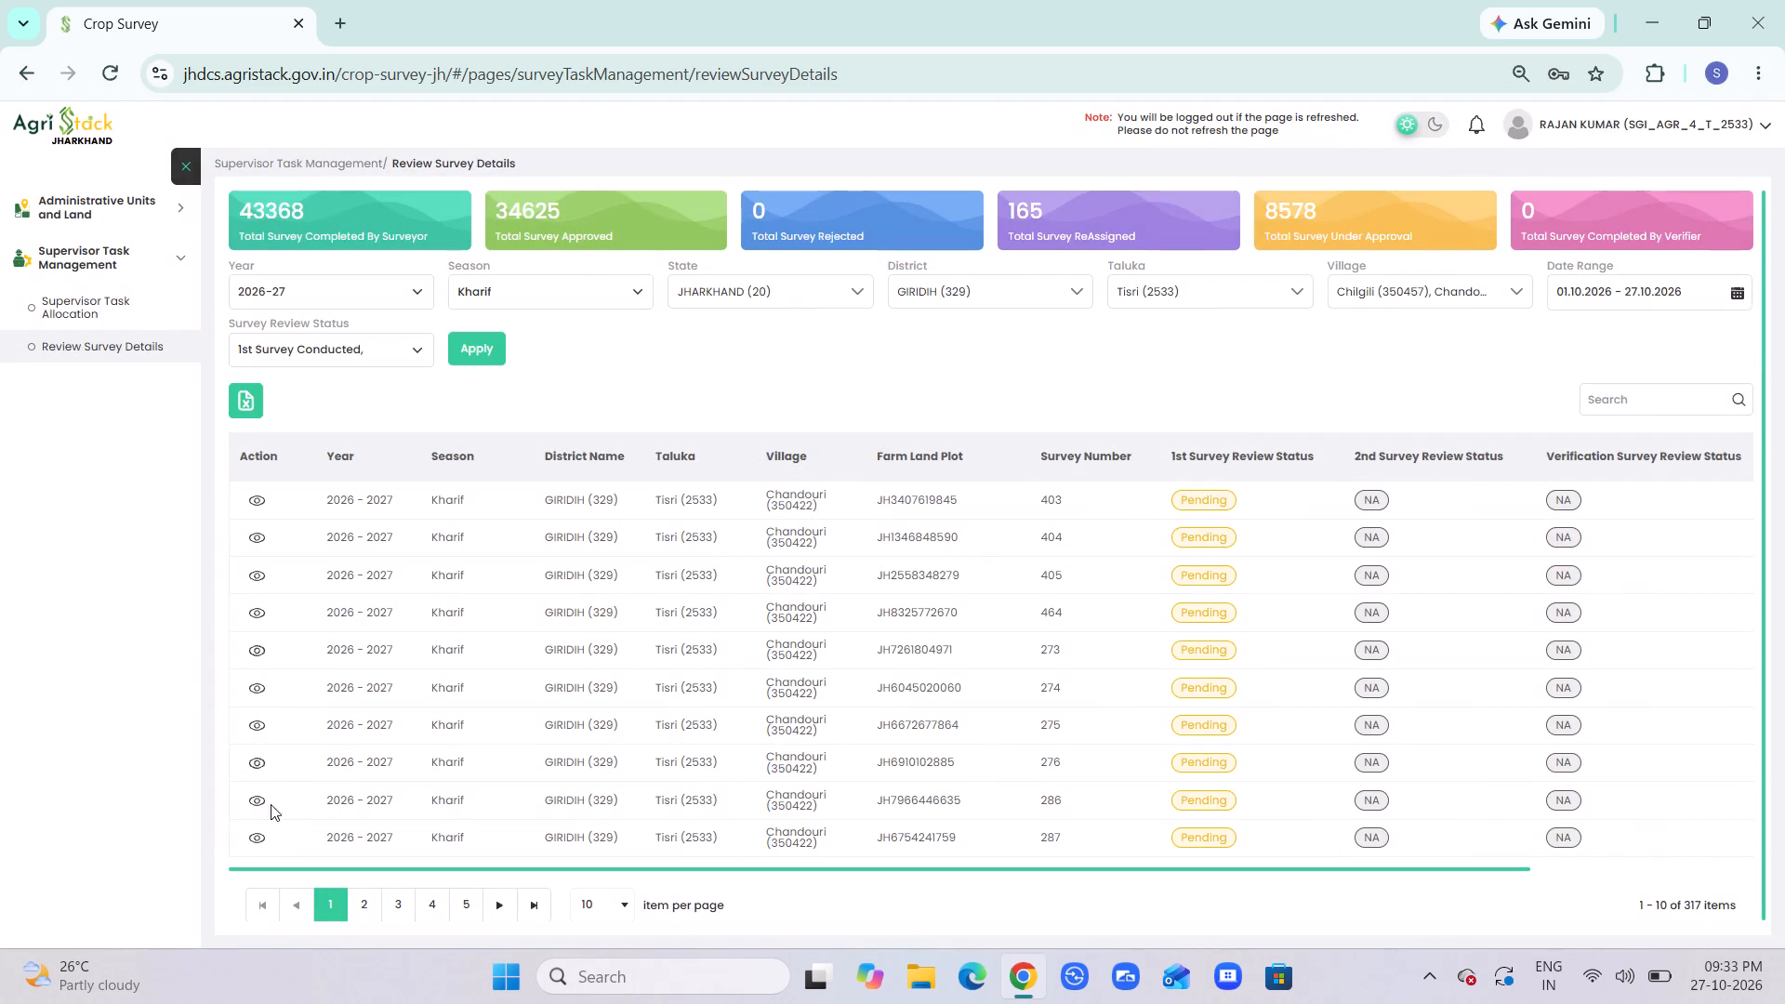
Approve all three photos of survey number 286 in Chandouri, and save its 1st survey review as Approve.
{"action": "left_click", "coordinate": [259, 791]}
{"action": "left_click", "coordinate": [641, 551]}
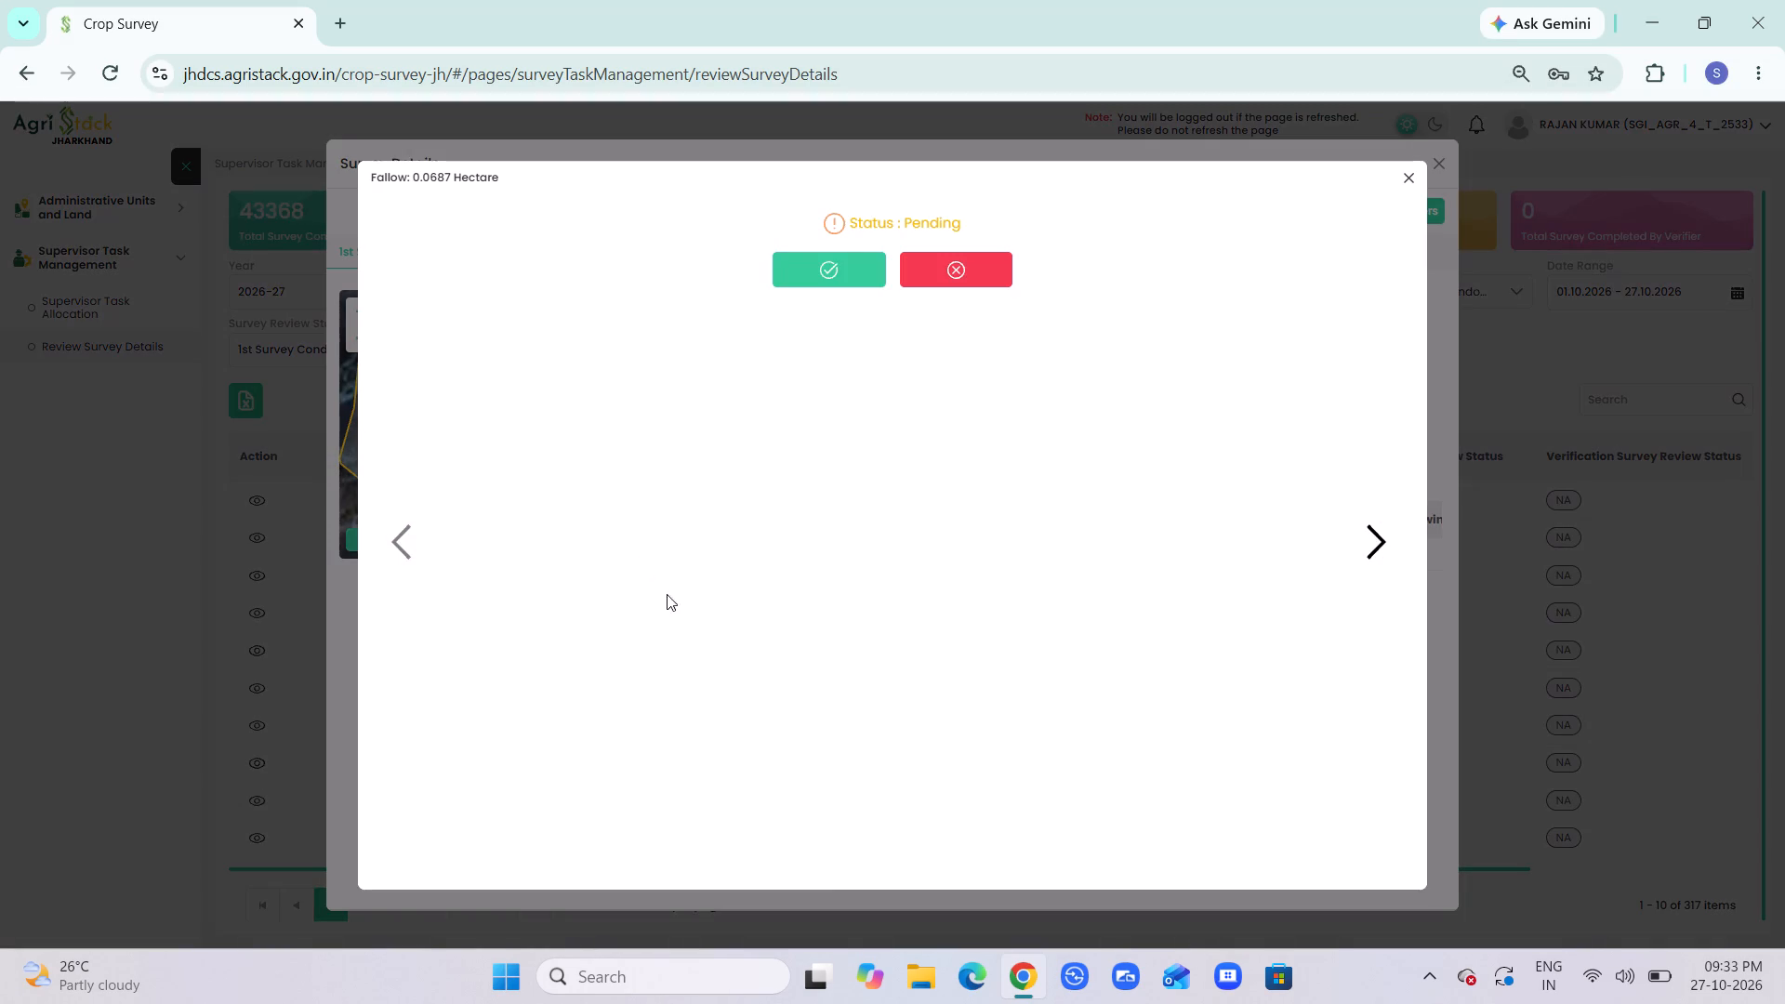
{"action": "left_click", "coordinate": [851, 851]}
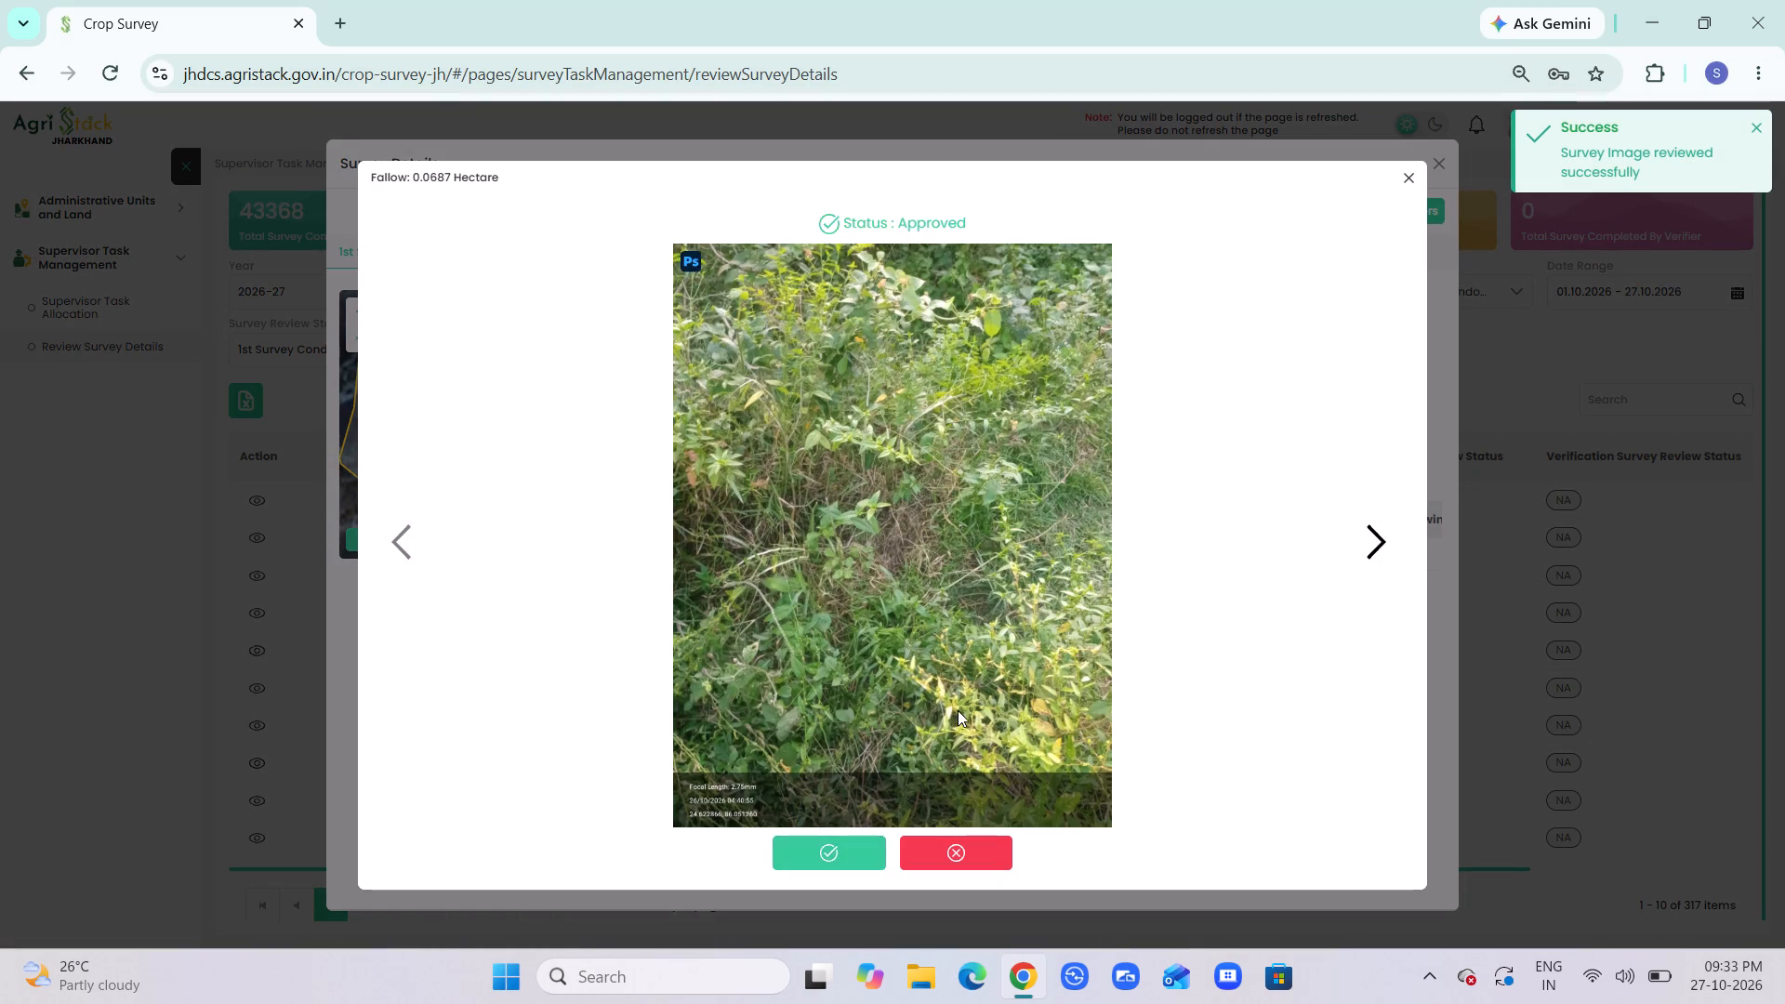
{"action": "left_click_drag", "start_coordinate": [958, 710], "coordinate": [880, 723]}
{"action": "left_click", "coordinate": [865, 853]}
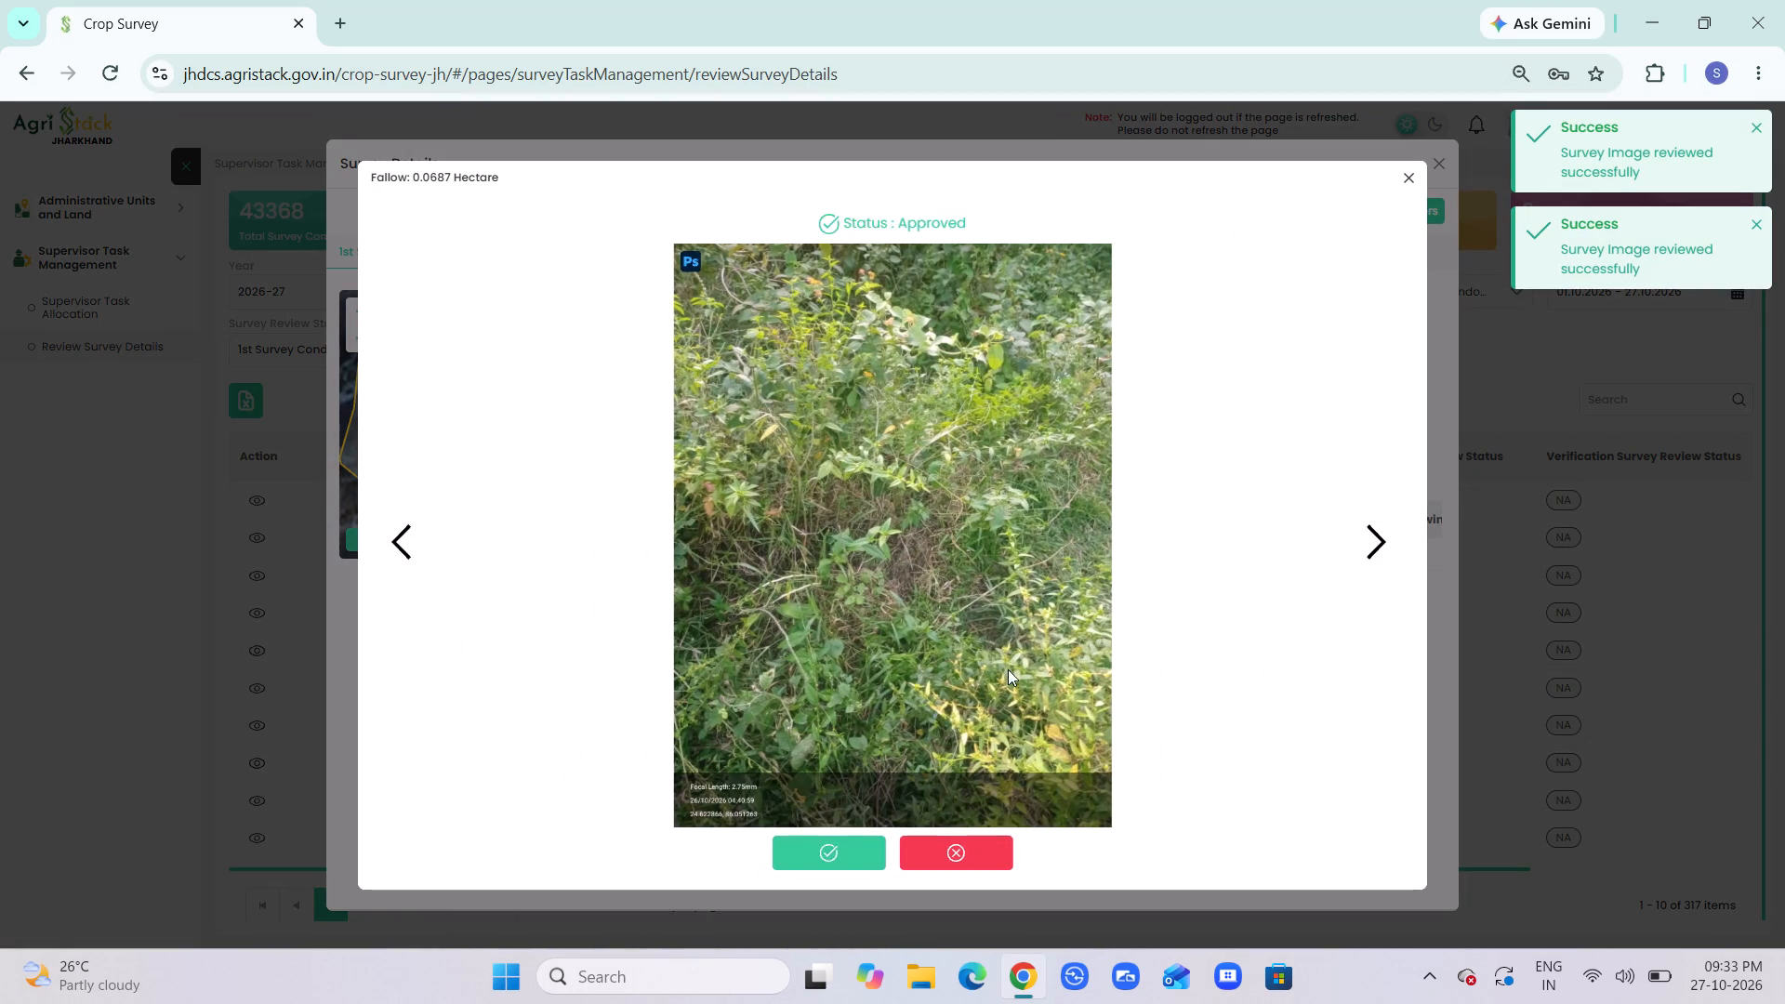
{"action": "left_click_drag", "start_coordinate": [1027, 662], "coordinate": [971, 663]}
{"action": "left_click", "coordinate": [800, 853]}
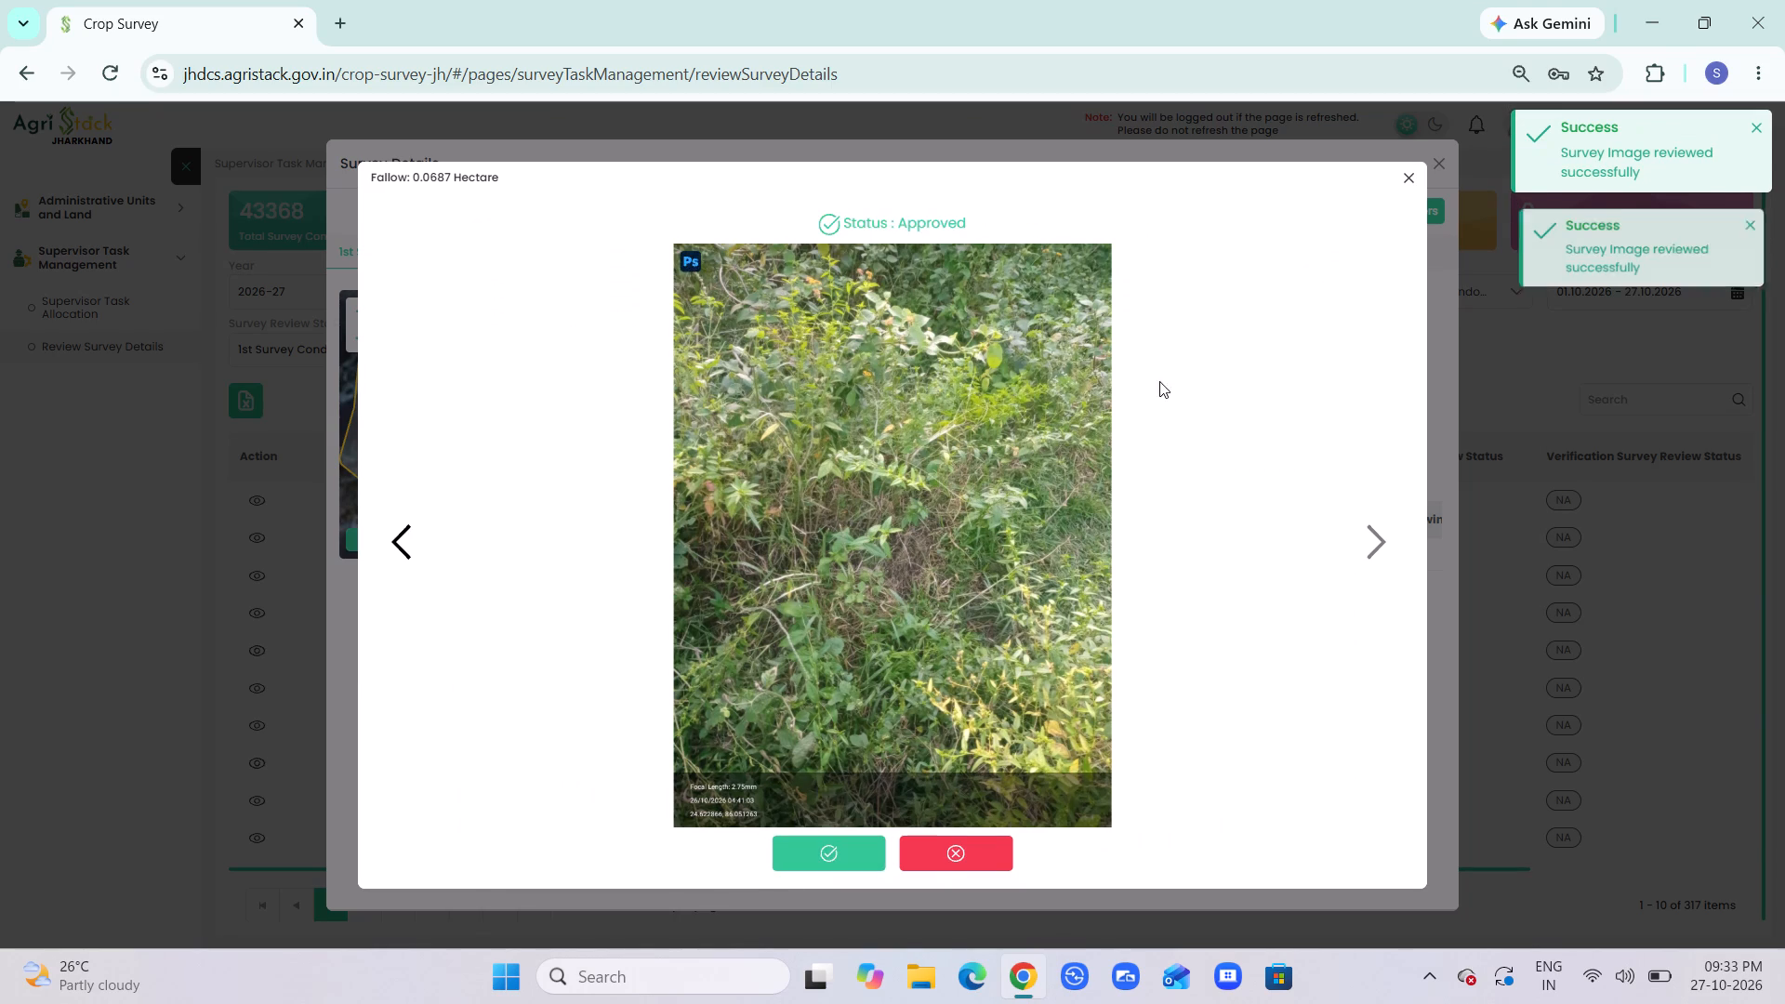
{"action": "left_click", "coordinate": [1401, 174]}
{"action": "left_click", "coordinate": [1412, 174]}
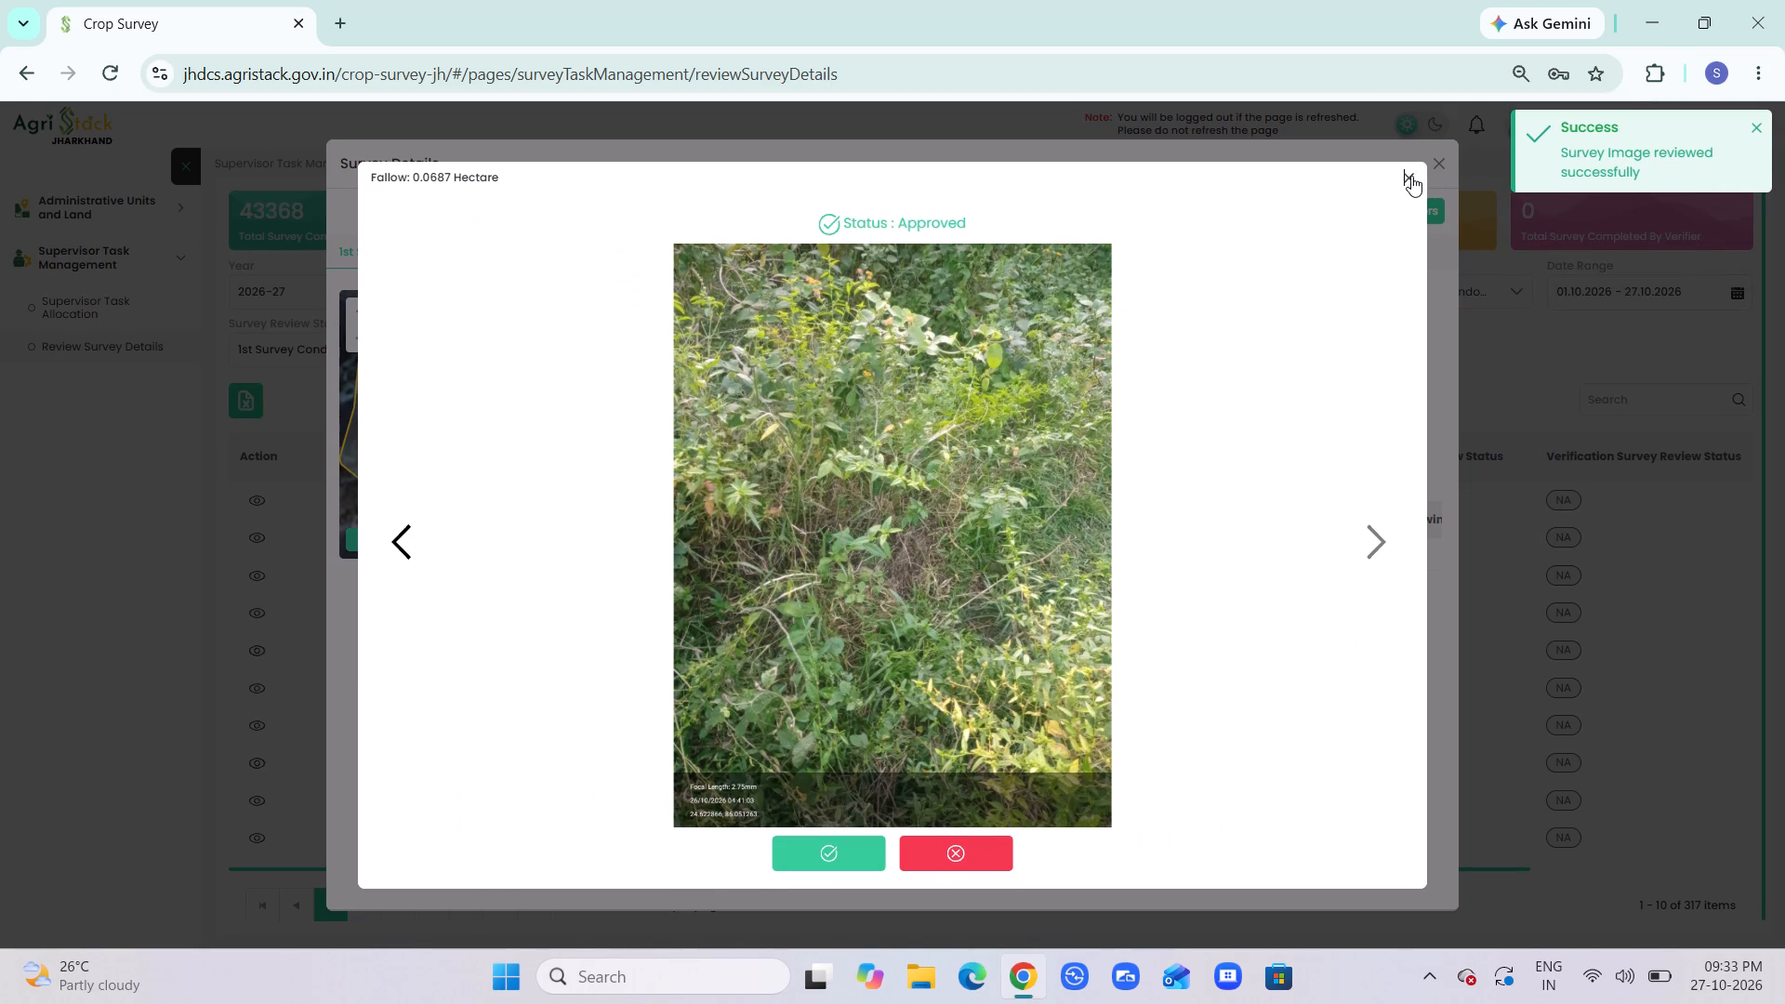
{"action": "left_click", "coordinate": [714, 610]}
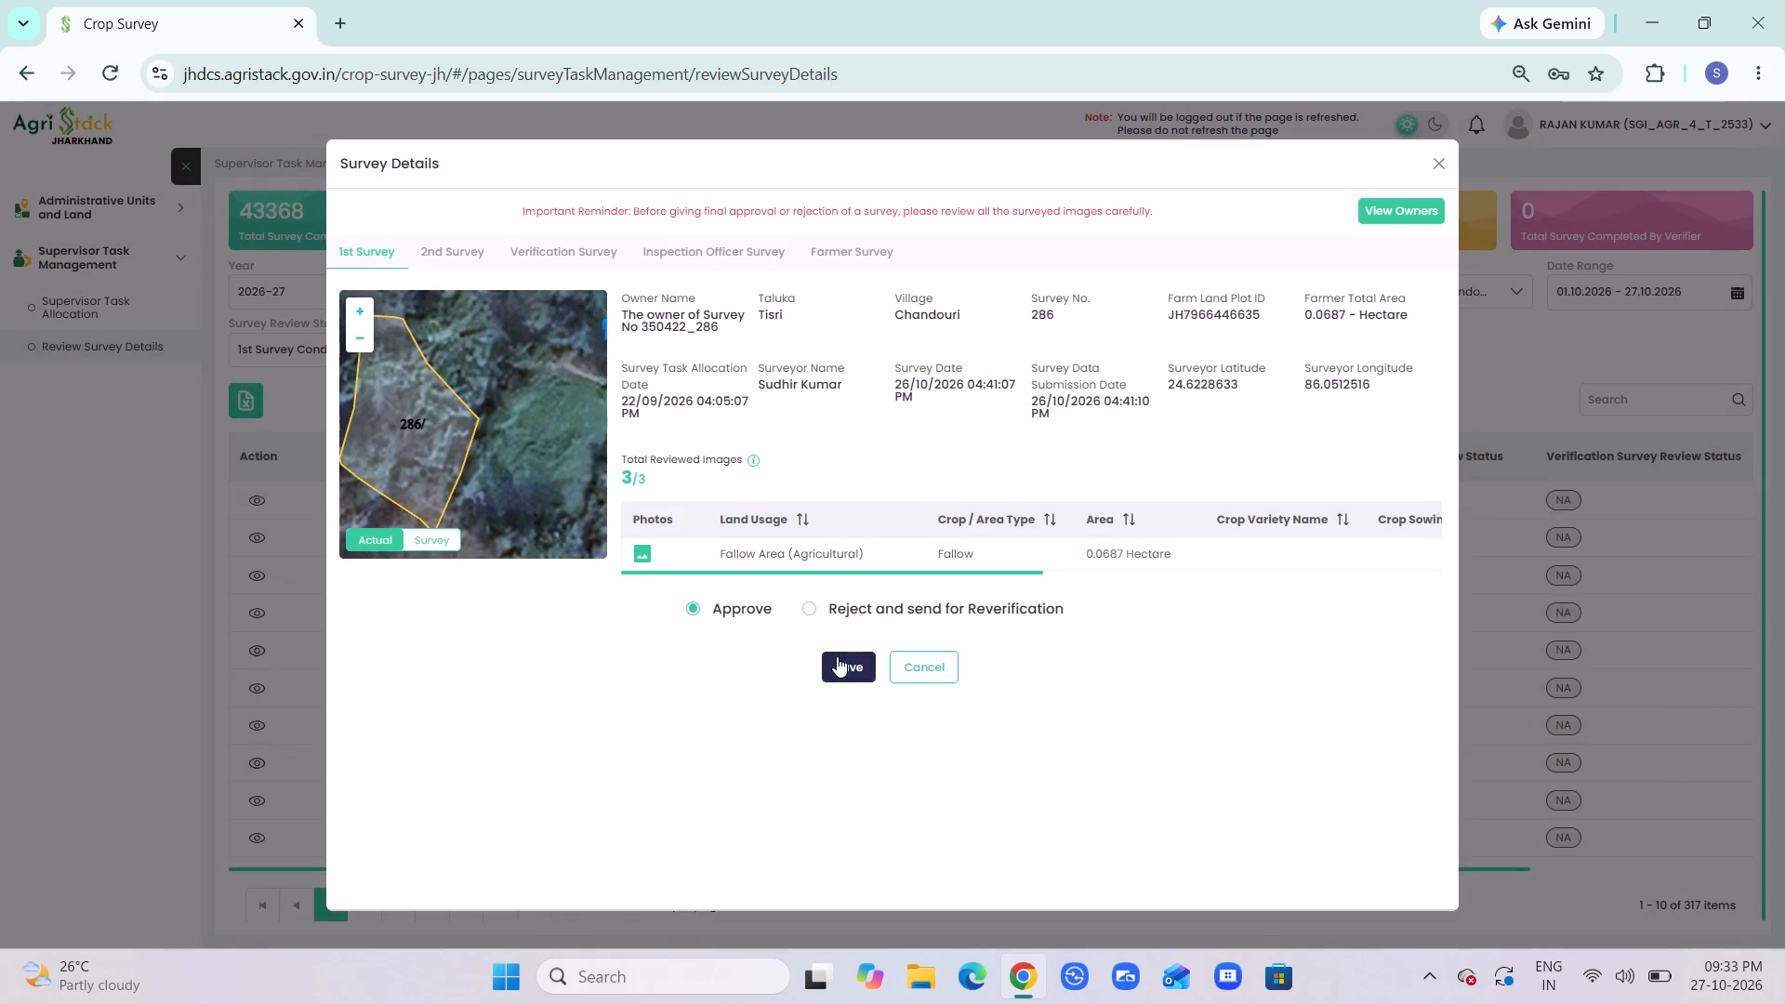
{"action": "left_click", "coordinate": [837, 658]}
{"action": "left_click", "coordinate": [870, 570]}
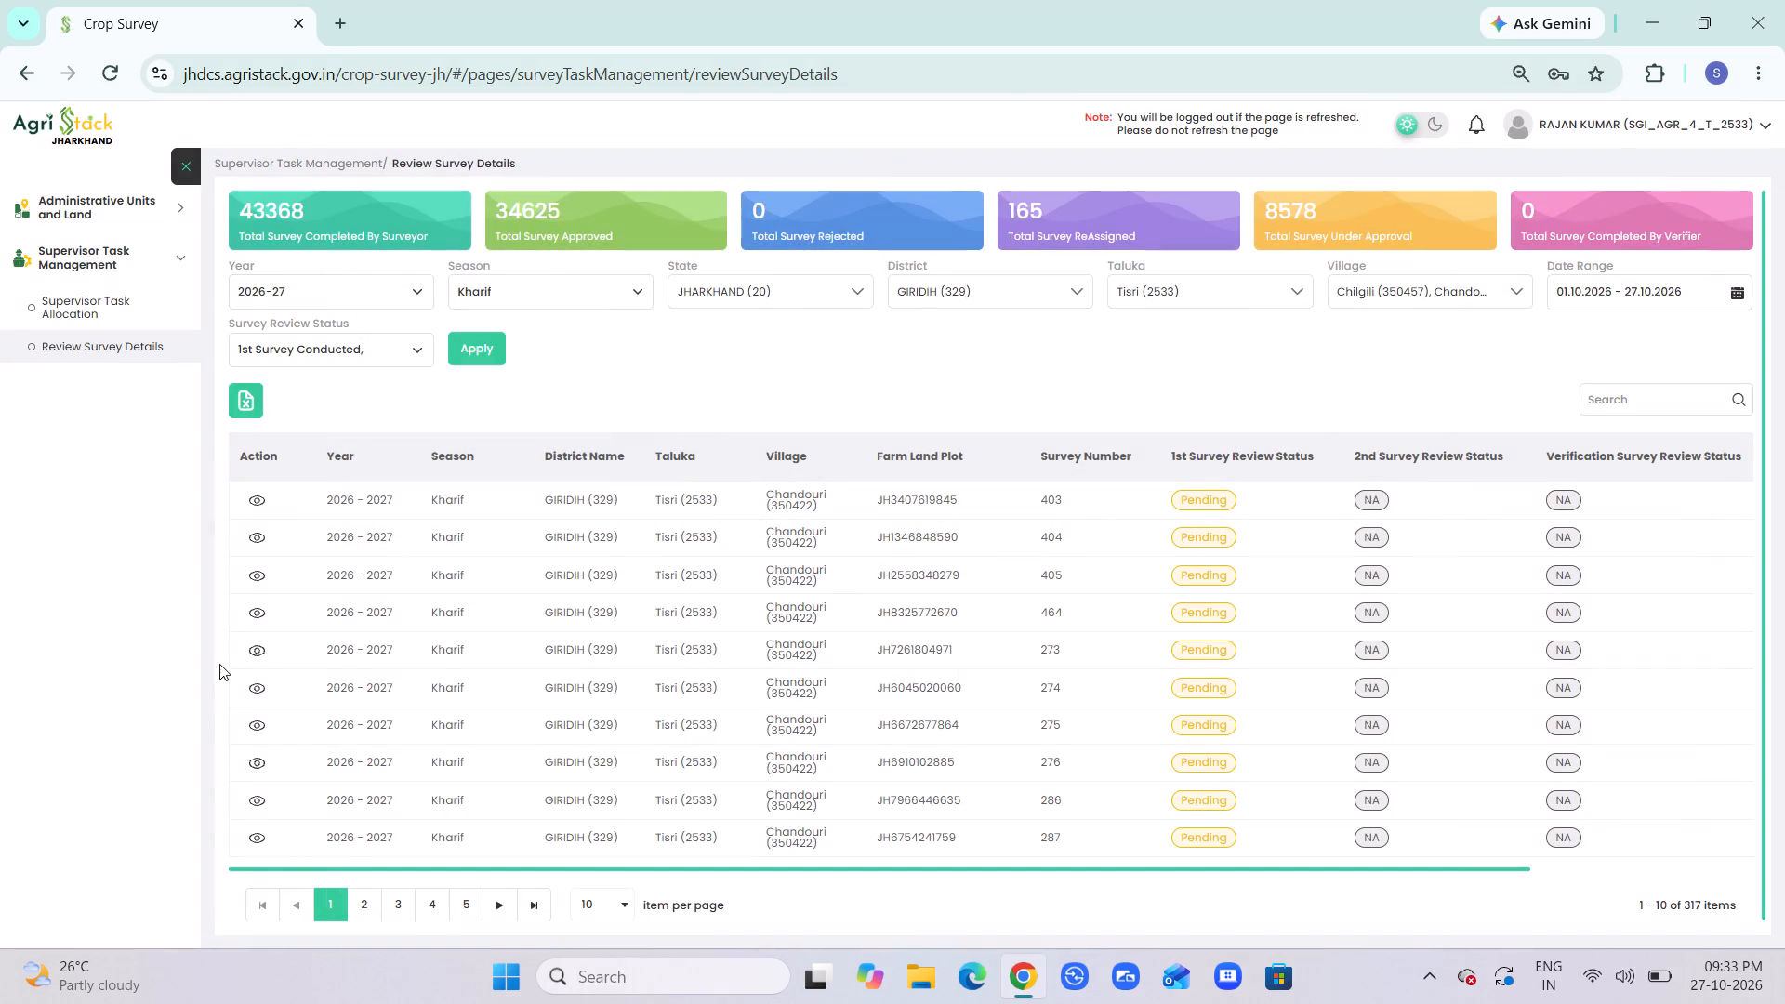
Refresh the pending survey list by going to page 2 and returning to page 1.
{"action": "left_click", "coordinate": [366, 909]}
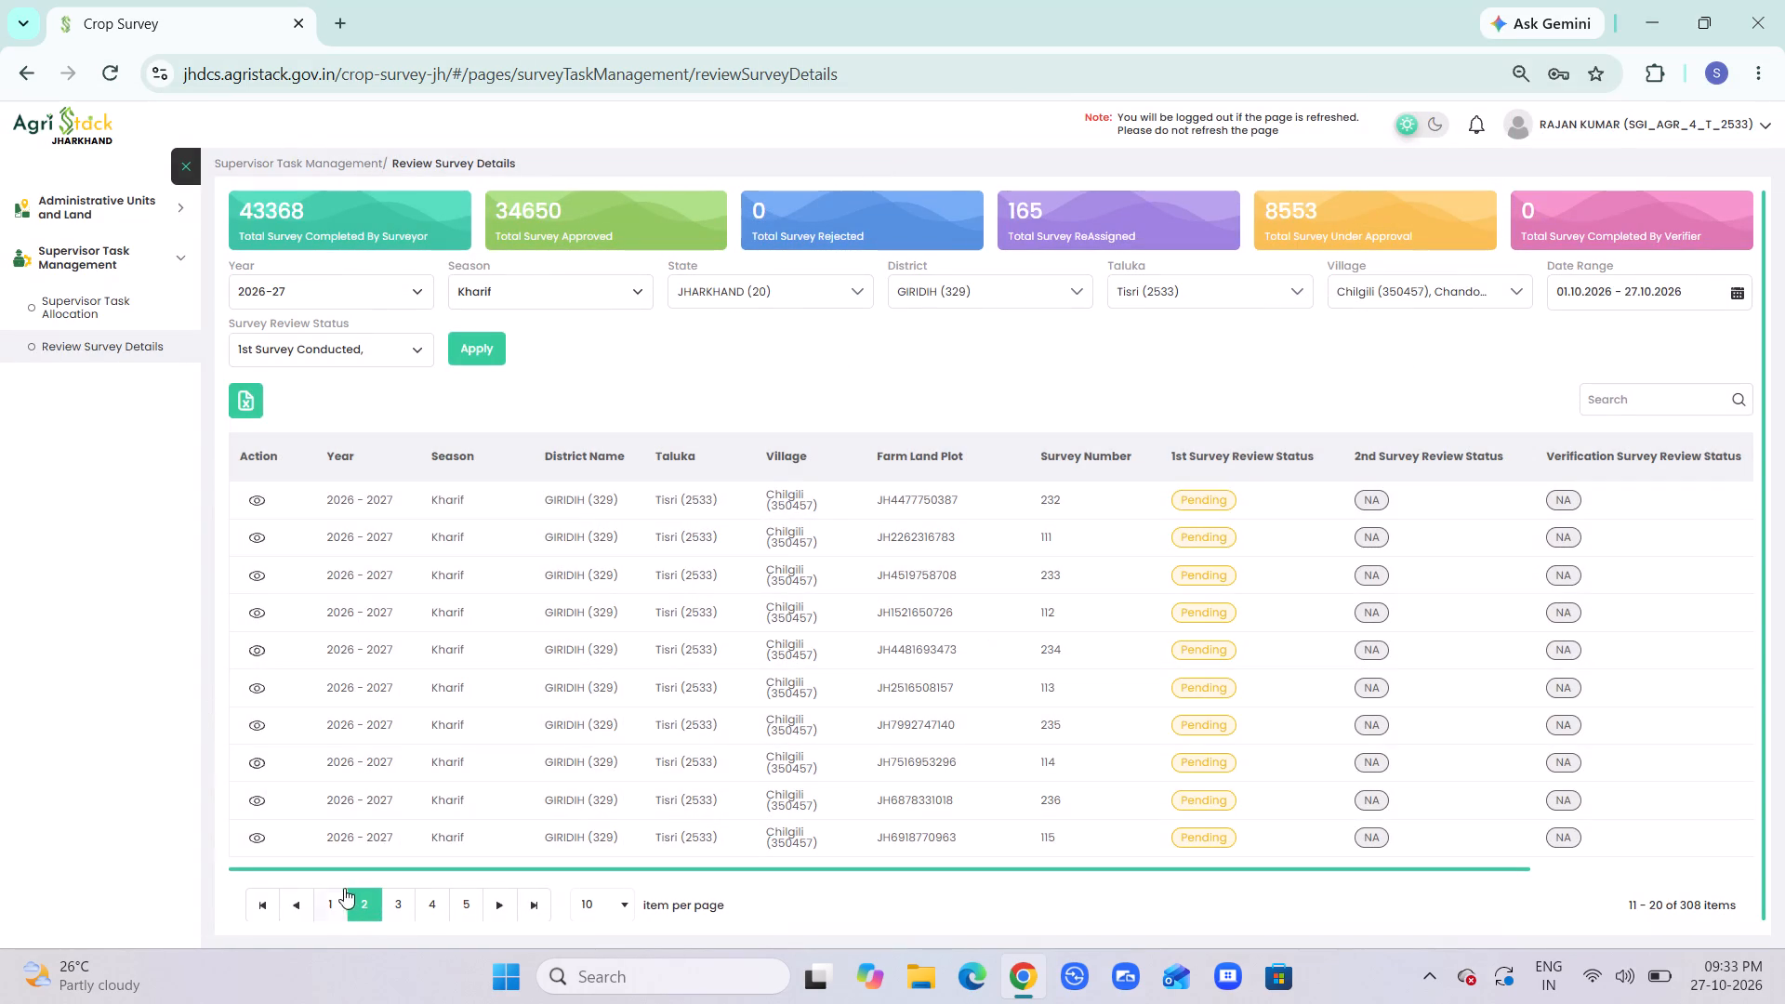
{"action": "left_click", "coordinate": [329, 899]}
{"action": "left_click", "coordinate": [256, 501]}
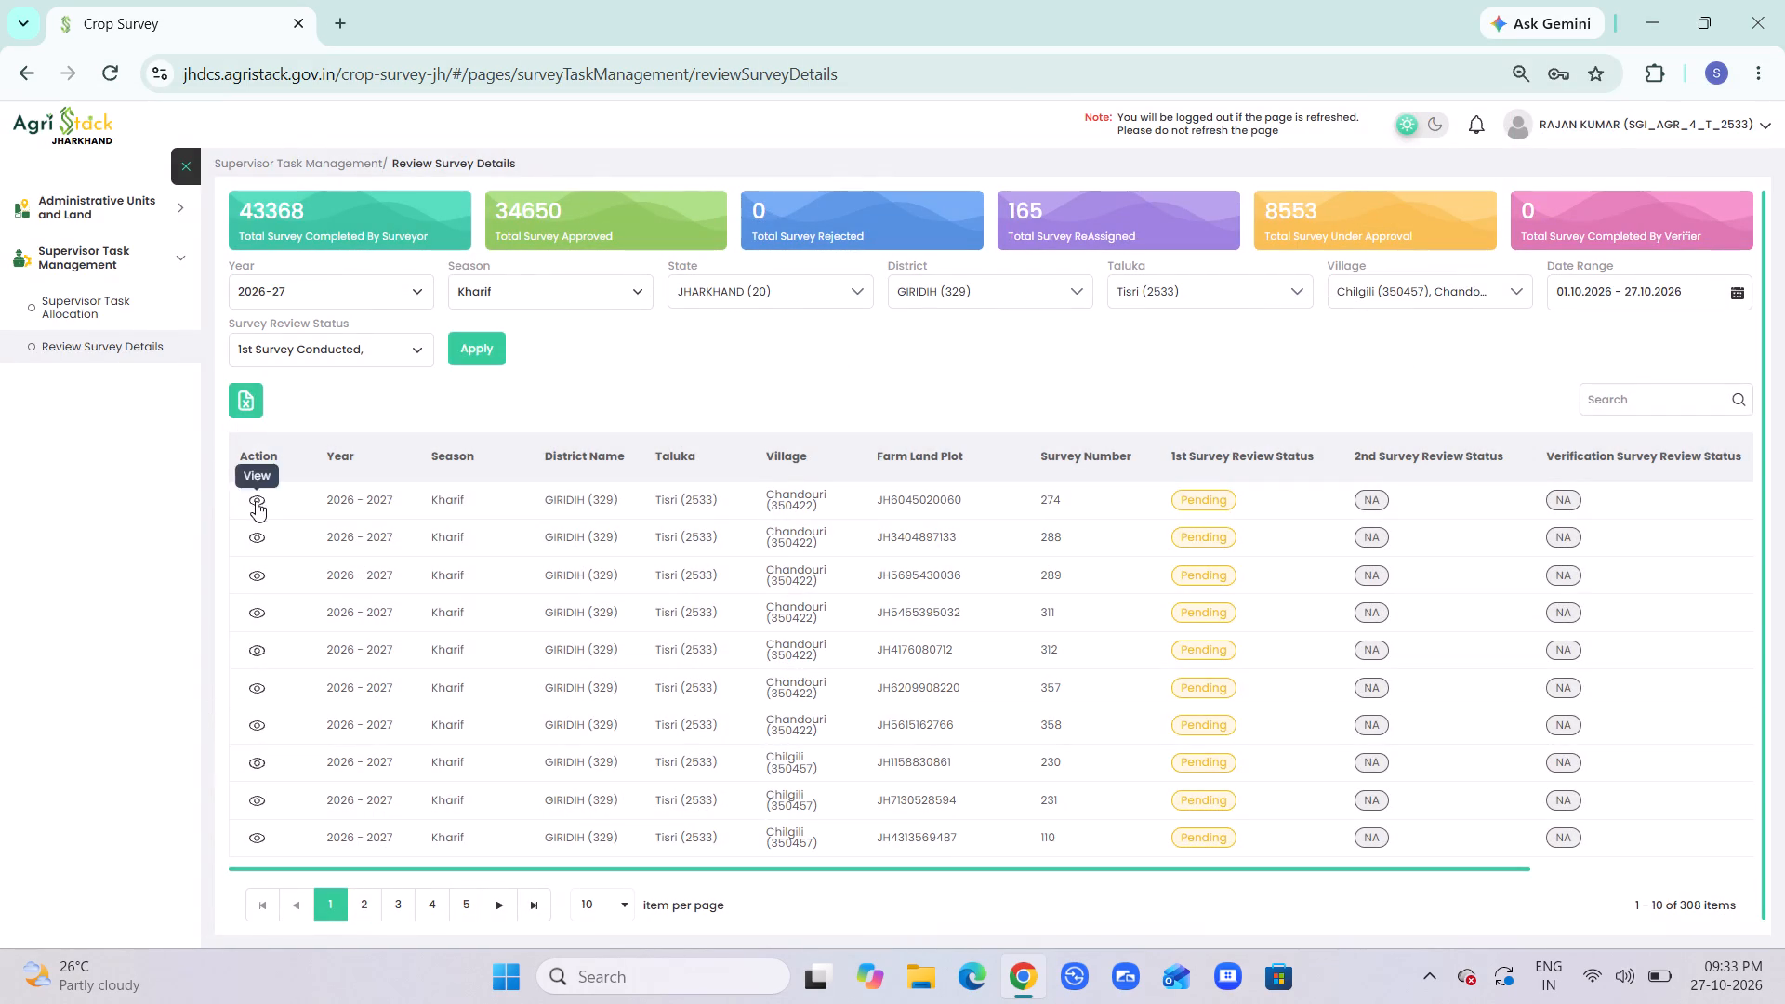
{"action": "left_click", "coordinate": [629, 561]}
{"action": "left_click", "coordinate": [643, 555]}
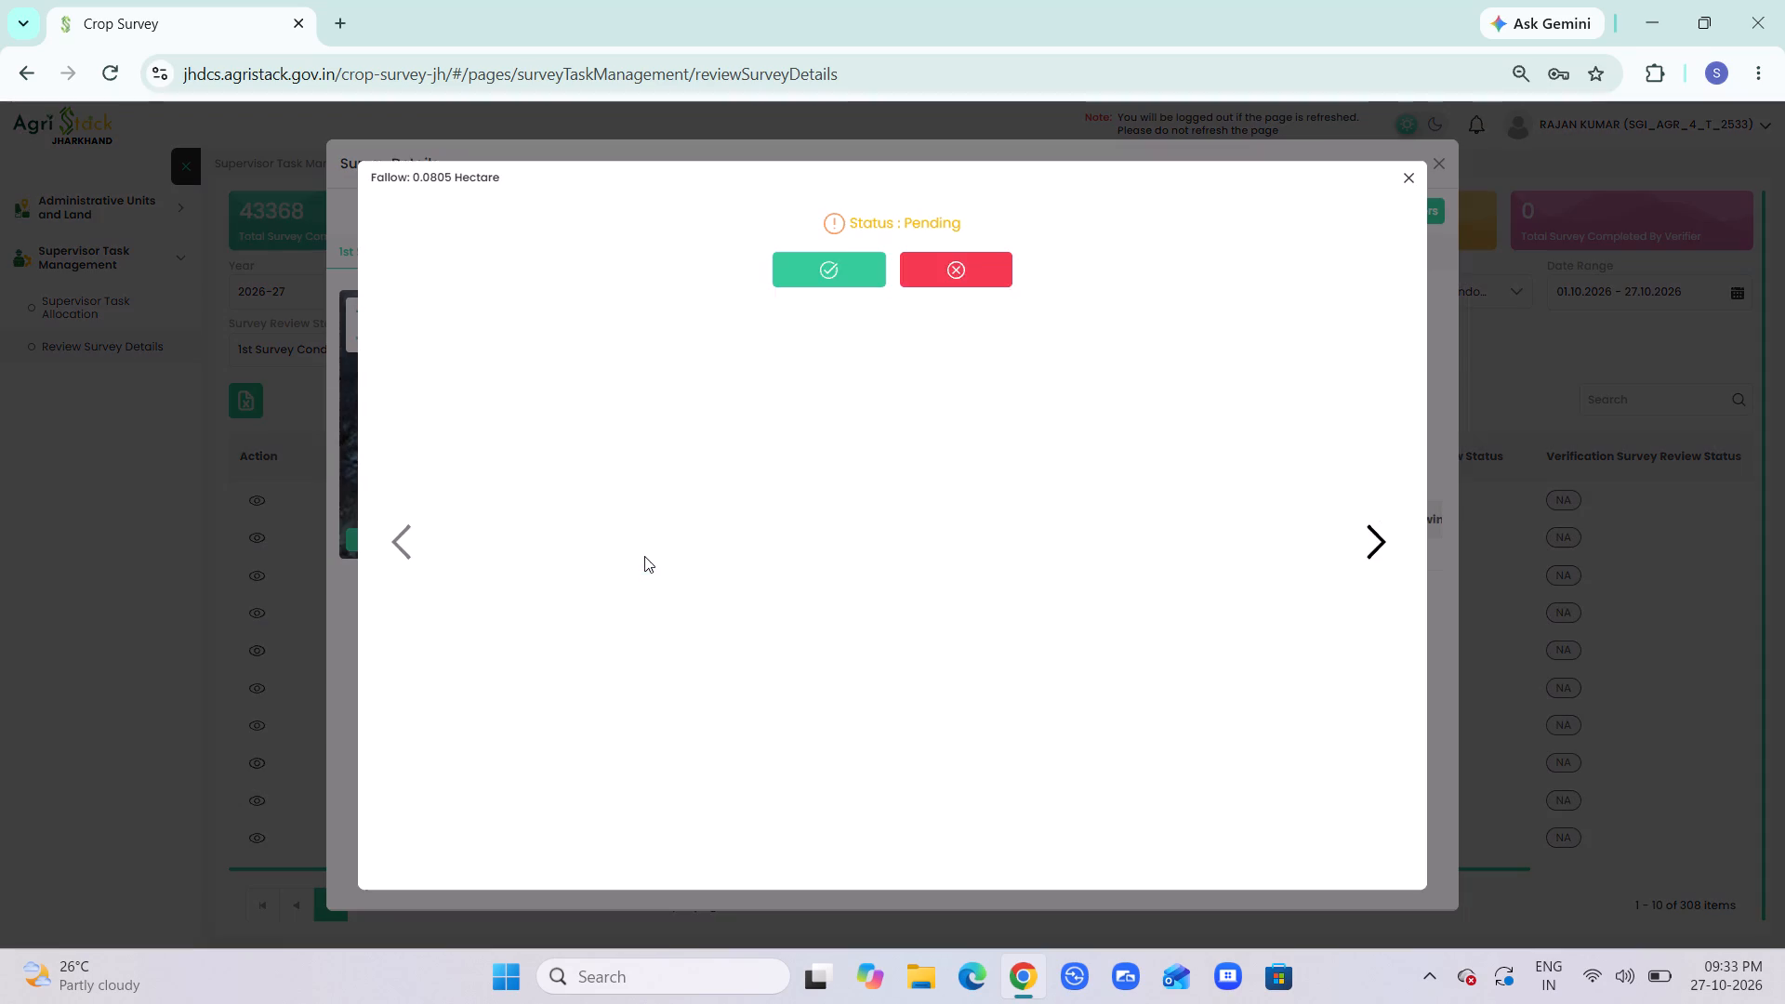
{"action": "left_click", "coordinate": [846, 845]}
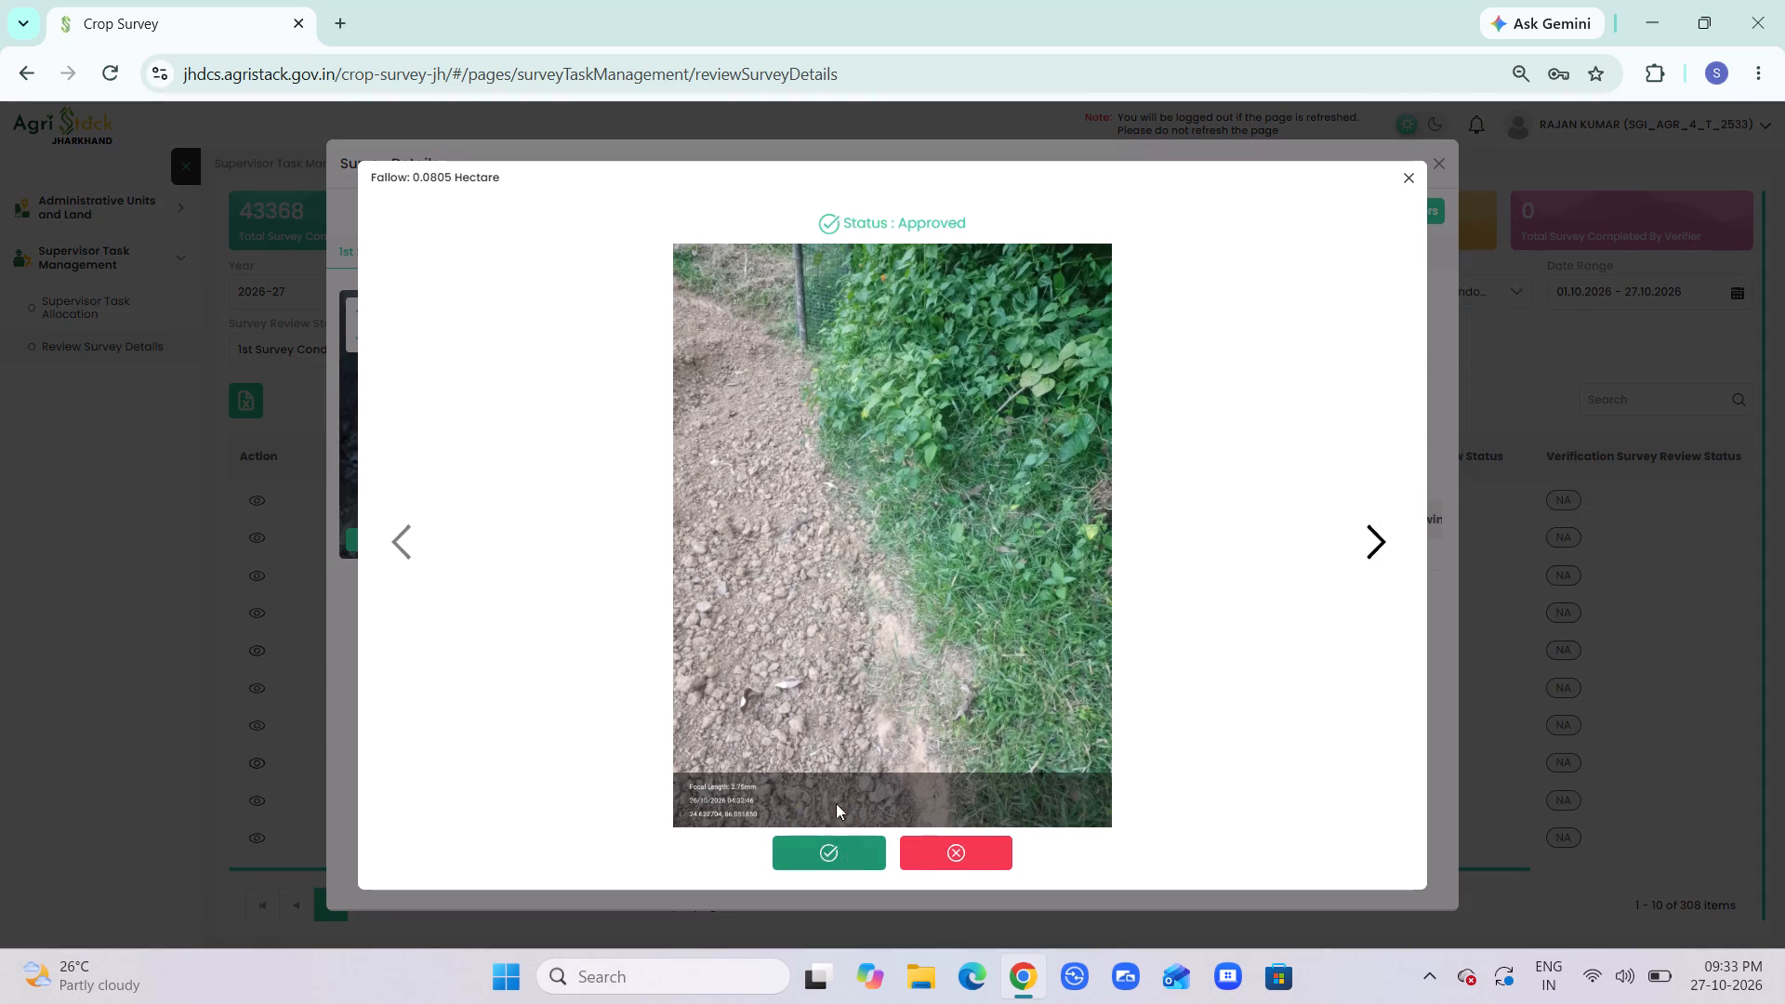
{"action": "left_click_drag", "start_coordinate": [950, 659], "coordinate": [763, 705]}
{"action": "left_click", "coordinate": [807, 840]}
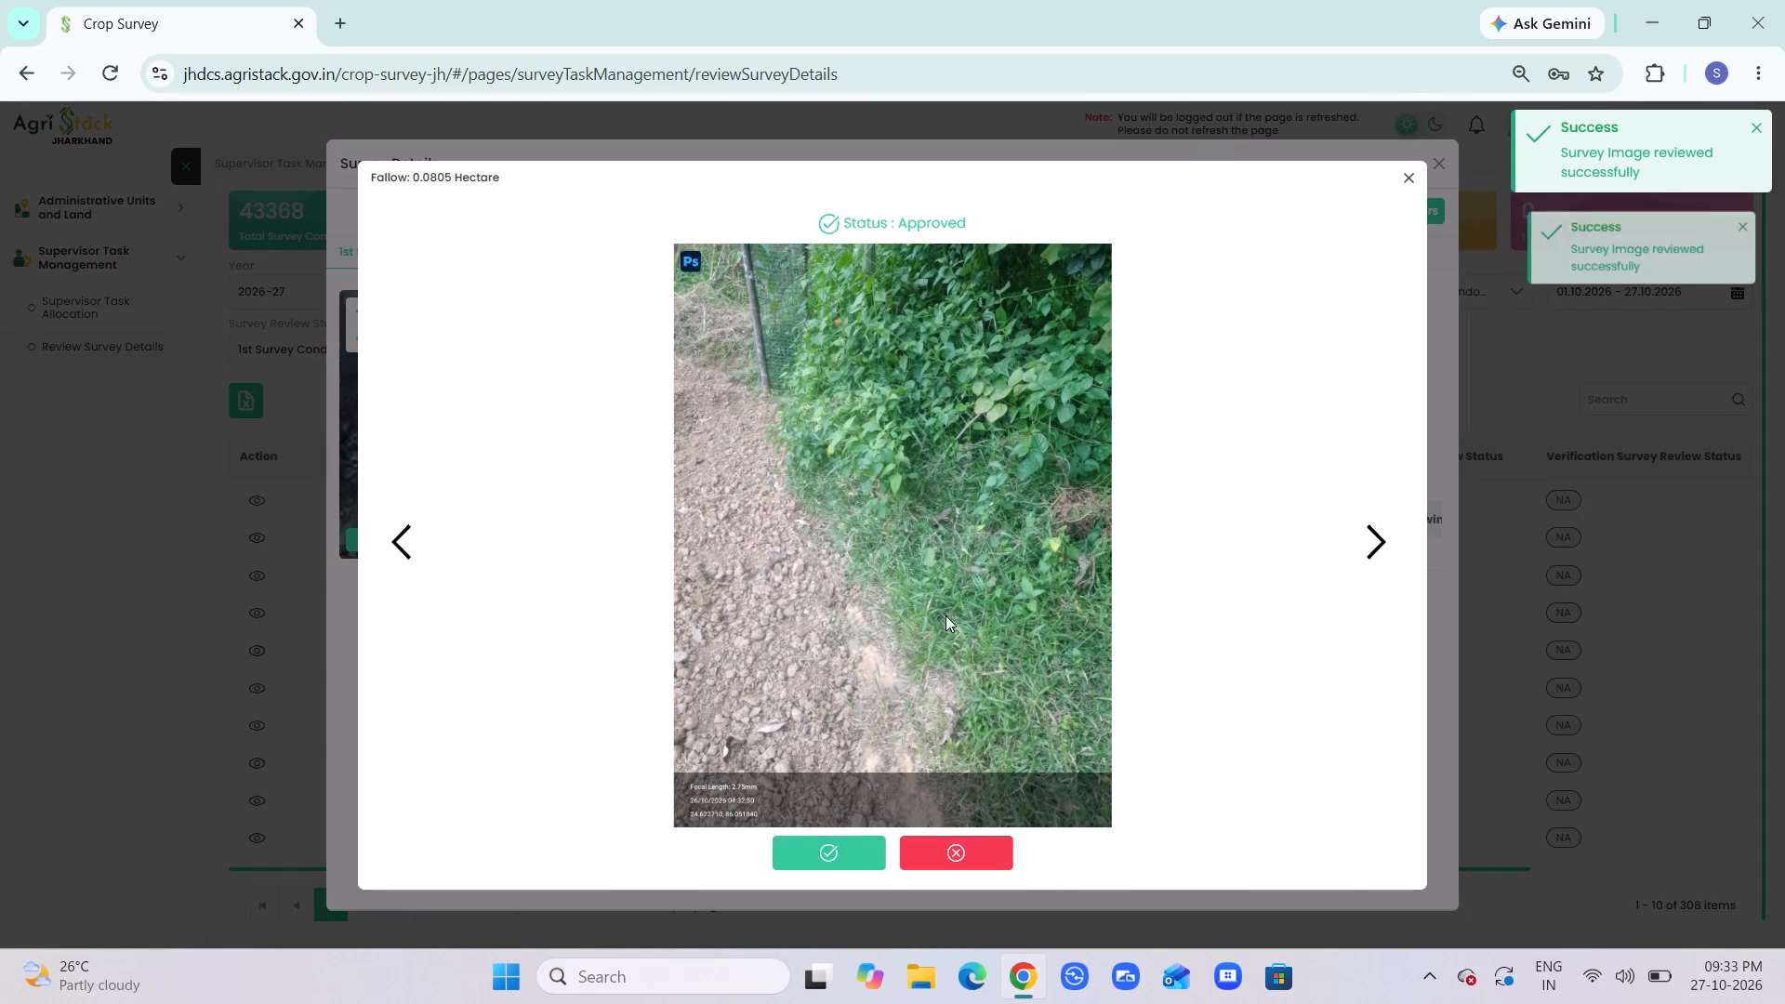
{"action": "left_click_drag", "start_coordinate": [956, 614], "coordinate": [857, 632]}
{"action": "left_click", "coordinate": [852, 852]}
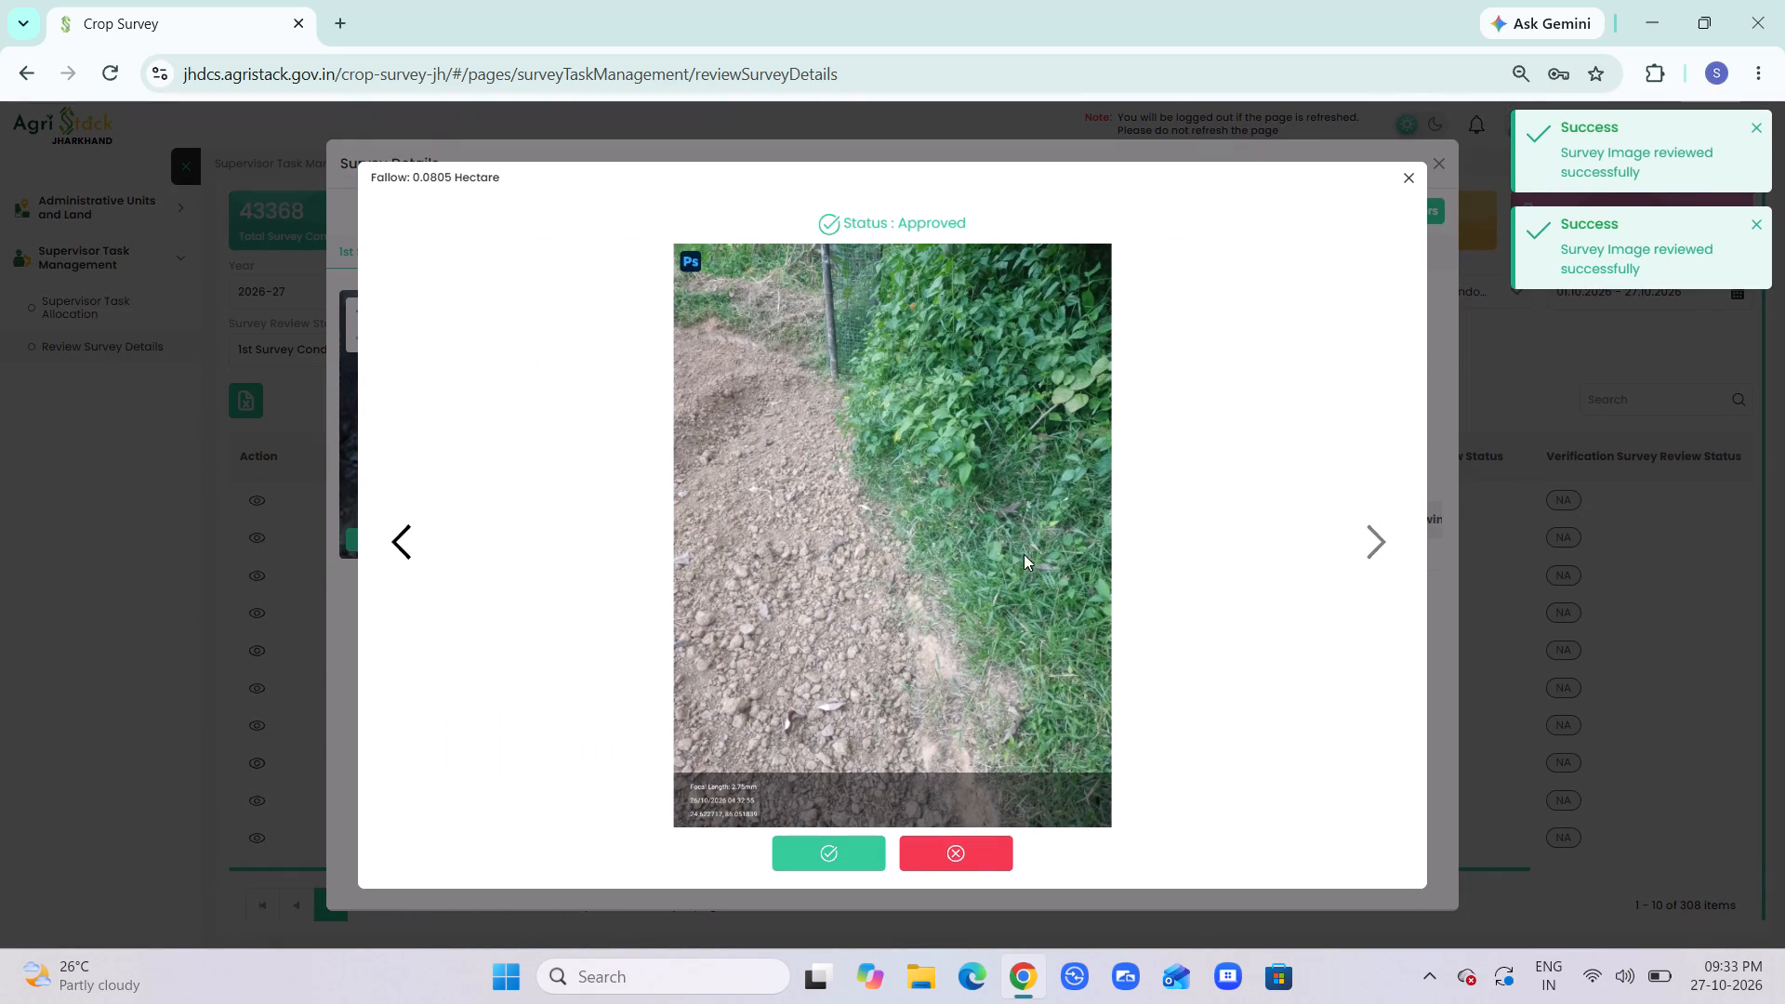
{"action": "left_click", "coordinate": [1408, 174]}
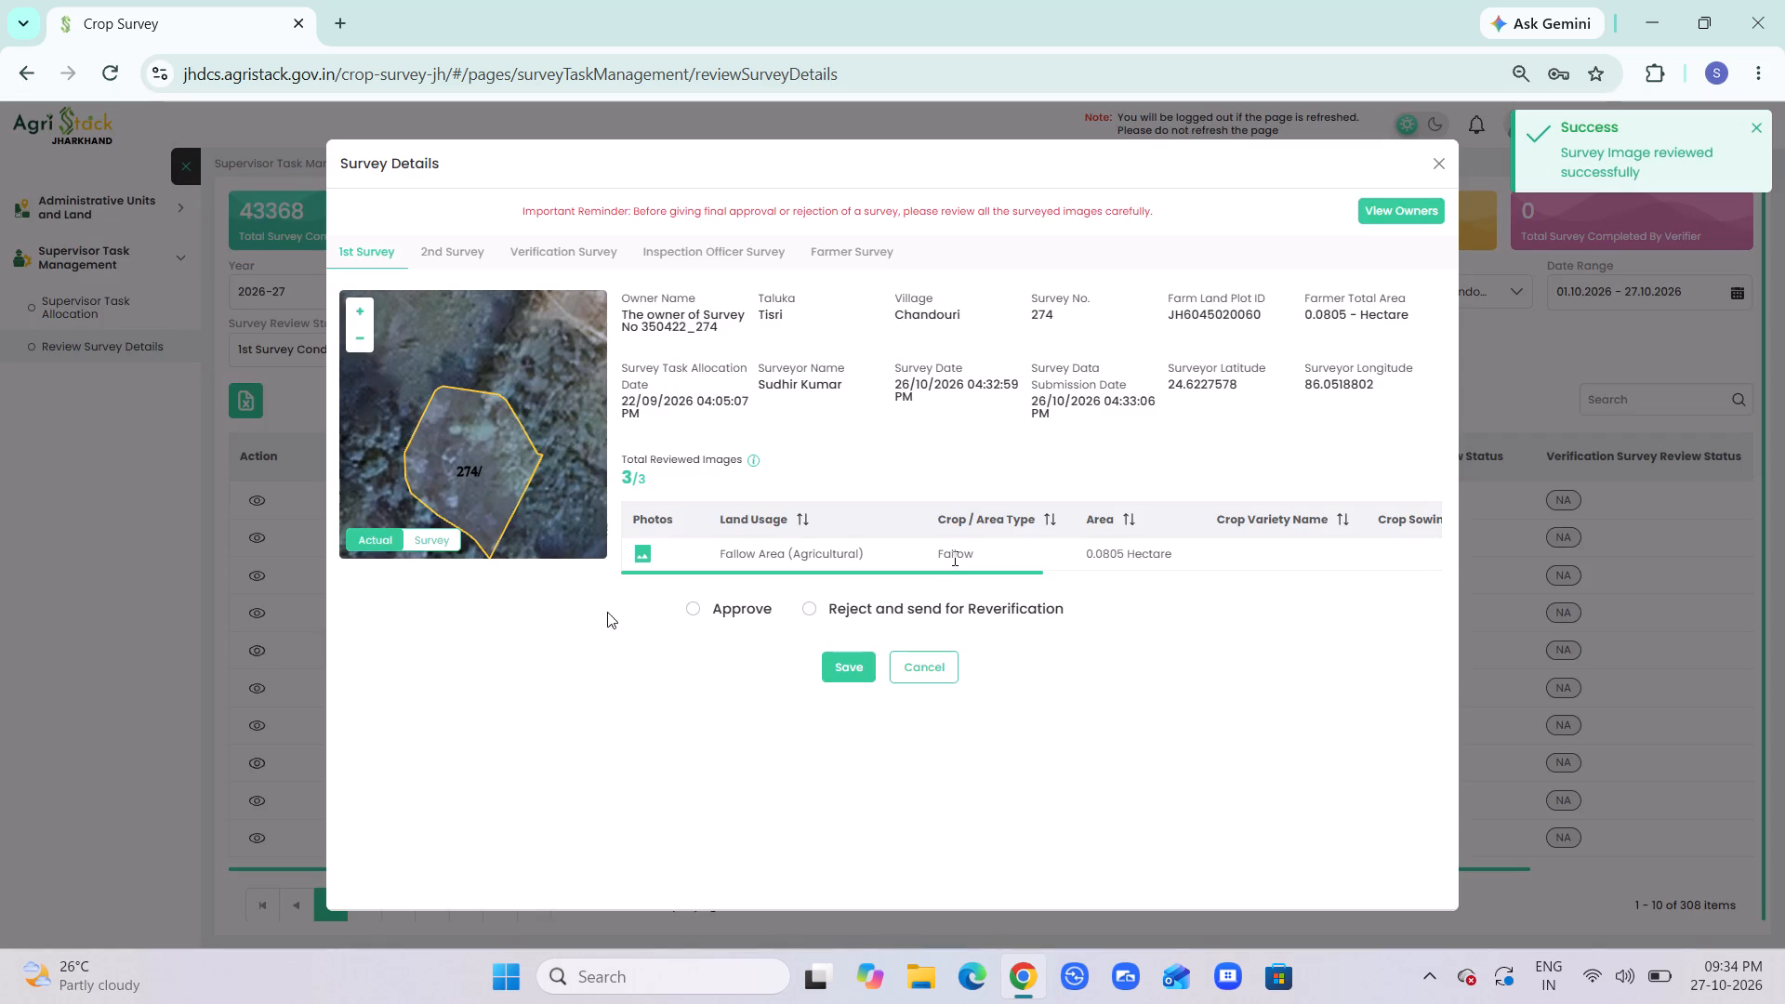
{"action": "left_click", "coordinate": [728, 601]}
{"action": "left_click", "coordinate": [839, 661]}
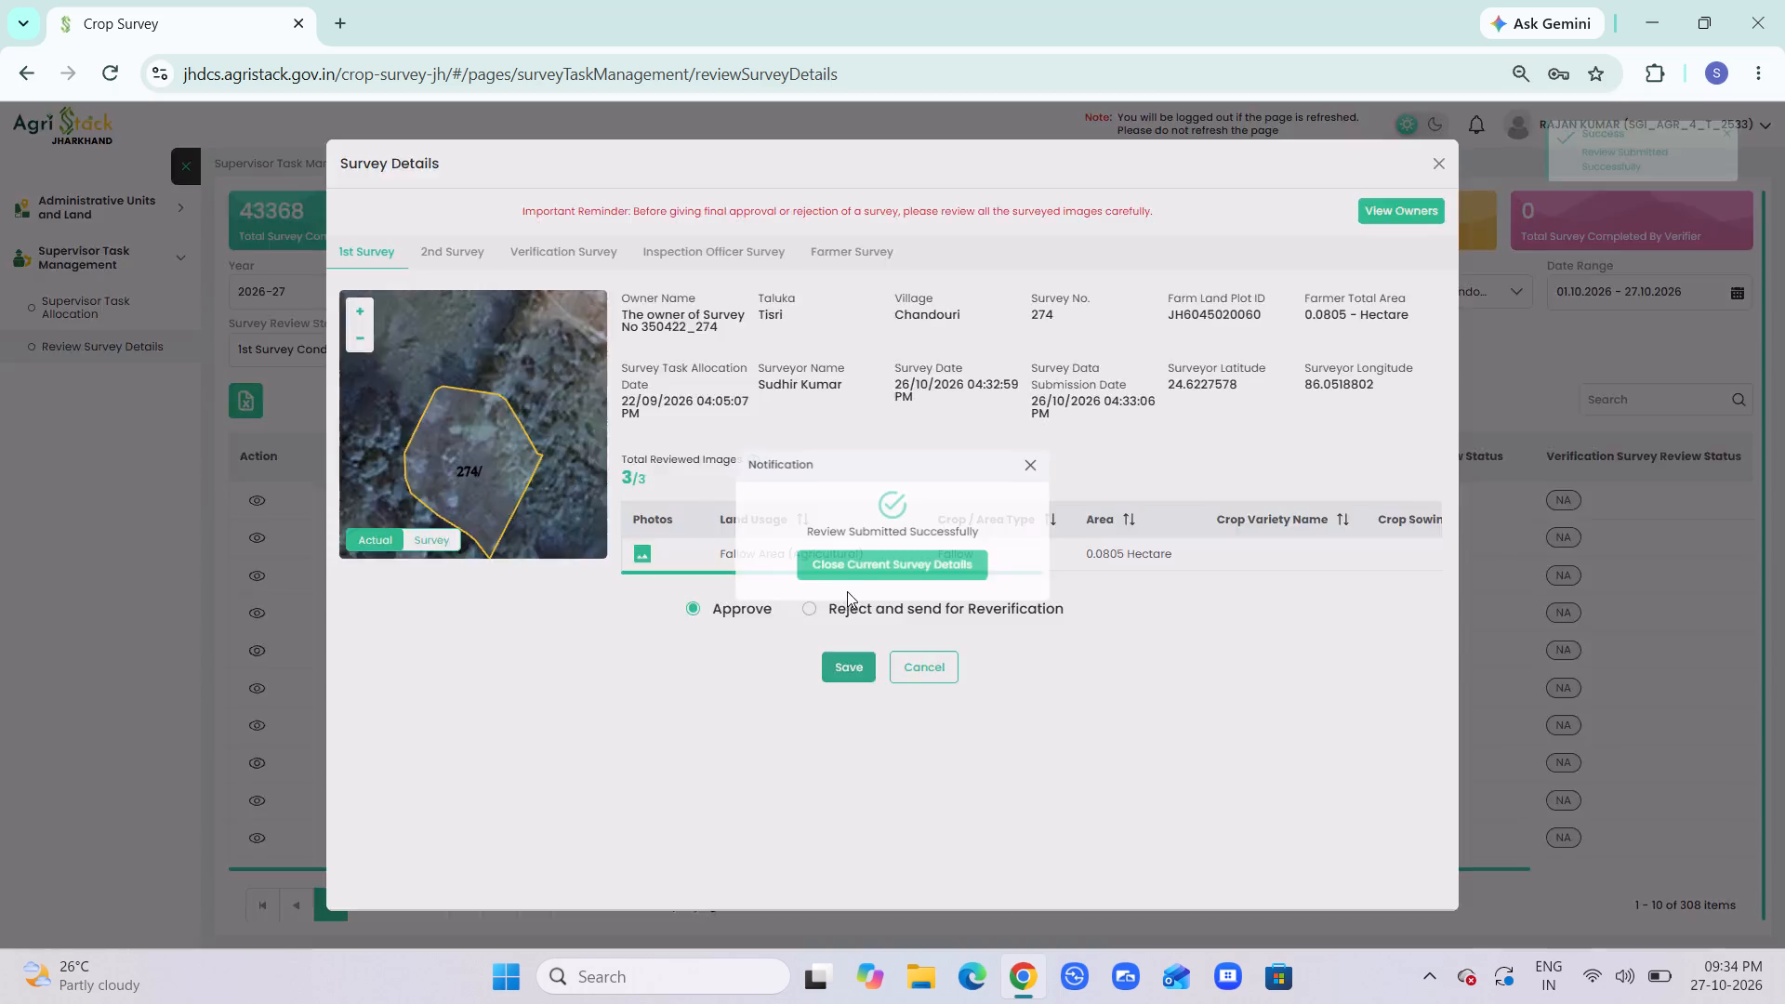
{"action": "left_click", "coordinate": [853, 574]}
Approve all three photos of survey number 288 in Chandouri, and save its 1st survey review as Approve.
{"action": "left_click", "coordinate": [263, 535]}
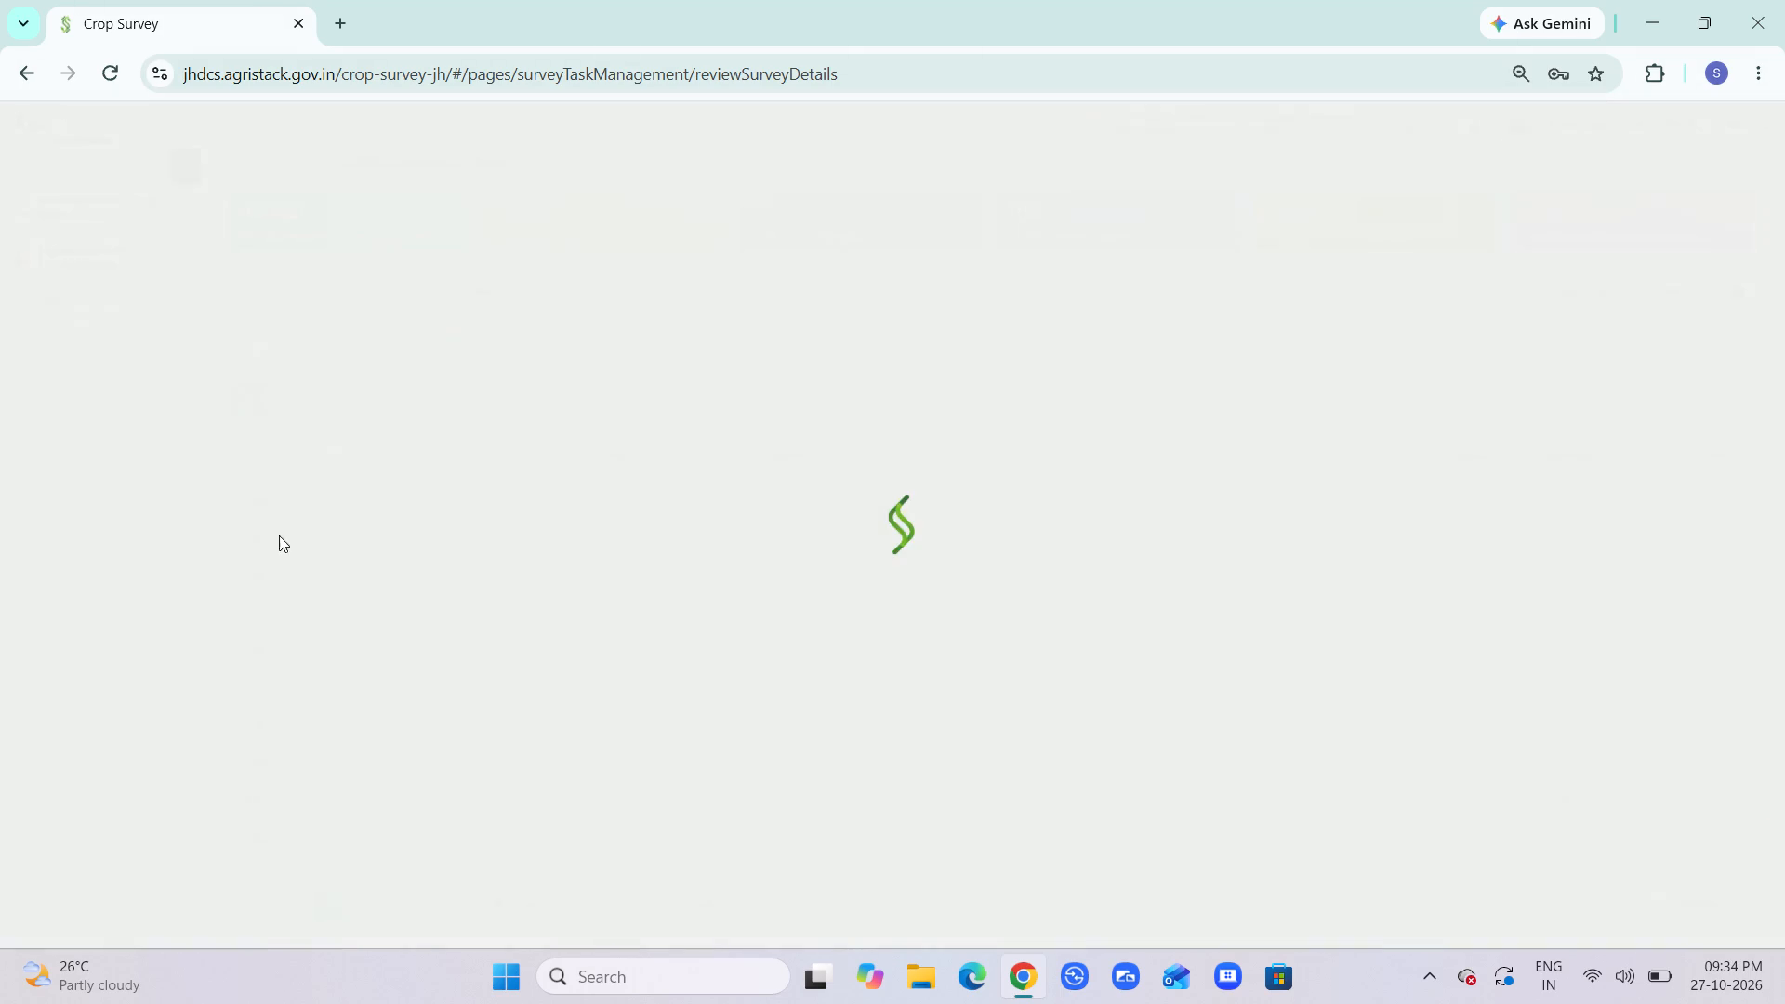
{"action": "left_click", "coordinate": [628, 547]}
{"action": "left_click", "coordinate": [645, 555]}
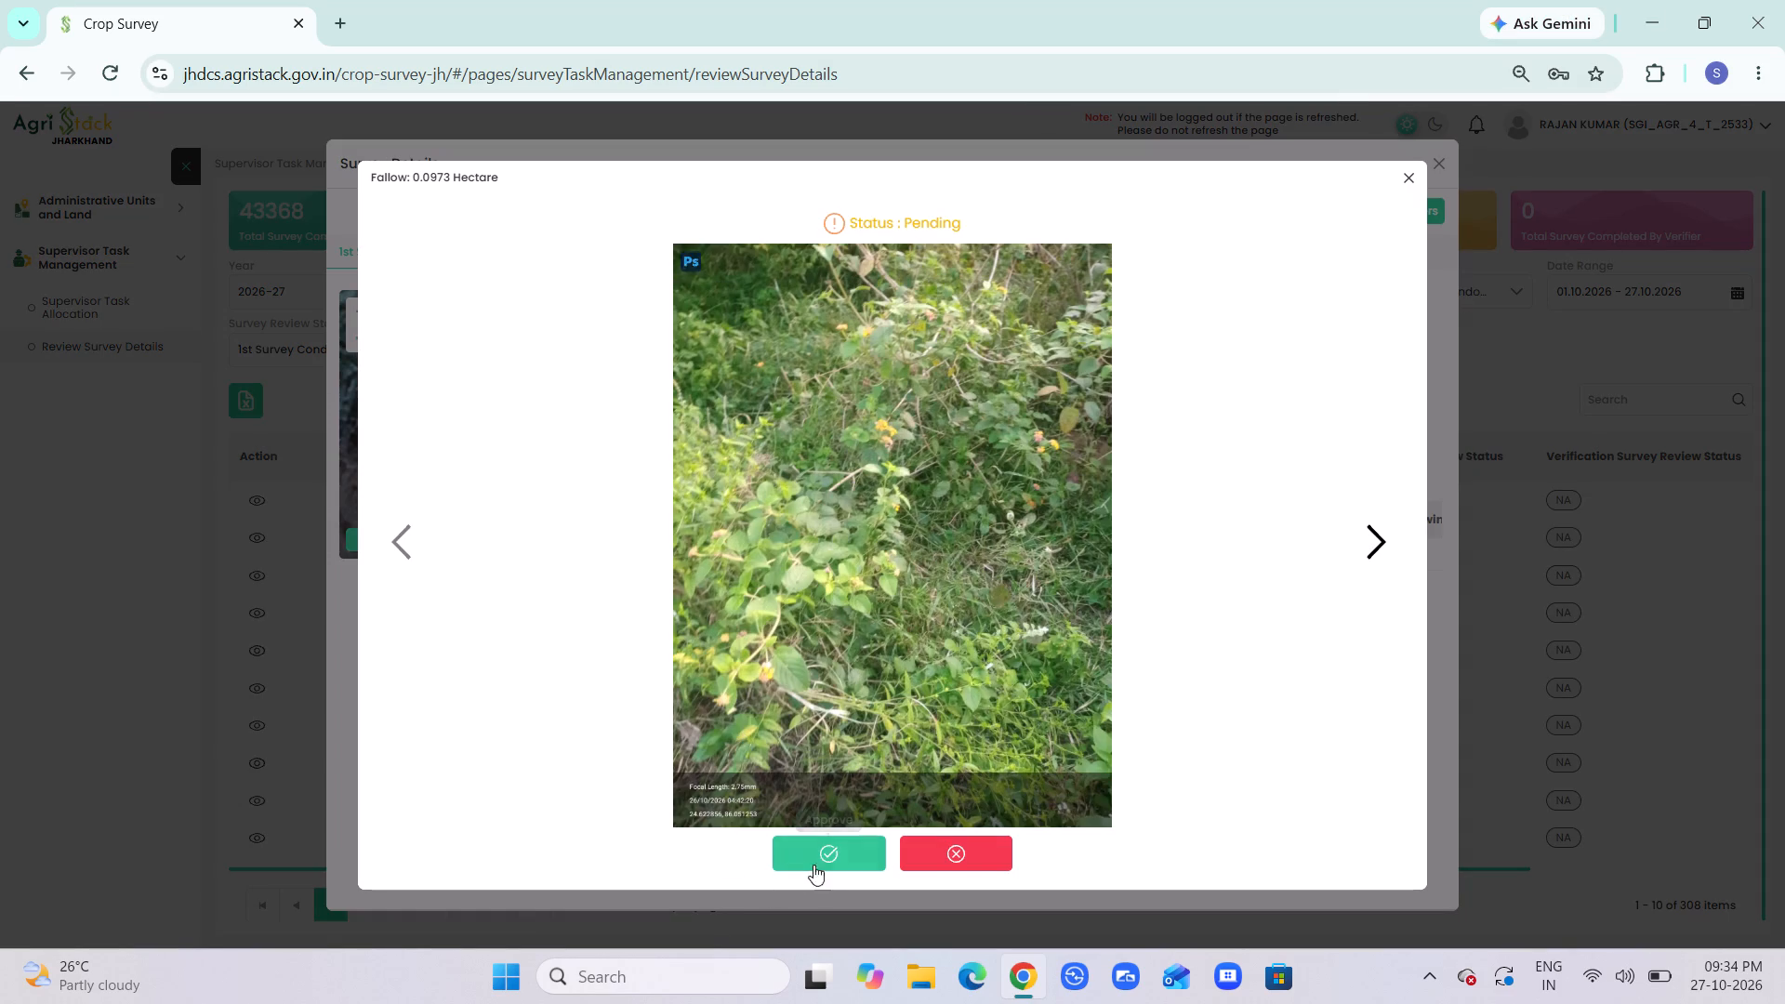
{"action": "left_click", "coordinate": [834, 856]}
{"action": "left_click_drag", "start_coordinate": [1319, 568], "coordinate": [1066, 606]}
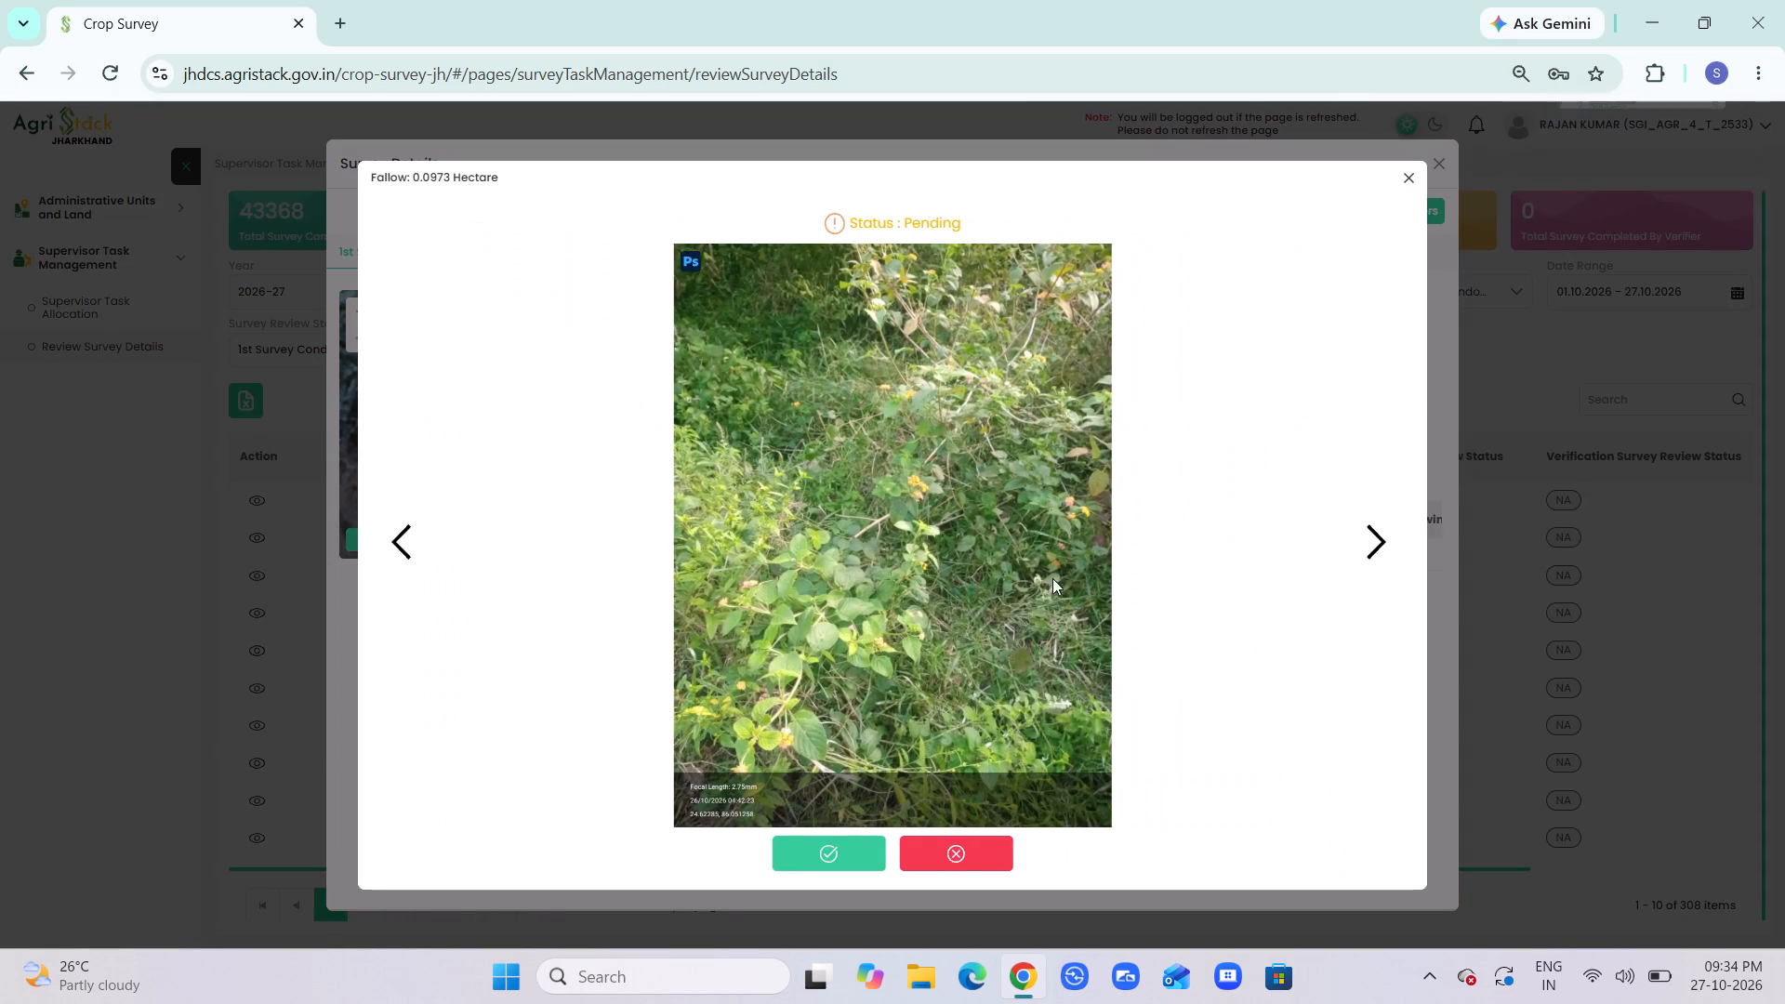
{"action": "left_click", "coordinate": [833, 839]}
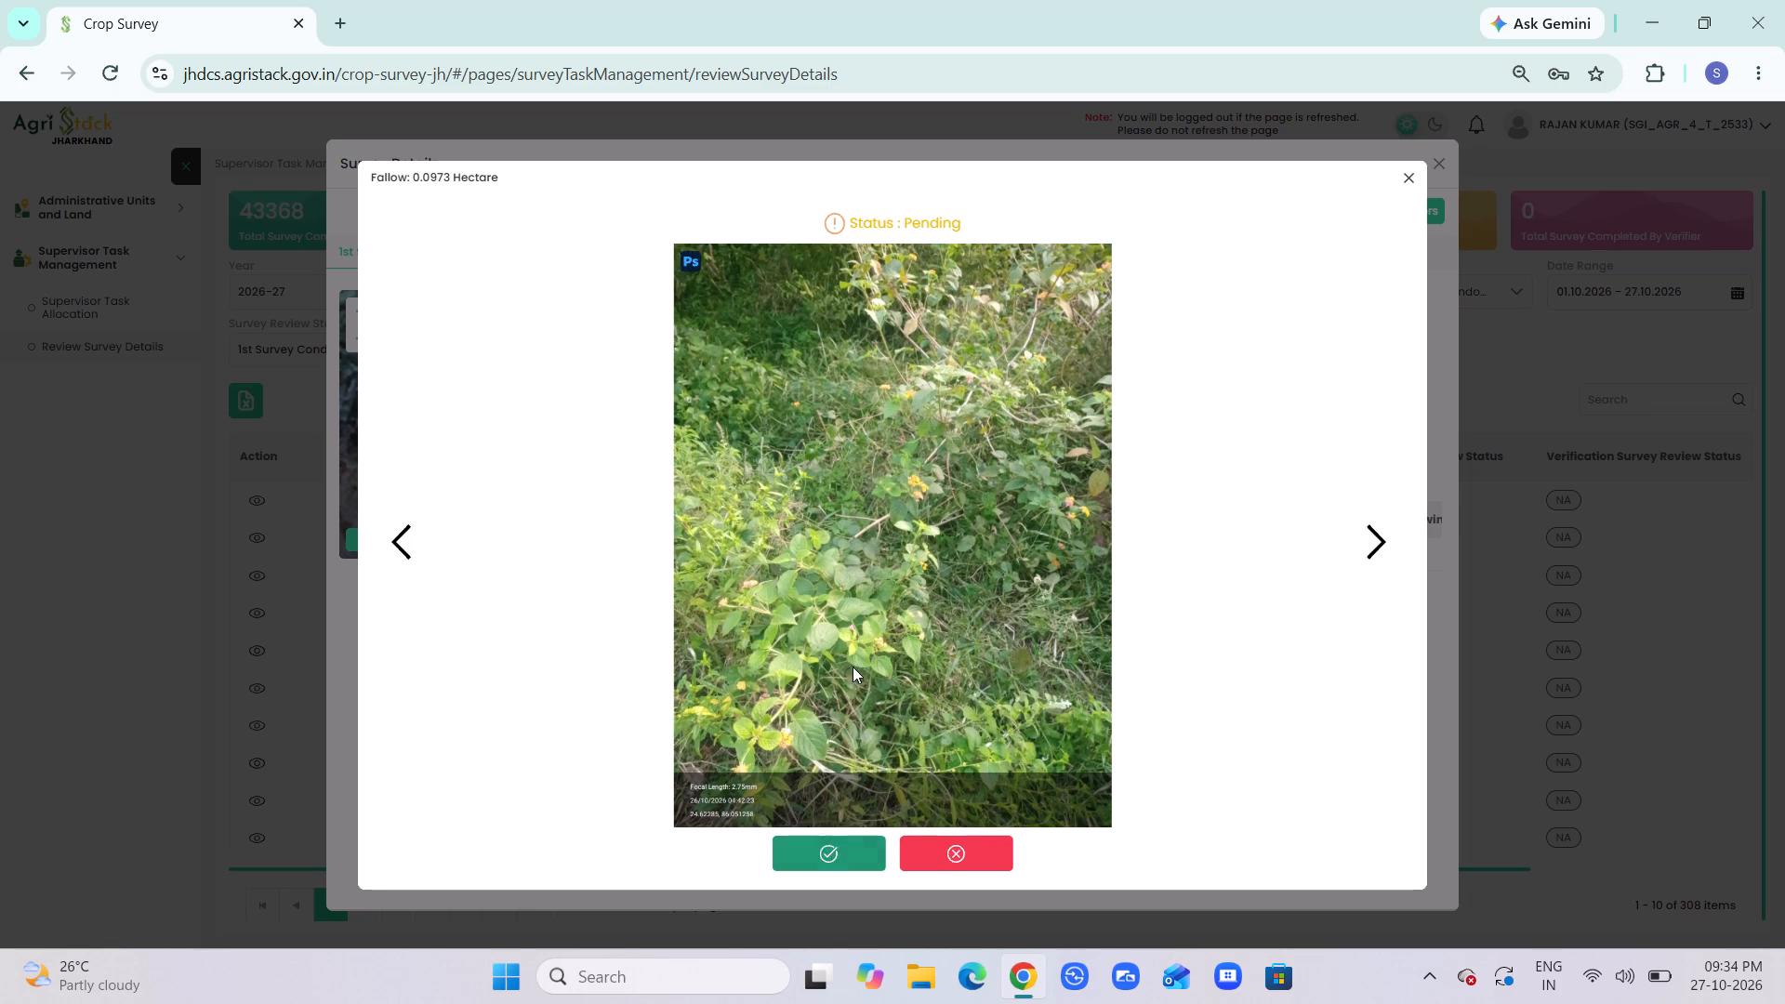
{"action": "left_click_drag", "start_coordinate": [984, 581], "coordinate": [907, 618]}
{"action": "left_click", "coordinate": [835, 855]}
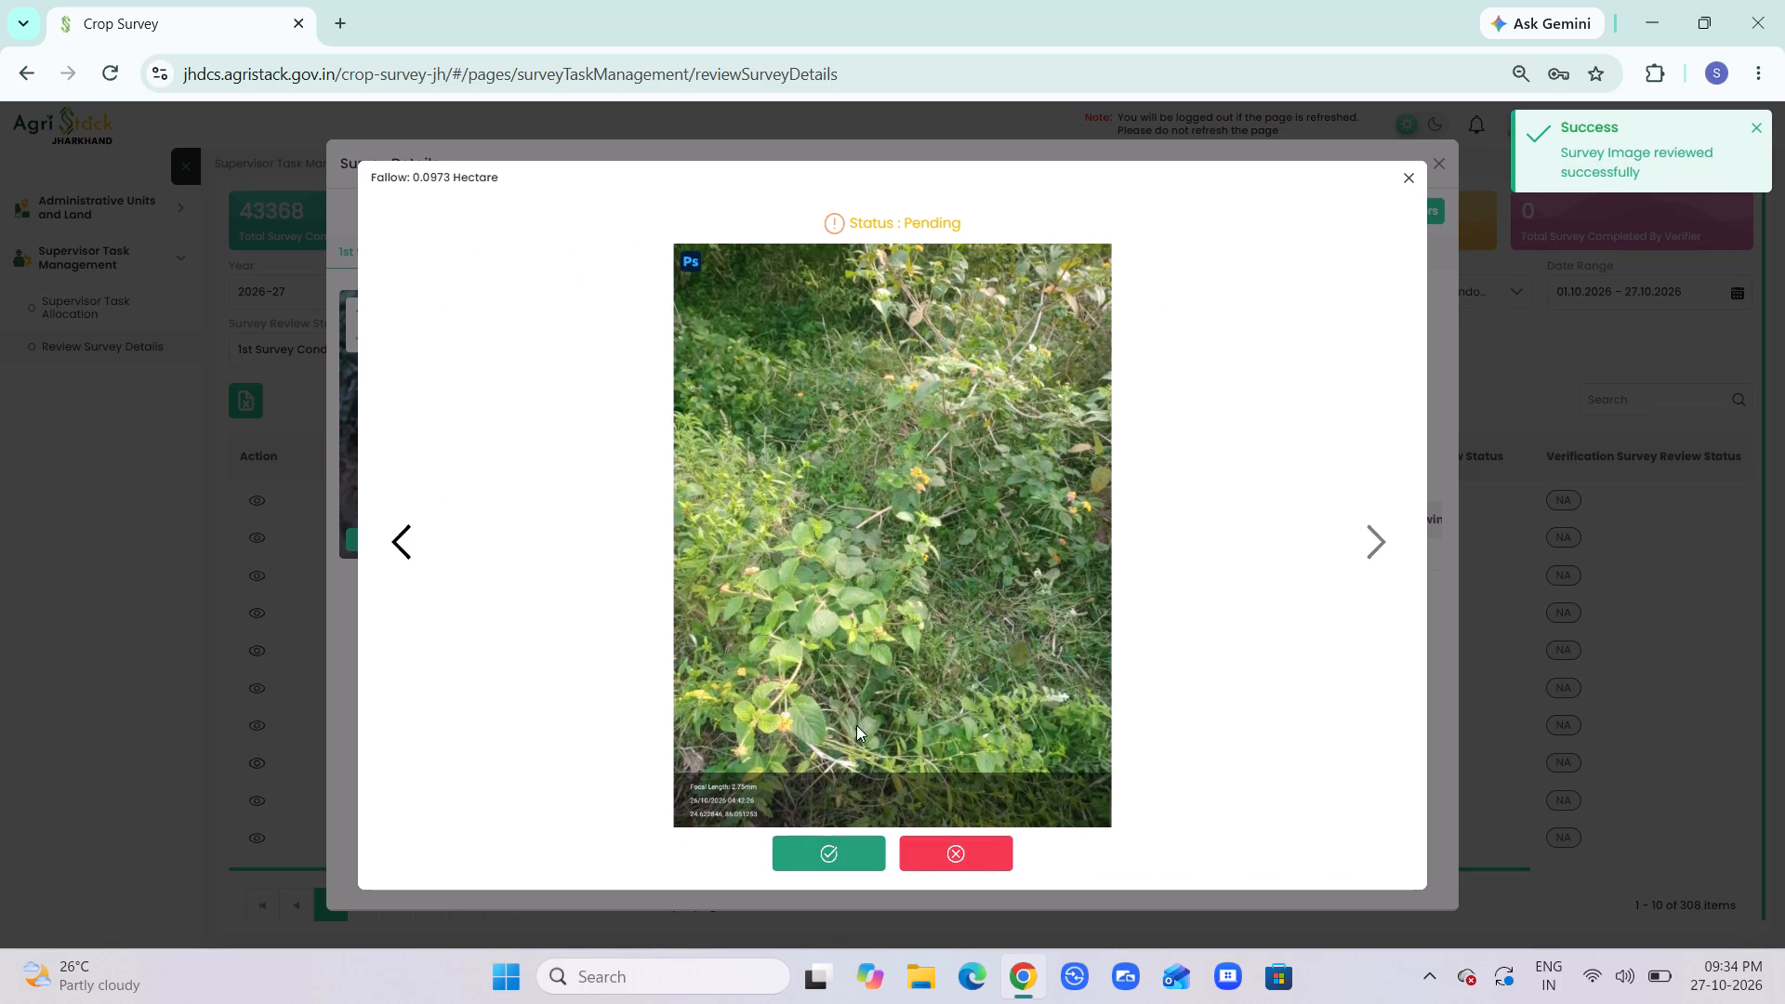
{"action": "left_click", "coordinate": [1406, 175]}
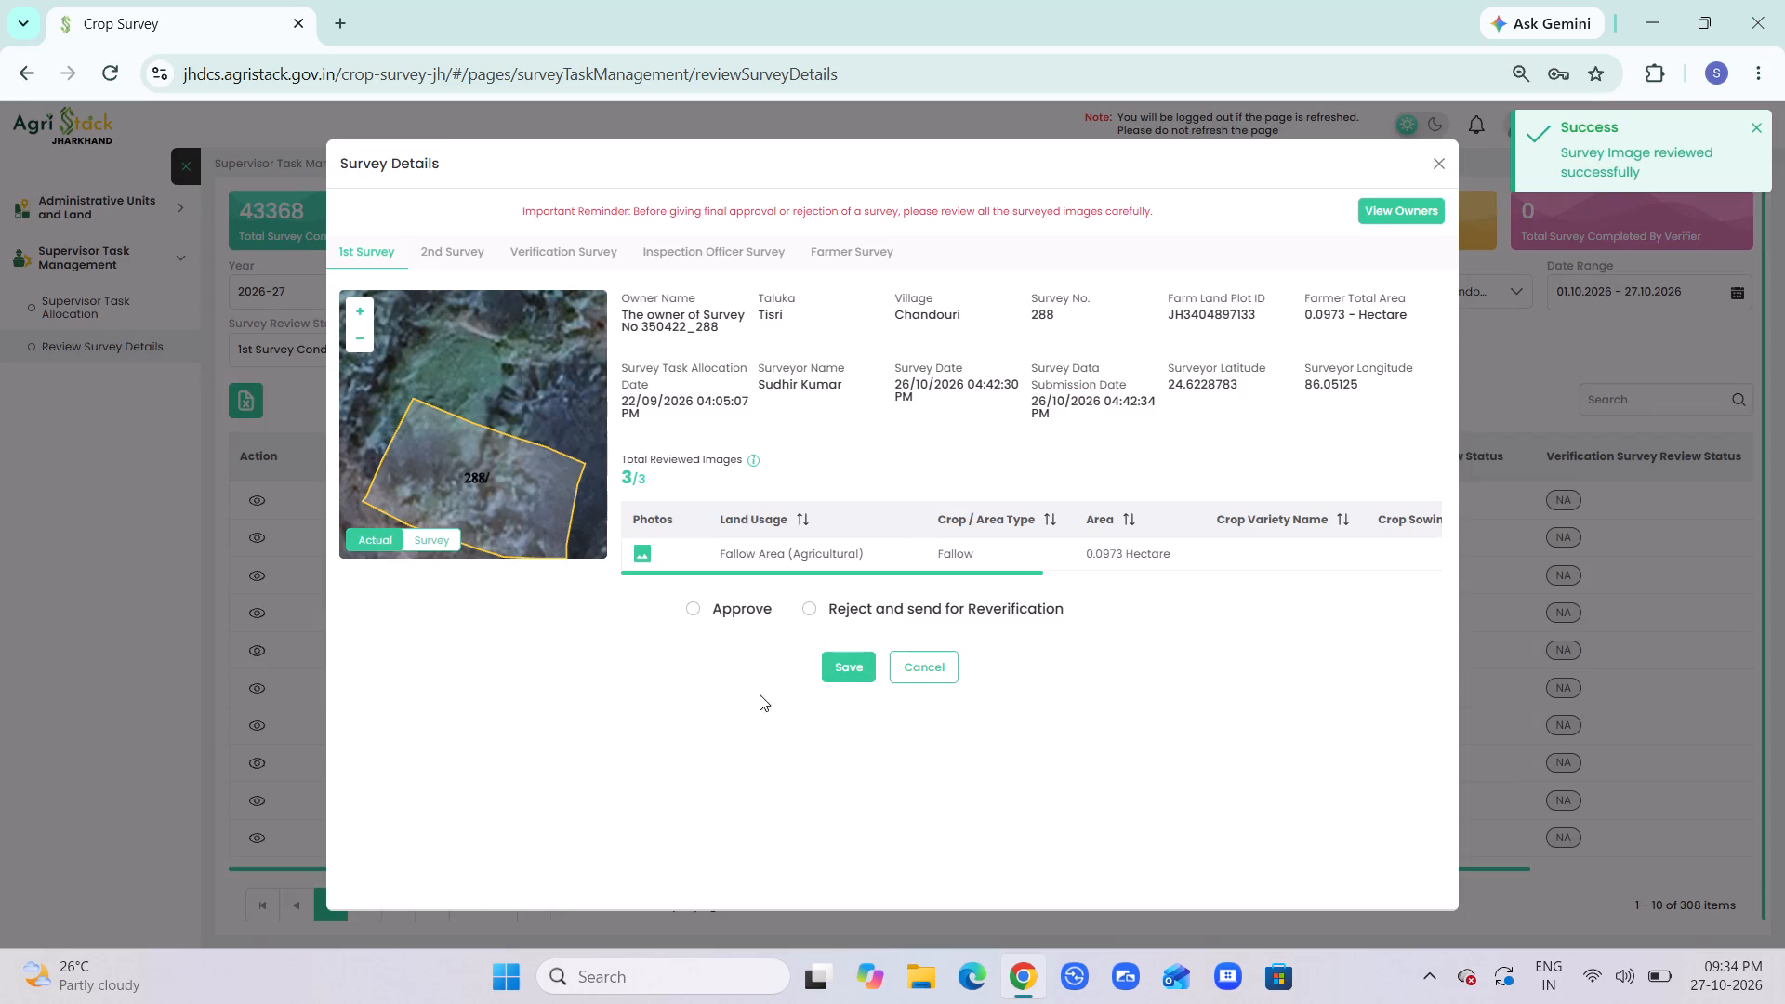
{"action": "left_click", "coordinate": [744, 613]}
{"action": "left_click", "coordinate": [834, 668]}
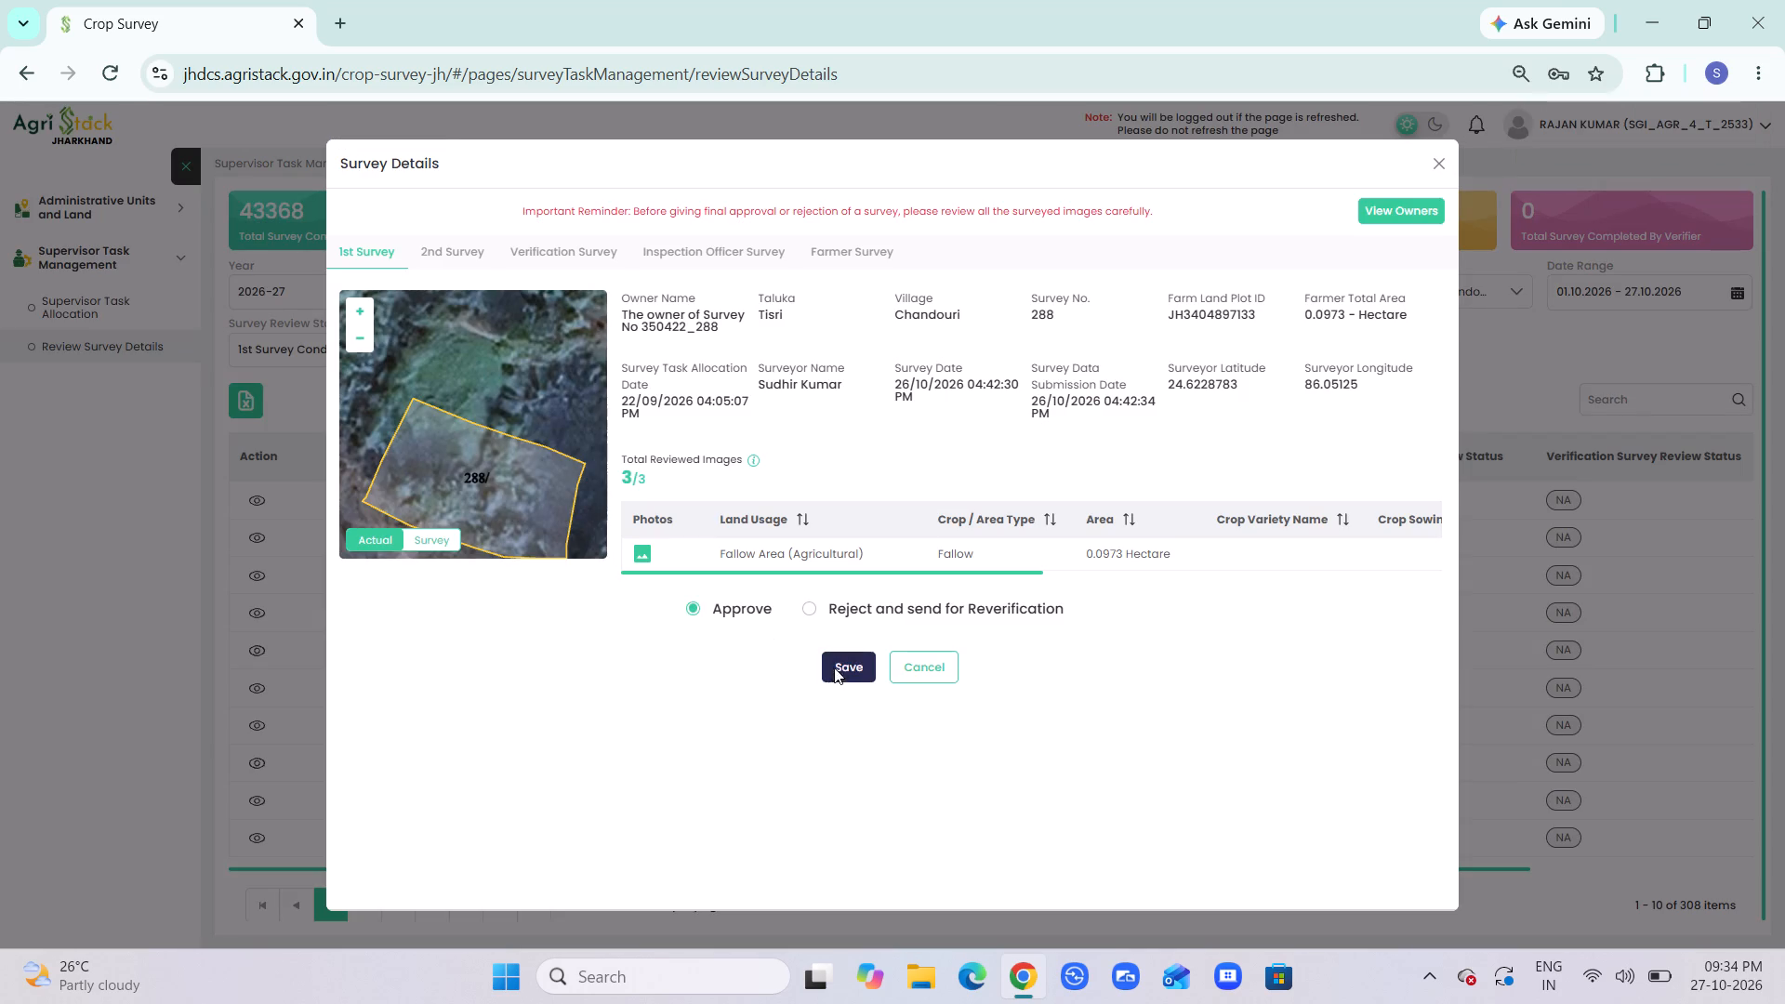
{"action": "left_click", "coordinate": [866, 550]}
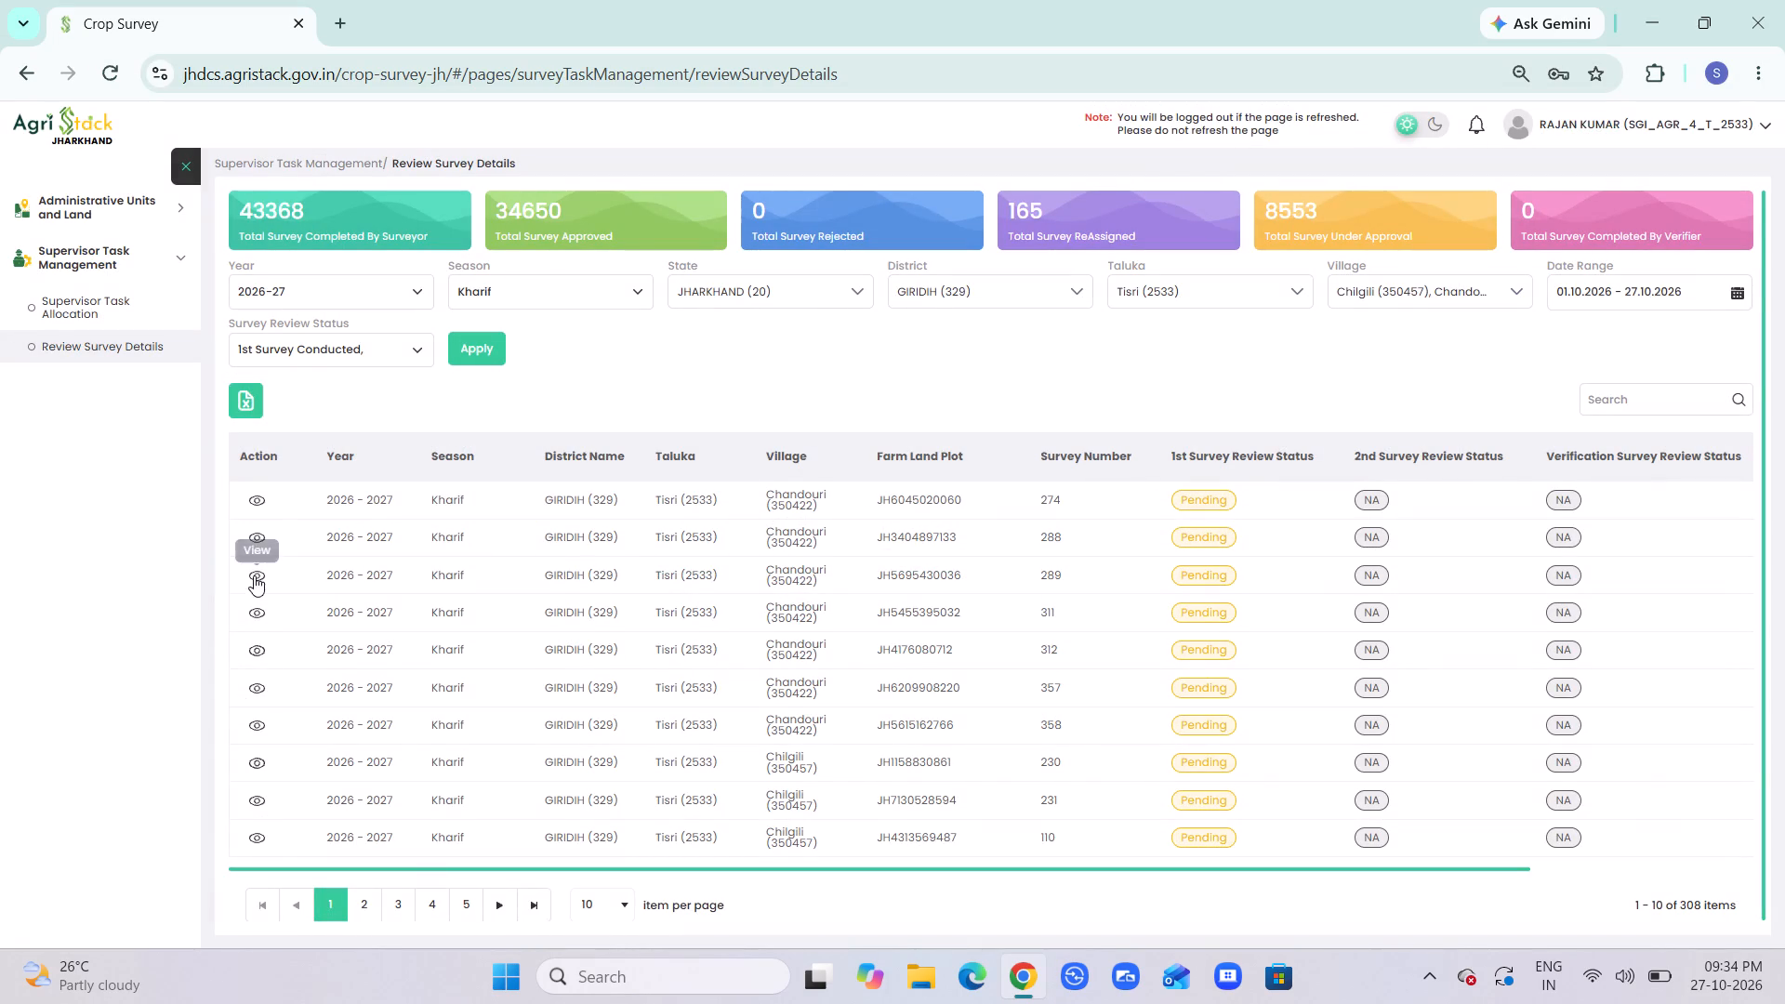
Open survey number 289 in Chandouri and approve all three of its farm photos.
{"action": "left_click", "coordinate": [254, 569]}
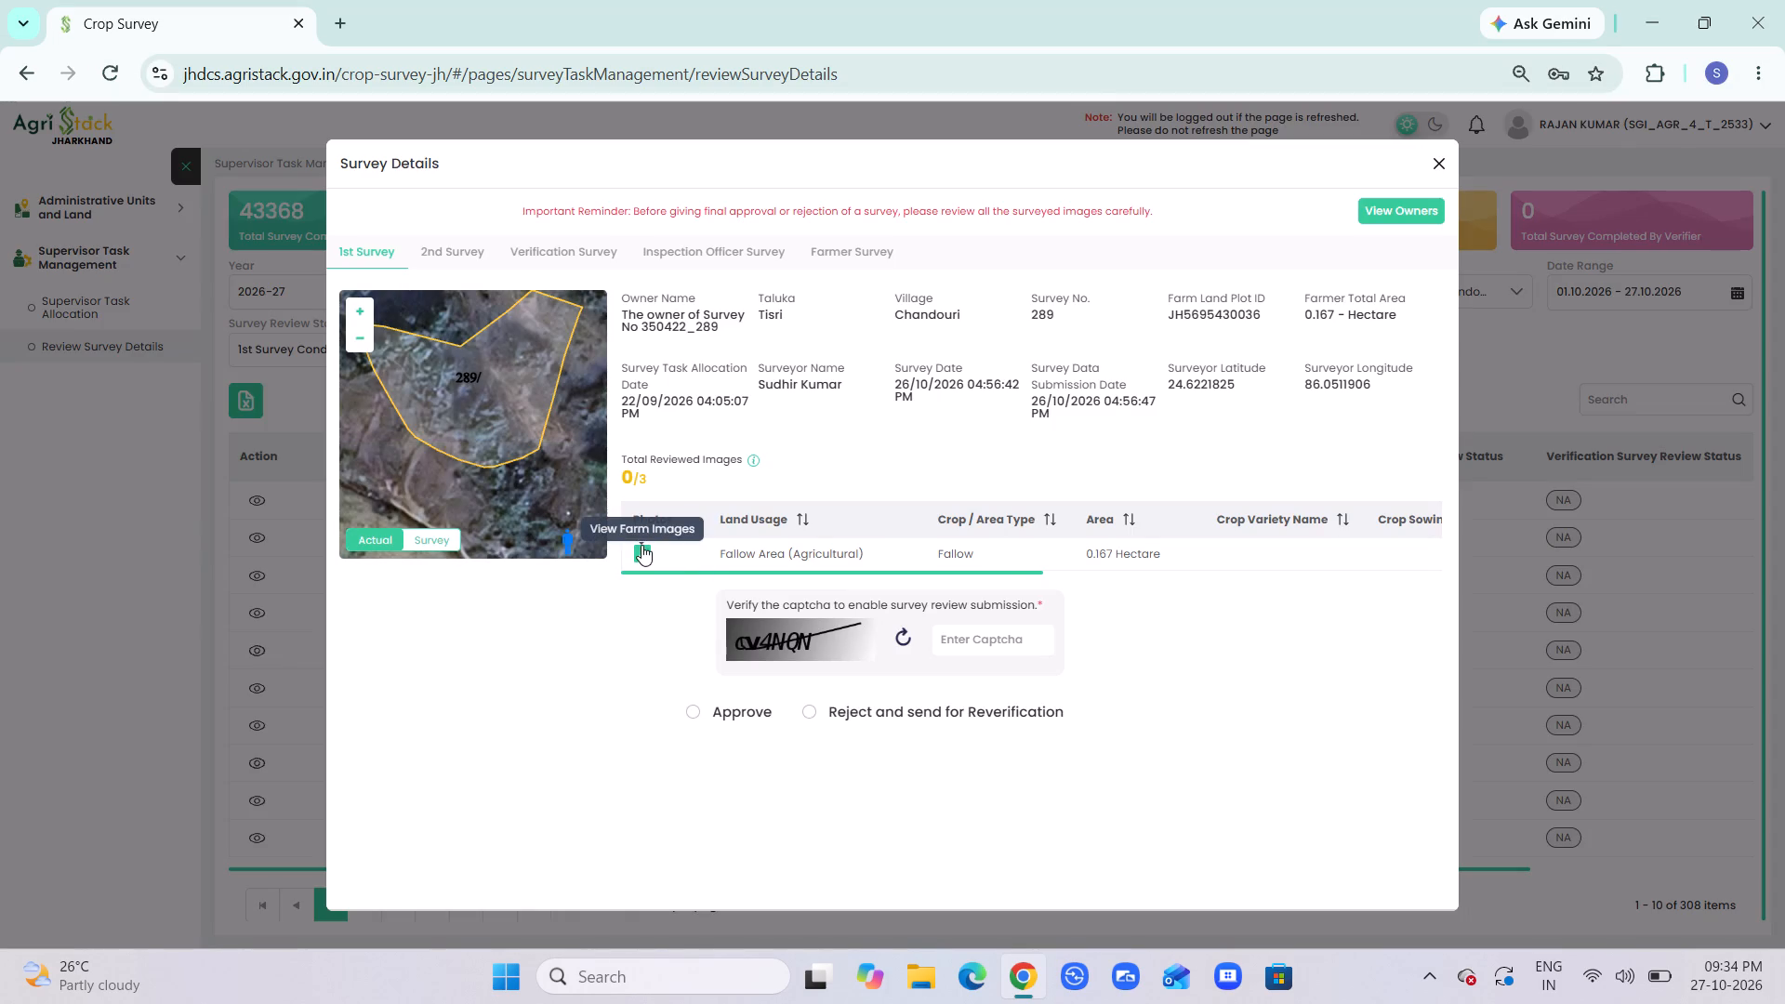
{"action": "left_click", "coordinate": [641, 545]}
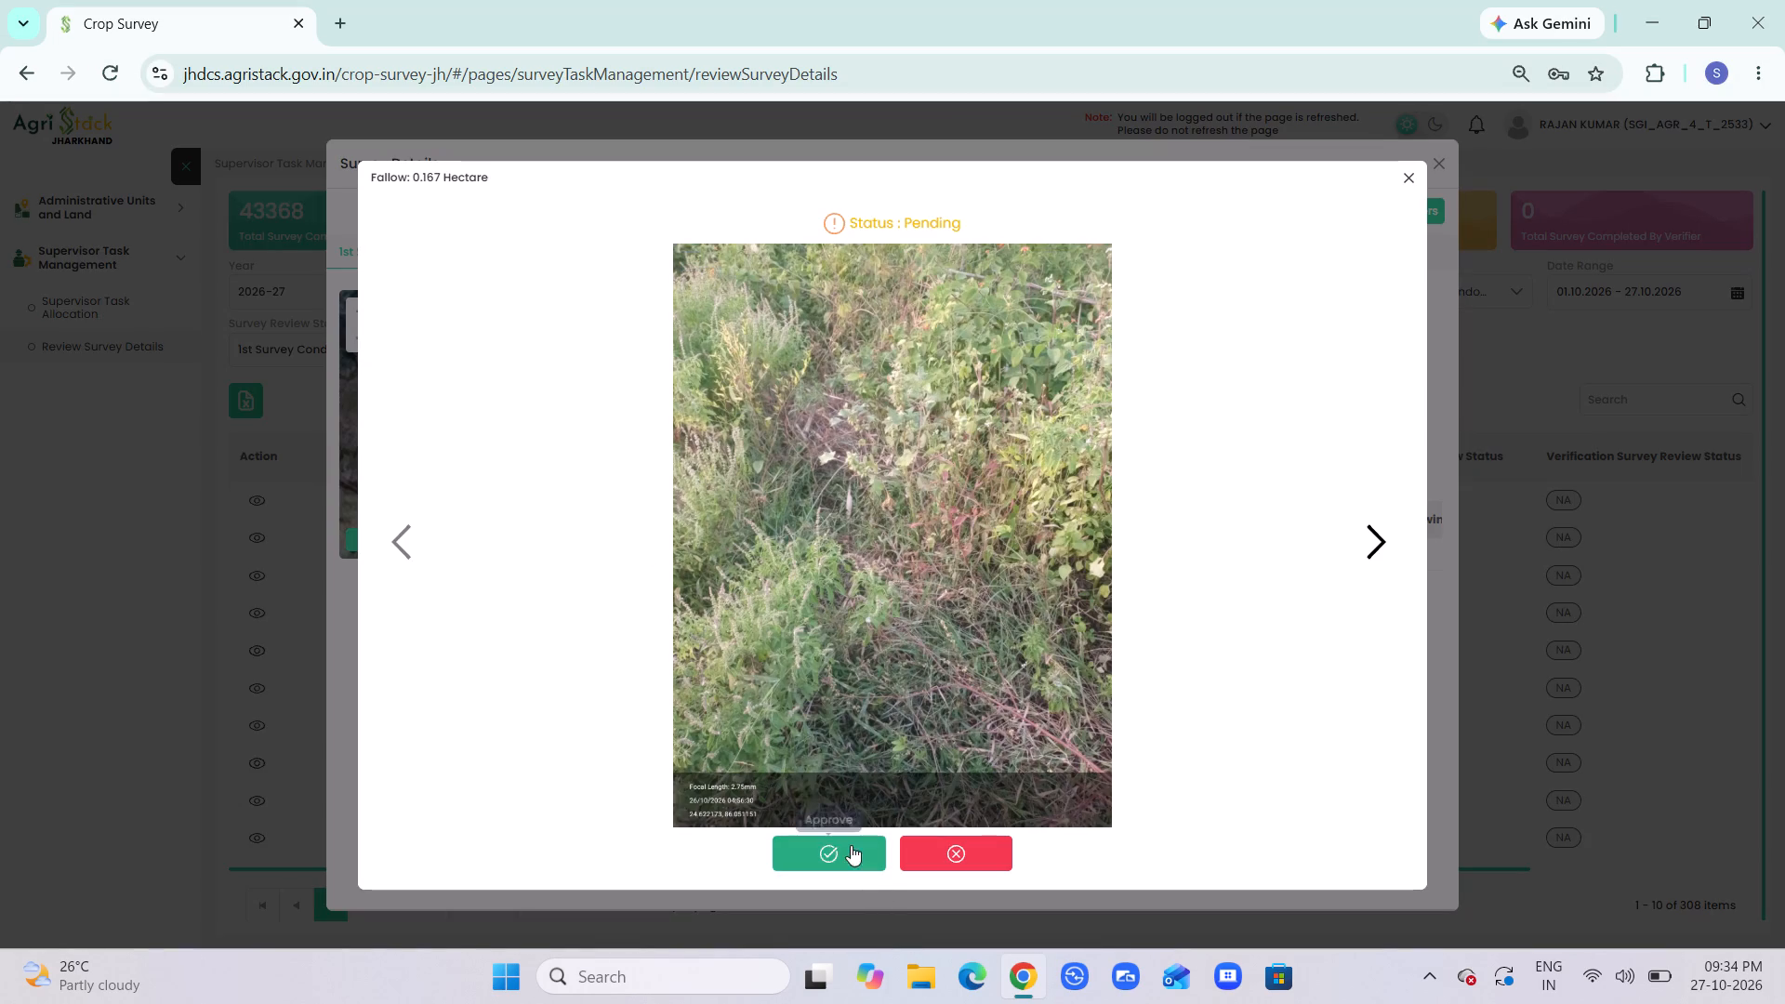
{"action": "left_click", "coordinate": [842, 846]}
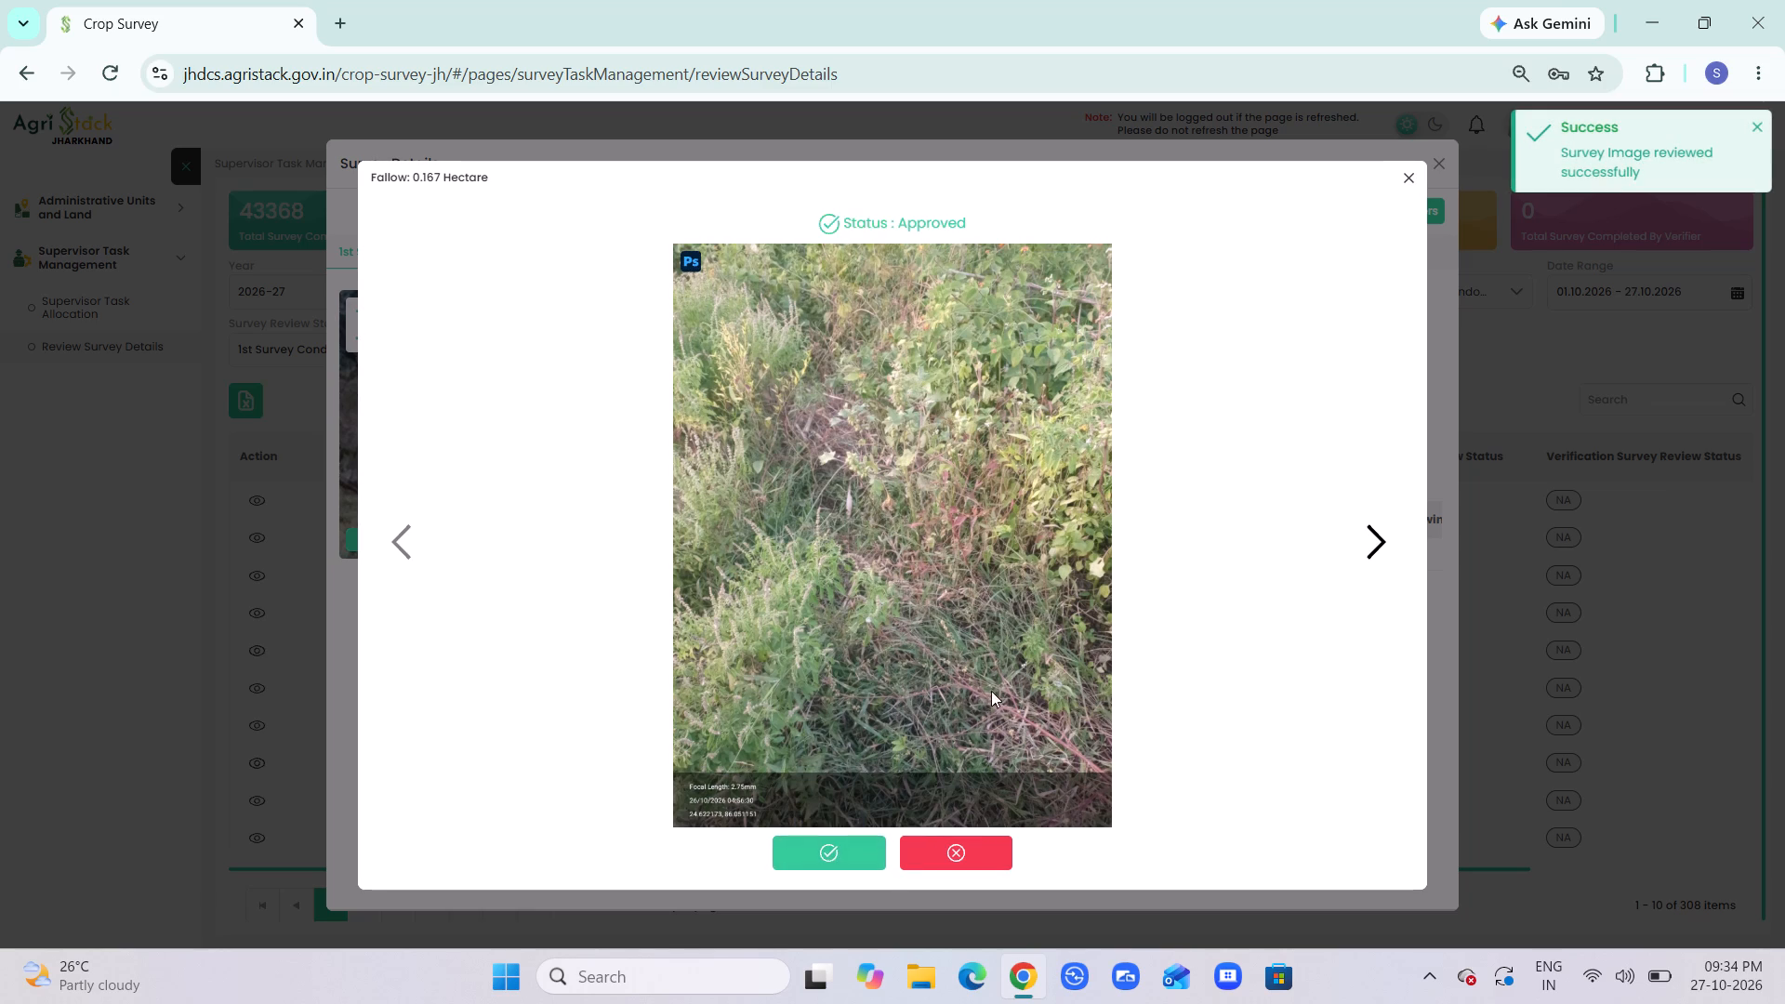
{"action": "left_click_drag", "start_coordinate": [994, 690], "coordinate": [940, 693]}
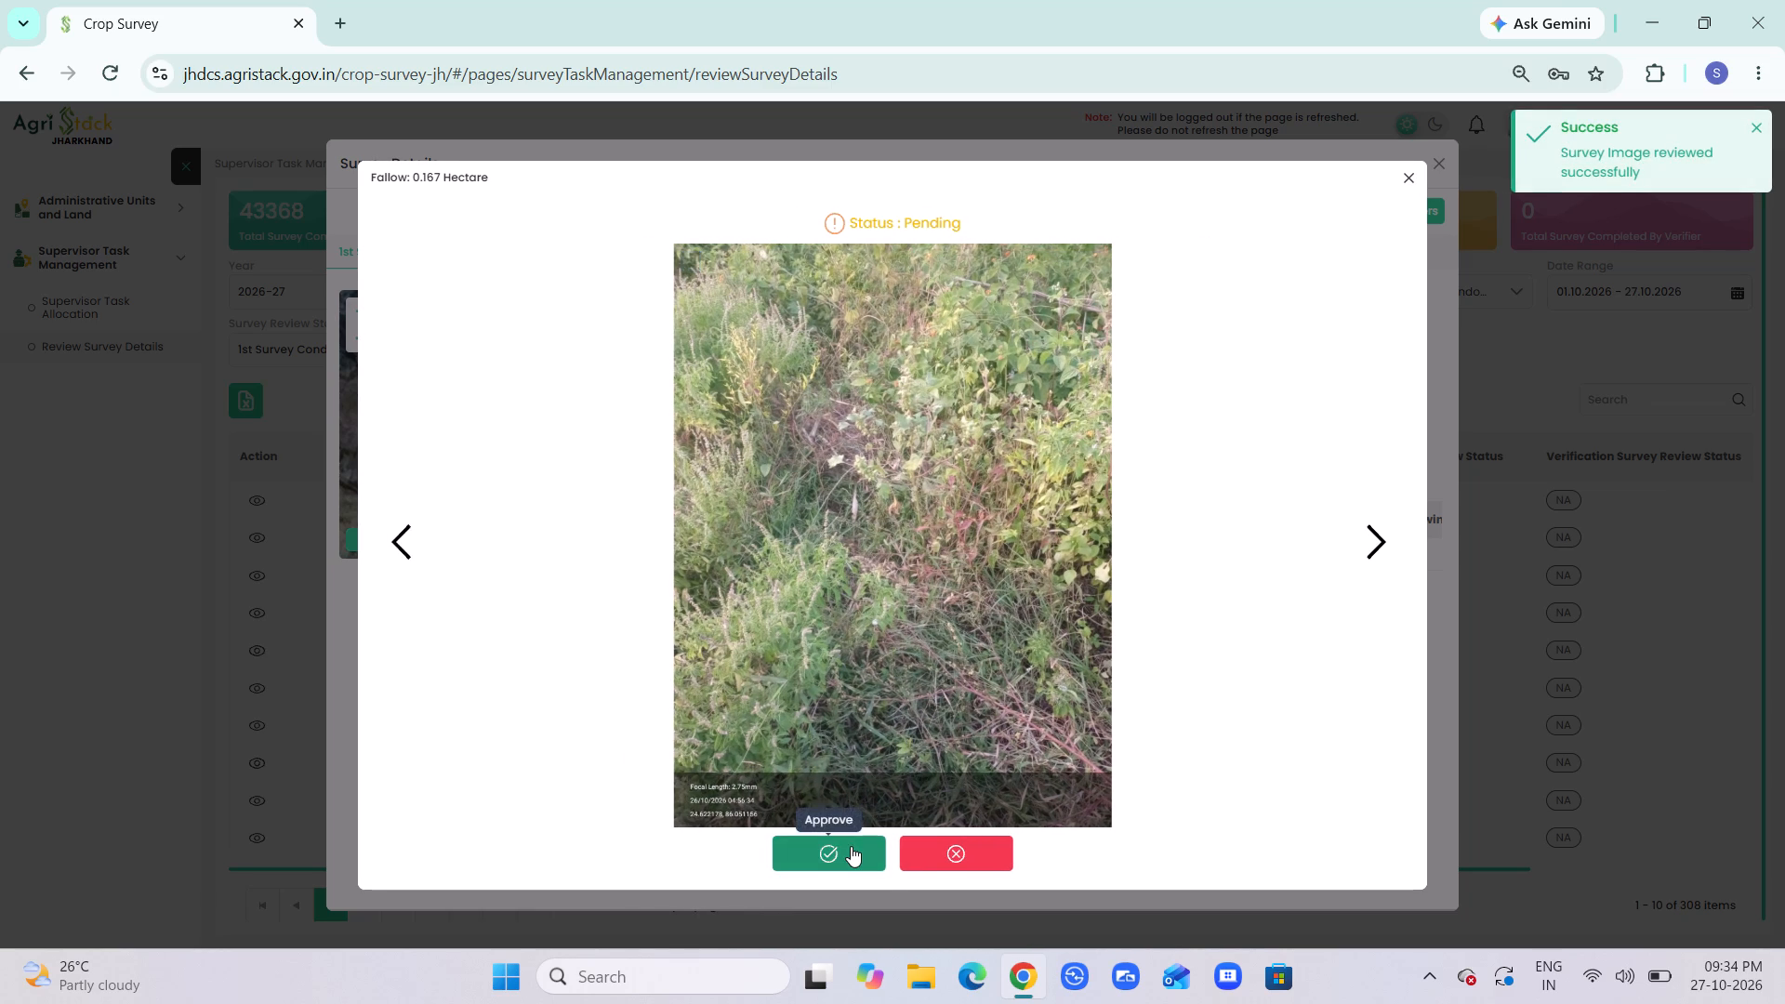
{"action": "left_click", "coordinate": [851, 846]}
{"action": "left_click_drag", "start_coordinate": [1034, 676], "coordinate": [971, 754]}
{"action": "left_click", "coordinate": [829, 854]}
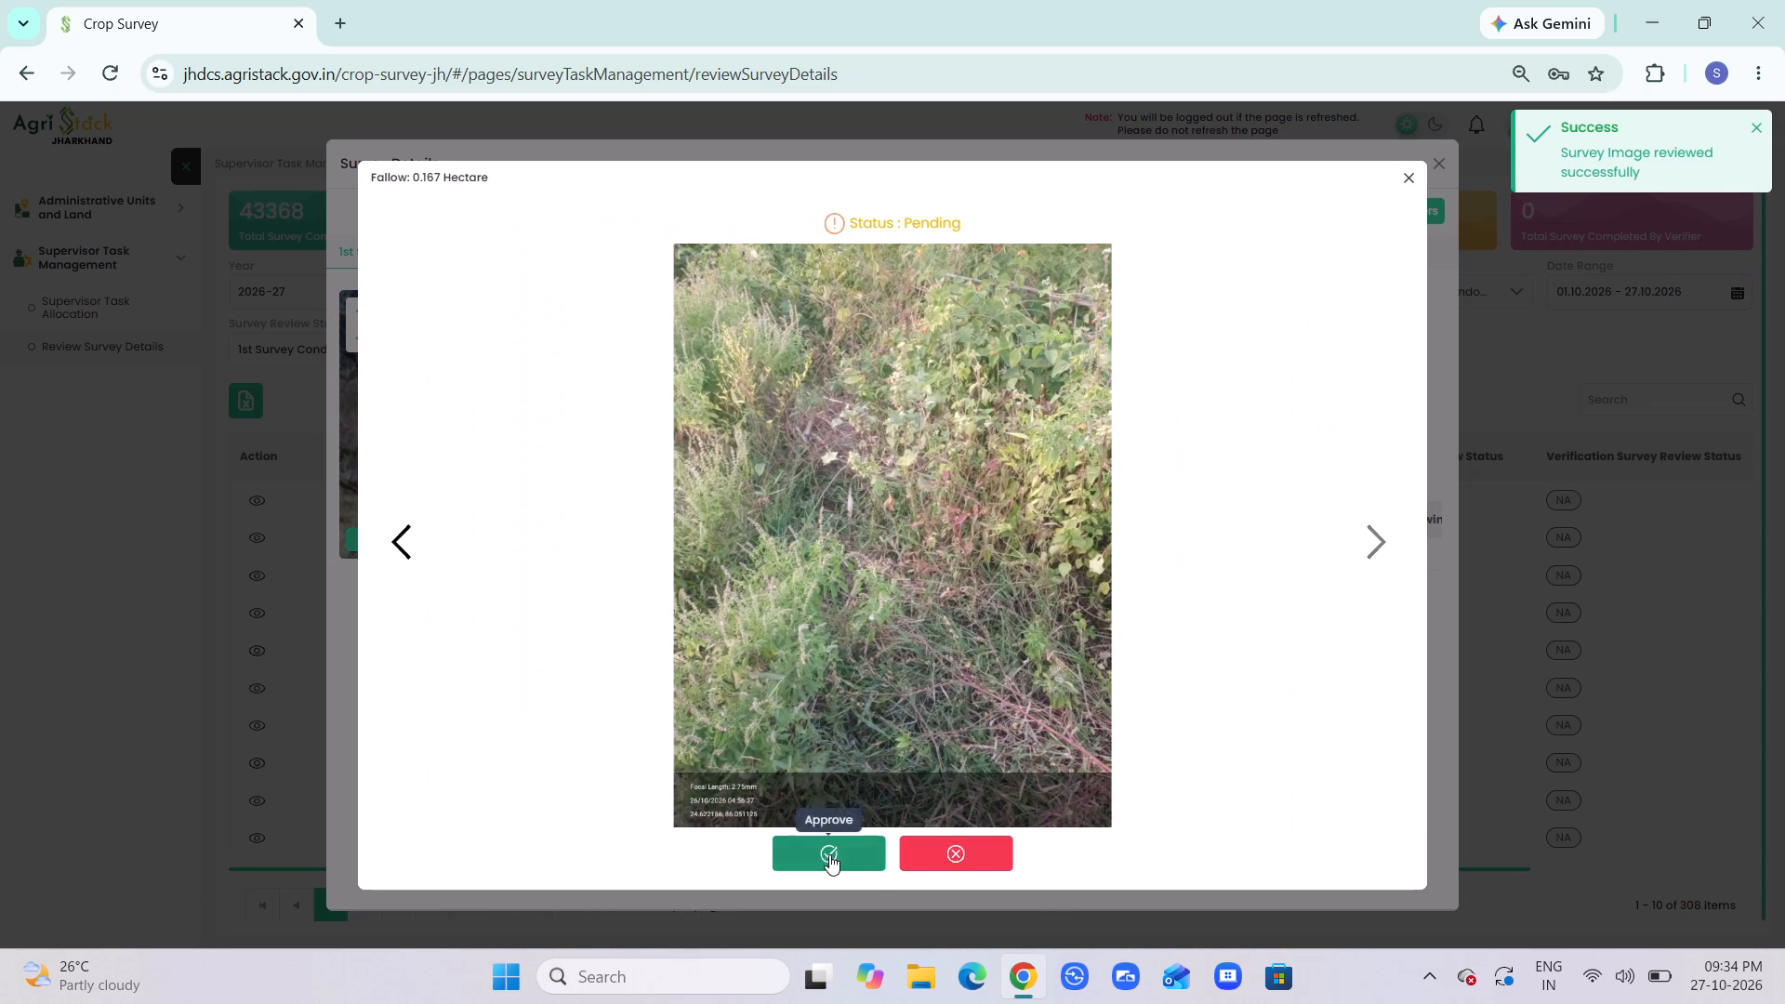
{"action": "left_click", "coordinate": [1408, 181]}
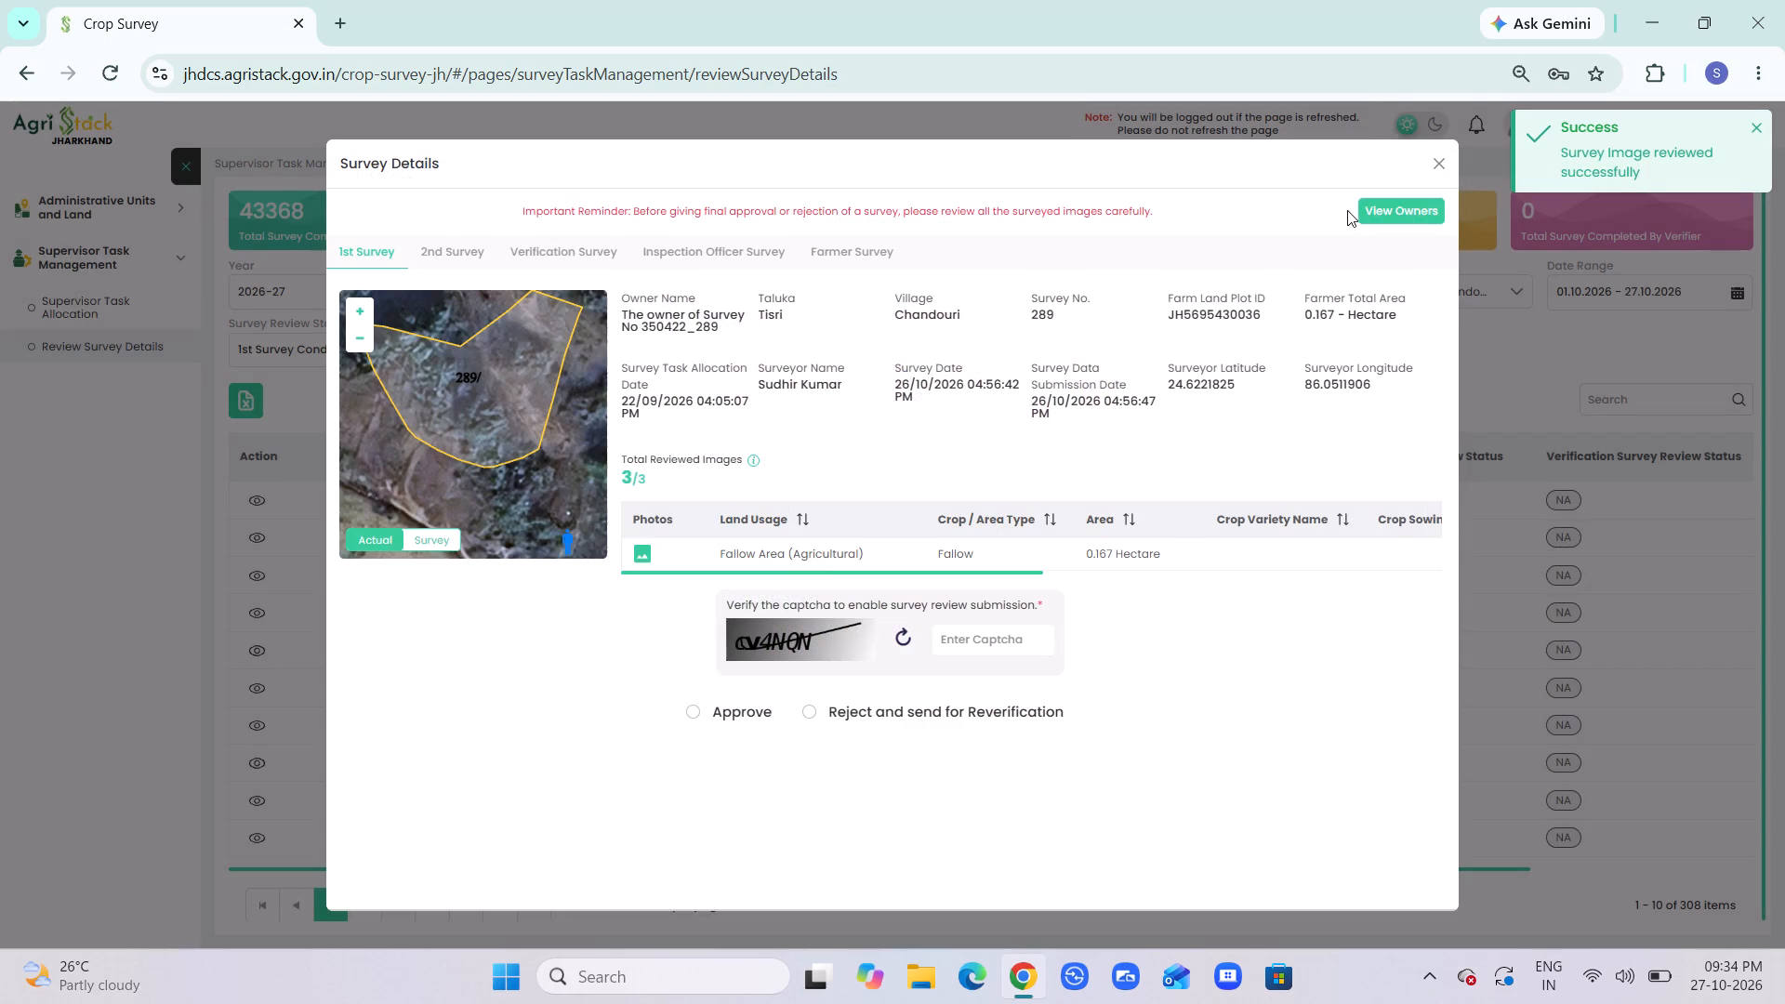
Refresh the captcha for survey number 289, enter the new captcha code, and save its 1st survey review as Approve.
{"action": "left_click", "coordinate": [902, 637]}
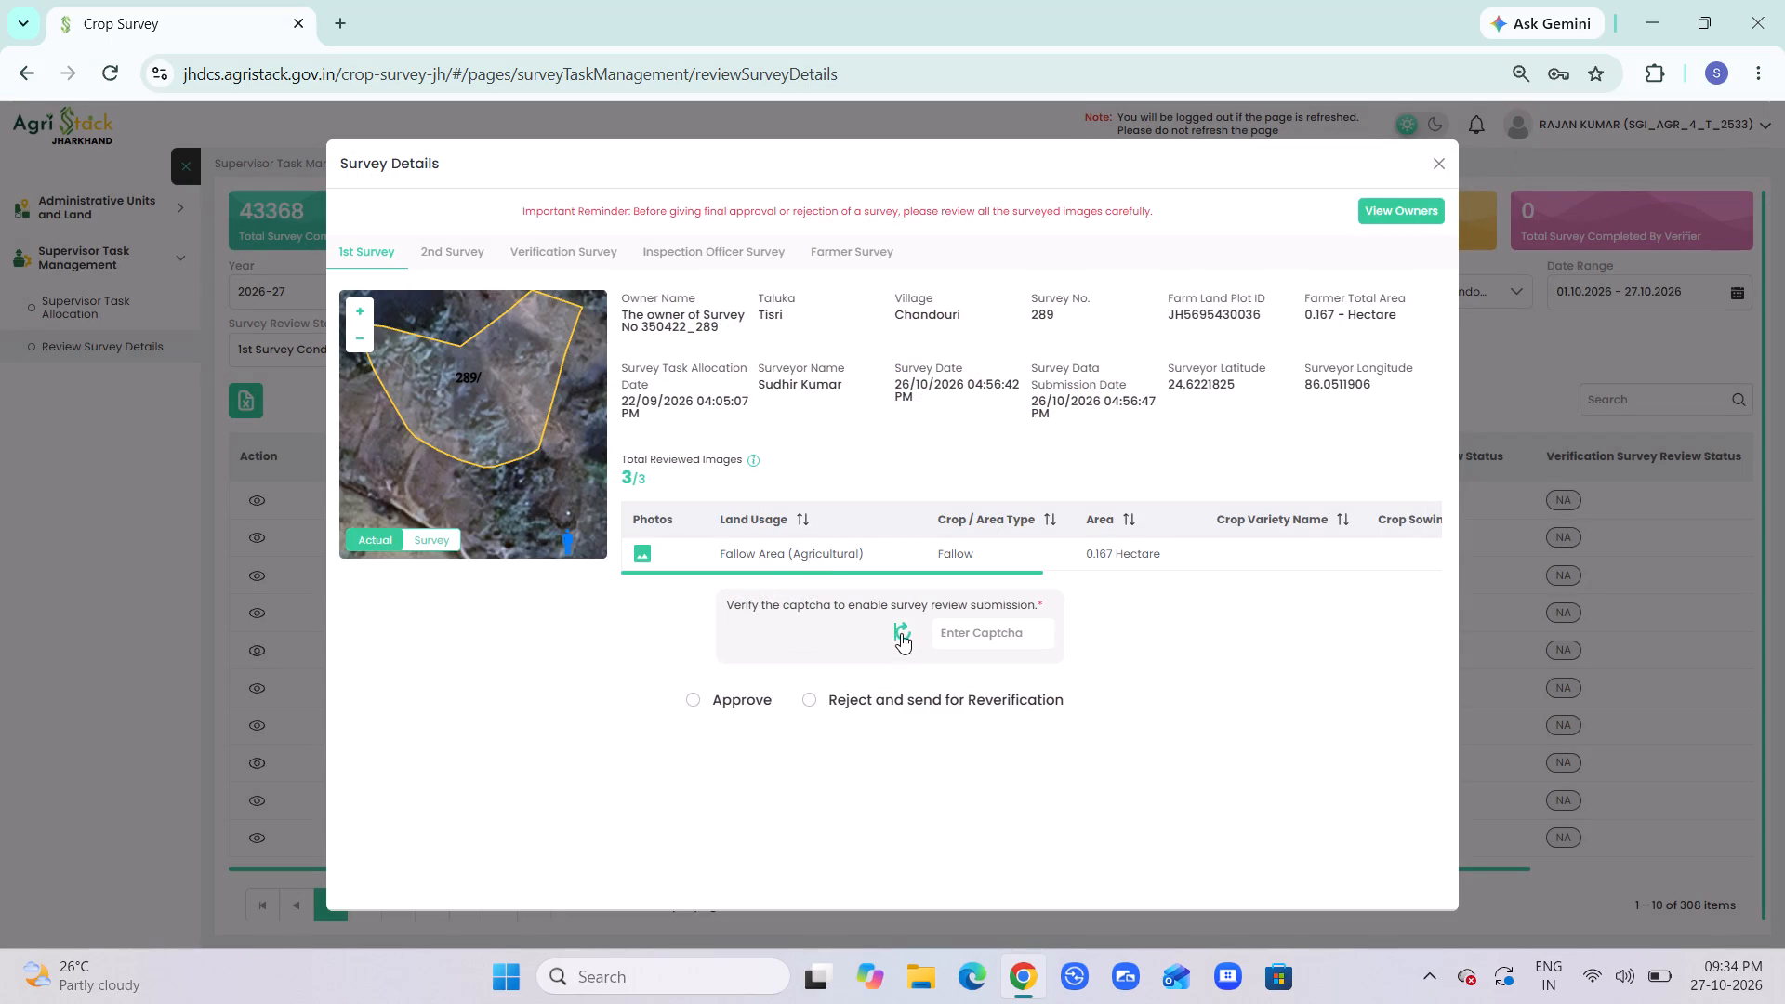
{"action": "left_click", "coordinate": [980, 643]}
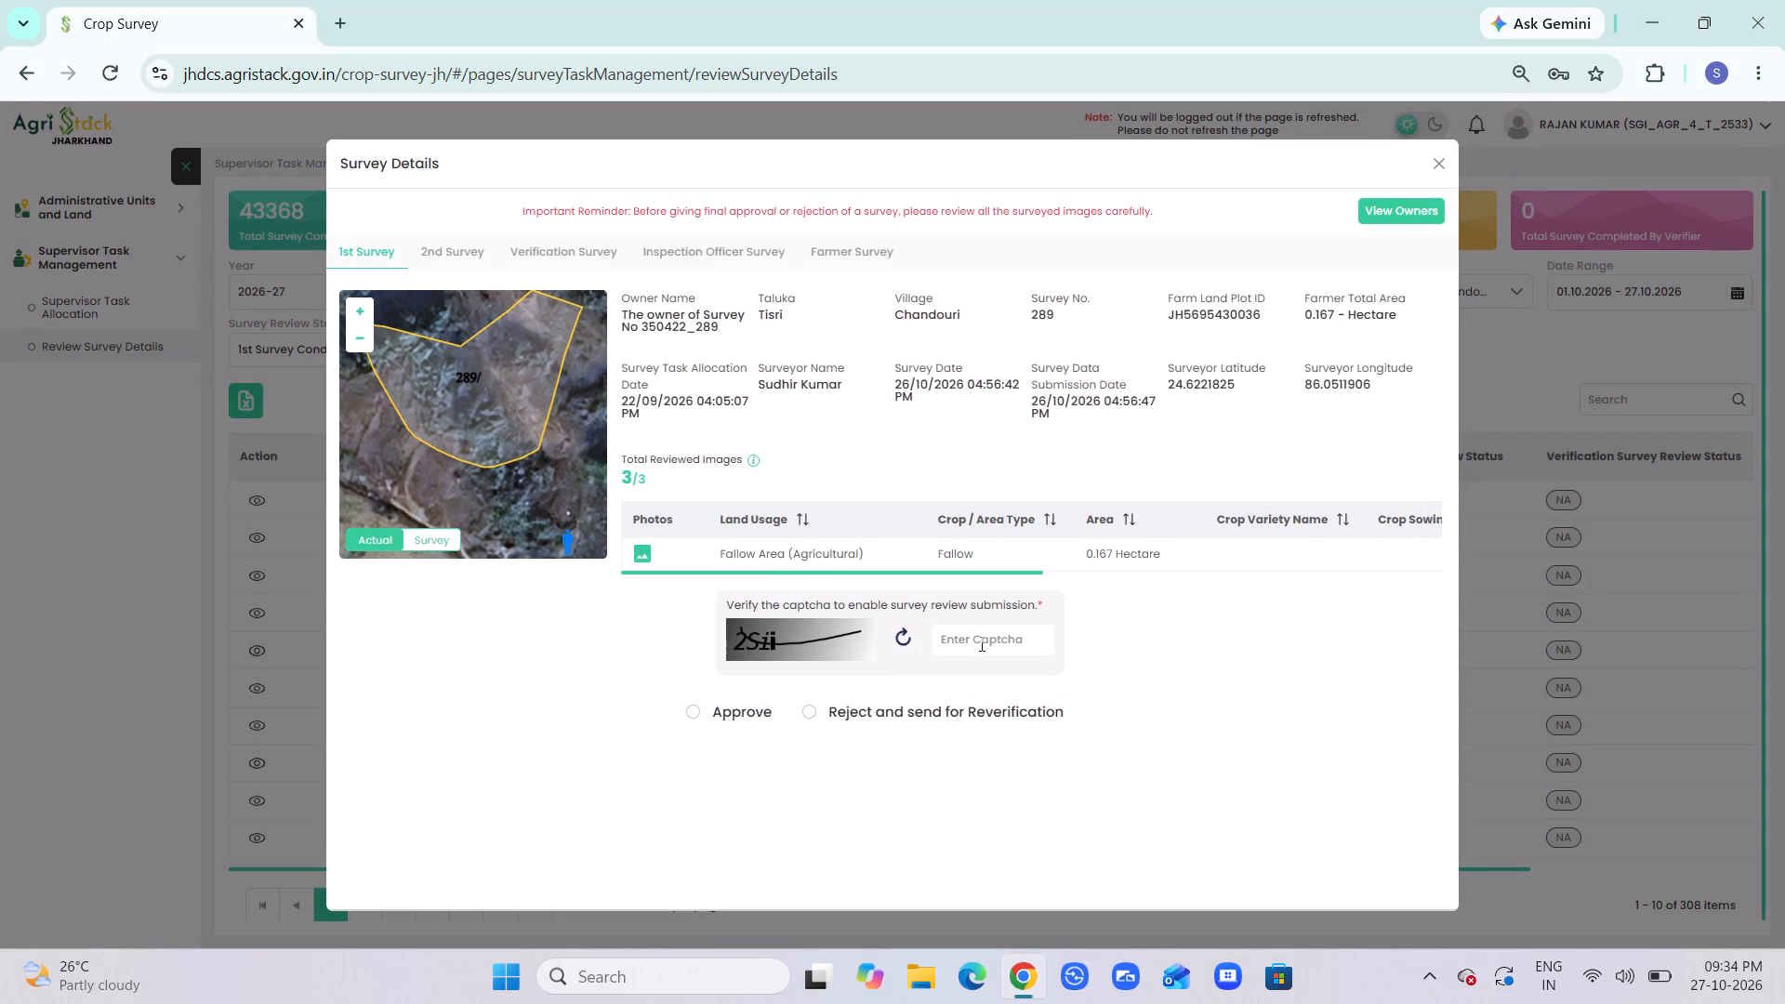
{"action": "key", "text": "2"}
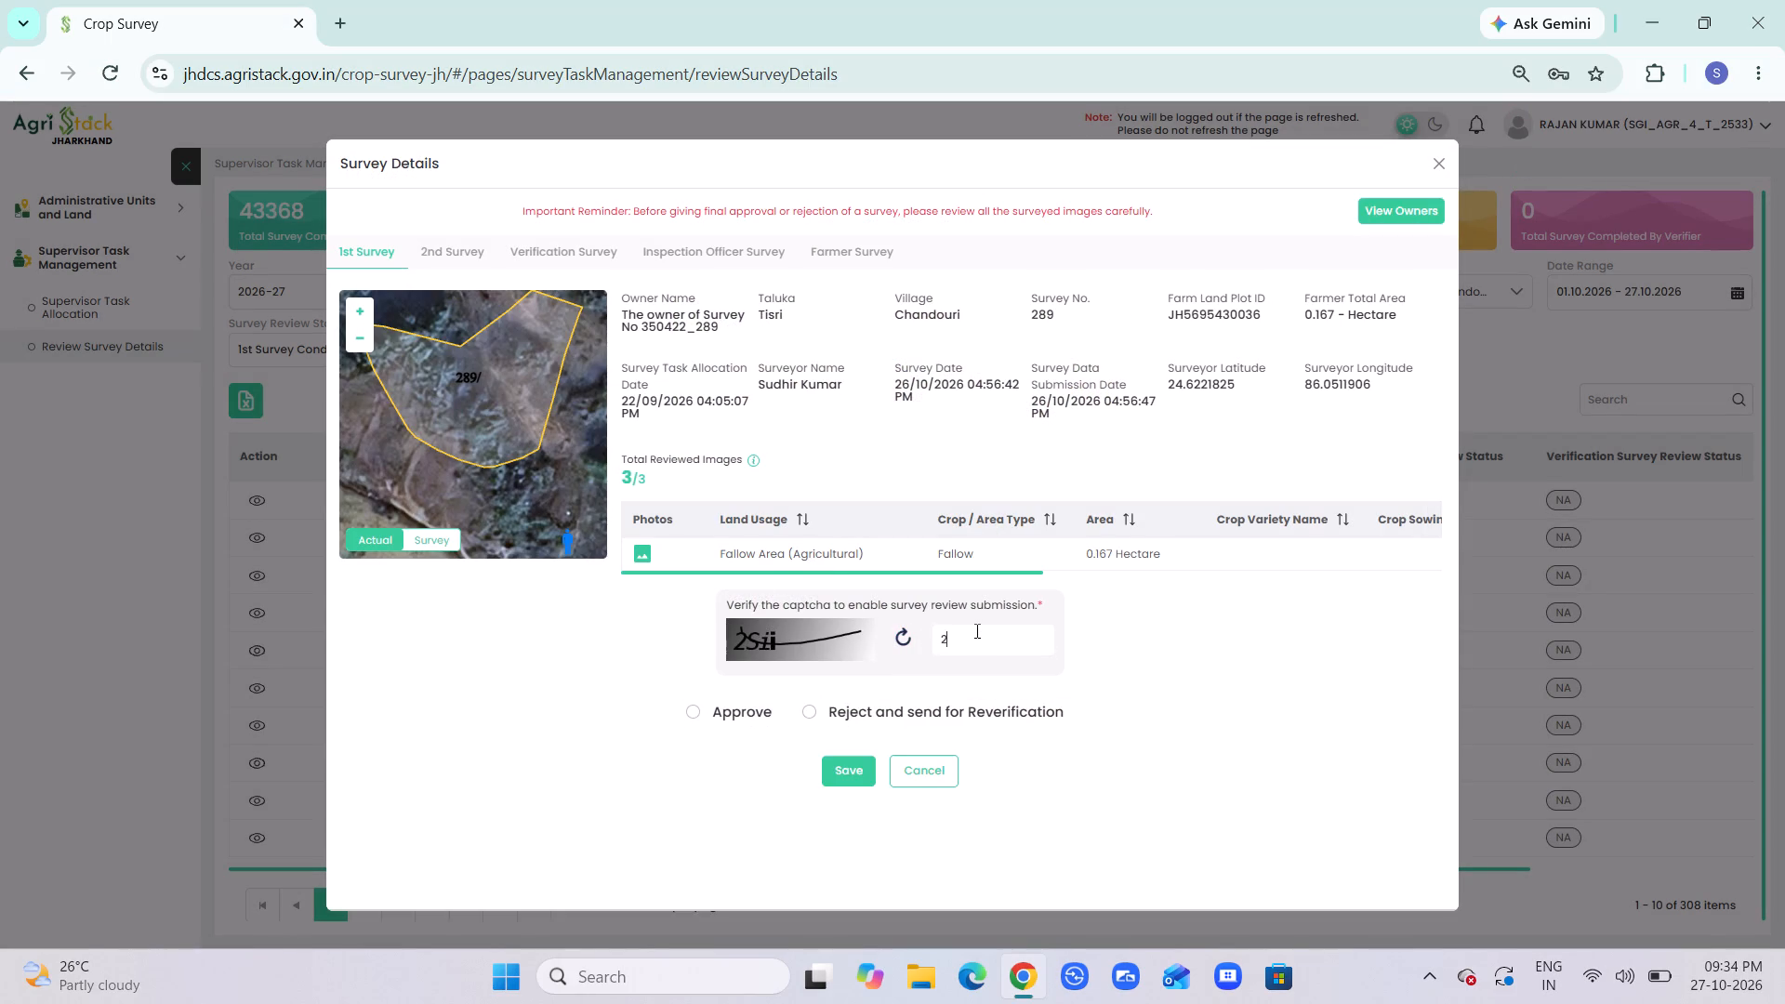
{"action": "key", "text": "s"}
{"action": "key", "text": "i"}
{"action": "key", "text": "i"}
{"action": "left_click", "coordinate": [729, 707]}
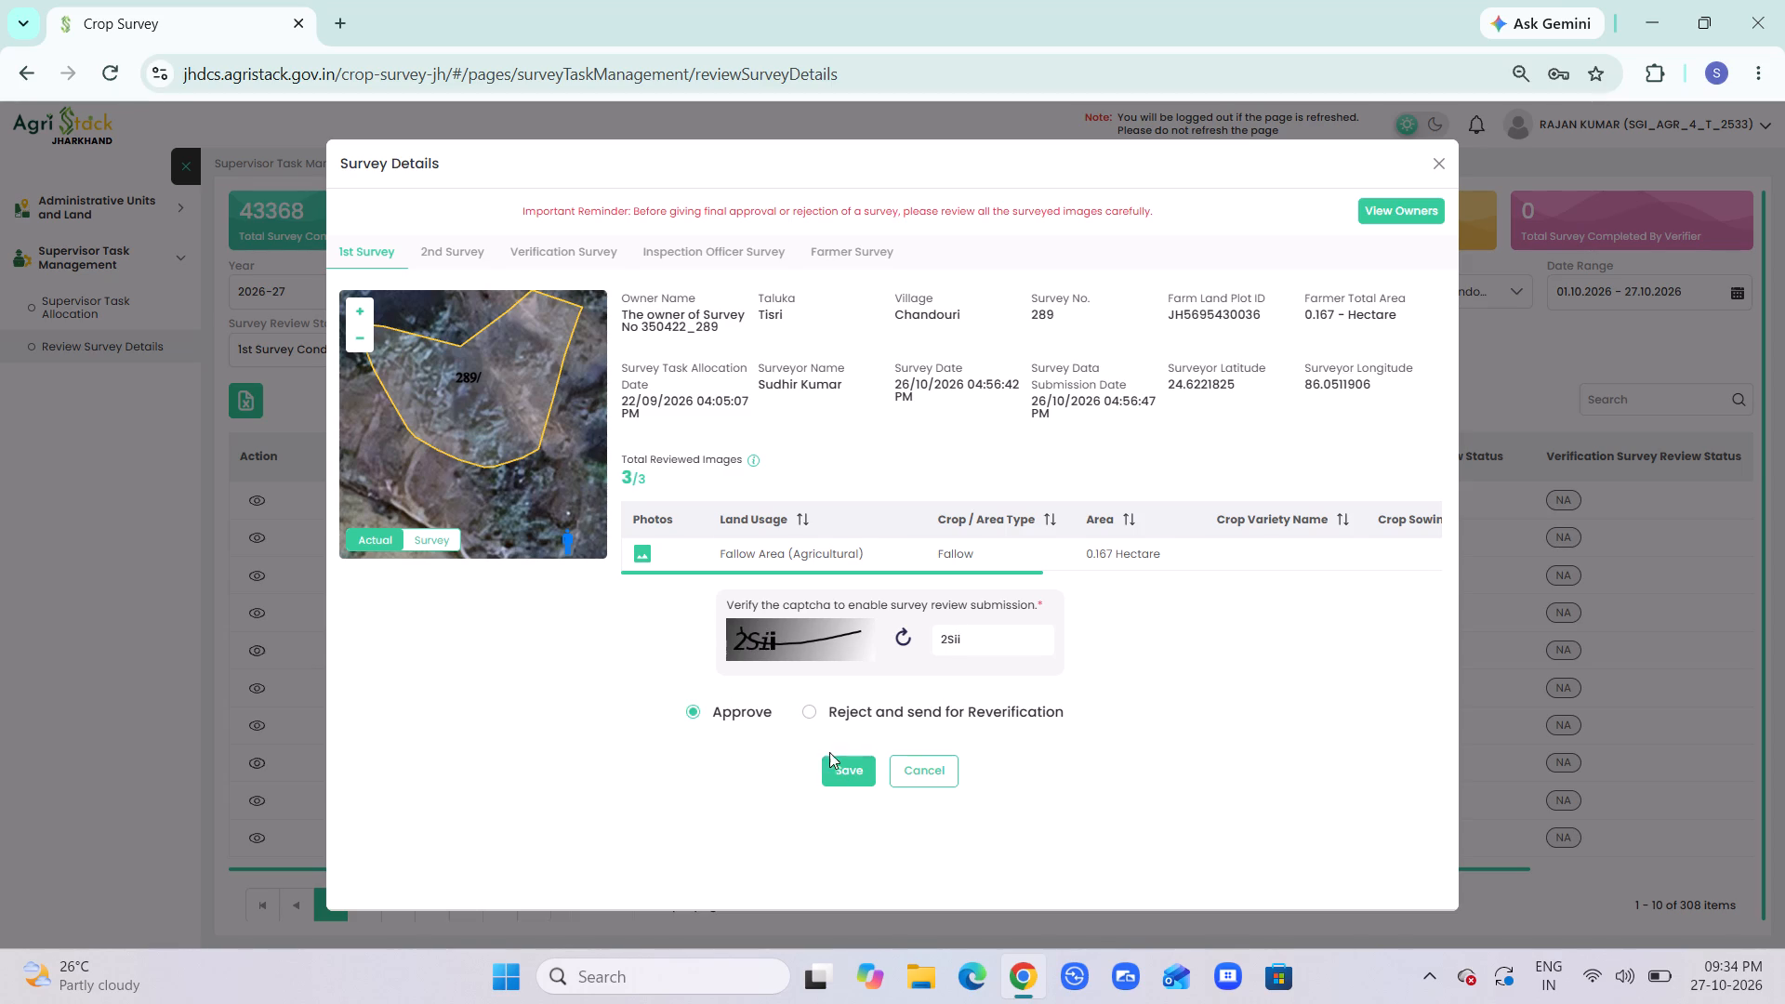
{"action": "left_click", "coordinate": [836, 773]}
{"action": "left_click", "coordinate": [869, 572]}
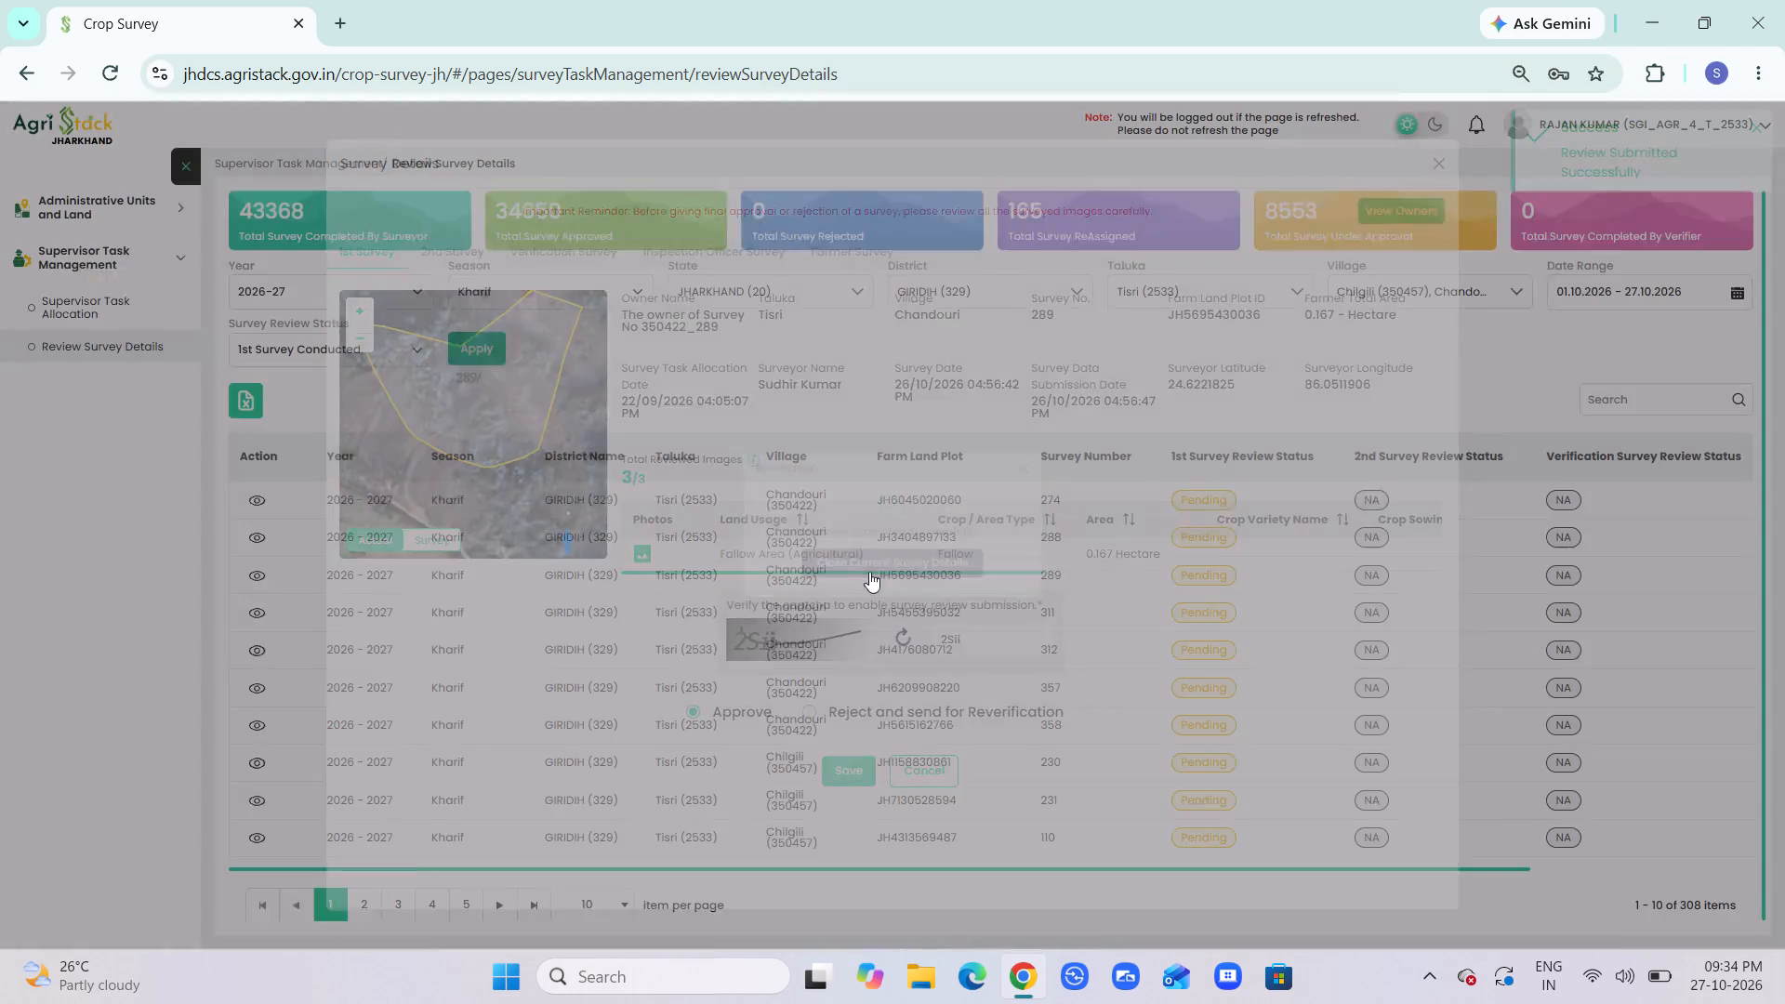
{"action": "left_click", "coordinate": [258, 613]}
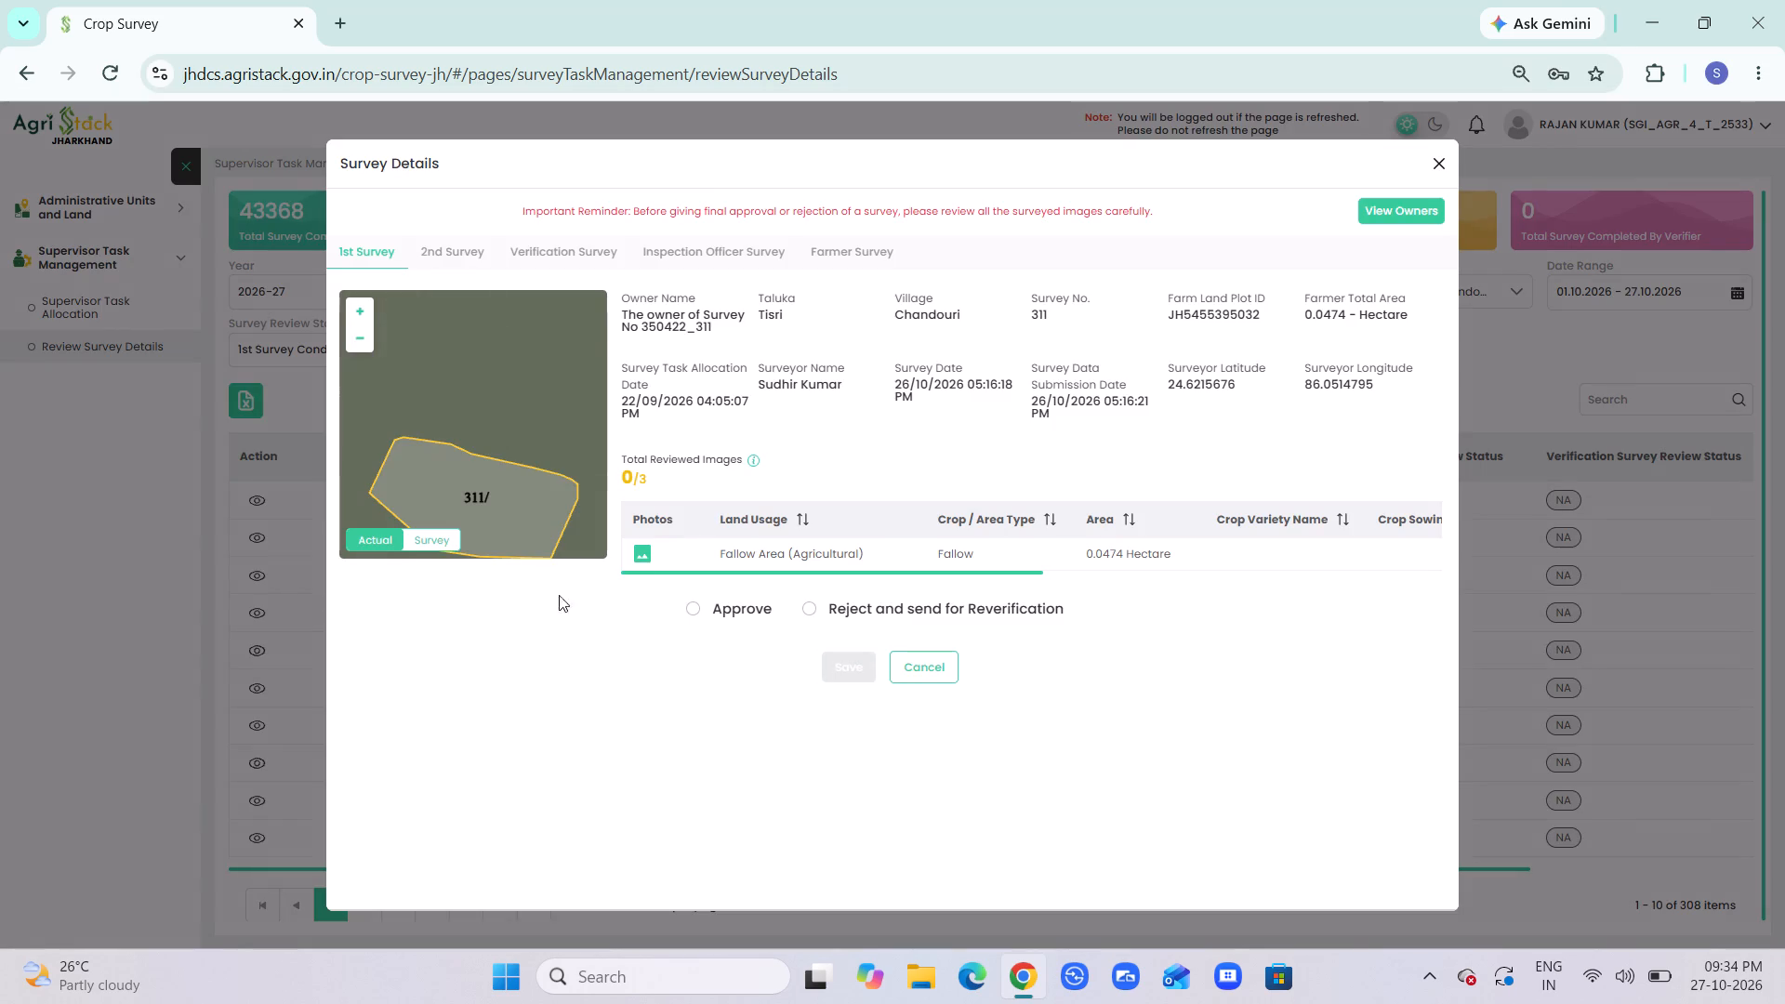
{"action": "left_click", "coordinate": [643, 557]}
{"action": "left_click", "coordinate": [831, 851]}
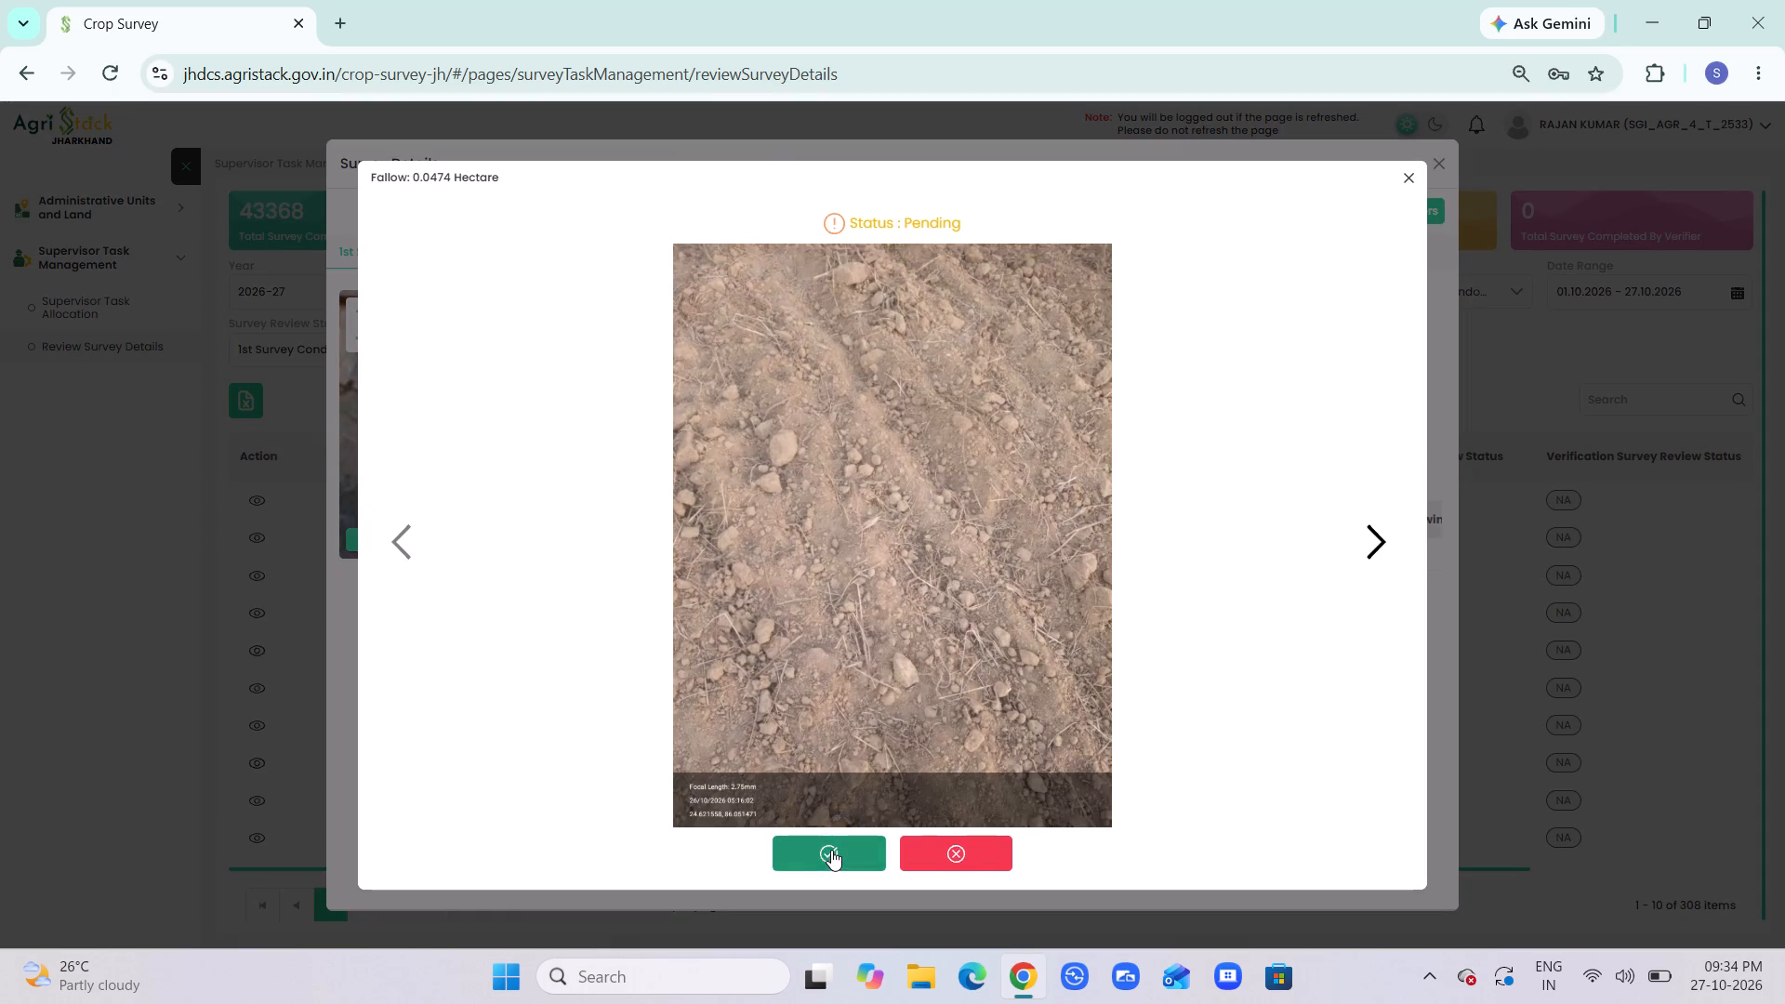
{"action": "left_click_drag", "start_coordinate": [1042, 667], "coordinate": [926, 686]}
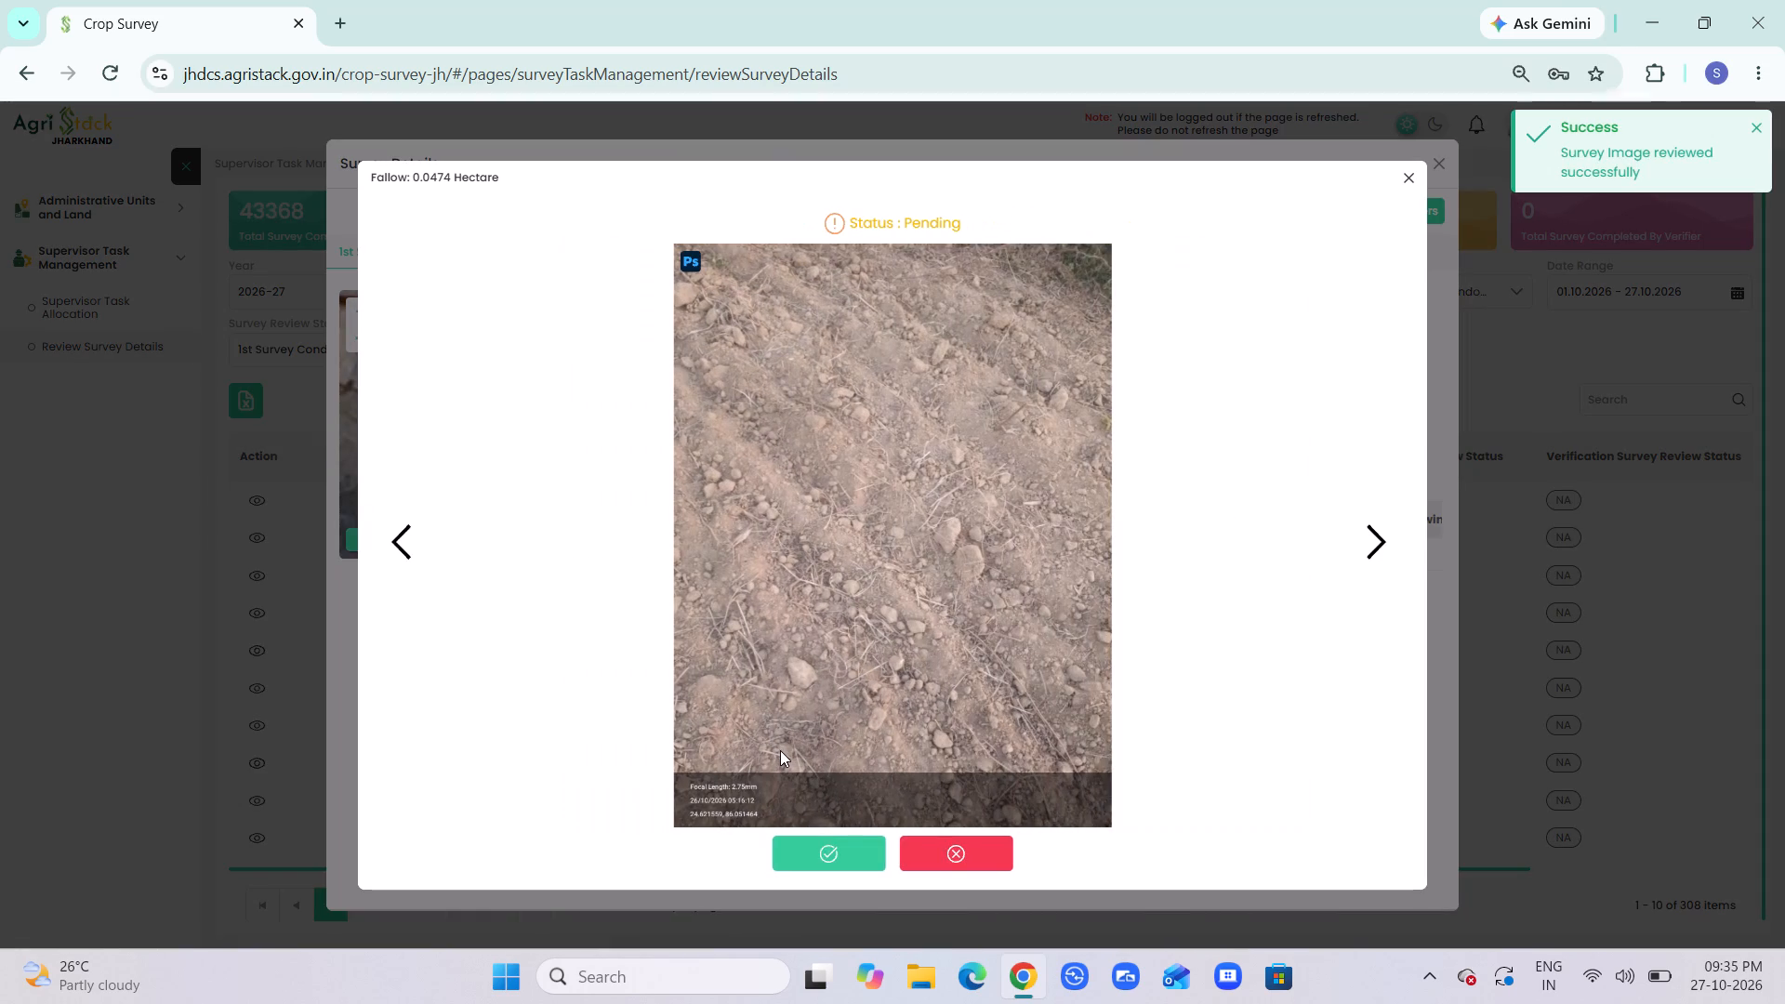
{"action": "left_click", "coordinate": [835, 849]}
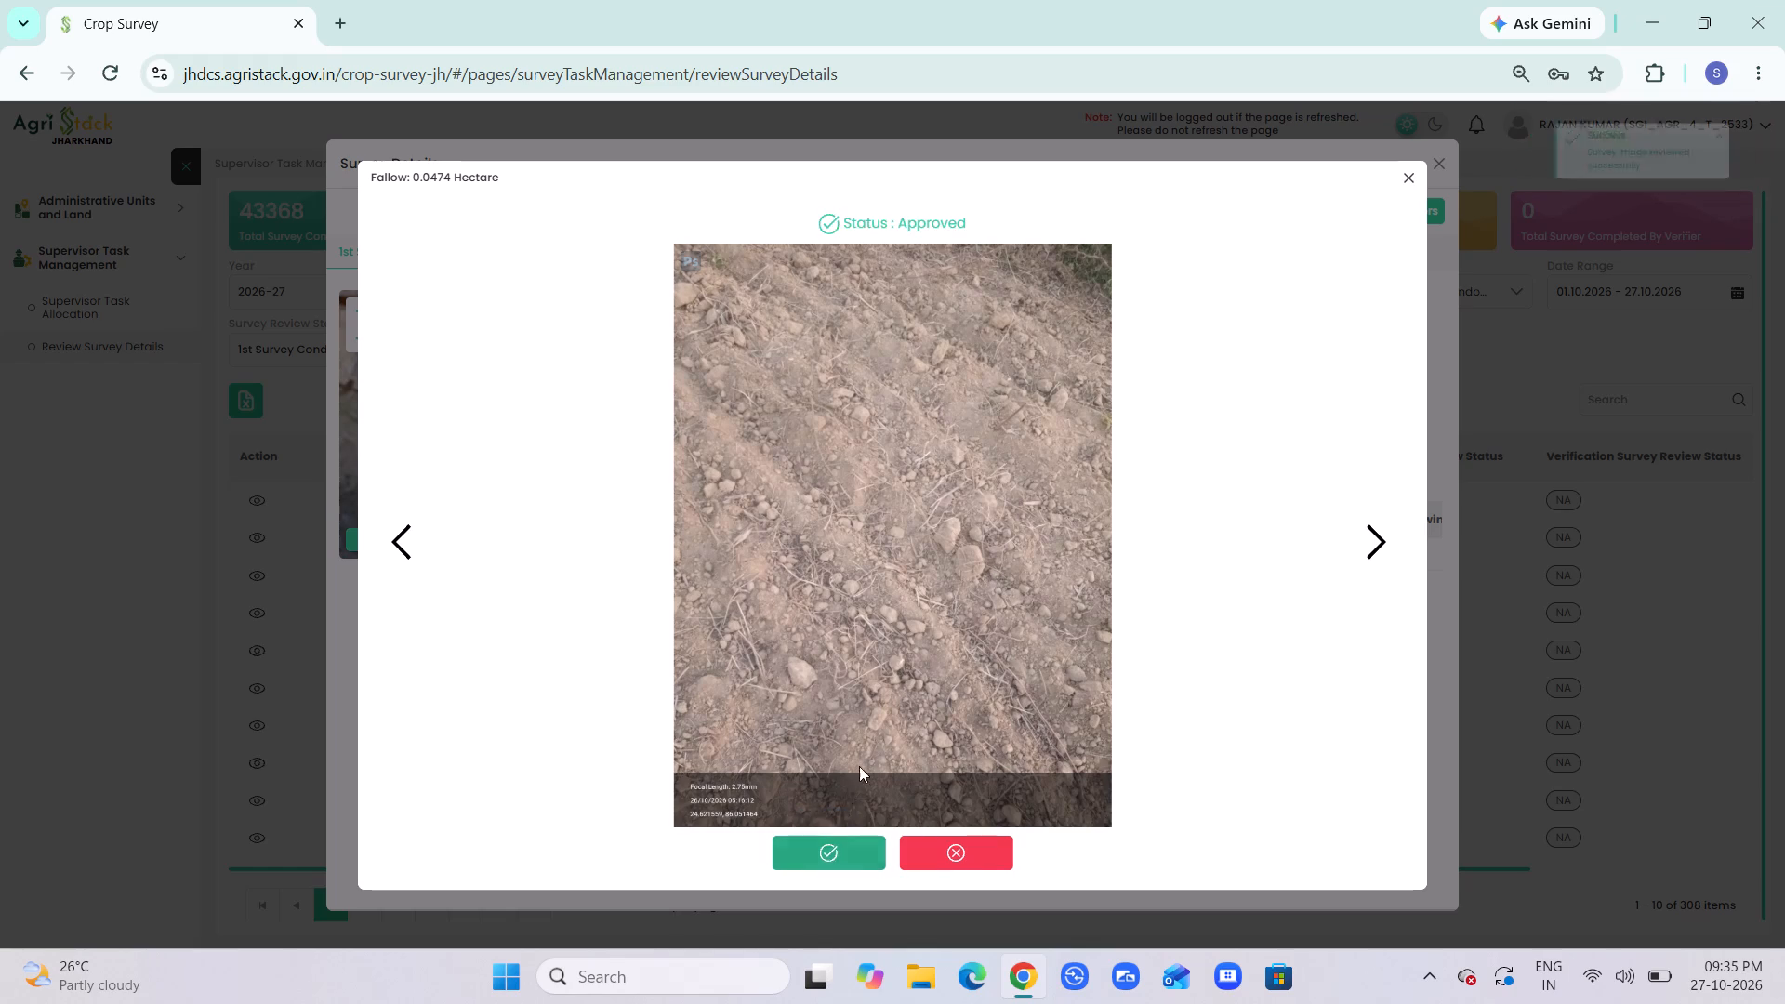
{"action": "left_click_drag", "start_coordinate": [913, 727], "coordinate": [769, 738]}
{"action": "left_click", "coordinate": [803, 855]}
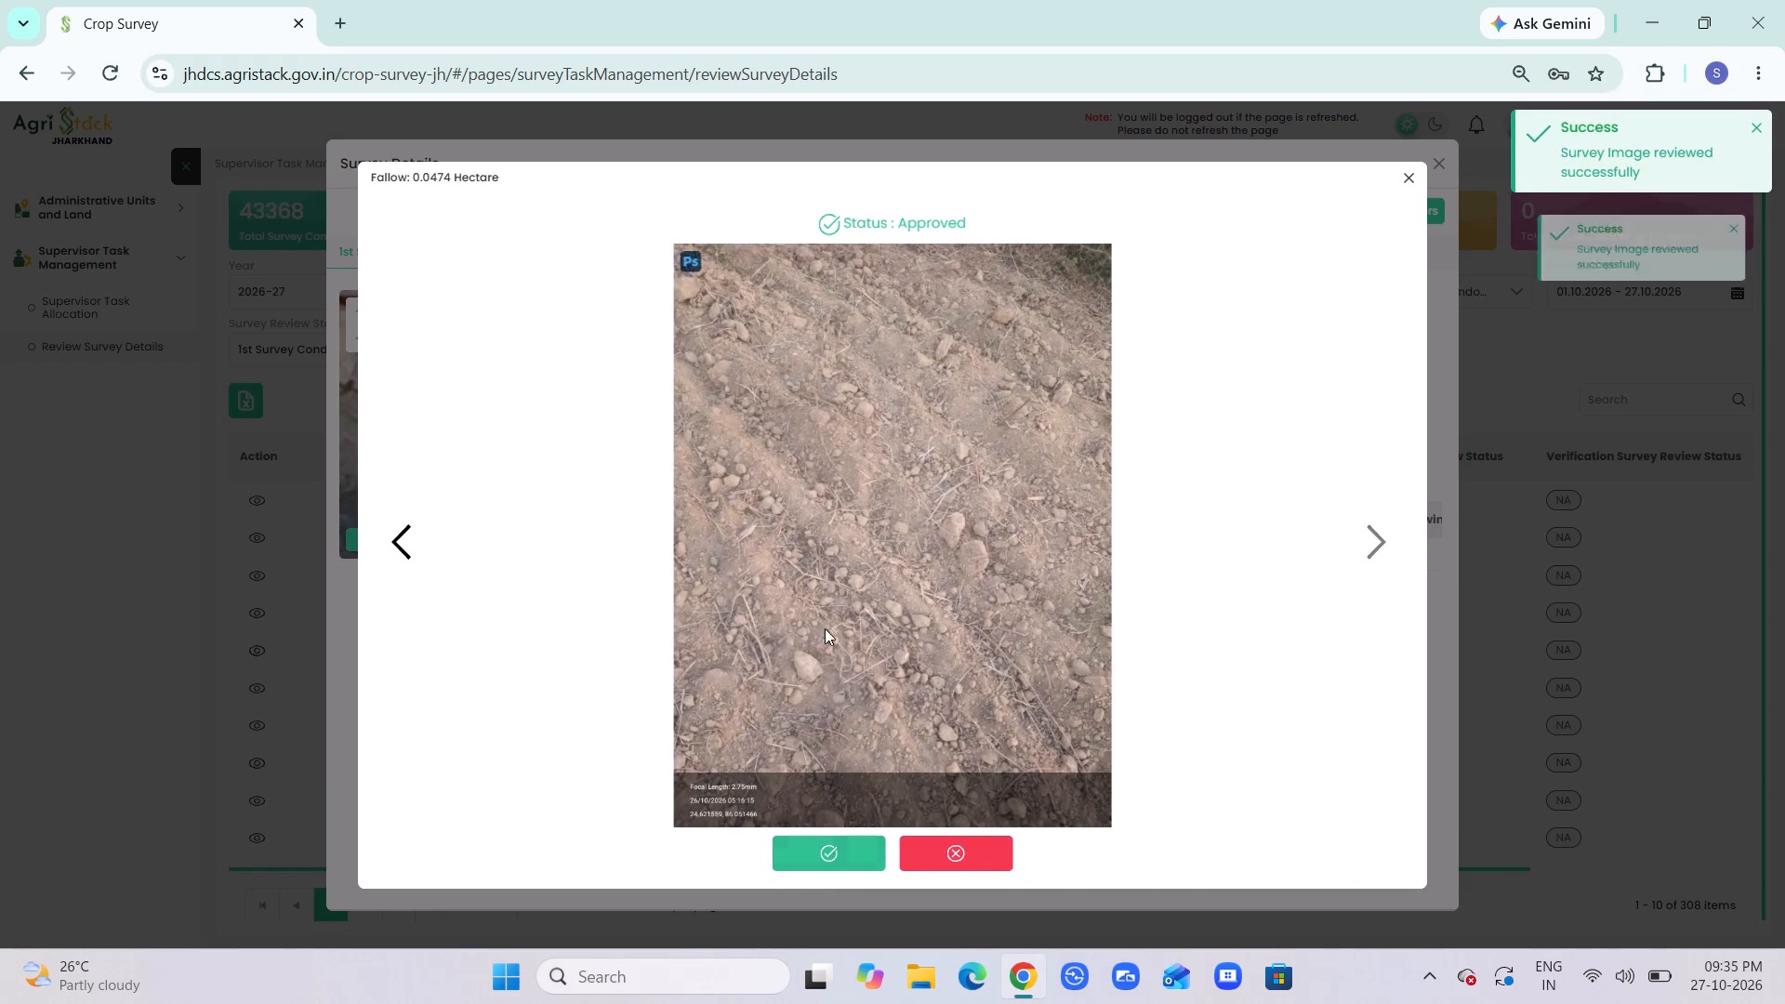
{"action": "left_click", "coordinate": [1407, 178]}
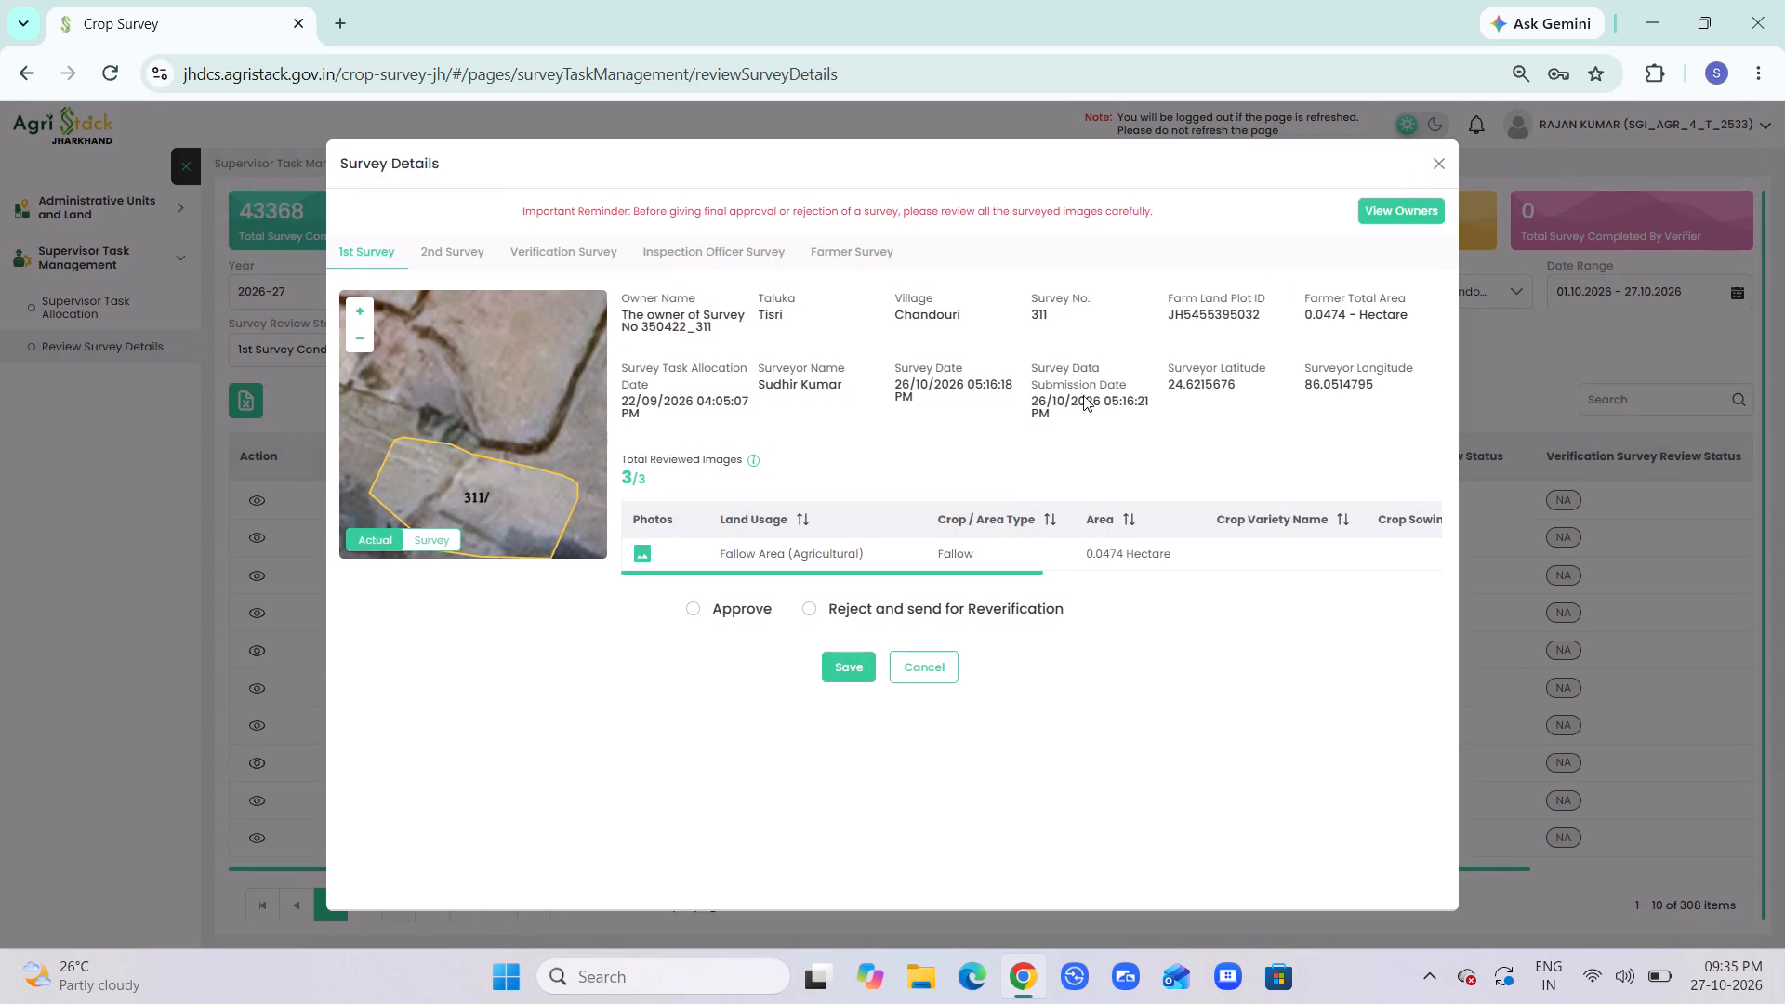
{"action": "left_click", "coordinate": [738, 606]}
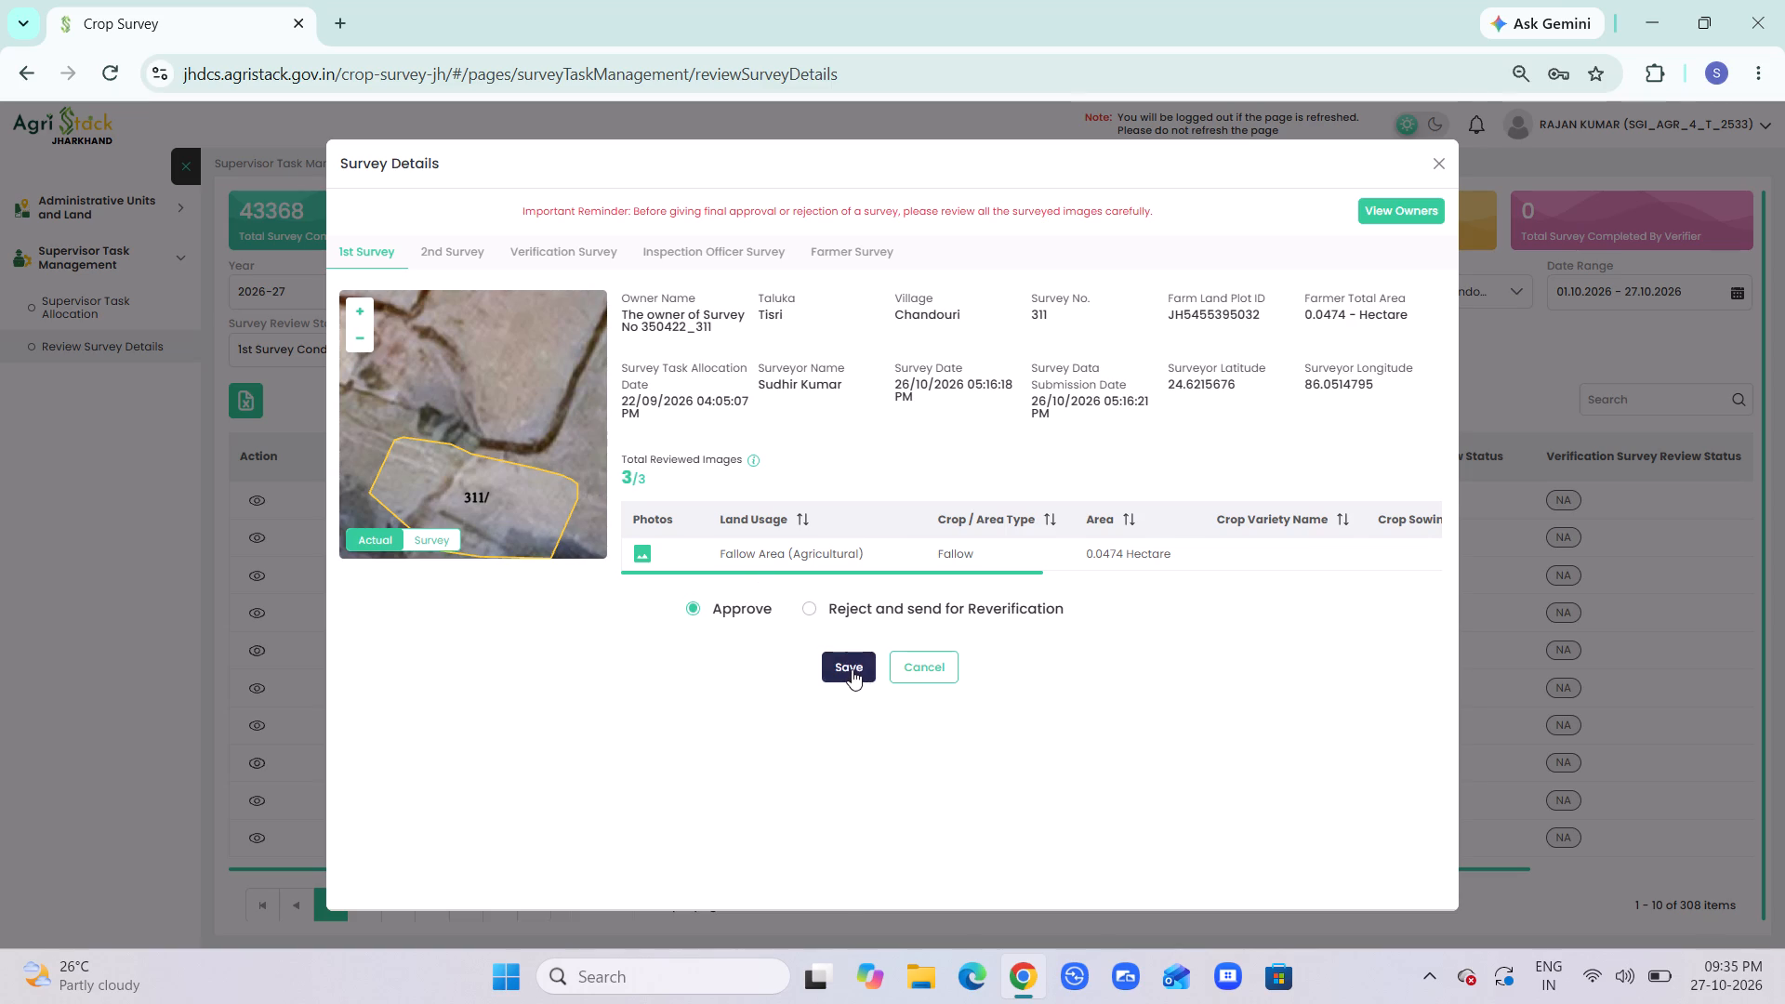
{"action": "left_click", "coordinate": [852, 669]}
{"action": "left_click", "coordinate": [873, 567]}
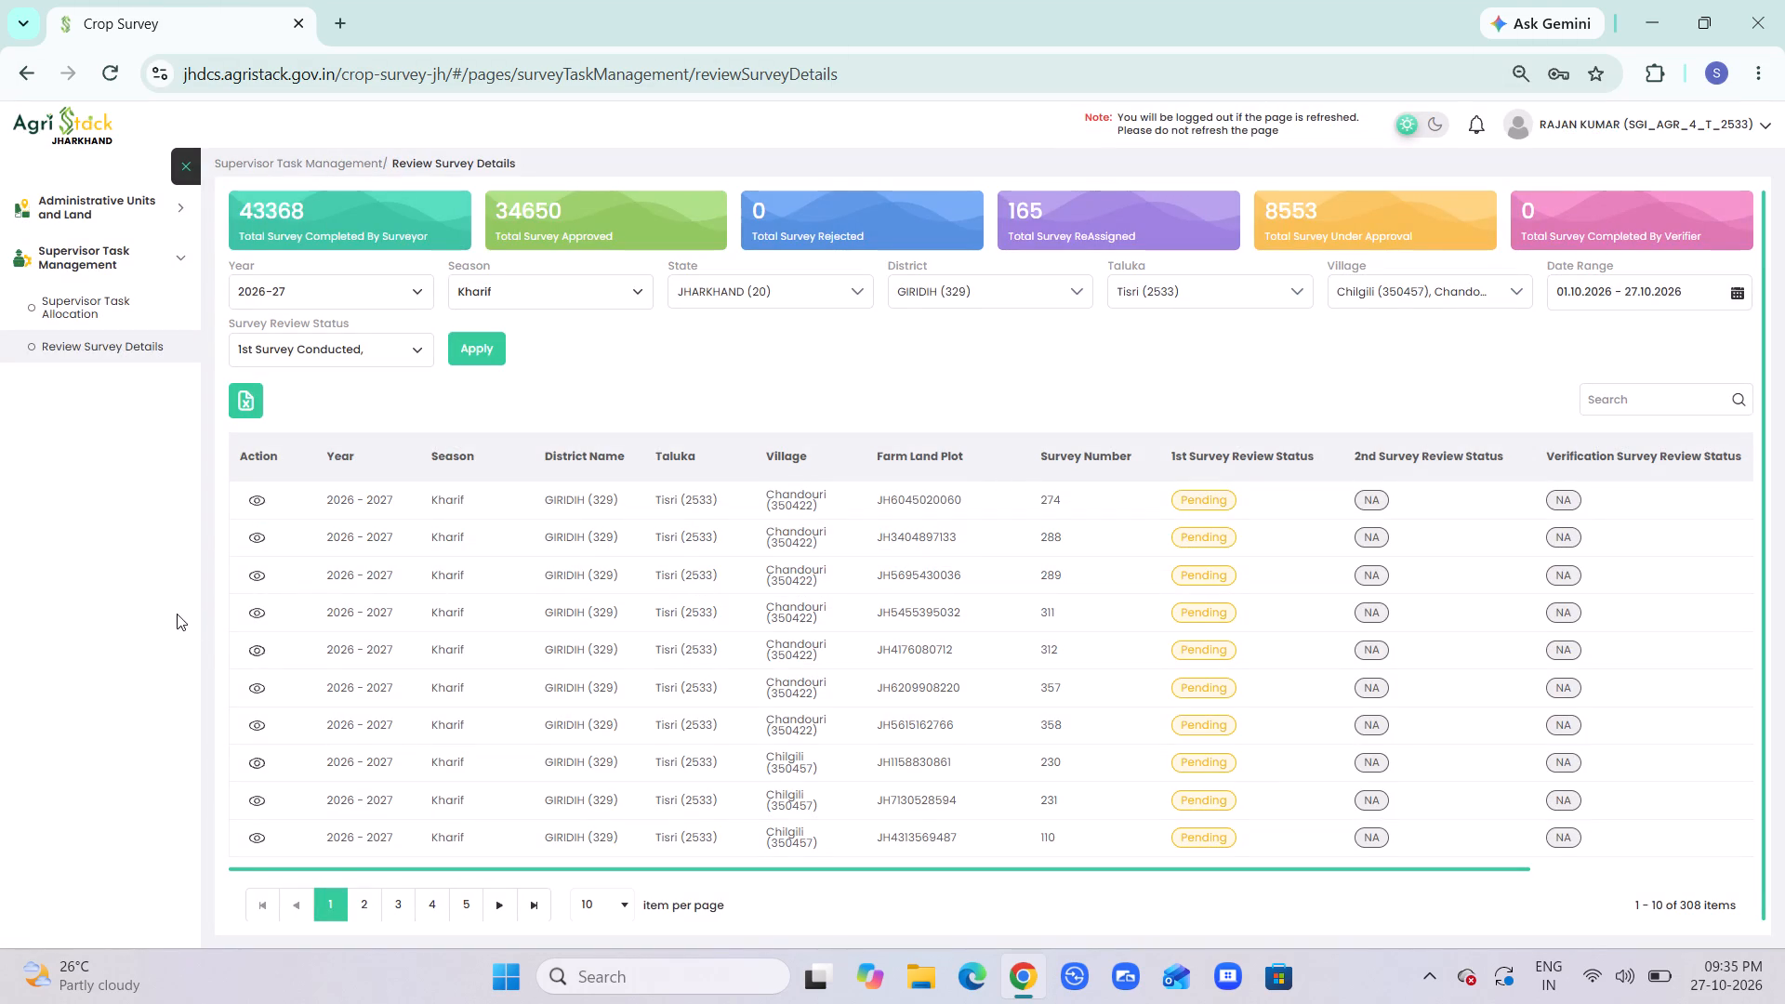
Approve all three photos of survey number 312 in Chandouri, and save its 1st survey review as Approve.
{"action": "left_click", "coordinate": [253, 657]}
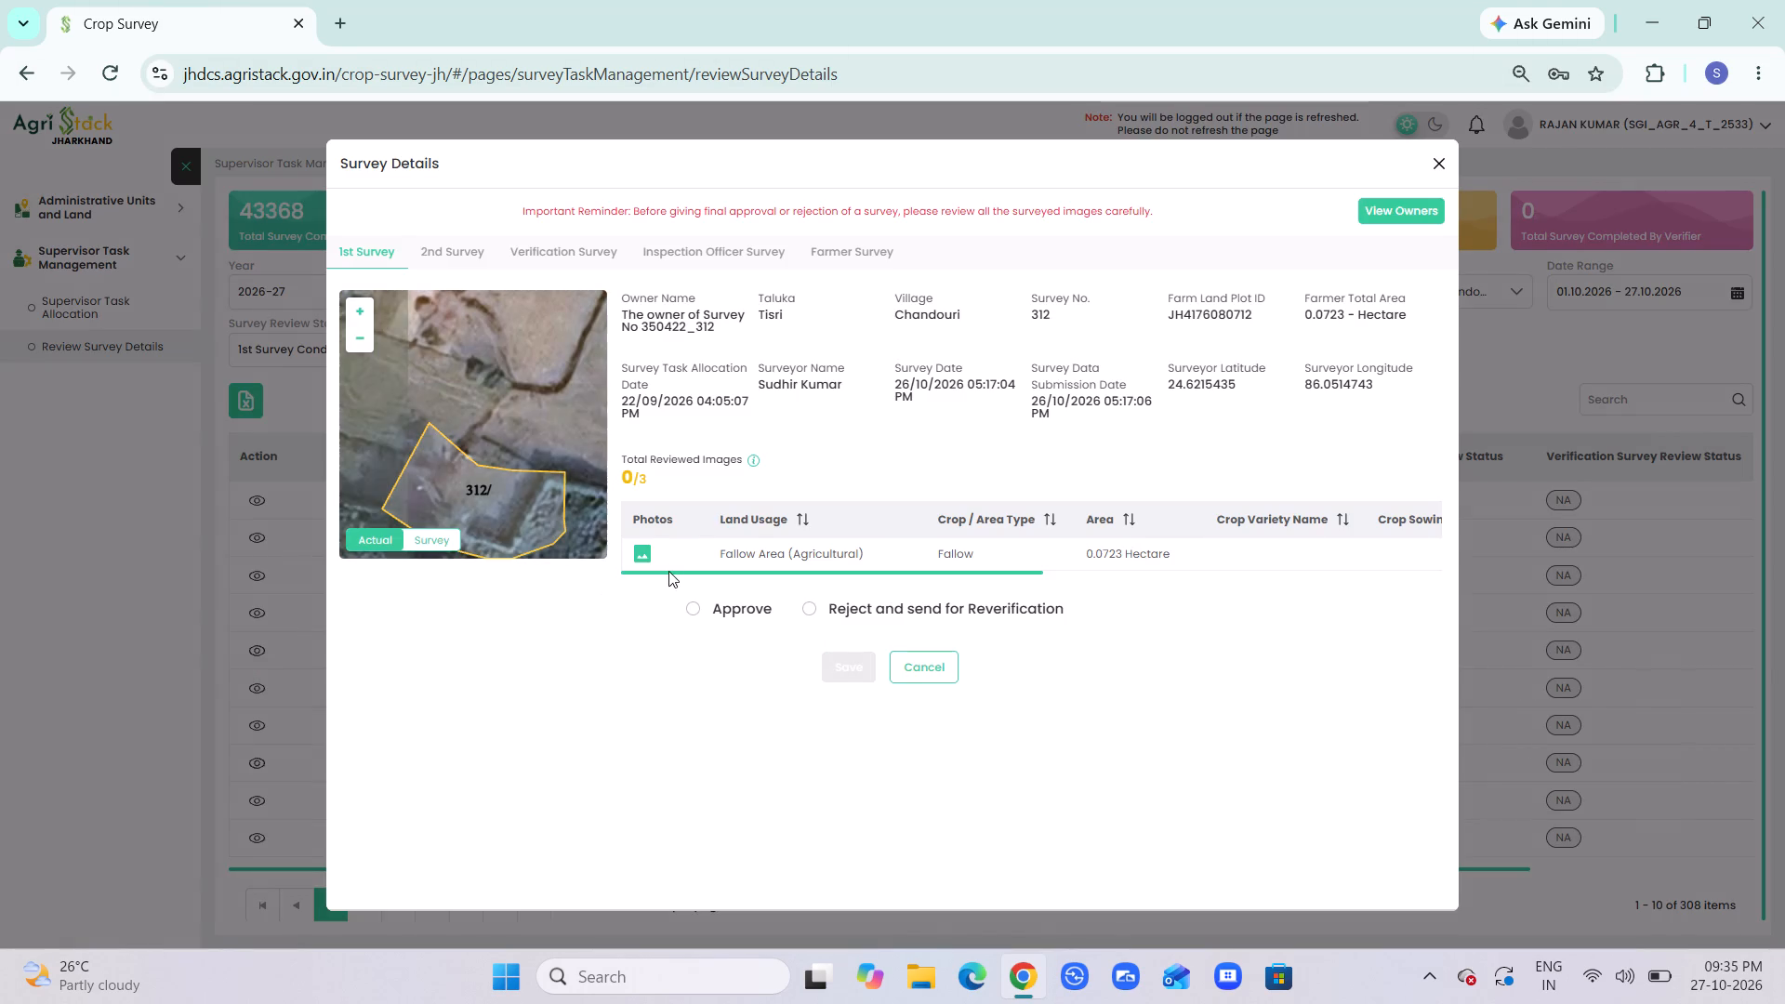
{"action": "left_click", "coordinate": [635, 542]}
{"action": "left_click", "coordinate": [641, 541]}
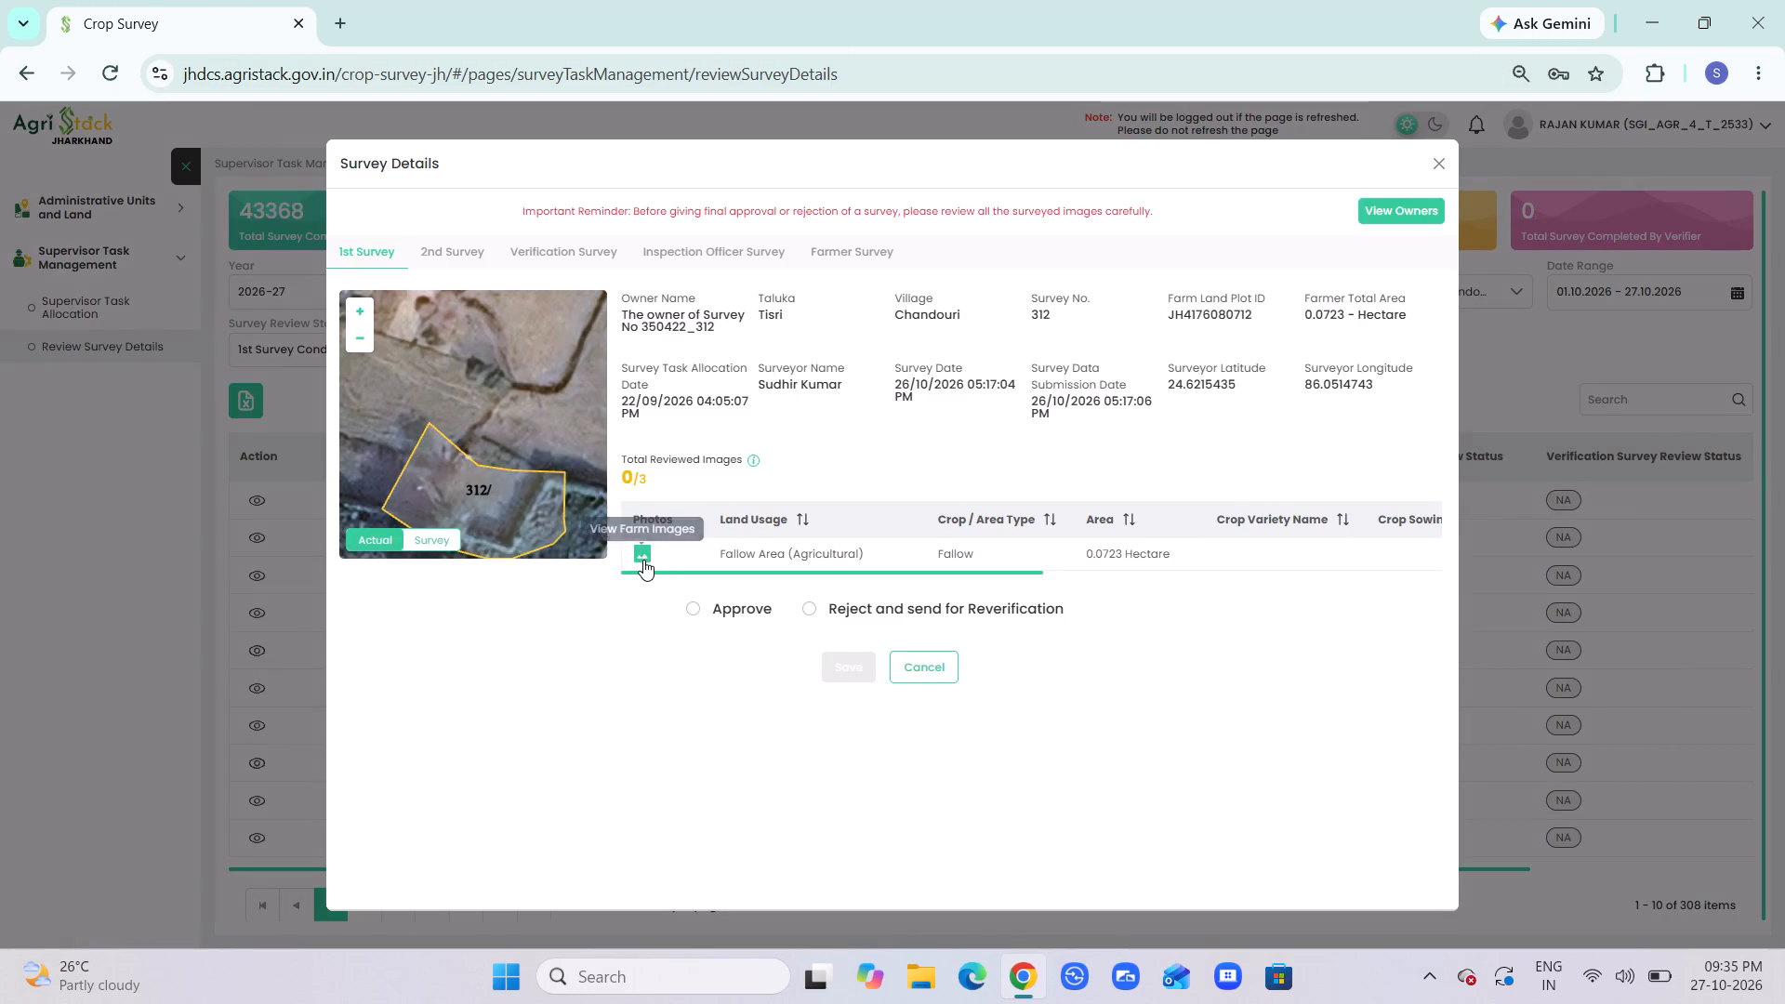
{"action": "left_click", "coordinate": [643, 560]}
{"action": "left_click", "coordinate": [857, 856]}
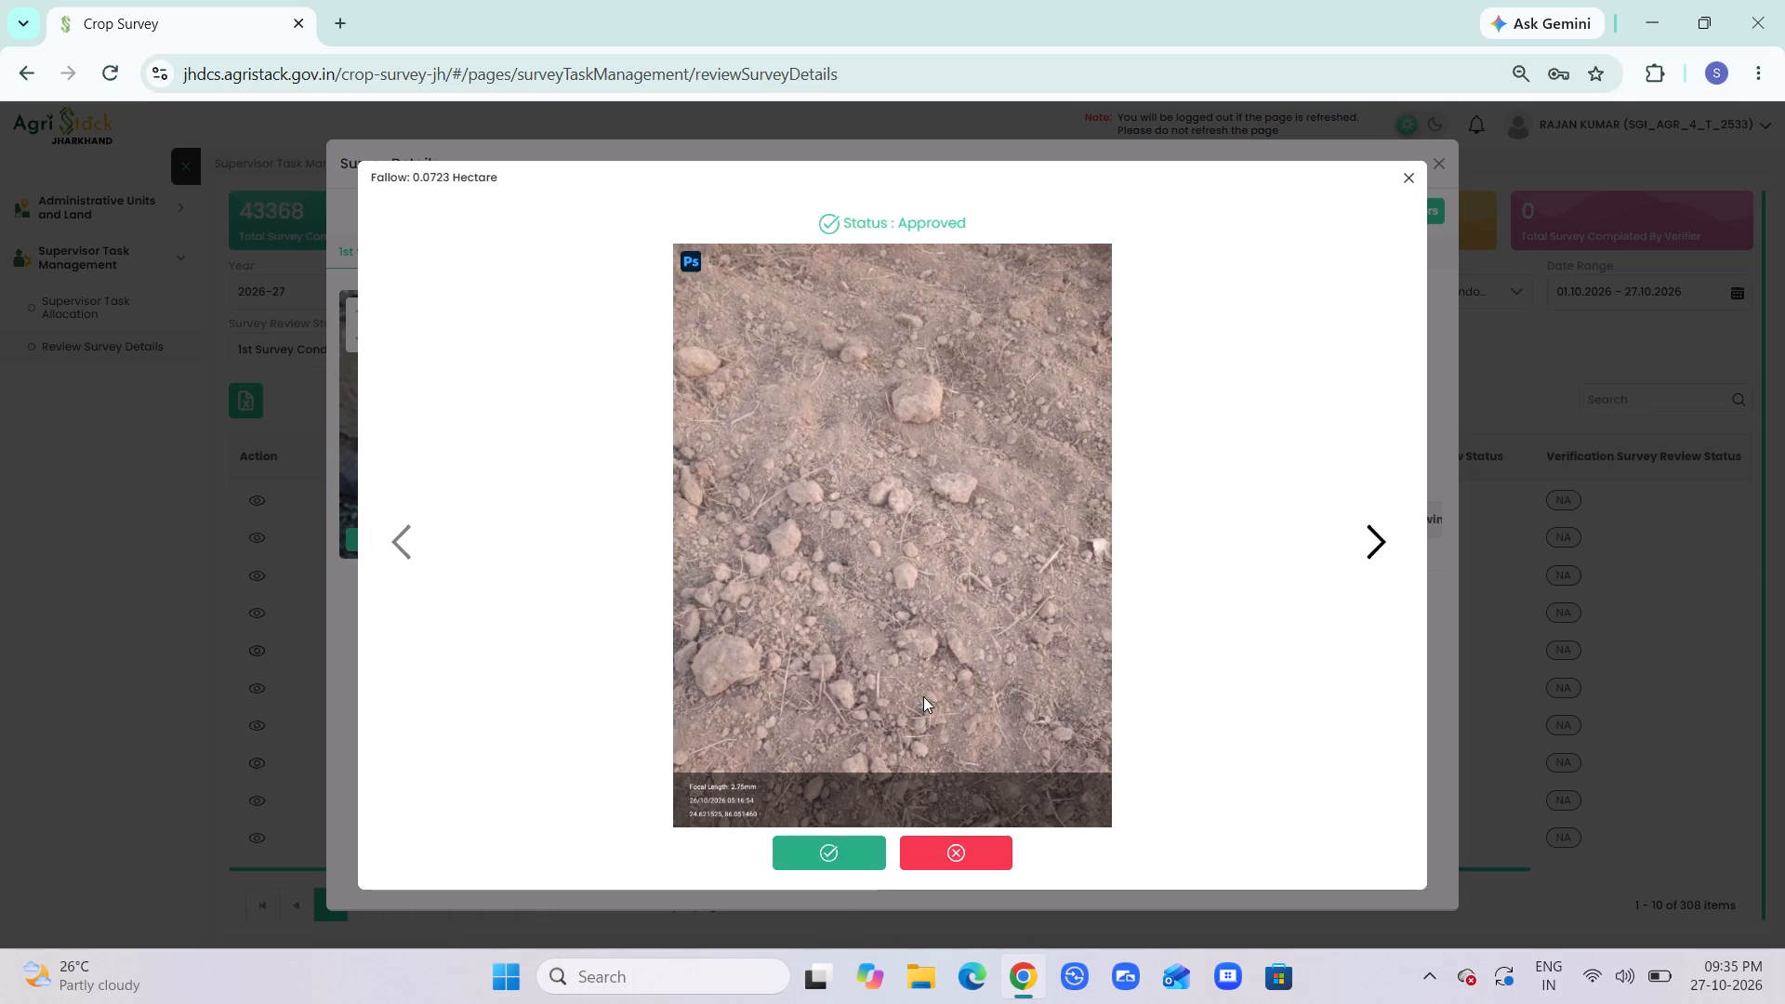
{"action": "left_click_drag", "start_coordinate": [945, 683], "coordinate": [783, 691]}
{"action": "left_click", "coordinate": [827, 853]}
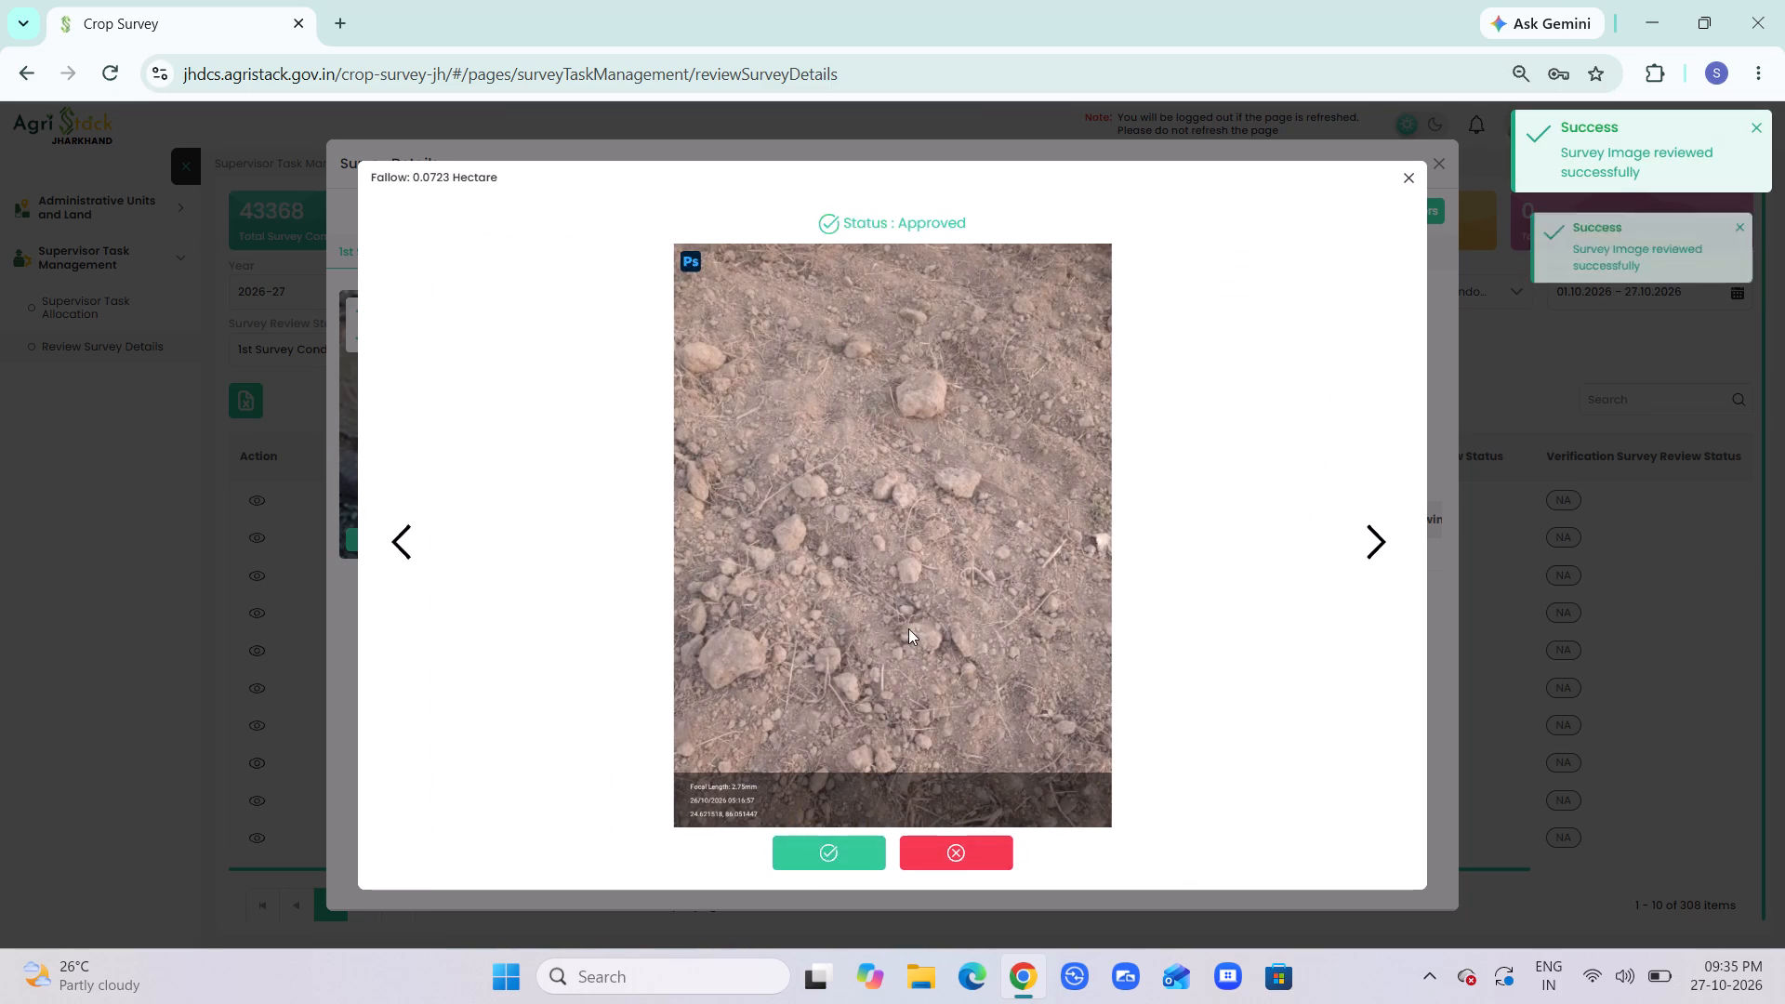
{"action": "left_click_drag", "start_coordinate": [982, 615], "coordinate": [668, 695]}
{"action": "left_click", "coordinate": [787, 849]}
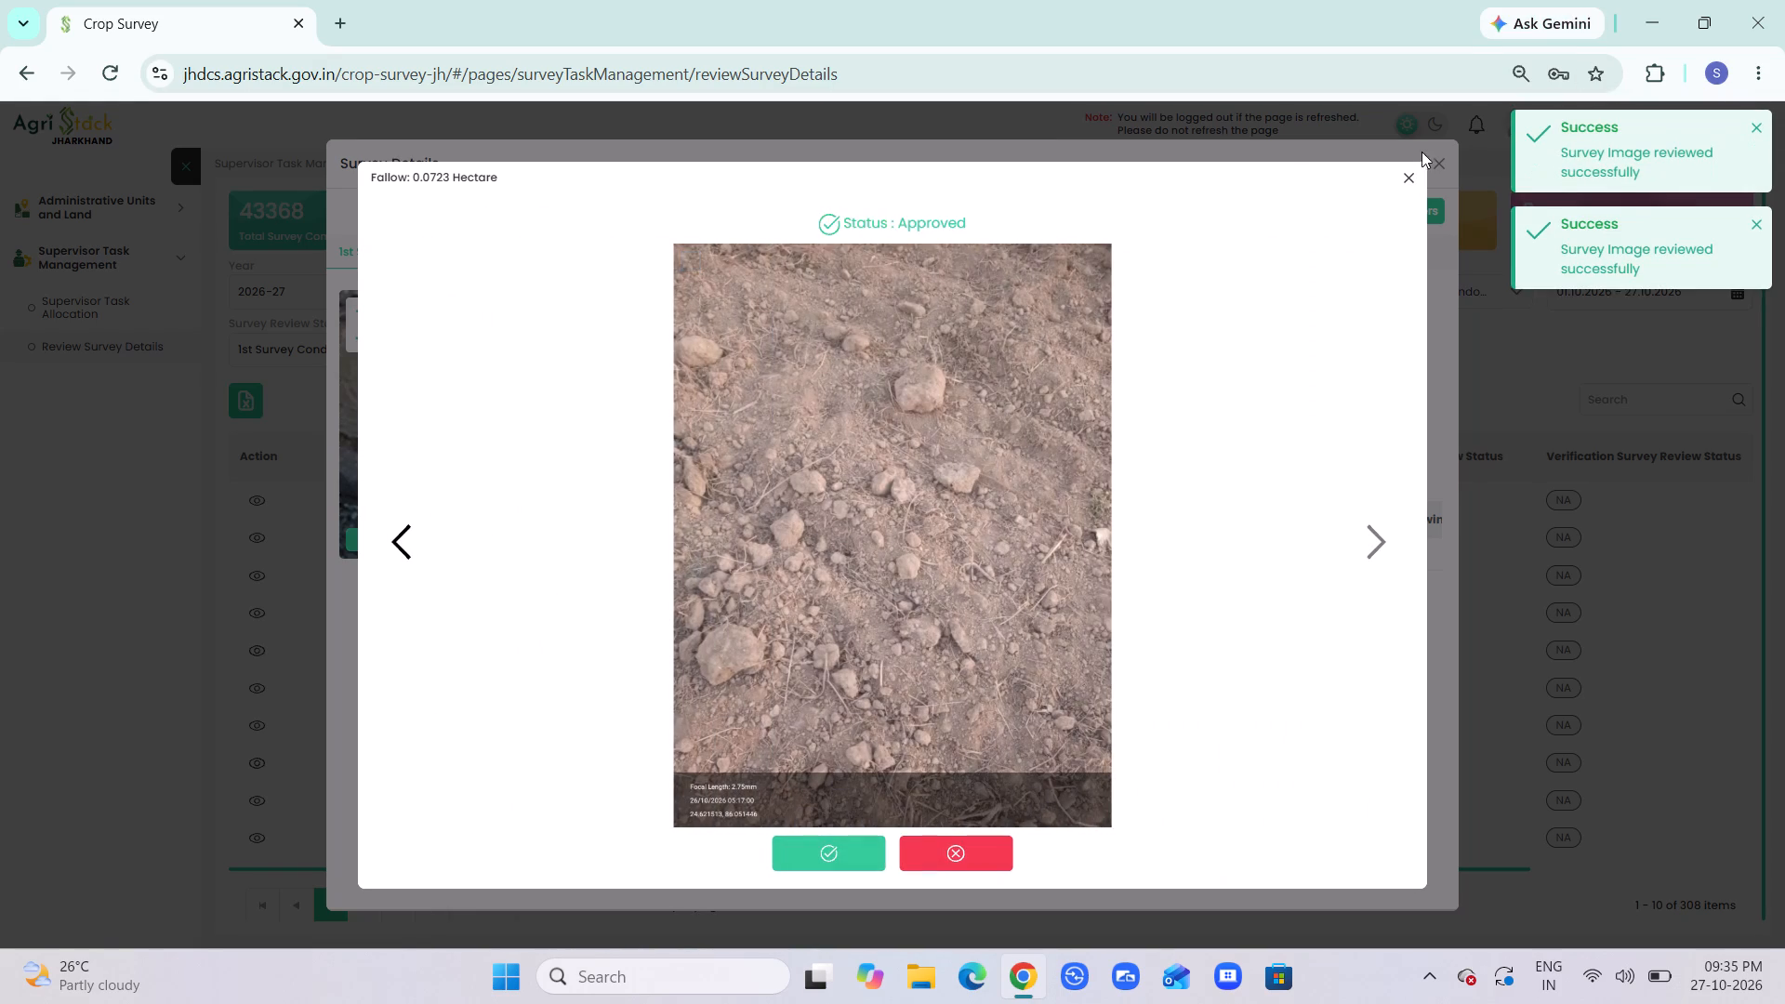
{"action": "left_click", "coordinate": [1404, 173]}
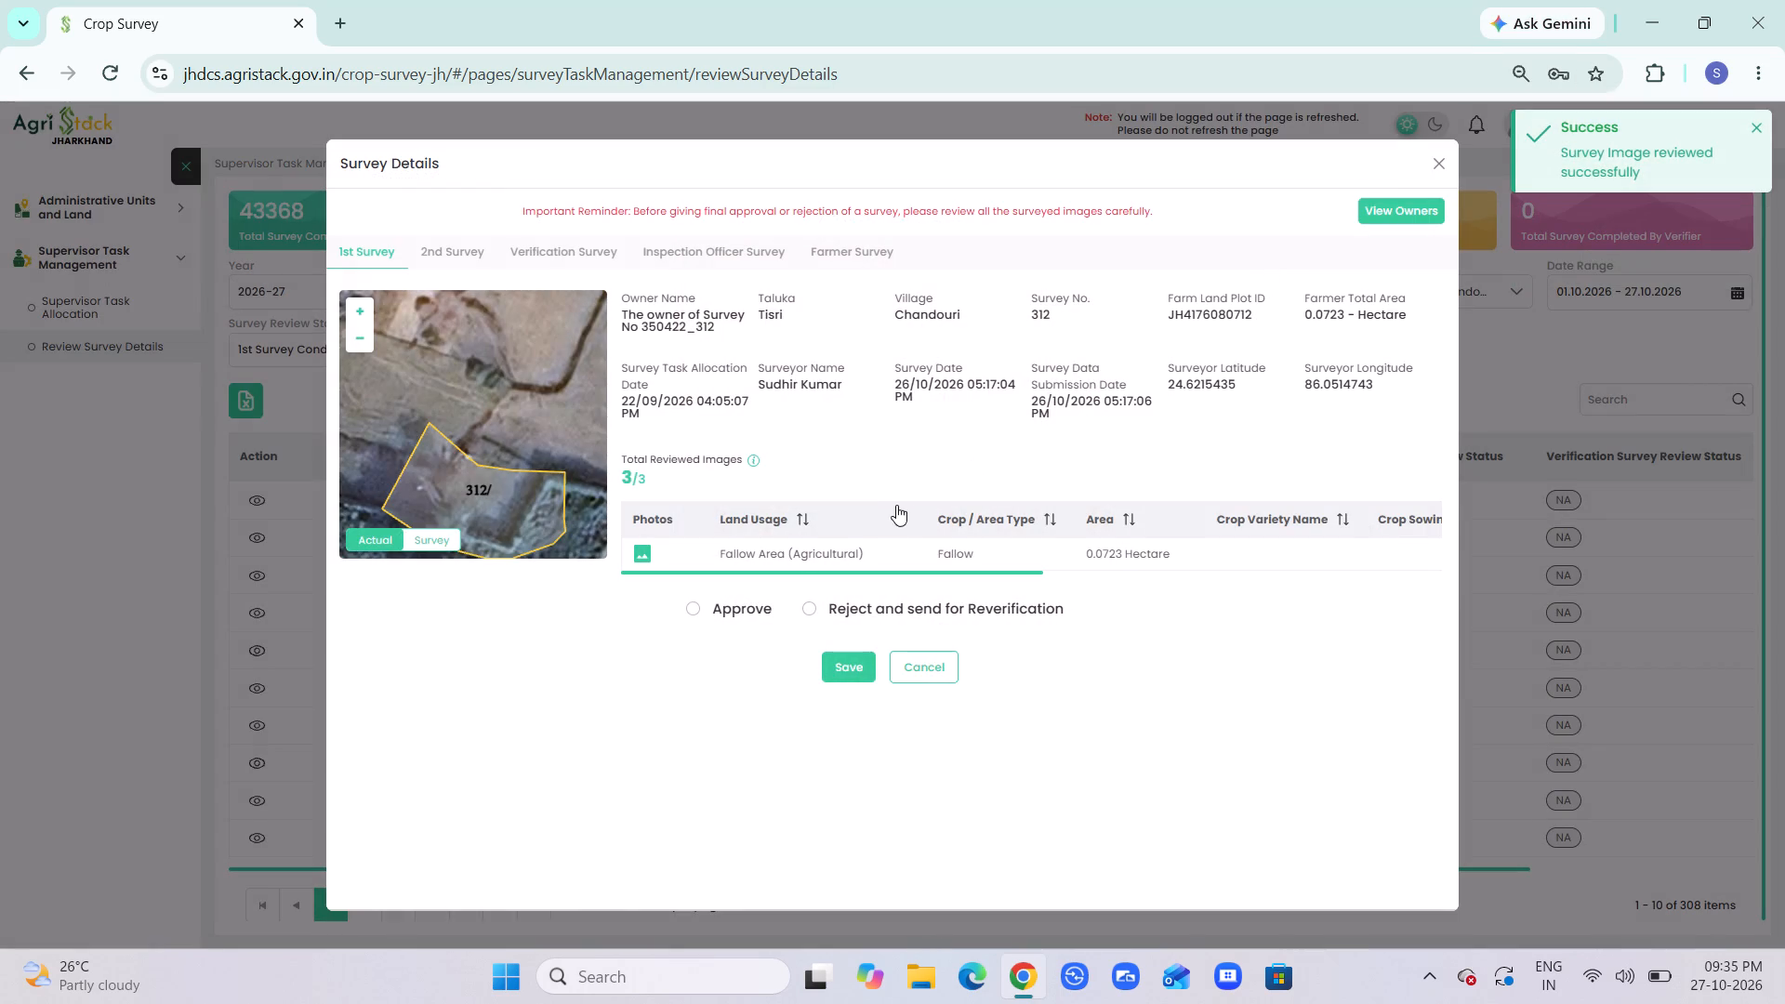
{"action": "left_click", "coordinate": [745, 607]}
{"action": "left_click", "coordinate": [833, 657]}
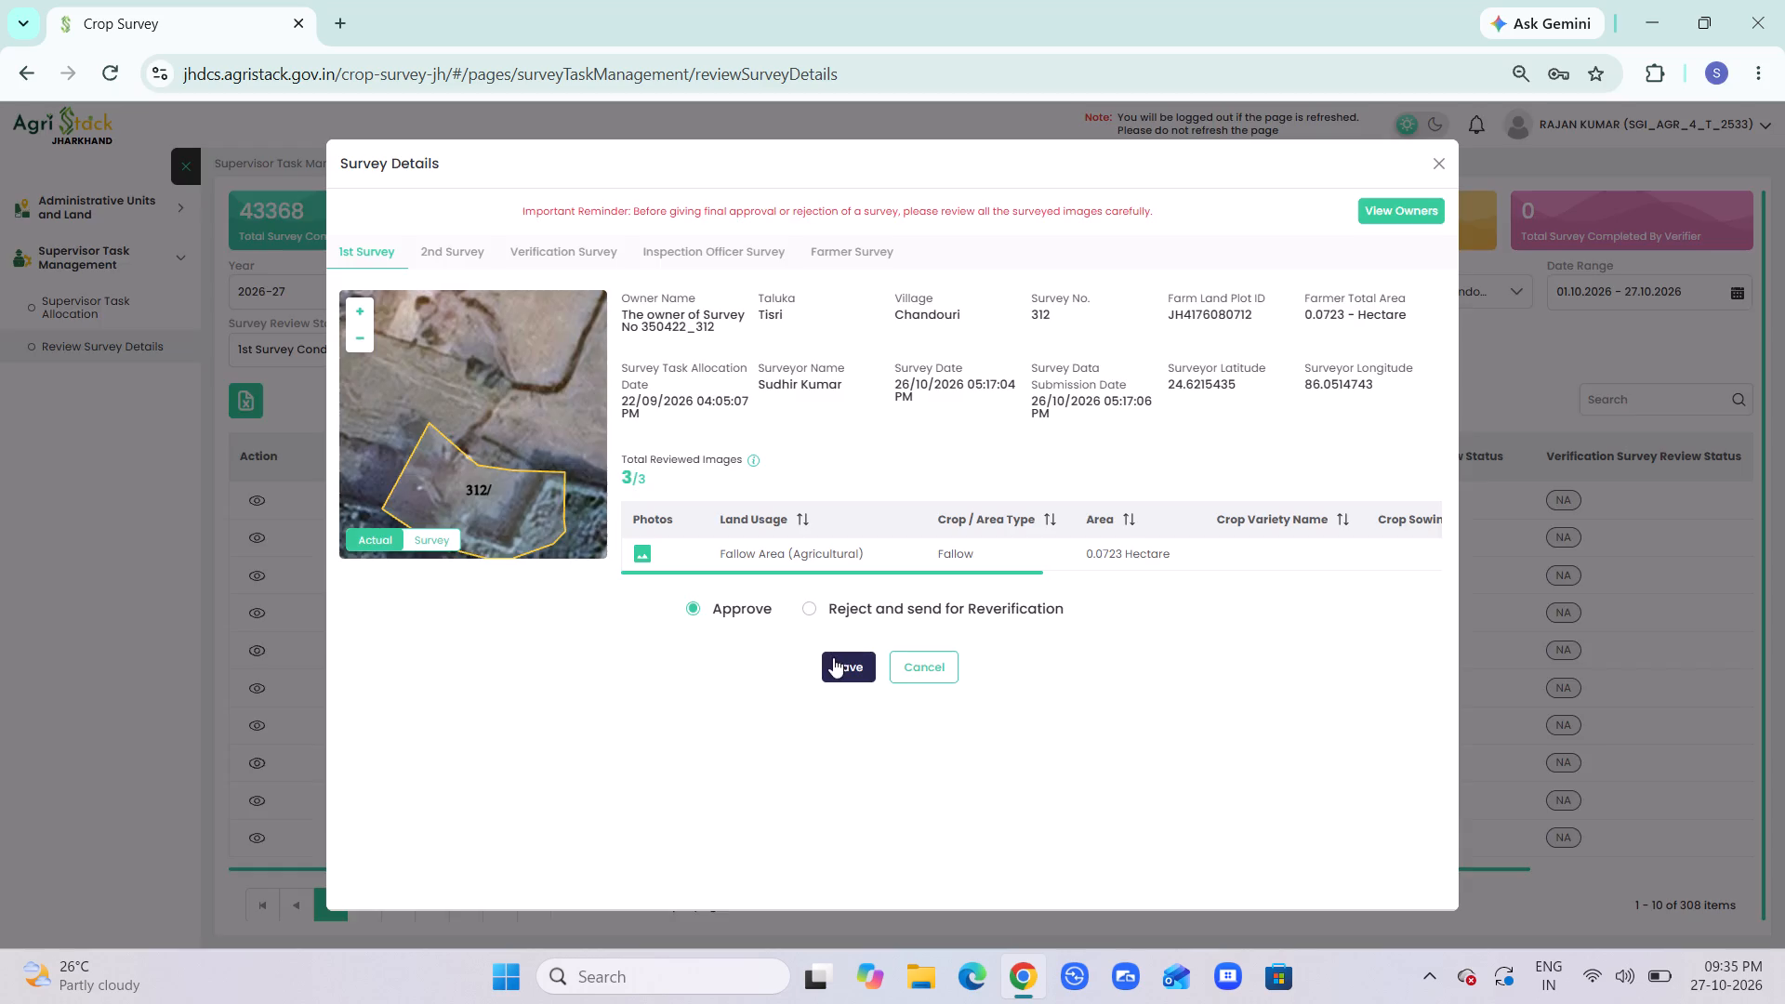
{"action": "left_click", "coordinate": [867, 569]}
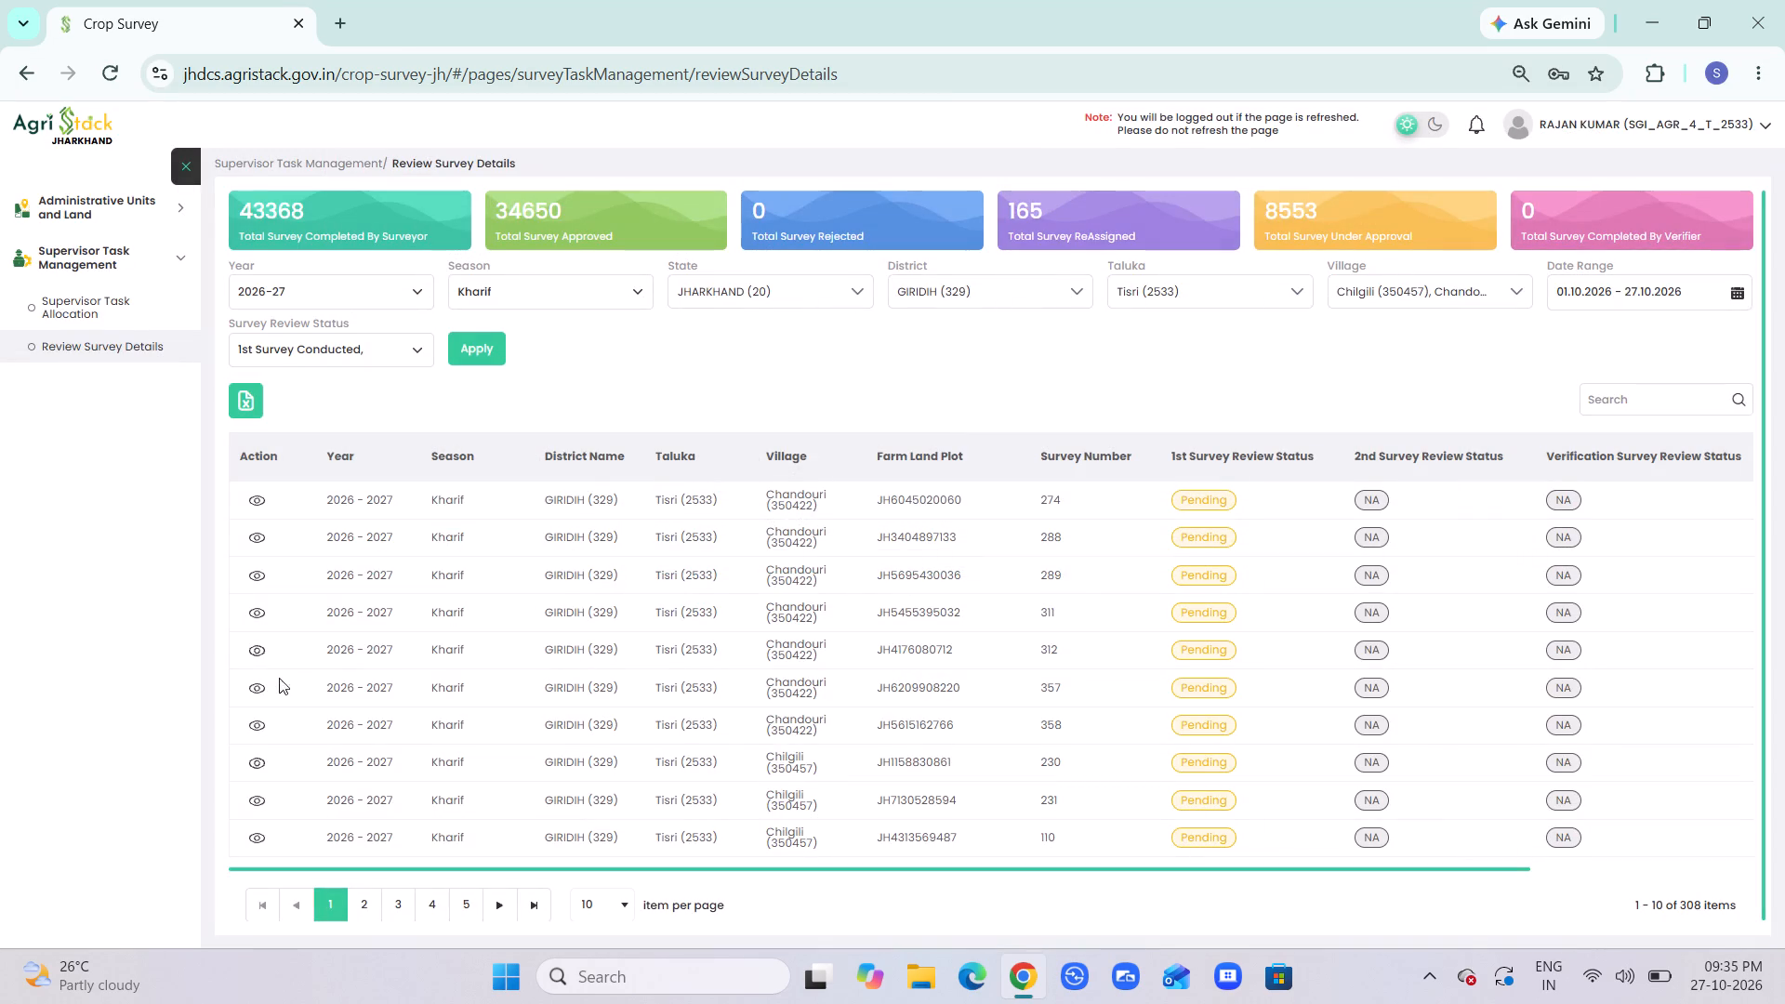
{"action": "left_click", "coordinate": [257, 689]}
{"action": "left_click", "coordinate": [629, 547]}
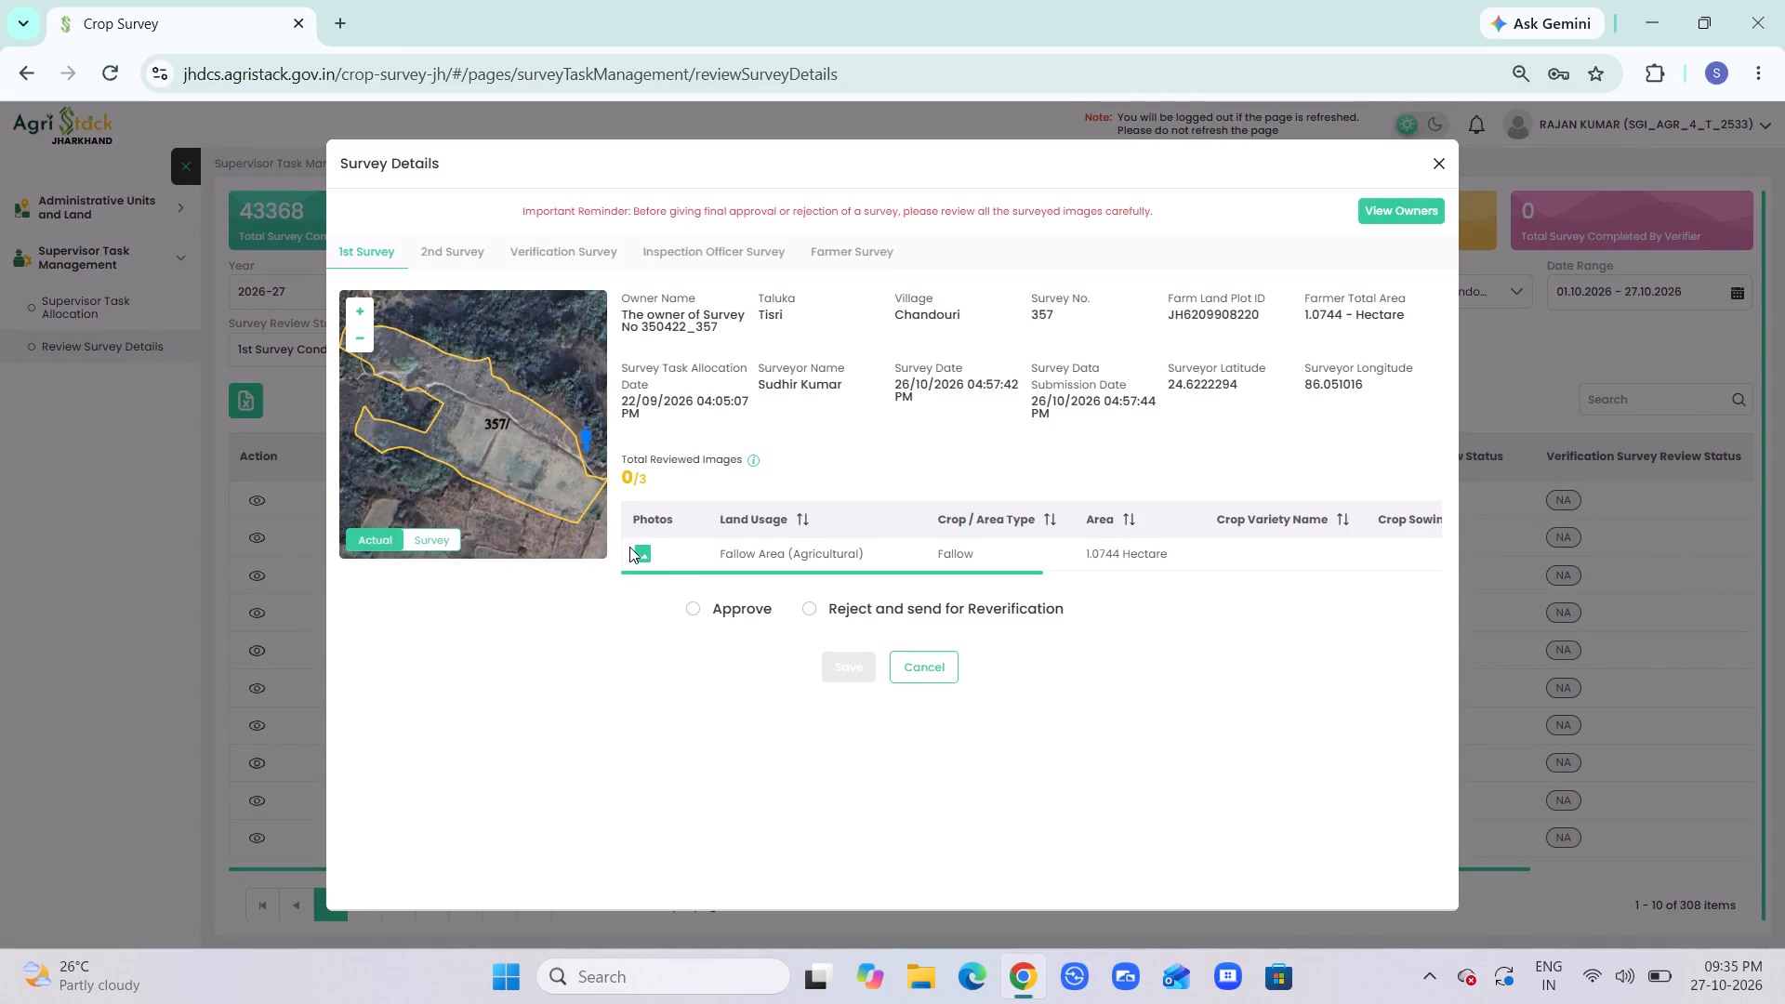
{"action": "left_click", "coordinate": [641, 557]}
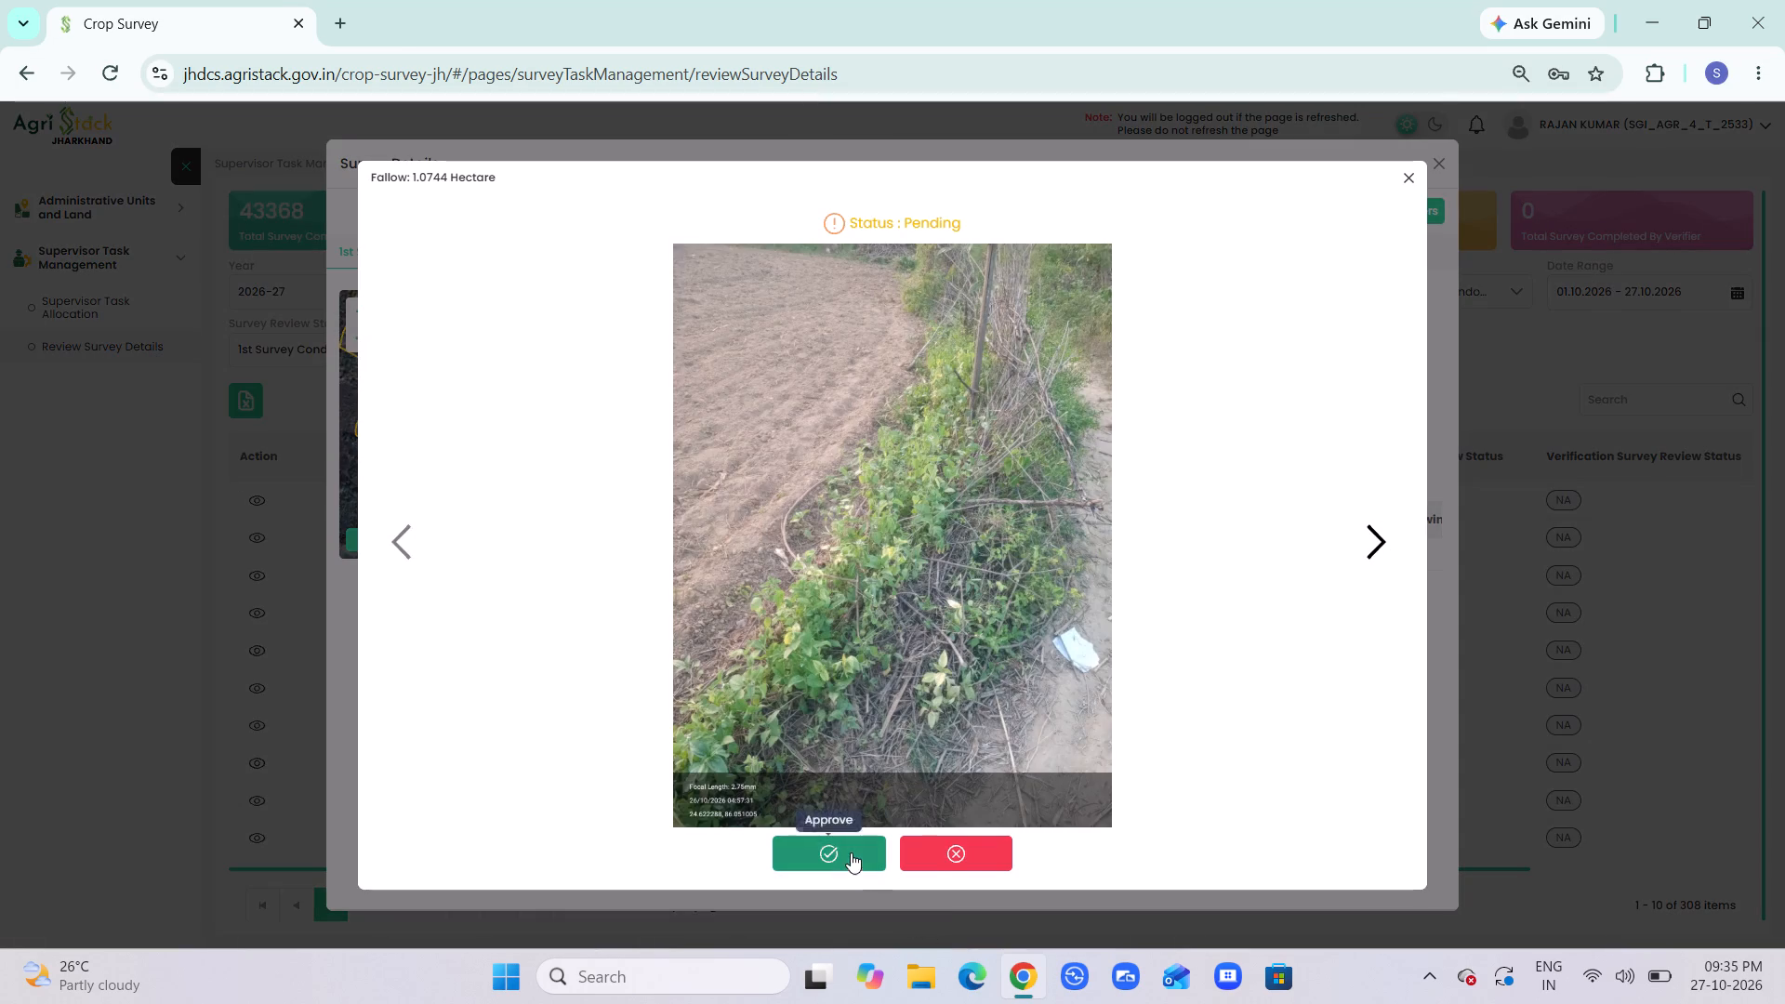
{"action": "left_click", "coordinate": [851, 852]}
{"action": "left_click_drag", "start_coordinate": [1110, 599], "coordinate": [981, 618]}
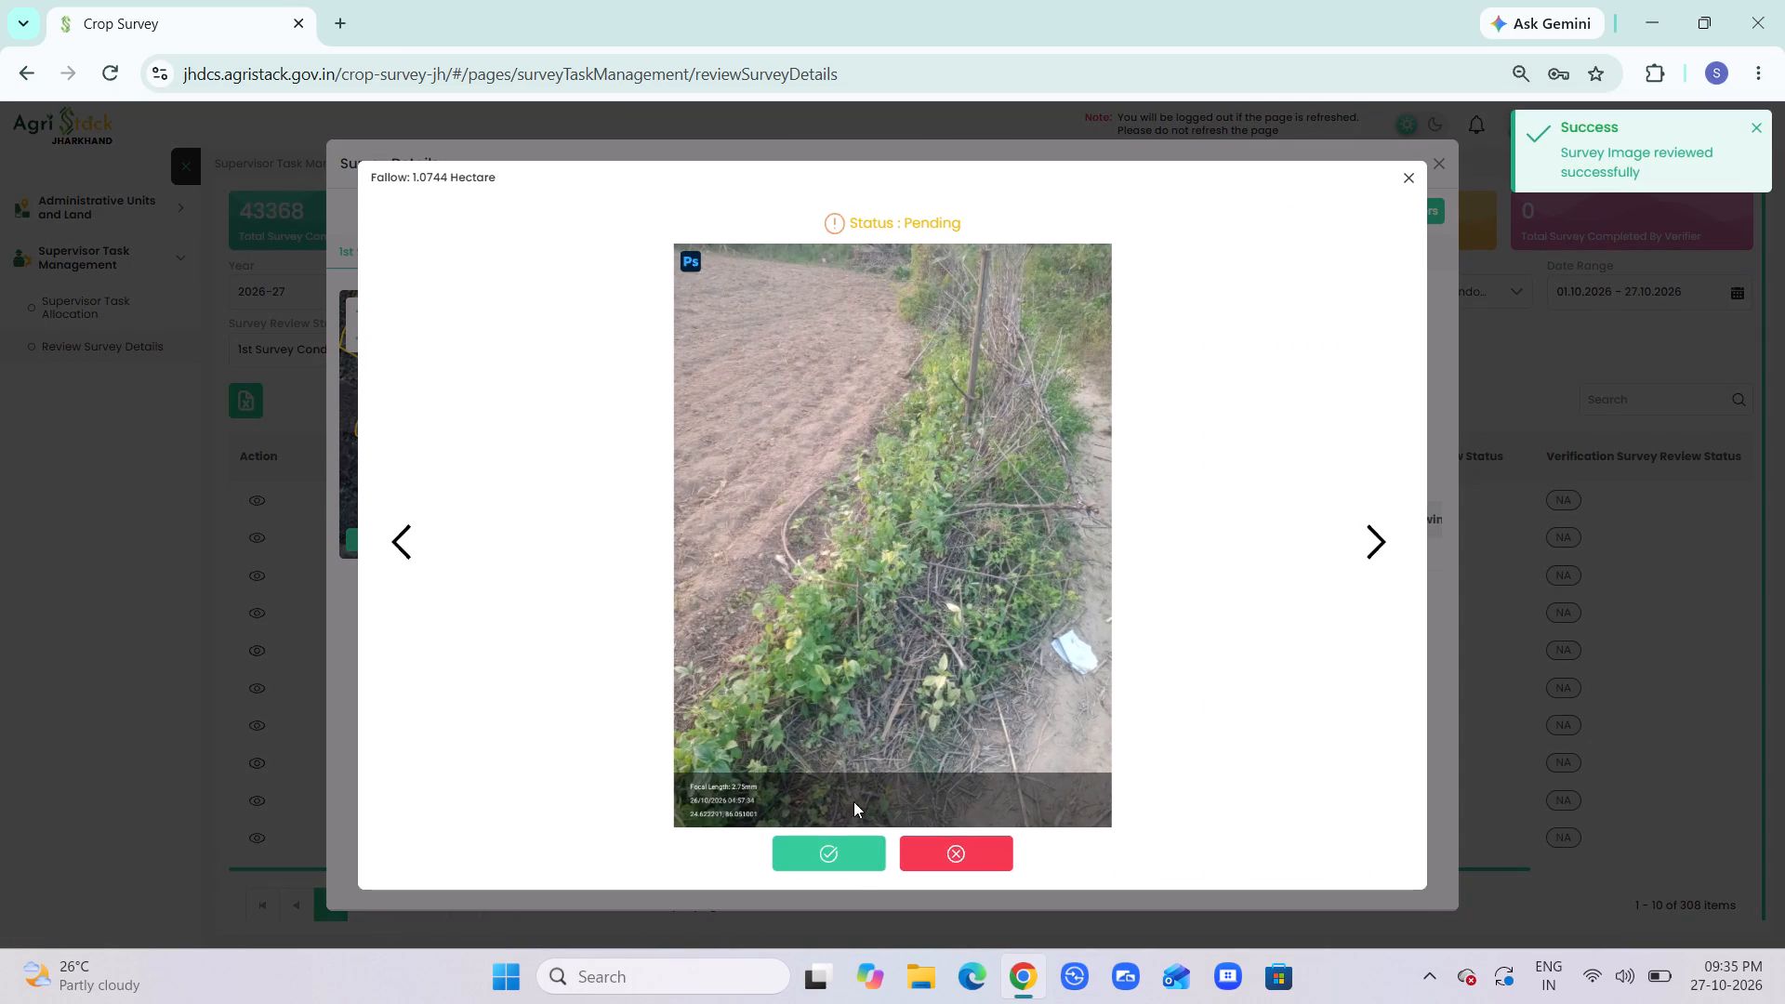
{"action": "left_click", "coordinate": [853, 852]}
{"action": "left_click_drag", "start_coordinate": [979, 666], "coordinate": [879, 688]}
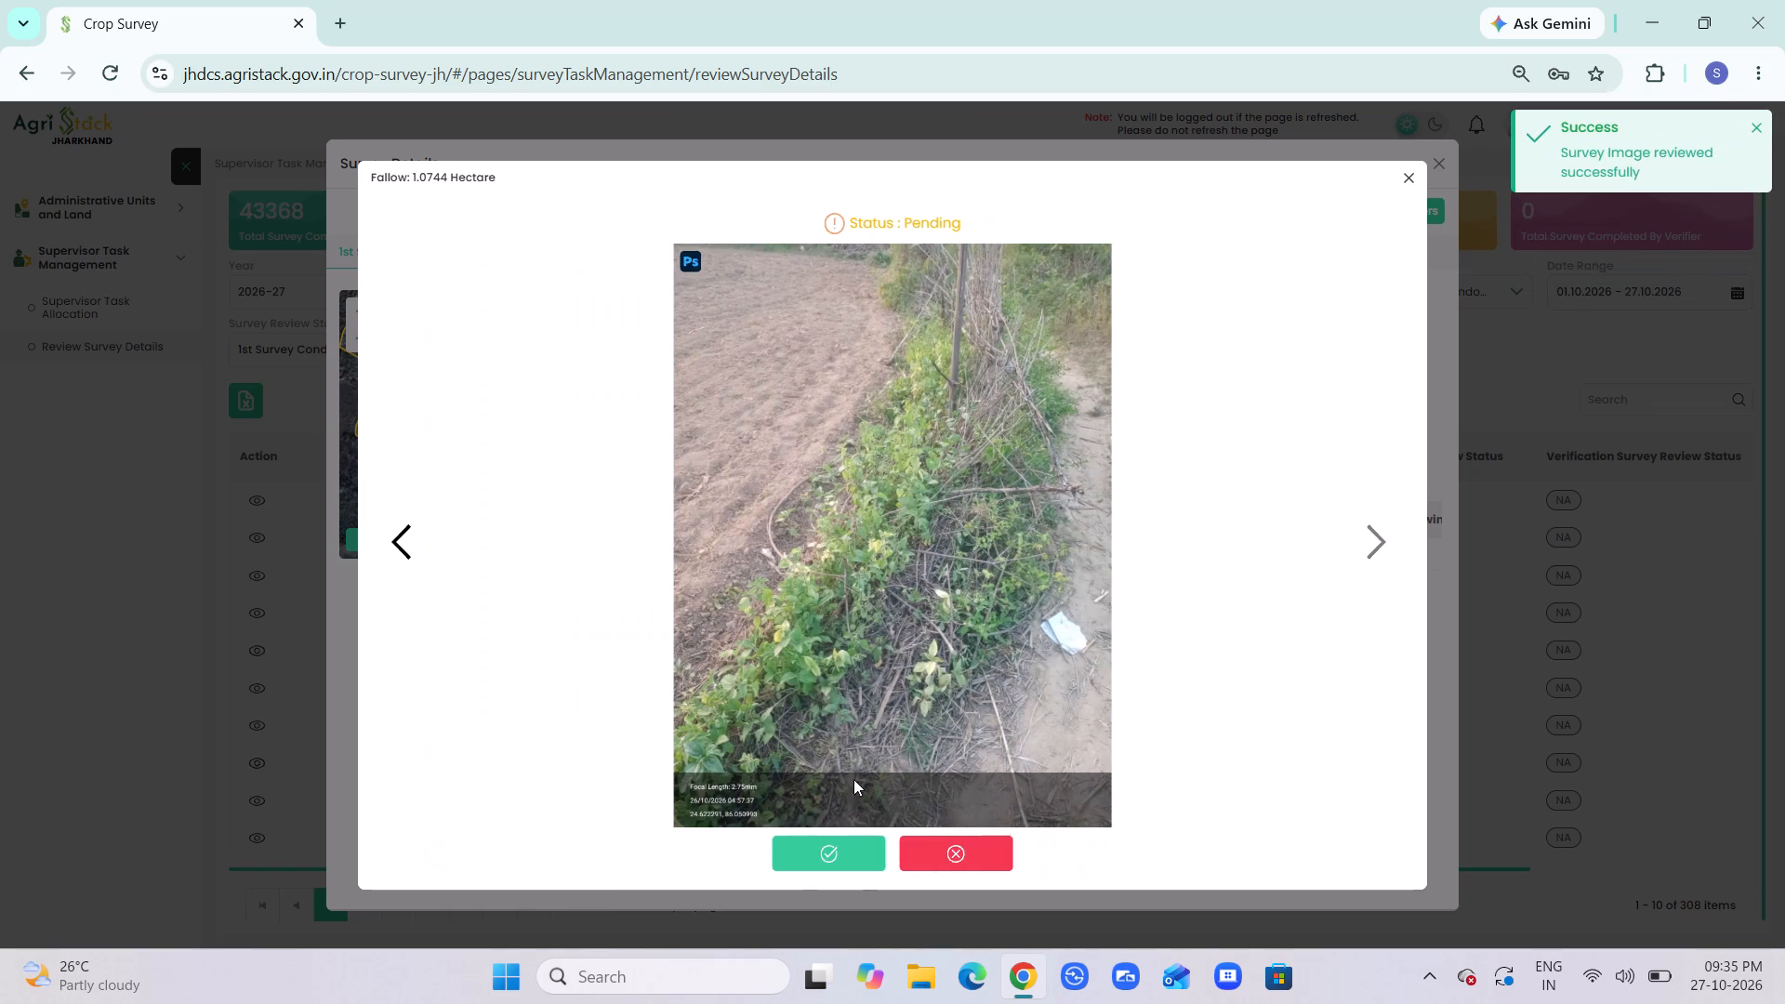
{"action": "left_click", "coordinate": [844, 846]}
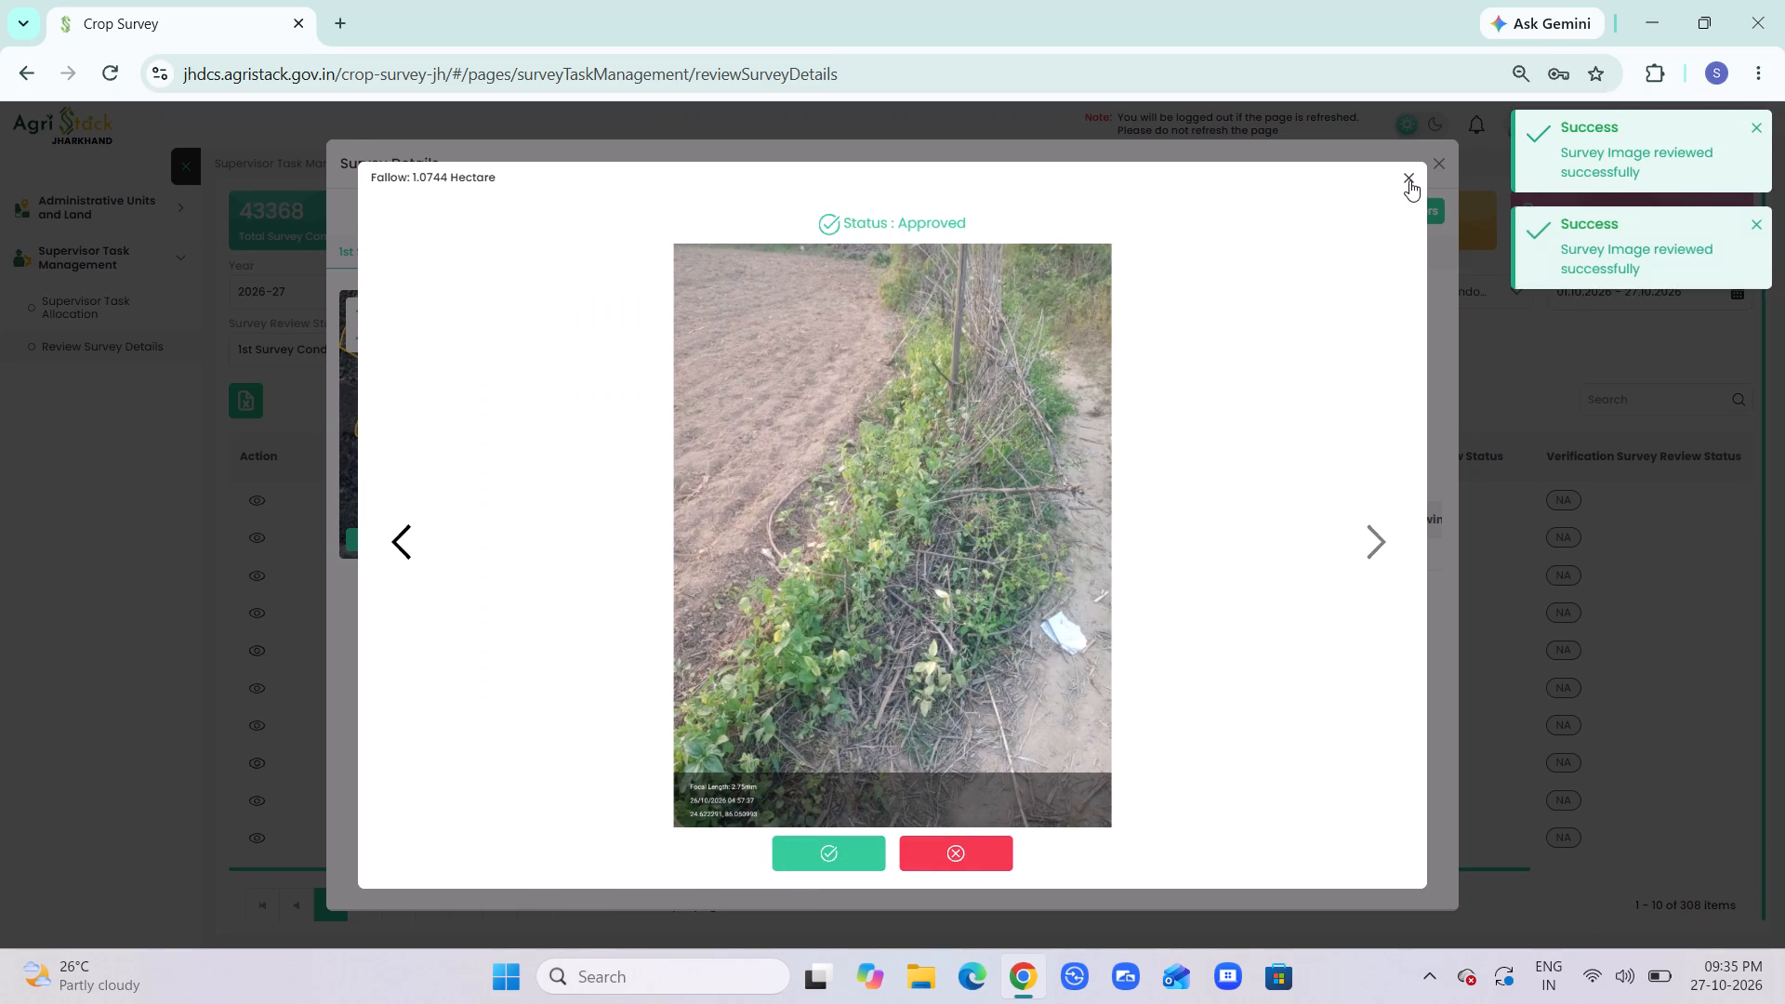
{"action": "left_click", "coordinate": [1409, 180]}
{"action": "left_click", "coordinate": [759, 601]}
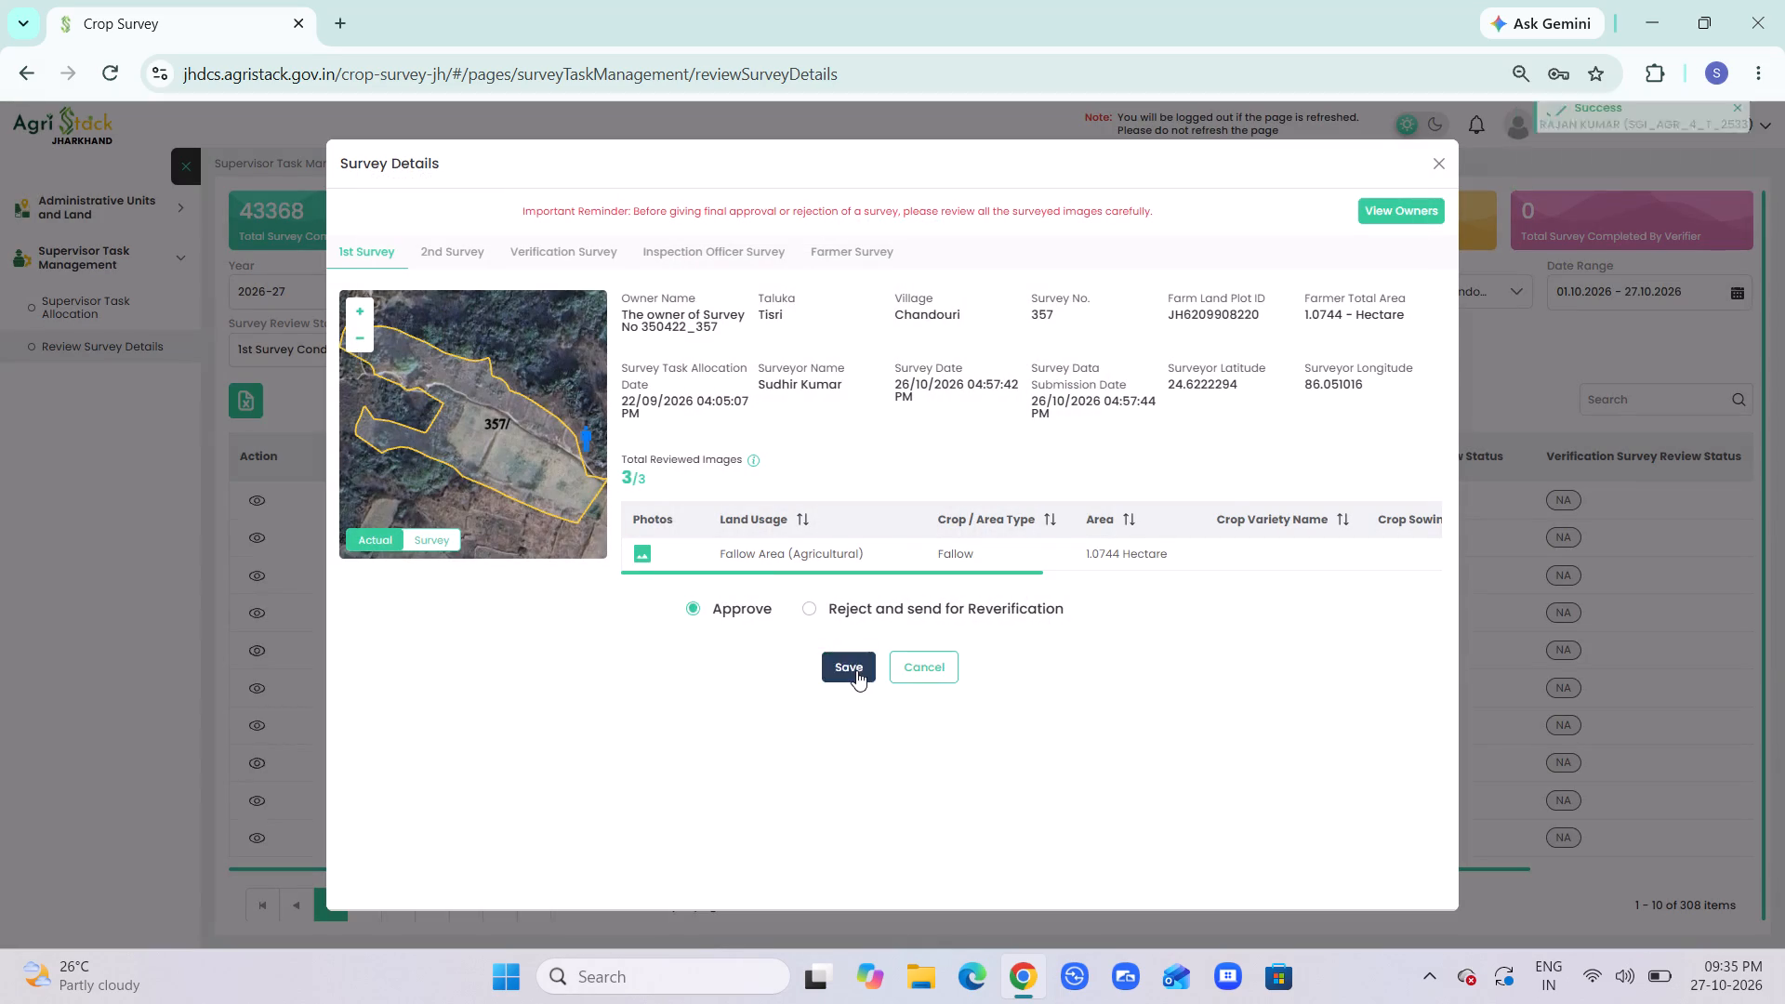
{"action": "left_click", "coordinate": [856, 670]}
{"action": "left_click", "coordinate": [892, 564]}
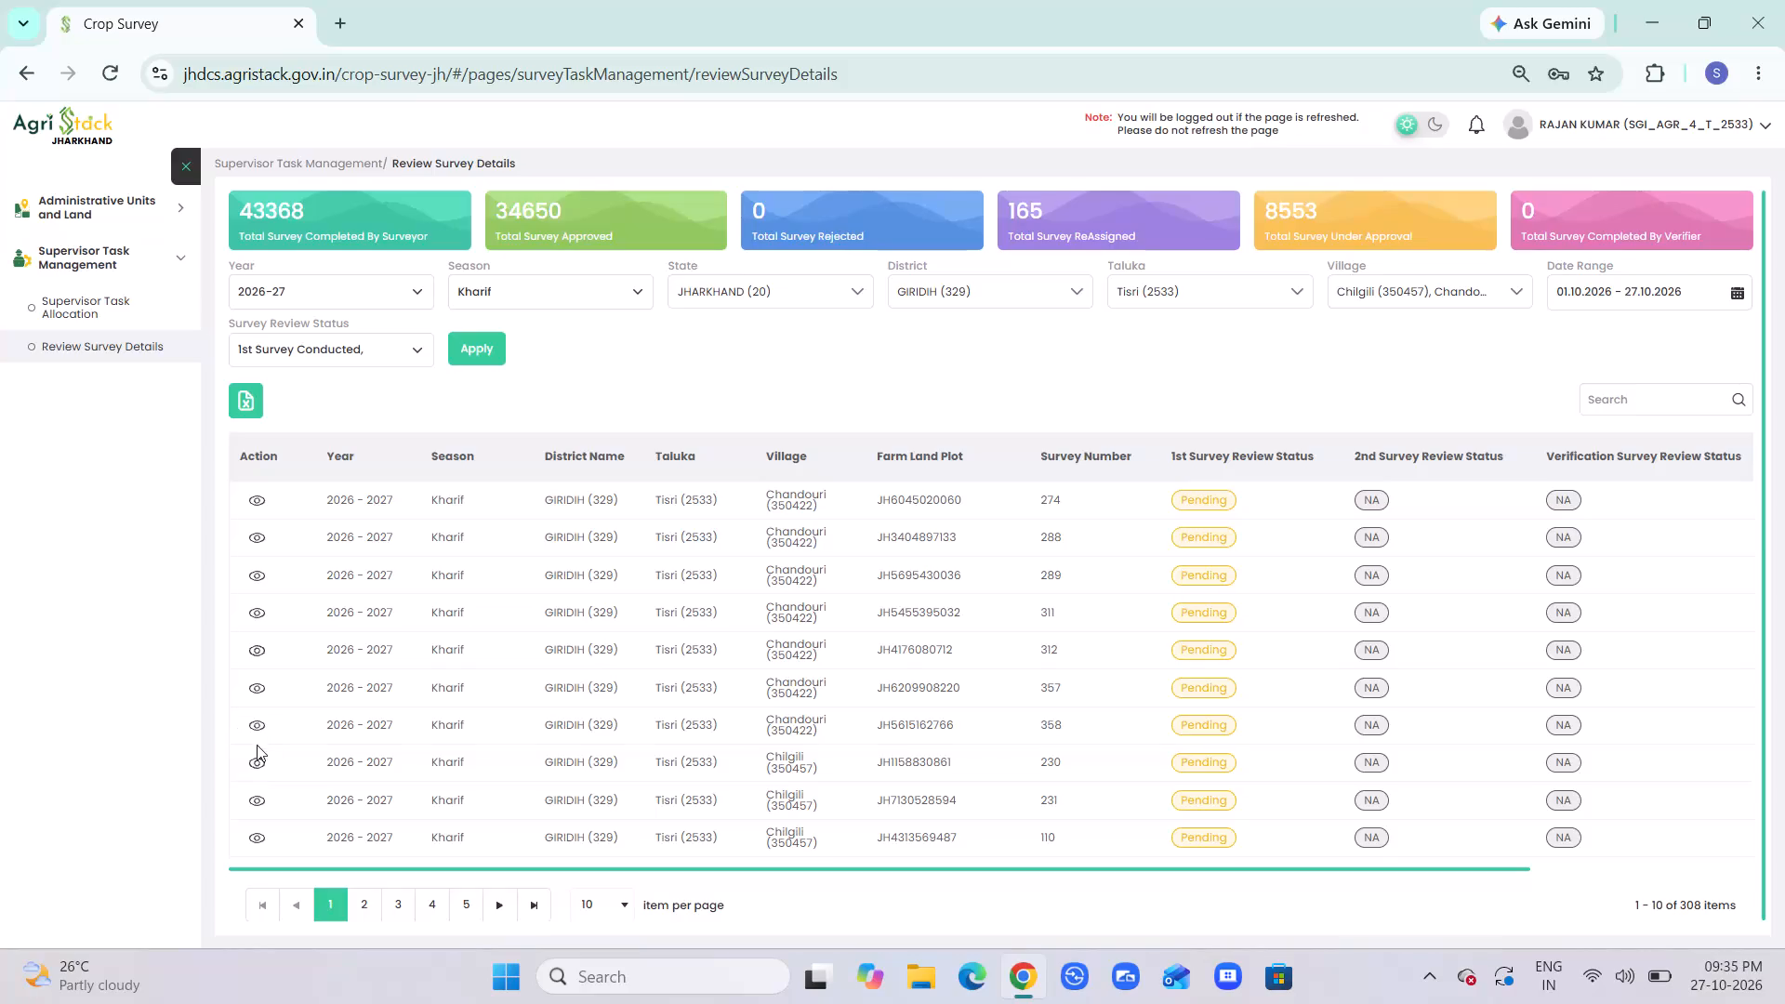
Approve all three photos of survey number 358 in Chandouri, and save its 1st survey review as Approve.
{"action": "left_click", "coordinate": [258, 721]}
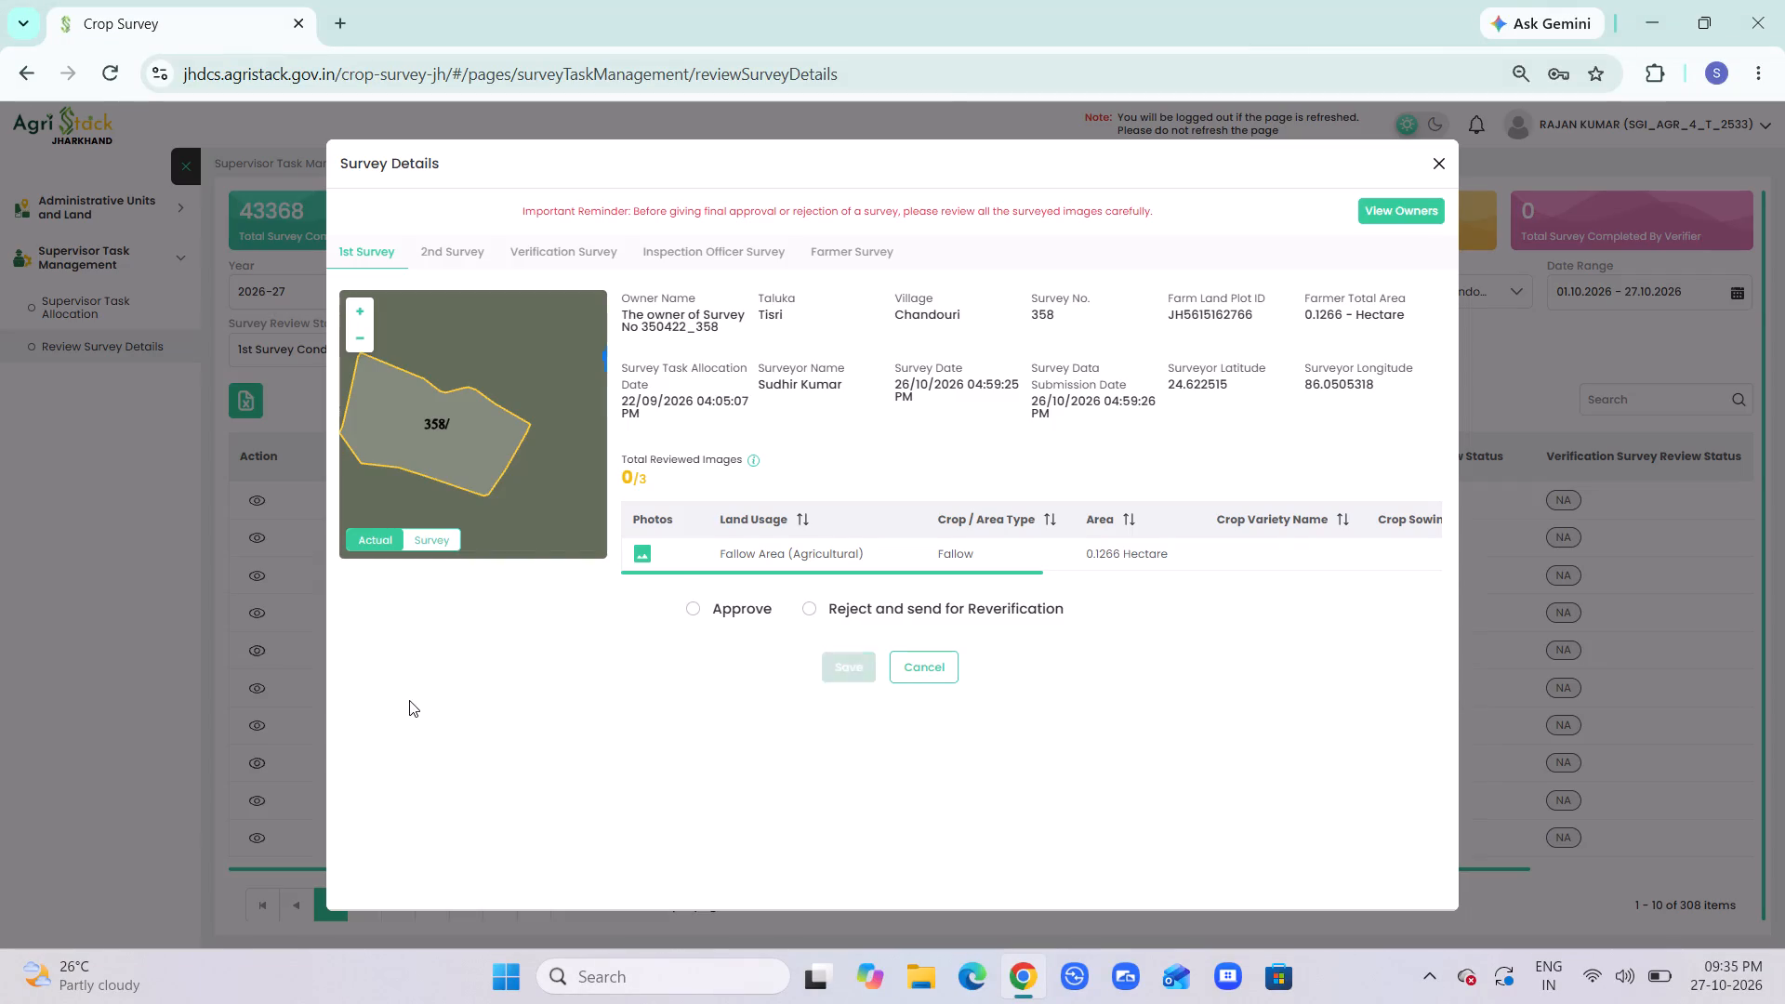
{"action": "left_click", "coordinate": [640, 552]}
{"action": "left_click", "coordinate": [847, 846]}
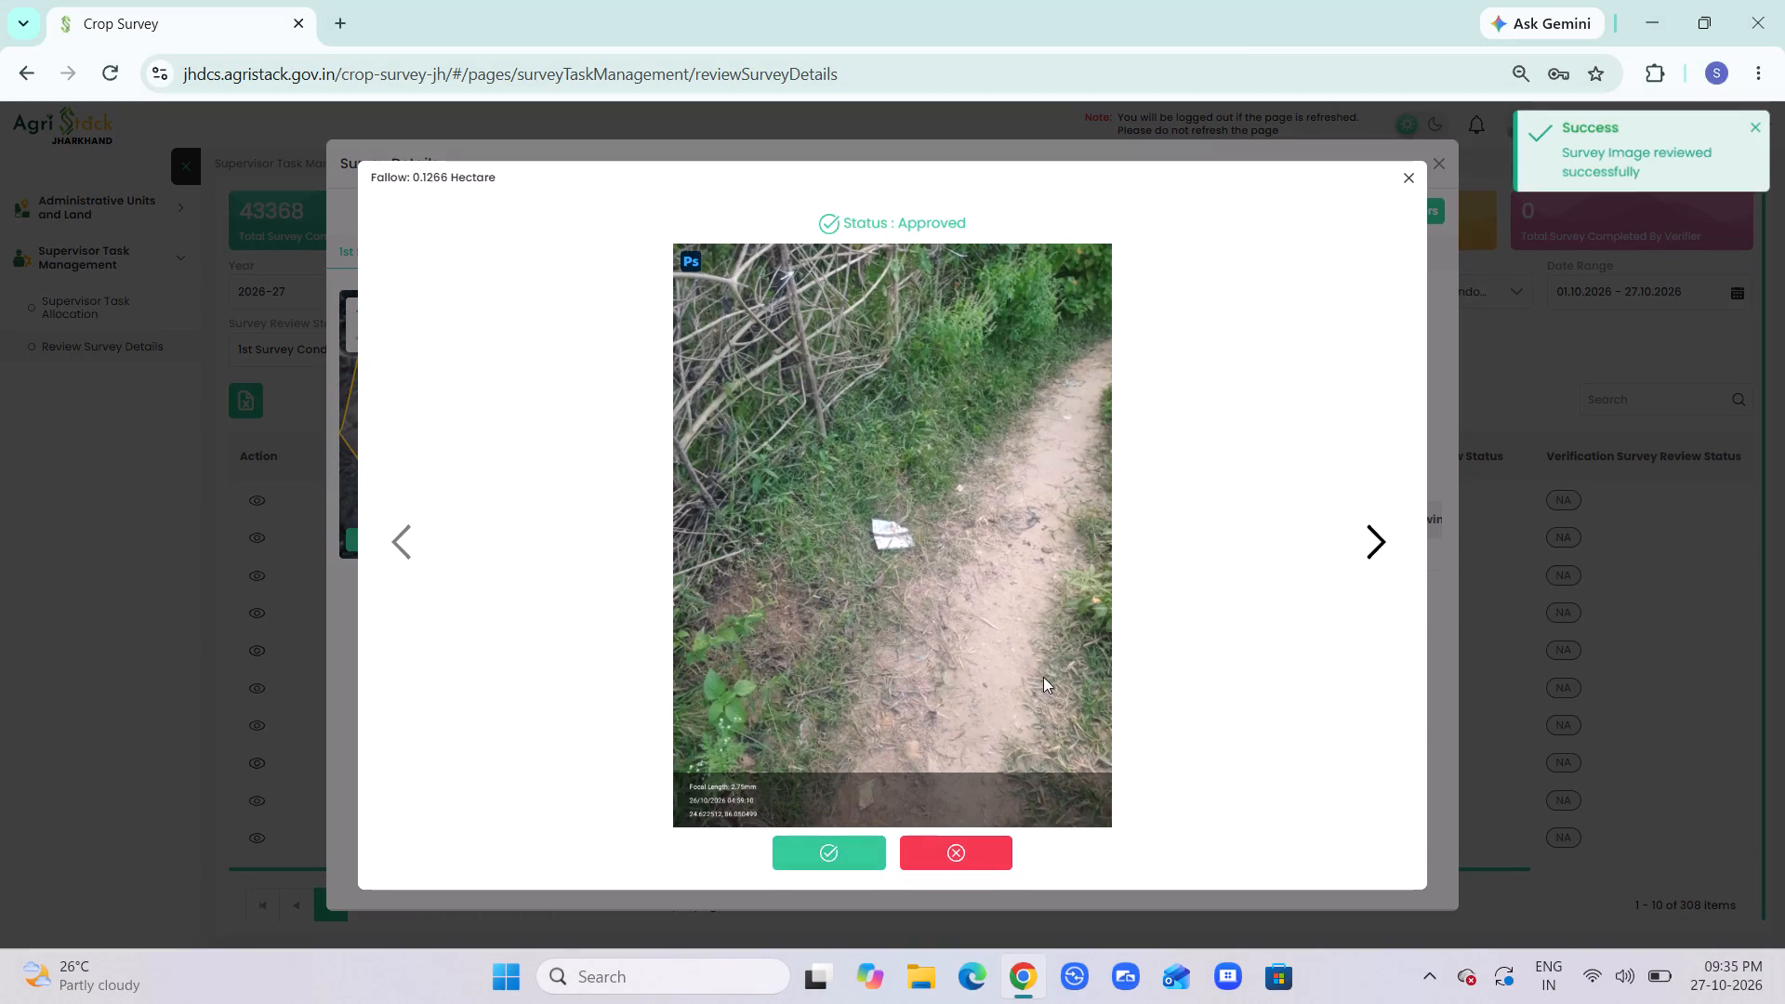
{"action": "left_click_drag", "start_coordinate": [1043, 677], "coordinate": [835, 720]}
{"action": "left_click", "coordinate": [821, 851]}
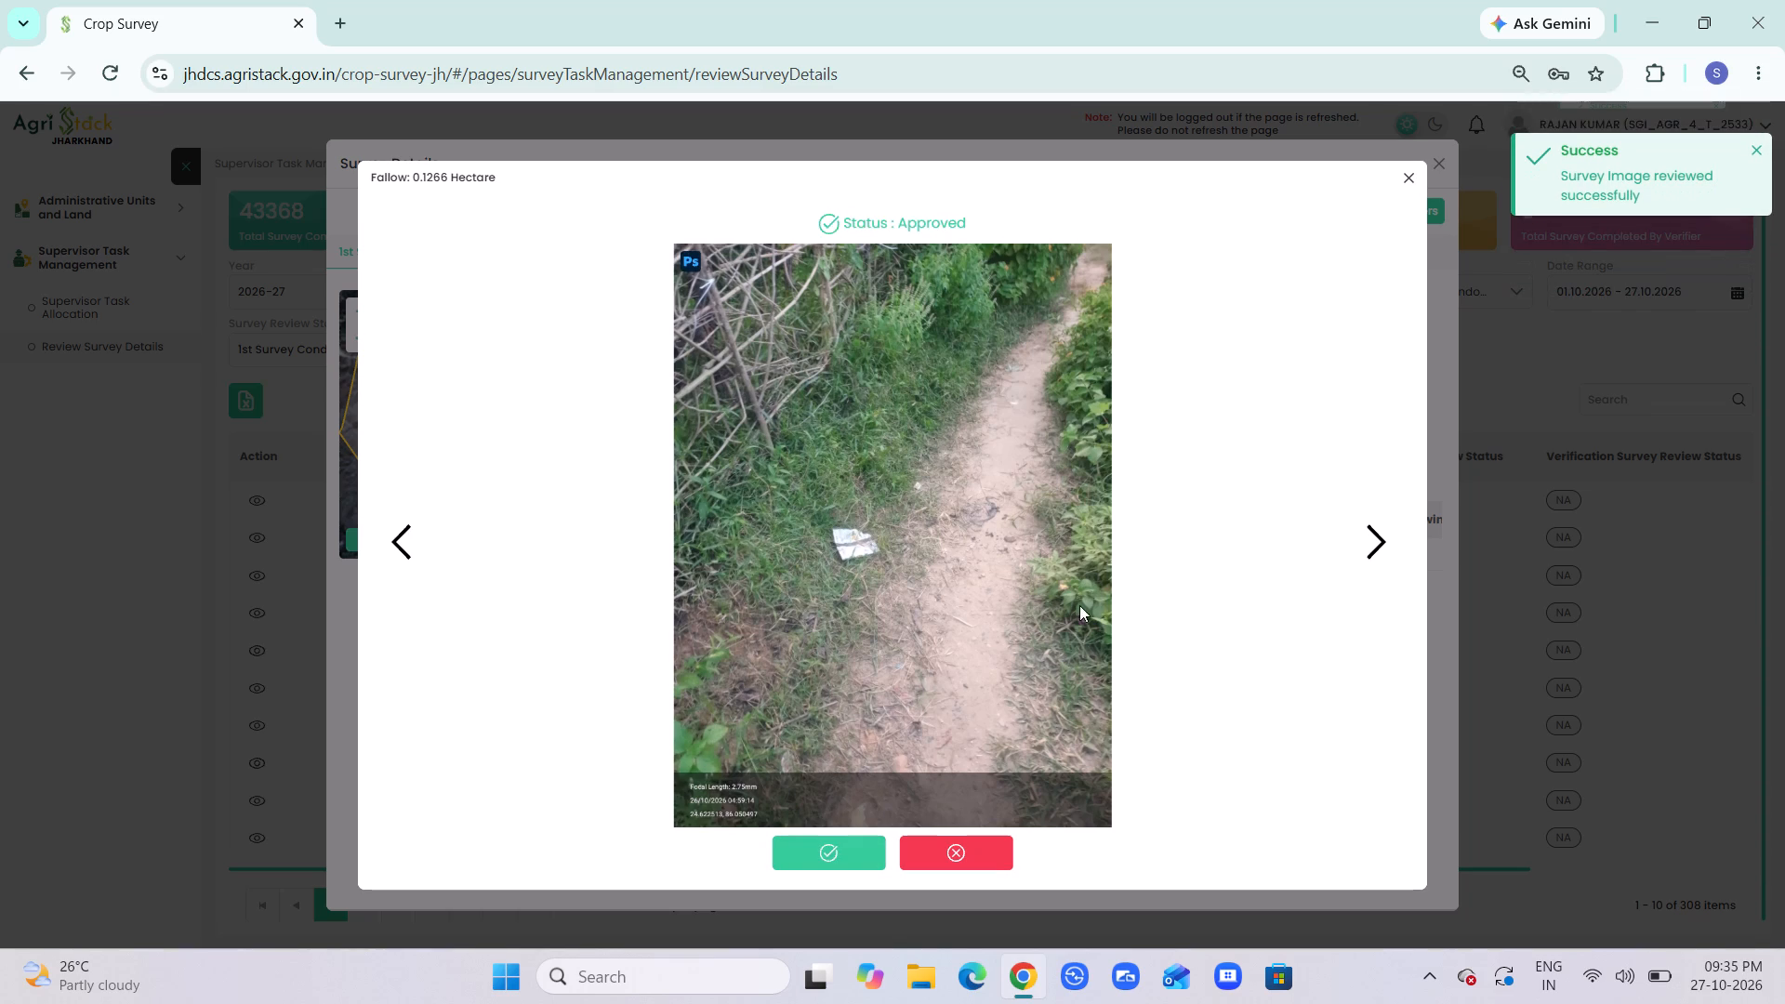
{"action": "left_click_drag", "start_coordinate": [1019, 533], "coordinate": [782, 582]}
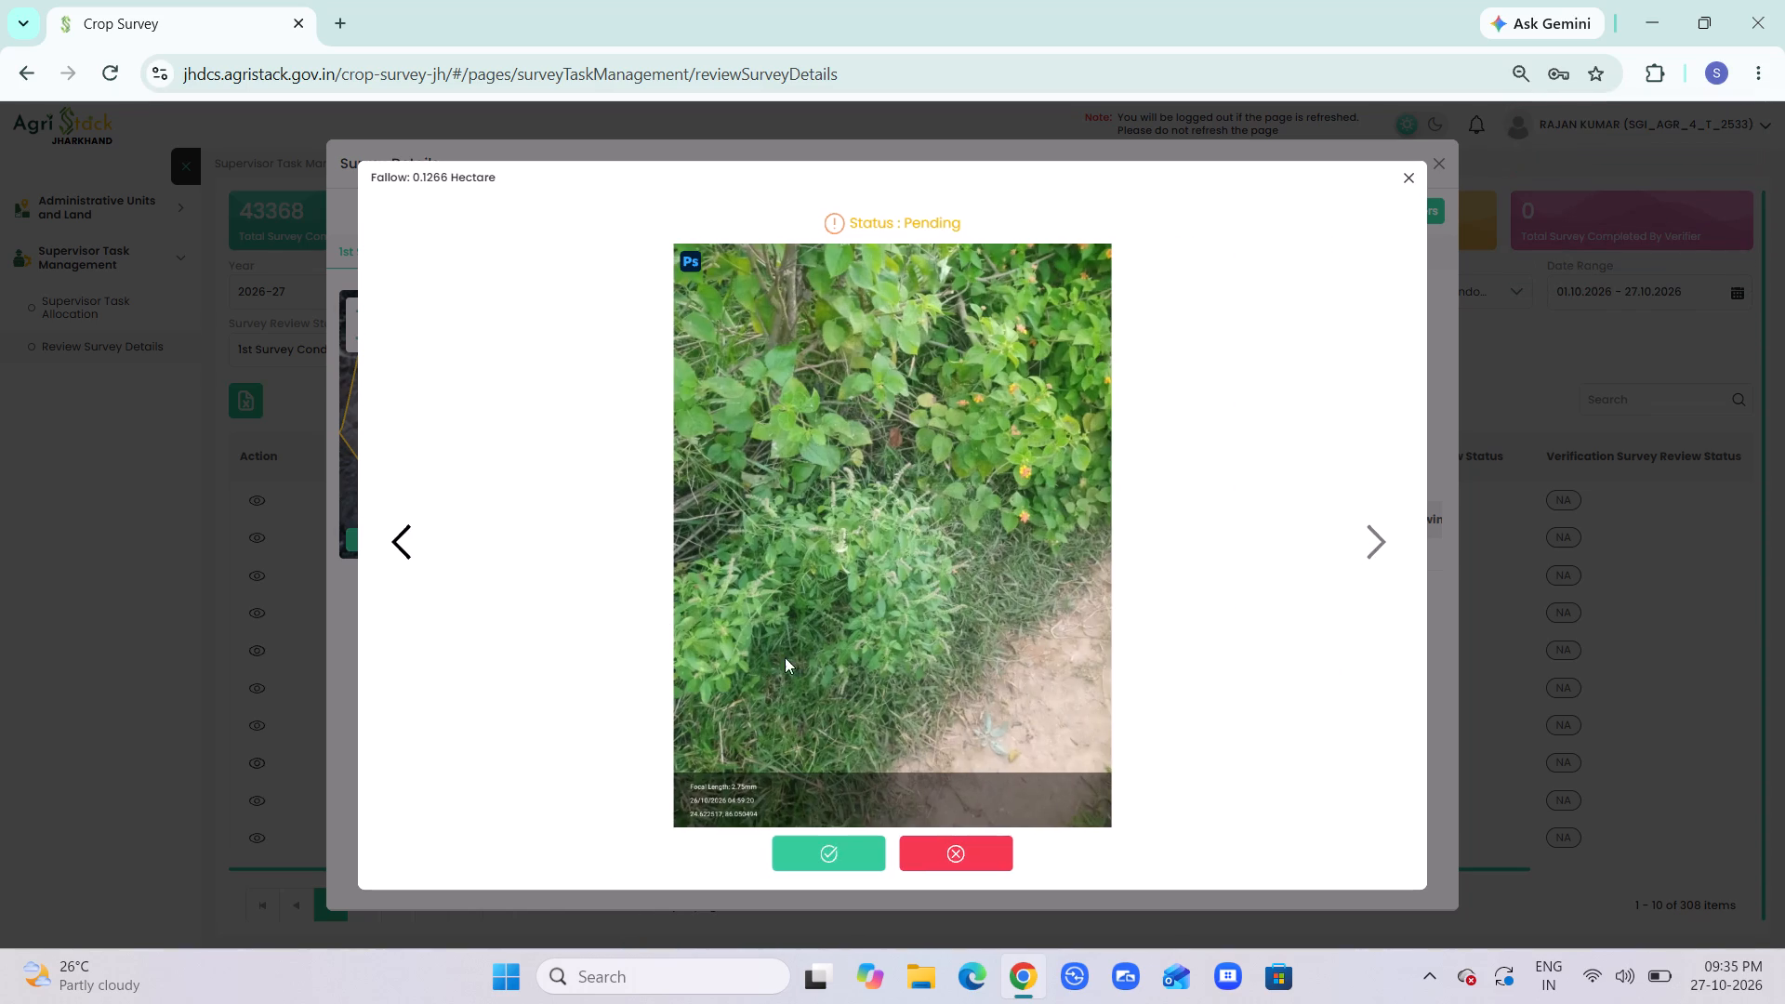
{"action": "left_click", "coordinate": [829, 845]}
{"action": "left_click_drag", "start_coordinate": [1049, 534], "coordinate": [827, 558]}
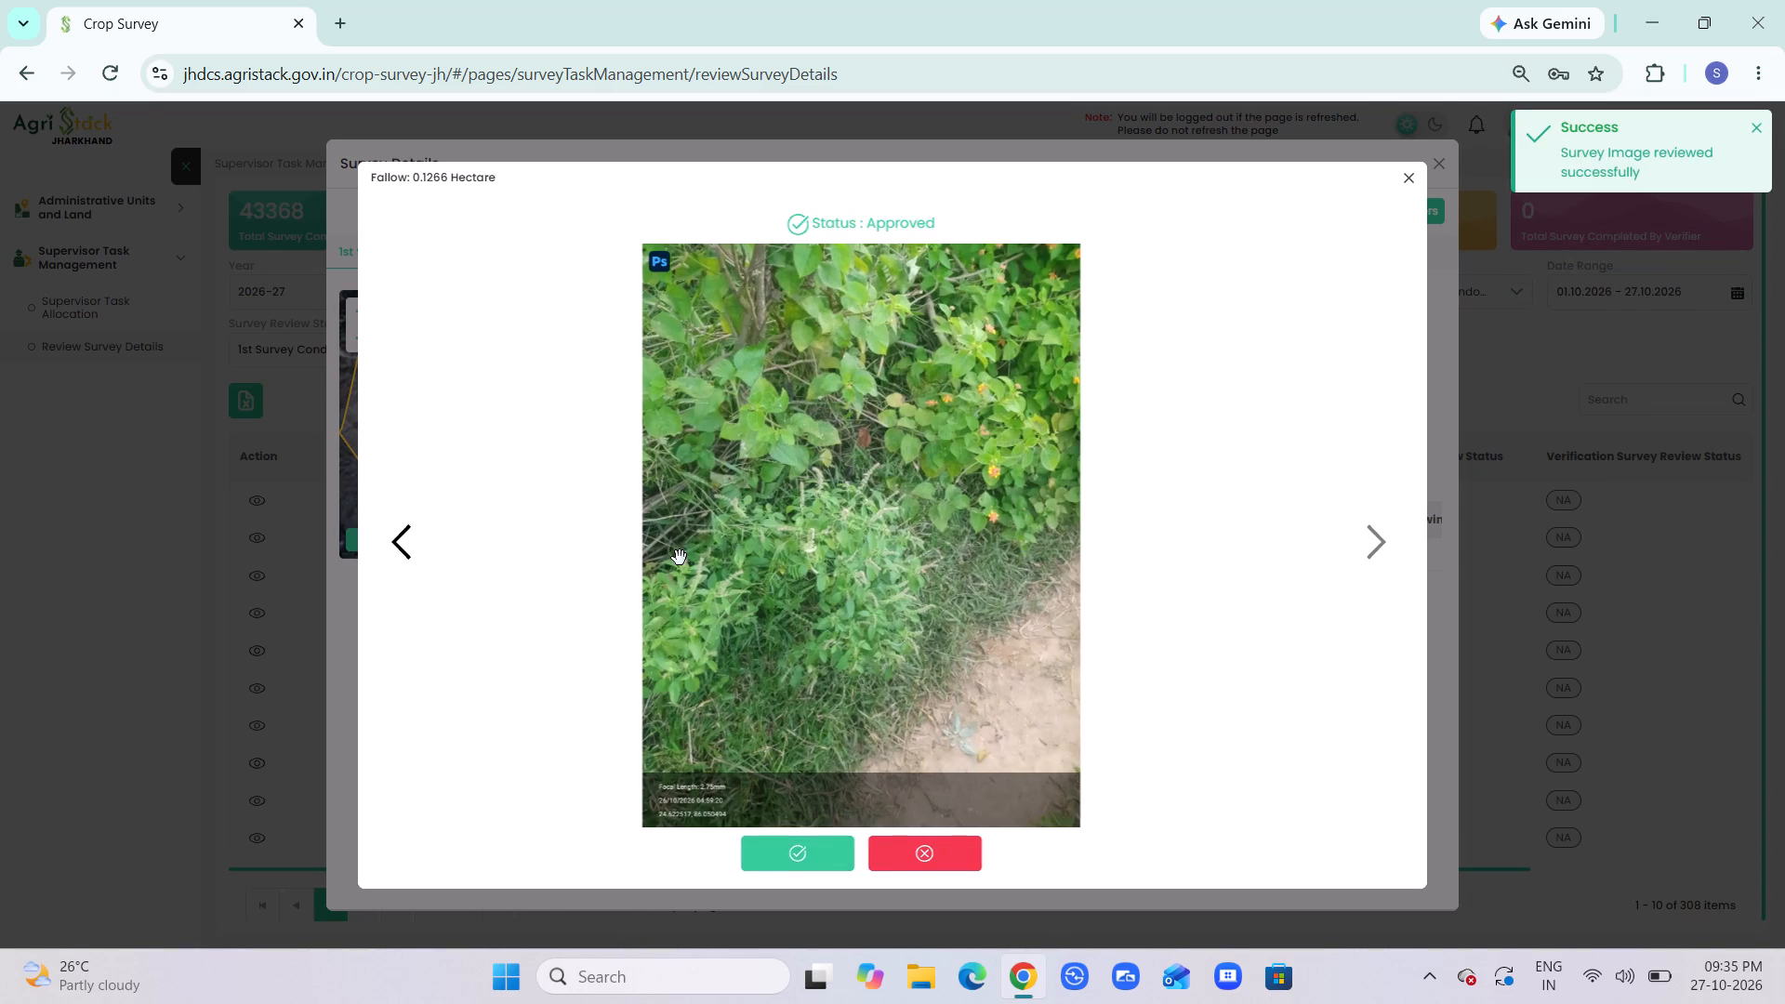
{"action": "left_click", "coordinate": [1408, 171]}
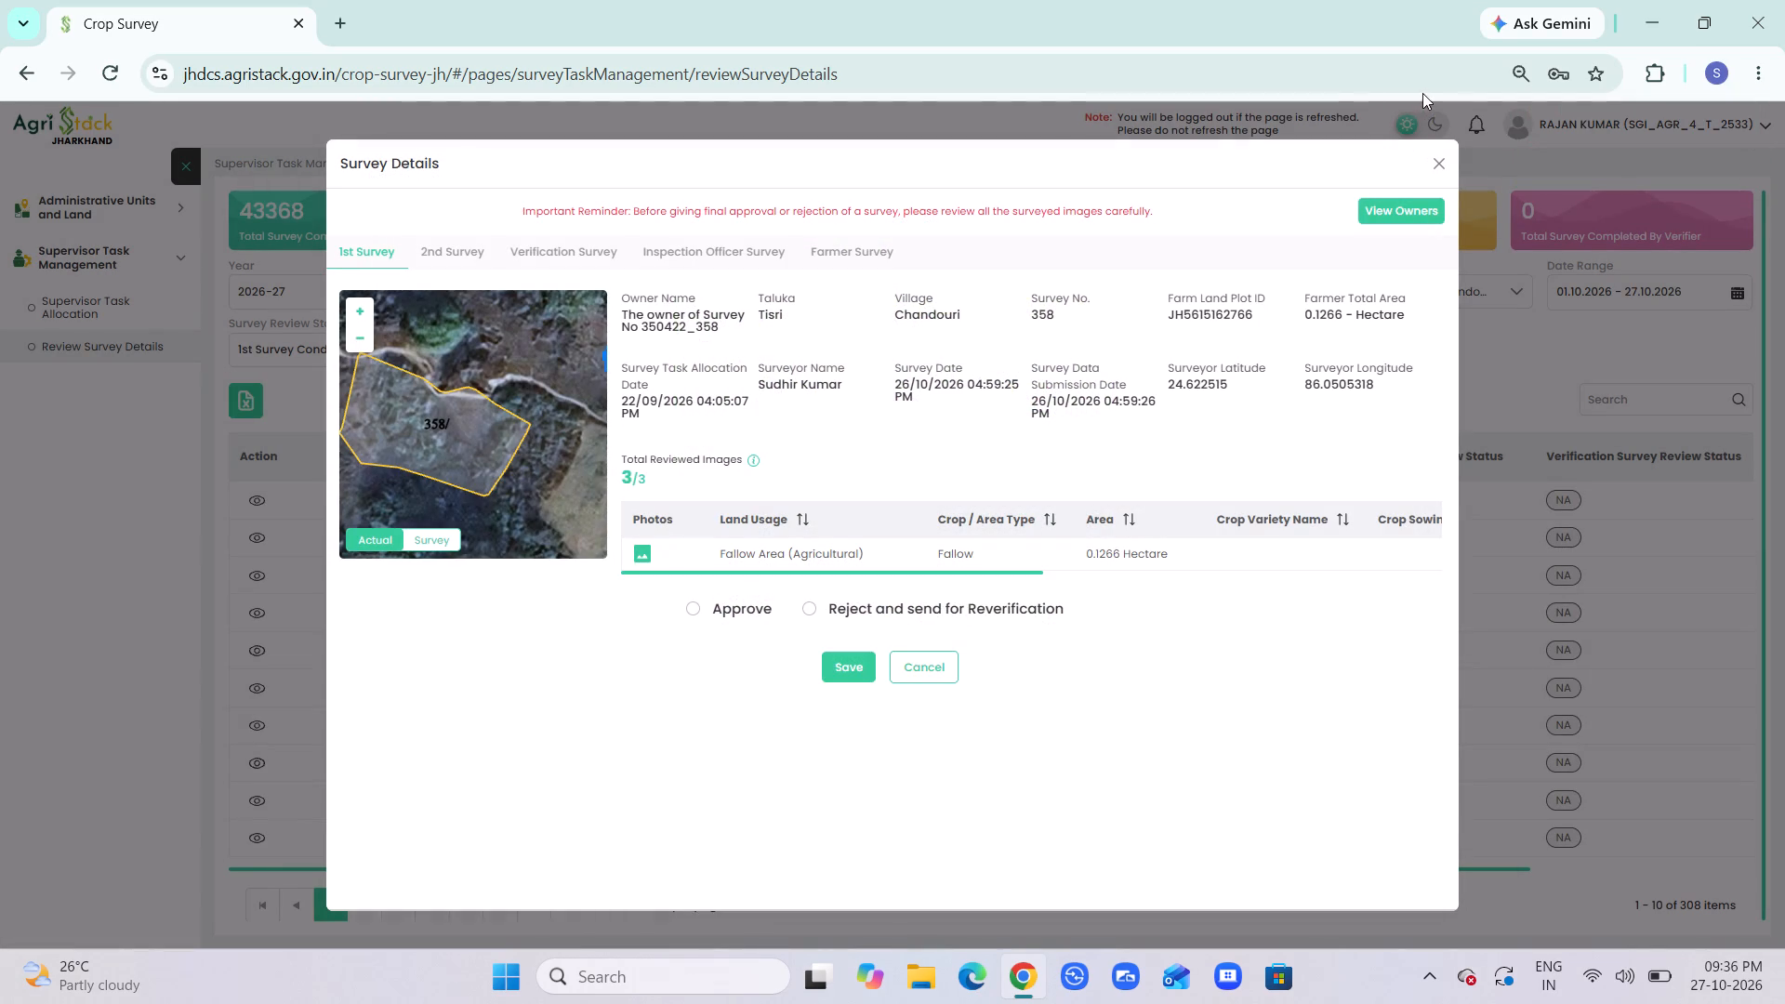
{"action": "left_click", "coordinate": [759, 609]}
{"action": "left_click", "coordinate": [846, 656]}
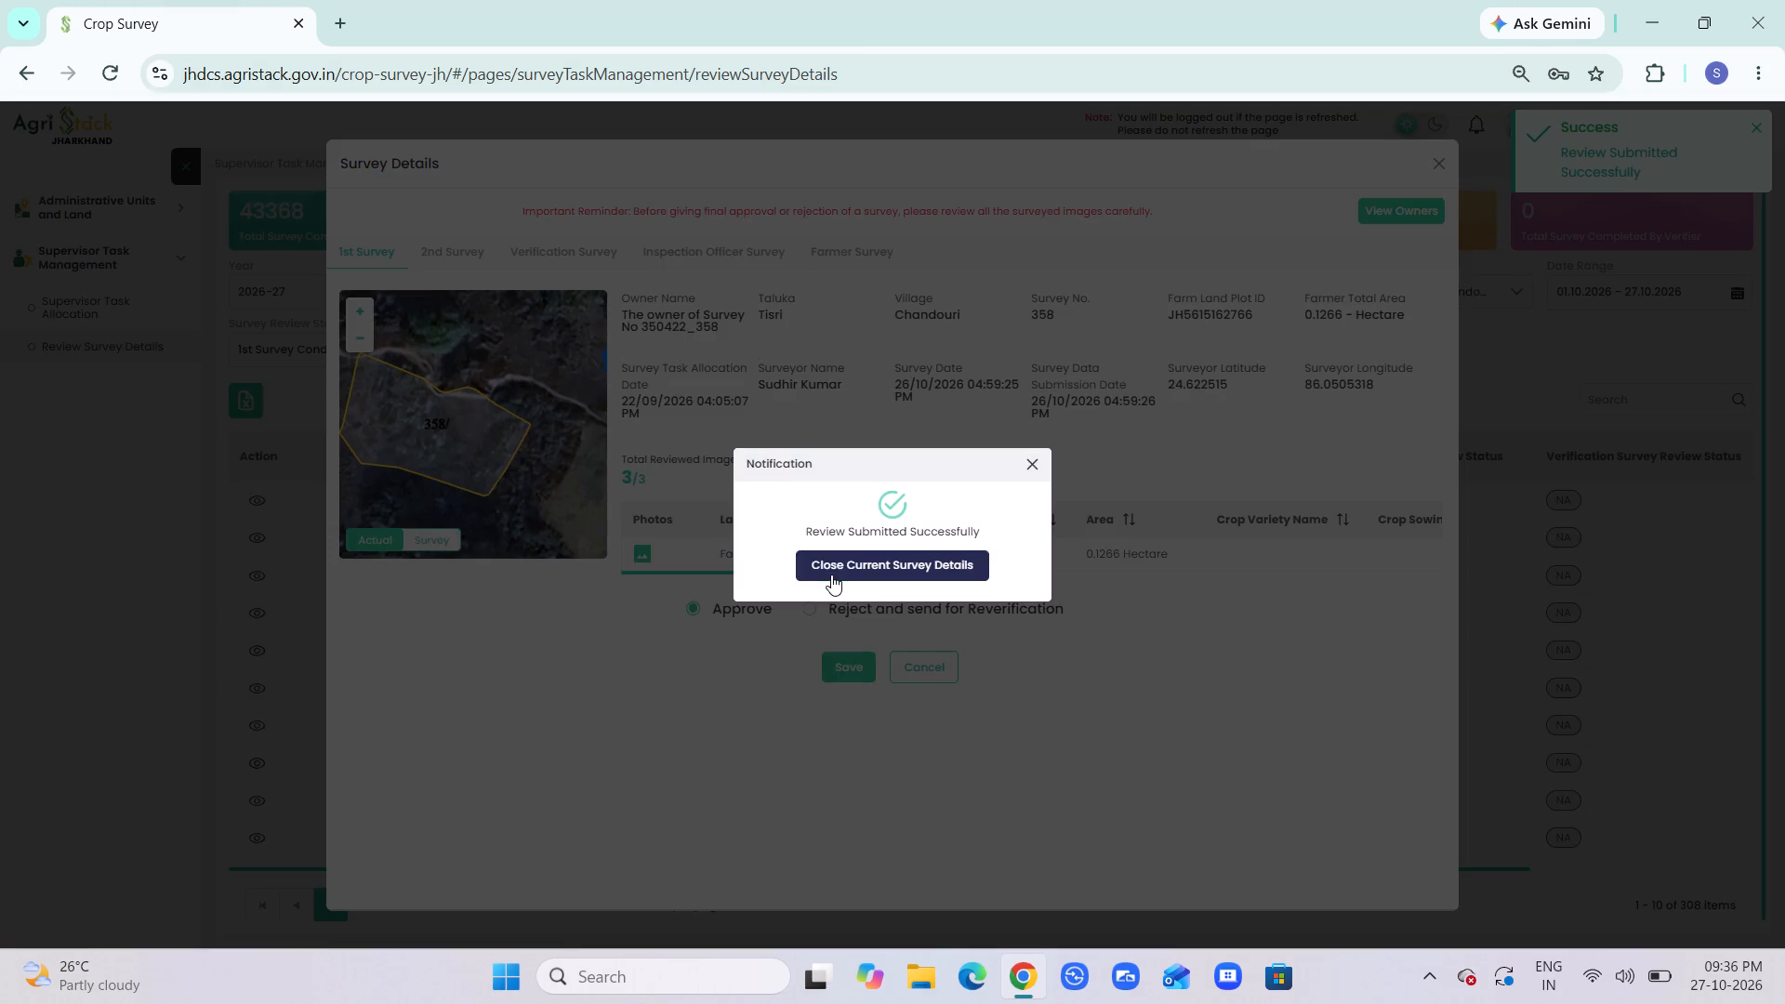
{"action": "left_click", "coordinate": [834, 572]}
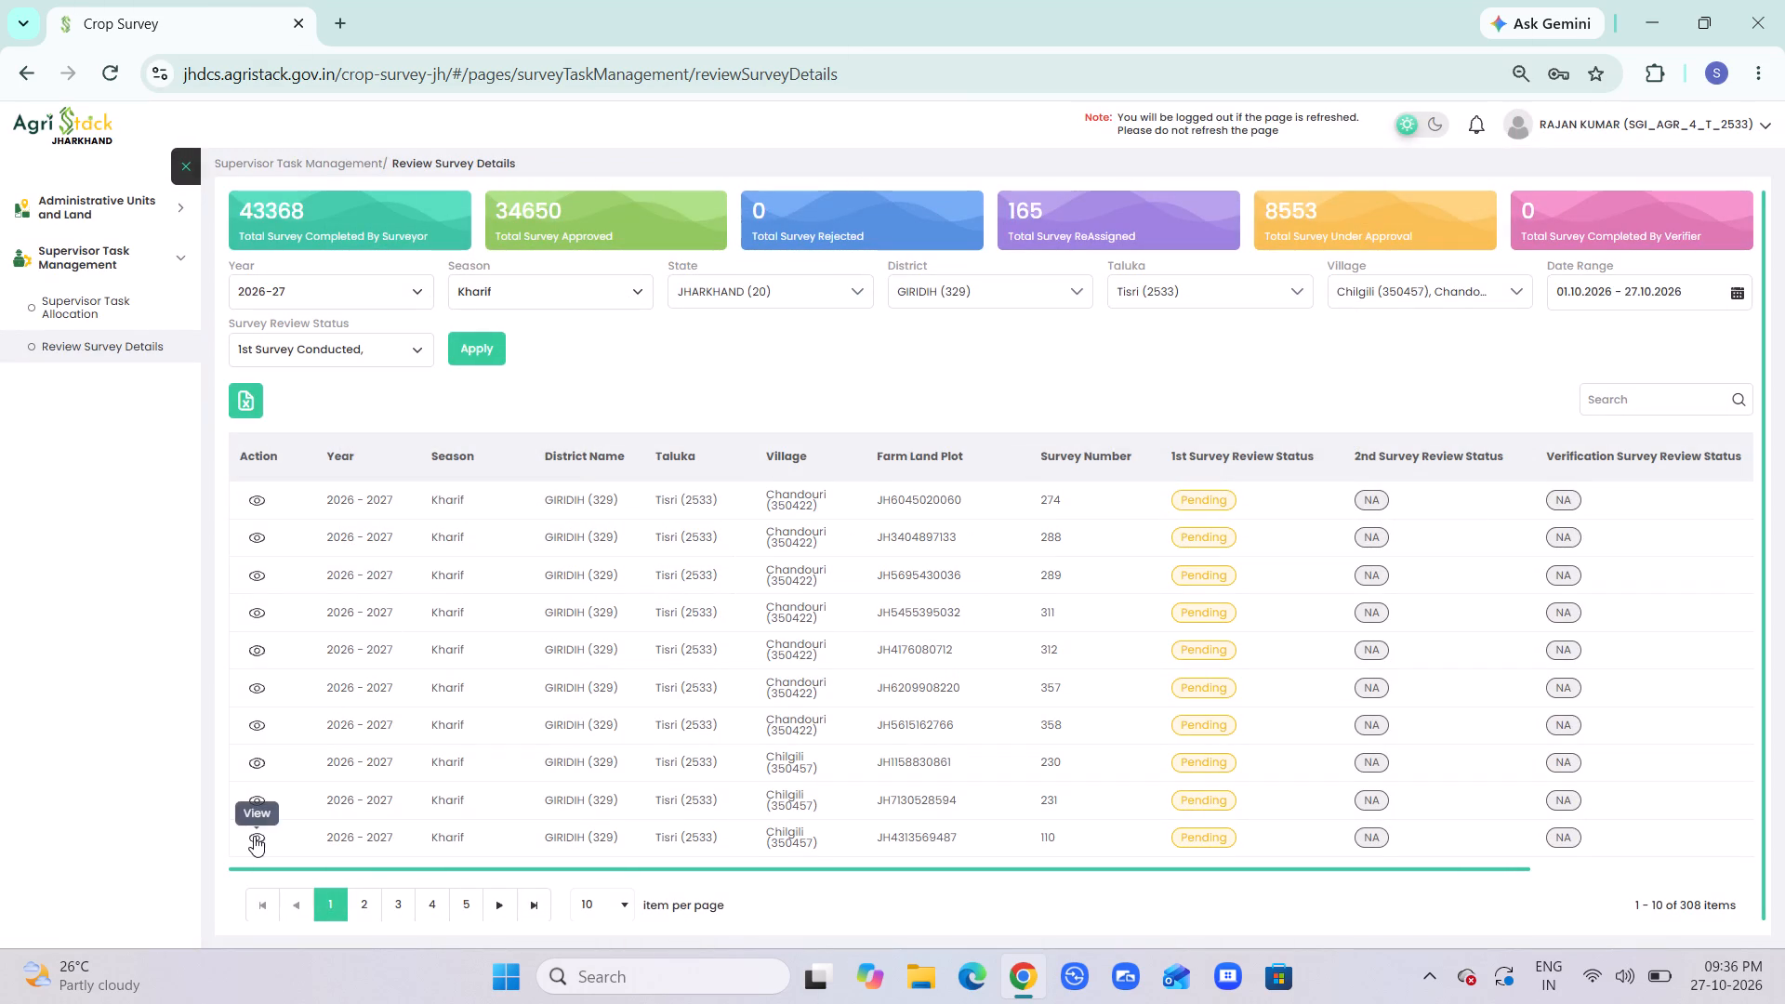
Approve all three photos of survey number 110 in Chilgili, and save its 1st survey review as Approve.
{"action": "left_click", "coordinate": [254, 836]}
{"action": "left_click", "coordinate": [642, 551]}
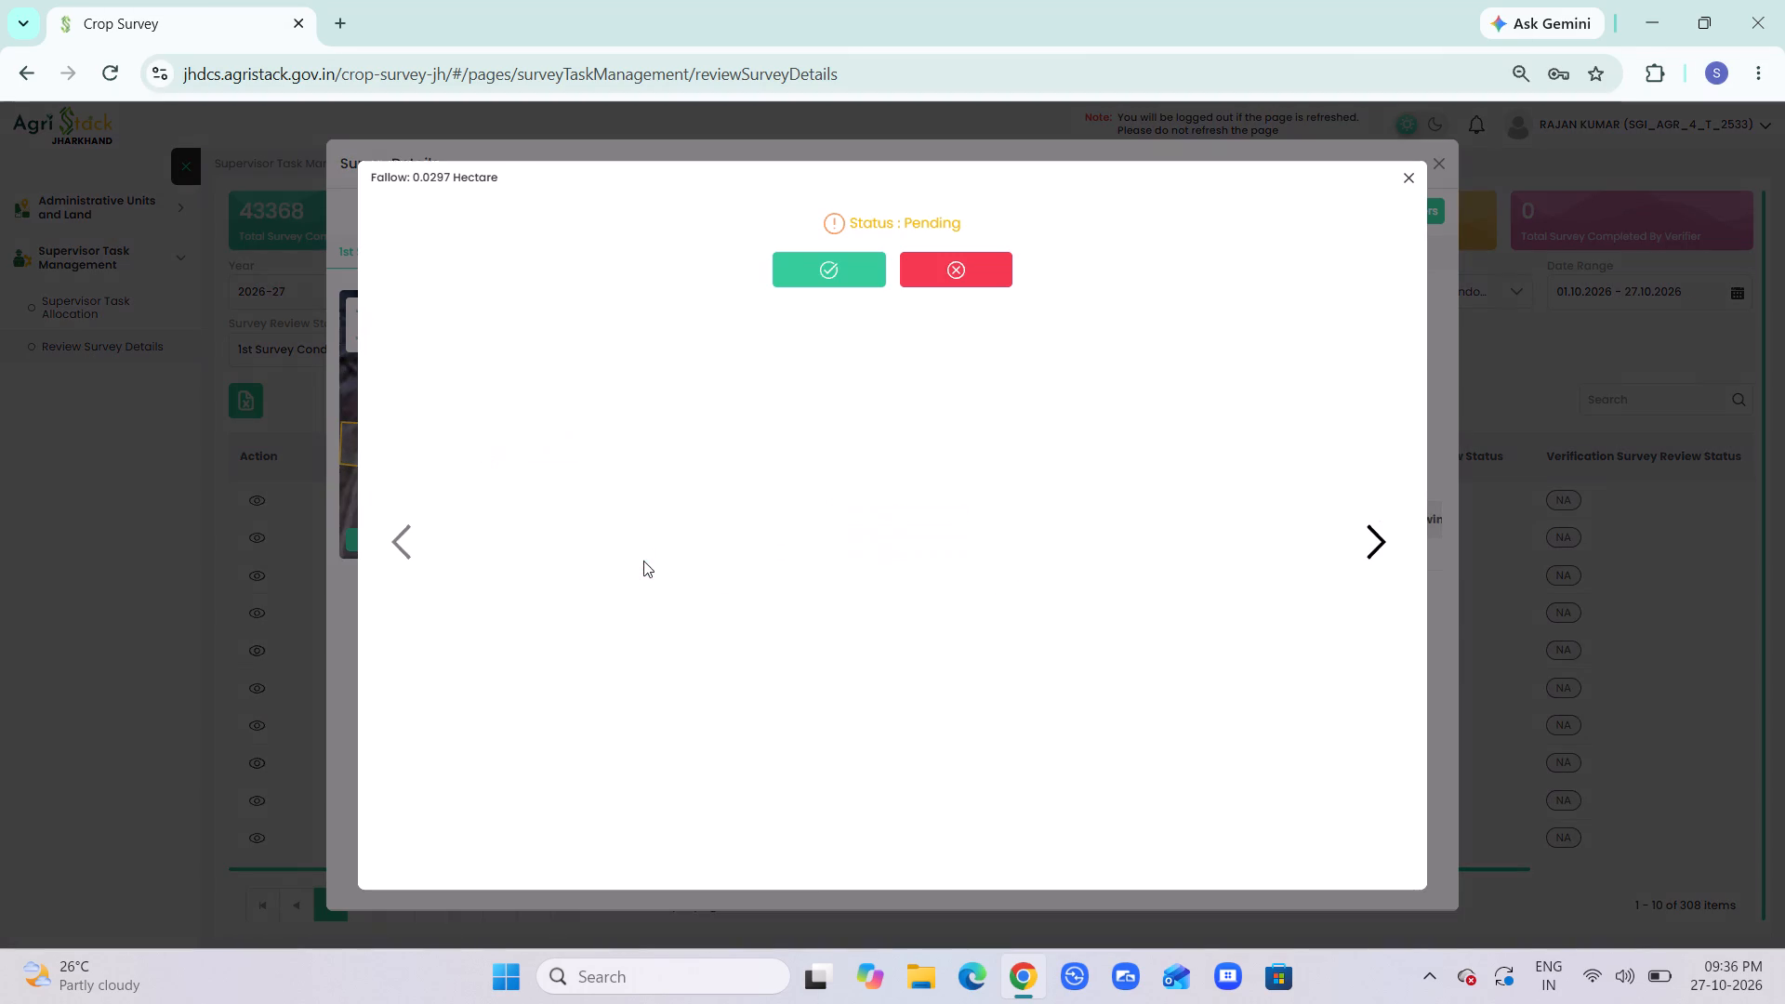
{"action": "left_click", "coordinate": [835, 851]}
{"action": "left_click_drag", "start_coordinate": [971, 690], "coordinate": [905, 693]}
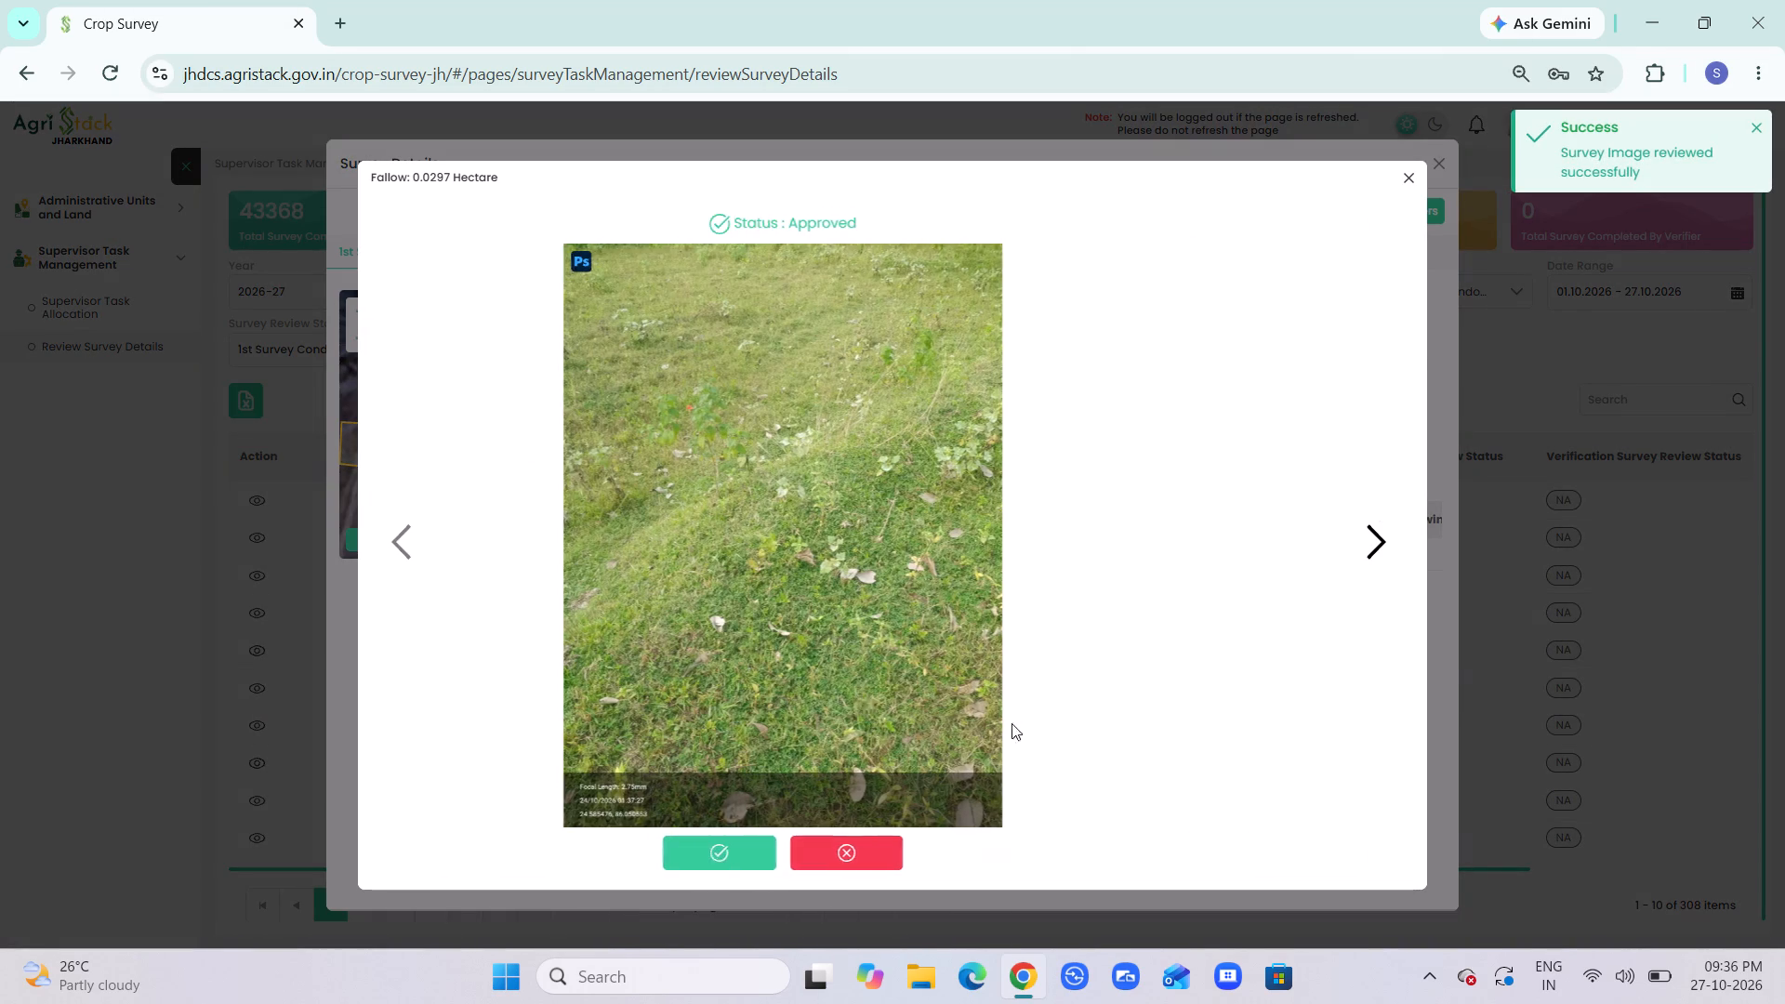
{"action": "left_click", "coordinate": [844, 843]}
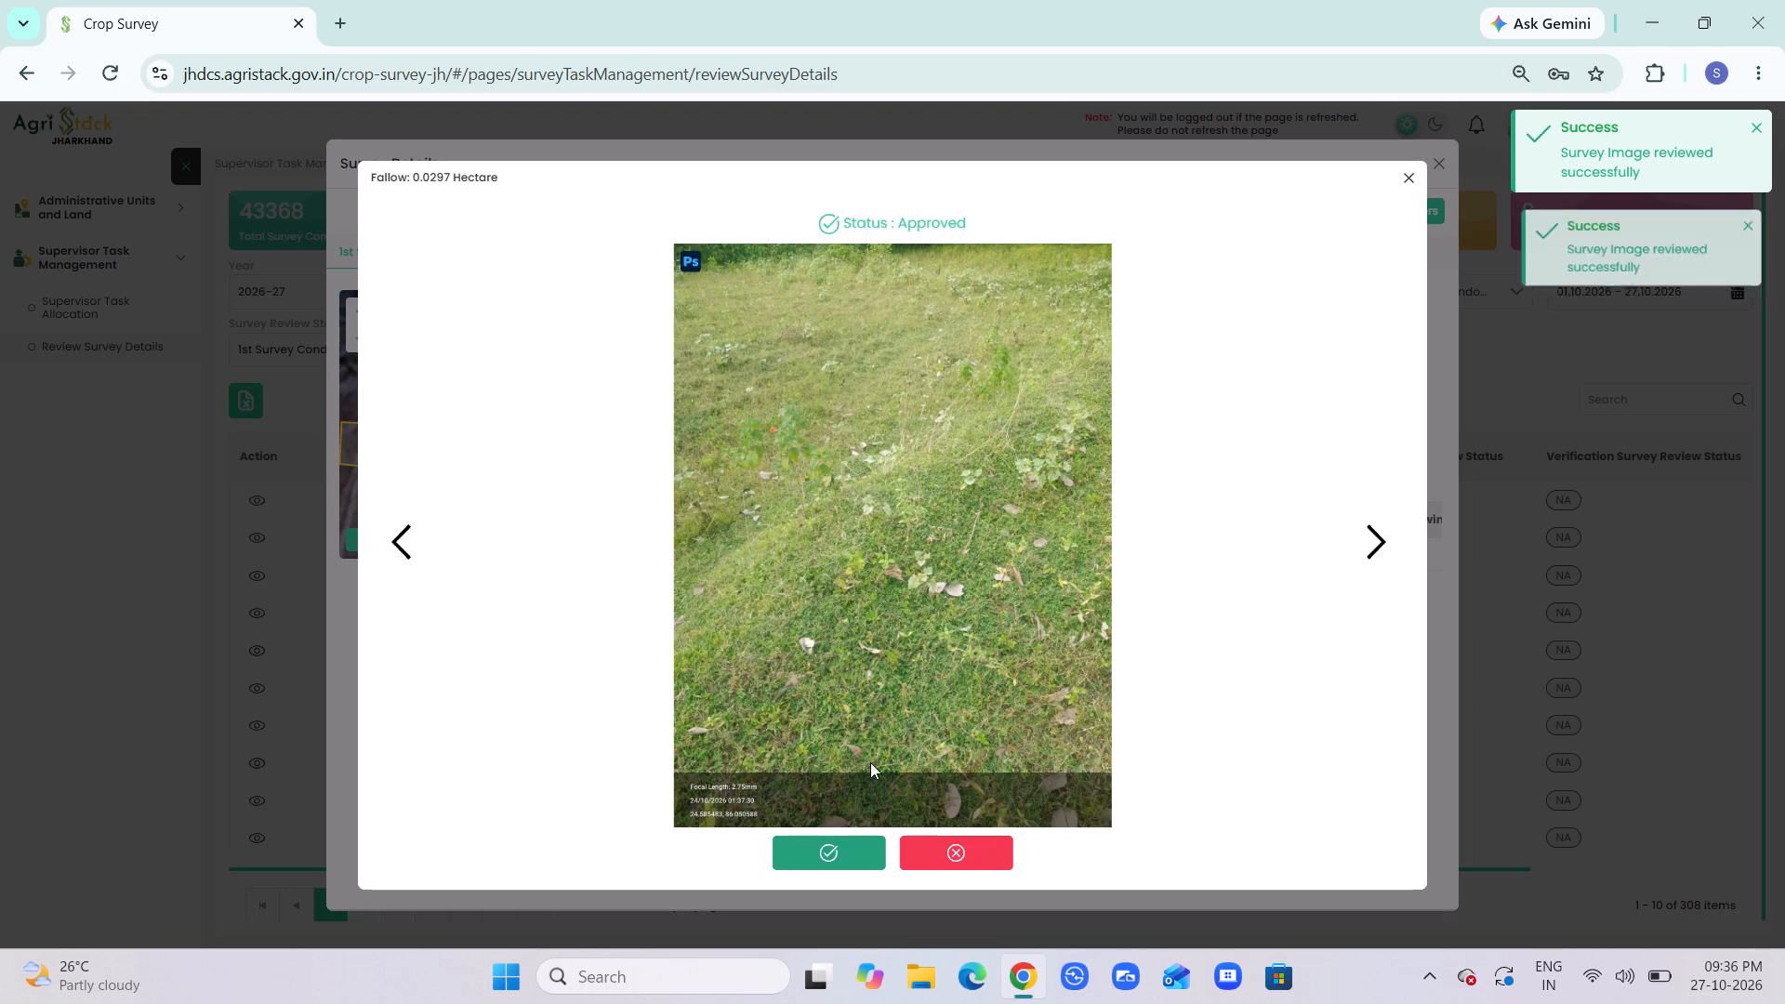
{"action": "left_click_drag", "start_coordinate": [1008, 698], "coordinate": [908, 716]}
{"action": "left_click", "coordinate": [823, 850]}
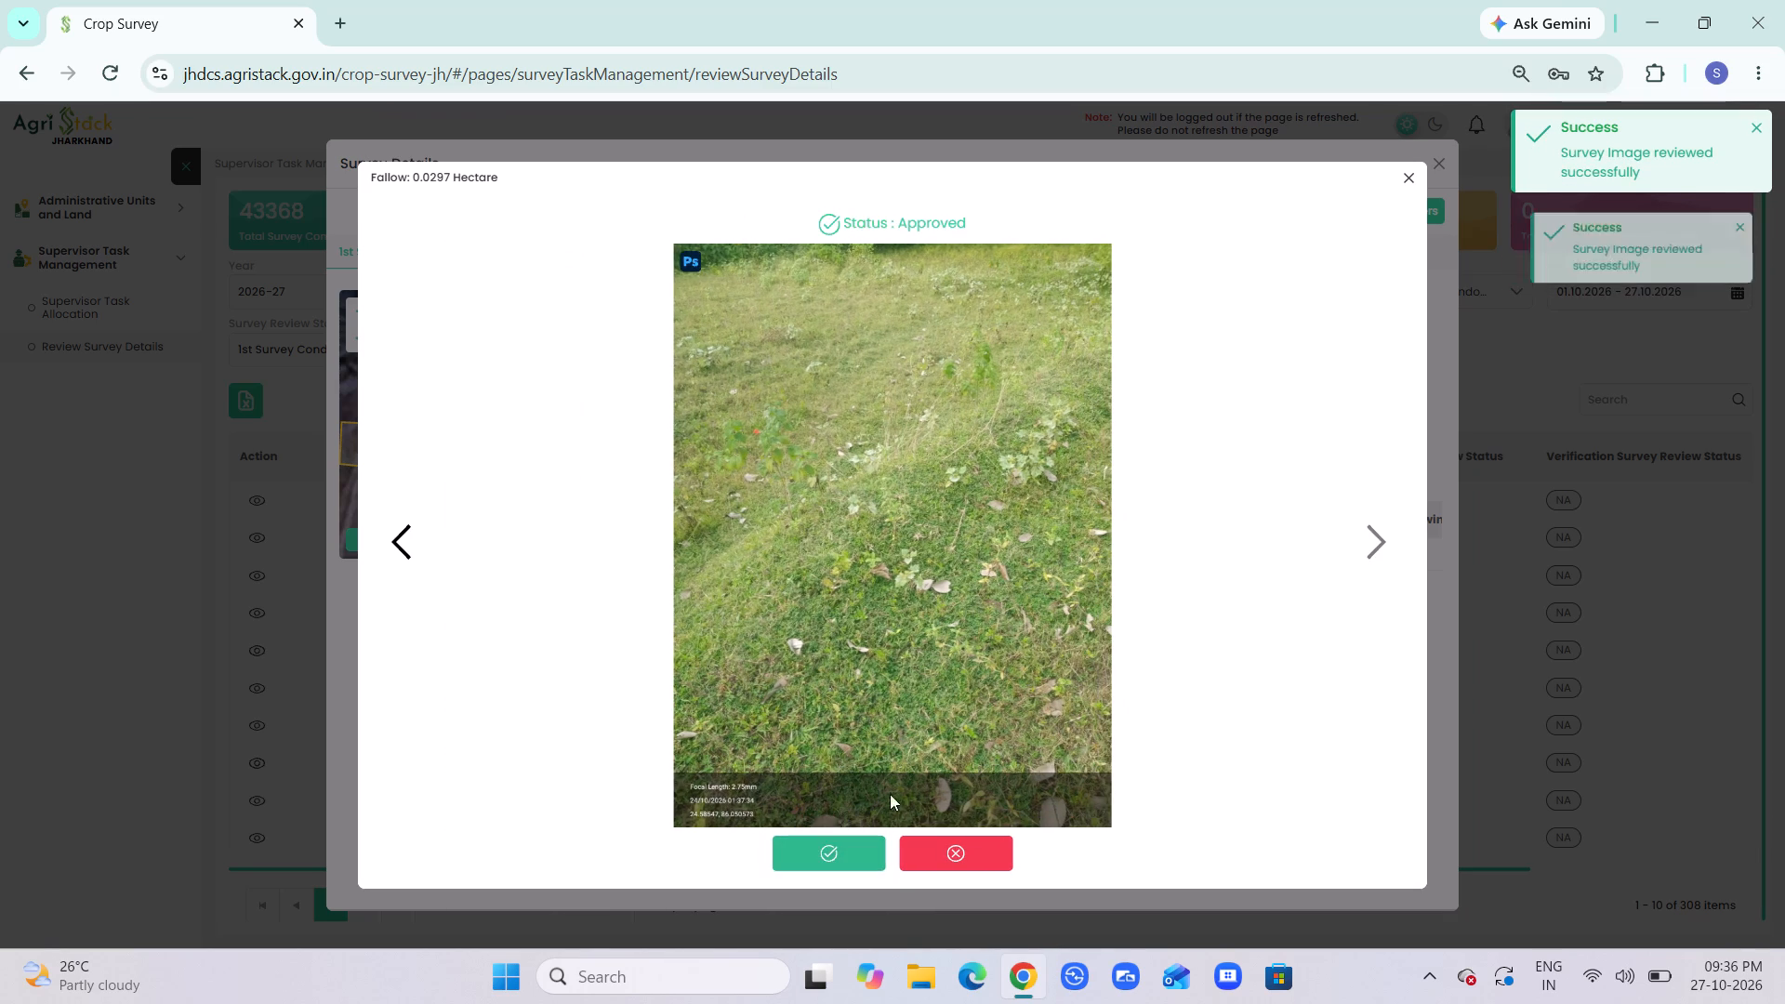
{"action": "left_click", "coordinate": [1413, 175]}
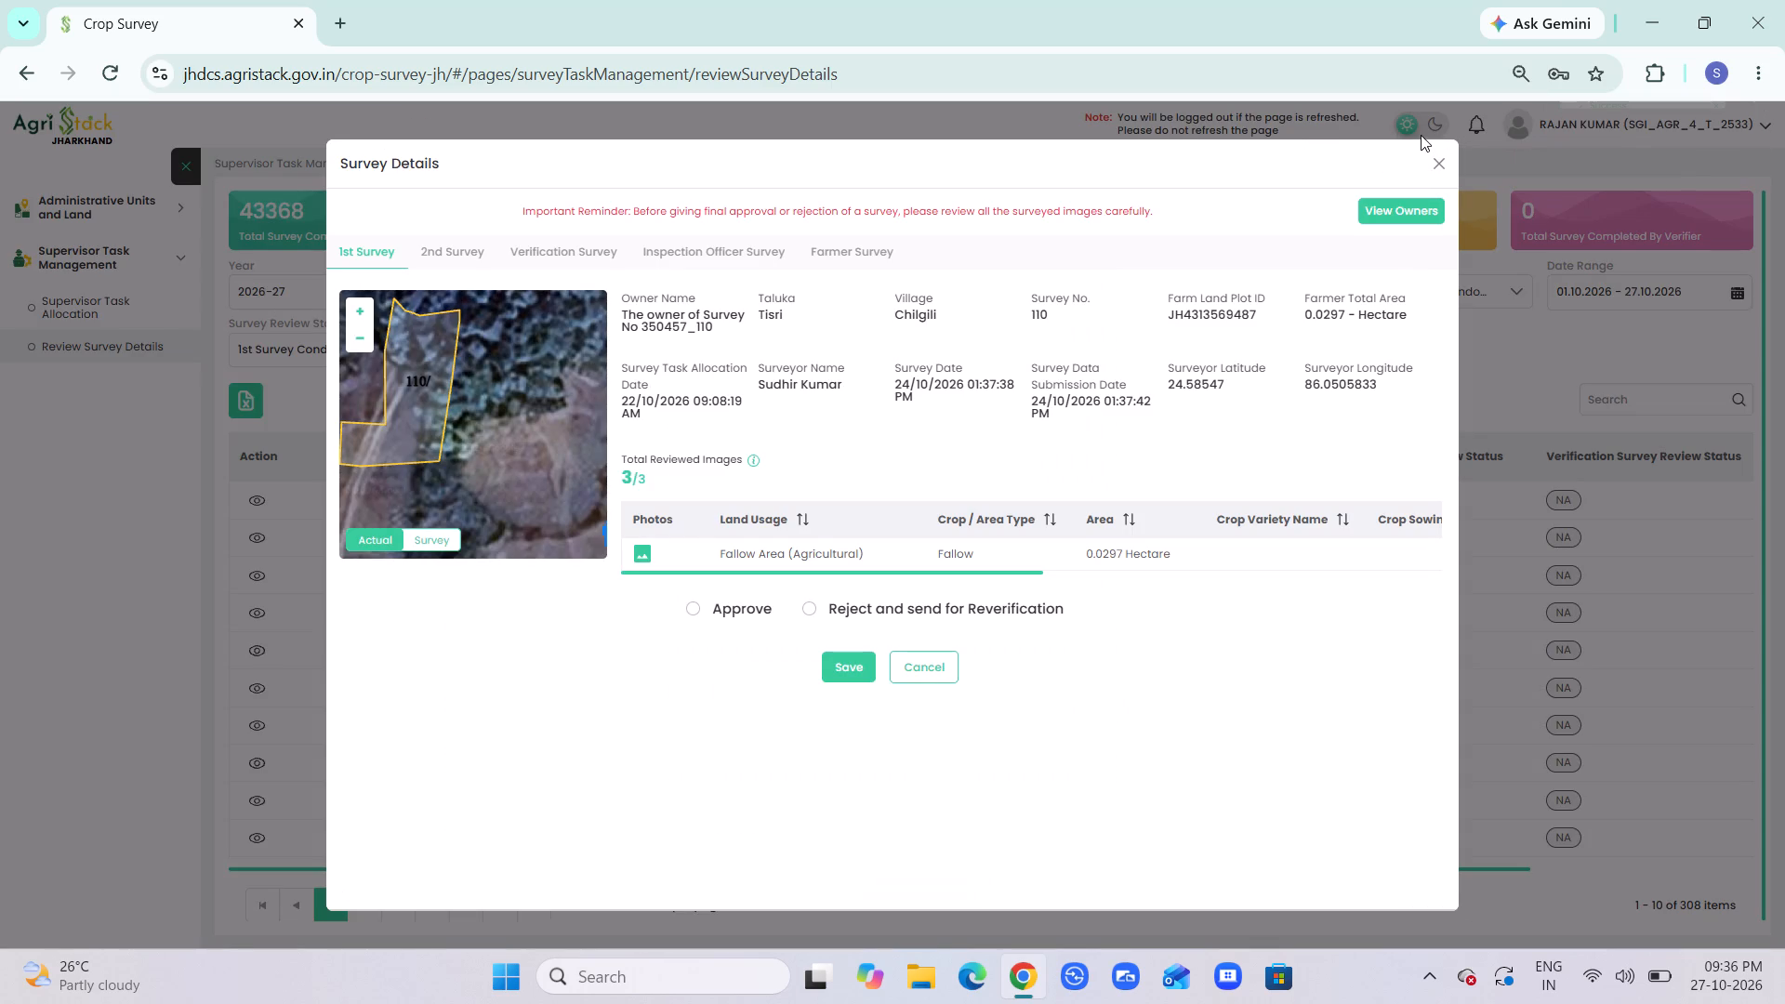
{"action": "left_click", "coordinate": [721, 607]}
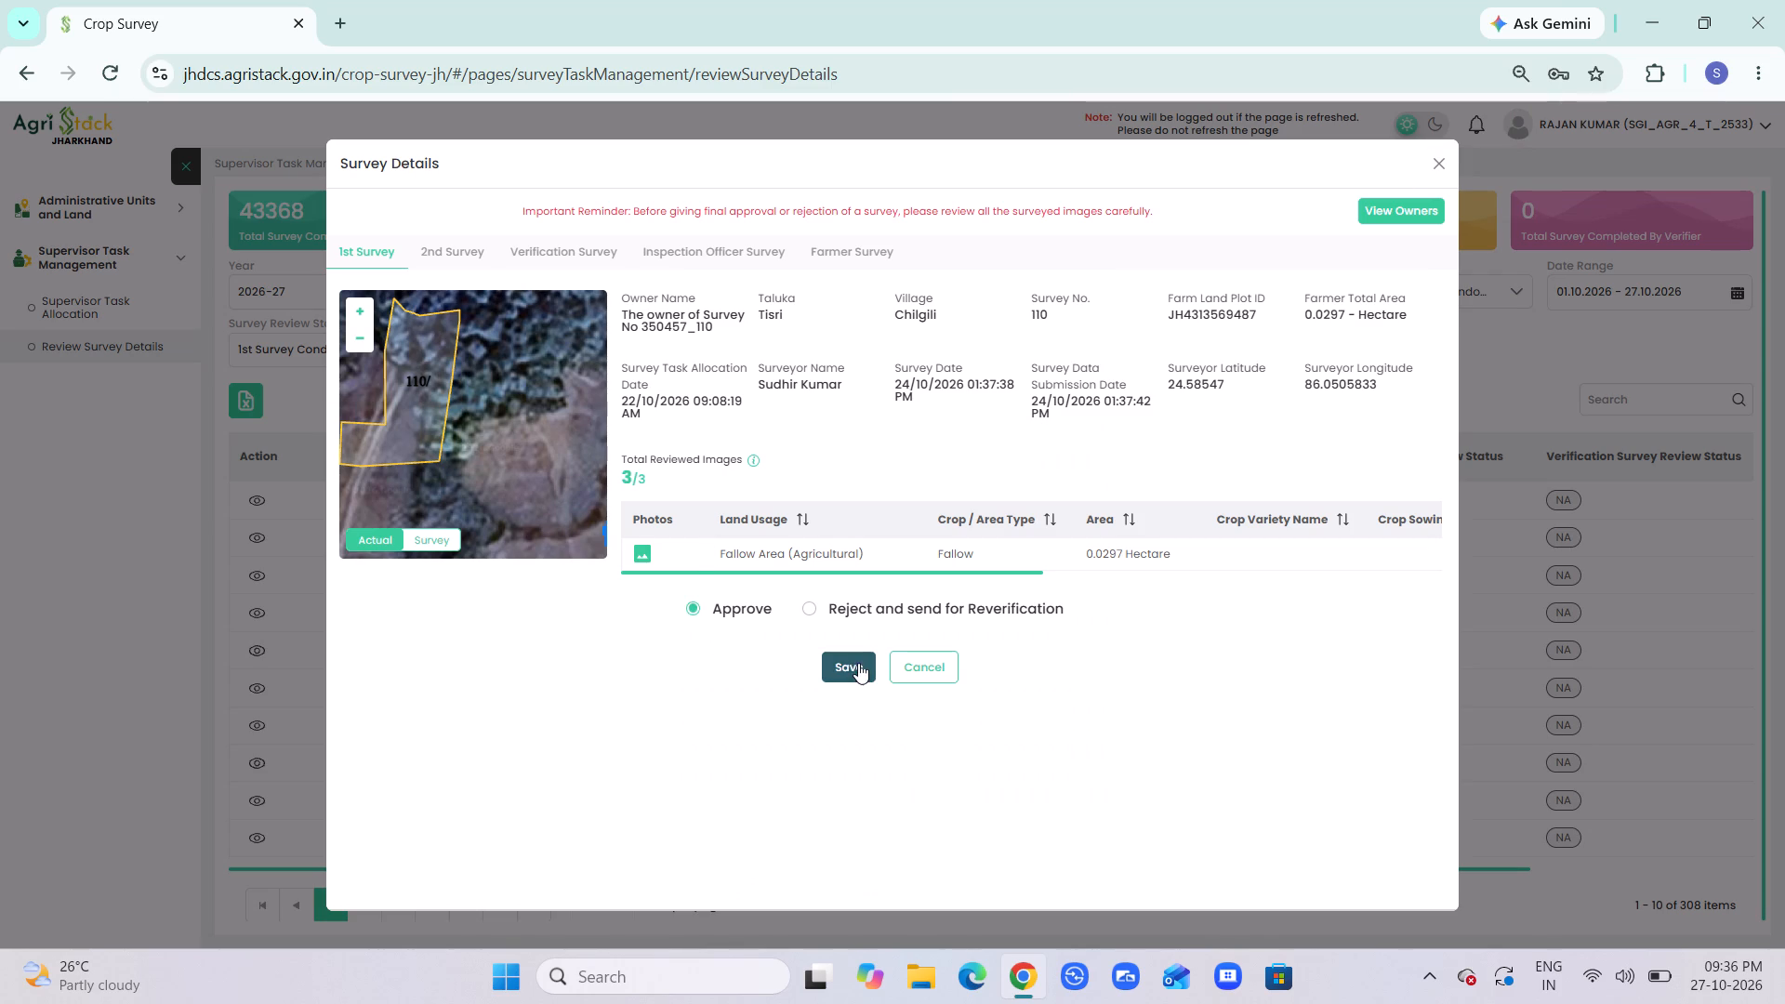
{"action": "left_click", "coordinate": [849, 660]}
{"action": "left_click", "coordinate": [850, 574]}
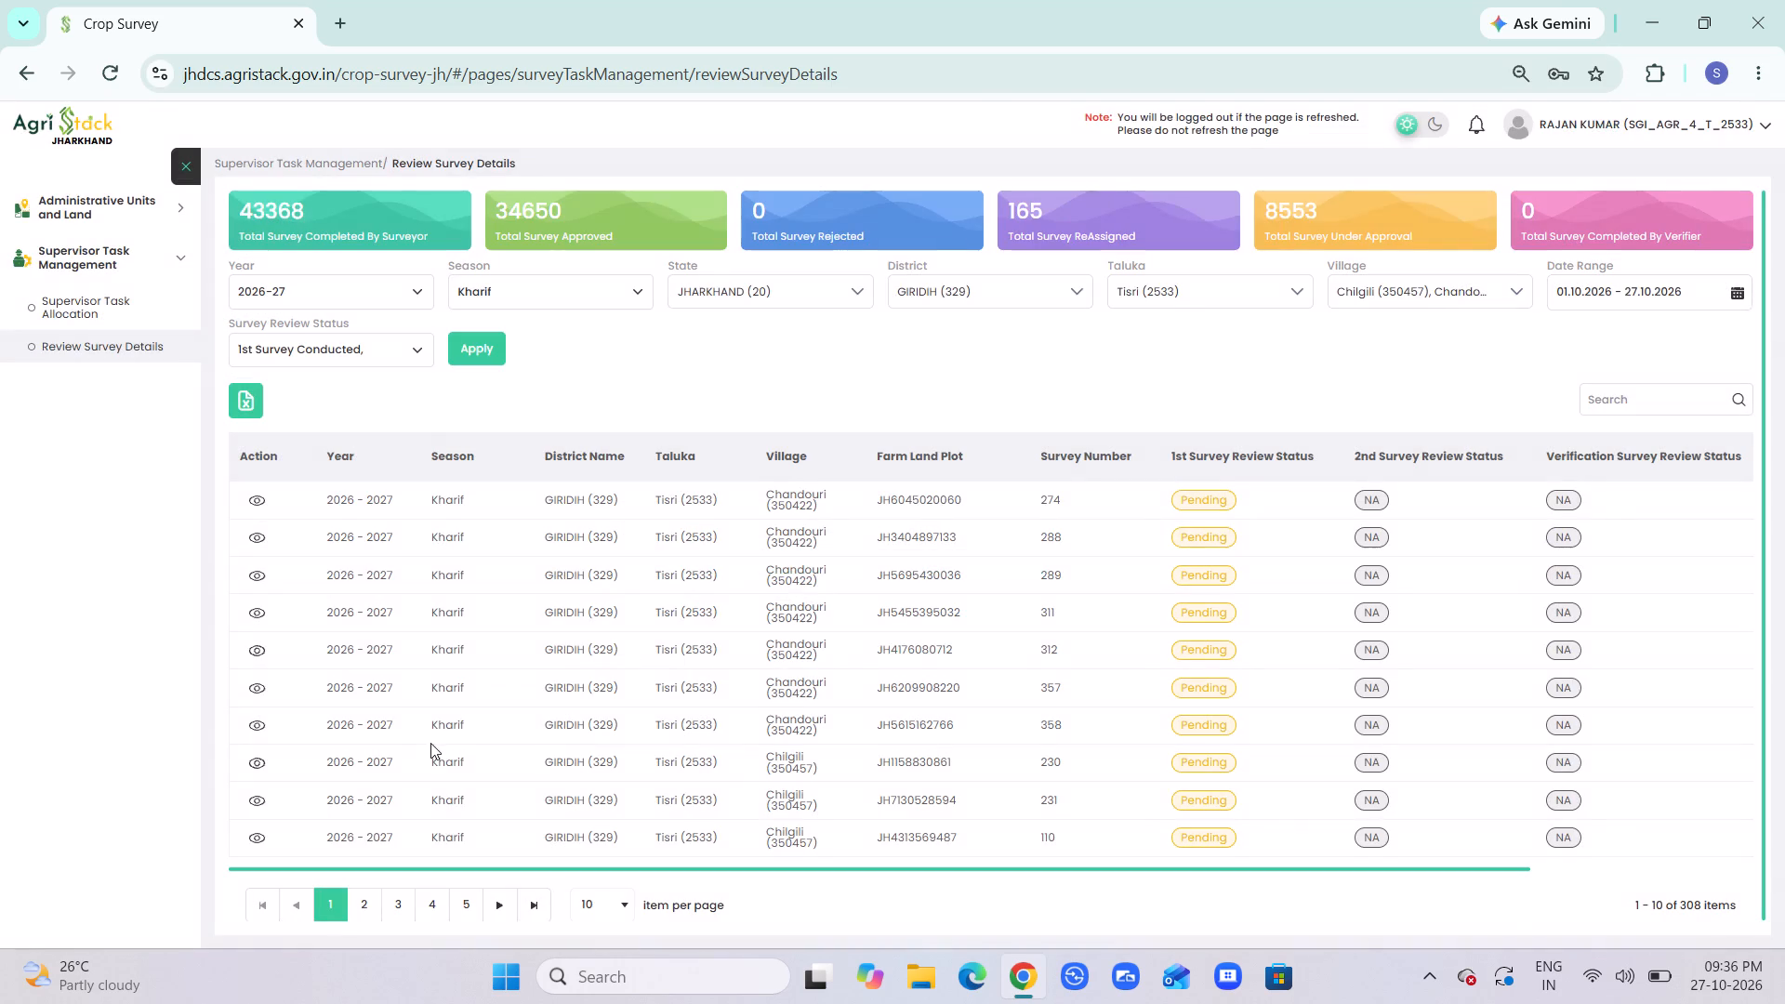
Approve all three photos of survey number 231 in Chilgili, and save its 1st survey review as Approve.
{"action": "left_click", "coordinate": [251, 799]}
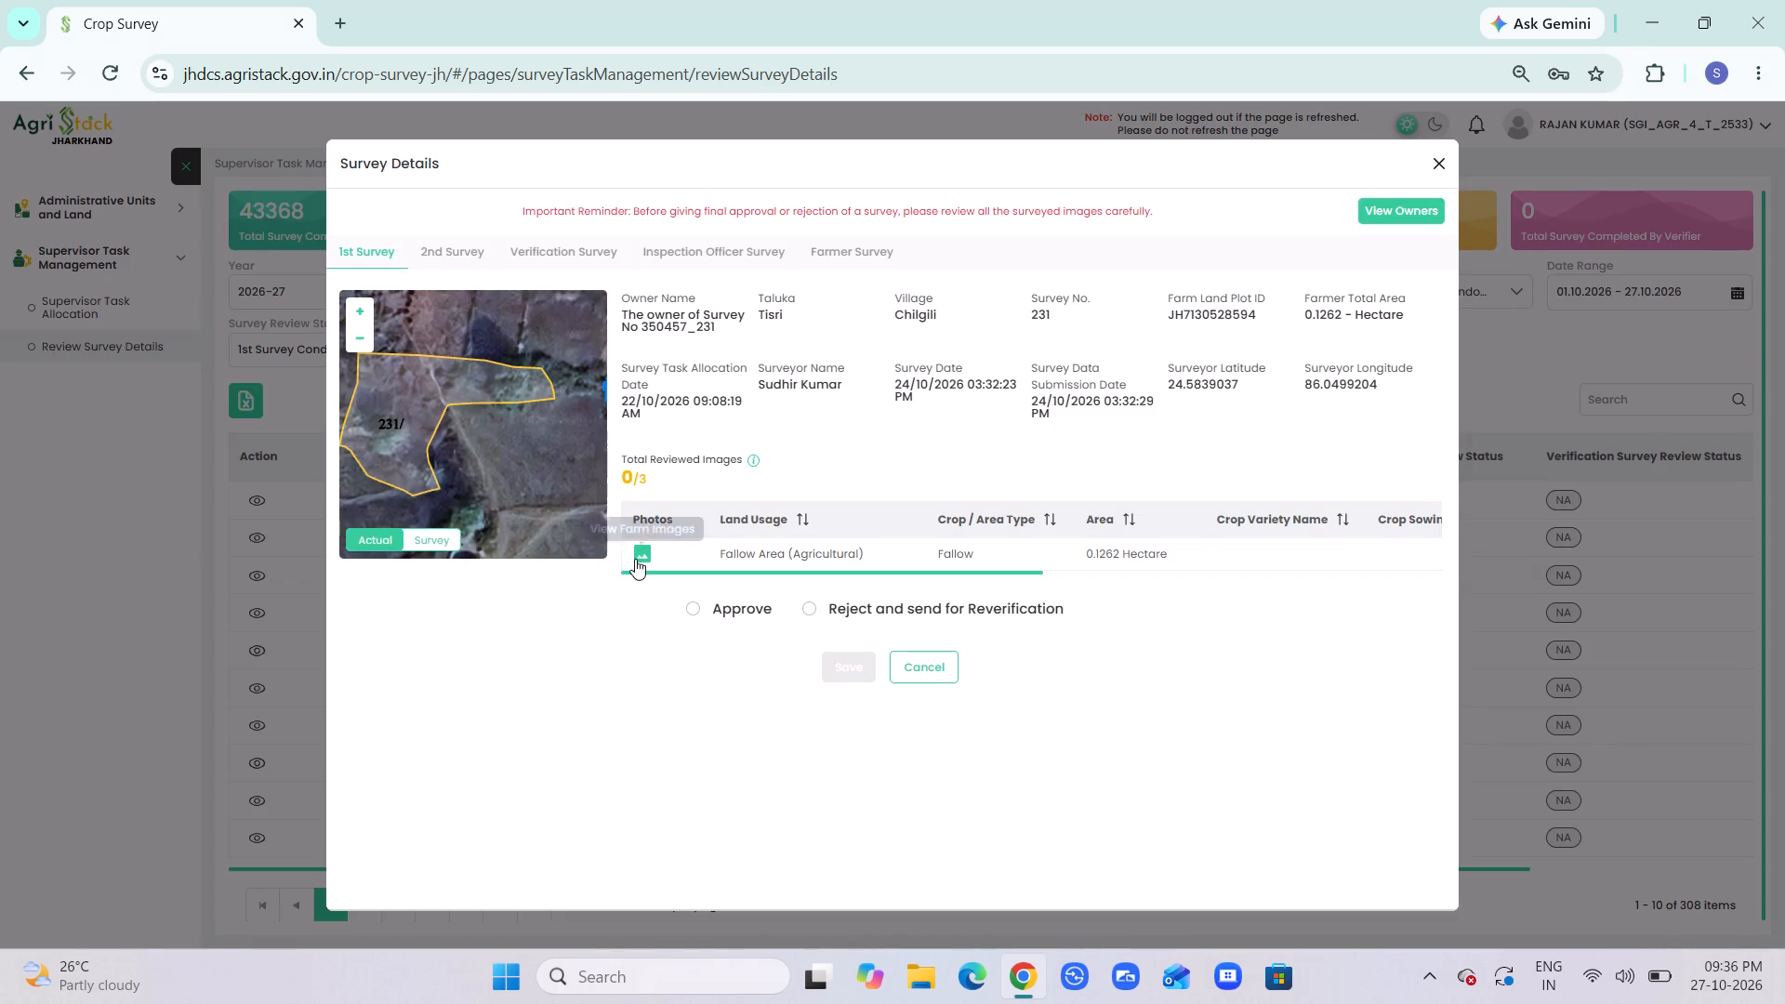
{"action": "left_click", "coordinate": [635, 558]}
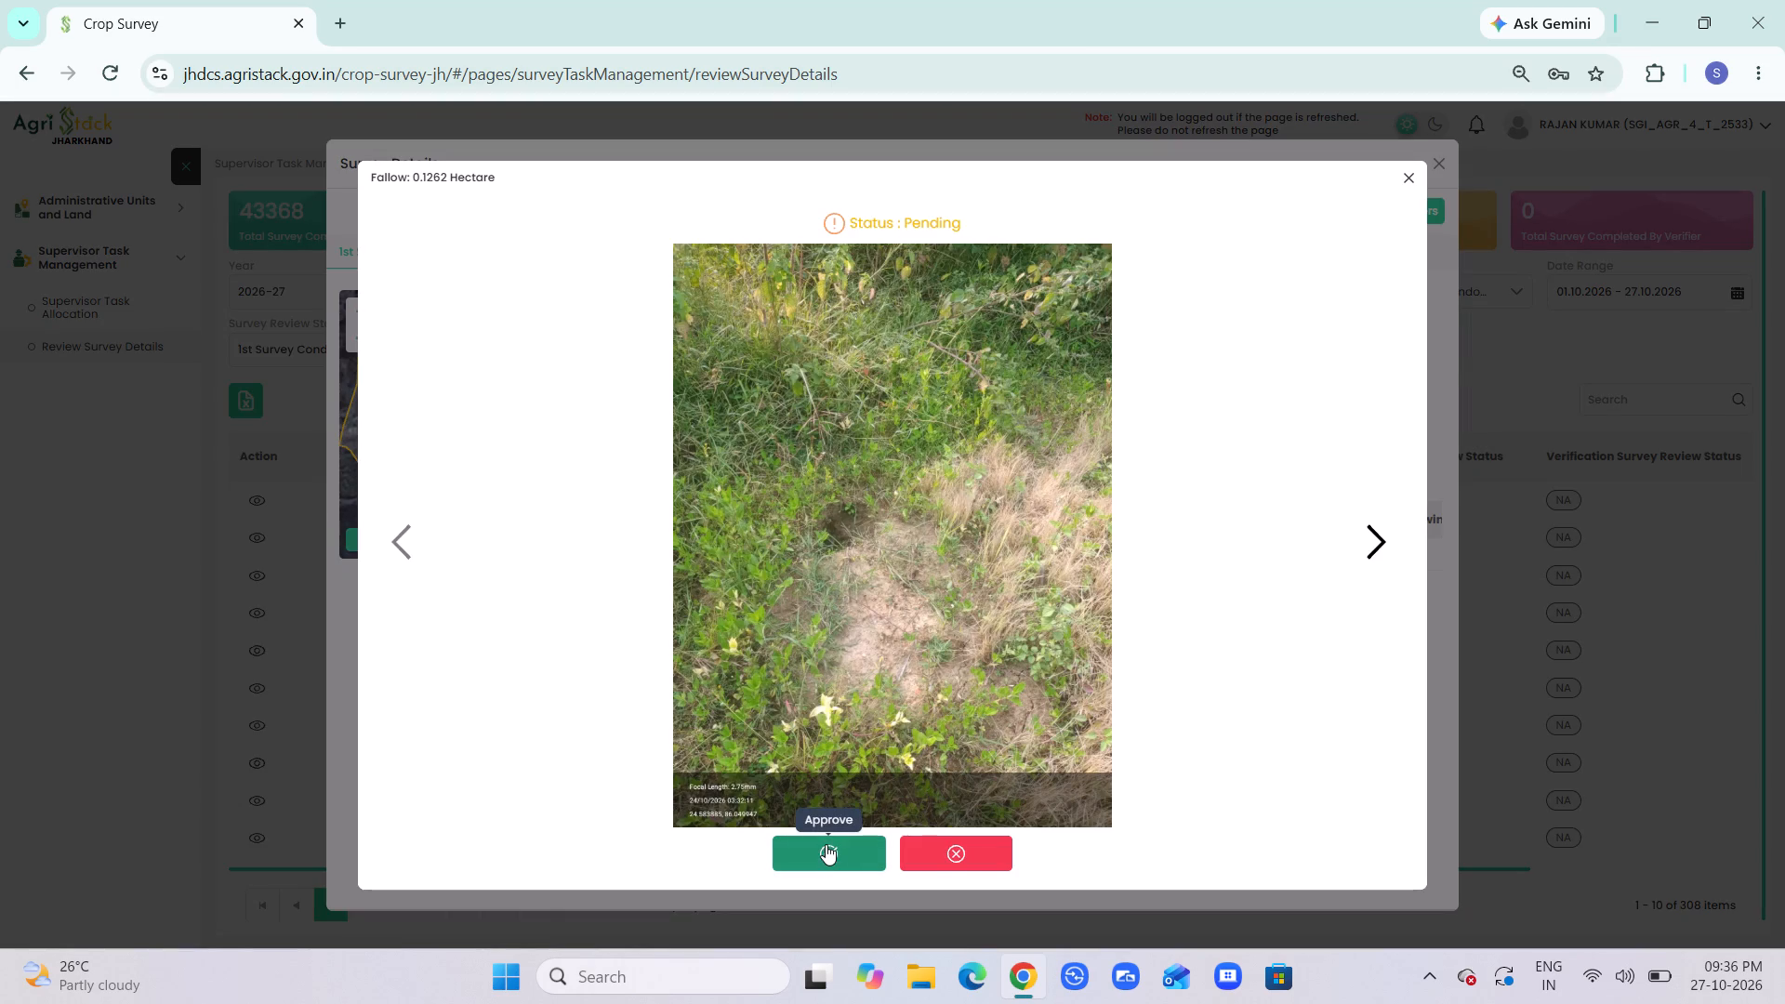
{"action": "left_click", "coordinate": [826, 844]}
{"action": "left_click_drag", "start_coordinate": [989, 695], "coordinate": [823, 718]}
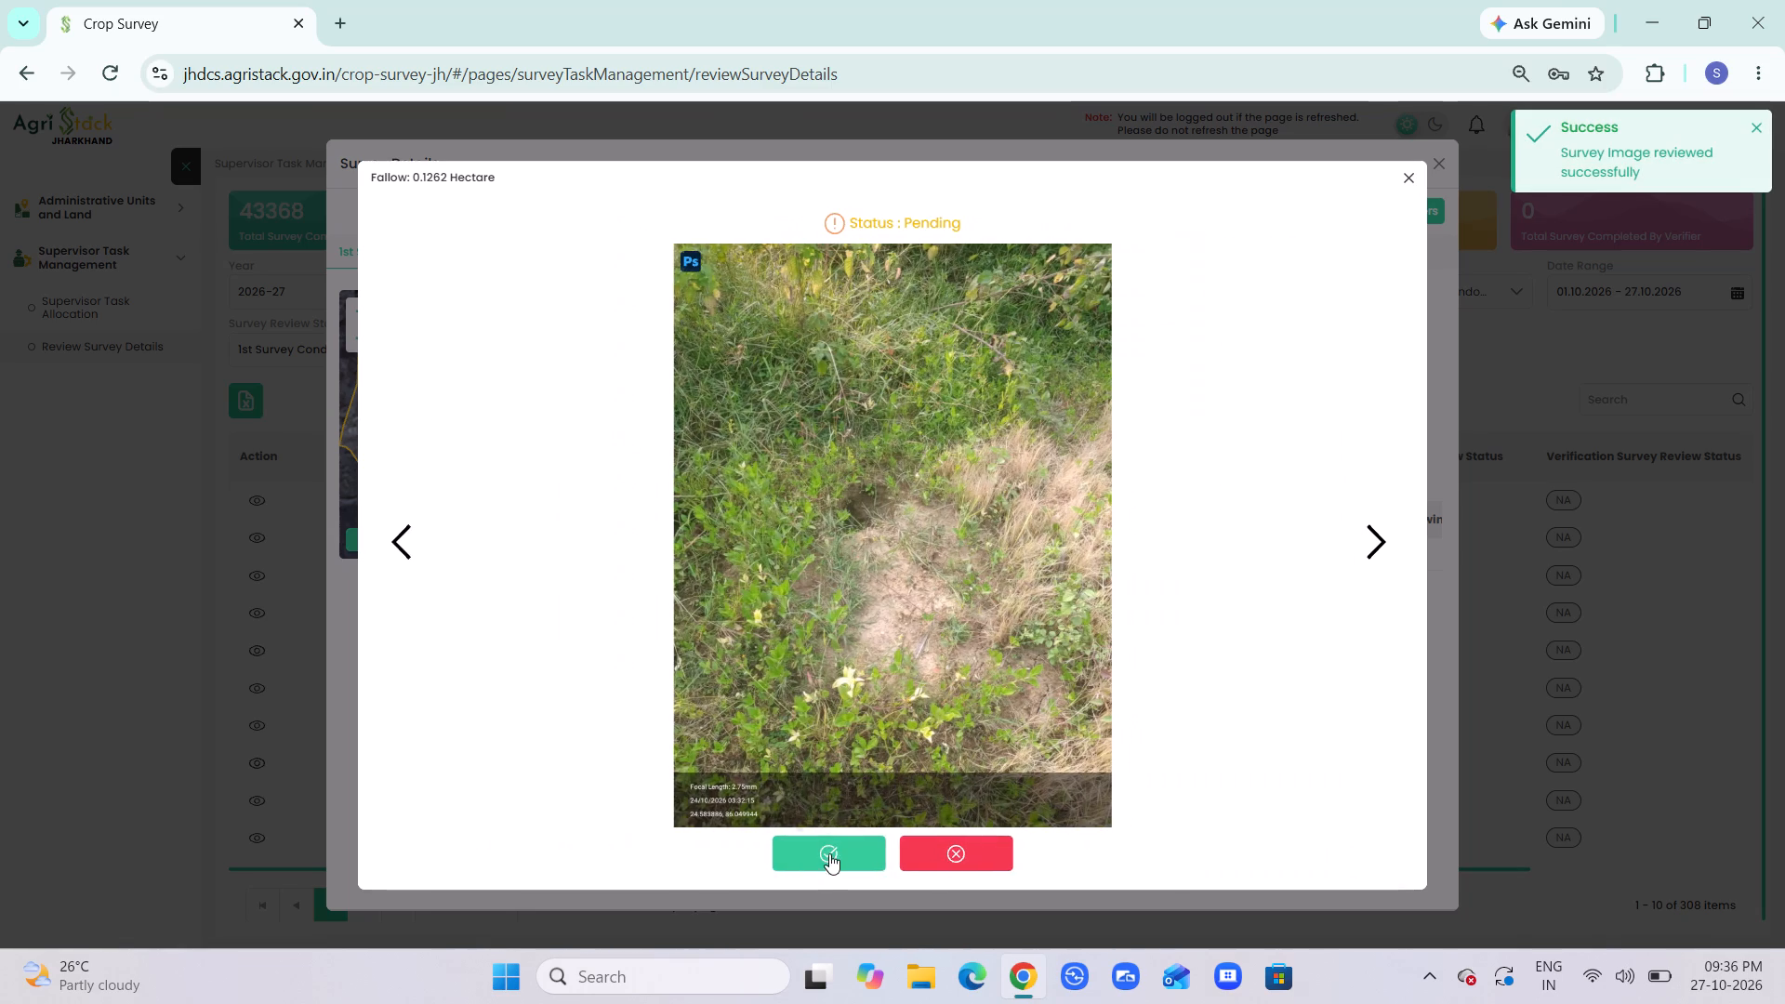
{"action": "left_click", "coordinate": [829, 856]}
{"action": "left_click_drag", "start_coordinate": [997, 675], "coordinate": [949, 693]}
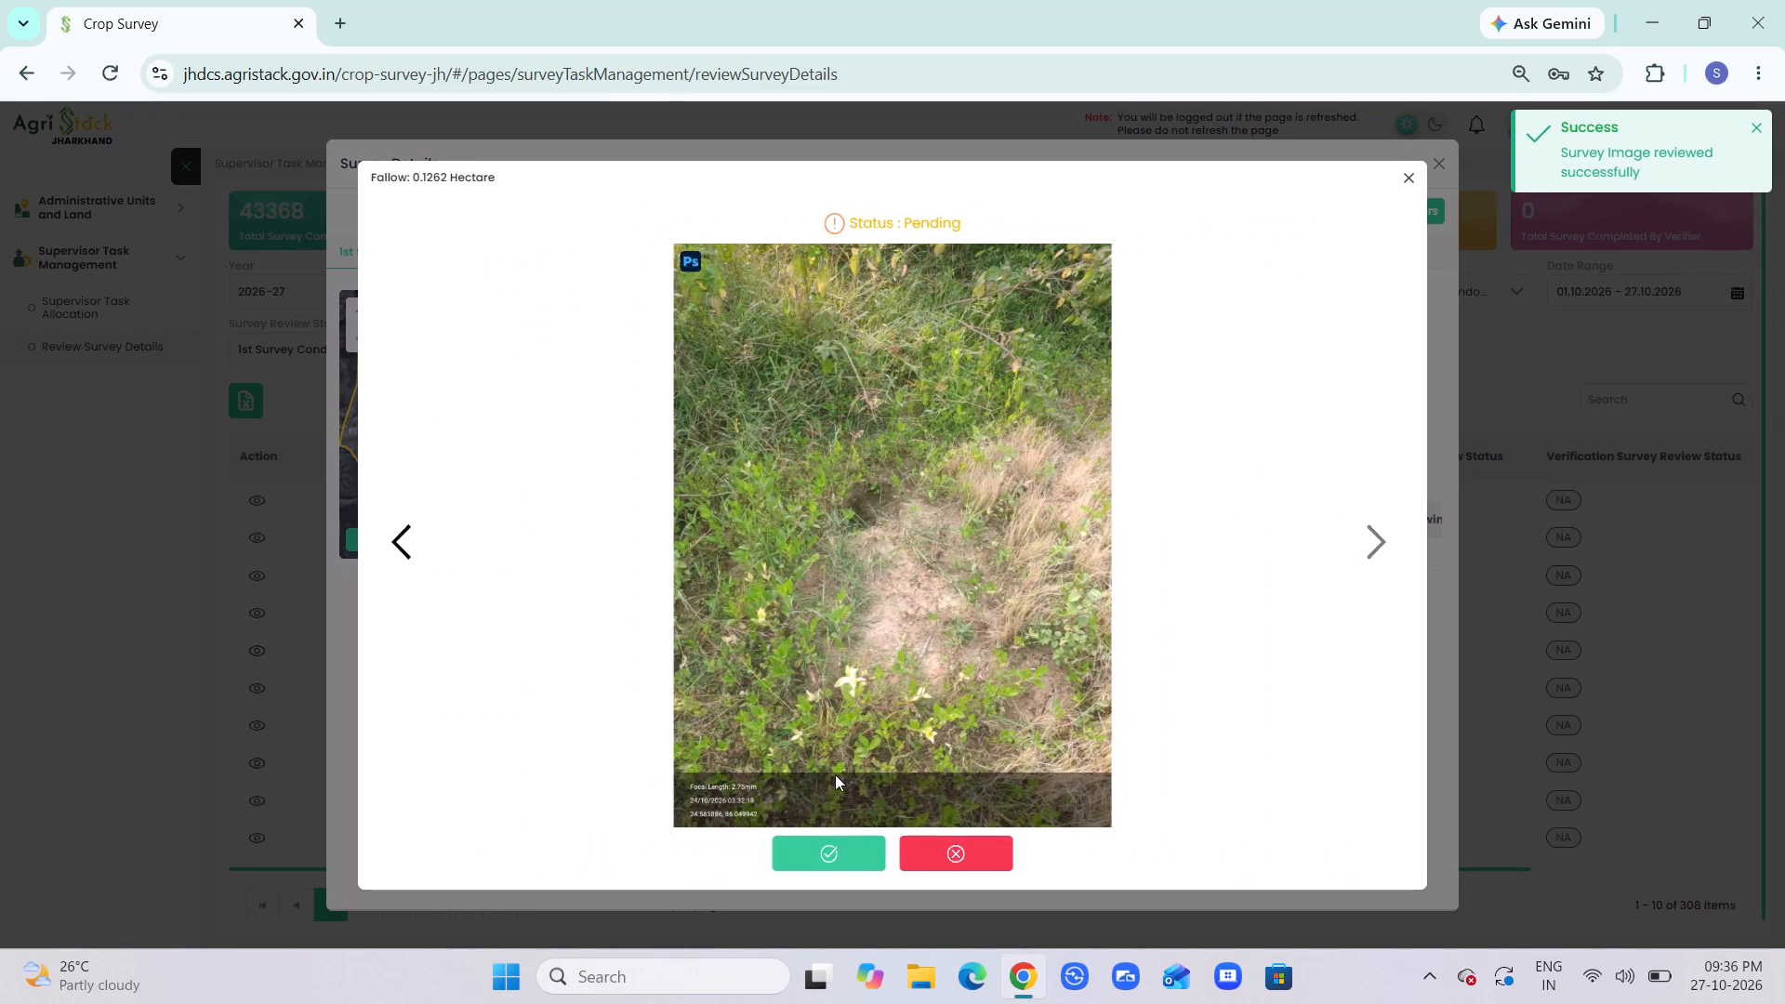
{"action": "left_click", "coordinate": [830, 854]}
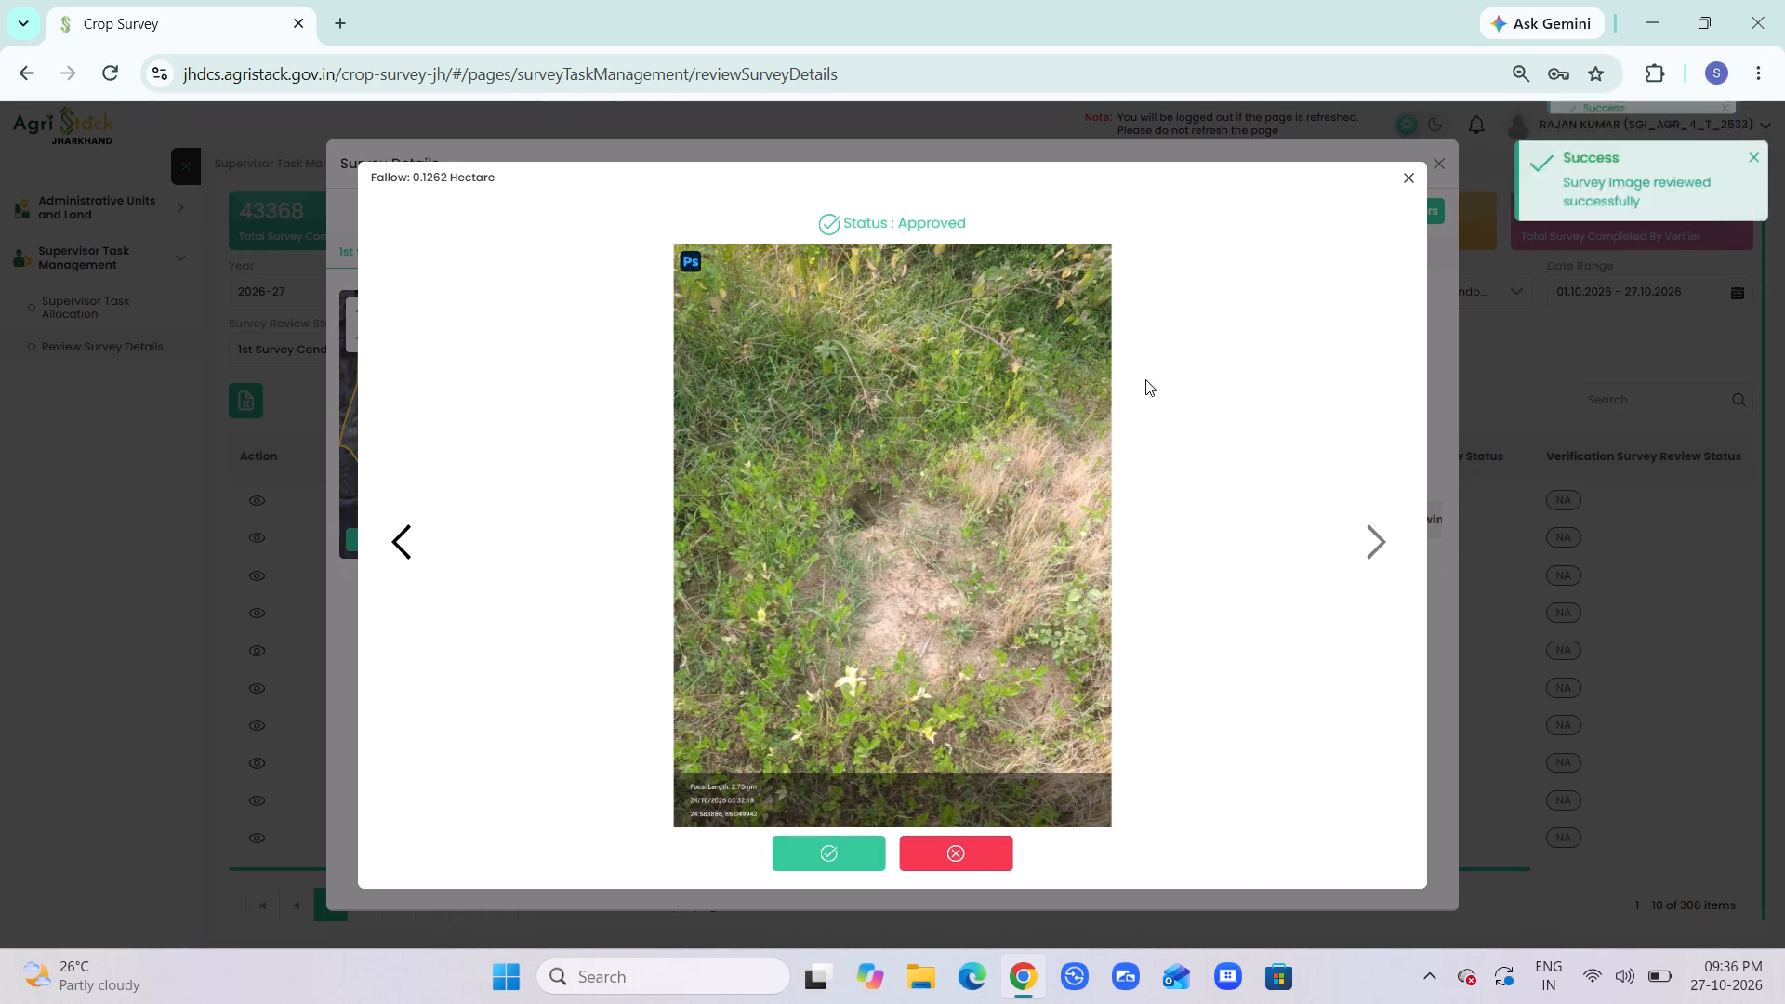
{"action": "left_click", "coordinate": [1408, 179]}
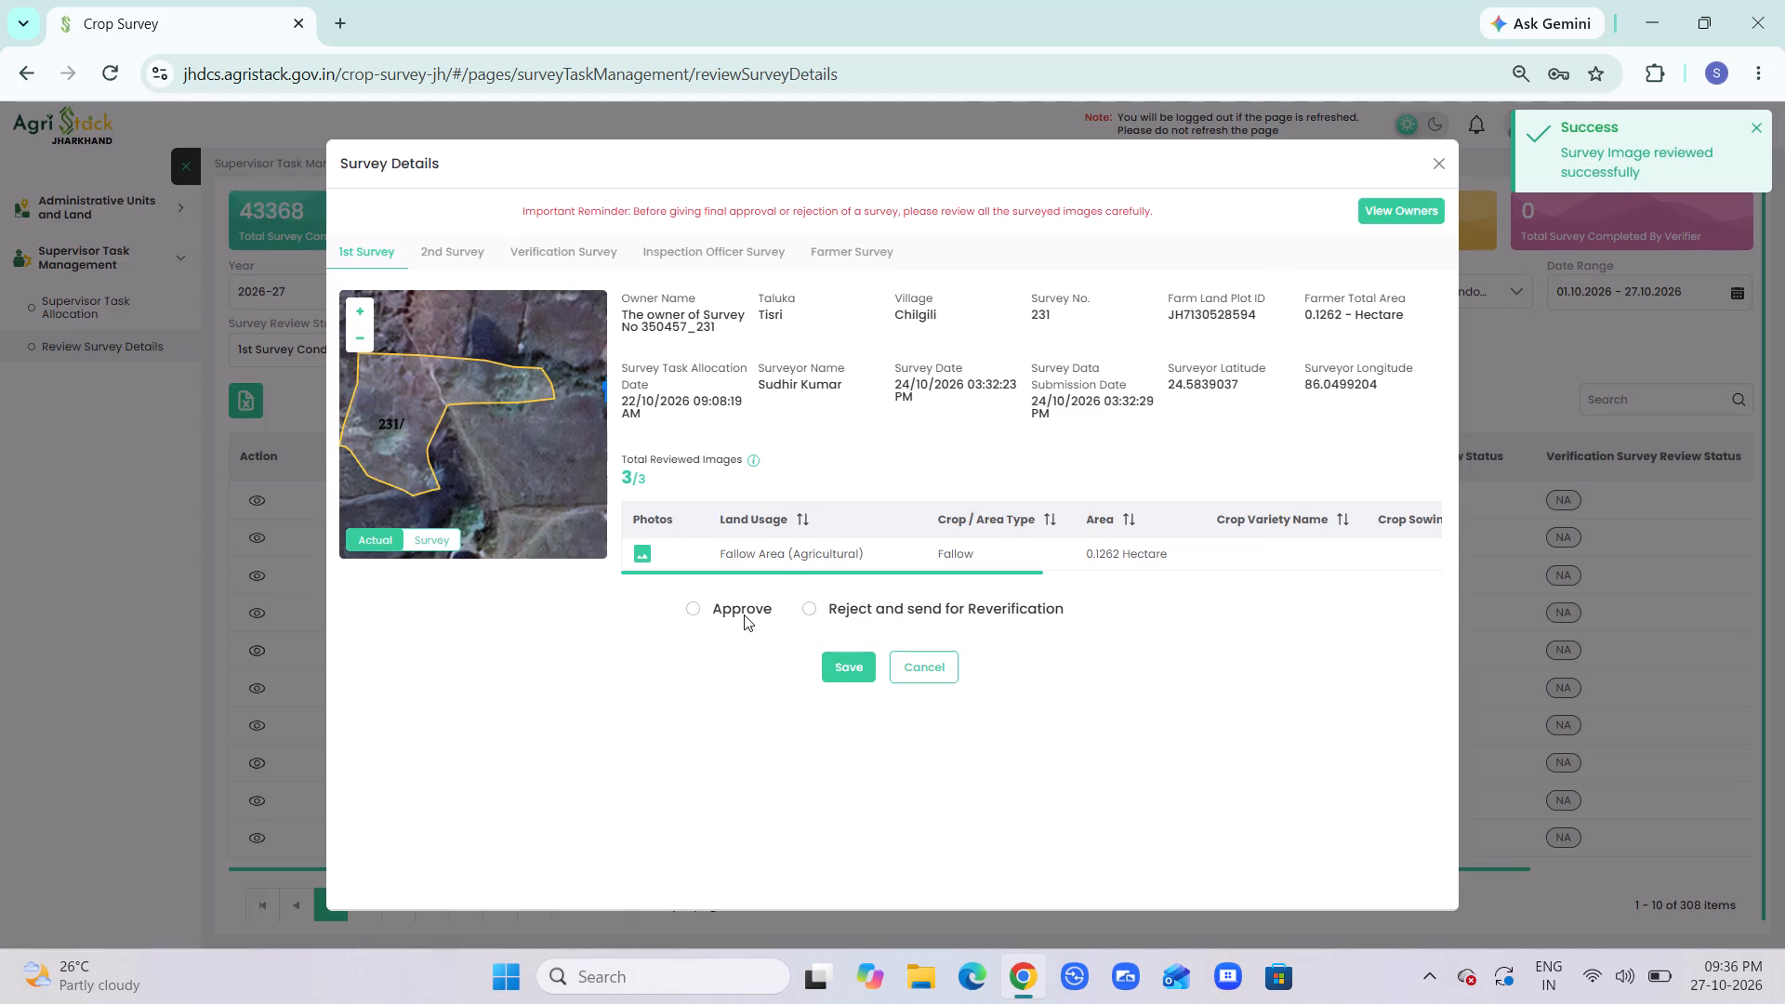
{"action": "left_click", "coordinate": [743, 614]}
{"action": "left_click", "coordinate": [854, 668]}
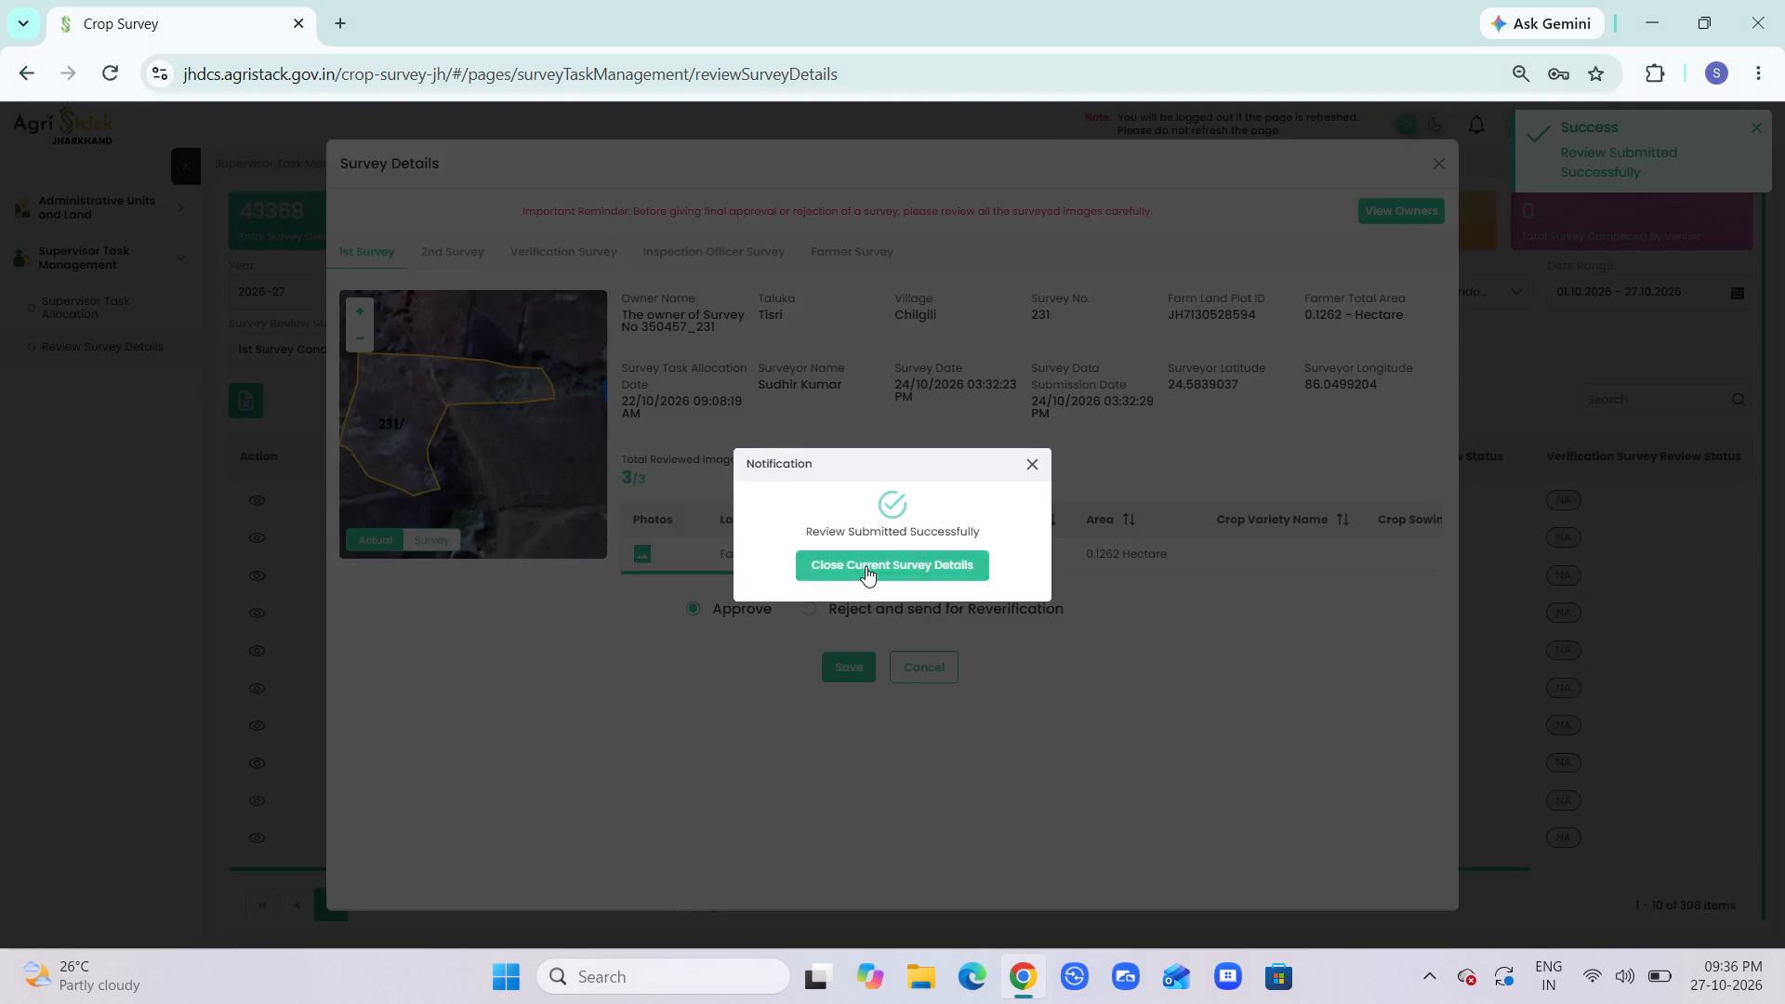
{"action": "left_click", "coordinate": [866, 565]}
Open survey number 230 in Chilgili and approve all three of its farm photos.
{"action": "left_click", "coordinate": [236, 757]}
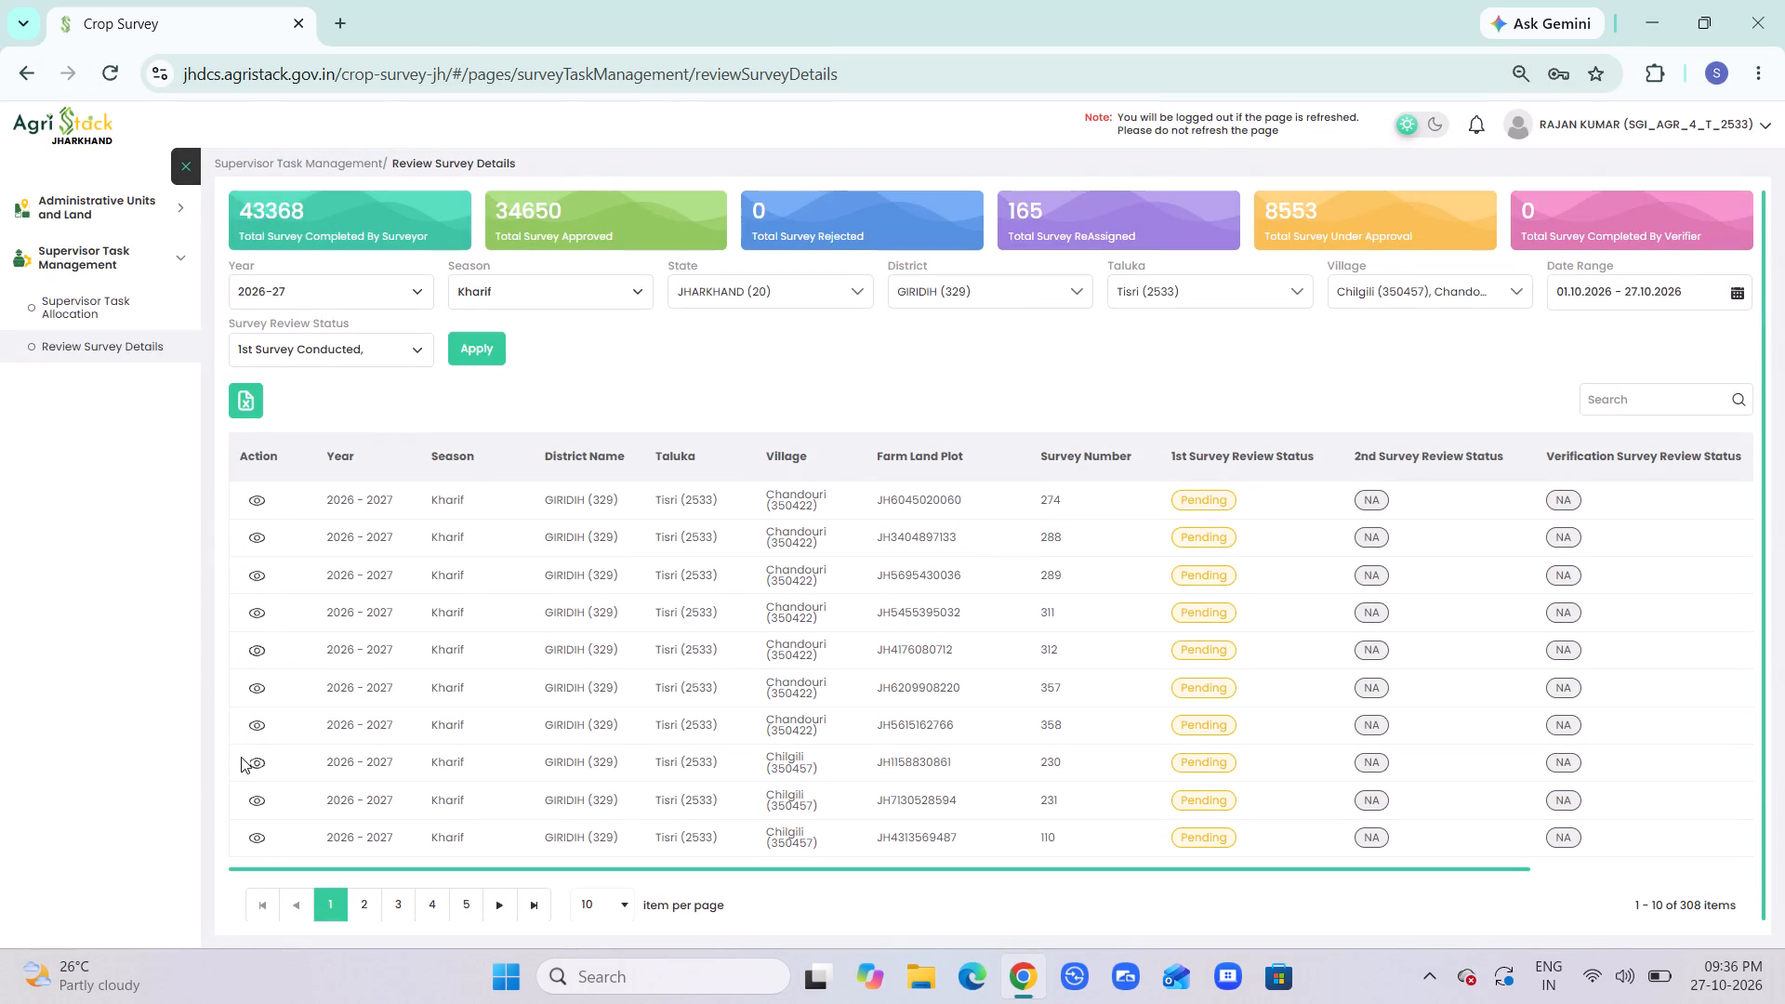
{"action": "left_click", "coordinate": [251, 757]}
{"action": "left_click", "coordinate": [639, 557]}
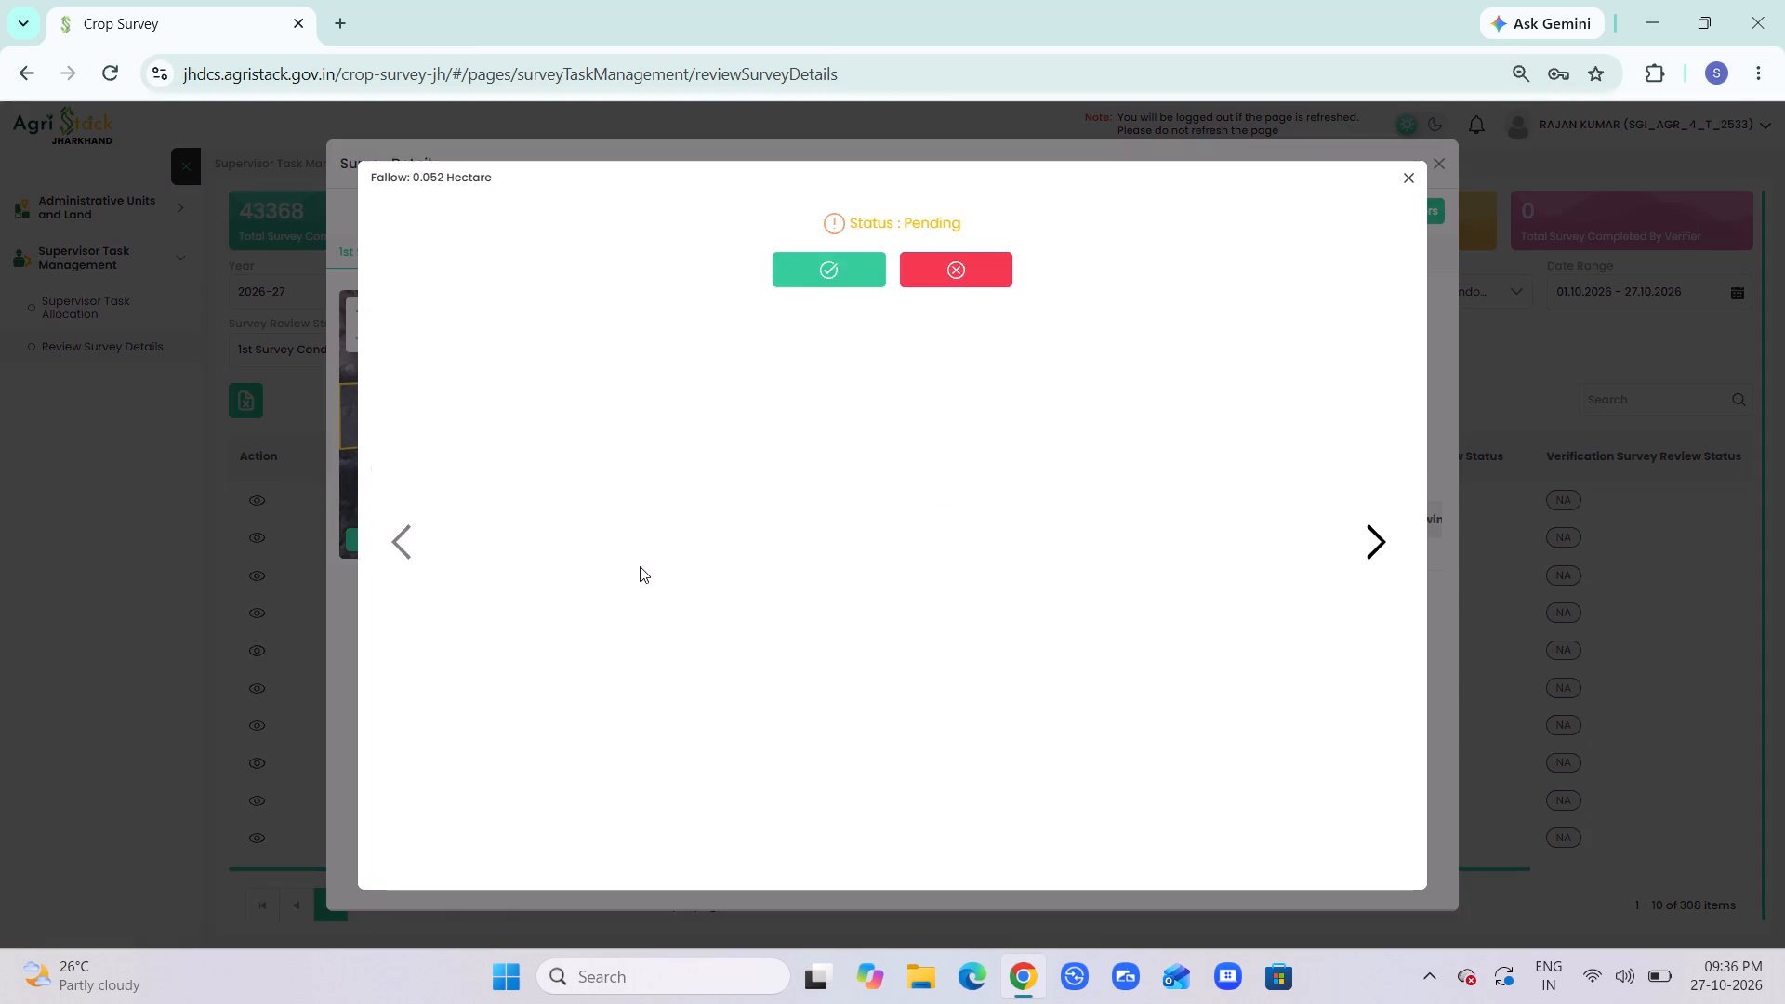
{"action": "left_click", "coordinate": [824, 852]}
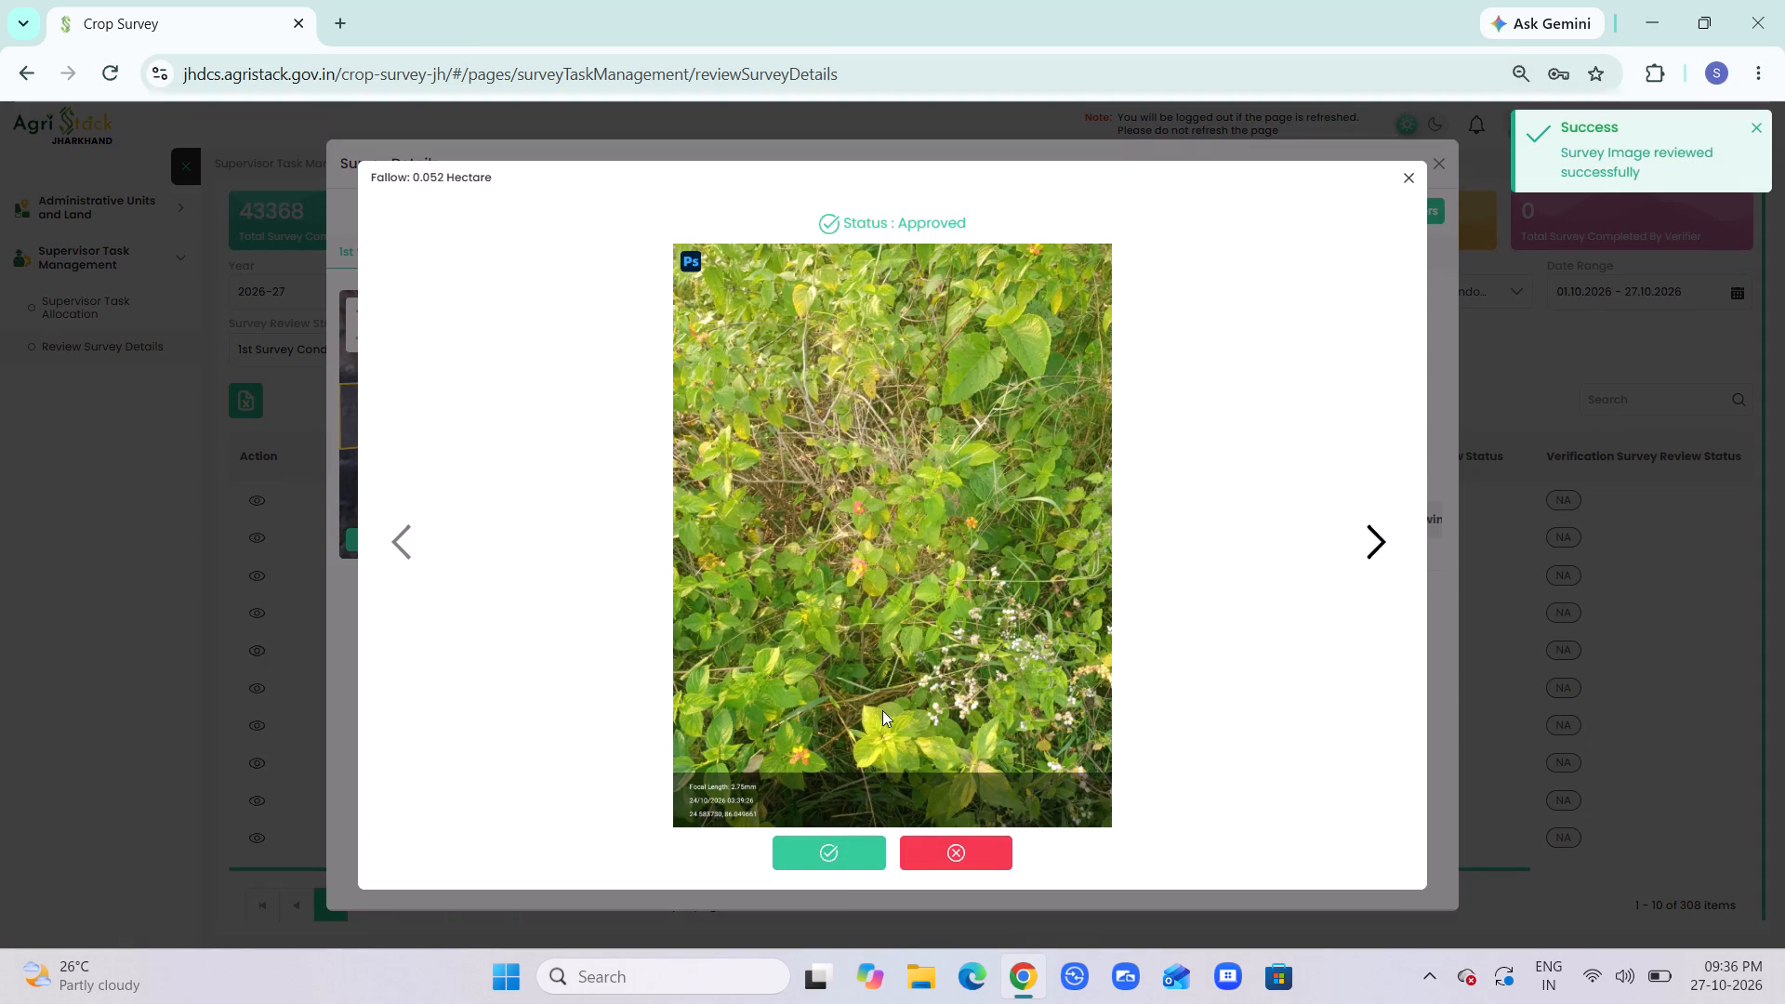
{"action": "left_click_drag", "start_coordinate": [937, 720], "coordinate": [681, 719]}
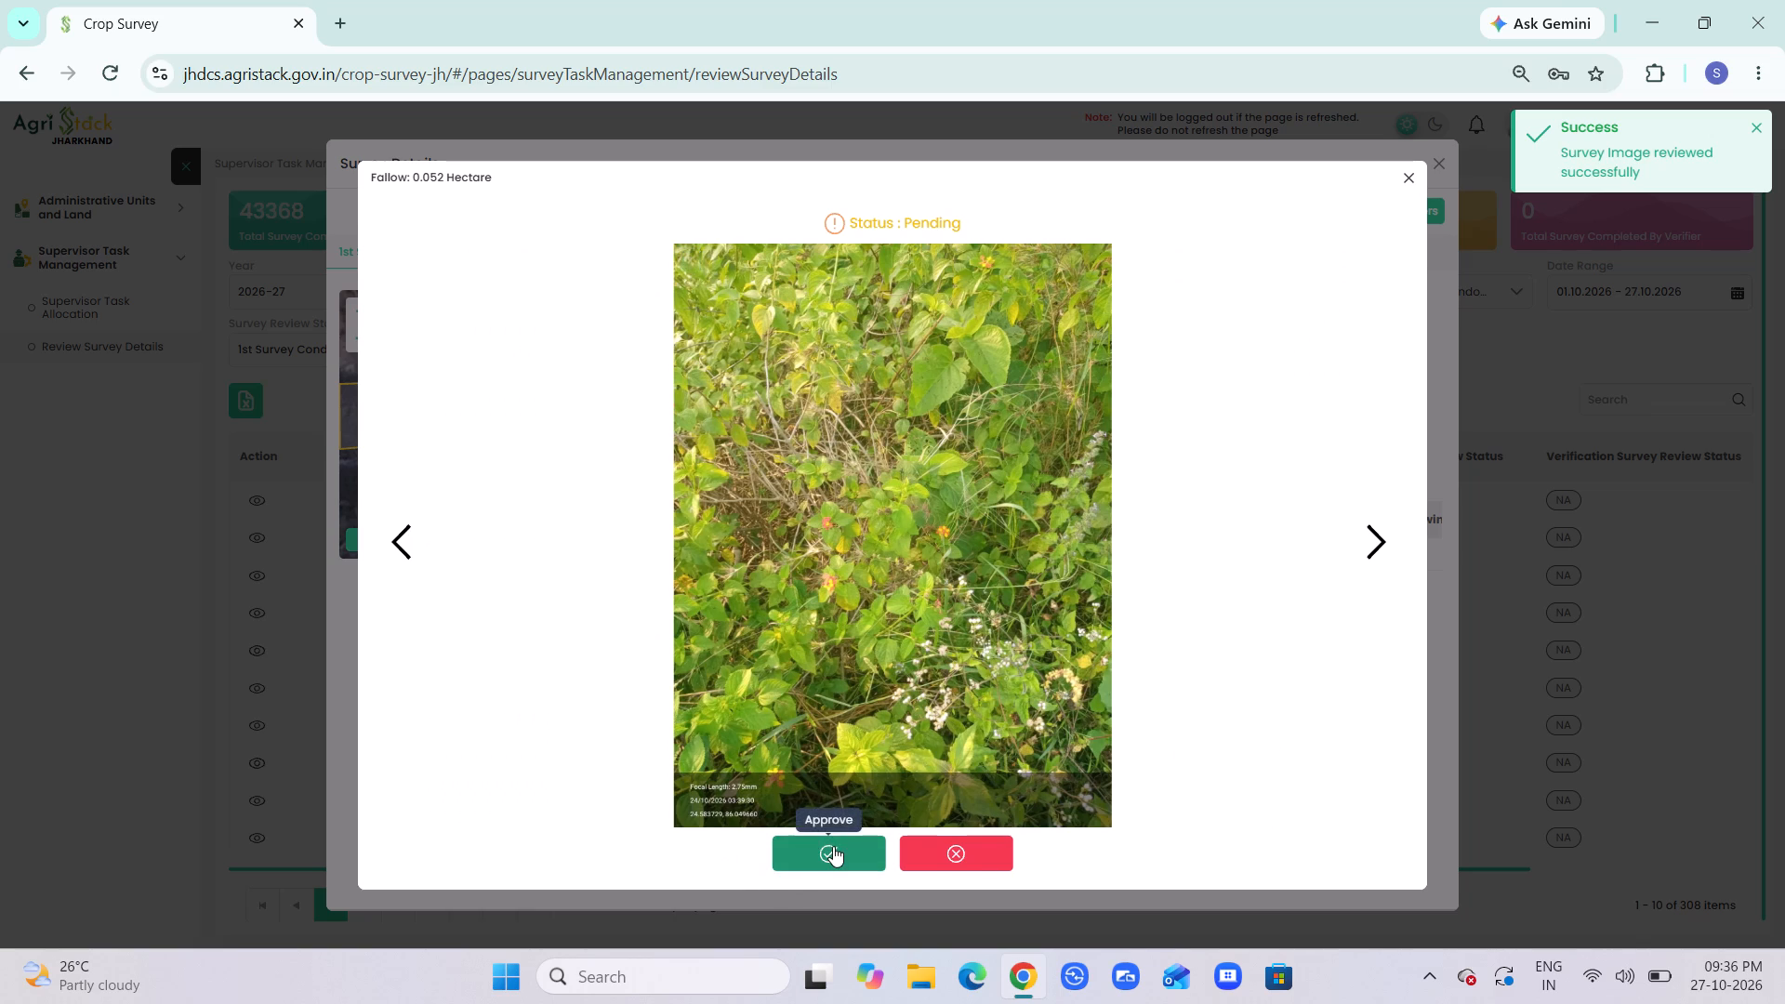
{"action": "left_click", "coordinate": [833, 846]}
{"action": "left_click_drag", "start_coordinate": [1036, 693], "coordinate": [805, 721]}
{"action": "left_click", "coordinate": [825, 851]}
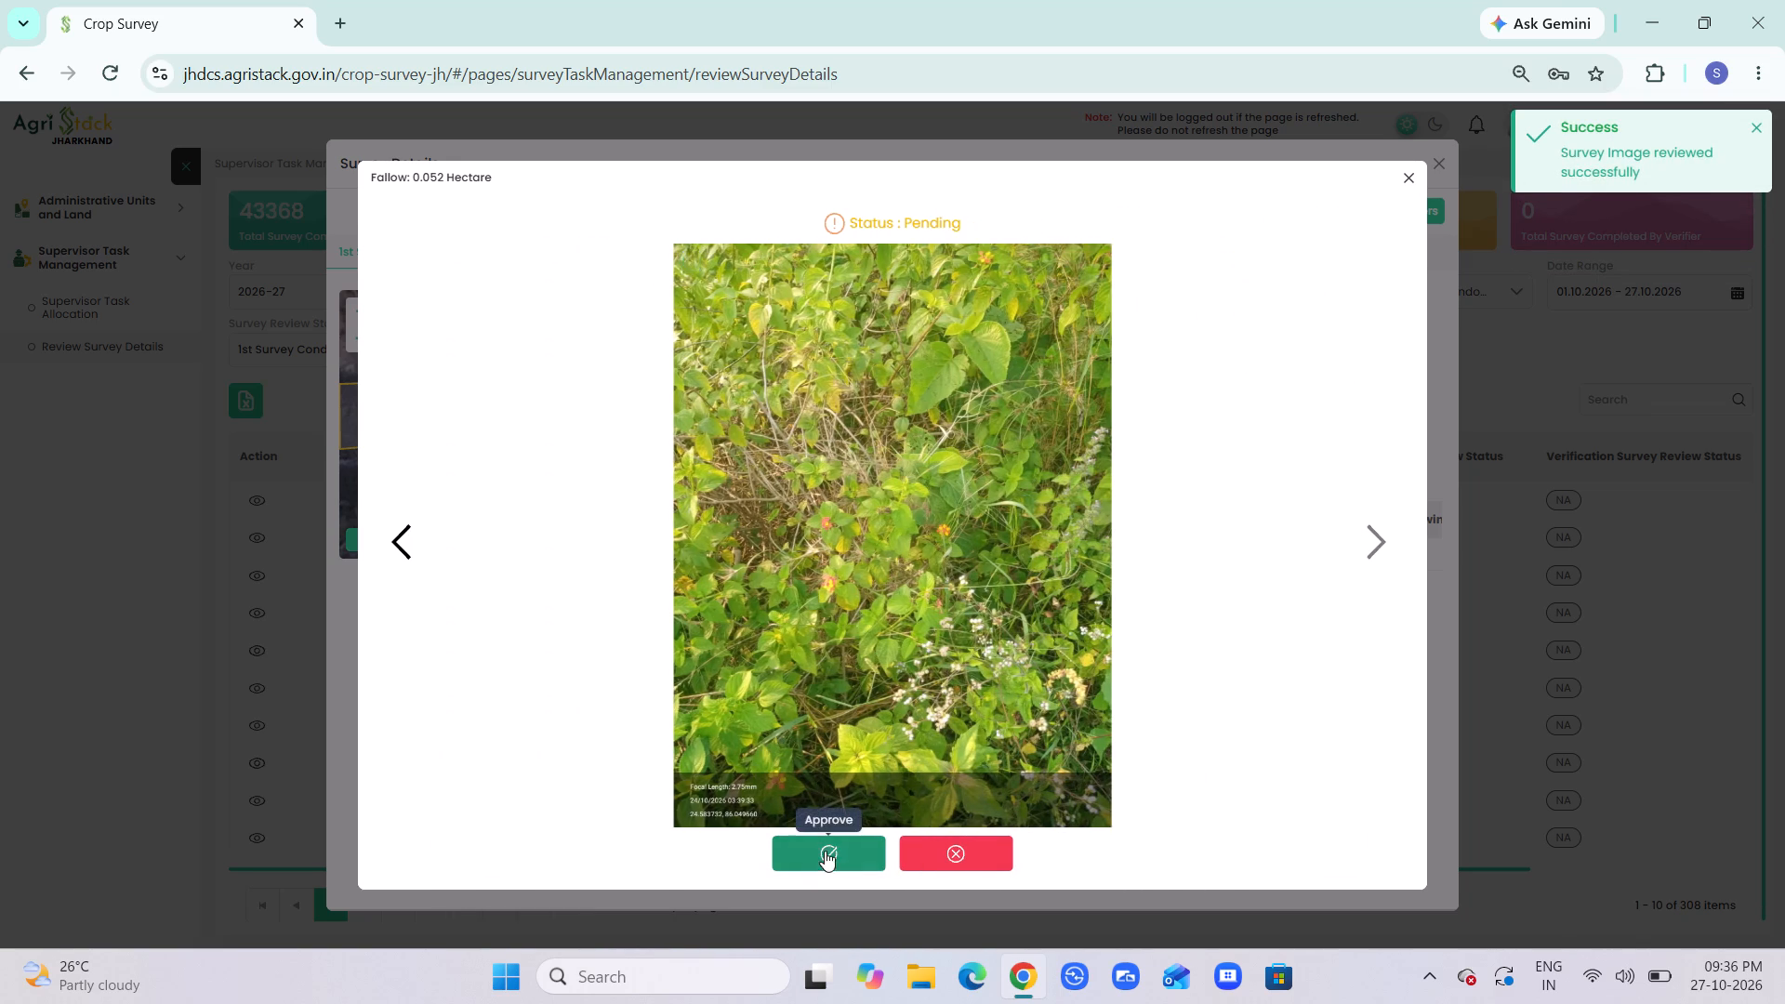
{"action": "left_click", "coordinate": [1408, 168]}
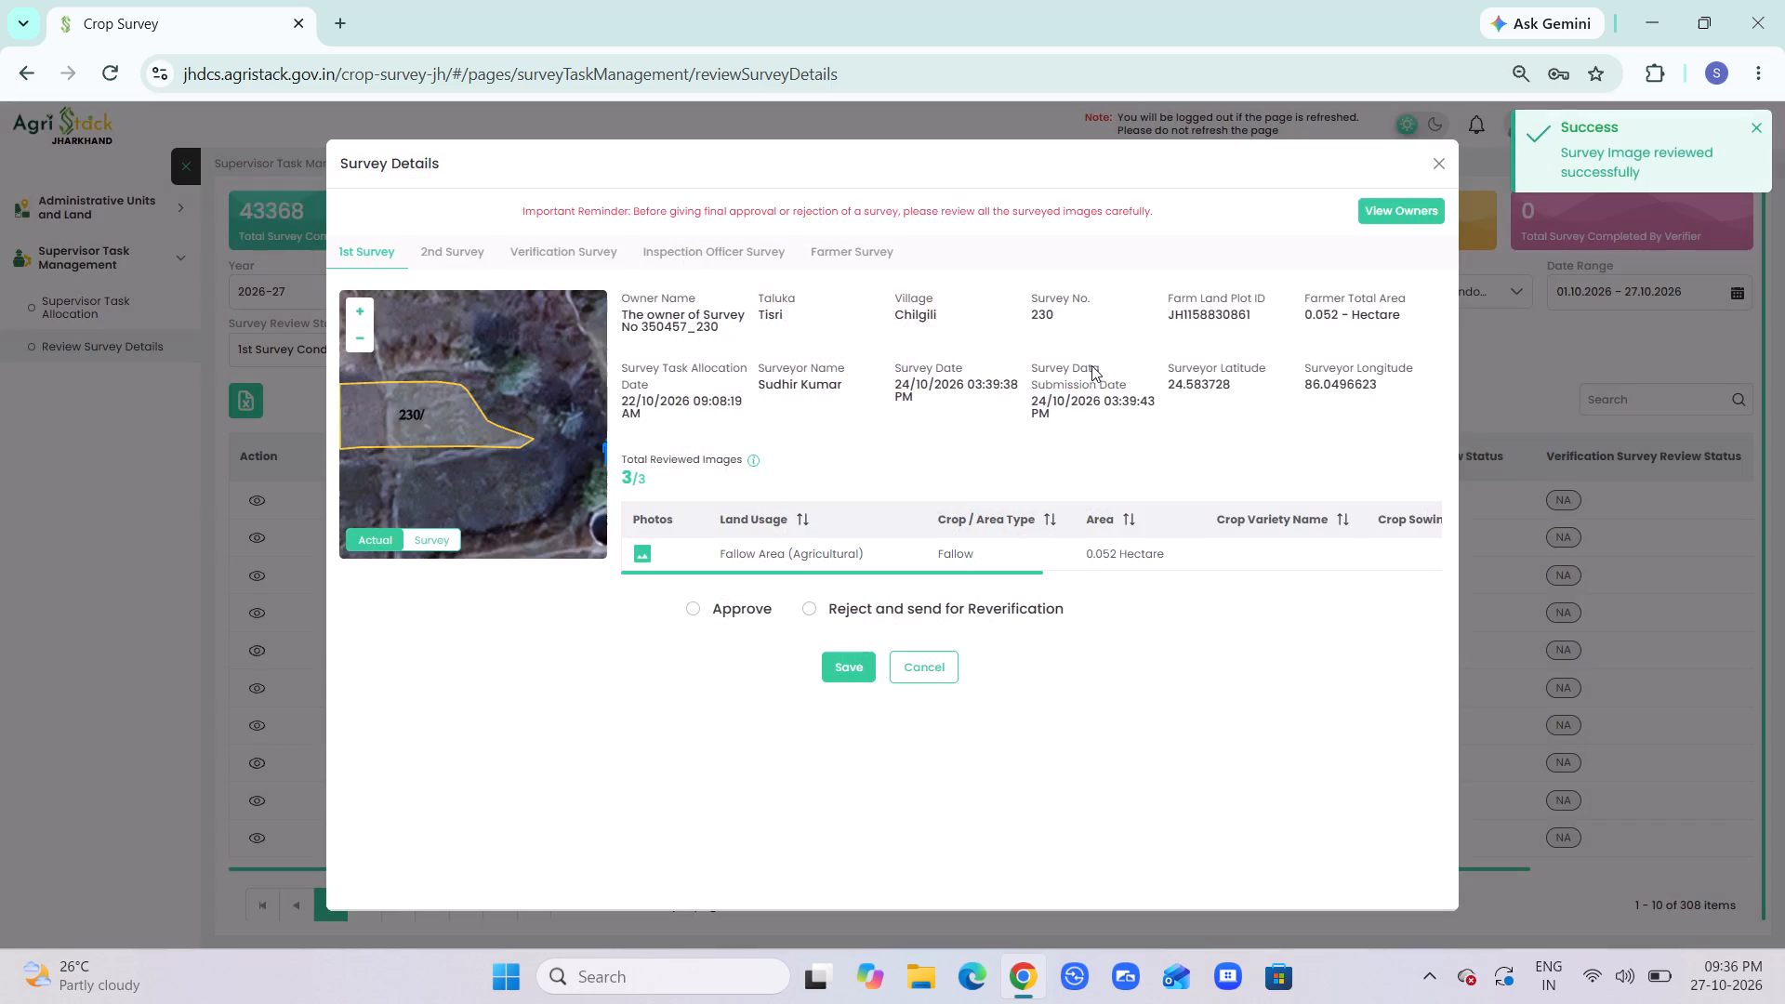
Save the 1st survey review of survey number 230 in Chilgili as Approve and close its details.
{"action": "left_click", "coordinate": [734, 614]}
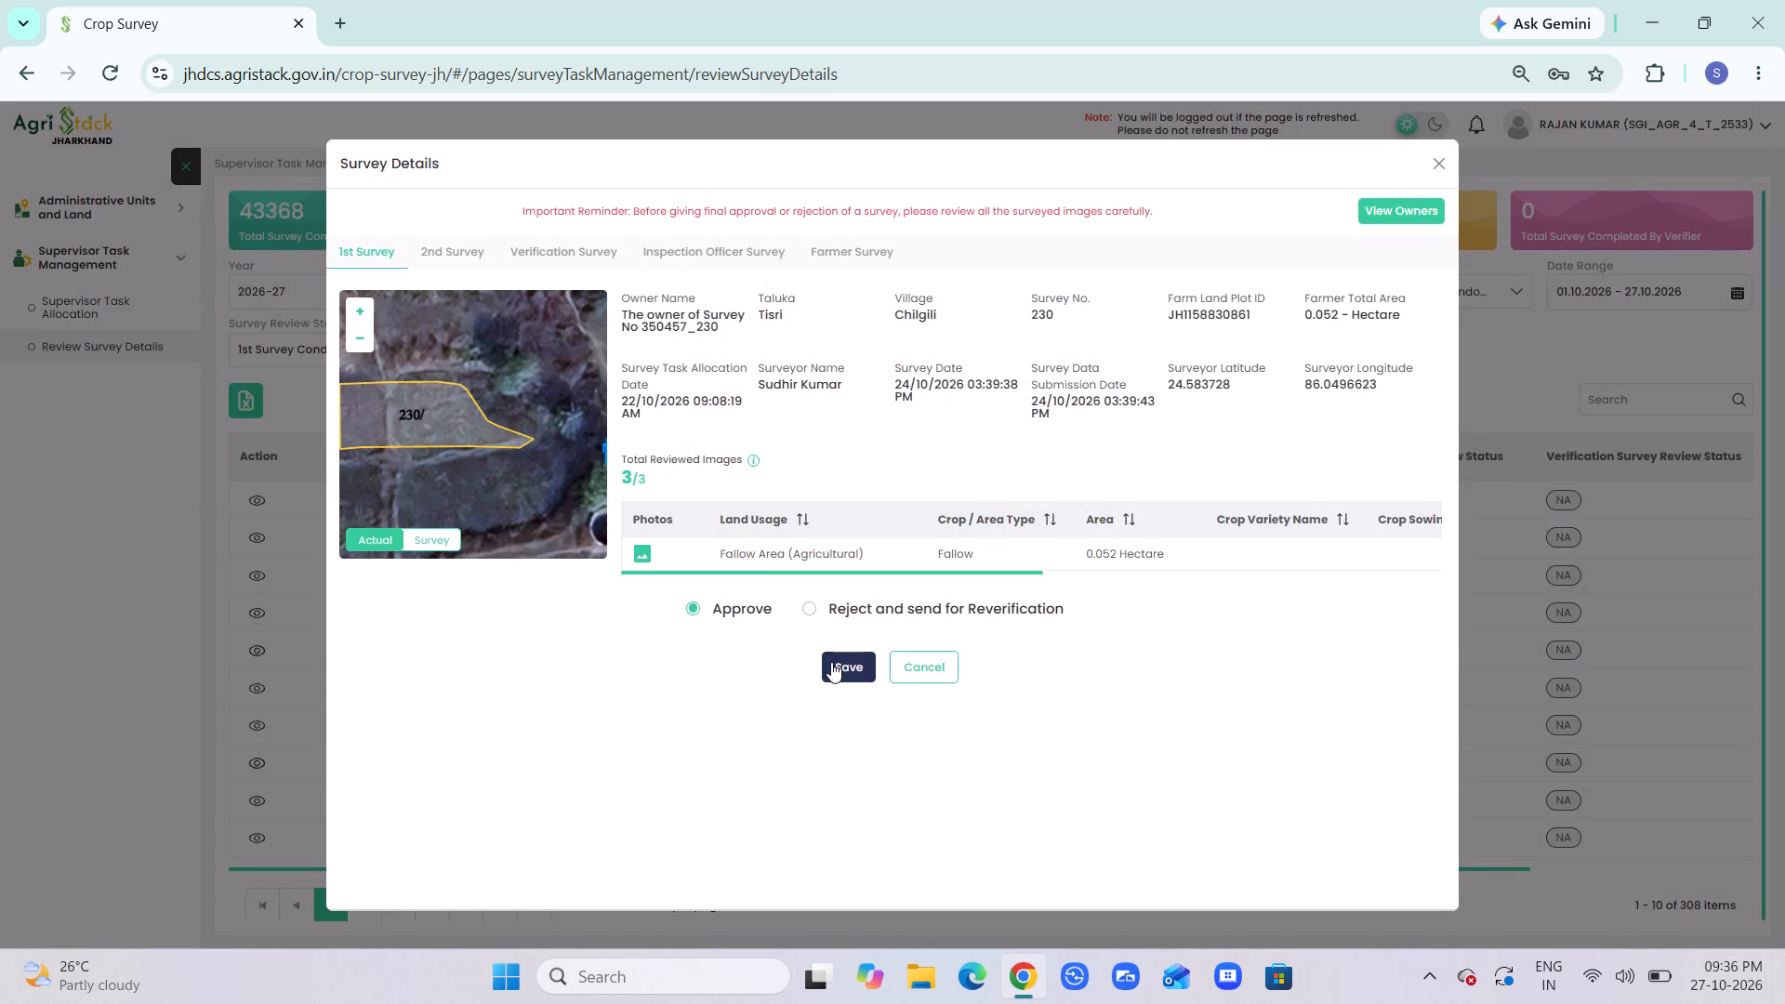
{"action": "left_click", "coordinate": [833, 662]}
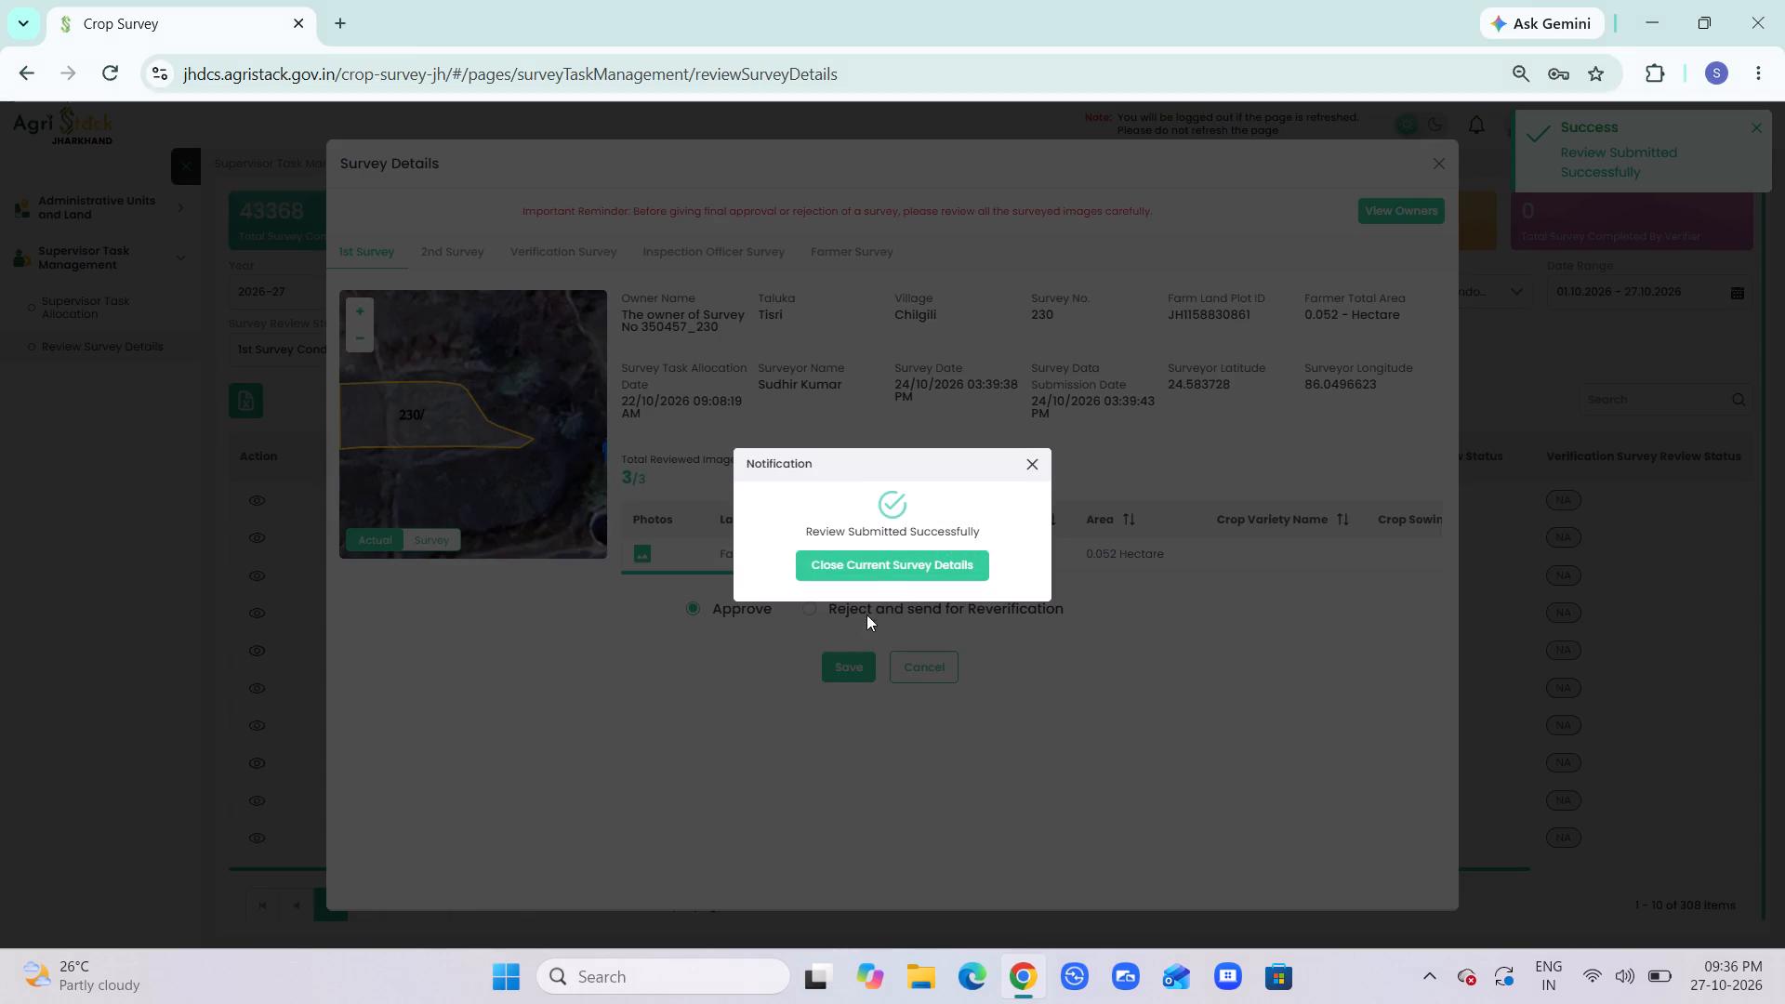
{"action": "left_click", "coordinate": [874, 575]}
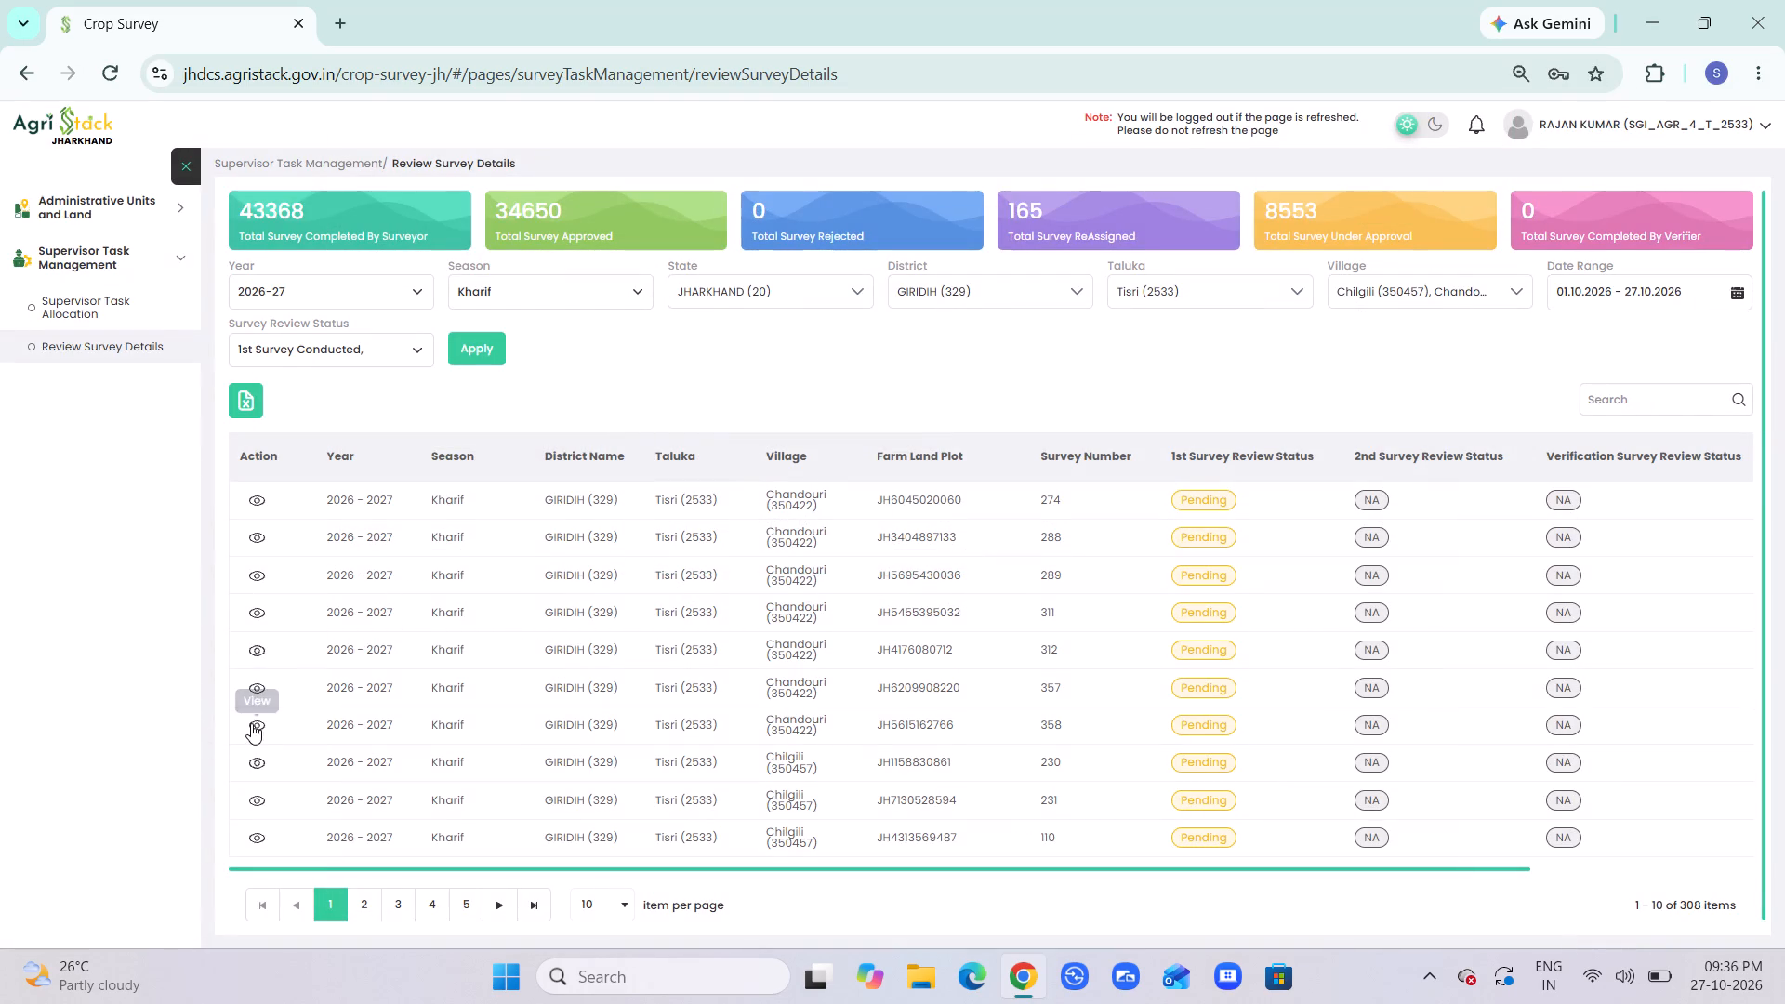
Check the review status of survey number 357 in Chandouri in its details.
{"action": "left_click", "coordinate": [263, 689]}
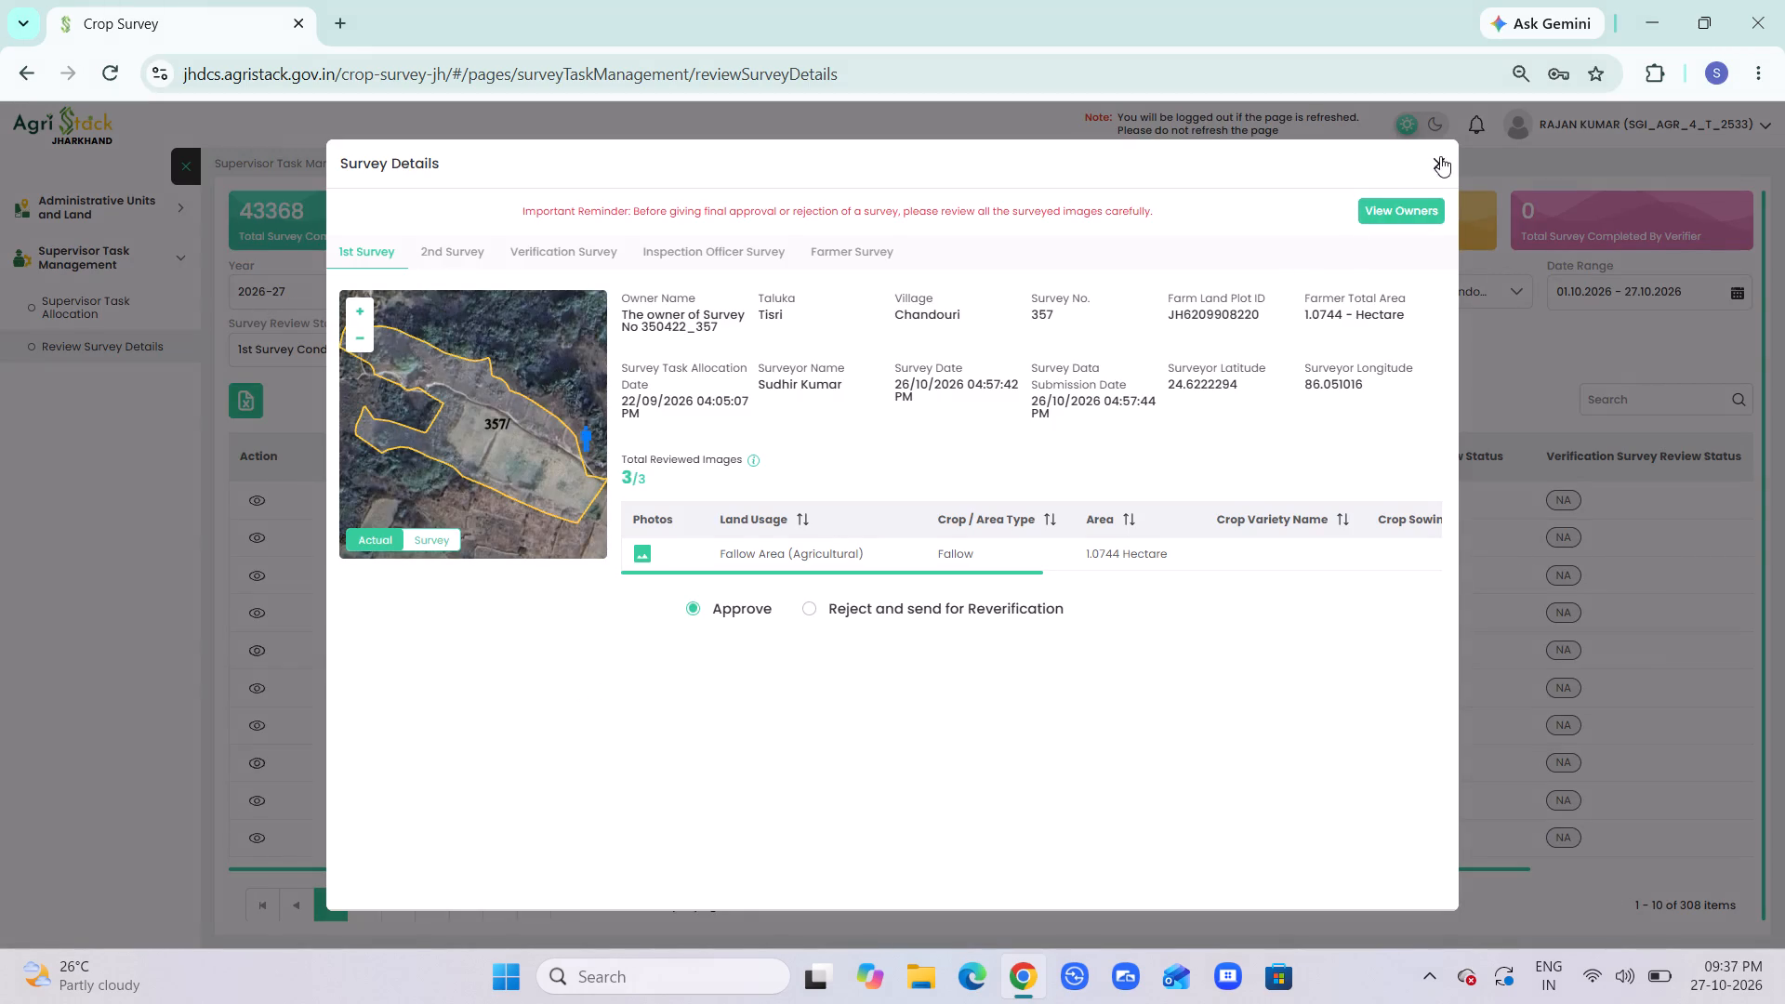
{"action": "left_click", "coordinate": [1441, 156]}
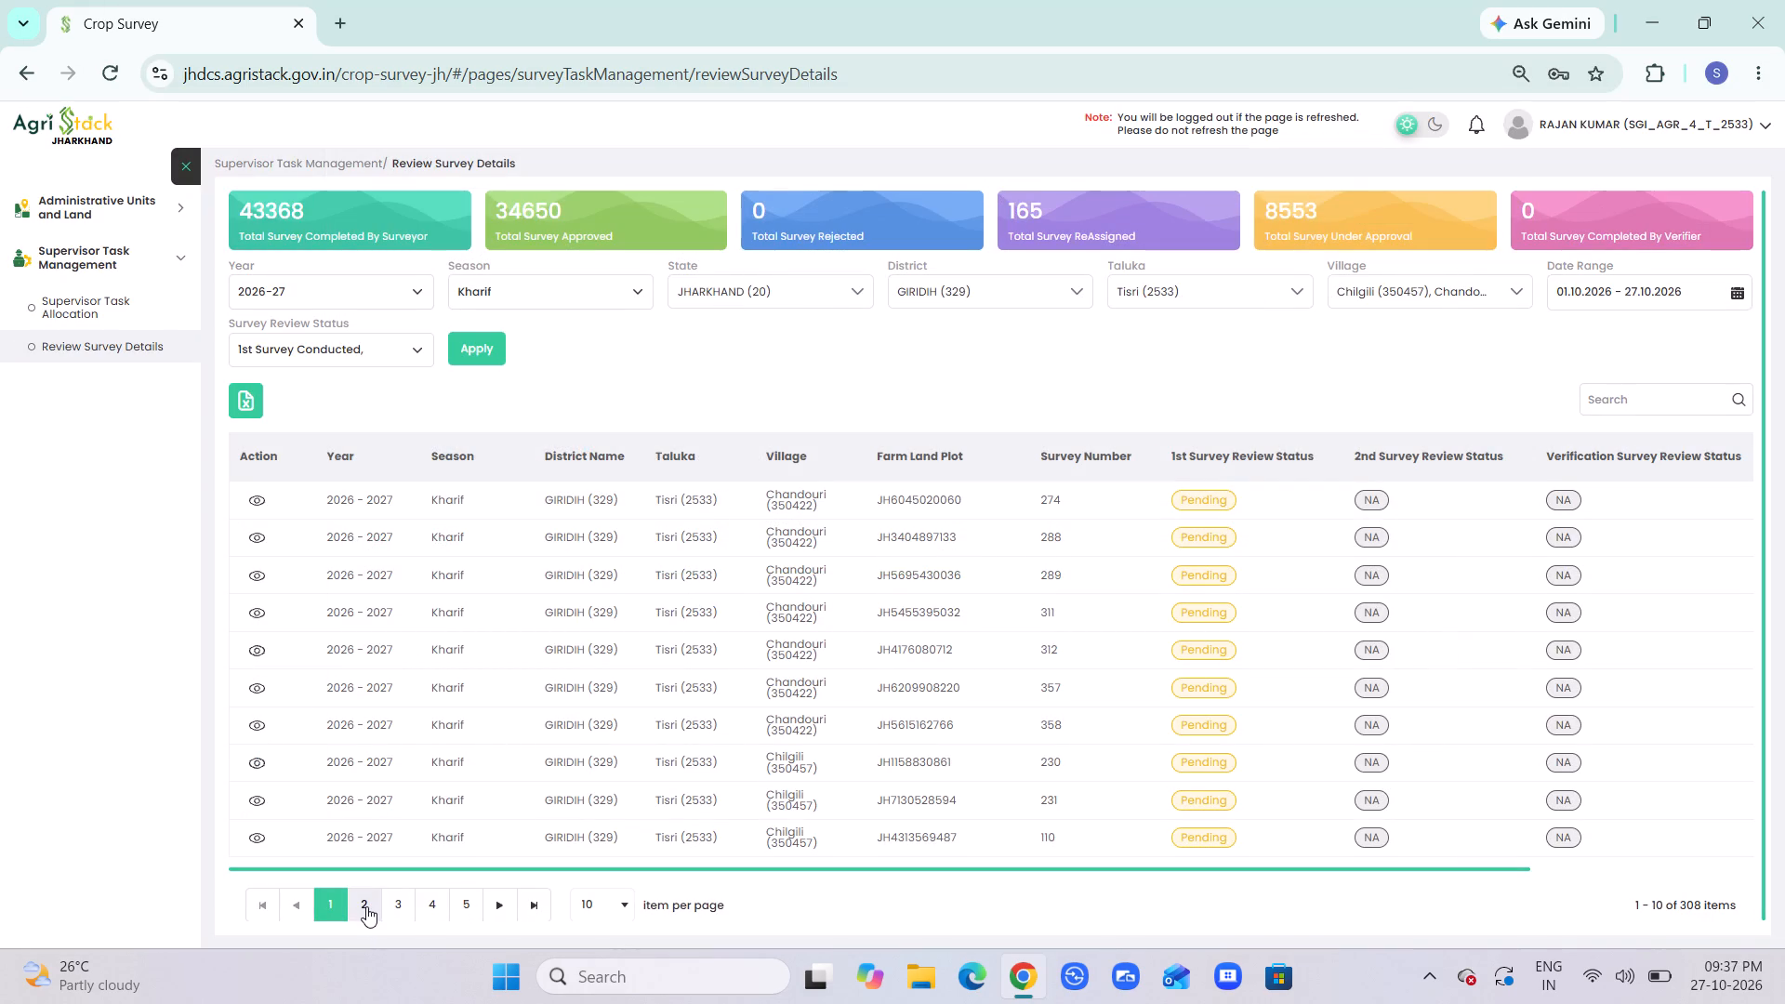
Refresh the pending survey list by switching to page 2 and back to page 1.
{"action": "left_click", "coordinate": [366, 906]}
{"action": "left_click", "coordinate": [325, 901]}
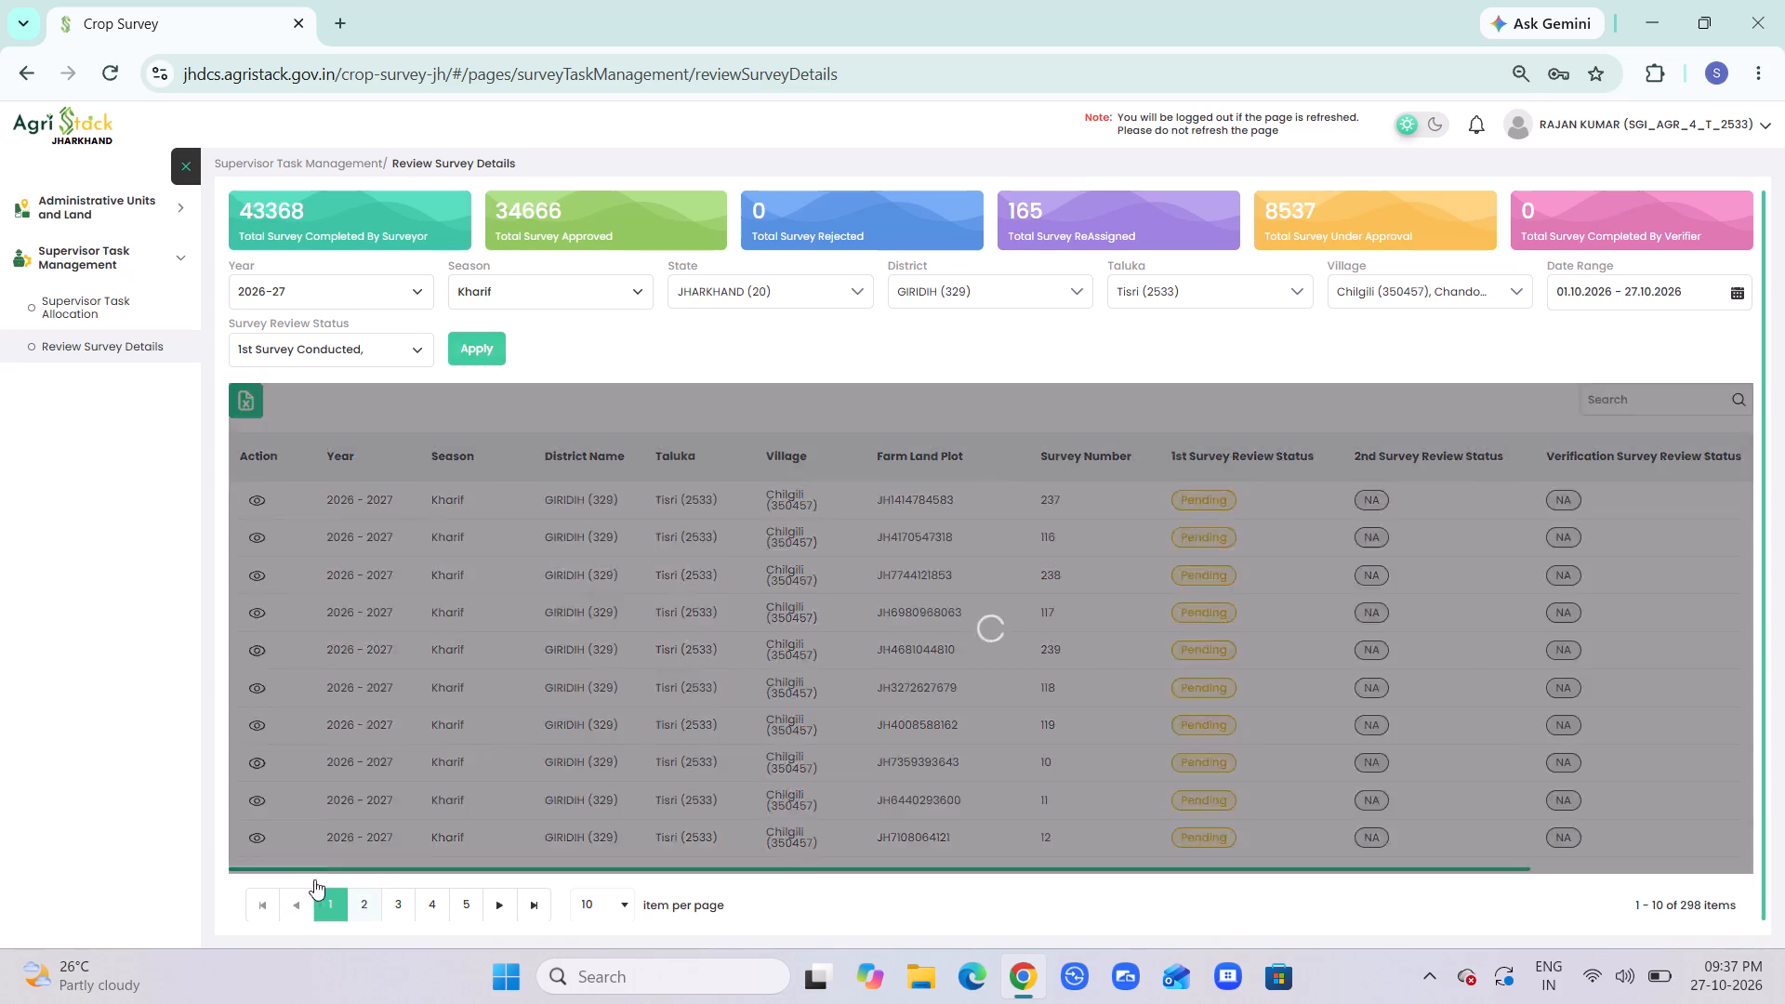
Approve all three photos of survey number 232 in Chilgili, and save its 1st survey review as Approve.
{"action": "left_click", "coordinate": [259, 501]}
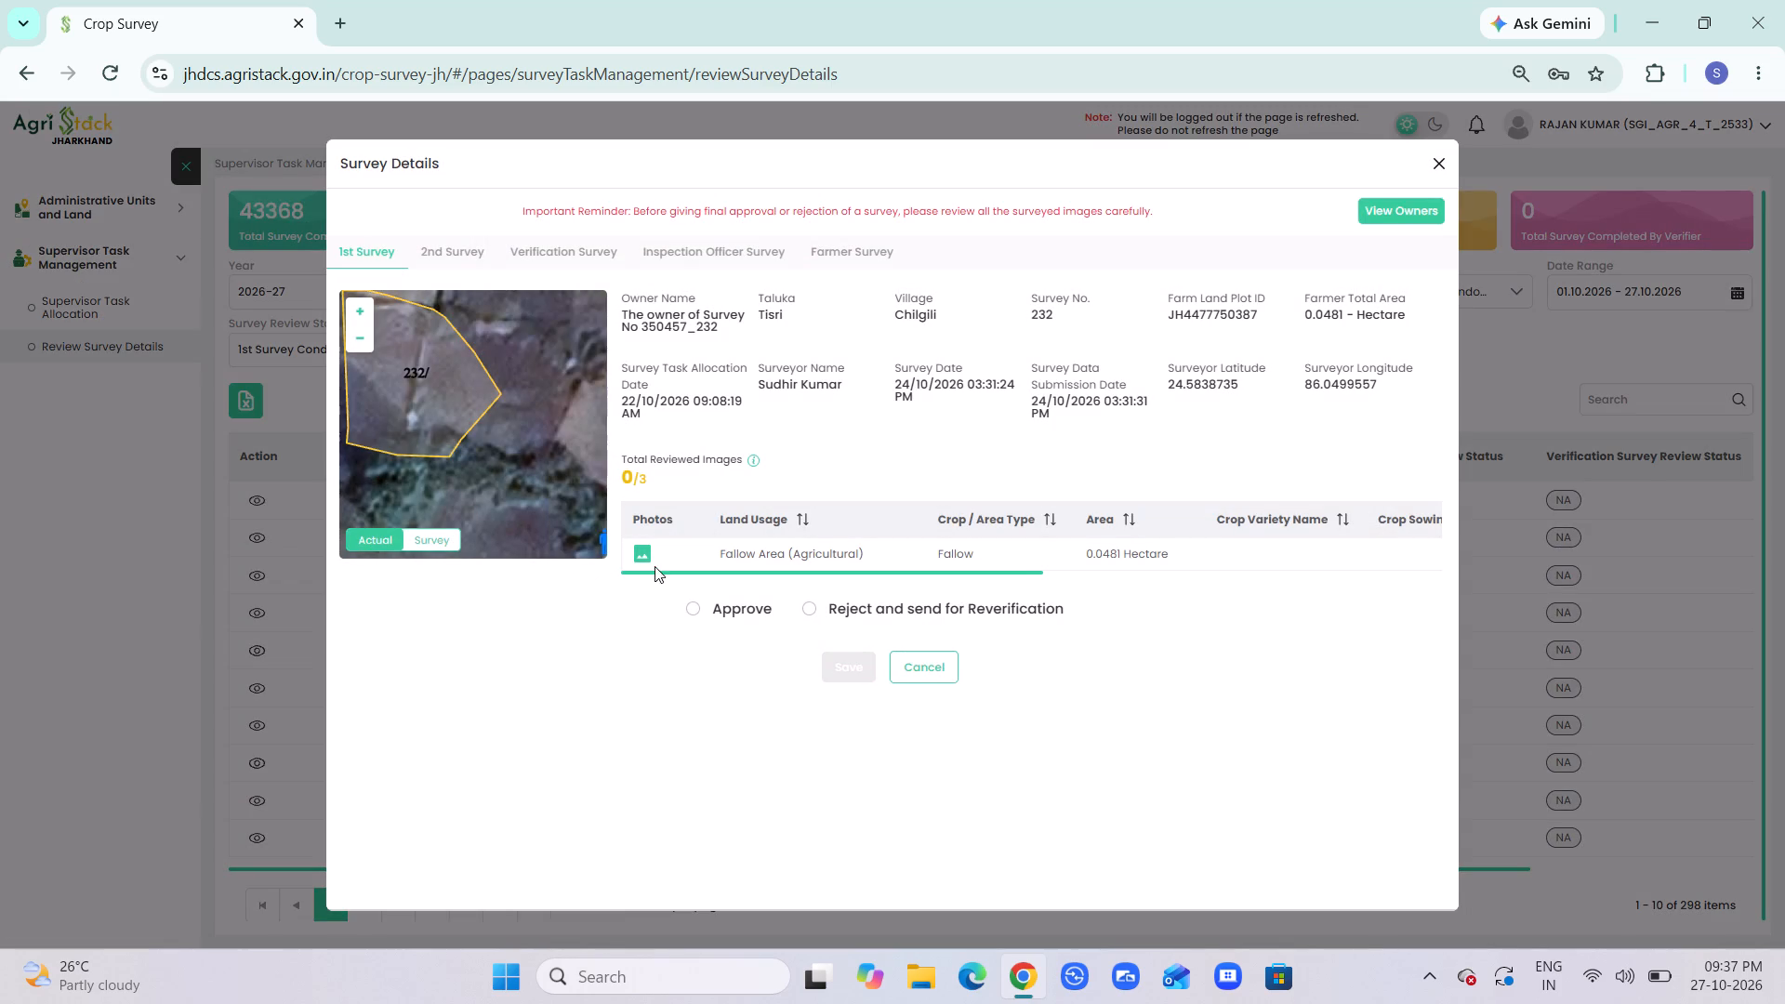
{"action": "left_click", "coordinate": [643, 544]}
{"action": "left_click", "coordinate": [641, 559]}
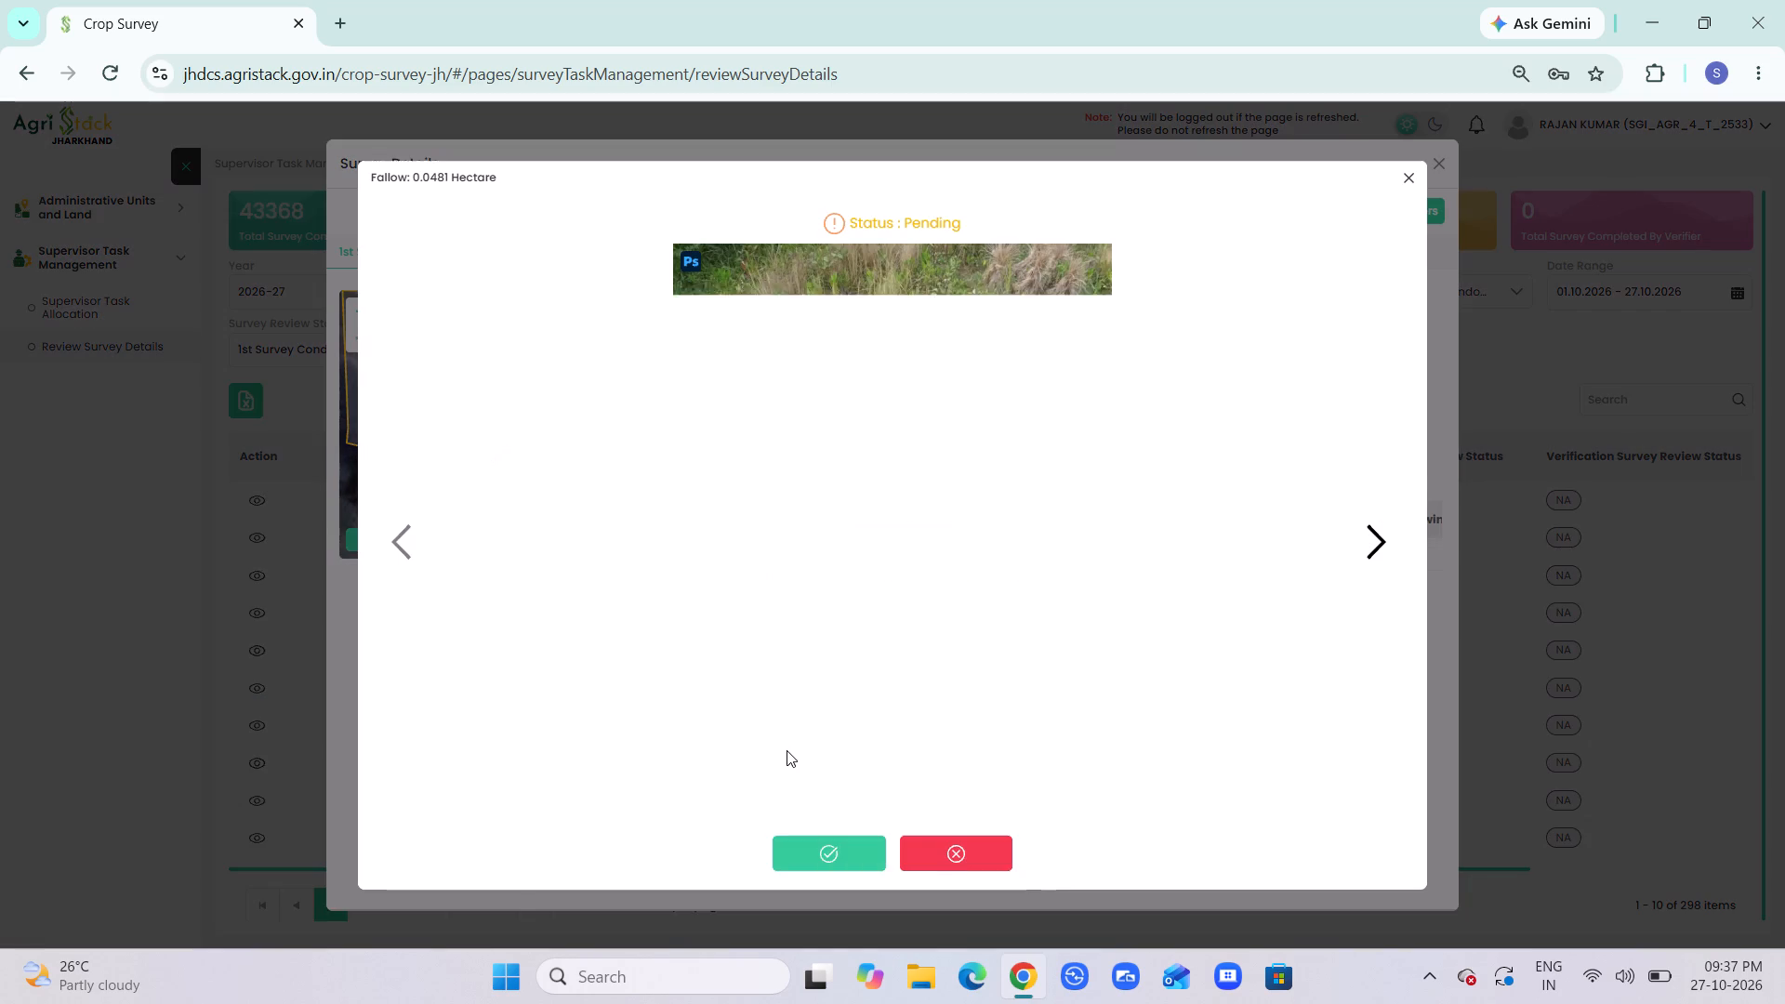
{"action": "left_click", "coordinate": [824, 842]}
{"action": "left_click_drag", "start_coordinate": [941, 700], "coordinate": [737, 698]}
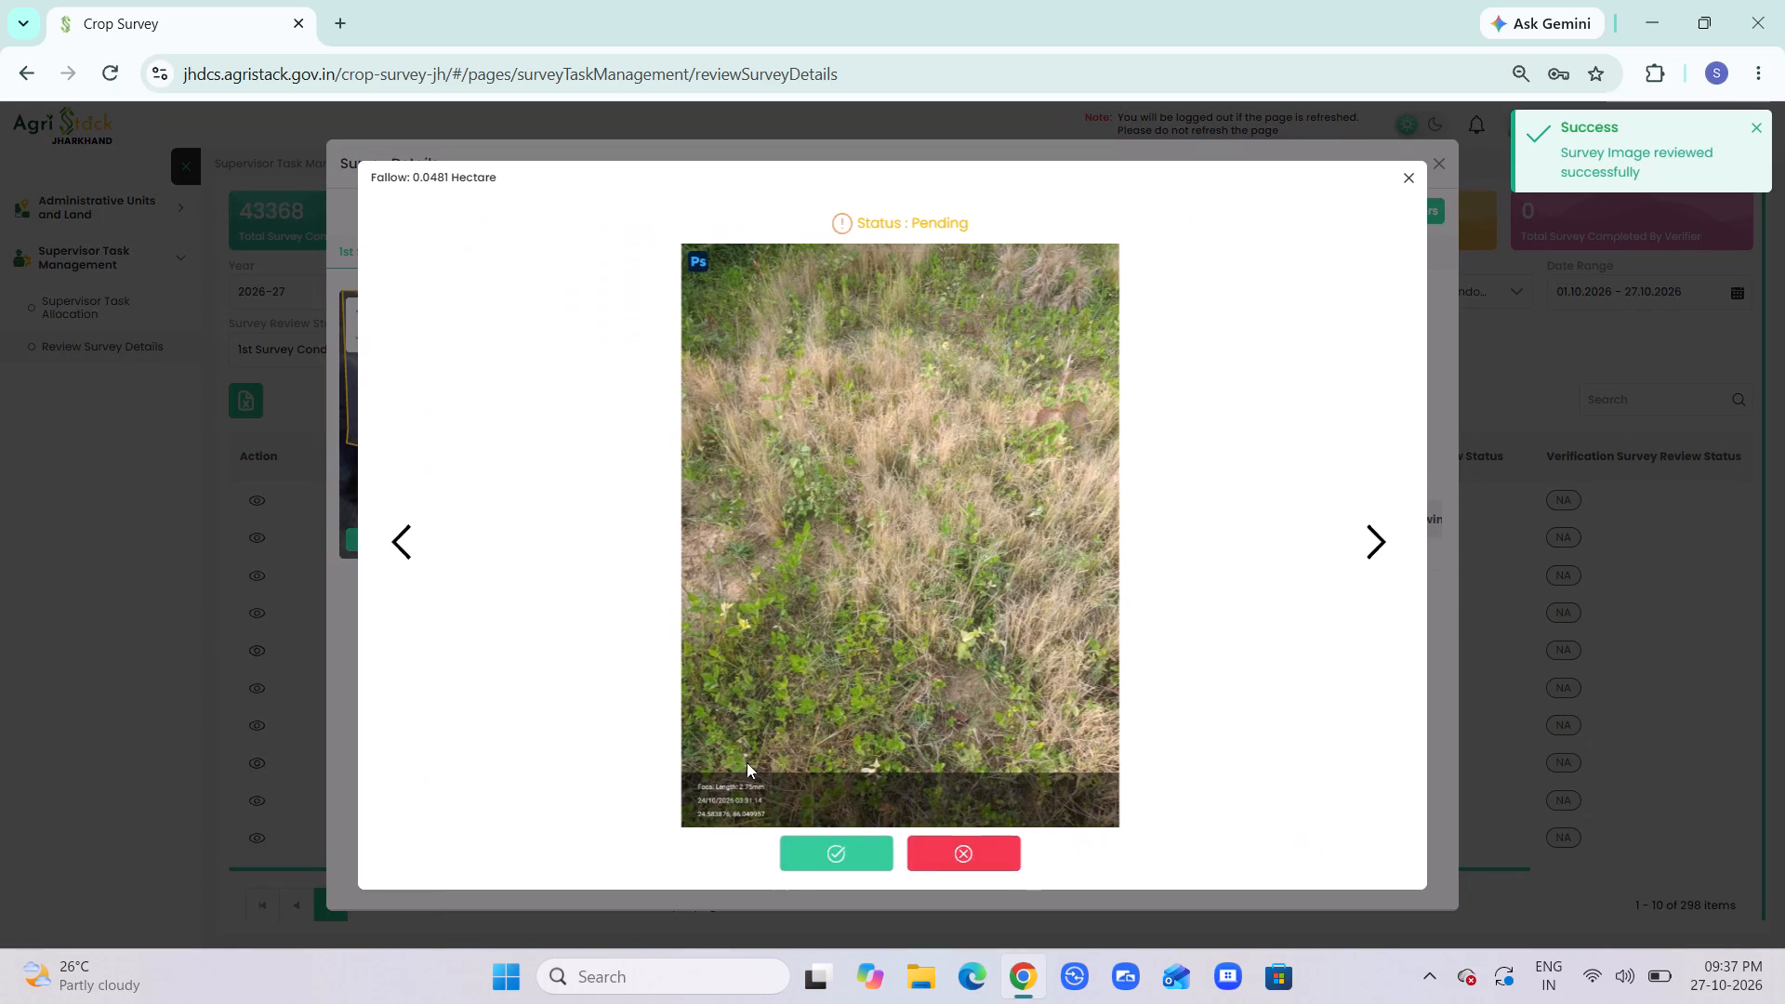
{"action": "left_click", "coordinate": [824, 845]}
{"action": "left_click_drag", "start_coordinate": [1017, 685], "coordinate": [853, 689]}
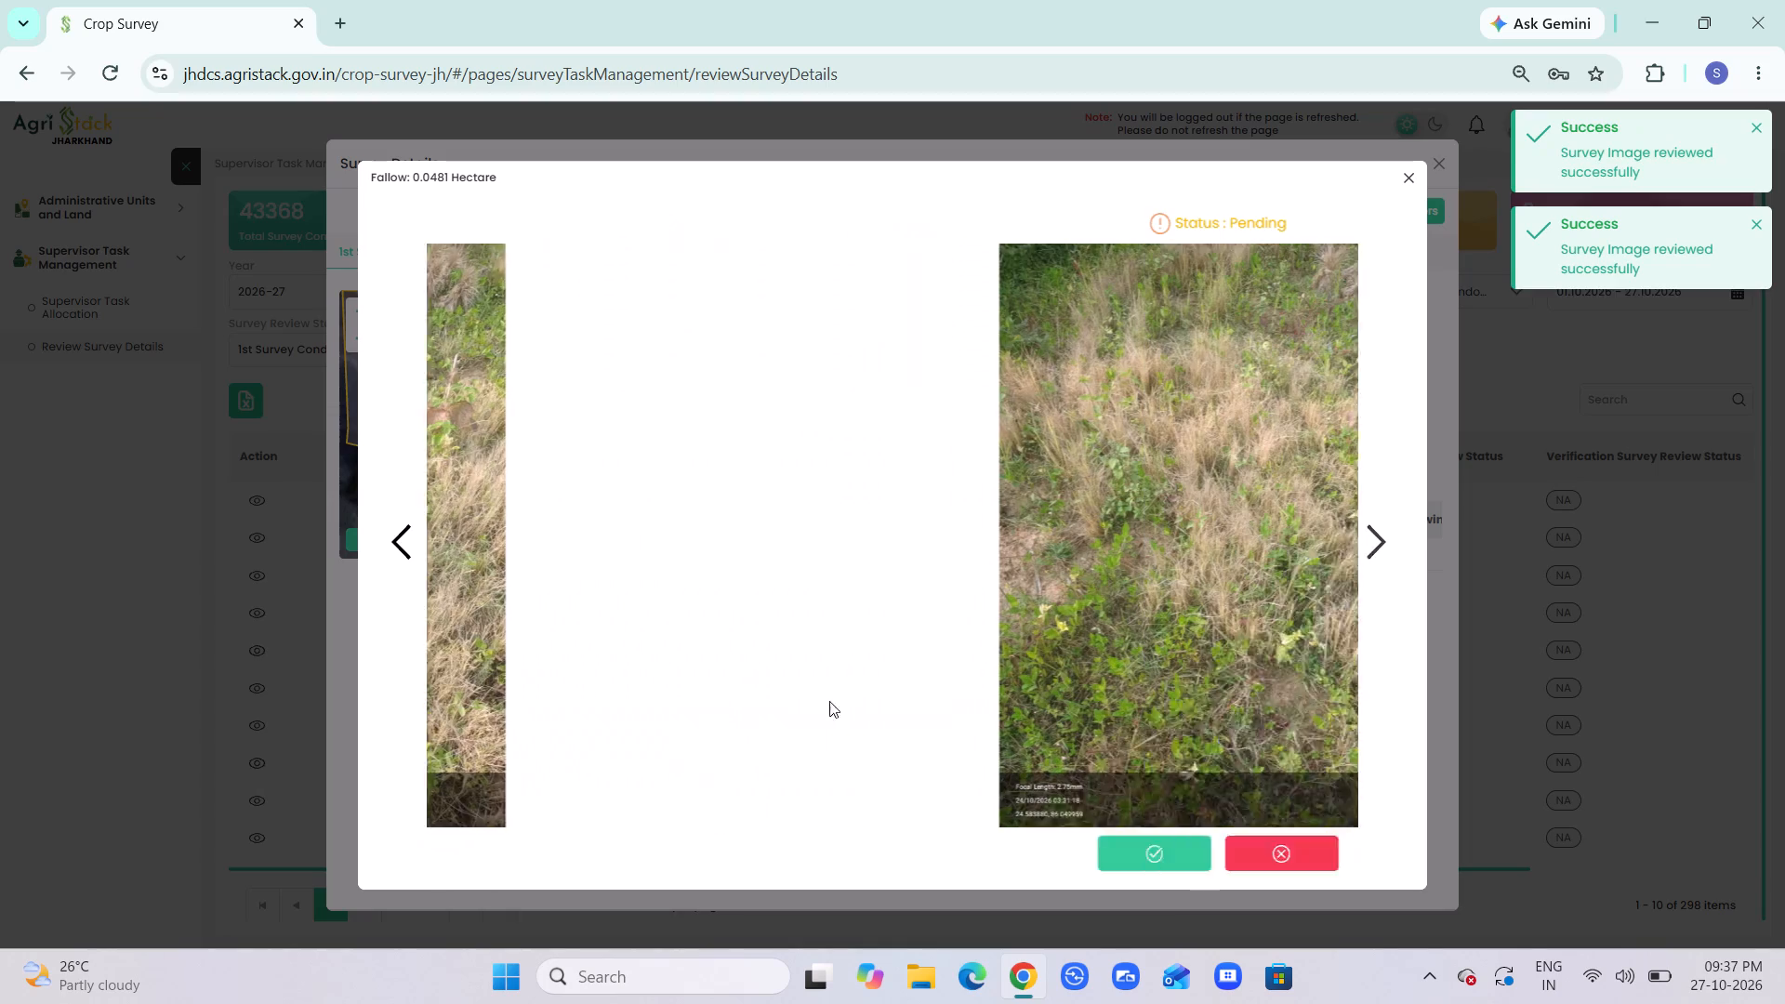
{"action": "left_click", "coordinate": [801, 859]}
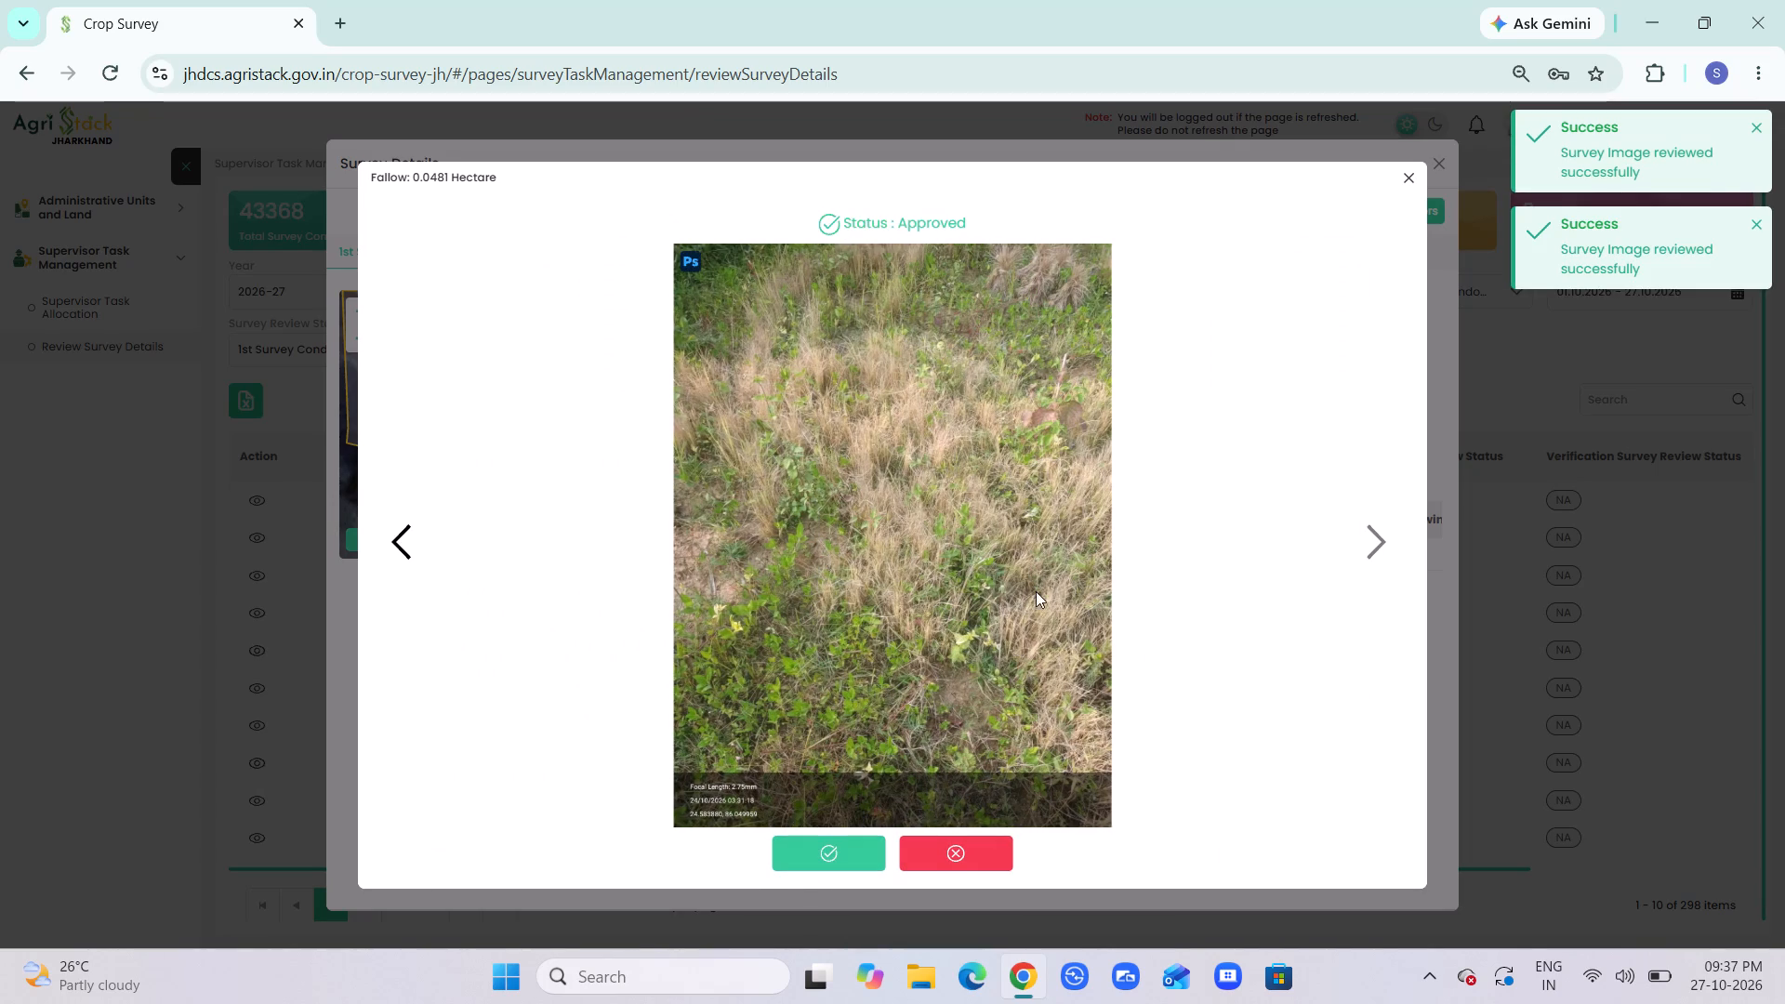
{"action": "left_click", "coordinate": [1415, 177]}
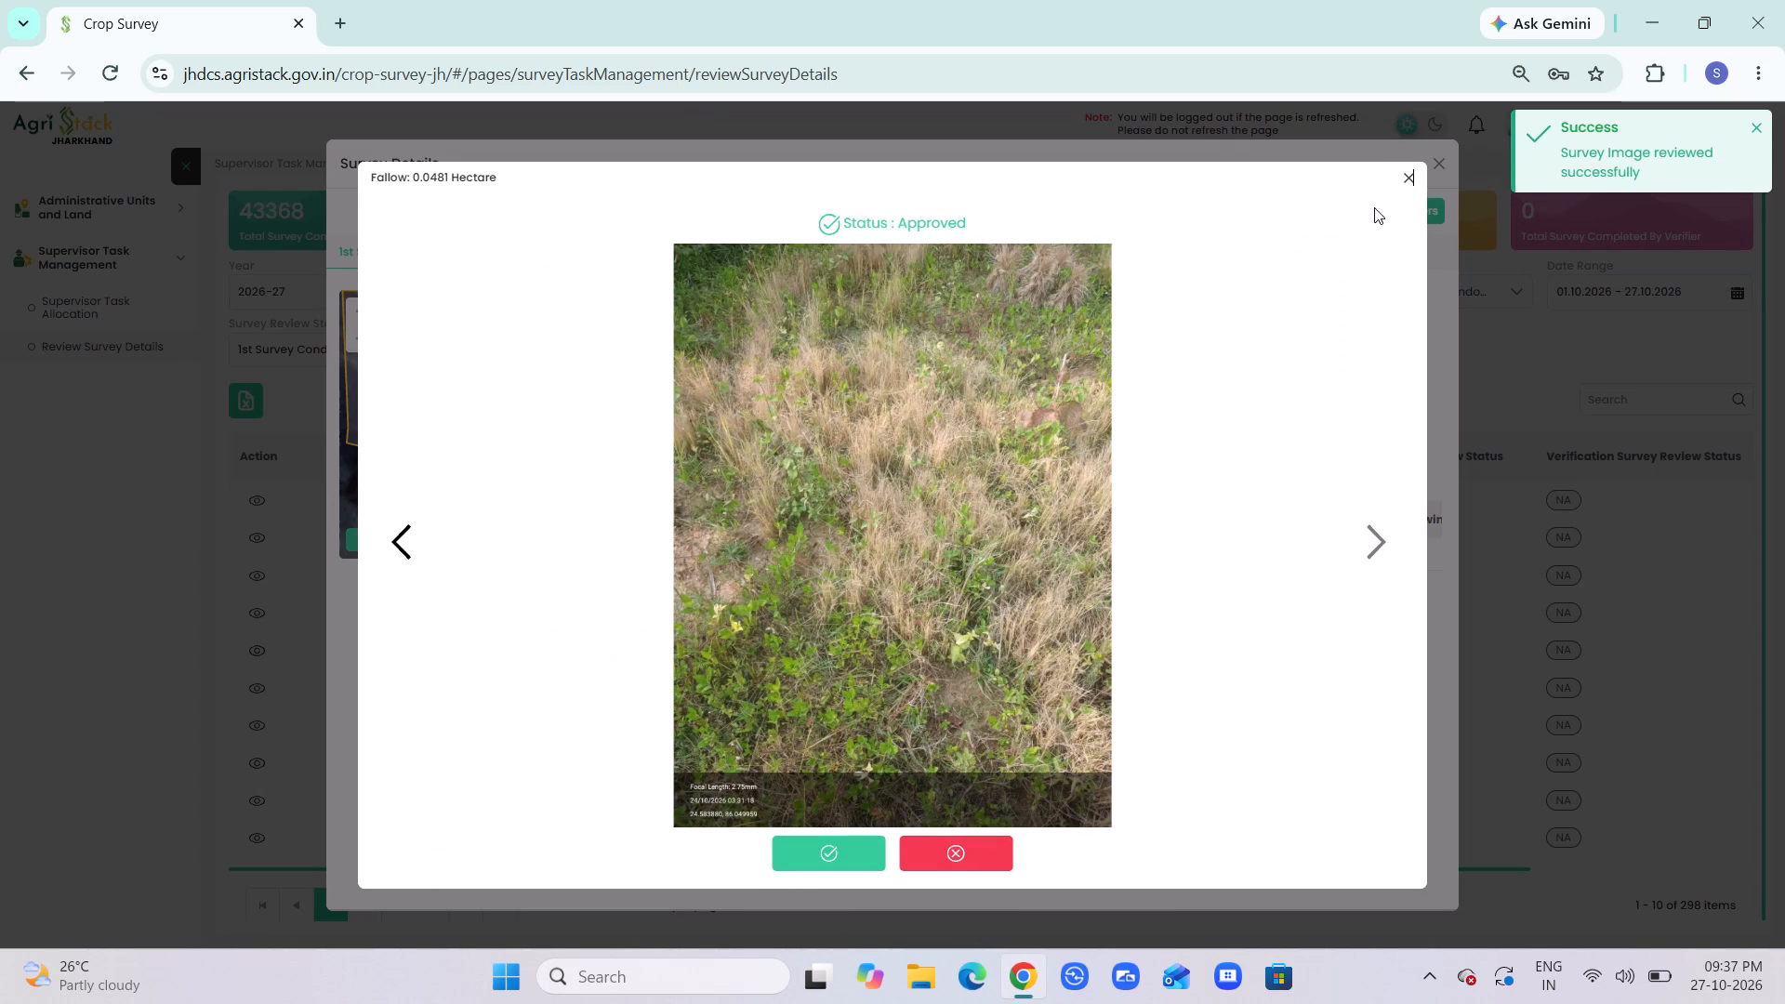
{"action": "left_click", "coordinate": [1409, 172]}
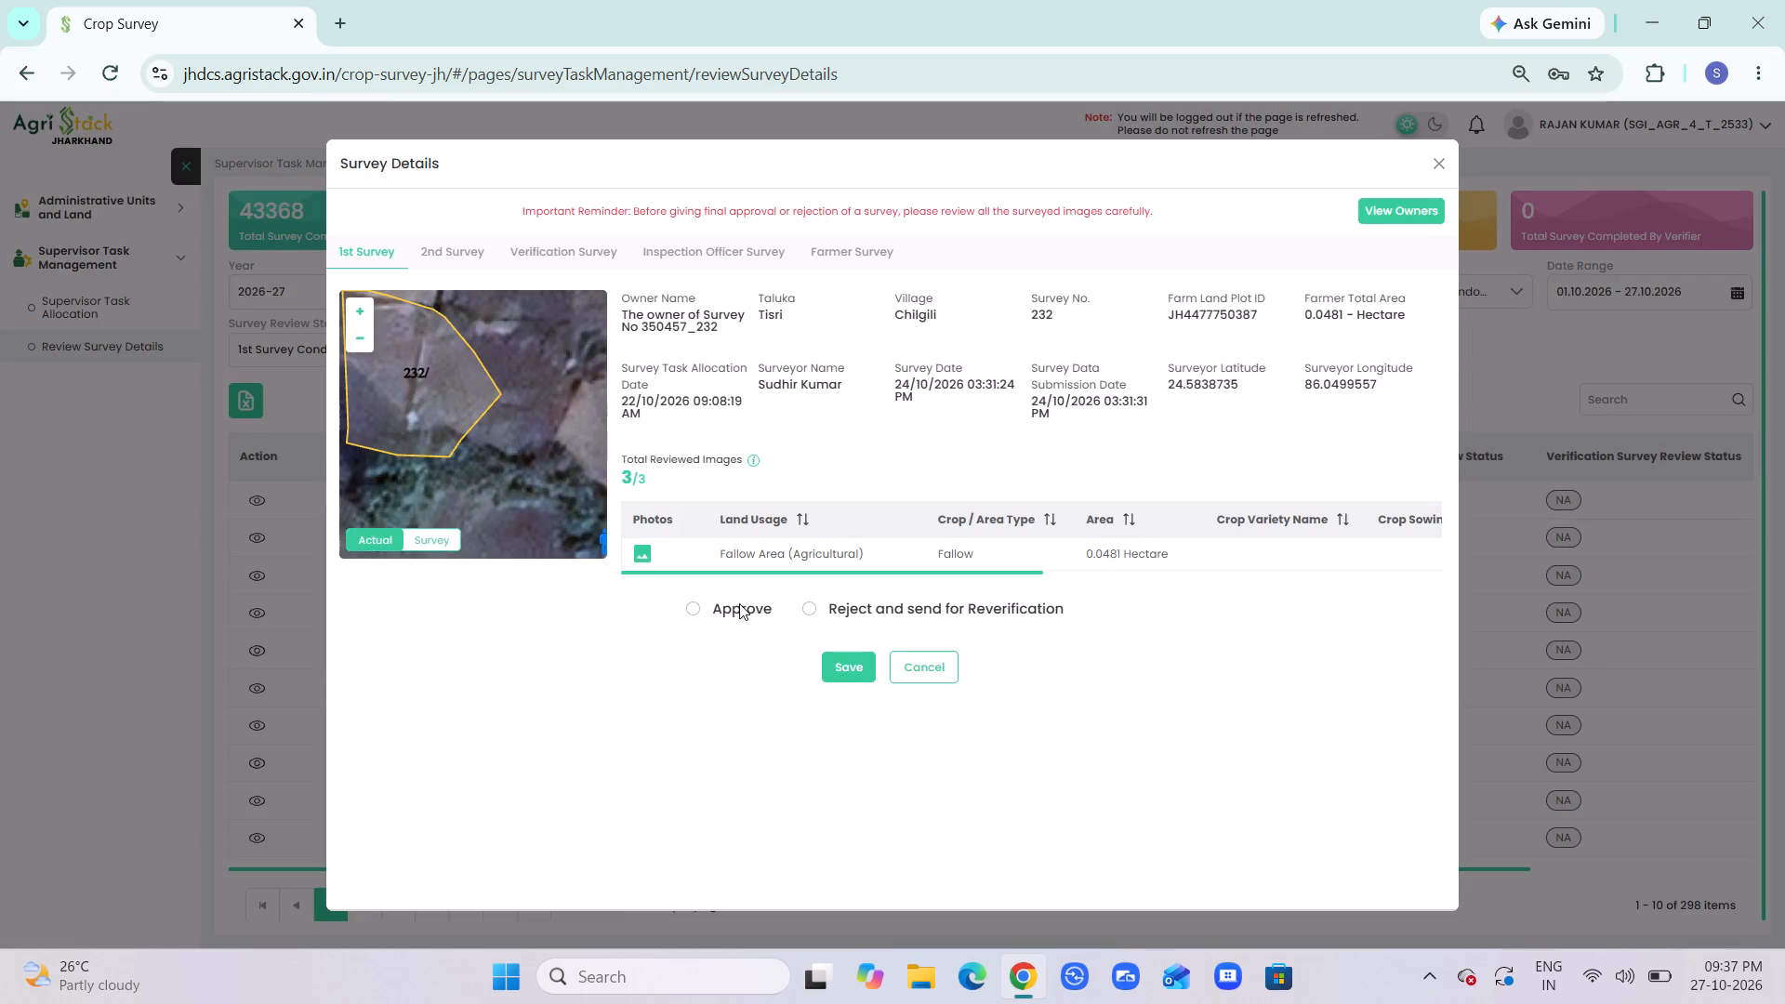
{"action": "left_click", "coordinate": [739, 603]}
{"action": "left_click", "coordinate": [857, 671]}
{"action": "left_click", "coordinate": [875, 574]}
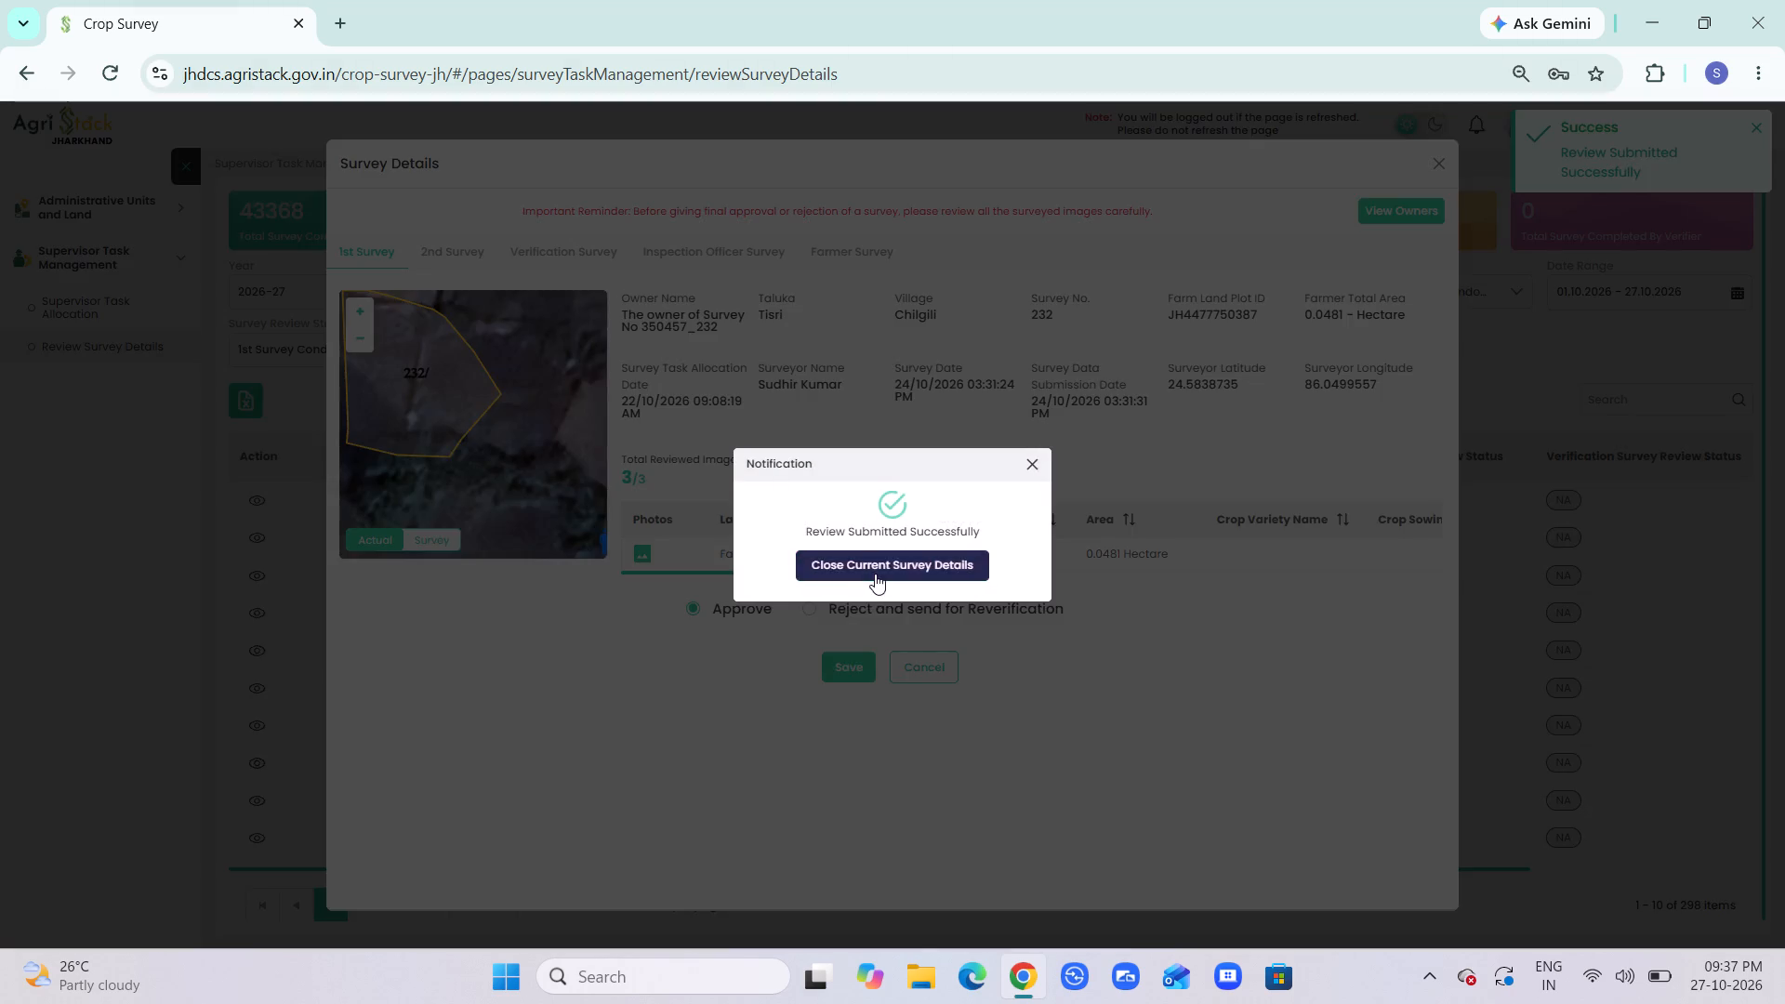
Approve all three photos of survey number 111 in Chilgili, and save its 1st survey review as Approve.
{"action": "left_click", "coordinate": [252, 534]}
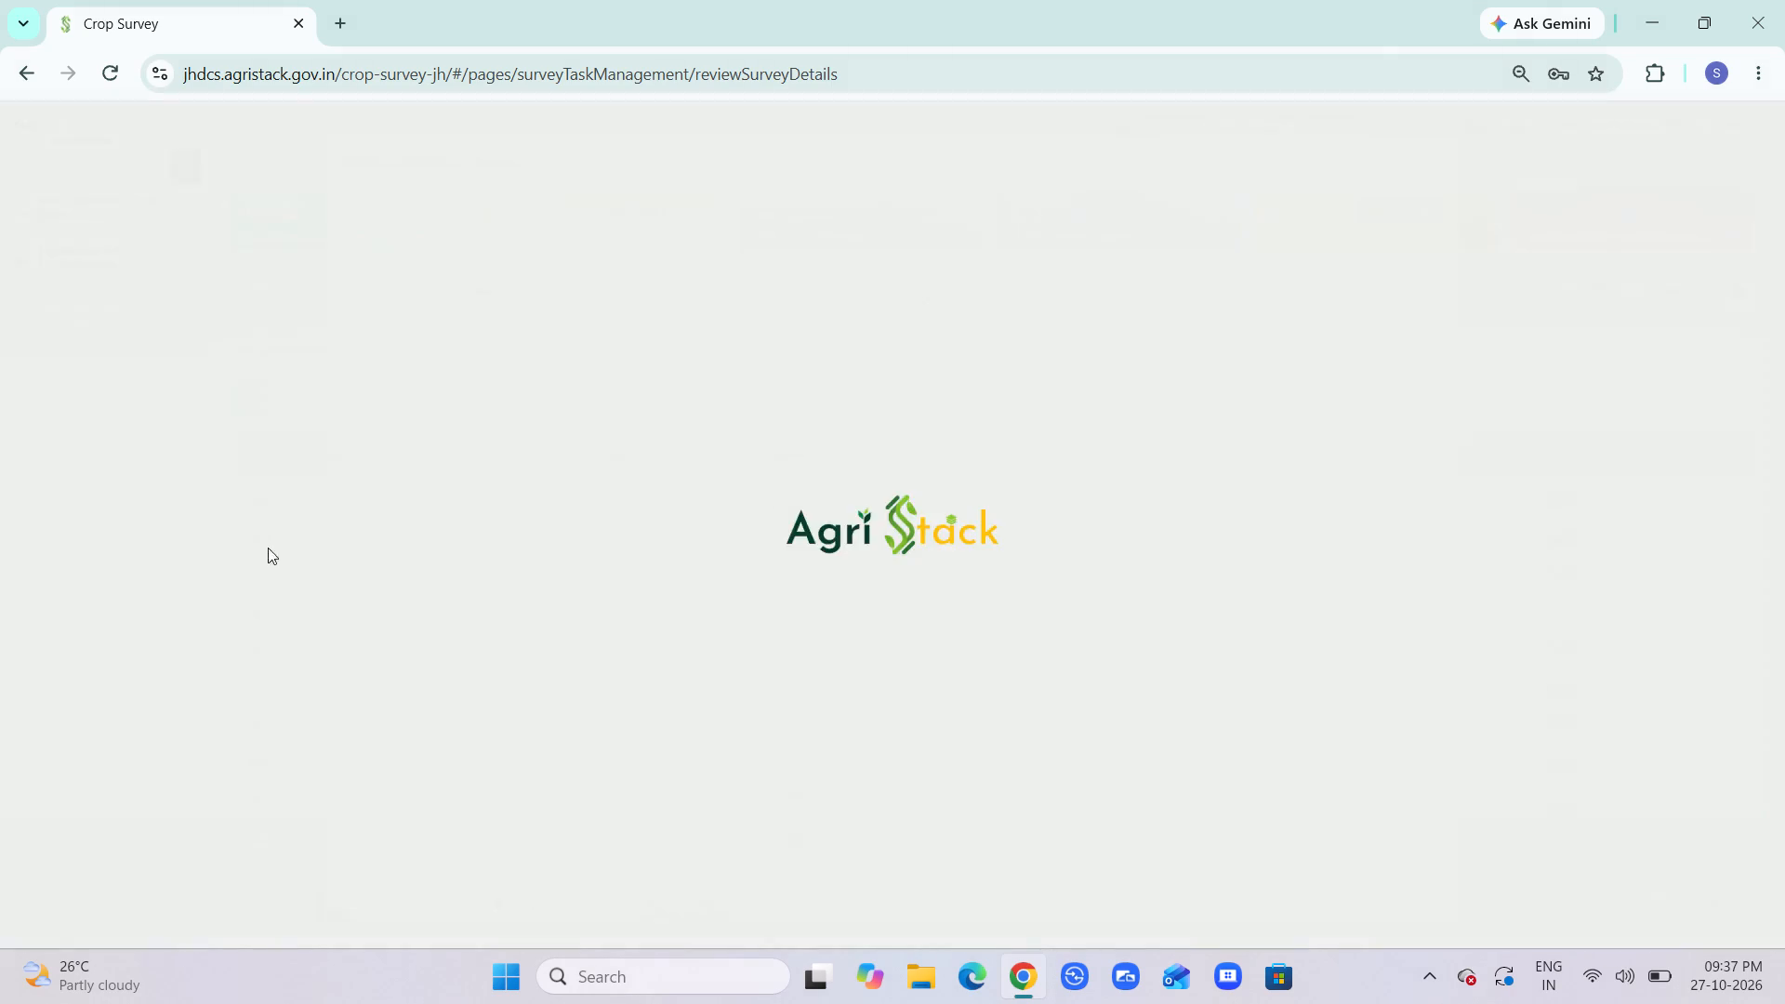
{"action": "left_click", "coordinate": [643, 546]}
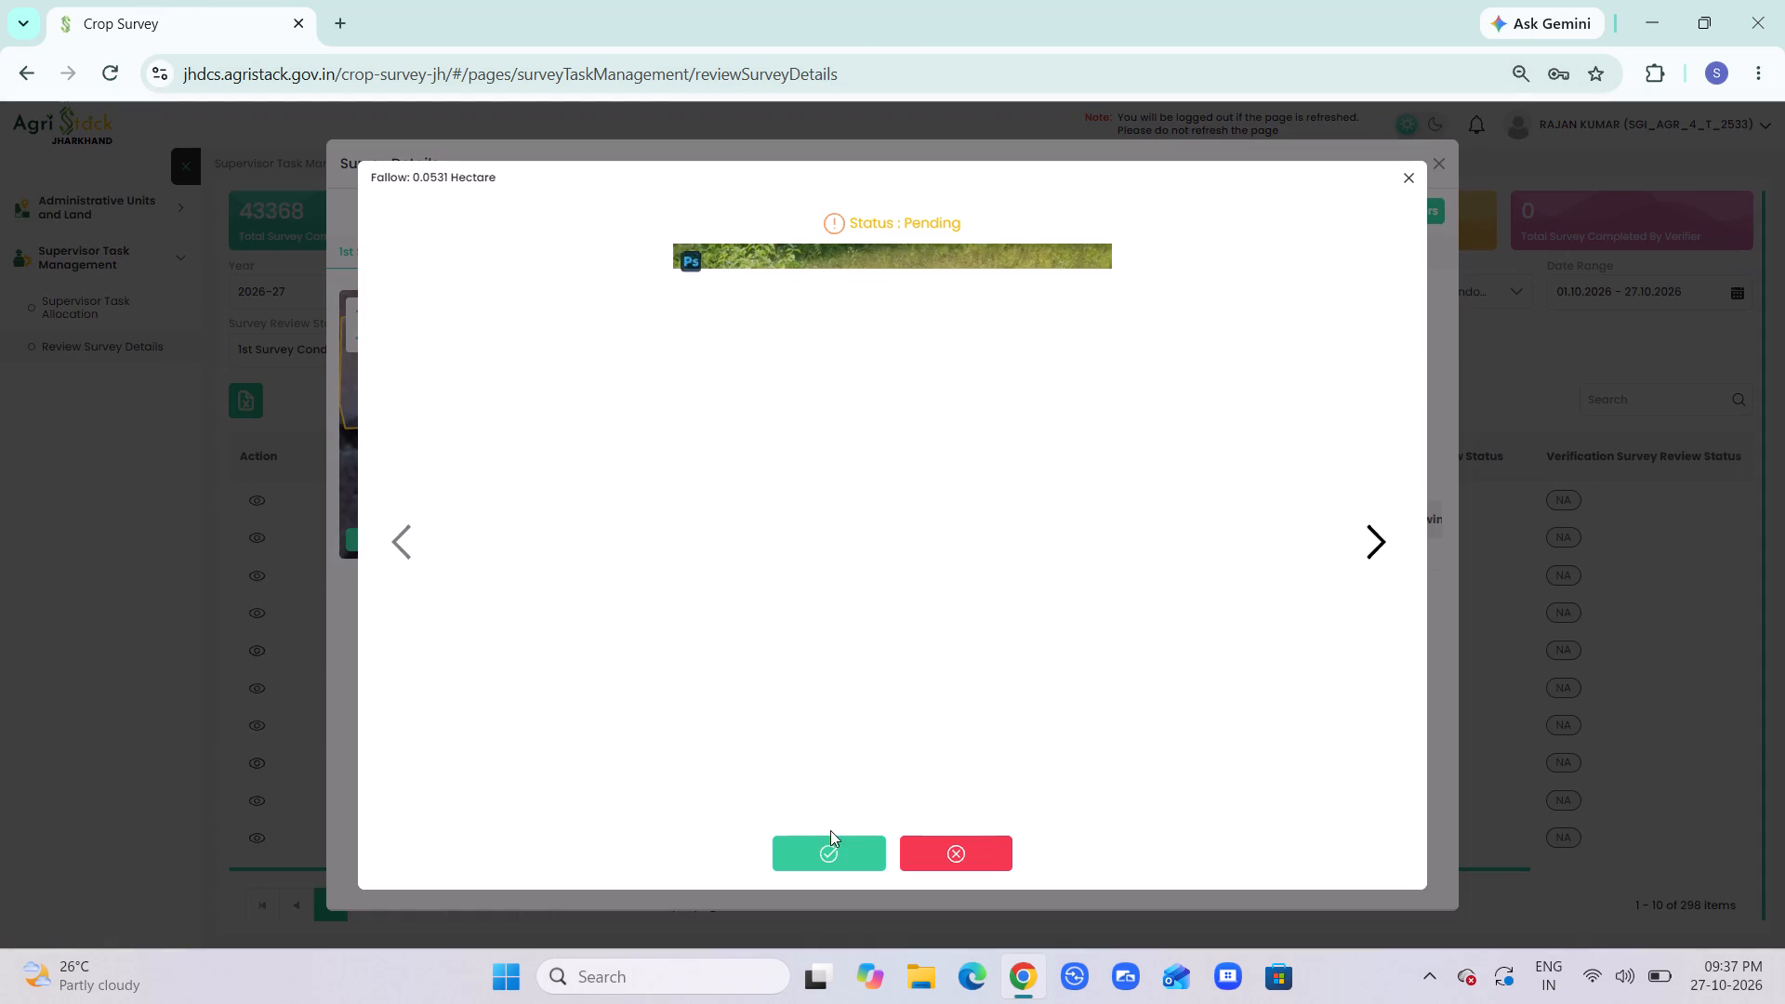
{"action": "left_click", "coordinate": [826, 844]}
{"action": "left_click_drag", "start_coordinate": [986, 659], "coordinate": [871, 678]}
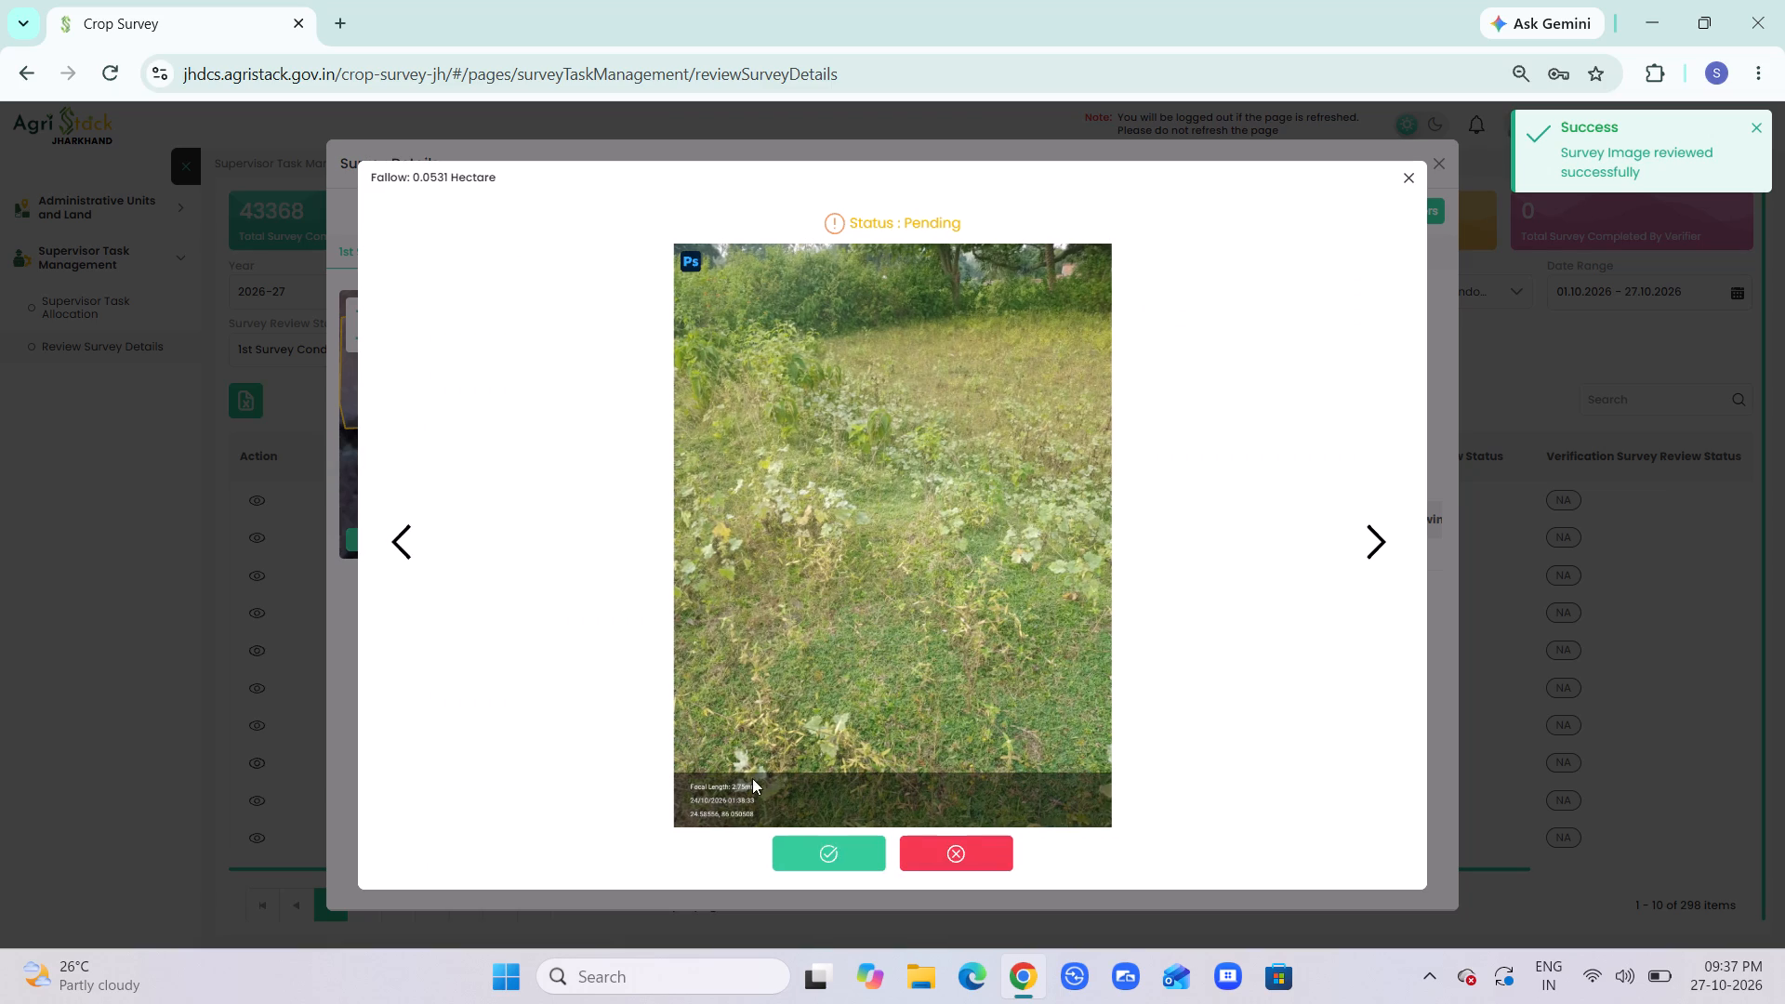
{"action": "left_click", "coordinate": [841, 853]}
{"action": "left_click_drag", "start_coordinate": [1005, 672], "coordinate": [639, 722]}
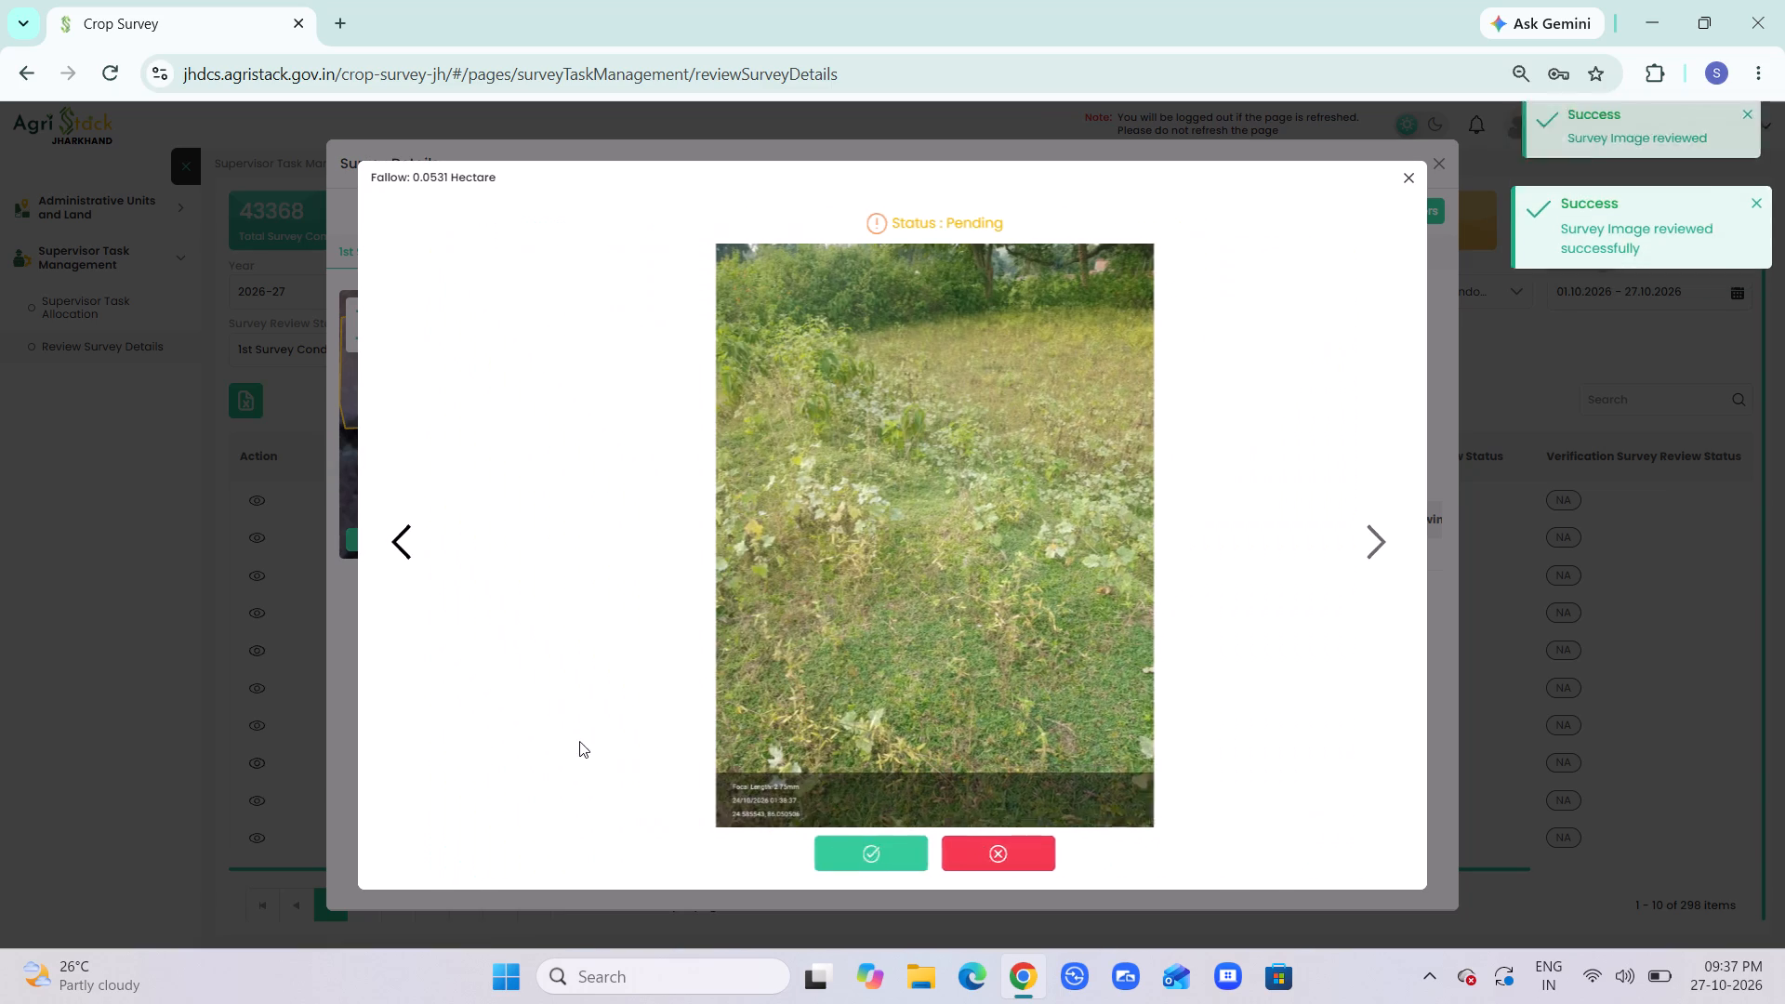
{"action": "left_click", "coordinate": [844, 848]}
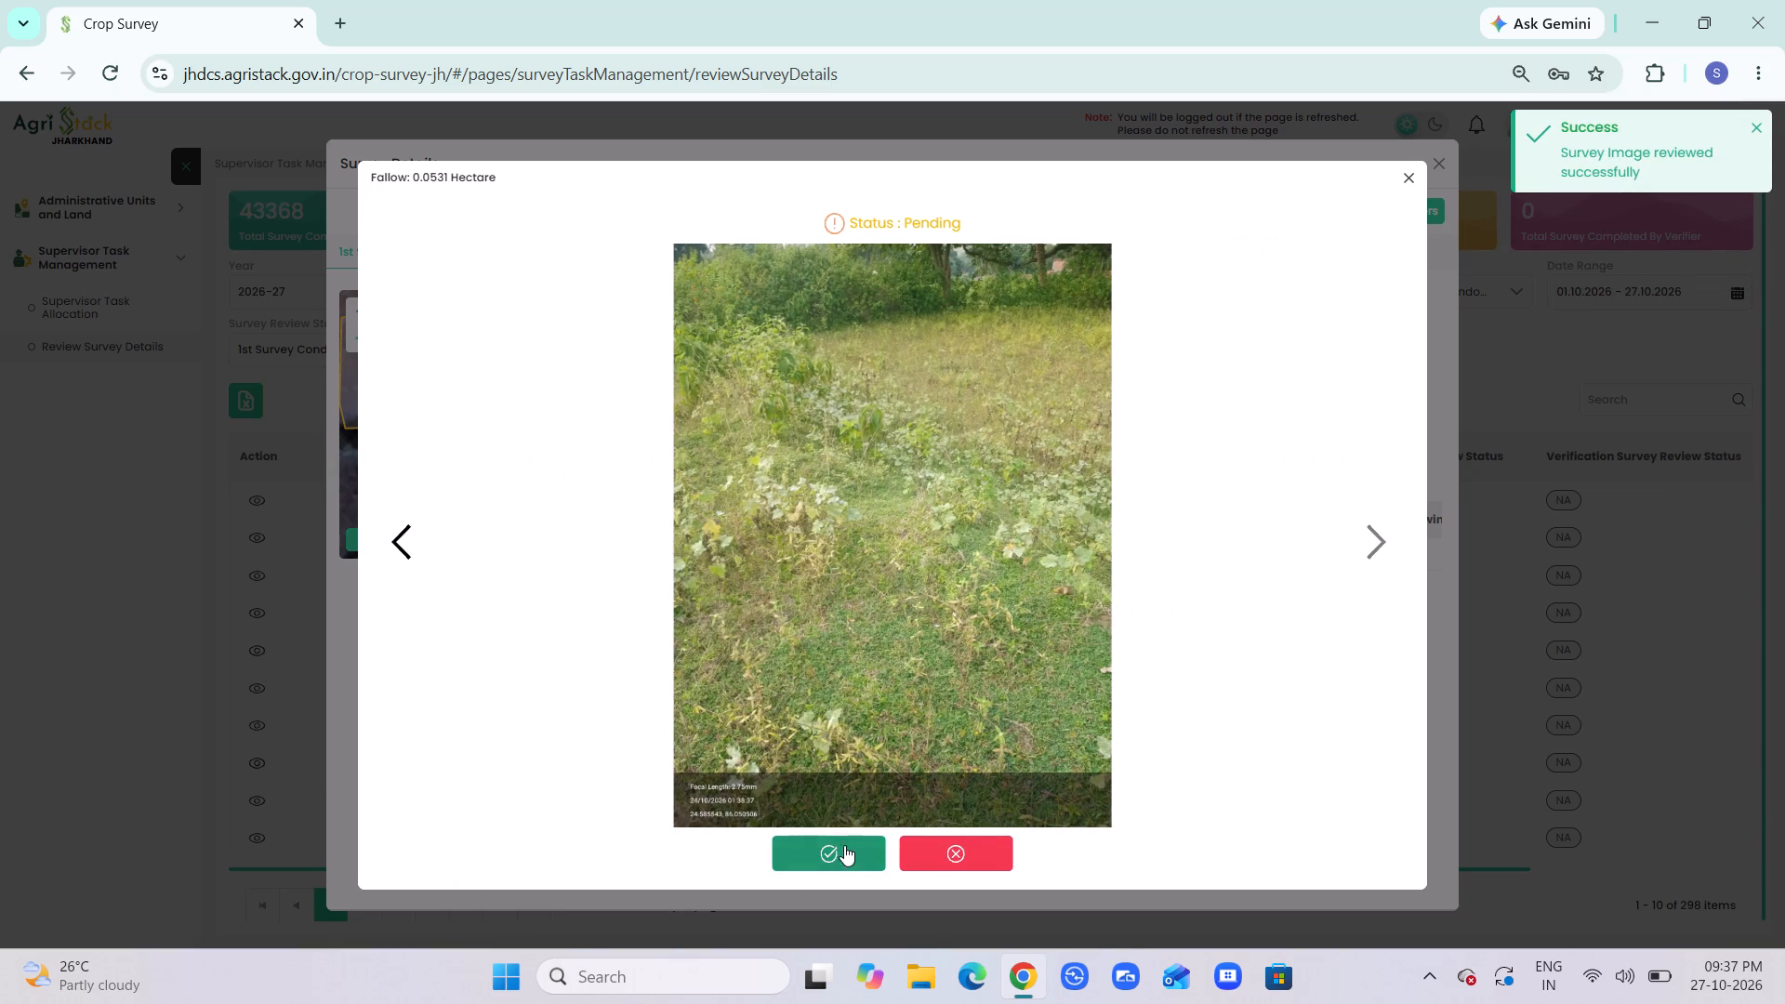
{"action": "left_click", "coordinate": [1407, 173]}
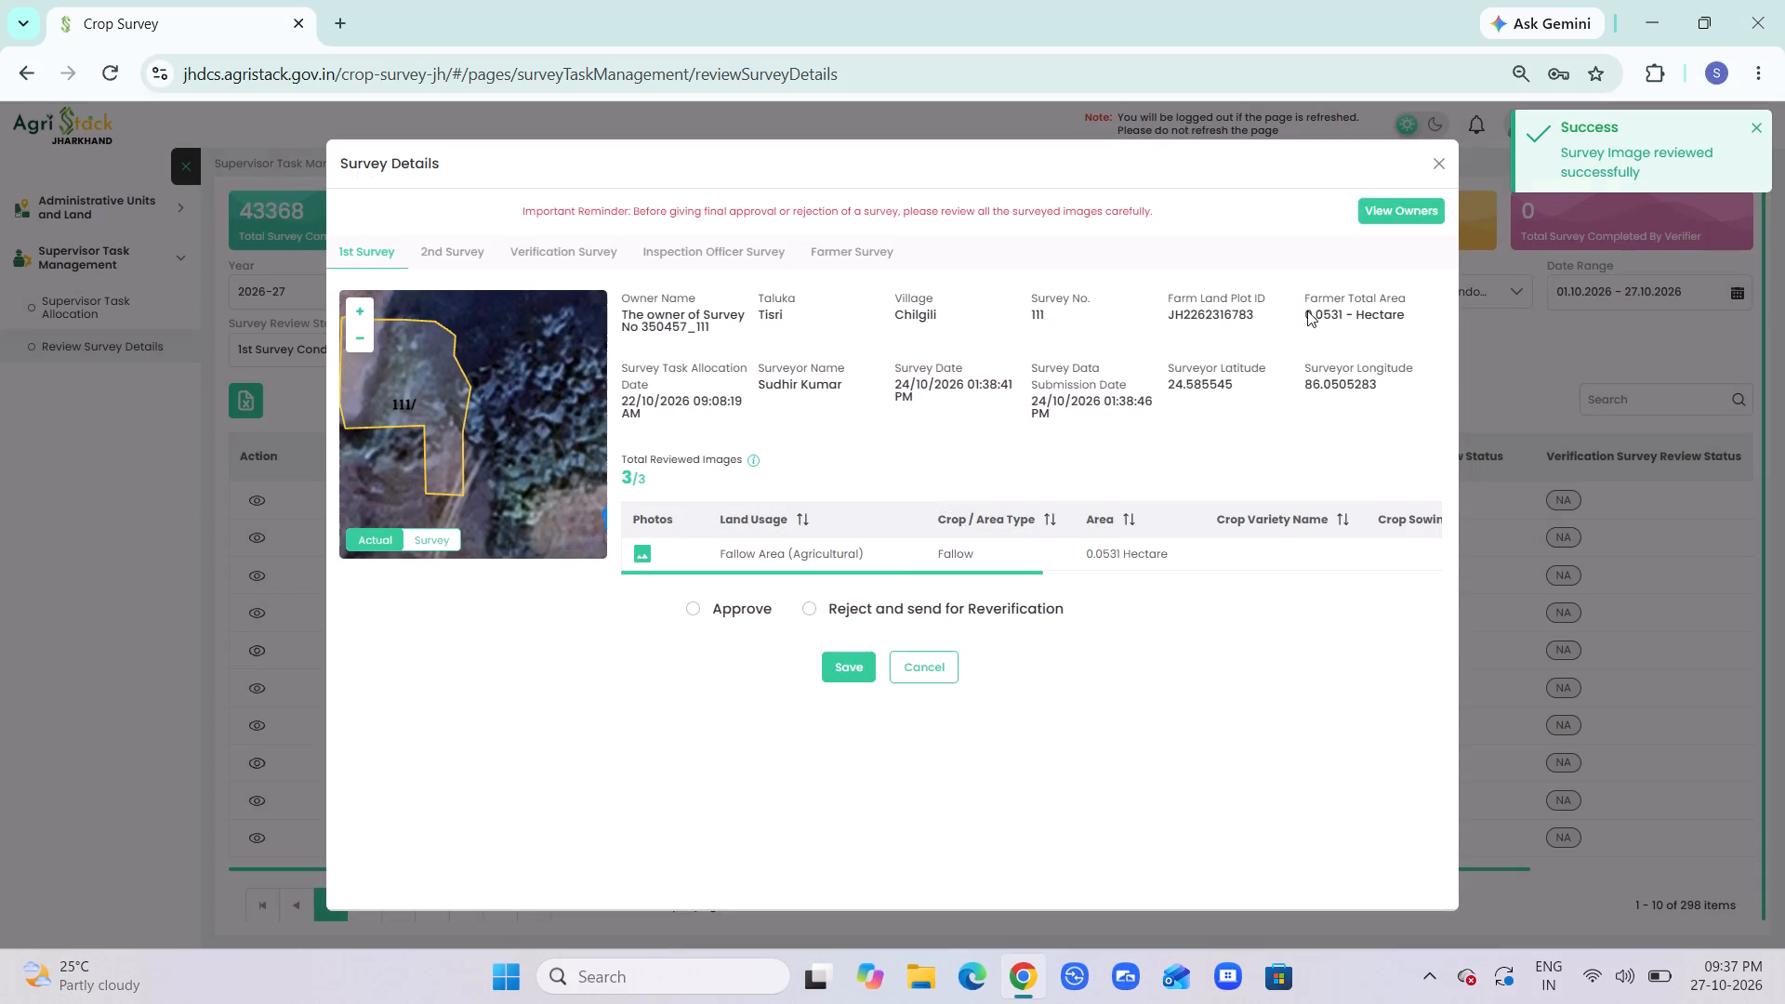
{"action": "left_click", "coordinate": [749, 603]}
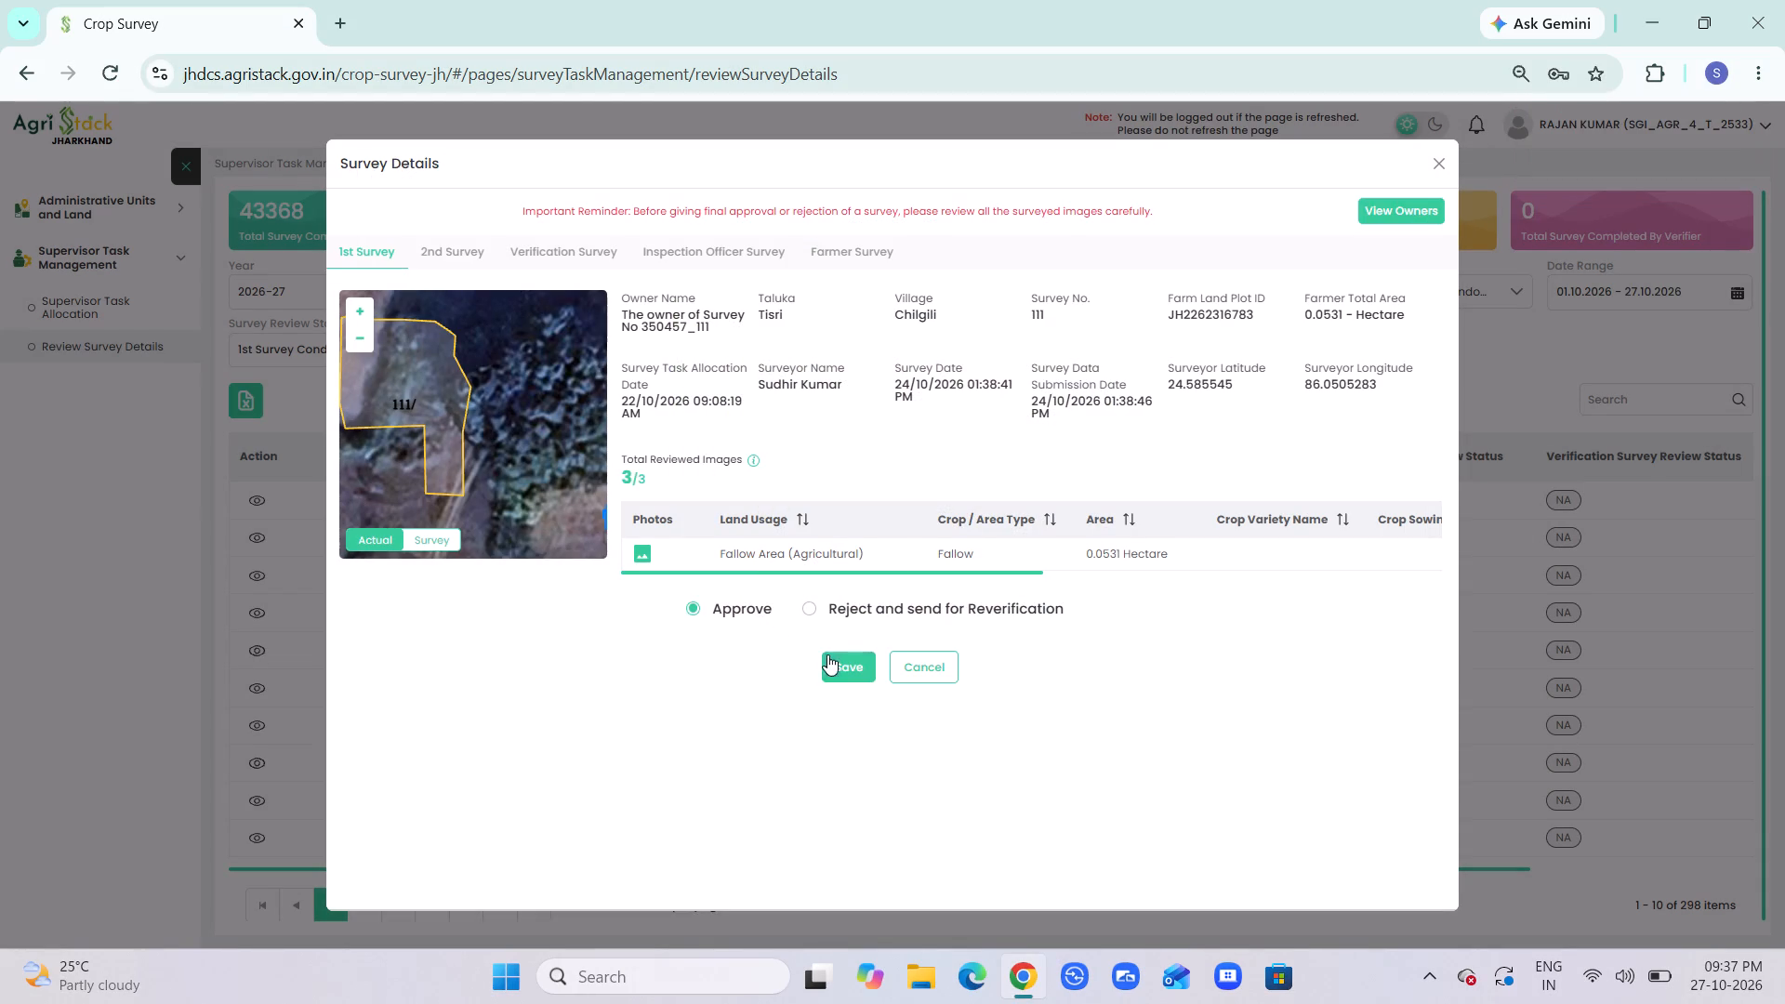
{"action": "left_click", "coordinate": [842, 664]}
{"action": "left_click", "coordinate": [878, 566]}
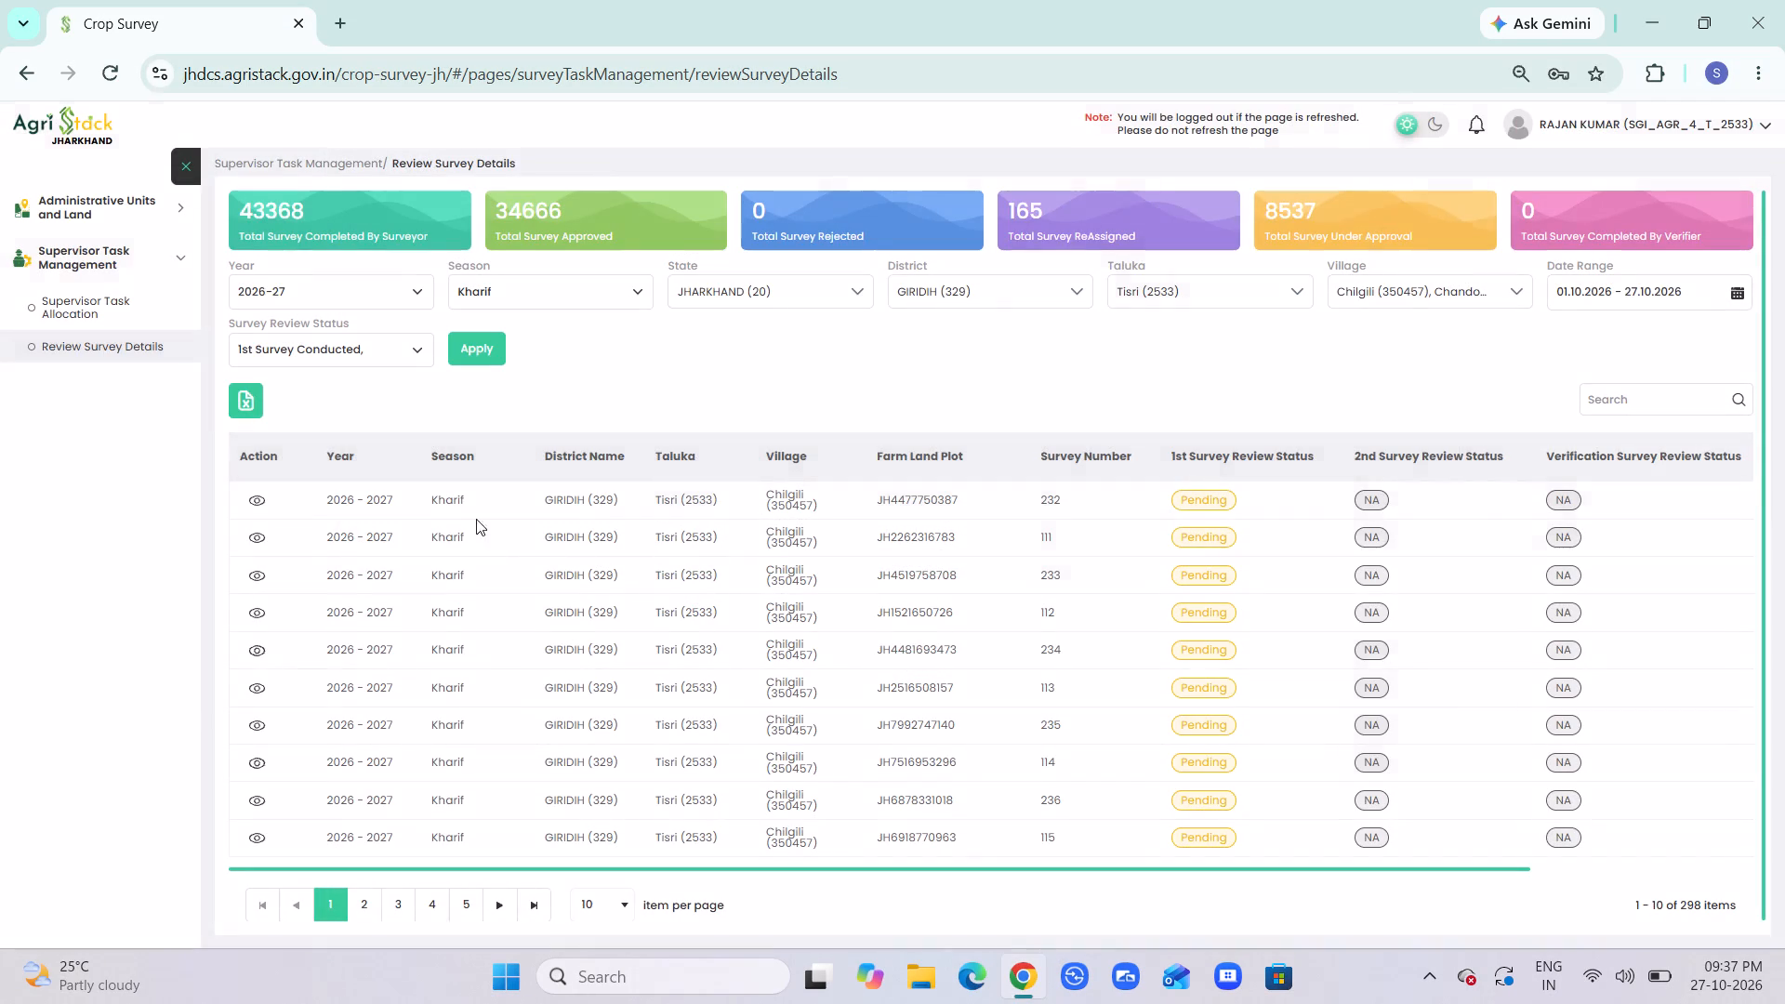
Approve all three photos of survey number 233 in Chilgili, and save its 1st survey review as Approve.
{"action": "left_click", "coordinate": [258, 580]}
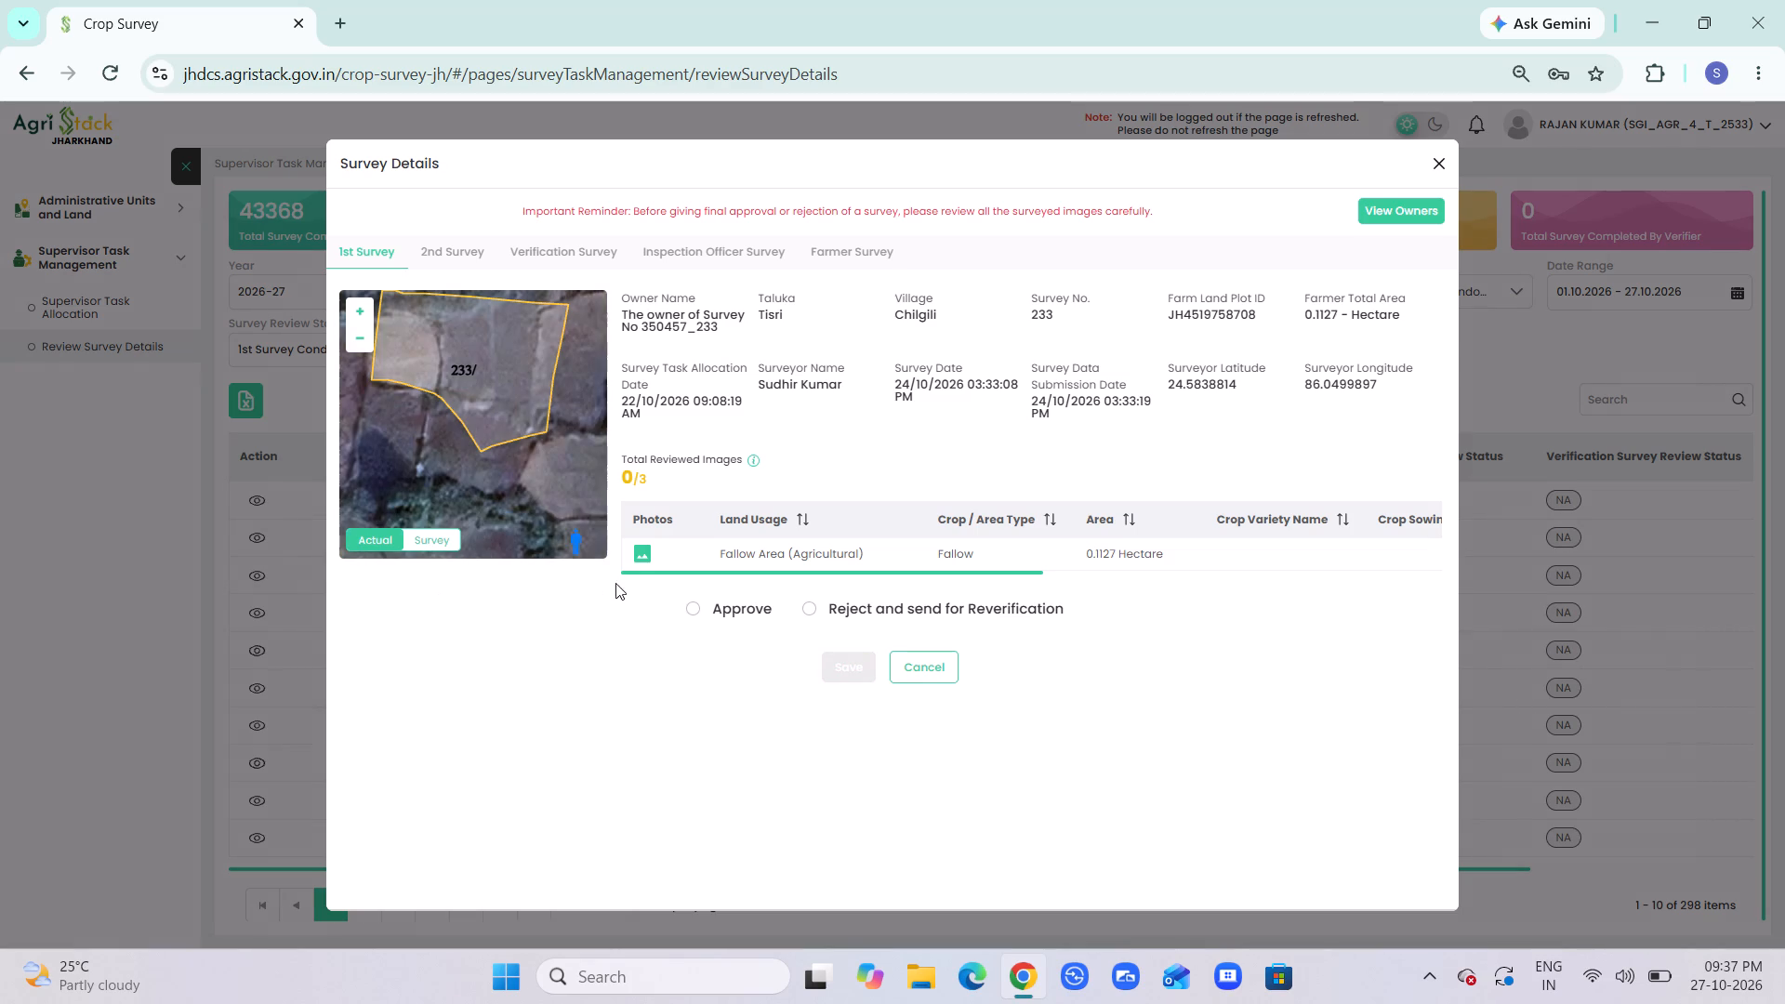
{"action": "left_click", "coordinate": [637, 553]}
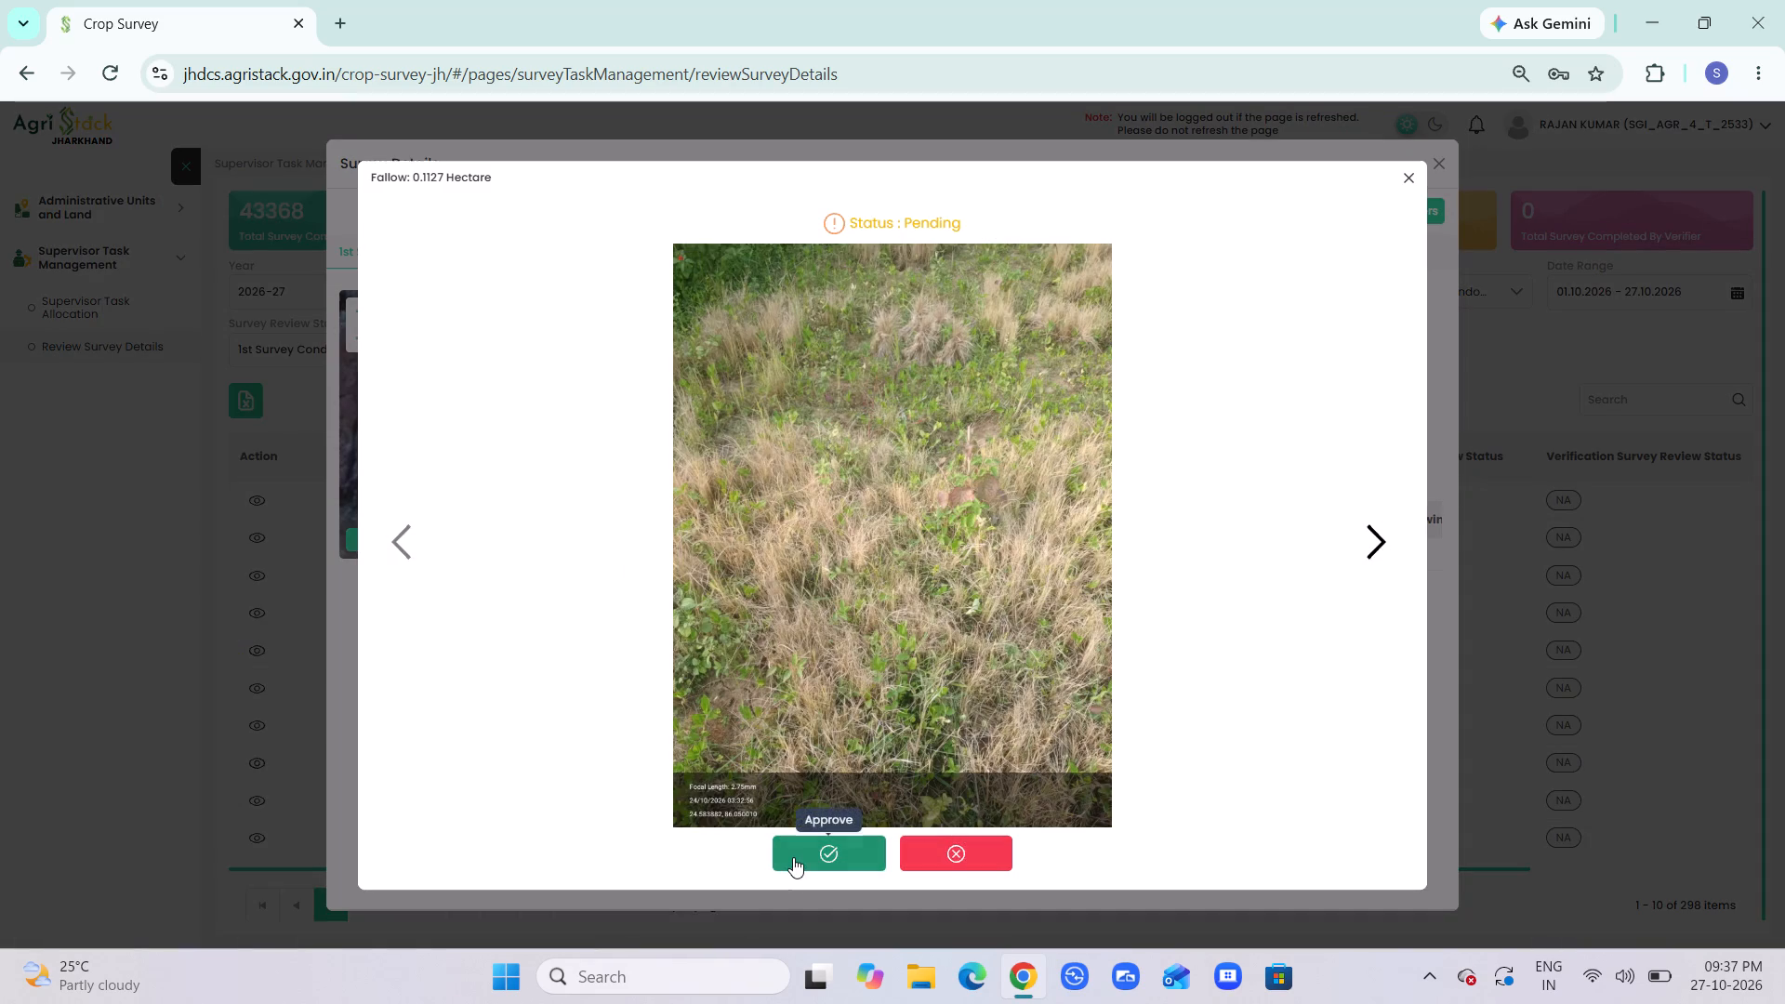
{"action": "left_click", "coordinate": [798, 854]}
{"action": "left_click_drag", "start_coordinate": [902, 699], "coordinate": [767, 710]}
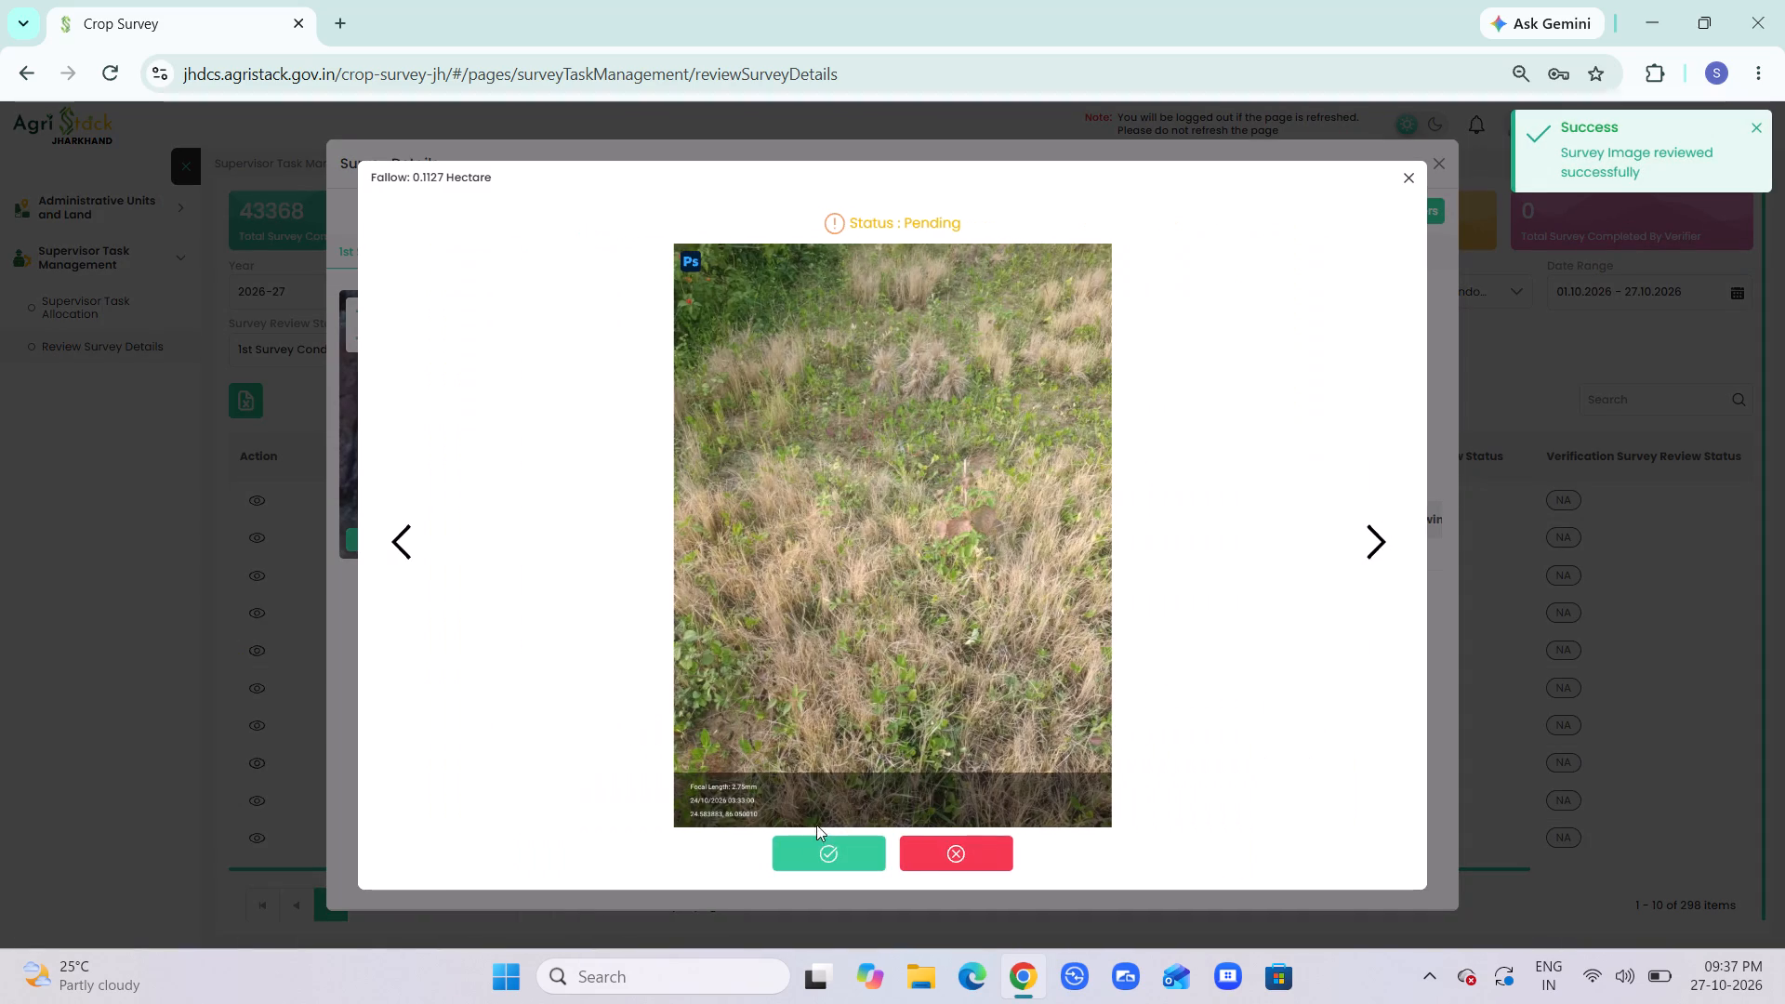
{"action": "left_click", "coordinate": [840, 851]}
{"action": "left_click_drag", "start_coordinate": [998, 680], "coordinate": [860, 699]}
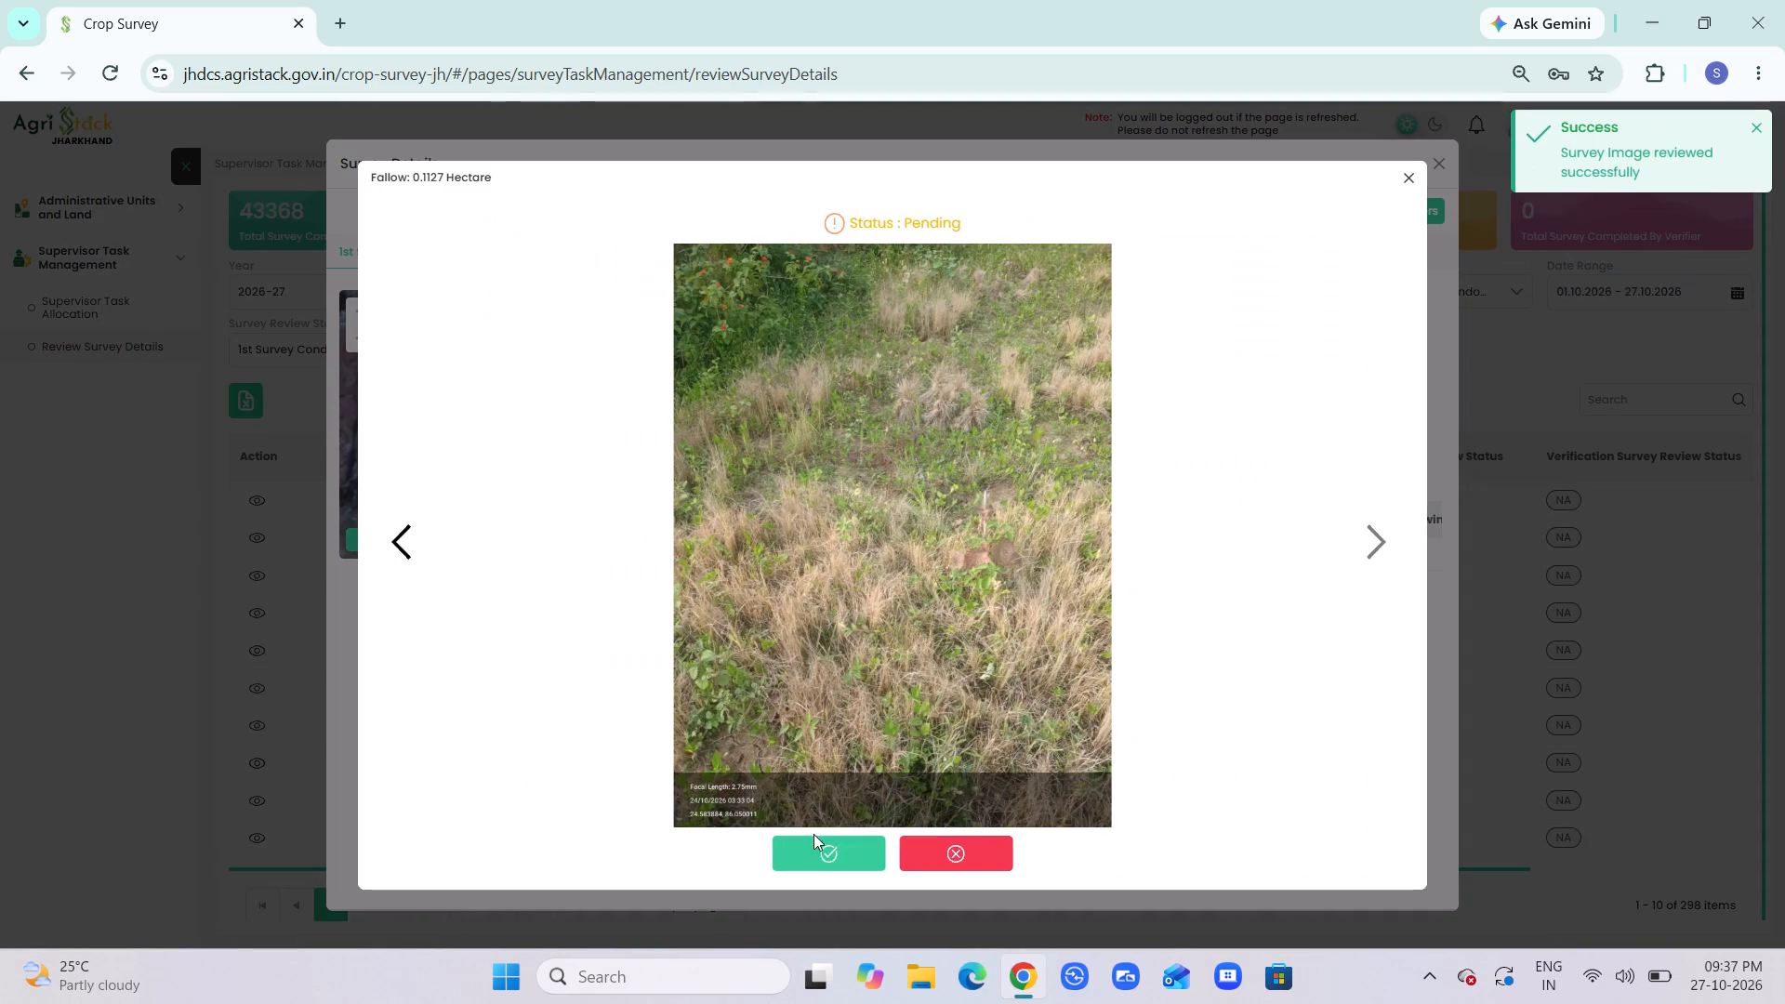
{"action": "left_click", "coordinate": [822, 852]}
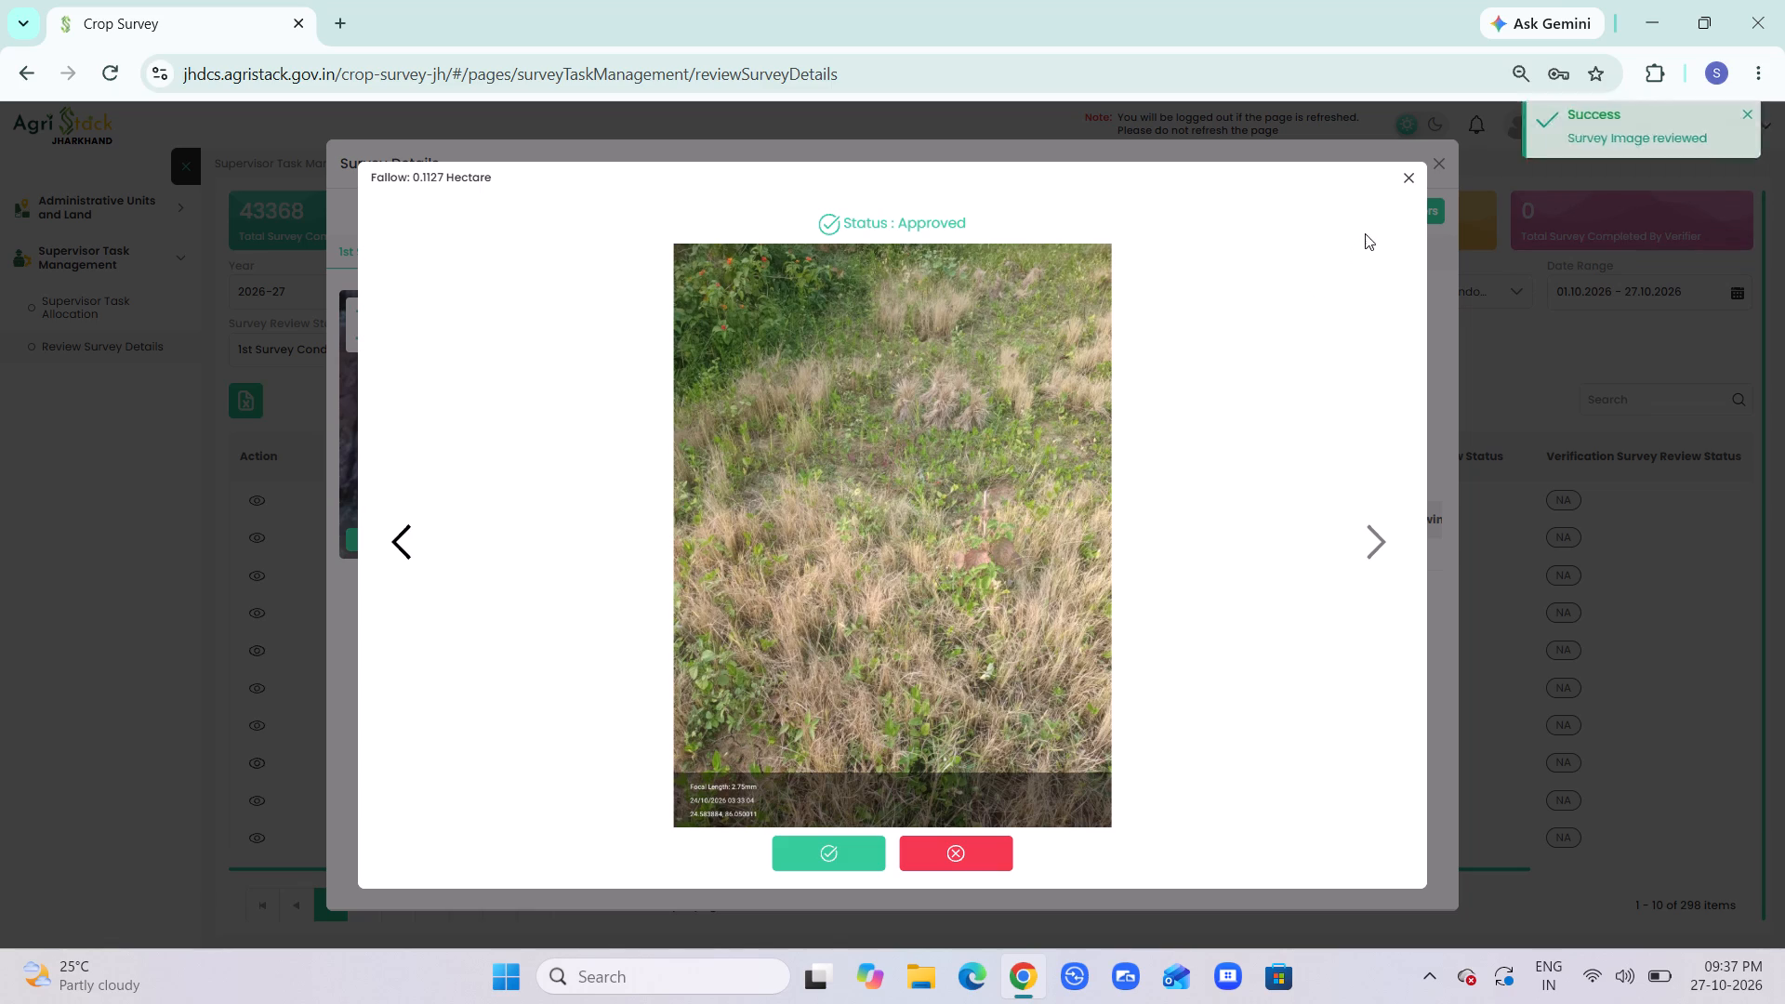
{"action": "left_click", "coordinate": [1408, 174]}
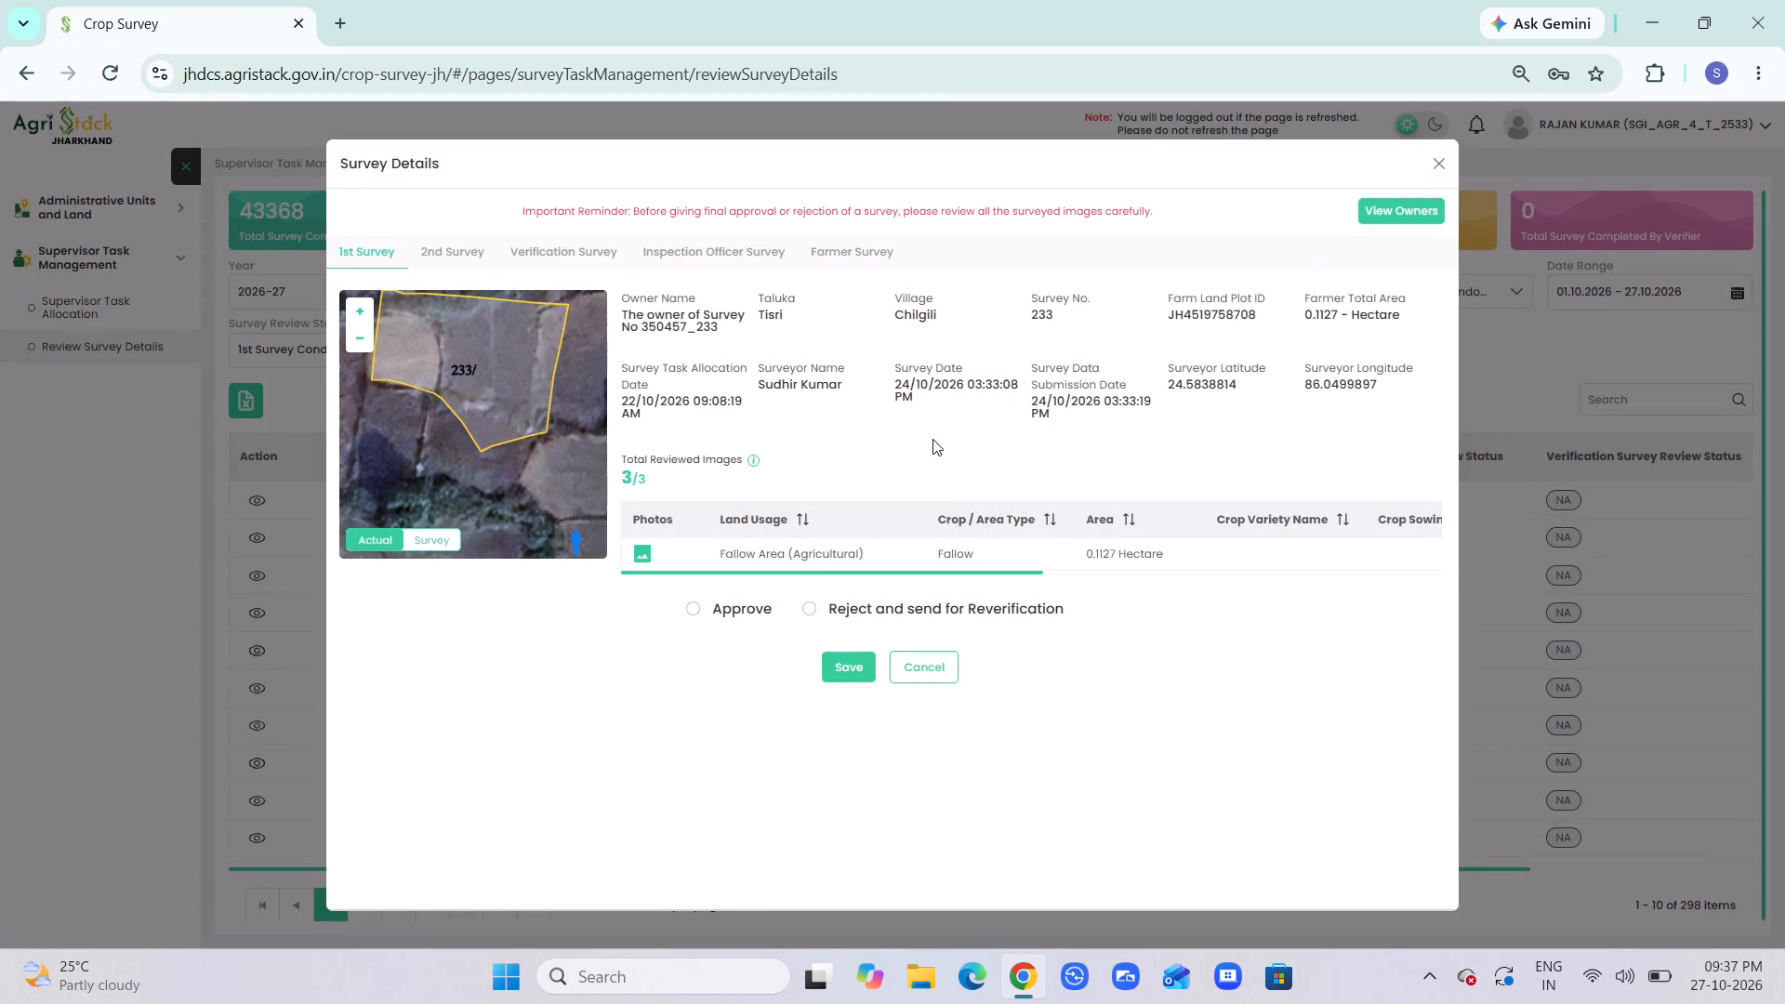
{"action": "left_click", "coordinate": [745, 603]}
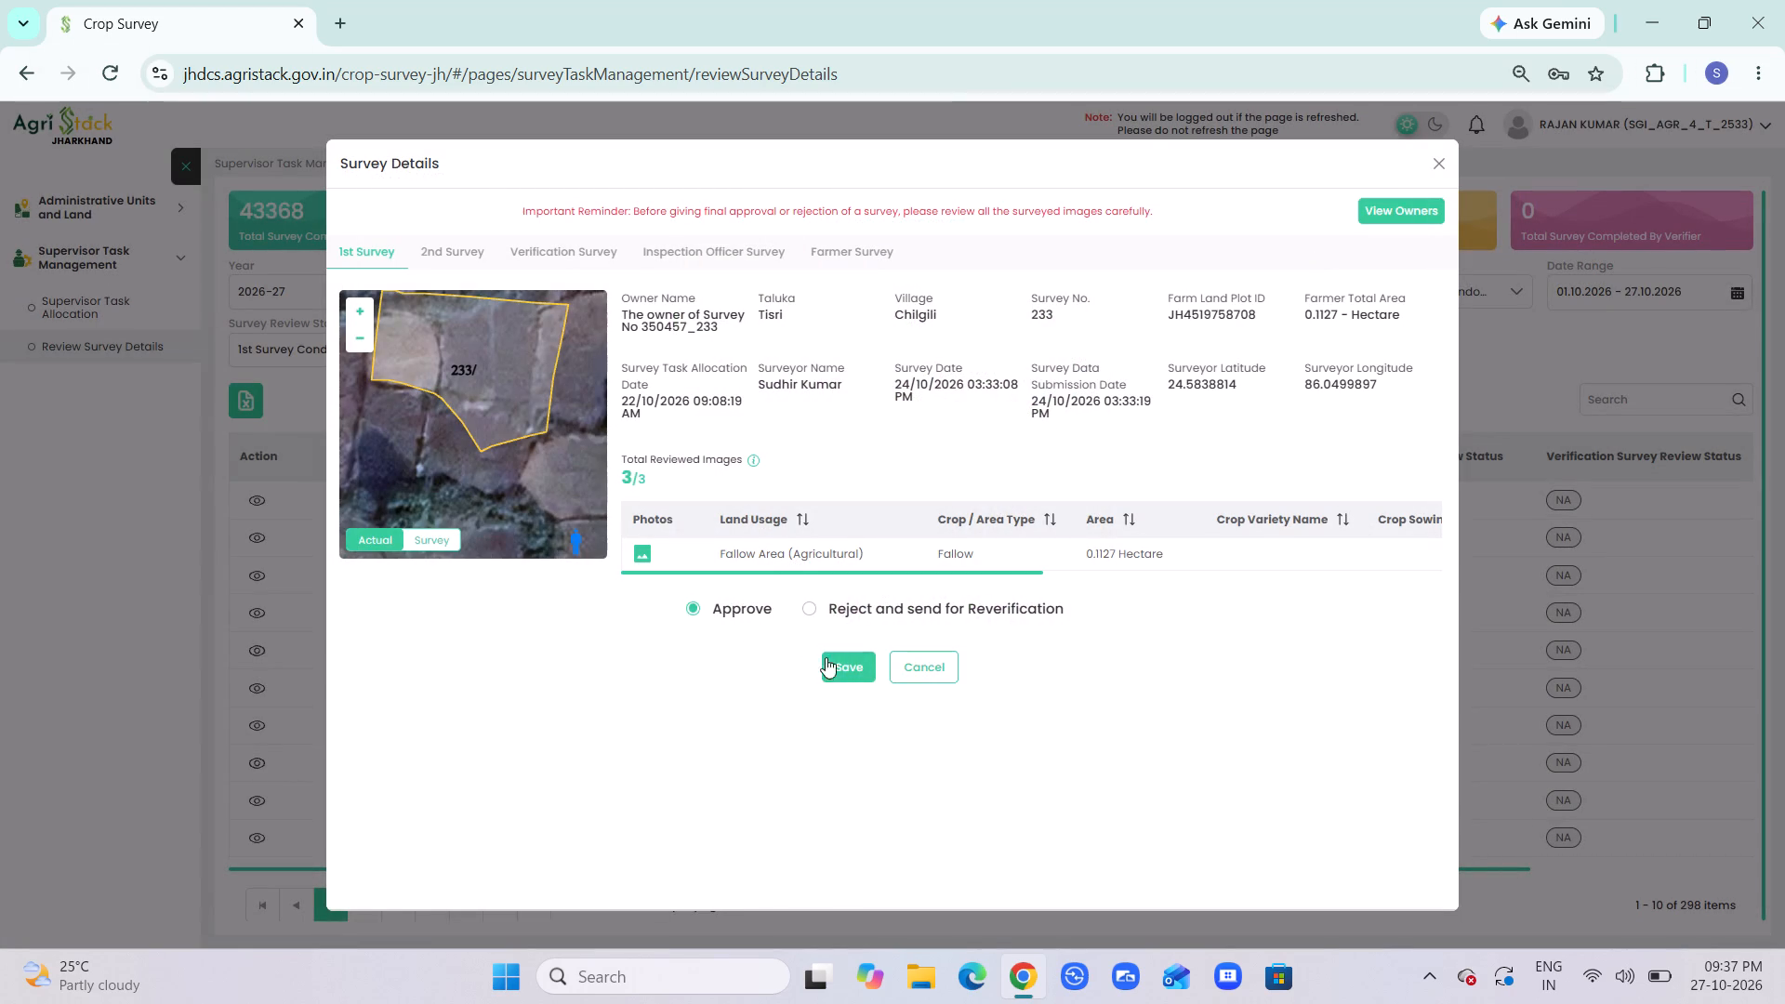
{"action": "left_click", "coordinate": [842, 665]}
{"action": "left_click", "coordinate": [847, 564]}
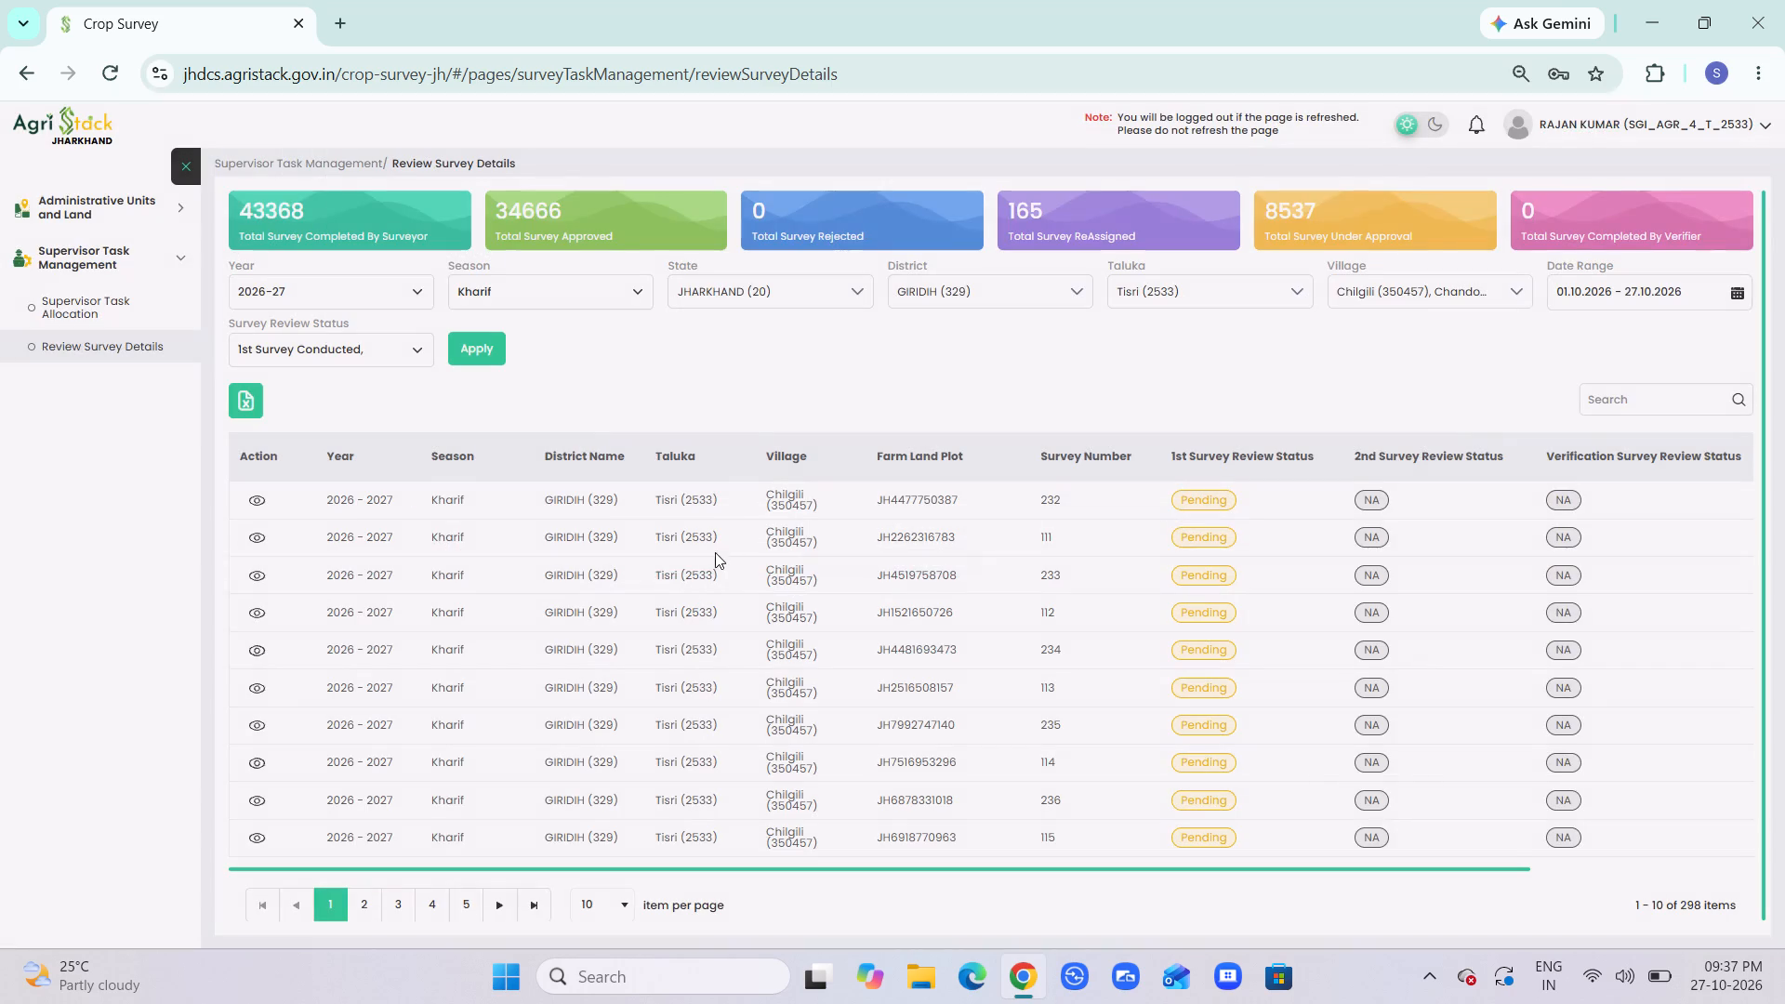
{"action": "left_click", "coordinate": [253, 611]}
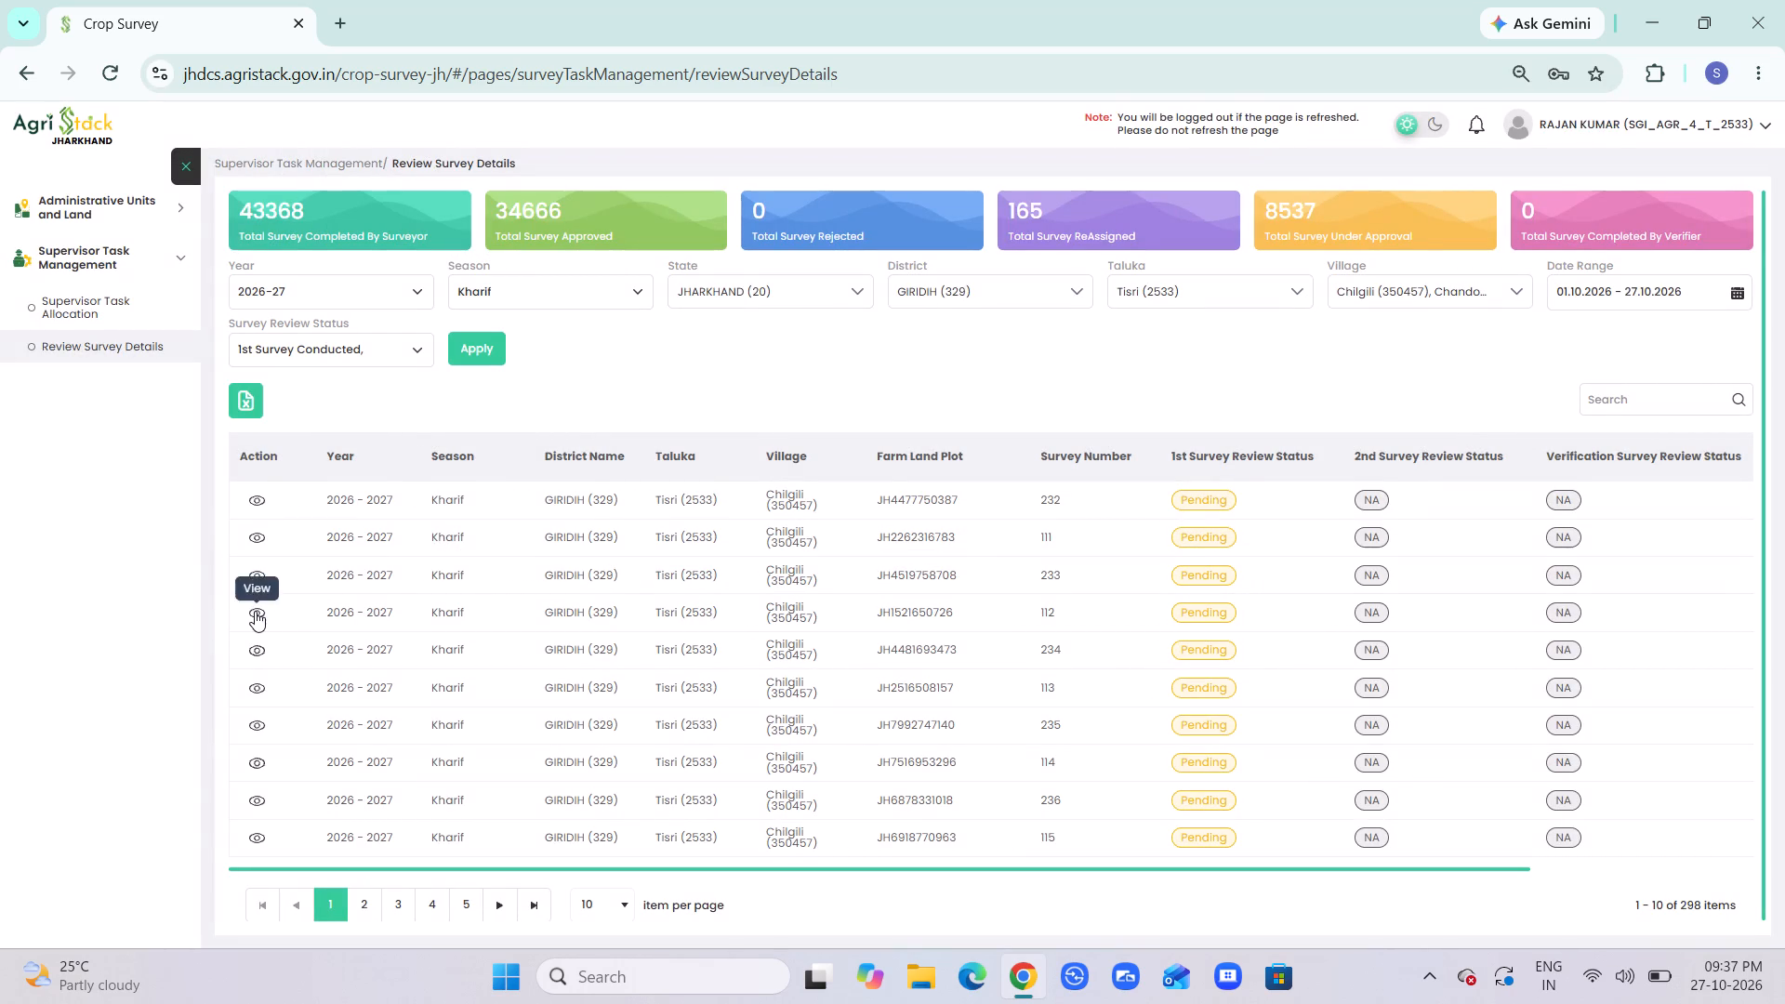
{"action": "left_click", "coordinate": [641, 546]}
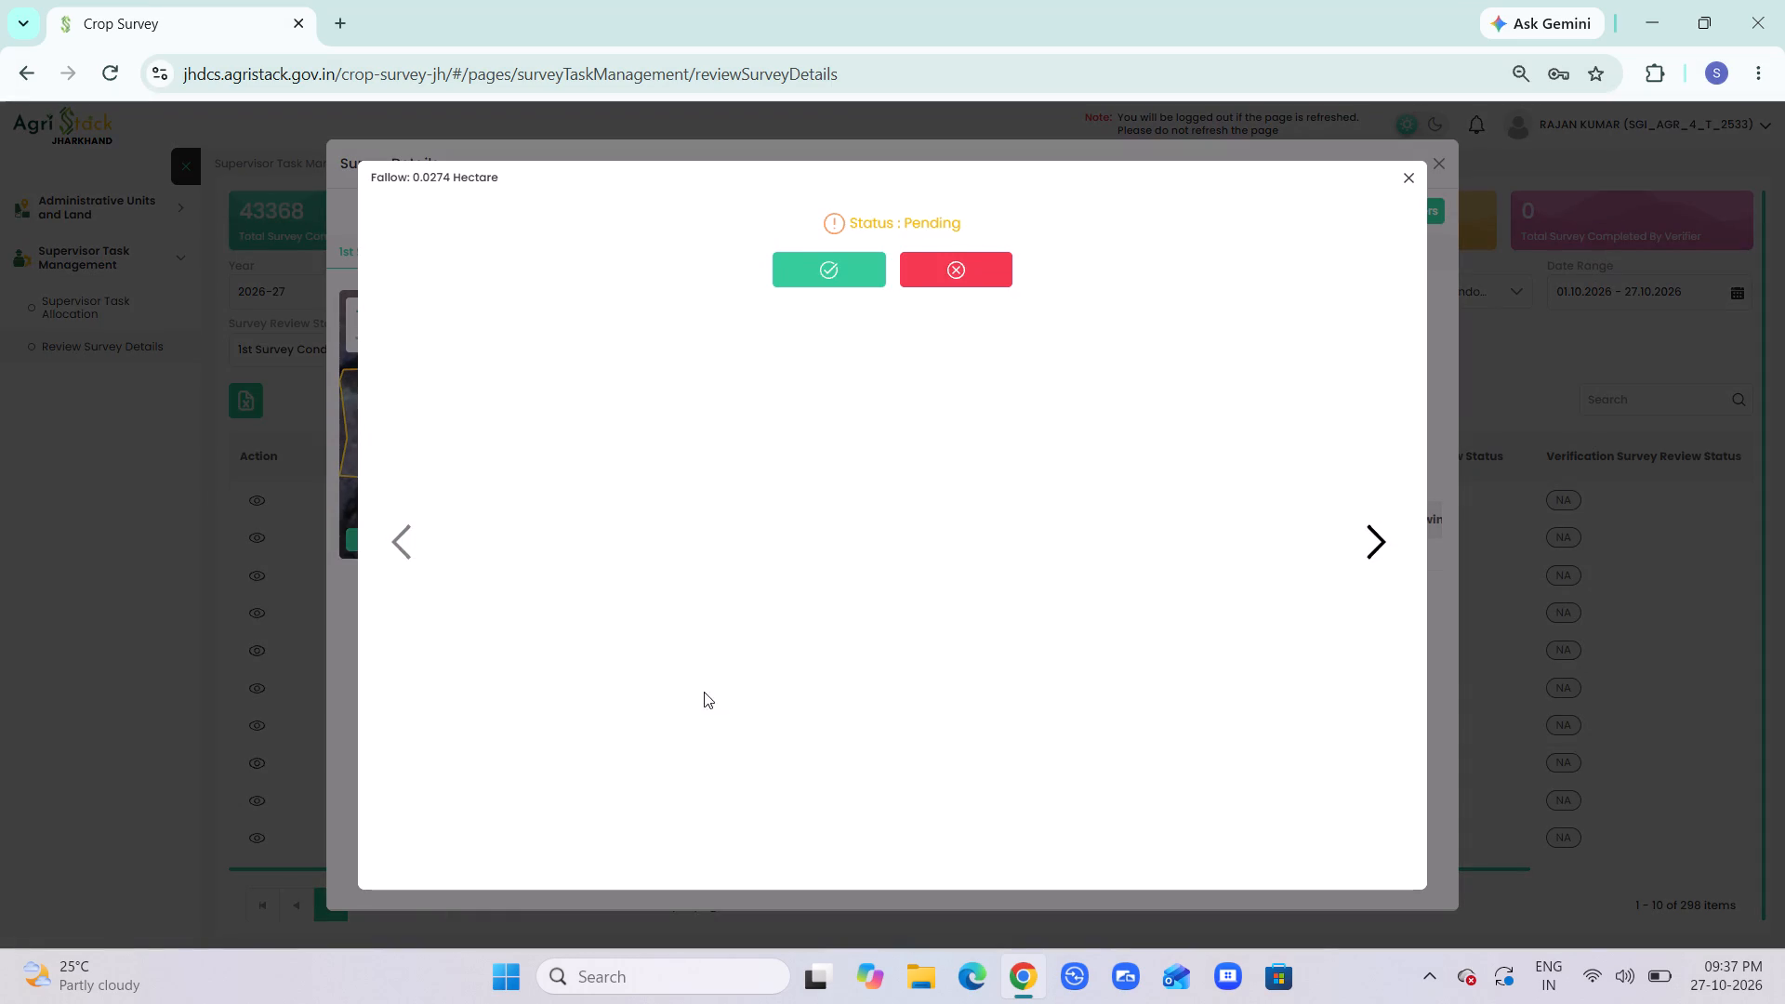
{"action": "left_click", "coordinate": [841, 856]}
{"action": "left_click_drag", "start_coordinate": [906, 667], "coordinate": [862, 661]}
{"action": "left_click", "coordinate": [831, 844]}
{"action": "left_click_drag", "start_coordinate": [967, 623], "coordinate": [957, 623]}
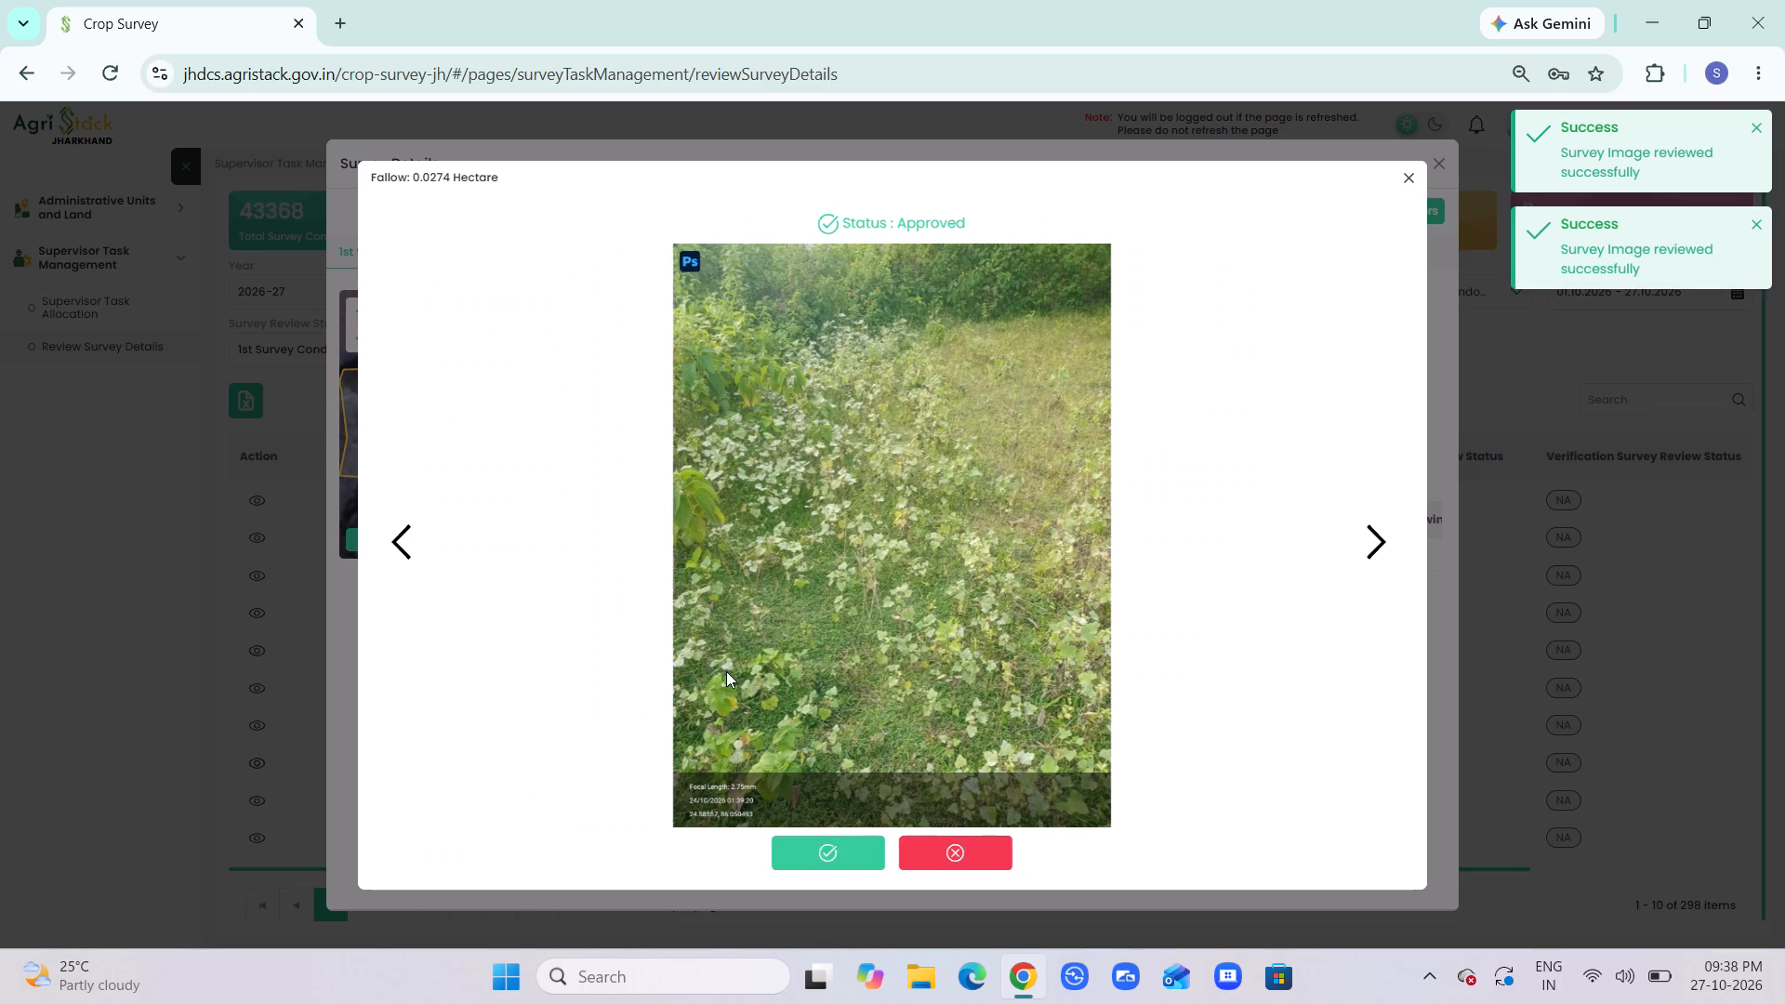
{"action": "left_click_drag", "start_coordinate": [911, 667], "coordinate": [739, 690]}
{"action": "left_click", "coordinate": [825, 853]}
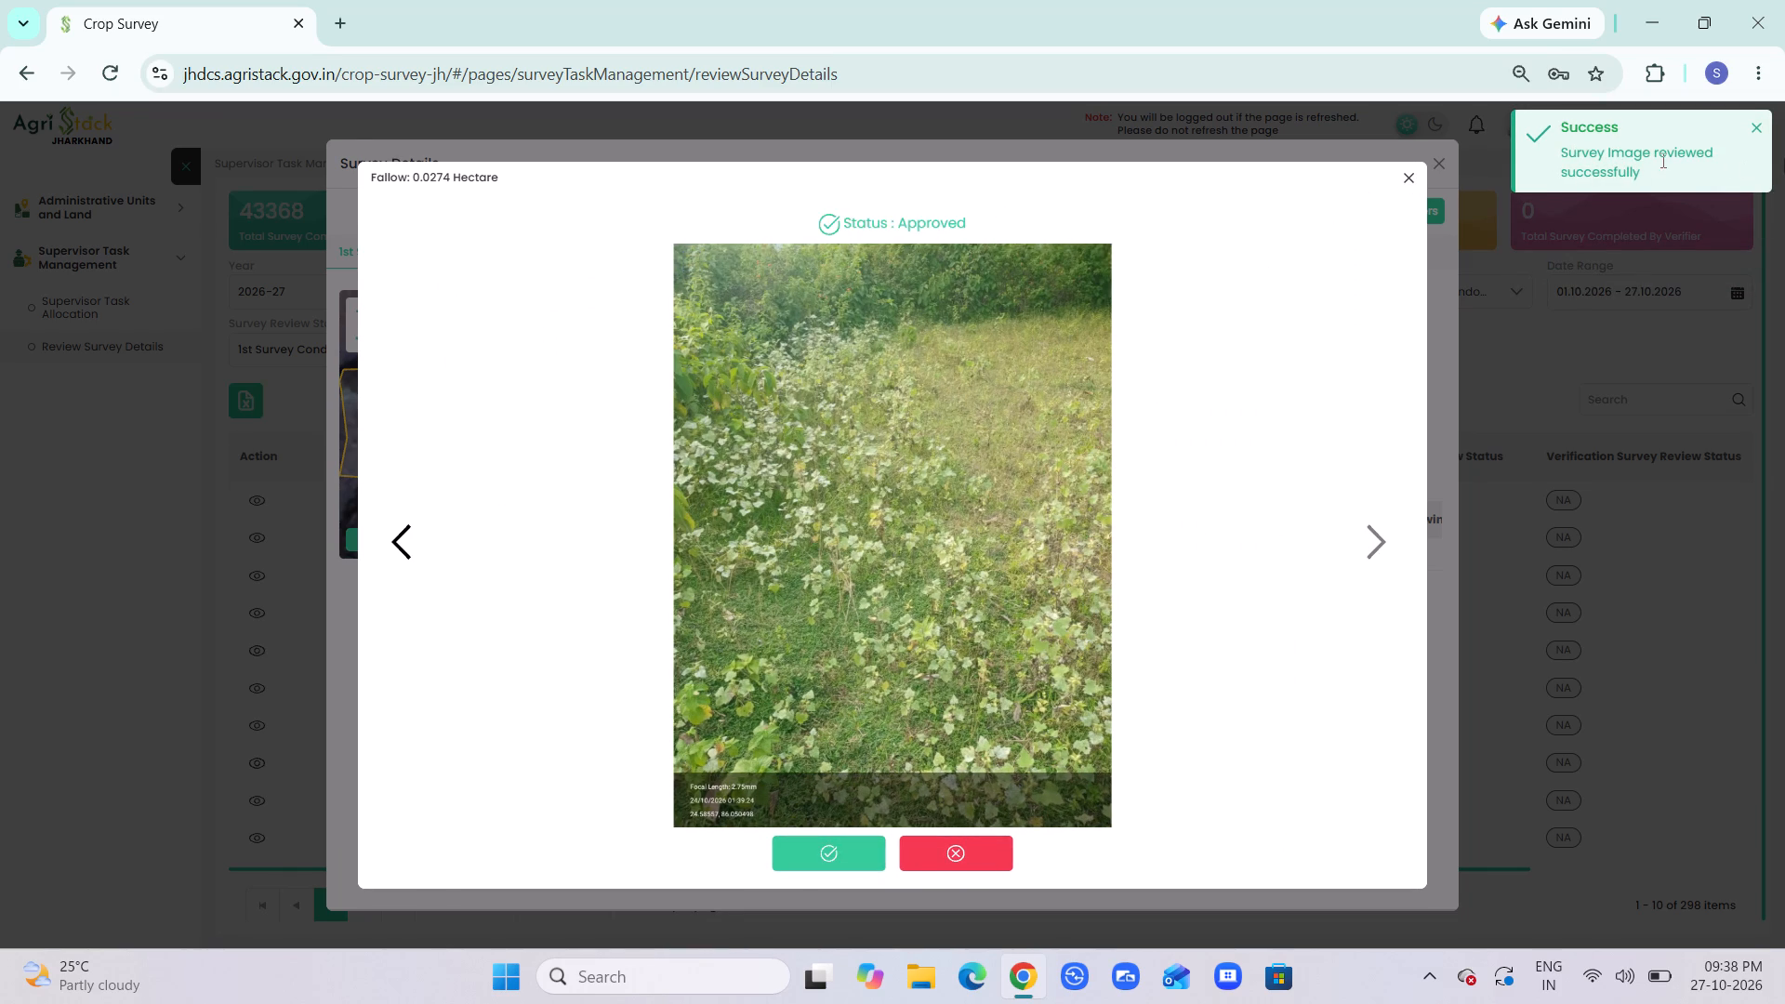
{"action": "left_click", "coordinate": [1404, 178]}
Save the 1st survey review of survey number 112 in Chilgili as Approve and close its details.
{"action": "left_click", "coordinate": [735, 608]}
{"action": "left_click", "coordinate": [843, 676]}
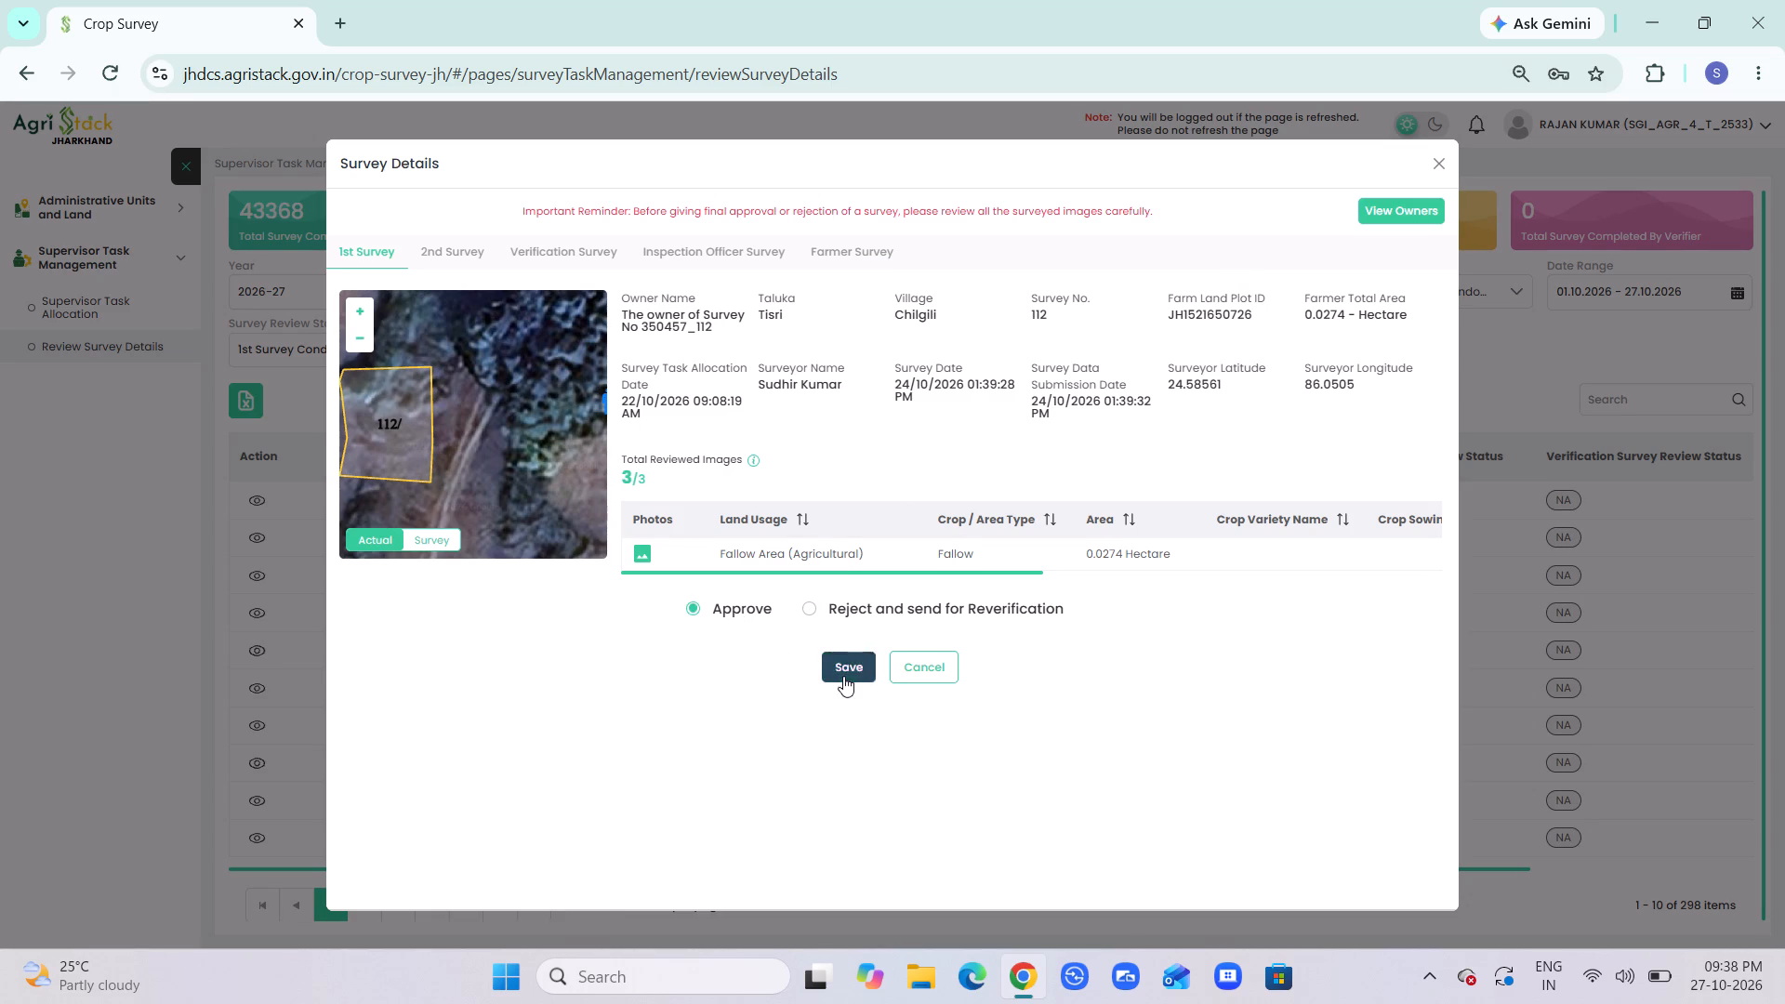
{"action": "left_click", "coordinate": [817, 572]}
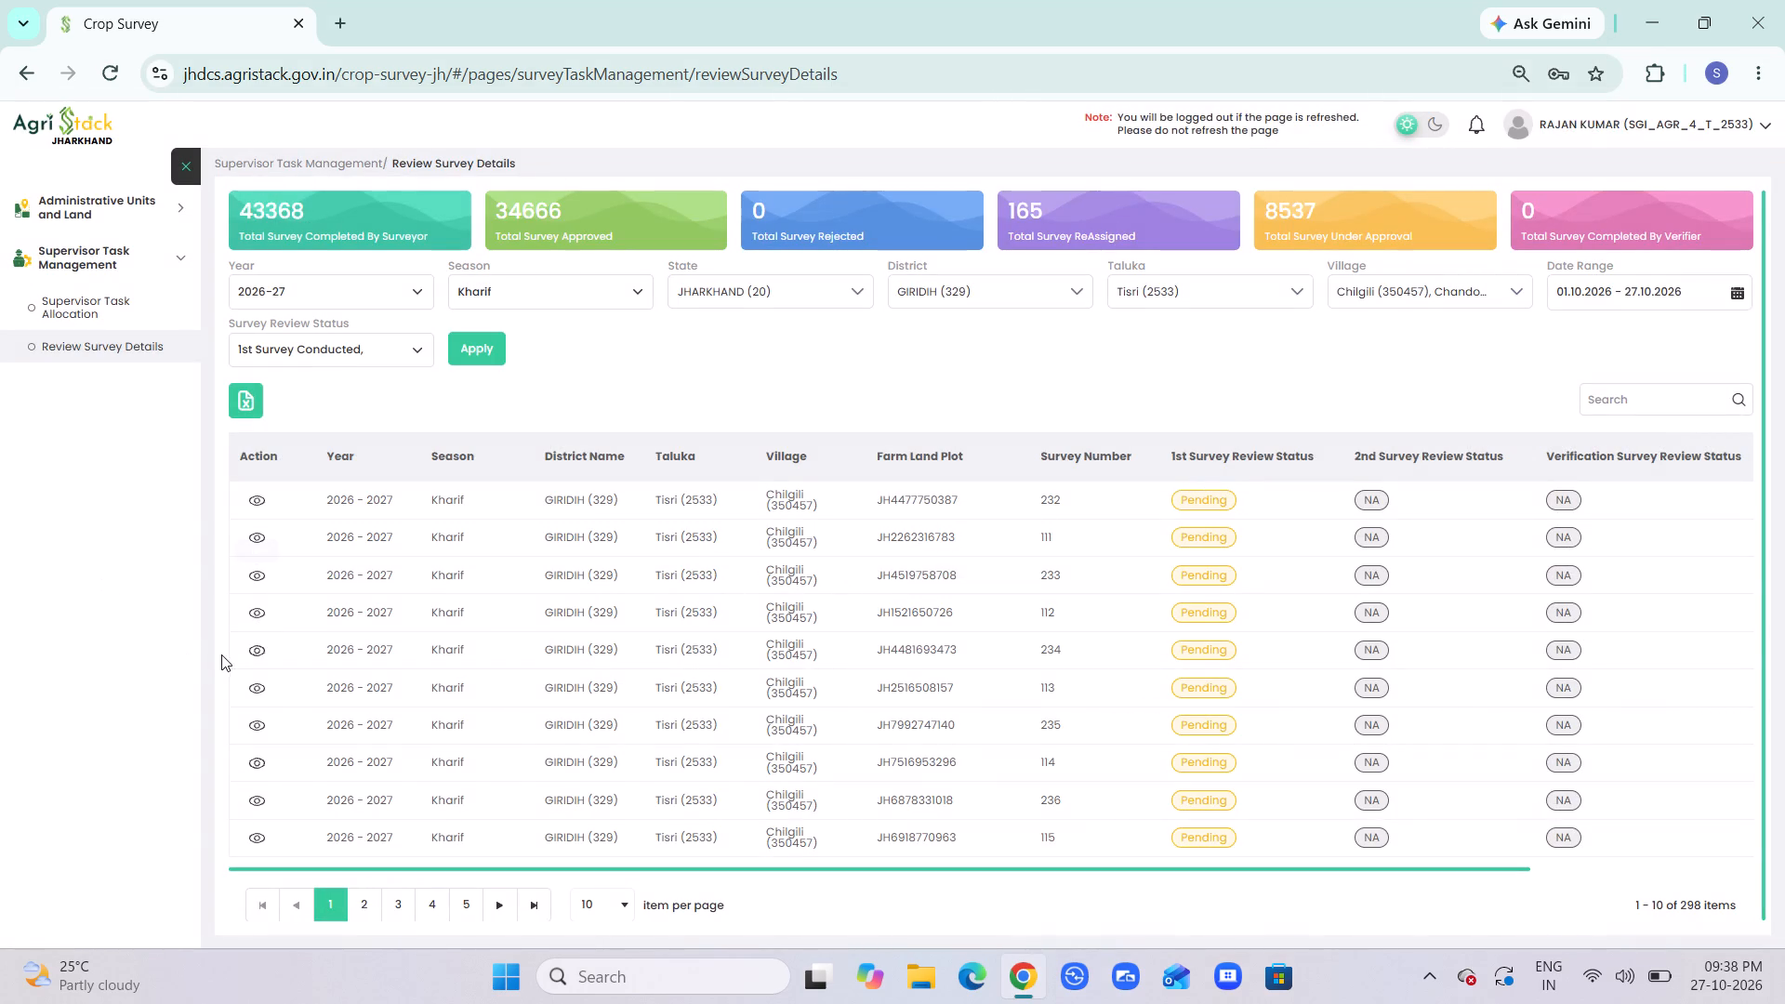
Approve all three photos of survey number 234 in Chilgili, and save its 1st survey review as Approve.
{"action": "left_click", "coordinate": [257, 649]}
{"action": "left_click", "coordinate": [633, 557]}
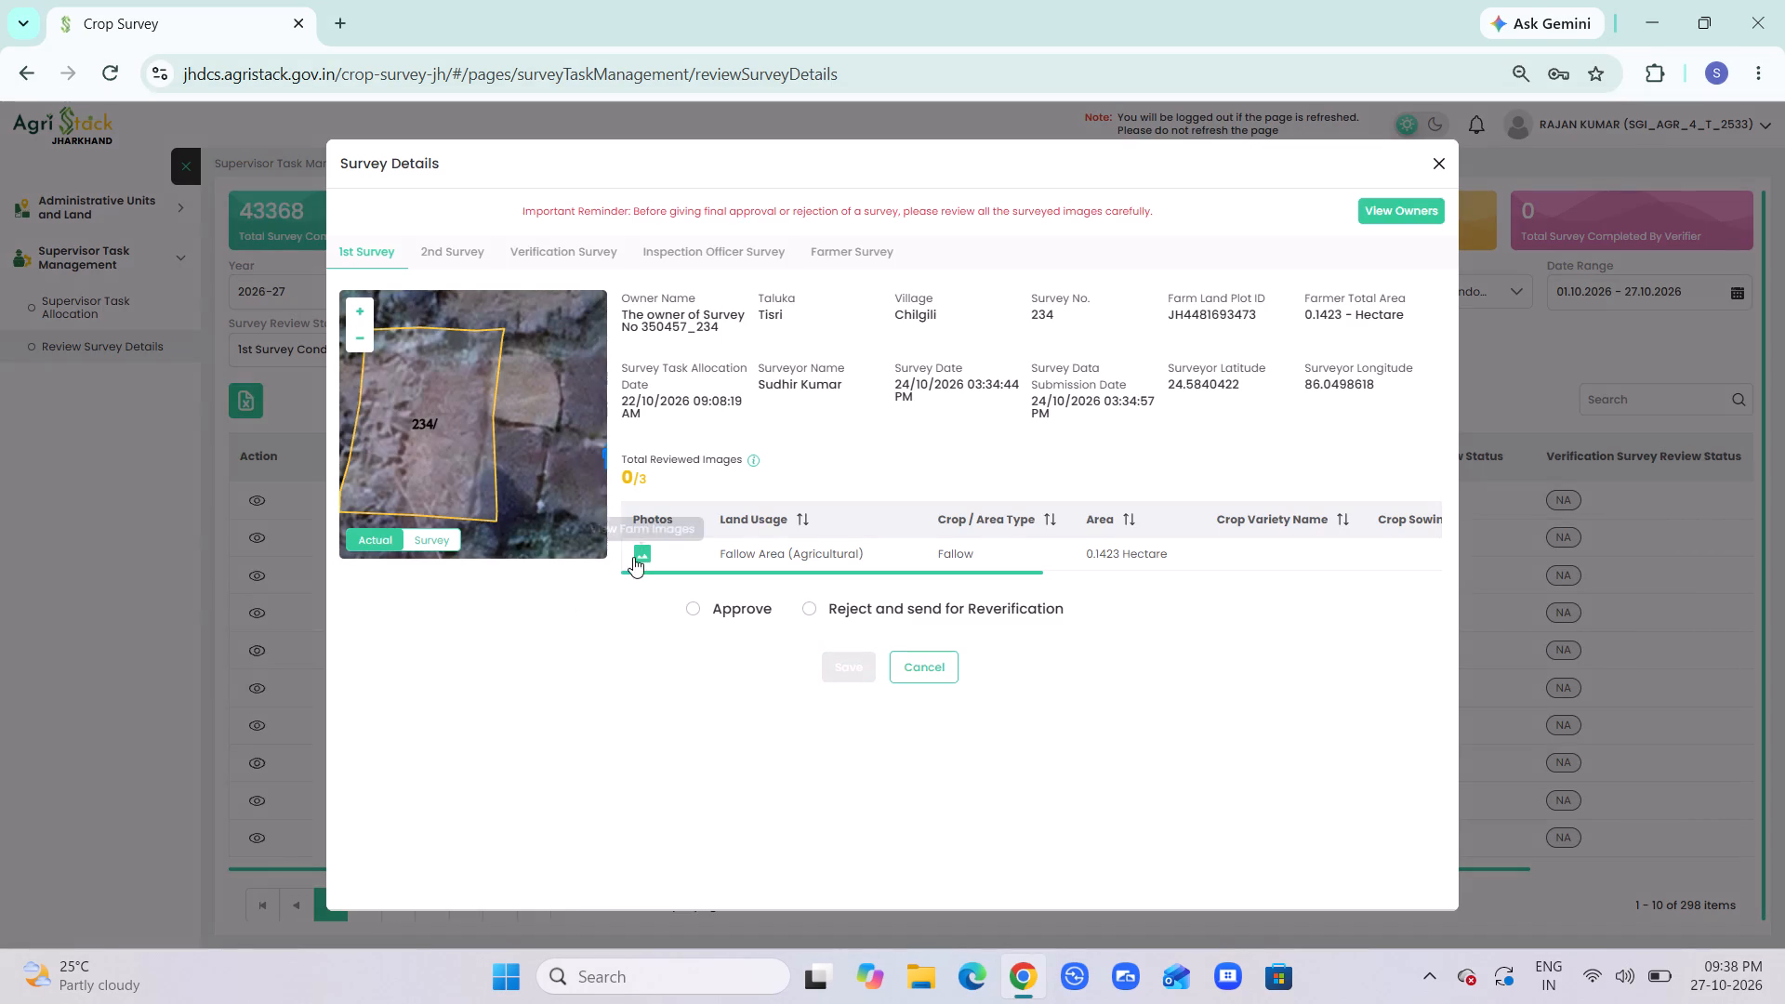
{"action": "left_click", "coordinate": [851, 847]}
{"action": "left_click_drag", "start_coordinate": [955, 657], "coordinate": [851, 663]}
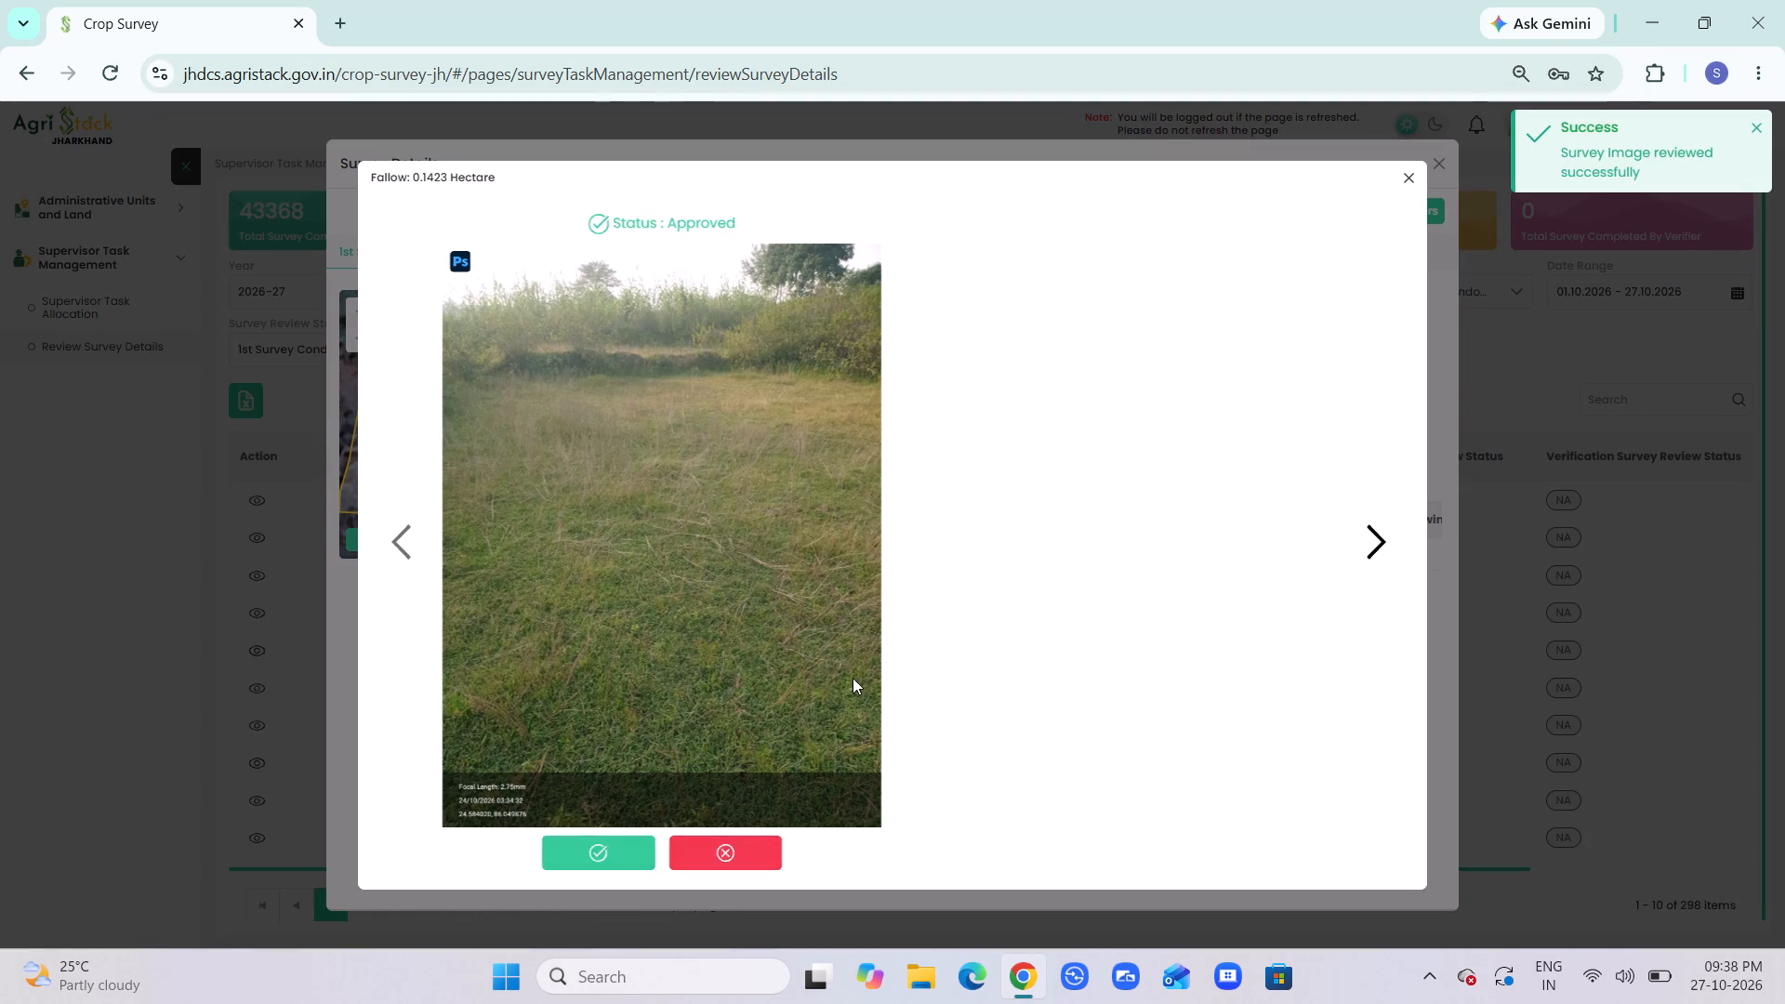
{"action": "left_click", "coordinate": [851, 849]}
{"action": "left_click_drag", "start_coordinate": [1006, 703], "coordinate": [876, 716]}
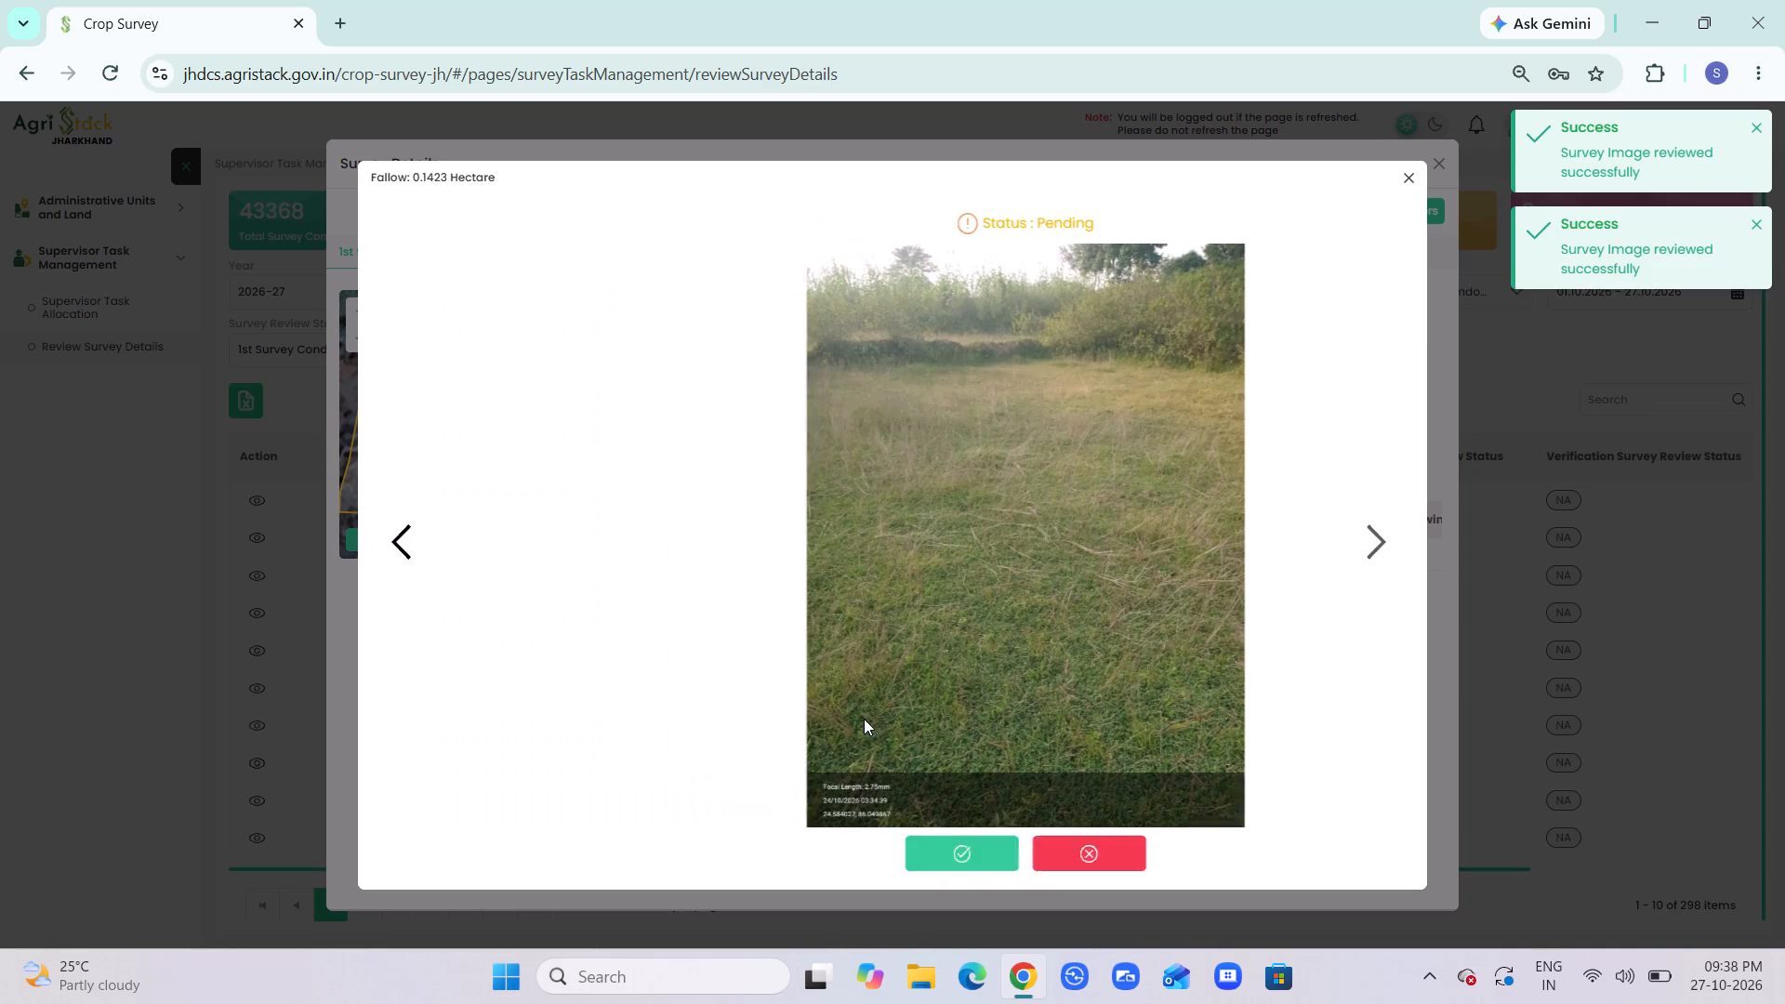
{"action": "left_click", "coordinate": [834, 849]}
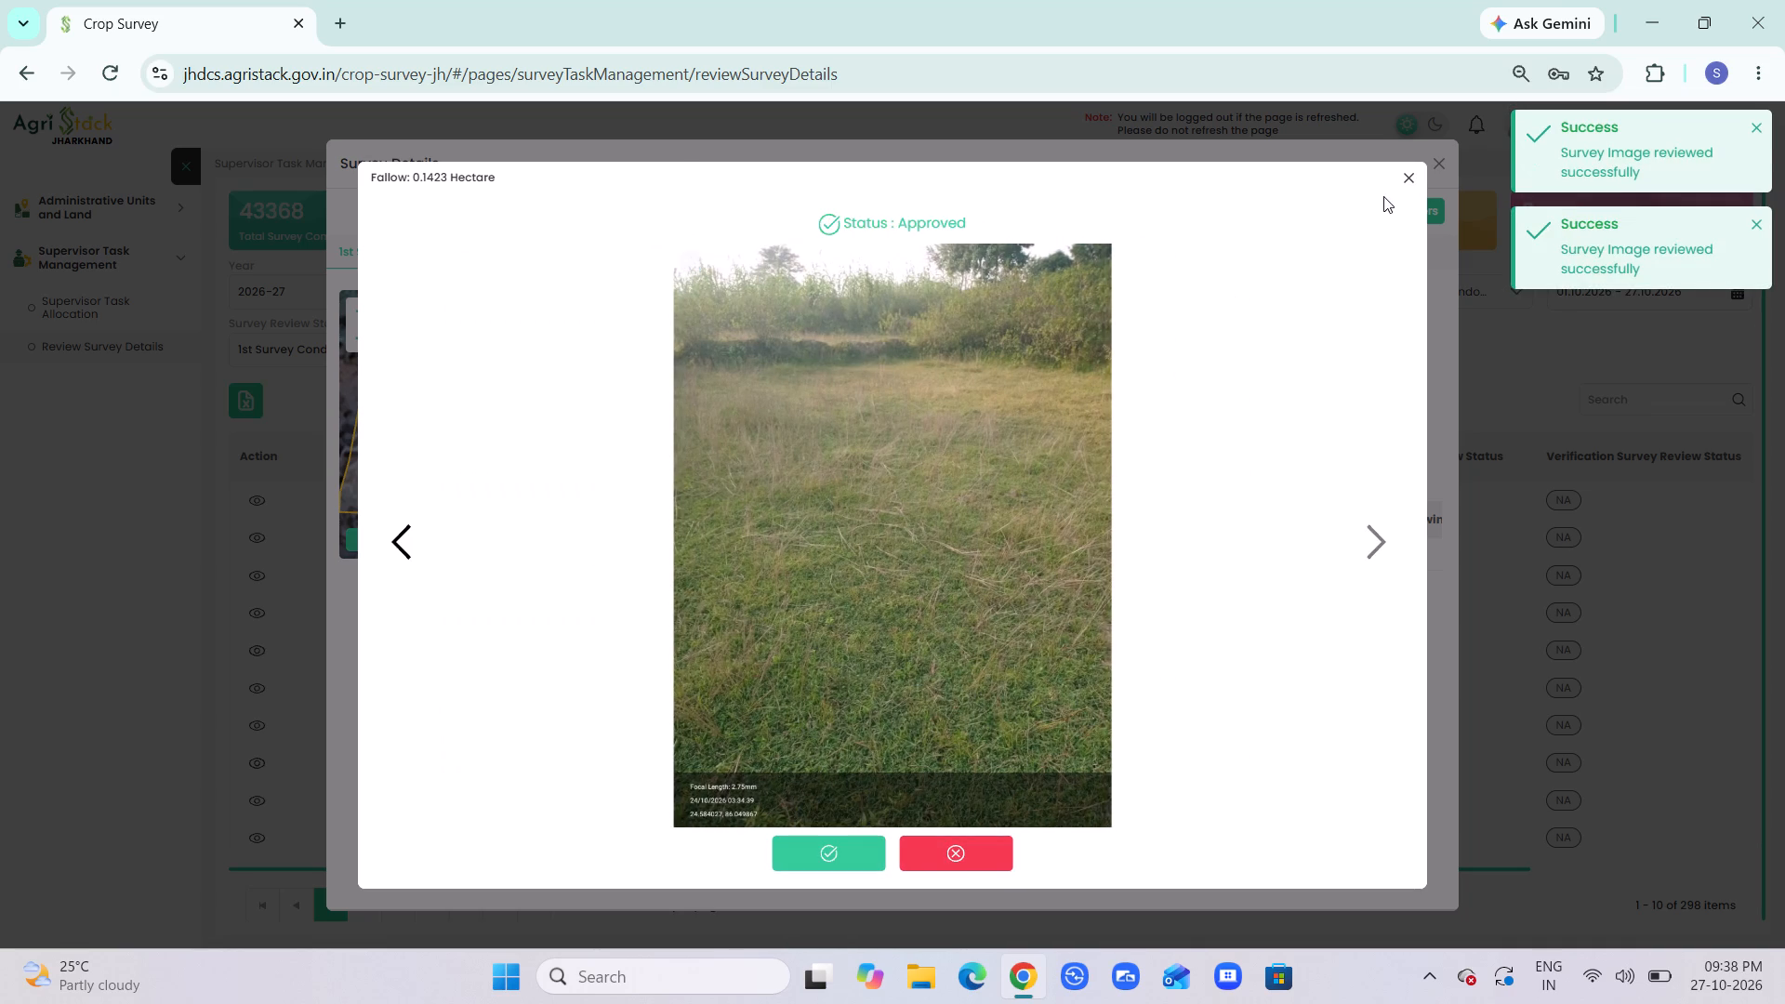
{"action": "left_click", "coordinate": [1408, 171]}
{"action": "left_click", "coordinate": [721, 610]}
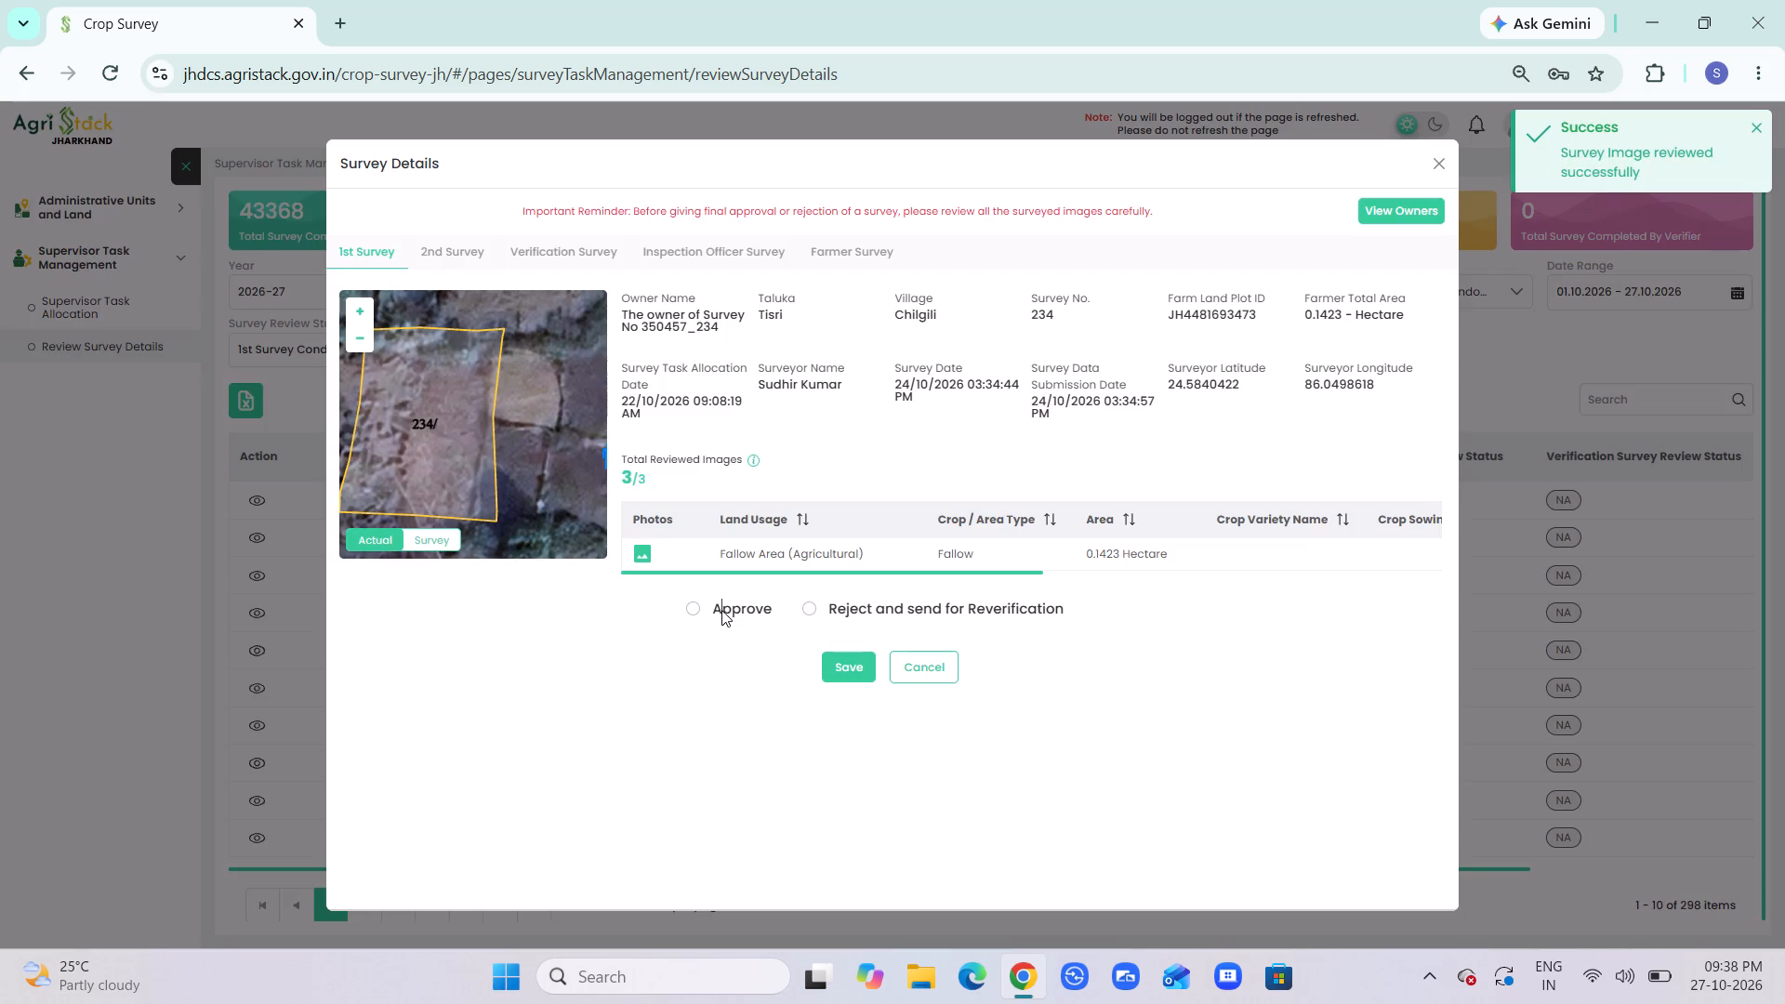
{"action": "left_click", "coordinate": [846, 663]}
{"action": "left_click", "coordinate": [842, 570]}
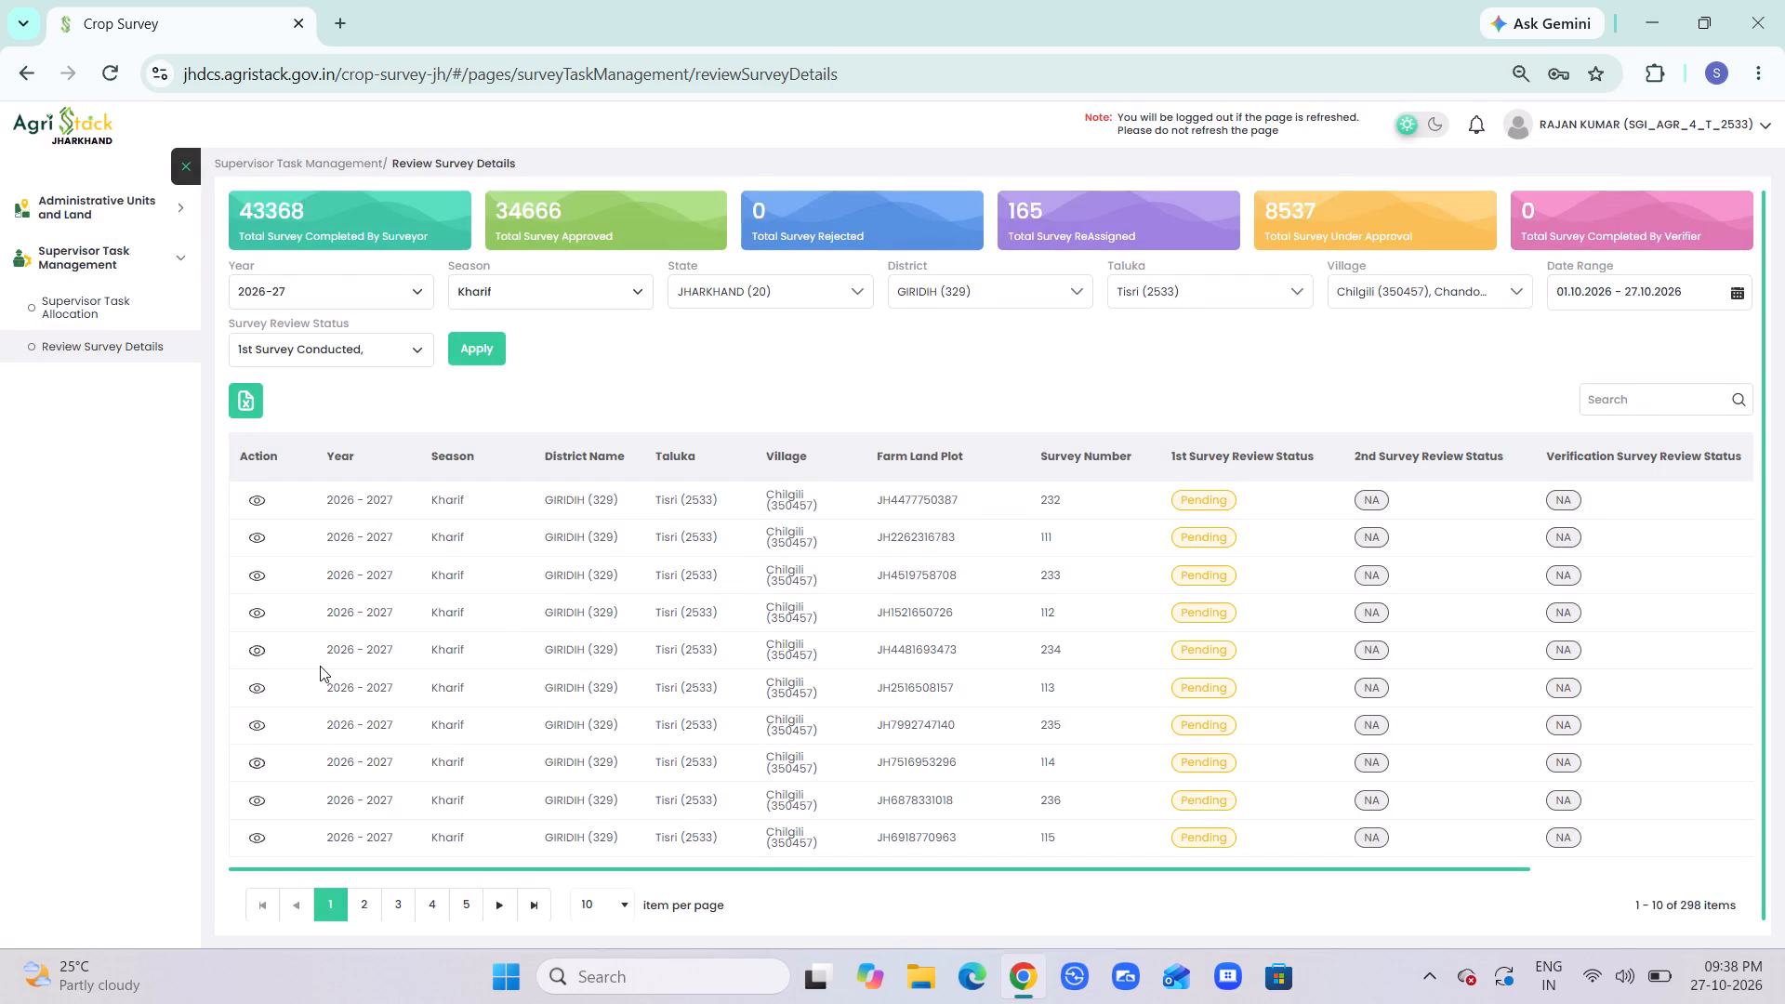
Approve all three photos of survey number 113 in Chilgili, and save its 1st survey review as Approve.
{"action": "left_click", "coordinate": [258, 687]}
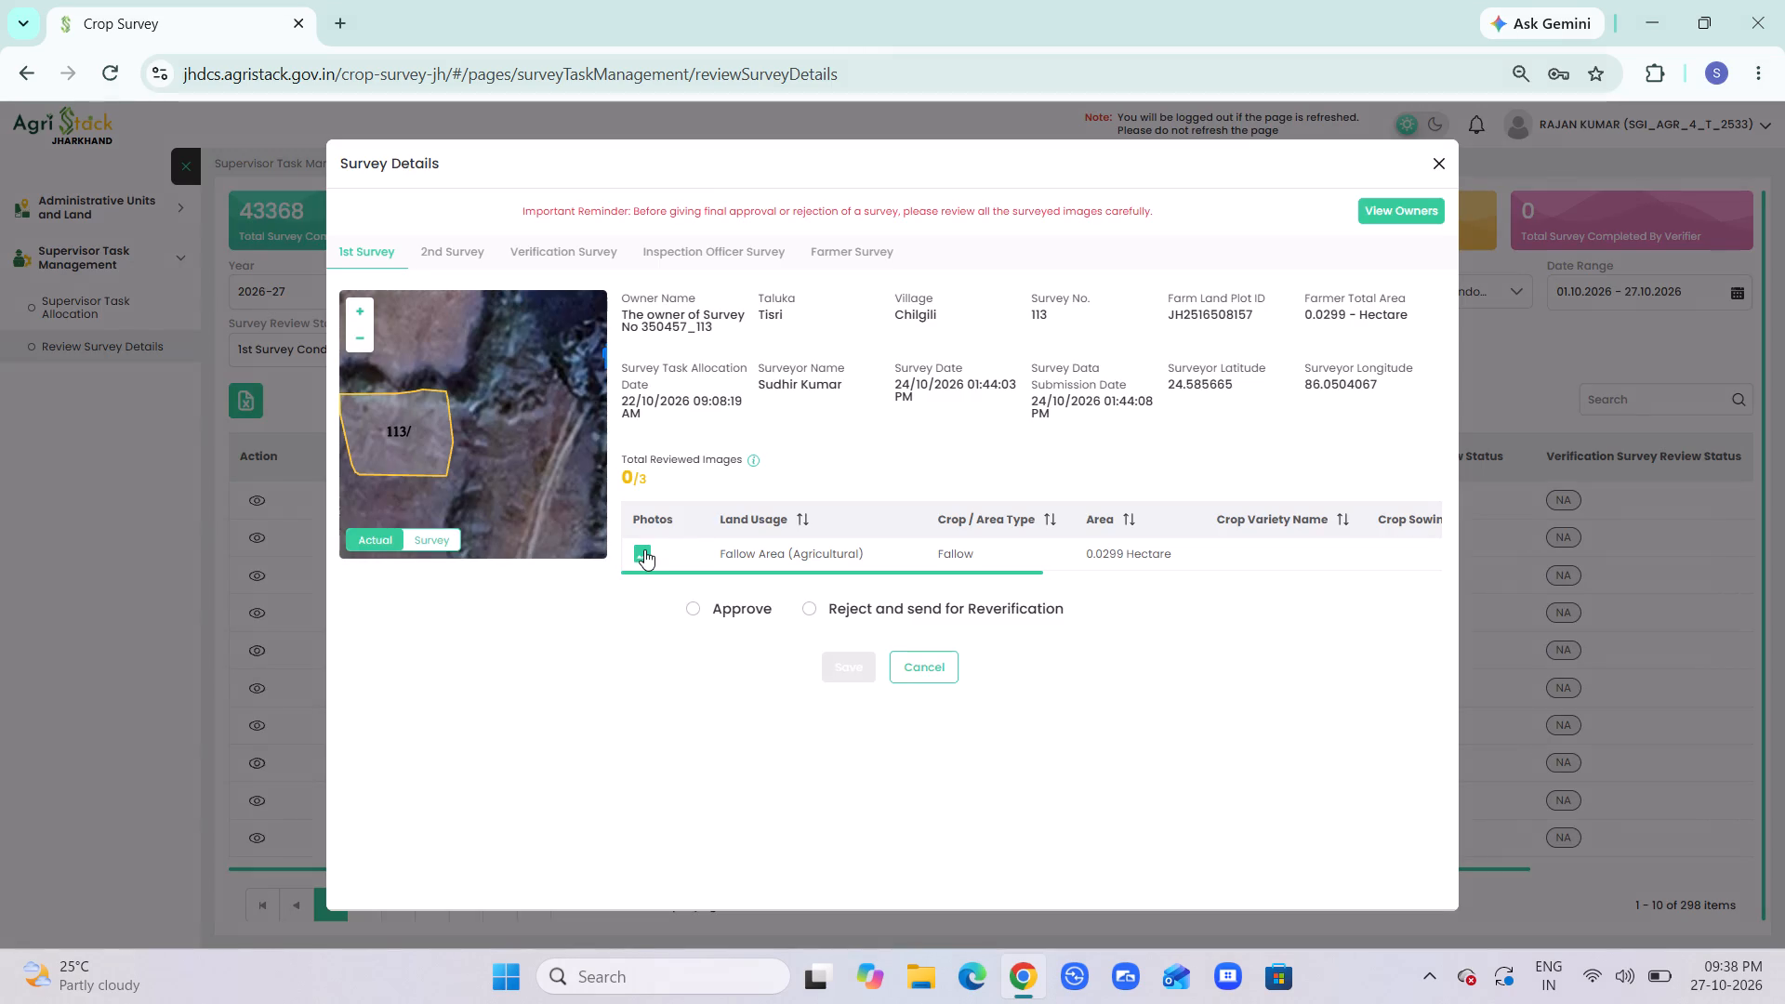
{"action": "left_click", "coordinate": [641, 549]}
{"action": "left_click", "coordinate": [836, 845]}
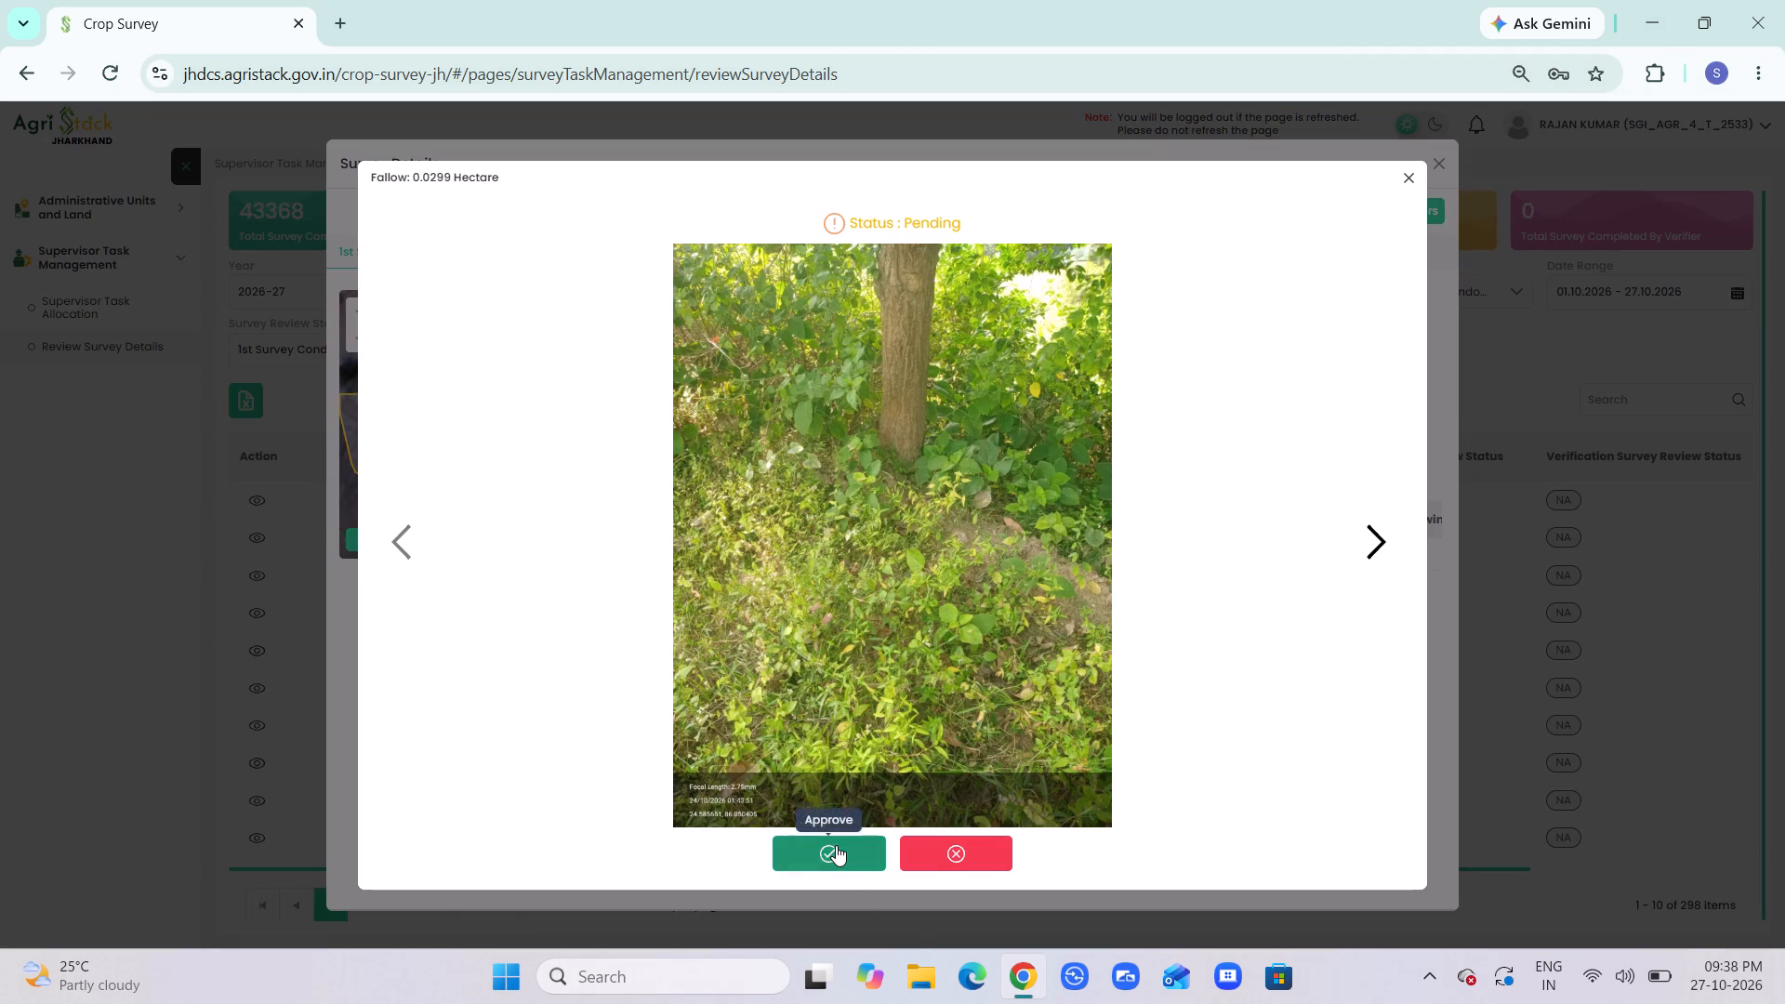
{"action": "left_click_drag", "start_coordinate": [962, 695], "coordinate": [793, 697]}
{"action": "left_click", "coordinate": [839, 856]}
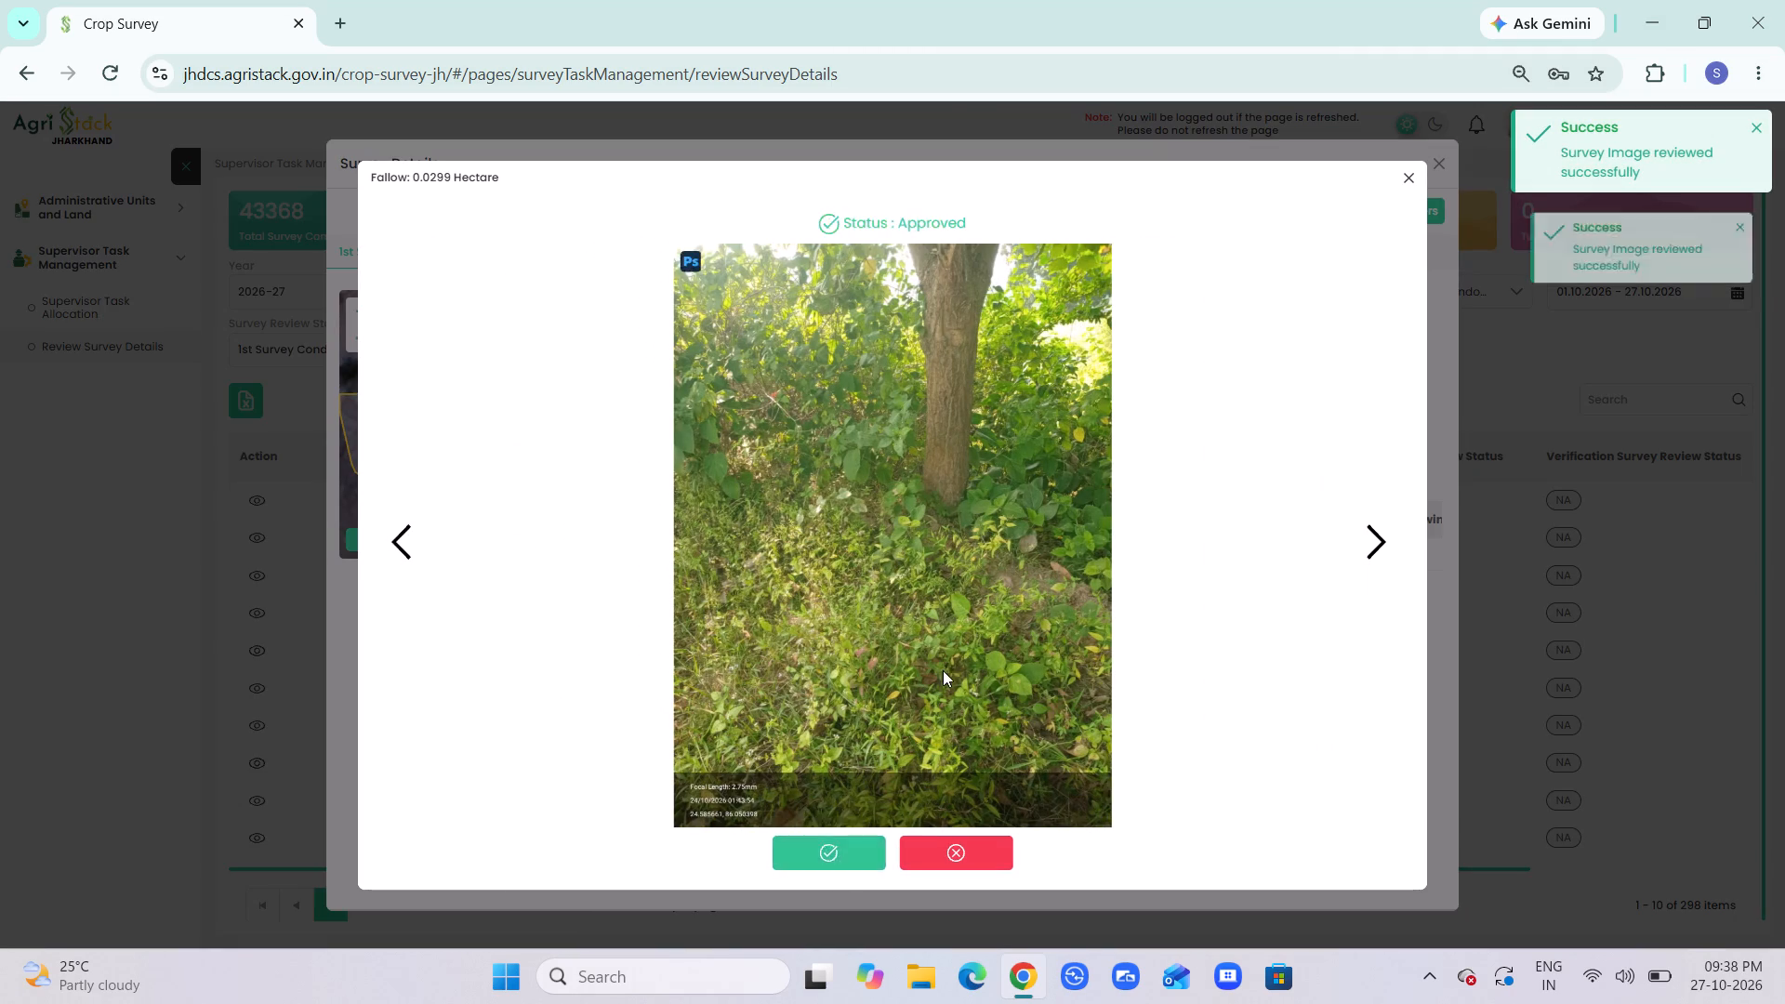
{"action": "left_click_drag", "start_coordinate": [985, 659], "coordinate": [877, 680]}
{"action": "left_click", "coordinate": [818, 847]}
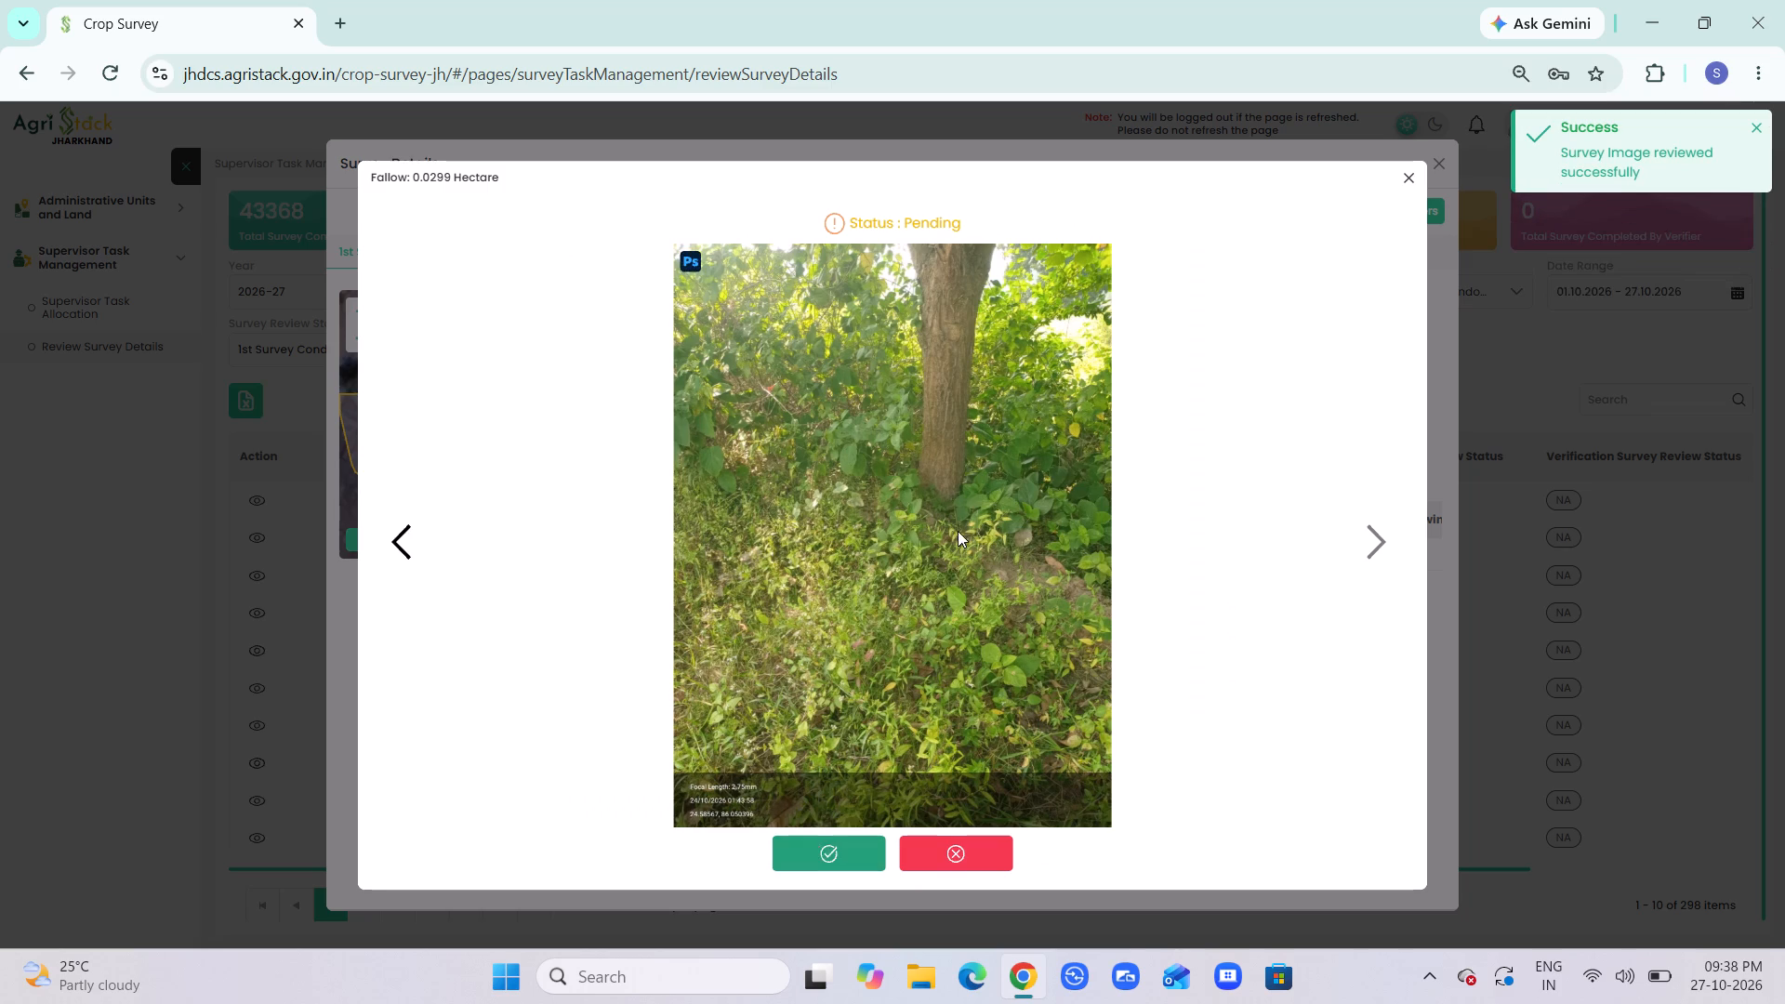
{"action": "left_click", "coordinate": [1408, 181]}
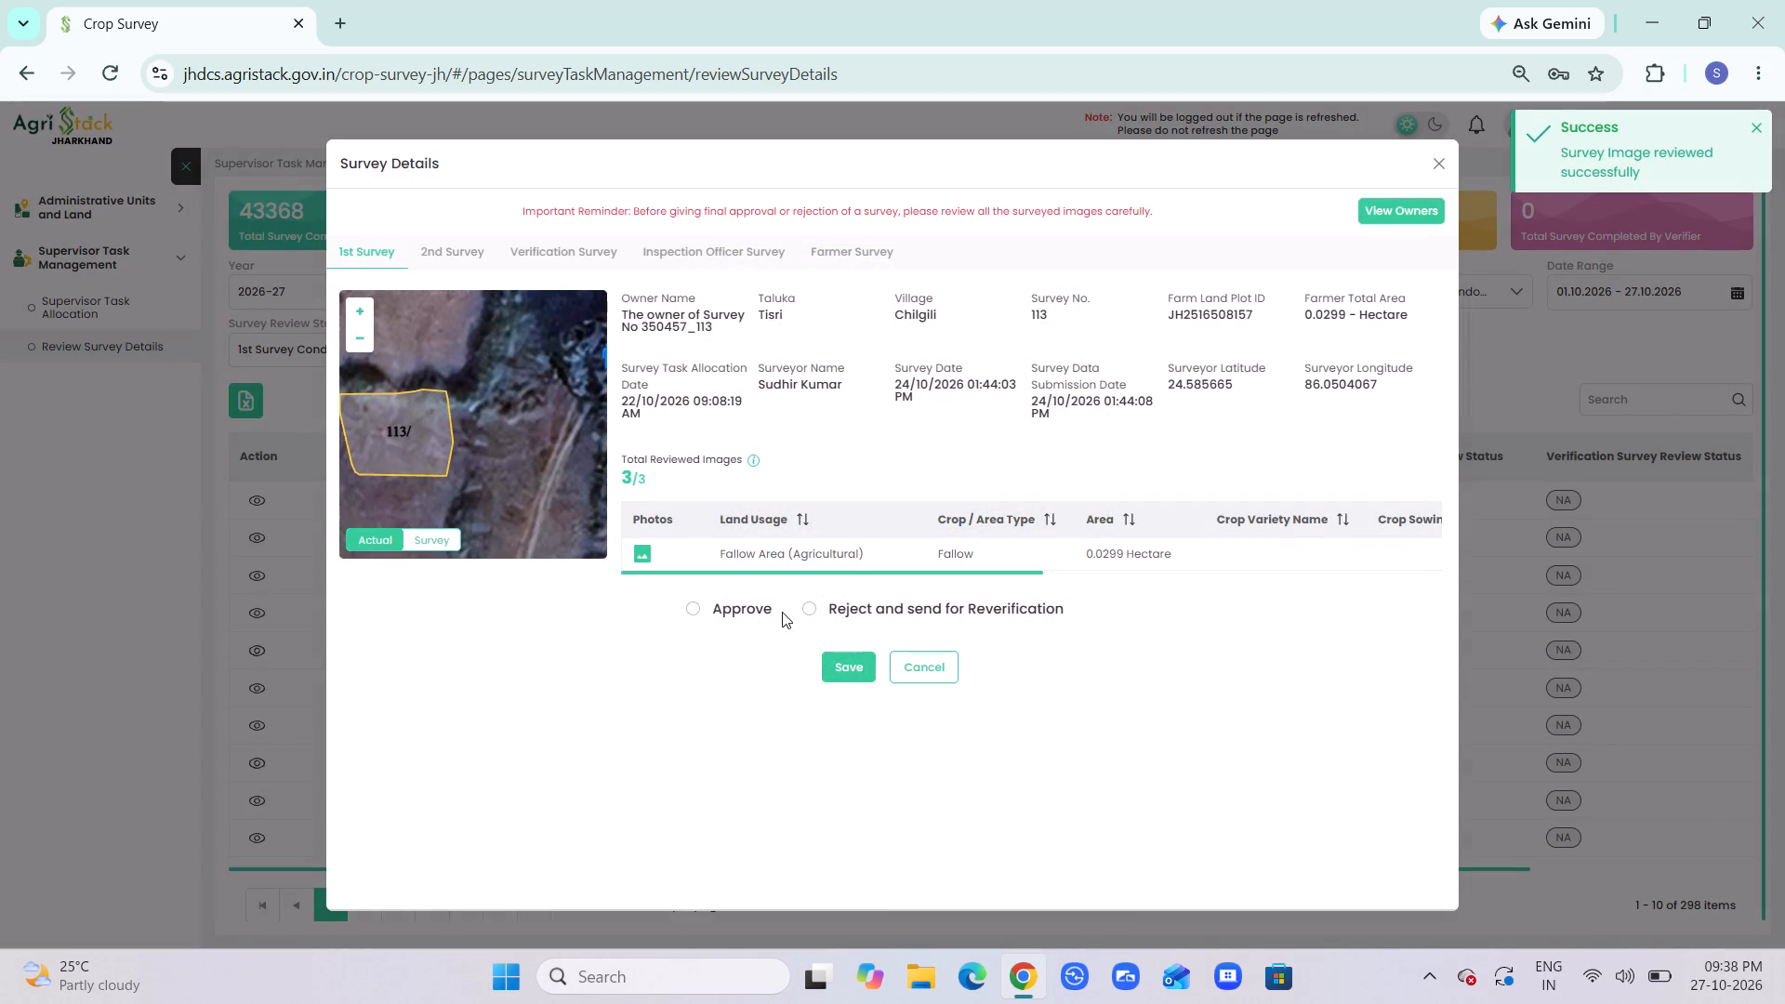
{"action": "left_click", "coordinate": [717, 599]}
{"action": "left_click", "coordinate": [753, 607]}
{"action": "left_click", "coordinate": [849, 667]}
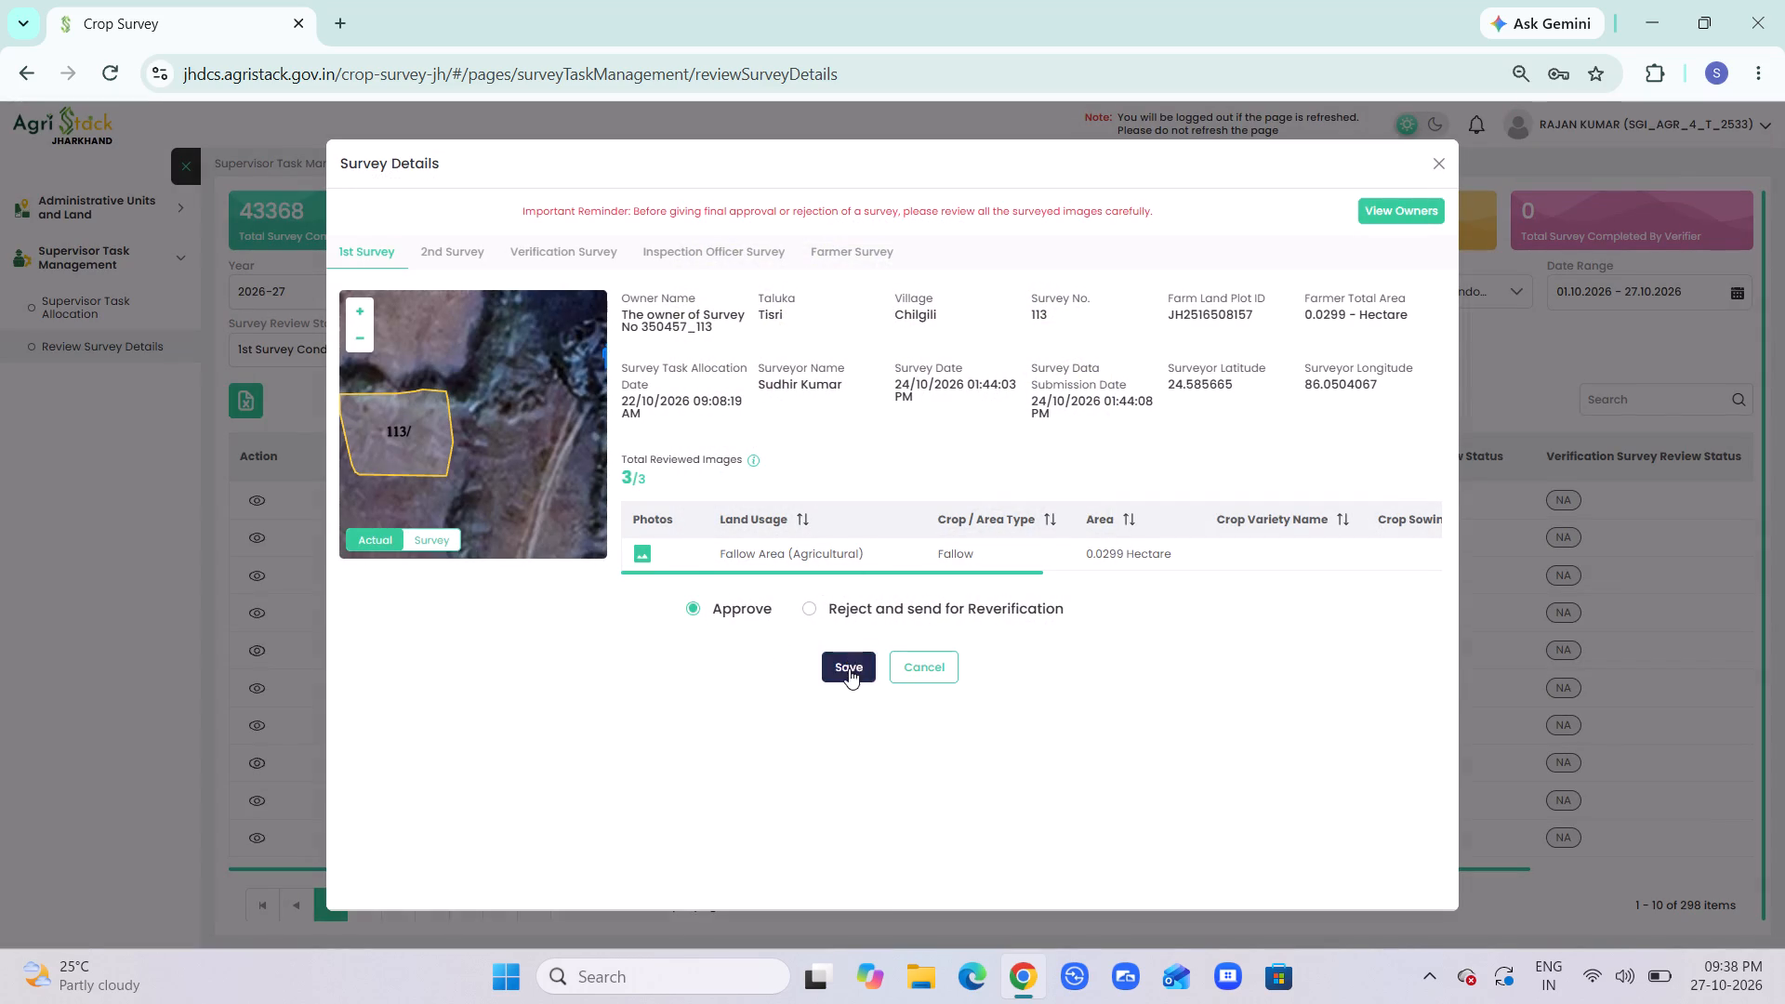
{"action": "left_click", "coordinate": [878, 560]}
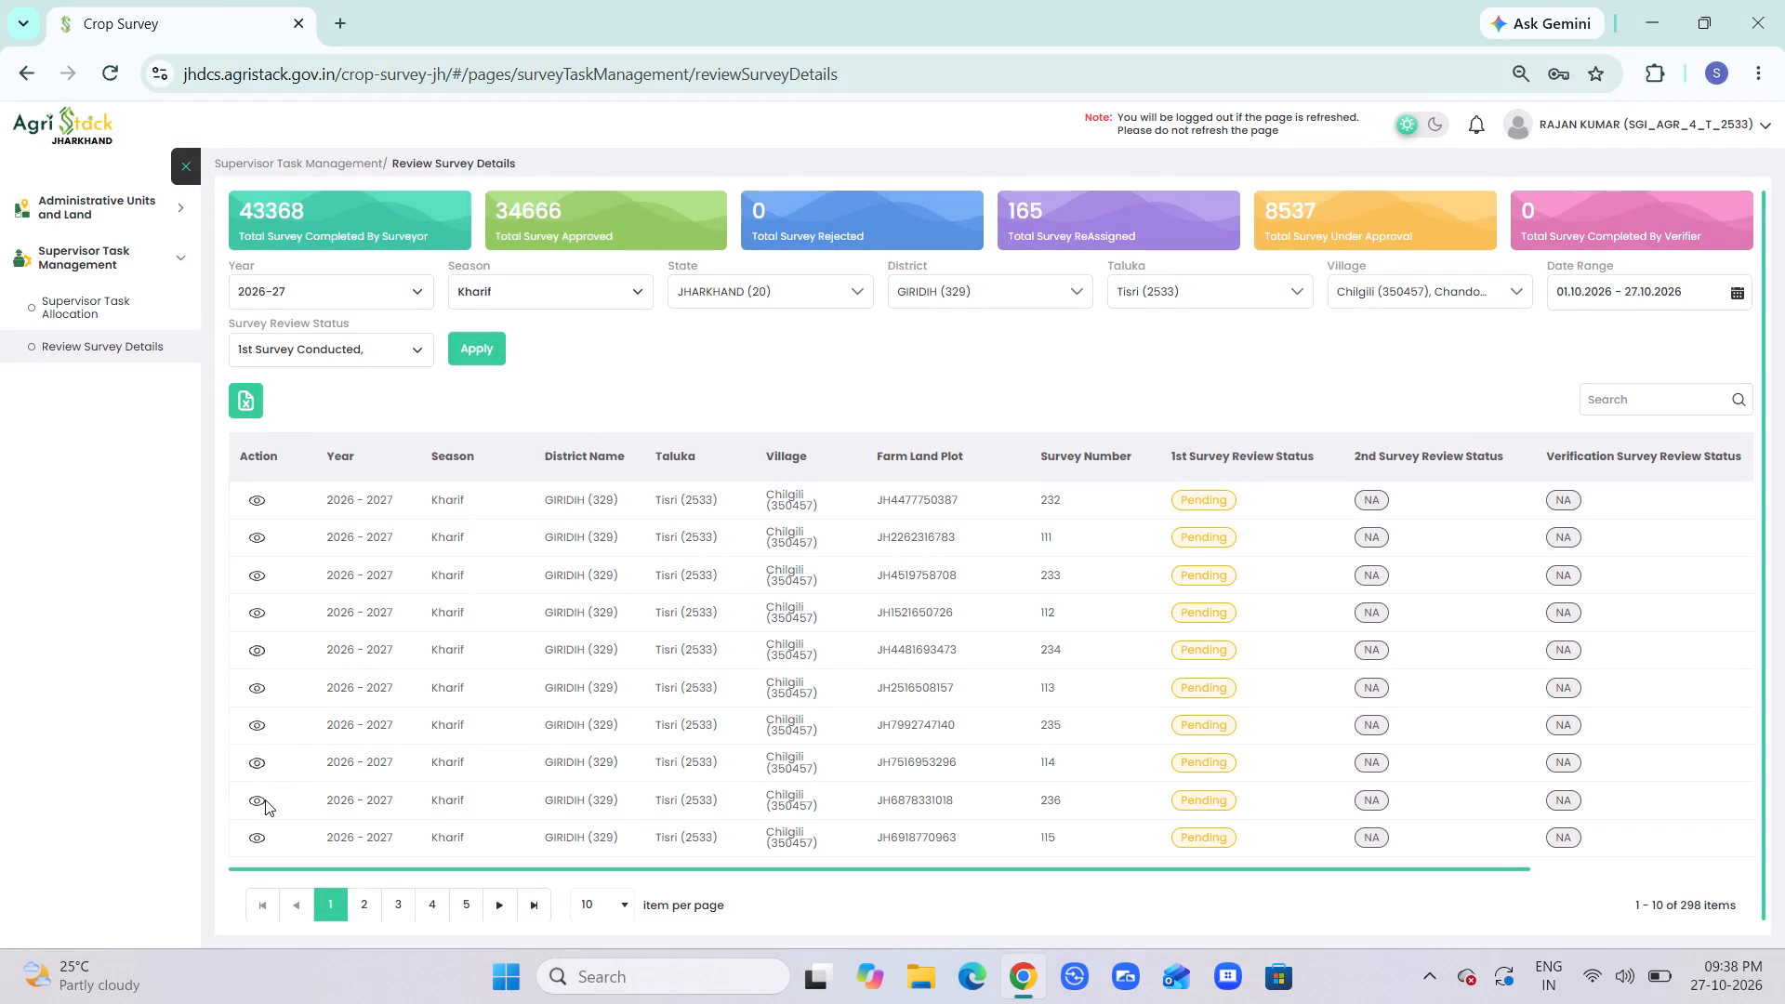
Approve all three photos of survey number 236 in Chilgili, and save its 1st survey review as Approve.
{"action": "left_click", "coordinate": [263, 800]}
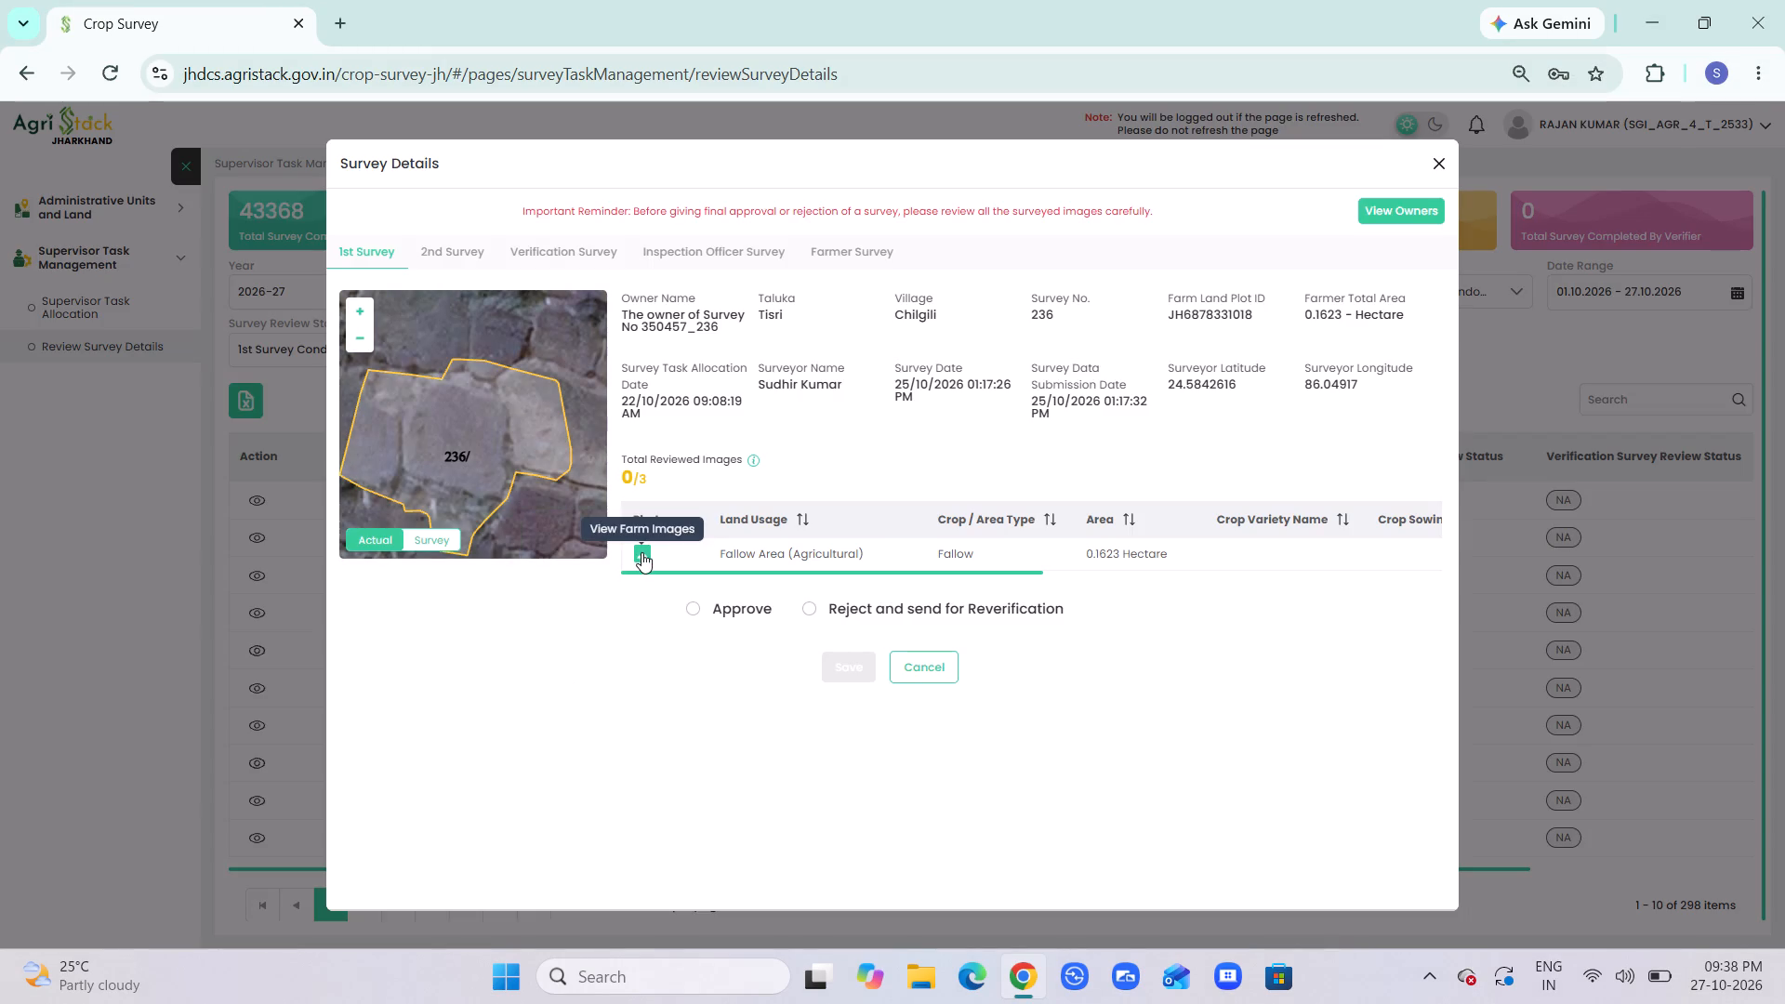
{"action": "left_click", "coordinate": [643, 554]}
{"action": "left_click", "coordinate": [821, 852]}
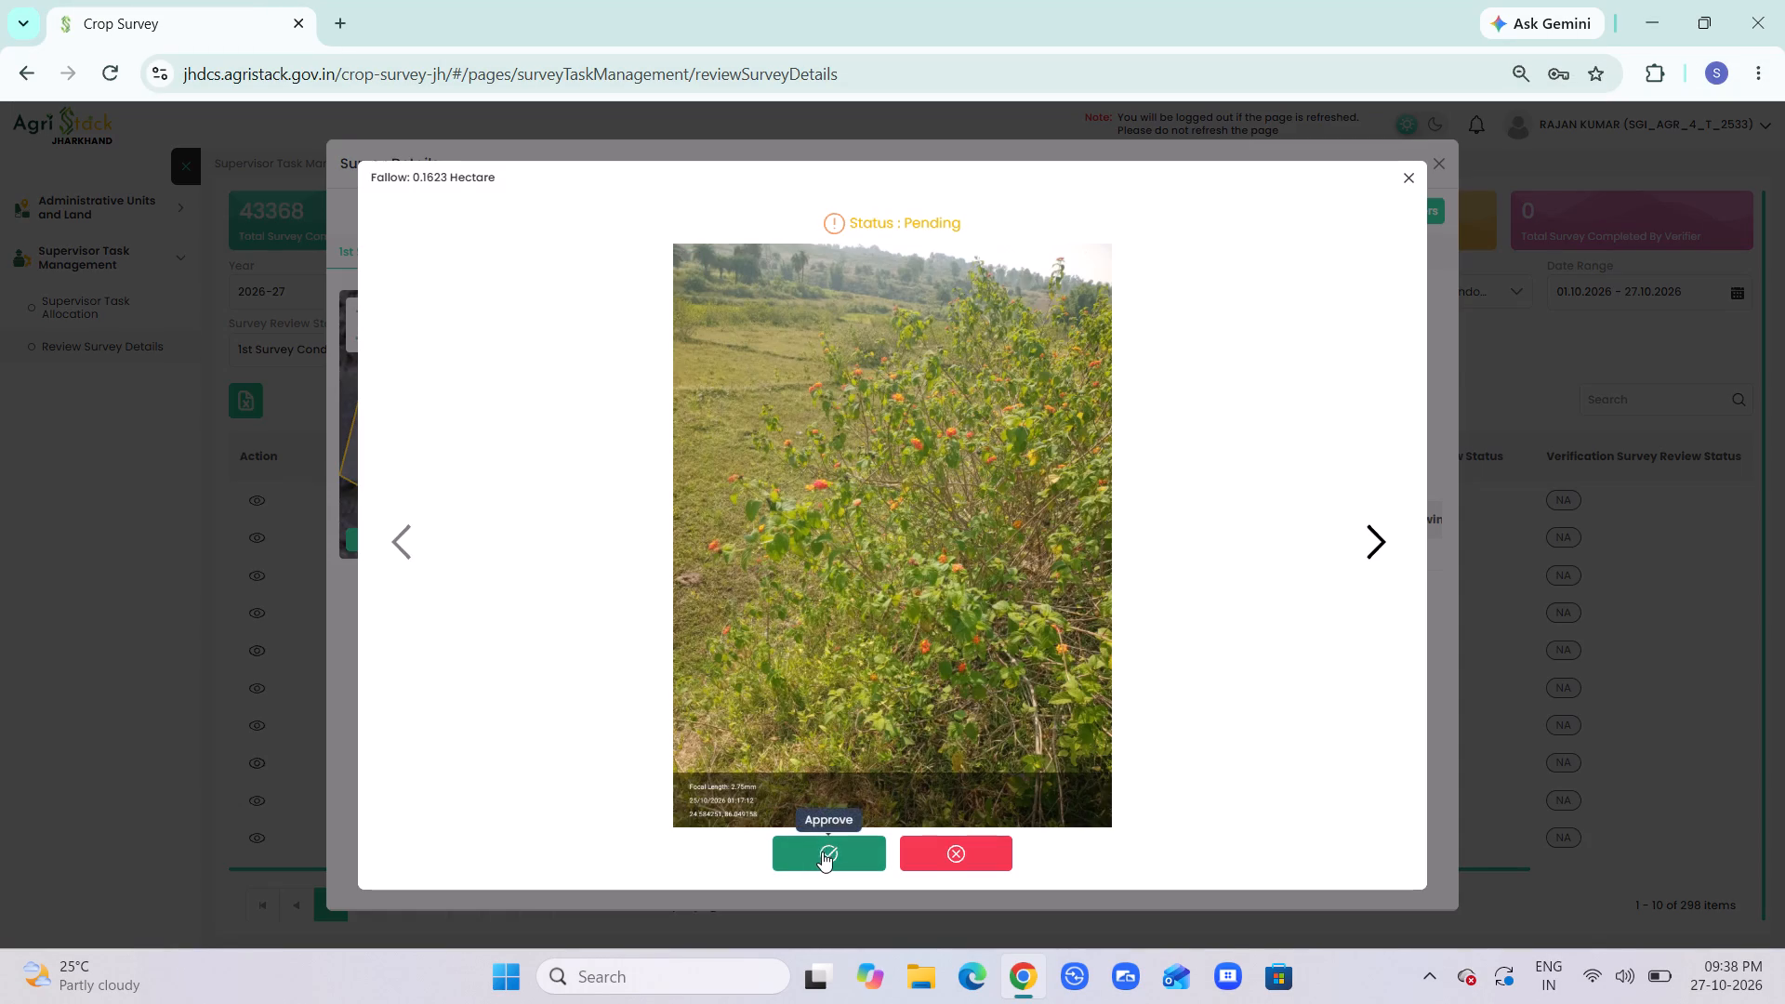
{"action": "left_click_drag", "start_coordinate": [944, 700], "coordinate": [727, 683]}
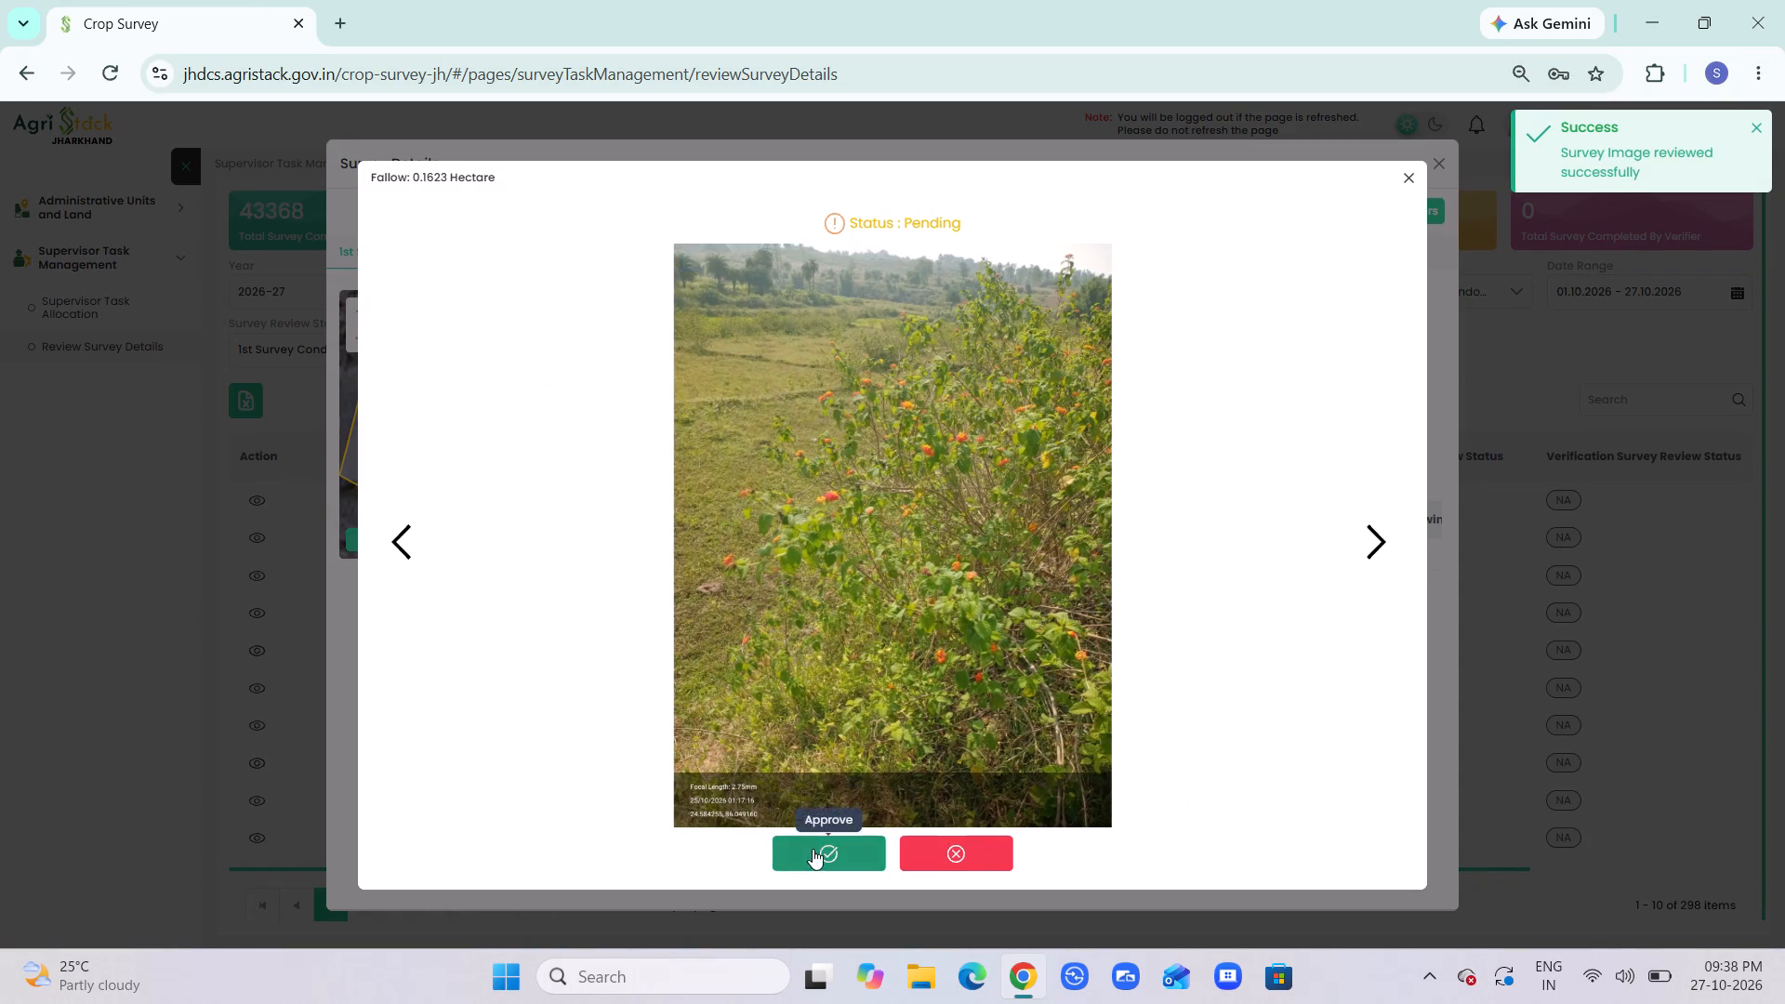
{"action": "left_click", "coordinate": [812, 849]}
{"action": "left_click_drag", "start_coordinate": [1017, 651], "coordinate": [656, 696]}
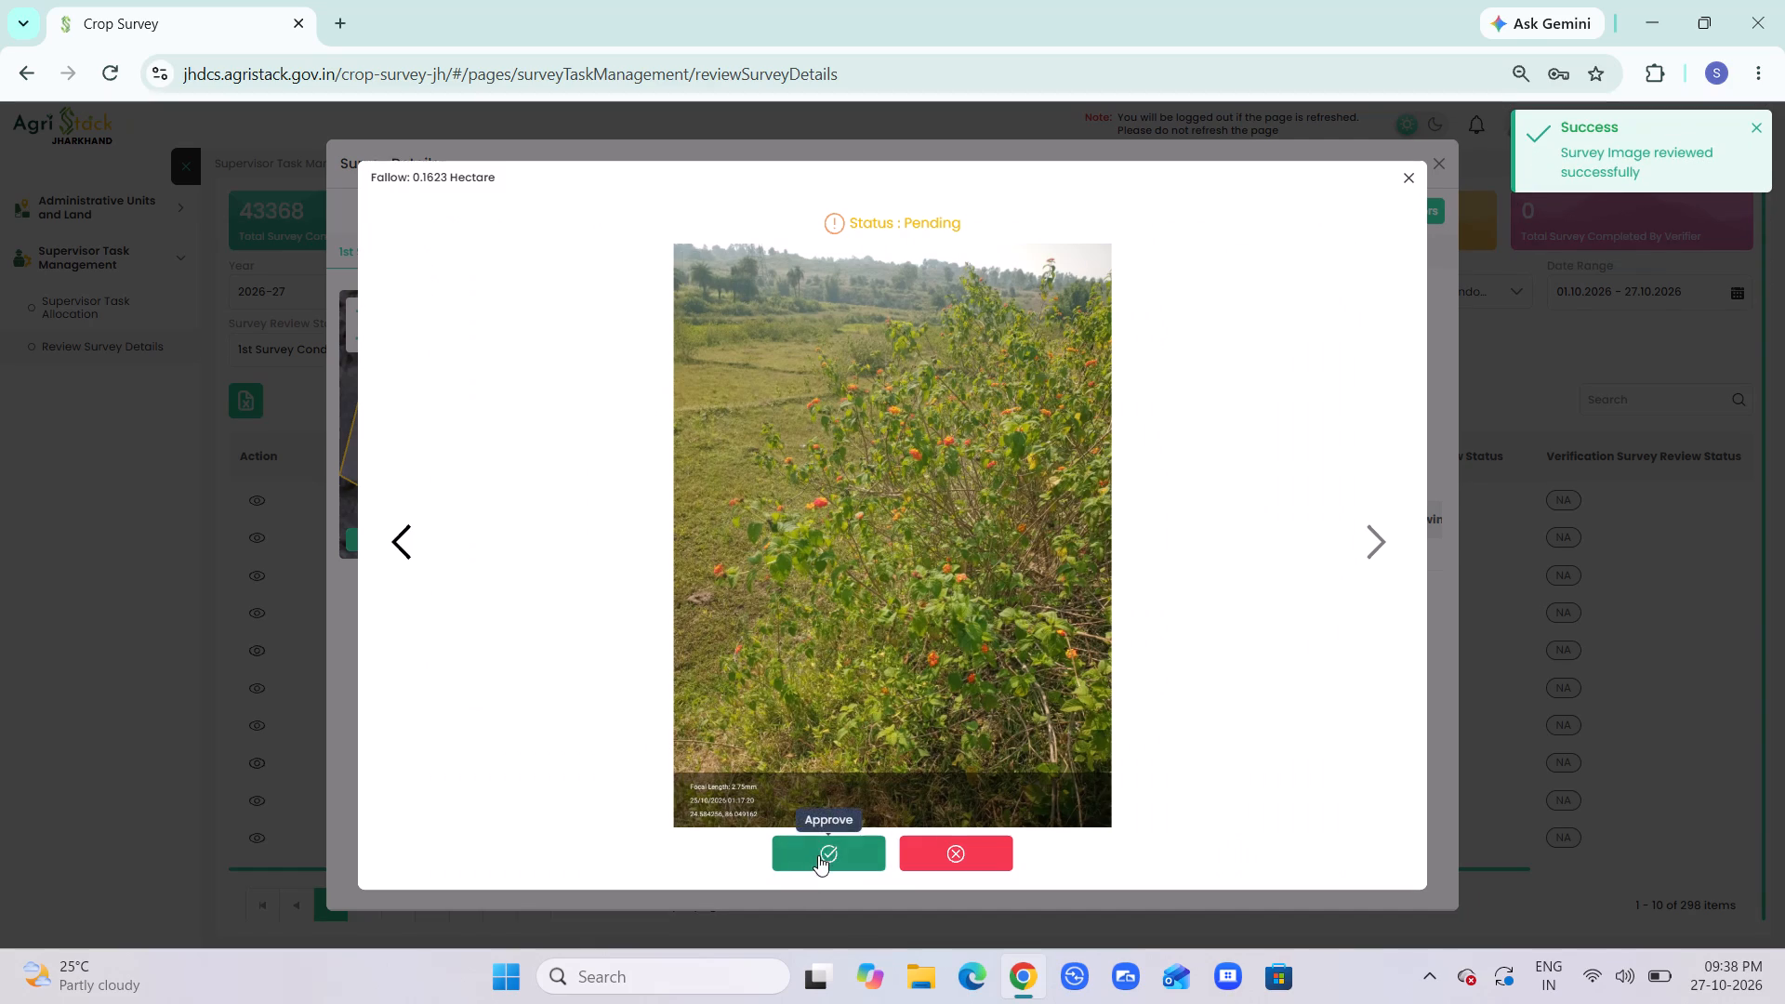
{"action": "left_click", "coordinate": [818, 855]}
{"action": "left_click", "coordinate": [1409, 176]}
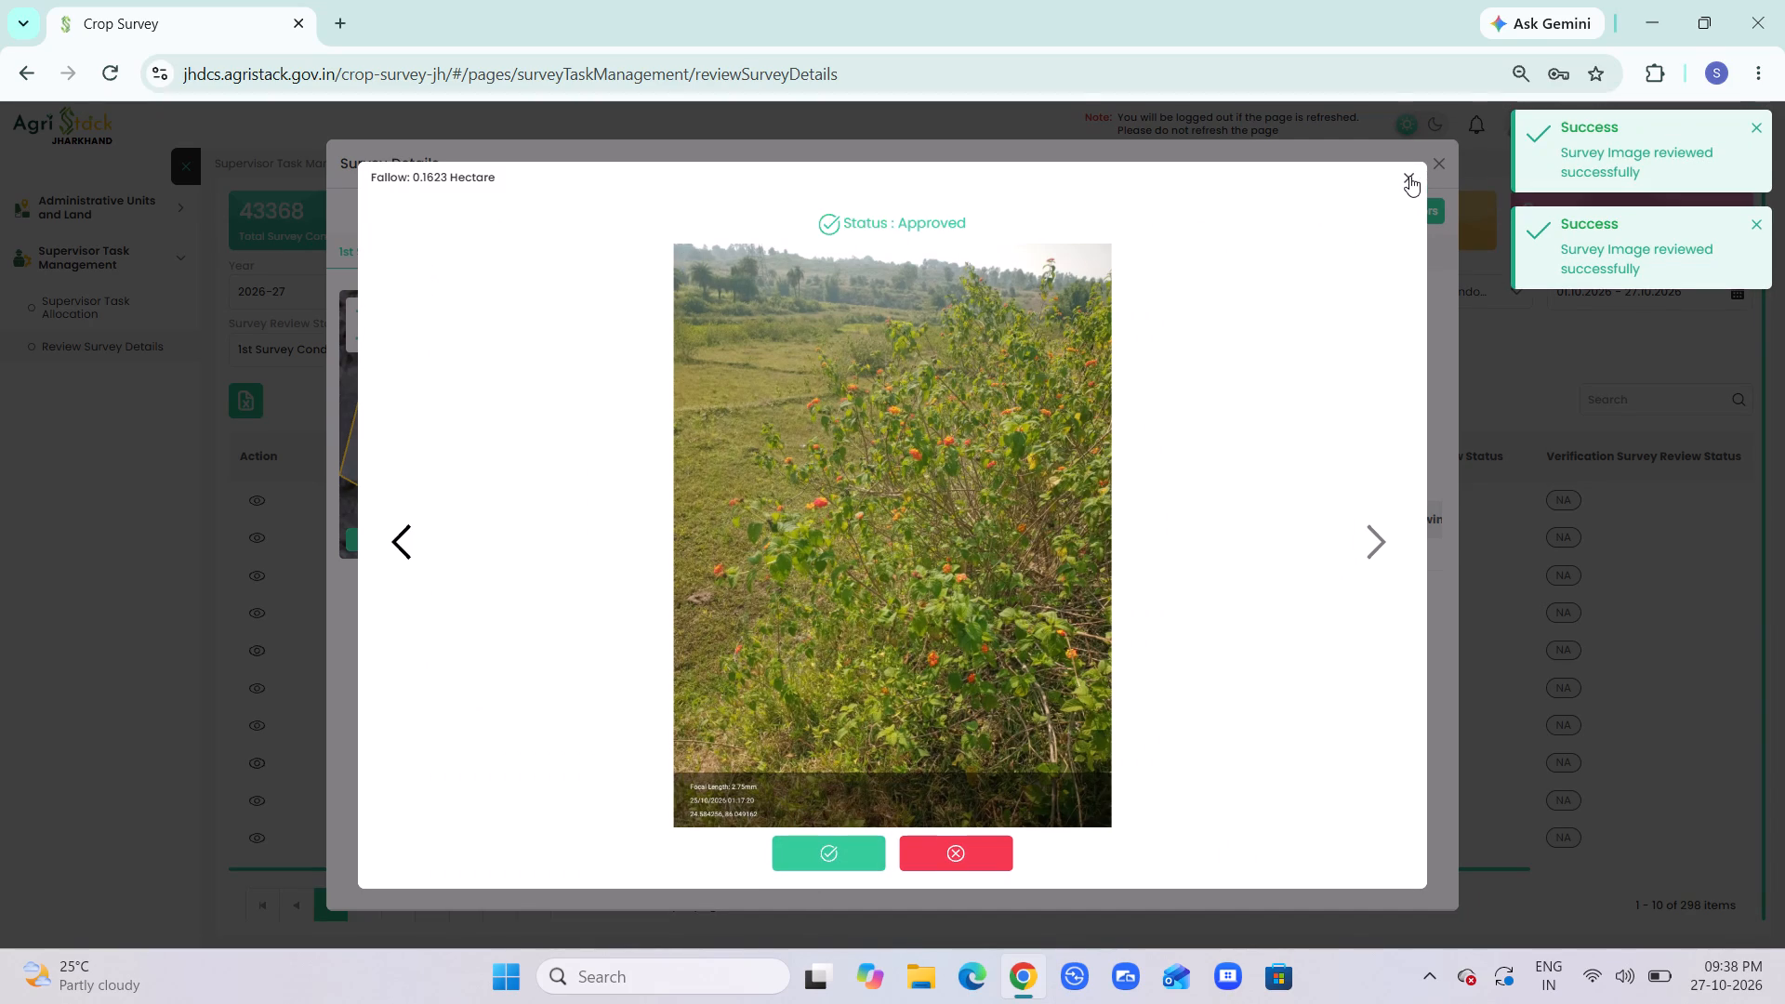
{"action": "left_click", "coordinate": [750, 600]}
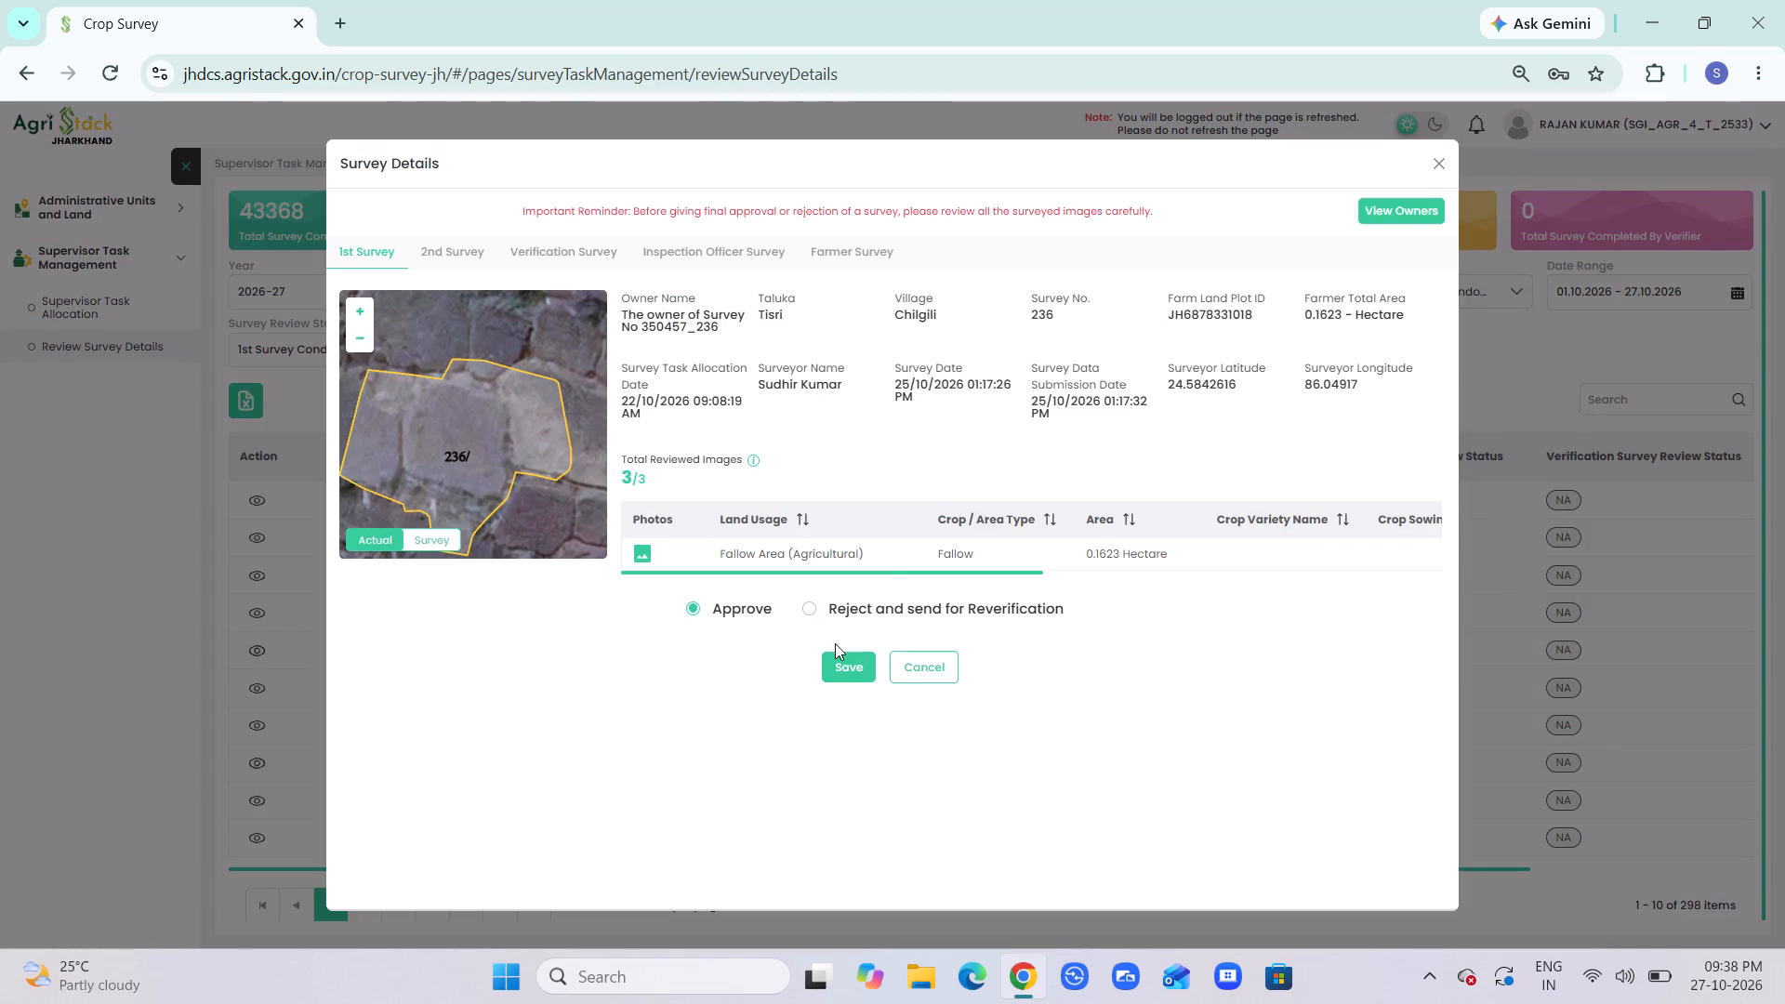
{"action": "left_click", "coordinate": [841, 665]}
{"action": "left_click", "coordinate": [851, 572]}
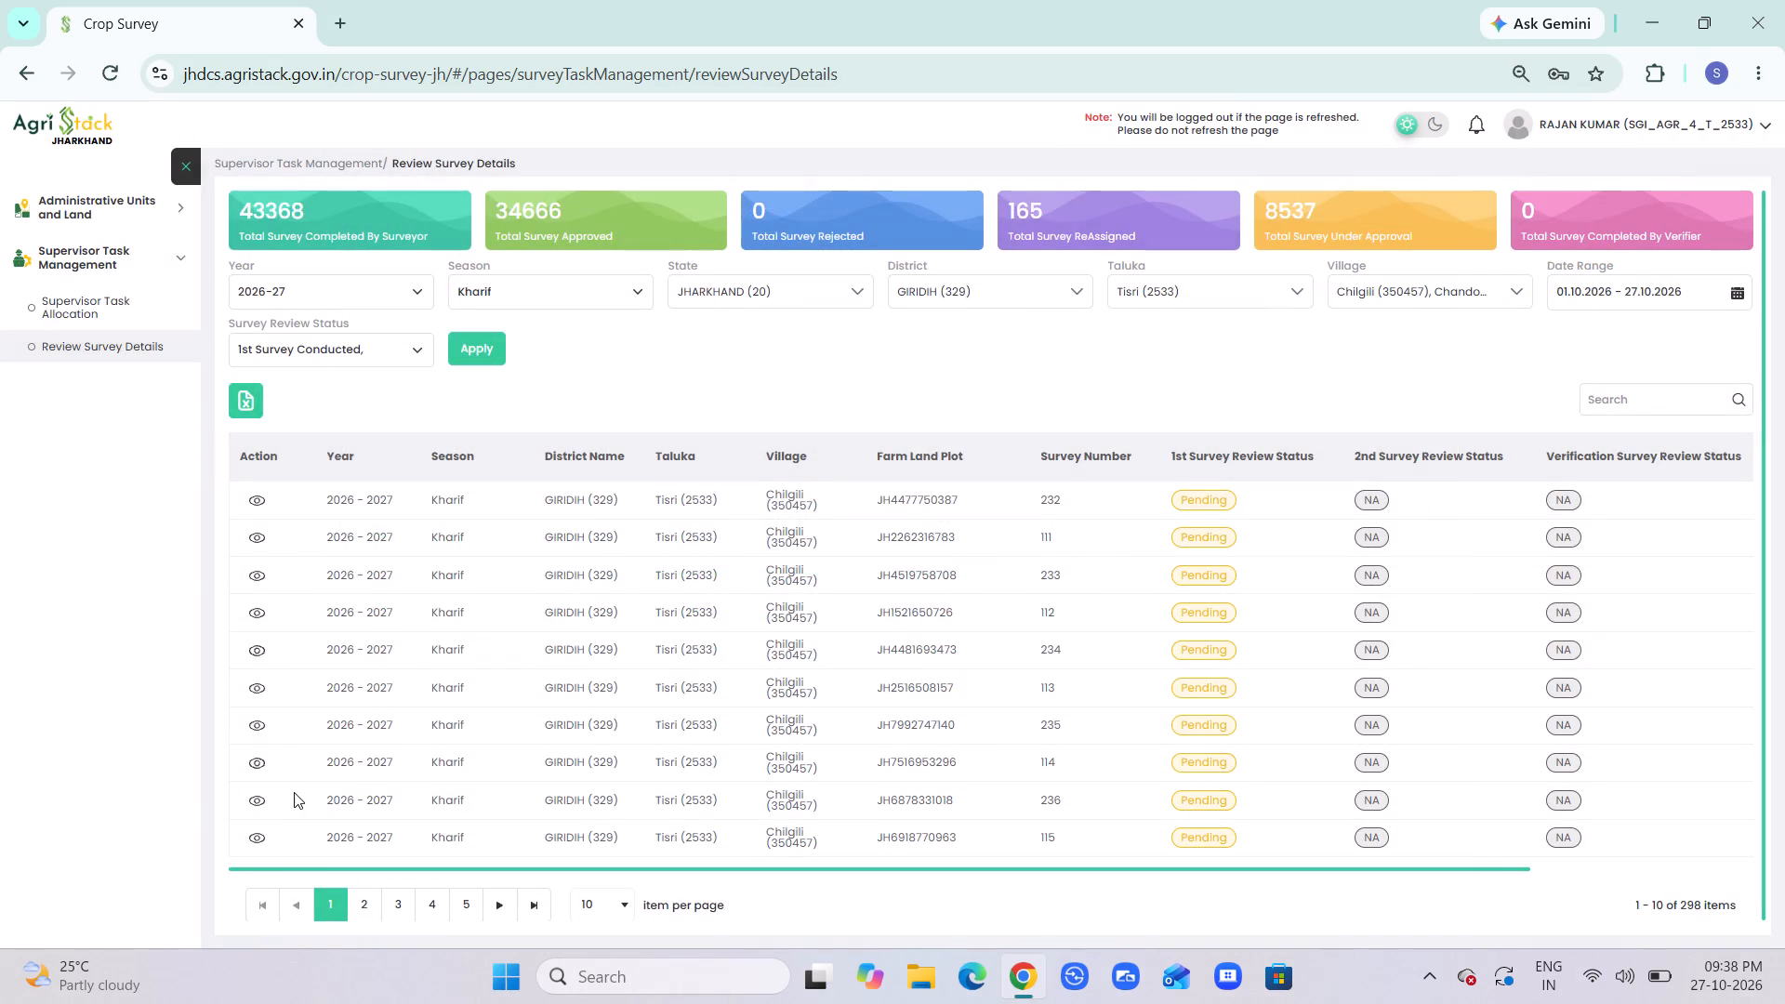
Approve all three photos of survey number 115 in Chilgili, and save its 1st survey review as Approve.
{"action": "left_click", "coordinate": [261, 833]}
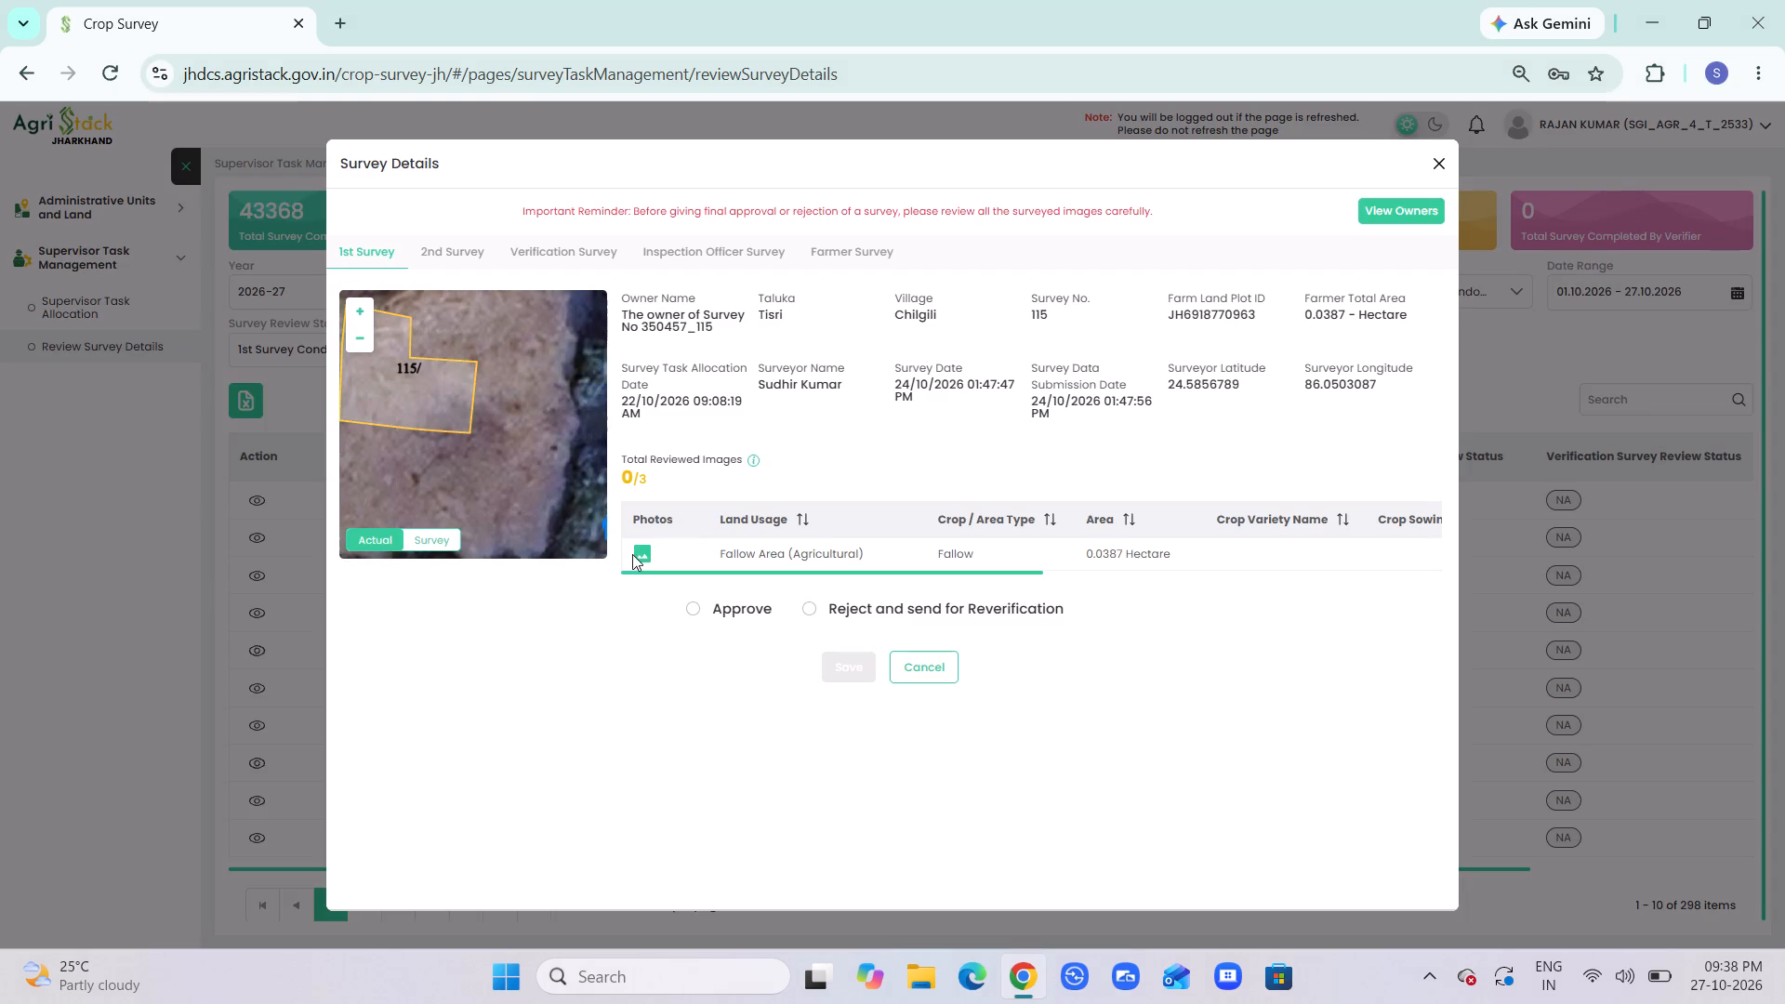
{"action": "left_click", "coordinate": [634, 553]}
{"action": "left_click", "coordinate": [840, 848]}
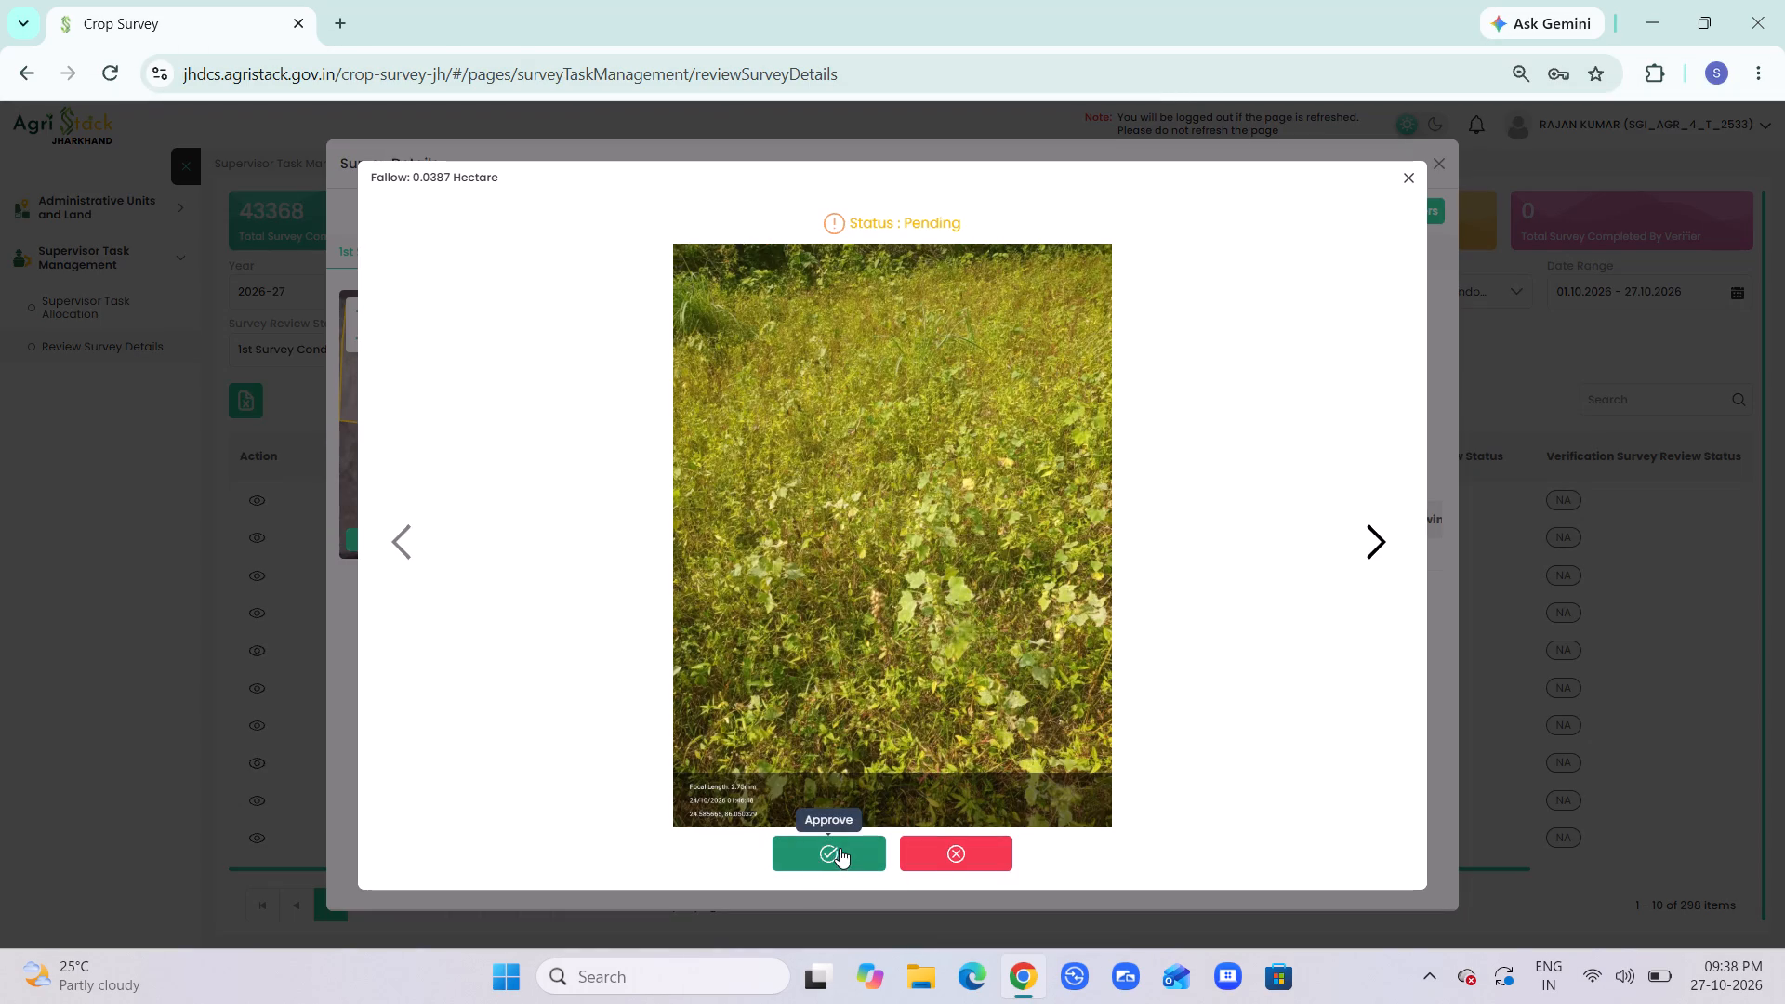
{"action": "left_click_drag", "start_coordinate": [1010, 702], "coordinate": [980, 703]}
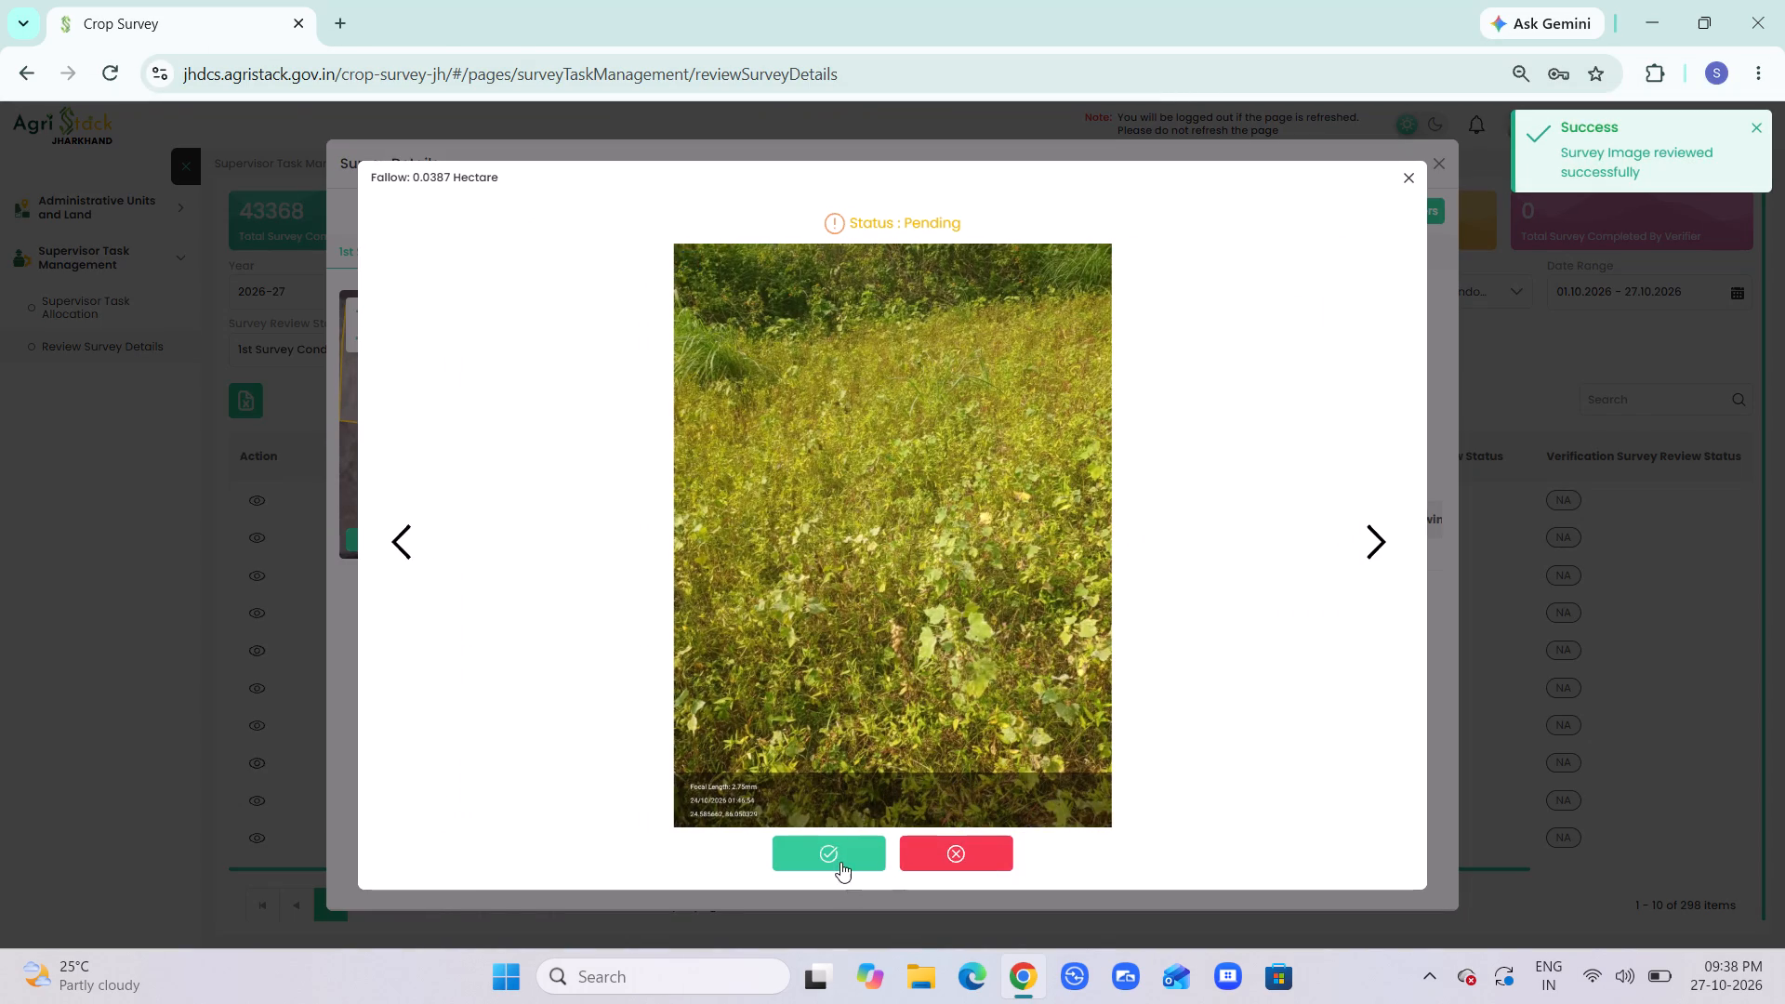
{"action": "left_click", "coordinate": [840, 855]}
{"action": "left_click_drag", "start_coordinate": [916, 706], "coordinate": [878, 713]}
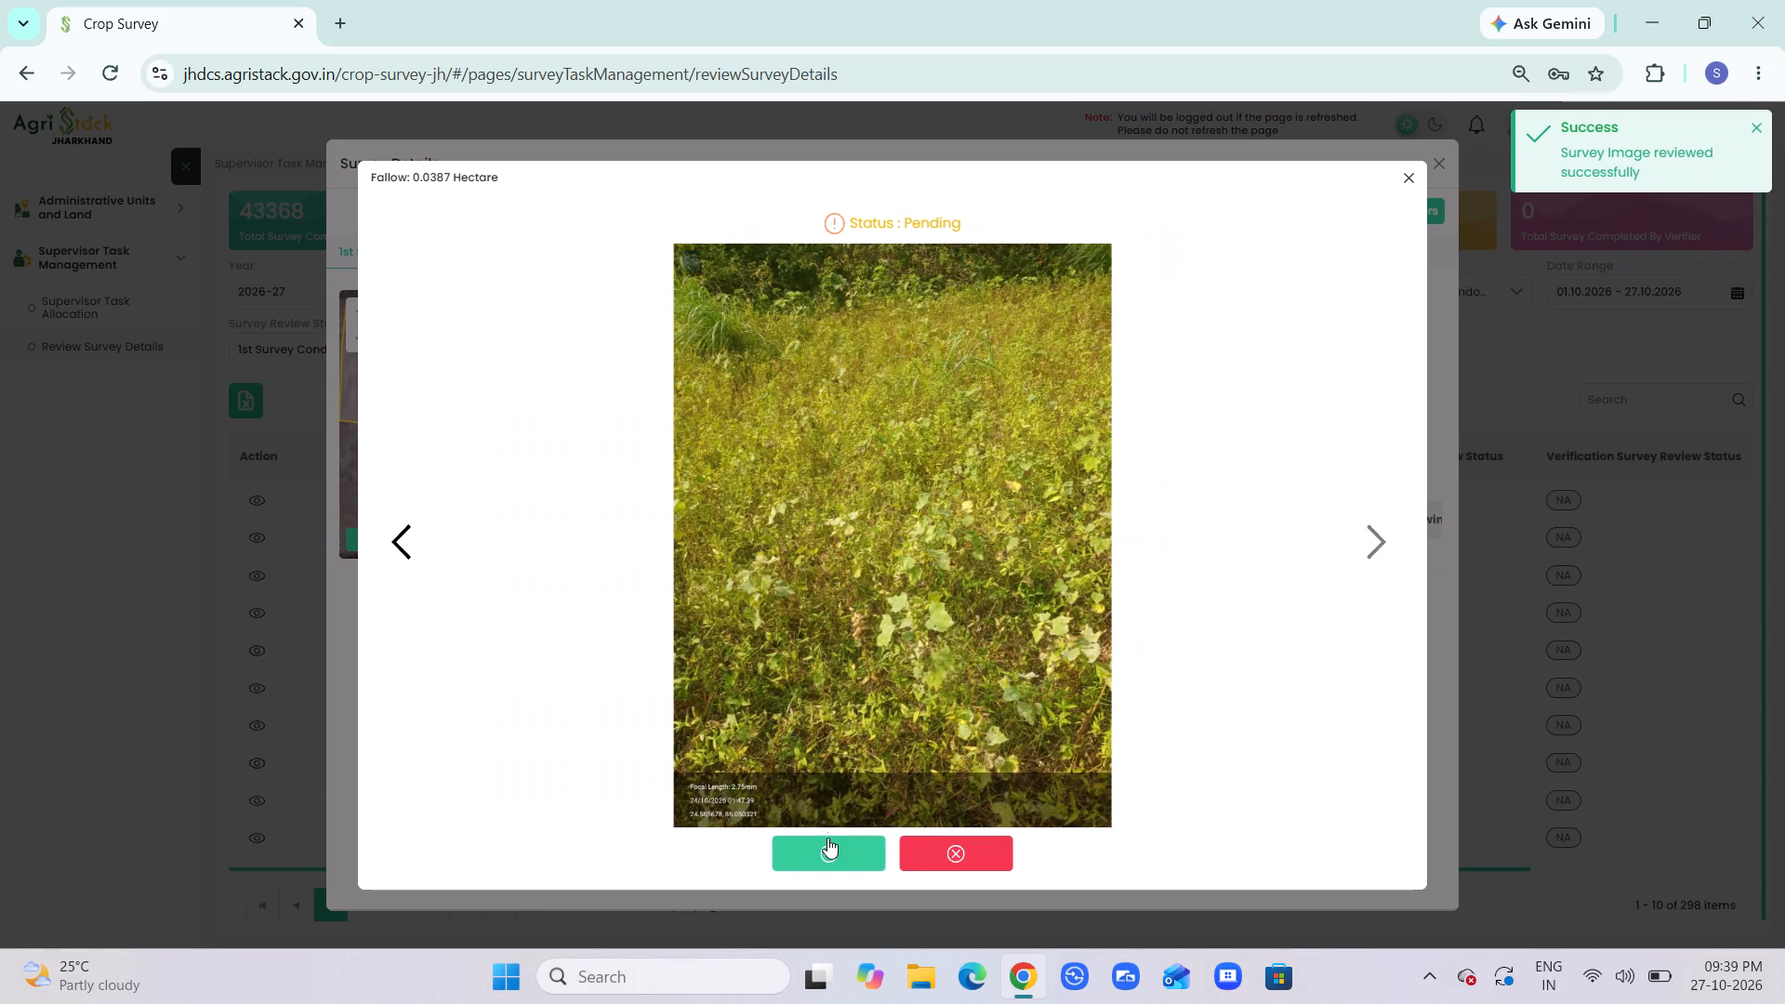
{"action": "left_click", "coordinate": [830, 850]}
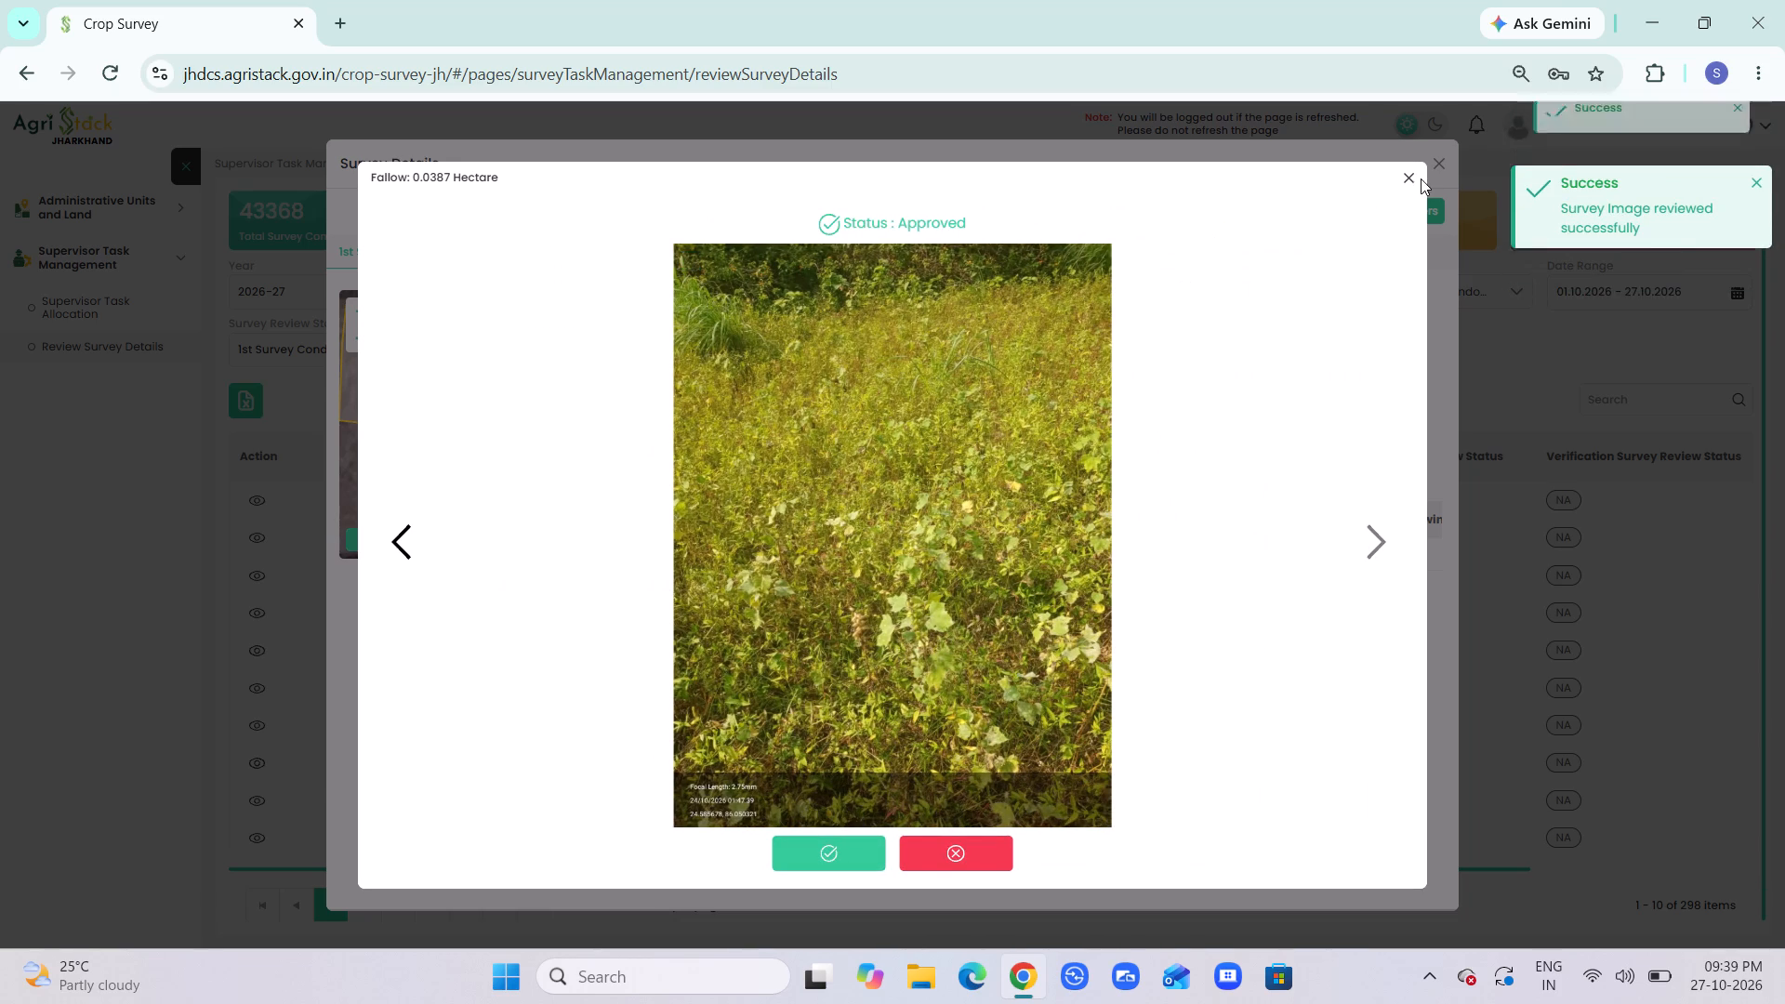
{"action": "left_click", "coordinate": [1412, 174]}
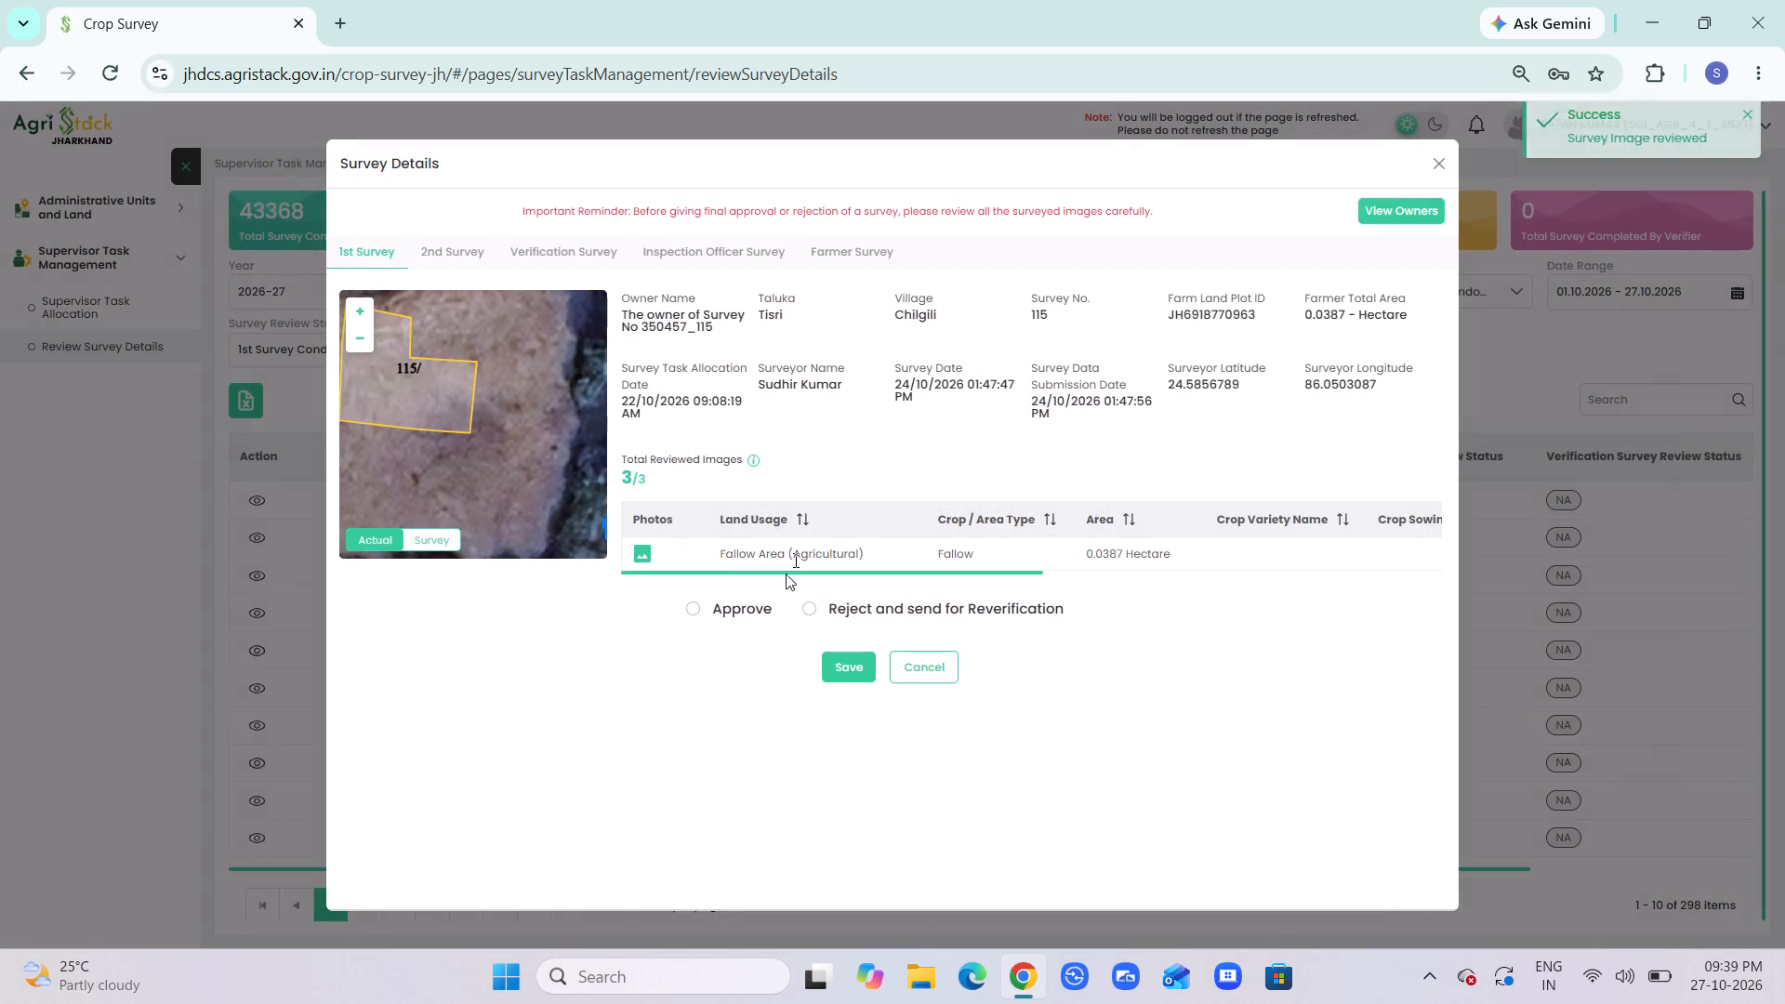
{"action": "left_click", "coordinate": [750, 613]}
{"action": "left_click", "coordinate": [847, 664]}
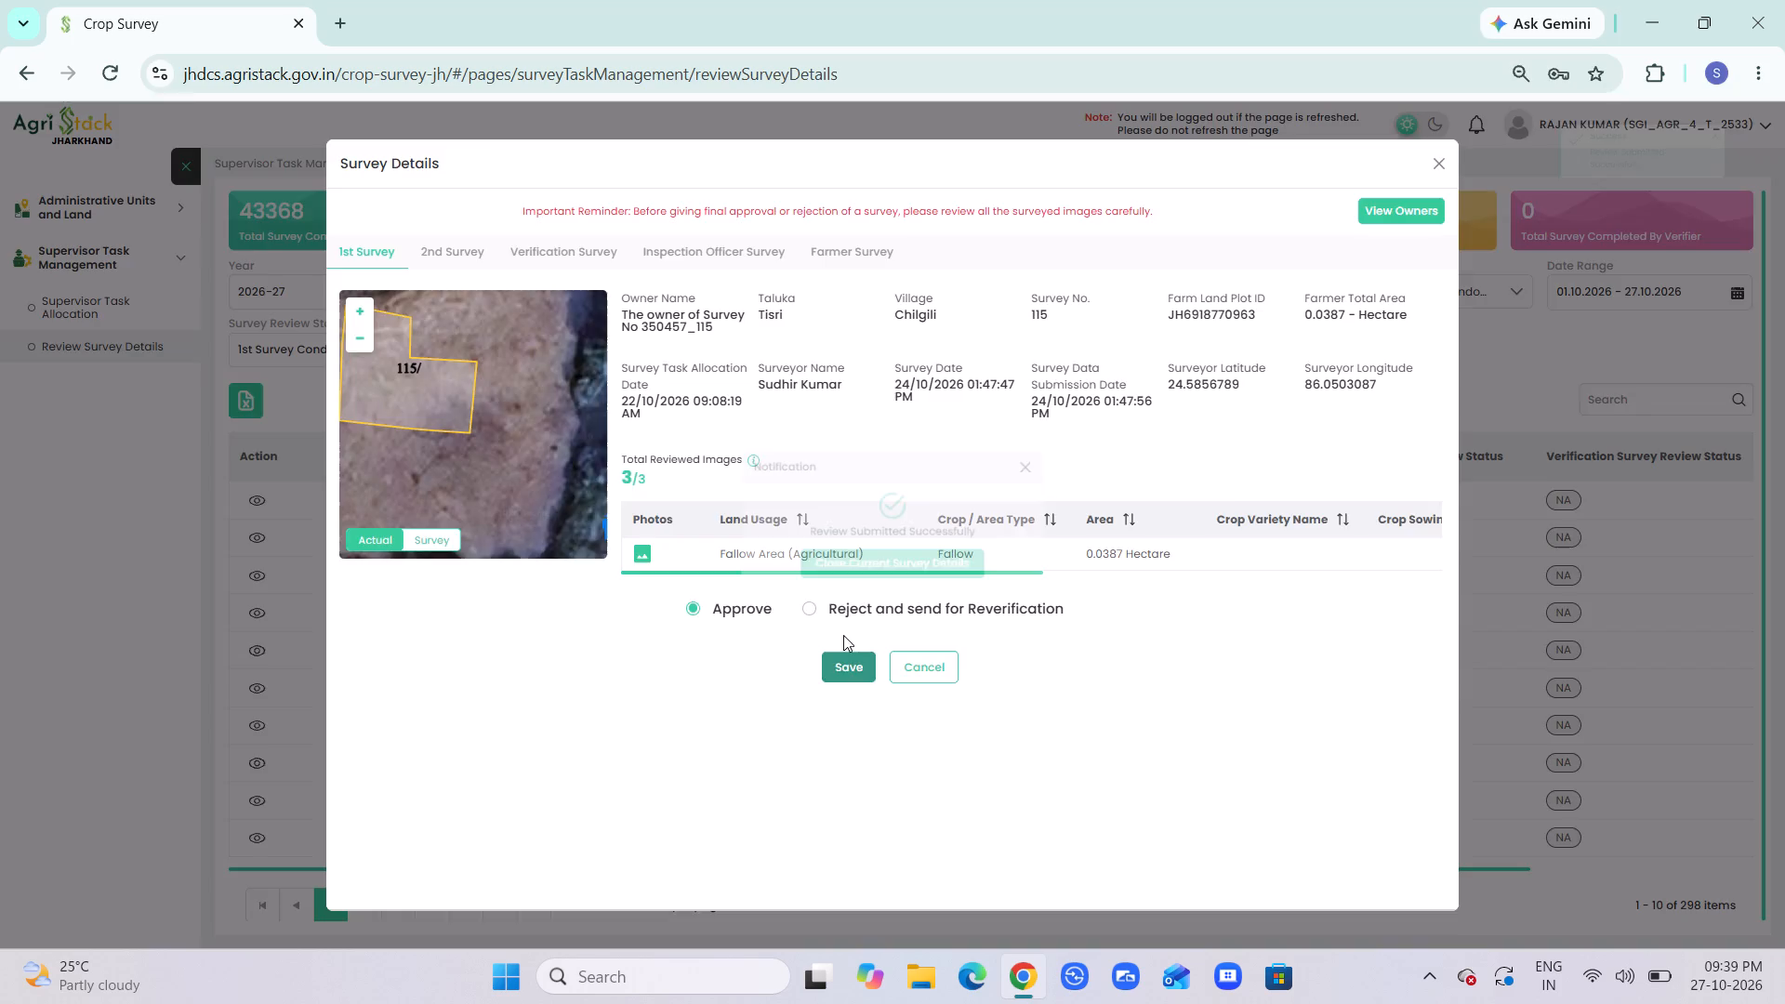
{"action": "left_click", "coordinate": [861, 569]}
Reopen the details of survey number 115 in Chilgili to check its review, and close them.
{"action": "left_click", "coordinate": [262, 834]}
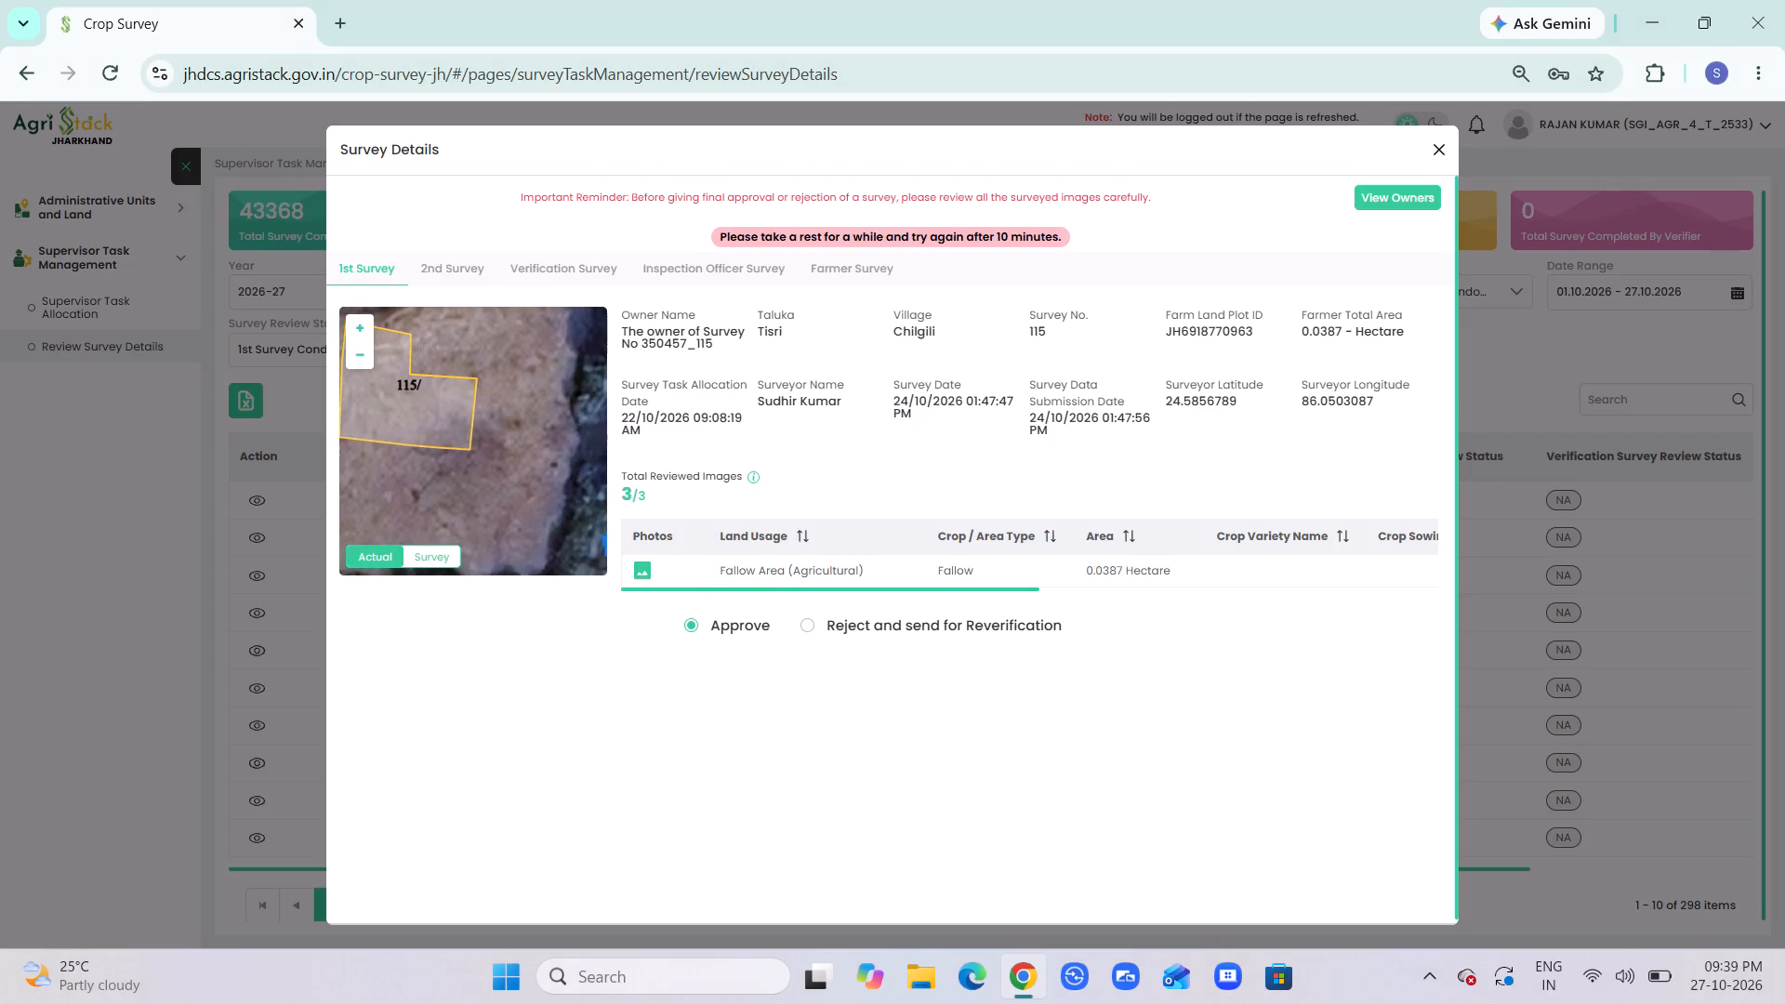
{"action": "left_click", "coordinate": [1446, 151]}
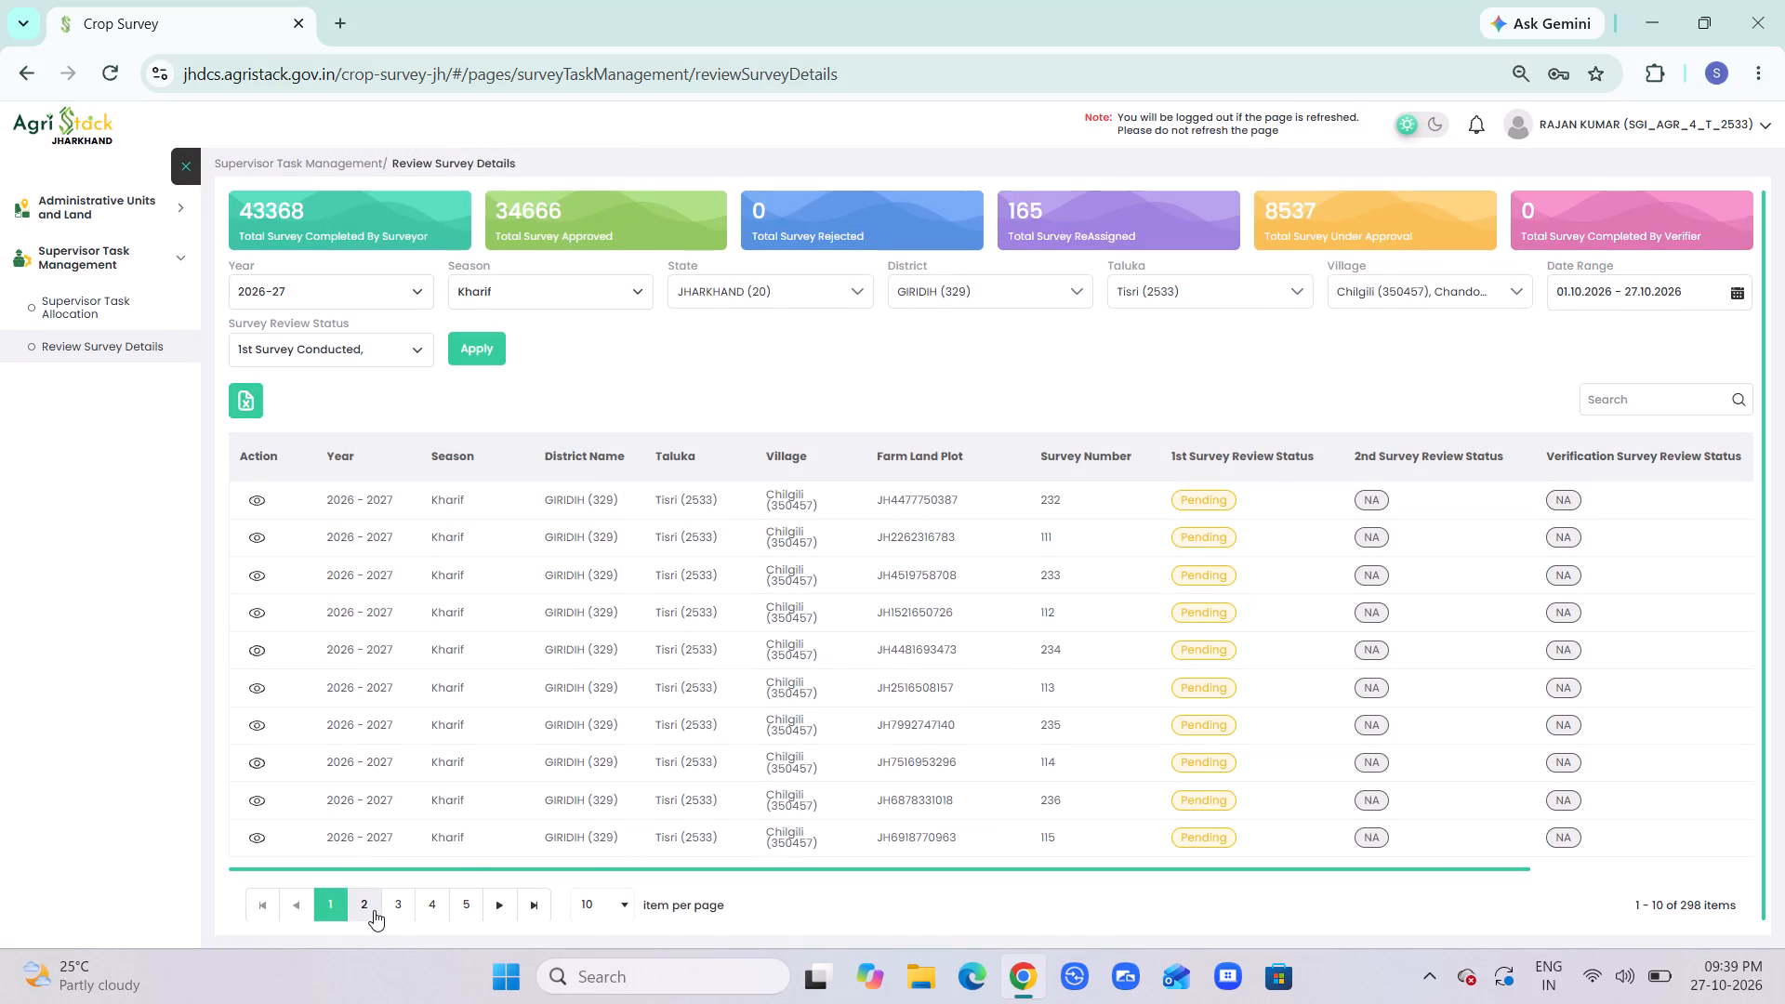
Refresh the pending survey list by going to page 2 and back to page 1.
{"action": "left_click", "coordinate": [374, 910]}
{"action": "left_click", "coordinate": [329, 905]}
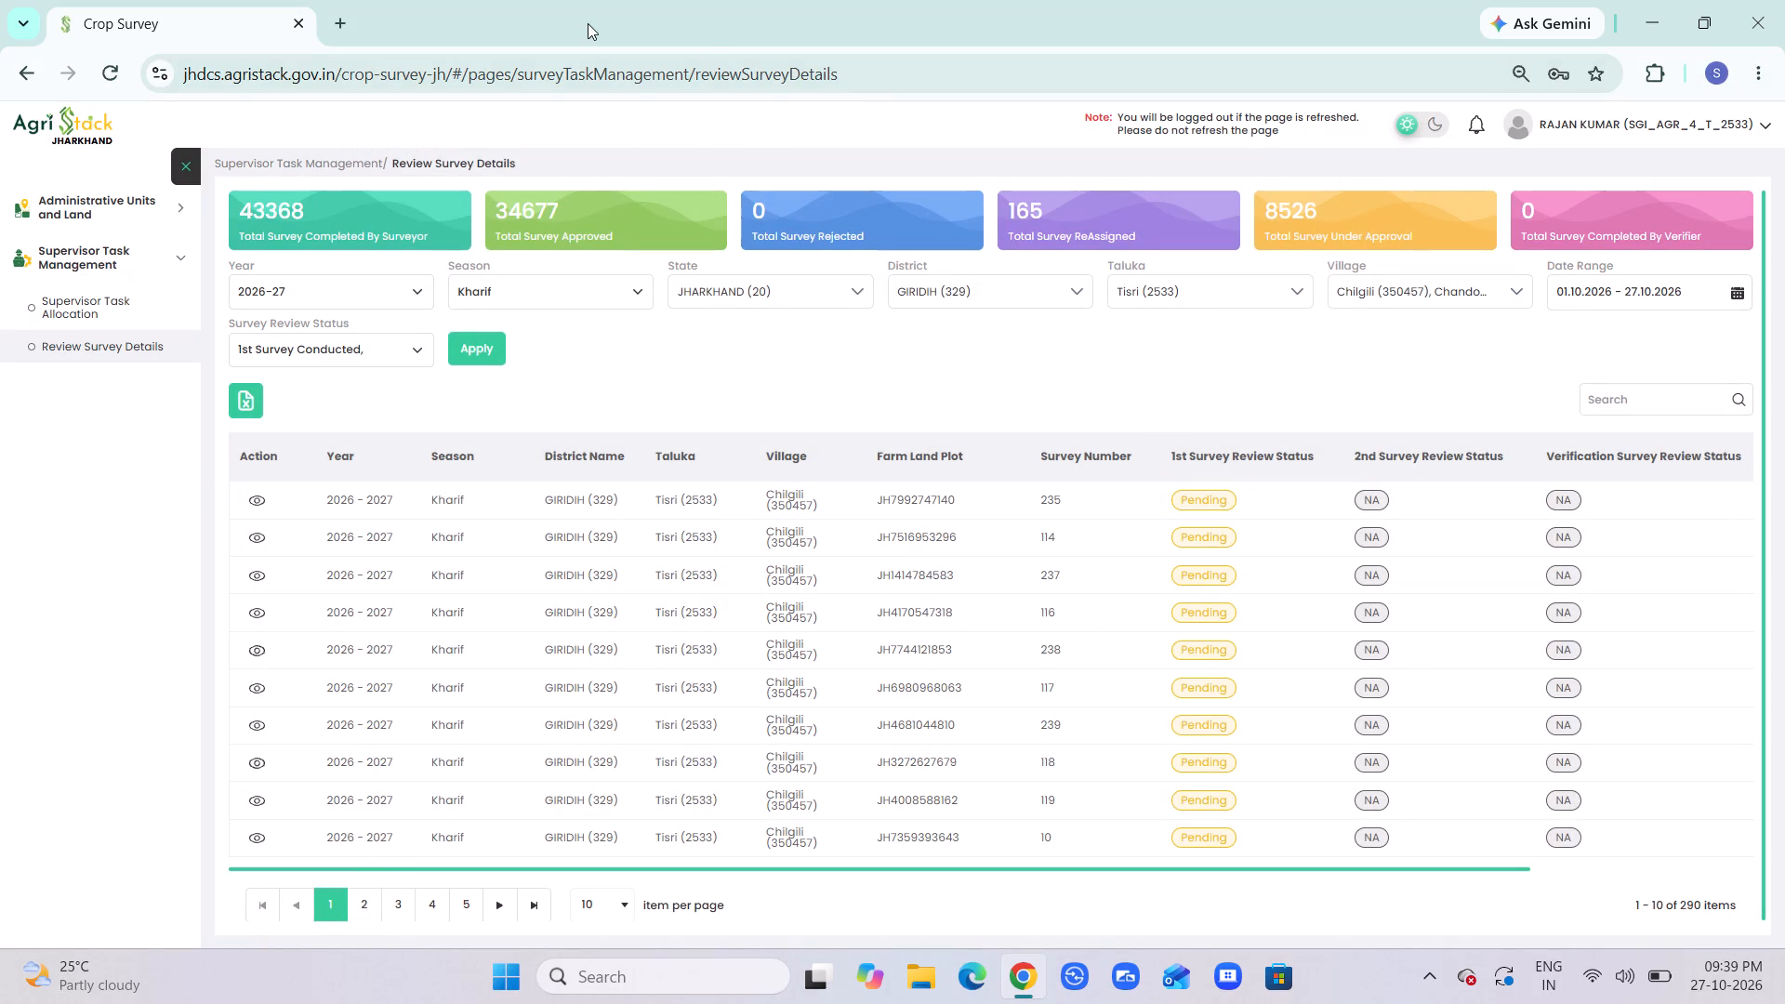
Minimize the browser window and launch Kuro from the desktop.
{"action": "left_click", "coordinate": [1656, 10]}
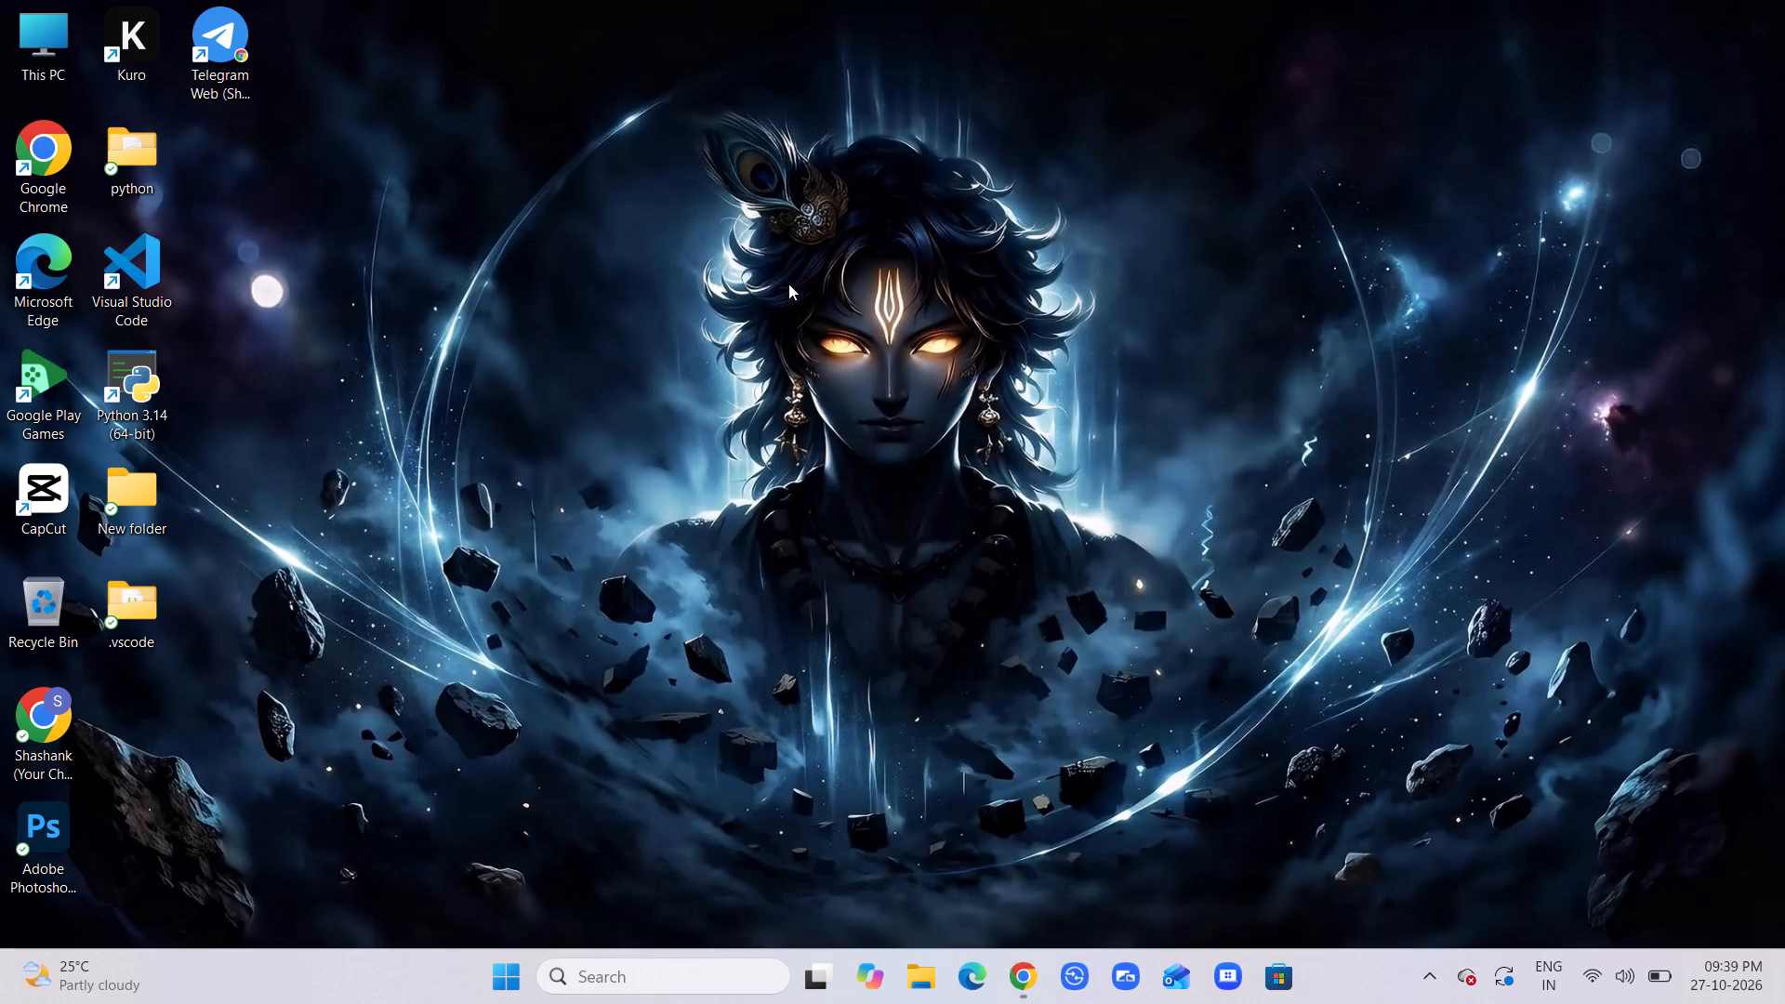
{"action": "double_click", "coordinate": [149, 33]}
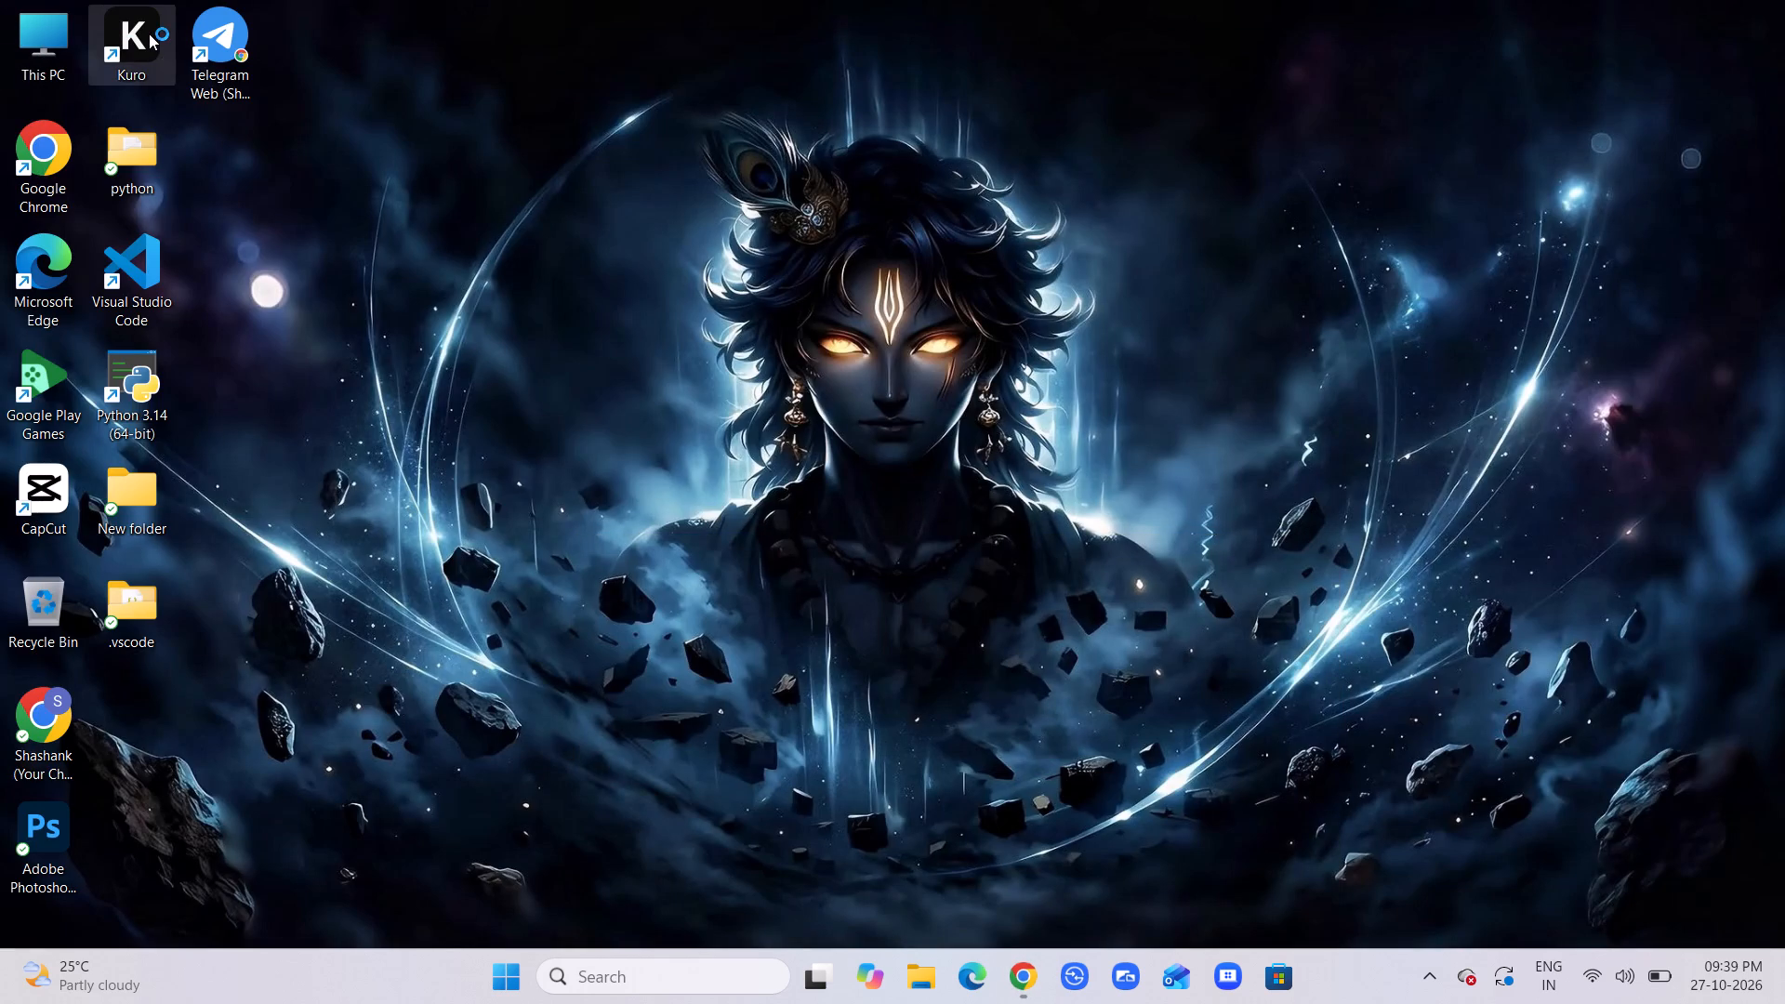
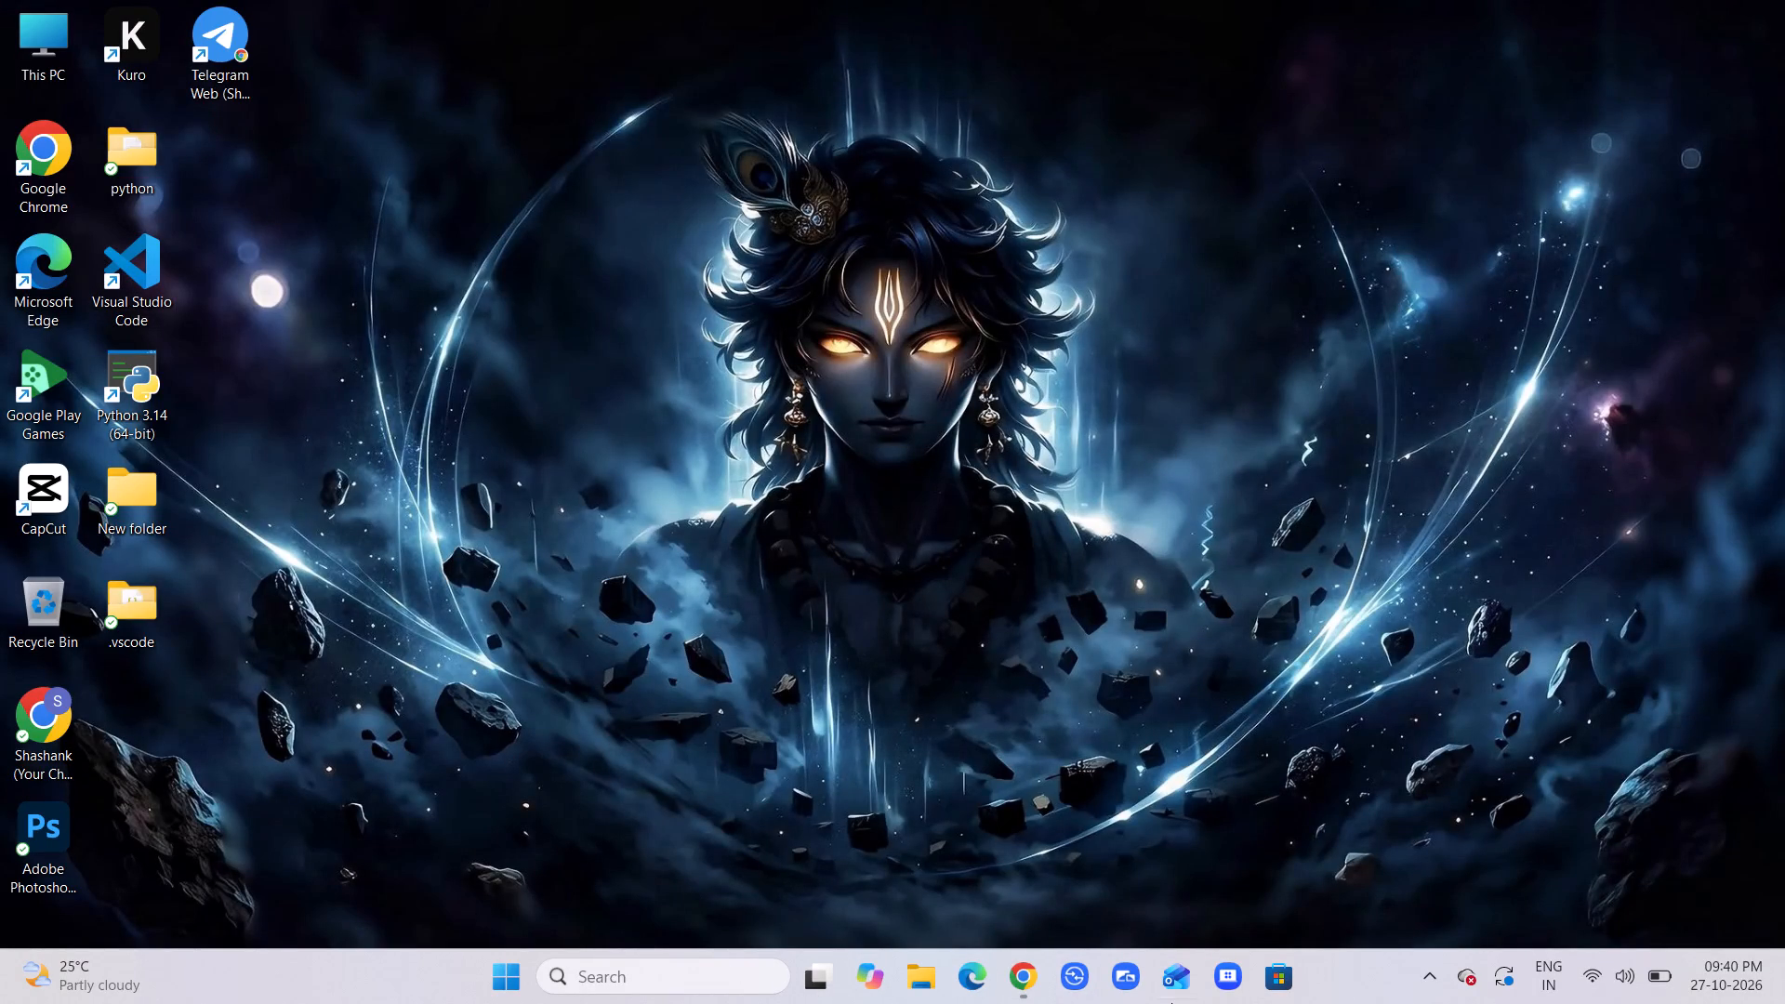
Return to the Crop Survey browser window, open the details of survey number 235 in Chilgili, and close them.
{"action": "left_click", "coordinate": [1036, 967]}
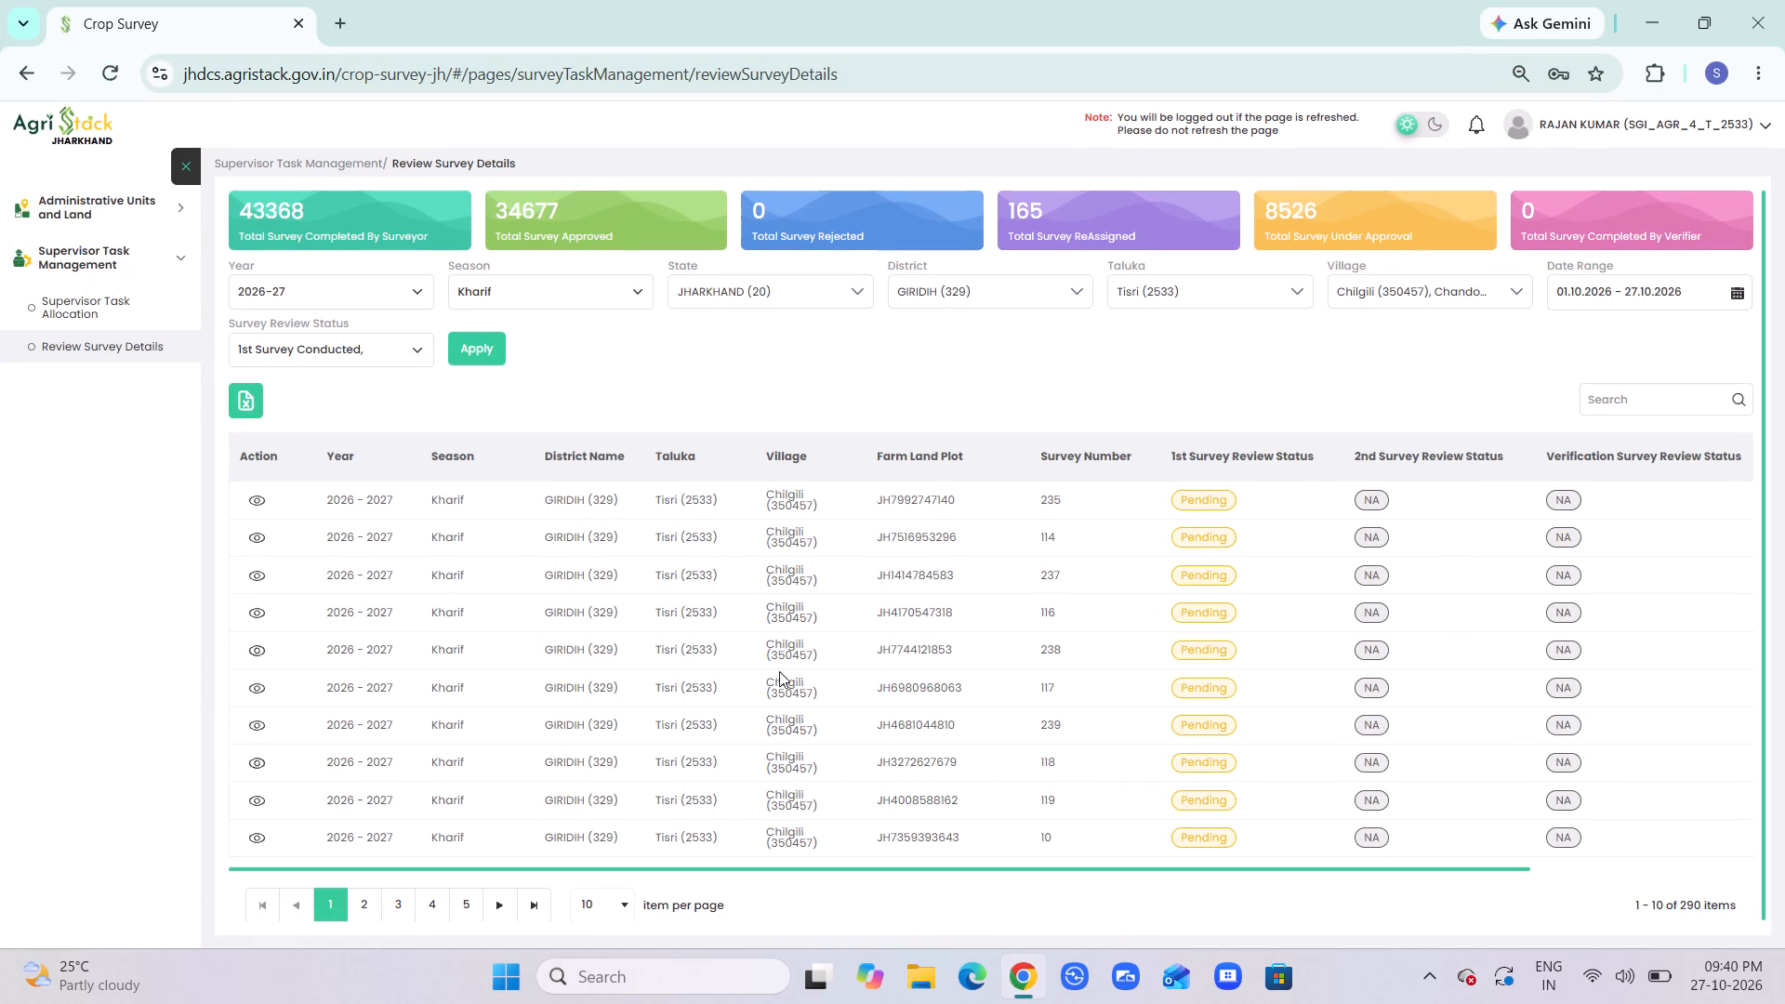
{"action": "scroll", "coordinate": [775, 648], "scroll_direction": "down", "scroll_amount": 2}
{"action": "scroll", "coordinate": [776, 647], "scroll_direction": "up", "scroll_amount": 1}
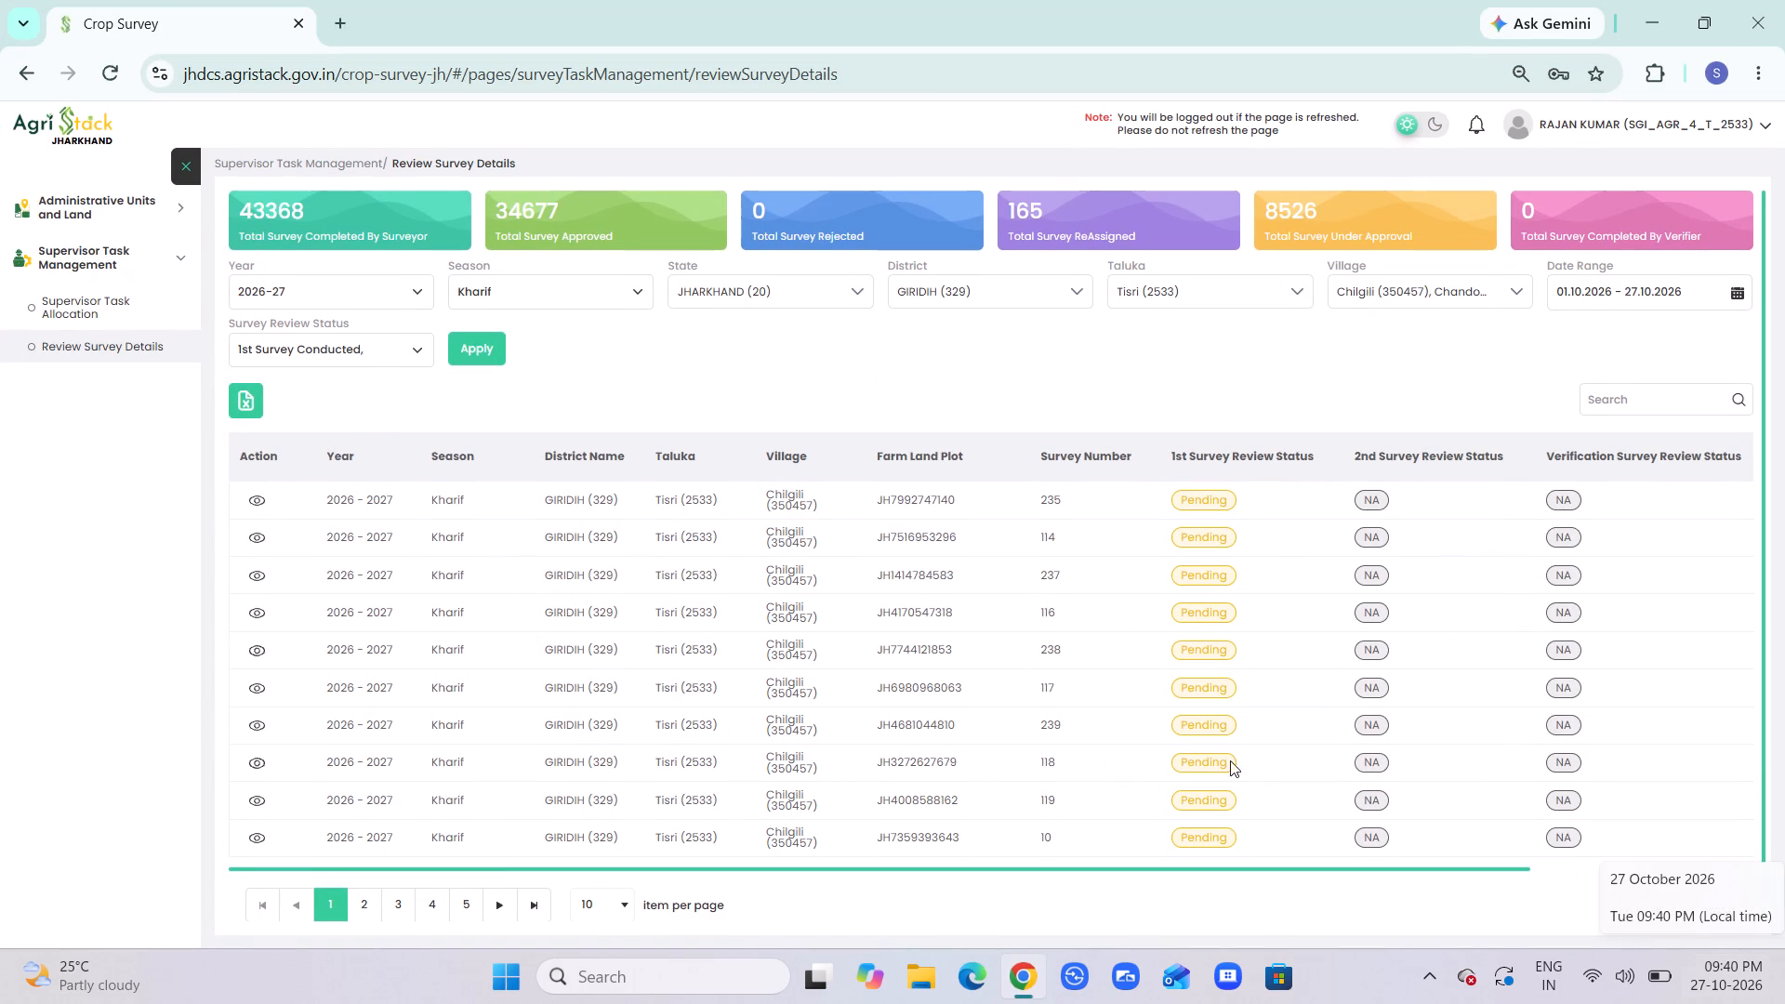
{"action": "left_click", "coordinate": [255, 499]}
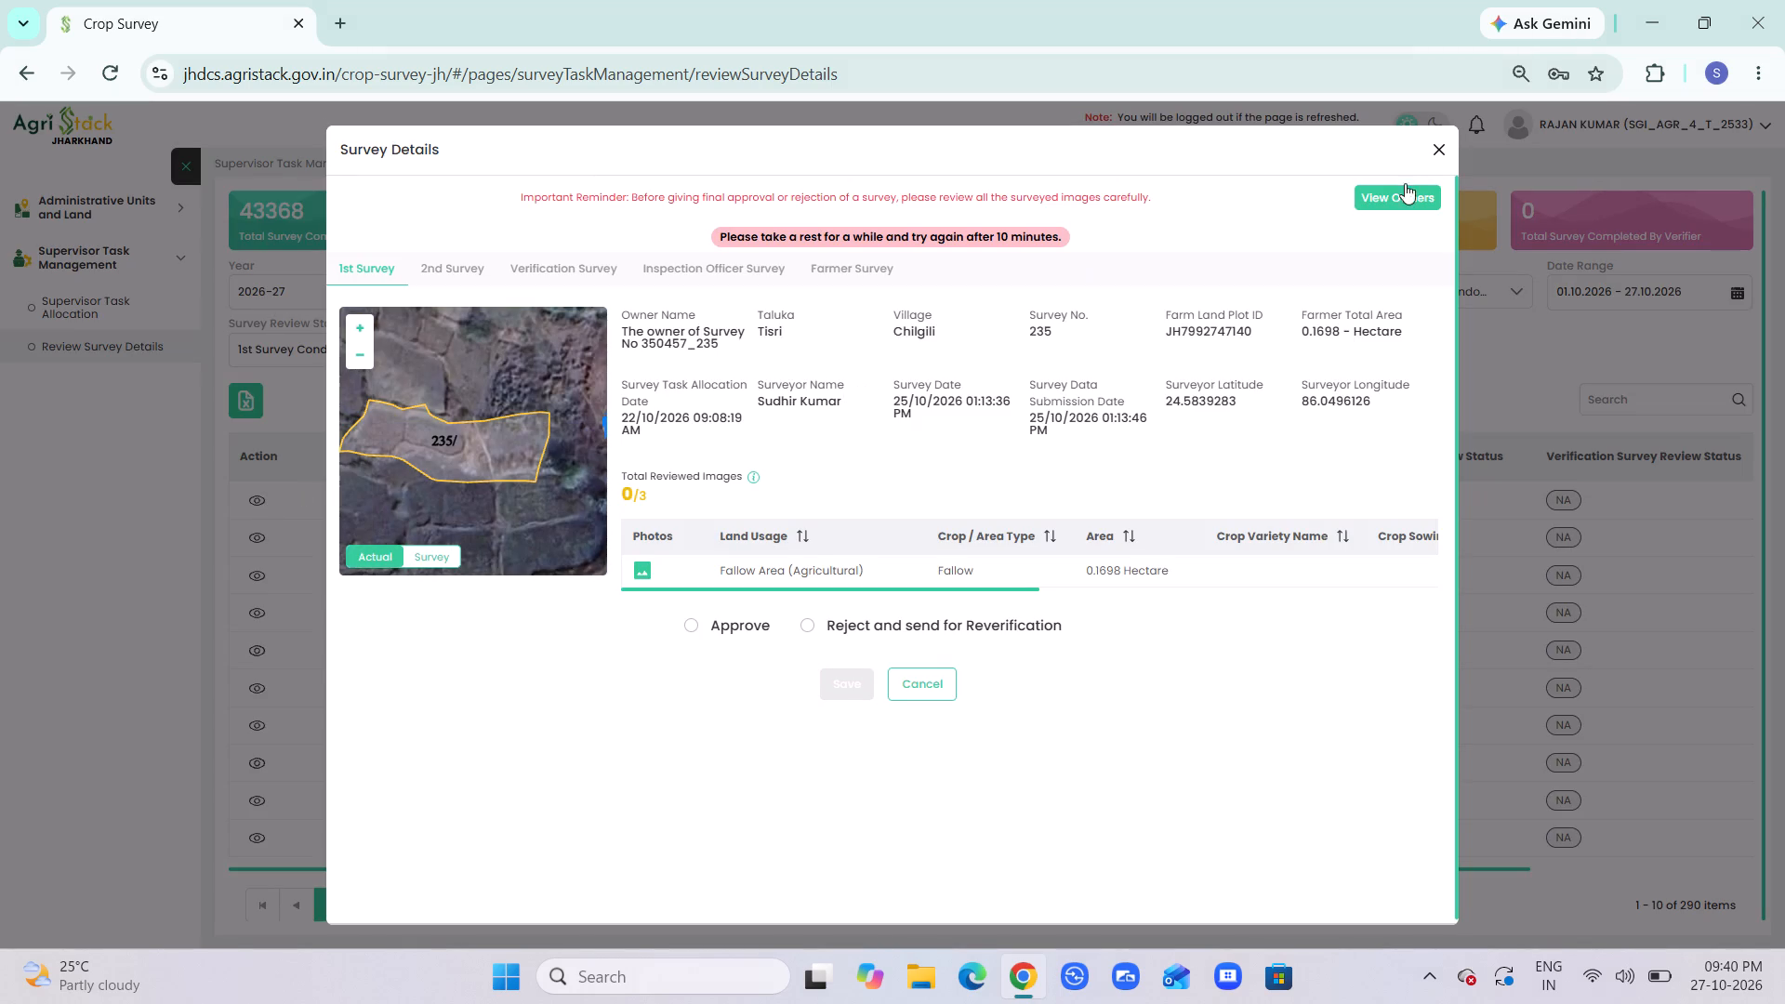
{"action": "left_click", "coordinate": [1444, 152]}
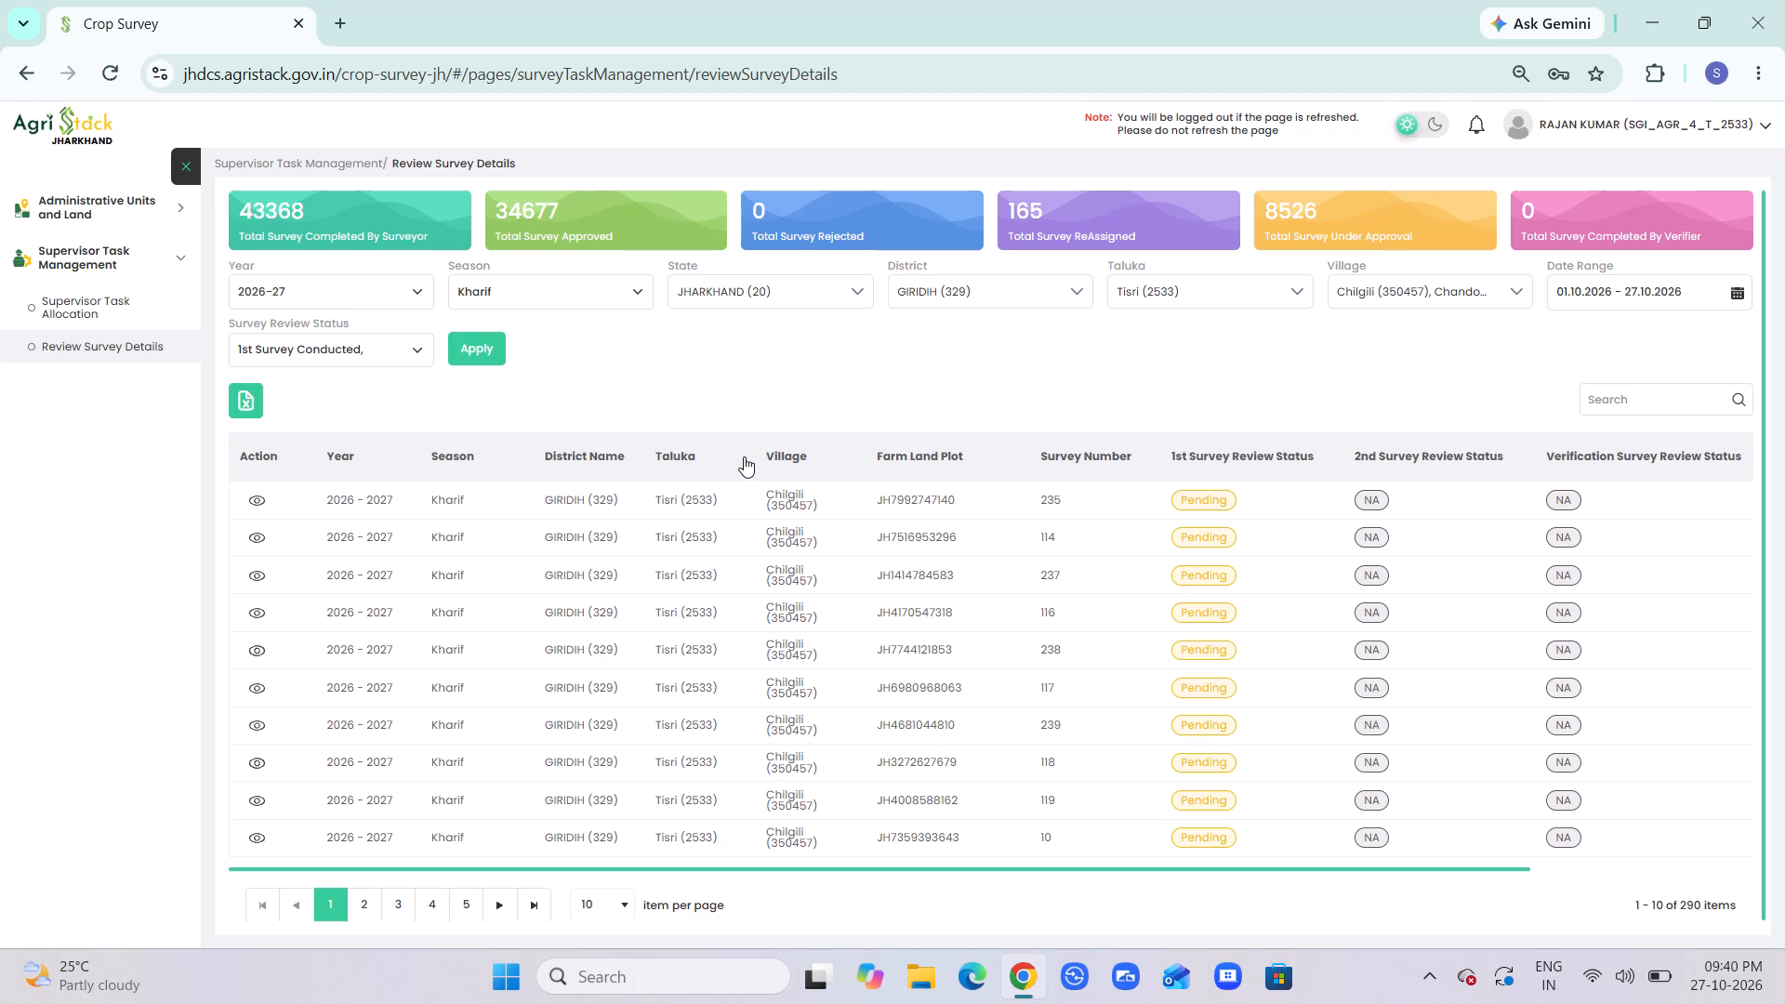
{"action": "scroll", "coordinate": [757, 461], "scroll_direction": "up", "scroll_amount": 1}
{"action": "scroll", "coordinate": [1784, 965], "scroll_direction": "up", "scroll_amount": 1}
Open the Meesho shopping site in a new browser tab.
{"action": "left_click", "coordinate": [340, 10]}
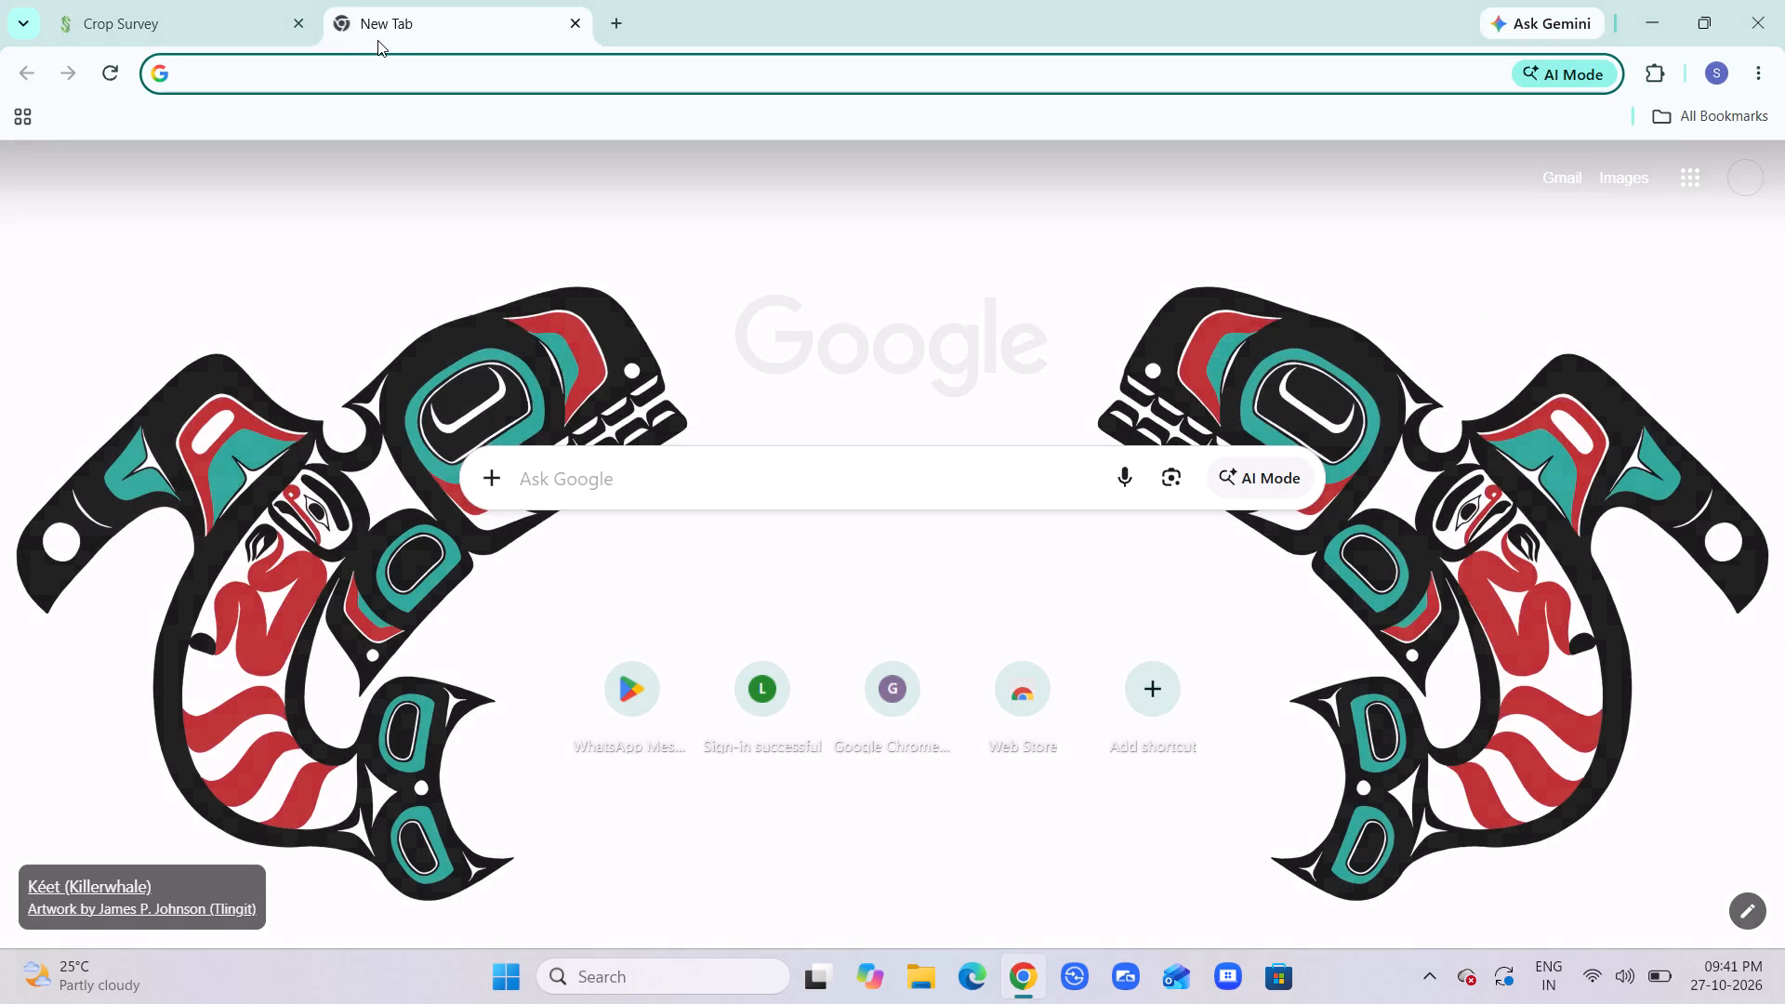
{"action": "key", "text": "m"}
{"action": "key", "text": "Return"}
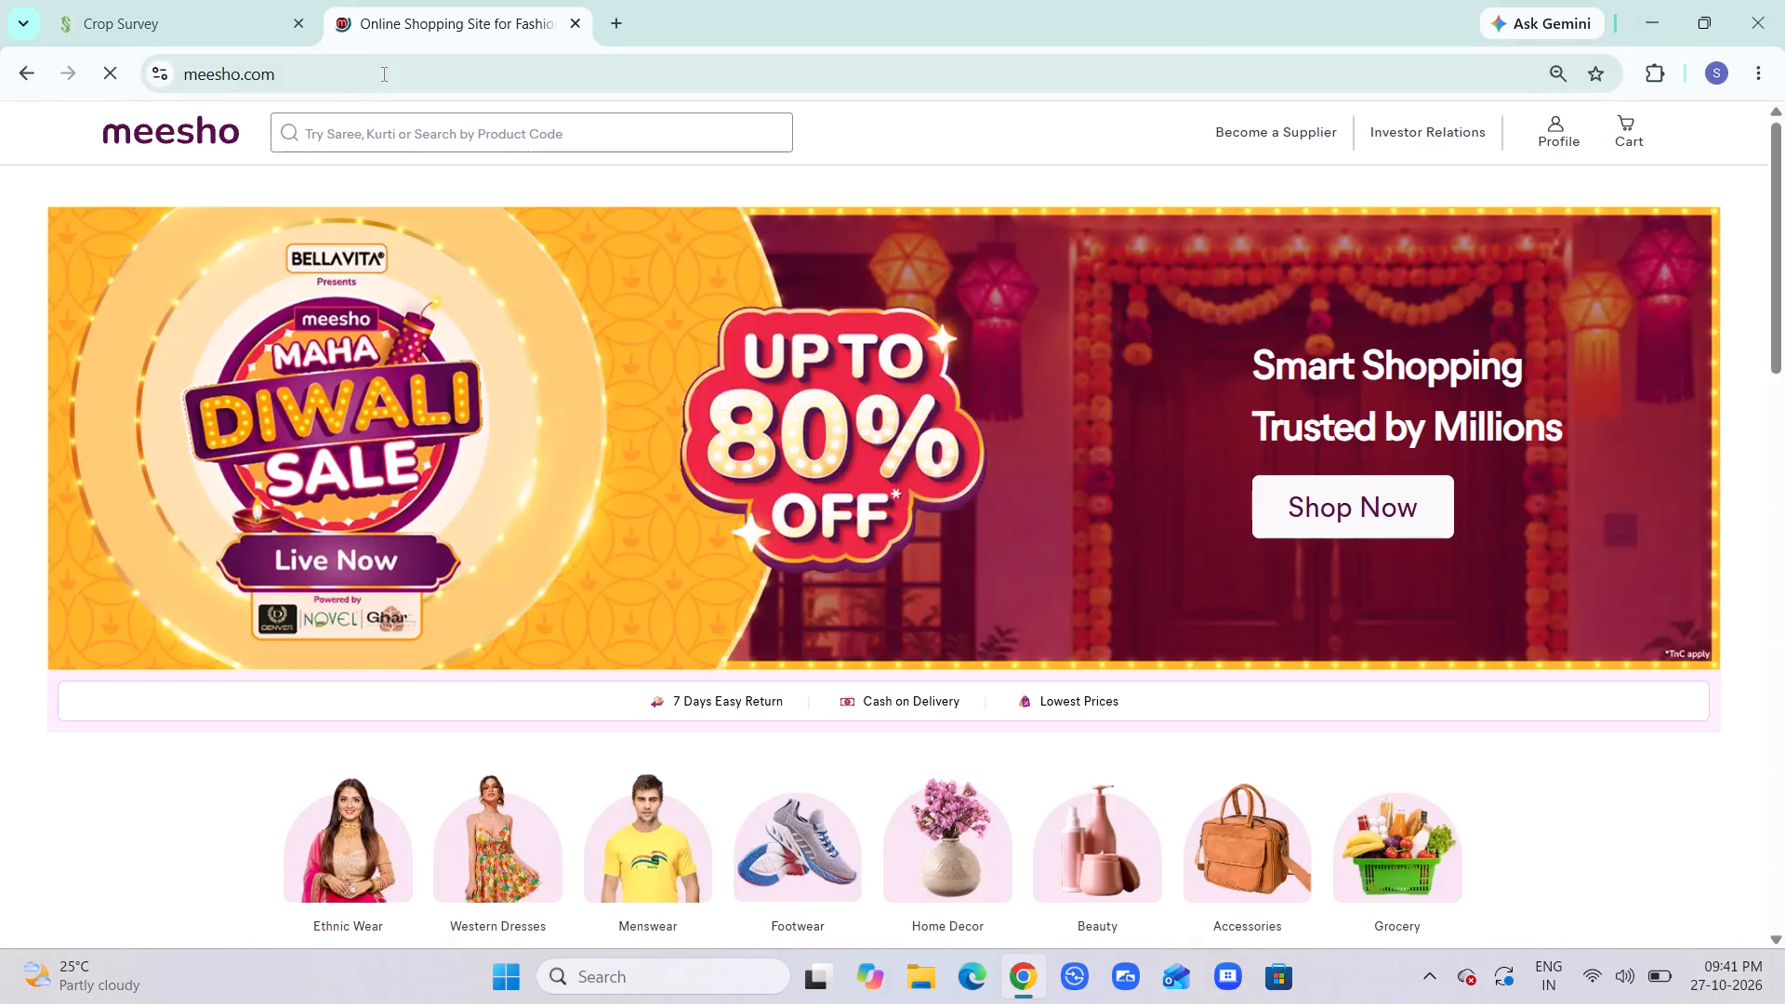
Search Meesho for "kurta set for men".
{"action": "left_click", "coordinate": [422, 127]}
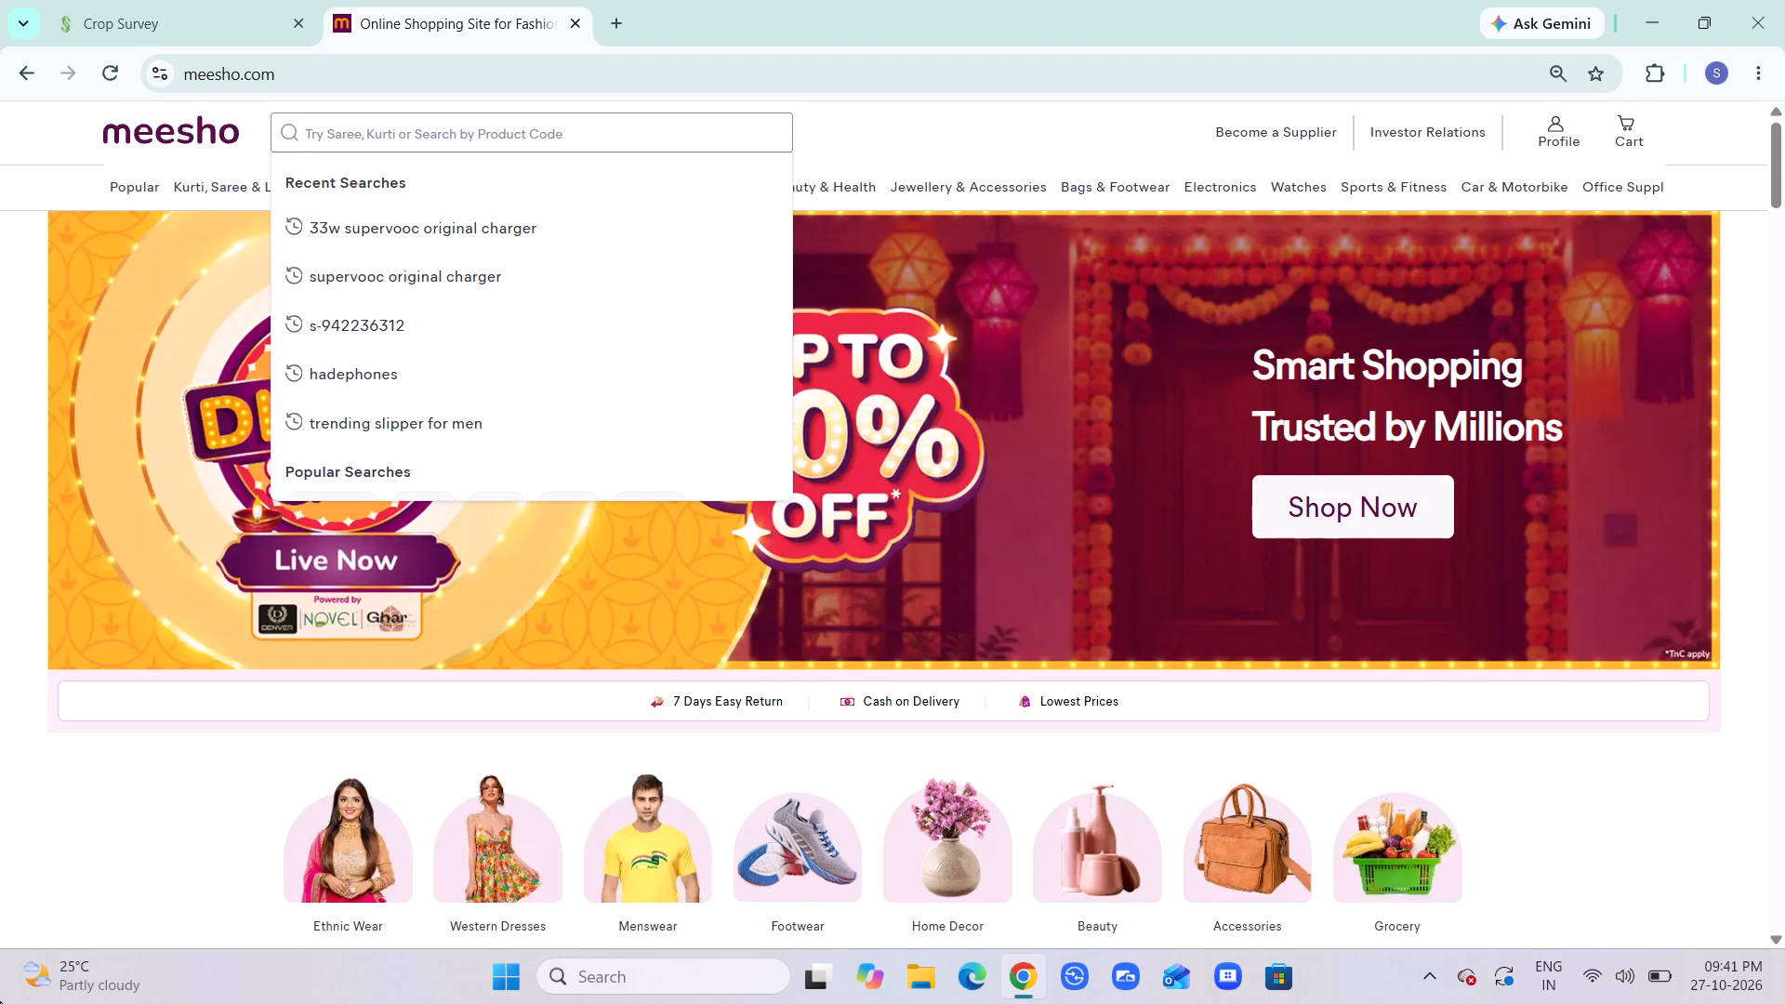
{"action": "type", "text": "kurta"}
{"action": "key", "text": "space"}
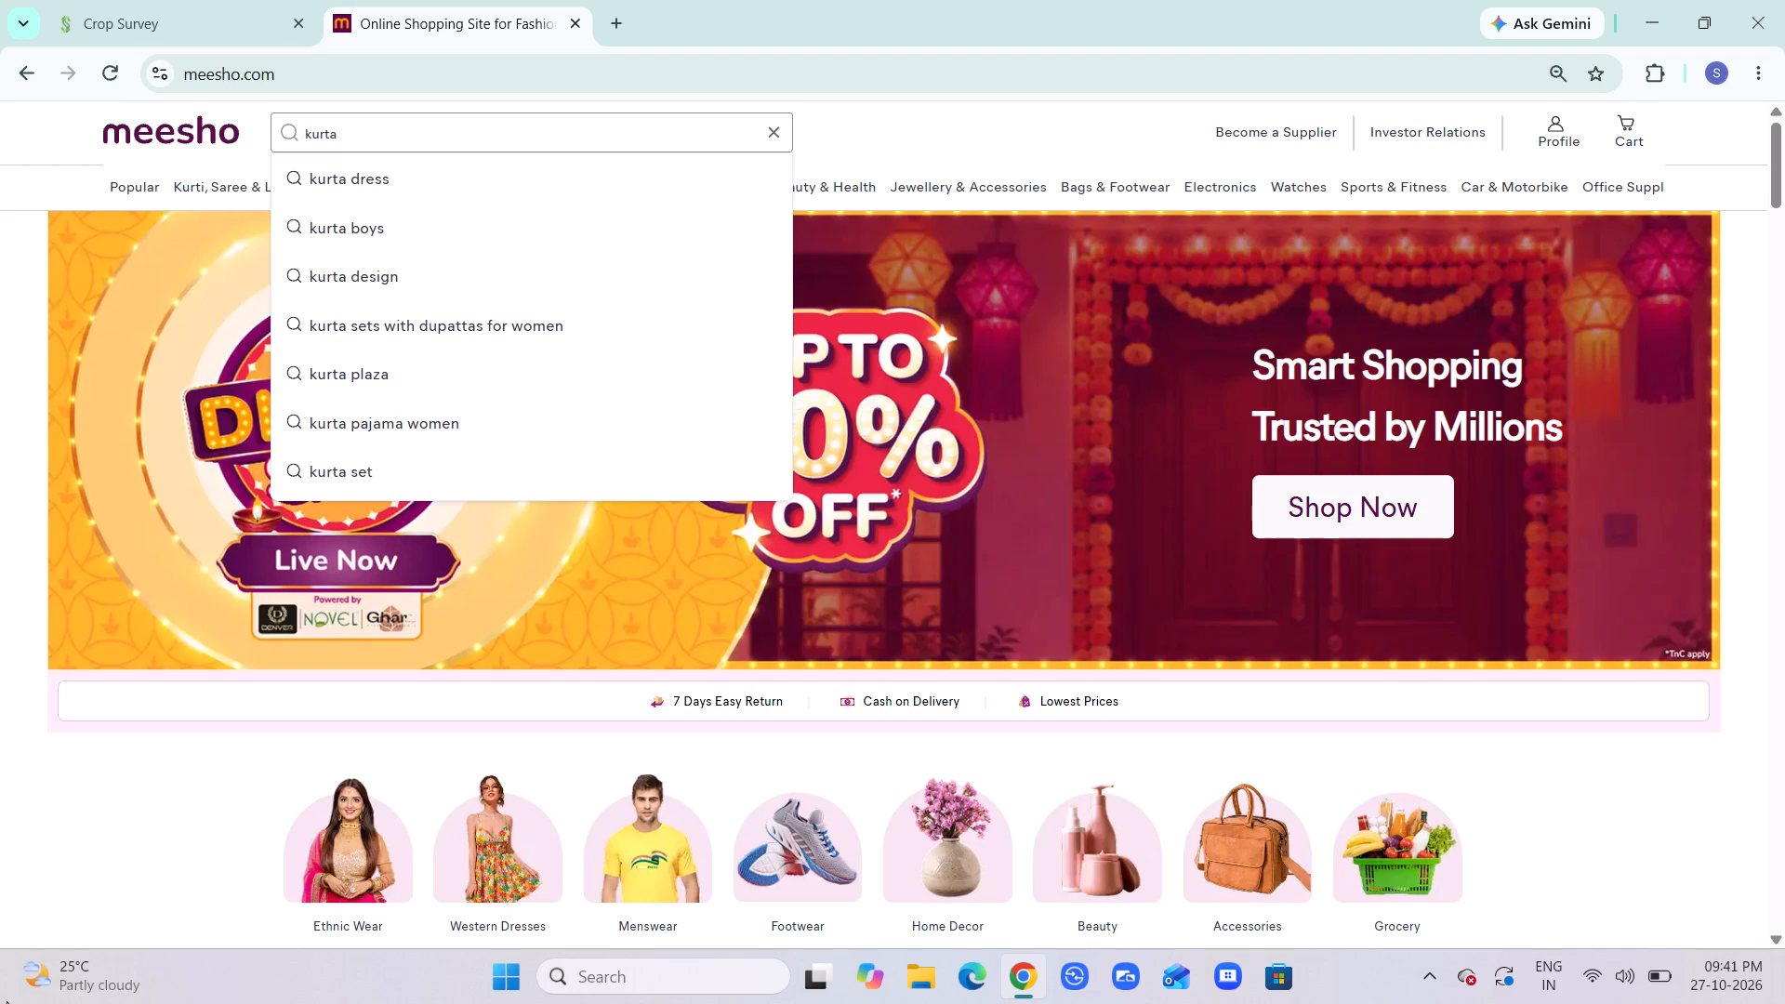
{"action": "type", "text": "set"}
{"action": "key", "text": "space"}
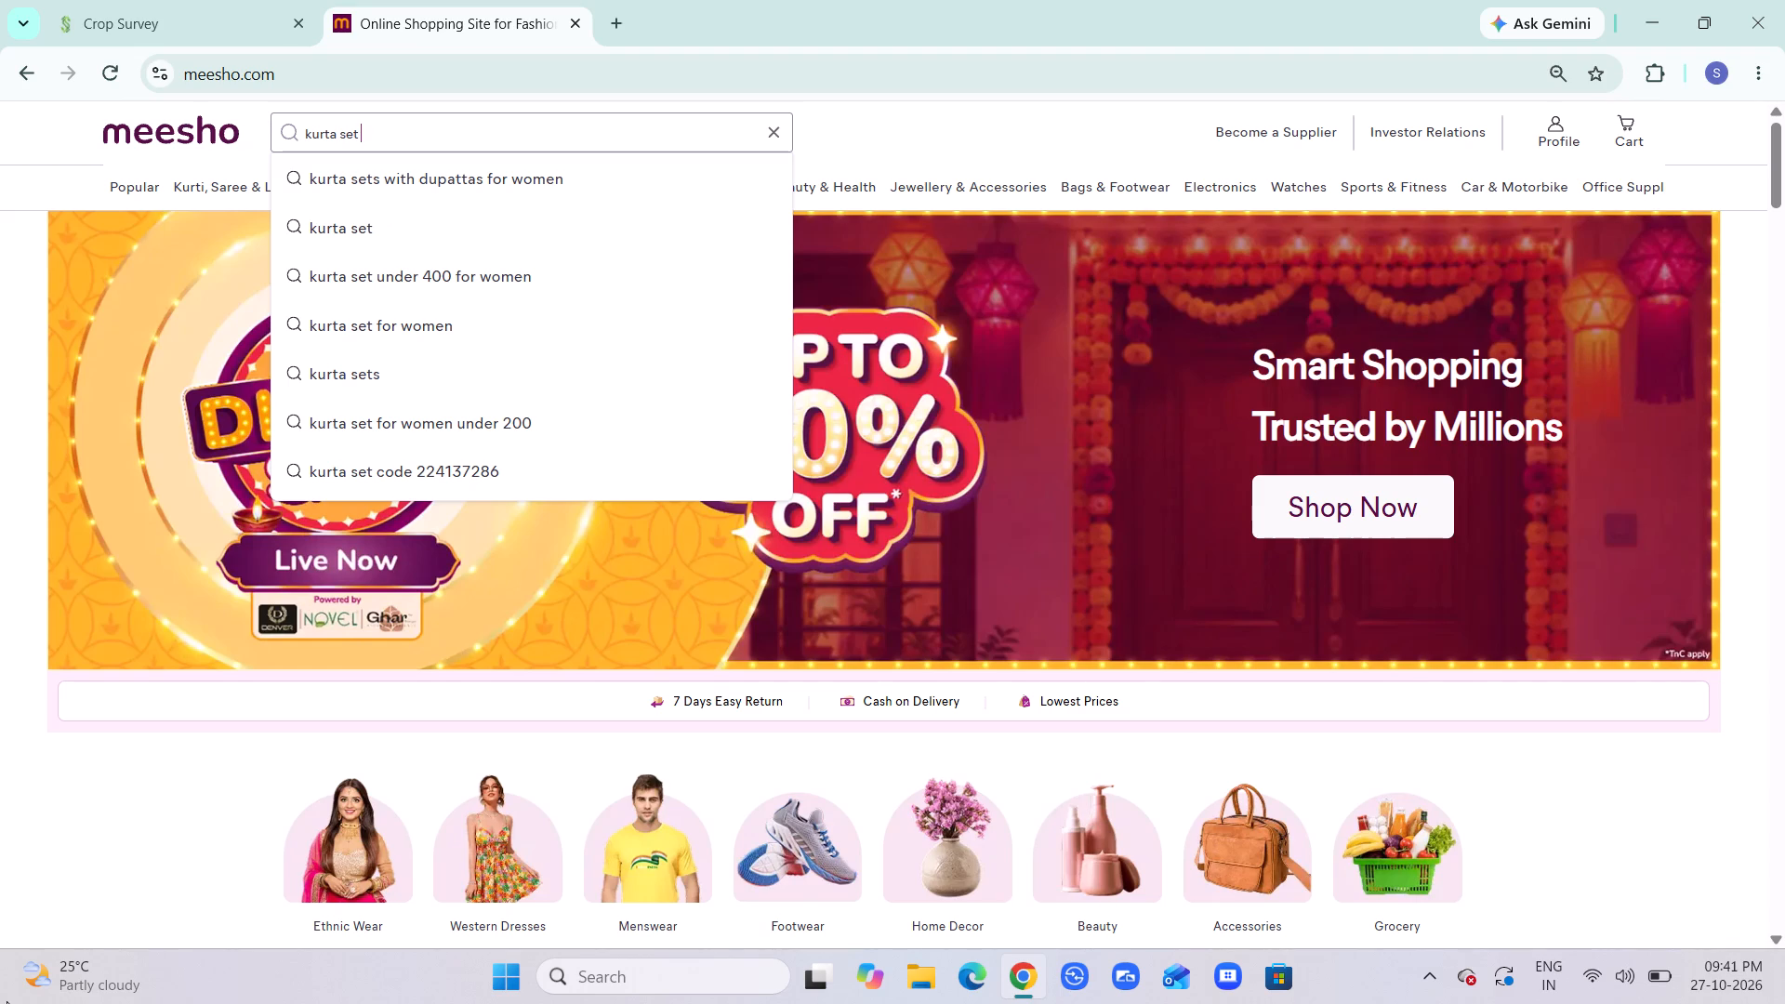
{"action": "key", "text": "f"}
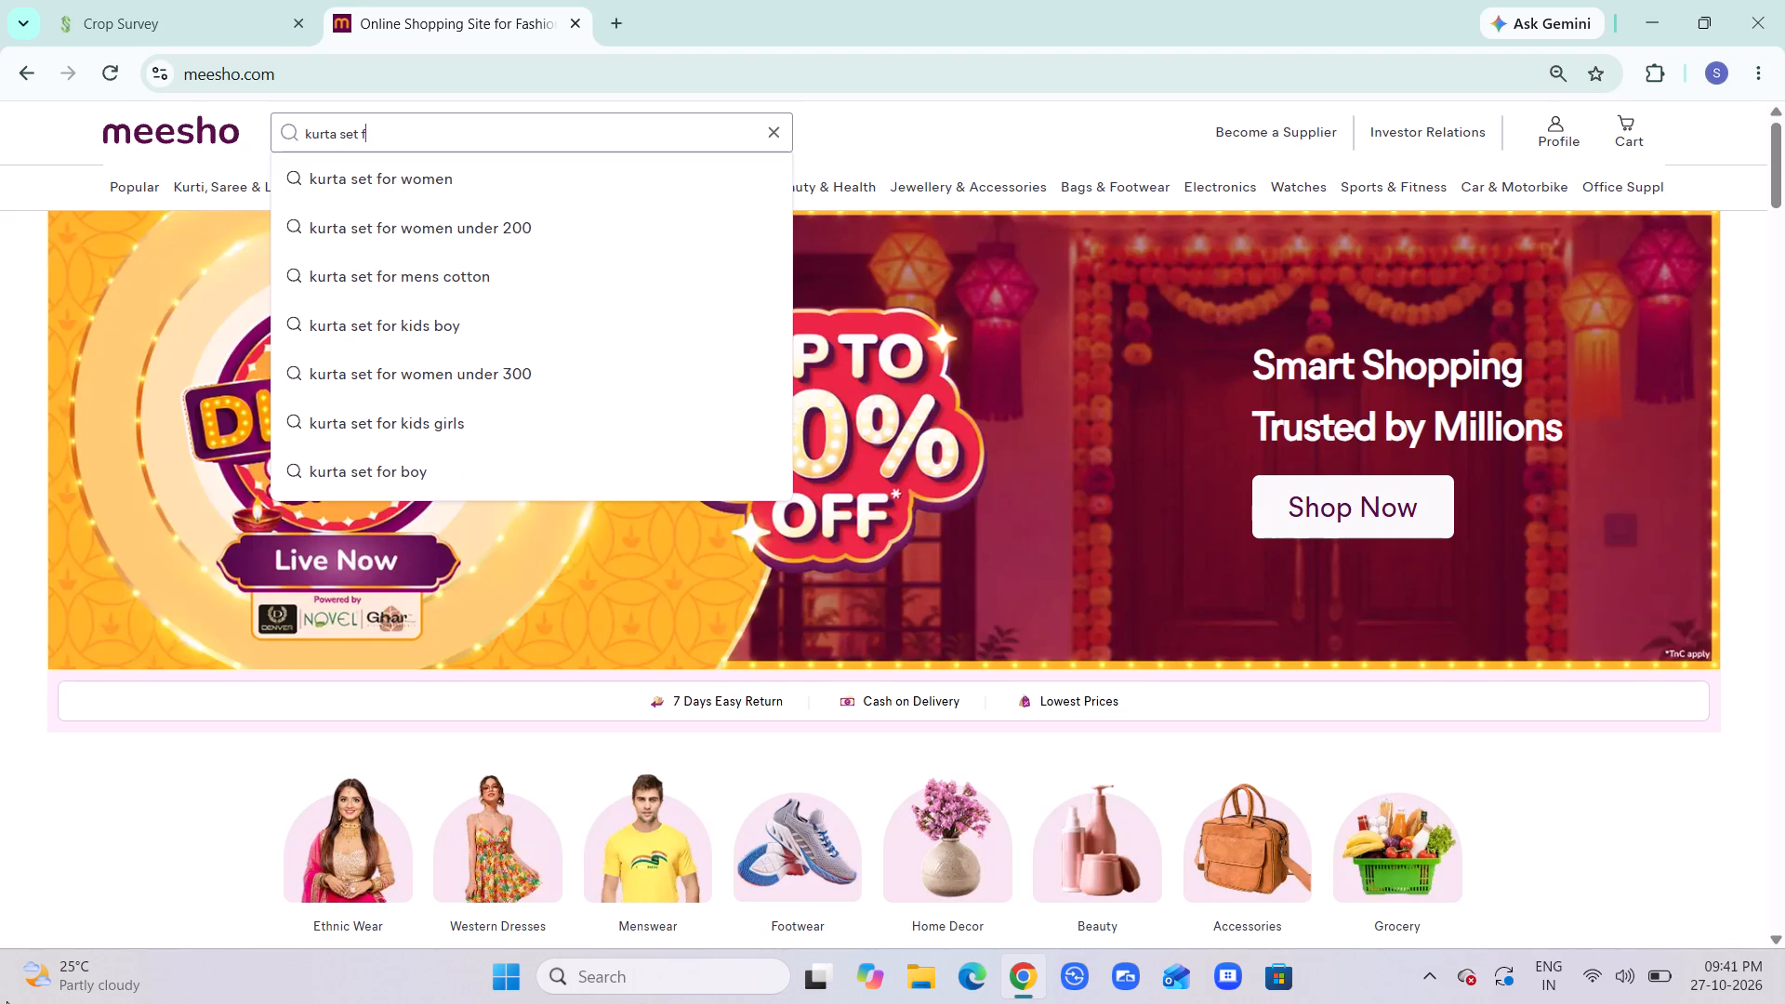
{"action": "type", "text": "or men"}
{"action": "key", "text": "Return"}
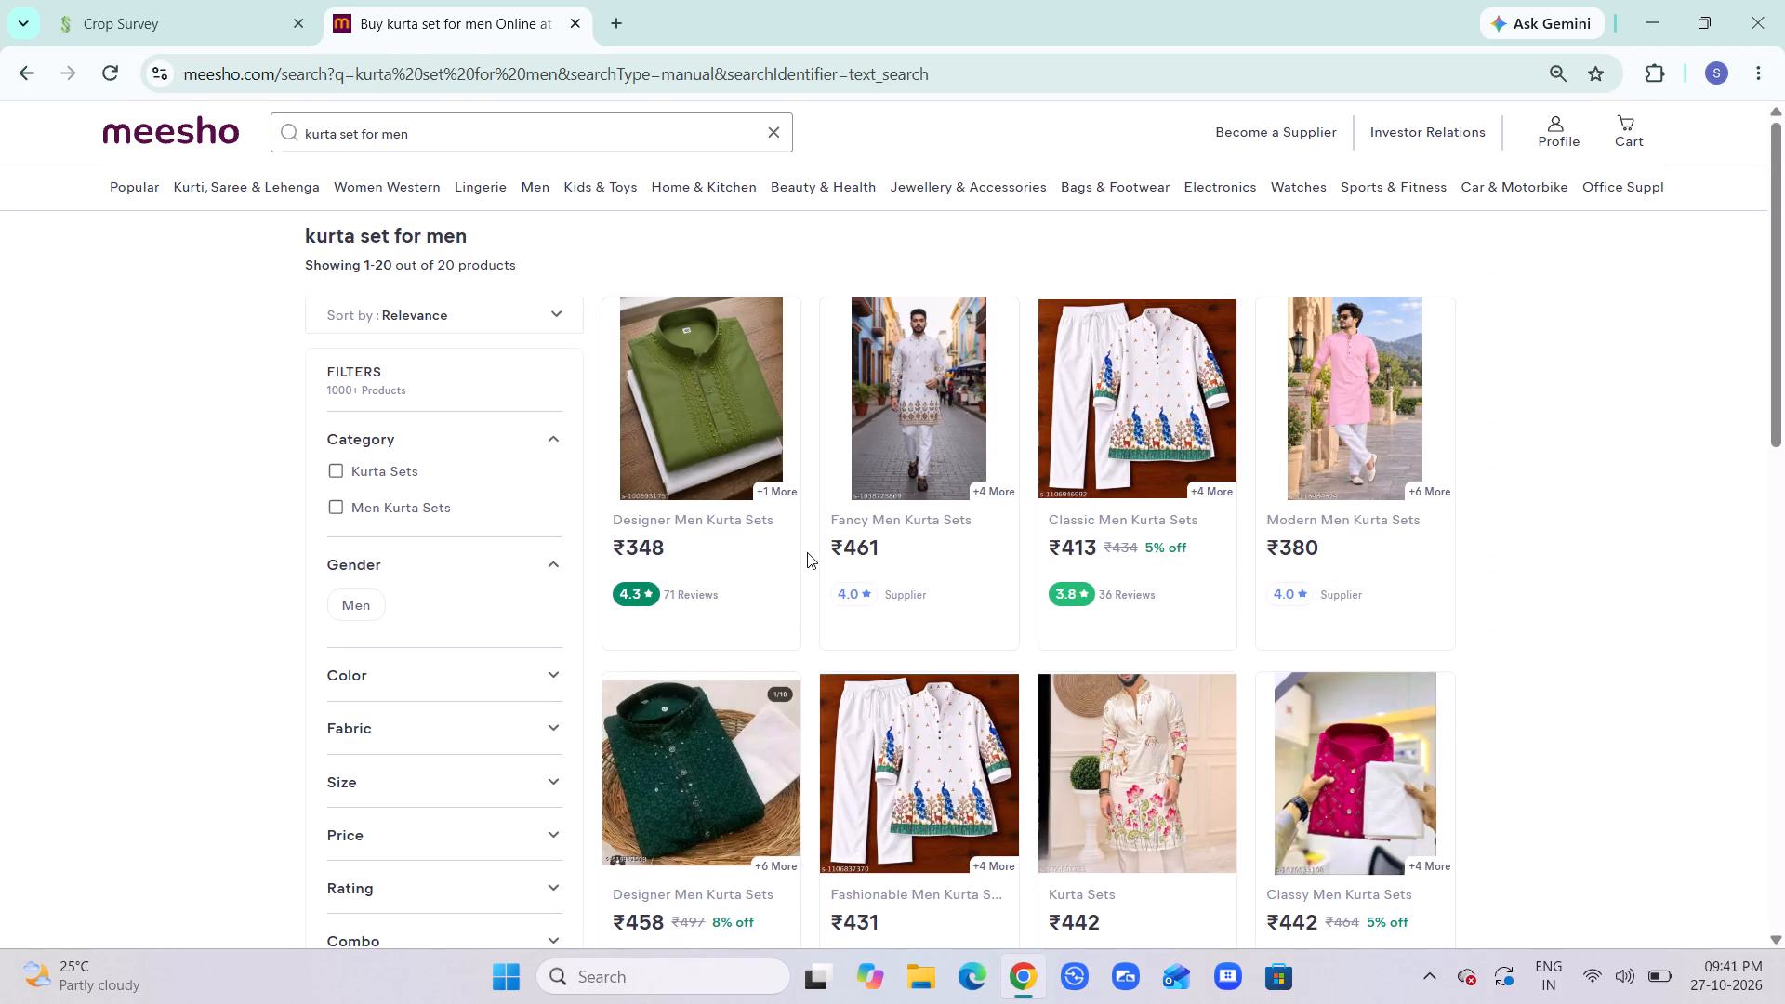
Filter the kurta set results by Meesho Mall to Mall Brands only.
{"action": "scroll", "coordinate": [807, 554], "scroll_direction": "down", "scroll_amount": 1}
{"action": "scroll", "coordinate": [436, 646], "scroll_direction": "down", "scroll_amount": 1}
{"action": "scroll", "coordinate": [429, 743], "scroll_direction": "down", "scroll_amount": 1}
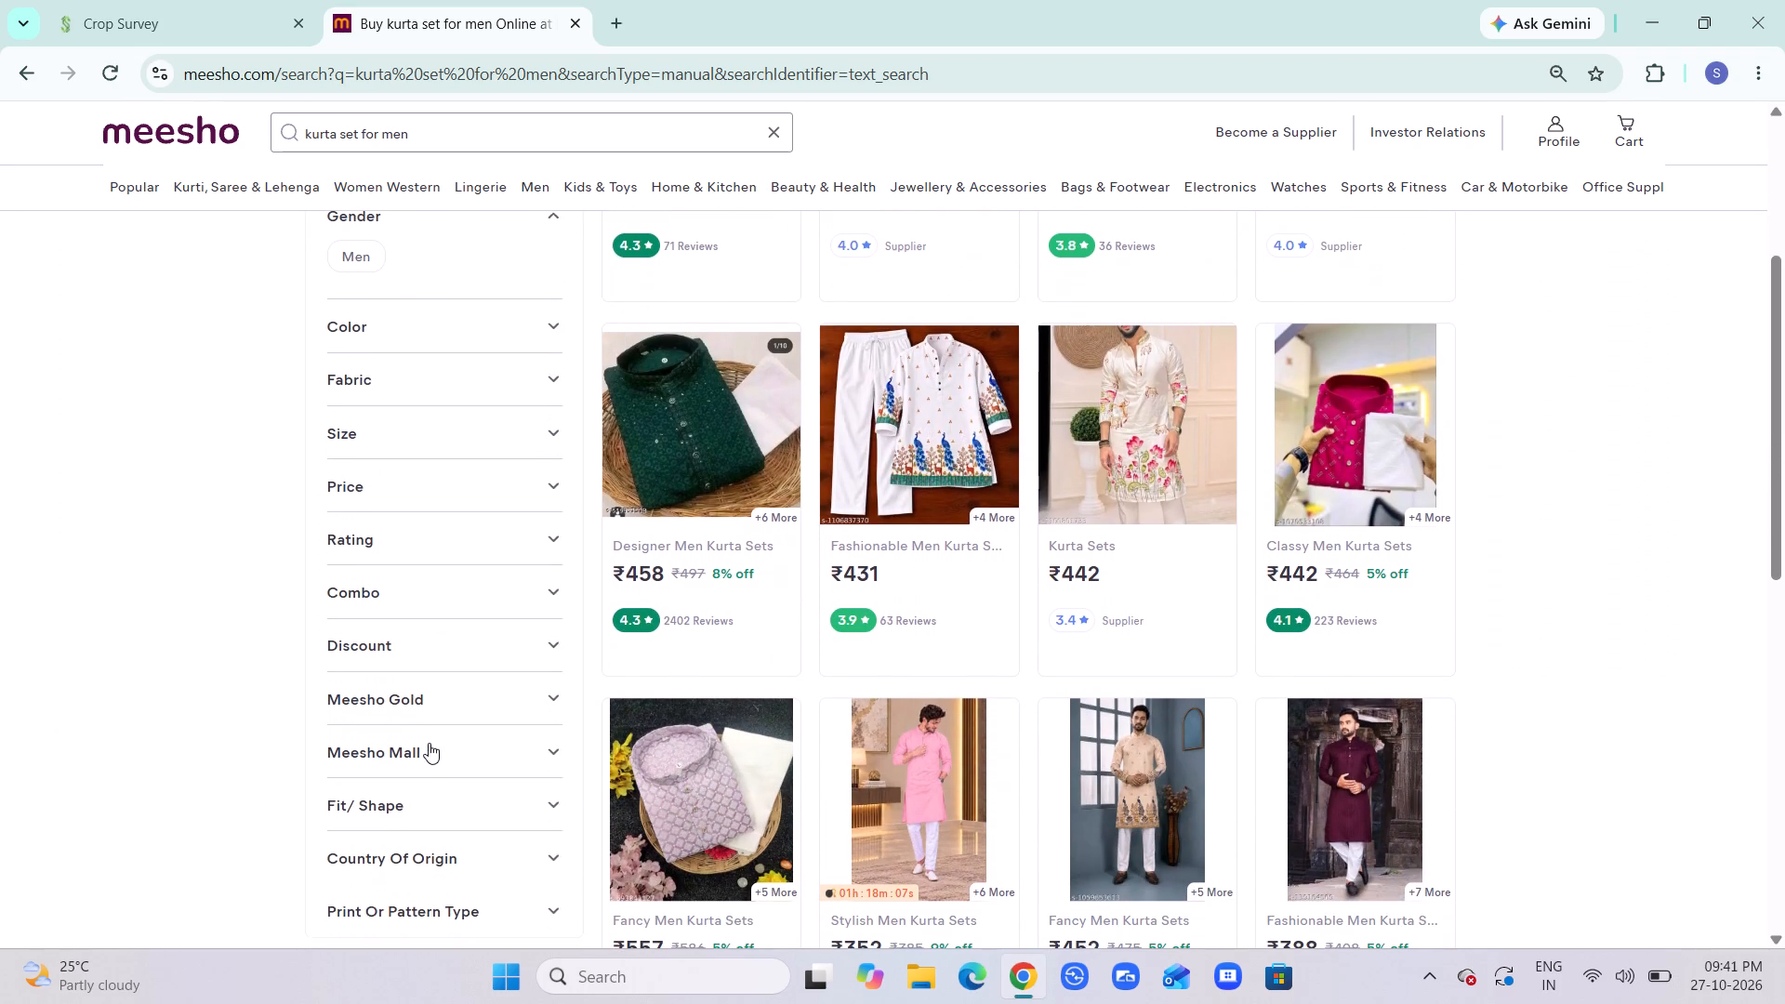
{"action": "left_click", "coordinate": [428, 745]}
{"action": "left_click", "coordinate": [409, 785]}
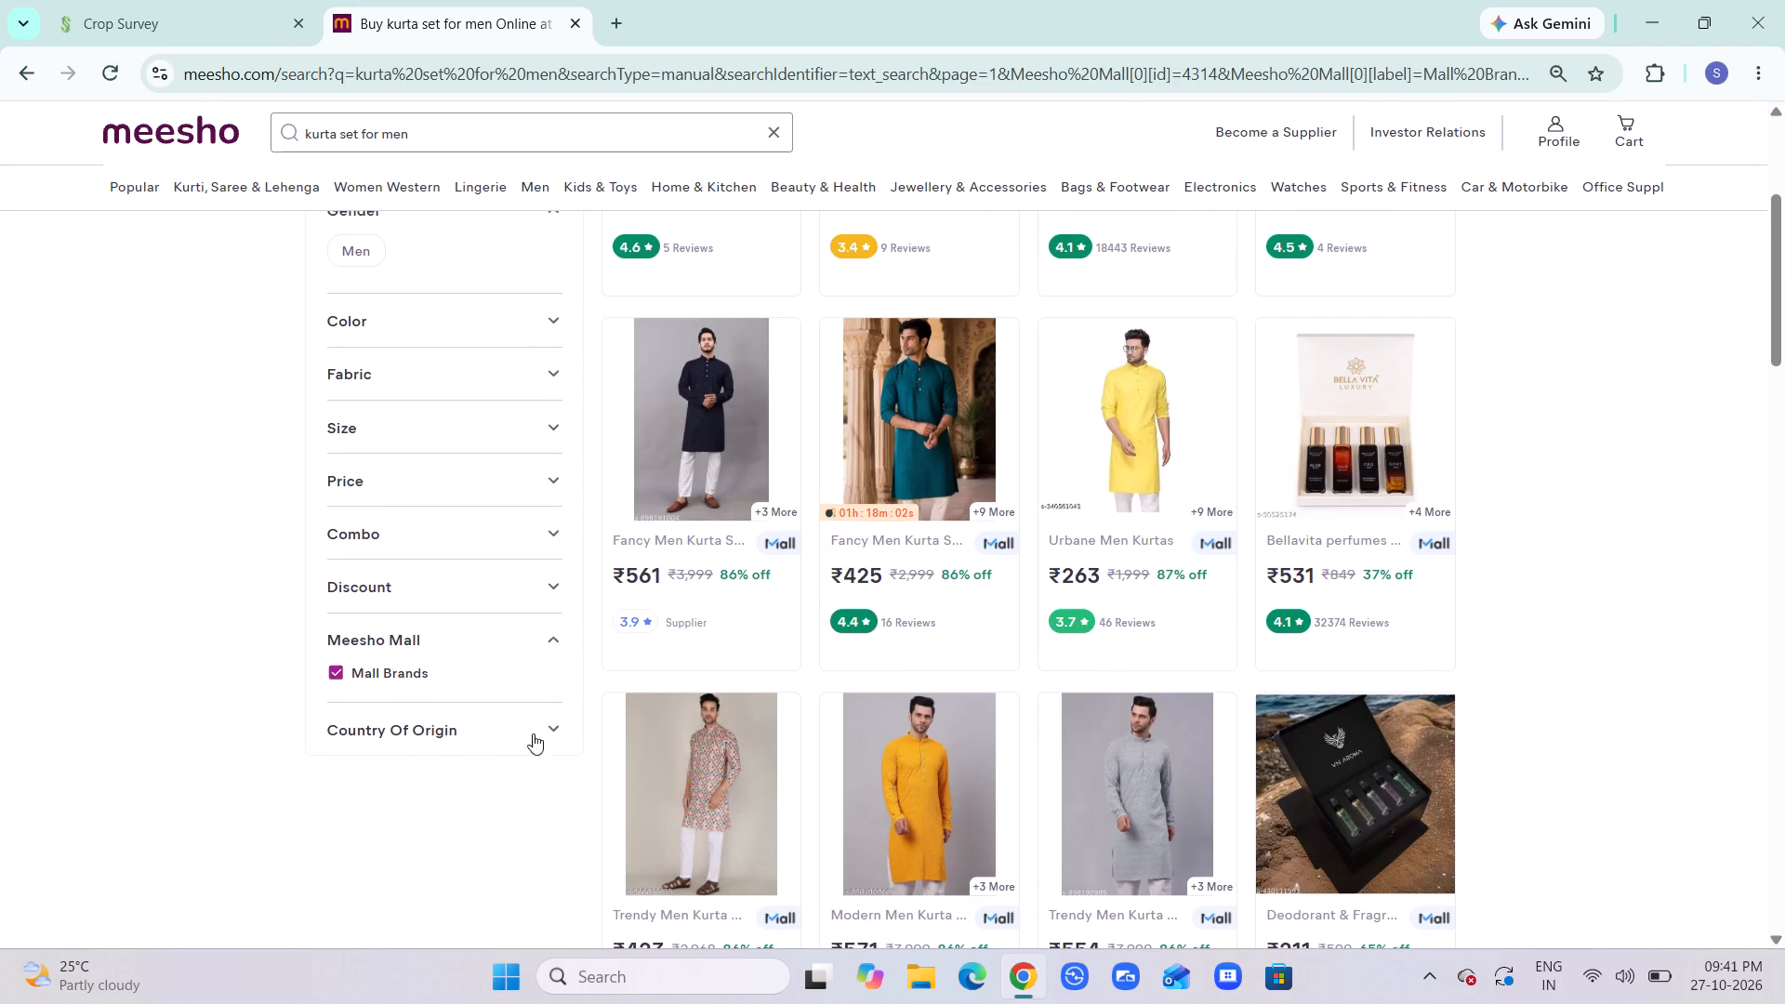
Browse the Mall Brands results for men's kurta sets, comparing designs, prices and ratings.
{"action": "scroll", "coordinate": [648, 665], "scroll_direction": "up", "scroll_amount": 4}
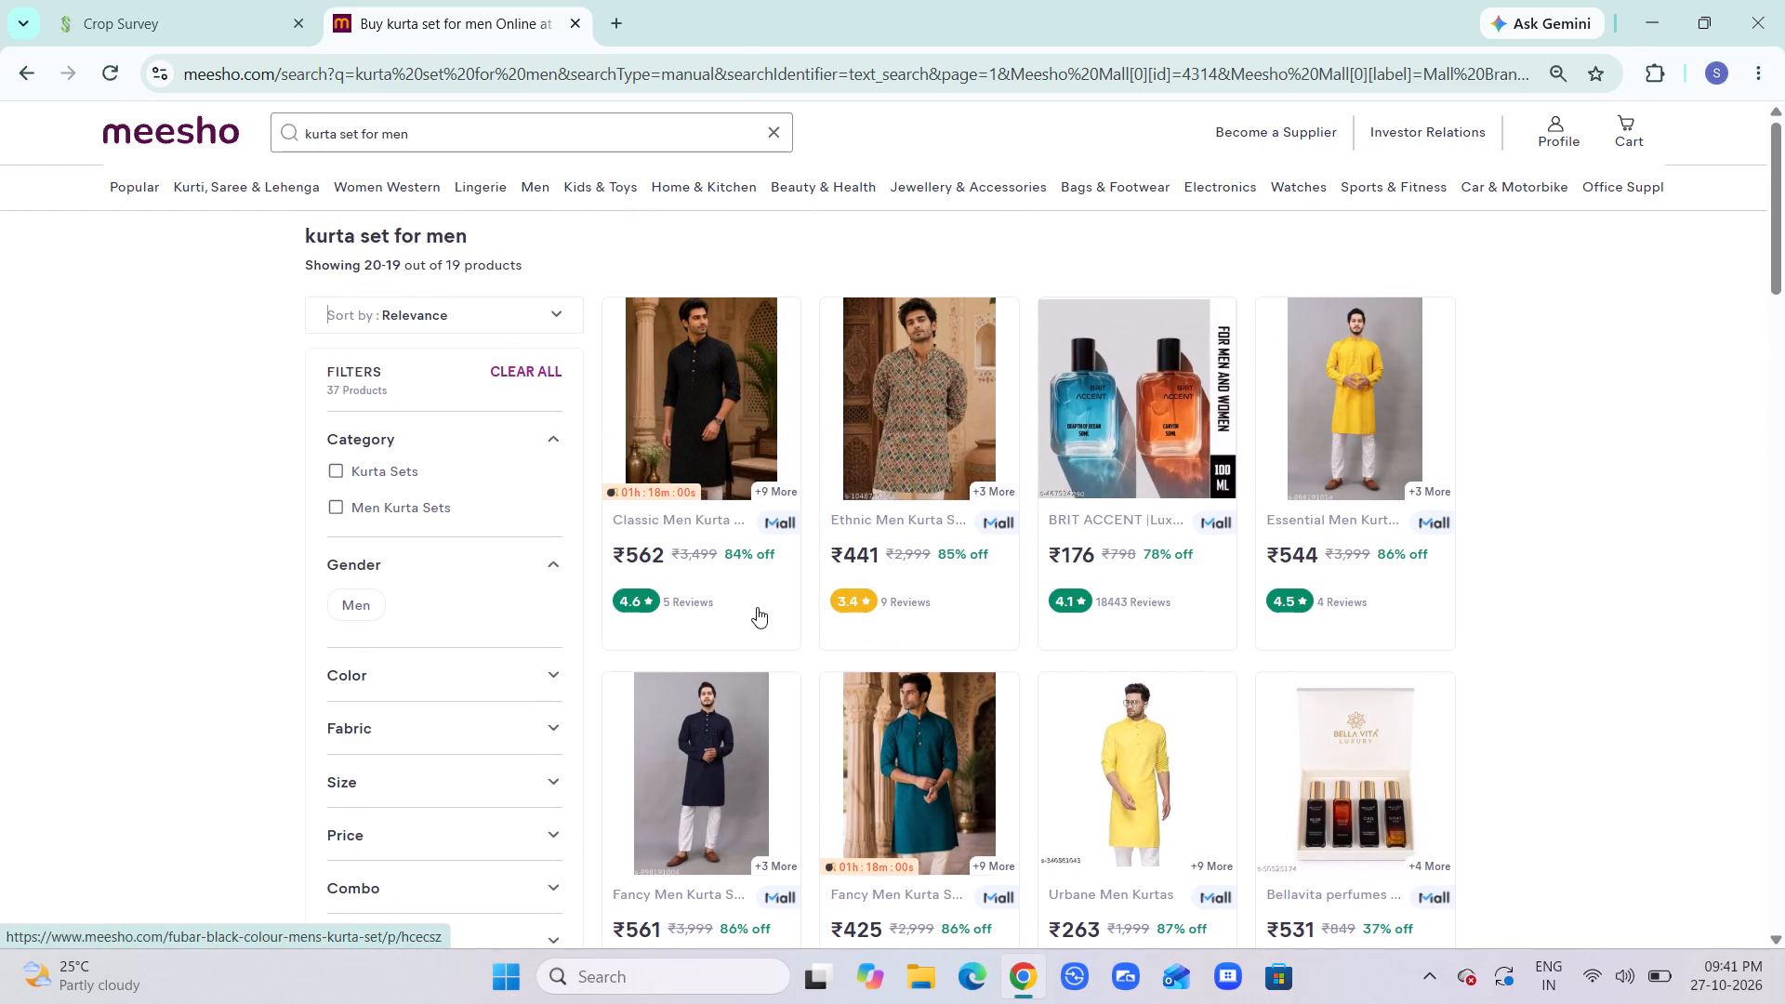
{"action": "scroll", "coordinate": [761, 605], "scroll_direction": "up", "scroll_amount": 2}
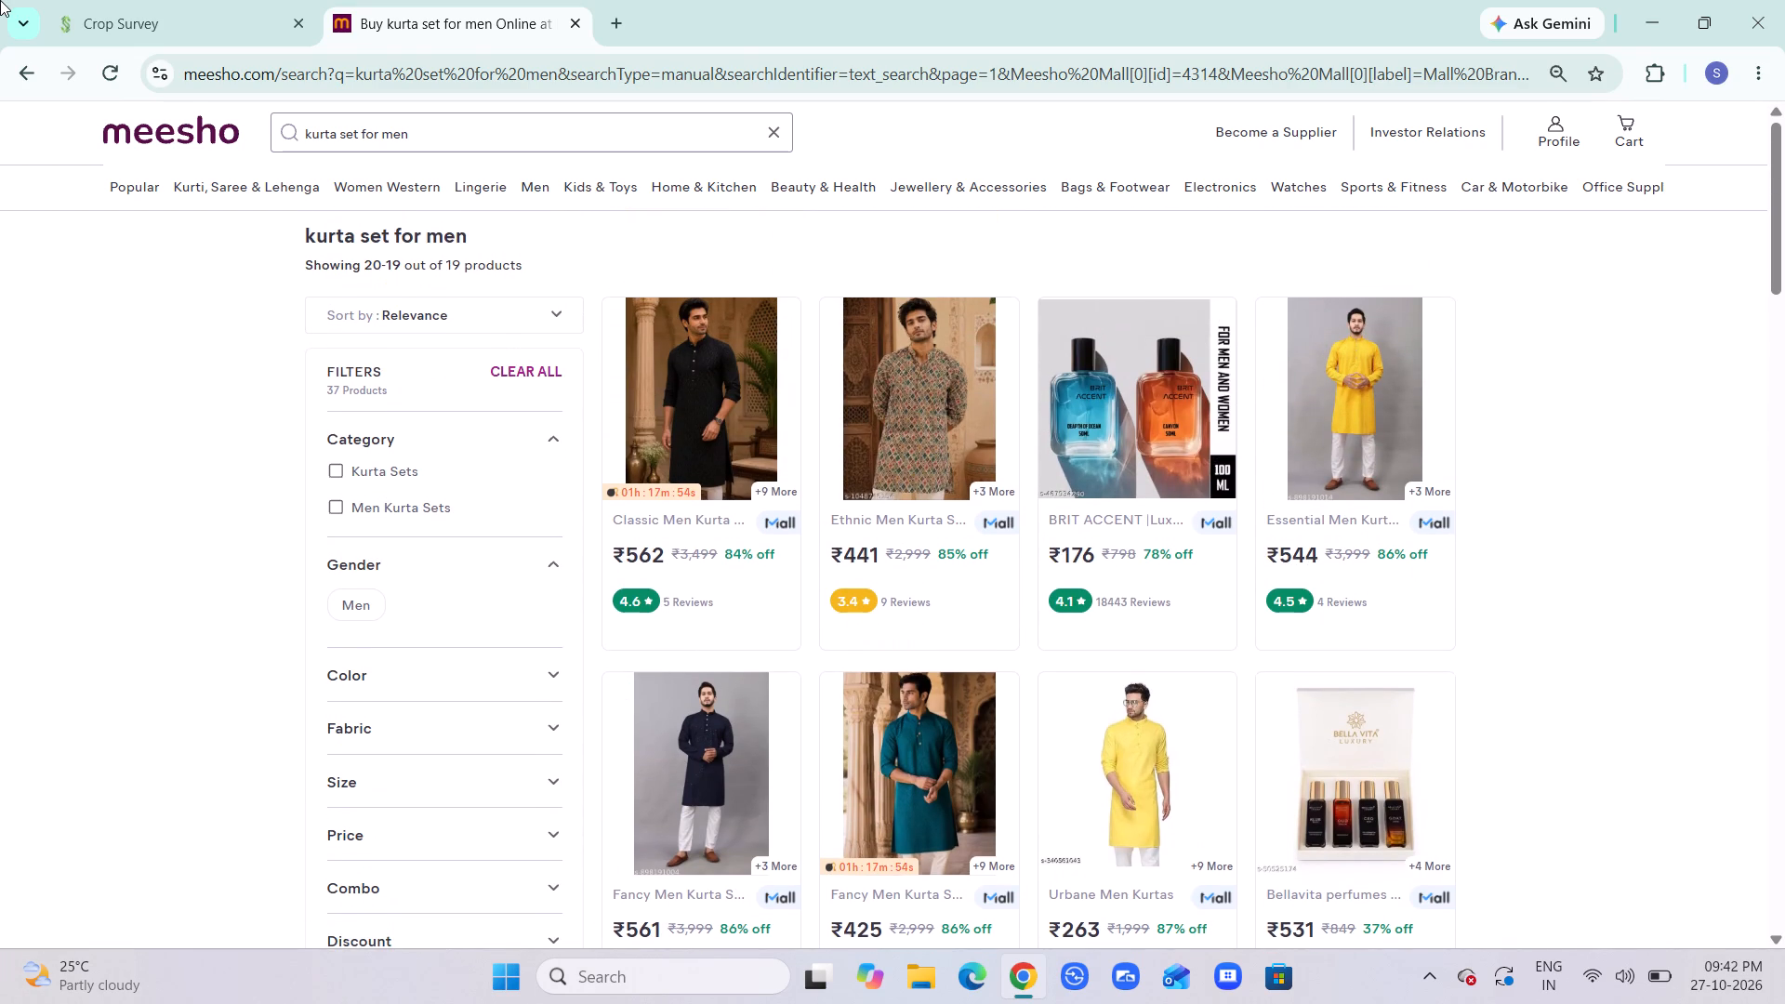
{"action": "scroll", "coordinate": [309, 11], "scroll_direction": "down", "scroll_amount": 3}
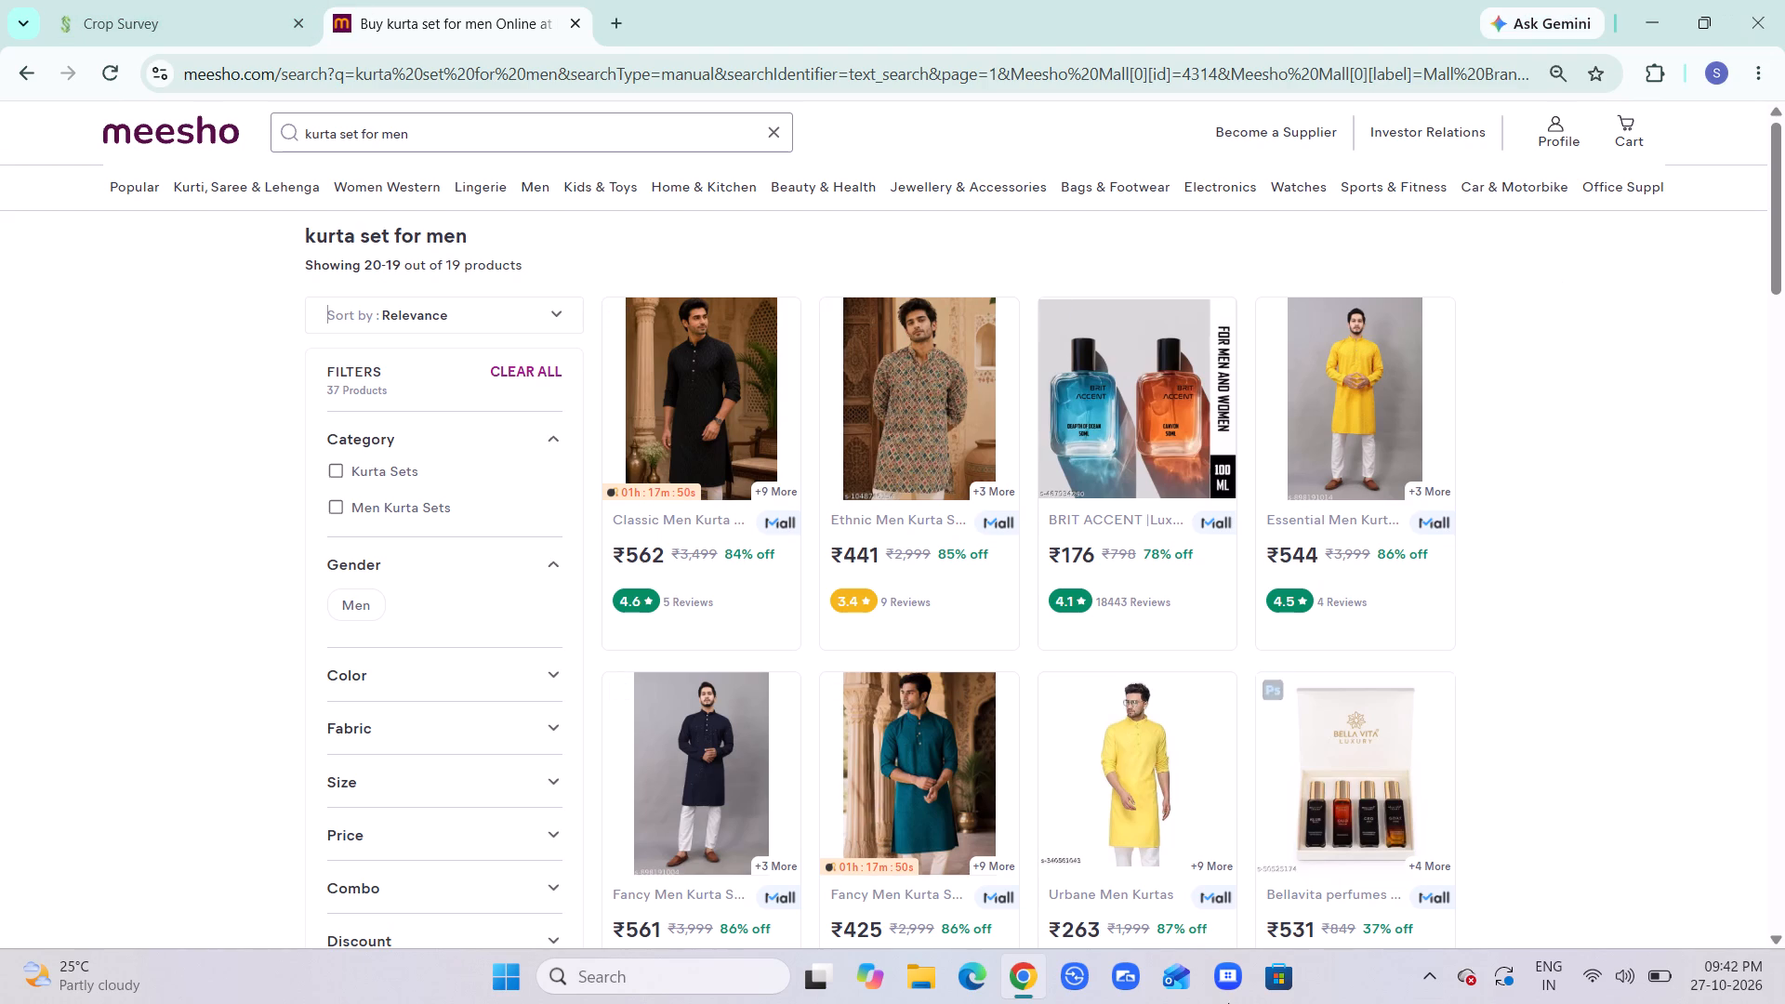
{"action": "scroll", "coordinate": [1118, 588], "scroll_direction": "down", "scroll_amount": 2}
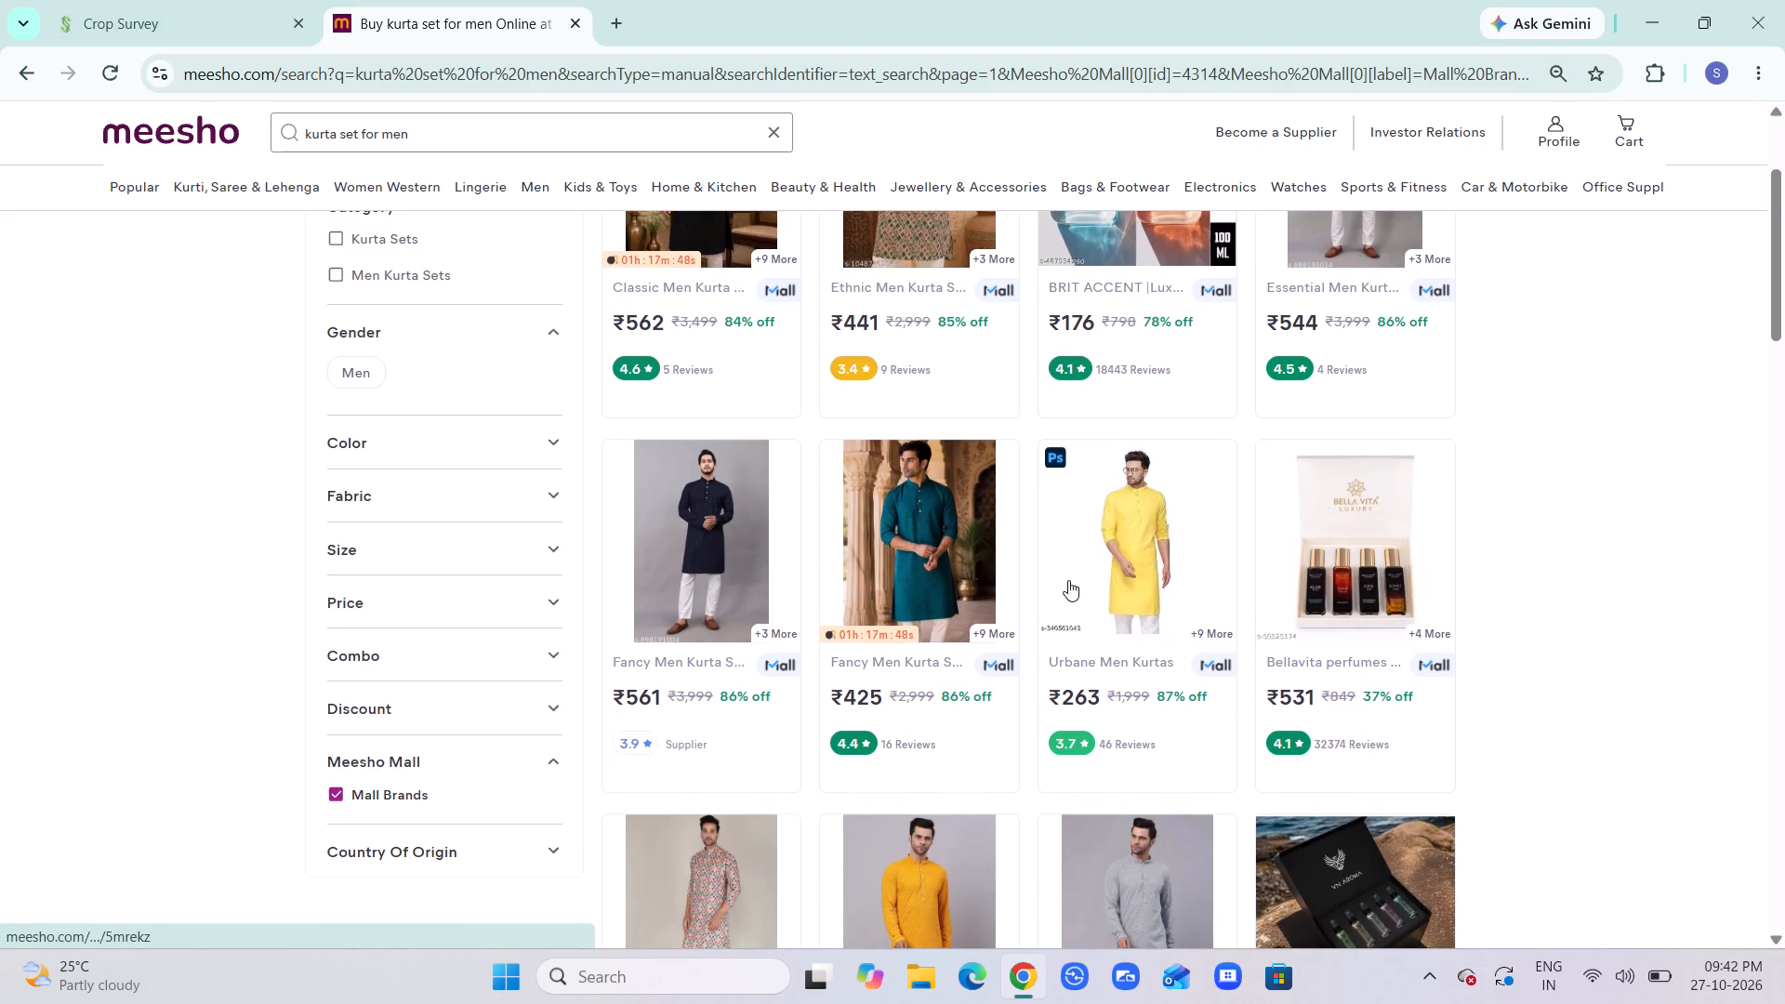
{"action": "scroll", "coordinate": [1035, 584], "scroll_direction": "down", "scroll_amount": 4}
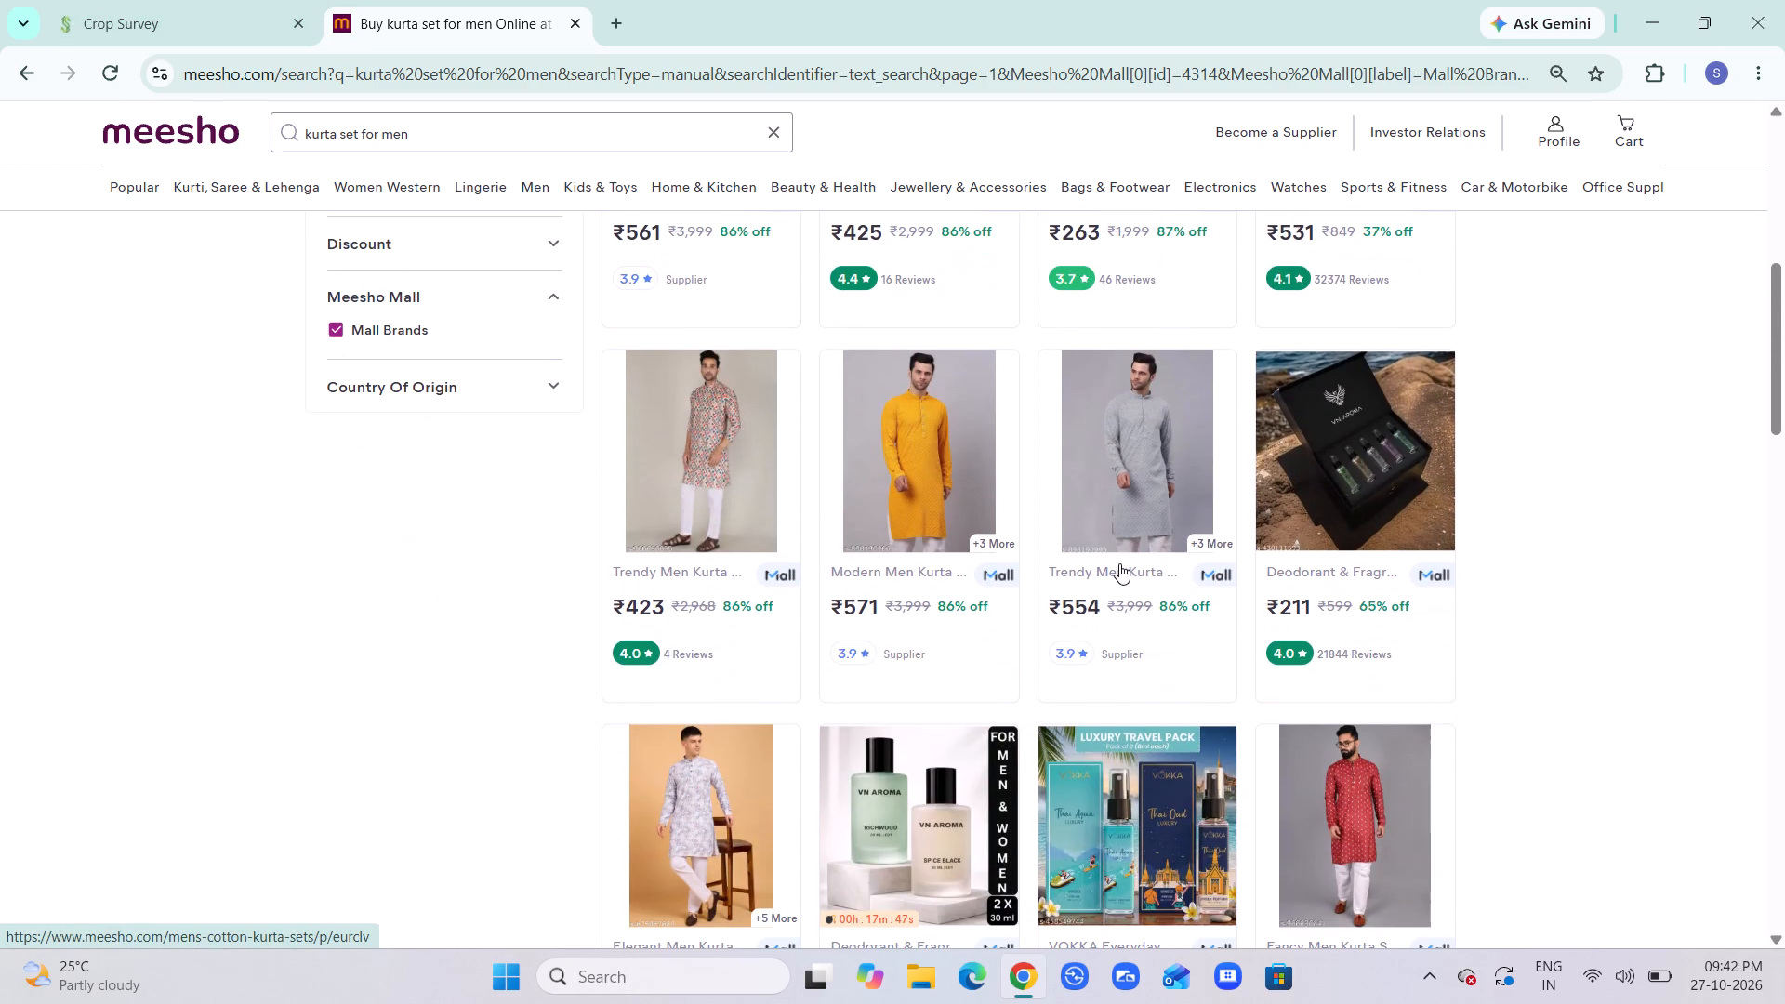
{"action": "scroll", "coordinate": [1351, 484], "scroll_direction": "down", "scroll_amount": 1}
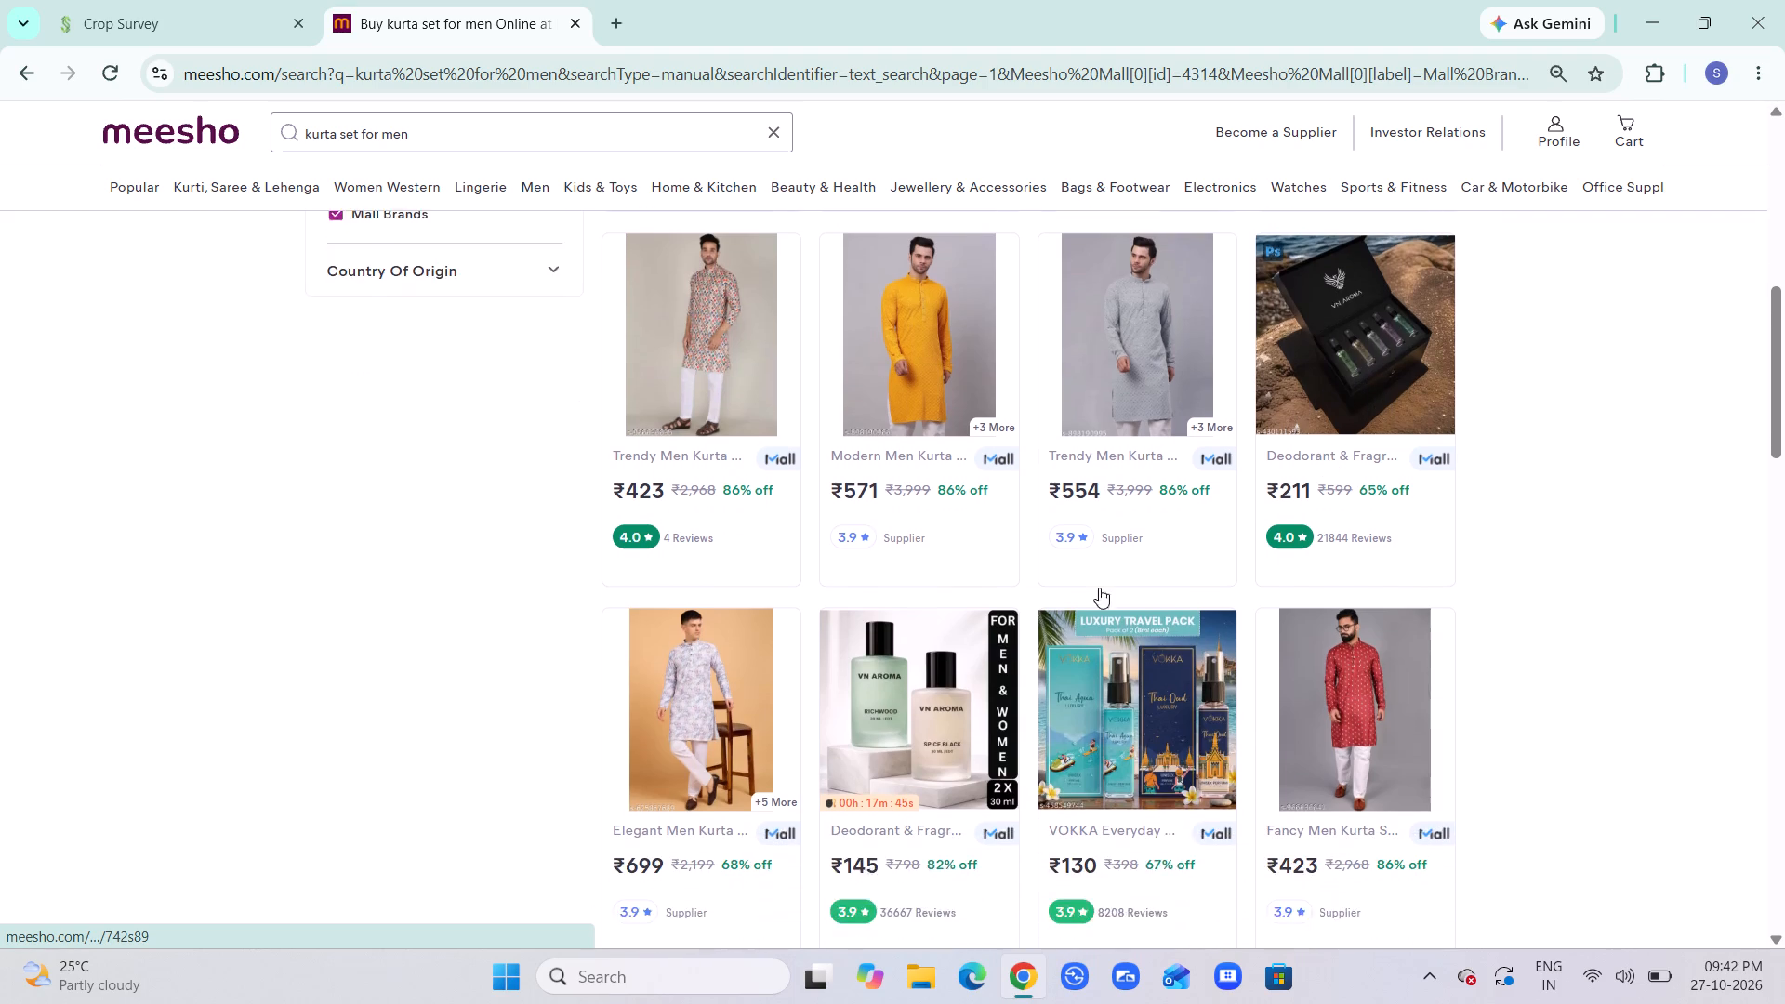
{"action": "scroll", "coordinate": [1031, 641], "scroll_direction": "down", "scroll_amount": 1}
{"action": "scroll", "coordinate": [1352, 609], "scroll_direction": "down", "scroll_amount": 1}
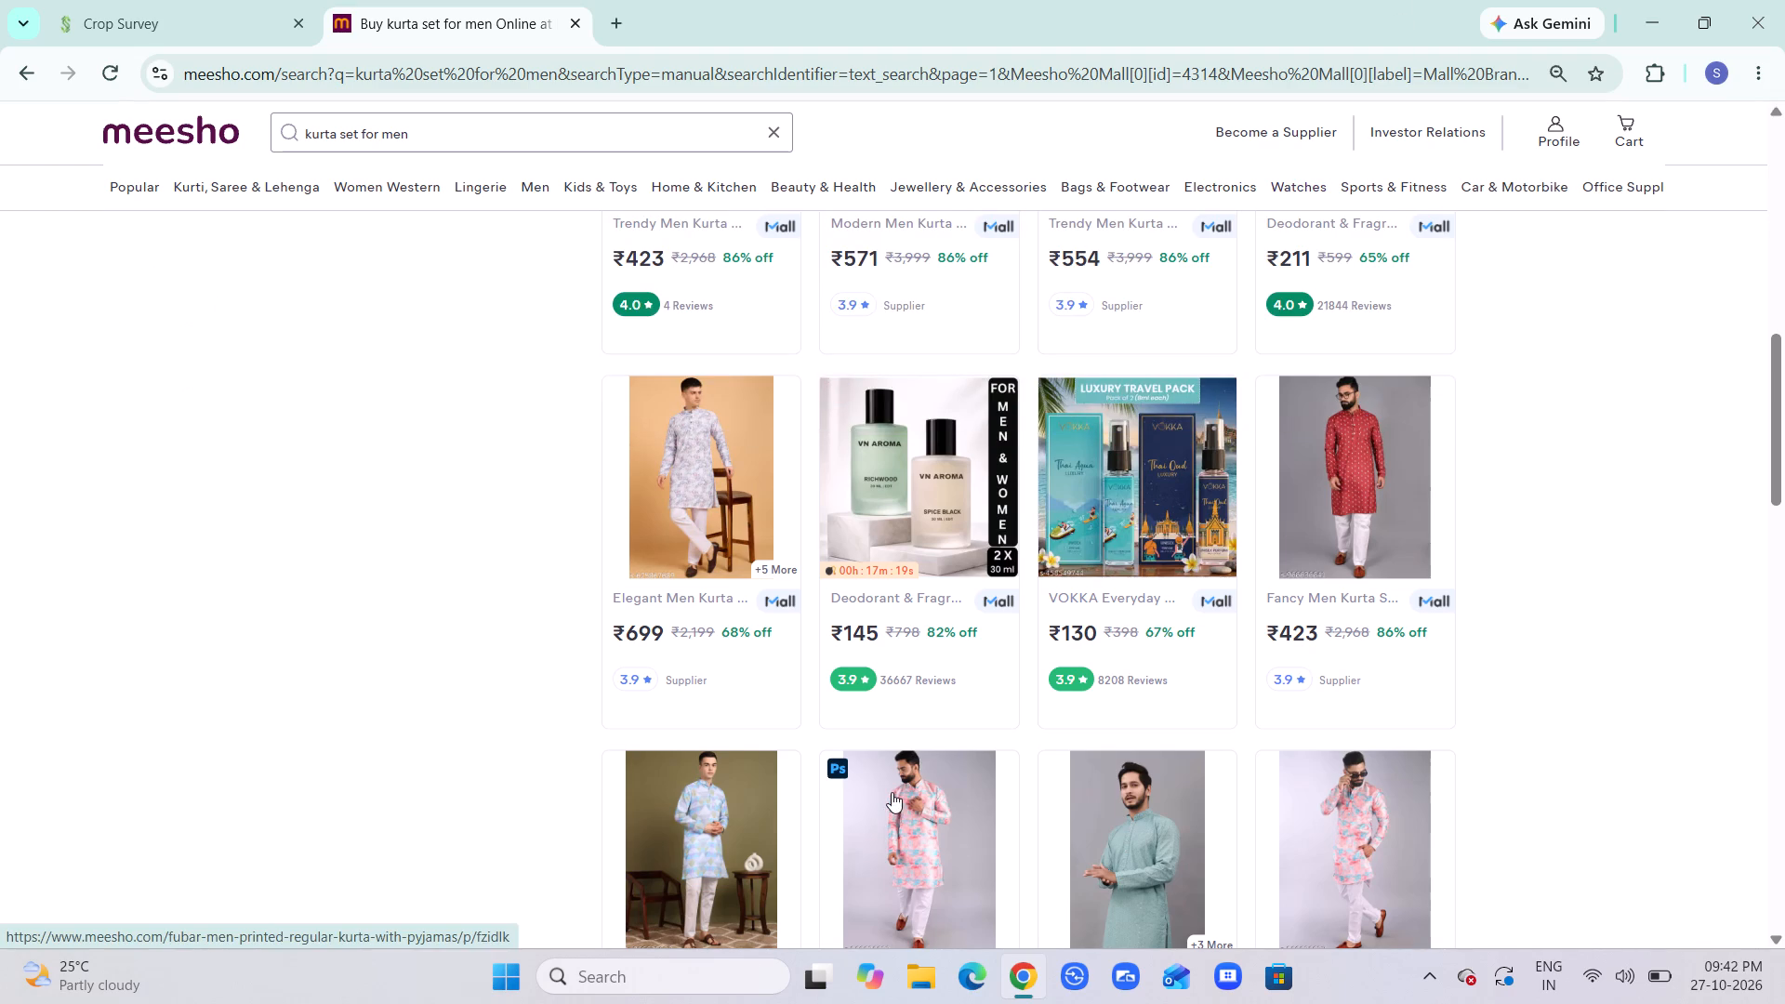
{"action": "scroll", "coordinate": [1110, 748], "scroll_direction": "up", "scroll_amount": 1}
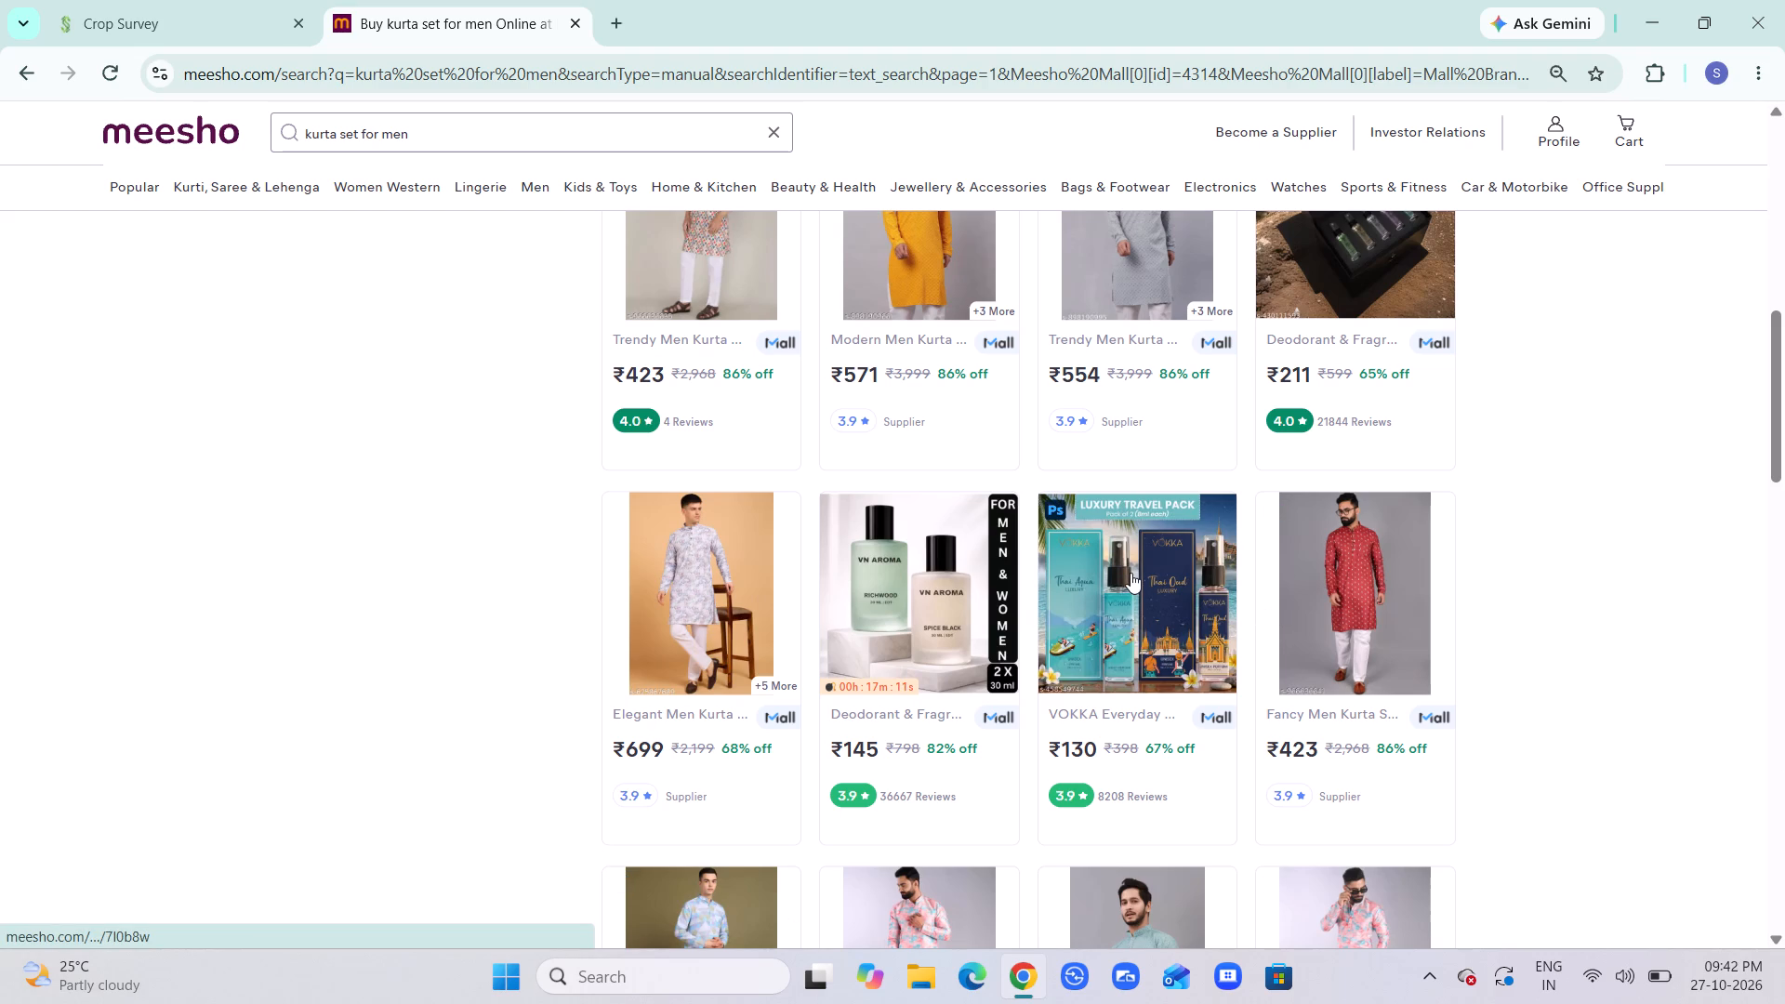
{"action": "scroll", "coordinate": [1062, 675], "scroll_direction": "up", "scroll_amount": 3}
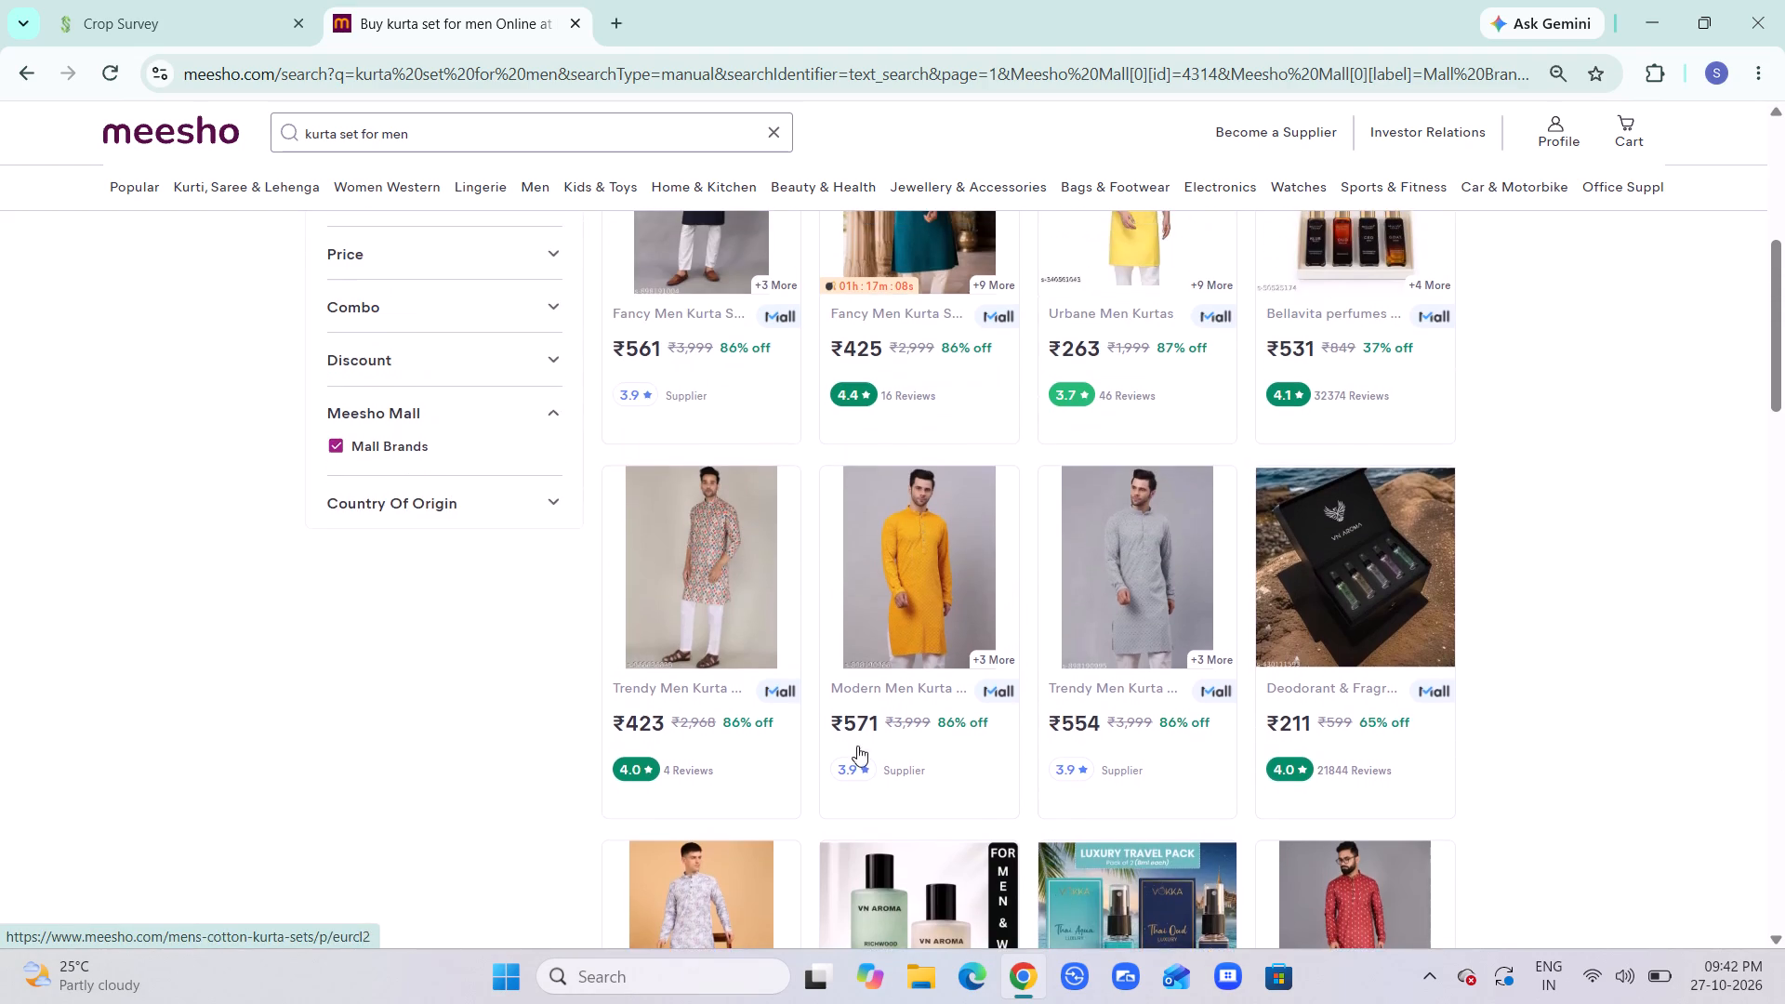
{"action": "scroll", "coordinate": [752, 756], "scroll_direction": "up", "scroll_amount": 4}
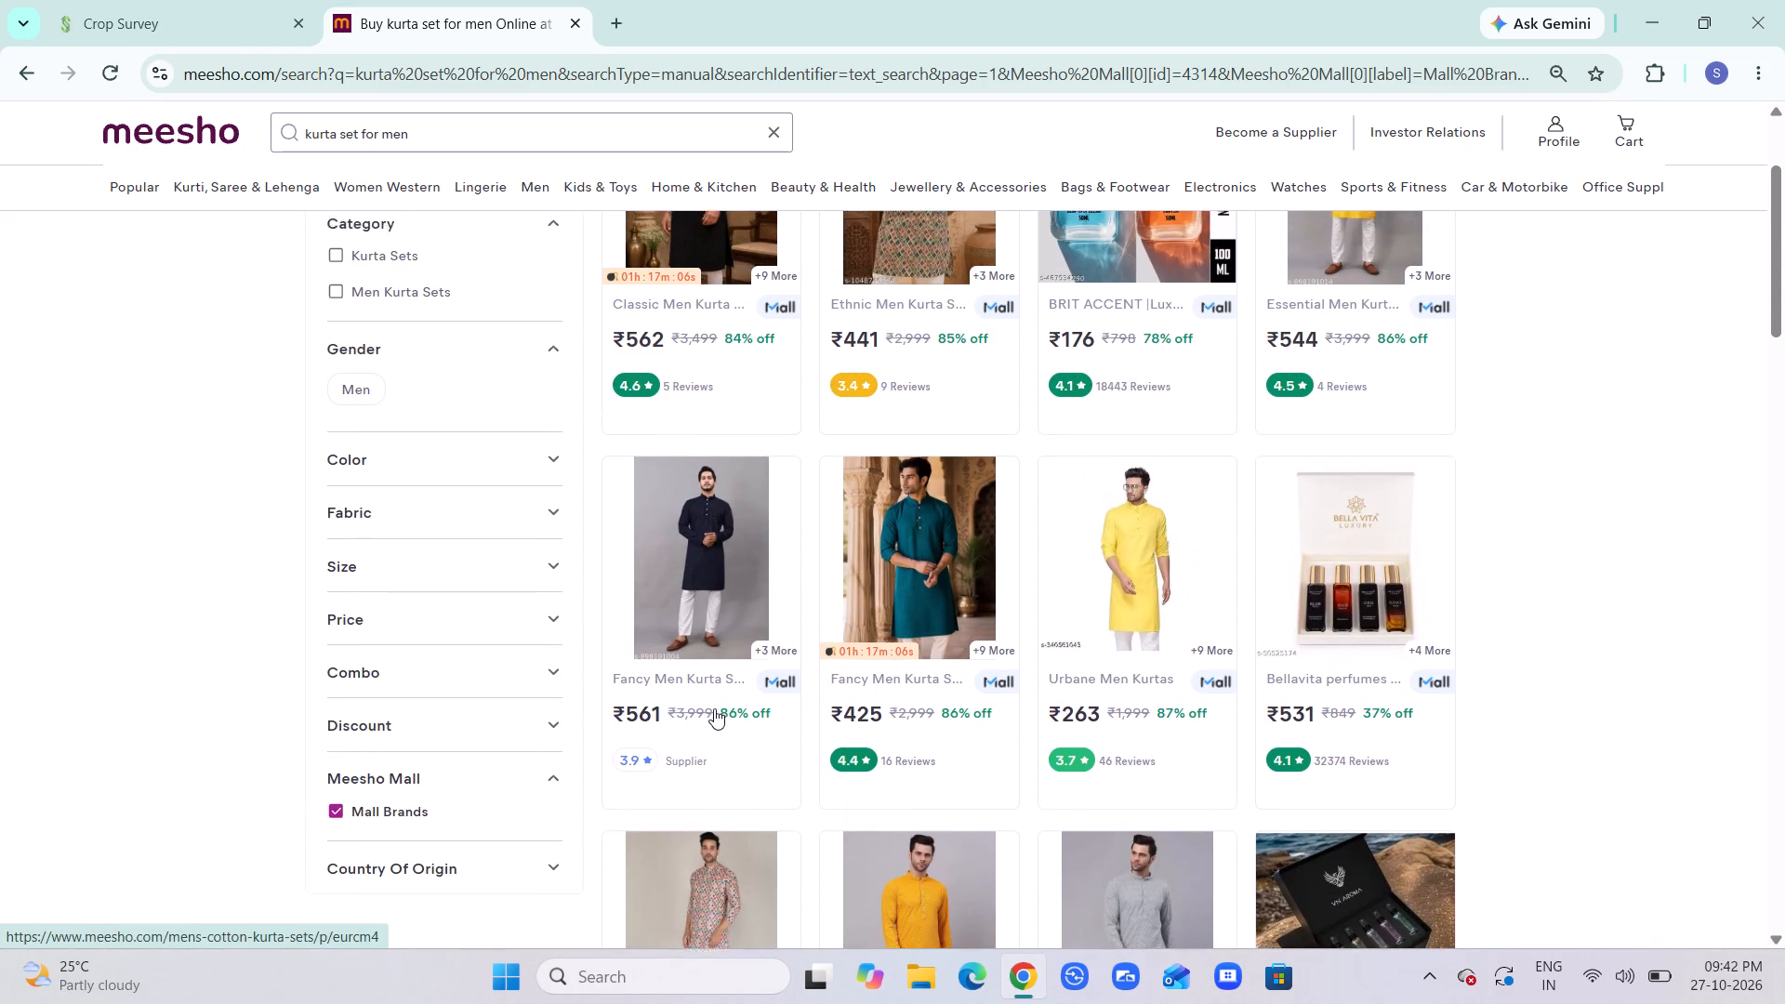
Filter the results to size S, and collapse the Gender and Size filter sections.
{"action": "left_click", "coordinate": [521, 669]}
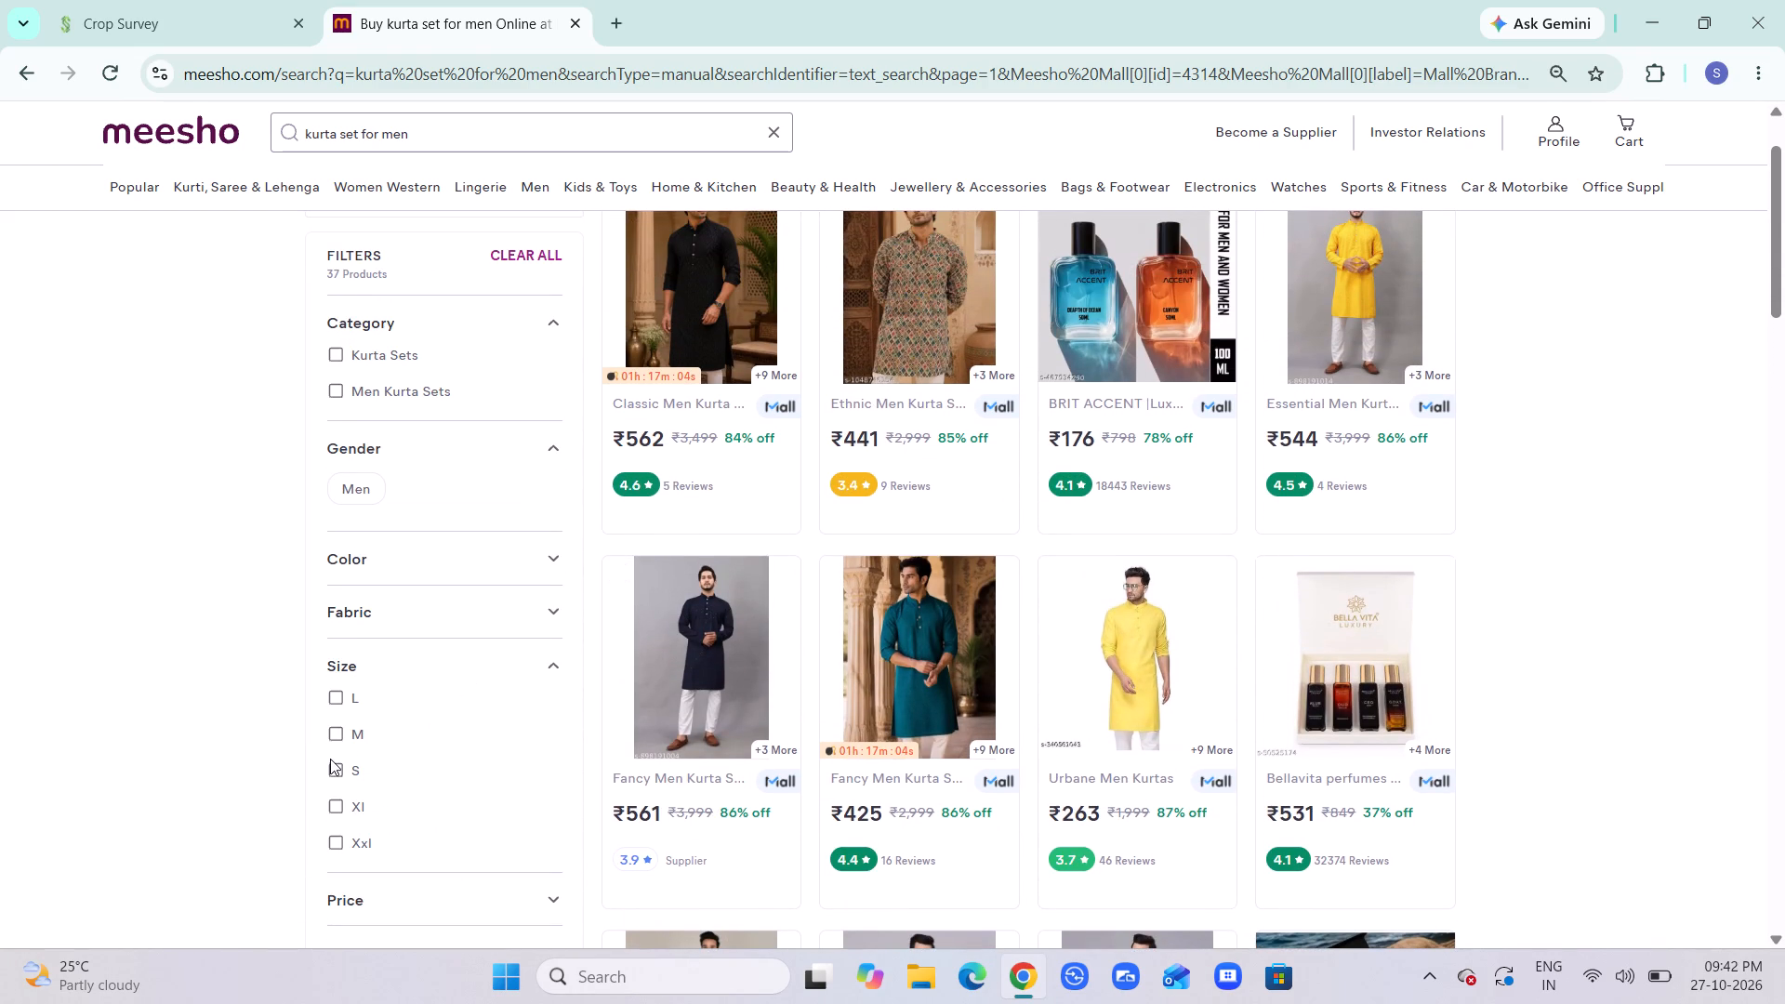
{"action": "left_click", "coordinate": [333, 775]}
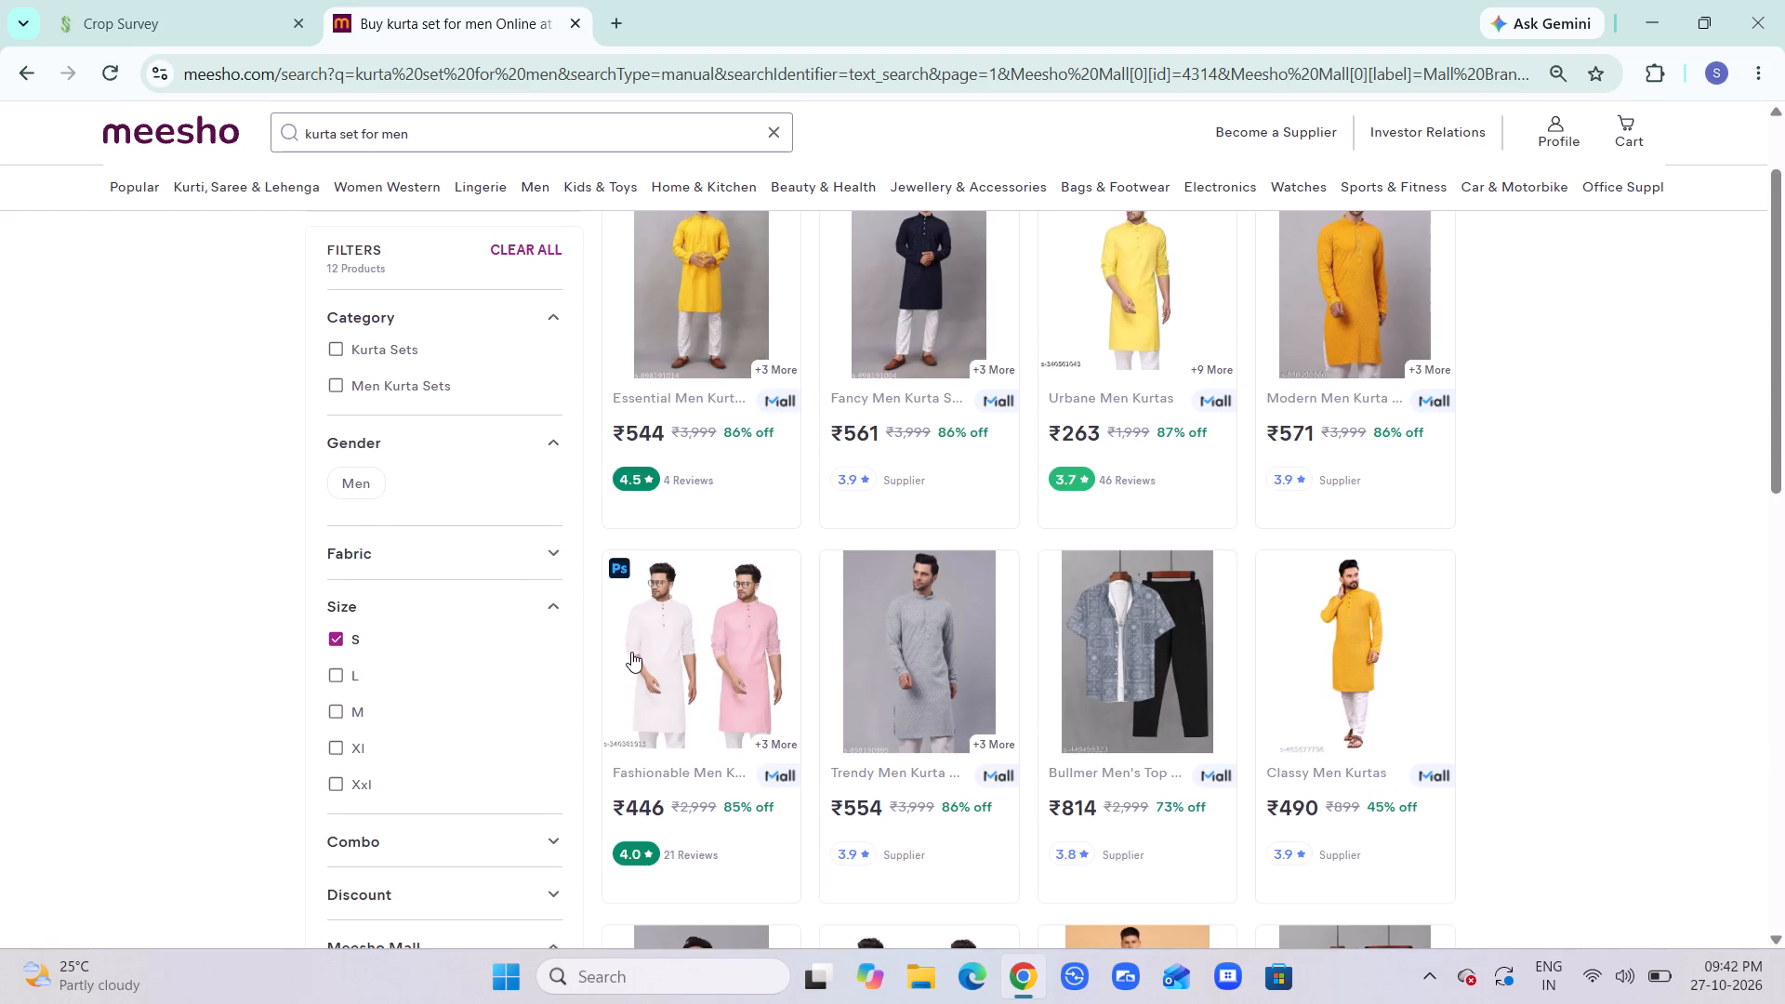
{"action": "scroll", "coordinate": [631, 652], "scroll_direction": "up", "scroll_amount": 3}
{"action": "scroll", "coordinate": [629, 652], "scroll_direction": "down", "scroll_amount": 4}
{"action": "scroll", "coordinate": [429, 657], "scroll_direction": "up", "scroll_amount": 3}
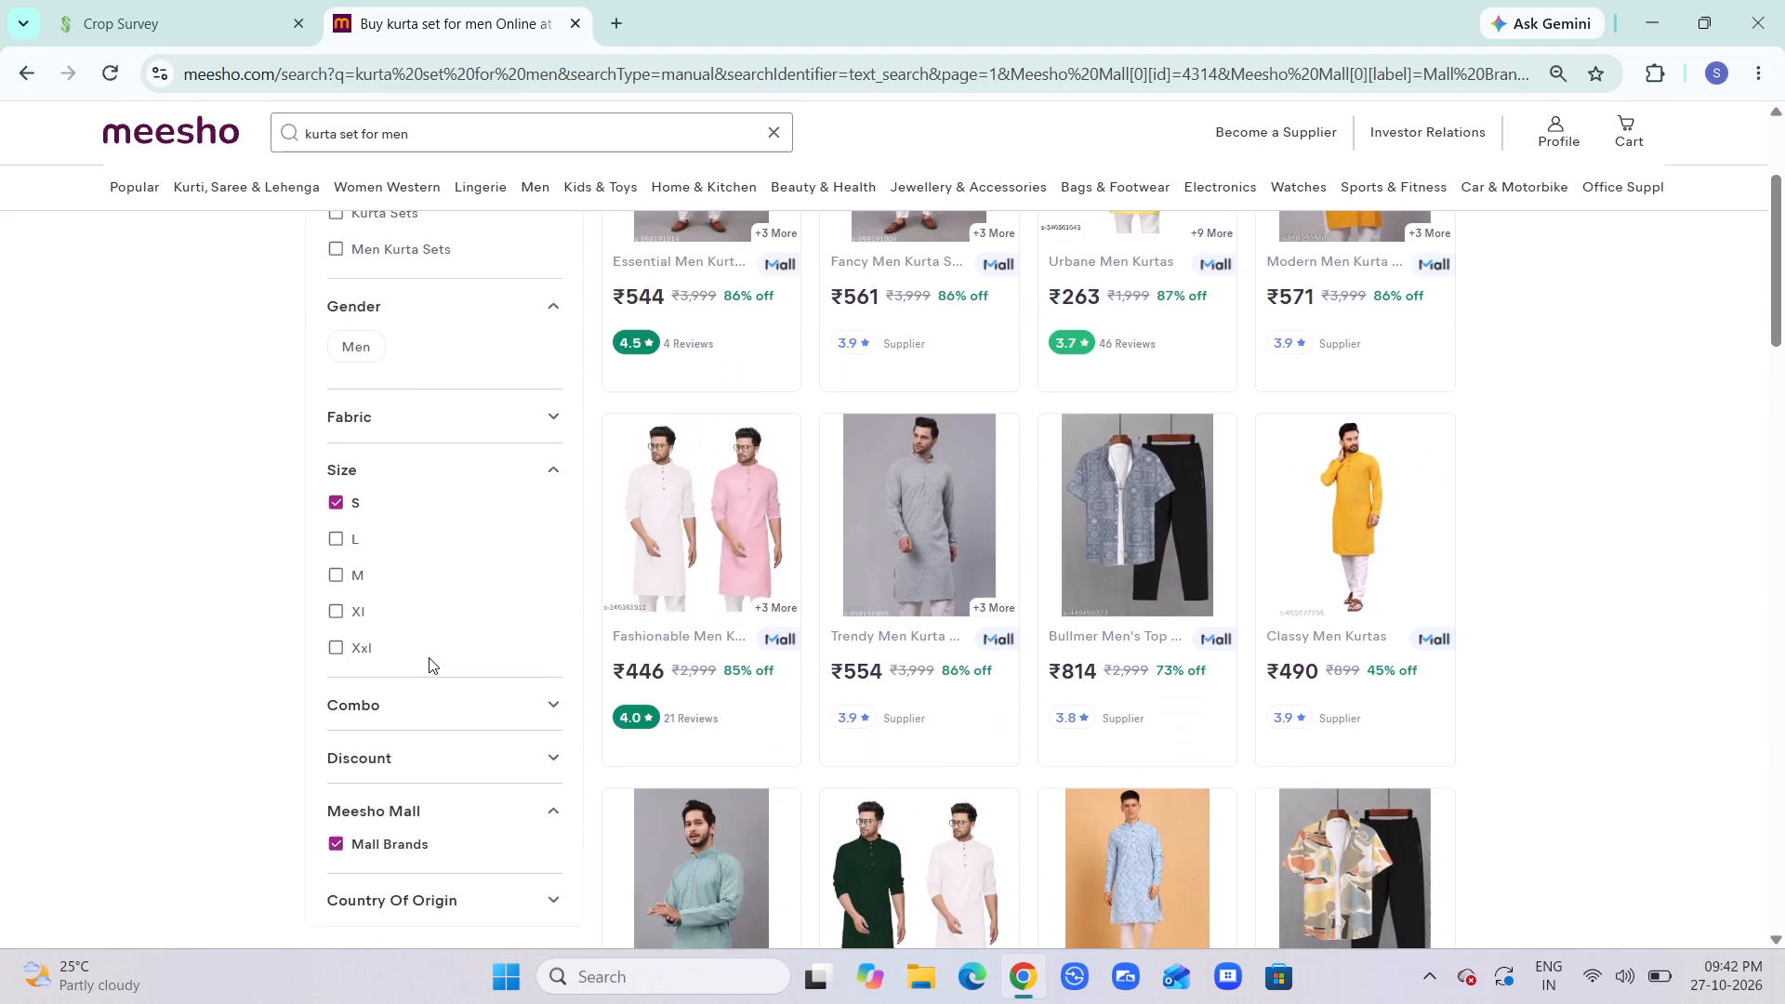
{"action": "scroll", "coordinate": [464, 561], "scroll_direction": "up", "scroll_amount": 2}
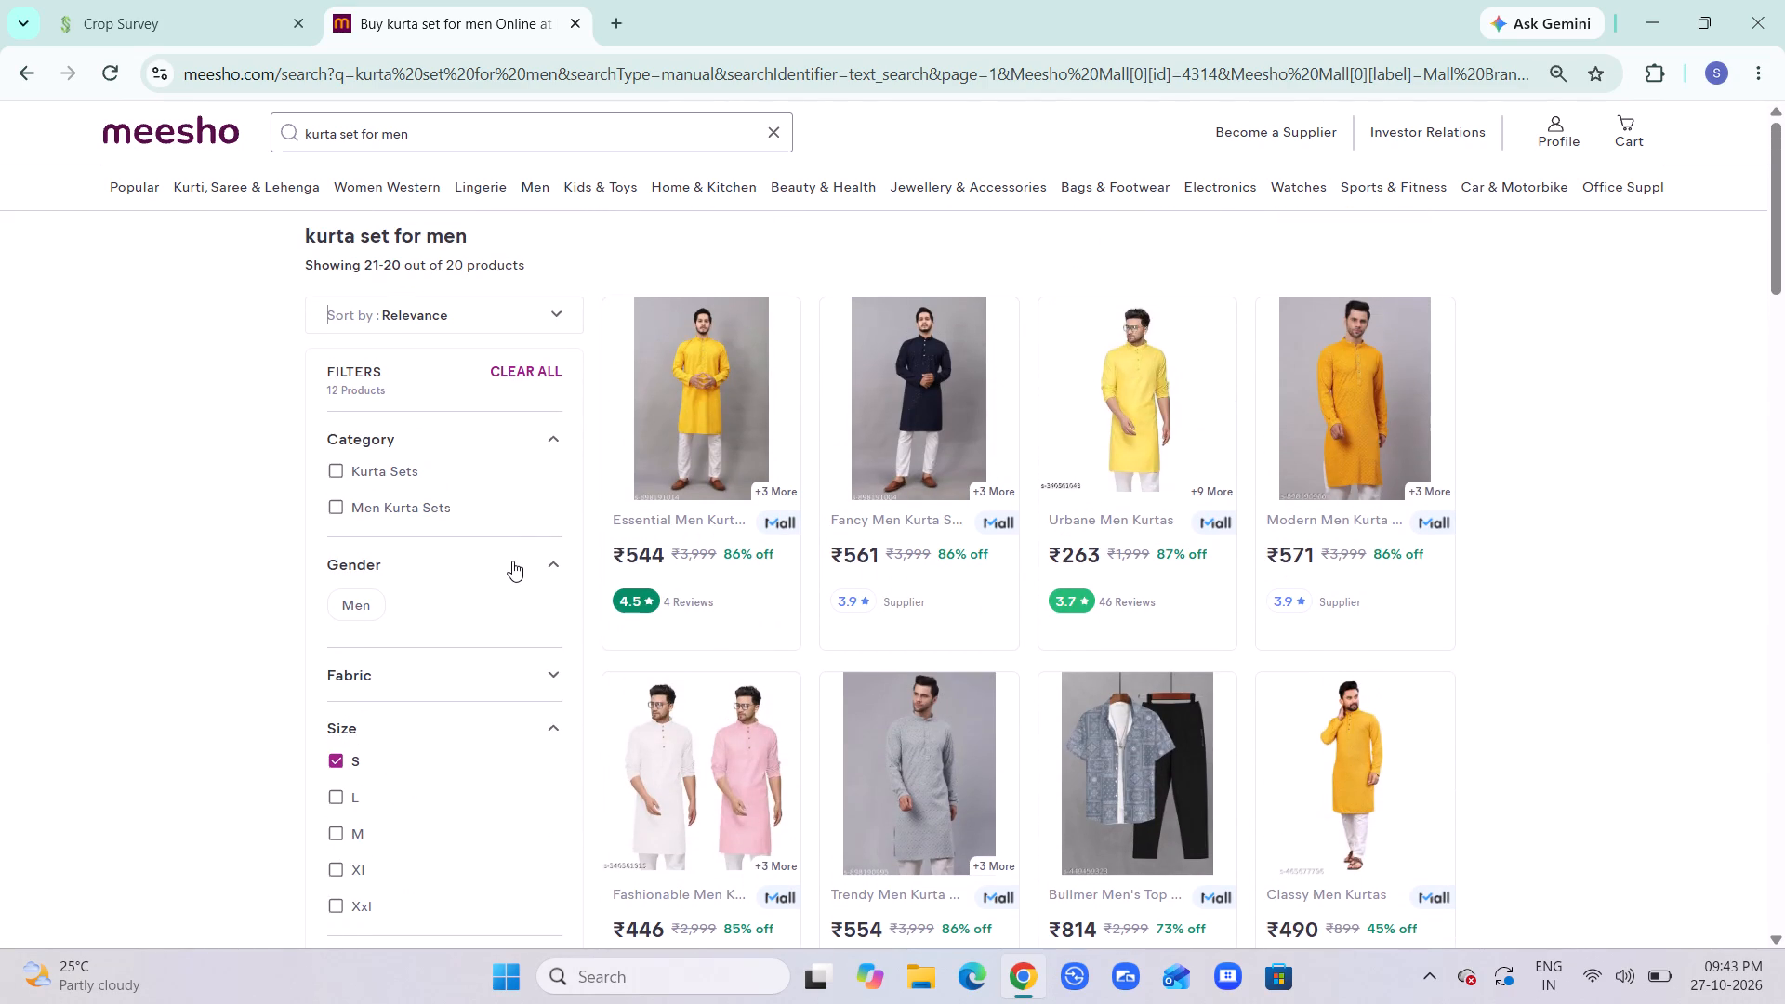
{"action": "left_click", "coordinate": [512, 561]}
{"action": "left_click", "coordinate": [514, 668]}
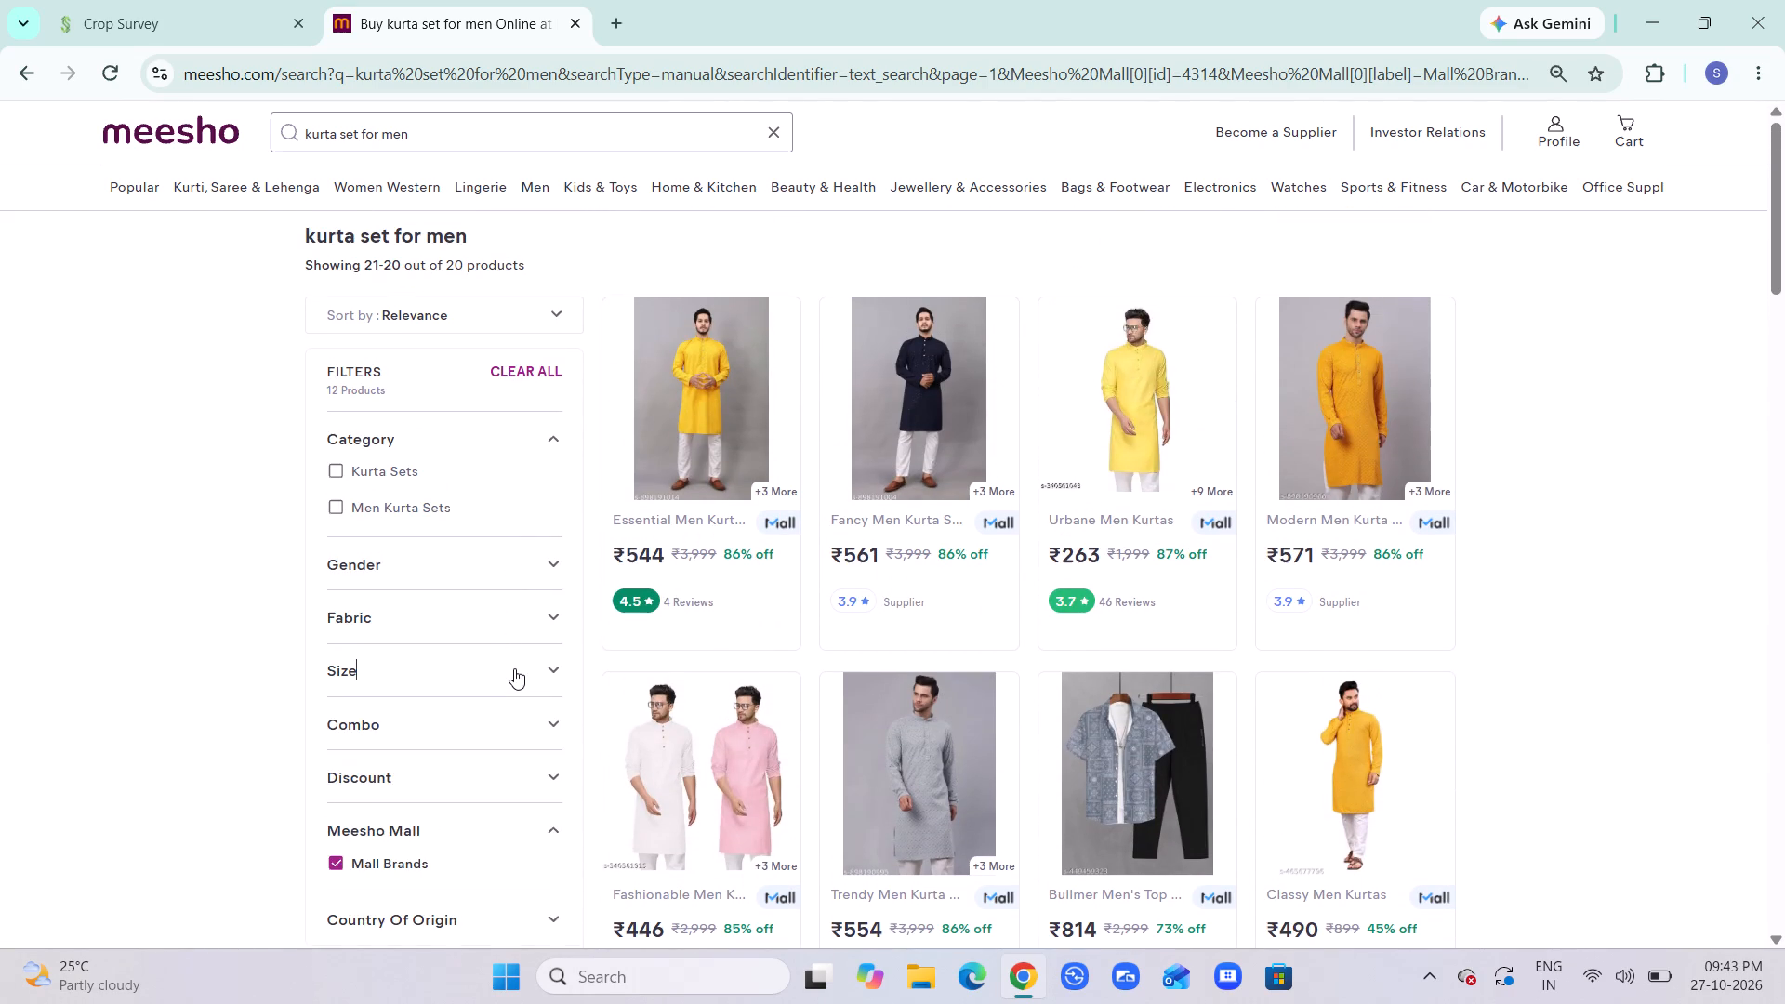
Look through the size S results and open the grey checked Bullmer men's shirt and beige trousers set priced ₹814.
{"action": "scroll", "coordinate": [515, 668], "scroll_direction": "down", "scroll_amount": 1}
{"action": "scroll", "coordinate": [468, 599], "scroll_direction": "up", "scroll_amount": 1}
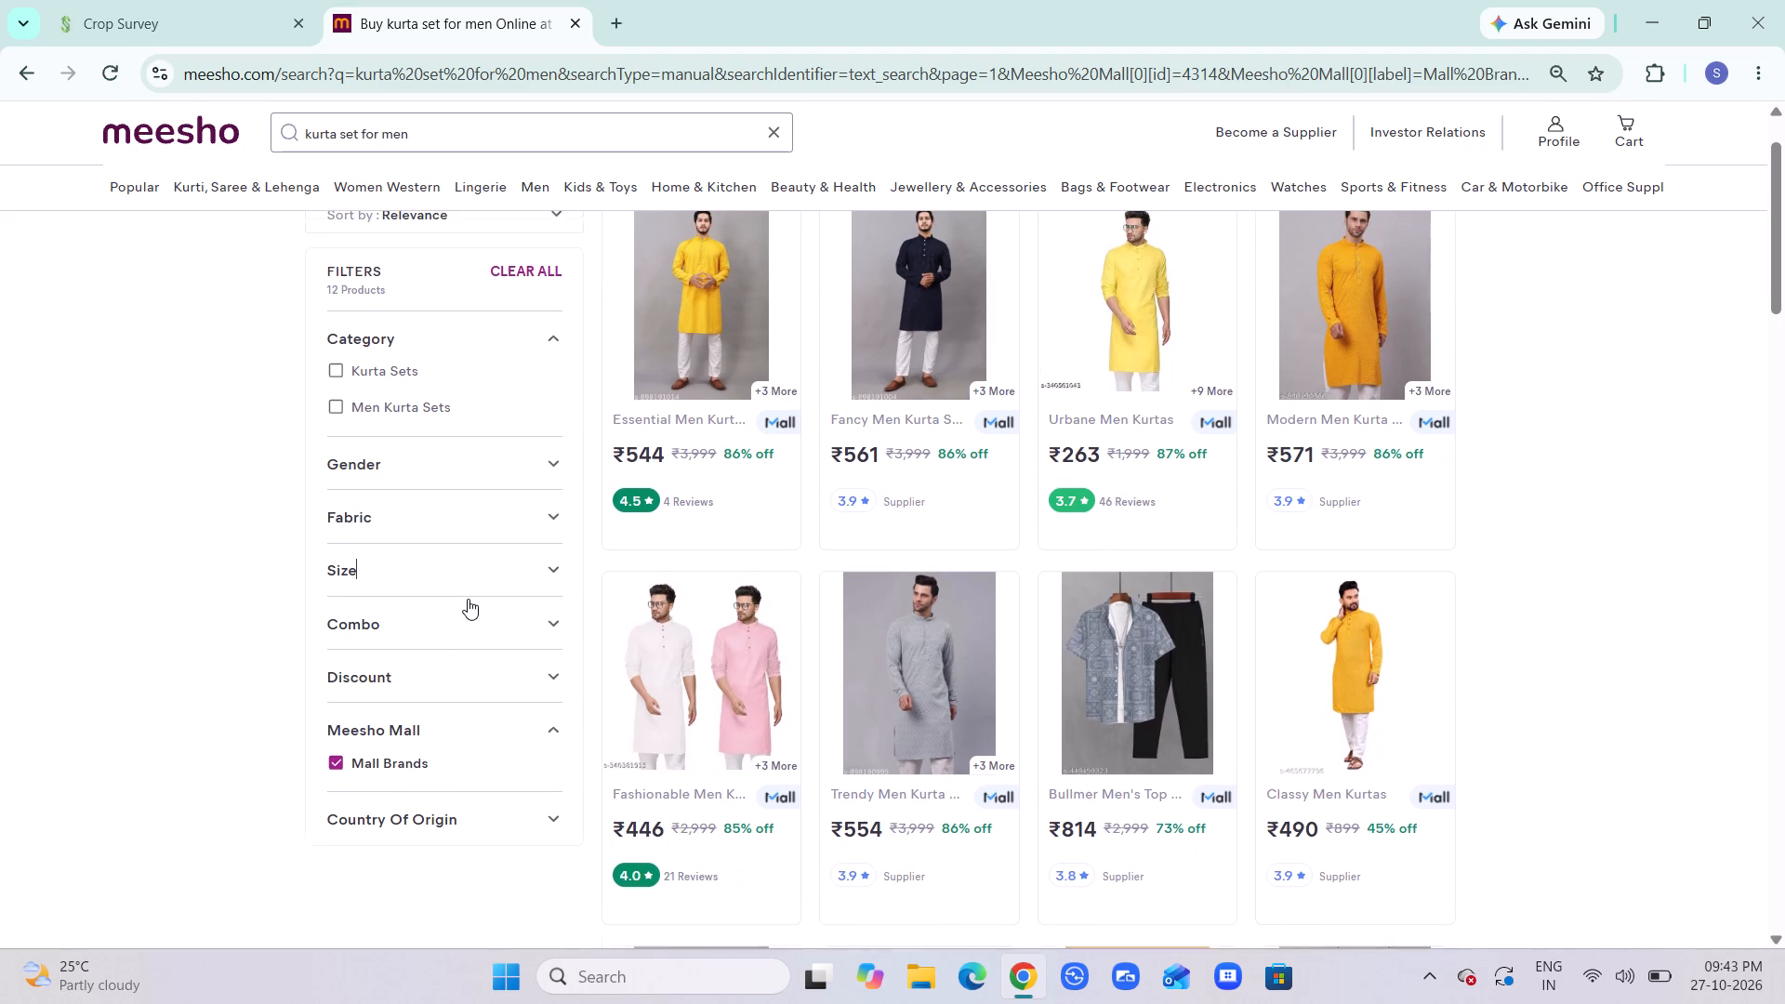
{"action": "scroll", "coordinate": [468, 599], "scroll_direction": "up", "scroll_amount": 2}
{"action": "scroll", "coordinate": [523, 520], "scroll_direction": "down", "scroll_amount": 1}
{"action": "scroll", "coordinate": [523, 520], "scroll_direction": "up", "scroll_amount": 2}
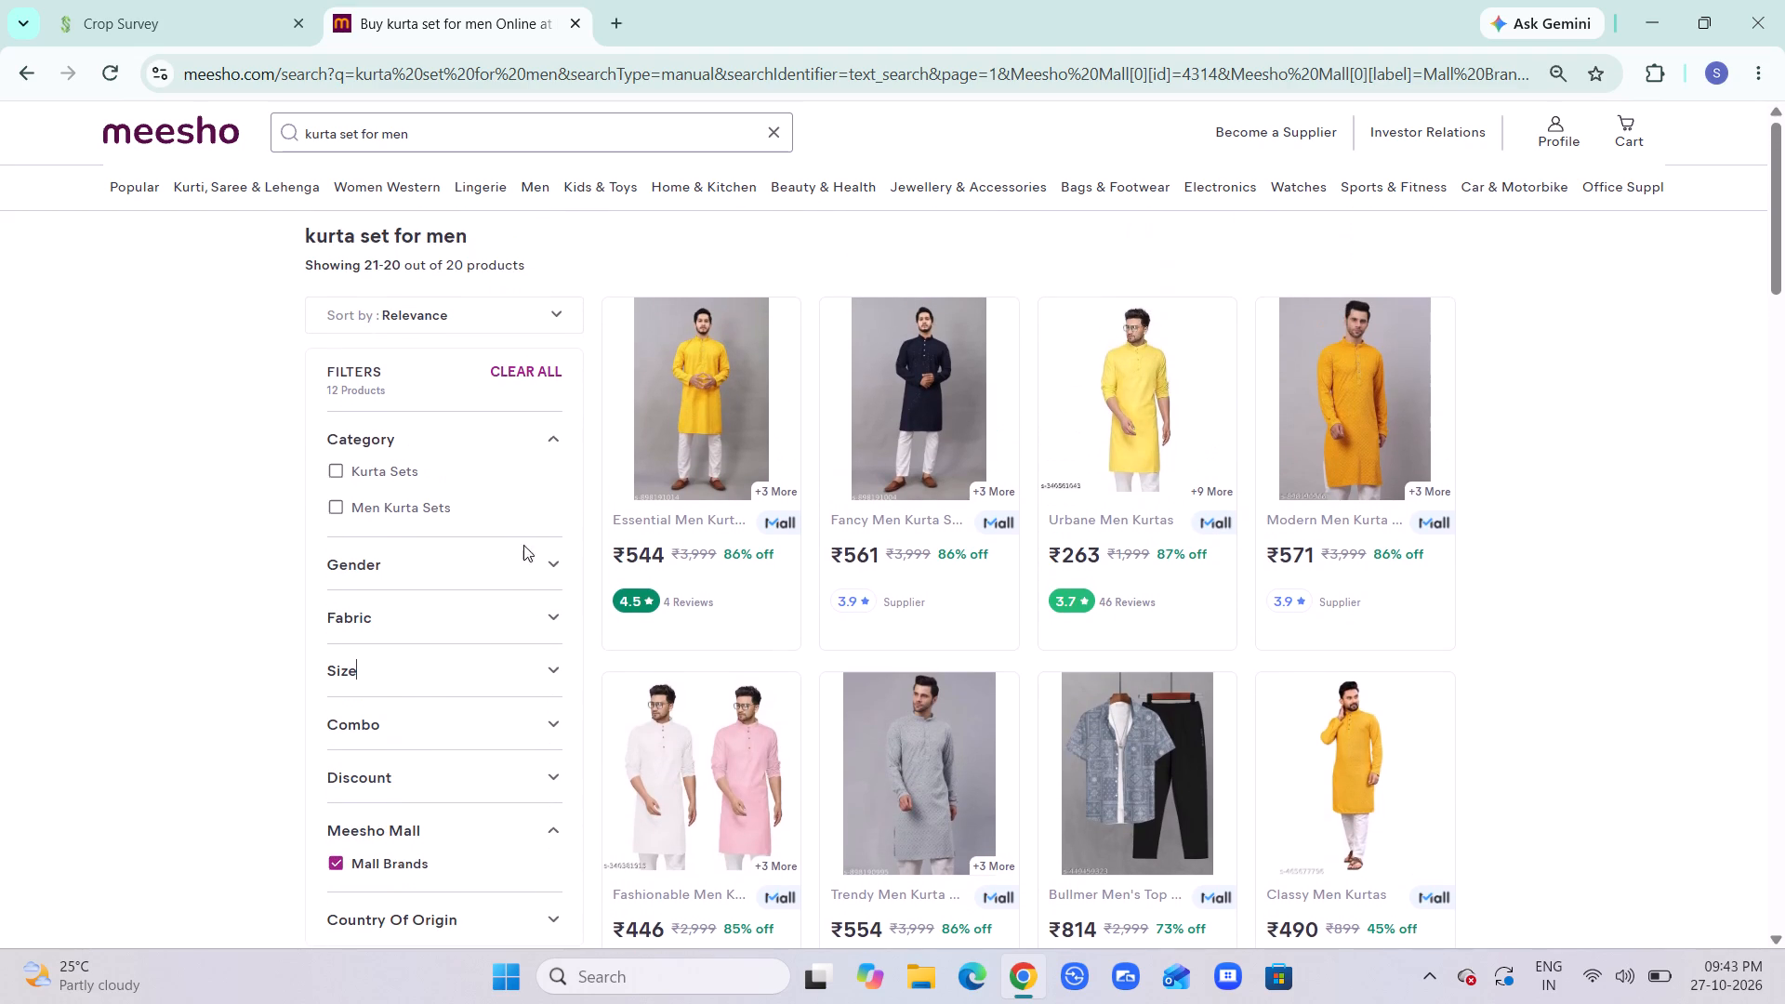
{"action": "scroll", "coordinate": [1140, 582], "scroll_direction": "down", "scroll_amount": 8}
{"action": "scroll", "coordinate": [1140, 591], "scroll_direction": "up", "scroll_amount": 2}
{"action": "scroll", "coordinate": [1140, 591], "scroll_direction": "down", "scroll_amount": 4}
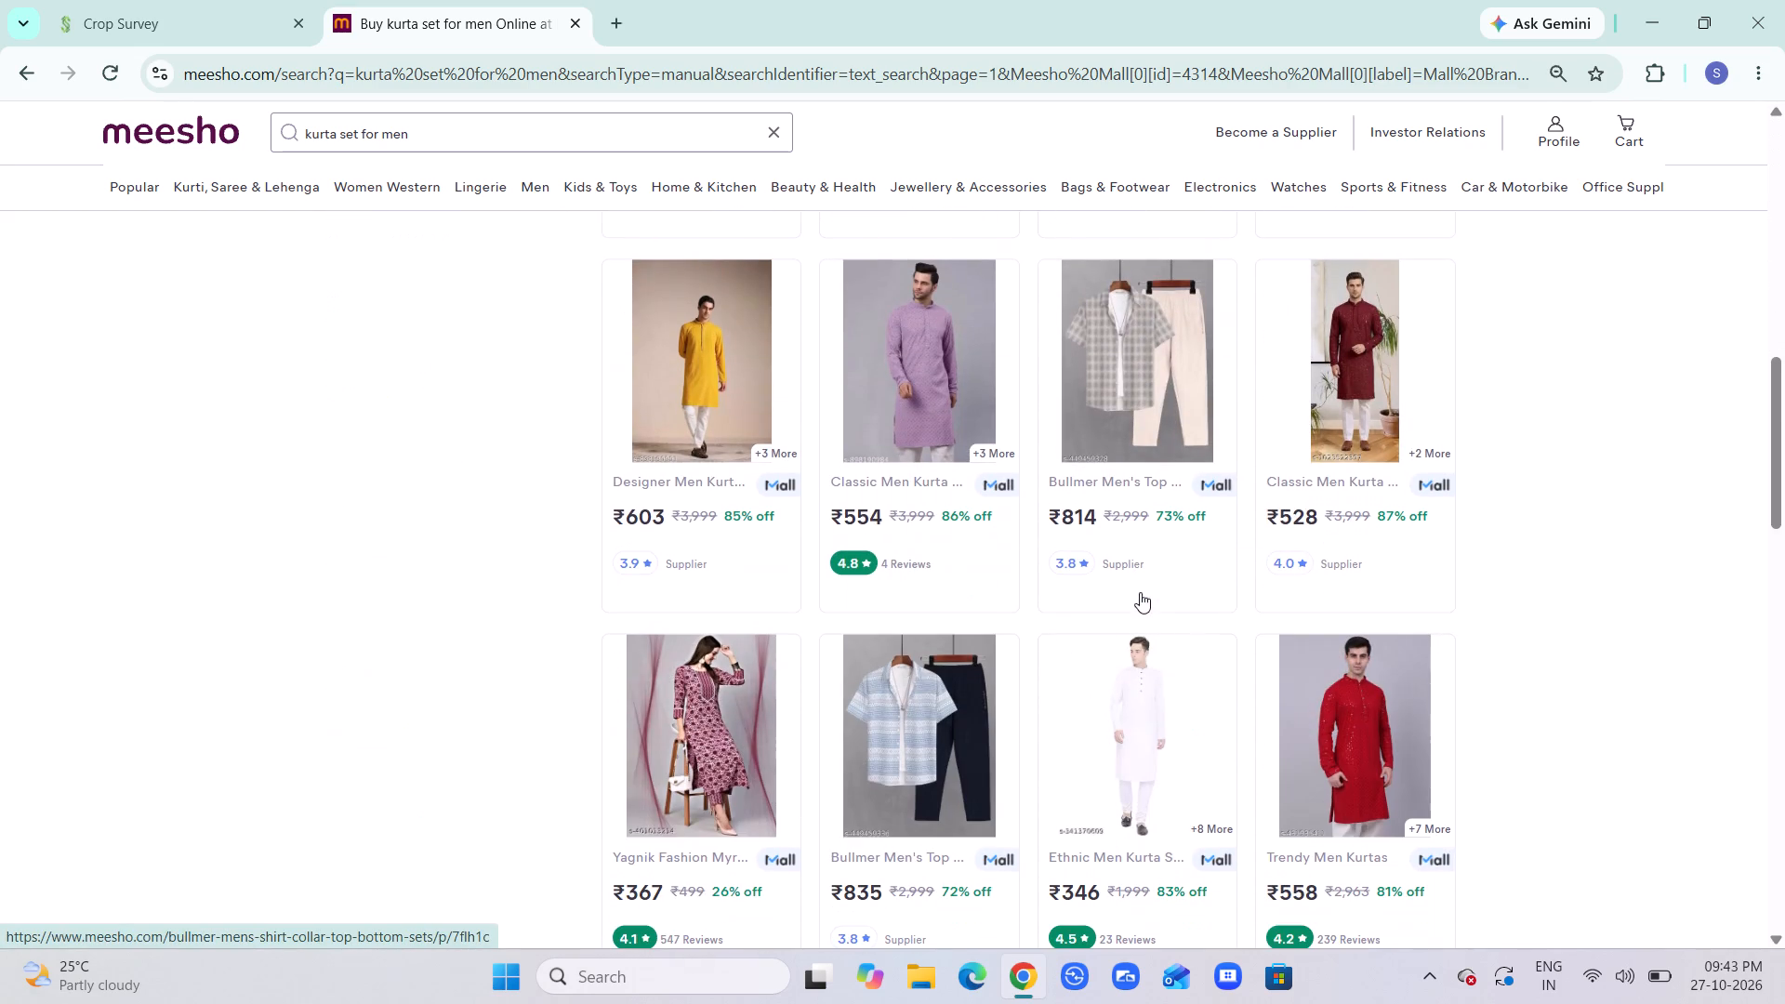
{"action": "left_click", "coordinate": [1152, 359]}
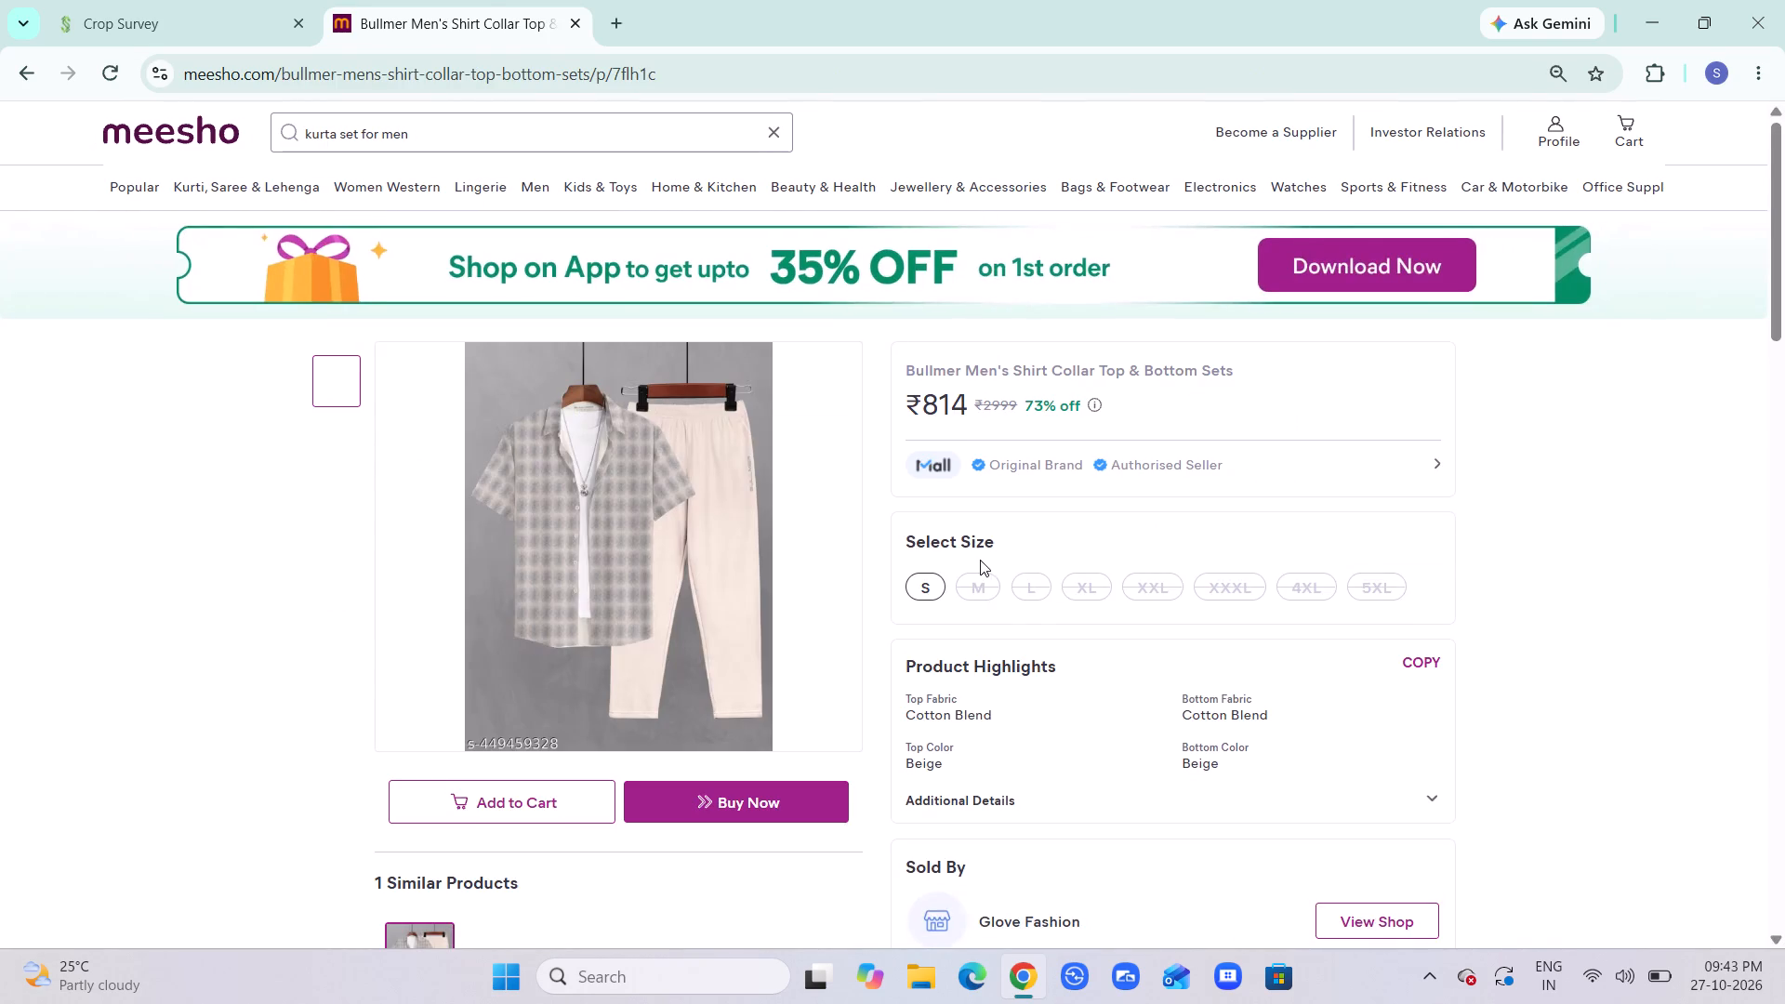
Open the shop page of the set's seller, Glove Fashion.
{"action": "scroll", "coordinate": [978, 559], "scroll_direction": "down", "scroll_amount": 3}
{"action": "left_click", "coordinate": [1404, 574]}
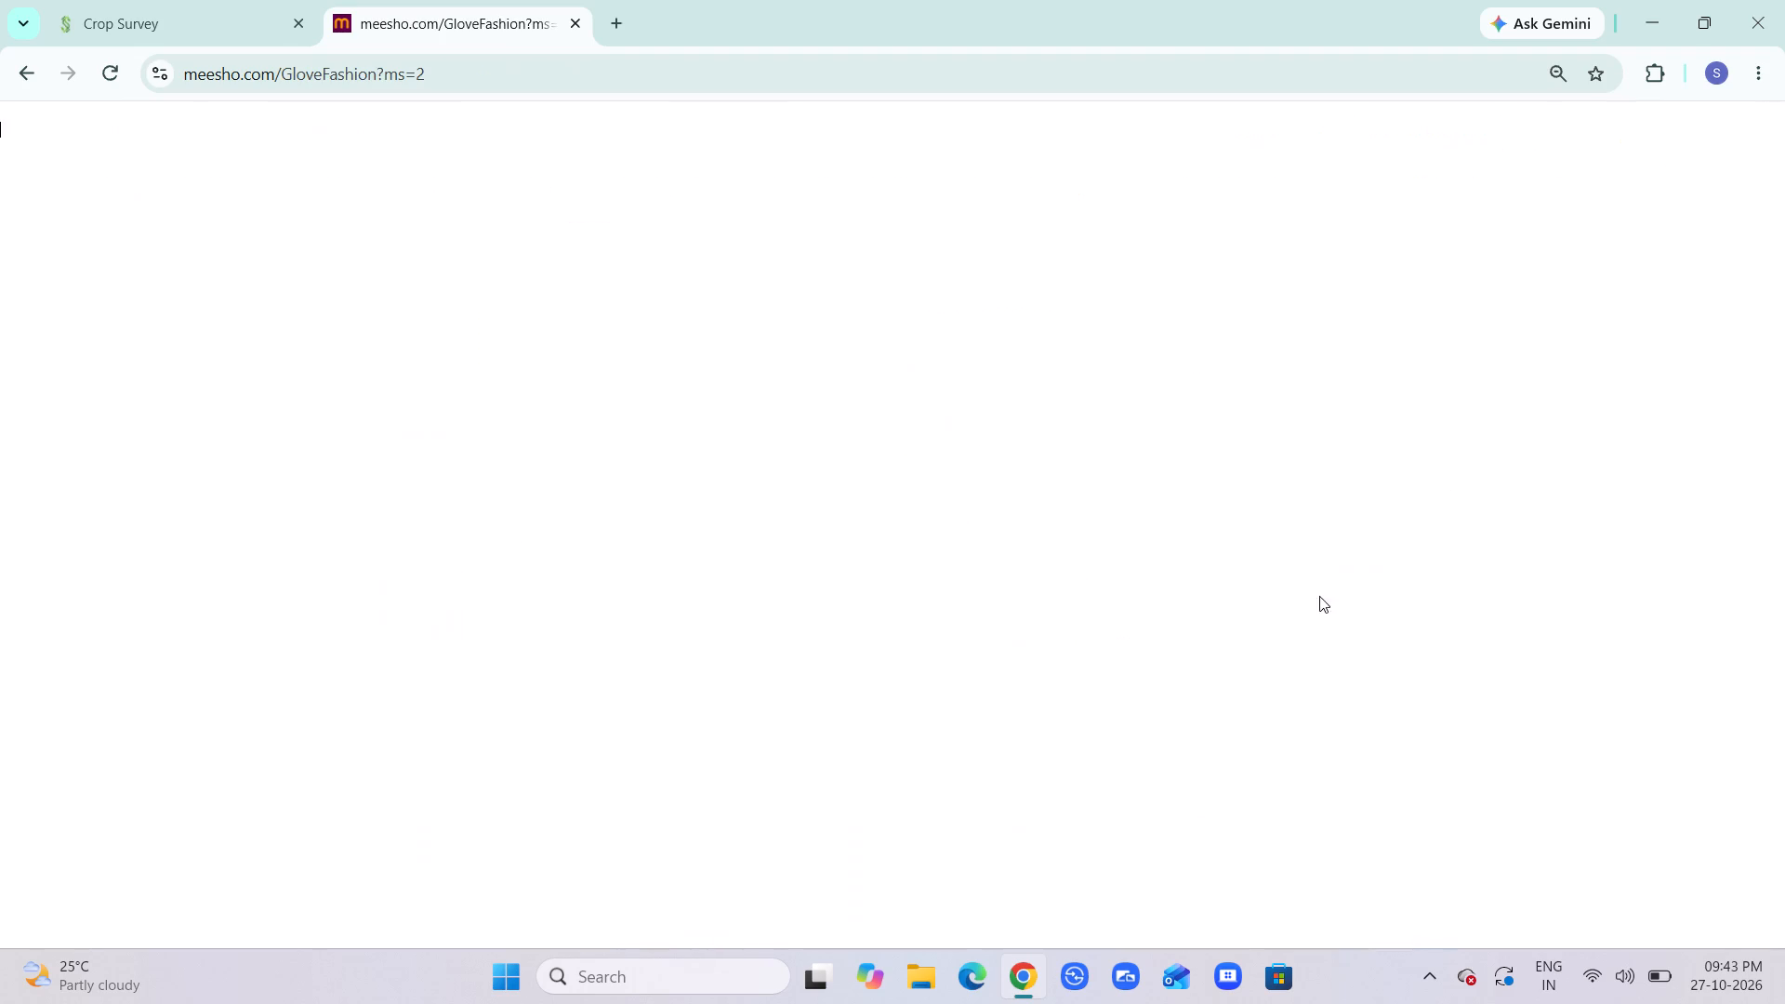
Filter the Glove Fashion shop's products by gender to Men.
{"action": "scroll", "coordinate": [701, 725], "scroll_direction": "down", "scroll_amount": 2}
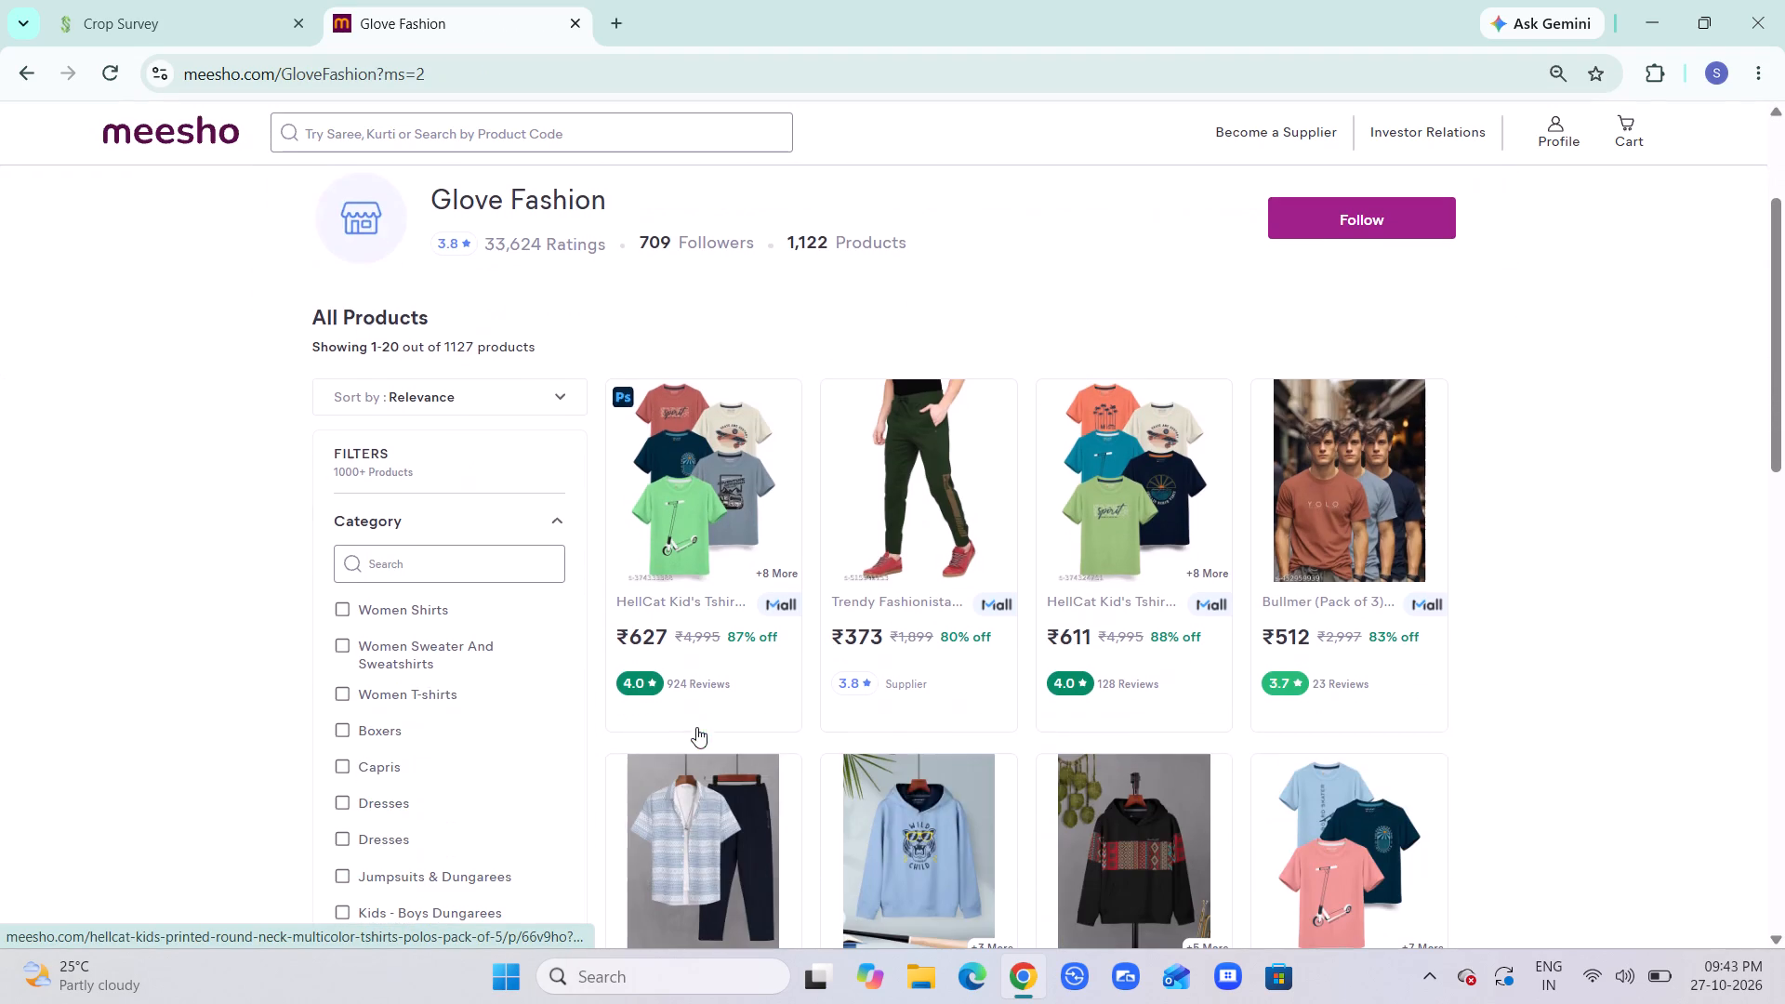
{"action": "scroll", "coordinate": [460, 657], "scroll_direction": "down", "scroll_amount": 3}
{"action": "scroll", "coordinate": [403, 740], "scroll_direction": "down", "scroll_amount": 1}
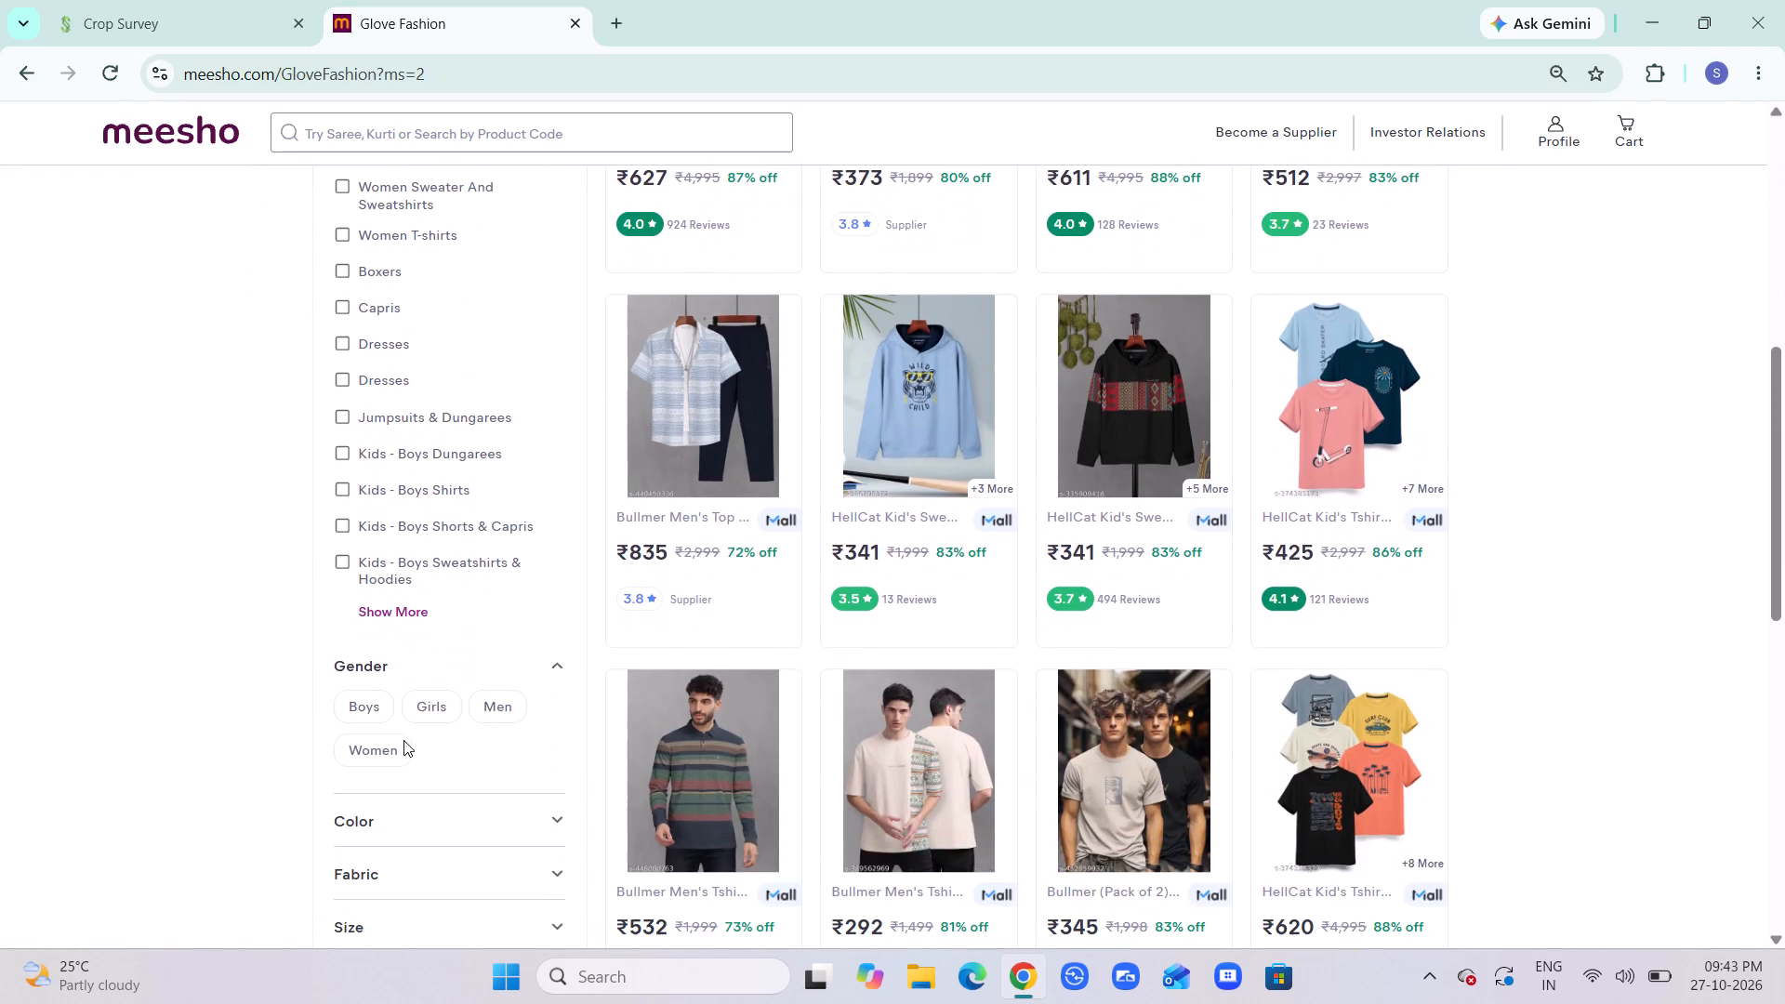
{"action": "left_click", "coordinate": [500, 698]}
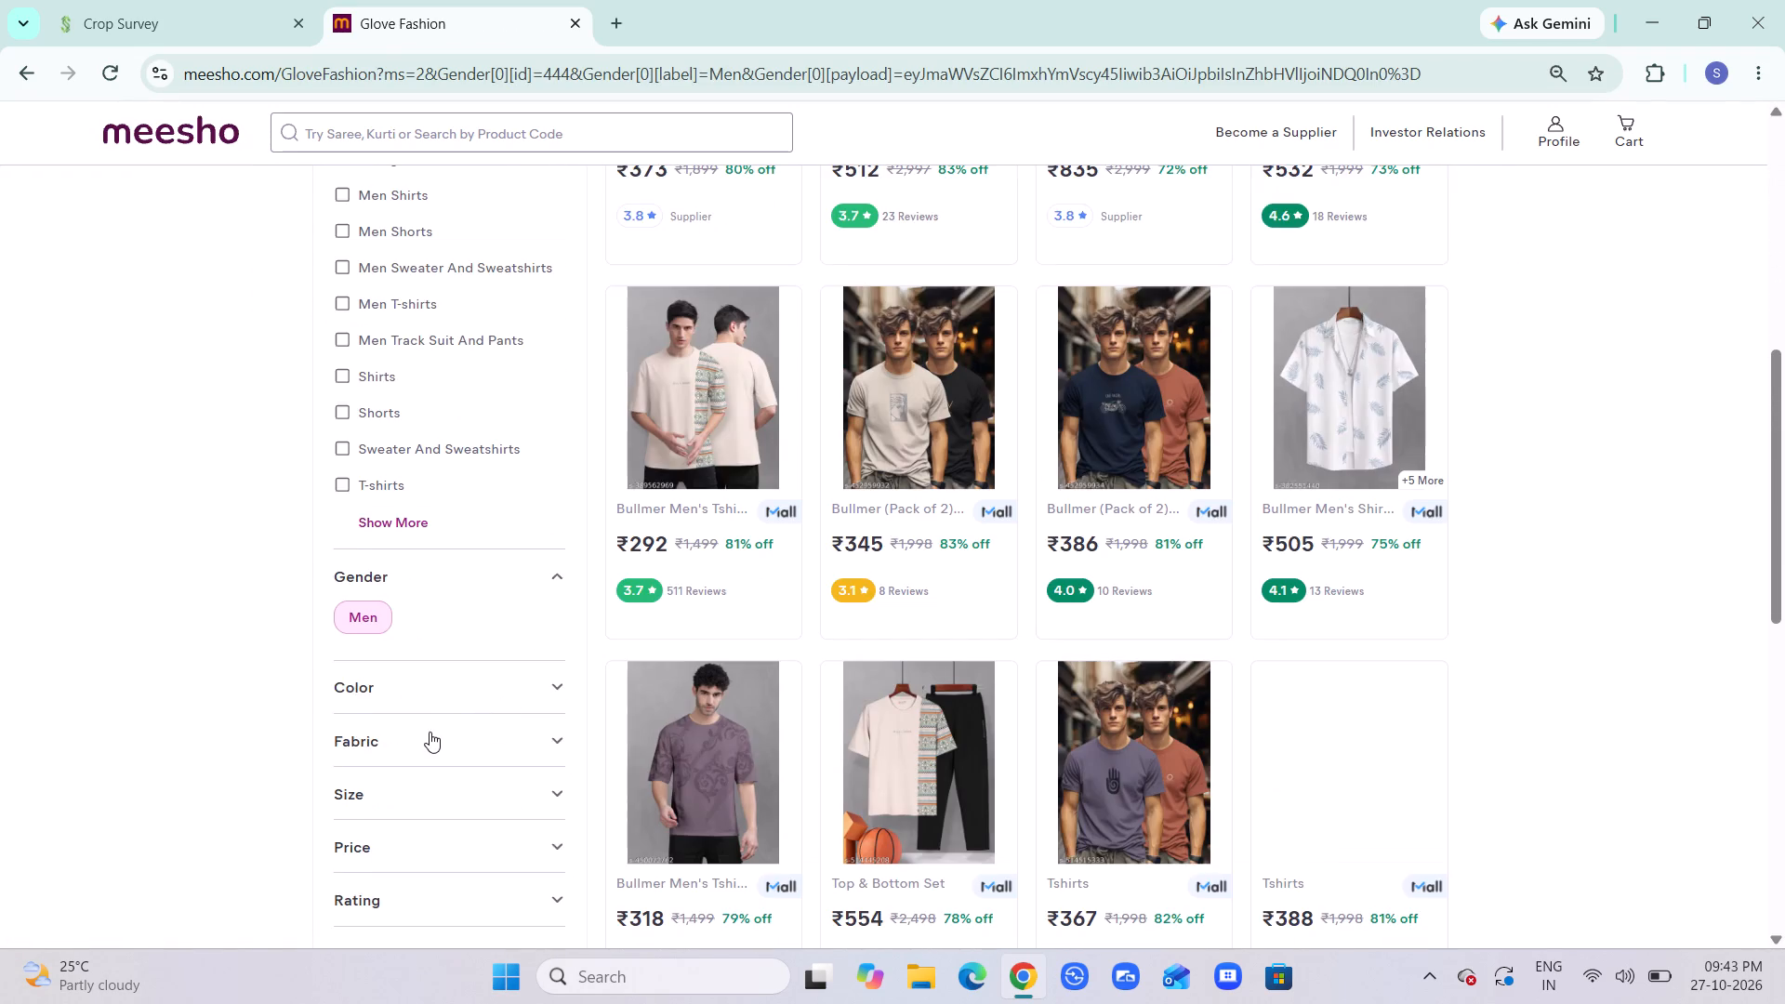
Expand the shop's Size filter options and open the purple printed Bullmer men's T-shirt priced ₹318.
{"action": "scroll", "coordinate": [429, 733], "scroll_direction": "down", "scroll_amount": 1}
{"action": "left_click", "coordinate": [432, 684]}
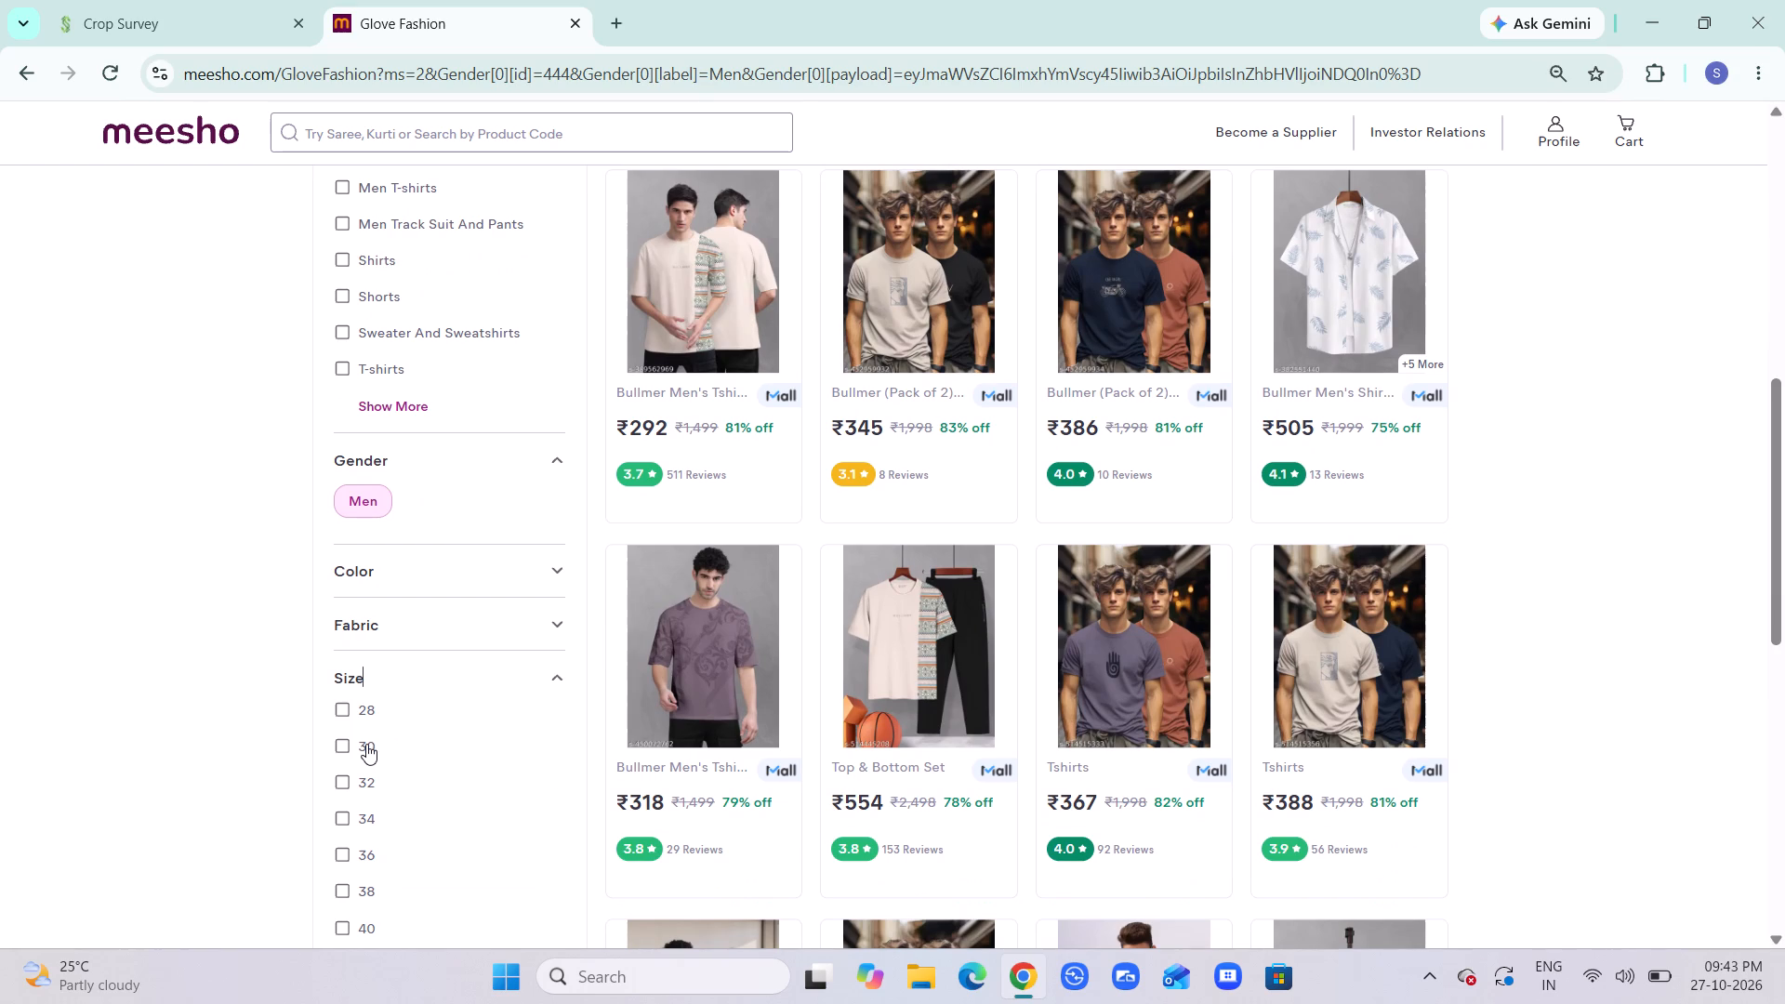
{"action": "left_click", "coordinate": [733, 648]}
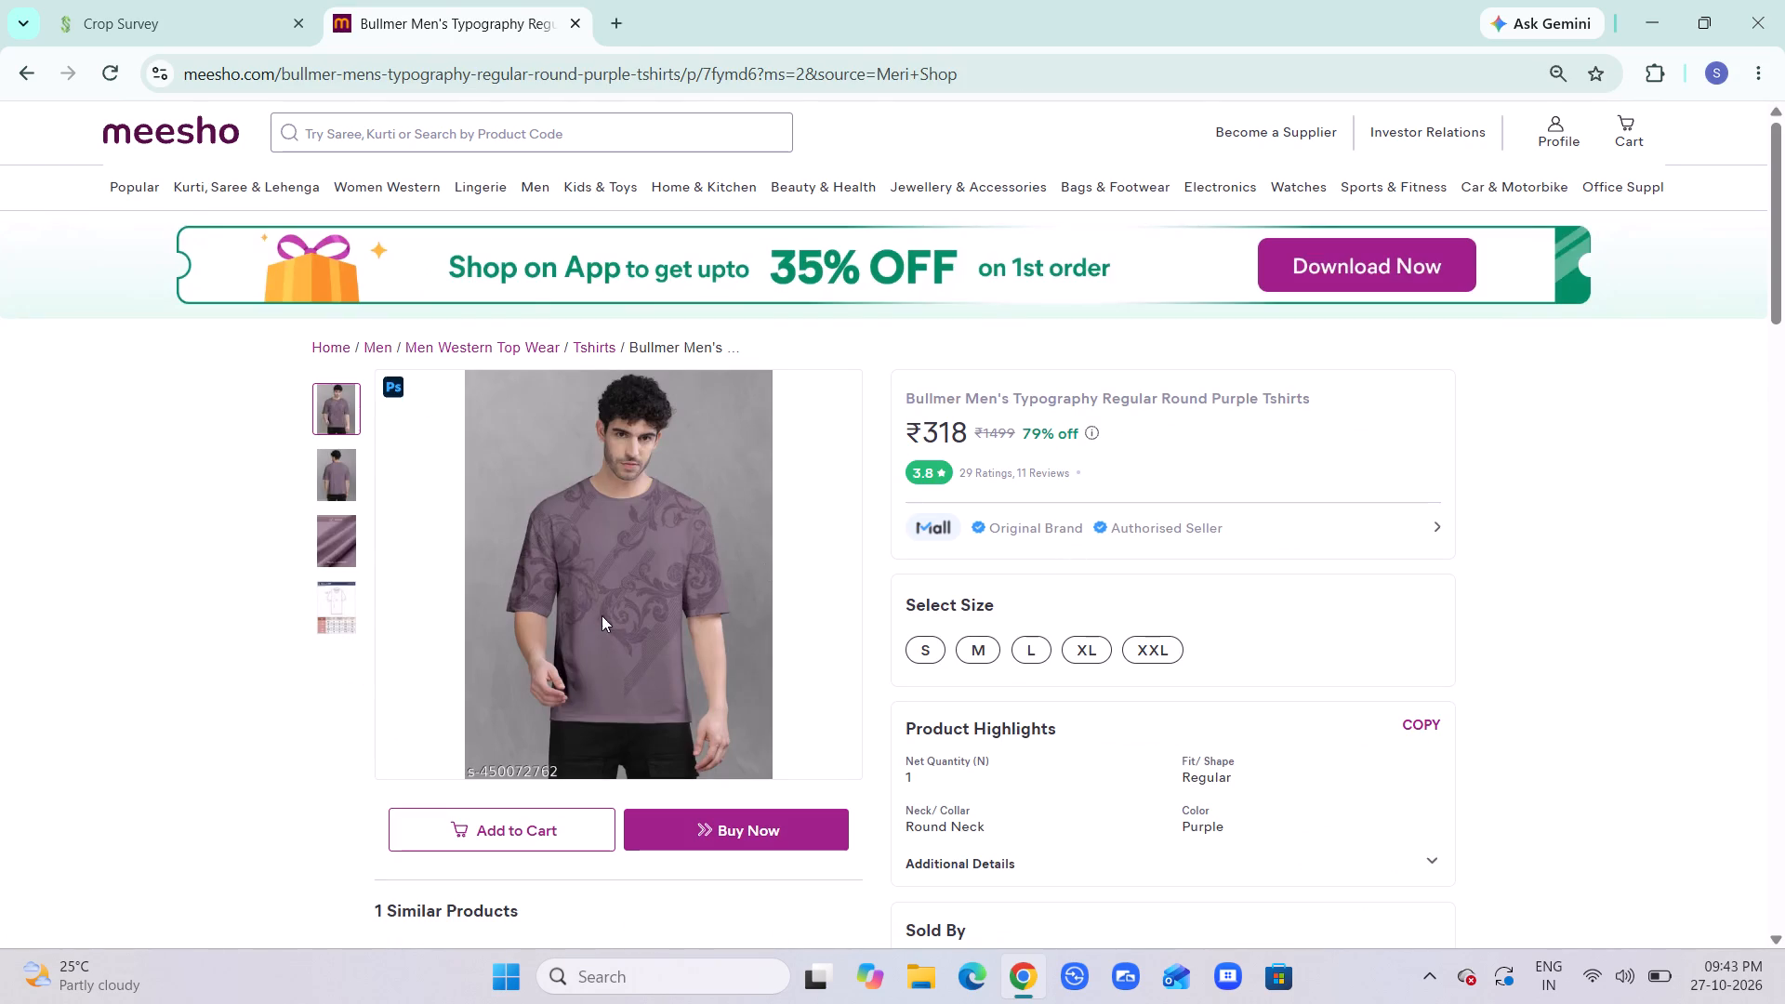
Examine the purple T-shirt's back and front photos, and expand its additional details to read the fabric, sleeve and pattern information.
{"action": "left_click", "coordinate": [337, 470]}
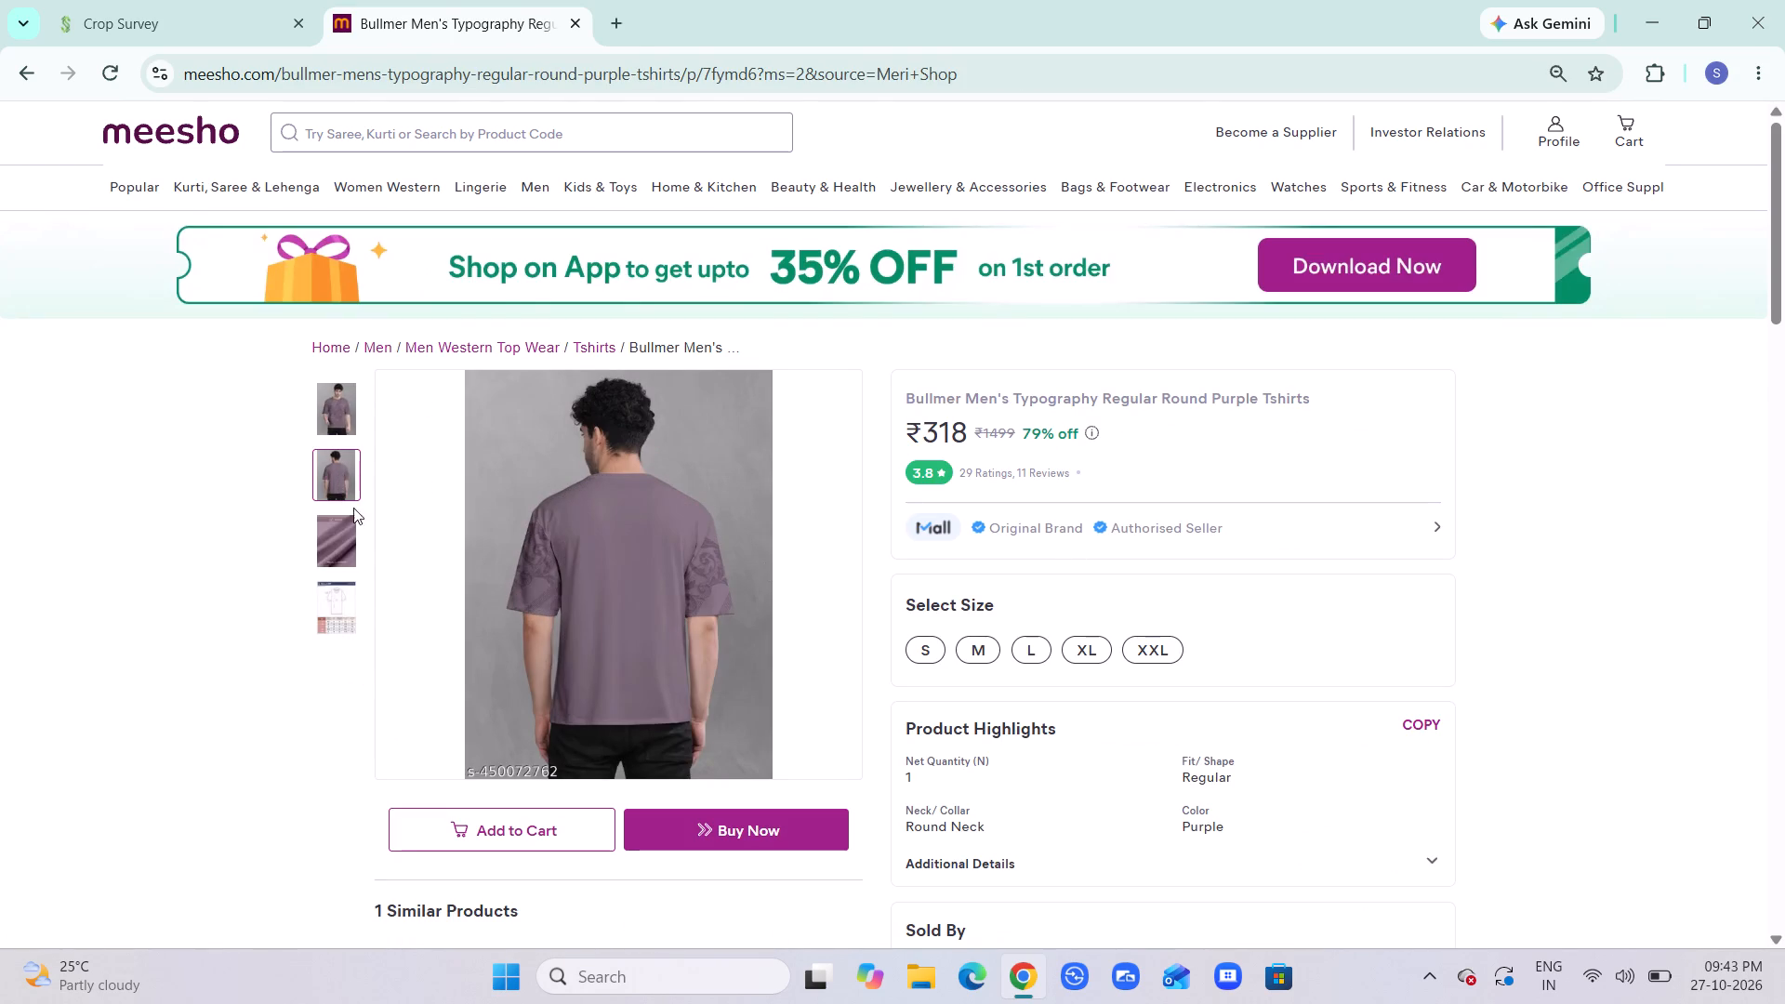
{"action": "left_click", "coordinate": [342, 405]}
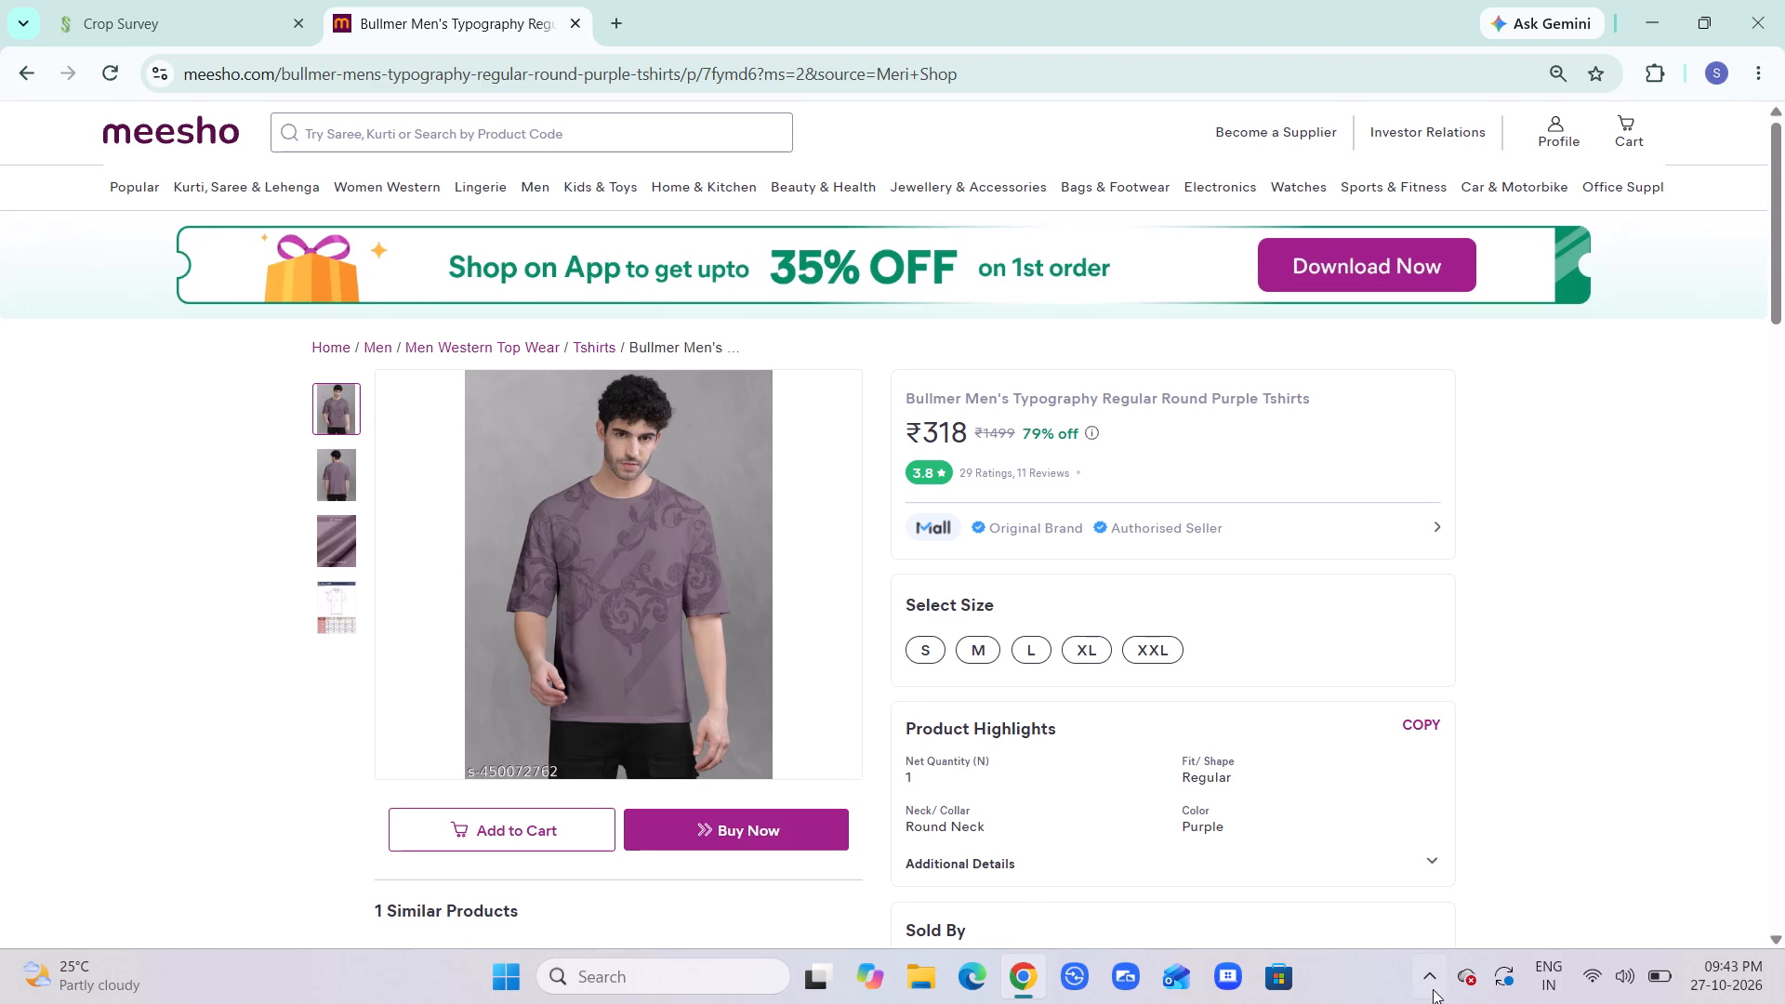
{"action": "left_click", "coordinate": [1374, 867]}
{"action": "scroll", "coordinate": [1225, 865], "scroll_direction": "down", "scroll_amount": 2}
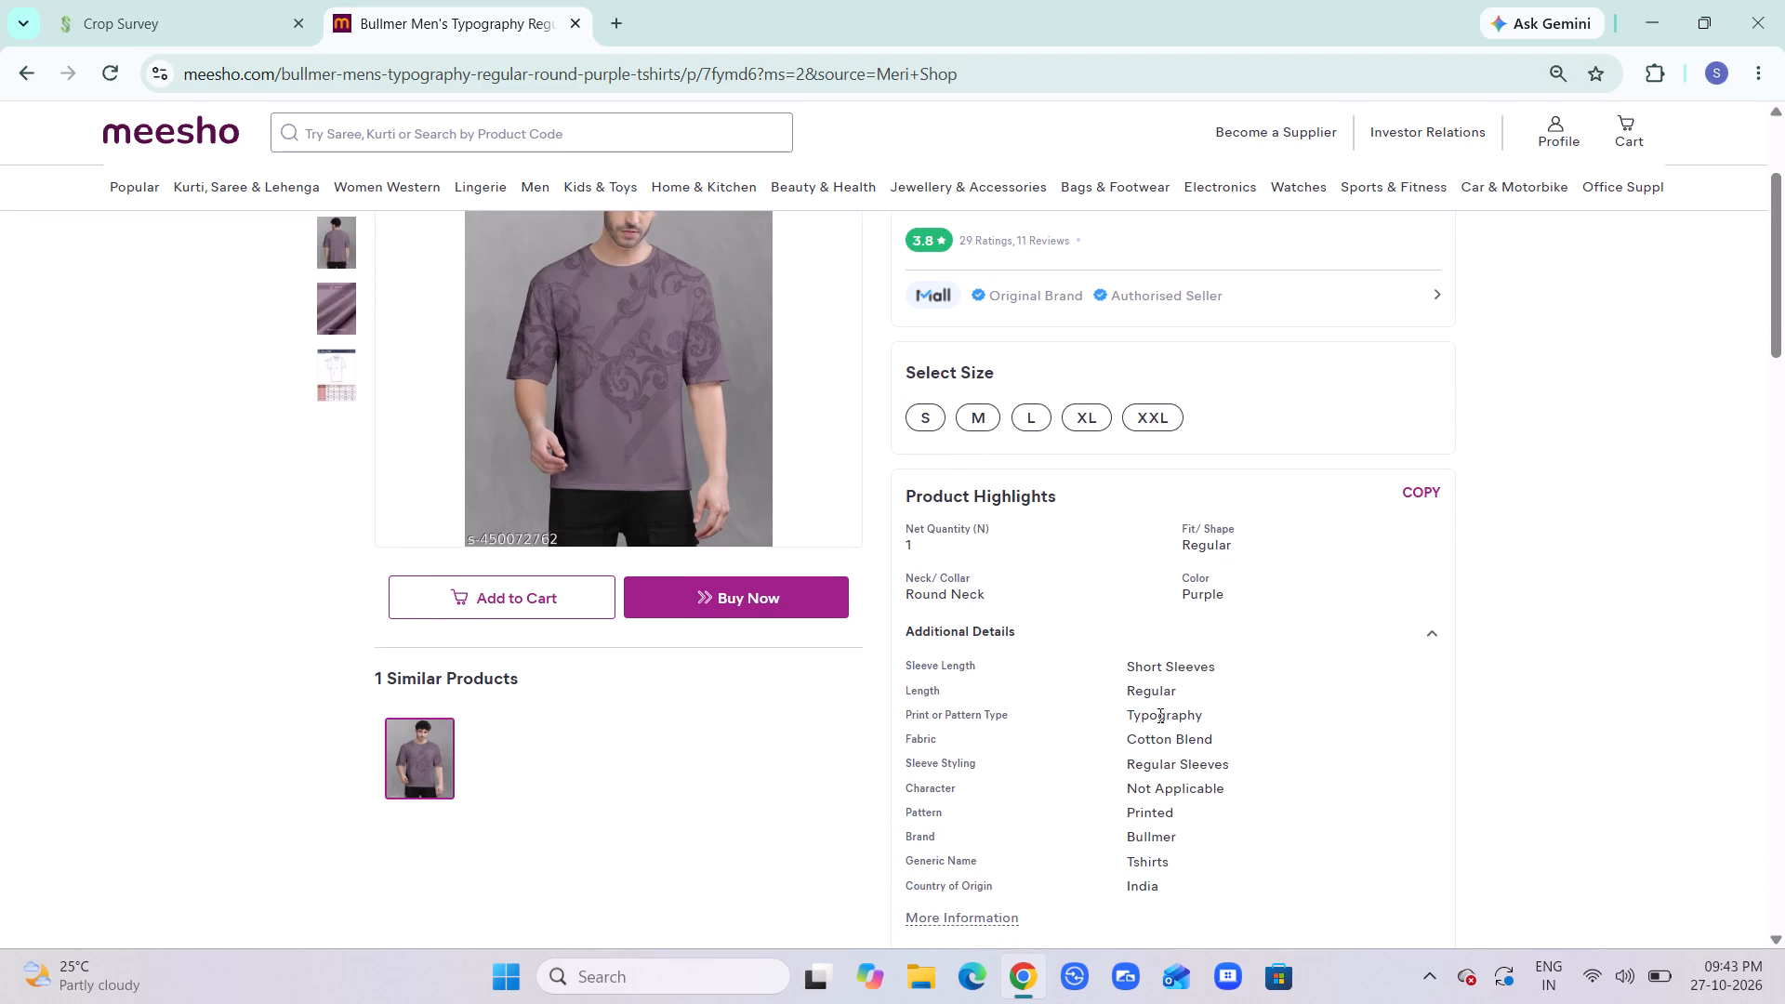
{"action": "scroll", "coordinate": [1183, 724], "scroll_direction": "up", "scroll_amount": 2}
{"action": "scroll", "coordinate": [1183, 724], "scroll_direction": "down", "scroll_amount": 2}
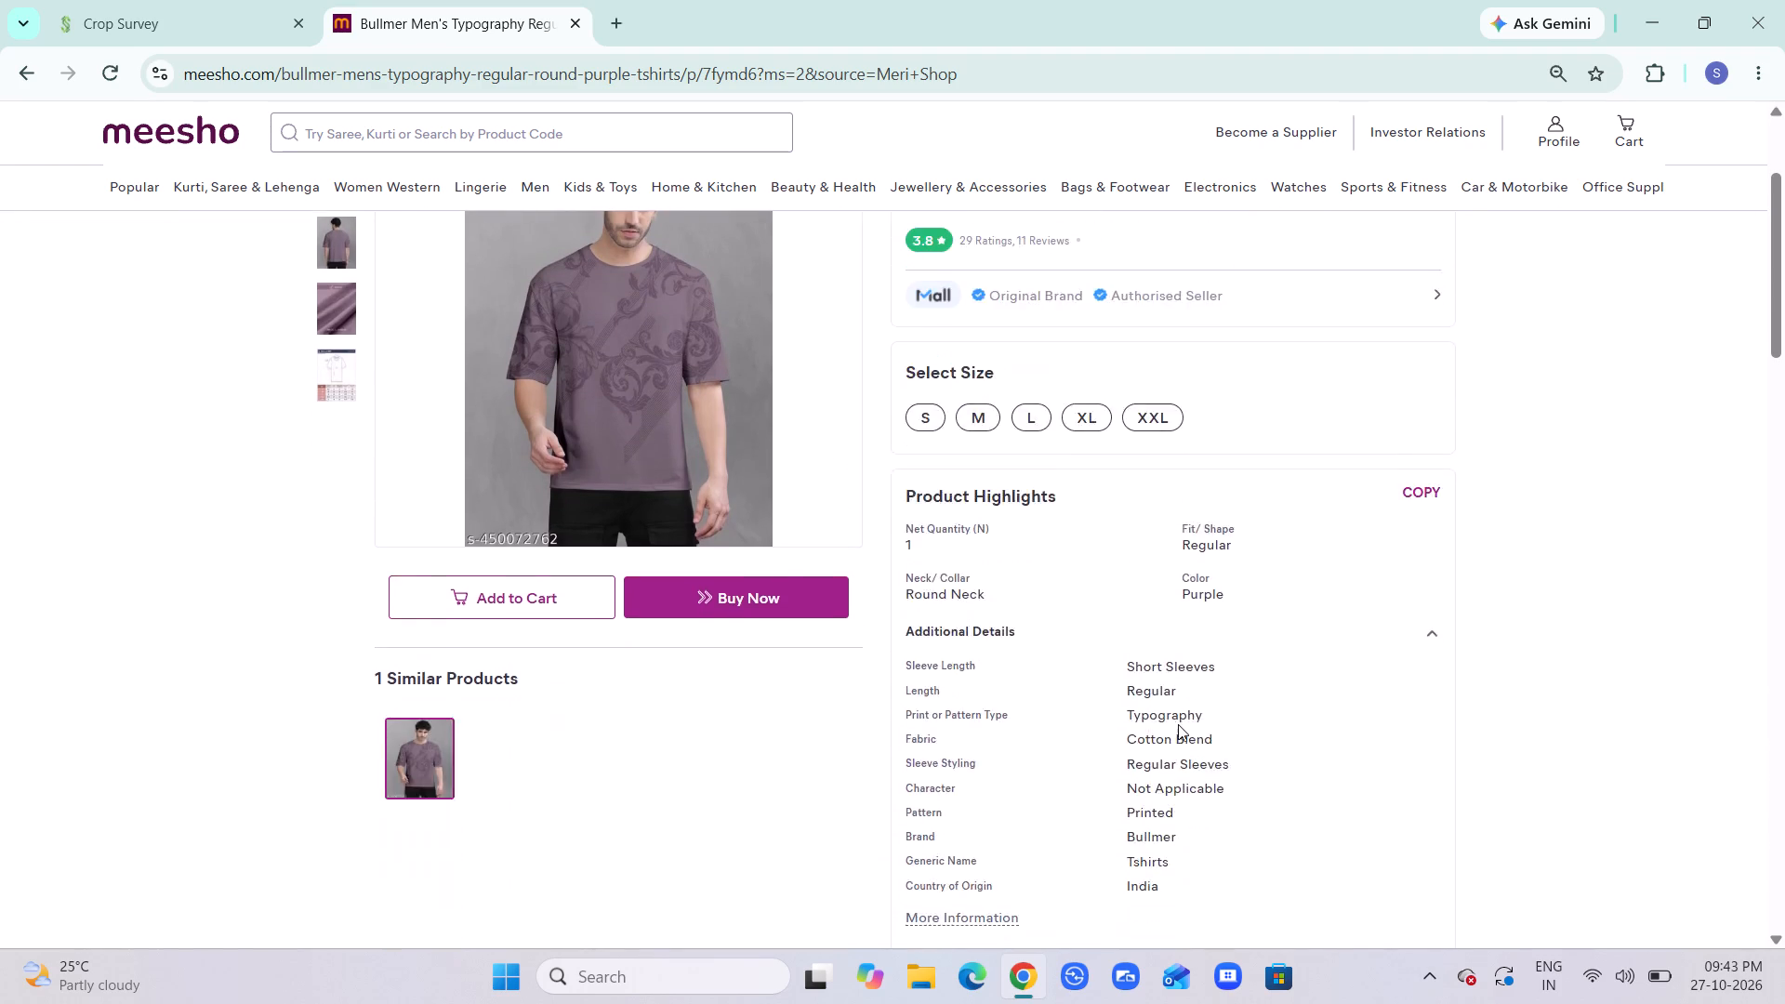
{"action": "scroll", "coordinate": [1122, 724], "scroll_direction": "up", "scroll_amount": 2}
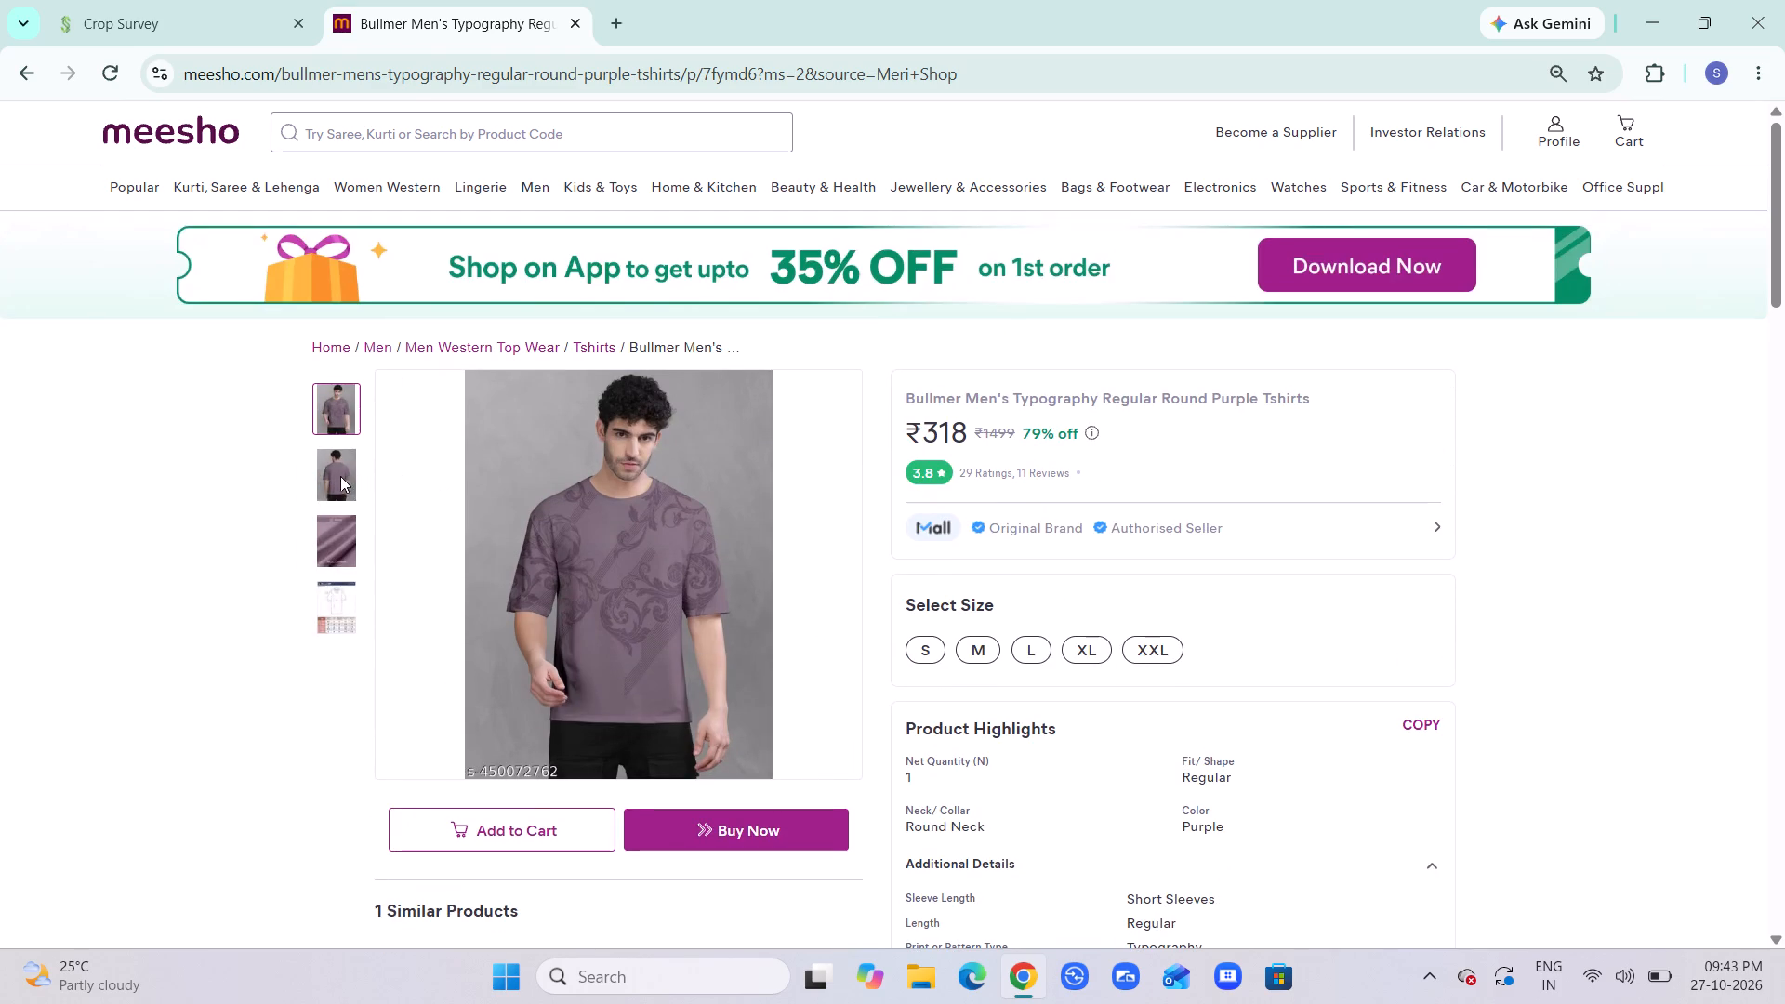
Examine the purple T-shirt's back and fabric close-up photos, and its ratings and reviews, including the photo attached to the 4.0-star review.
{"action": "left_click", "coordinate": [340, 476]}
{"action": "left_click", "coordinate": [337, 529]}
{"action": "scroll", "coordinate": [836, 632], "scroll_direction": "down", "scroll_amount": 2}
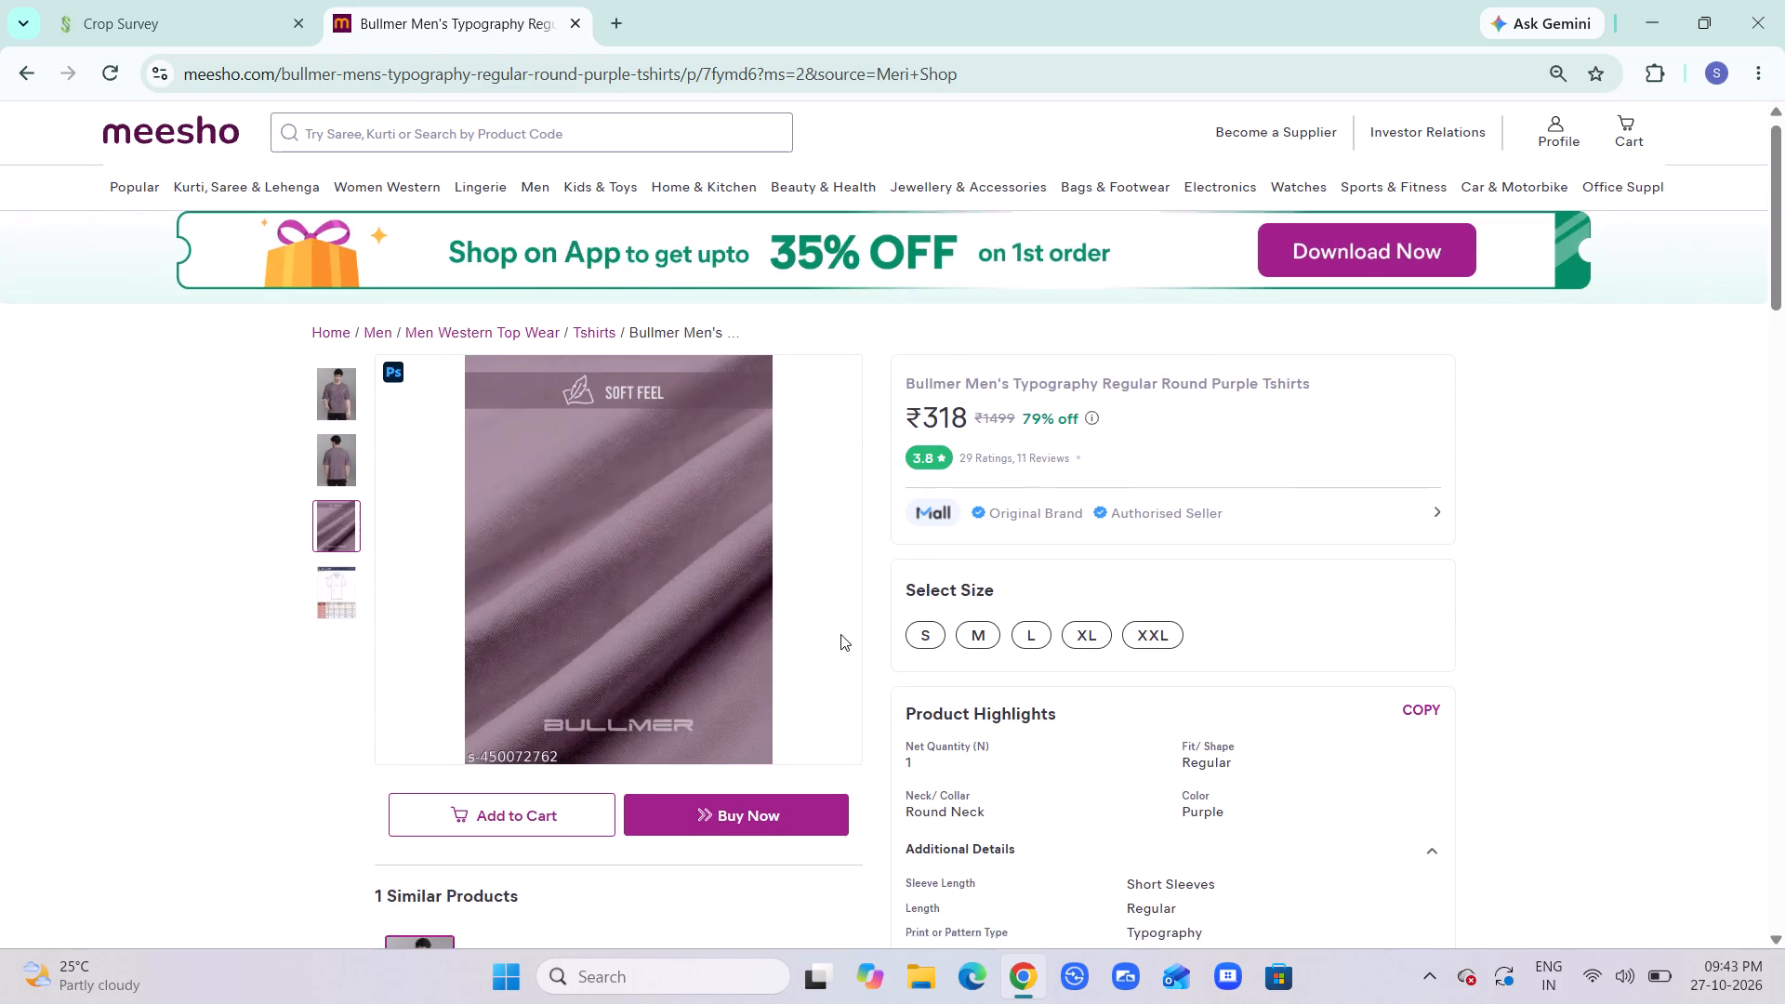
{"action": "scroll", "coordinate": [843, 634], "scroll_direction": "up", "scroll_amount": 3}
{"action": "scroll", "coordinate": [669, 551], "scroll_direction": "down", "scroll_amount": 4}
{"action": "scroll", "coordinate": [1152, 578], "scroll_direction": "down", "scroll_amount": 3}
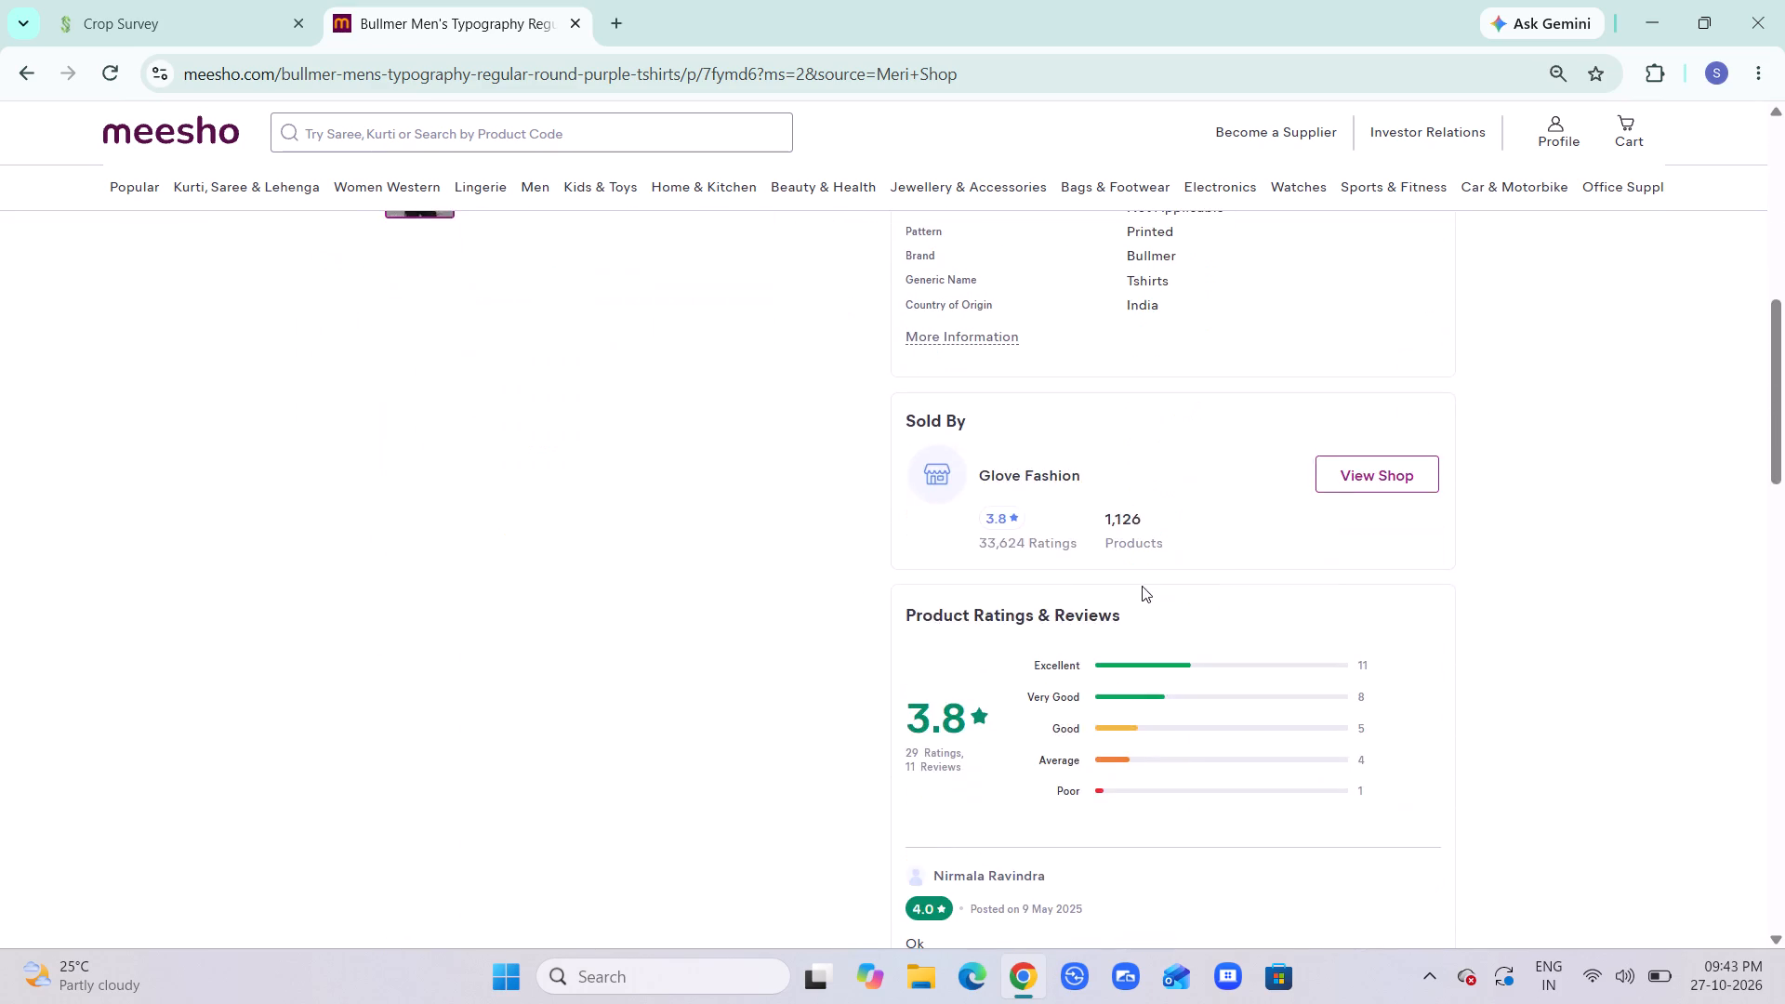
{"action": "scroll", "coordinate": [1045, 604], "scroll_direction": "down", "scroll_amount": 3}
{"action": "left_click", "coordinate": [944, 645]}
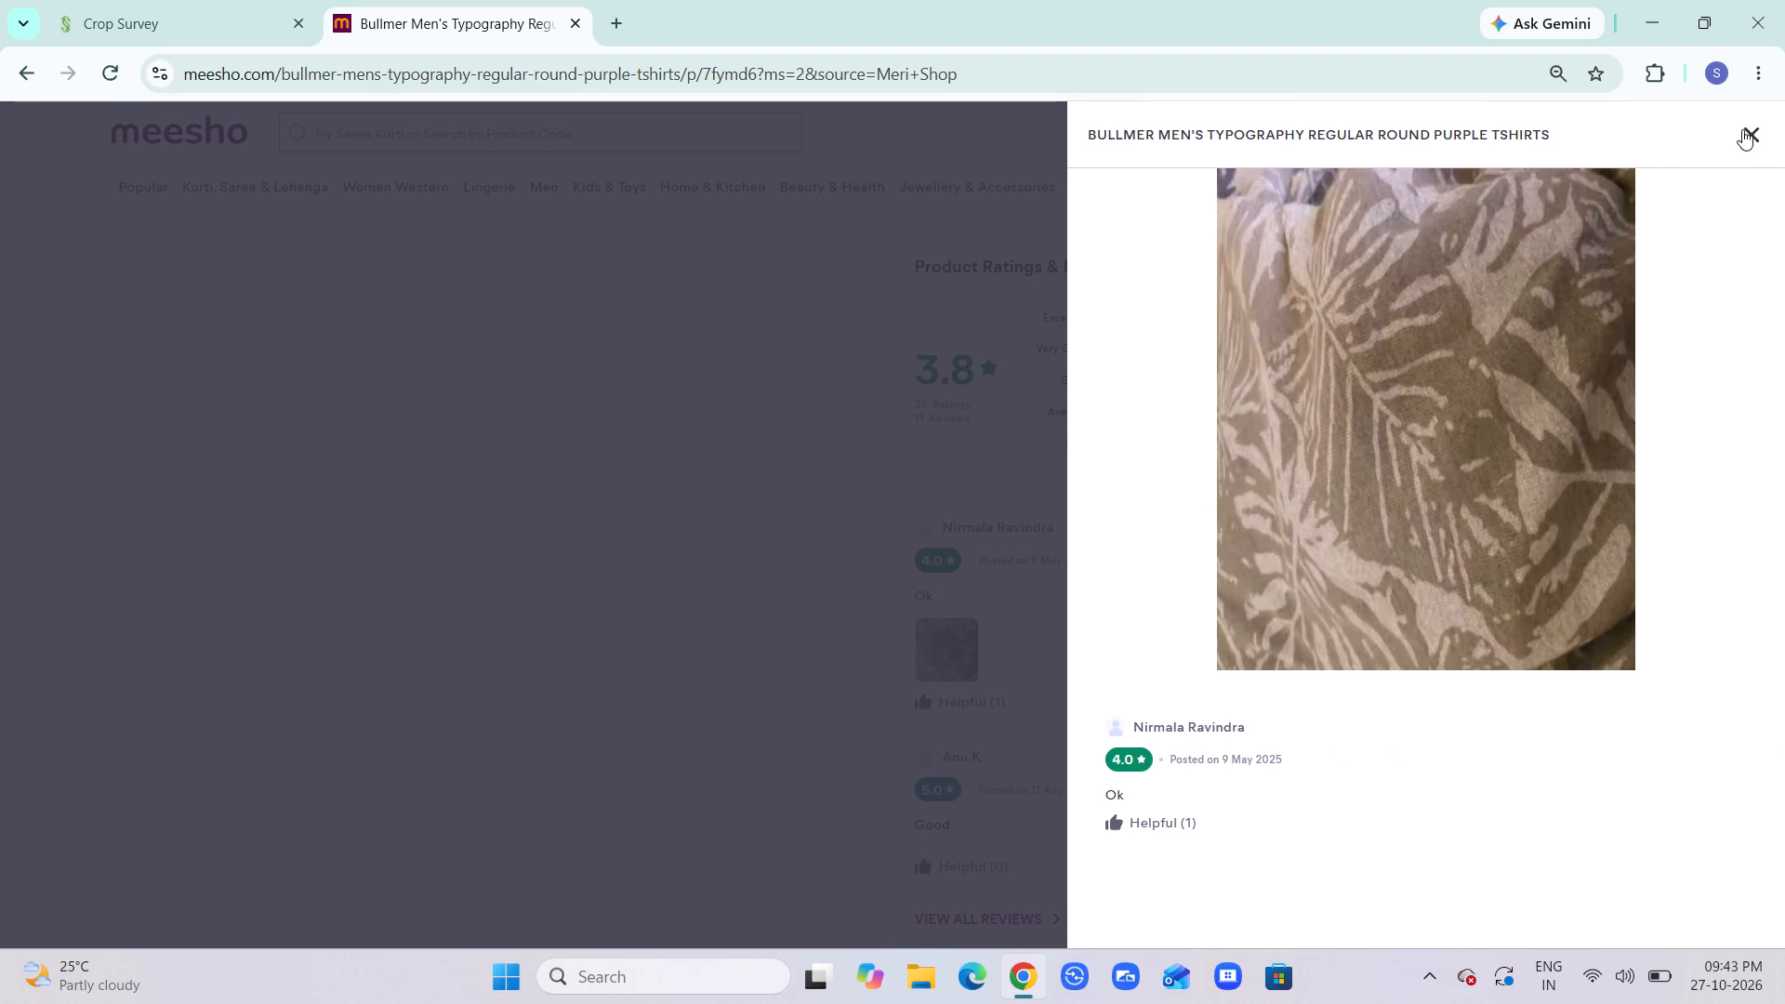
{"action": "left_click", "coordinate": [1748, 123]}
{"action": "scroll", "coordinate": [840, 727], "scroll_direction": "down", "scroll_amount": 3}
{"action": "scroll", "coordinate": [932, 711], "scroll_direction": "up", "scroll_amount": 1}
{"action": "scroll", "coordinate": [932, 711], "scroll_direction": "down", "scroll_amount": 2}
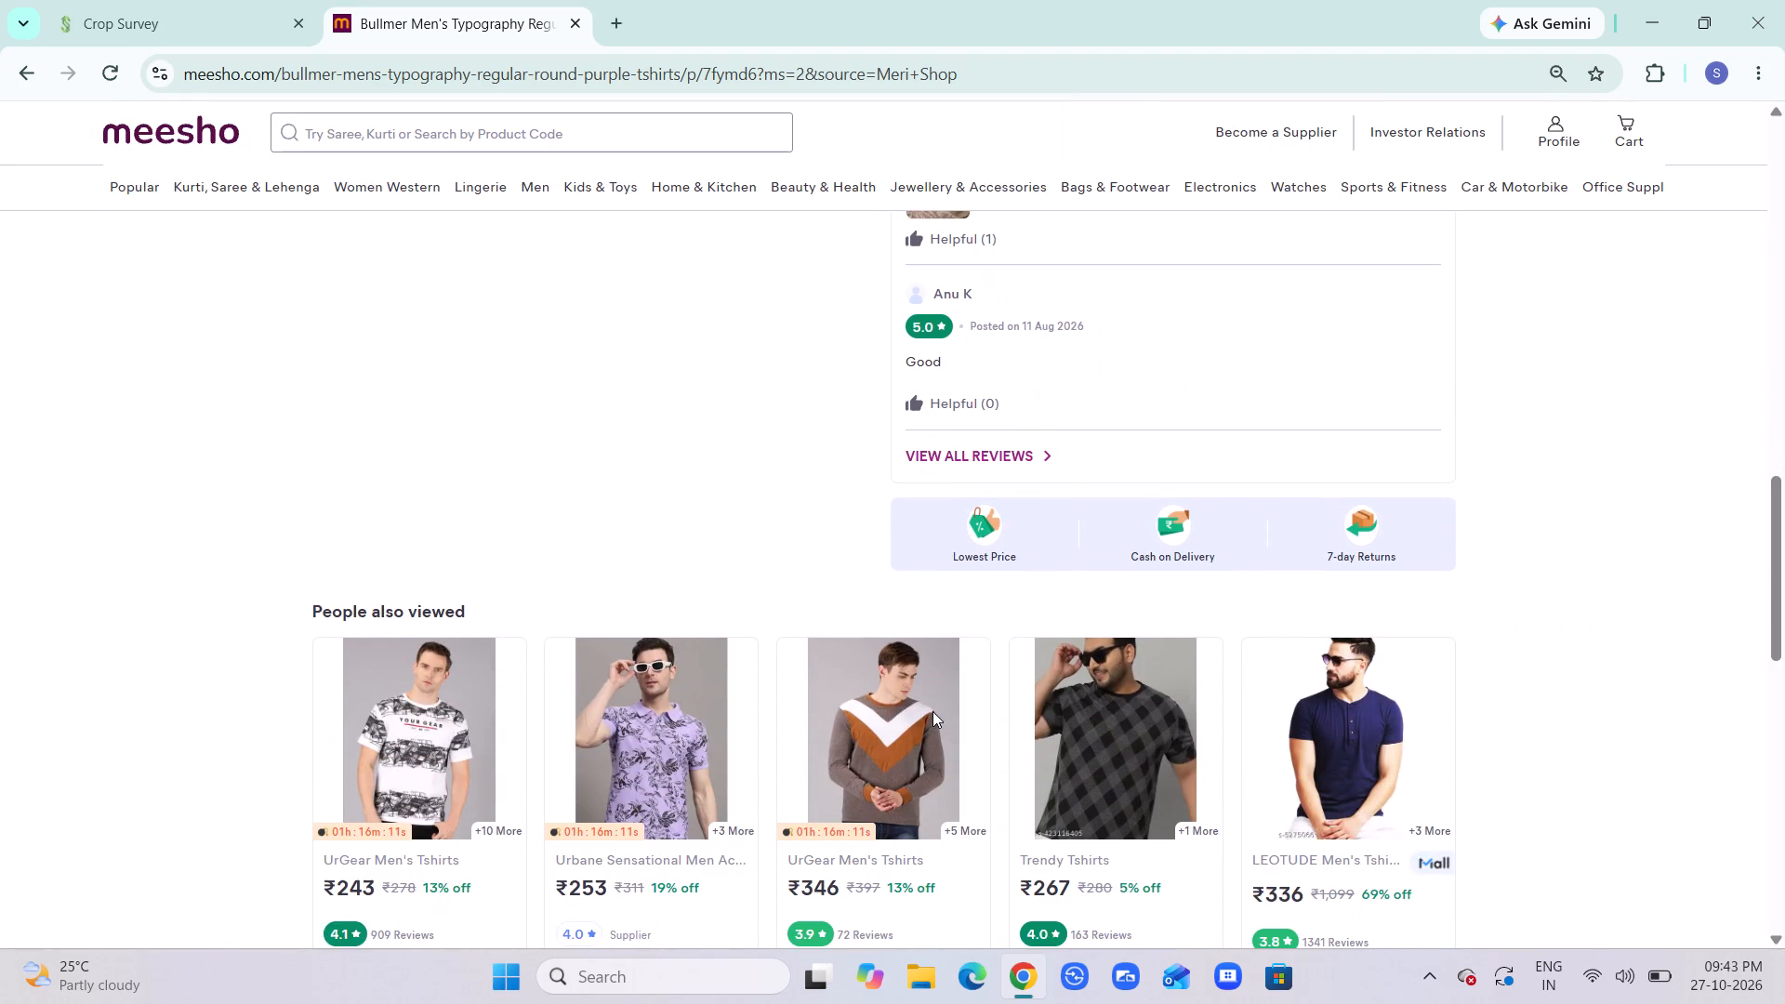
Display the purple T-shirt's front photo as the main product image and copy that image.
{"action": "scroll", "coordinate": [932, 711], "scroll_direction": "up", "scroll_amount": 13}
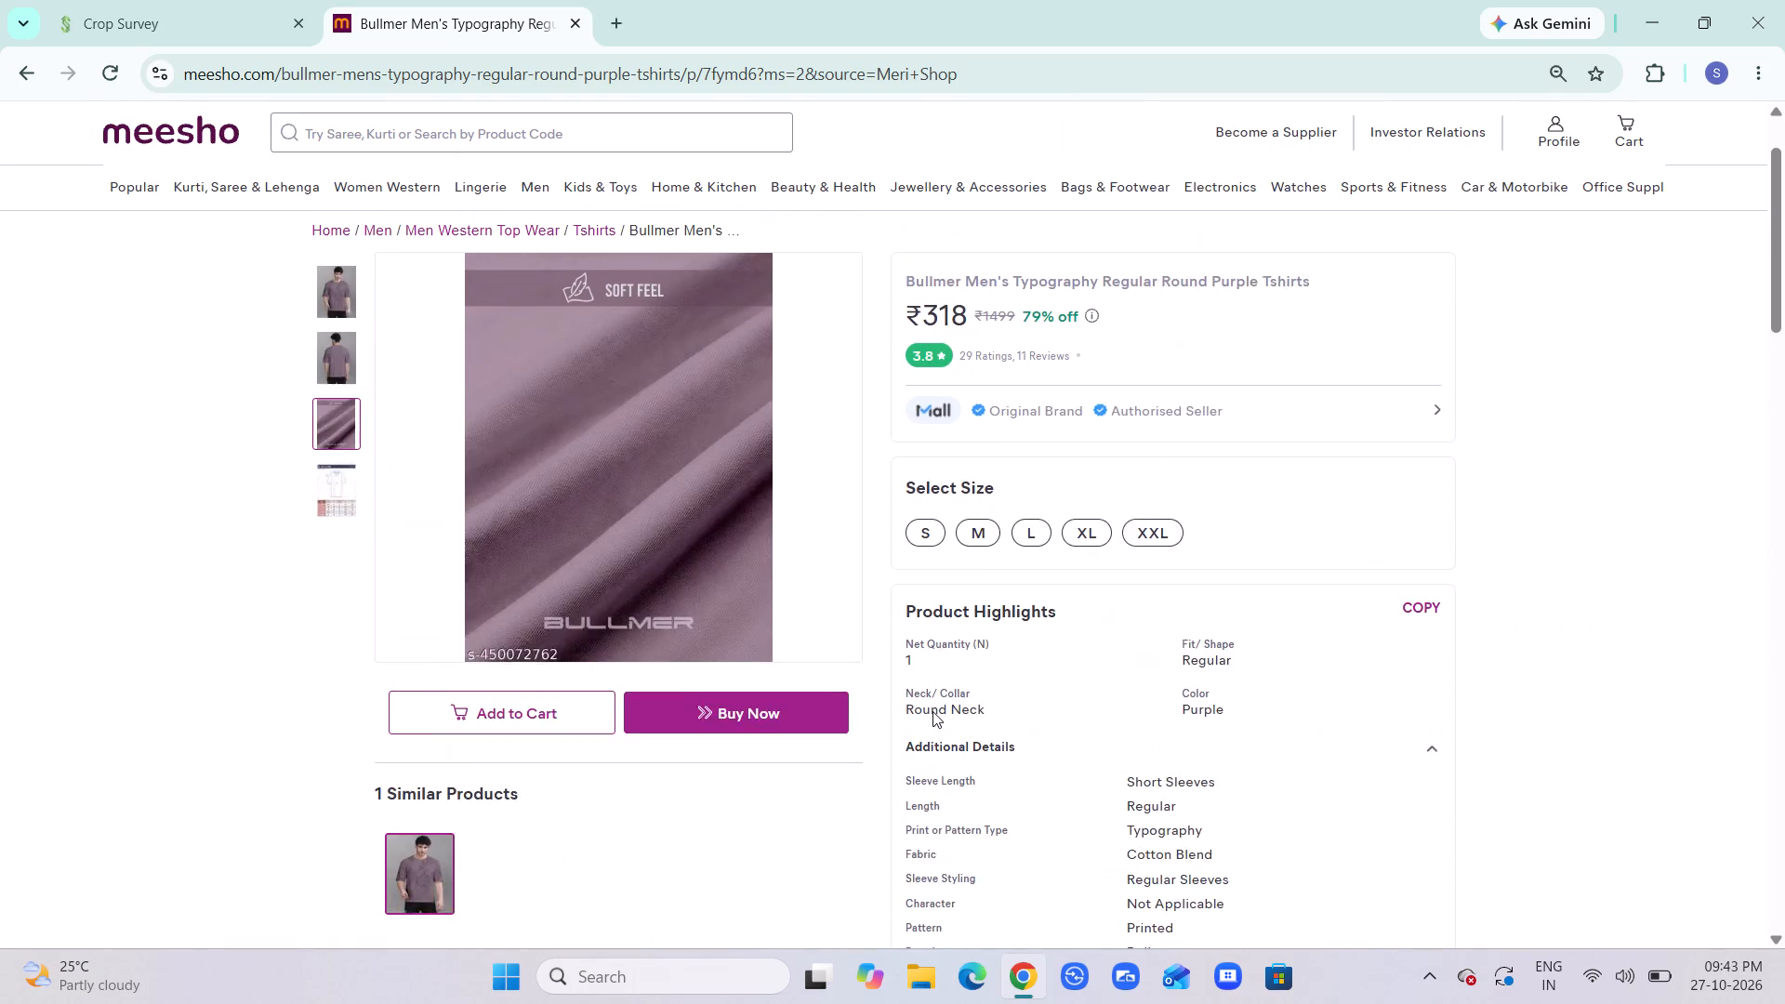
{"action": "scroll", "coordinate": [932, 711], "scroll_direction": "up", "scroll_amount": 3}
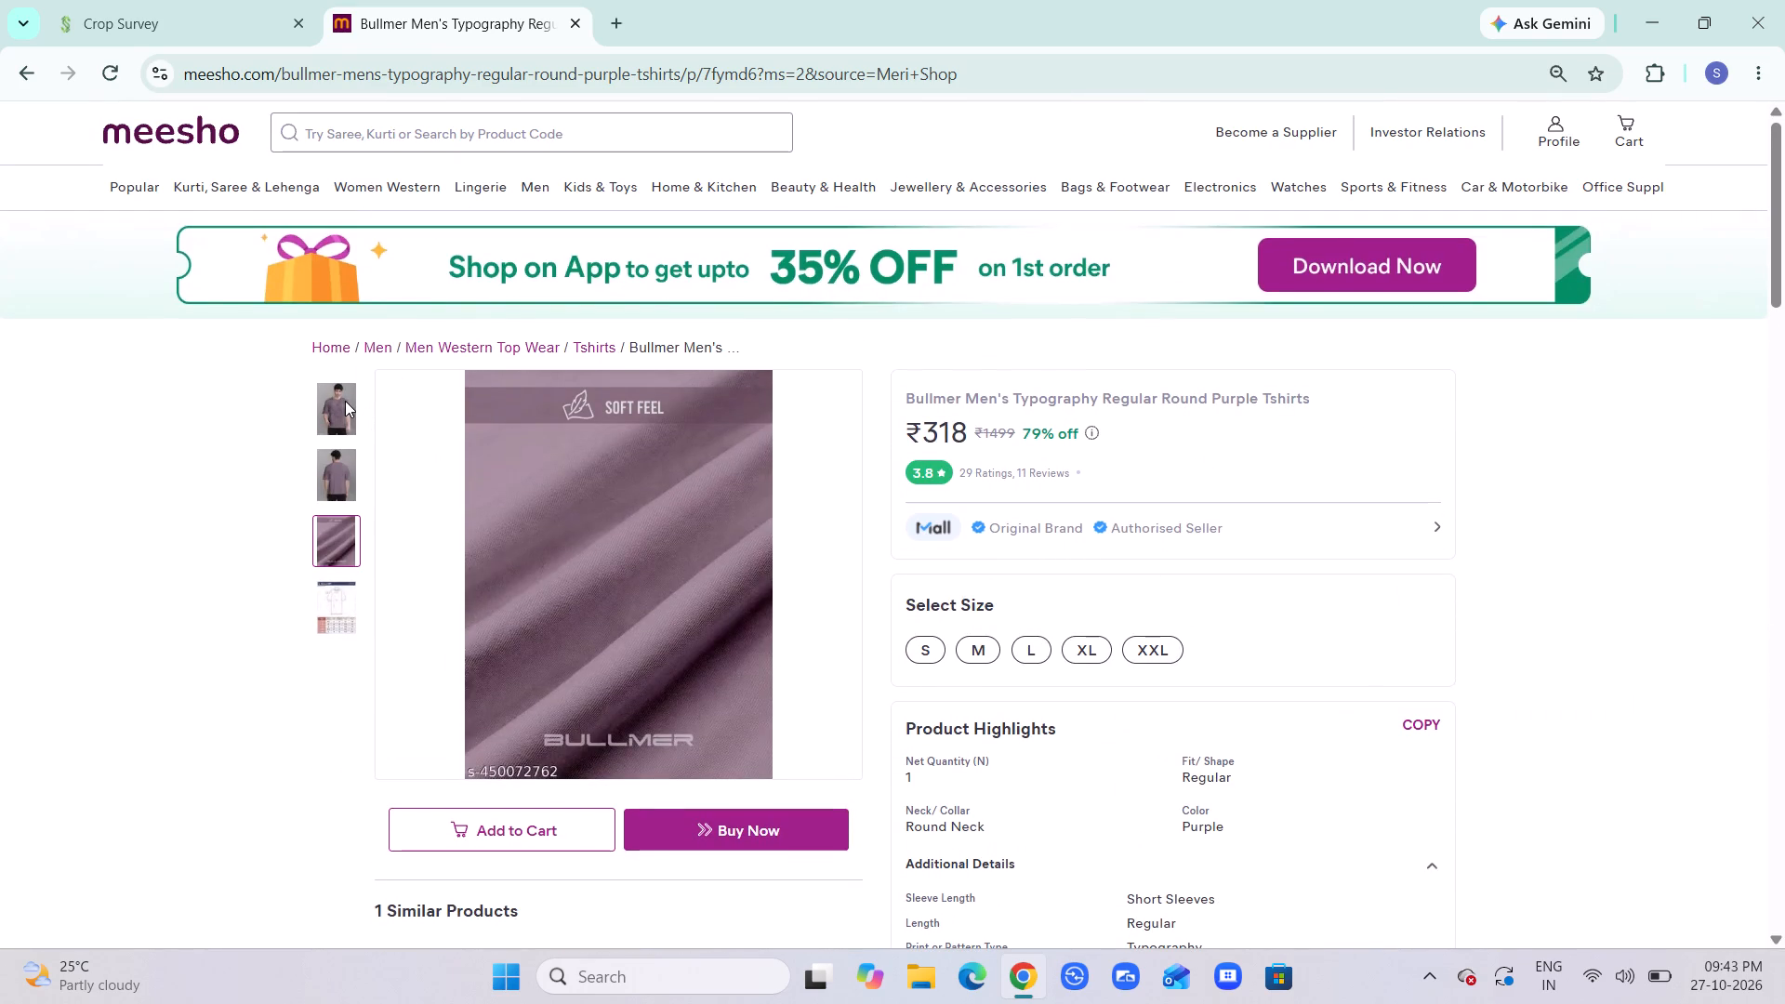
{"action": "left_click", "coordinate": [345, 401]}
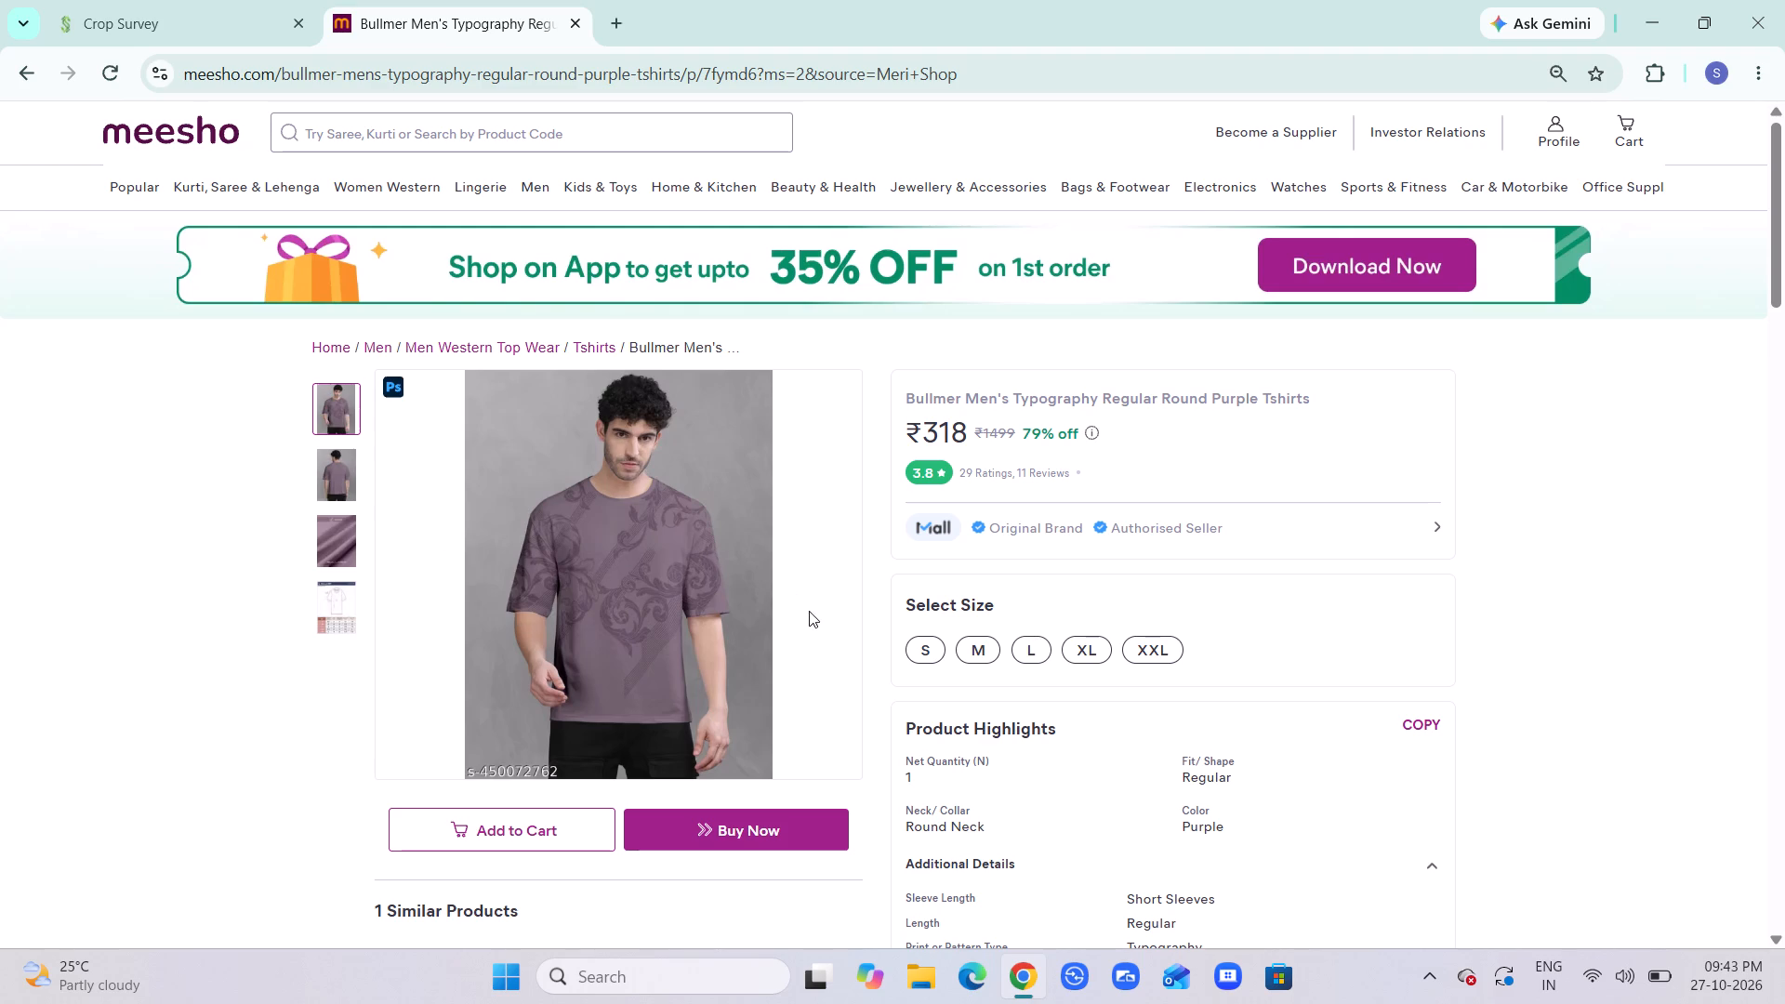
{"action": "scroll", "coordinate": [931, 654], "scroll_direction": "down", "scroll_amount": 2}
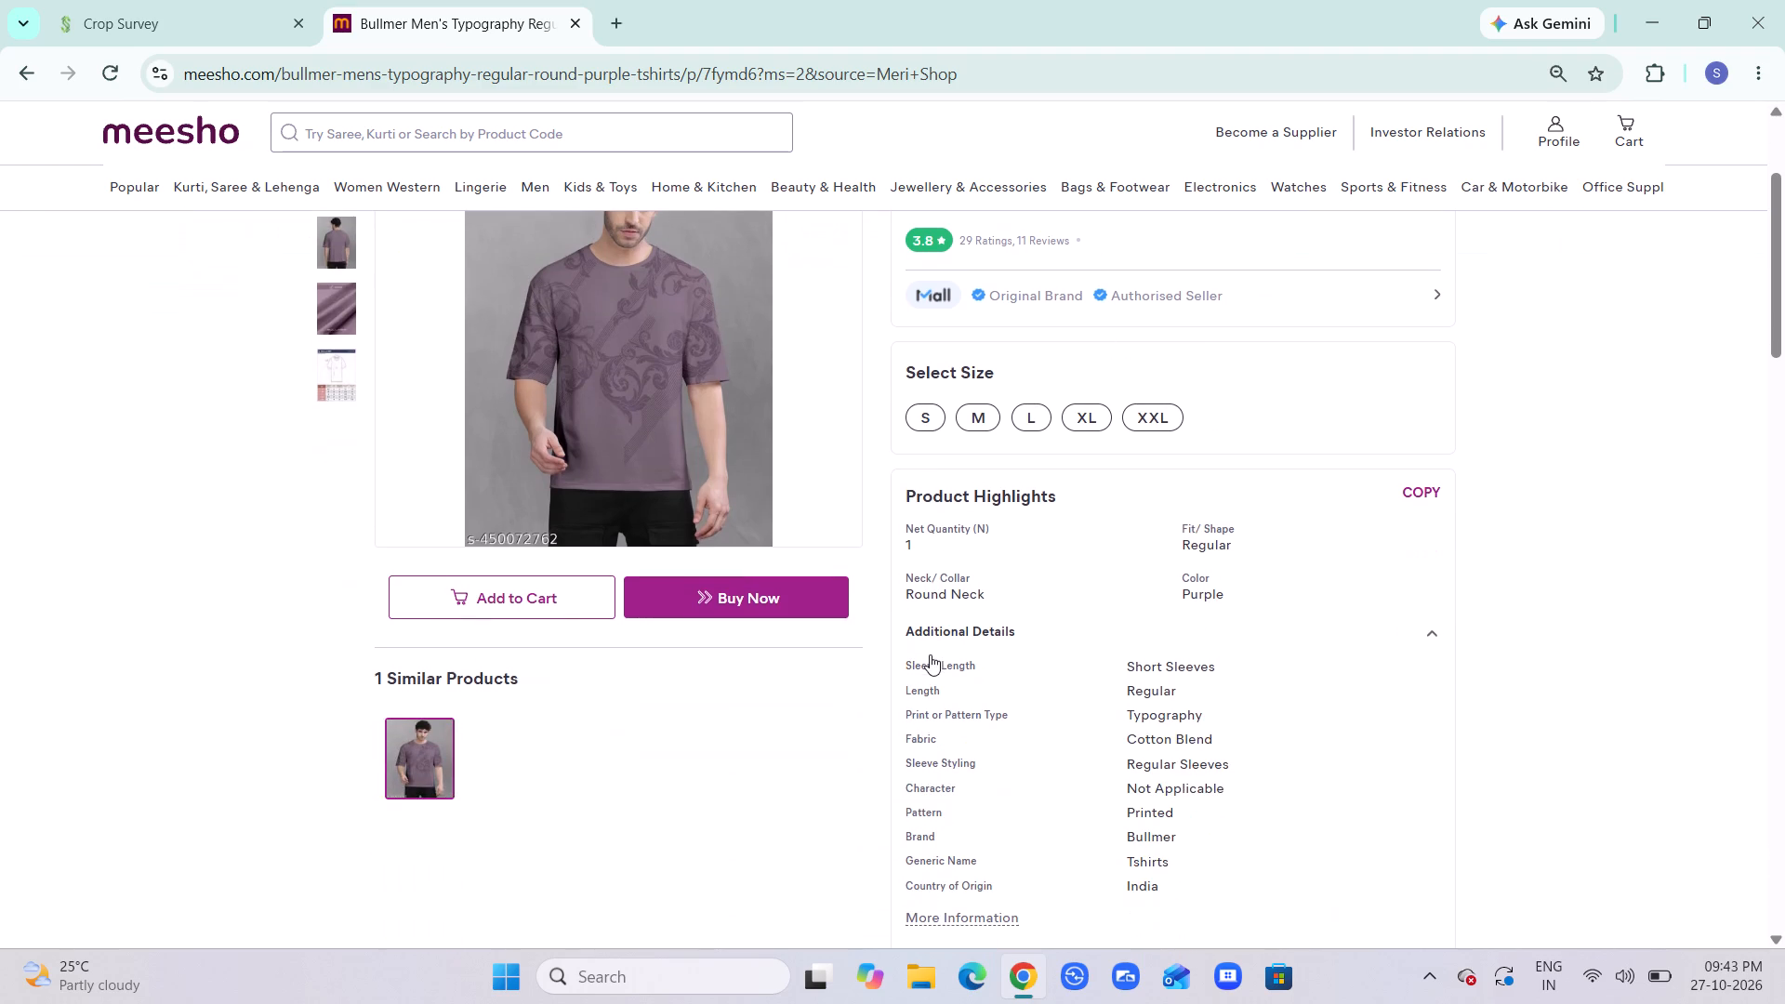
{"action": "right_click", "coordinate": [626, 416]}
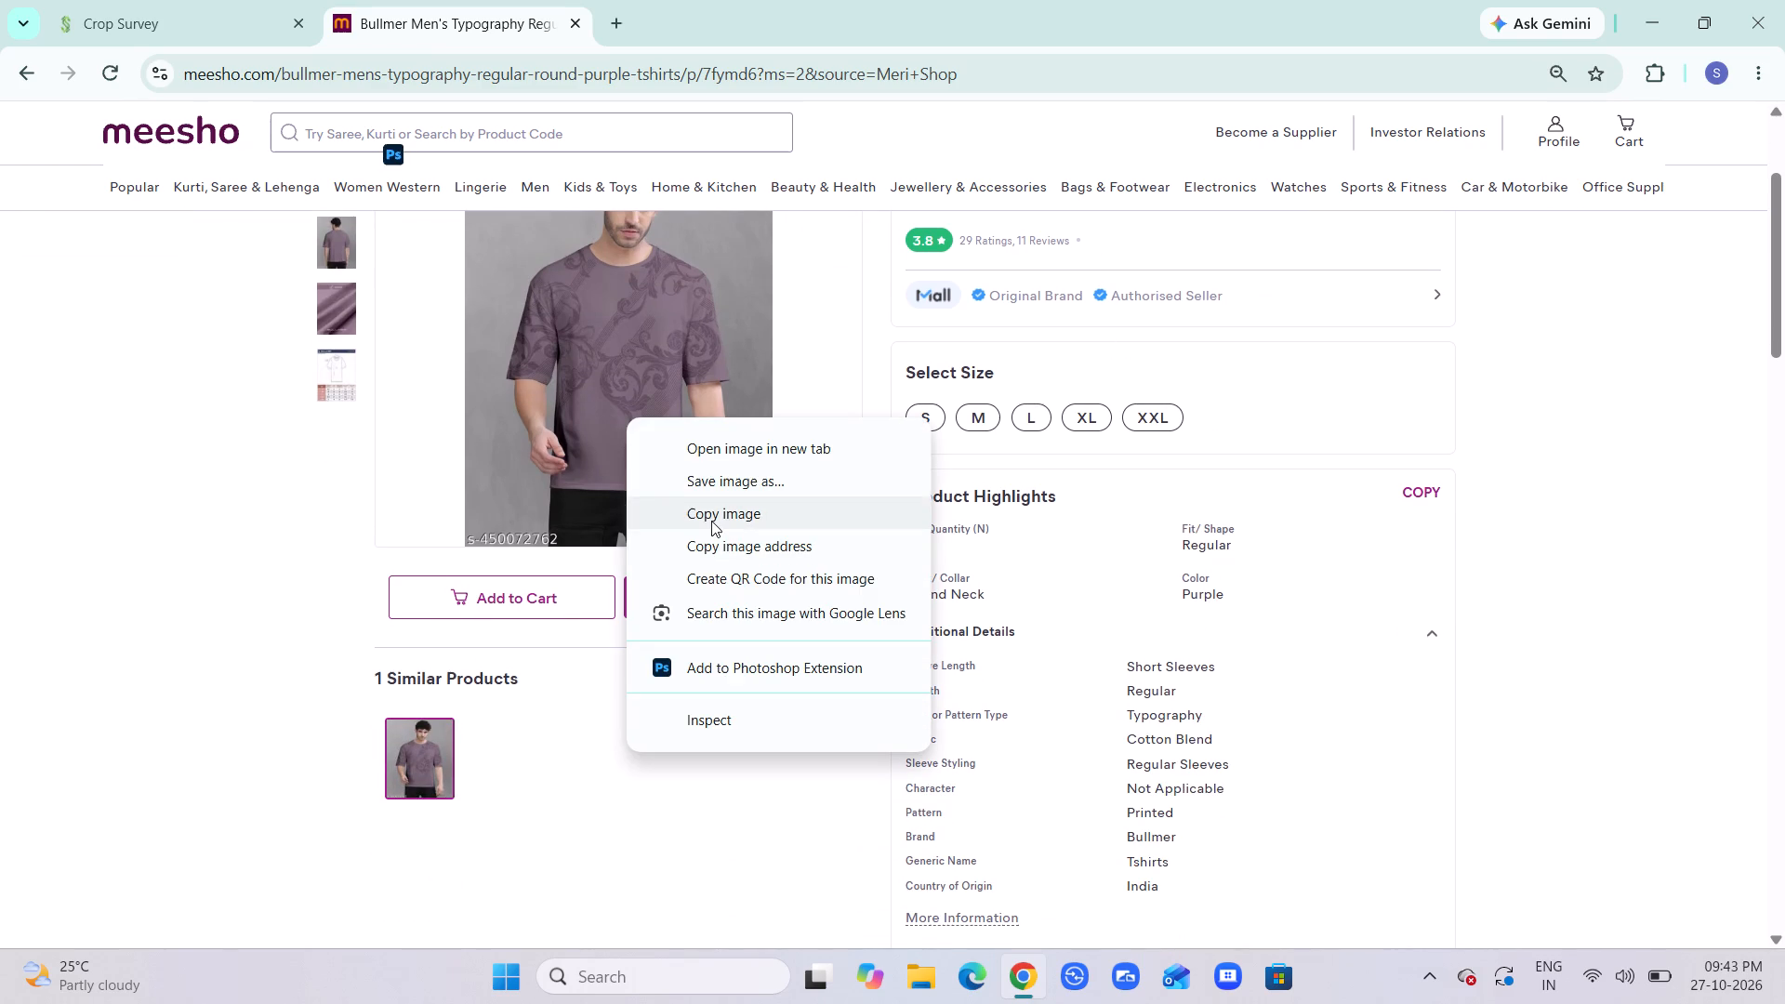
{"action": "left_click", "coordinate": [711, 520]}
Open a new browser tab and start entering a web search beginning with "t".
{"action": "left_click", "coordinate": [622, 5]}
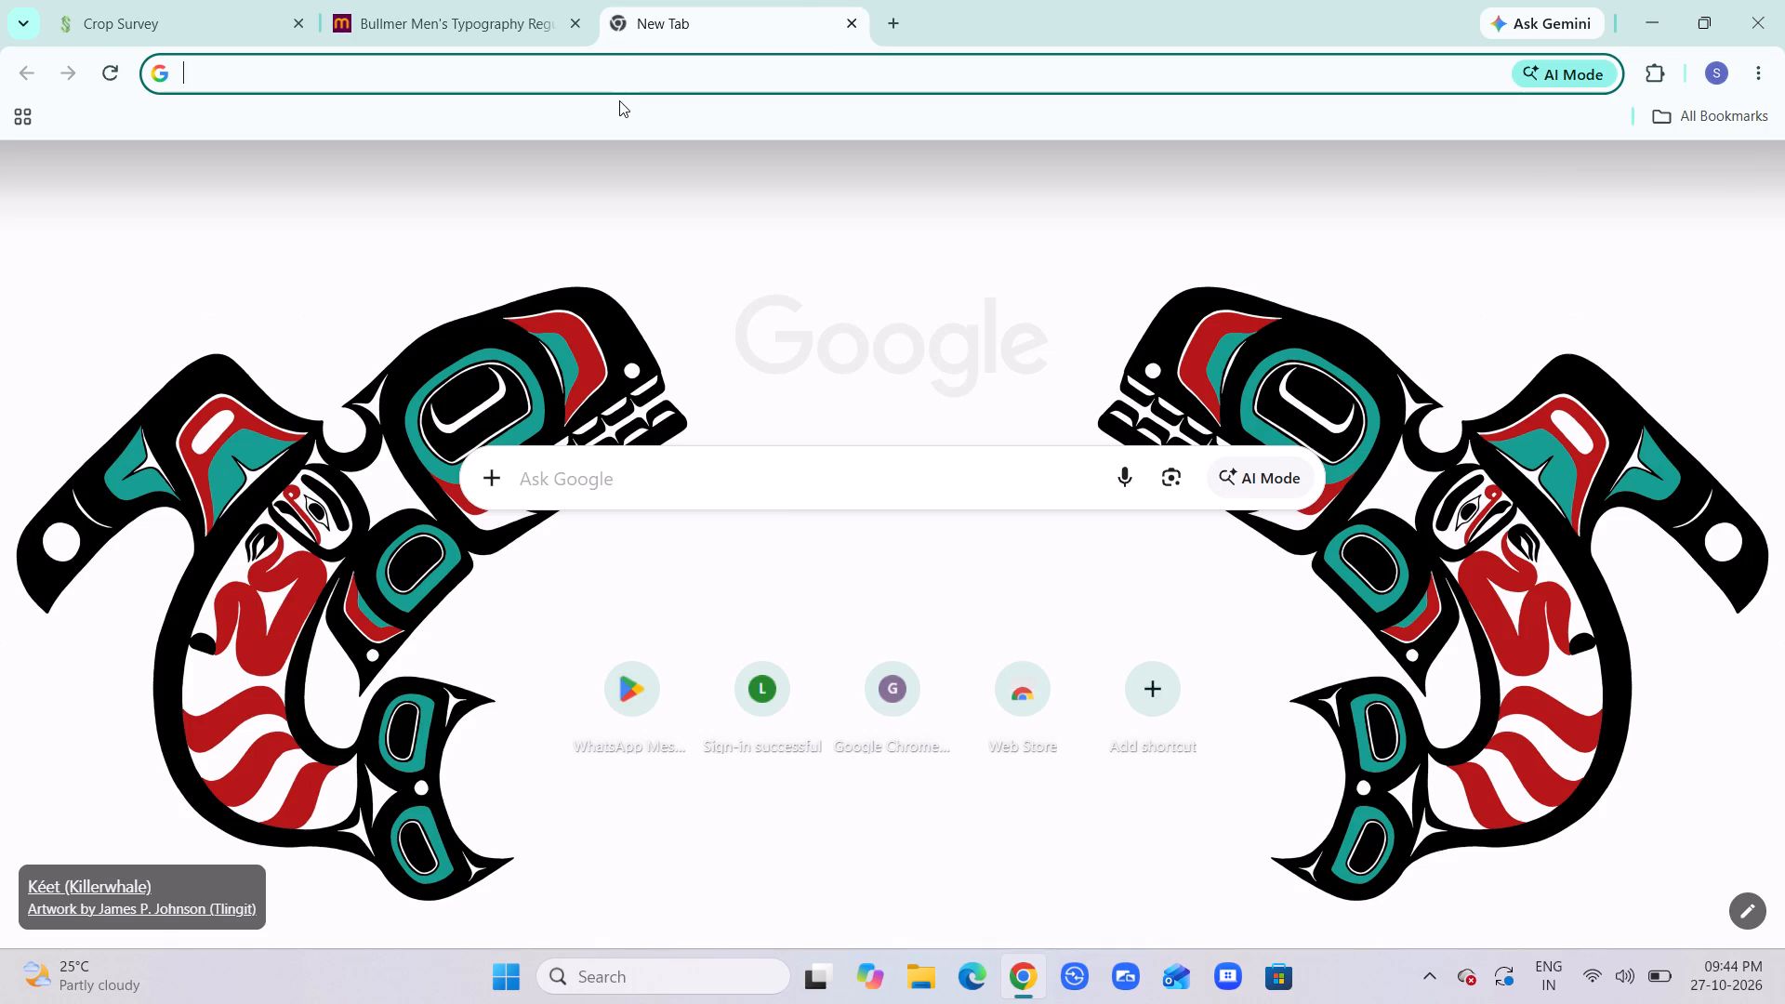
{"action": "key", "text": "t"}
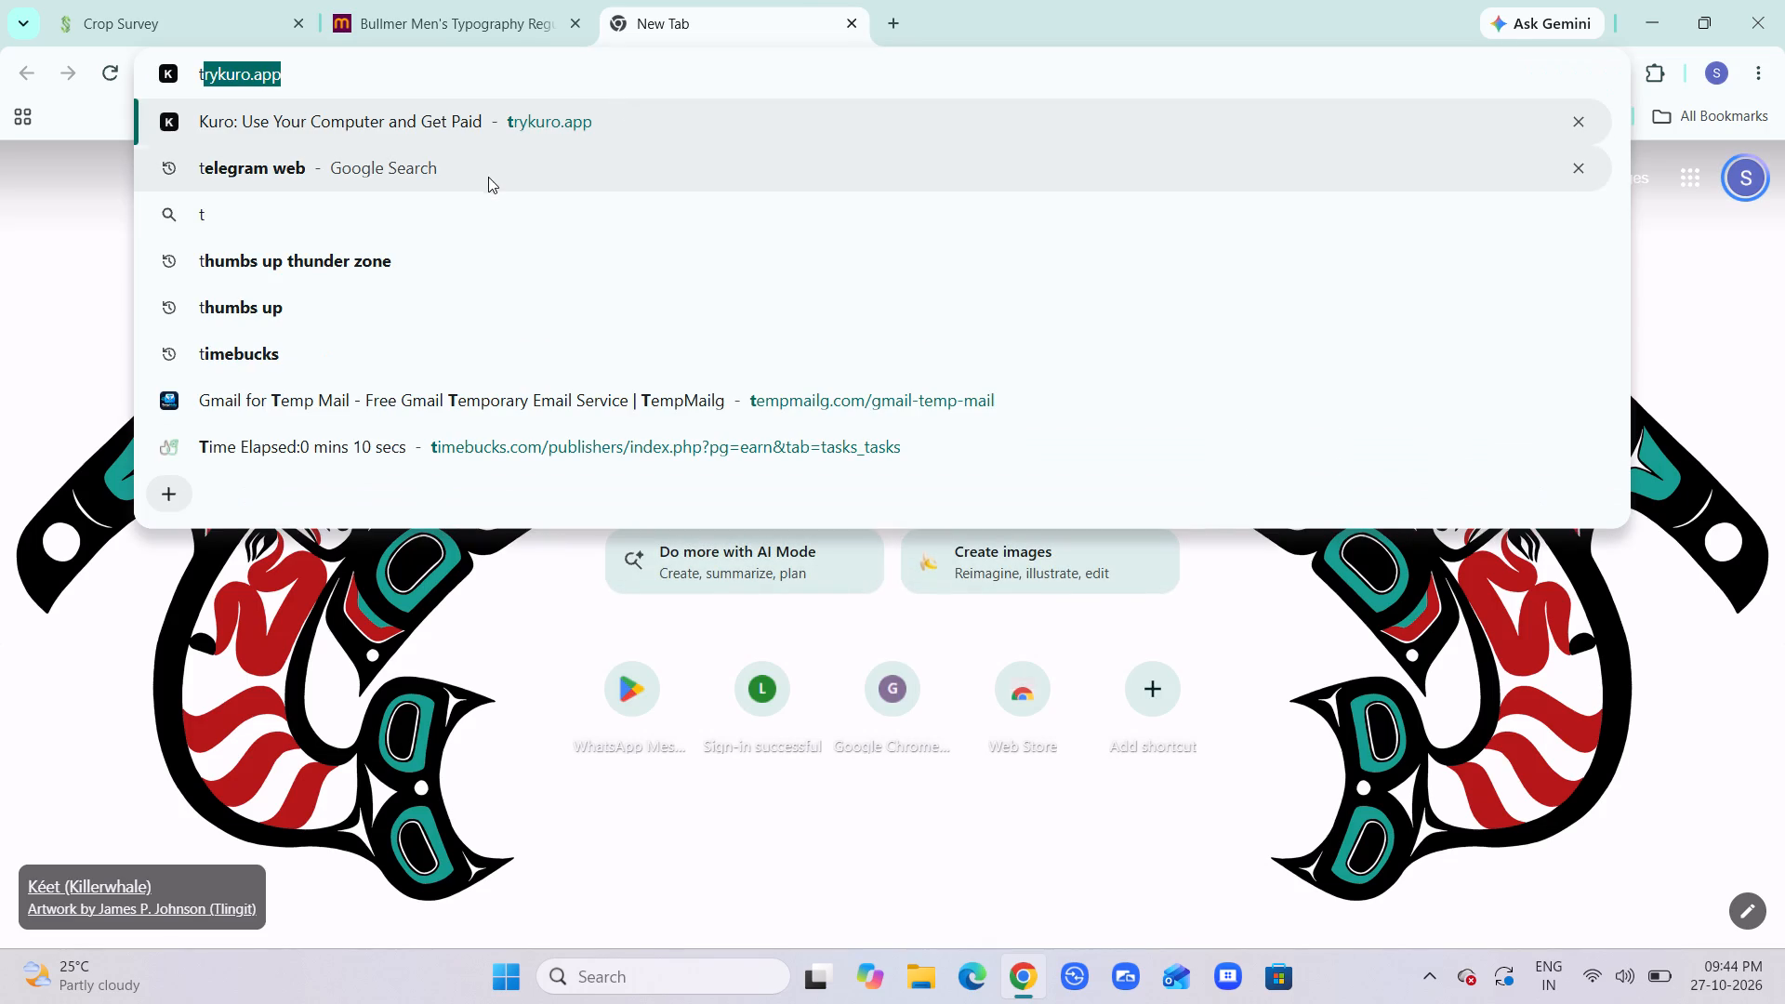
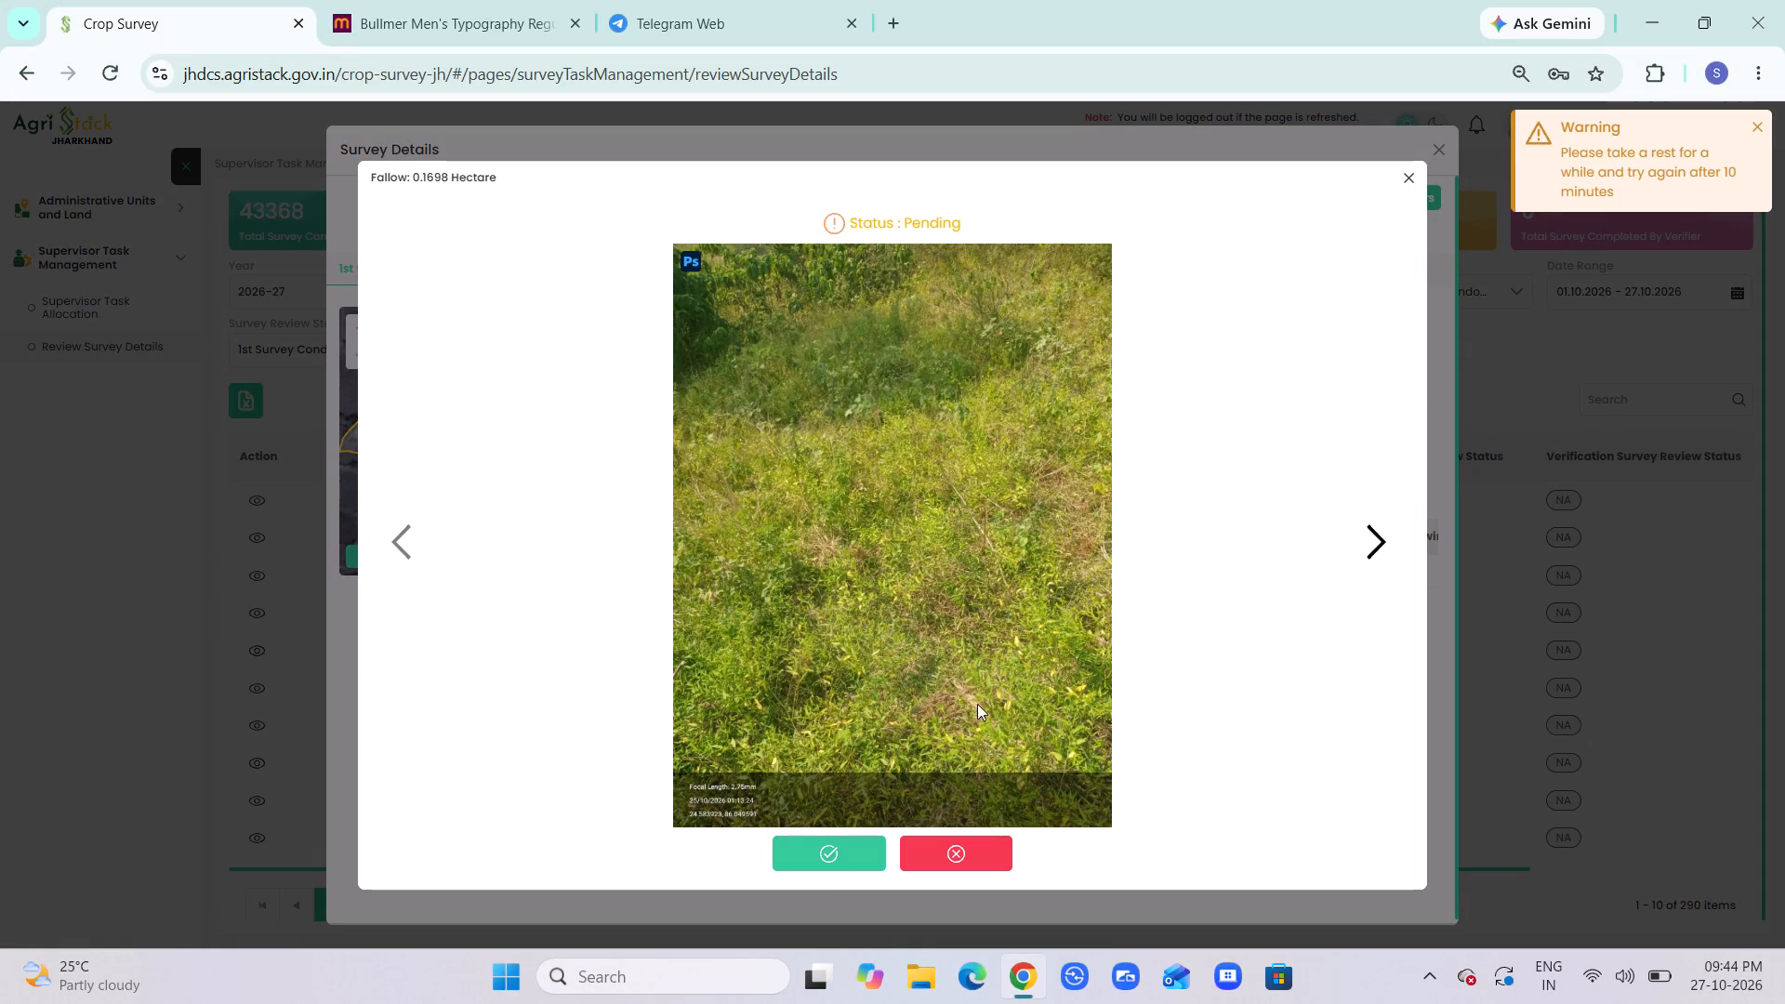
Close the enlarged fallow-land photo and return to the survey details of plot 235.
{"action": "left_click", "coordinate": [1411, 174]}
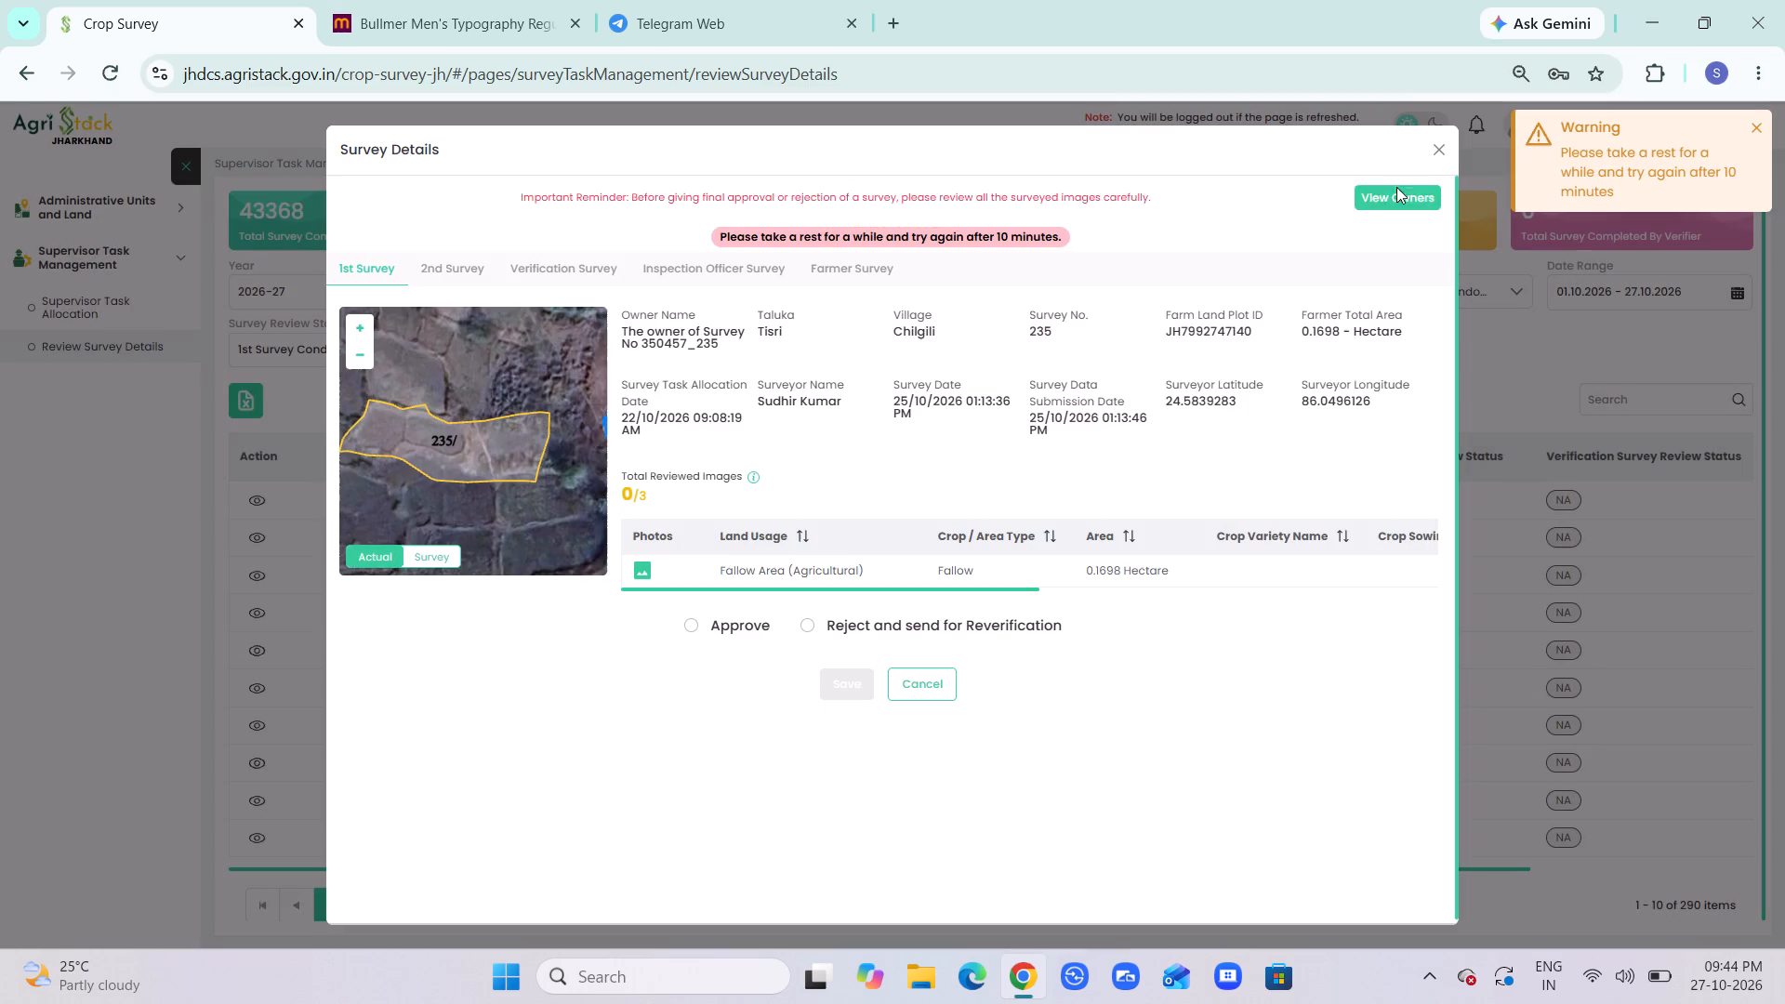
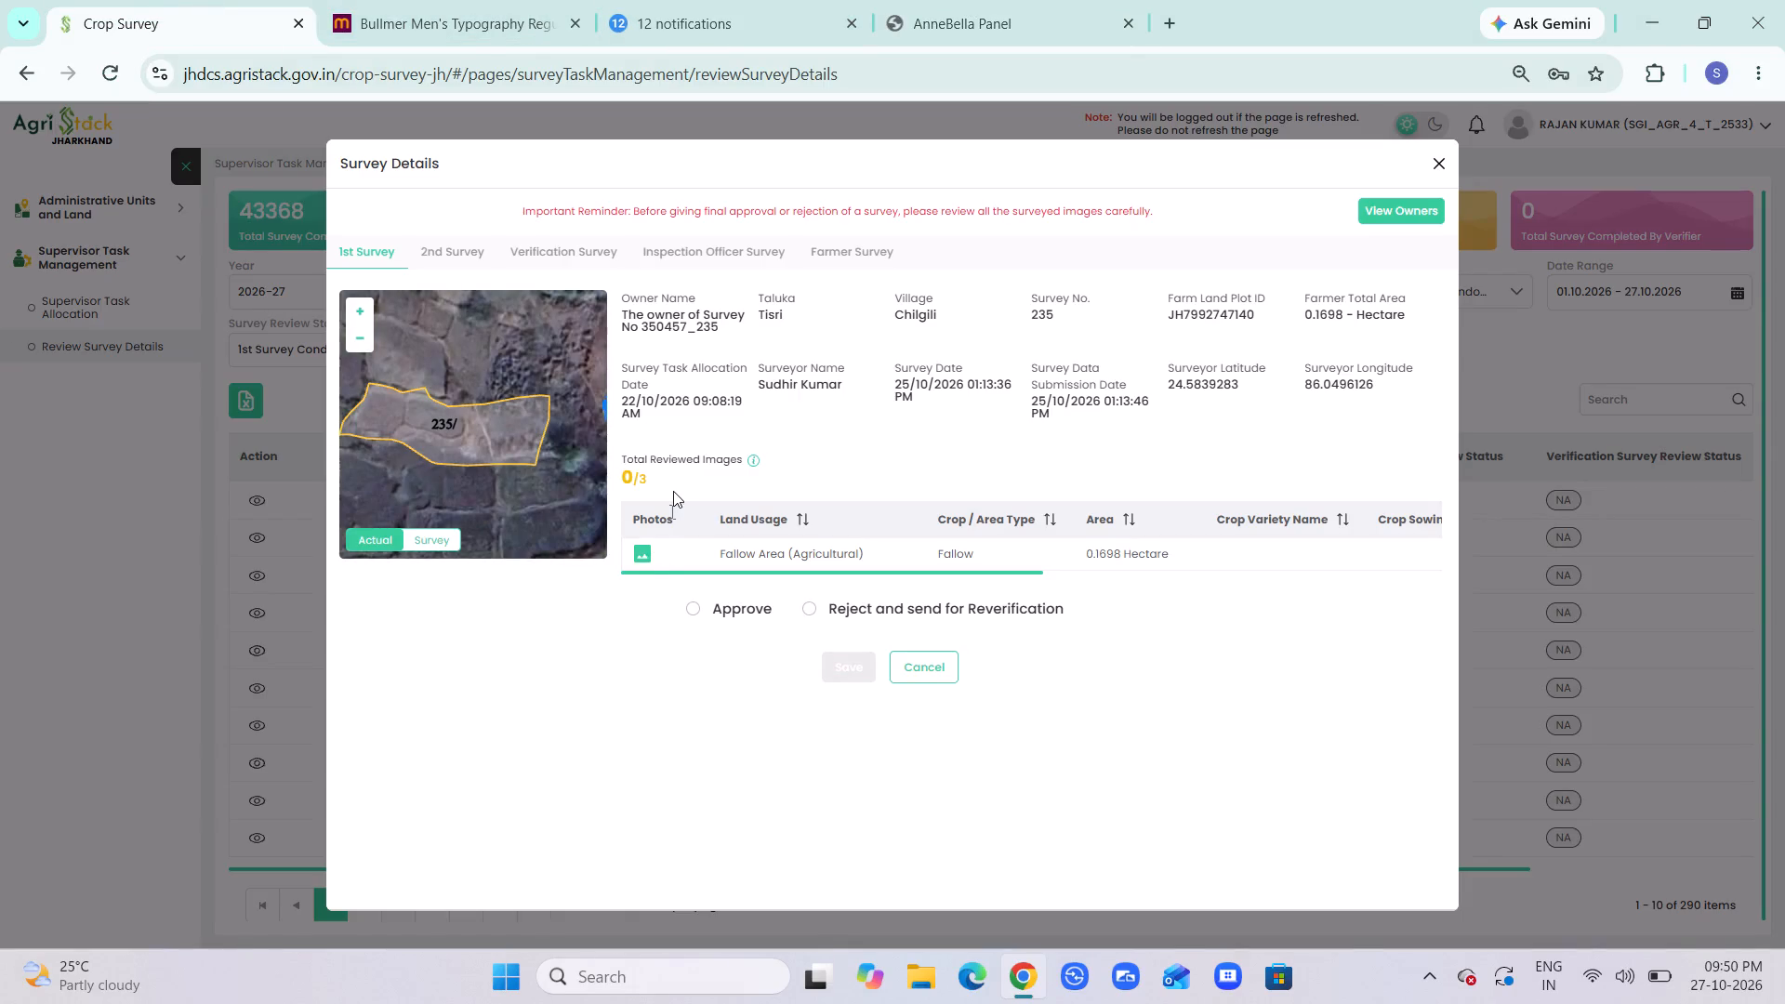
Approve all three fallow-land photos of survey 235, and save its first survey with the Approve decision.
{"action": "left_click", "coordinate": [646, 553]}
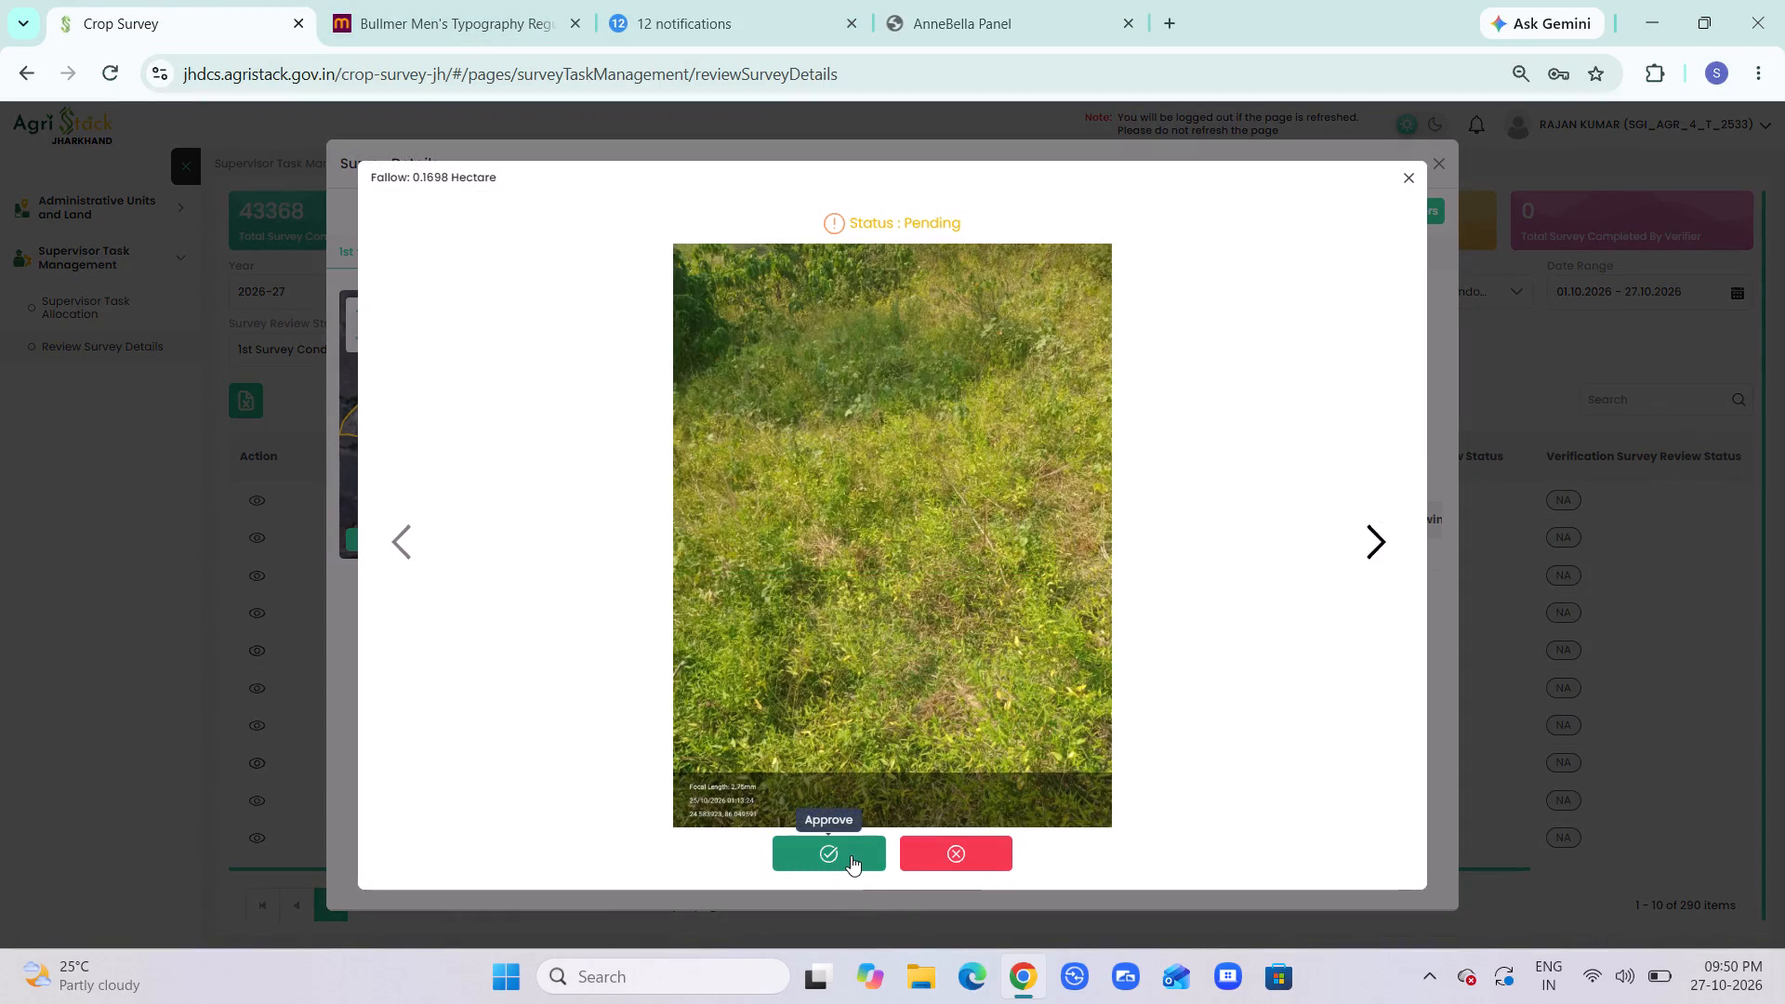
{"action": "left_click", "coordinate": [851, 855]}
{"action": "left_click_drag", "start_coordinate": [975, 693], "coordinate": [810, 689]}
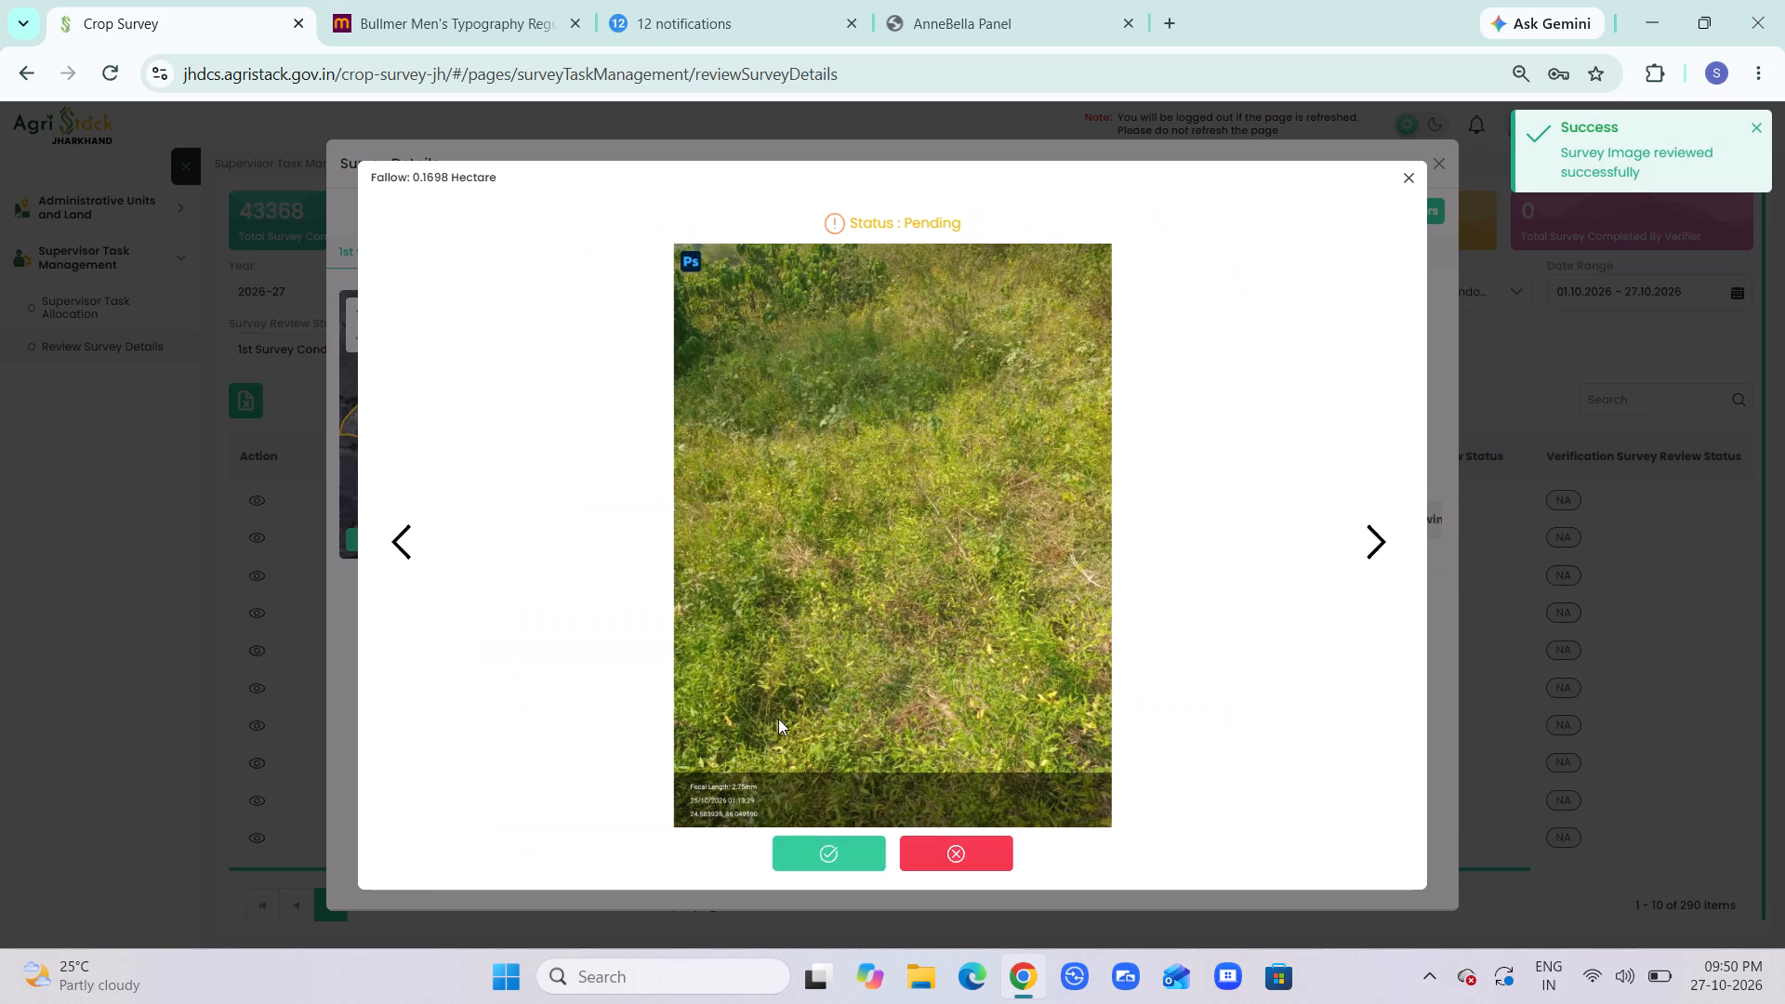
{"action": "left_click", "coordinate": [828, 845]}
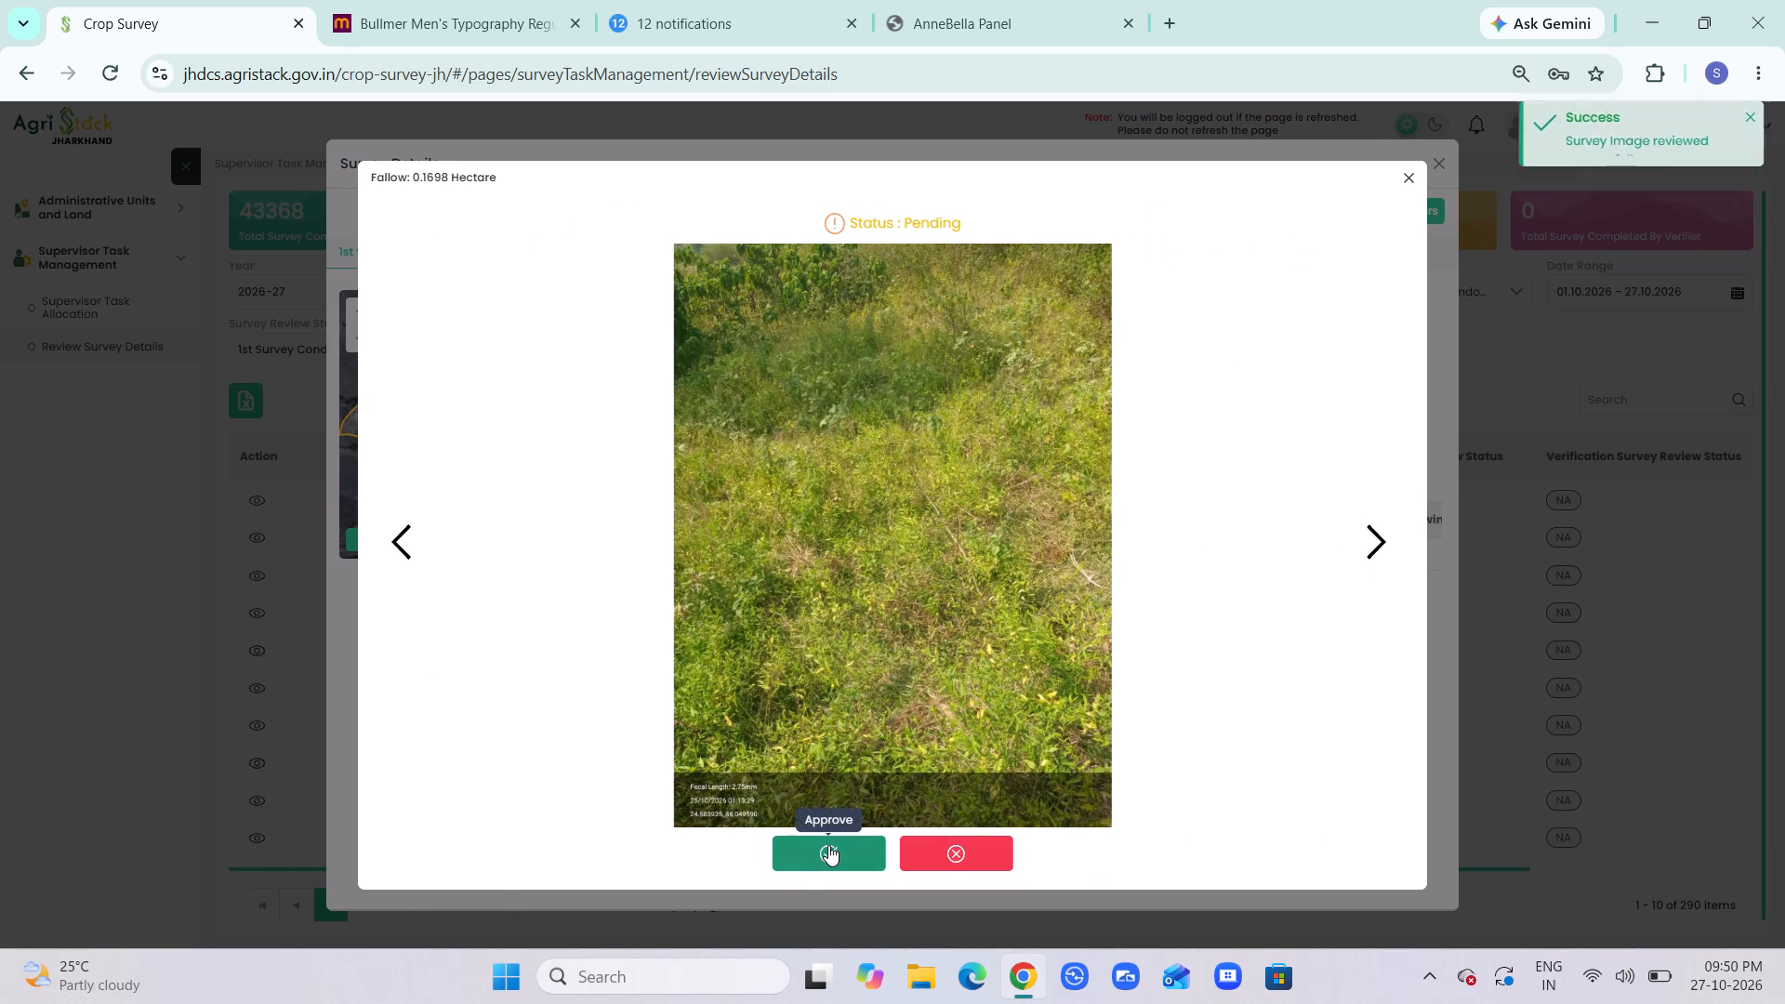
{"action": "left_click_drag", "start_coordinate": [990, 715], "coordinate": [909, 715]}
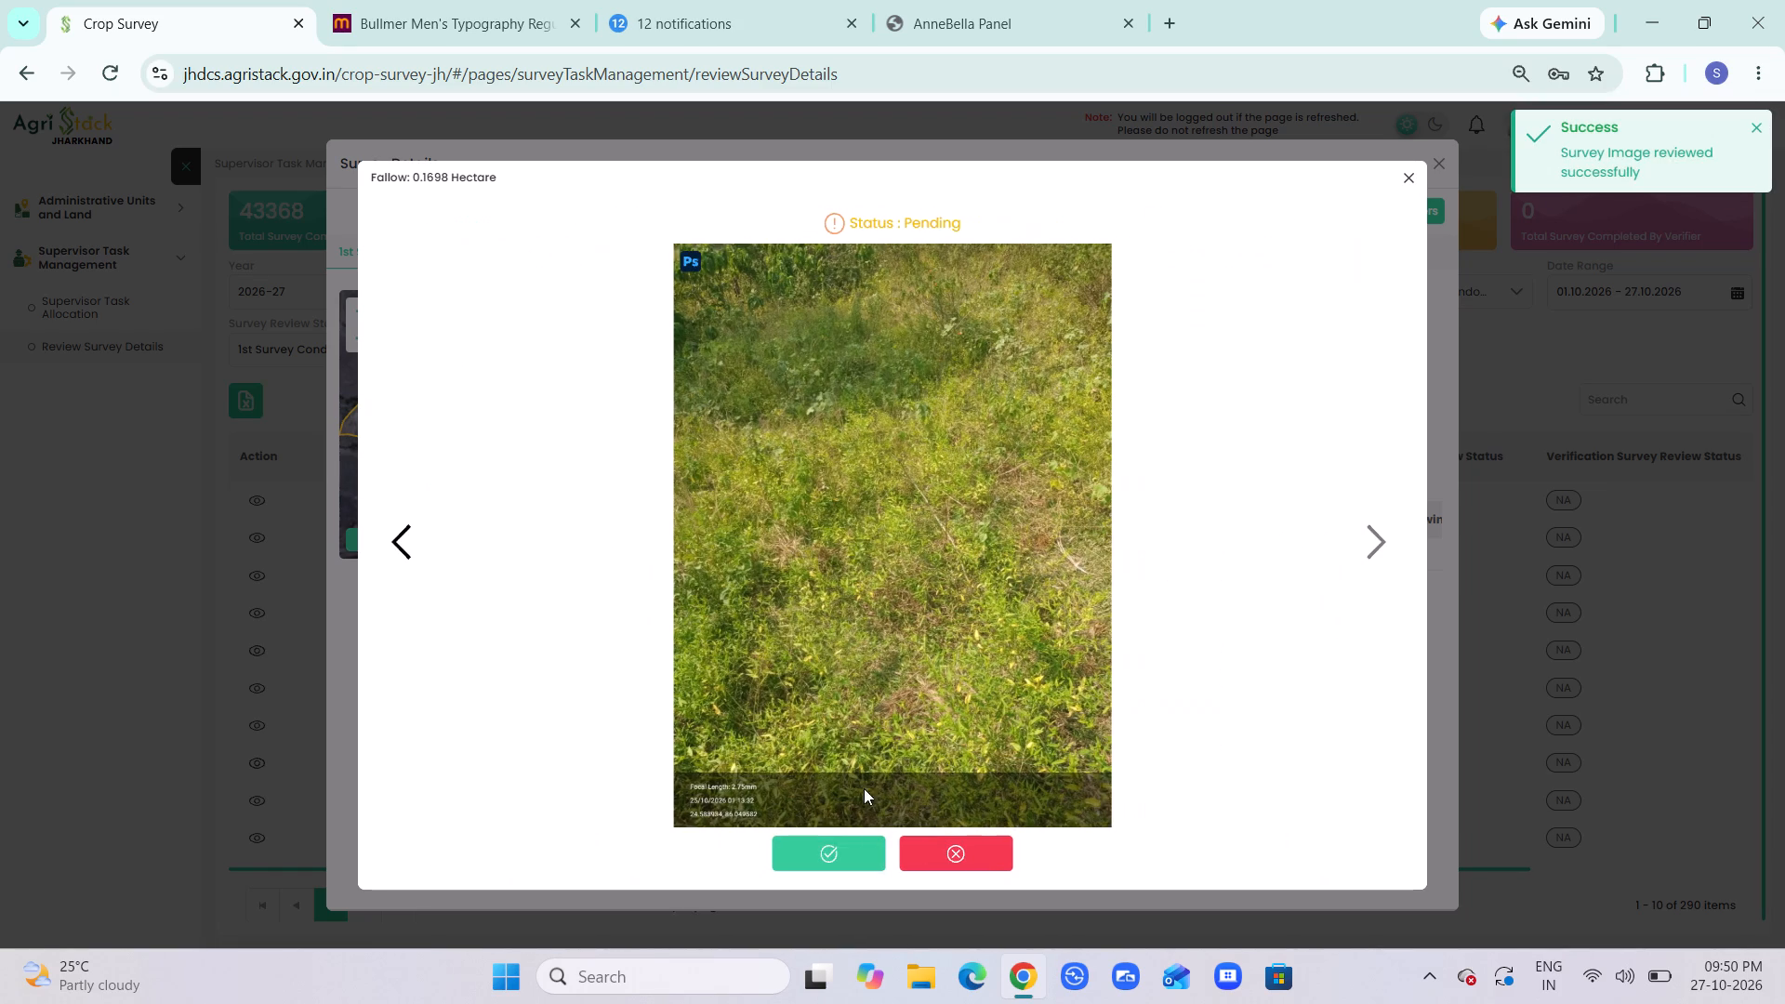
{"action": "left_click", "coordinate": [842, 852]}
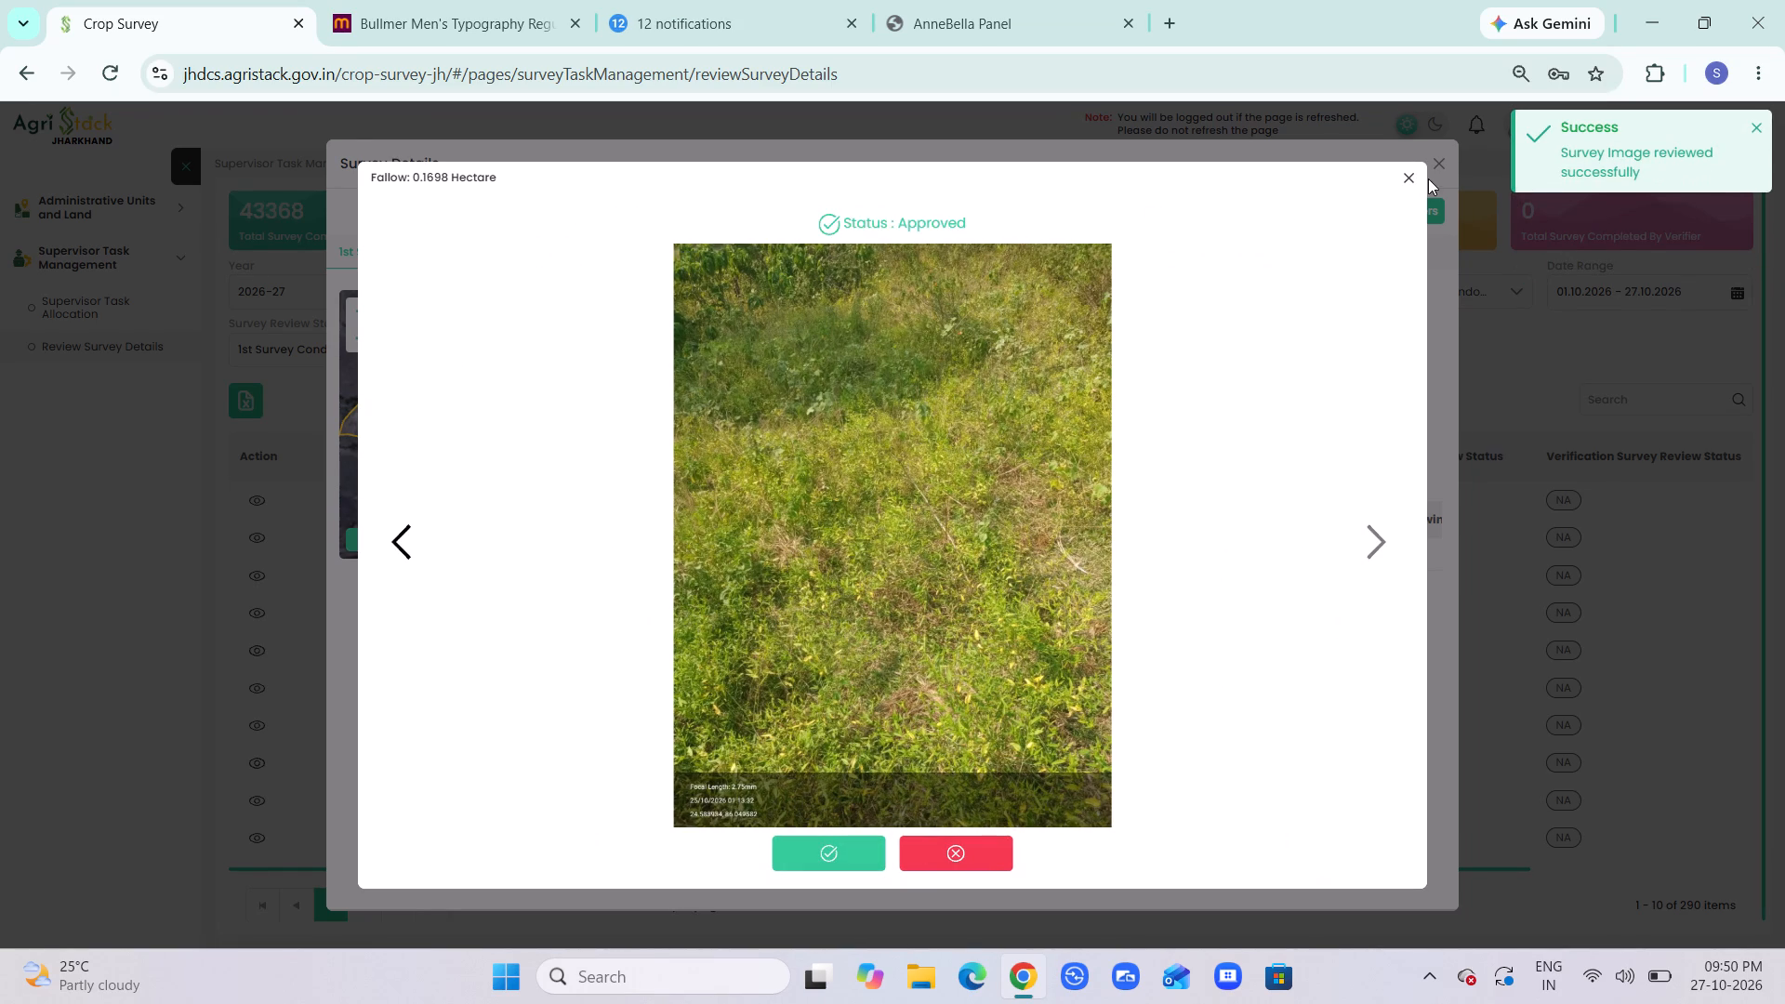
{"action": "left_click", "coordinate": [1408, 175]}
{"action": "left_click", "coordinate": [714, 610]}
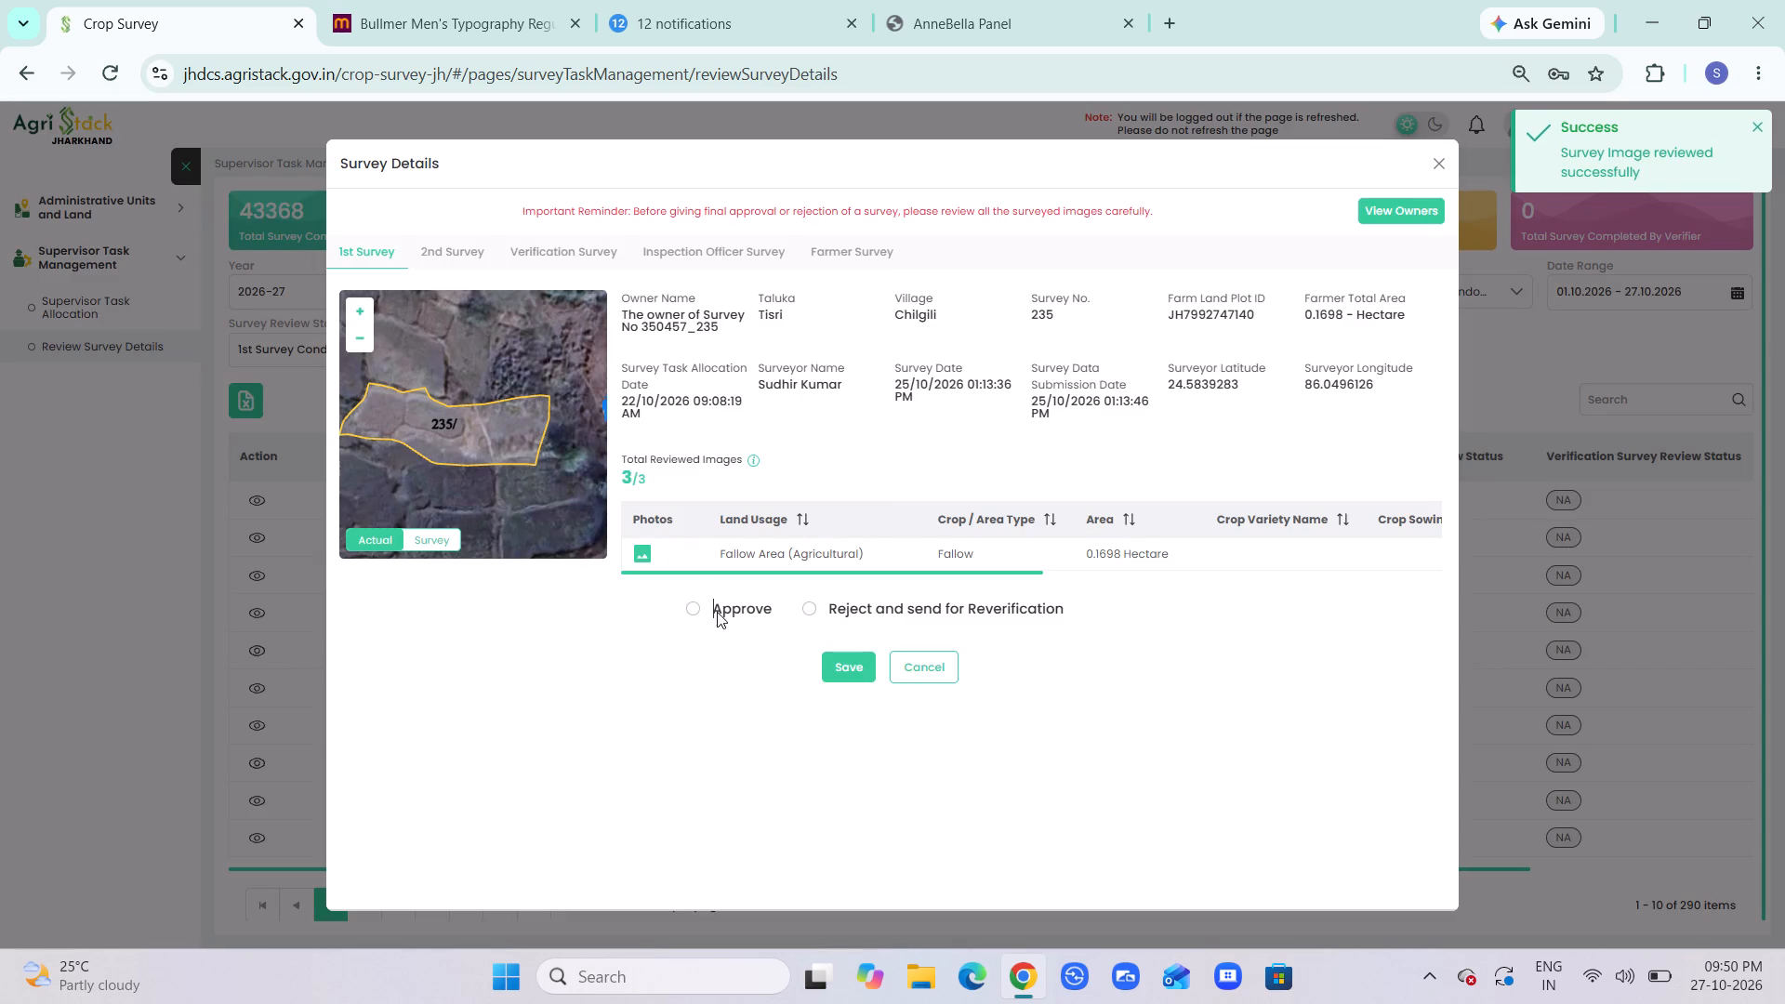
{"action": "left_click", "coordinate": [842, 660]}
{"action": "left_click", "coordinate": [845, 563]}
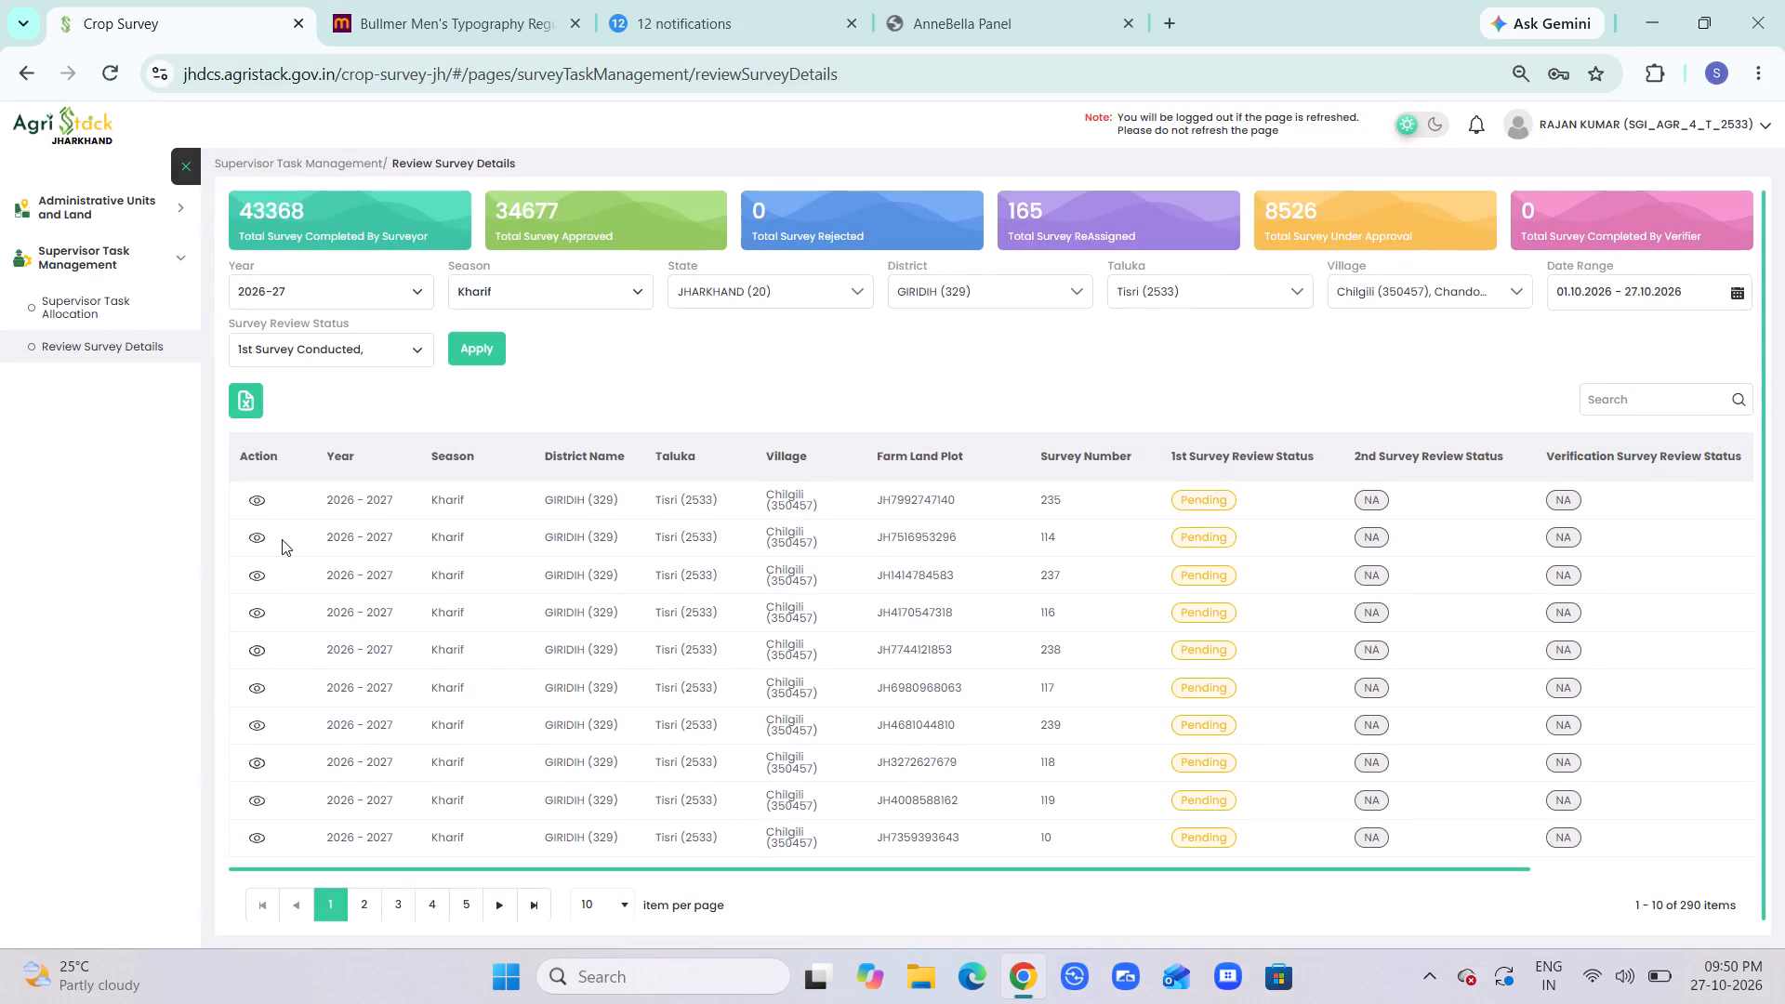
Open the details of survey number 114 in Chilgili and approve all three of its farm photos.
{"action": "left_click", "coordinate": [257, 539]}
{"action": "left_click", "coordinate": [258, 534]}
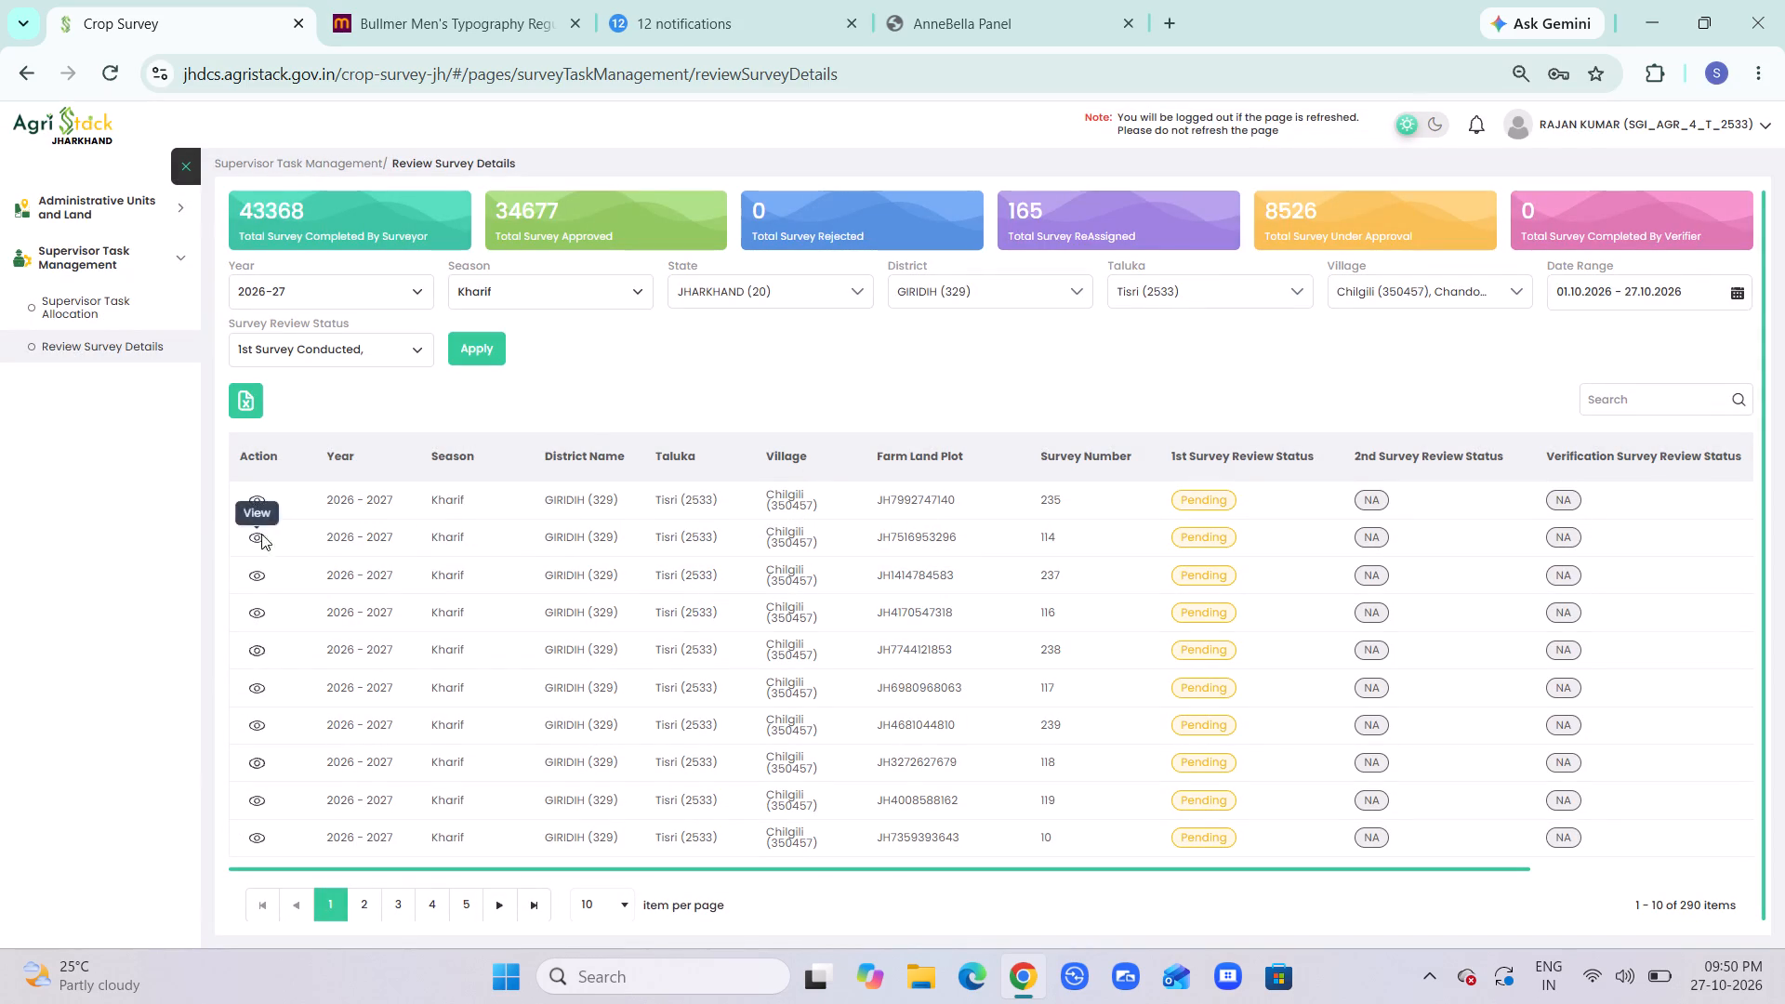
{"action": "left_click", "coordinate": [642, 548]}
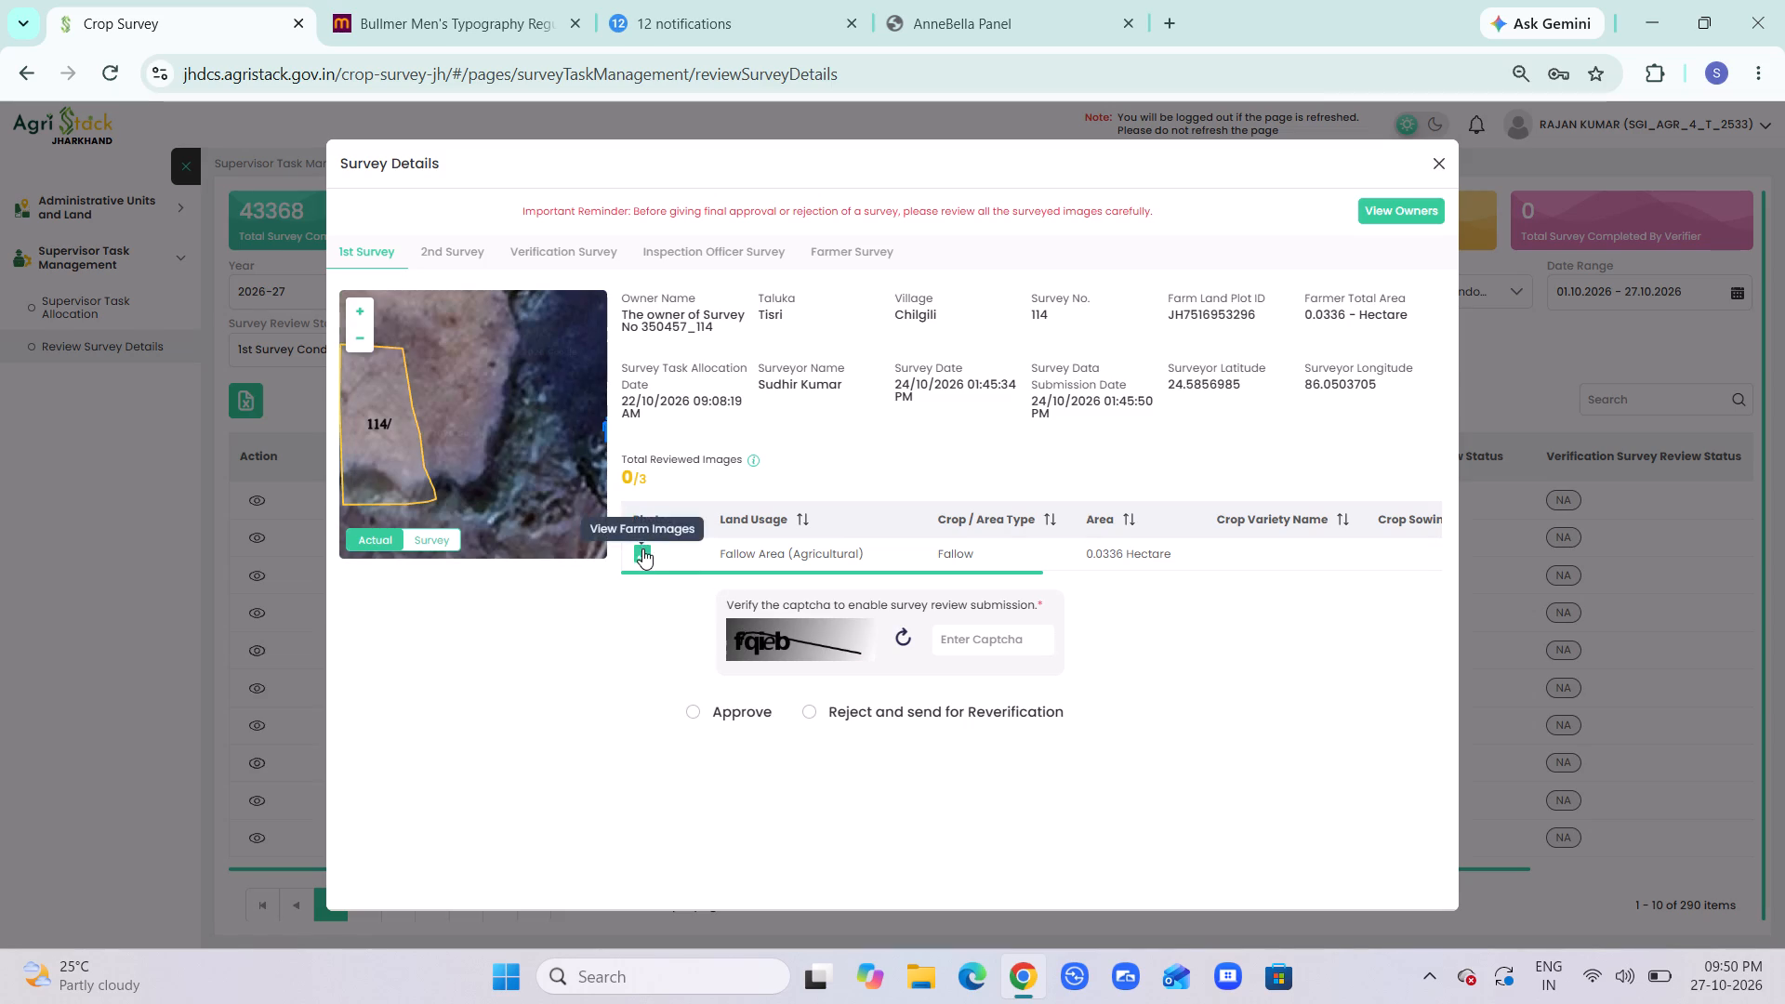
{"action": "left_click", "coordinate": [826, 846]}
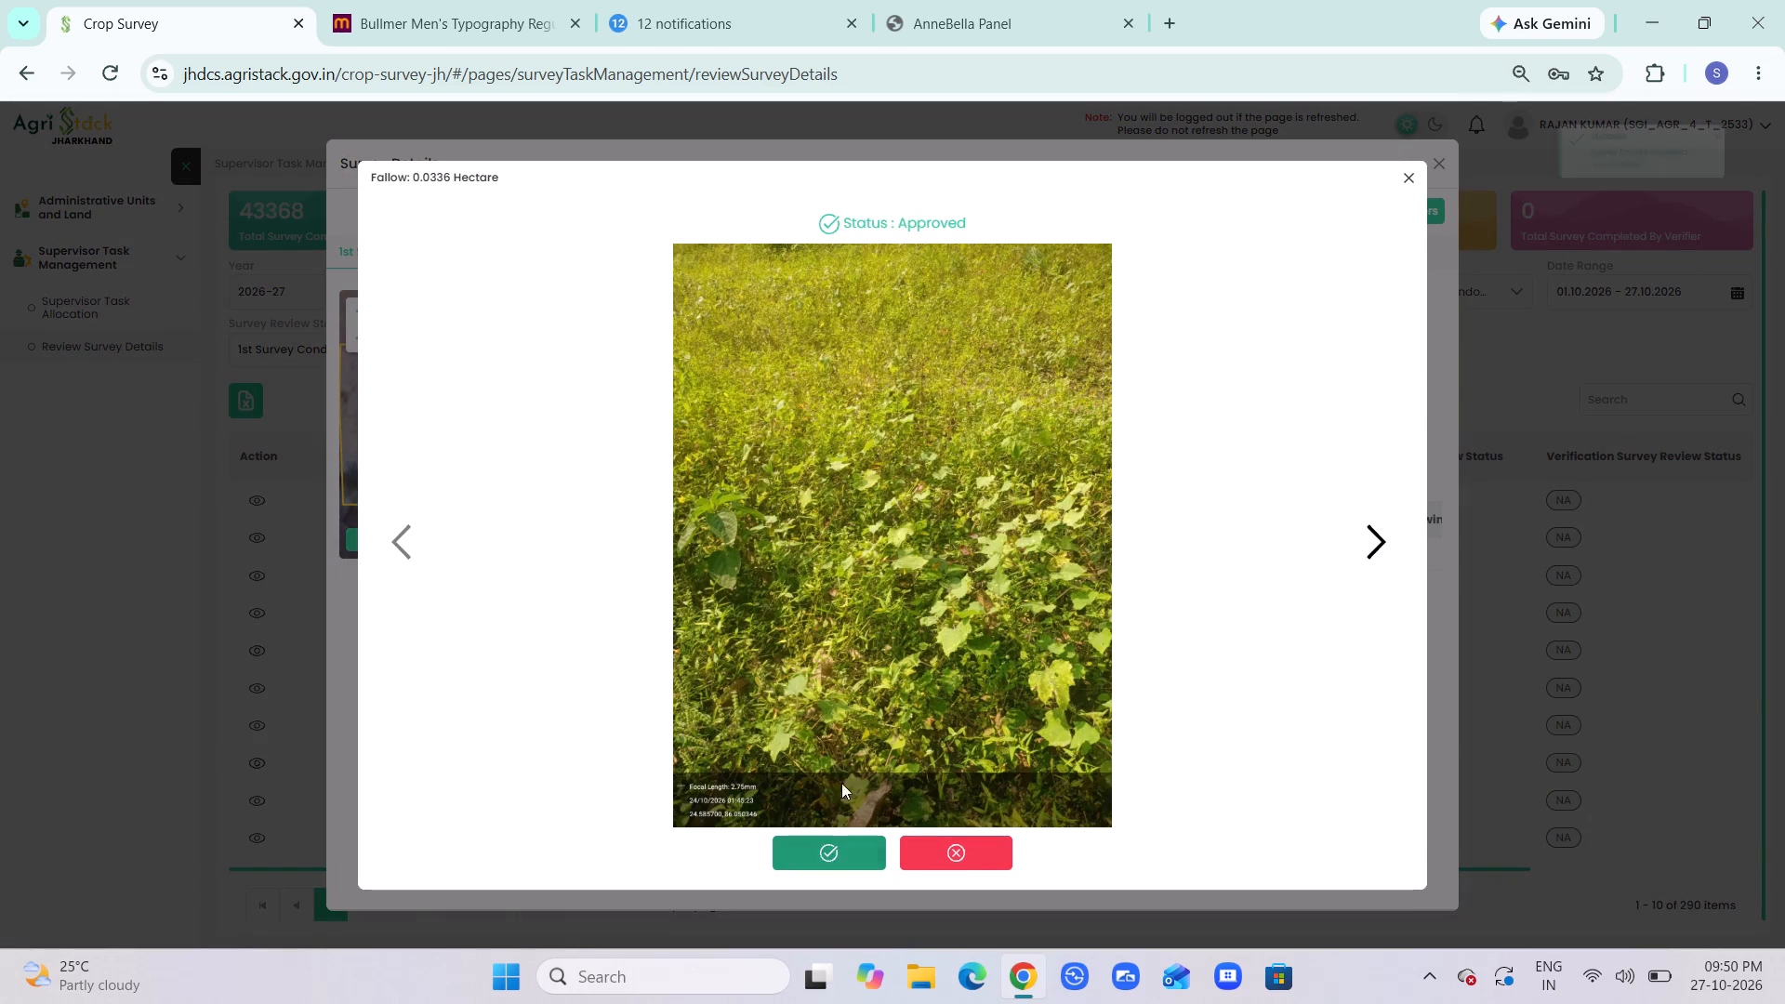
{"action": "left_click_drag", "start_coordinate": [1011, 701], "coordinate": [969, 715]}
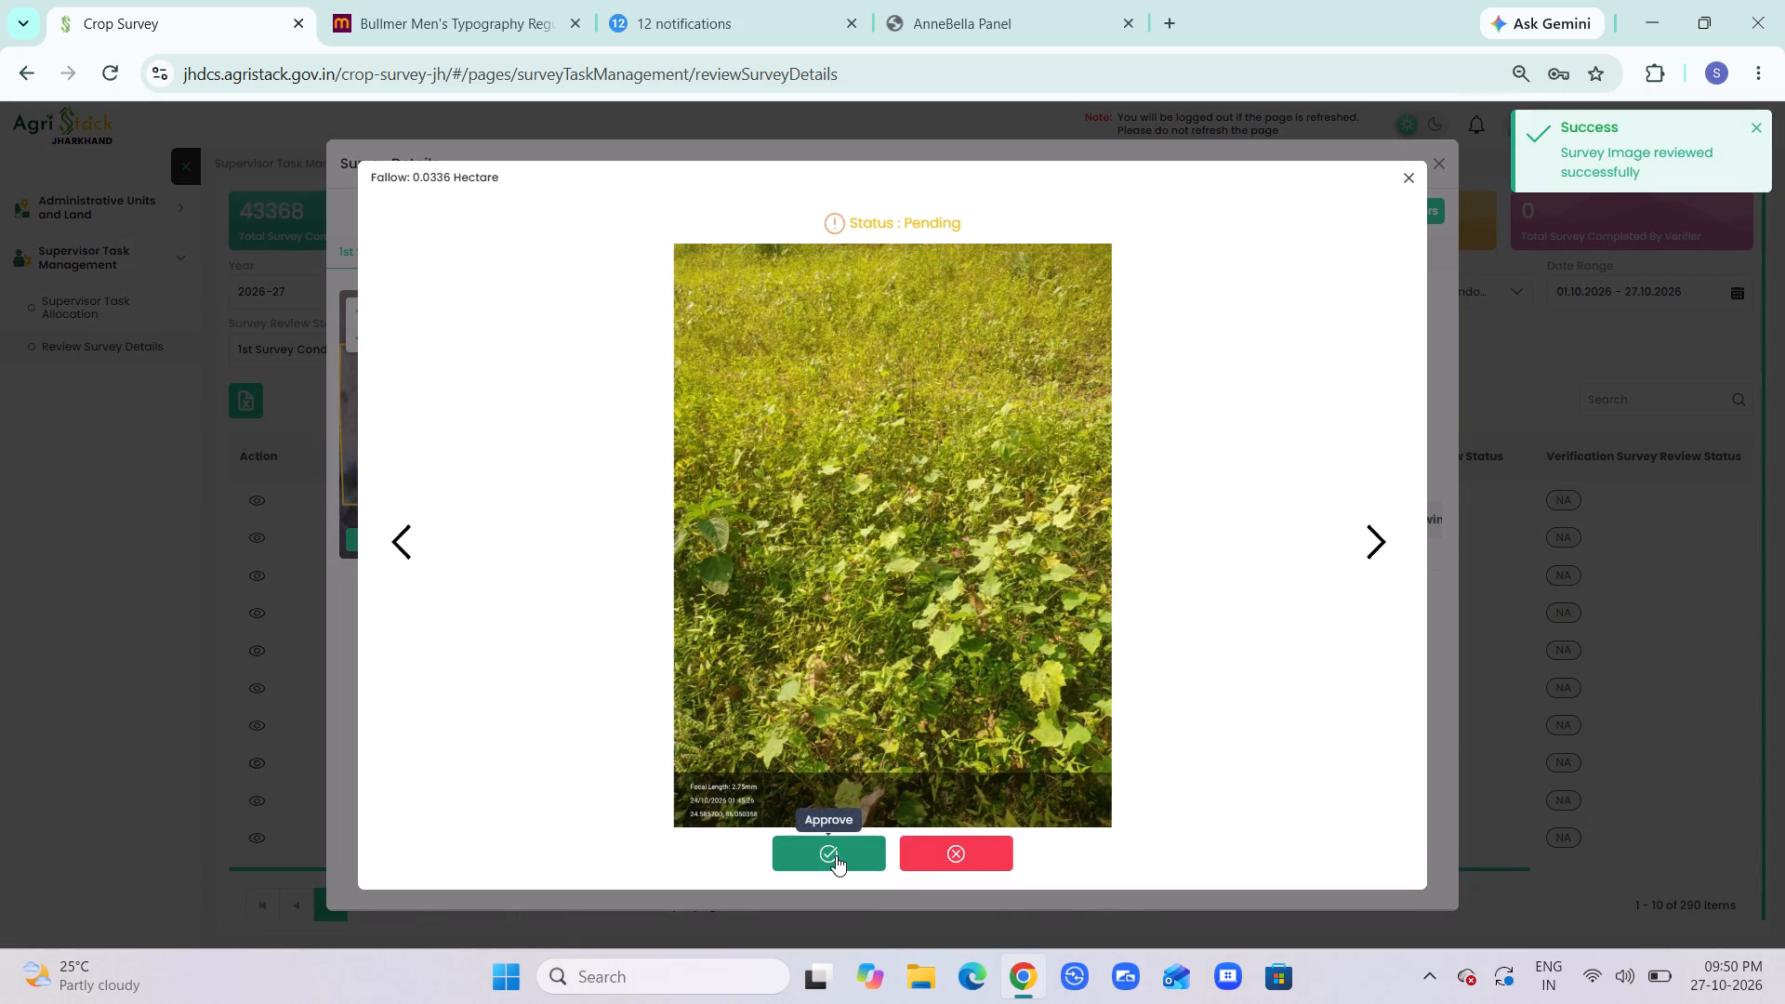
{"action": "left_click", "coordinate": [836, 855]}
{"action": "left_click_drag", "start_coordinate": [996, 714], "coordinate": [894, 710]}
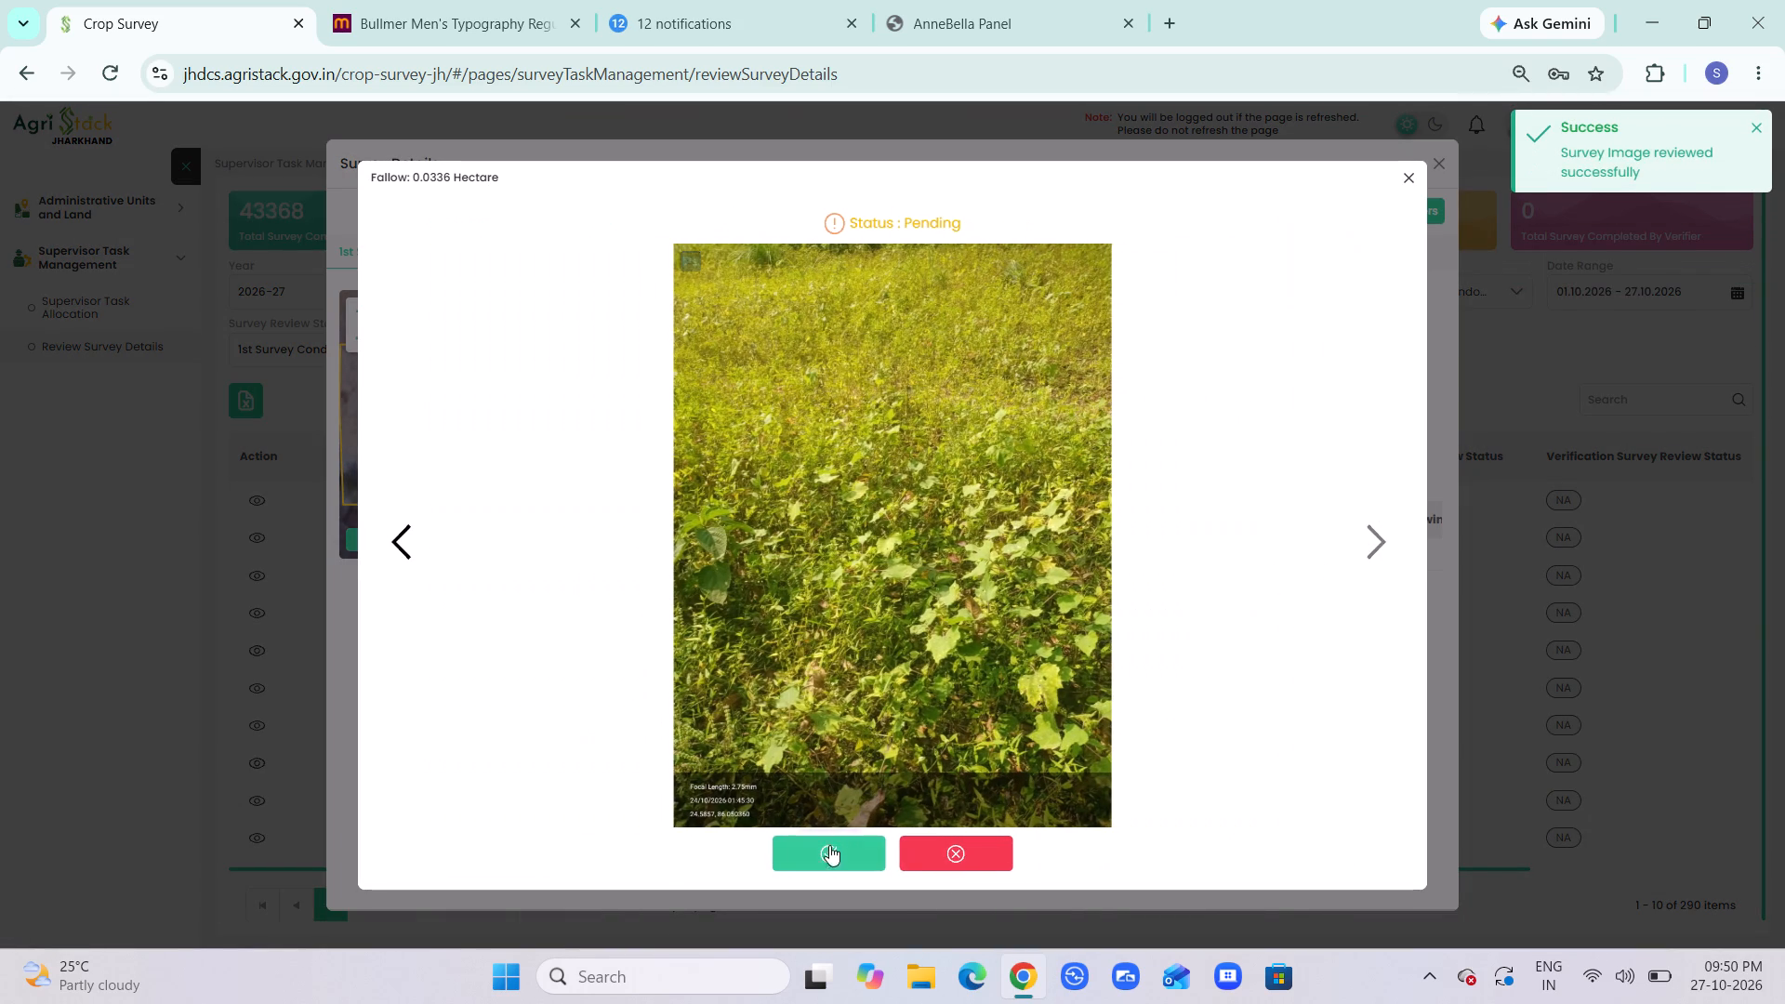
{"action": "left_click", "coordinate": [828, 849]}
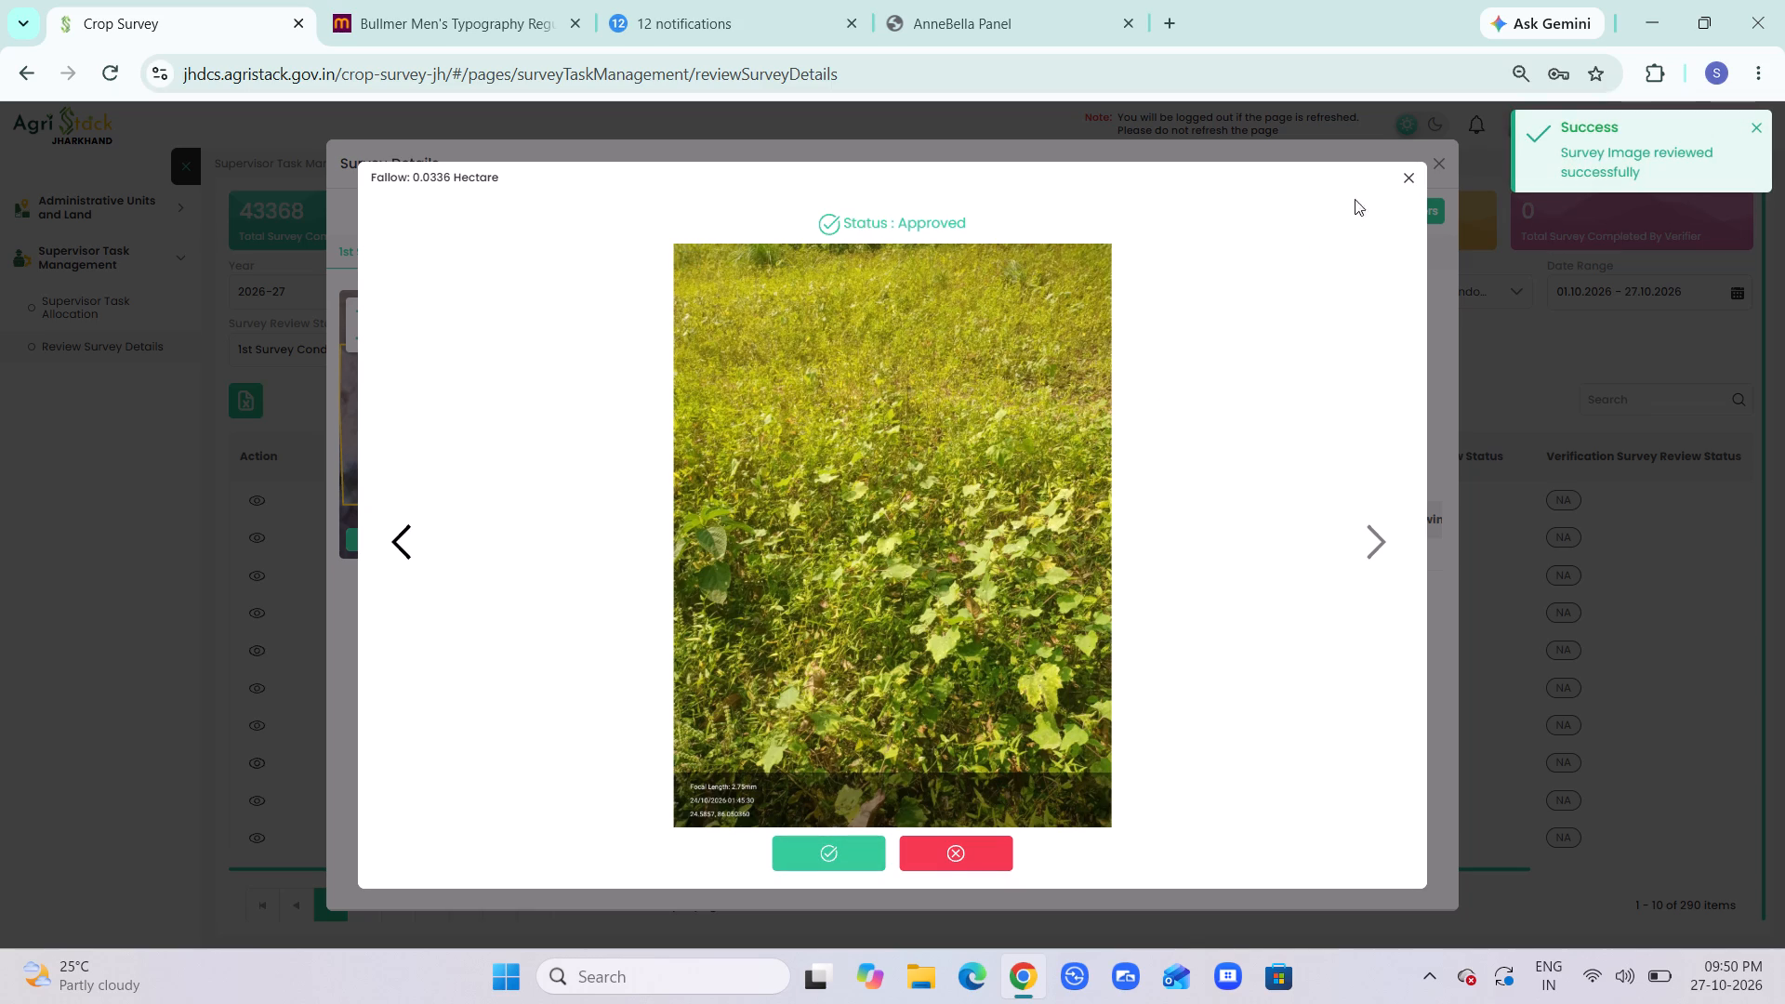
{"action": "left_click", "coordinate": [1413, 176]}
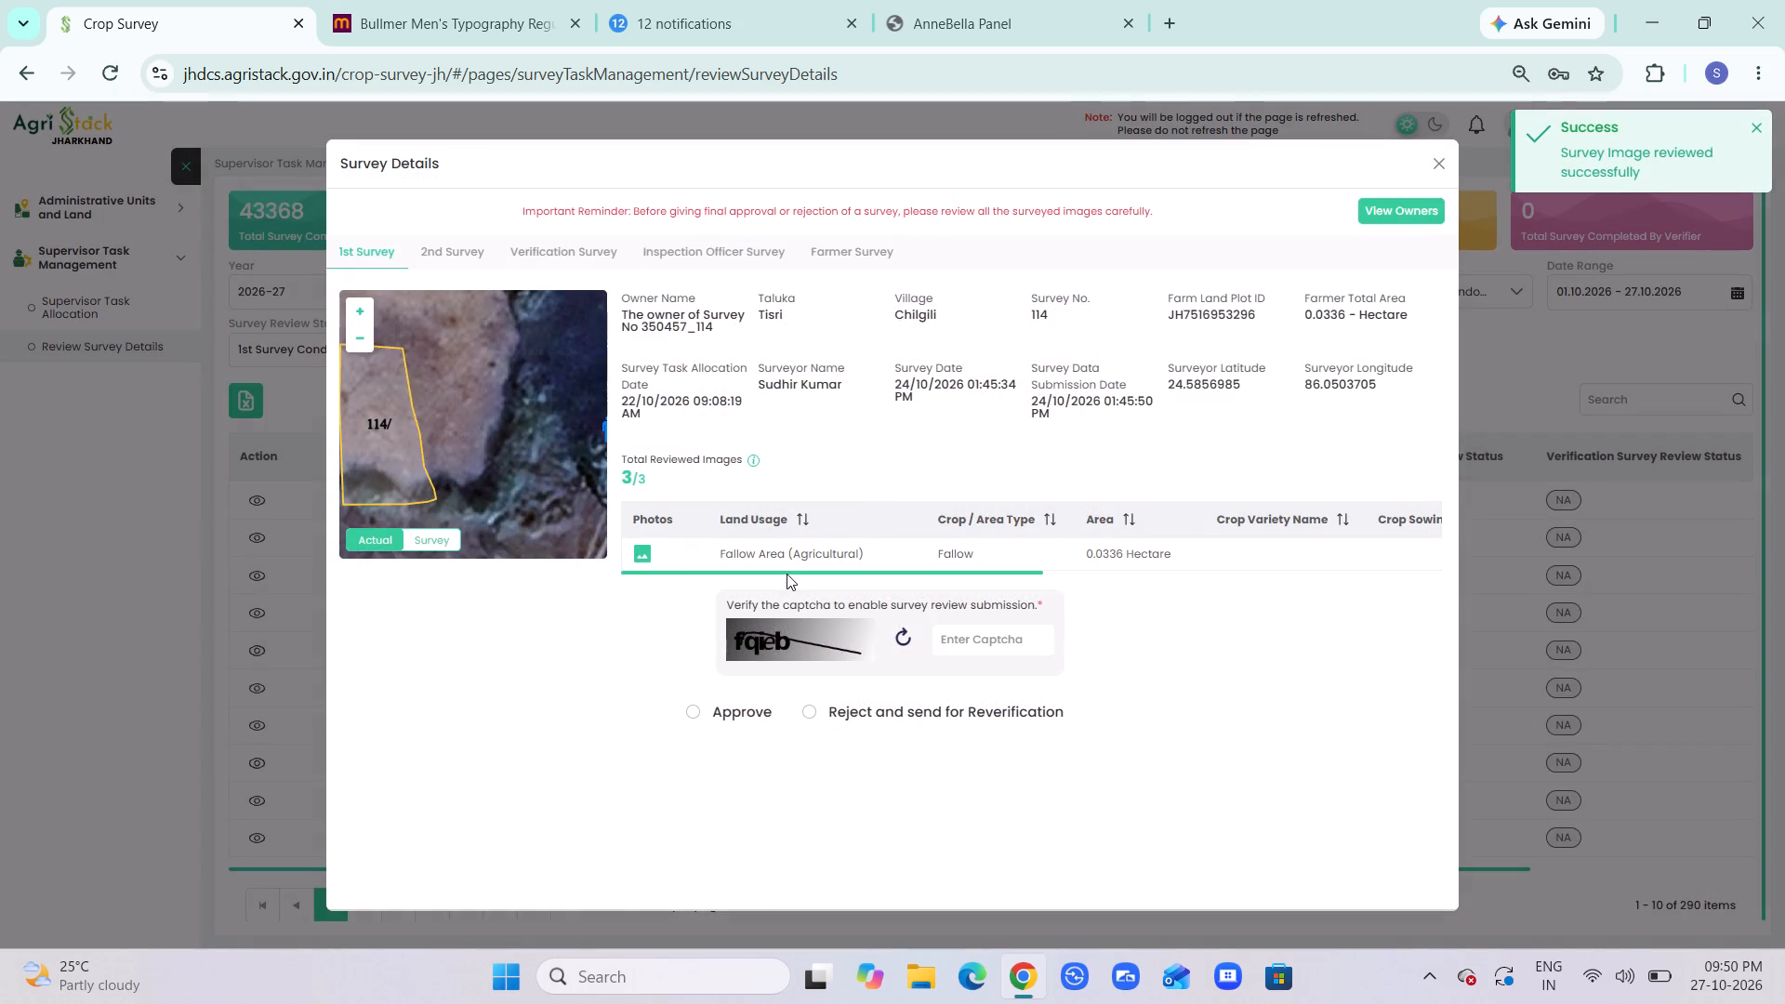
Refresh the captcha until it is legible, enter it, and save survey 114 with the Approve decision.
{"action": "left_click", "coordinate": [903, 638]}
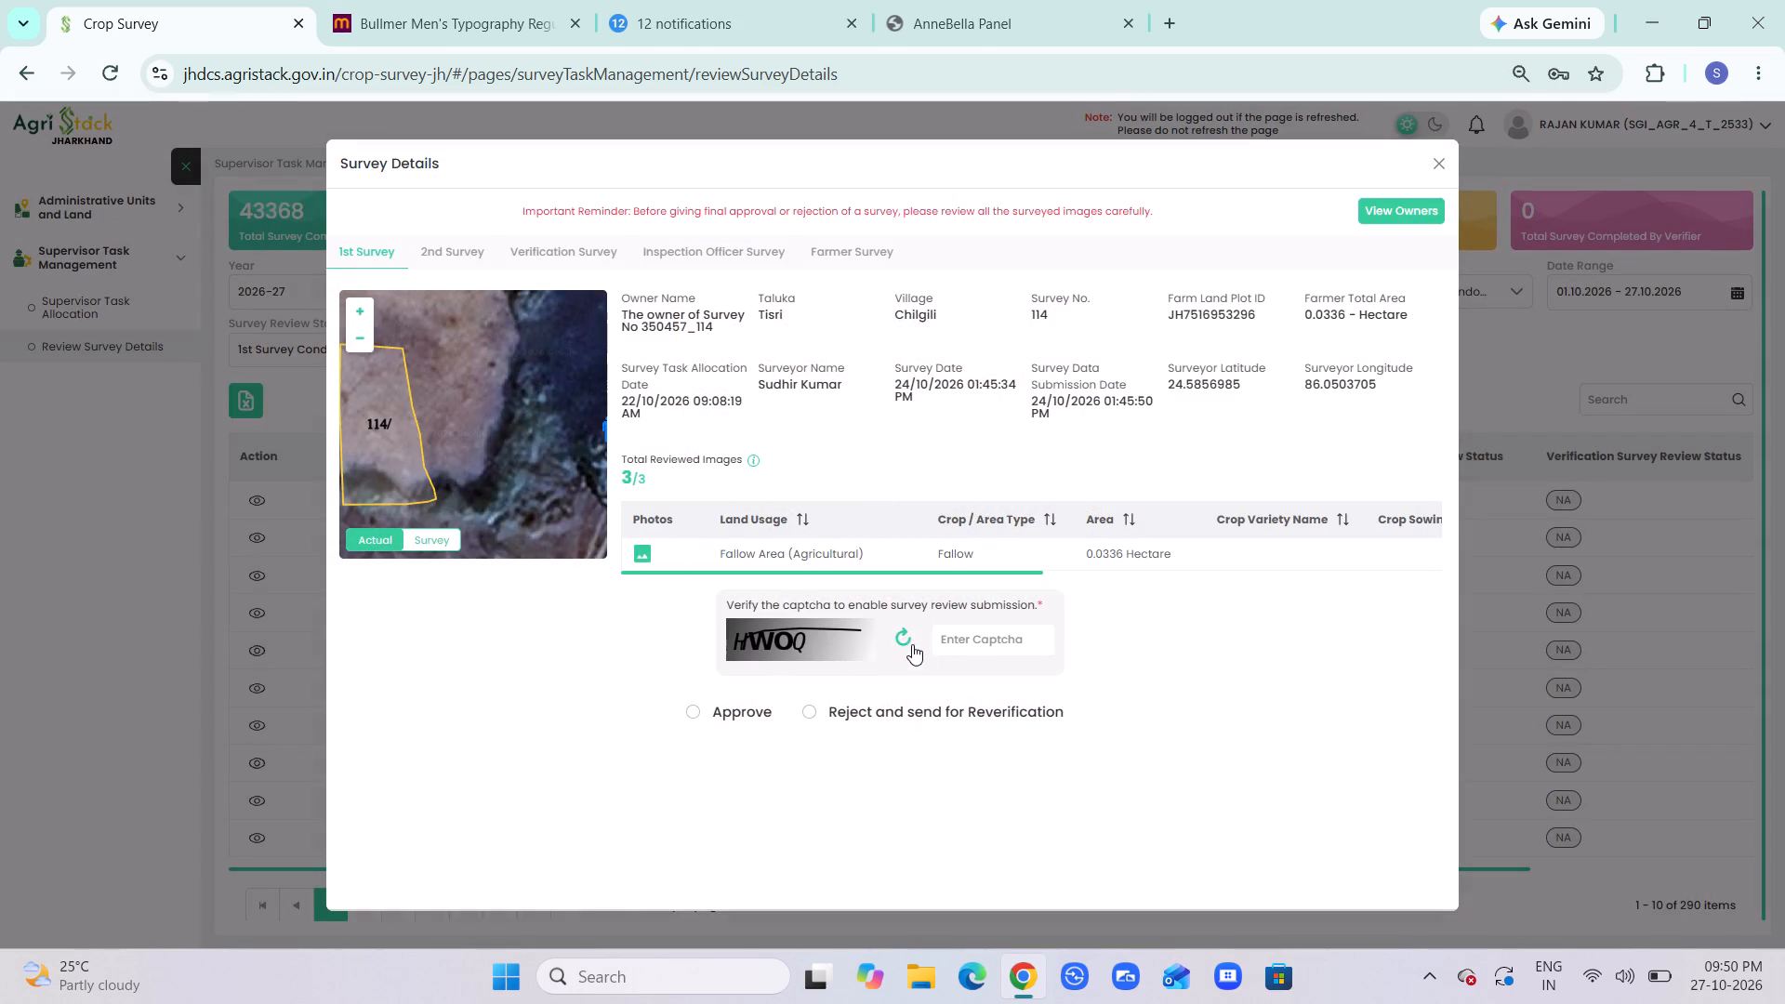
{"action": "left_click", "coordinate": [906, 639]}
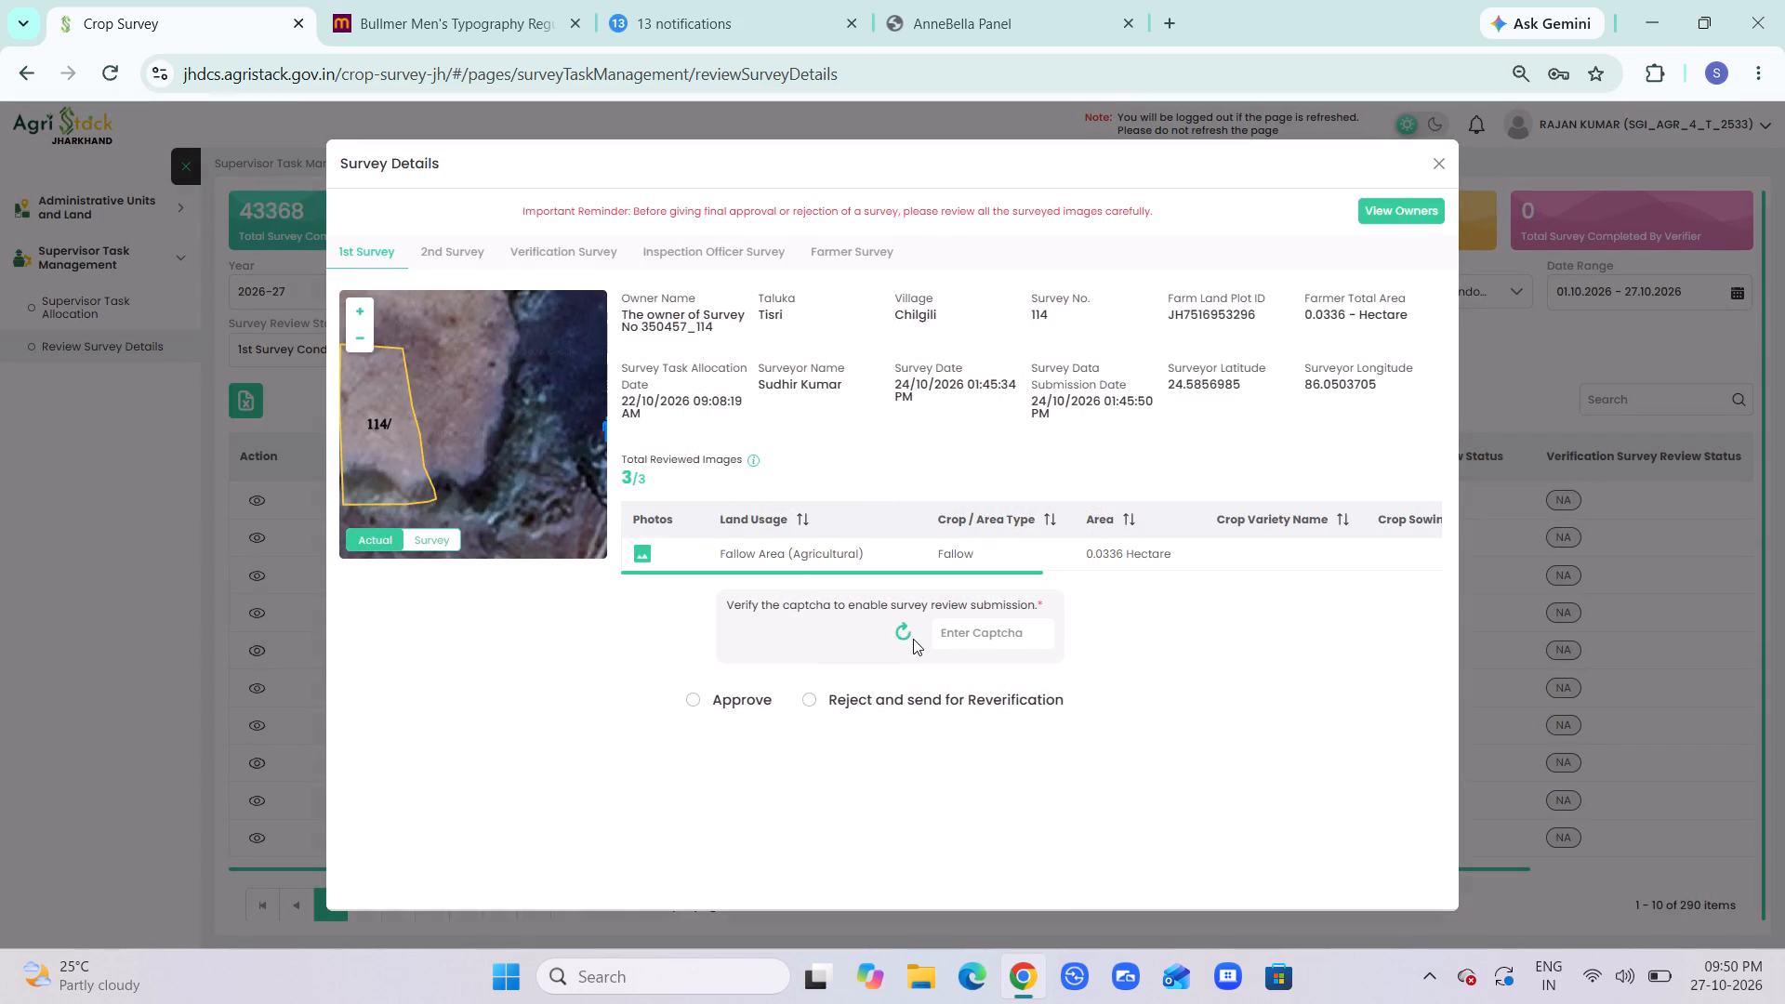
{"action": "left_click", "coordinate": [906, 635]}
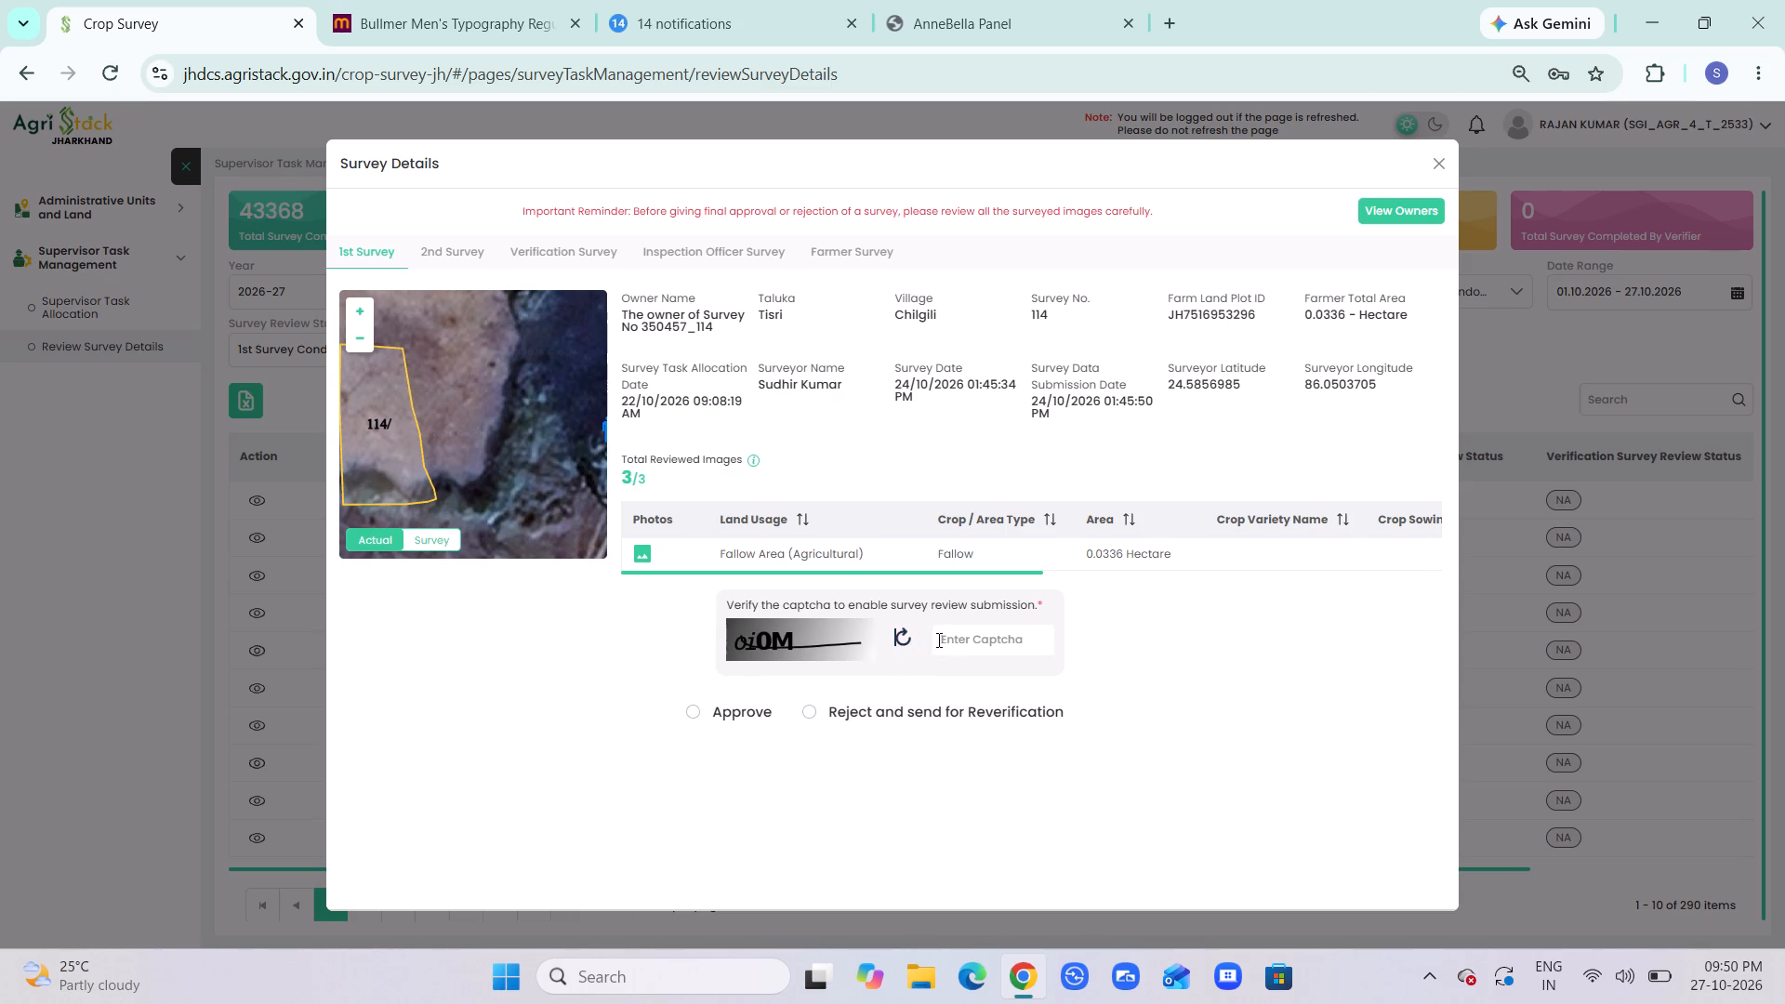
{"action": "left_click", "coordinate": [909, 638]}
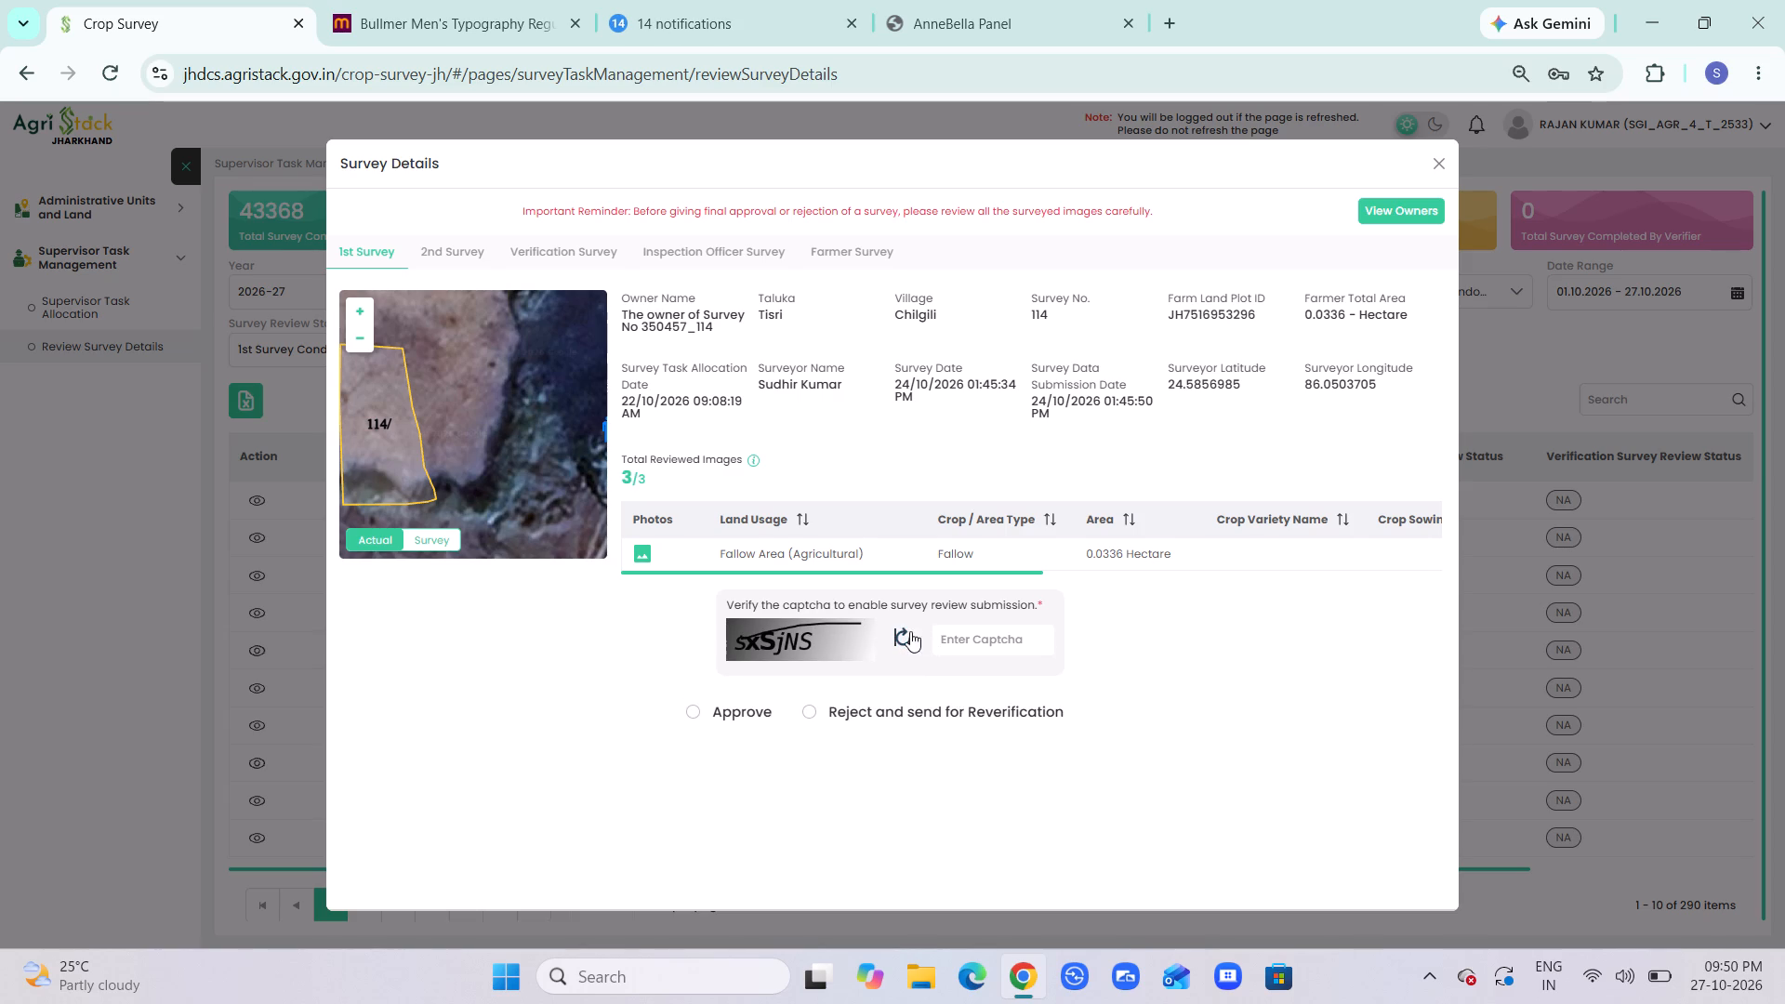
{"action": "left_click", "coordinate": [904, 627]}
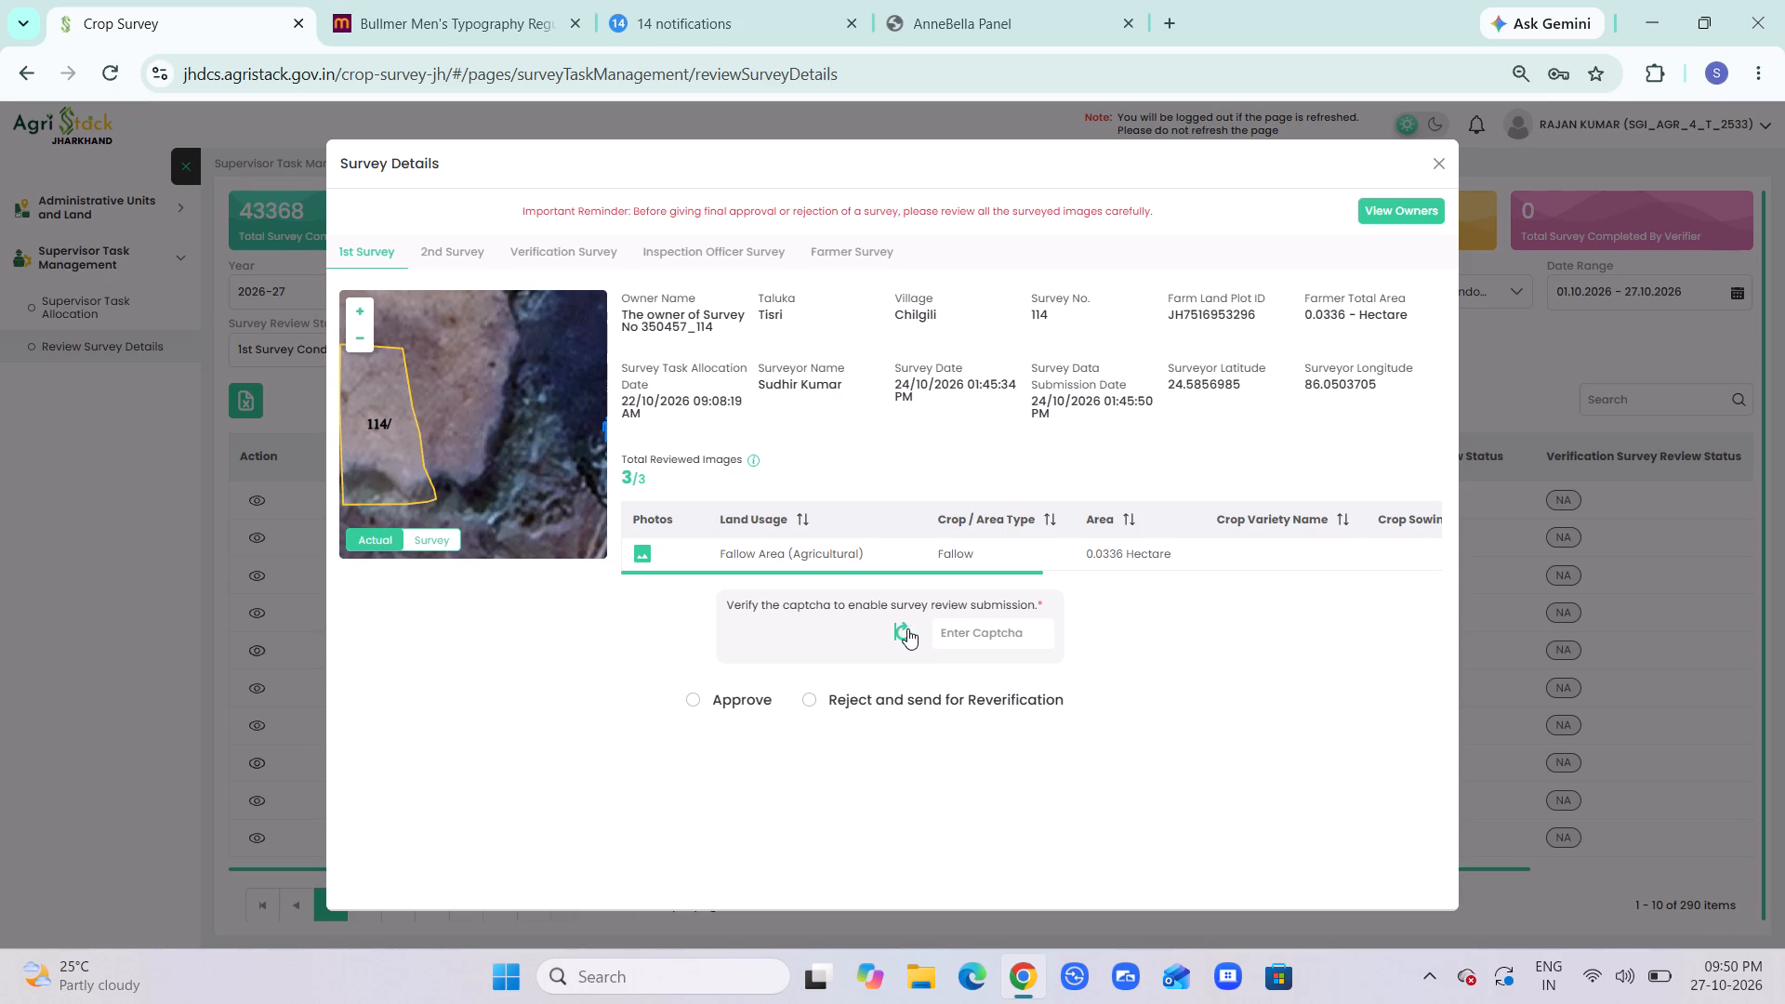
{"action": "double_click", "coordinate": [951, 640]}
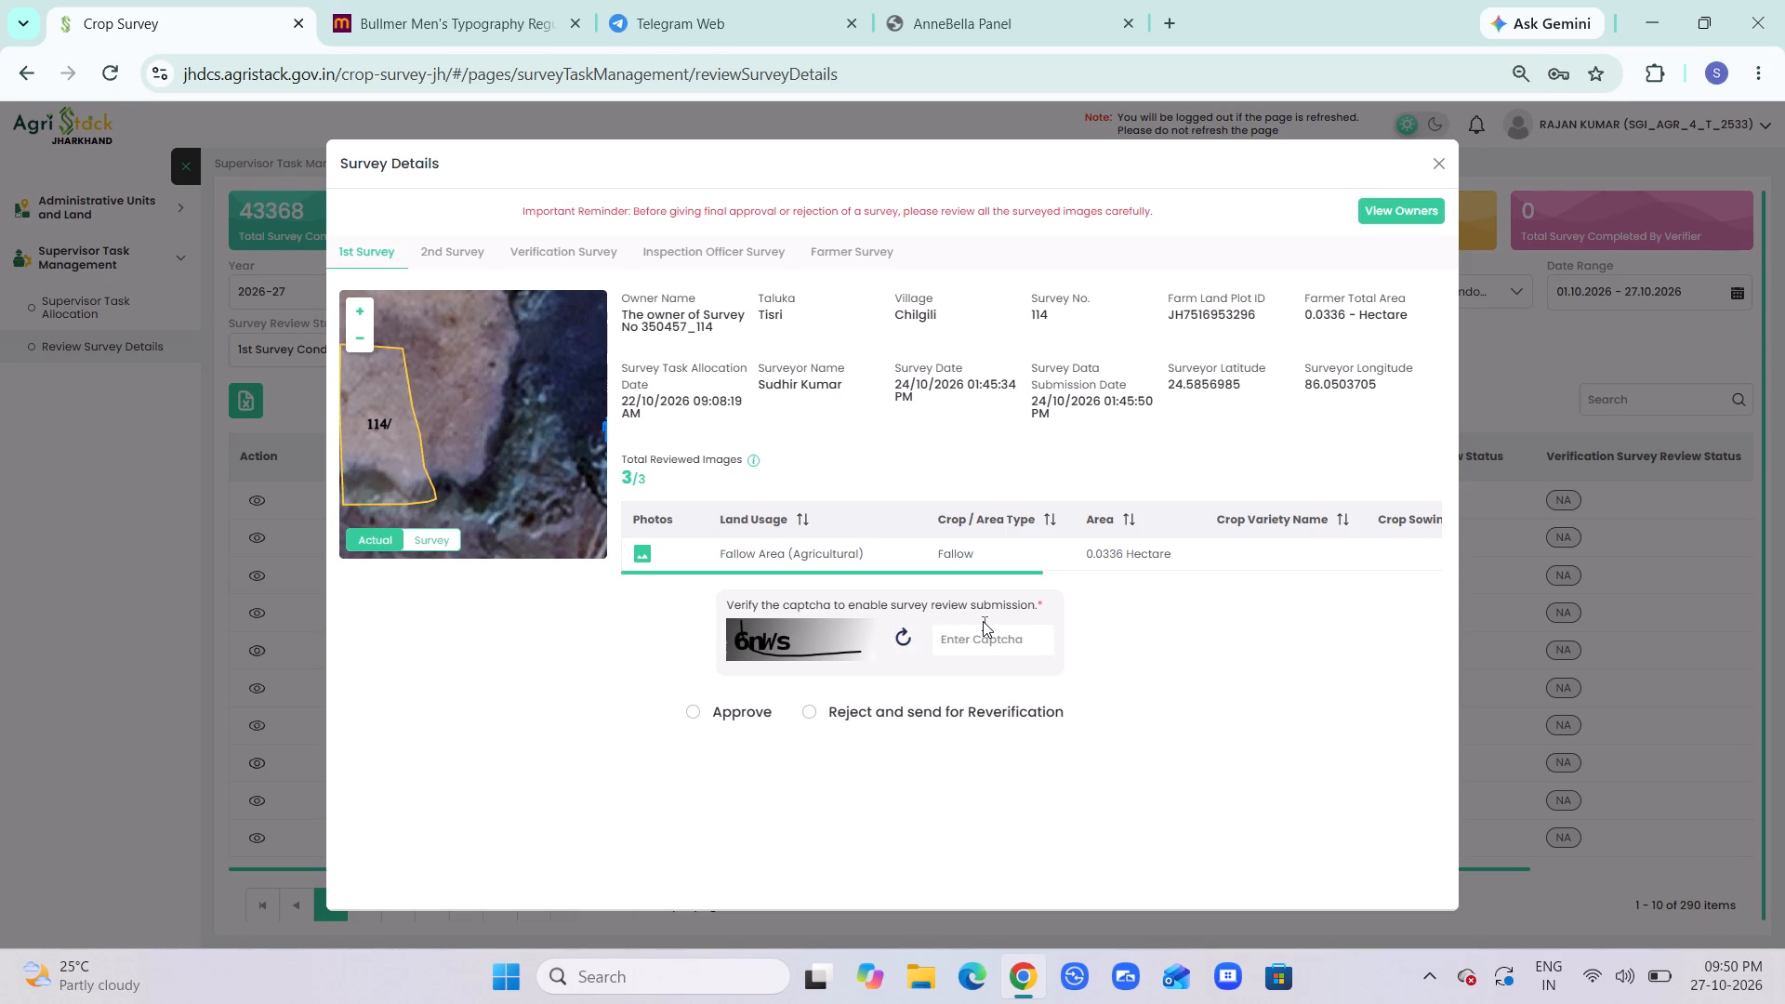
{"action": "key", "text": "6"}
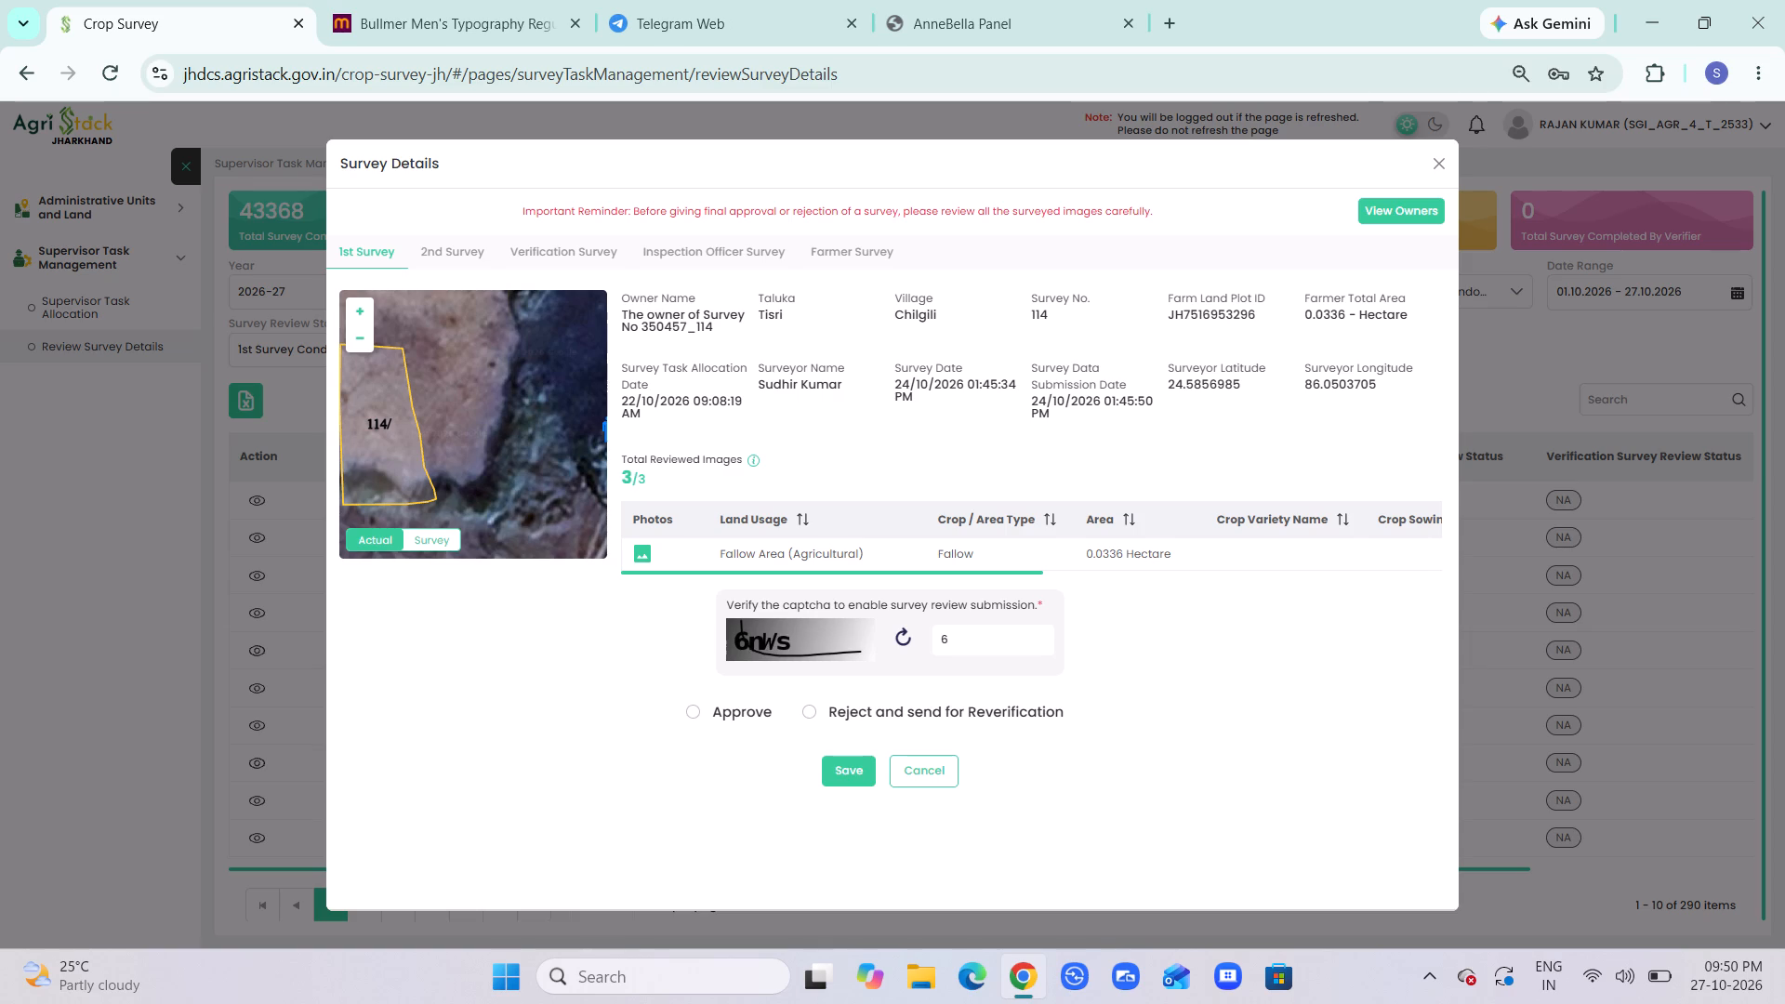
{"action": "key", "text": "n"}
{"action": "key", "text": "shift+w"}
{"action": "key", "text": "s"}
{"action": "left_click", "coordinate": [741, 715]}
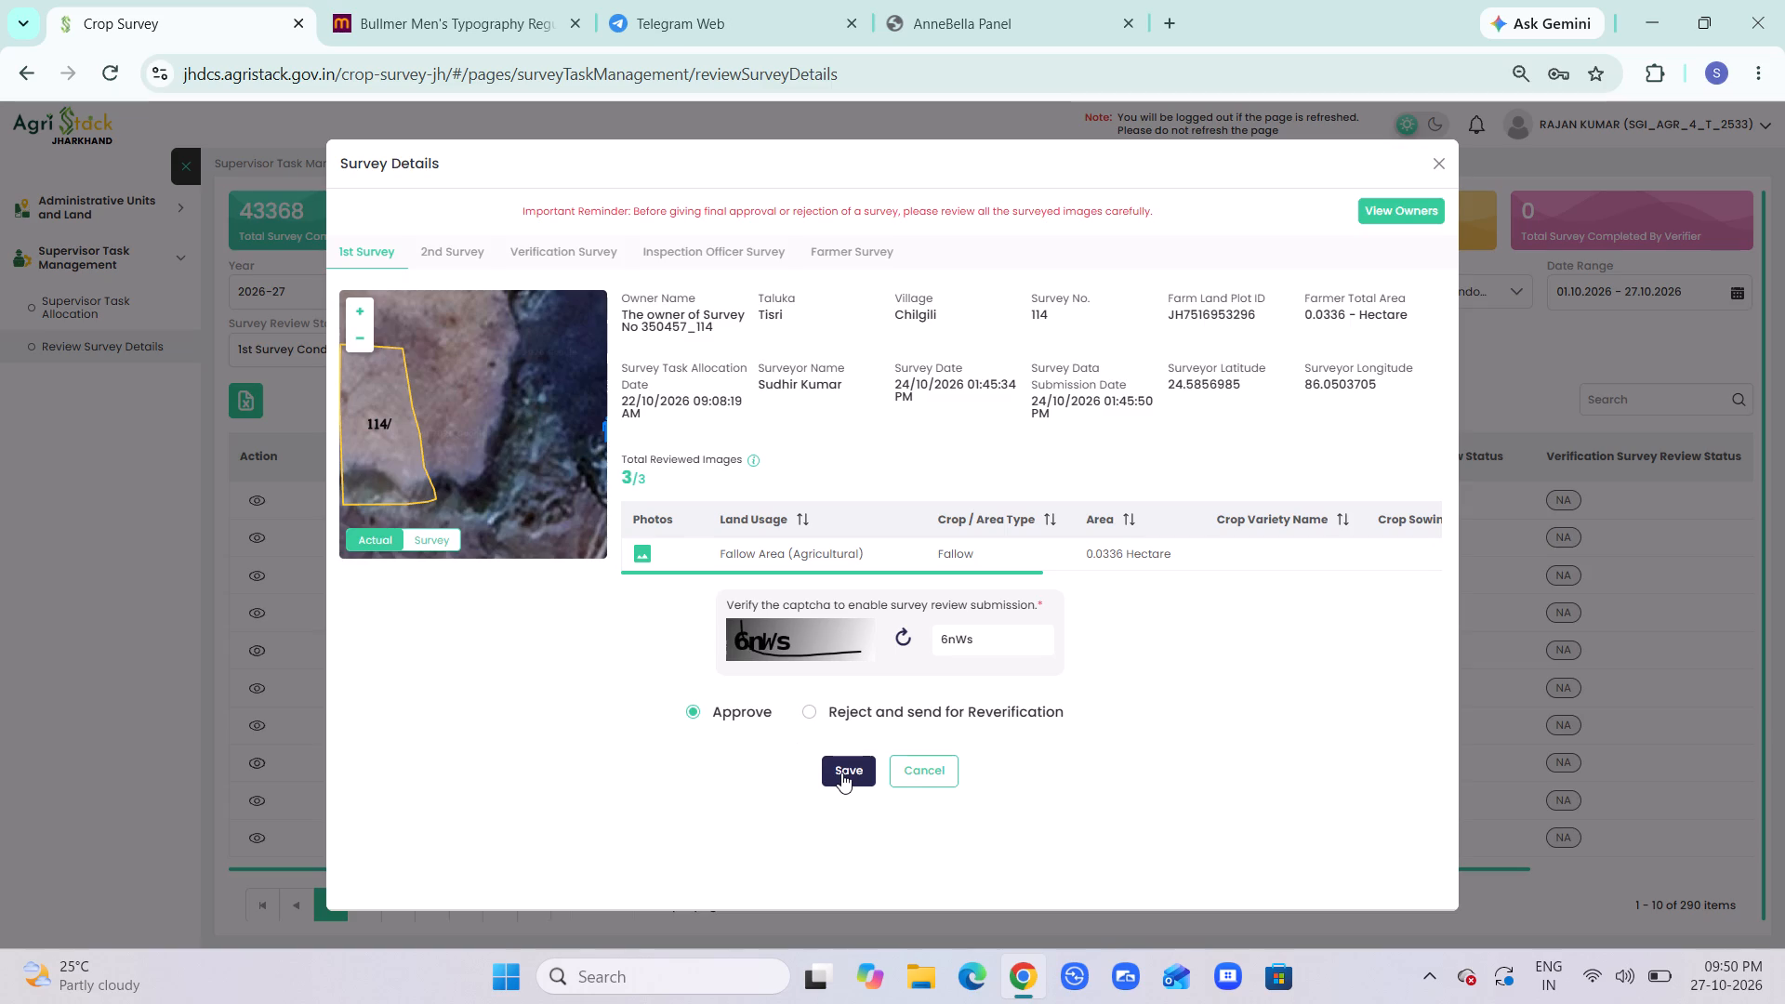
{"action": "left_click", "coordinate": [841, 773]}
{"action": "left_click", "coordinate": [880, 573]}
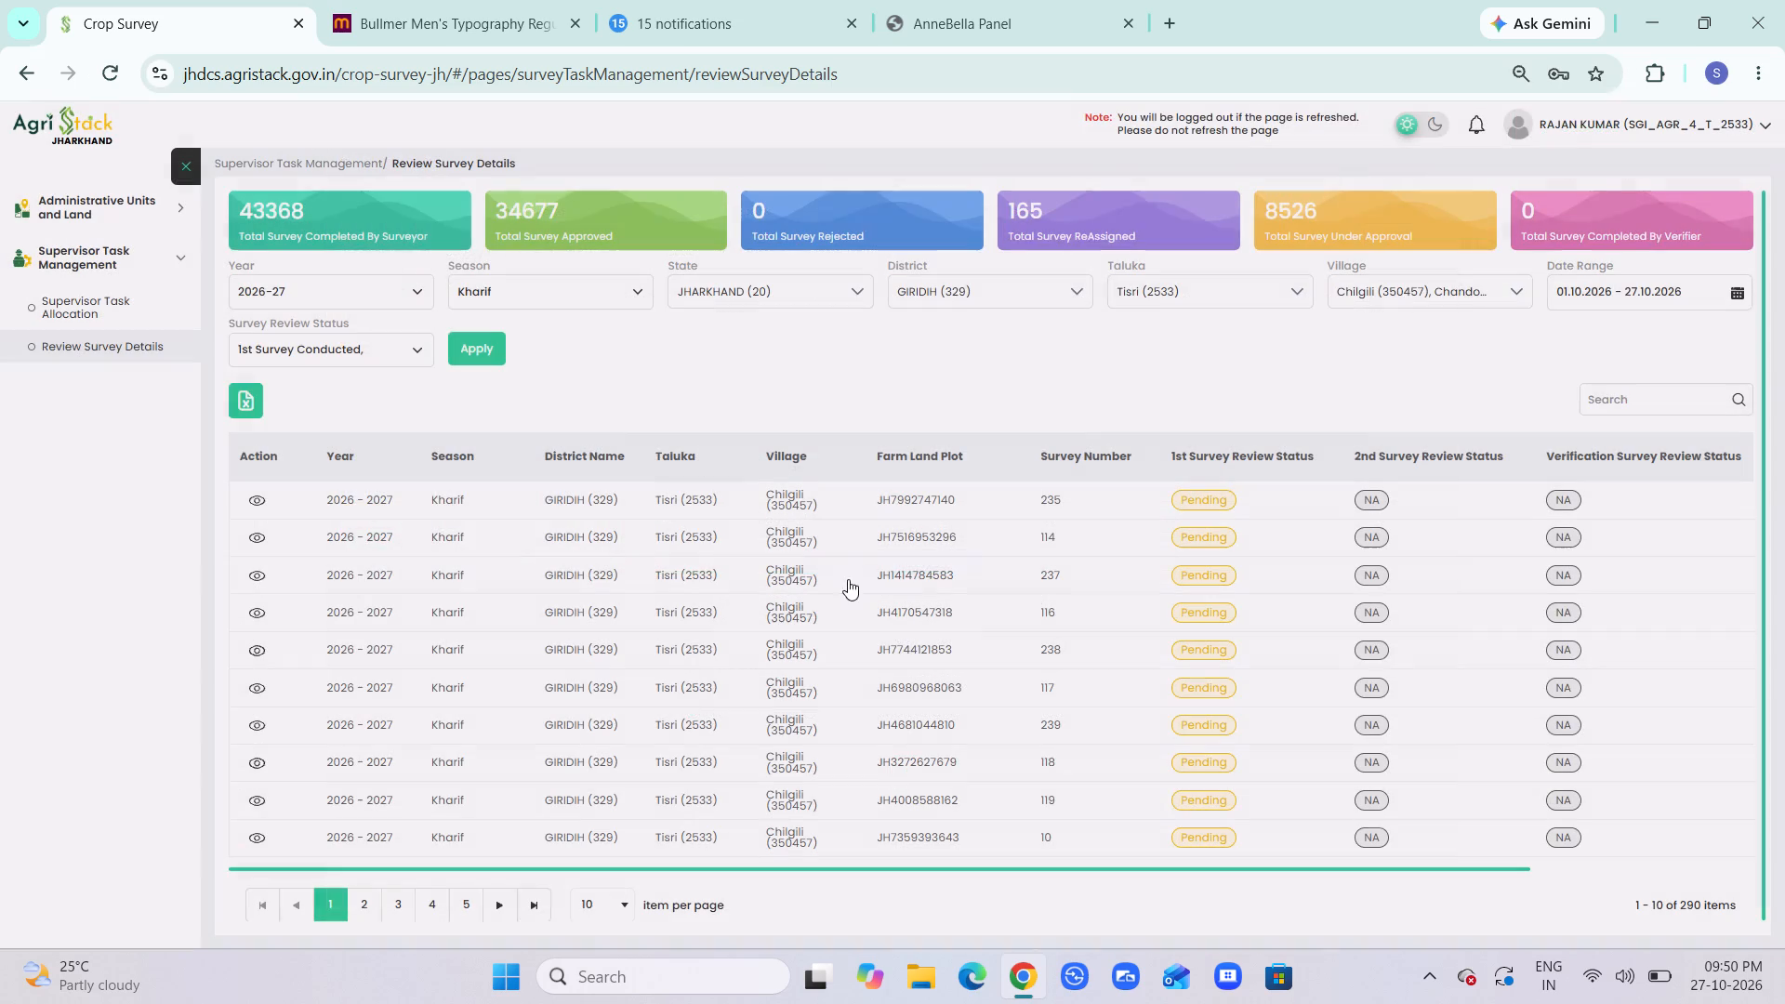
Open survey number 116 in Chilgili, approve its three farm photos, and save it with the Approve decision.
{"action": "left_click", "coordinate": [262, 611]}
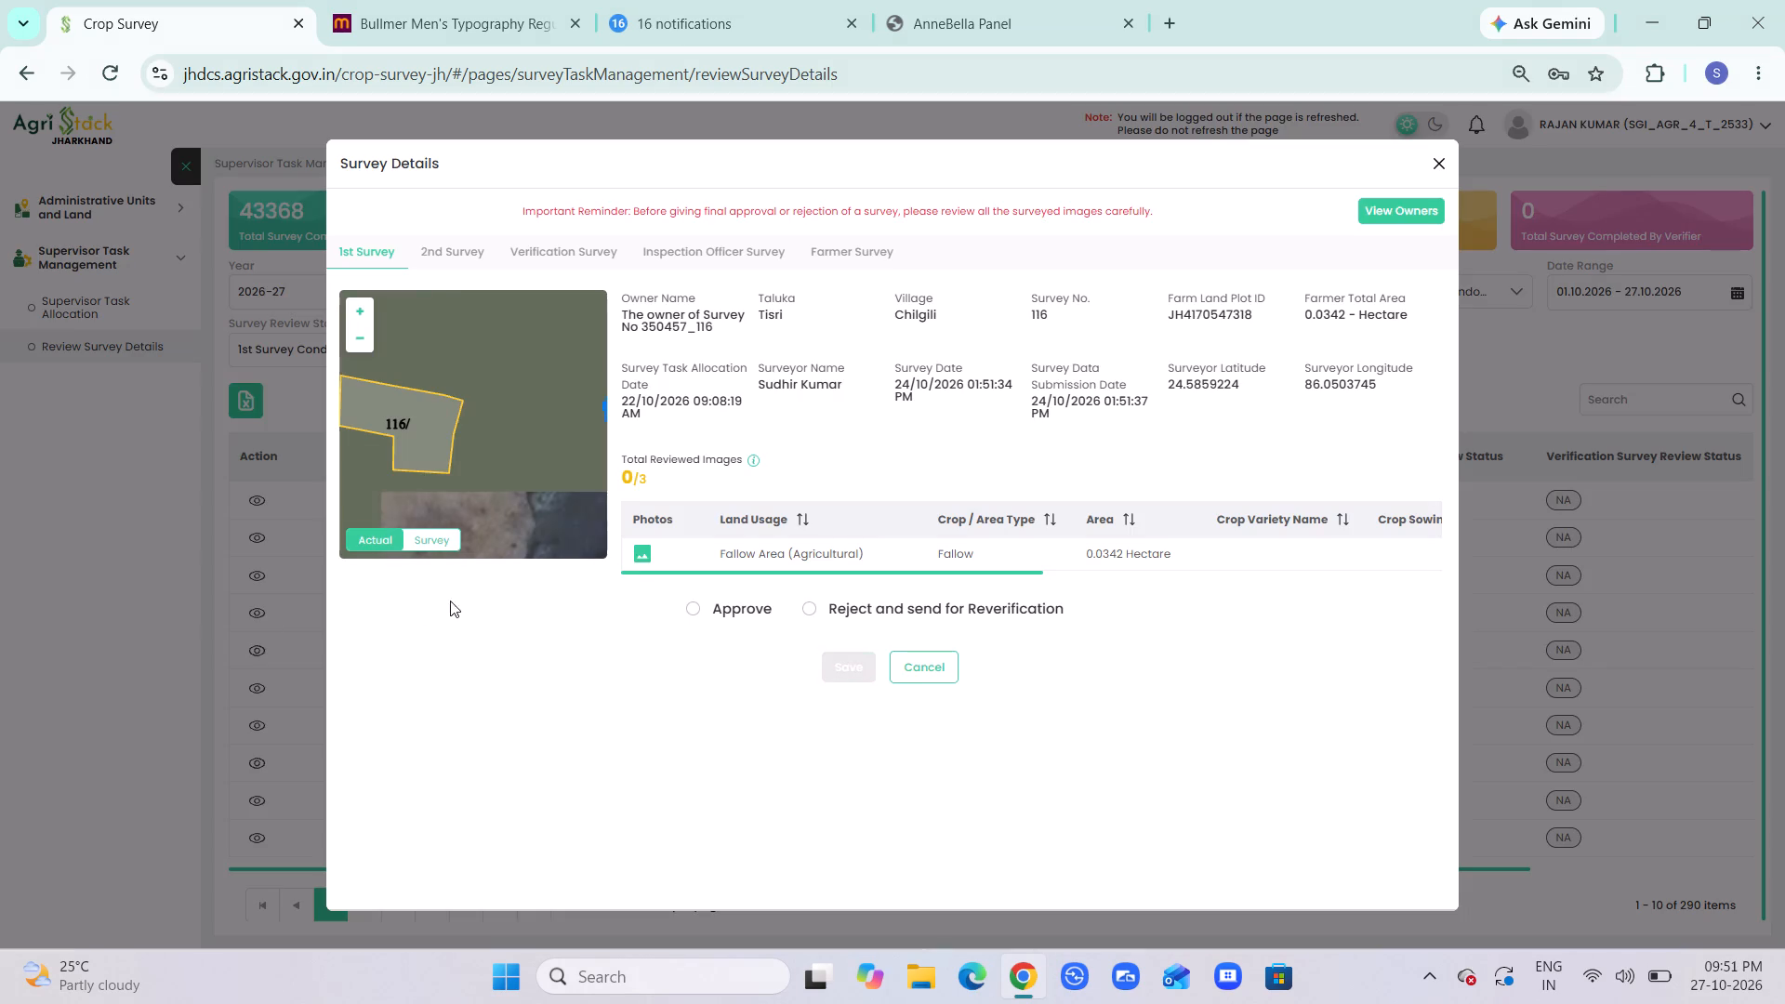
{"action": "left_click", "coordinate": [633, 557]}
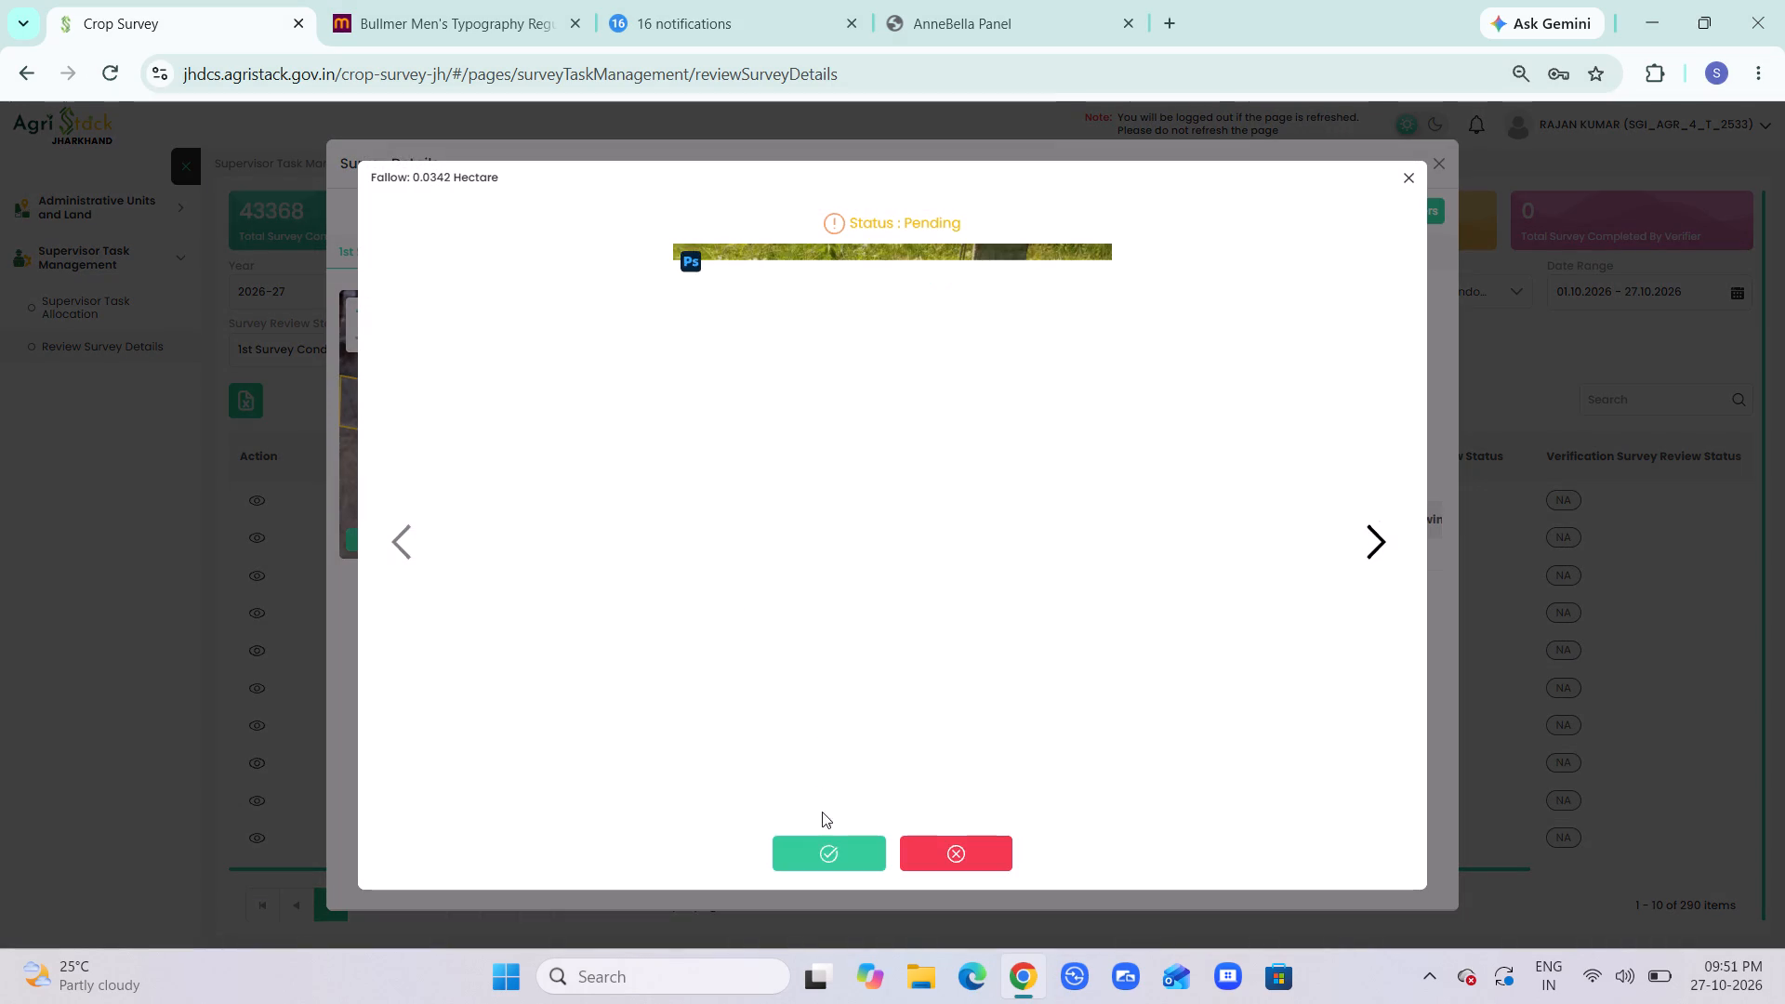
{"action": "left_click", "coordinate": [832, 857]}
{"action": "left_click_drag", "start_coordinate": [954, 694], "coordinate": [717, 700]}
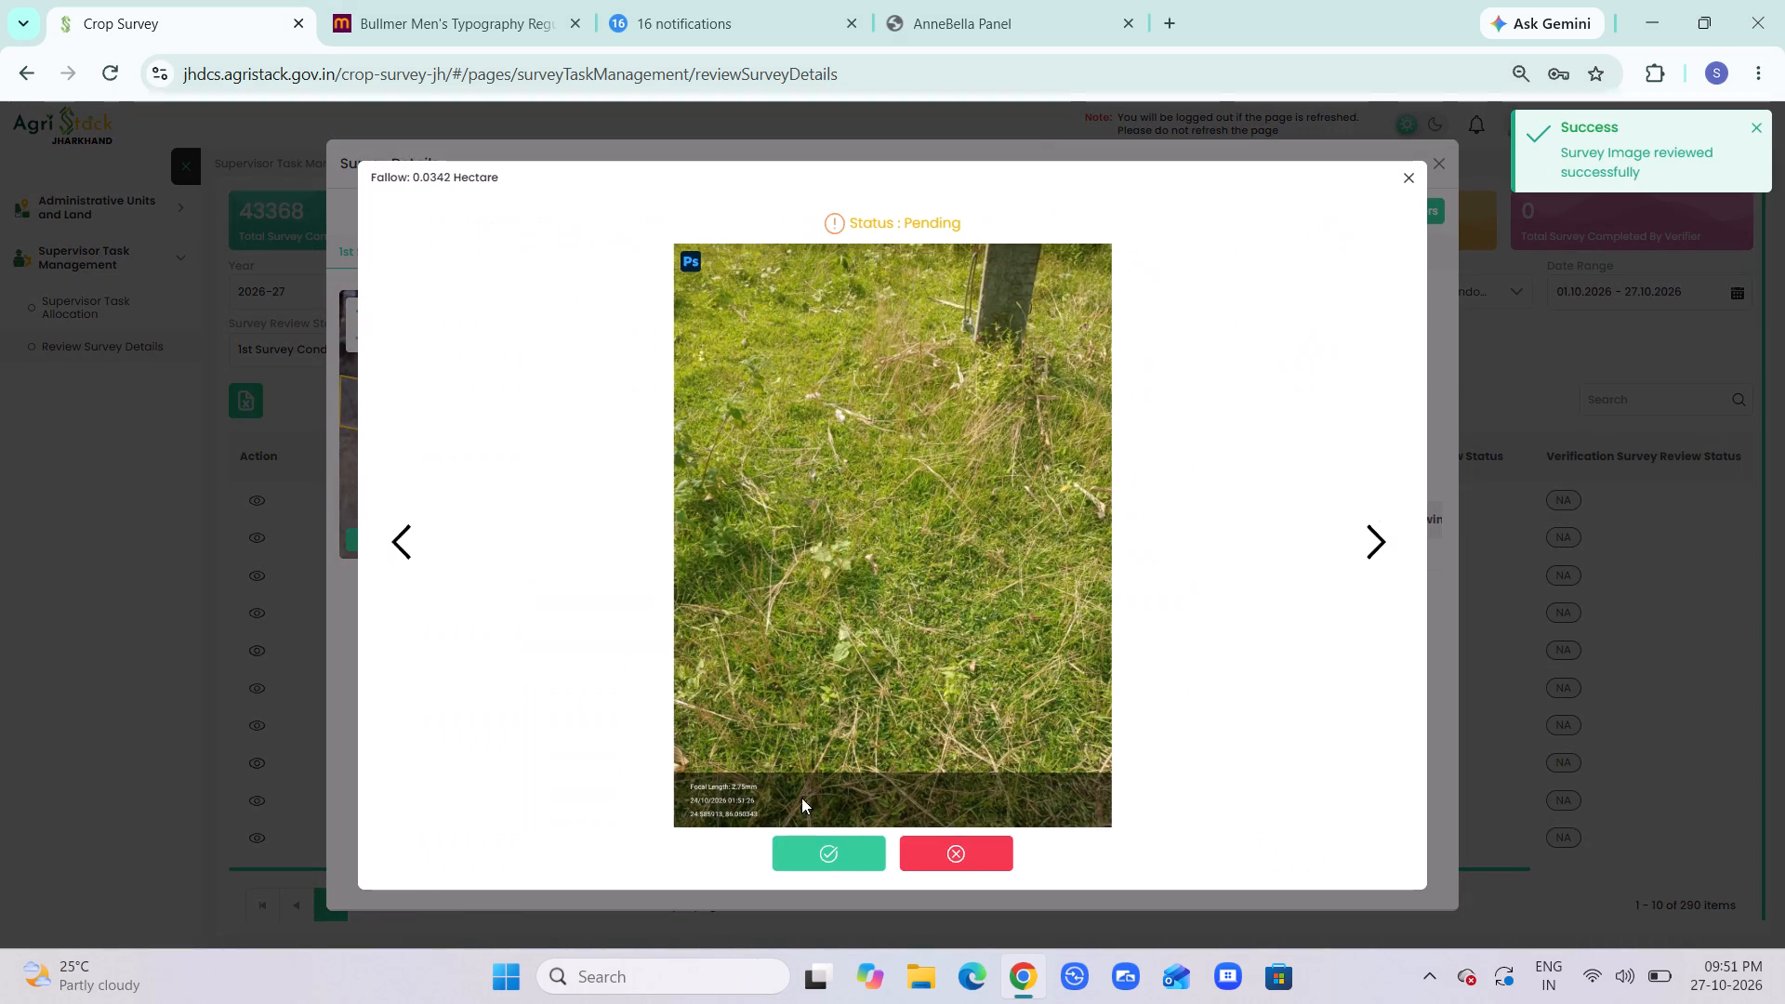
{"action": "left_click", "coordinate": [941, 712]}
{"action": "left_click", "coordinate": [832, 860]}
{"action": "left_click_drag", "start_coordinate": [1049, 666], "coordinate": [949, 691]}
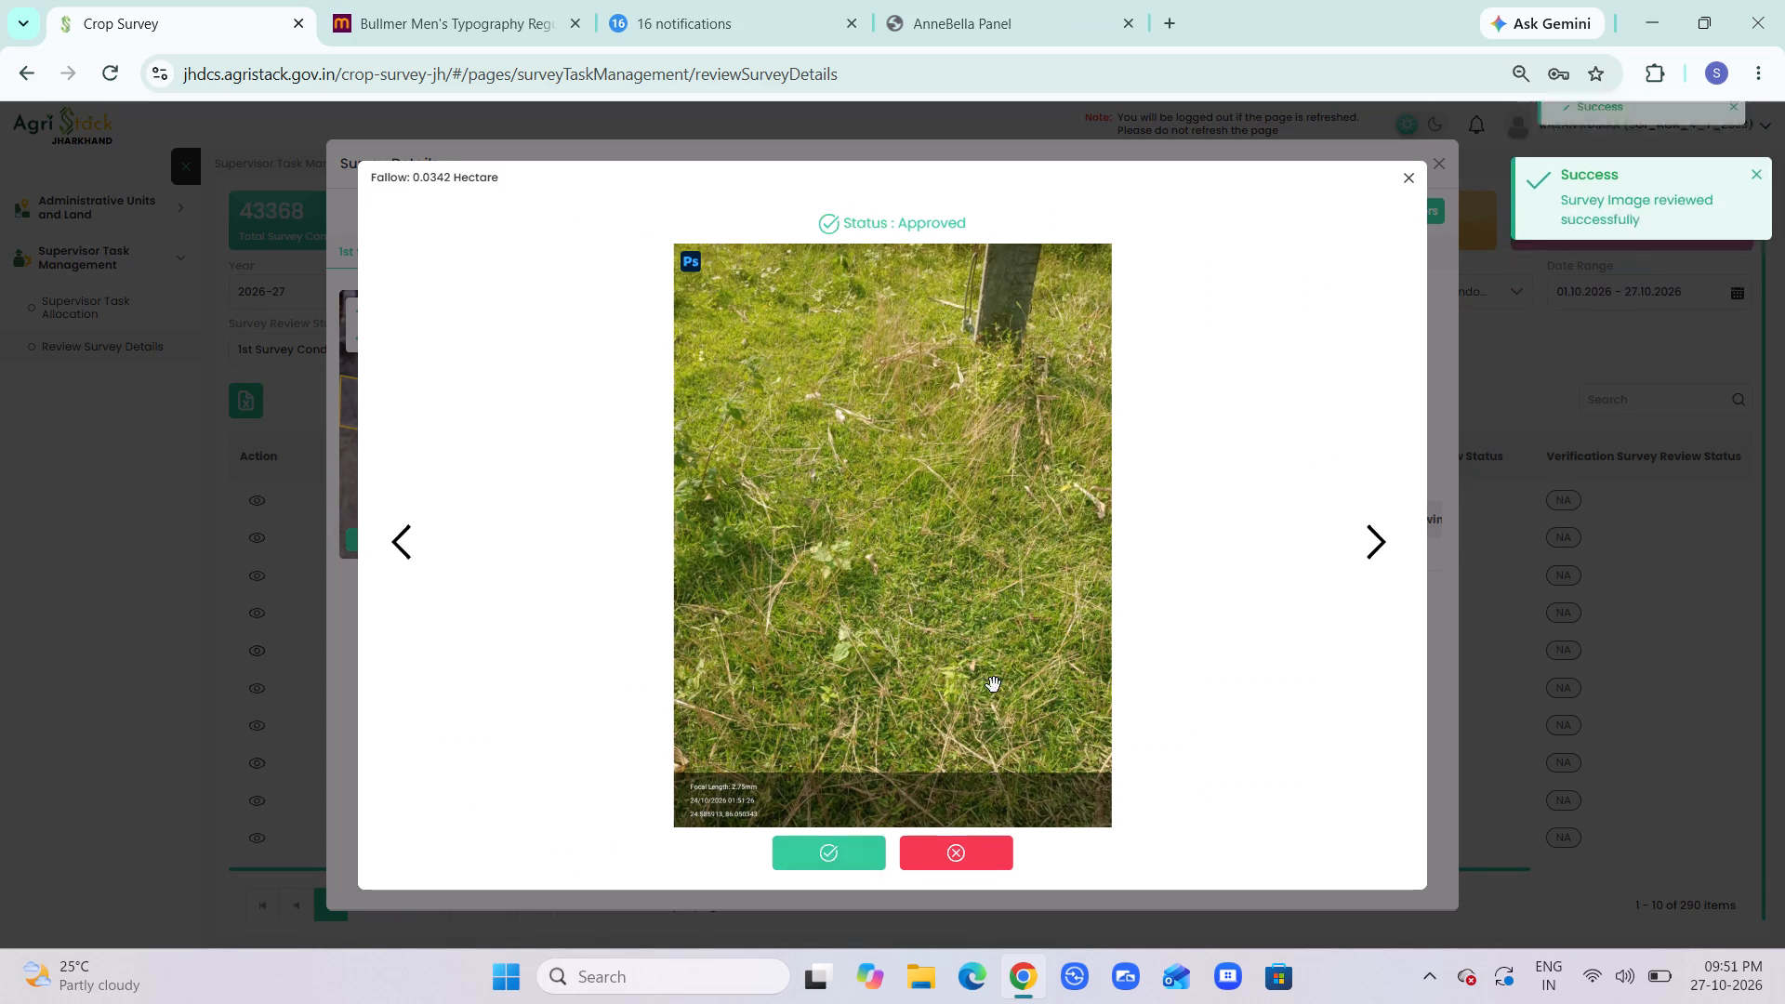
{"action": "left_click_drag", "start_coordinate": [949, 691], "coordinate": [852, 697]}
{"action": "left_click", "coordinate": [826, 849]}
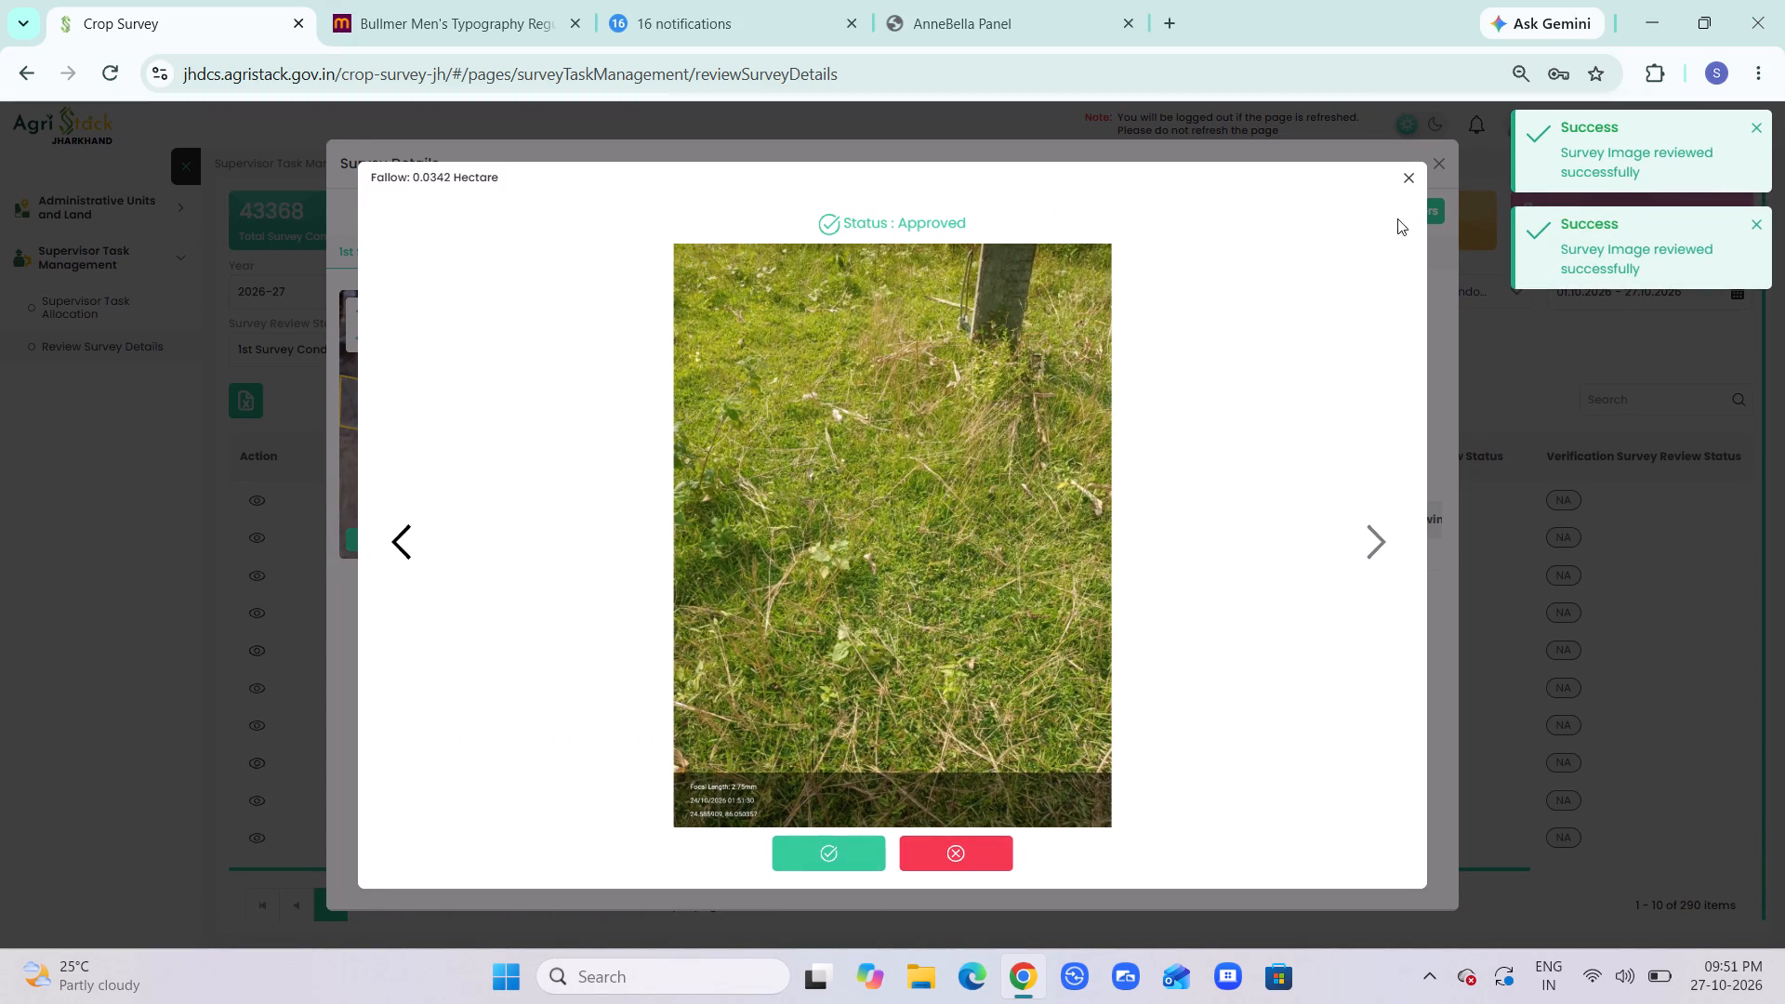
{"action": "left_click", "coordinate": [1407, 176]}
{"action": "left_click", "coordinate": [756, 603]}
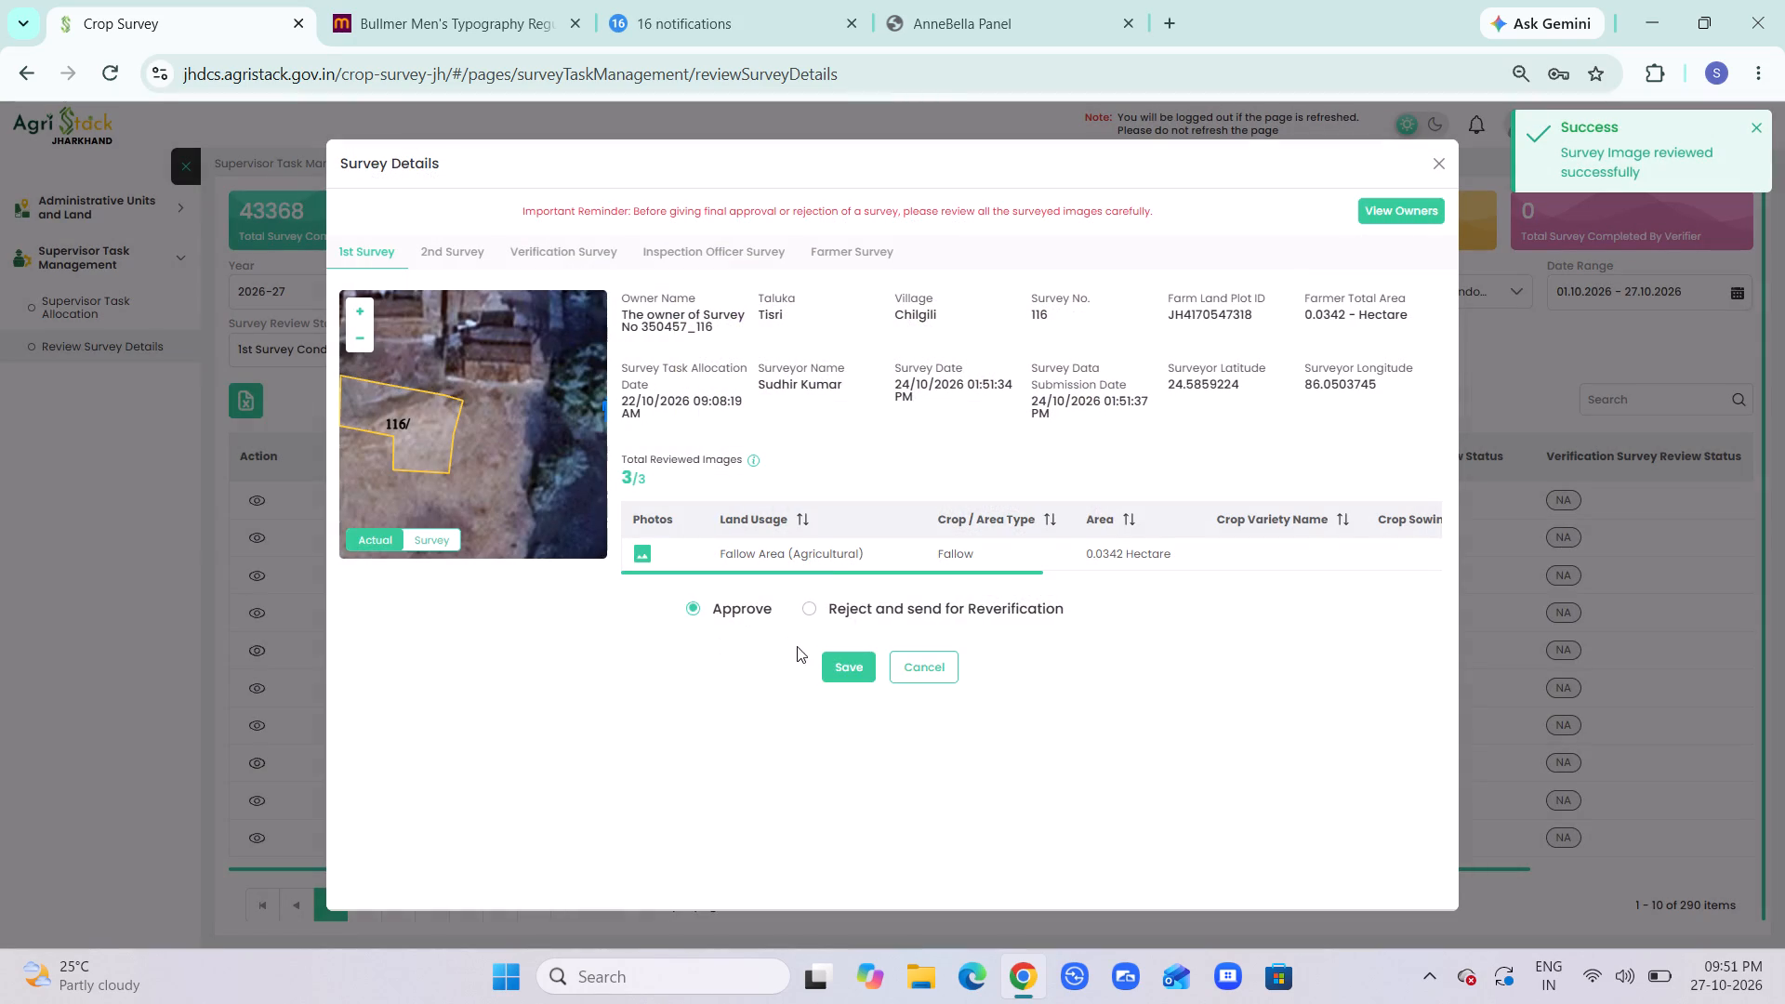
{"action": "left_click", "coordinate": [835, 660]}
{"action": "left_click", "coordinate": [862, 580]}
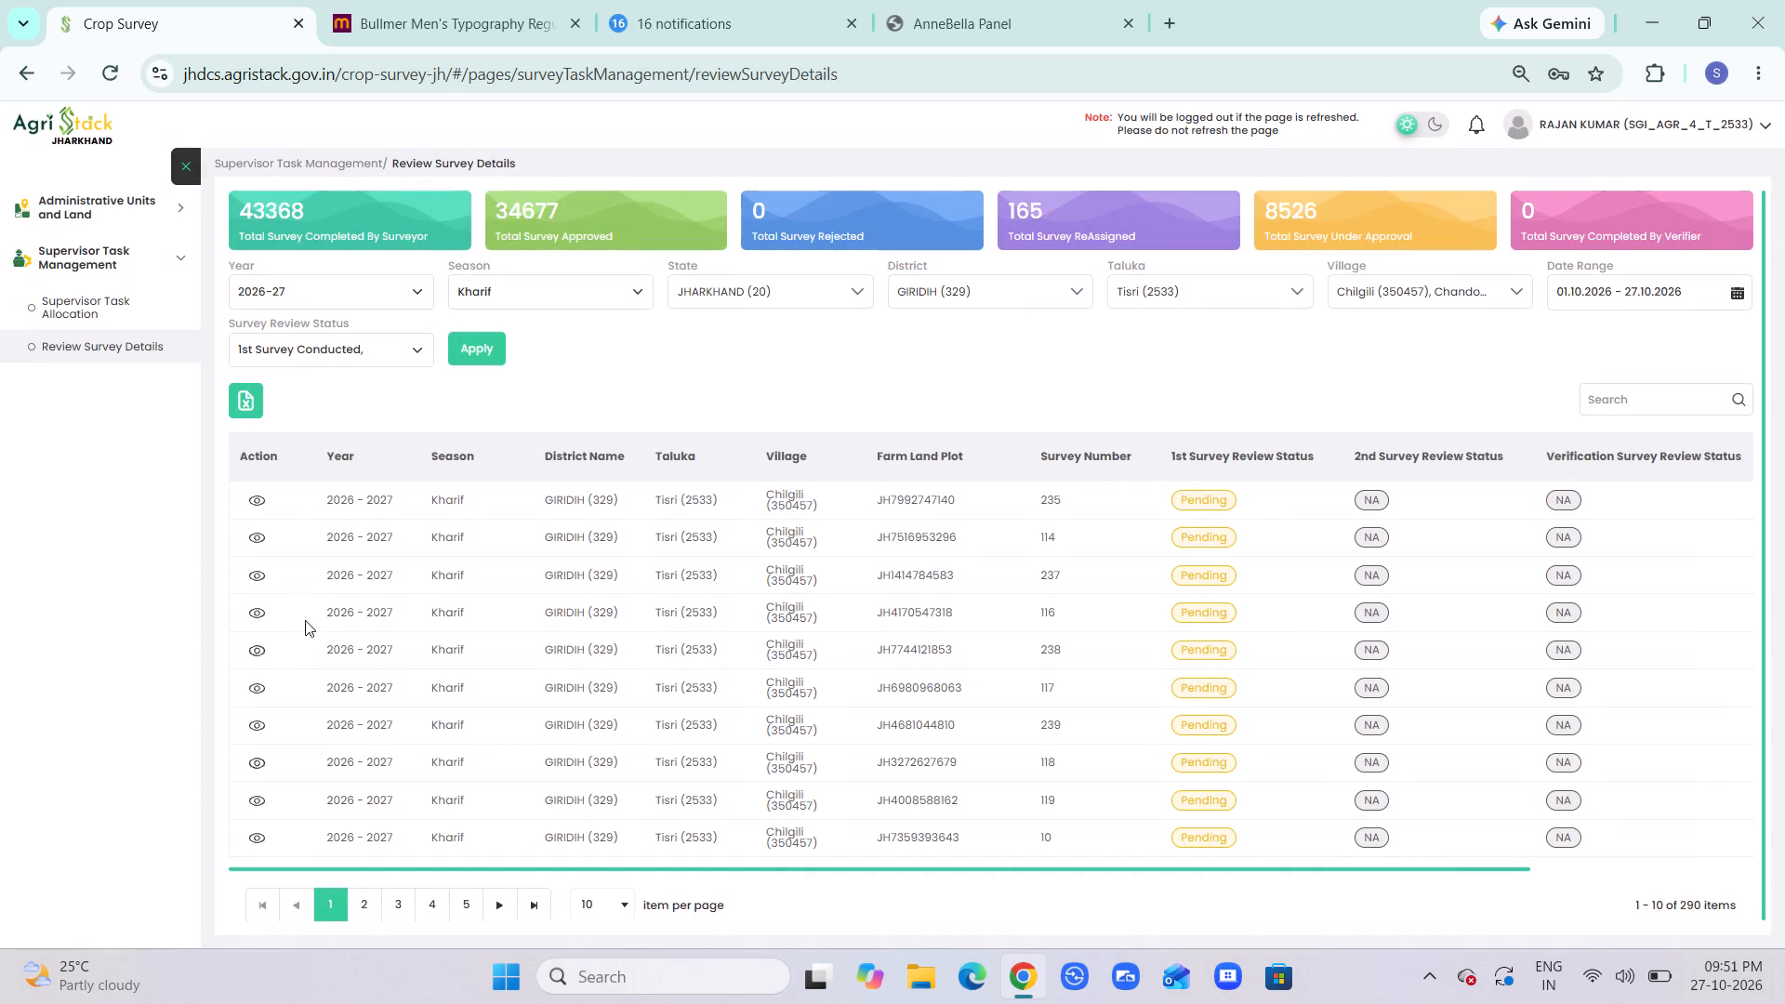
{"action": "left_click", "coordinate": [254, 651]}
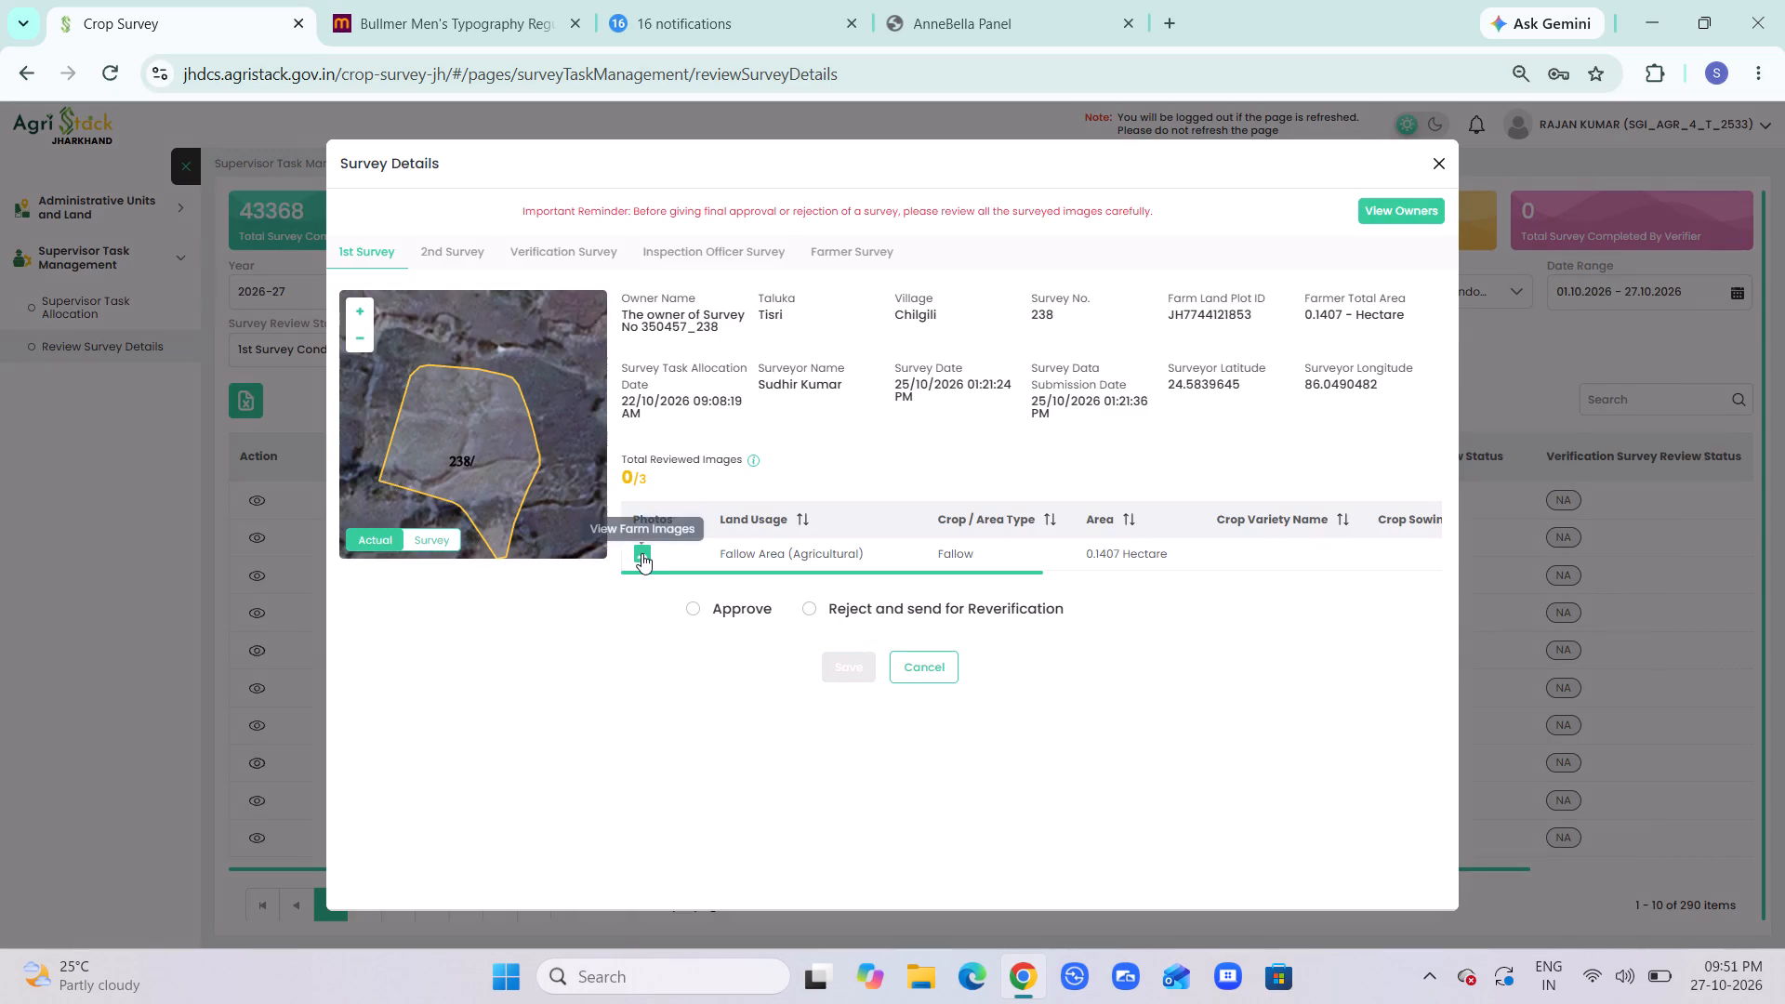
{"action": "left_click", "coordinate": [642, 553]}
{"action": "left_click", "coordinate": [827, 851]}
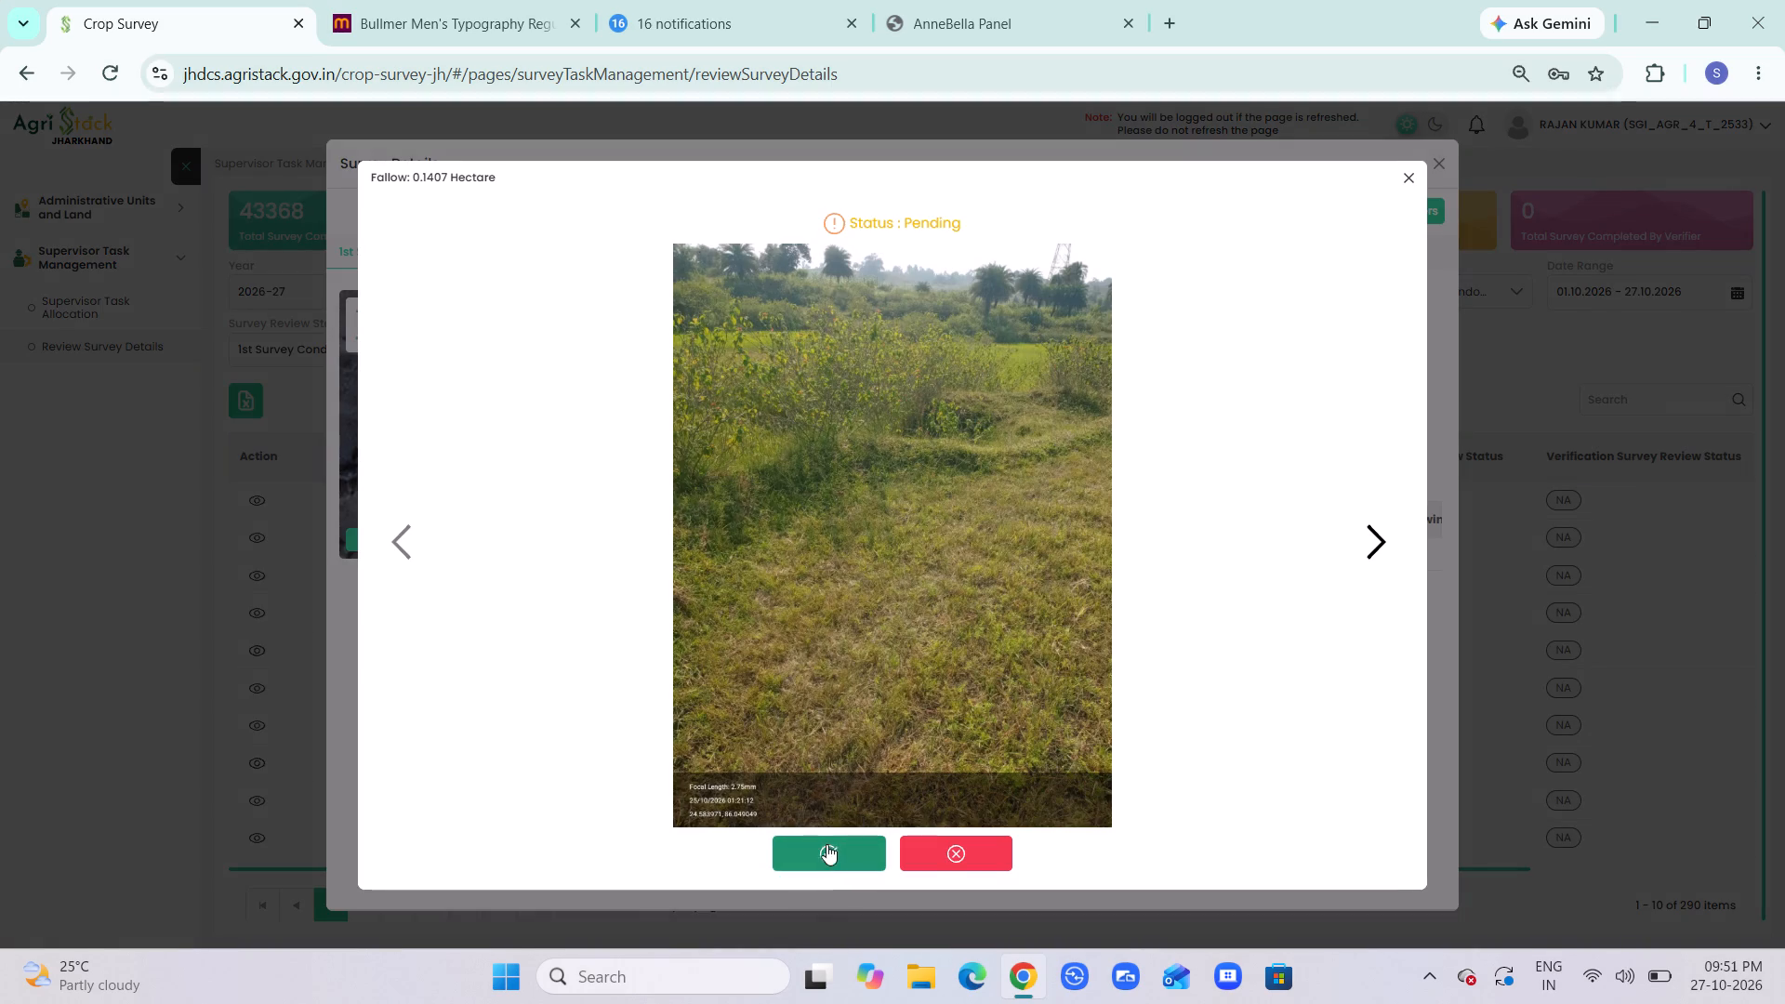
{"action": "left_click_drag", "start_coordinate": [842, 714], "coordinate": [641, 733]}
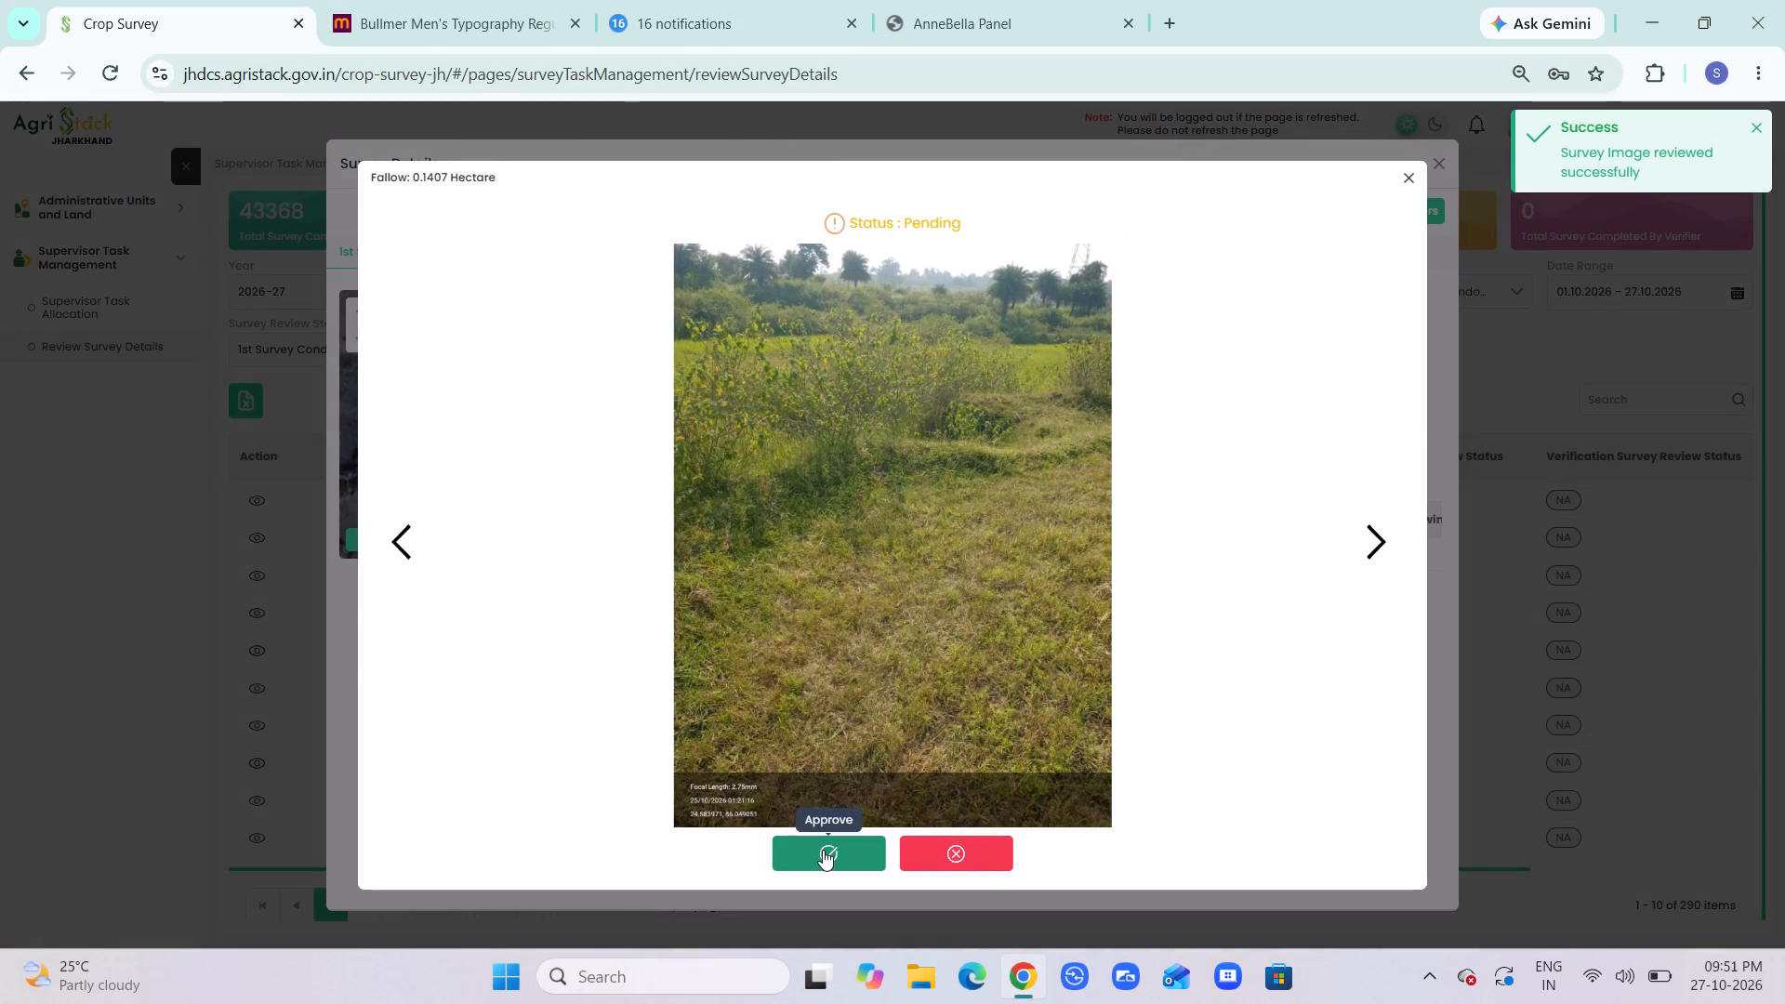
{"action": "left_click", "coordinate": [823, 850]}
{"action": "left_click_drag", "start_coordinate": [1010, 673], "coordinate": [902, 673]}
{"action": "left_click", "coordinate": [817, 852]}
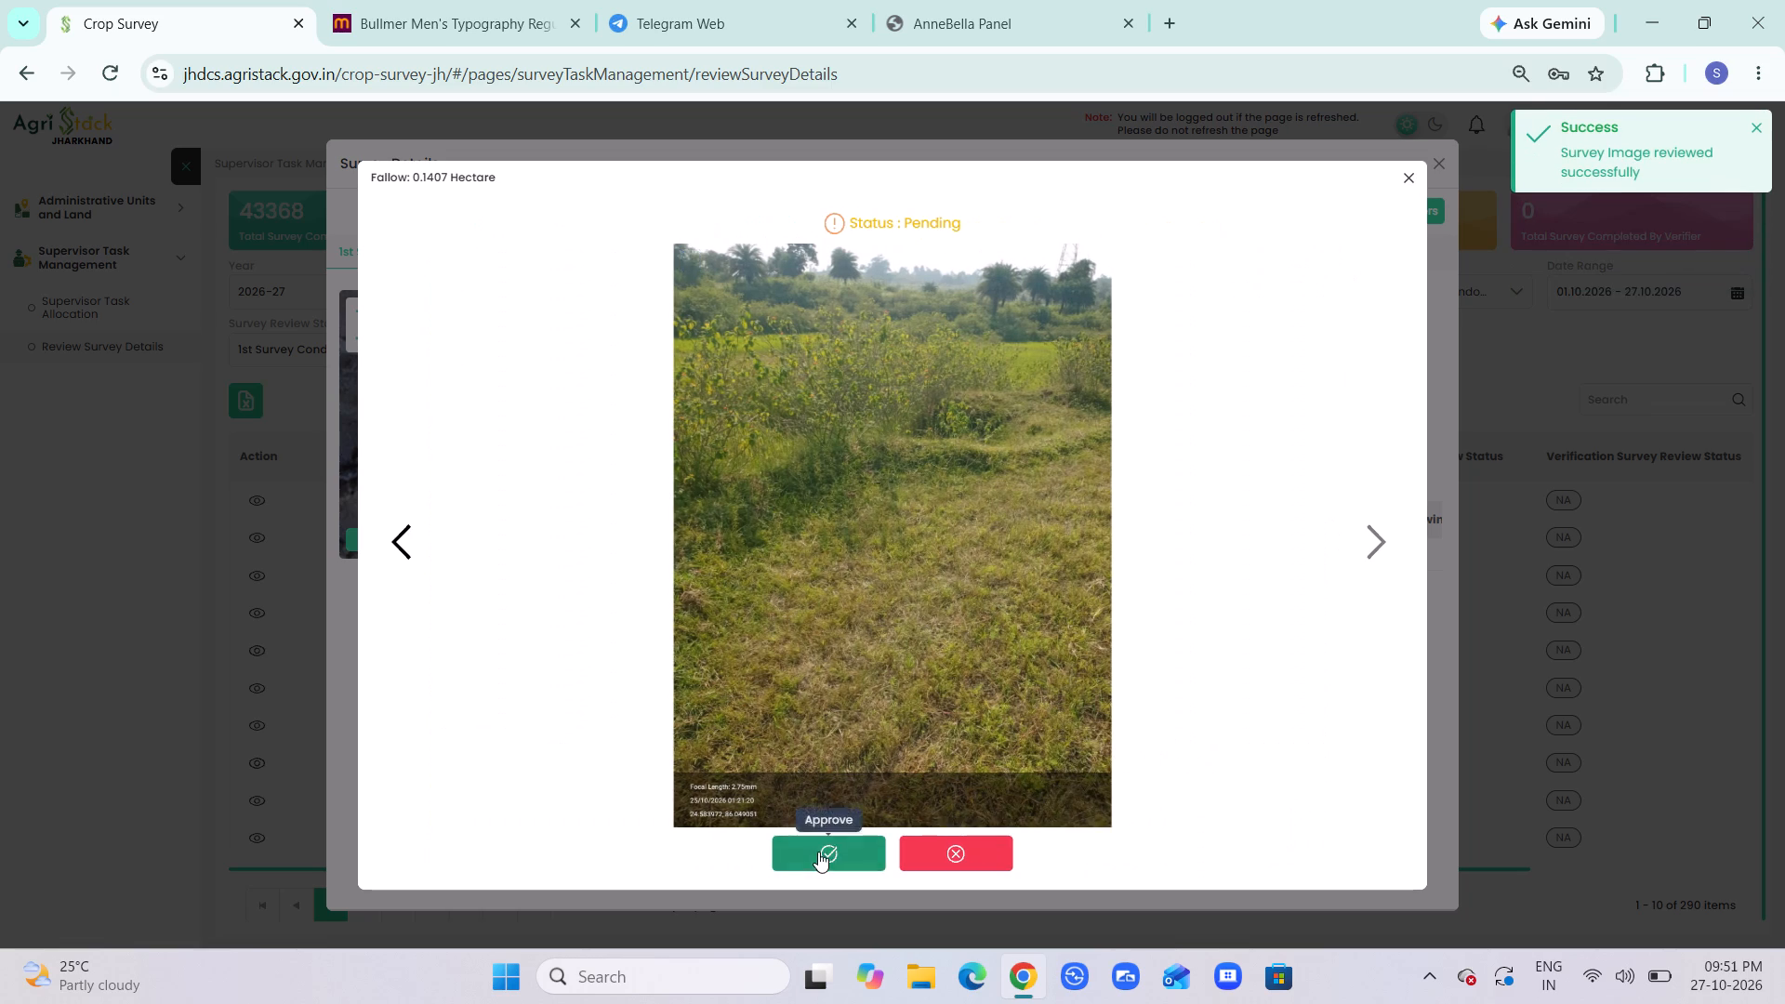
{"action": "left_click", "coordinate": [1408, 174]}
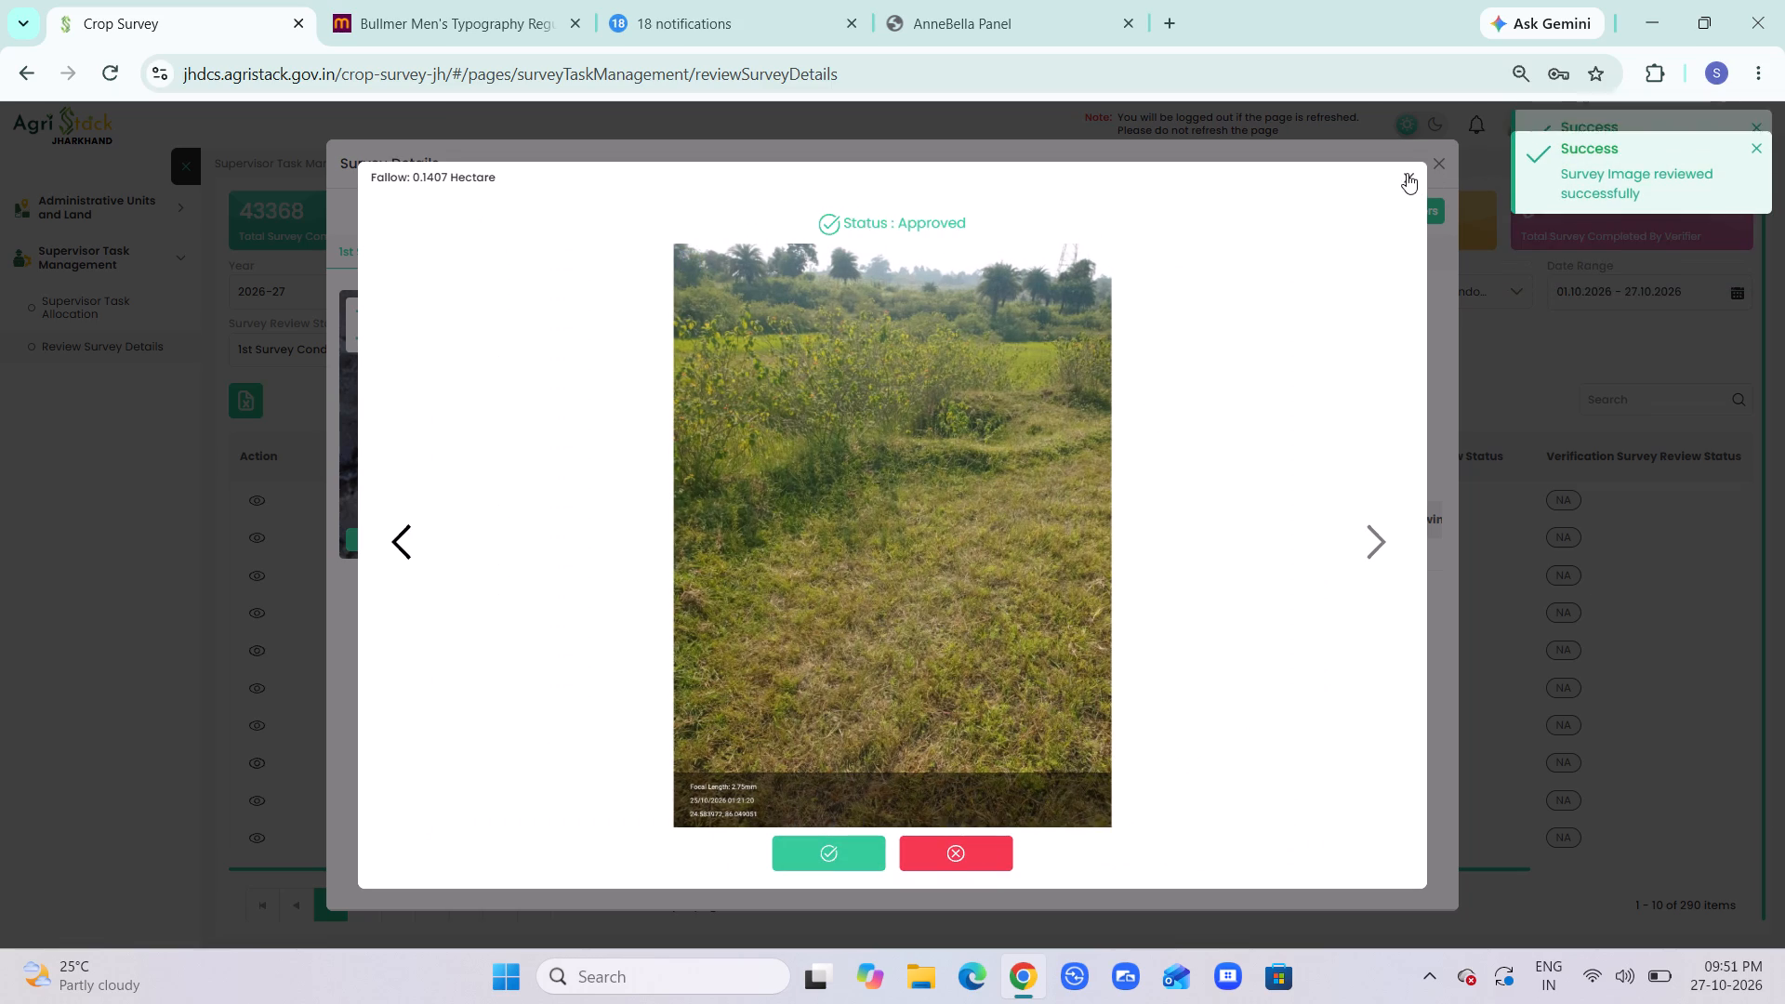
{"action": "left_click", "coordinate": [721, 612]}
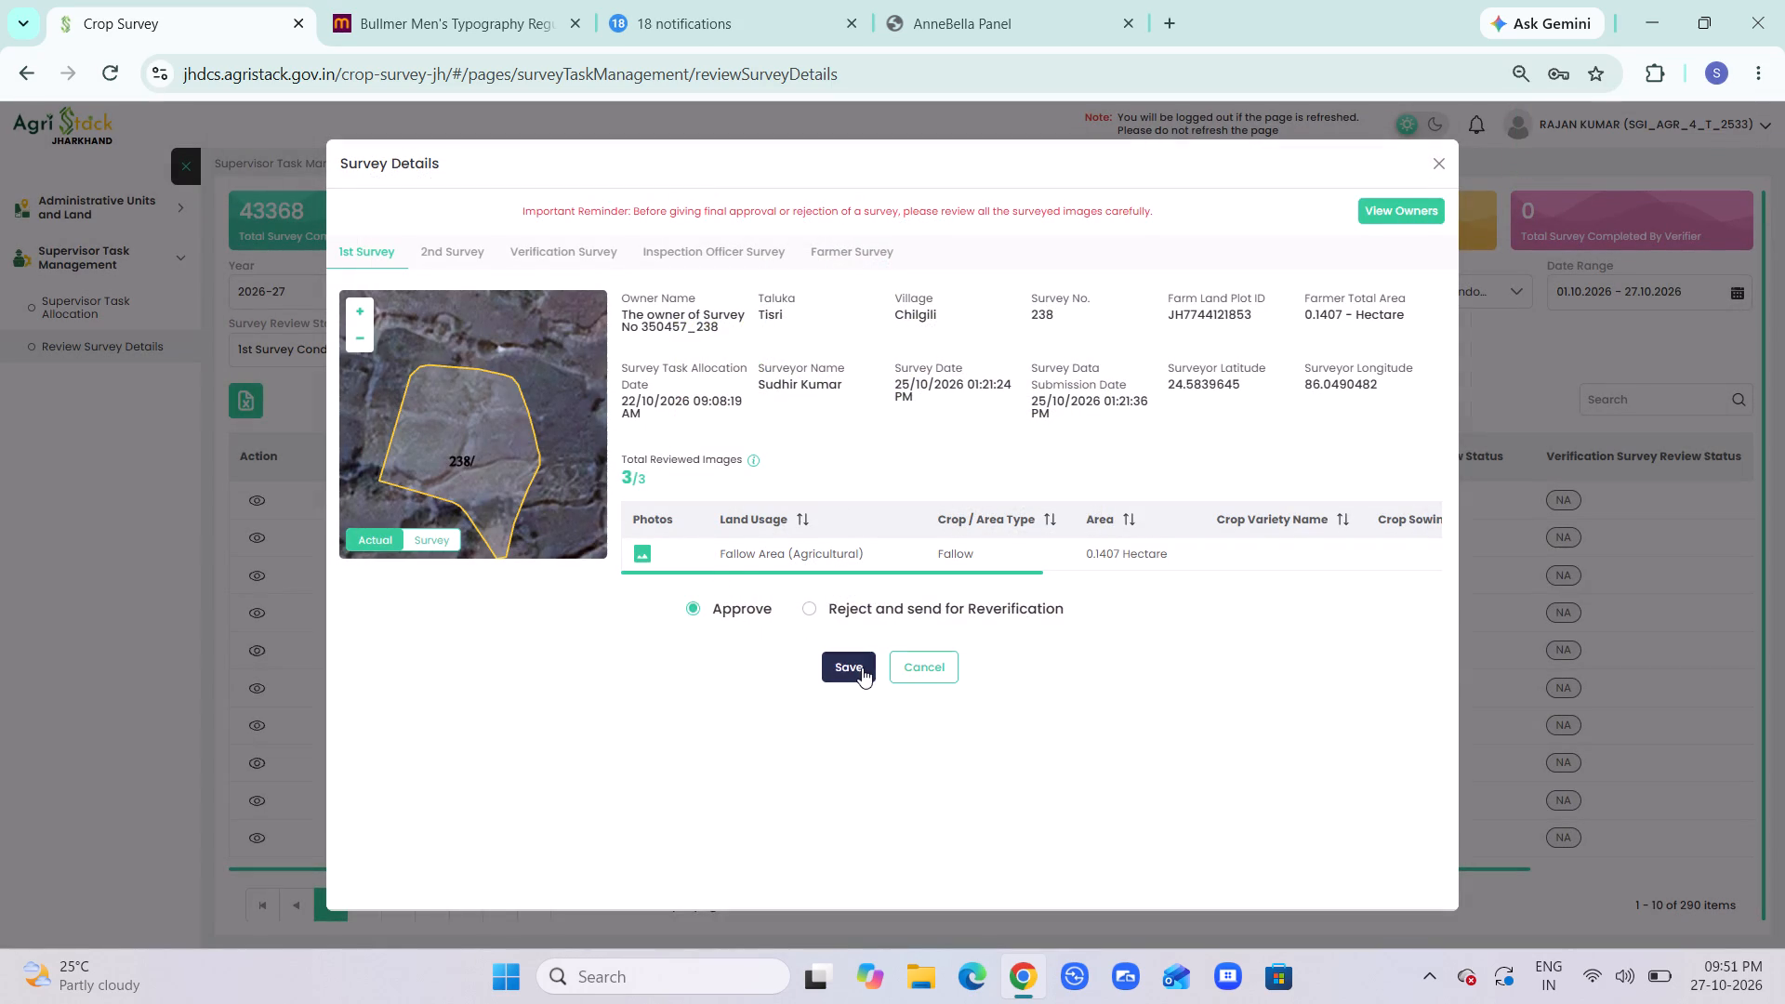
{"action": "left_click", "coordinate": [857, 669]}
{"action": "left_click", "coordinate": [899, 572]}
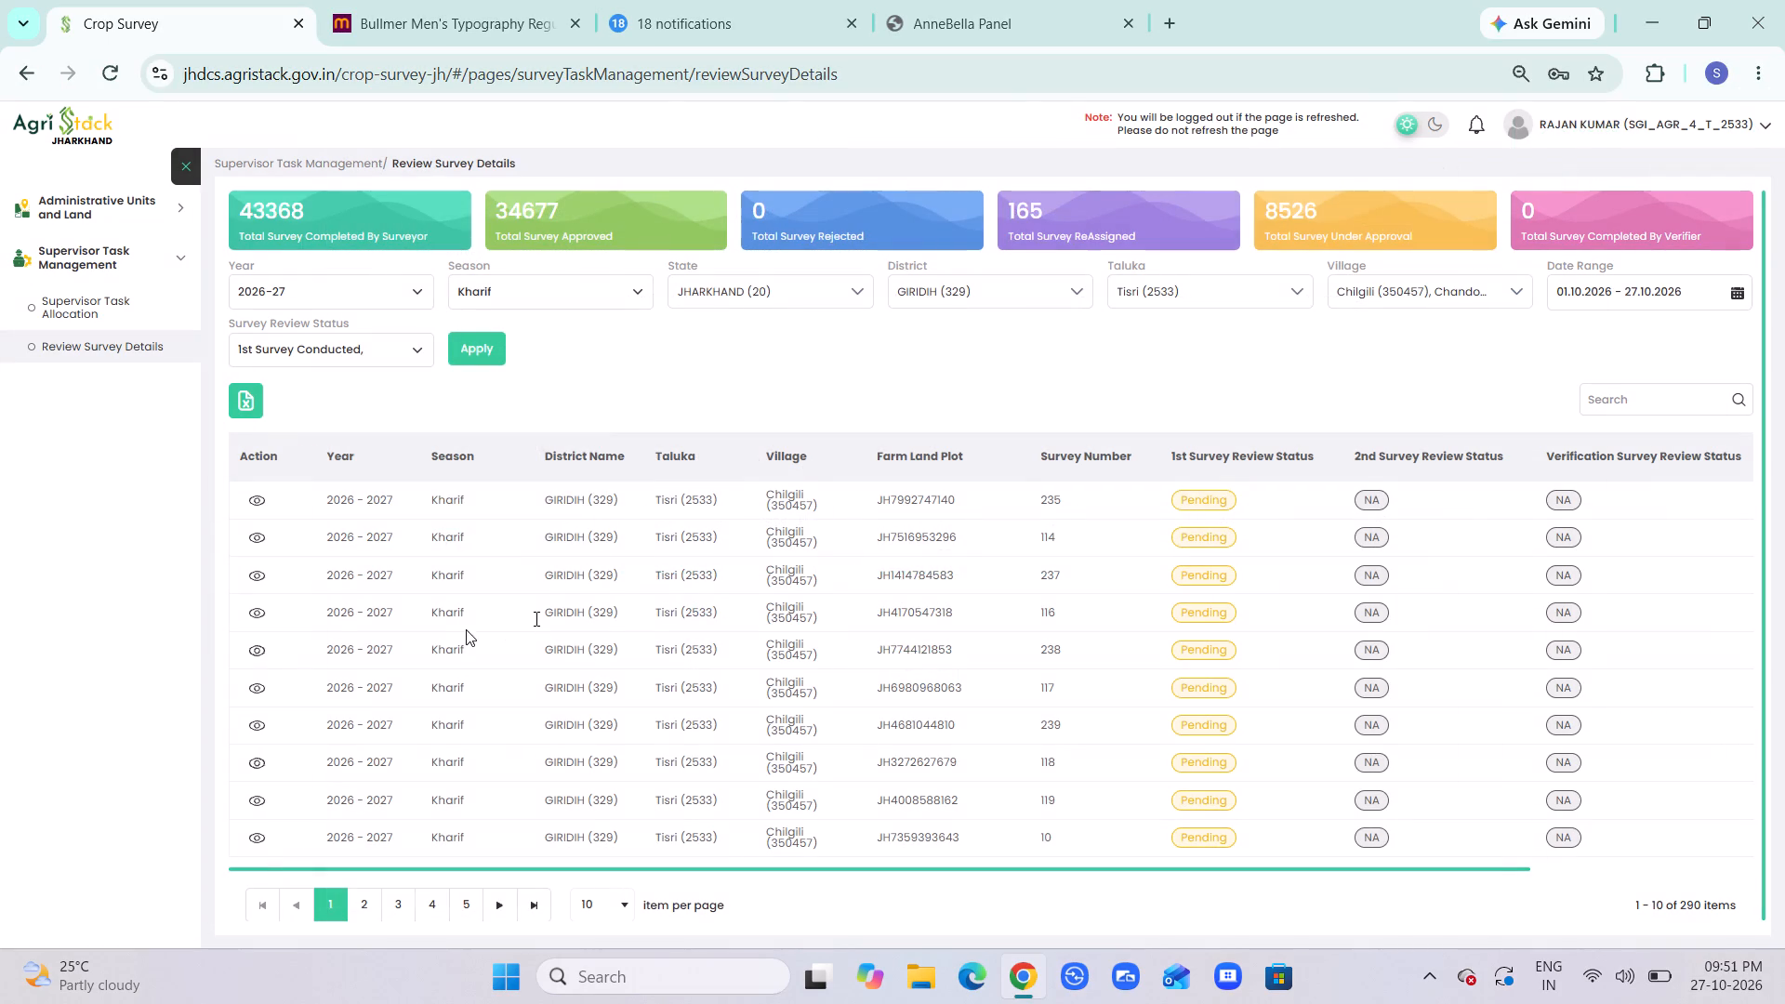
{"action": "left_click", "coordinate": [255, 653]}
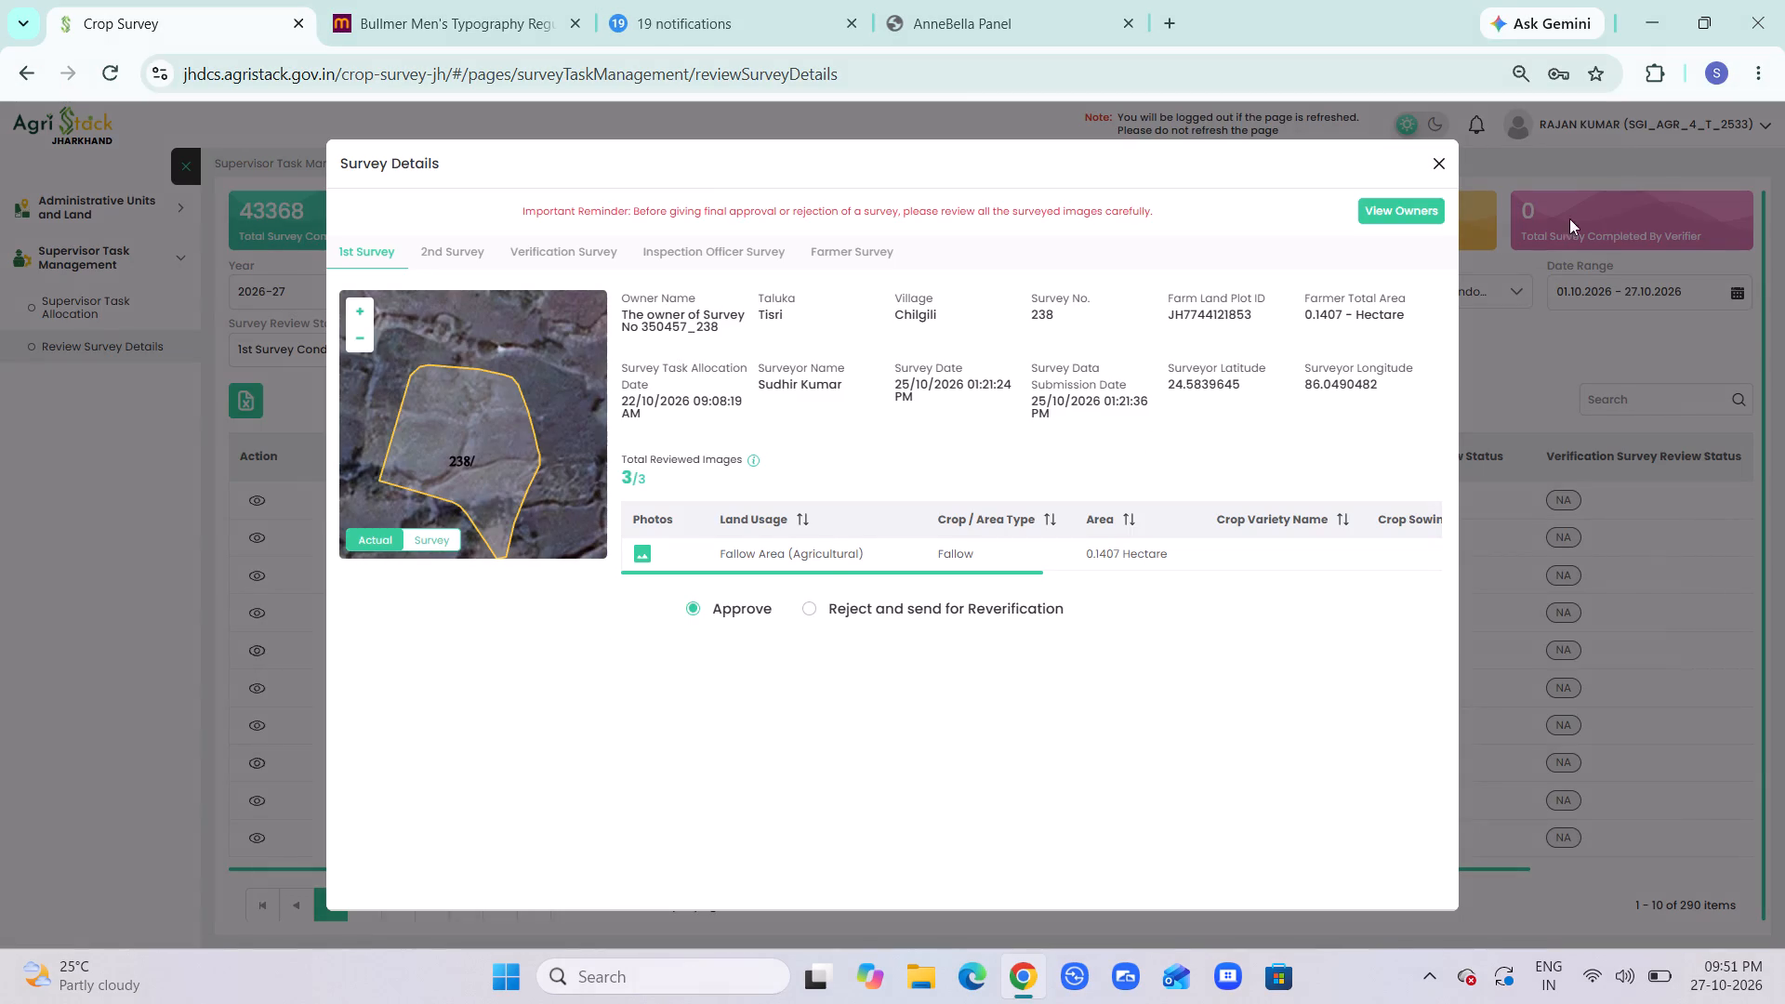
{"action": "left_click", "coordinate": [1436, 163]}
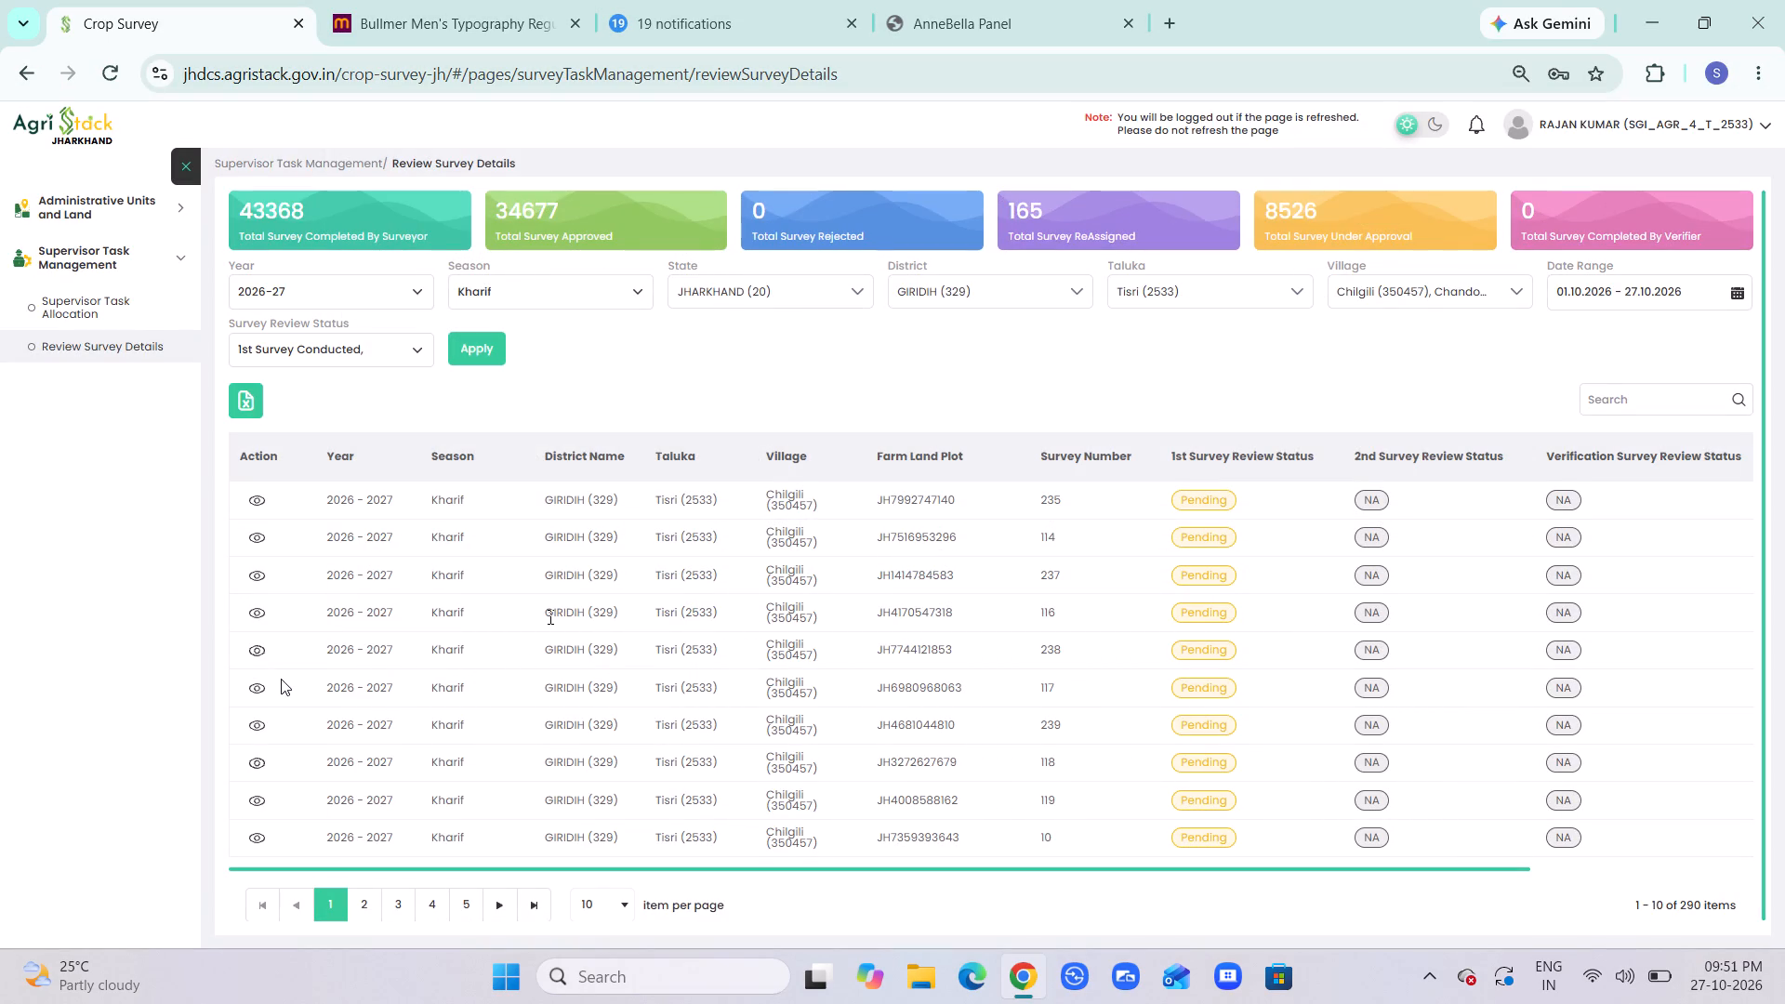
Approve all three fallow-land photos of survey number 117 in Chilgili, and save its first survey with the Approve decision.
{"action": "left_click", "coordinate": [258, 680]}
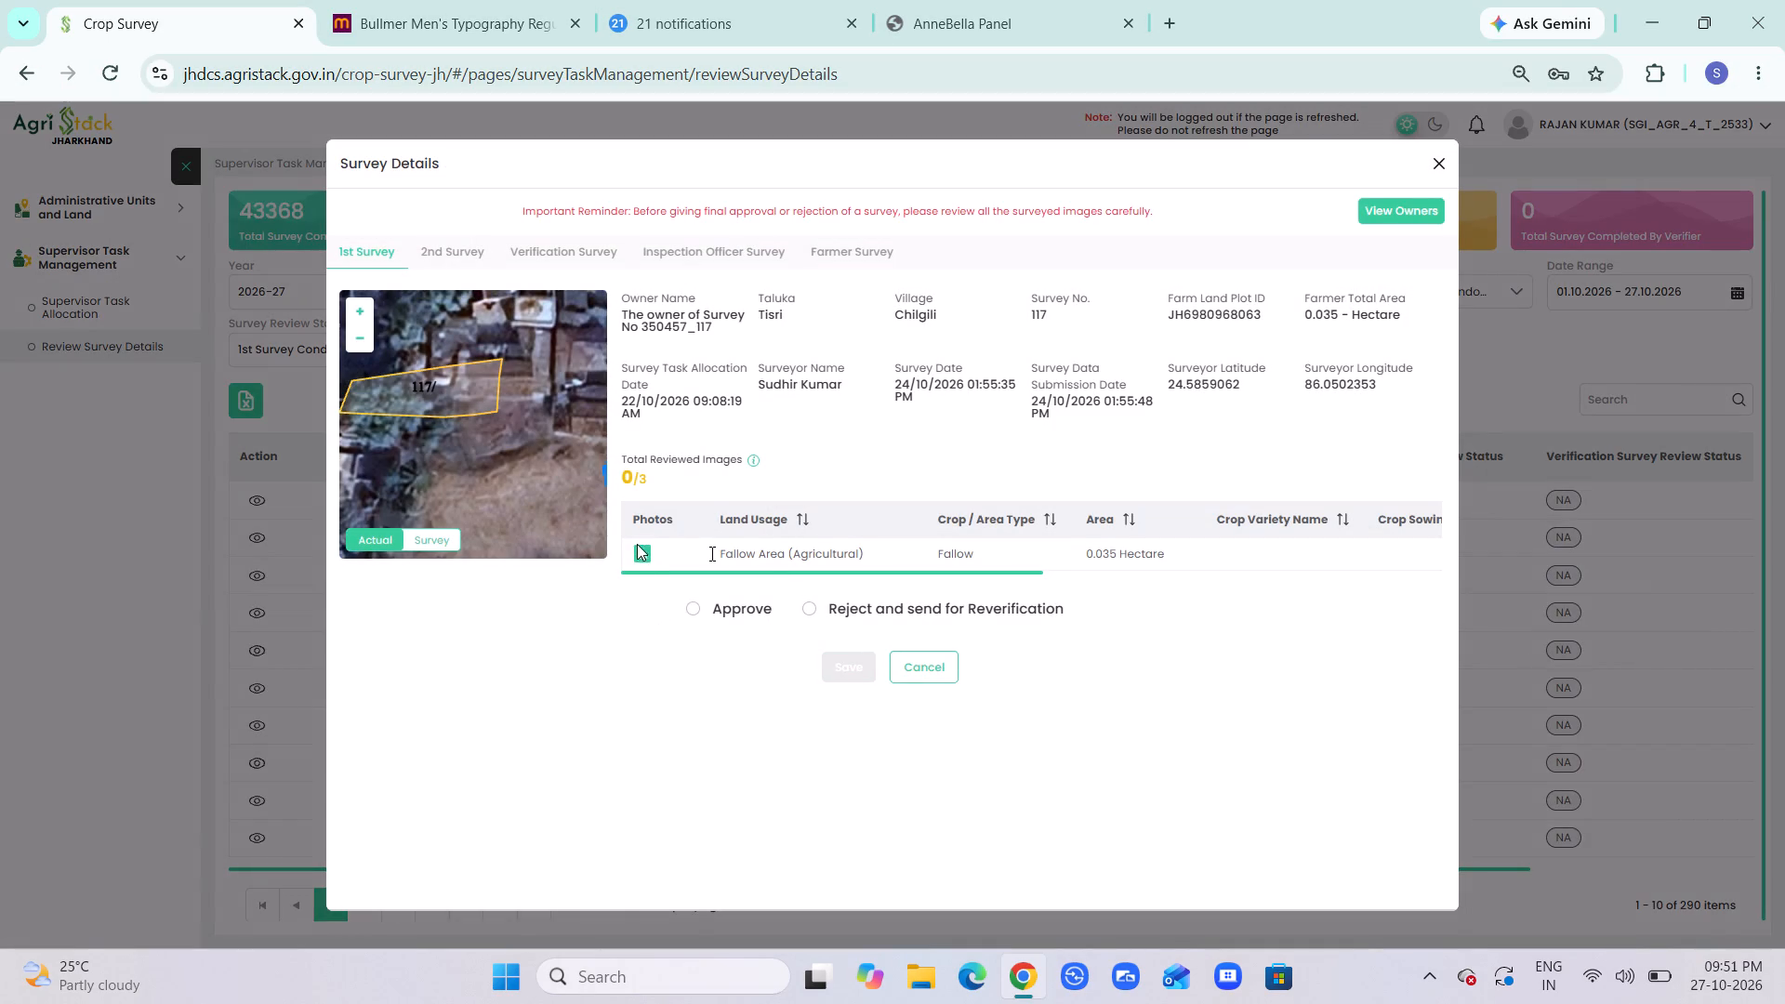
{"action": "left_click", "coordinate": [643, 563]}
{"action": "left_click", "coordinate": [644, 558]}
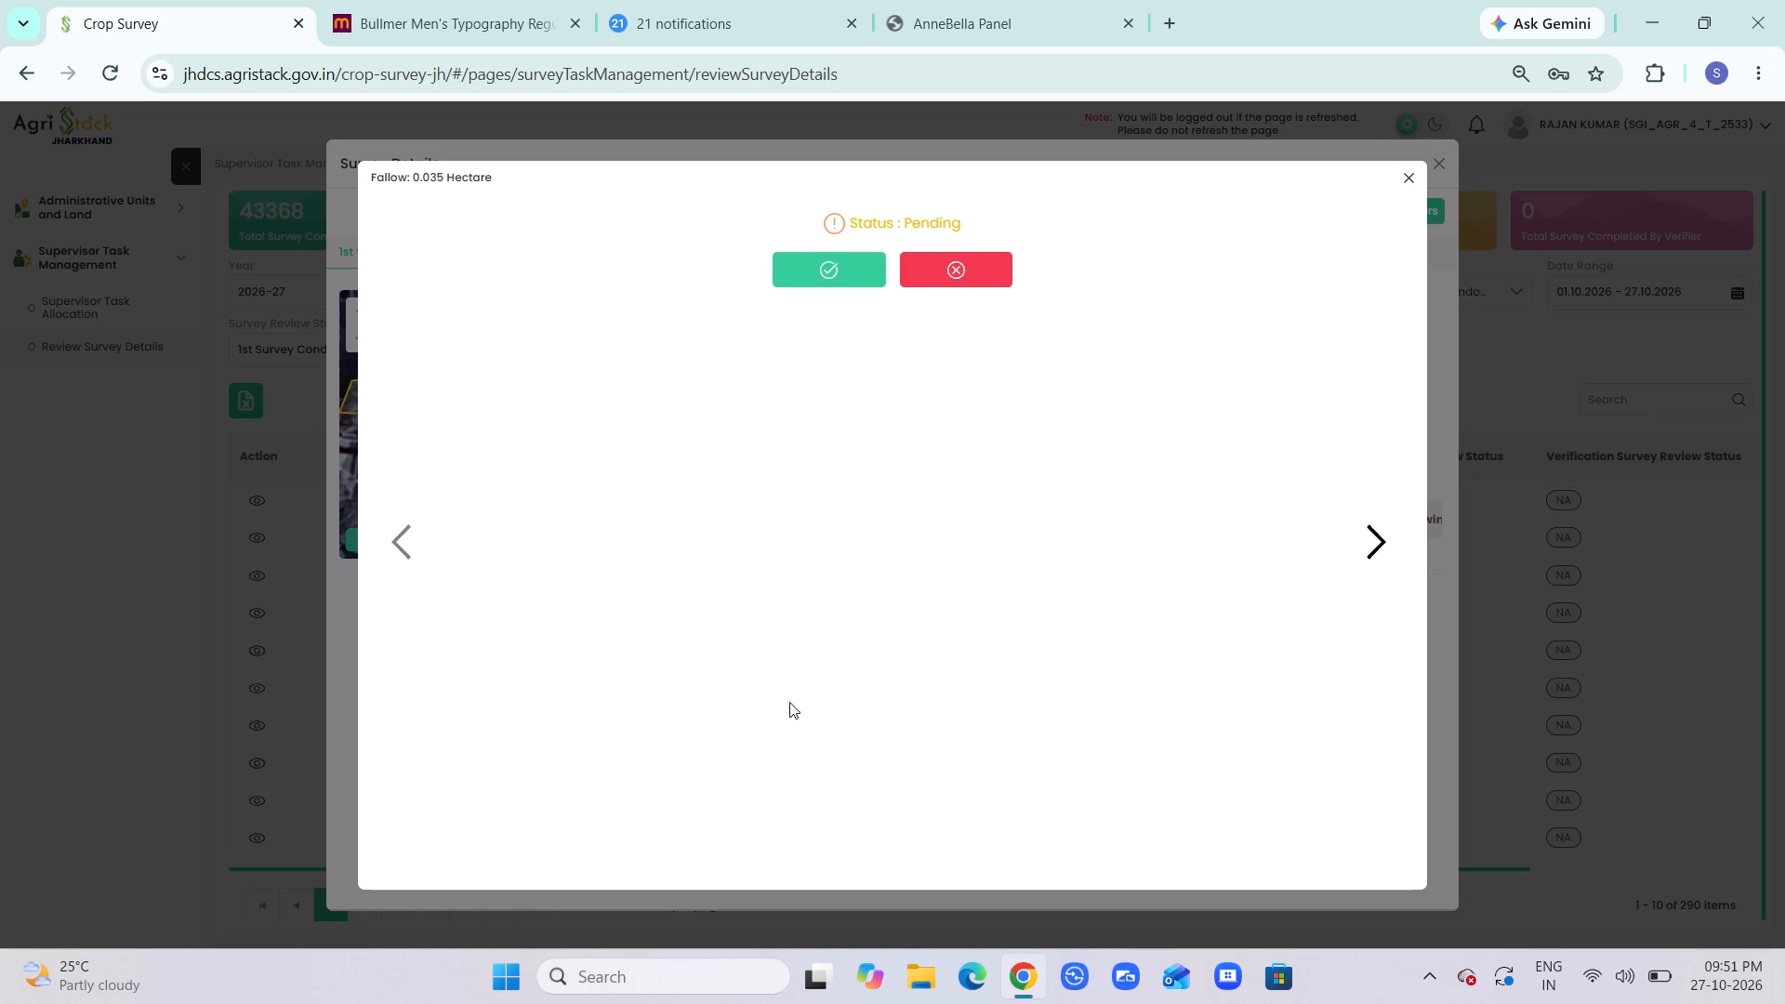
{"action": "left_click", "coordinate": [832, 861]}
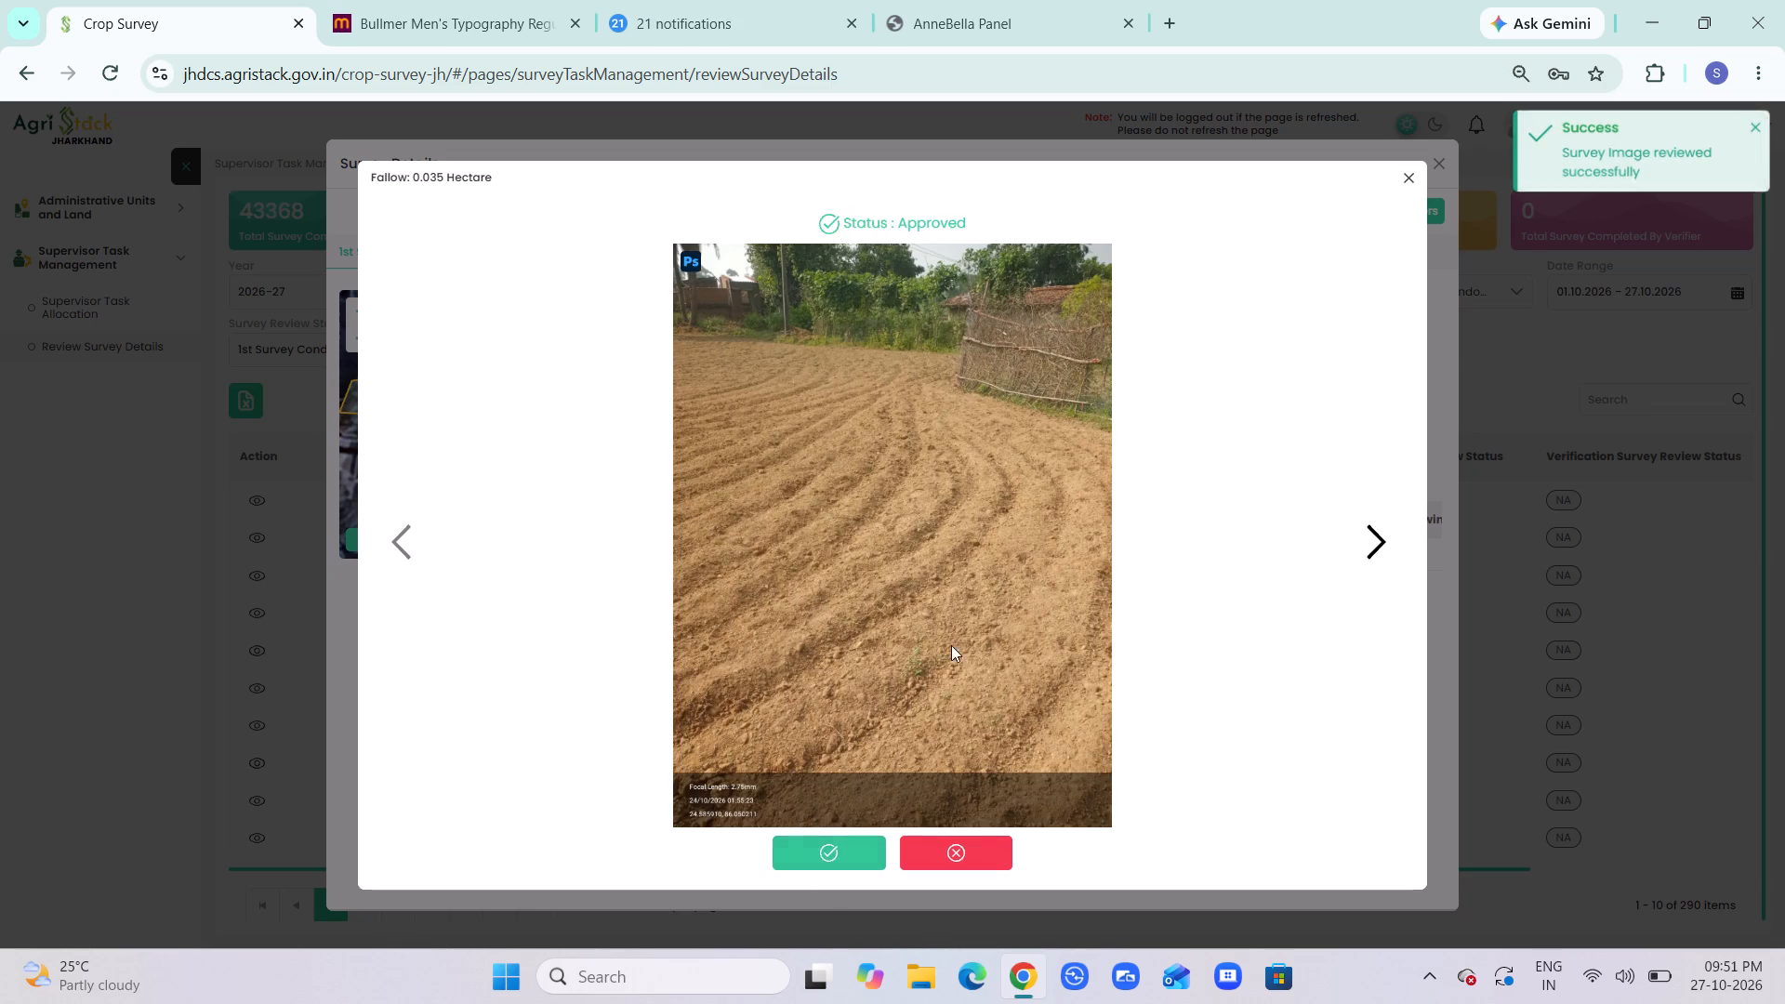
{"action": "left_click_drag", "start_coordinate": [979, 652], "coordinate": [945, 664]}
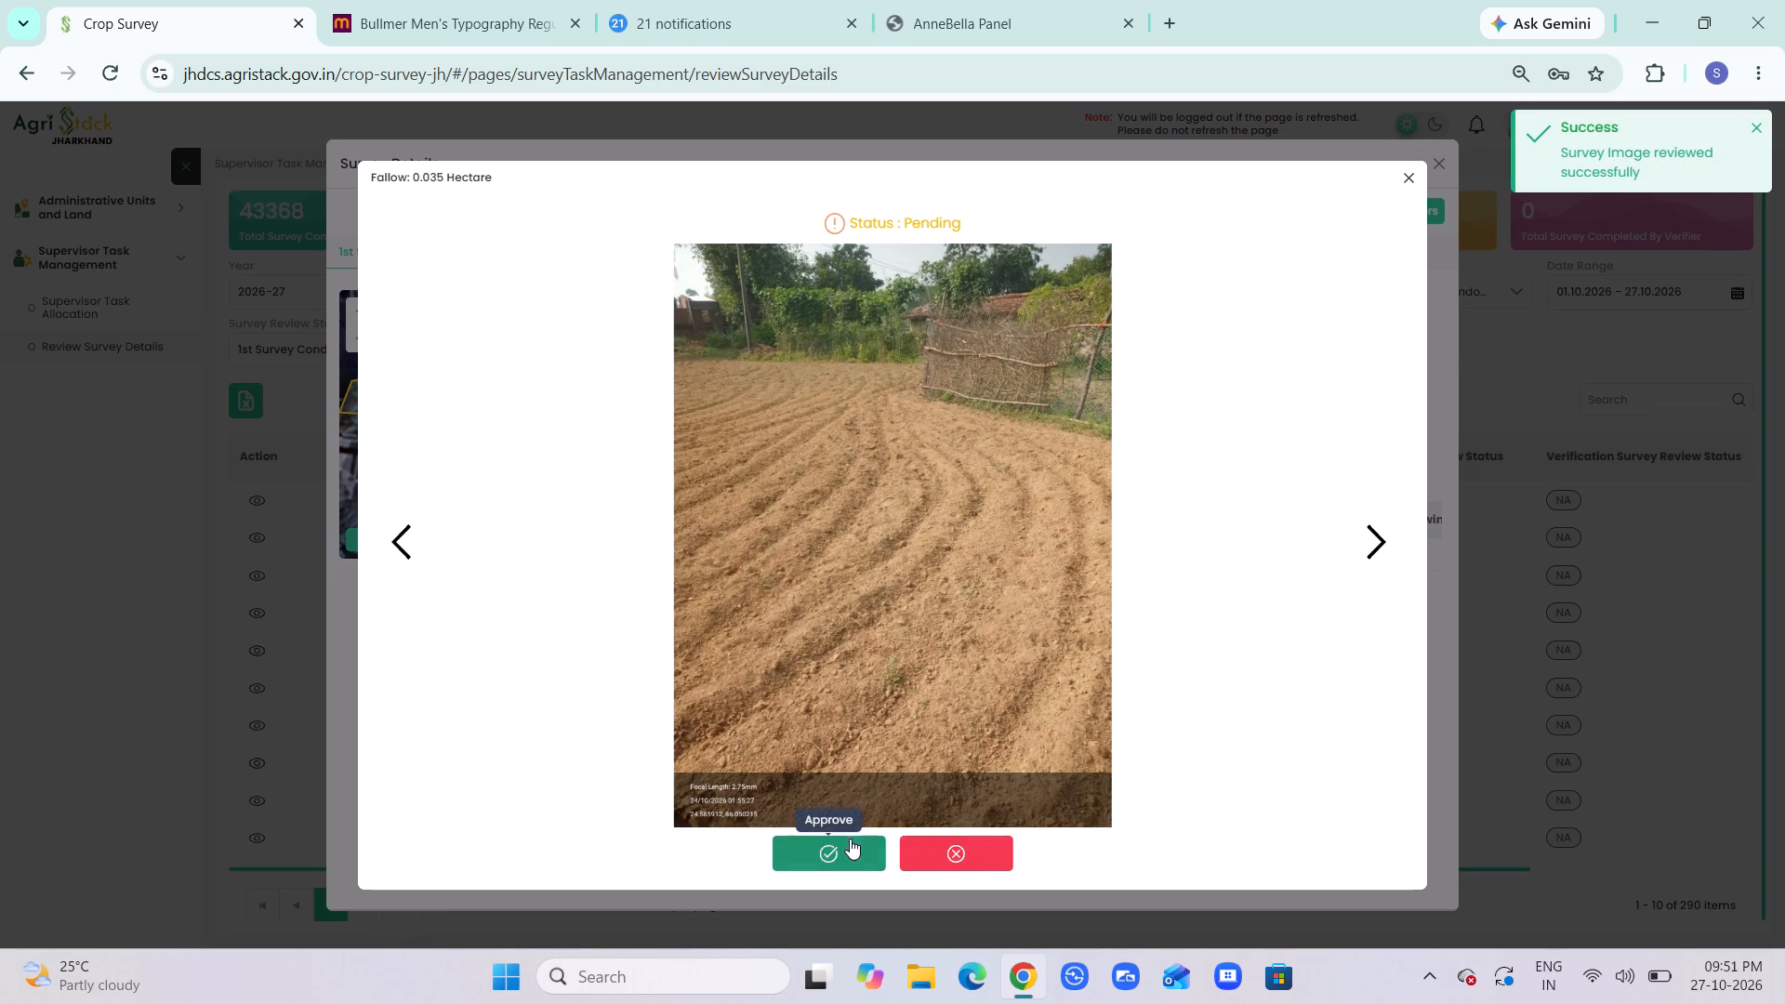
{"action": "left_click", "coordinate": [850, 839]}
{"action": "left_click_drag", "start_coordinate": [946, 659], "coordinate": [786, 681]}
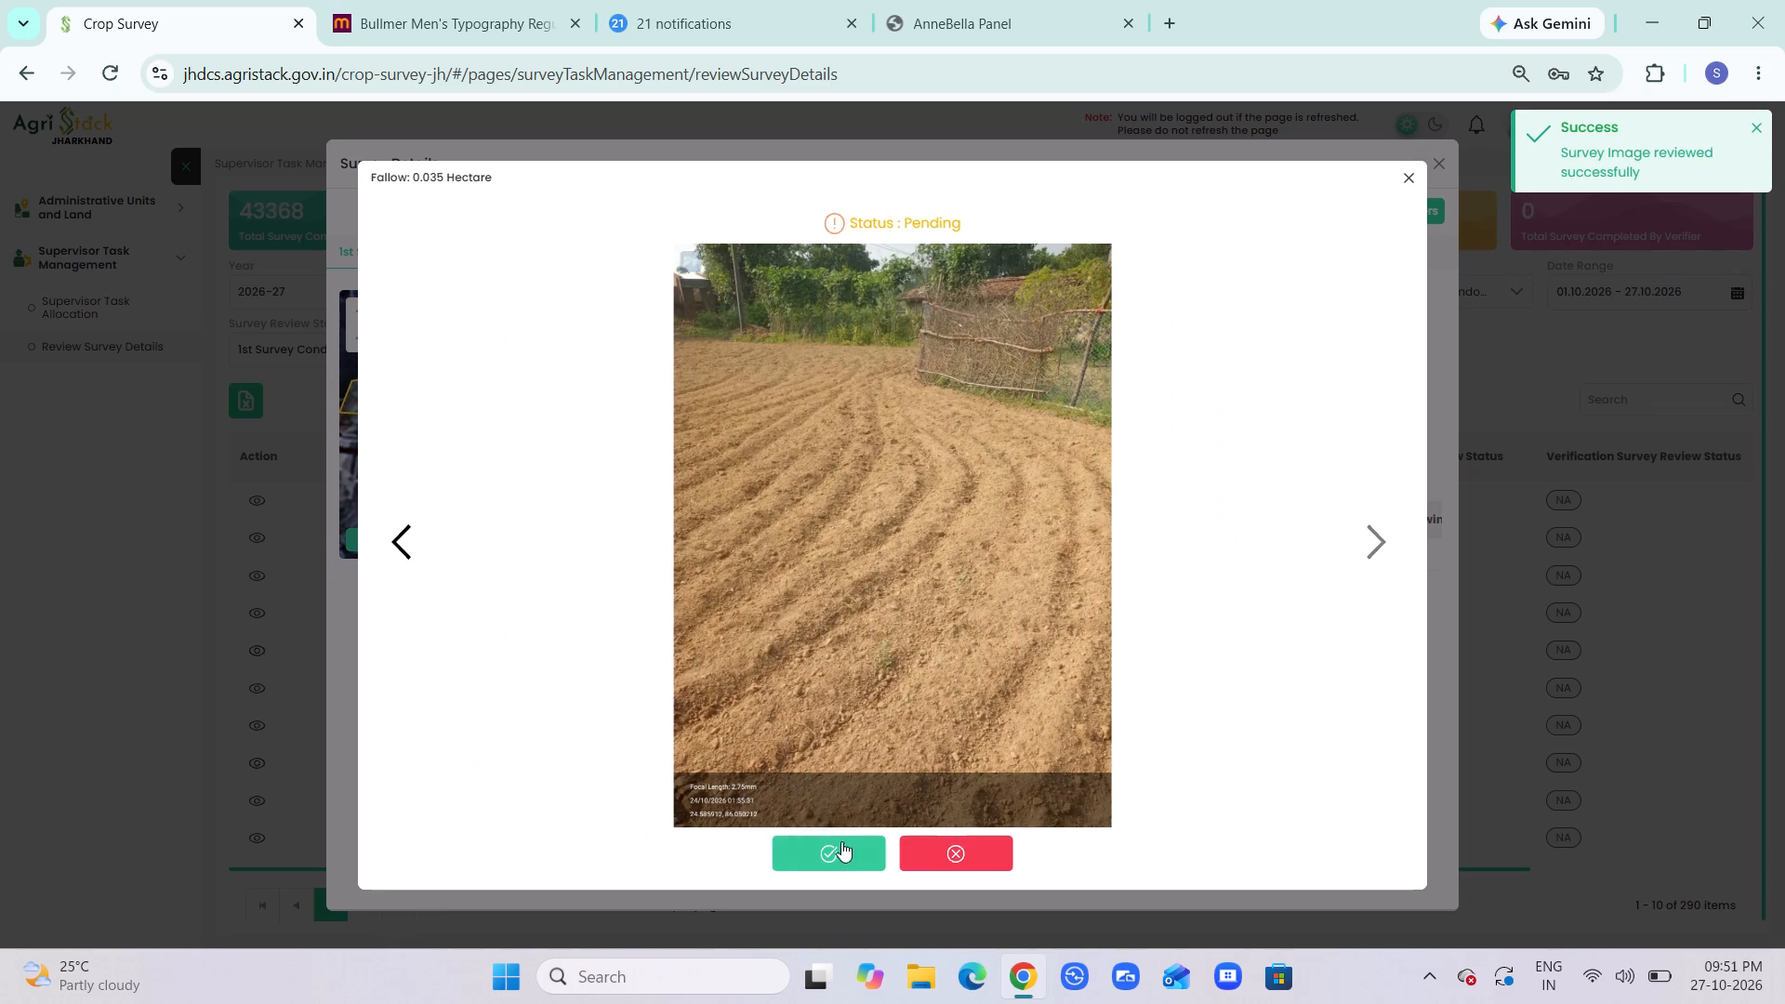
{"action": "left_click", "coordinate": [842, 847]}
{"action": "left_click", "coordinate": [1407, 173]}
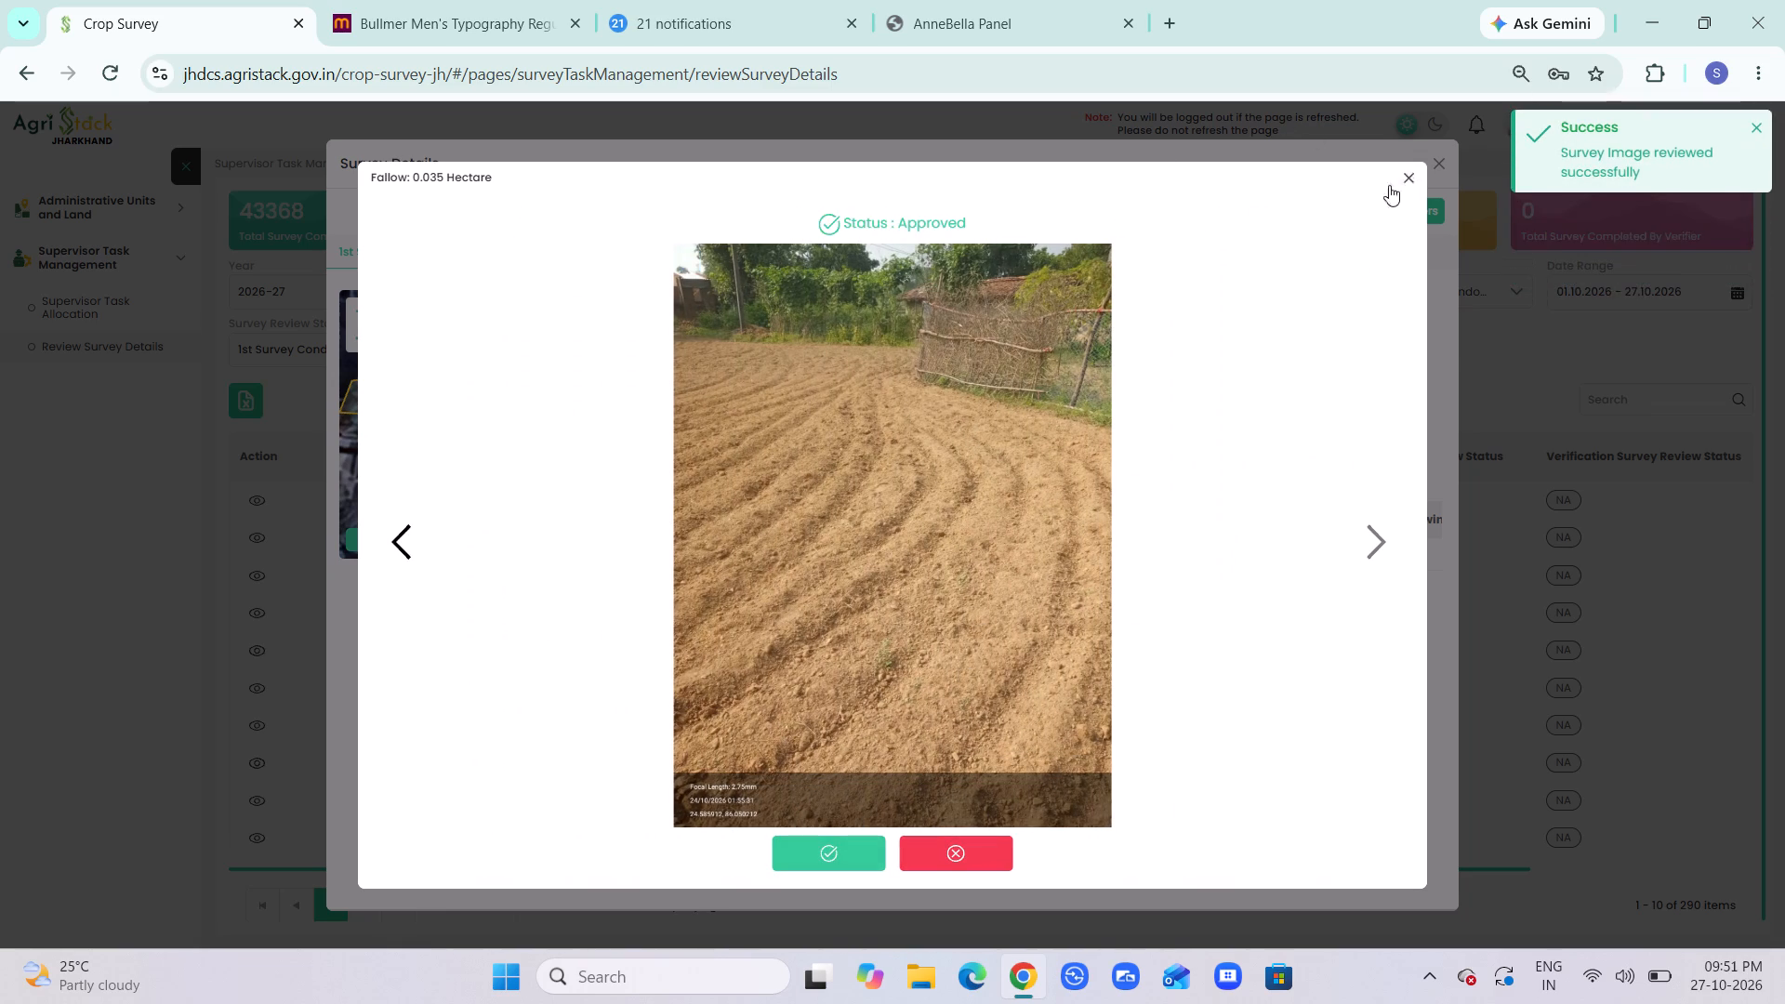
{"action": "left_click", "coordinate": [753, 597]}
{"action": "left_click", "coordinate": [729, 606]}
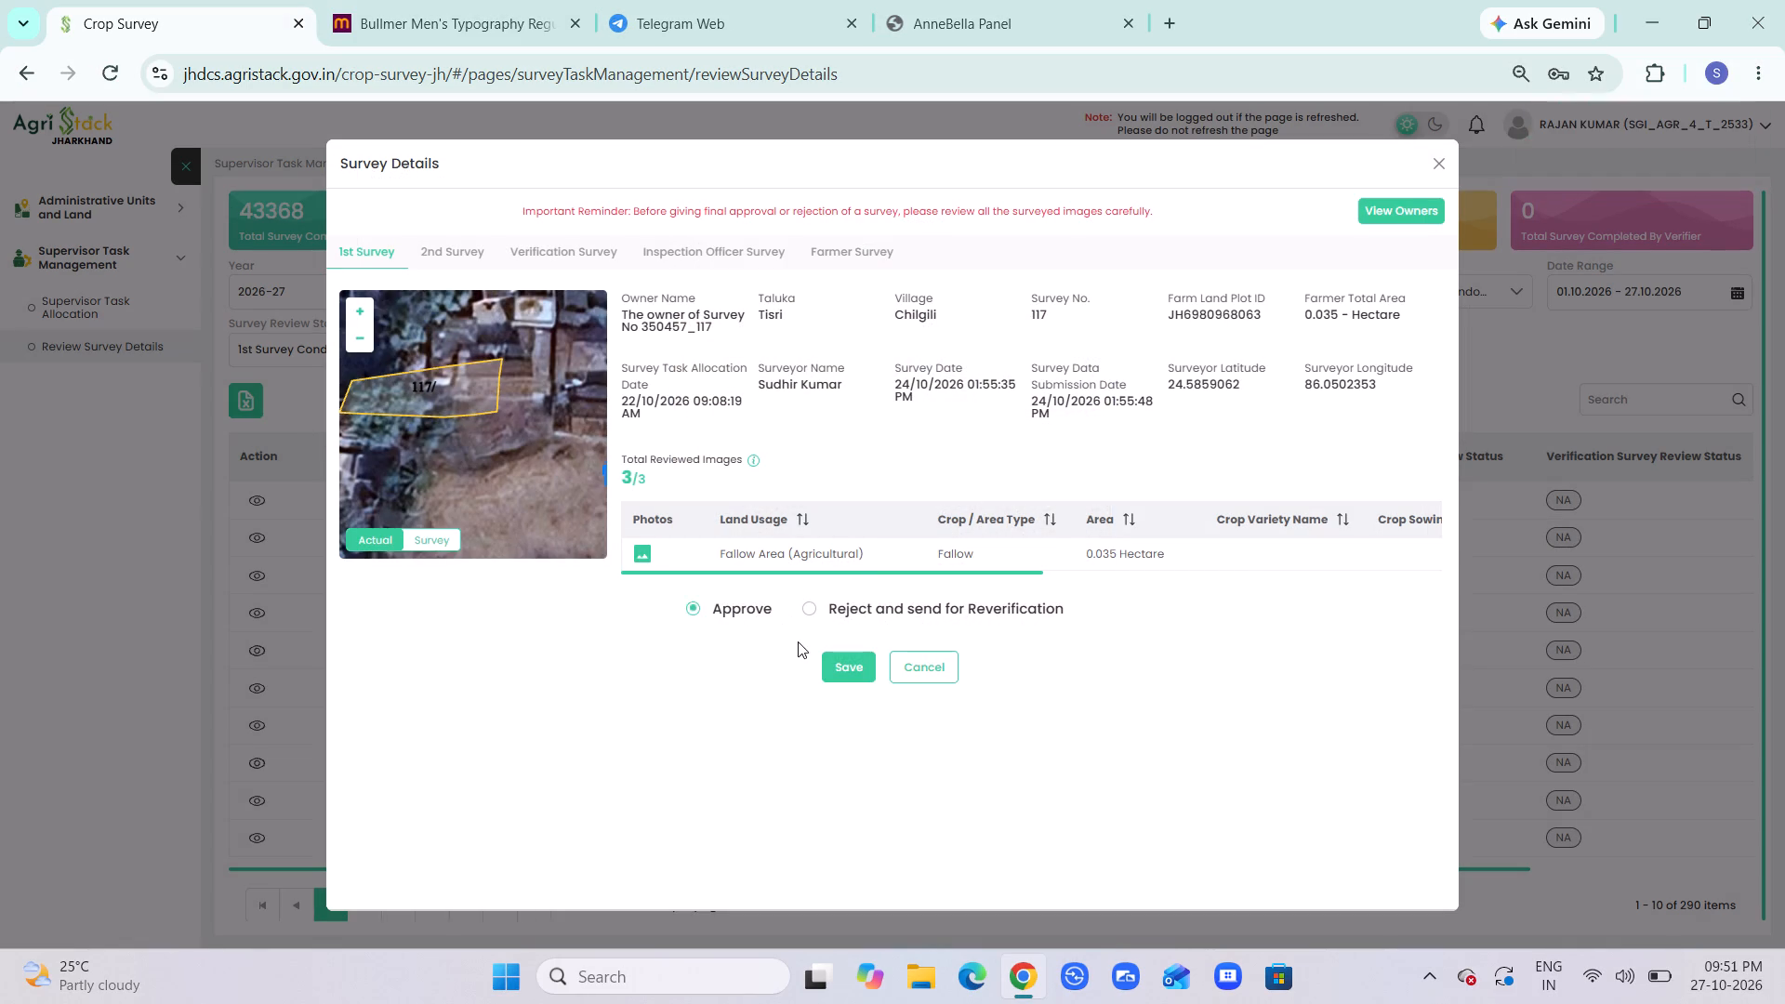
{"action": "left_click", "coordinate": [839, 664]}
{"action": "left_click", "coordinate": [878, 563]}
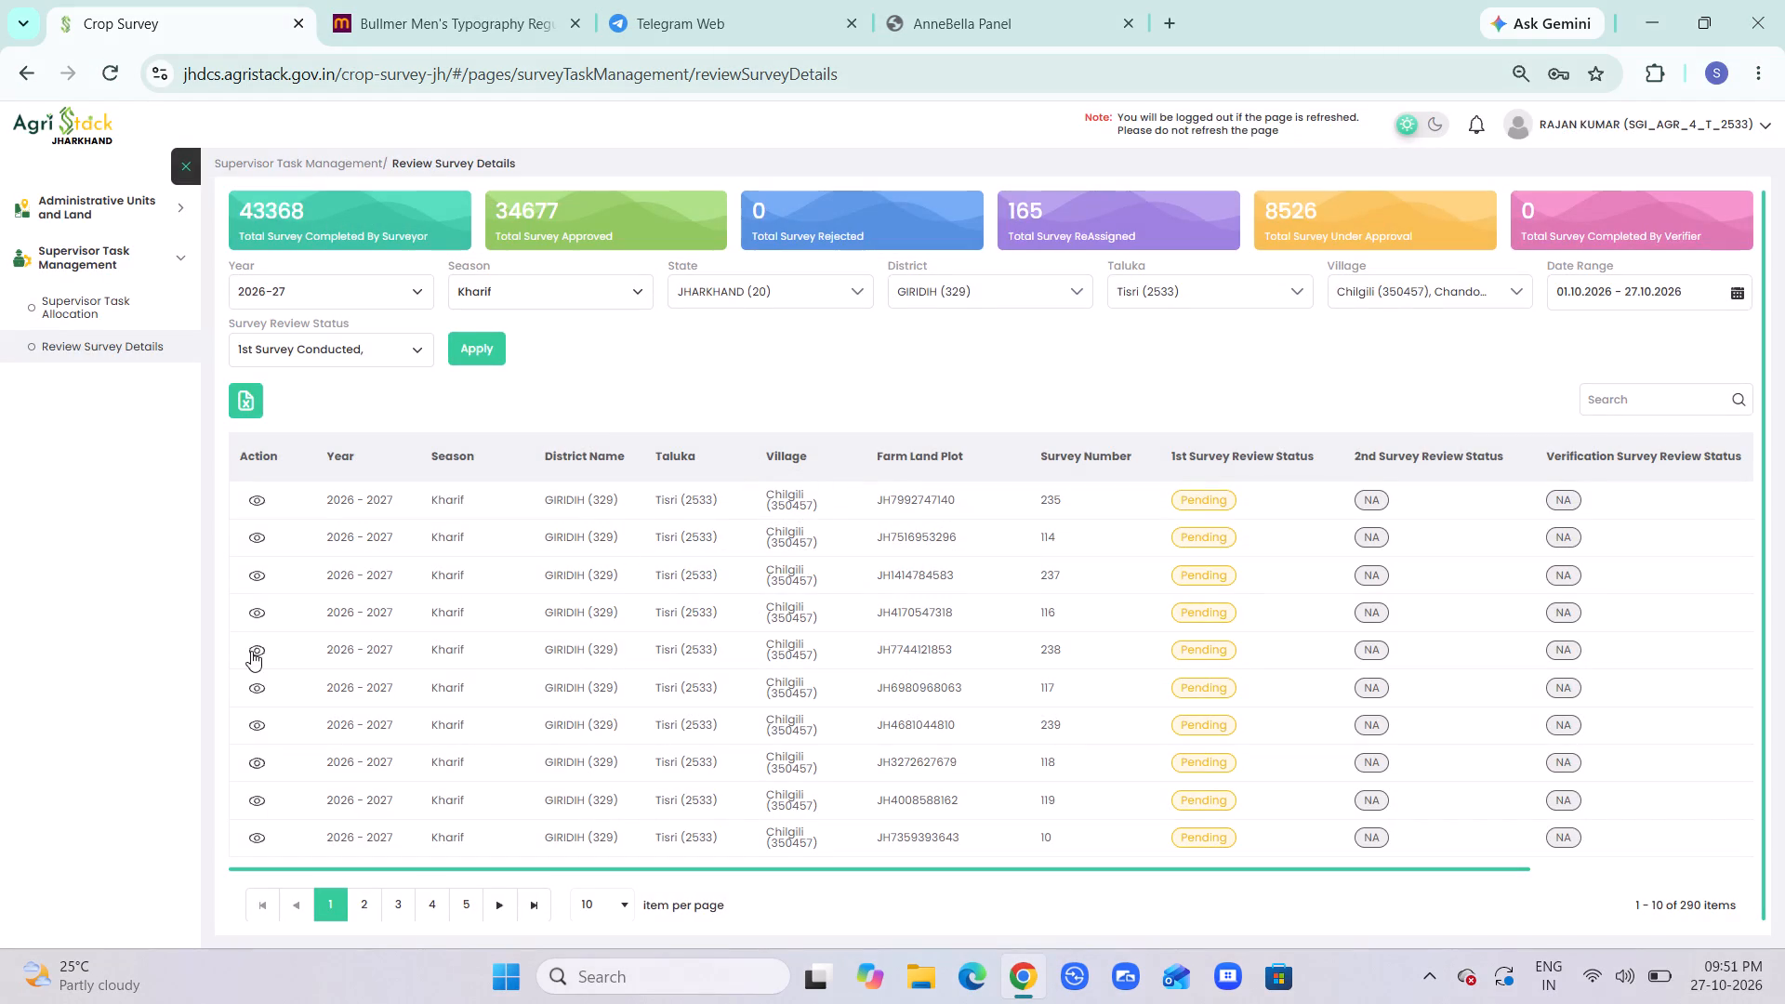
{"action": "left_click", "coordinate": [259, 690]}
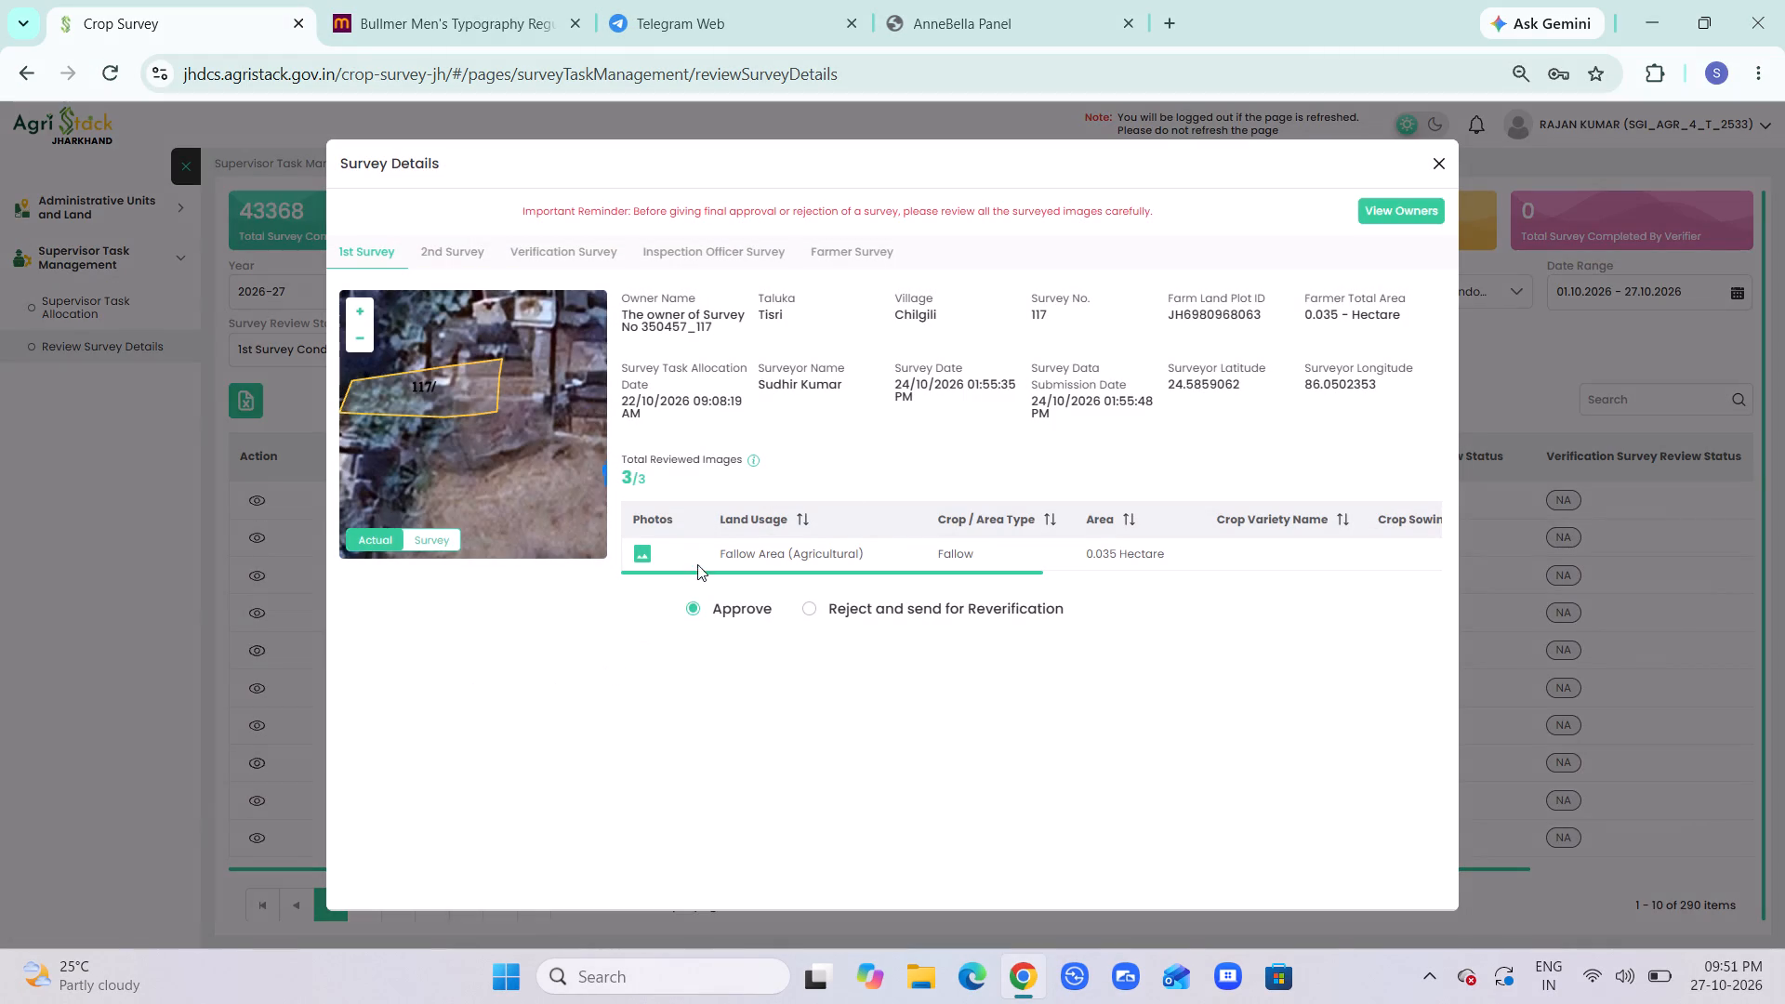
{"action": "left_click", "coordinate": [1437, 157]}
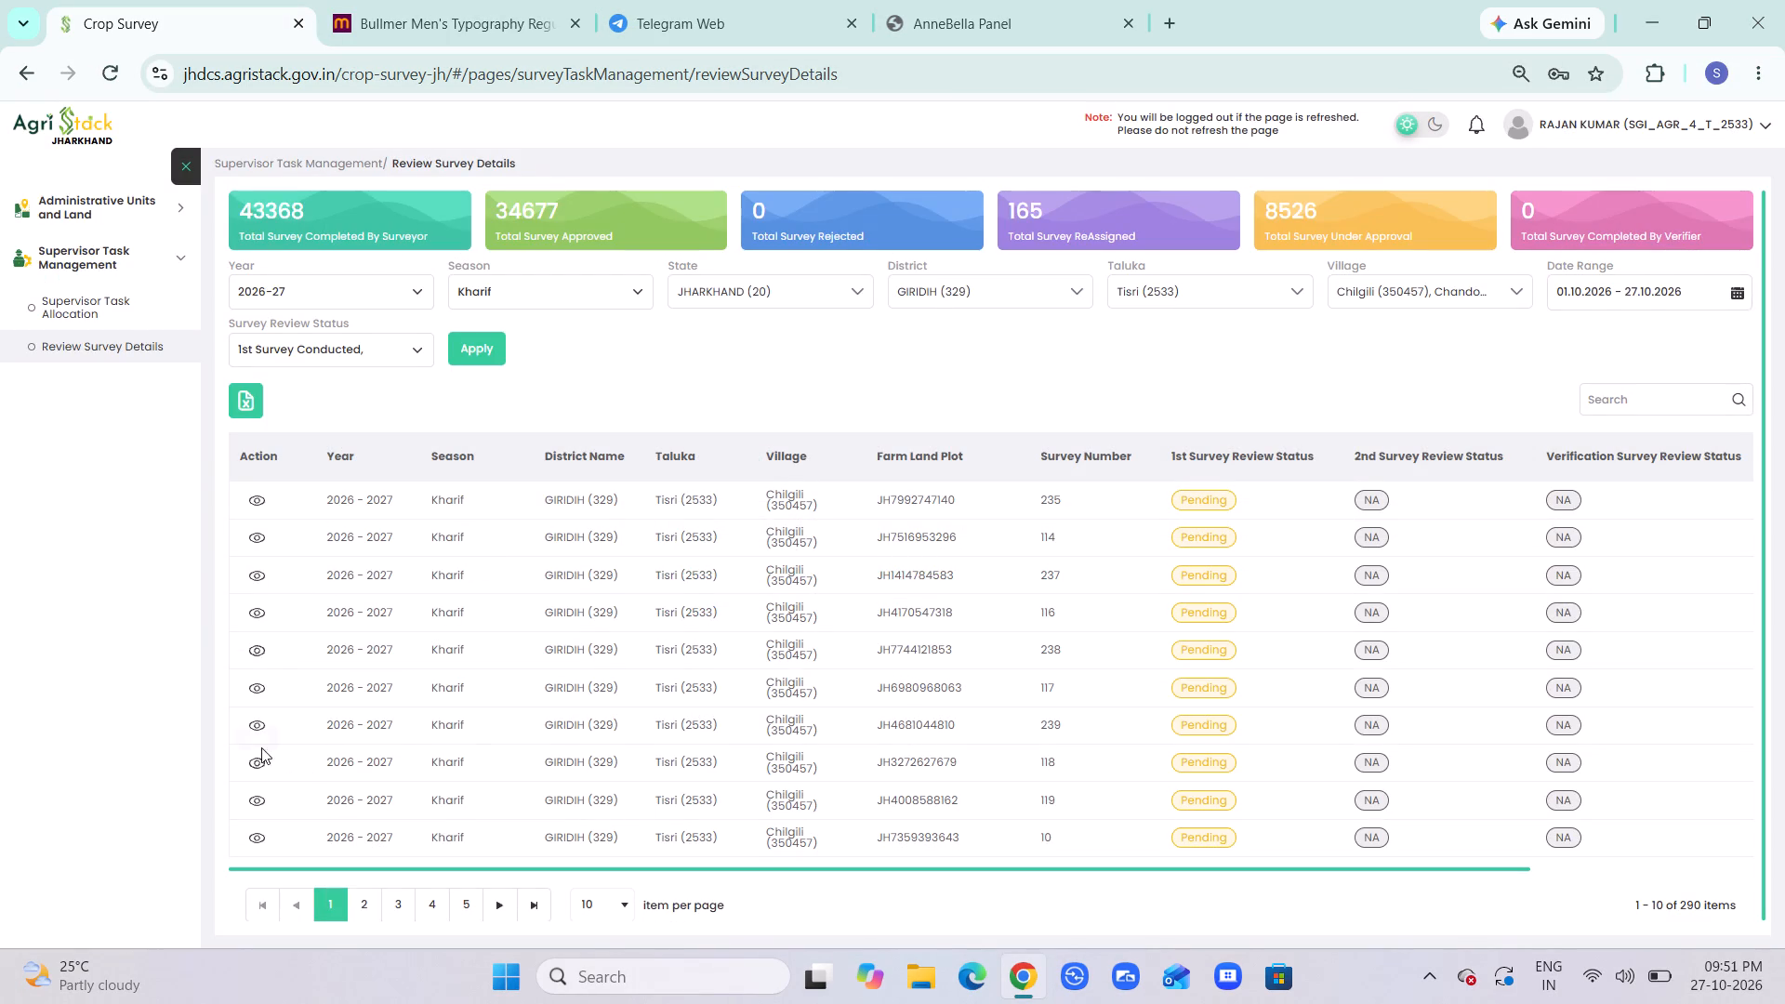
{"action": "left_click", "coordinate": [265, 730]}
{"action": "left_click", "coordinate": [258, 725]}
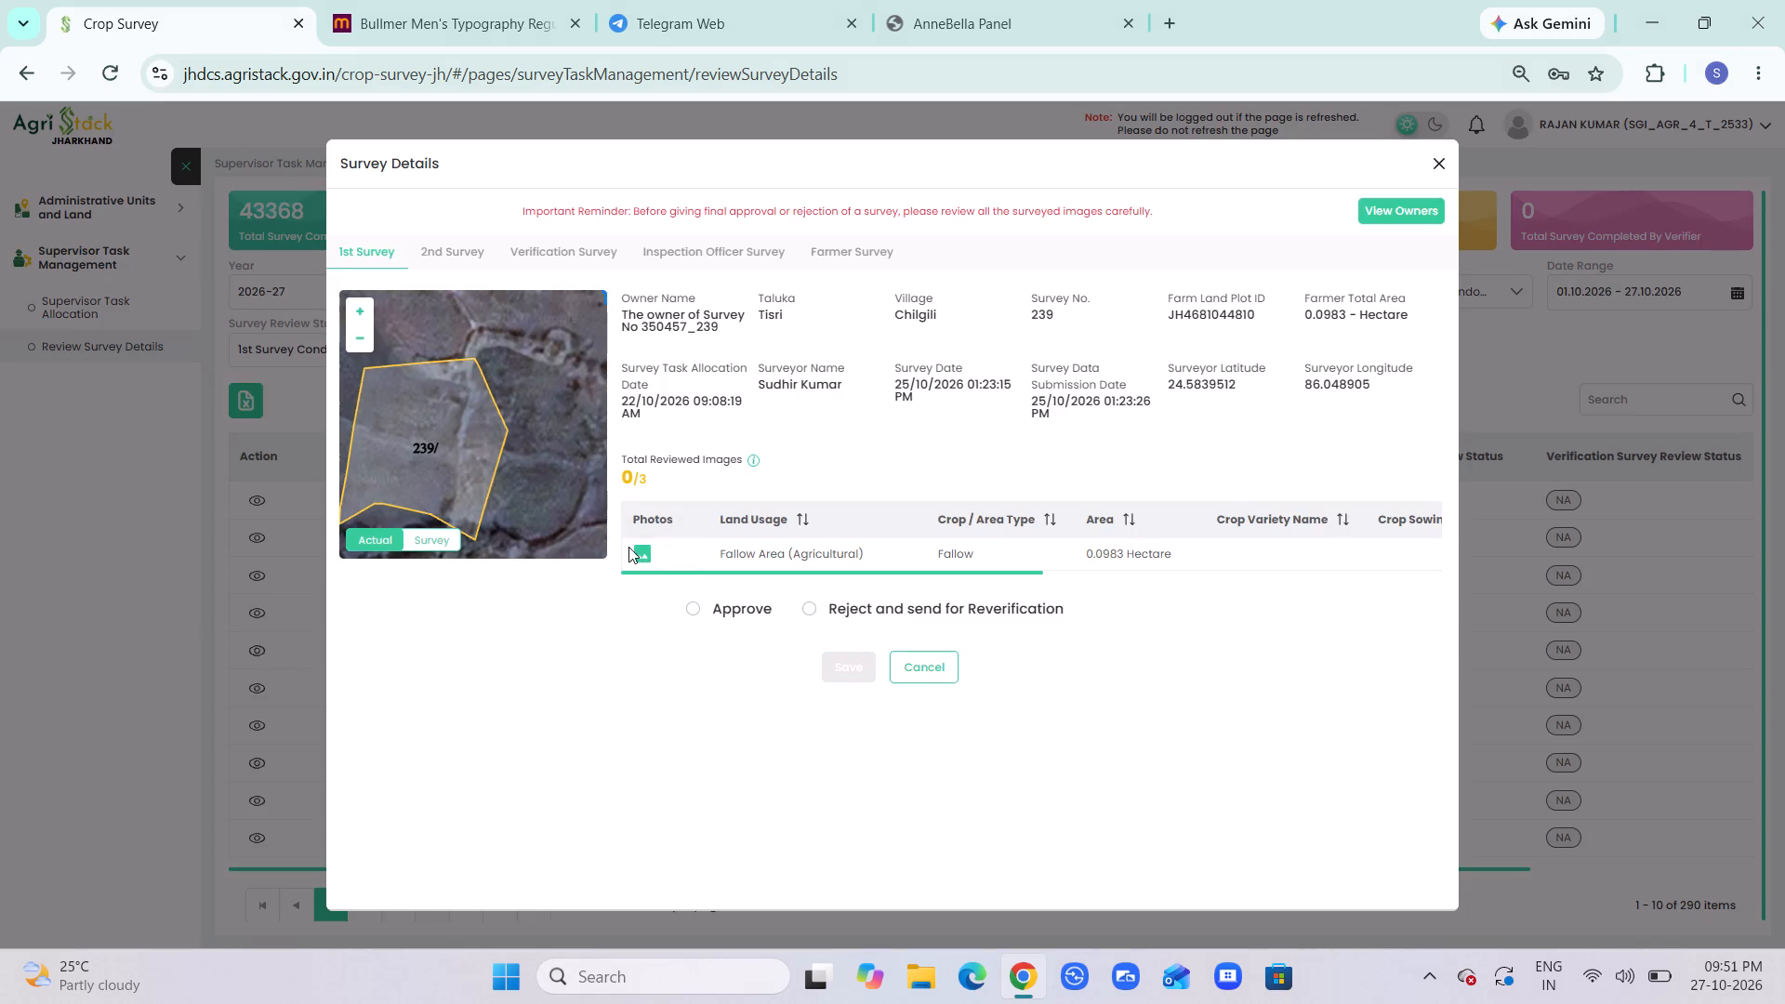
{"action": "left_click", "coordinate": [642, 552]}
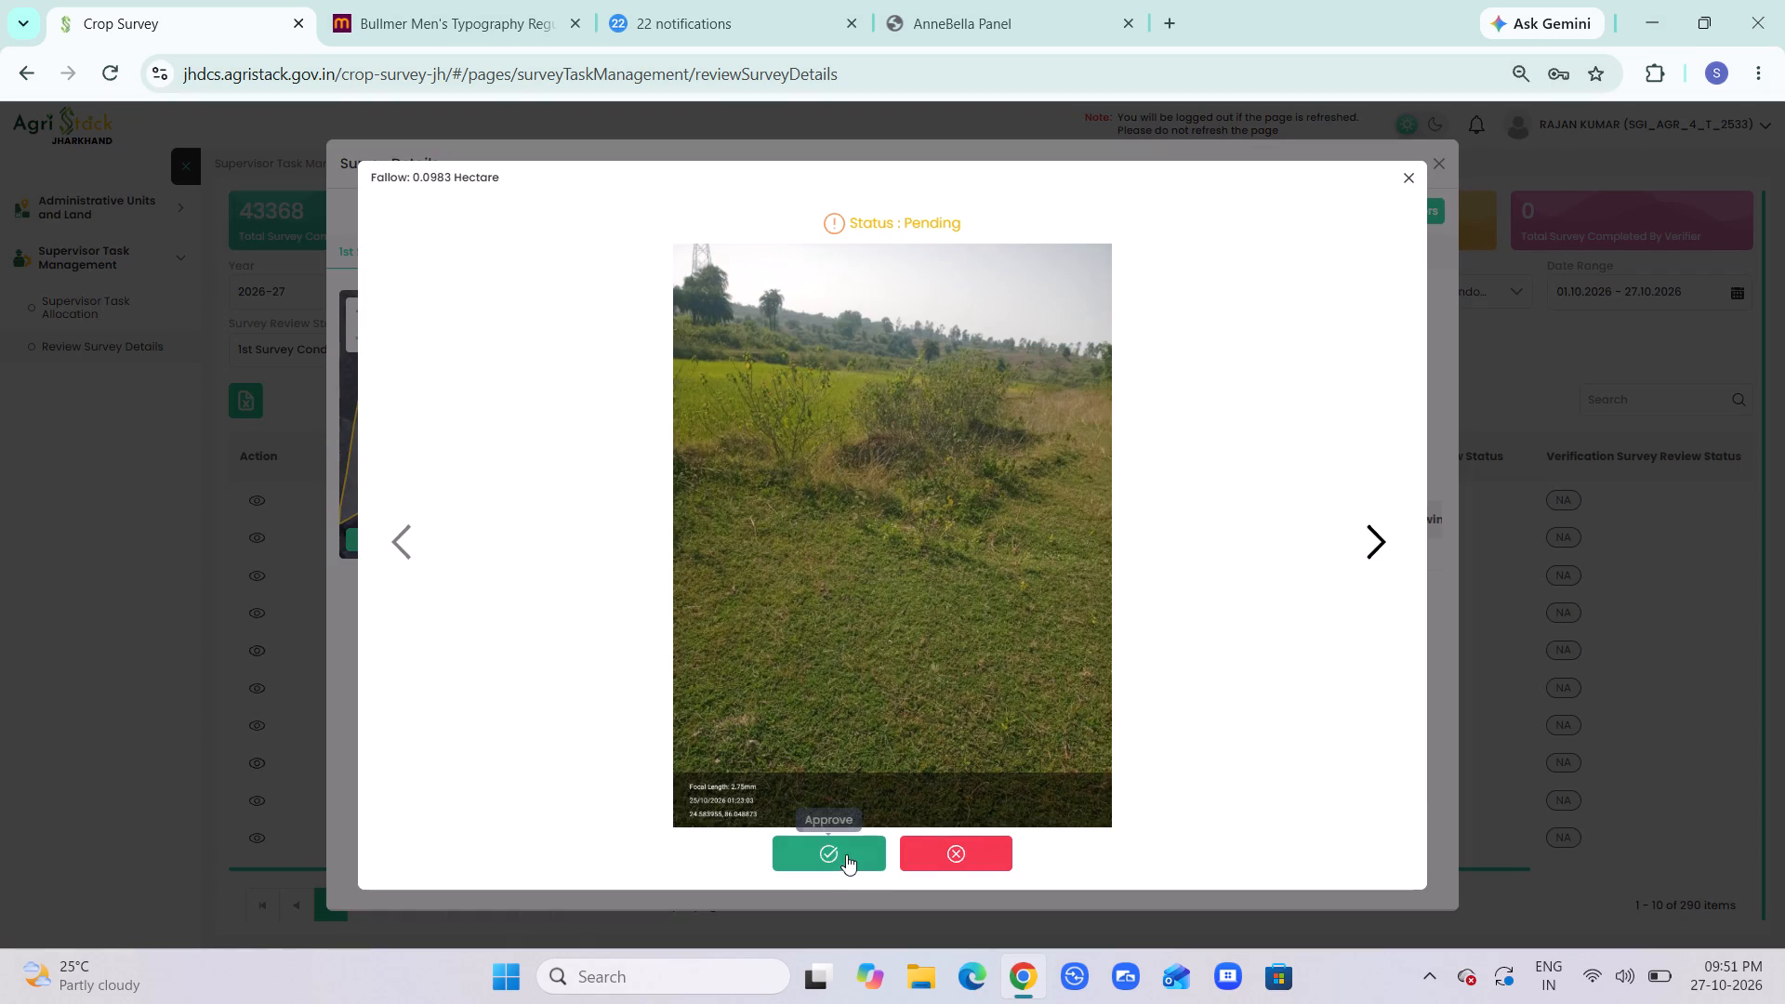
{"action": "left_click", "coordinate": [846, 852]}
{"action": "left_click_drag", "start_coordinate": [968, 723], "coordinate": [940, 723]}
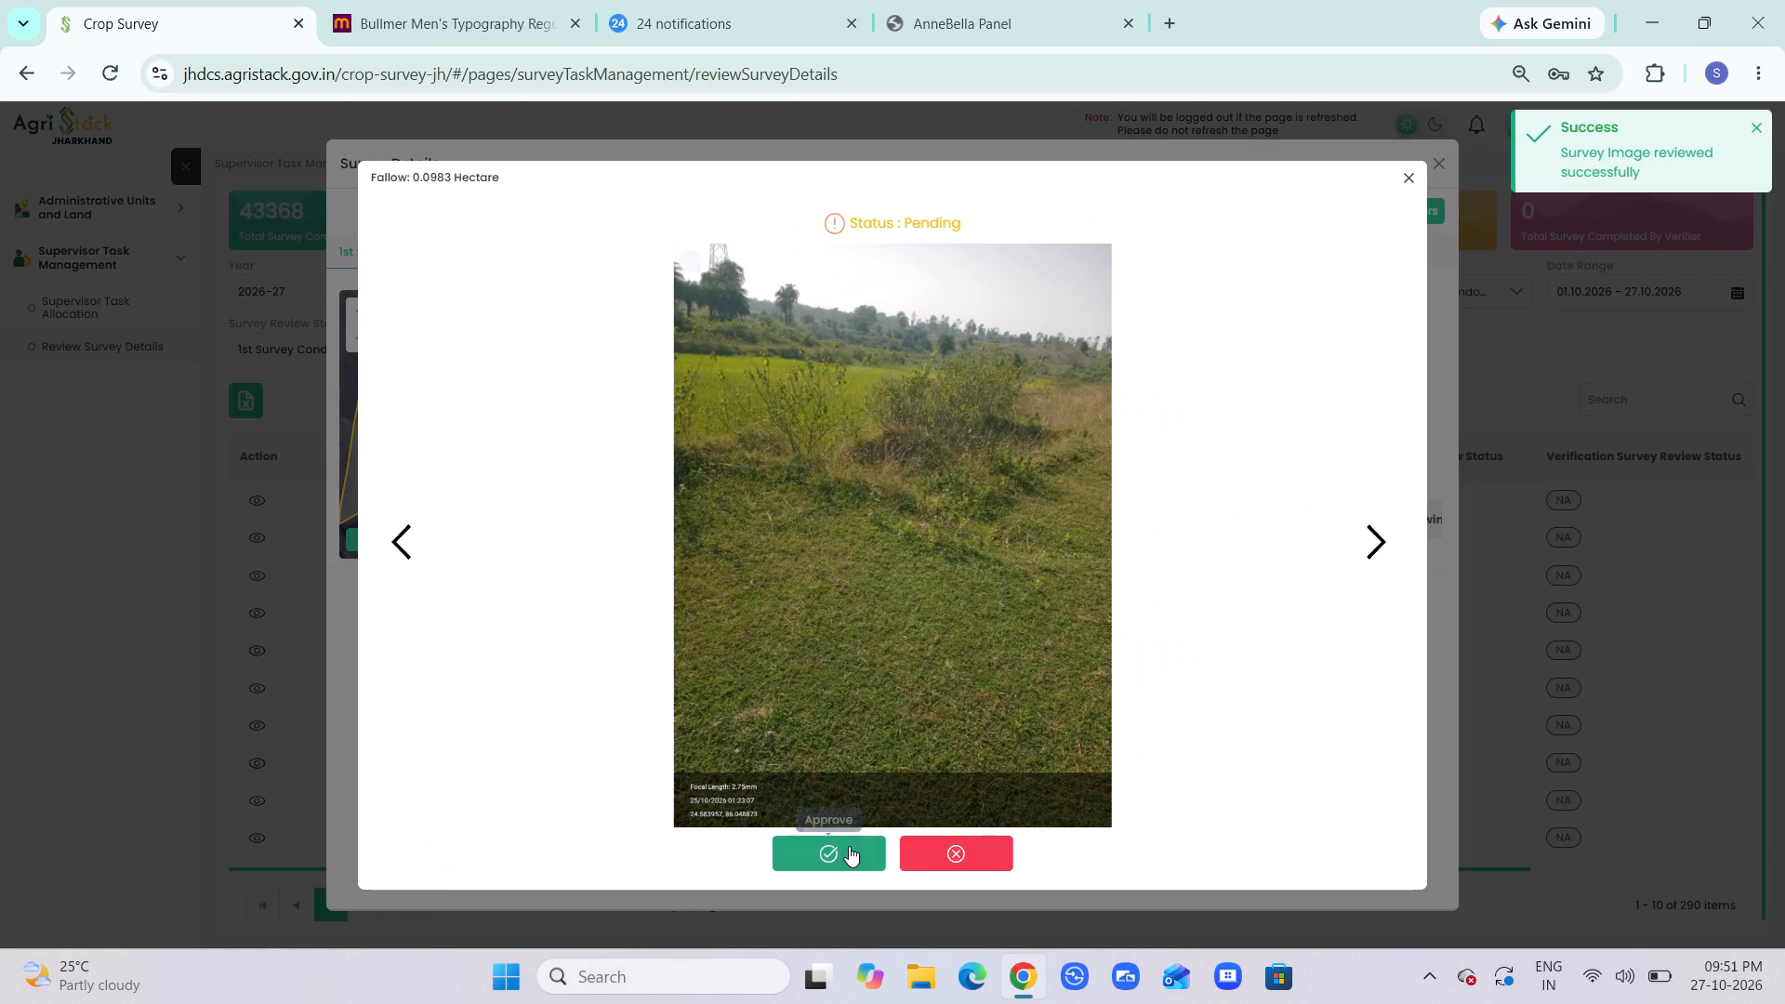
{"action": "left_click", "coordinate": [849, 847]}
{"action": "left_click_drag", "start_coordinate": [969, 651], "coordinate": [956, 657]}
{"action": "left_click_drag", "start_coordinate": [1004, 712], "coordinate": [833, 728]}
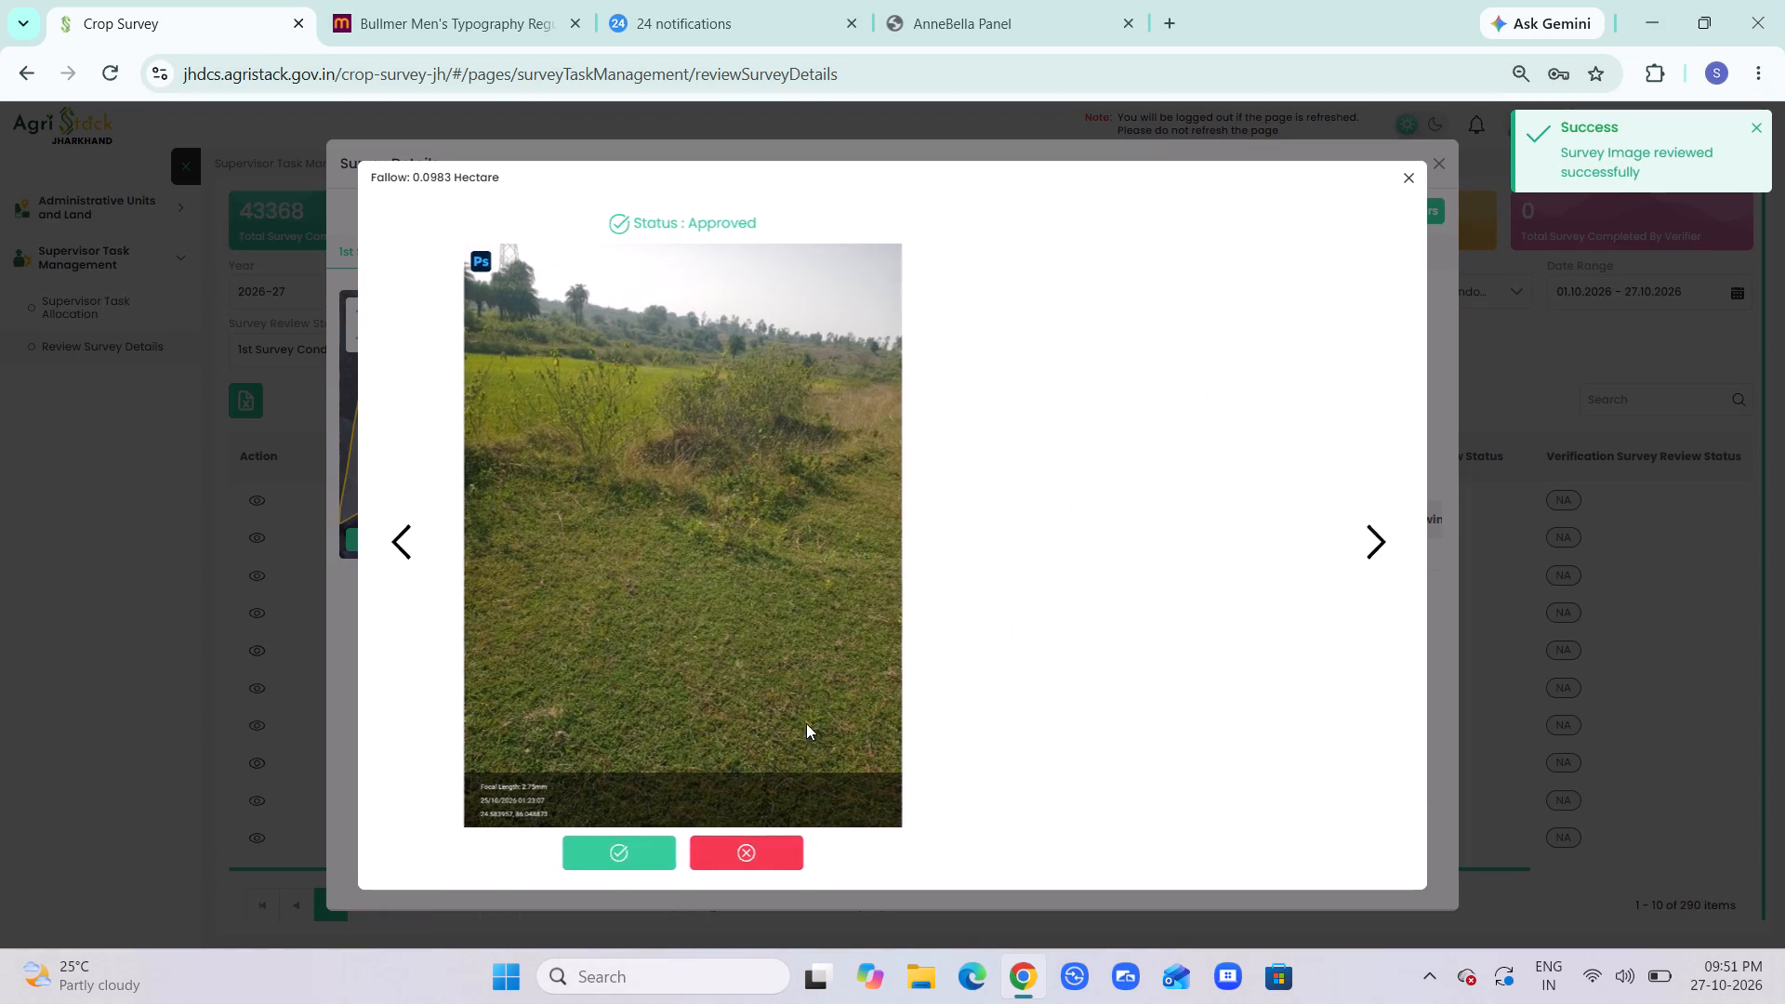
{"action": "left_click", "coordinate": [859, 849]}
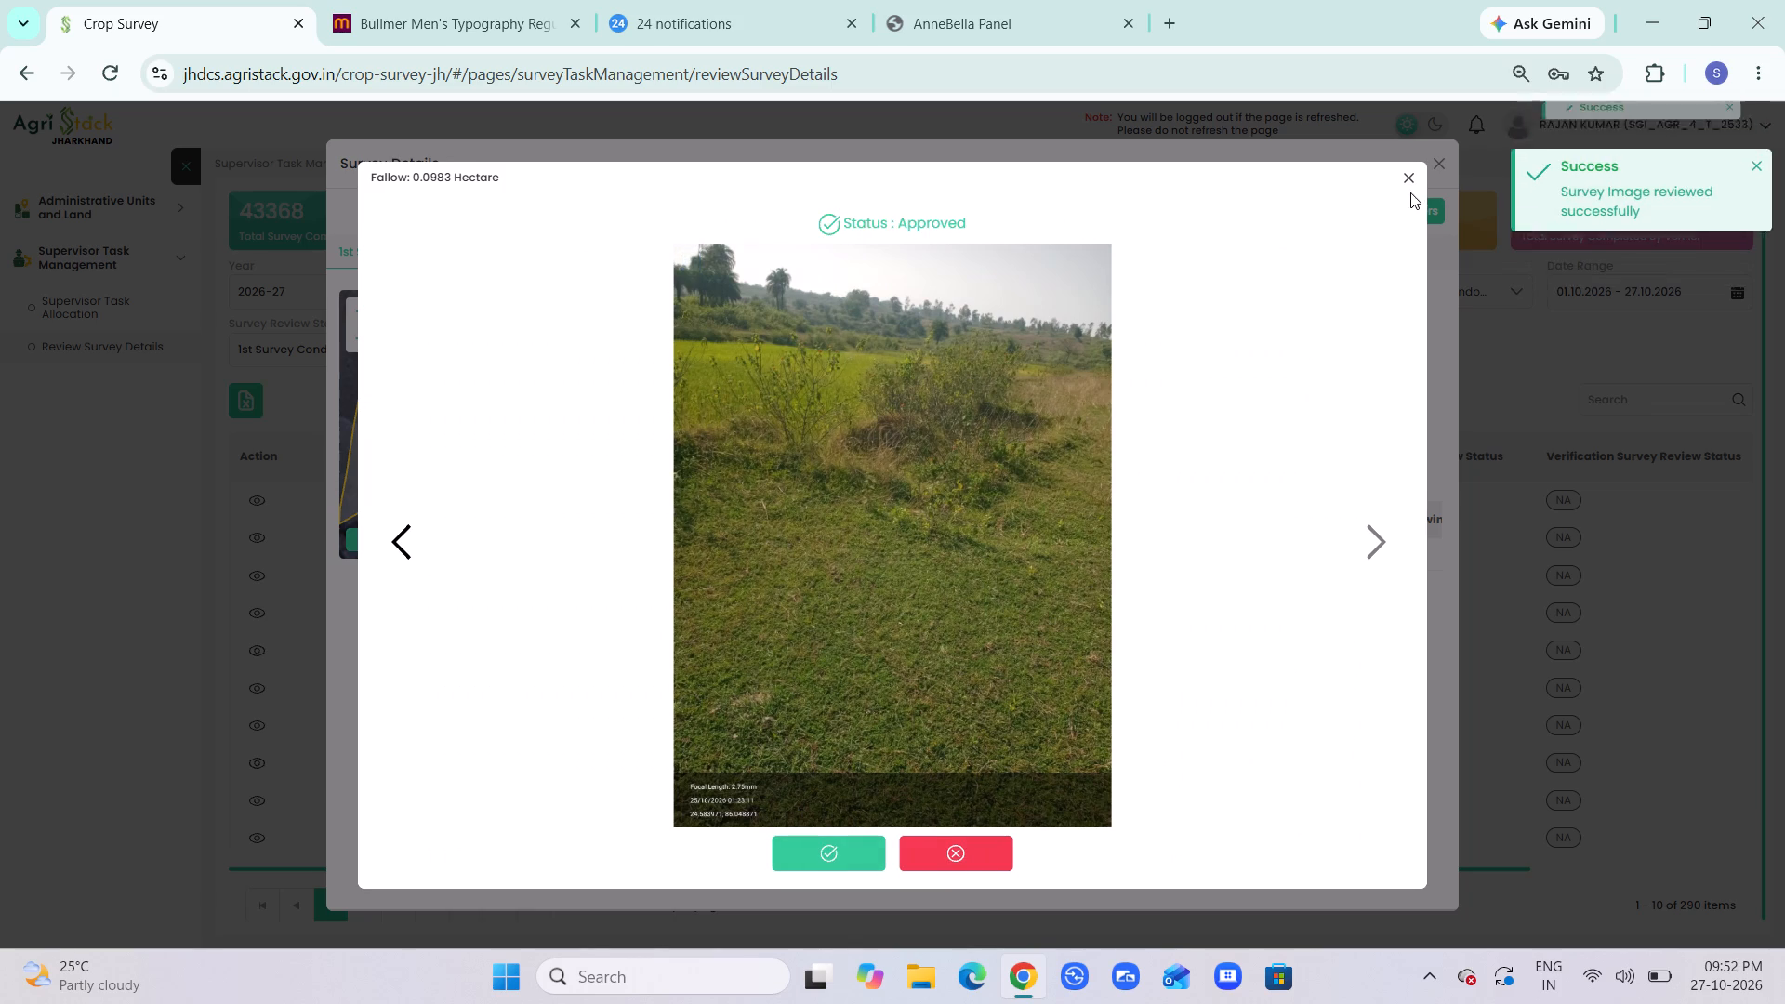
{"action": "left_click", "coordinate": [1408, 181]}
{"action": "left_click", "coordinate": [737, 609]}
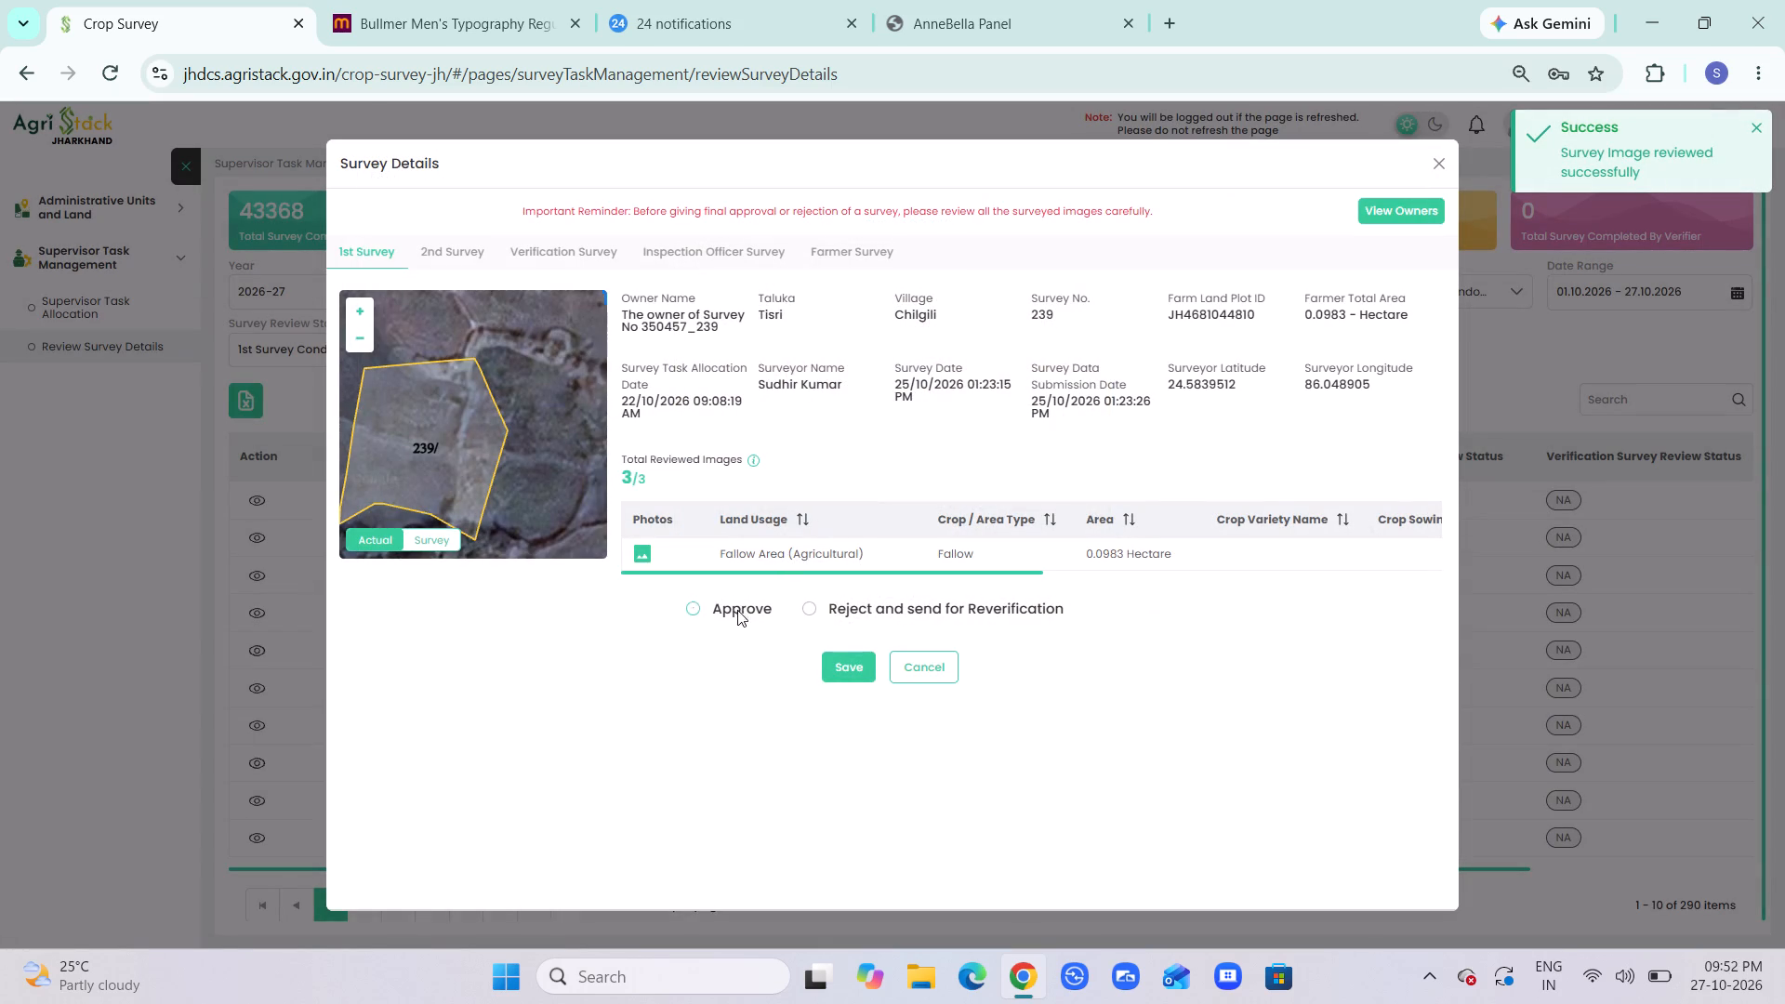
{"action": "left_click", "coordinate": [846, 664]}
{"action": "left_click", "coordinate": [870, 555]}
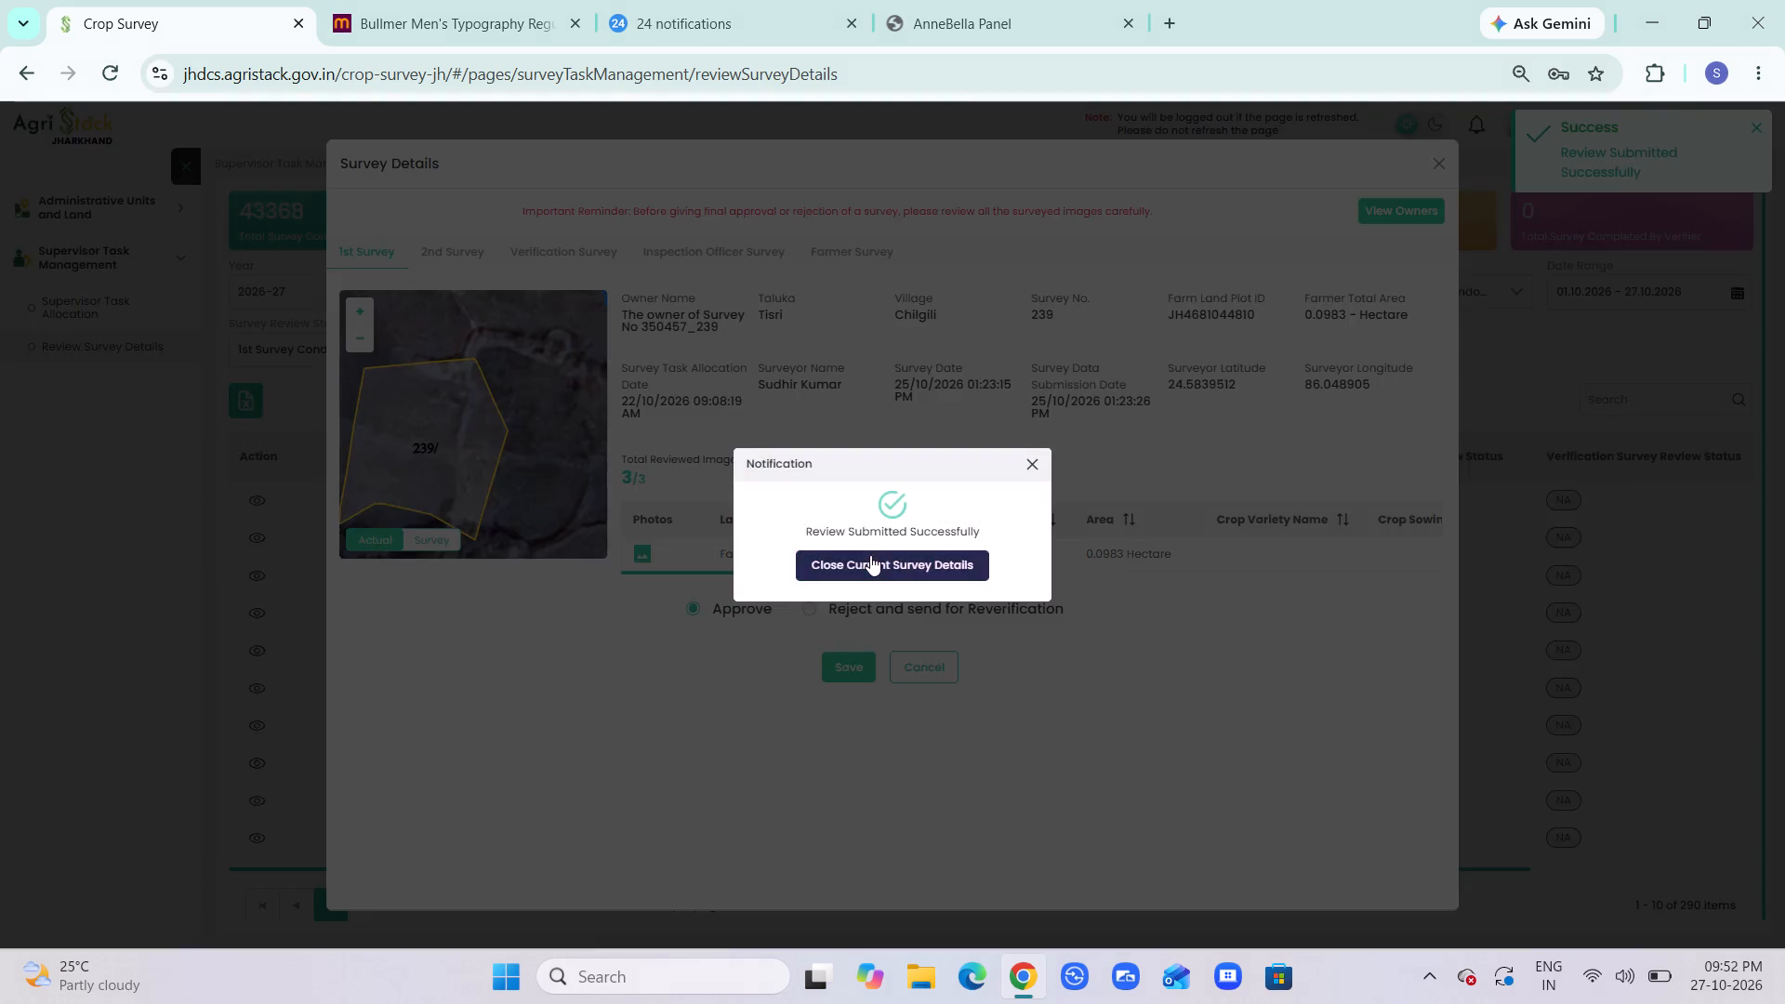
Approve all three photos of the non-agricultural survey number 118 in Chilgili, and save its first survey with the Approve decision.
{"action": "left_click", "coordinate": [260, 764]}
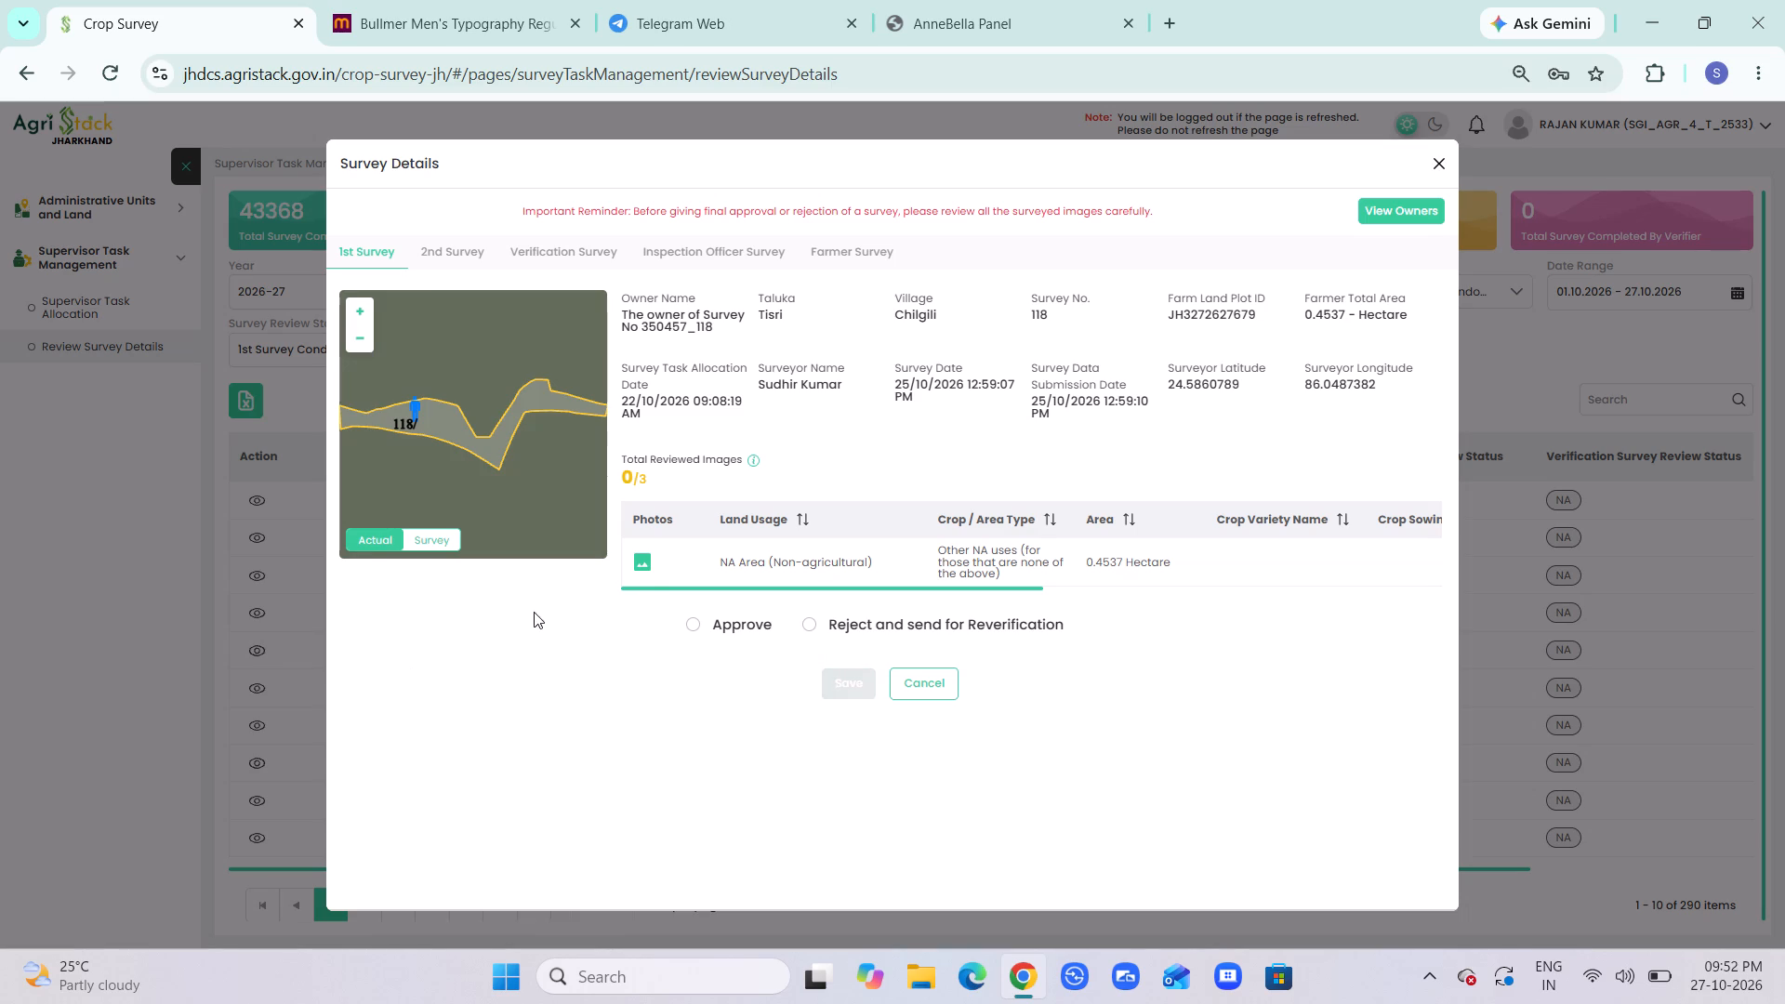
{"action": "left_click", "coordinate": [642, 566]}
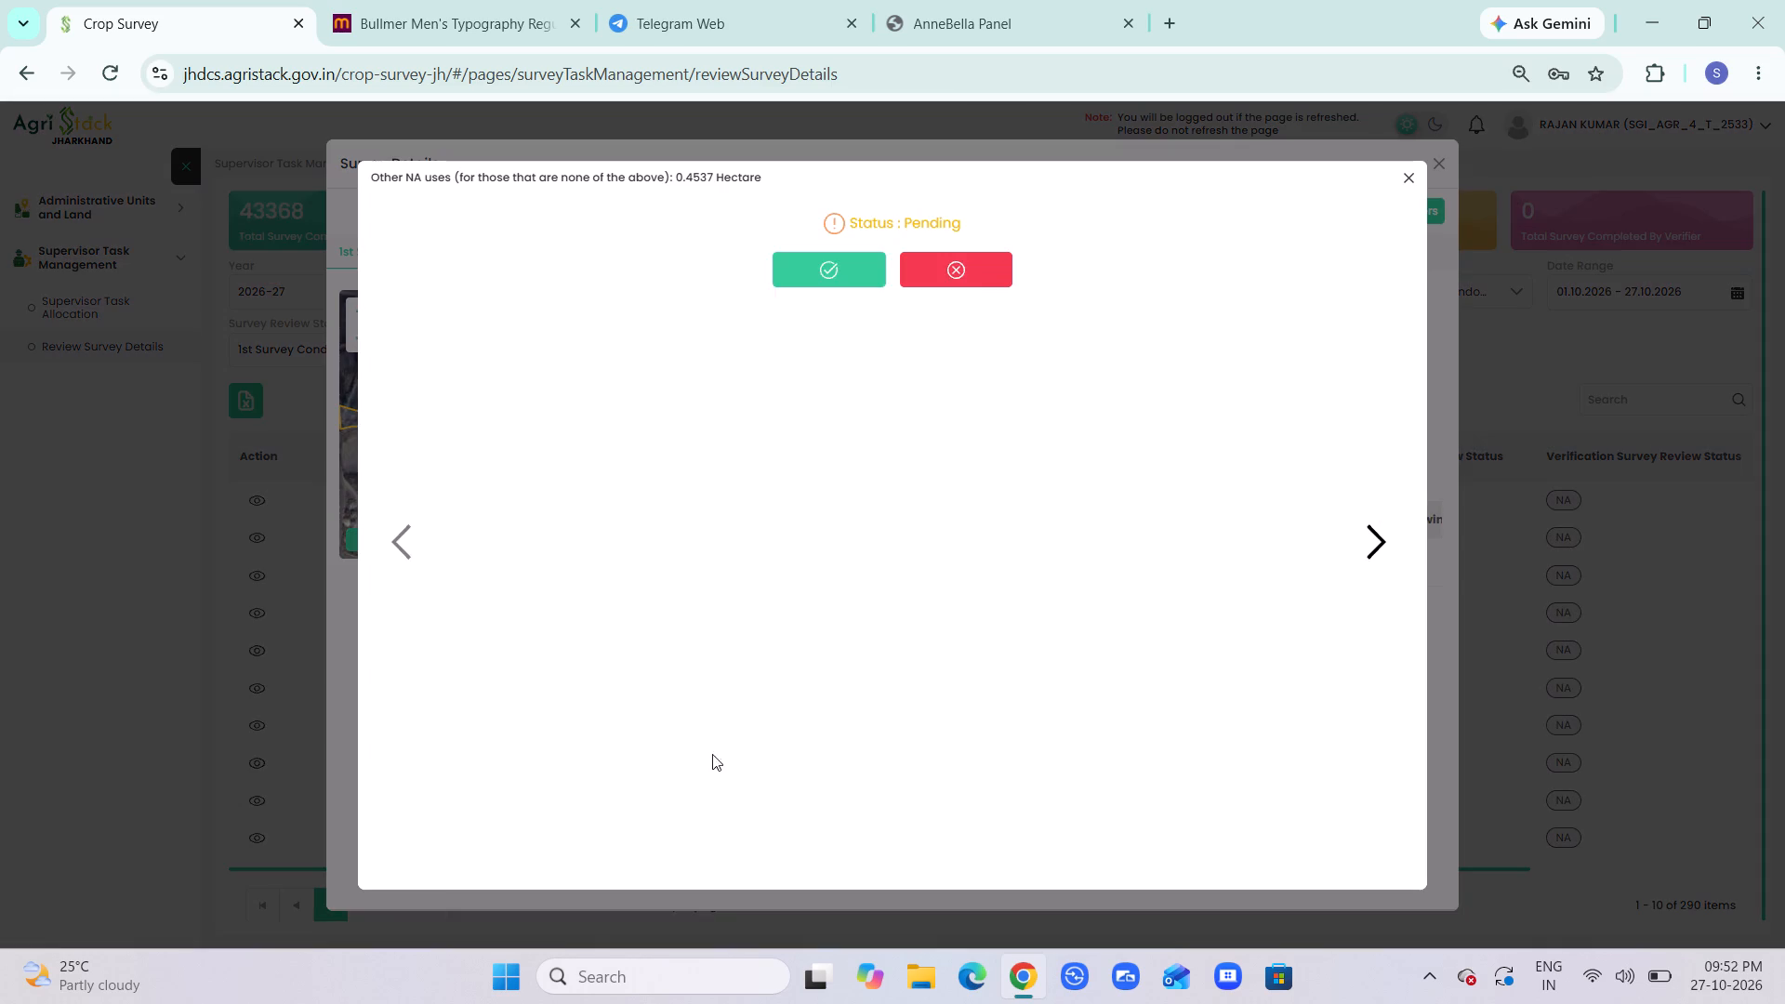
{"action": "left_click", "coordinate": [861, 852]}
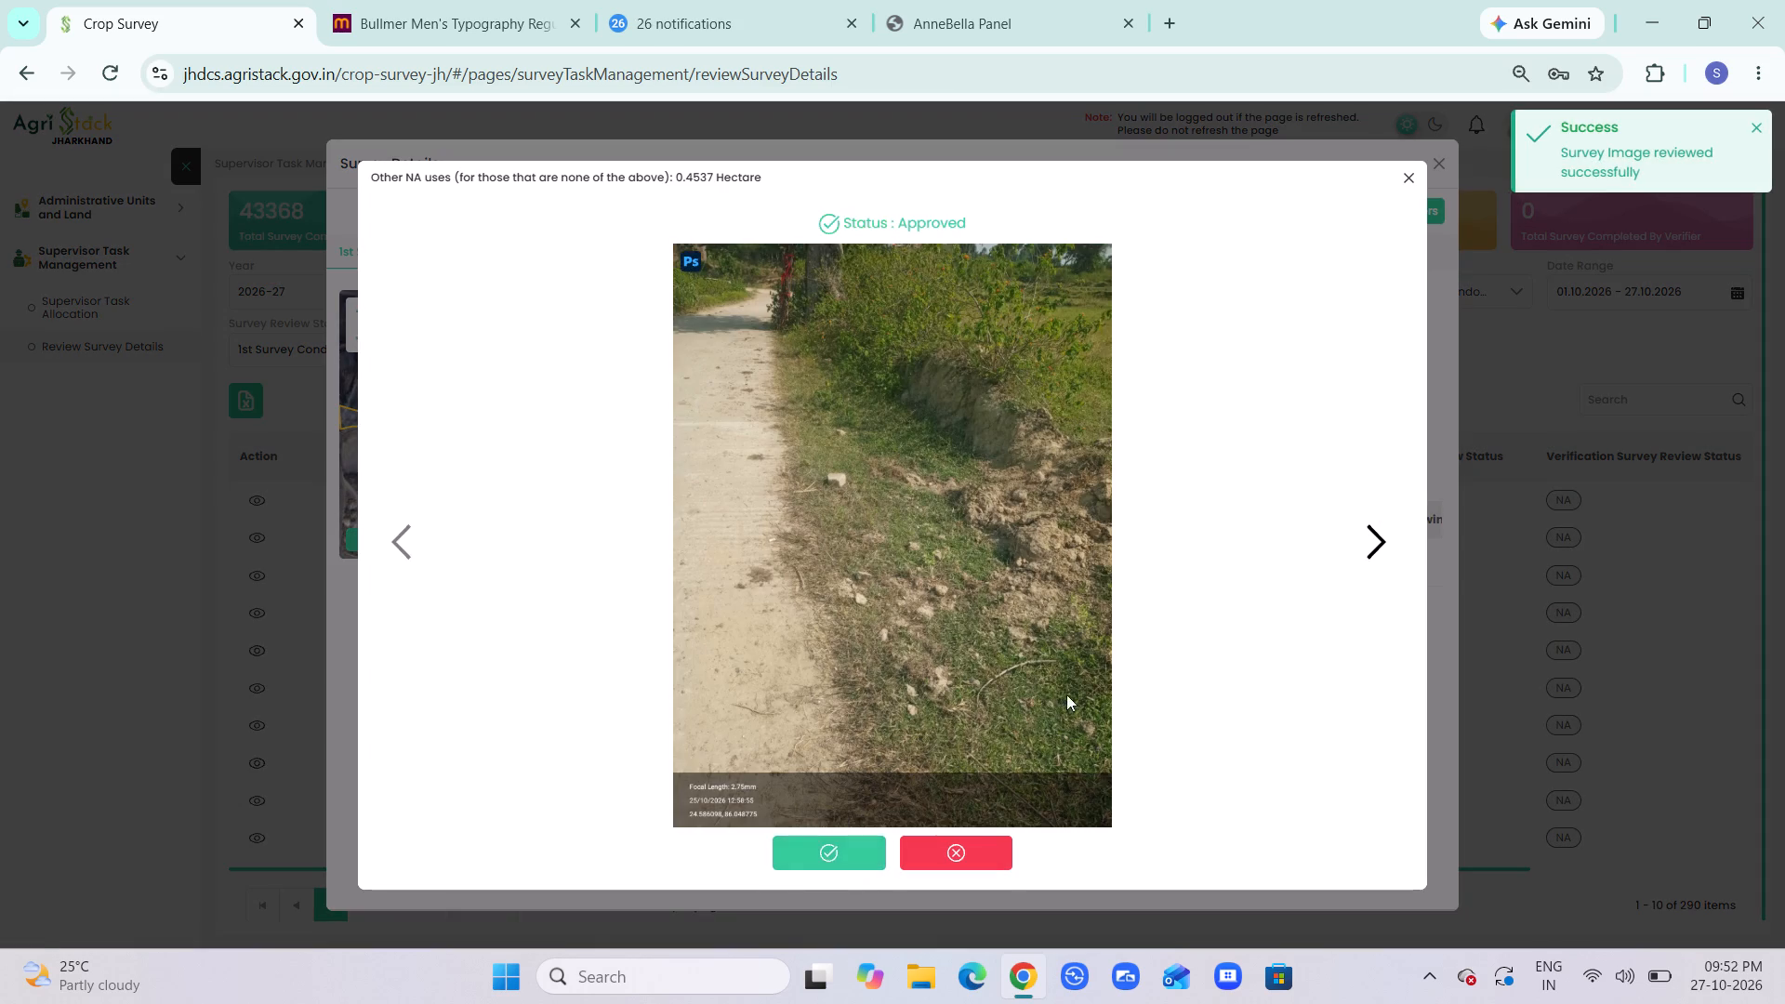
{"action": "left_click_drag", "start_coordinate": [1067, 695], "coordinate": [1015, 698]}
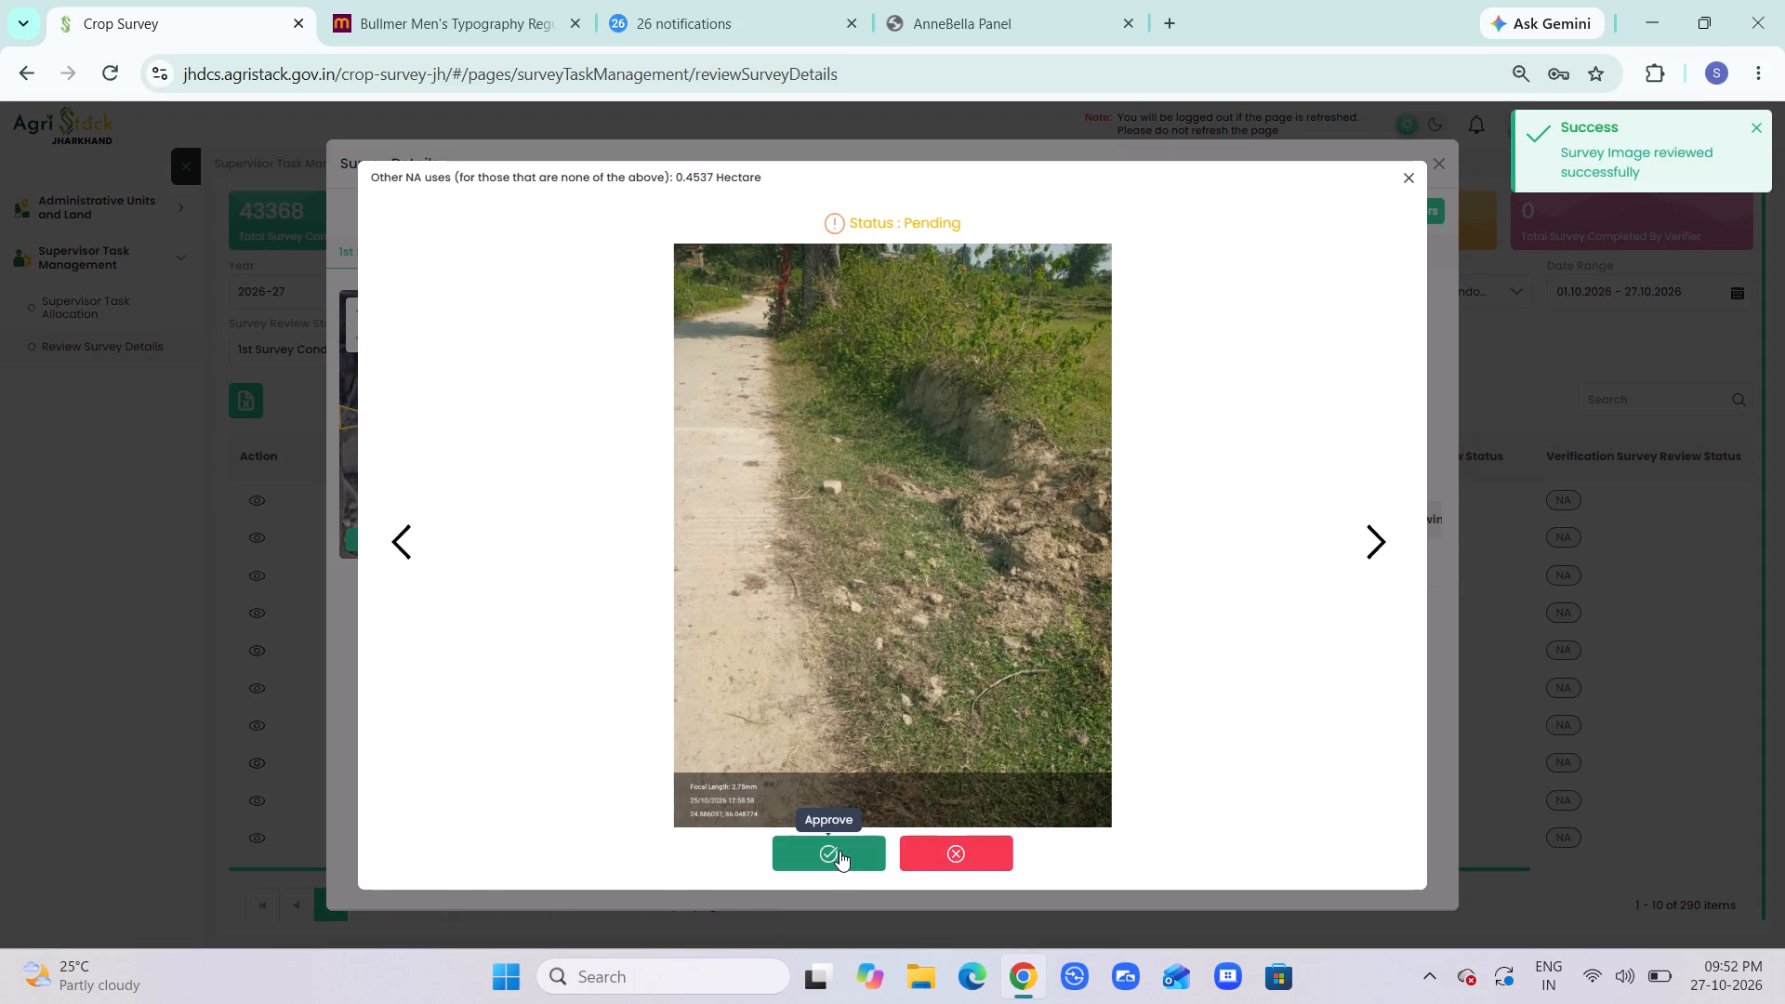
{"action": "left_click", "coordinate": [840, 850]}
{"action": "left_click_drag", "start_coordinate": [1010, 702], "coordinate": [865, 722]}
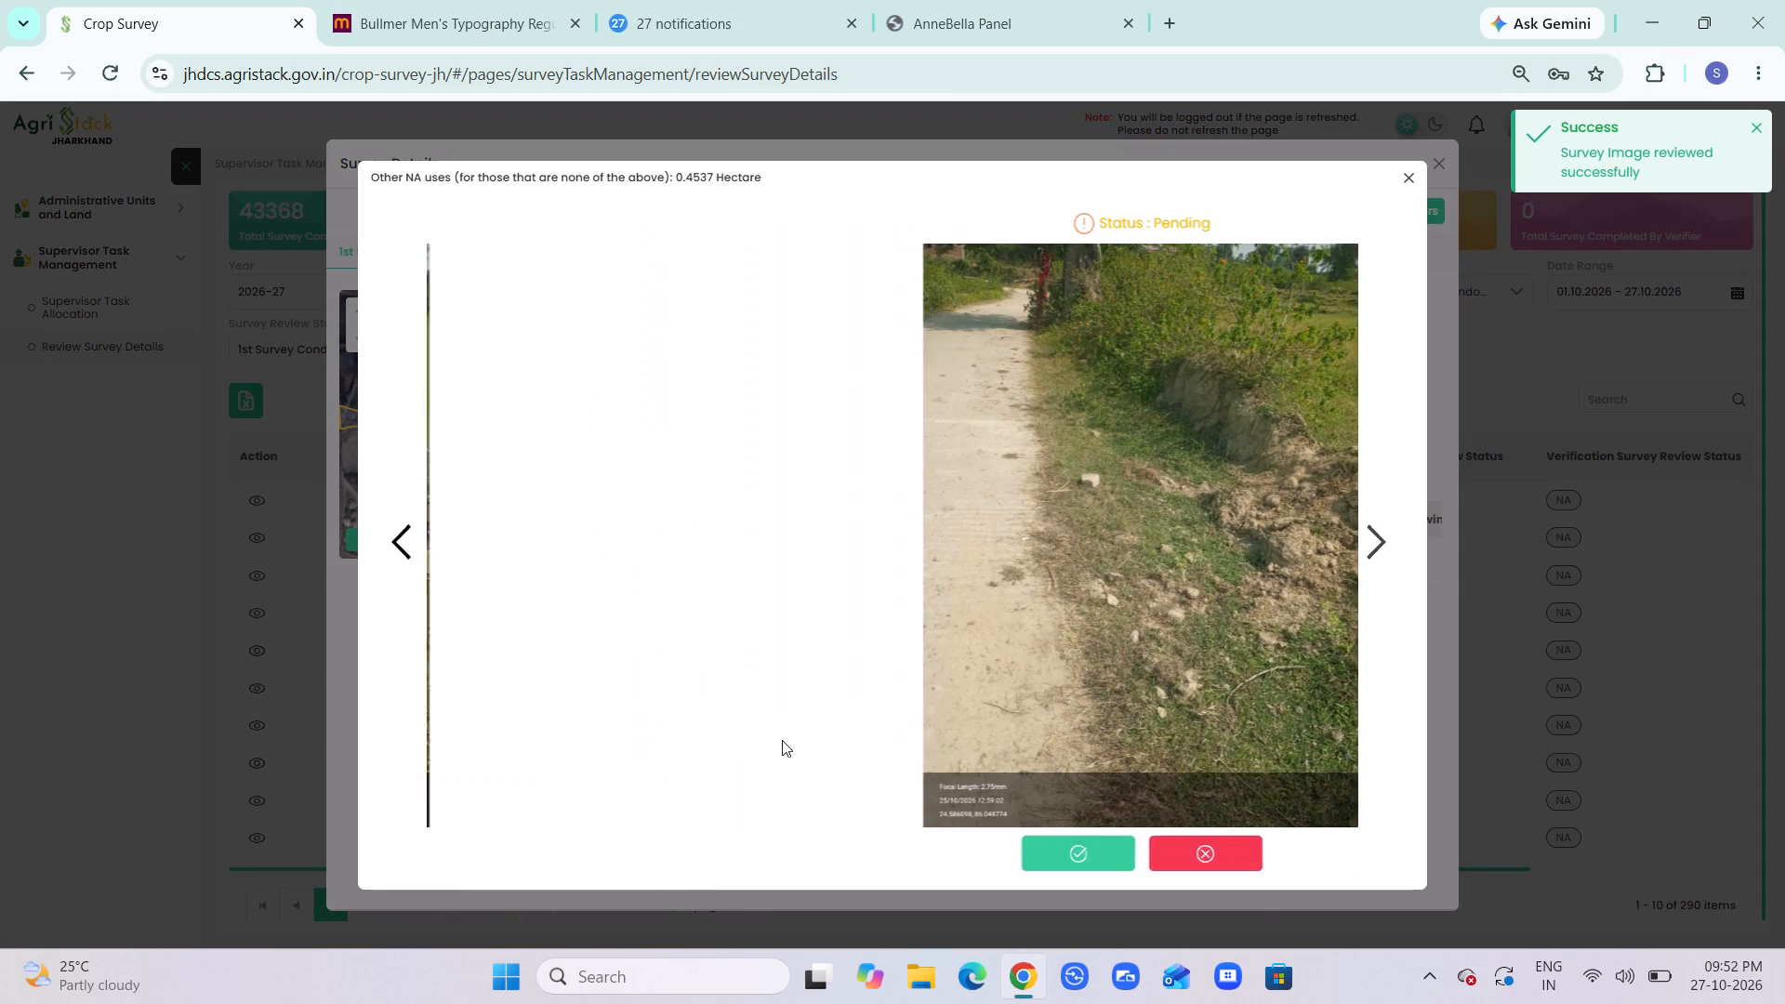
{"action": "left_click", "coordinate": [818, 847]}
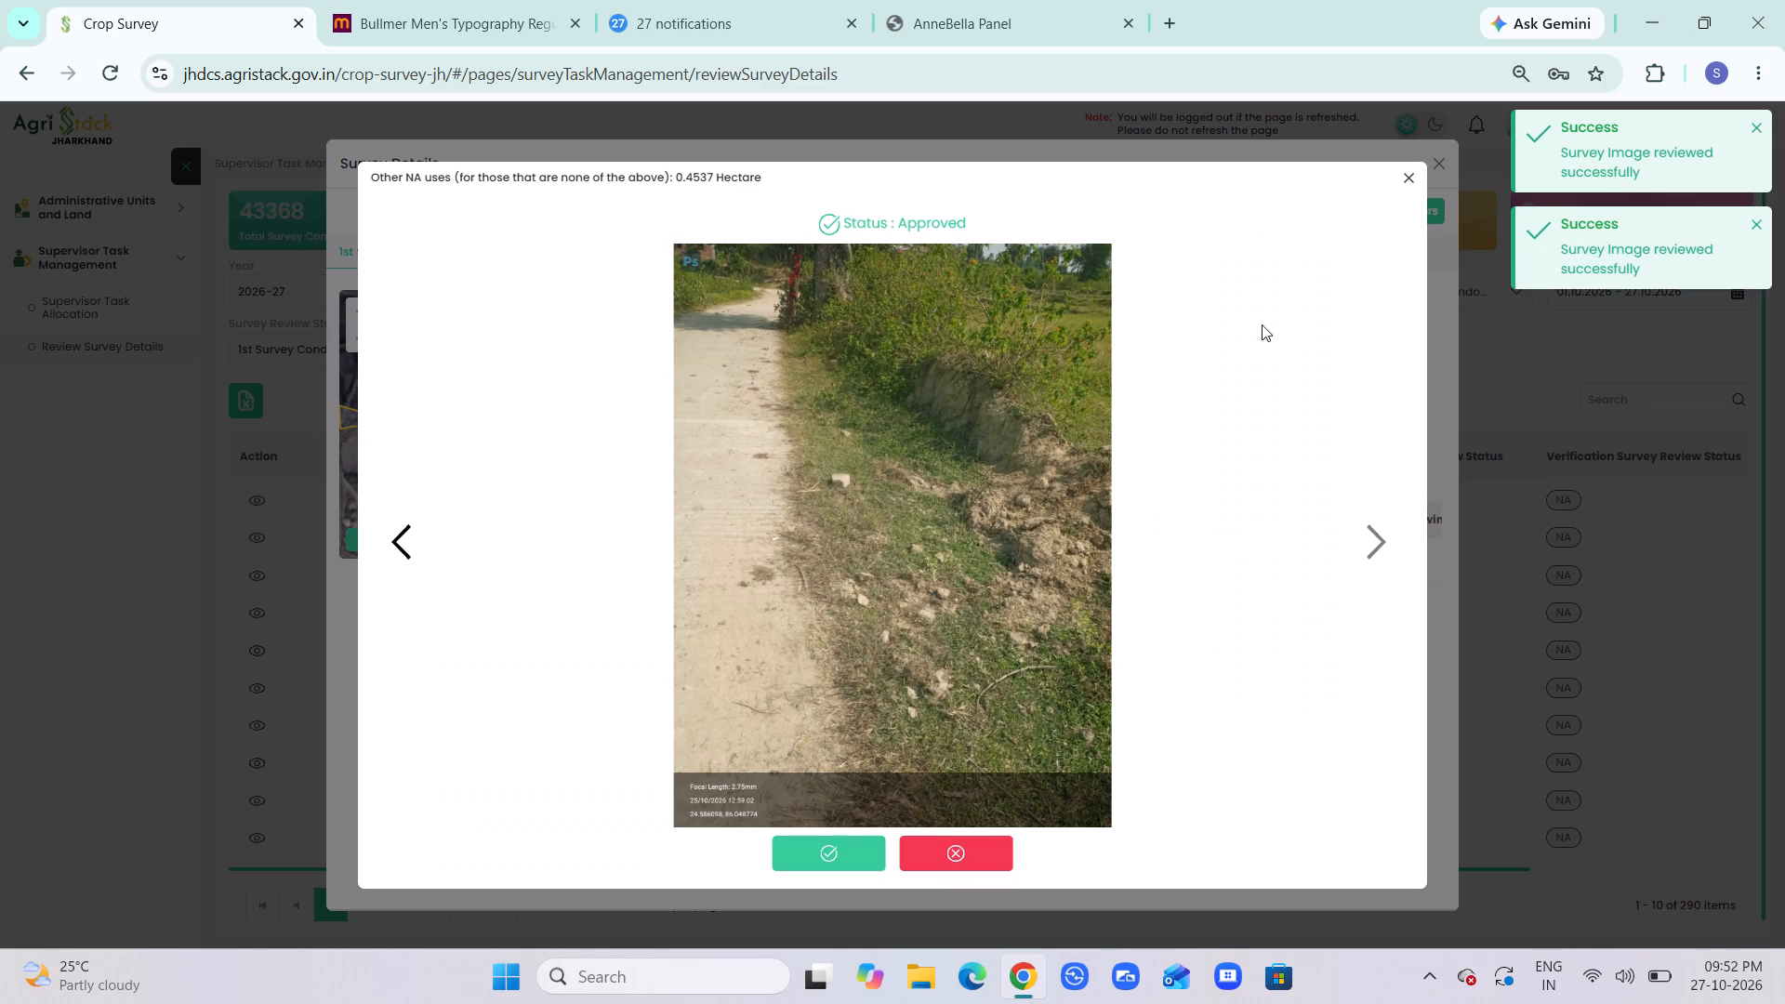
{"action": "left_click", "coordinate": [1407, 172]}
{"action": "left_click", "coordinate": [736, 629]}
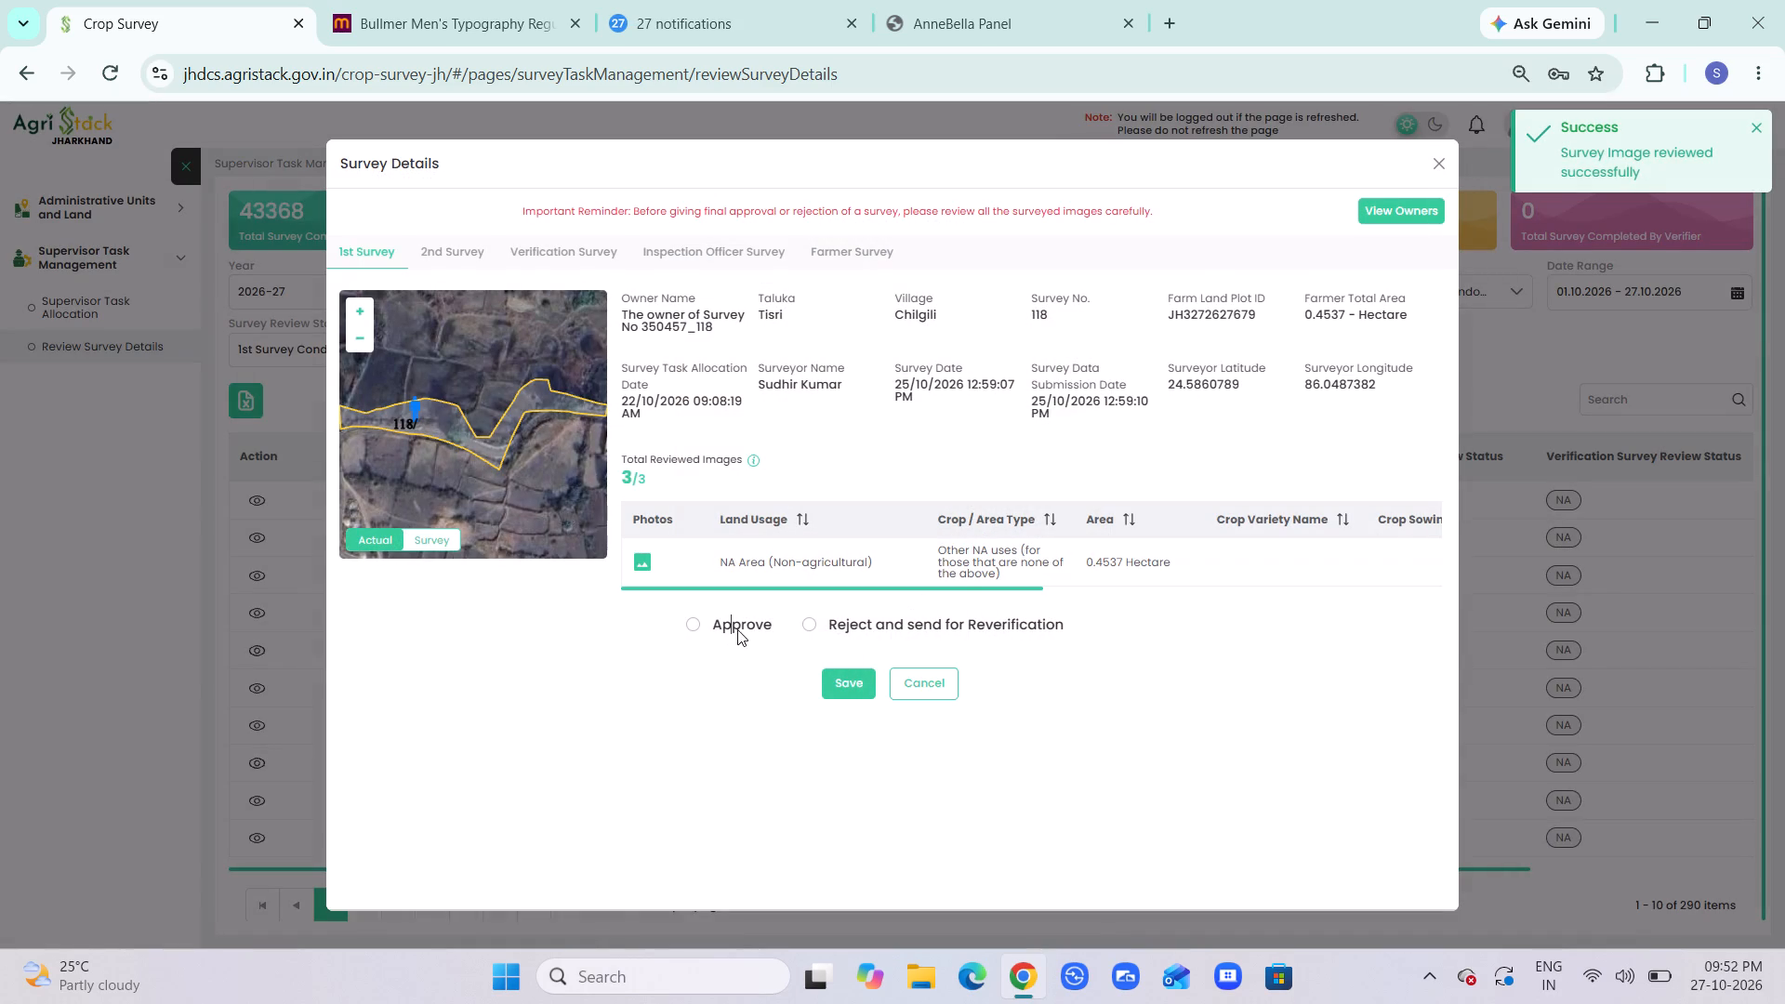
{"action": "left_click", "coordinate": [755, 619]}
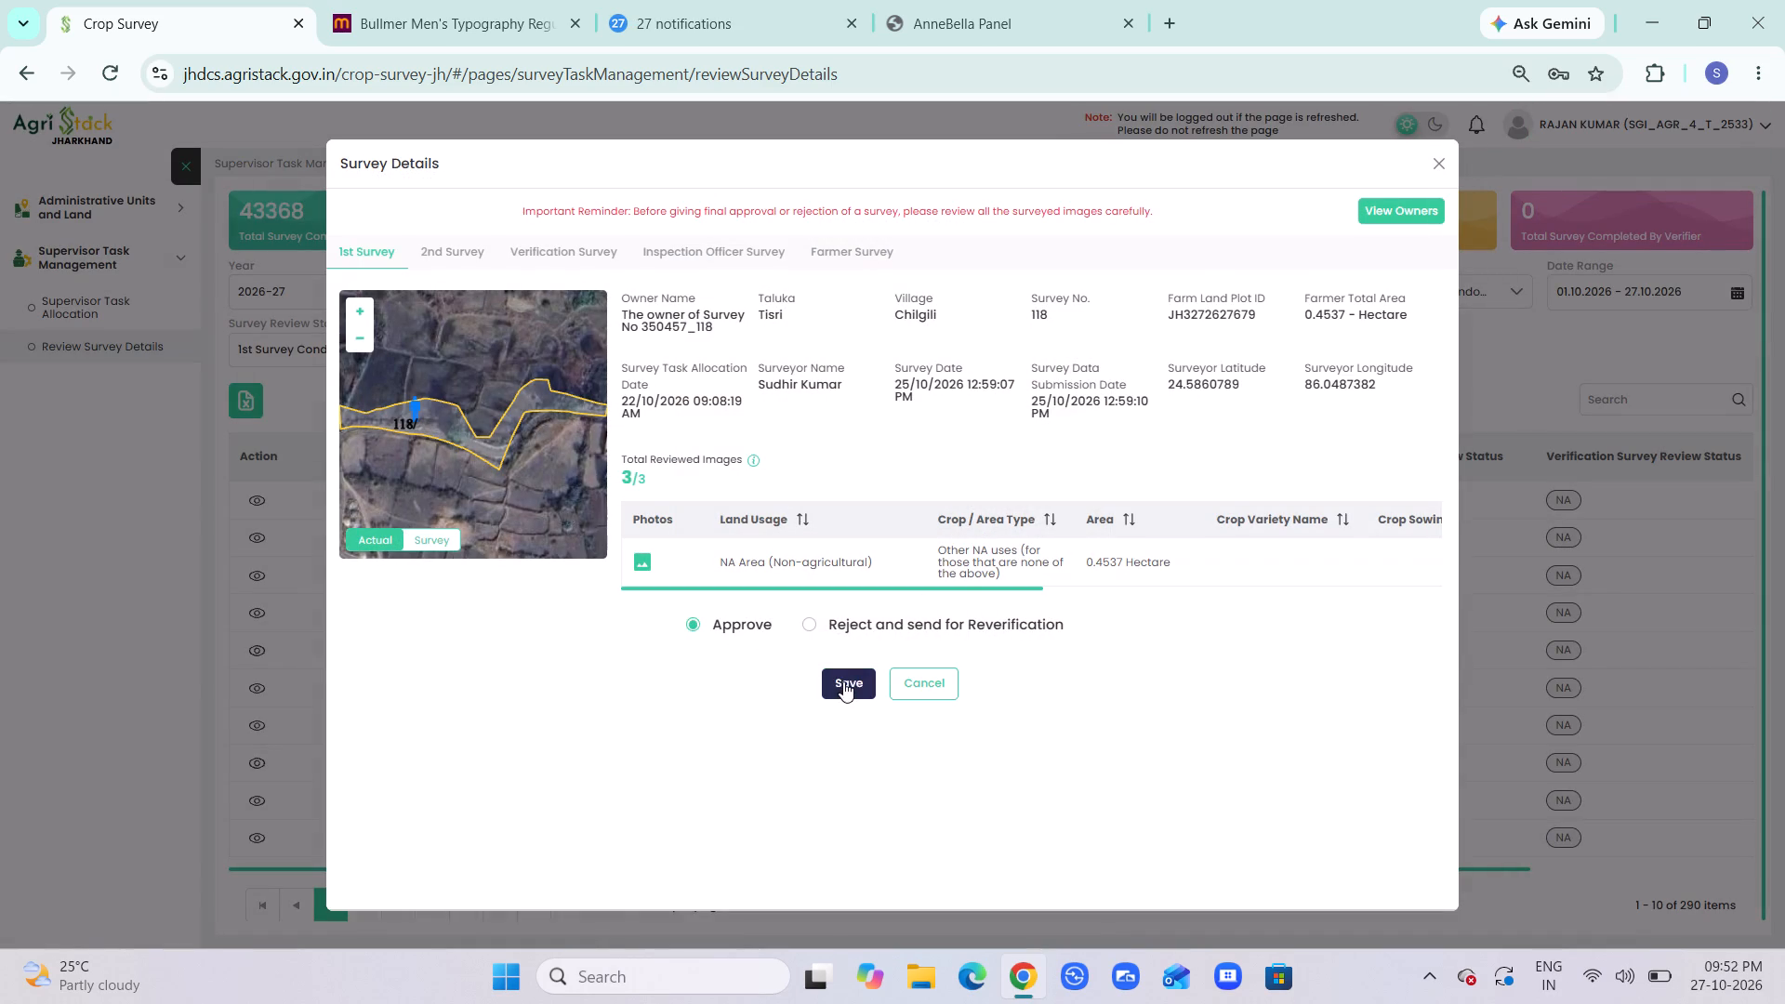
{"action": "left_click", "coordinate": [844, 683]}
{"action": "left_click", "coordinate": [874, 573]}
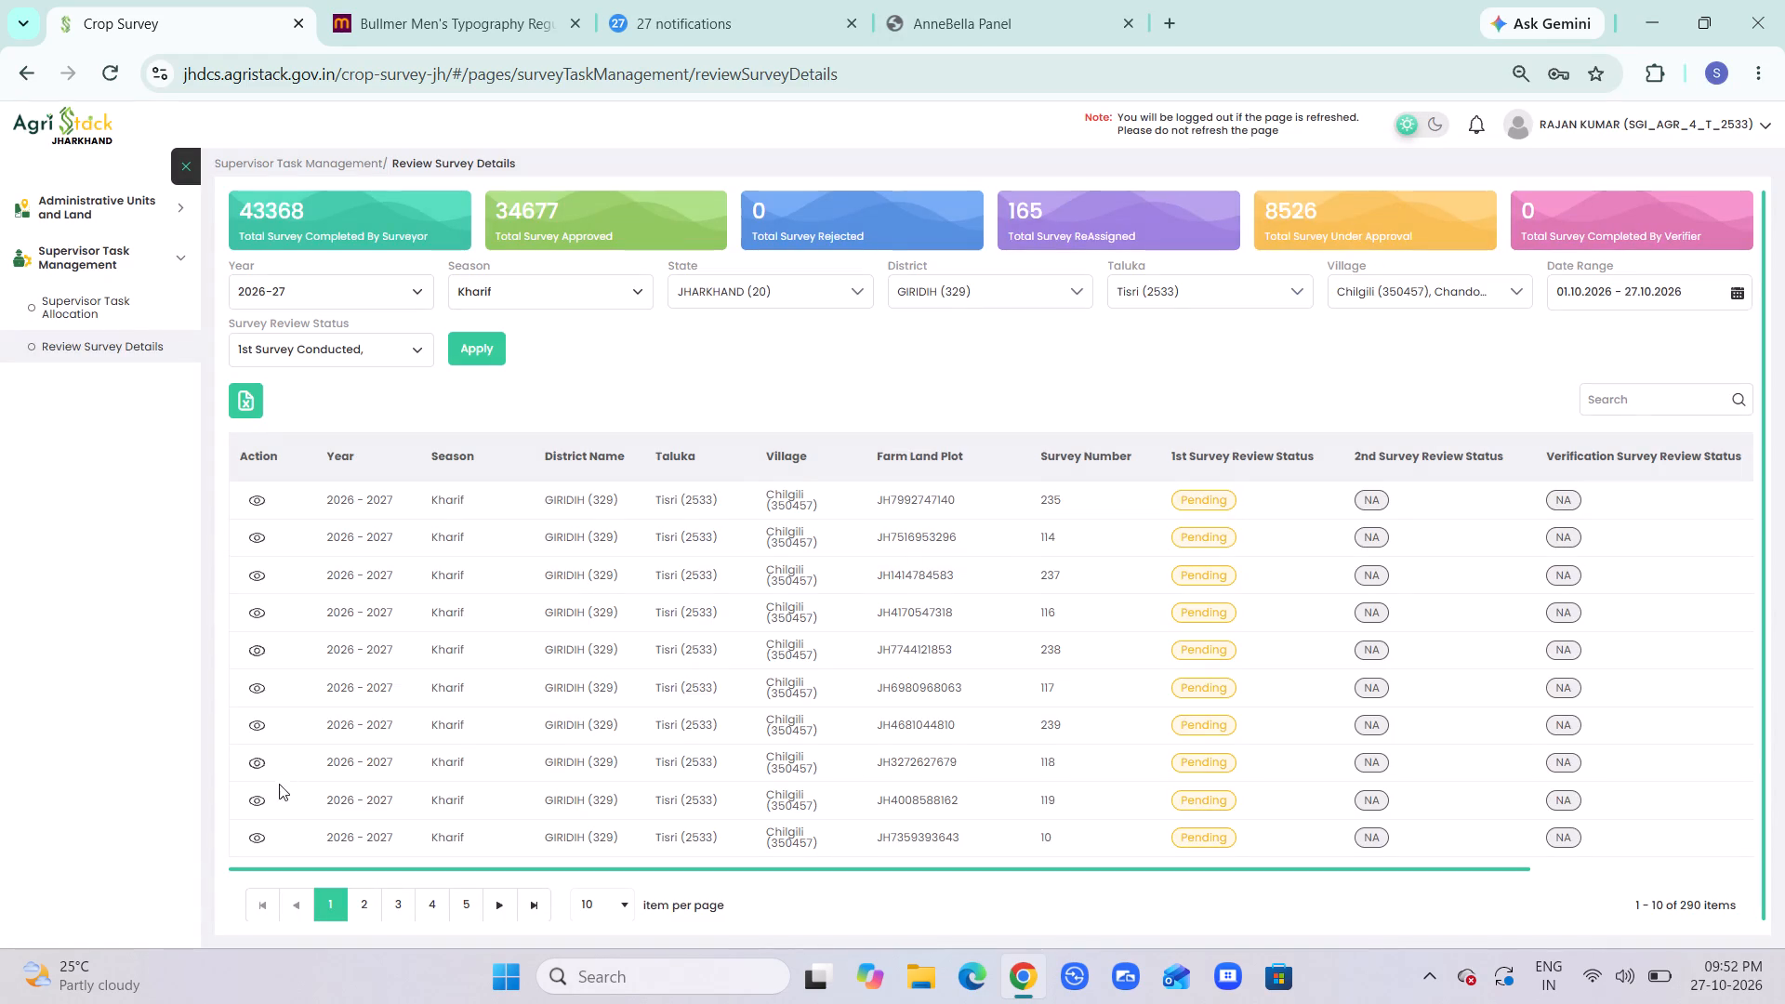
Approve all three photos of the non-agricultural survey number 119 in Chilgili, and save its first survey with the Approve decision.
{"action": "left_click", "coordinate": [258, 802]}
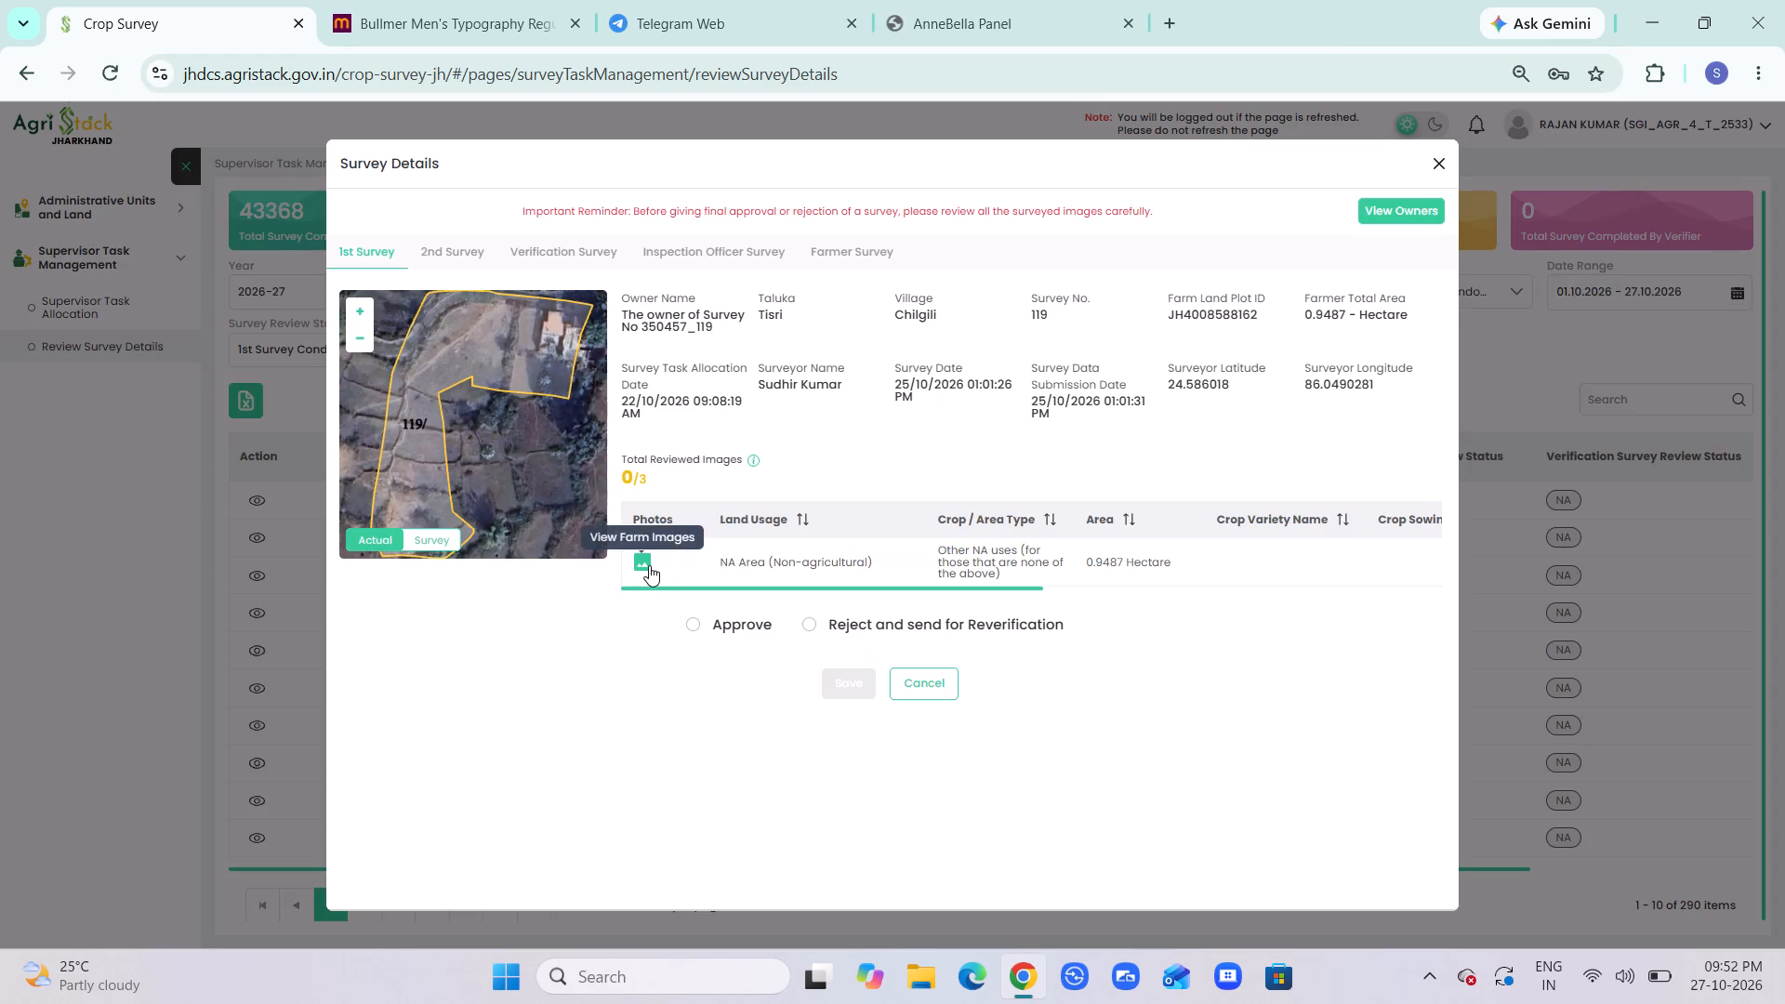
{"action": "left_click", "coordinate": [649, 565]}
{"action": "left_click", "coordinate": [841, 852]}
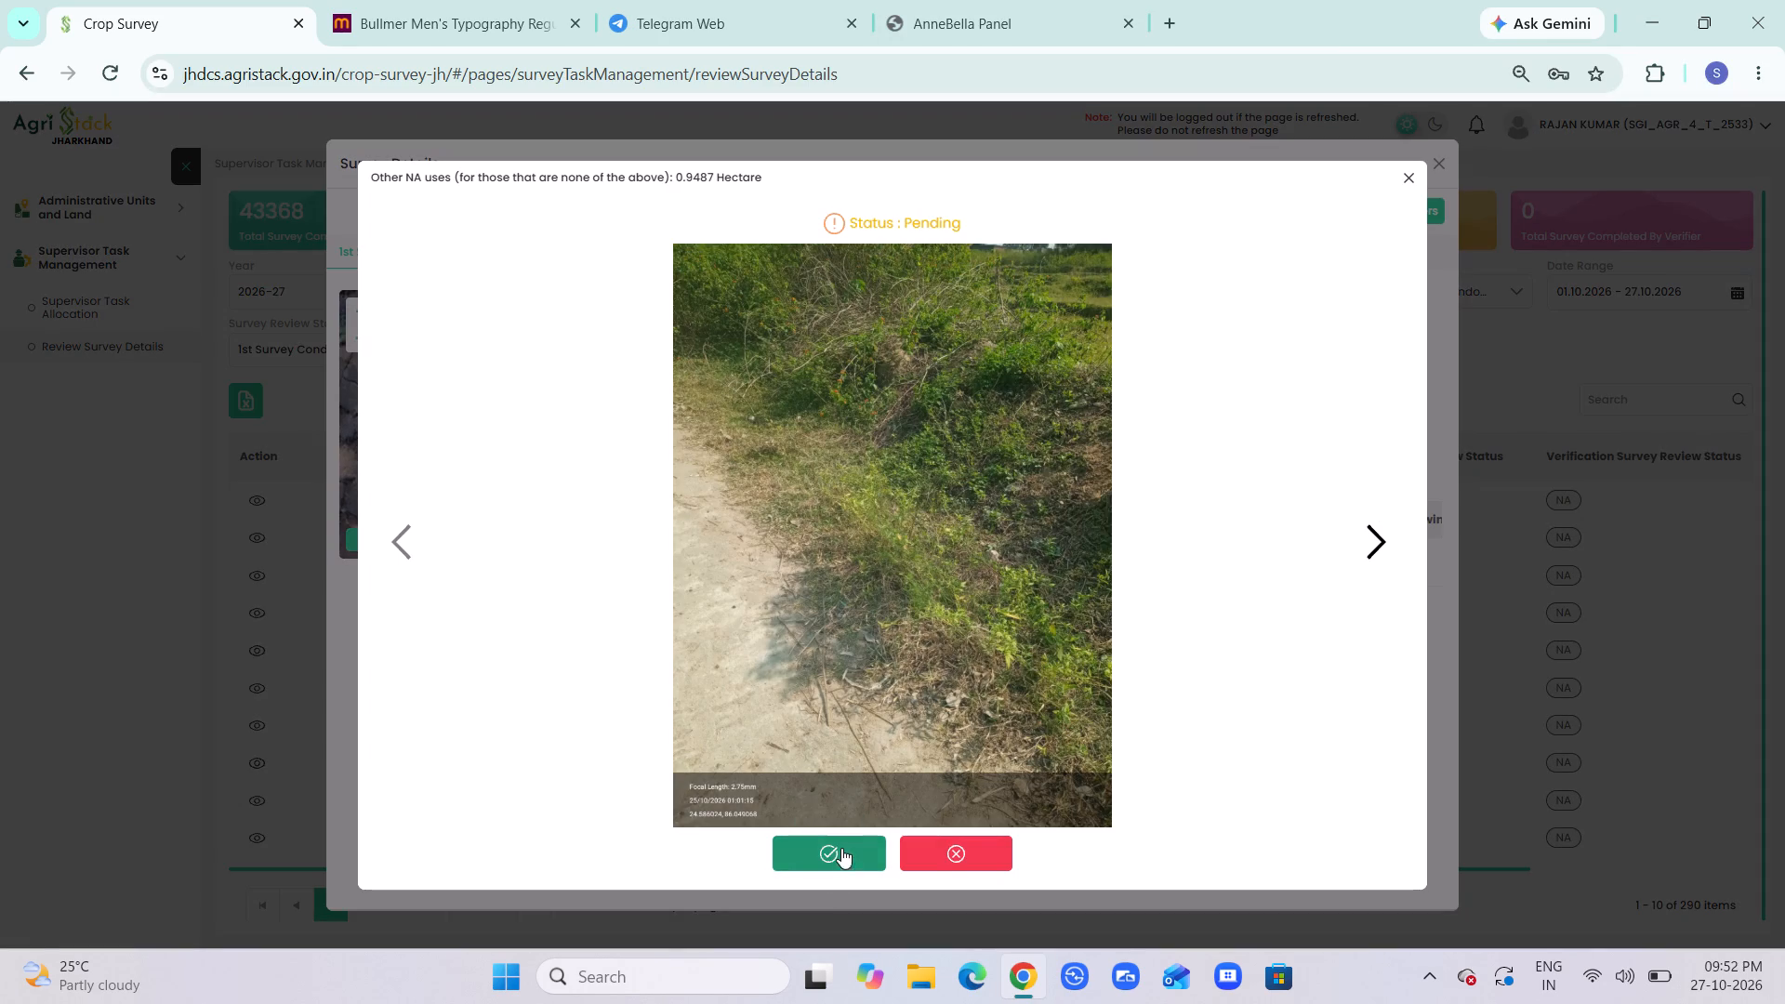
{"action": "left_click_drag", "start_coordinate": [1027, 664], "coordinate": [917, 664]}
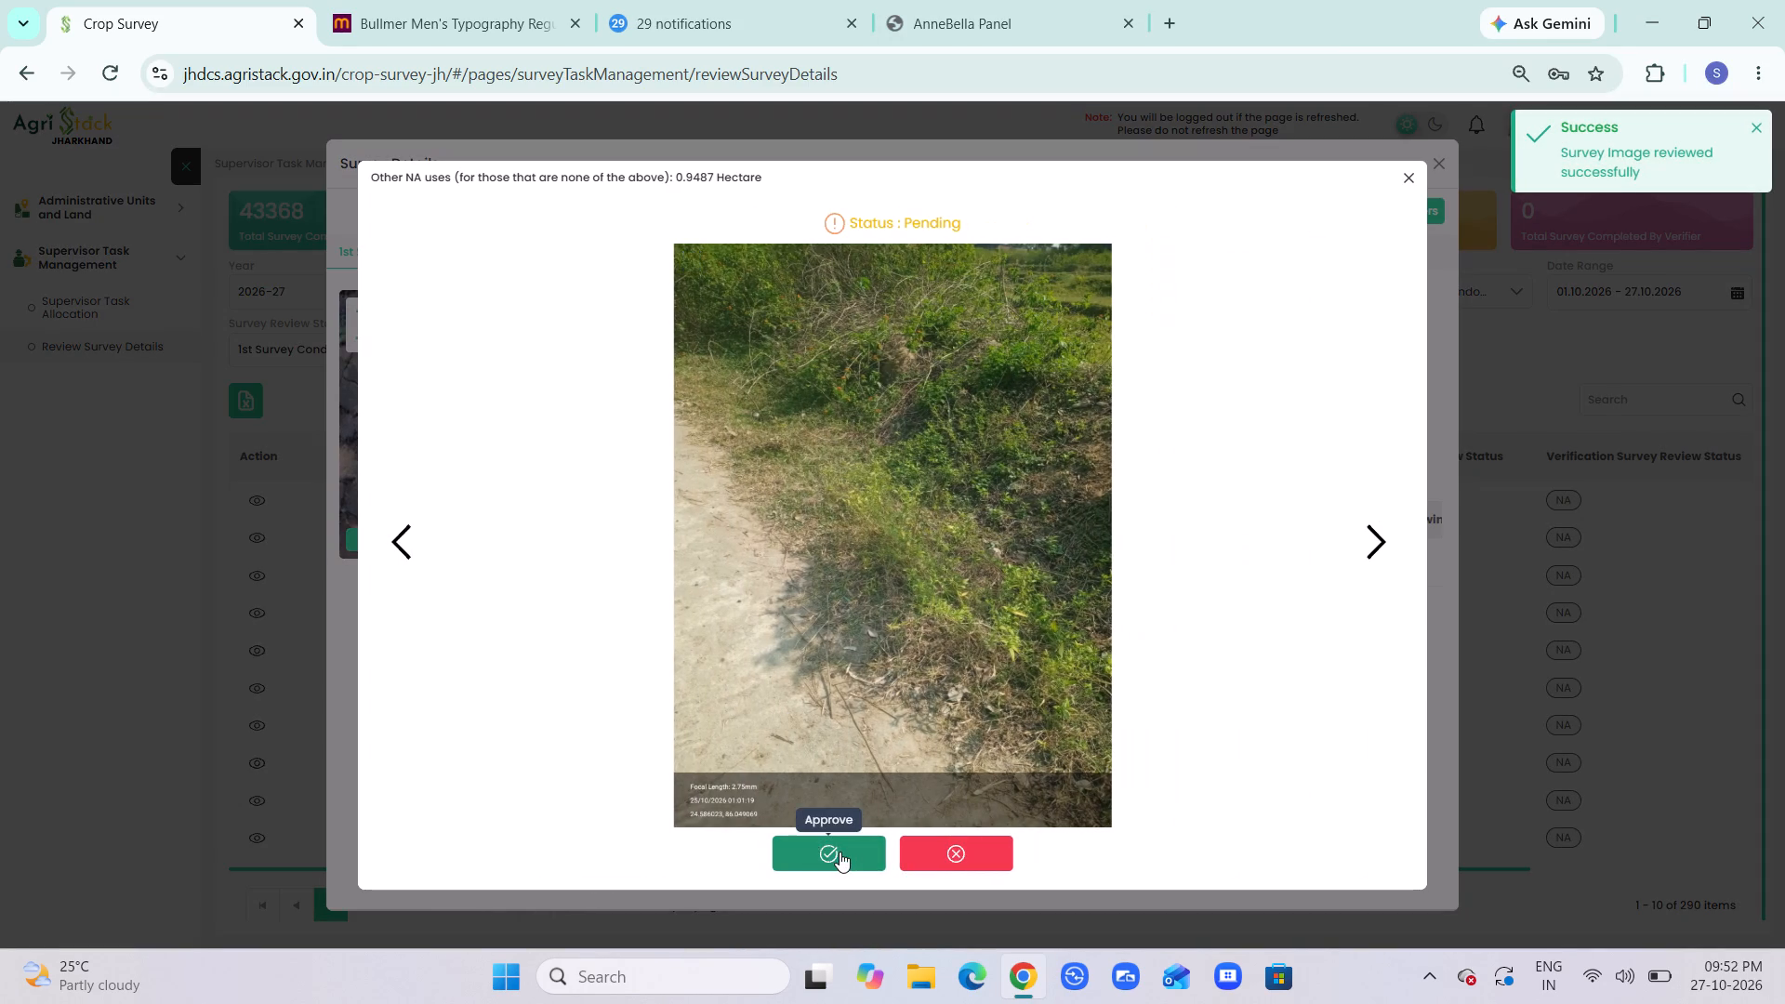
{"action": "left_click", "coordinate": [840, 852]}
{"action": "left_click_drag", "start_coordinate": [1079, 674], "coordinate": [863, 654]}
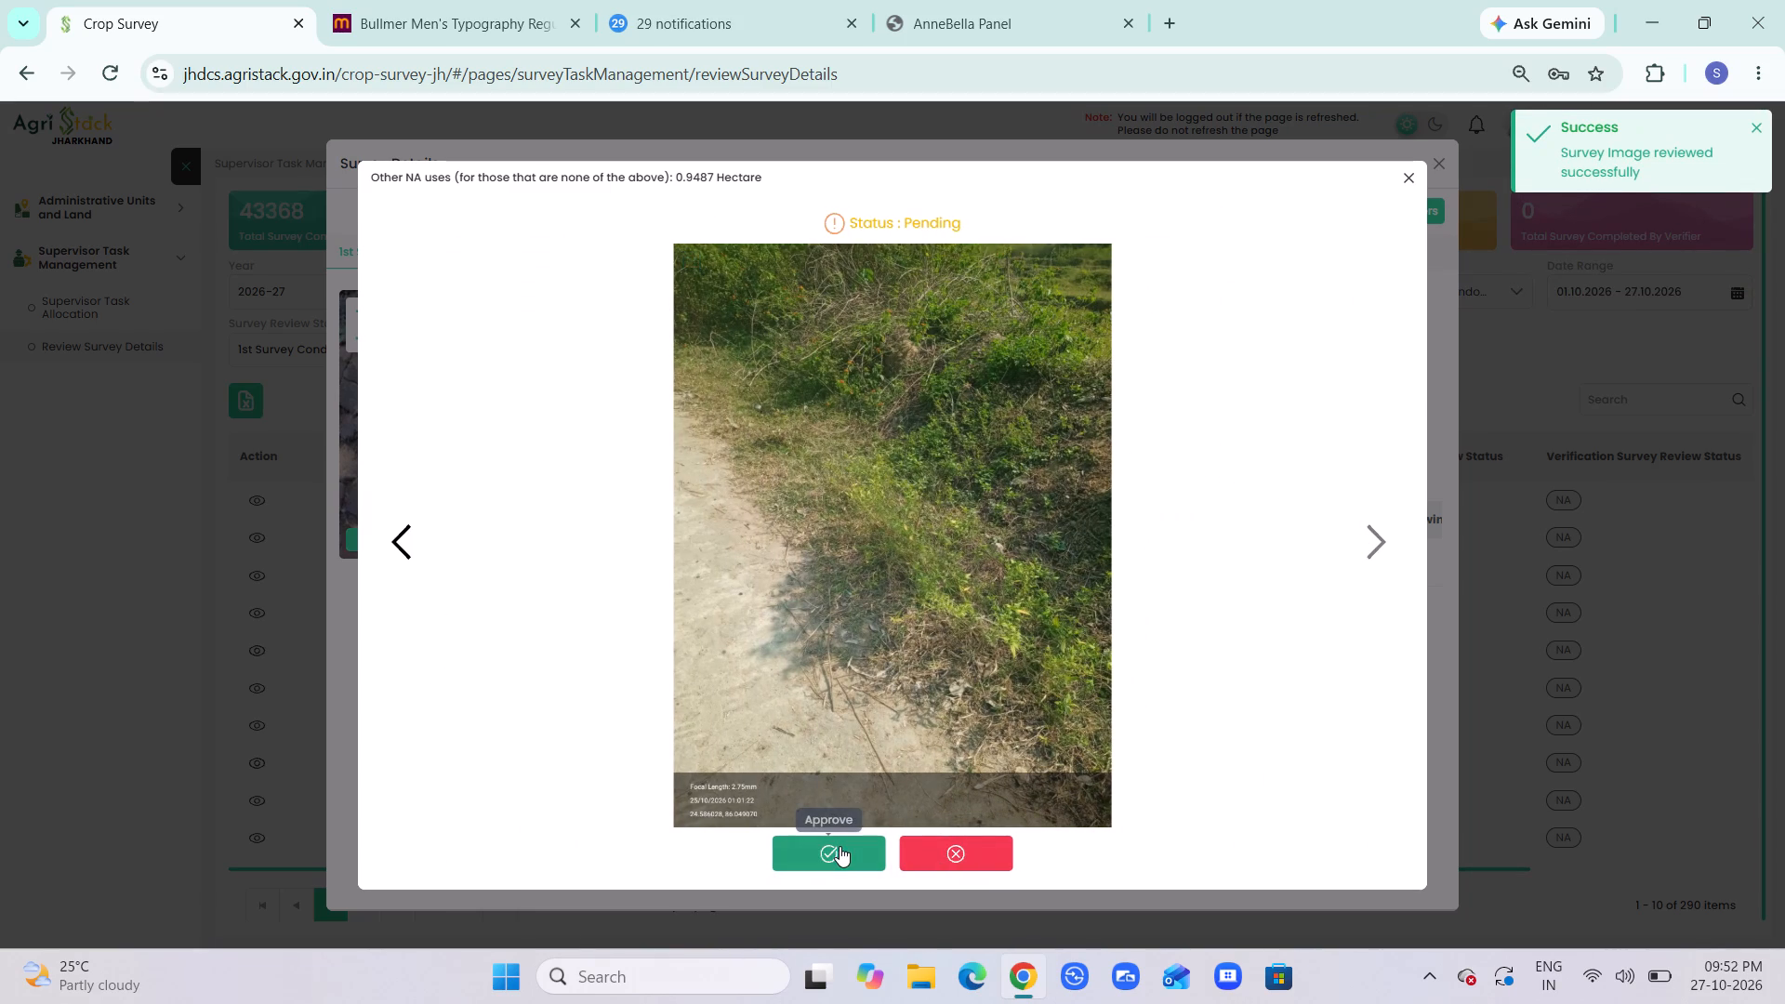
{"action": "left_click", "coordinate": [840, 847]}
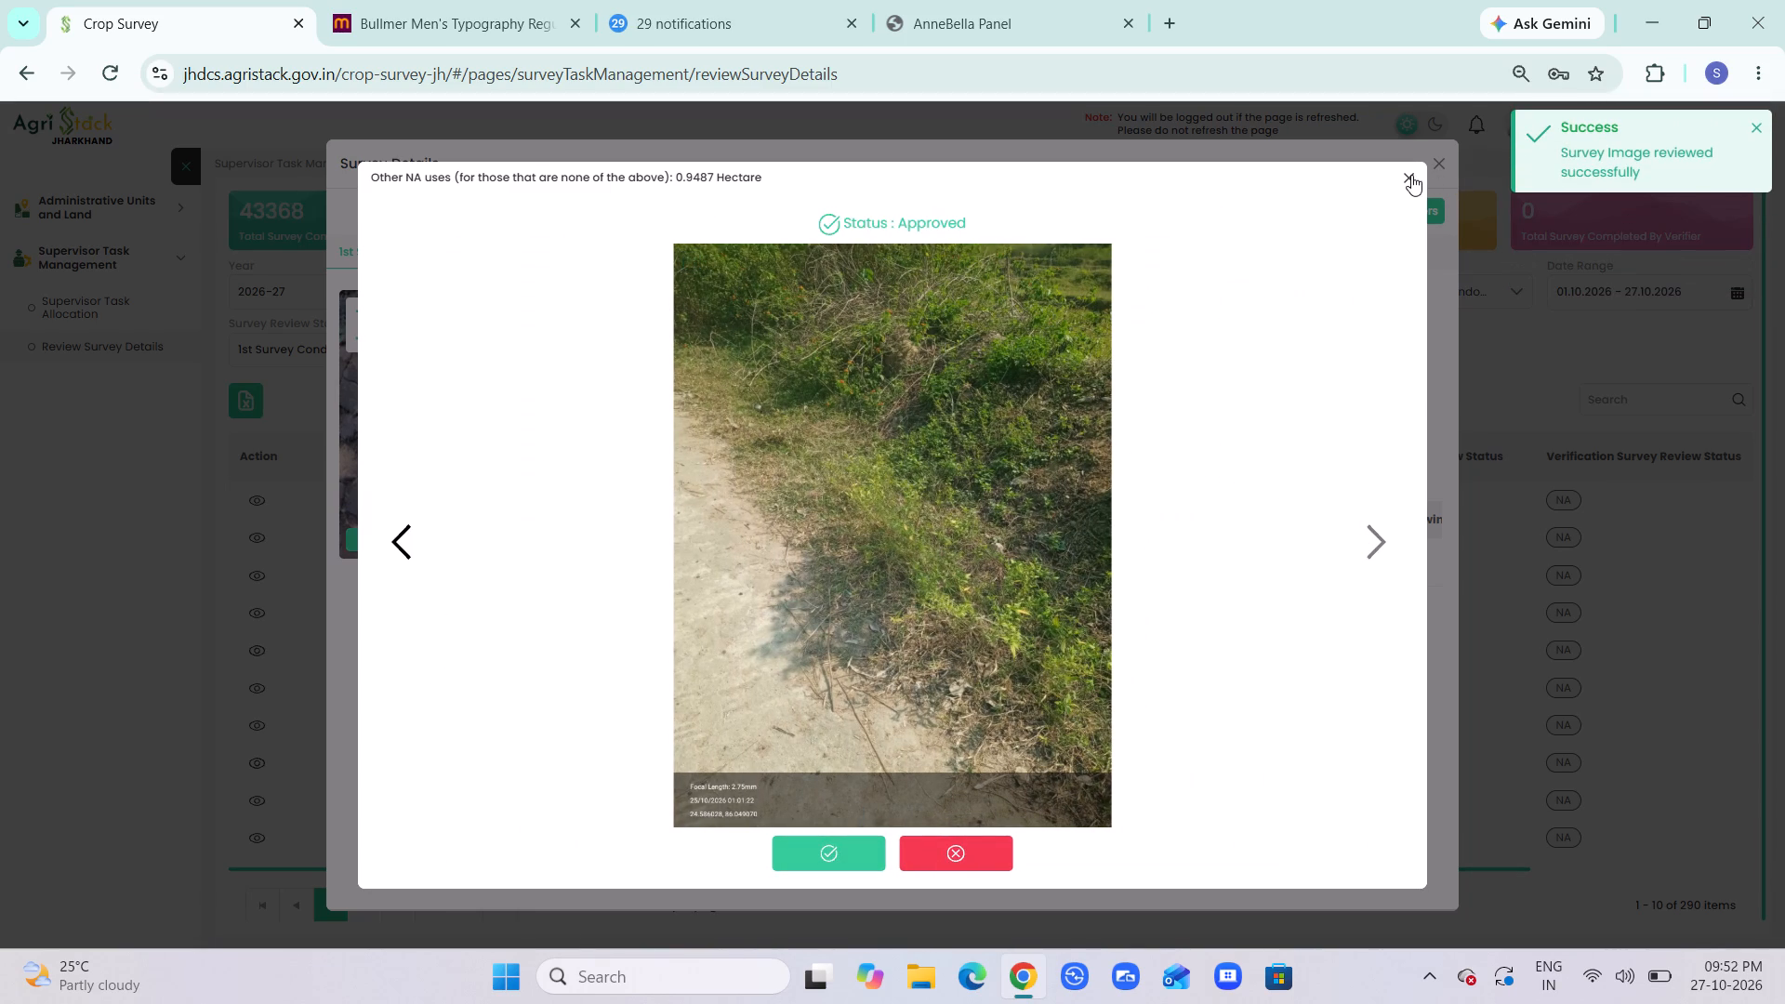
{"action": "left_click", "coordinate": [1411, 175]}
{"action": "left_click", "coordinate": [740, 604]}
{"action": "left_click", "coordinate": [741, 622]}
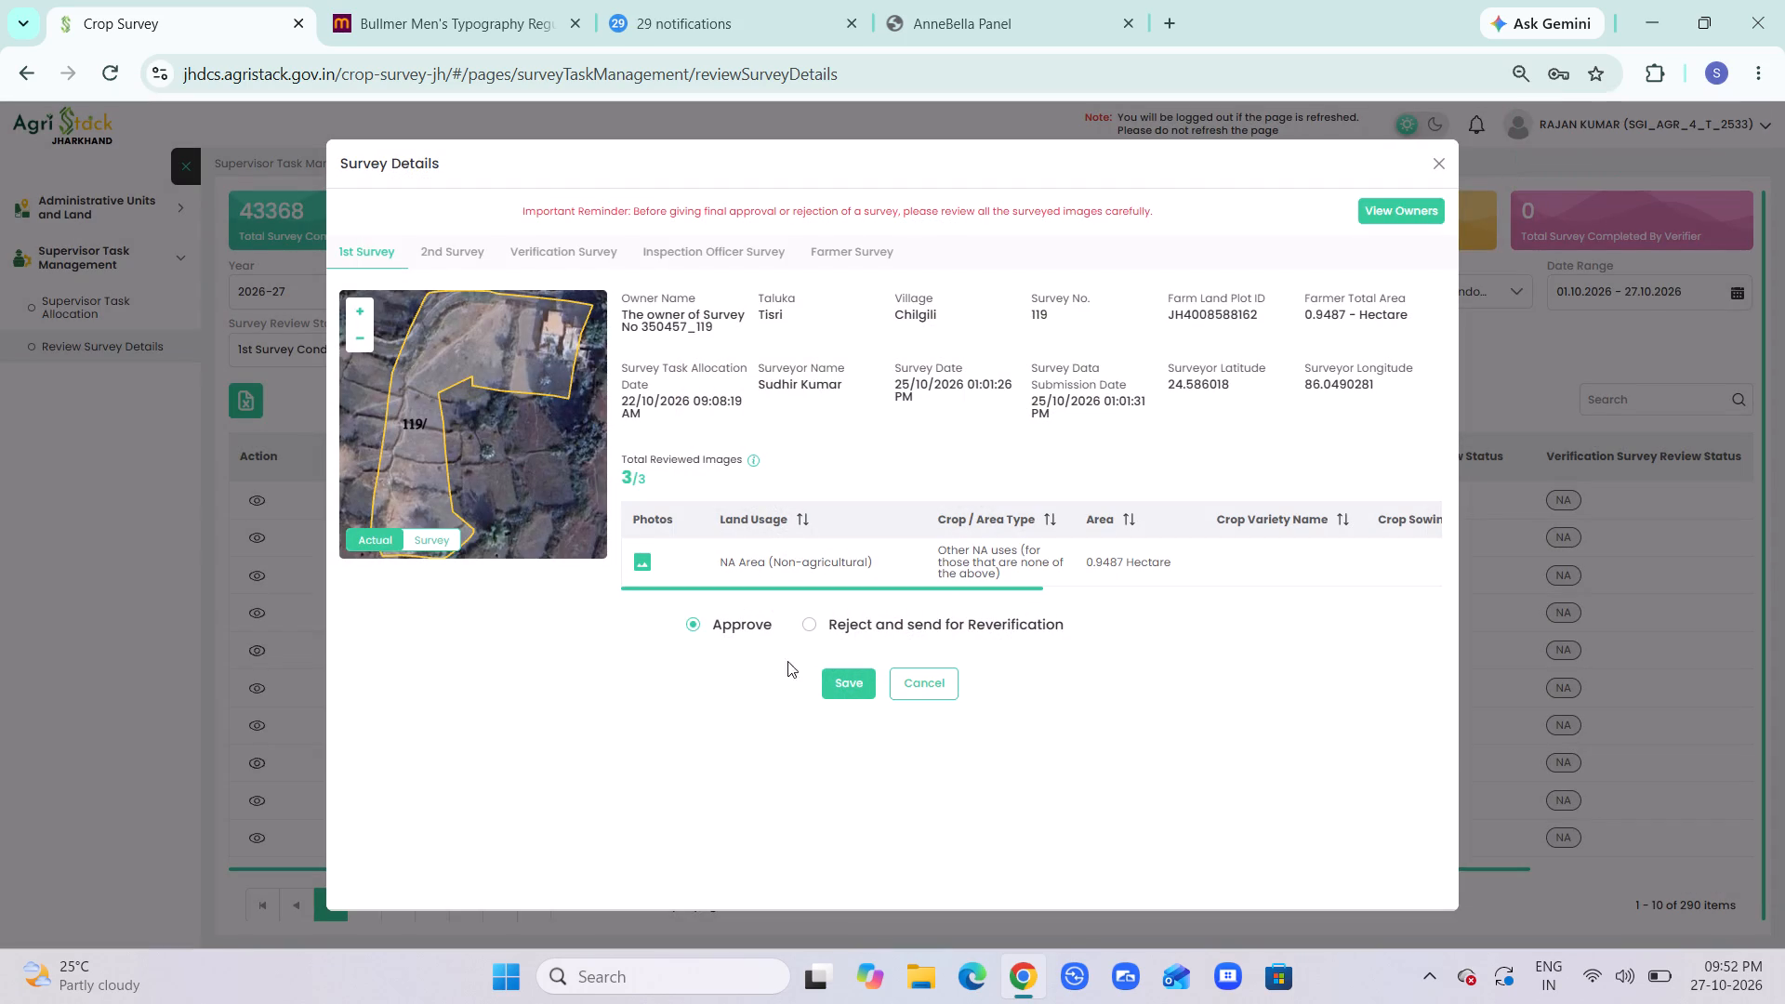
{"action": "left_click", "coordinate": [845, 683]}
{"action": "left_click_drag", "start_coordinate": [898, 575], "coordinate": [884, 589]}
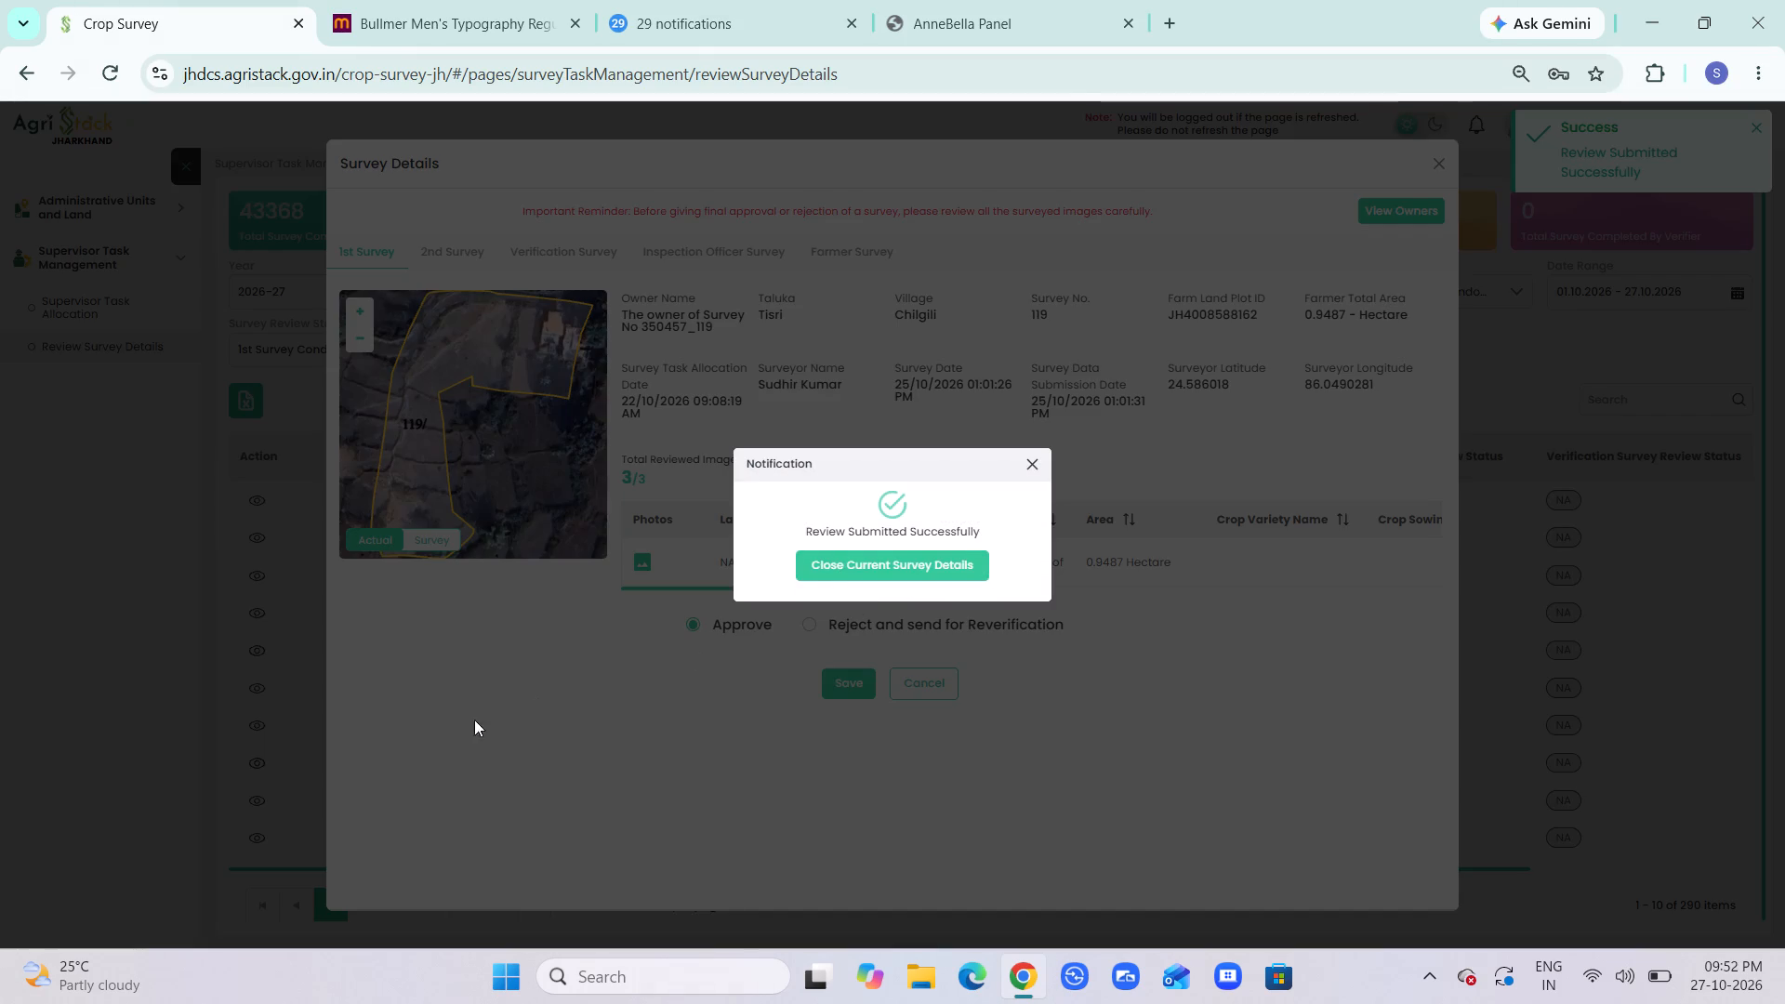
{"action": "left_click", "coordinate": [835, 575]}
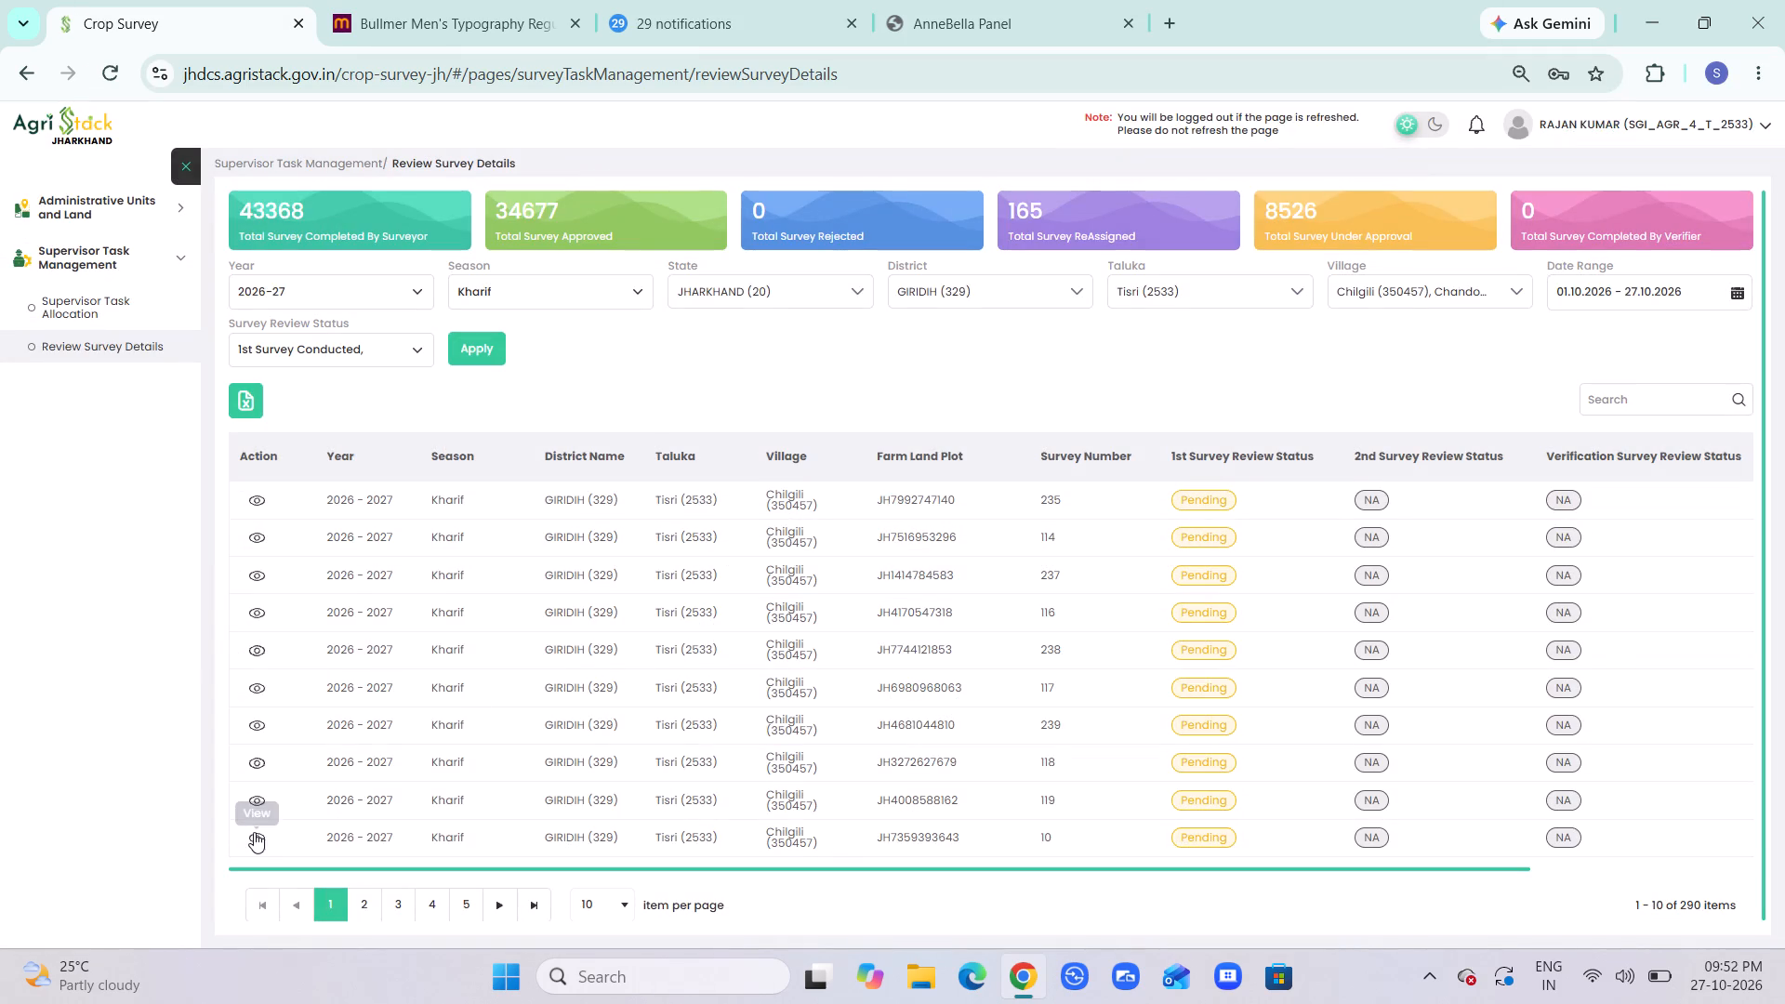
Approve all three fallow-land photos of survey number 10 in Chilgili, and save its first survey with the Approve decision.
{"action": "left_click", "coordinate": [254, 832]}
{"action": "left_click", "coordinate": [647, 554]}
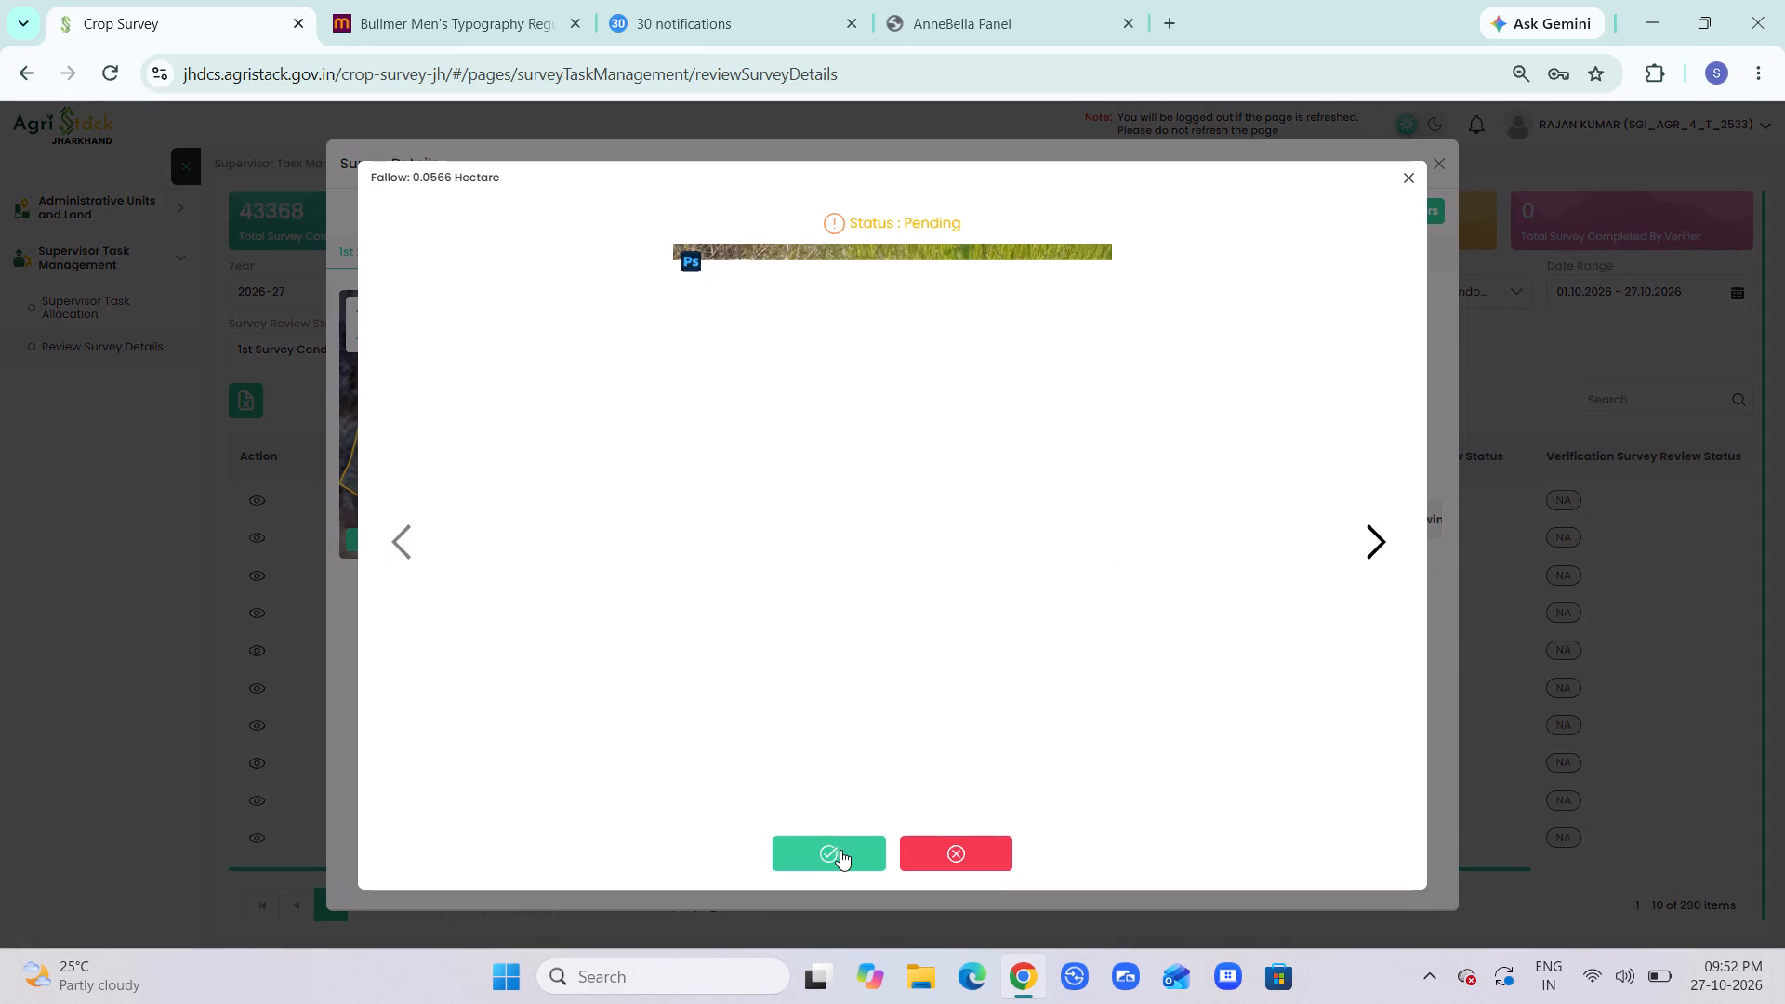
{"action": "left_click", "coordinate": [843, 852]}
{"action": "left_click_drag", "start_coordinate": [1066, 682], "coordinate": [878, 713]}
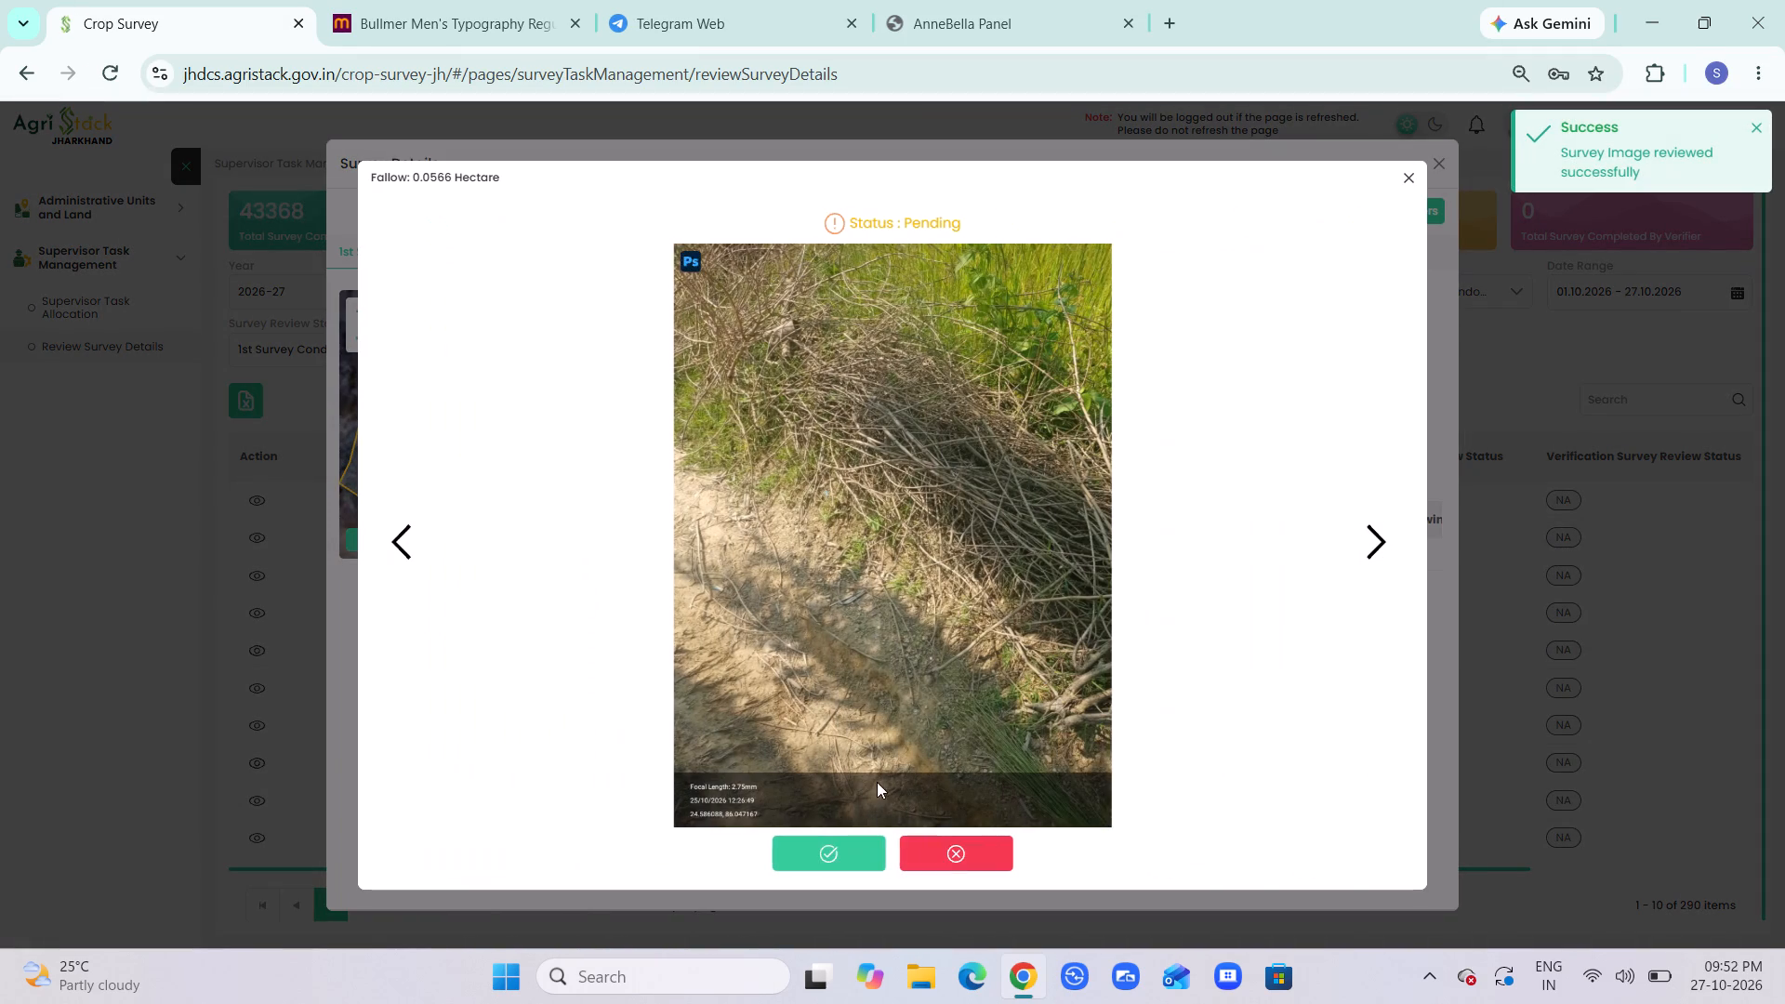
{"action": "left_click", "coordinate": [853, 850]}
{"action": "left_click_drag", "start_coordinate": [1033, 617], "coordinate": [886, 598]}
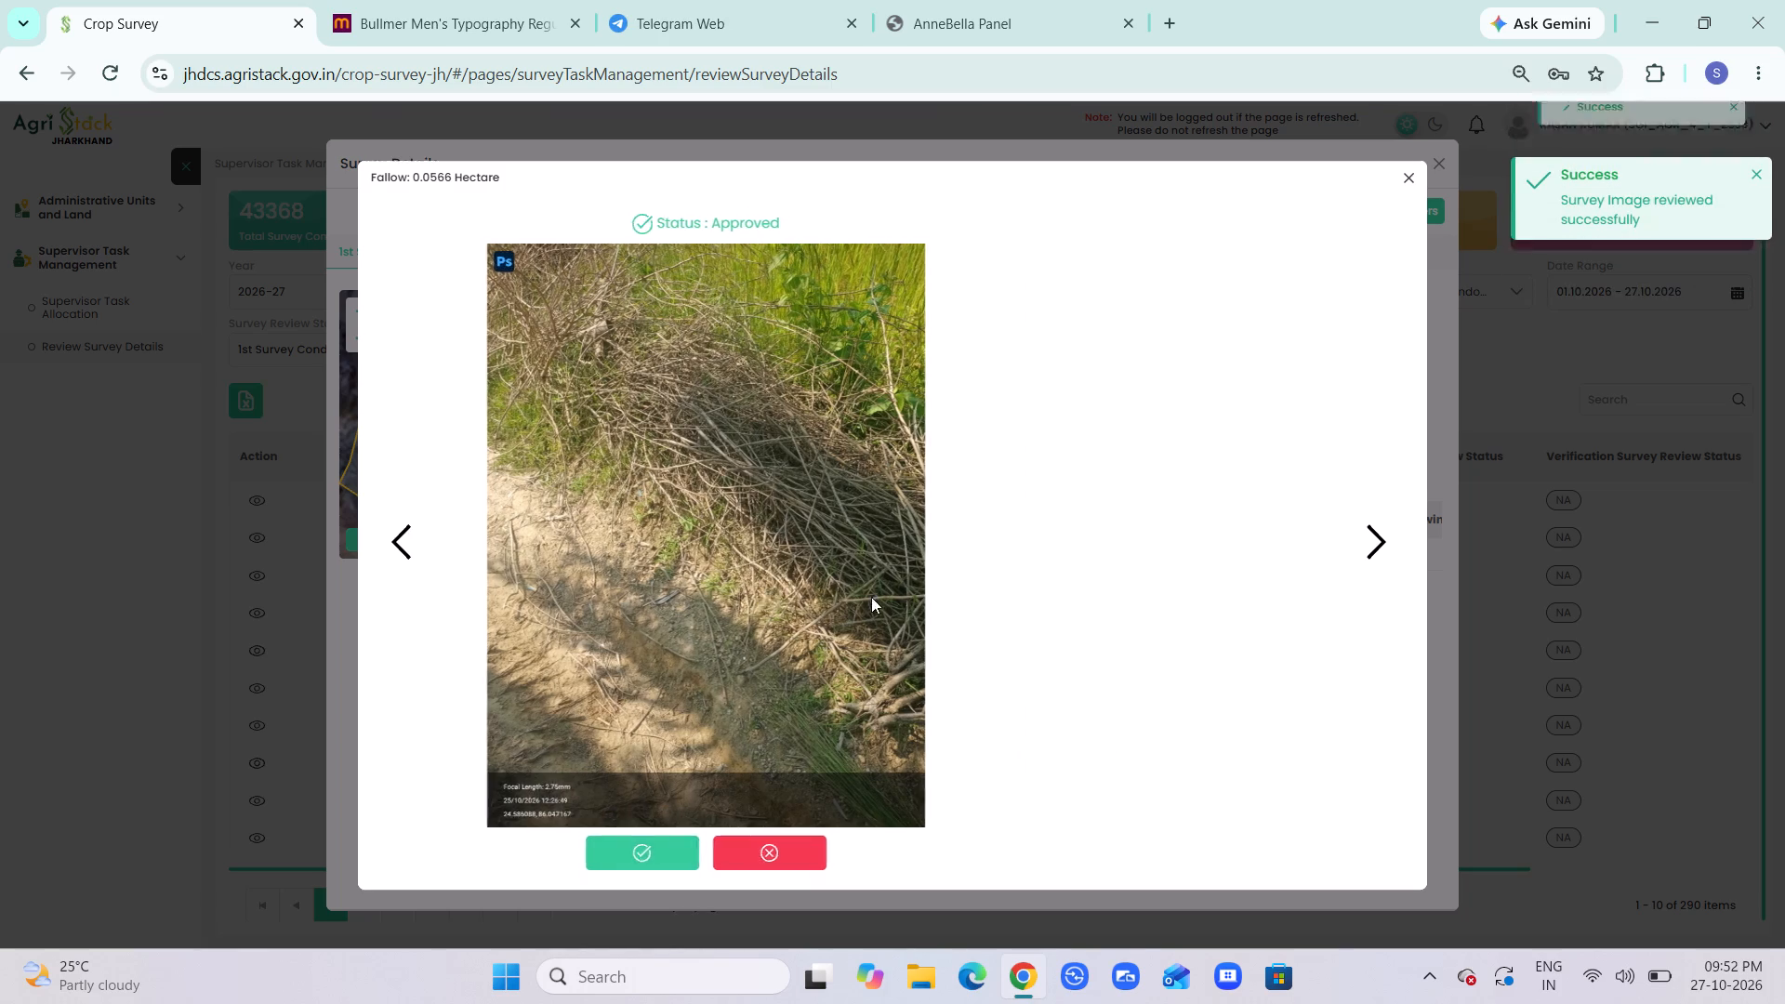
{"action": "left_click", "coordinate": [830, 850]}
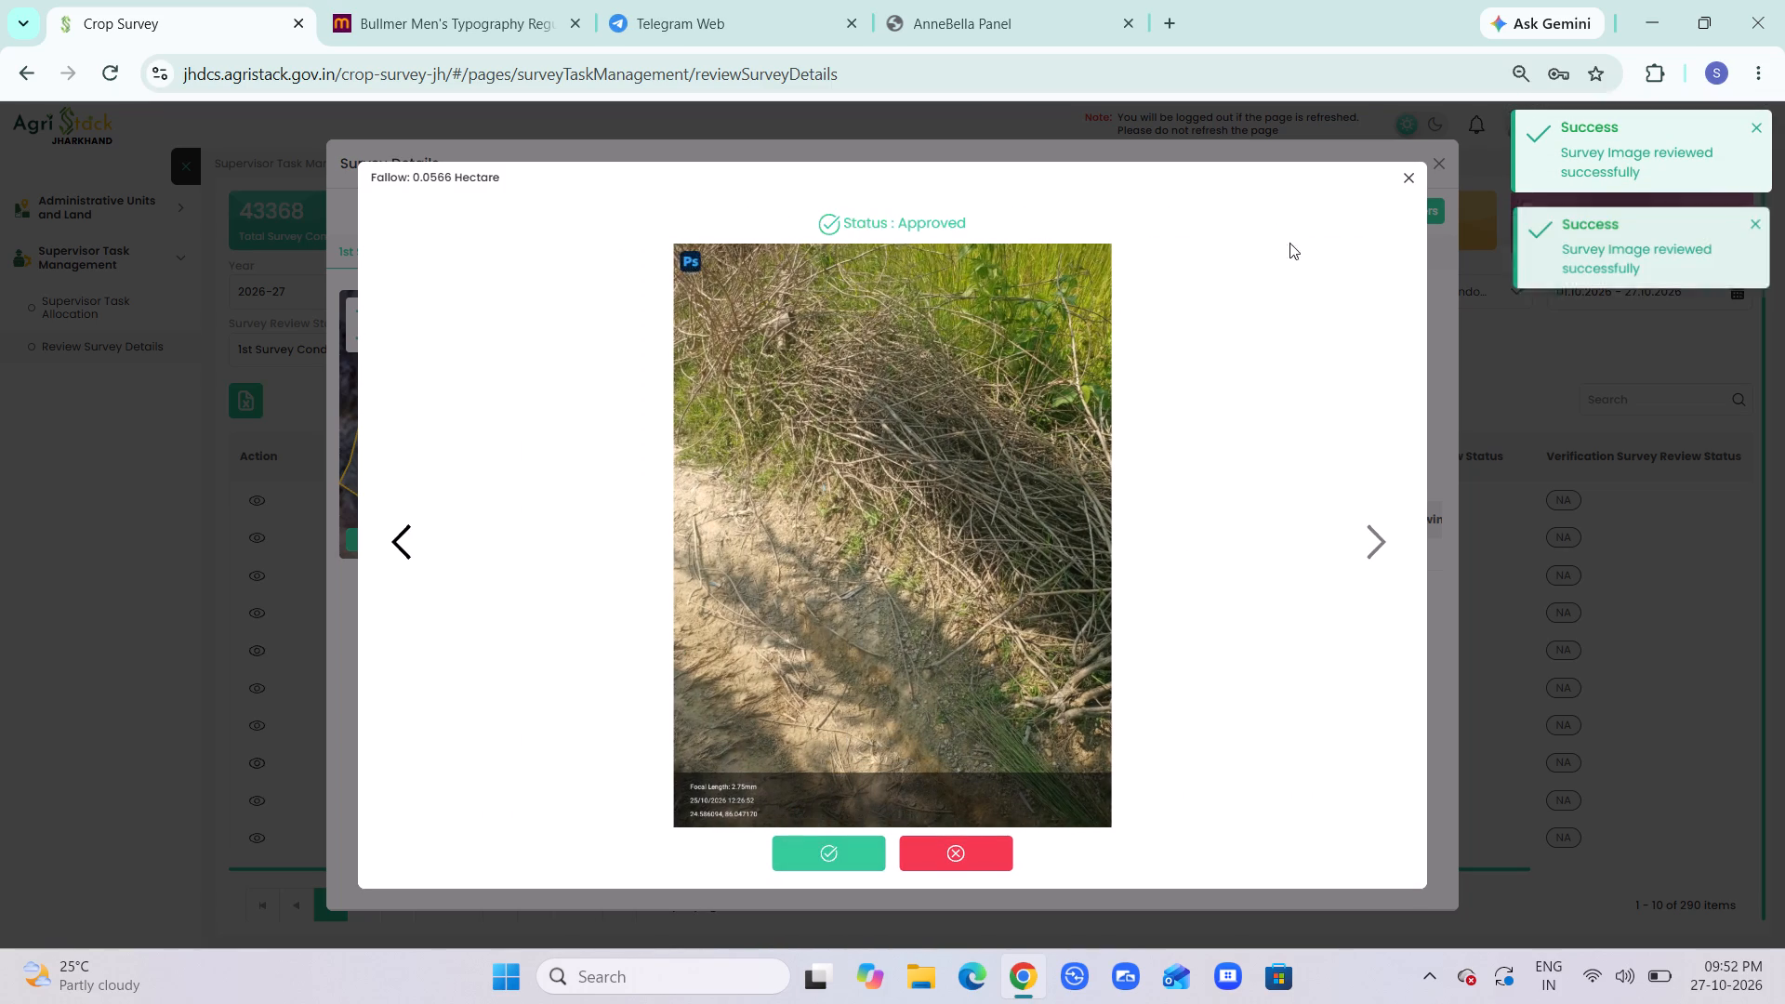
{"action": "left_click", "coordinate": [1411, 177]}
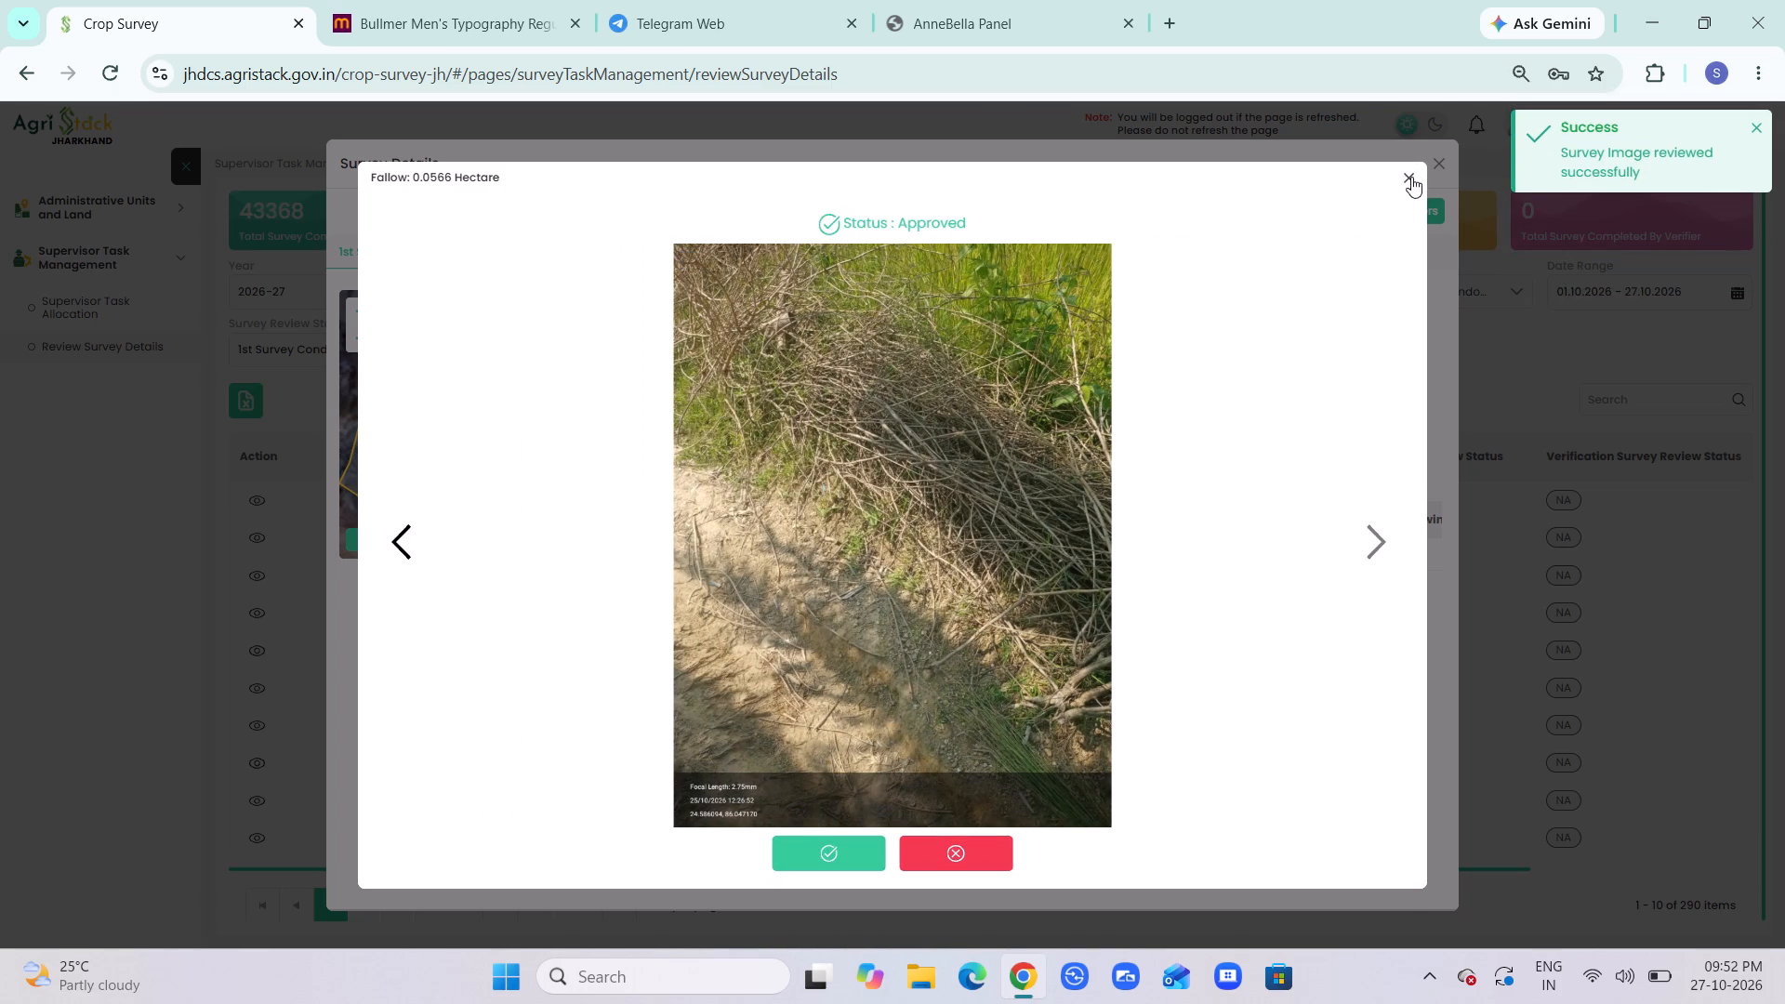
{"action": "left_click", "coordinate": [741, 610]}
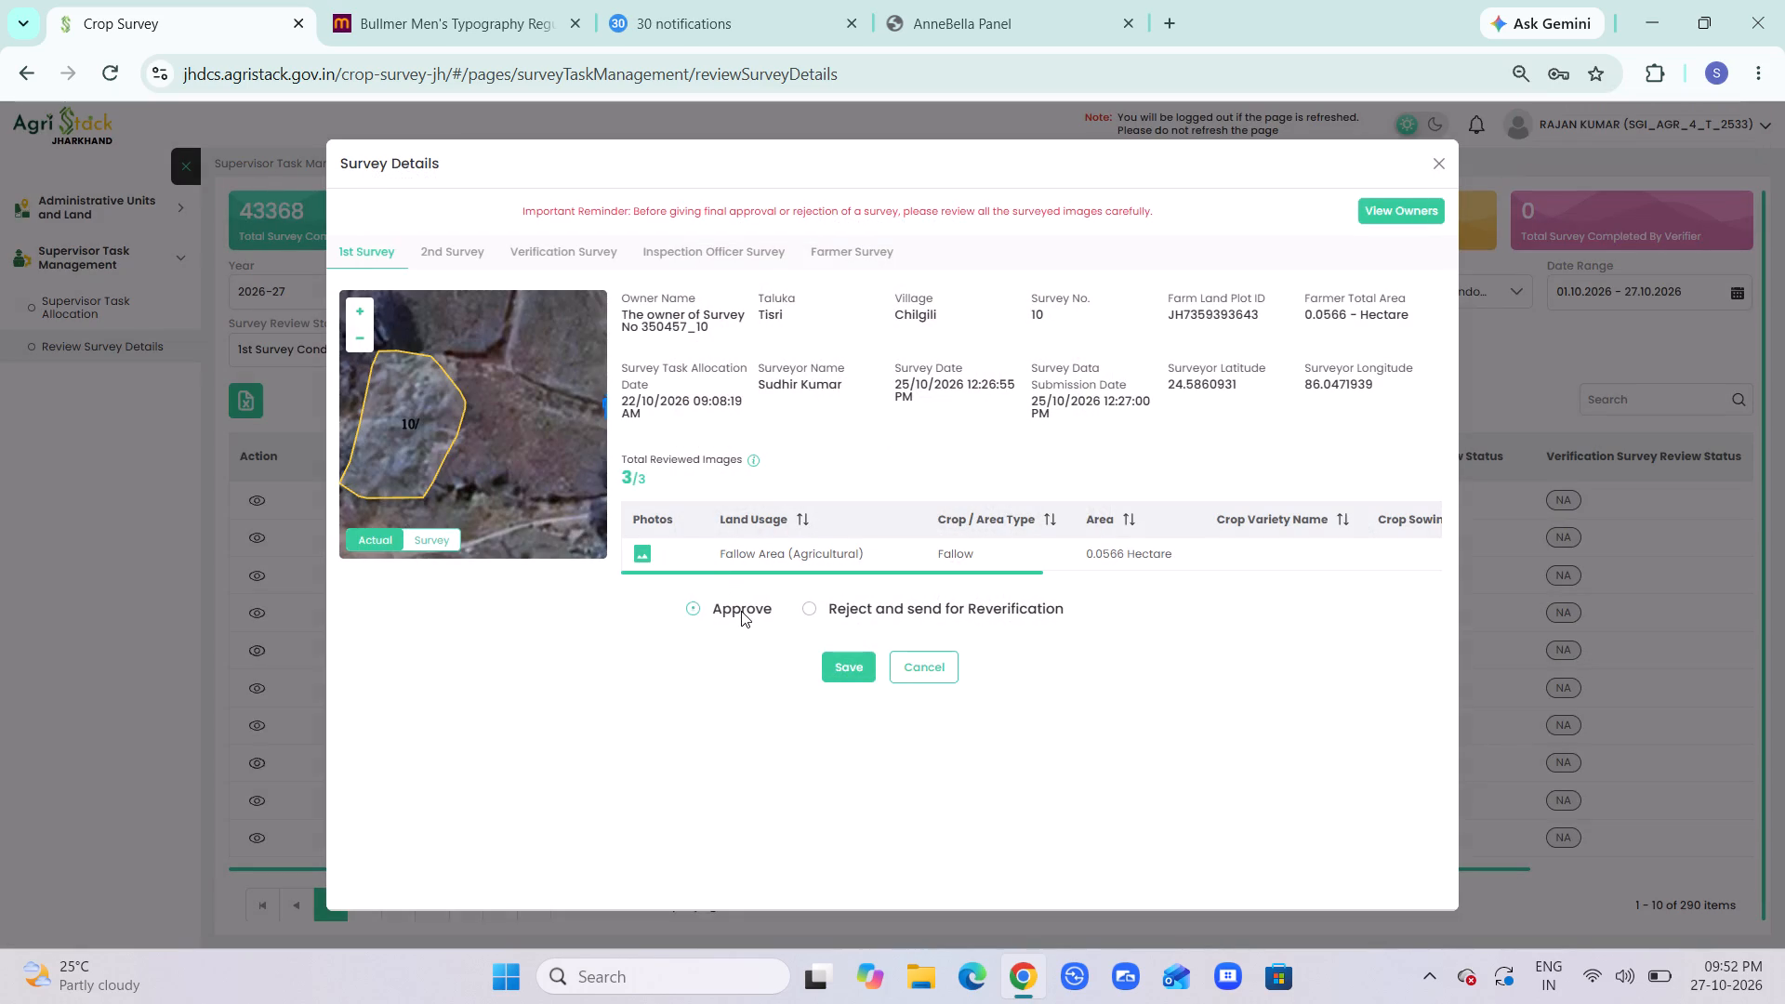
{"action": "left_click", "coordinate": [840, 665]}
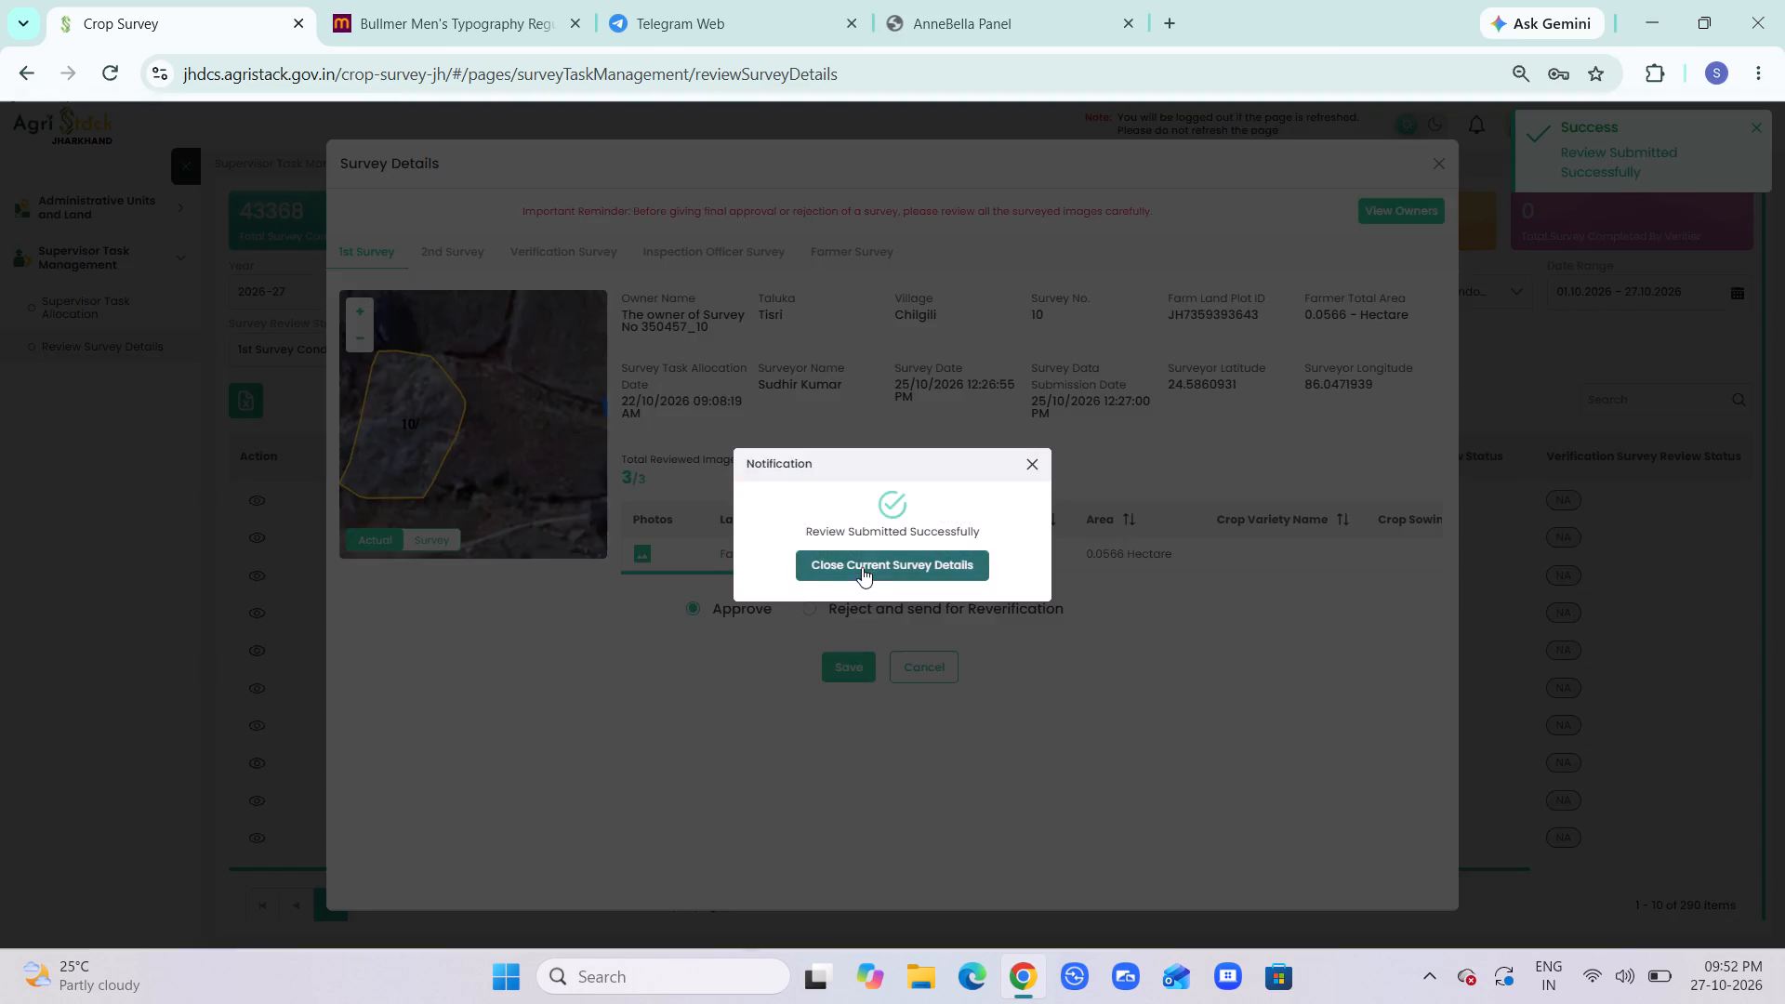
{"action": "left_click", "coordinate": [863, 564]}
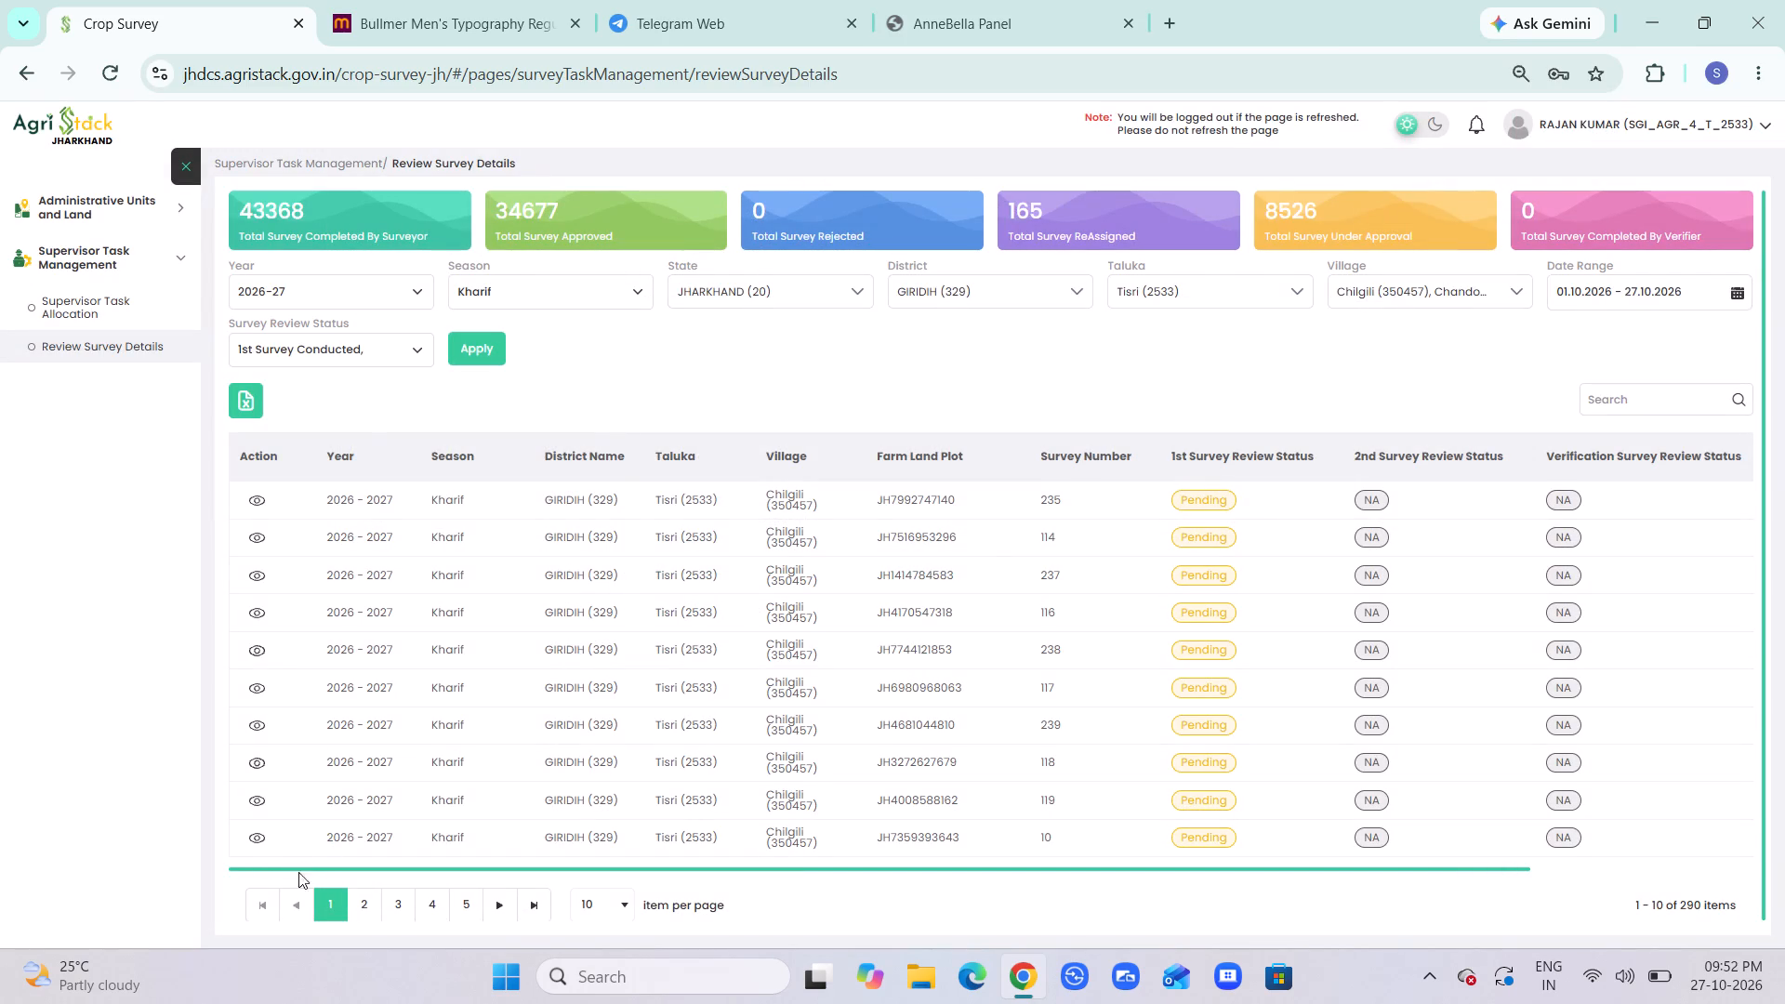
Refresh the list of pending surveys by going to page 2 and back to page 1.
{"action": "left_click", "coordinate": [355, 892]}
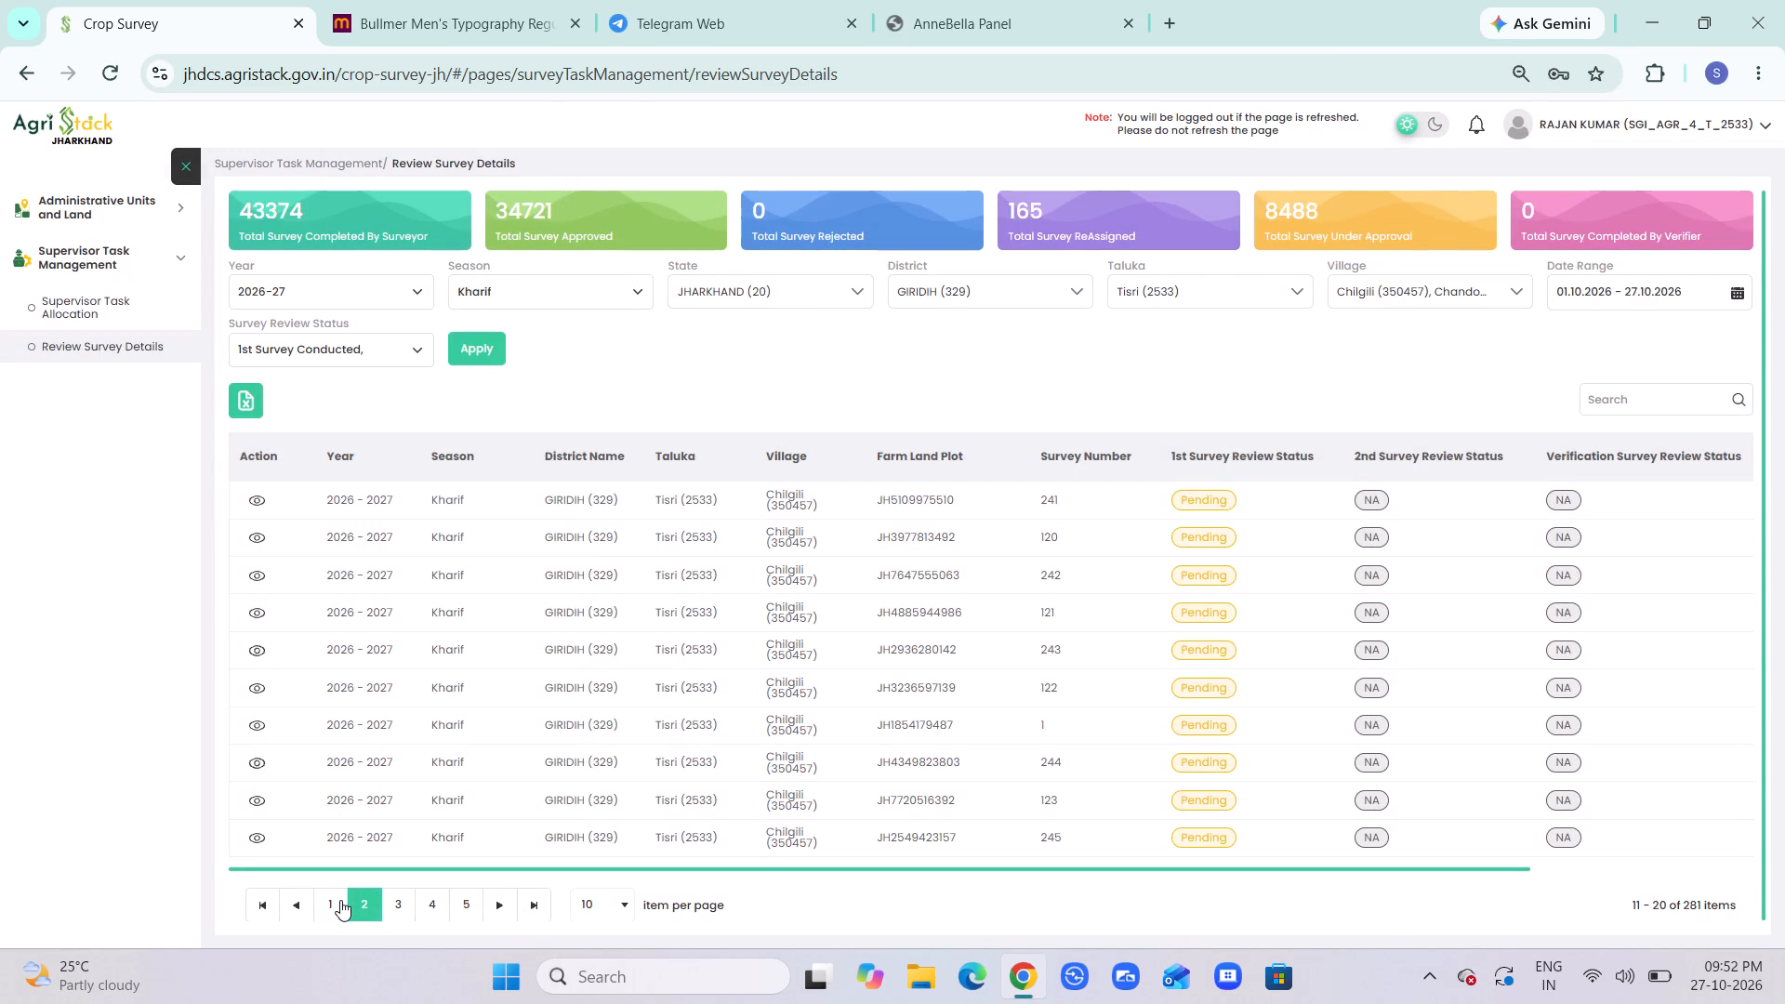
{"action": "left_click", "coordinate": [332, 903]}
{"action": "left_click", "coordinate": [258, 497]}
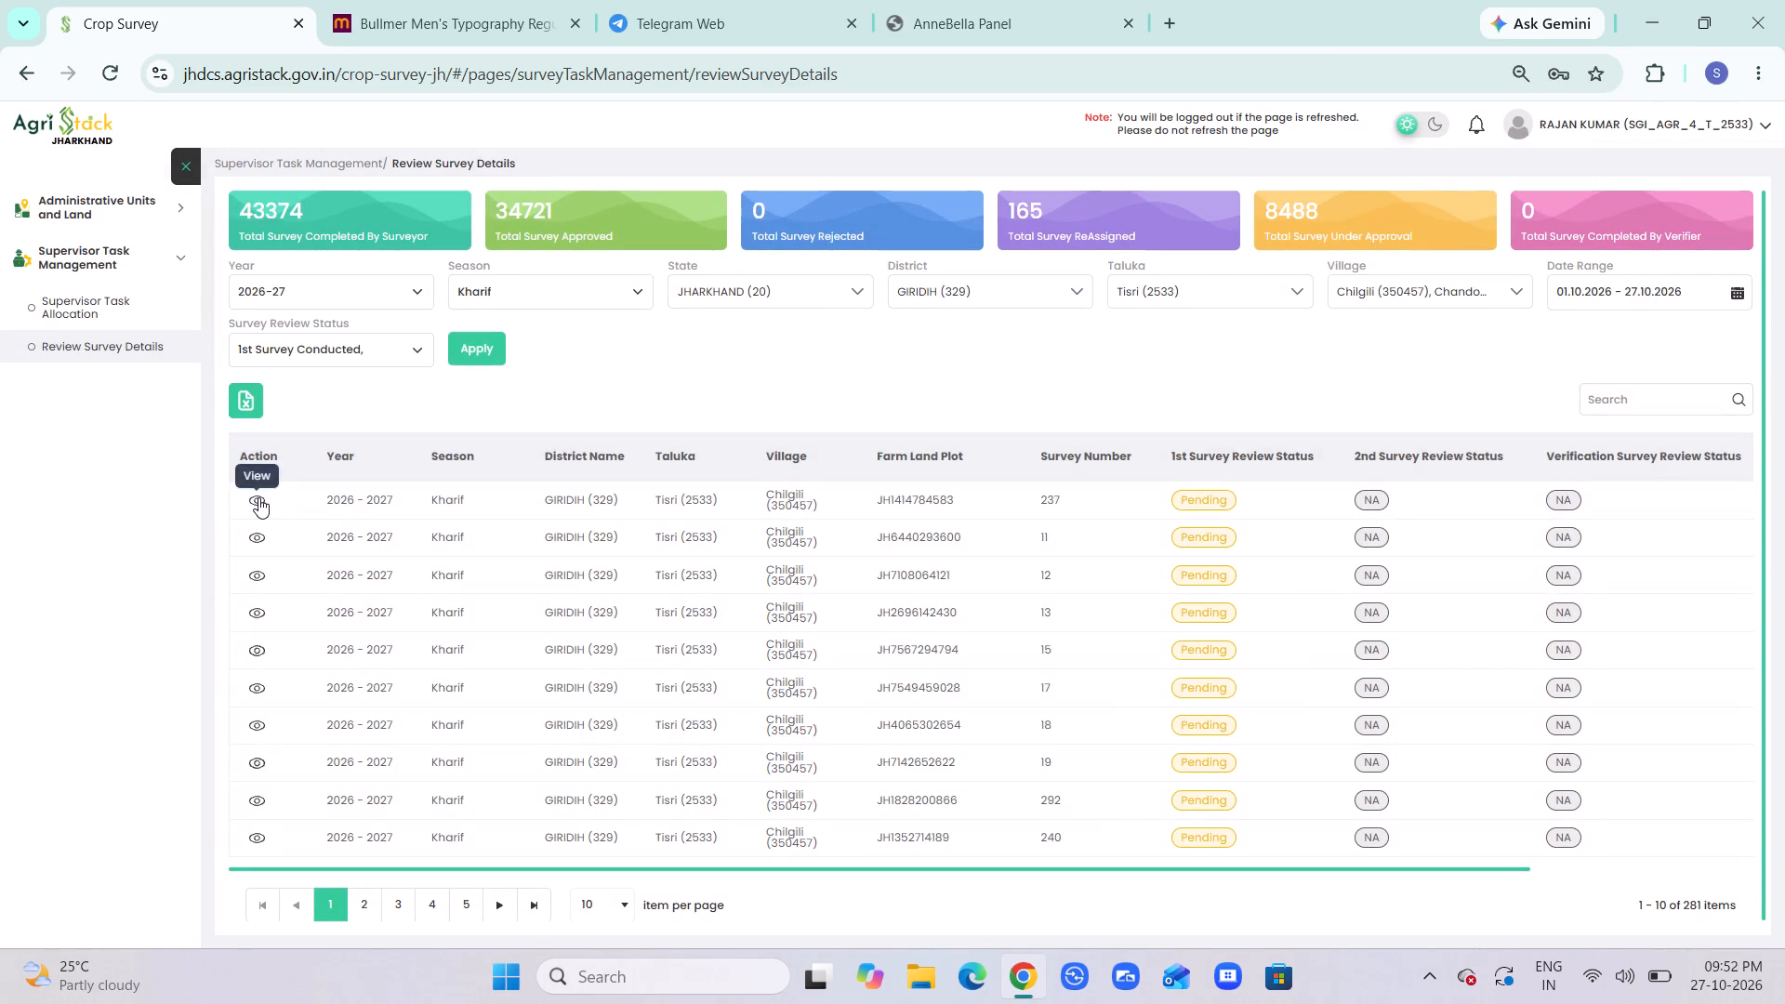
{"action": "left_click", "coordinate": [641, 558]}
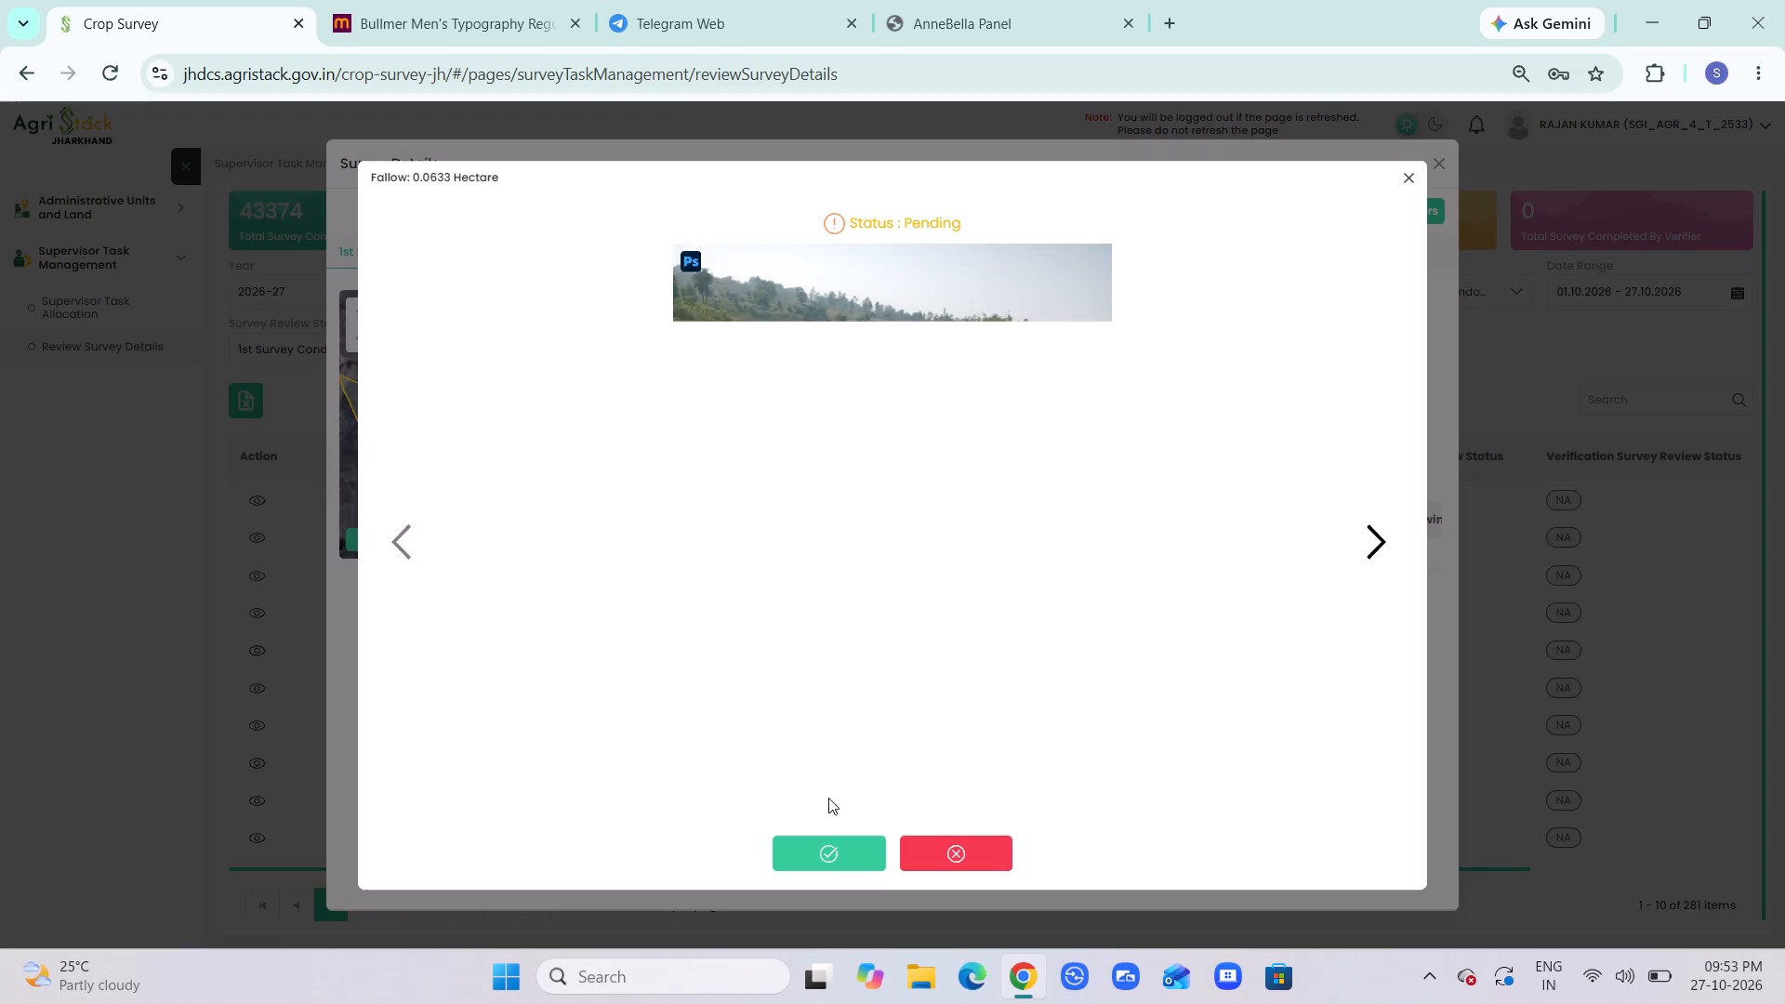
{"action": "left_click", "coordinate": [861, 854]}
{"action": "left_click_drag", "start_coordinate": [1010, 662], "coordinate": [880, 659]}
{"action": "left_click", "coordinate": [857, 853]}
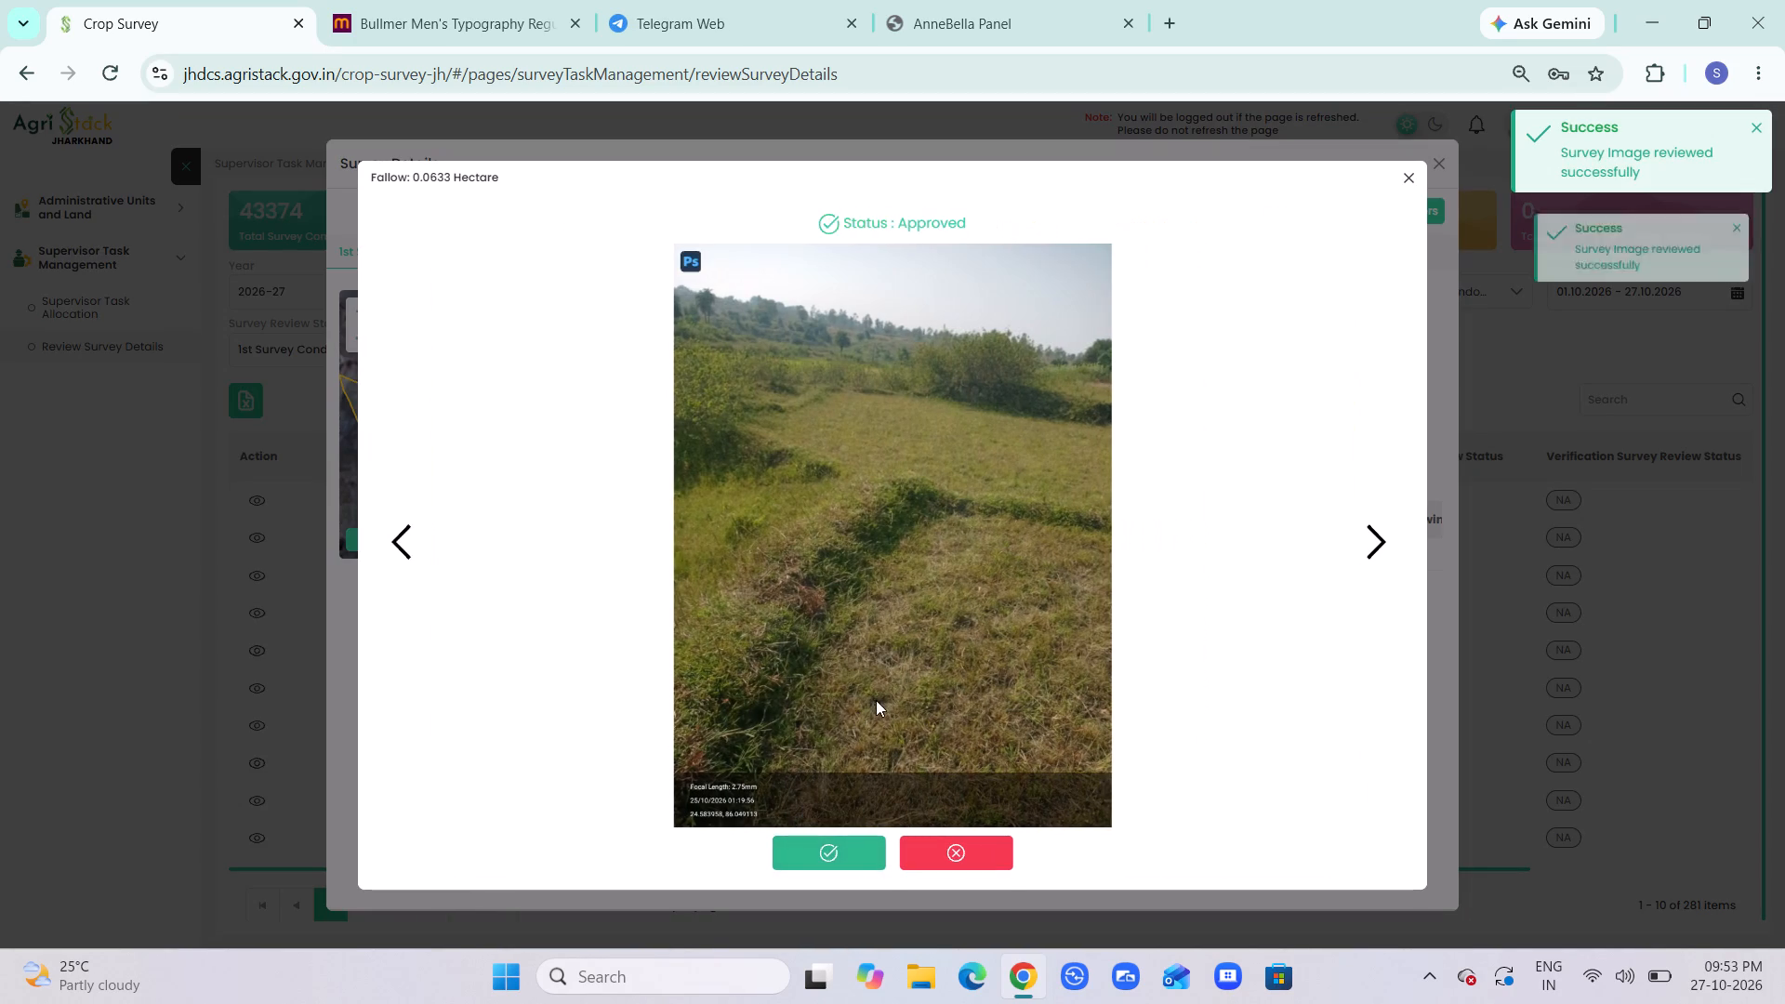
{"action": "left_click_drag", "start_coordinate": [974, 704], "coordinate": [788, 725]}
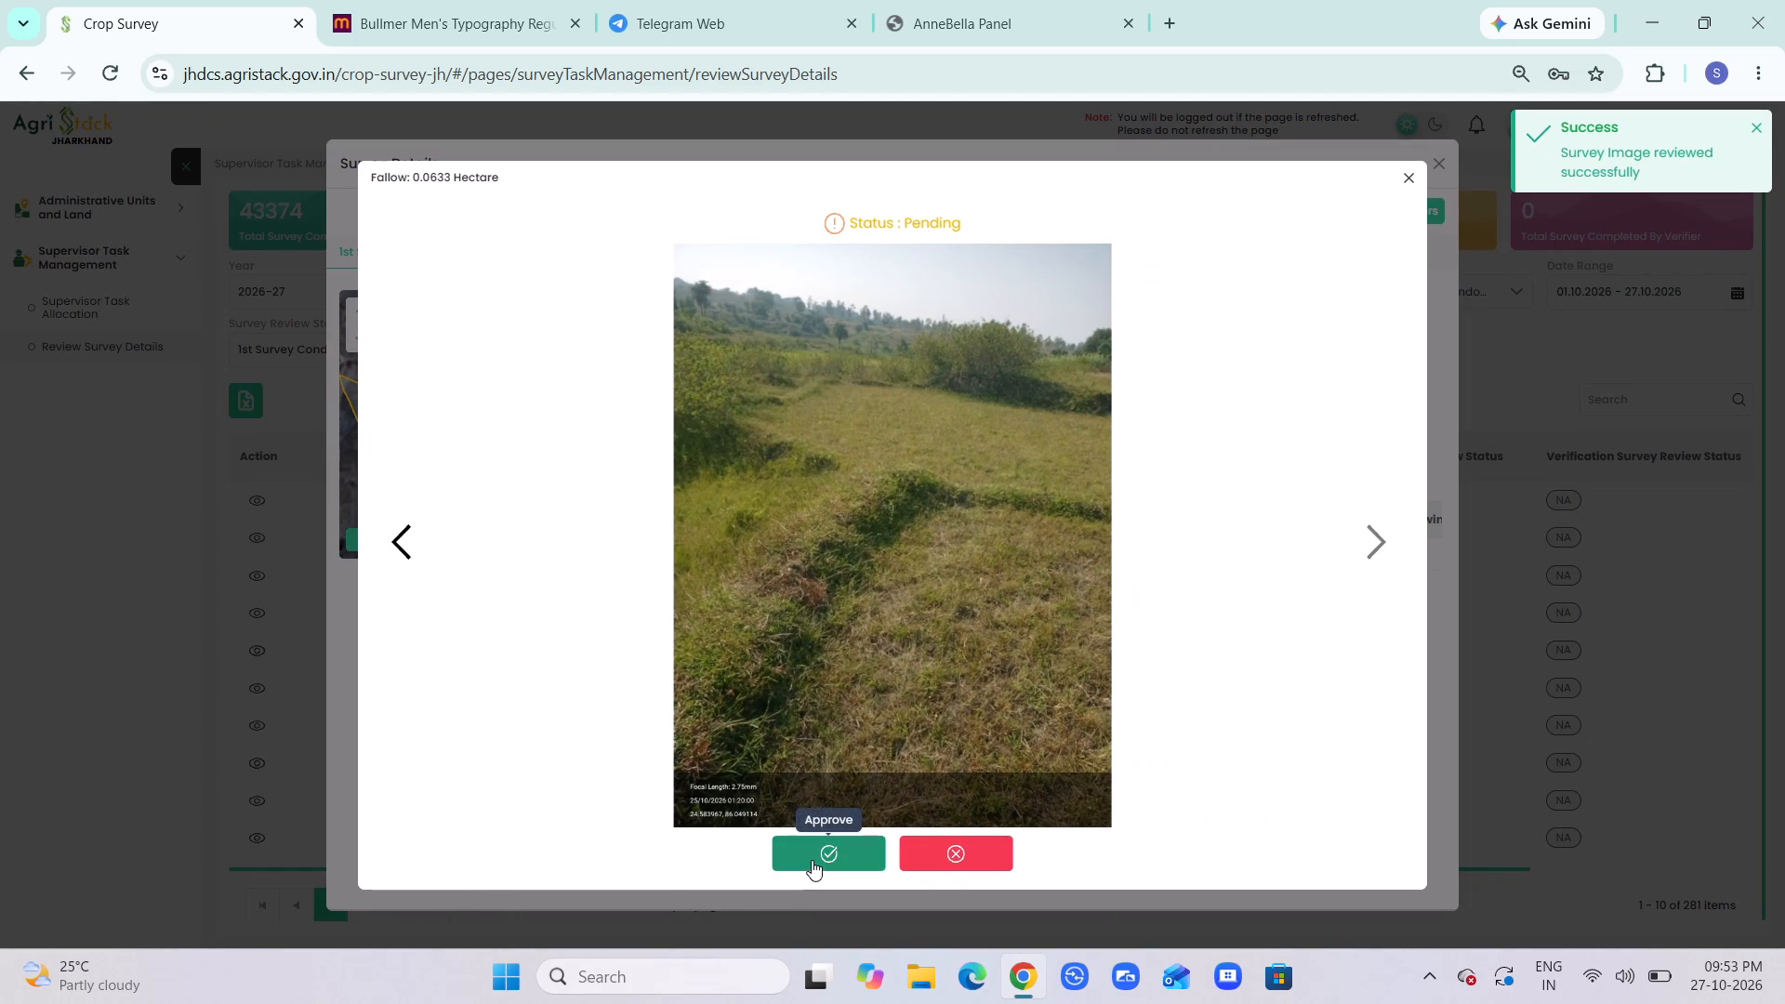
{"action": "left_click", "coordinate": [812, 859]}
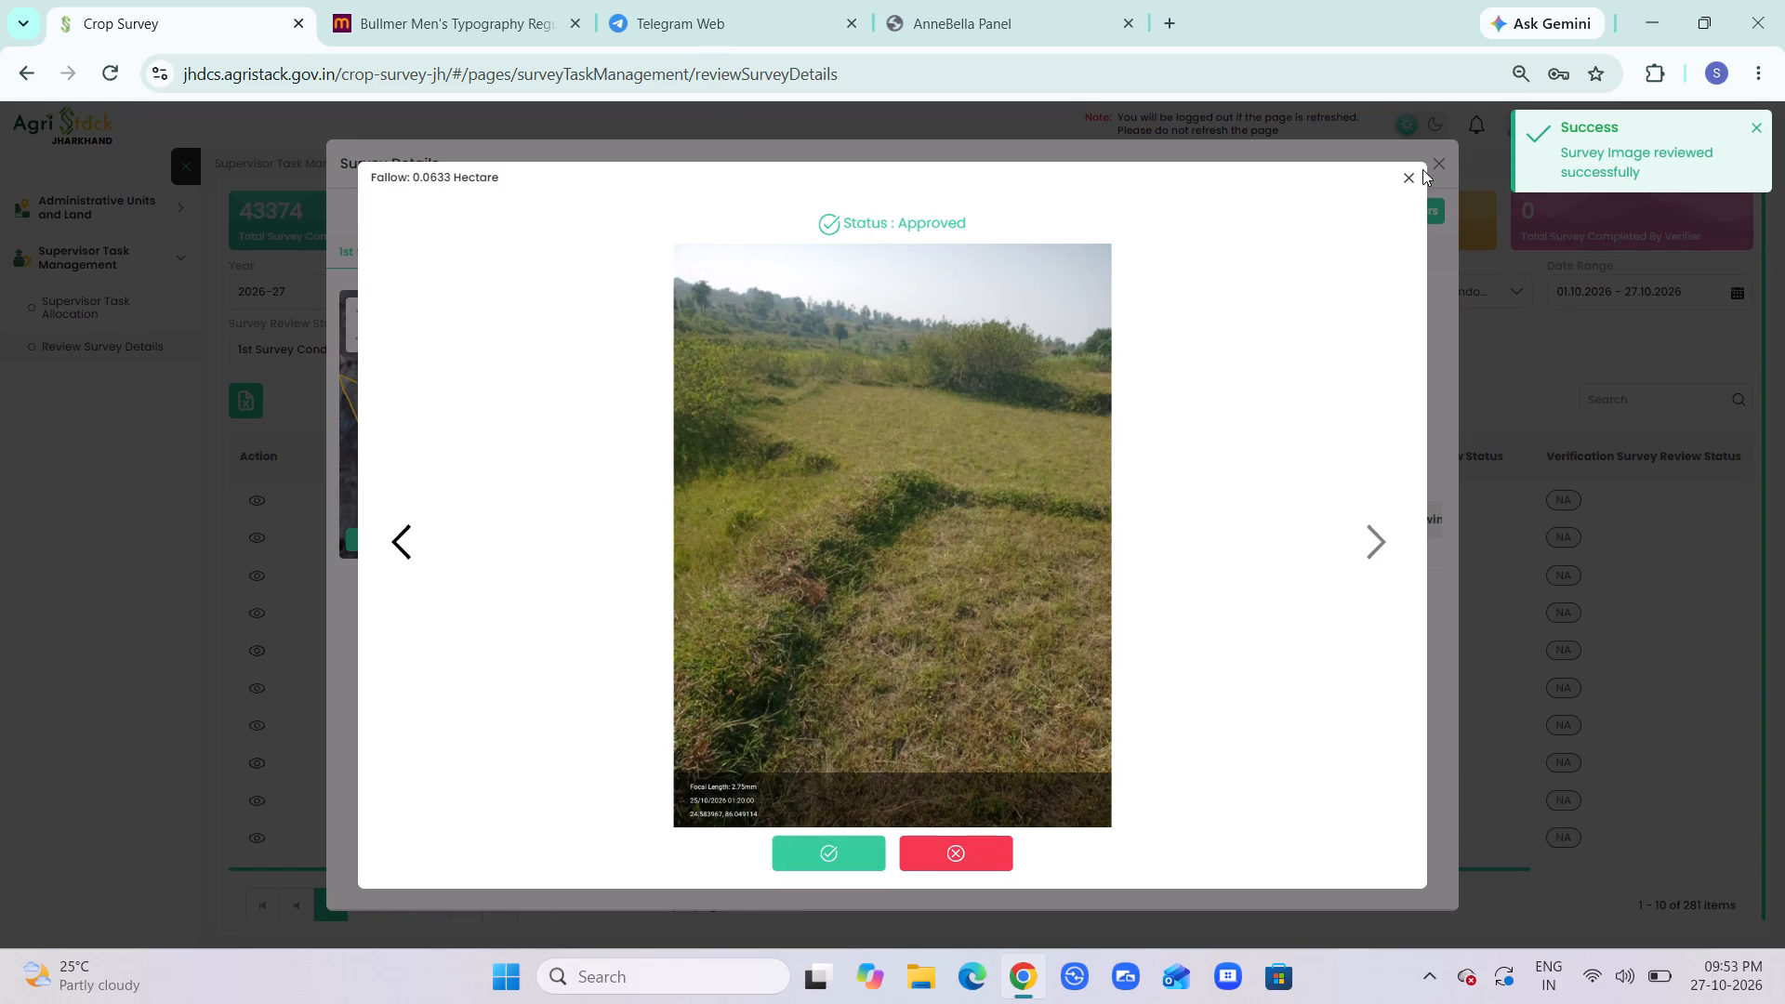
{"action": "left_click", "coordinate": [1407, 171]}
{"action": "left_click", "coordinate": [744, 611]}
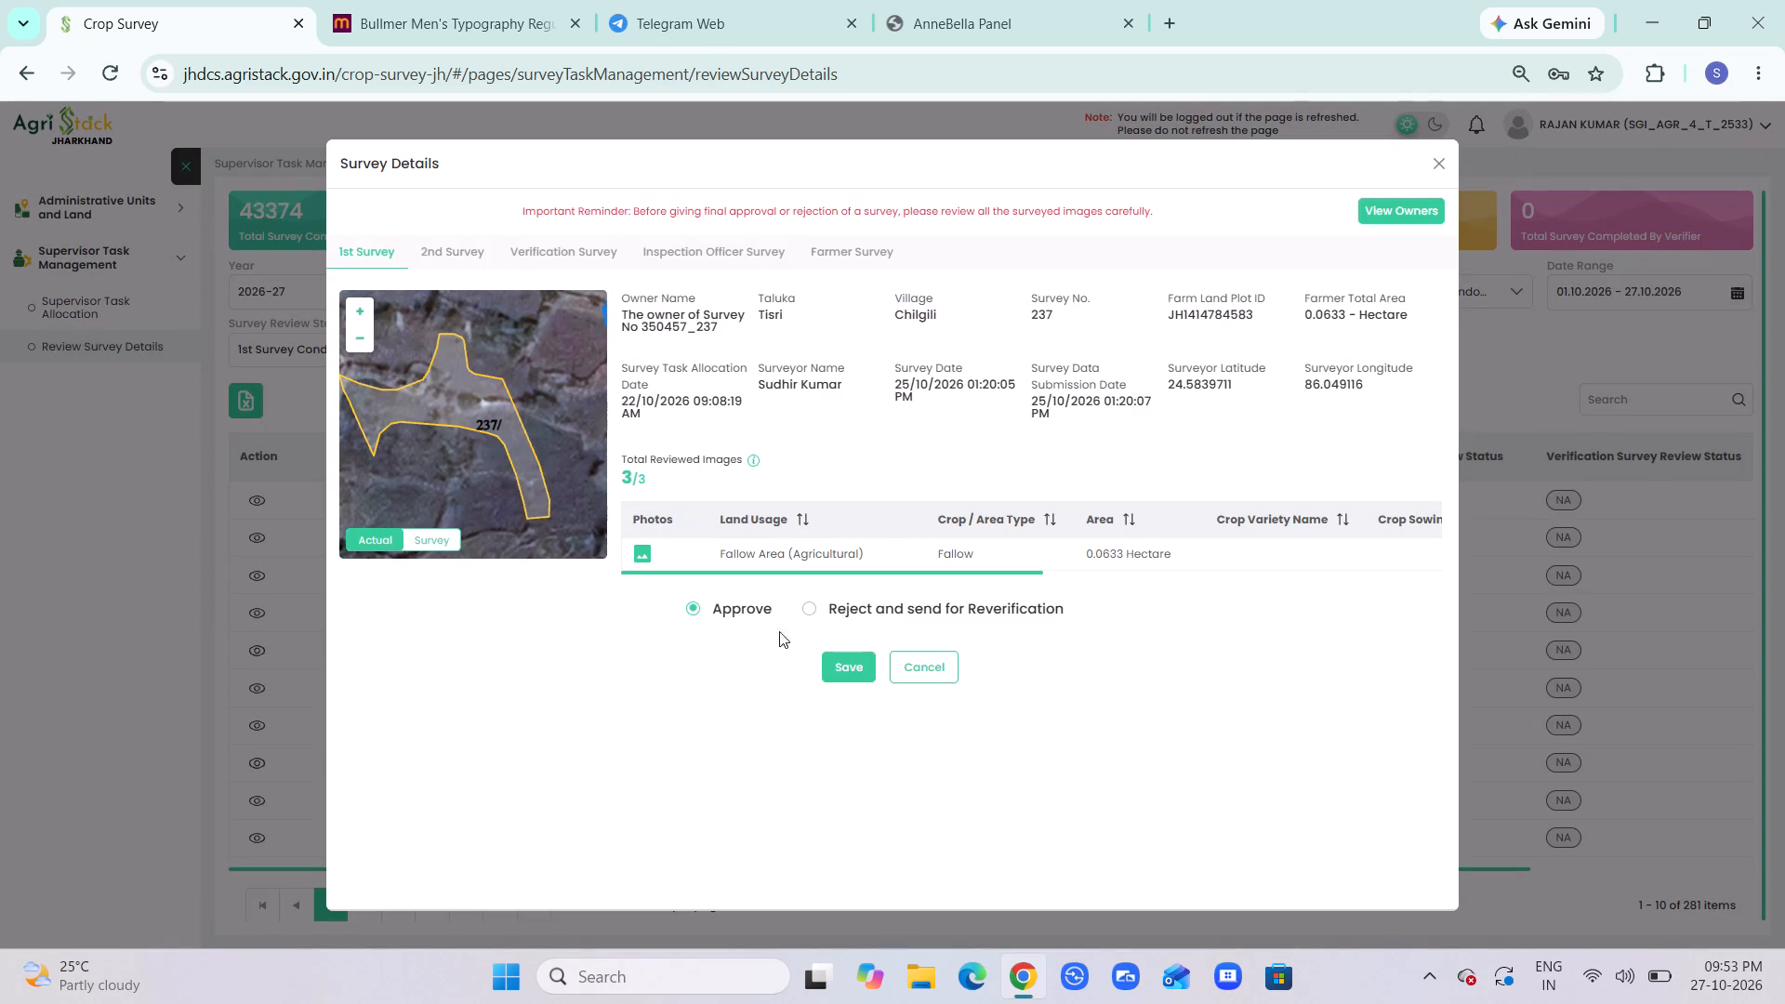
{"action": "left_click", "coordinate": [847, 664]}
{"action": "left_click", "coordinate": [864, 566]}
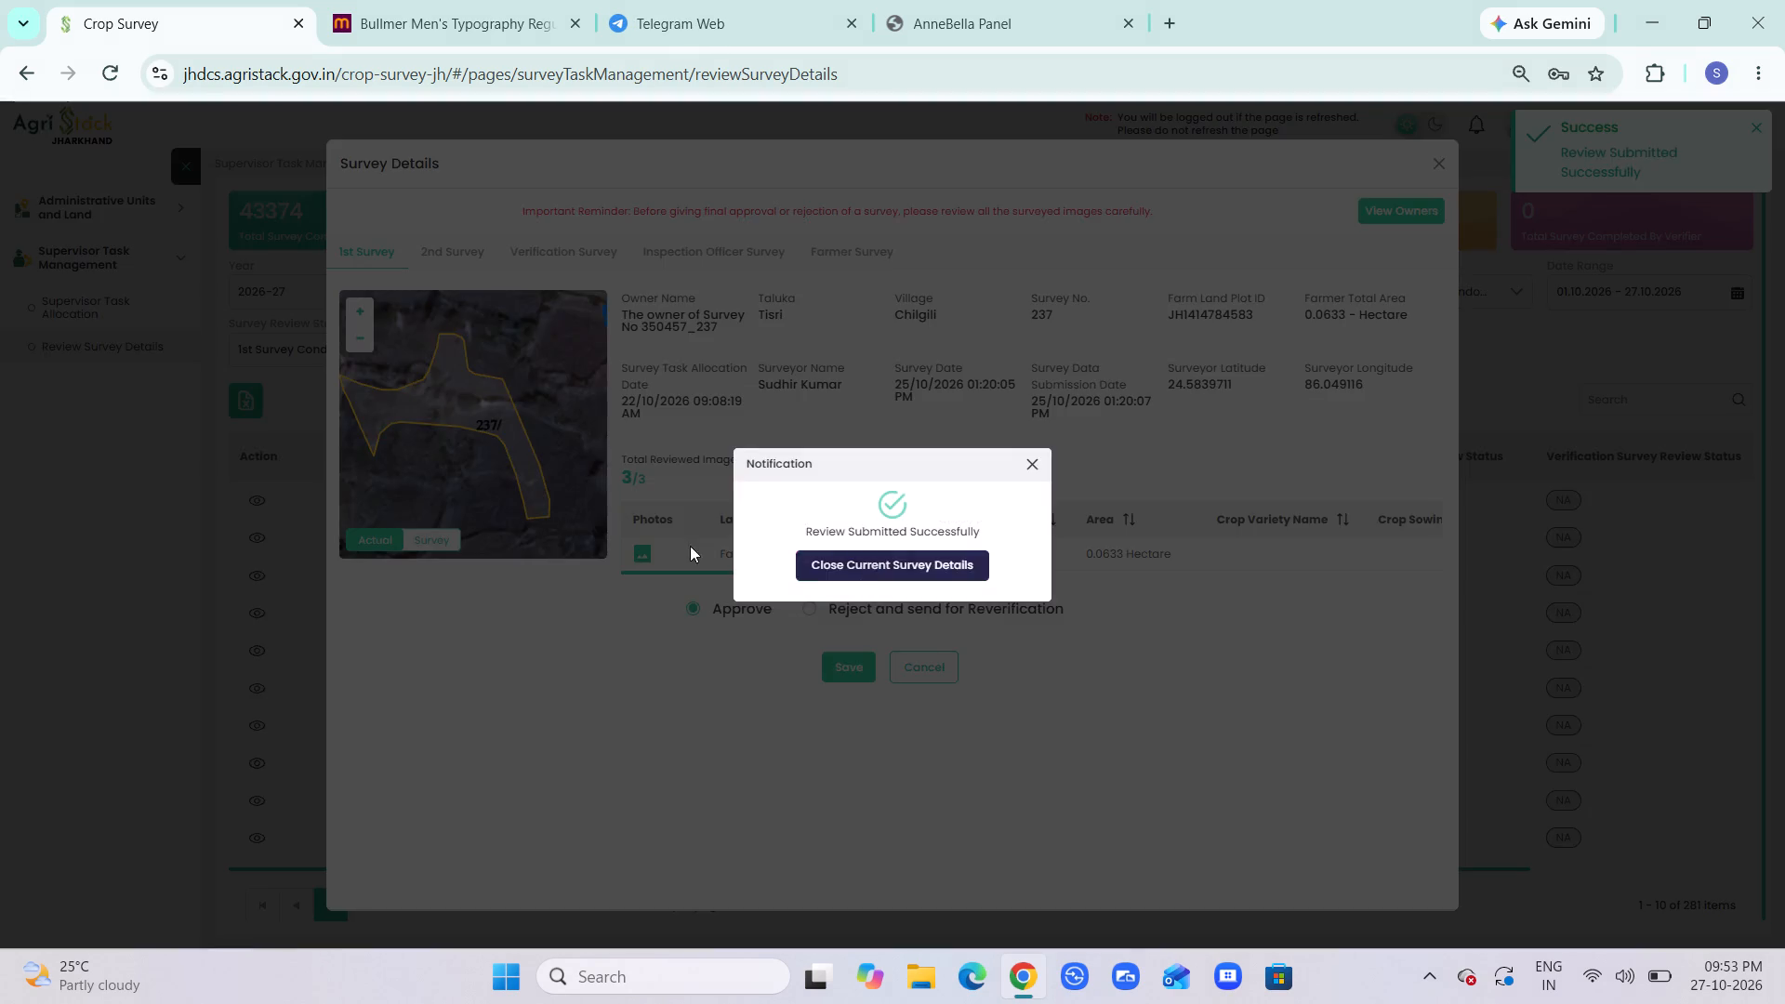
Approve all three fallow-land photos of survey number 11 in Chilgili, and save its first survey with the Approve decision.
{"action": "left_click", "coordinate": [262, 531]}
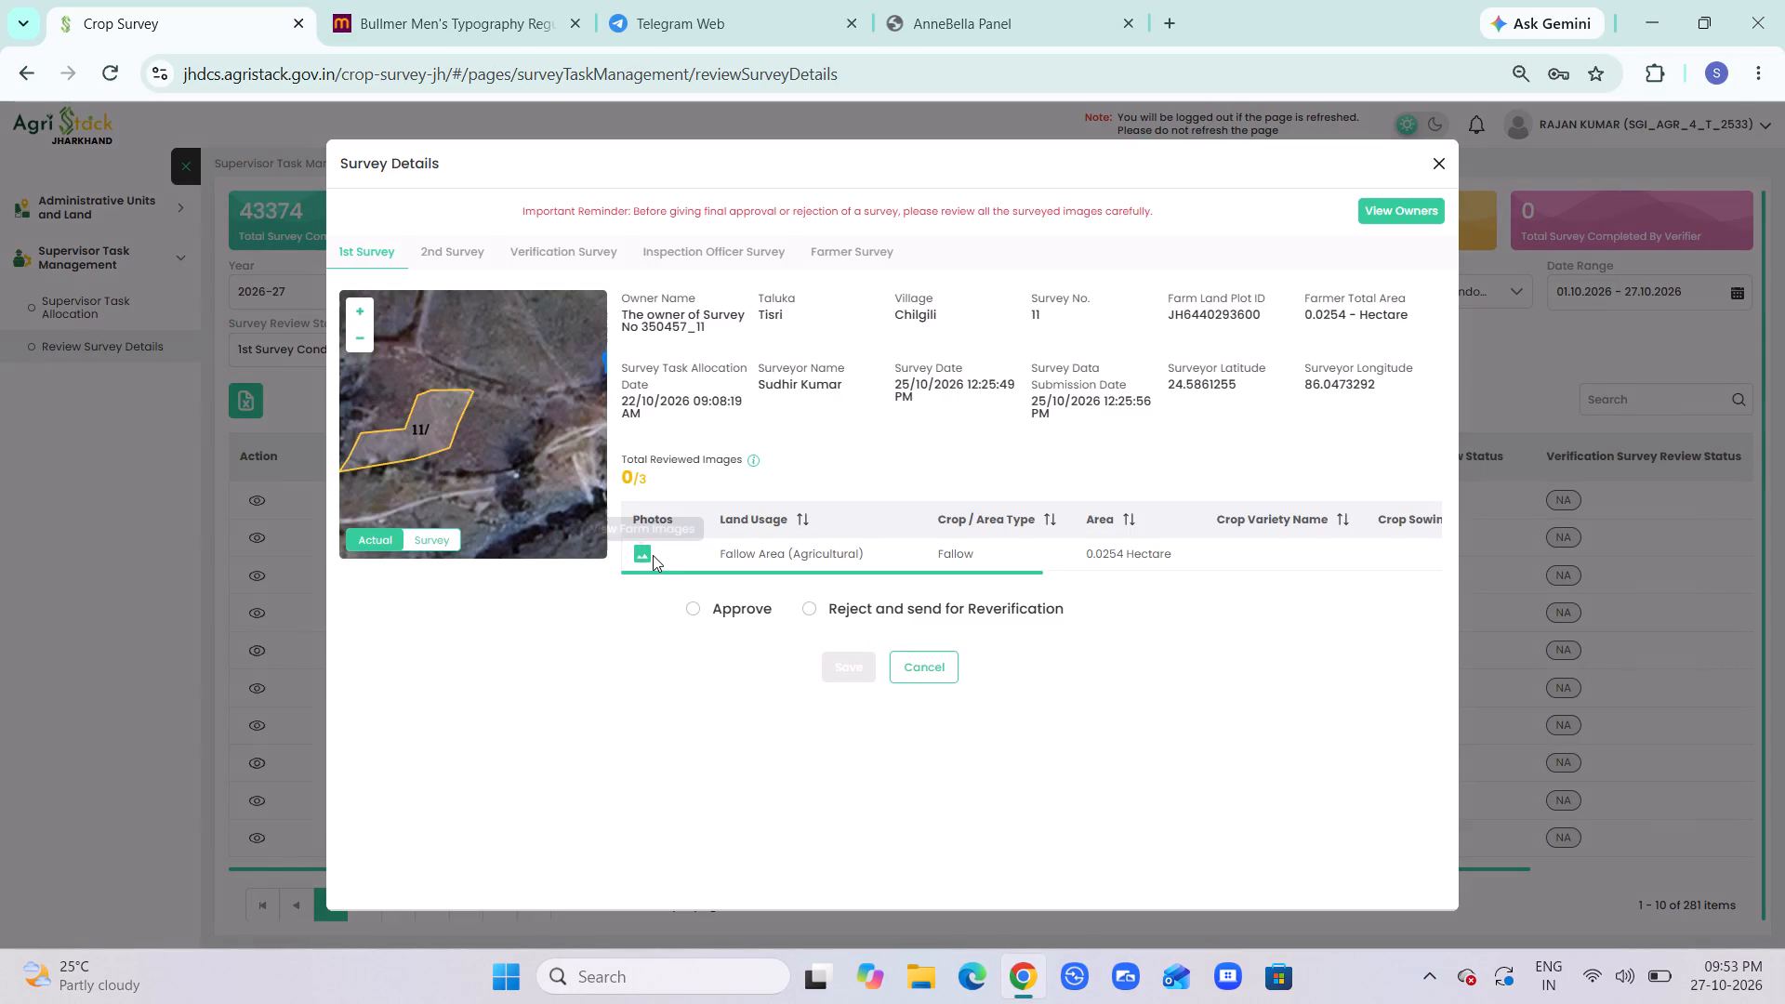
{"action": "left_click", "coordinate": [648, 548]}
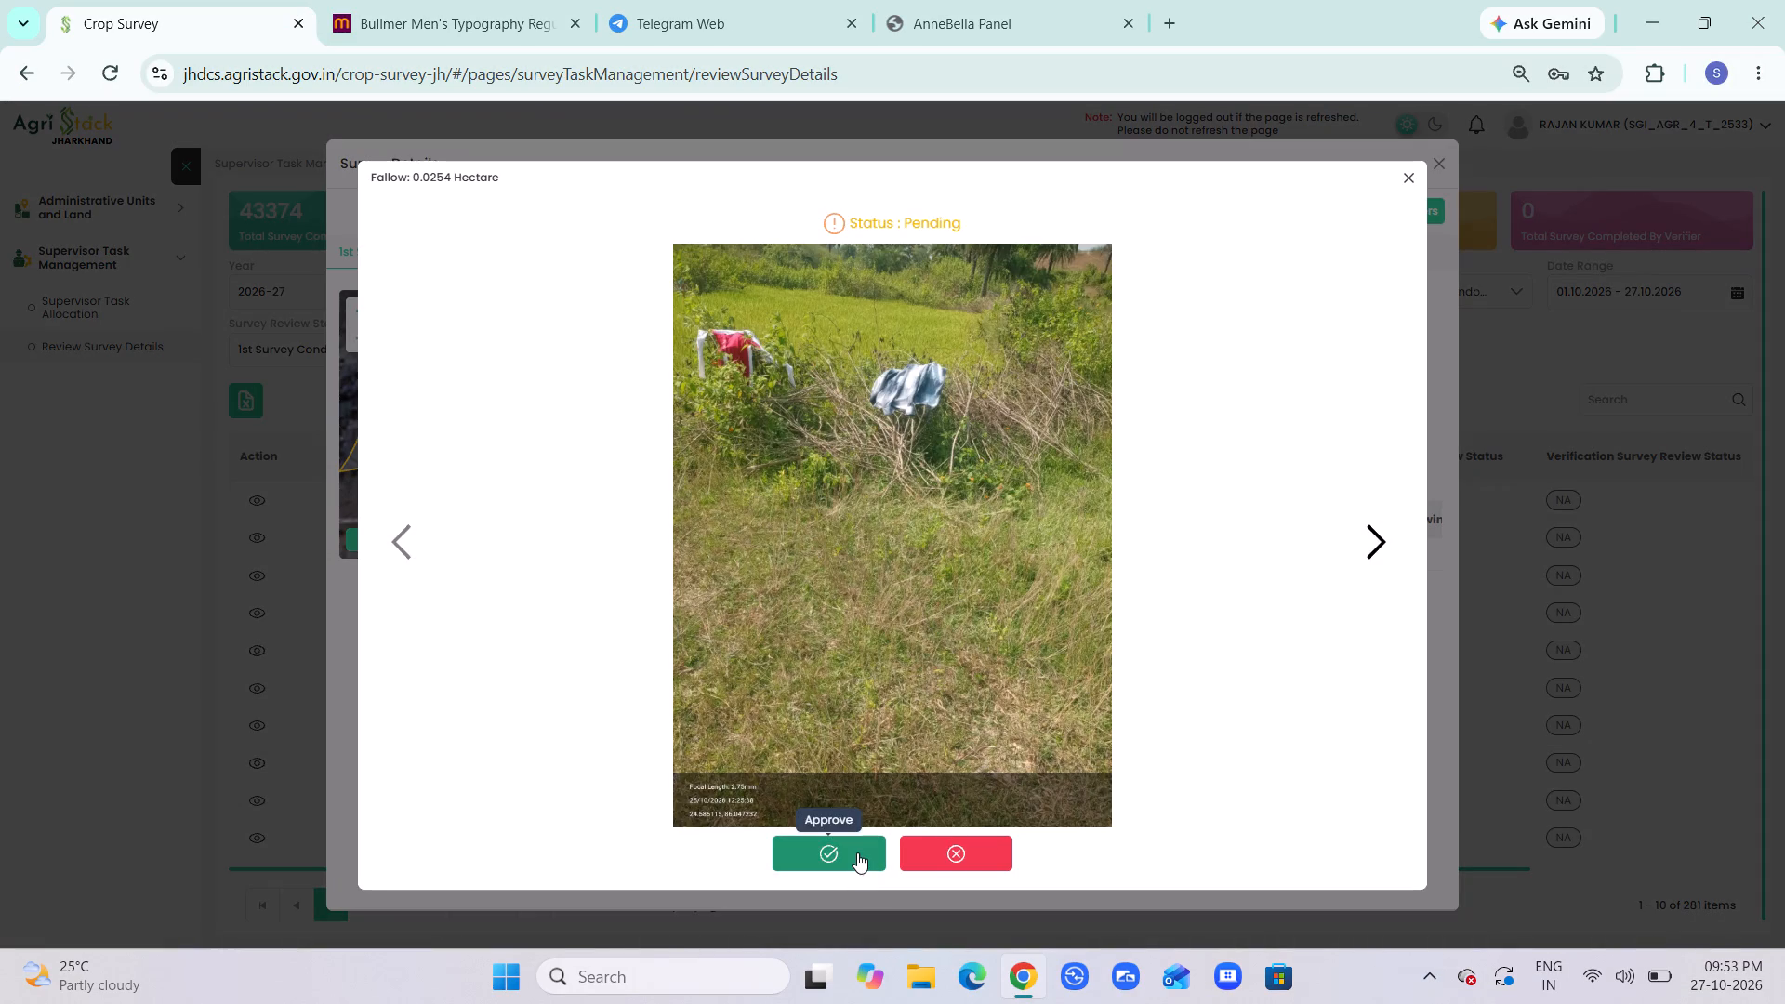
{"action": "left_click", "coordinate": [857, 852]}
{"action": "left_click_drag", "start_coordinate": [1020, 706], "coordinate": [829, 706]}
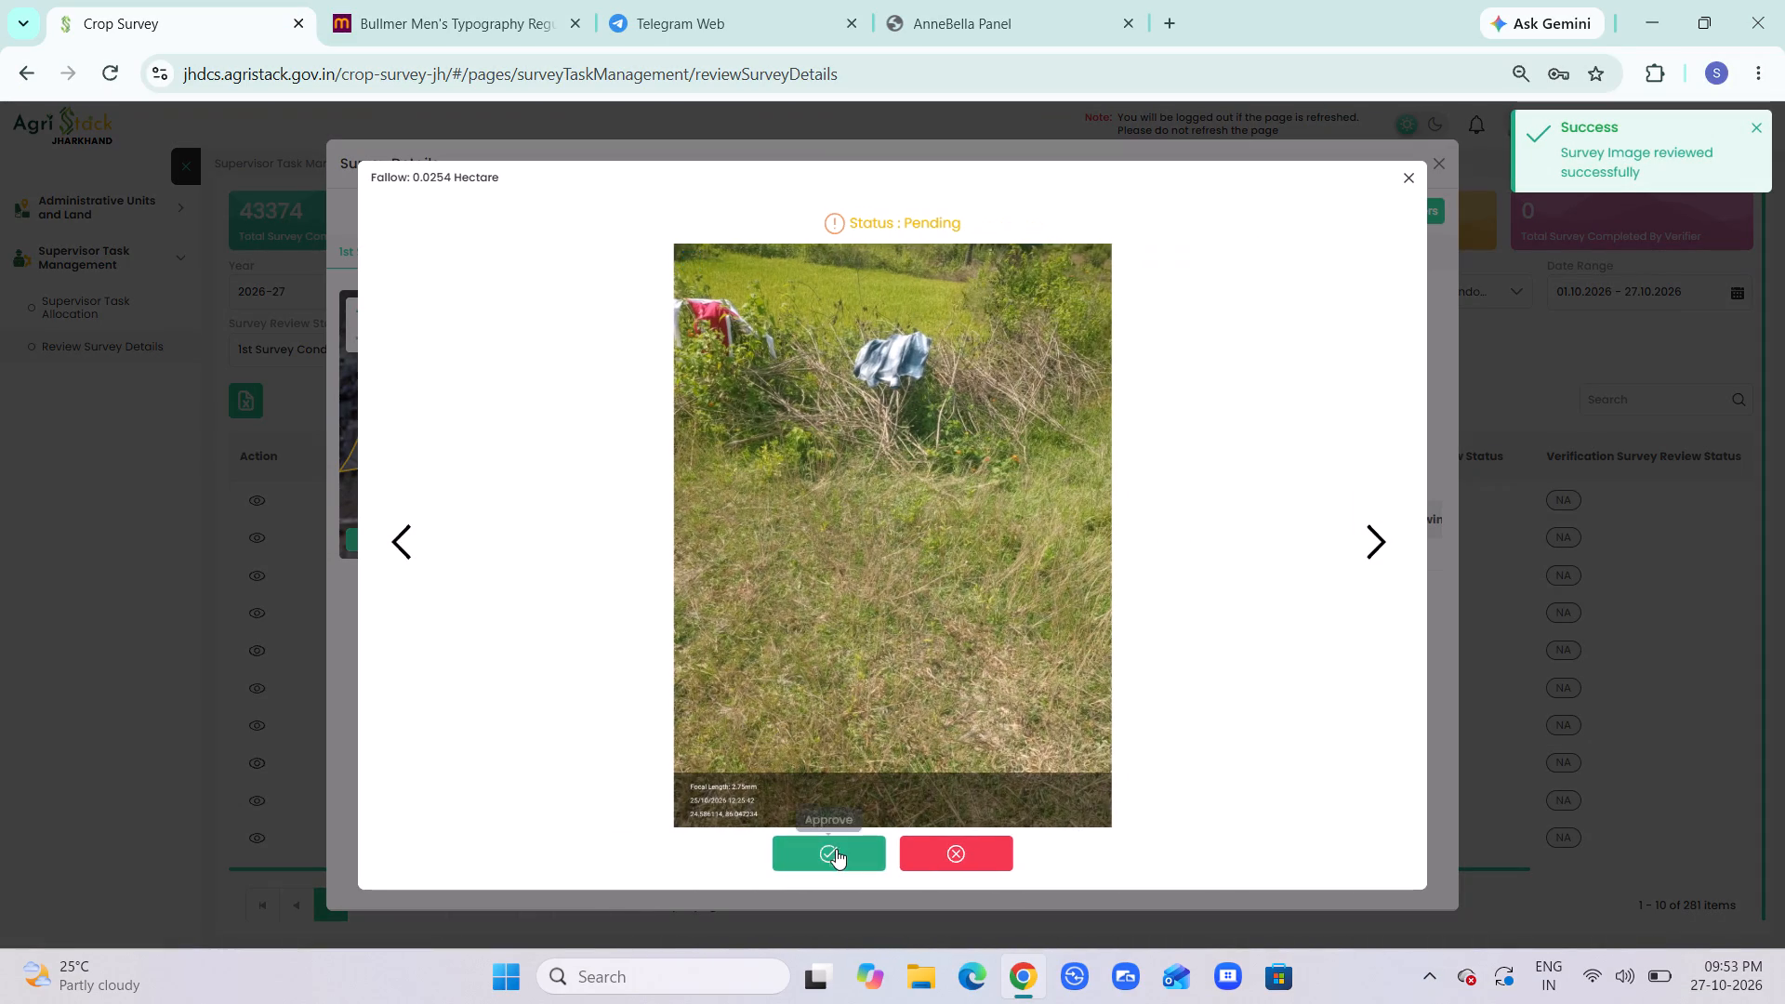
{"action": "left_click", "coordinate": [836, 852]}
{"action": "left_click_drag", "start_coordinate": [998, 674], "coordinate": [868, 674]}
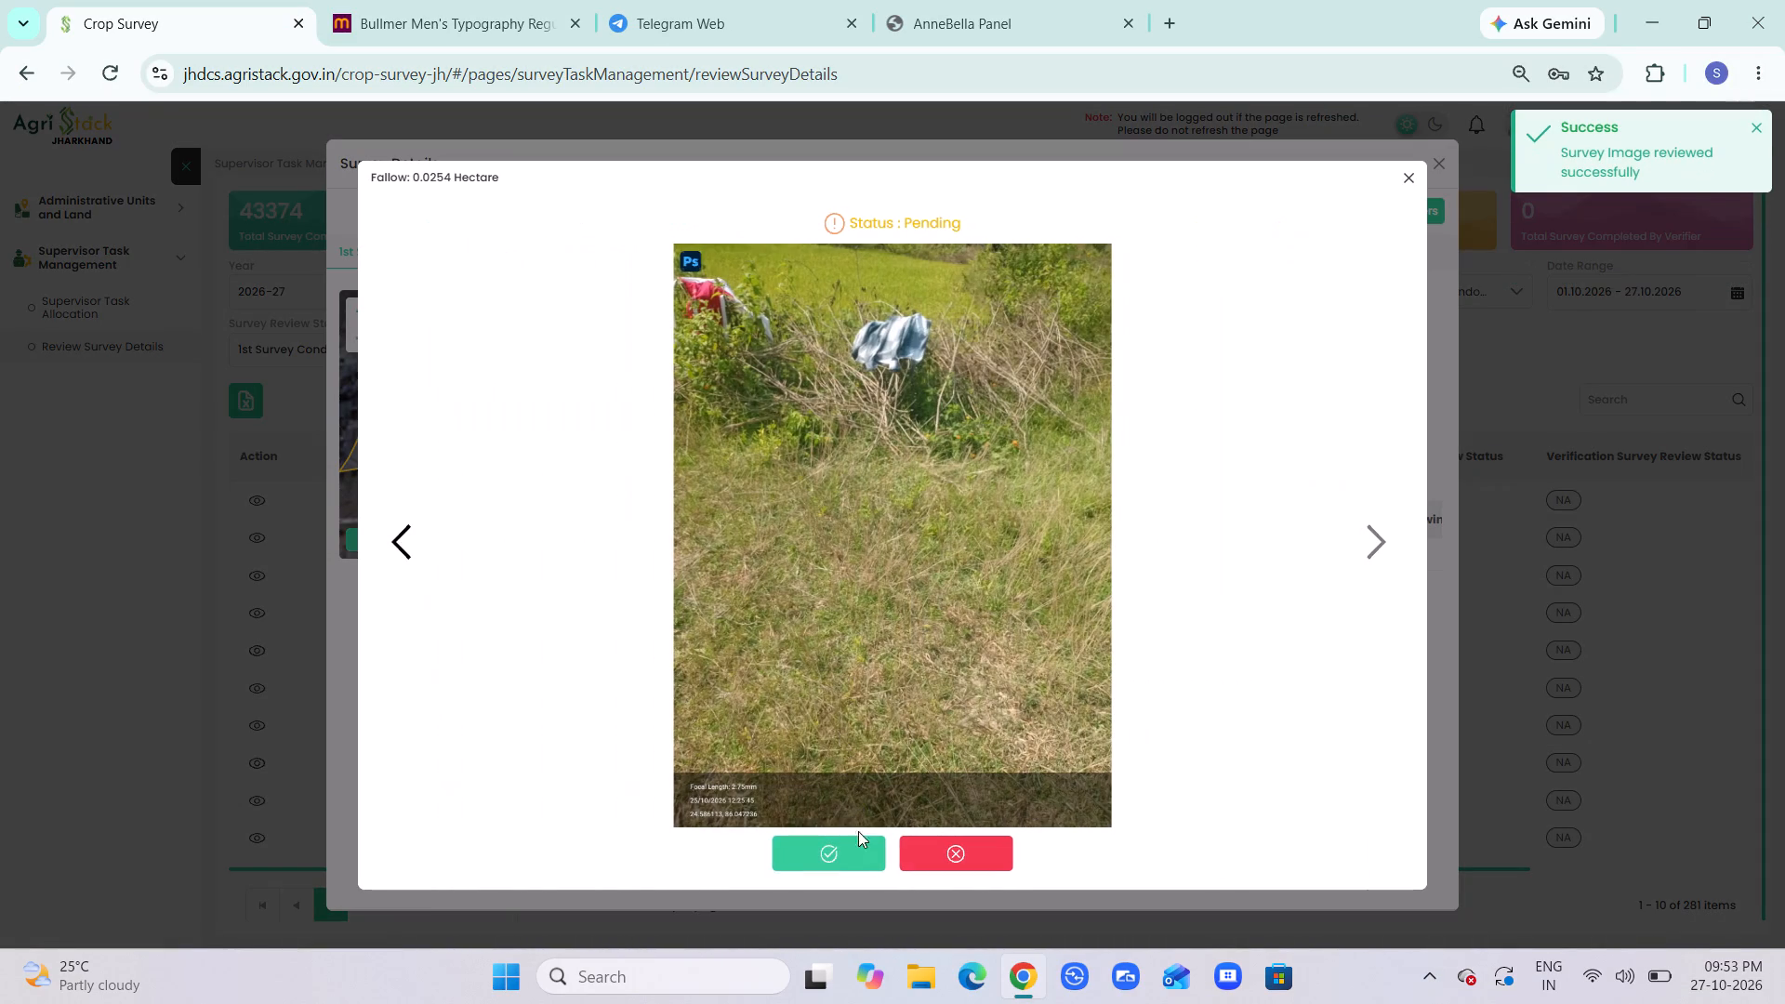
{"action": "left_click", "coordinate": [843, 853]}
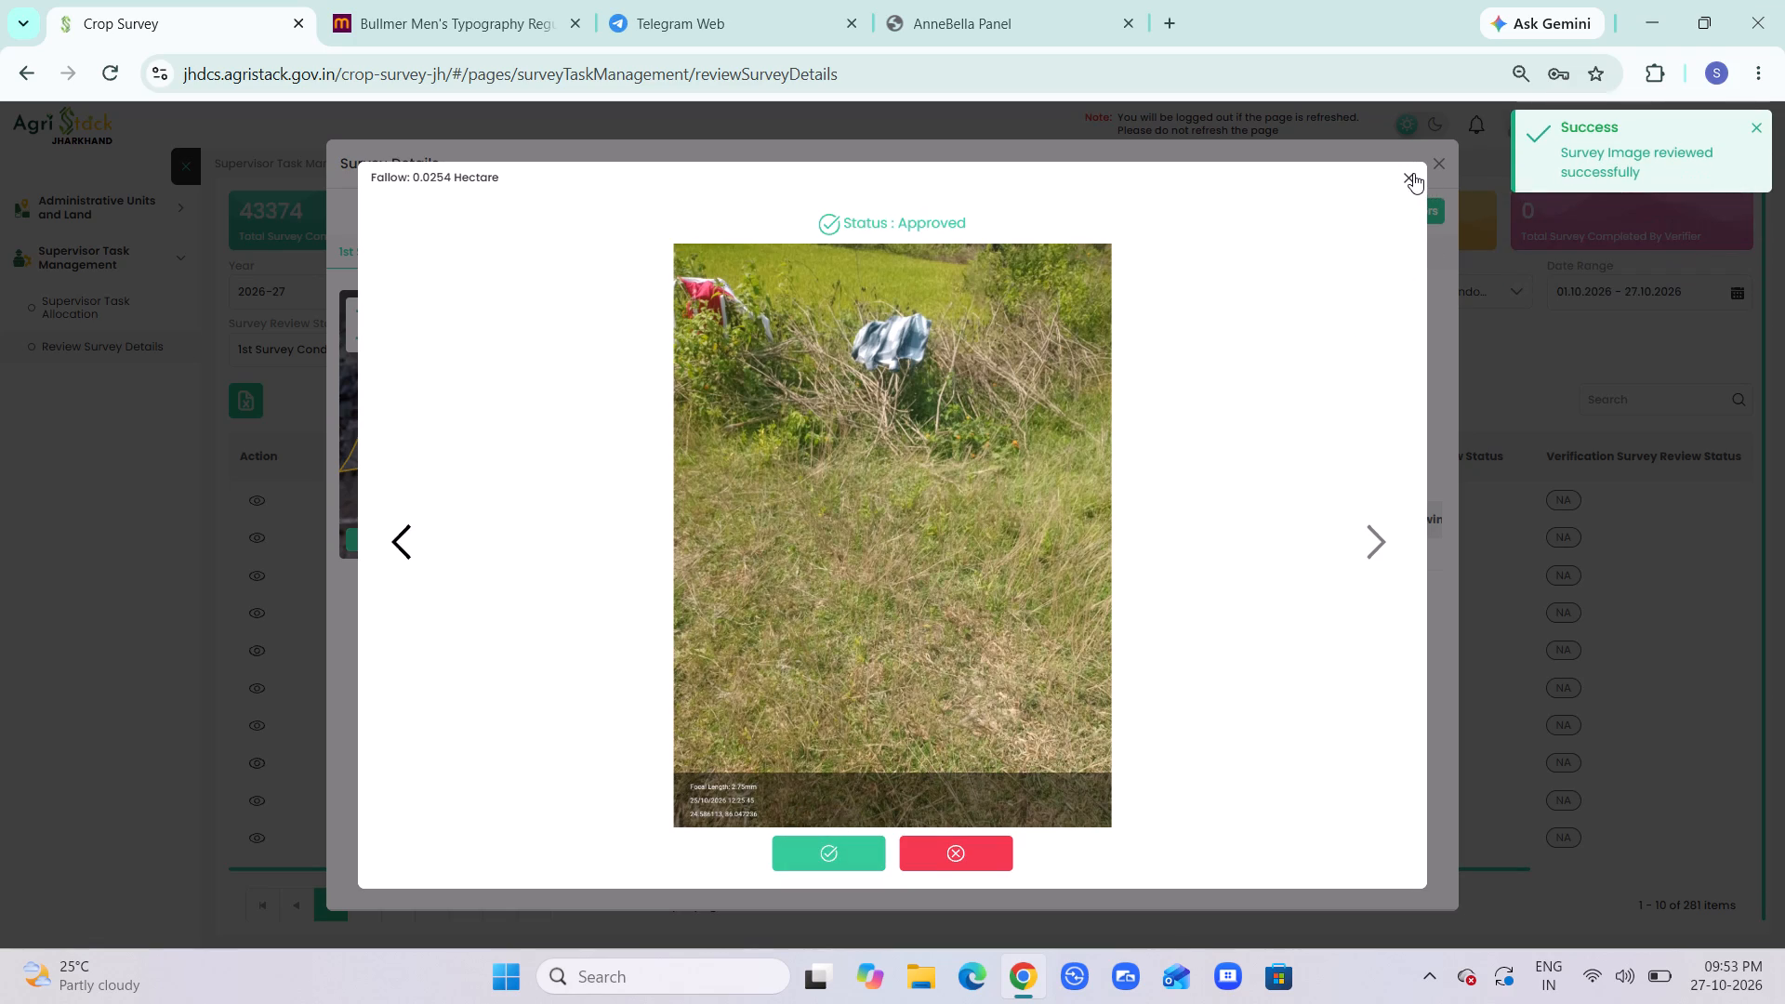
{"action": "left_click", "coordinate": [1413, 173]}
{"action": "left_click", "coordinate": [736, 611]}
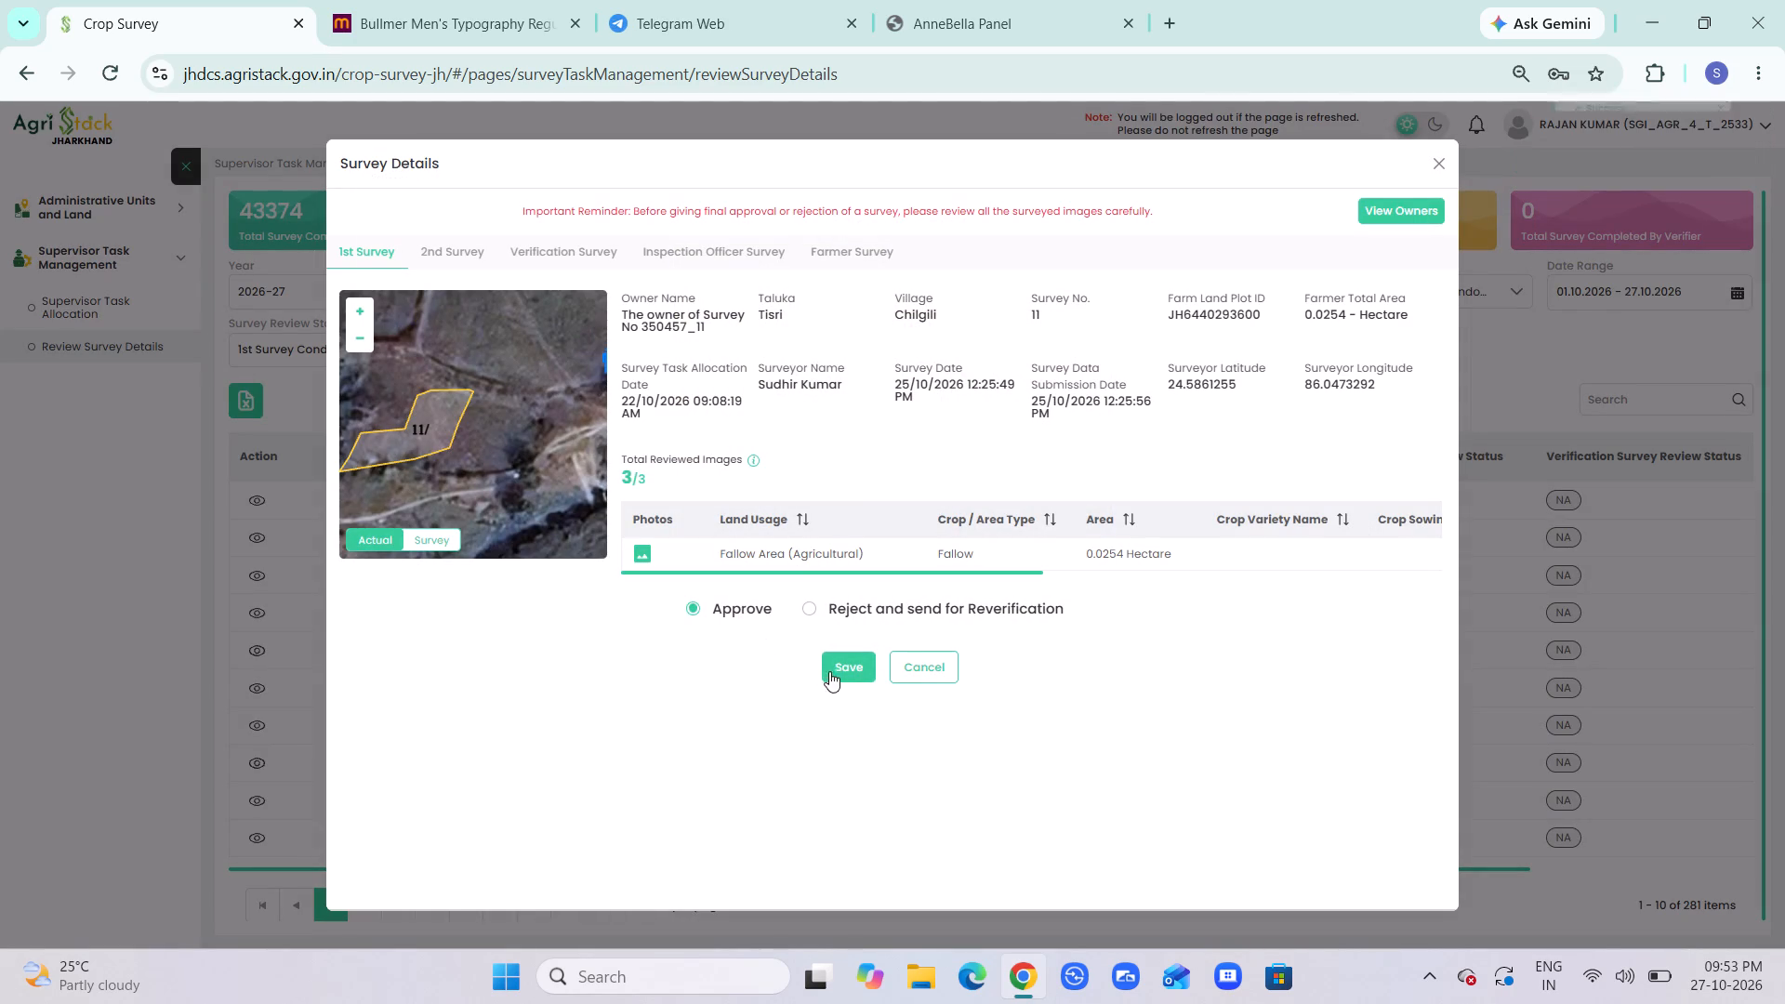
{"action": "left_click", "coordinate": [853, 664]}
{"action": "left_click", "coordinate": [881, 571]}
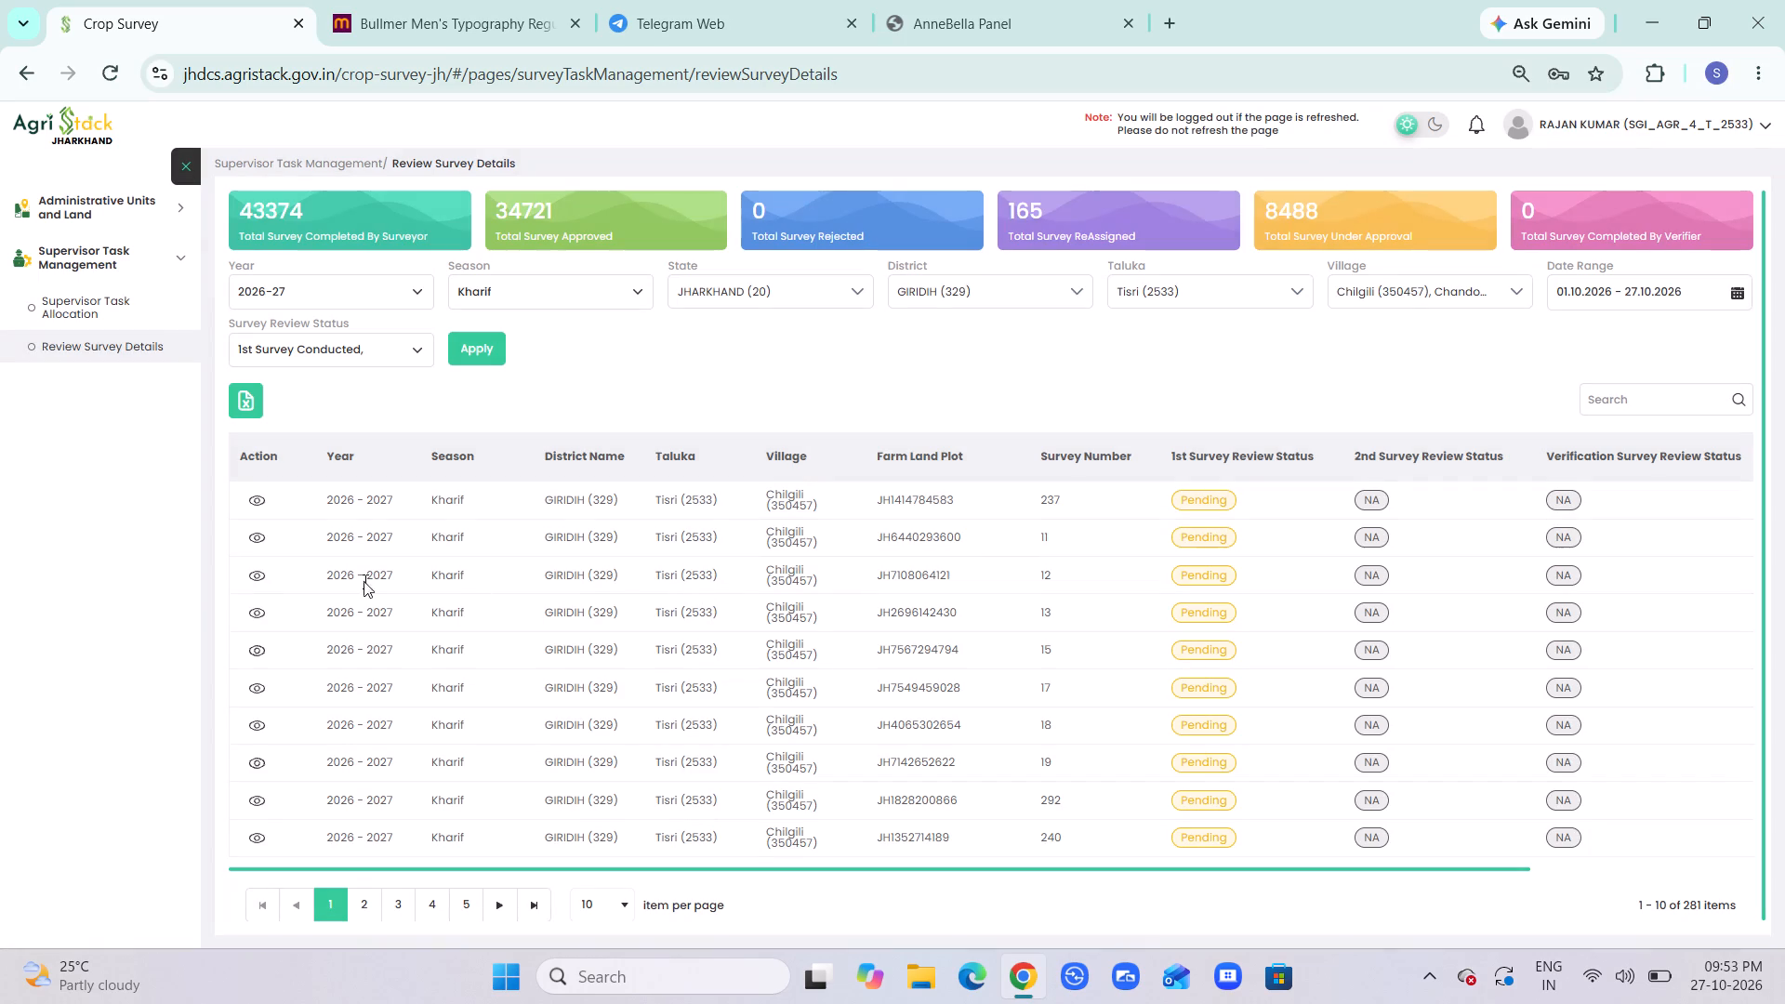
Approve all three fallow-land photos of survey number 12 in Chilgili, and save its first survey with the Approve decision.
{"action": "left_click", "coordinate": [262, 578]}
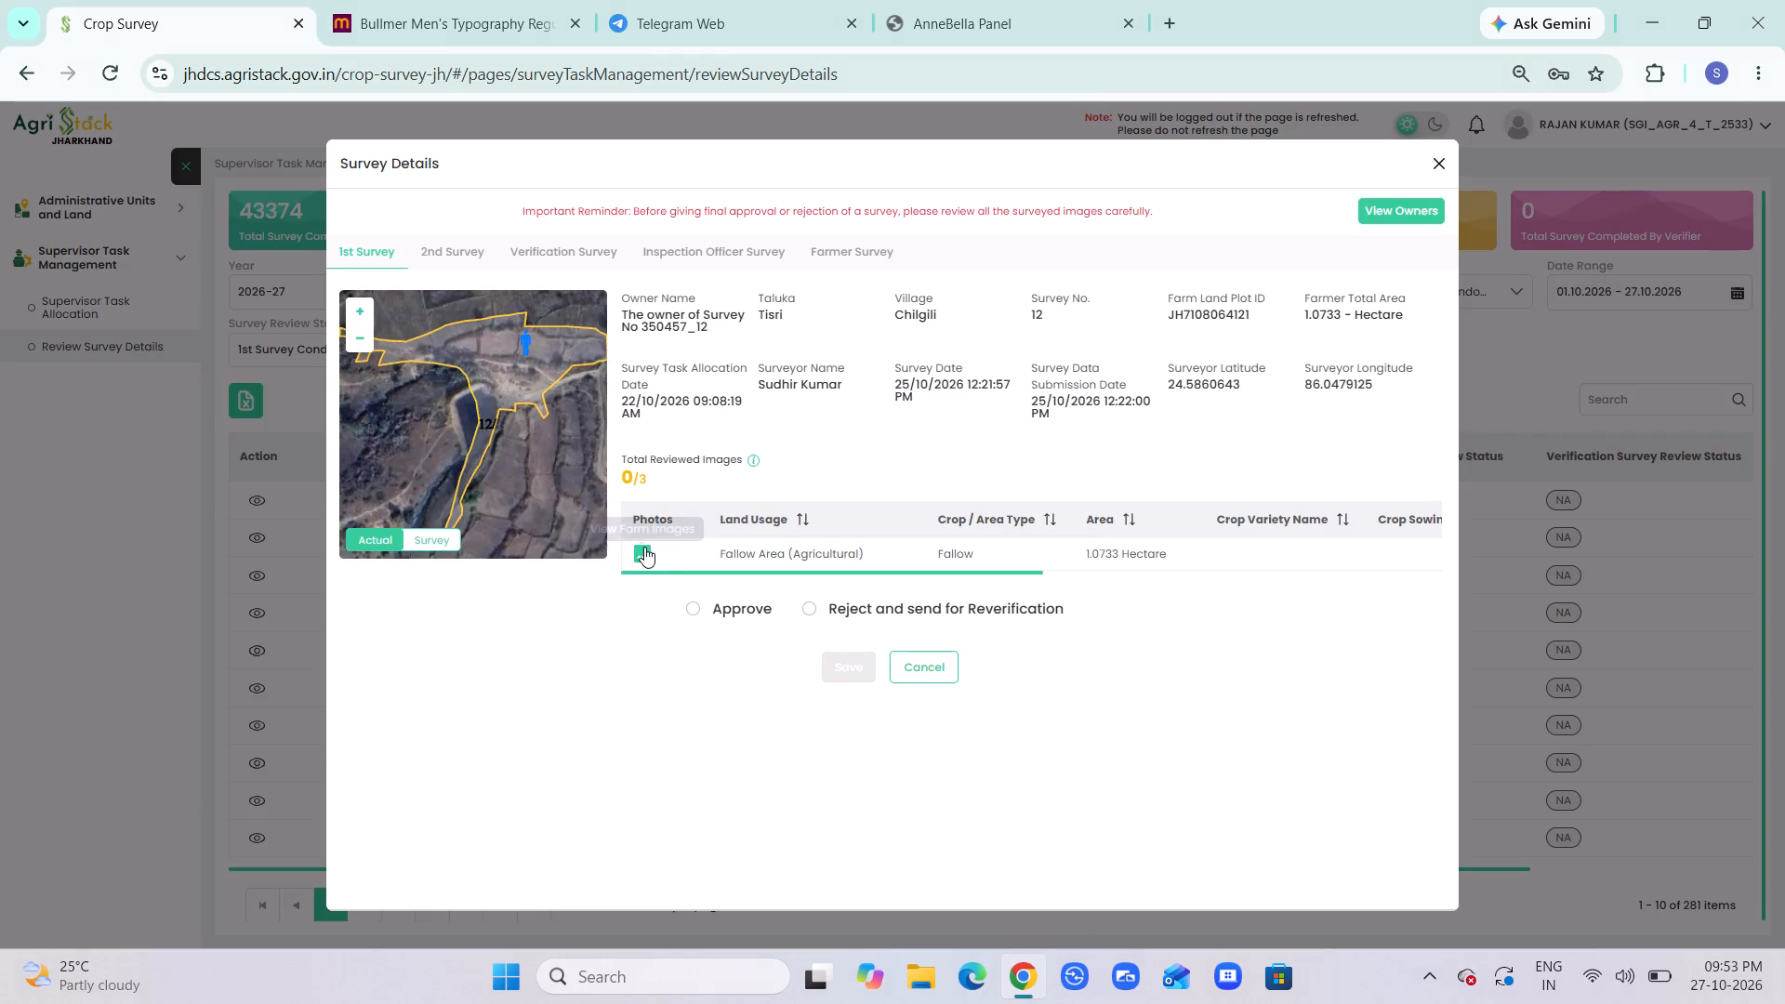
{"action": "left_click", "coordinate": [643, 546]}
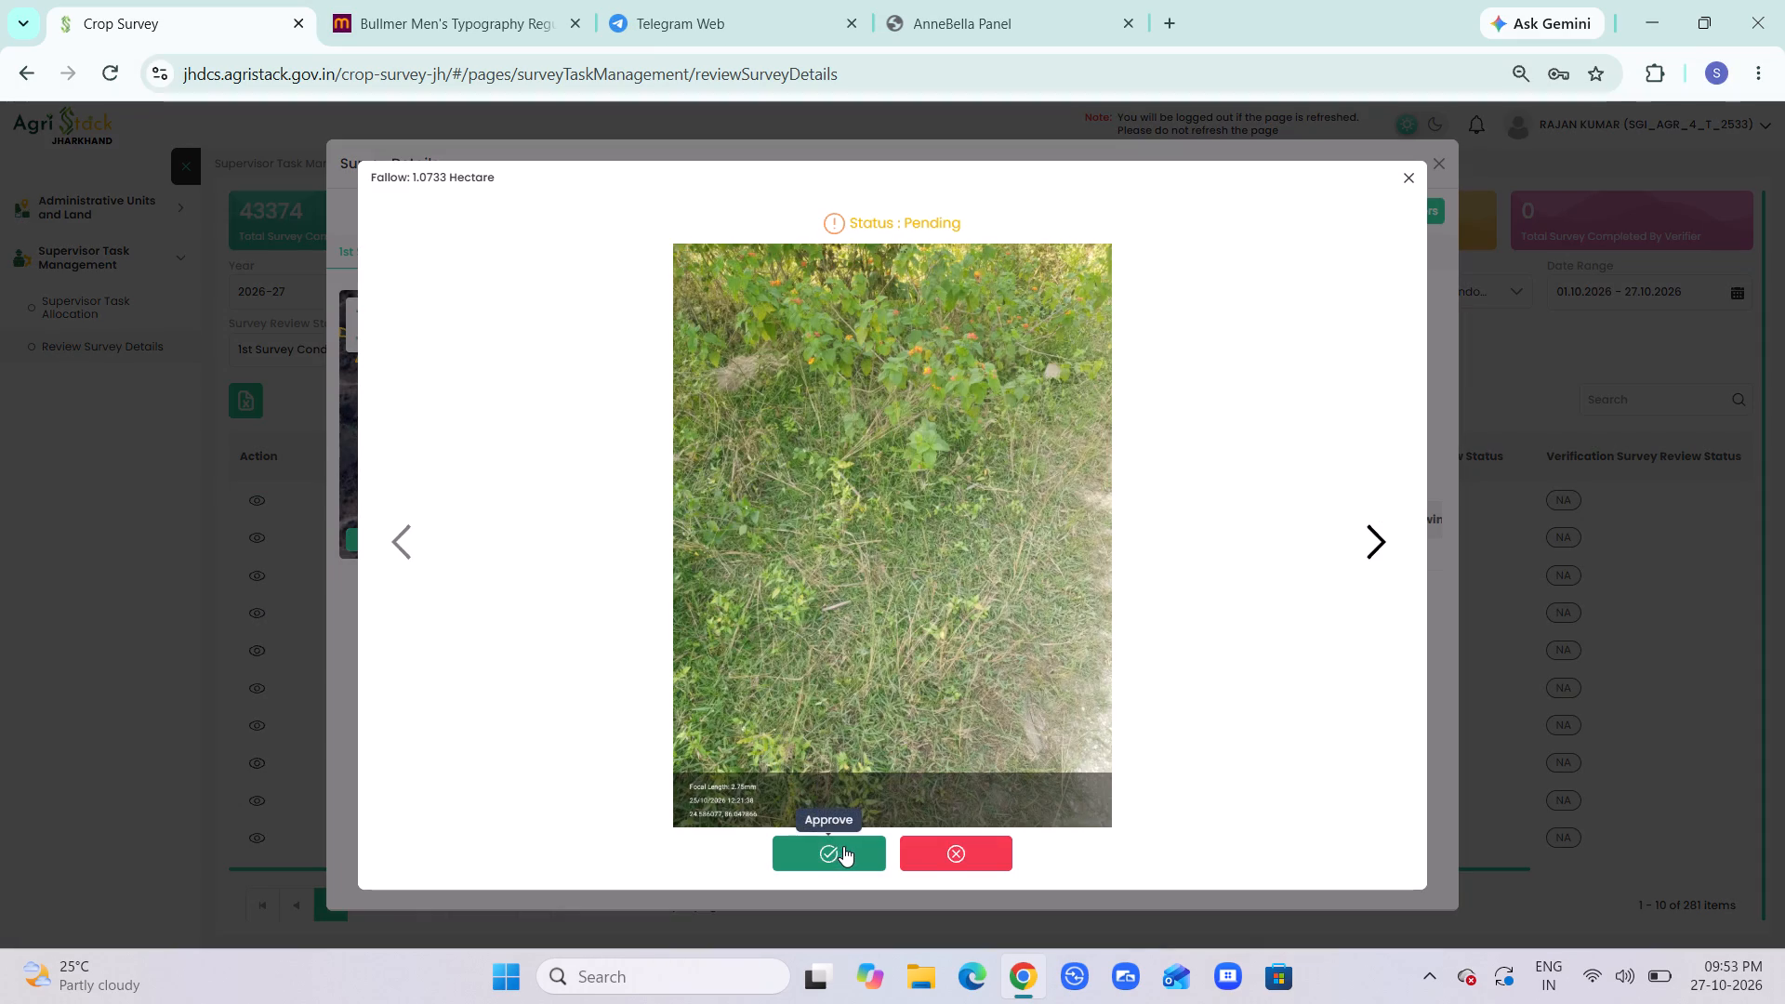
{"action": "left_click", "coordinate": [843, 846]}
{"action": "left_click_drag", "start_coordinate": [1079, 545], "coordinate": [984, 550]}
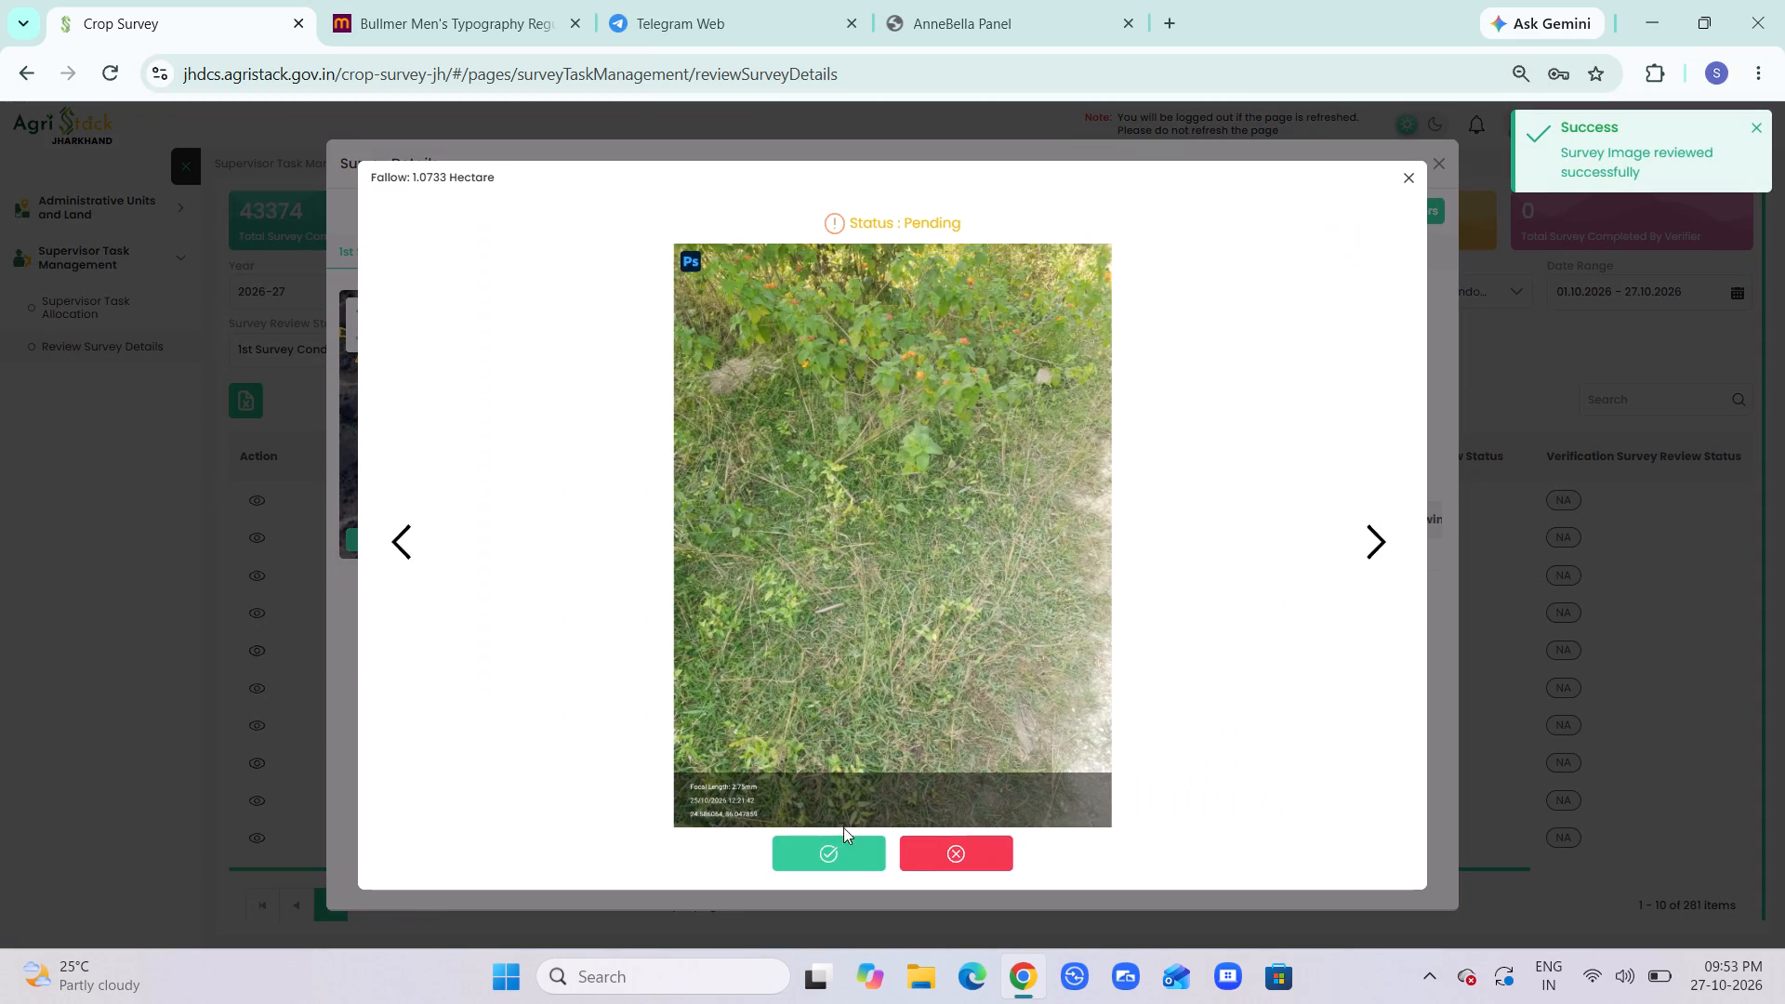
{"action": "left_click", "coordinate": [839, 852]}
{"action": "left_click_drag", "start_coordinate": [1038, 560], "coordinate": [1007, 567]}
{"action": "left_click", "coordinate": [832, 851]}
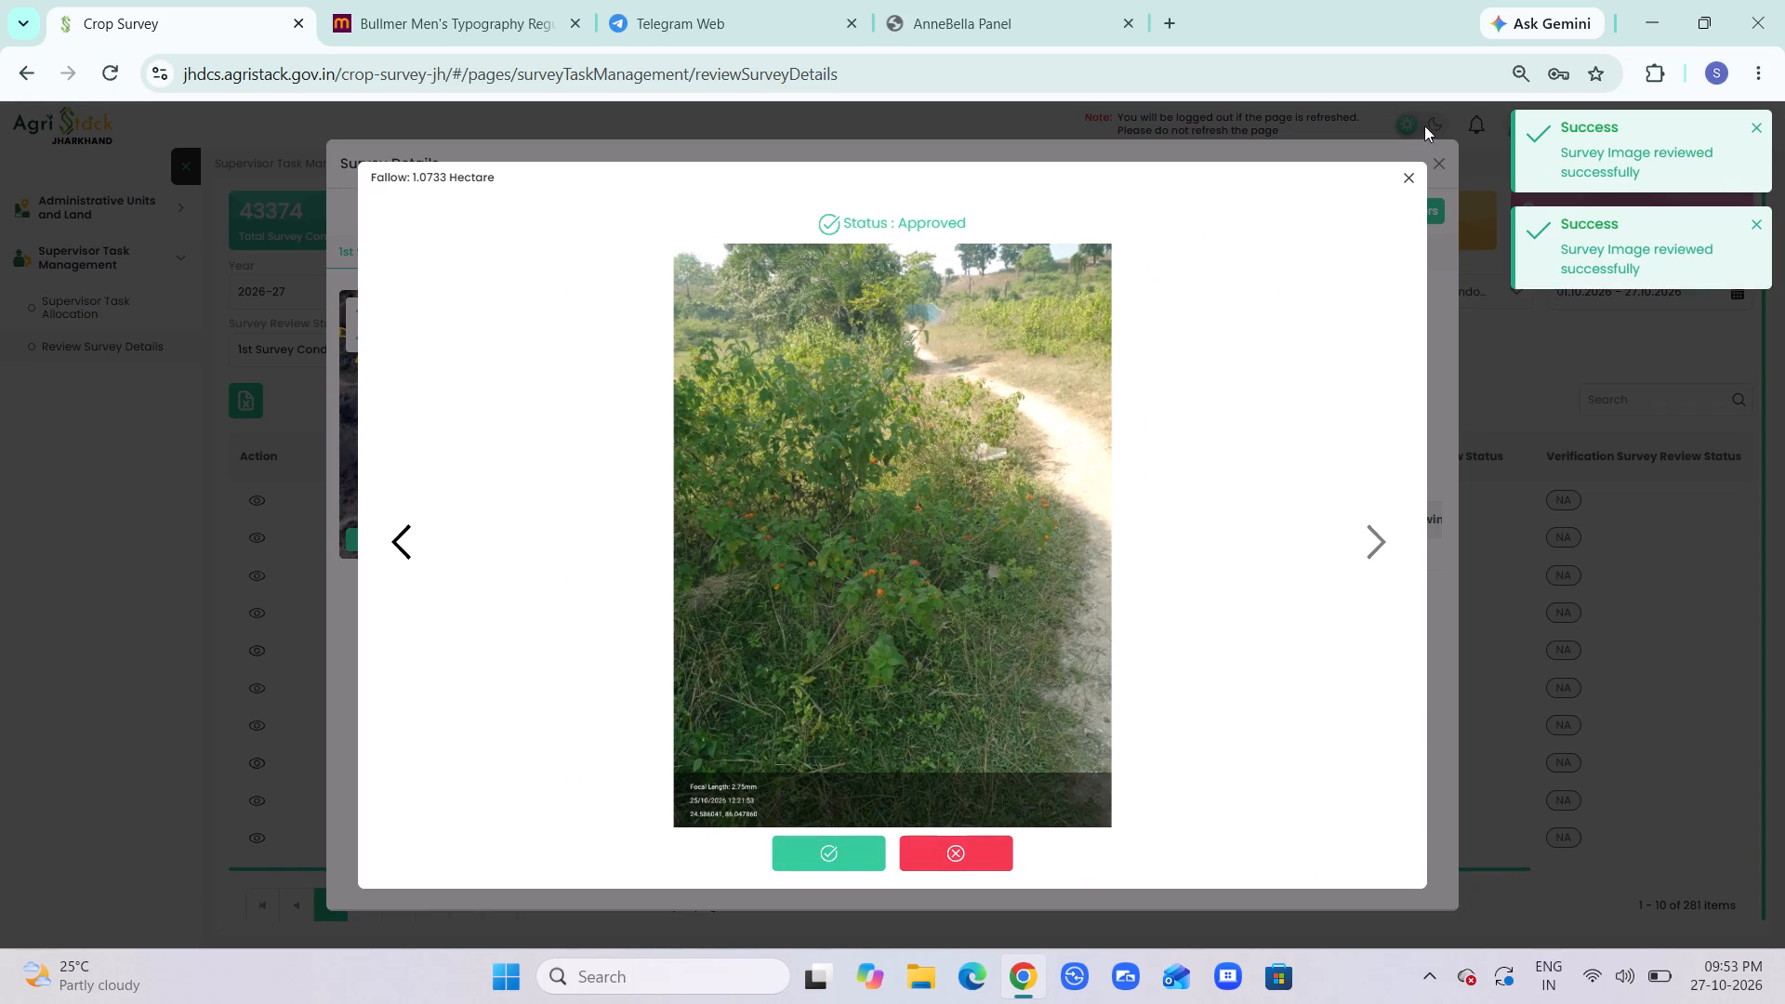
{"action": "left_click", "coordinate": [1413, 178]}
{"action": "left_click", "coordinate": [746, 605]}
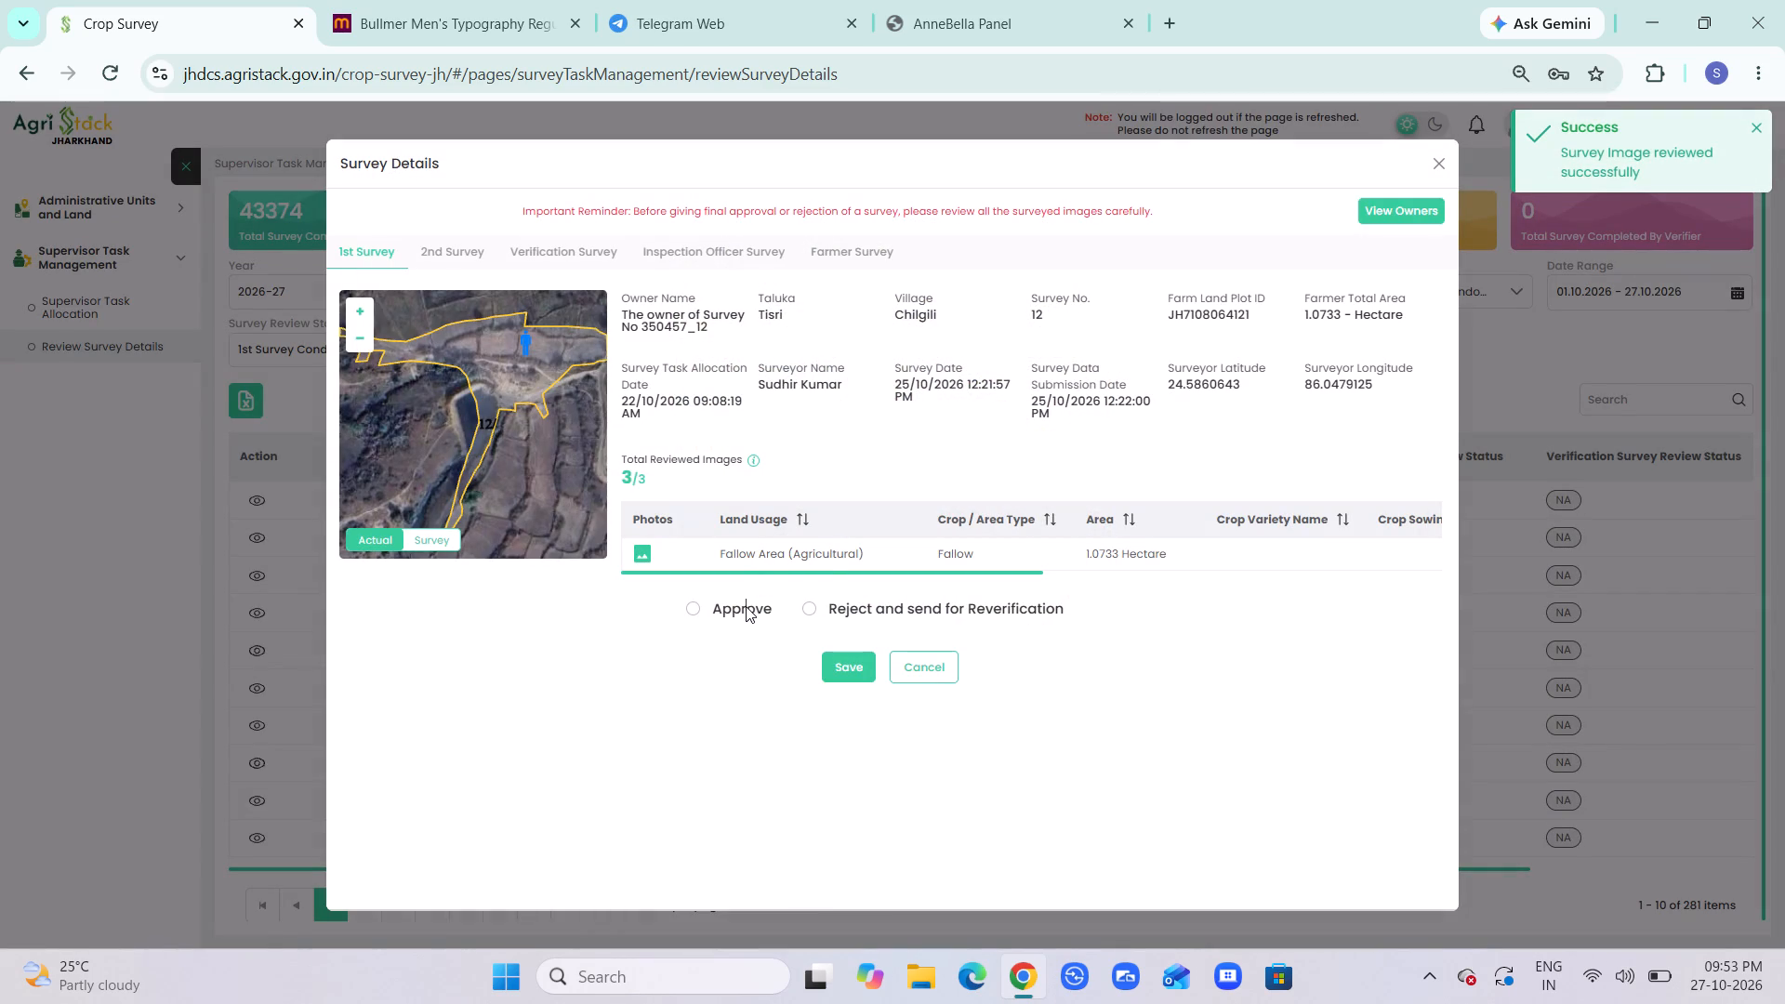
{"action": "left_click", "coordinate": [849, 665]}
{"action": "left_click", "coordinate": [851, 552]}
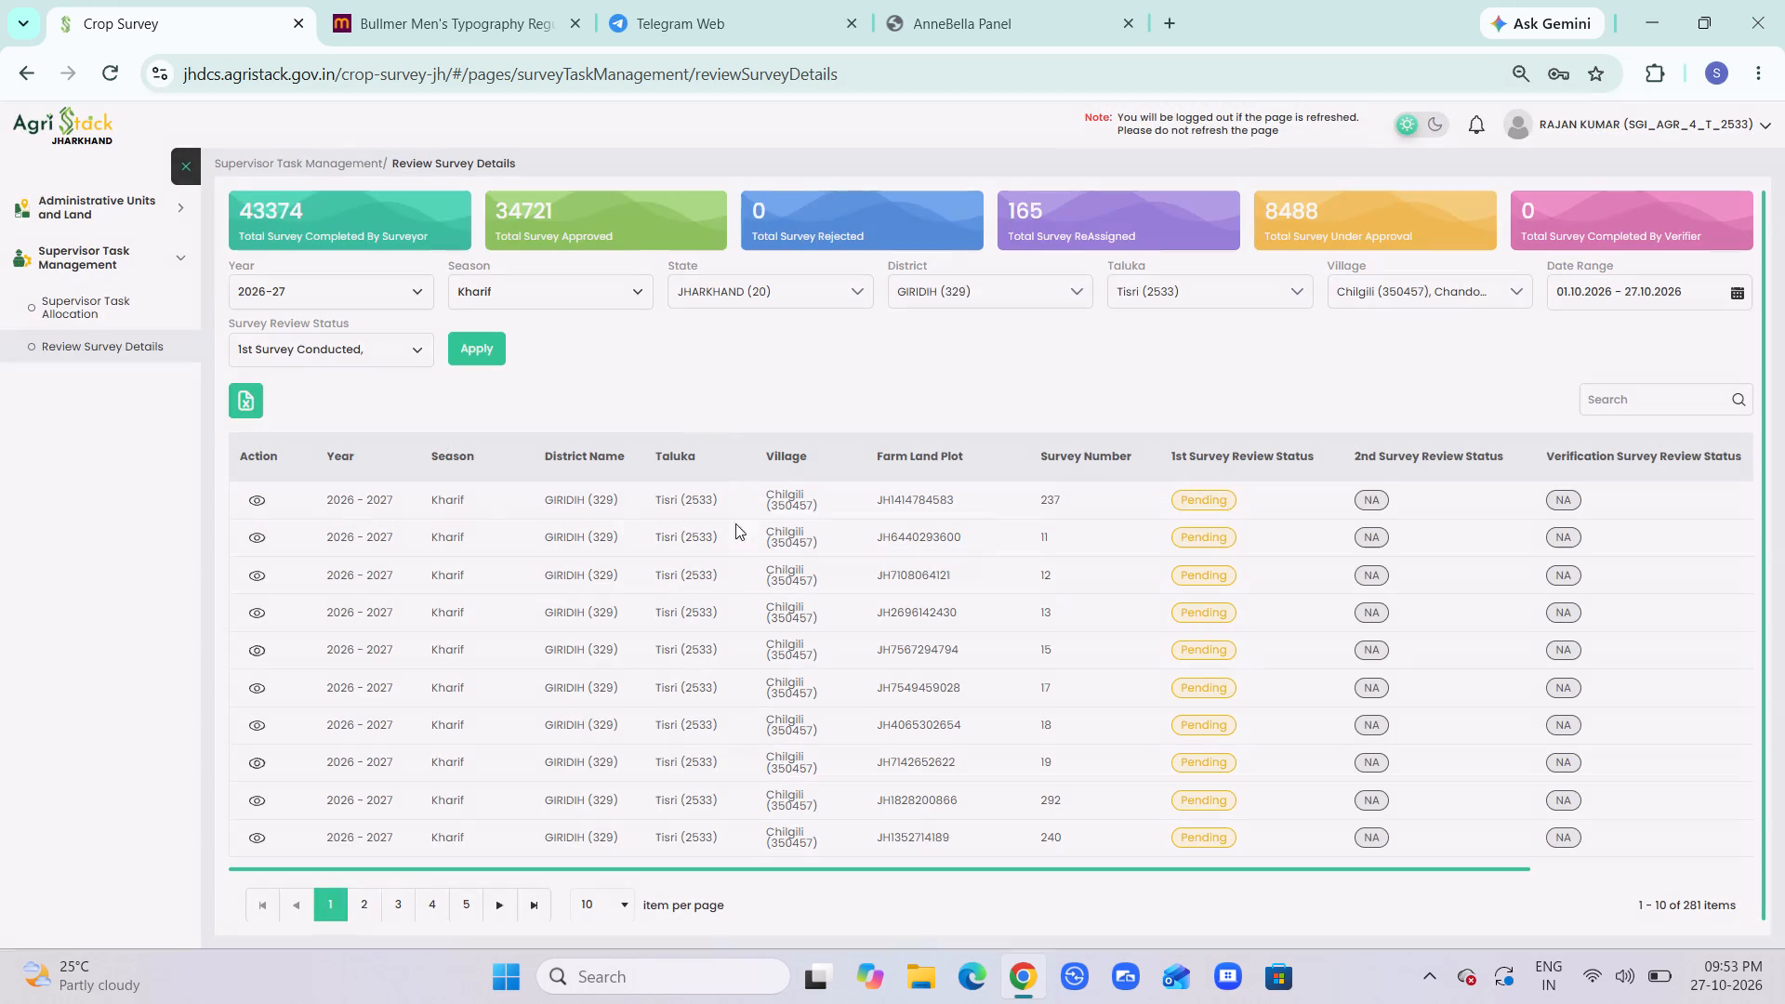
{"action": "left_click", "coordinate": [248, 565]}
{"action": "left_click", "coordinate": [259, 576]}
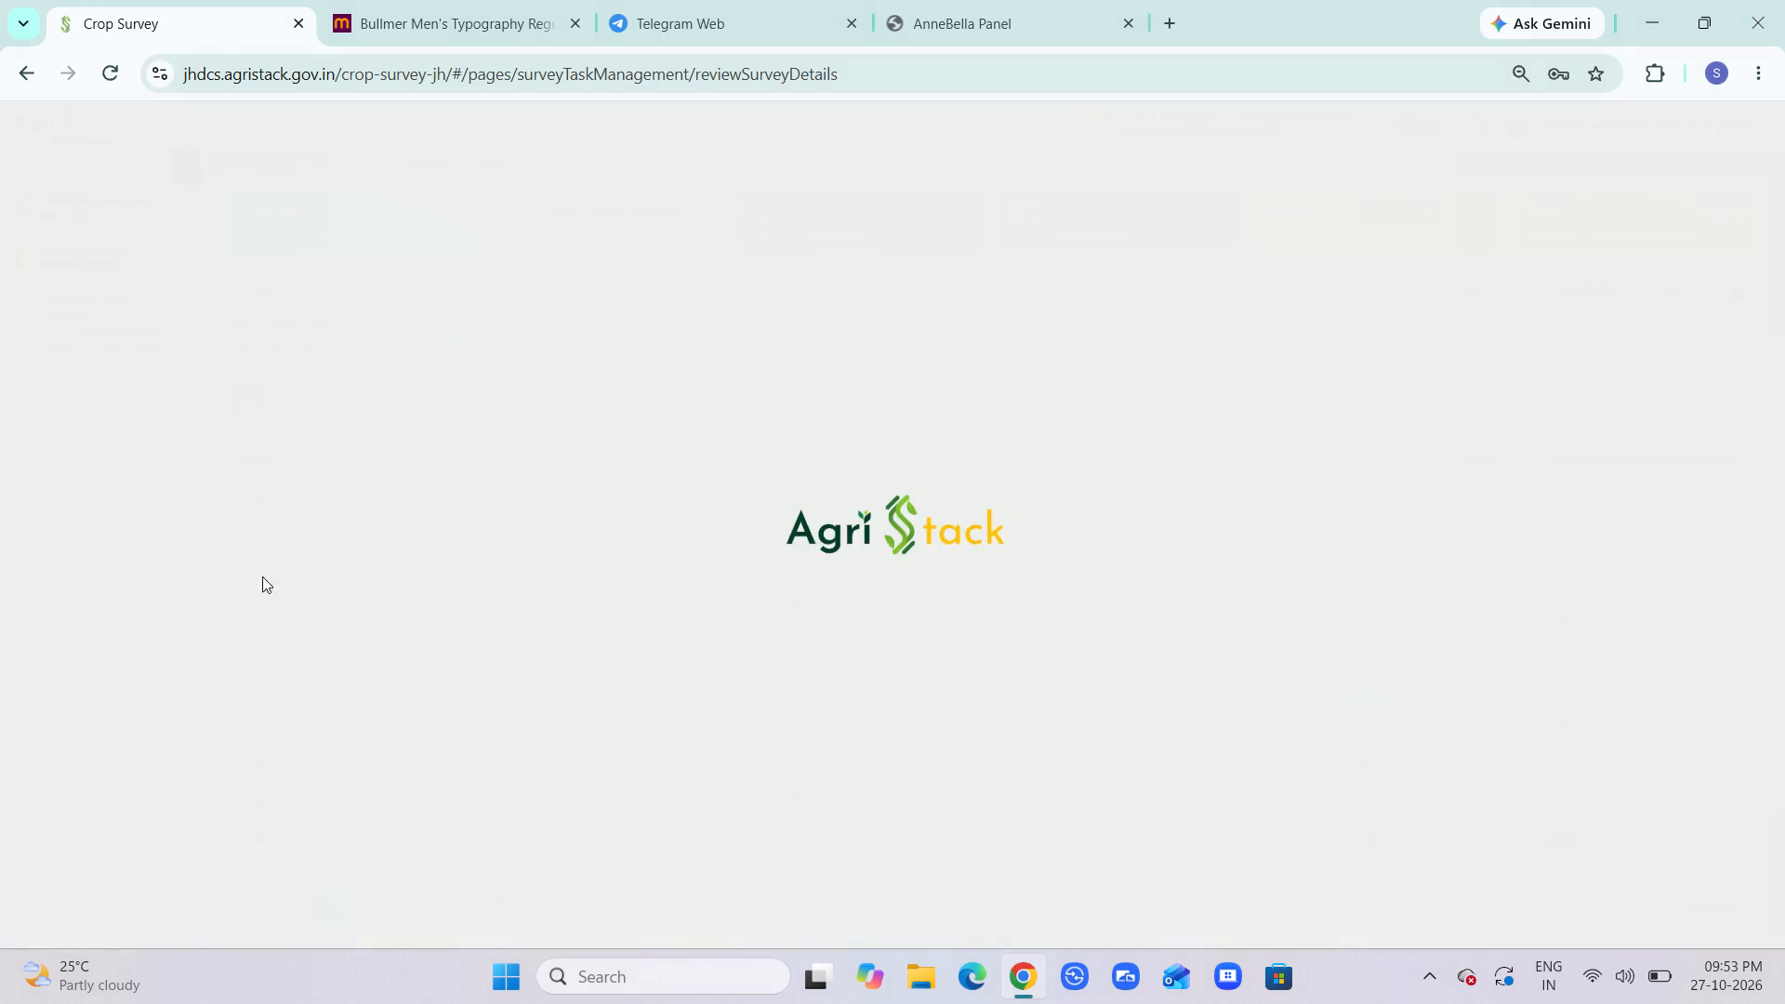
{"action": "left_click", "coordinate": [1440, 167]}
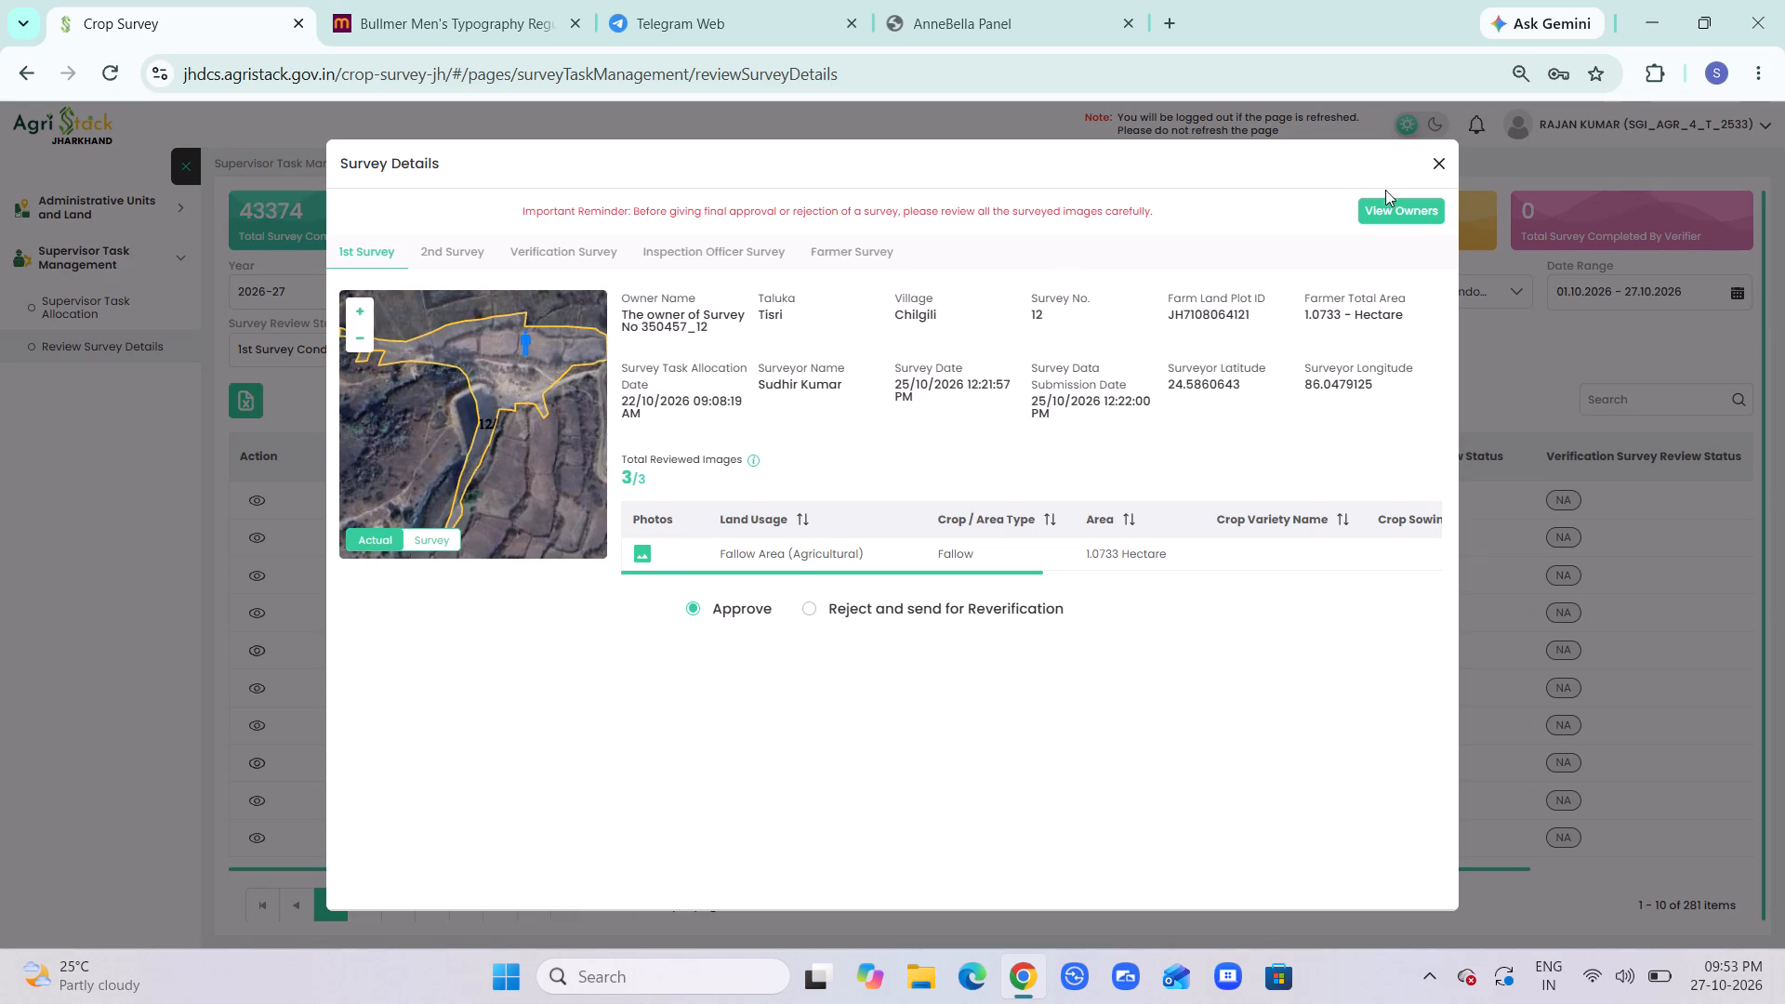
Approve all three fallow-land photos of survey number 13 in Chilgili, and save its first survey with the Approve decision.
{"action": "left_click", "coordinate": [259, 622]}
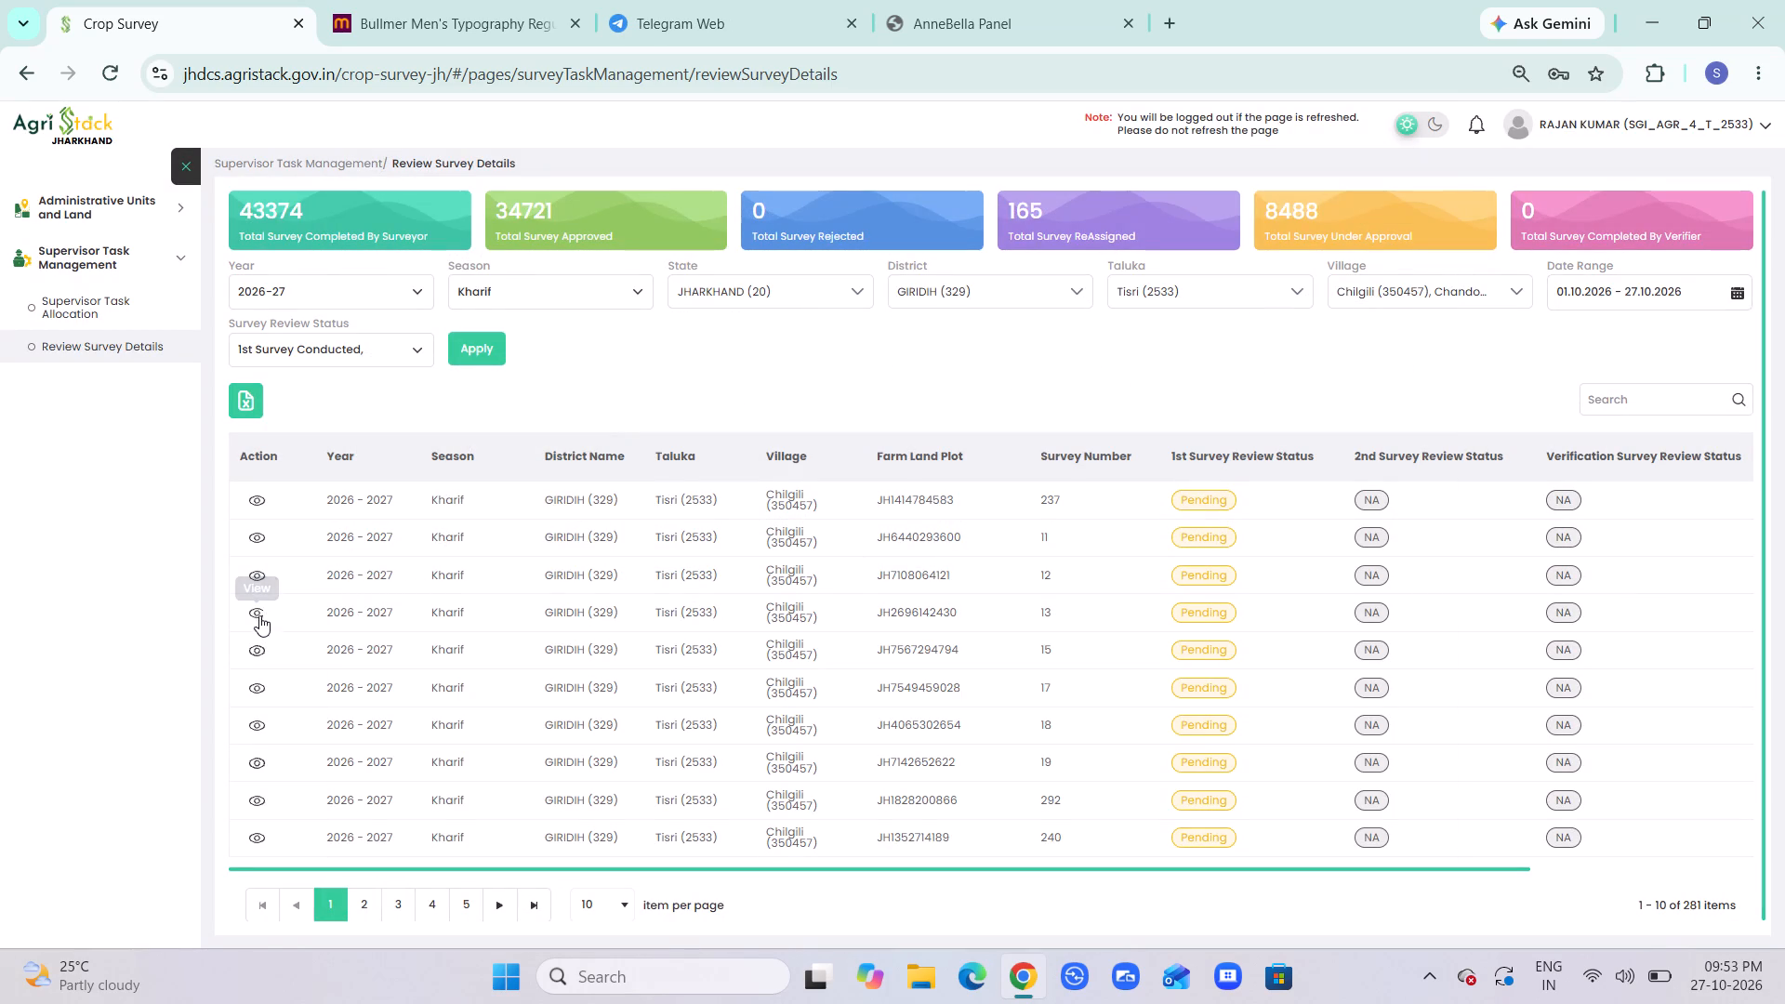
{"action": "left_click", "coordinate": [259, 614]}
{"action": "left_click", "coordinate": [638, 556]}
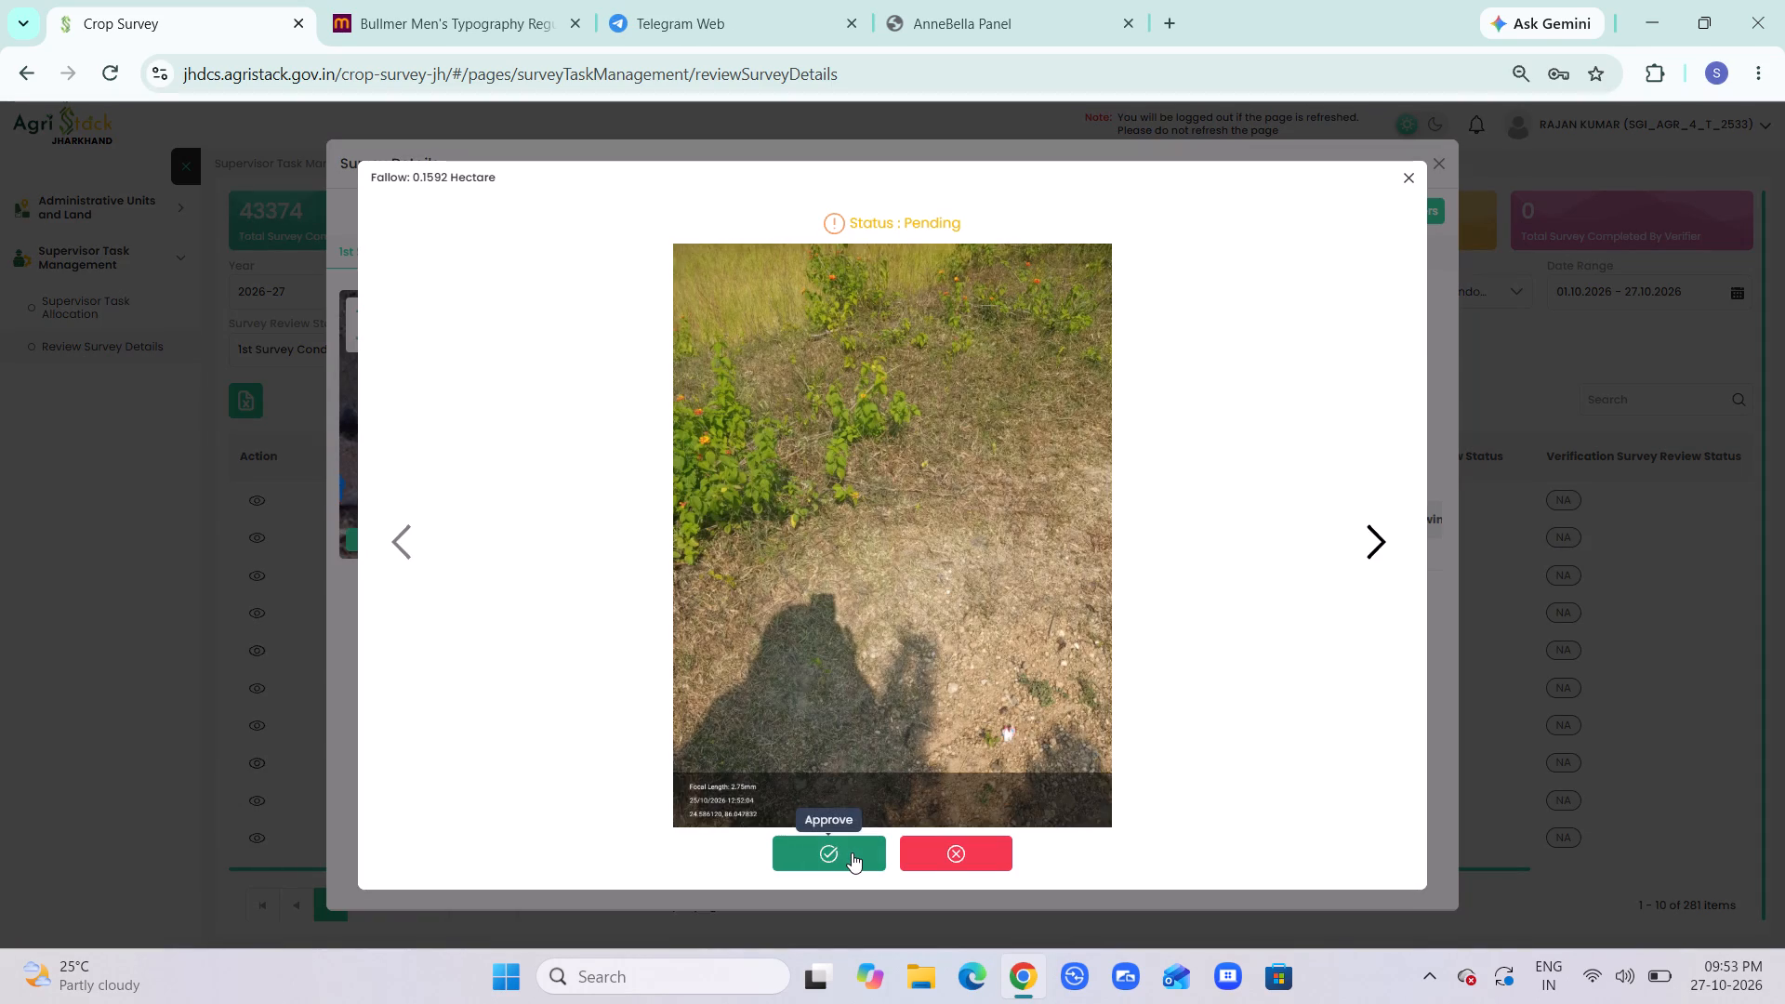
{"action": "left_click", "coordinate": [852, 852]}
{"action": "left_click", "coordinate": [1067, 696]}
{"action": "left_click_drag", "start_coordinate": [1055, 714], "coordinate": [976, 732]}
{"action": "left_click", "coordinate": [841, 853]}
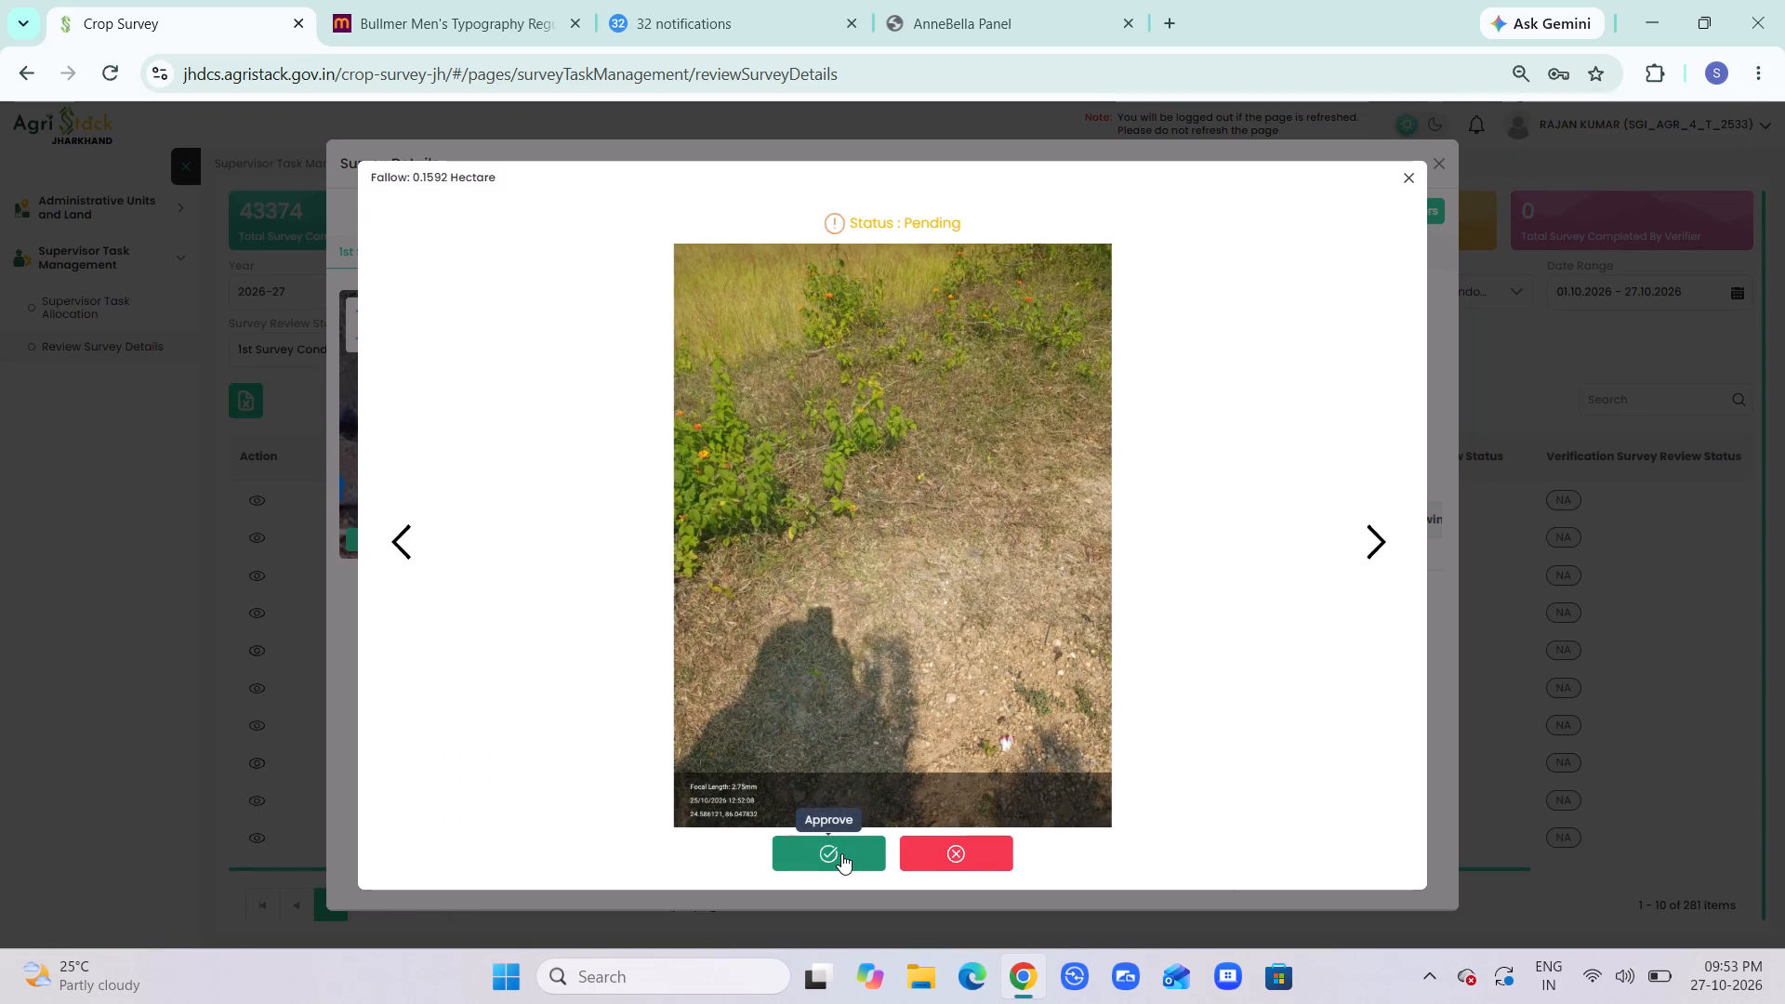
{"action": "left_click_drag", "start_coordinate": [1123, 670], "coordinate": [1018, 682]}
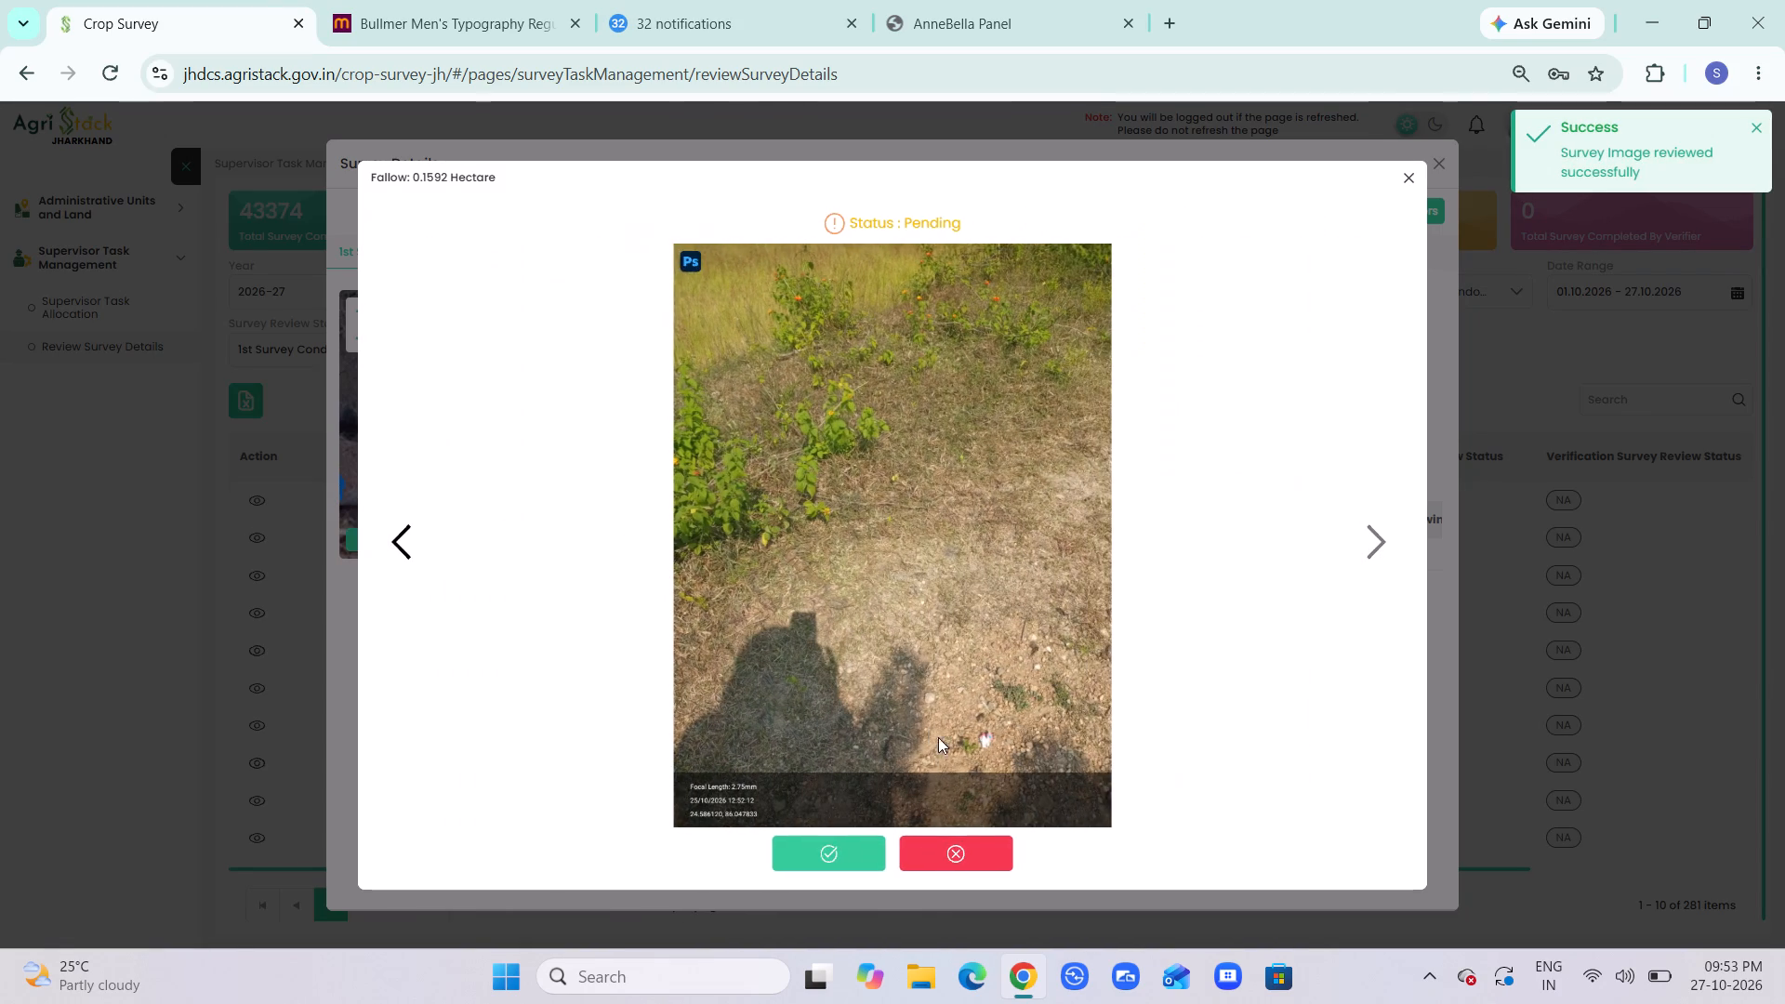
{"action": "left_click", "coordinate": [851, 845]}
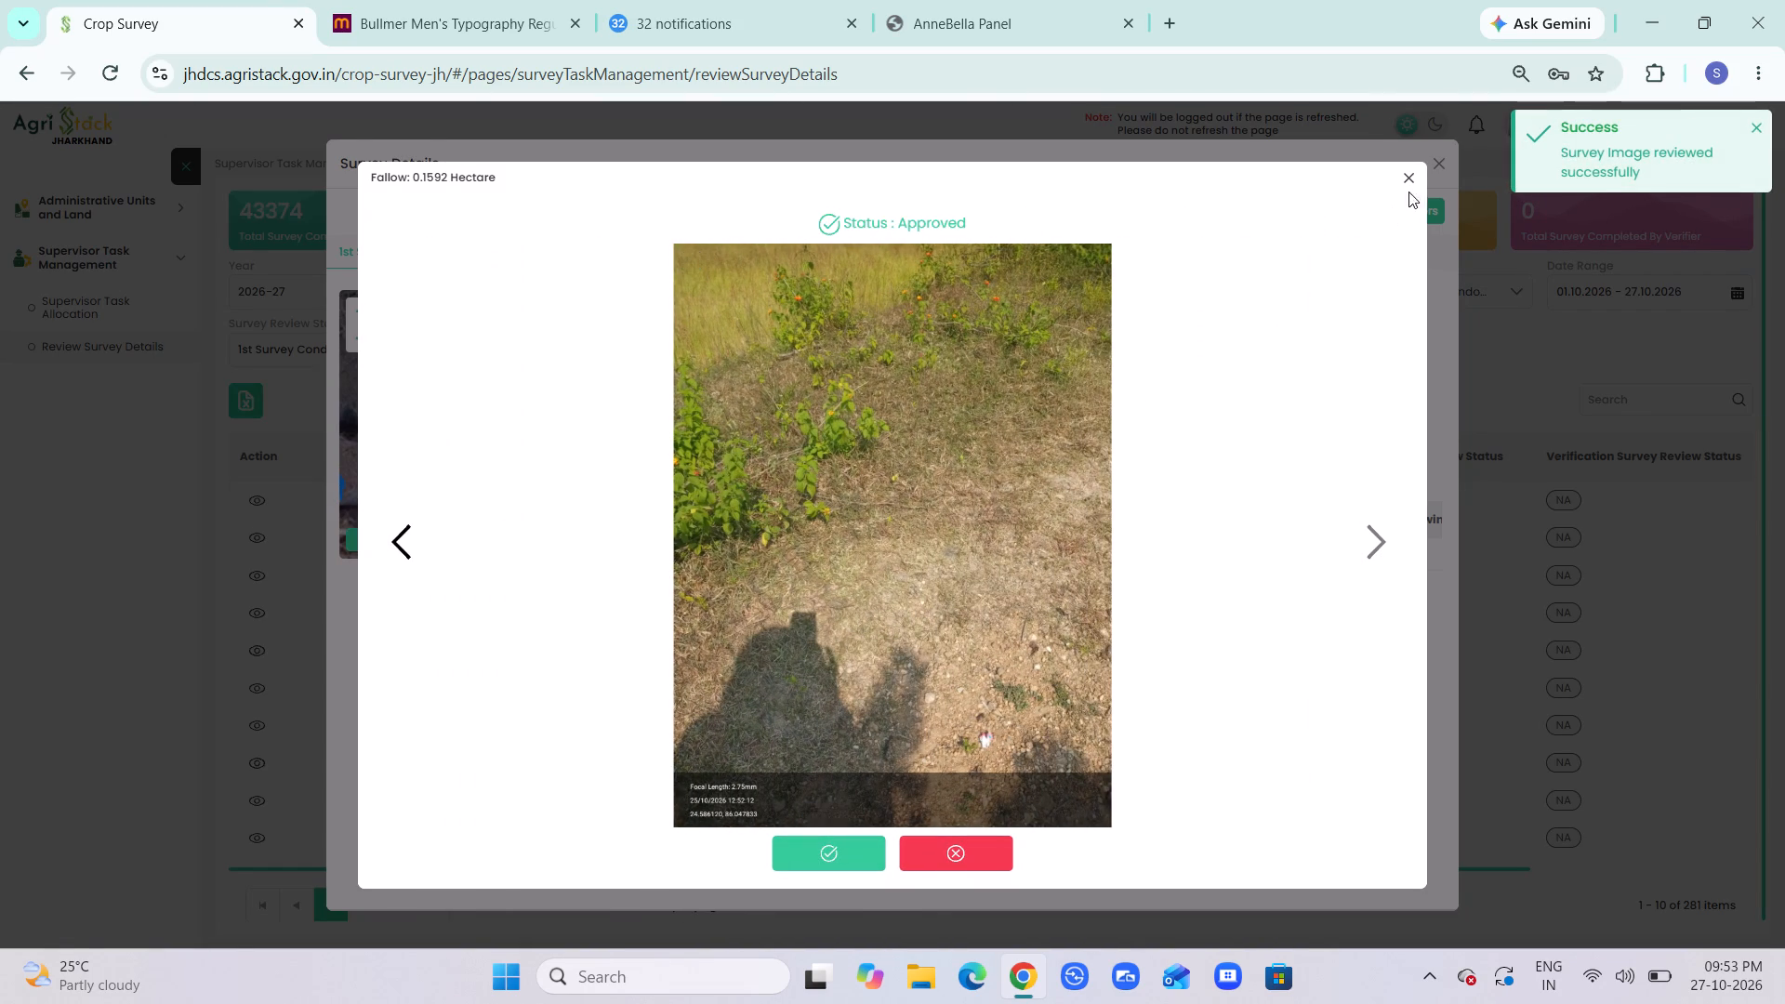
{"action": "left_click", "coordinate": [1415, 178]}
{"action": "left_click", "coordinate": [1411, 177]}
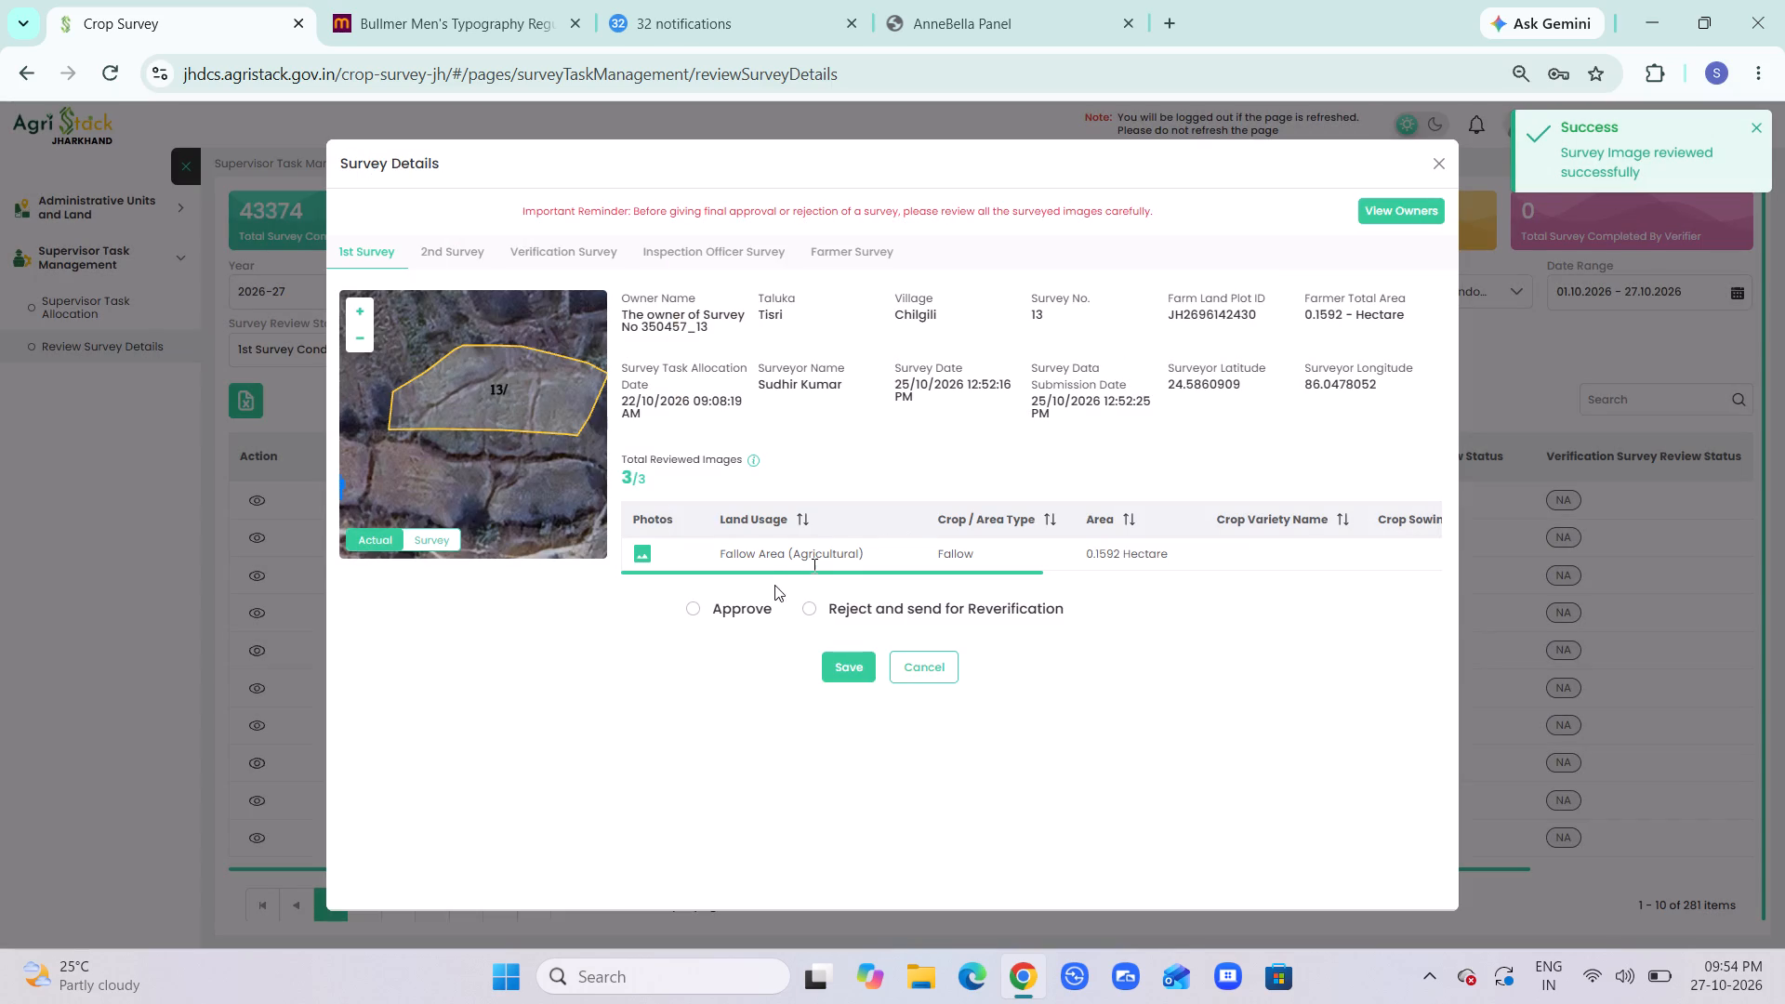
{"action": "left_click_drag", "start_coordinate": [742, 603], "coordinate": [755, 613]}
{"action": "left_click", "coordinate": [762, 610]}
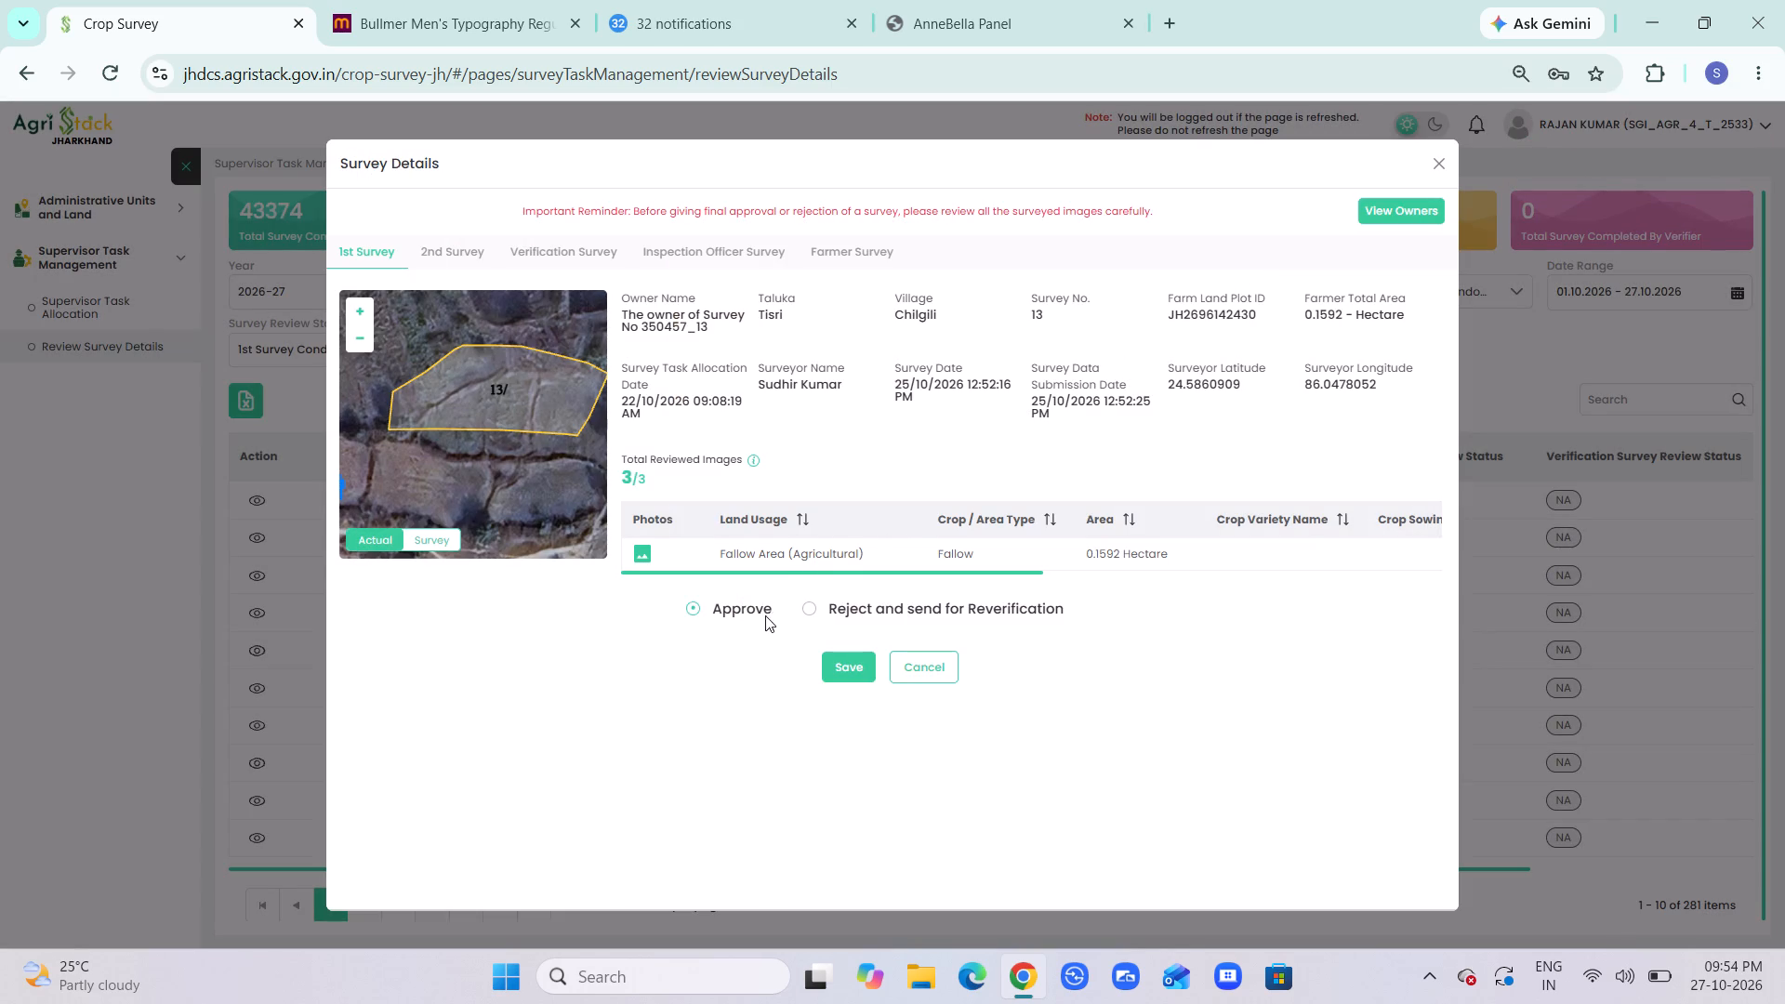
{"action": "left_click", "coordinate": [840, 670]}
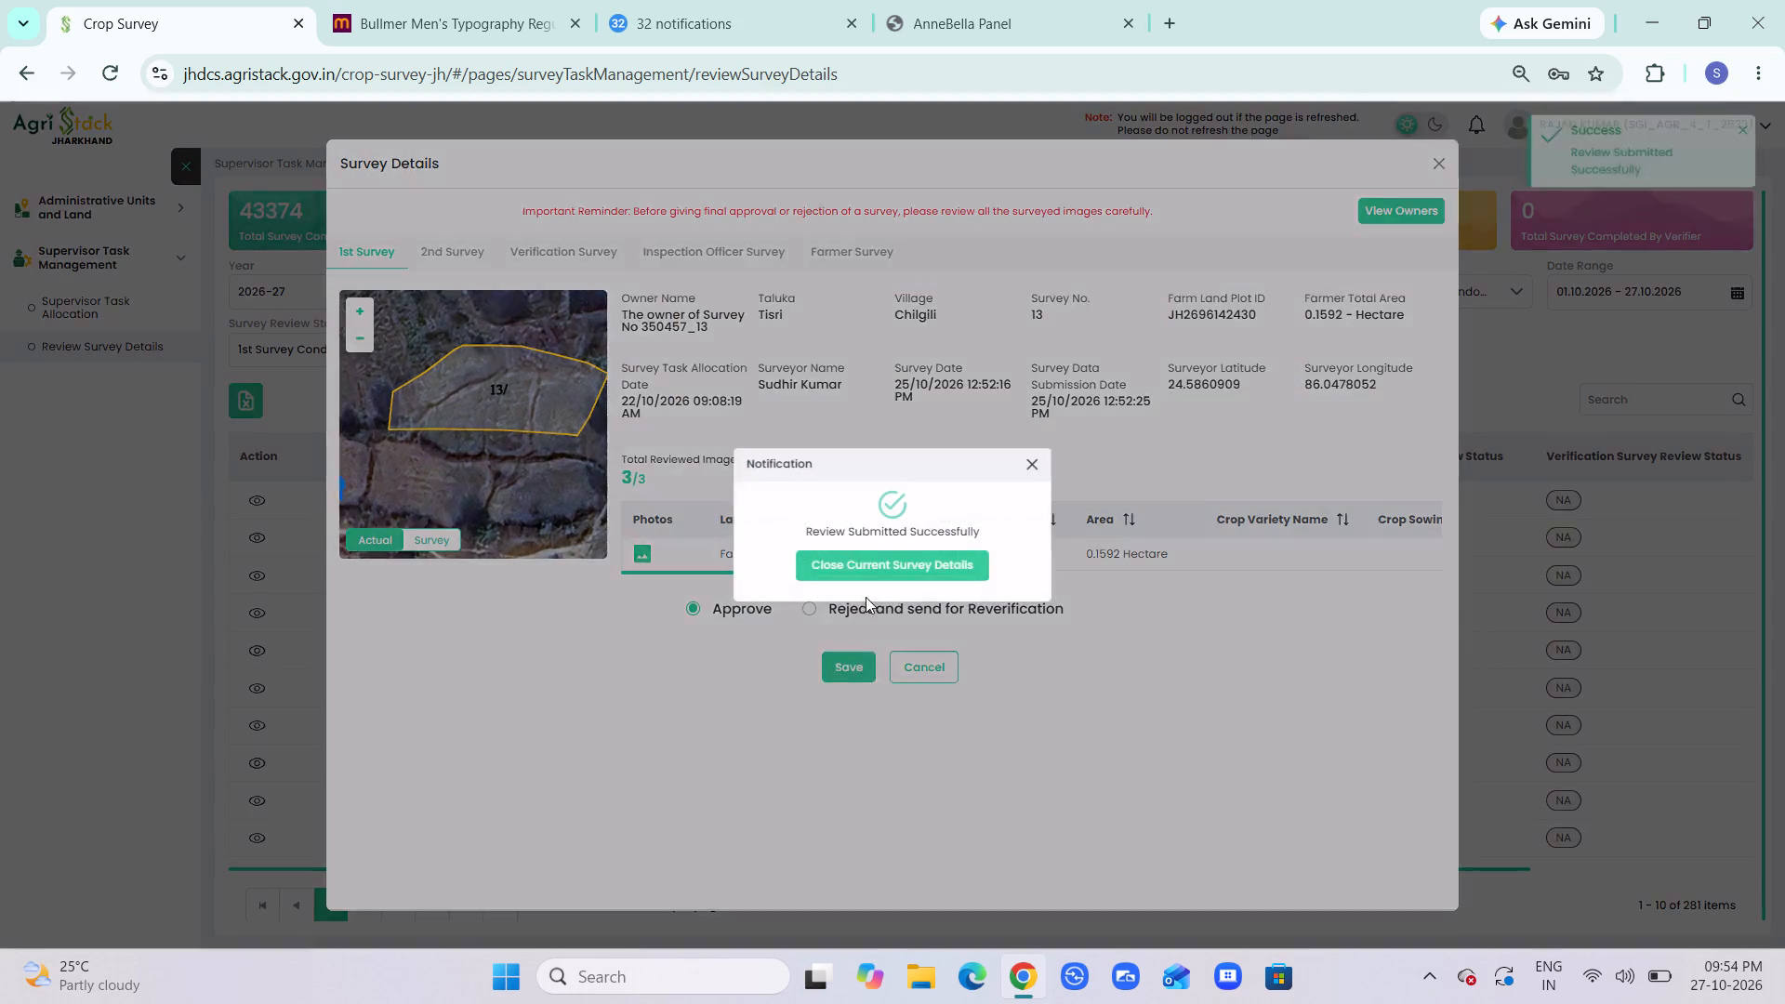
{"action": "left_click", "coordinate": [874, 566]}
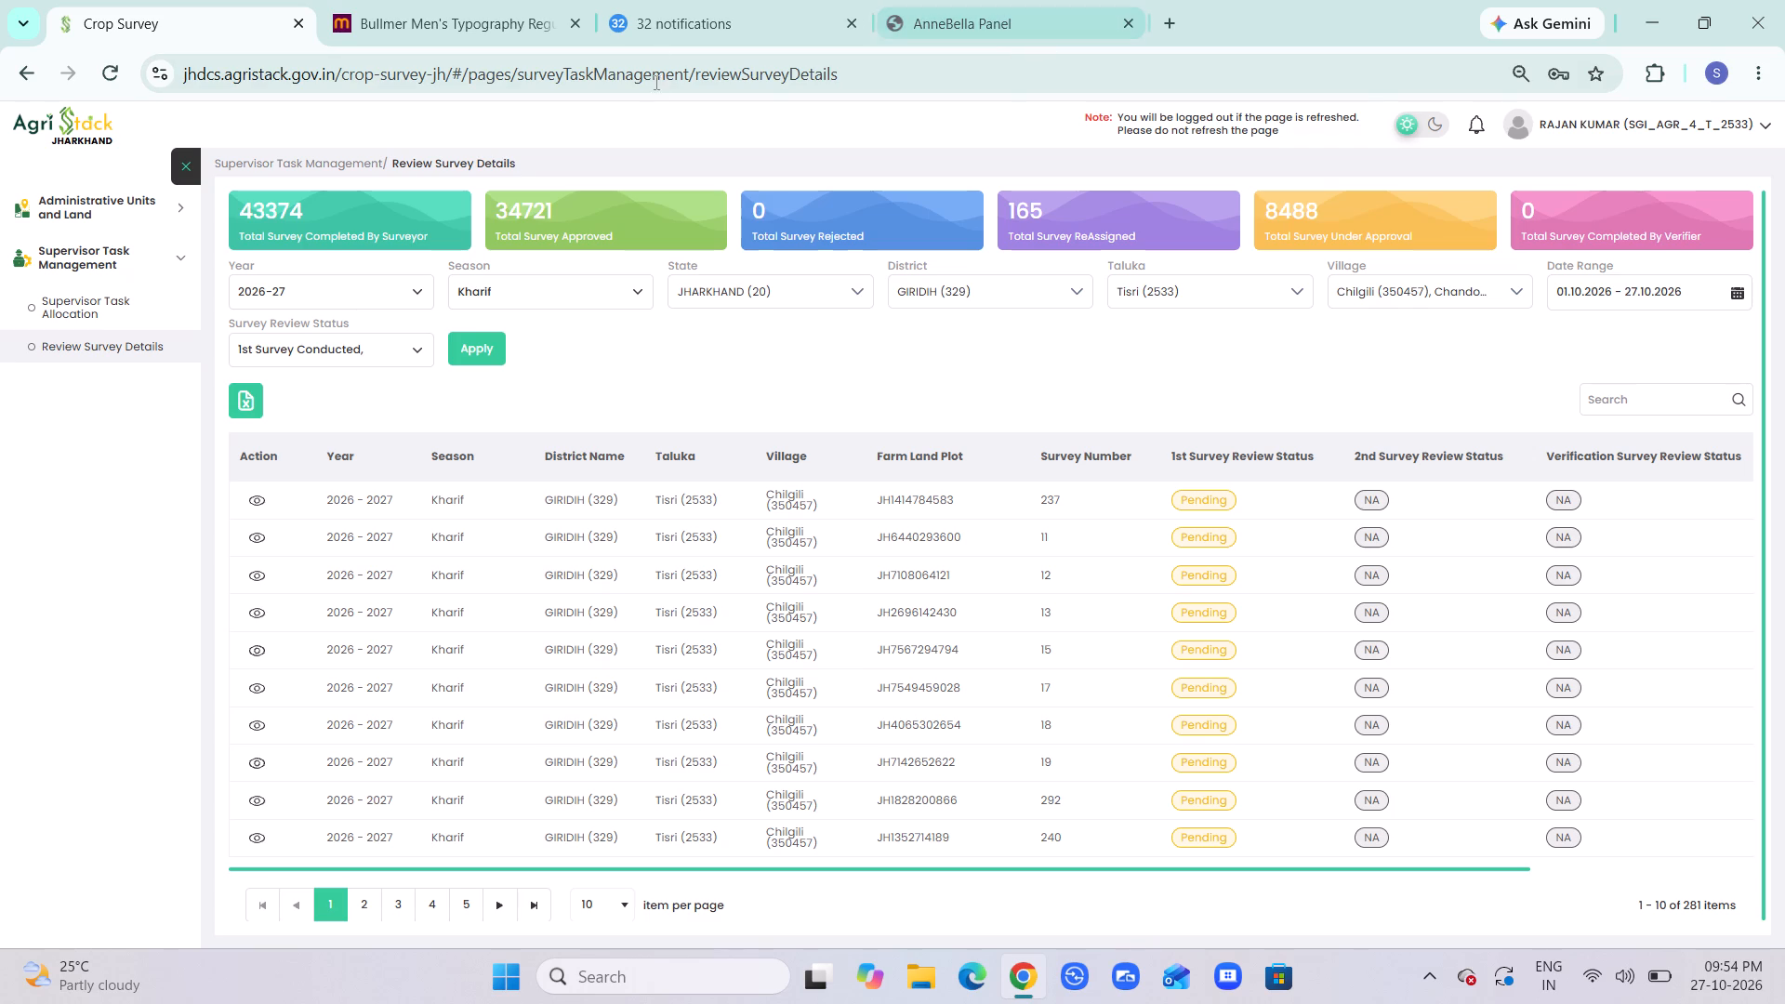
Approve all three fallow-land photos of survey number 240 in Chilgili, and save its first survey with the Approve decision.
{"action": "left_click", "coordinate": [258, 838]}
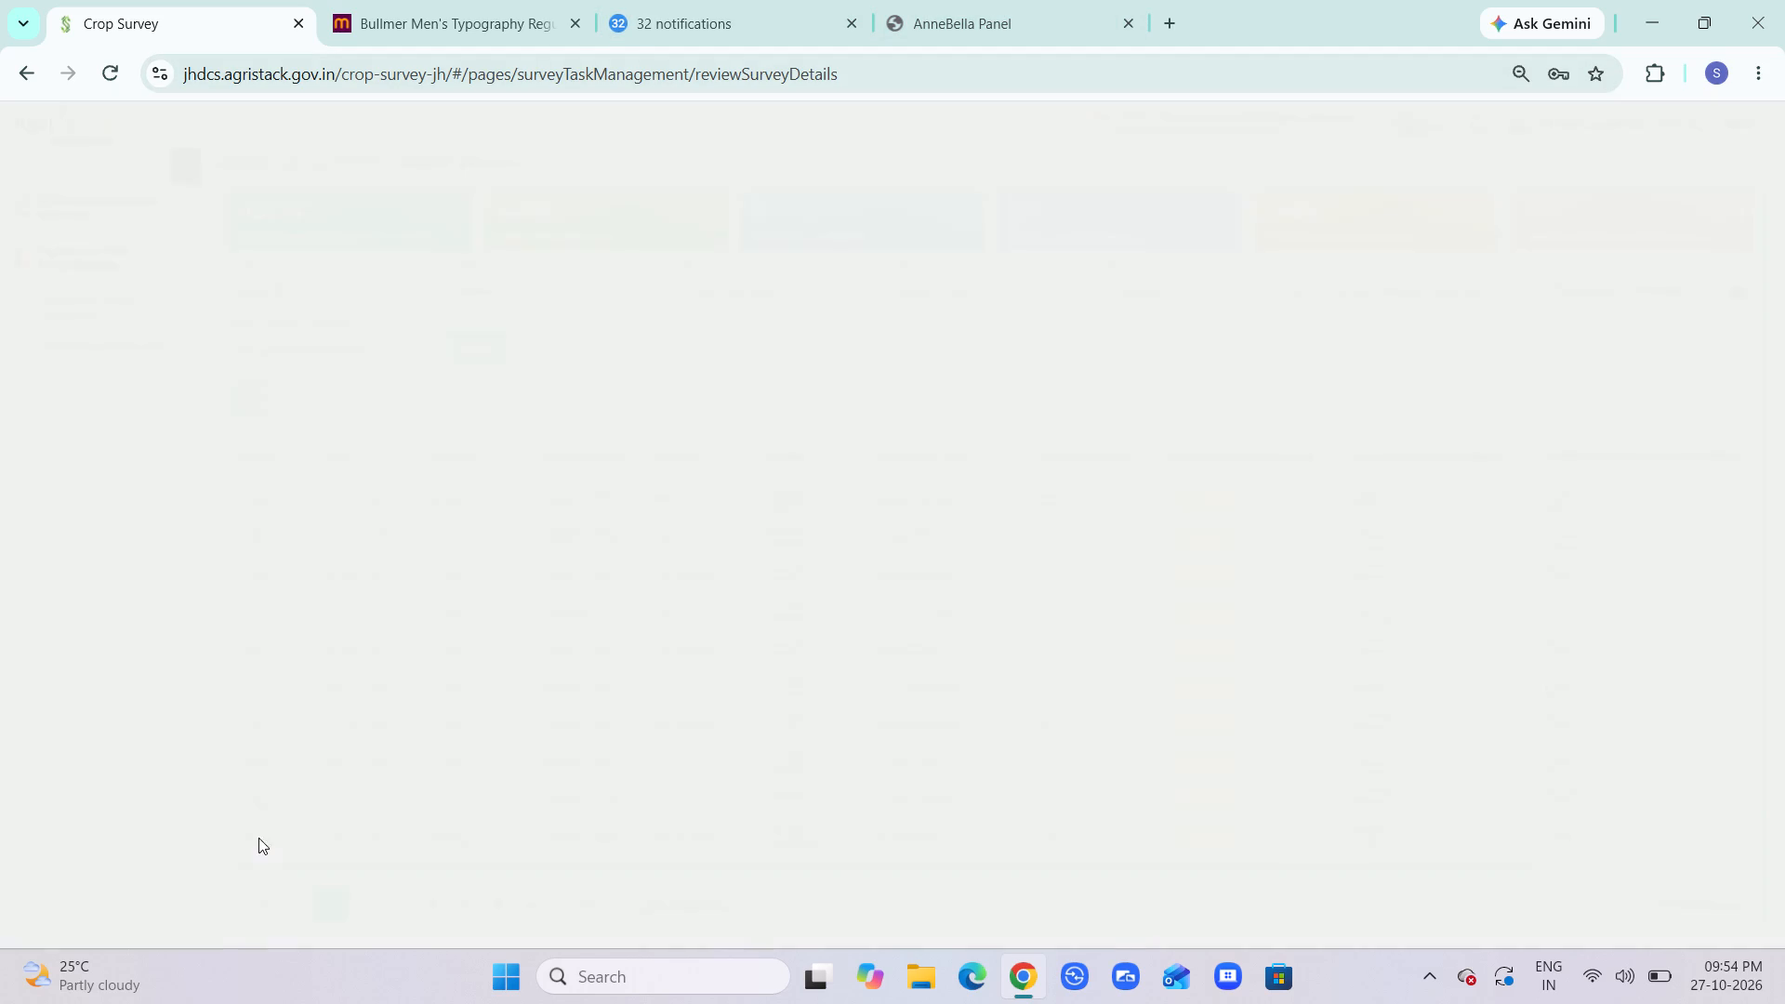
{"action": "left_click", "coordinate": [647, 551]}
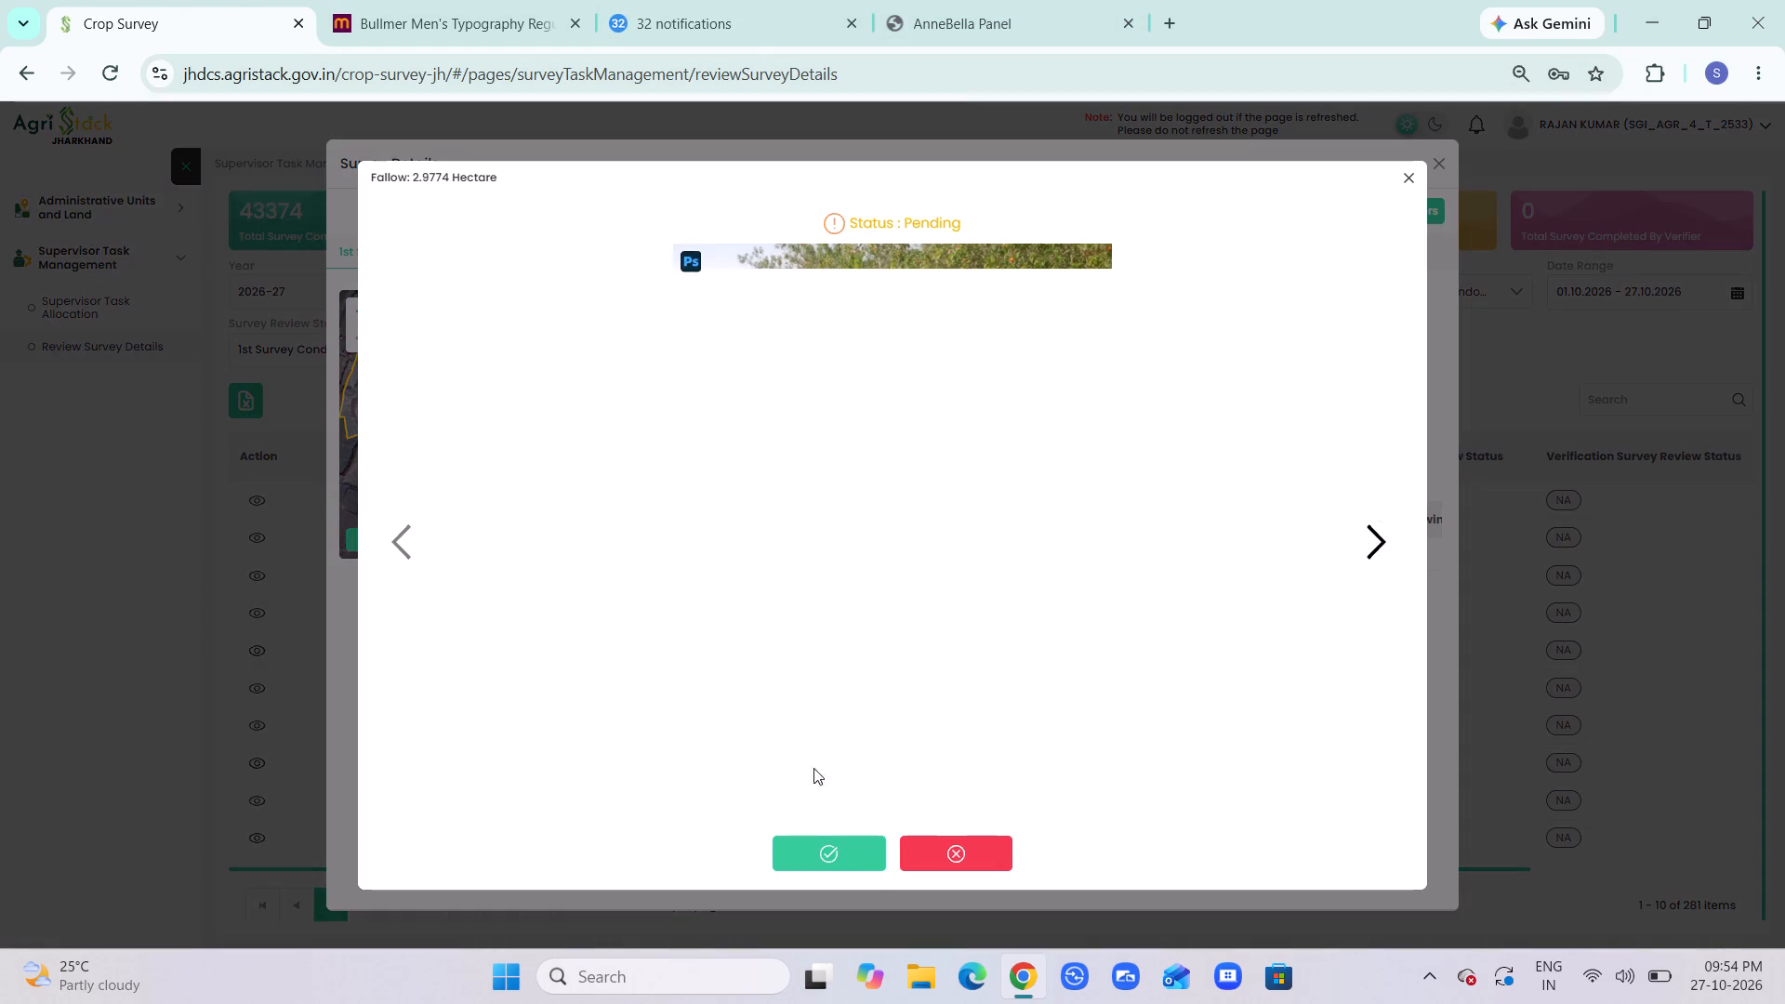
{"action": "left_click", "coordinate": [850, 850]}
{"action": "left_click_drag", "start_coordinate": [1105, 691], "coordinate": [912, 715]}
{"action": "left_click", "coordinate": [832, 857]}
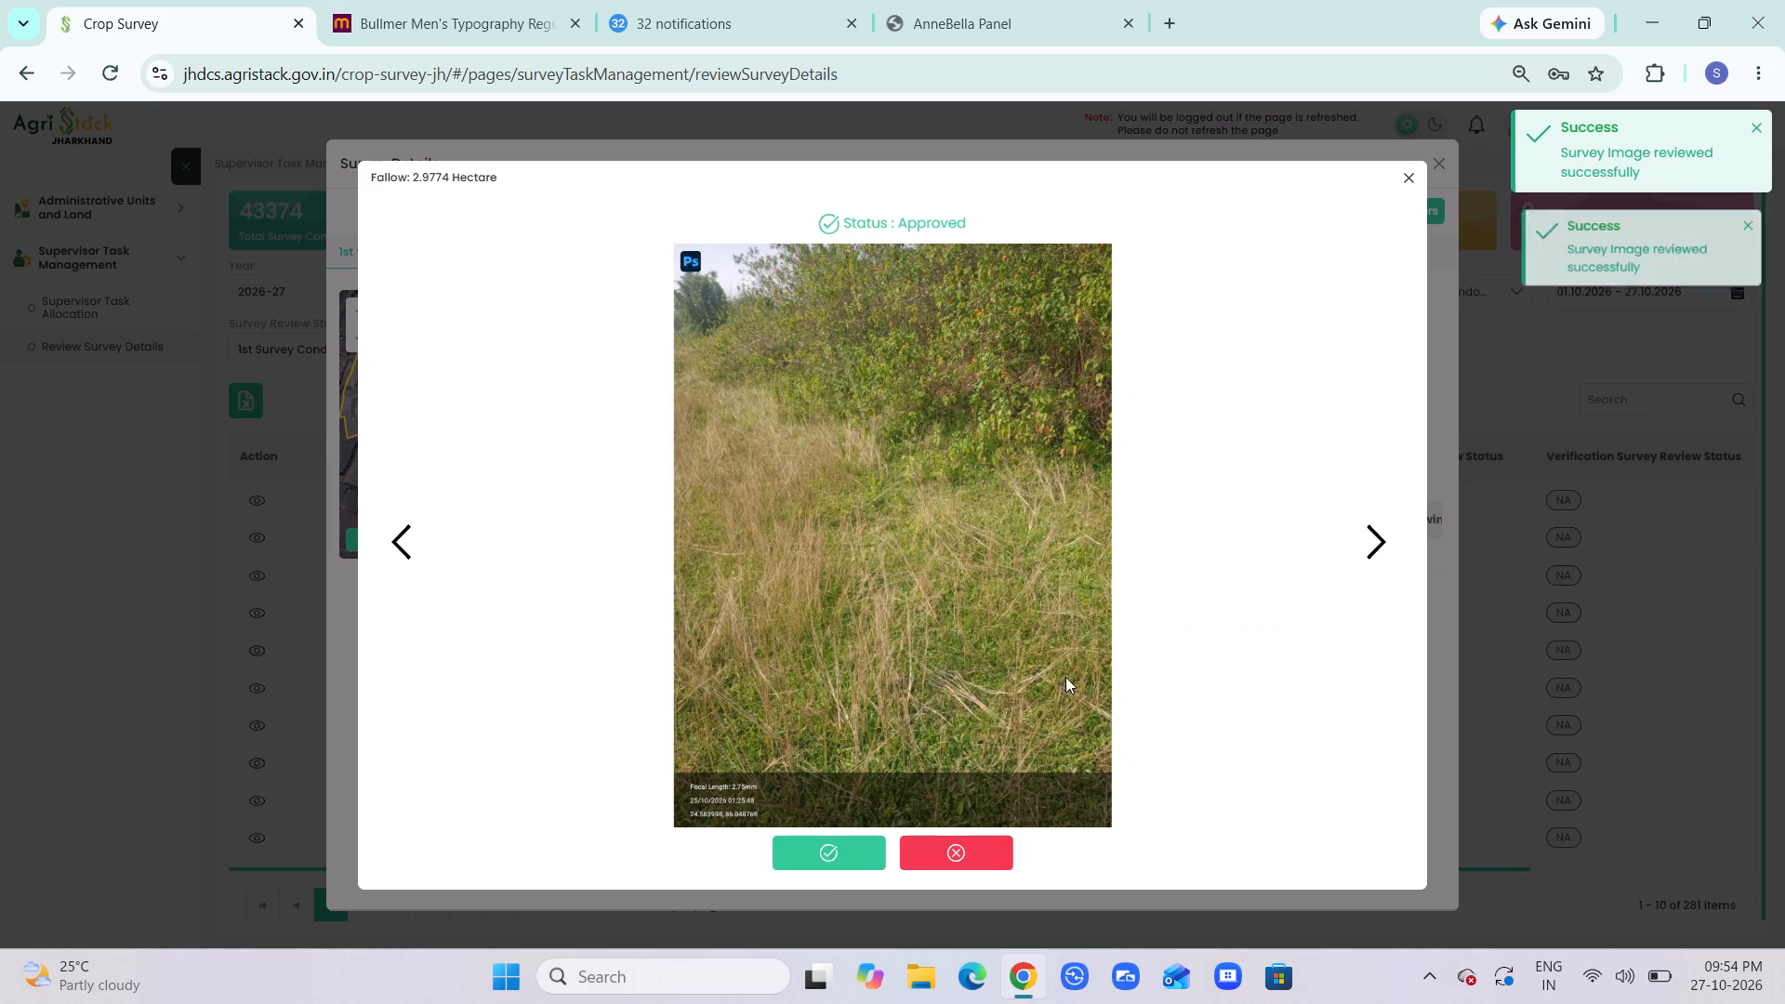
{"action": "left_click_drag", "start_coordinate": [1097, 669], "coordinate": [976, 675]}
{"action": "left_click", "coordinate": [840, 851]}
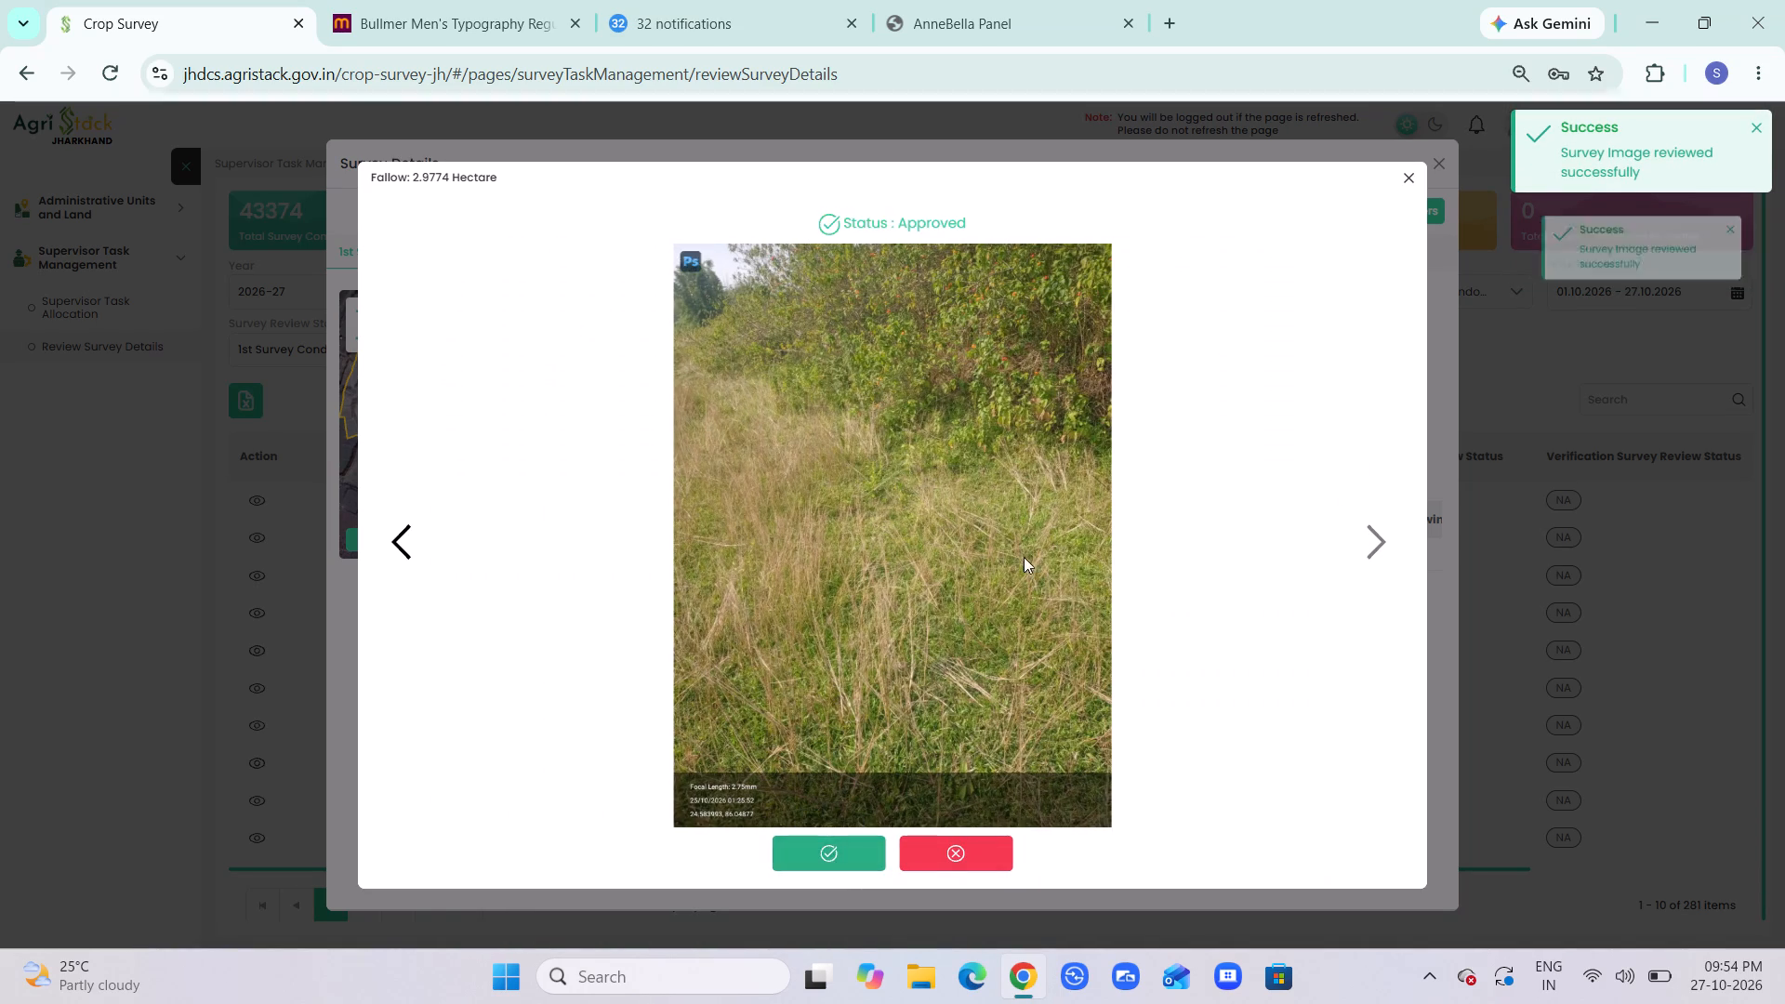
{"action": "left_click", "coordinate": [1414, 179]}
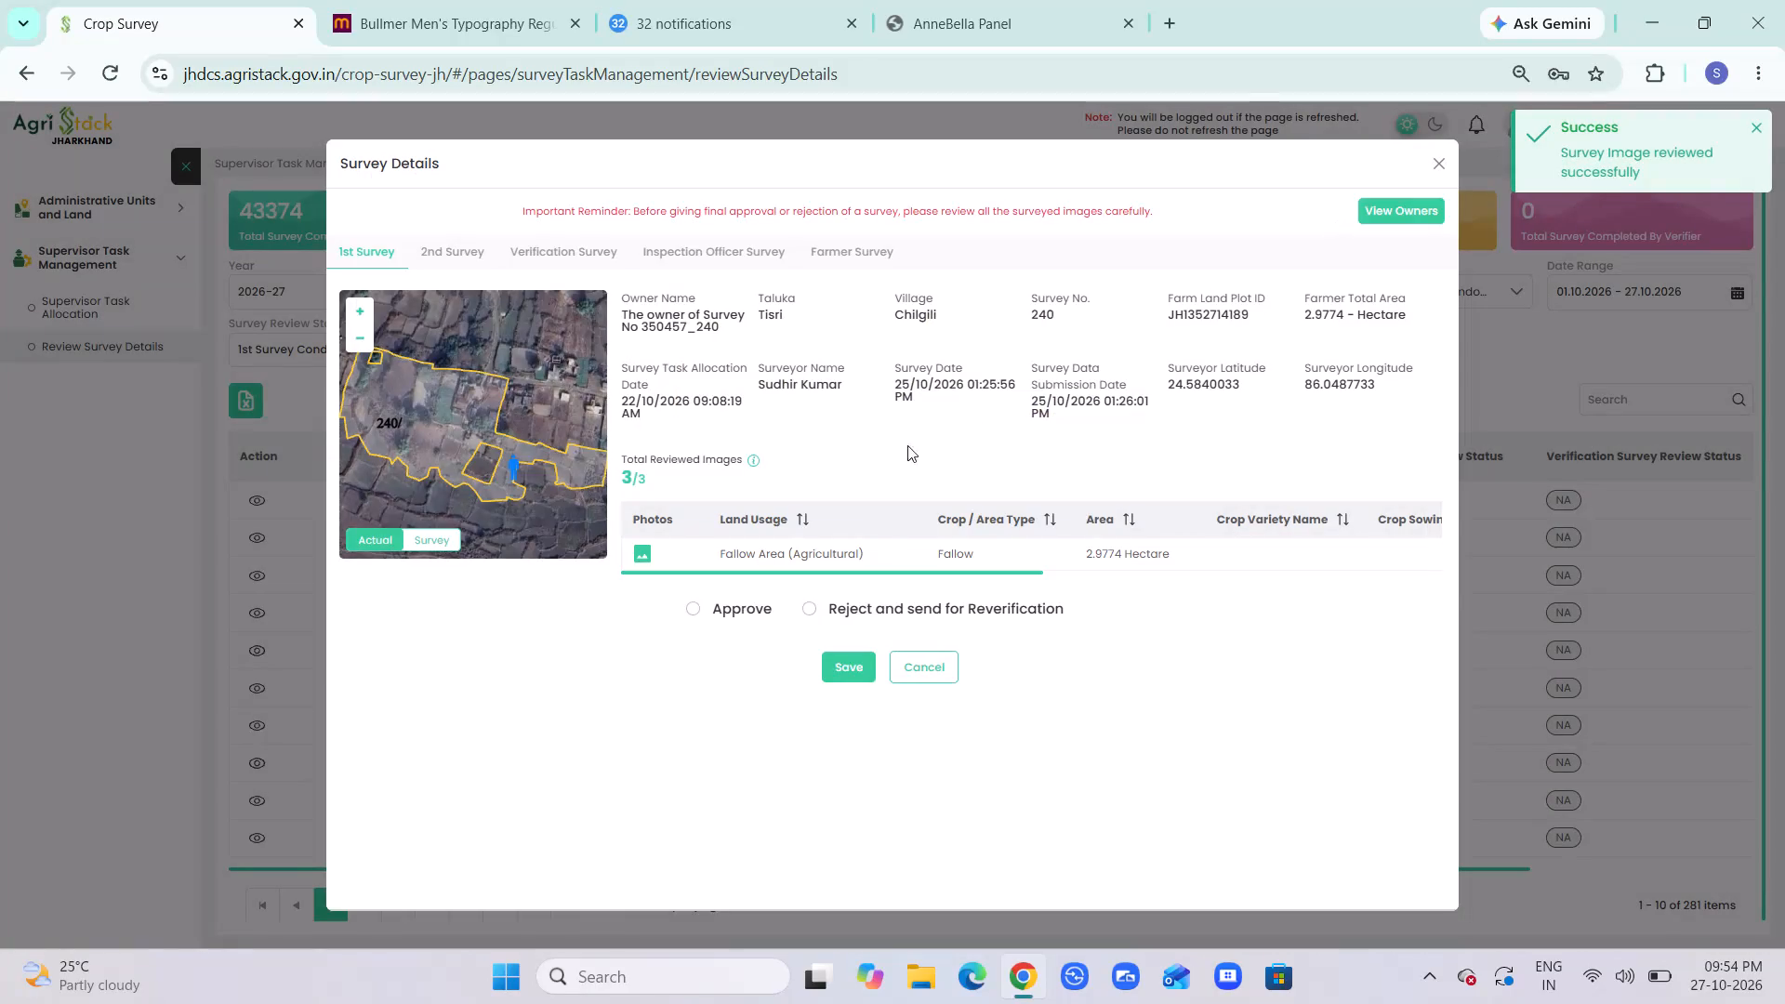
{"action": "left_click", "coordinate": [733, 607]}
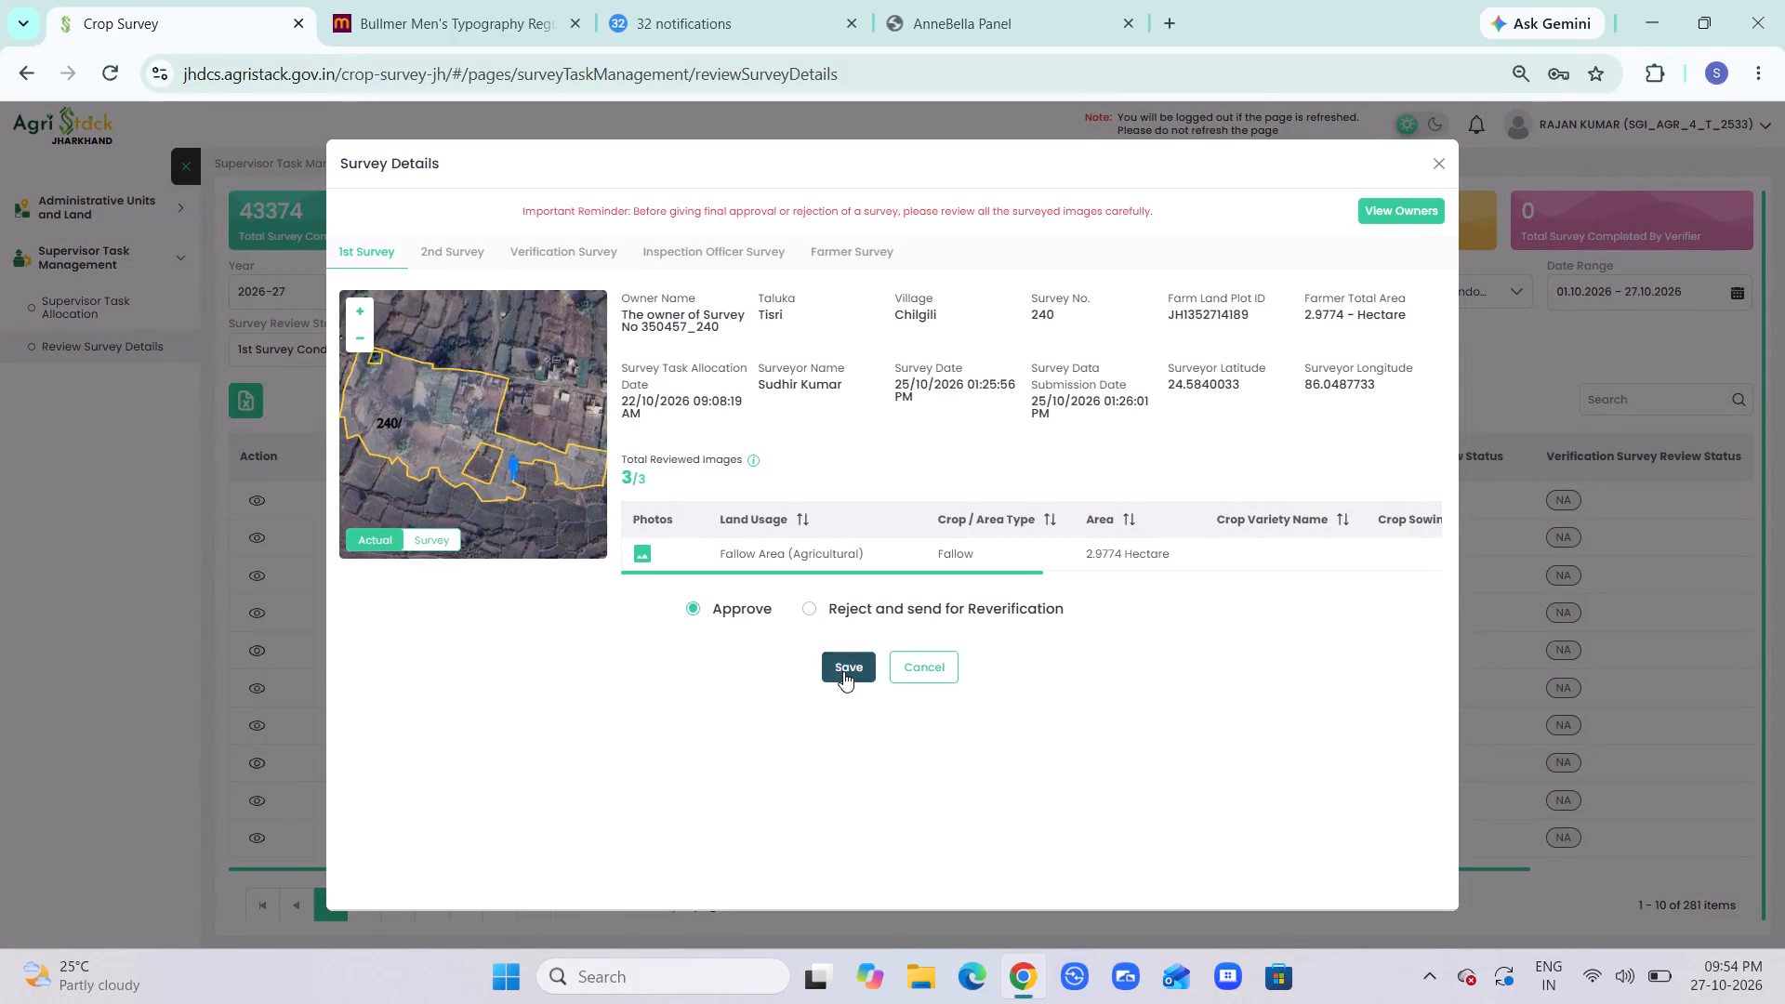
{"action": "left_click", "coordinate": [844, 672]}
{"action": "left_click", "coordinate": [847, 565]}
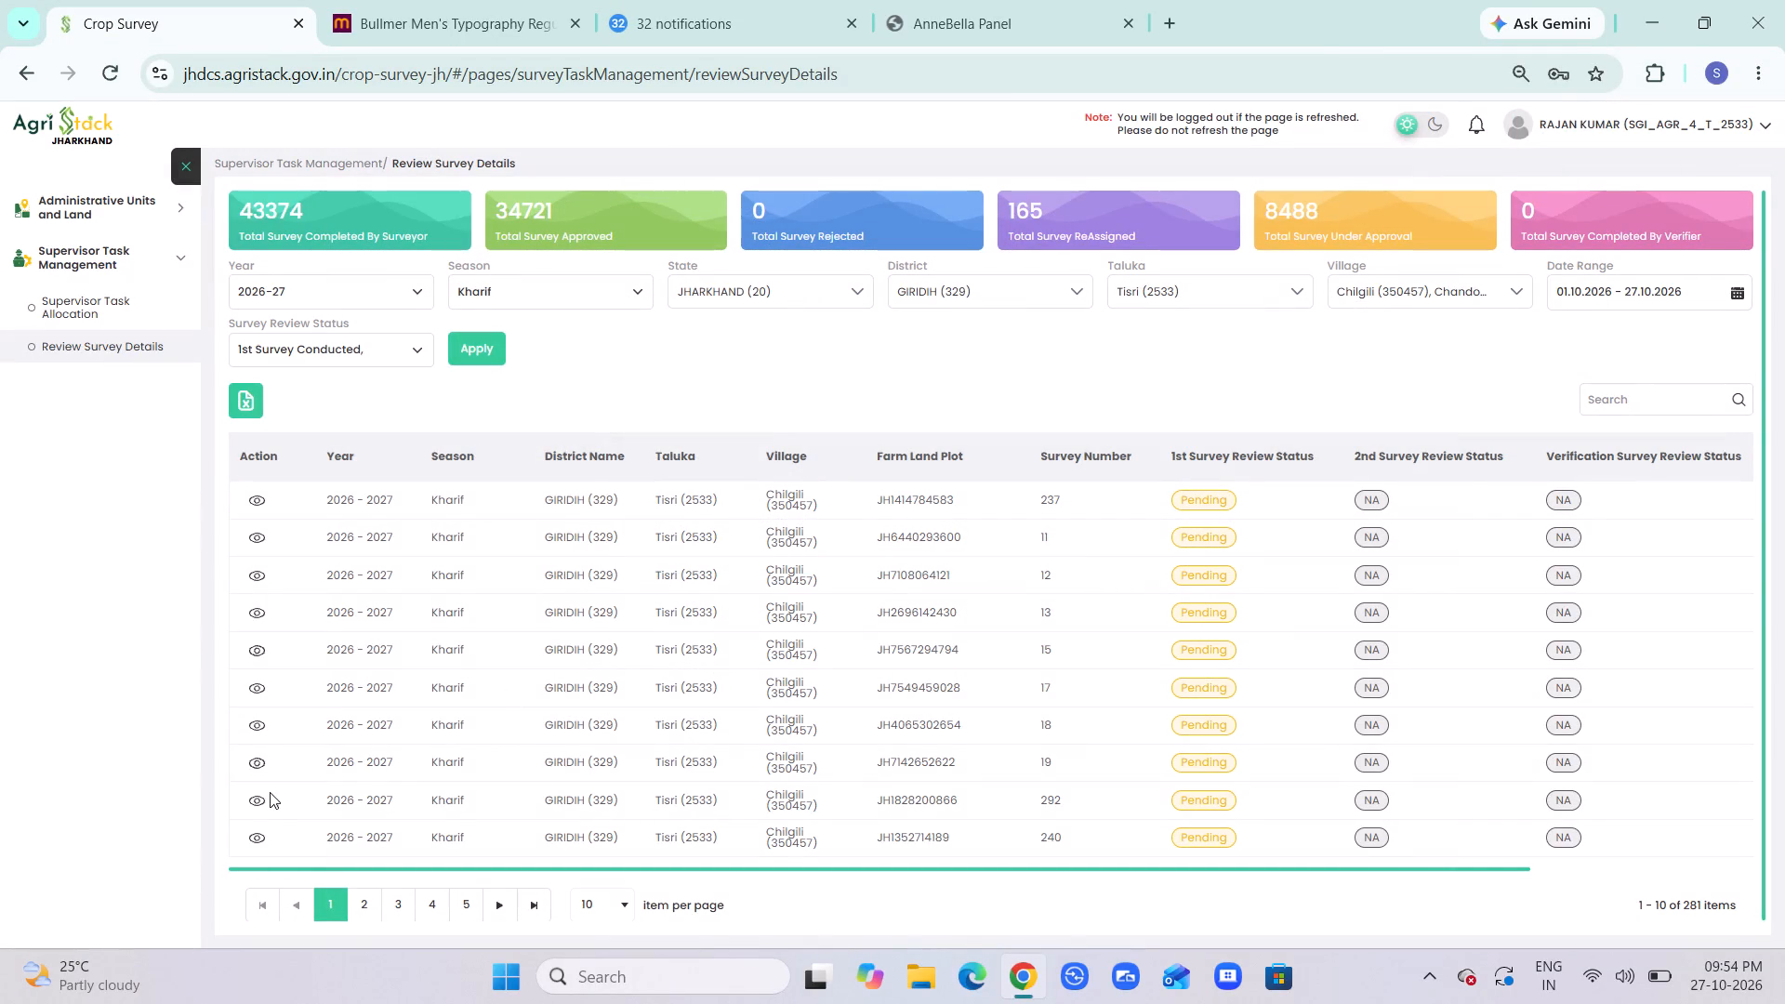
Open the survey details of survey number 292 in Chilgili.
{"action": "left_click", "coordinate": [252, 811]}
{"action": "left_click", "coordinate": [256, 799]}
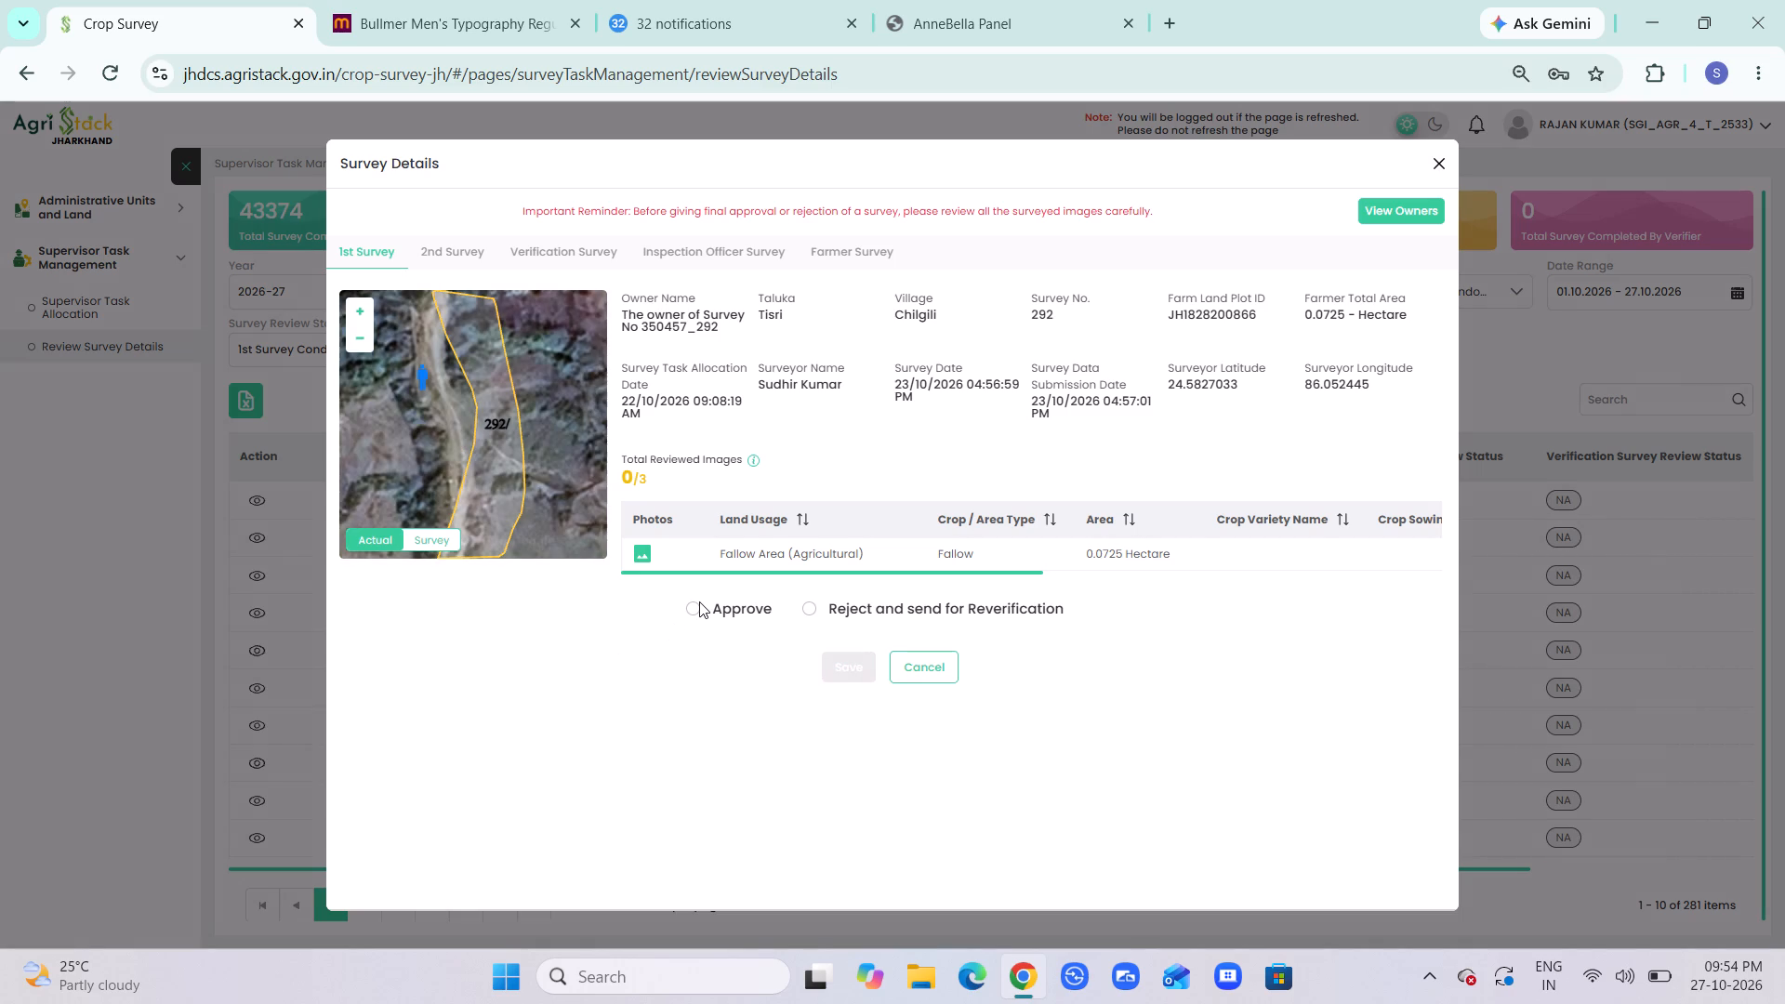
Open YouTube in a new browser tab and search for "mai bhi gol tum bhi gol".
{"action": "left_click", "coordinate": [1171, 35]}
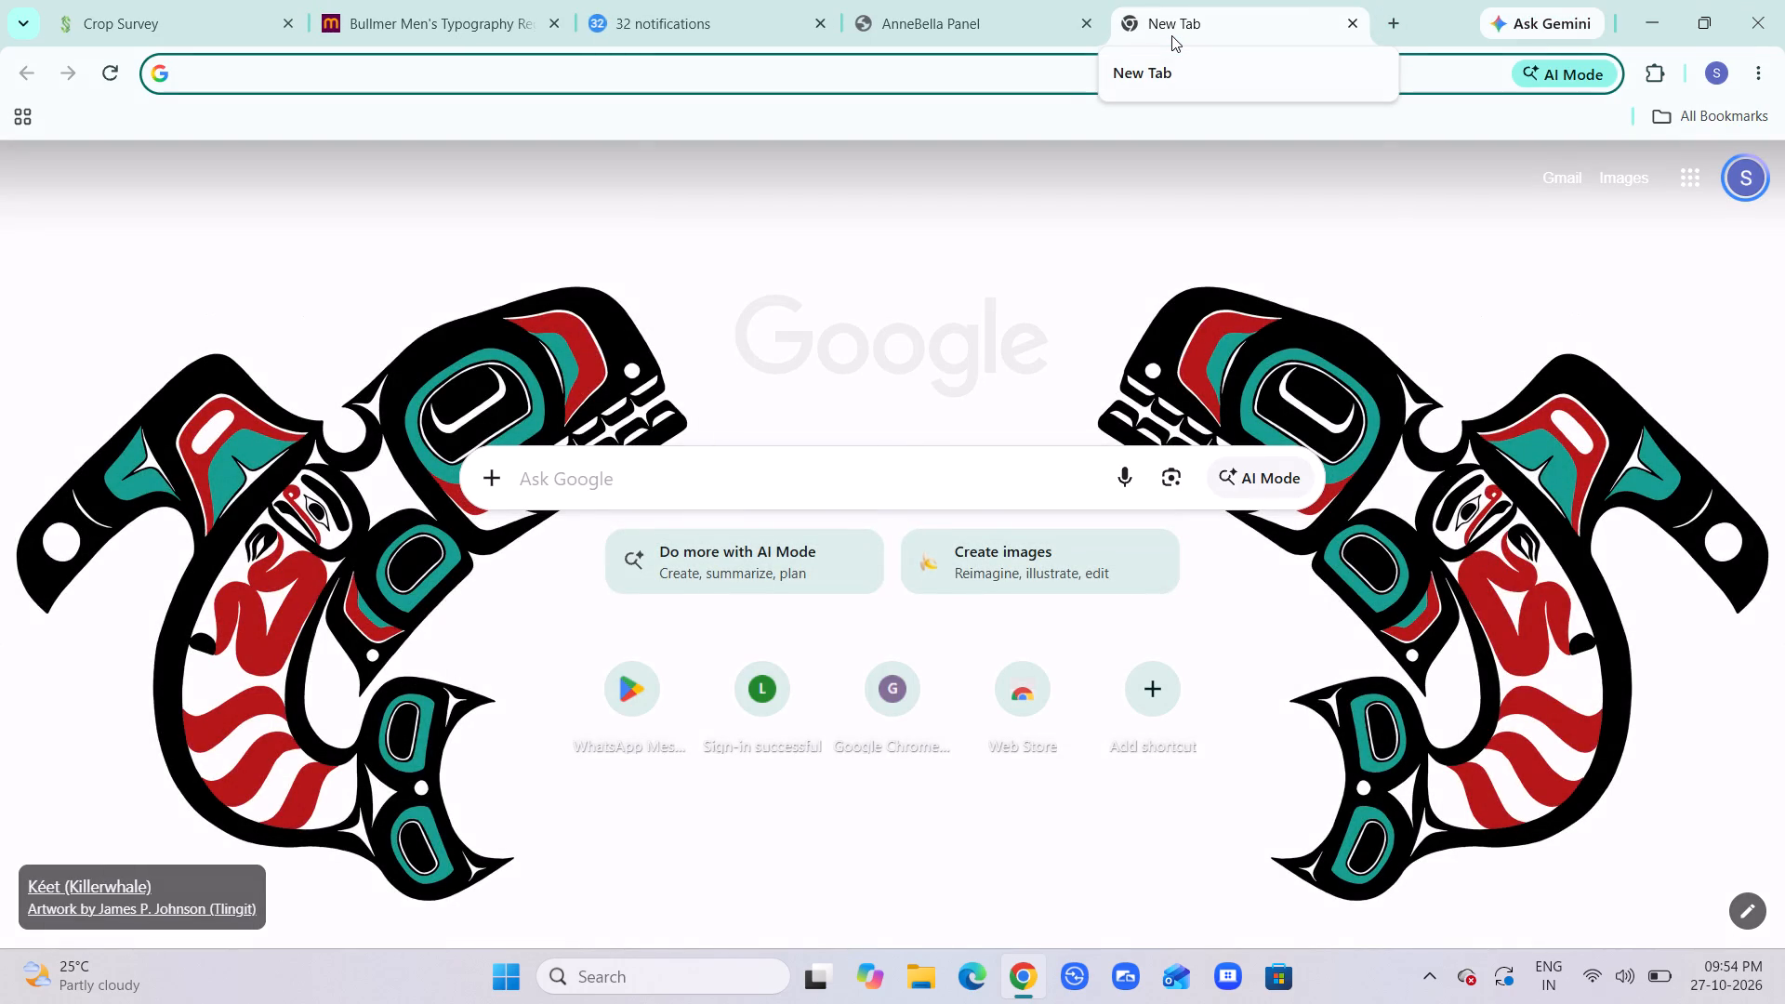
{"action": "key", "text": "y"}
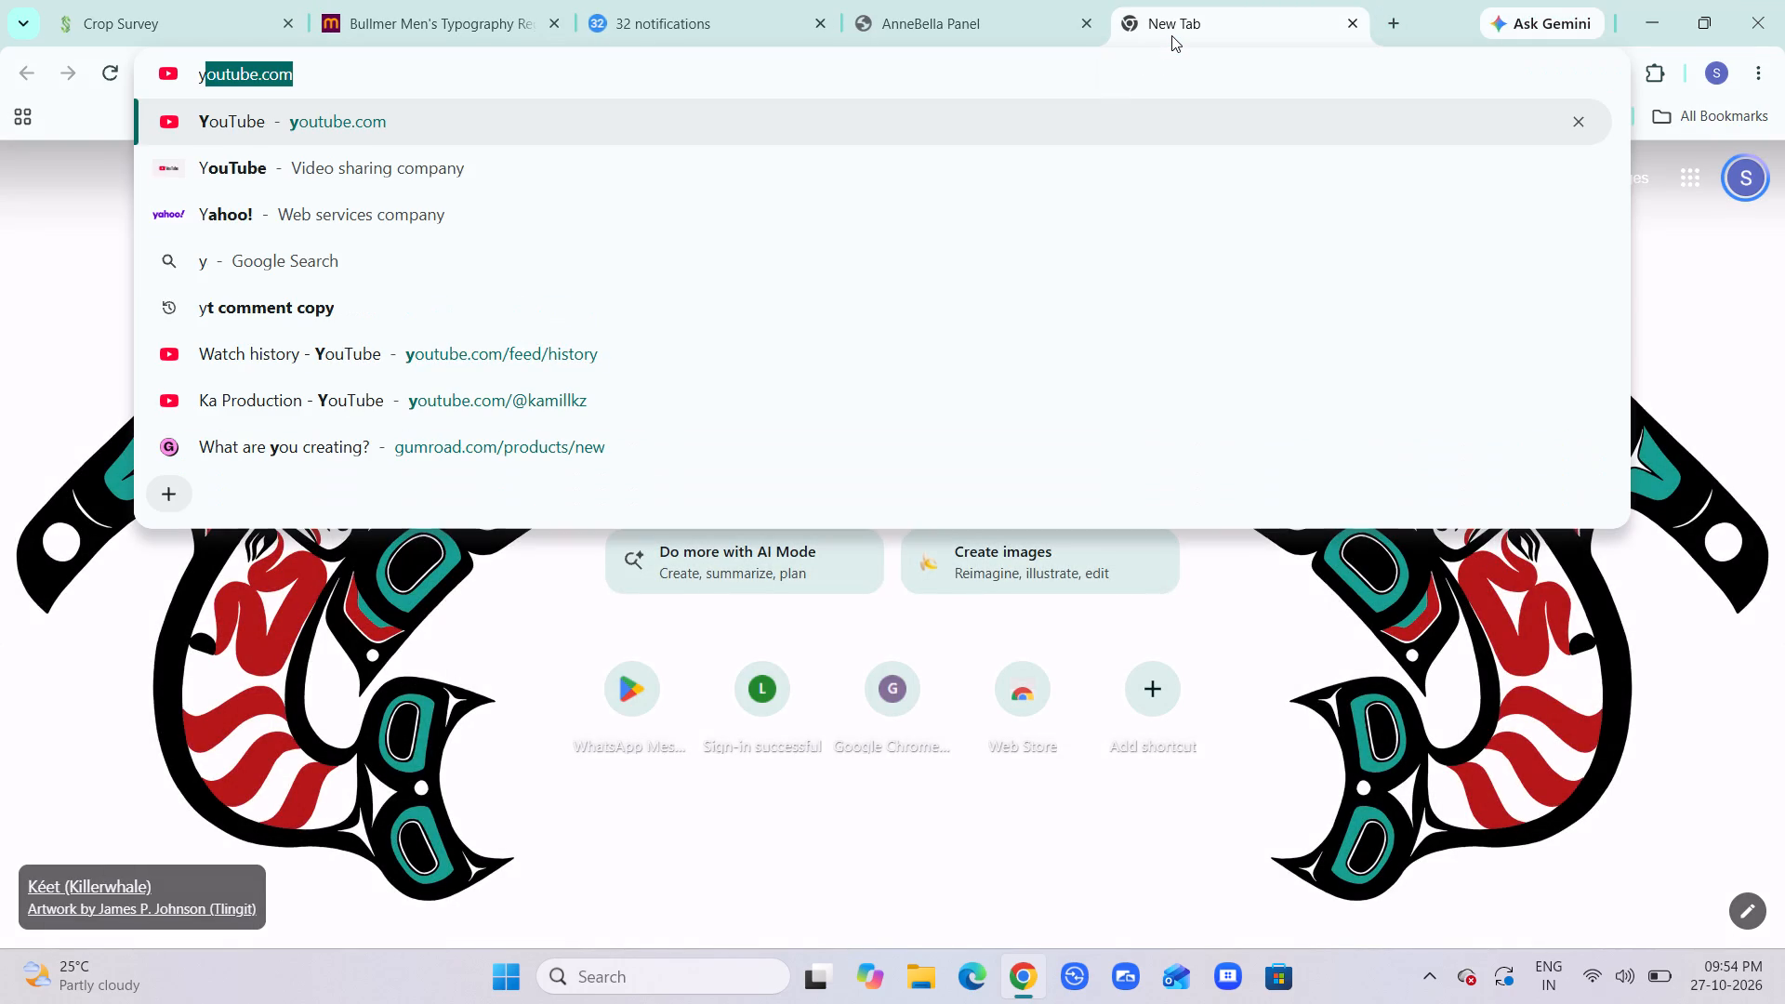
{"action": "key", "text": "Return"}
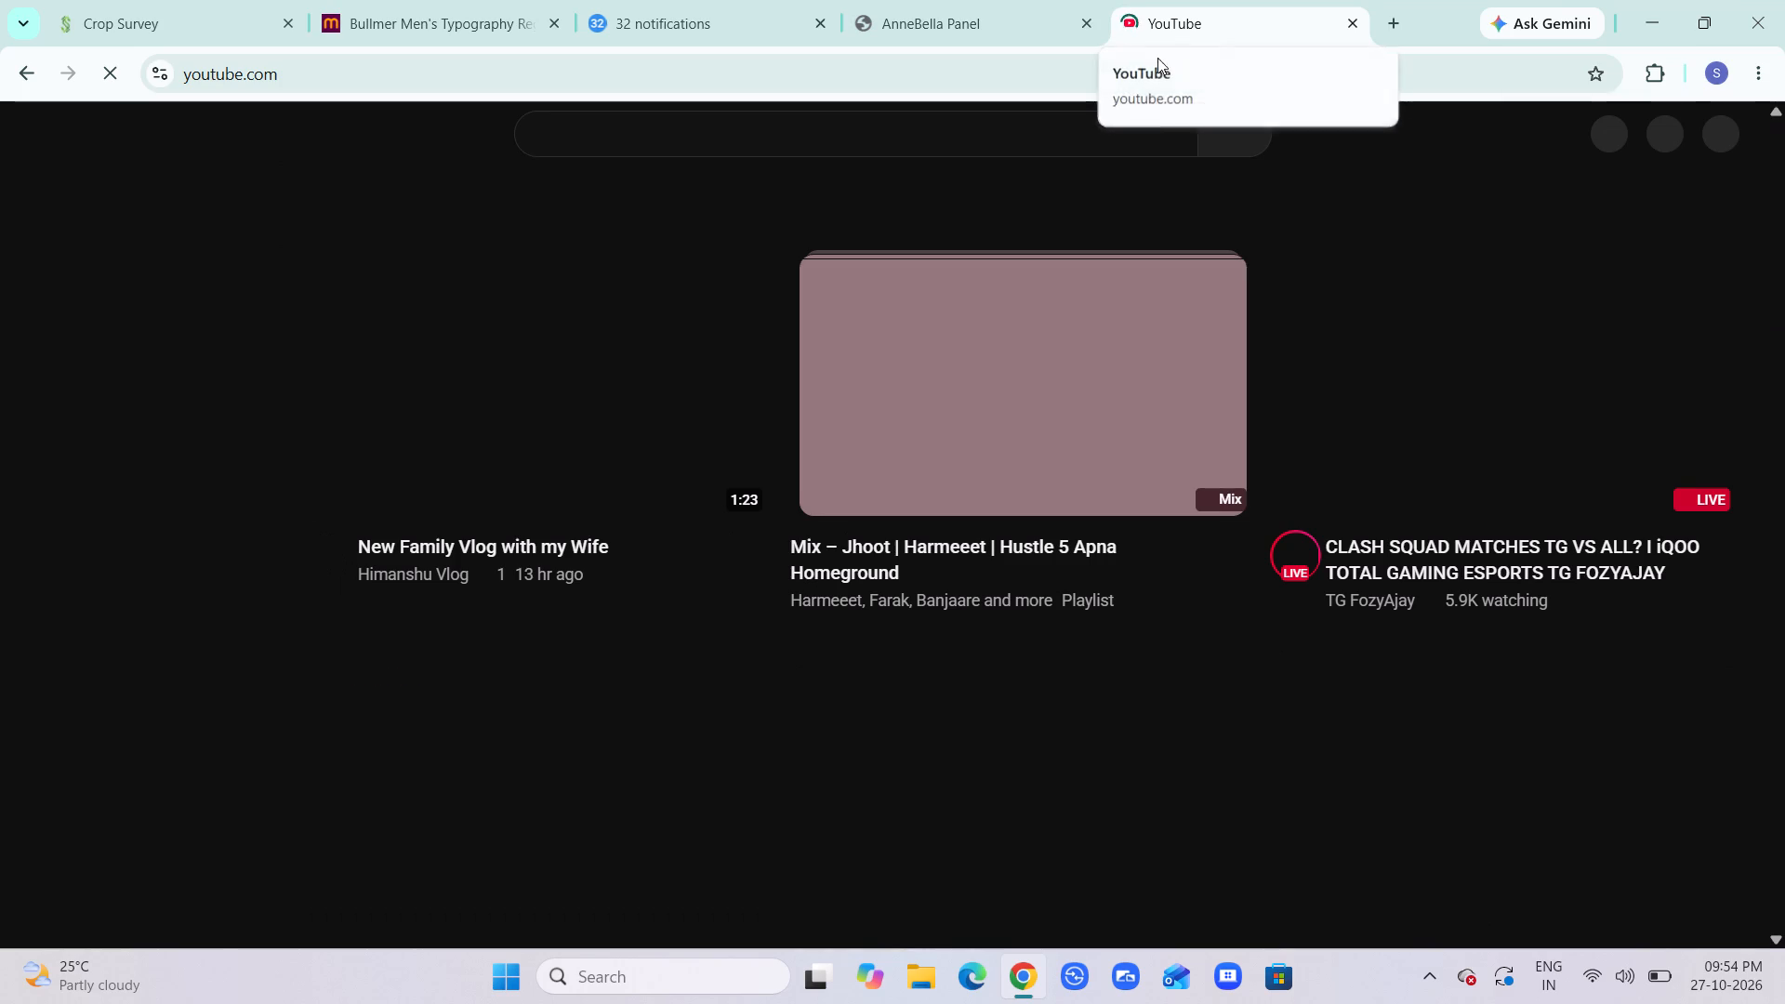
{"action": "left_click", "coordinate": [819, 134]}
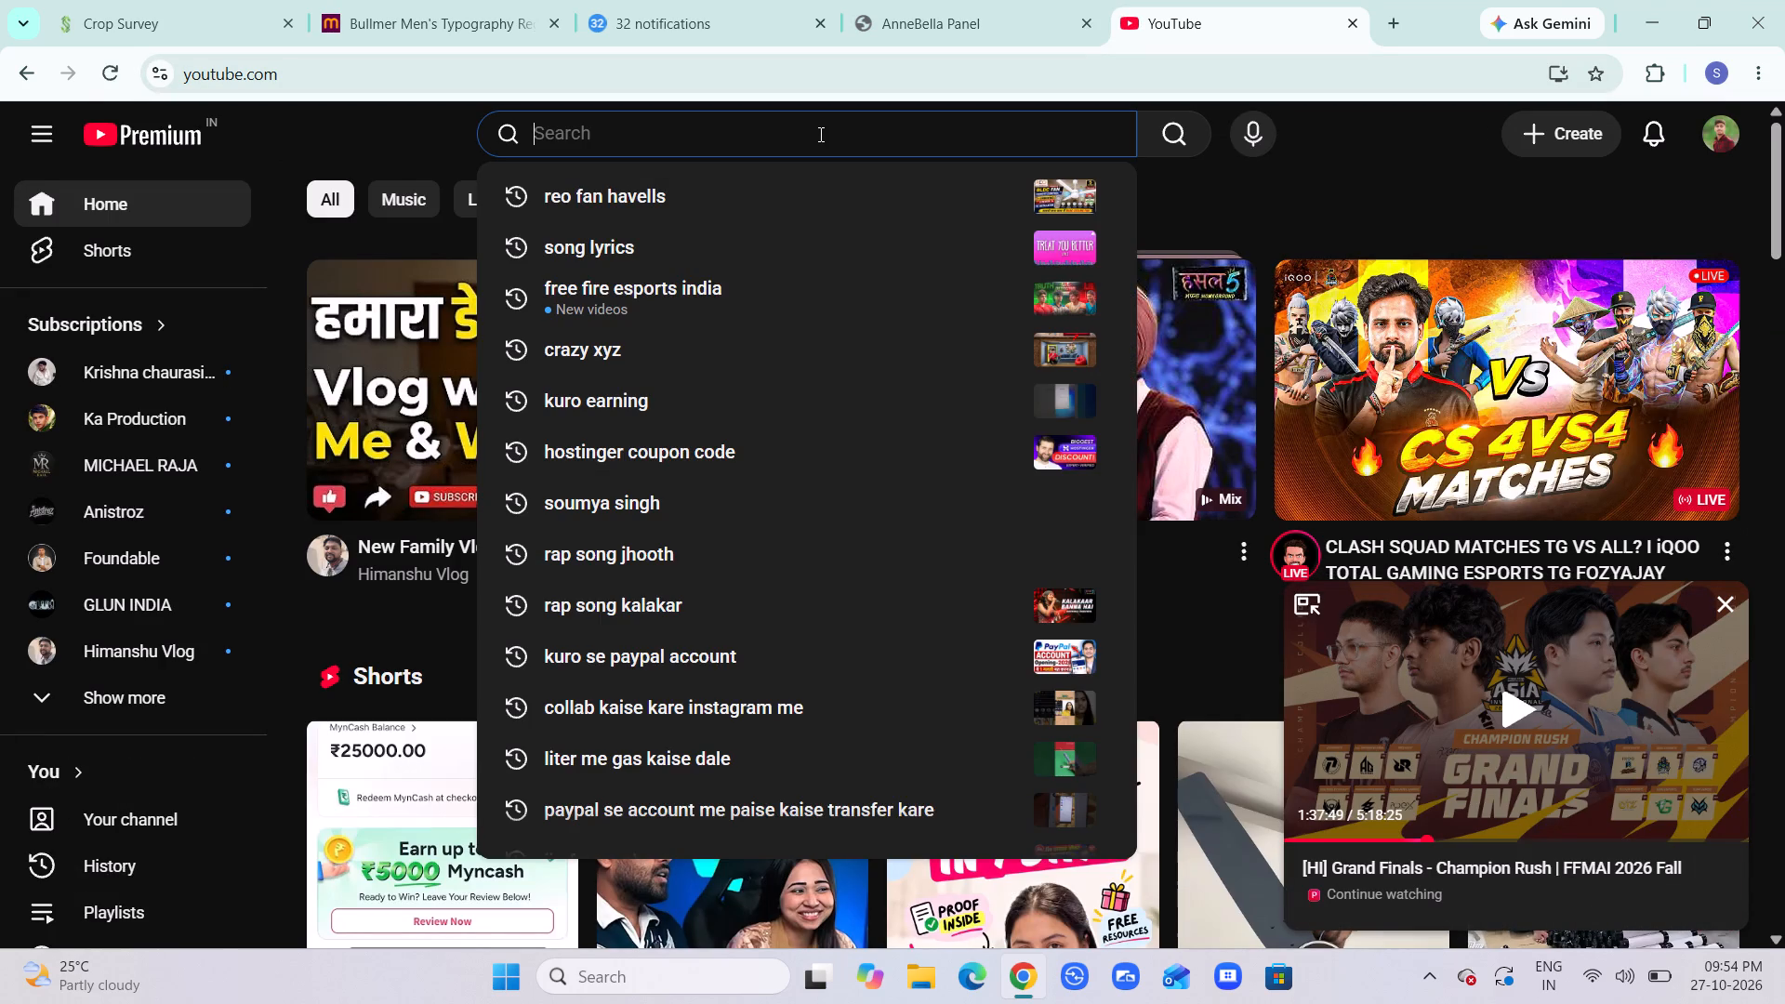
{"action": "key", "text": "m"}
{"action": "key", "text": "a"}
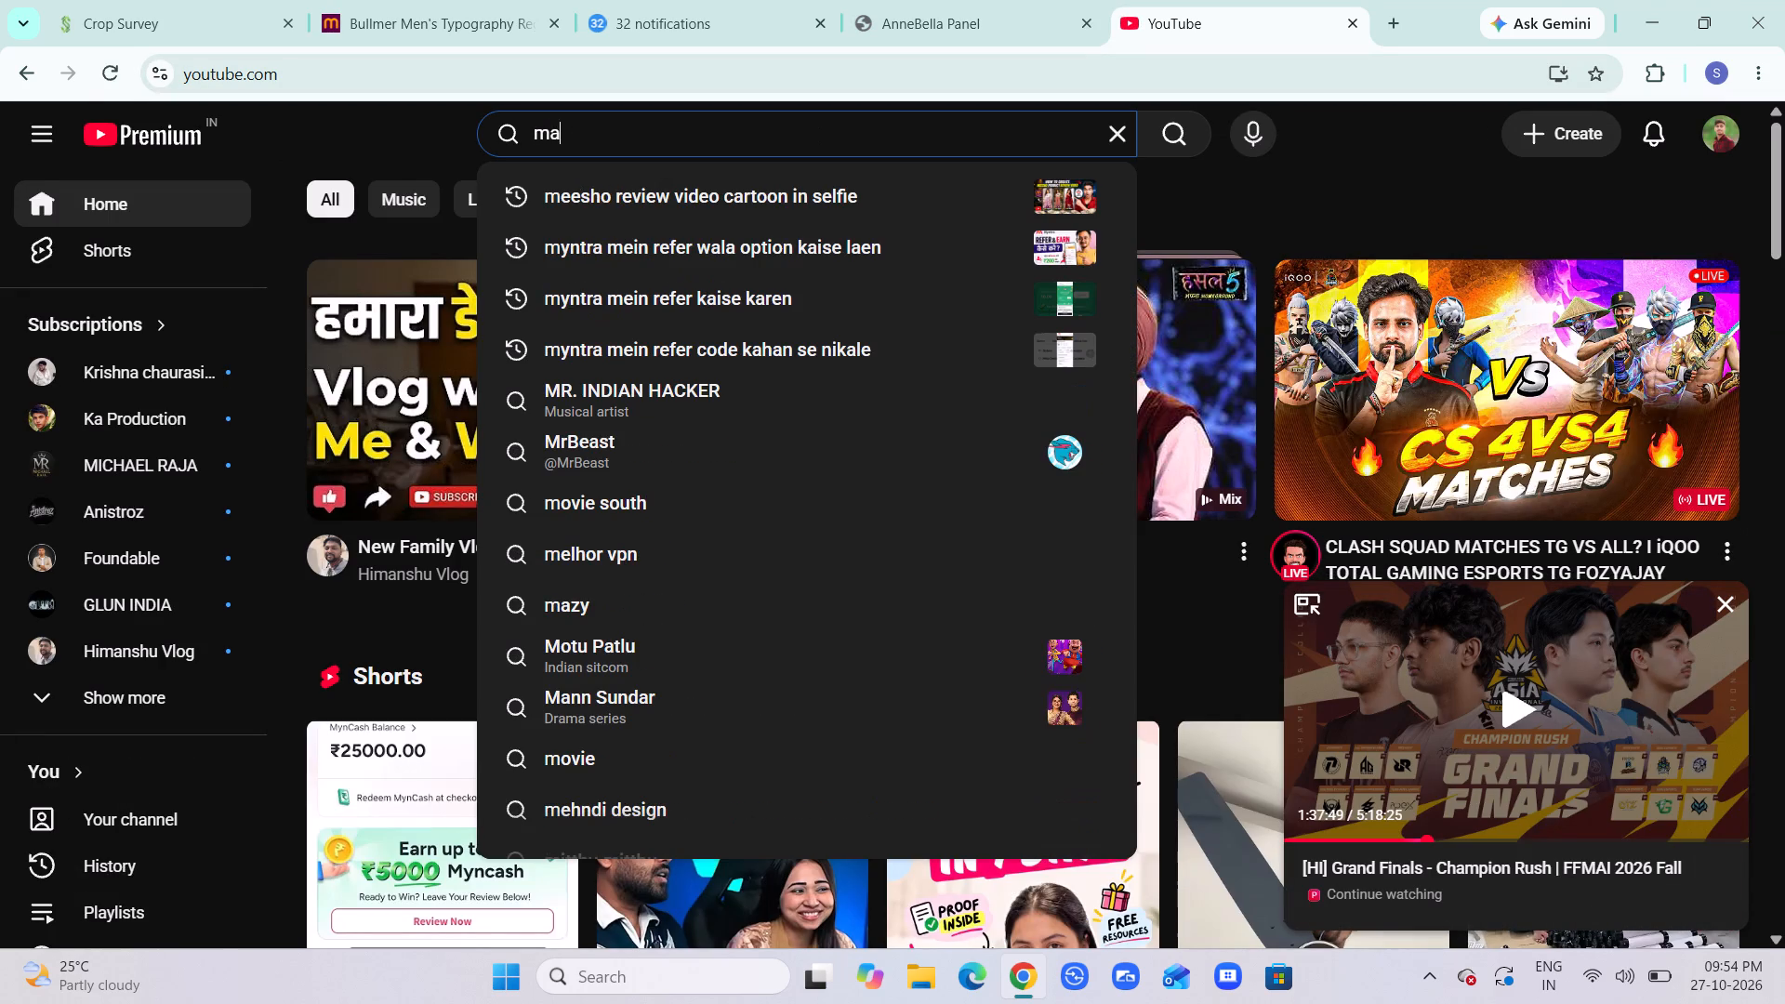
Search YouTube for "mai bhi gol tum bhi gol".
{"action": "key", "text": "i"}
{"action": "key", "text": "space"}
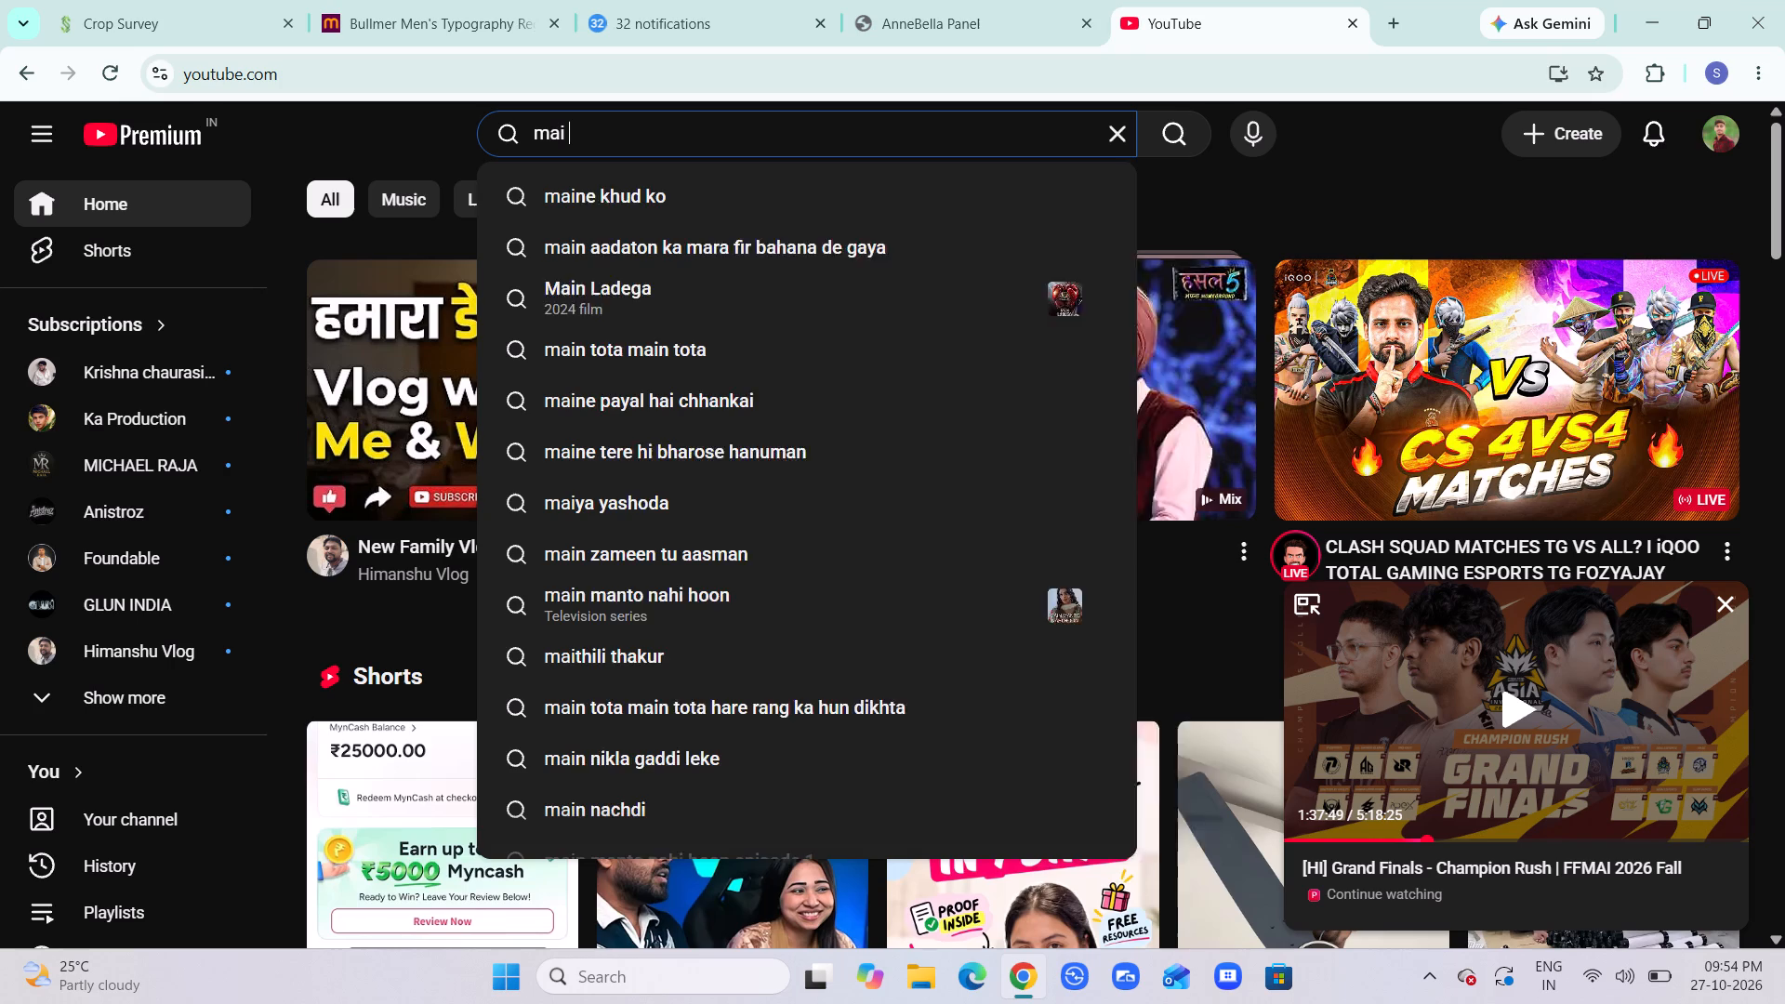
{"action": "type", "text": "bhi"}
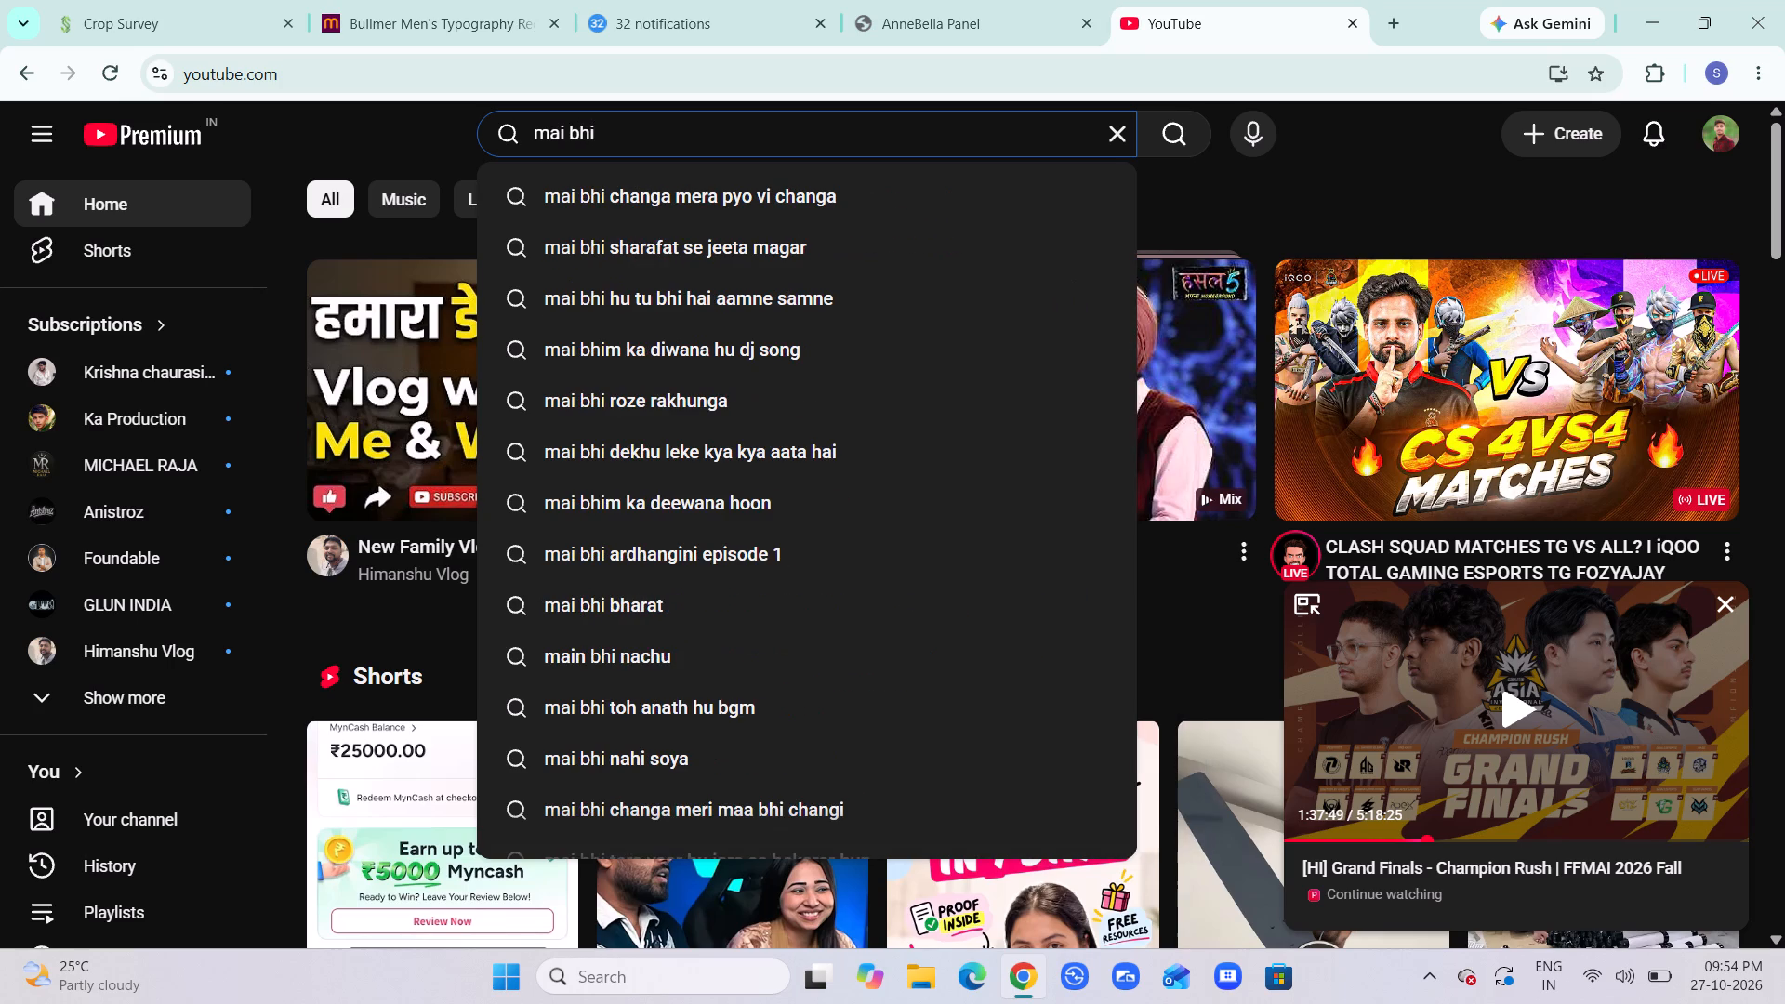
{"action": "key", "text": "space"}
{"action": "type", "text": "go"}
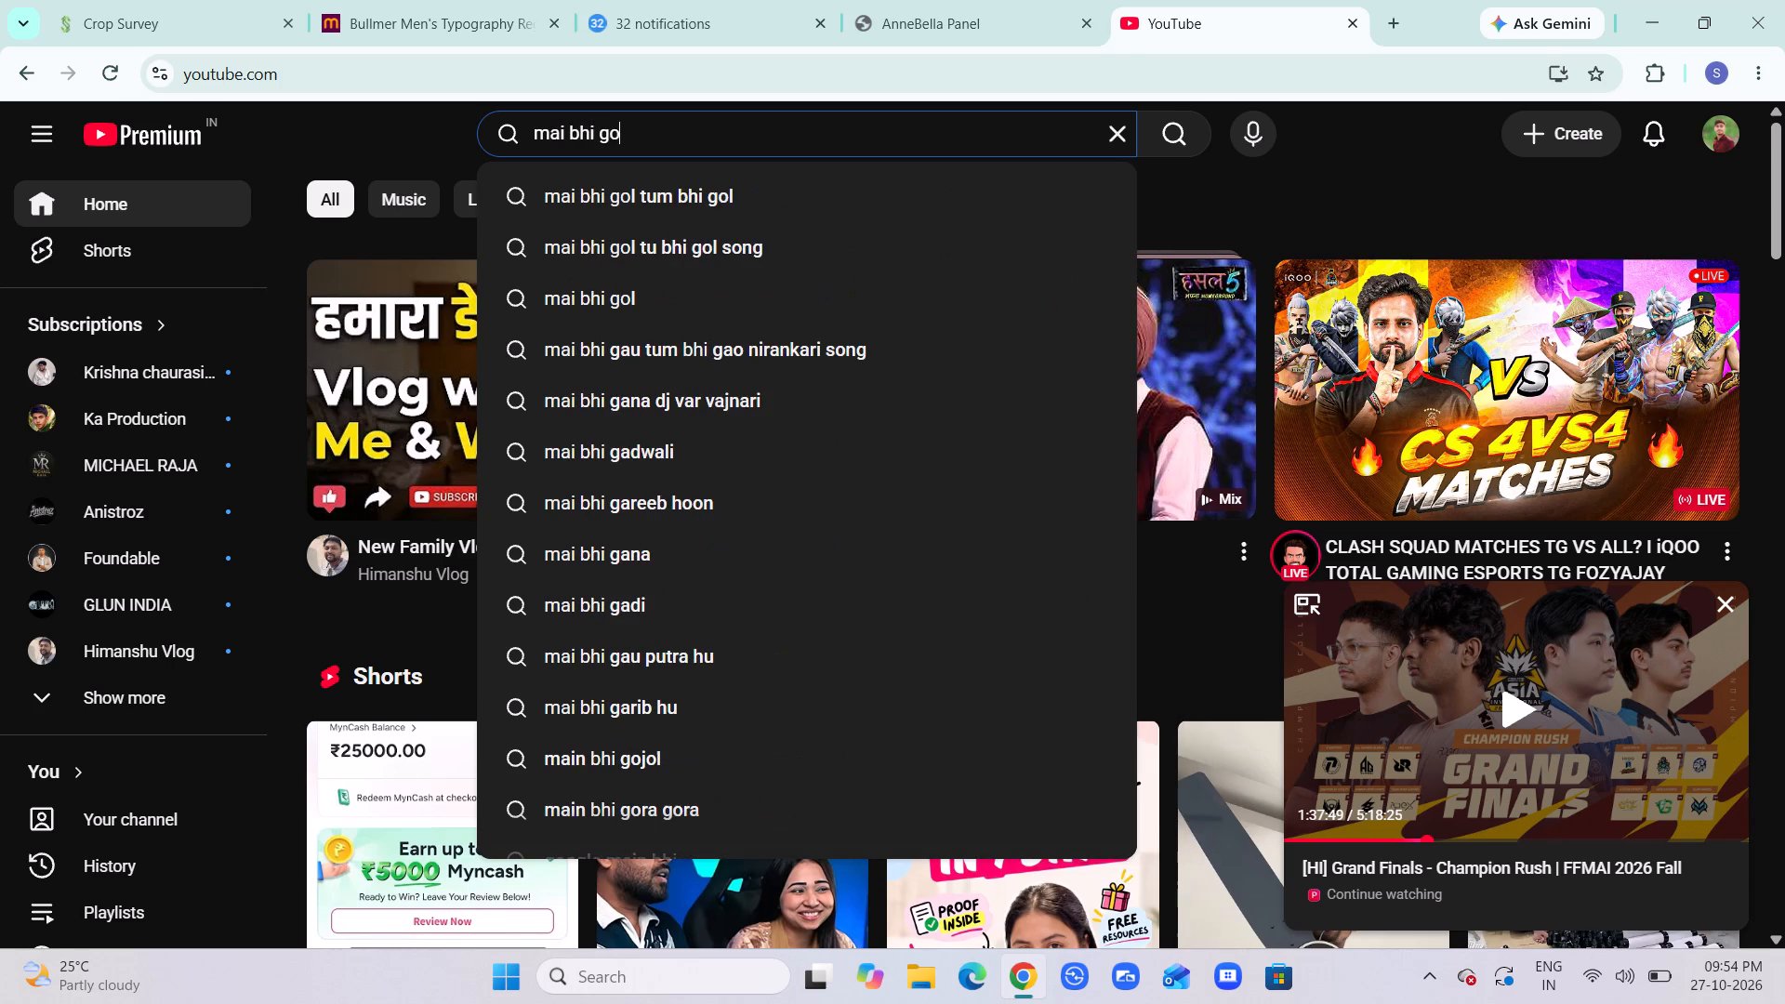
{"action": "left_click", "coordinate": [834, 184]}
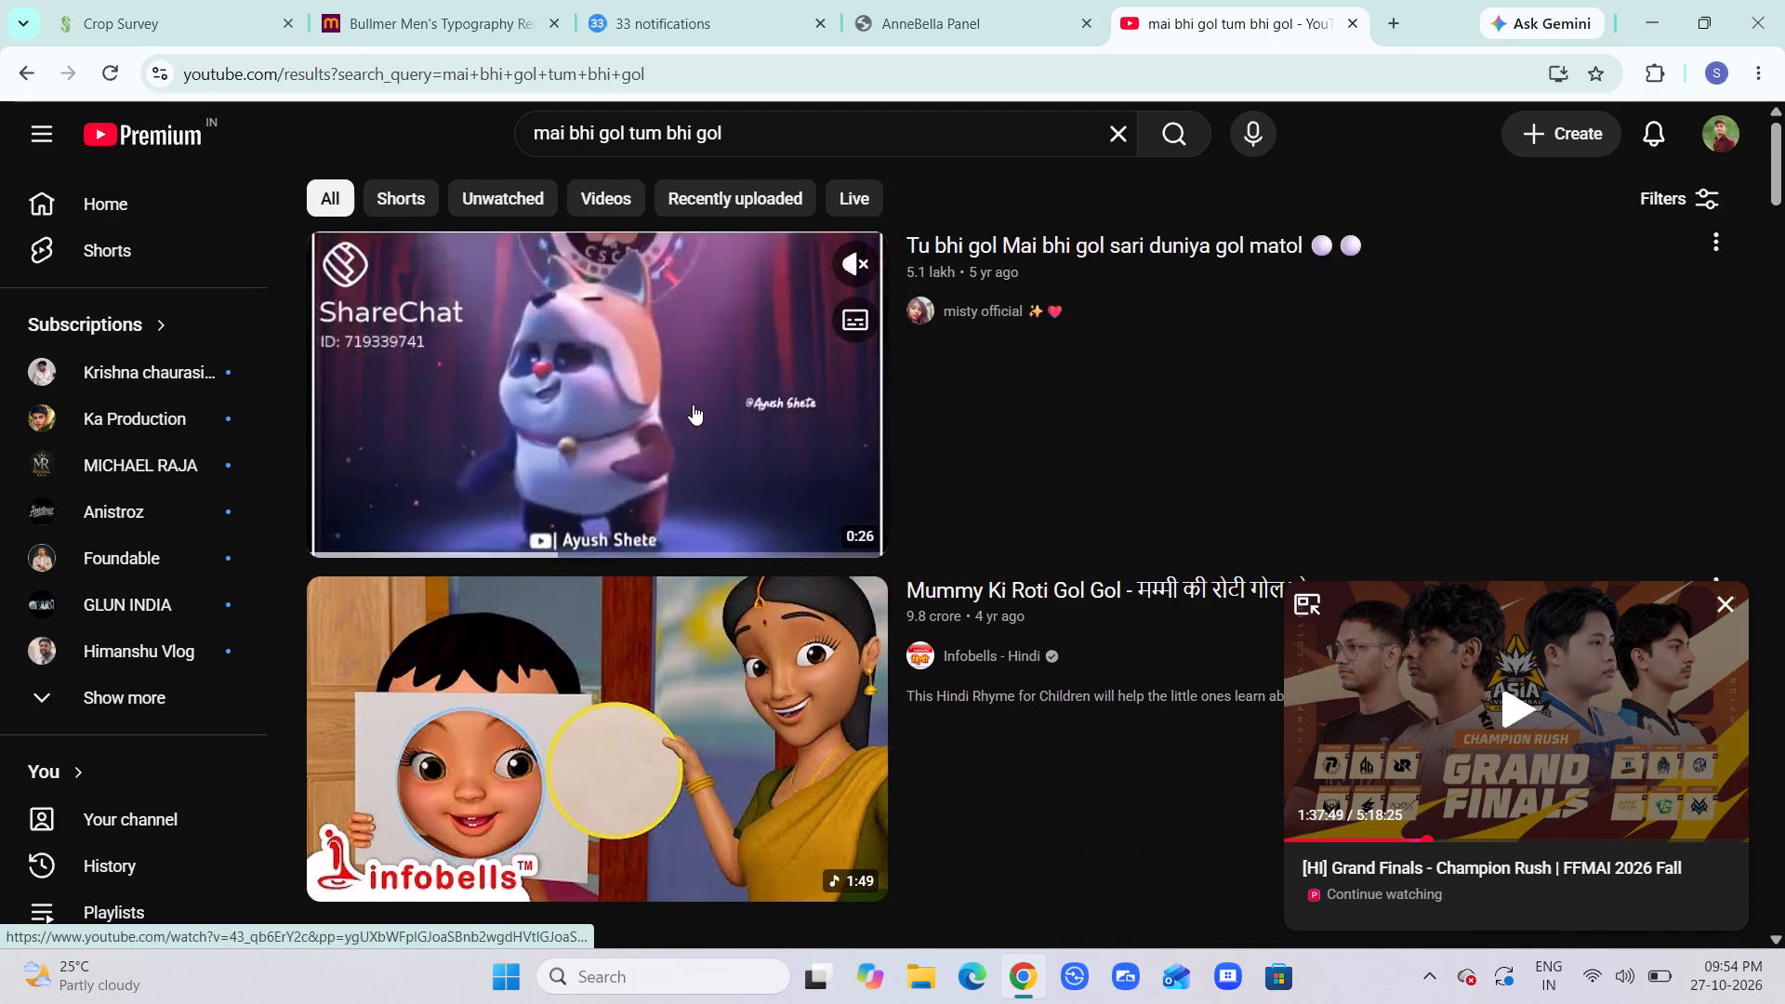
Play the video "Tu bhi gol Mai bhi gol sari duniya gol matol" with sound and open the system volume controls.
{"action": "left_click", "coordinate": [864, 248]}
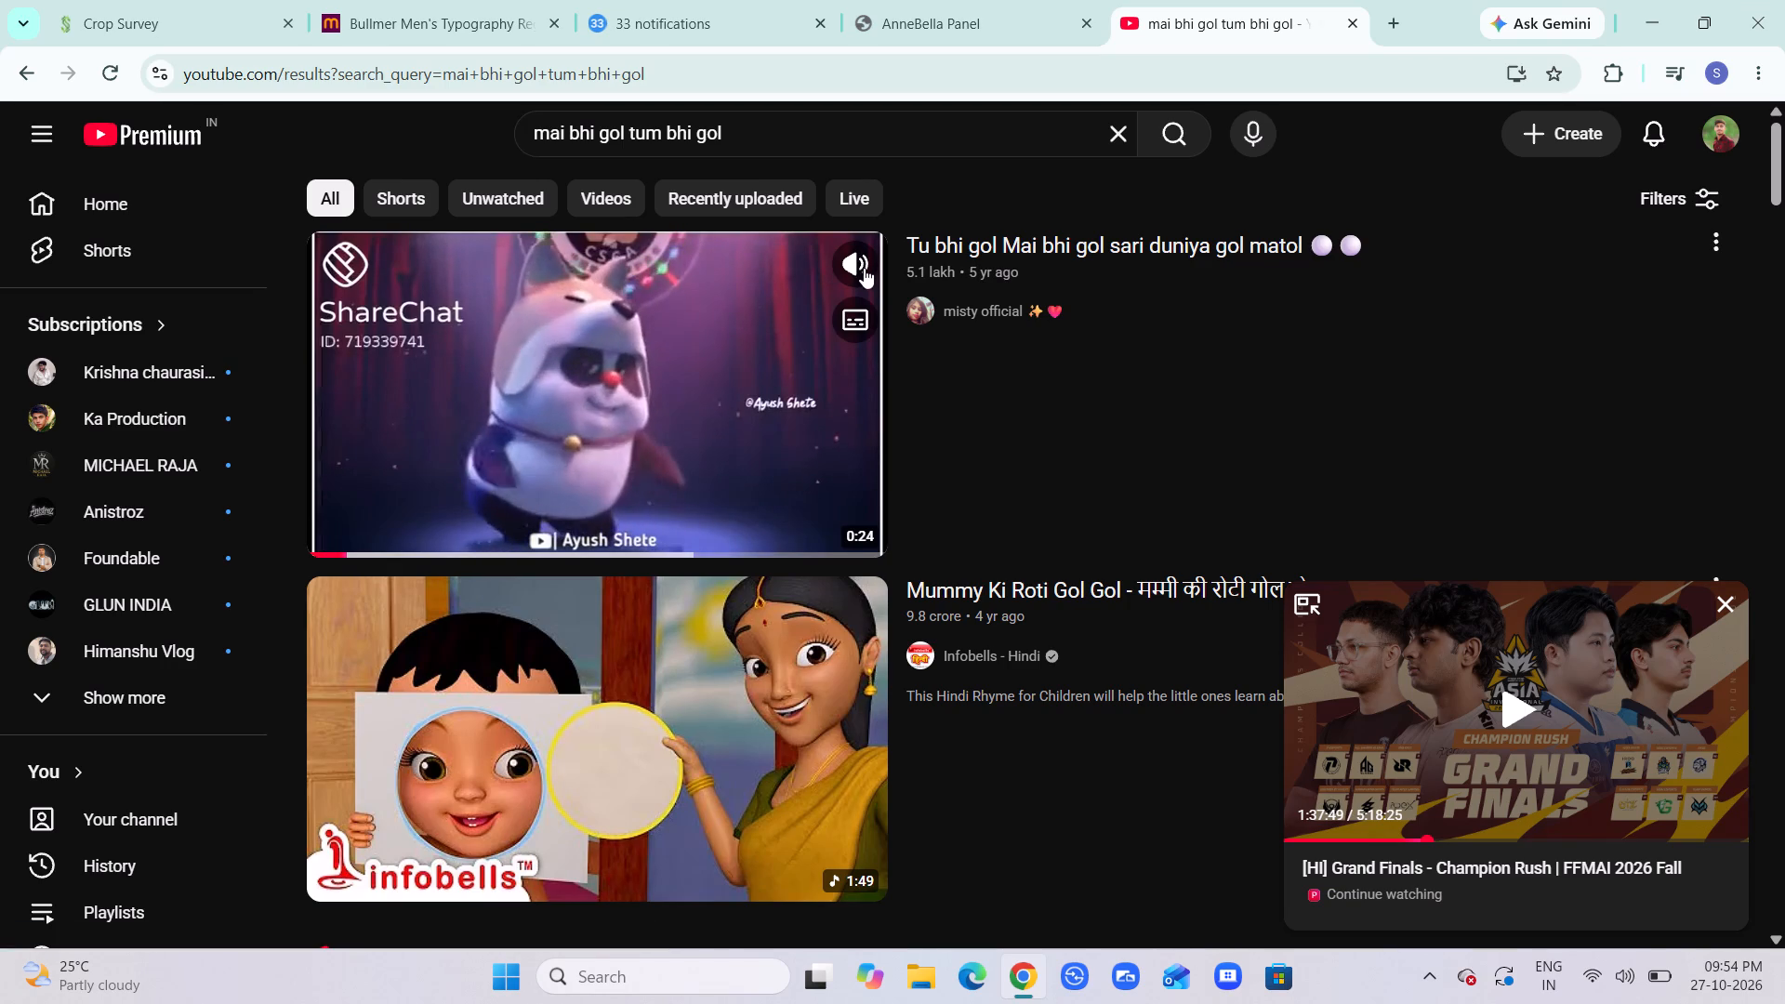
{"action": "left_click", "coordinate": [698, 388]}
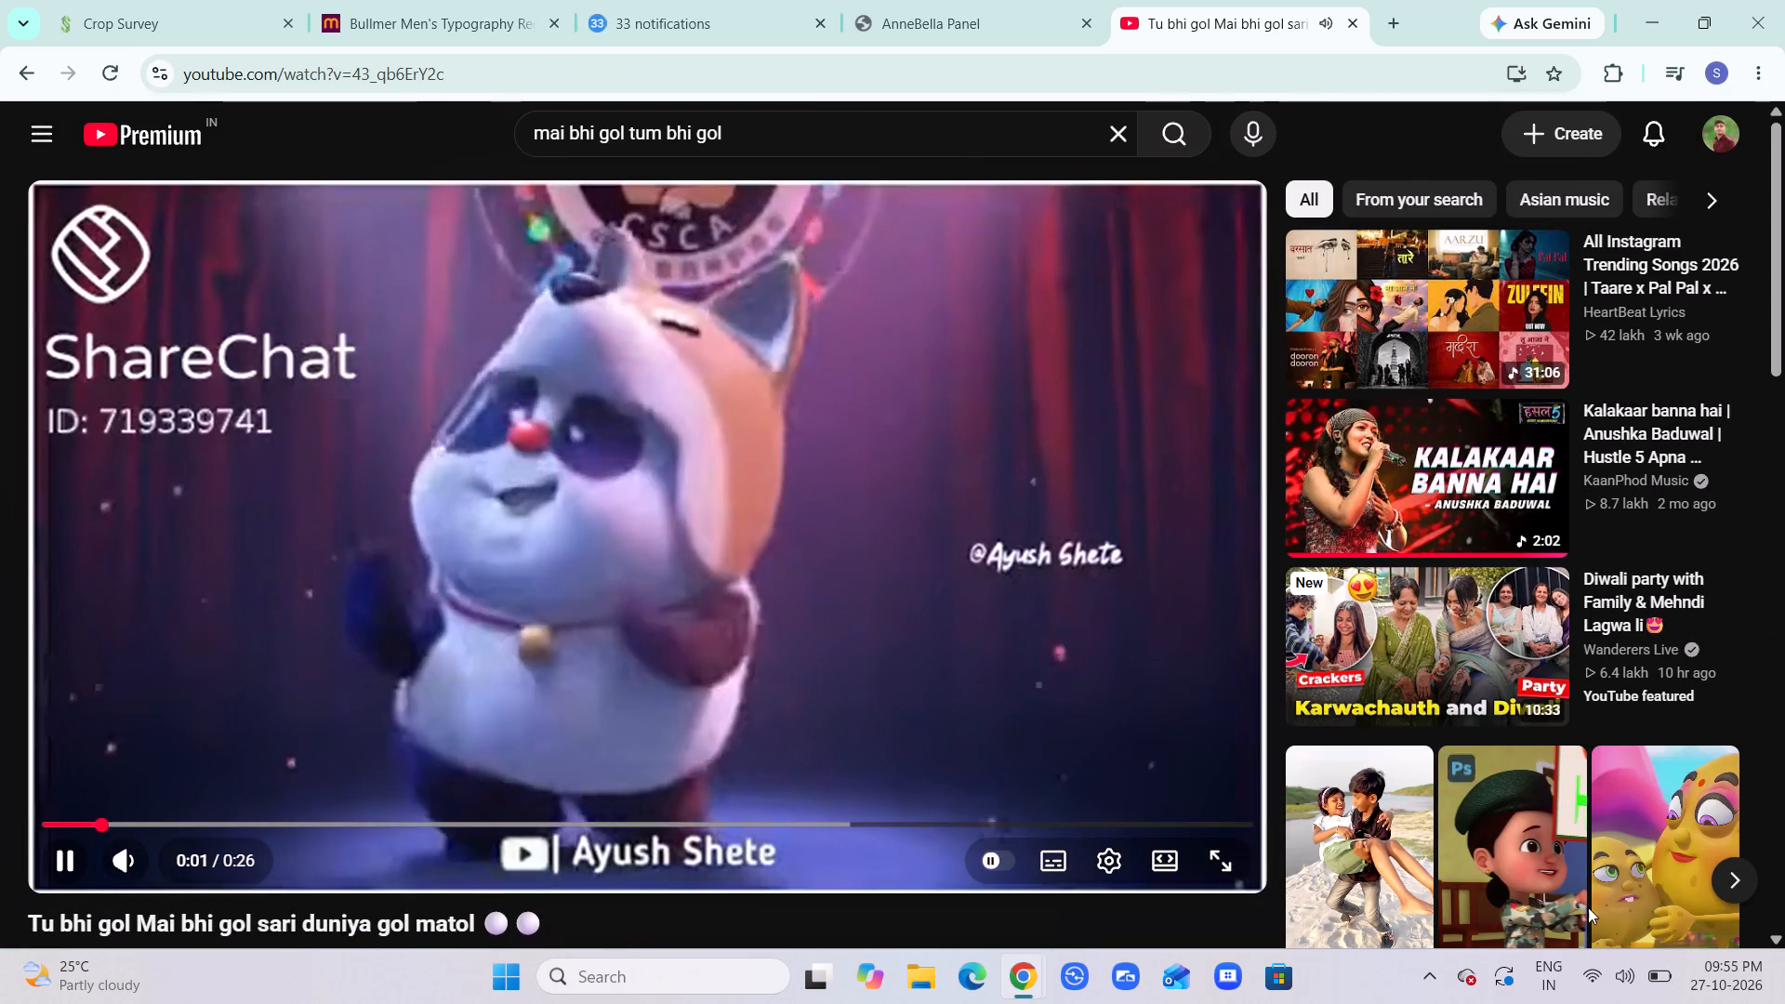
{"action": "left_click", "coordinate": [1611, 971]}
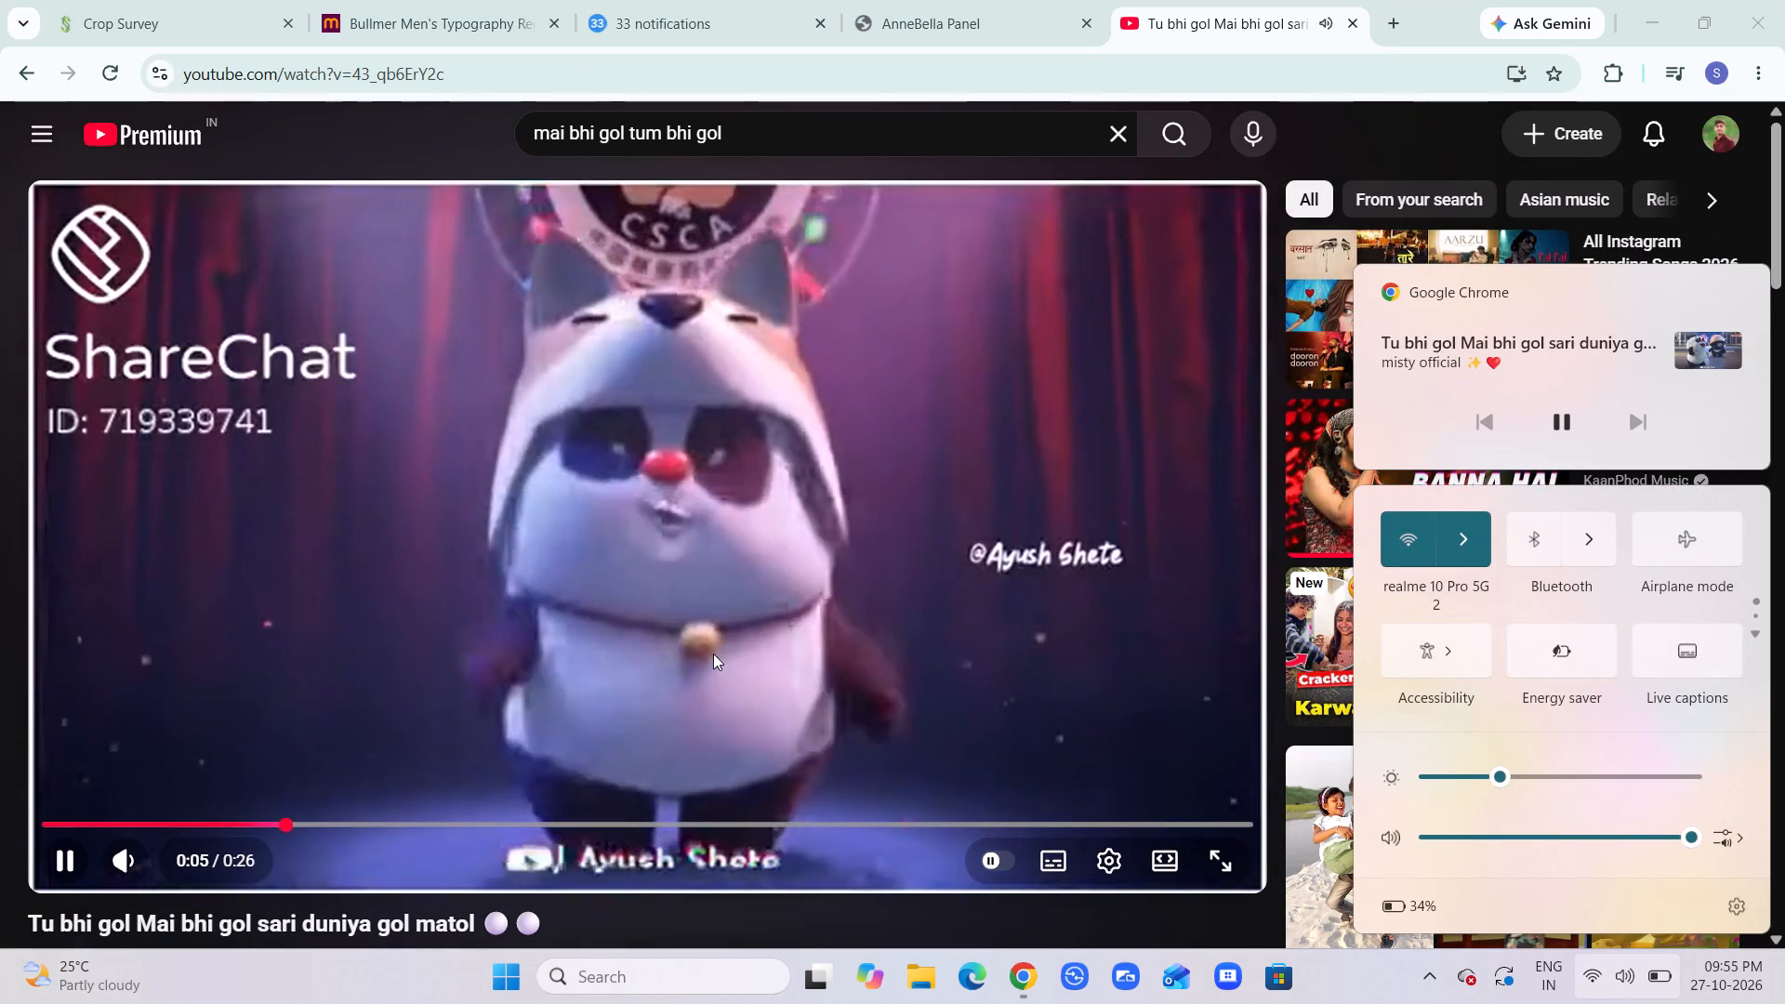
Return to the search results and look through the listed videos and Shorts for other versions of the song.
{"action": "left_click", "coordinate": [30, 68]}
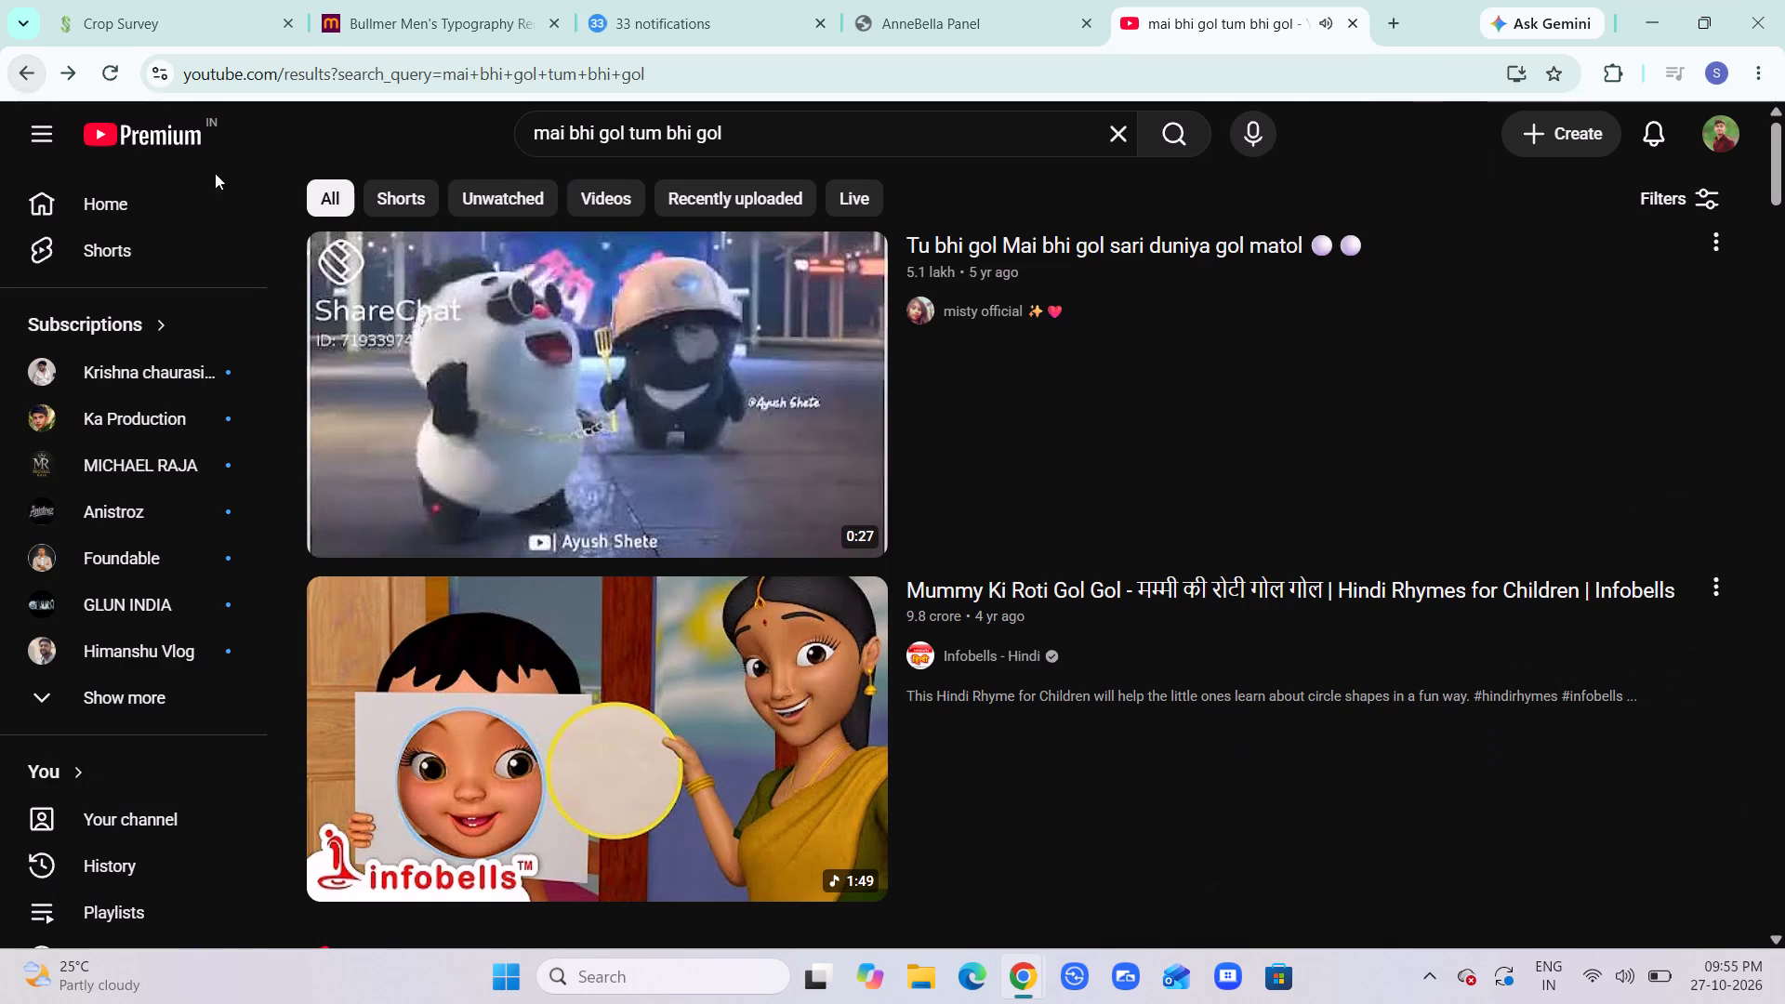
{"action": "scroll", "coordinate": [742, 547], "scroll_direction": "down", "scroll_amount": 2}
{"action": "scroll", "coordinate": [813, 456], "scroll_direction": "down", "scroll_amount": 4}
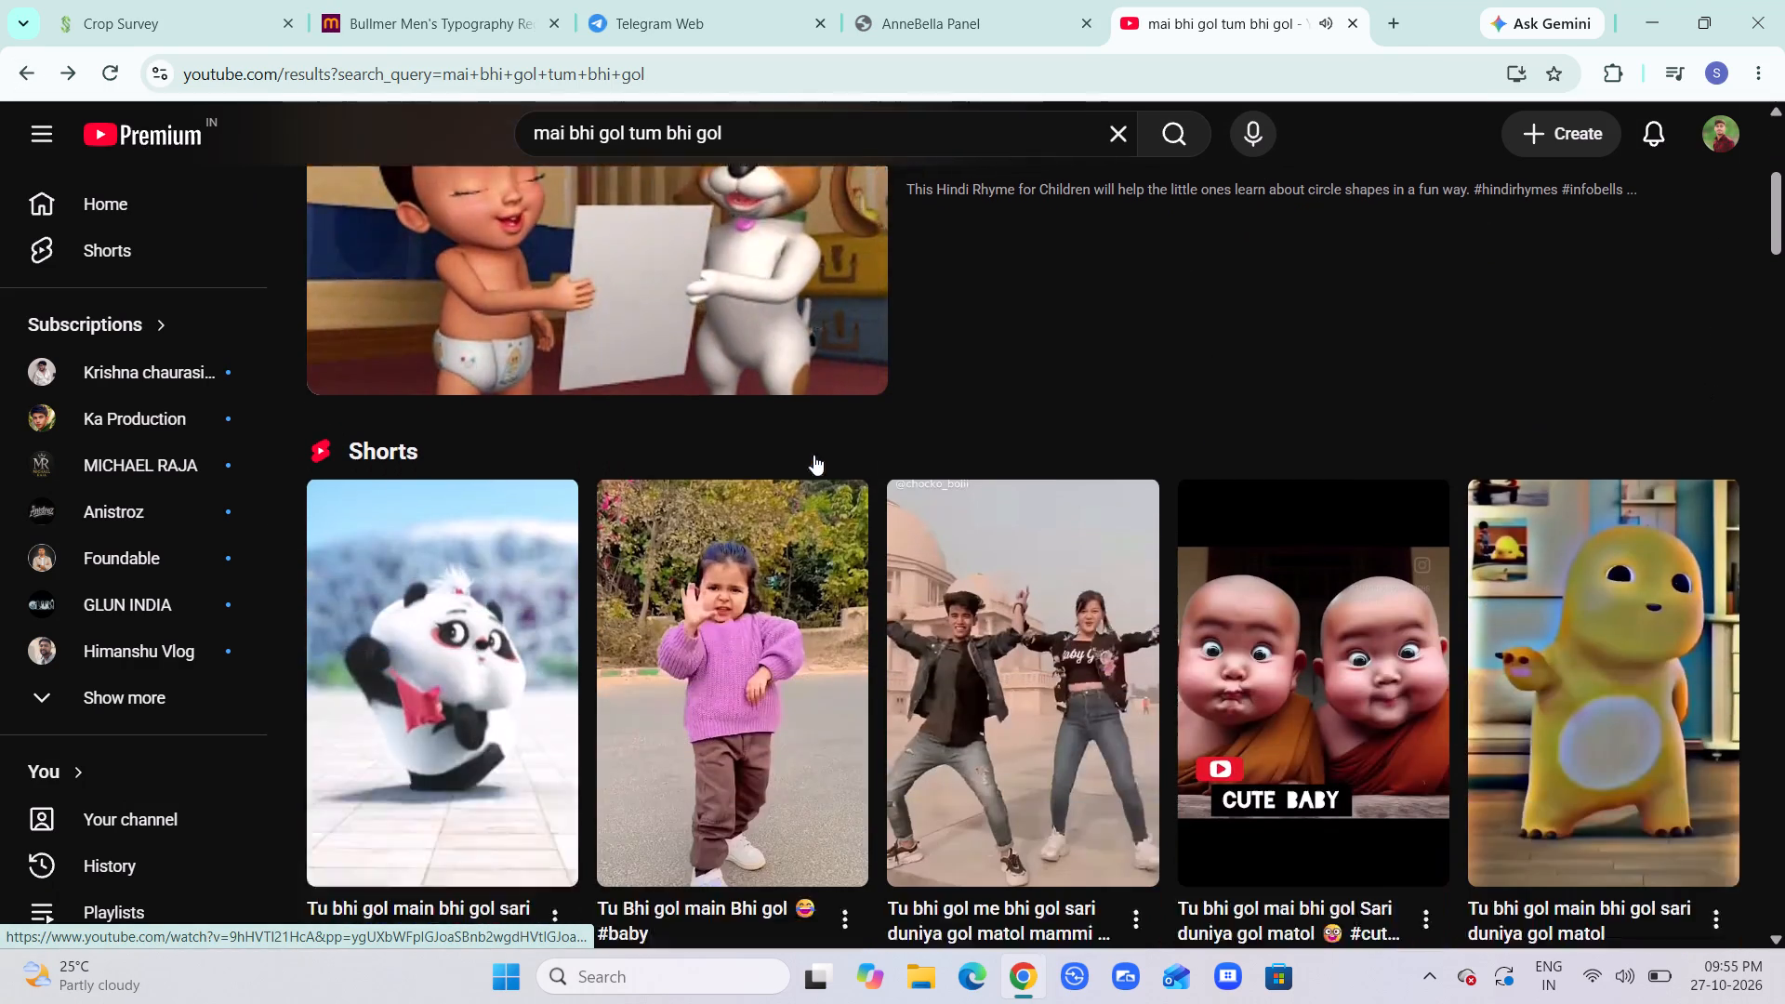
{"action": "scroll", "coordinate": [792, 456], "scroll_direction": "down", "scroll_amount": 6}
{"action": "scroll", "coordinate": [771, 469], "scroll_direction": "up", "scroll_amount": 4}
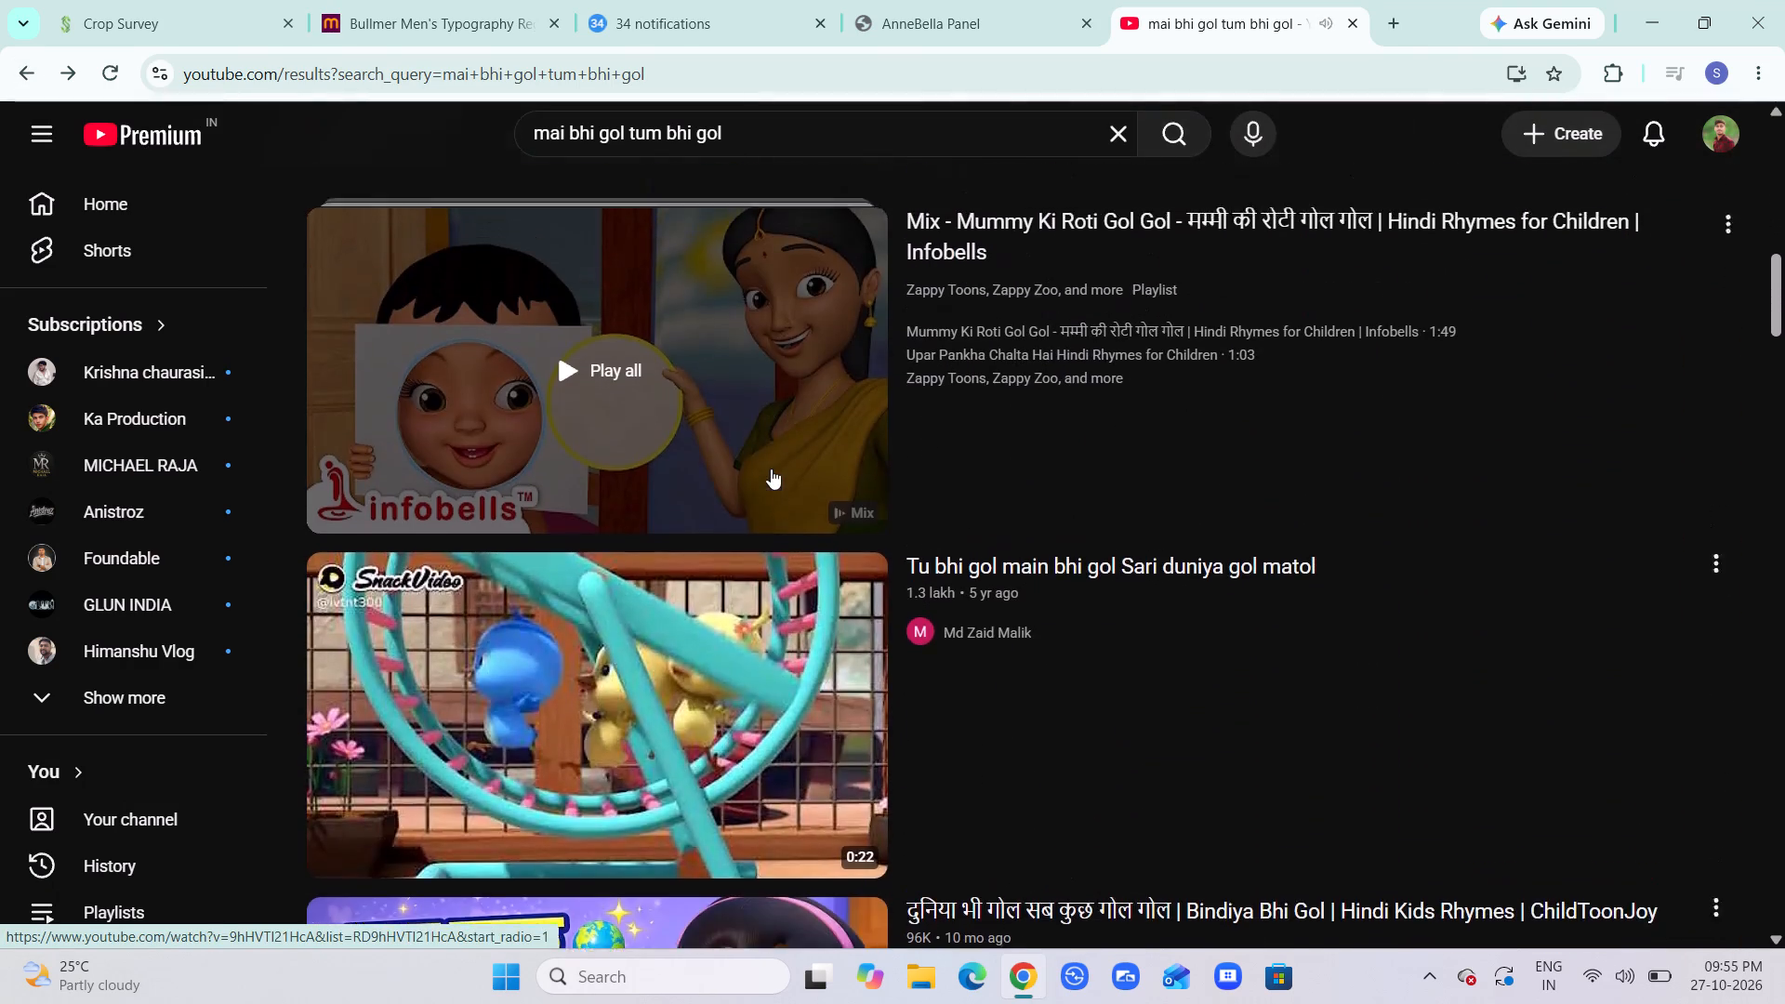
{"action": "scroll", "coordinate": [769, 467], "scroll_direction": "up", "scroll_amount": 6}
Select the whole current query in the YouTube search for replacement.
{"action": "triple_click", "coordinate": [694, 125]}
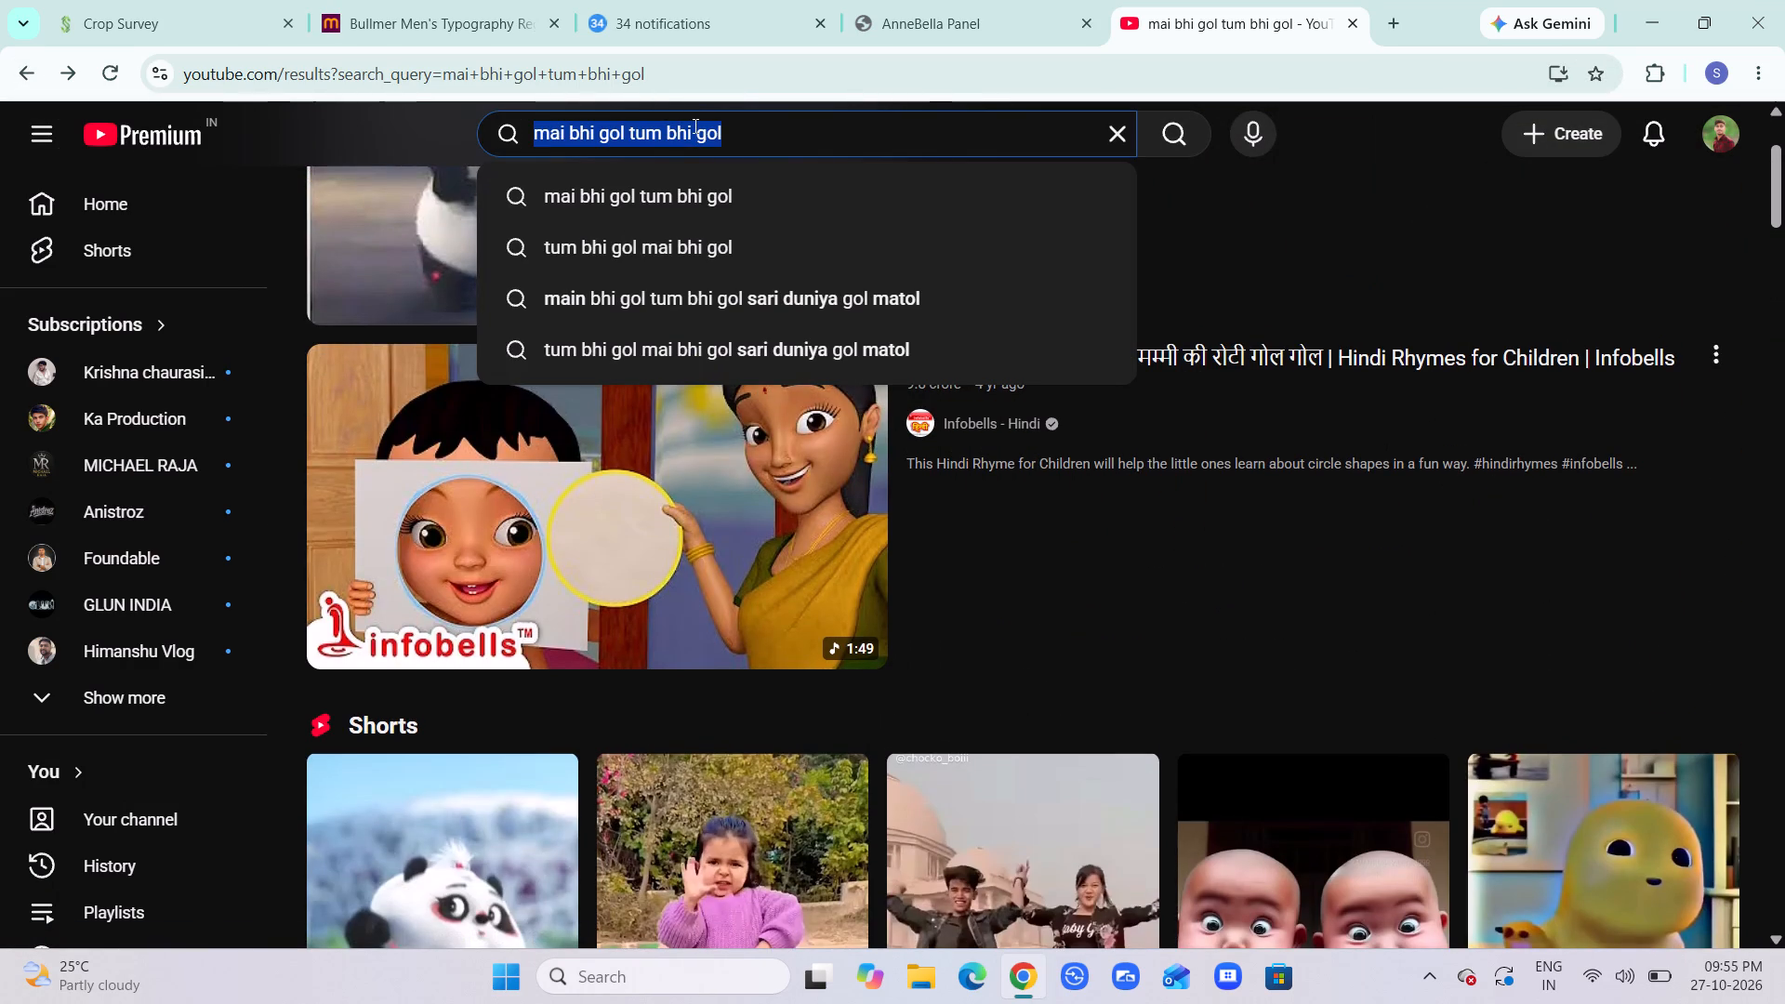
Replace the YouTube query with "new rap 2026" and run the suggested search "new car 2026 launch".
{"action": "key", "text": "l"}
{"action": "key", "text": "BackSpace"}
{"action": "type", "text": "new rap"}
{"action": "key", "text": "space"}
{"action": "type", "text": "2026"}
{"action": "key", "text": "space"}
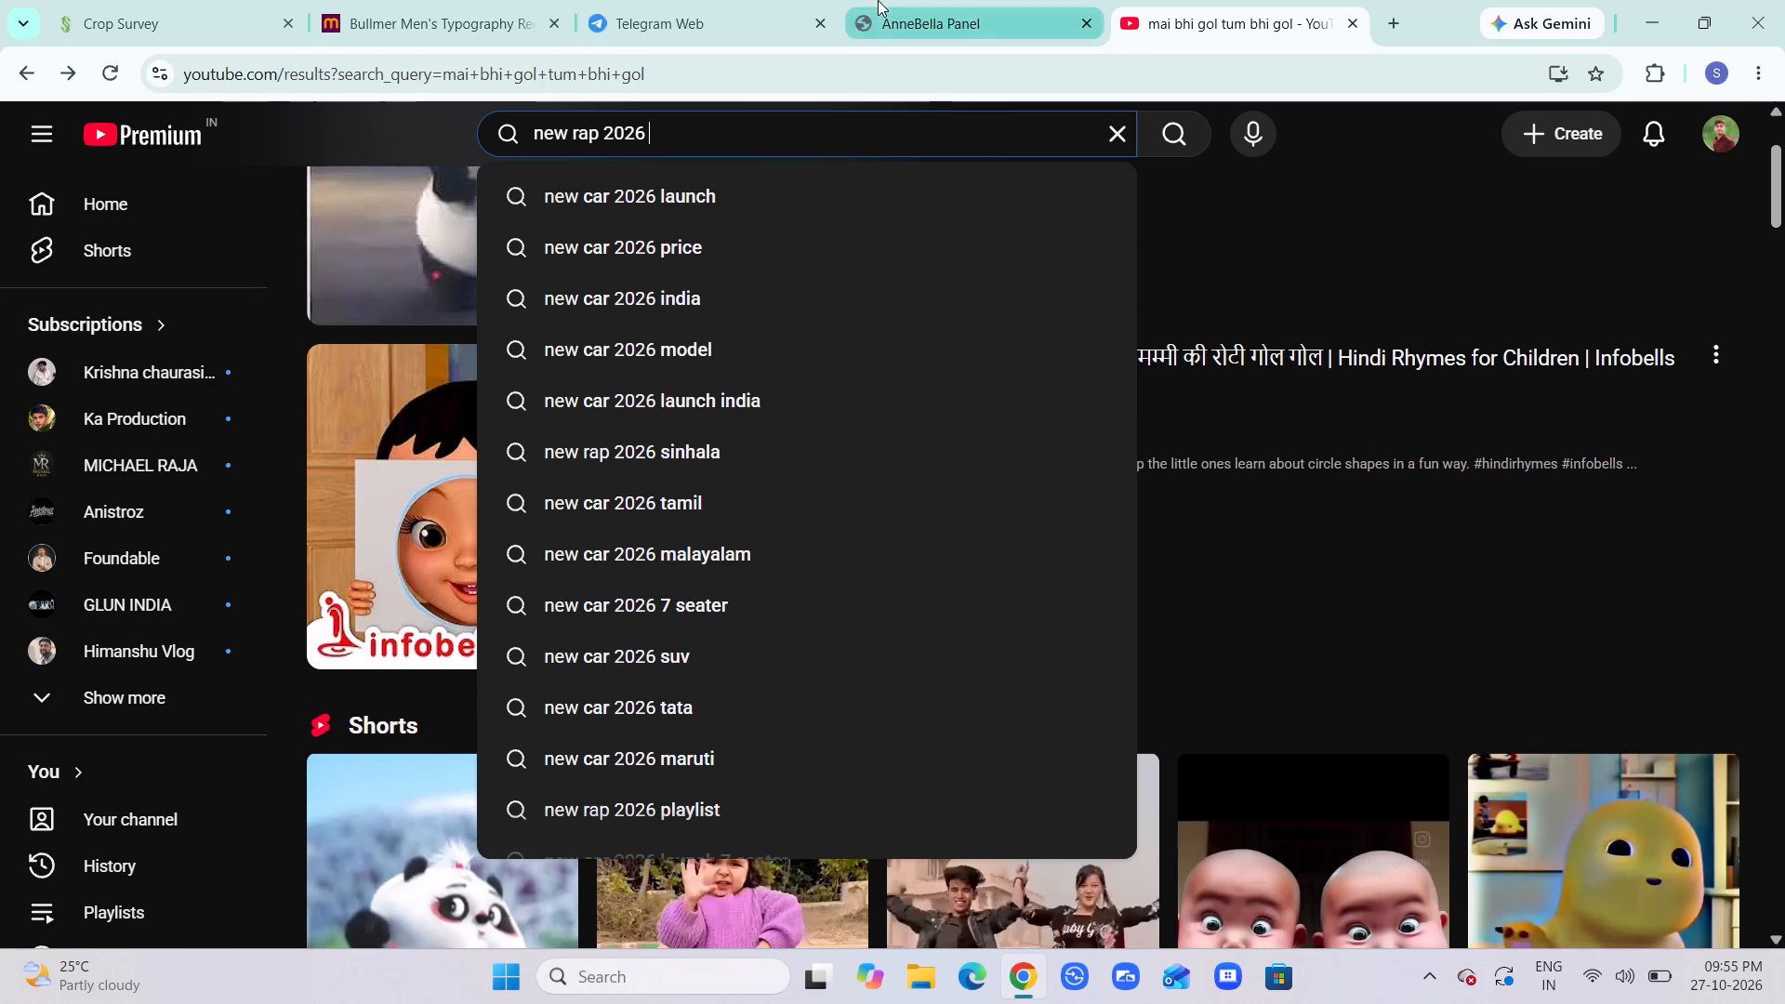
{"action": "left_click", "coordinate": [637, 188]}
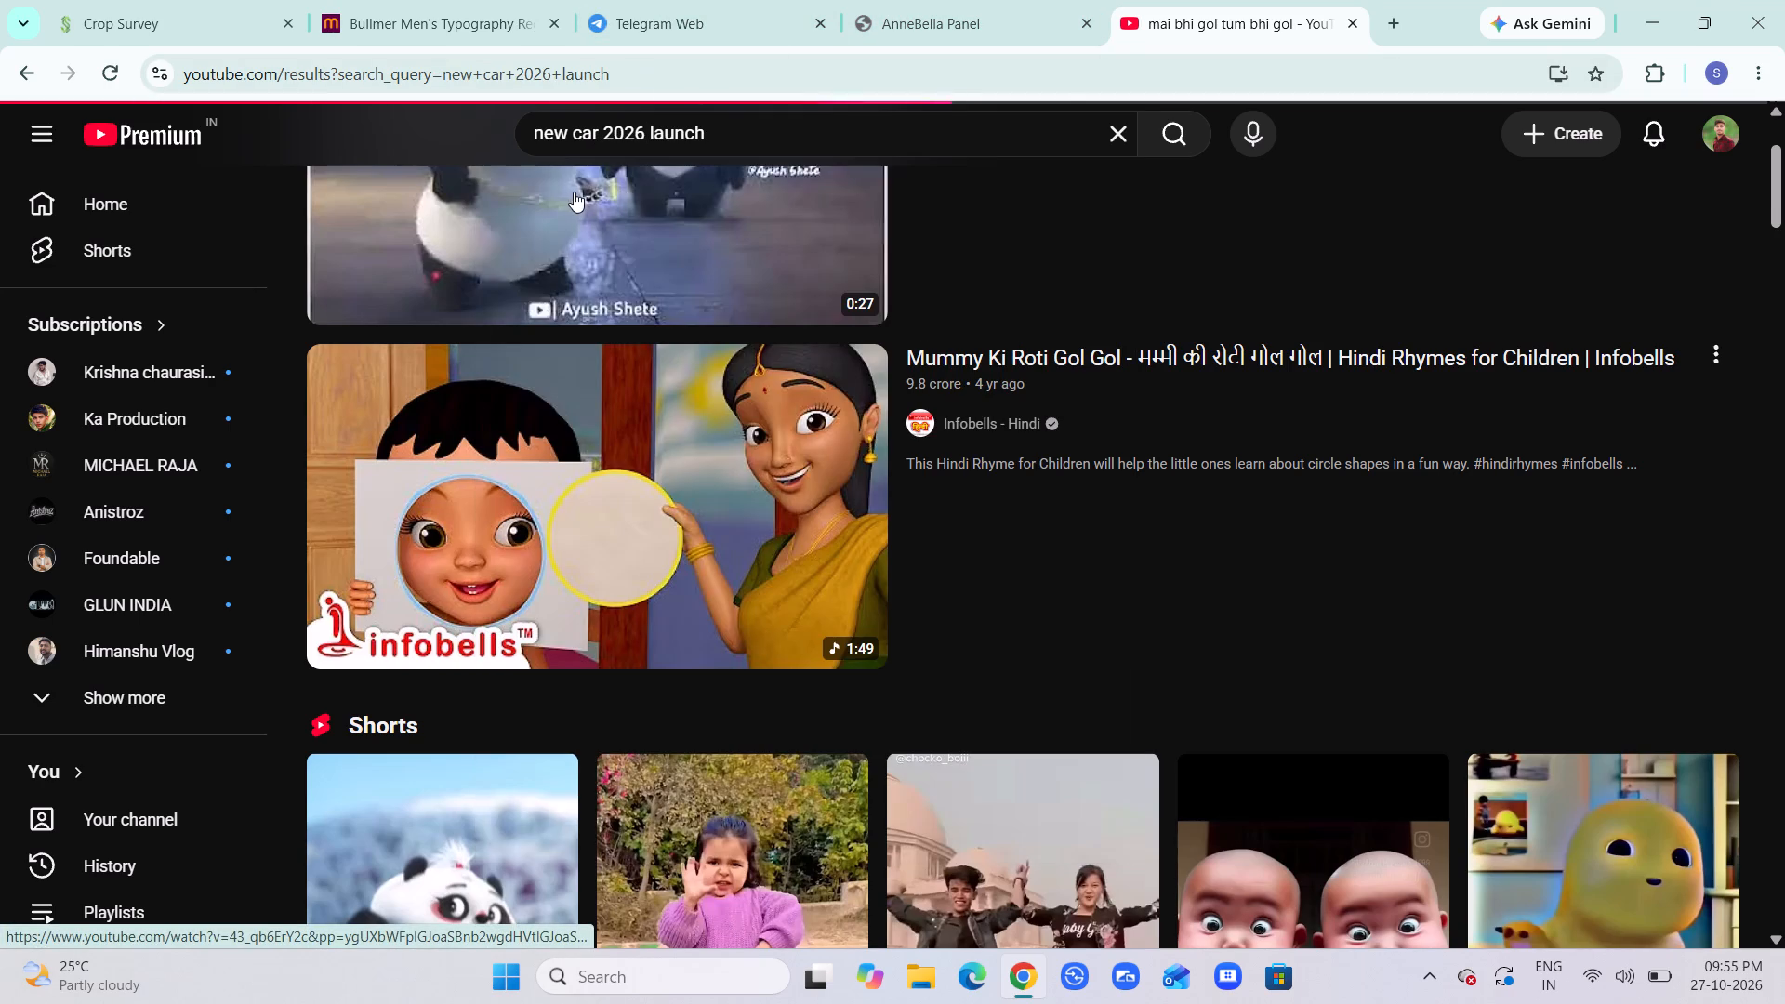
Change the YouTube query to "new rap 2026 launch" and run the search.
{"action": "left_click", "coordinate": [597, 126]}
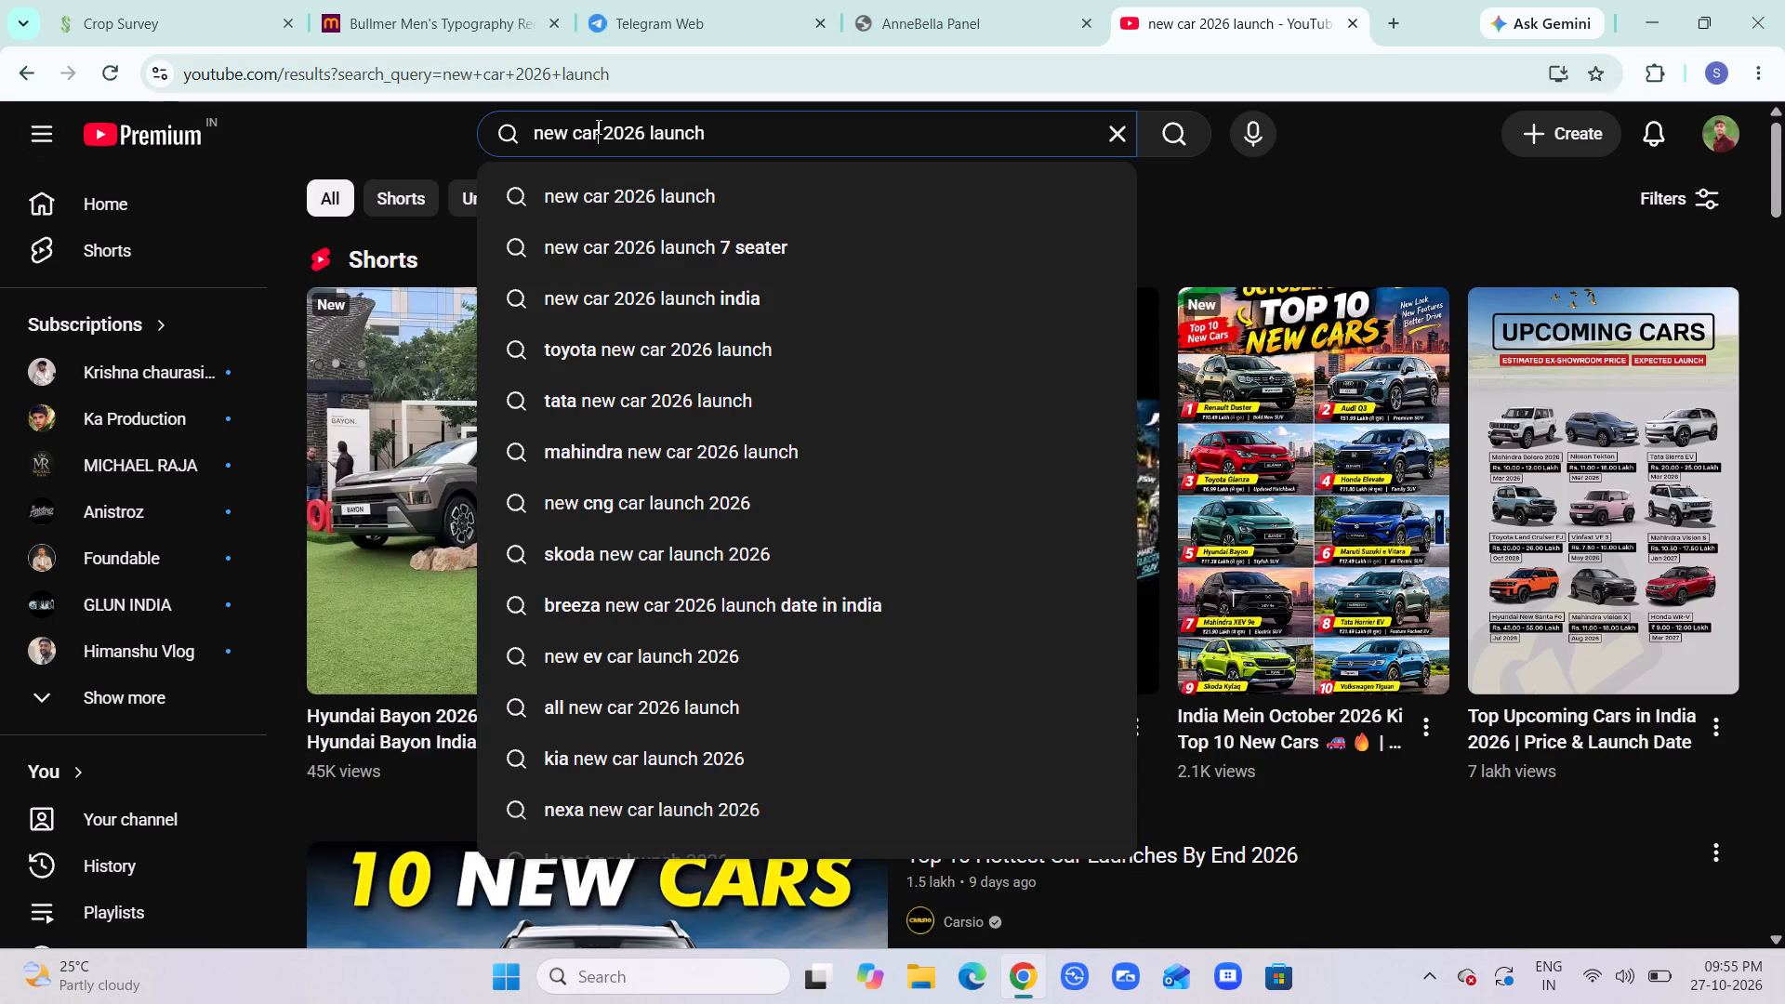
{"action": "key", "text": "BackSpace"}
{"action": "key", "text": "BackSpace"}
{"action": "key", "text": "BackSpace"}
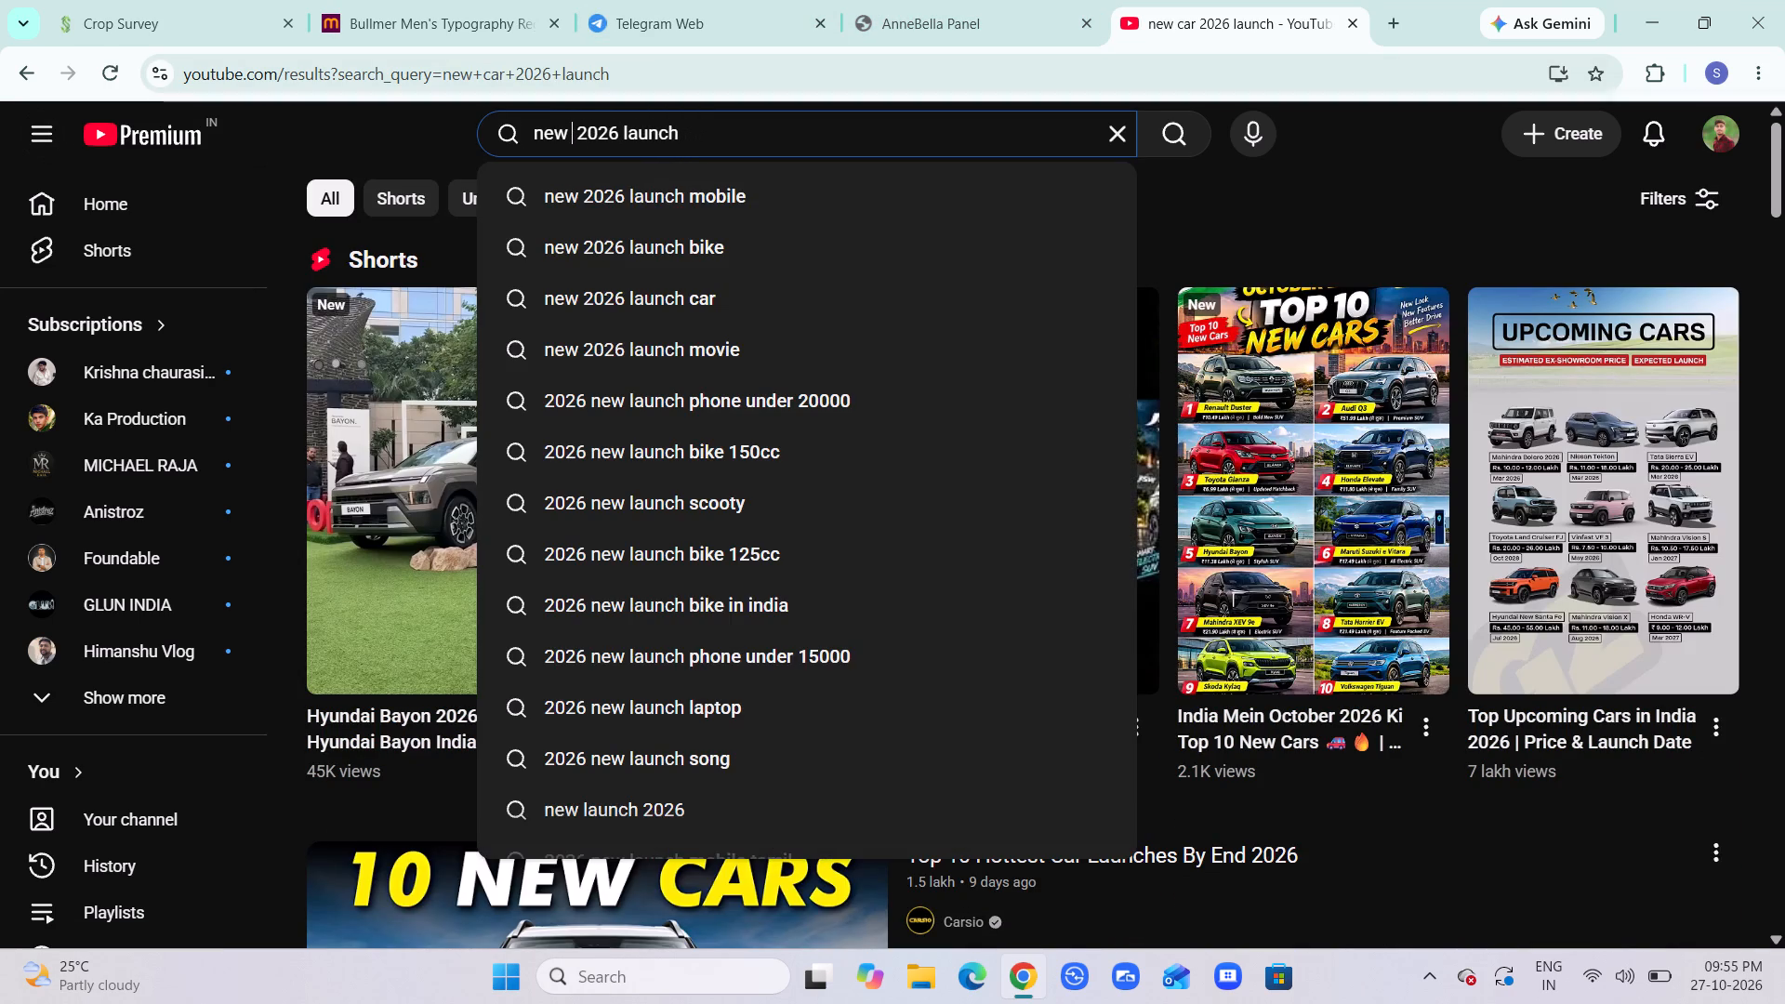
{"action": "type", "text": "ra"}
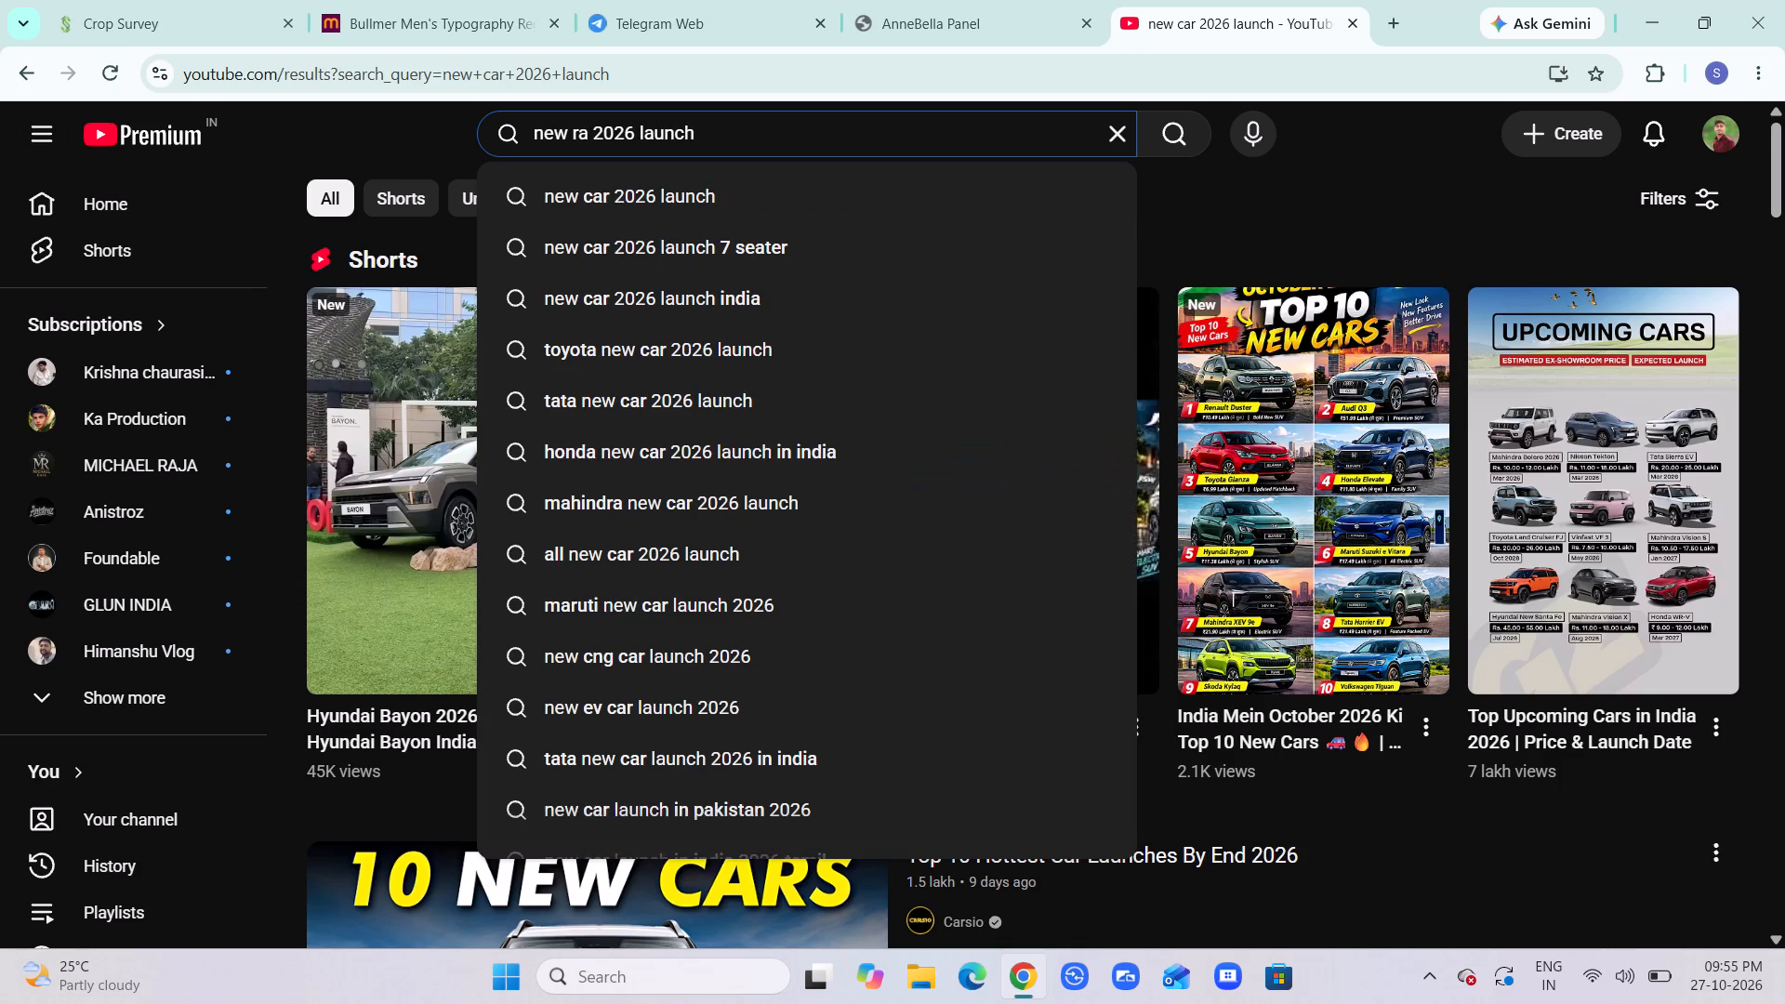
{"action": "key", "text": "p"}
{"action": "key", "text": "Return"}
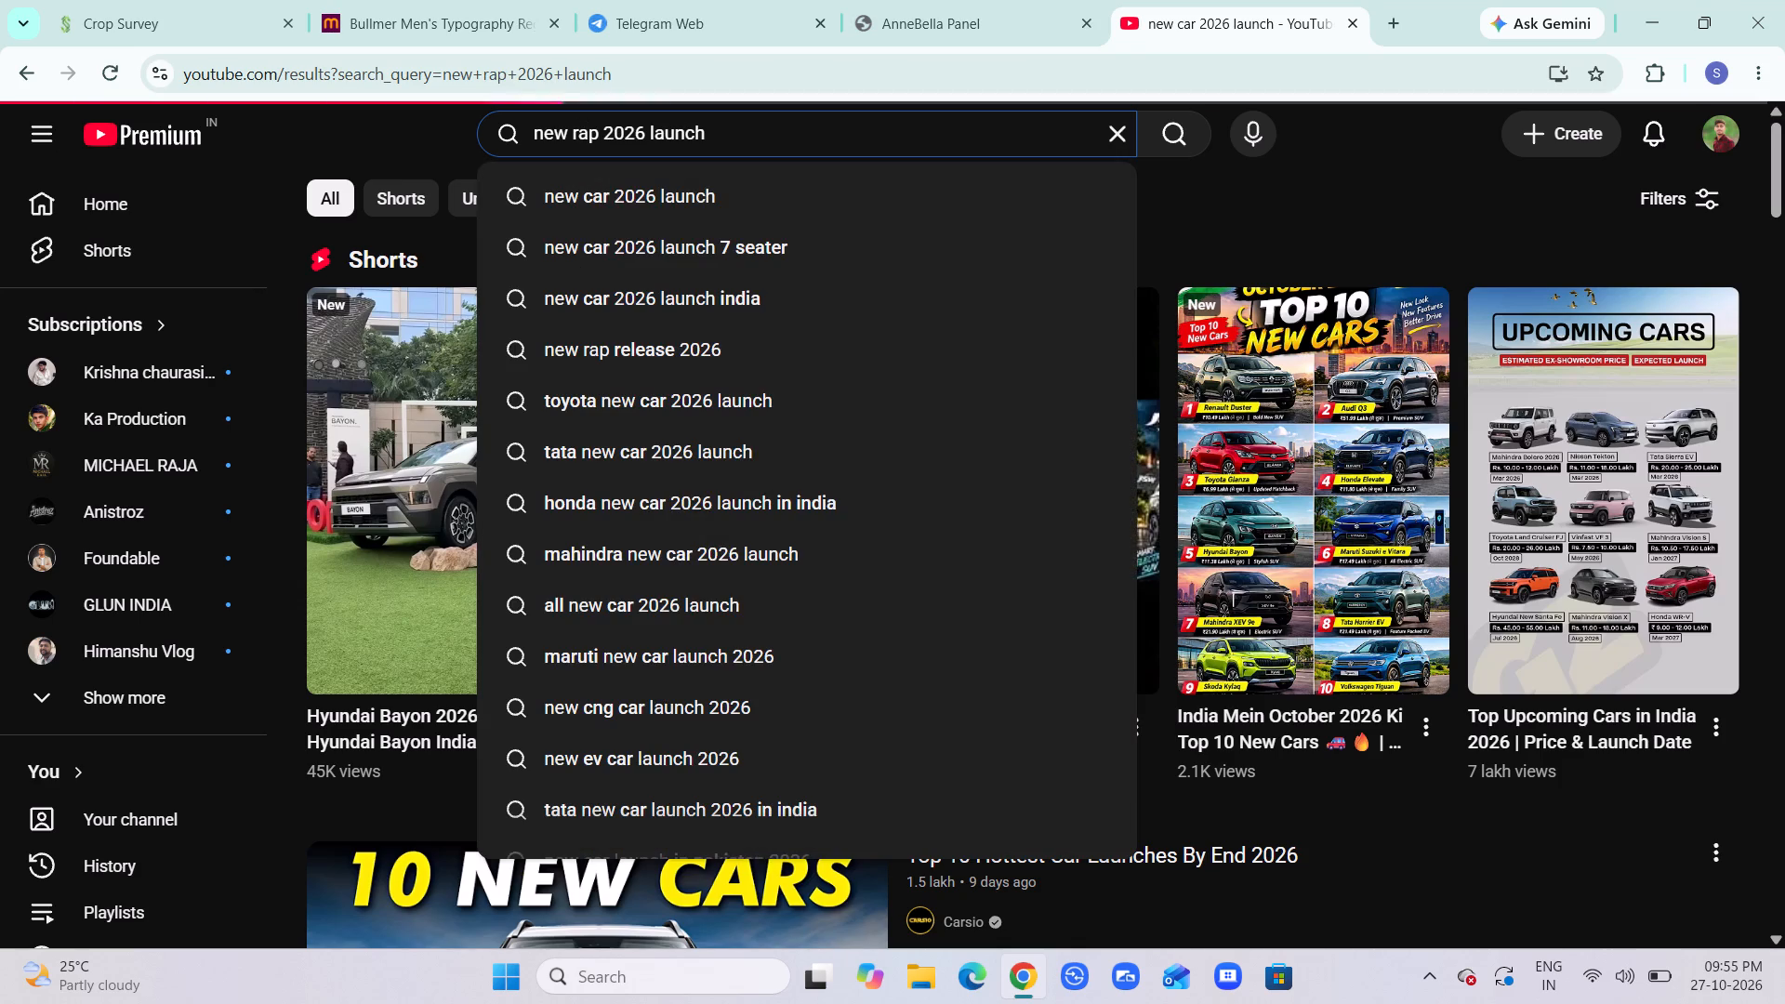
Browse the rap search results for a song to play, previewing the Lickety Rap video with sound.
{"action": "scroll", "coordinate": [665, 376], "scroll_direction": "down", "scroll_amount": 1}
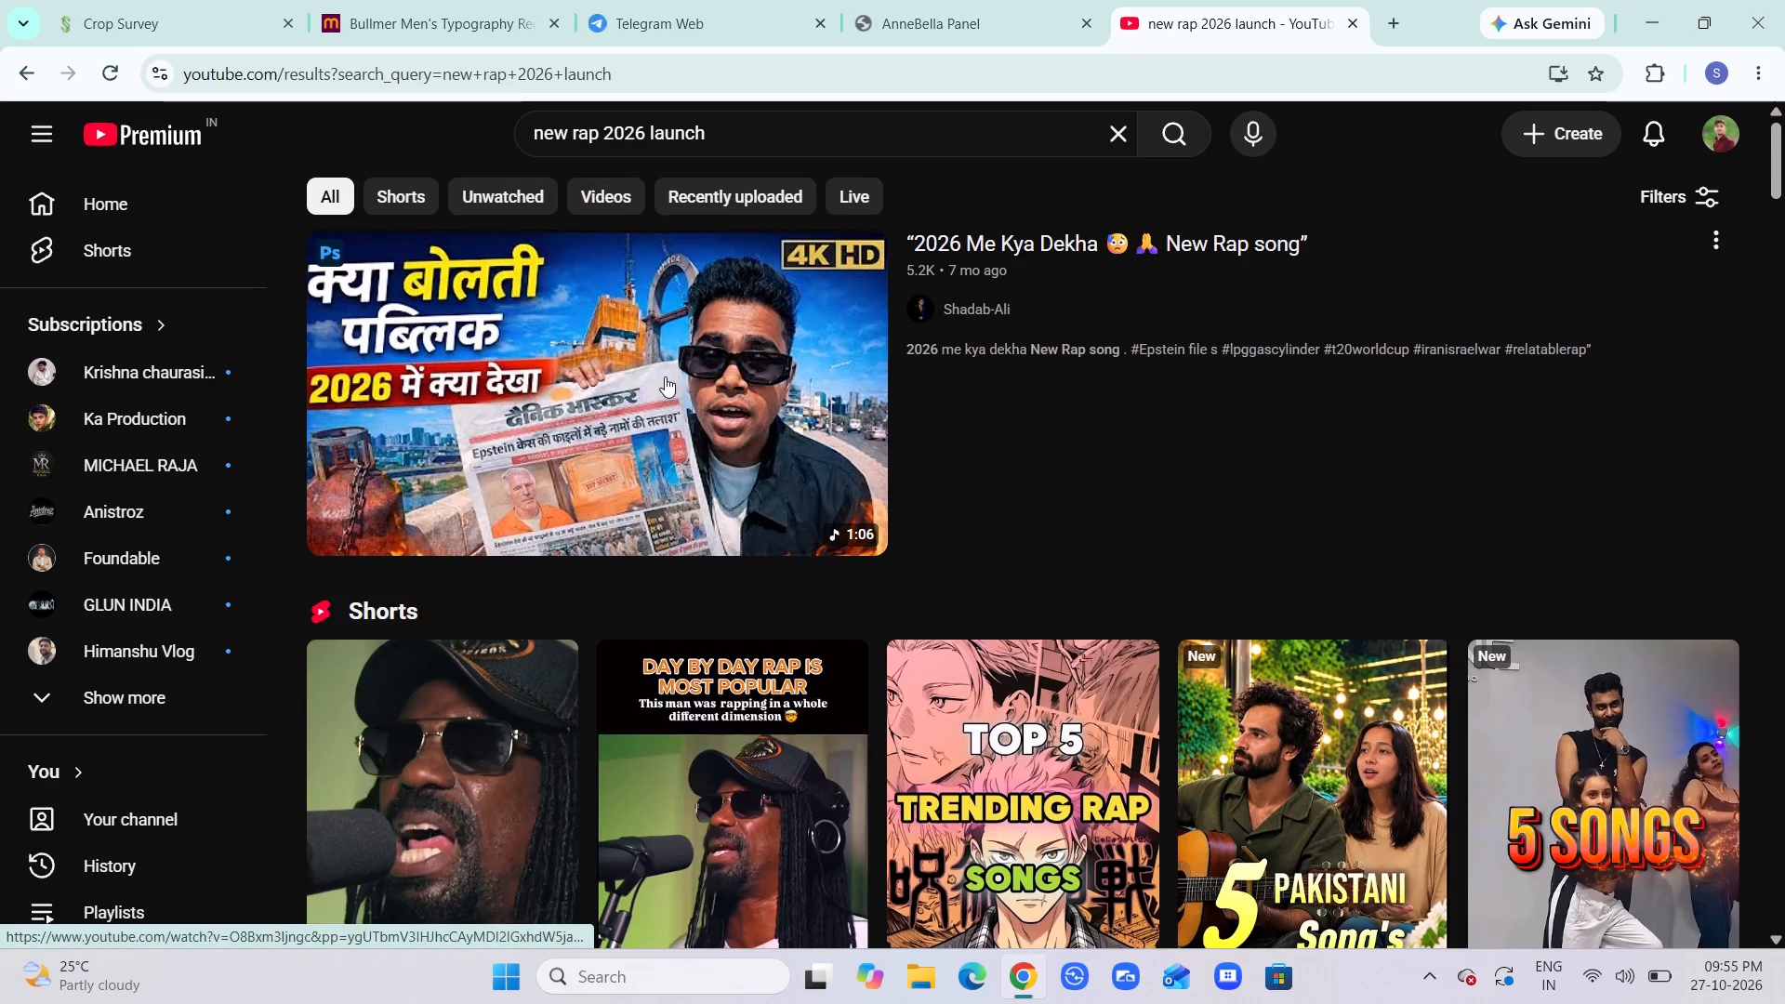
{"action": "scroll", "coordinate": [681, 347], "scroll_direction": "down", "scroll_amount": 1}
{"action": "scroll", "coordinate": [681, 347], "scroll_direction": "up", "scroll_amount": 1}
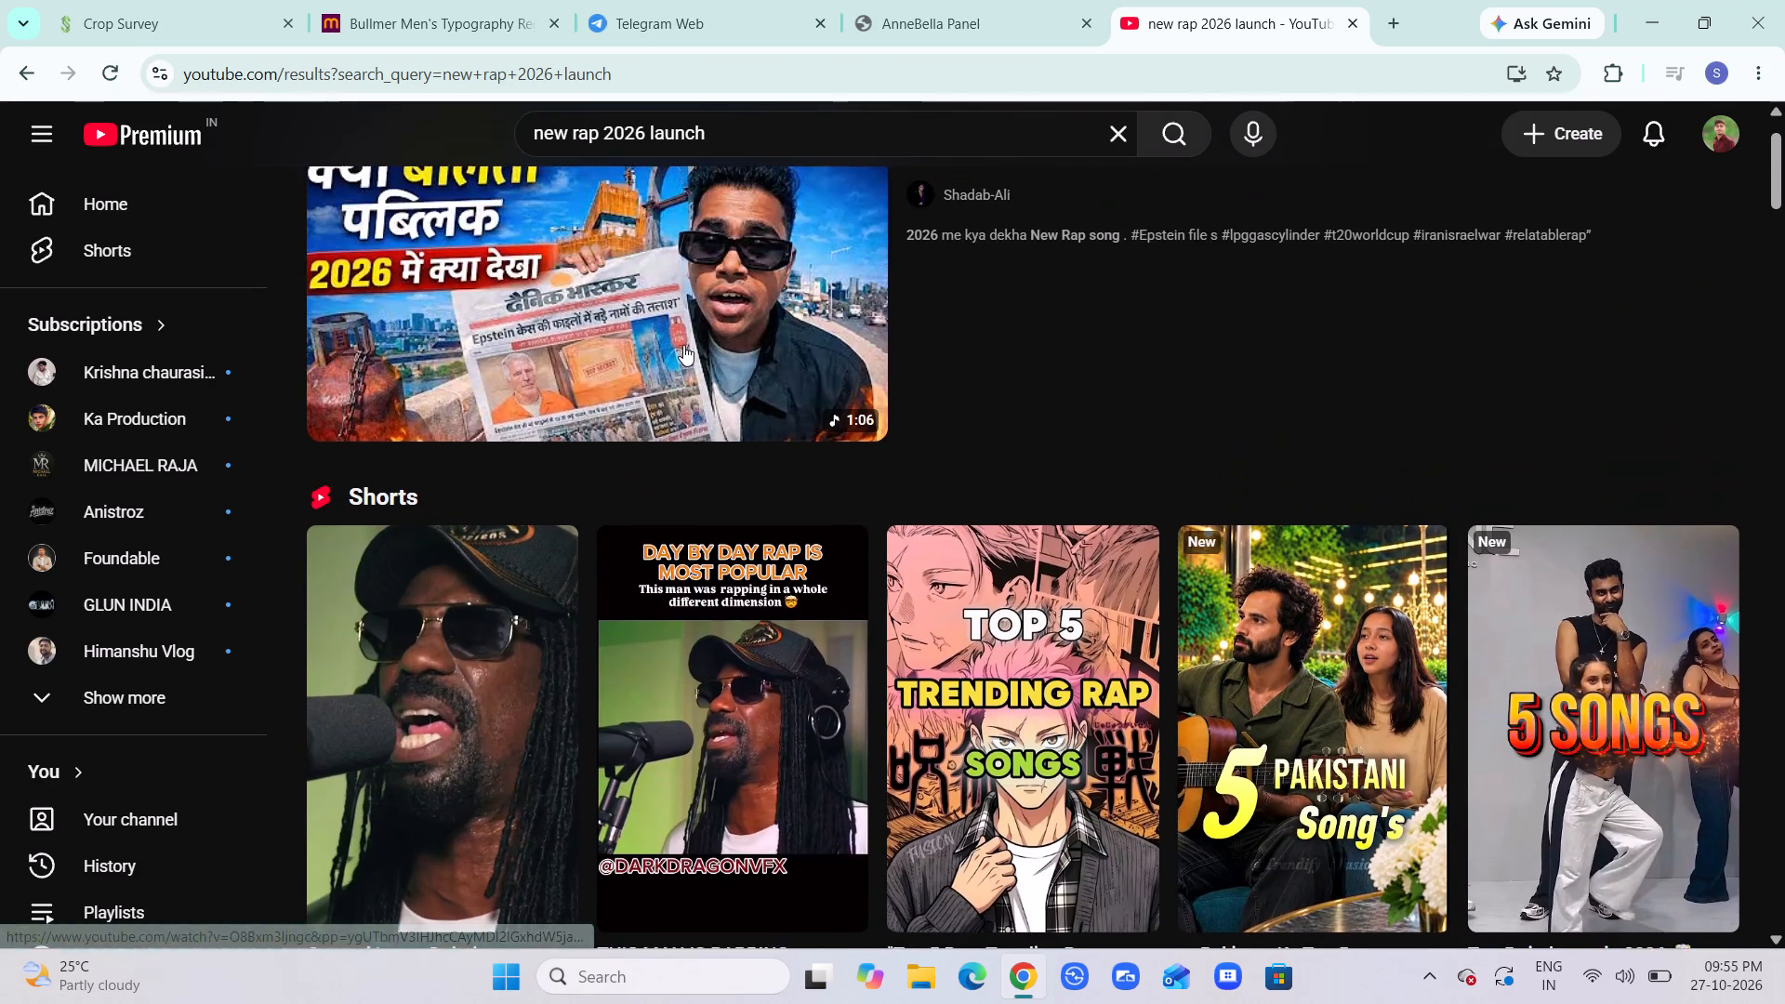
{"action": "scroll", "coordinate": [683, 345], "scroll_direction": "down", "scroll_amount": 6}
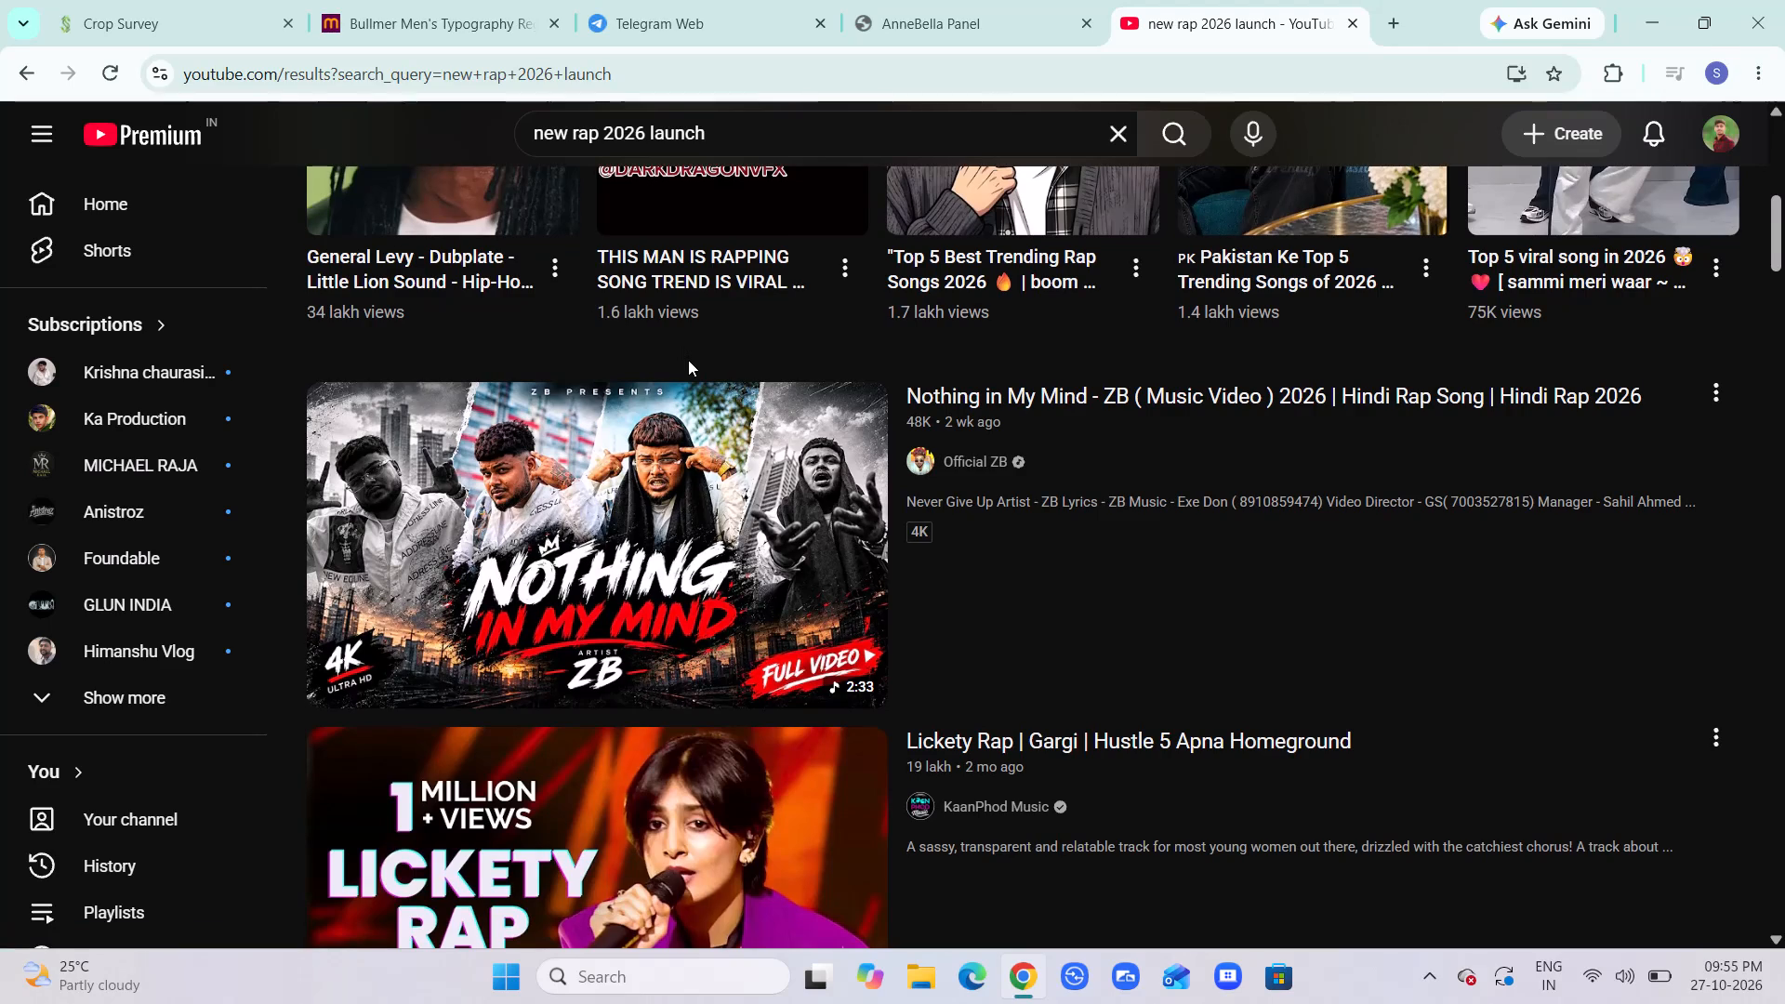
{"action": "scroll", "coordinate": [688, 363], "scroll_direction": "down", "scroll_amount": 1}
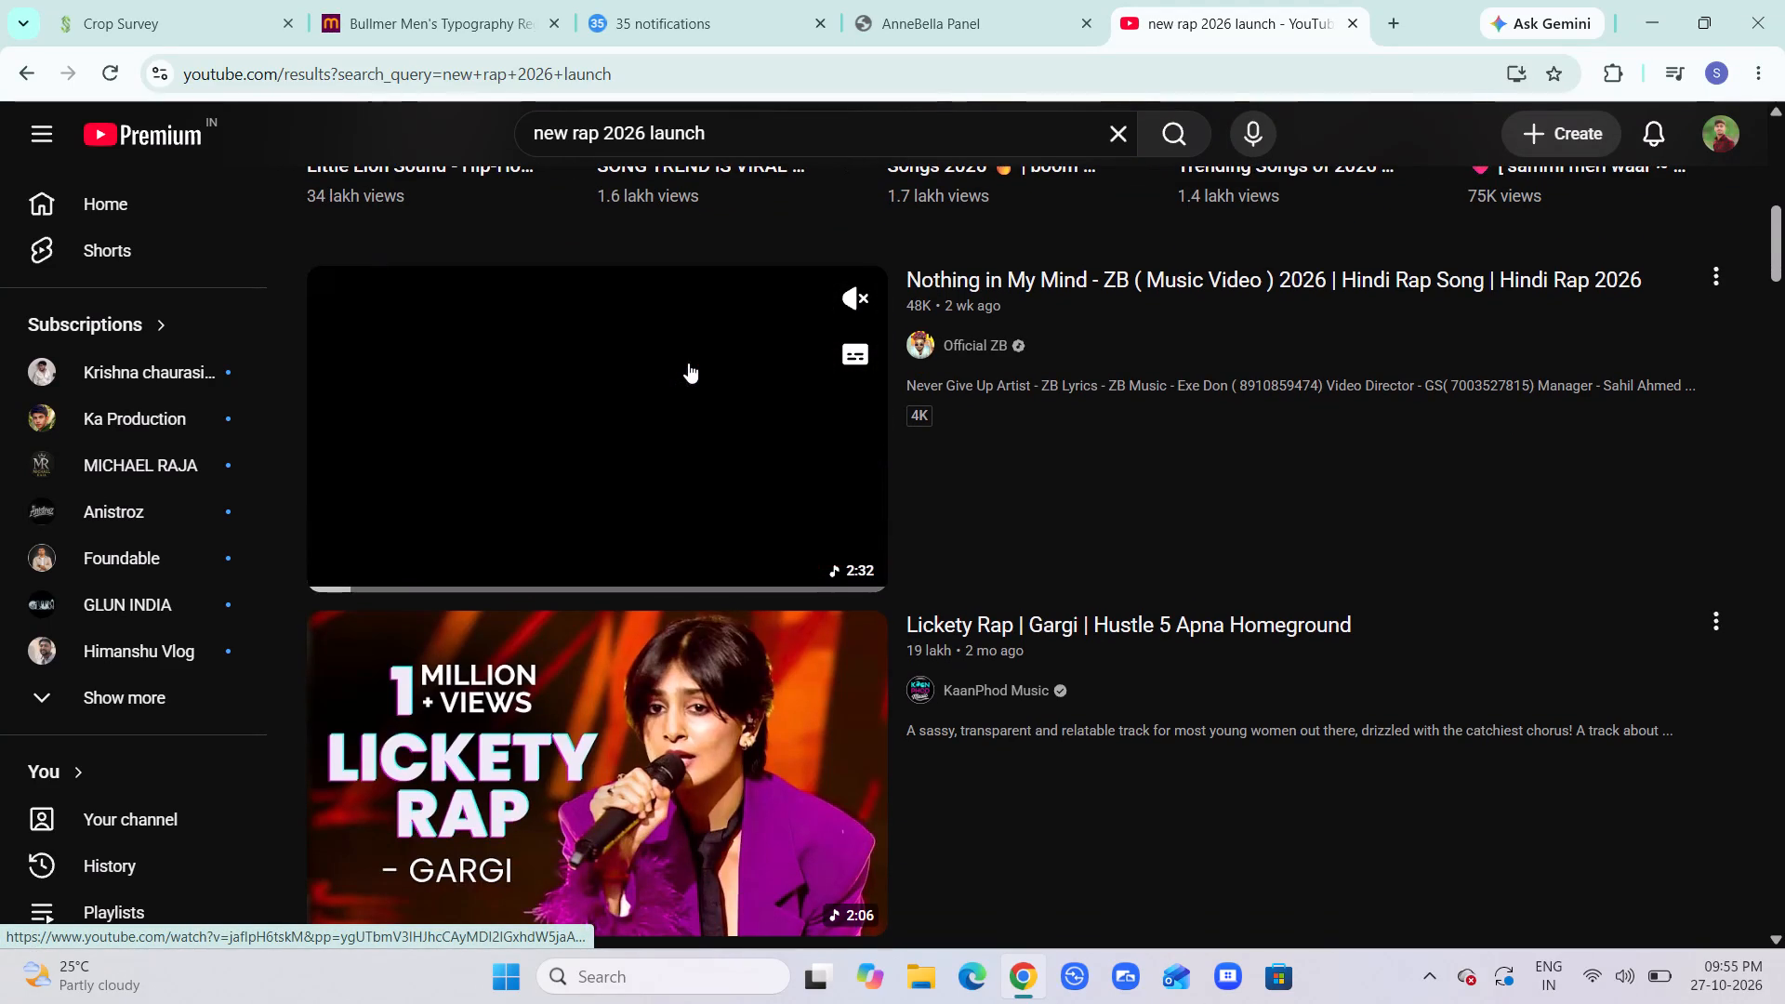
{"action": "scroll", "coordinate": [708, 384], "scroll_direction": "down", "scroll_amount": 2}
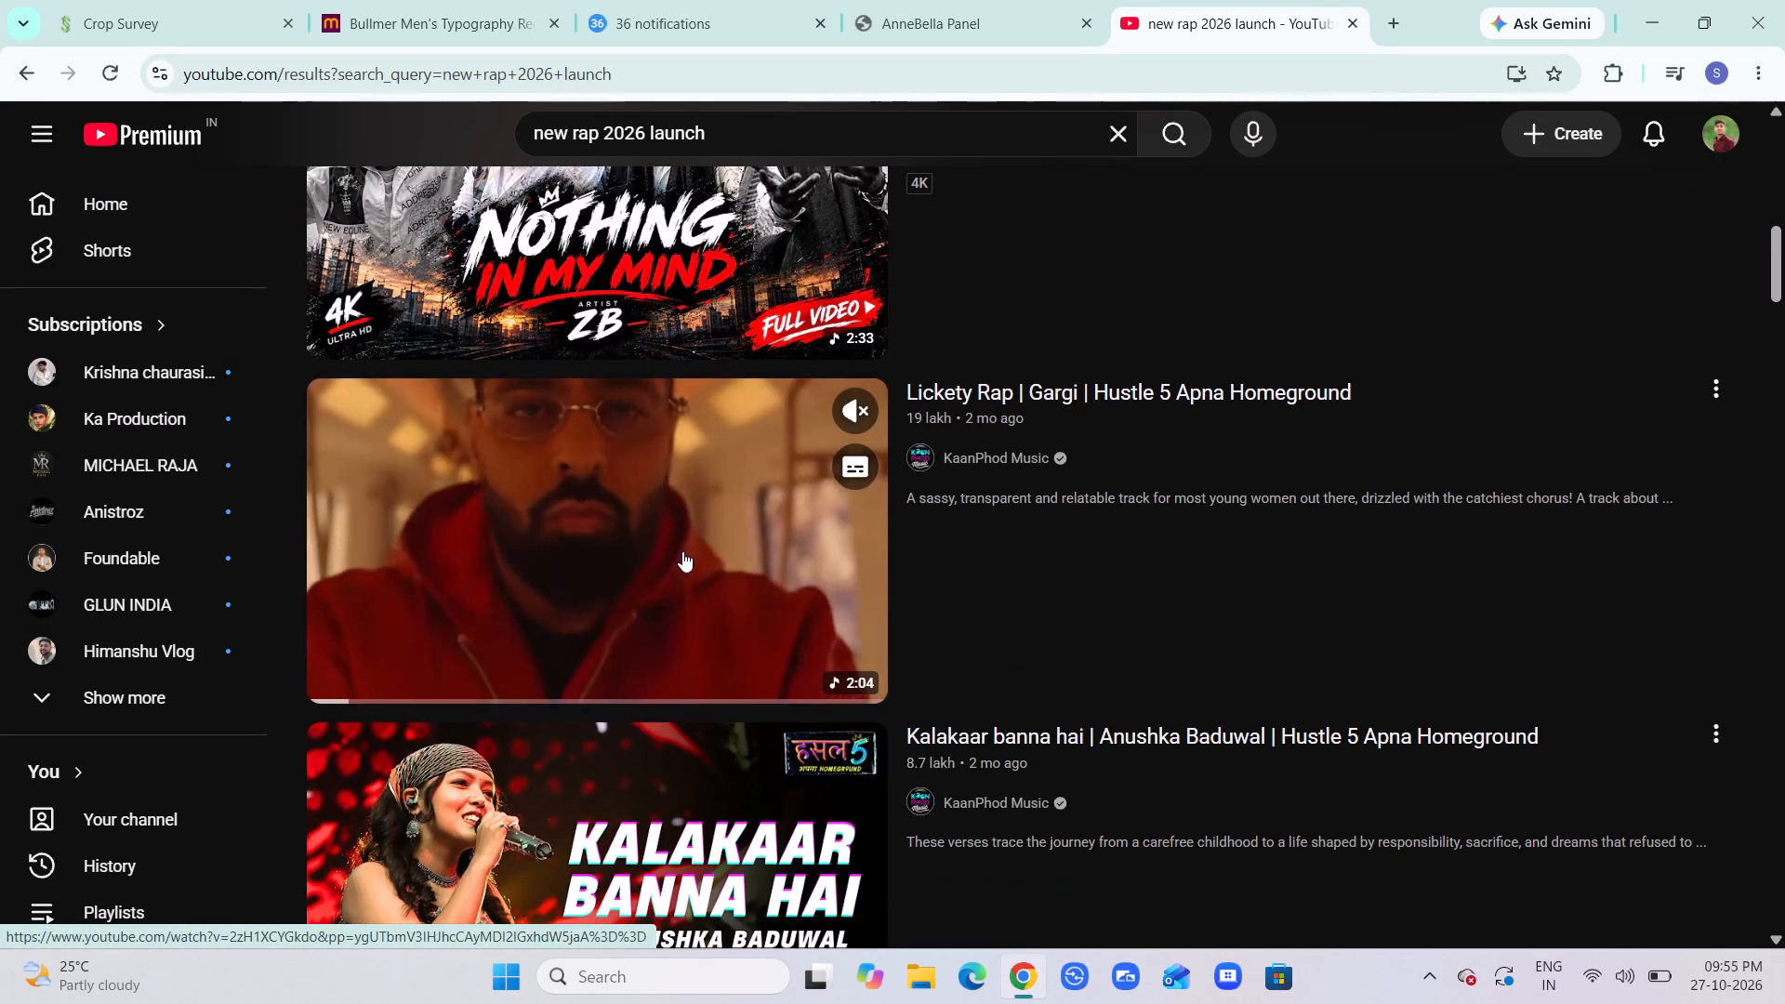
{"action": "left_click", "coordinate": [867, 396]}
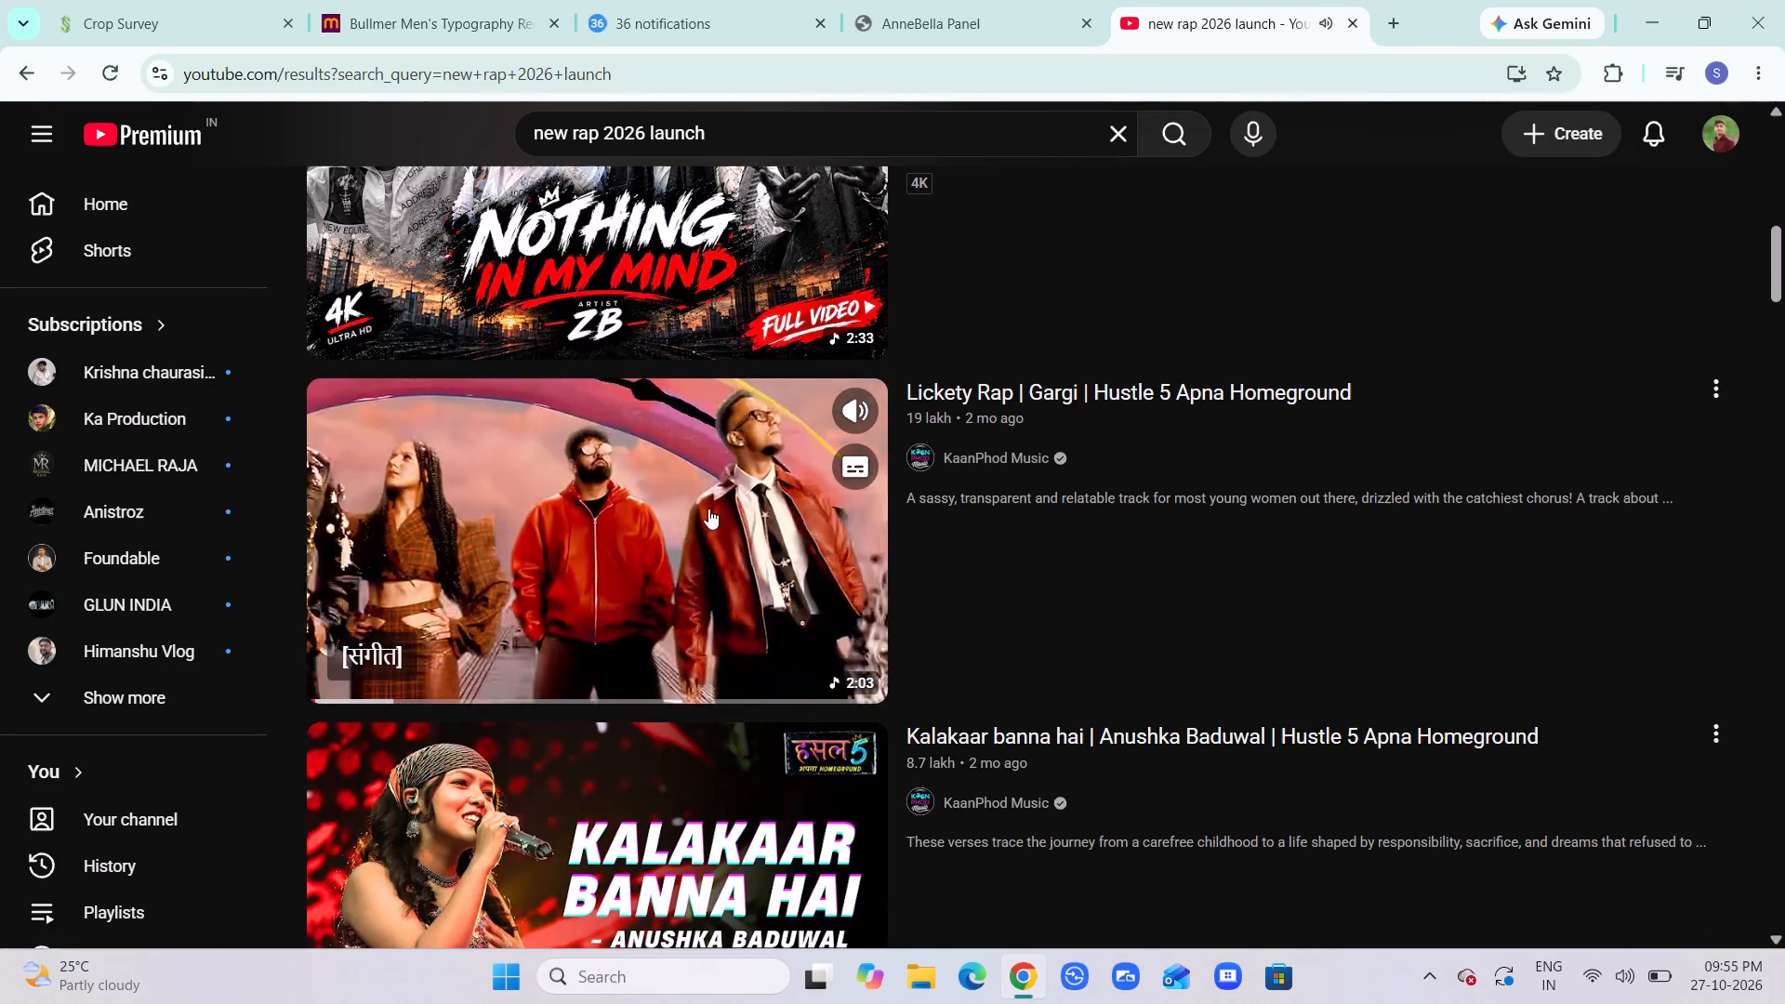
{"action": "scroll", "coordinate": [703, 515], "scroll_direction": "down", "scroll_amount": 3}
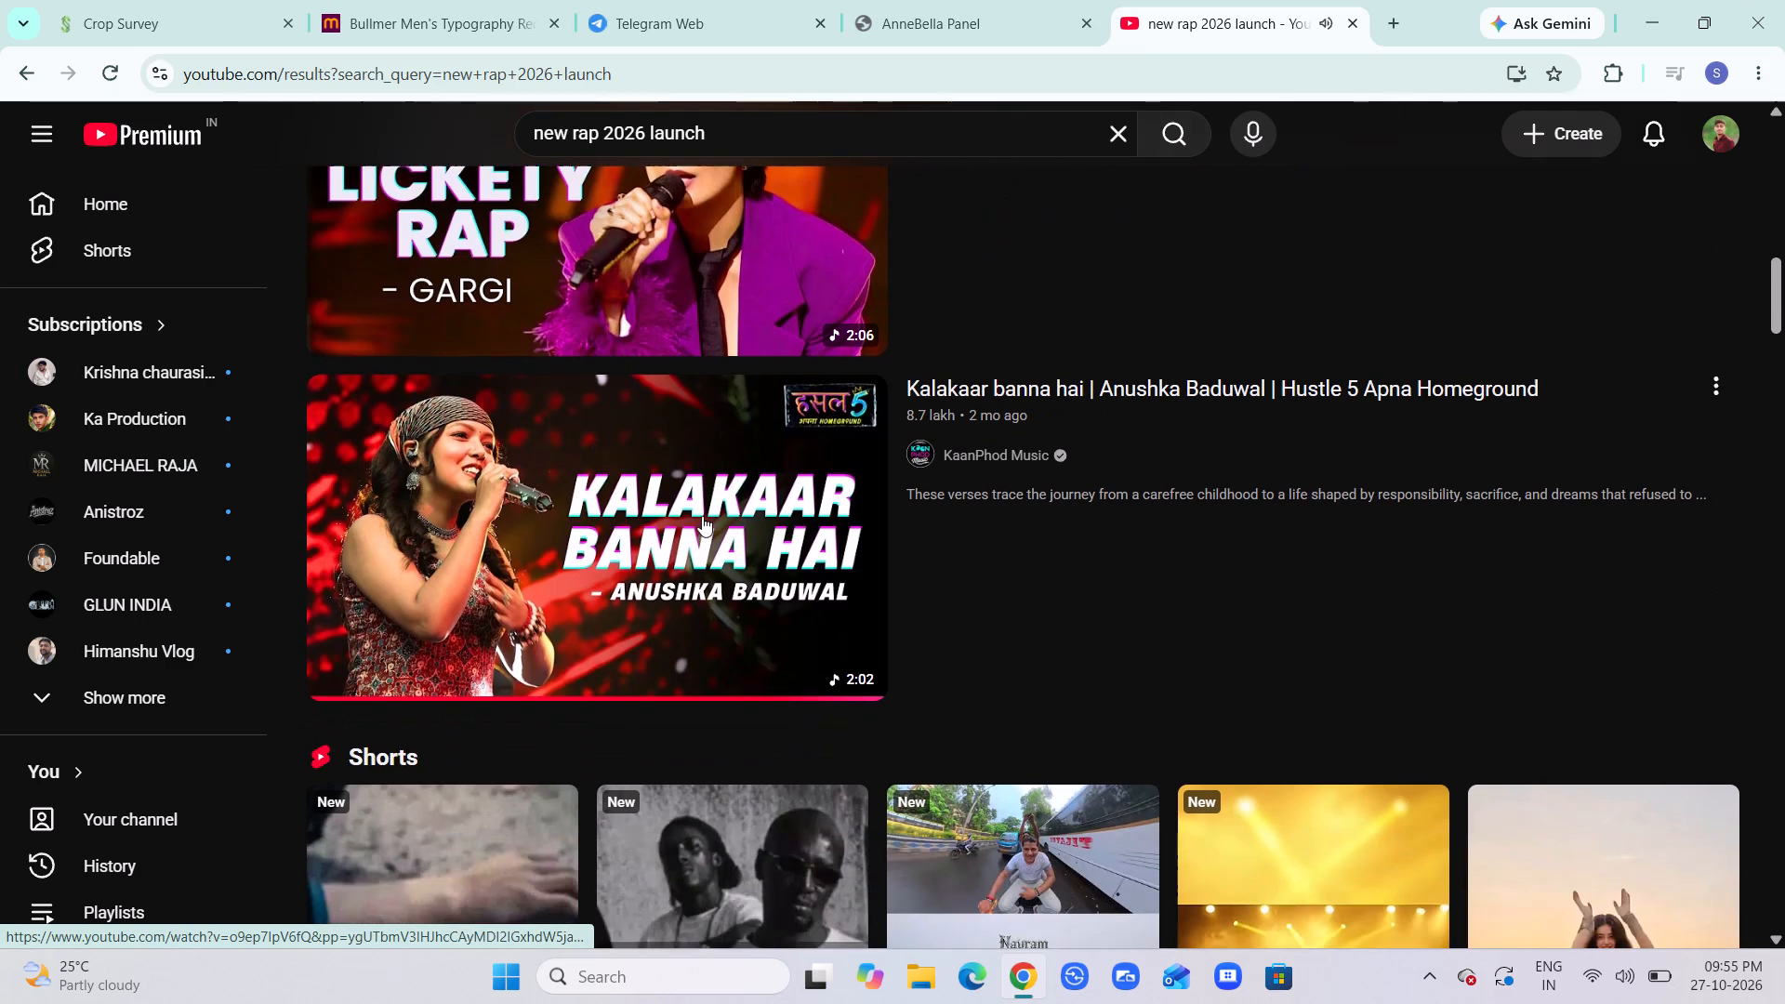
{"action": "scroll", "coordinate": [707, 496], "scroll_direction": "down", "scroll_amount": 3}
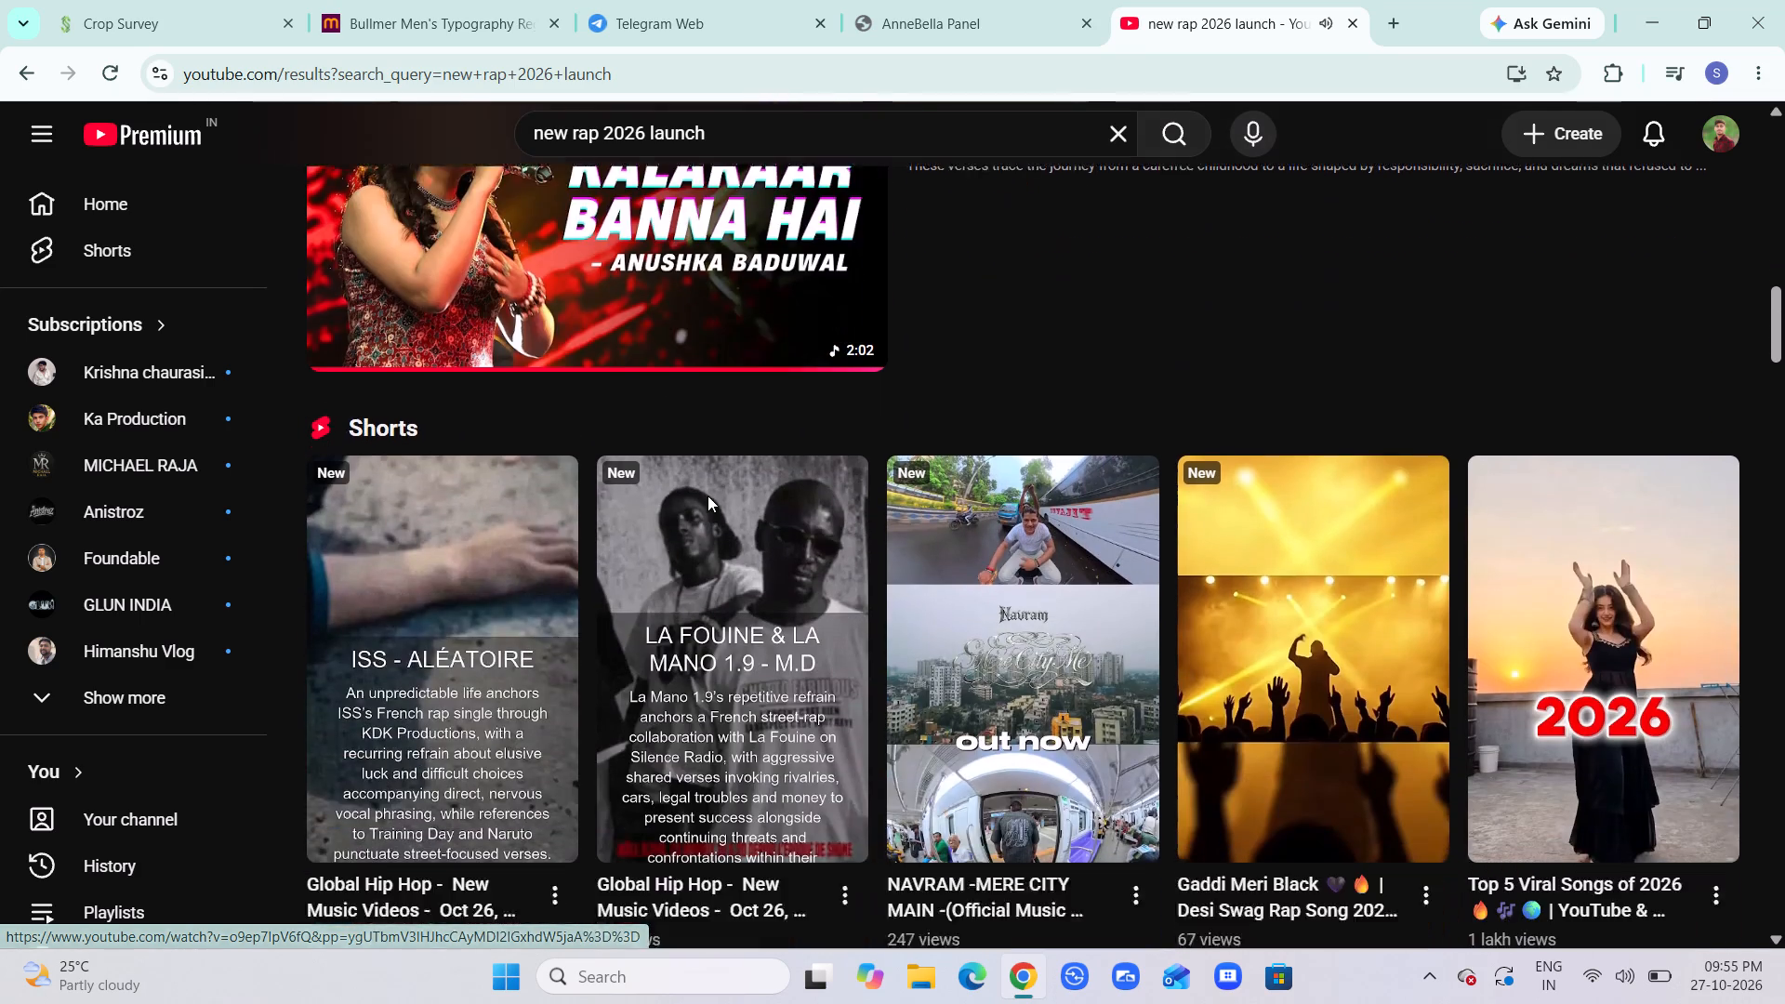
{"action": "scroll", "coordinate": [710, 491], "scroll_direction": "down", "scroll_amount": 10}
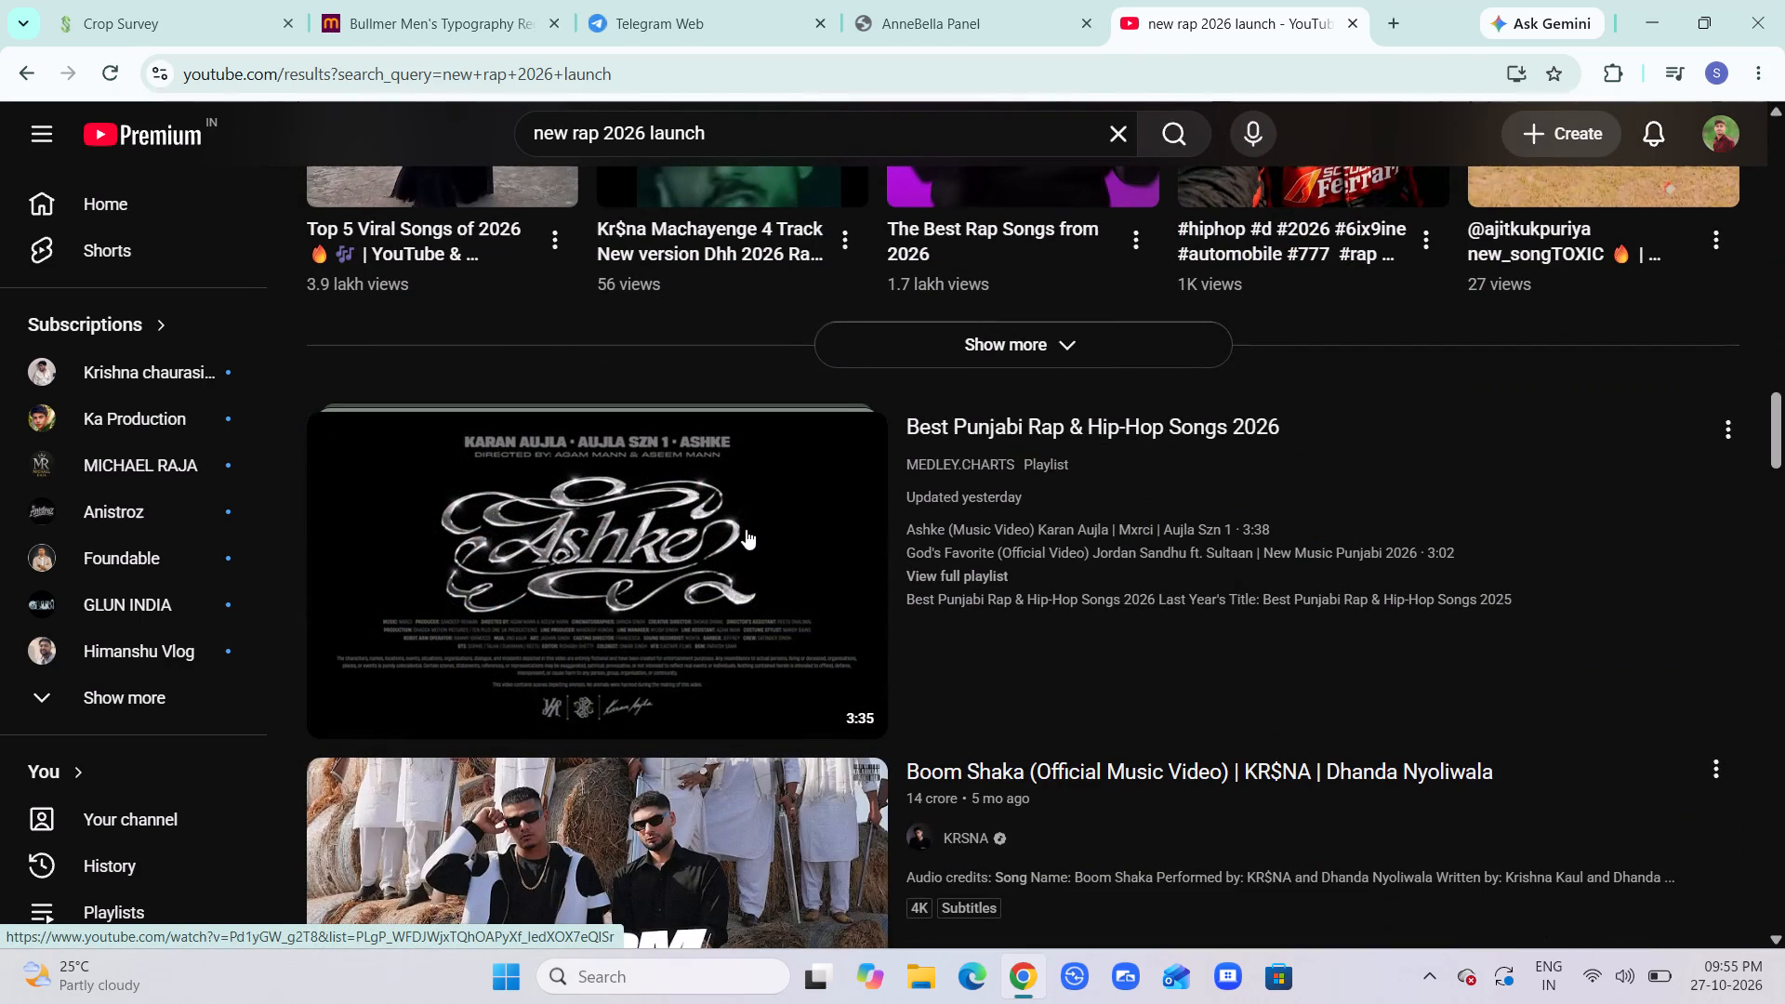
{"action": "scroll", "coordinate": [746, 529], "scroll_direction": "down", "scroll_amount": 3}
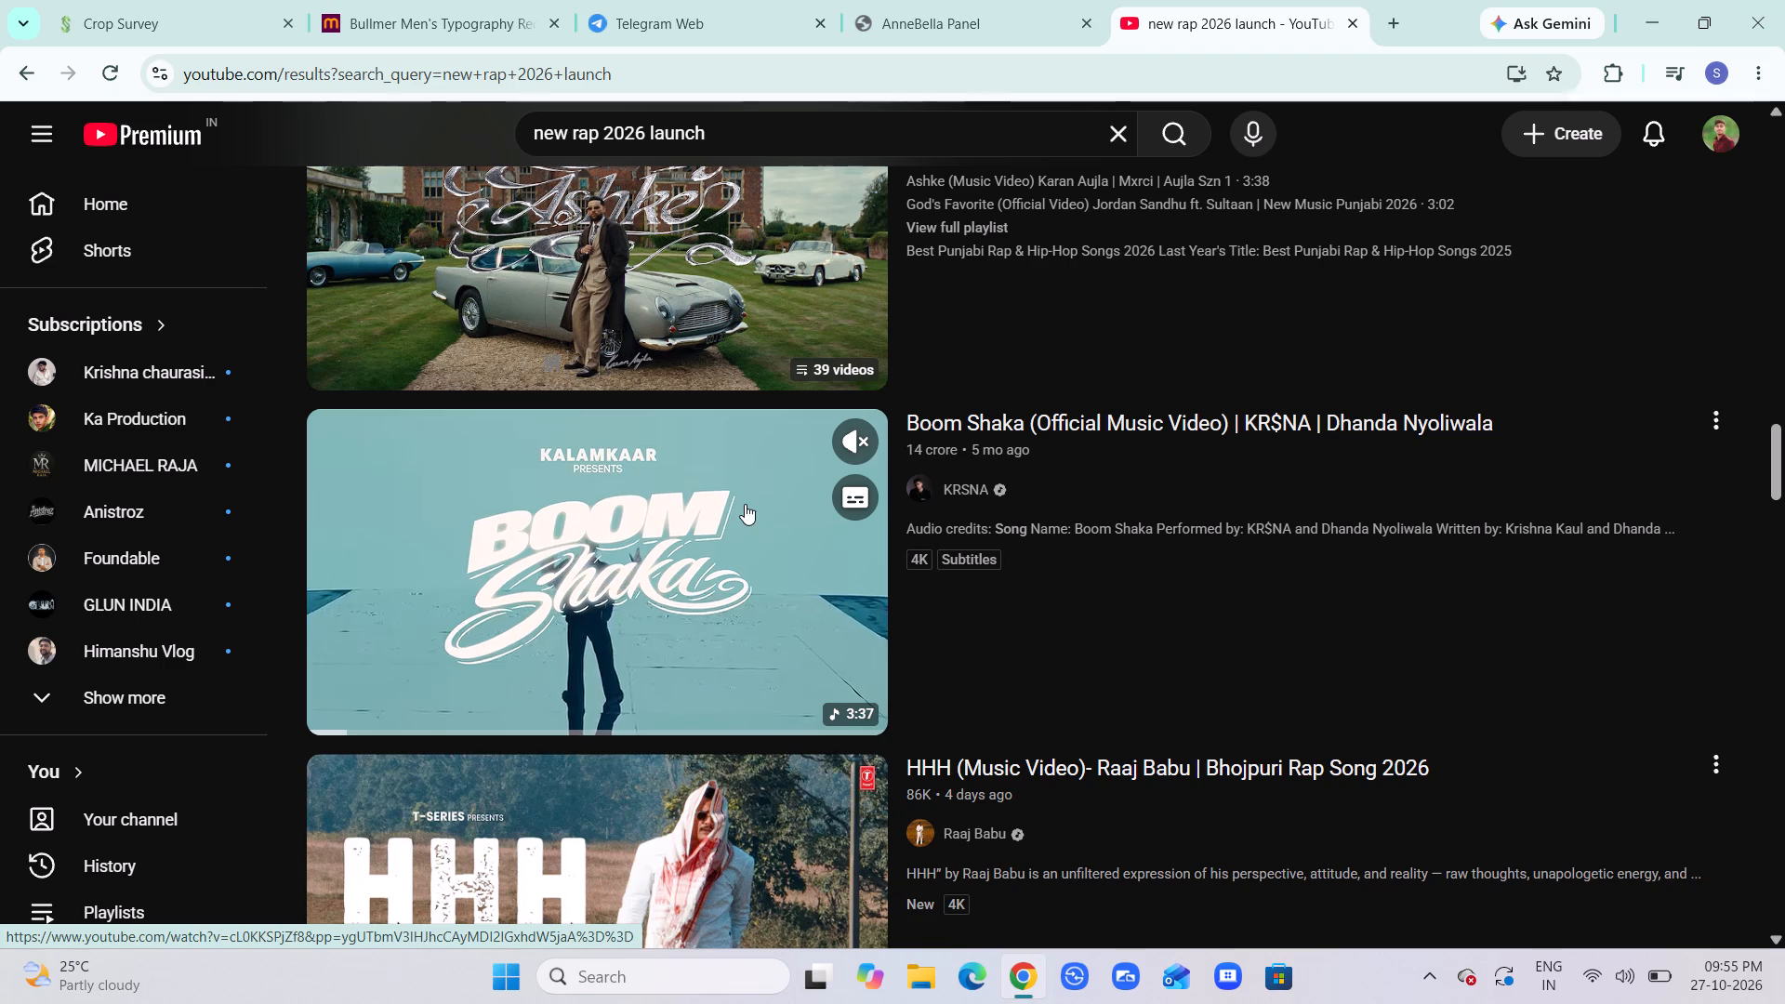
Unmute the preview of "Boom Shaka (Official Music Video)", open the video, and decline the YouTube Music offer.
{"action": "left_click", "coordinate": [848, 424]}
{"action": "scroll", "coordinate": [800, 461], "scroll_direction": "down", "scroll_amount": 1}
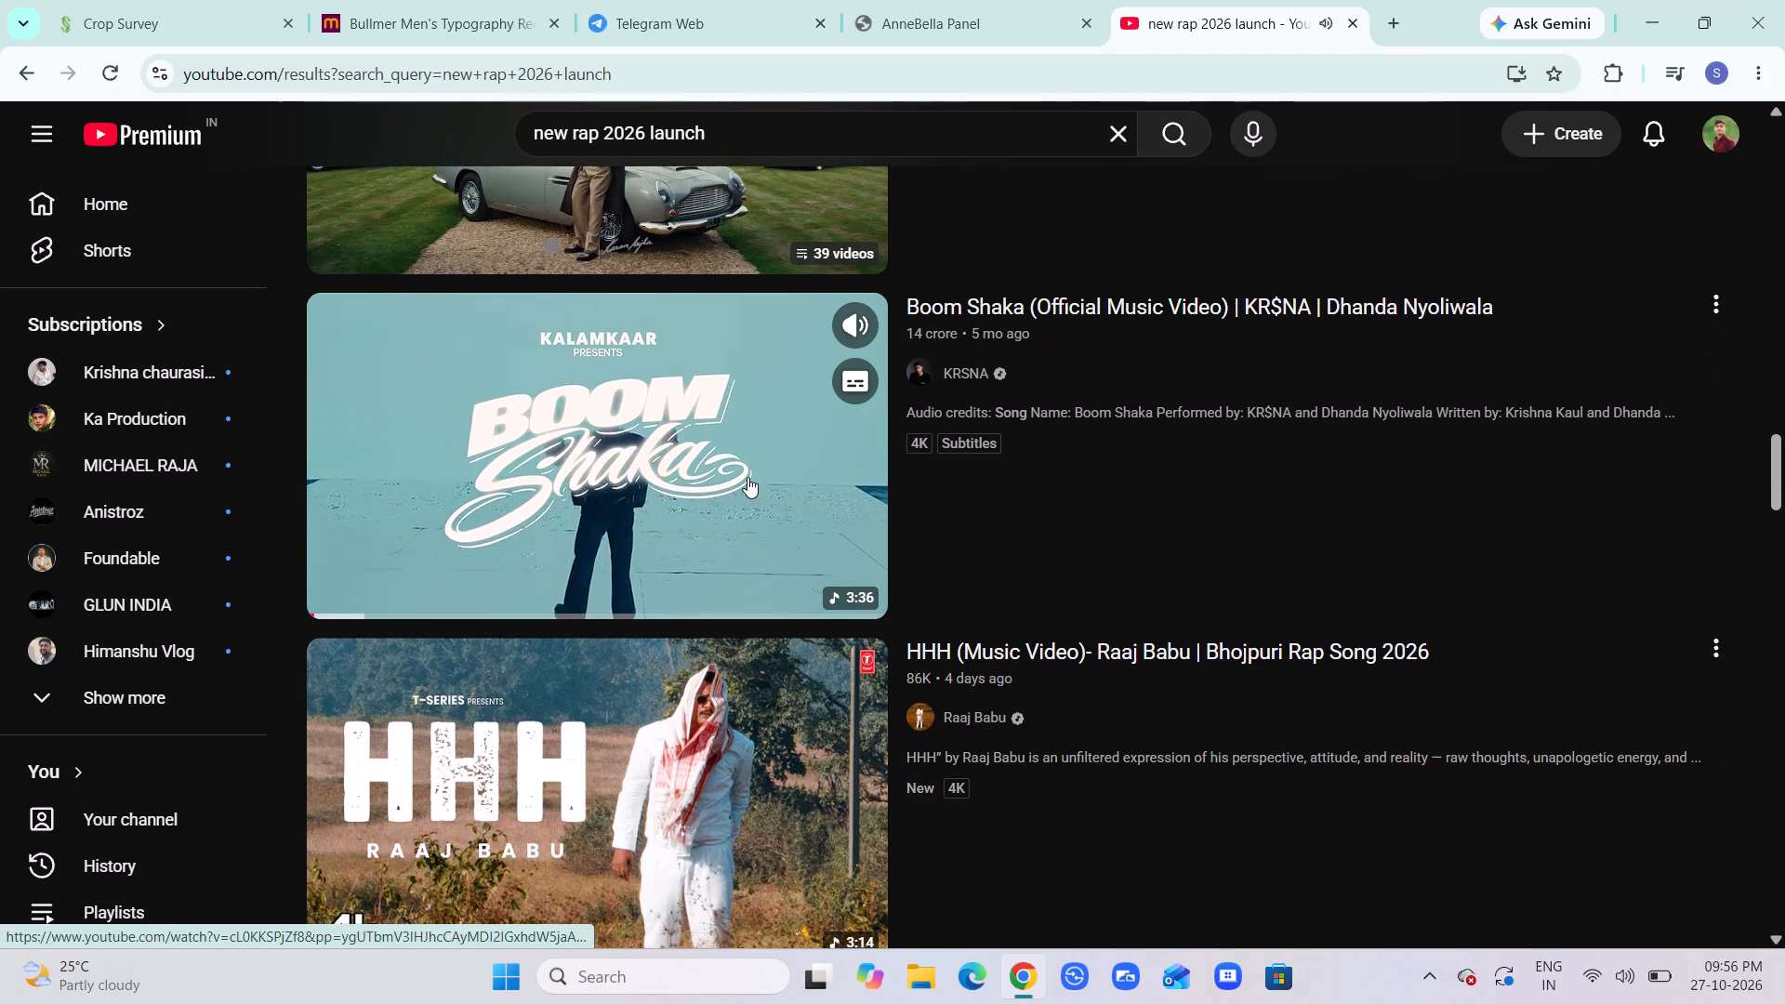
{"action": "left_click", "coordinate": [702, 491]}
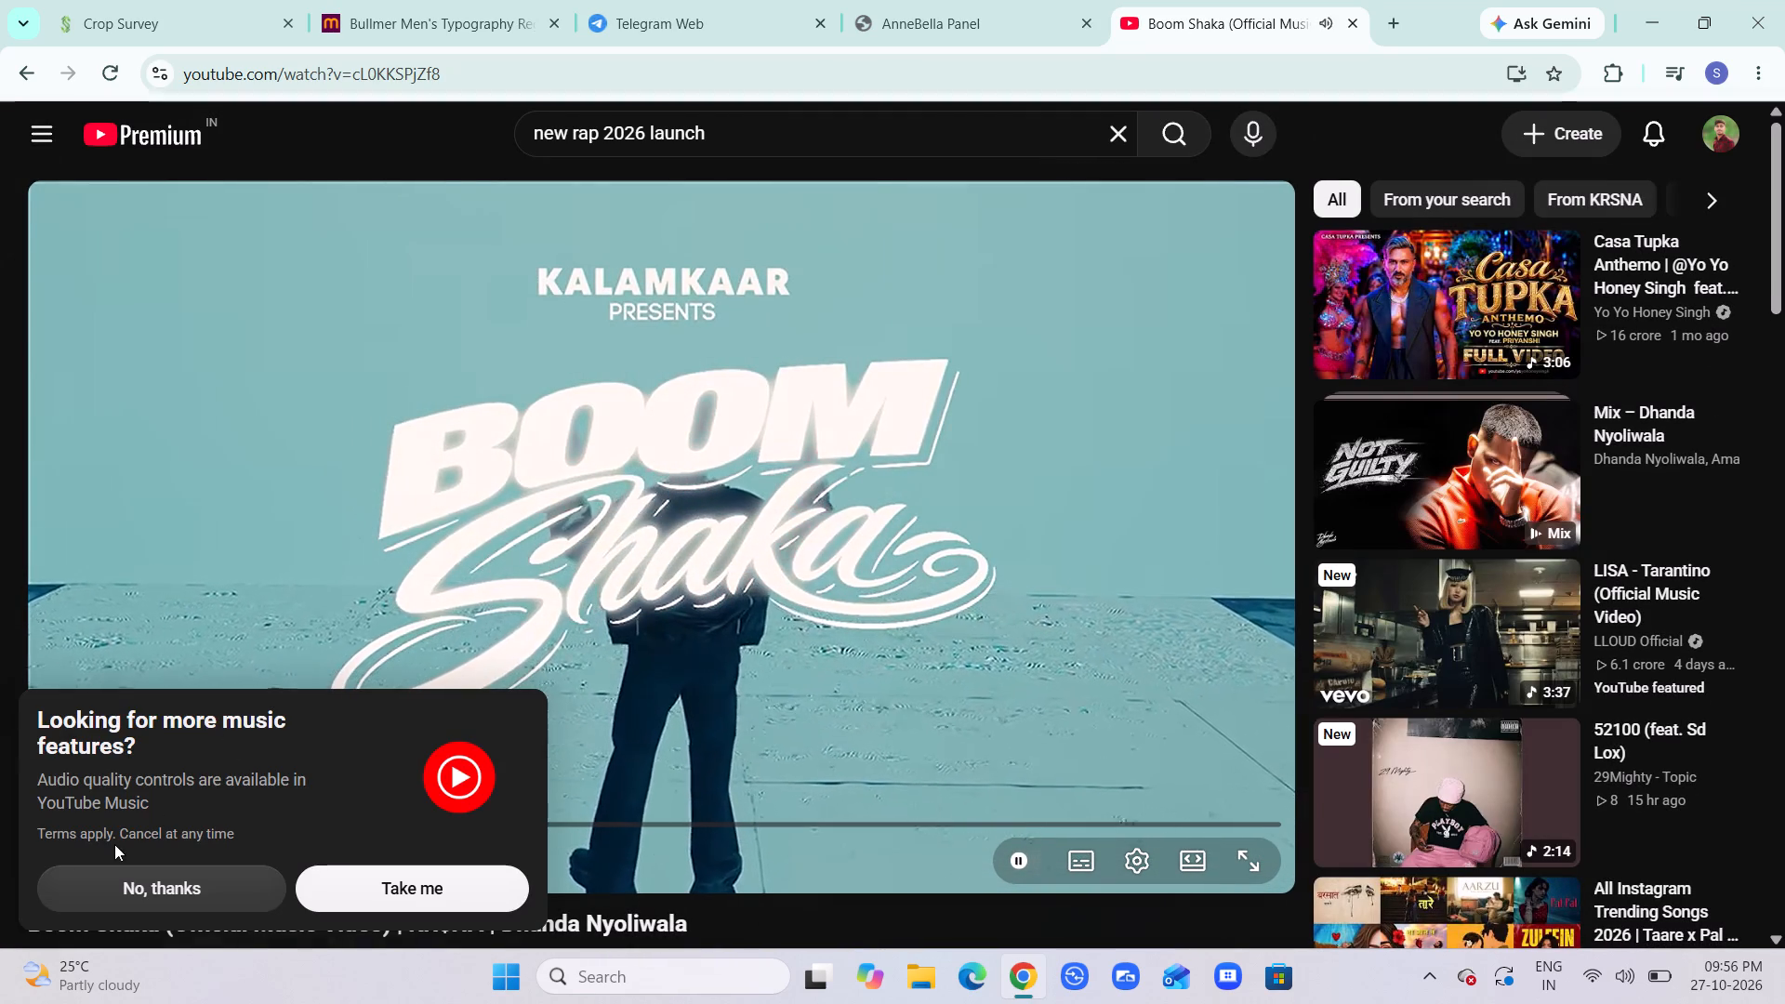
{"action": "left_click", "coordinate": [134, 873]}
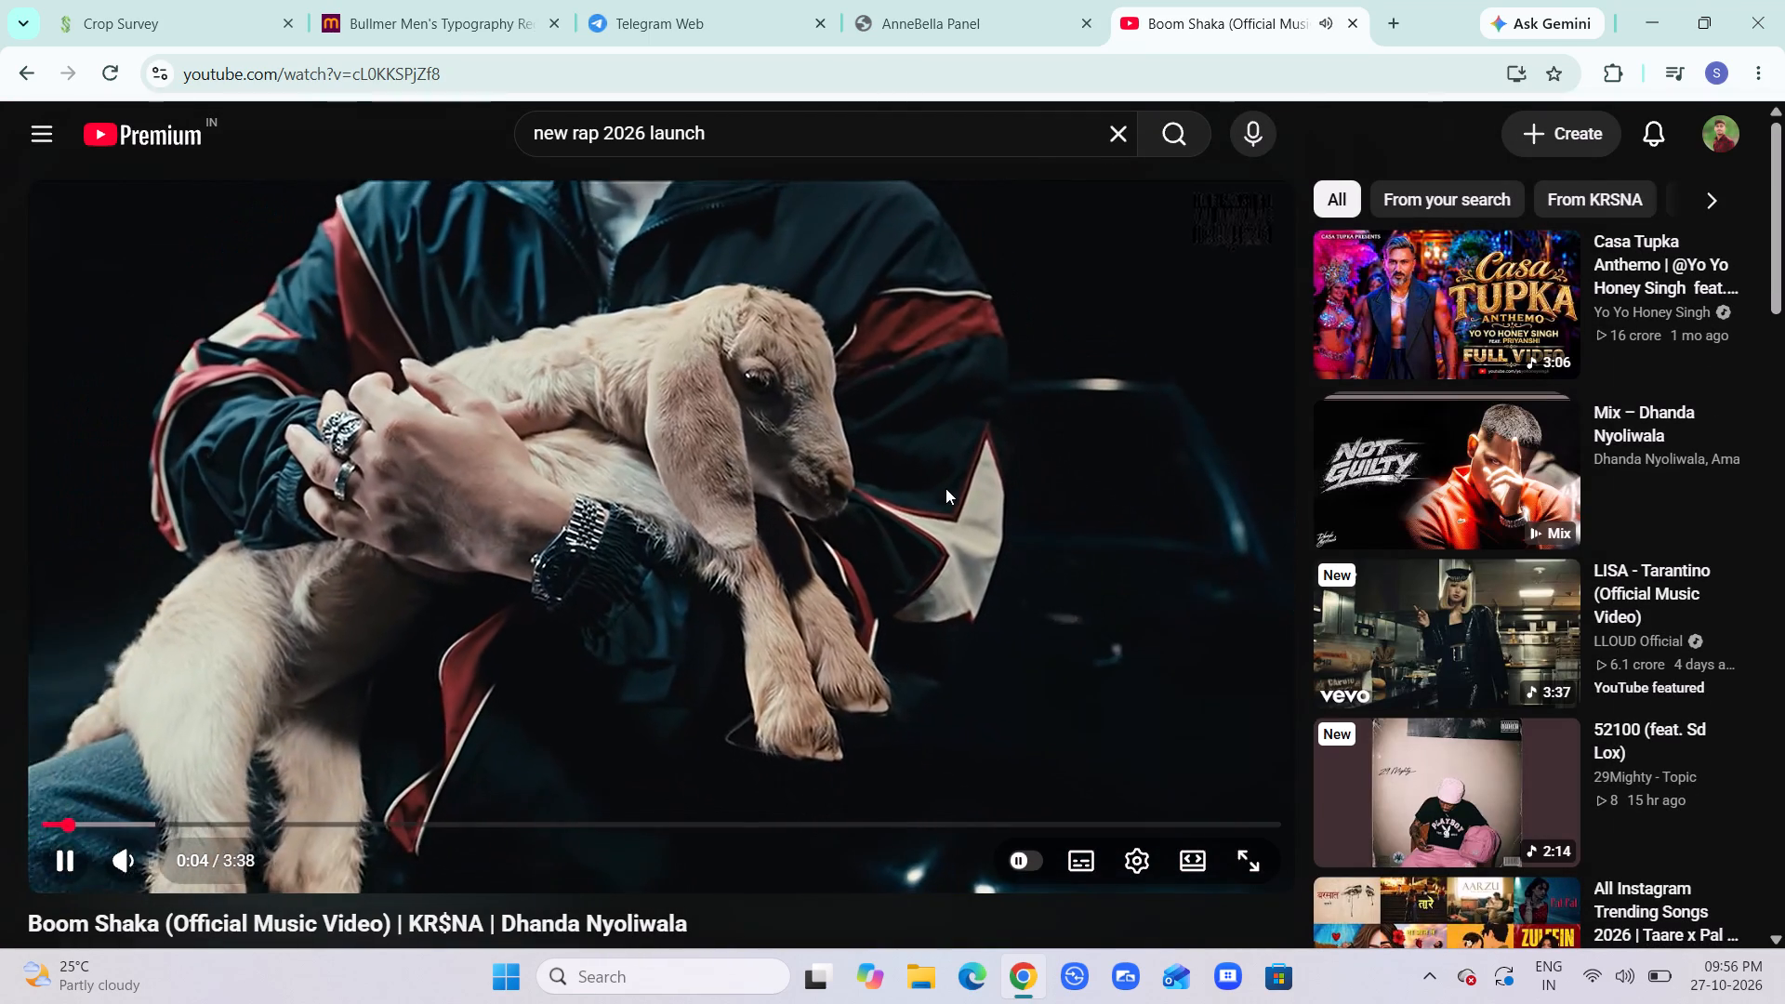
Back in the Crop Survey portal, approve all three fallow-land photos of survey number 292, and save its first survey with the Approve decision.
{"action": "left_click", "coordinate": [112, 0]}
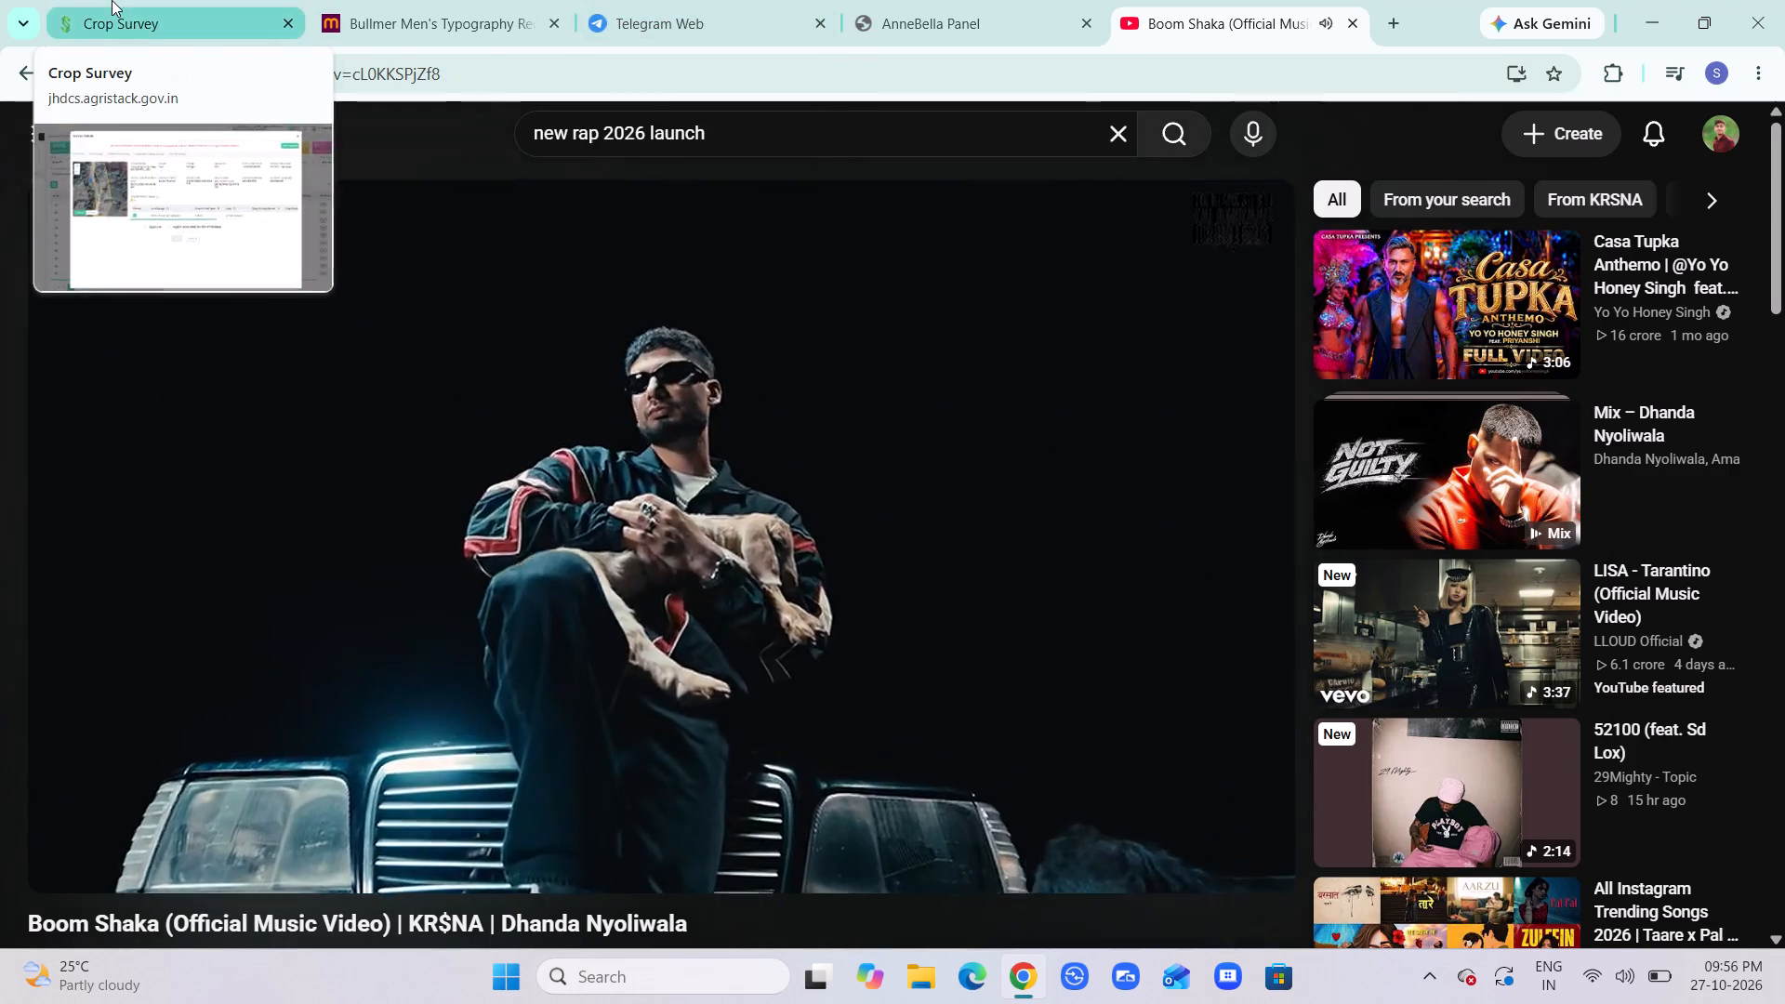
{"action": "left_click", "coordinate": [638, 546]}
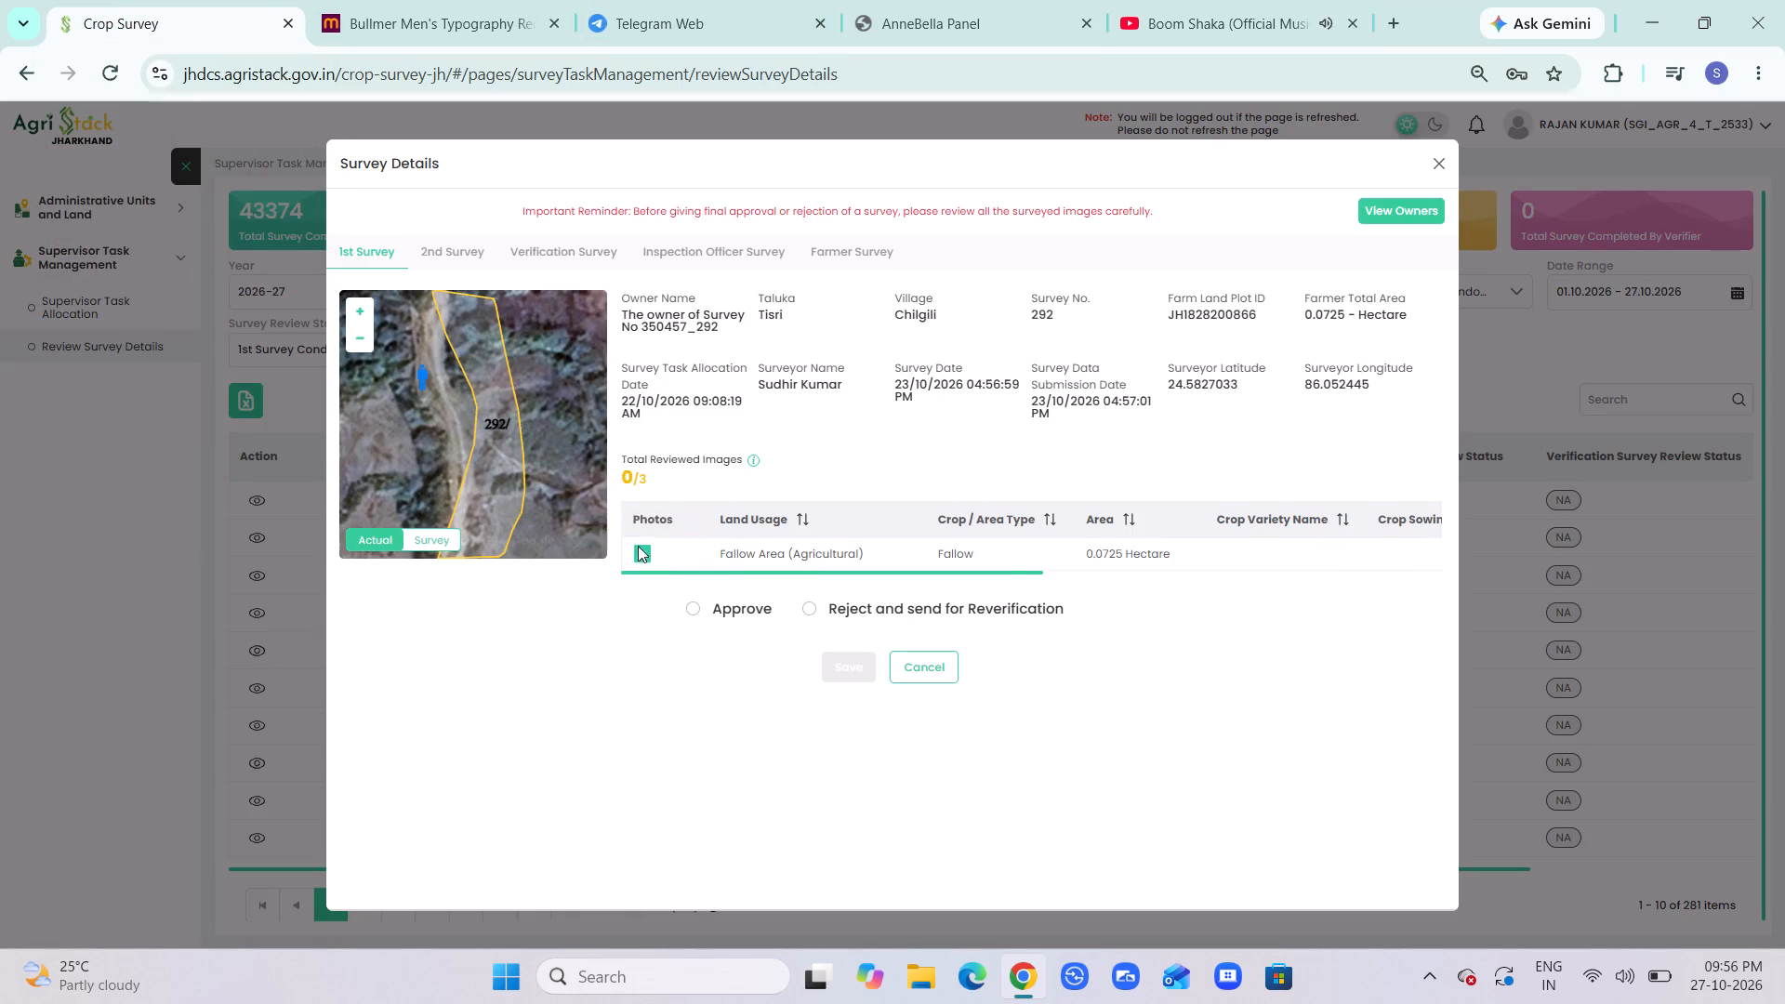
{"action": "left_click", "coordinate": [810, 848]}
{"action": "left_click_drag", "start_coordinate": [1003, 712], "coordinate": [905, 711]}
{"action": "left_click", "coordinate": [833, 847]}
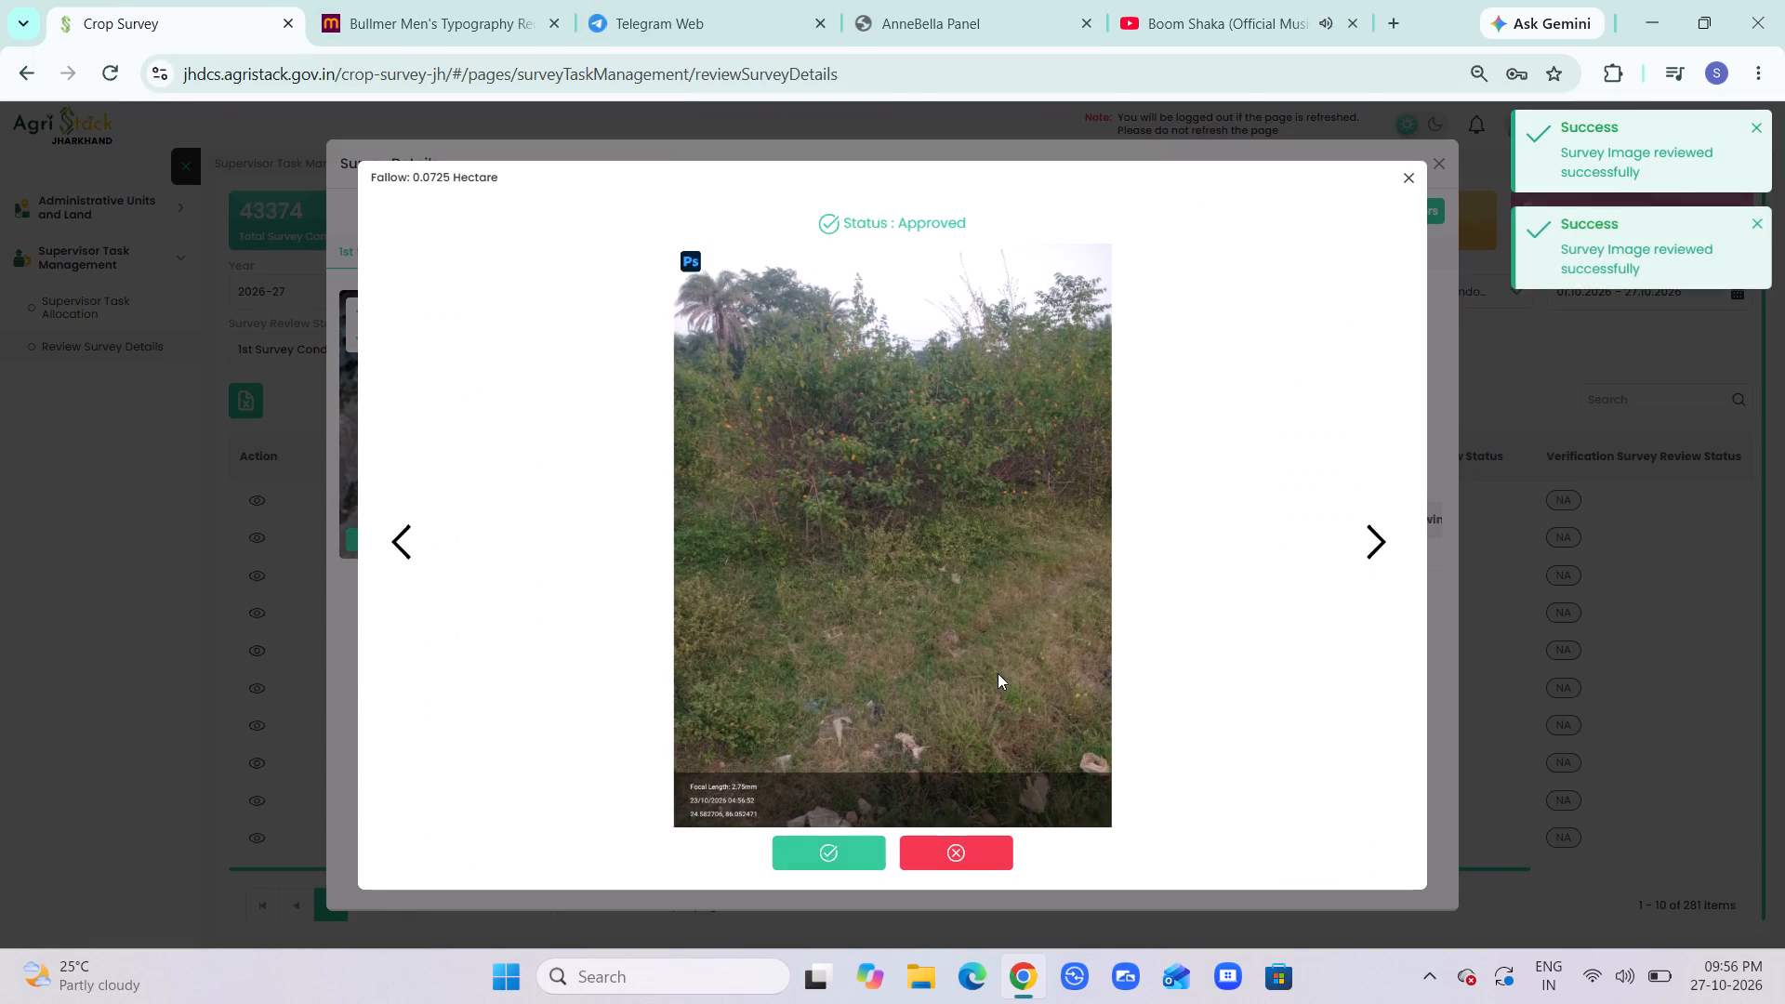
{"action": "left_click_drag", "start_coordinate": [998, 673], "coordinate": [914, 673]}
{"action": "left_click", "coordinate": [817, 845]}
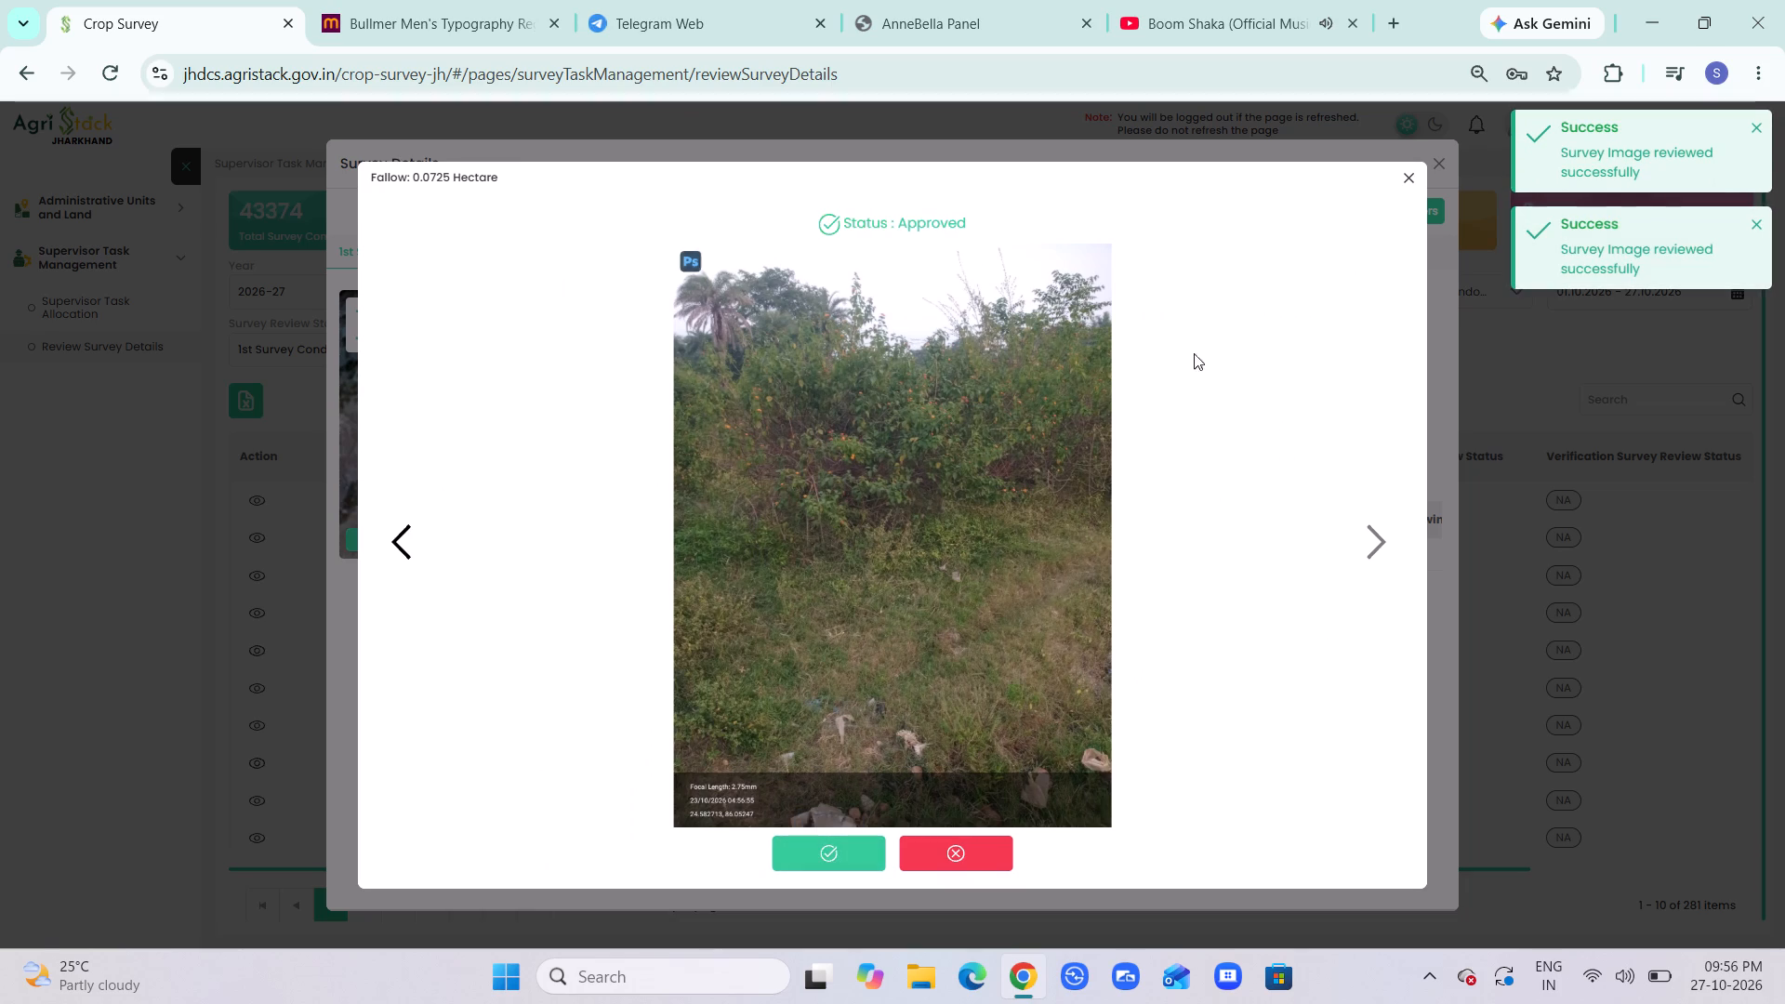
{"action": "left_click", "coordinate": [1411, 171]}
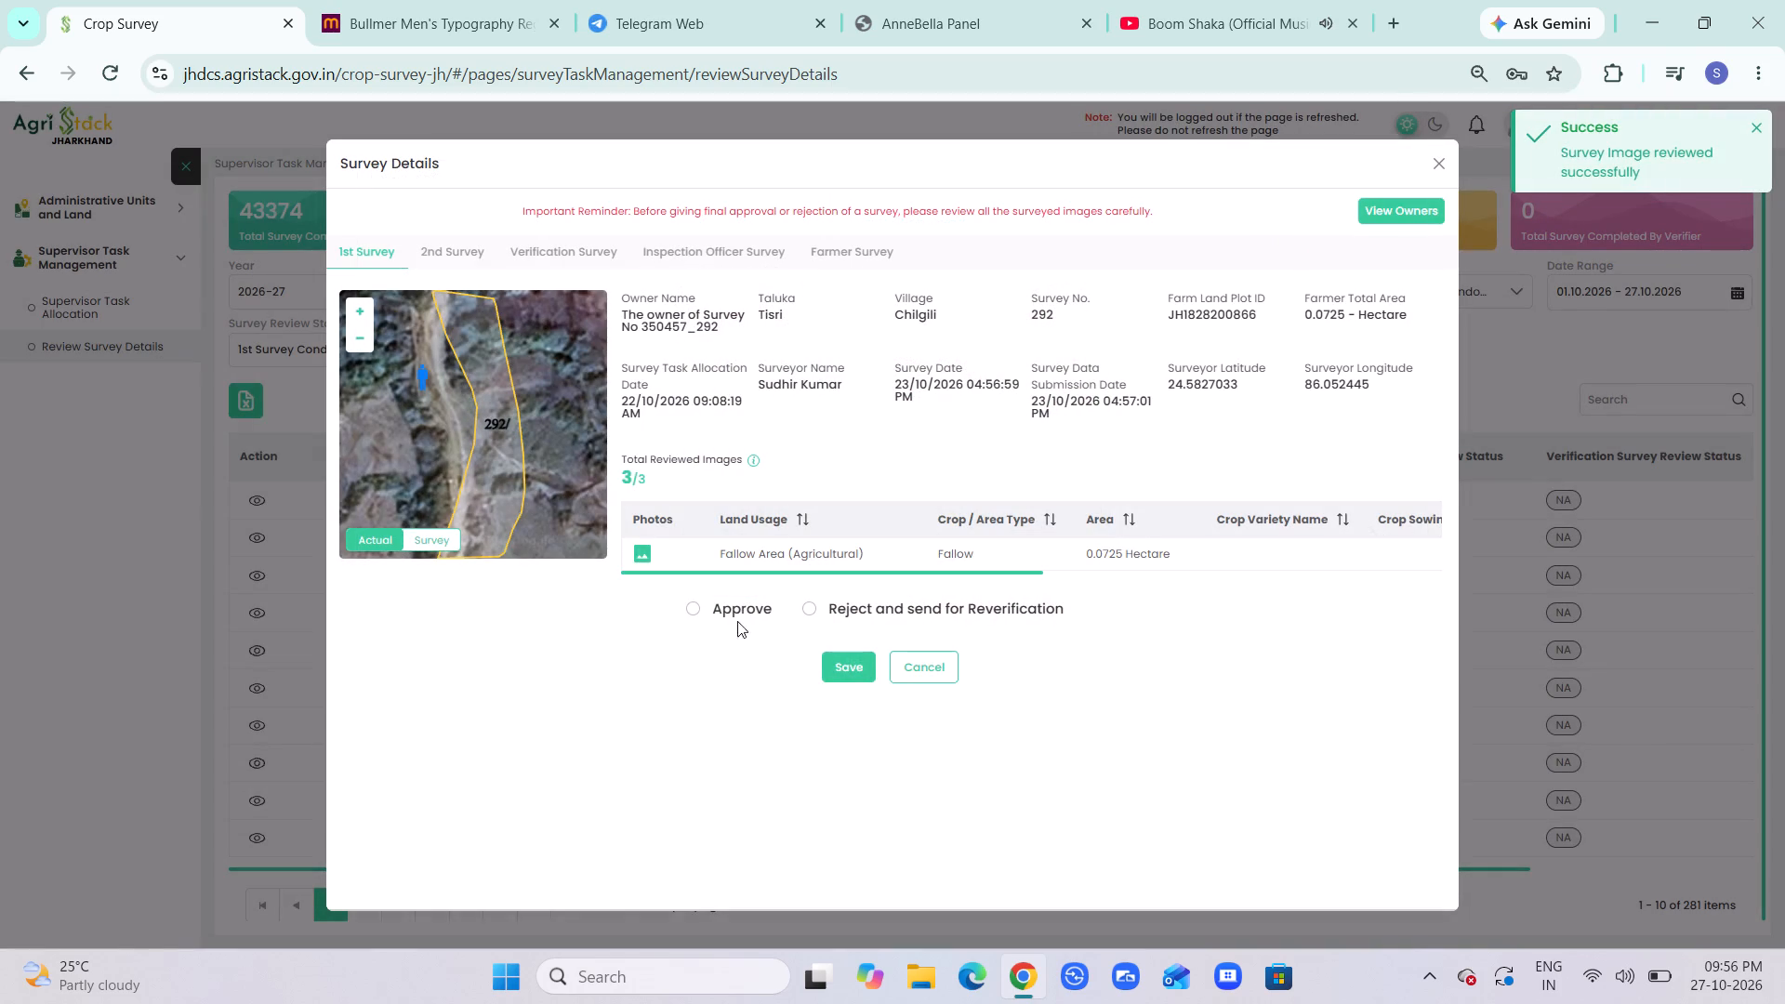
{"action": "left_click", "coordinate": [726, 610]}
{"action": "left_click", "coordinate": [768, 610]}
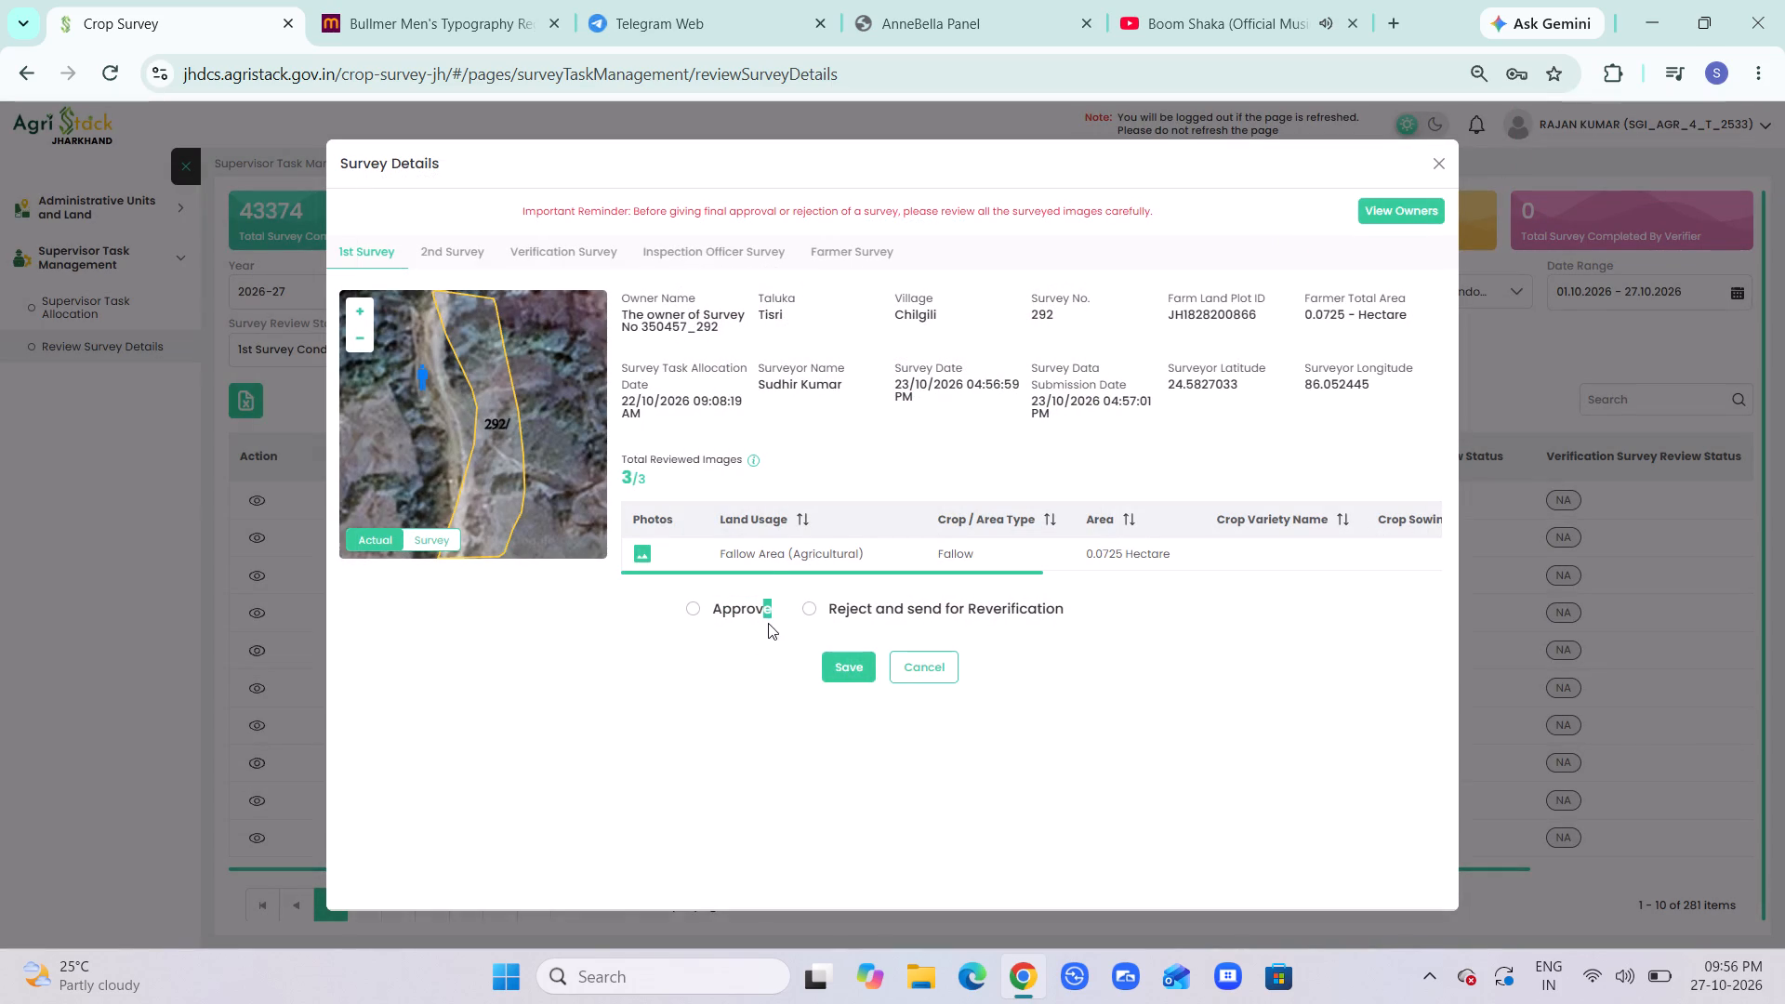
{"action": "left_click", "coordinate": [736, 607]}
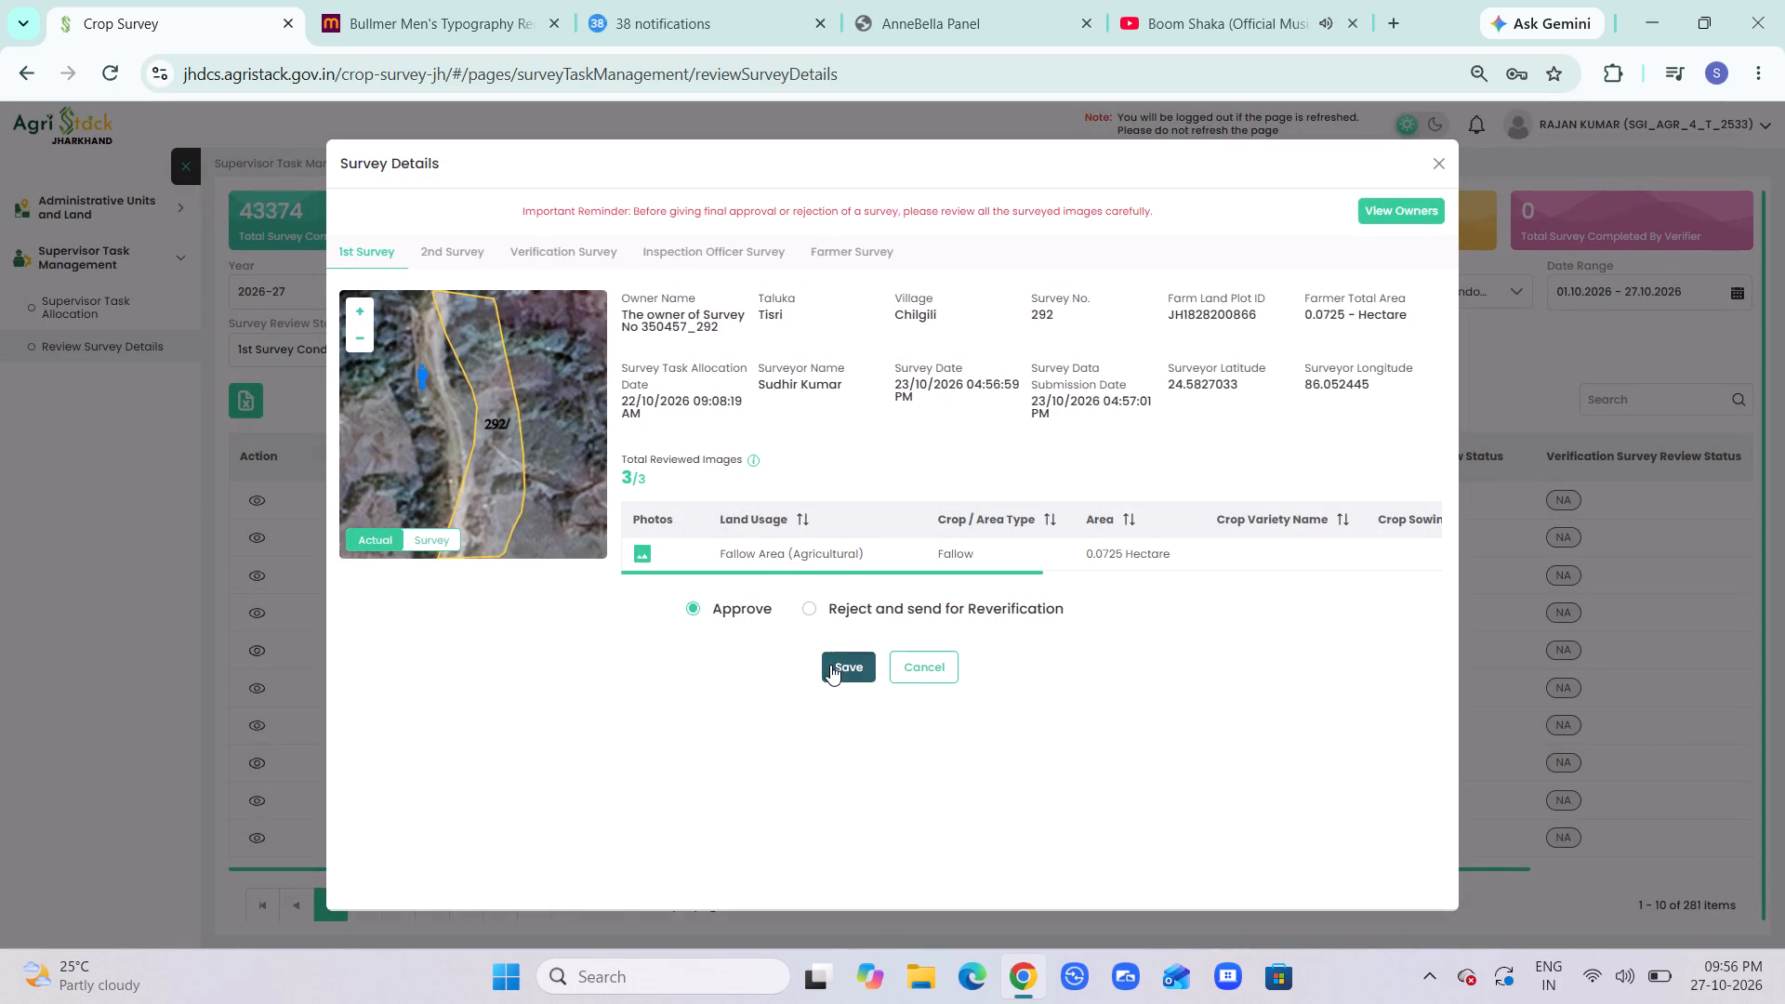
{"action": "left_click", "coordinate": [835, 667]}
{"action": "left_click", "coordinate": [839, 568]}
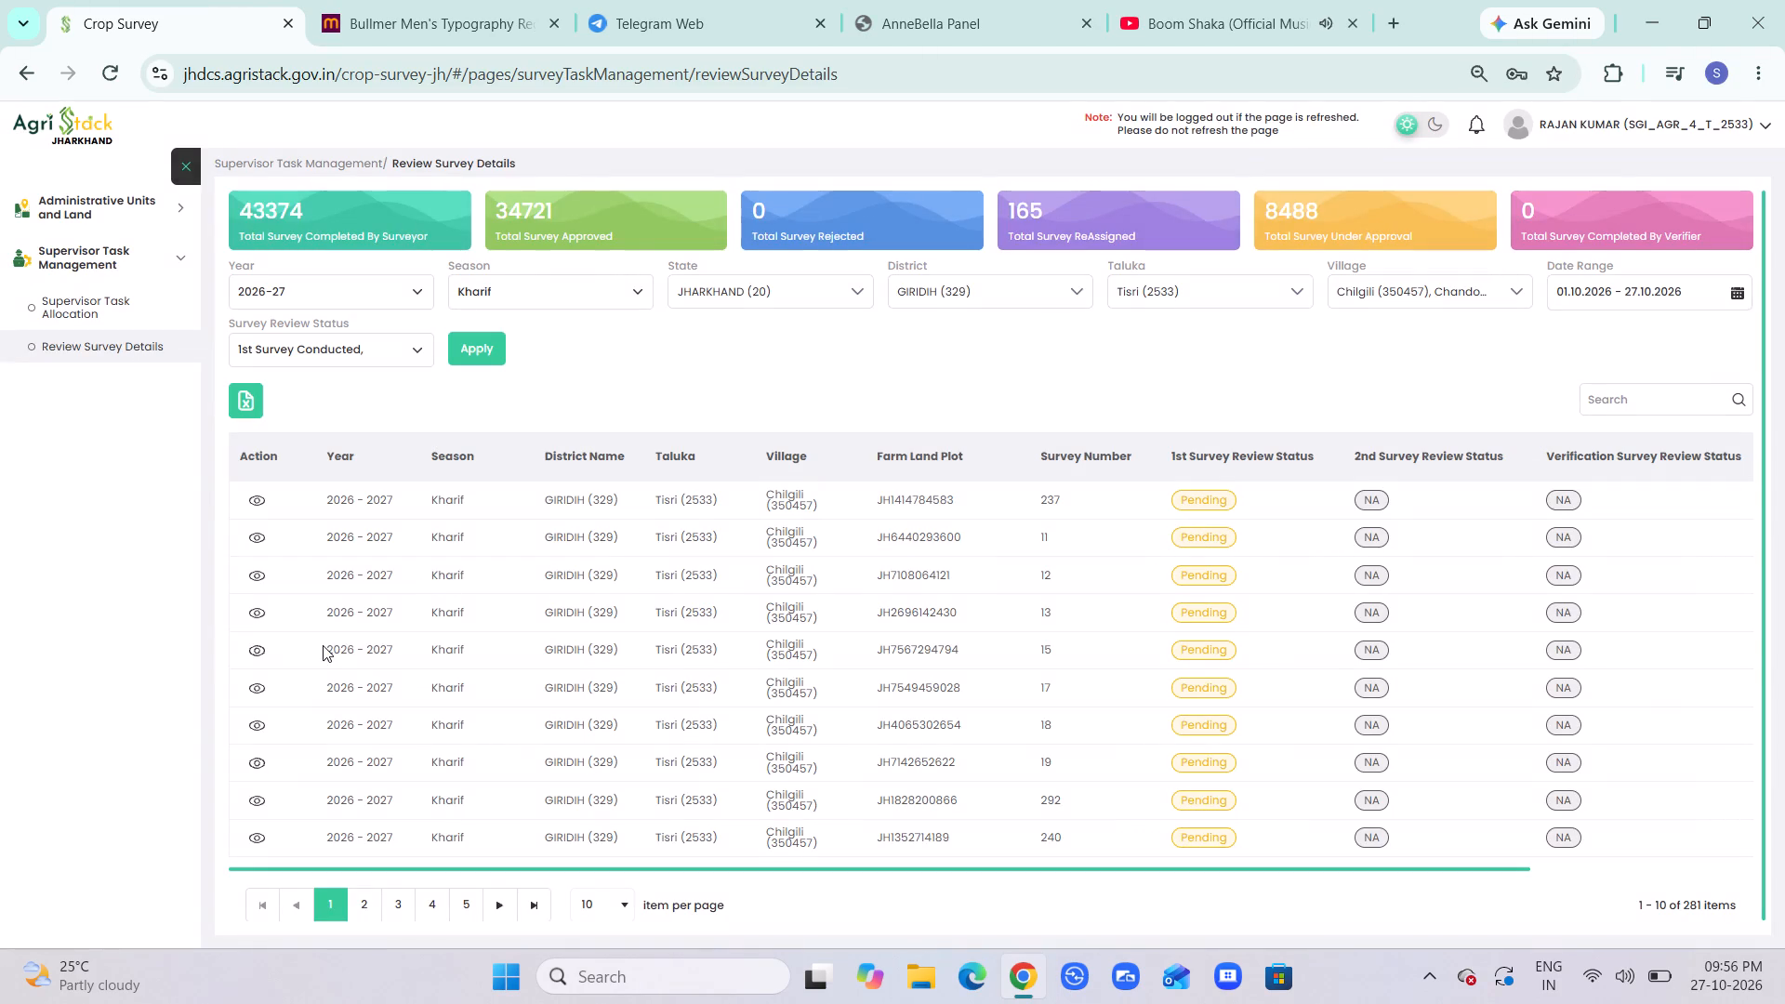
Reopen the survey details of survey number 292 to check its review, and close them.
{"action": "left_click", "coordinate": [258, 799]}
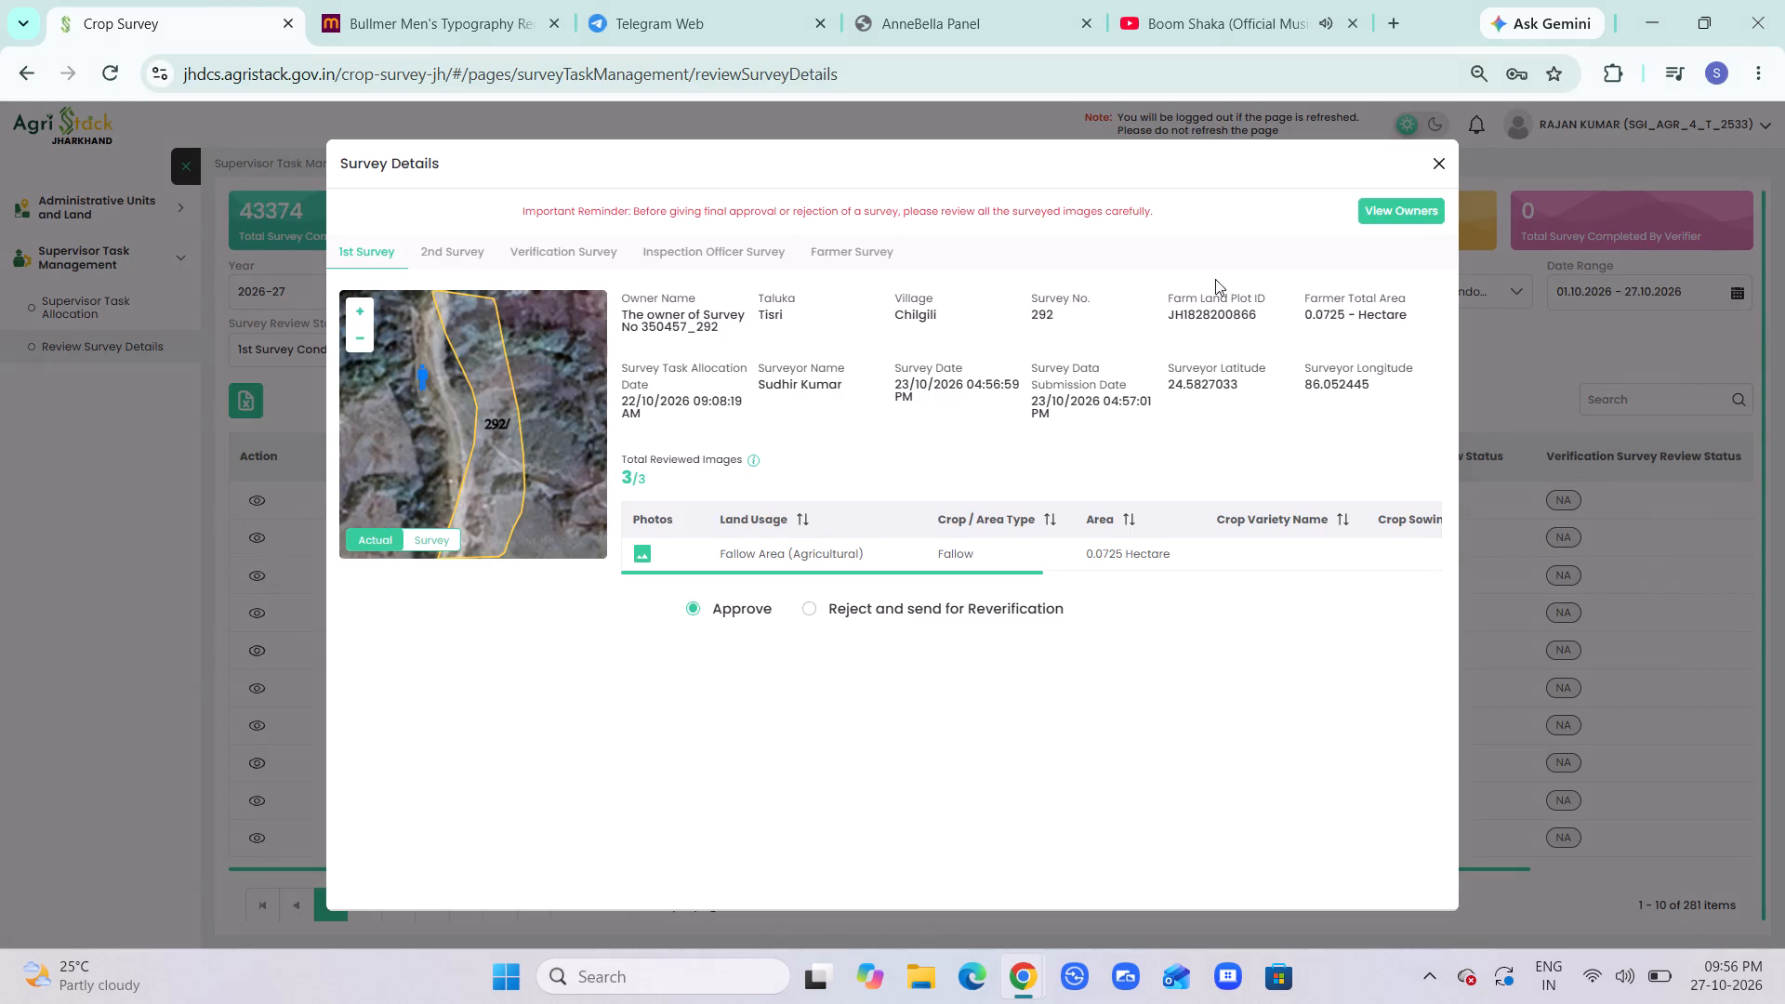
{"action": "left_click", "coordinate": [1438, 158]}
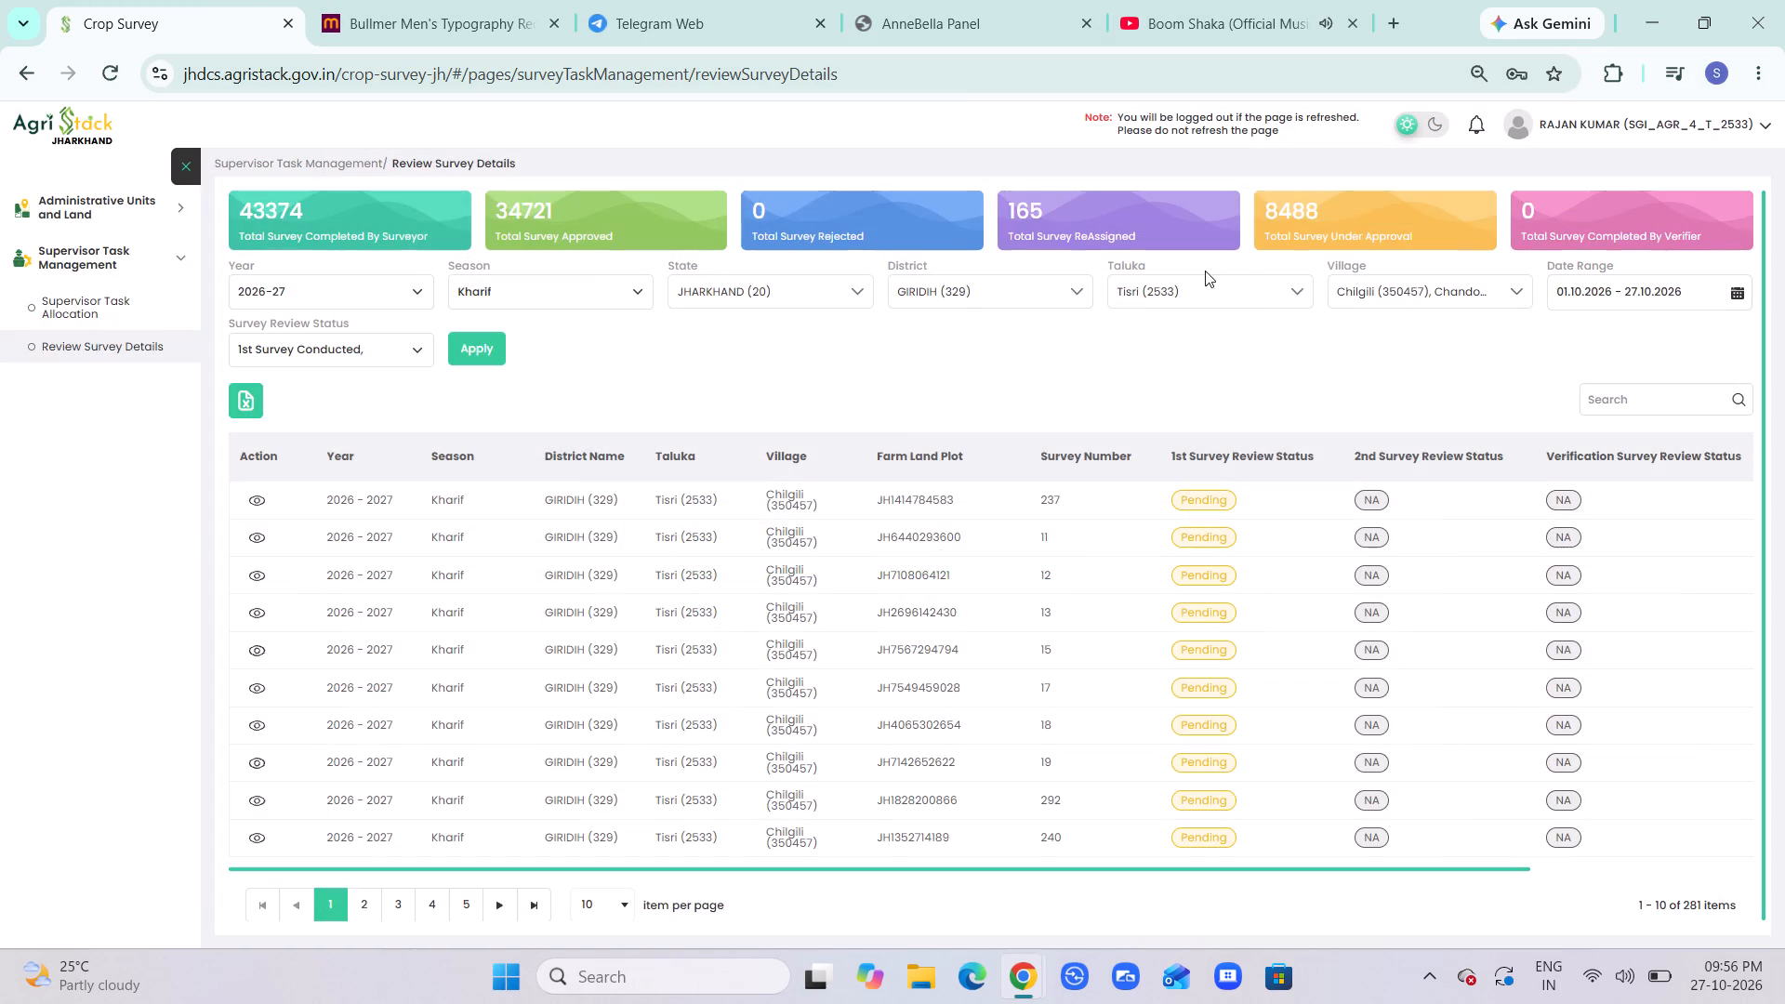
Approve all three fallow-land photos of survey number 19 in Chilgili, and save its first survey with the Approve decision.
{"action": "left_click", "coordinate": [253, 768]}
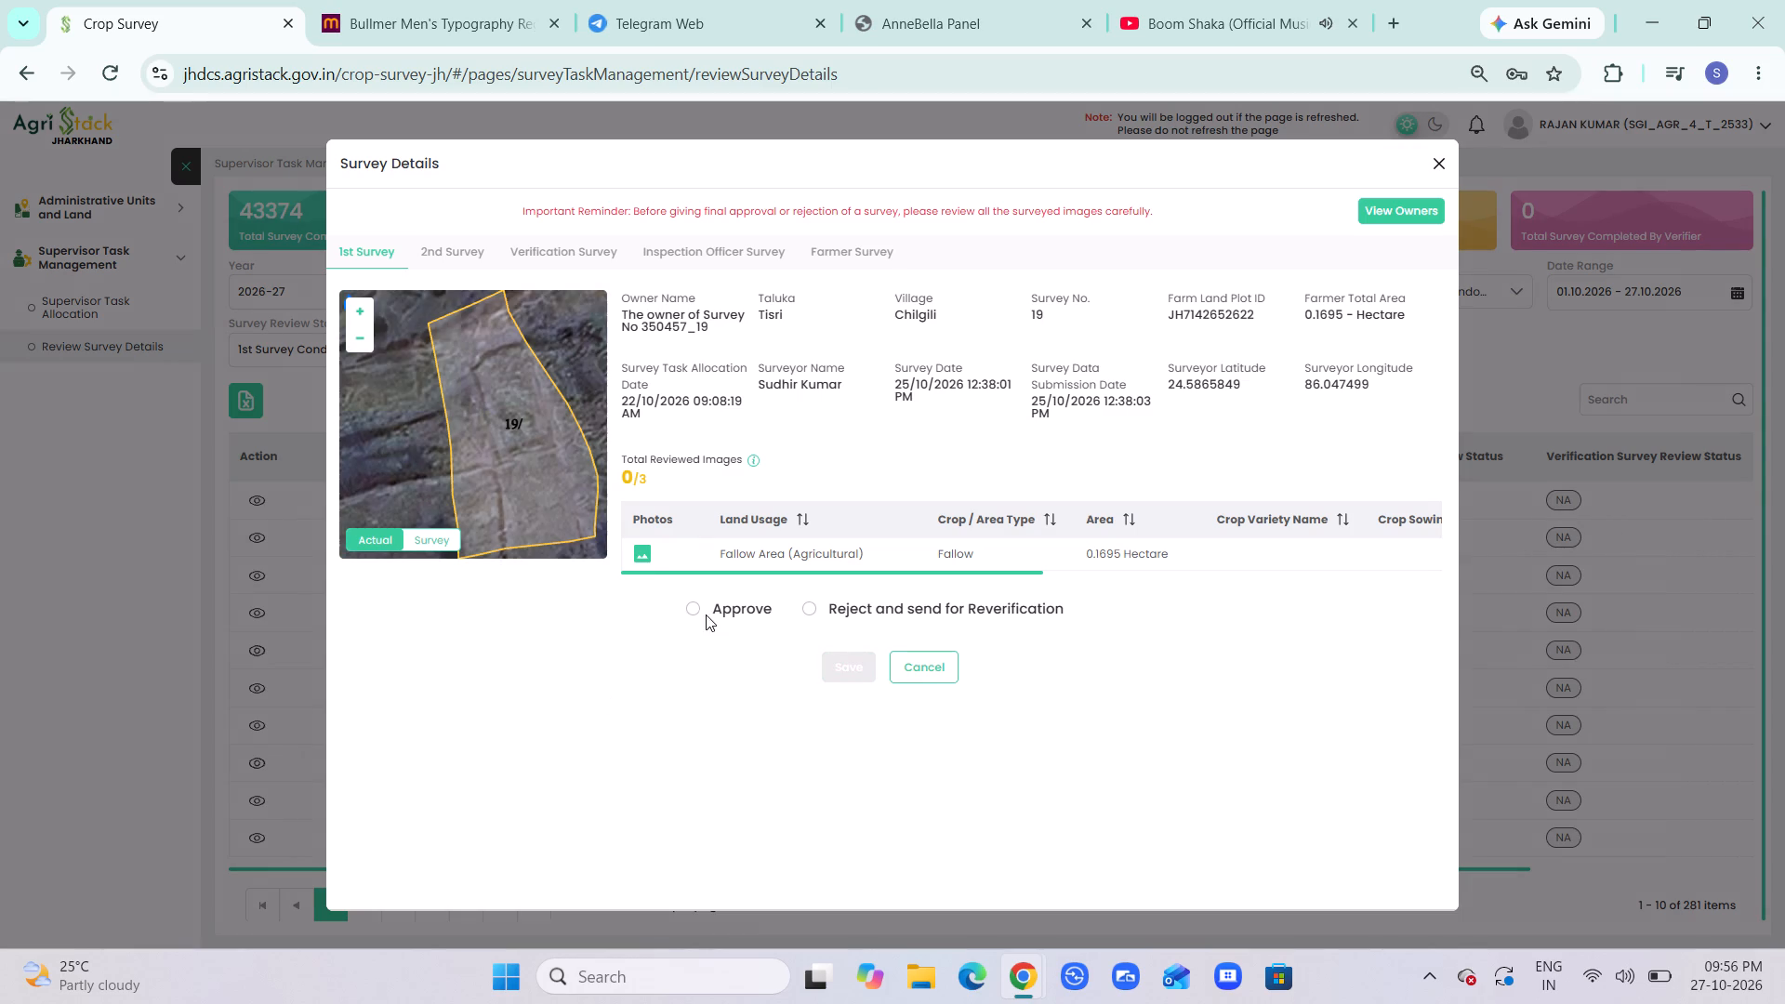
{"action": "left_click", "coordinate": [644, 548]}
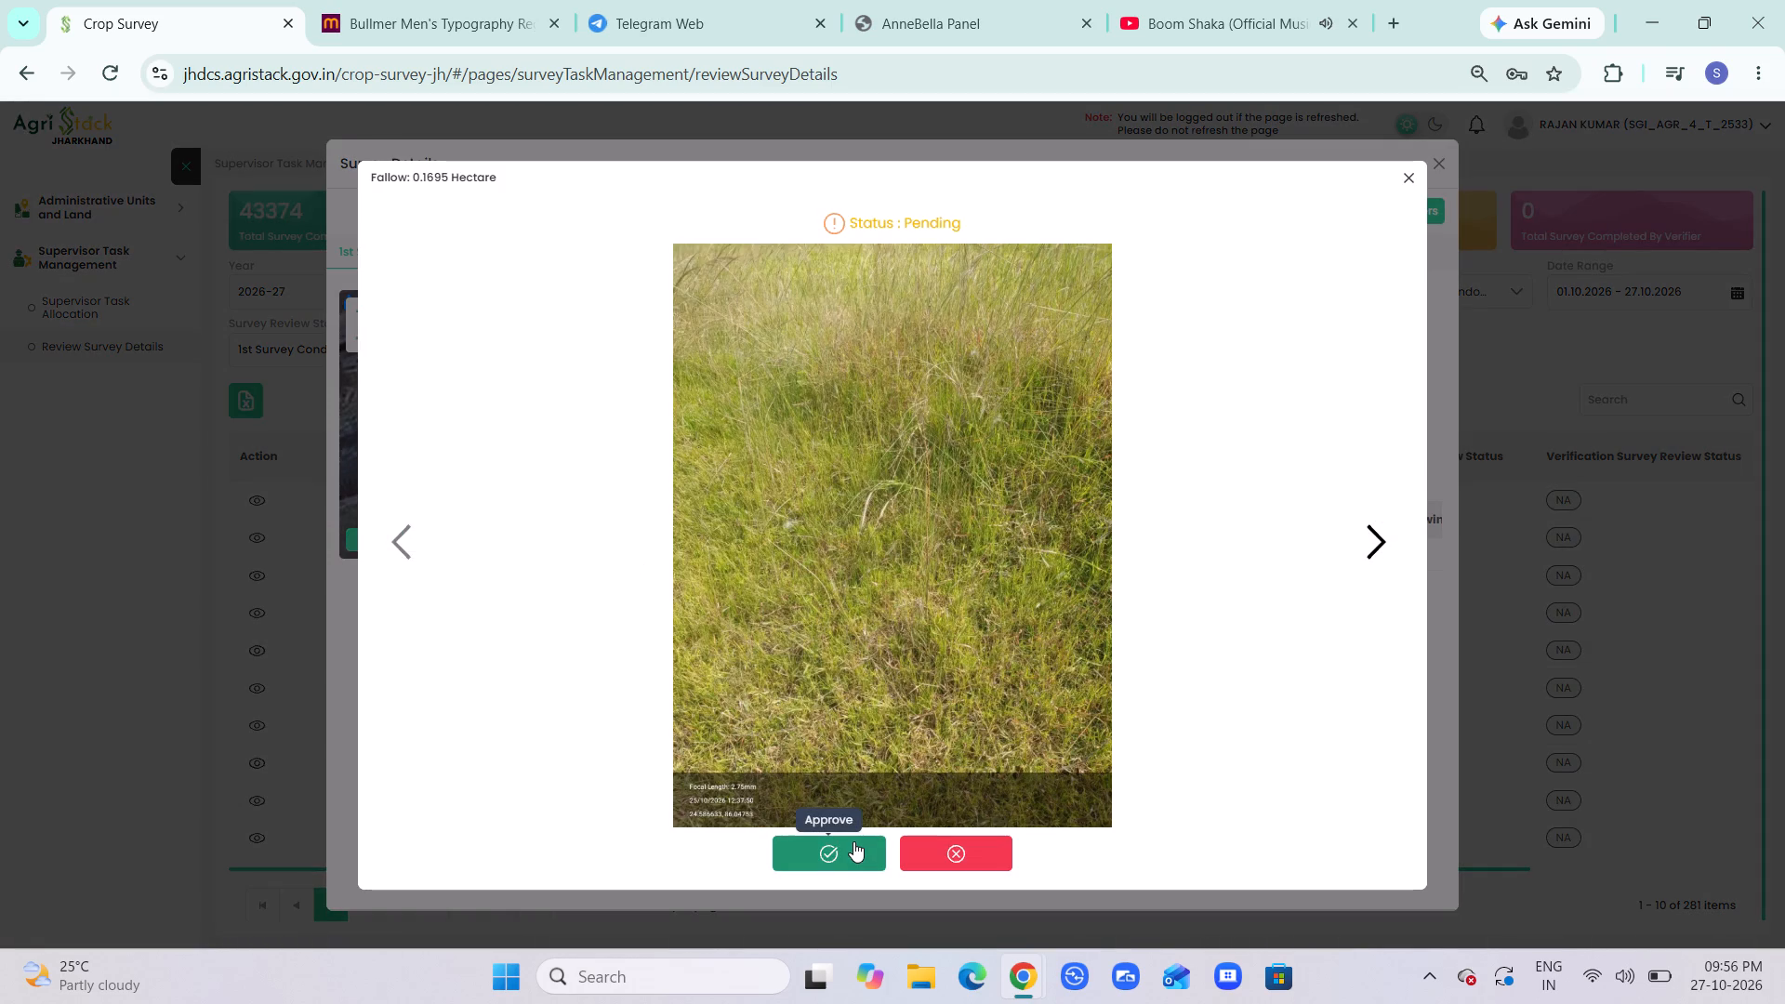
{"action": "left_click", "coordinate": [853, 841]}
{"action": "left_click_drag", "start_coordinate": [1048, 682], "coordinate": [975, 679]}
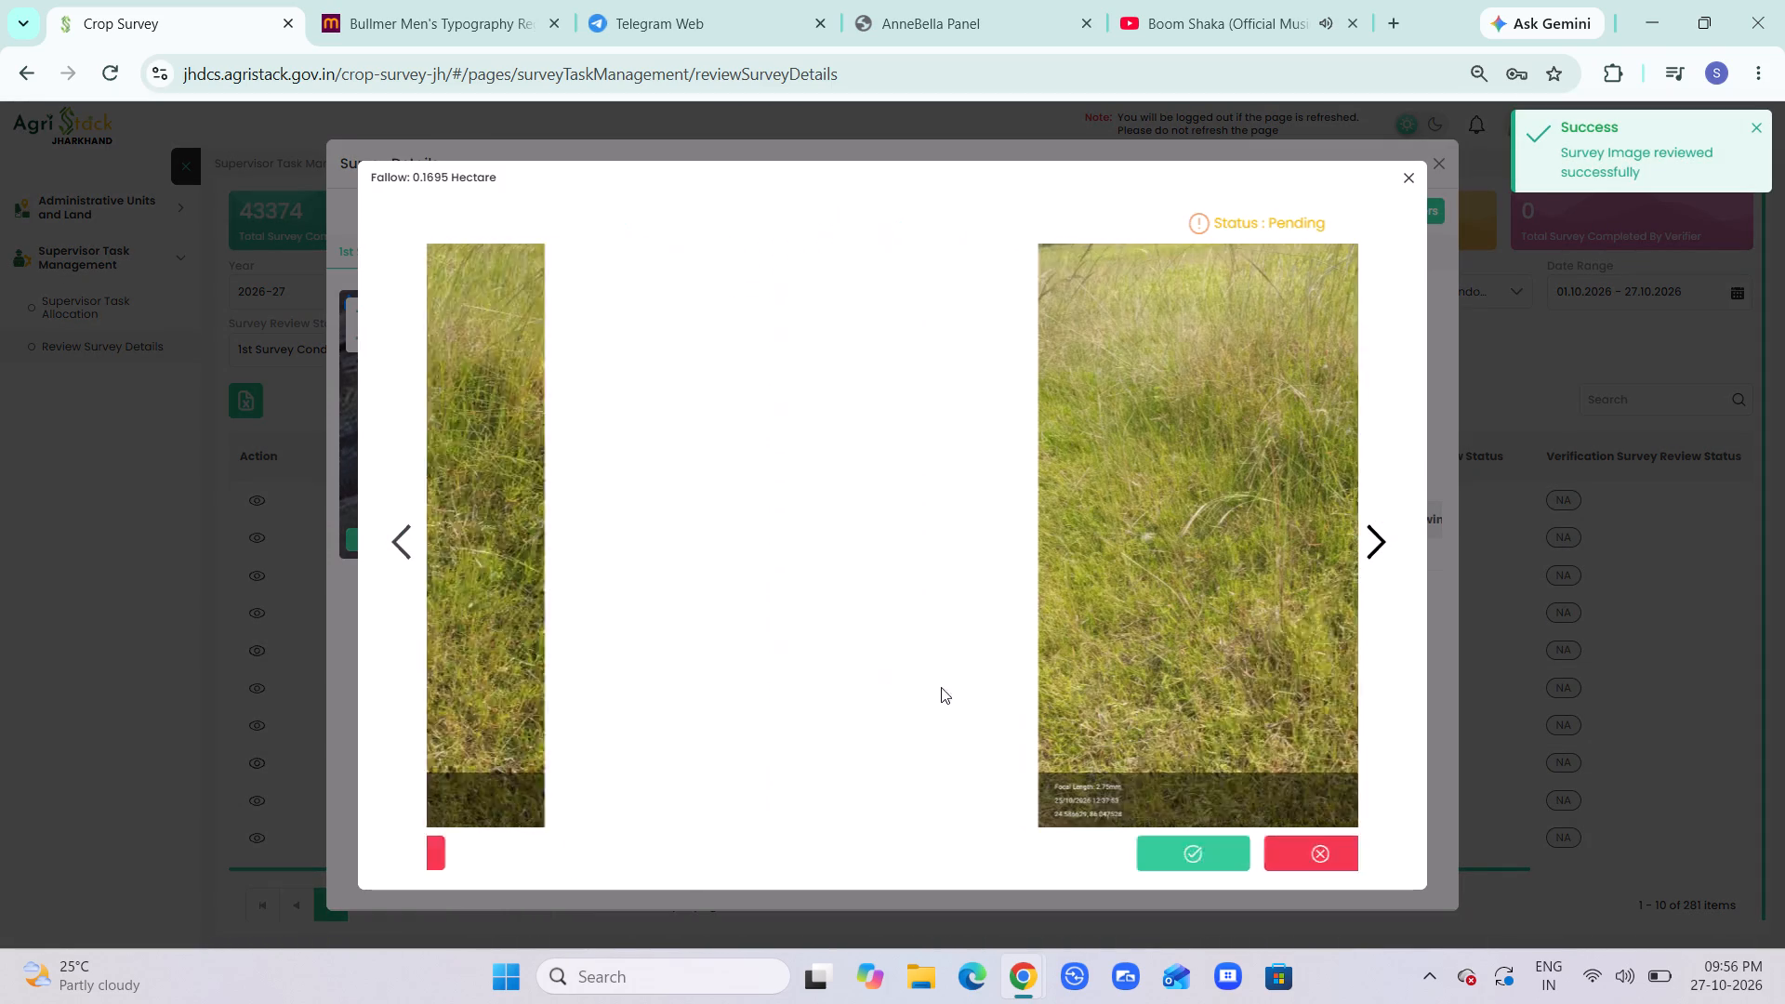
{"action": "left_click", "coordinate": [846, 842]}
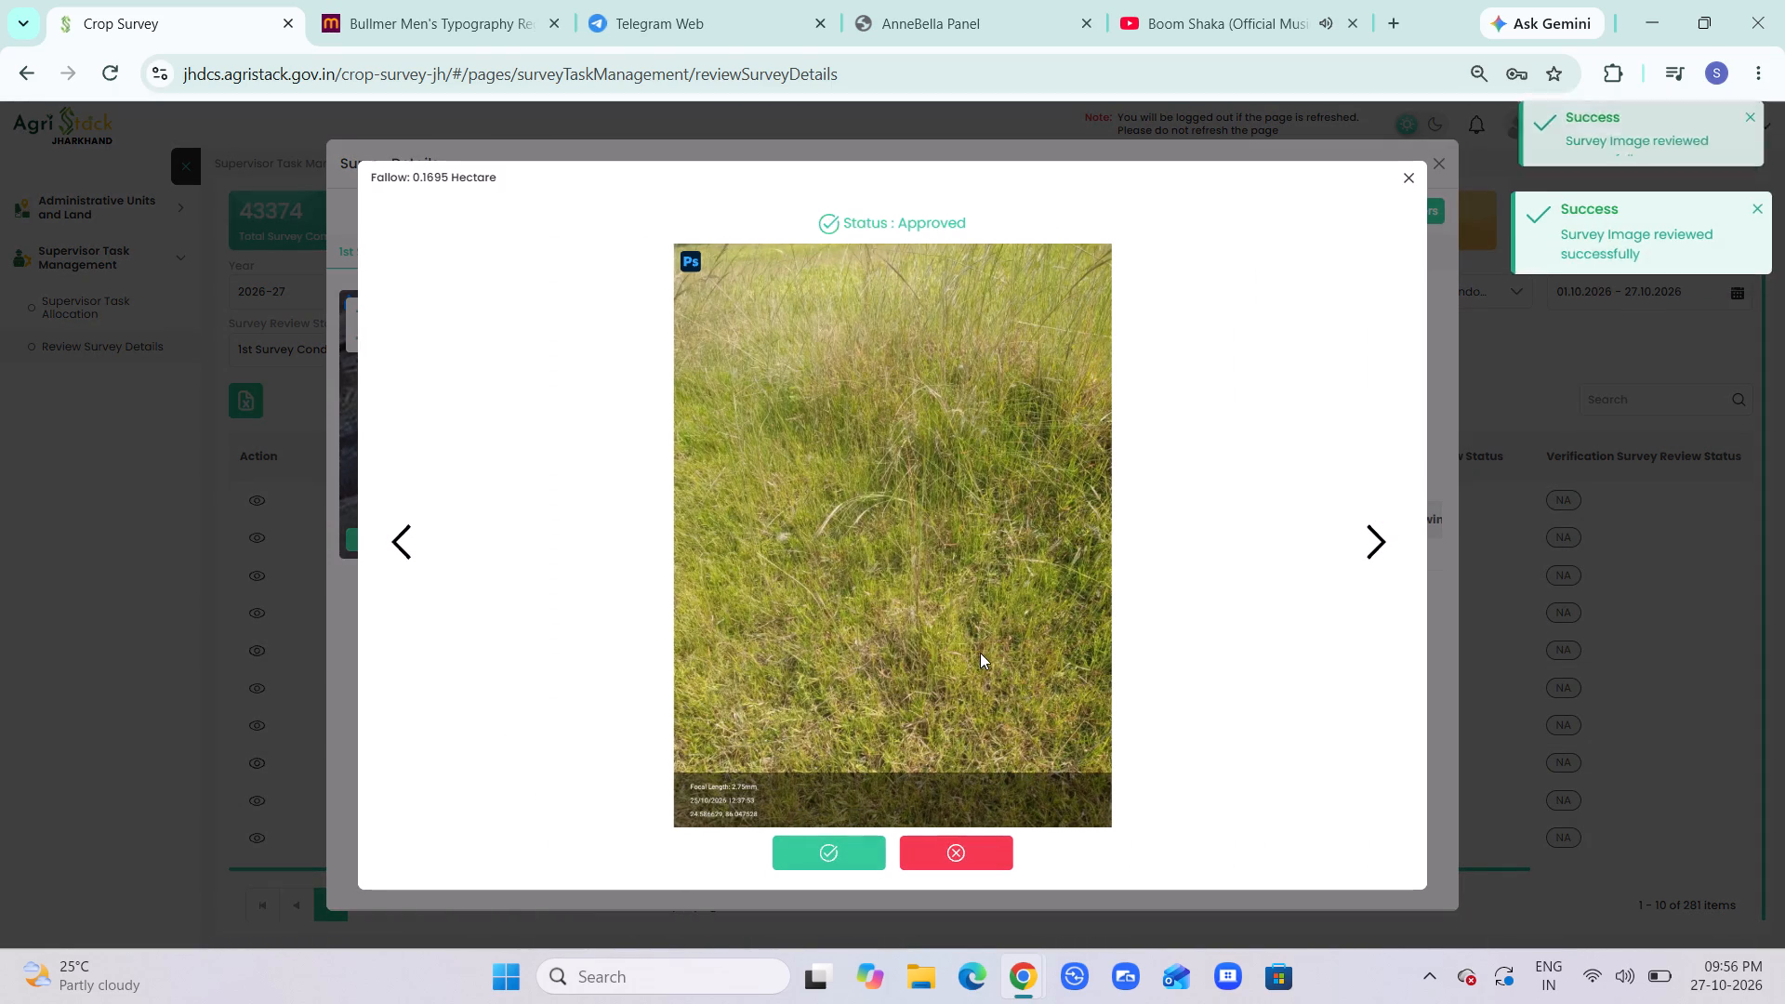
{"action": "left_click_drag", "start_coordinate": [1012, 654], "coordinate": [954, 668]}
{"action": "left_click", "coordinate": [833, 852]}
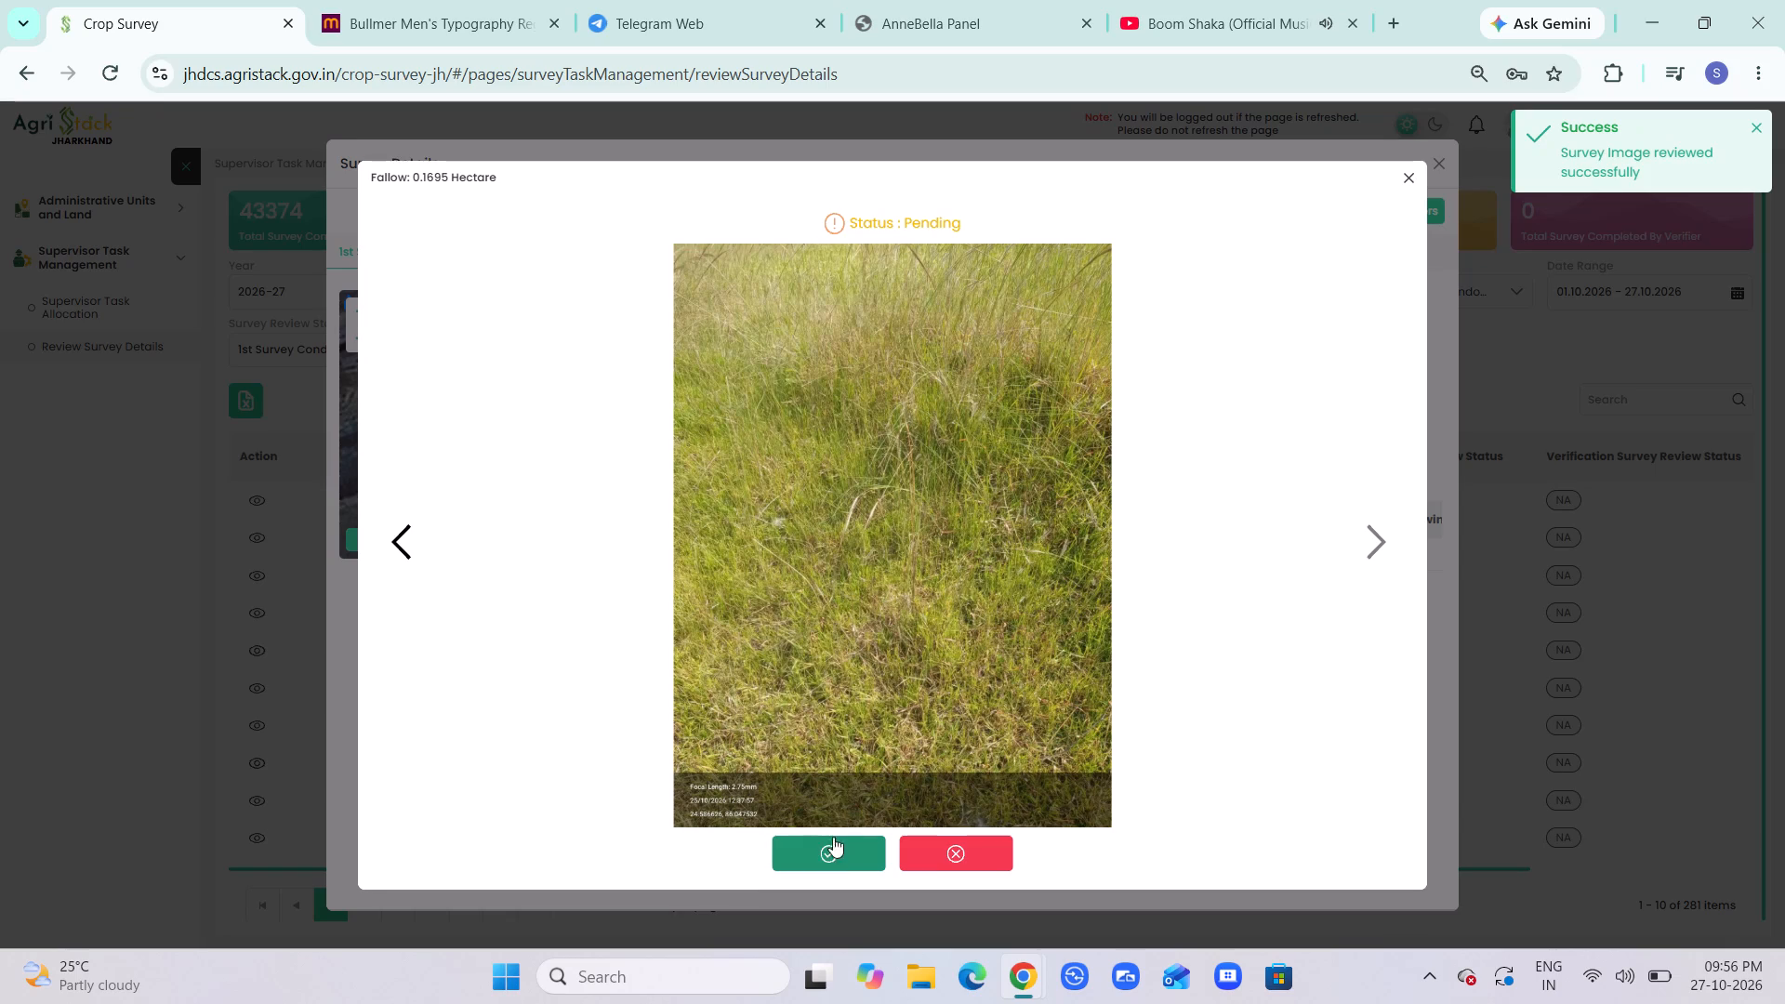
{"action": "left_click", "coordinate": [1408, 174]}
{"action": "left_click", "coordinate": [726, 603]}
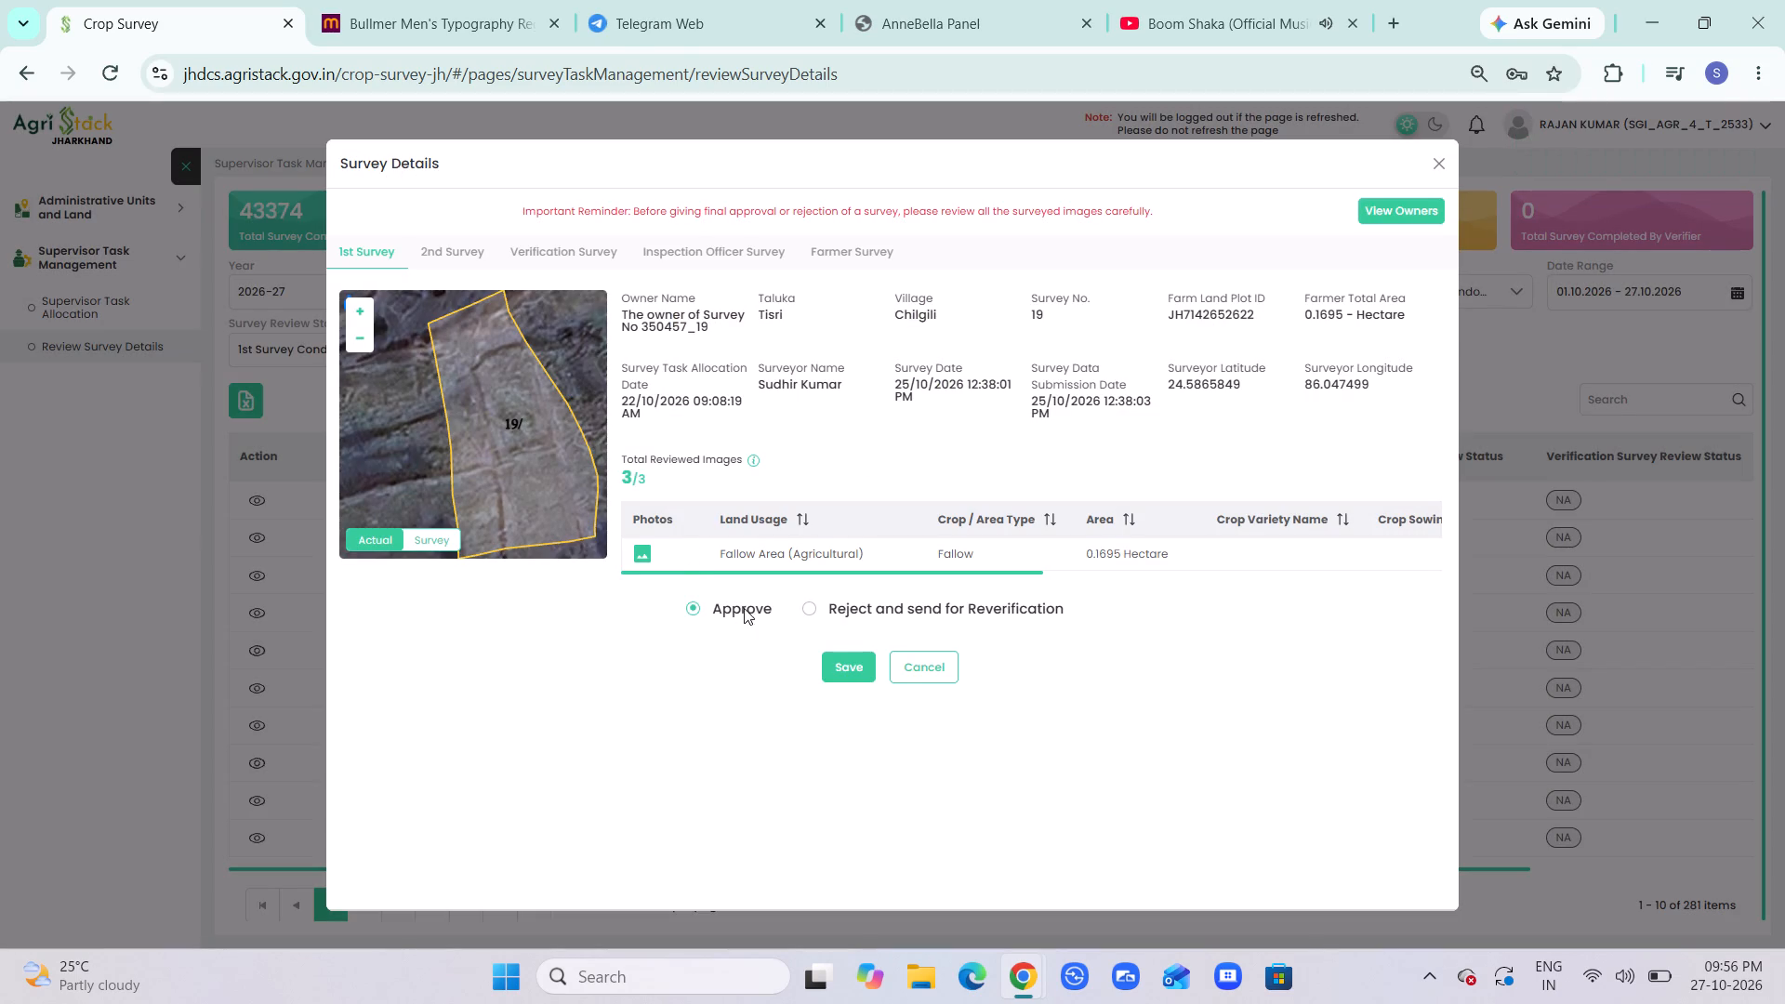
{"action": "left_click", "coordinate": [844, 669]}
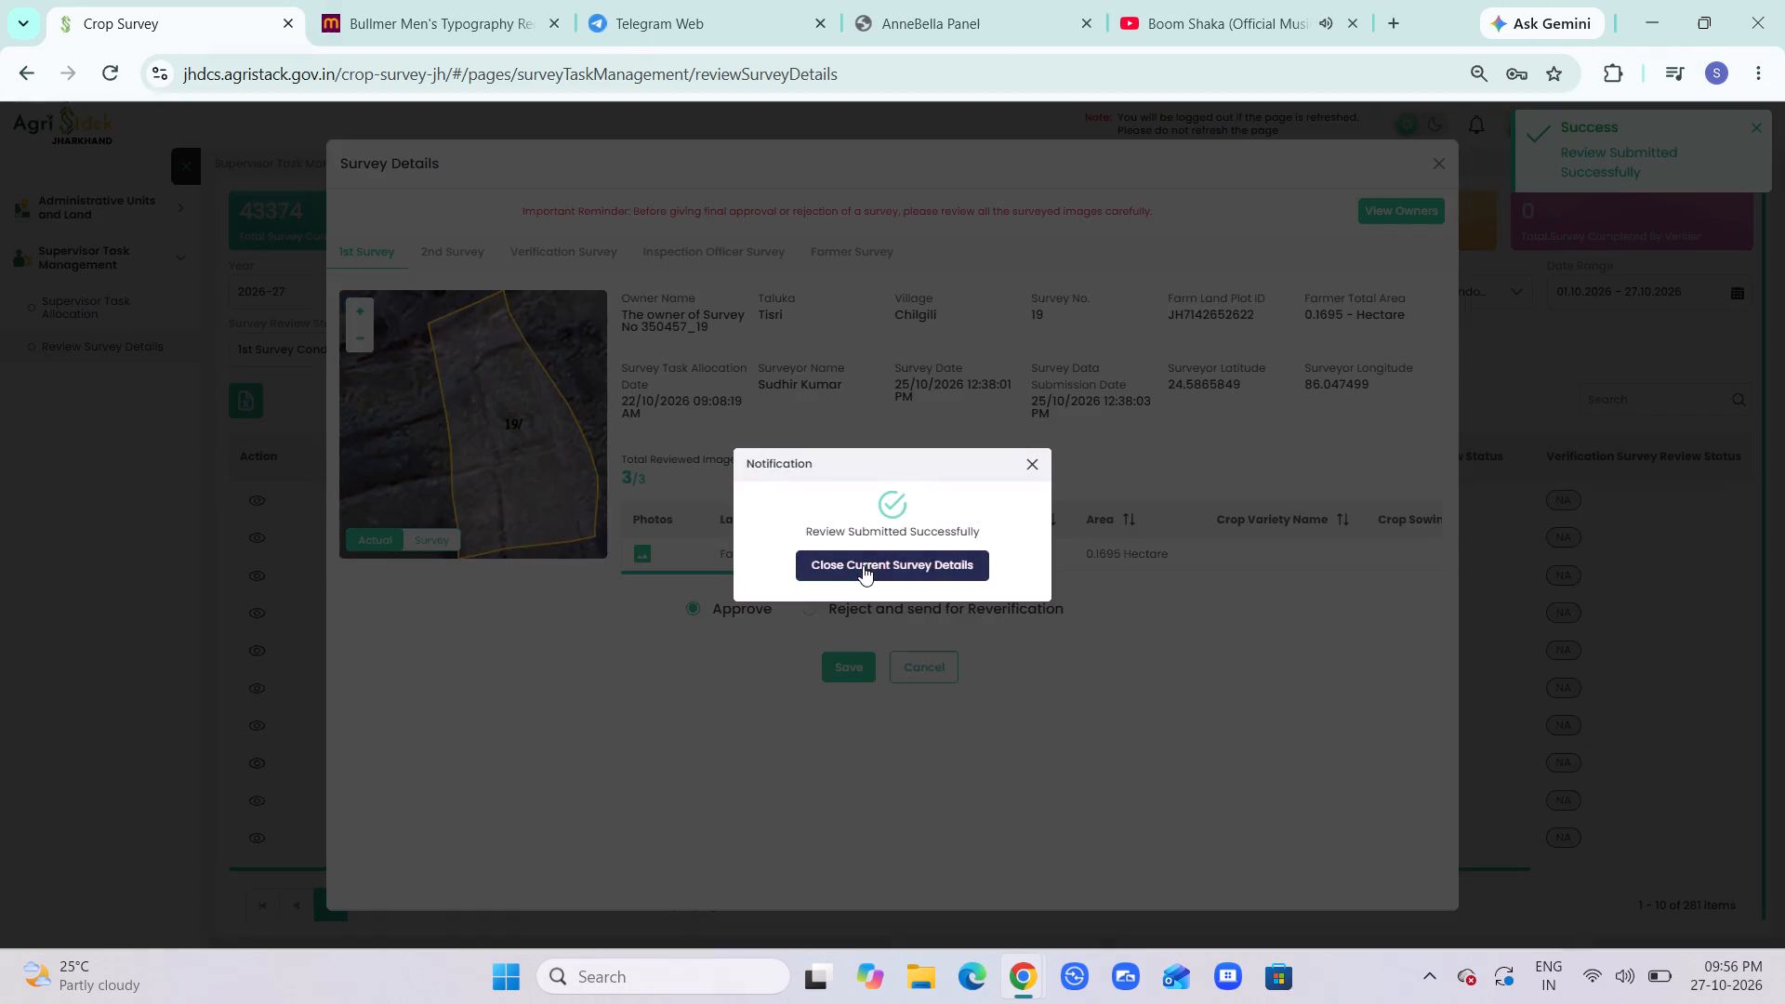
{"action": "left_click", "coordinate": [863, 565]}
Approve all three fallow-land photos of survey number 18 in Chilgili, and save its first survey with the Approve decision.
{"action": "left_click", "coordinate": [252, 720]}
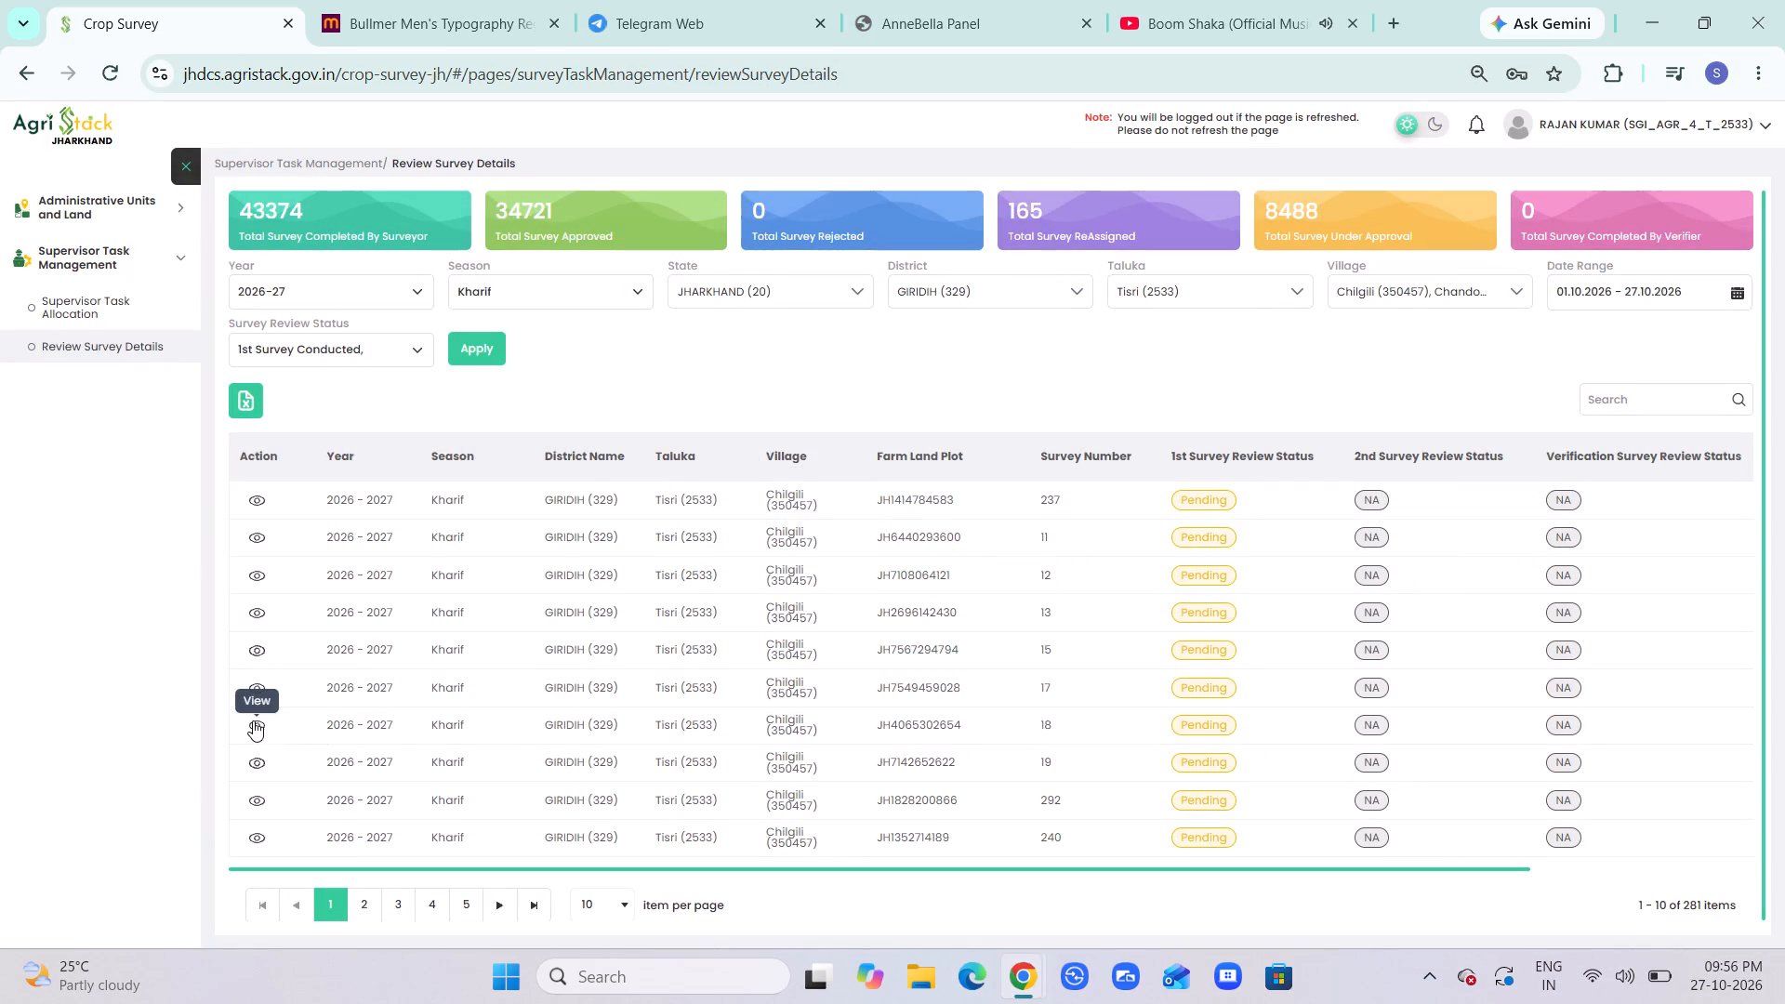
{"action": "left_click", "coordinate": [640, 552]}
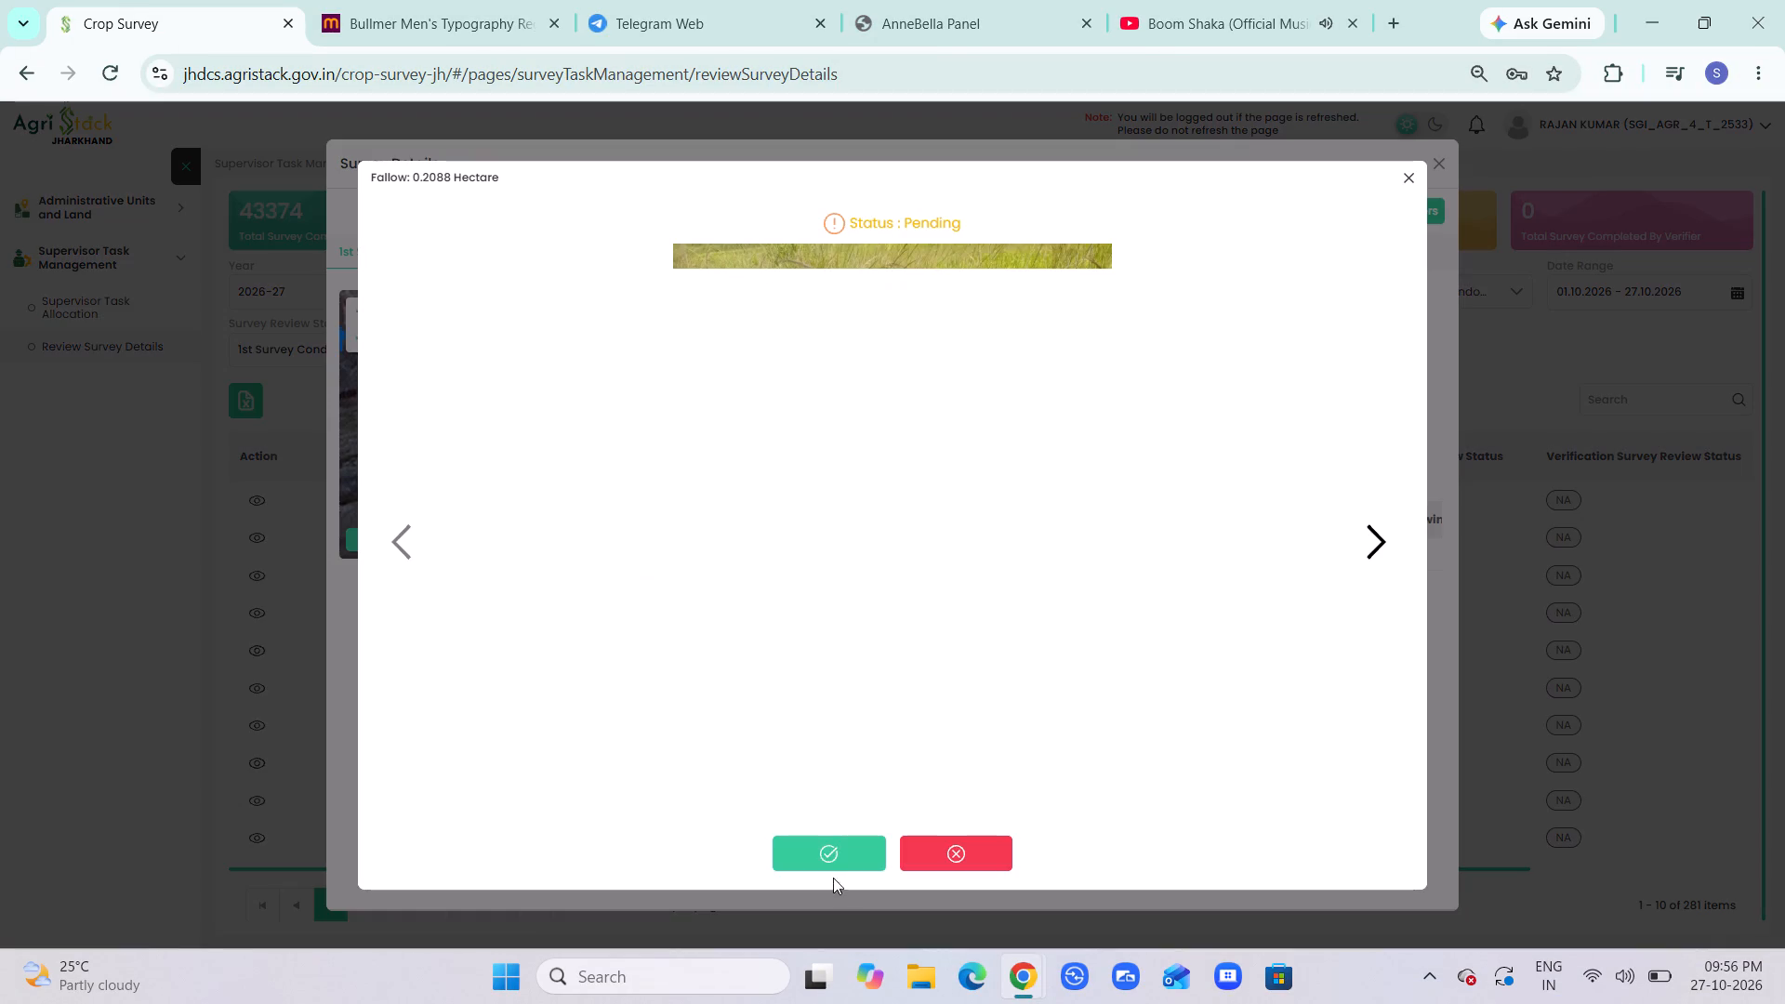
{"action": "left_click", "coordinate": [834, 848]}
{"action": "left_click_drag", "start_coordinate": [1010, 687], "coordinate": [840, 694]}
{"action": "left_click", "coordinate": [851, 854]}
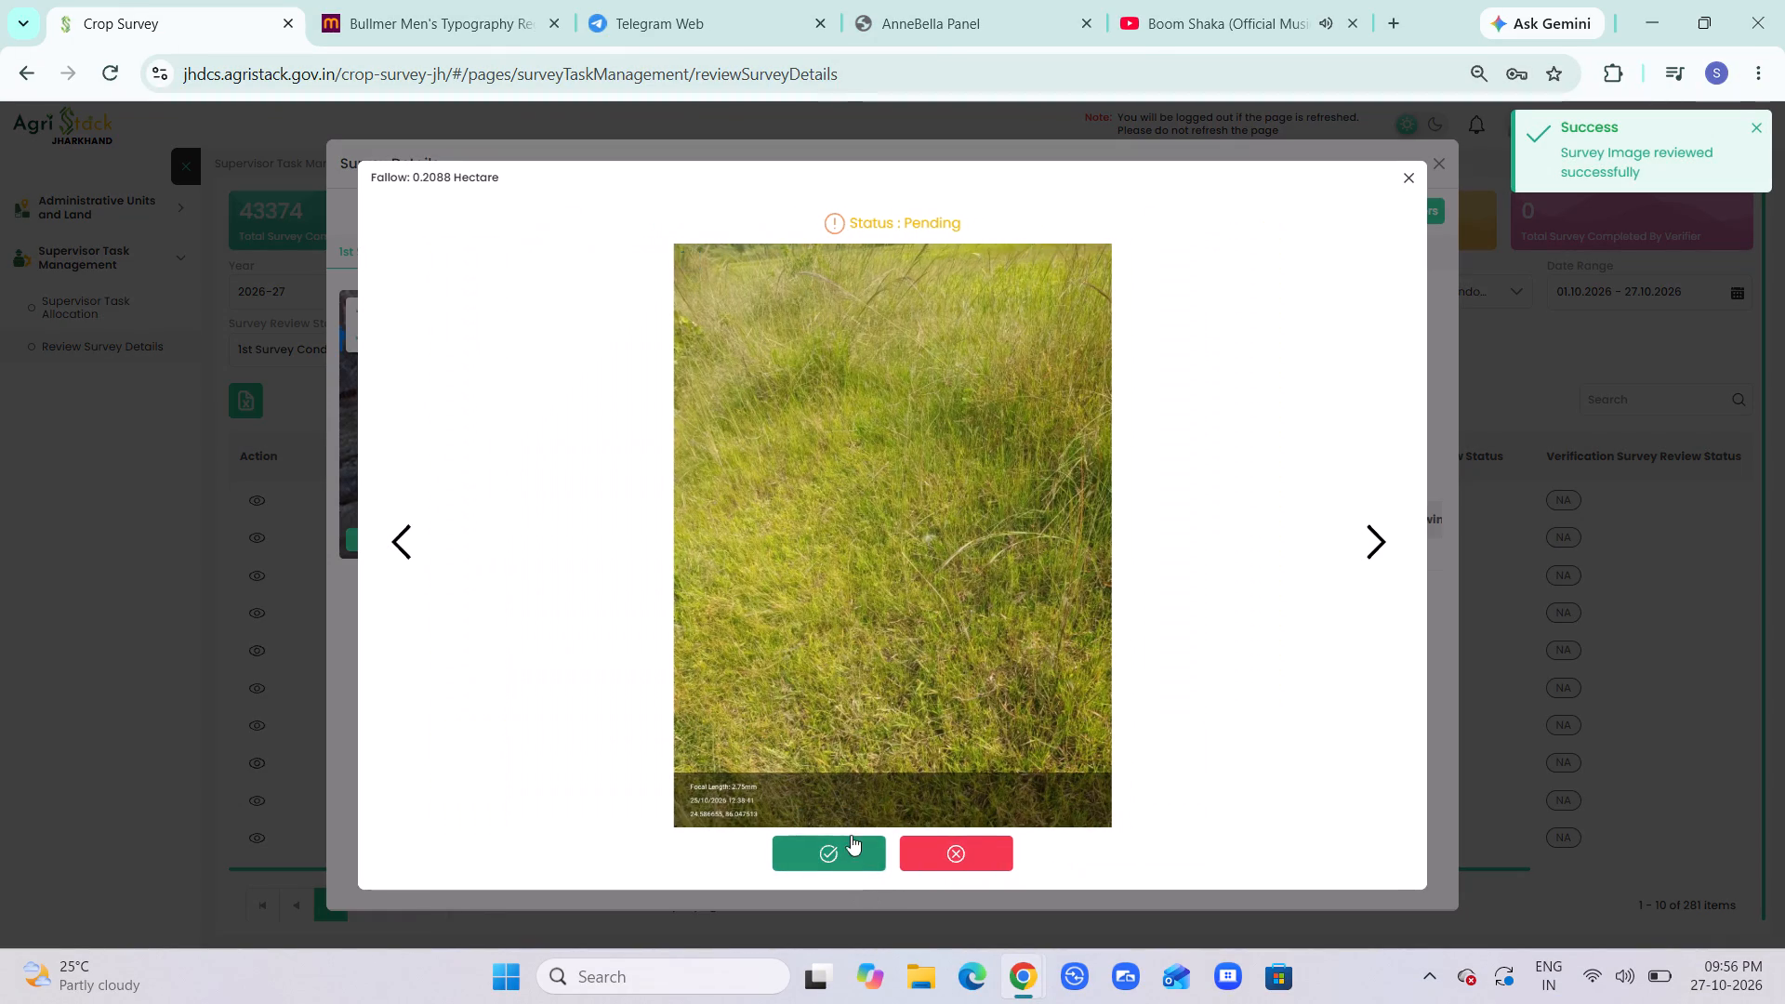
{"action": "left_click_drag", "start_coordinate": [1012, 654], "coordinate": [896, 665]}
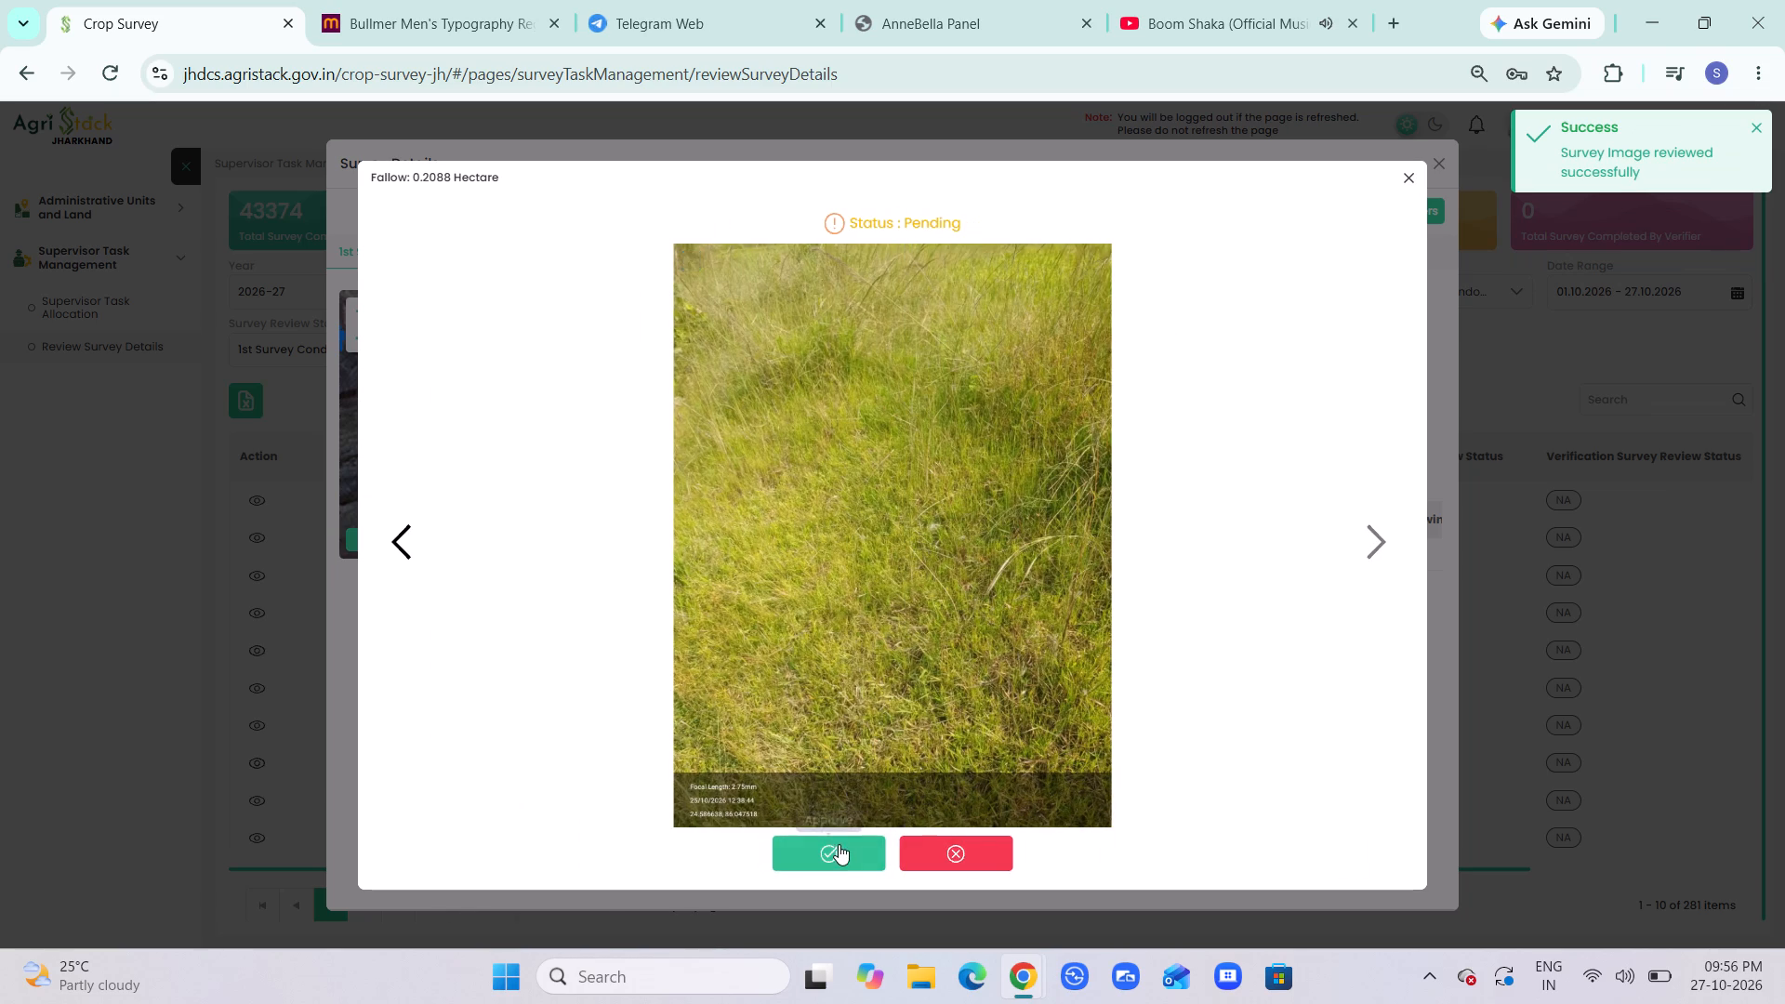
{"action": "left_click", "coordinate": [838, 848]}
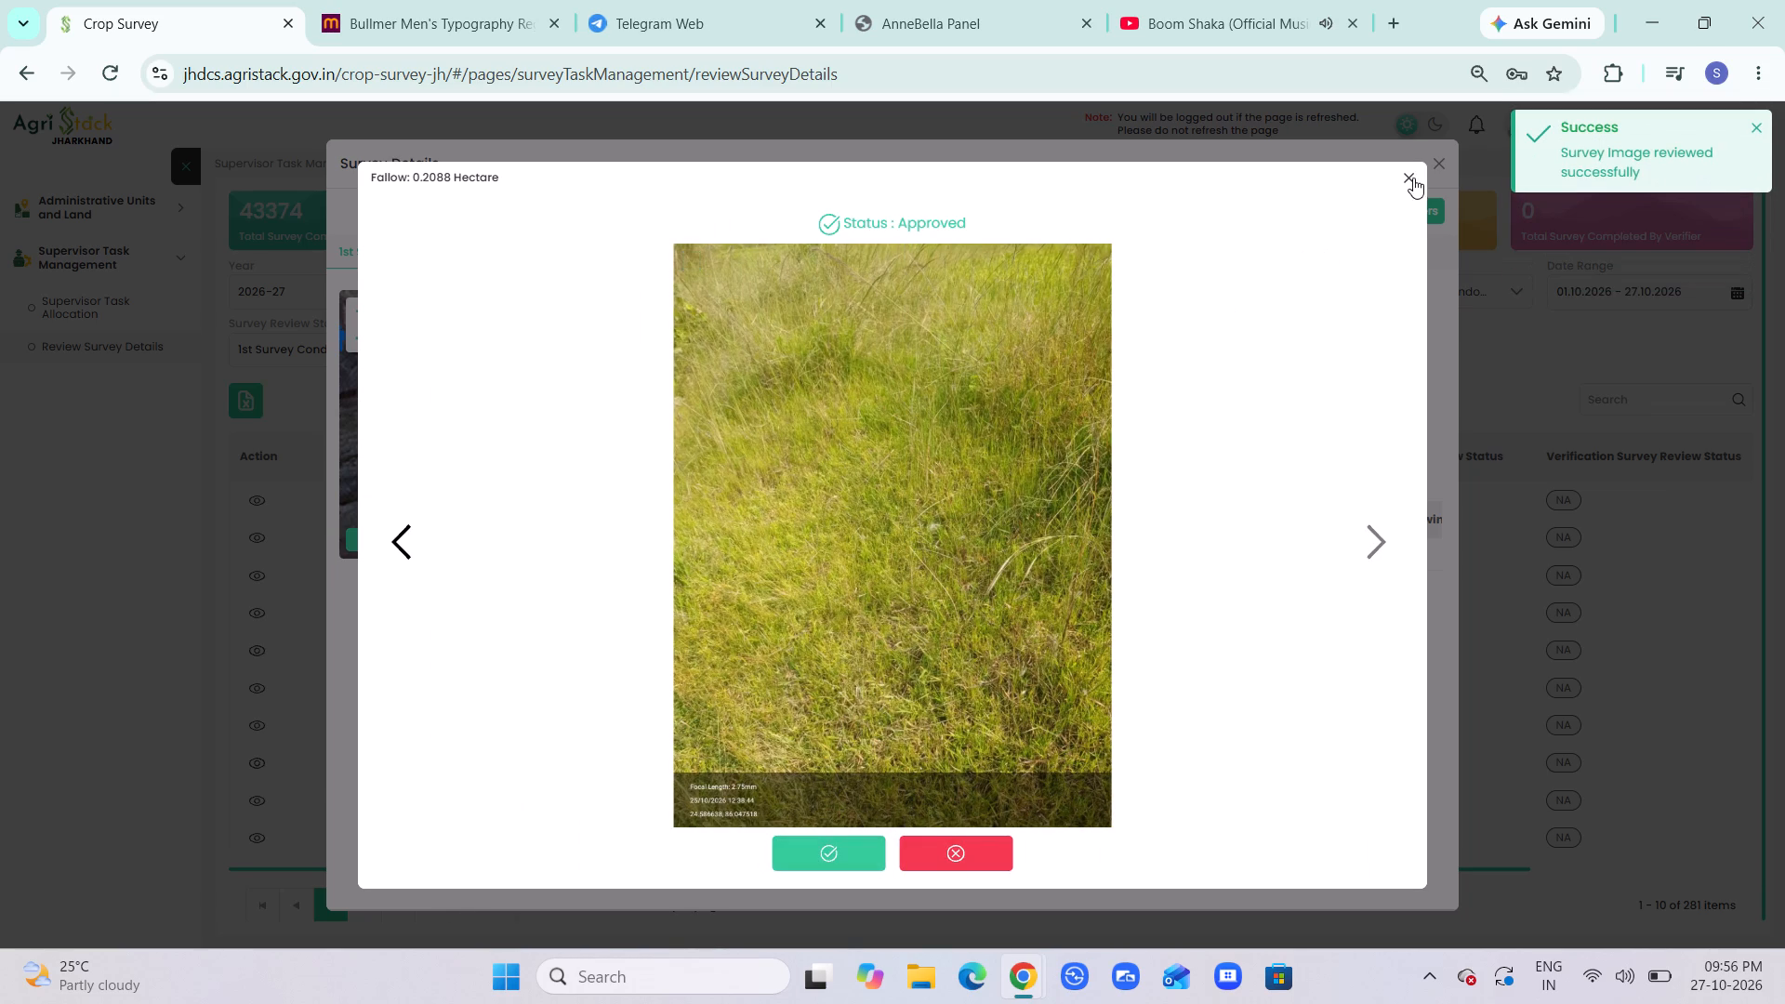
{"action": "left_click", "coordinate": [1412, 176]}
{"action": "left_click", "coordinate": [751, 611]}
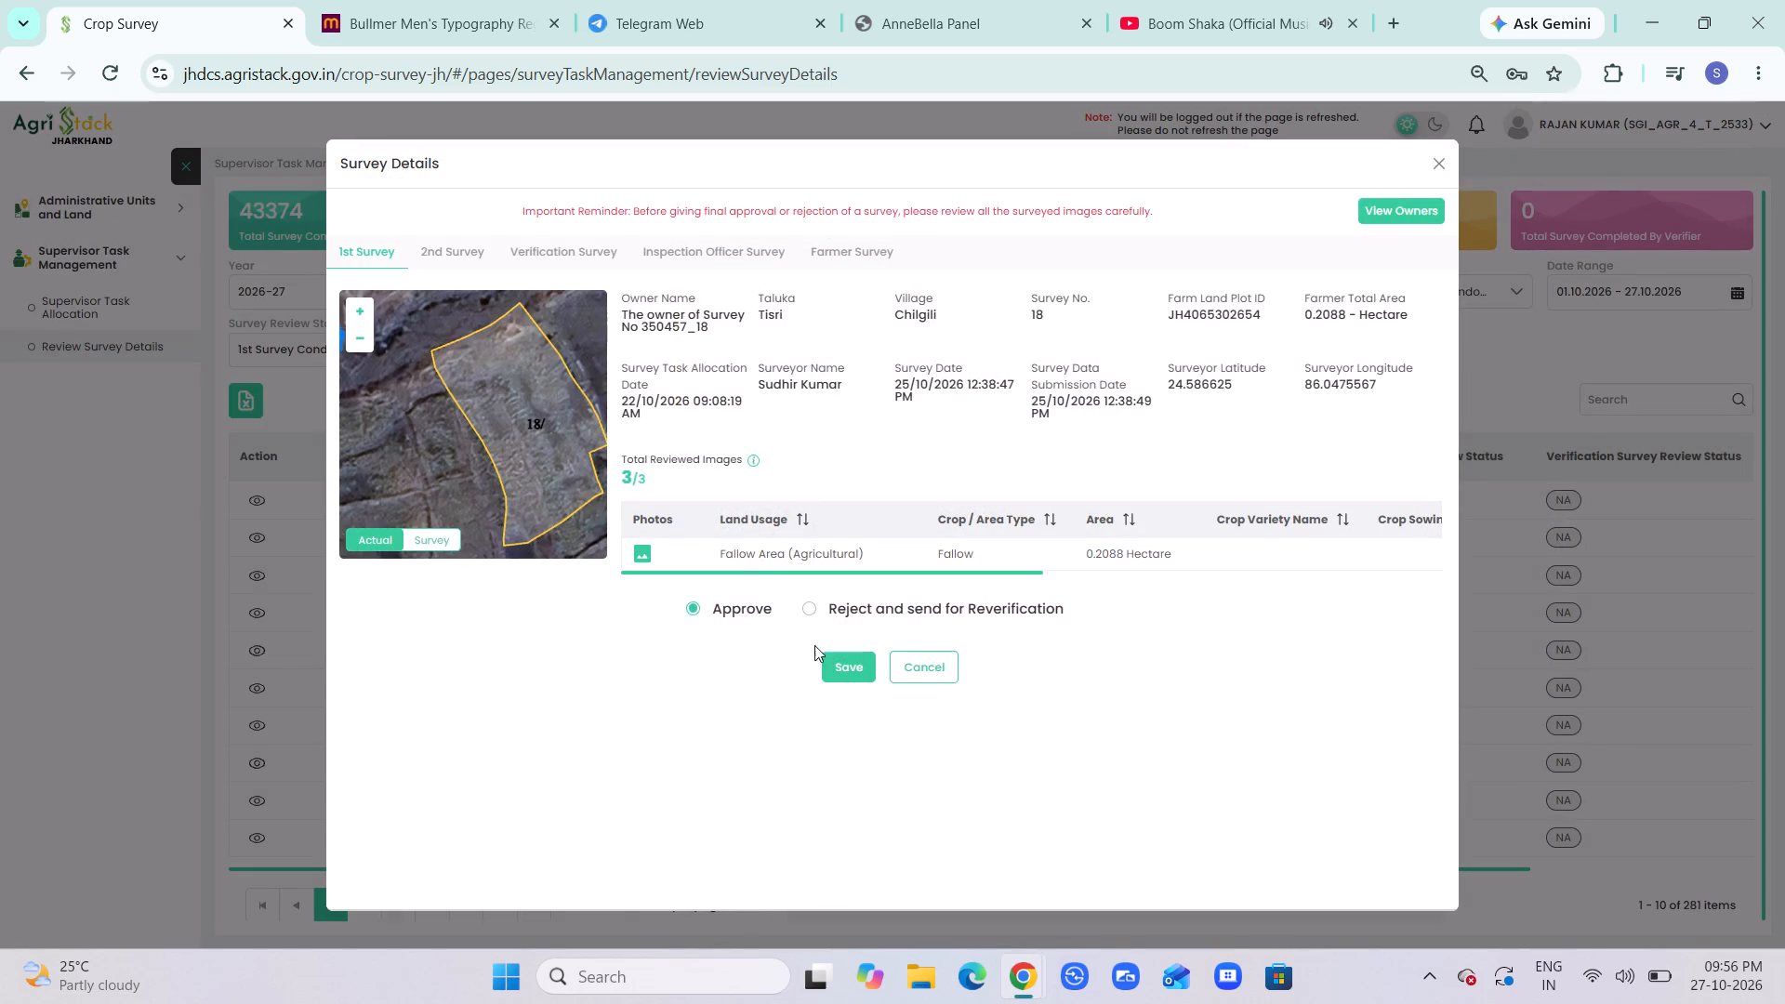
{"action": "left_click", "coordinate": [842, 668]}
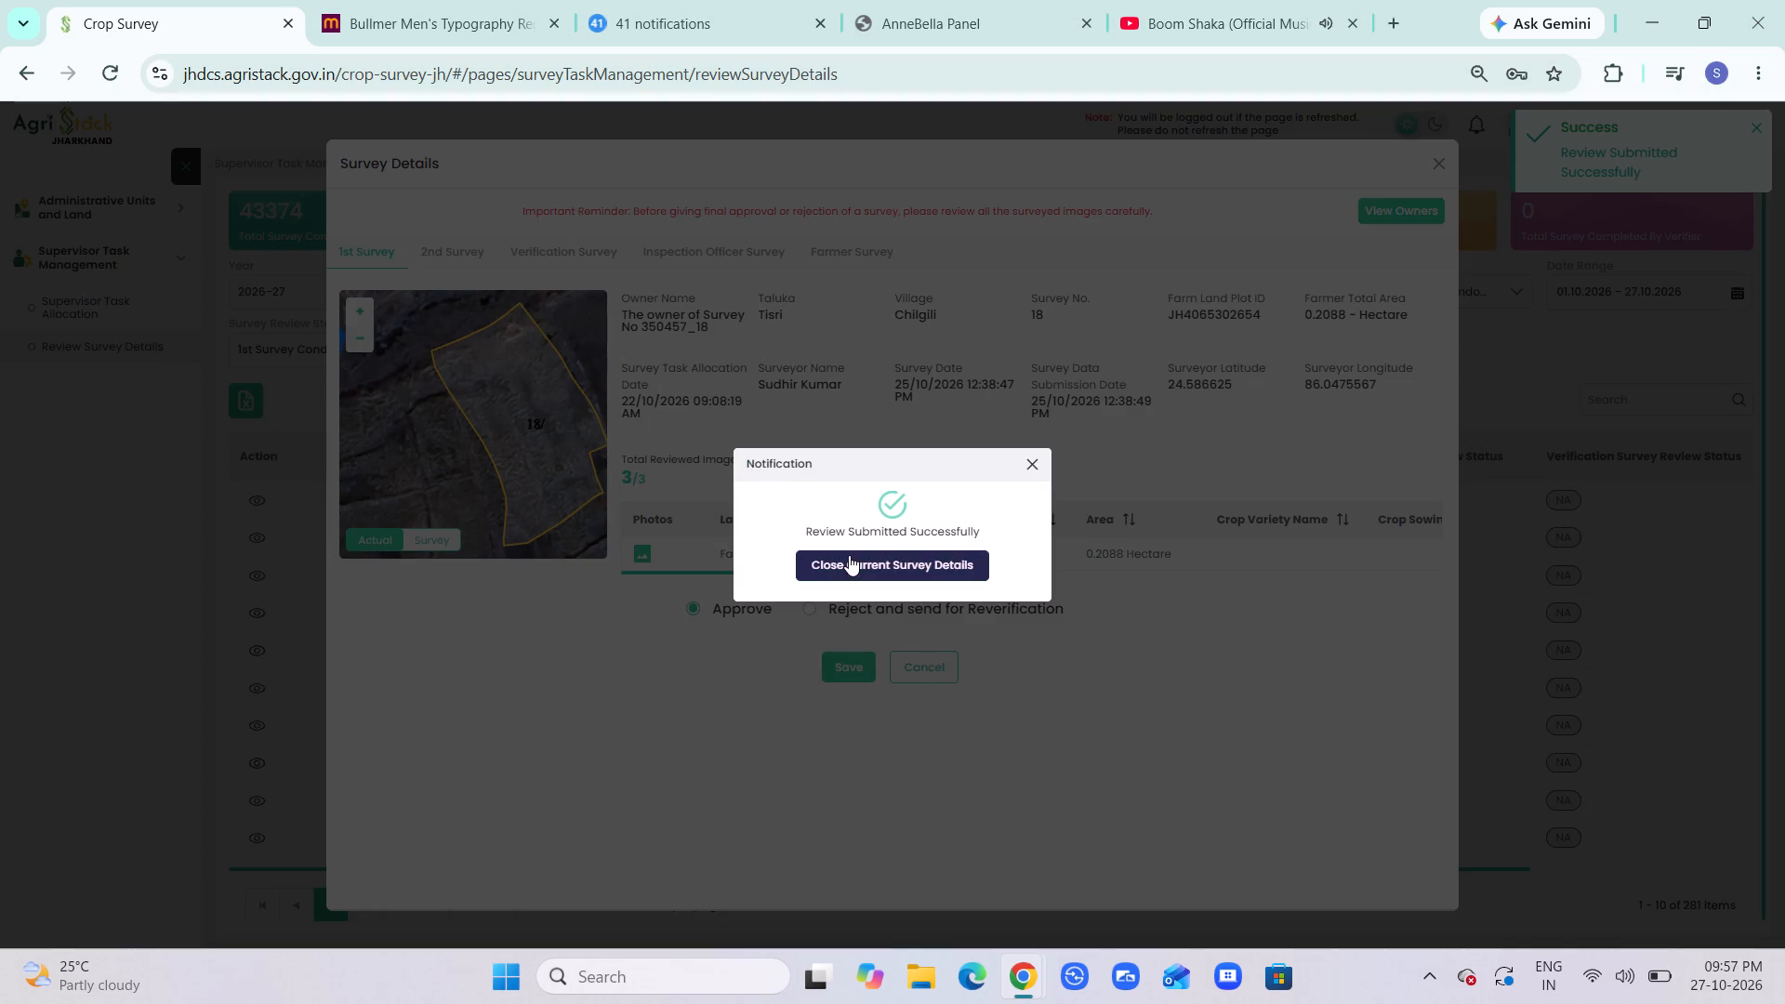
{"action": "left_click", "coordinate": [849, 555]}
Approve all three fallow-land photos of survey number 17 in Chilgili, and save its first survey with the Approve decision.
{"action": "left_click", "coordinate": [251, 680]}
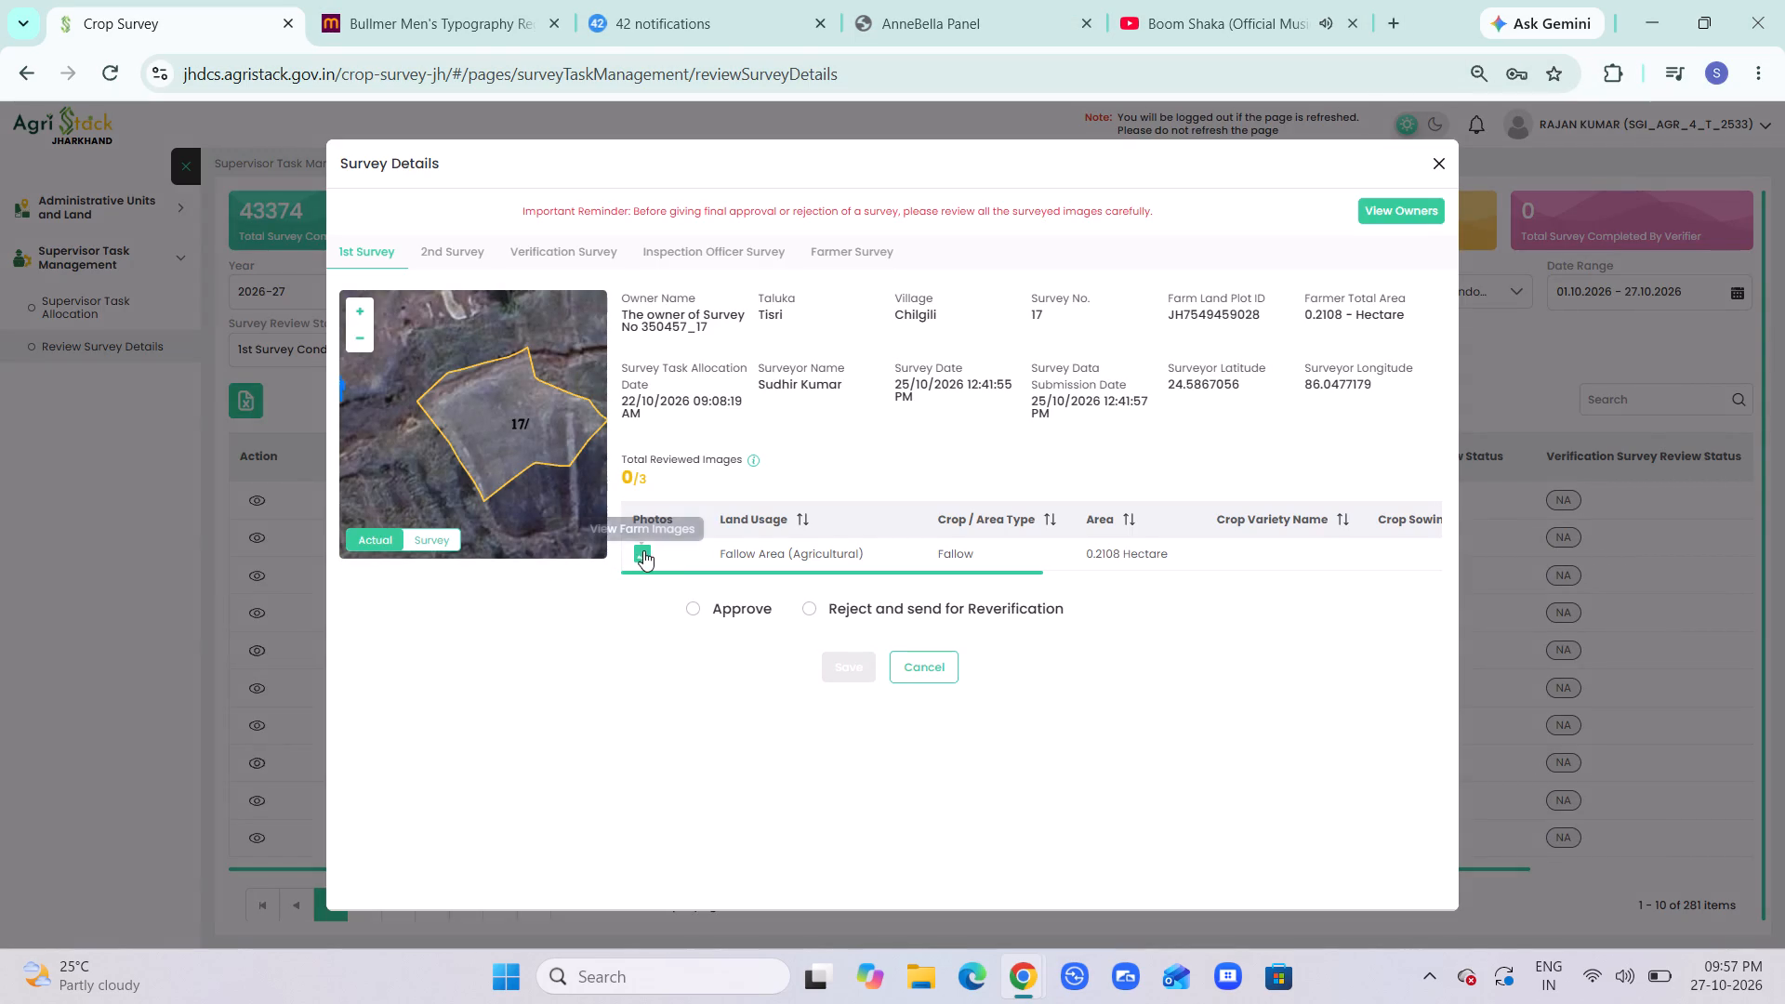
{"action": "left_click", "coordinate": [641, 549]}
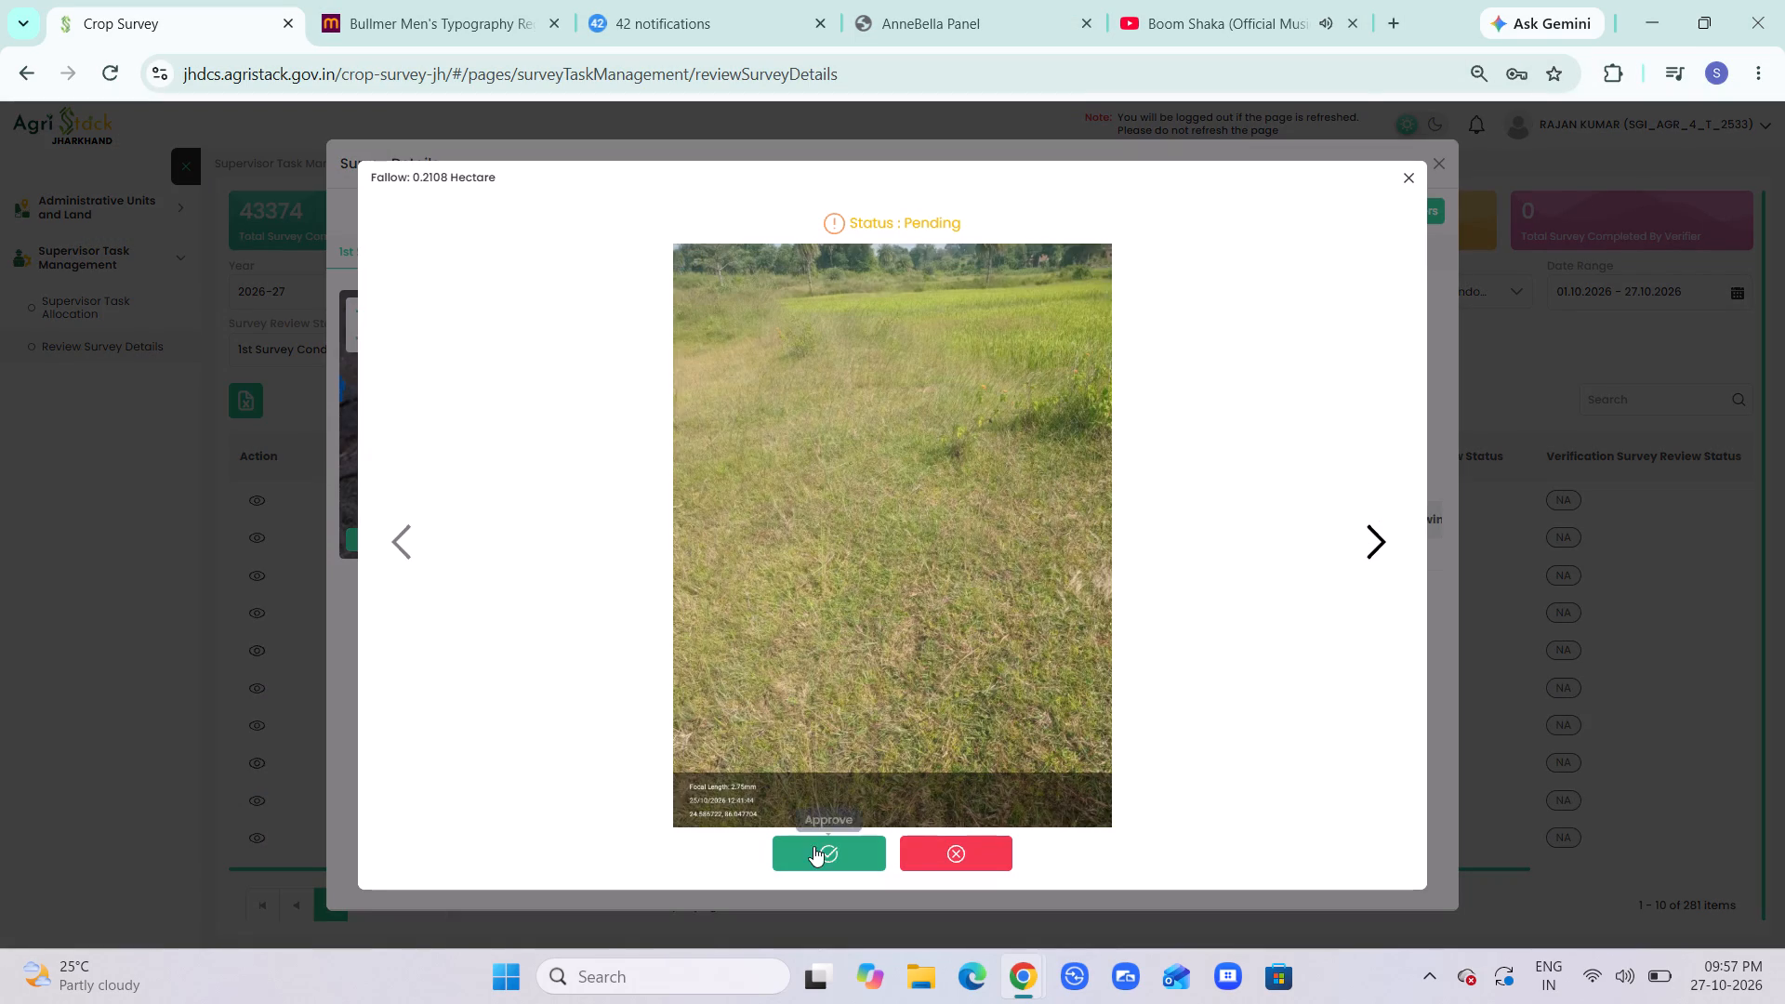
{"action": "left_click", "coordinate": [826, 847]}
{"action": "left_click_drag", "start_coordinate": [932, 620], "coordinate": [747, 631]}
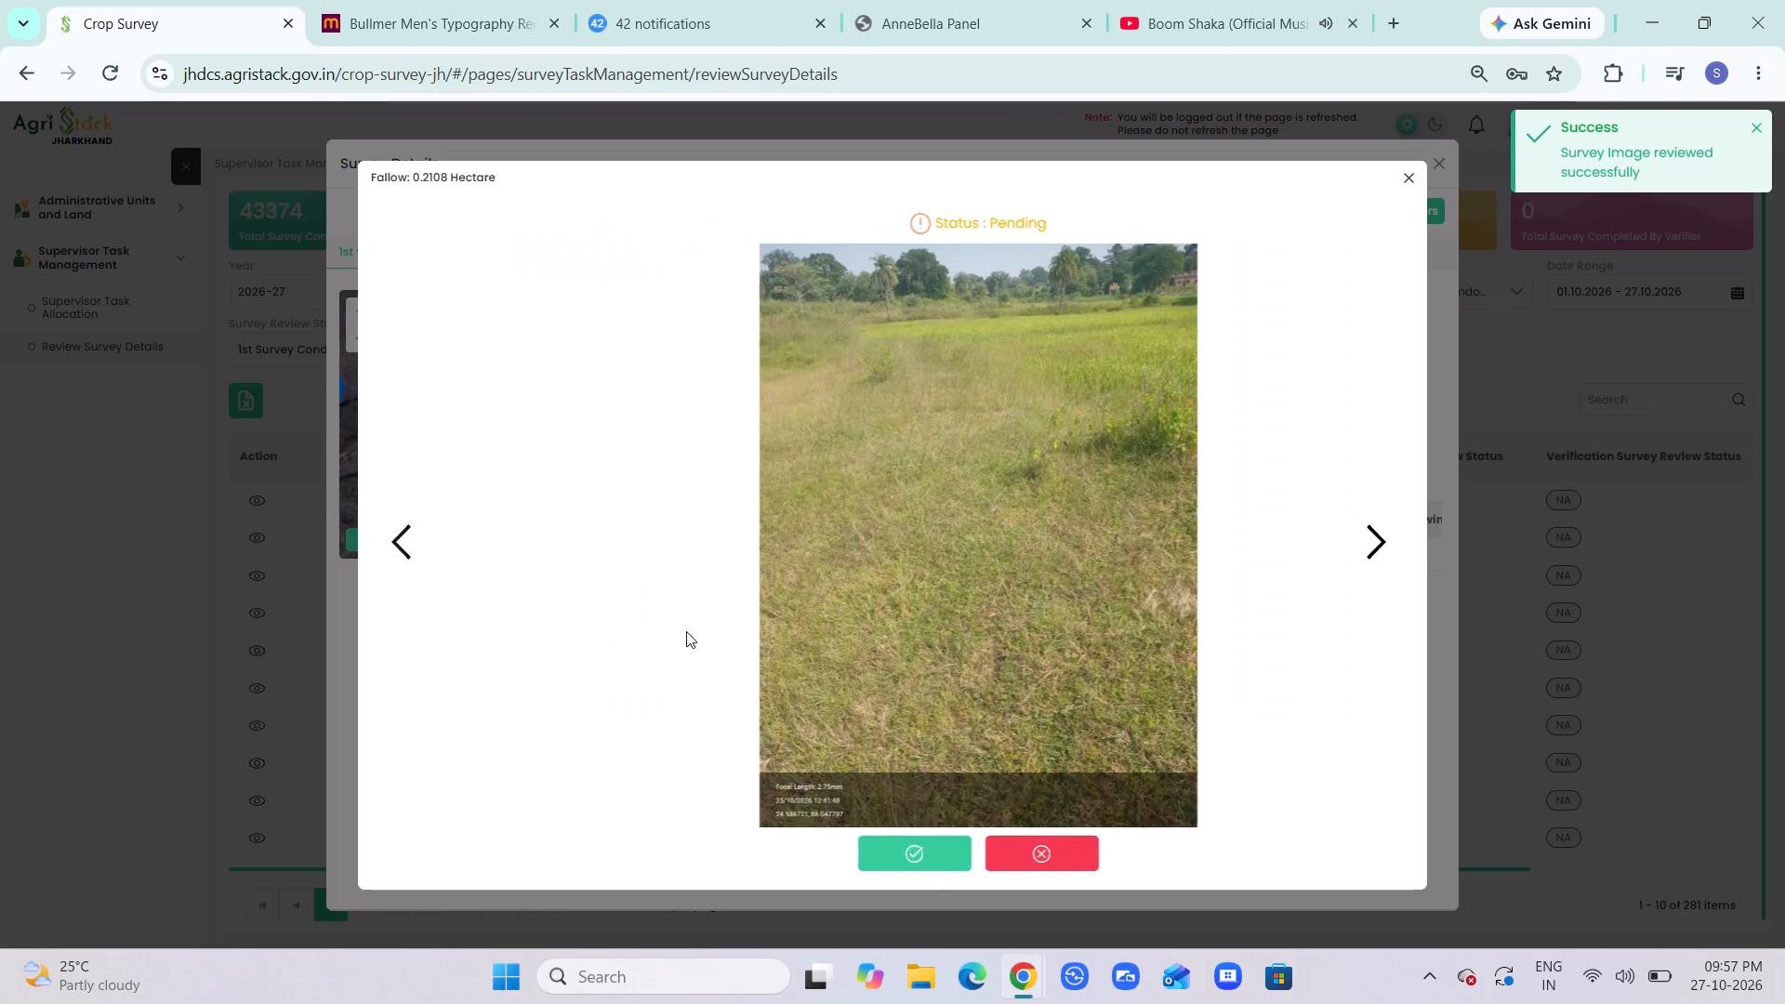
{"action": "left_click", "coordinate": [849, 848]}
{"action": "left_click_drag", "start_coordinate": [988, 634], "coordinate": [816, 614]}
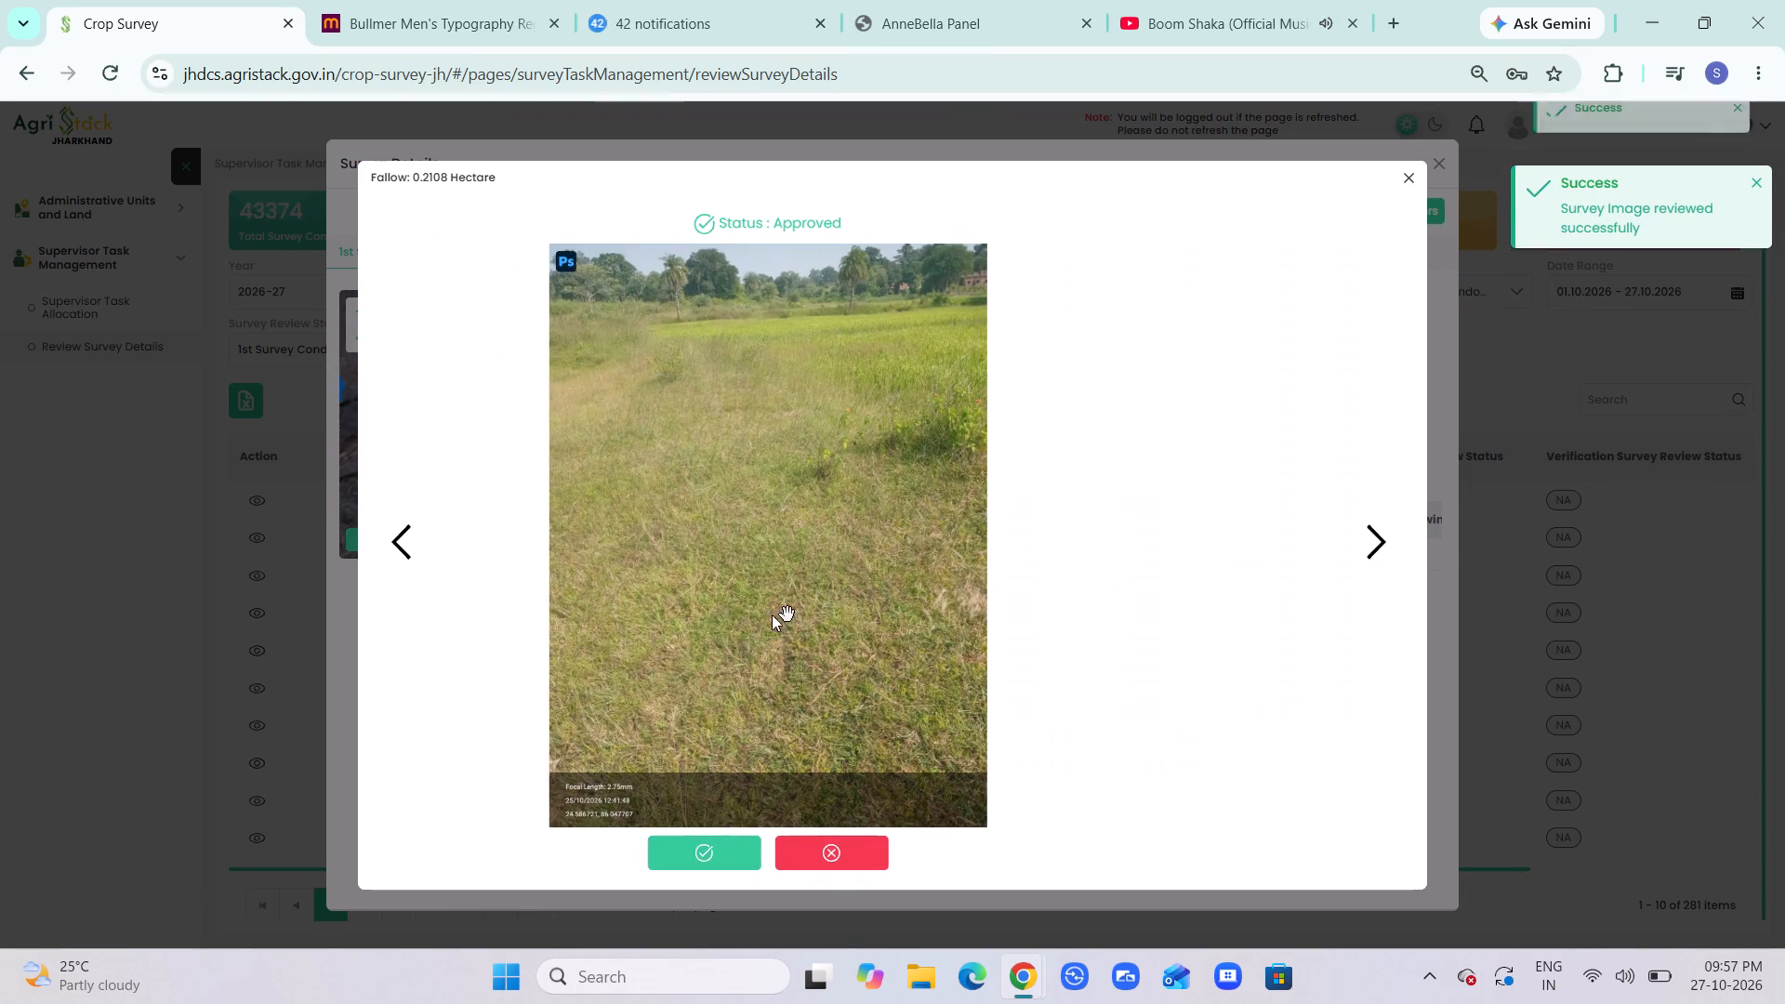
{"action": "left_click", "coordinate": [827, 847]}
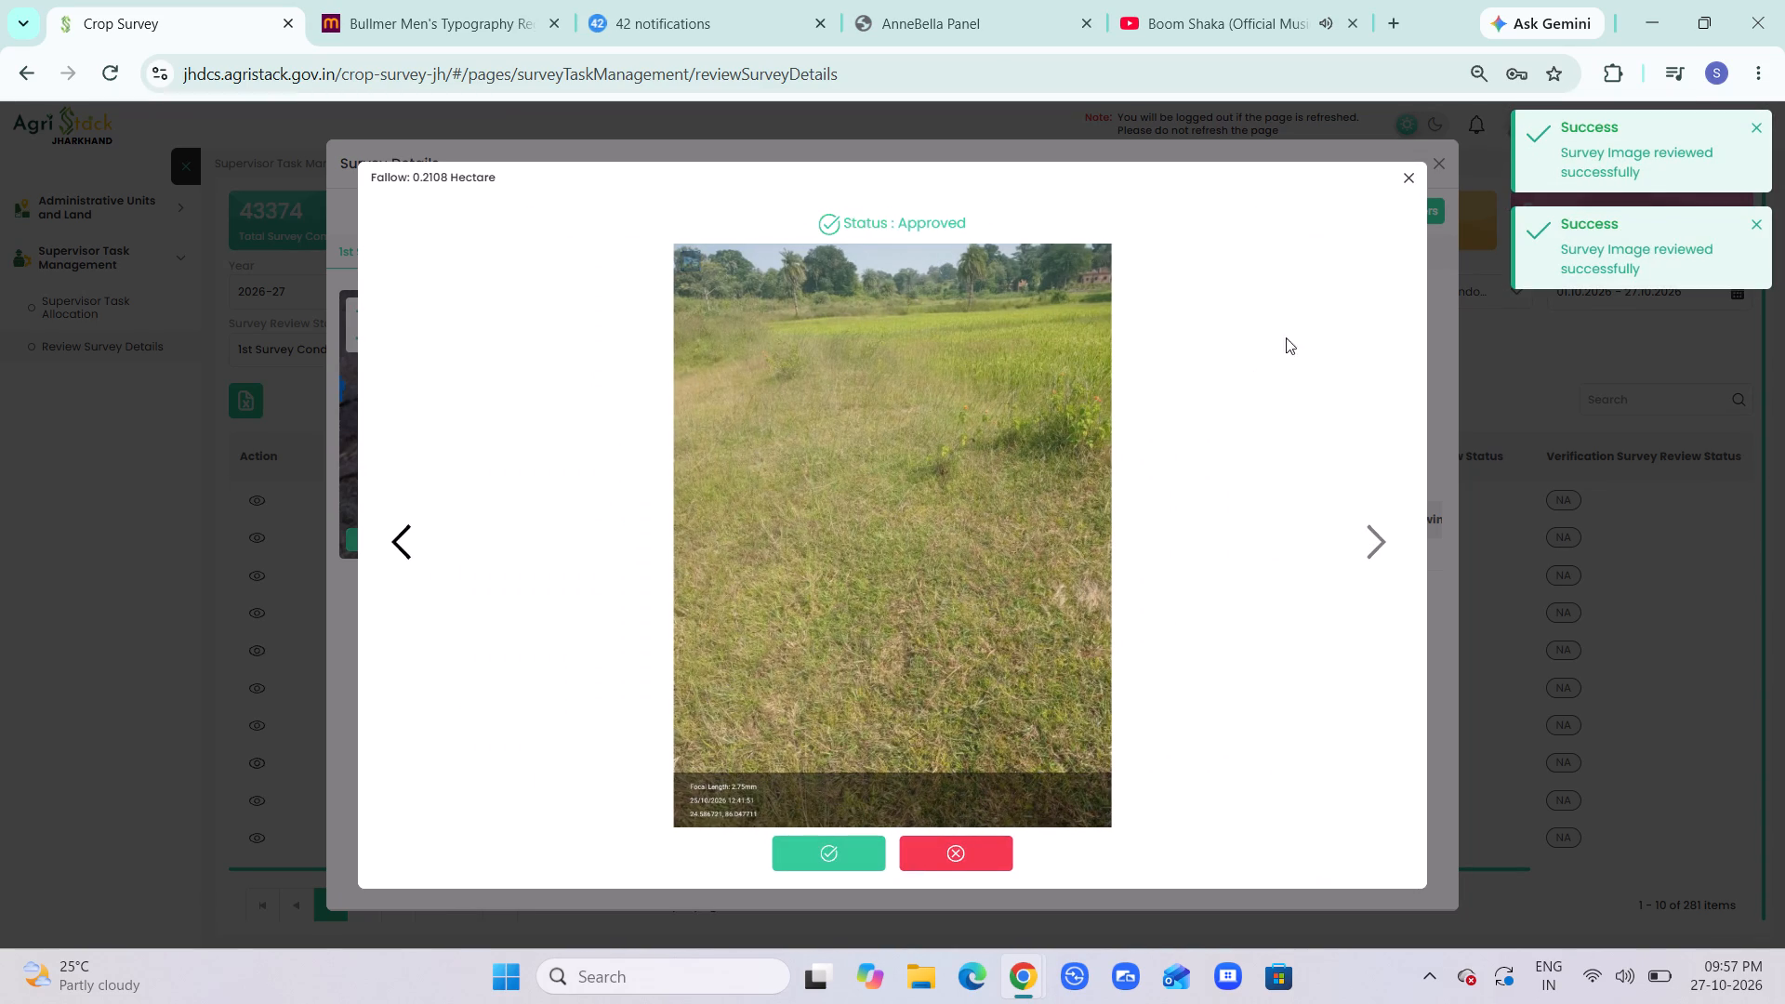
{"action": "left_click", "coordinate": [1409, 172]}
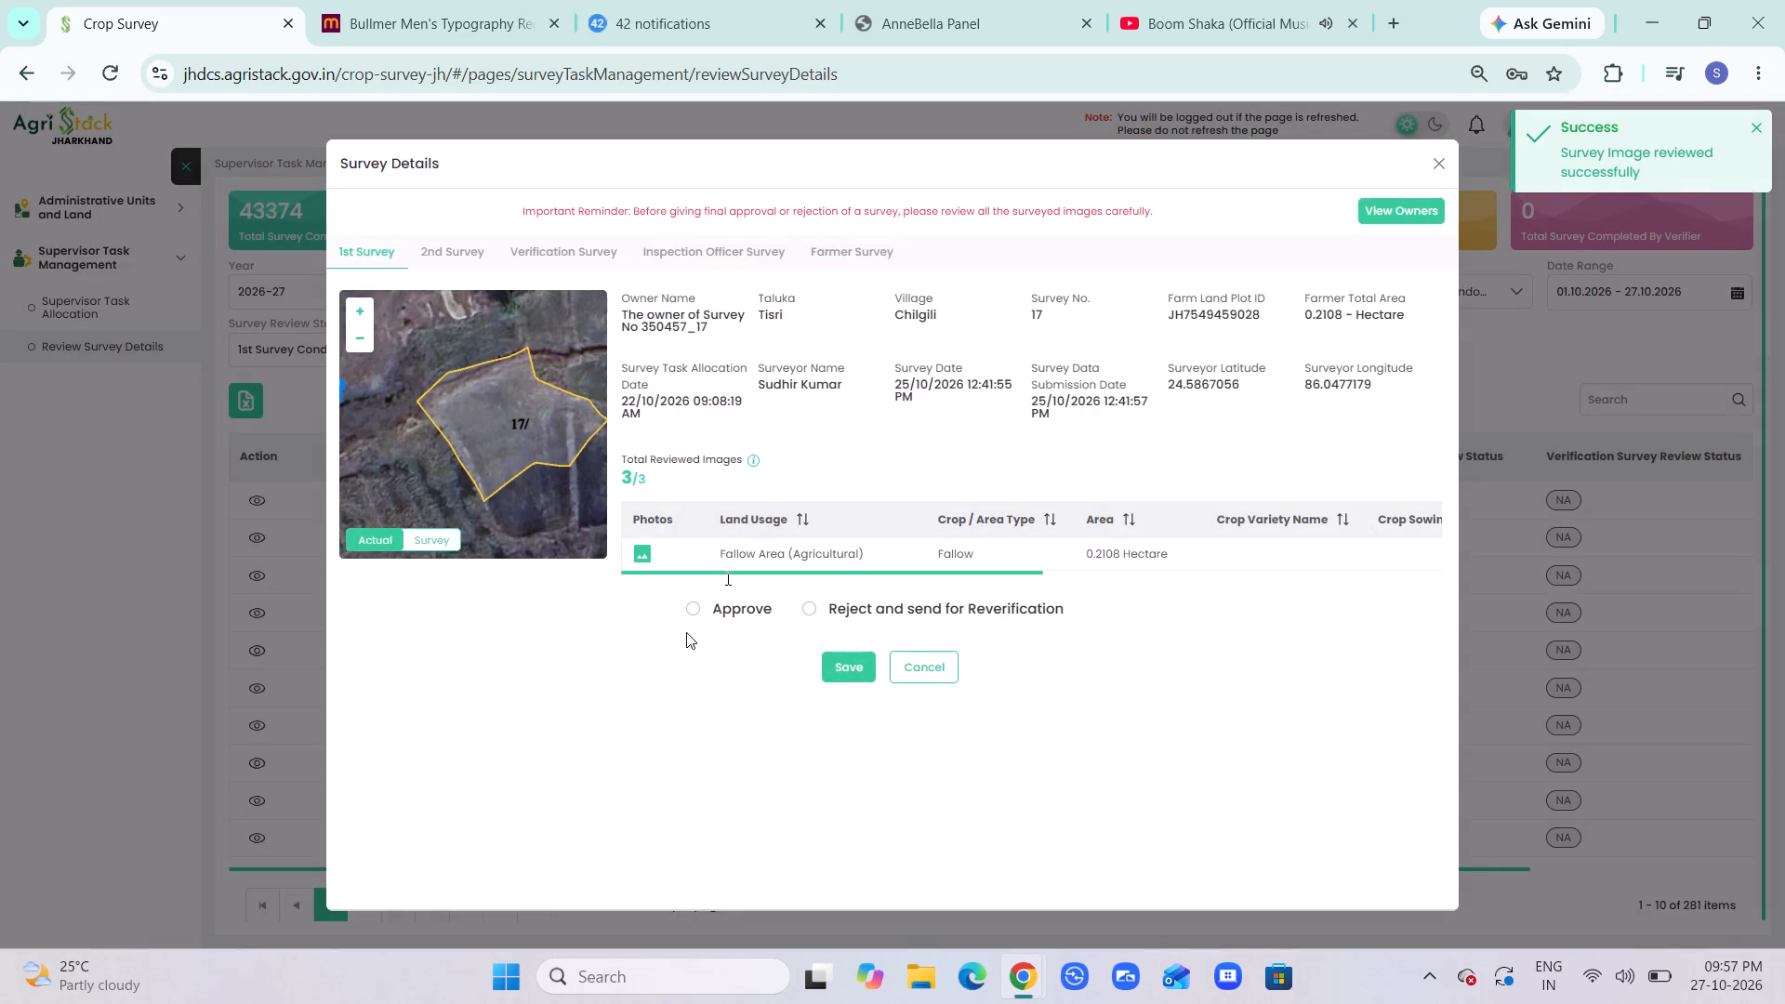
{"action": "left_click", "coordinate": [719, 602]}
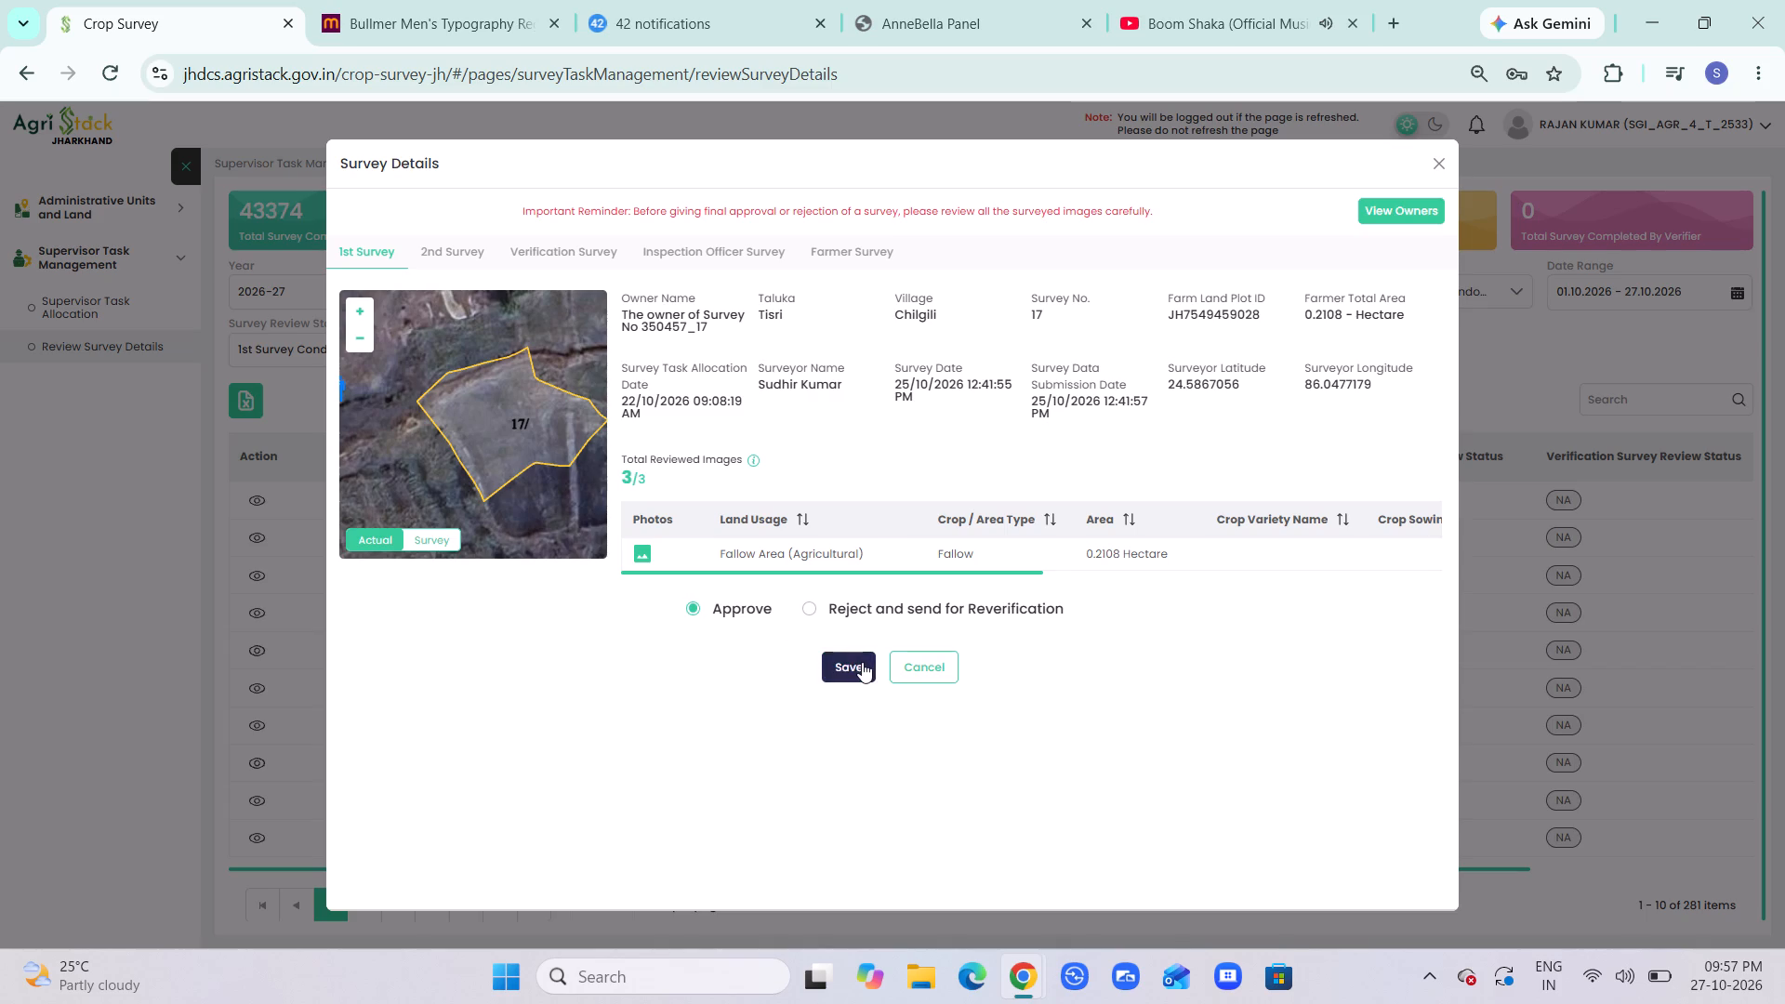
{"action": "left_click", "coordinate": [862, 662]}
{"action": "left_click", "coordinate": [853, 572]}
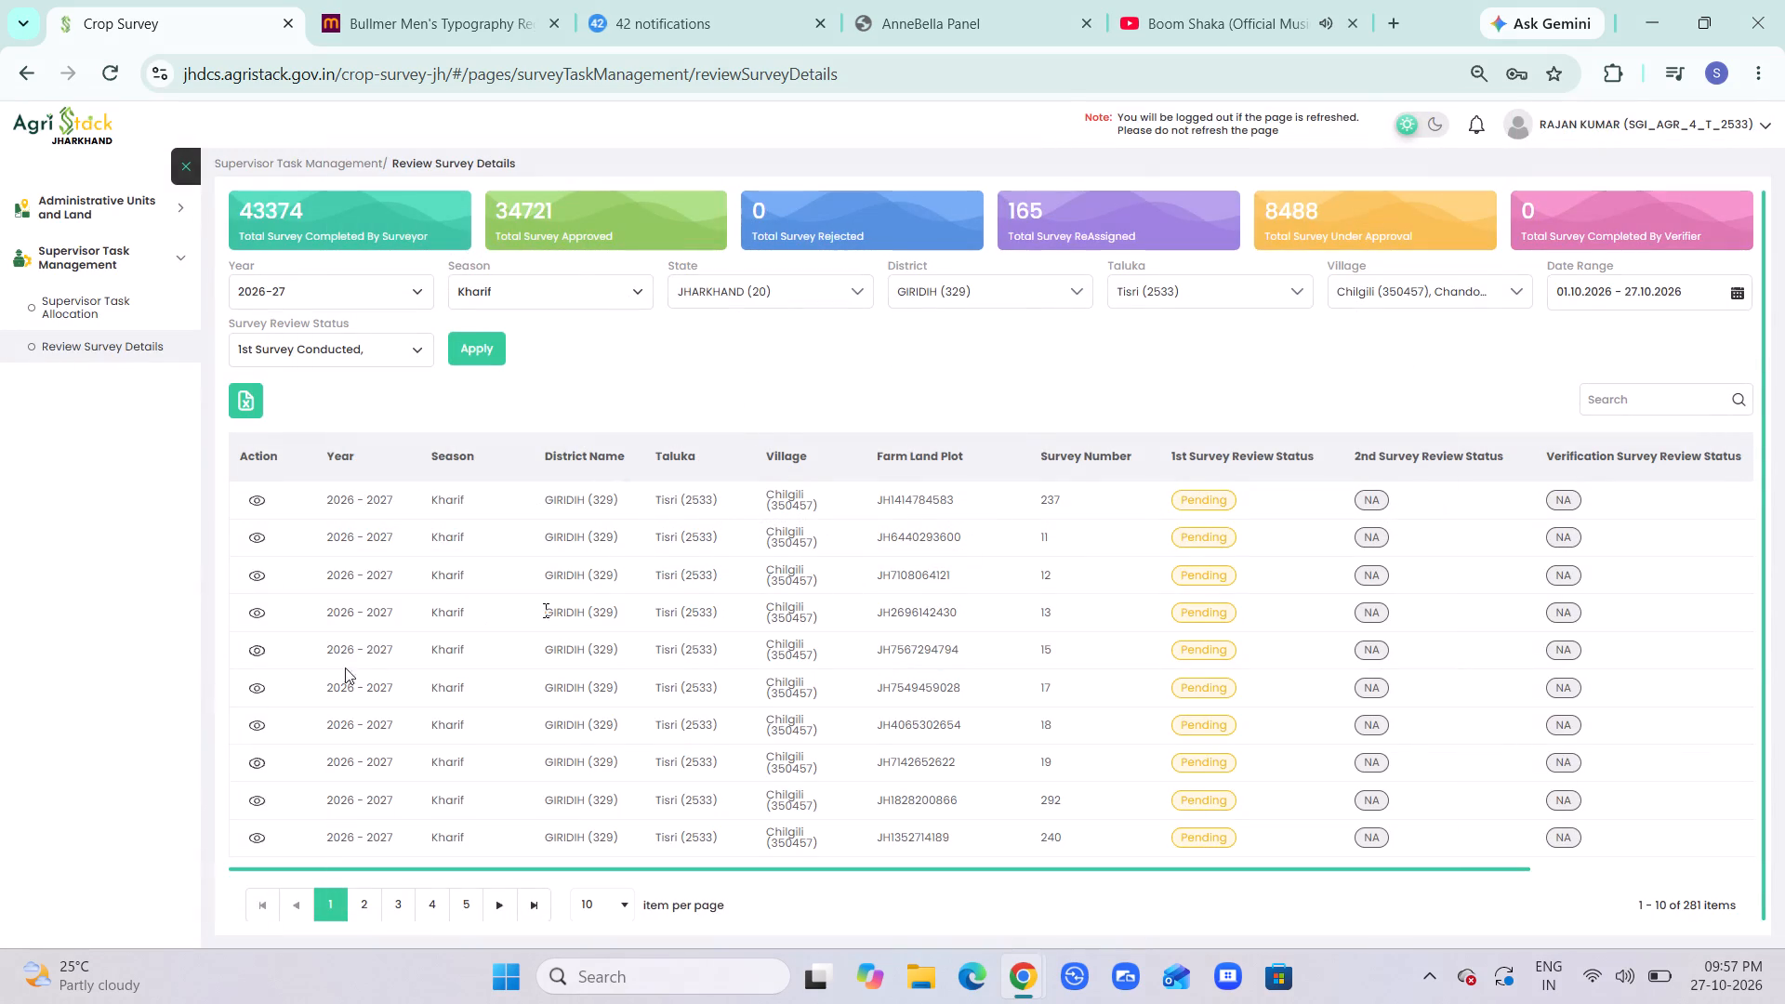
Approve all three fallow-land photos of survey number 15 in Chilgili, and save its first survey with the Approve decision.
{"action": "left_click", "coordinate": [253, 642]}
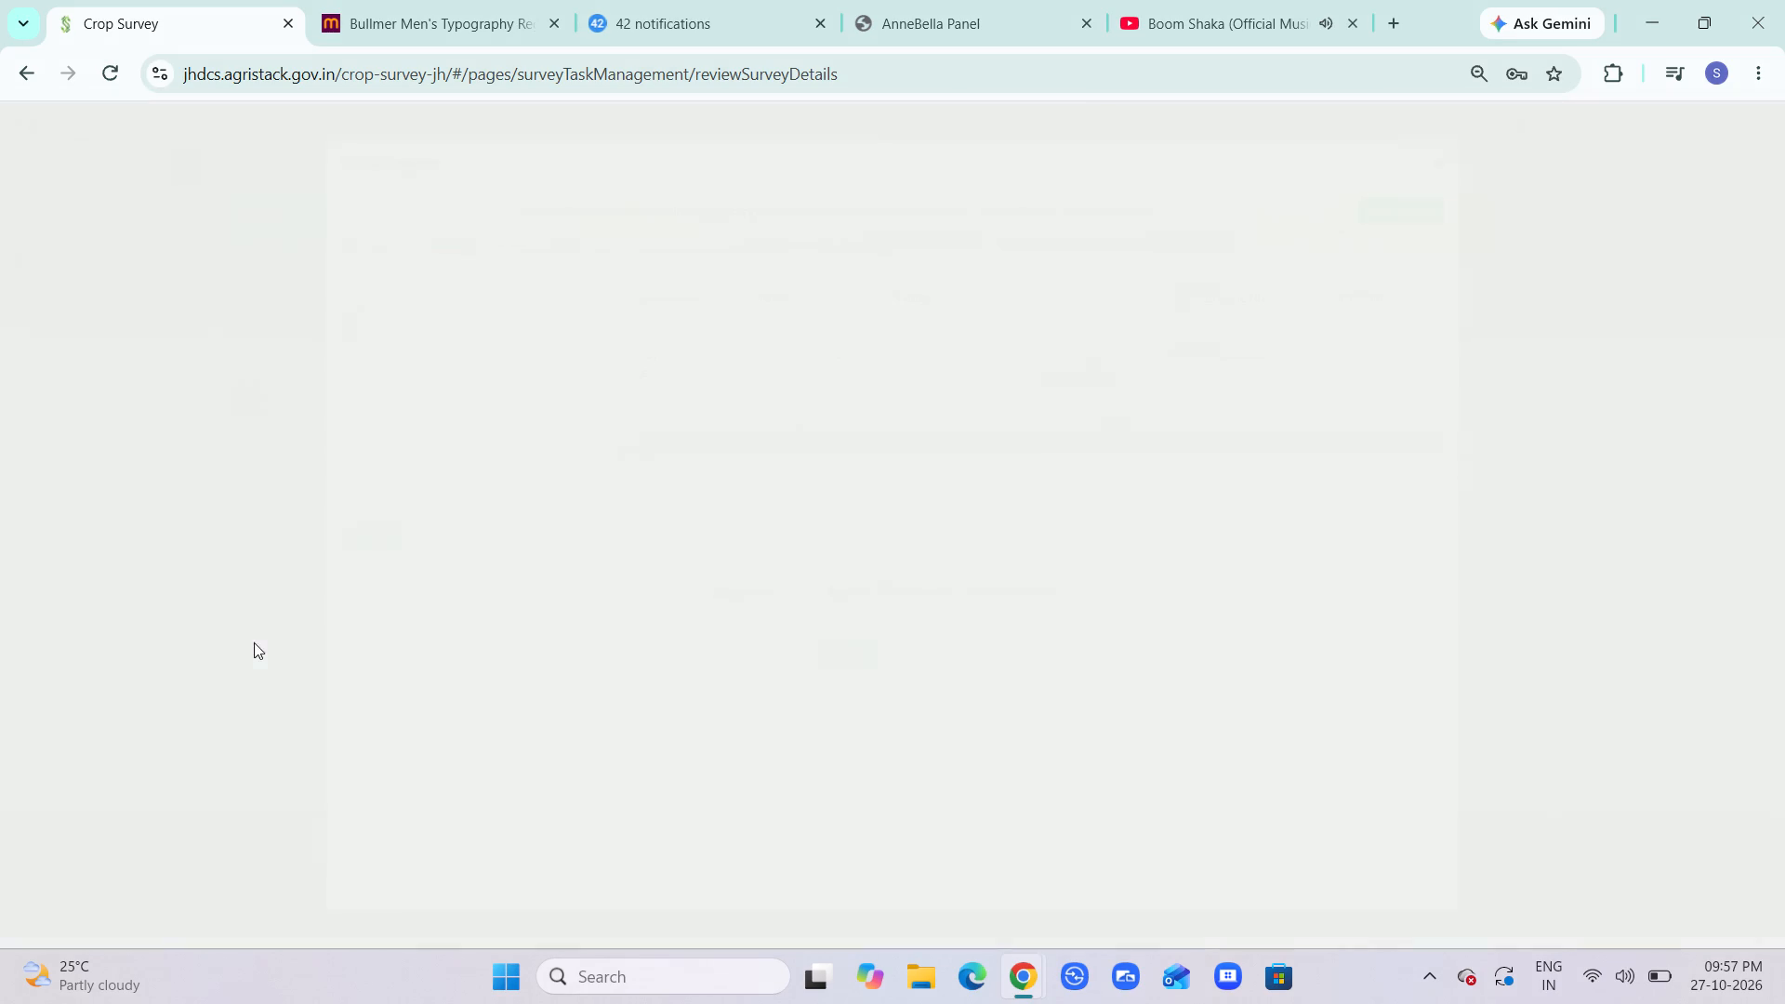
{"action": "left_click", "coordinate": [643, 550]}
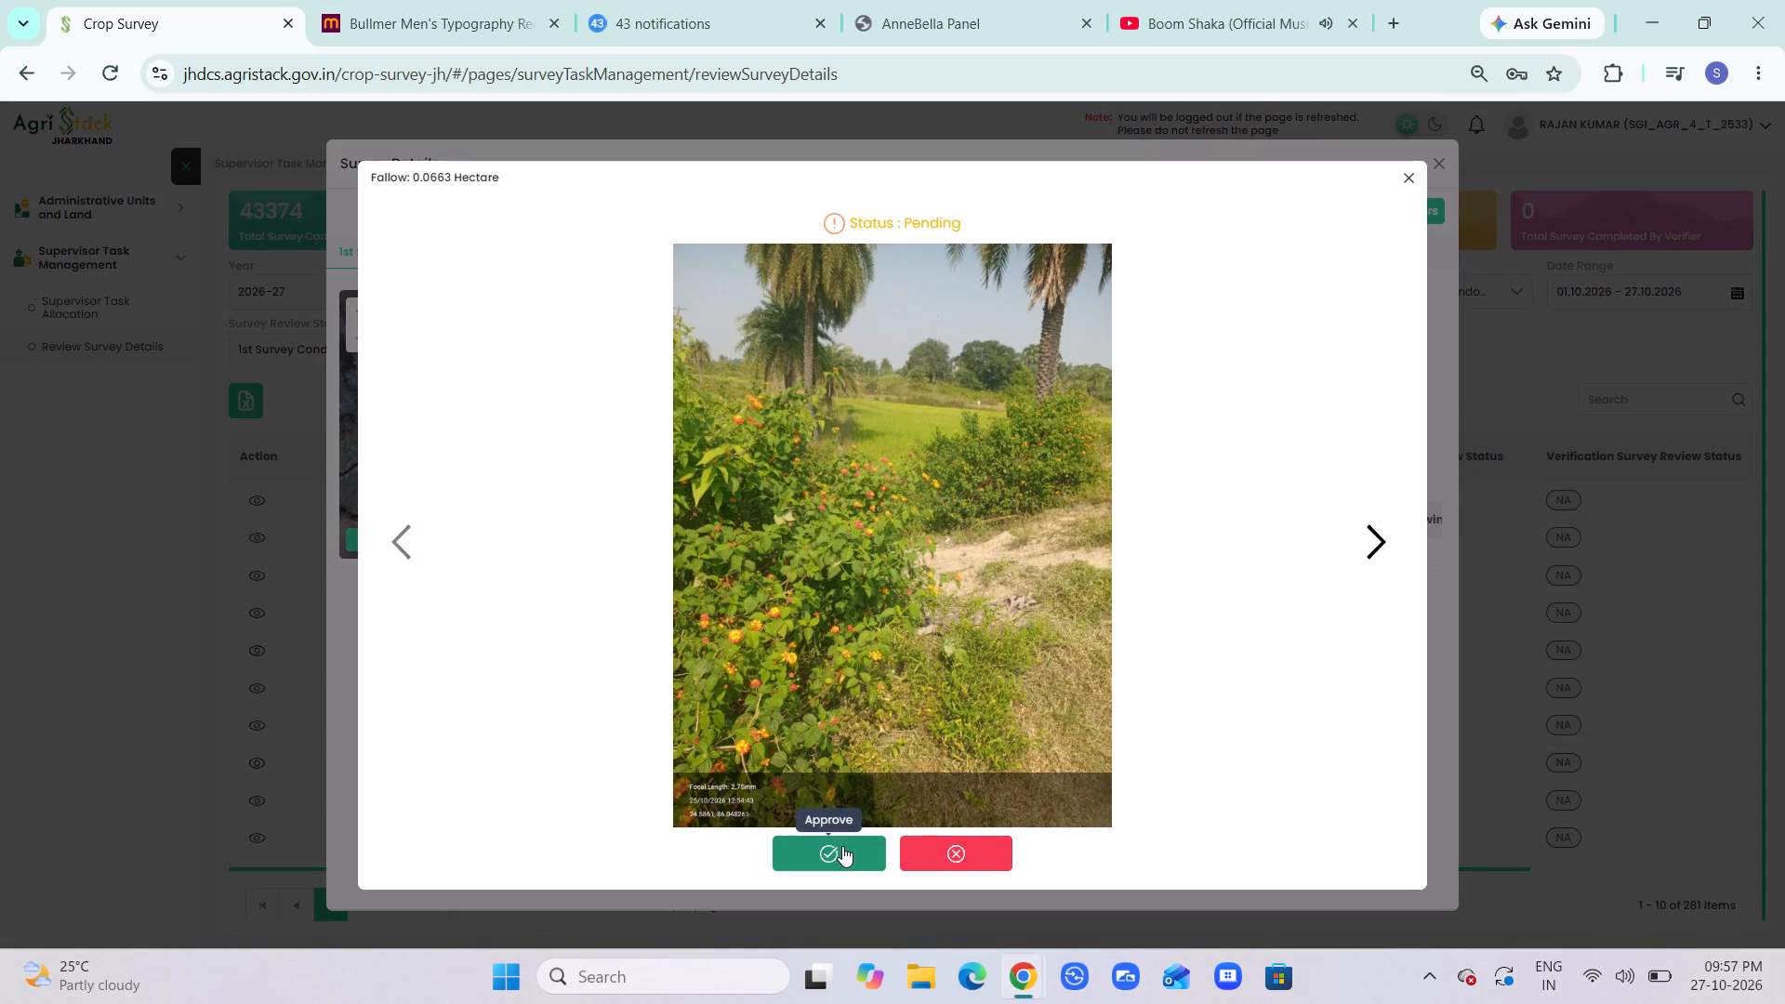
{"action": "left_click", "coordinate": [842, 846]}
{"action": "left_click_drag", "start_coordinate": [1011, 717], "coordinate": [940, 709]}
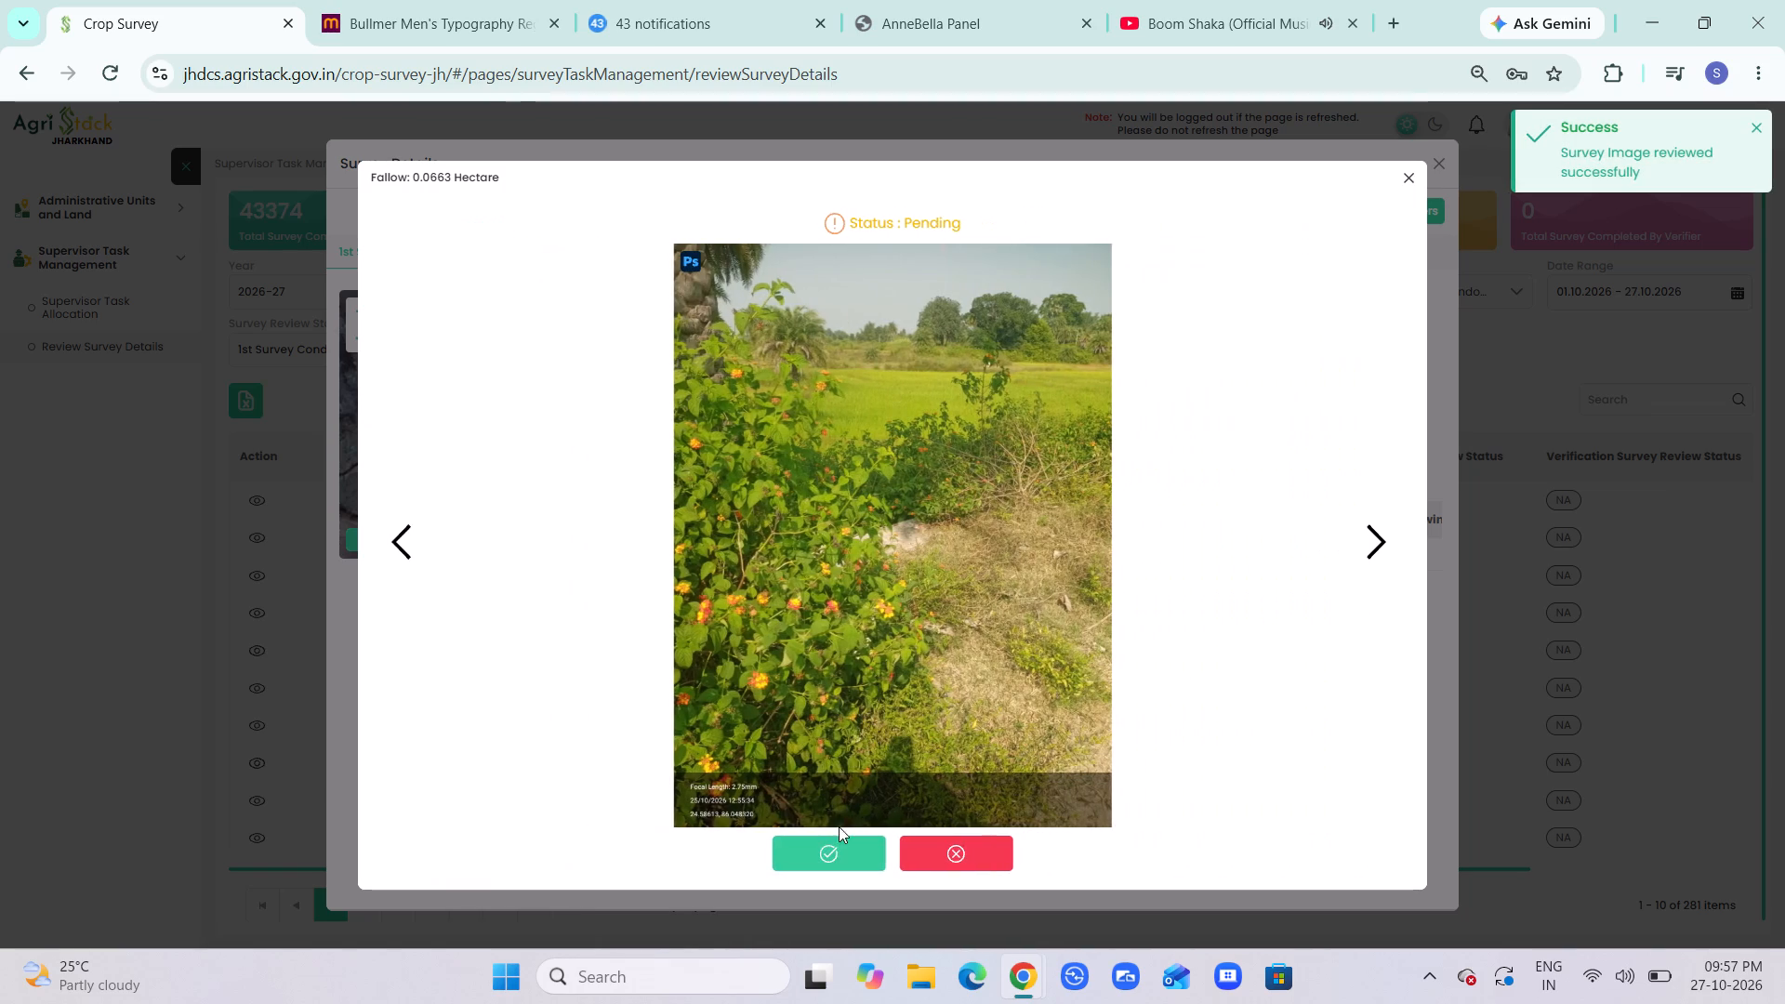
{"action": "left_click", "coordinate": [837, 846]}
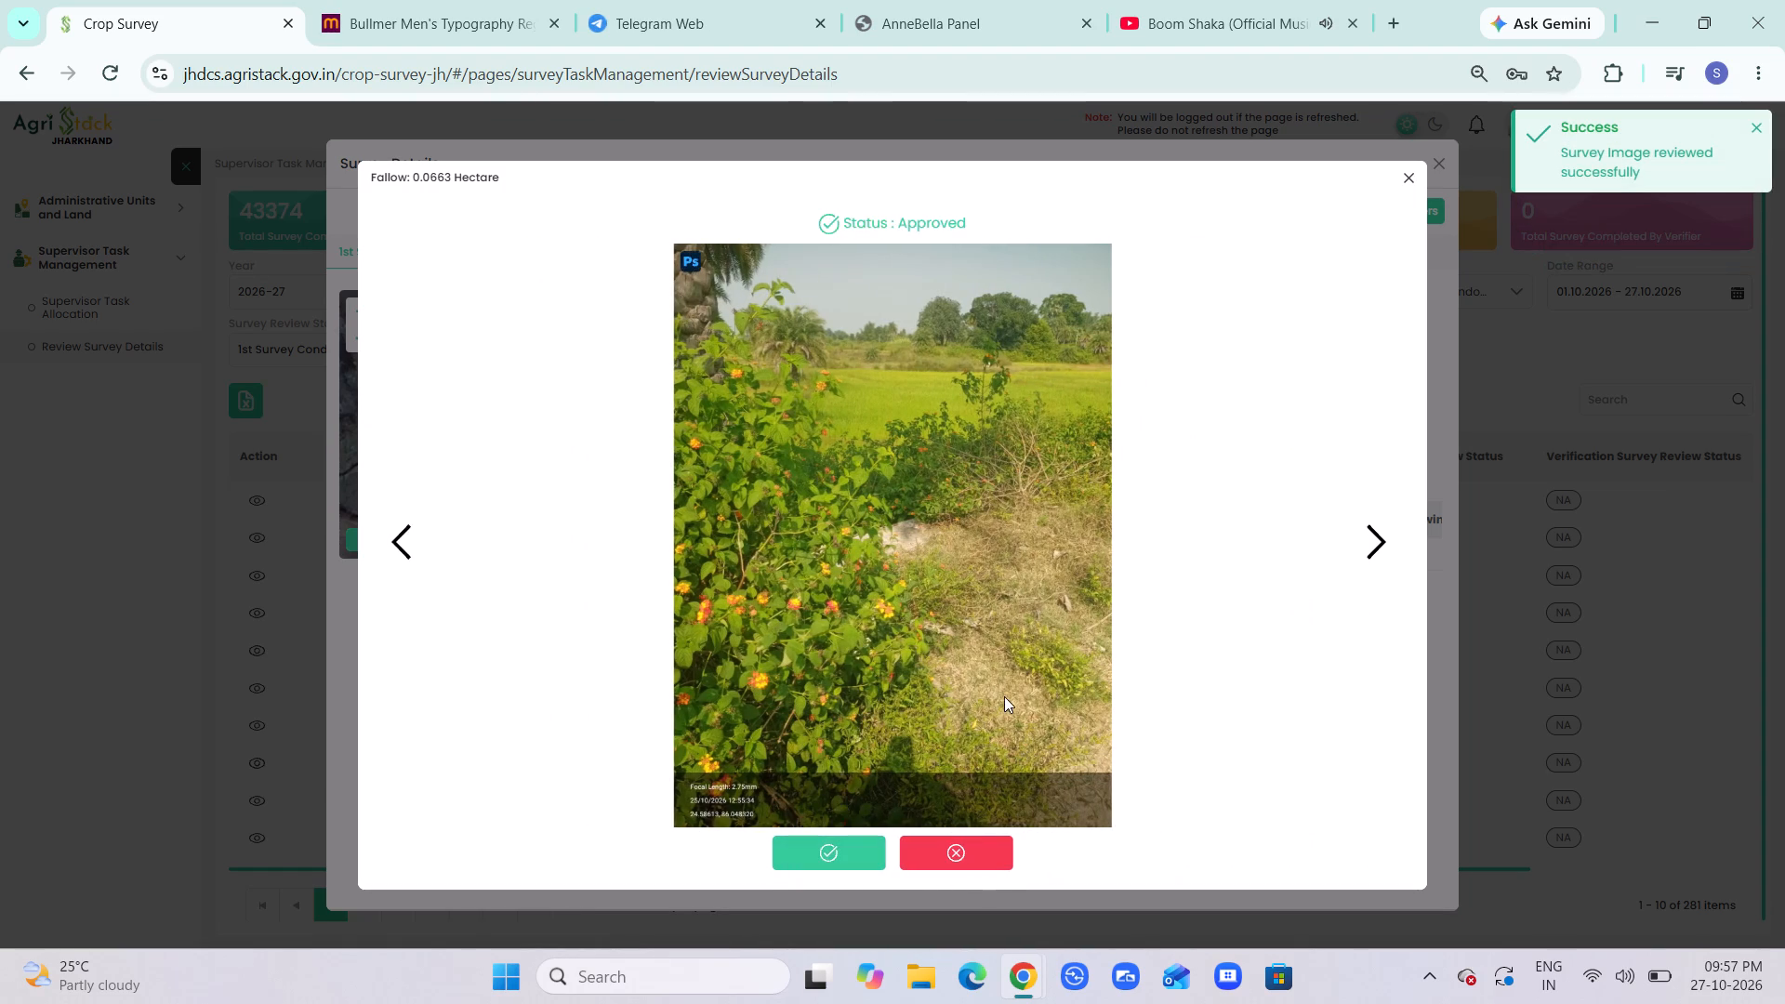
{"action": "left_click_drag", "start_coordinate": [1020, 695], "coordinate": [906, 680]}
{"action": "left_click", "coordinate": [826, 852]}
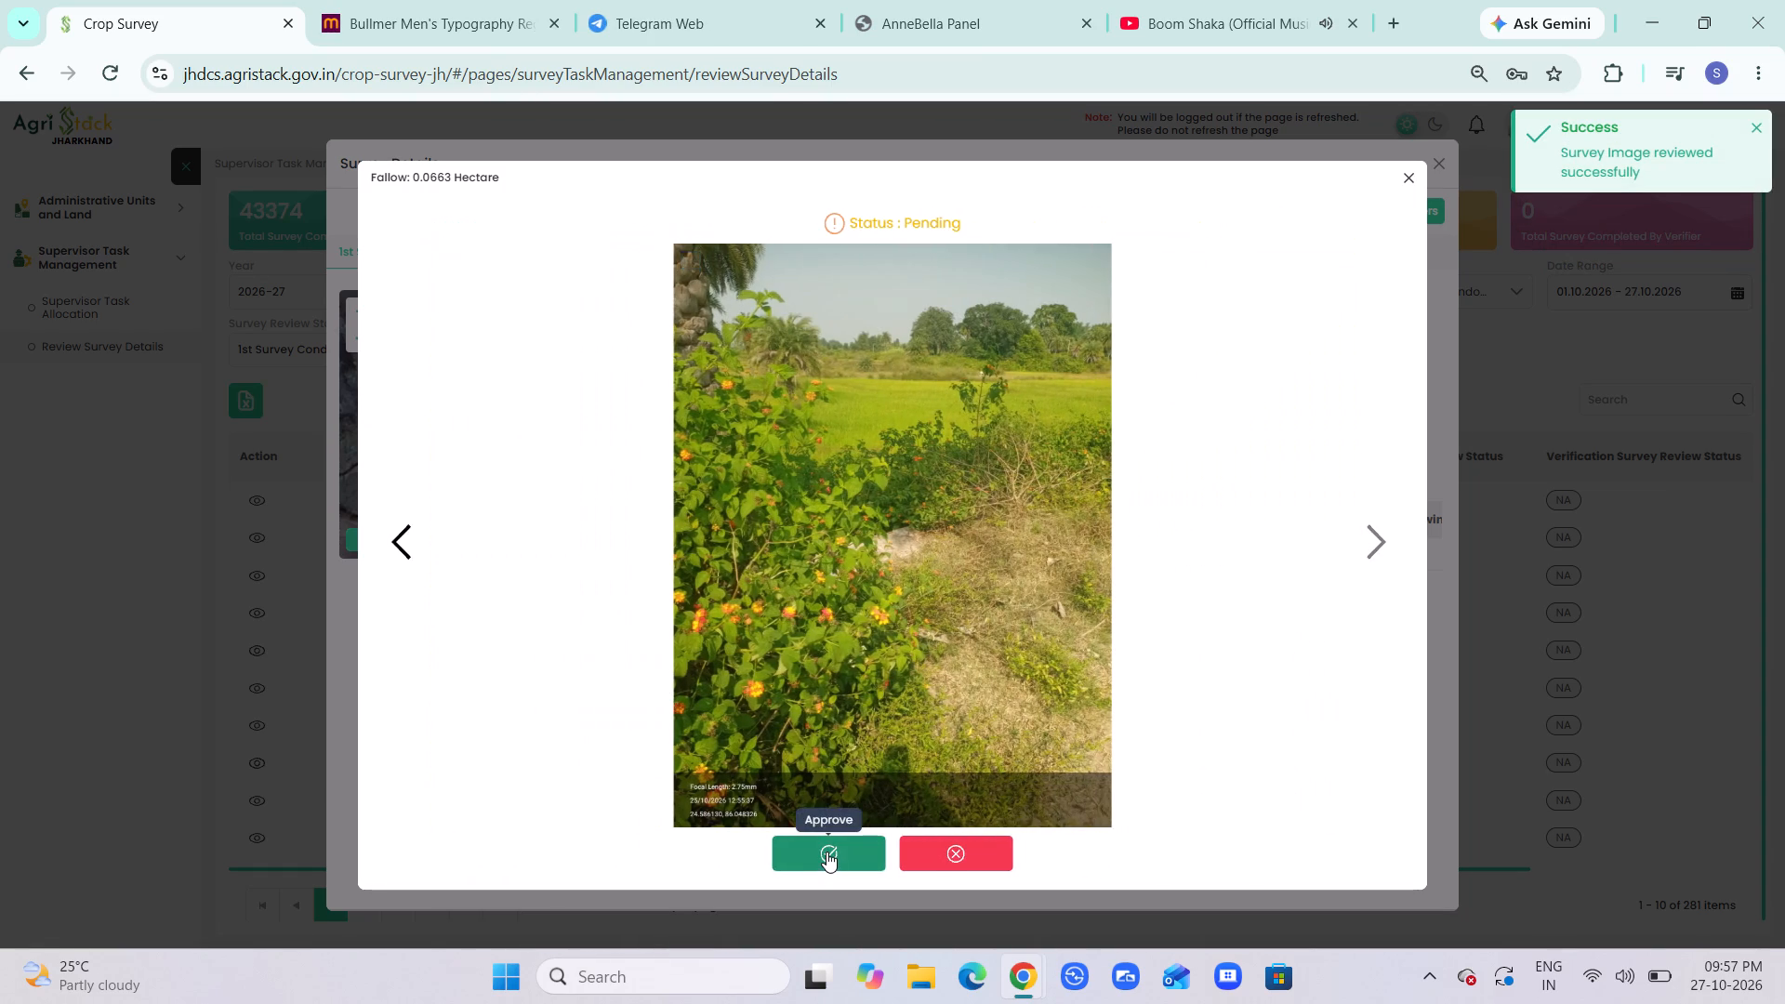
{"action": "left_click", "coordinate": [1414, 177]}
{"action": "left_click", "coordinate": [749, 608]}
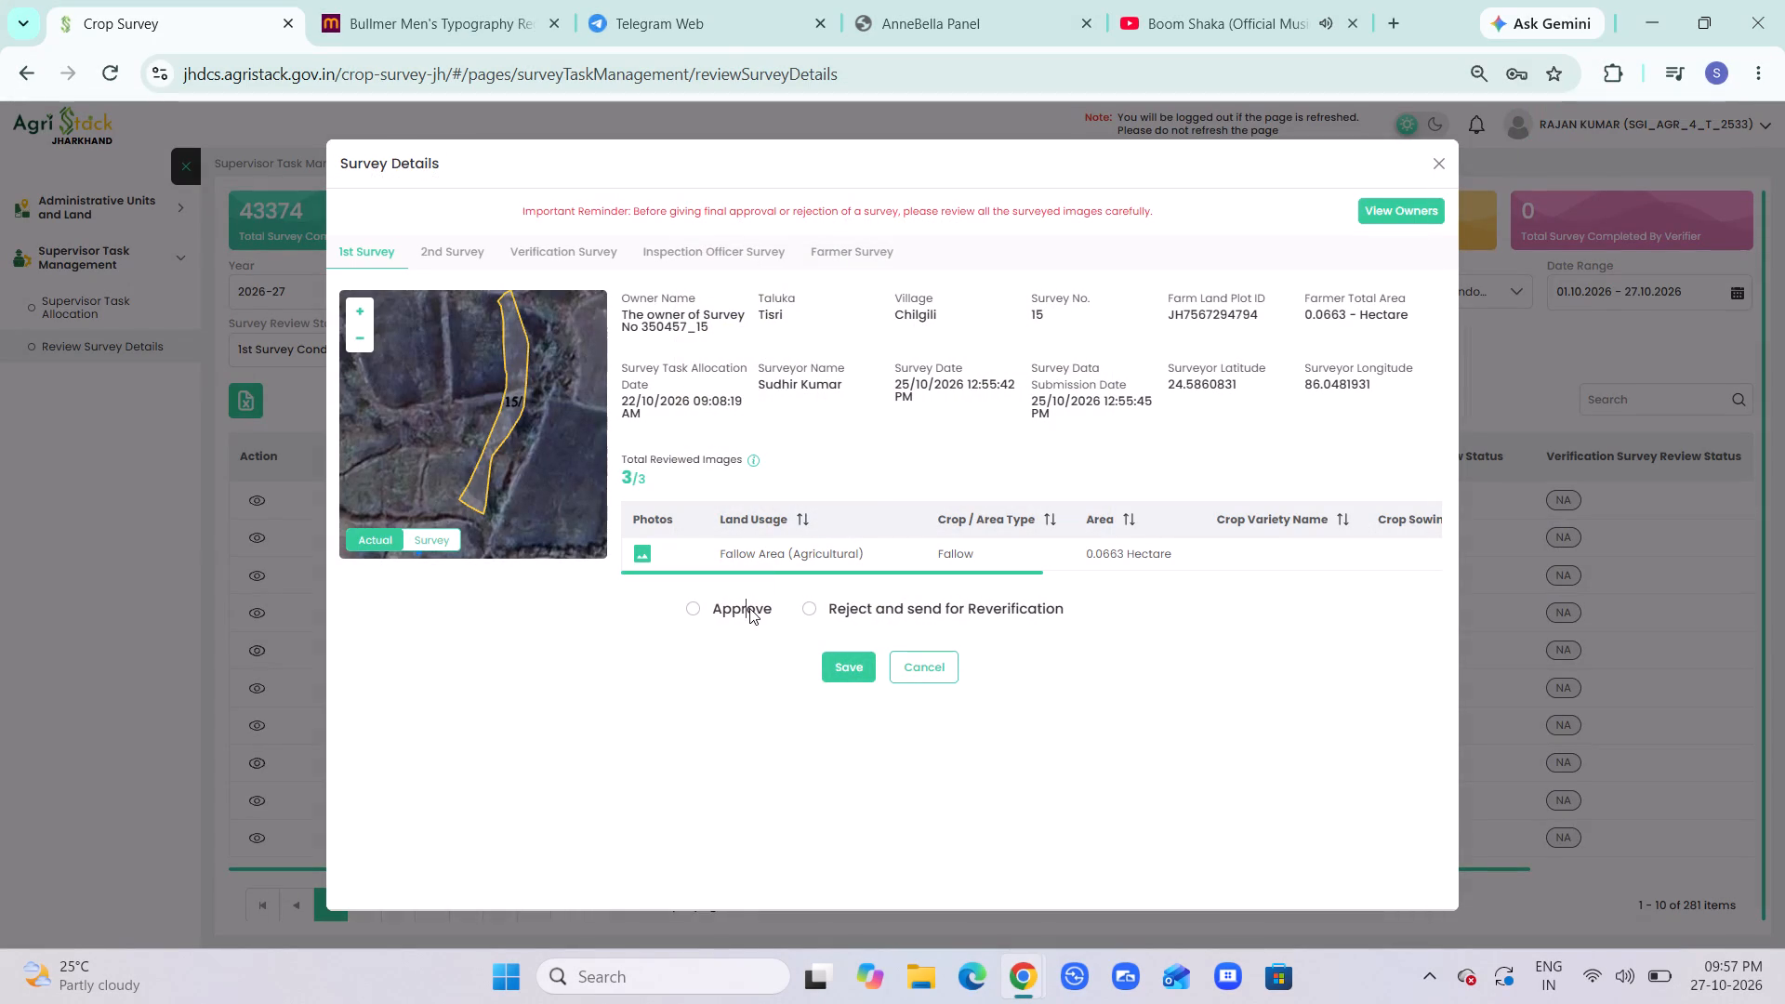
{"action": "left_click", "coordinate": [843, 665]}
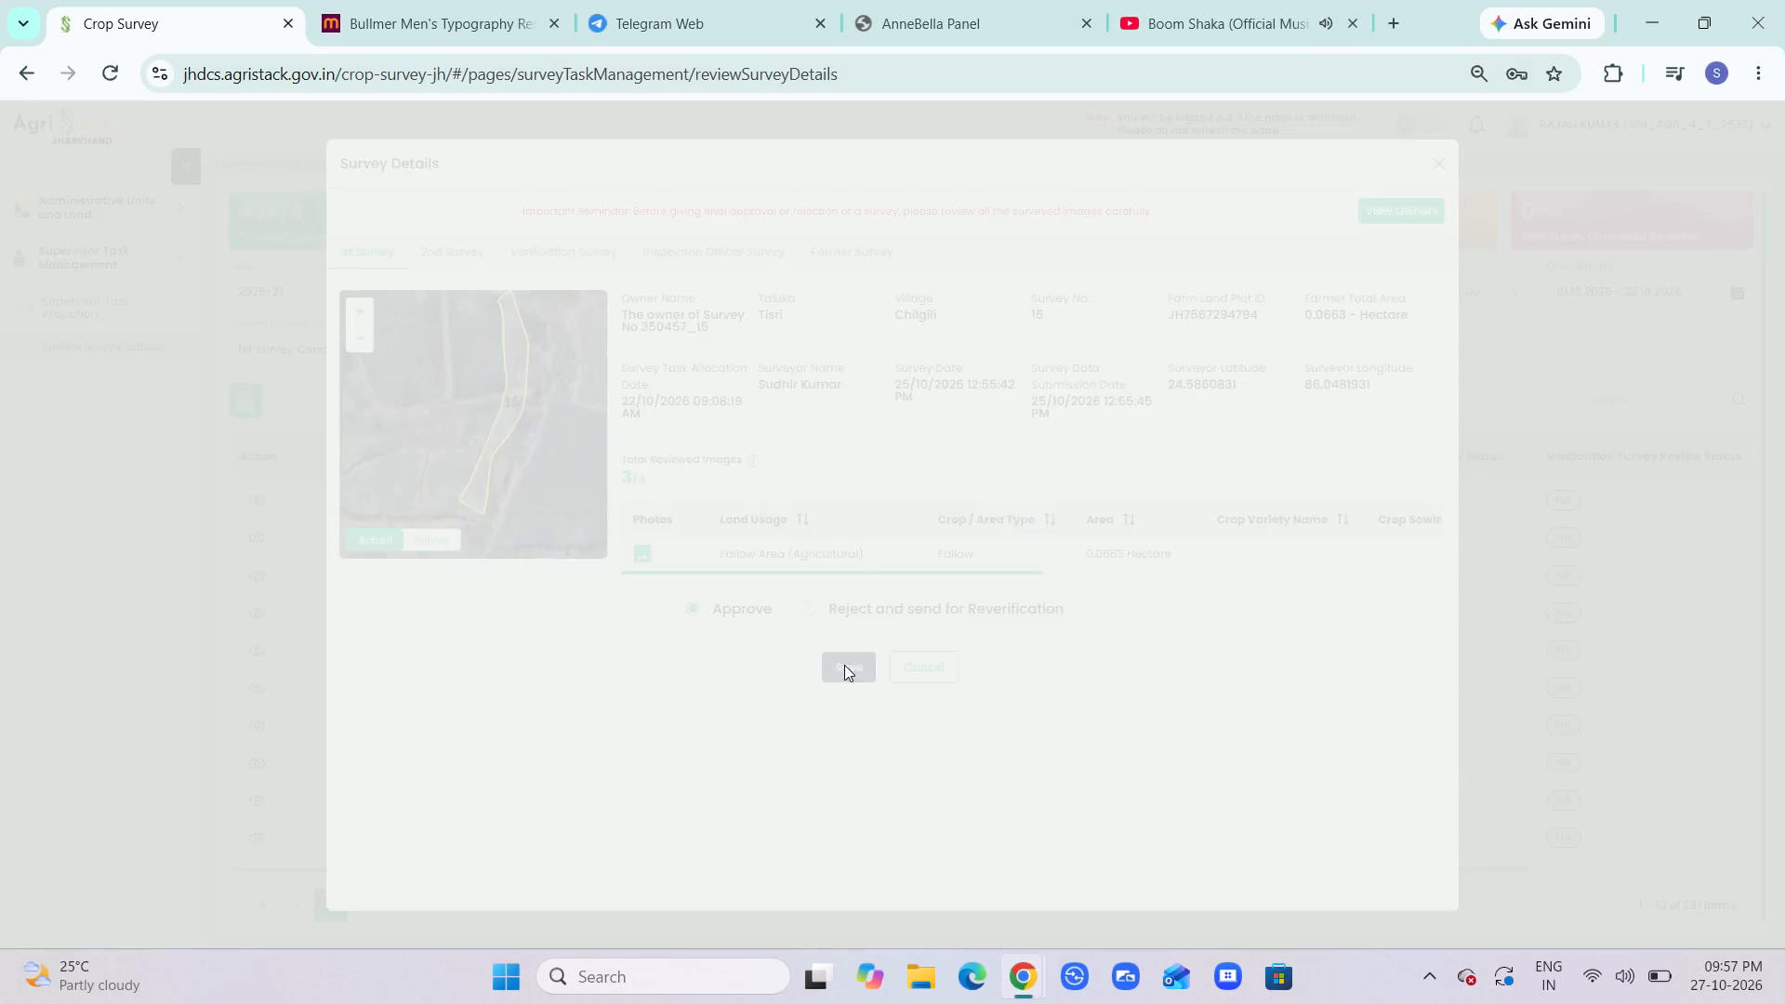
{"action": "left_click", "coordinate": [849, 561]}
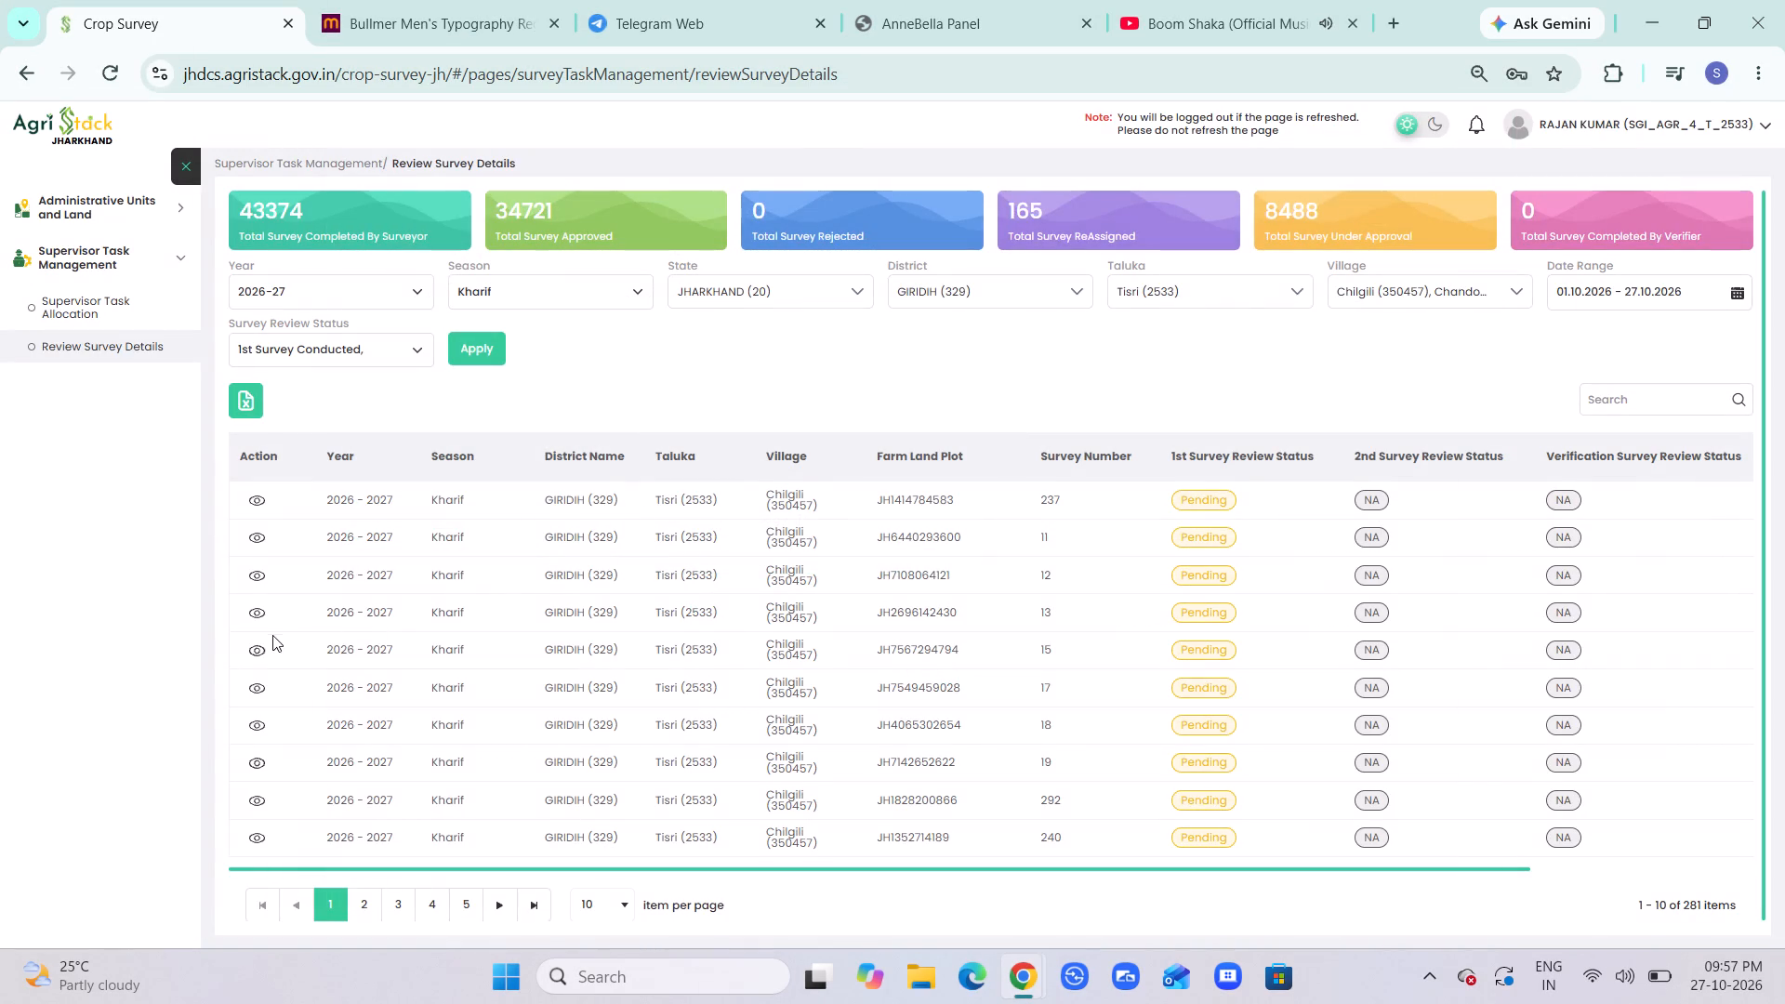
Reopen the survey details of survey numbers 15 and 13 to check their reviews, closing each one.
{"action": "left_click", "coordinate": [258, 651]}
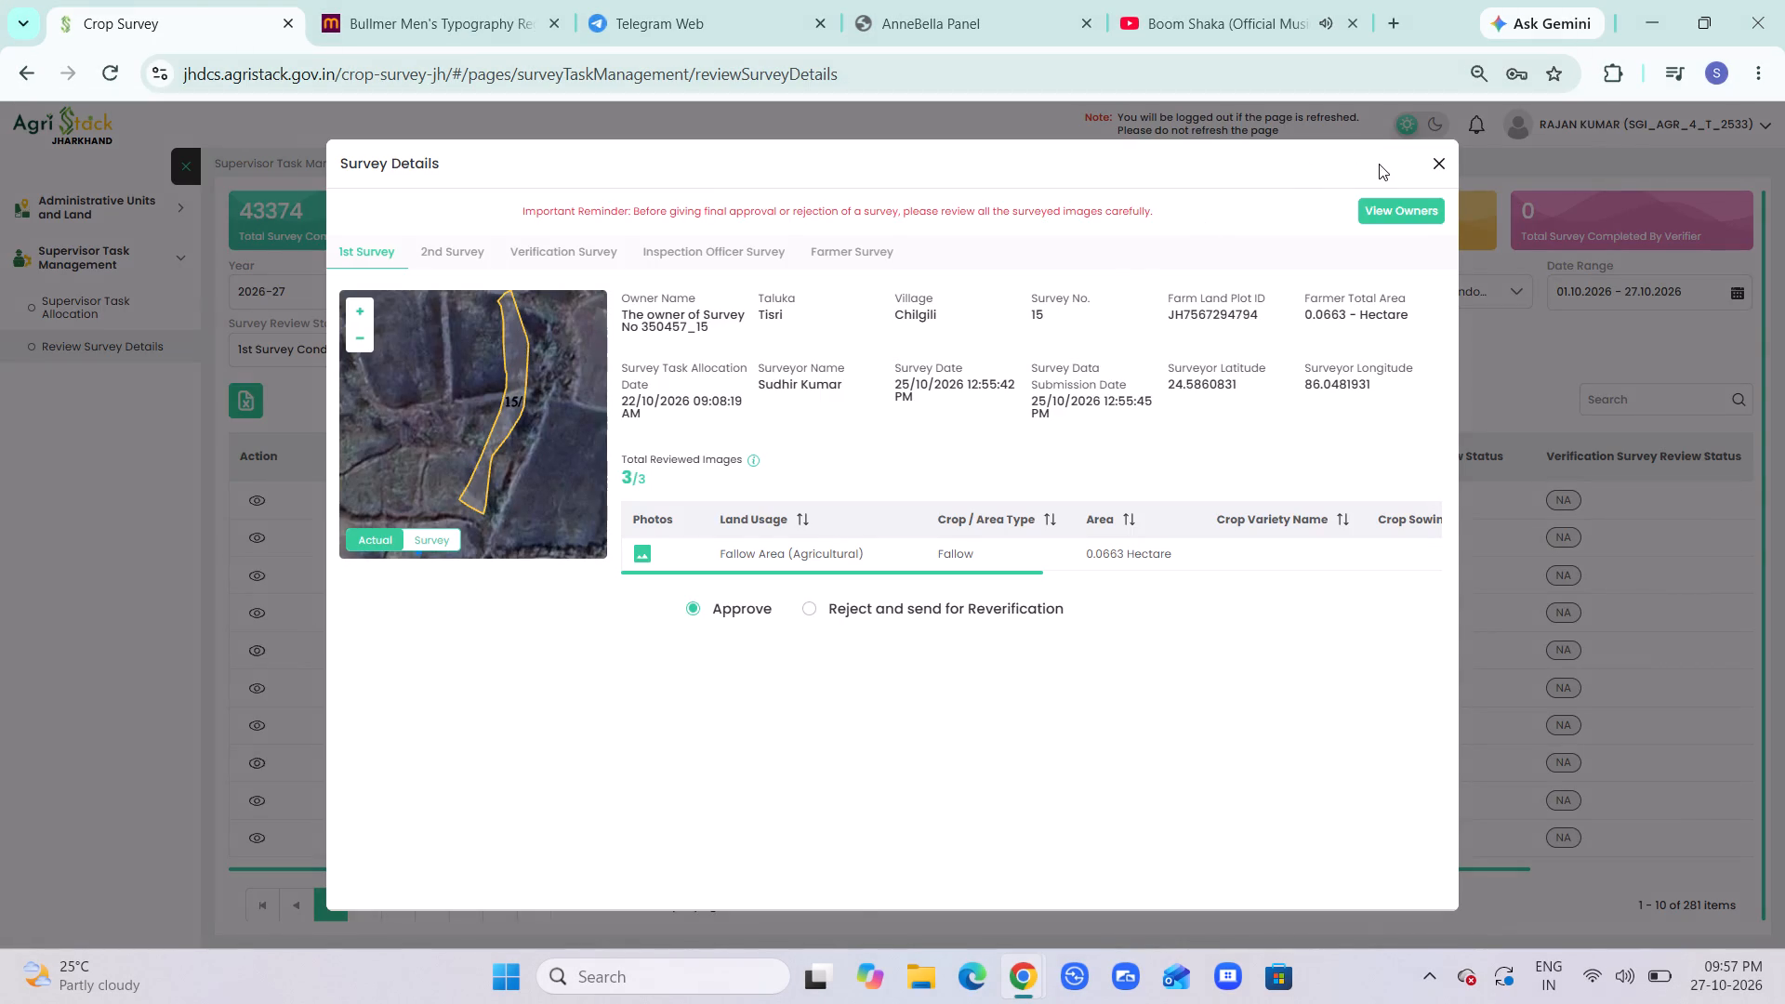
{"action": "left_click", "coordinate": [1445, 165]}
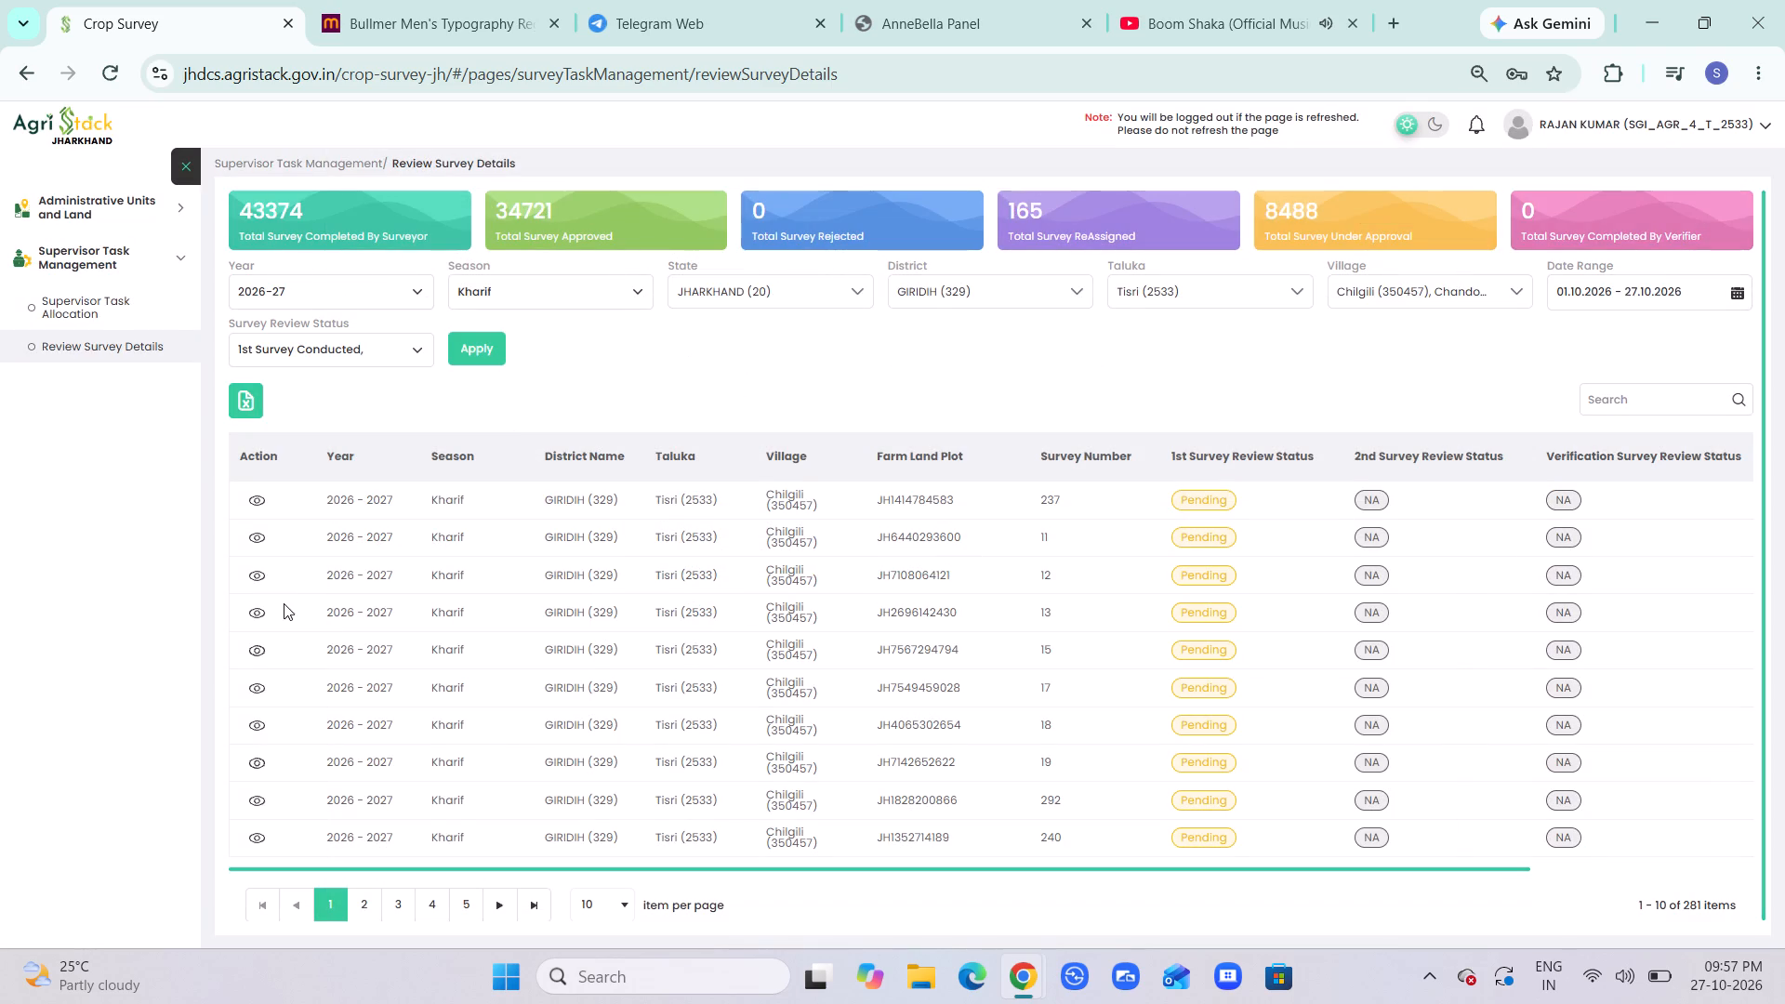
{"action": "left_click", "coordinate": [259, 610]}
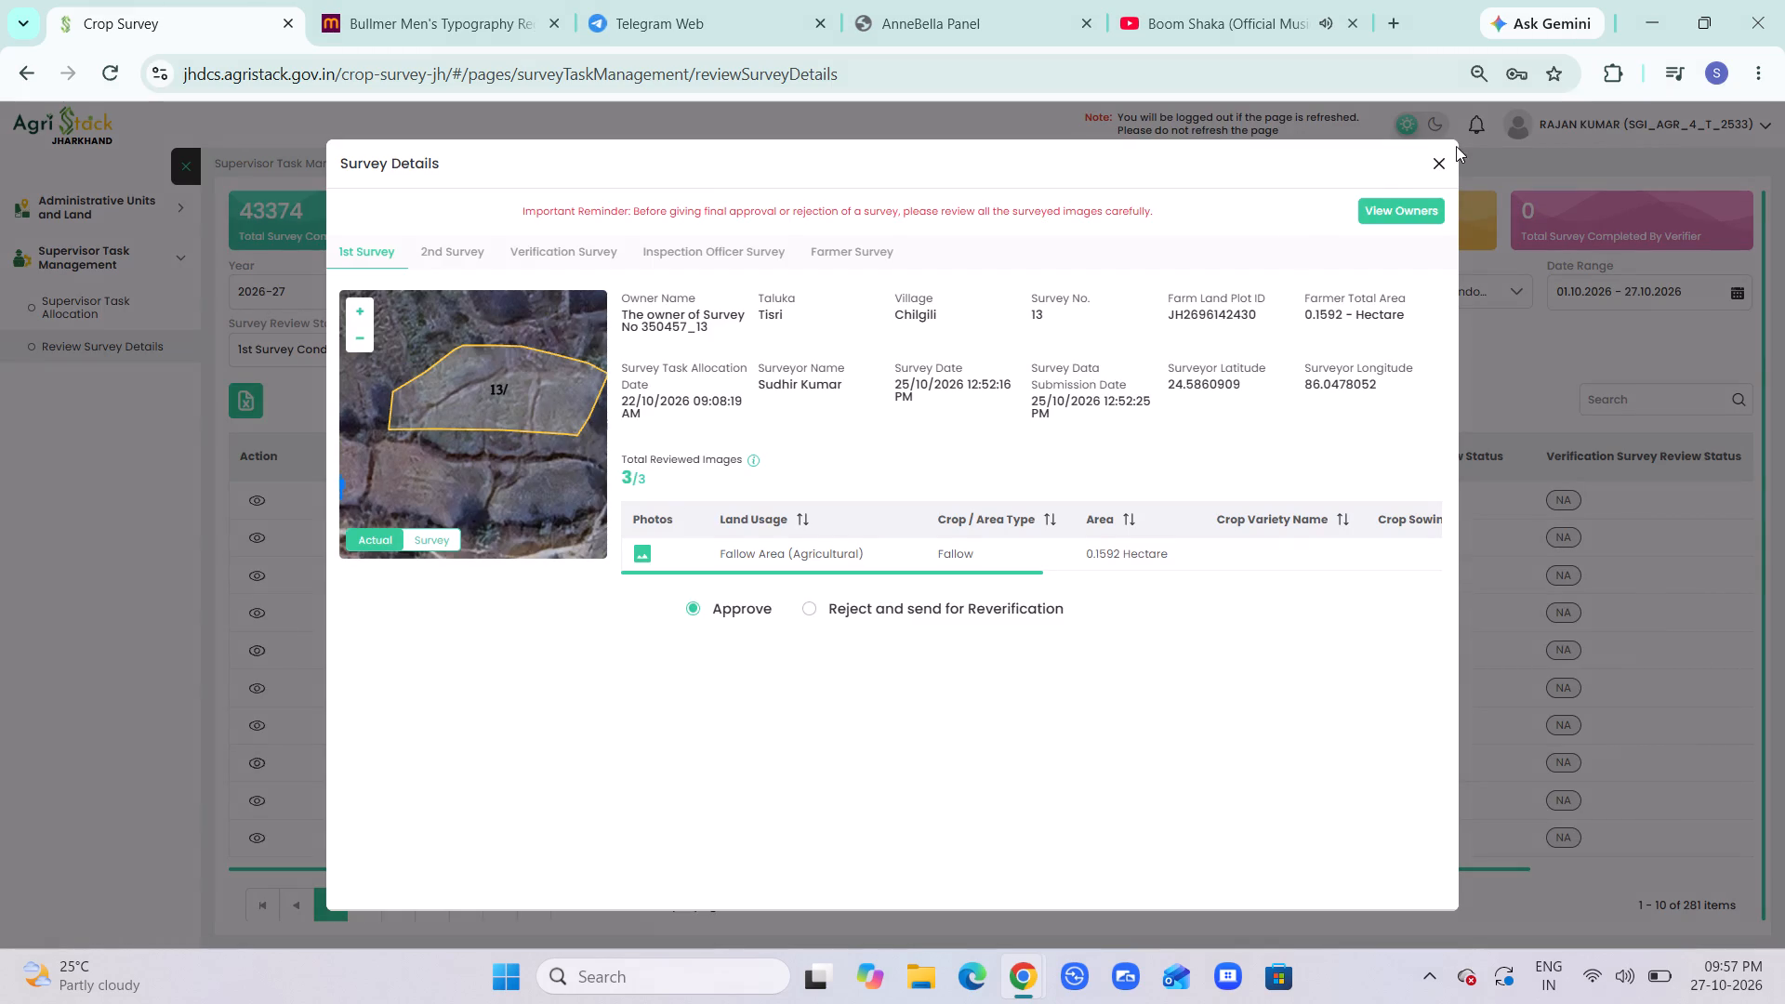
{"action": "left_click", "coordinate": [1443, 157]}
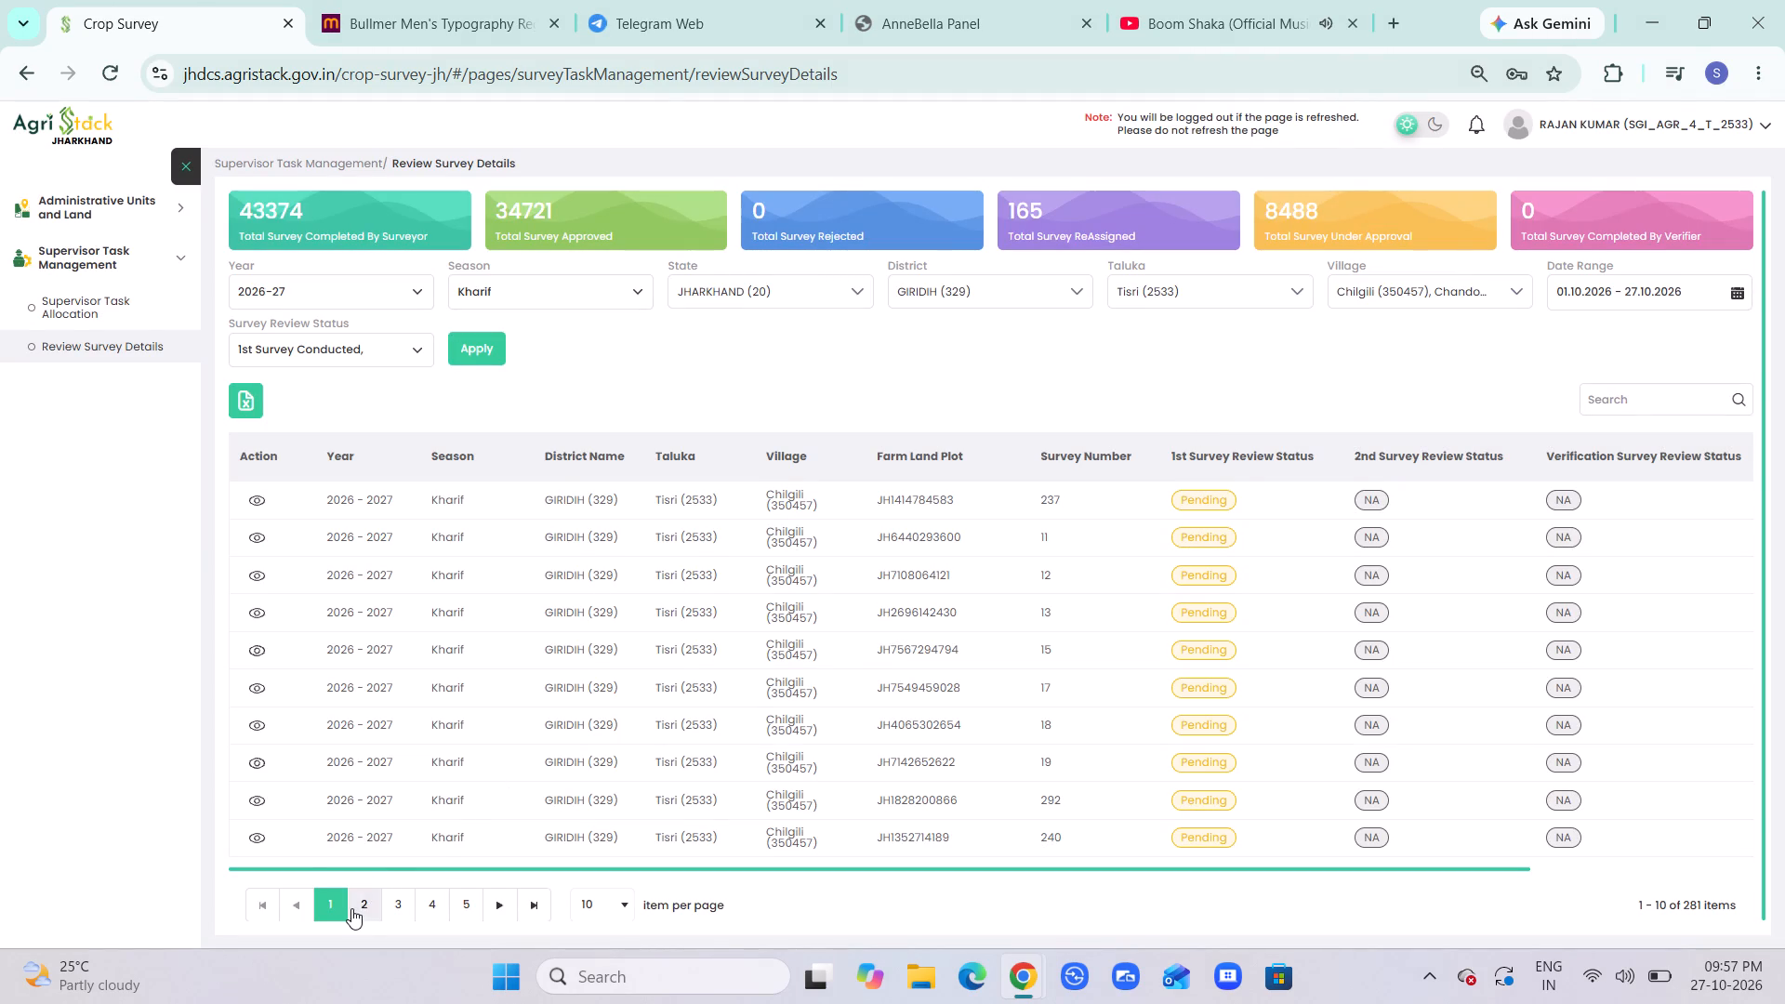
Refresh the pending survey list by switching to page 2 and back to page 1.
{"action": "left_click", "coordinate": [351, 908]}
{"action": "left_click", "coordinate": [326, 903]}
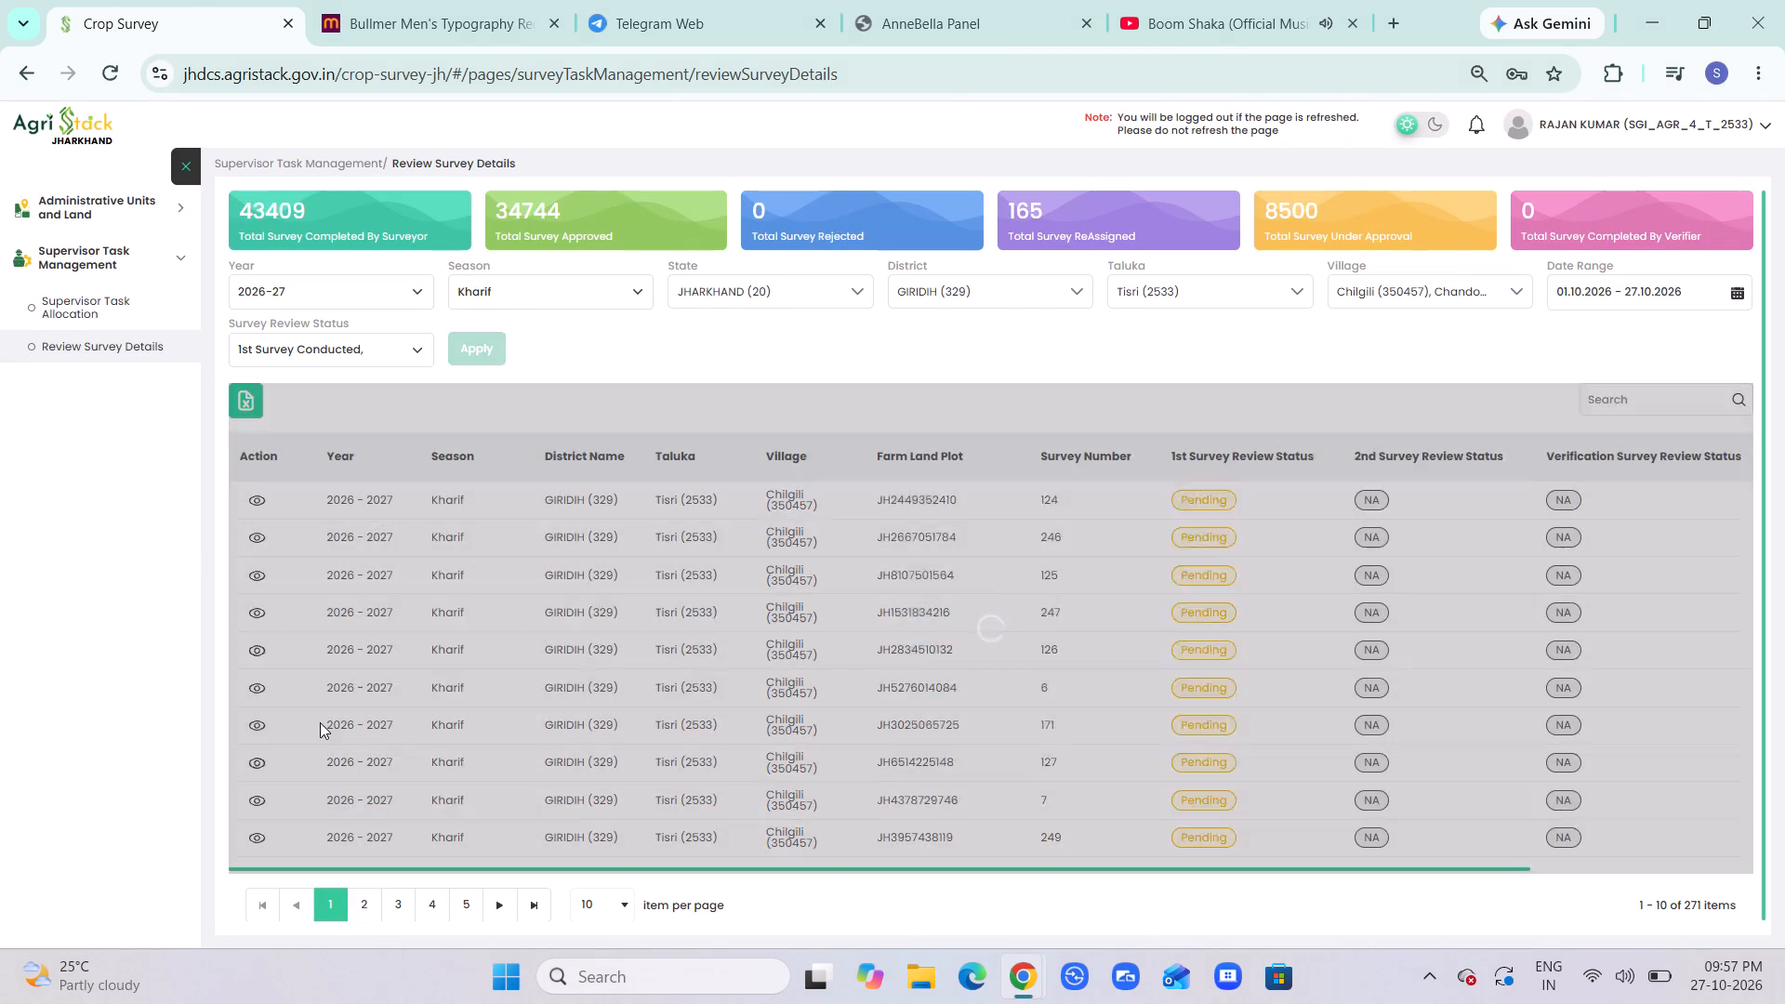
{"action": "left_click", "coordinate": [254, 495]}
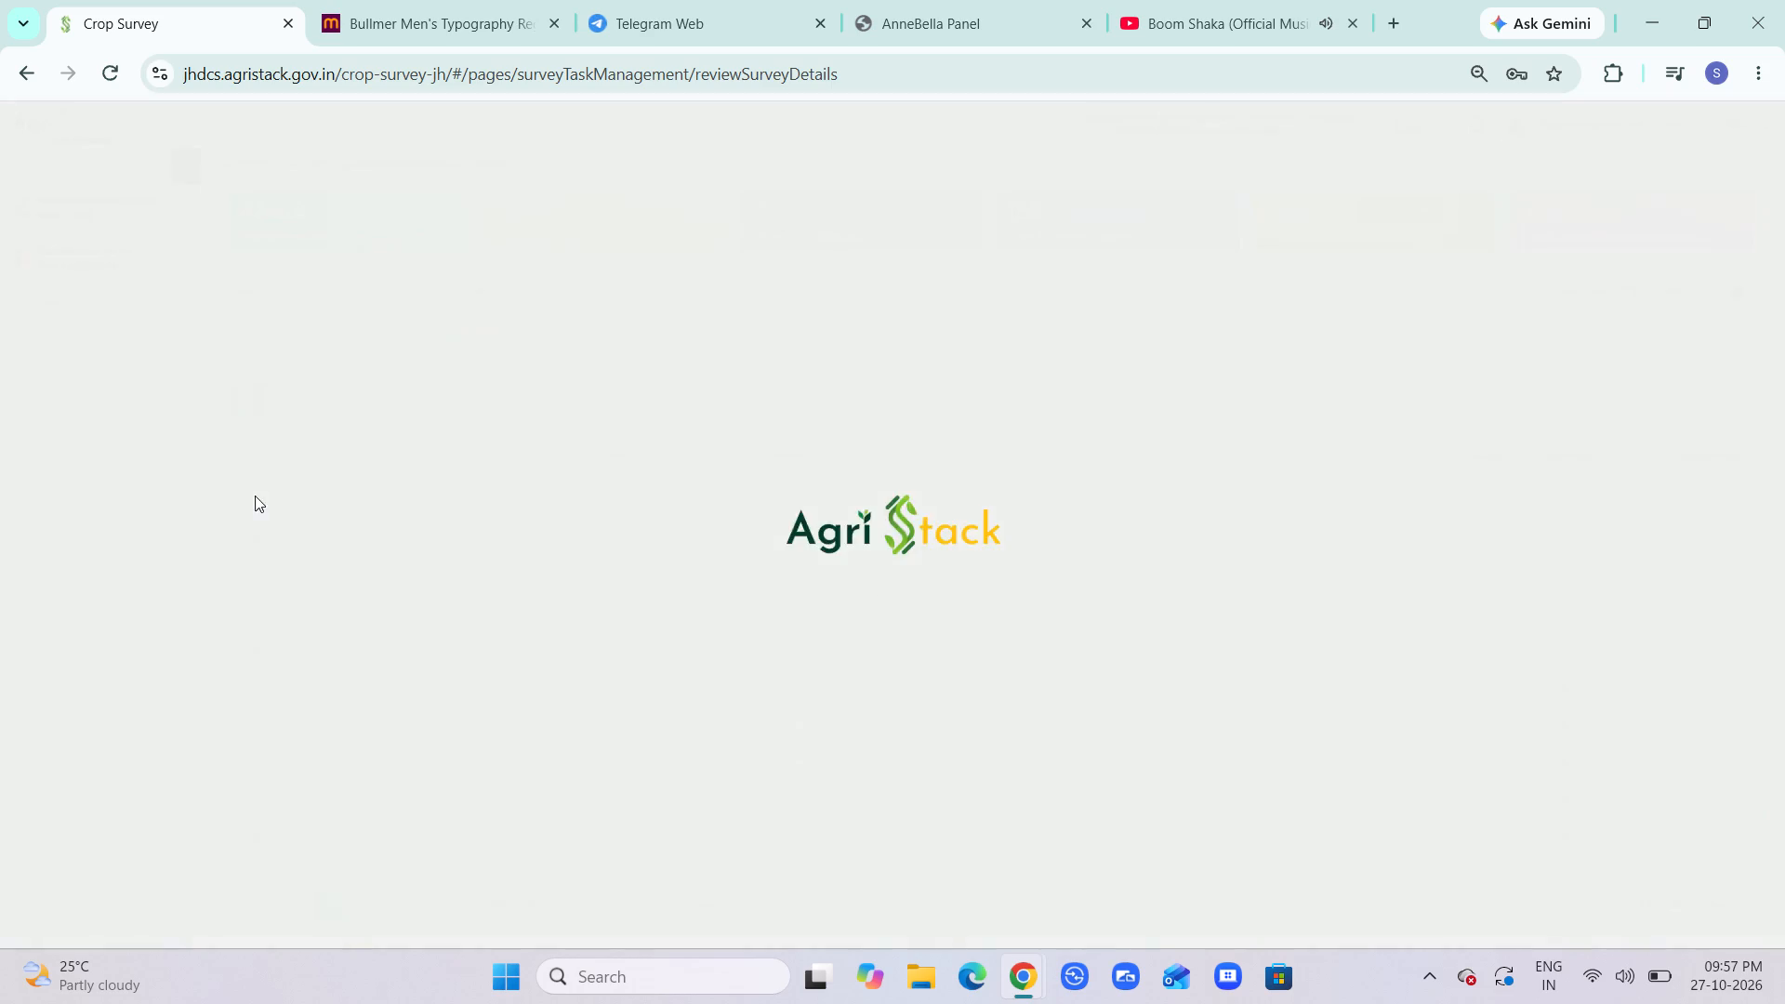
{"action": "left_click", "coordinate": [639, 551]}
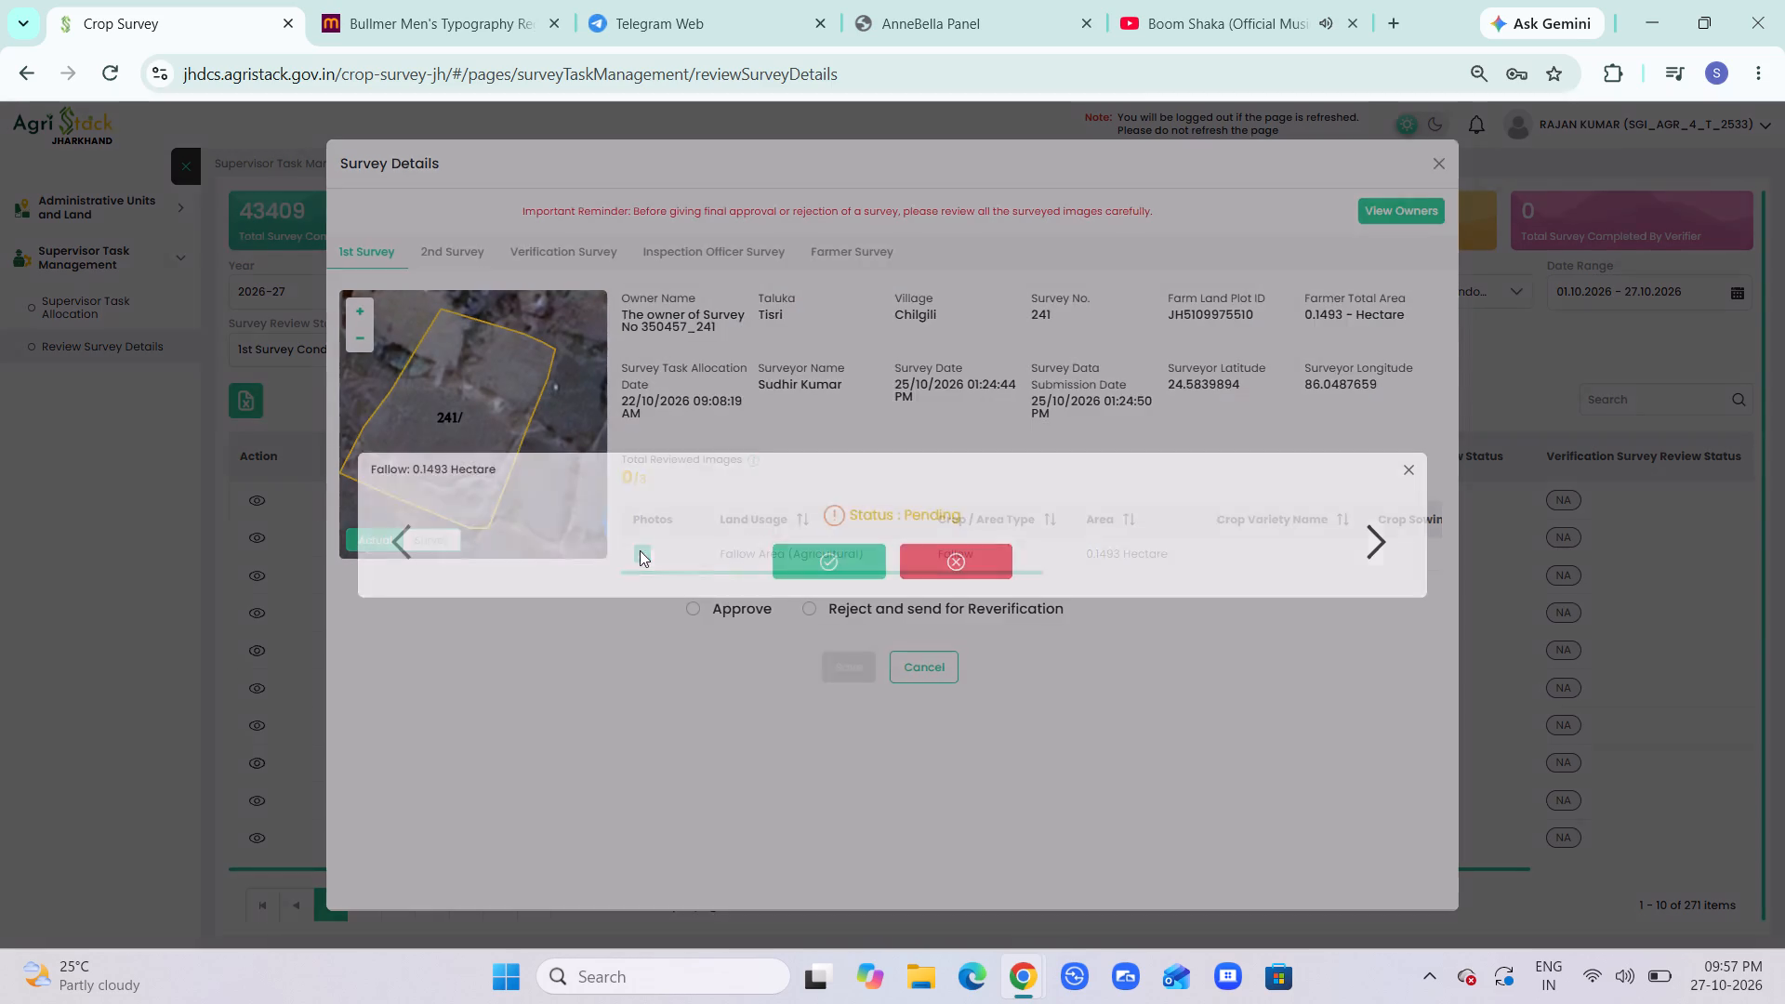
{"action": "left_click", "coordinate": [842, 845]}
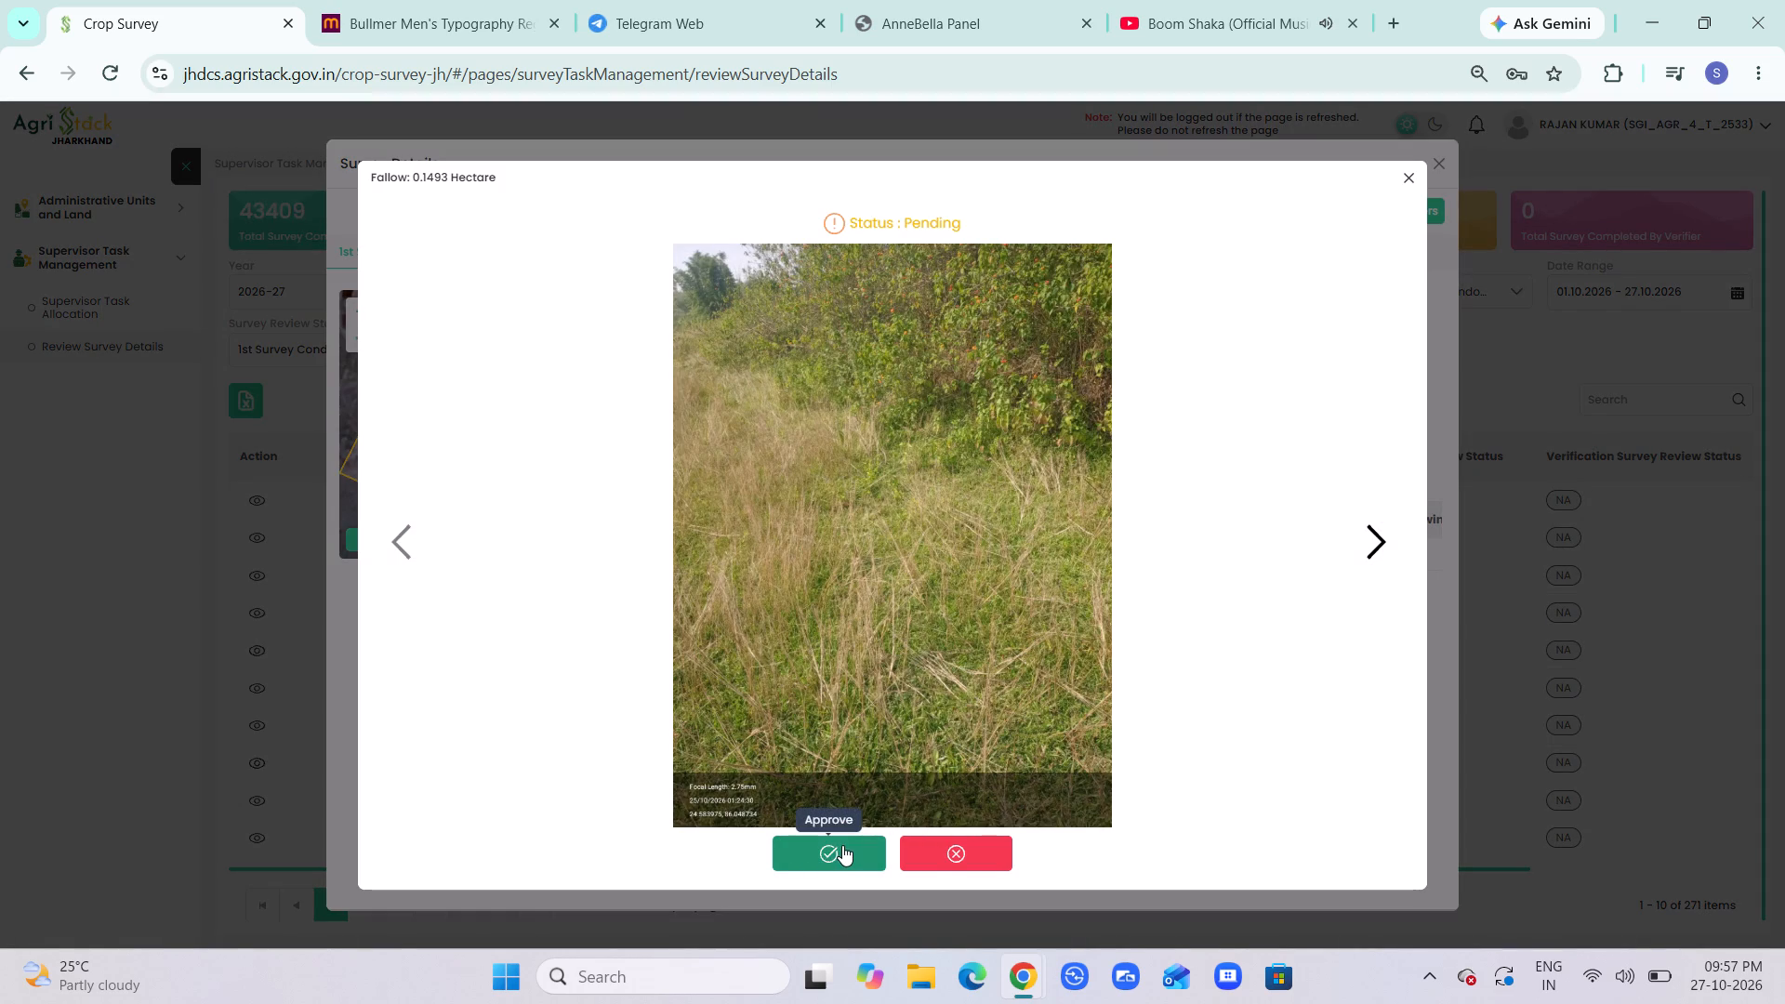
{"action": "left_click_drag", "start_coordinate": [1023, 709], "coordinate": [903, 707]}
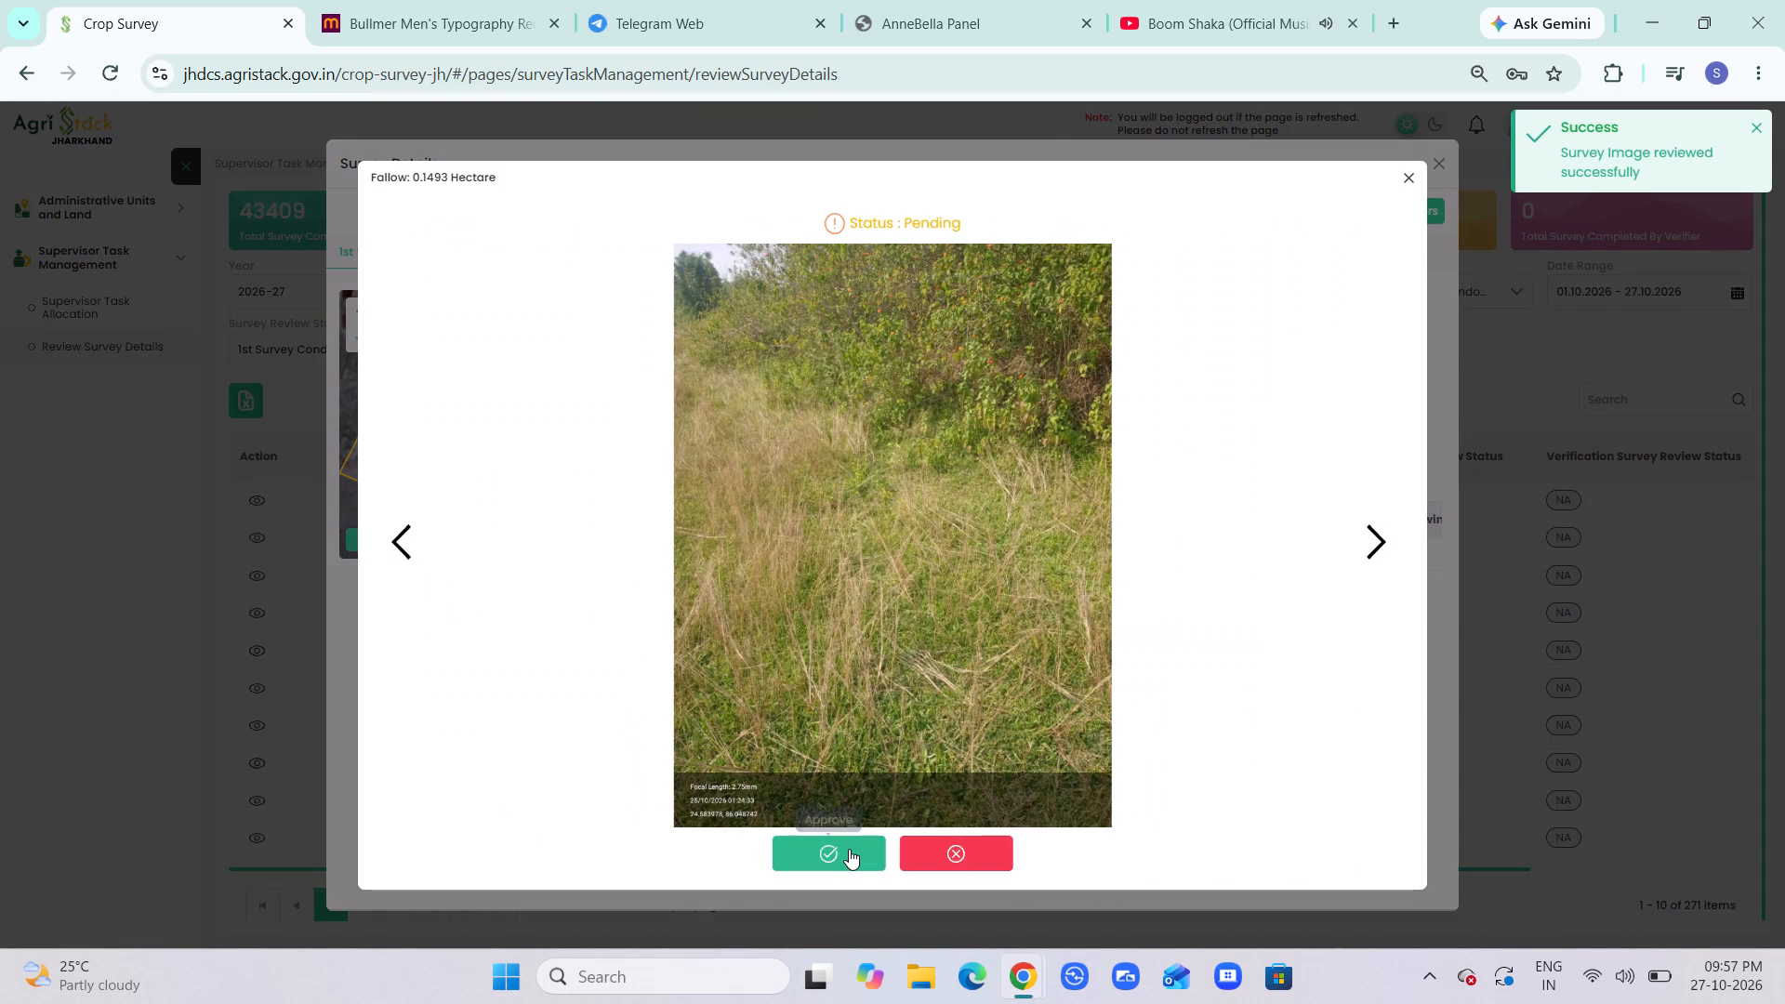
{"action": "left_click", "coordinate": [847, 849]}
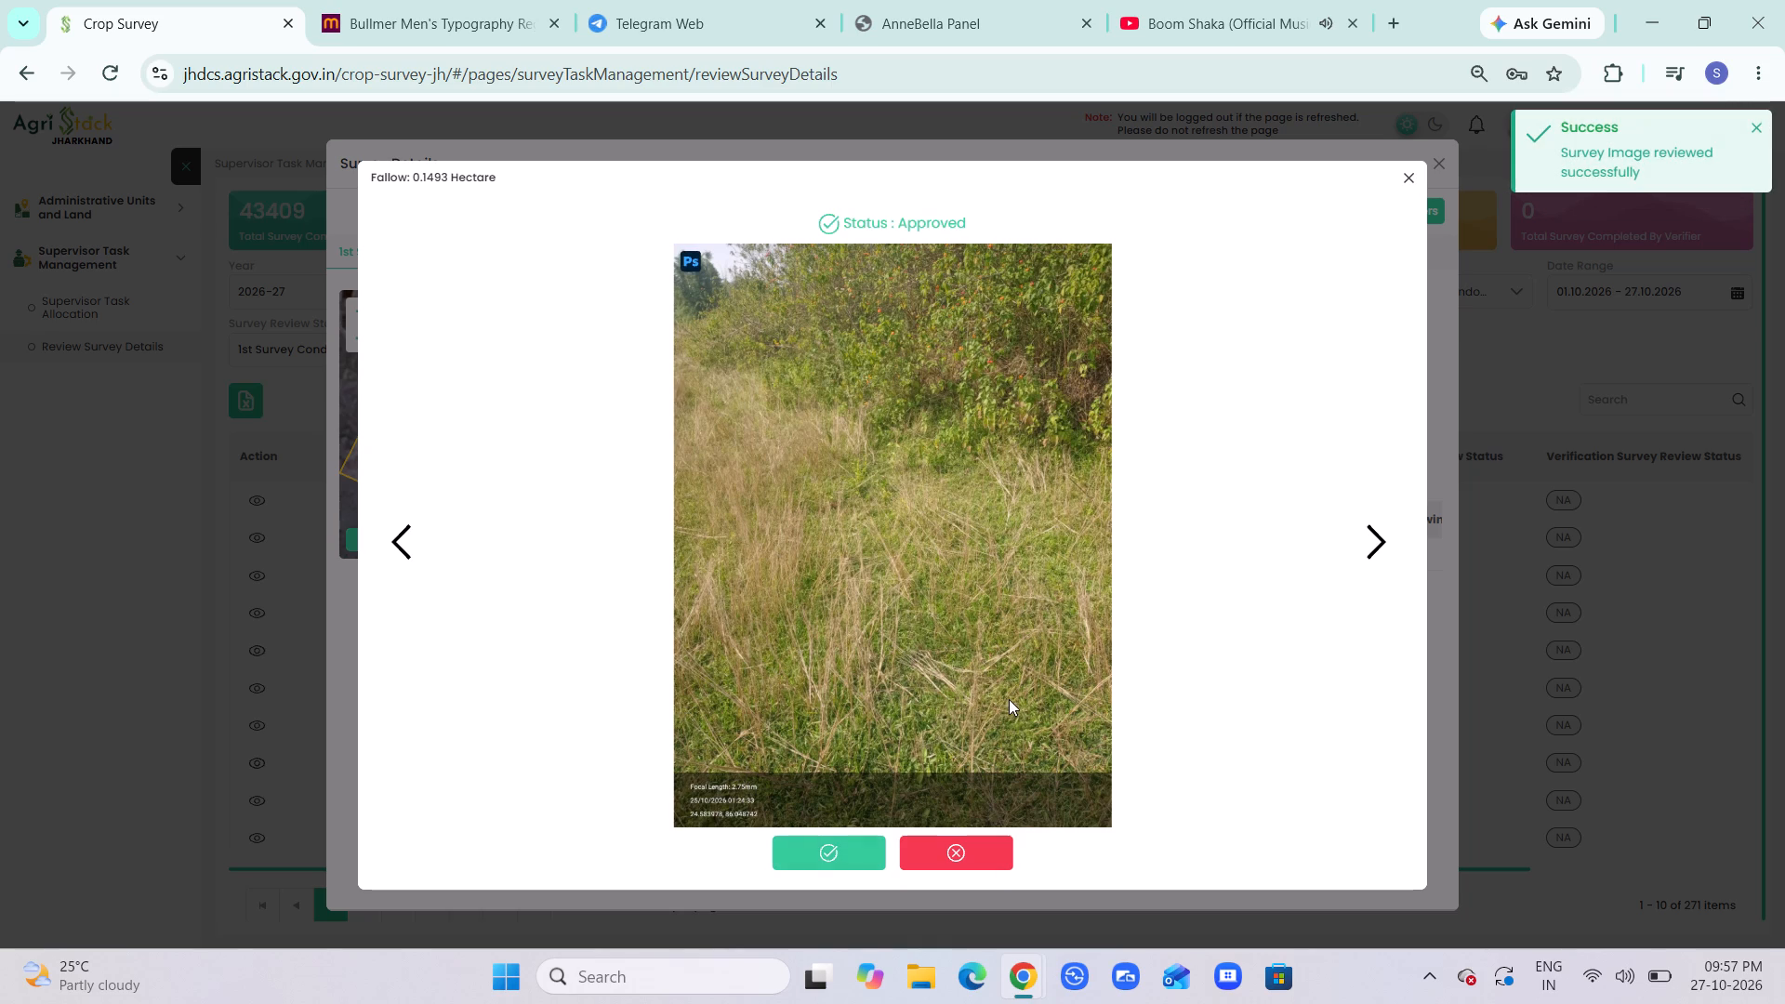
{"action": "left_click_drag", "start_coordinate": [1009, 707], "coordinate": [957, 713]}
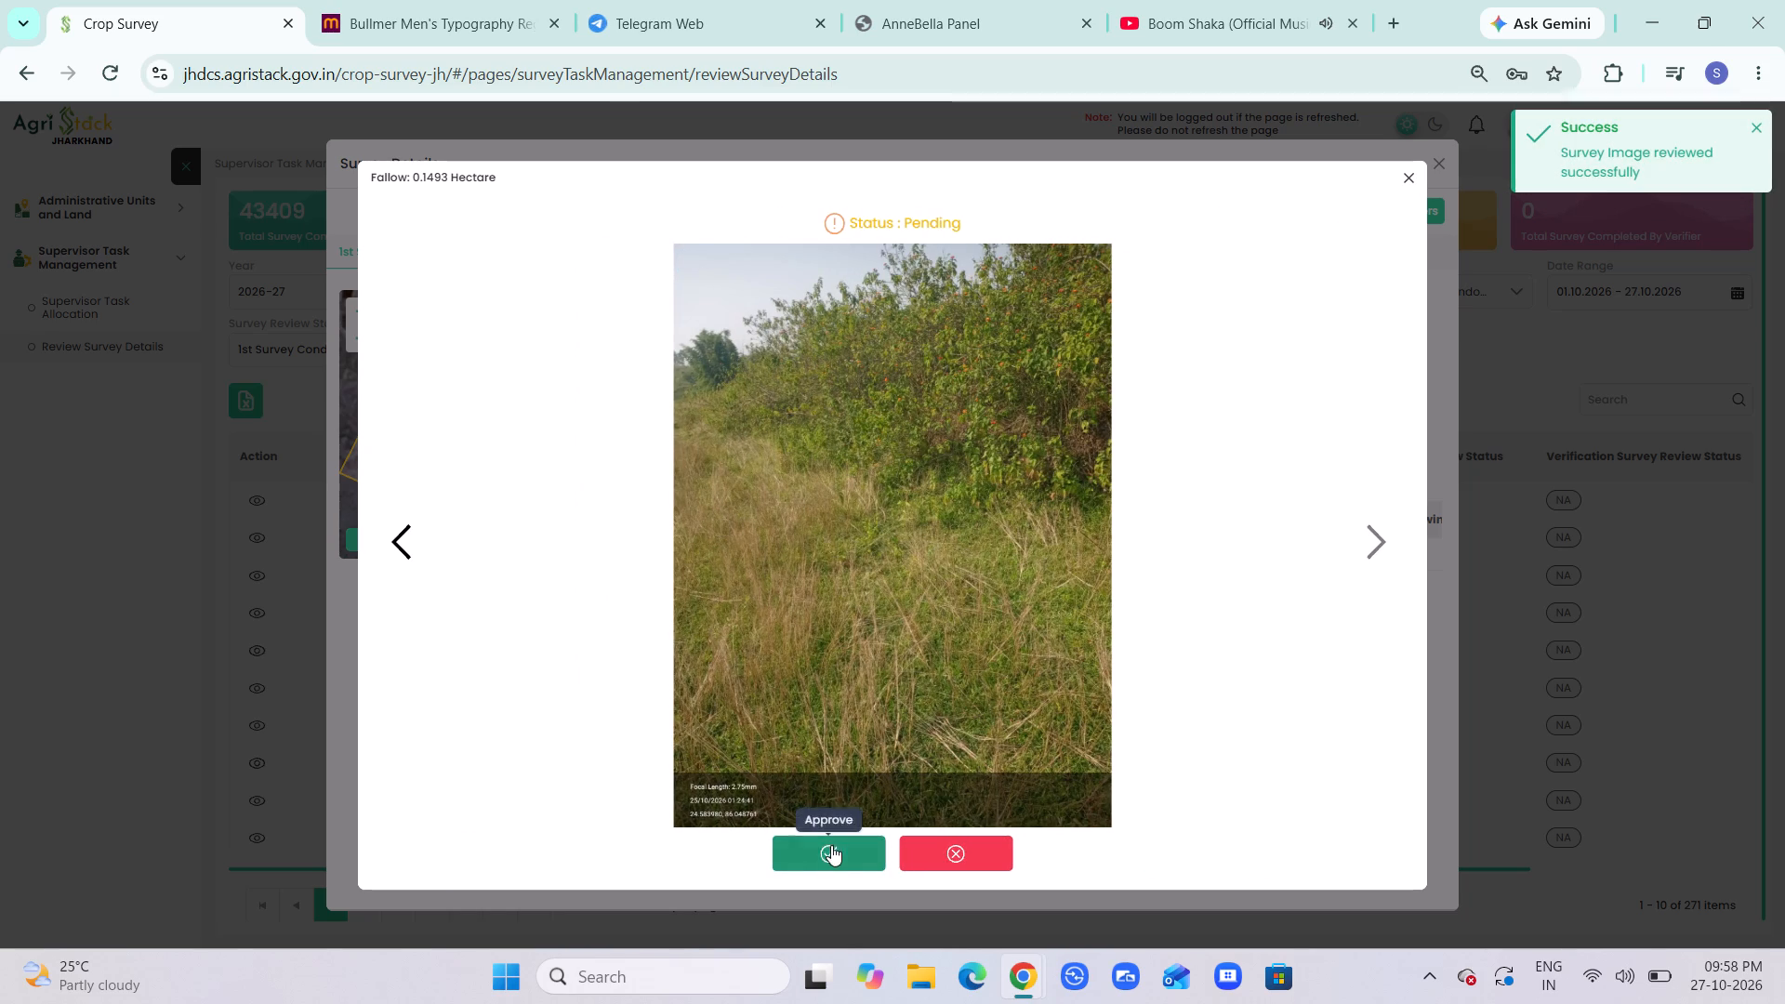
{"action": "left_click", "coordinate": [831, 845]}
{"action": "left_click_drag", "start_coordinate": [976, 689], "coordinate": [818, 687]}
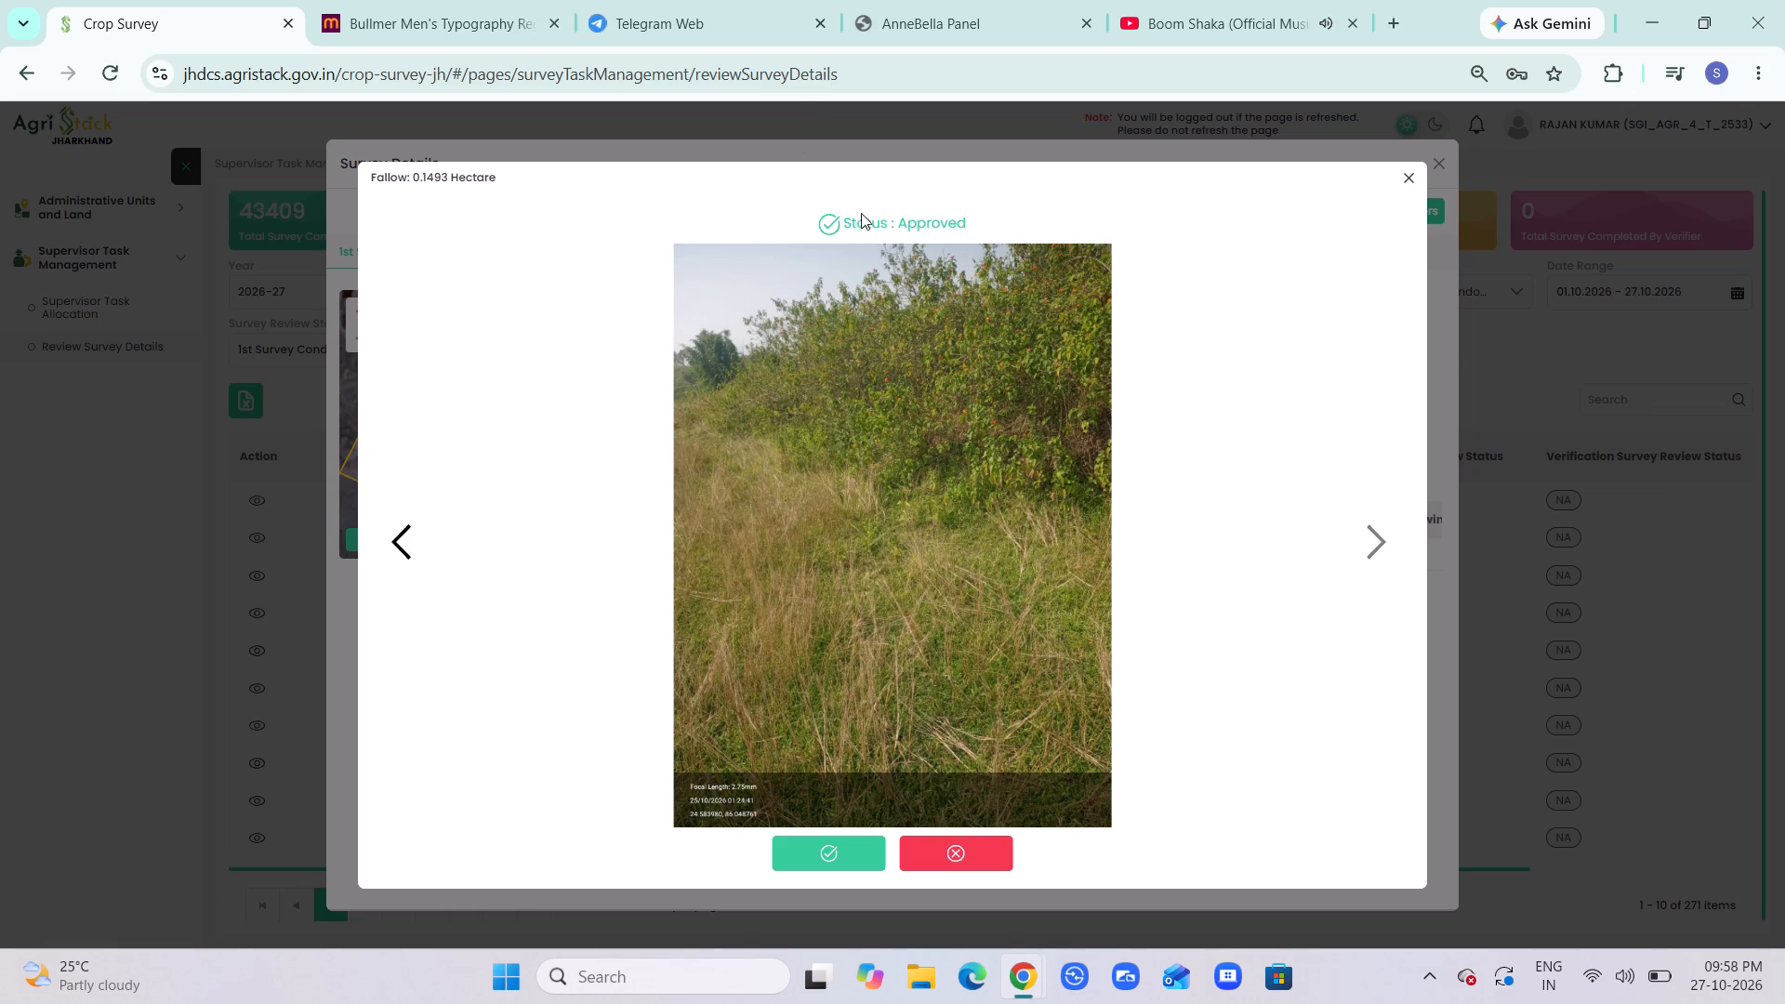
{"action": "left_click_drag", "start_coordinate": [1014, 442], "coordinate": [725, 478]}
{"action": "left_click", "coordinate": [1404, 171]}
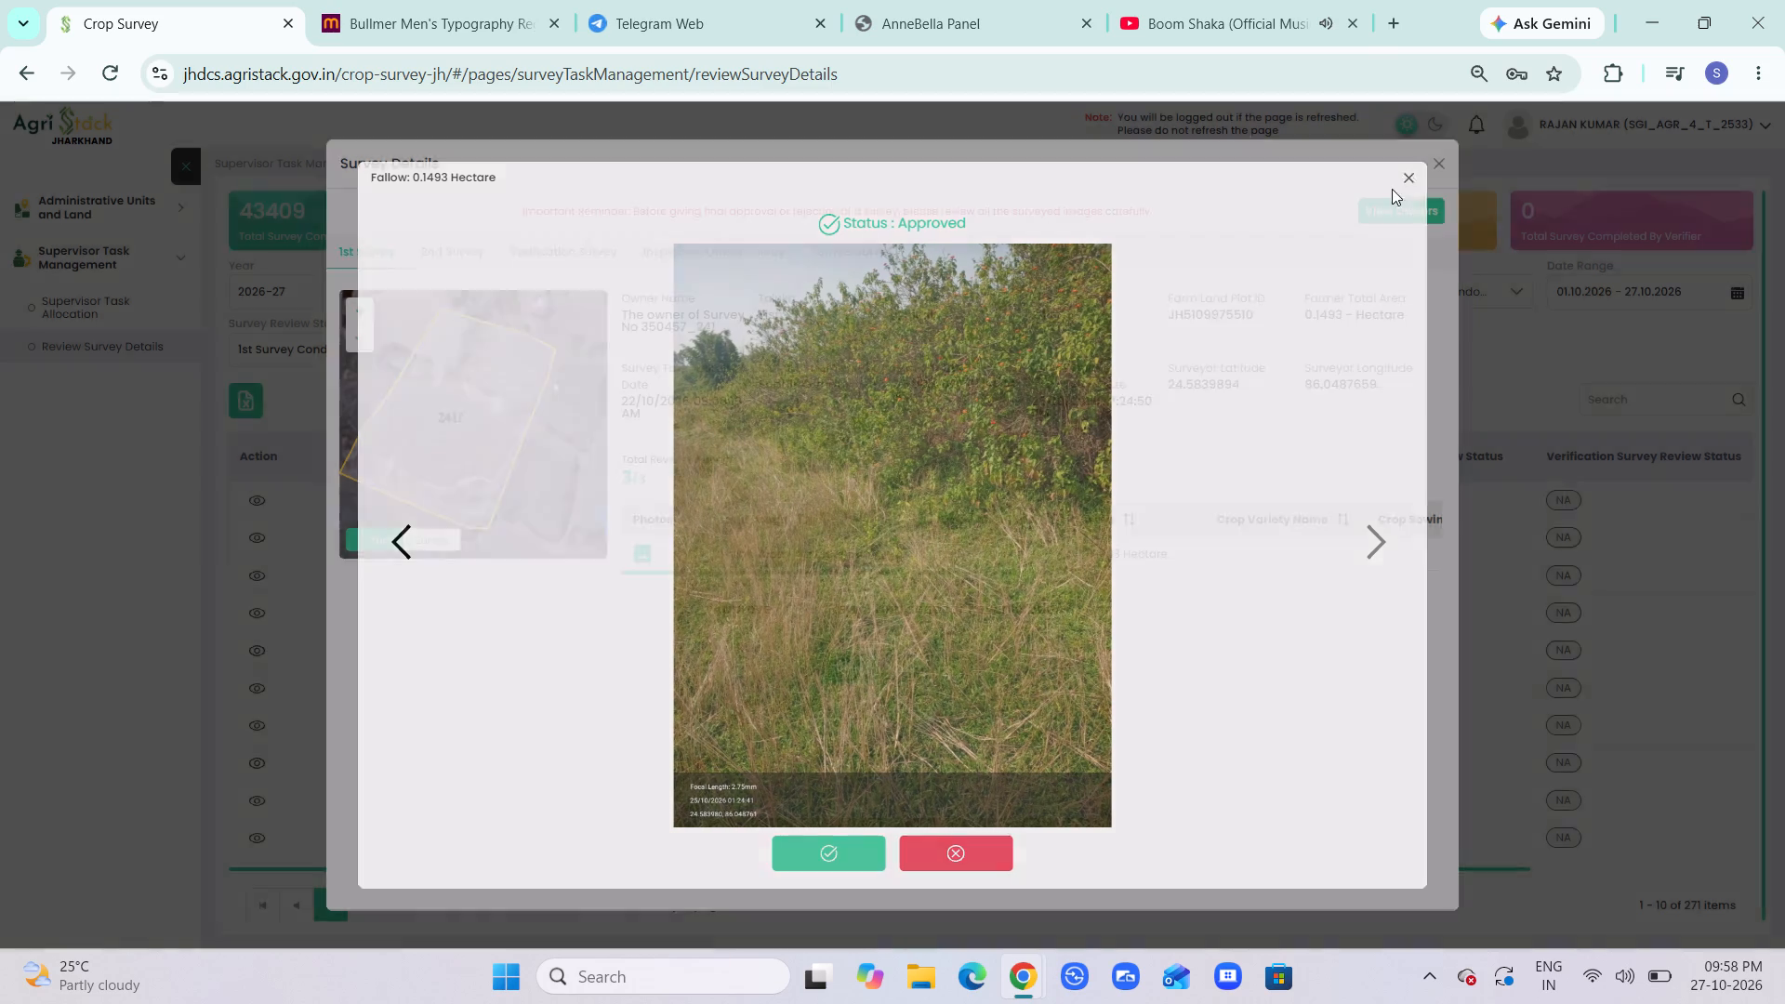
{"action": "left_click", "coordinate": [712, 609]}
{"action": "left_click", "coordinate": [844, 667]}
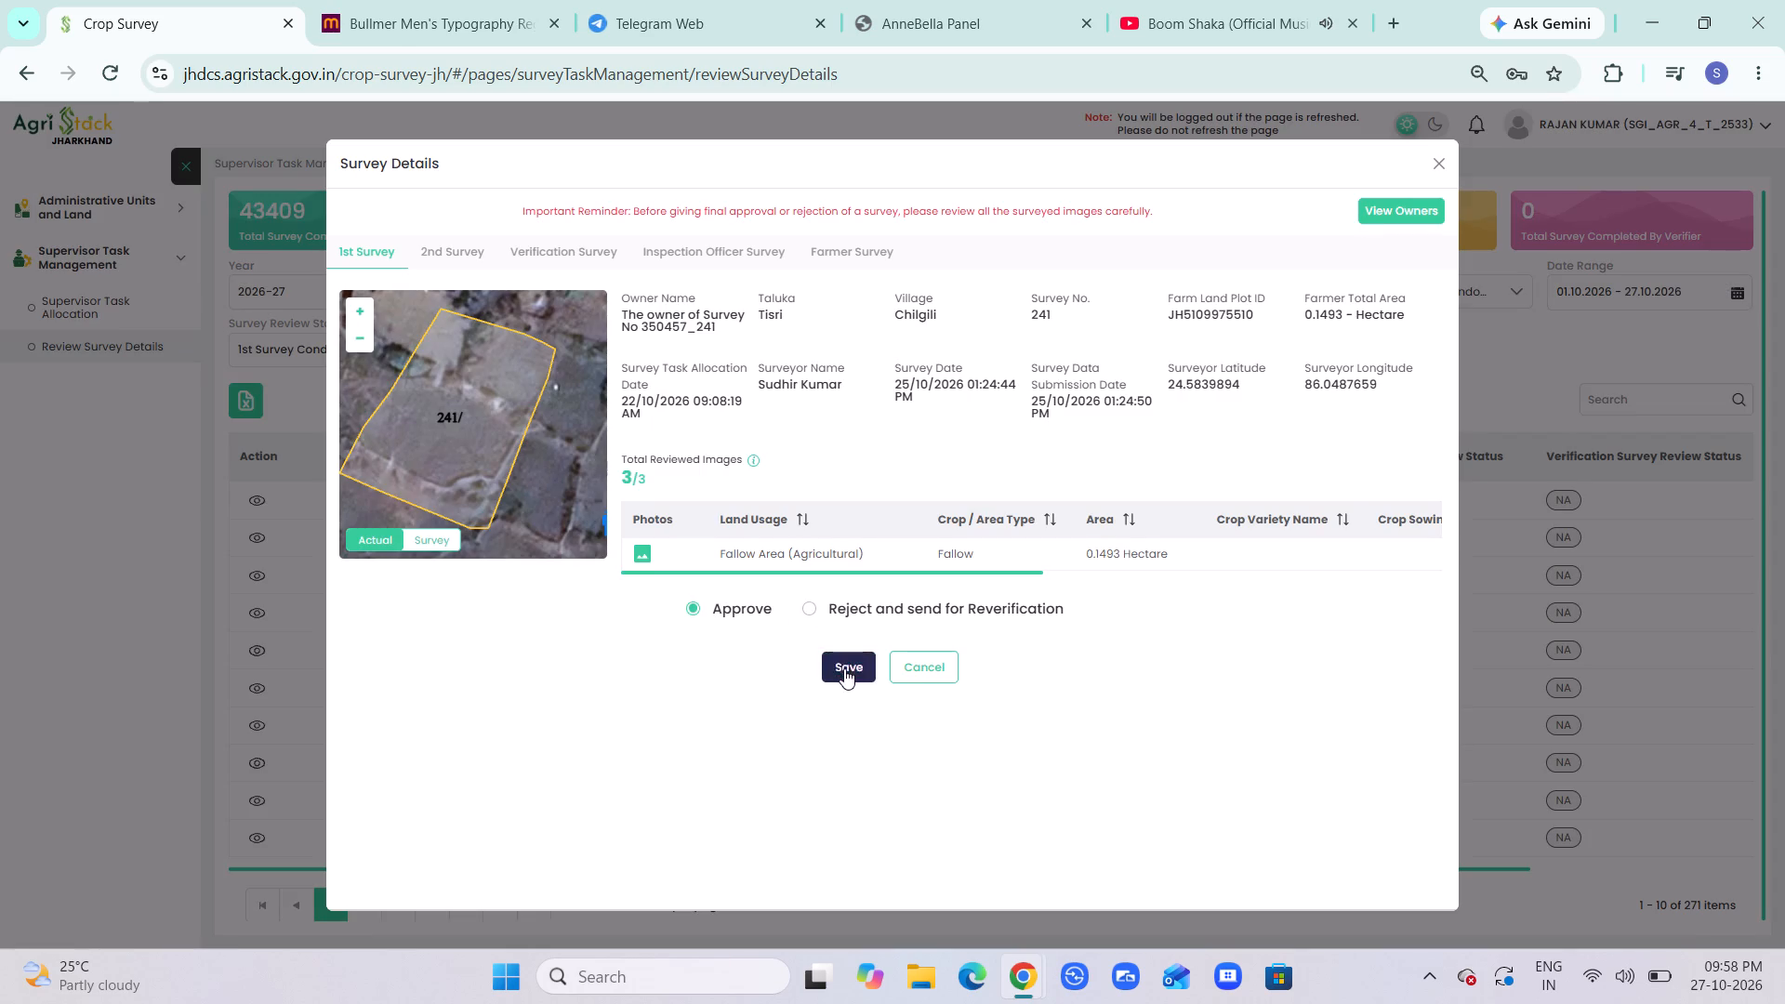
{"action": "left_click", "coordinate": [890, 572]}
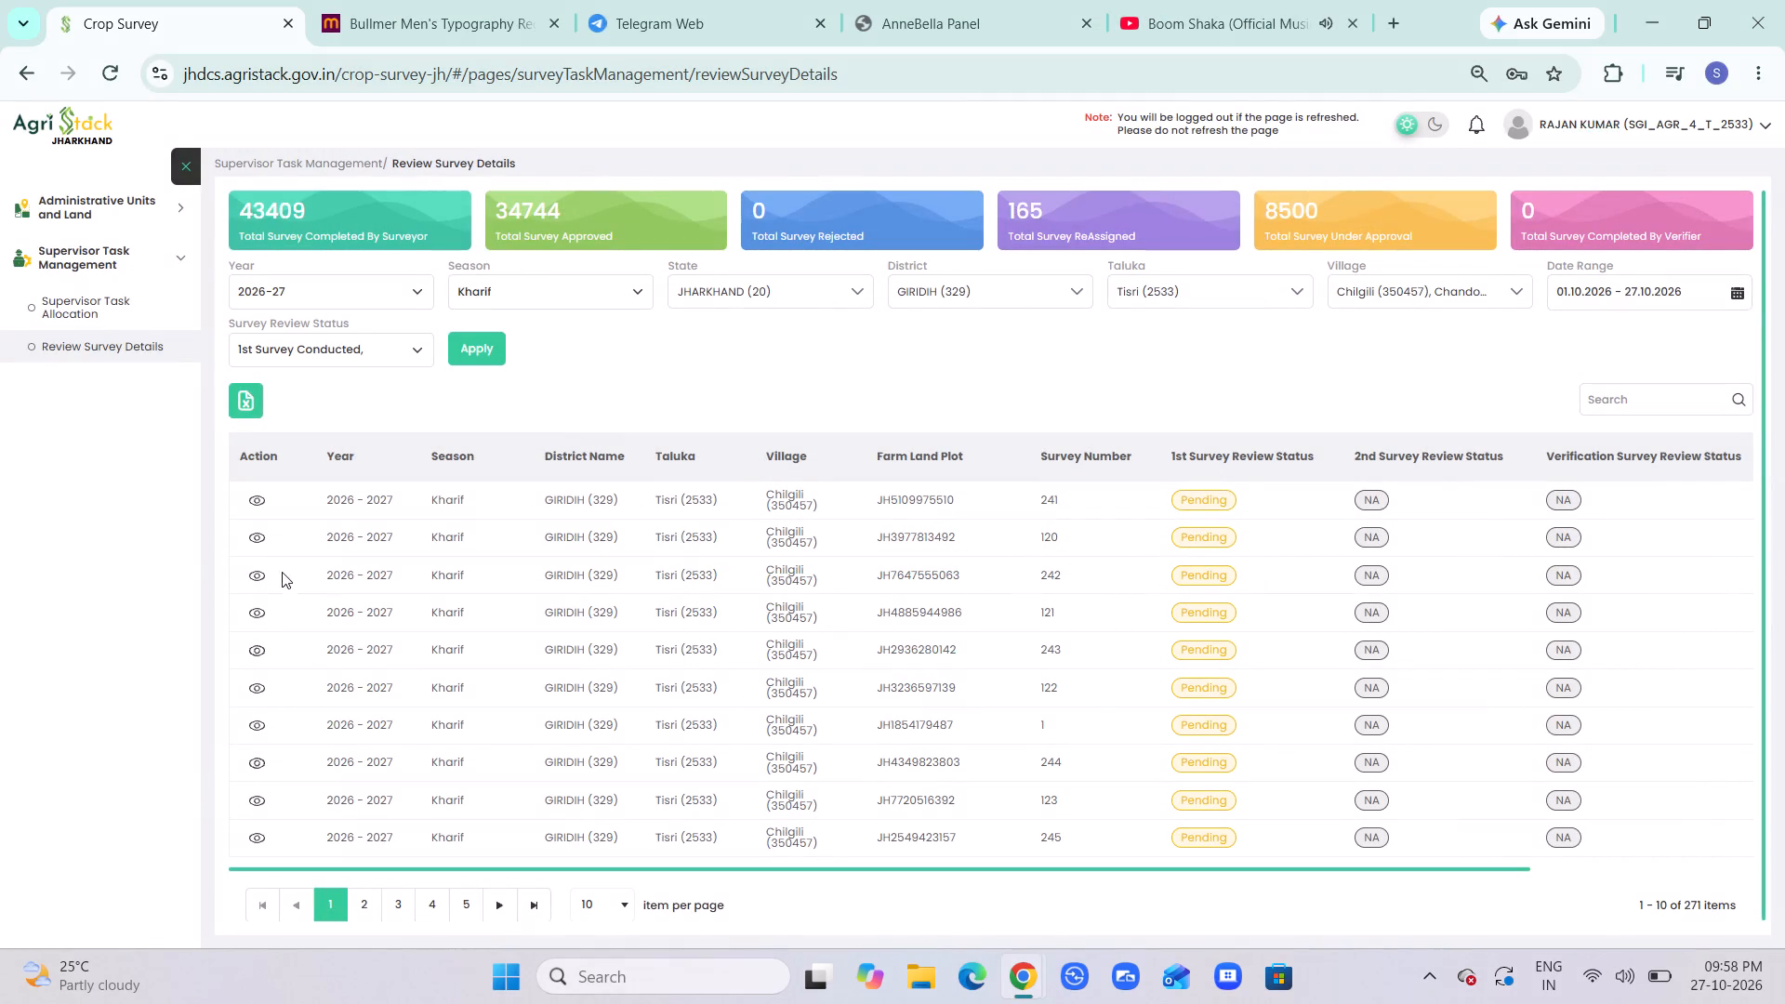
Open the first survey of survey number 120 in Chilgili and approve all three of its fallow-land photos.
{"action": "left_click", "coordinate": [253, 535]}
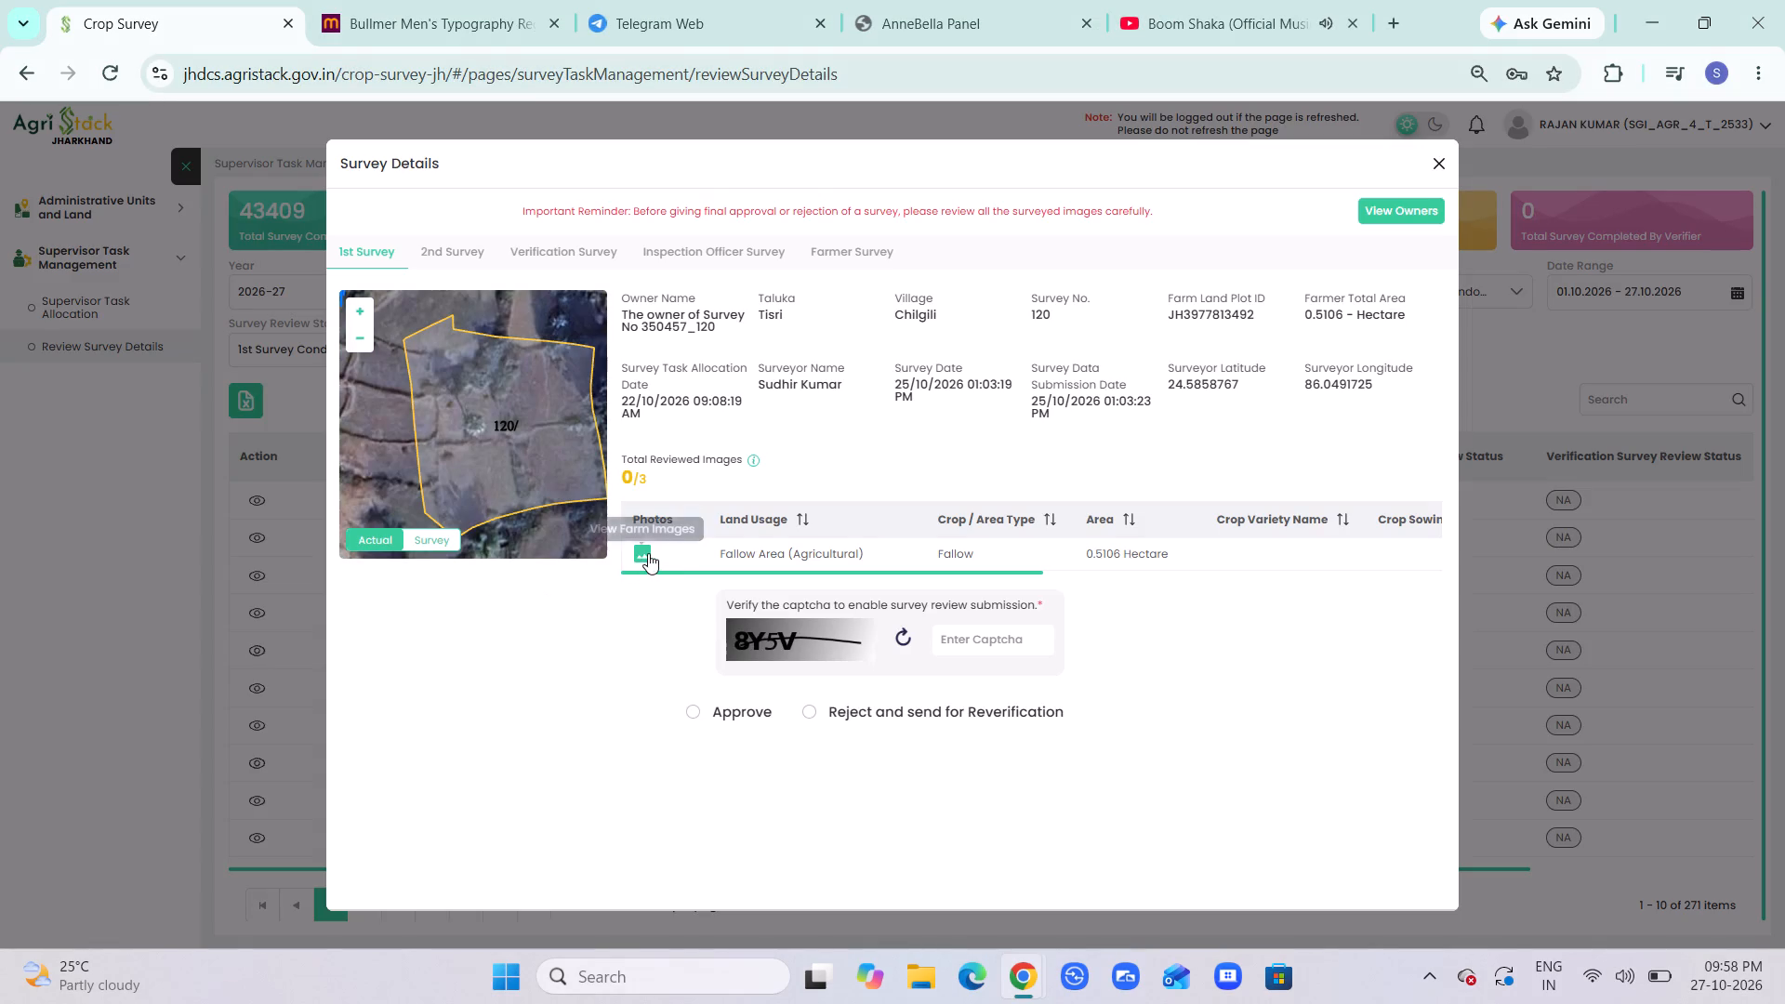
{"action": "left_click", "coordinate": [648, 551]}
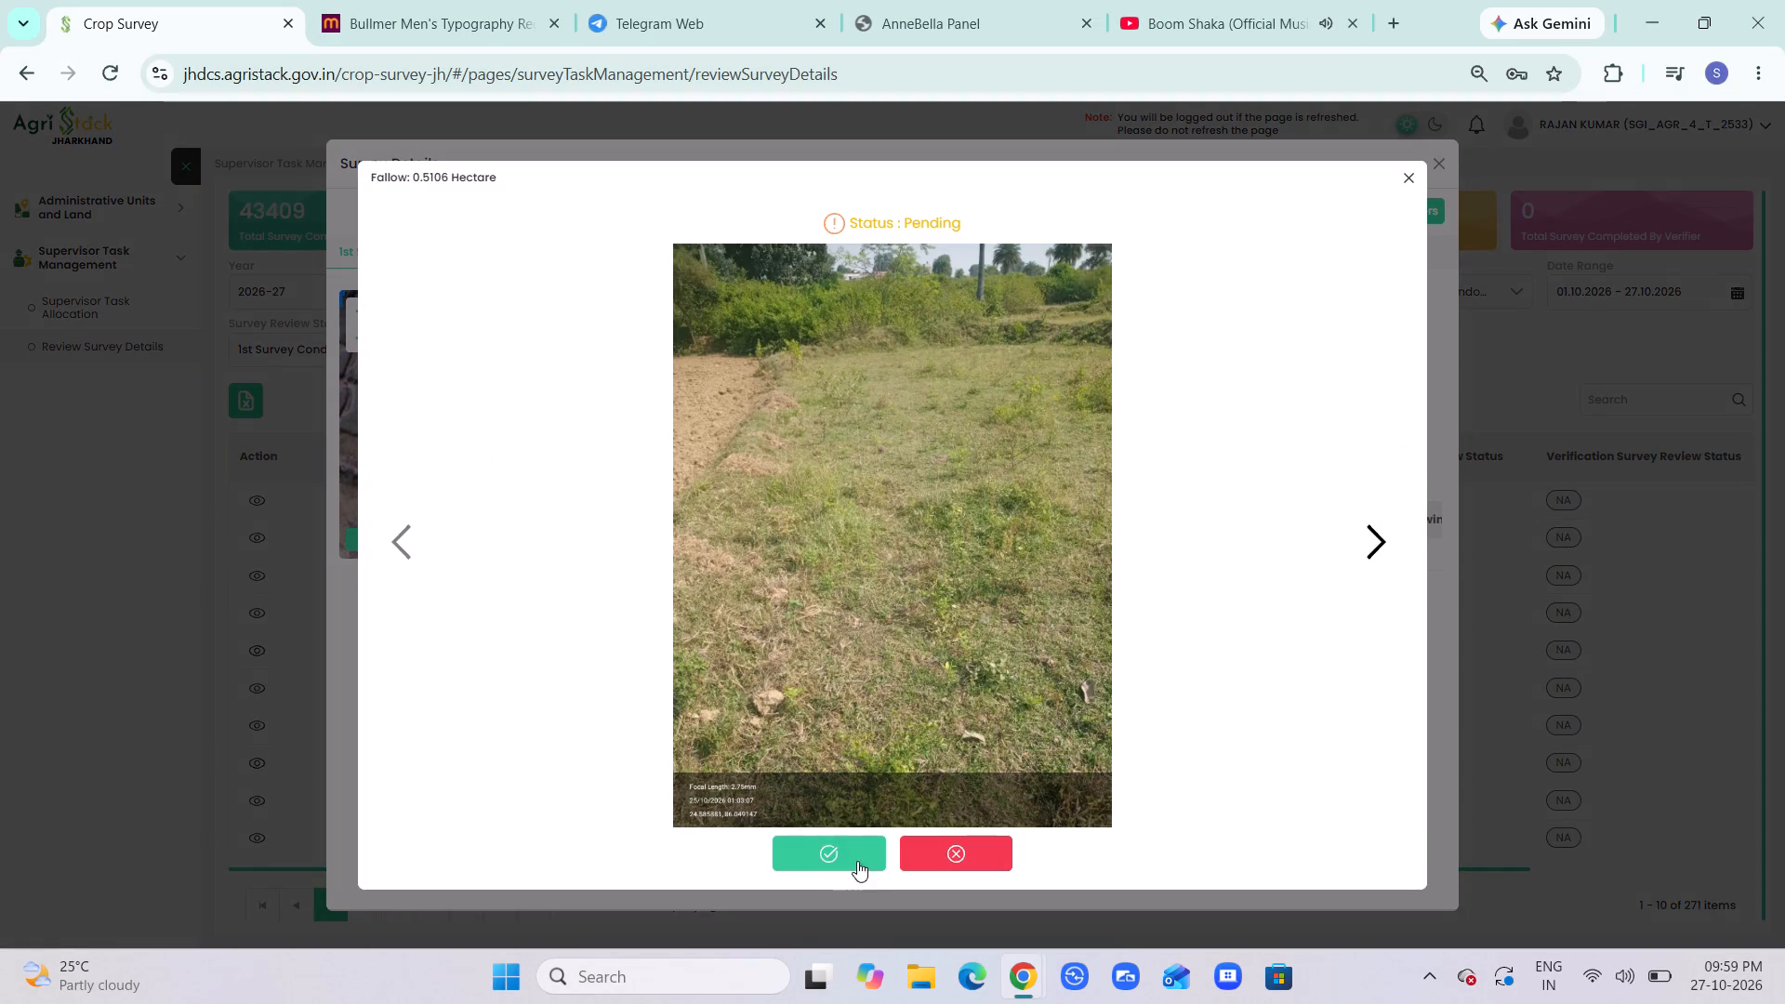
{"action": "left_click", "coordinate": [857, 853]}
{"action": "left_click_drag", "start_coordinate": [1024, 727], "coordinate": [886, 723]}
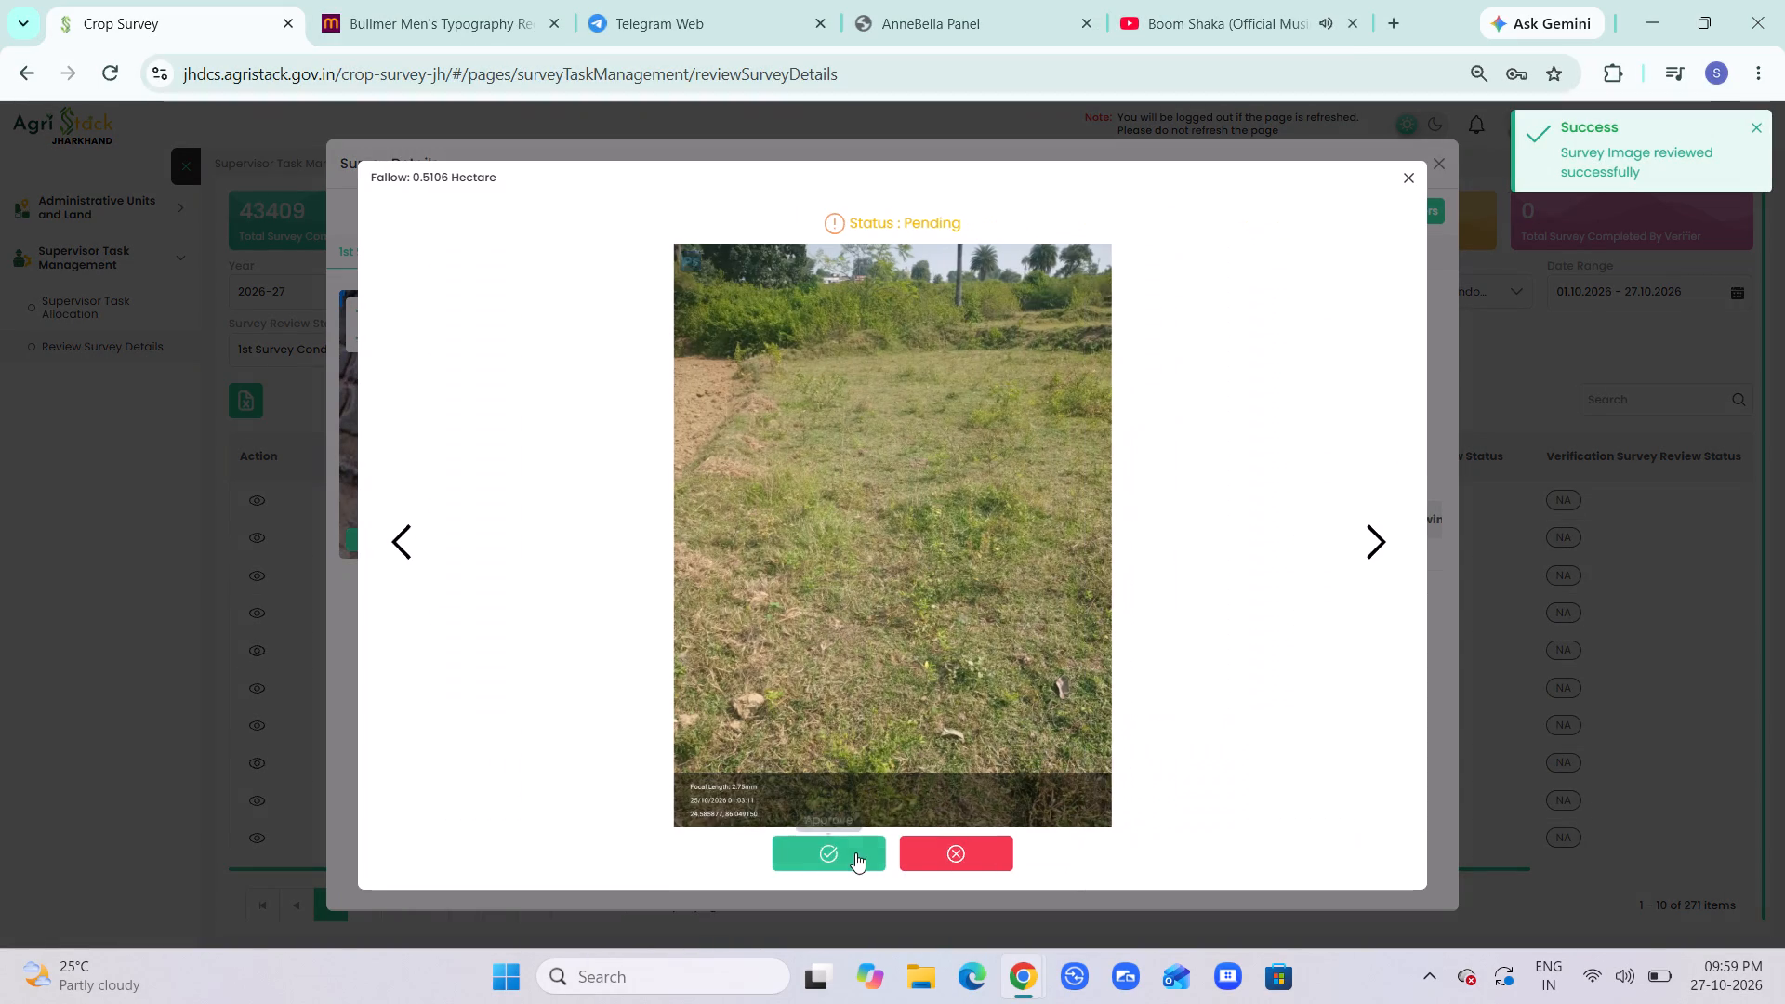
{"action": "left_click", "coordinate": [856, 852]}
{"action": "left_click_drag", "start_coordinate": [1045, 684], "coordinate": [995, 683]}
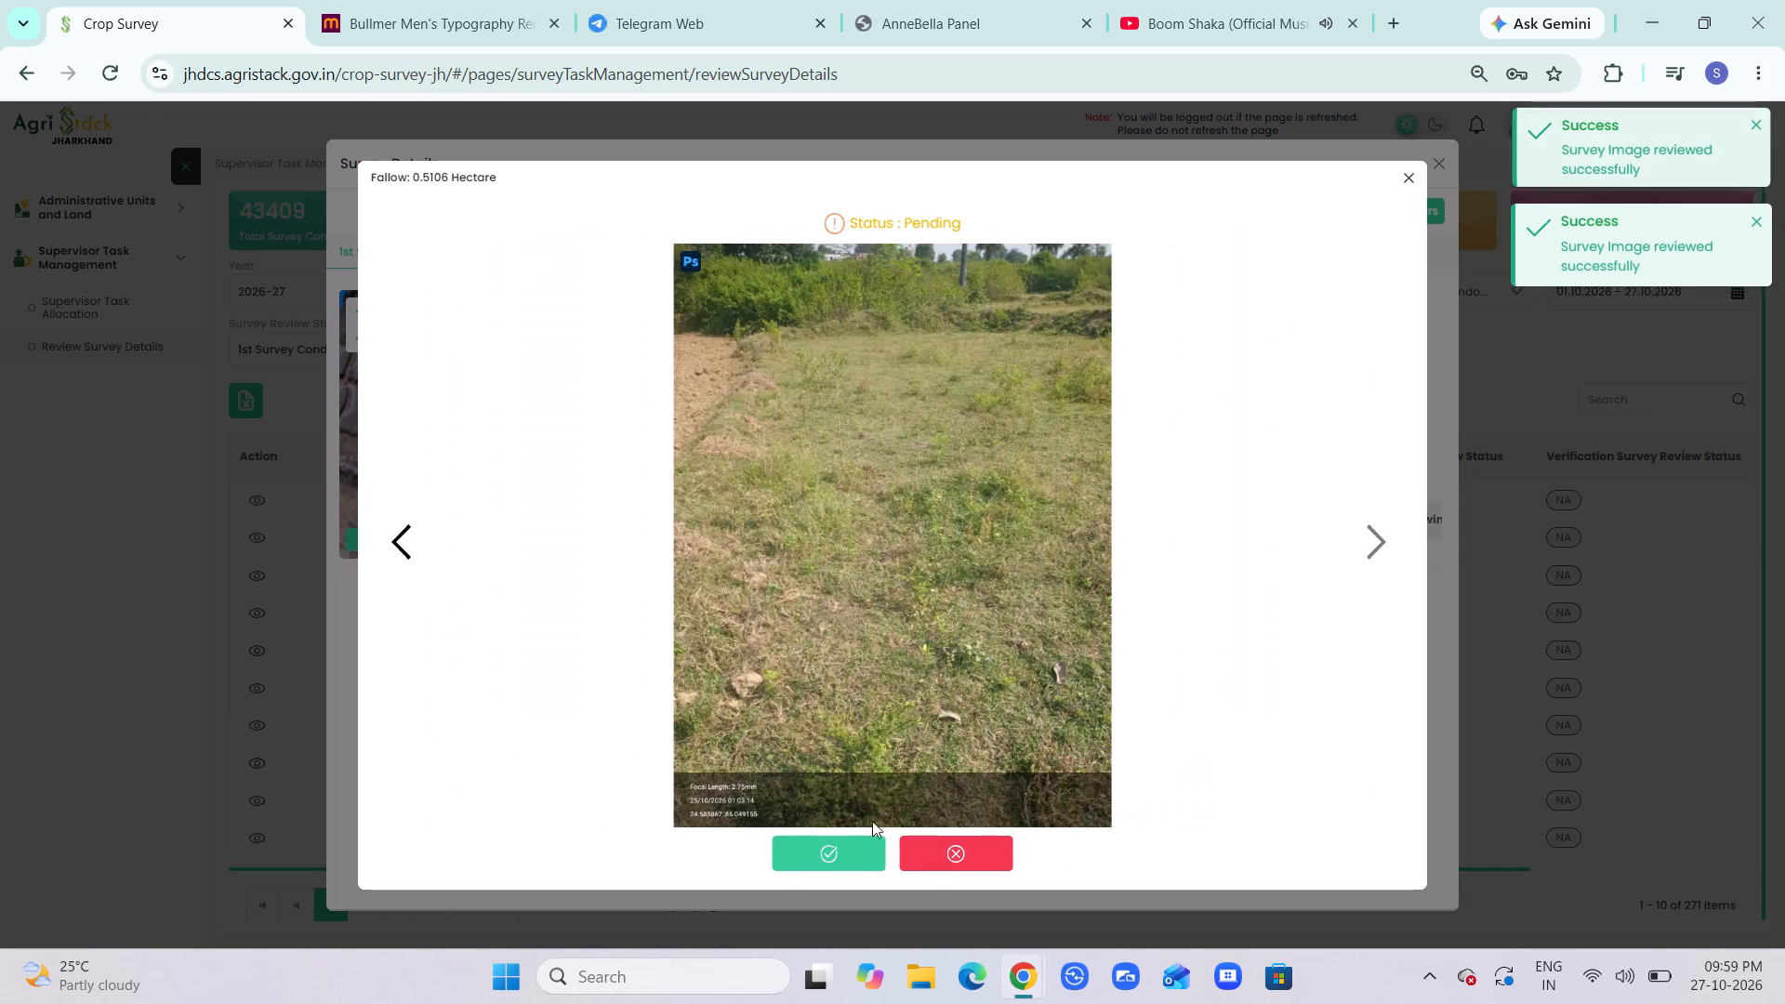
{"action": "left_click", "coordinate": [848, 852]}
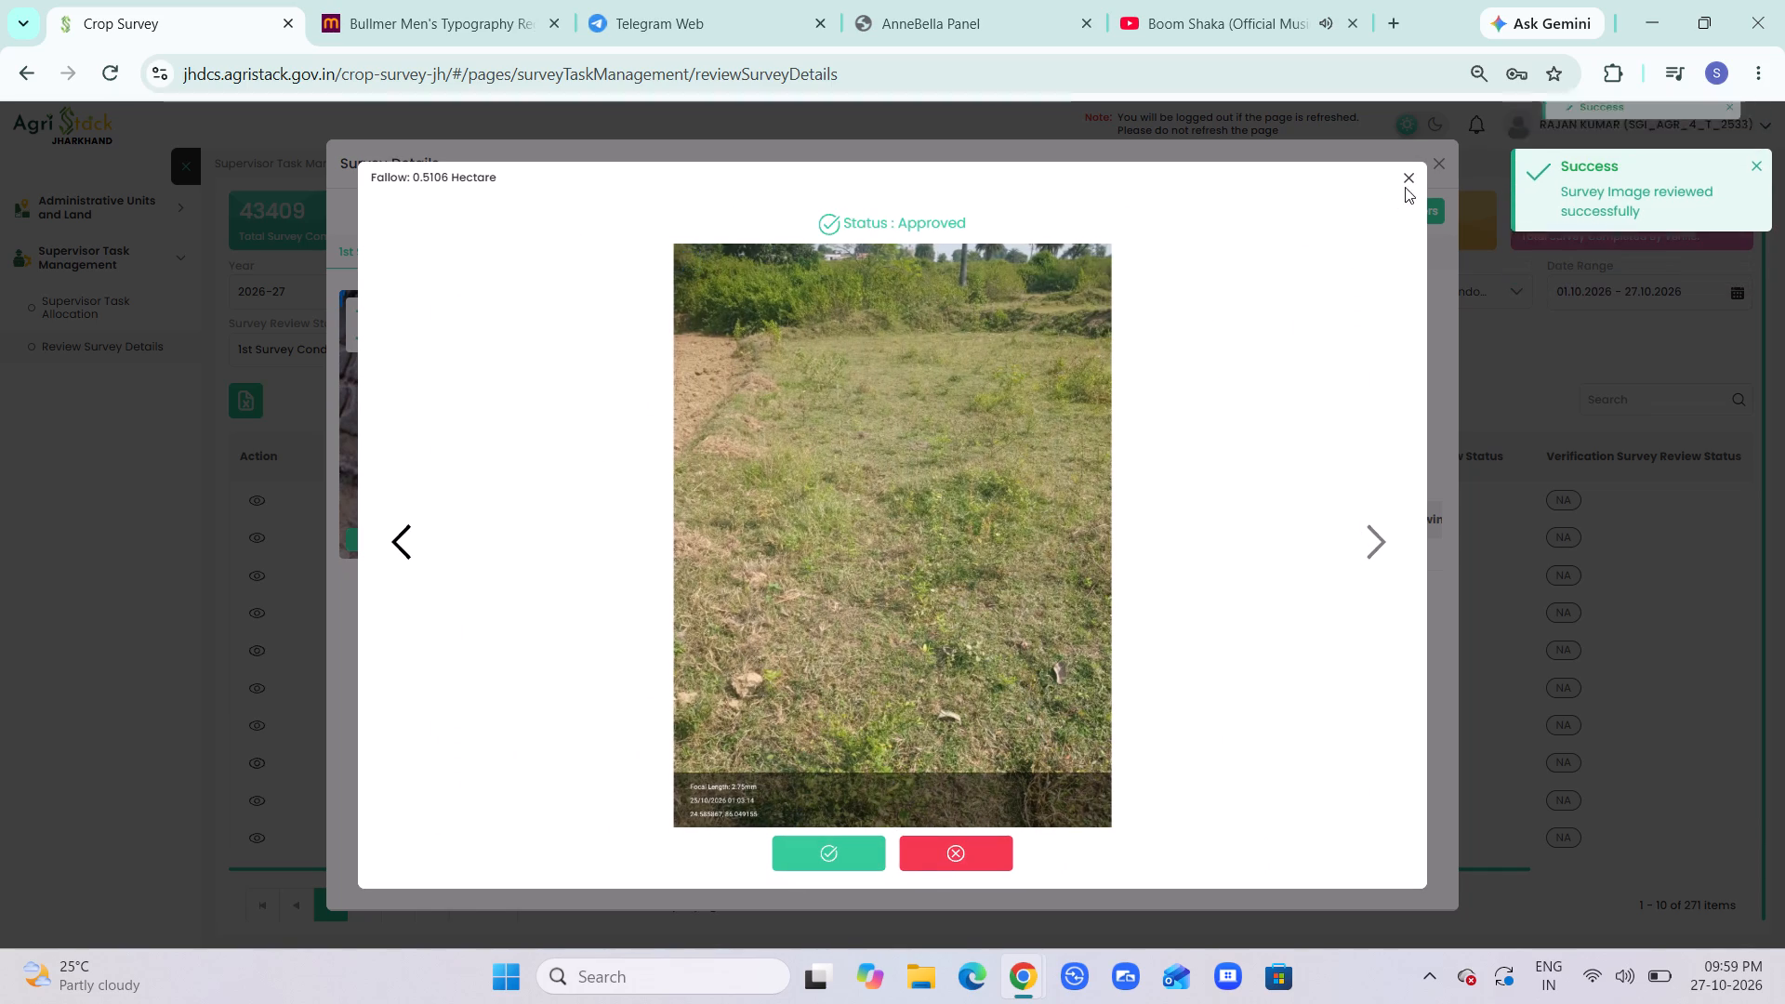
{"action": "left_click", "coordinate": [1405, 178]}
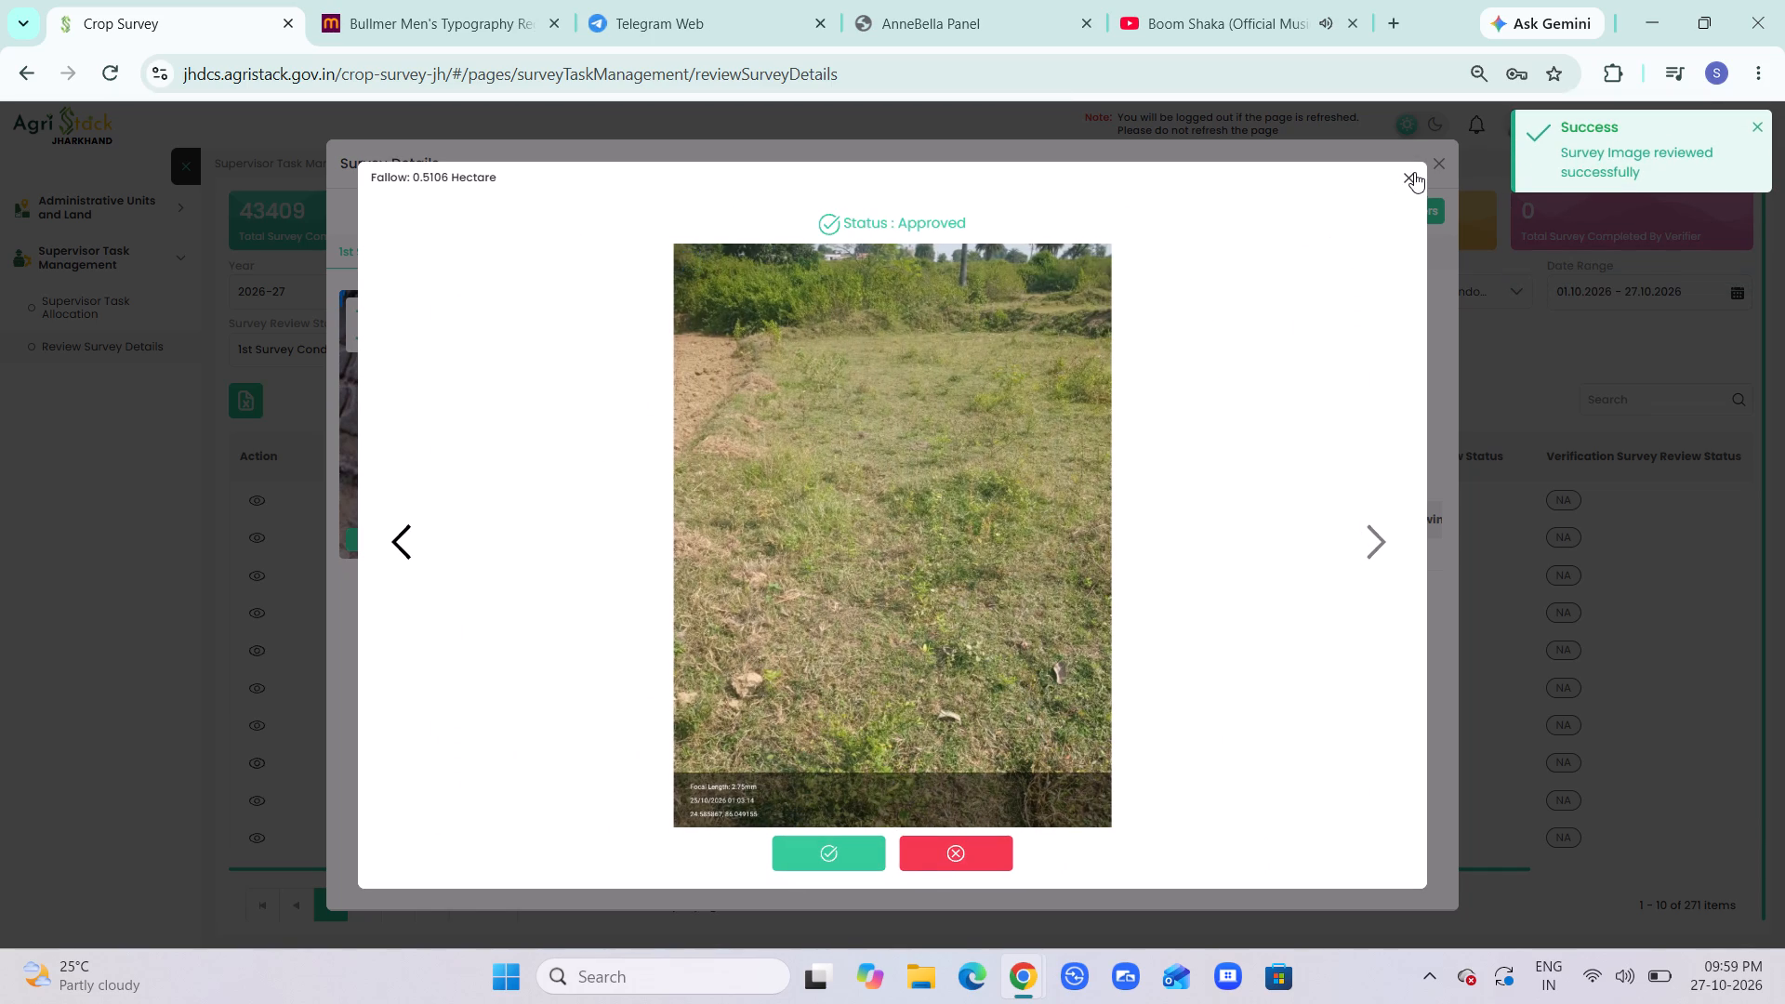
{"action": "left_click", "coordinate": [1414, 172]}
Enter the captcha for survey number 120, save its first survey with the Approve decision, and close its details.
{"action": "left_click", "coordinate": [959, 631]}
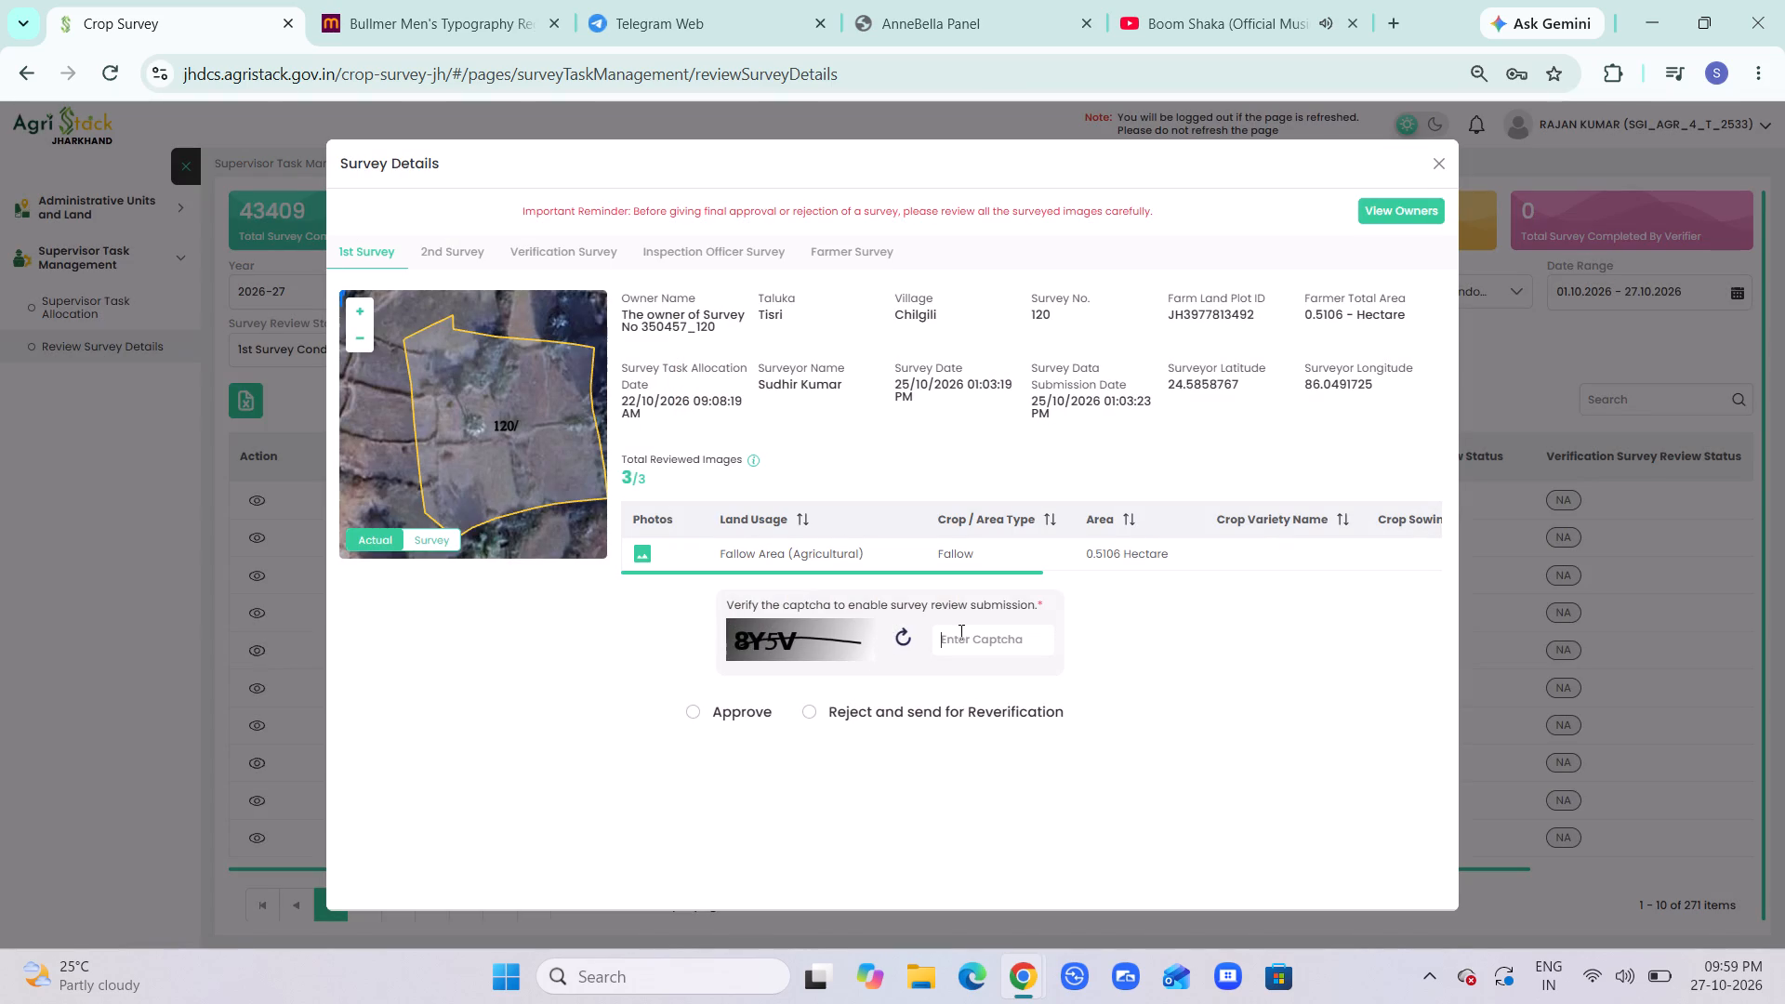
{"action": "key", "text": "8"}
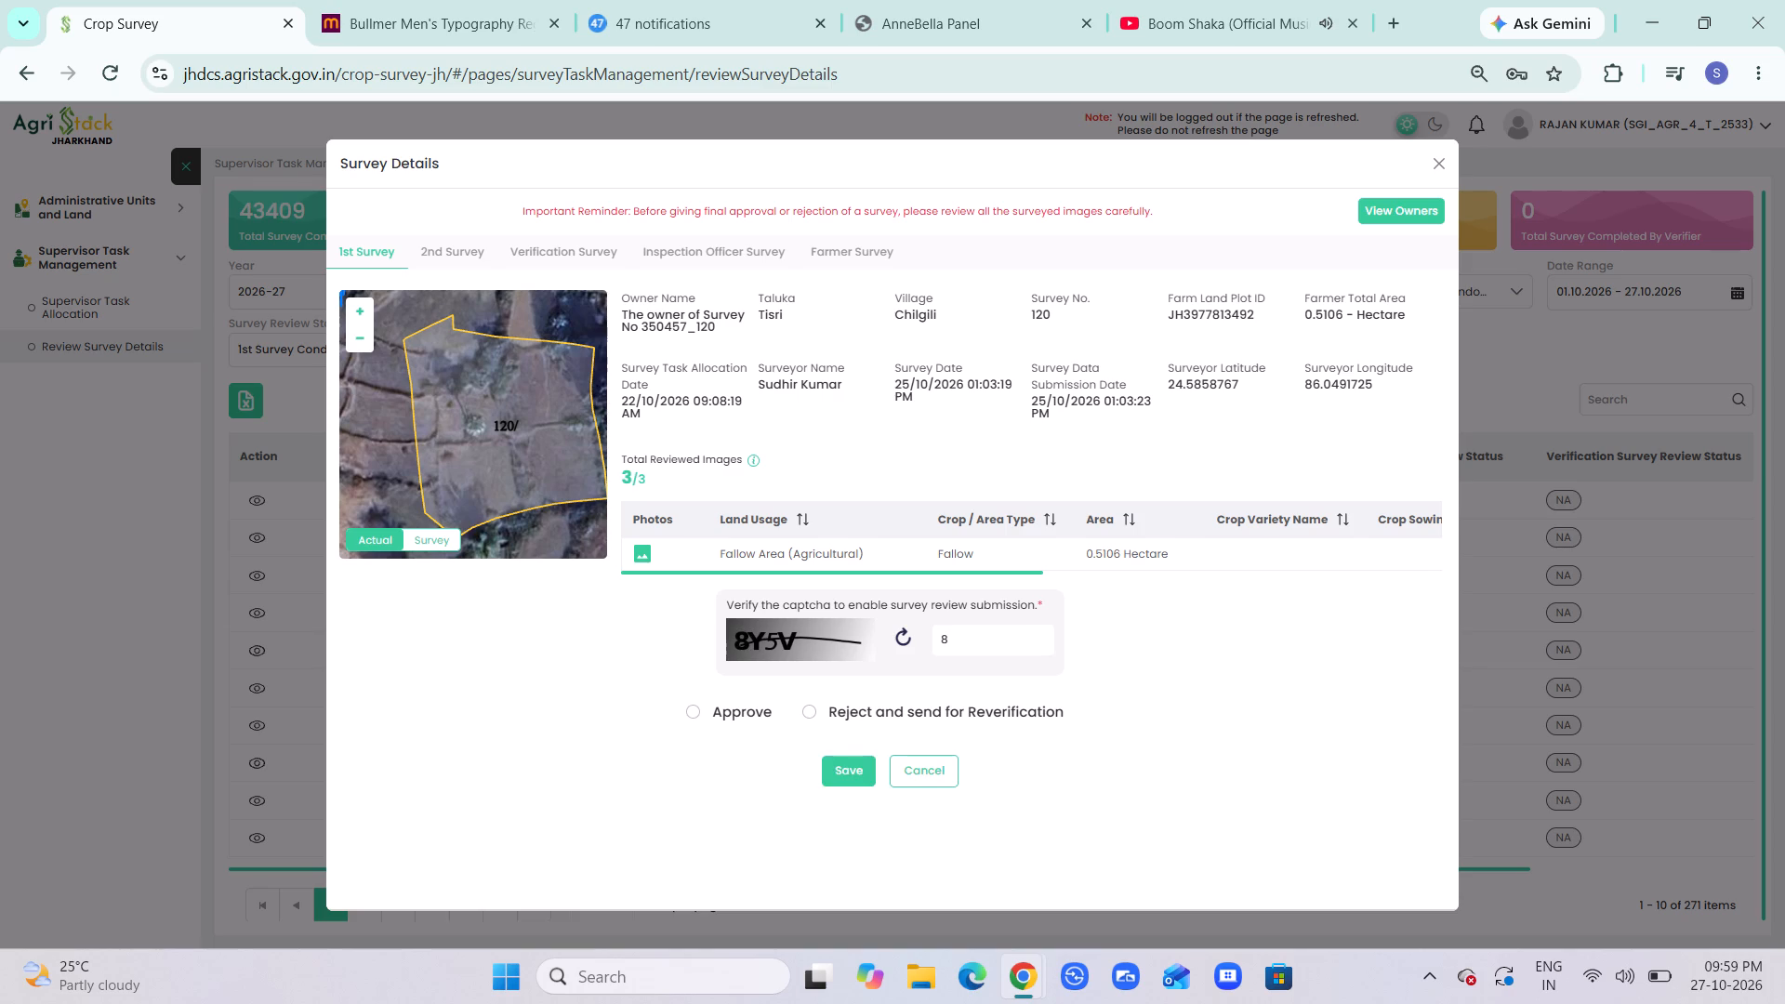
{"action": "key", "text": "shift+y"}
{"action": "key", "text": "5"}
{"action": "key", "text": "shift+v"}
{"action": "left_click", "coordinate": [739, 704]}
{"action": "left_click", "coordinate": [855, 773]}
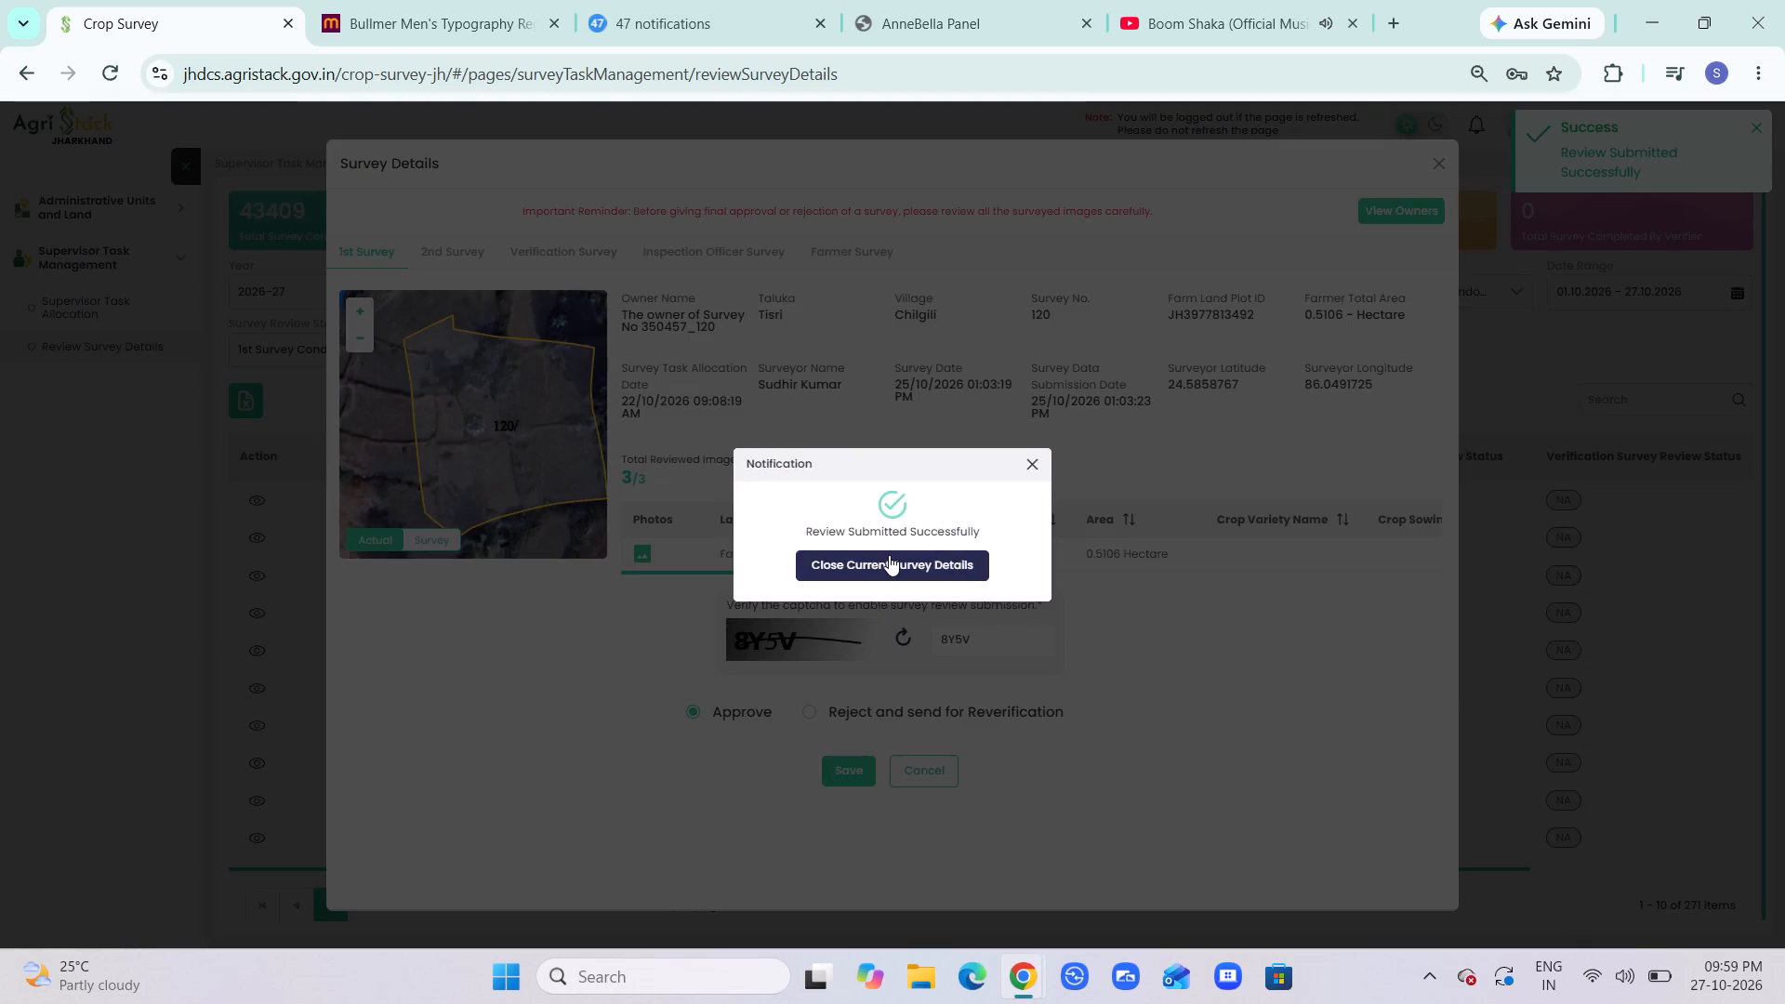
{"action": "left_click", "coordinate": [889, 555]}
Approve all three fallow-land photos of survey number 242 in Chilgili, and save its first survey with the Approve decision.
{"action": "left_click", "coordinate": [259, 574]}
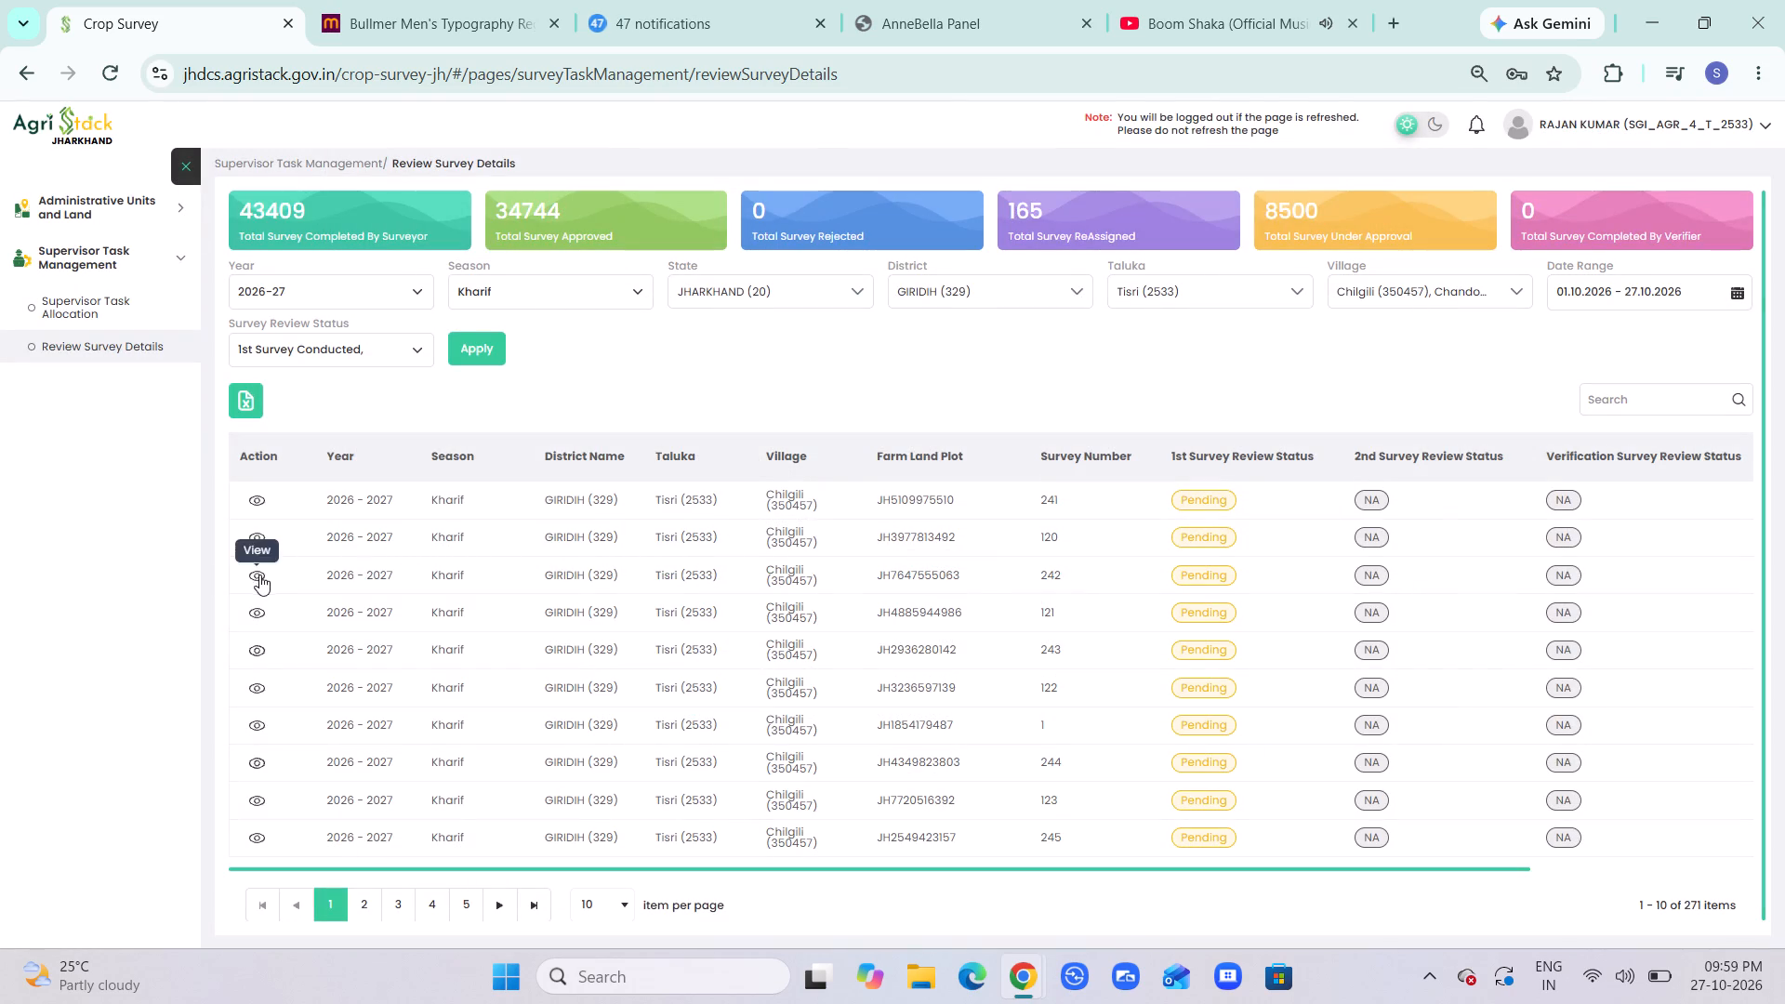
{"action": "left_click", "coordinate": [641, 548]}
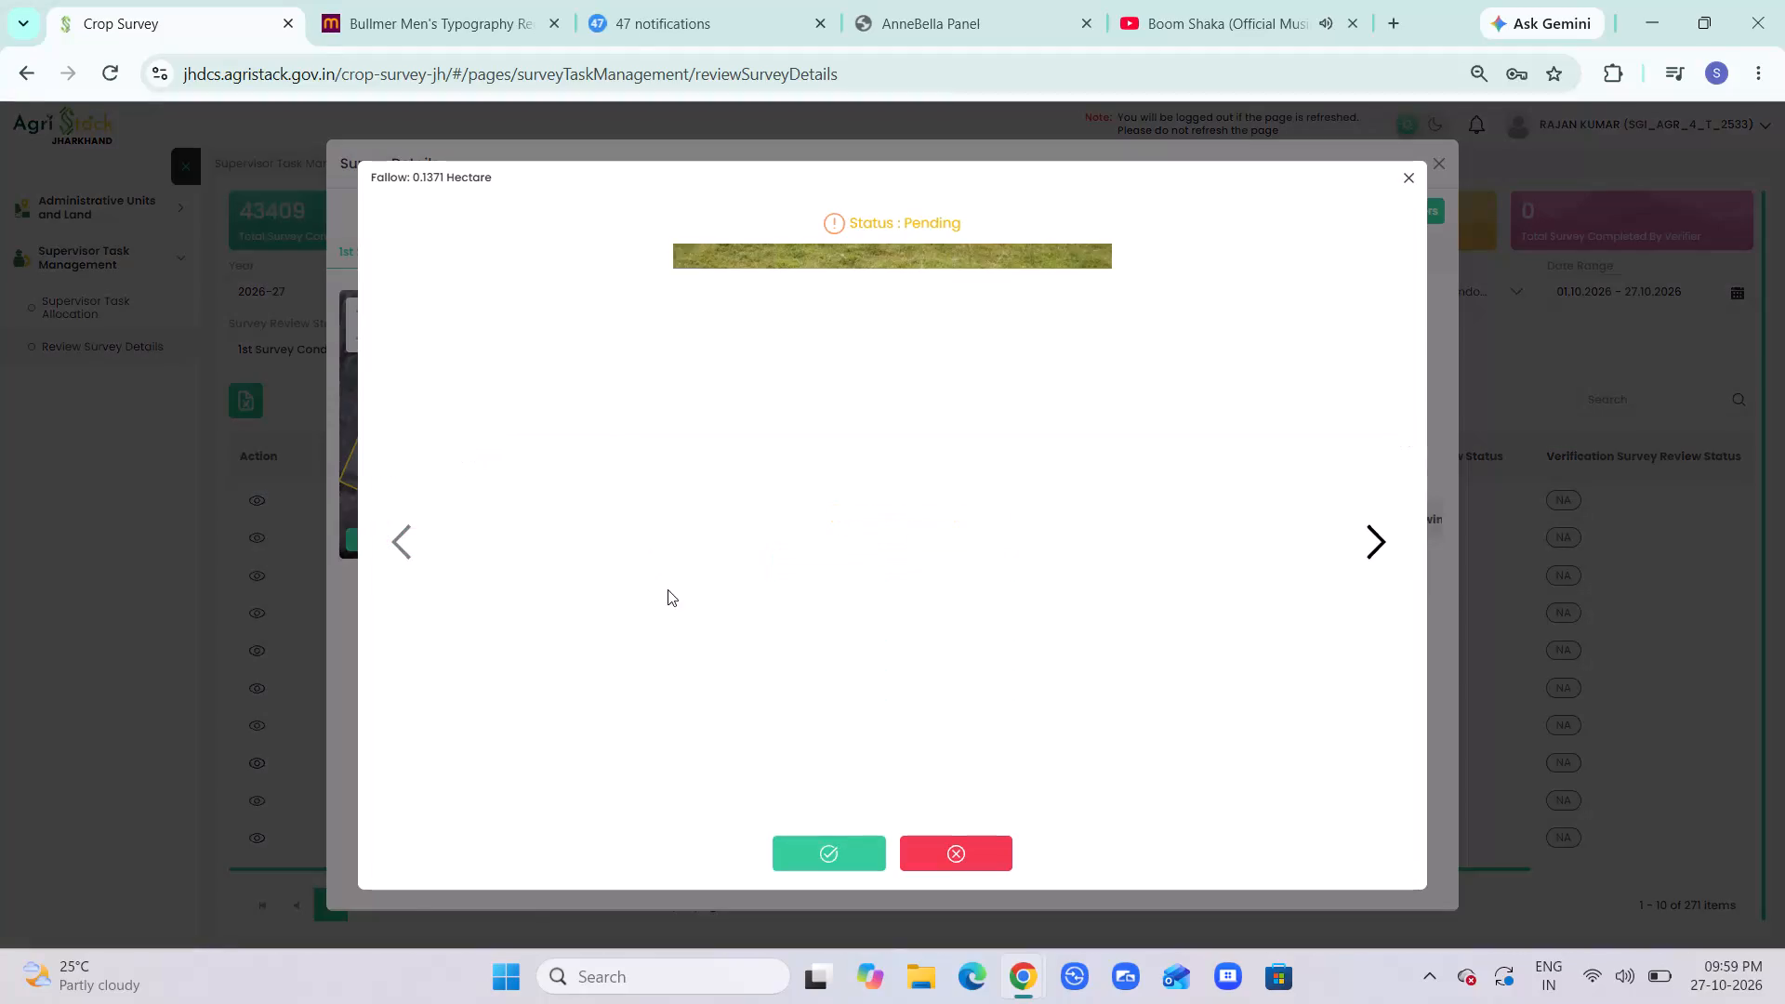
{"action": "left_click", "coordinate": [839, 848]}
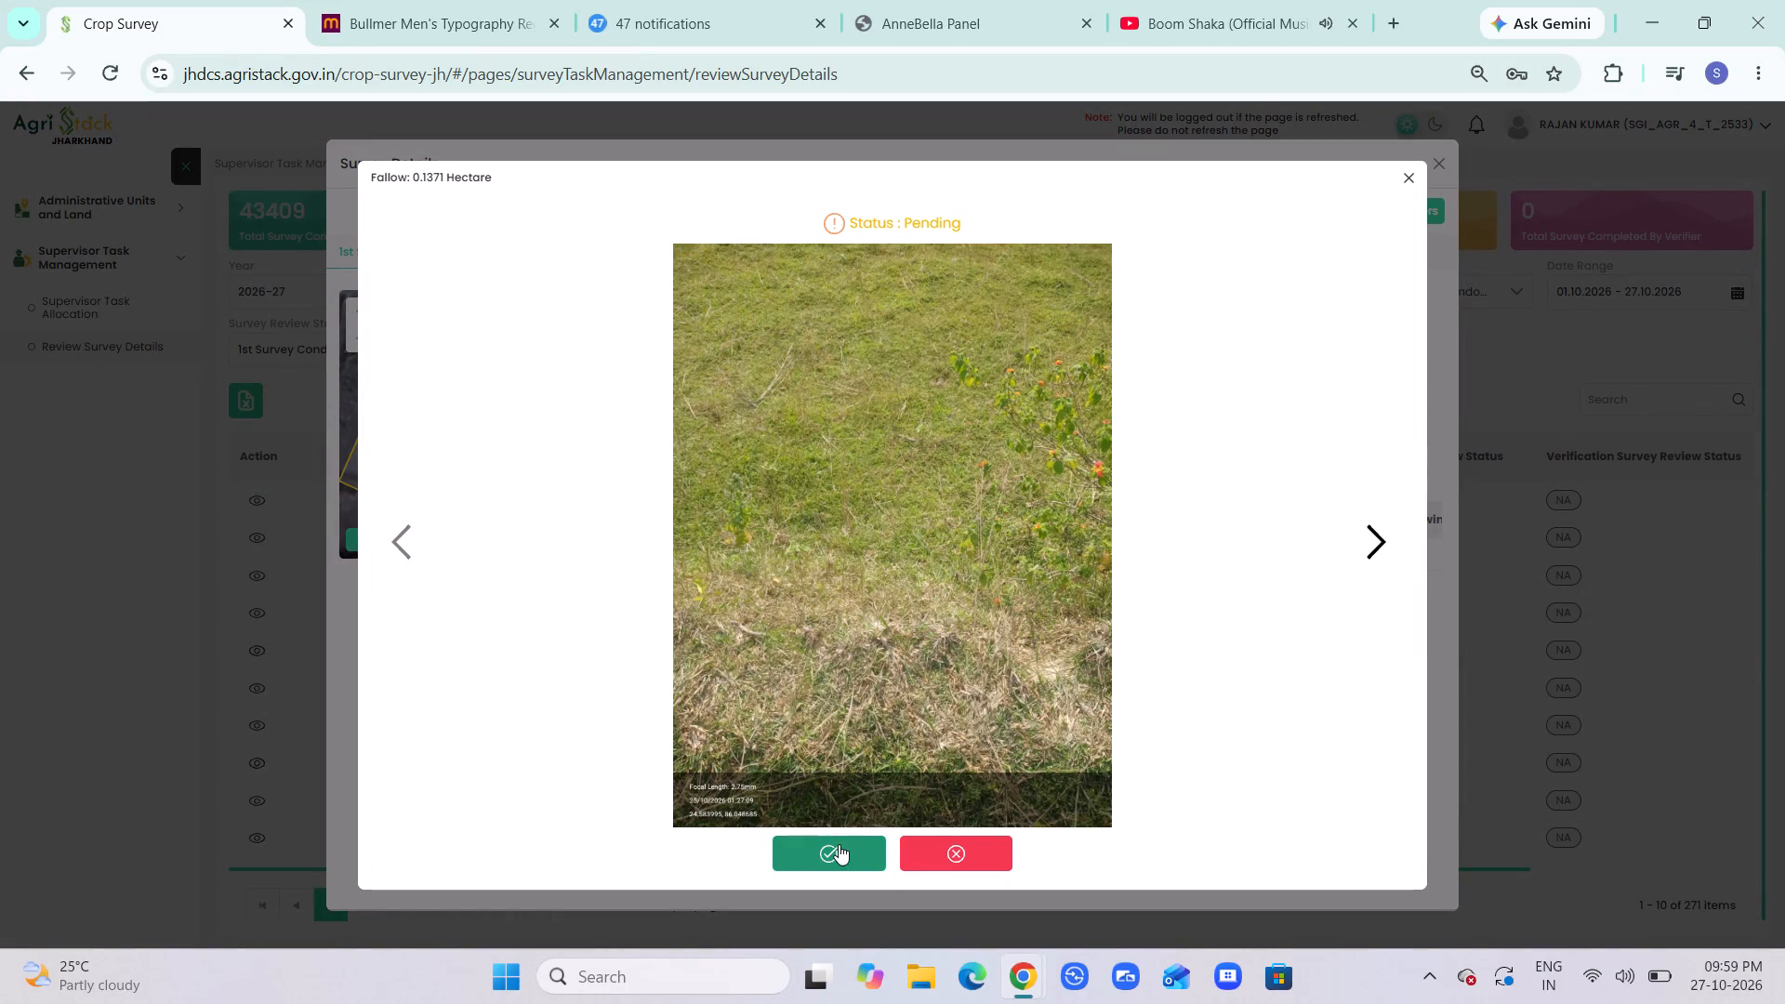
{"action": "left_click_drag", "start_coordinate": [995, 660], "coordinate": [878, 660]}
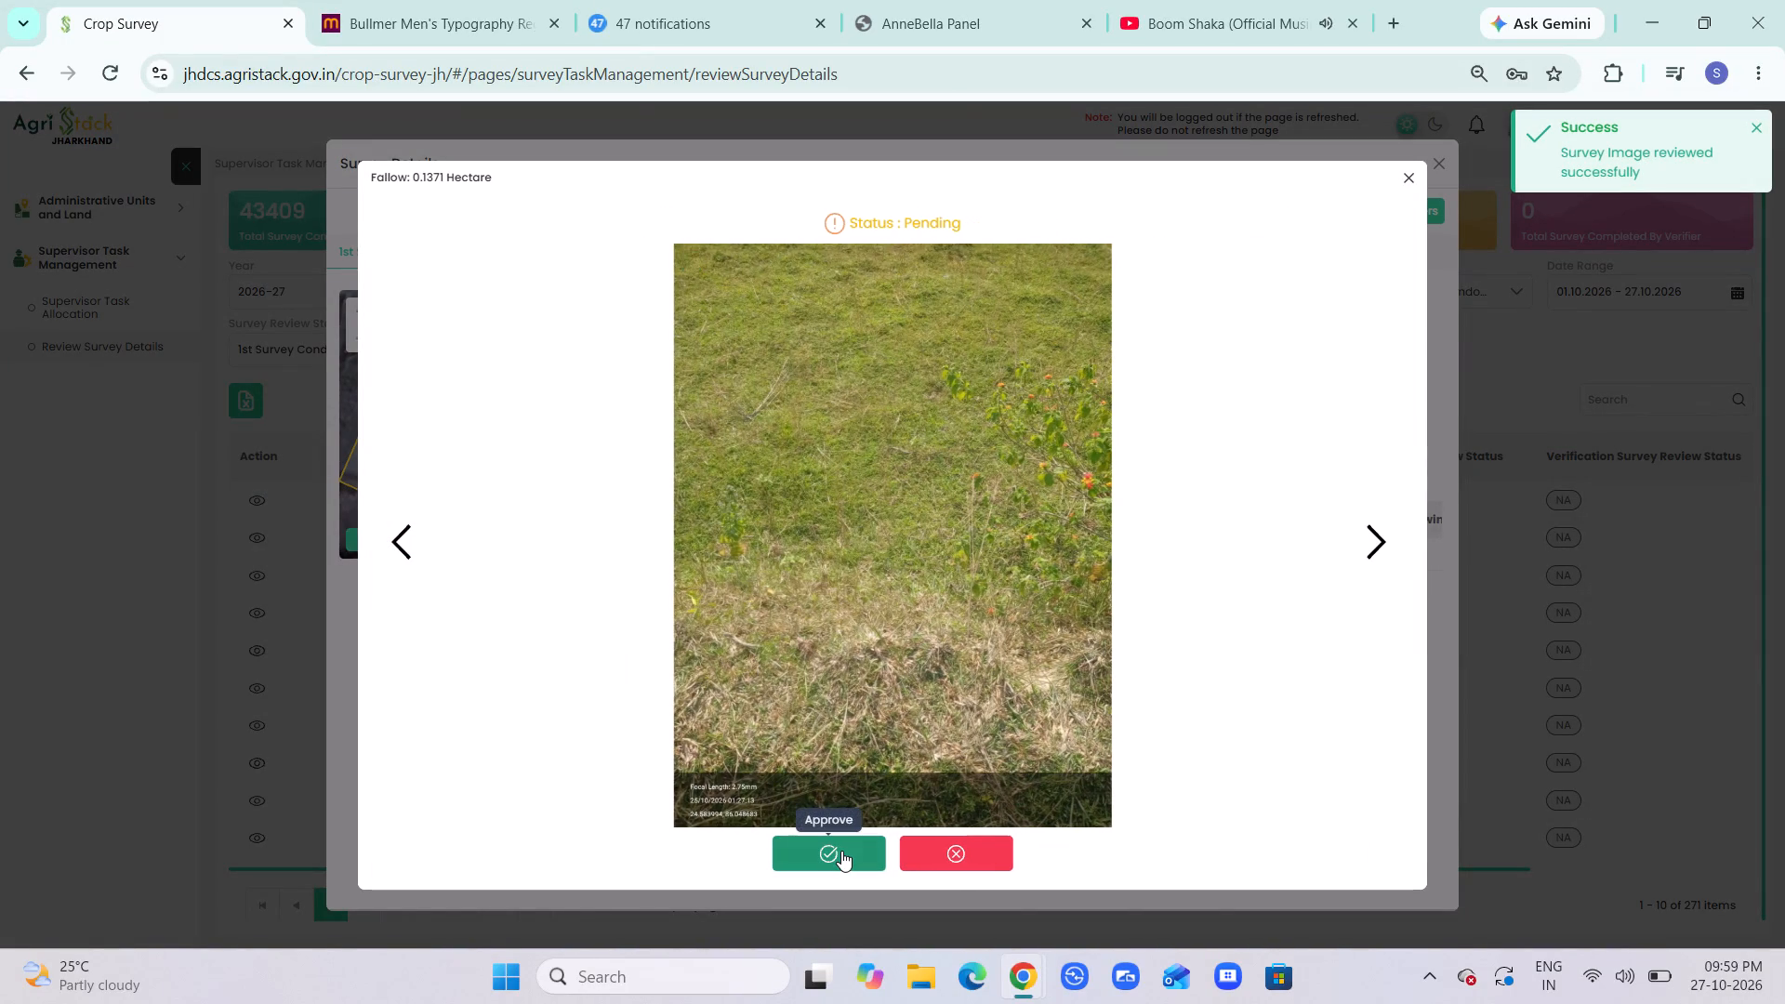
{"action": "left_click", "coordinate": [841, 851]}
{"action": "left_click_drag", "start_coordinate": [885, 645], "coordinate": [737, 669]}
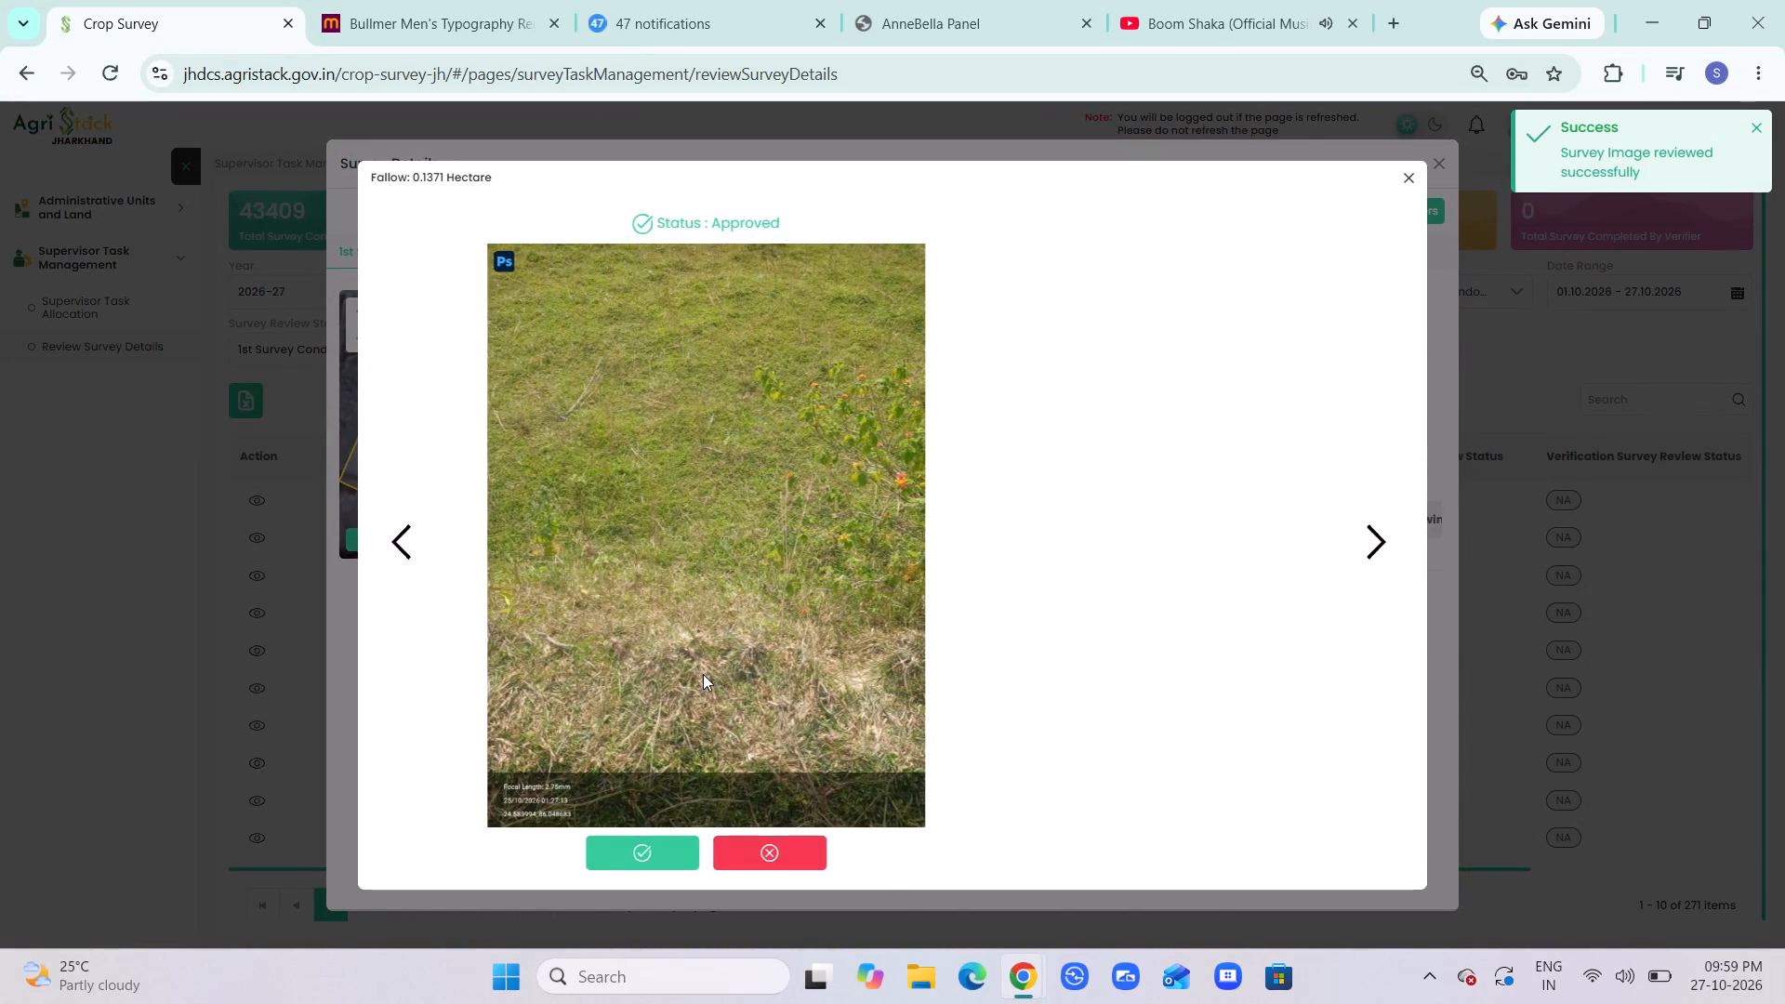
{"action": "left_click", "coordinate": [840, 851]}
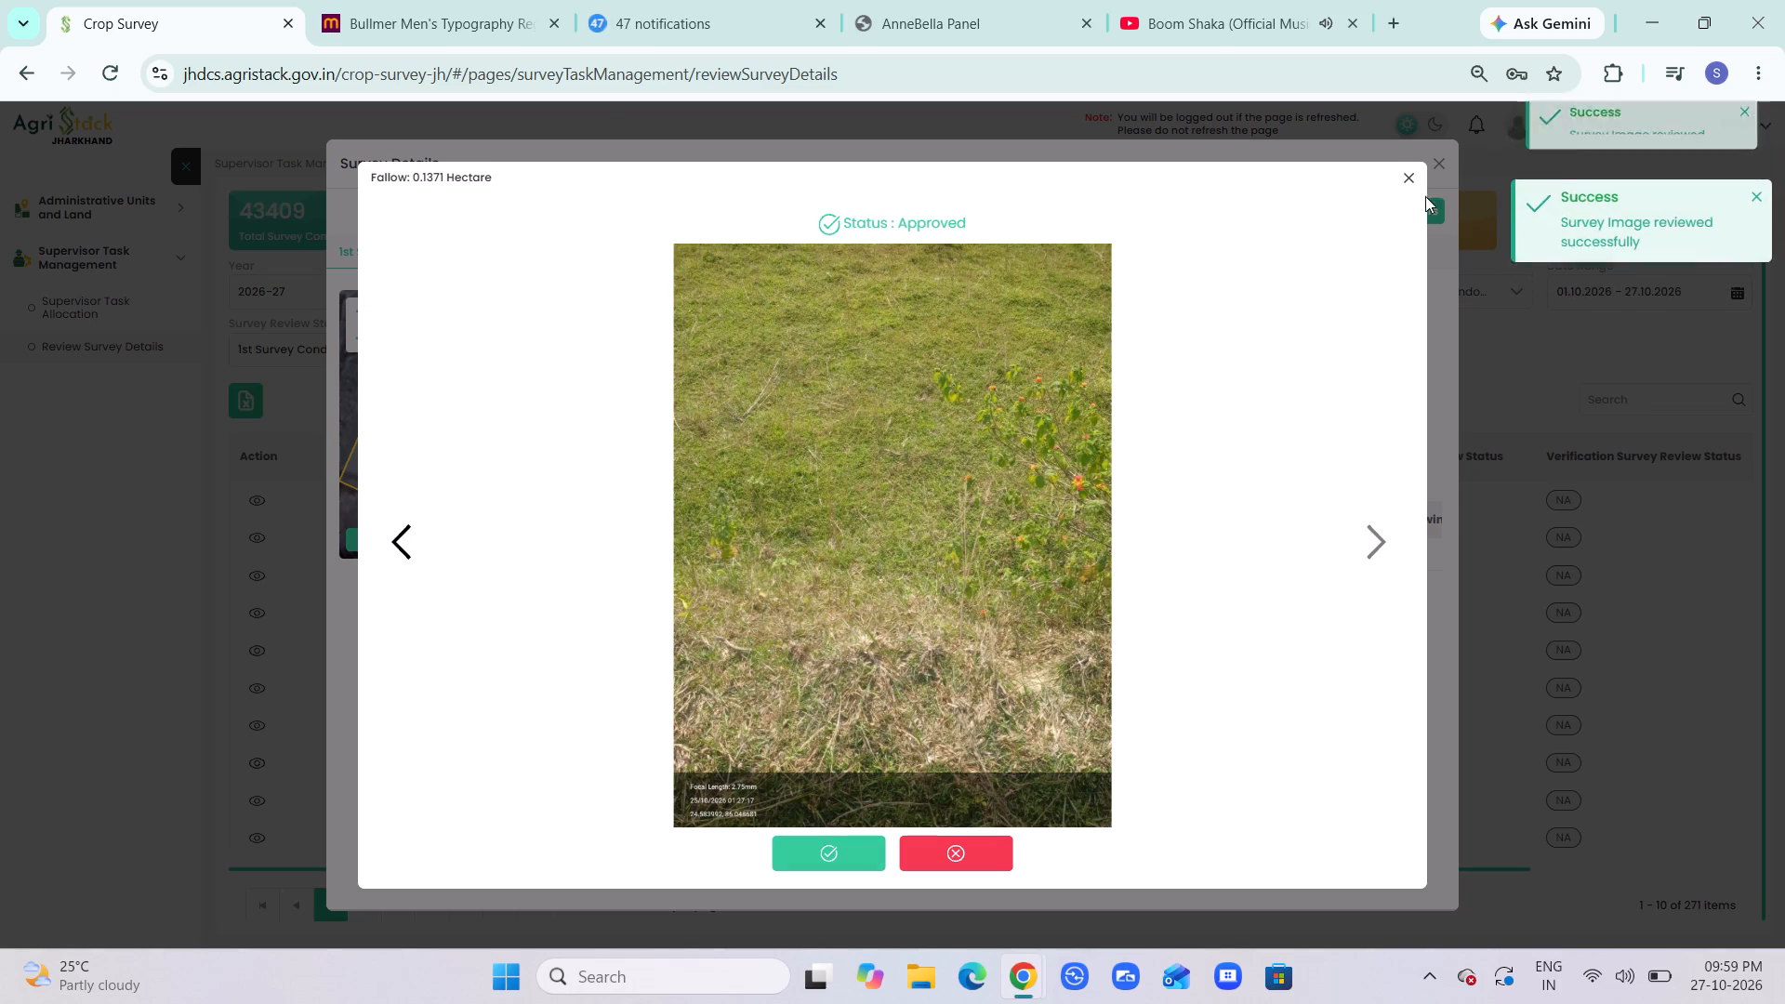
{"action": "left_click", "coordinate": [1410, 175]}
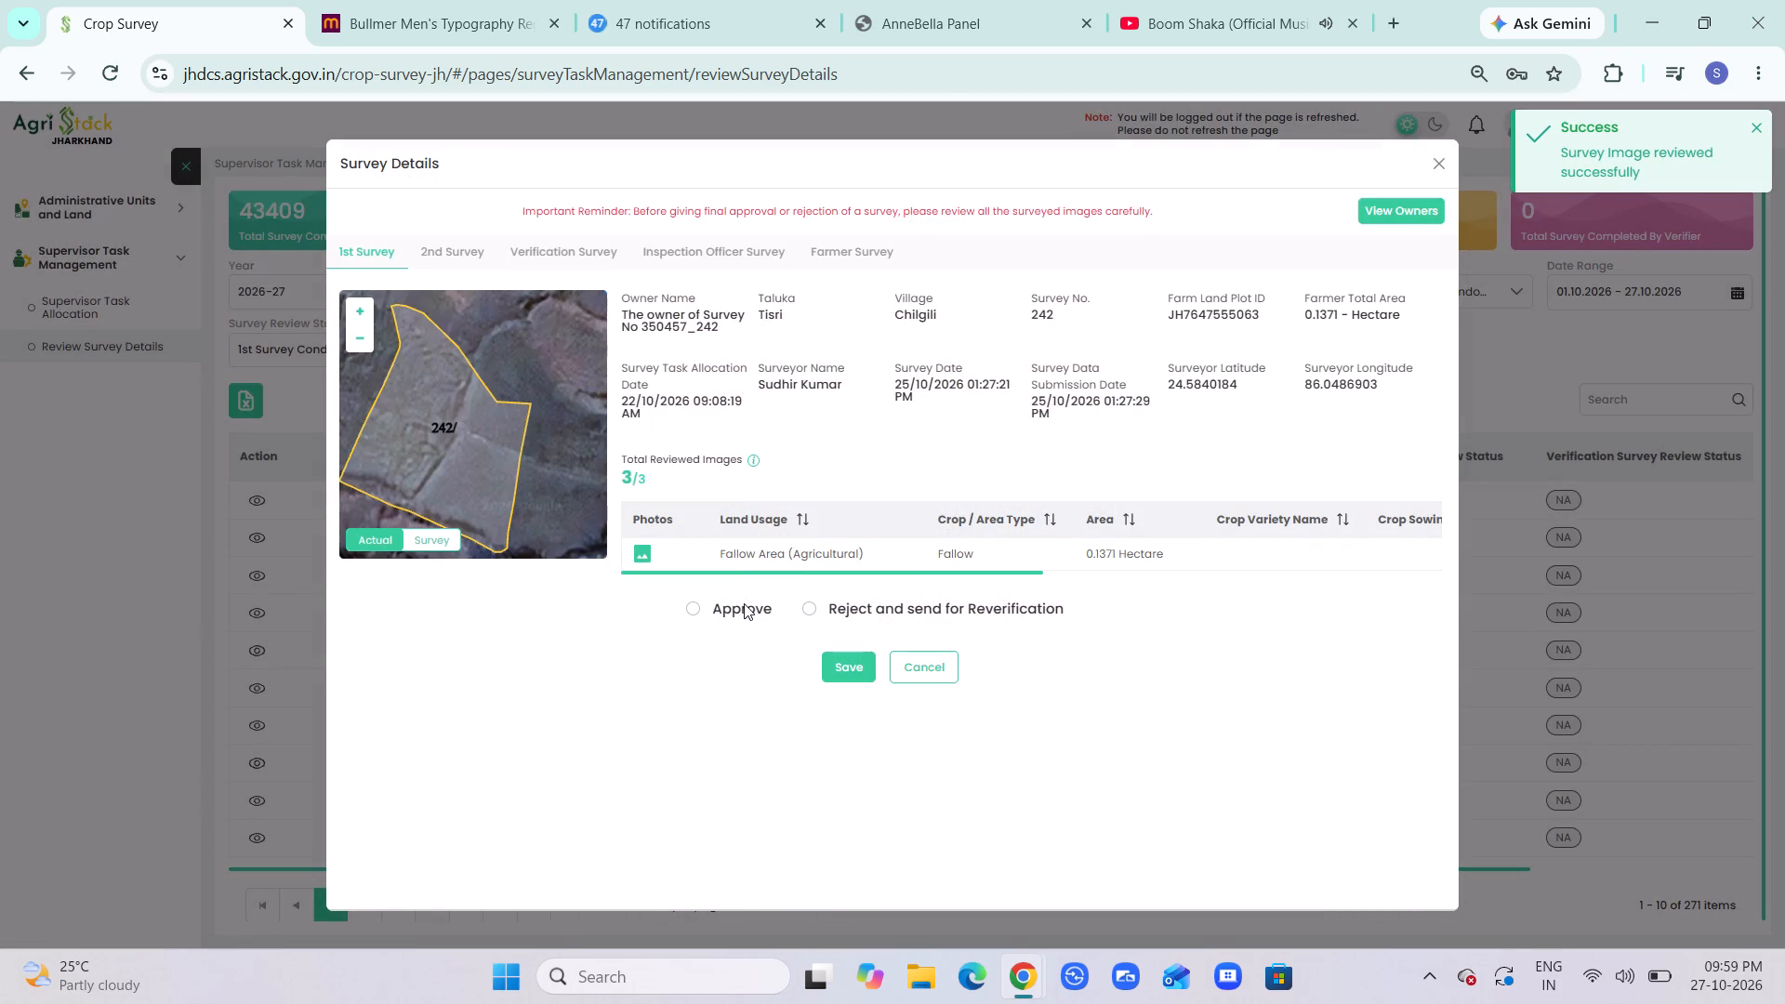
{"action": "left_click", "coordinate": [744, 603]}
{"action": "left_click", "coordinate": [855, 664]}
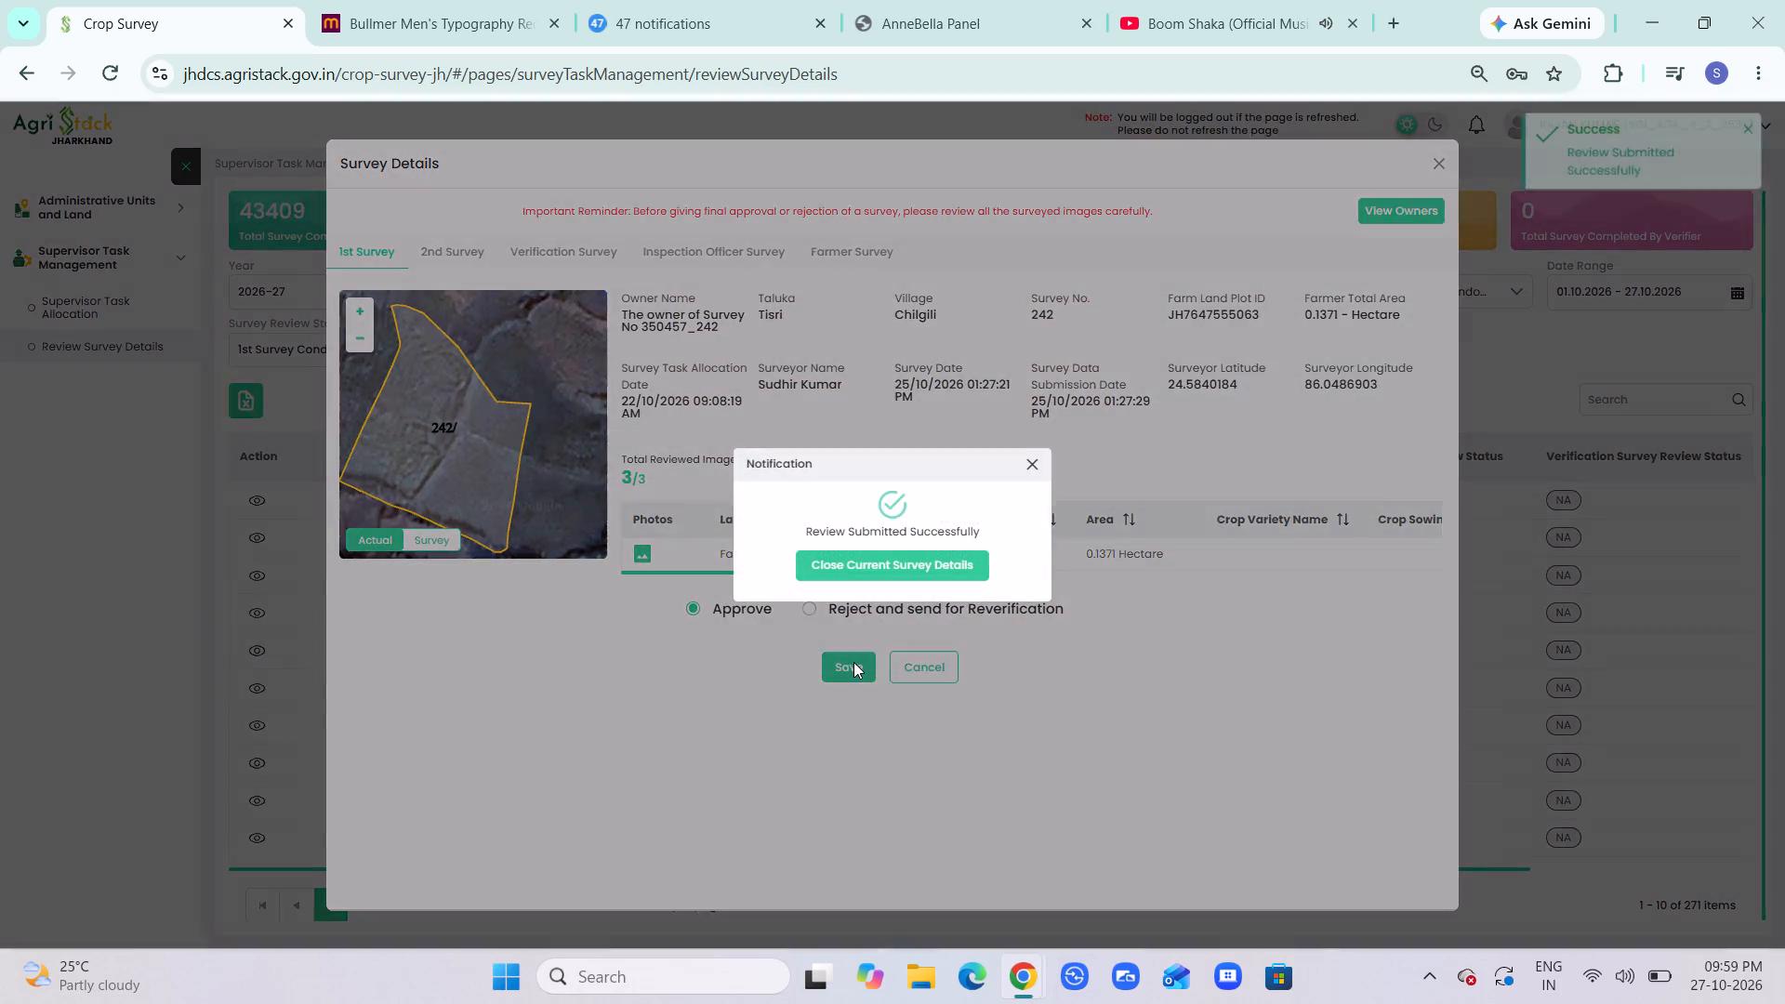
{"action": "left_click", "coordinate": [870, 569]}
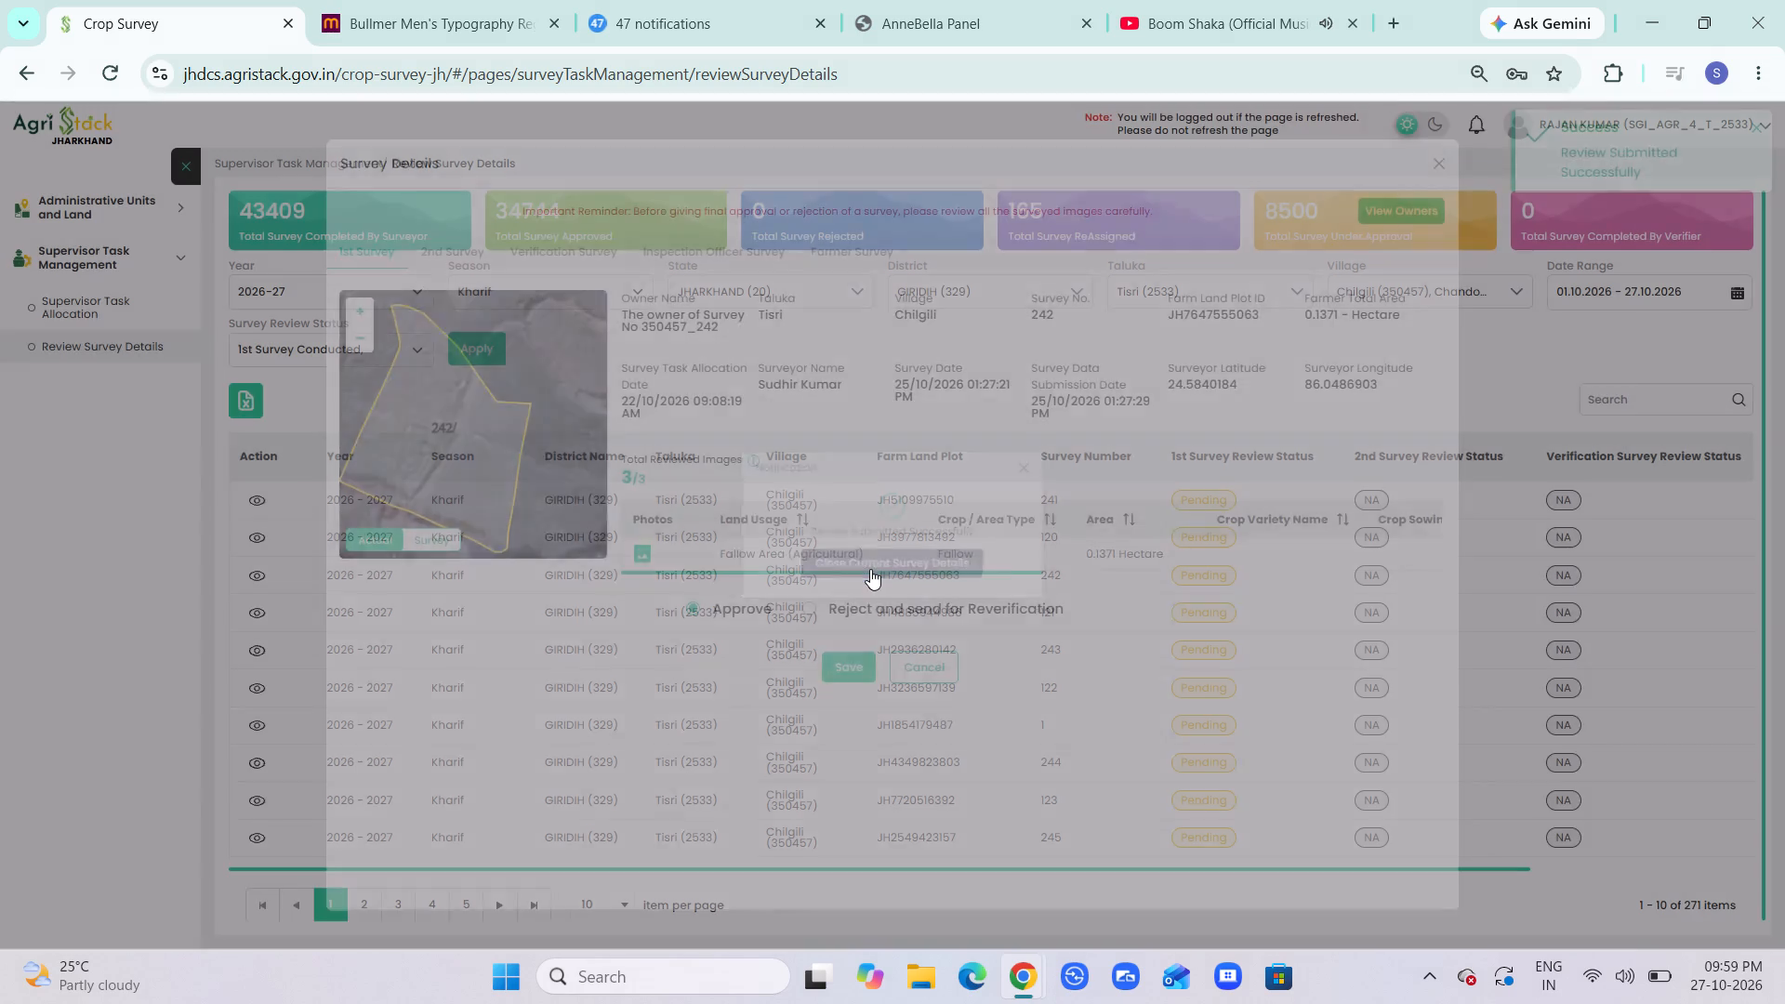
Switch to the YouTube page with the Boom Shaka music video.
{"action": "left_click", "coordinate": [1218, 7]}
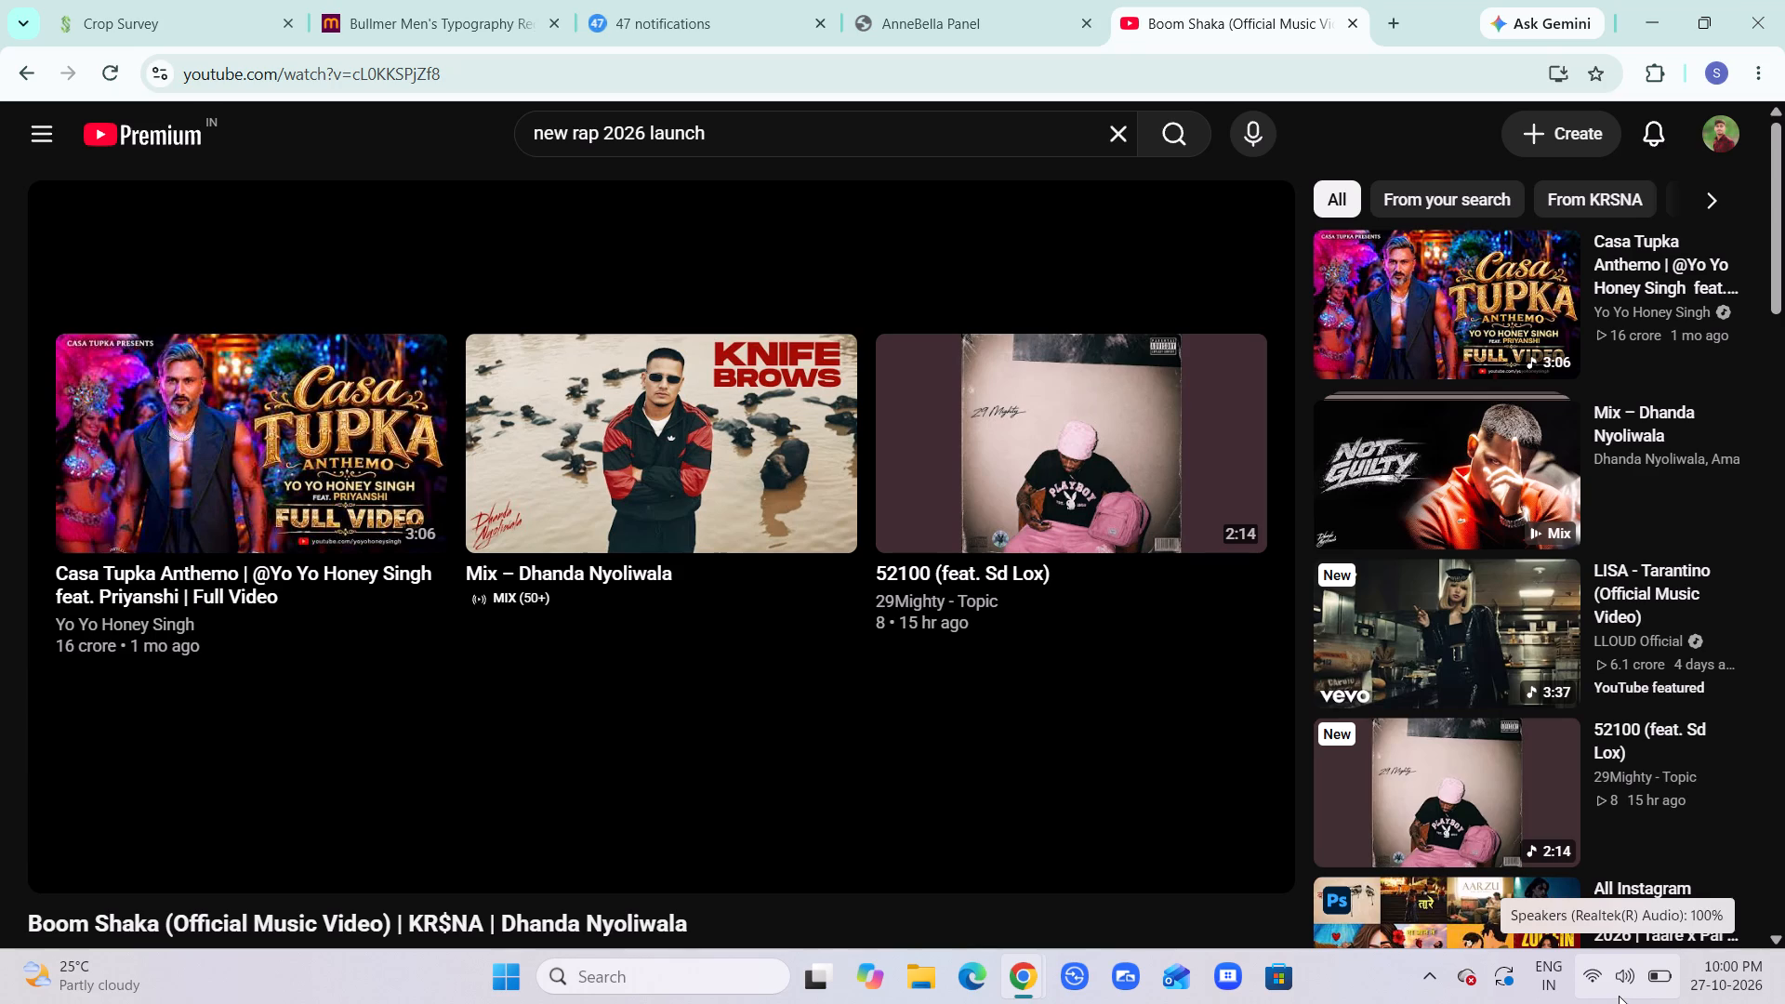
Turn on Bluetooth and connect the Predator Xo6 audio device.
{"action": "left_click", "coordinate": [1619, 996]}
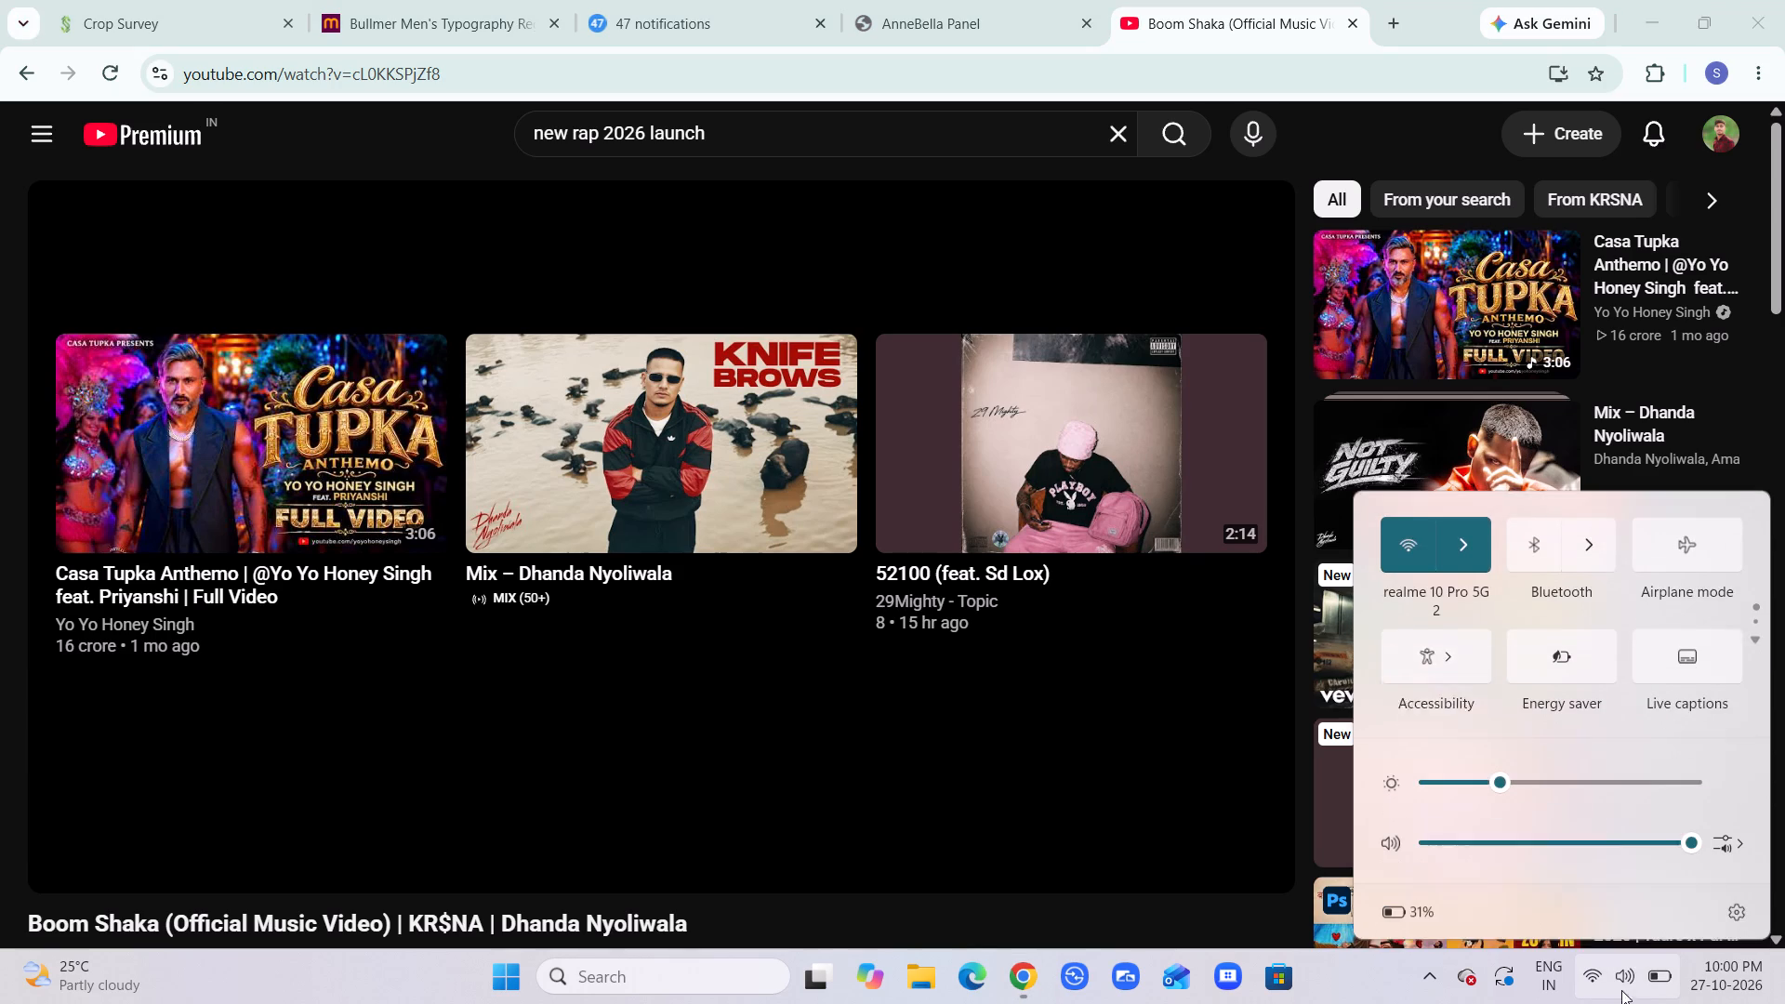
{"action": "left_click", "coordinate": [1595, 540]}
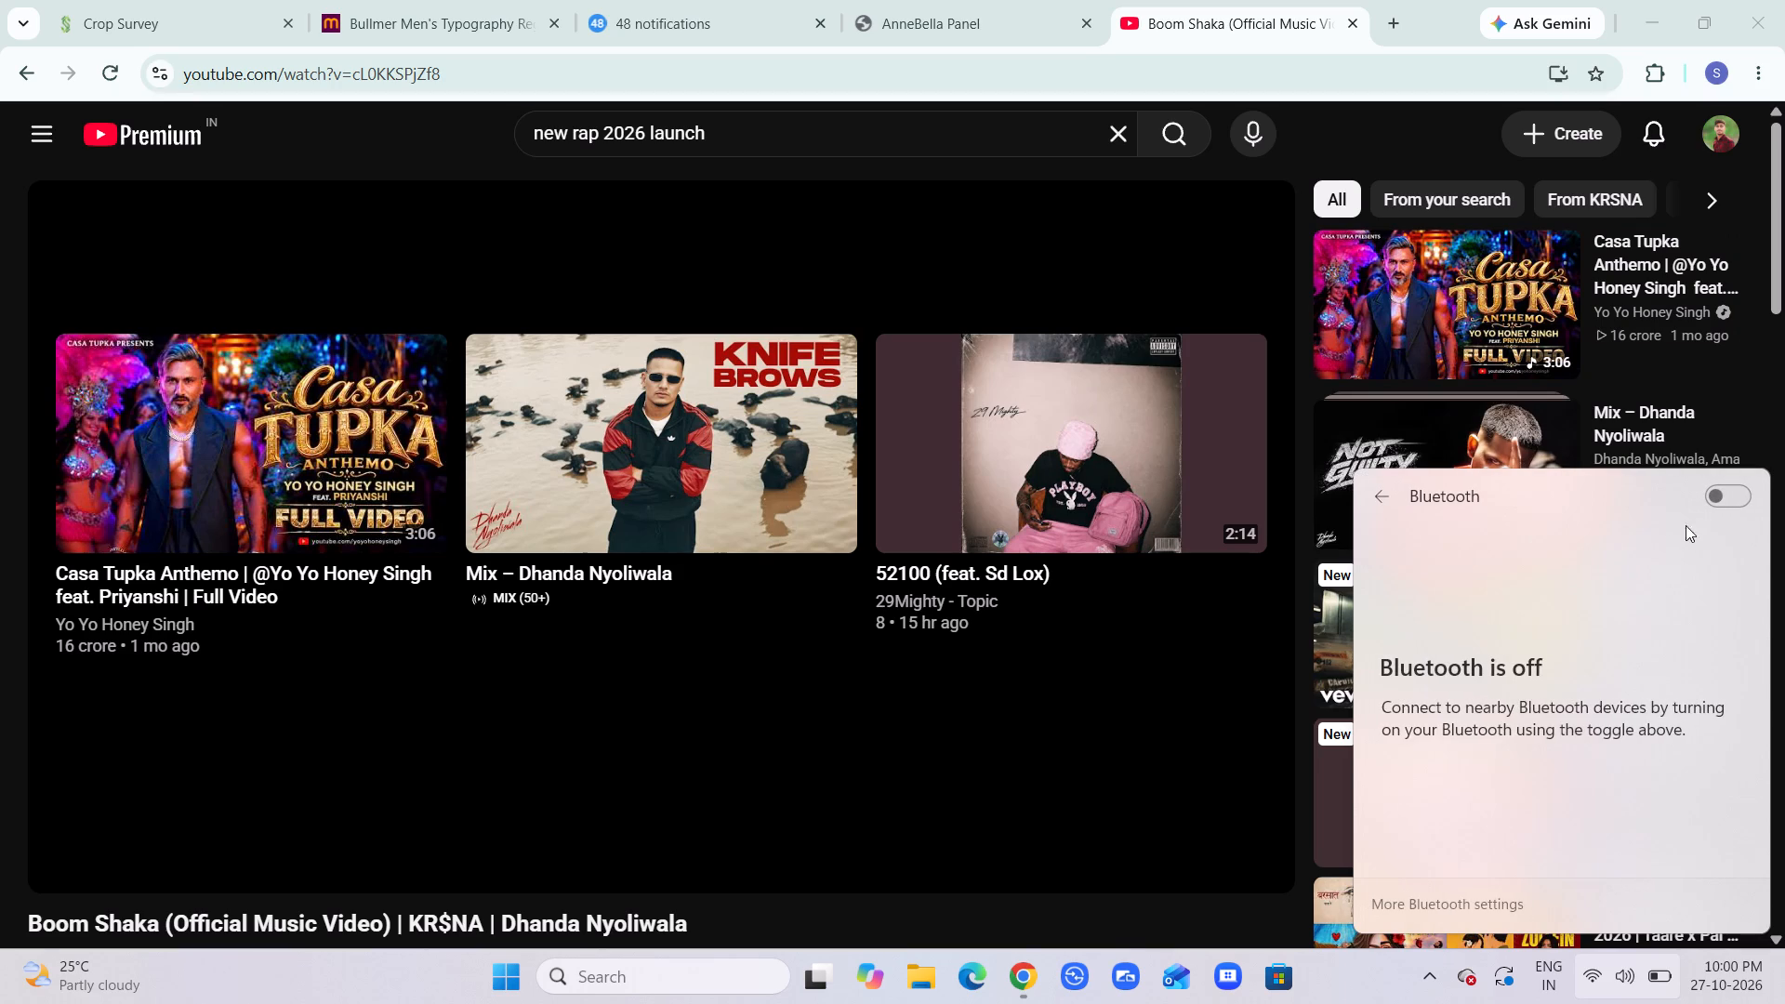
{"action": "left_click", "coordinate": [1725, 489]}
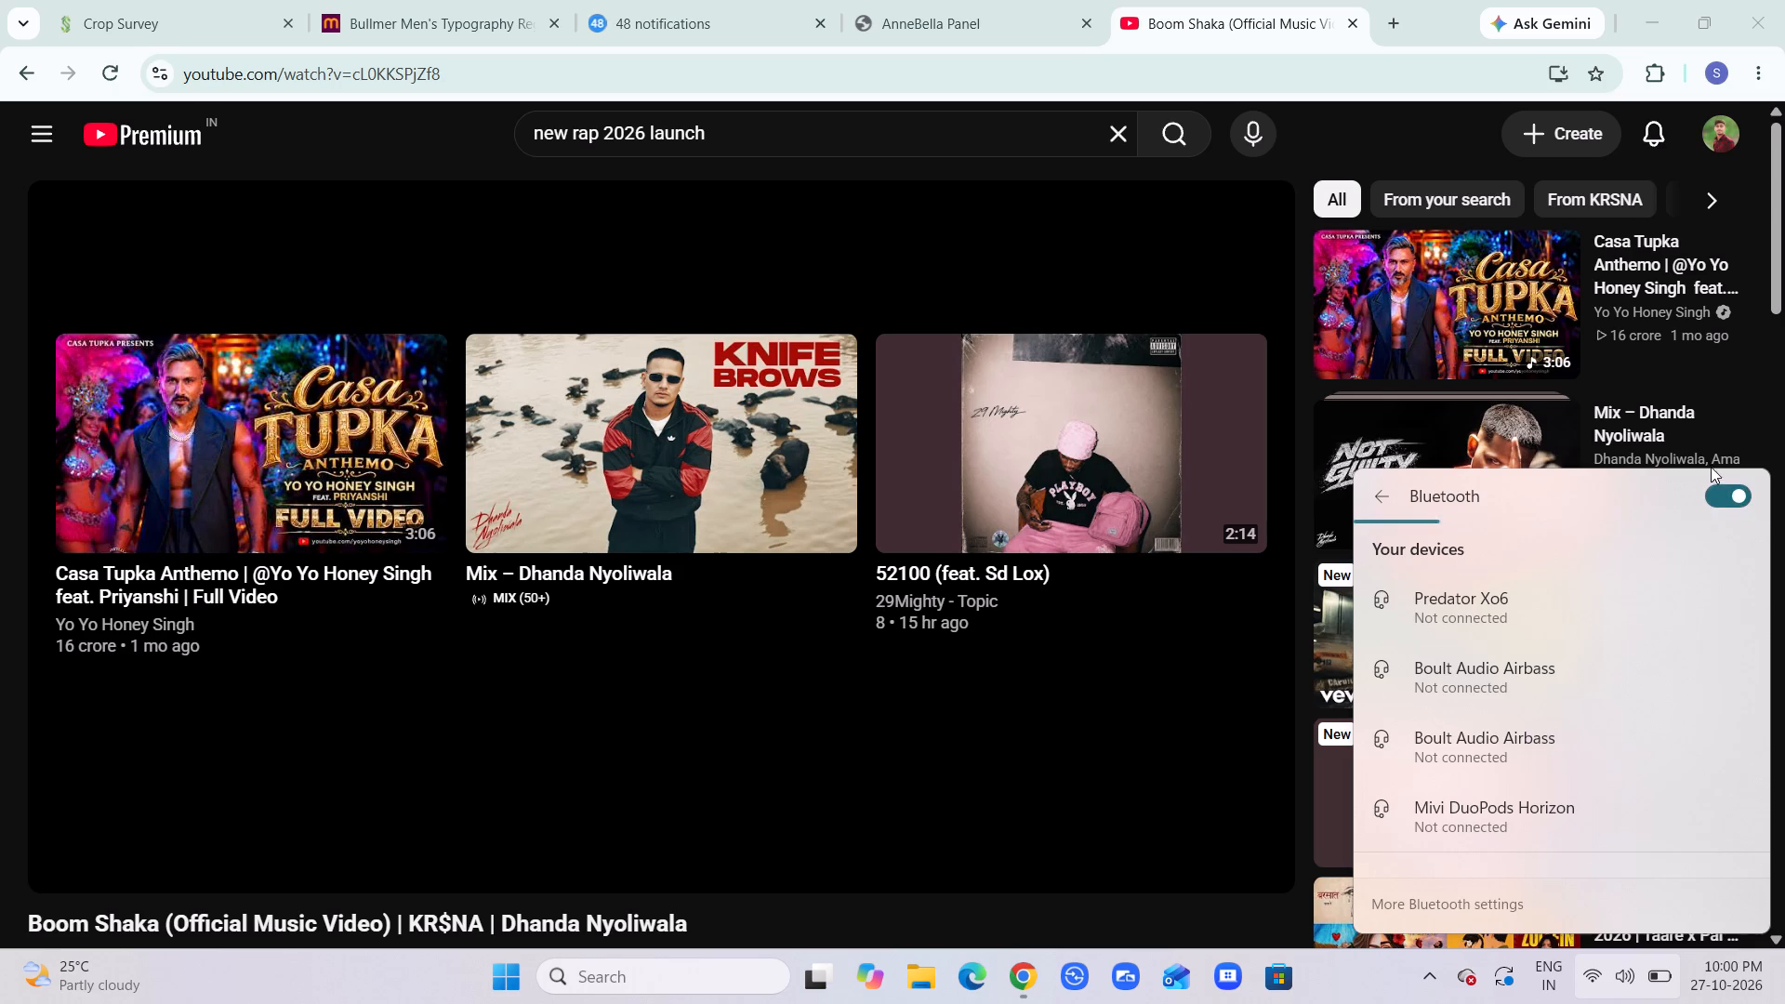
{"action": "left_click", "coordinate": [1607, 619]}
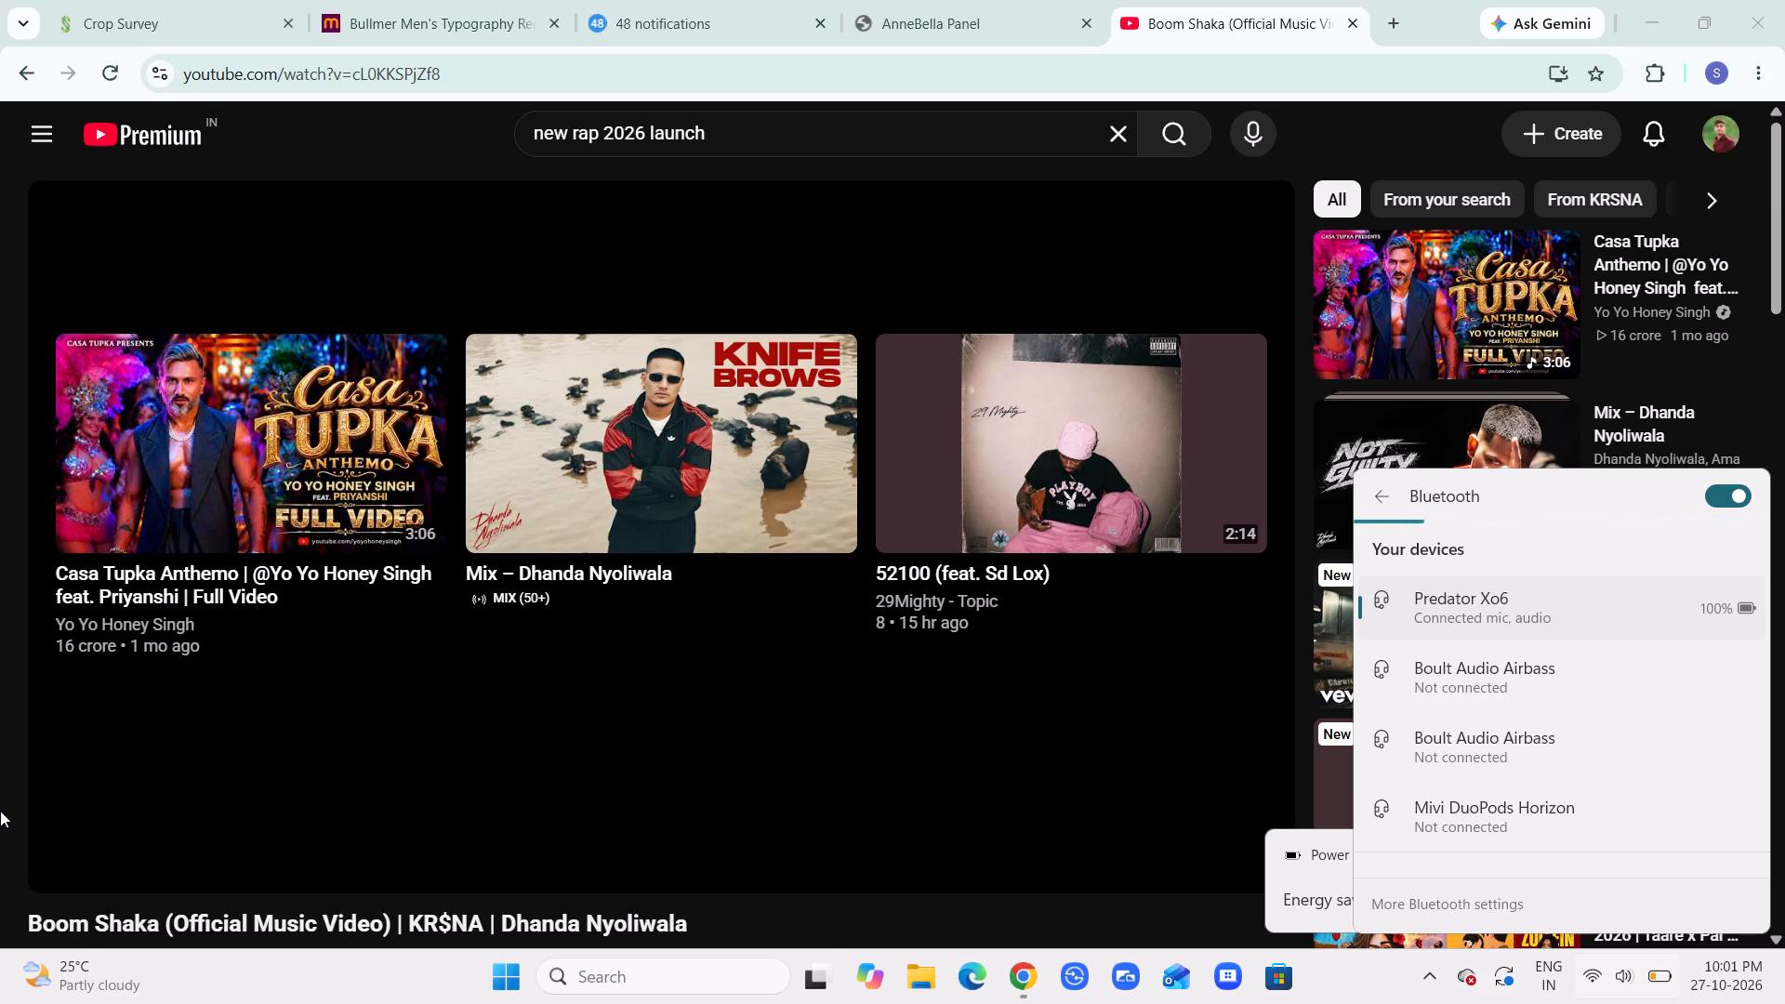
Play the suggested Casa Tupka Anthemo video by Yo Yo Honey Singh, and pause it.
{"action": "left_click", "coordinate": [324, 479]}
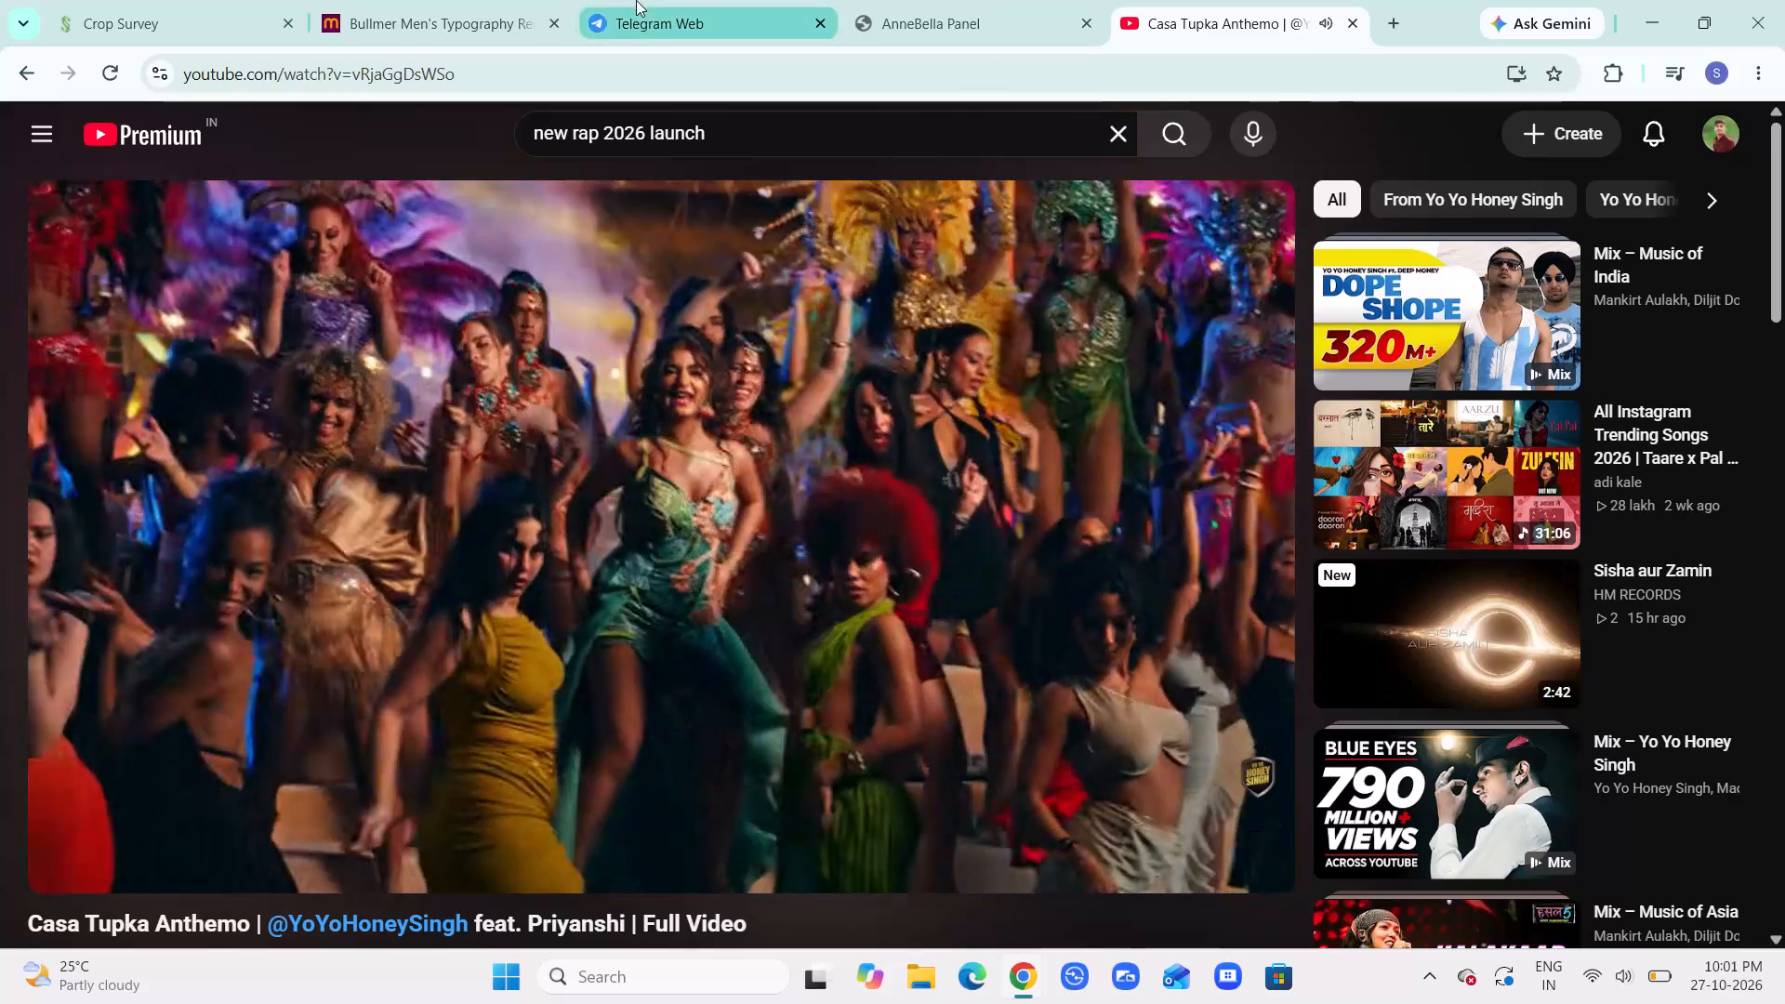
{"action": "left_click", "coordinate": [615, 545]}
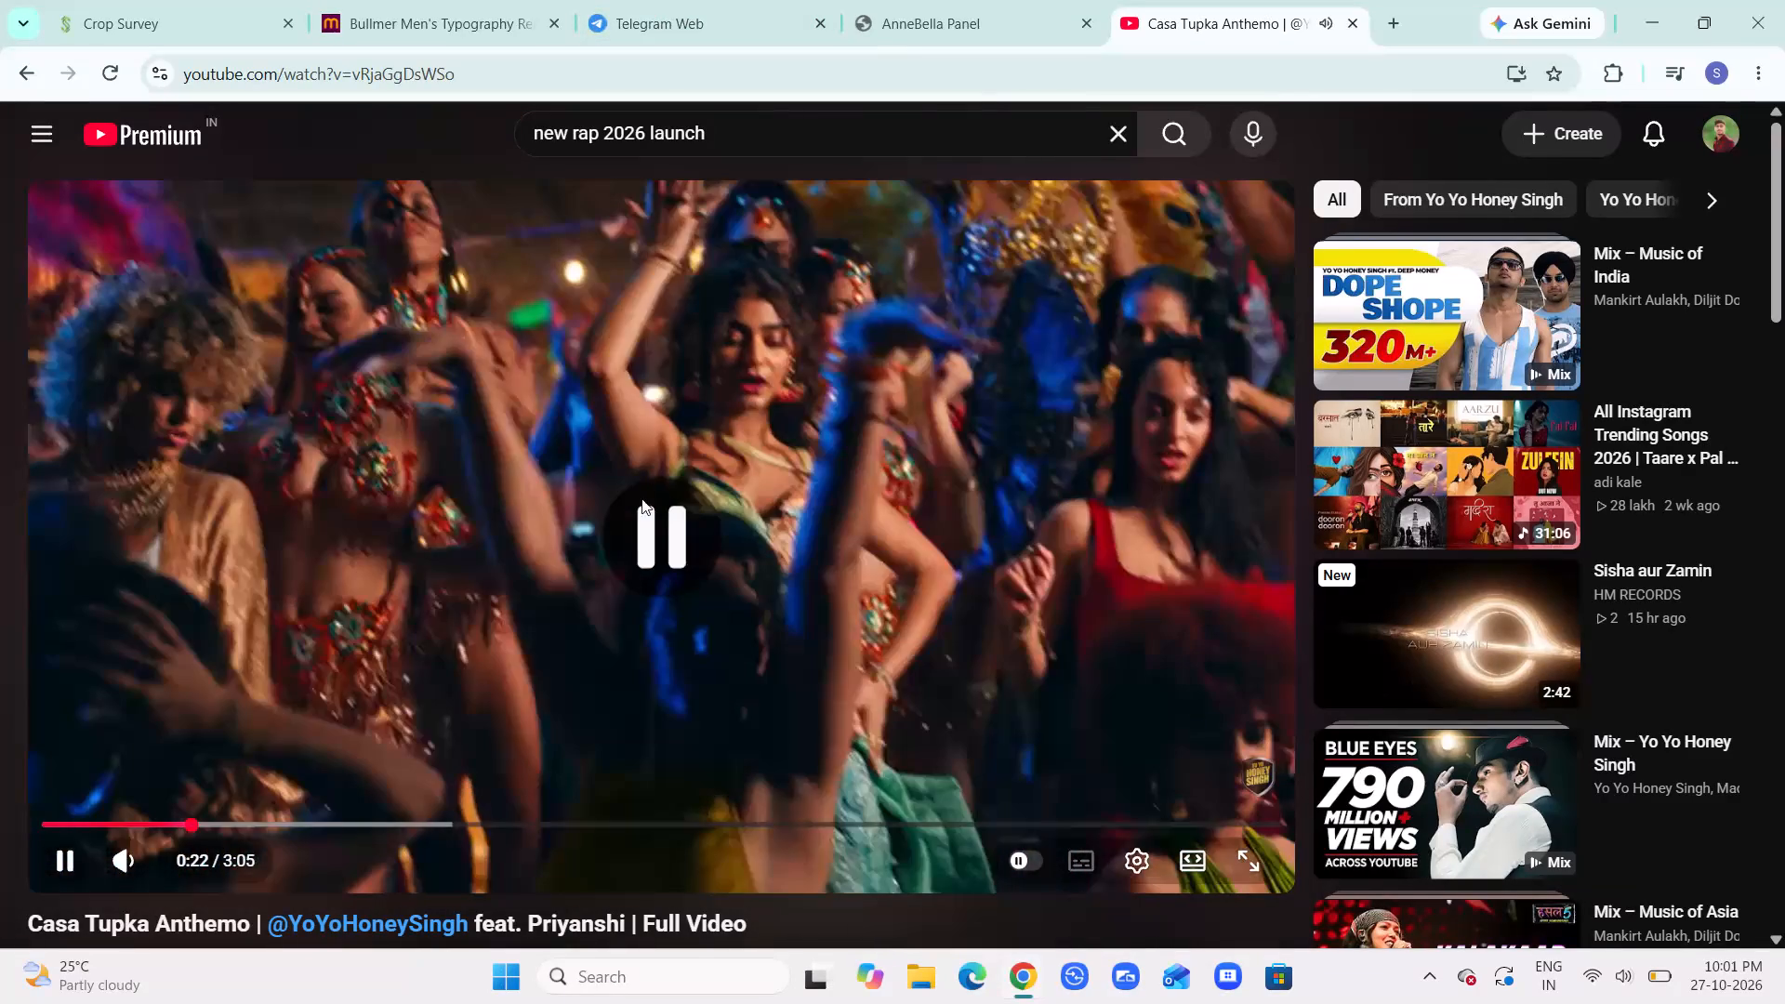
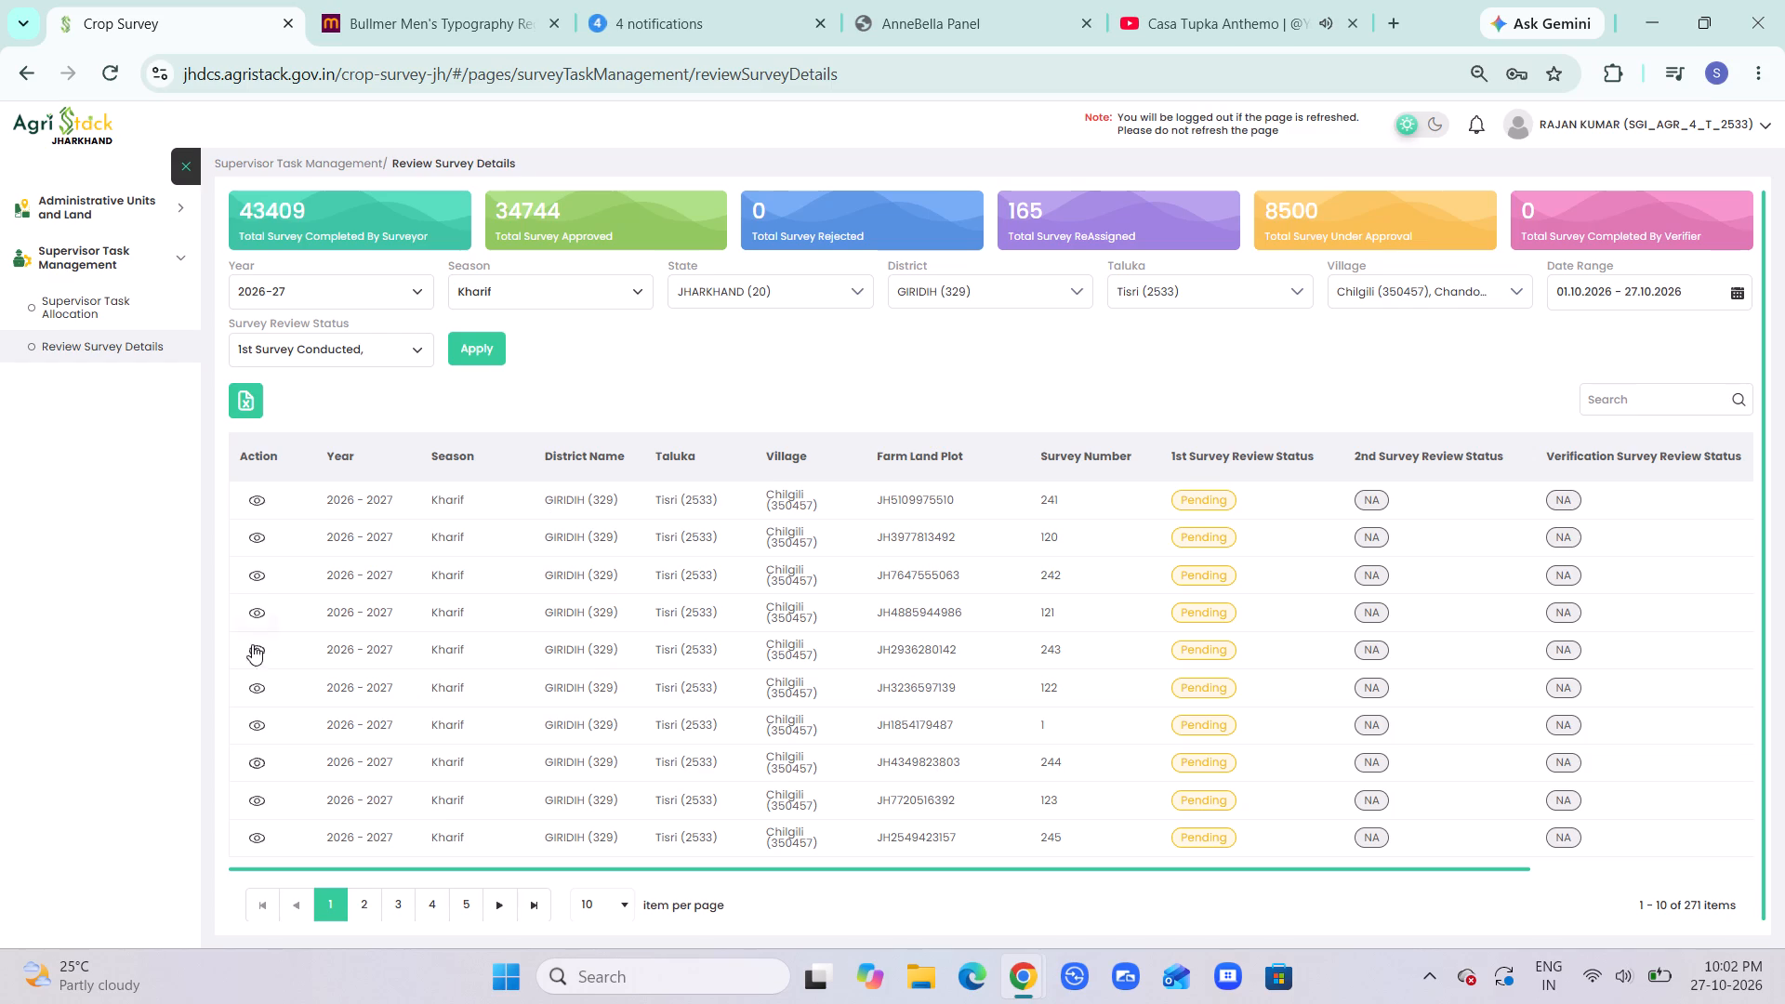
{"action": "left_click", "coordinate": [256, 647]}
{"action": "left_click", "coordinate": [638, 561]}
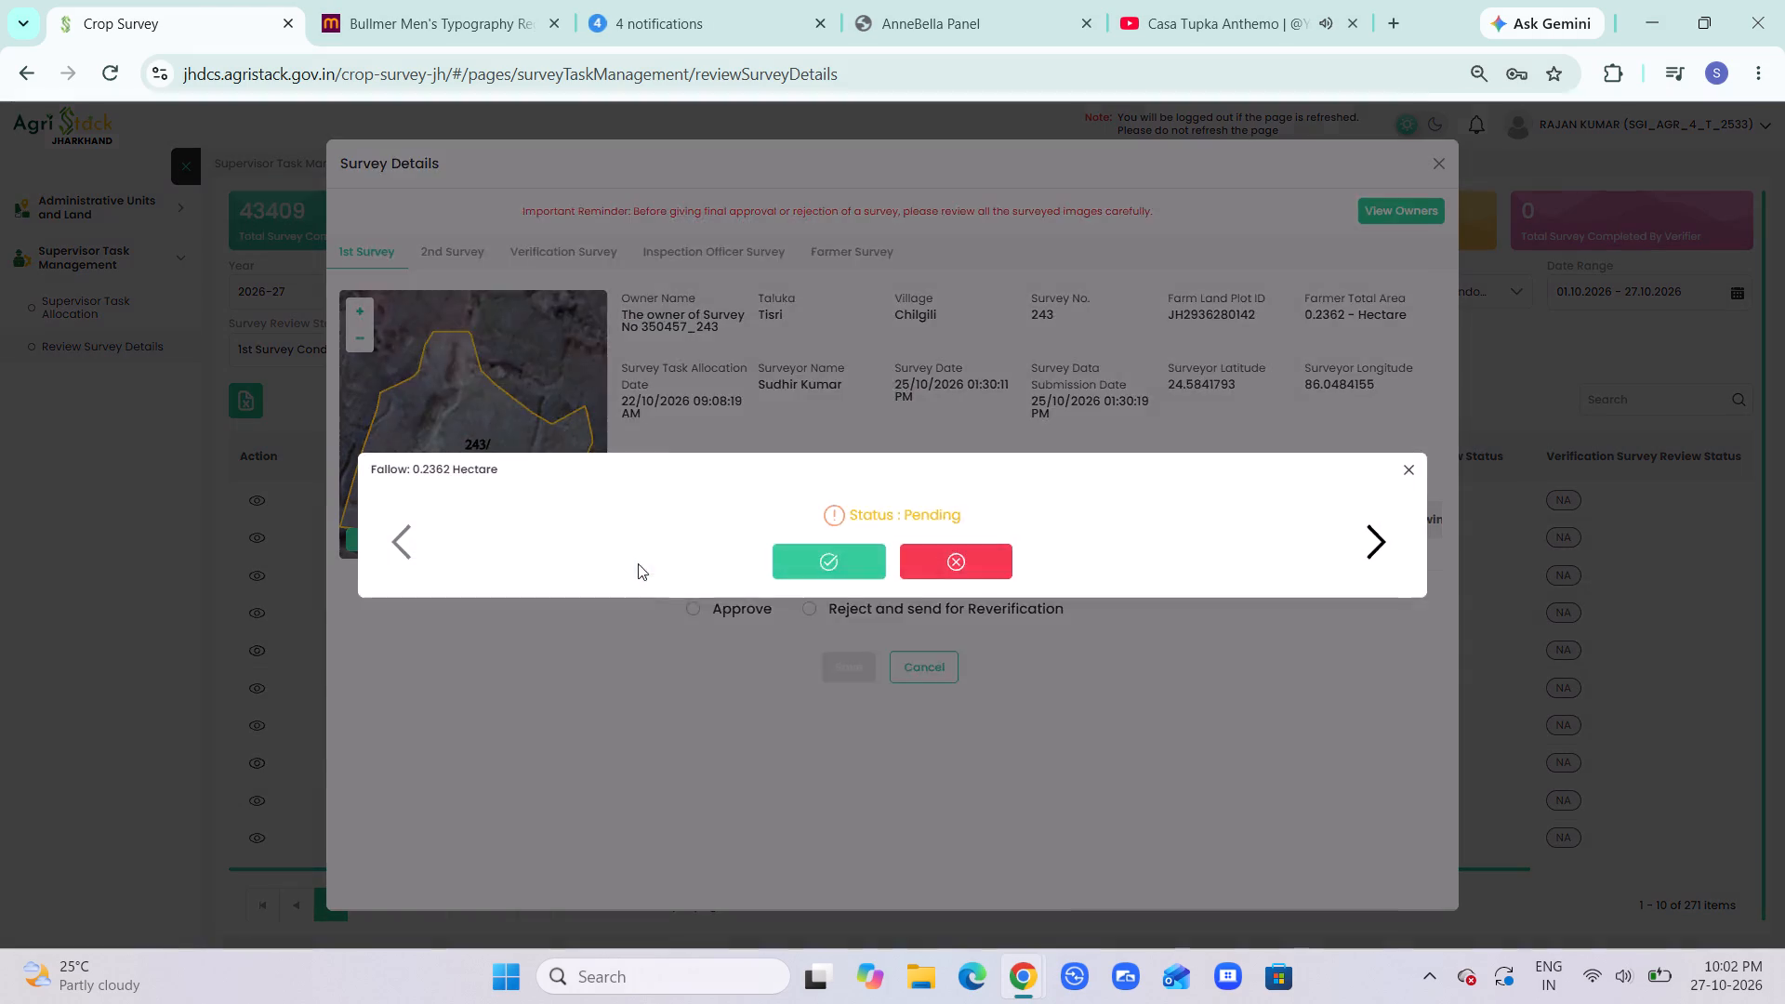
{"action": "left_click", "coordinate": [837, 848]}
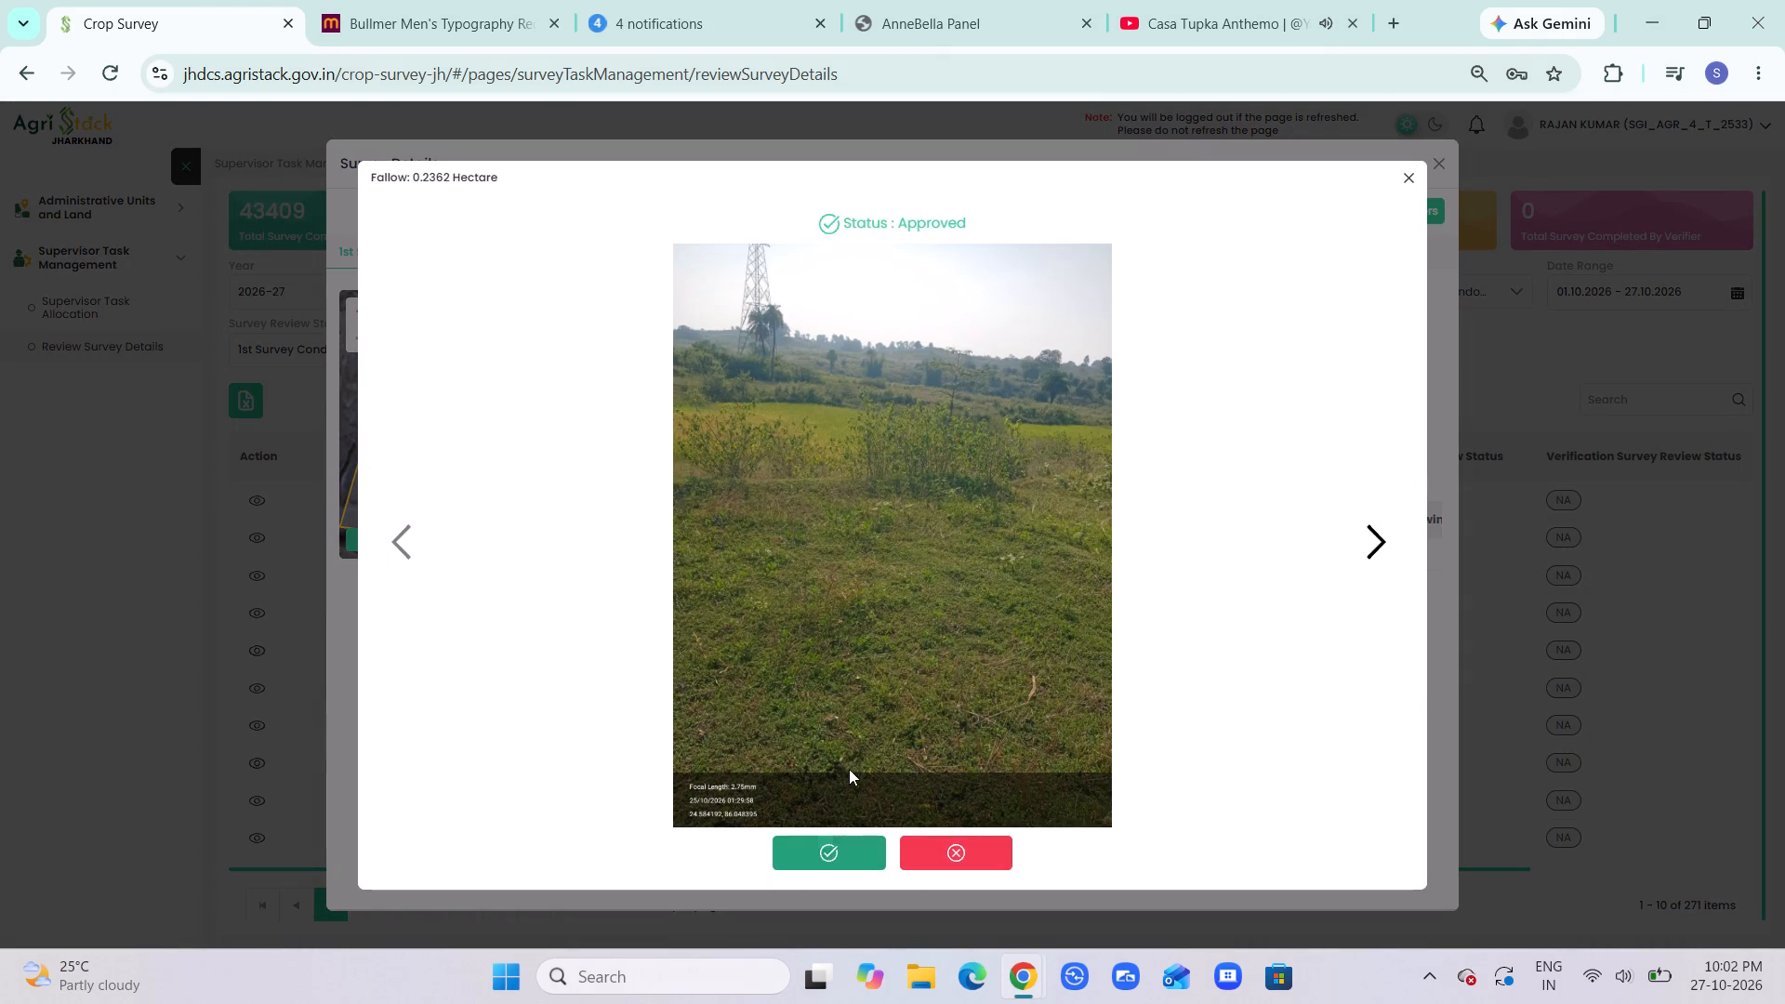
{"action": "left_click_drag", "start_coordinate": [1047, 635], "coordinate": [934, 628]}
{"action": "left_click", "coordinate": [859, 852]}
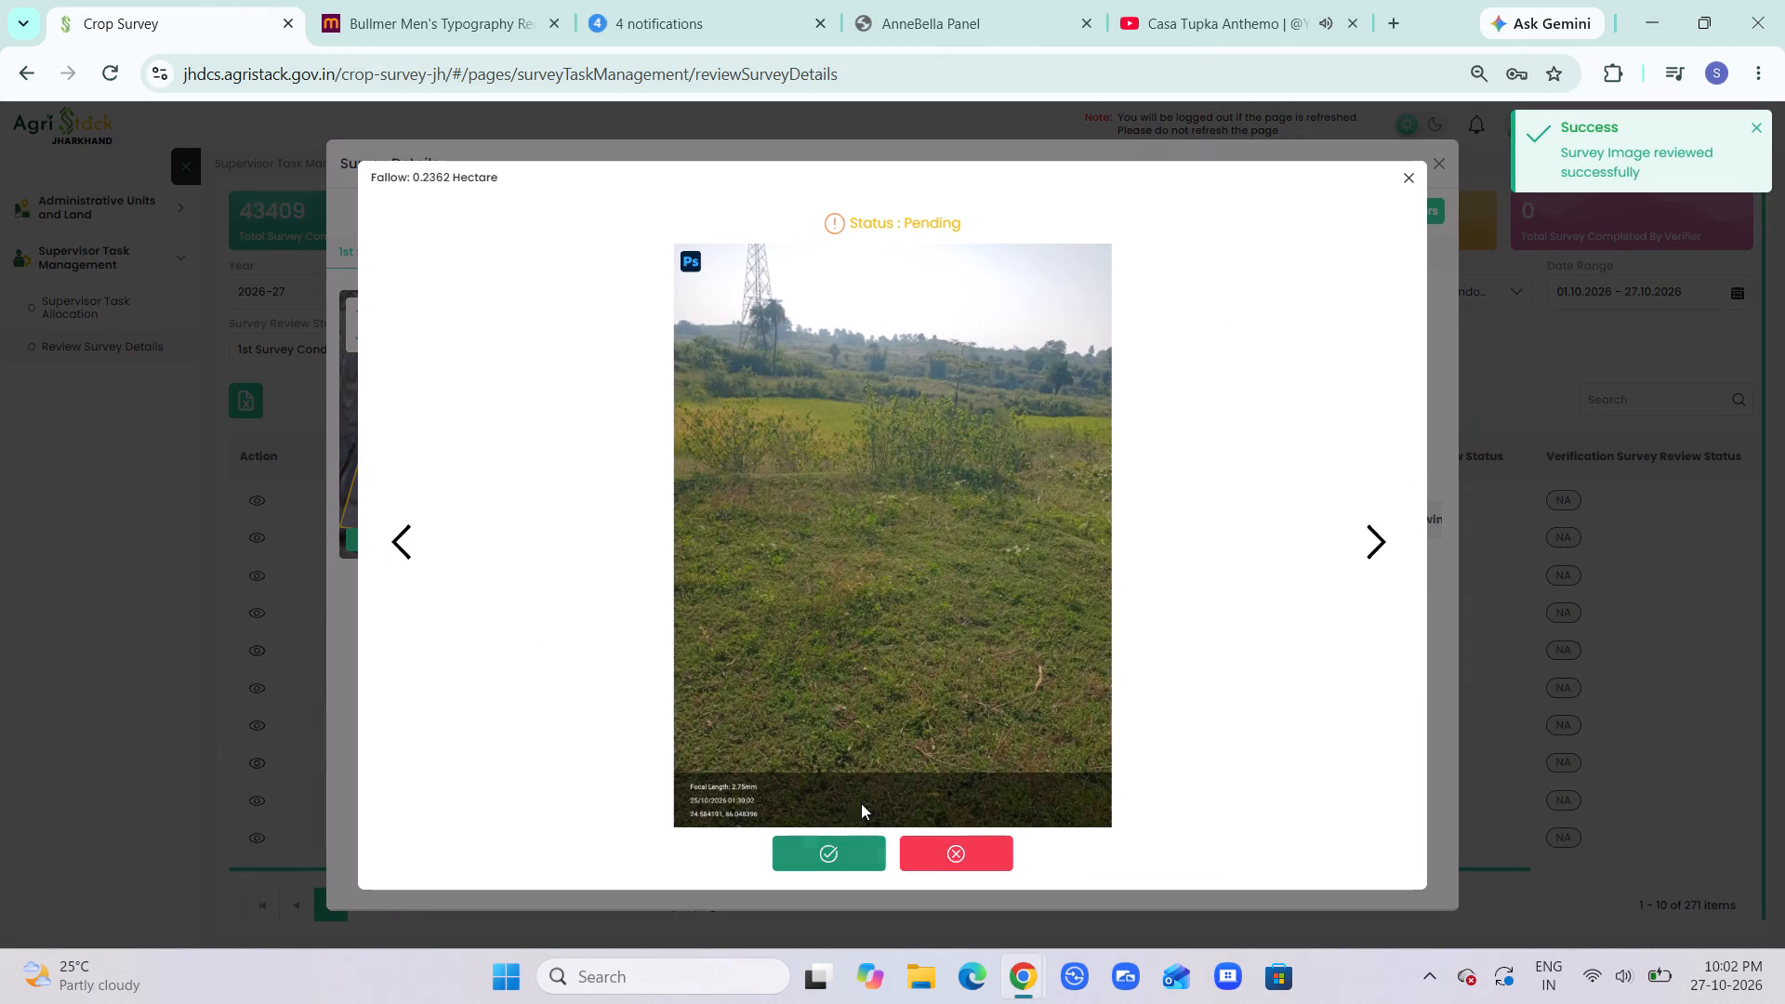
{"action": "left_click_drag", "start_coordinate": [1045, 628], "coordinate": [1002, 627]}
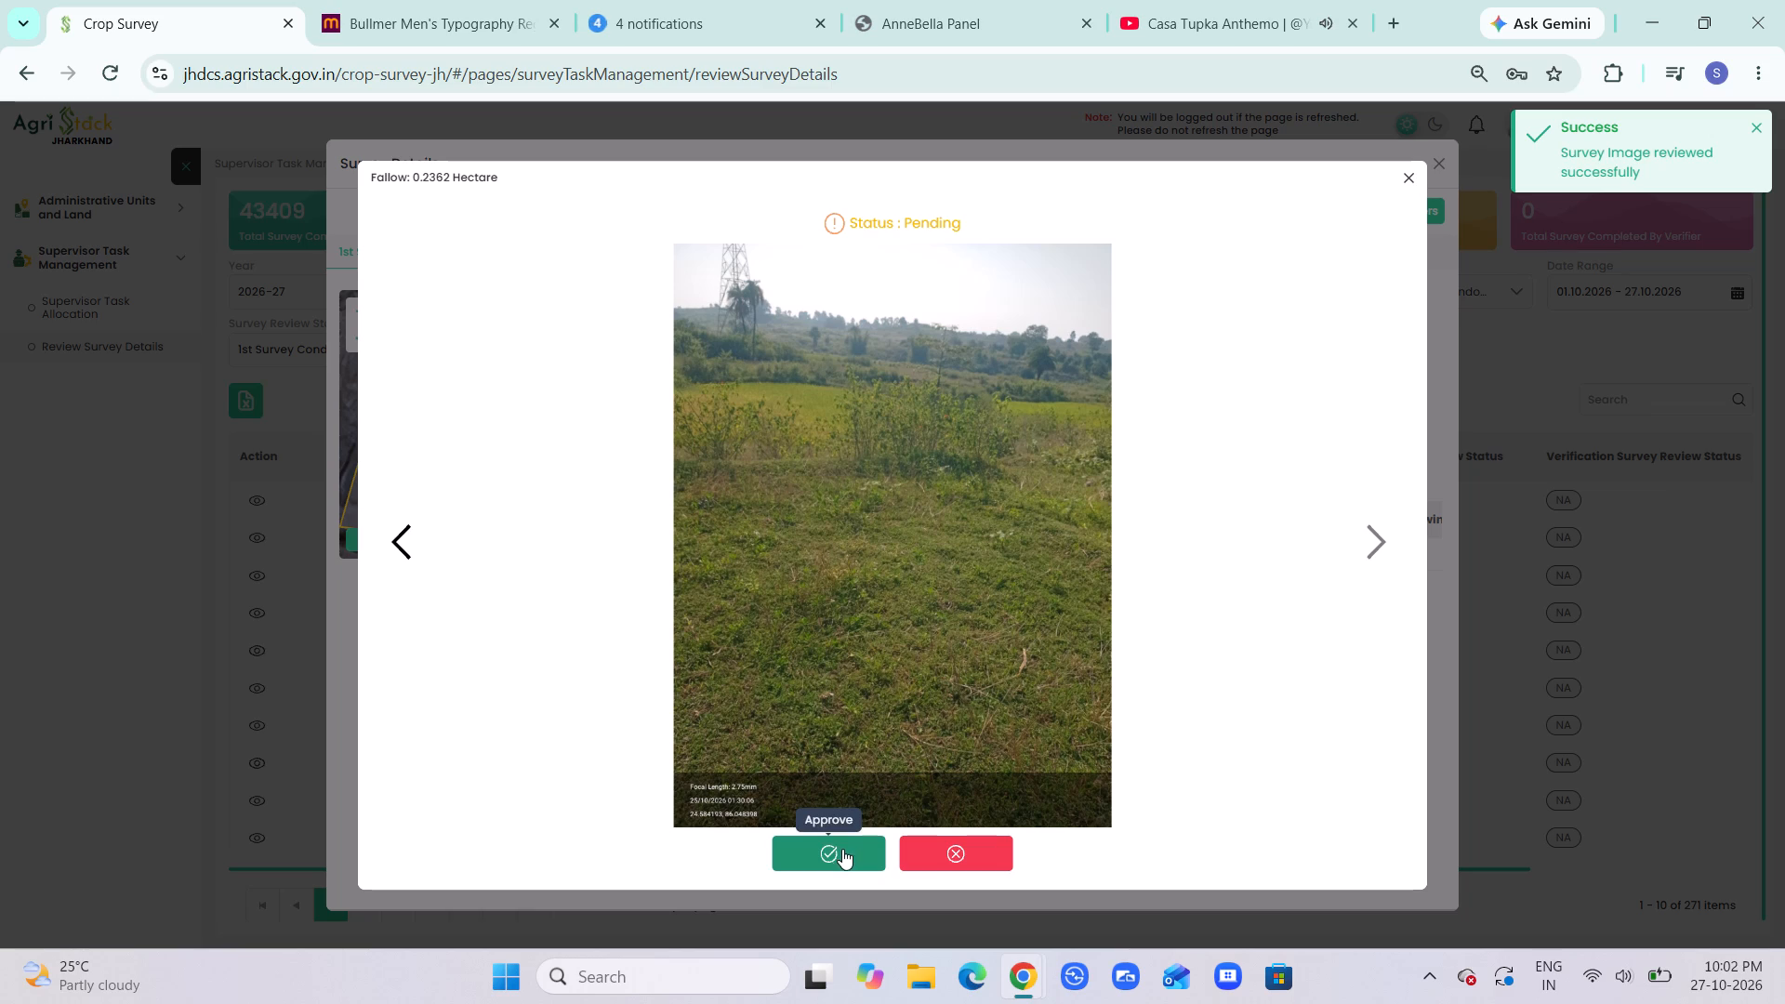
{"action": "left_click", "coordinate": [842, 849]}
{"action": "left_click_drag", "start_coordinate": [985, 601], "coordinate": [939, 606]}
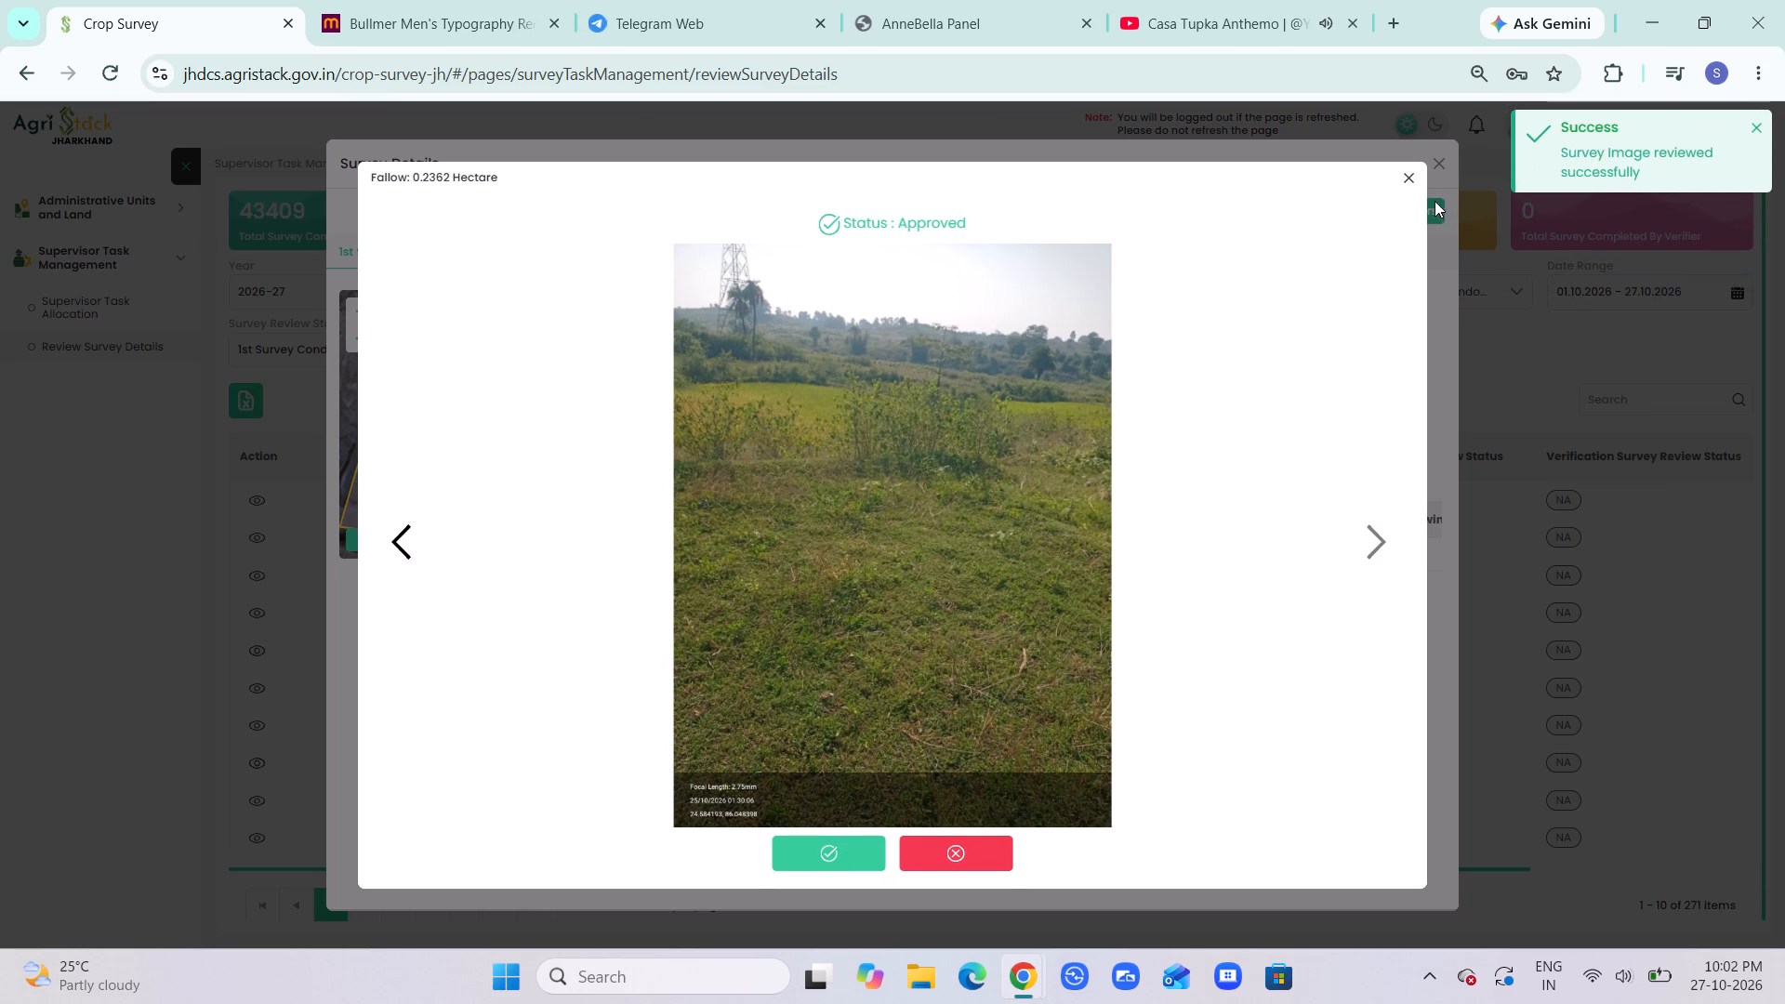
{"action": "left_click", "coordinate": [1411, 175]}
{"action": "left_click", "coordinate": [746, 613]}
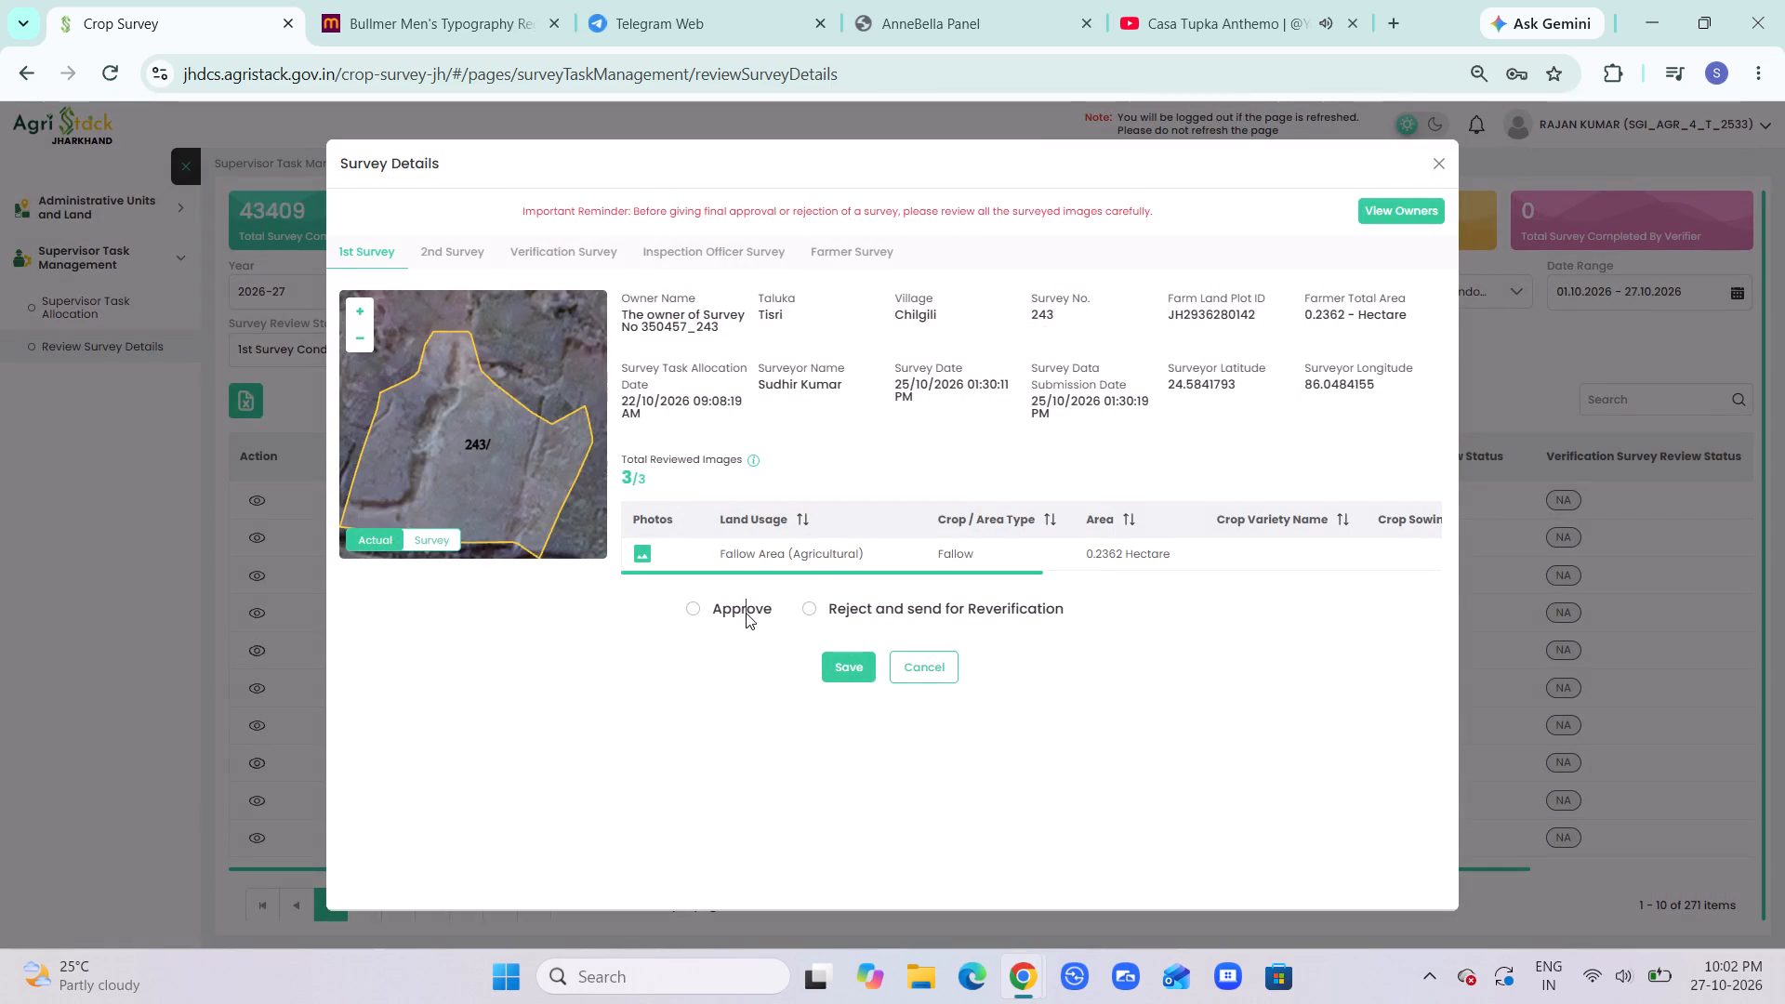
{"action": "left_click", "coordinate": [837, 665]}
{"action": "left_click", "coordinate": [884, 576]}
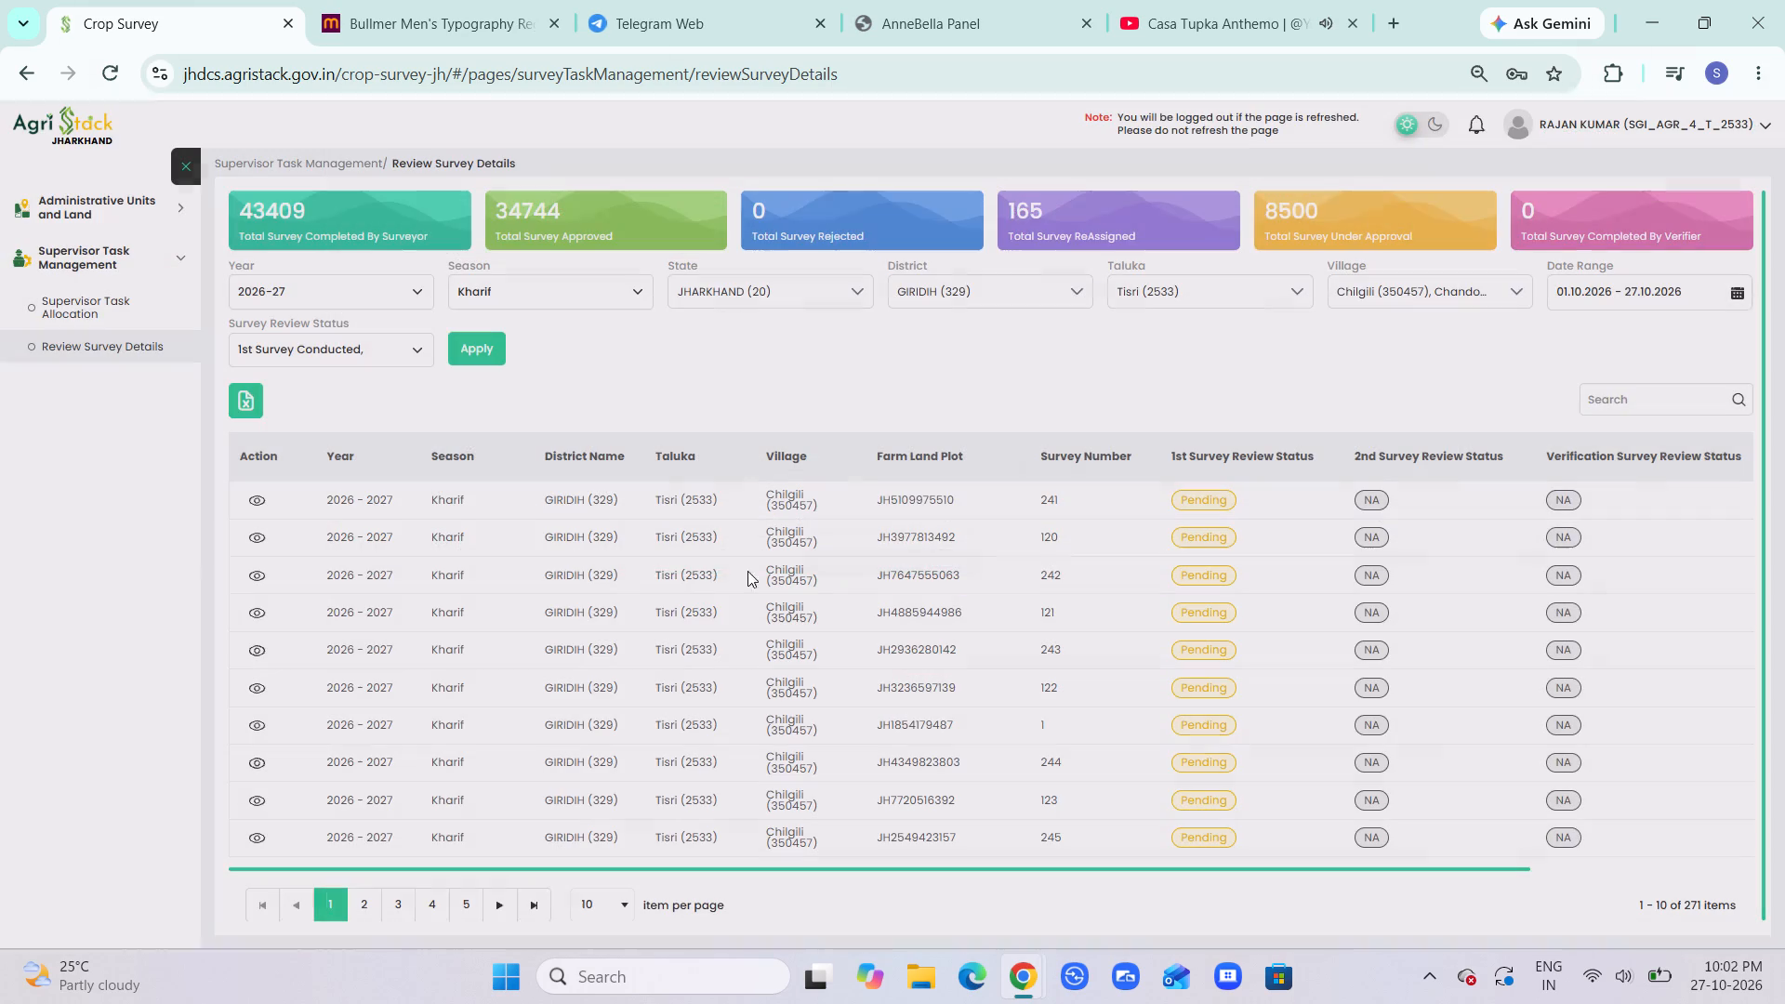
Open the first survey of survey number 122 in Chilgili and approve the first of its fallow-land photos.
{"action": "left_click", "coordinate": [252, 688]}
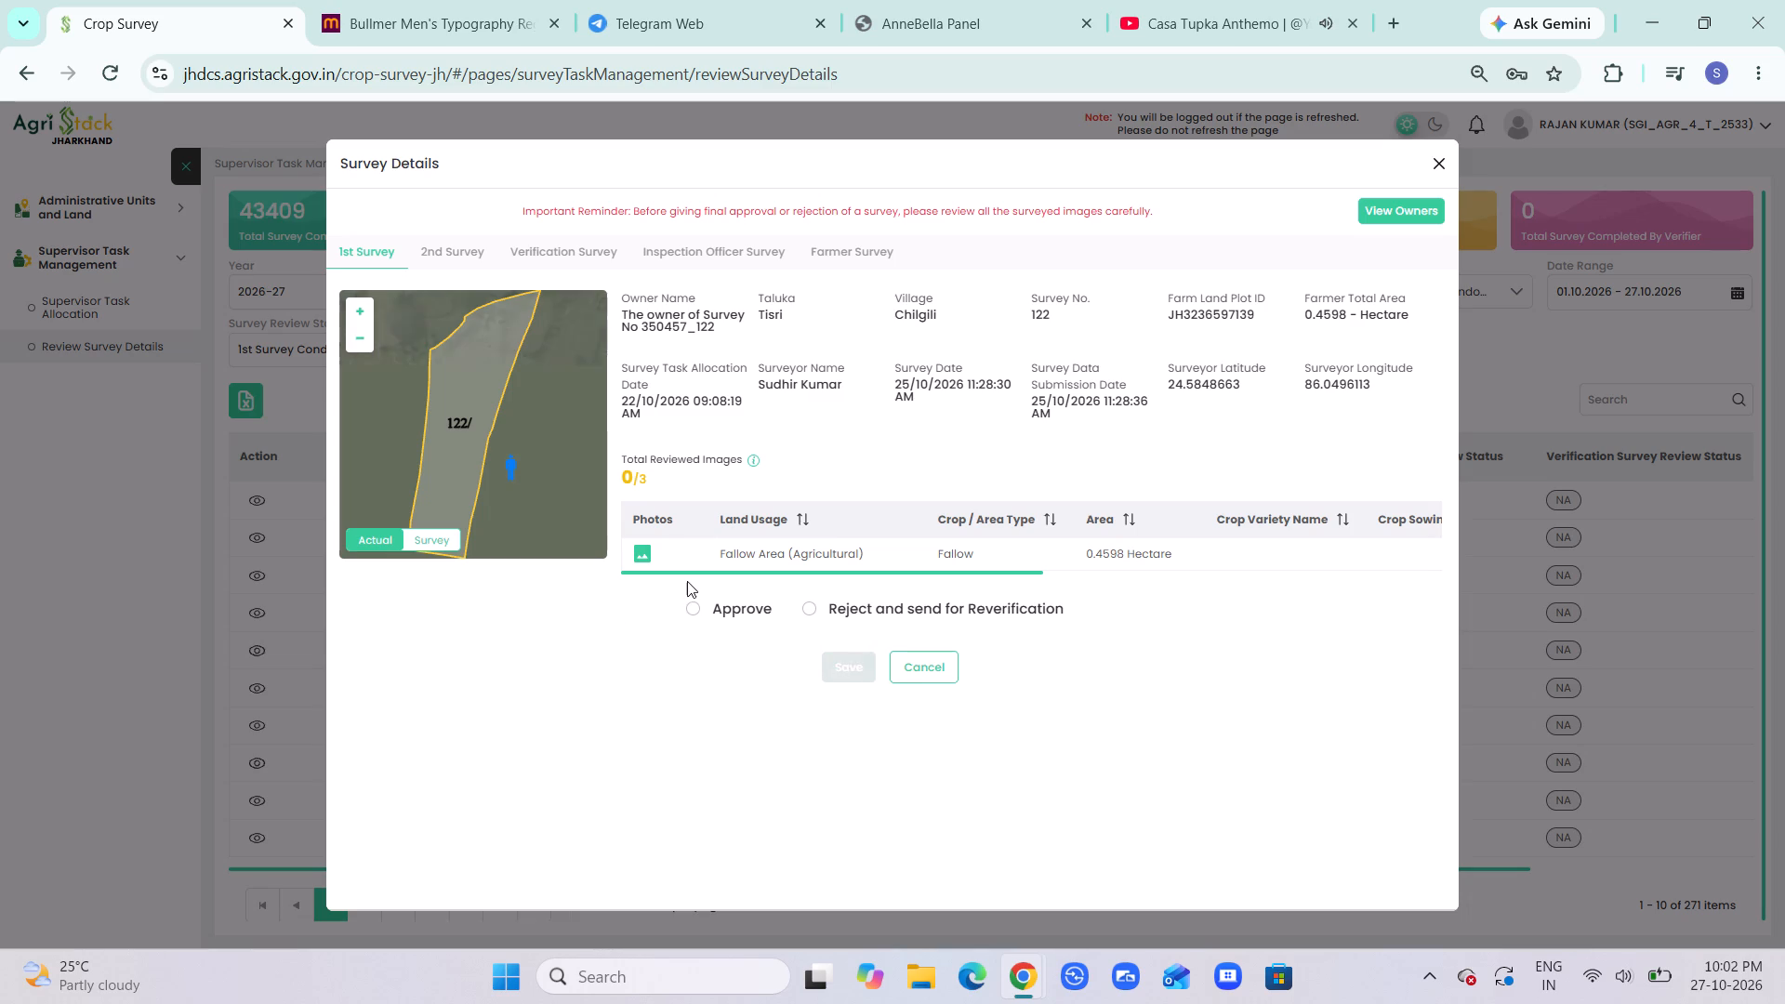
{"action": "left_click", "coordinate": [660, 567]}
{"action": "left_click", "coordinate": [641, 554]}
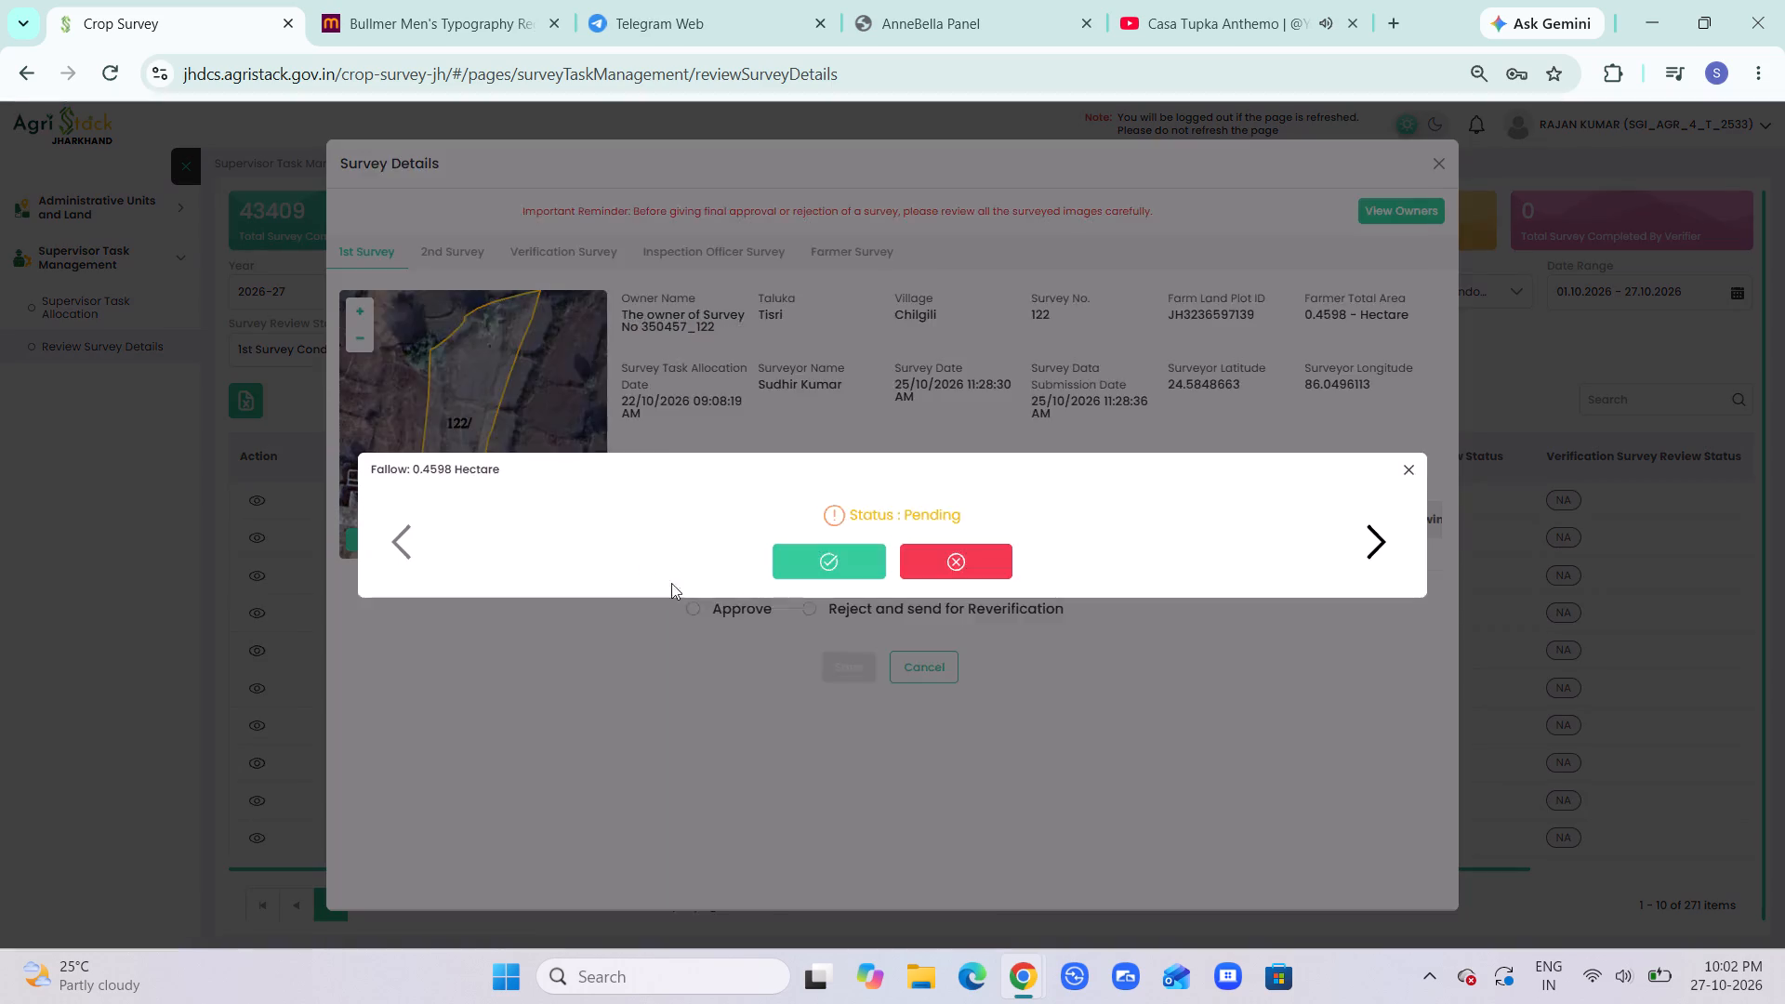
{"action": "left_click", "coordinate": [843, 851]}
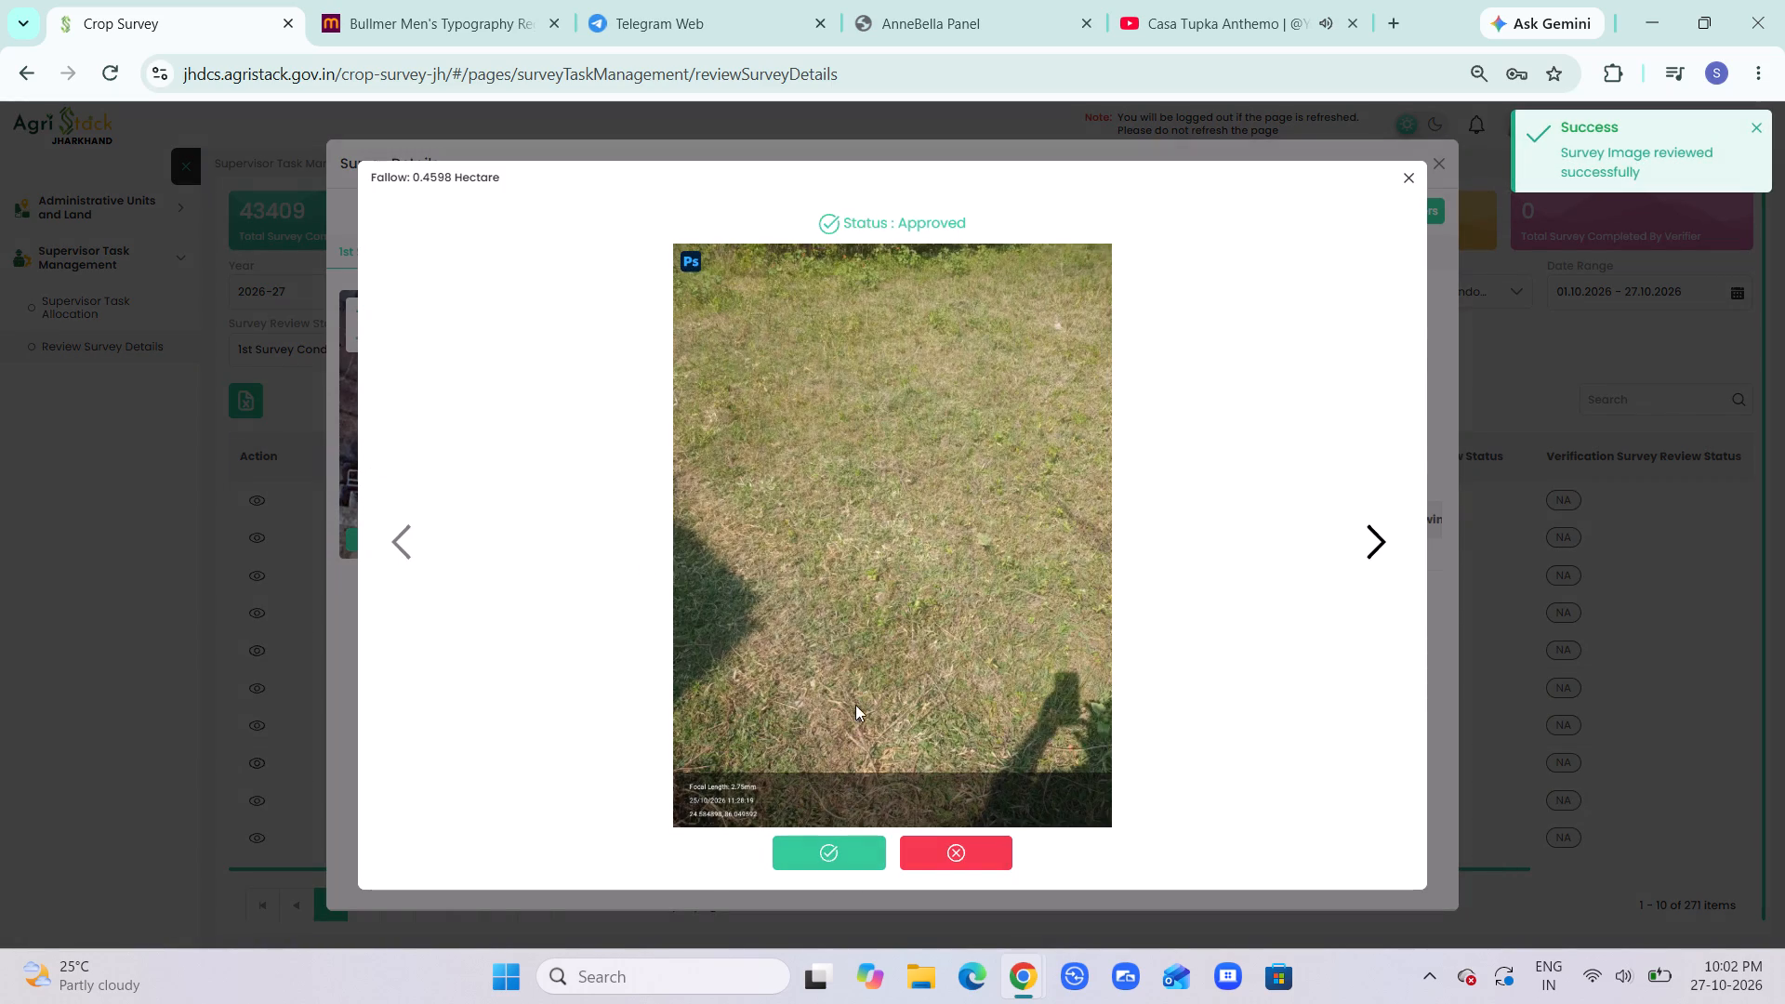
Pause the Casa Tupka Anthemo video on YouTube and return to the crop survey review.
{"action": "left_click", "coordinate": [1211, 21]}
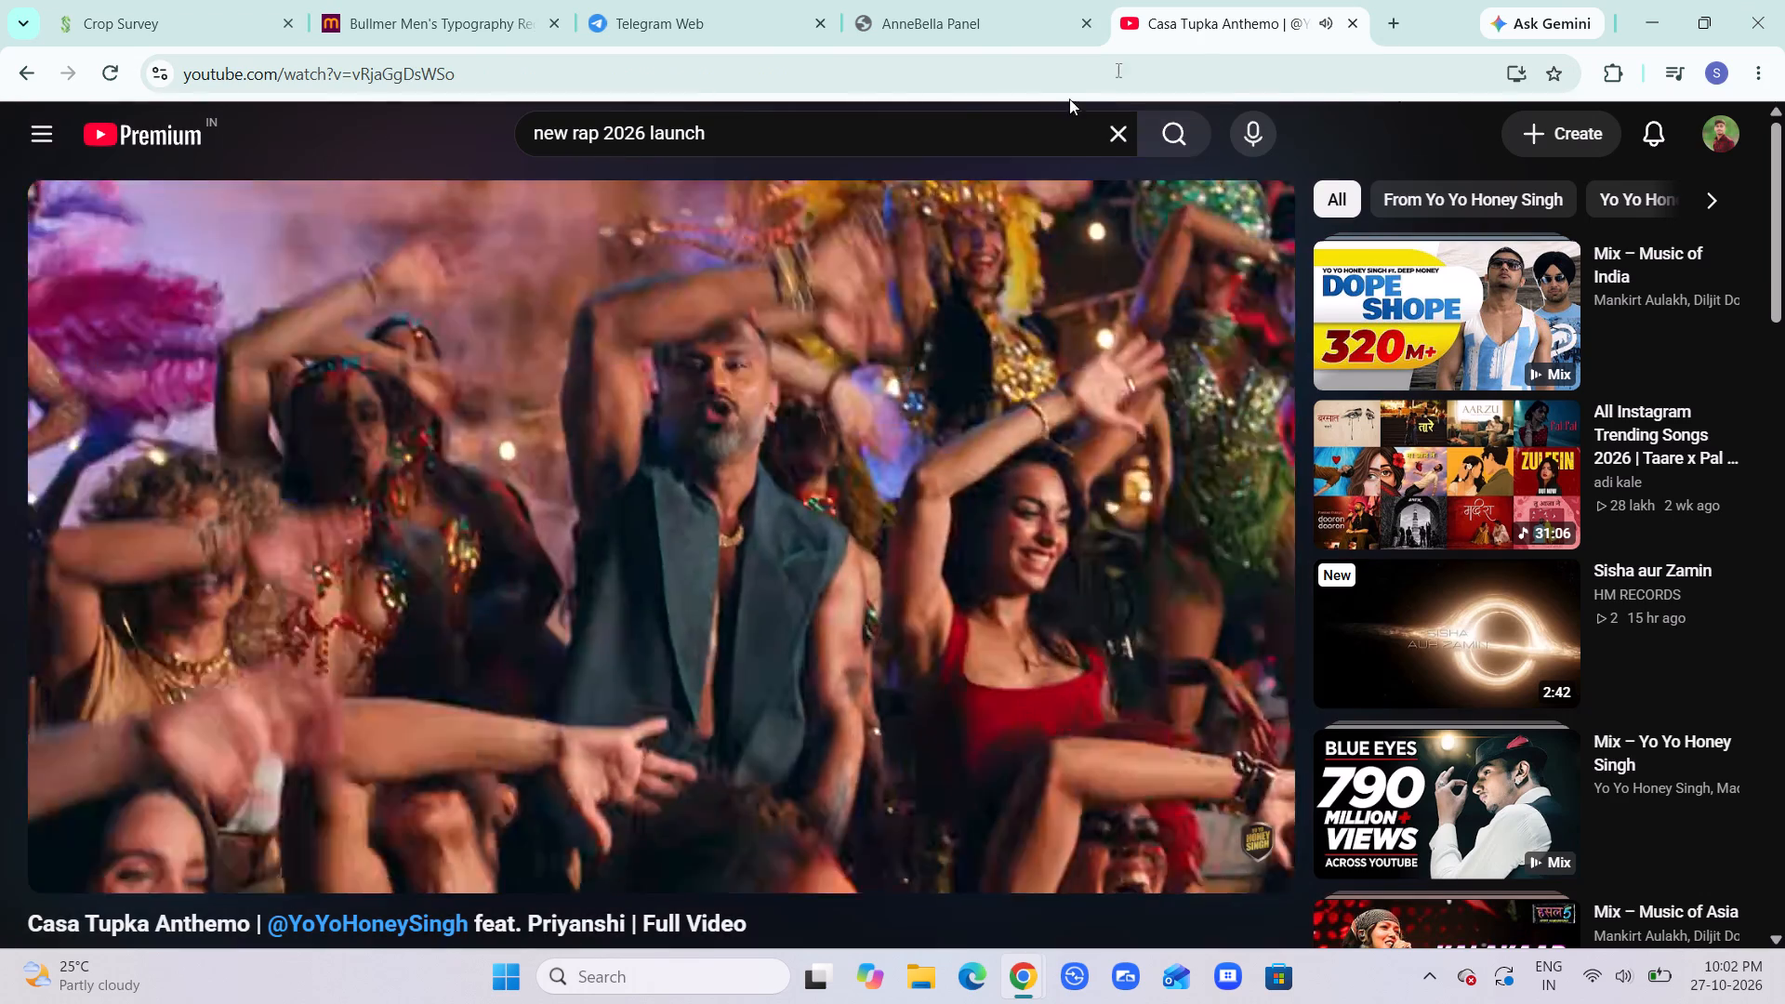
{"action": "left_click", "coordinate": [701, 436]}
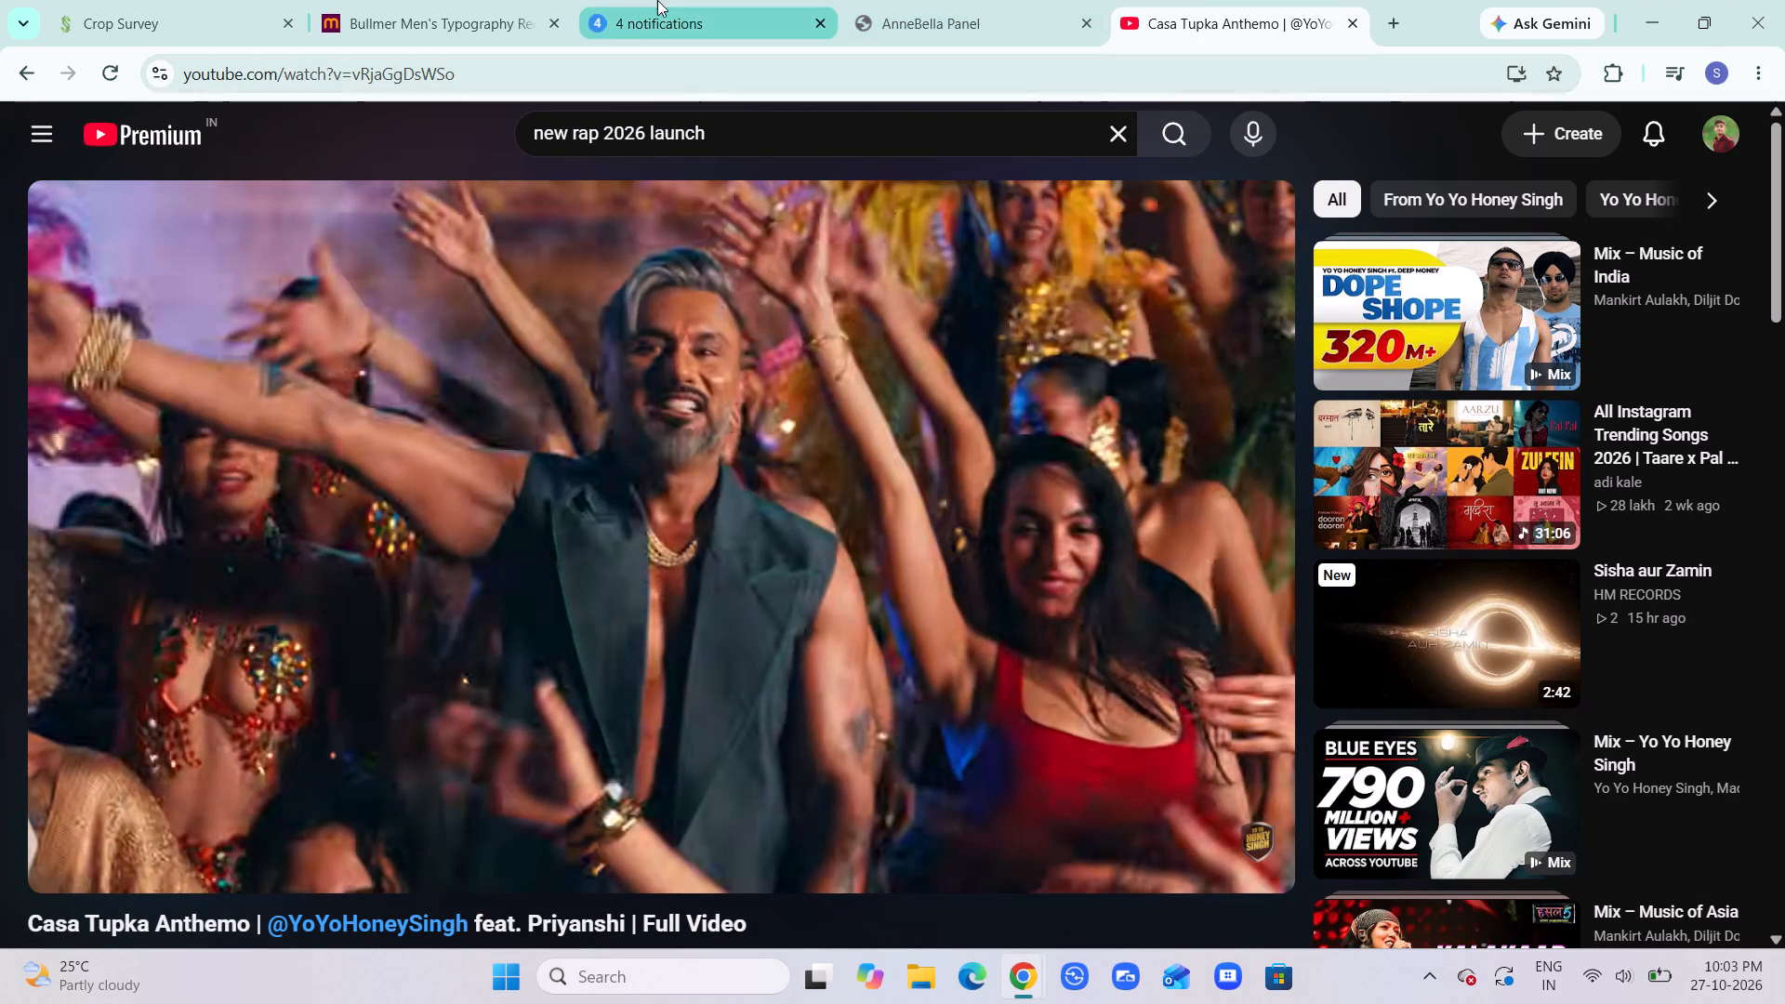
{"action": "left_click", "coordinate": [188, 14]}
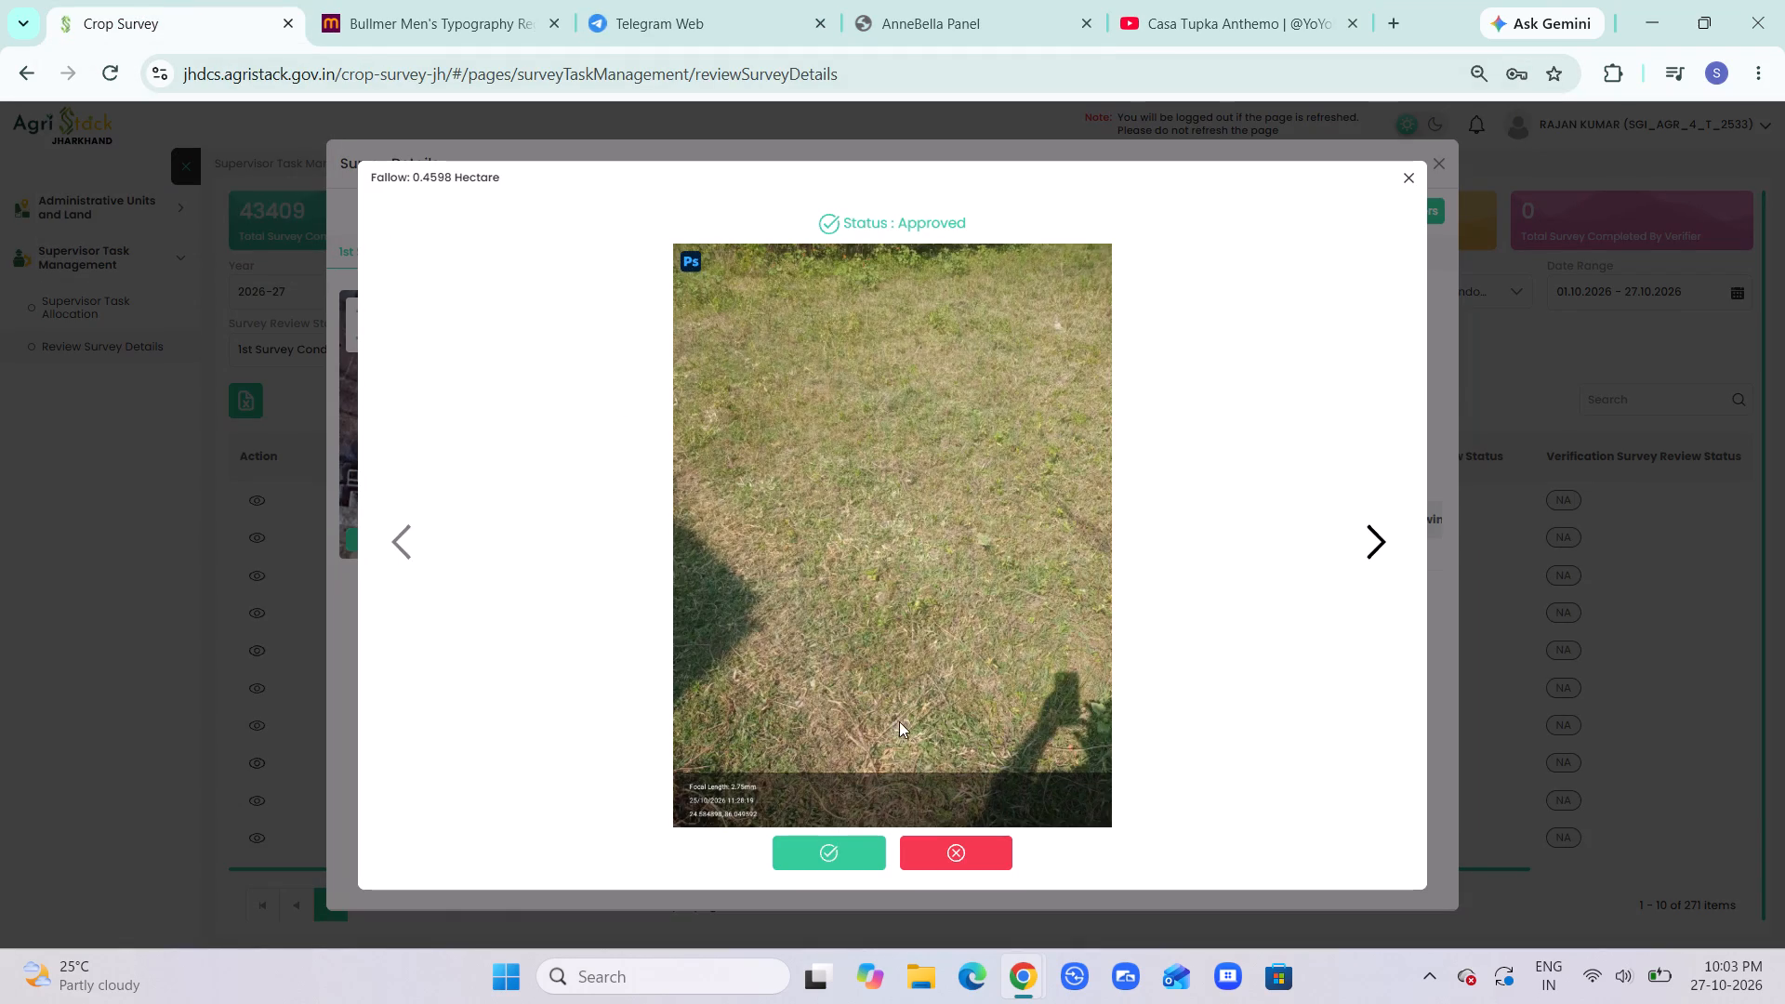
Approve the second and third fallow-land photos of survey number 122 and close its photo viewer.
{"action": "left_click_drag", "start_coordinate": [958, 694], "coordinate": [733, 697]}
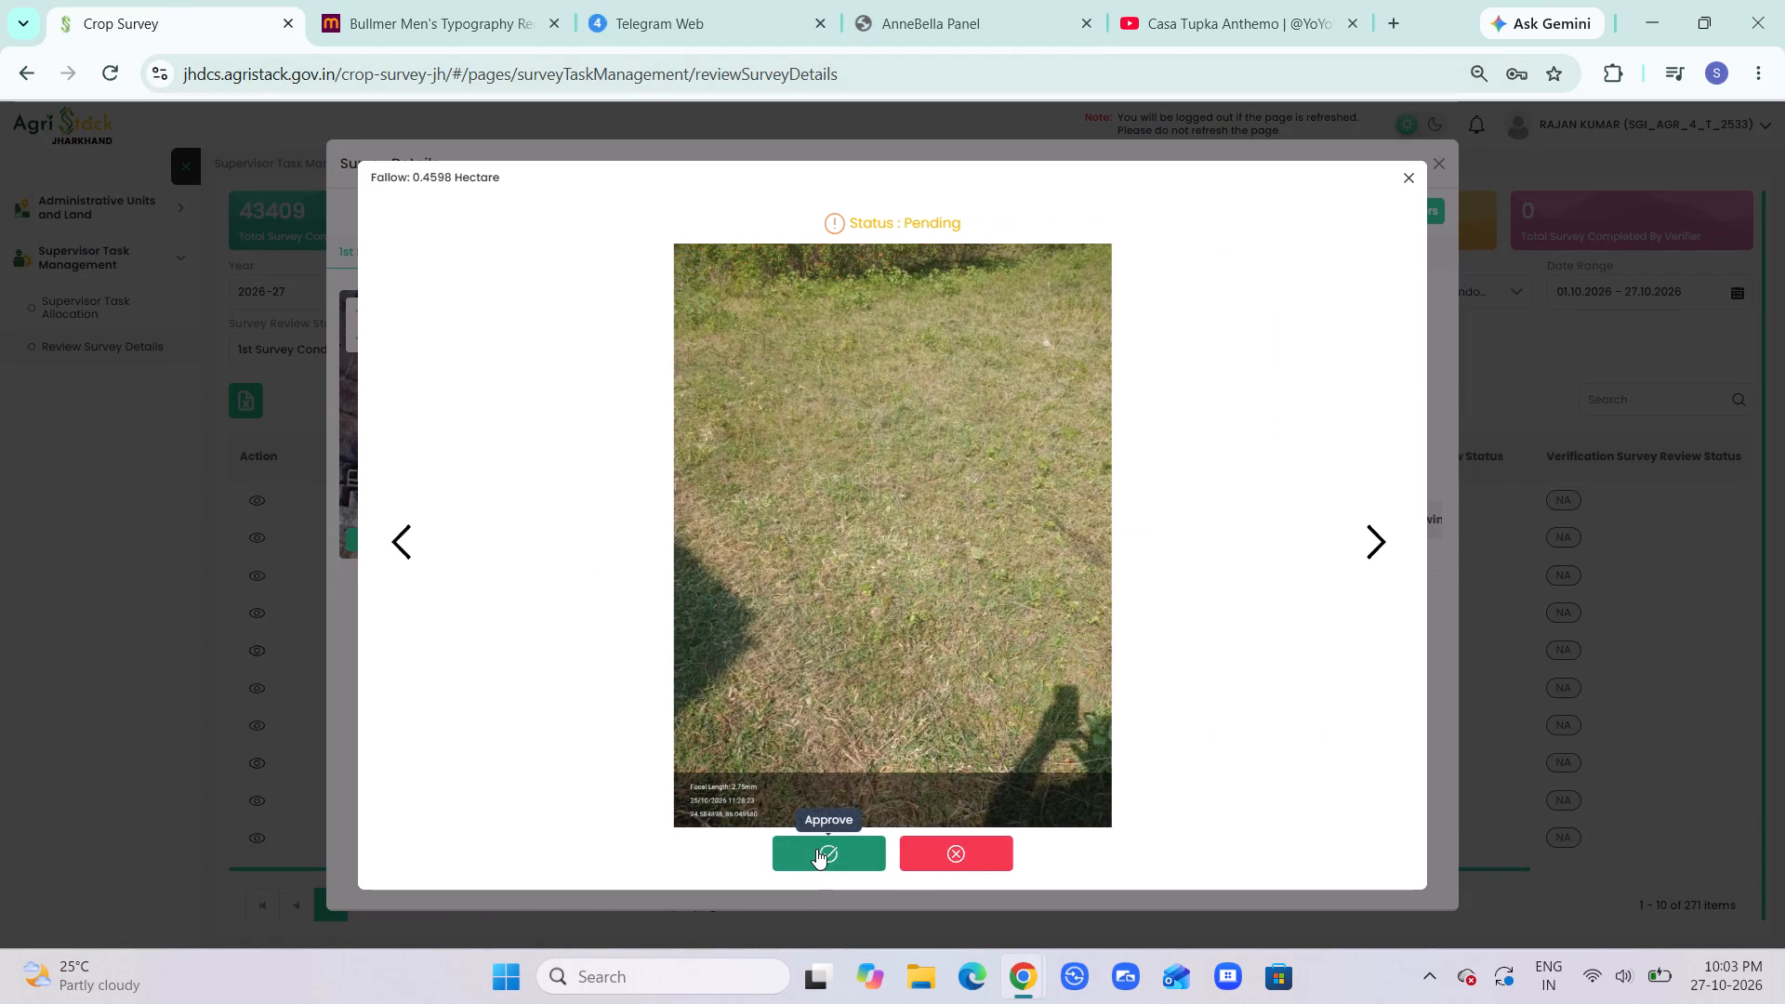
{"action": "left_click", "coordinate": [816, 849]}
{"action": "left_click_drag", "start_coordinate": [954, 623], "coordinate": [866, 635]}
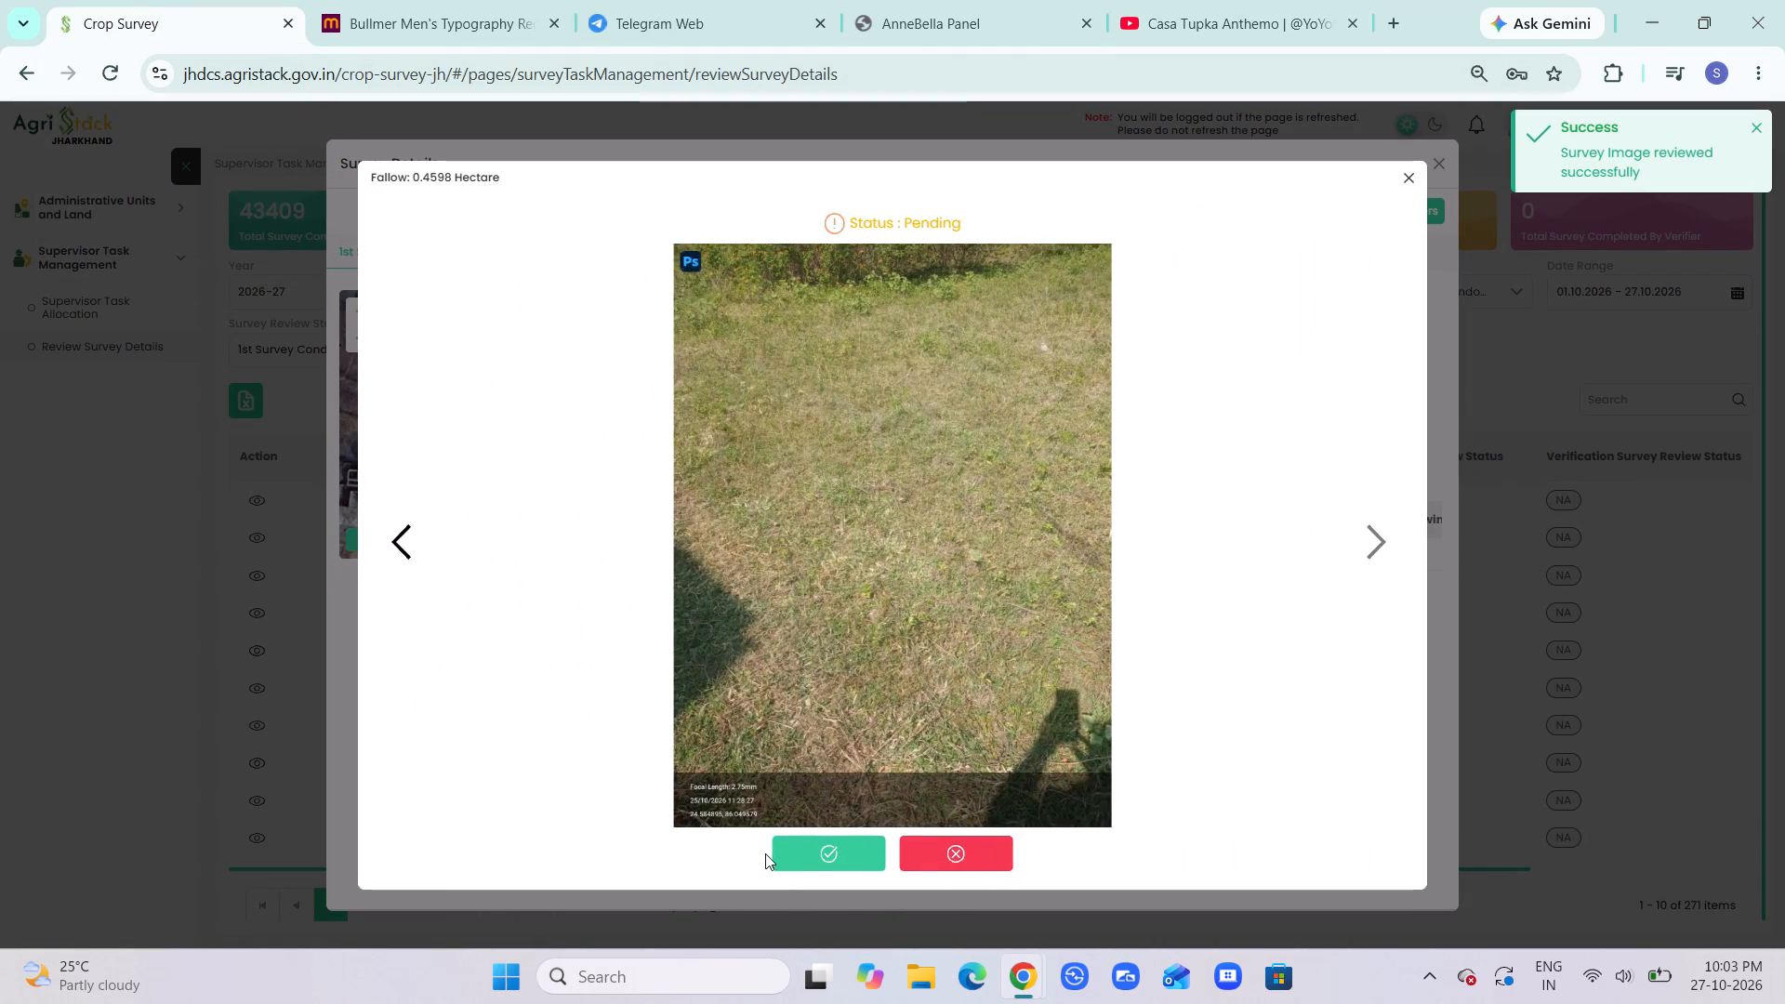
{"action": "left_click", "coordinate": [832, 854]}
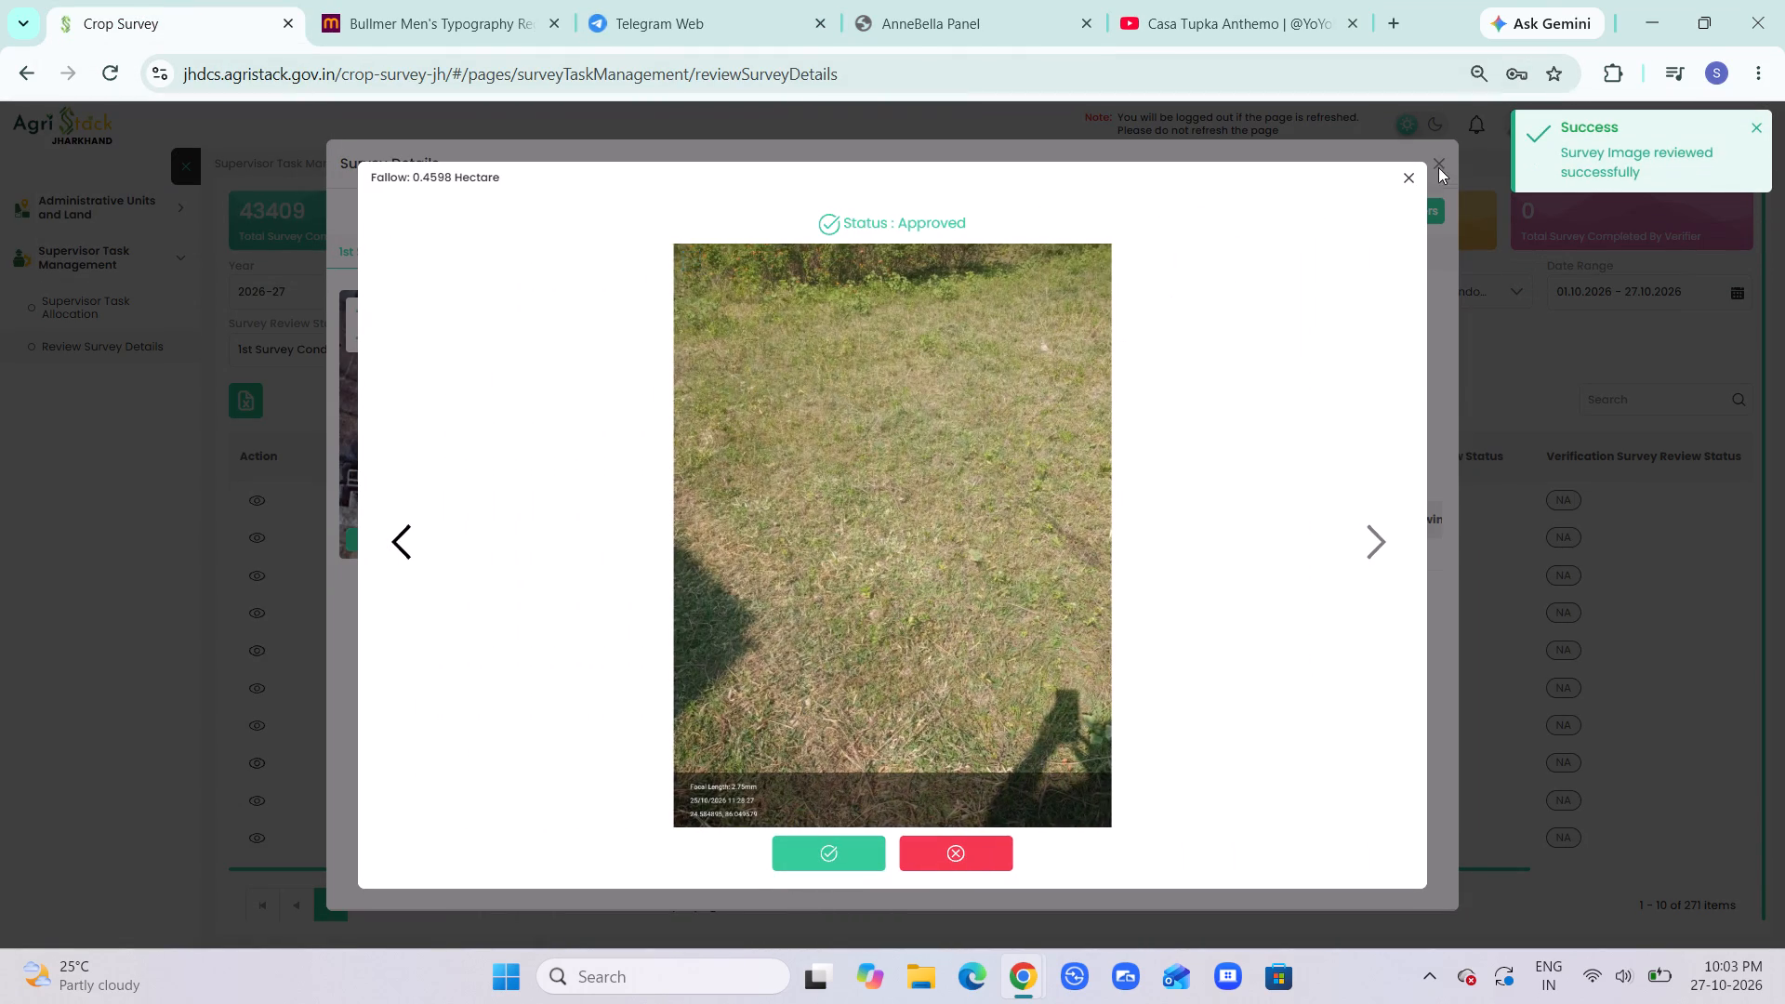
{"action": "left_click", "coordinate": [1408, 171]}
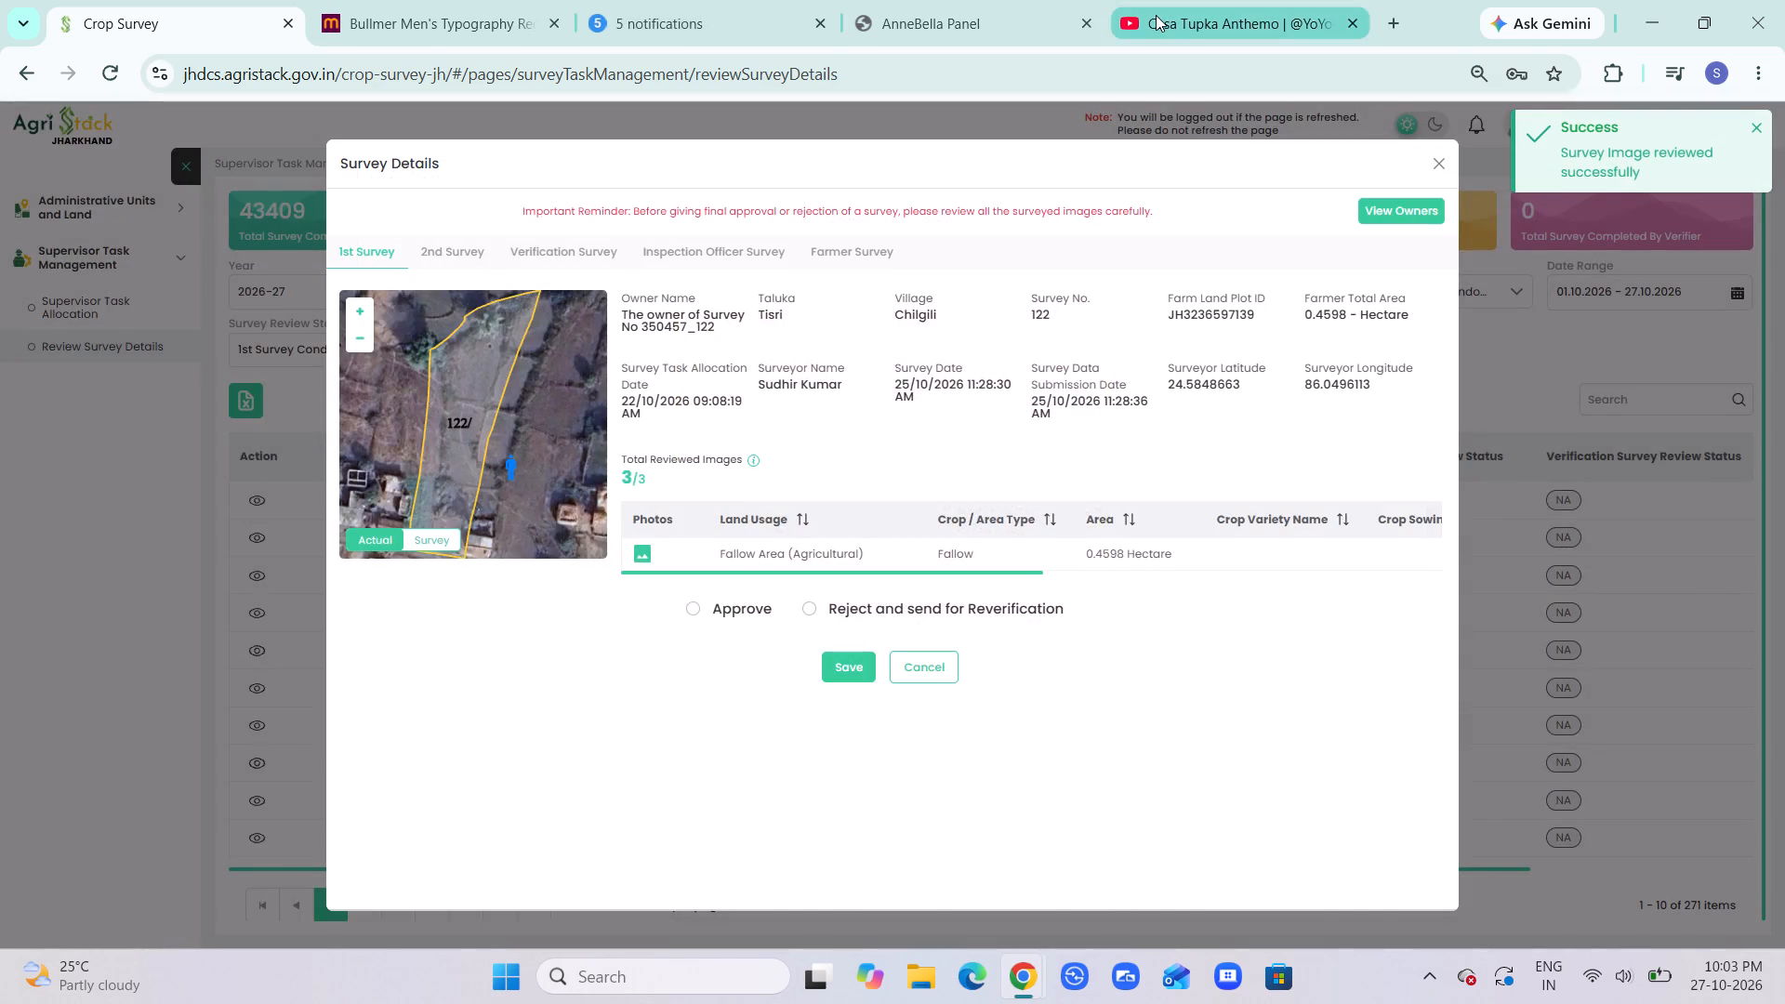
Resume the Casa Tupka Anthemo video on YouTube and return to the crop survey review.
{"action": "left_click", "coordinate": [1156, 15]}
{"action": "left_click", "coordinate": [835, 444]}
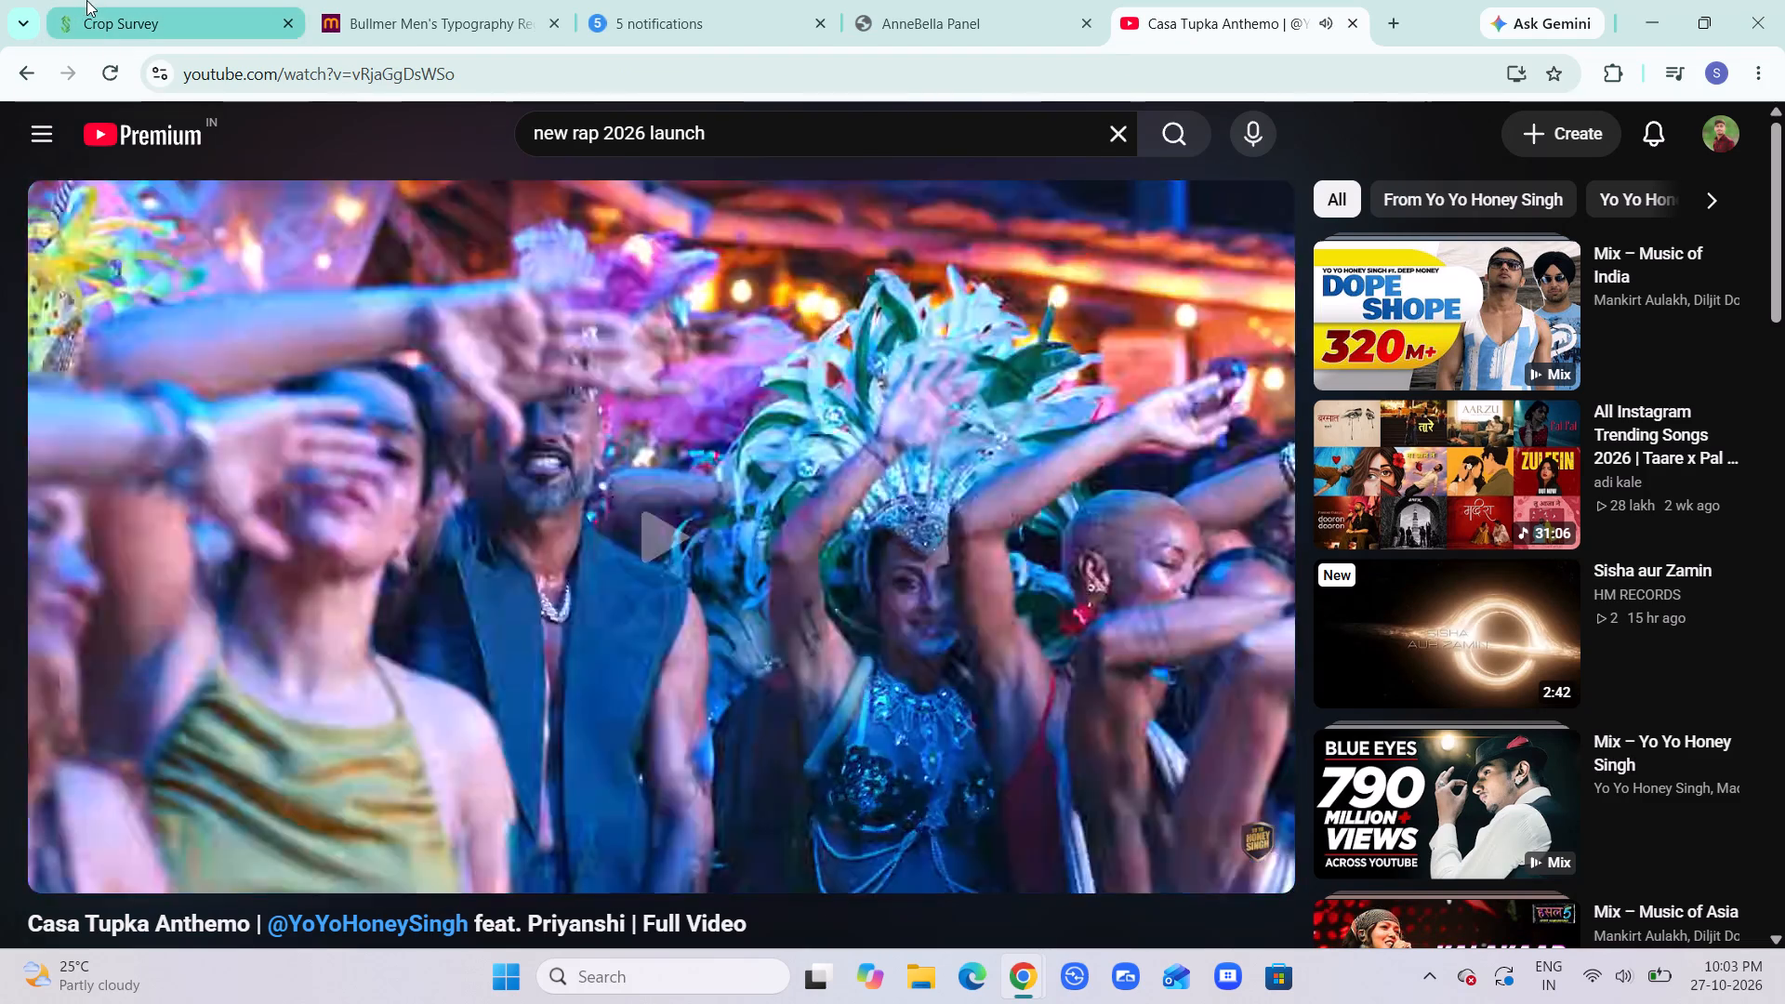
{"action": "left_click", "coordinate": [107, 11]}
Save the first survey of survey number 122 with the Approve decision.
{"action": "left_click", "coordinate": [742, 603]}
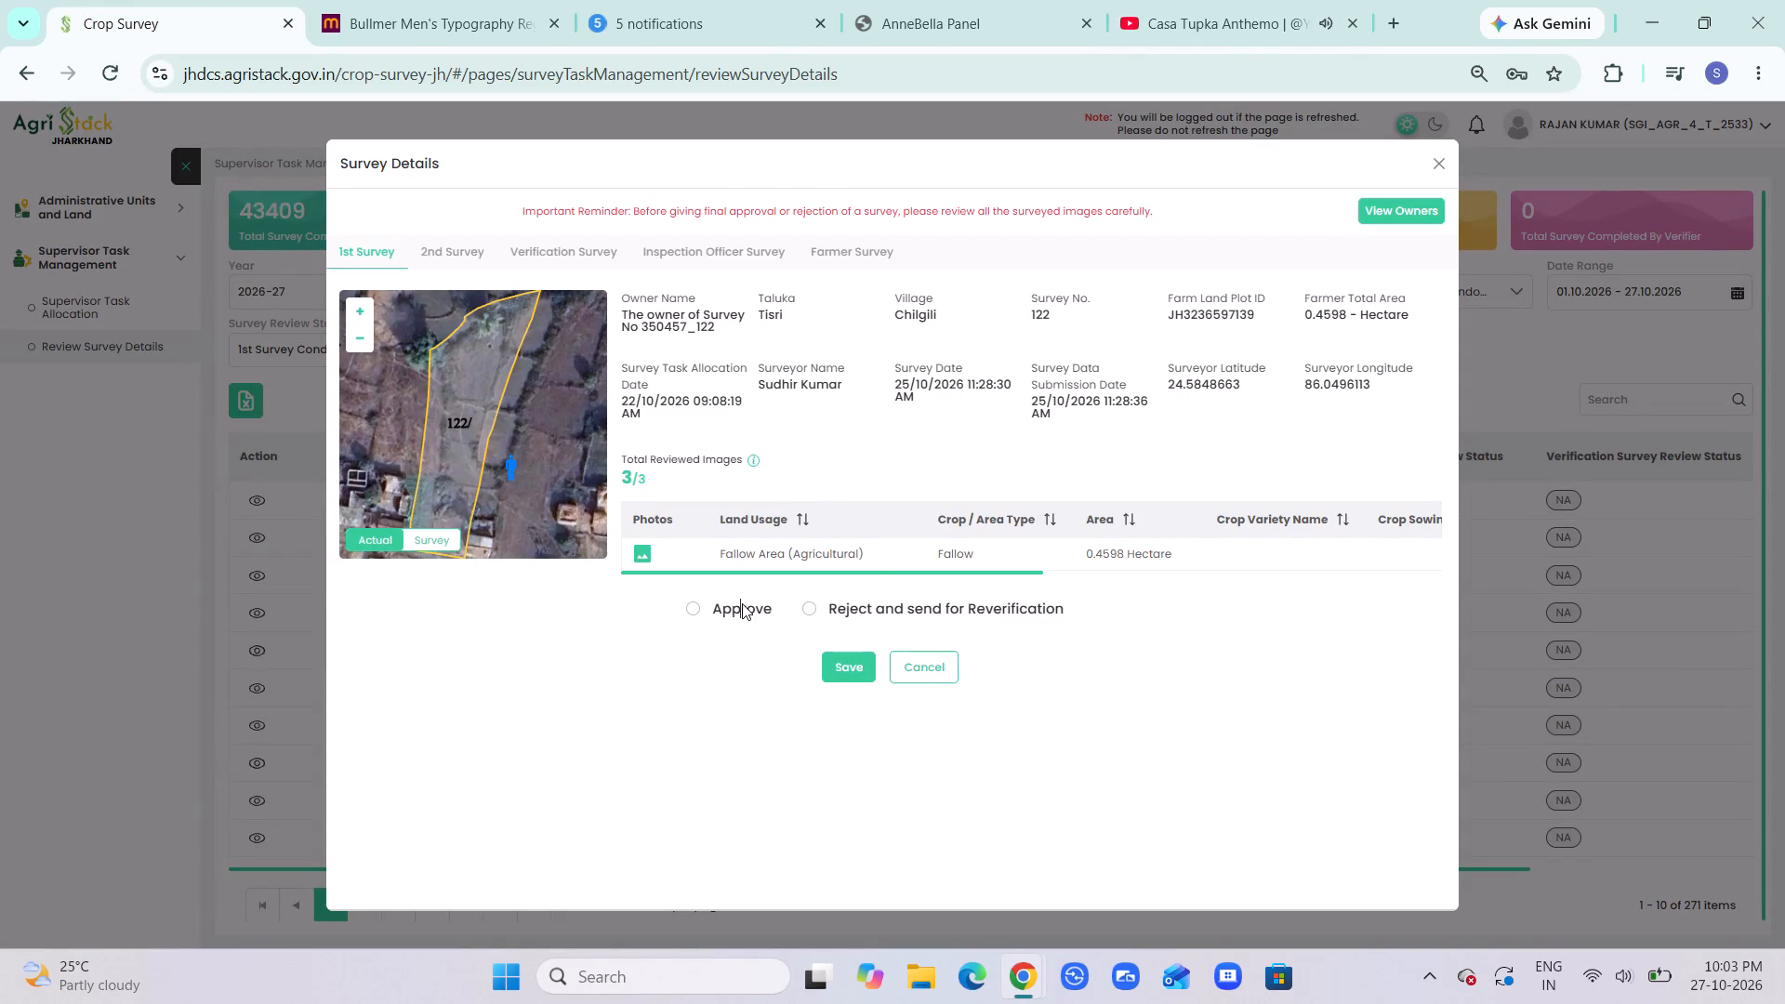
{"action": "left_click", "coordinate": [841, 662]}
{"action": "left_click", "coordinate": [855, 566]}
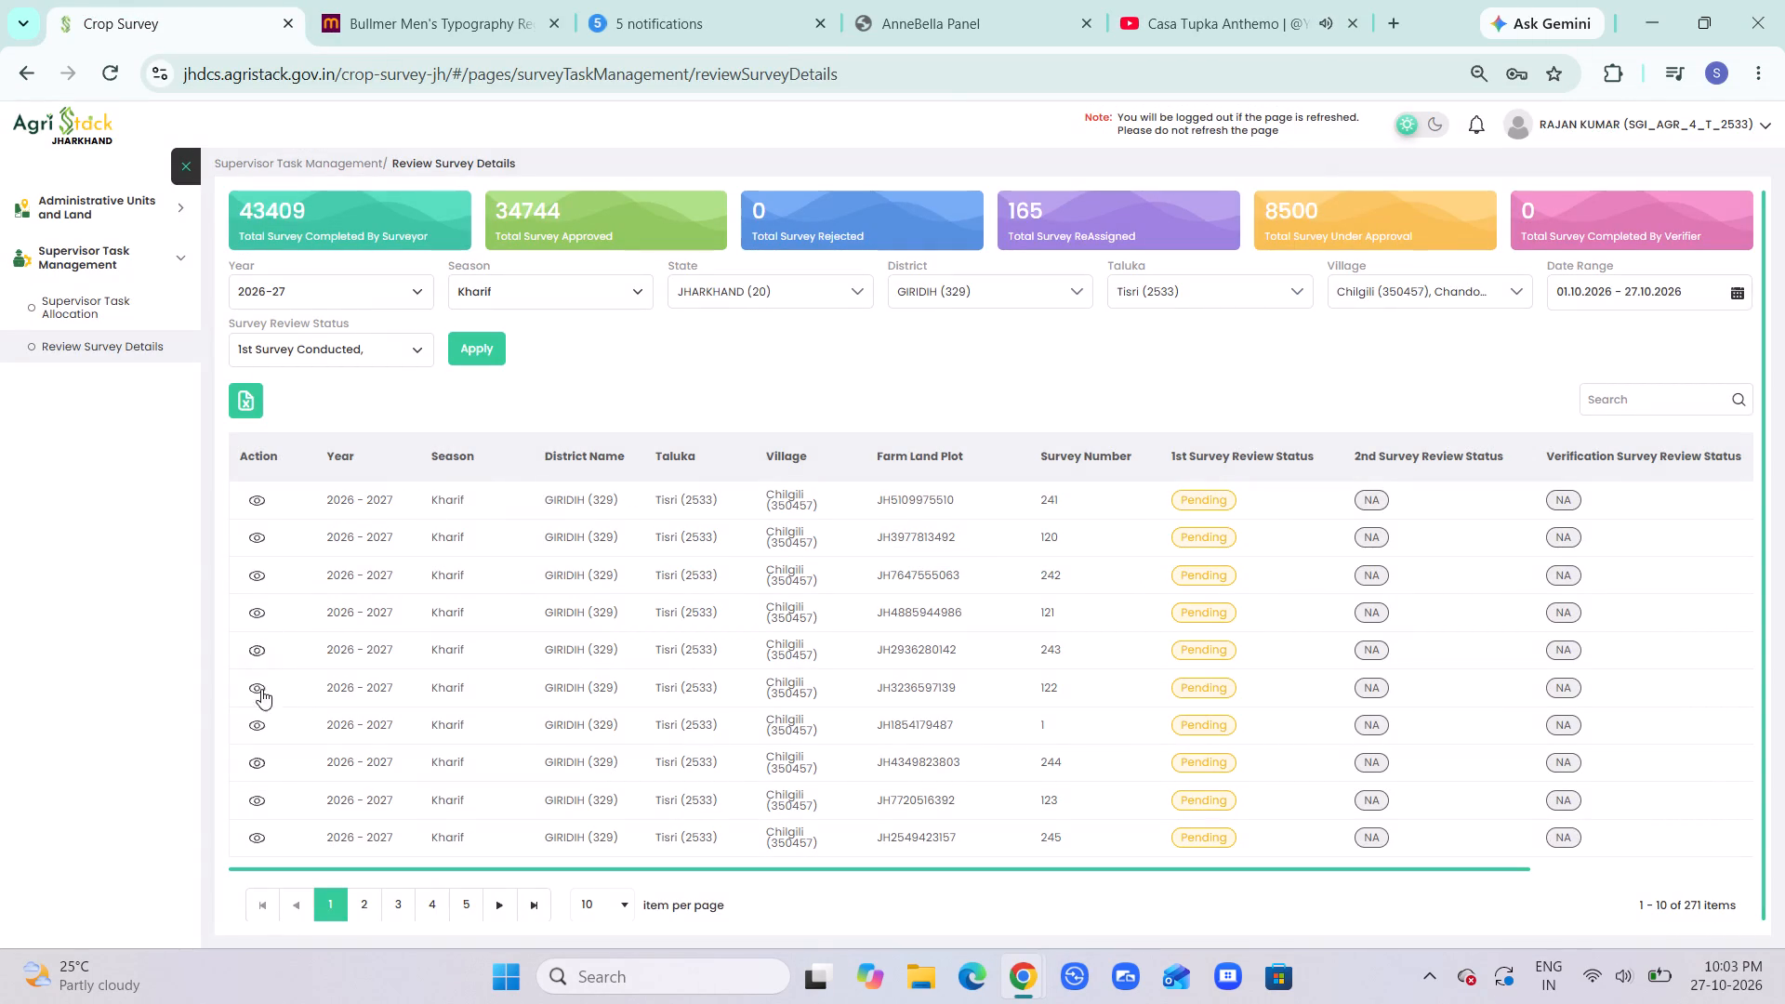
Open the first survey of survey number 1 in Chilgili and approve the first two of its fallow-land photos.
{"action": "left_click", "coordinate": [259, 714]}
{"action": "left_click", "coordinate": [259, 723]}
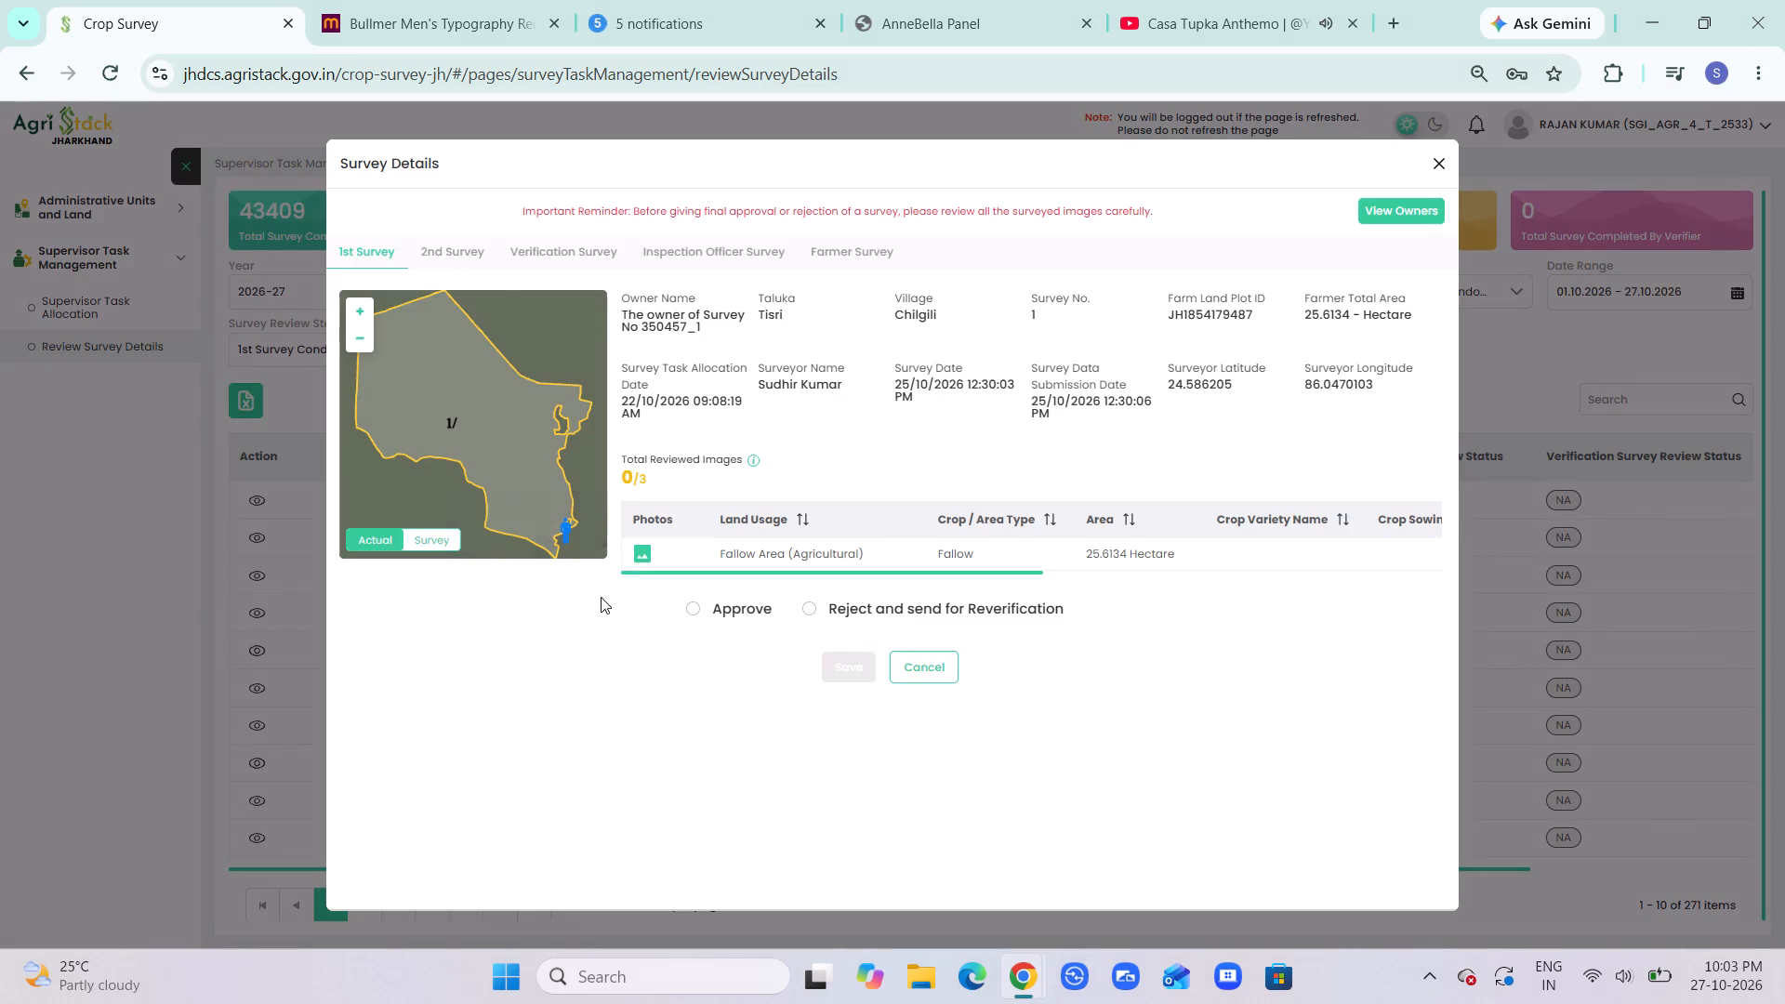
{"action": "left_click", "coordinate": [632, 554]}
{"action": "left_click", "coordinate": [634, 554]}
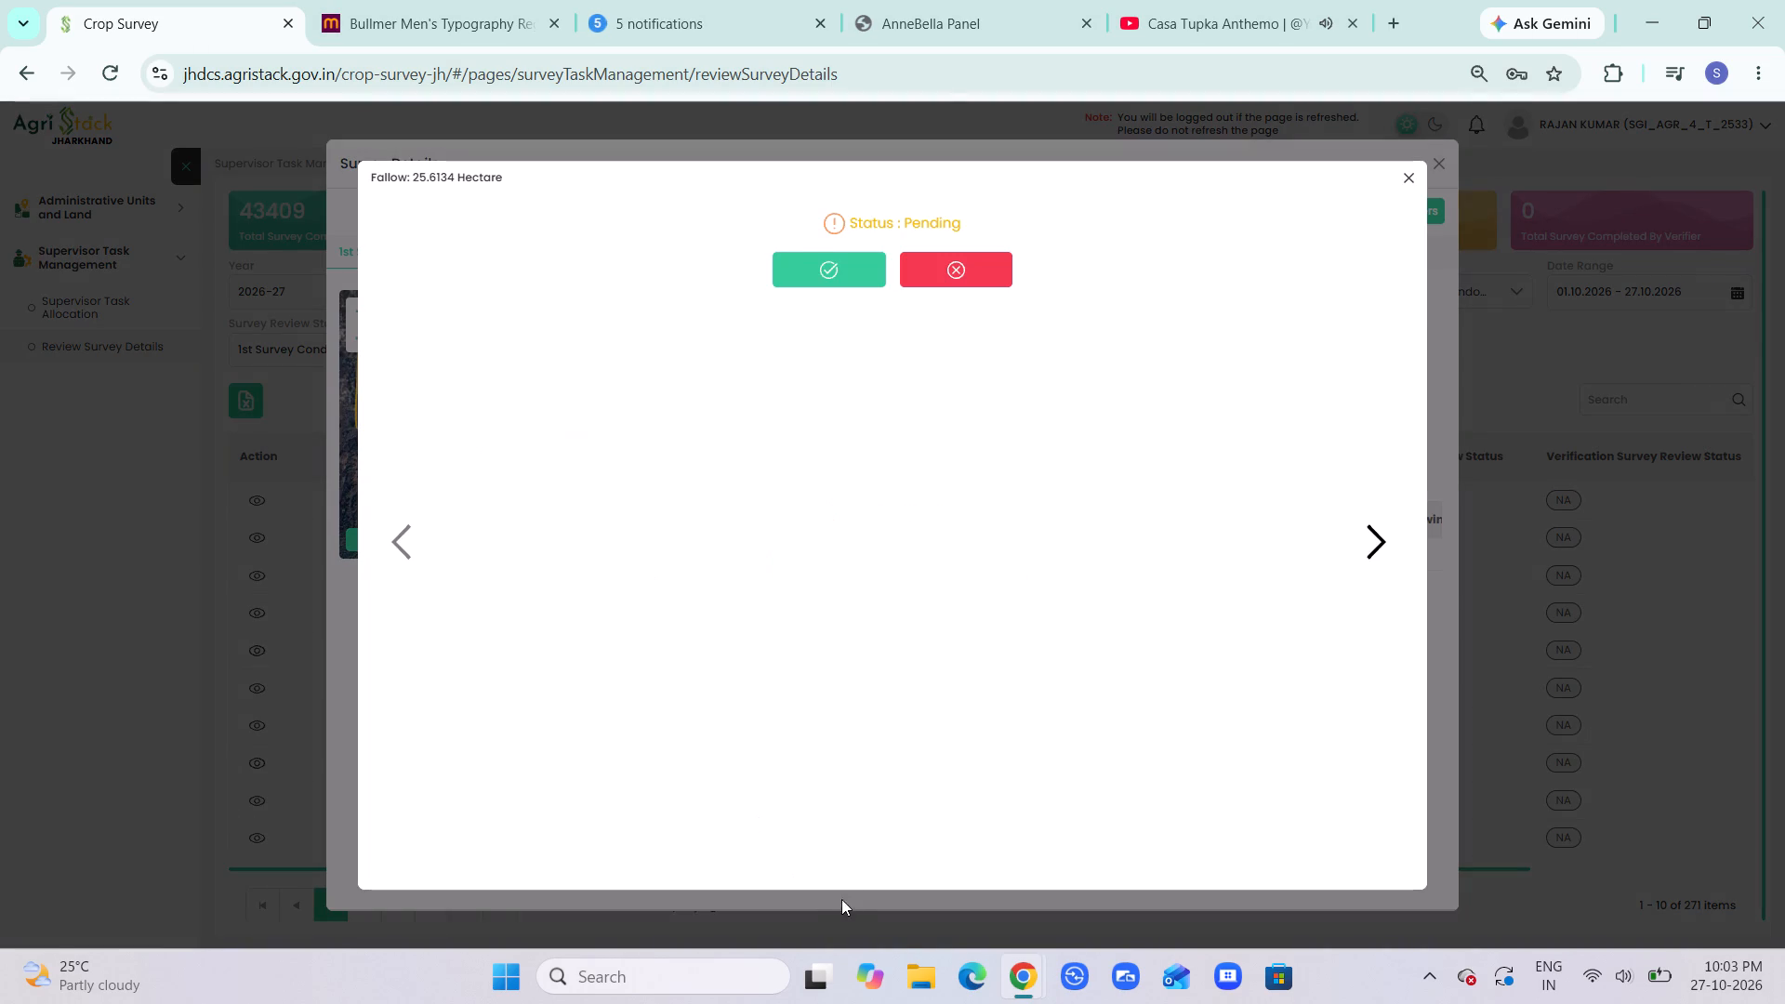
{"action": "left_click", "coordinate": [859, 859]}
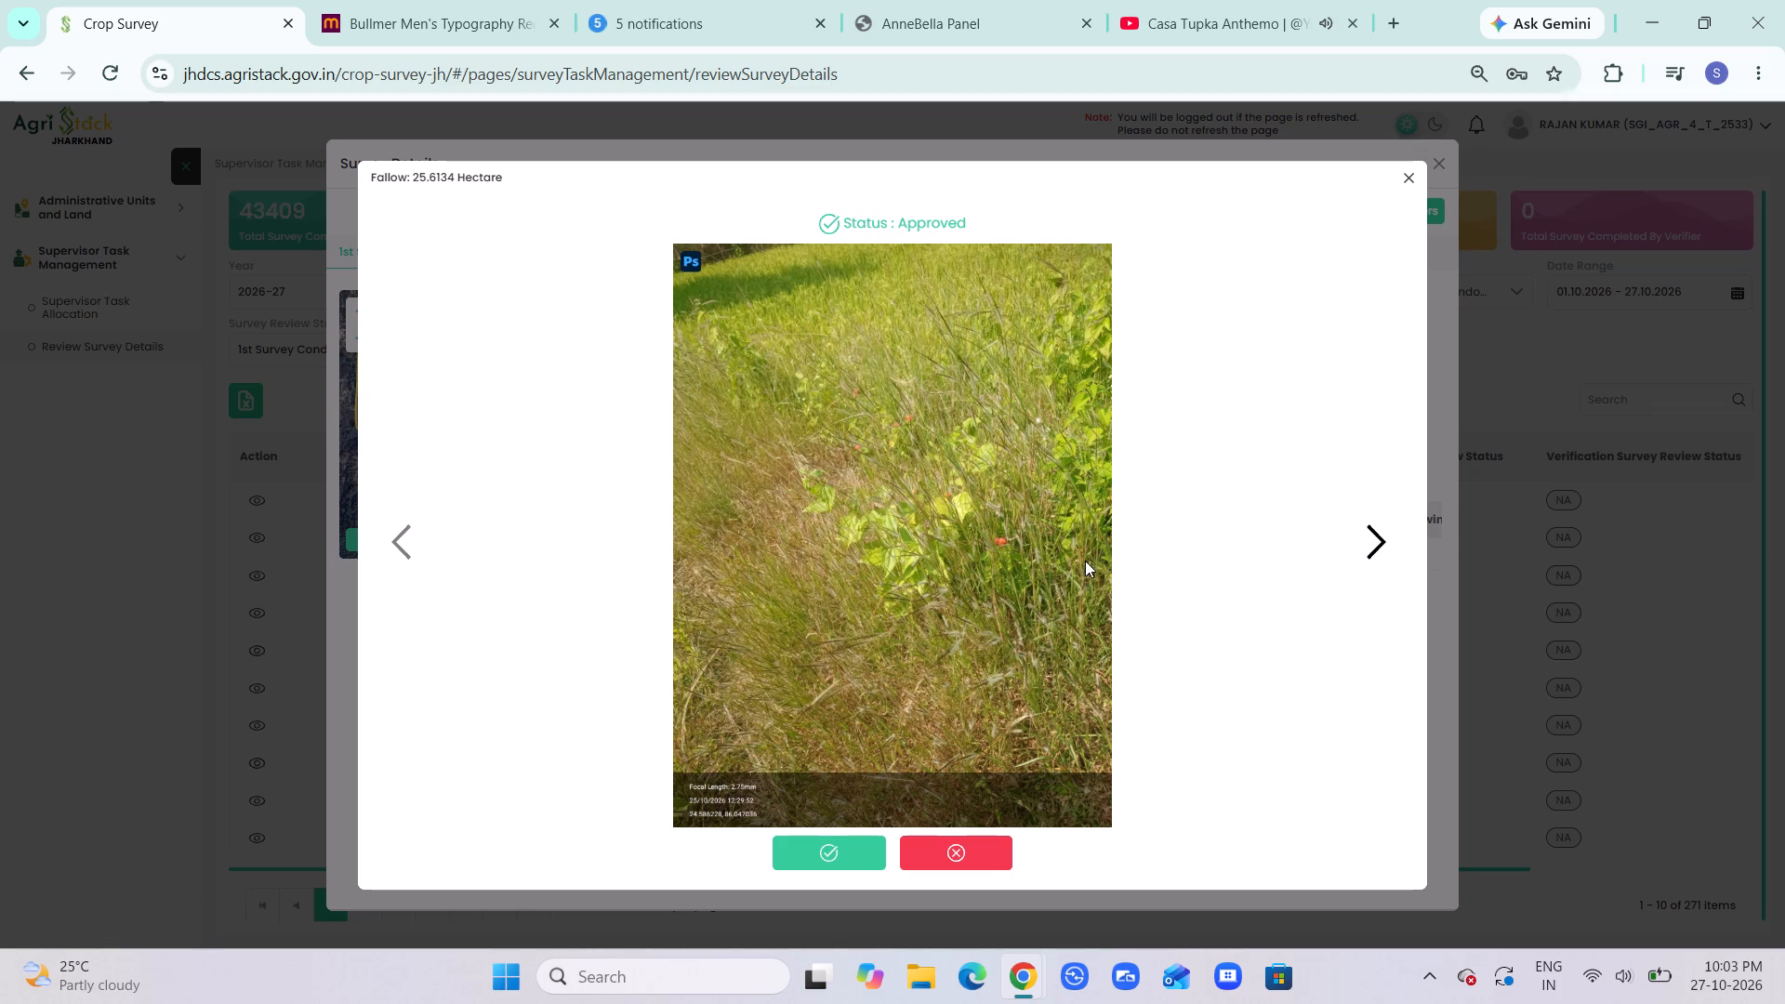
{"action": "left_click_drag", "start_coordinate": [1006, 637], "coordinate": [958, 647]}
{"action": "left_click", "coordinate": [851, 844]}
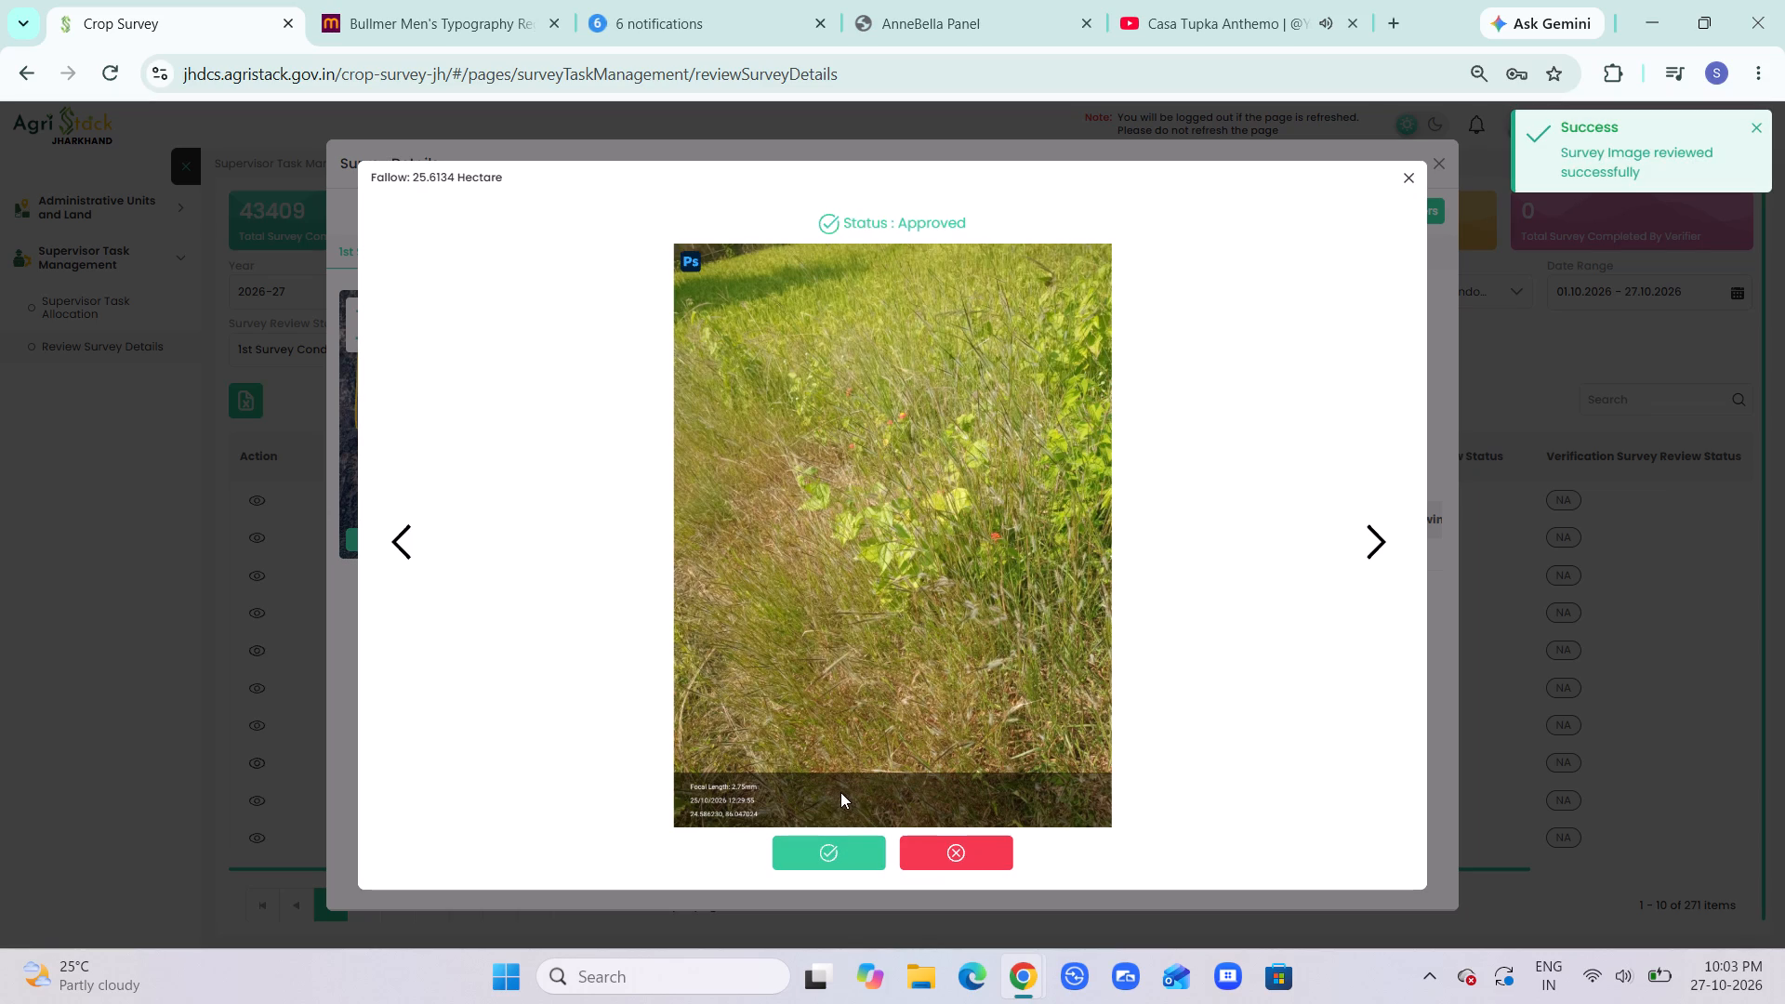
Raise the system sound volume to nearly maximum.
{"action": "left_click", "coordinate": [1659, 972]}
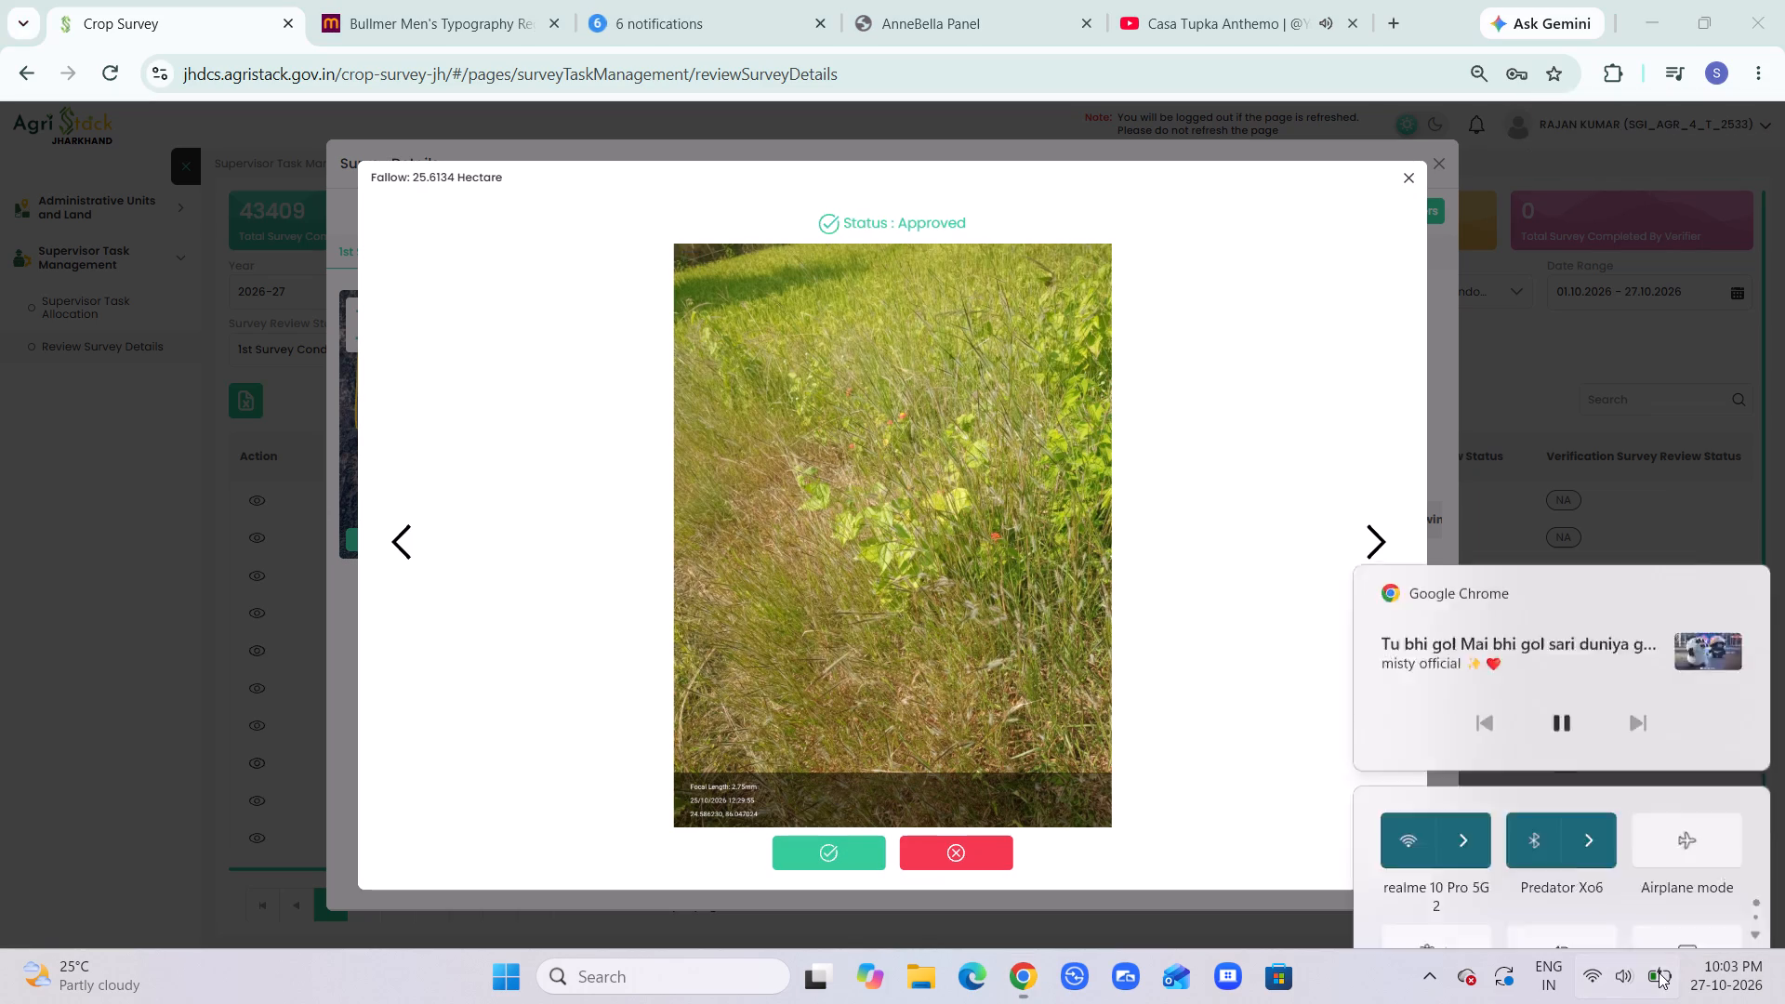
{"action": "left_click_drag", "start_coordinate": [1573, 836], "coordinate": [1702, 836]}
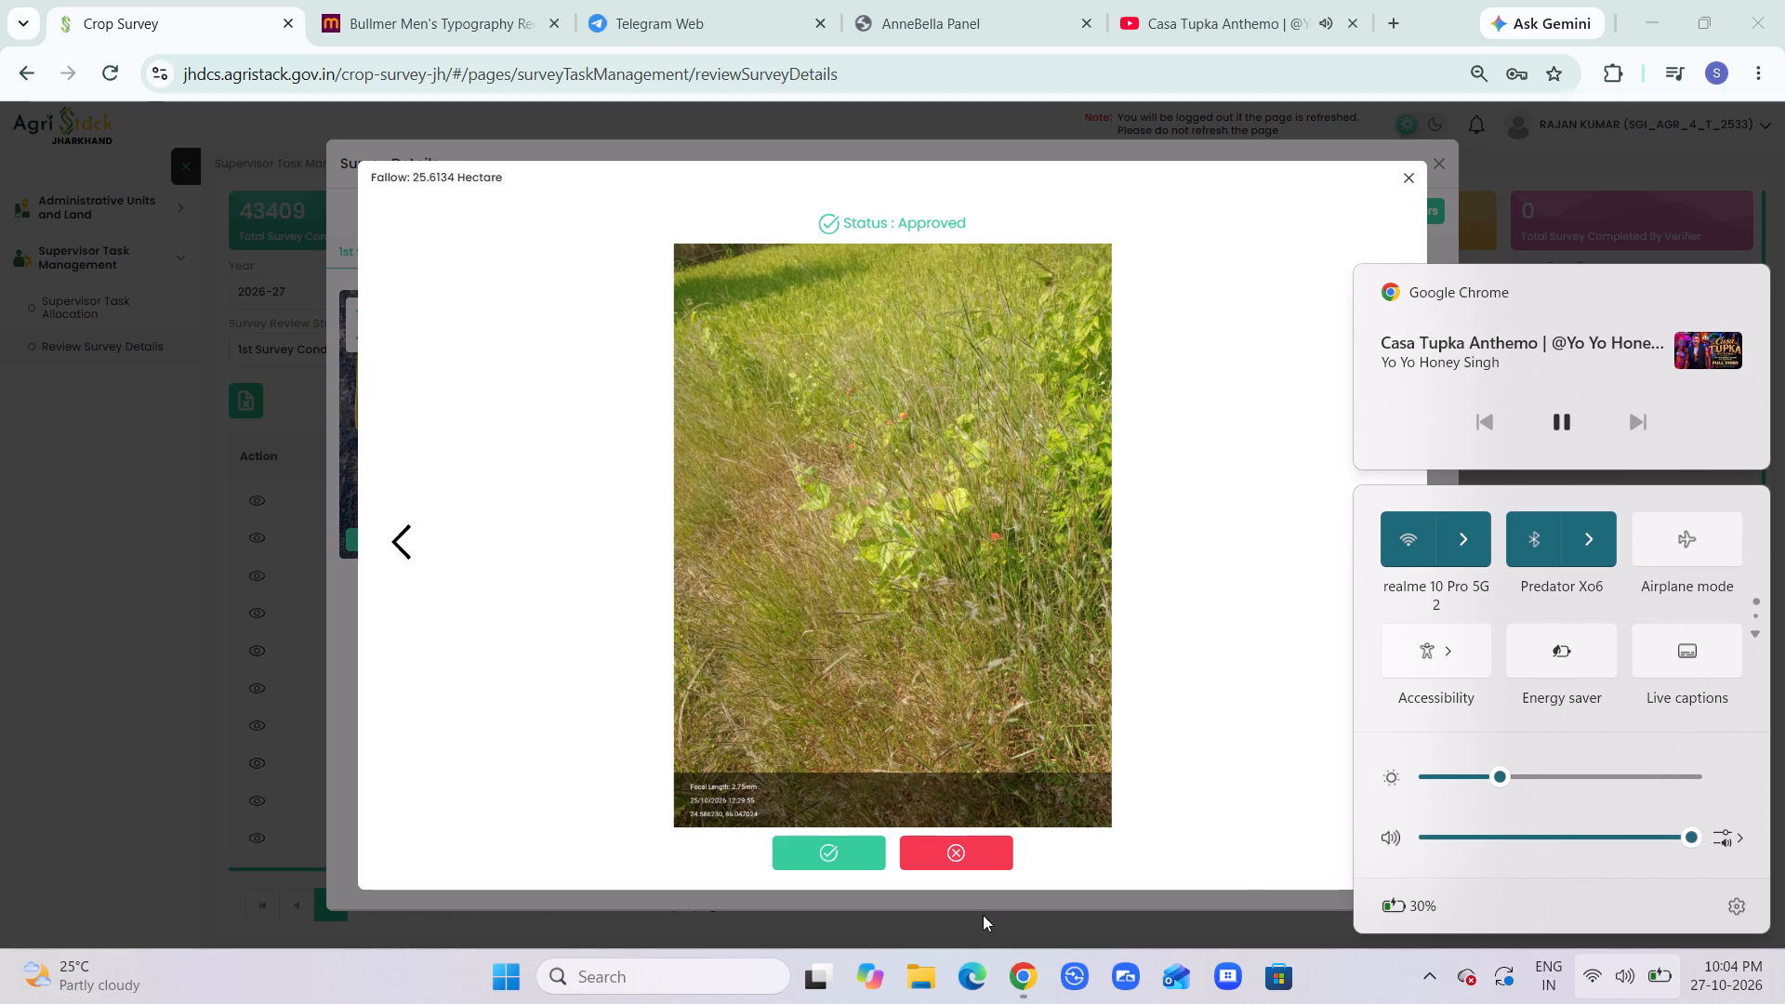
Finish approving the fallow-land photos of survey number 1, and save its first survey with the Approve decision.
{"action": "left_click", "coordinate": [864, 854]}
{"action": "left_click_drag", "start_coordinate": [1181, 580], "coordinate": [910, 619]}
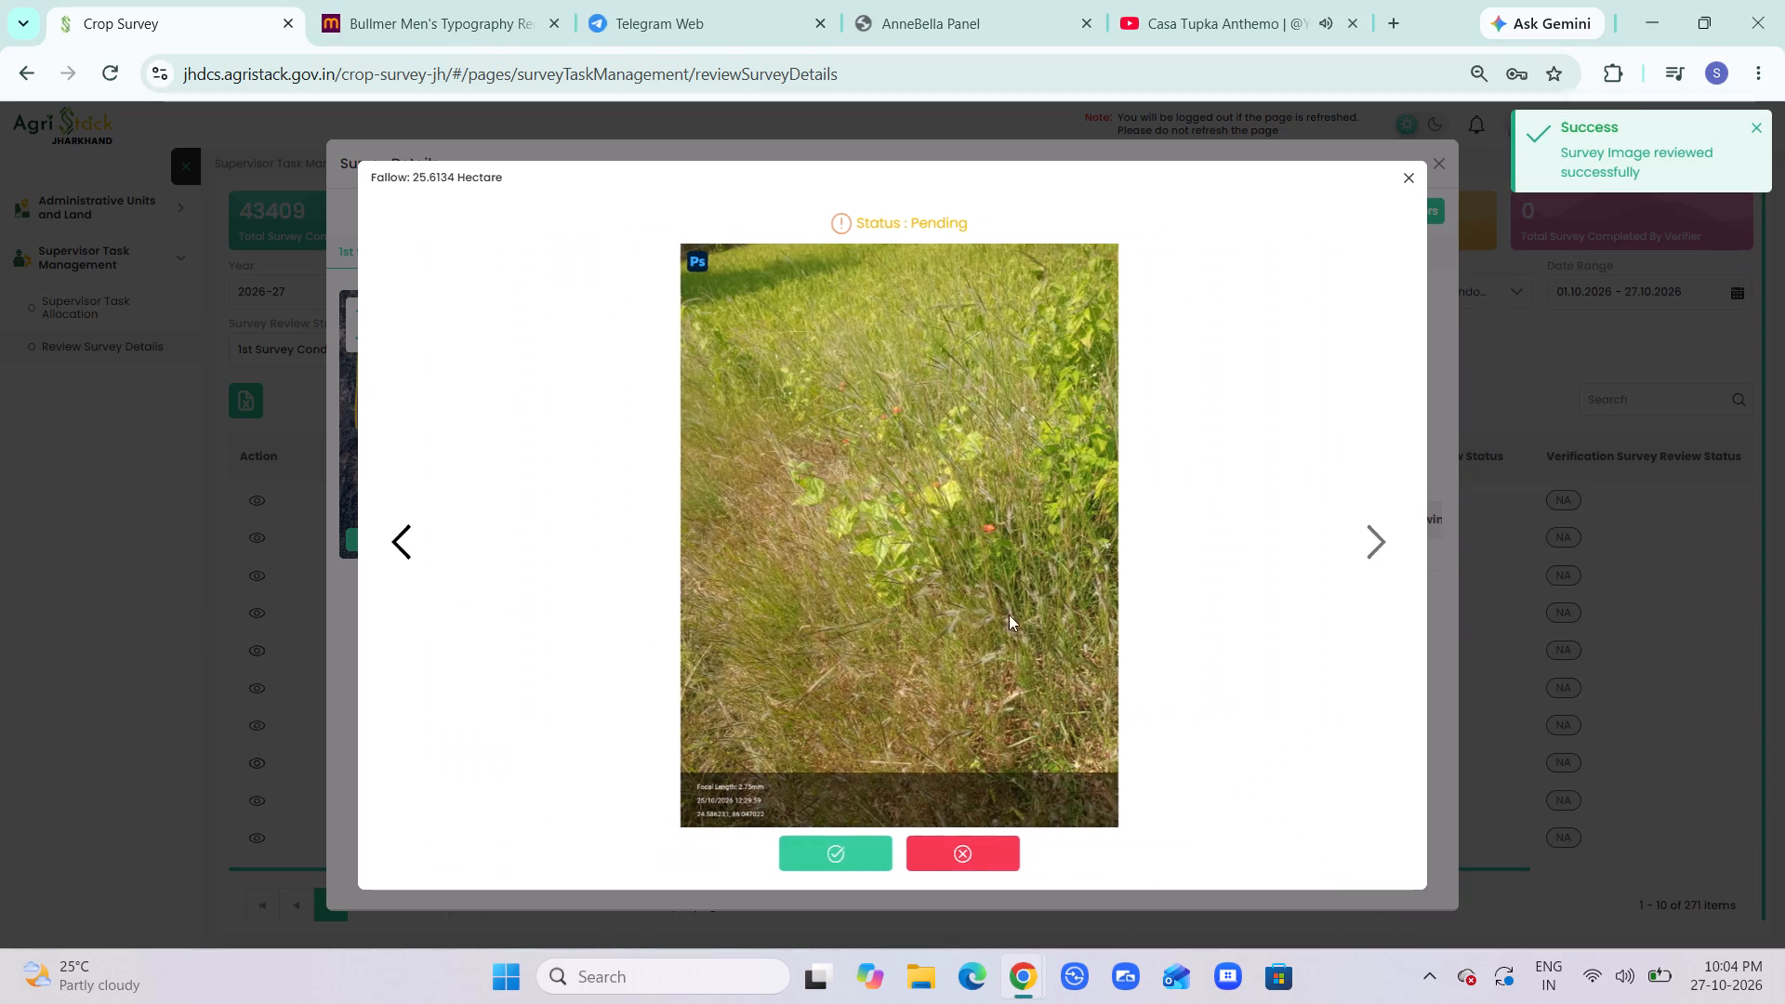
{"action": "left_click", "coordinate": [812, 852]}
{"action": "left_click_drag", "start_coordinate": [1030, 625], "coordinate": [935, 640]}
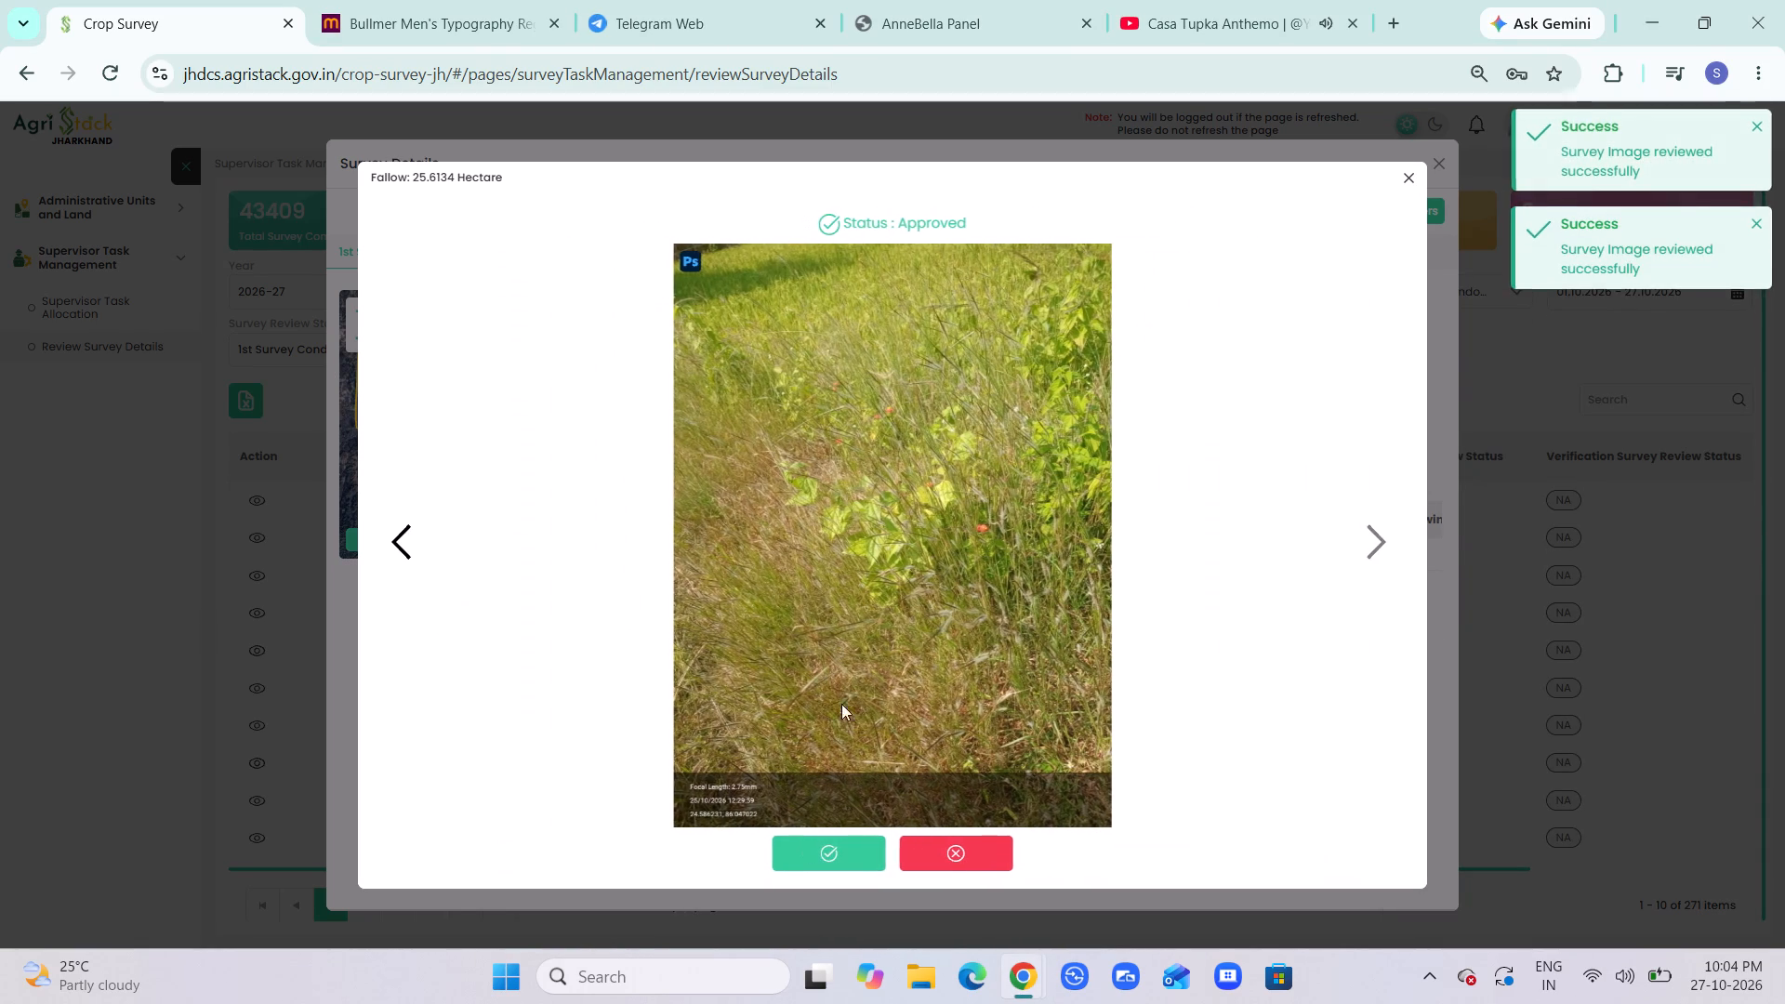
{"action": "left_click", "coordinate": [1409, 174]}
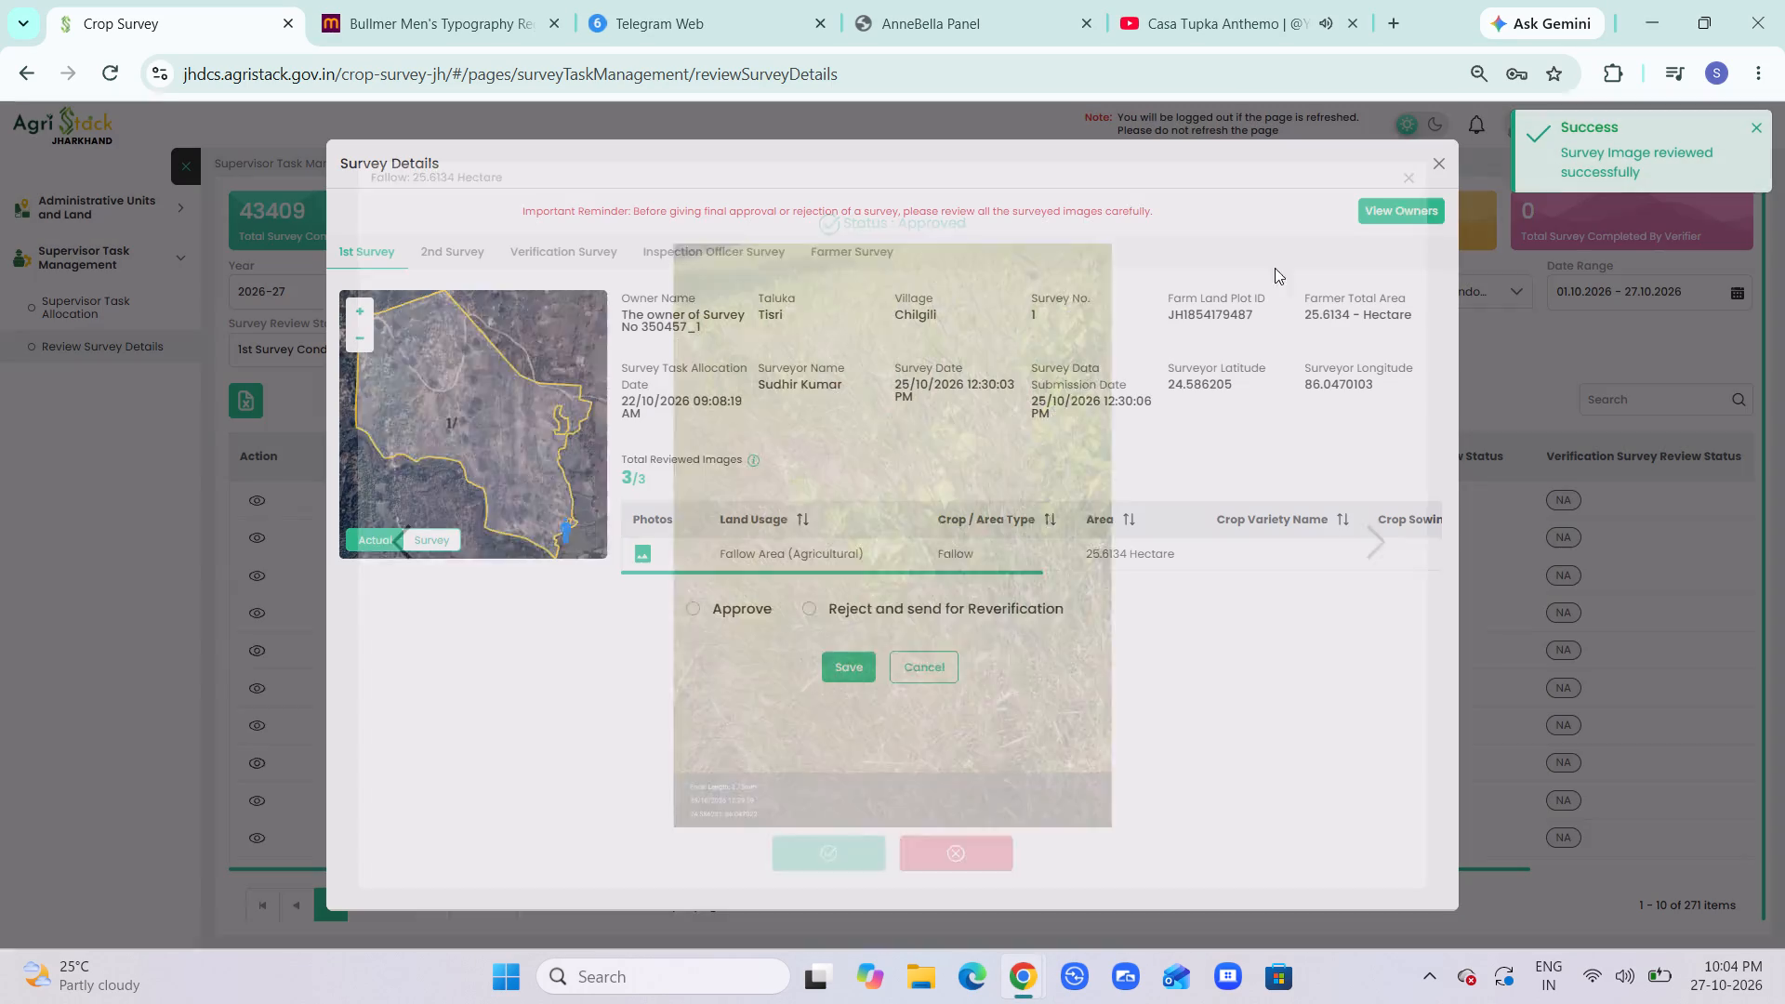
{"action": "left_click", "coordinate": [747, 606]}
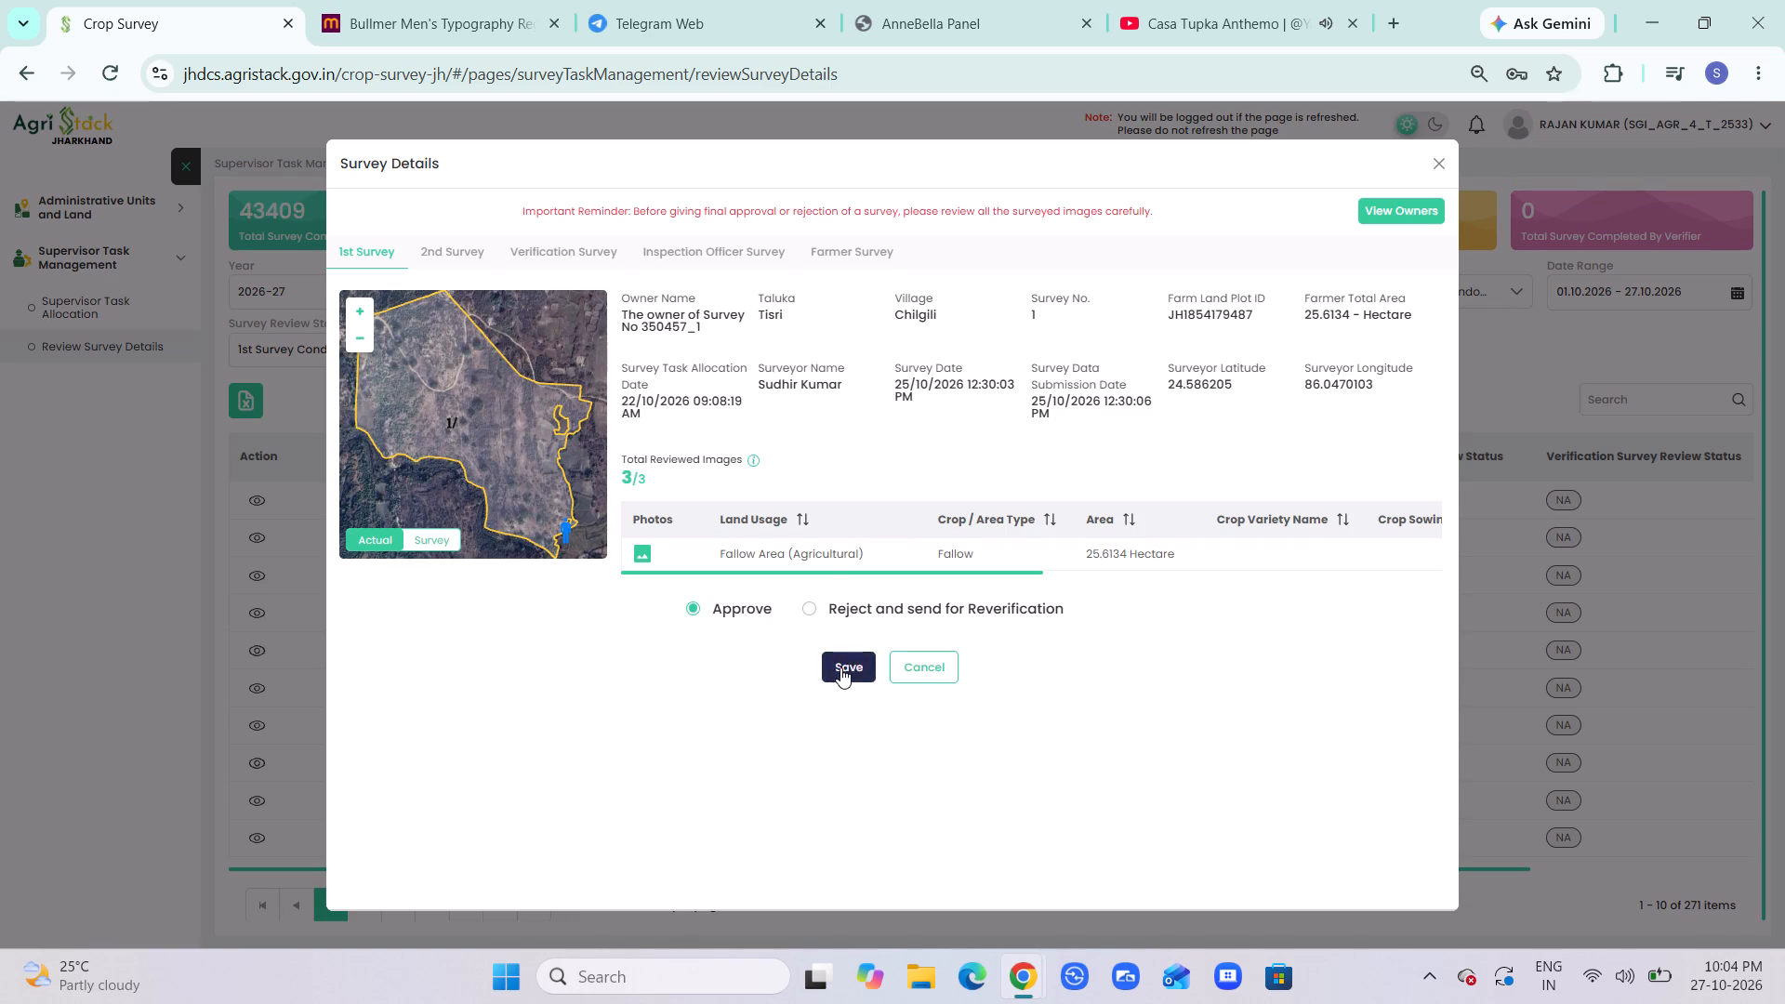
{"action": "left_click", "coordinate": [841, 667]}
{"action": "left_click", "coordinate": [885, 555]}
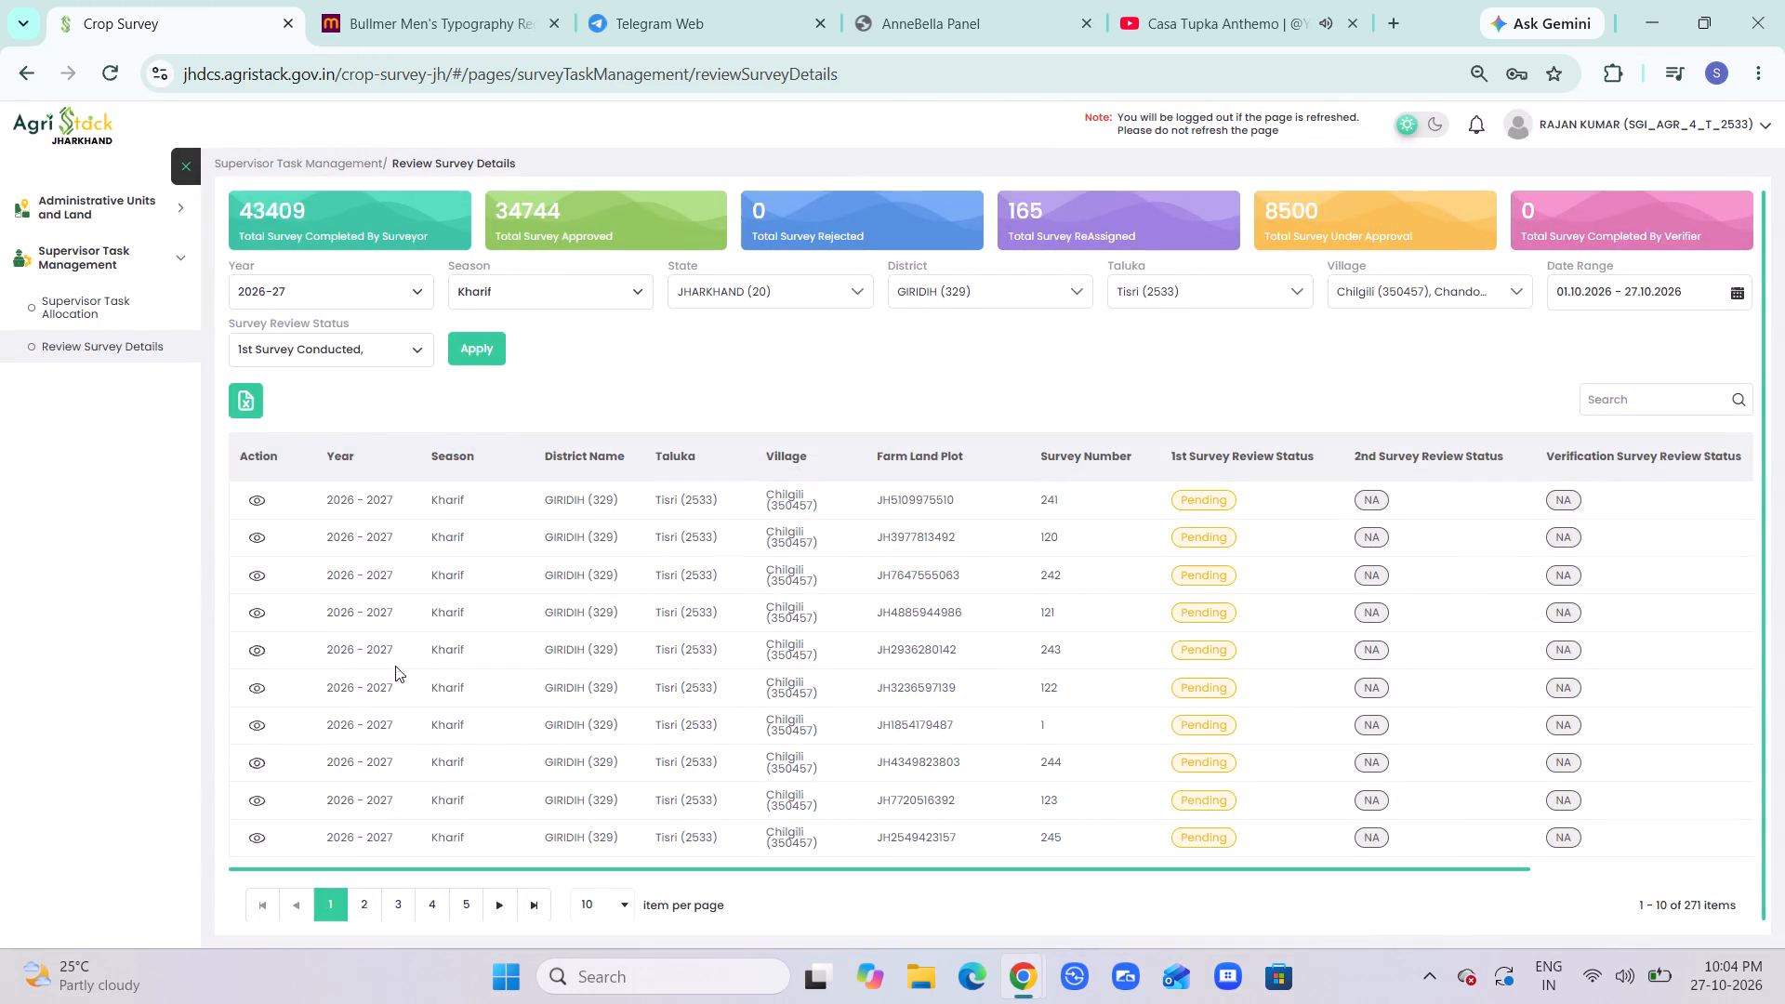
Open the first survey of survey number 245 in Chilgili and approve the first of its fallow-land photos.
{"action": "left_click", "coordinate": [256, 835]}
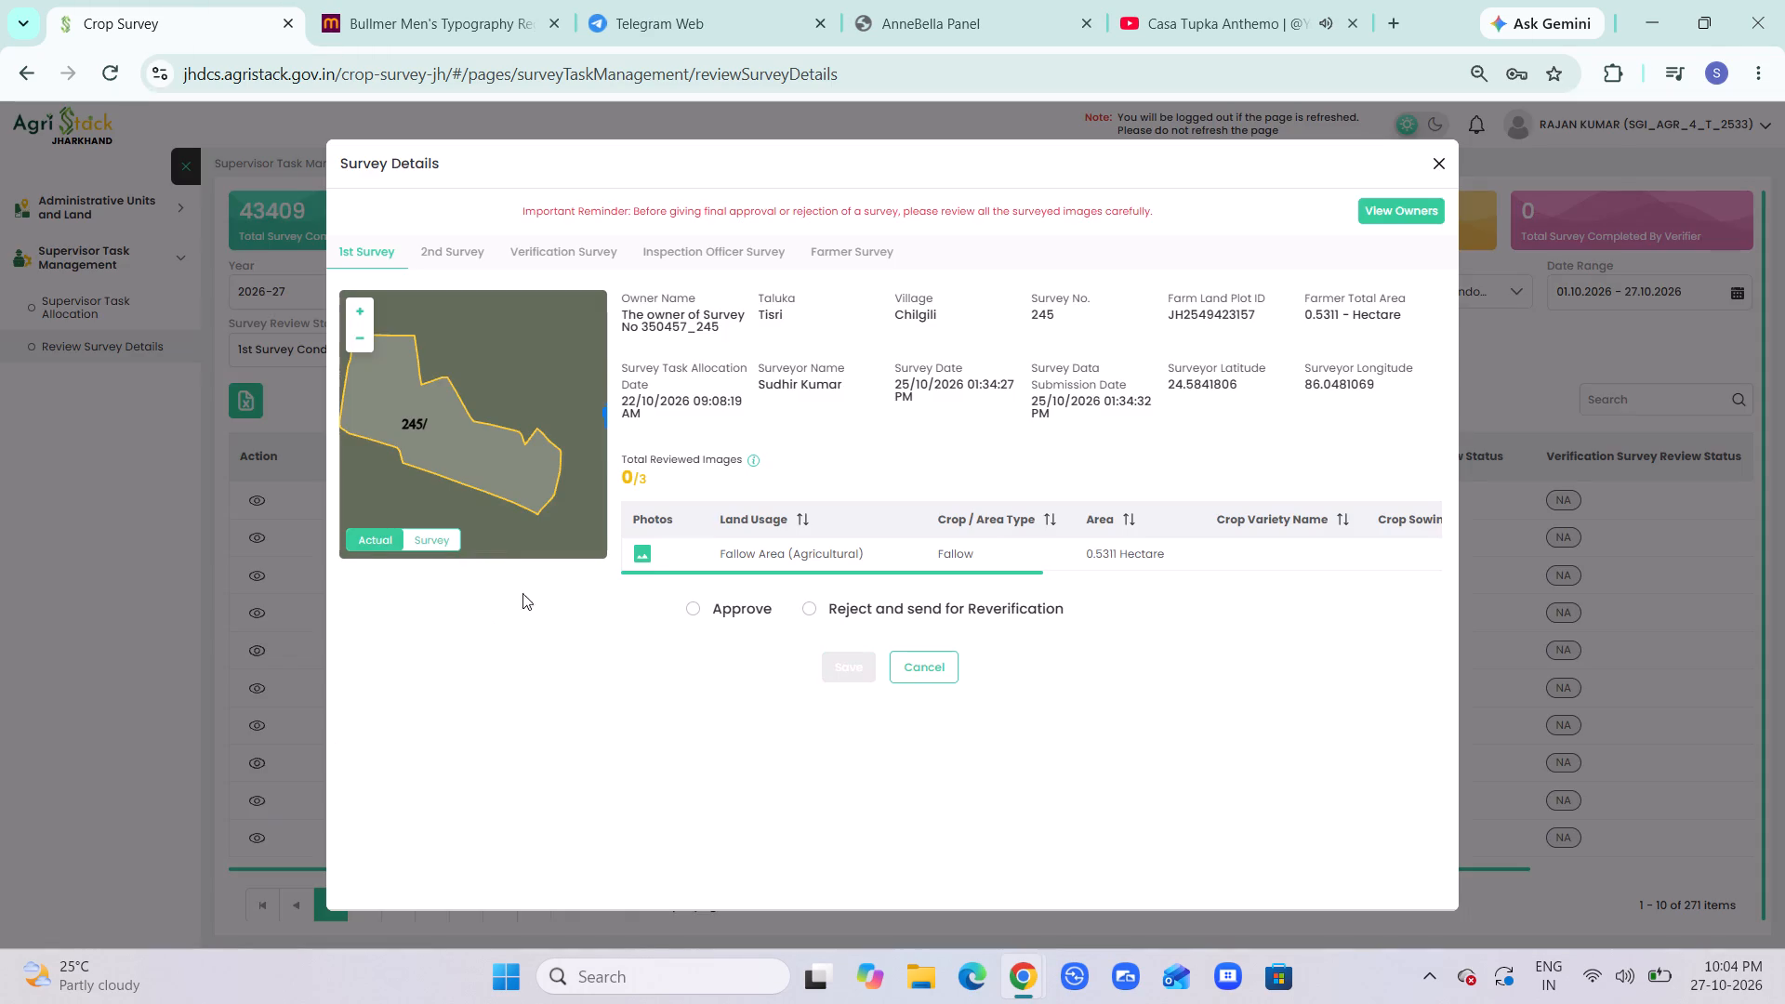
{"action": "left_click", "coordinate": [648, 551]}
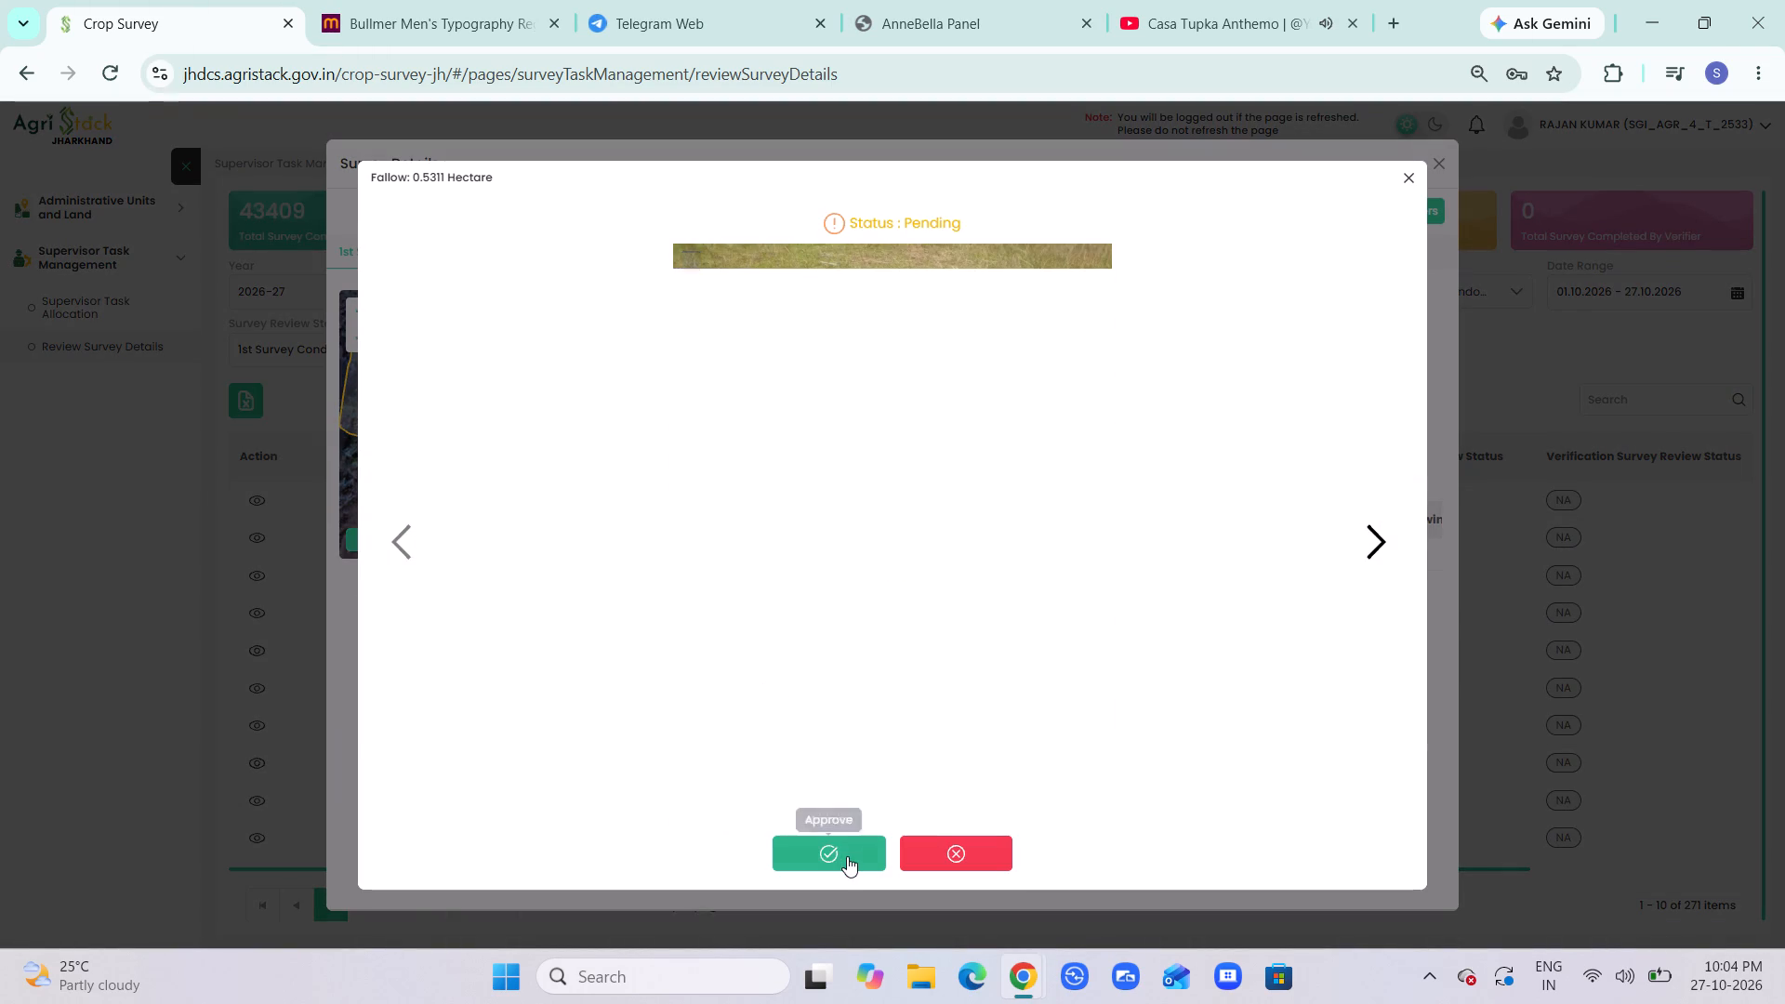
{"action": "left_click", "coordinate": [847, 856]}
{"action": "left_click_drag", "start_coordinate": [948, 664], "coordinate": [729, 657]}
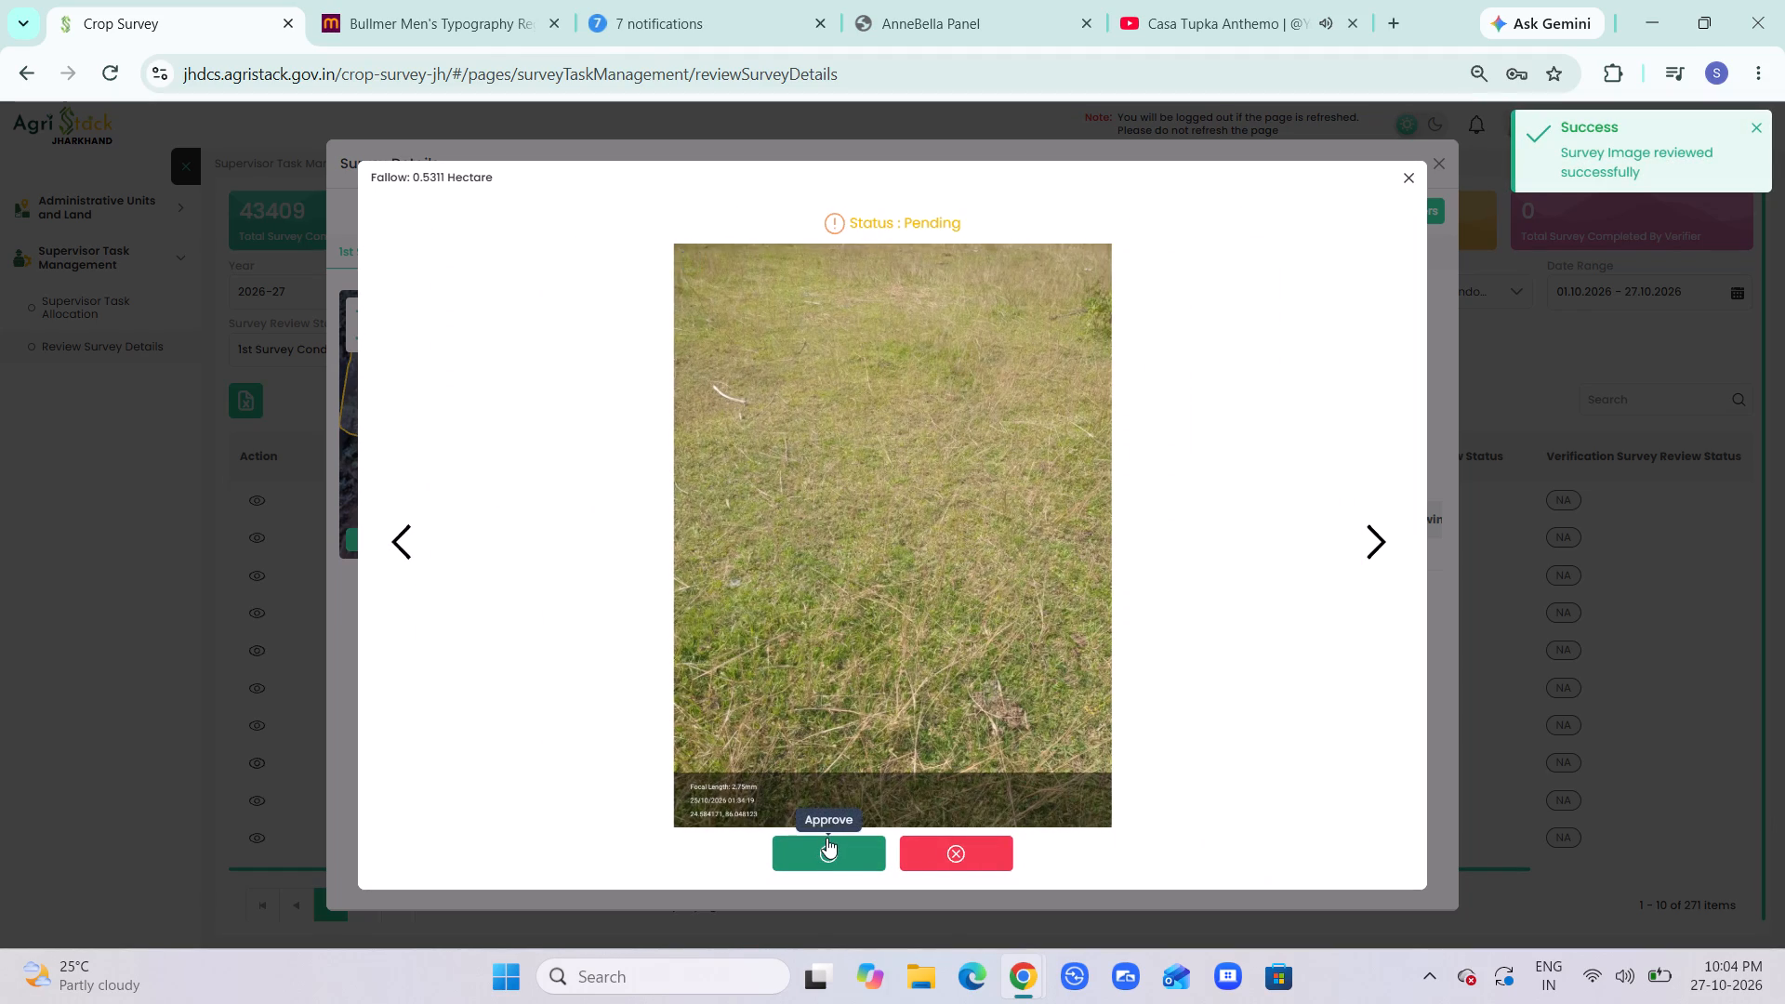
Lower the system sound volume to about half and close the quick settings.
{"action": "left_click", "coordinate": [1631, 987]}
{"action": "left_click", "coordinate": [1554, 832]}
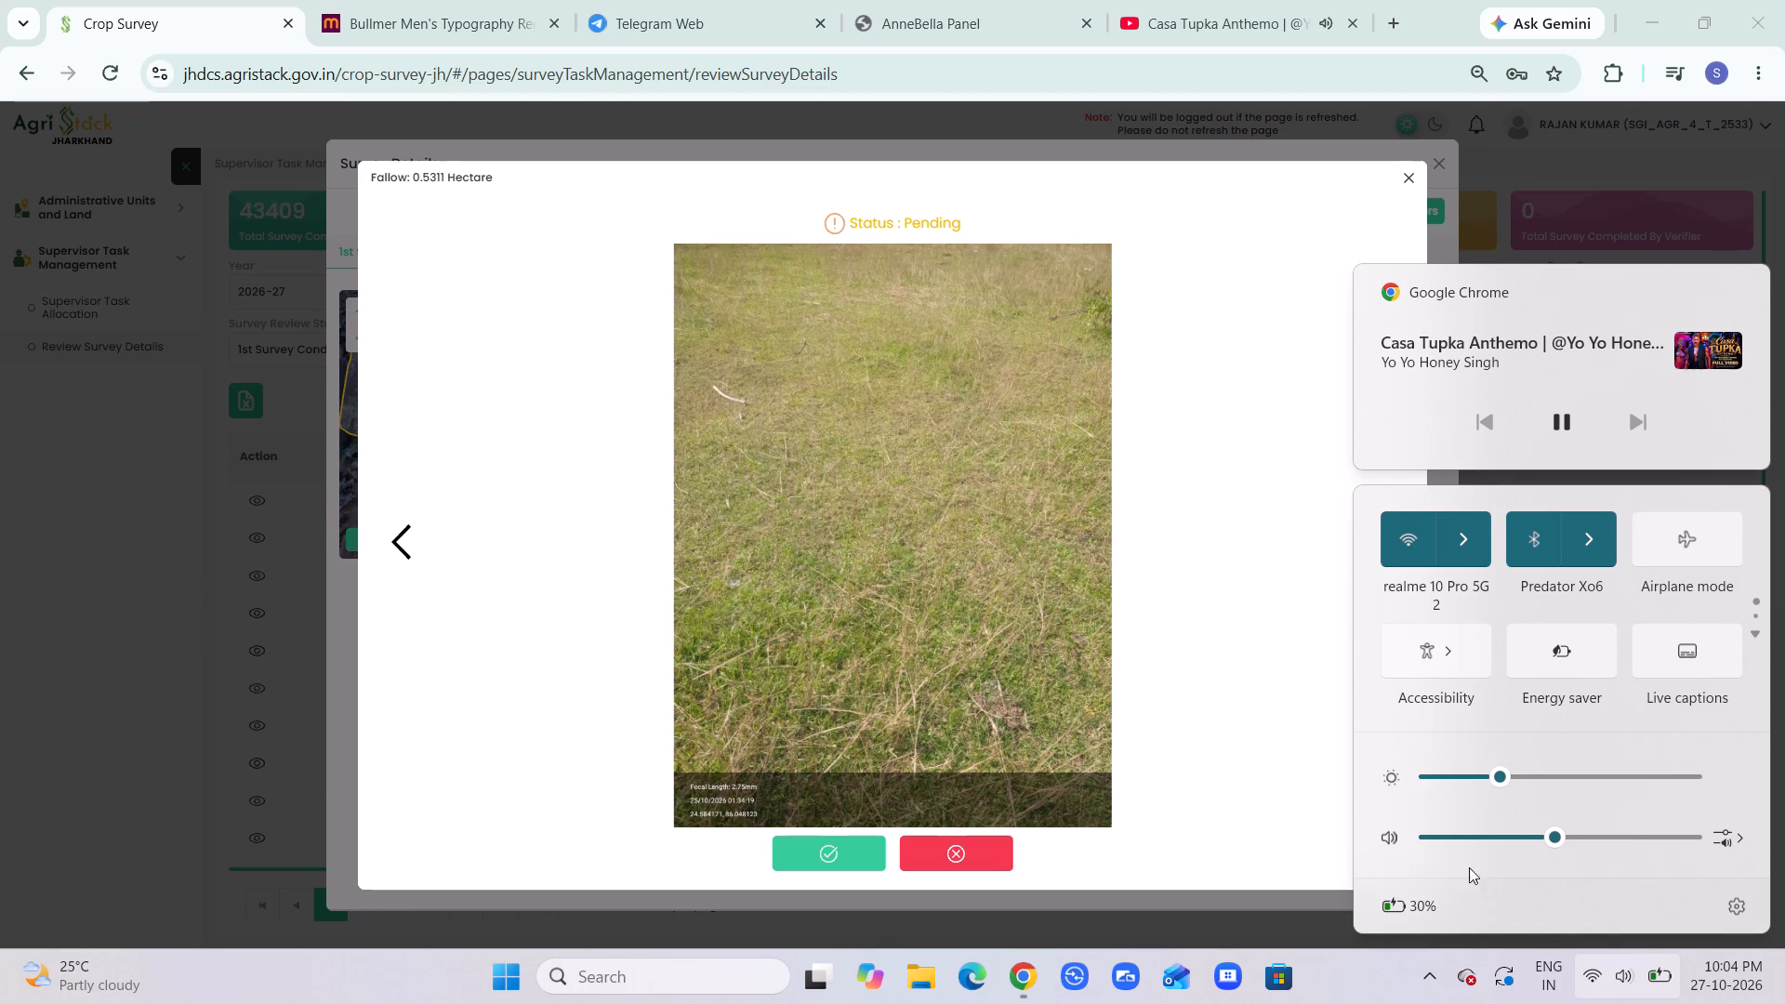
{"action": "left_click", "coordinate": [1345, 981]}
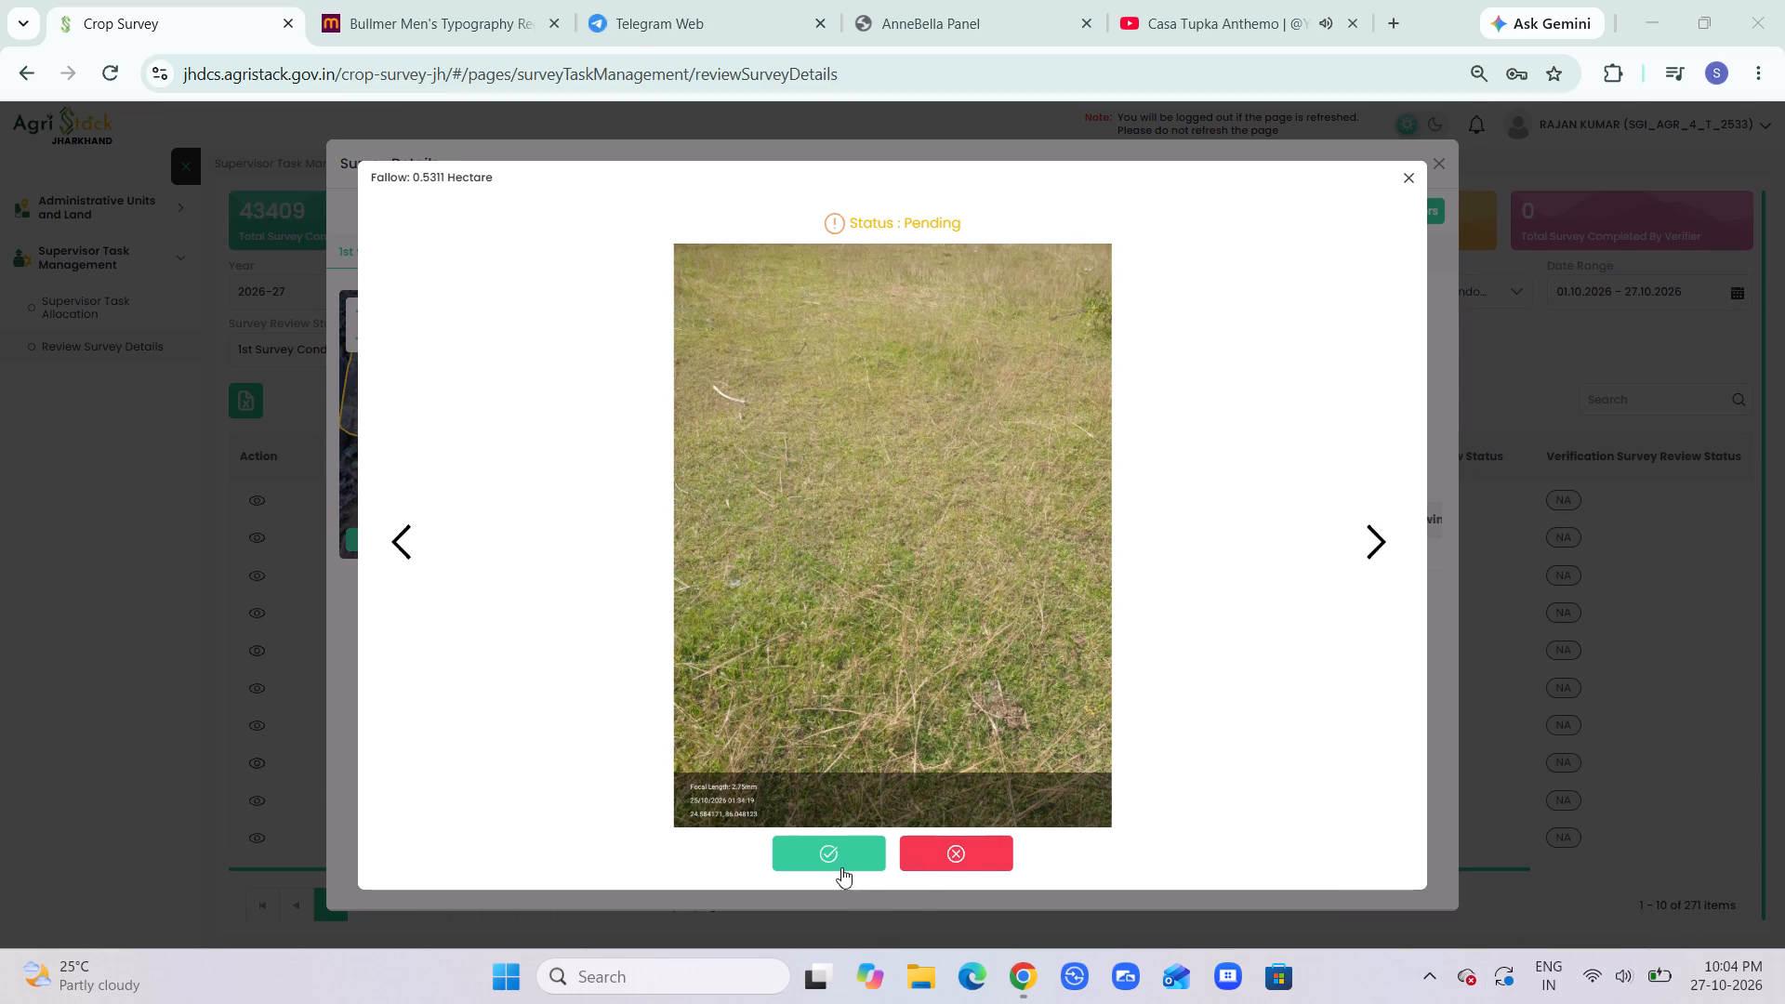
Approve the remaining fallow-land photos of survey number 245, save its first survey with the Approve decision, and close its details.
{"action": "left_click", "coordinate": [836, 861]}
{"action": "left_click_drag", "start_coordinate": [1059, 601], "coordinate": [997, 604]}
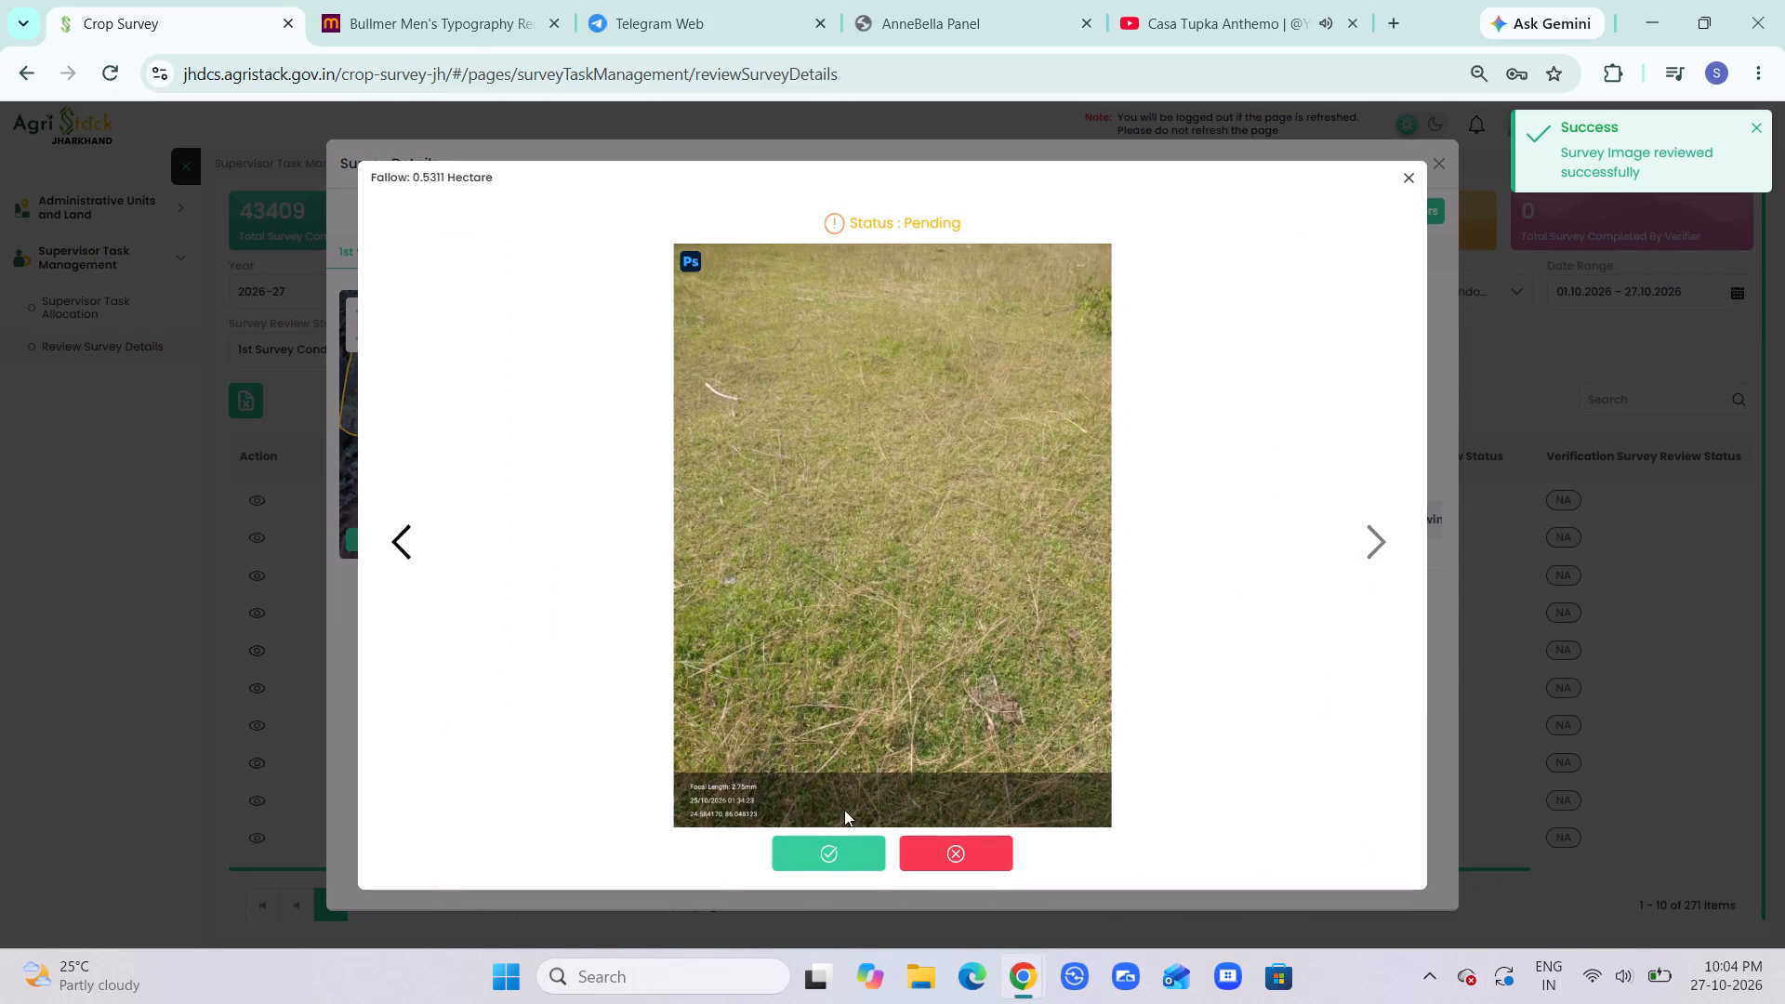
{"action": "left_click", "coordinate": [824, 851]}
{"action": "left_click_drag", "start_coordinate": [1013, 696], "coordinate": [946, 699]}
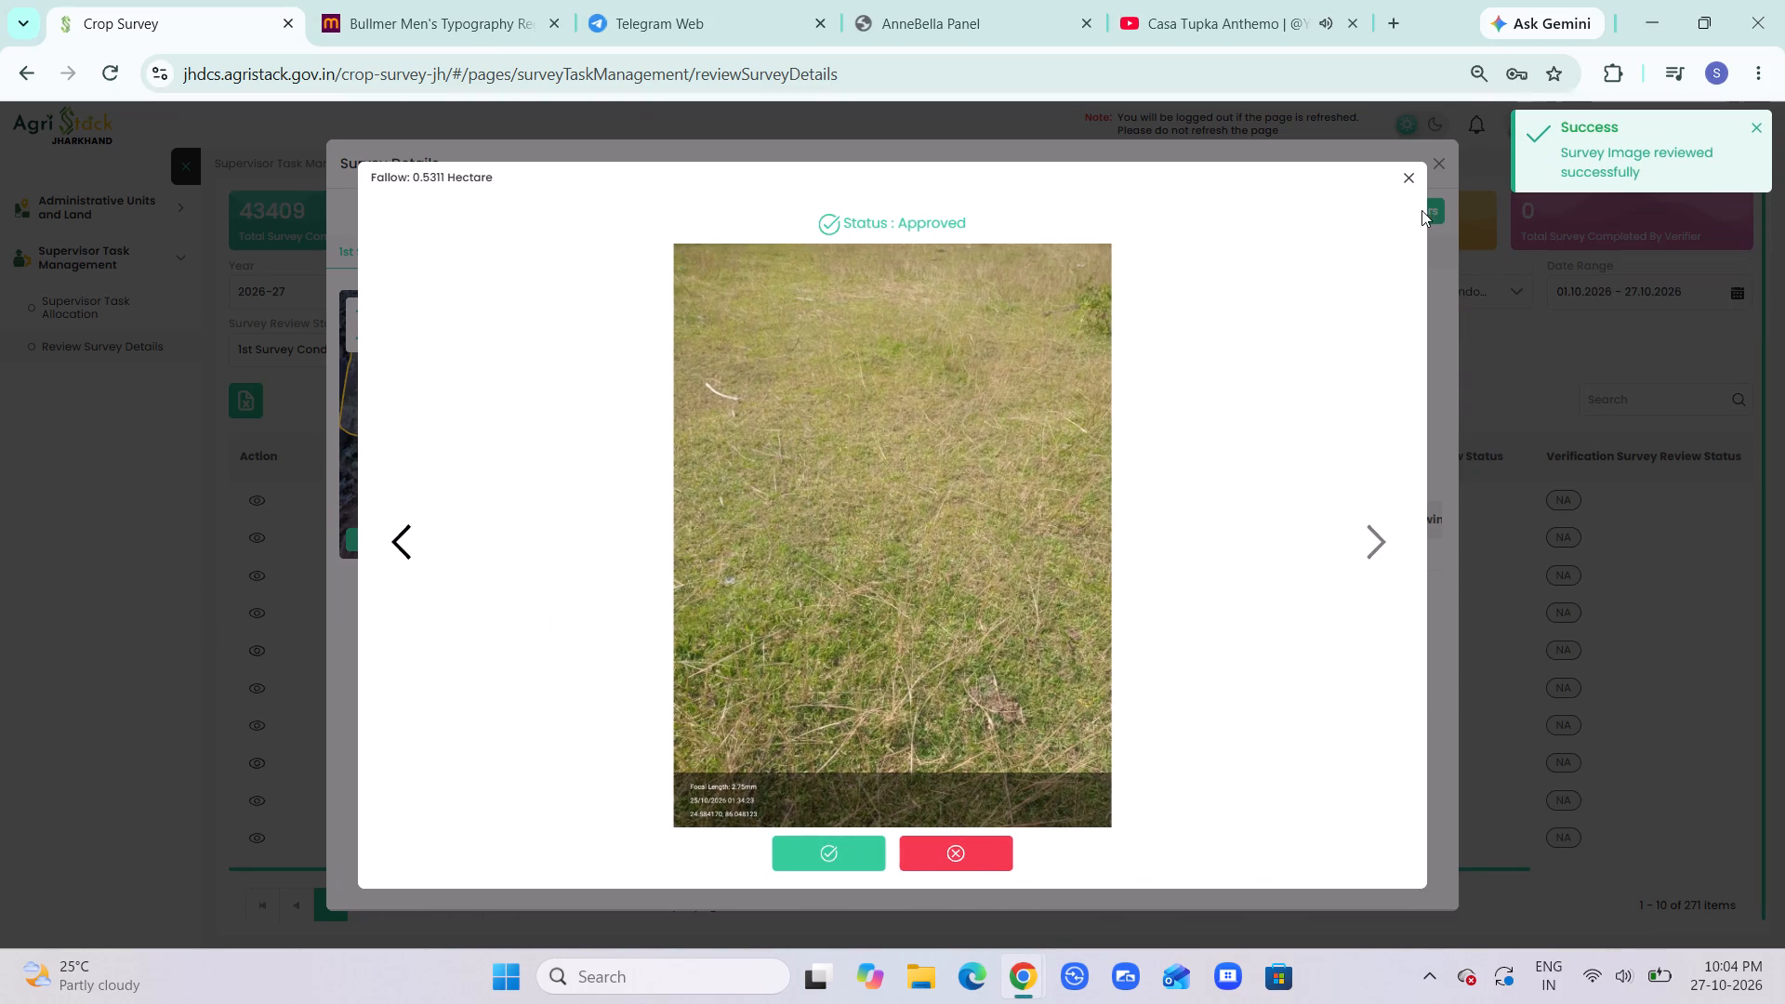
{"action": "left_click", "coordinate": [1409, 170]}
{"action": "left_click", "coordinate": [745, 611]}
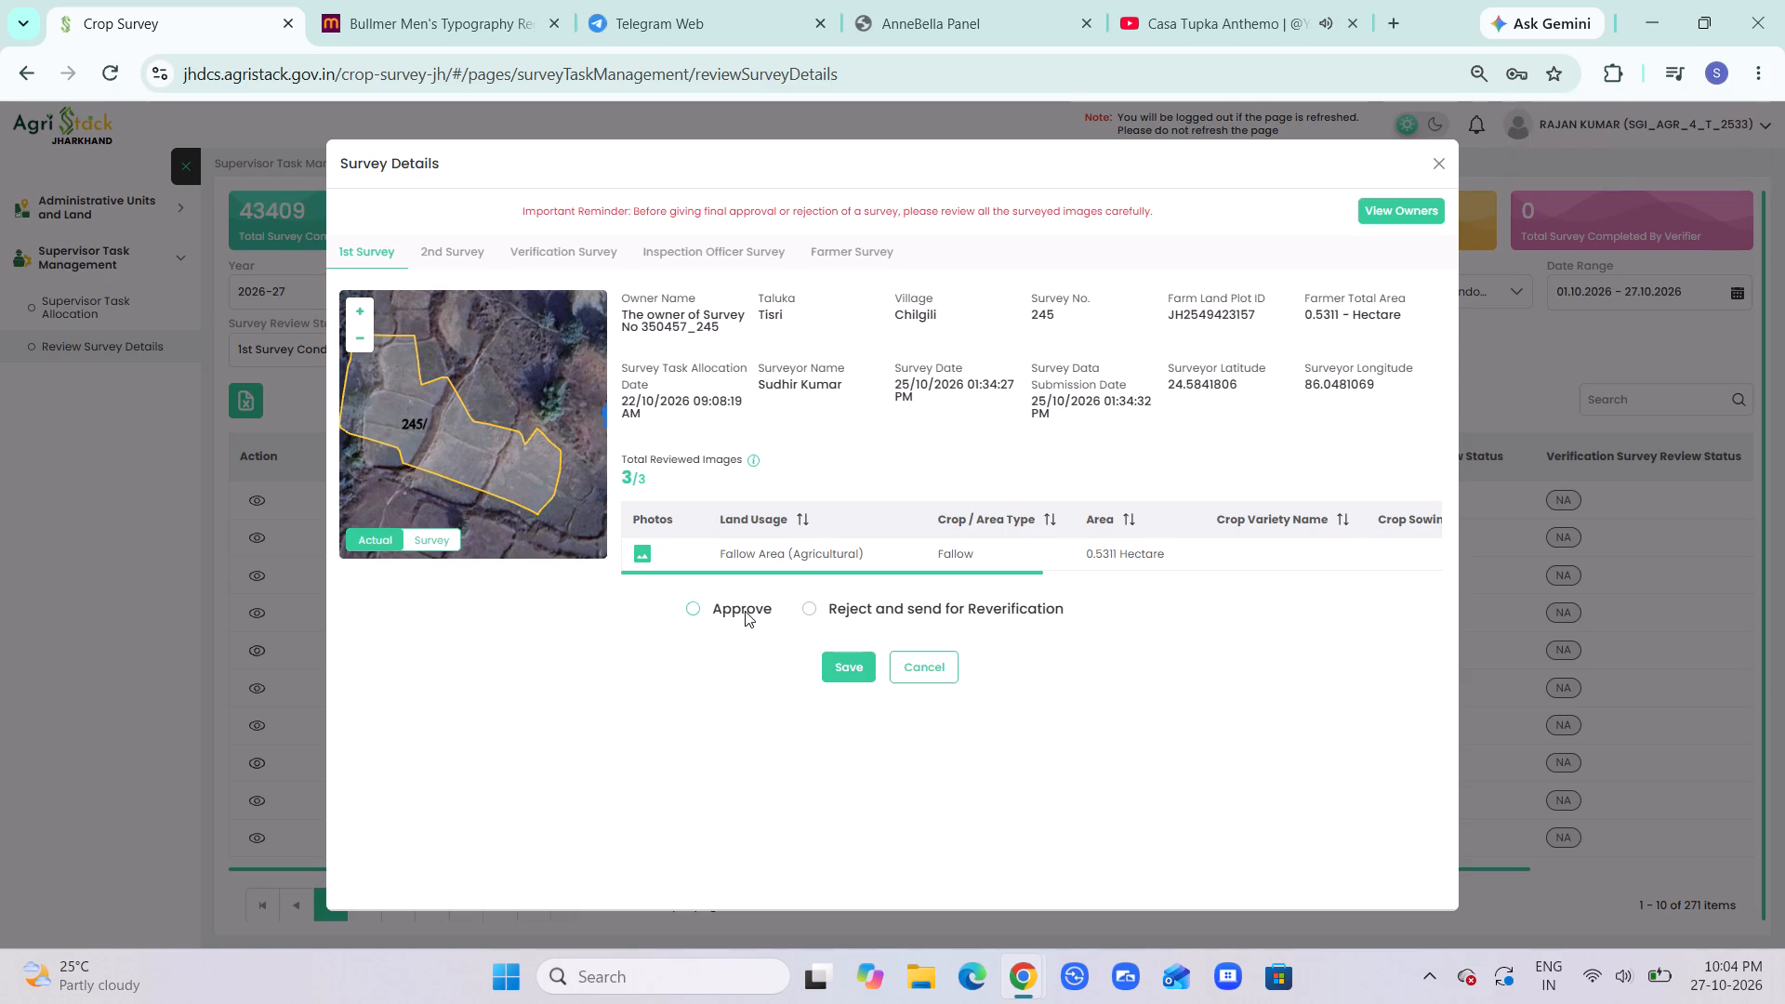
{"action": "left_click", "coordinate": [838, 667]}
{"action": "left_click", "coordinate": [872, 577]}
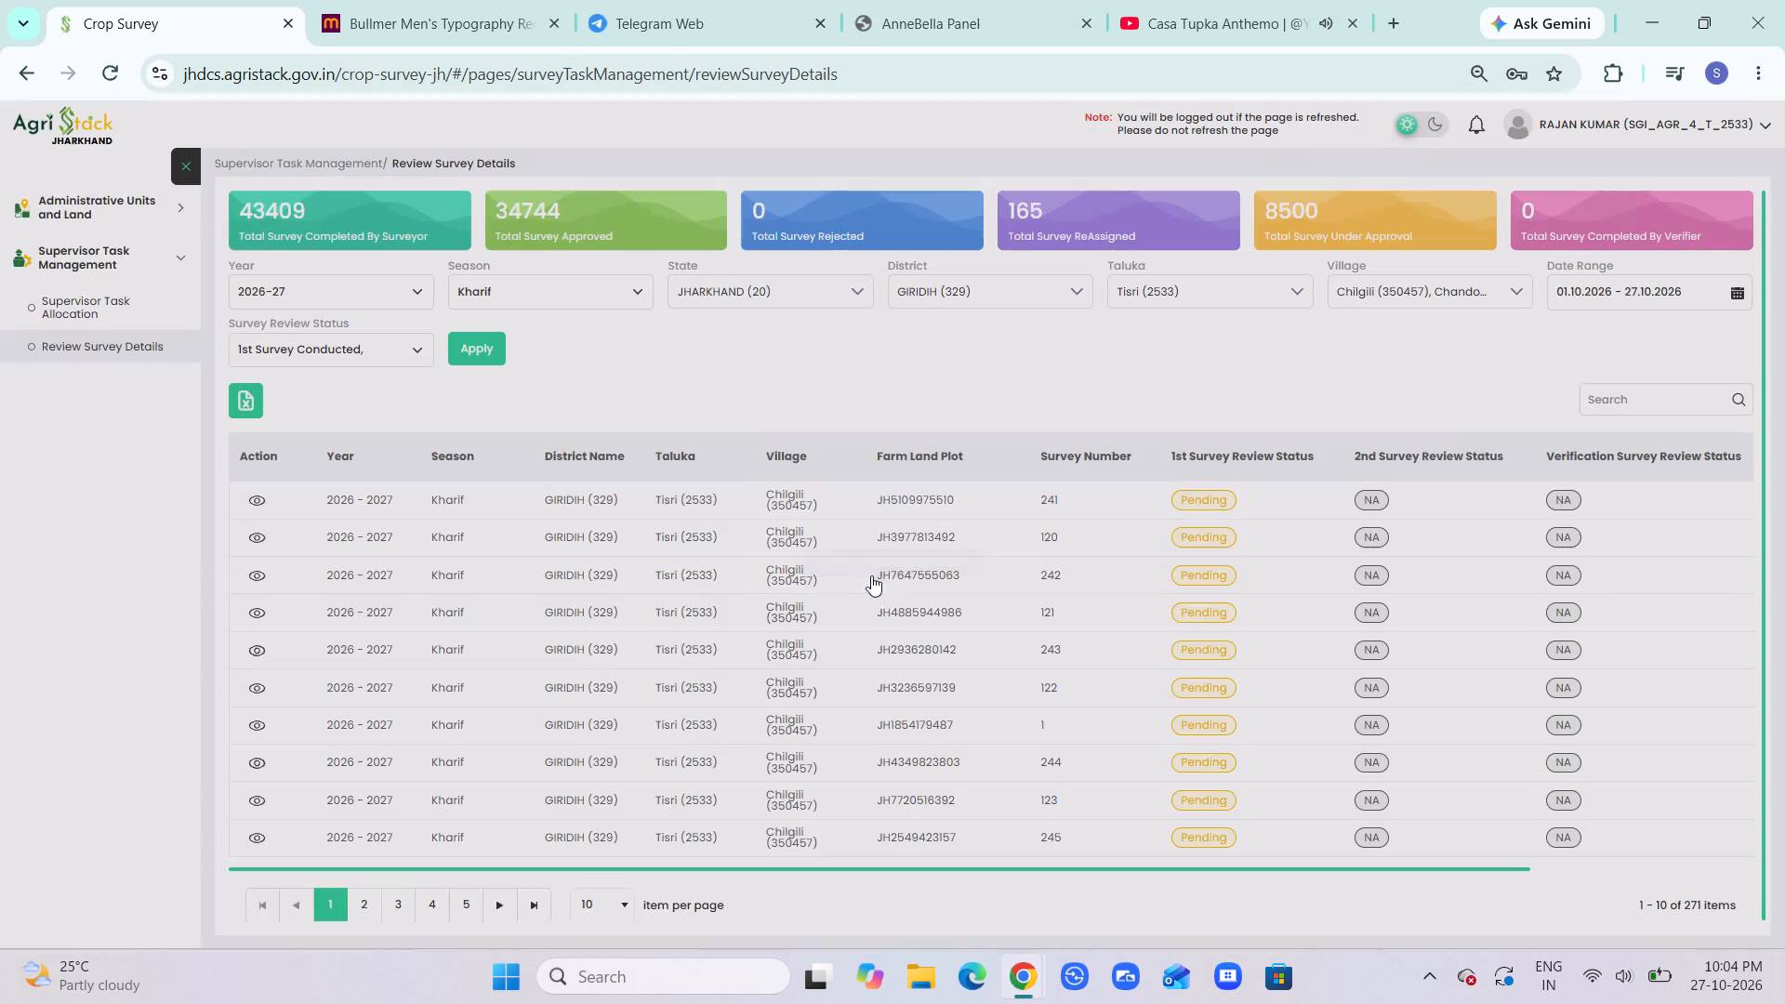
Approve all three fallow-land photos of survey number 123, save its first survey with the Approve decision, and close its details.
{"action": "left_click", "coordinate": [250, 795]}
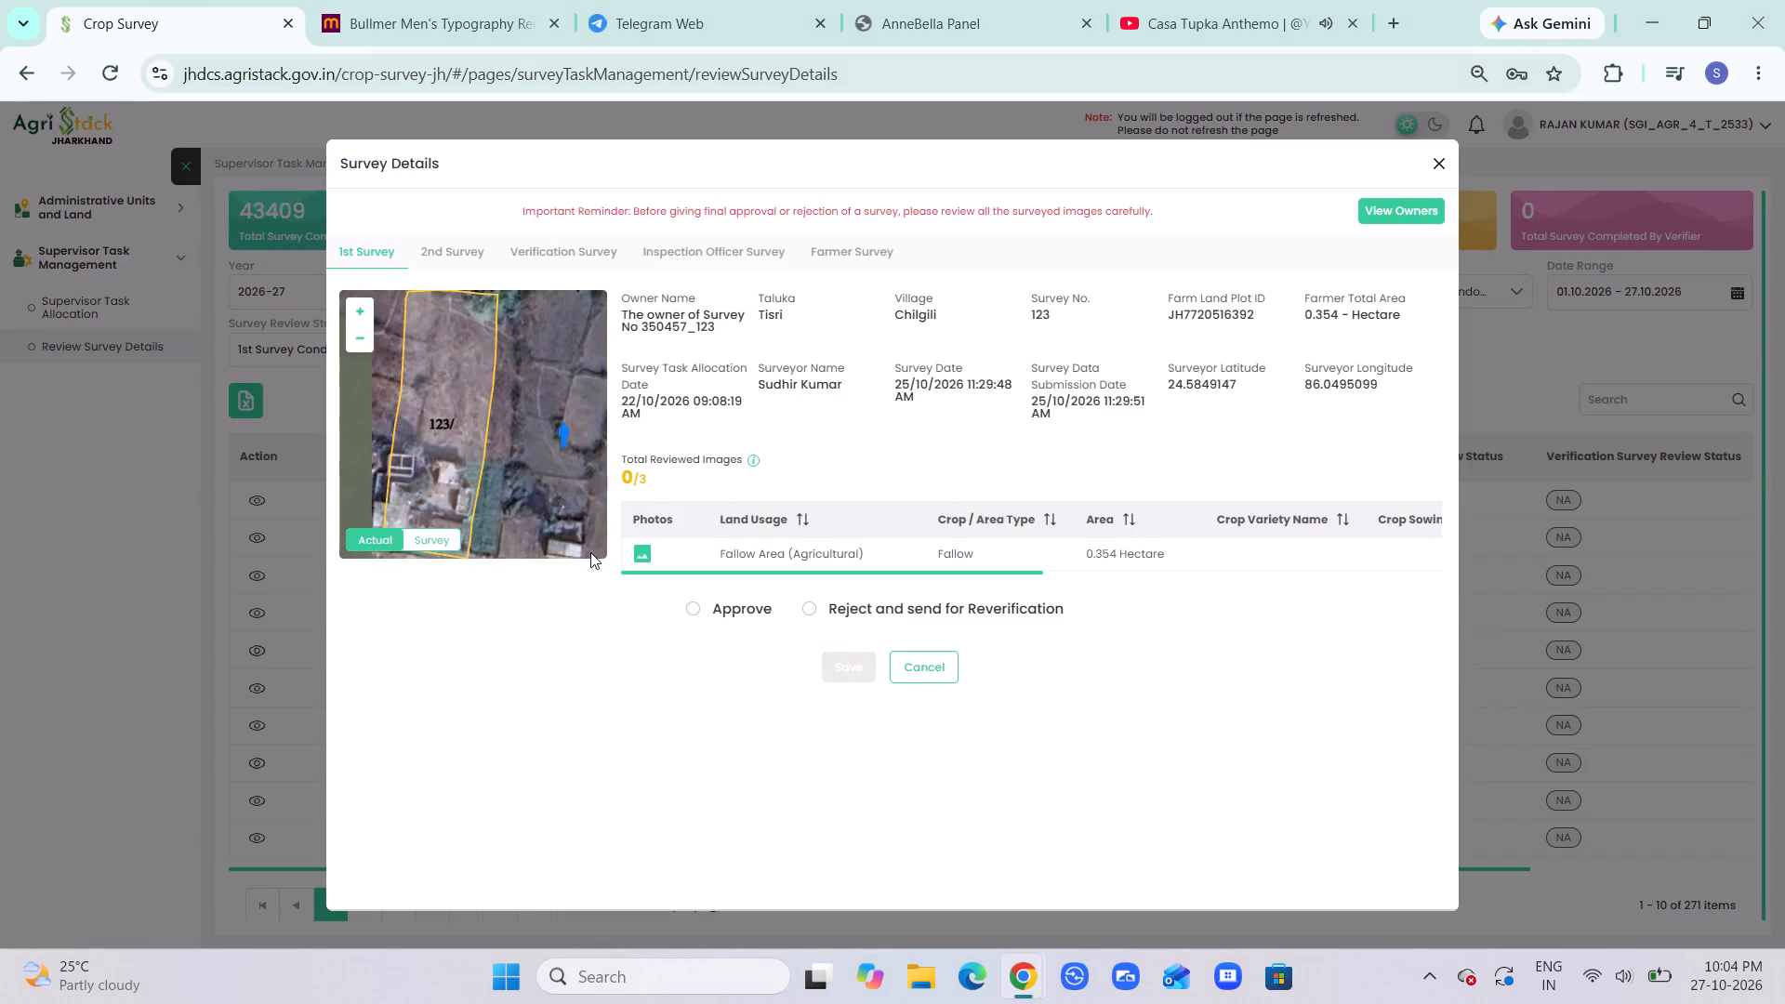
{"action": "left_click", "coordinate": [641, 551]}
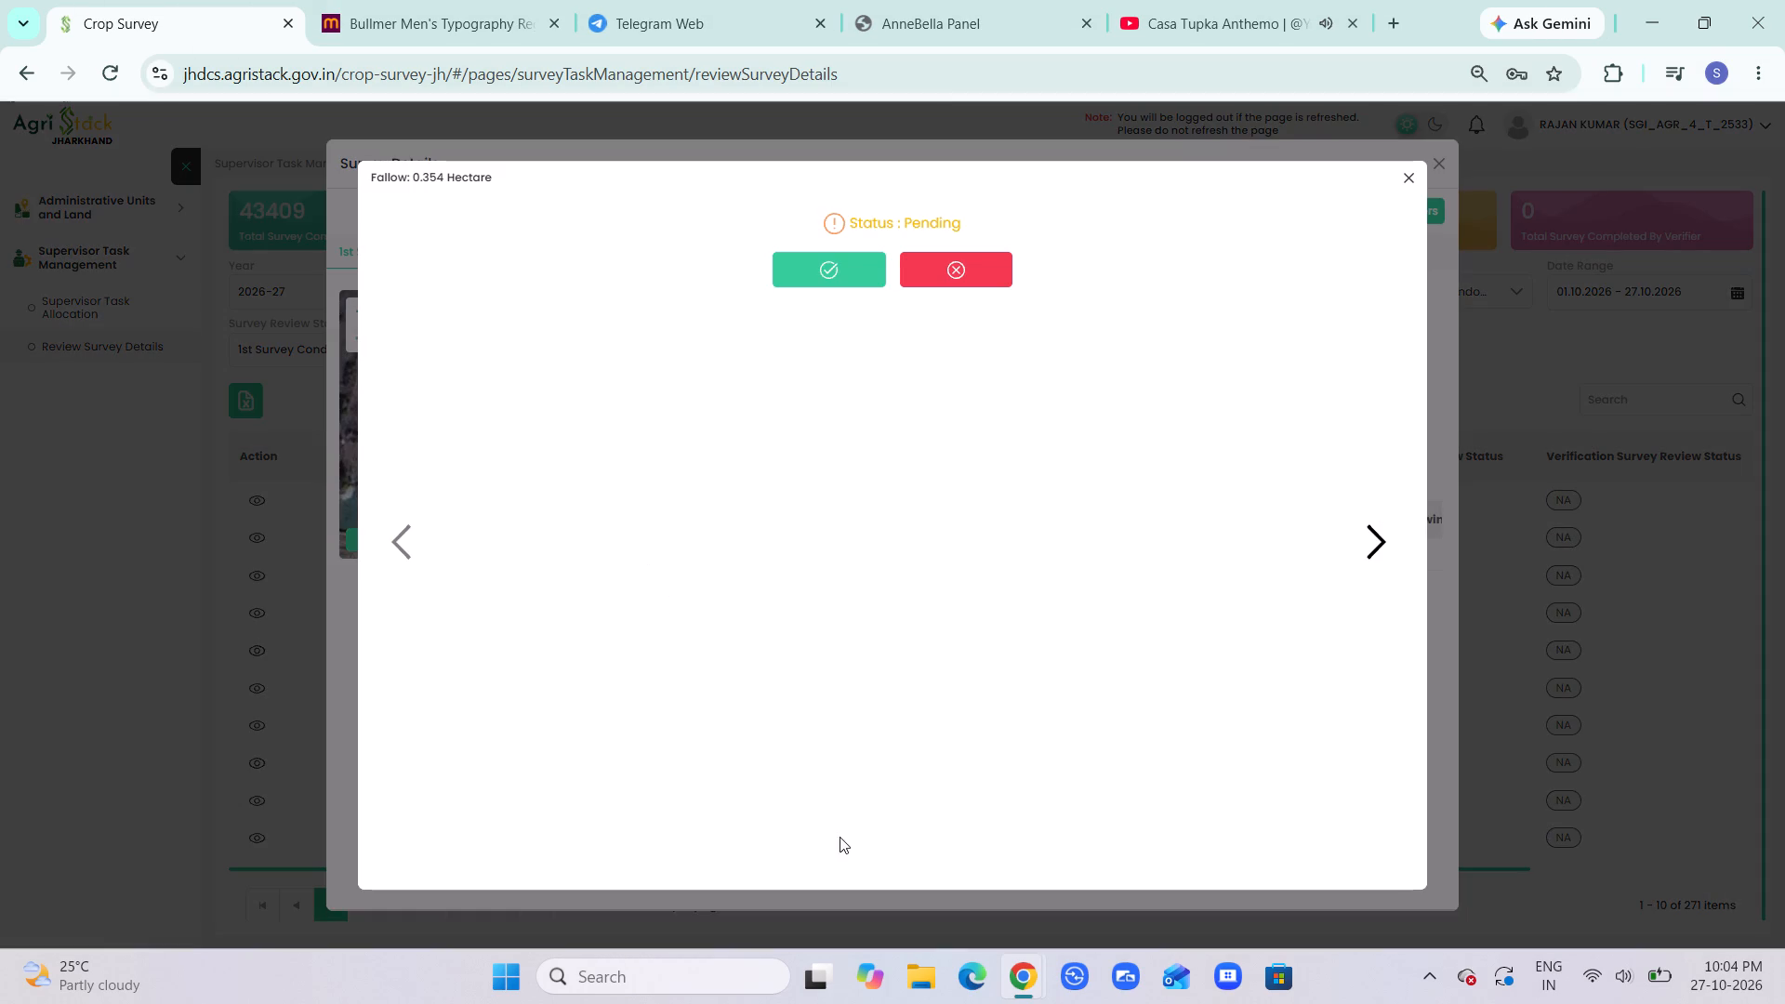
{"action": "left_click", "coordinate": [840, 845]}
{"action": "left_click_drag", "start_coordinate": [984, 671], "coordinate": [972, 672]}
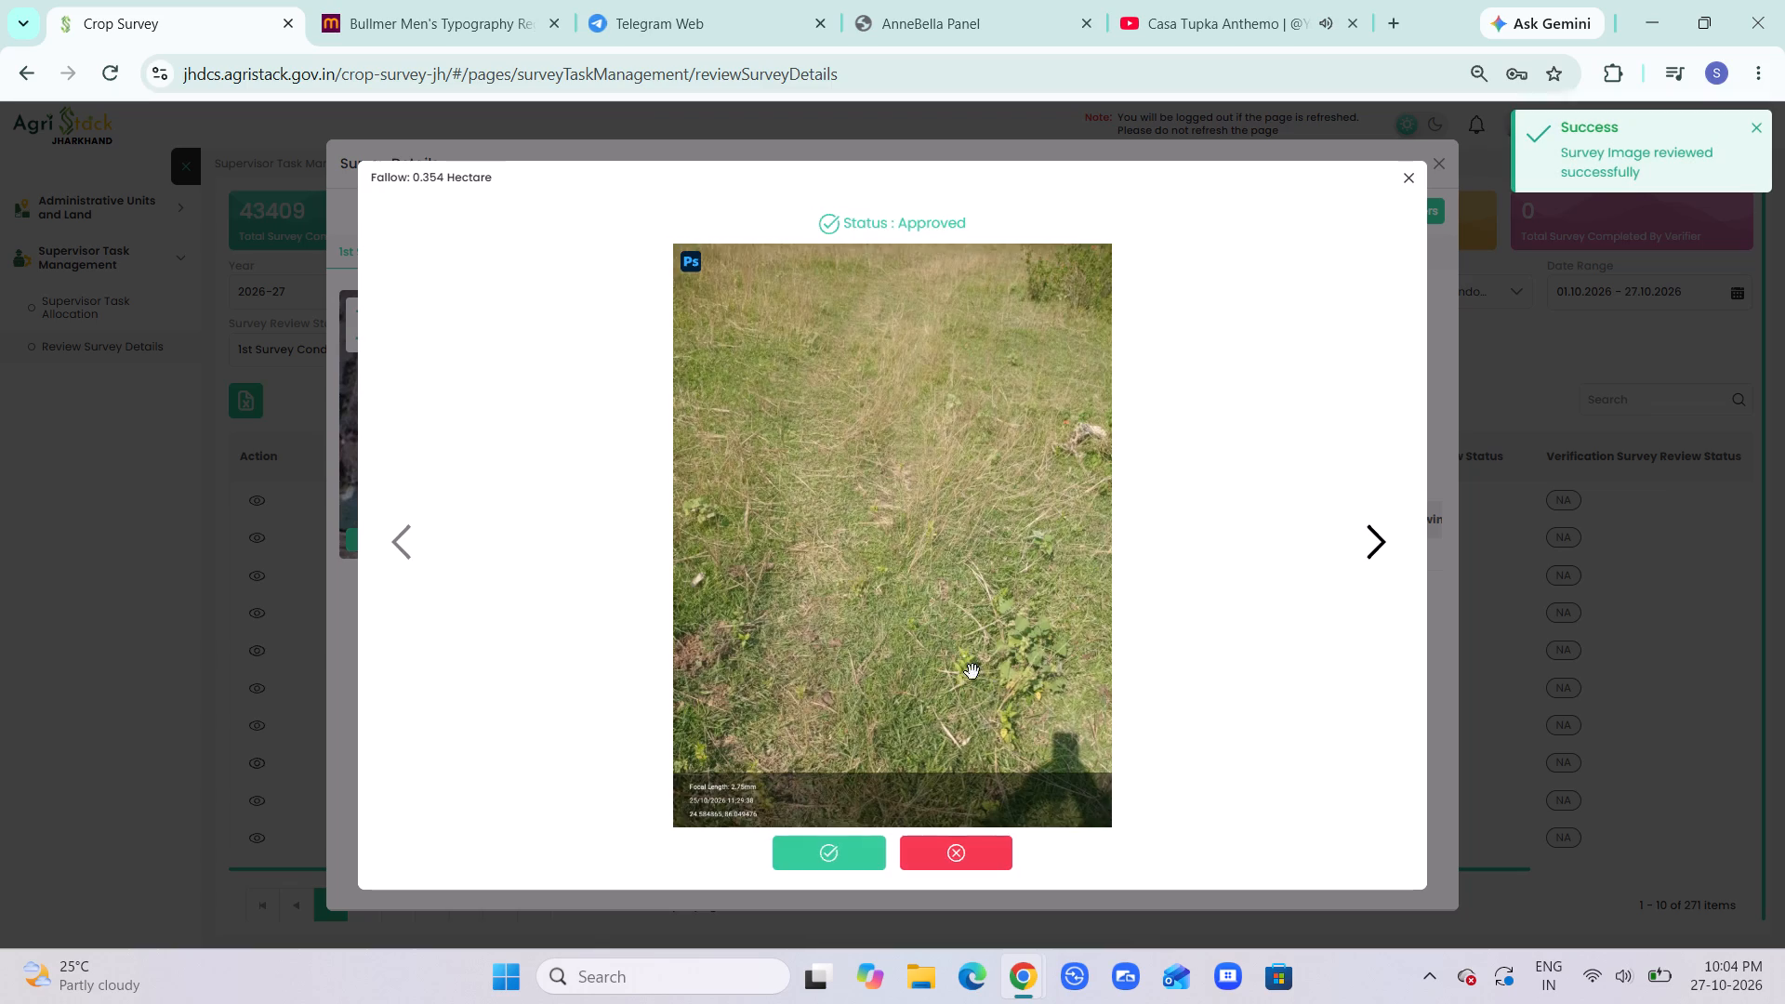
{"action": "left_click_drag", "start_coordinate": [972, 672], "coordinate": [878, 667]}
{"action": "left_click", "coordinate": [839, 848]}
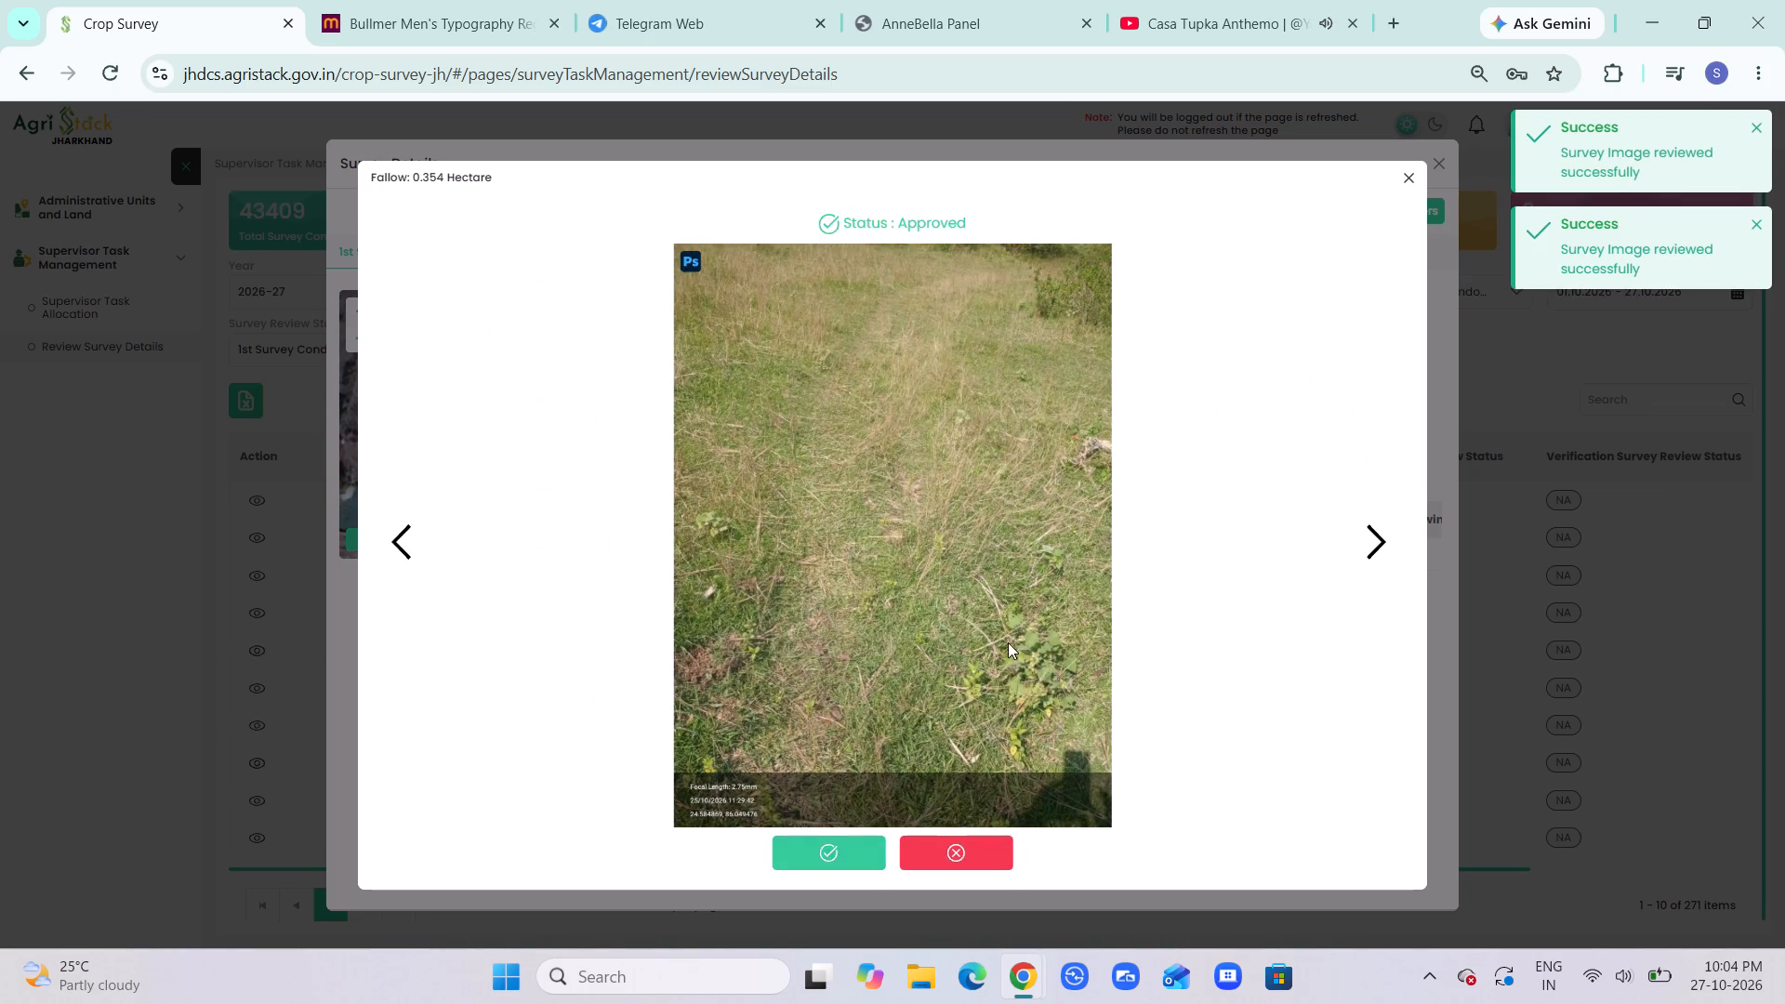
{"action": "left_click_drag", "start_coordinate": [952, 646], "coordinate": [717, 682]}
{"action": "left_click", "coordinate": [818, 854]}
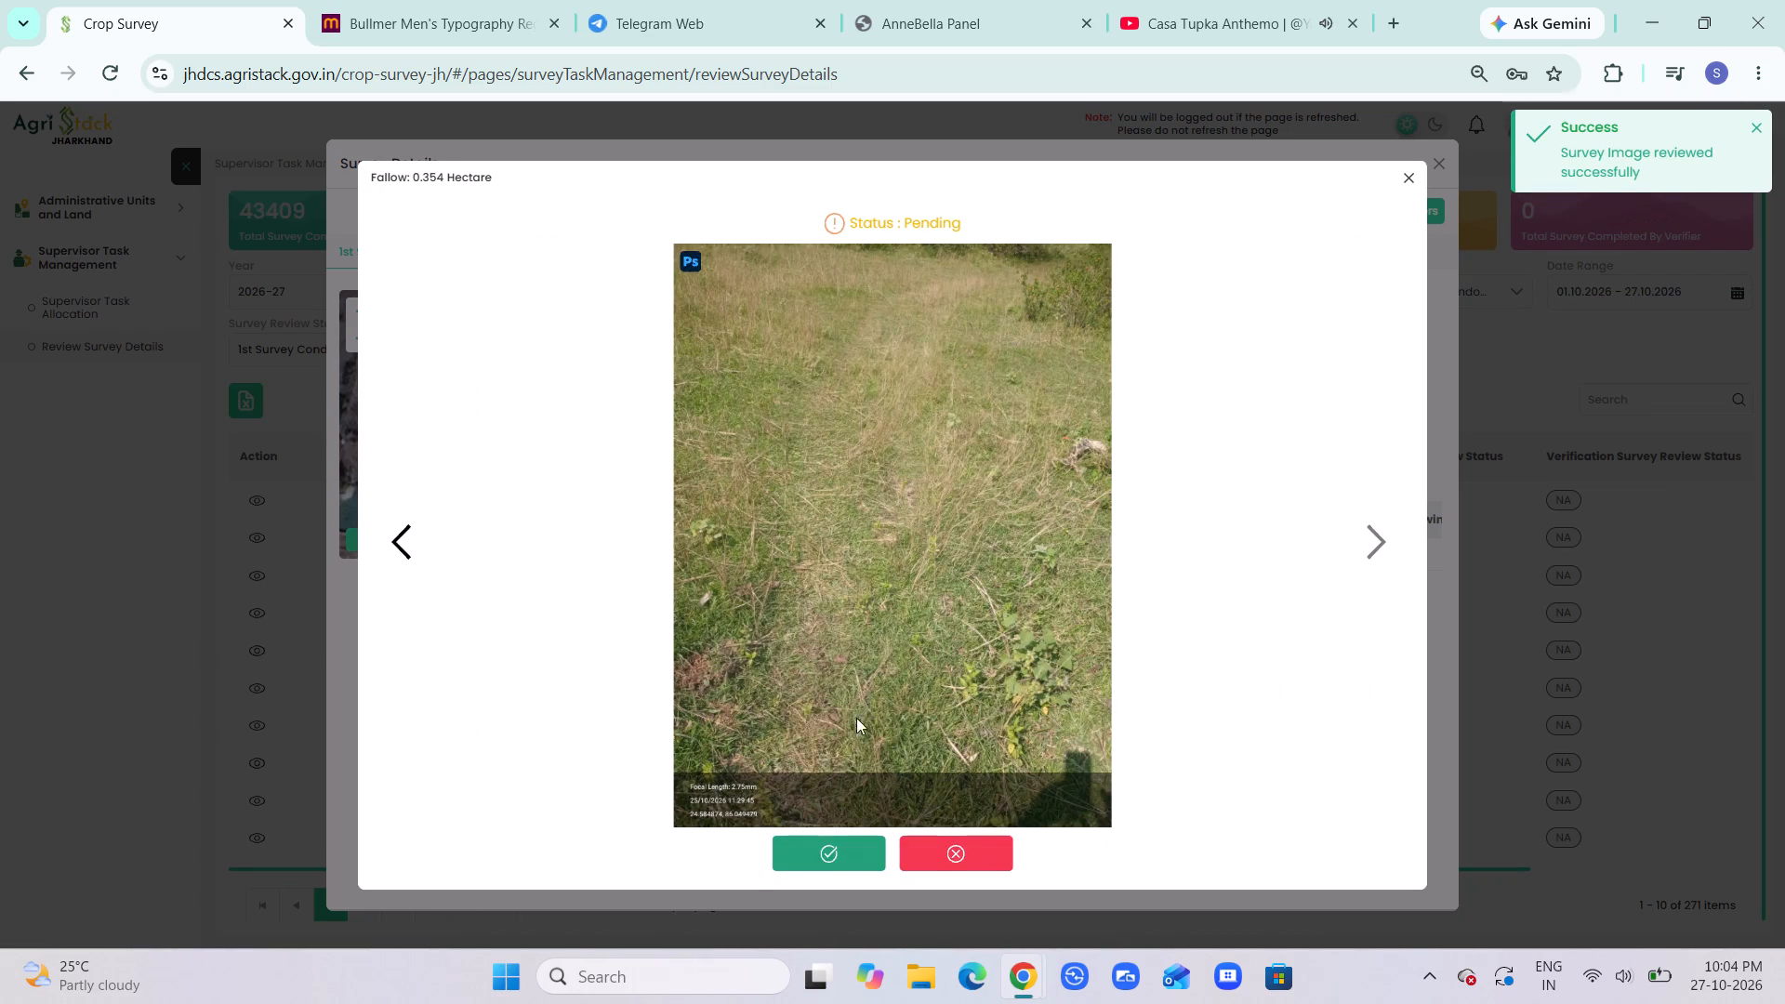
{"action": "left_click", "coordinate": [1403, 178]}
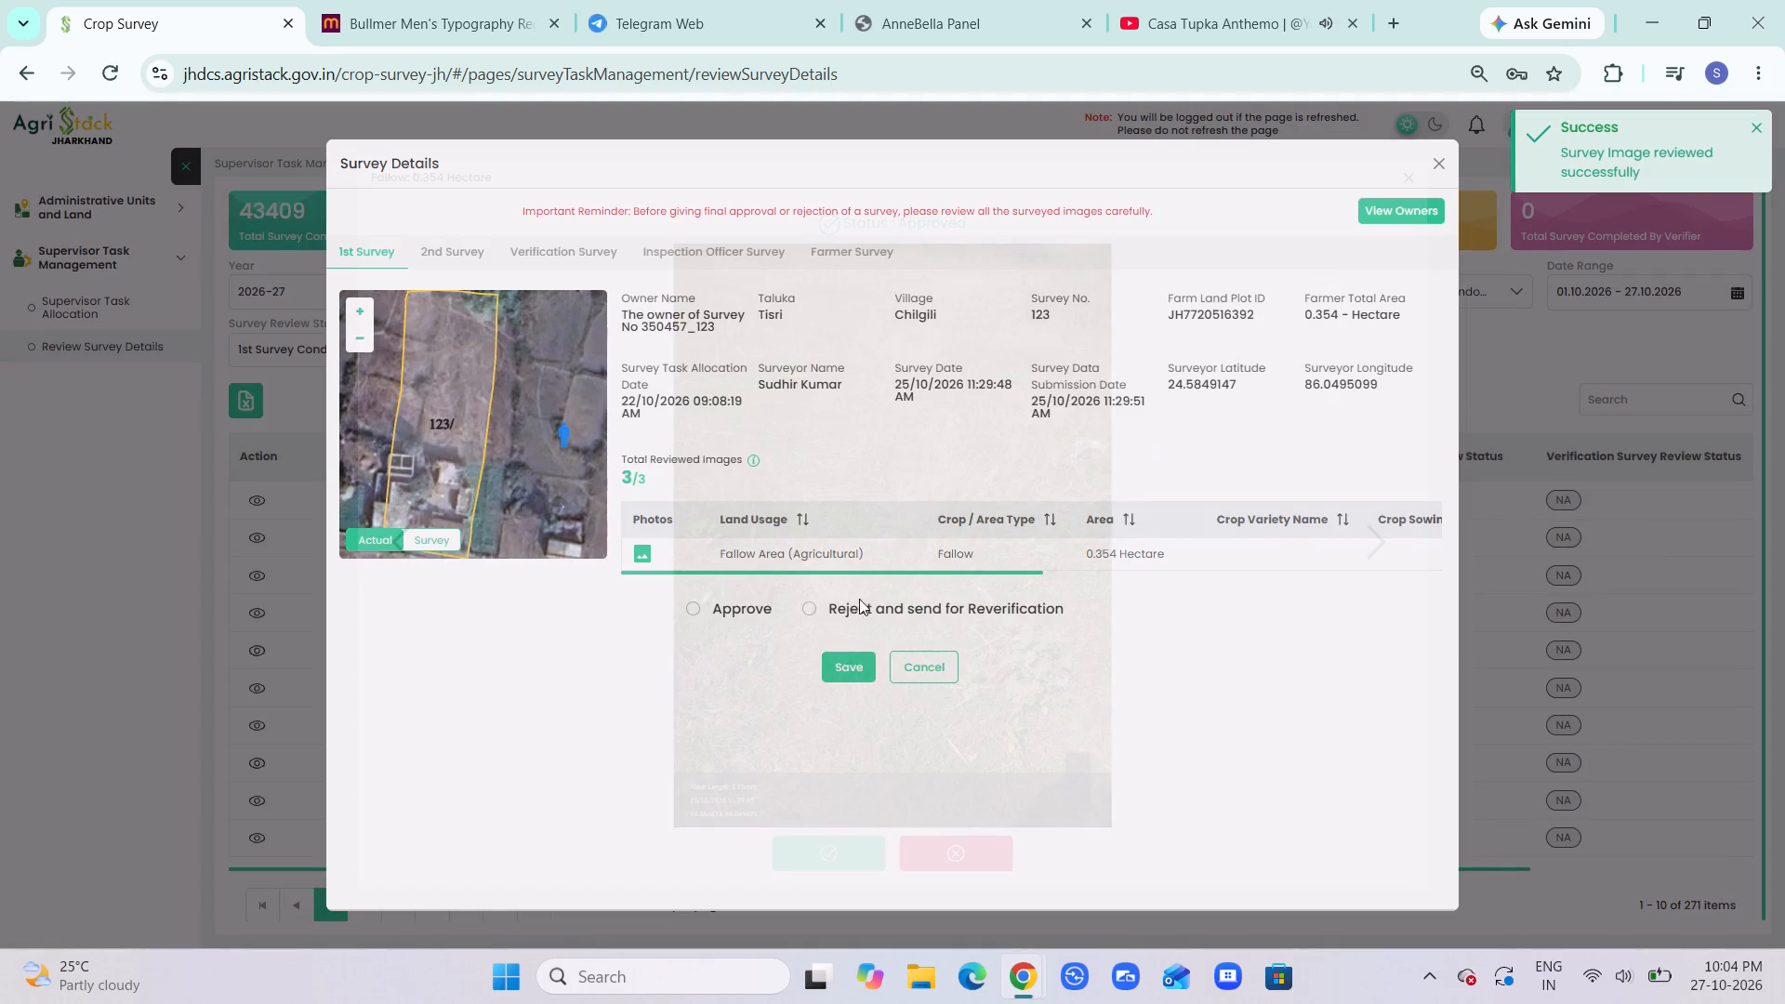
{"action": "left_click", "coordinate": [755, 610]}
{"action": "left_click", "coordinate": [840, 667]}
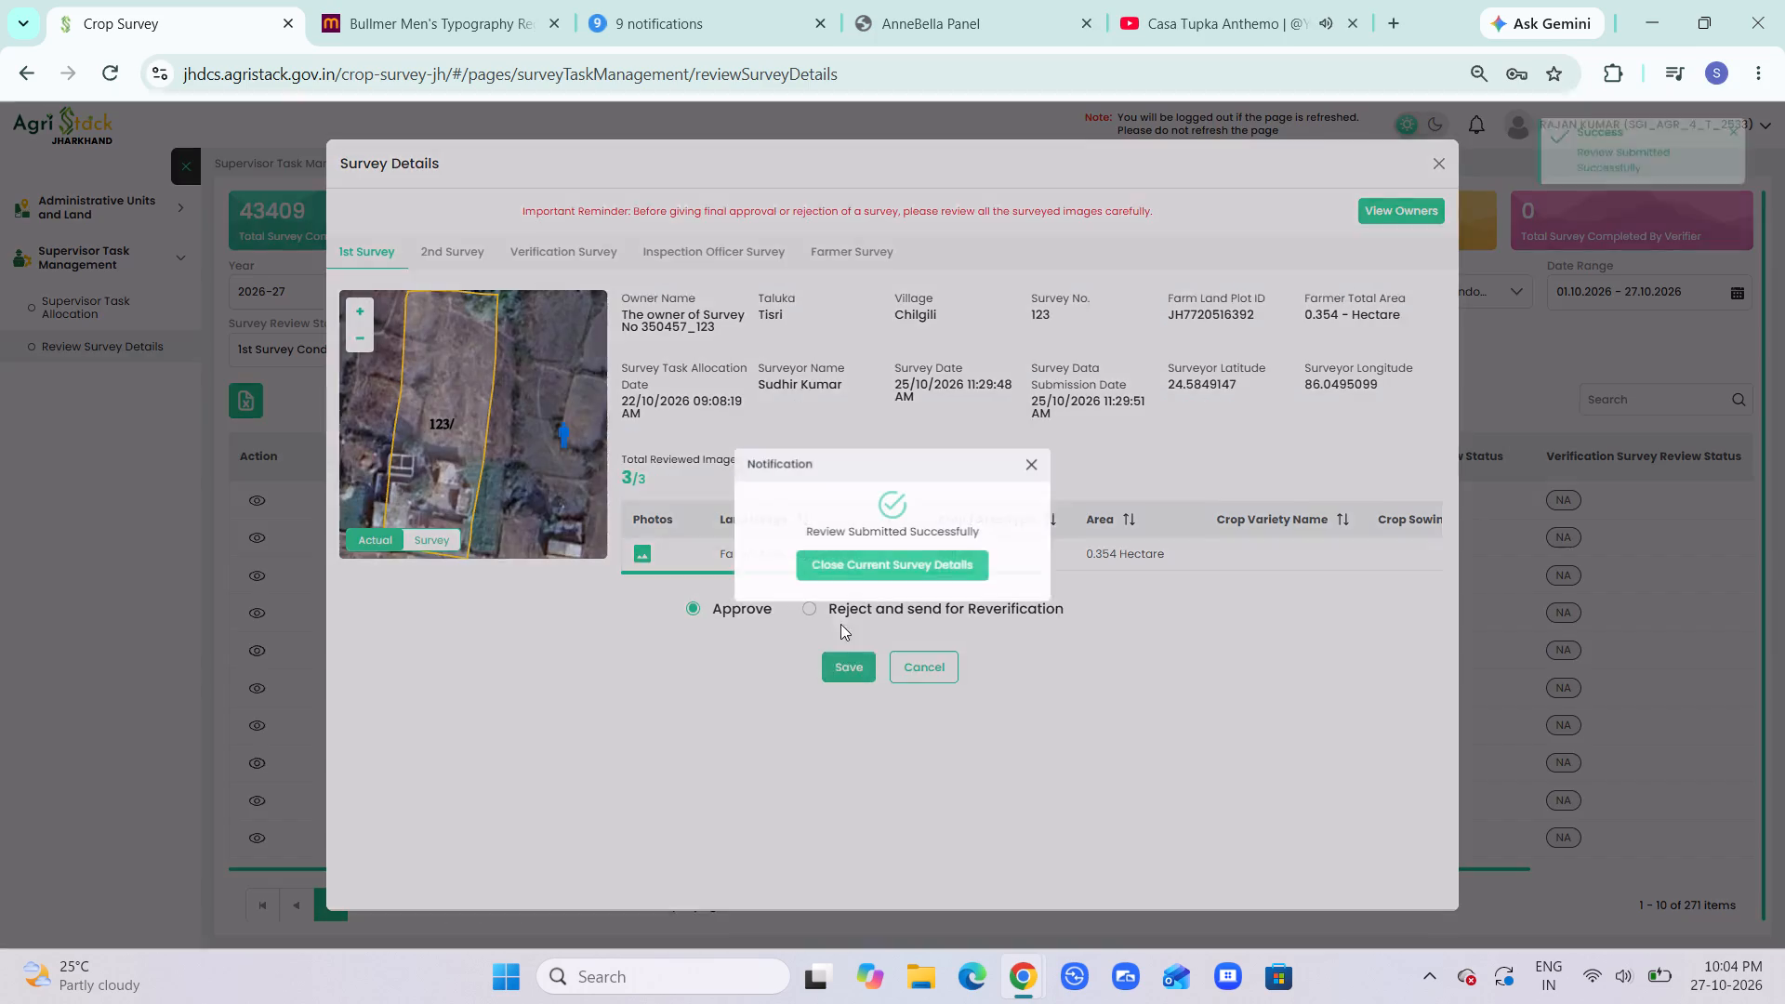
{"action": "left_click", "coordinate": [860, 575]}
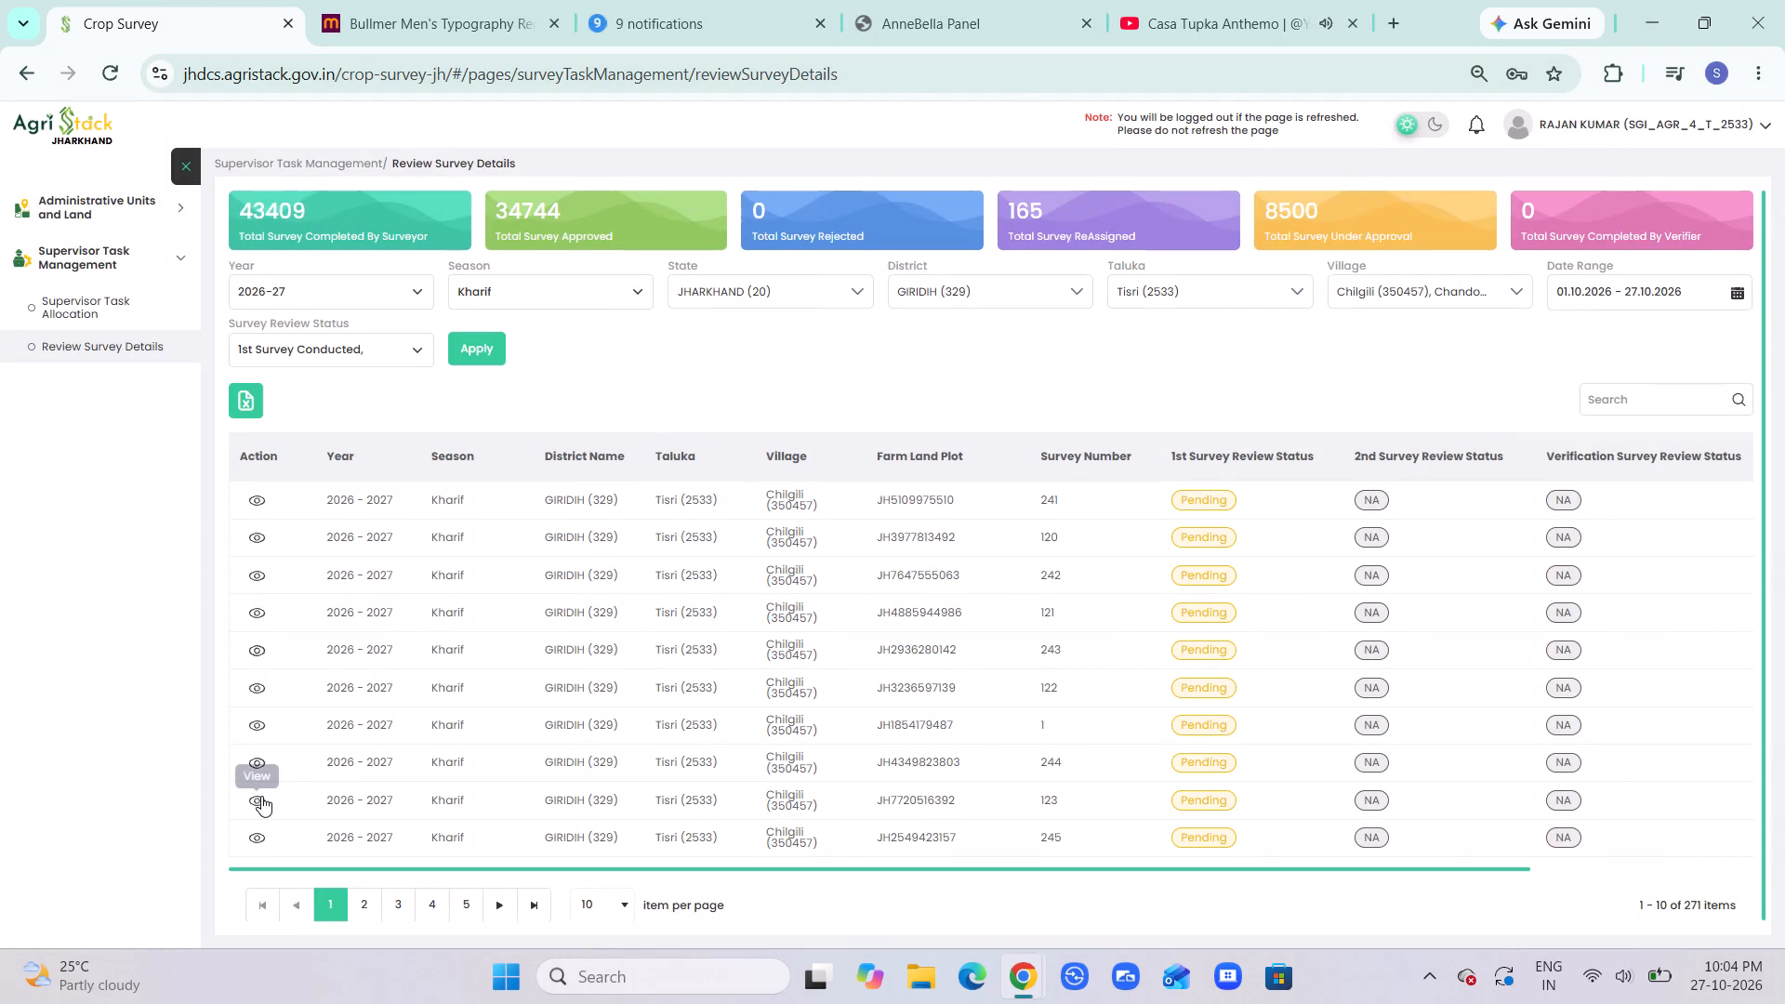
{"action": "left_click", "coordinate": [259, 796]}
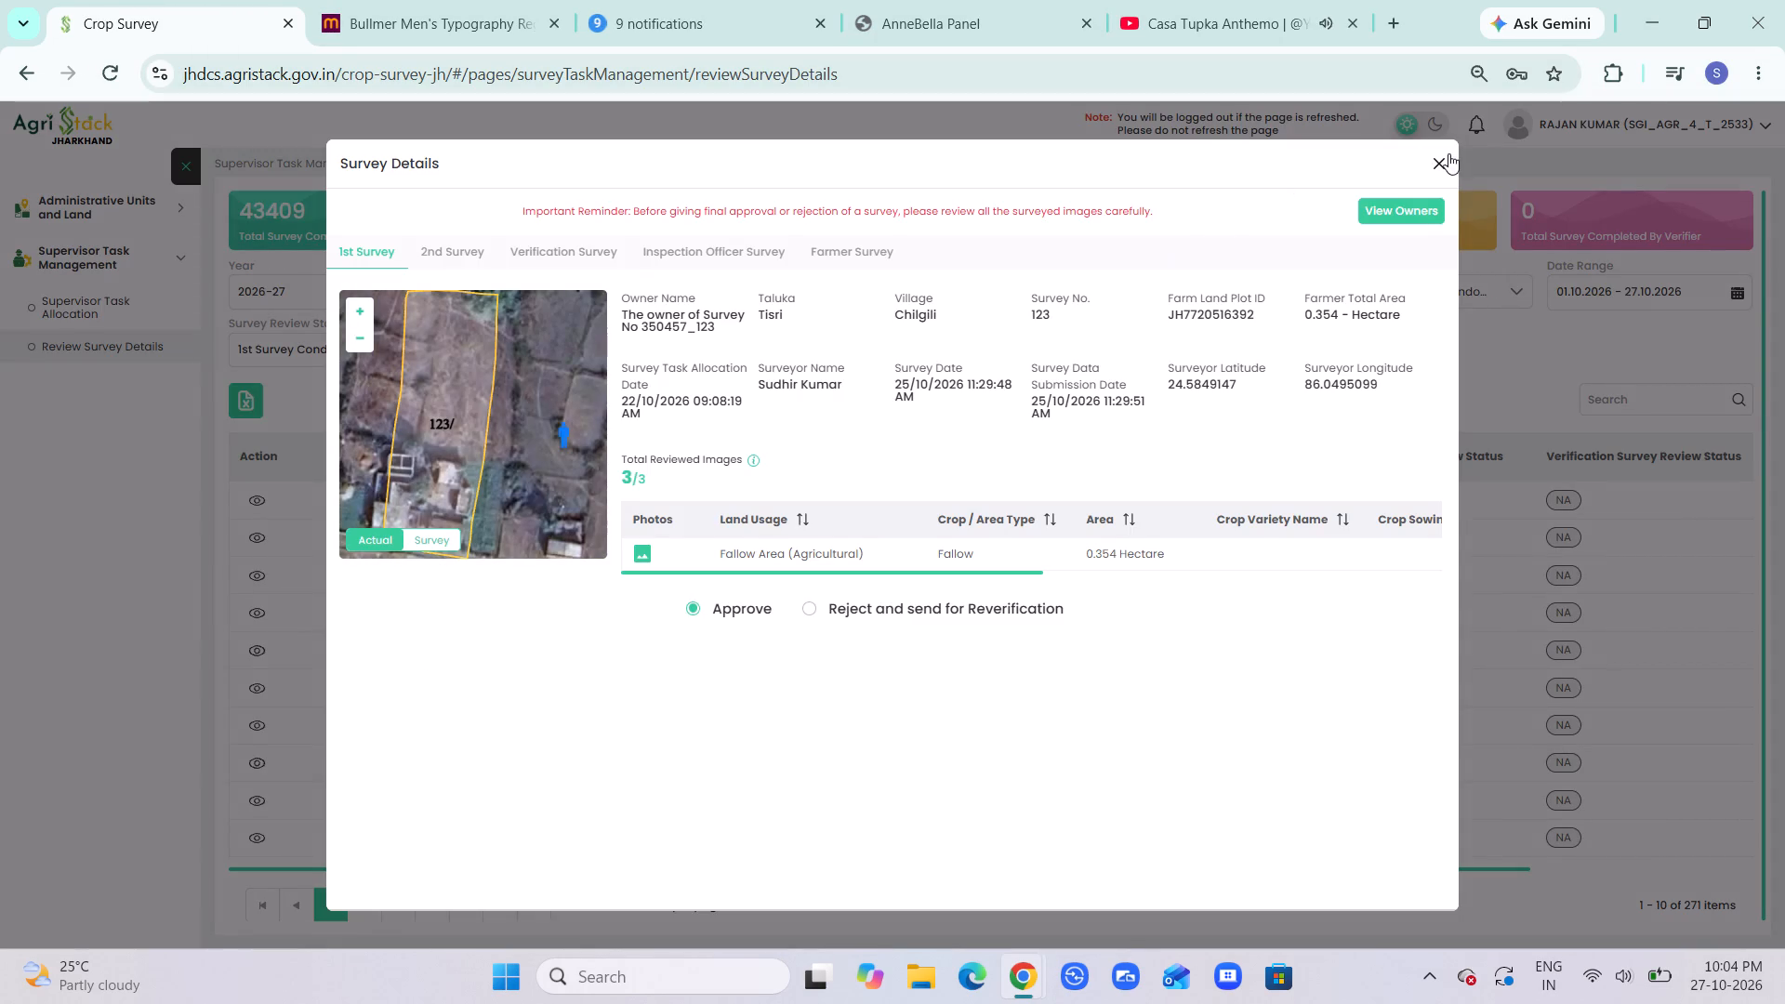
{"action": "left_click", "coordinate": [1448, 153]}
Approve all three fallow-land photos of survey number 244, save its first survey with the Approve decision, and close its details.
{"action": "left_click_drag", "start_coordinate": [243, 774], "coordinate": [249, 766]}
{"action": "left_click", "coordinate": [250, 762]}
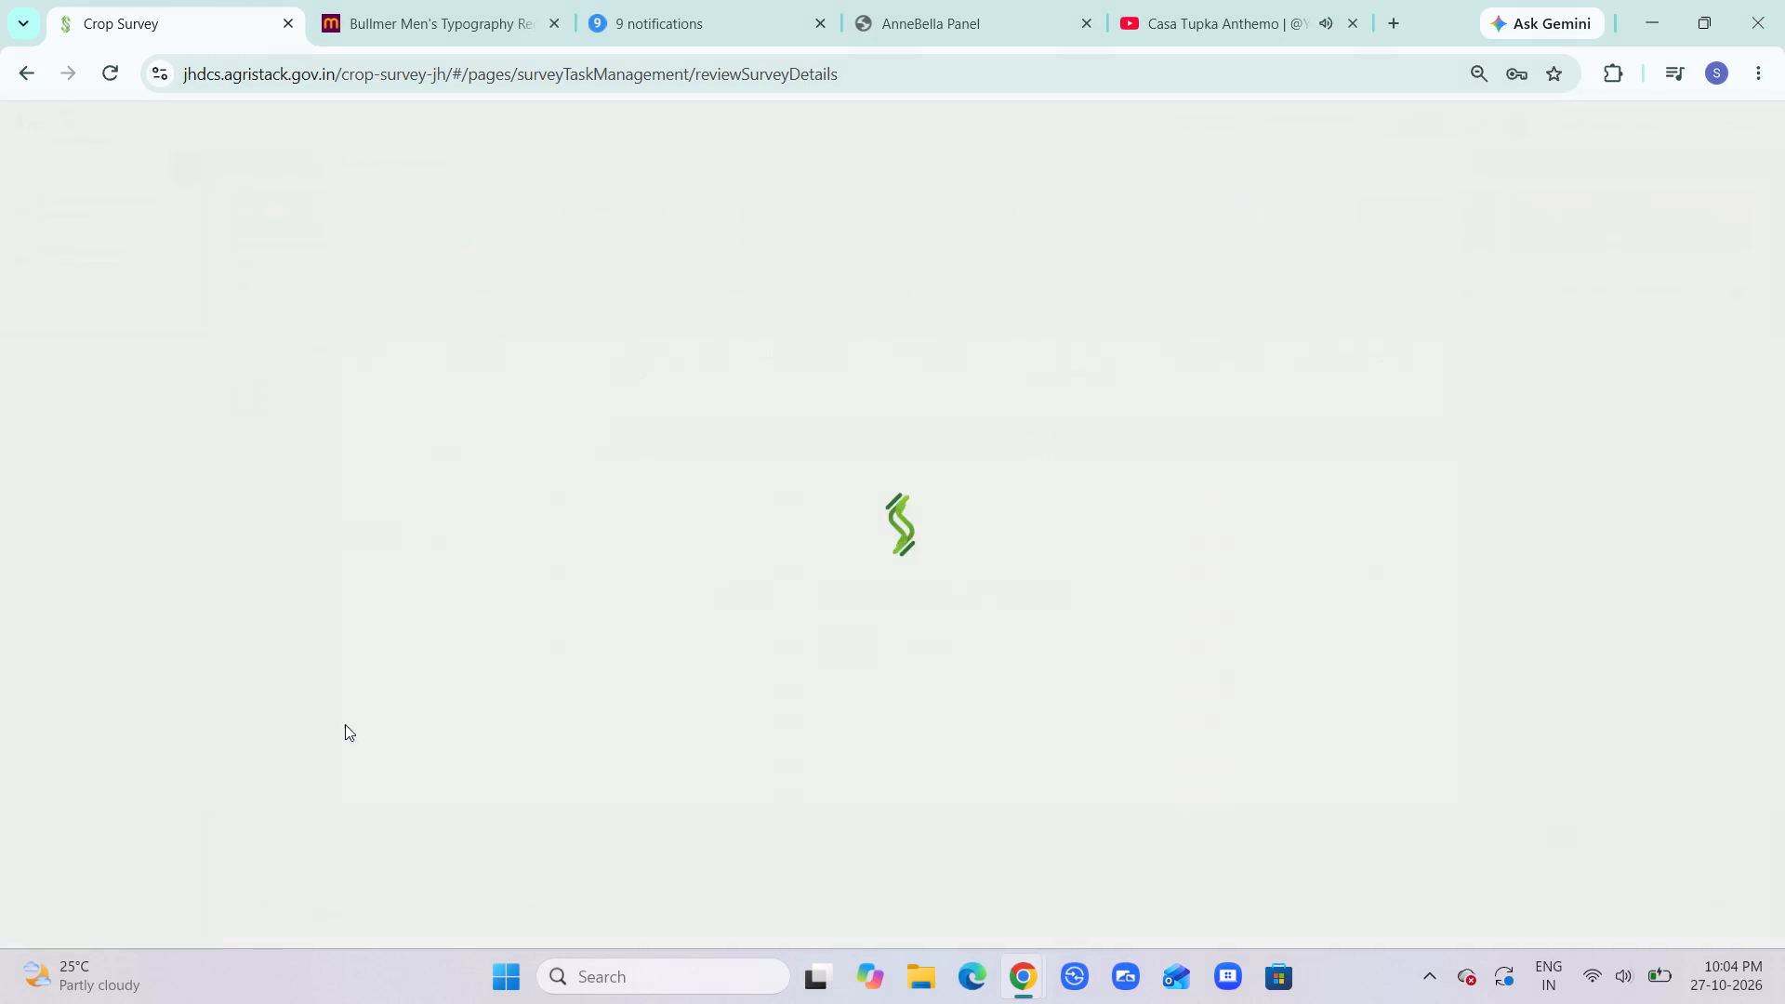
{"action": "left_click", "coordinate": [642, 555]}
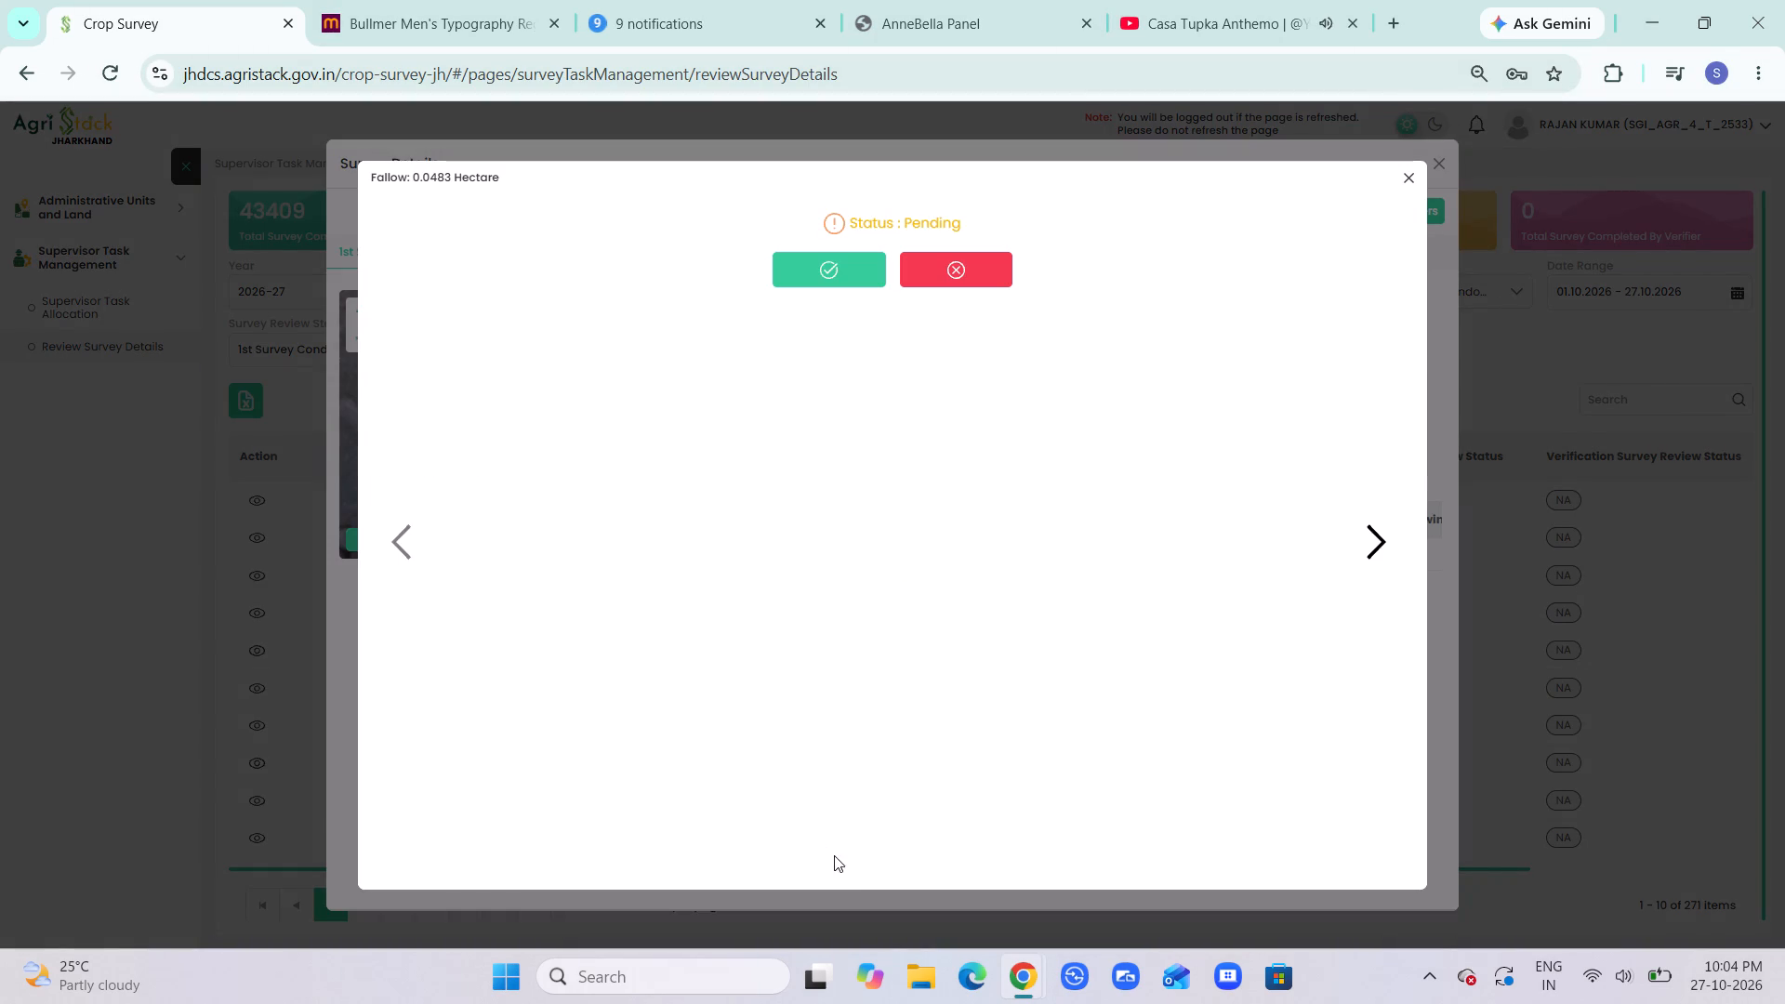
{"action": "left_click", "coordinate": [853, 853]}
{"action": "left_click_drag", "start_coordinate": [969, 650], "coordinate": [917, 656]}
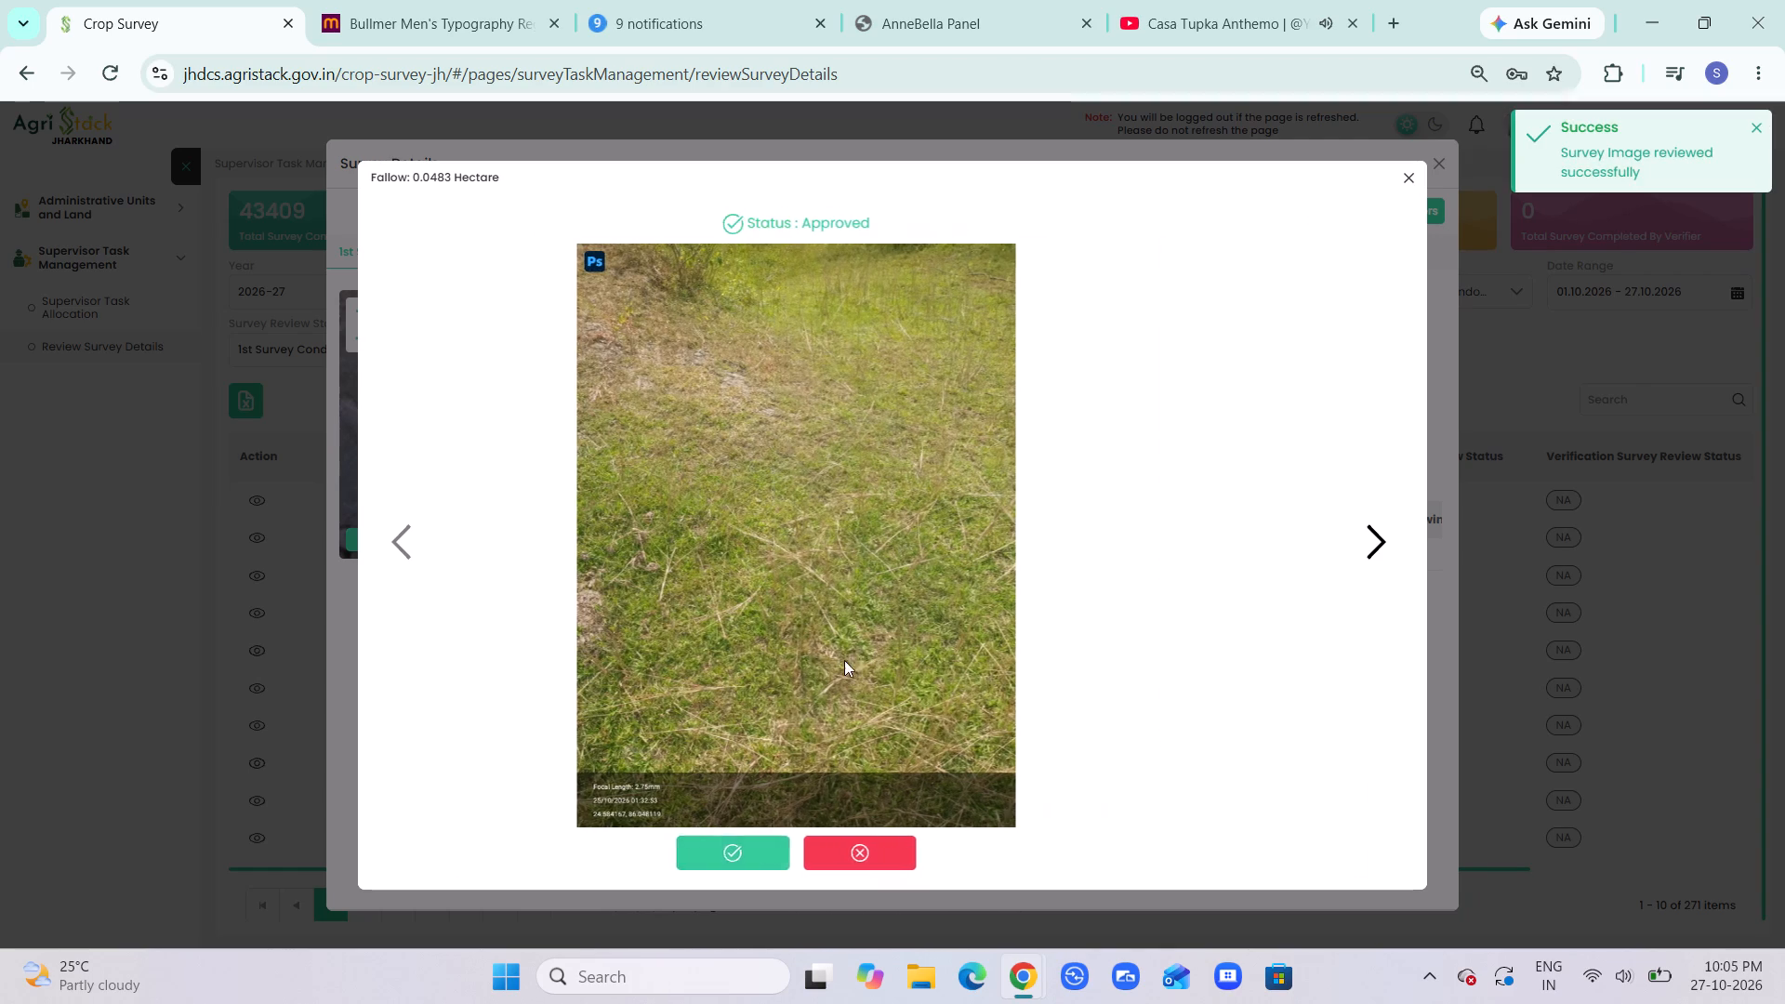
{"action": "left_click_drag", "start_coordinate": [841, 843], "coordinate": [841, 835]}
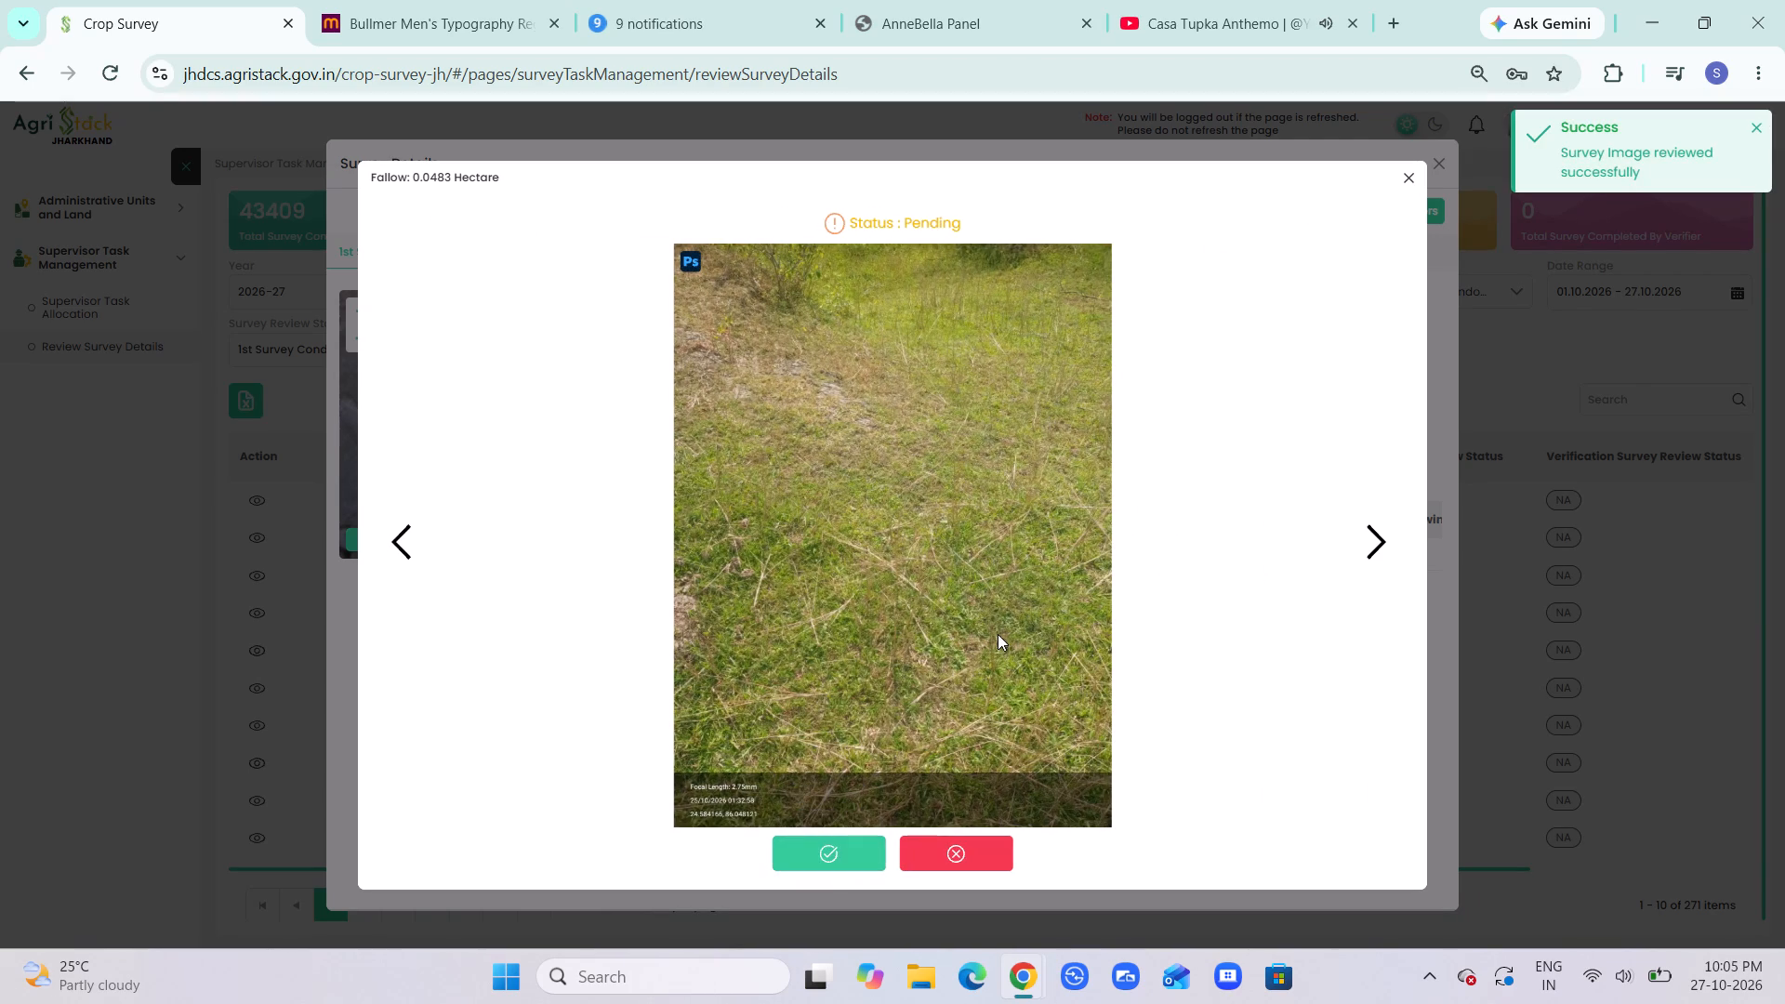
{"action": "left_click", "coordinate": [838, 847]}
{"action": "left_click_drag", "start_coordinate": [1007, 647], "coordinate": [890, 658]}
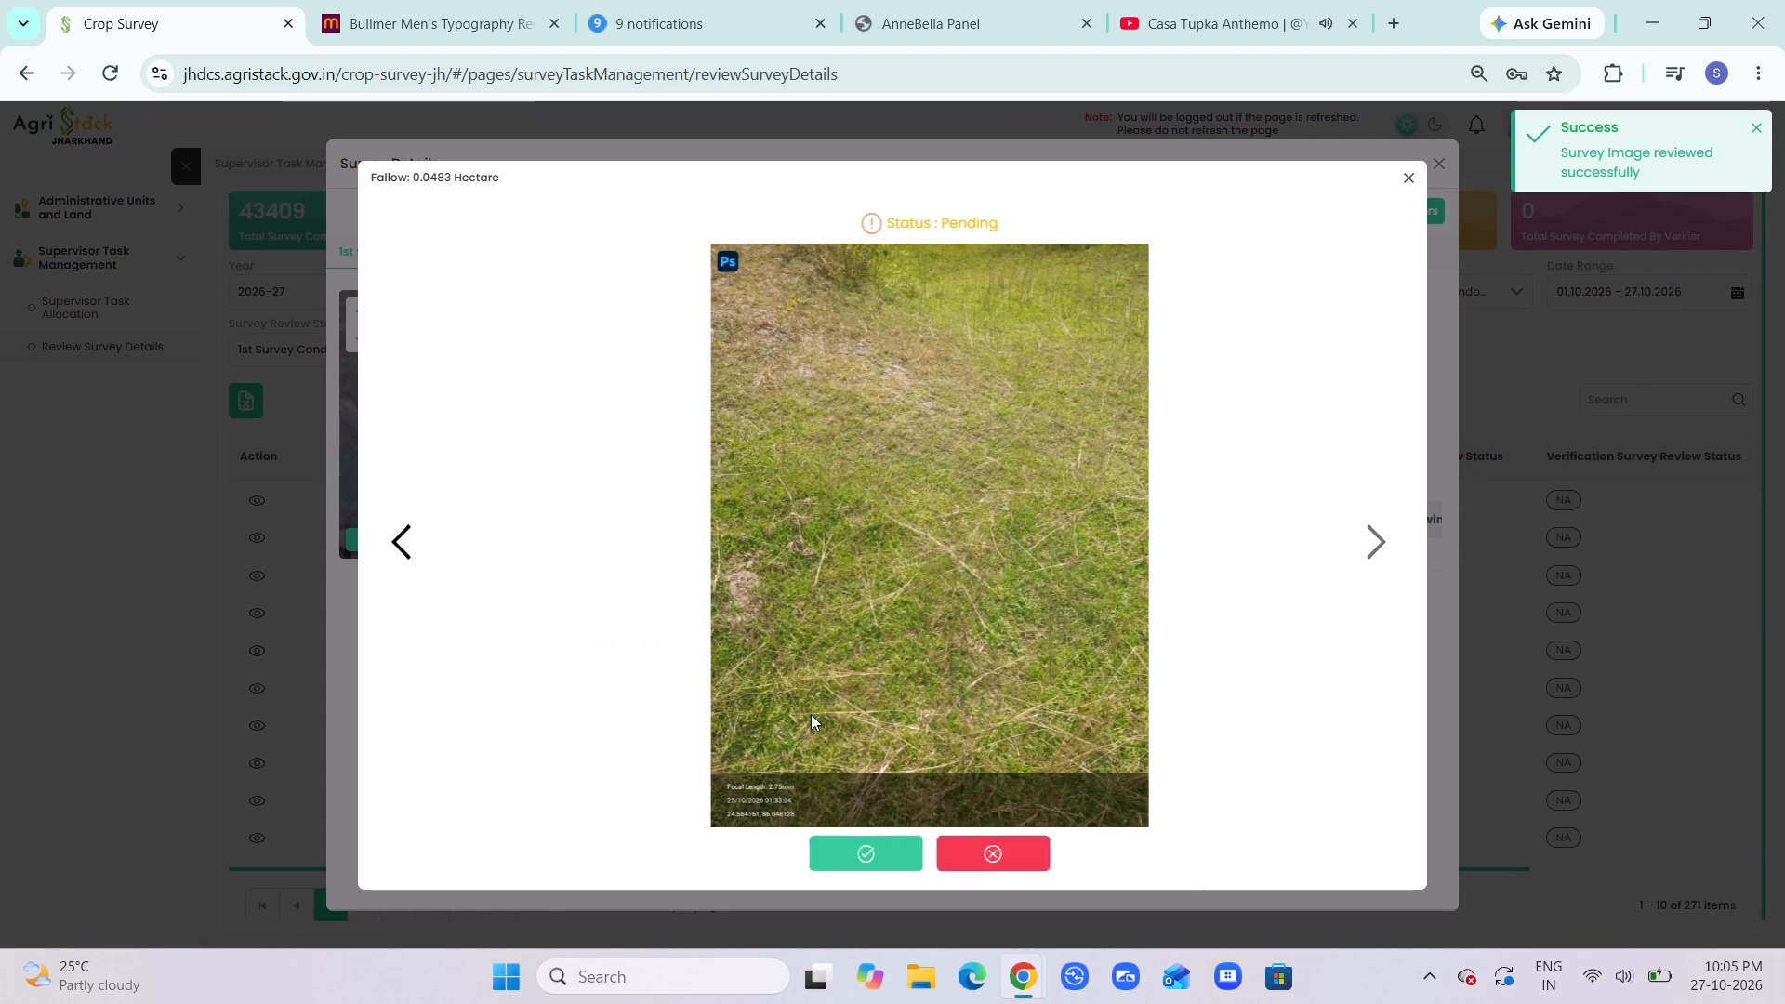
{"action": "left_click", "coordinate": [826, 853]}
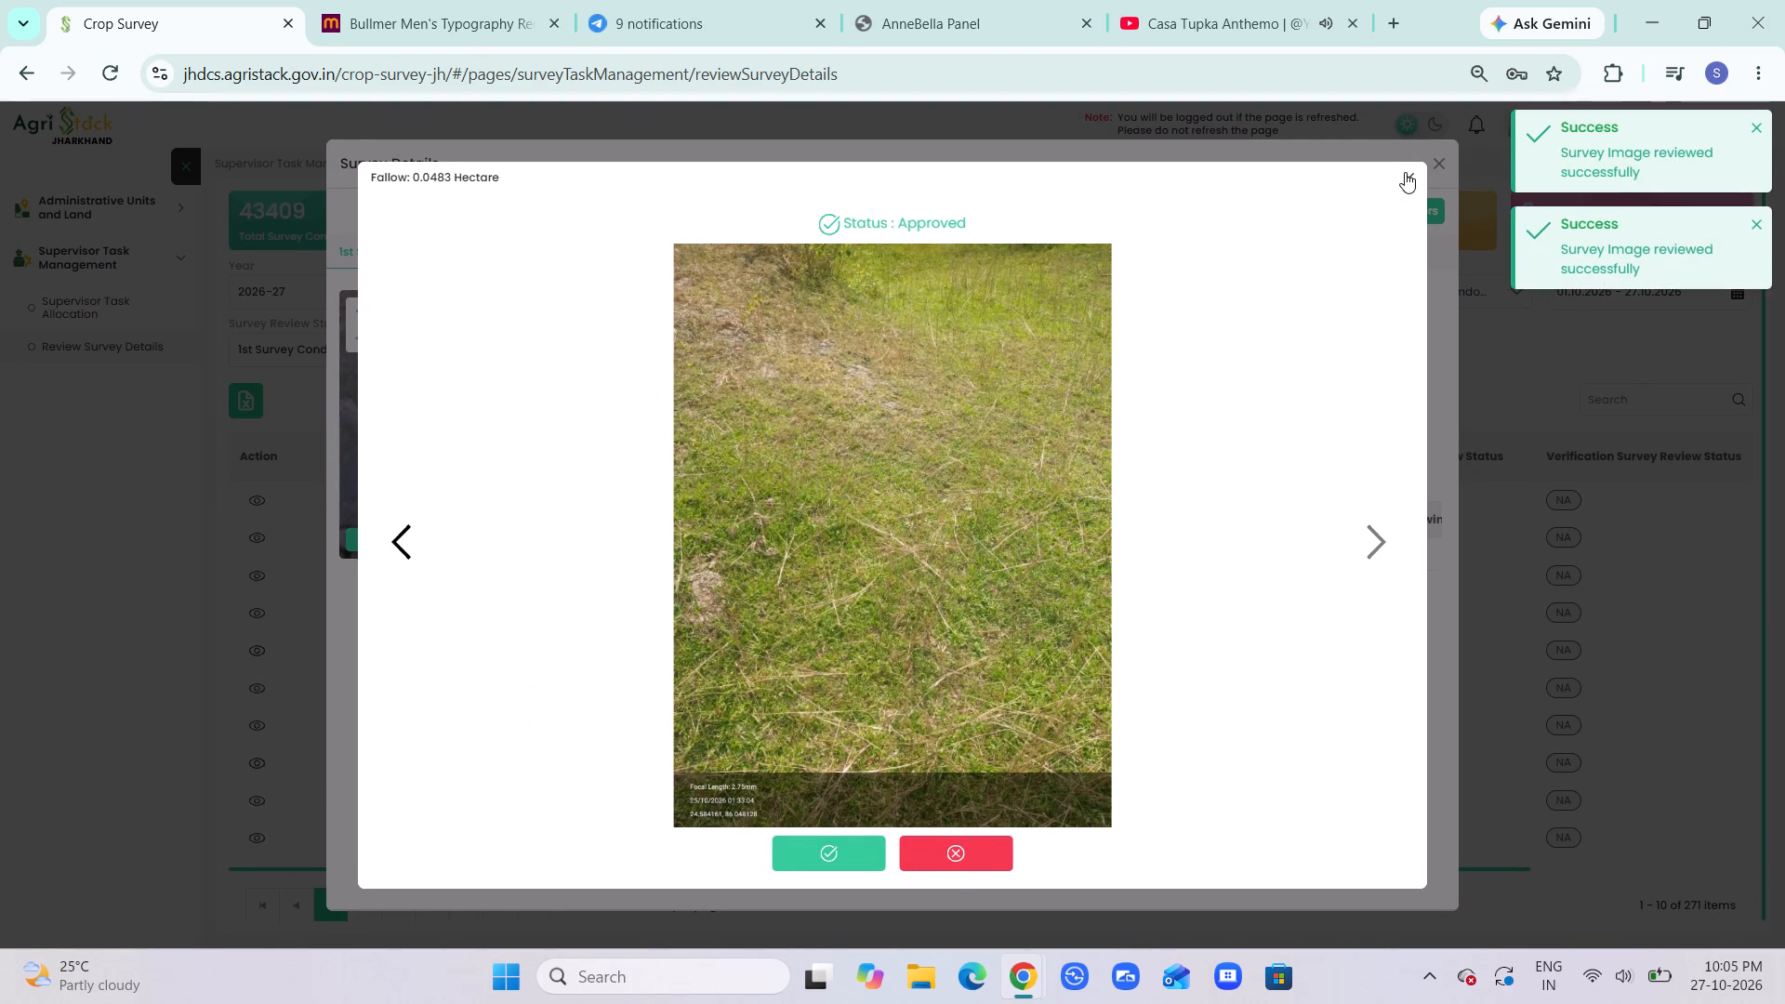
{"action": "left_click", "coordinate": [1405, 172]}
{"action": "left_click", "coordinate": [751, 601]}
{"action": "left_click", "coordinate": [848, 663]}
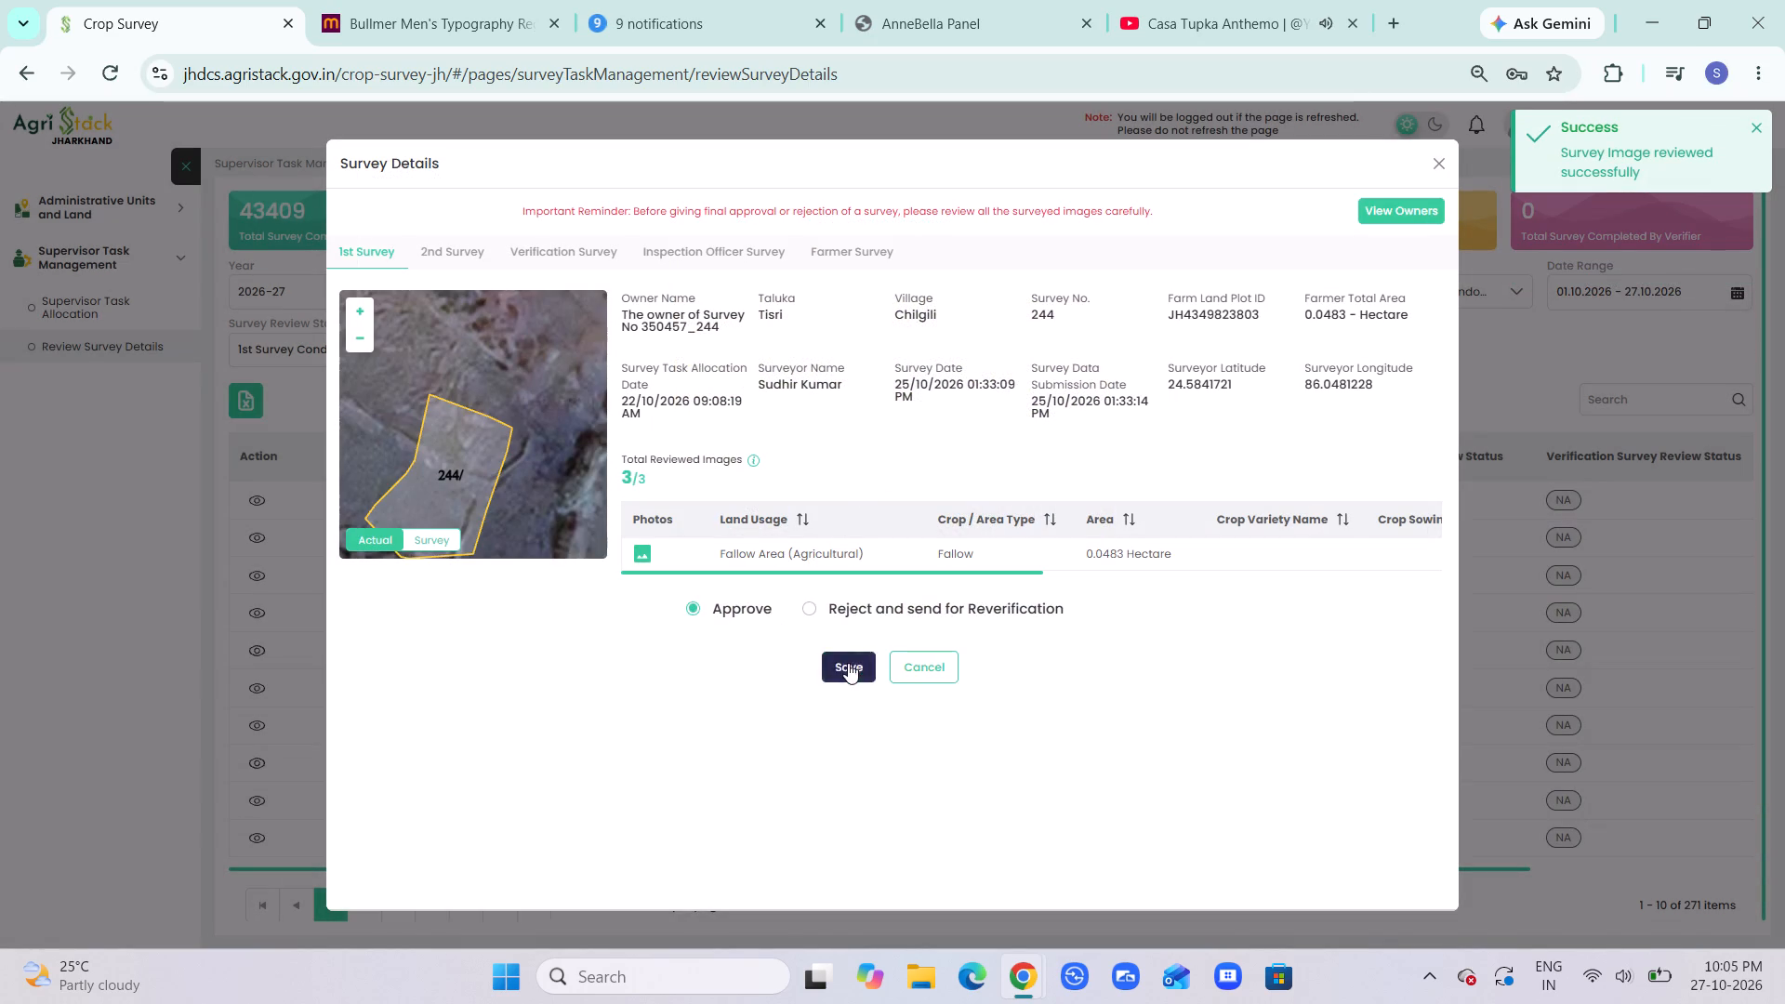
{"action": "left_click", "coordinate": [875, 561]}
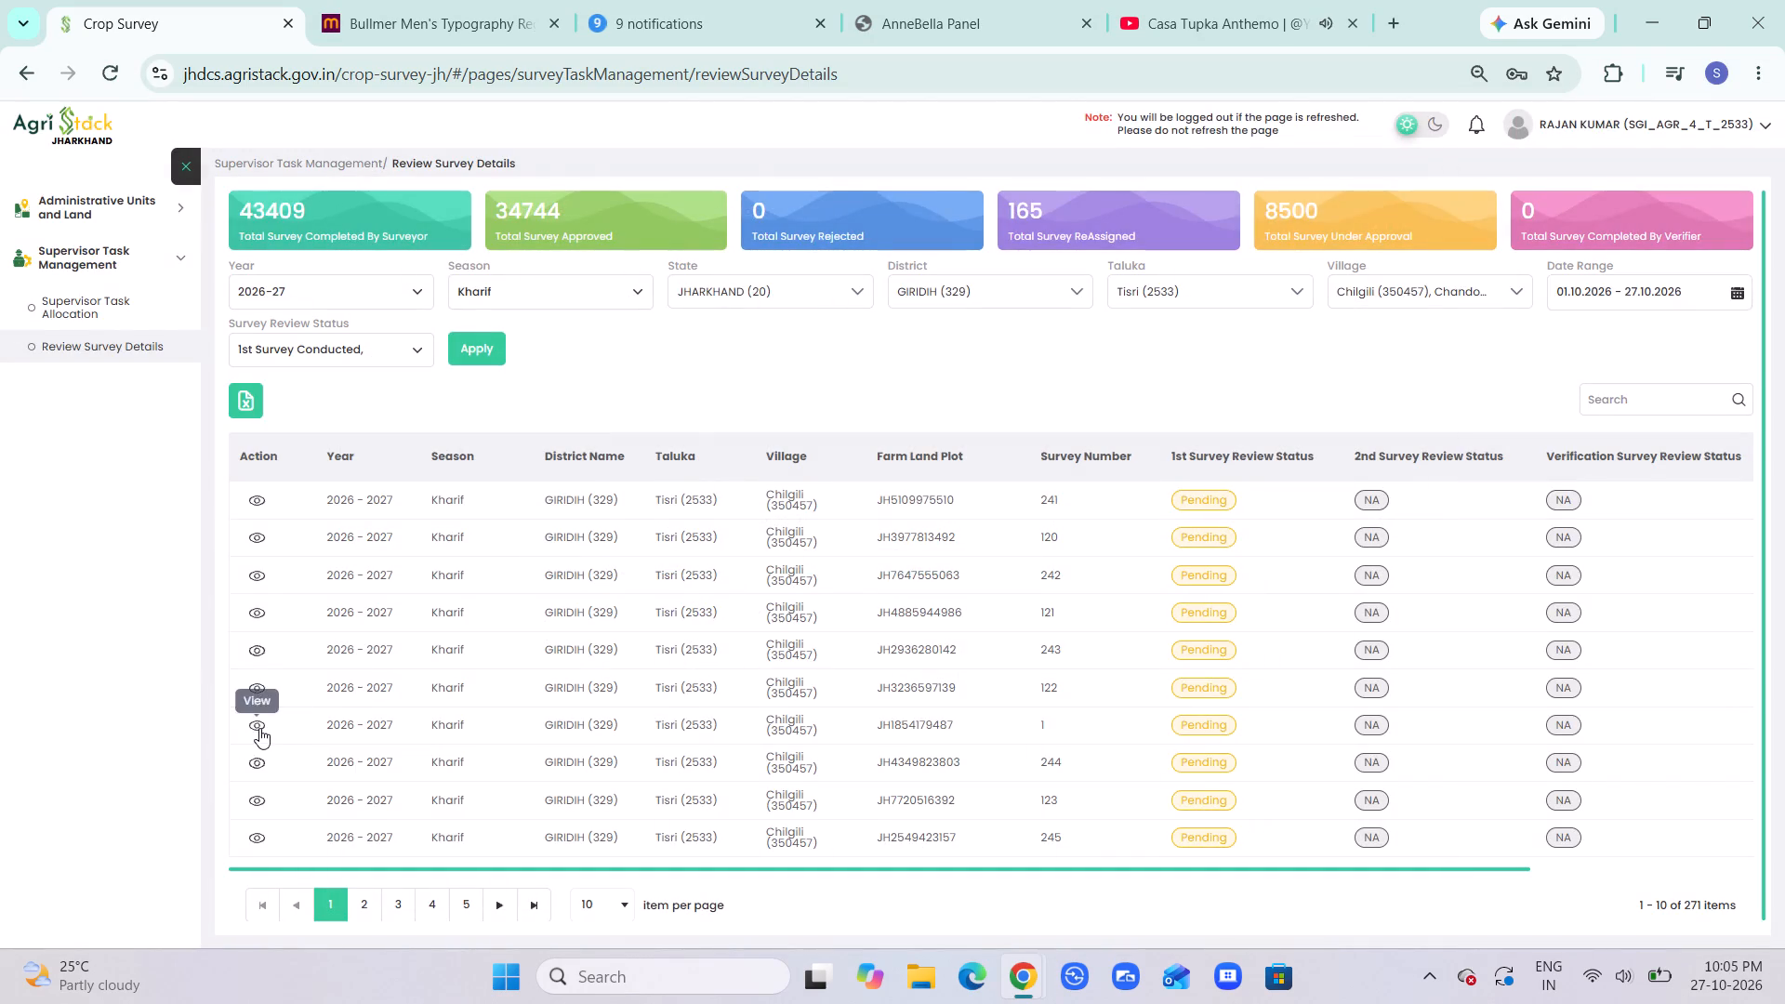
Reopen survey numbers 1 and 122 to check their saved review decisions, closing each one's details.
{"action": "left_click", "coordinate": [259, 728]}
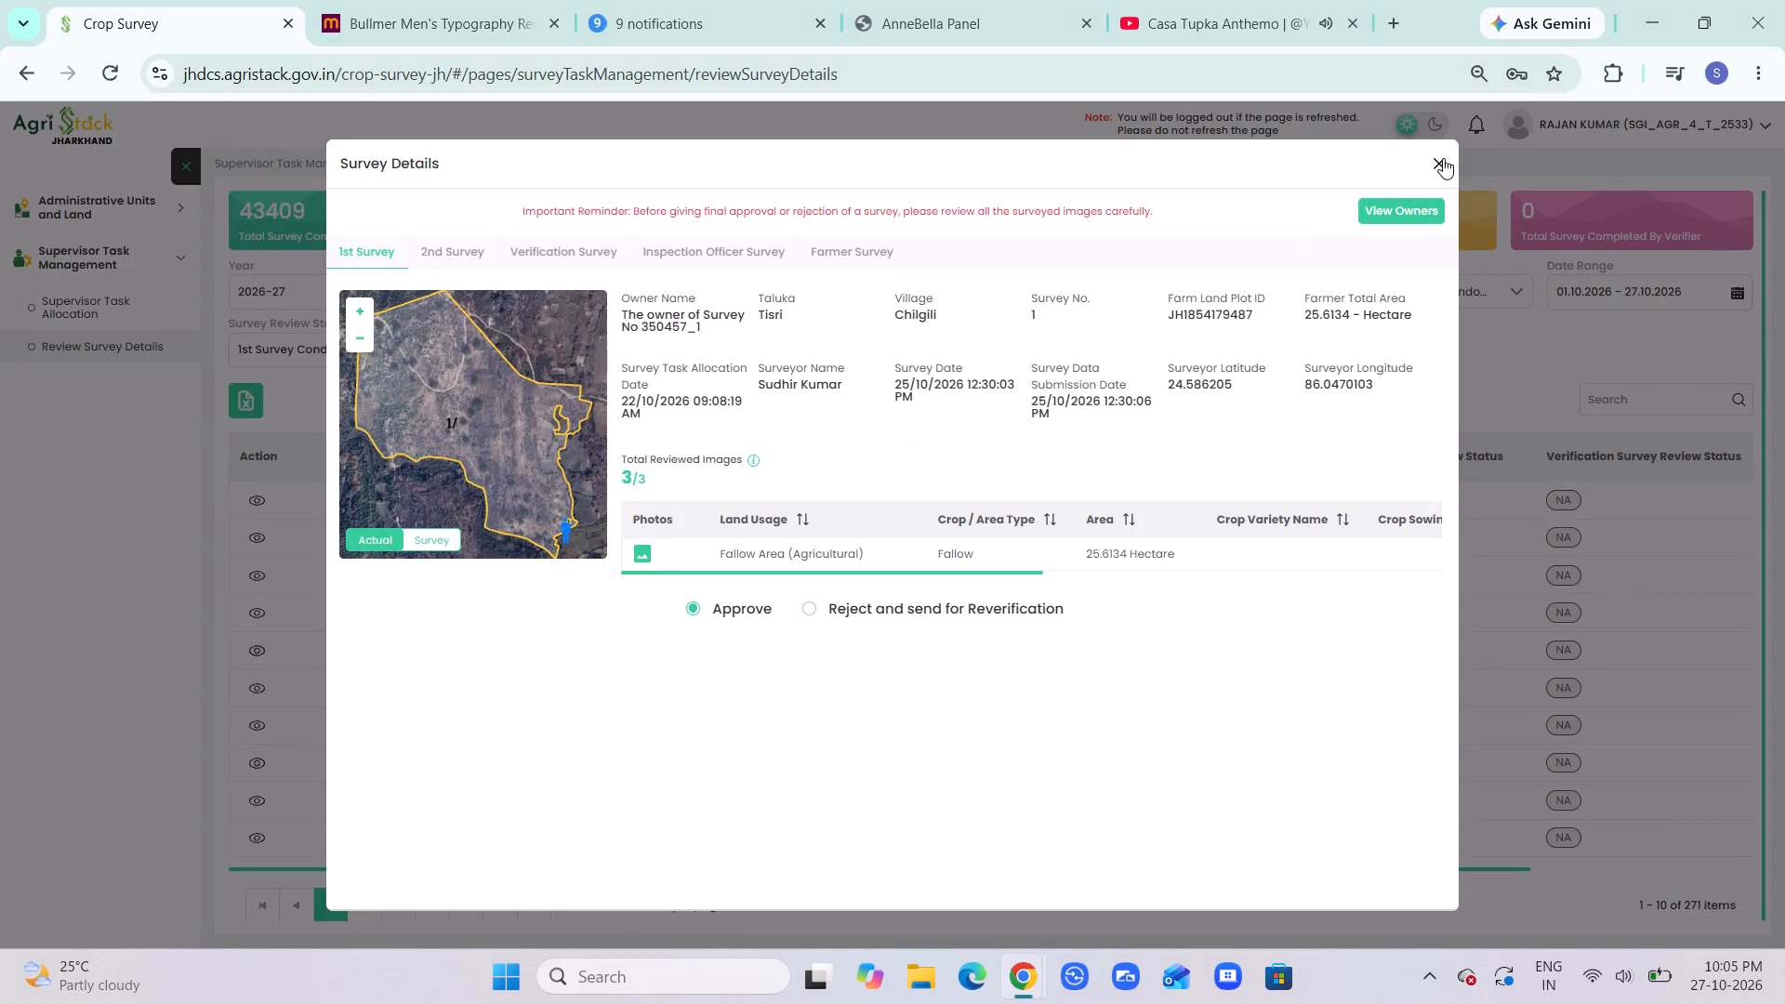
{"action": "left_click", "coordinate": [1442, 158]}
{"action": "left_click", "coordinate": [258, 691]}
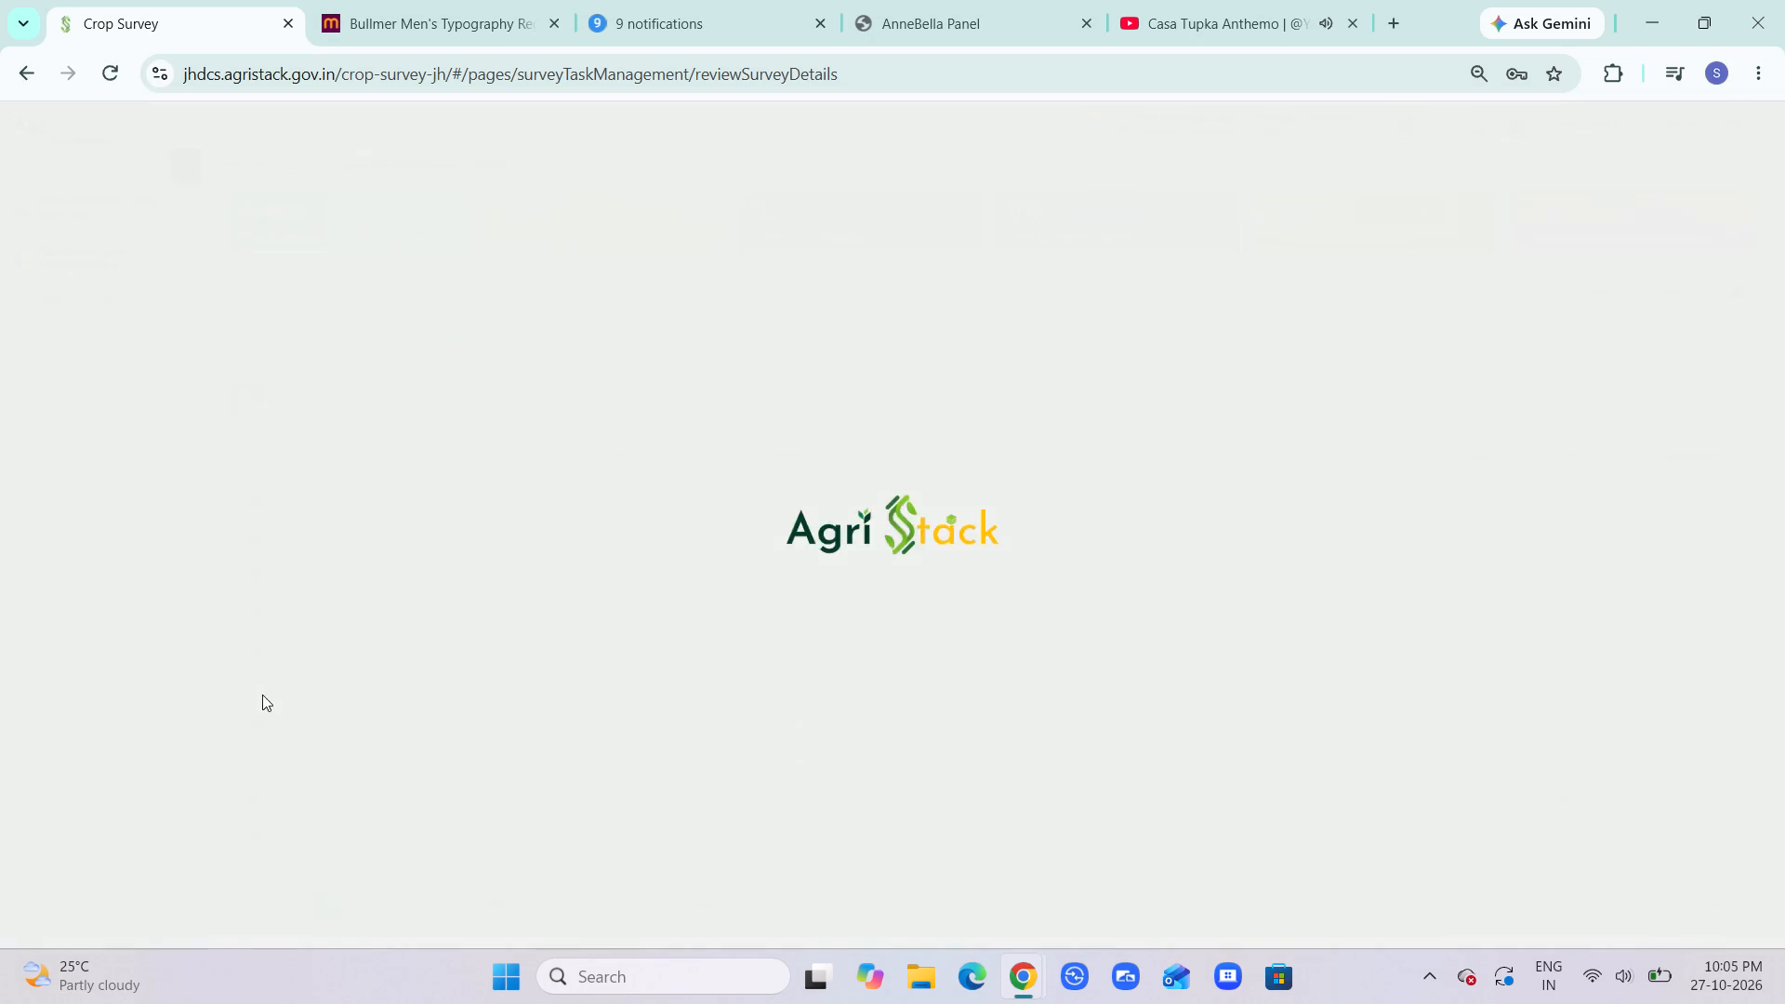
{"action": "left_click", "coordinate": [1441, 154]}
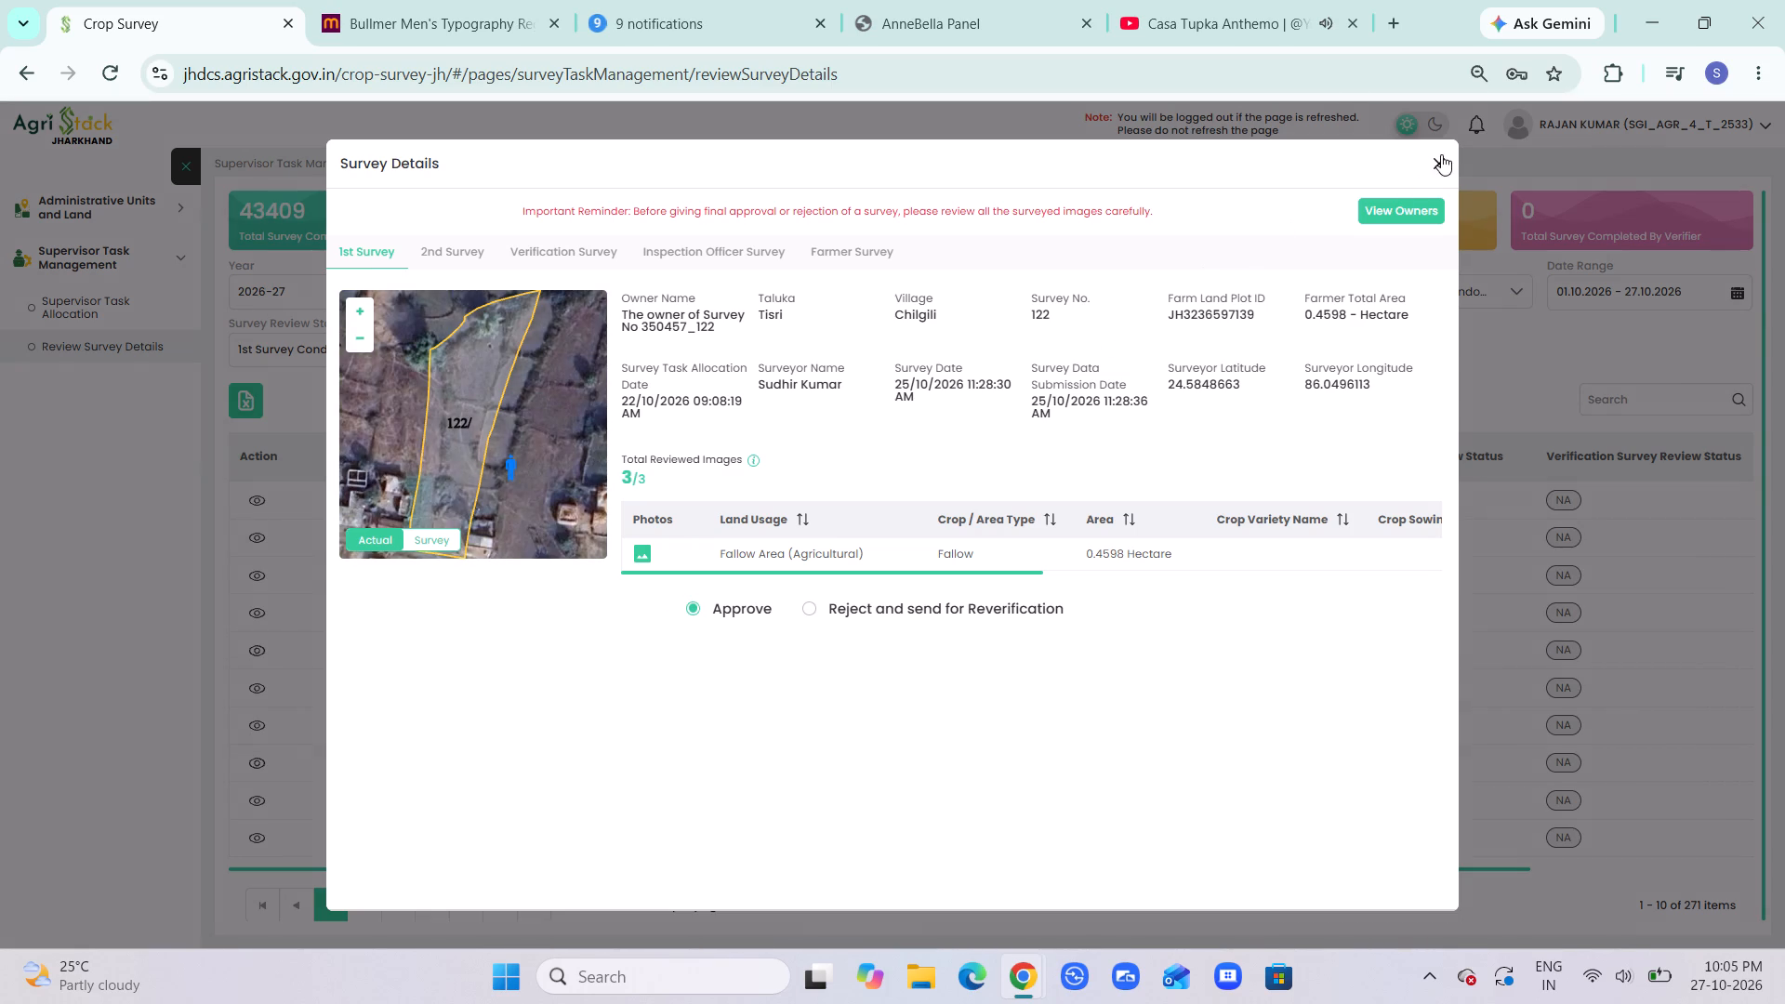
Reload the pending survey list by visiting page 2 and returning to page 1, and open the details of survey number 121.
{"action": "left_click", "coordinate": [363, 892]}
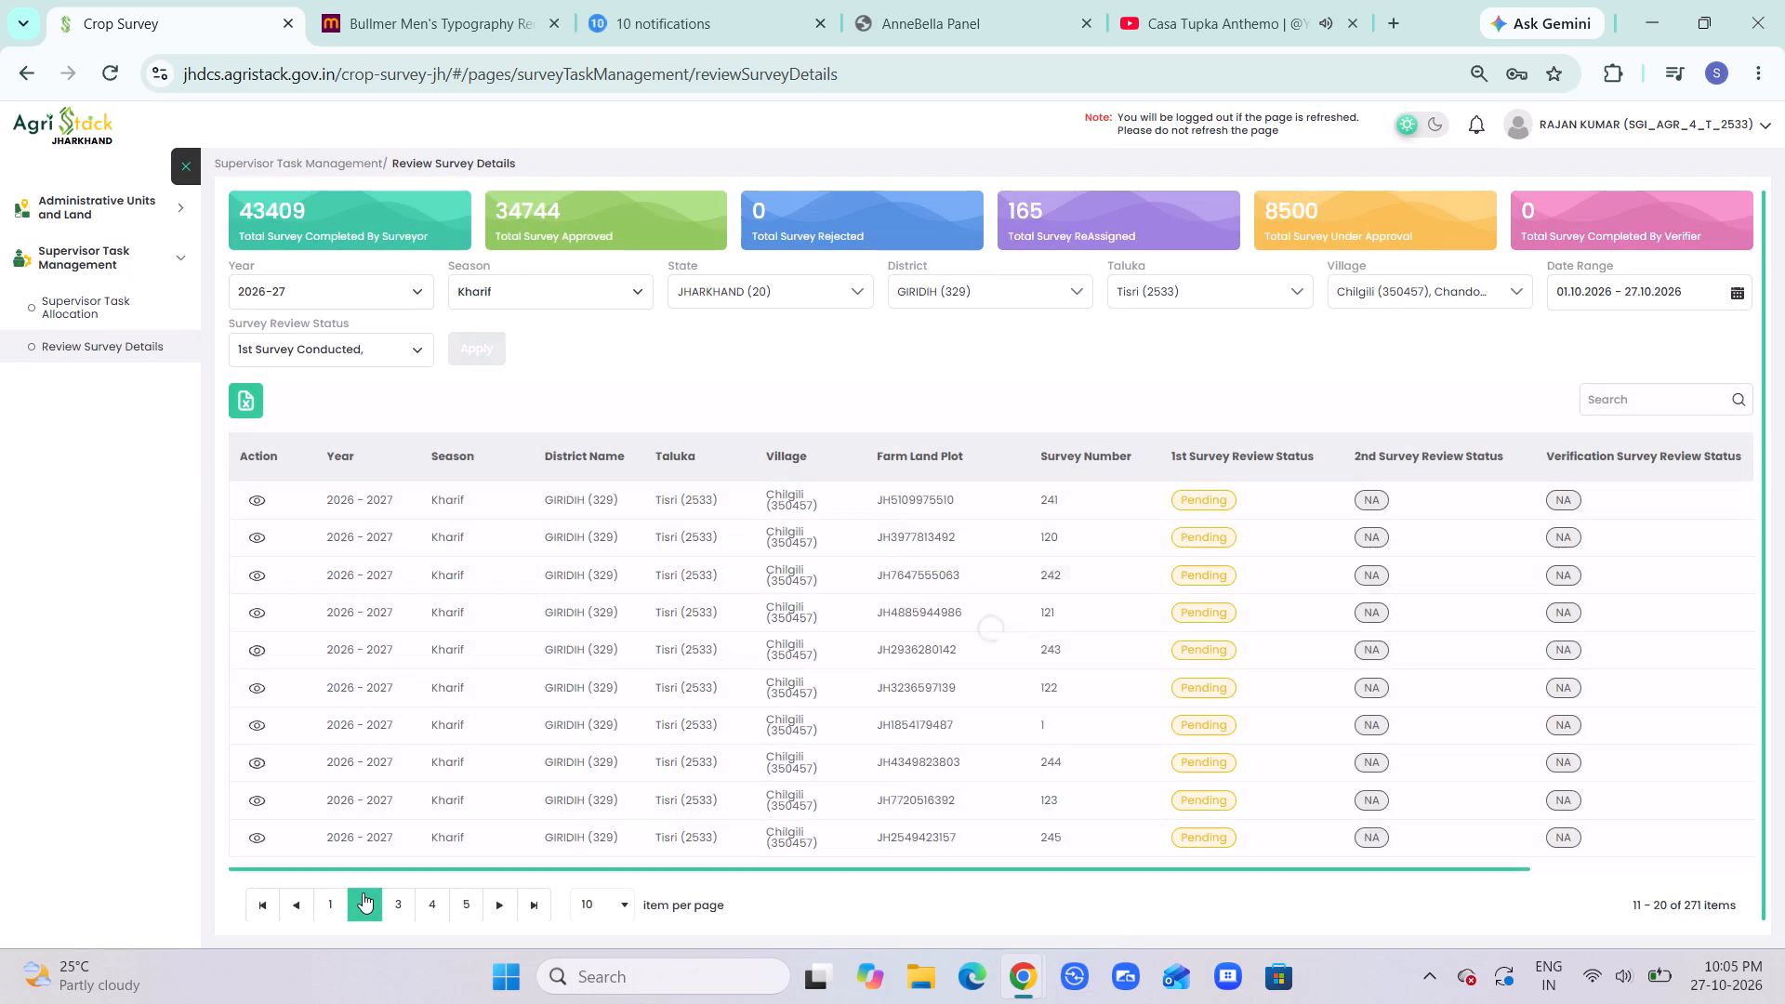
{"action": "left_click", "coordinate": [329, 901]}
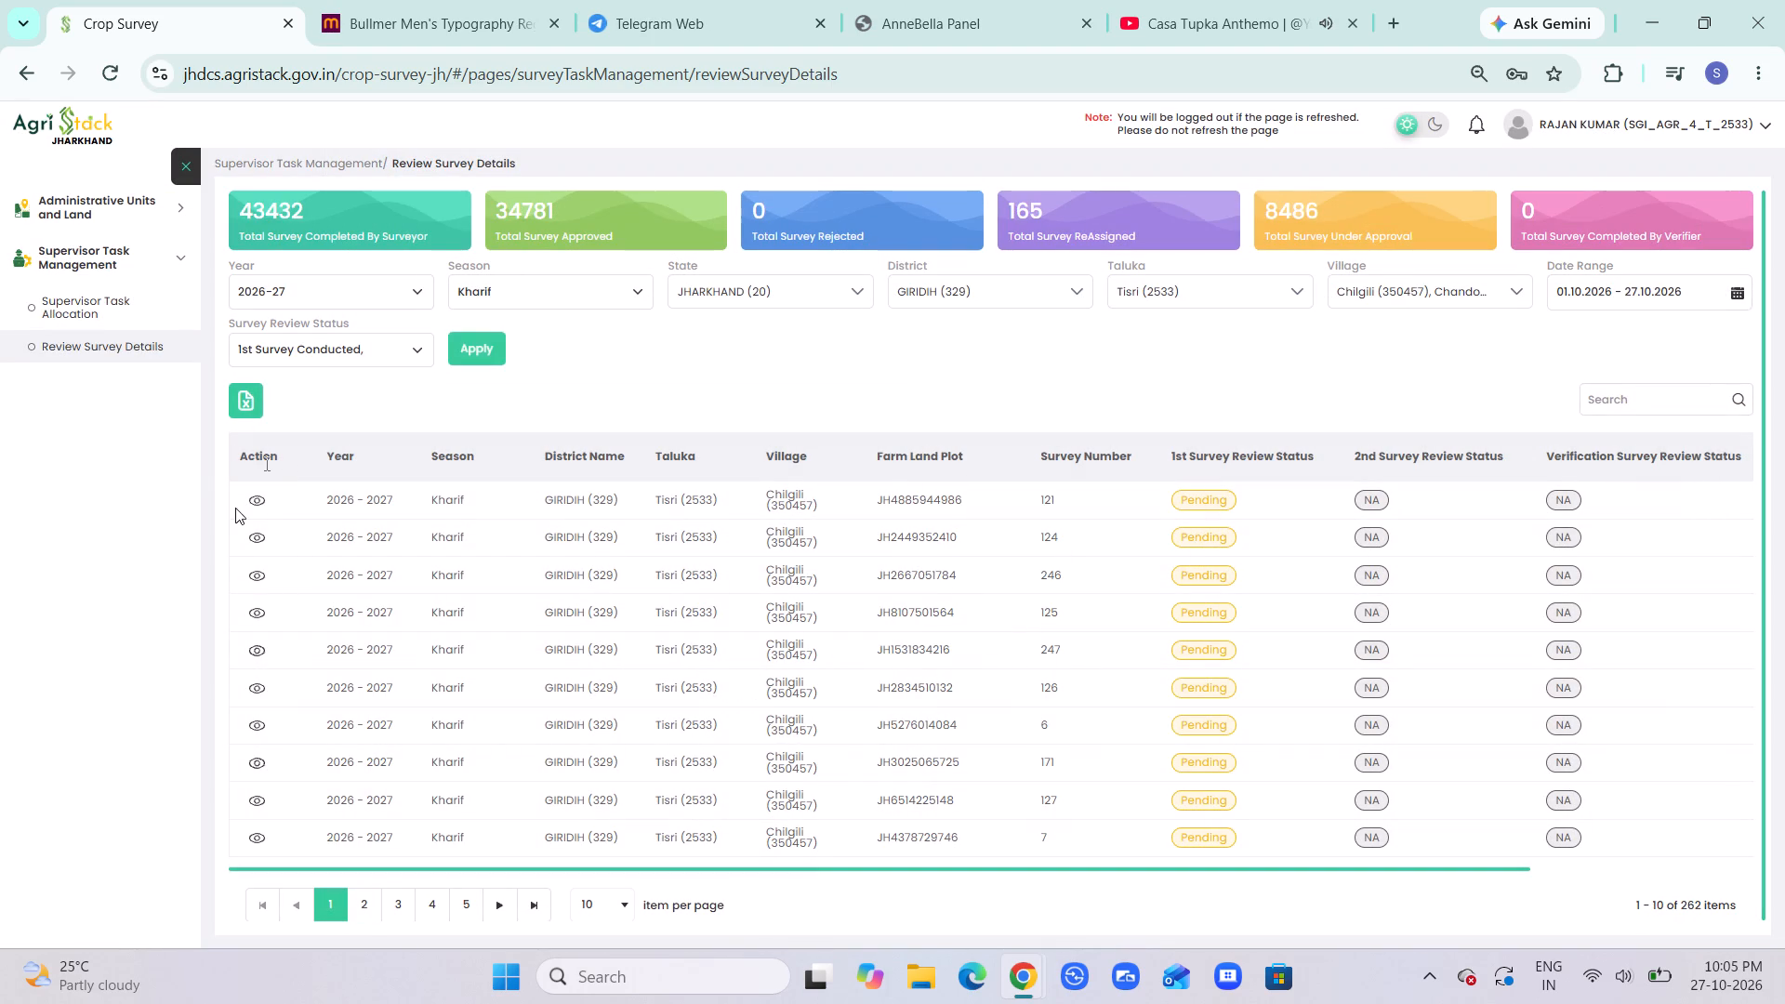
{"action": "left_click", "coordinate": [248, 492]}
{"action": "left_click", "coordinate": [255, 500]}
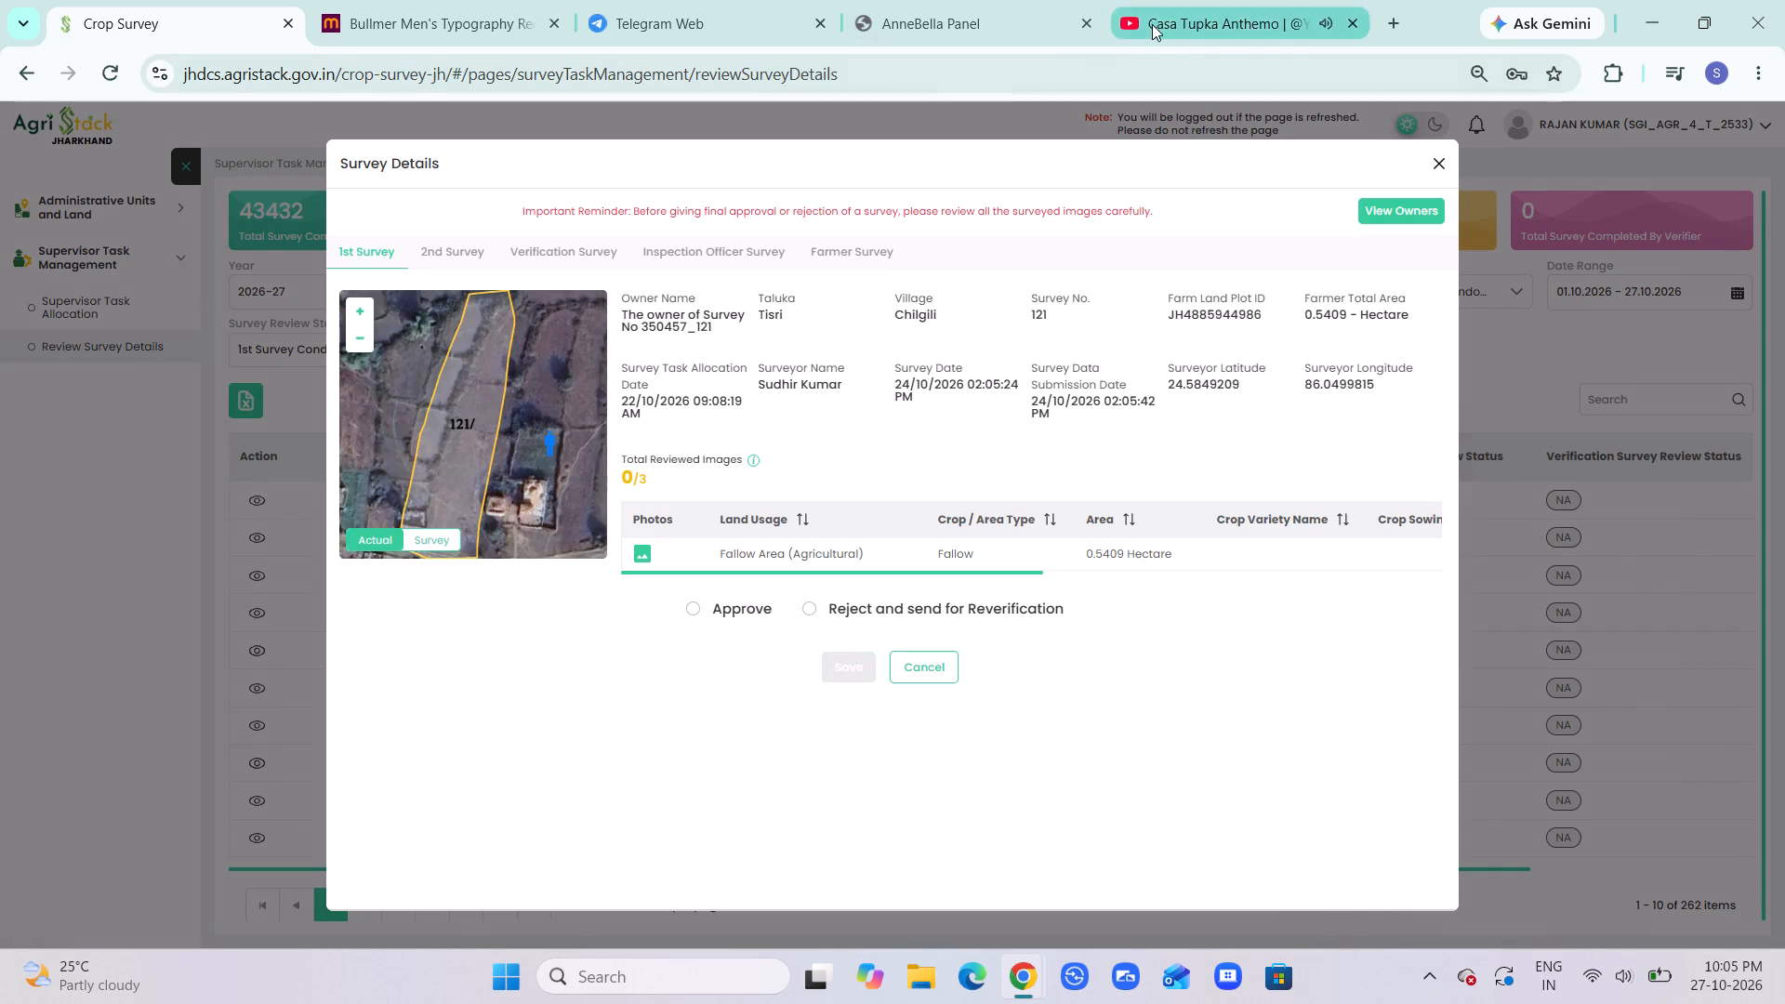
Play the suggested video "All Instagram Trending Songs 2026" on YouTube and return to the Crop Survey portal.
{"action": "left_click", "coordinate": [1153, 24]}
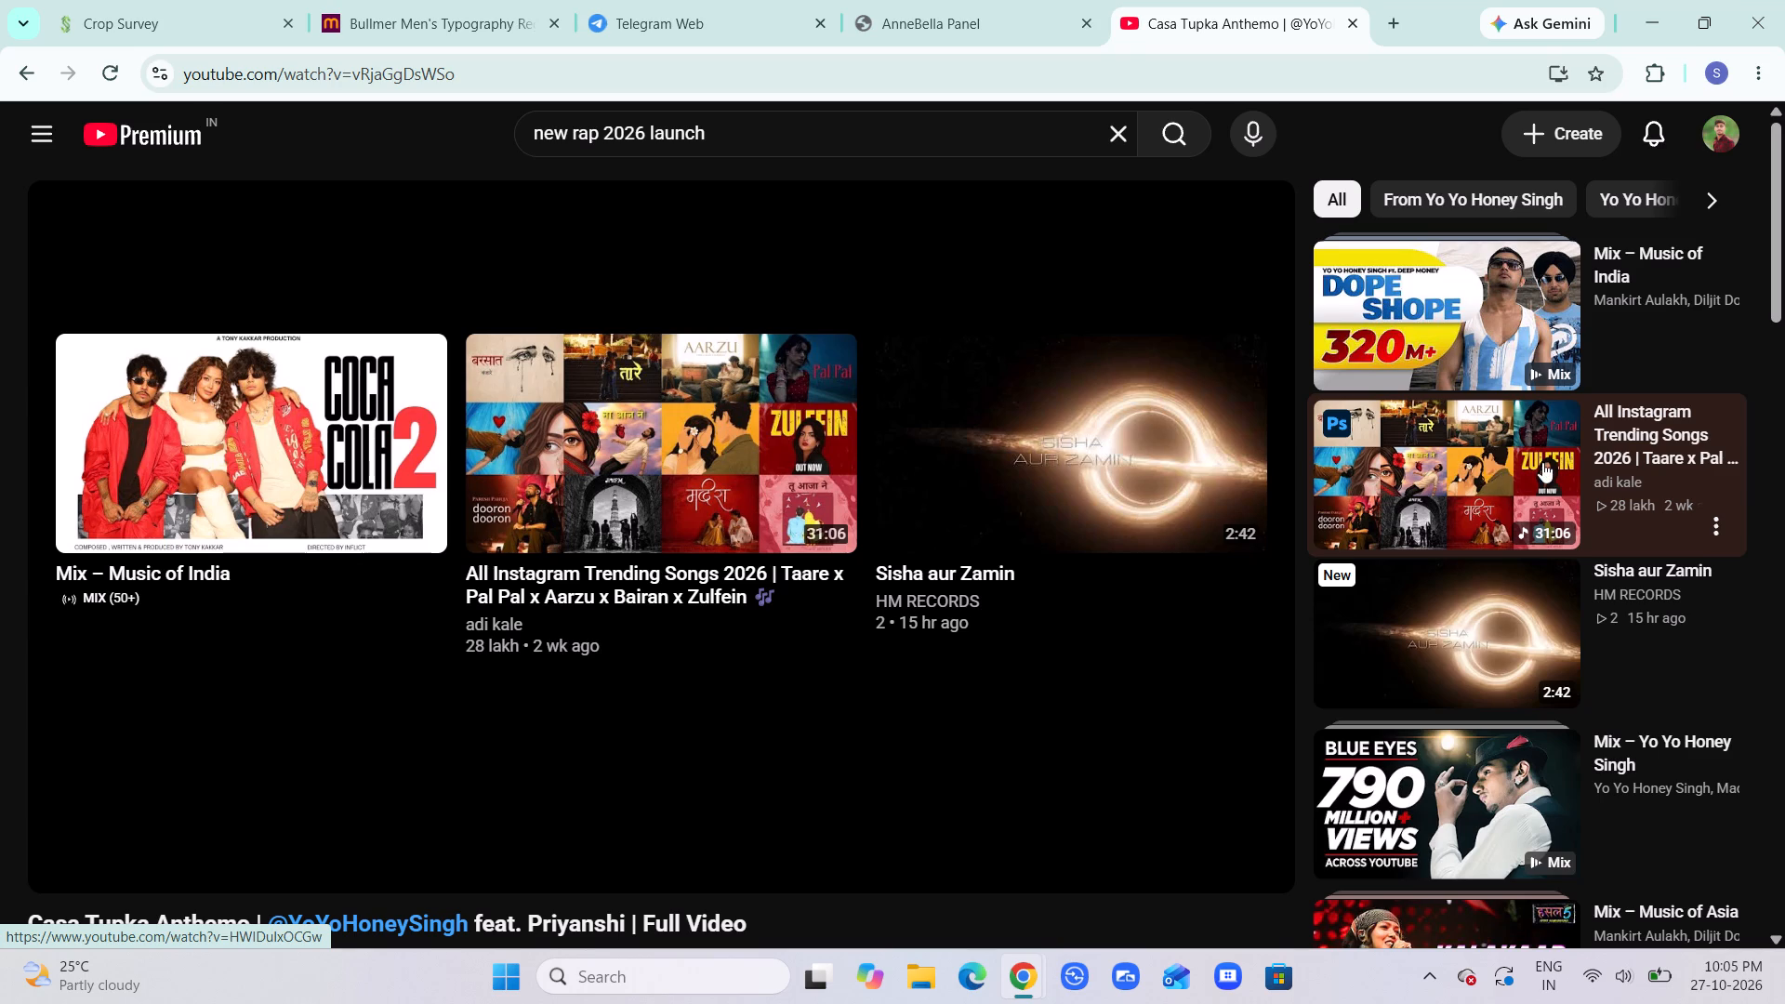
{"action": "left_click", "coordinate": [1485, 457]}
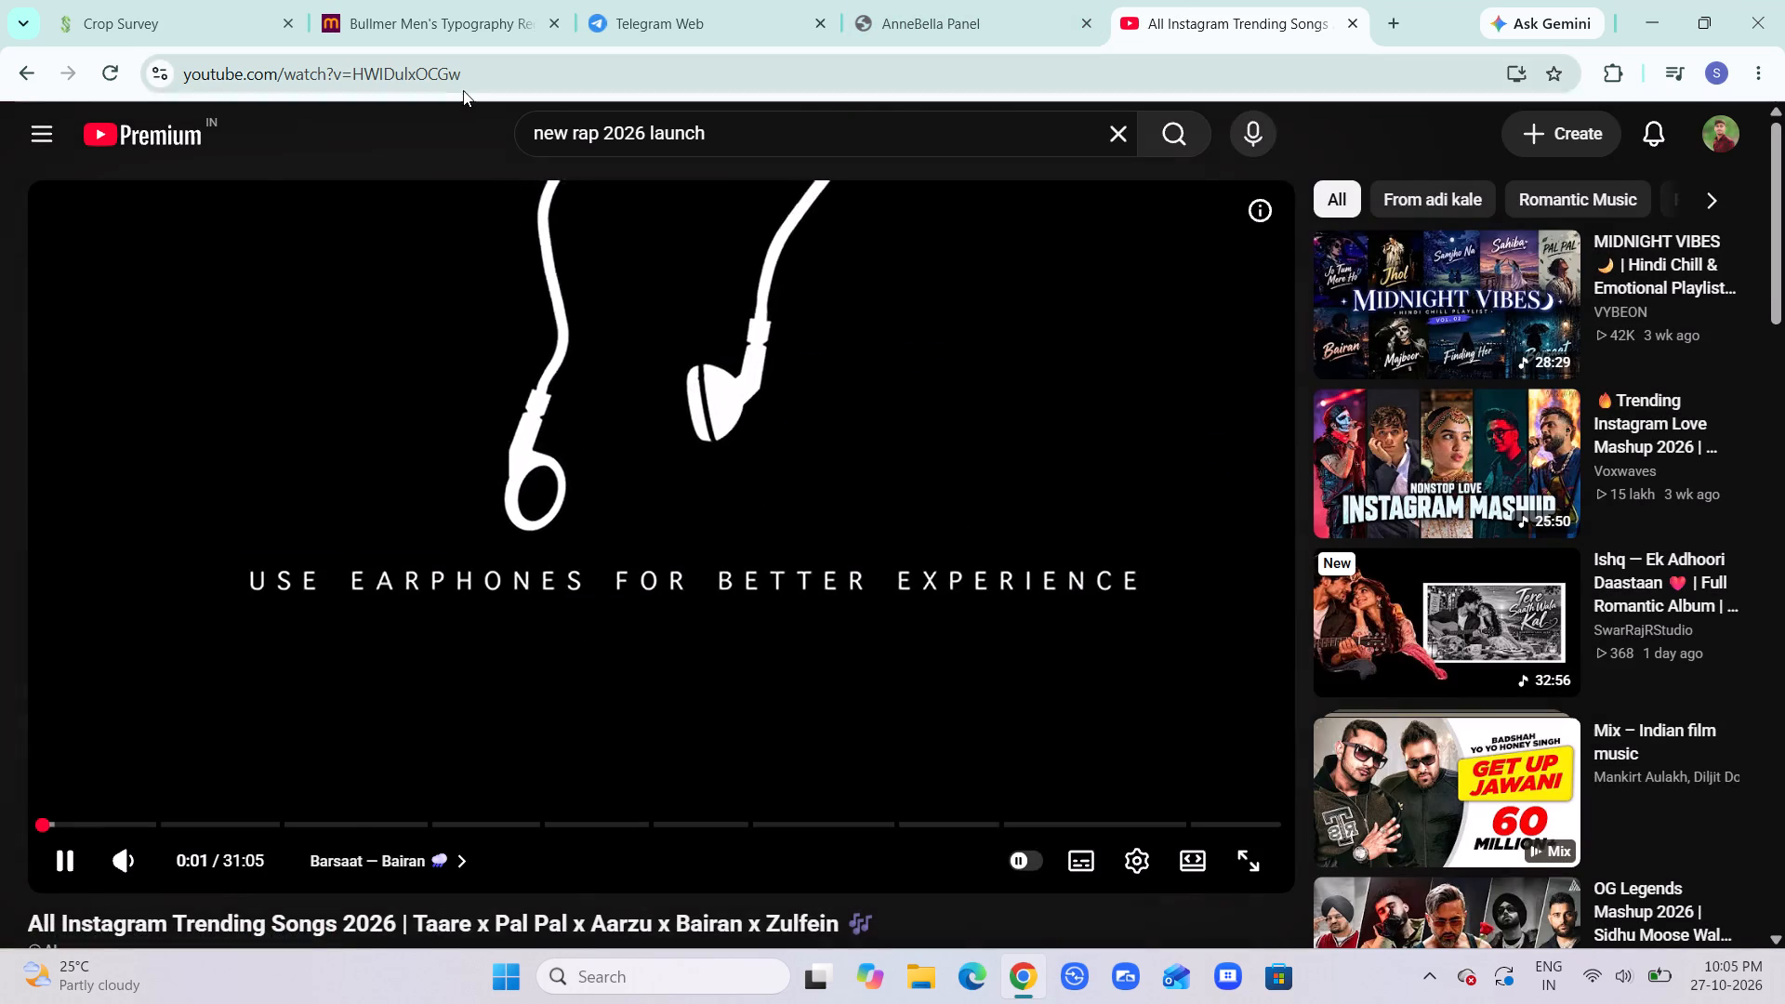
{"action": "left_click", "coordinate": [144, 21]}
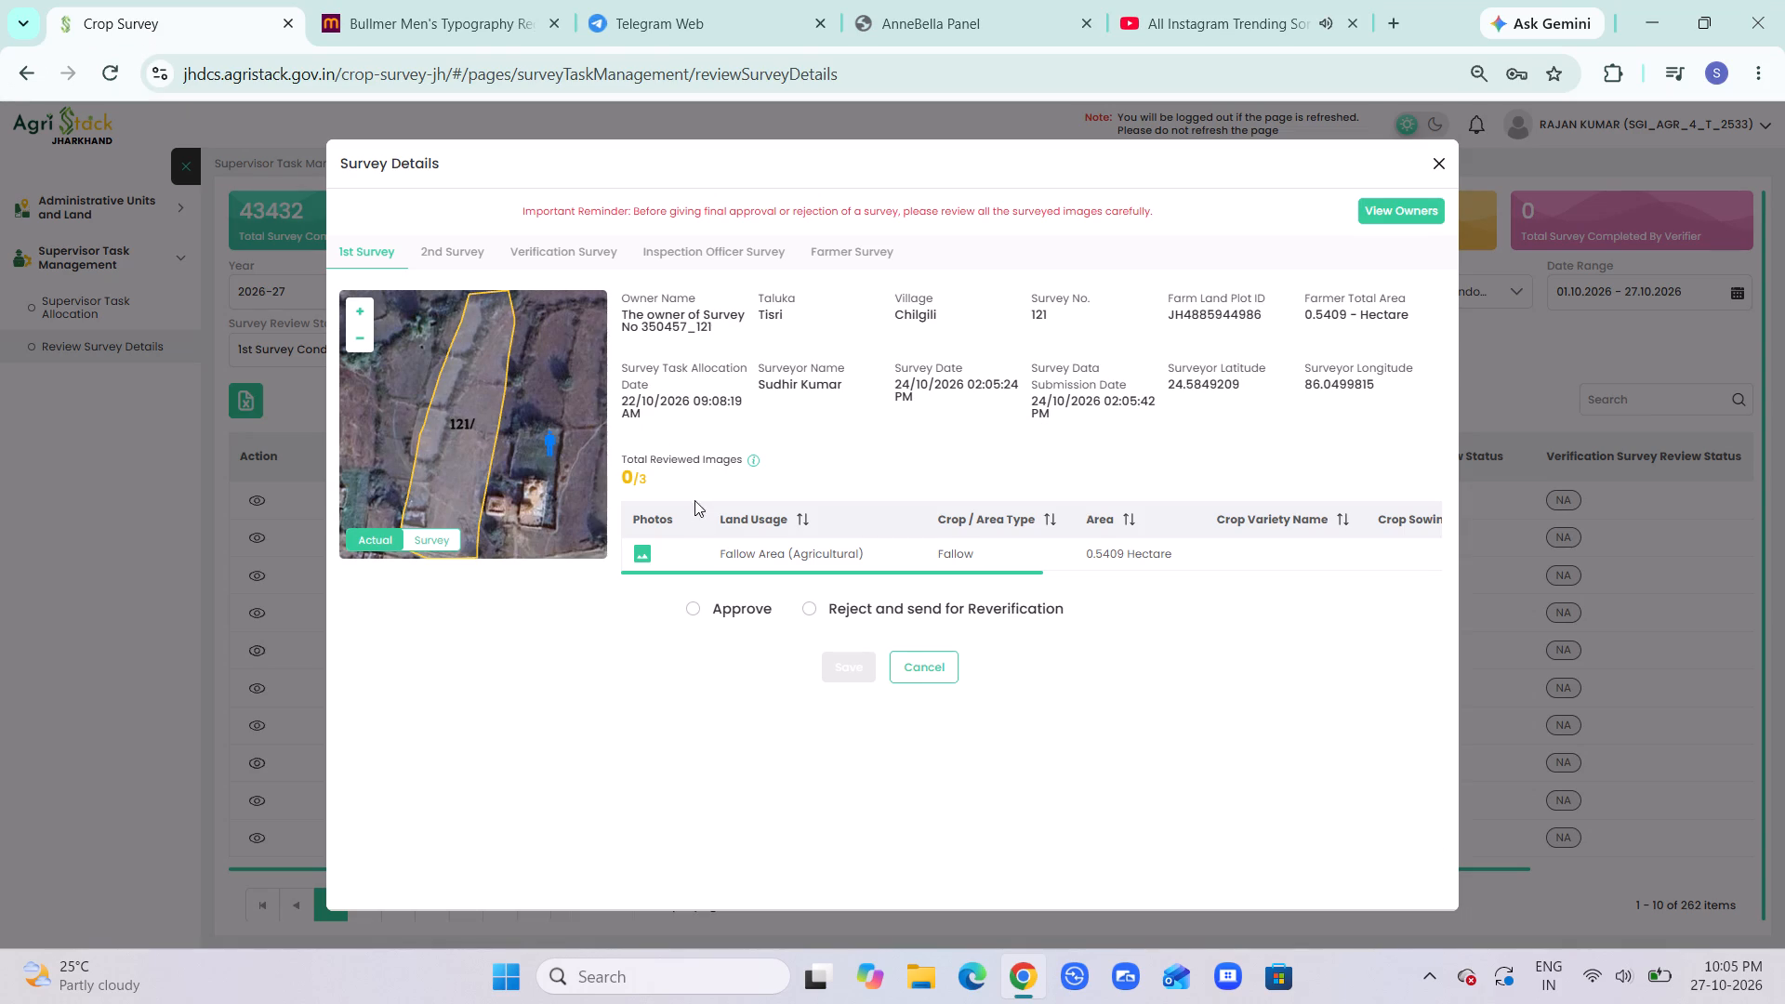
Approve all three fallow-land photos of survey number 121, save its first survey with the Approve decision, and close its details.
{"action": "left_click", "coordinate": [639, 547]}
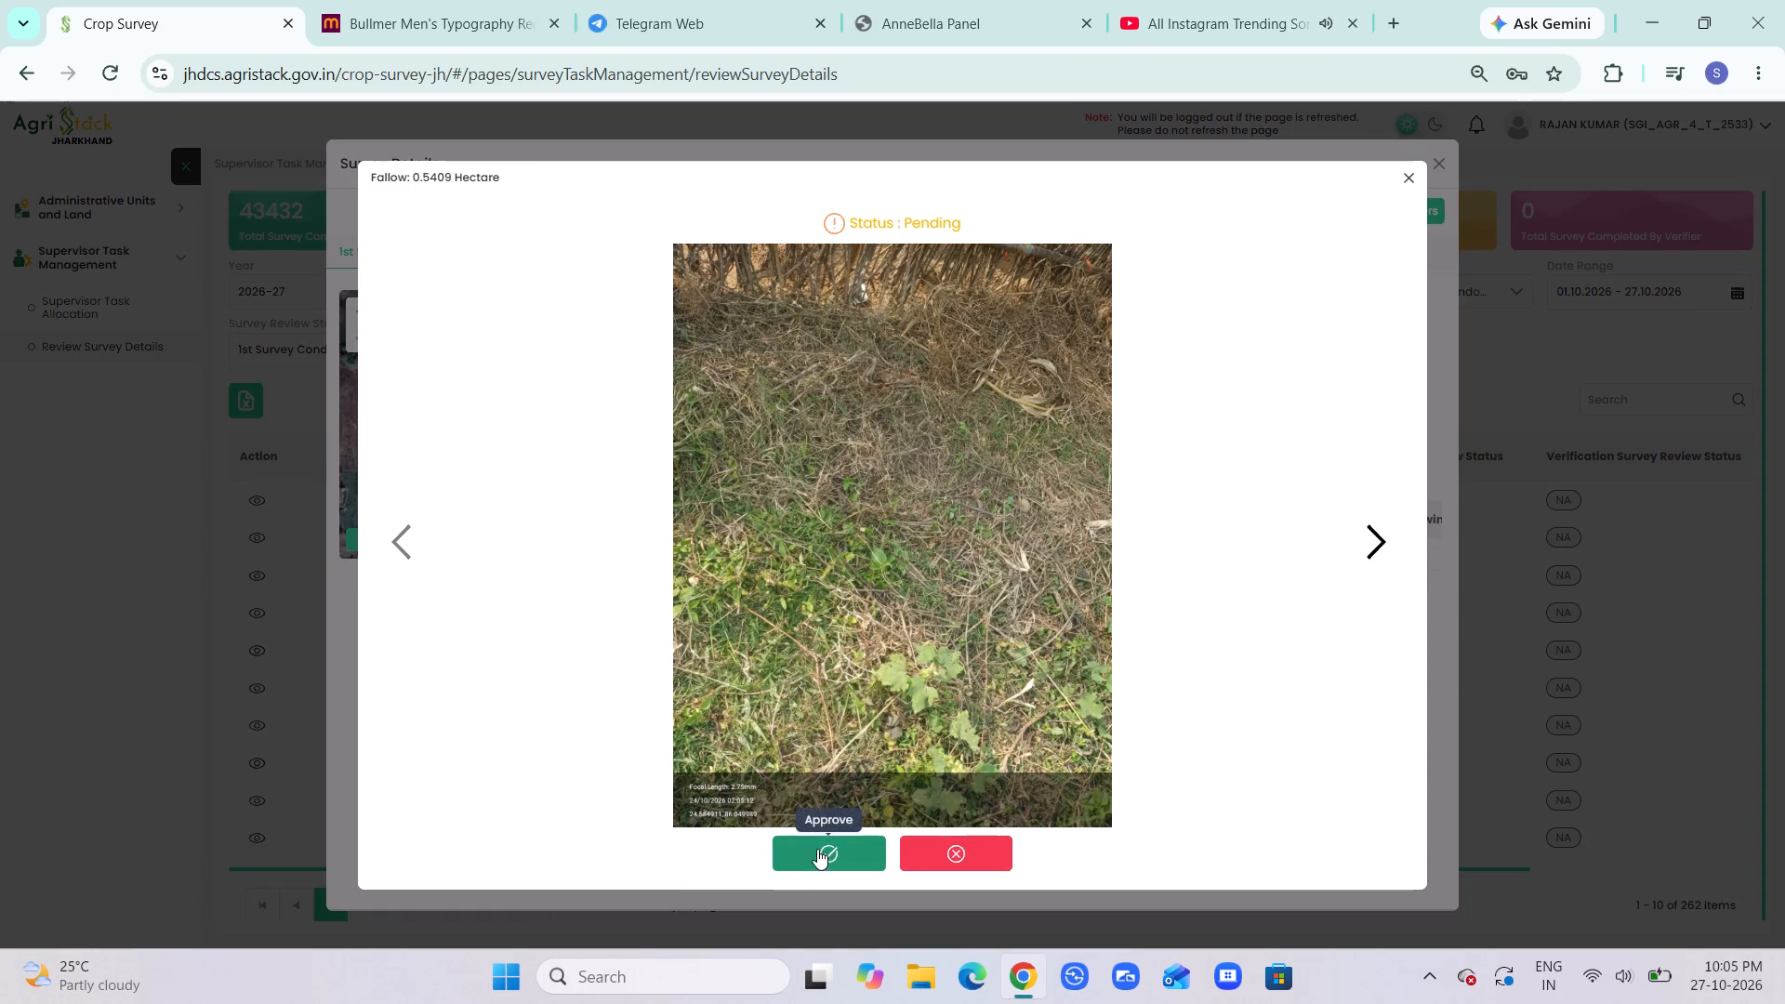
{"action": "left_click", "coordinate": [822, 848]}
{"action": "left_click_drag", "start_coordinate": [1007, 624], "coordinate": [903, 624]}
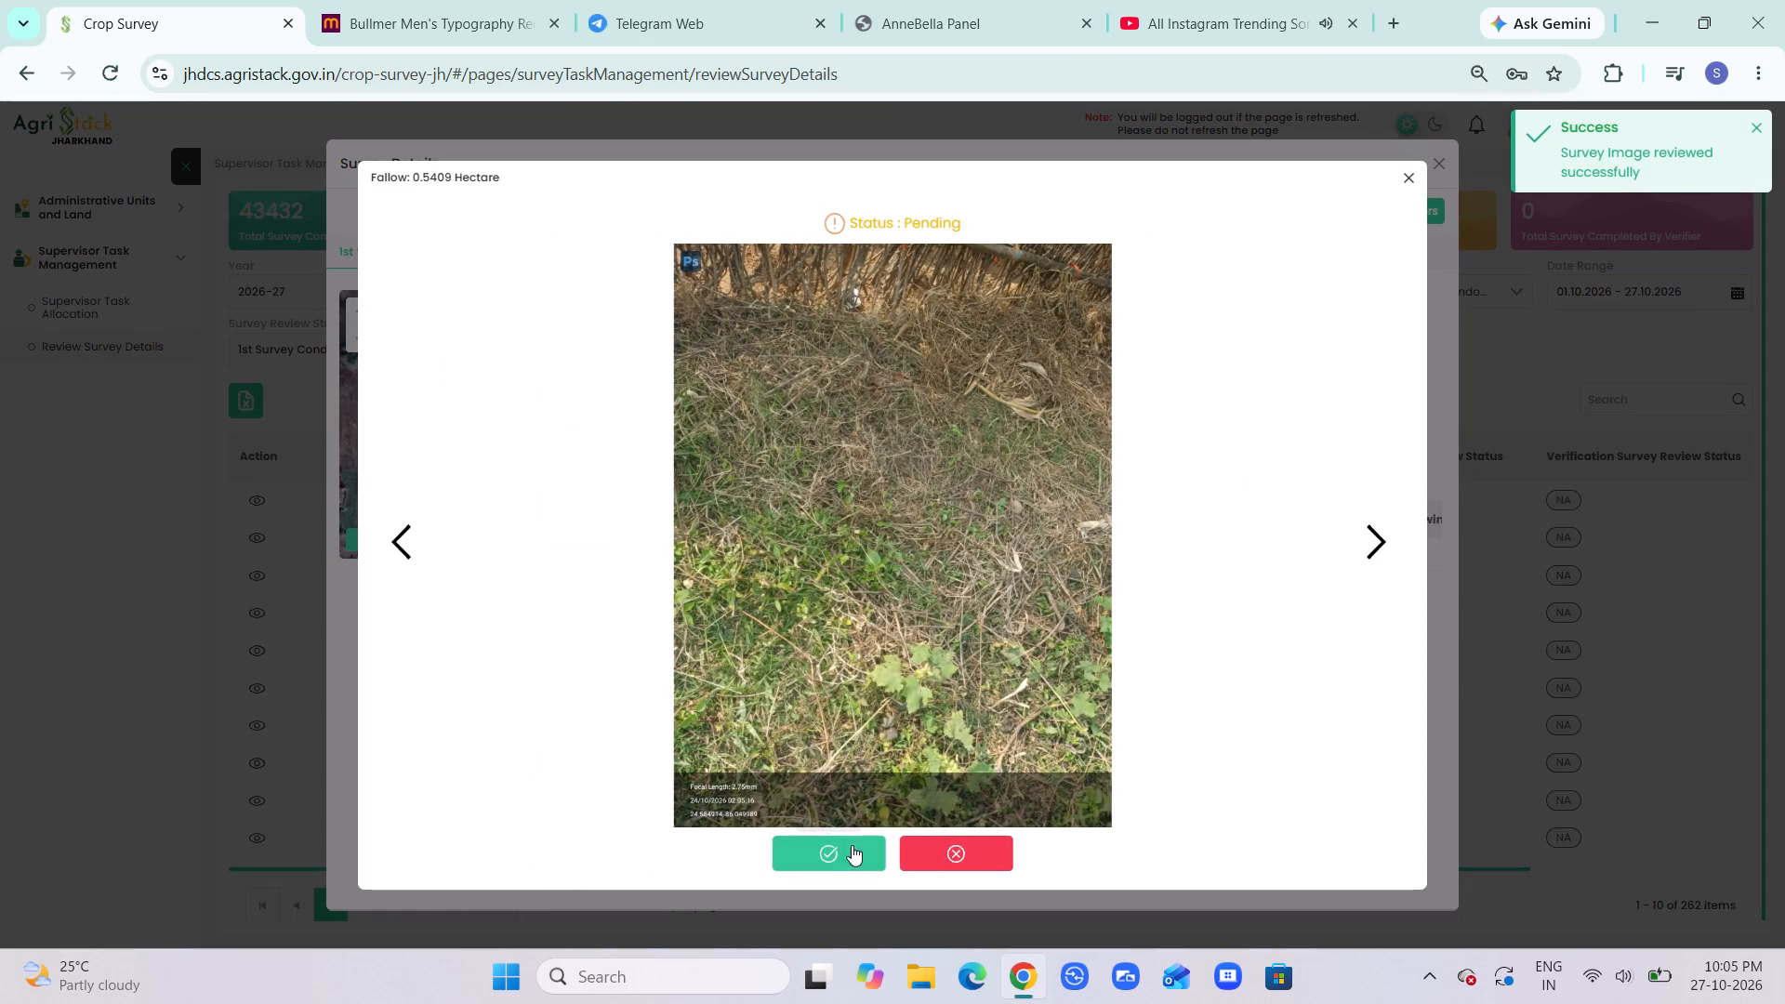
{"action": "left_click", "coordinate": [850, 848]}
{"action": "left_click_drag", "start_coordinate": [987, 643], "coordinate": [931, 645]}
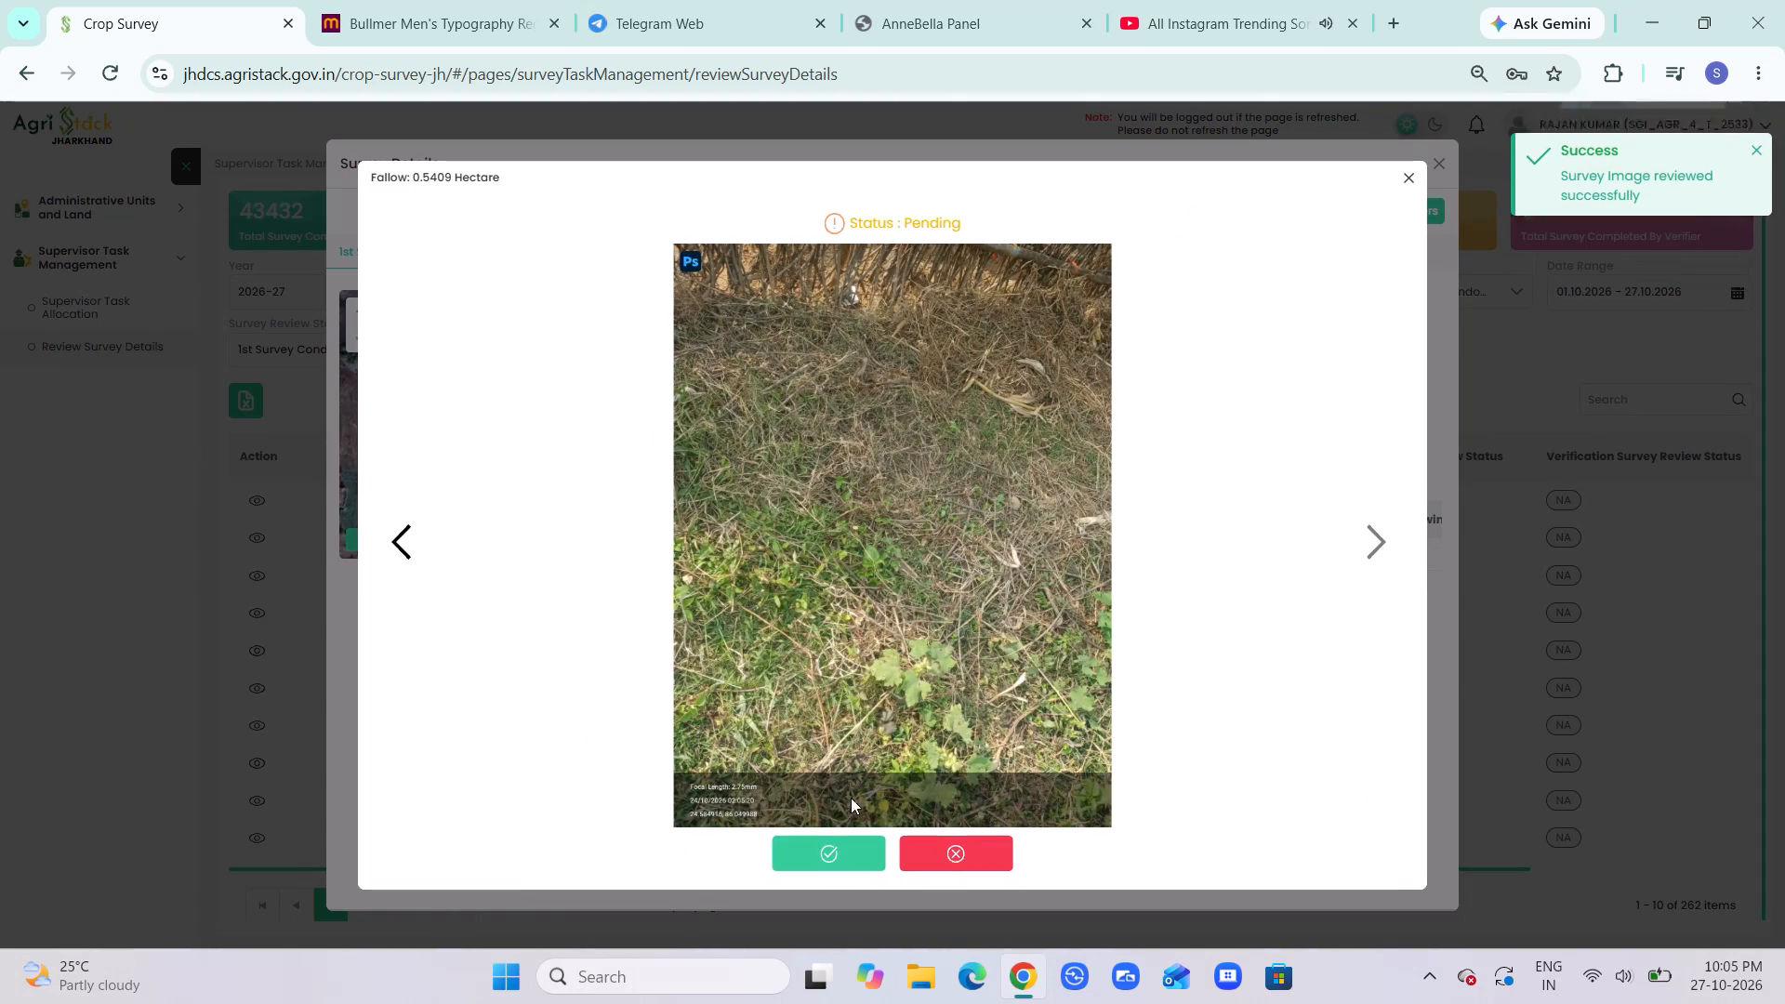
{"action": "left_click", "coordinate": [815, 839]}
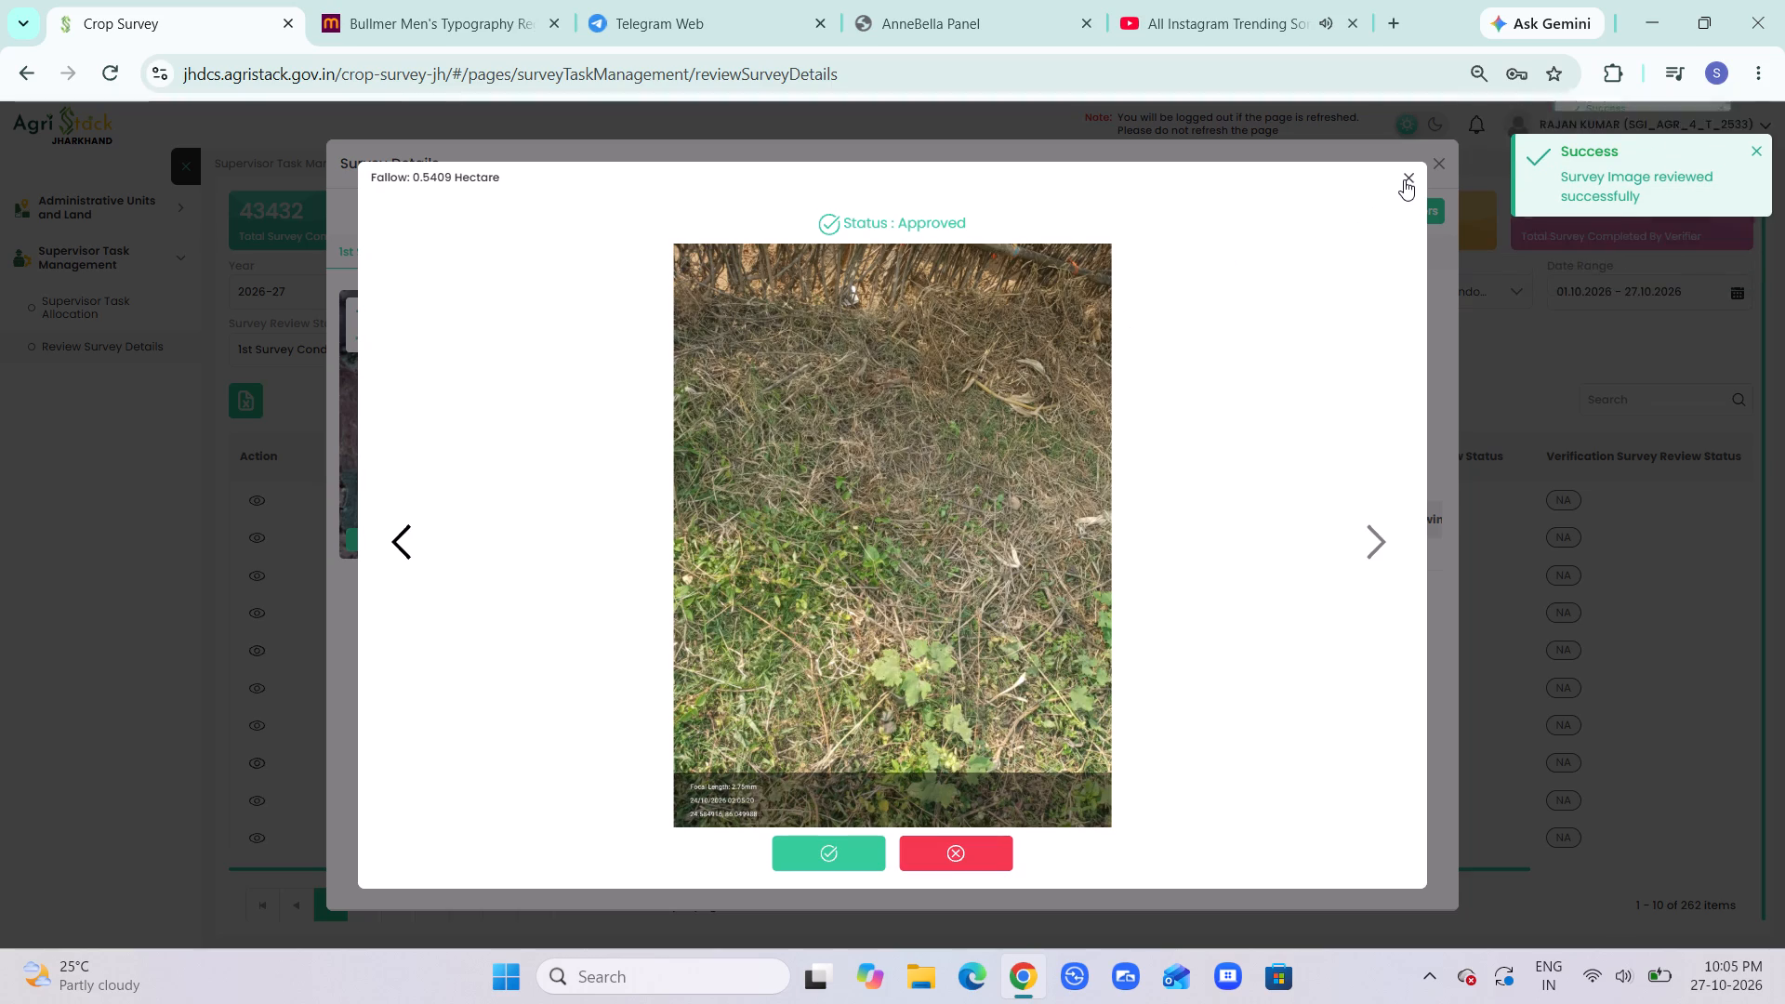
{"action": "left_click", "coordinate": [1404, 179]}
{"action": "left_click", "coordinate": [725, 612]}
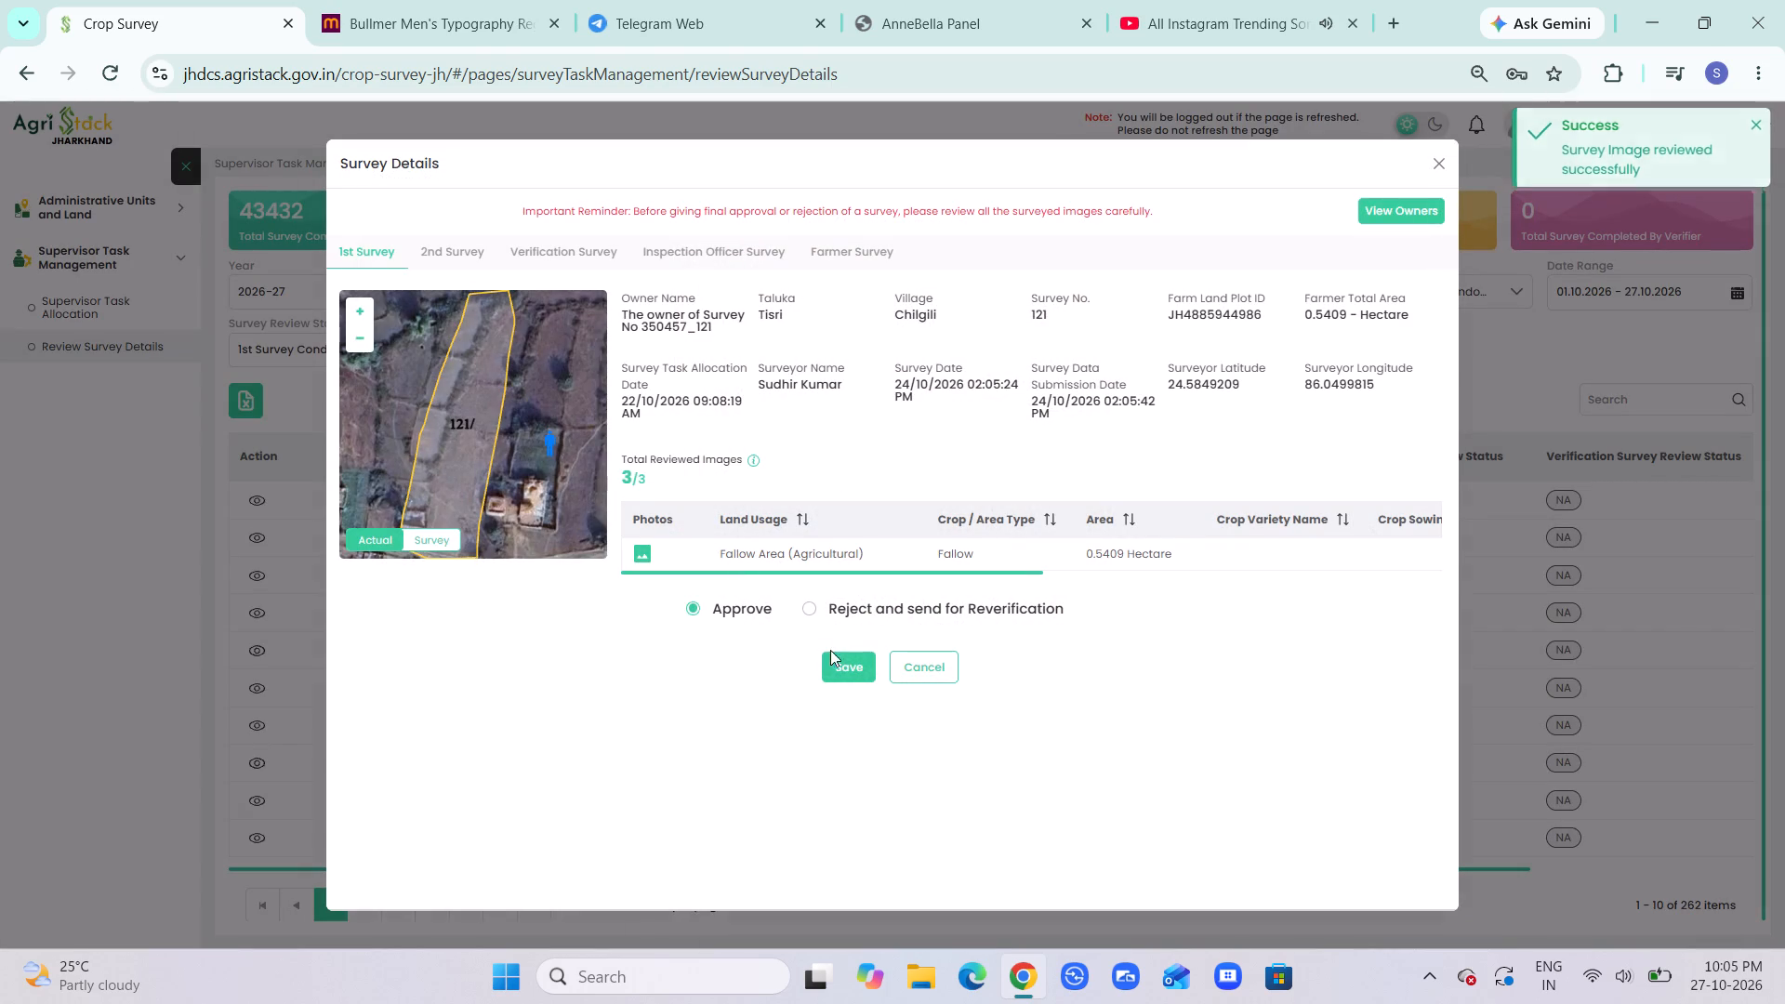
{"action": "left_click", "coordinate": [845, 667]}
{"action": "left_click", "coordinate": [862, 567]}
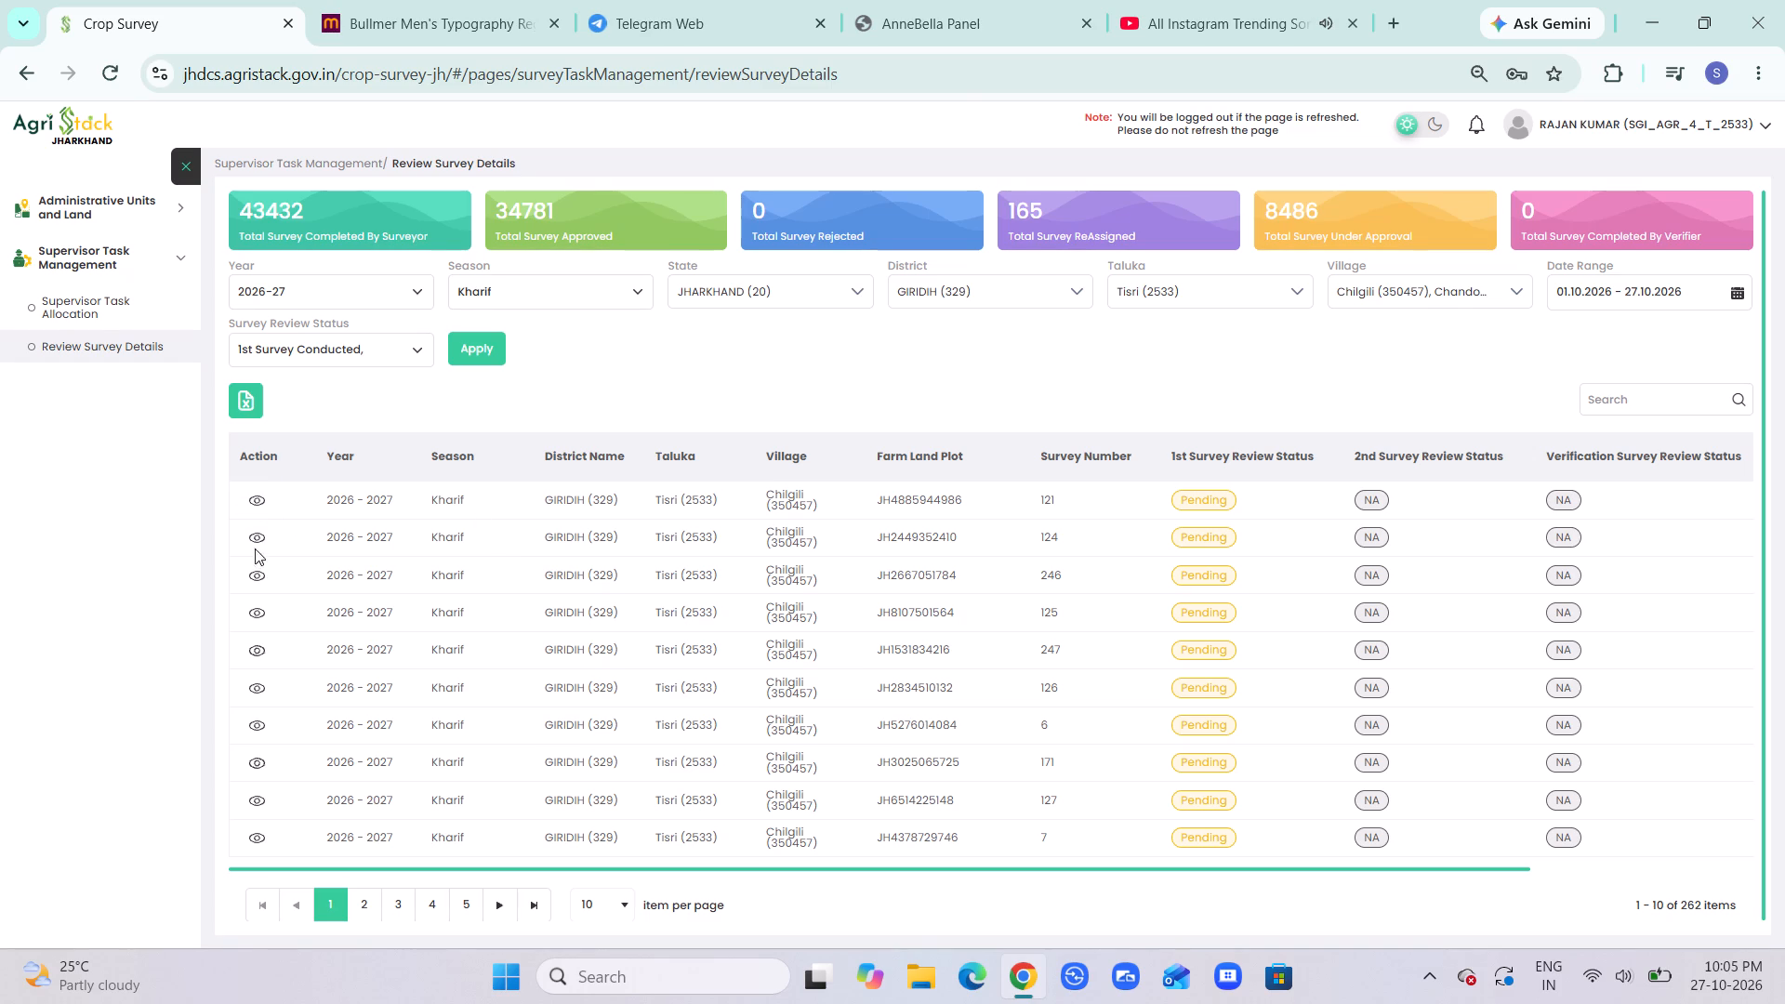
Open survey number 247, approve its three fallow-land photos, save the first survey with the Approve decision, and close its details.
{"action": "left_click", "coordinate": [264, 654]}
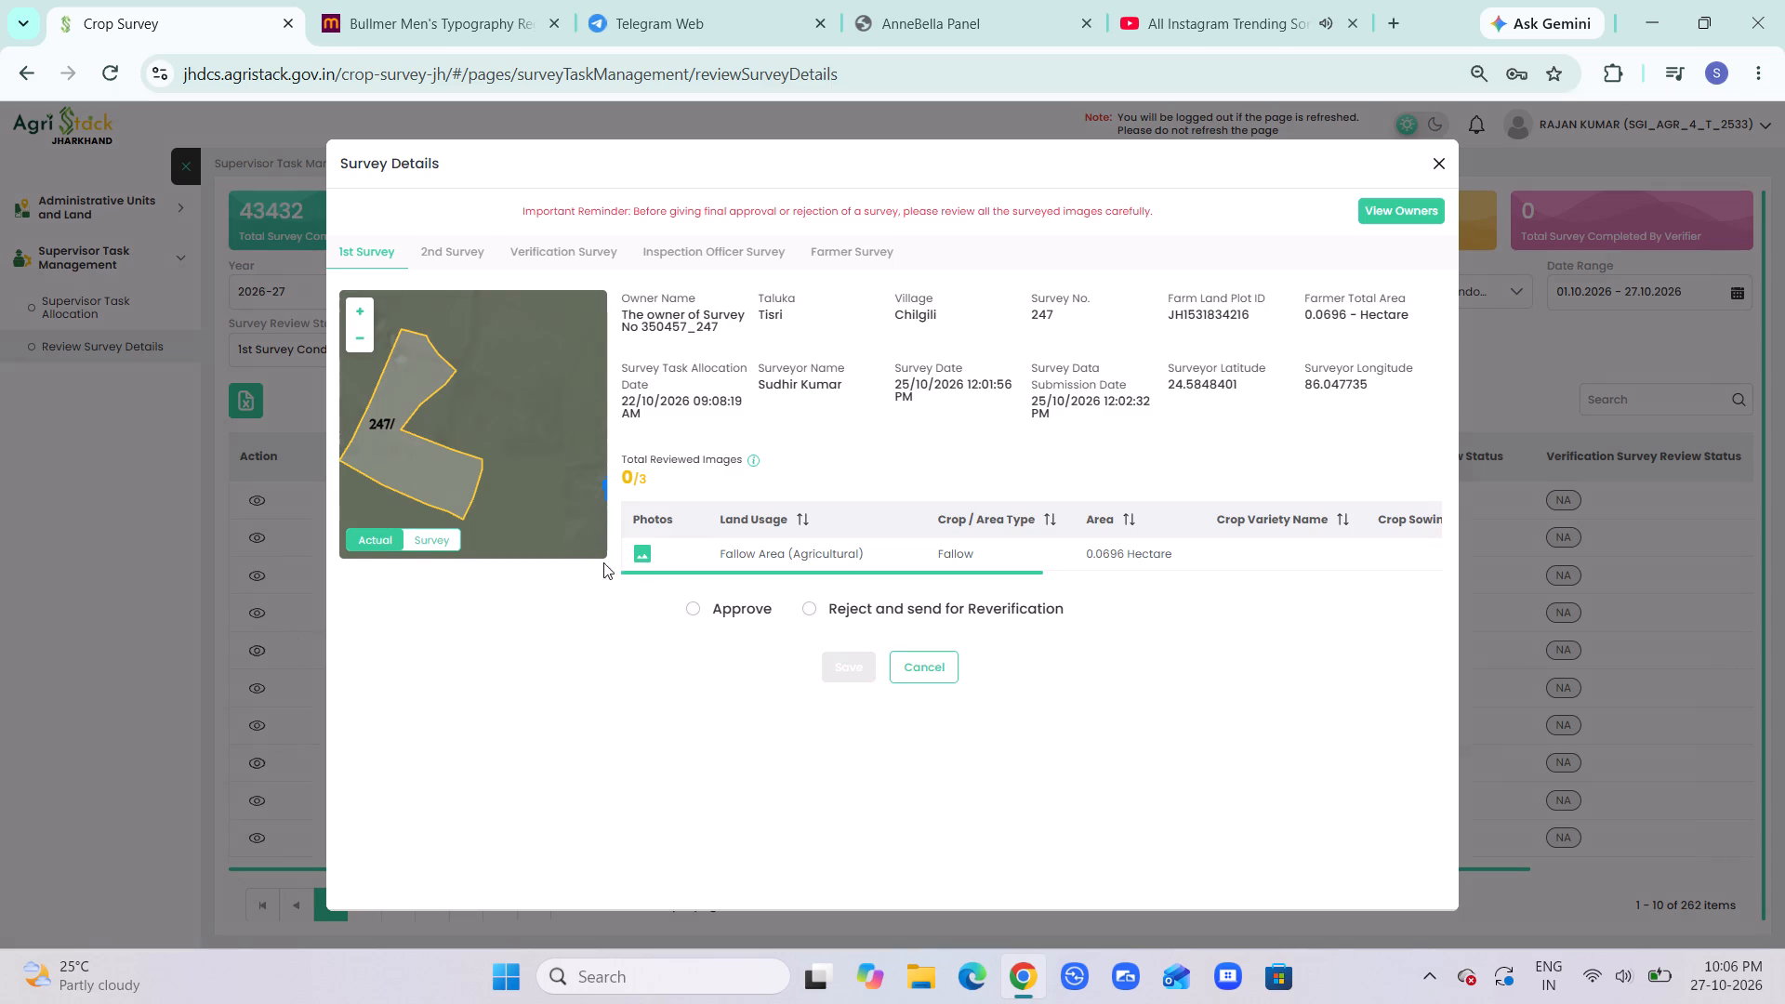
{"action": "left_click", "coordinate": [639, 562]}
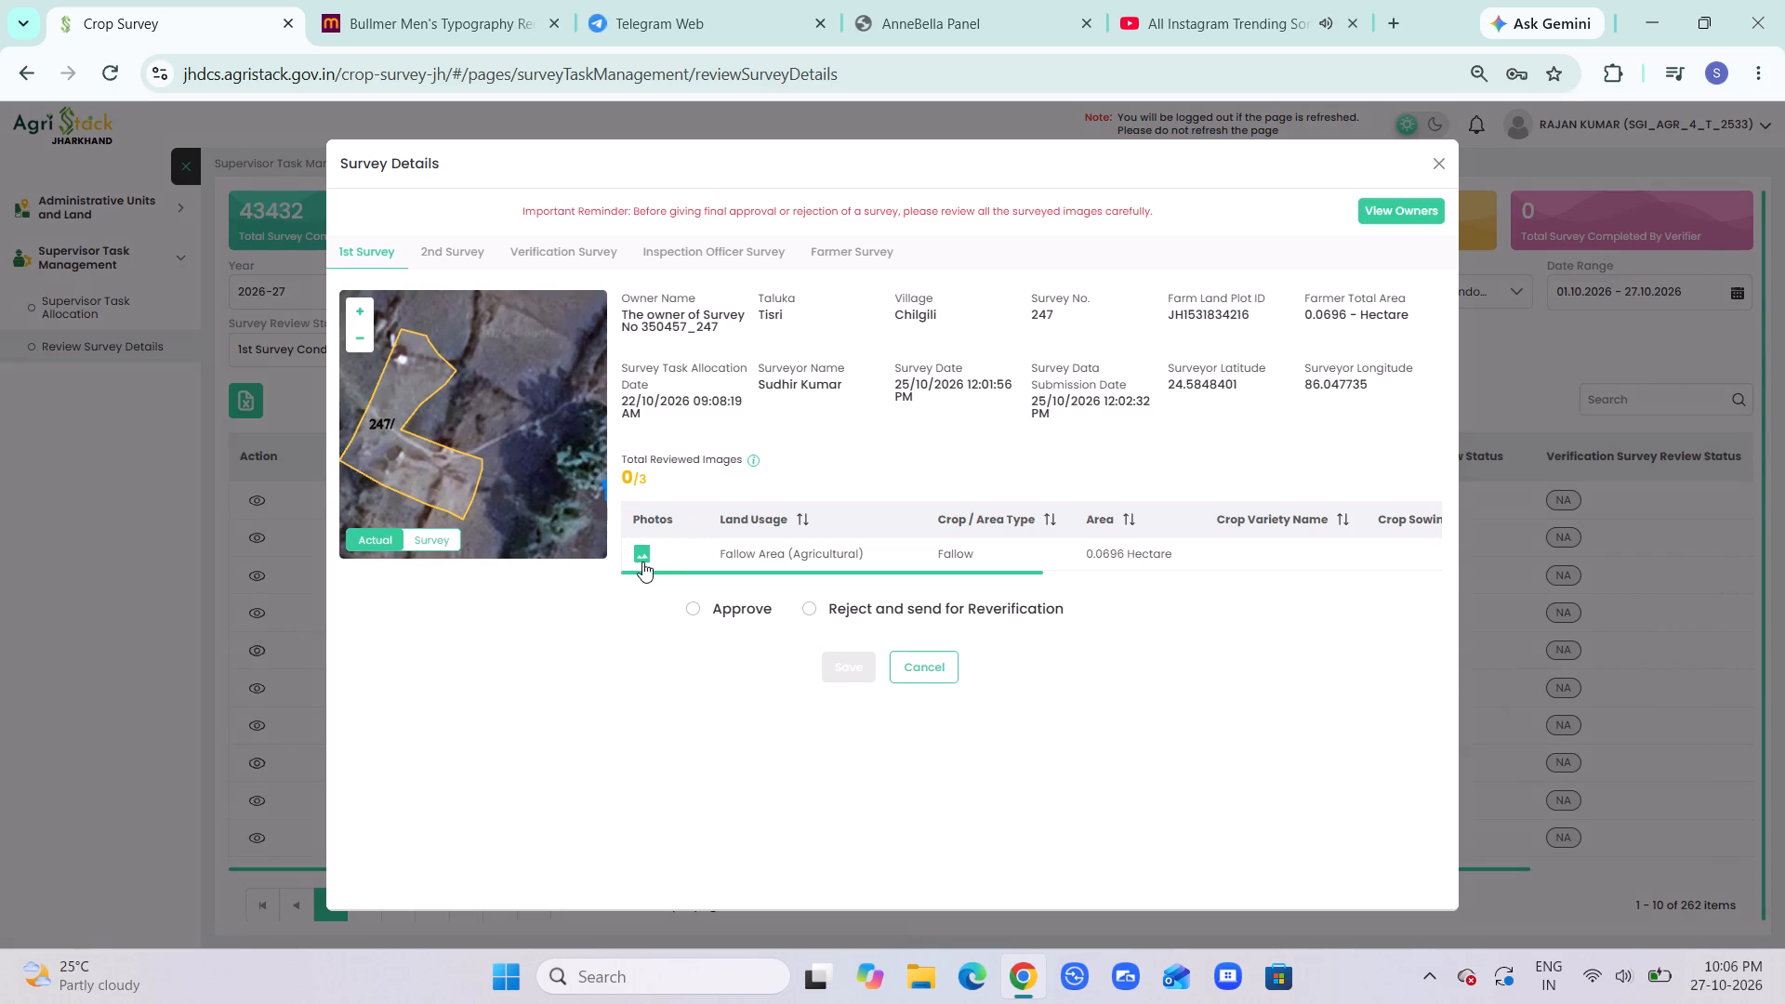
{"action": "left_click", "coordinate": [644, 555]}
{"action": "left_click", "coordinate": [841, 856]}
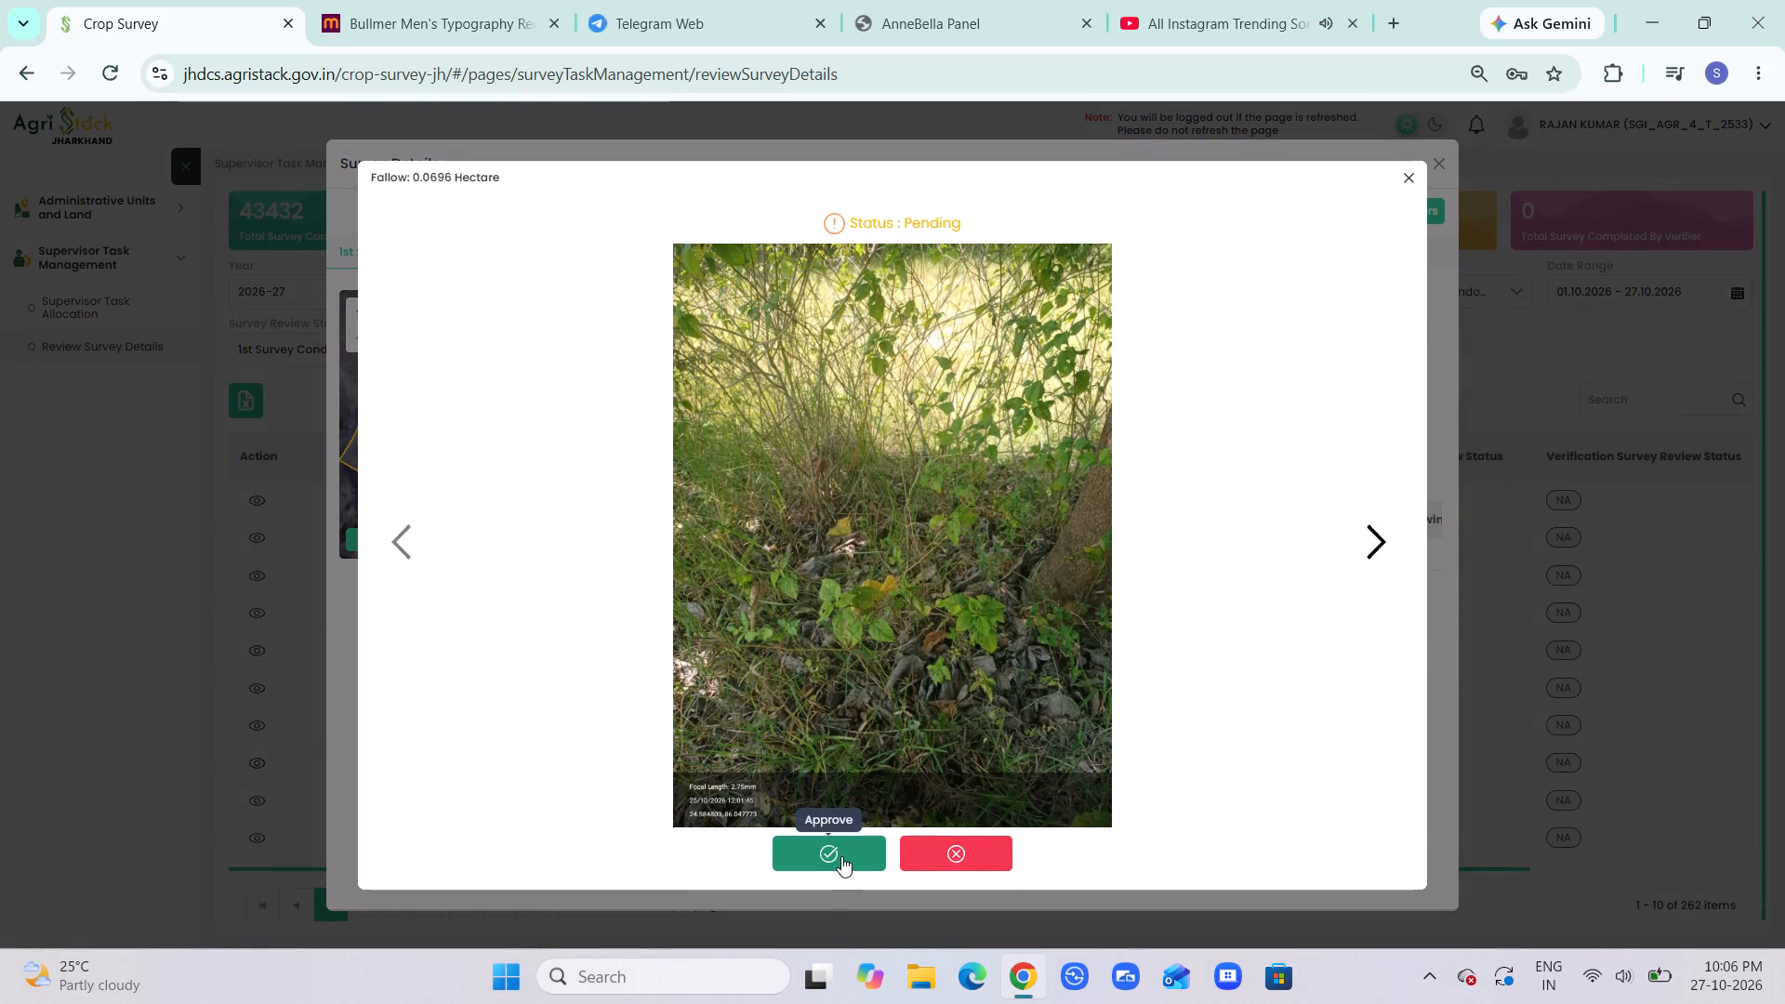
{"action": "left_click_drag", "start_coordinate": [995, 725], "coordinate": [833, 748]}
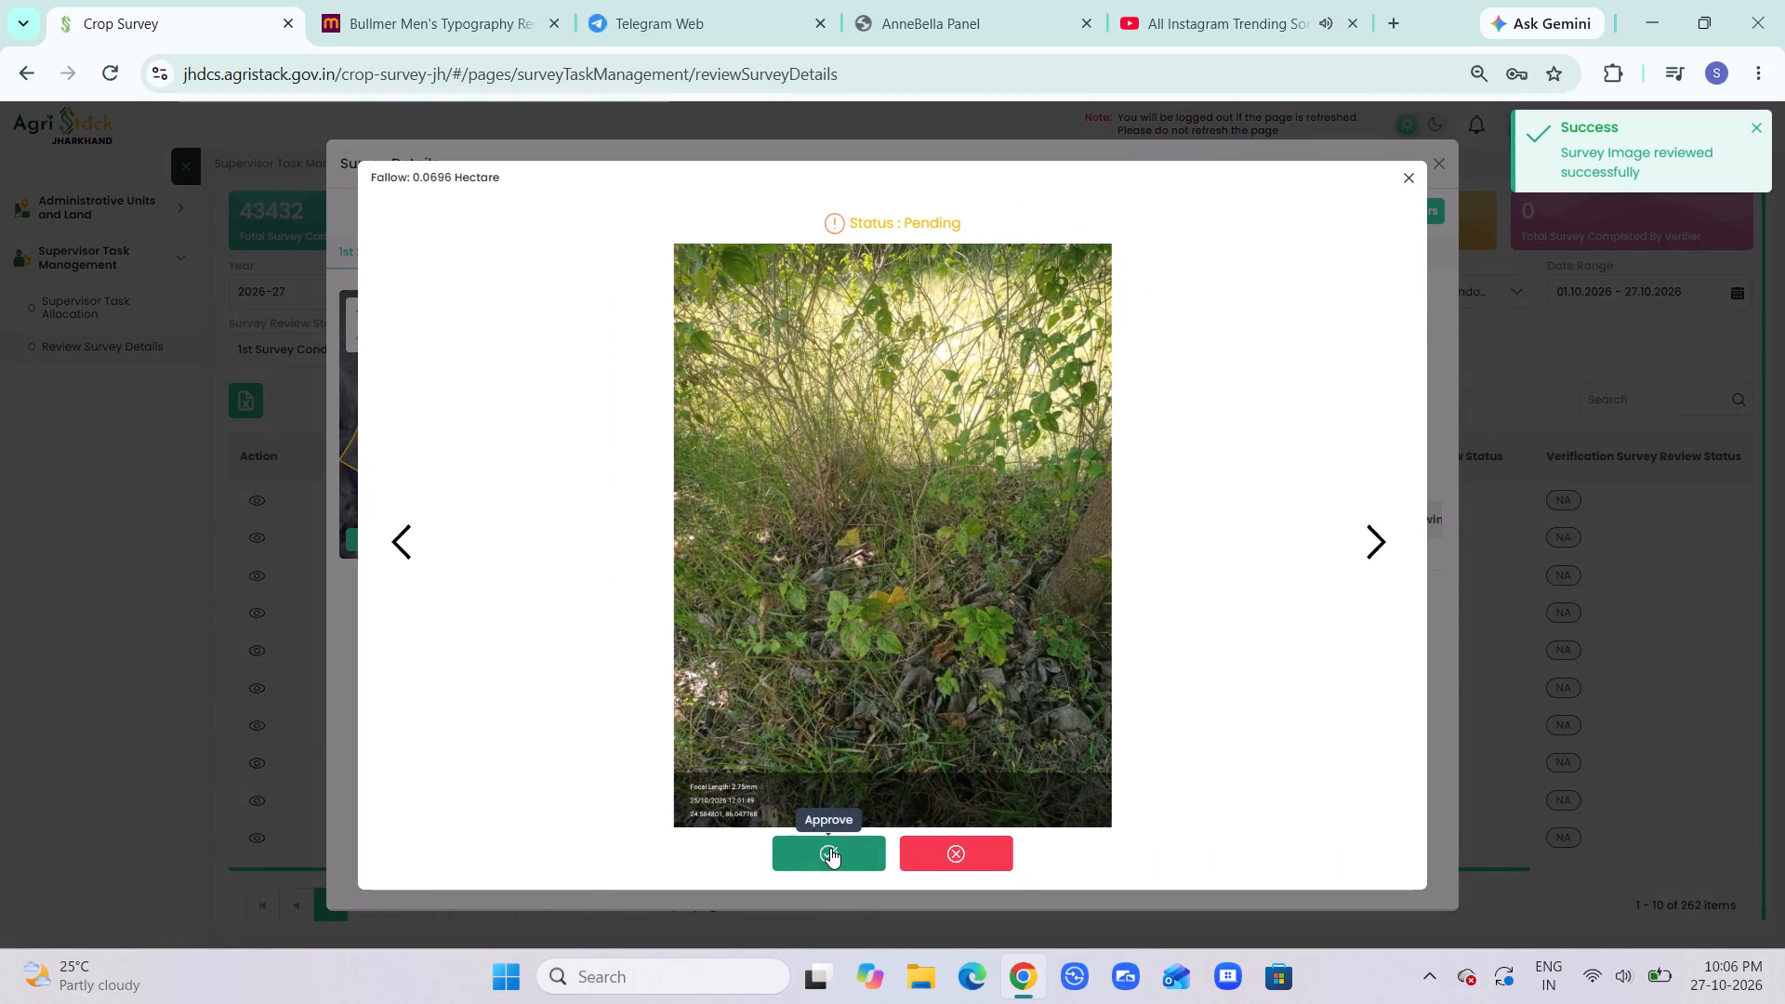
{"action": "left_click", "coordinate": [830, 848]}
{"action": "left_click_drag", "start_coordinate": [994, 672], "coordinate": [867, 703]}
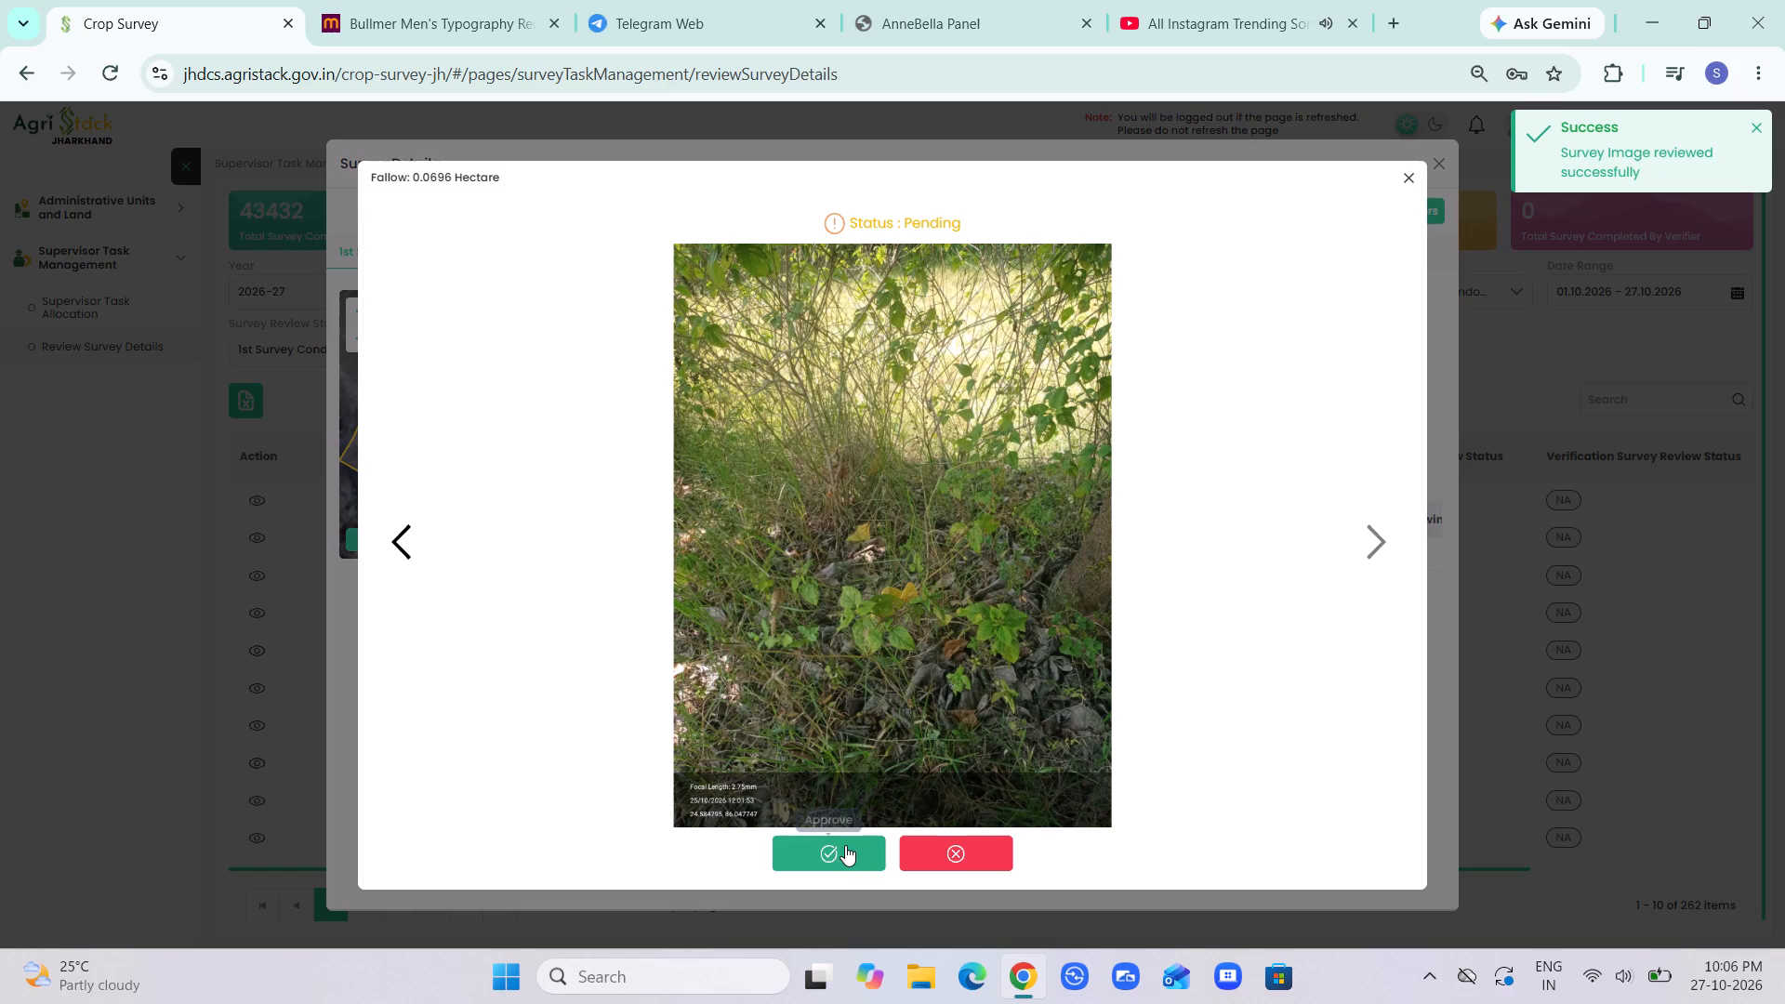
{"action": "left_click", "coordinate": [845, 849]}
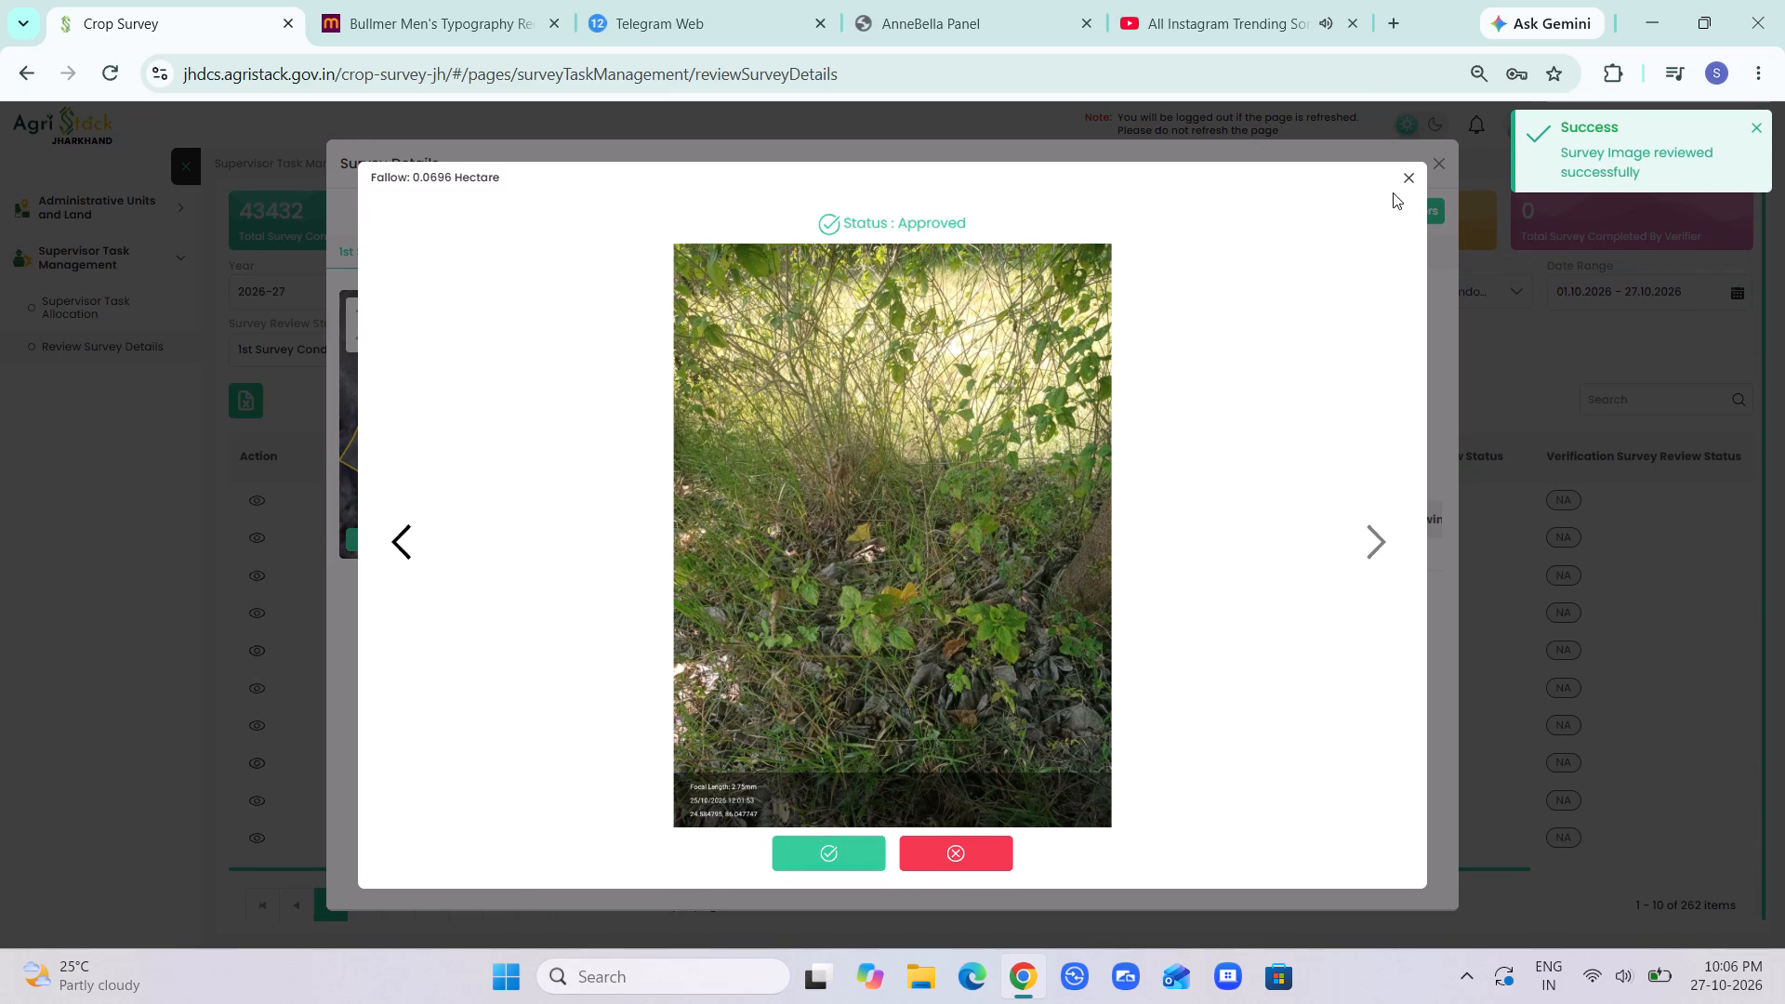
{"action": "left_click", "coordinate": [1407, 172]}
{"action": "left_click", "coordinate": [737, 600]}
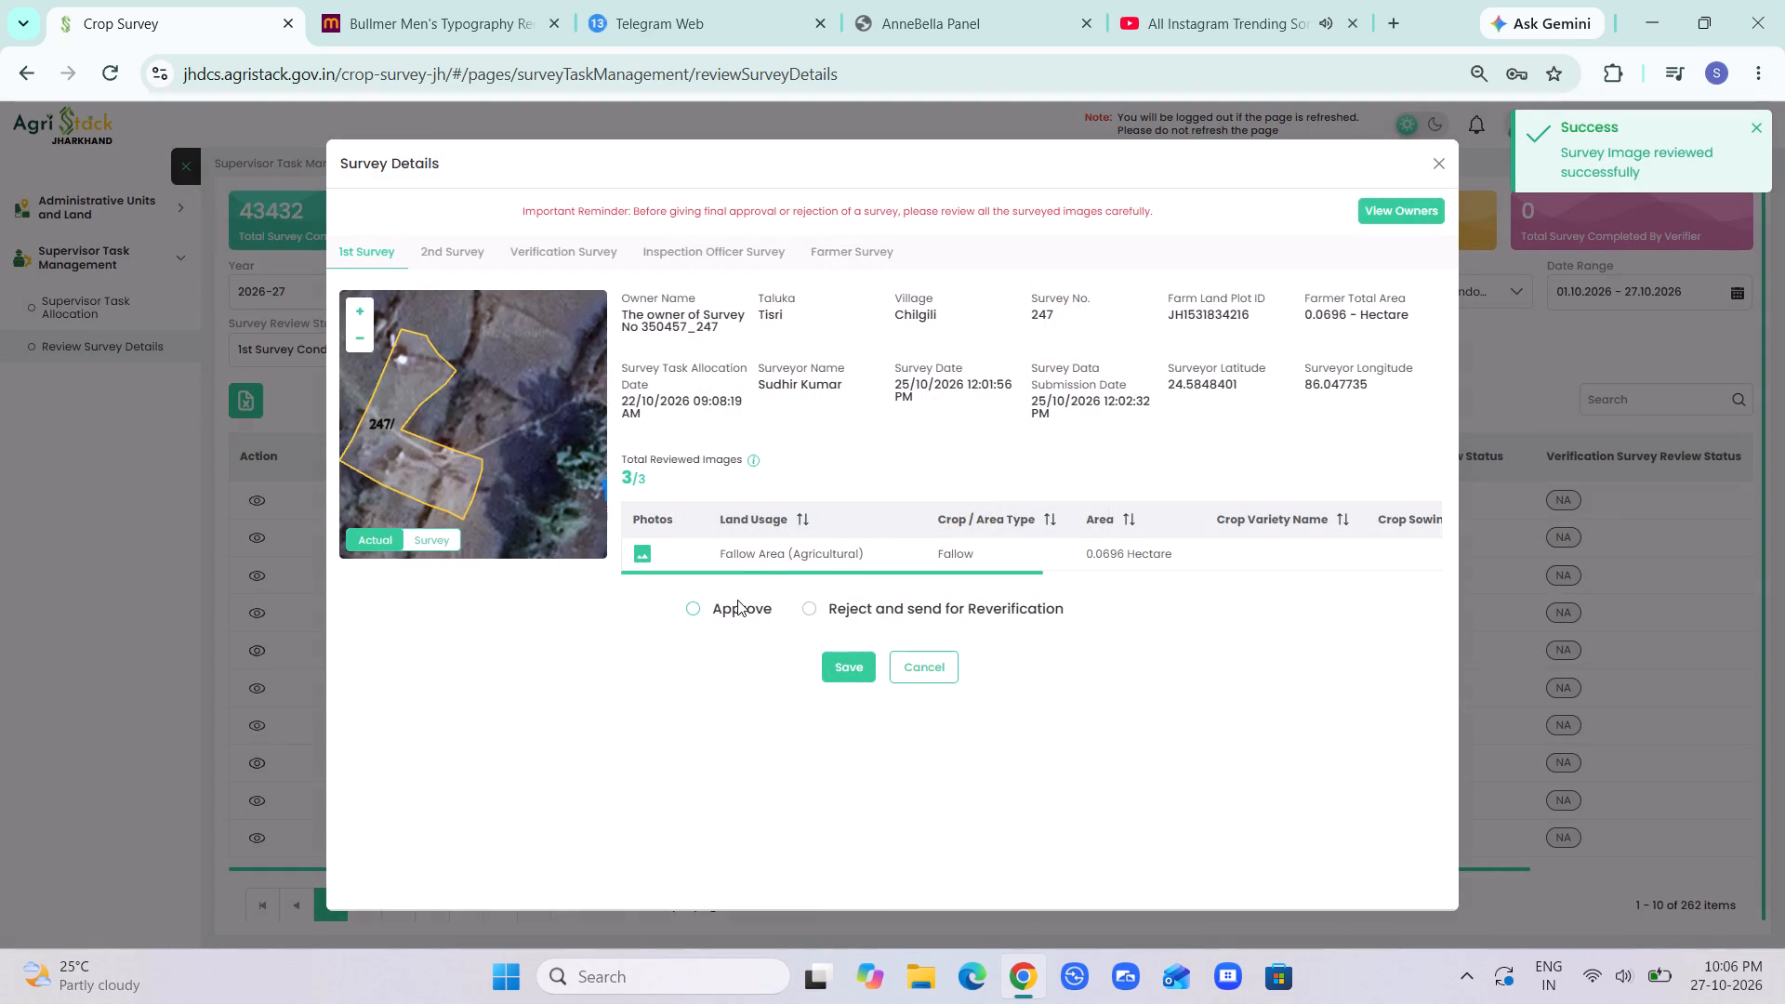
{"action": "left_click", "coordinate": [841, 660]}
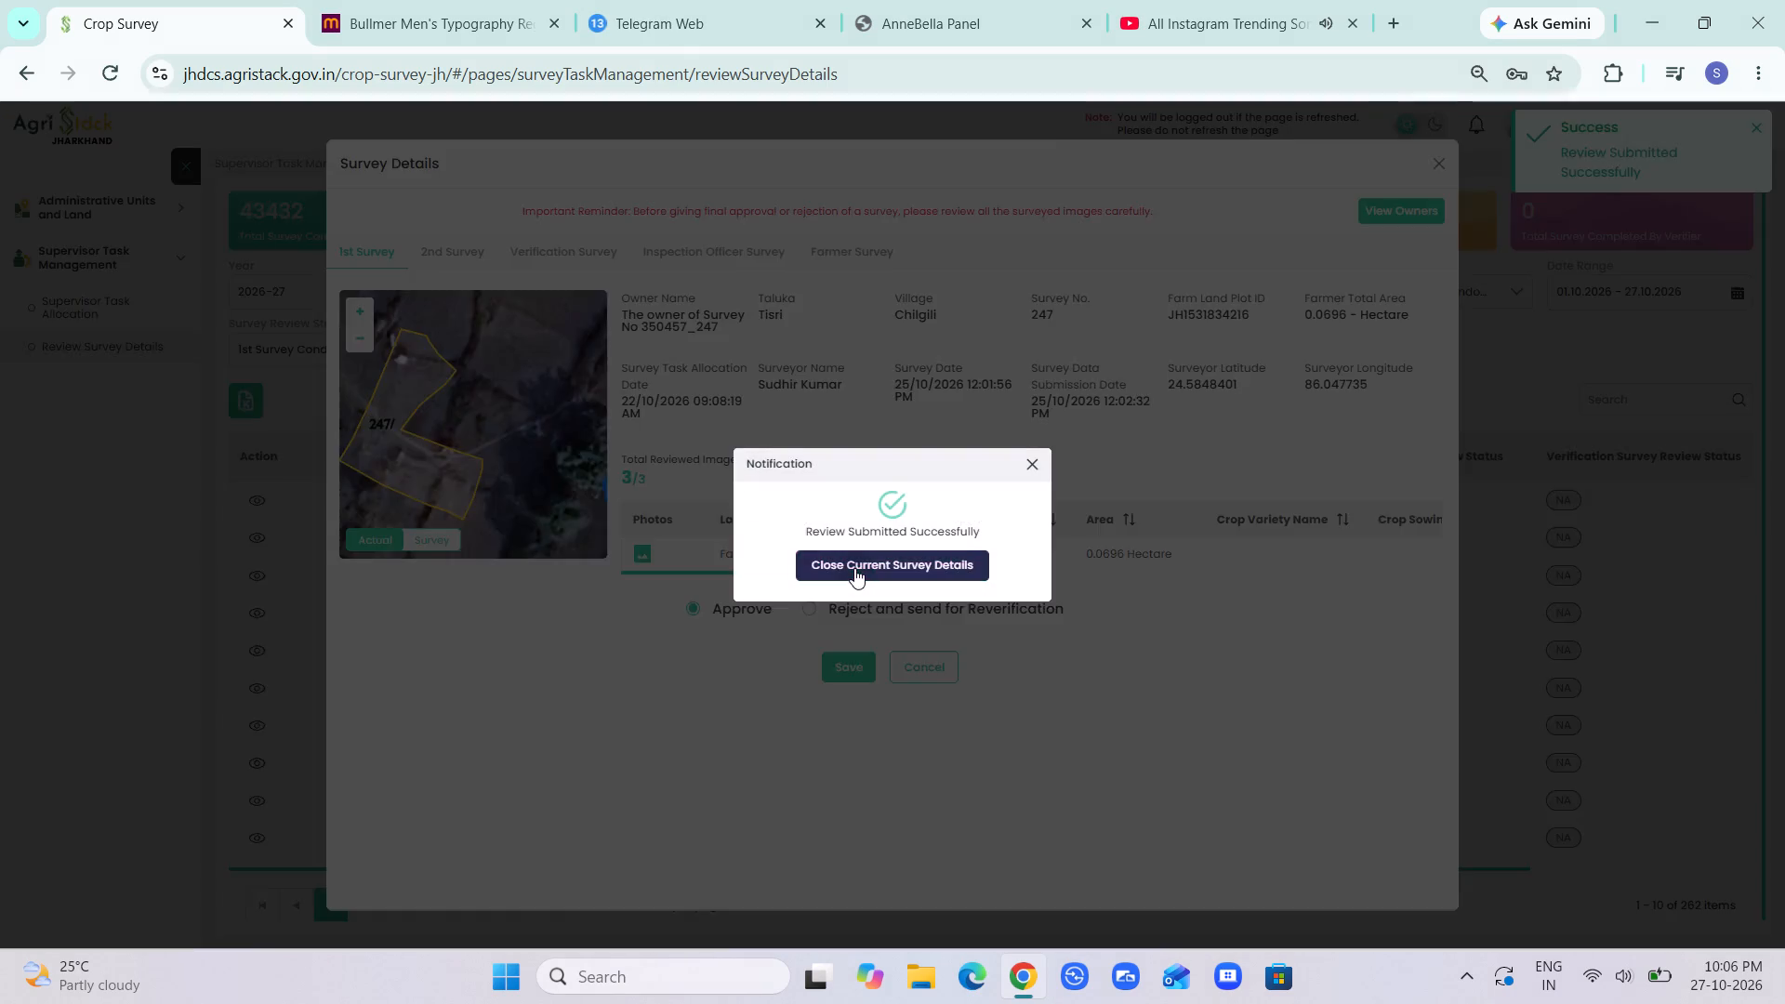
{"action": "left_click", "coordinate": [854, 568]}
Open the details of survey number 126 and bring up its fallow-land photos.
{"action": "left_click", "coordinate": [251, 686]}
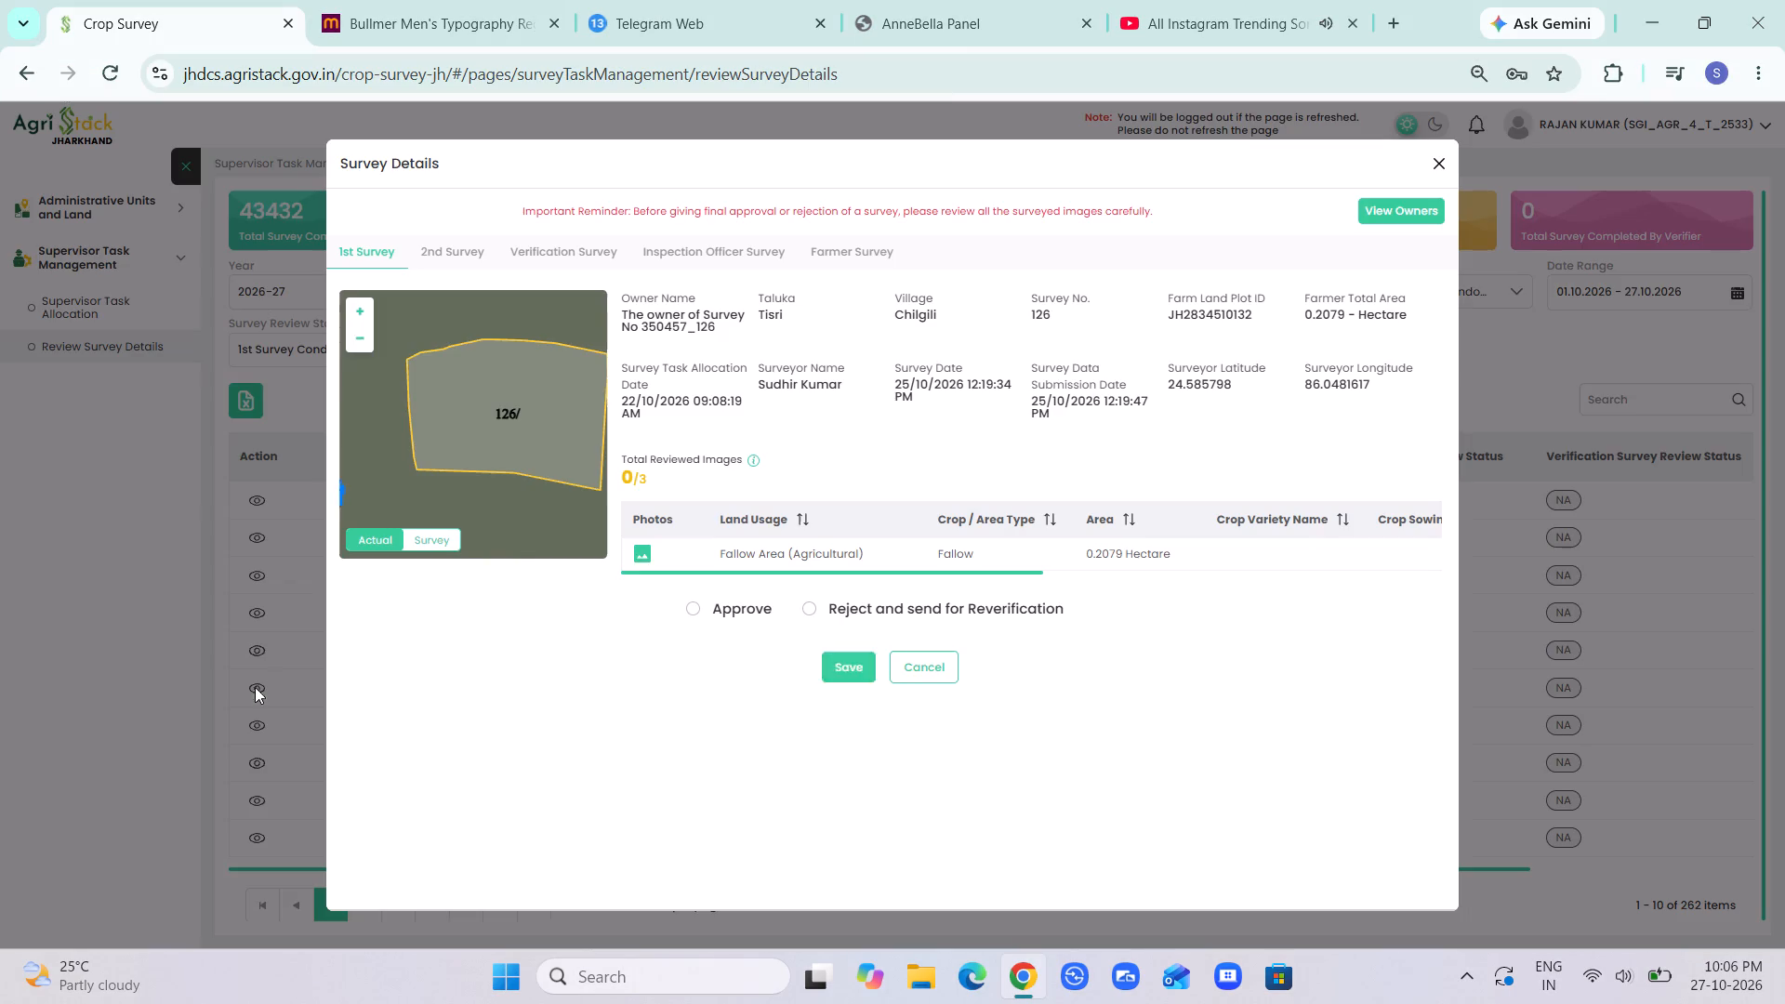
{"action": "left_click", "coordinate": [638, 554]}
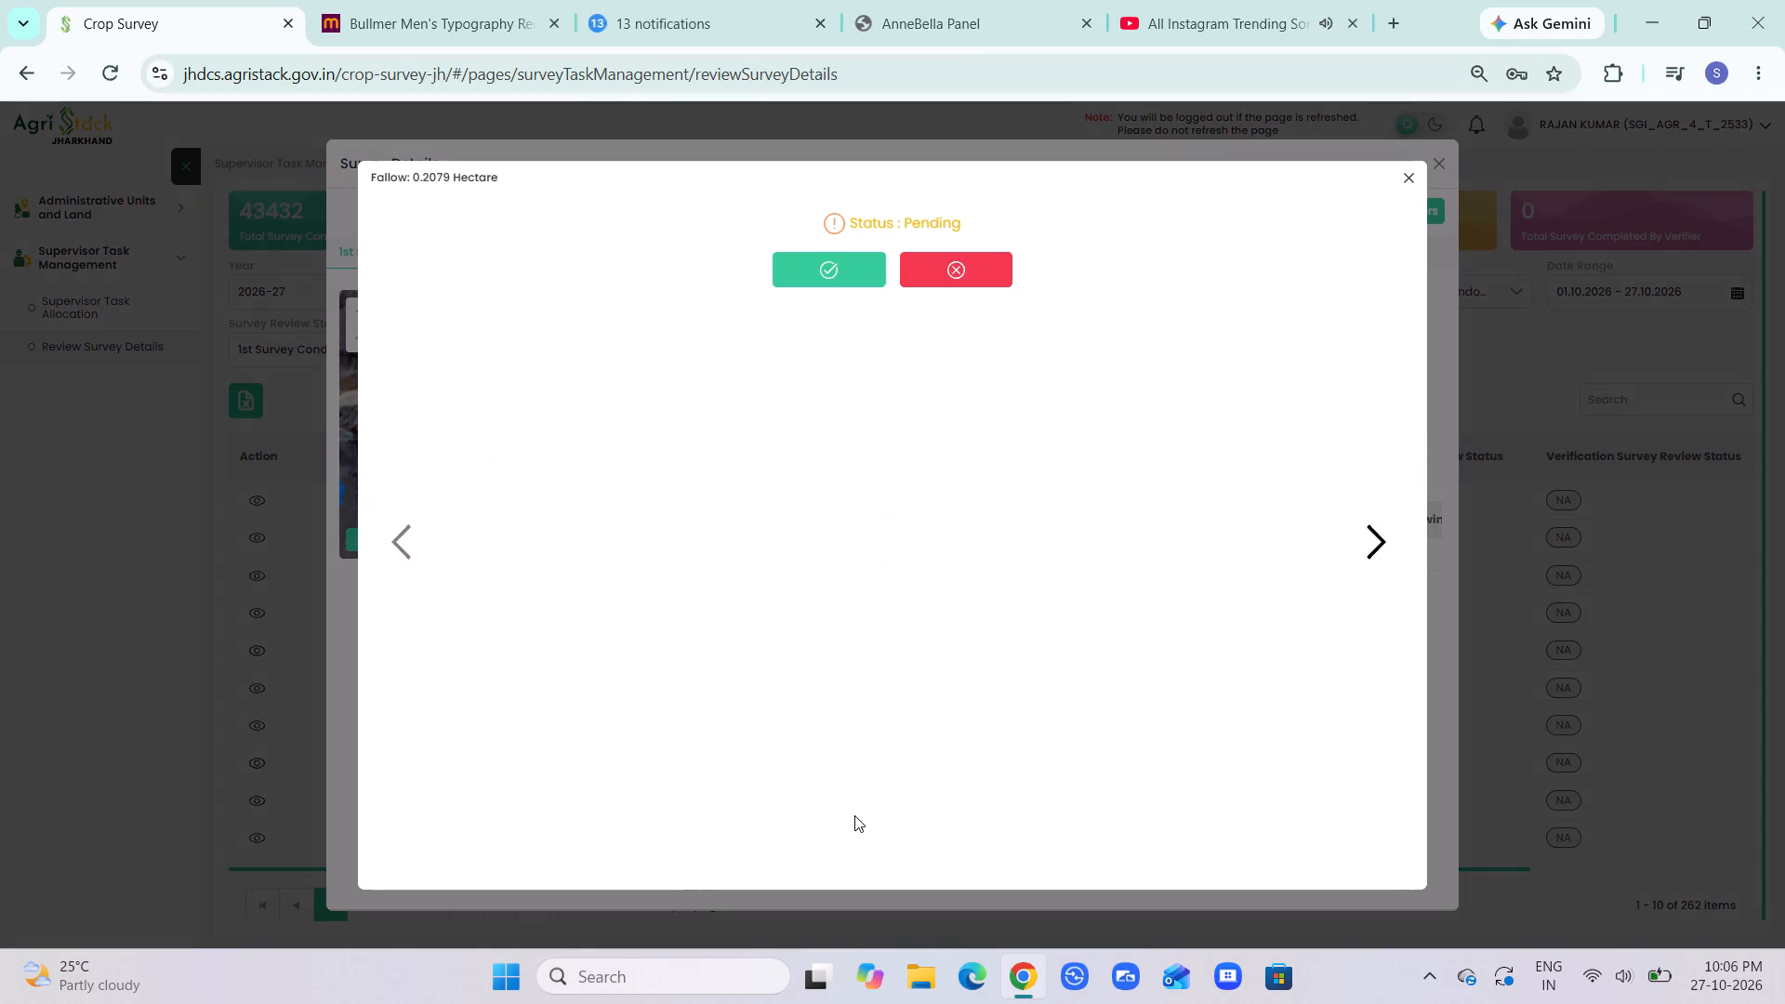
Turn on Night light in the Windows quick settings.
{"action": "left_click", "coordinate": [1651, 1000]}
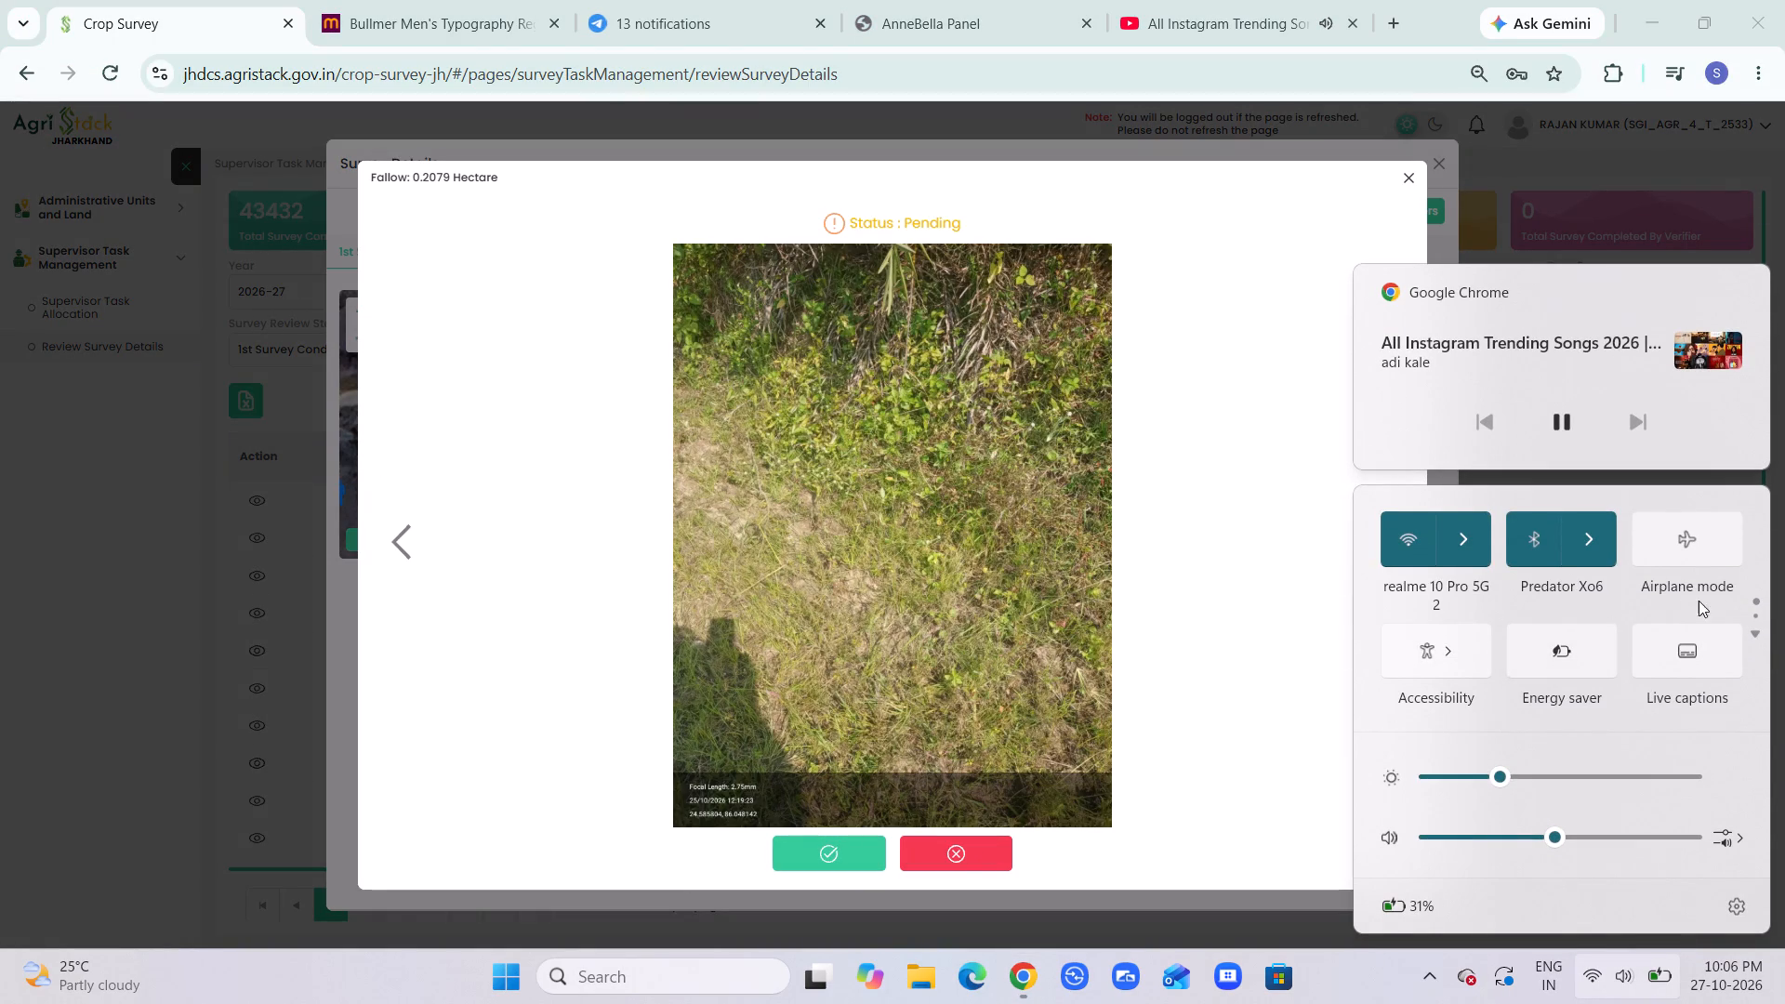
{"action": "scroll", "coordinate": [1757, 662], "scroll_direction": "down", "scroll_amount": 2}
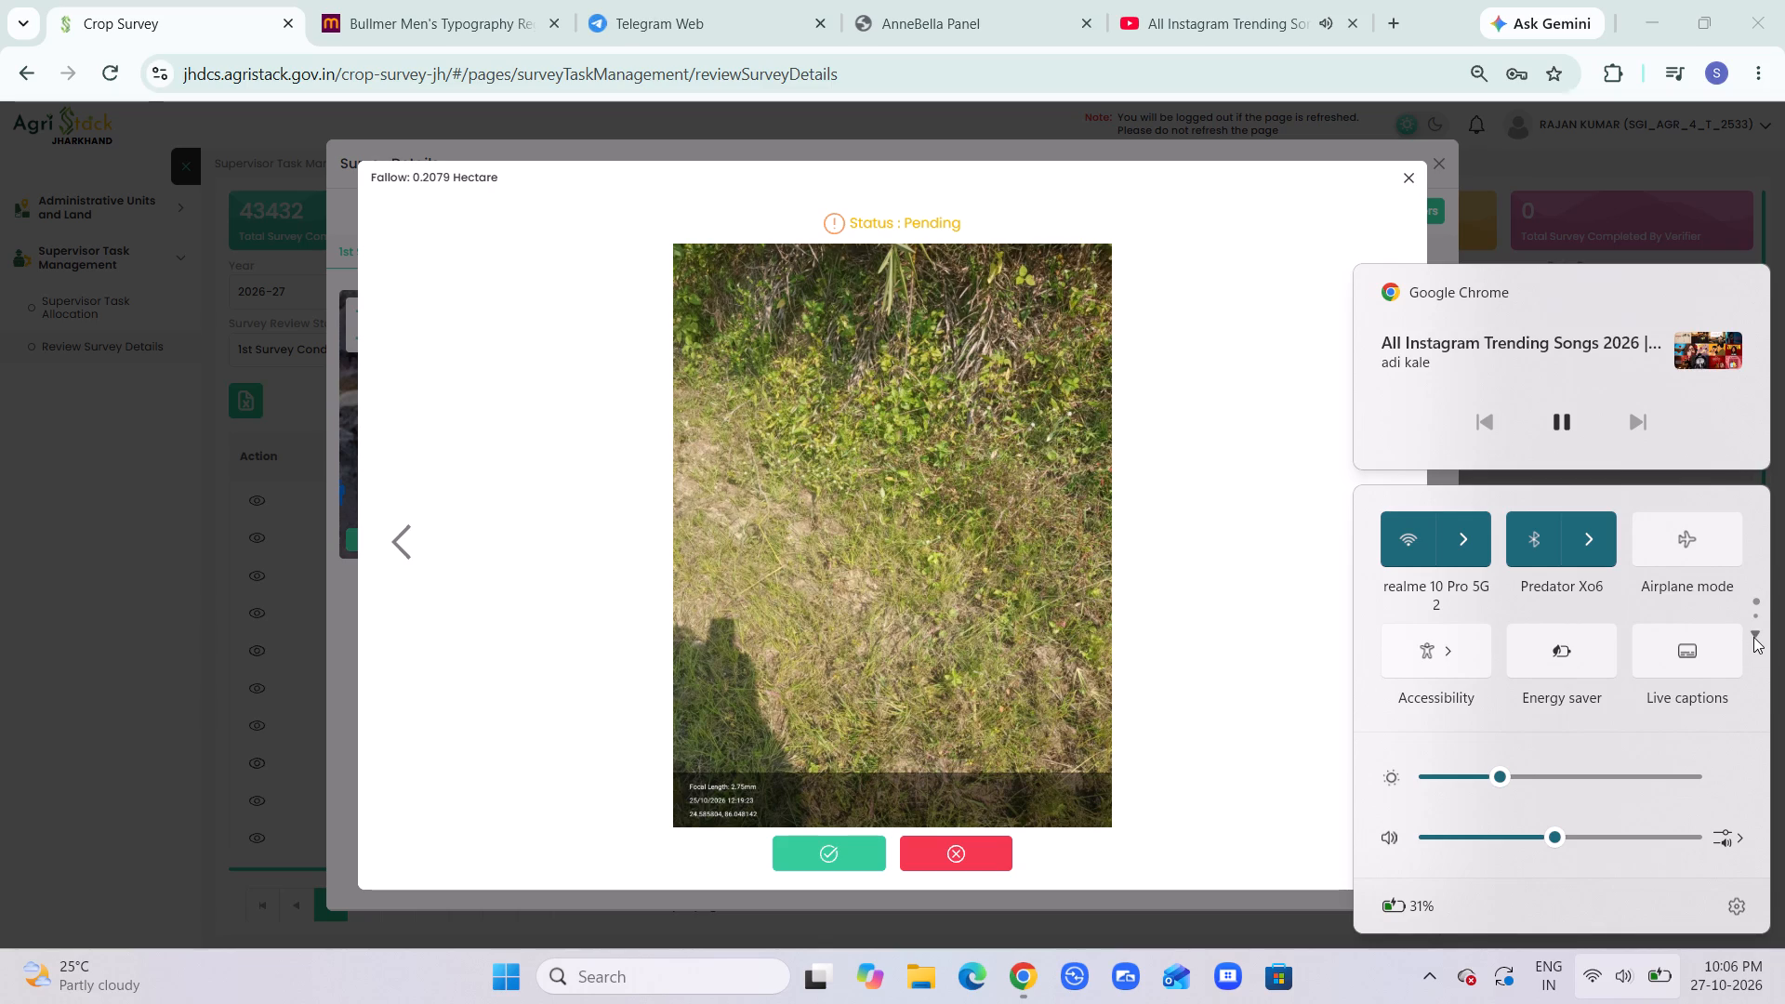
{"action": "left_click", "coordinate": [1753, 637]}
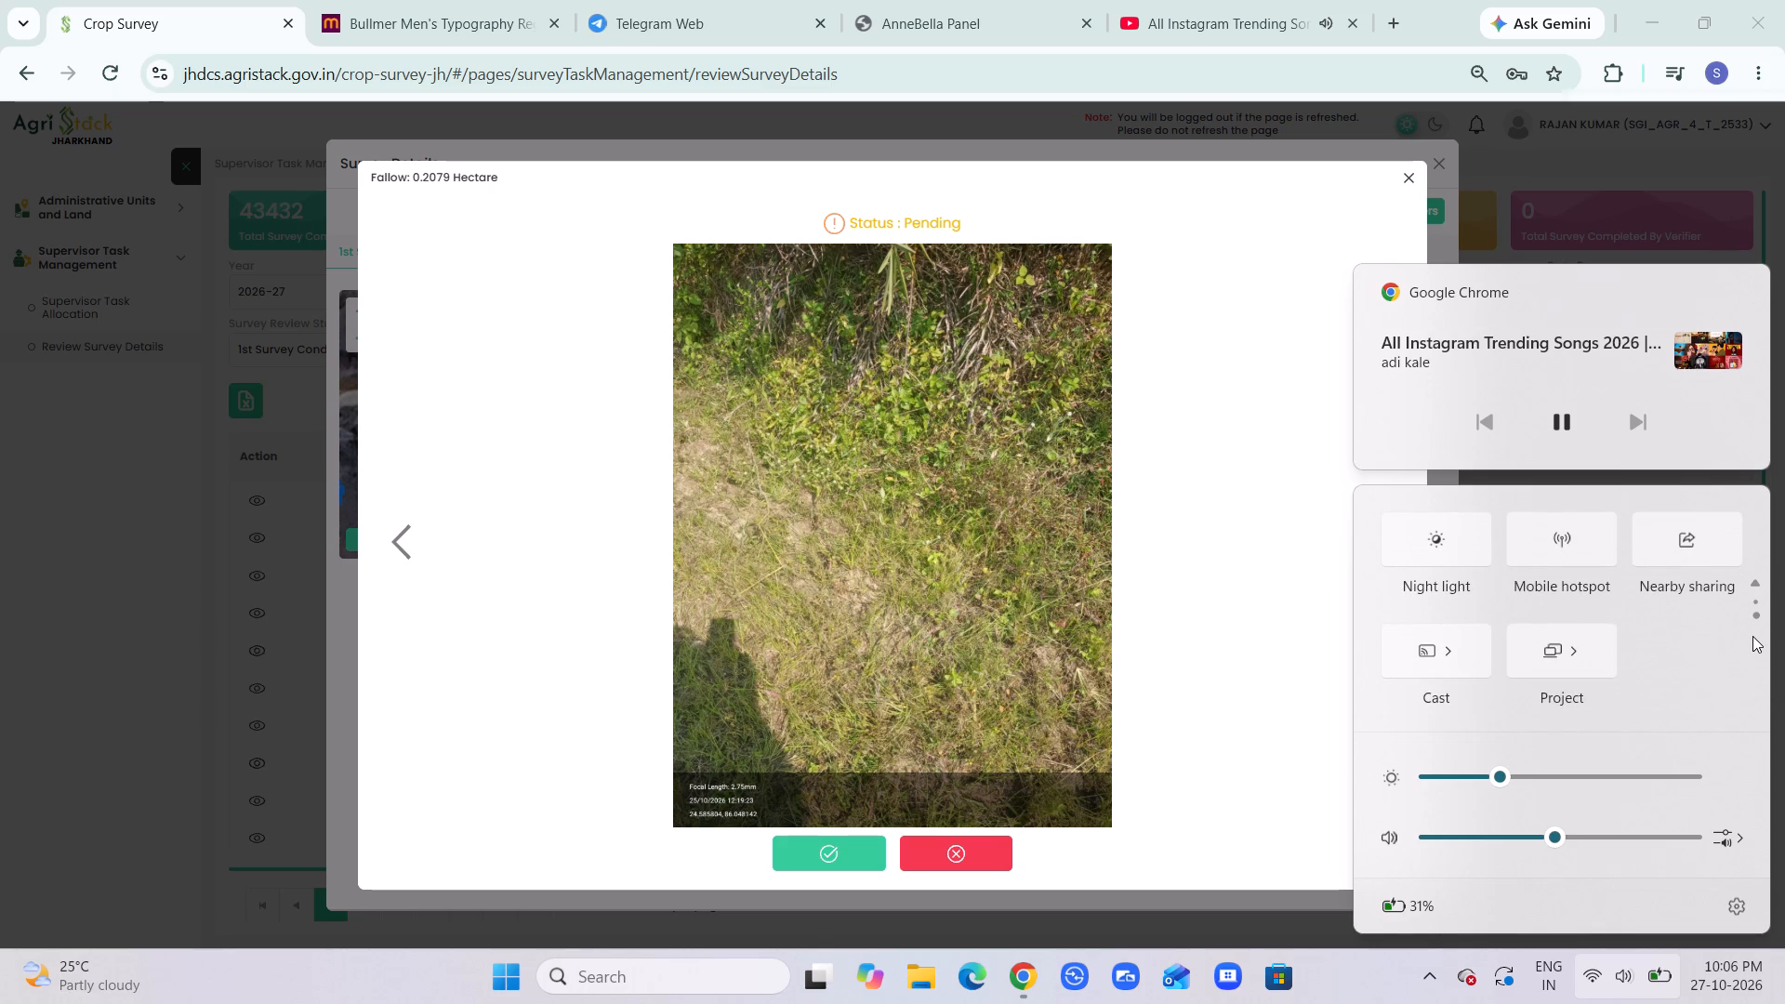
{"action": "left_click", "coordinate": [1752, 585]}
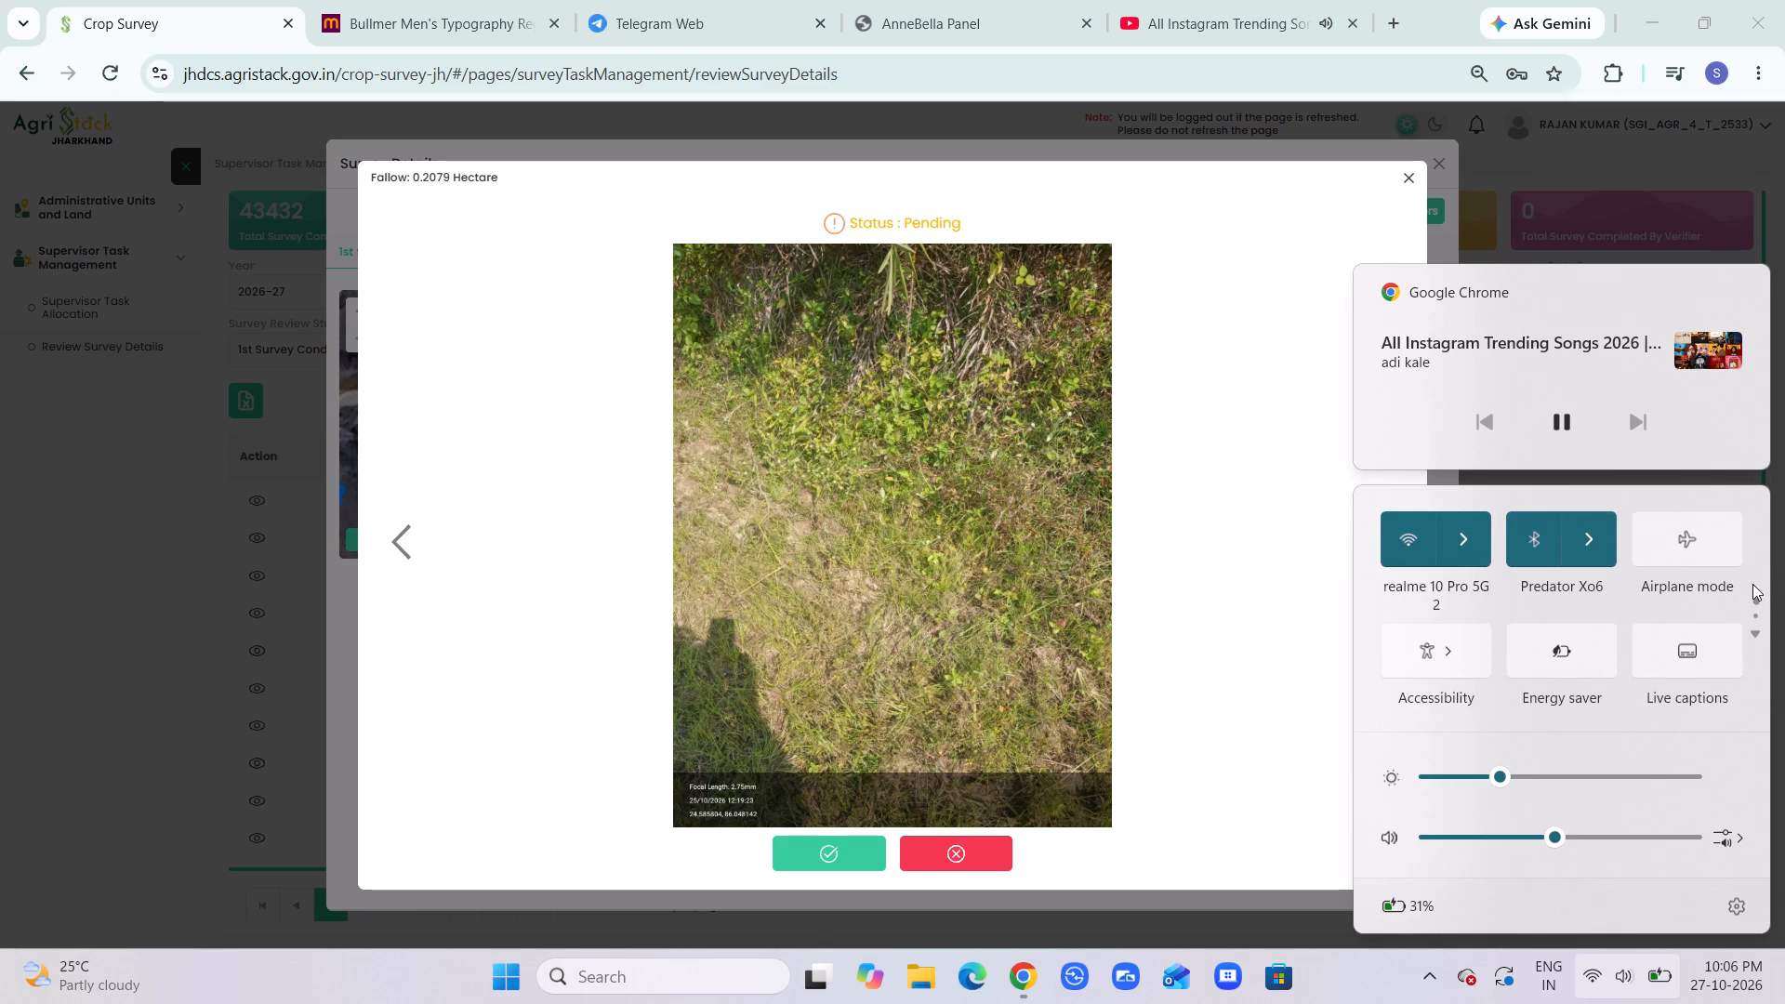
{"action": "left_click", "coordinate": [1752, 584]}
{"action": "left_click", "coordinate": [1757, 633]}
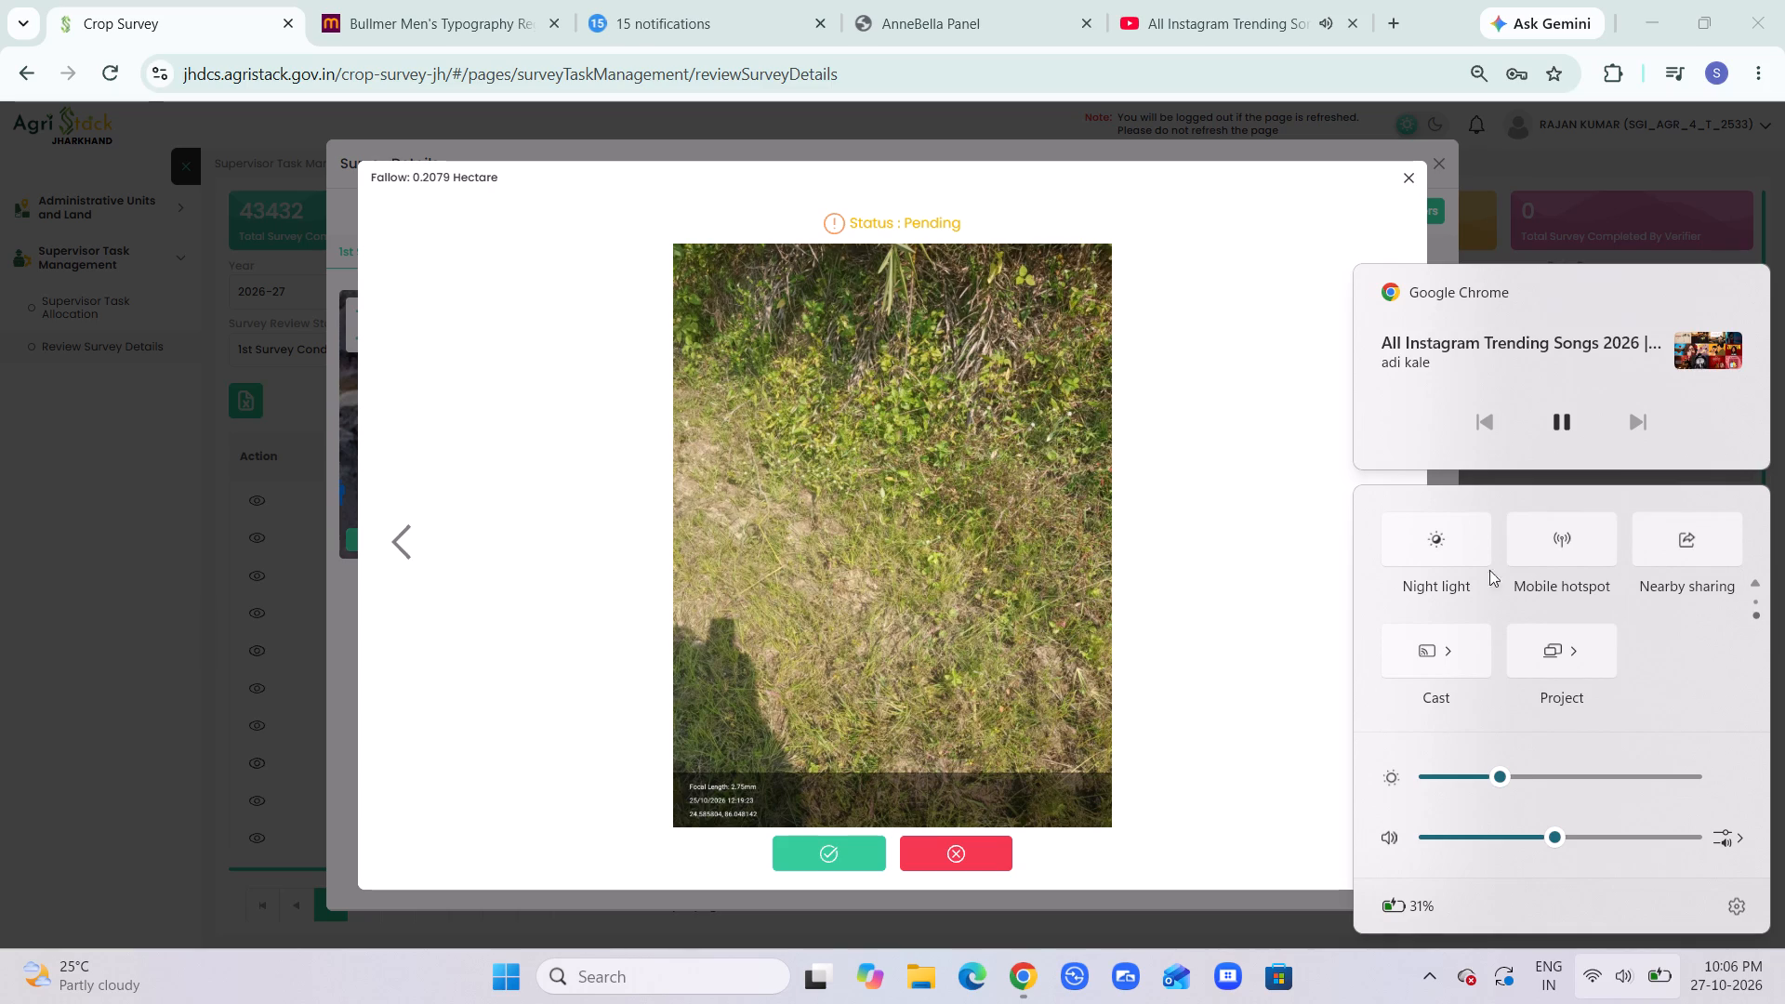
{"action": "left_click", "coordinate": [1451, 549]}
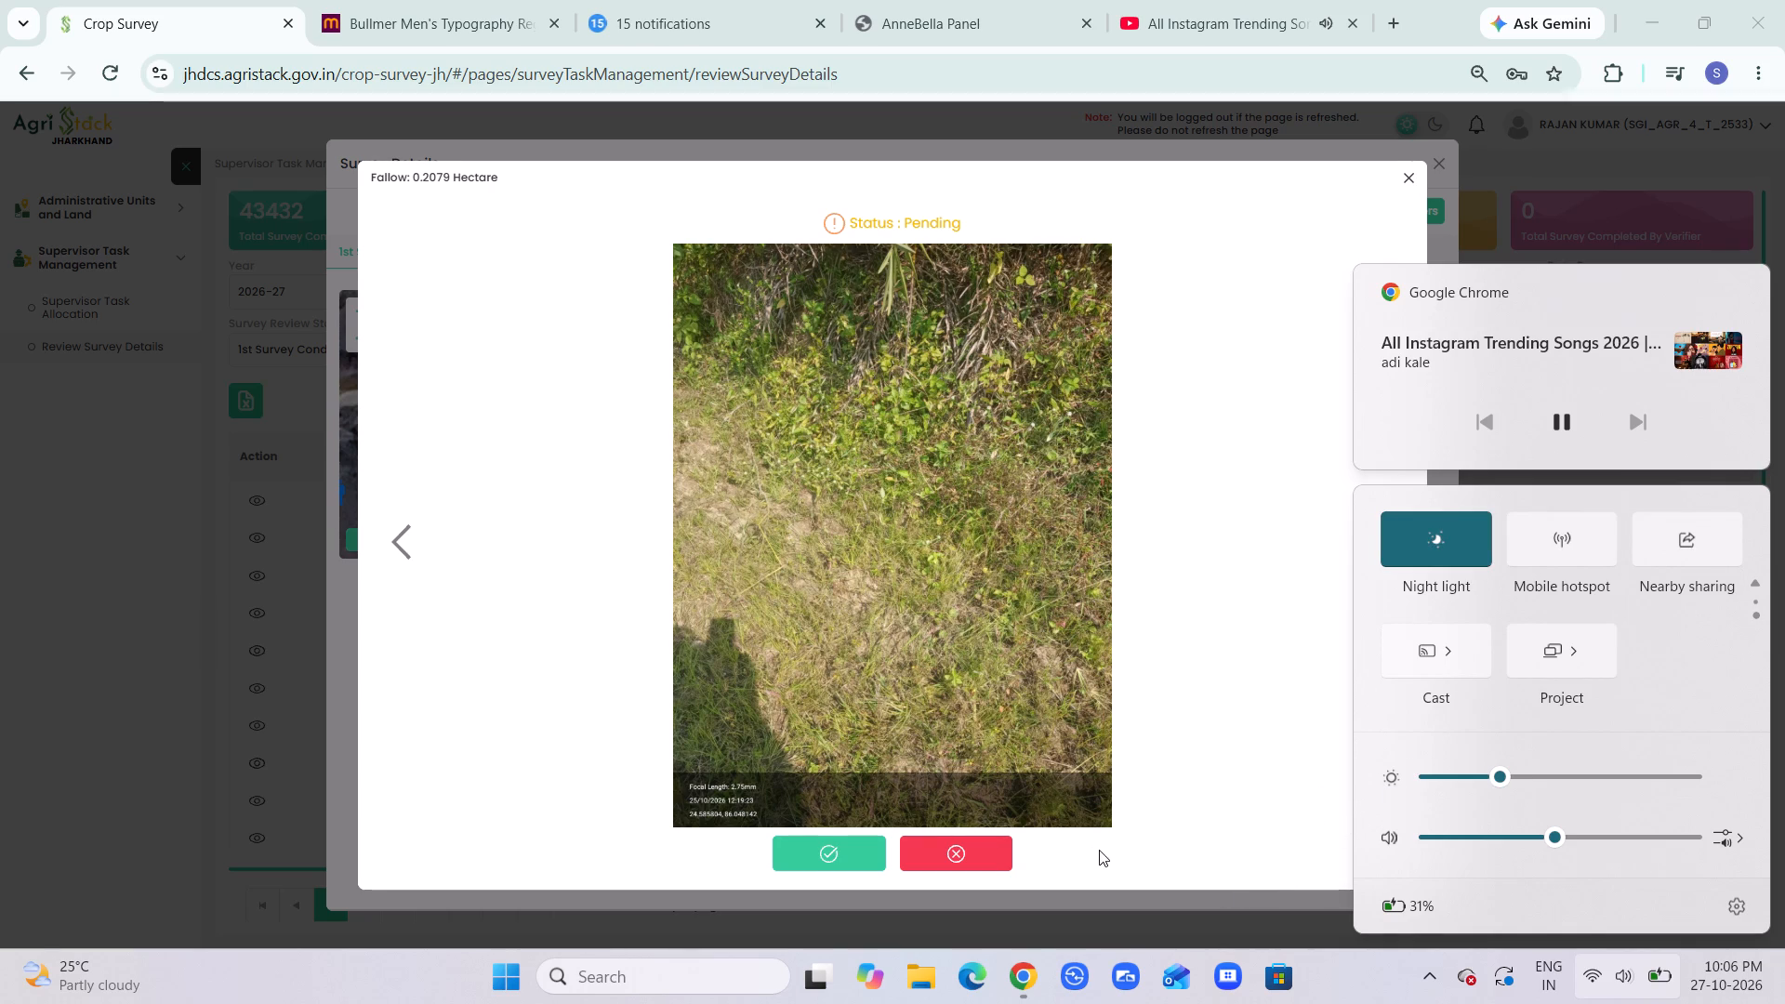
Approve the first fallow-land photo of survey number 126.
{"action": "left_click", "coordinate": [860, 846]}
{"action": "left_click", "coordinate": [1086, 662]}
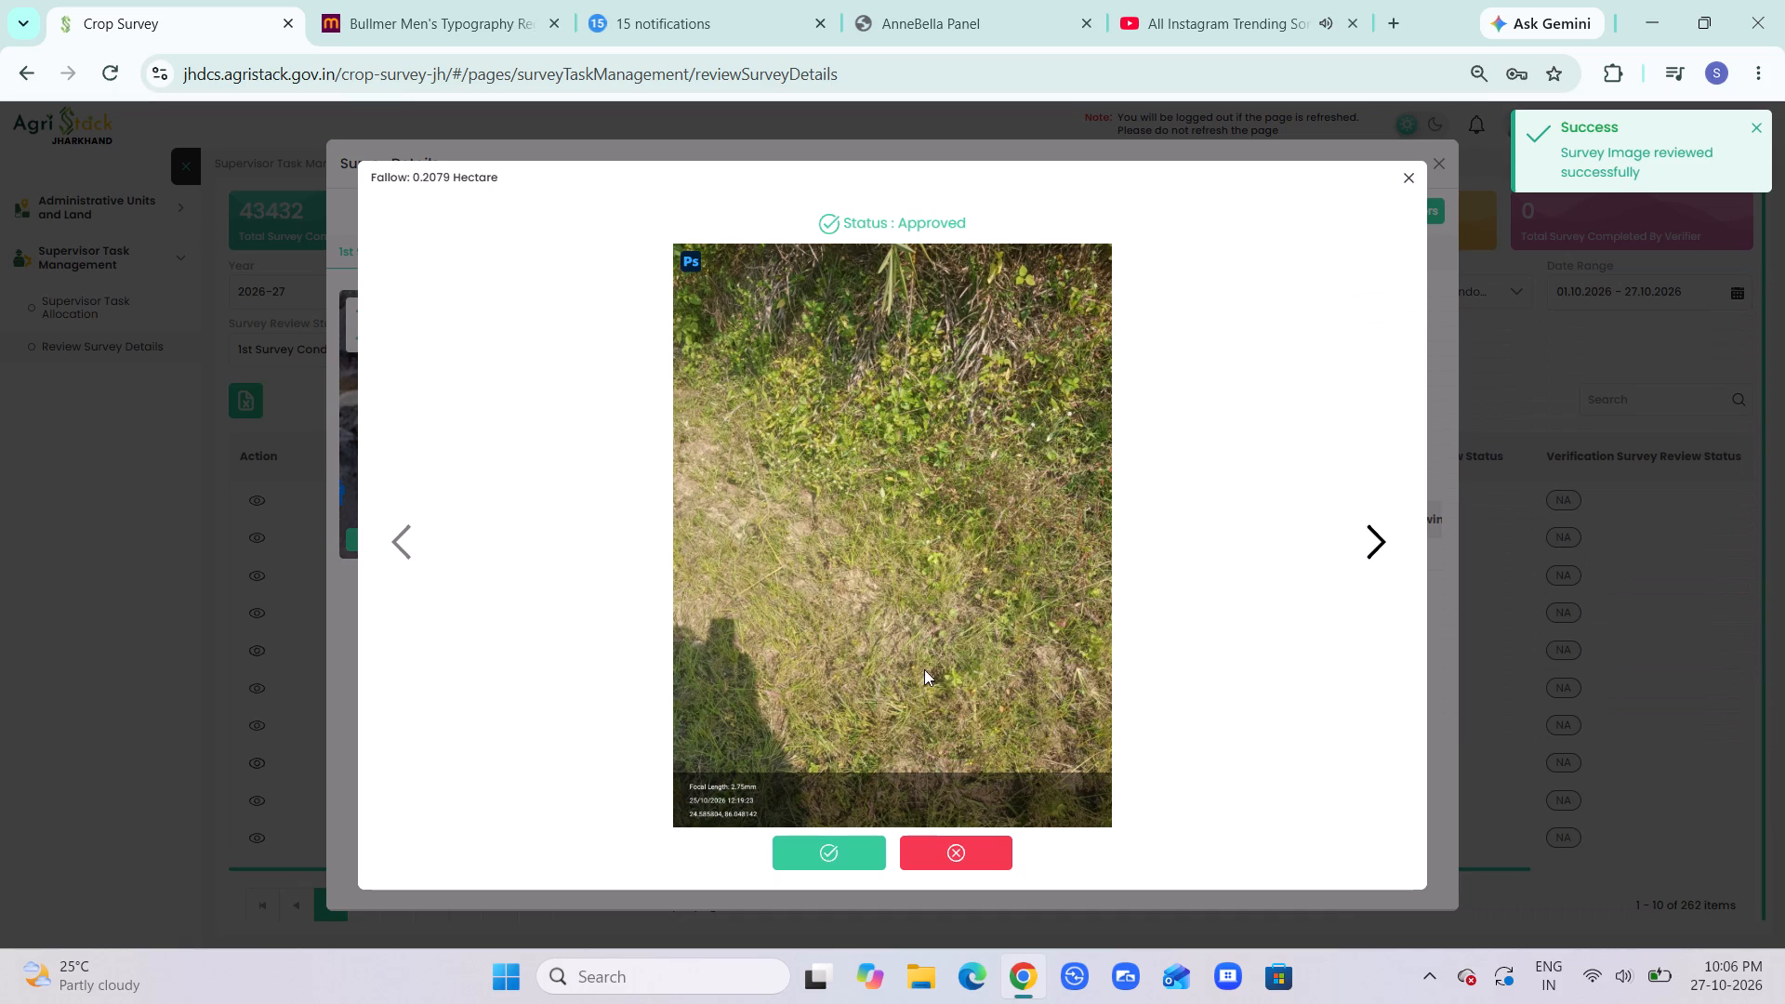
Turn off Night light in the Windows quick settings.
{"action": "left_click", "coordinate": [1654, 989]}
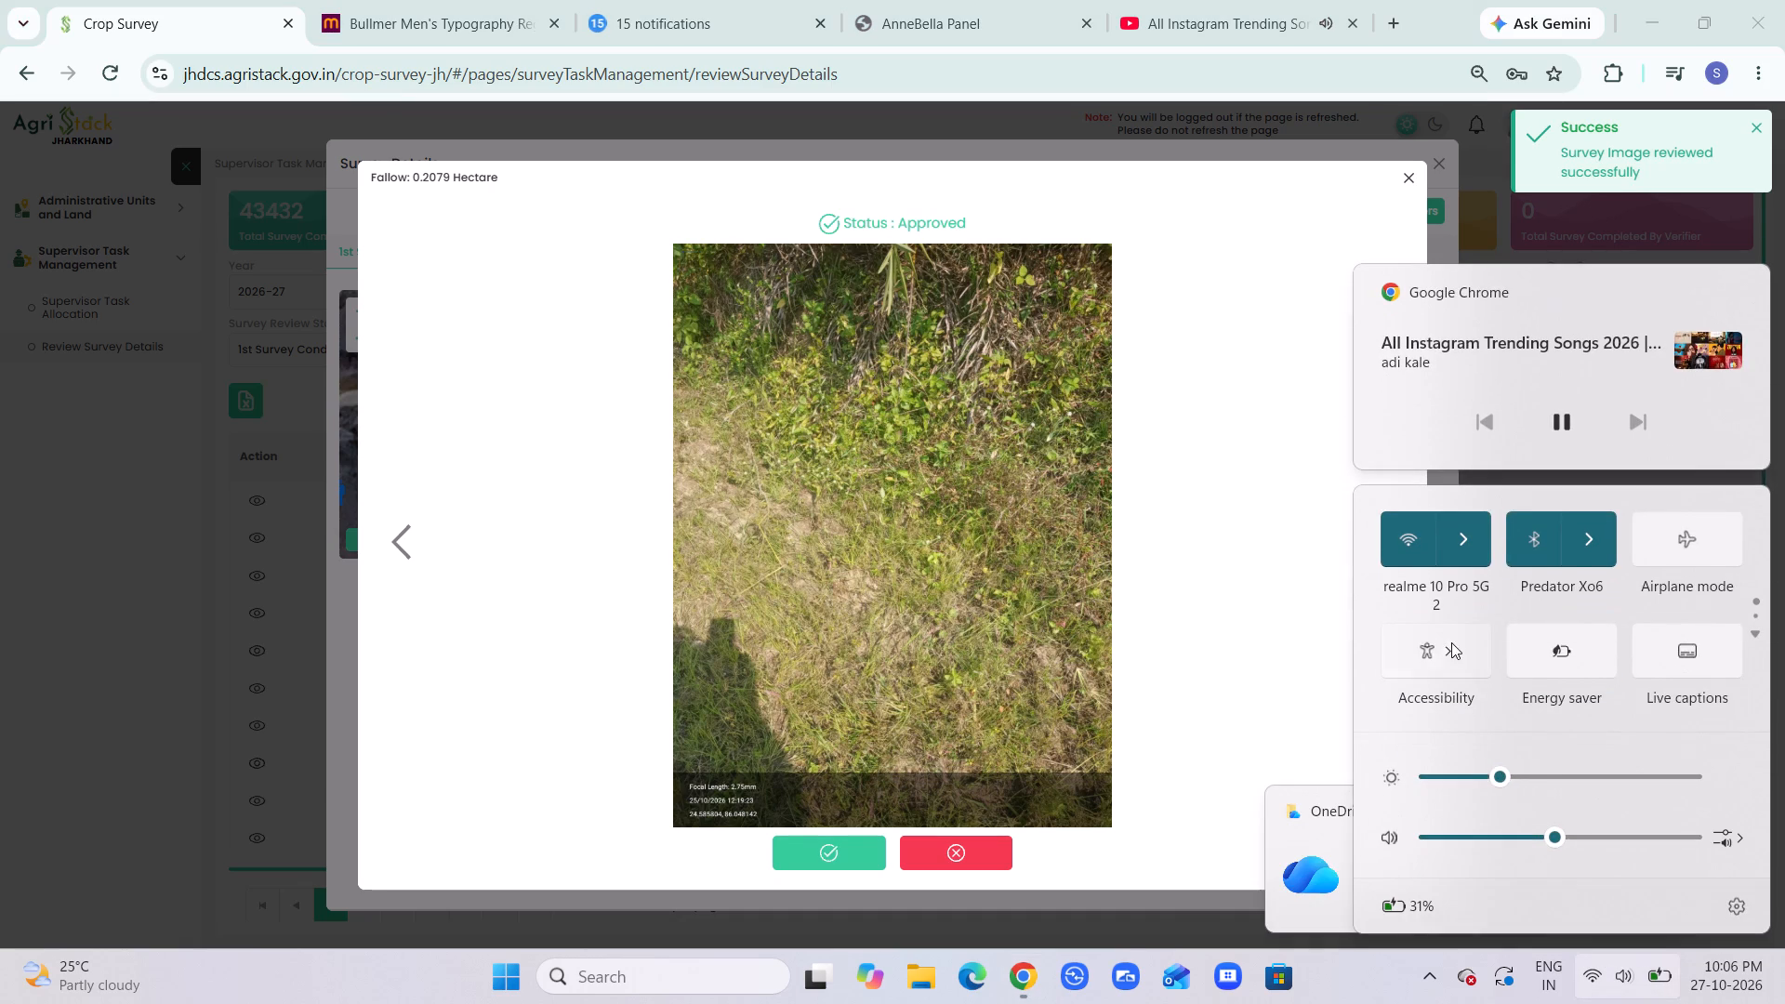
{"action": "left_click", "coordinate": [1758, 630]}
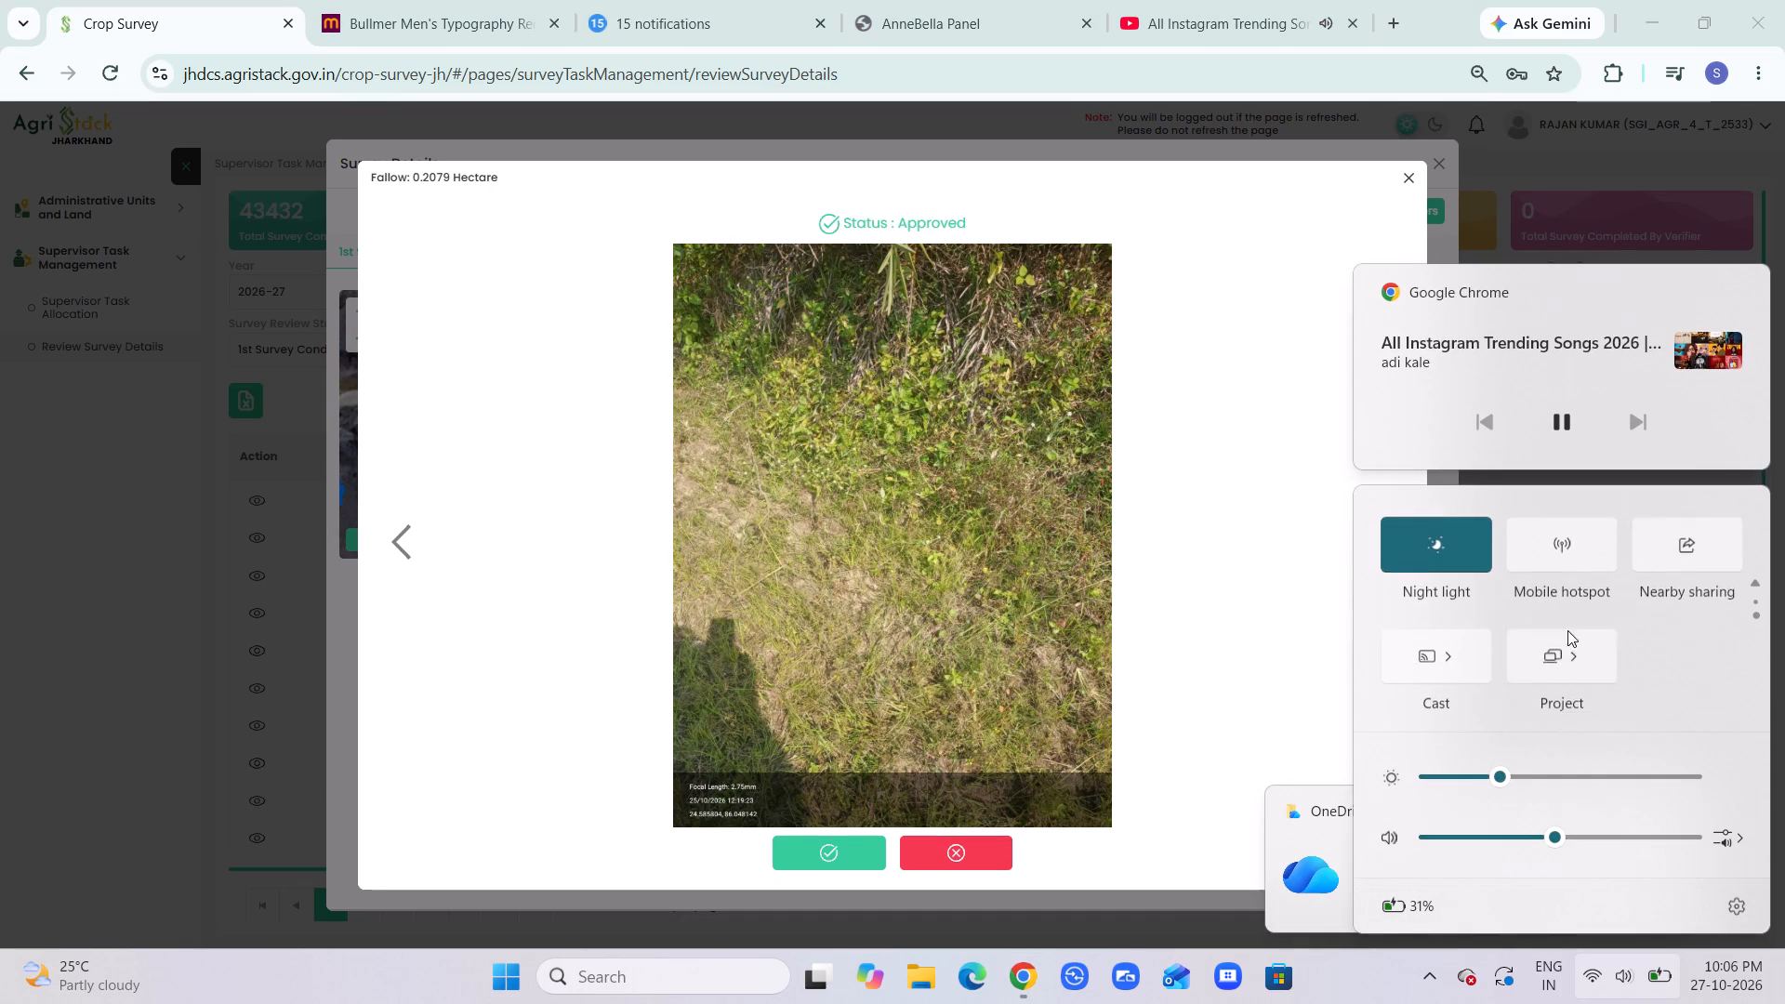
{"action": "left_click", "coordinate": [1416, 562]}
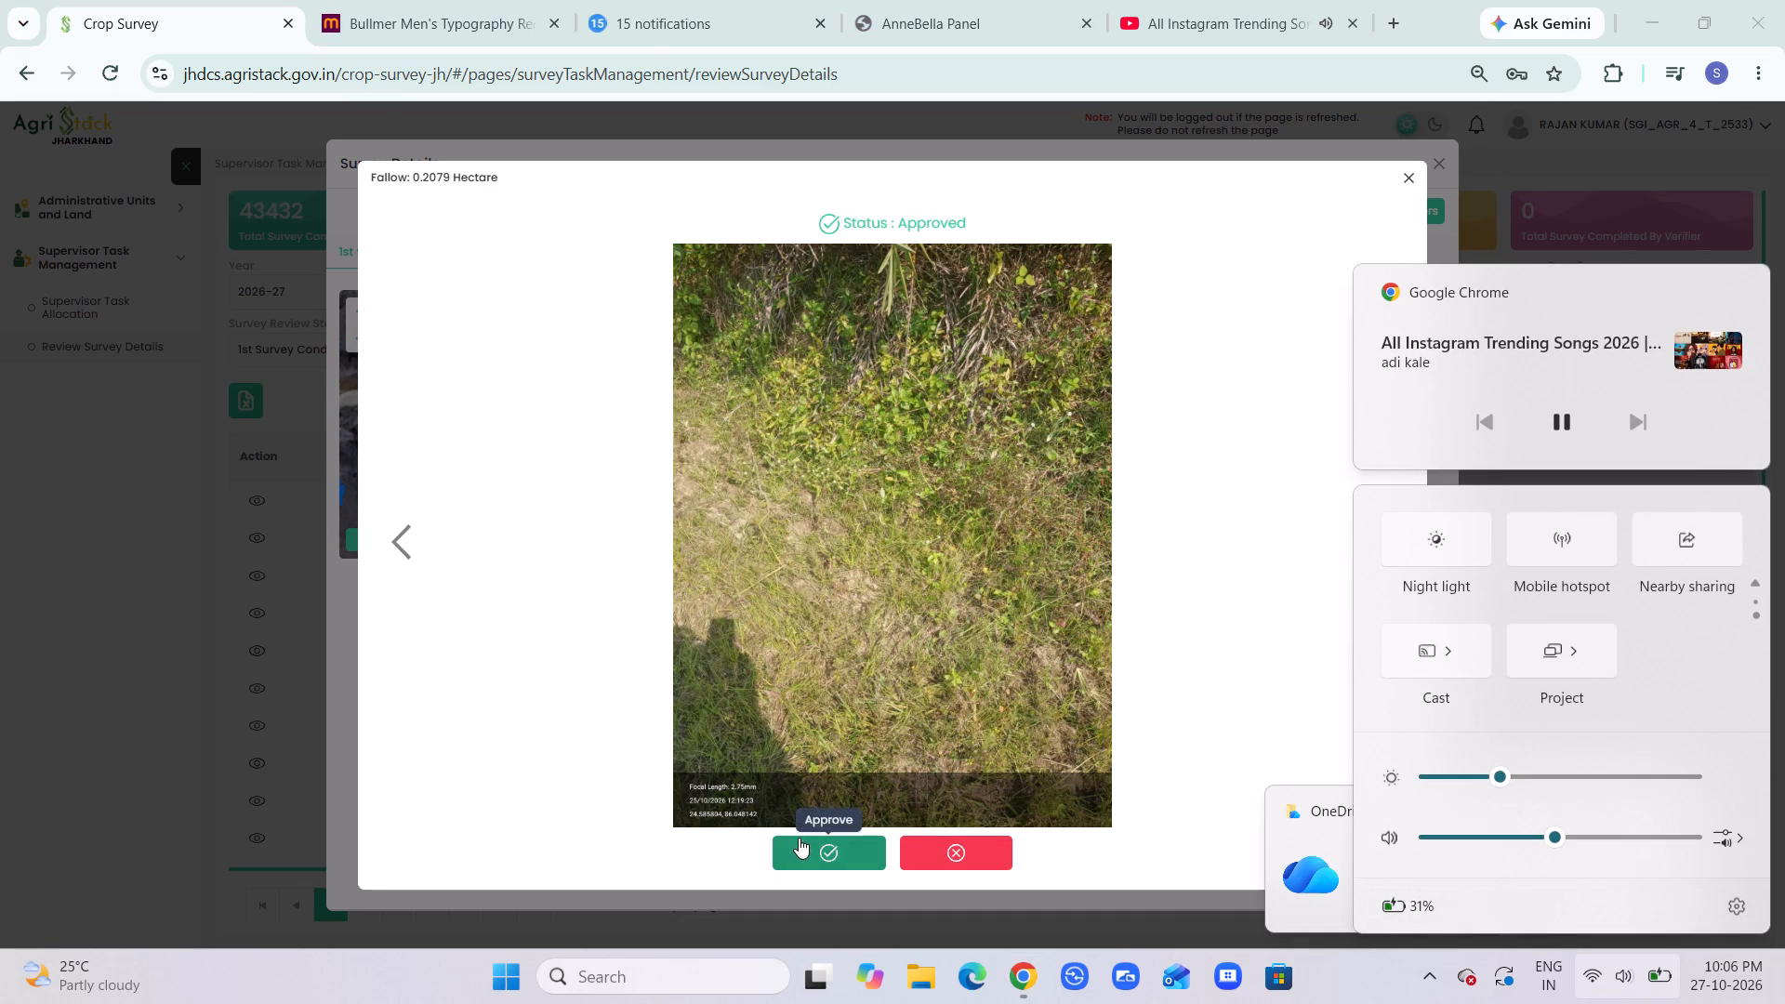
Approve the remaining two photos of survey number 126, save its first survey with the Approve decision, and close its details.
{"action": "left_click_drag", "start_coordinate": [1038, 696], "coordinate": [950, 711]}
{"action": "left_click", "coordinate": [846, 855]}
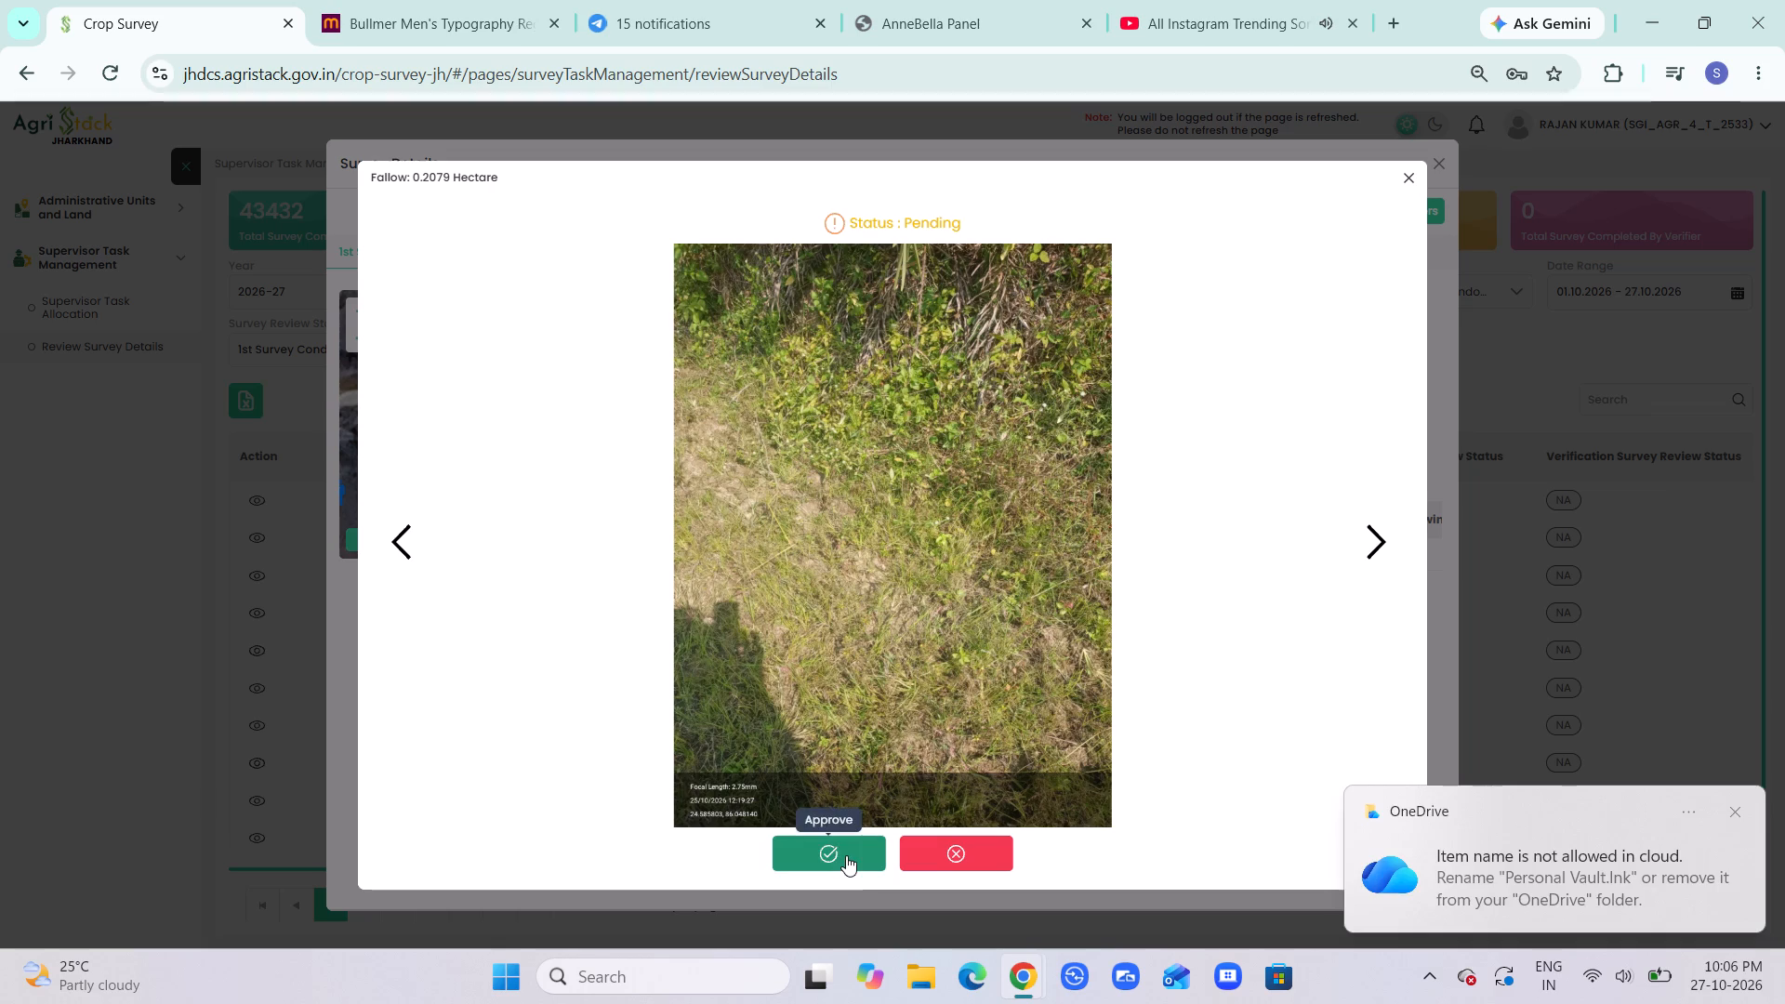
{"action": "left_click_drag", "start_coordinate": [992, 661], "coordinate": [852, 699]}
{"action": "left_click", "coordinate": [848, 848]}
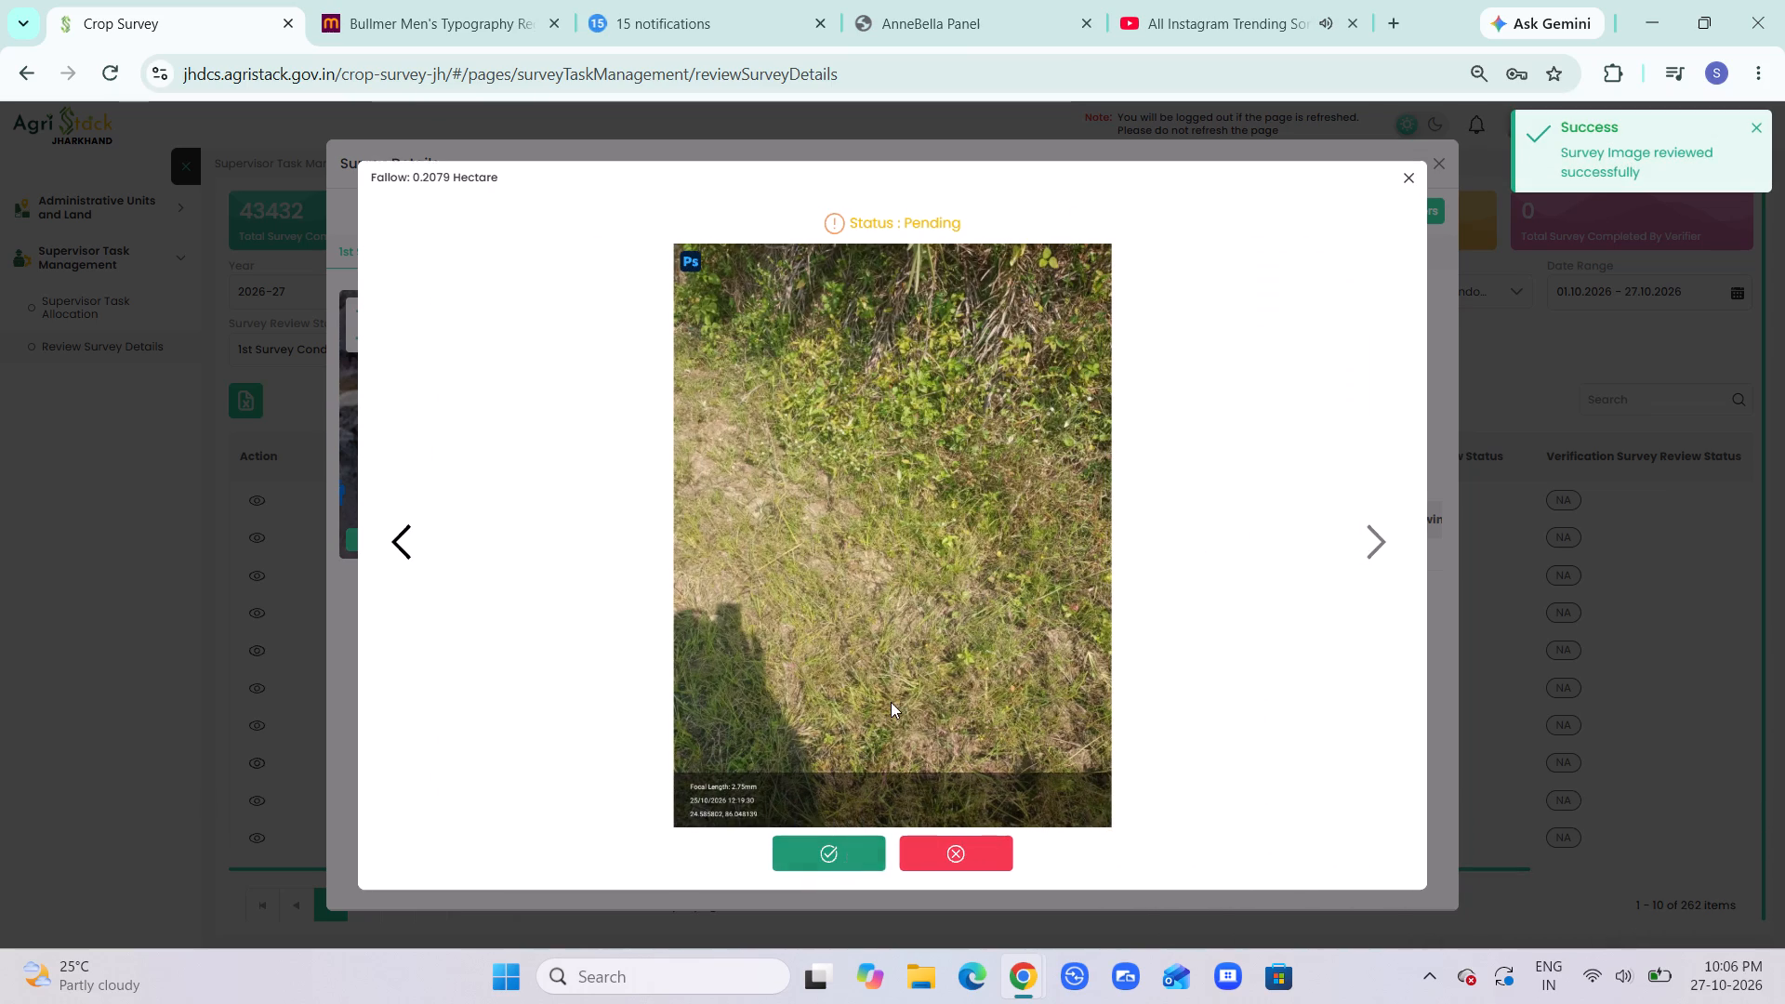
{"action": "left_click", "coordinate": [1405, 176]}
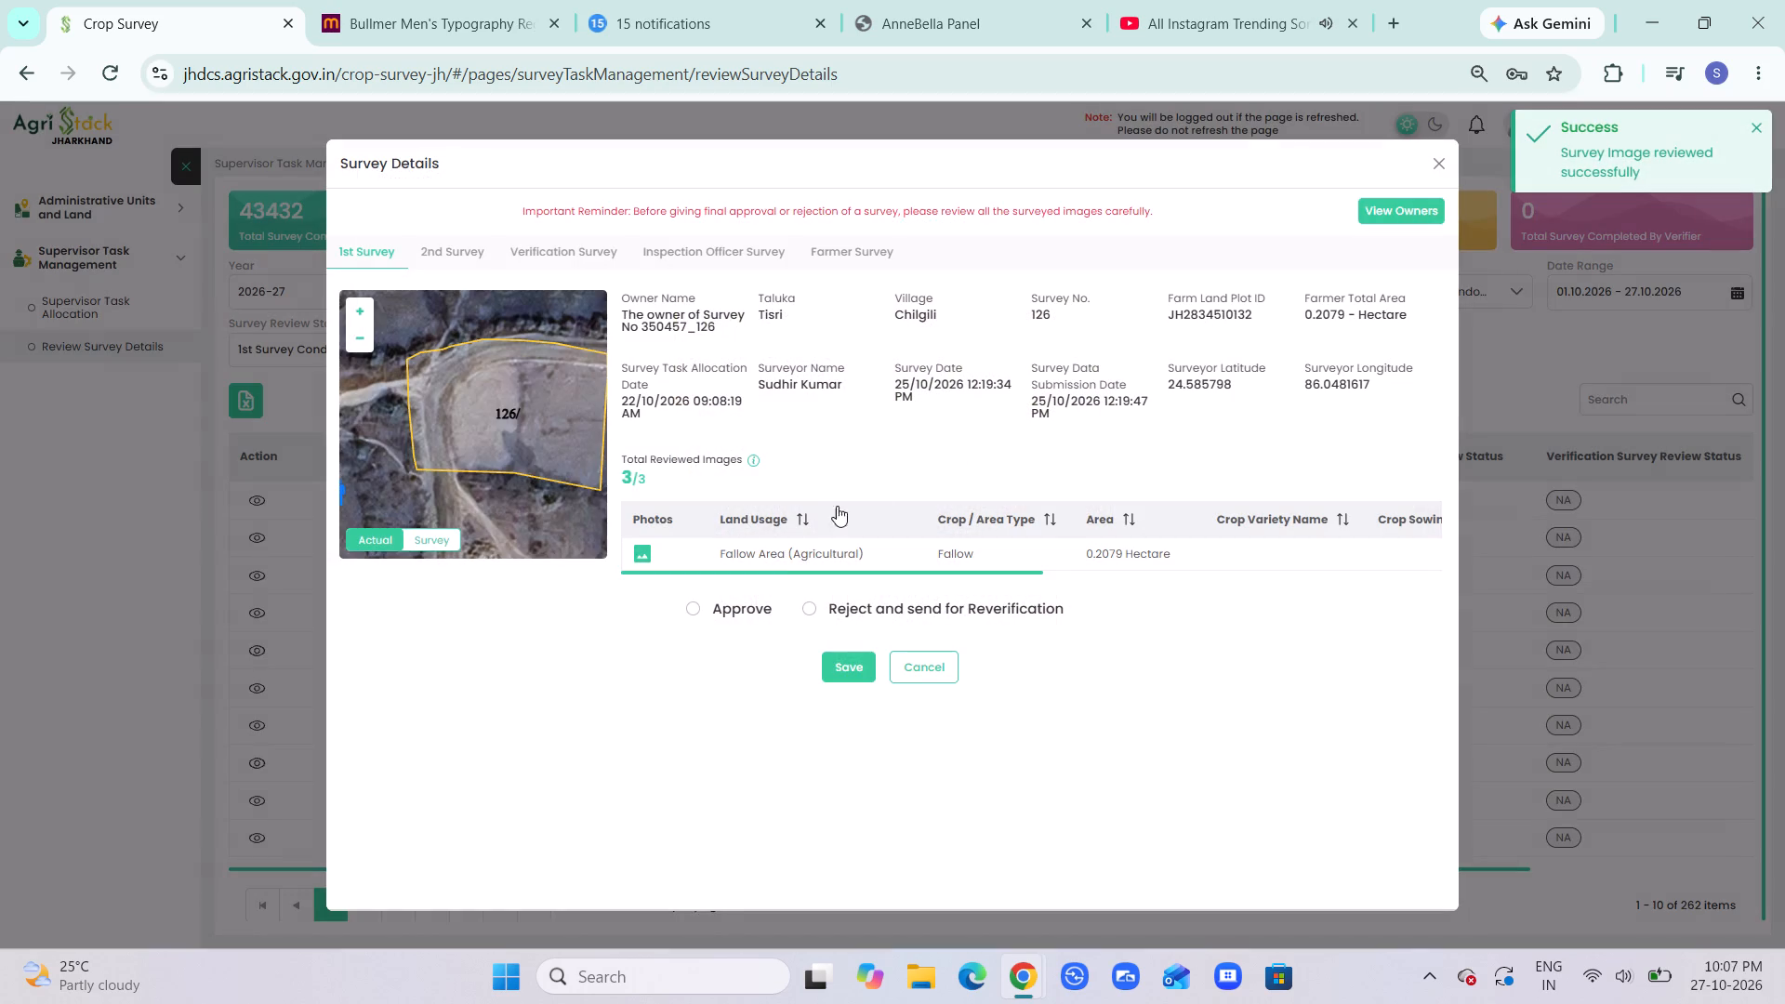
{"action": "left_click", "coordinate": [727, 605]}
{"action": "left_click", "coordinate": [850, 657]}
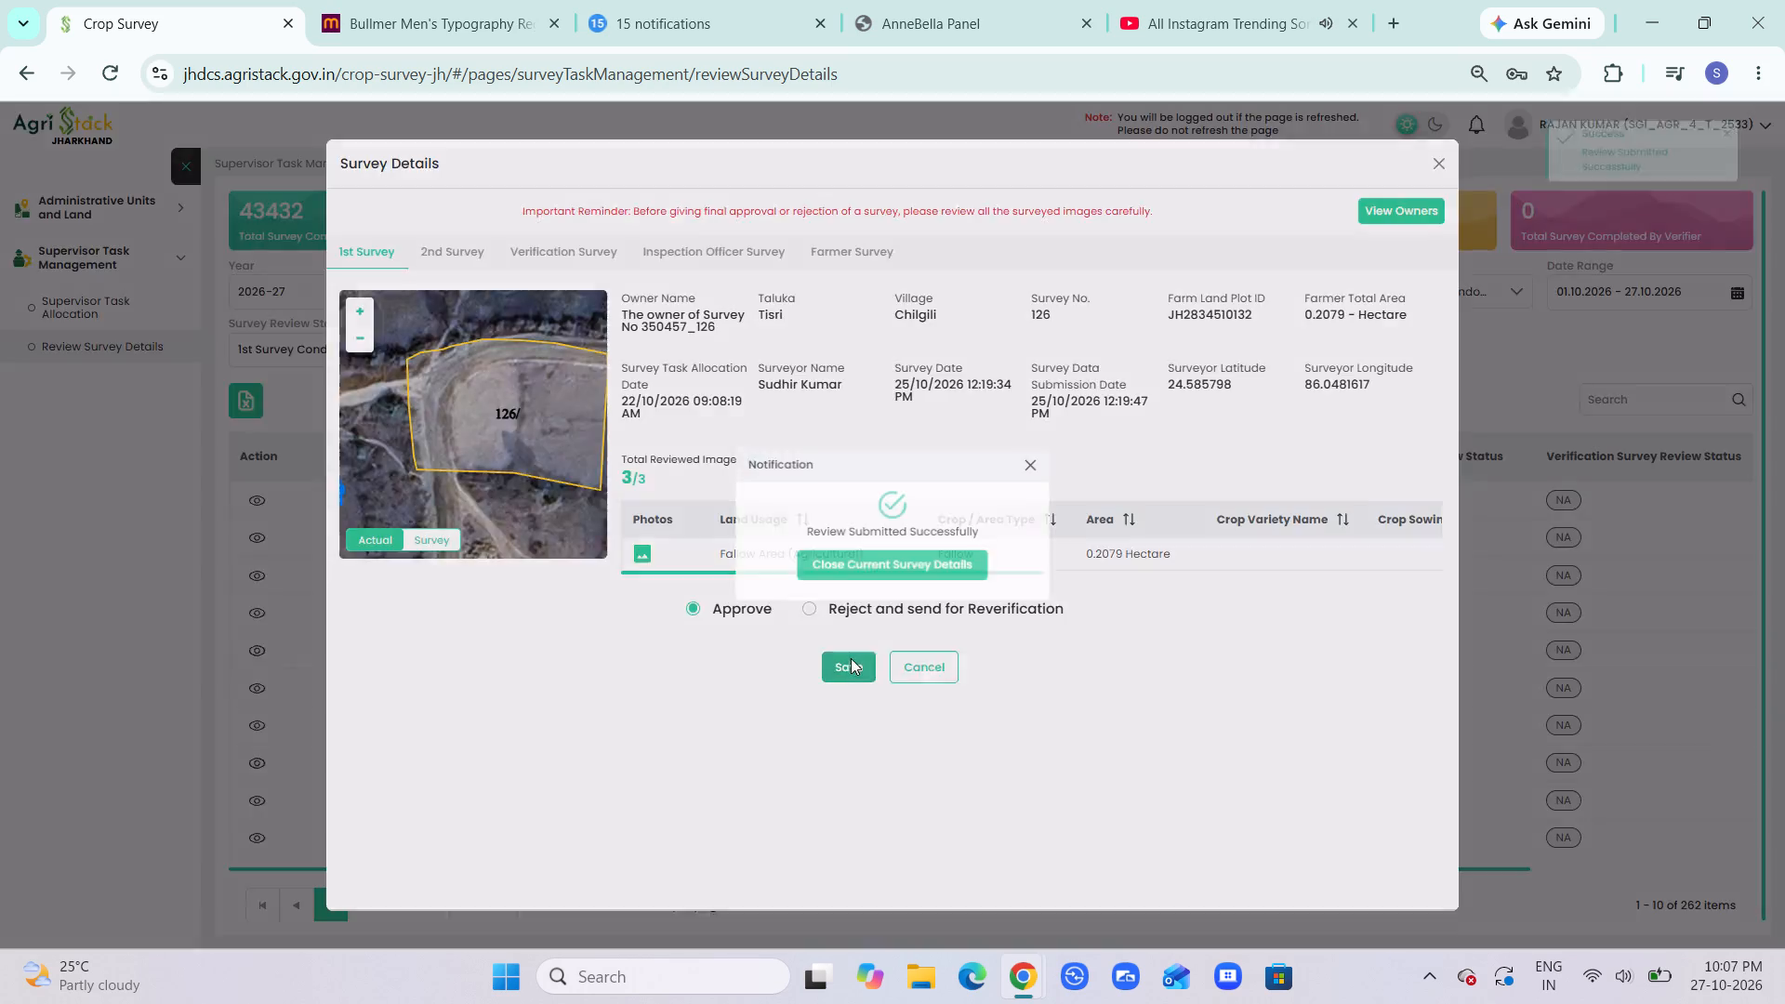
{"action": "left_click", "coordinate": [893, 573]}
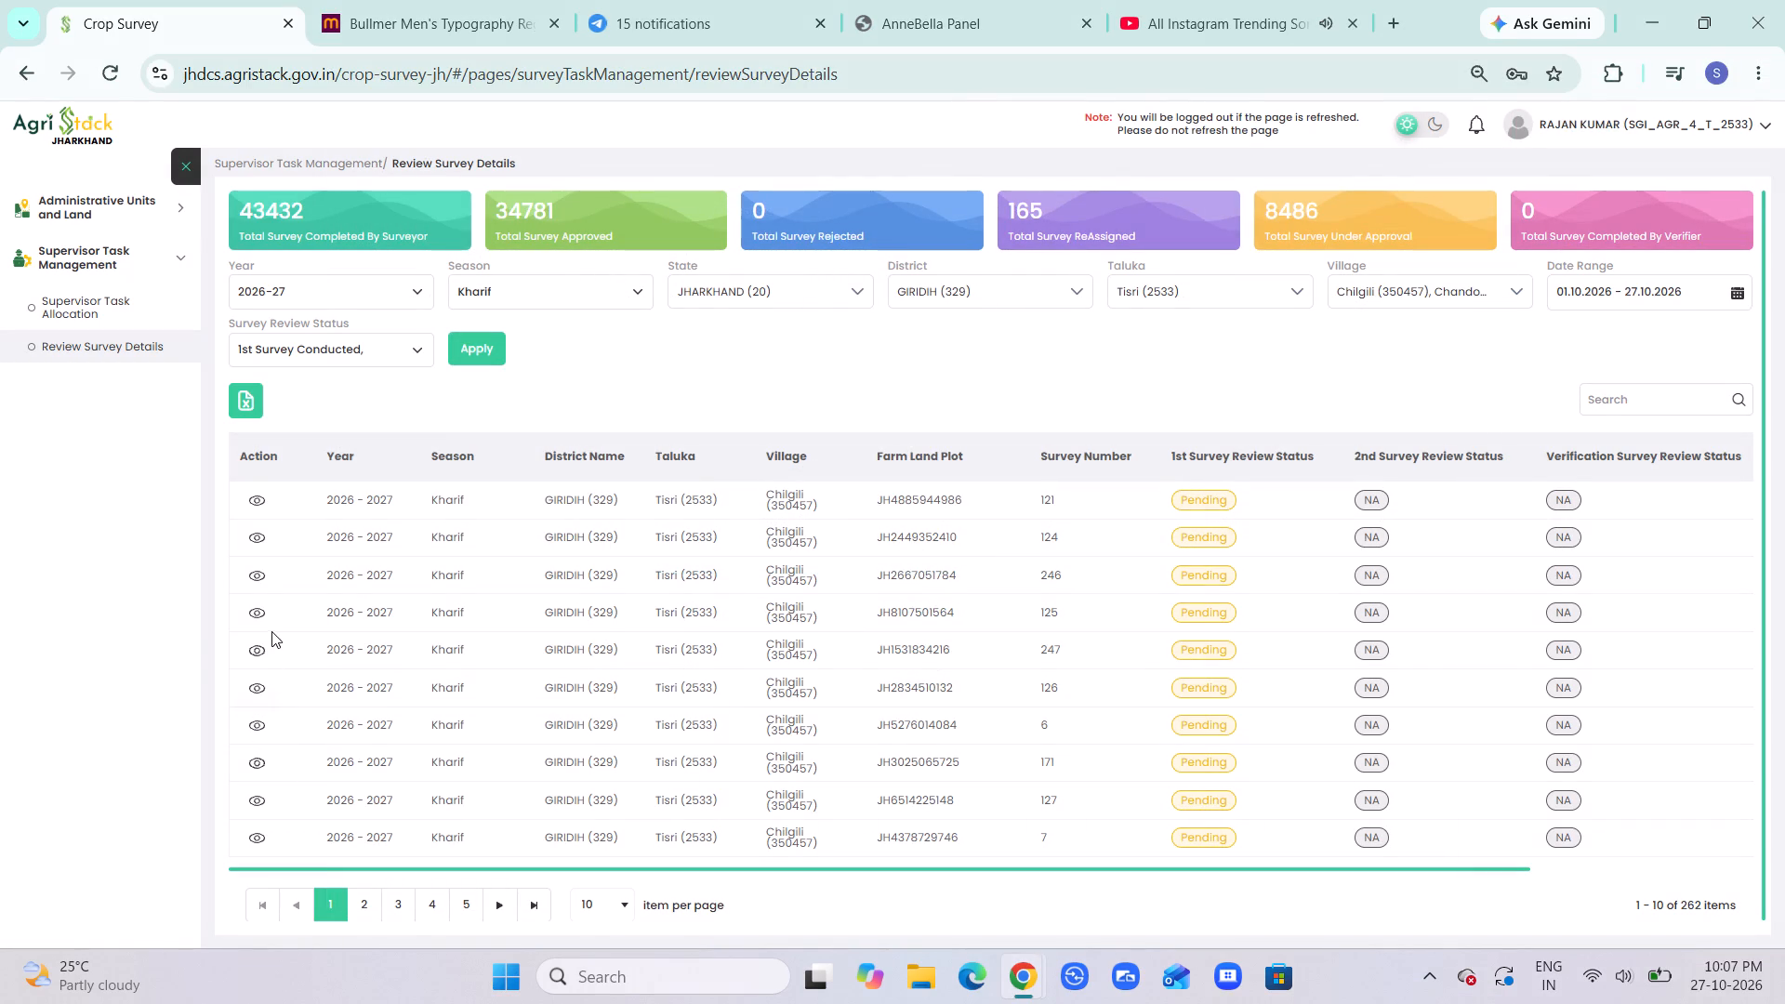
Reopen survey number 126 to check its saved review decision, and close its details.
{"action": "left_click", "coordinate": [252, 691]}
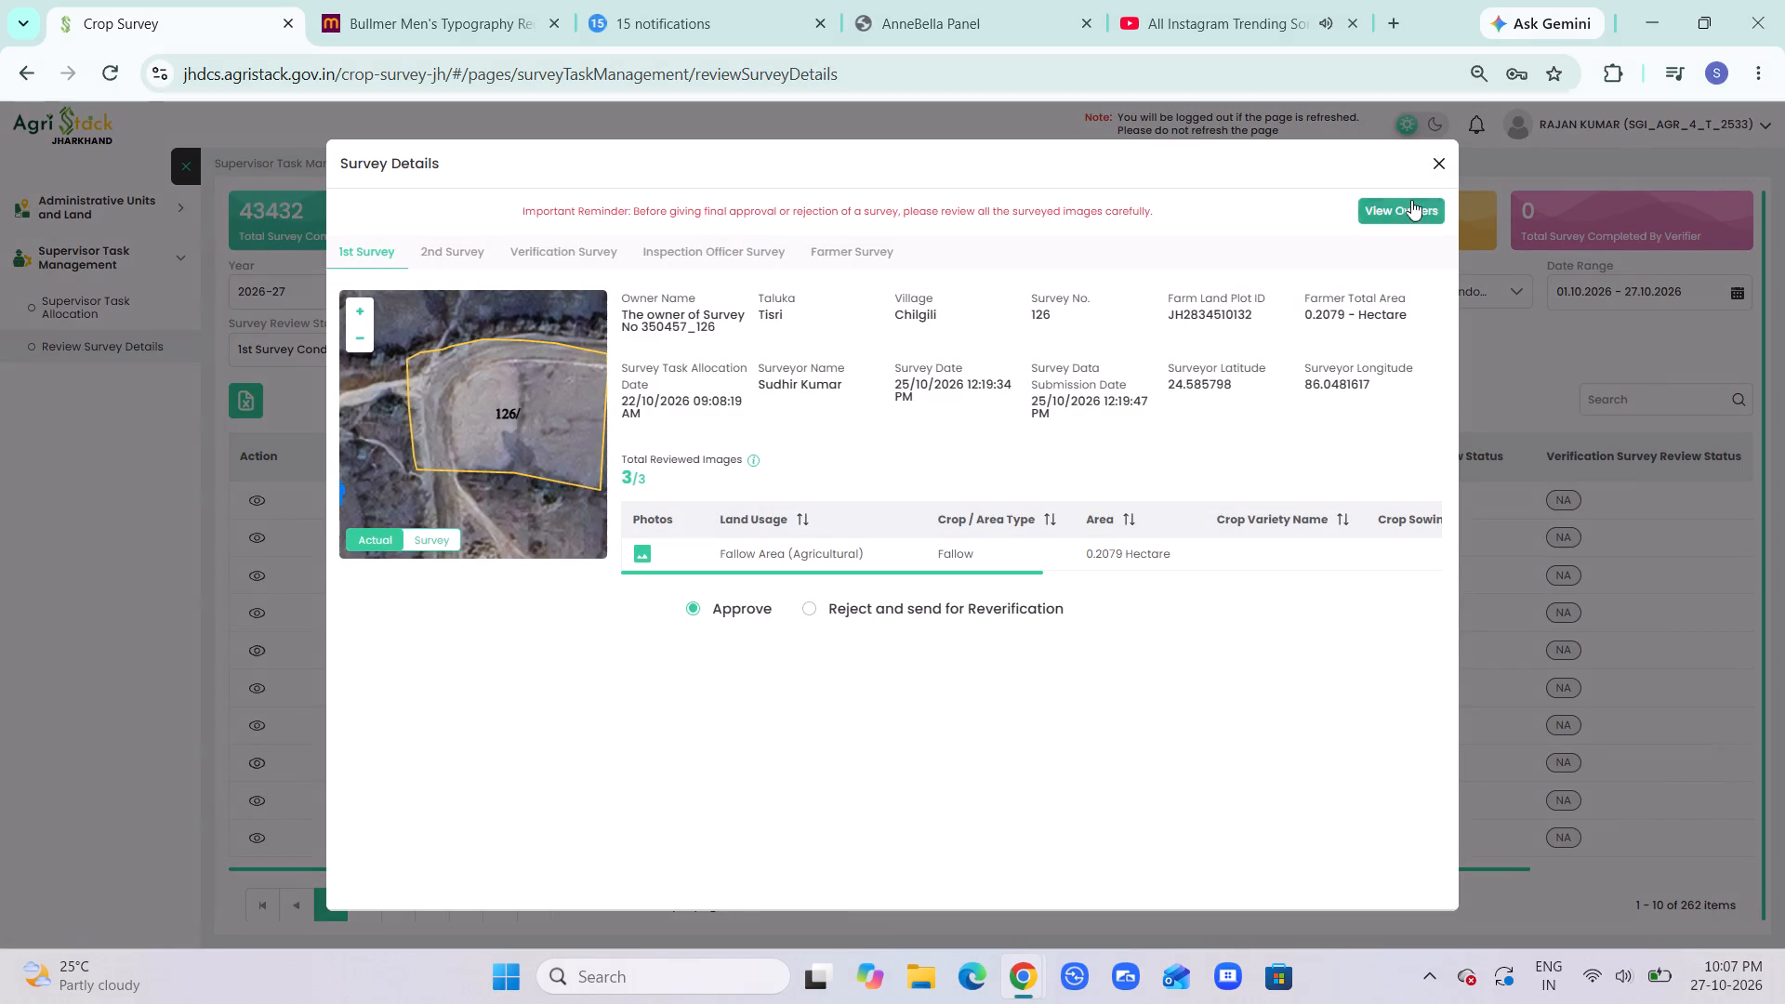
{"action": "left_click", "coordinate": [1445, 166]}
Approve all three fallow-land photos of survey number 7 and save its first survey with the Approve decision, closing its details.
{"action": "left_click", "coordinate": [256, 831]}
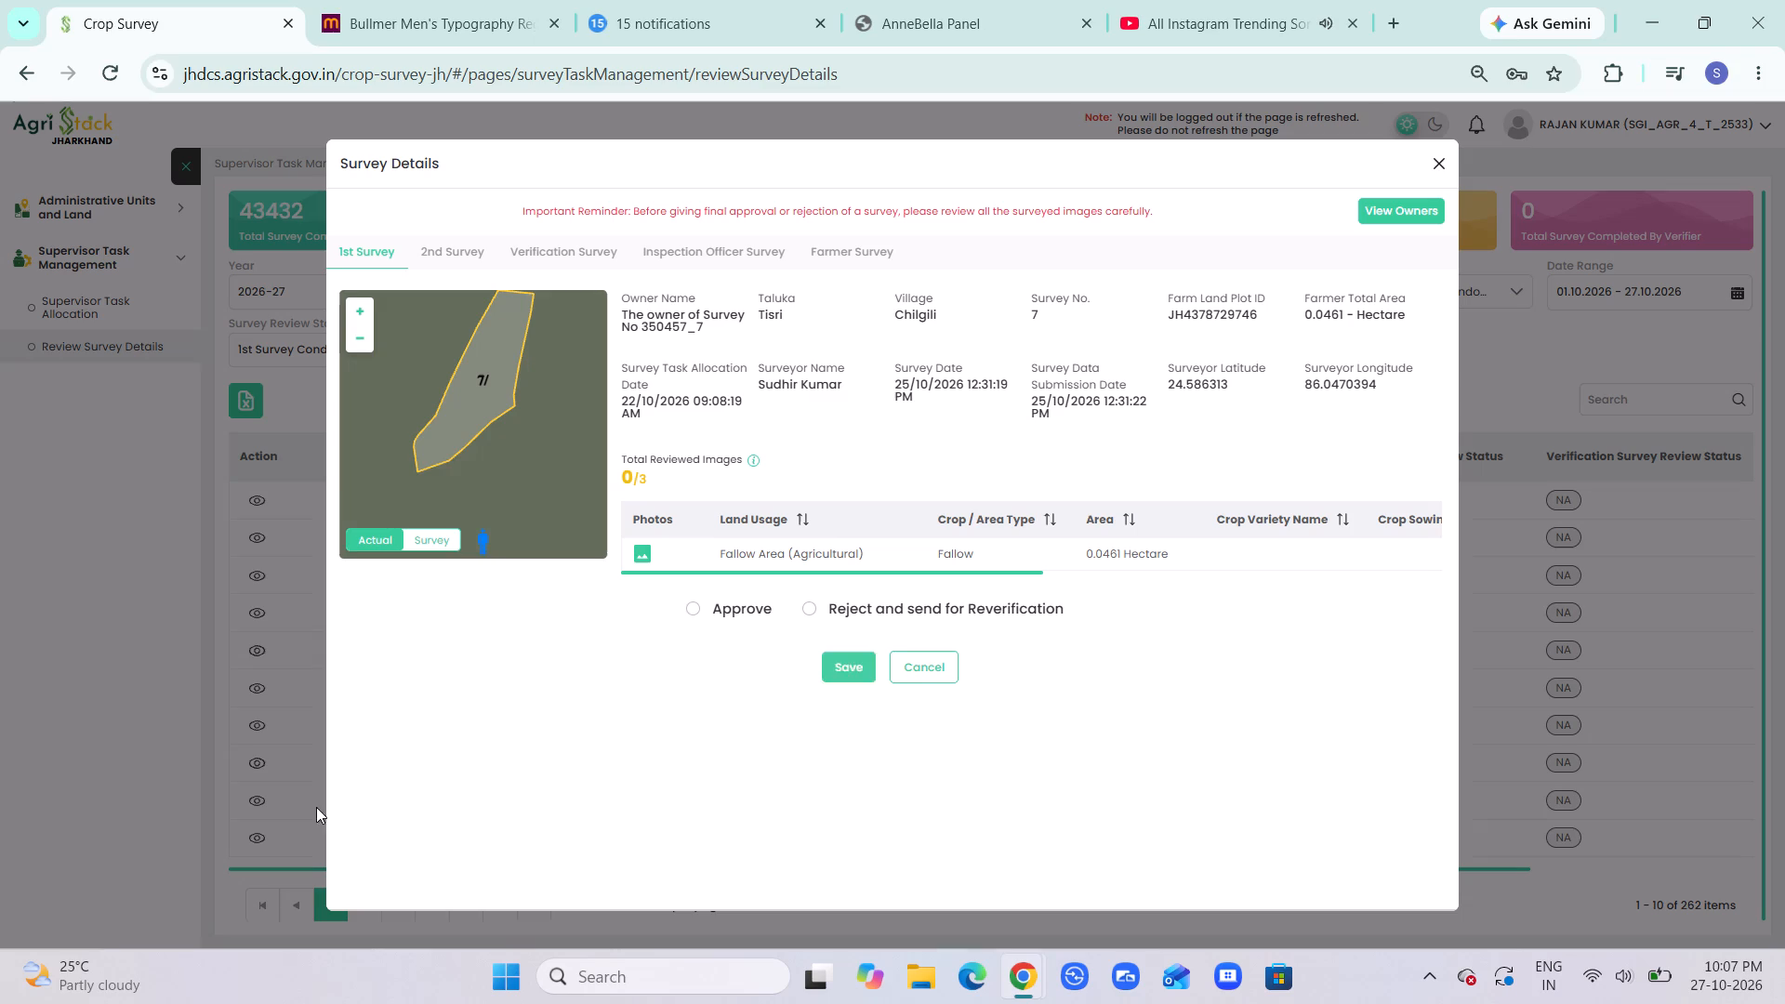
{"action": "left_click", "coordinate": [647, 549]}
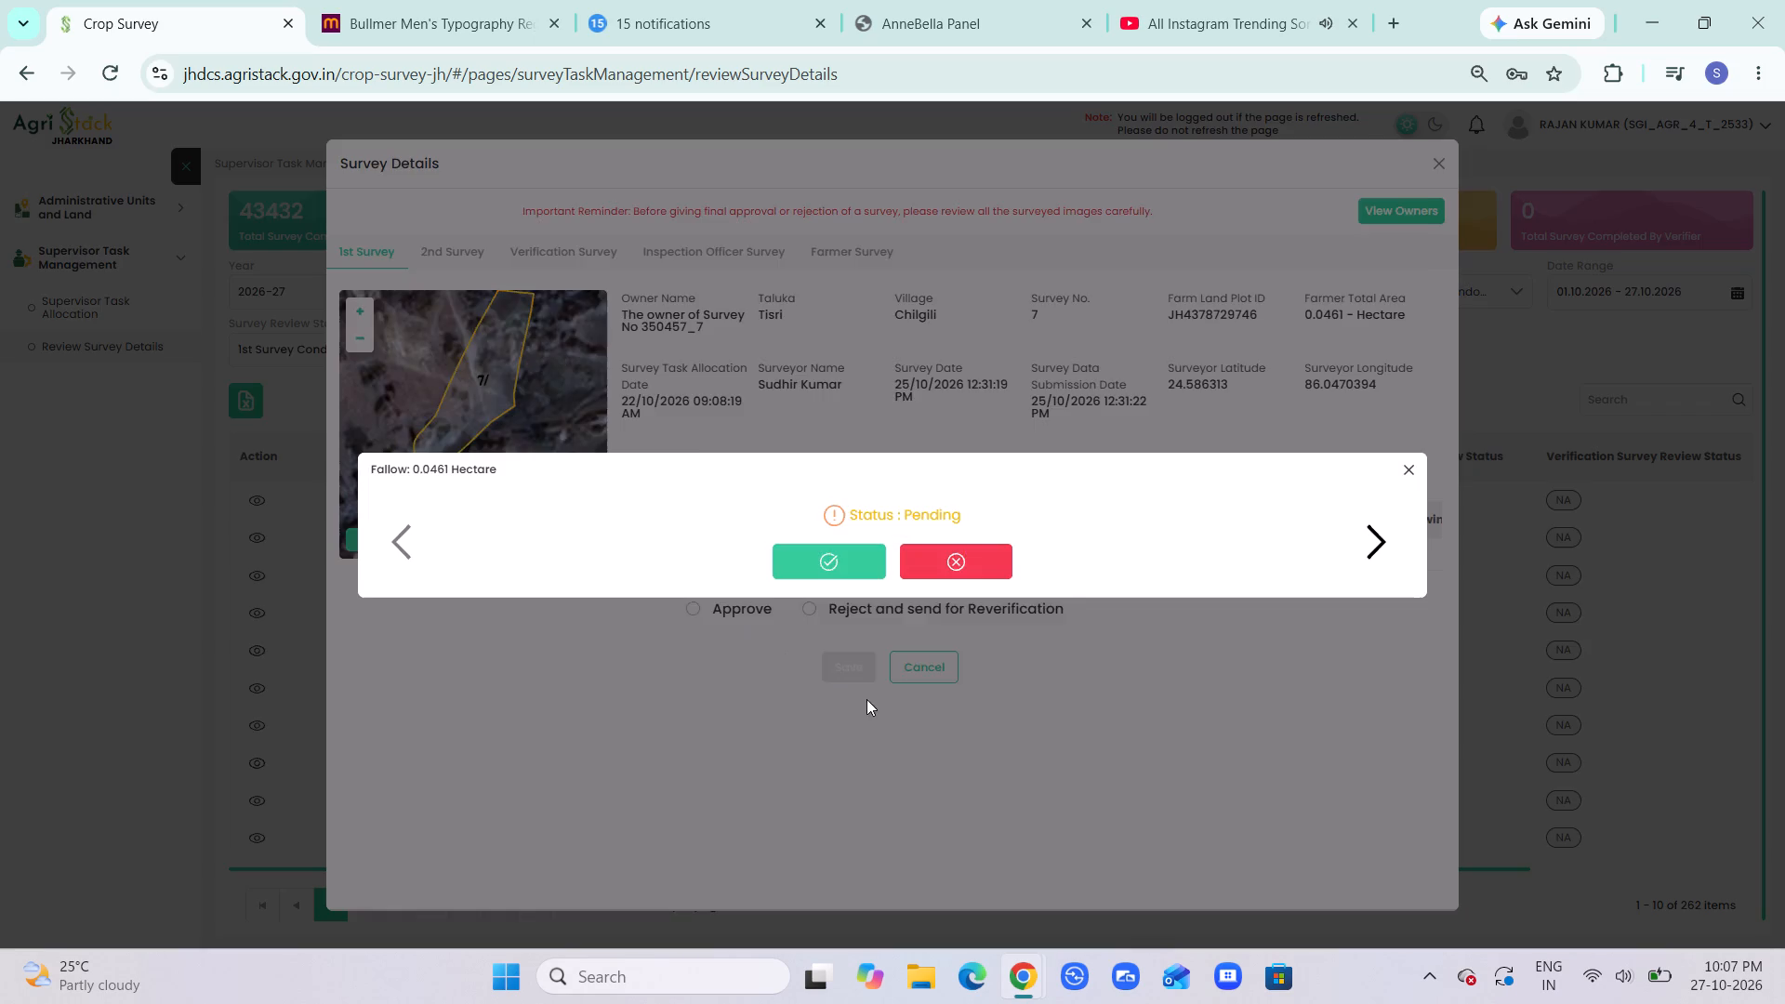
{"action": "left_click", "coordinate": [847, 844]}
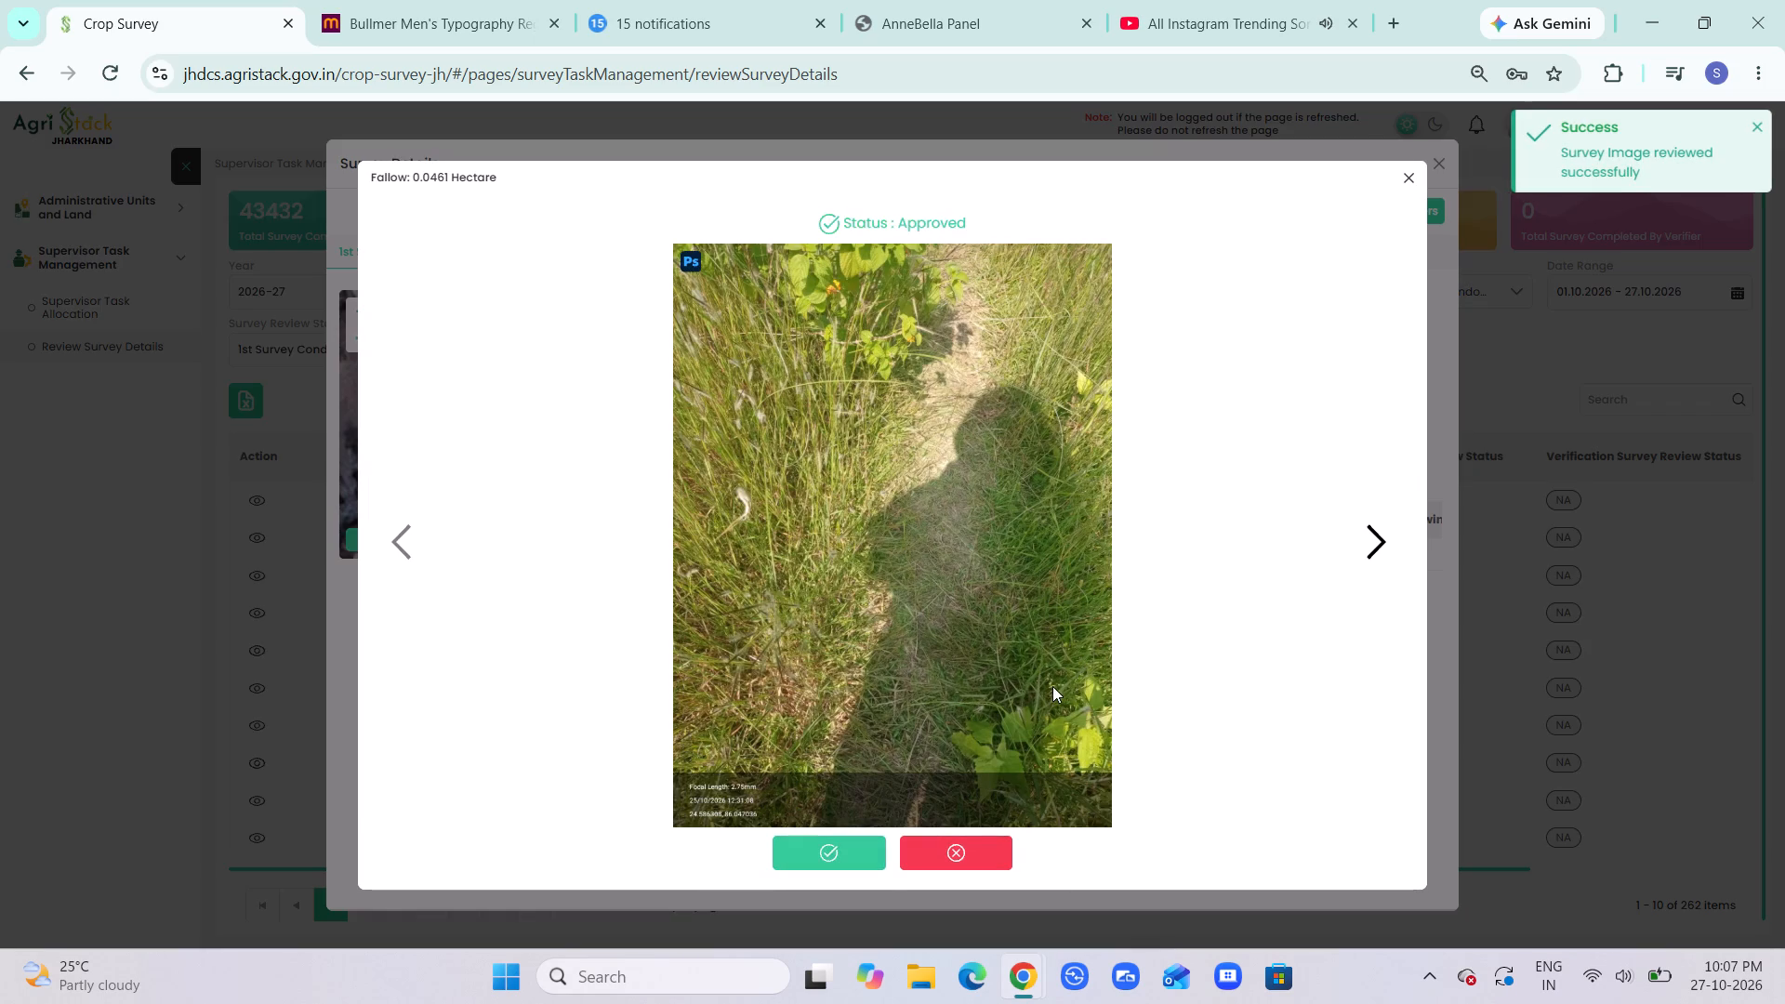
{"action": "left_click_drag", "start_coordinate": [1066, 682], "coordinate": [897, 678]}
{"action": "left_click", "coordinate": [851, 846]}
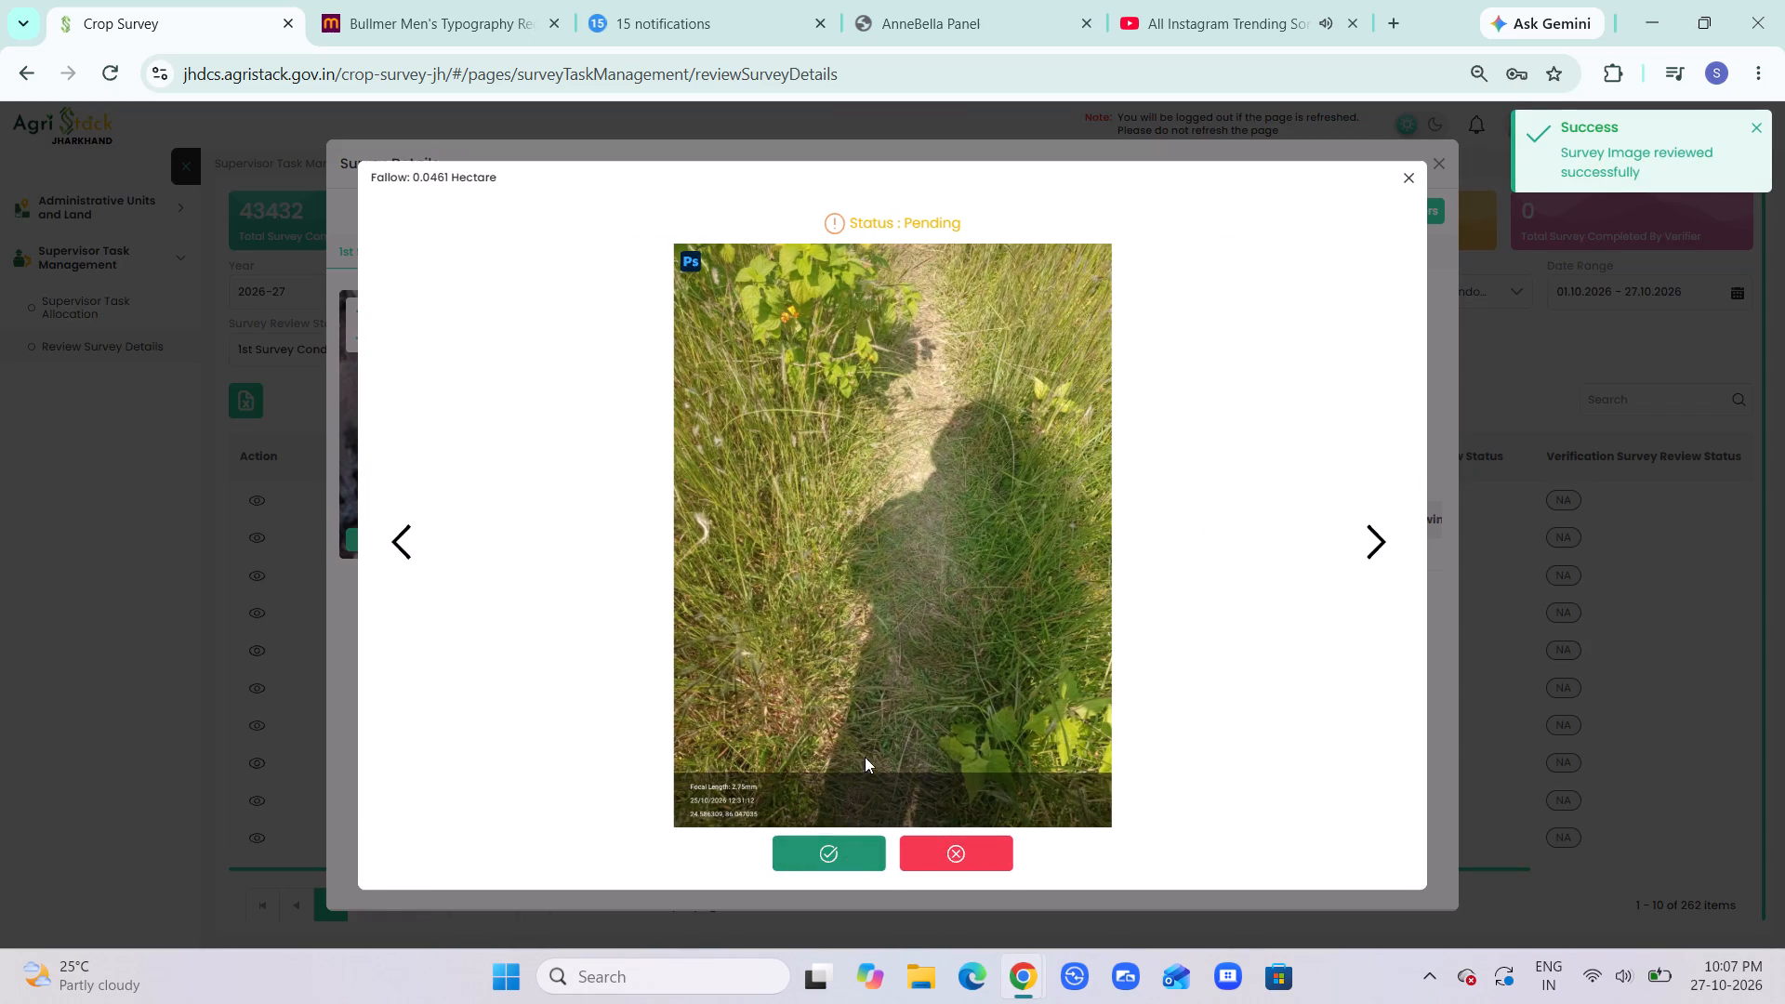
{"action": "left_click_drag", "start_coordinate": [1046, 641], "coordinate": [990, 641]}
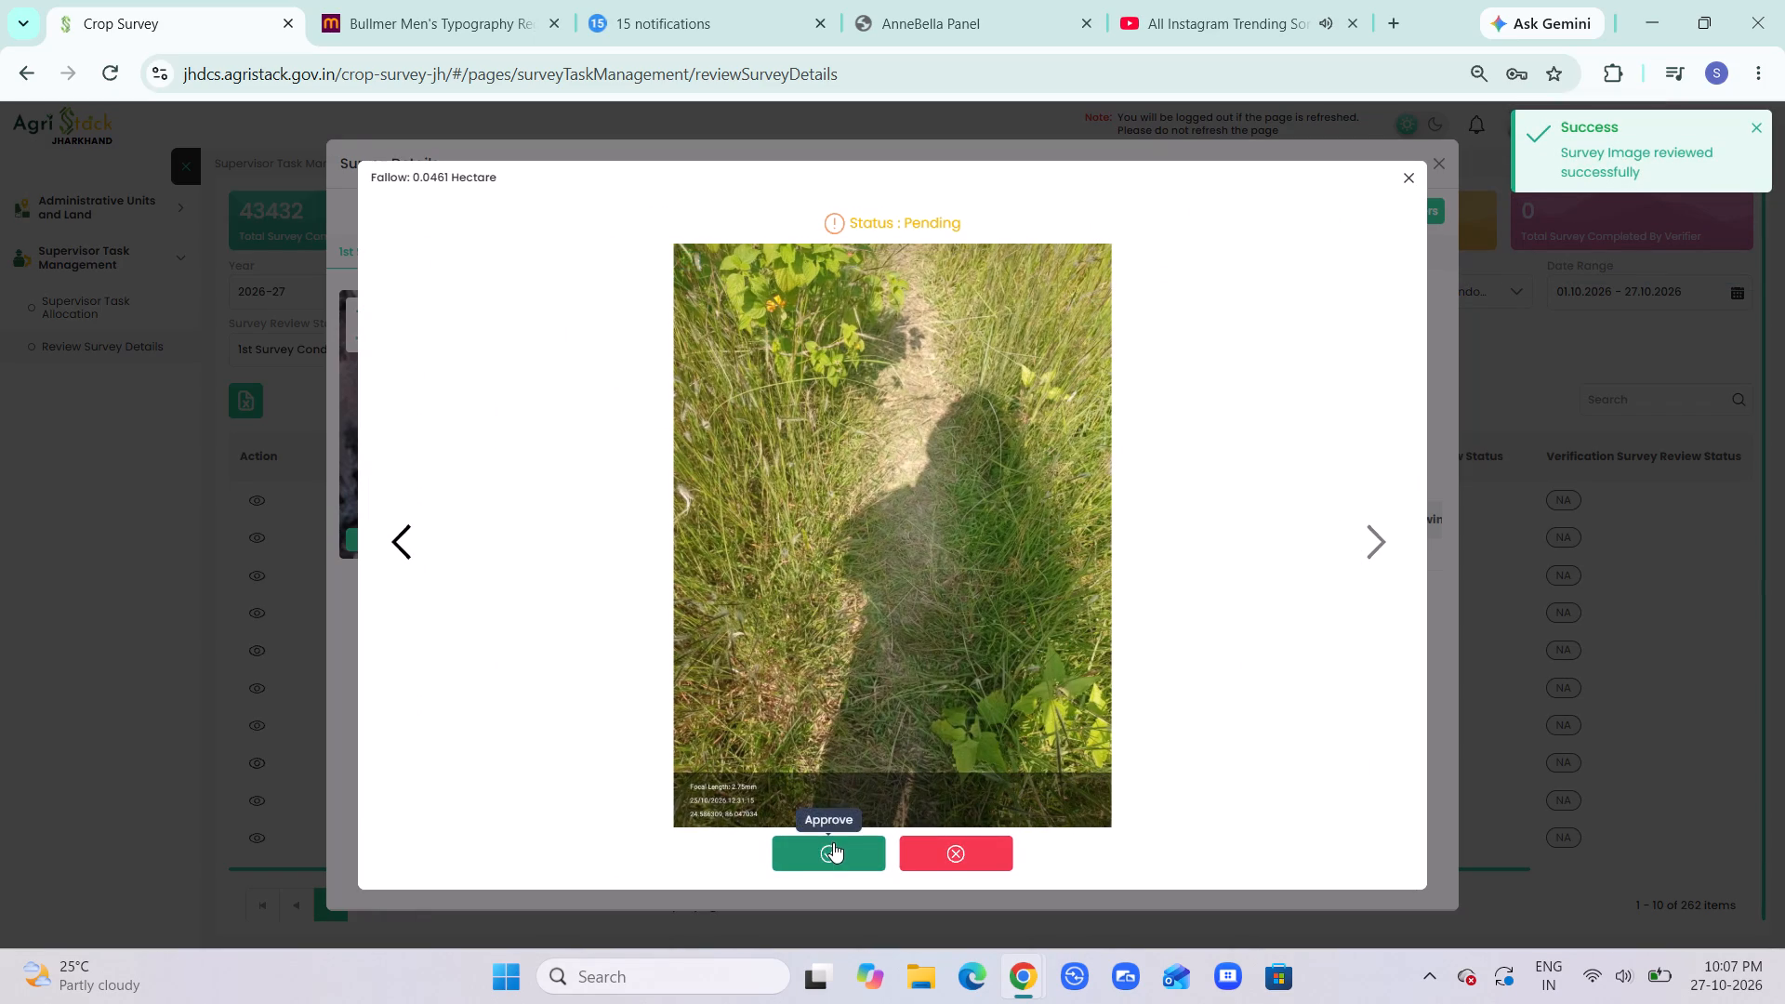
{"action": "left_click", "coordinate": [833, 842]}
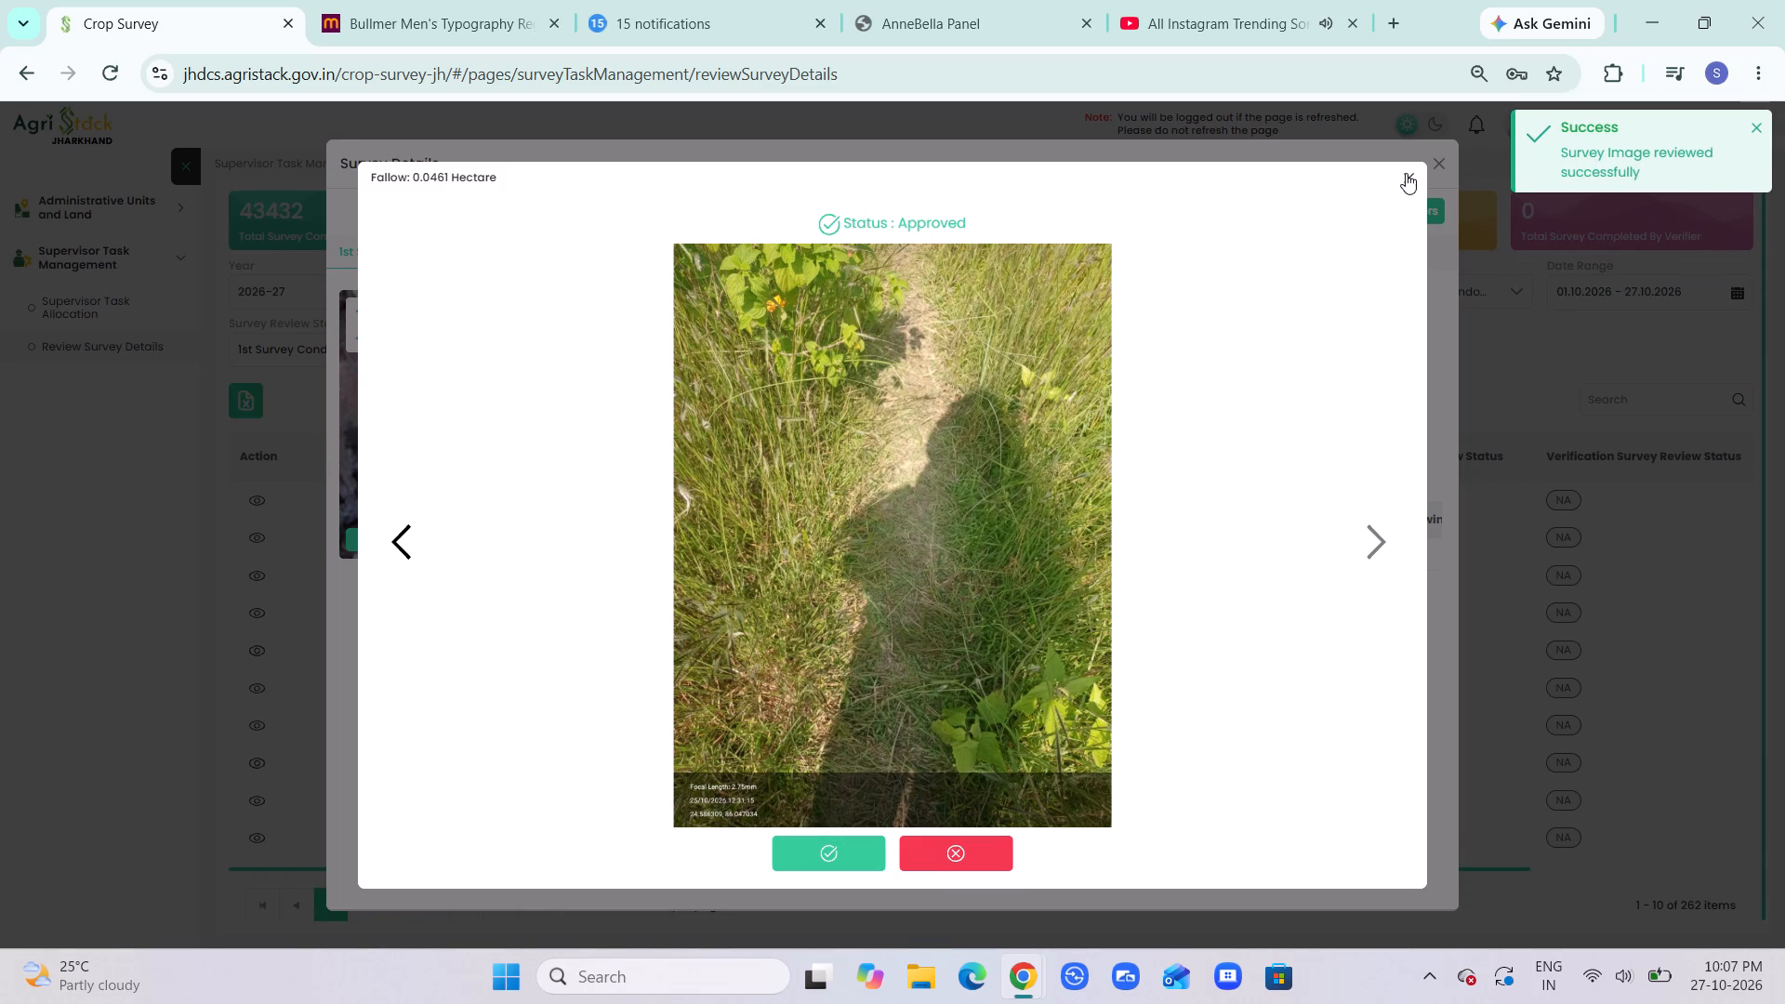
{"action": "left_click", "coordinate": [1406, 173]}
{"action": "left_click", "coordinate": [734, 605]}
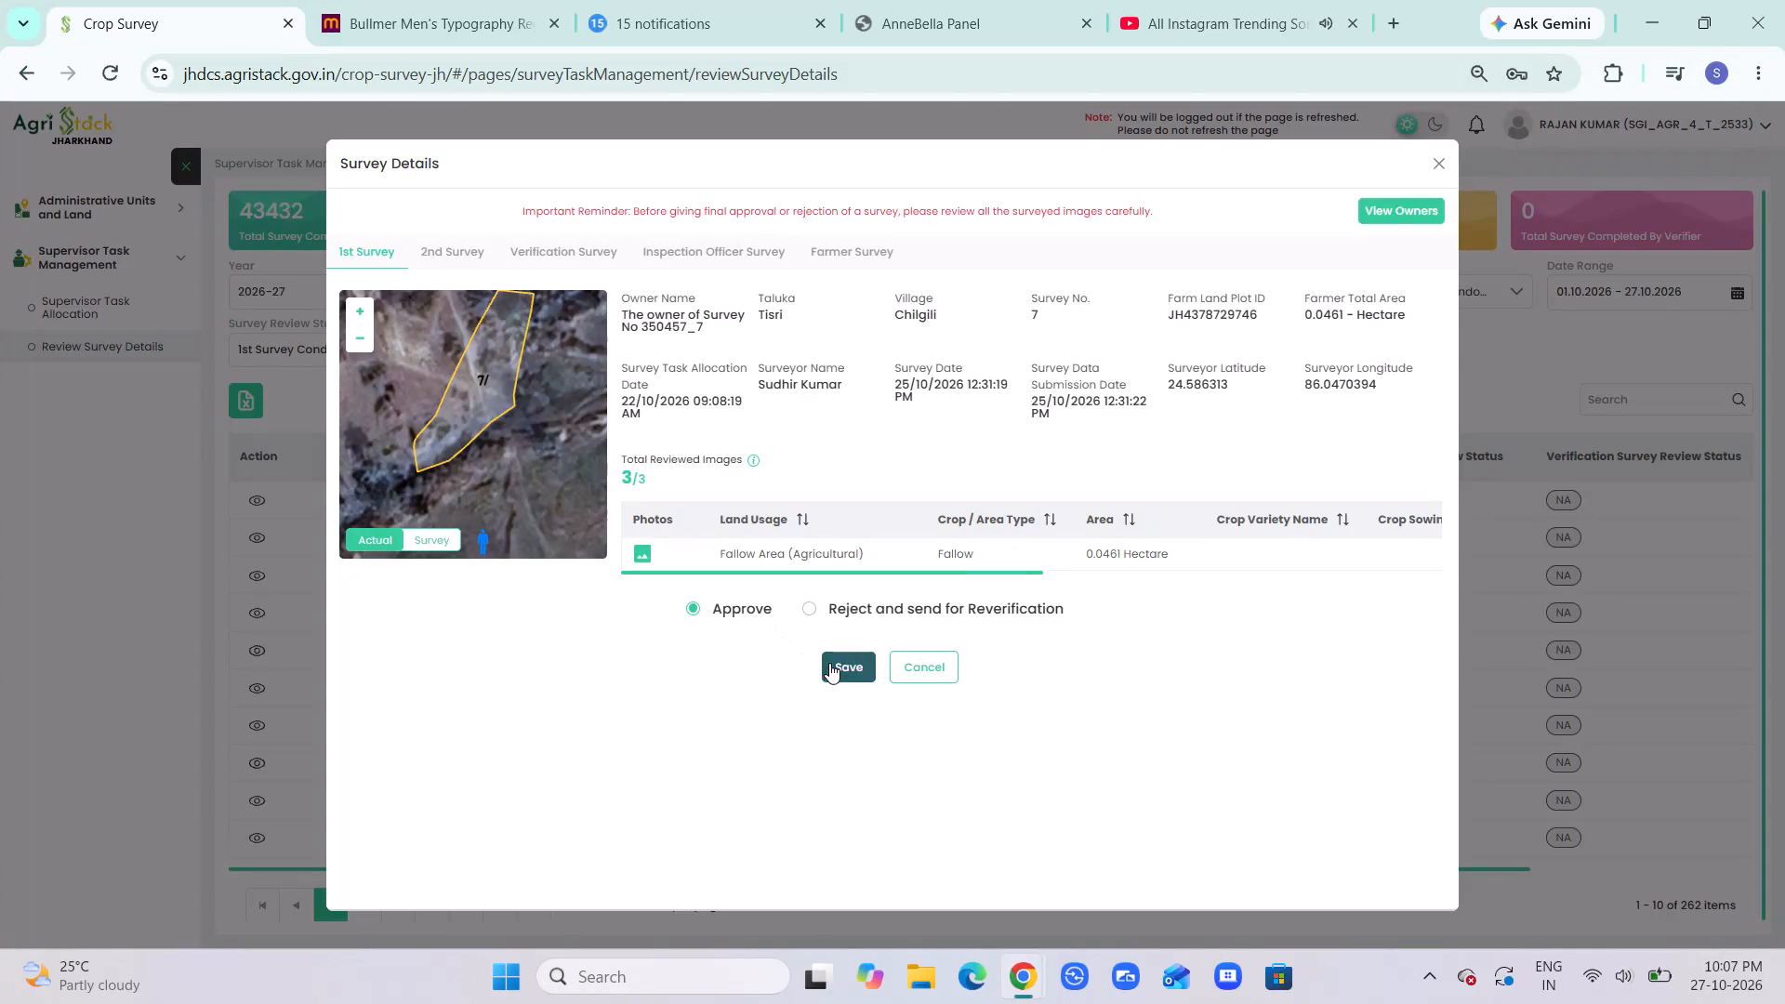
{"action": "left_click", "coordinate": [831, 663]}
{"action": "left_click", "coordinate": [853, 561]}
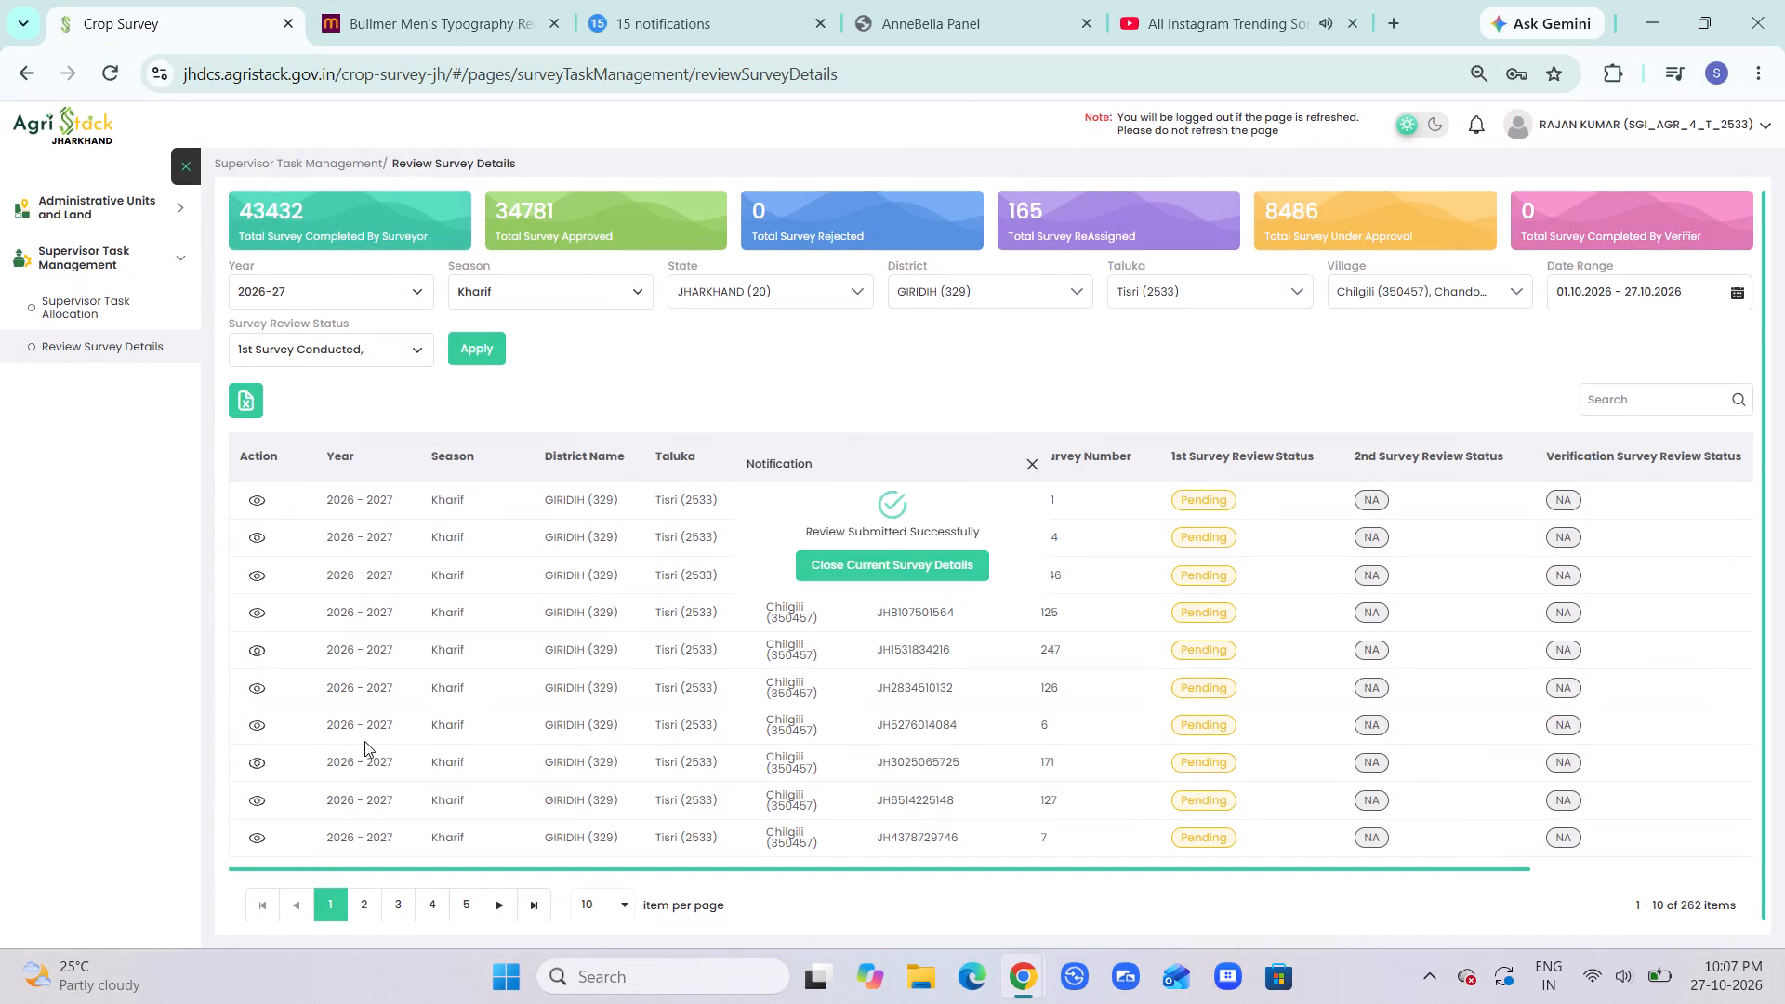
Approve all three fallow-land photos of survey number 127 and save its first survey with the Approve decision, closing its details.
{"action": "left_click", "coordinate": [259, 796]}
{"action": "left_click", "coordinate": [644, 546]}
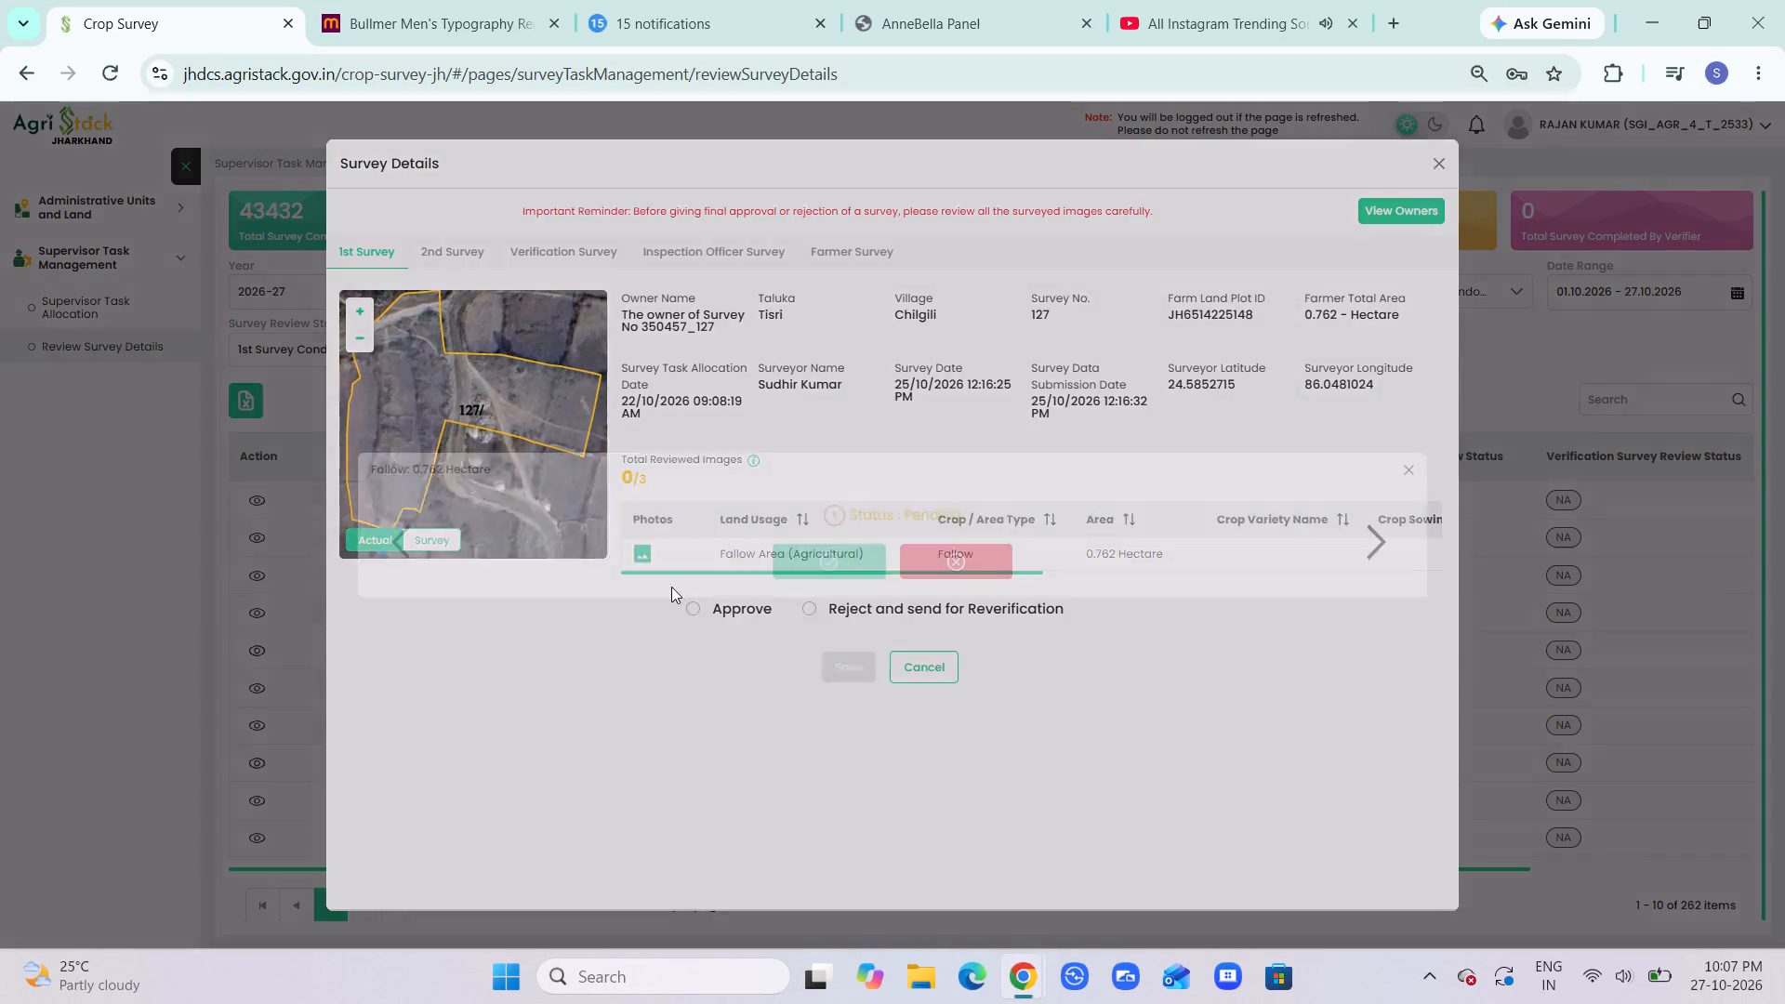
{"action": "left_click", "coordinate": [839, 851]}
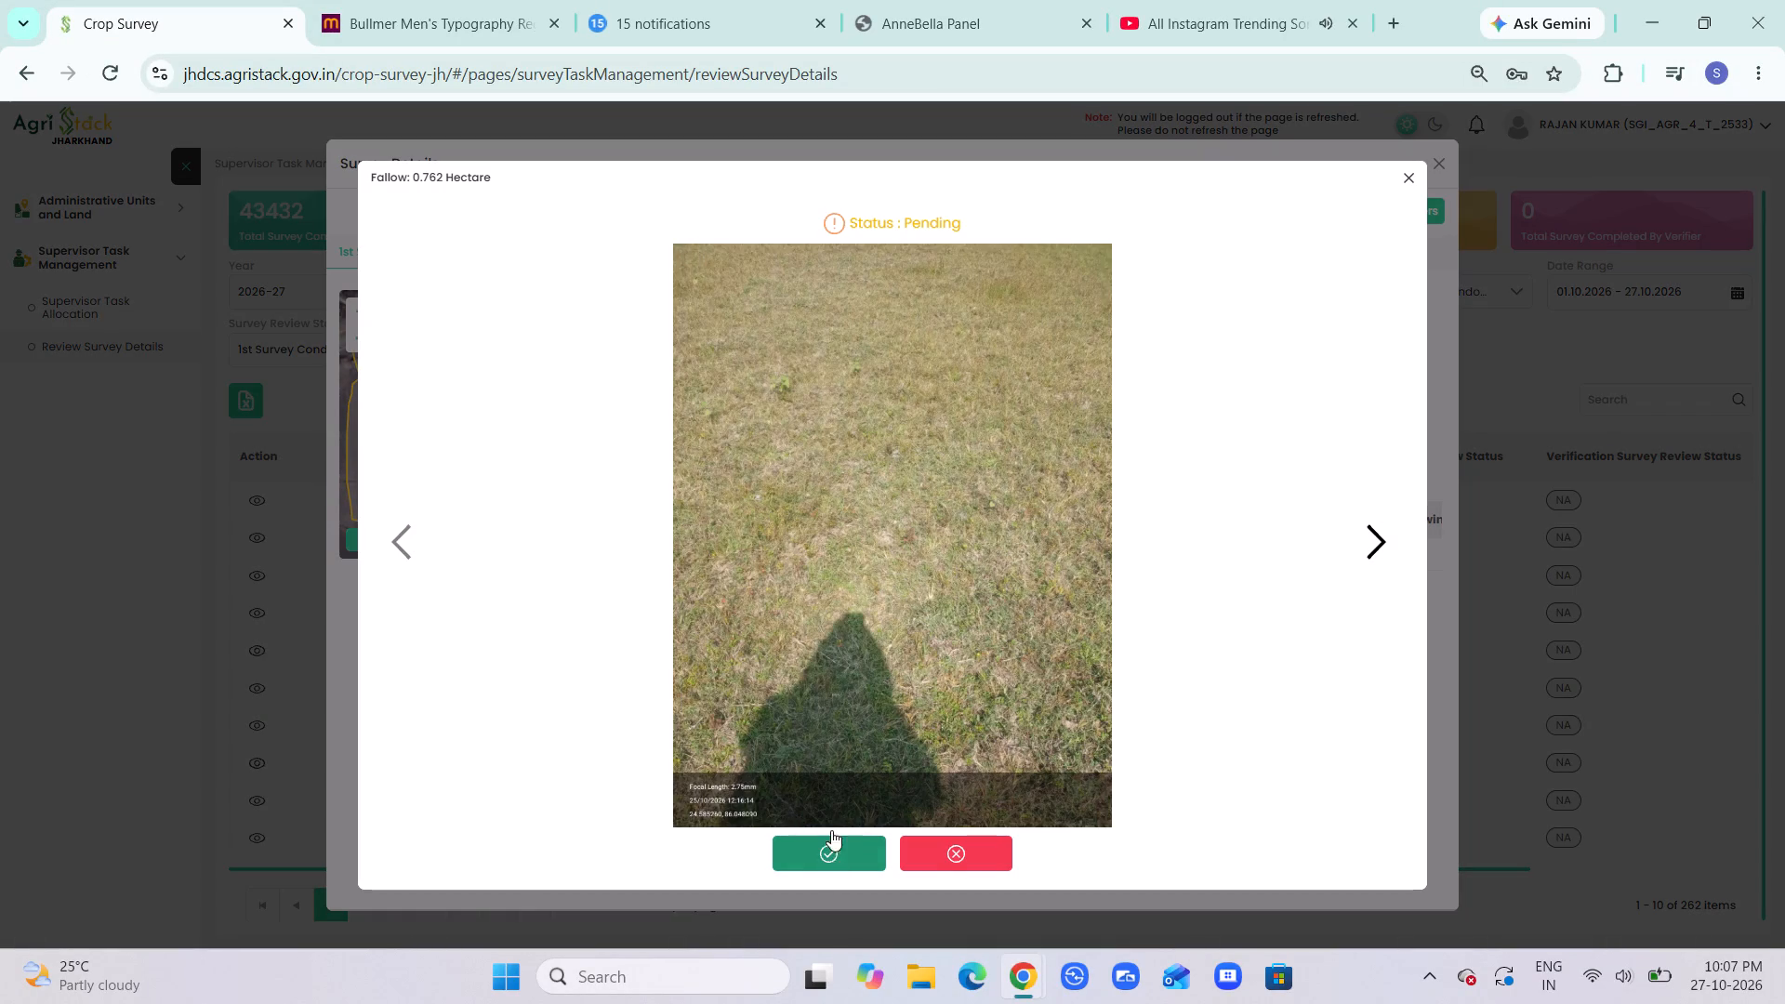
{"action": "left_click_drag", "start_coordinate": [869, 629], "coordinate": [887, 632]}
{"action": "left_click_drag", "start_coordinate": [953, 643], "coordinate": [843, 650]}
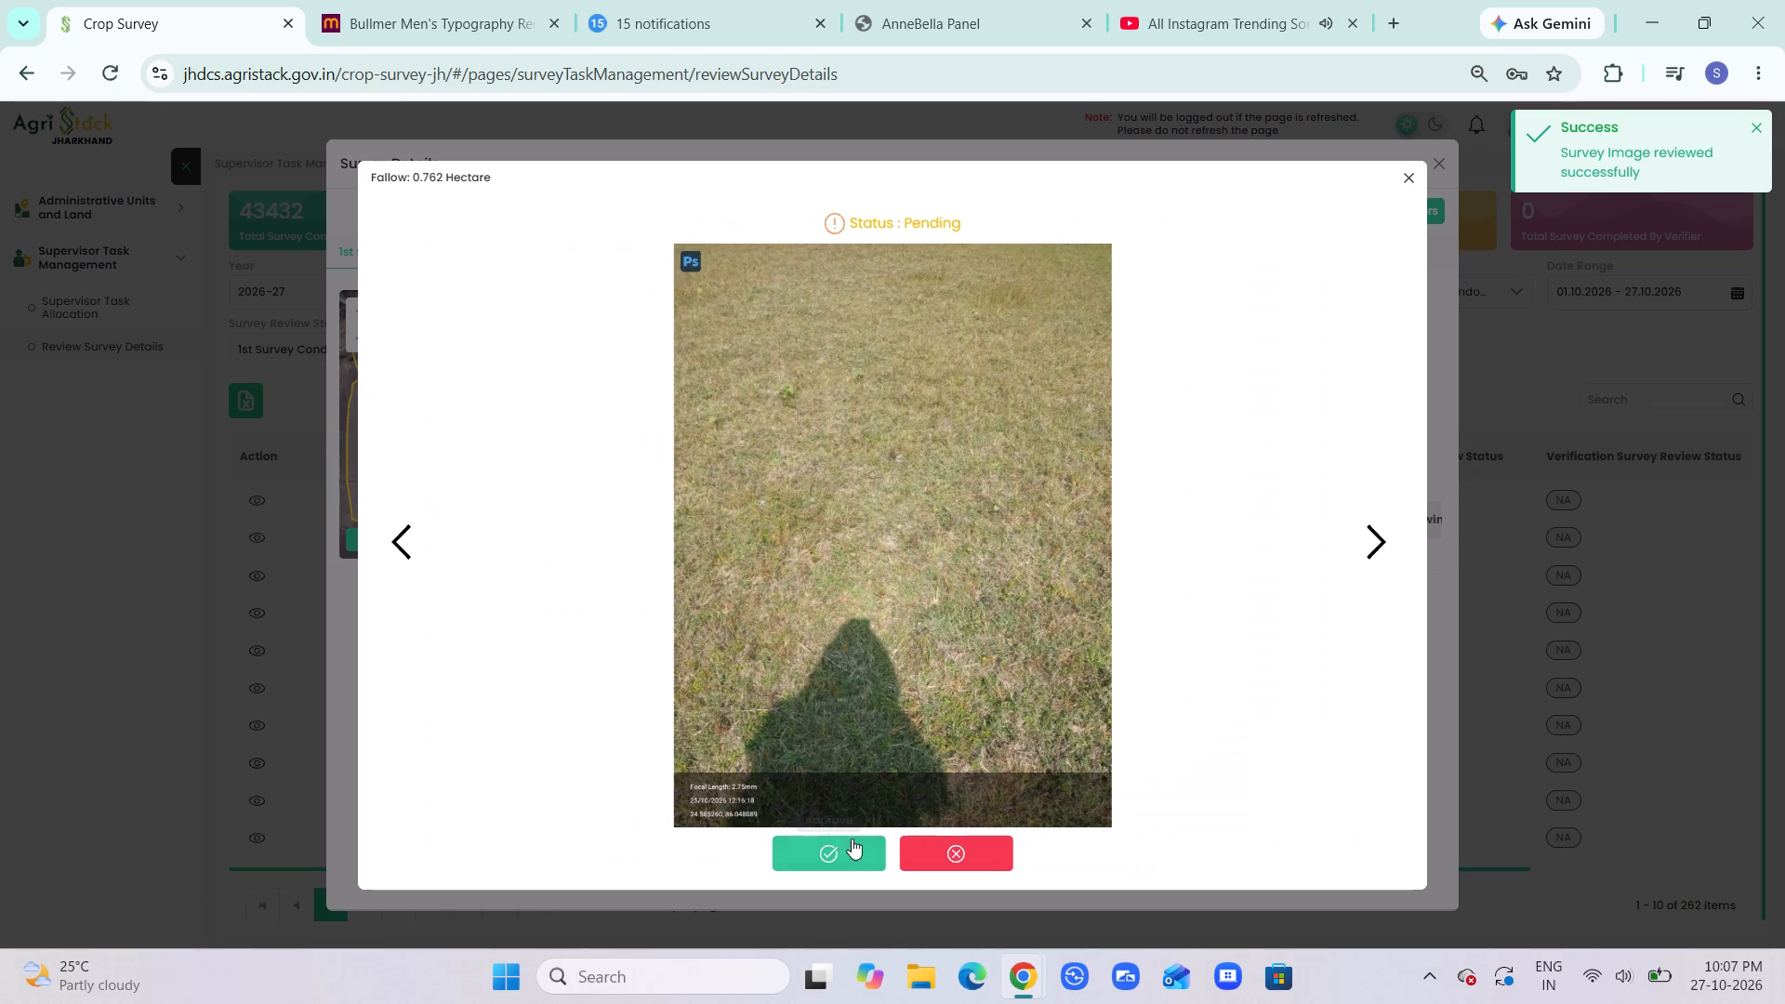
{"action": "left_click", "coordinate": [856, 855]}
{"action": "left_click_drag", "start_coordinate": [1037, 634], "coordinate": [956, 645]}
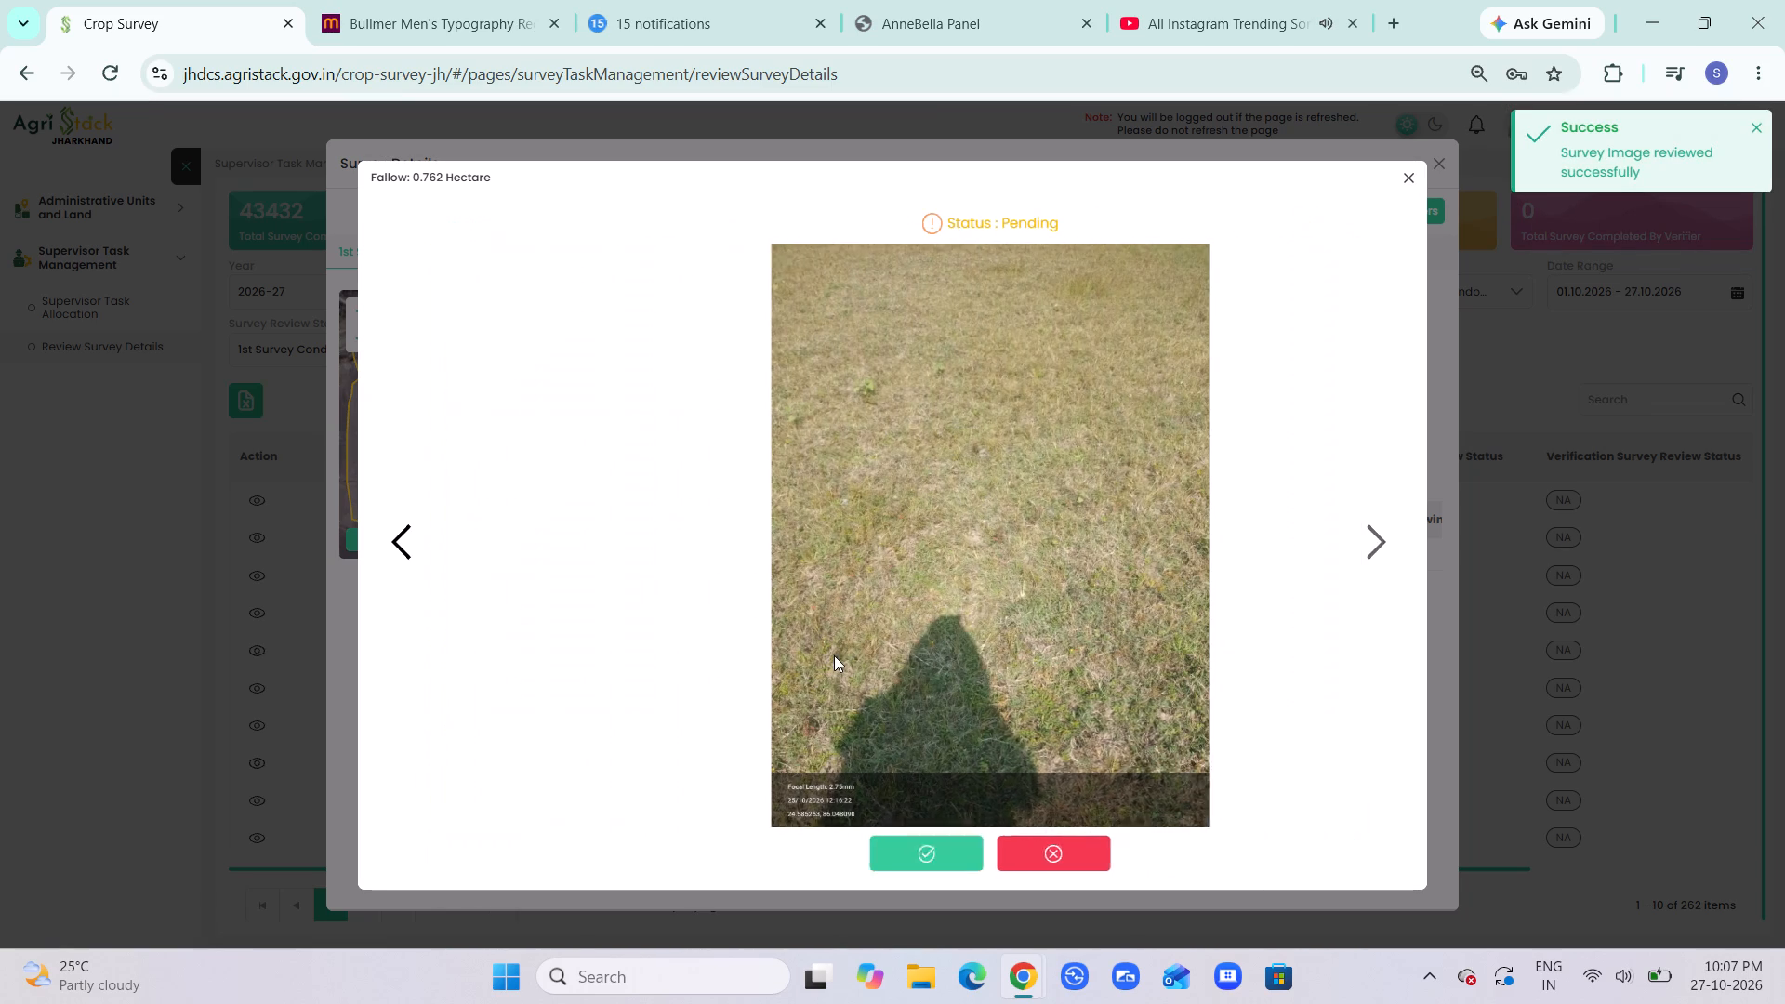
{"action": "left_click", "coordinate": [844, 856]}
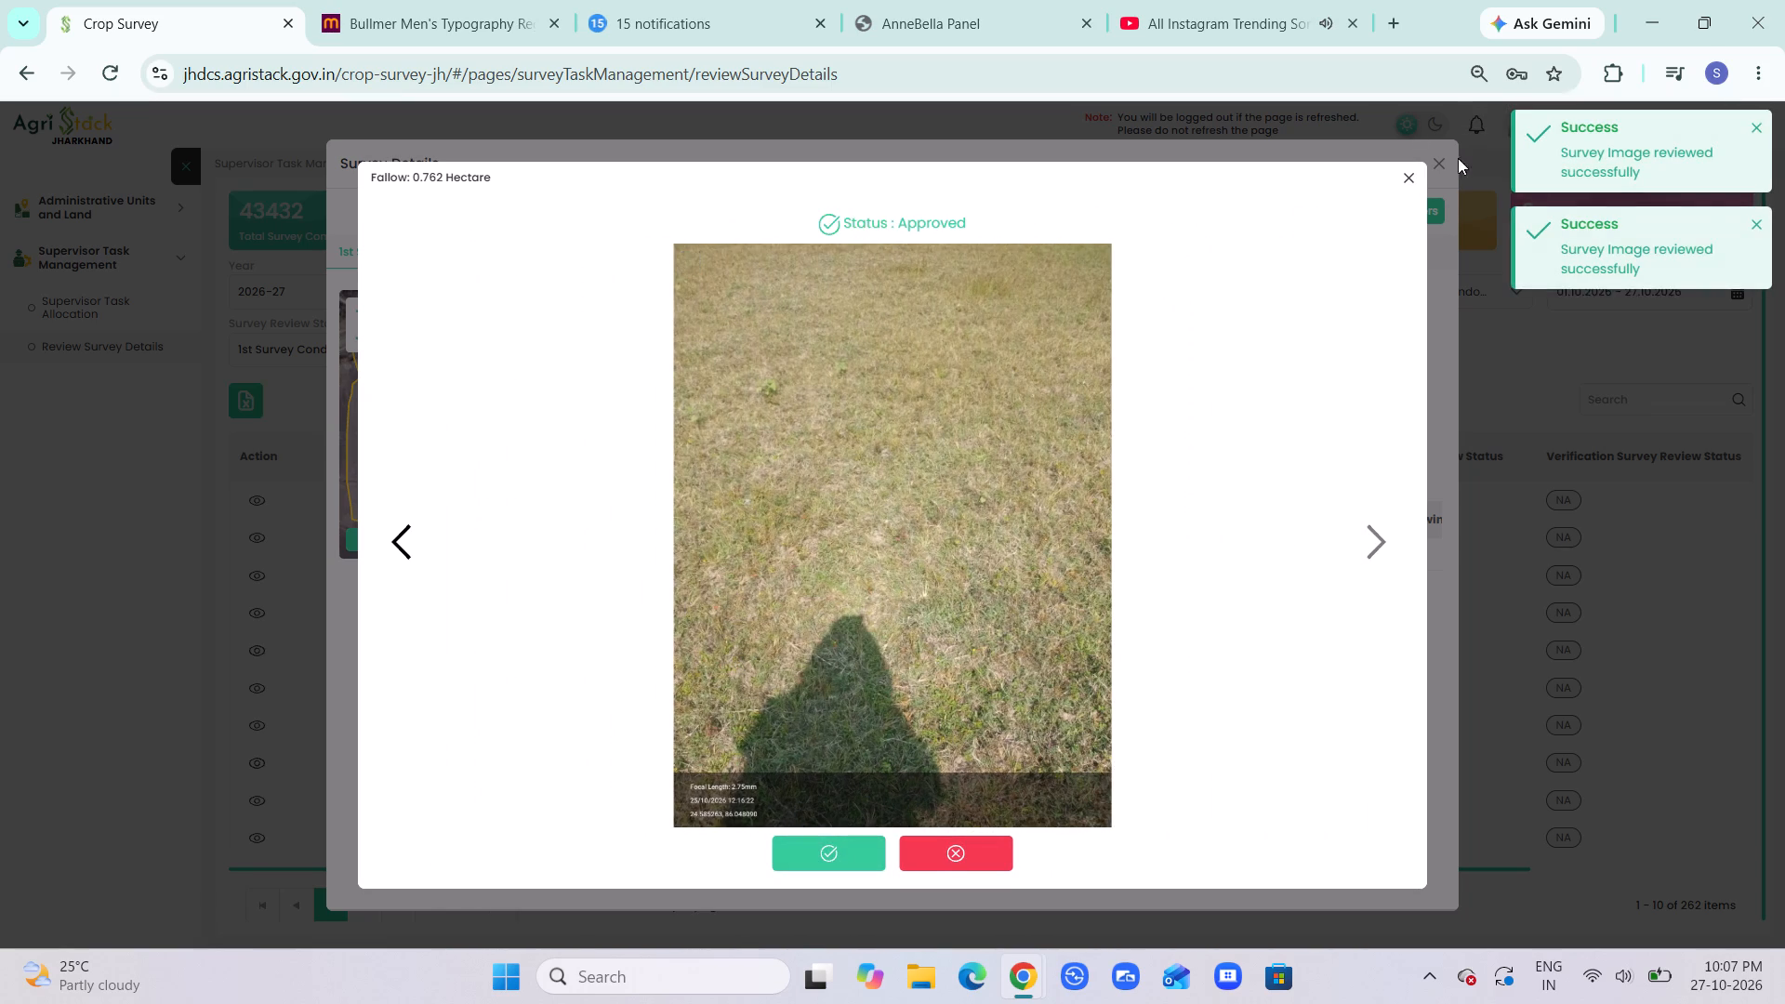
{"action": "left_click", "coordinate": [1406, 178]}
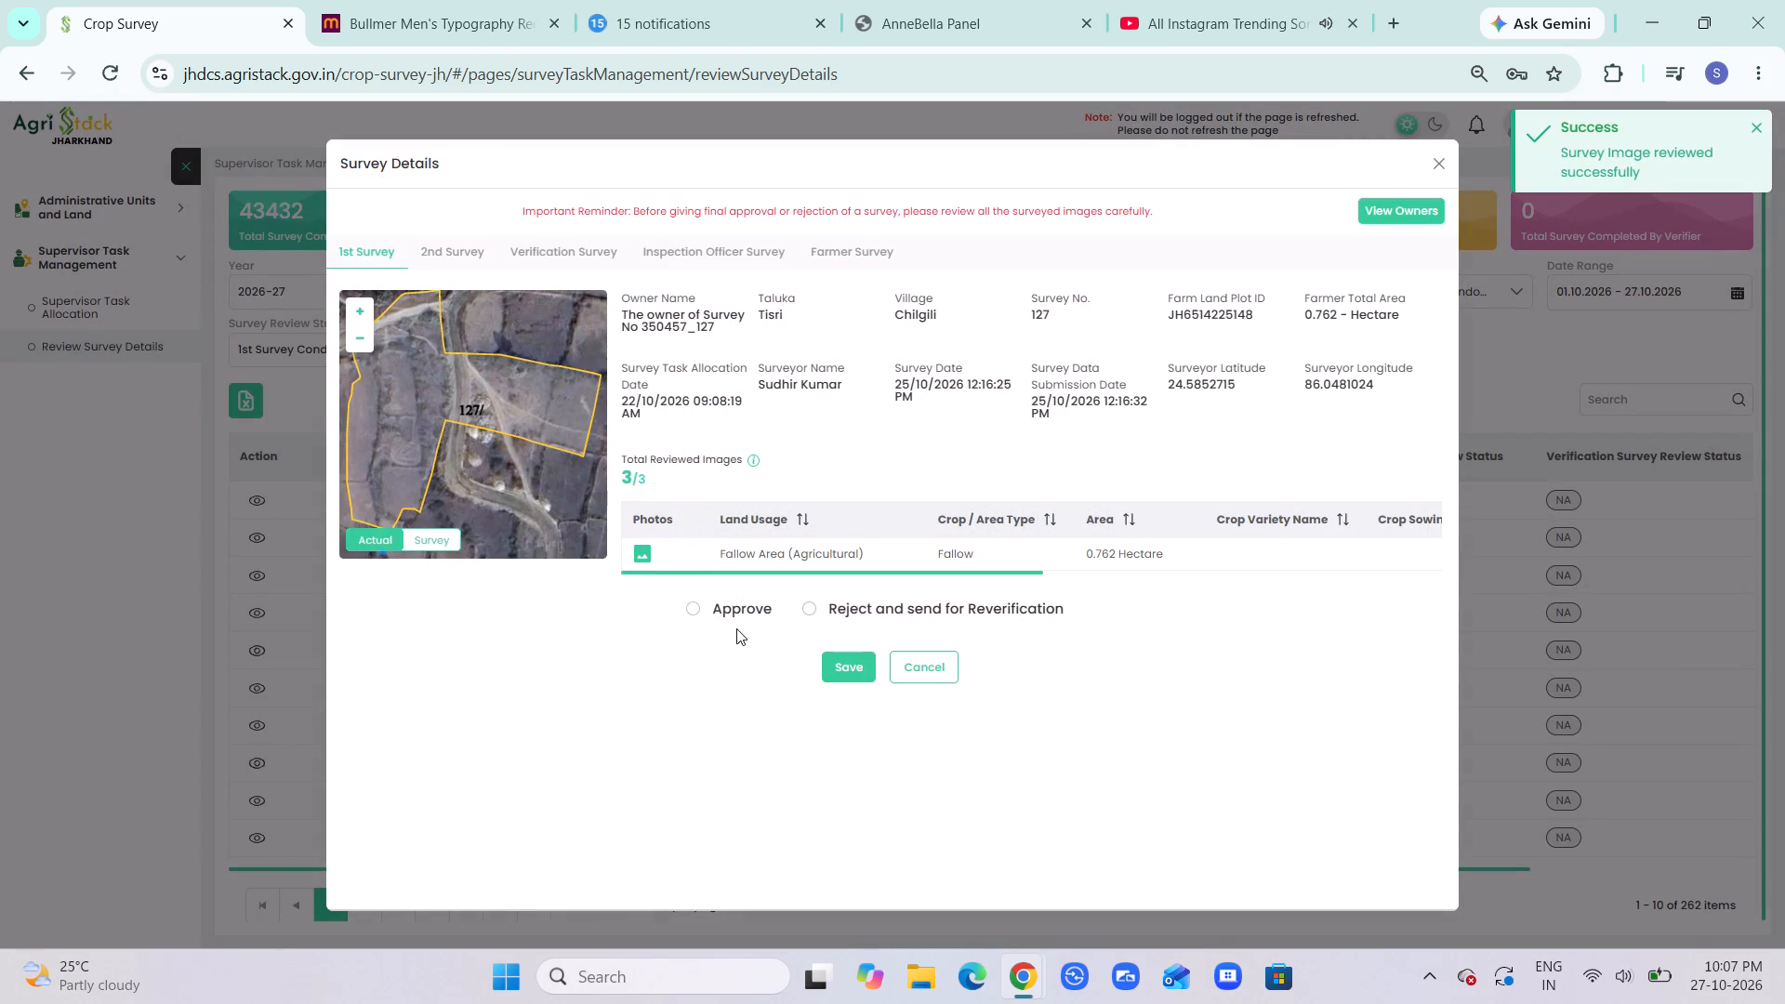
{"action": "left_click", "coordinate": [736, 604]}
{"action": "left_click", "coordinate": [724, 610]}
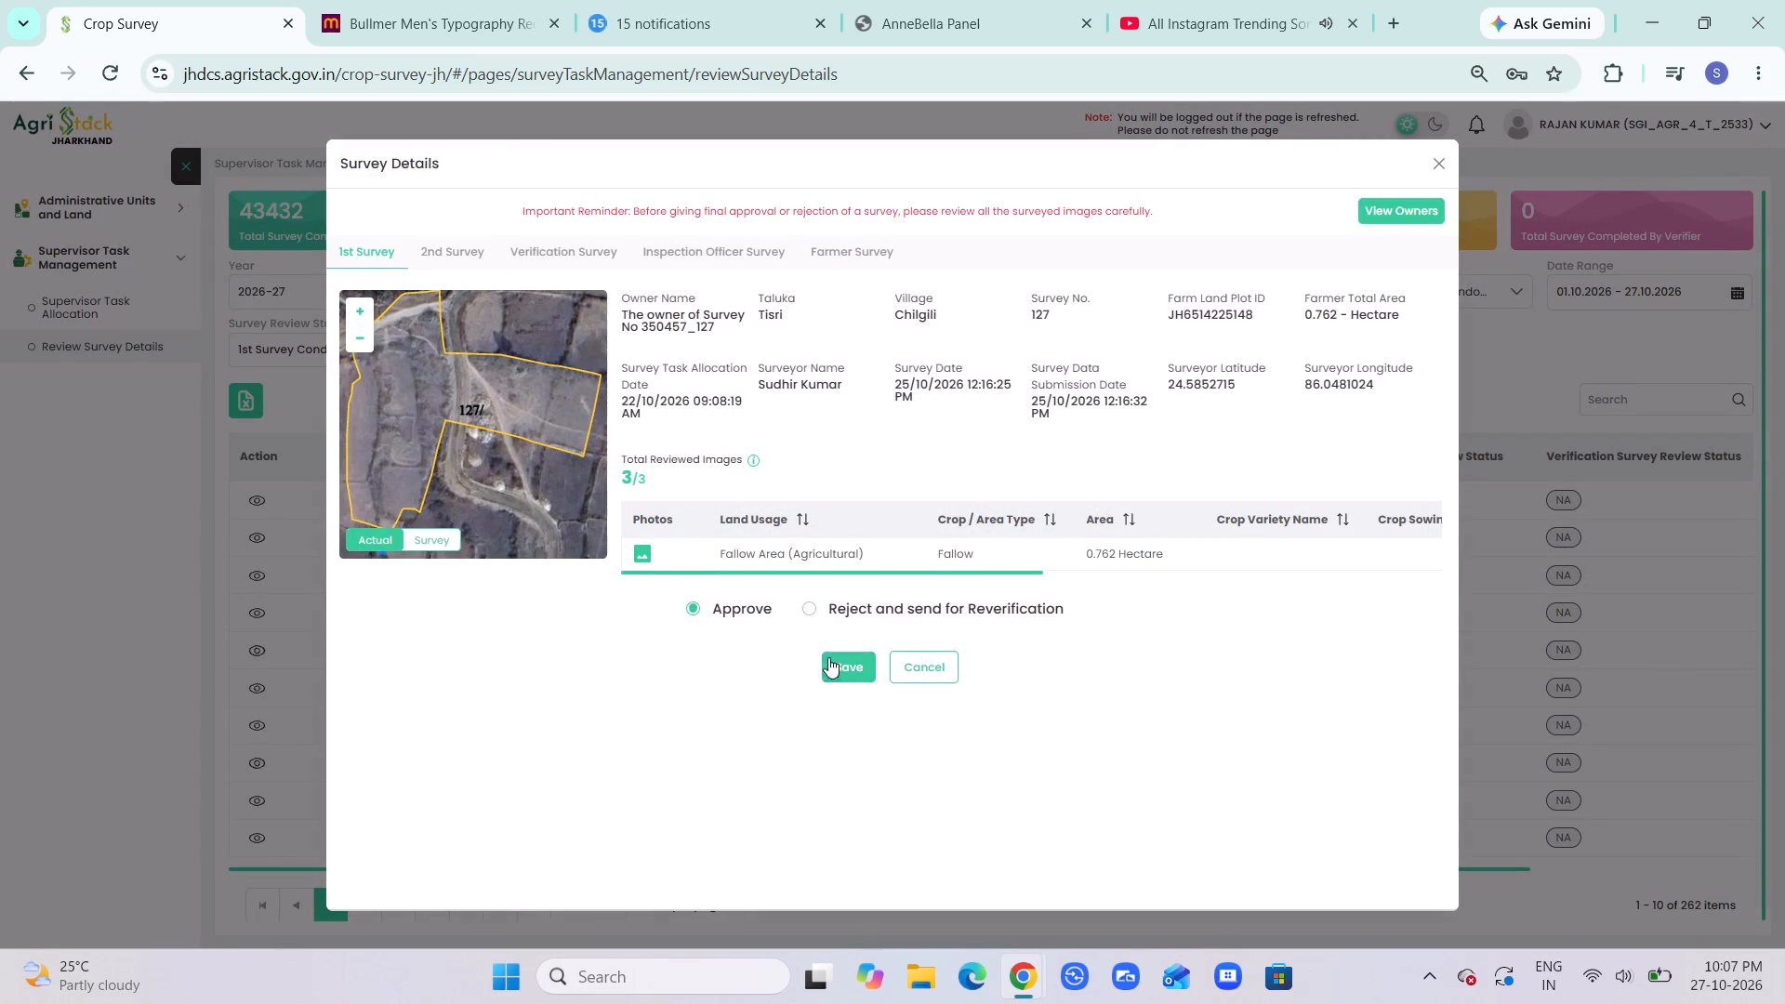
{"action": "left_click", "coordinate": [832, 661]}
{"action": "left_click", "coordinate": [854, 560]}
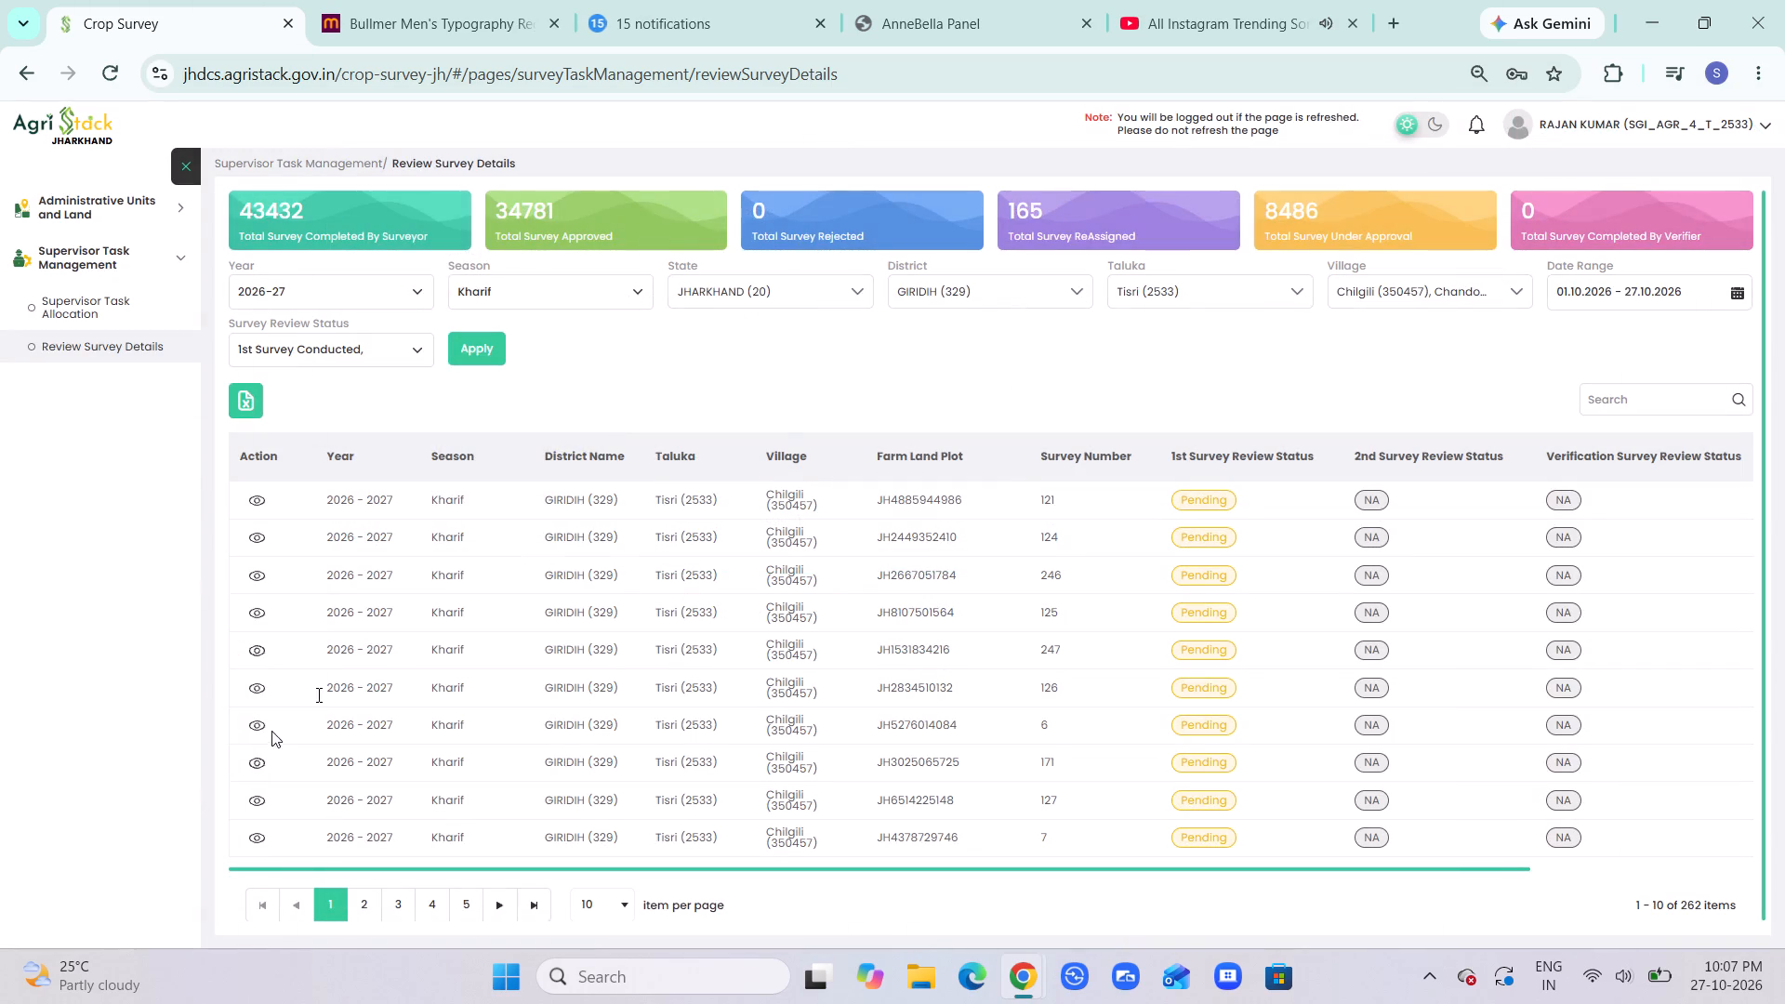
Approve all three fallow-land photos of survey number 171 and save its first survey with the Approve decision, closing its details.
{"action": "left_click", "coordinate": [261, 761]}
{"action": "left_click", "coordinate": [645, 554]}
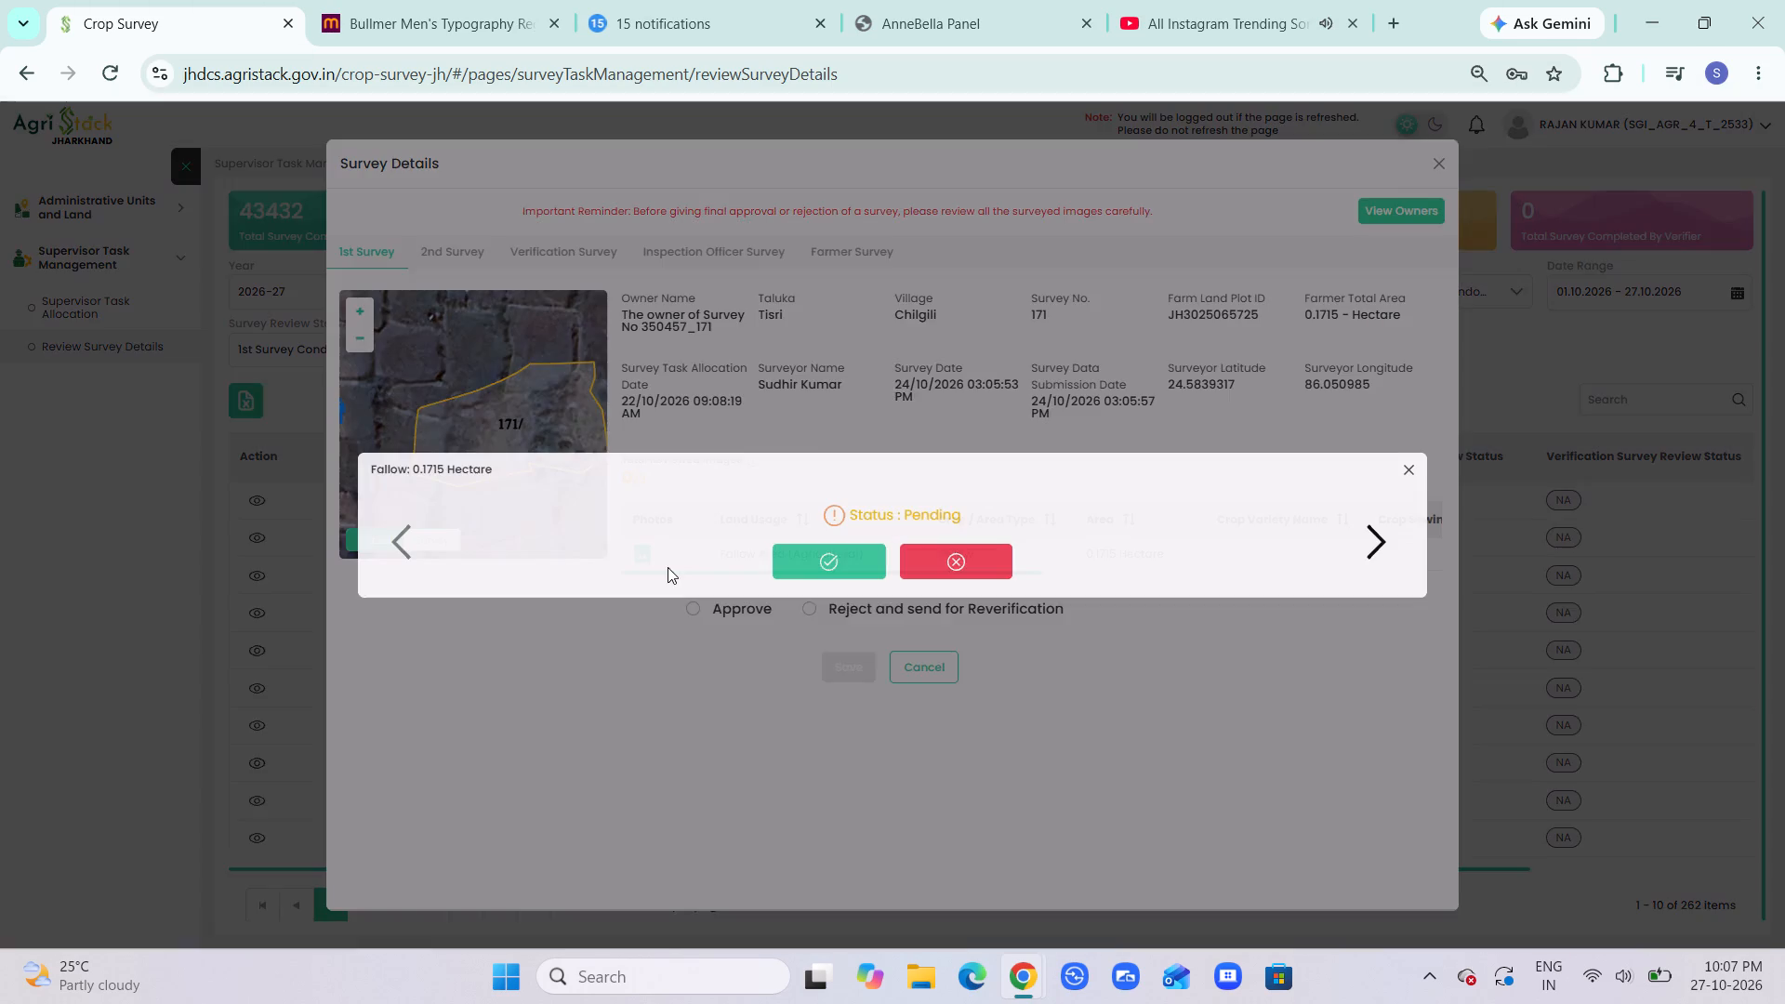
{"action": "left_click", "coordinate": [827, 848]}
{"action": "left_click_drag", "start_coordinate": [996, 679], "coordinate": [769, 686]}
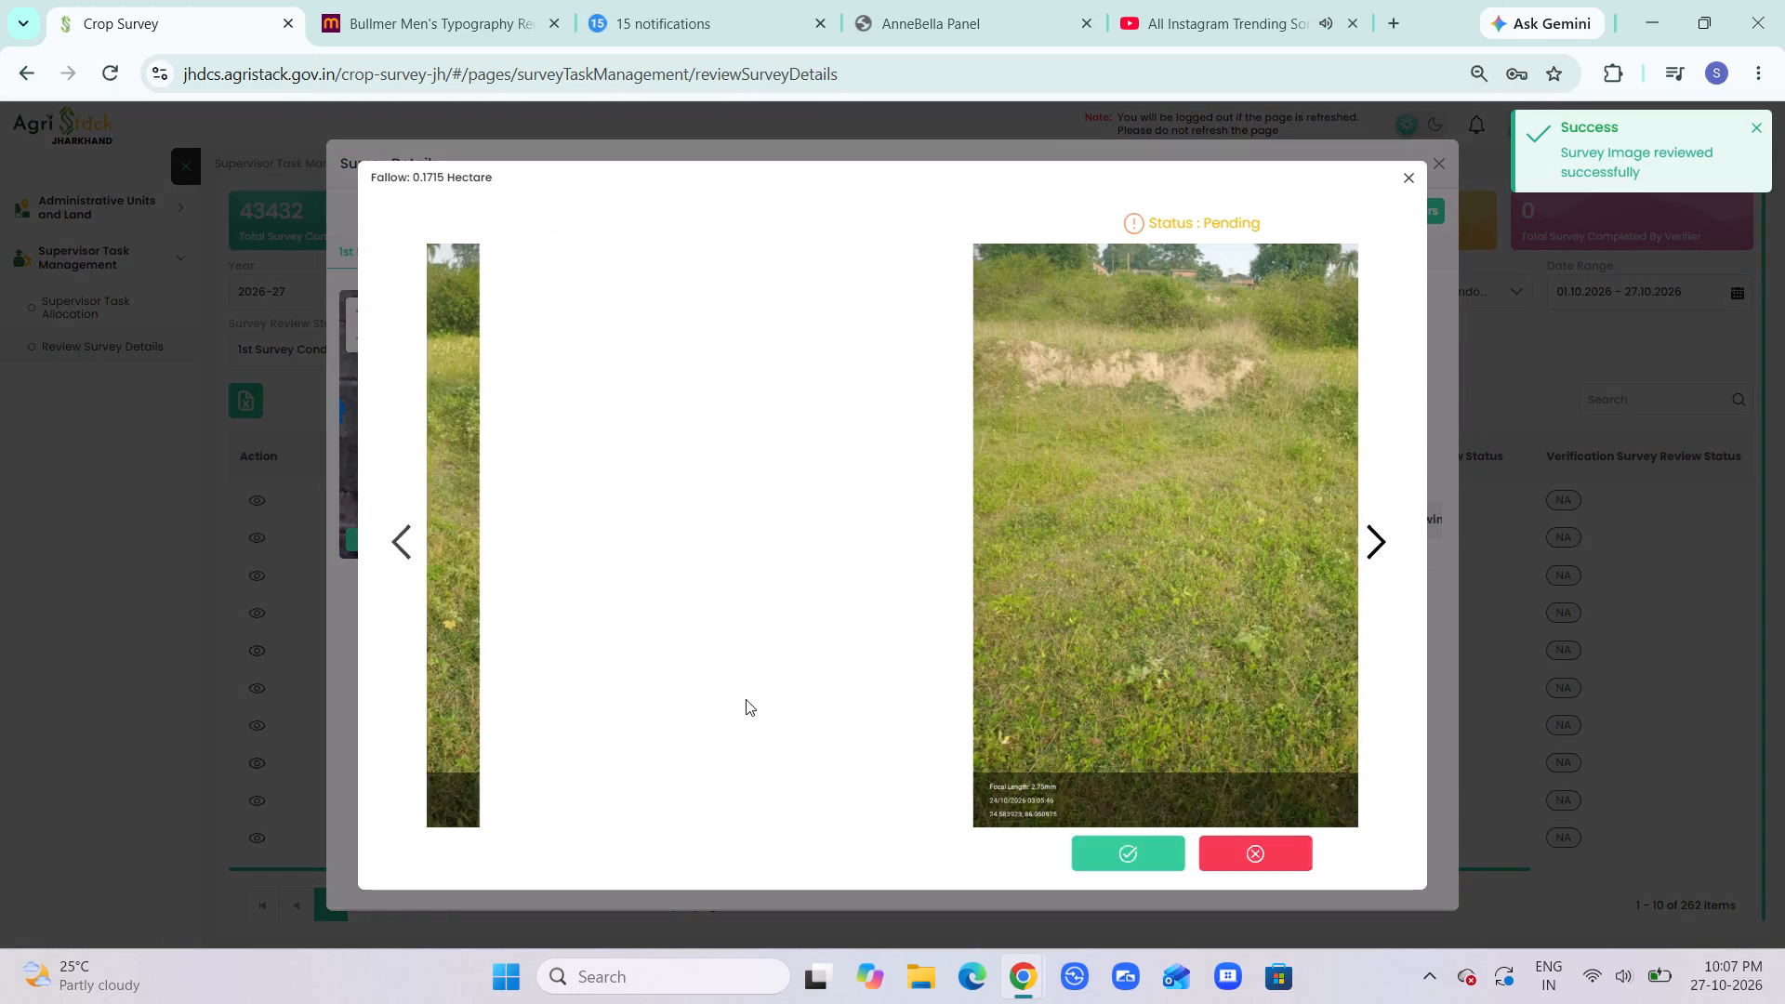
{"action": "left_click", "coordinate": [837, 861]}
{"action": "left_click_drag", "start_coordinate": [919, 669], "coordinate": [782, 674]}
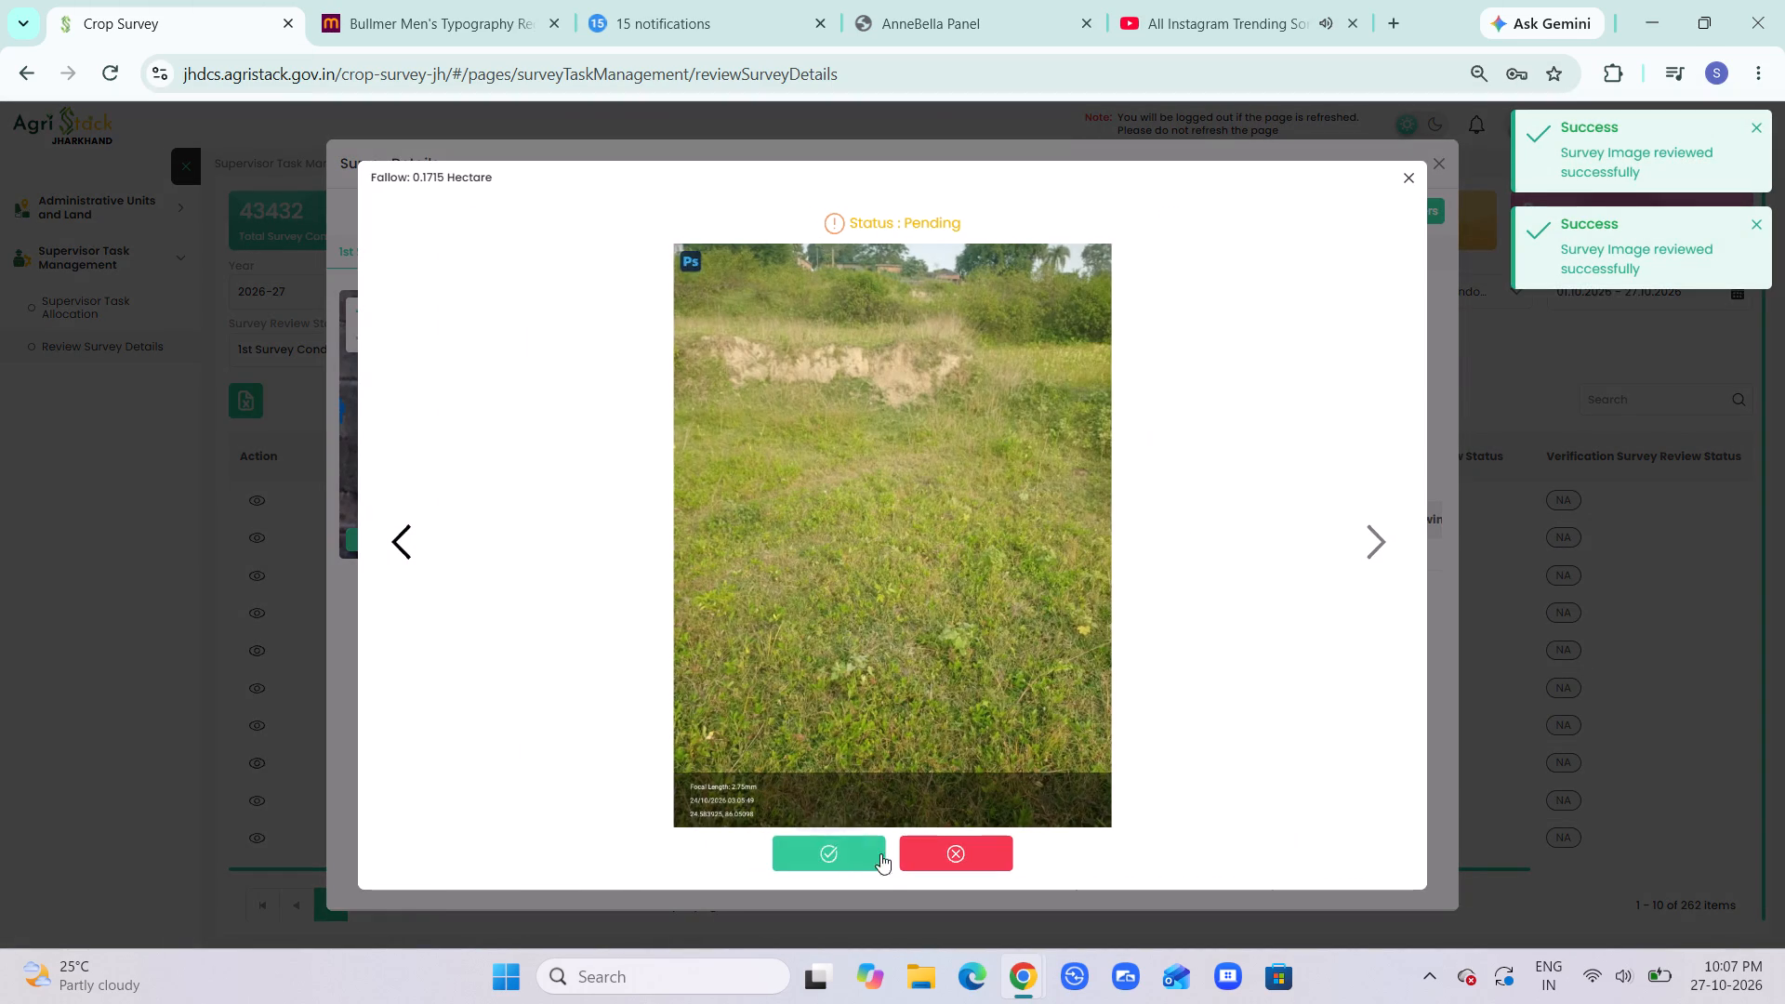
{"action": "left_click", "coordinate": [841, 853]}
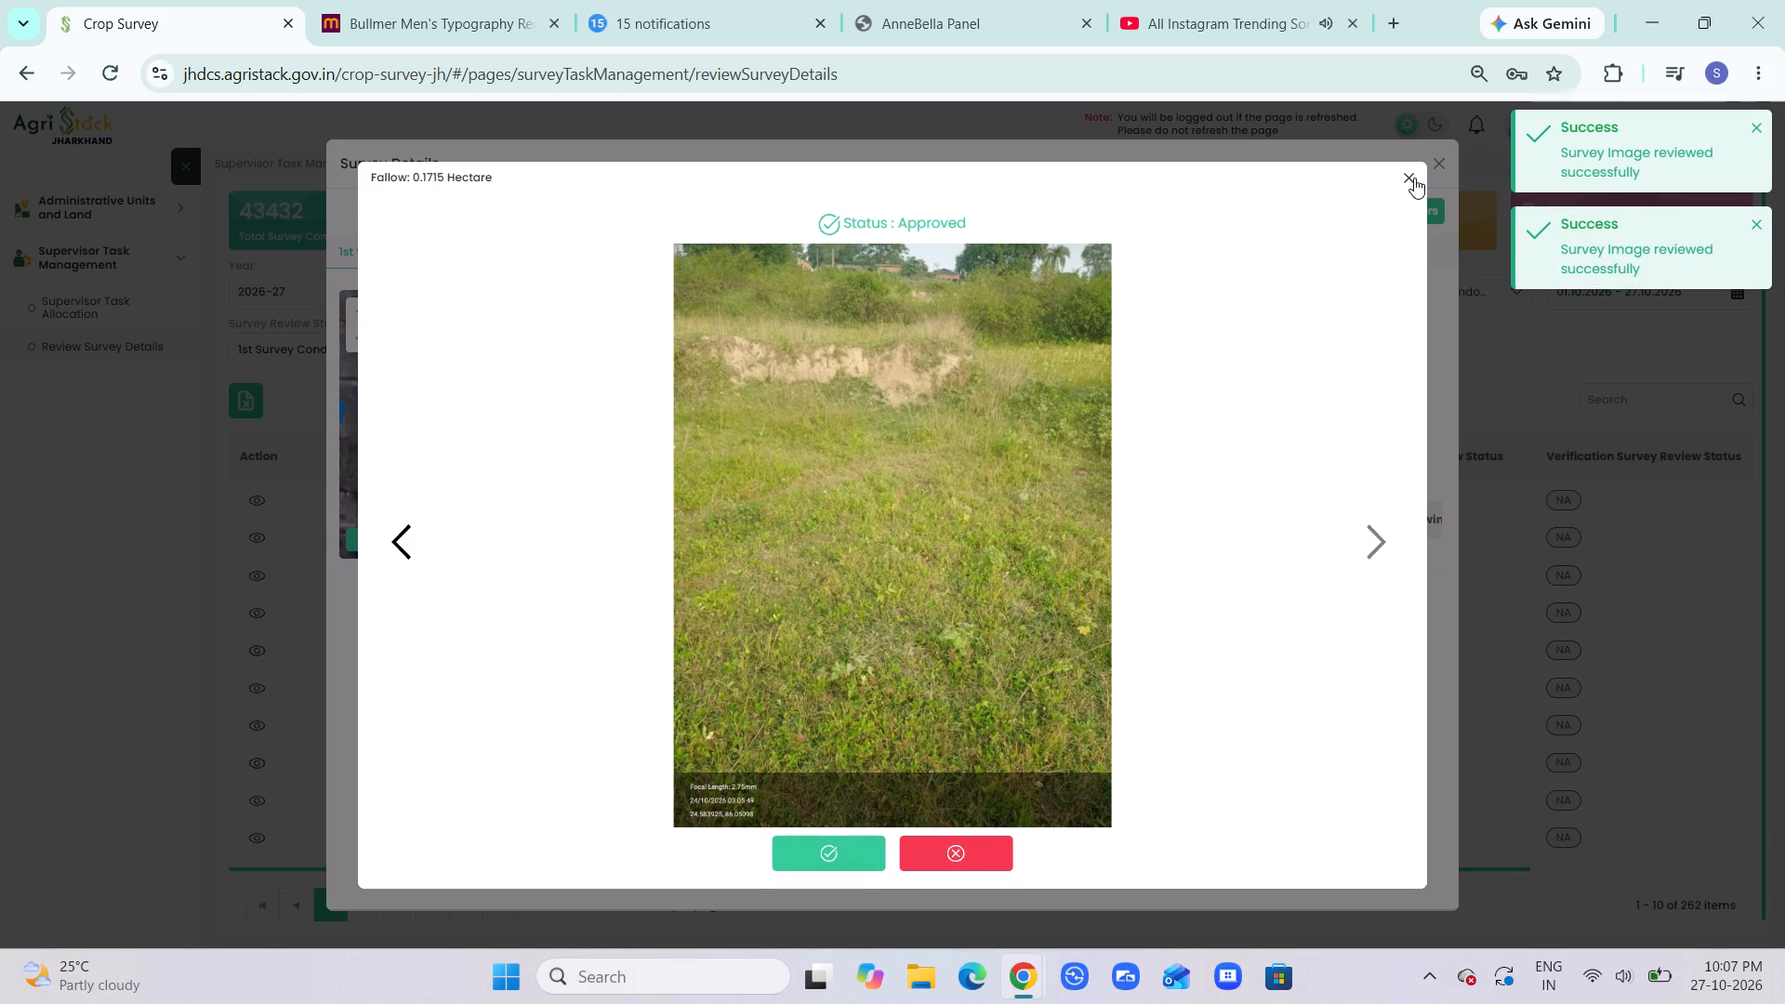
{"action": "left_click", "coordinate": [1408, 175]}
{"action": "left_click", "coordinate": [734, 598]}
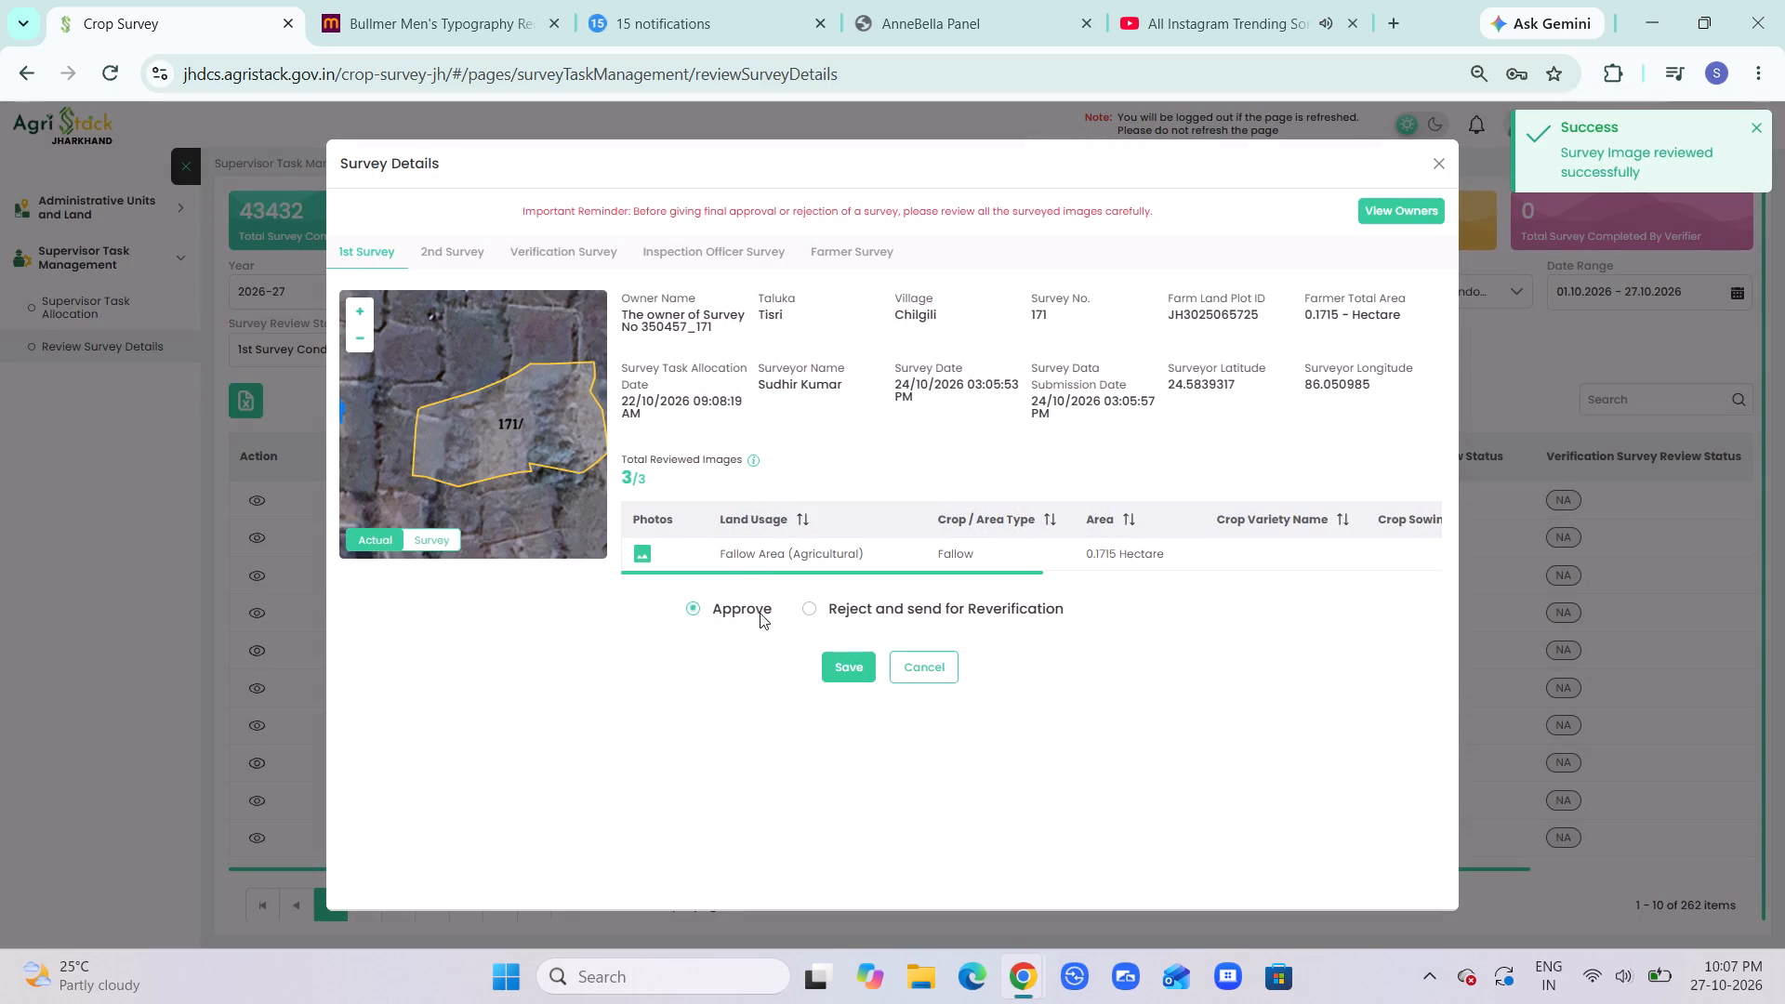
{"action": "left_click", "coordinate": [842, 664]}
{"action": "left_click", "coordinate": [891, 561]}
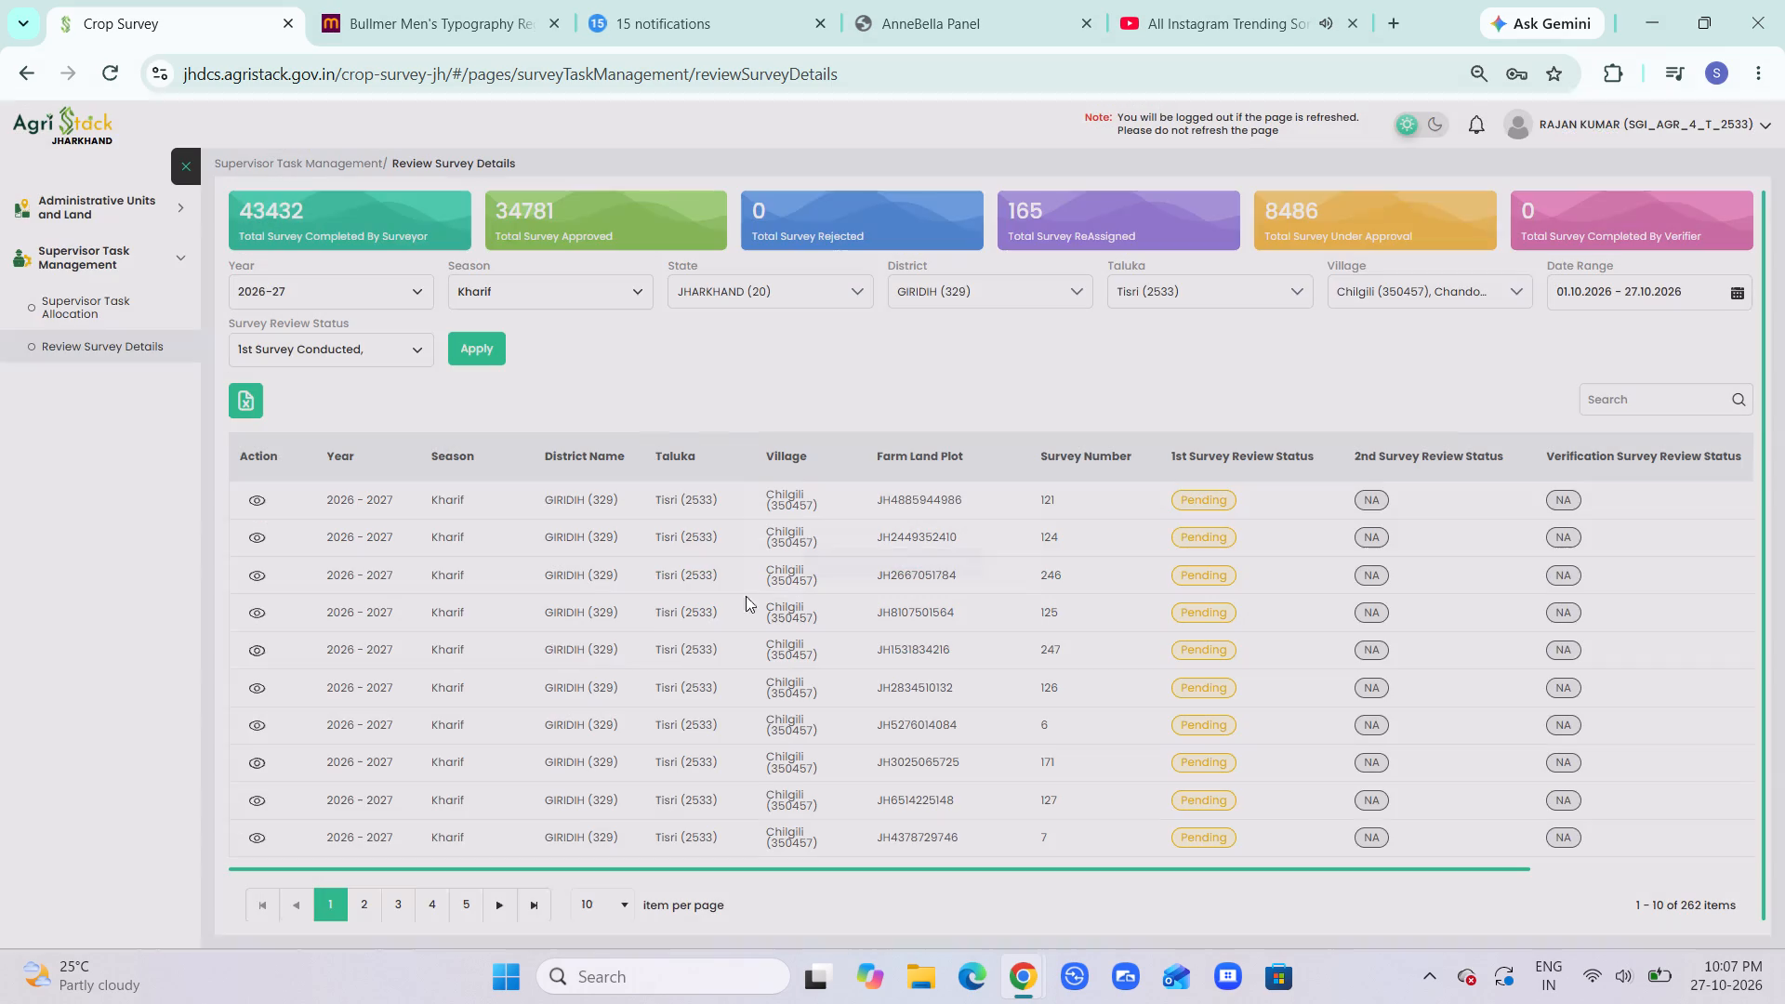
Approve all three fallow-land photos of survey number 6 and save its first survey with the Approve decision, closing its details.
{"action": "left_click", "coordinate": [265, 723]}
{"action": "left_click", "coordinate": [261, 718]}
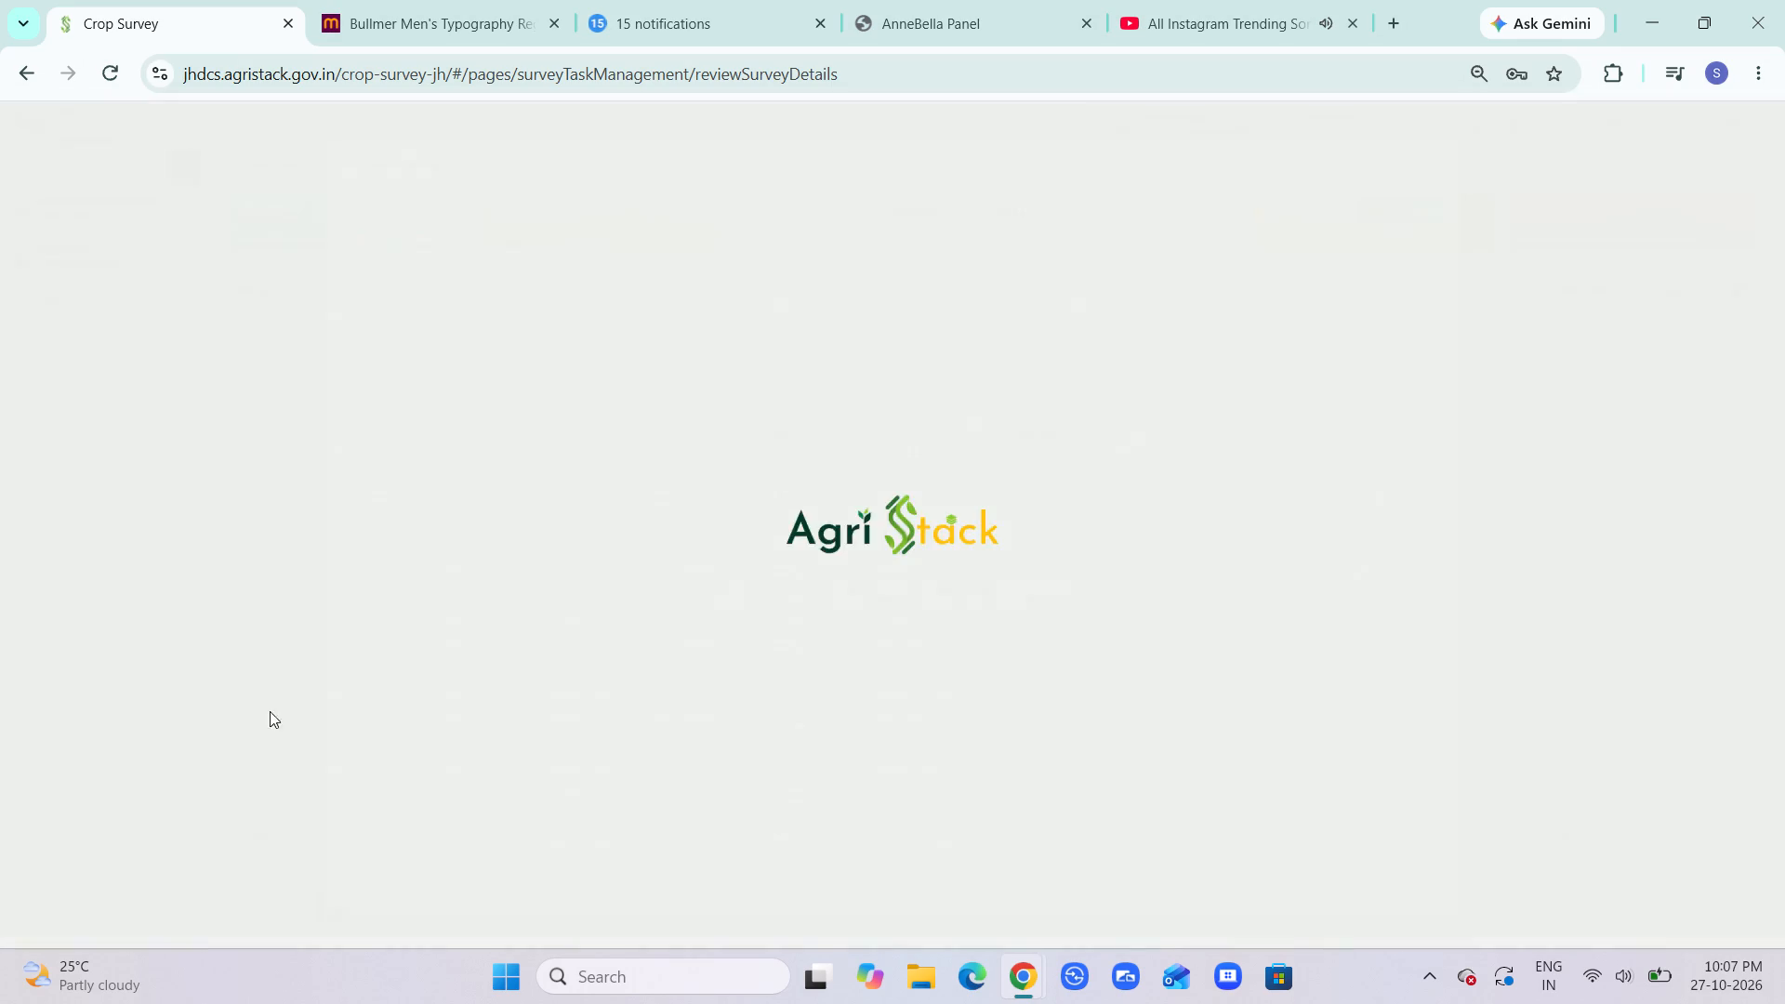
{"action": "left_click", "coordinate": [641, 556]}
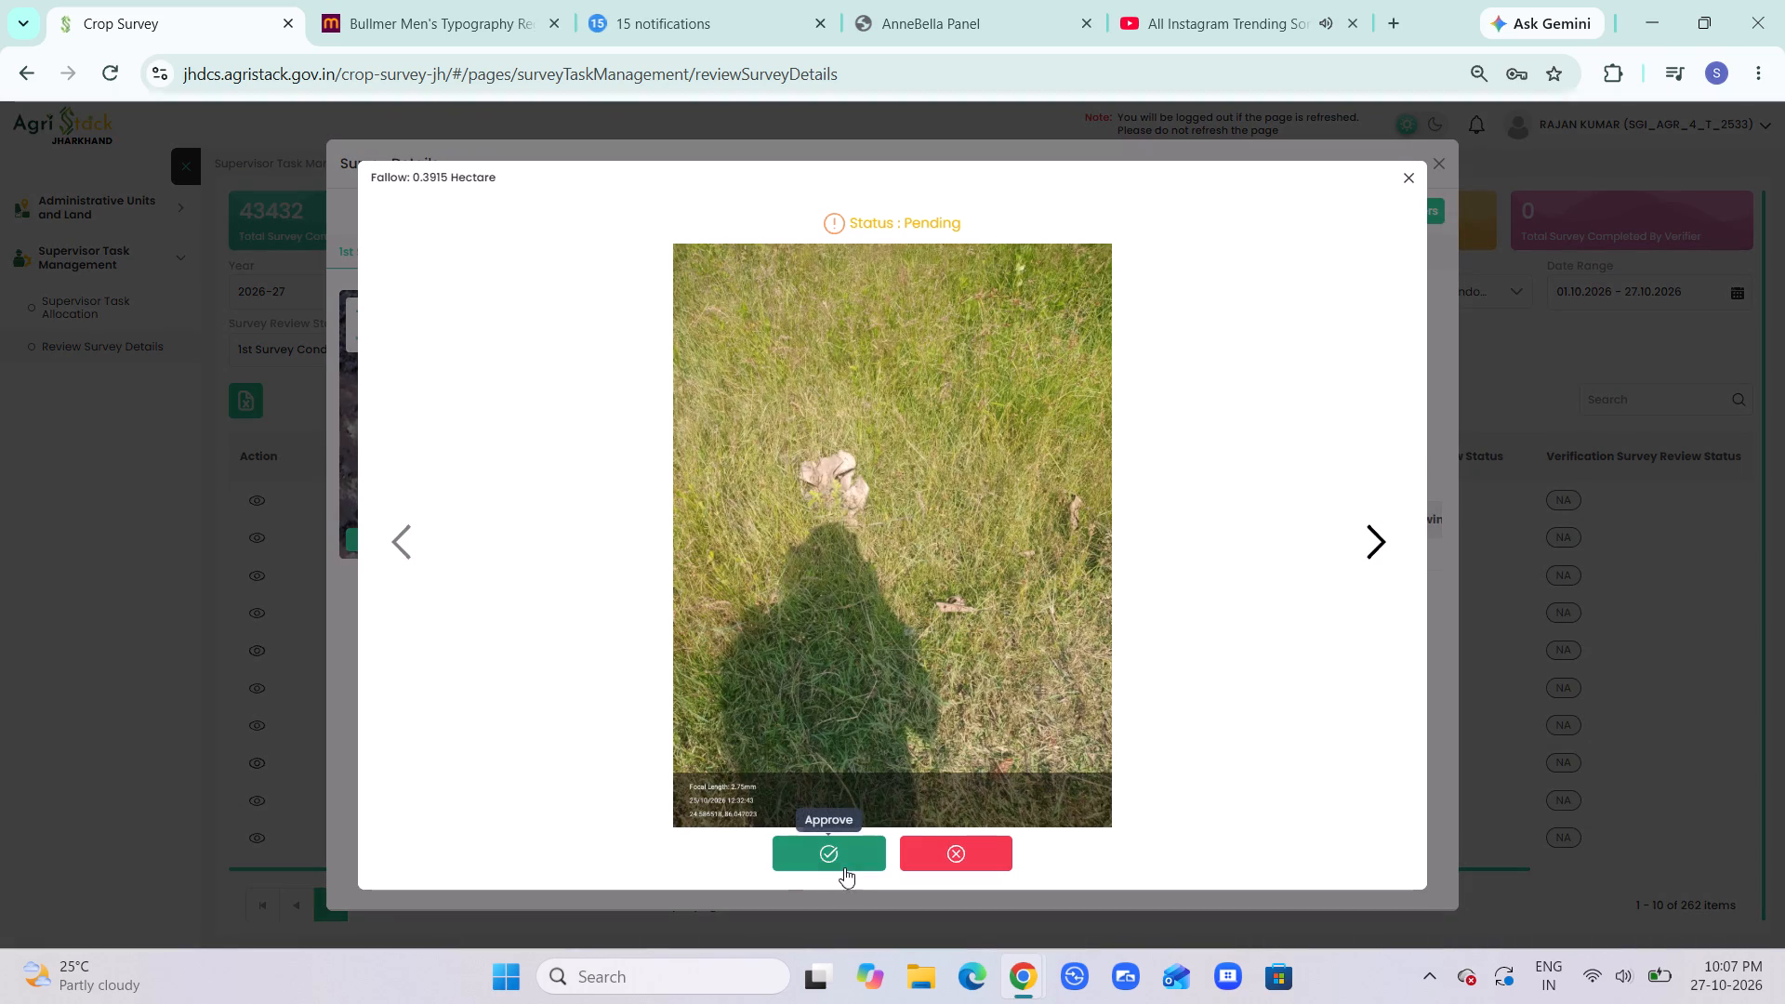
{"action": "left_click", "coordinate": [849, 859]}
{"action": "left_click_drag", "start_coordinate": [1008, 686], "coordinate": [872, 695]}
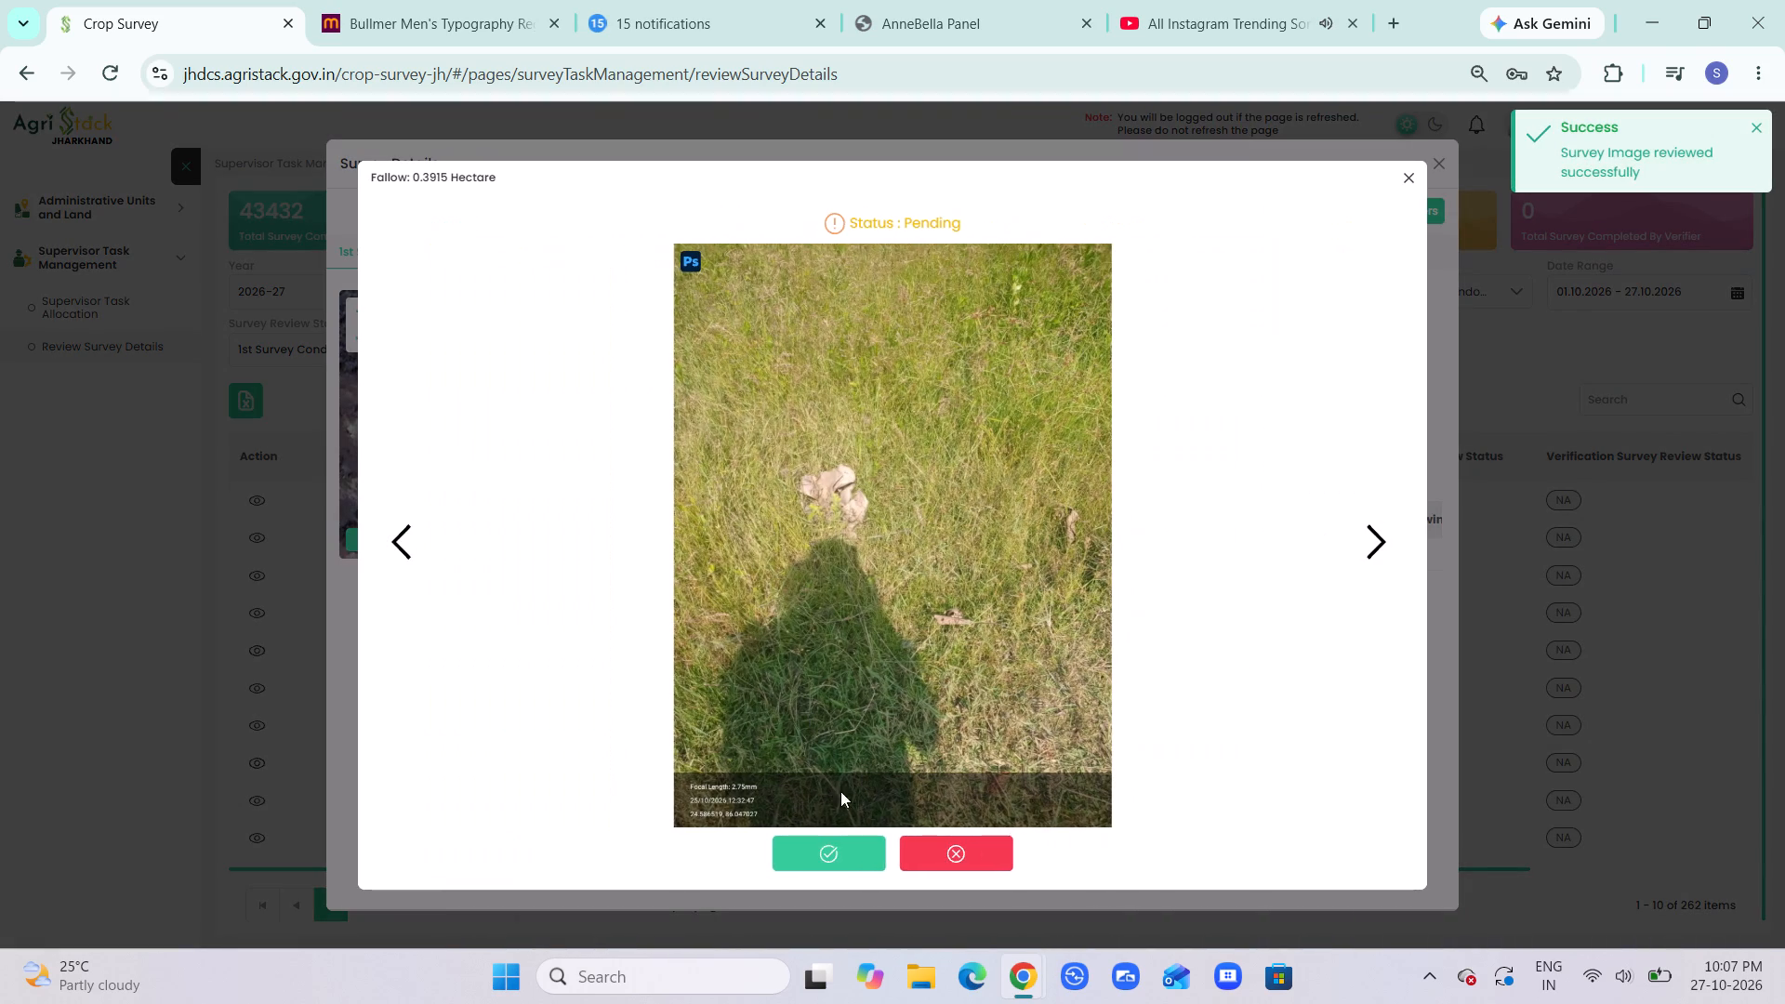
{"action": "left_click", "coordinate": [847, 851]}
{"action": "left_click_drag", "start_coordinate": [1062, 657], "coordinate": [910, 657]}
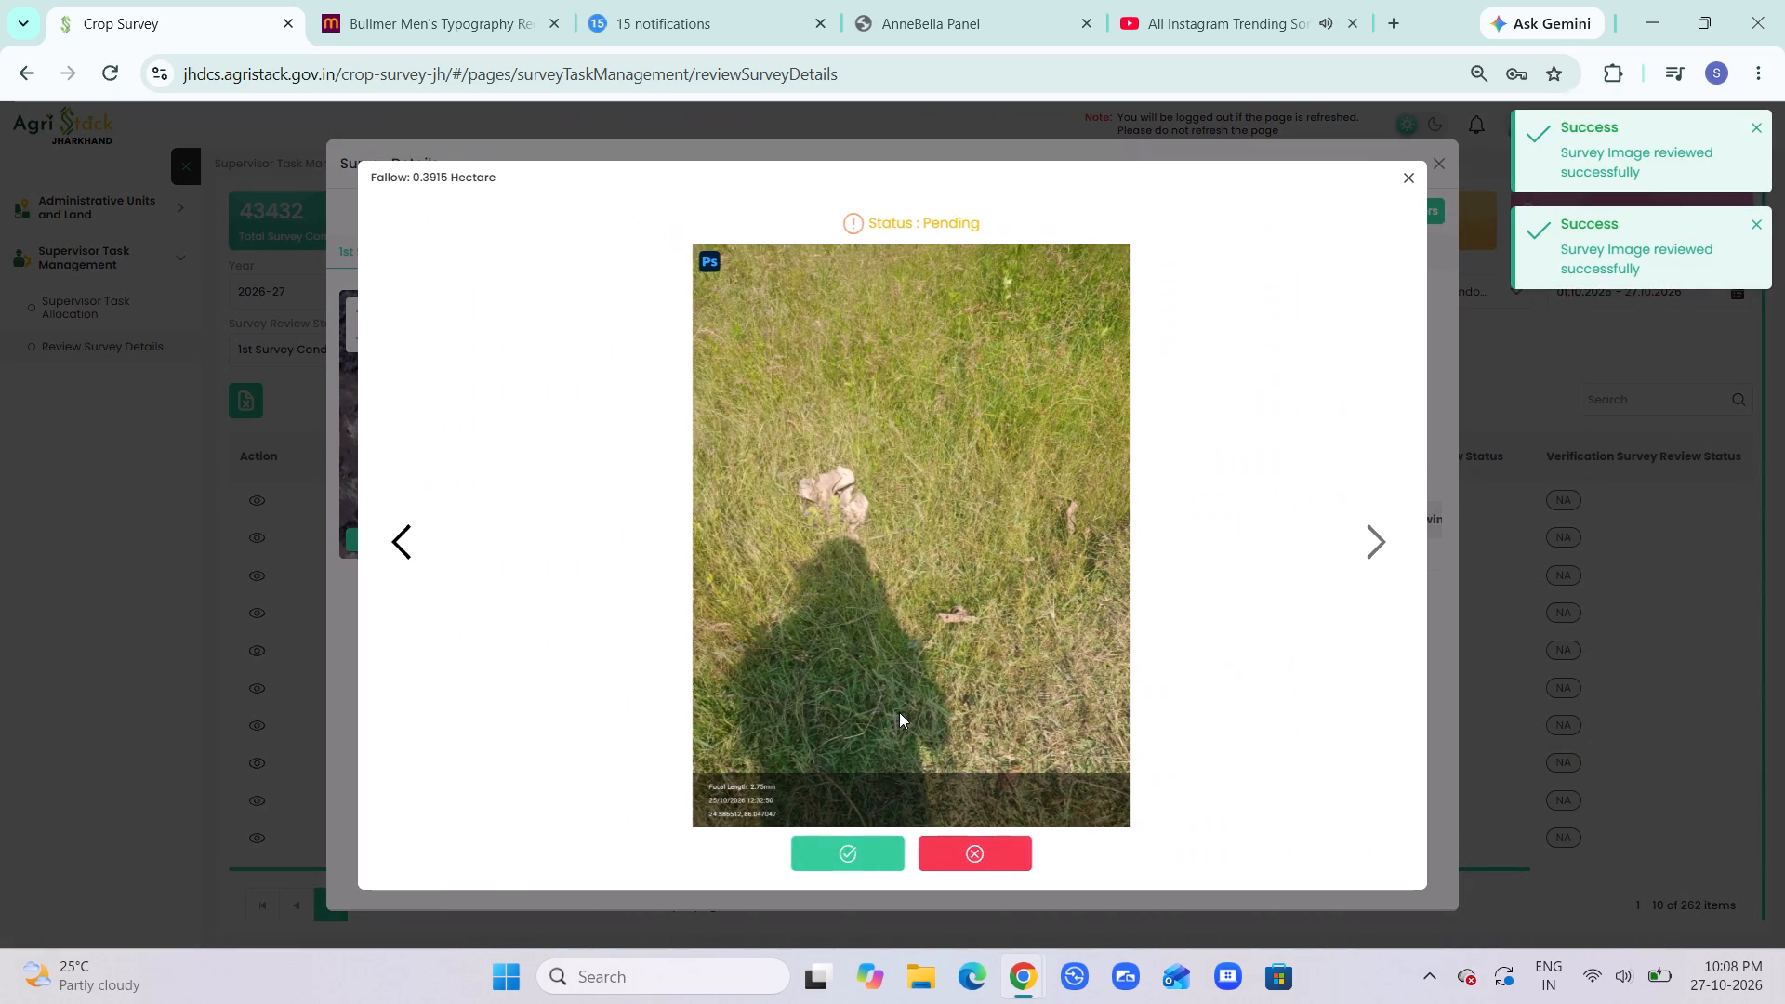
{"action": "left_click", "coordinate": [857, 847]}
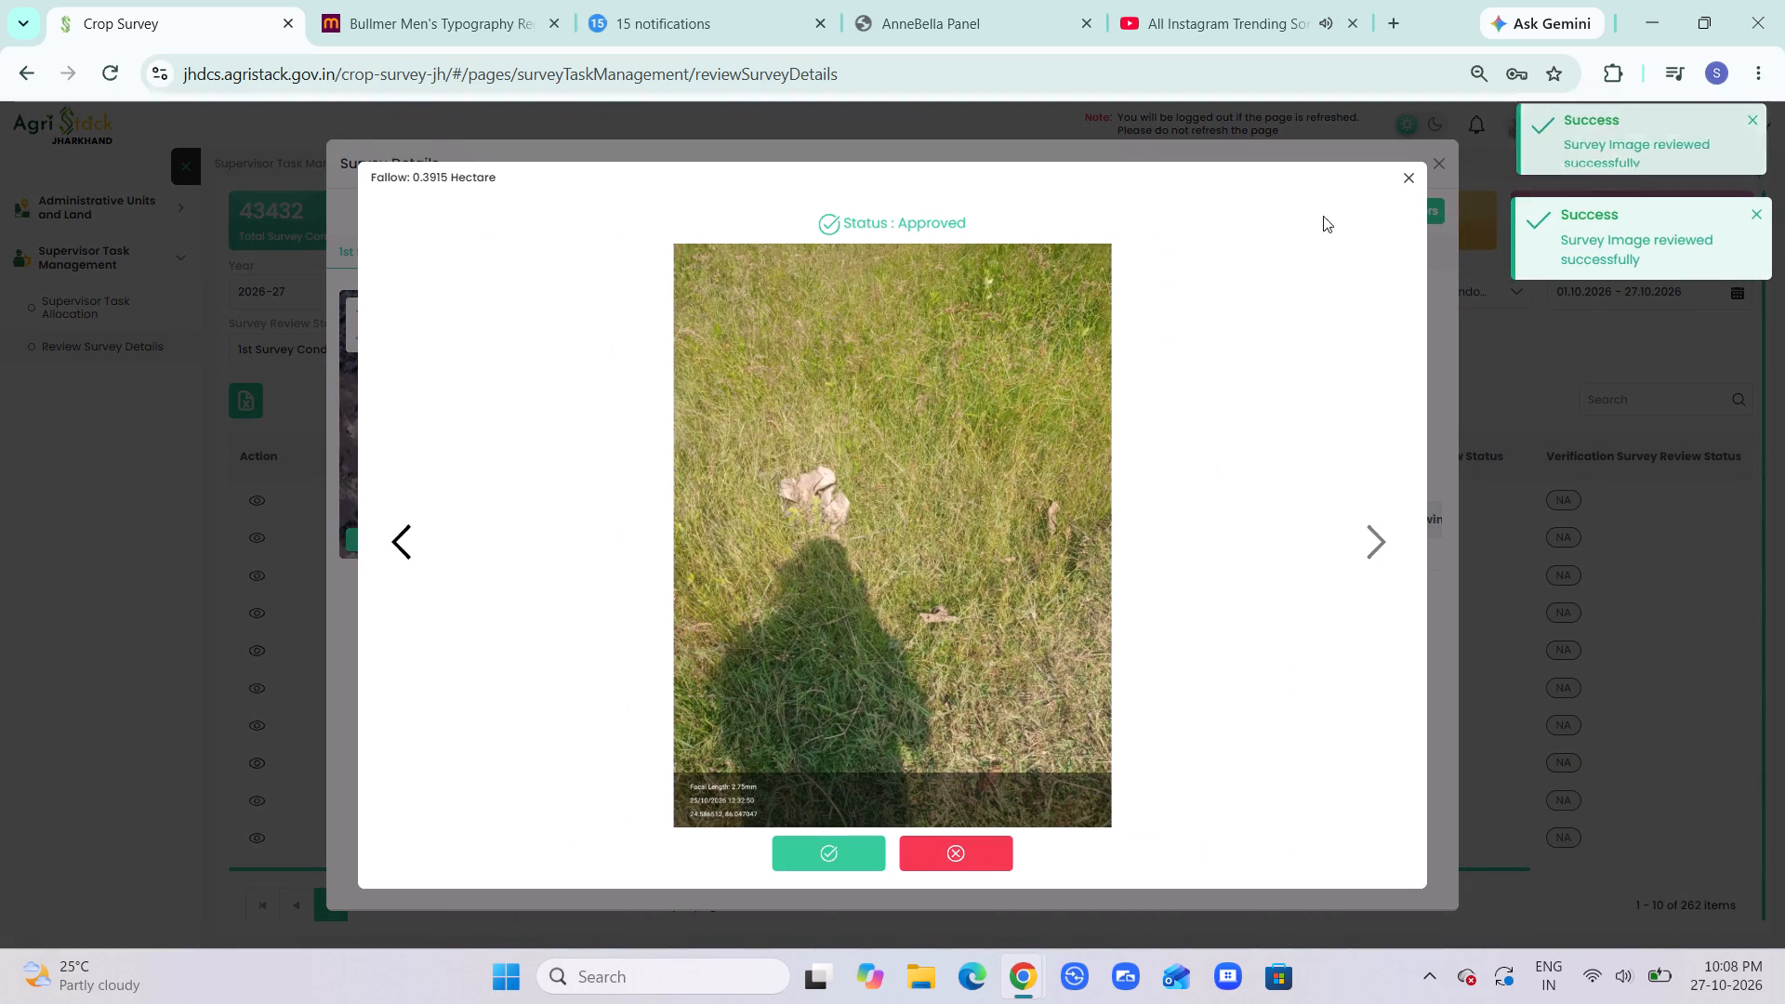
{"action": "left_click", "coordinate": [1409, 171]}
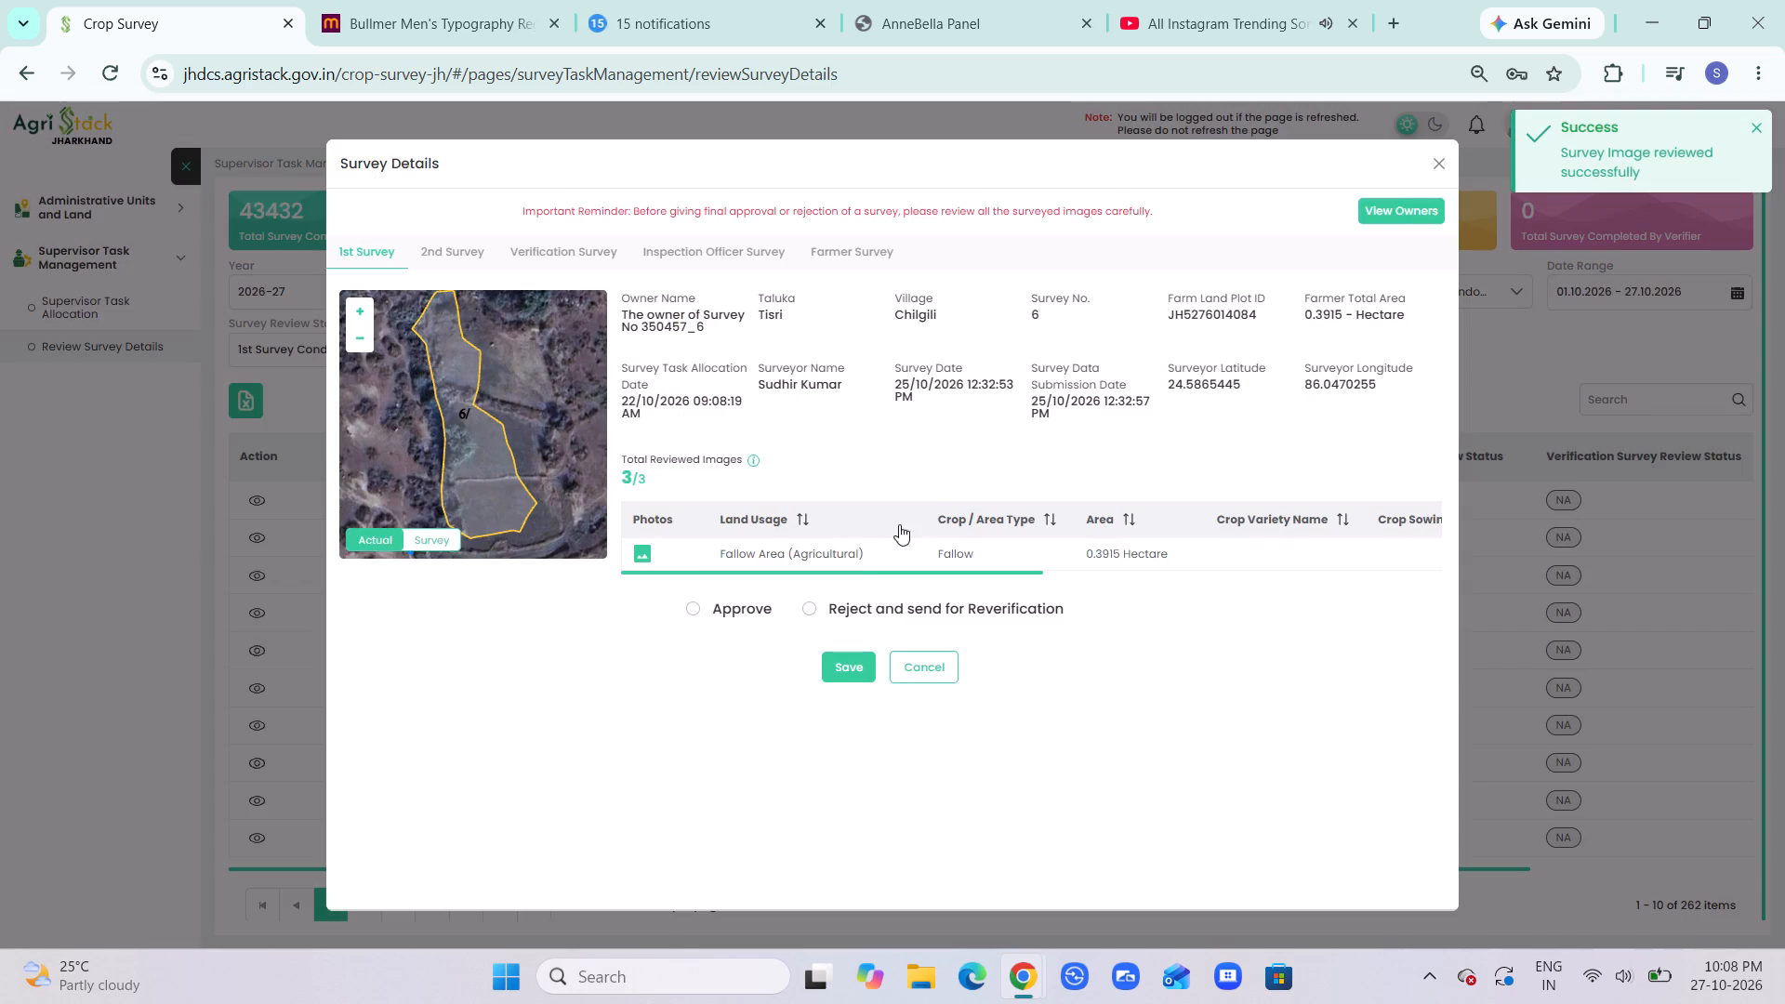
{"action": "left_click", "coordinate": [731, 603]}
{"action": "left_click", "coordinate": [845, 667]}
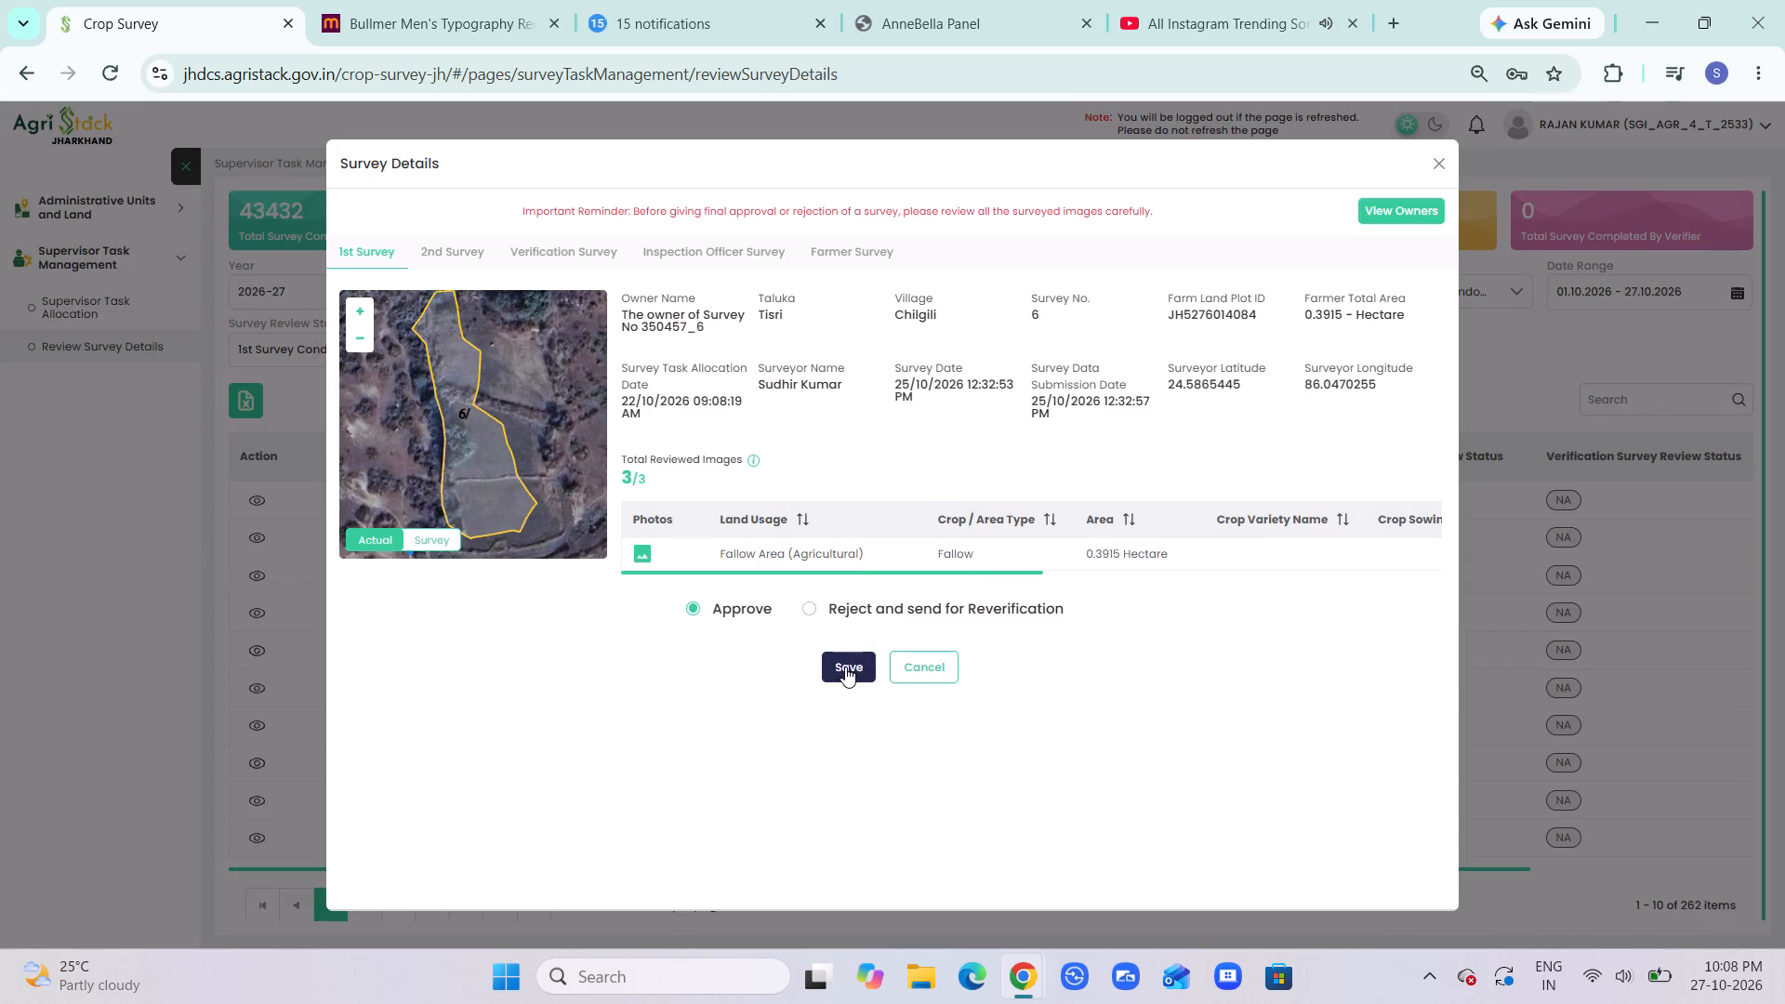
{"action": "left_click", "coordinate": [854, 568]}
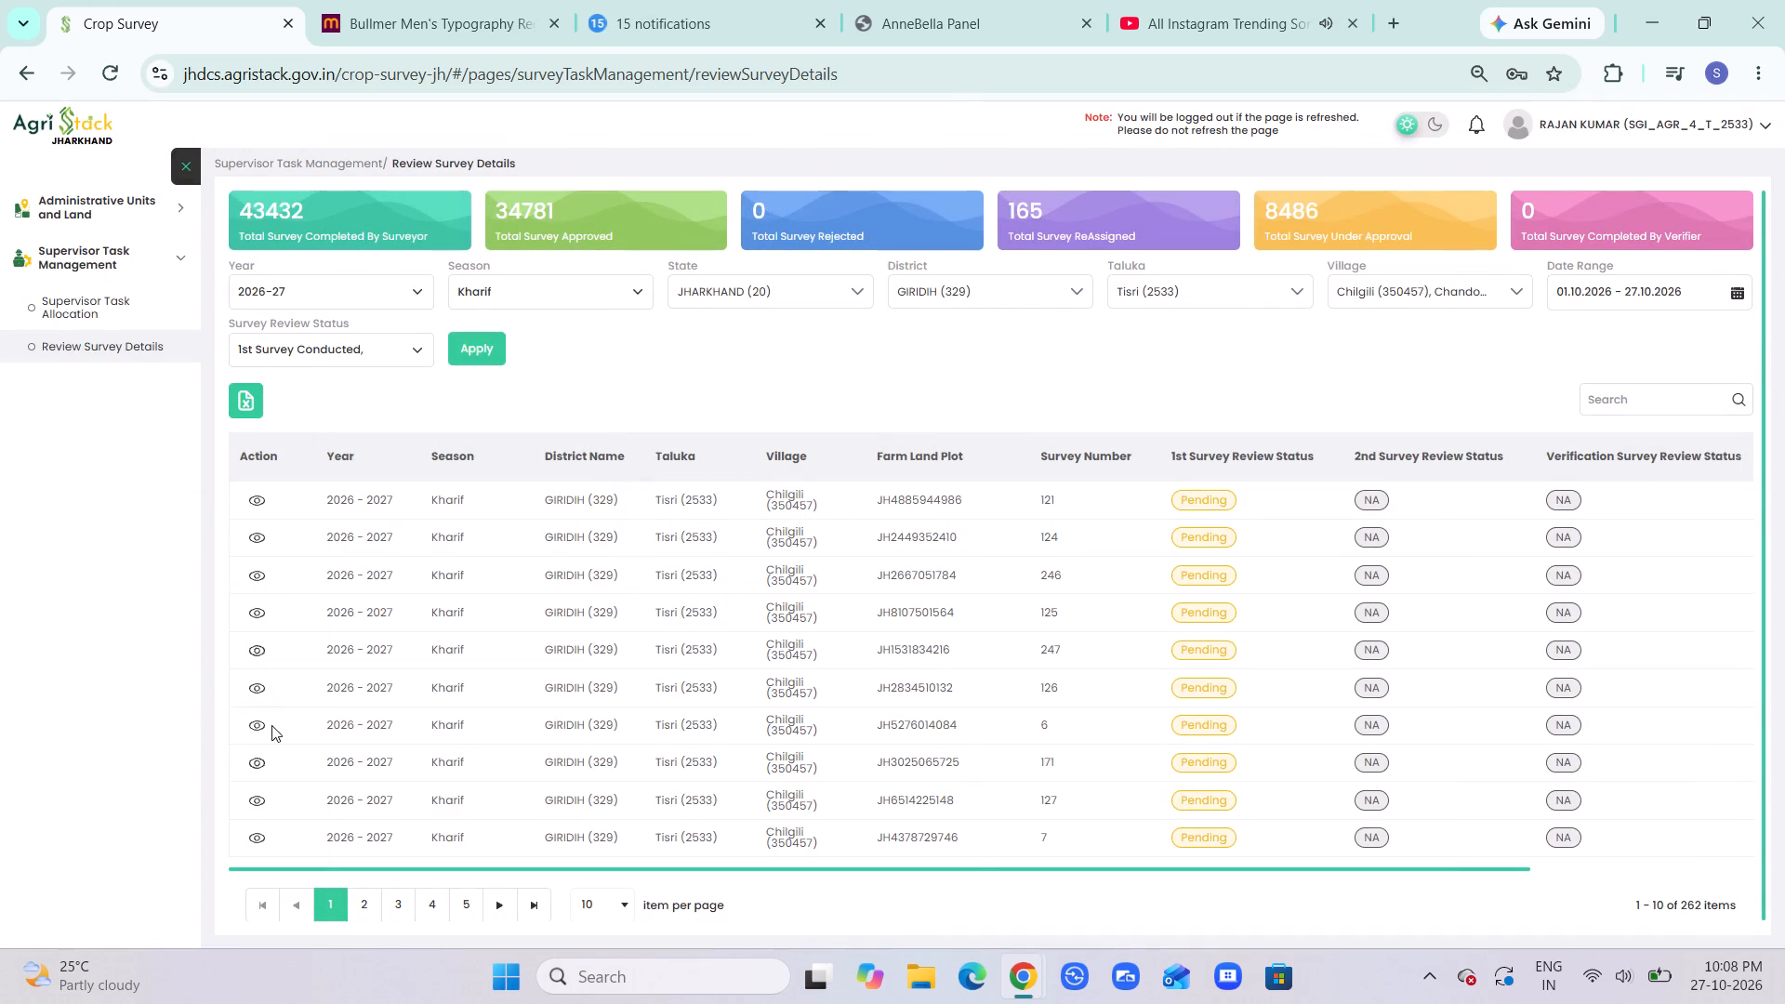
Reopen survey numbers 126 and 247 in turn to check their saved review decisions, closing each one's details.
{"action": "left_click", "coordinate": [256, 692]}
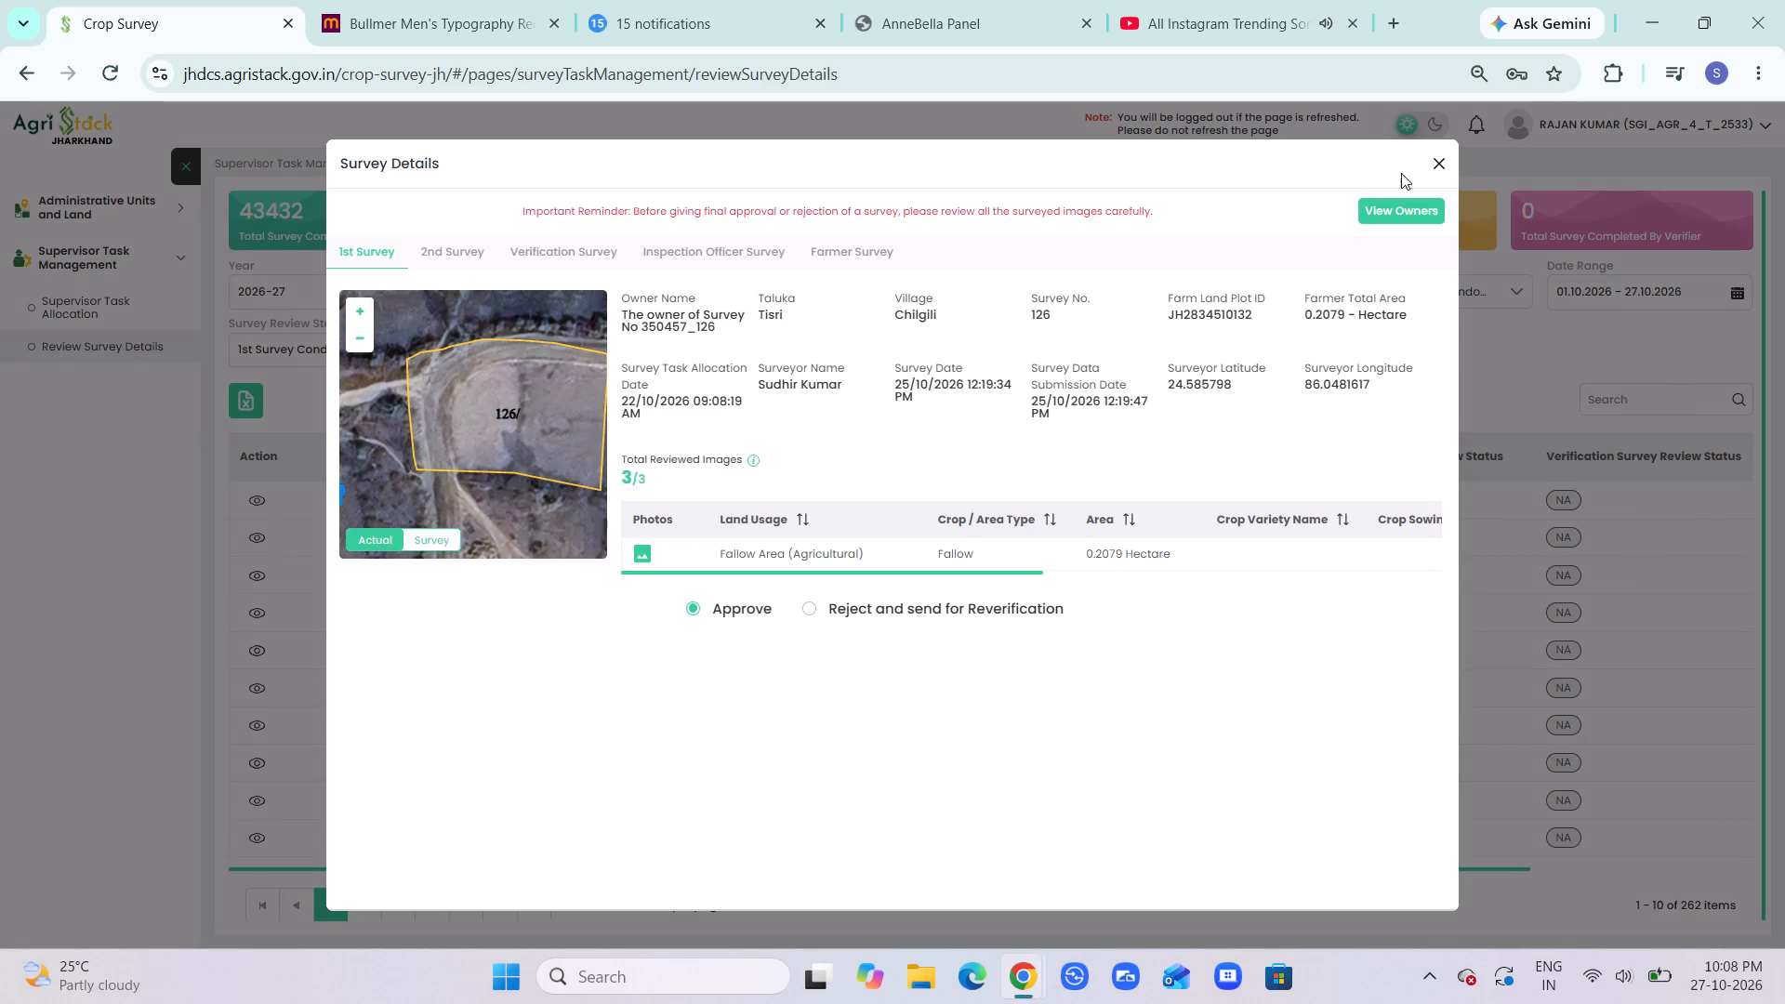
{"action": "left_click", "coordinate": [1432, 162]}
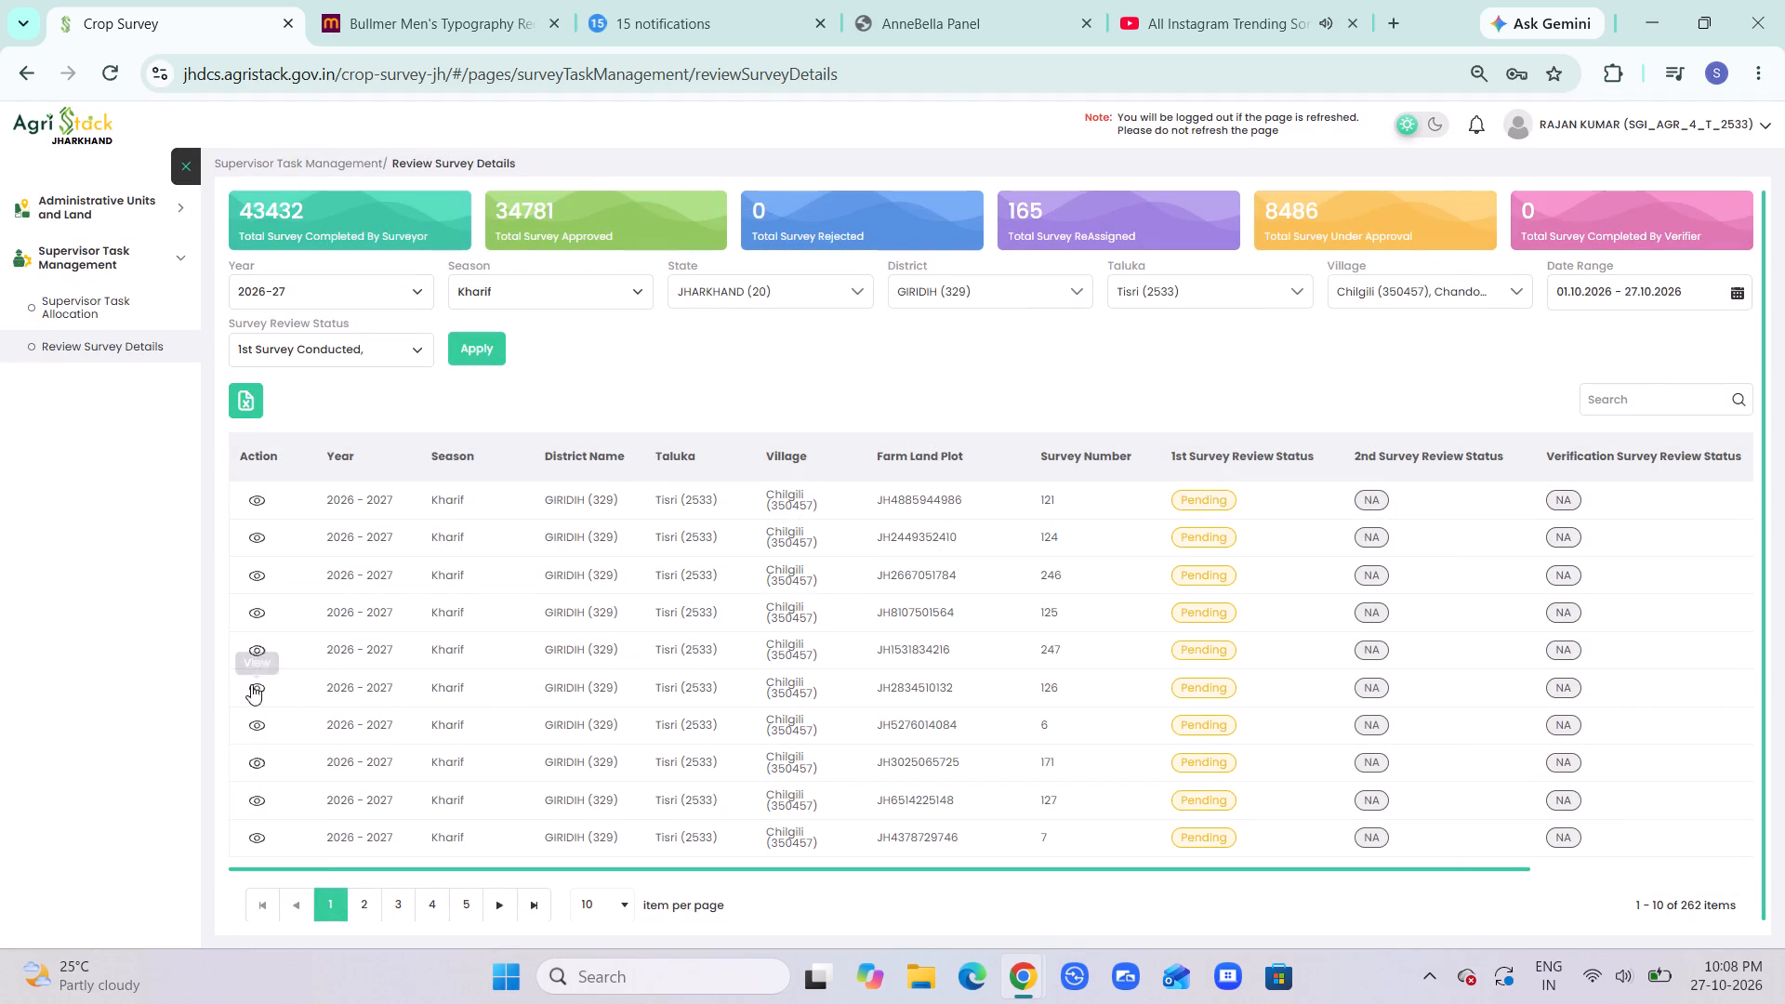
{"action": "left_click", "coordinate": [257, 650]}
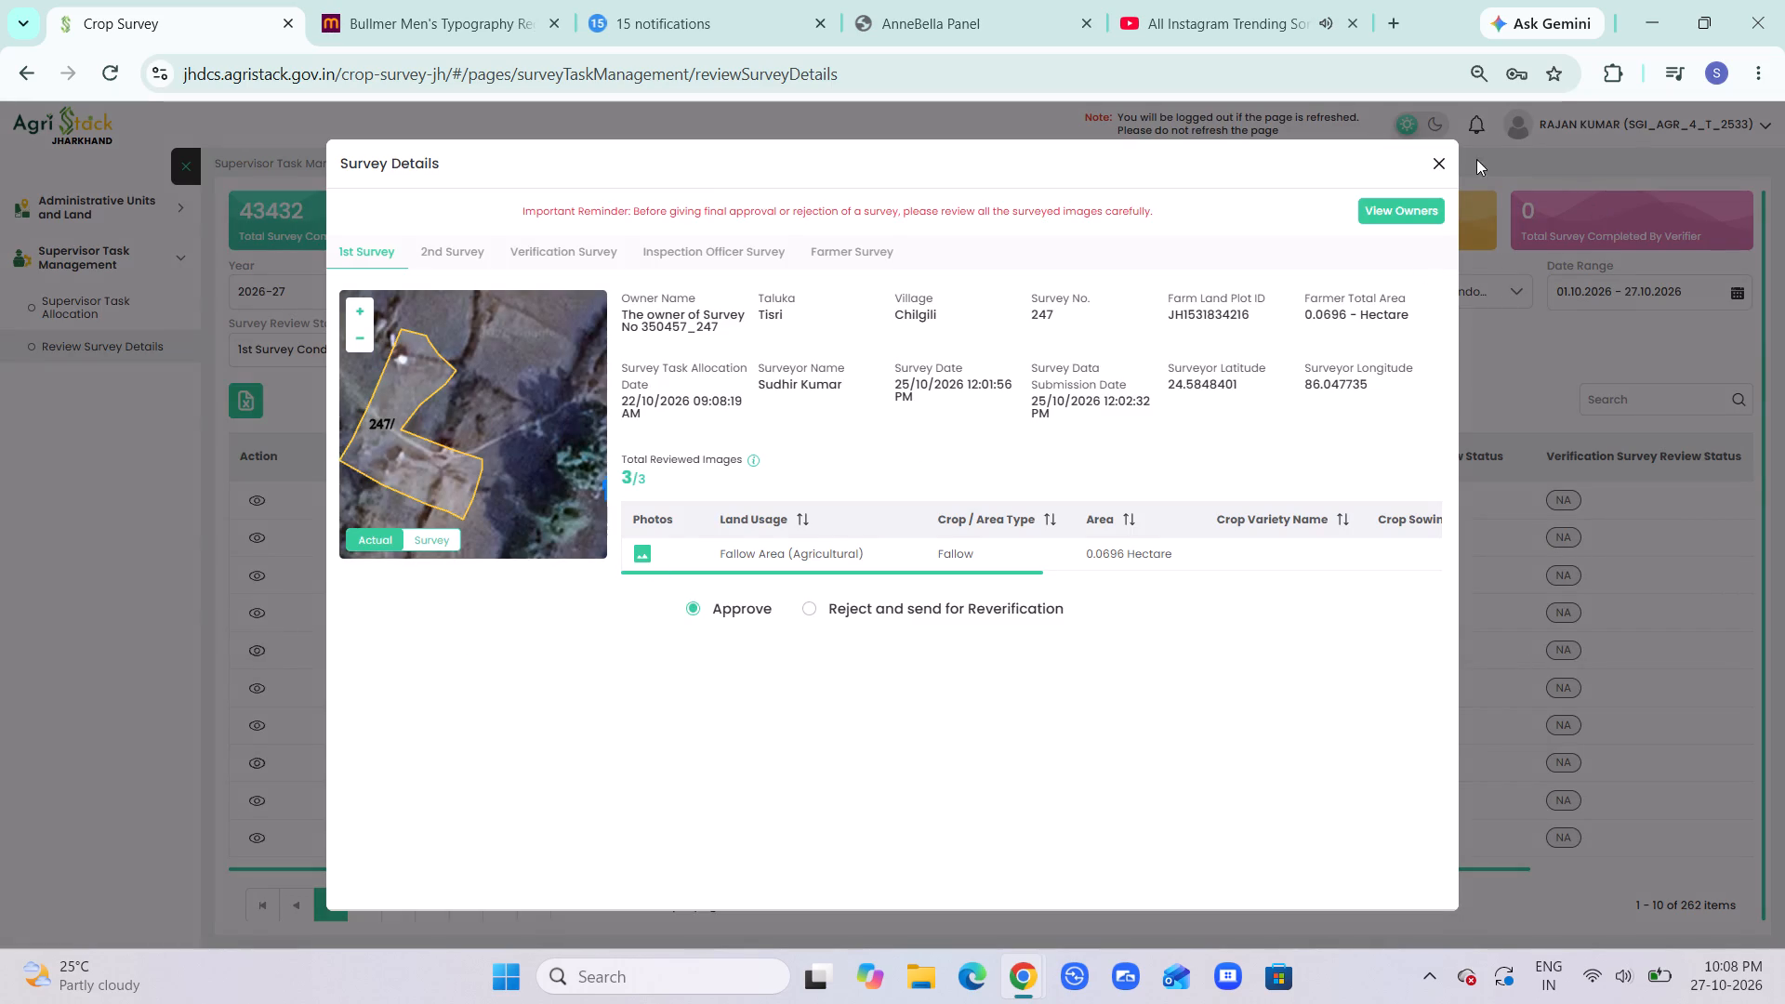
{"action": "left_click", "coordinate": [1446, 158]}
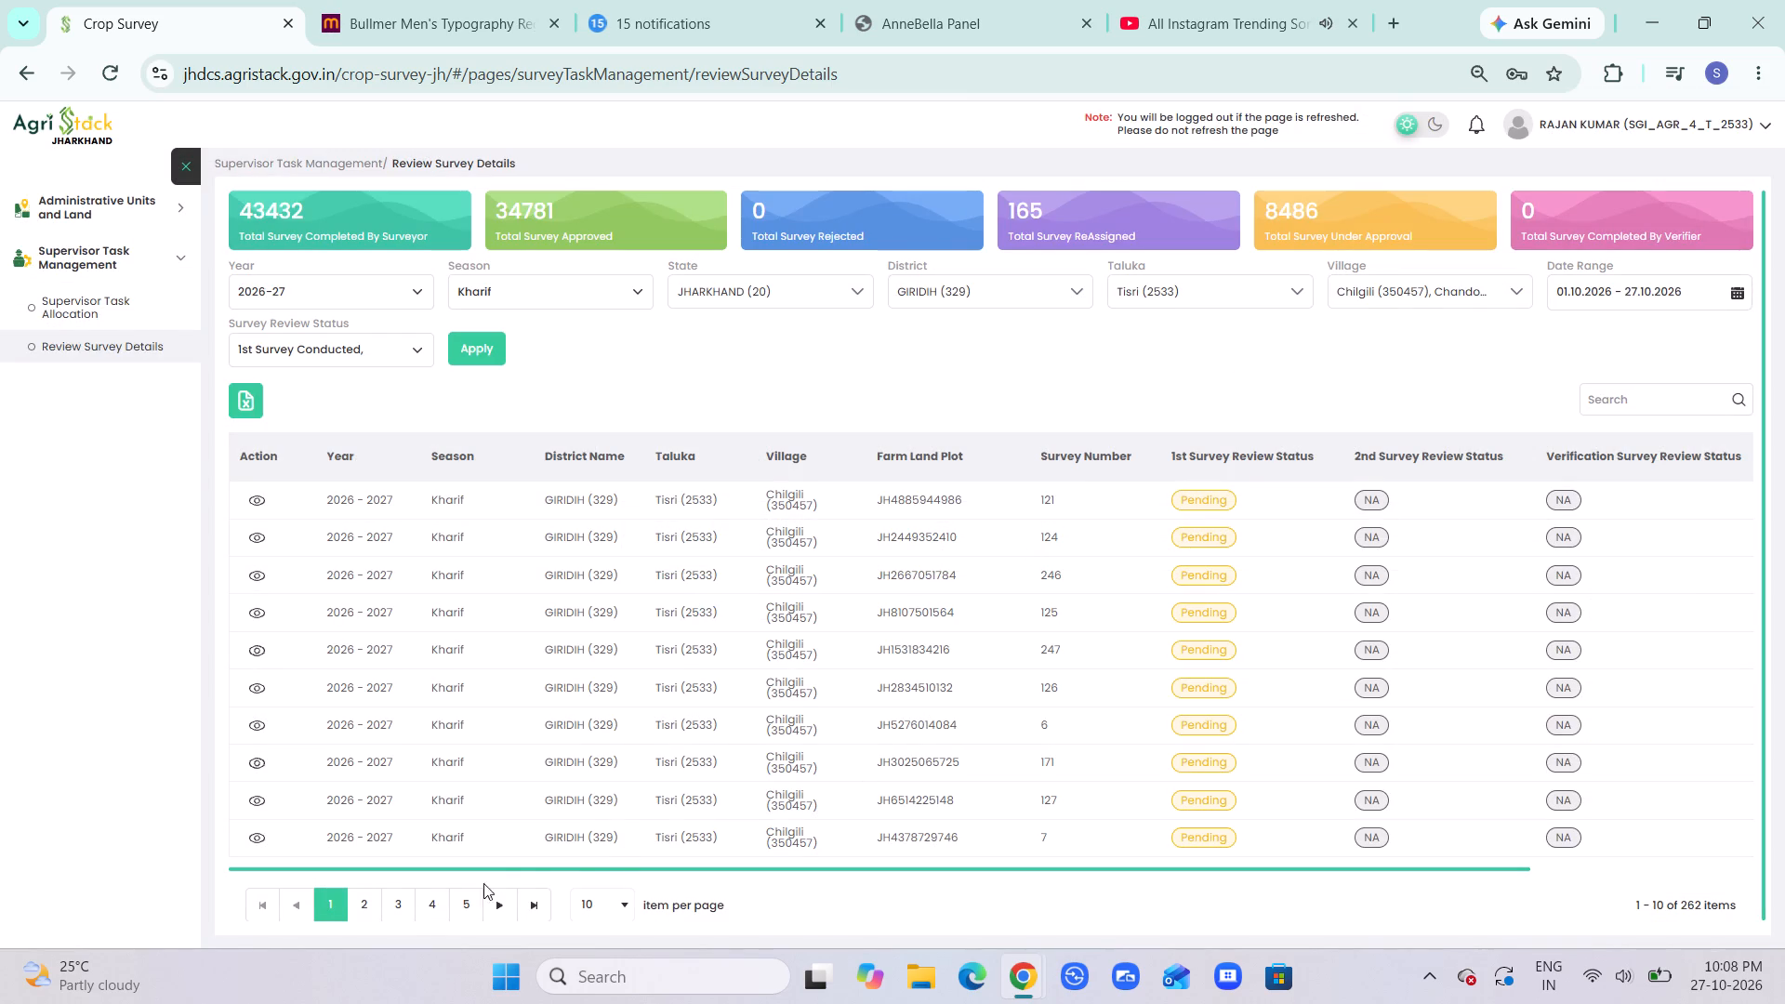
Go to page 2 of the survey review list.
{"action": "left_click", "coordinate": [362, 901]}
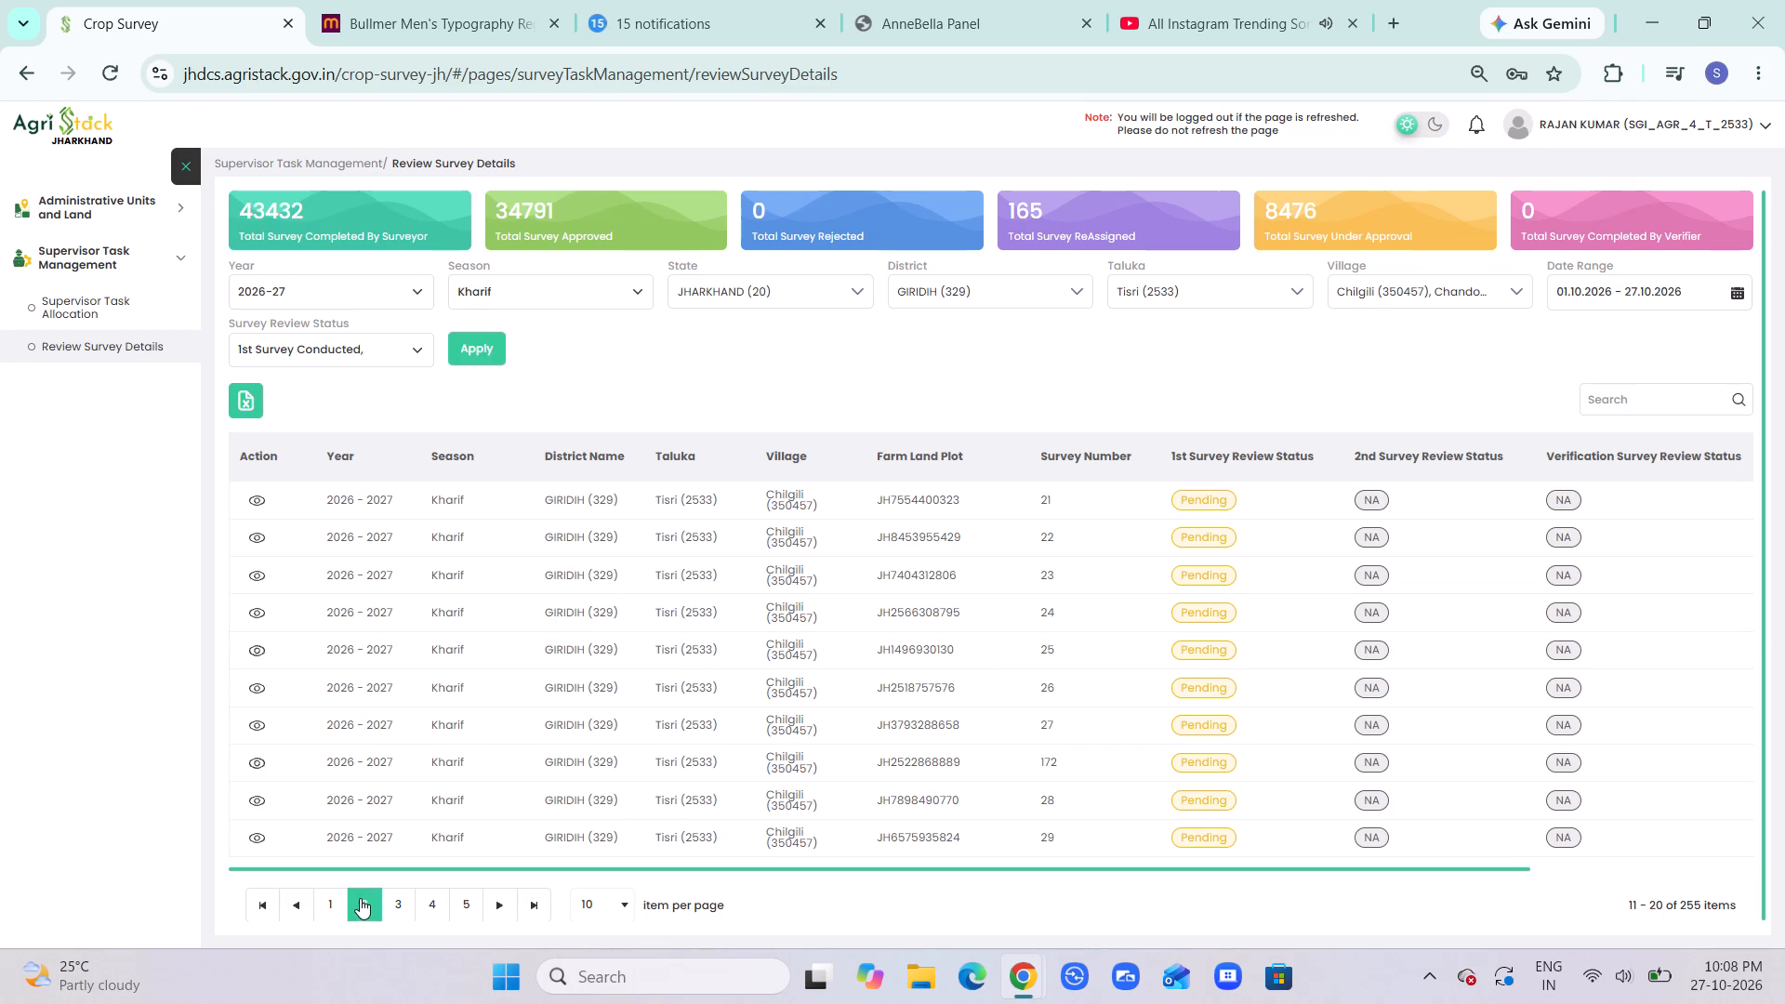
On page 1, approve all three fallow-land photos of survey number 124 and save its first survey with the Approve decision, closing its details.
{"action": "left_click", "coordinate": [335, 900]}
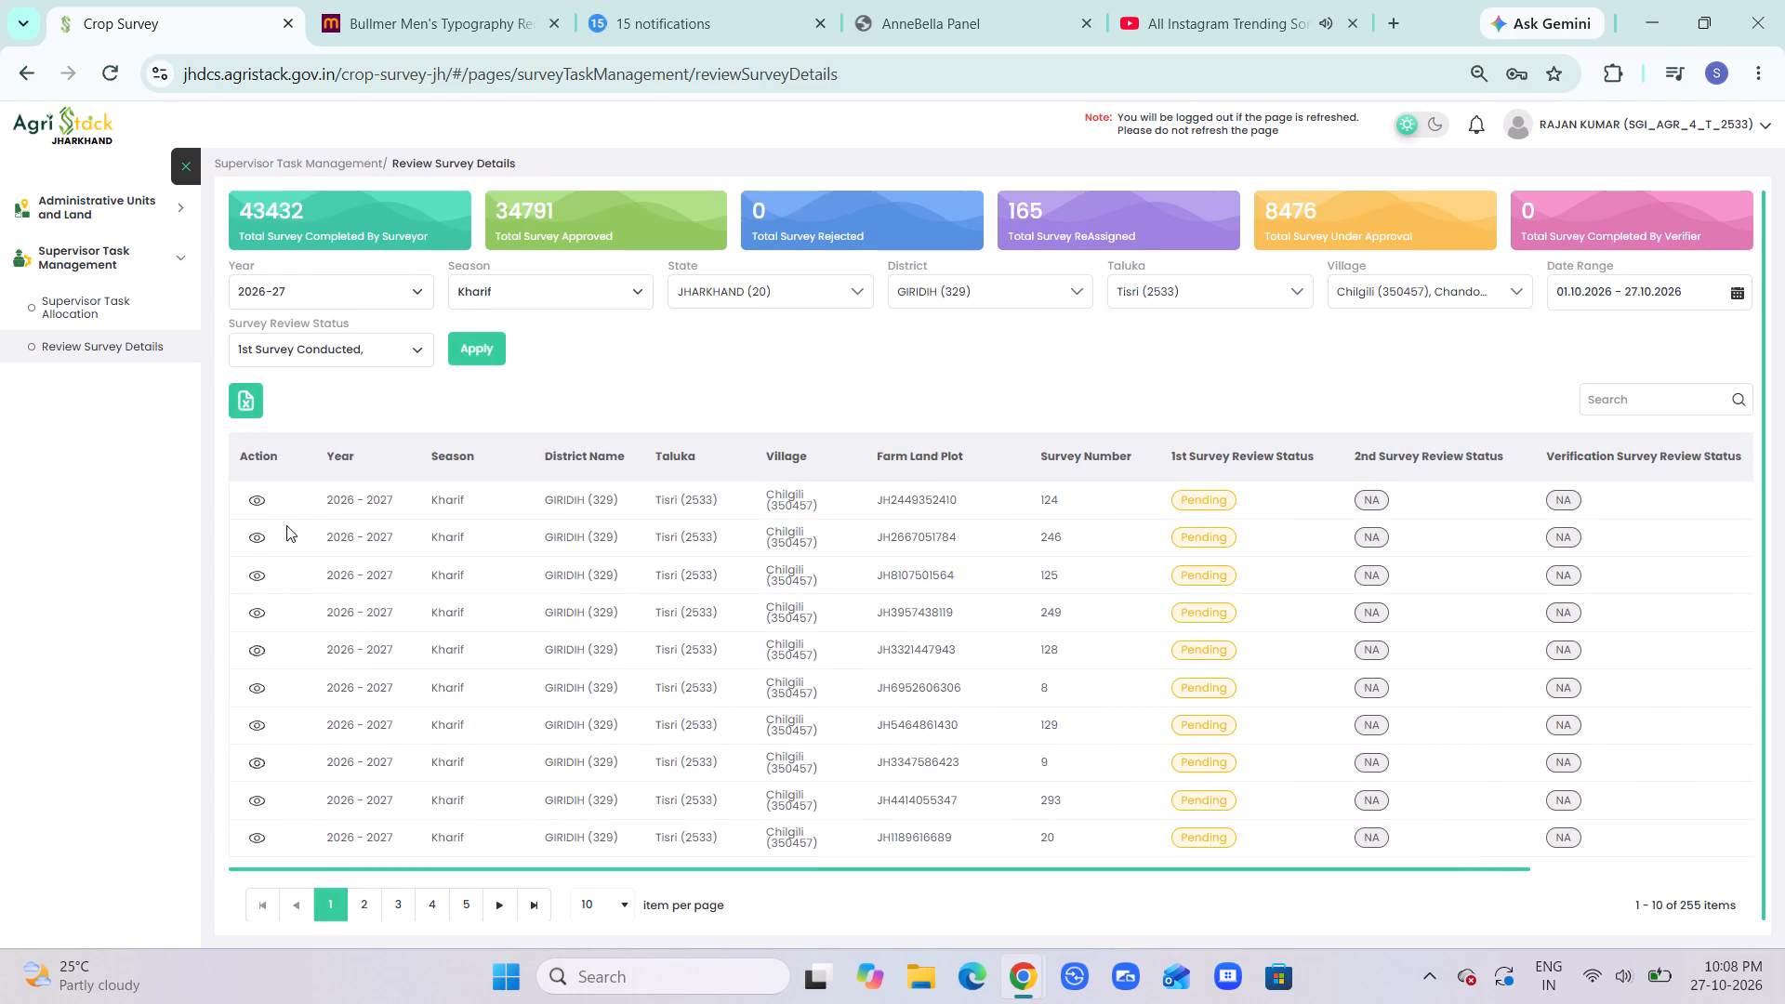
{"action": "left_click", "coordinate": [258, 494]}
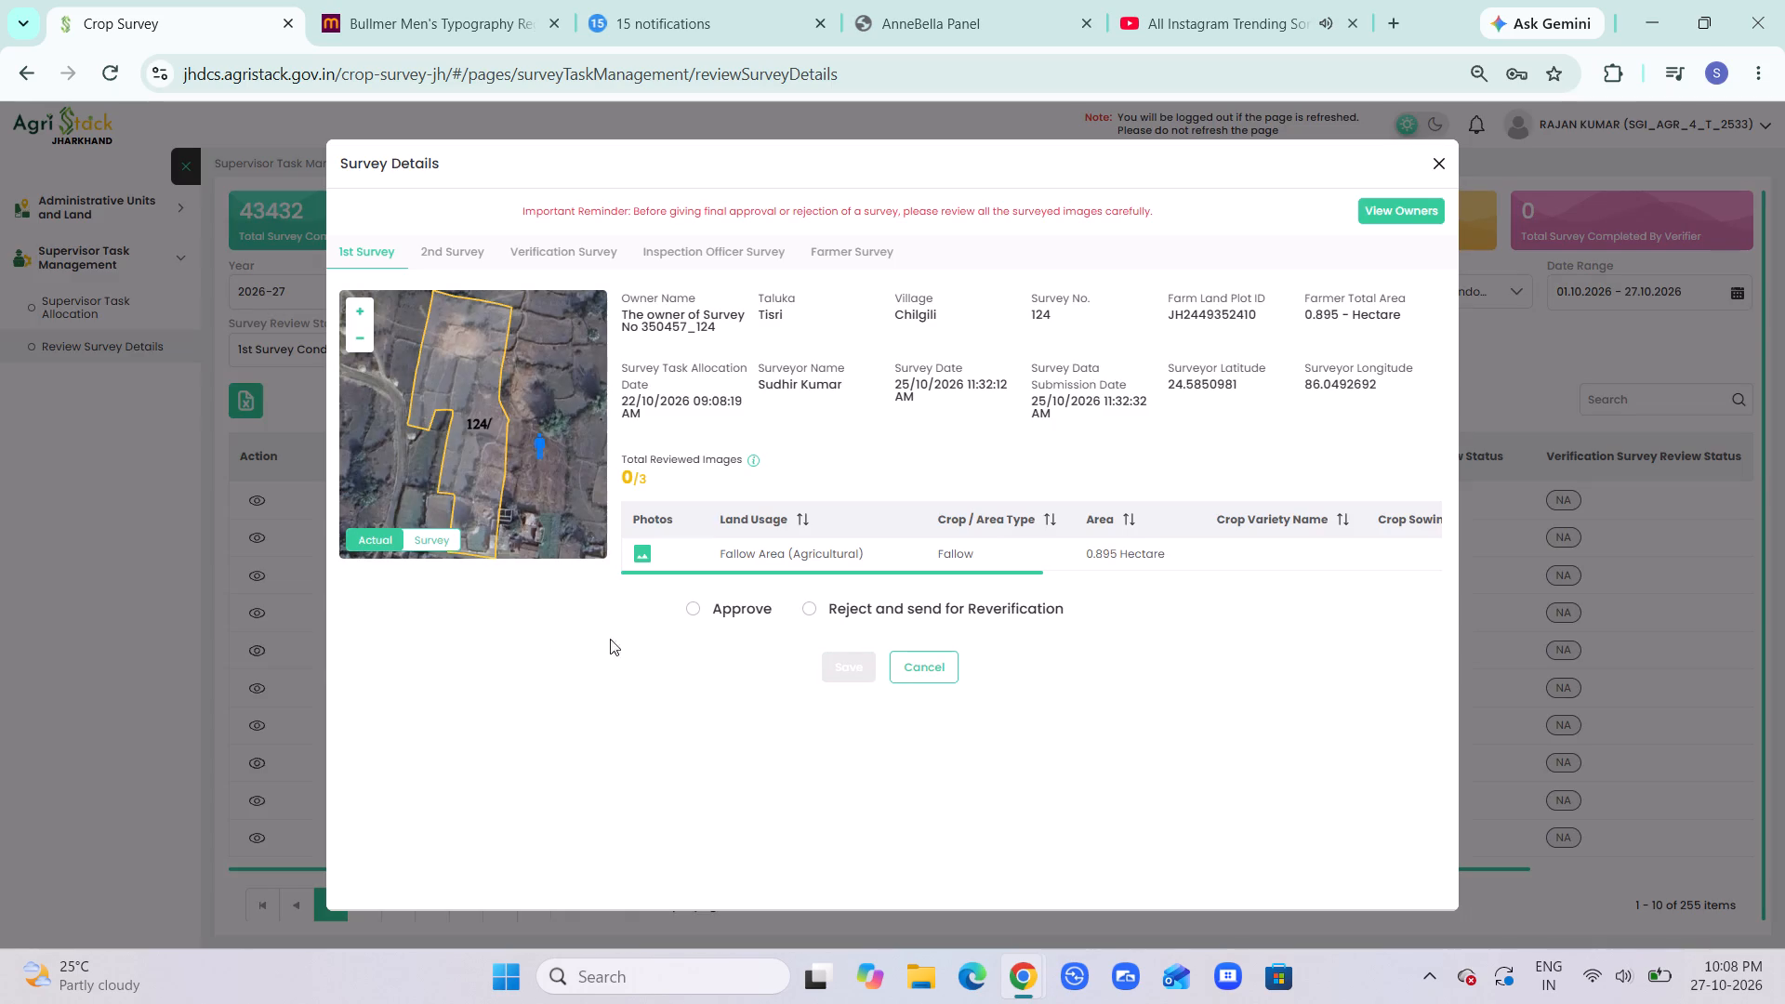
{"action": "left_click", "coordinate": [638, 552]}
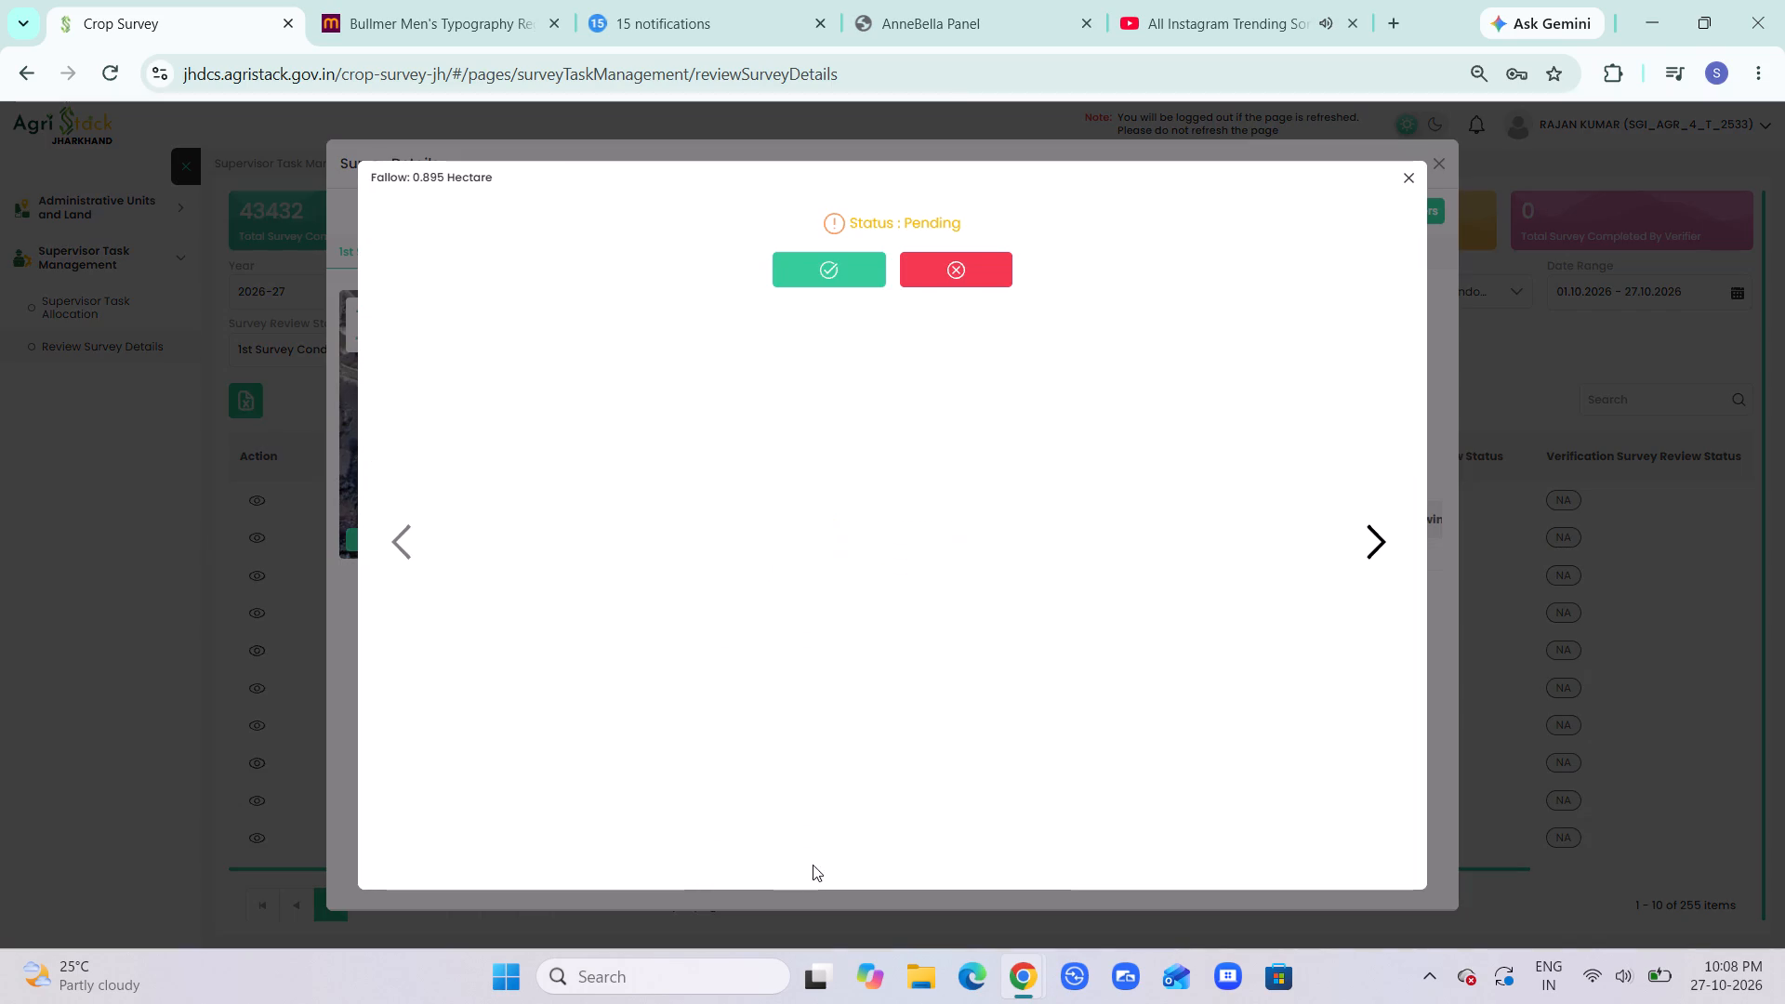
{"action": "left_click", "coordinate": [856, 844]}
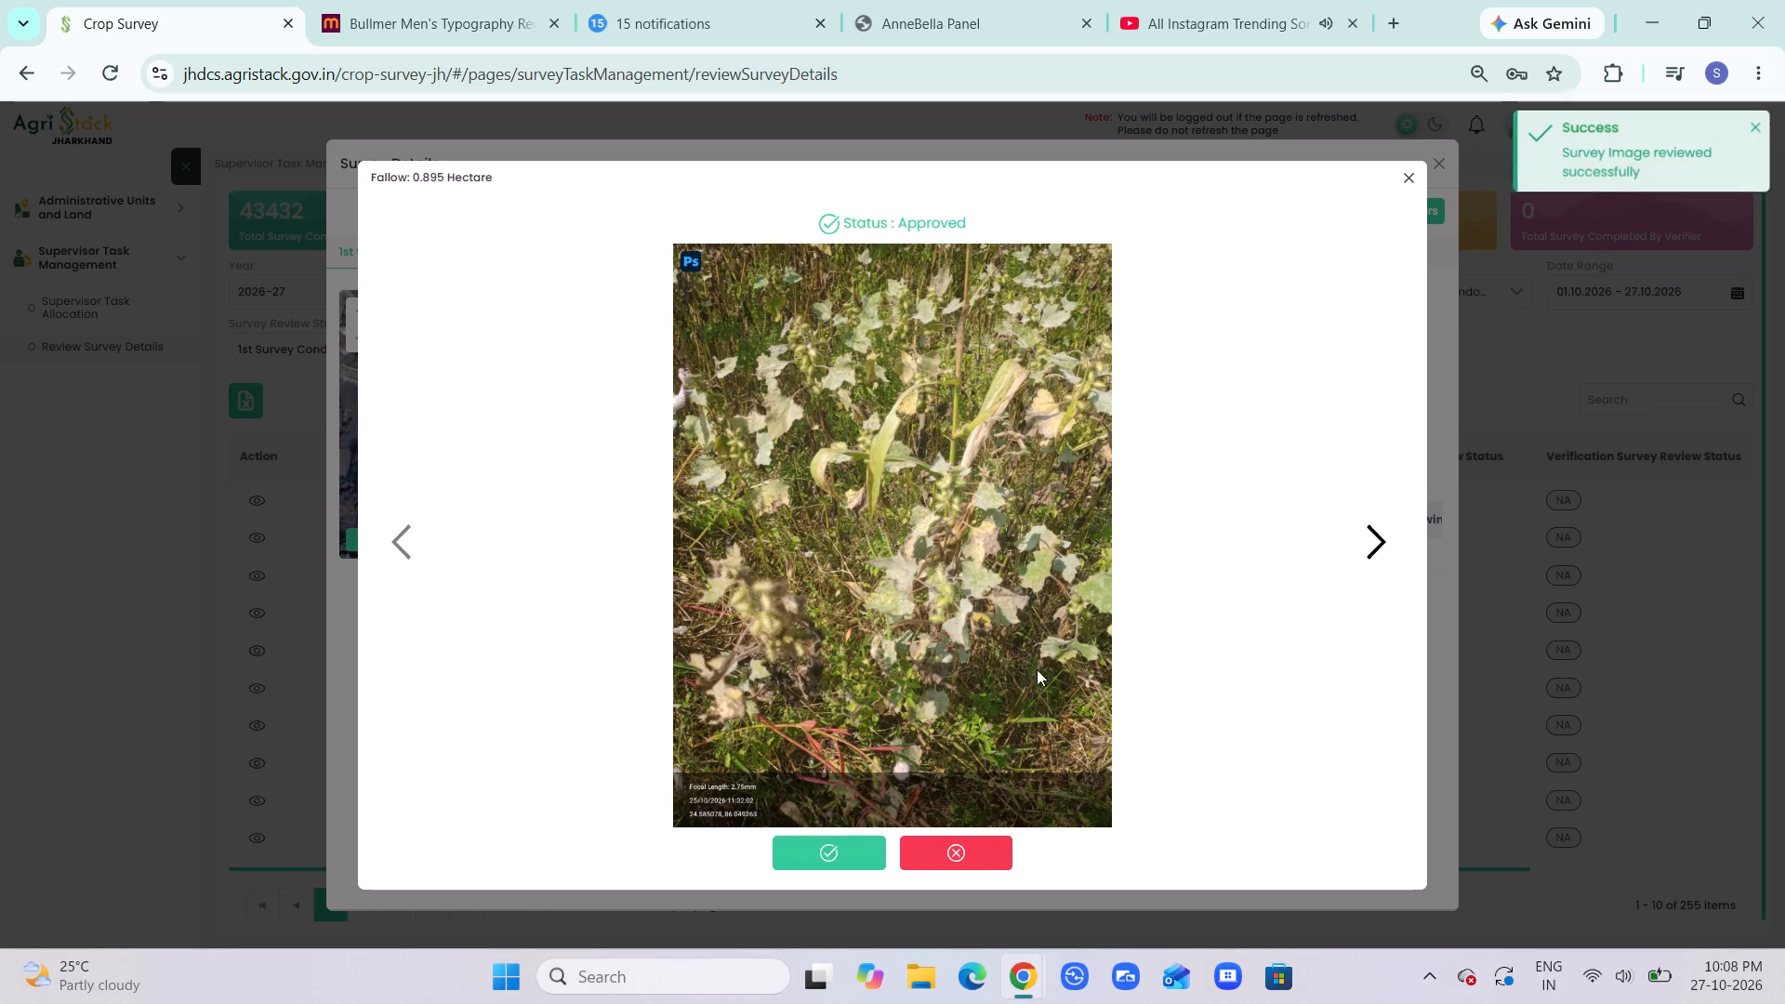
{"action": "left_click_drag", "start_coordinate": [1051, 669], "coordinate": [794, 669]}
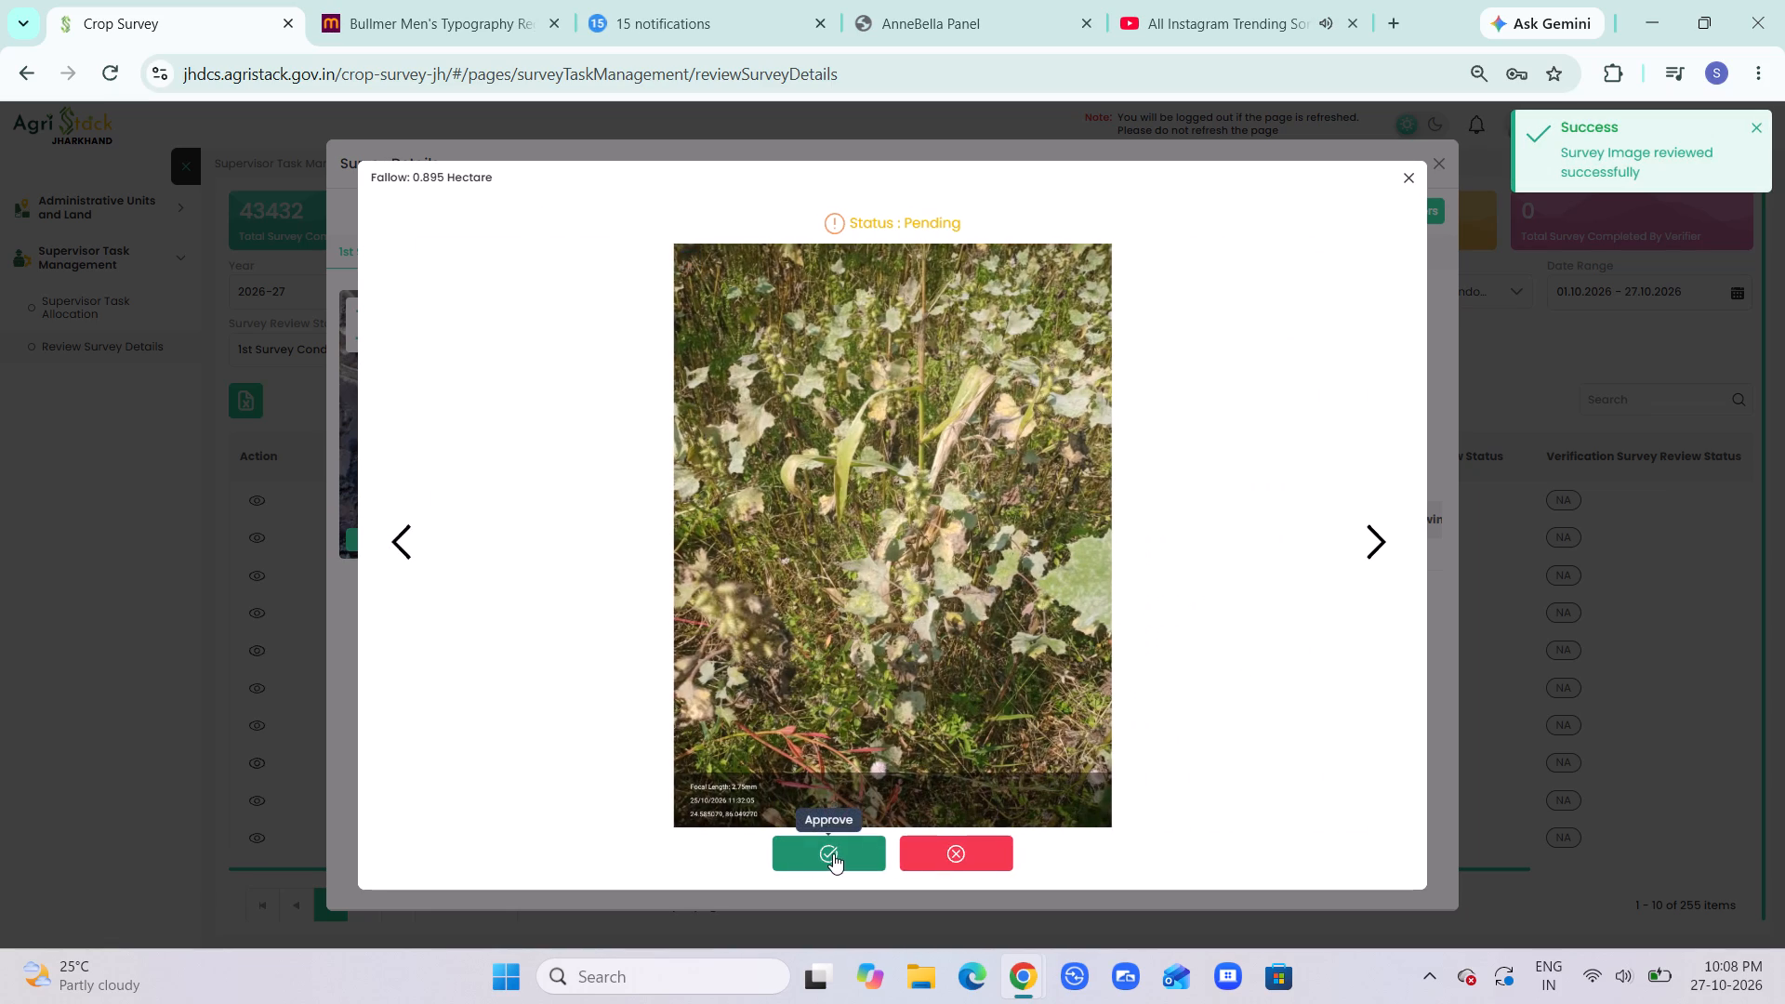
{"action": "left_click", "coordinate": [834, 852]}
{"action": "left_click_drag", "start_coordinate": [974, 663], "coordinate": [862, 676]}
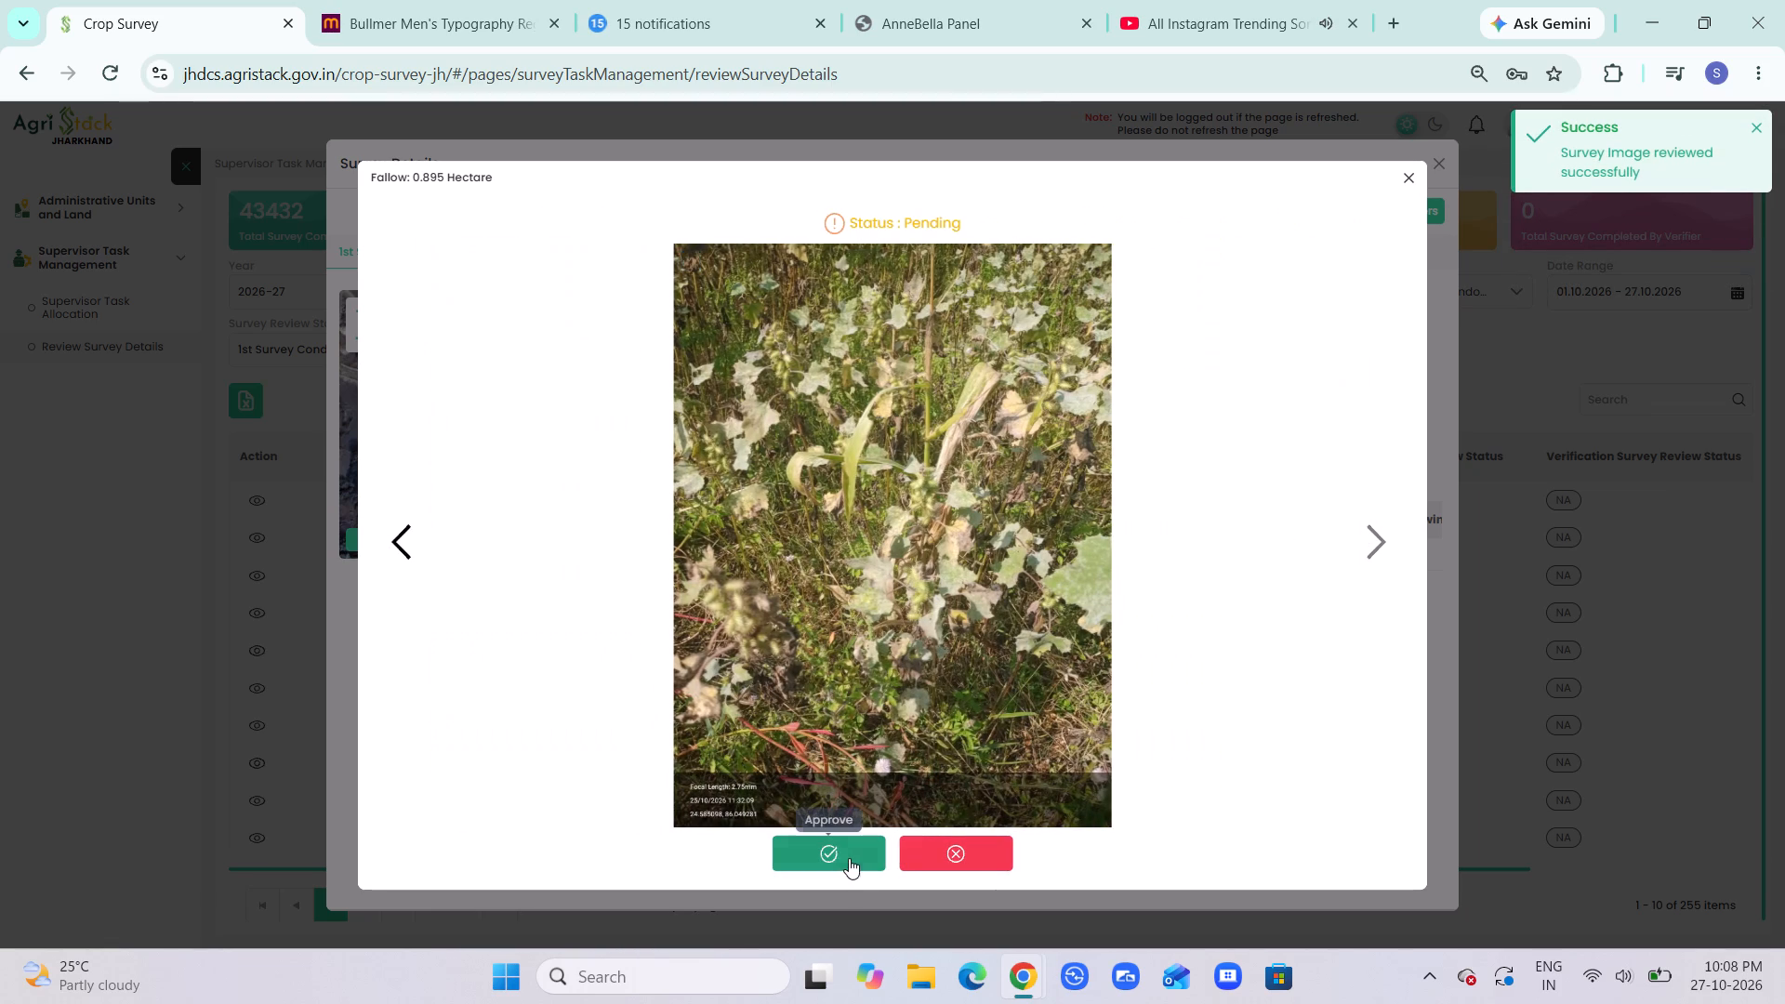
{"action": "left_click", "coordinate": [837, 852]}
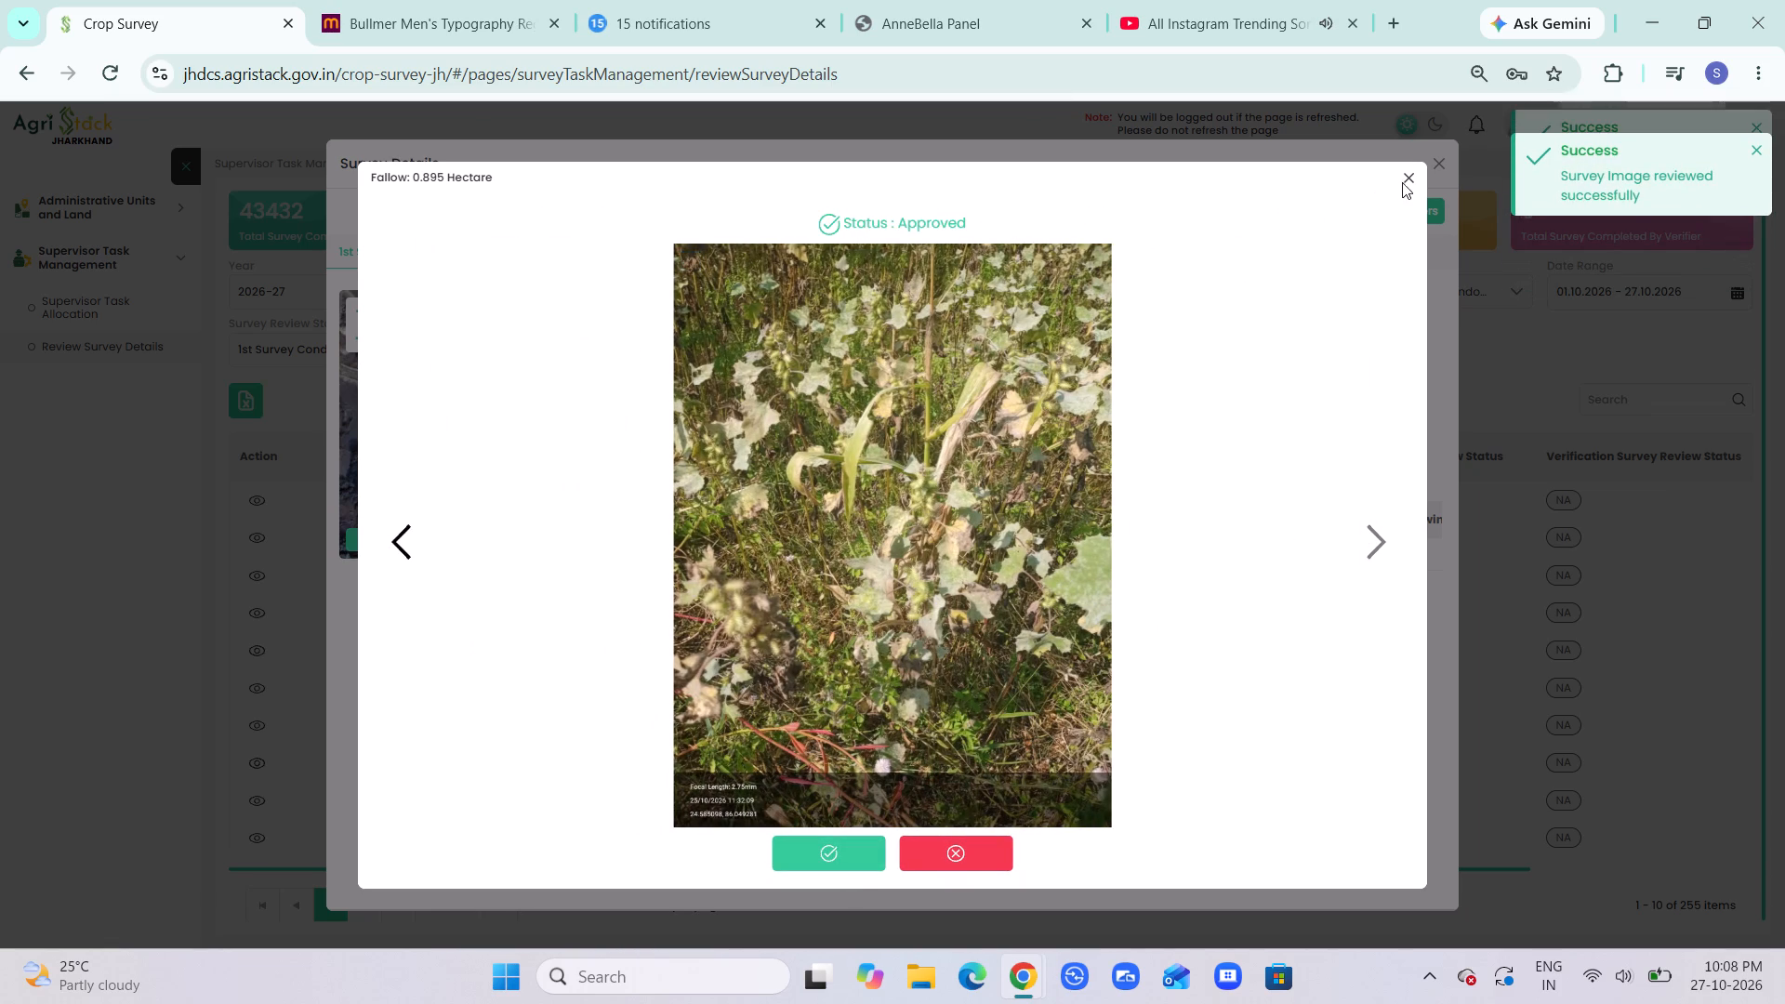
{"action": "left_click", "coordinate": [1404, 178]}
{"action": "left_click", "coordinate": [713, 605]}
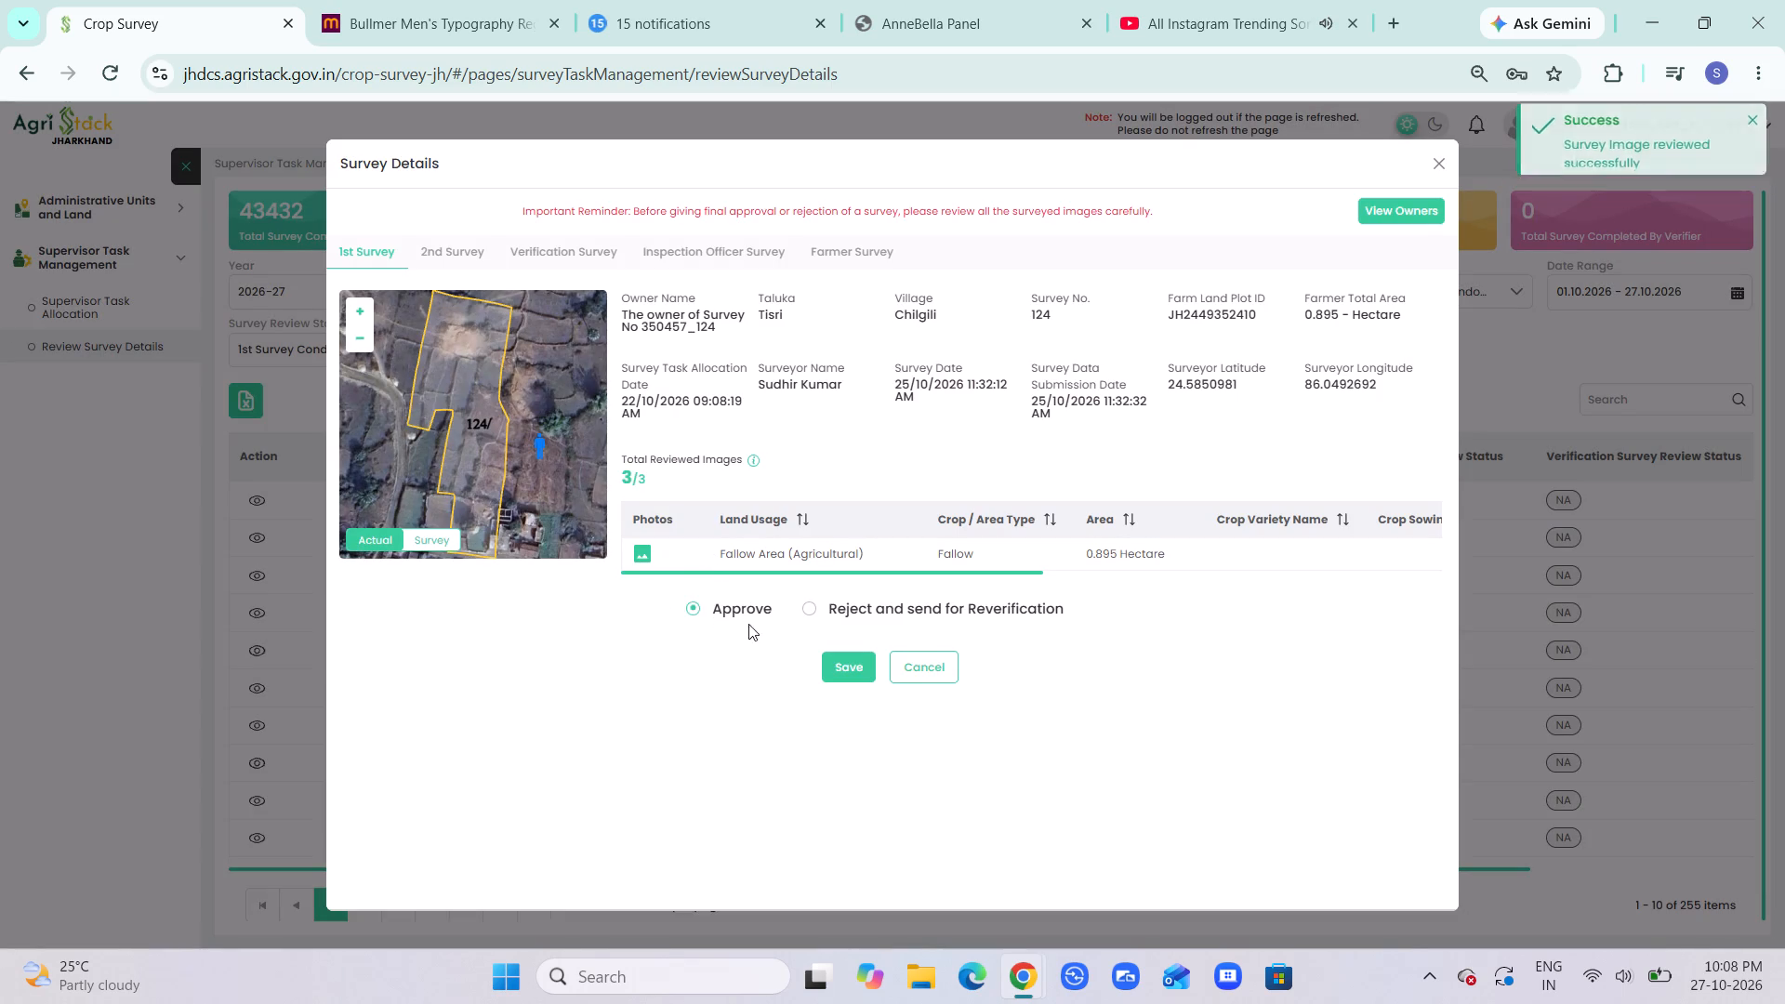
{"action": "left_click", "coordinate": [840, 665]}
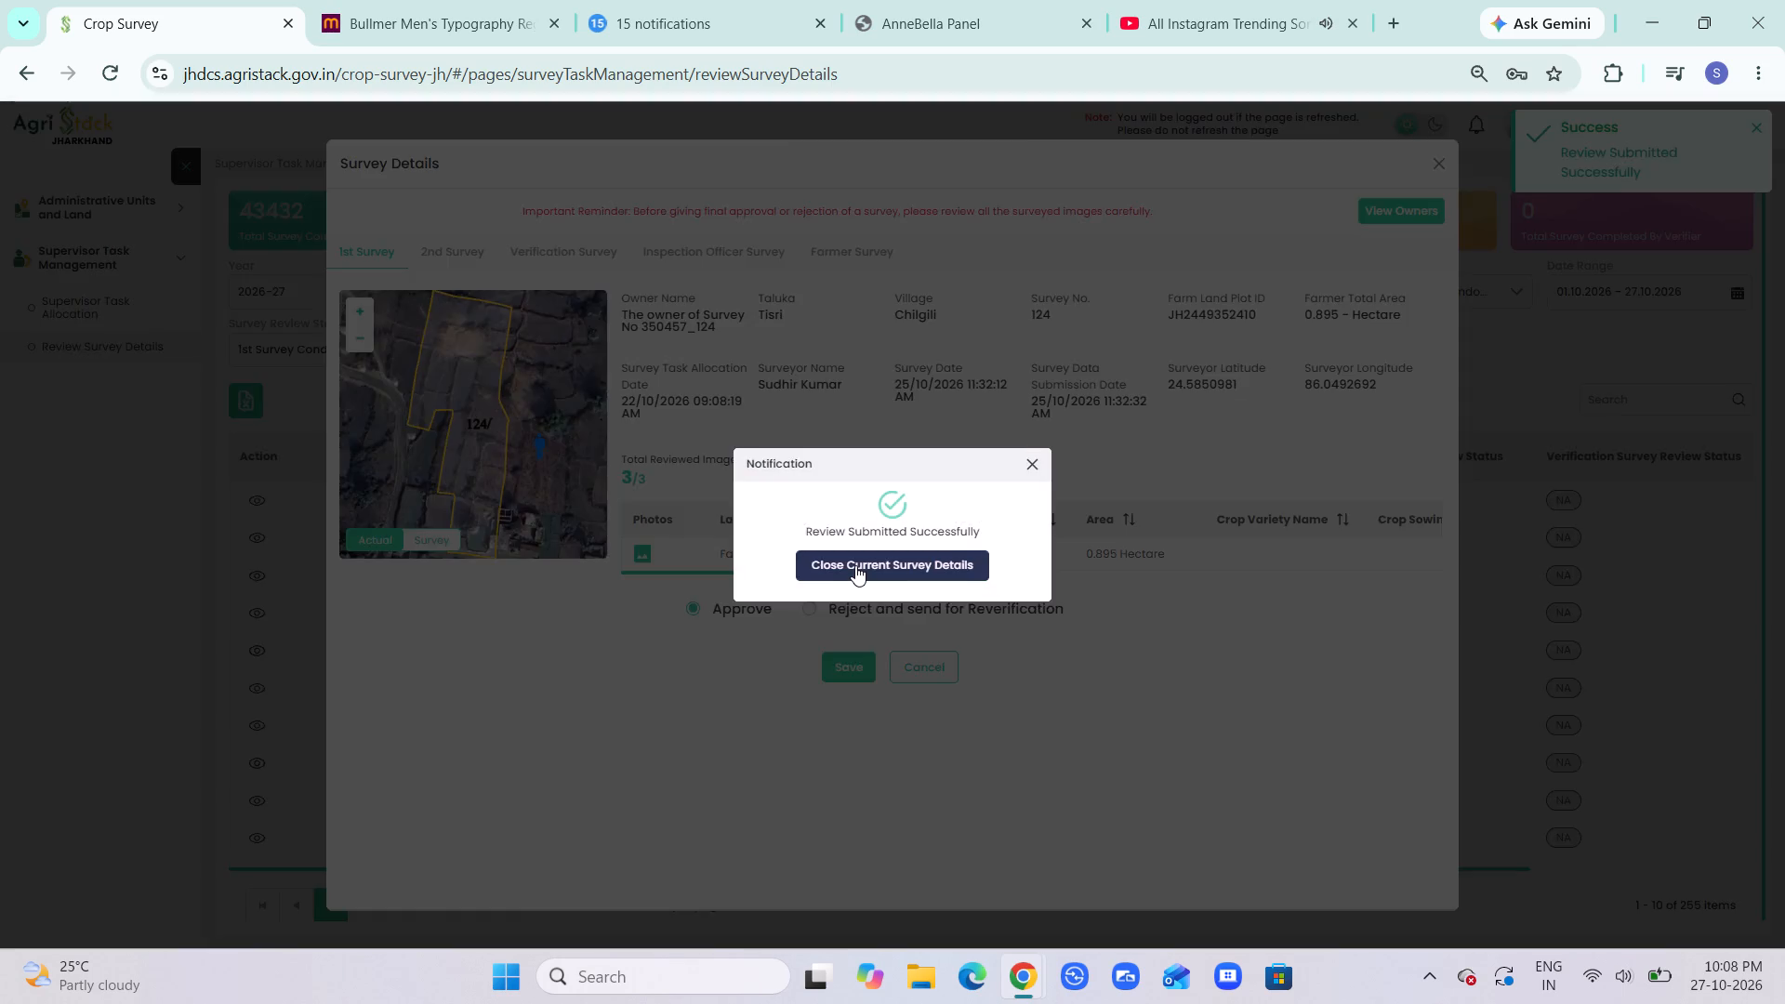
{"action": "left_click", "coordinate": [855, 565]}
Approve all three fallow-land photos of survey number 246 and save its first survey with the Approve decision, closing its details.
{"action": "left_click", "coordinate": [259, 532]}
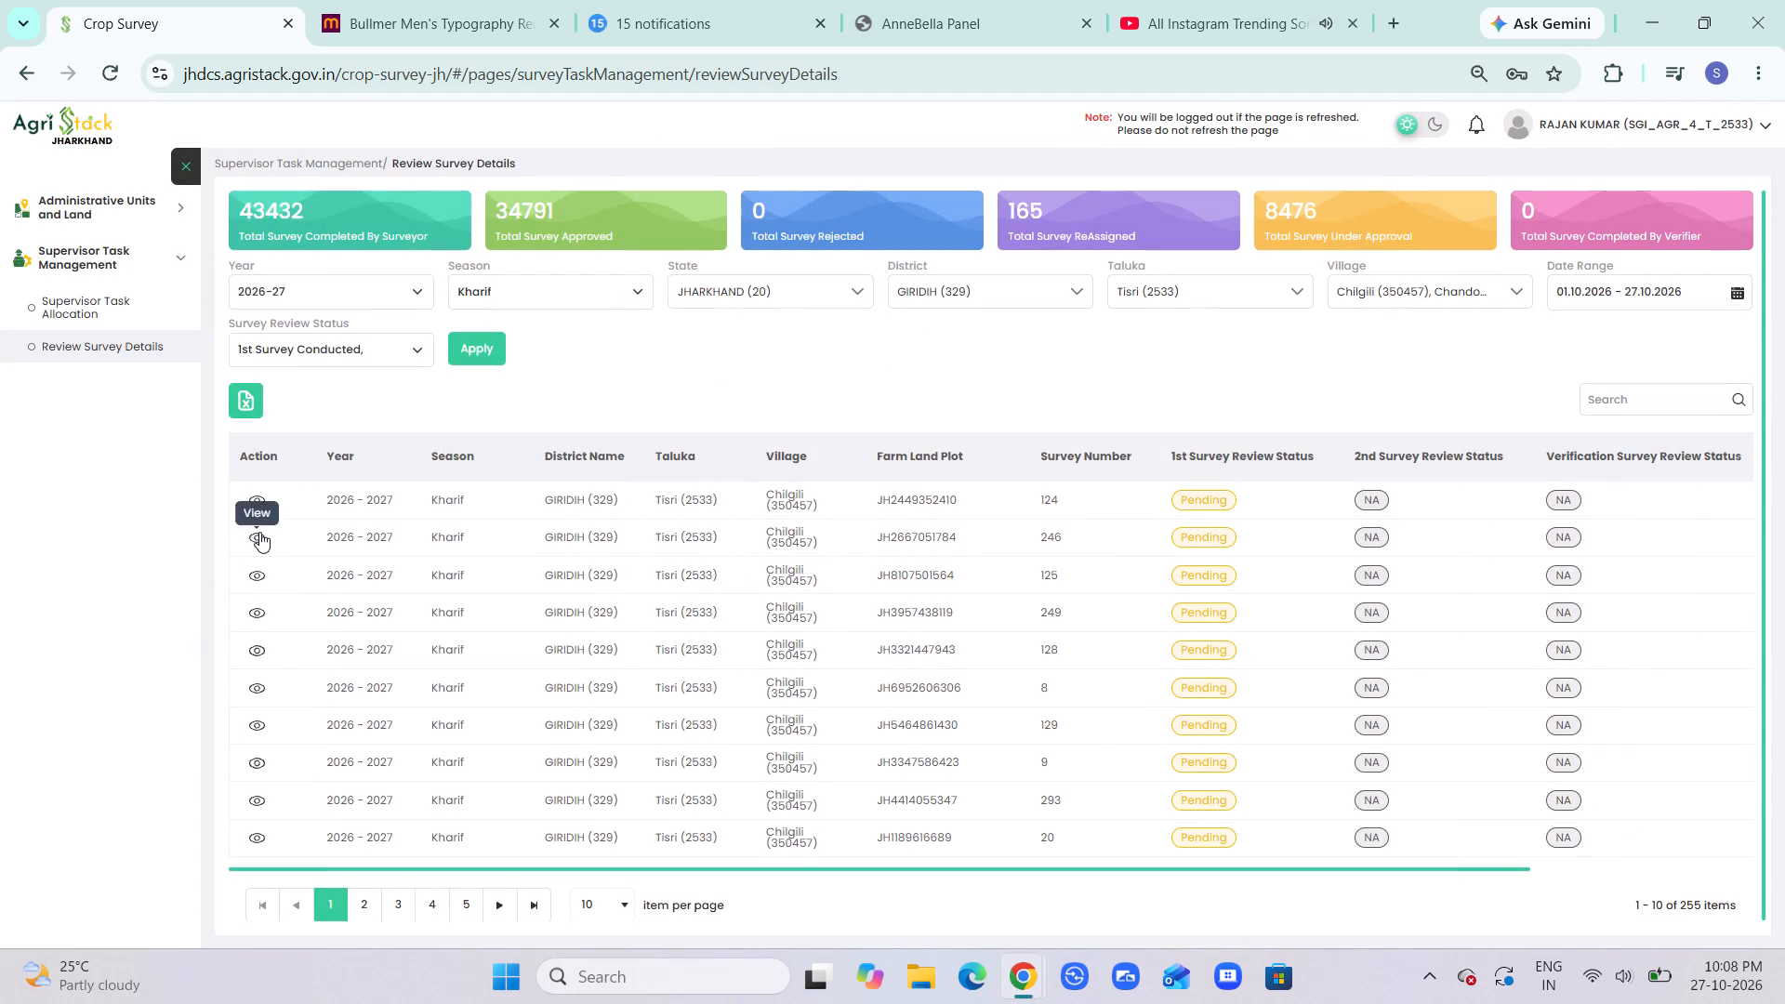
{"action": "left_click", "coordinate": [625, 542]}
{"action": "left_click", "coordinate": [640, 554]}
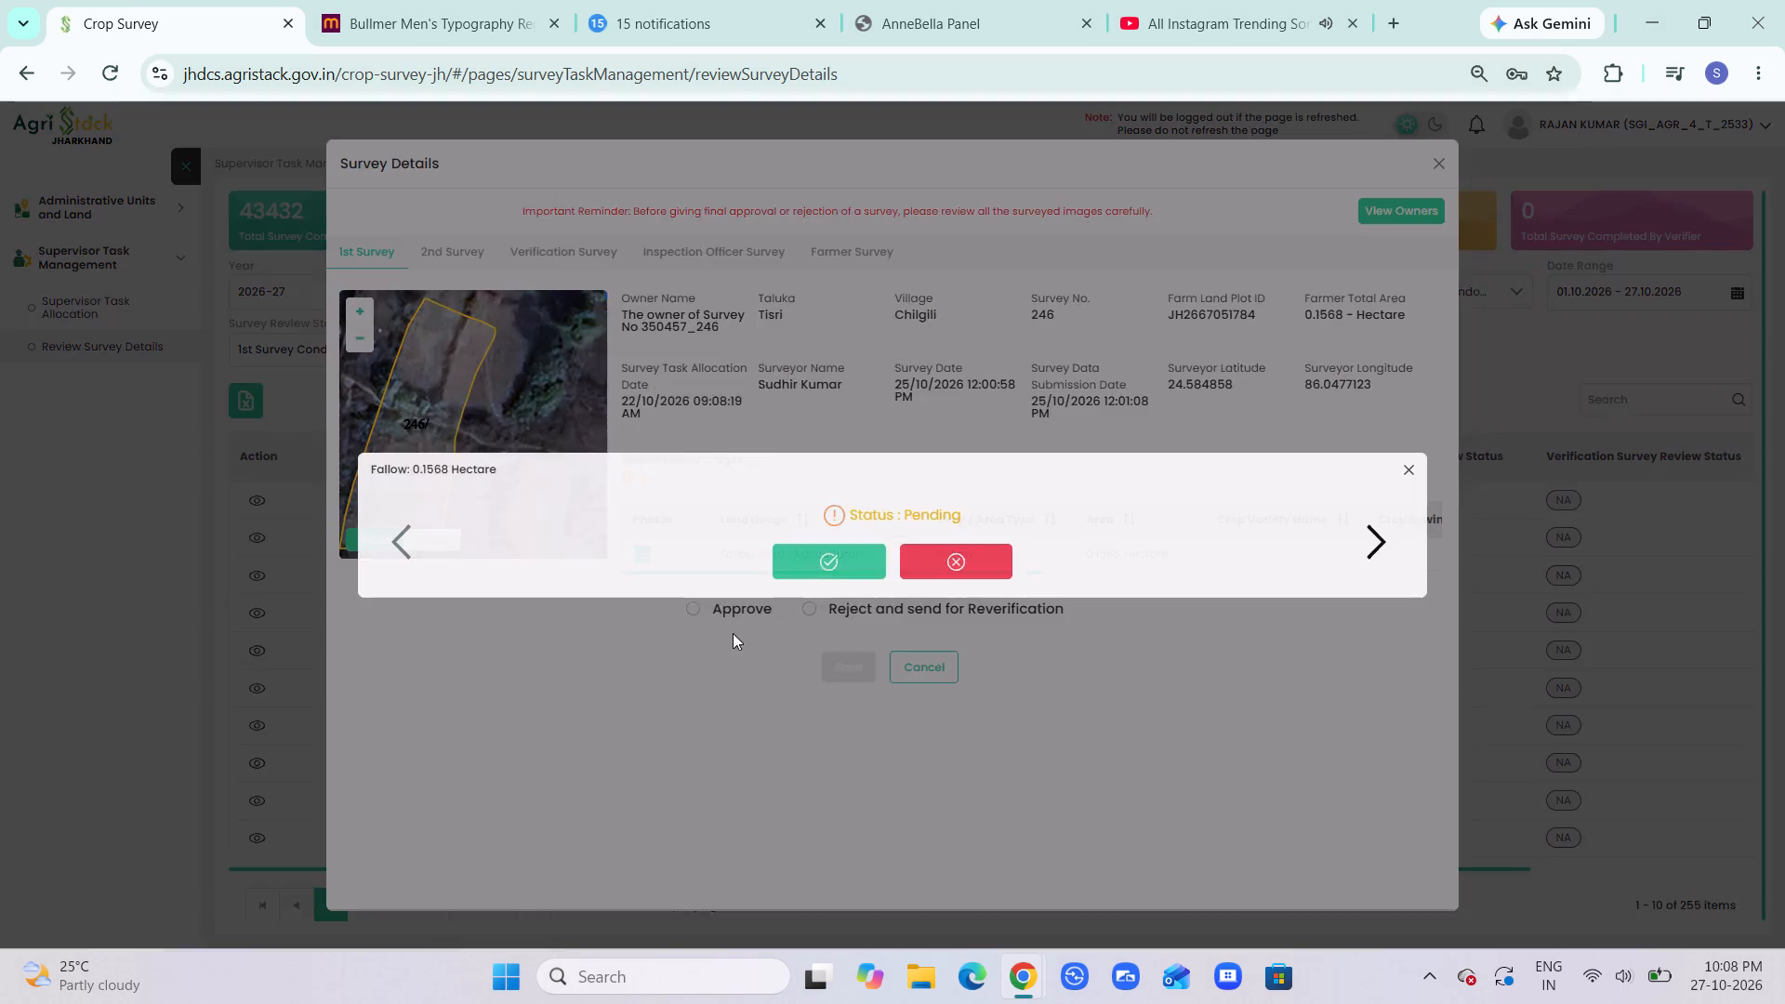
{"action": "left_click", "coordinate": [852, 855]}
{"action": "left_click_drag", "start_coordinate": [1009, 740], "coordinate": [892, 742]}
{"action": "left_click", "coordinate": [850, 858]}
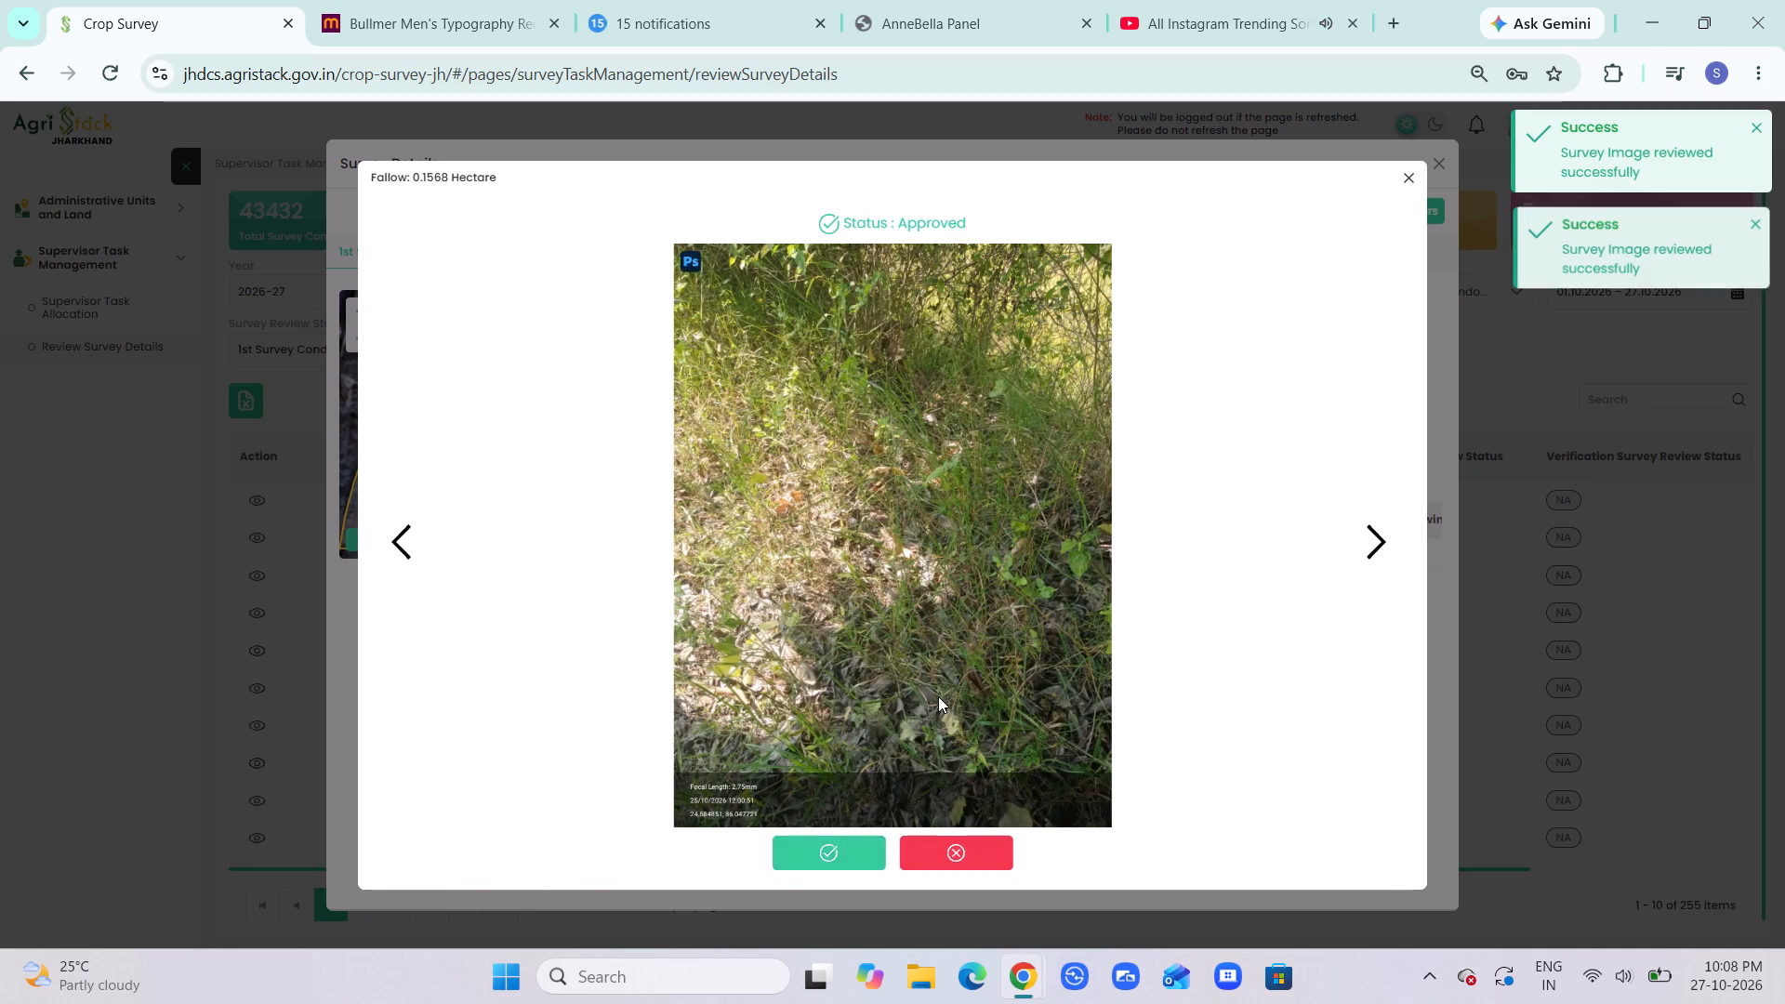
{"action": "left_click_drag", "start_coordinate": [946, 696], "coordinate": [880, 711]}
{"action": "left_click", "coordinate": [835, 850]}
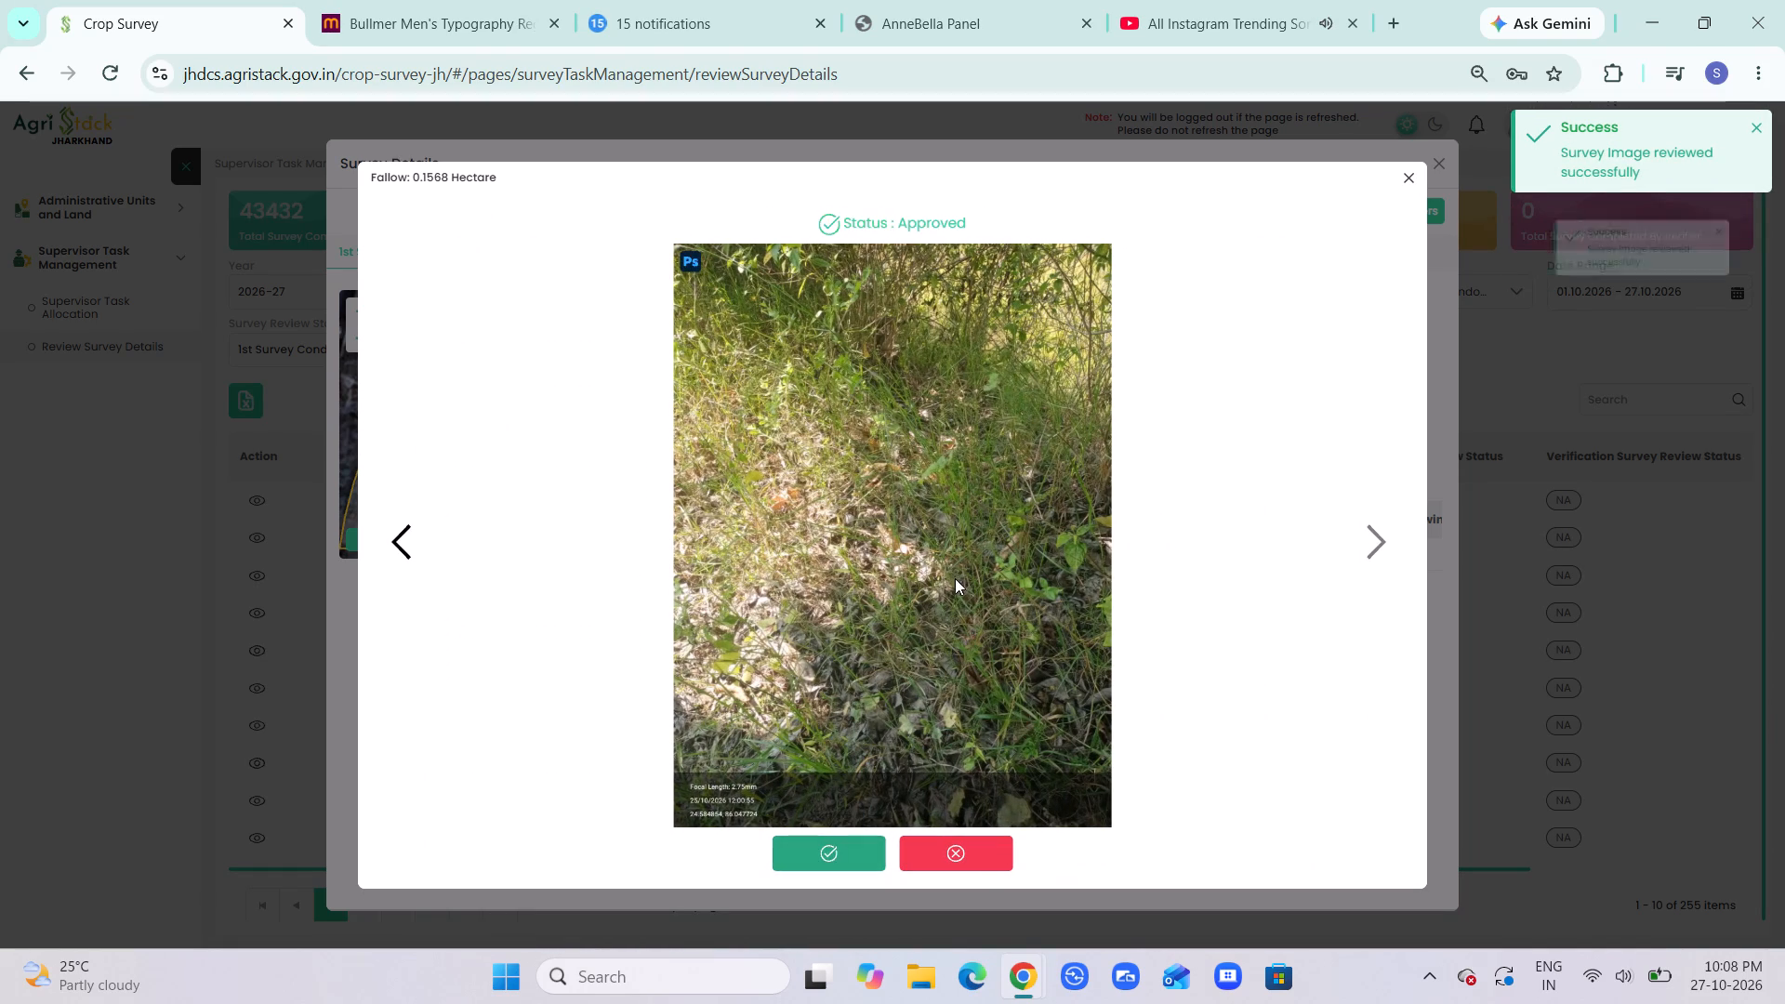
{"action": "left_click", "coordinate": [1409, 179]}
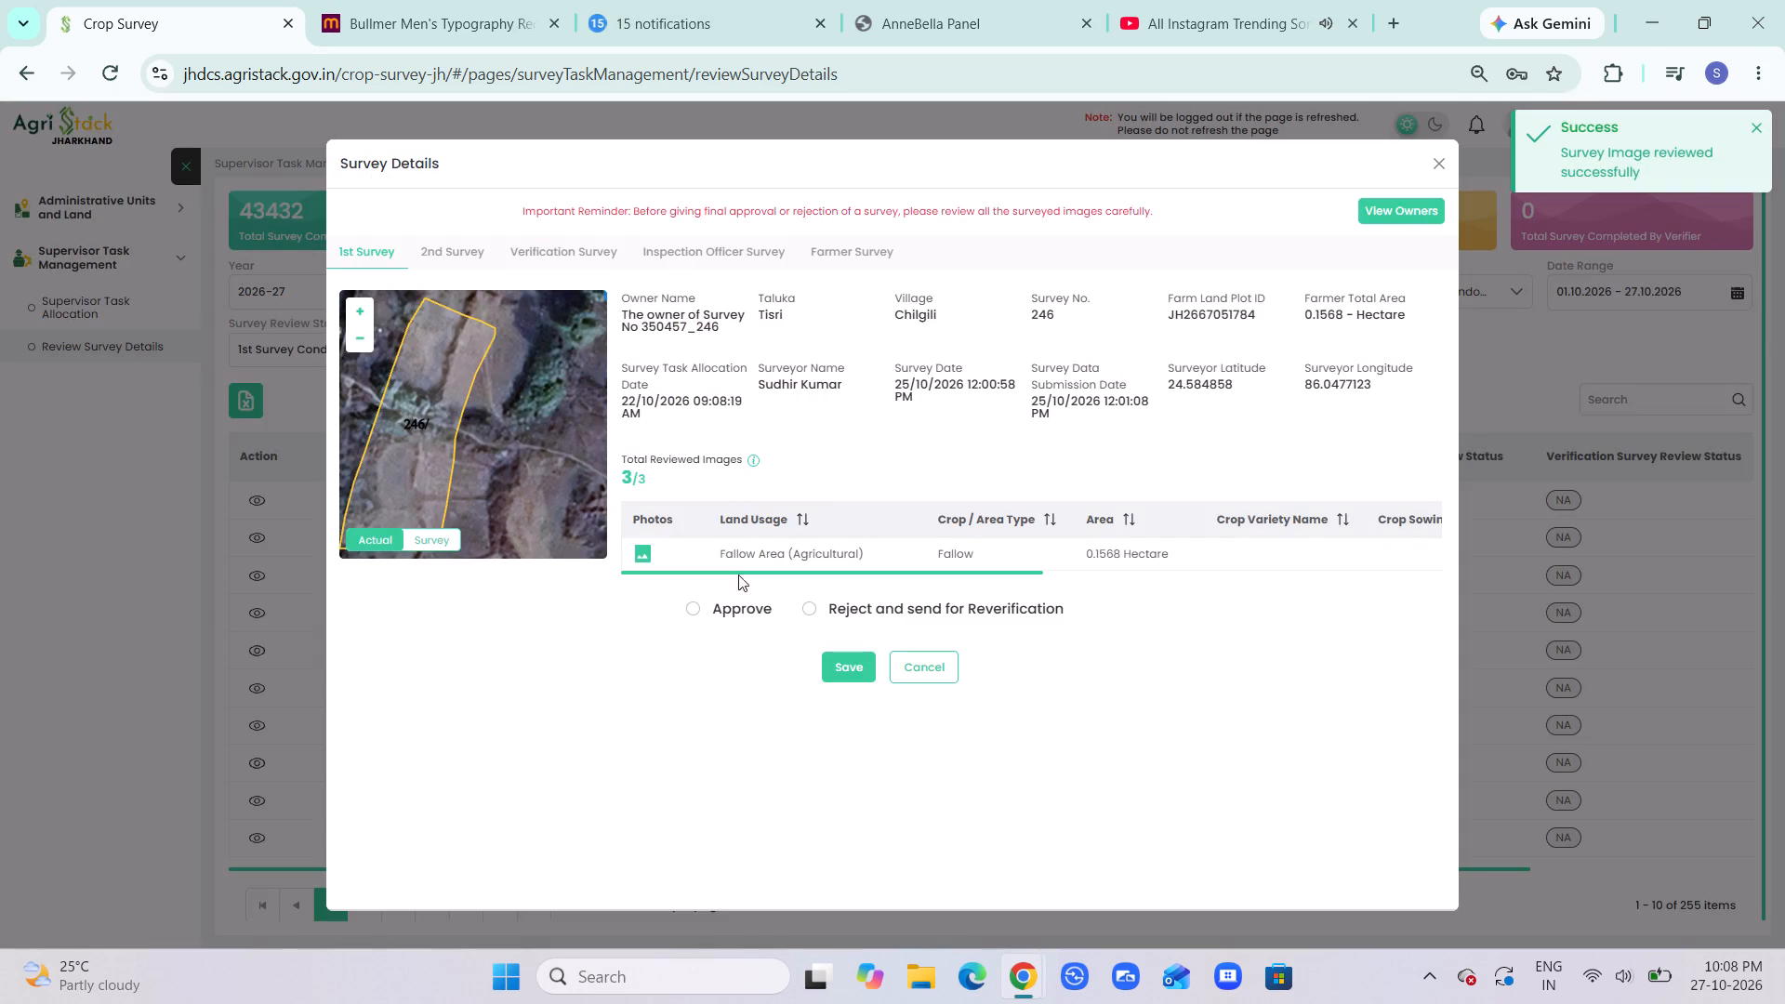
{"action": "left_click", "coordinate": [717, 603]}
{"action": "left_click", "coordinate": [754, 610]}
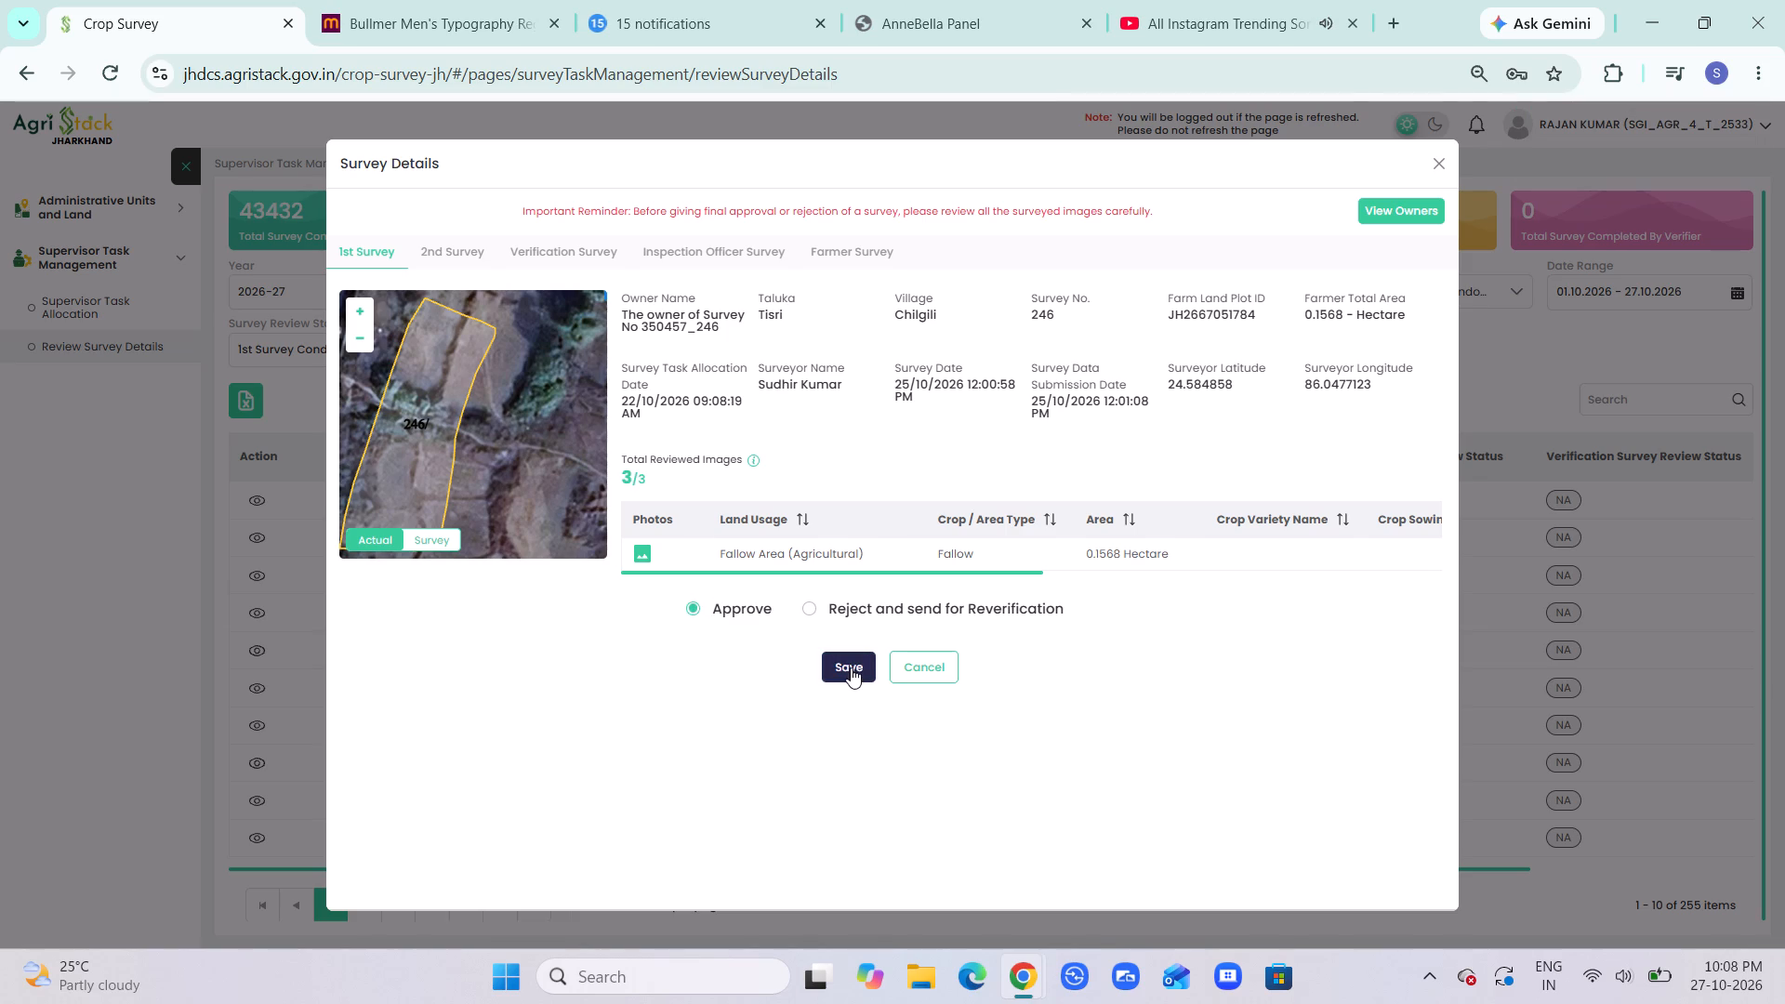
{"action": "left_click", "coordinate": [851, 667]}
{"action": "left_click", "coordinate": [850, 561]}
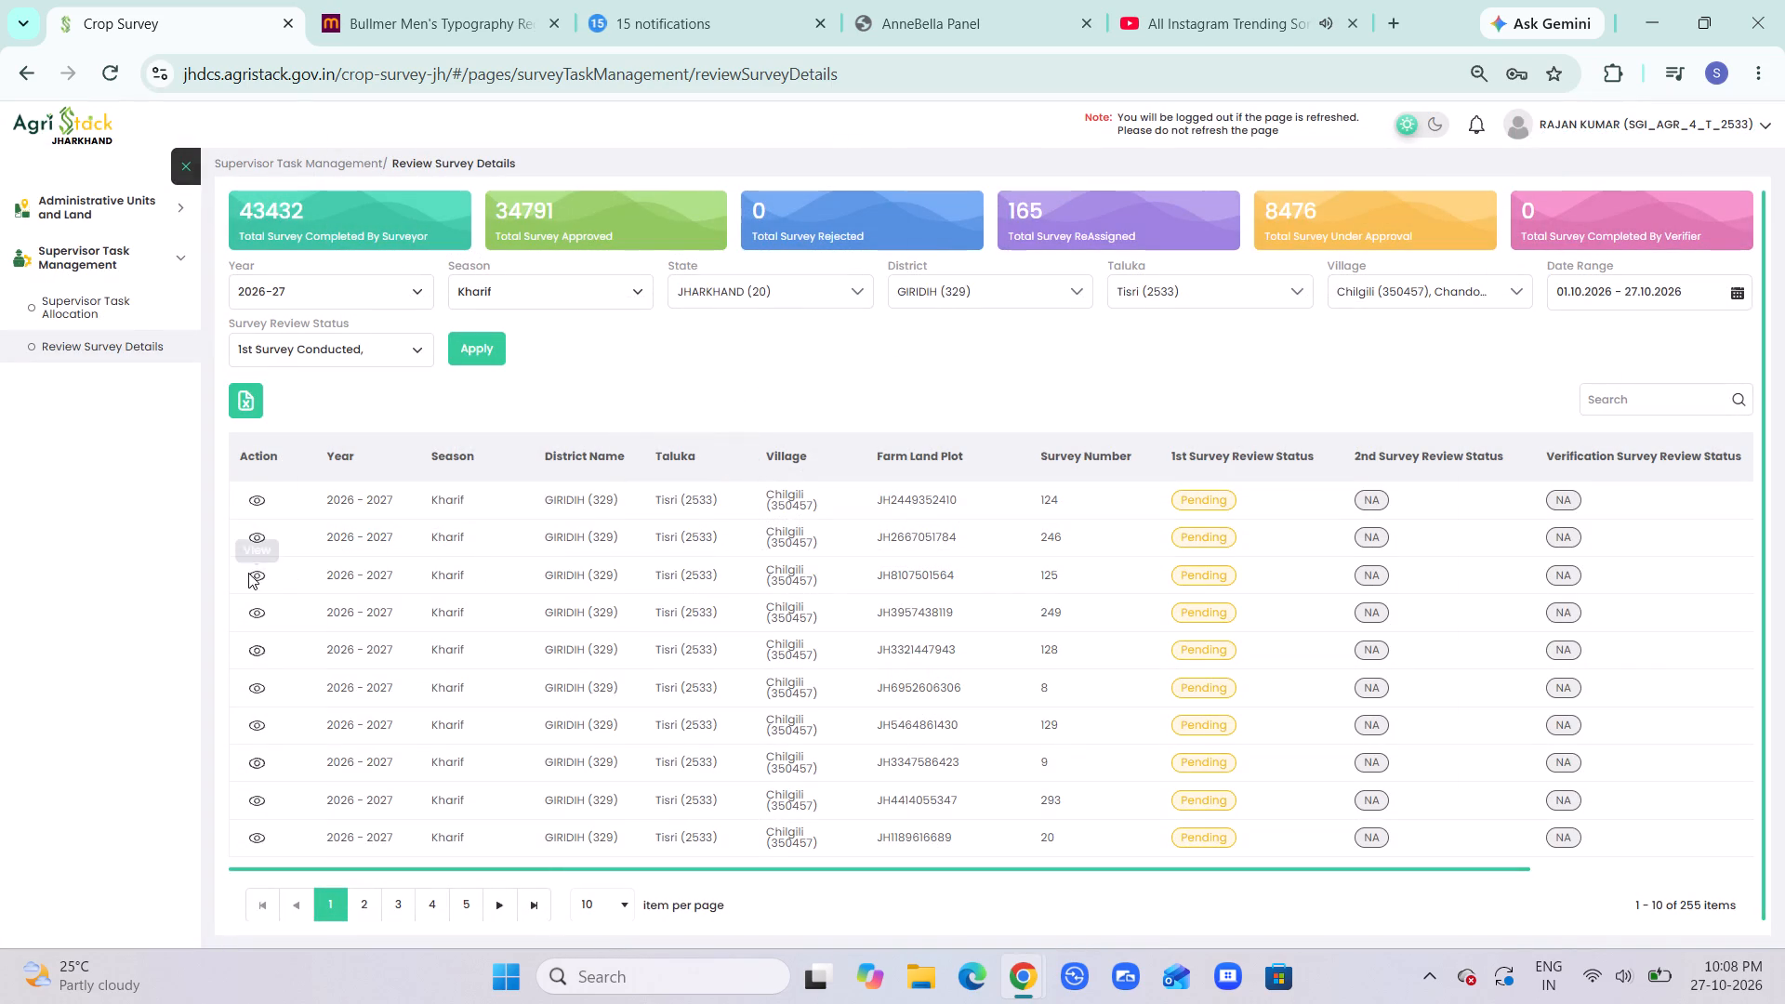
Approve all three Other NA uses photos of survey number 125 and save its first survey with the Approve decision, closing its details.
{"action": "left_click", "coordinate": [258, 575]}
{"action": "left_click", "coordinate": [645, 569]}
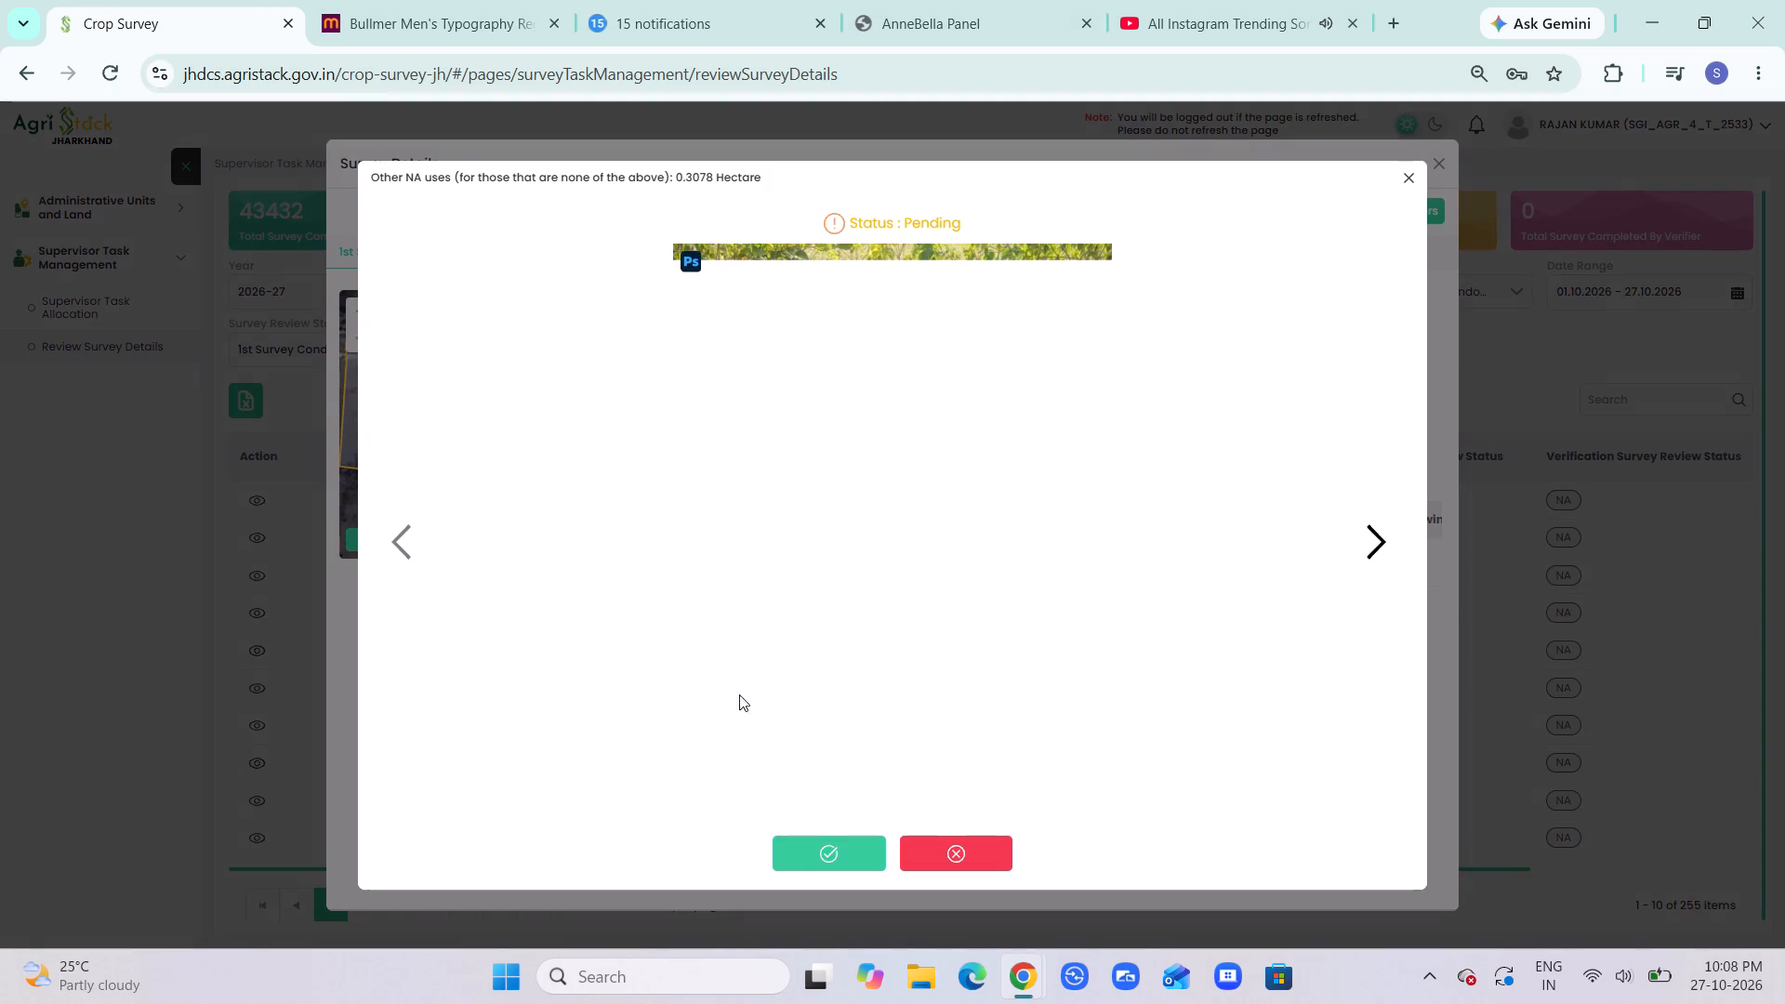
{"action": "left_click", "coordinate": [840, 852]}
{"action": "left_click_drag", "start_coordinate": [1007, 660], "coordinate": [913, 663]}
{"action": "left_click", "coordinate": [852, 855]}
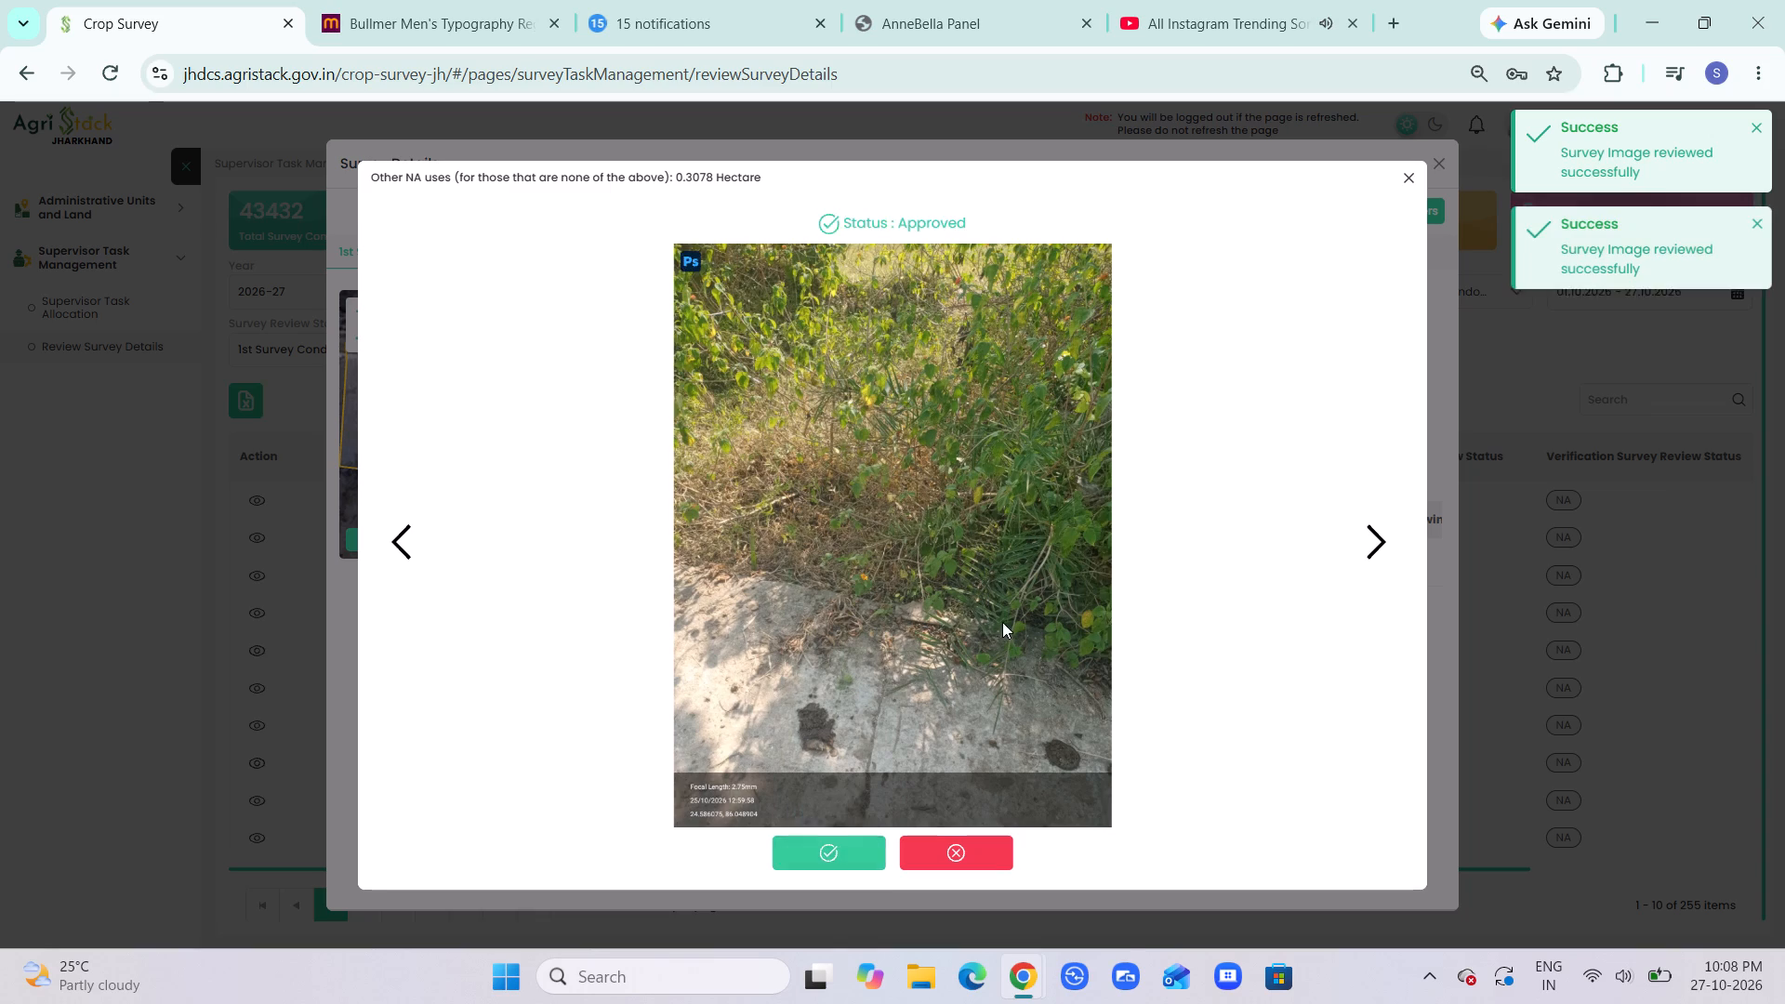
{"action": "left_click_drag", "start_coordinate": [1002, 622], "coordinate": [815, 635]}
{"action": "left_click", "coordinate": [852, 852]}
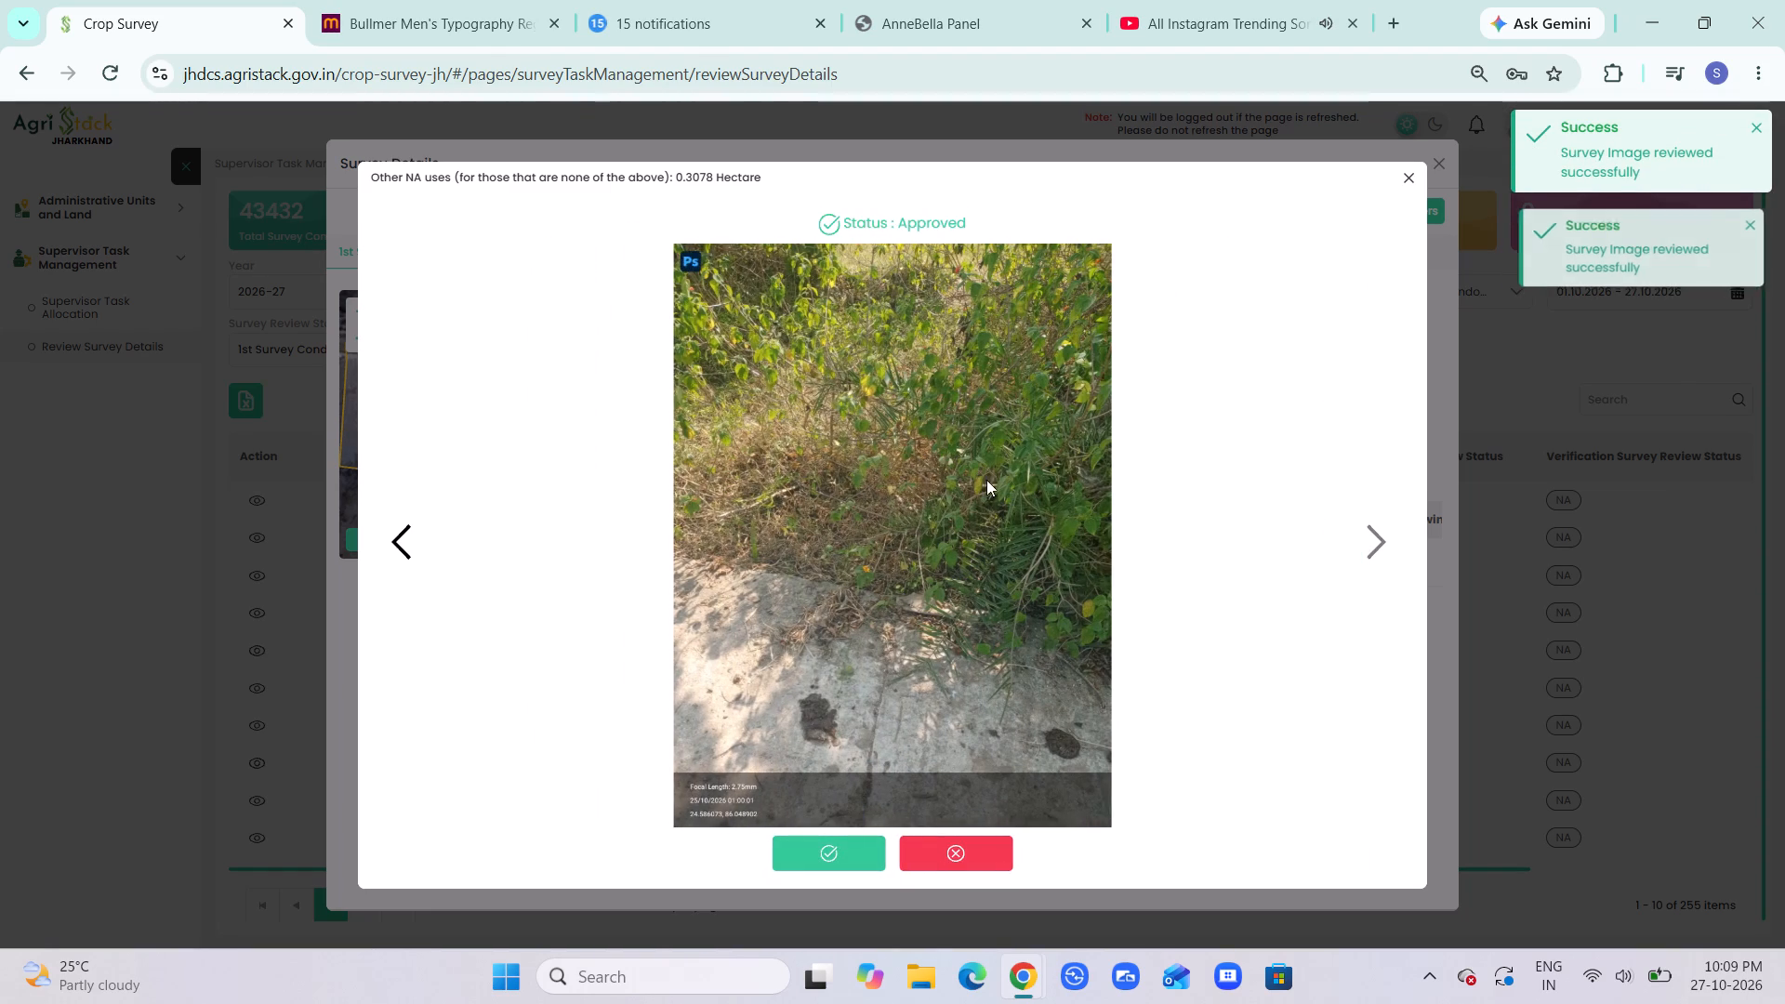
{"action": "left_click", "coordinate": [1424, 161]}
{"action": "left_click", "coordinate": [1406, 170]}
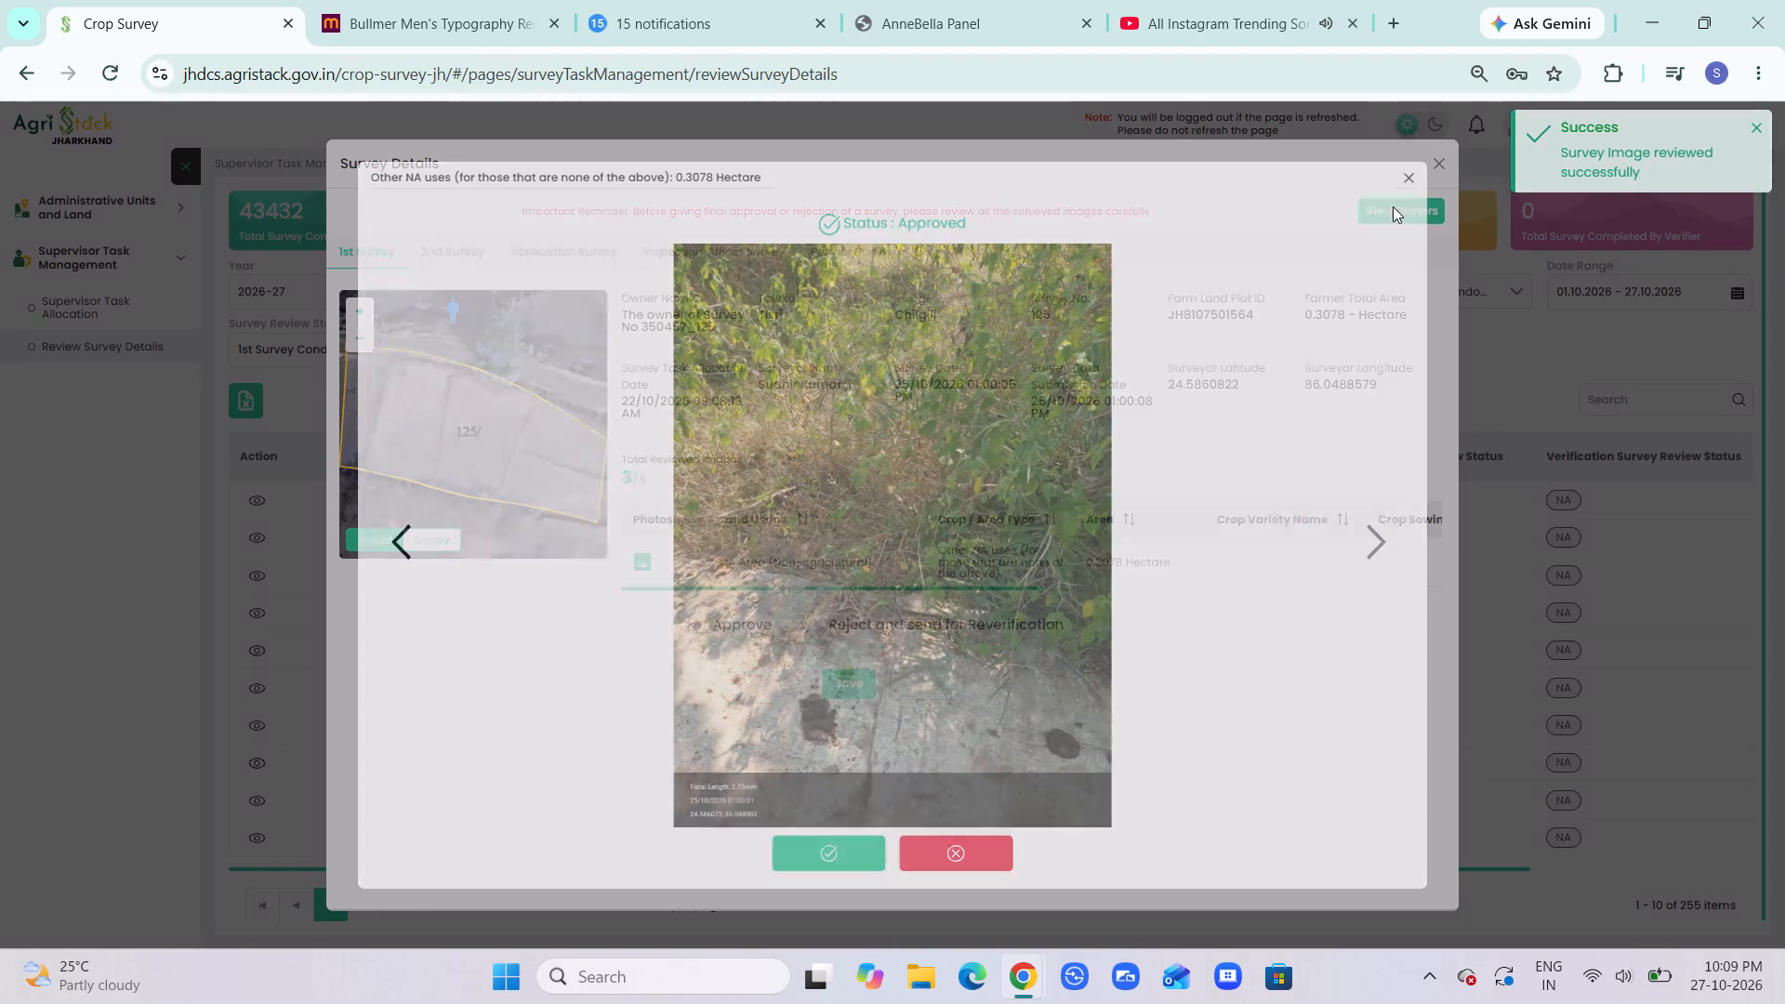
{"action": "left_click", "coordinate": [723, 628]}
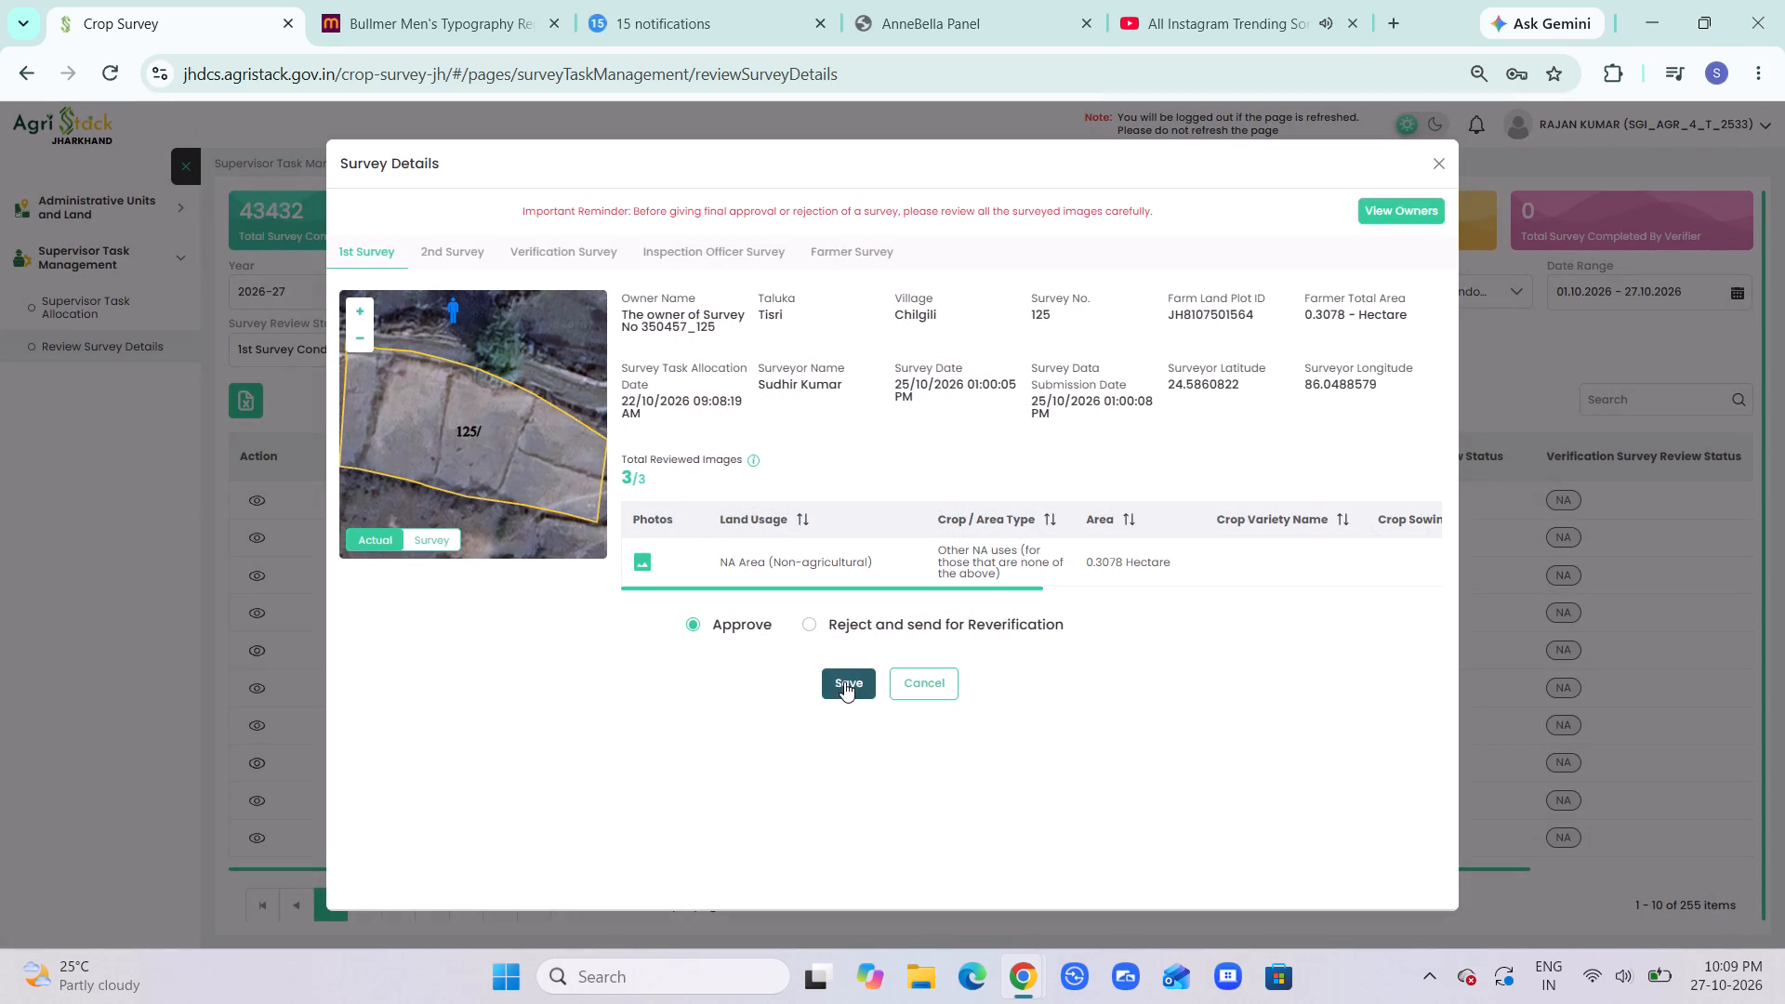
{"action": "left_click", "coordinate": [845, 684]}
{"action": "left_click", "coordinate": [866, 575]}
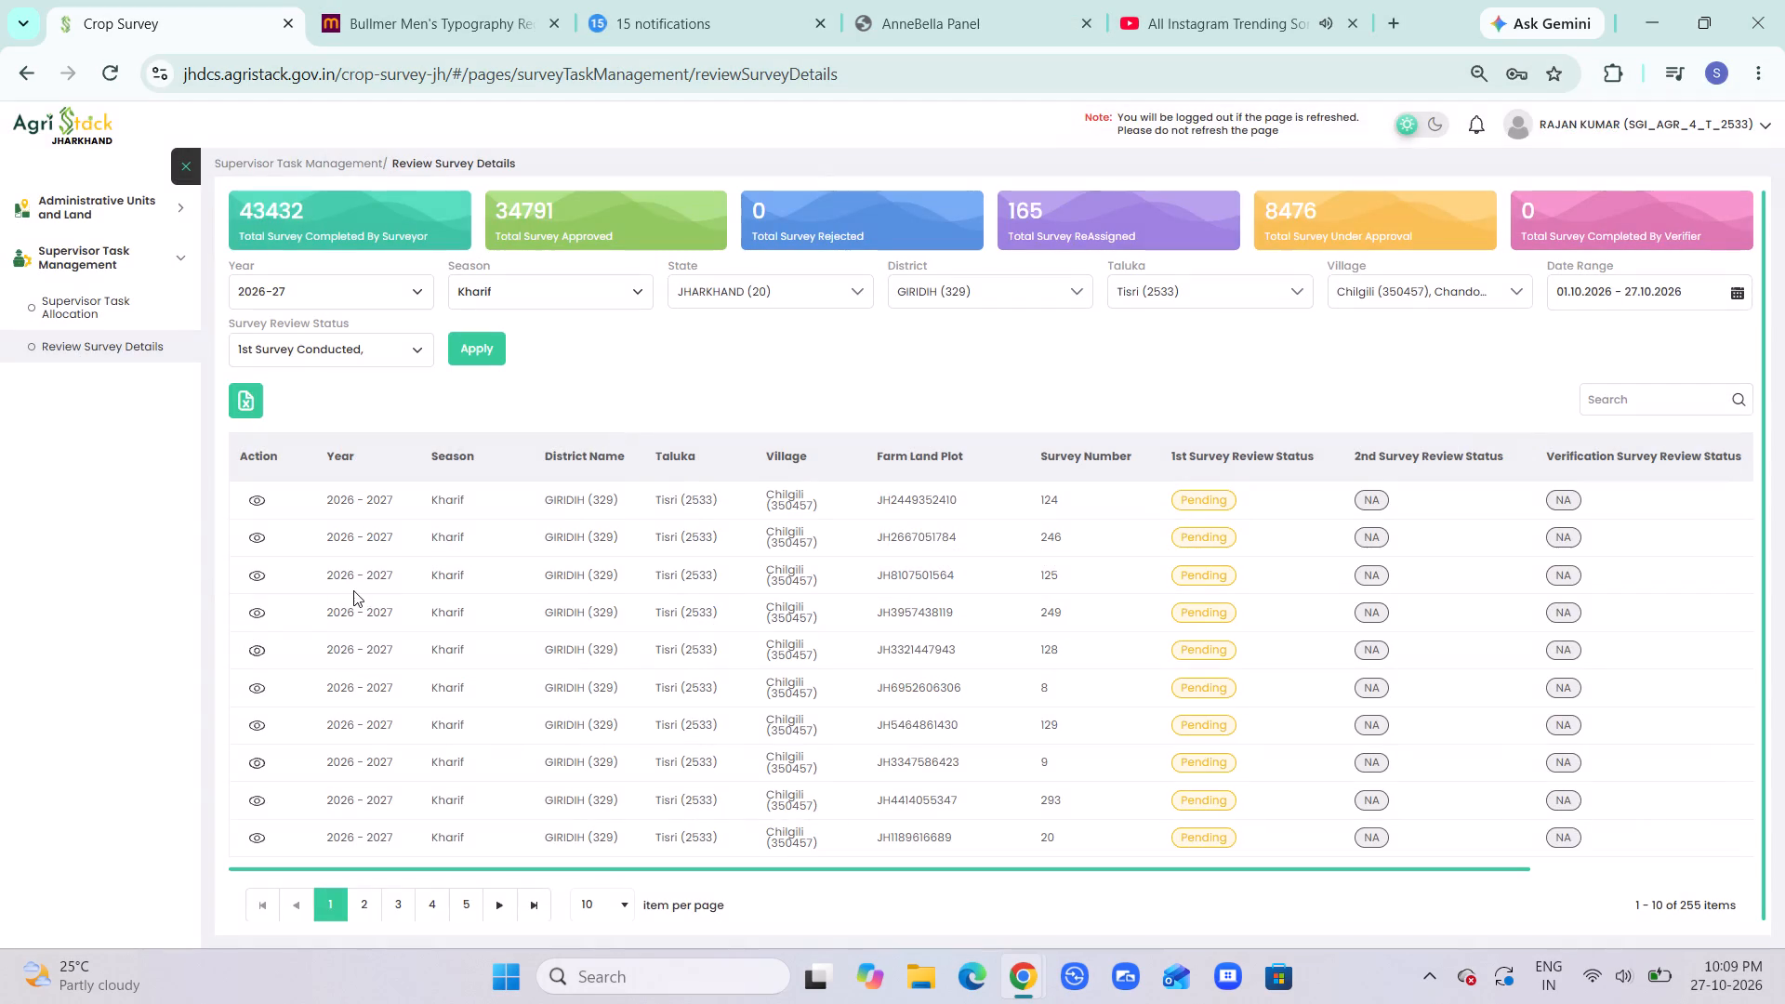
Reopen survey number 125 to check its saved review decision, closing its details.
{"action": "left_click", "coordinate": [253, 571]}
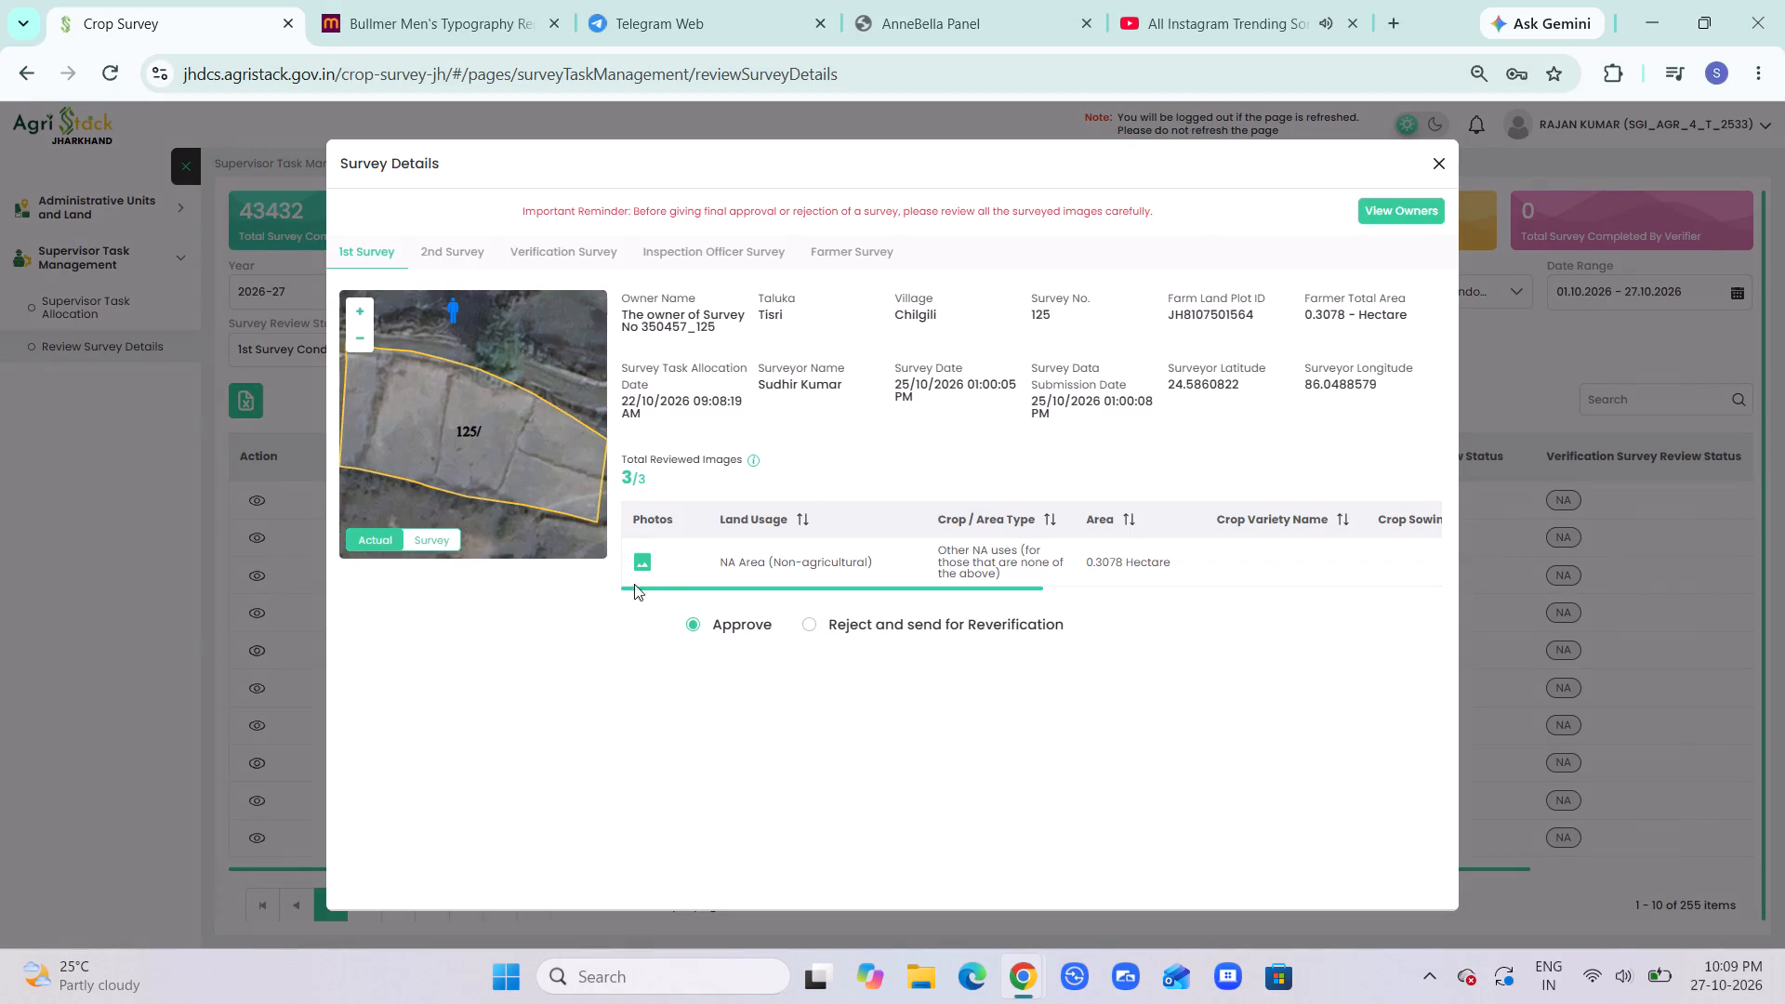
{"action": "left_click", "coordinate": [1443, 154]}
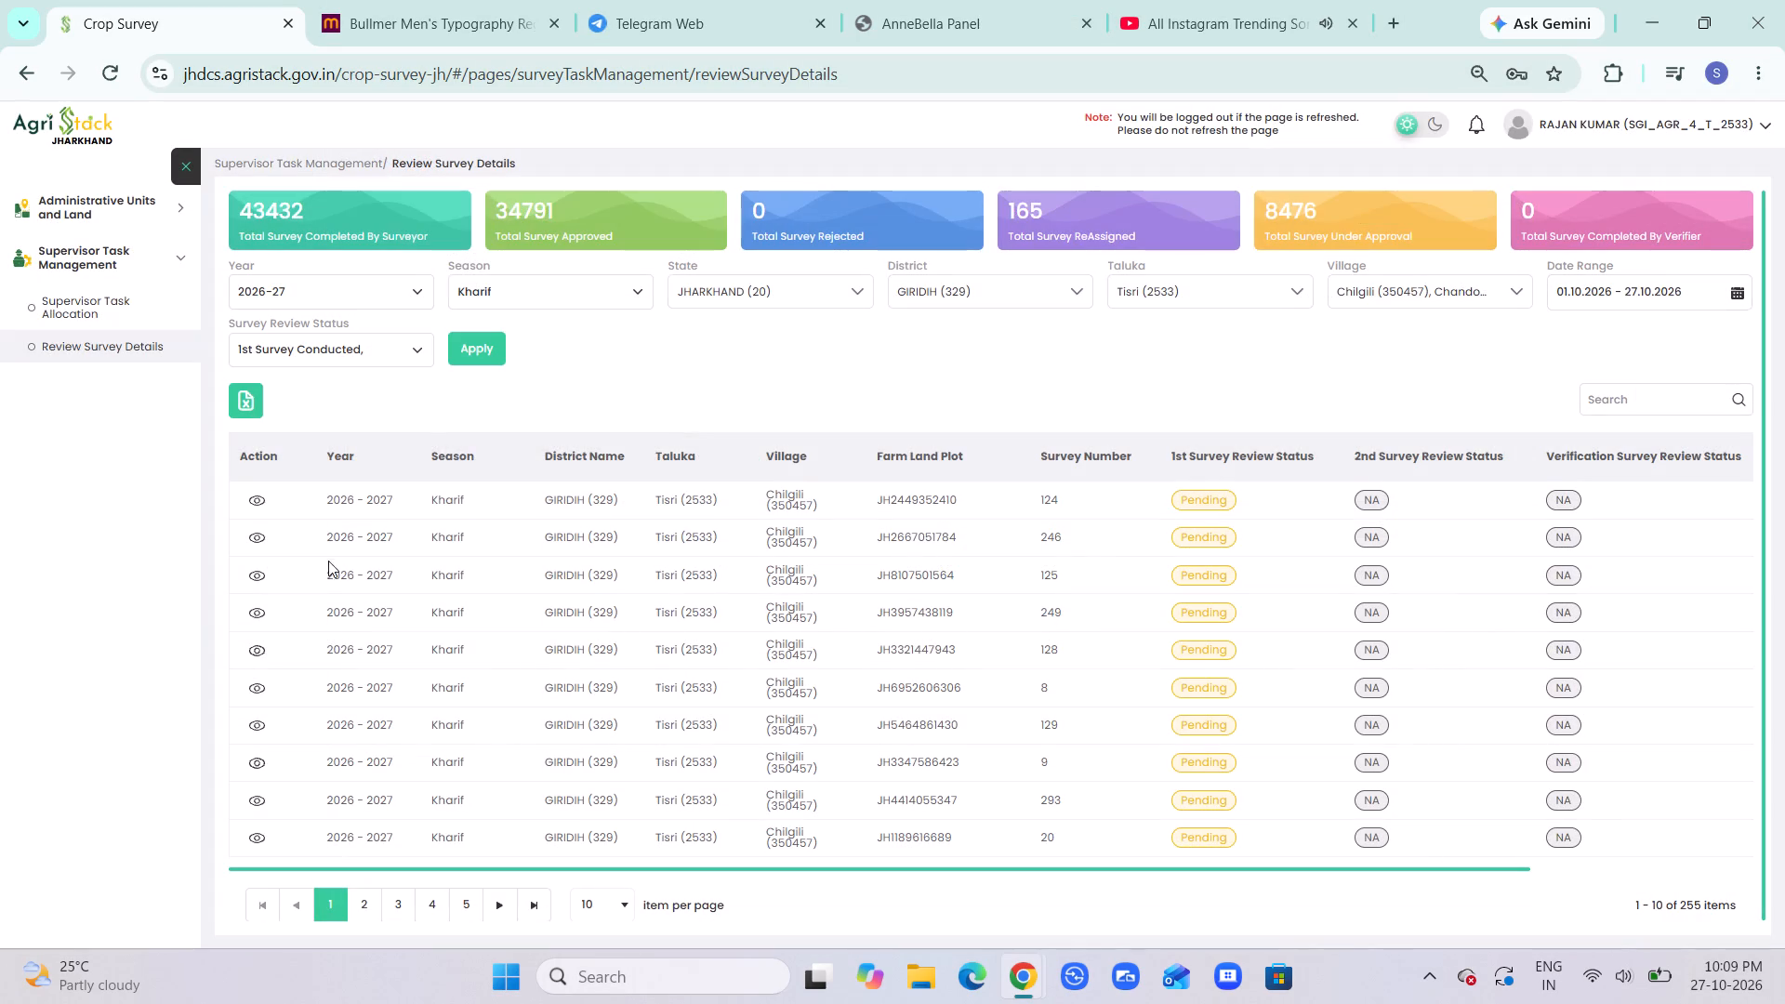
Approve all three fallow-land photos of survey number 249 and save its first survey with the Approve decision, closing its details.
{"action": "left_click", "coordinate": [258, 617]}
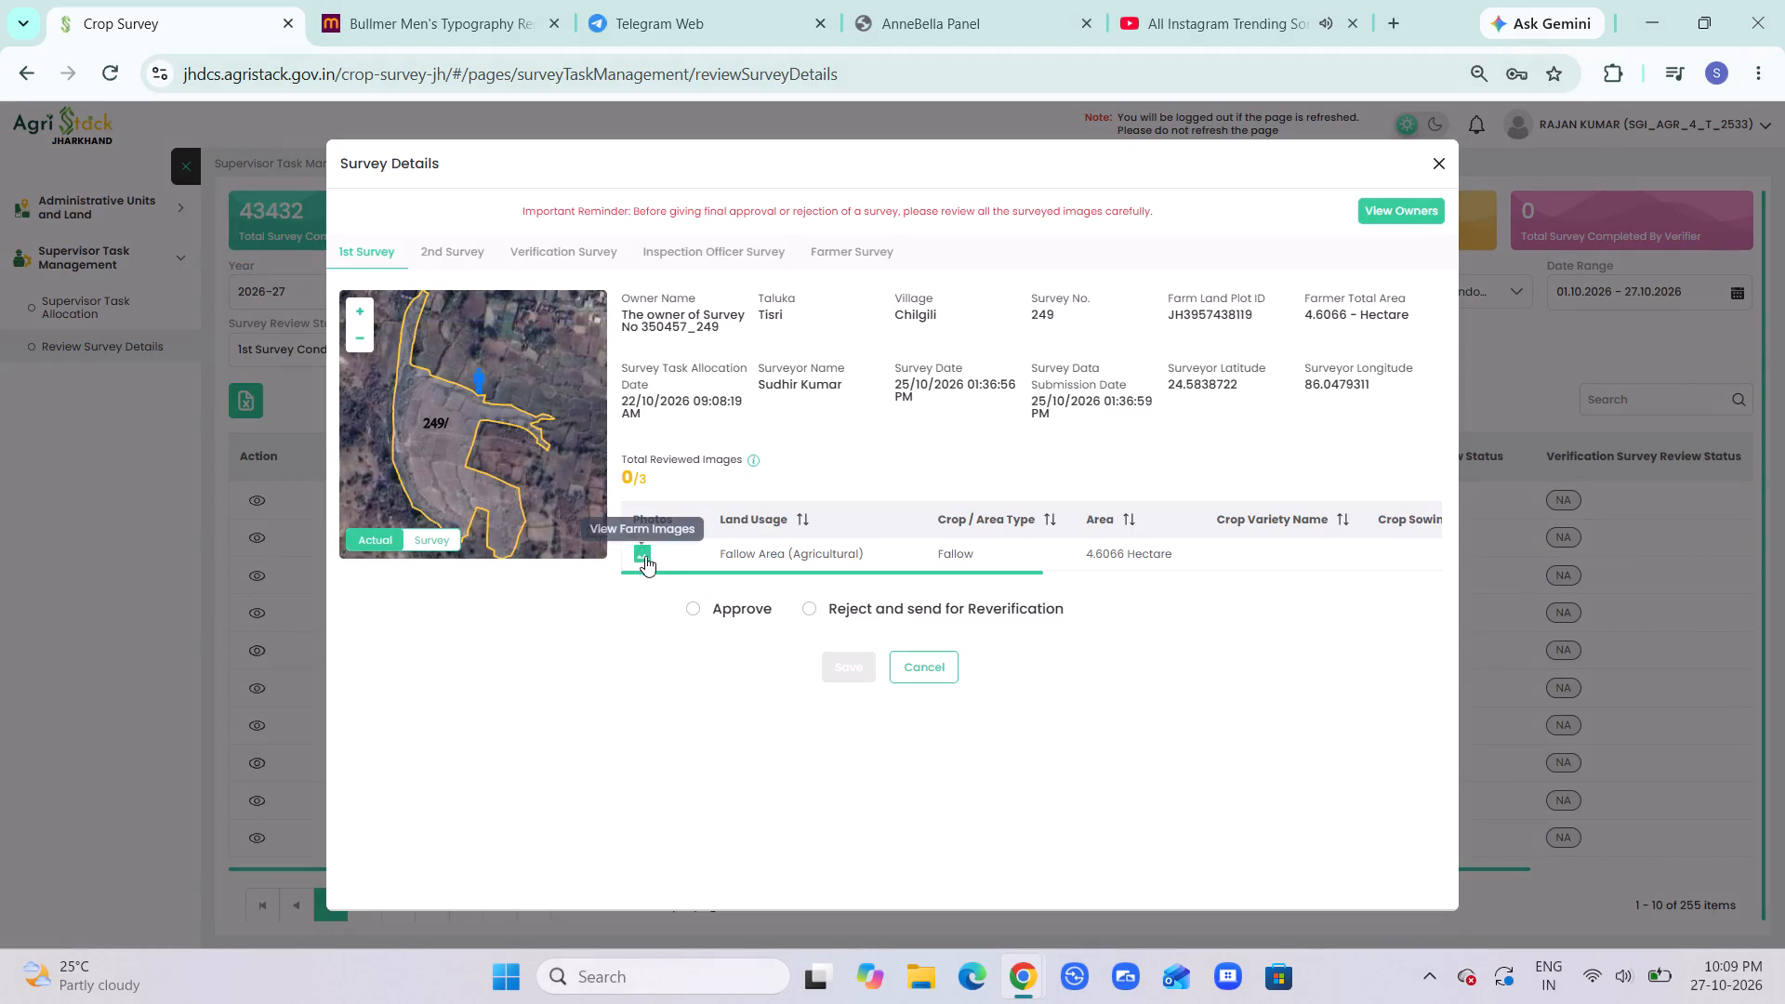
{"action": "left_click", "coordinate": [640, 552]}
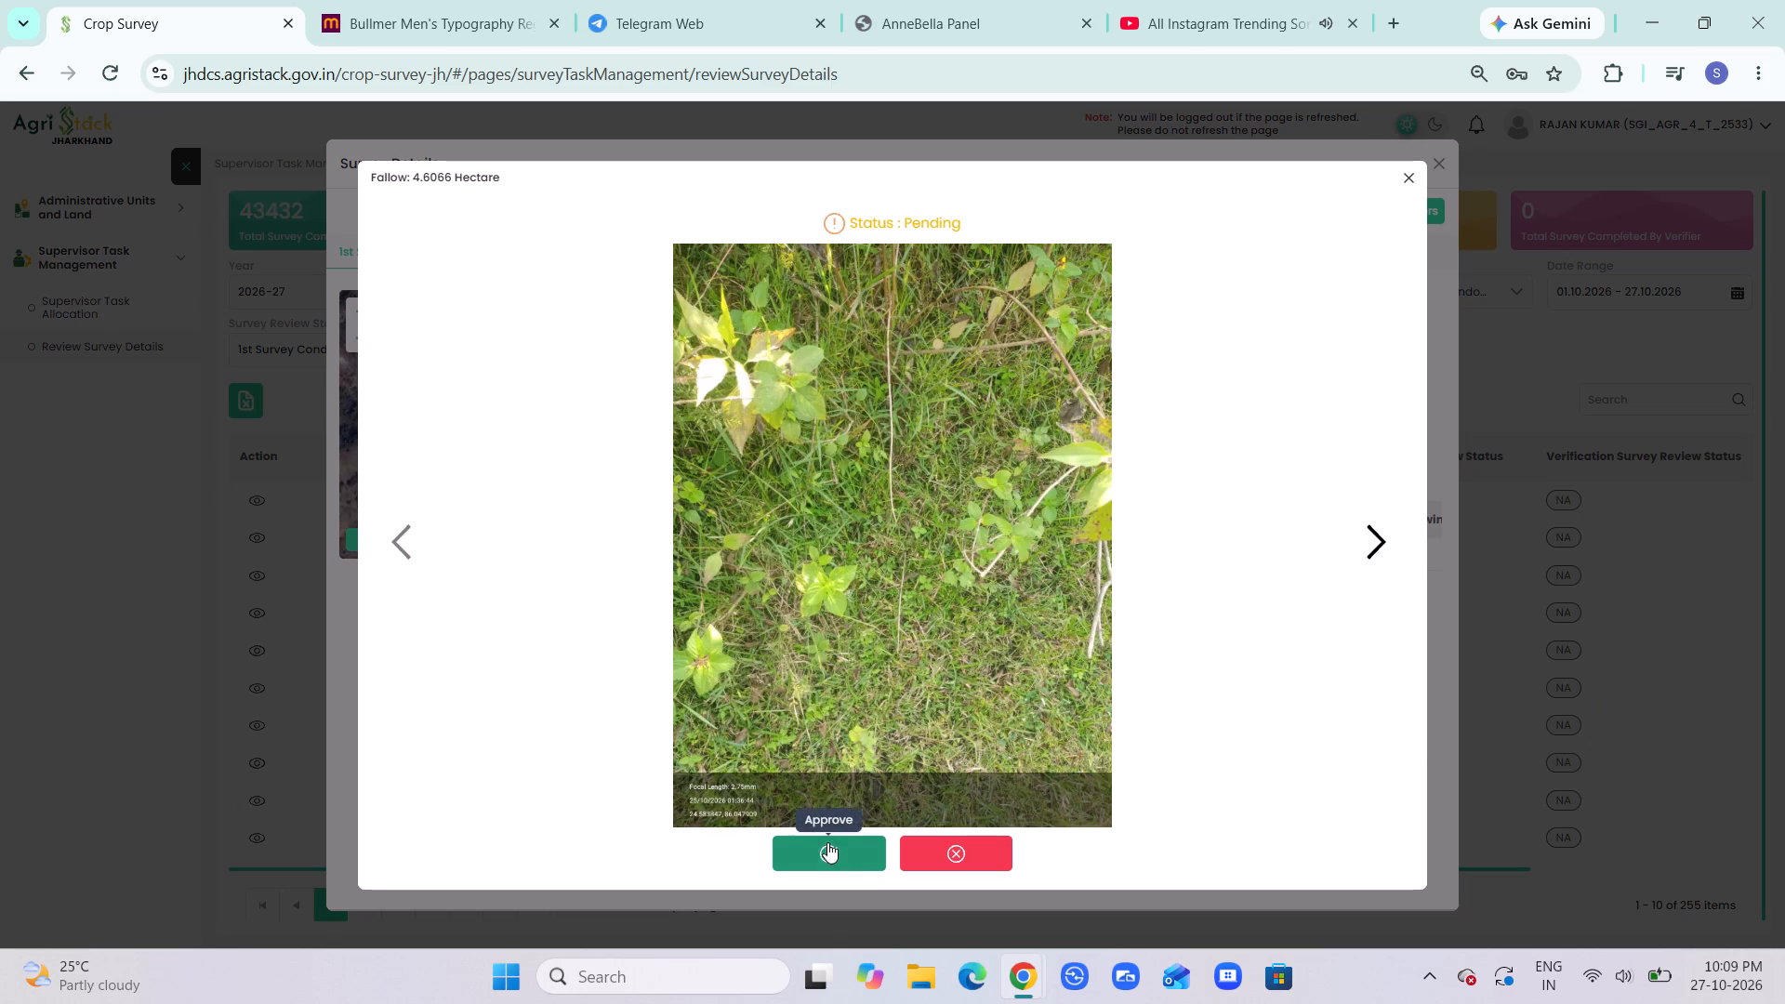
{"action": "left_click", "coordinate": [850, 851]}
{"action": "left_click_drag", "start_coordinate": [1100, 654], "coordinate": [993, 654]}
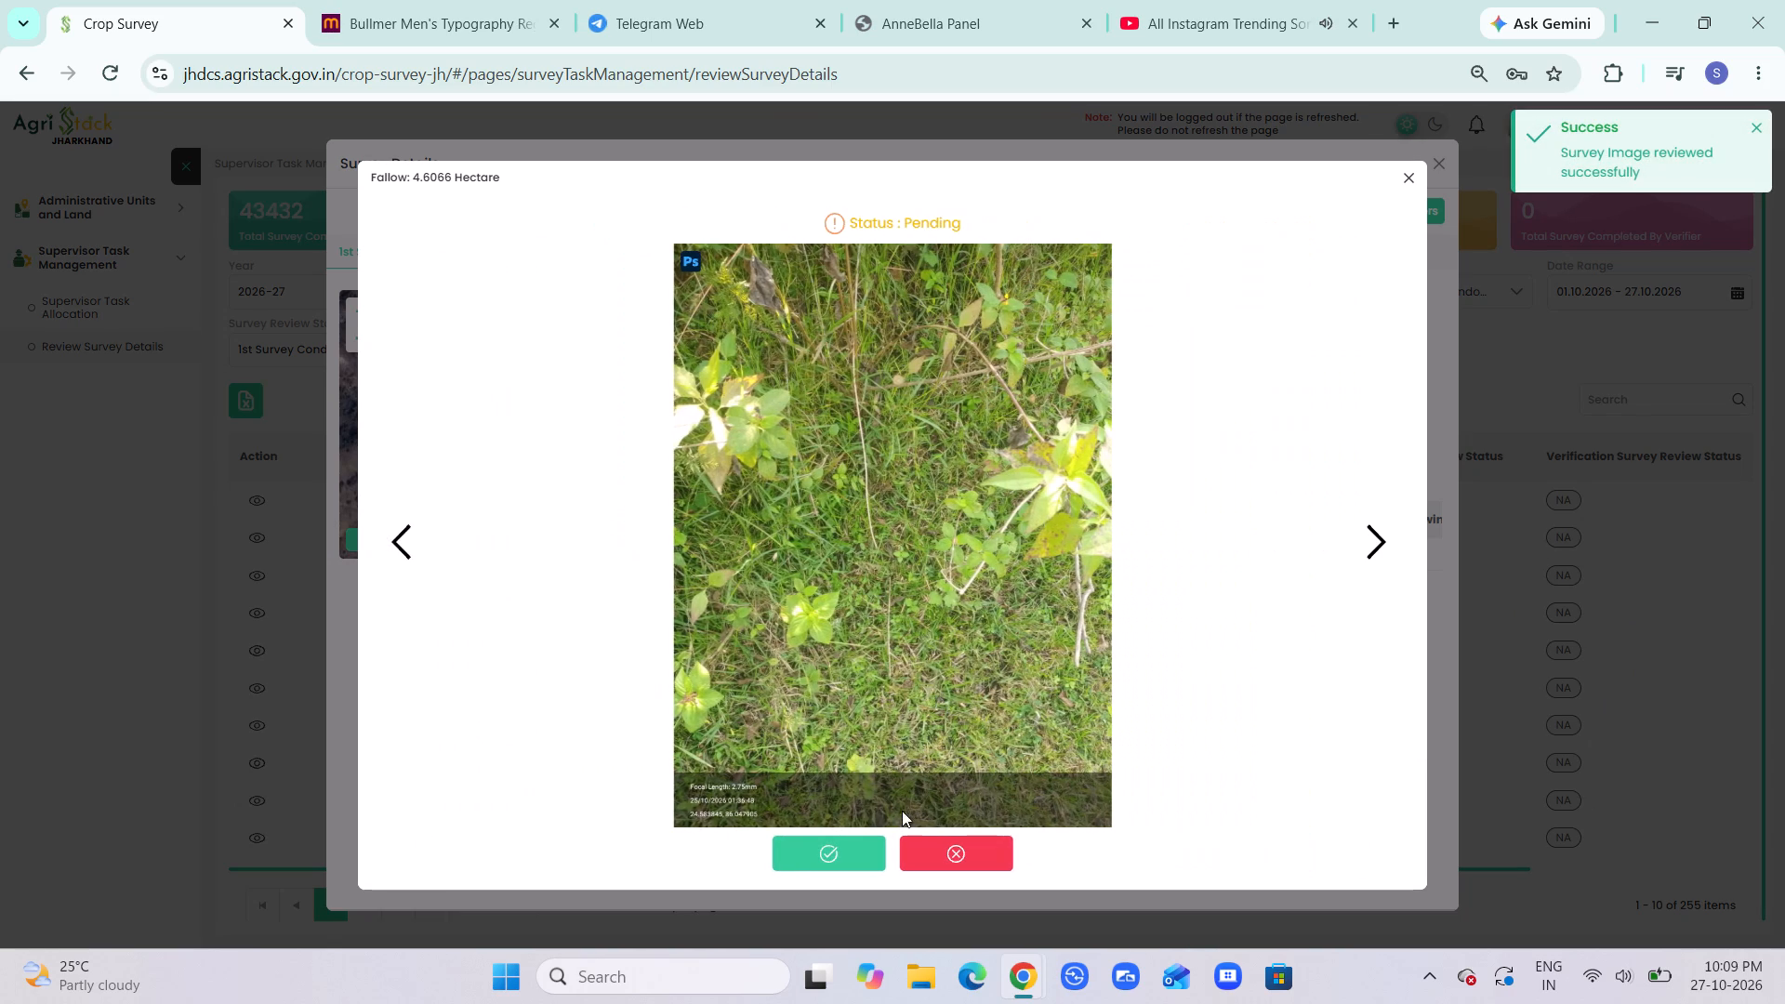
{"action": "left_click", "coordinate": [850, 844]}
{"action": "left_click_drag", "start_coordinate": [1069, 679], "coordinate": [962, 705]}
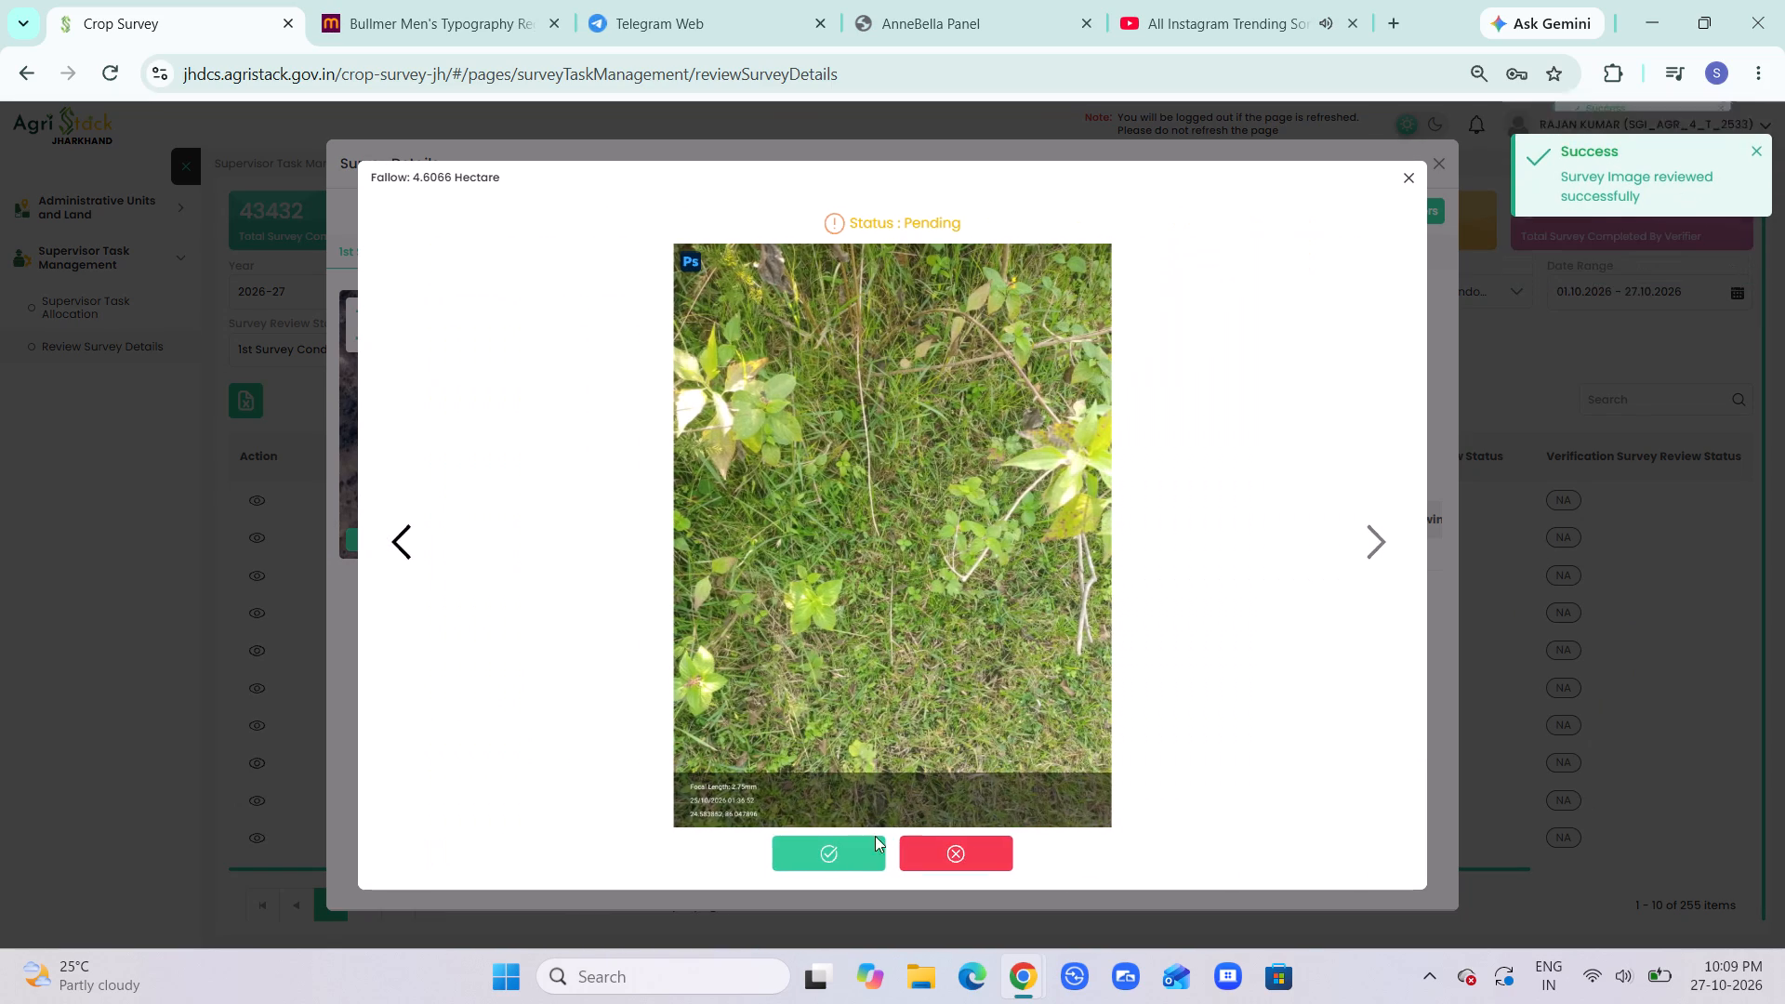
{"action": "left_click", "coordinate": [857, 848]}
{"action": "left_click", "coordinate": [1410, 175]}
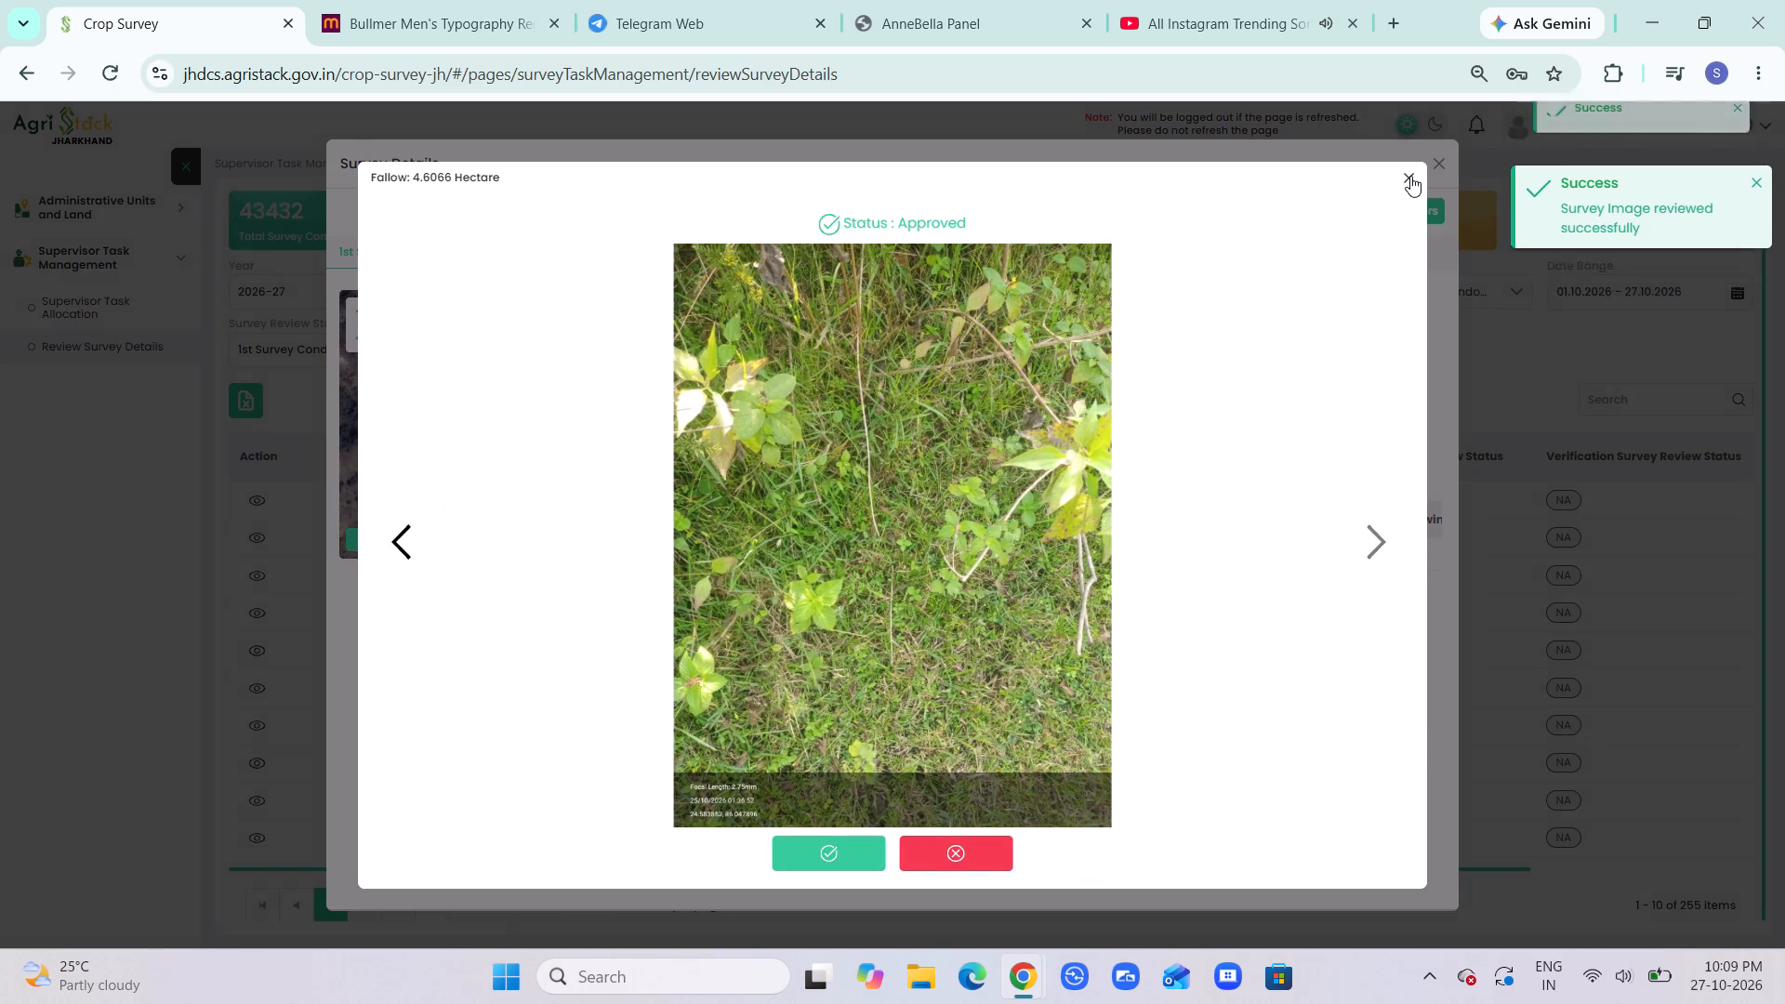
{"action": "left_click", "coordinate": [758, 600]}
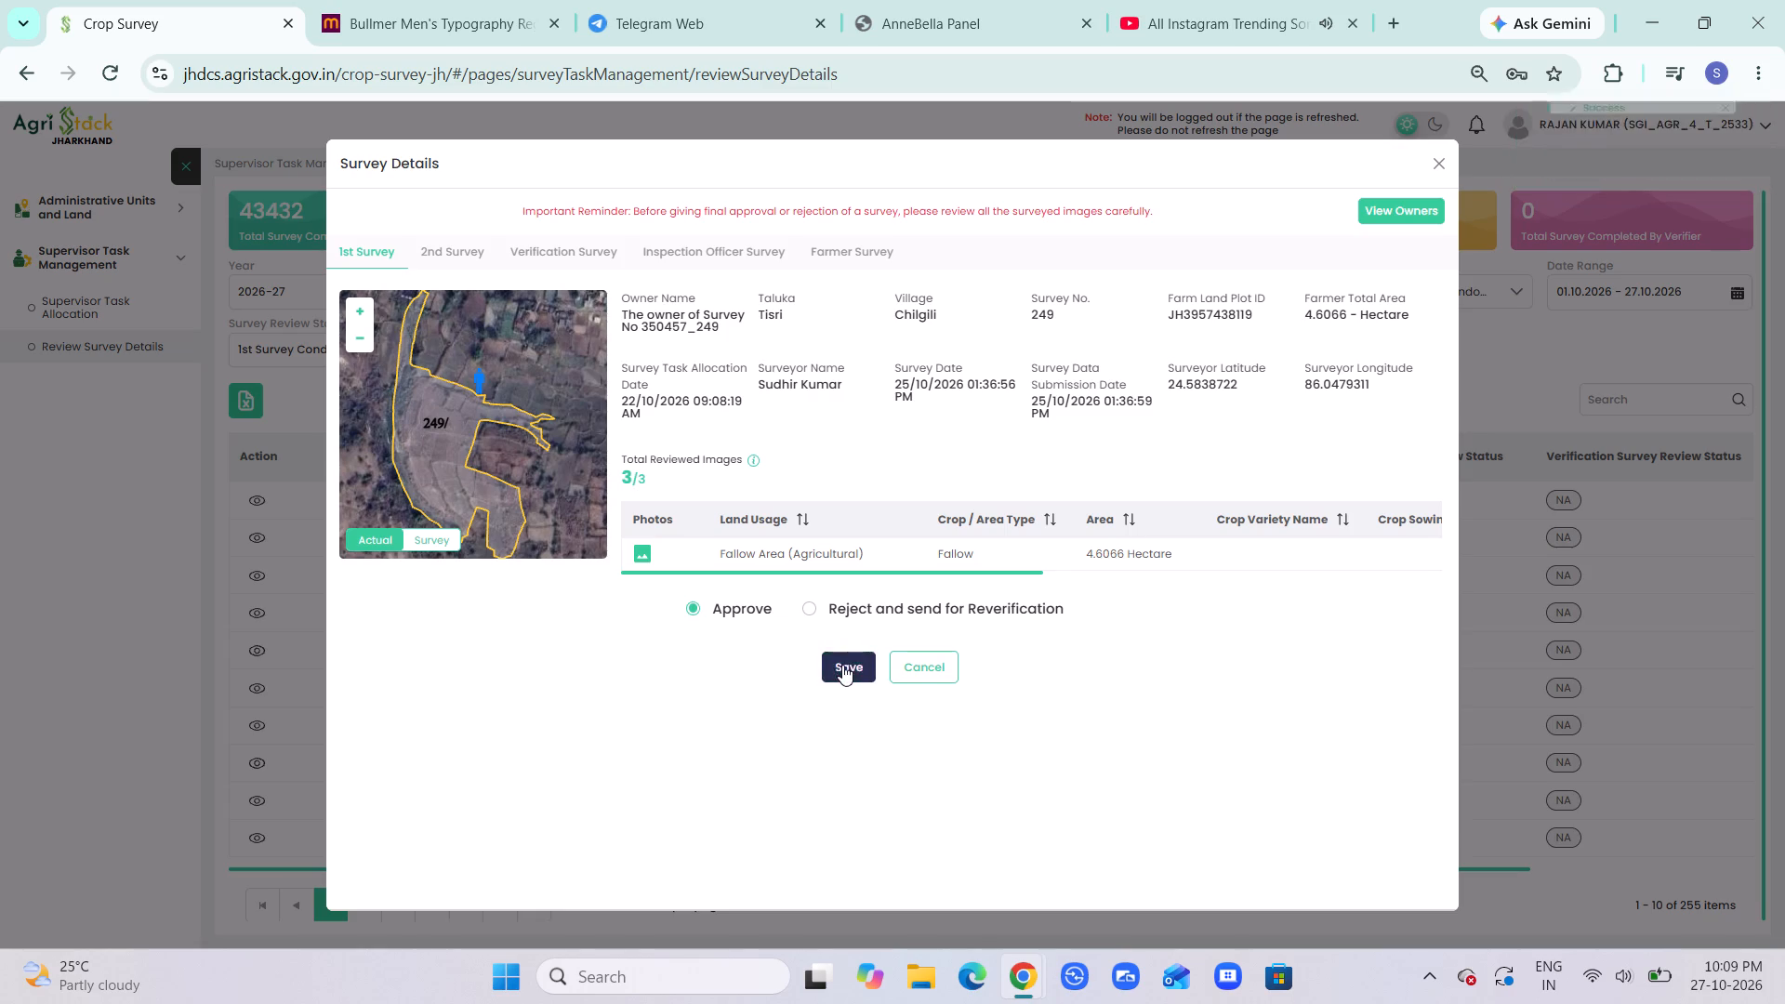
{"action": "left_click", "coordinate": [842, 665]}
{"action": "left_click", "coordinate": [842, 561]}
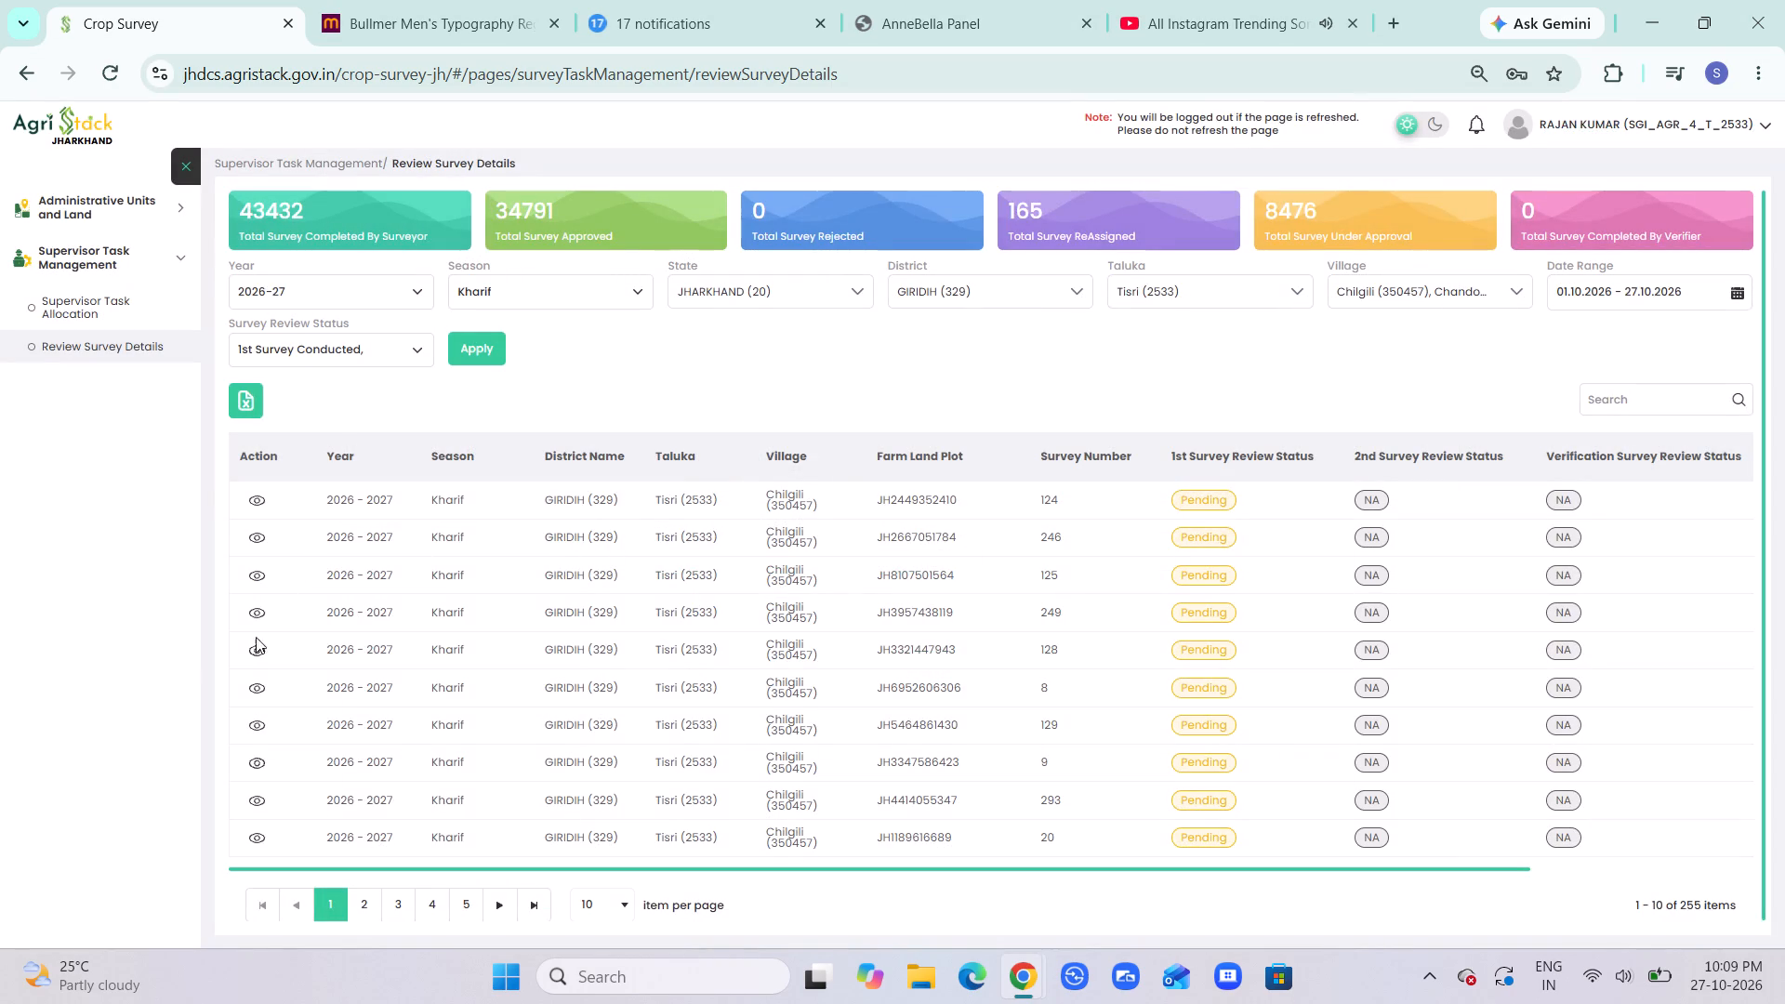
Open the details of survey number 128 and approve all three of its fallow-land photos.
{"action": "left_click", "coordinate": [255, 646]}
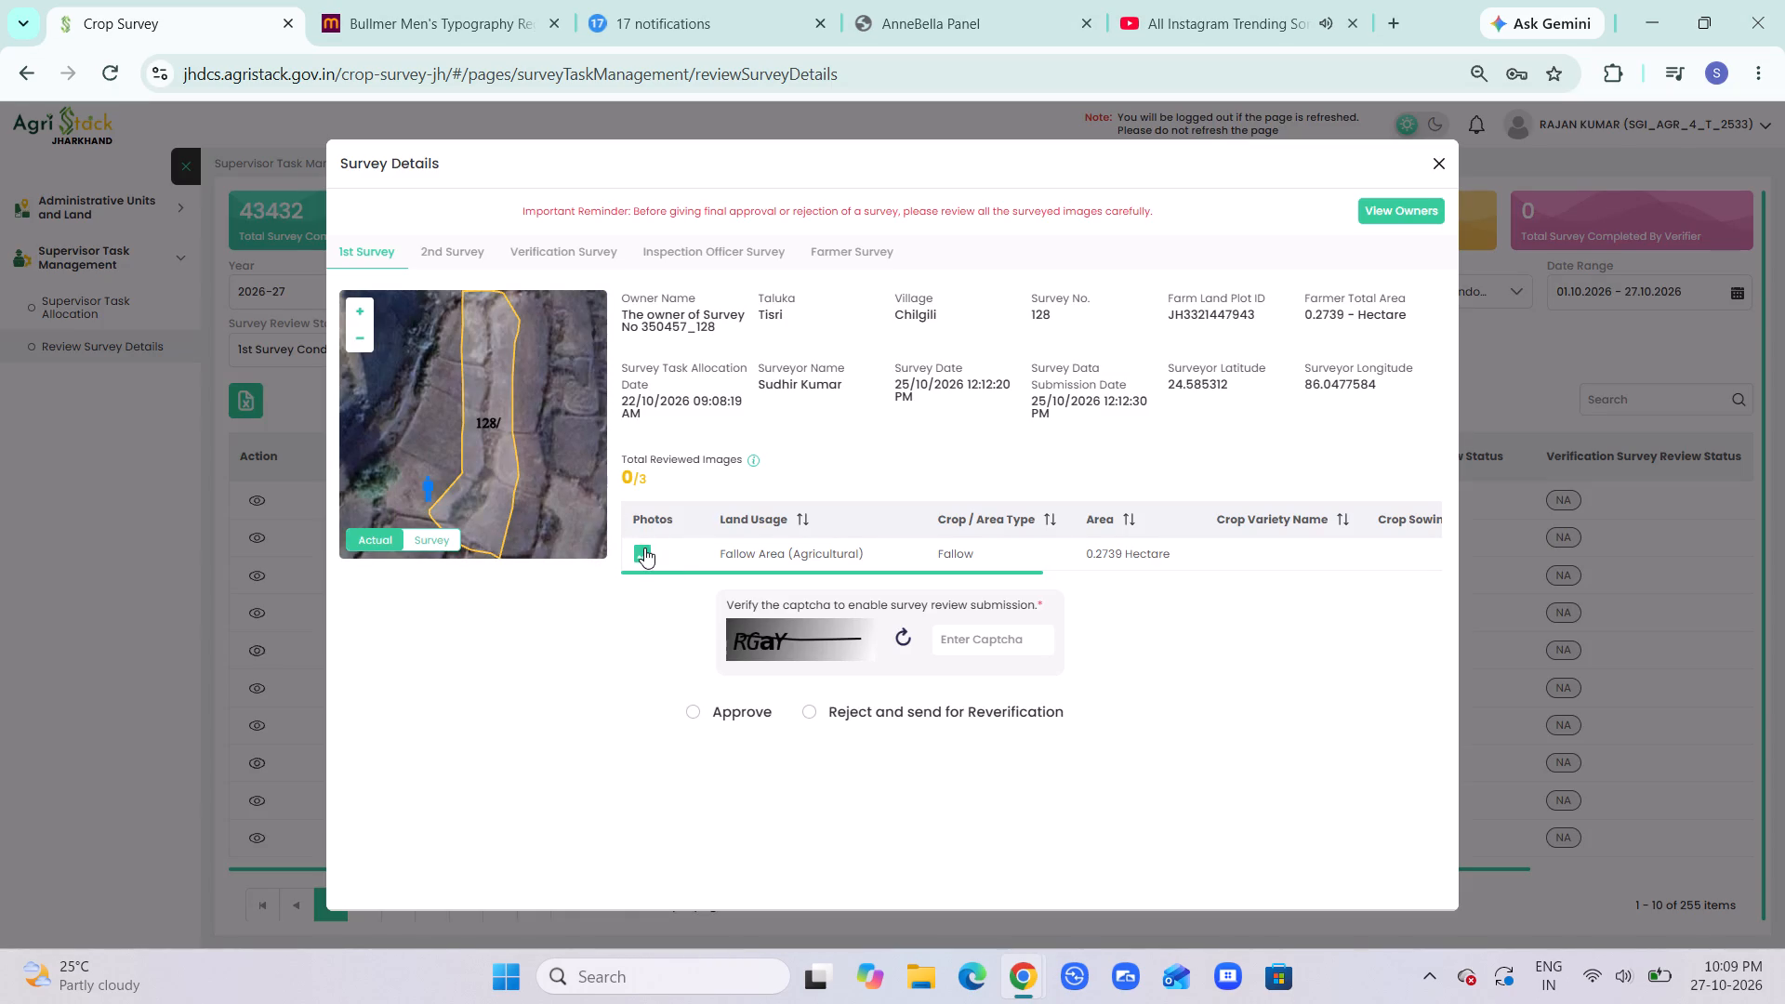
{"action": "left_click", "coordinate": [643, 551]}
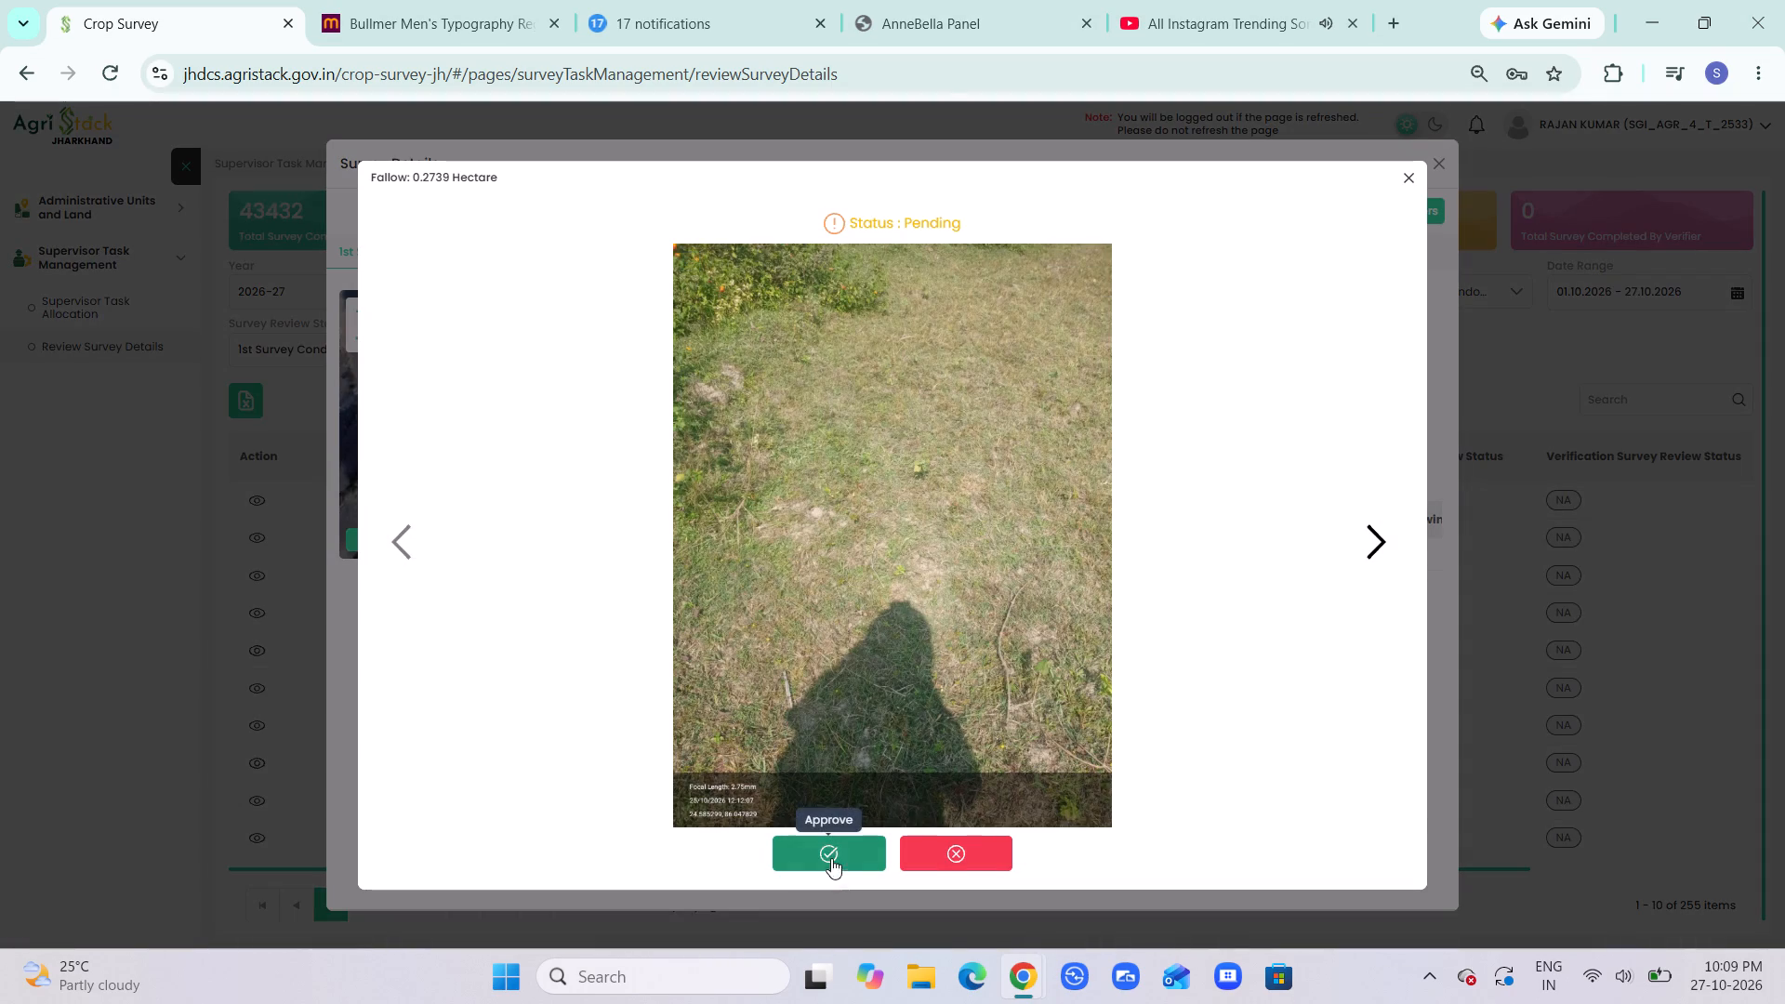
{"action": "left_click", "coordinate": [840, 853]}
{"action": "left_click_drag", "start_coordinate": [1017, 694], "coordinate": [869, 682]}
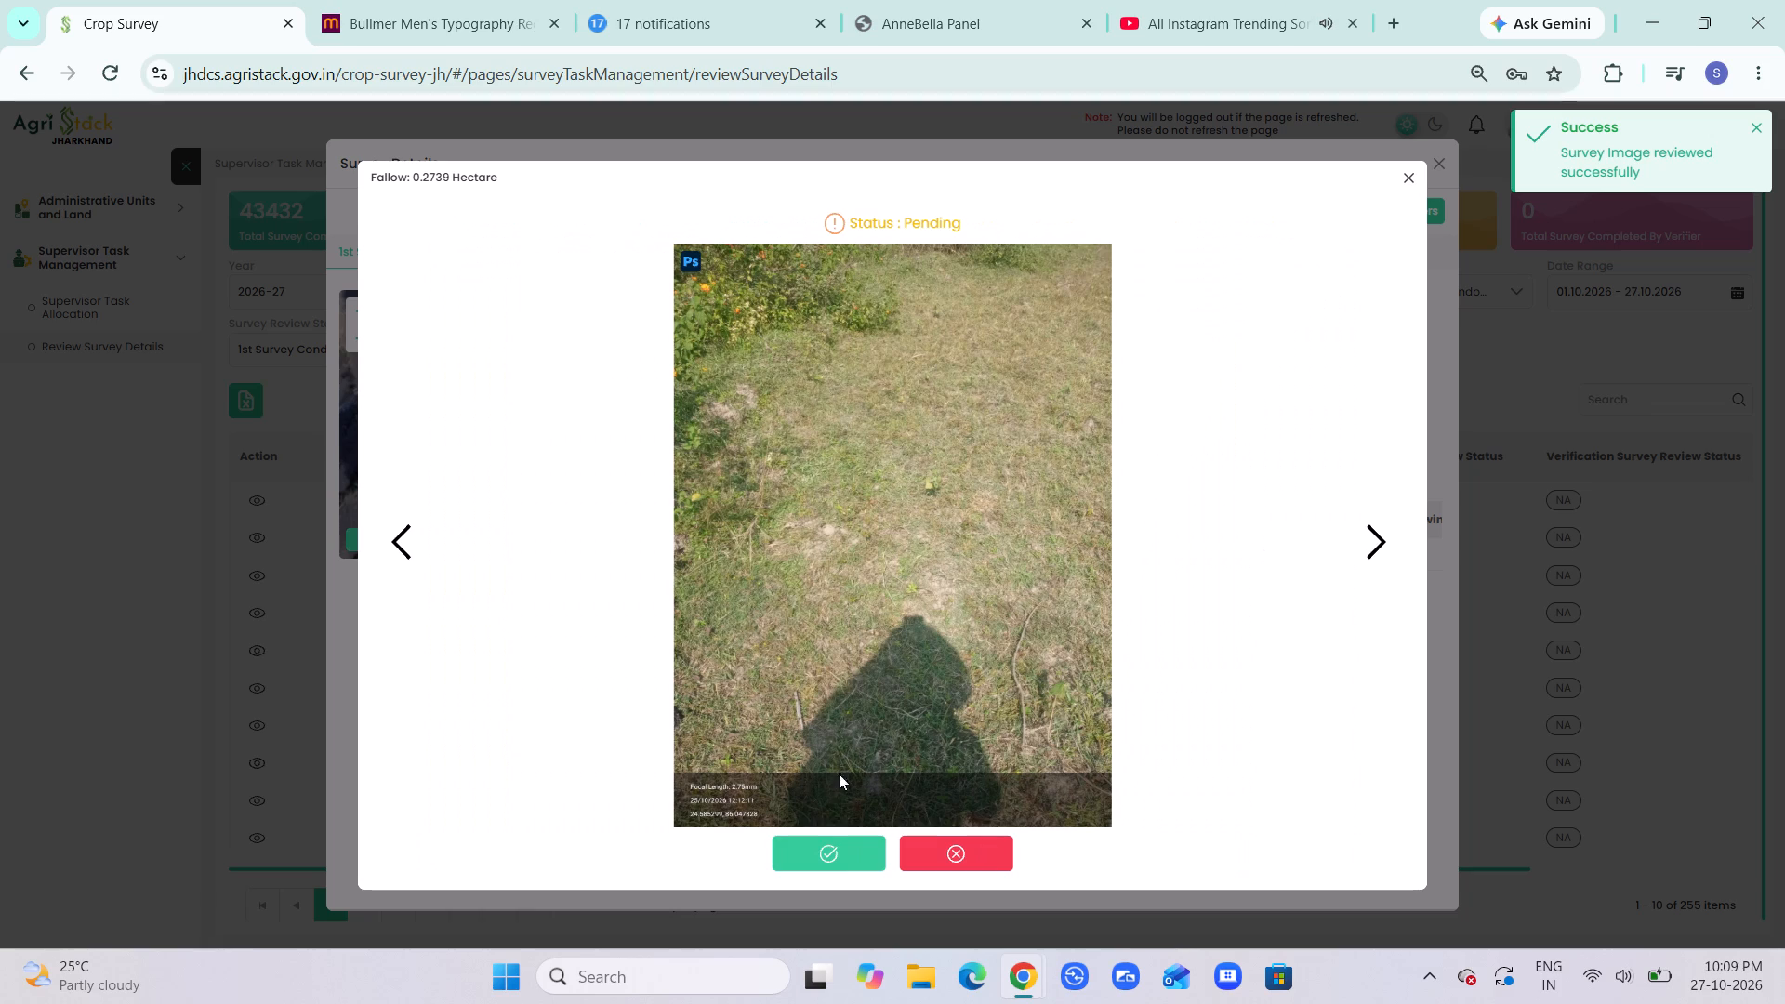
{"action": "left_click", "coordinate": [838, 852]}
{"action": "left_click_drag", "start_coordinate": [1019, 704], "coordinate": [877, 722]}
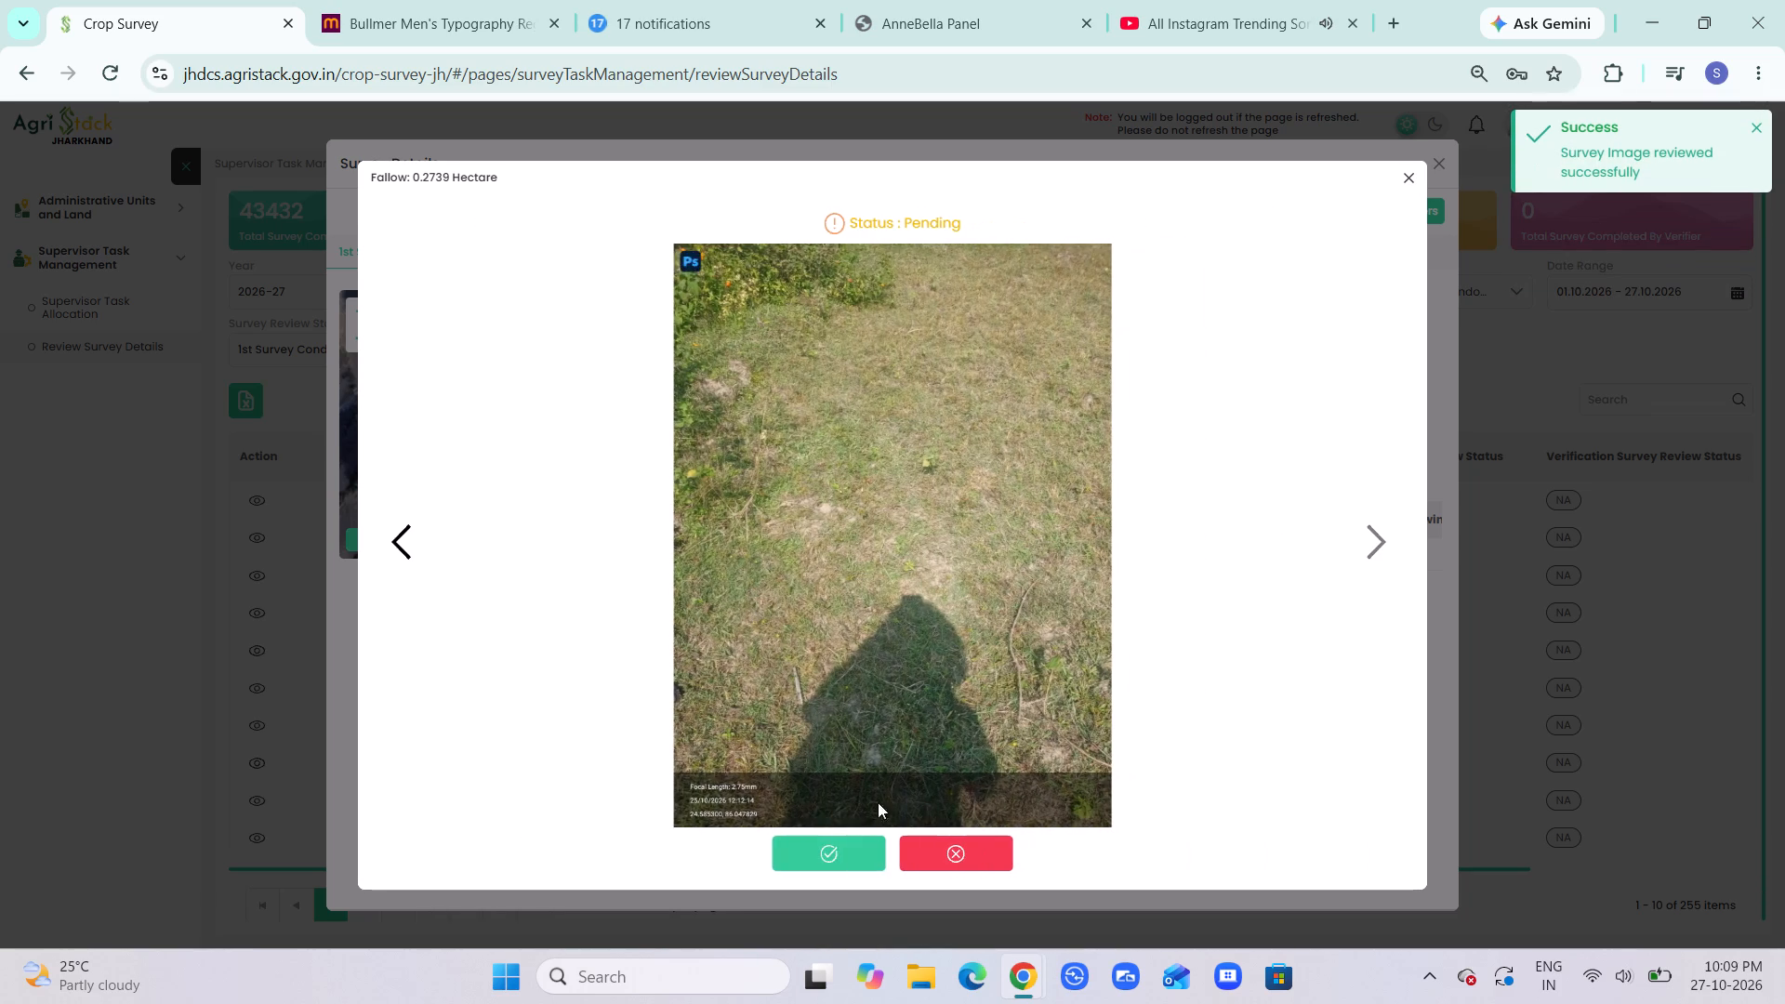
{"action": "left_click", "coordinate": [839, 856]}
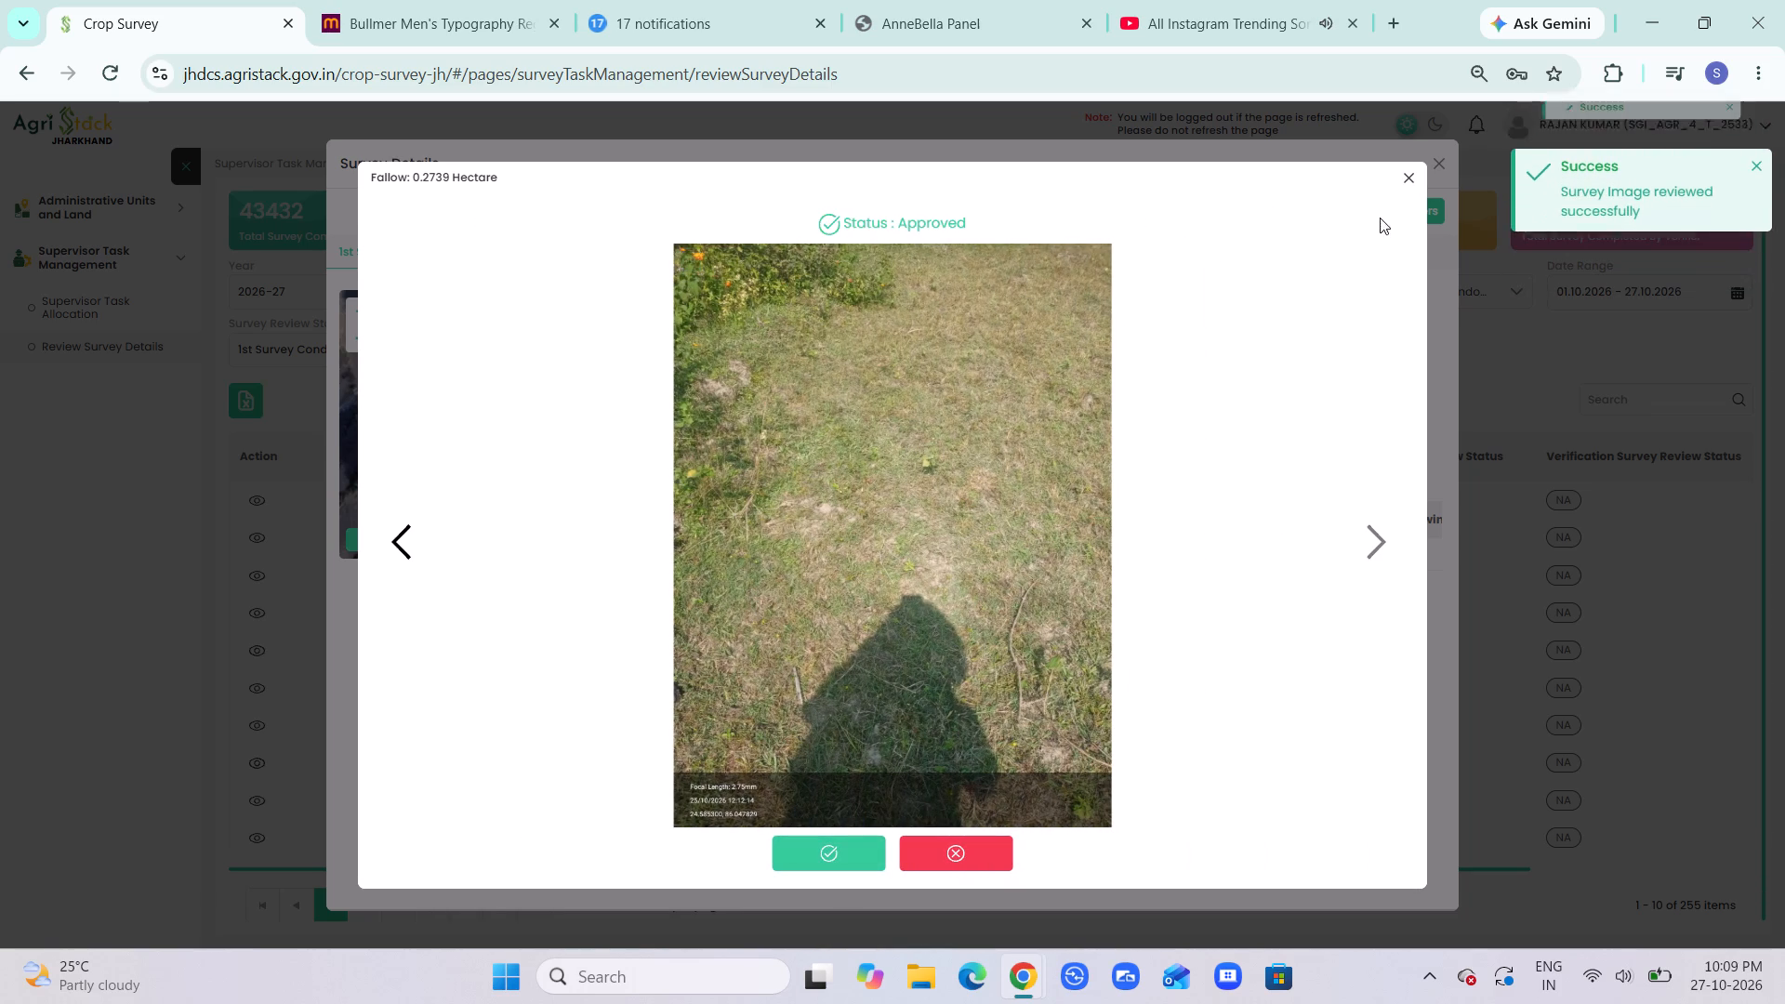
{"action": "left_click", "coordinate": [1407, 178]}
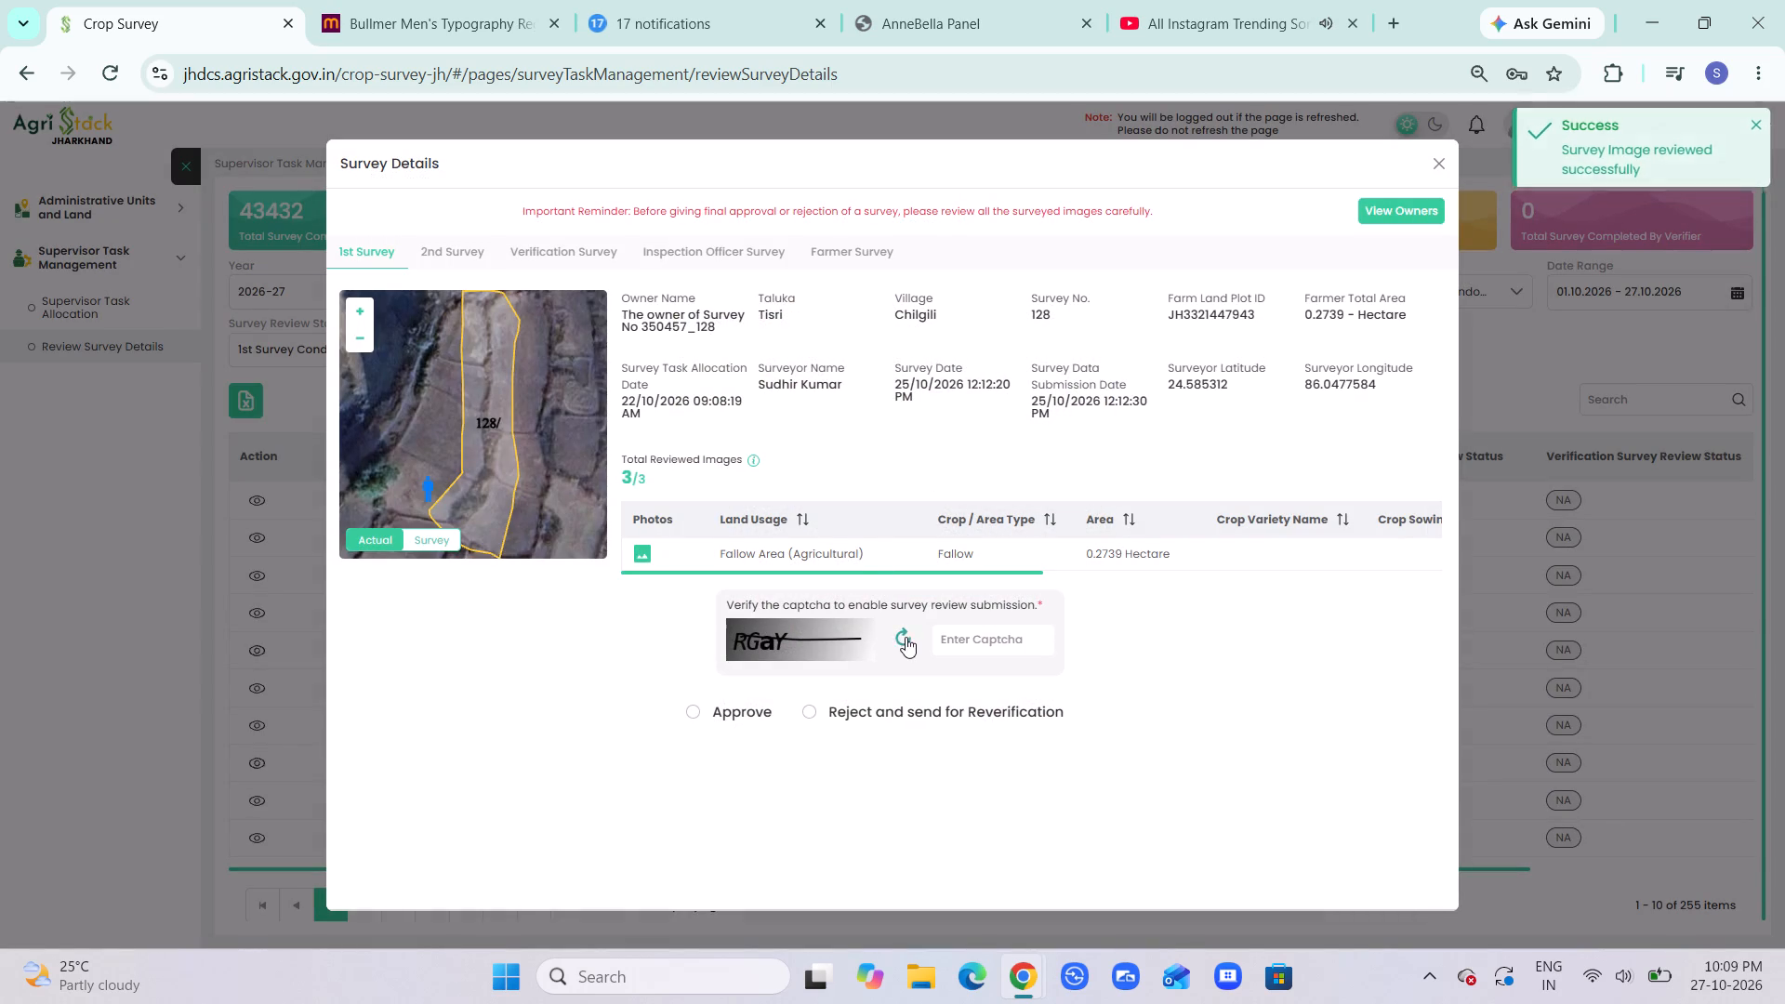
Enter the captcha for survey number 128 and save its first survey with the Approve decision, closing its details.
{"action": "left_click", "coordinate": [972, 636]}
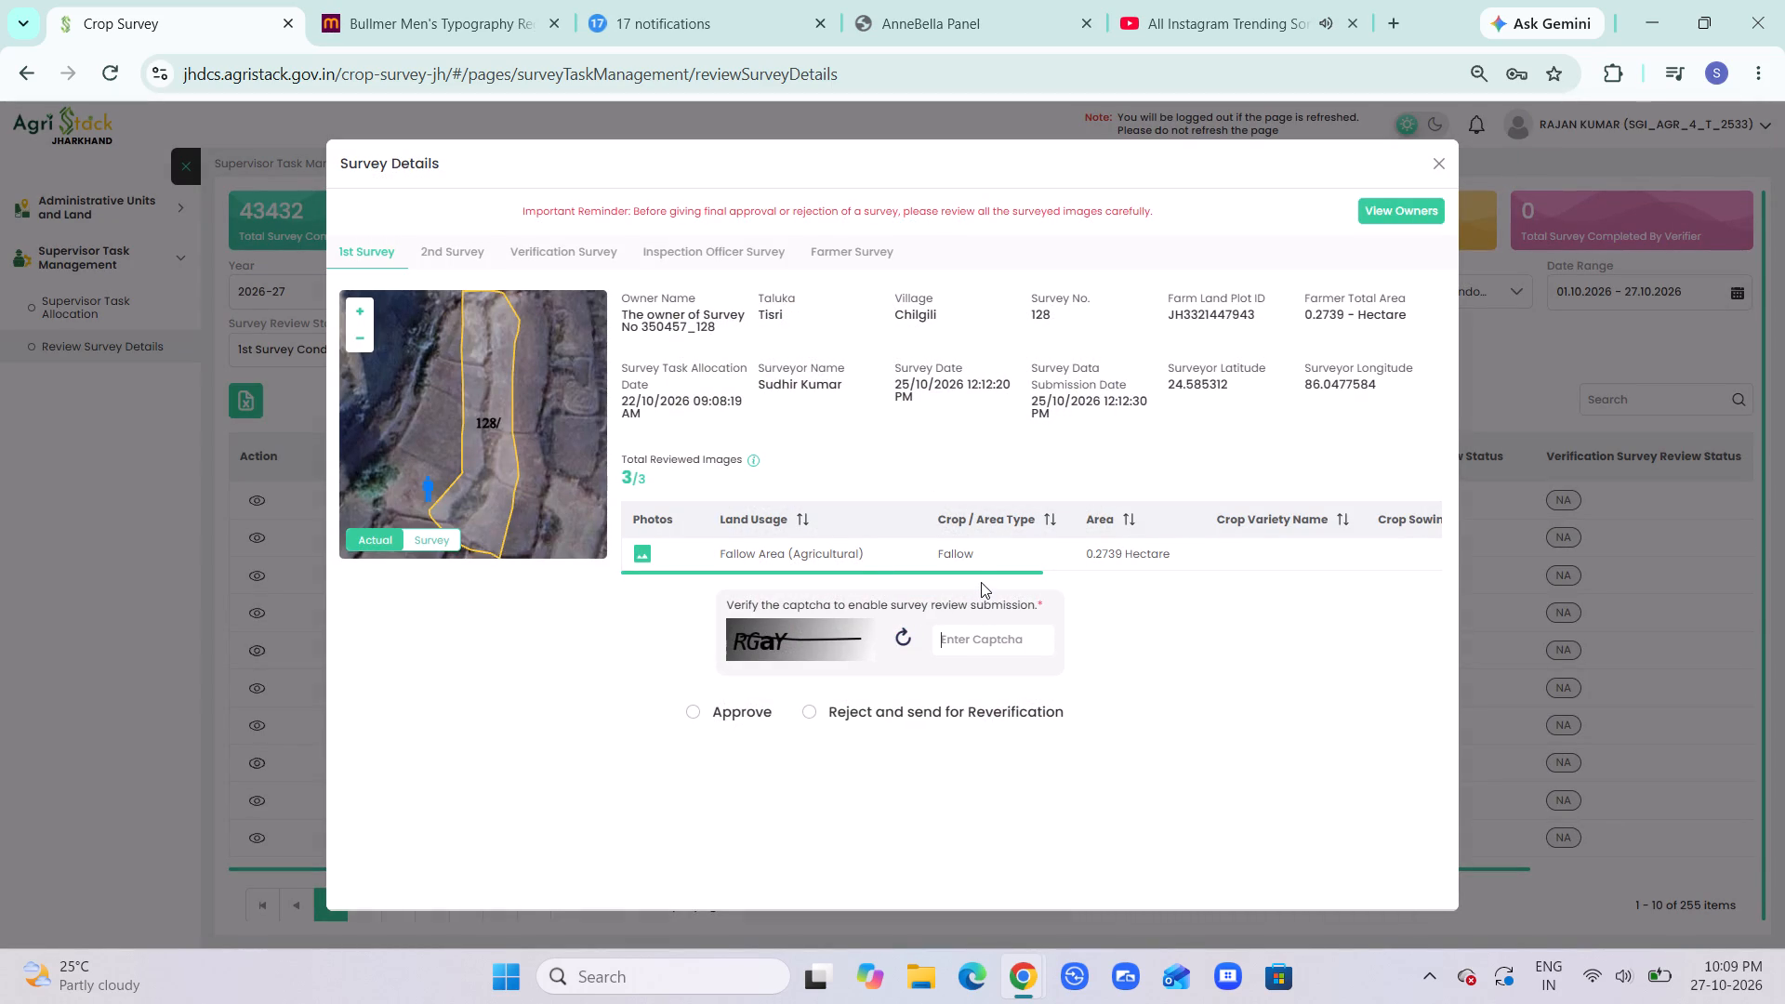
{"action": "key", "text": "shift+r"}
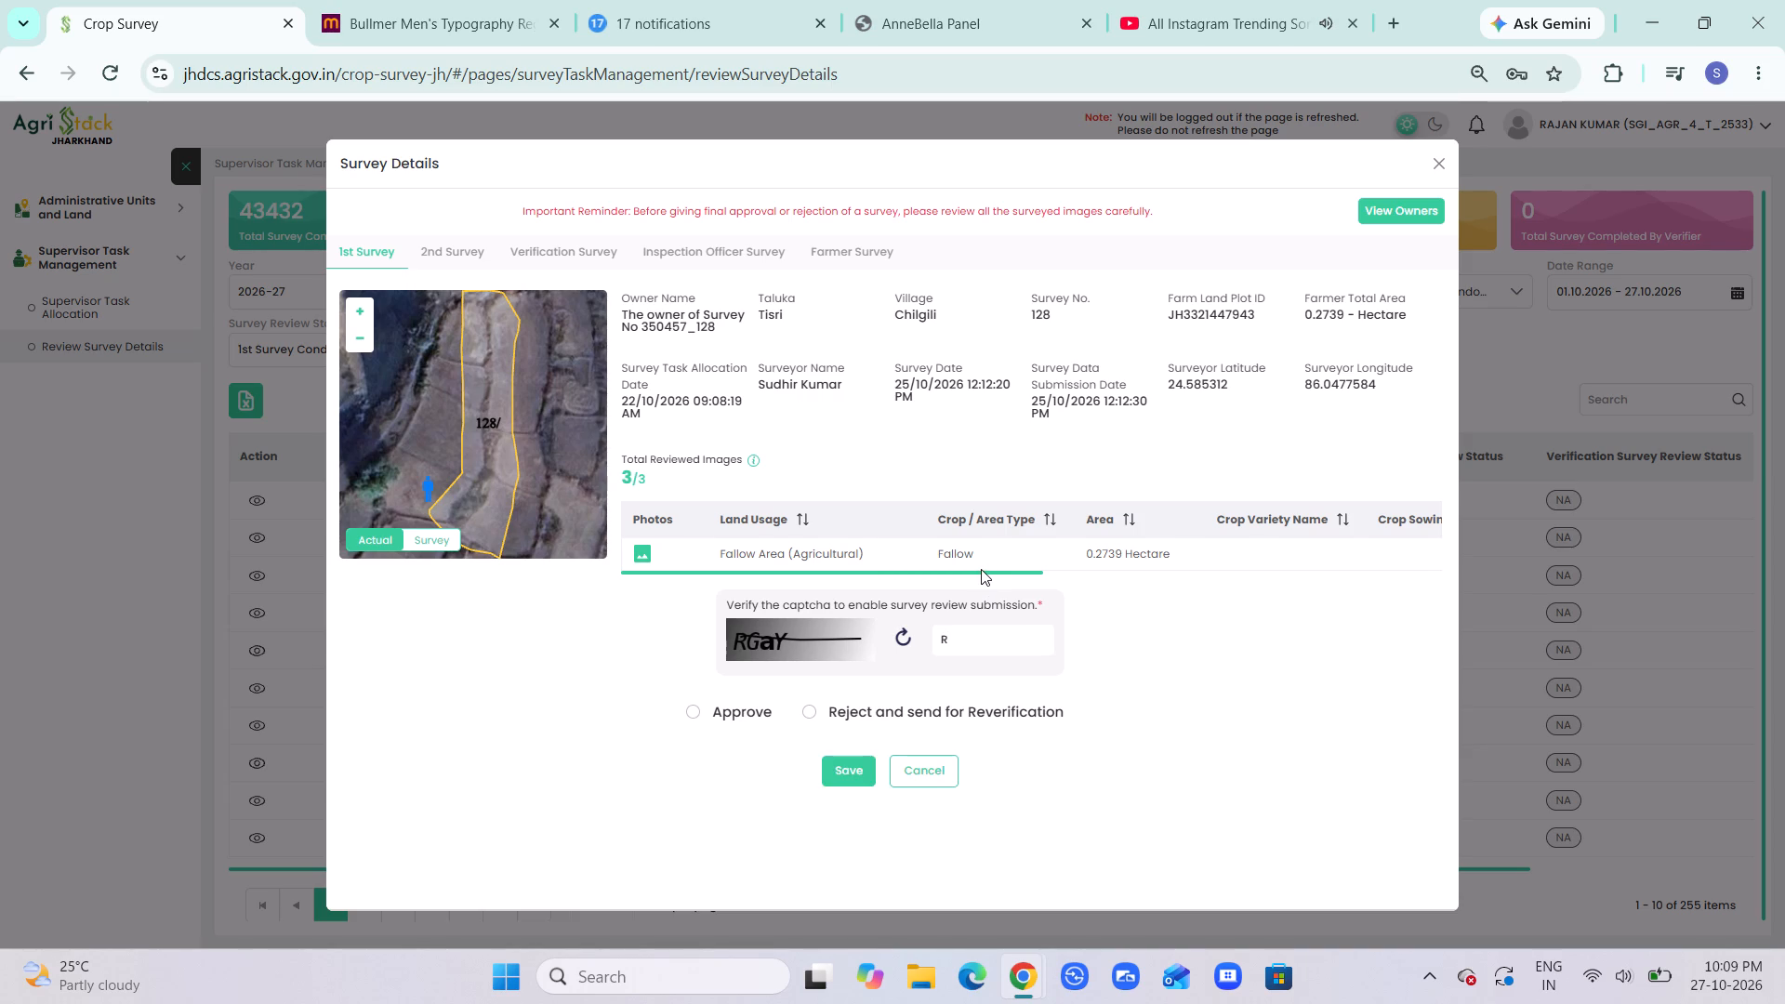
{"action": "key", "text": "shift+g"}
{"action": "key", "text": "a"}
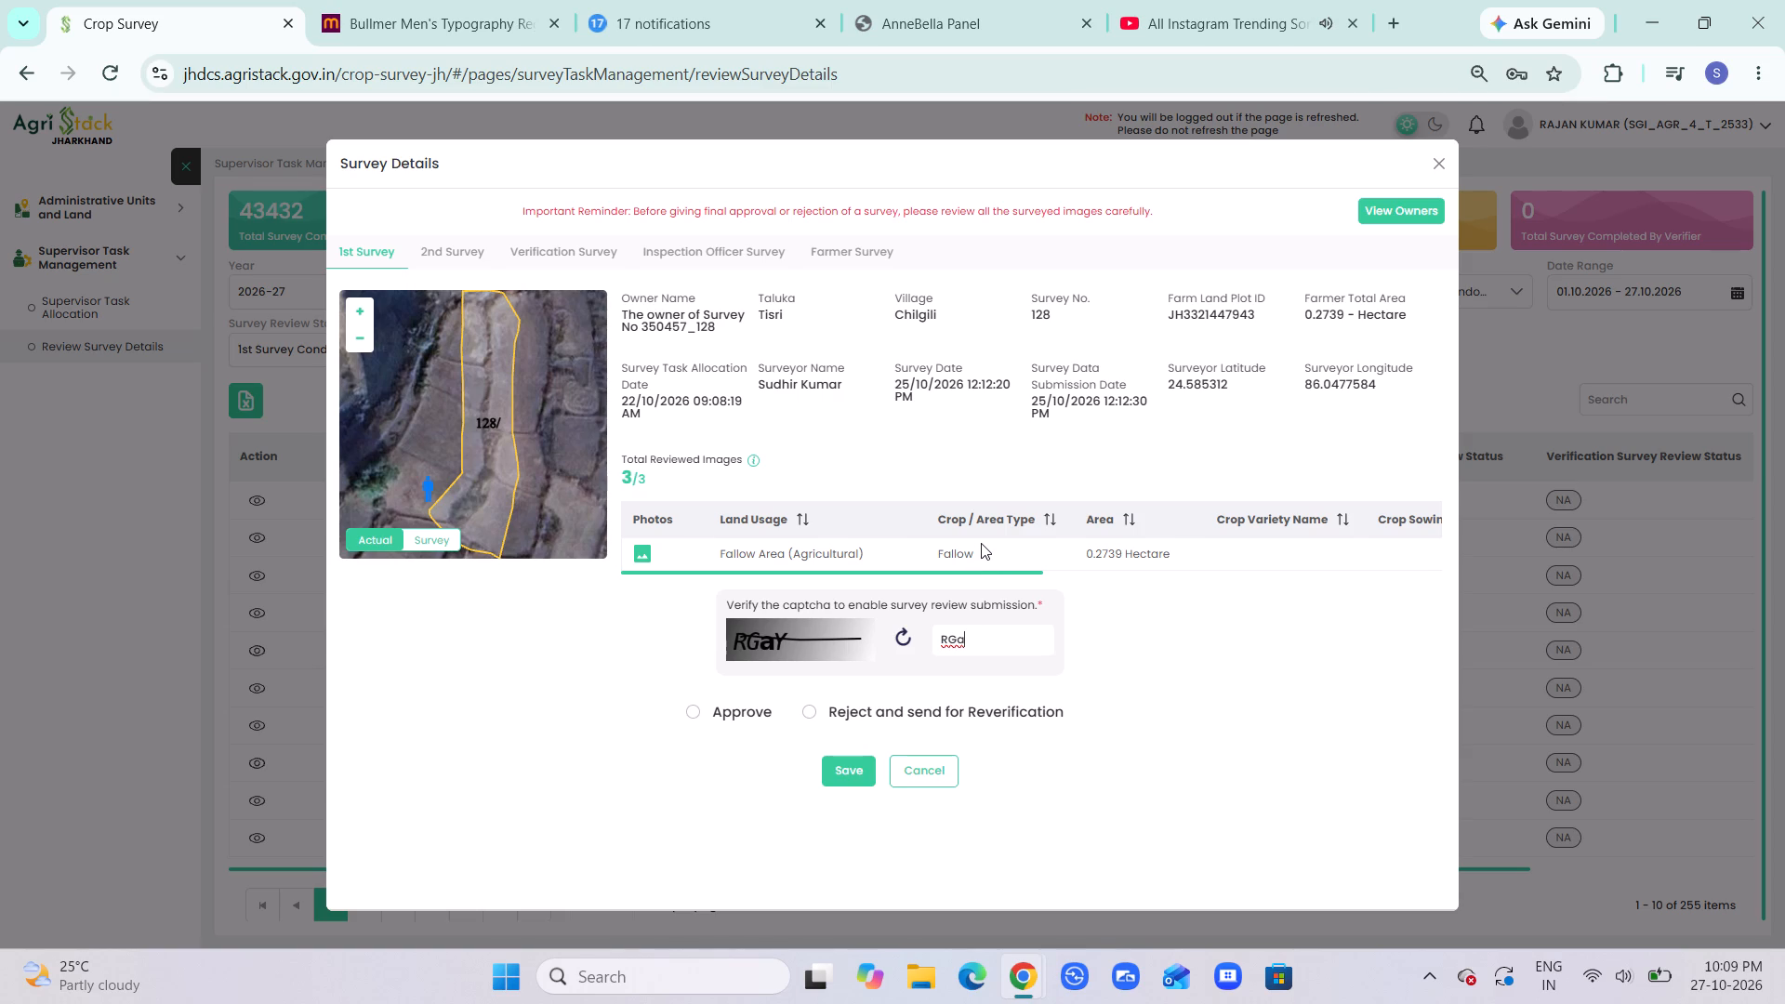
{"action": "key", "text": "shift+y"}
{"action": "left_click", "coordinate": [764, 714]}
{"action": "left_click", "coordinate": [845, 767]}
{"action": "left_click", "coordinate": [869, 567]}
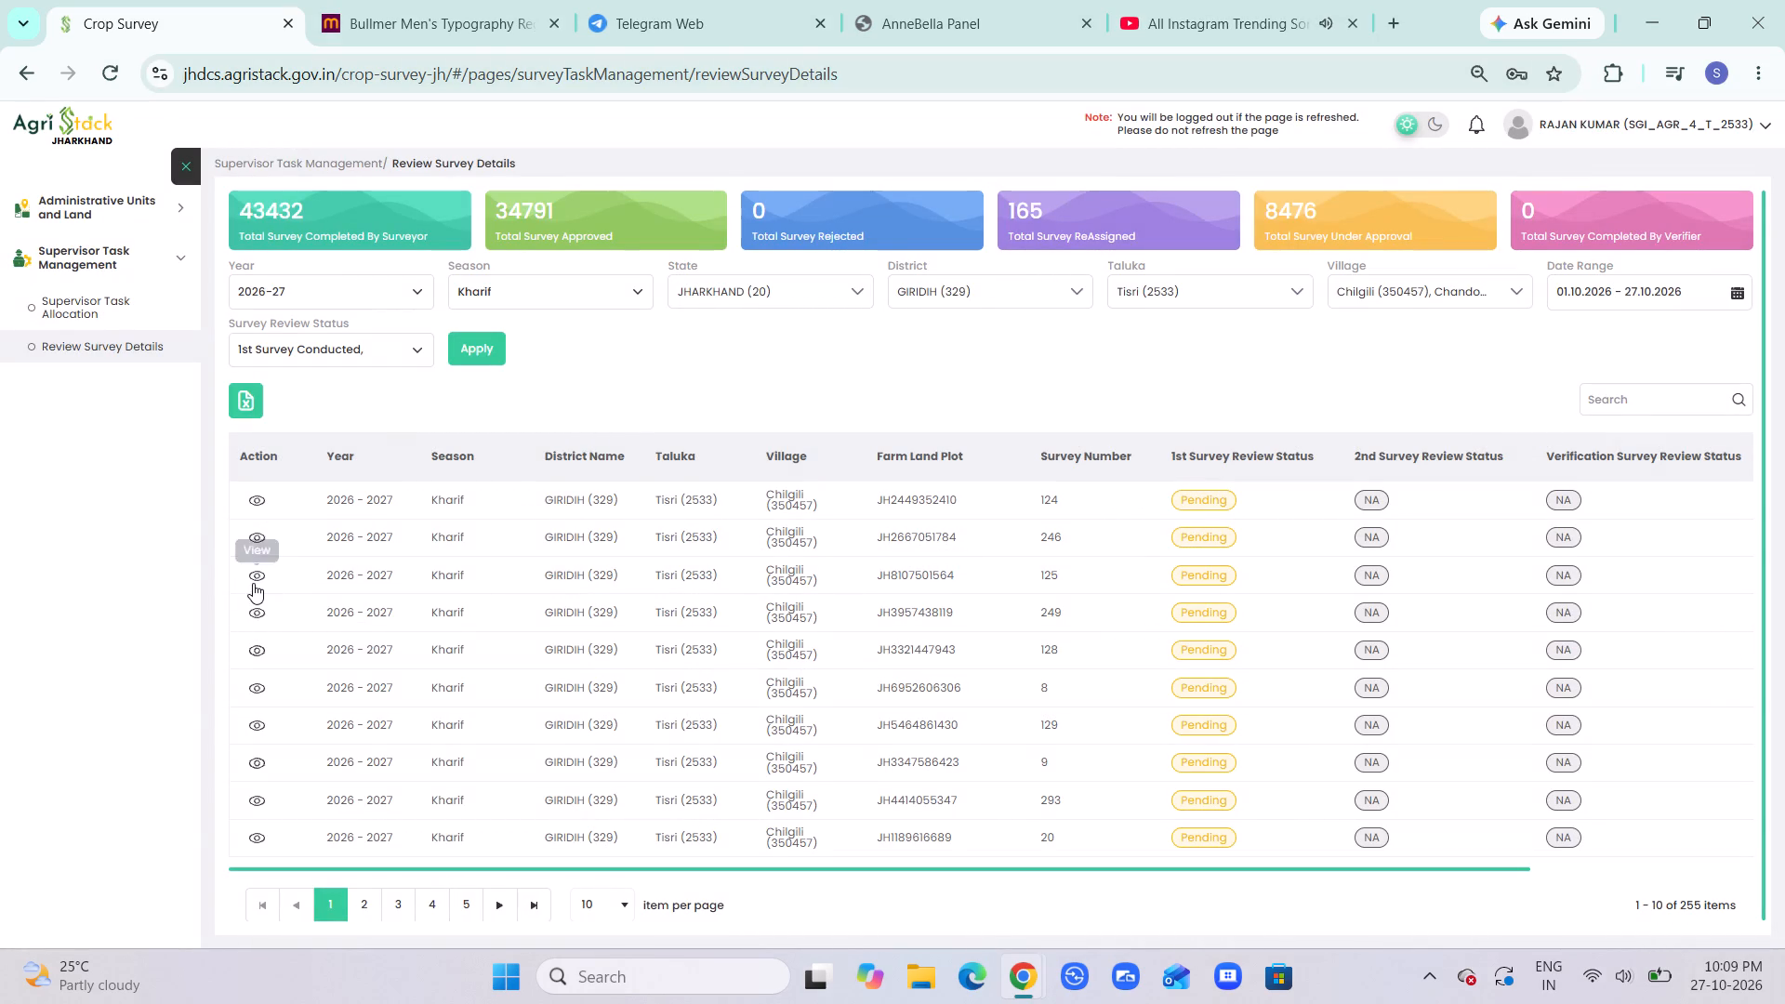
Reopen survey number 125 to check its saved review decision, closing its details.
{"action": "left_click", "coordinate": [253, 583]}
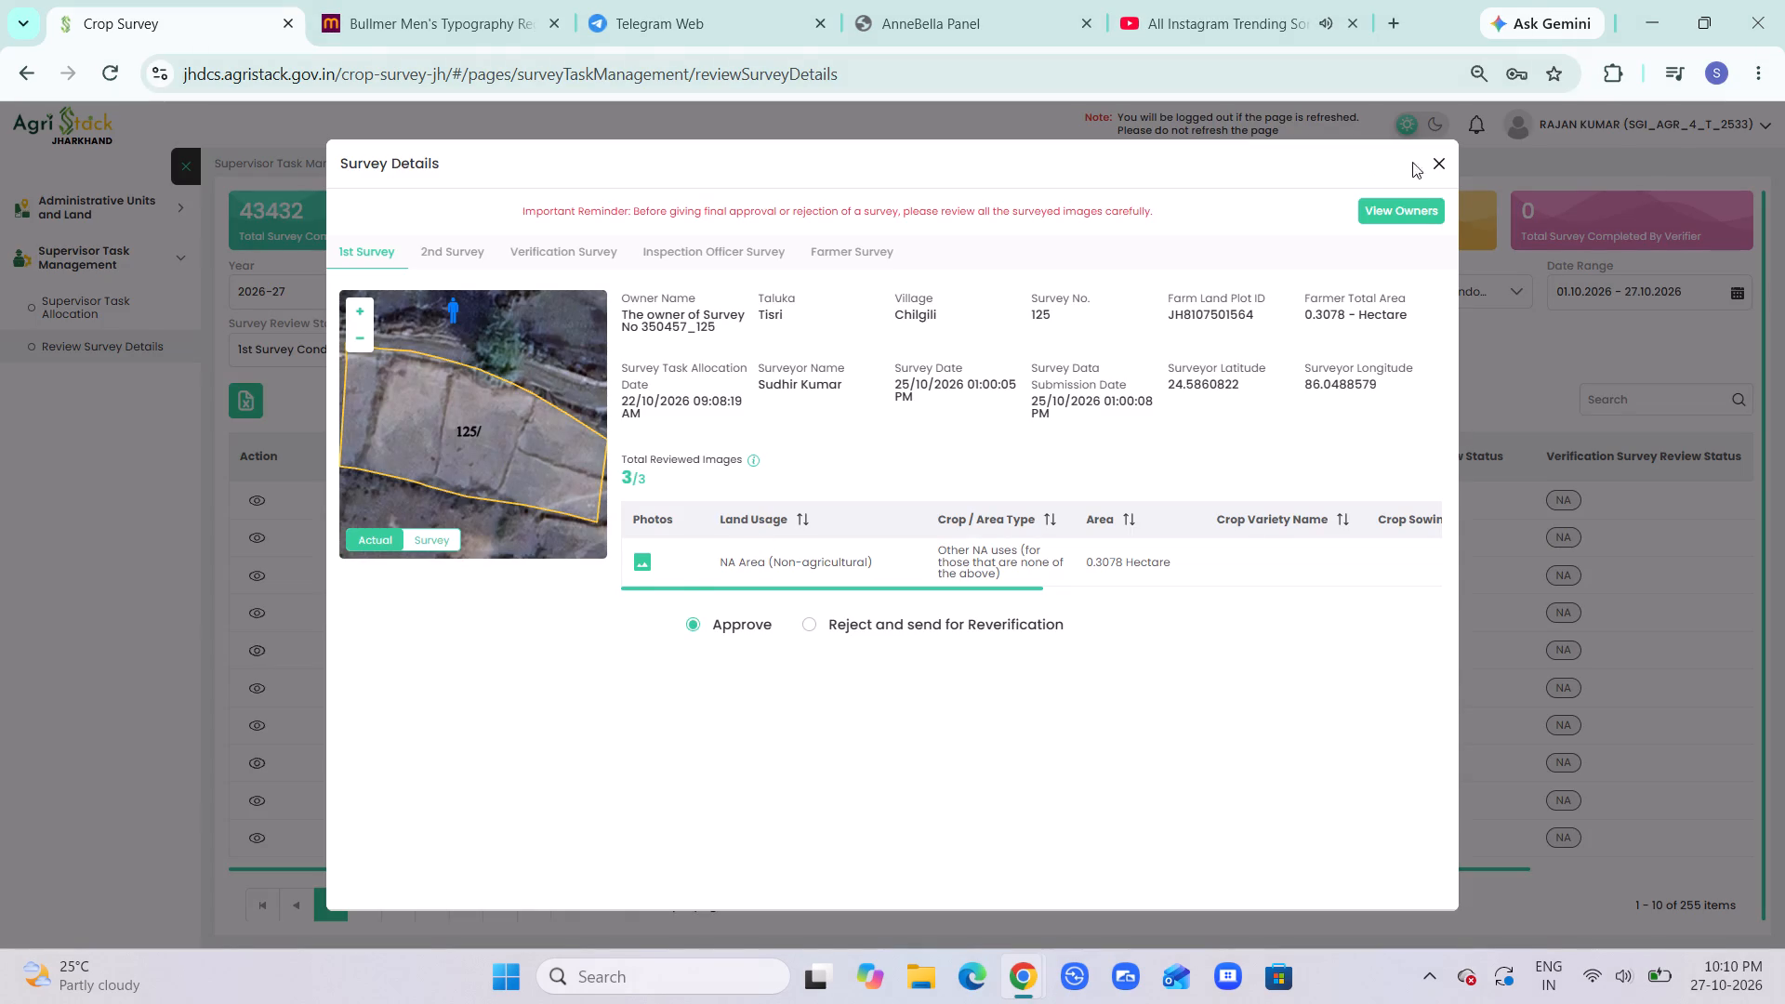
{"action": "left_click", "coordinate": [1437, 159]}
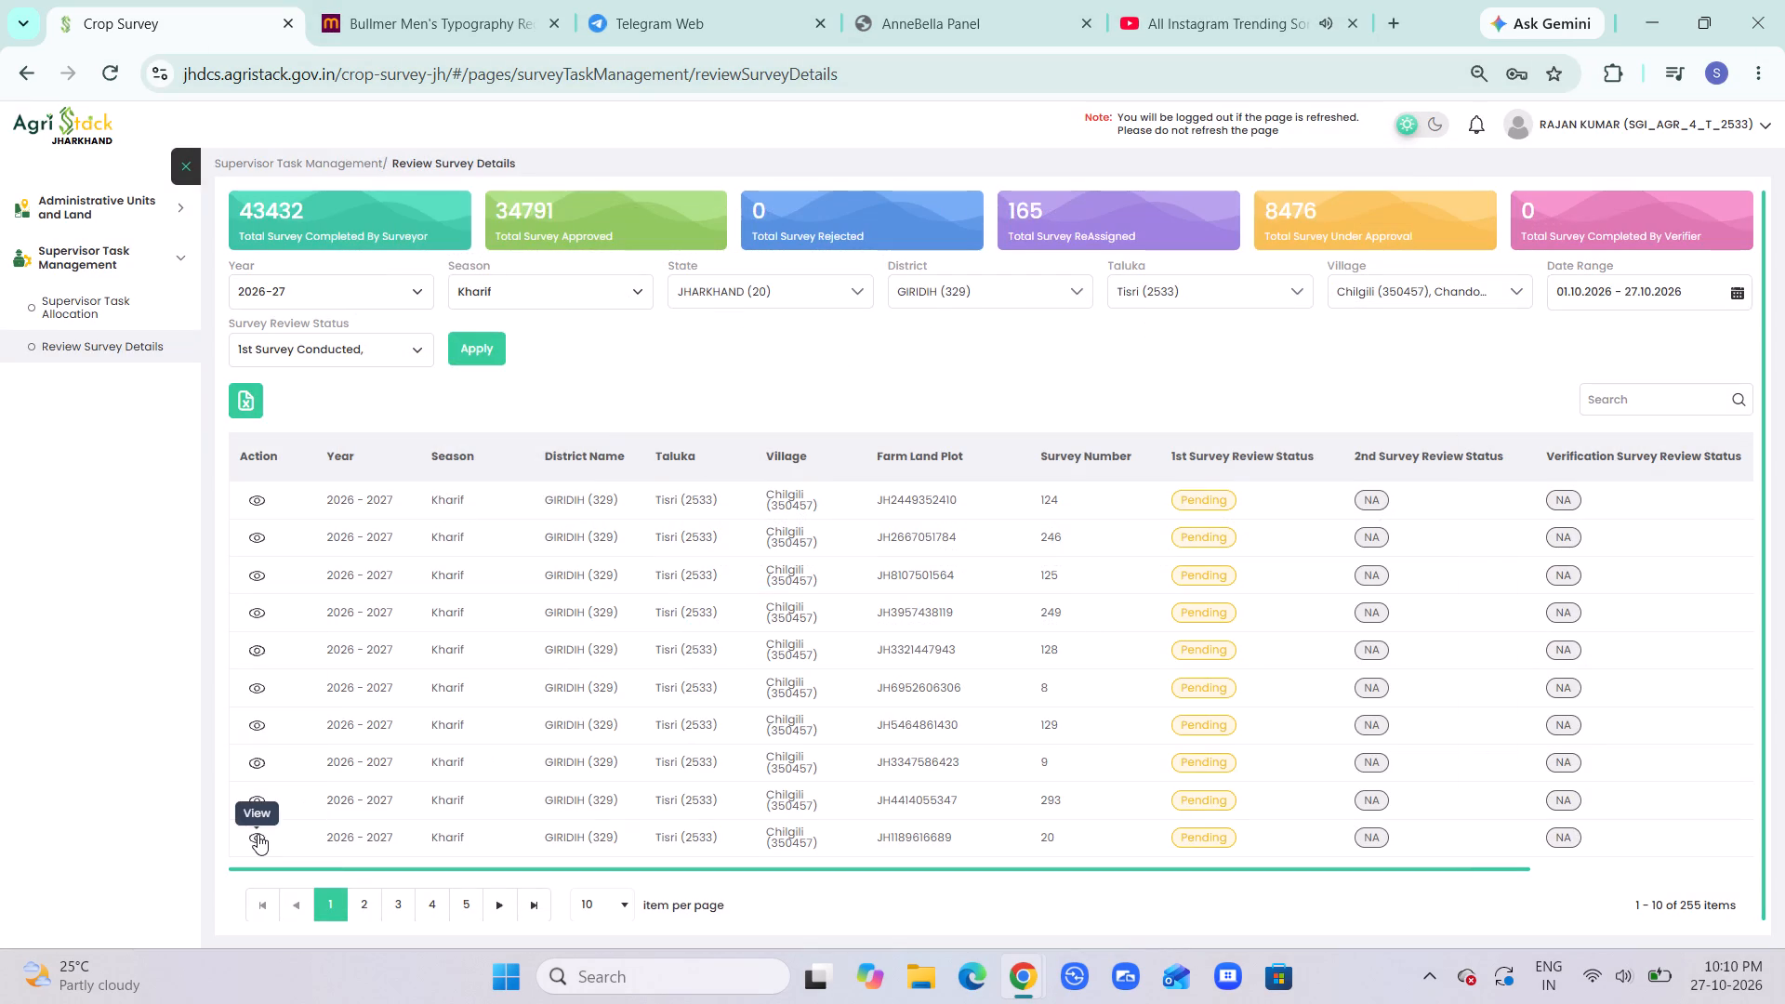
Approve all three fallow-land photos of survey number 20 and save its first survey with the Approve decision, closing its details.
{"action": "left_click", "coordinate": [258, 834]}
{"action": "left_click", "coordinate": [638, 560]}
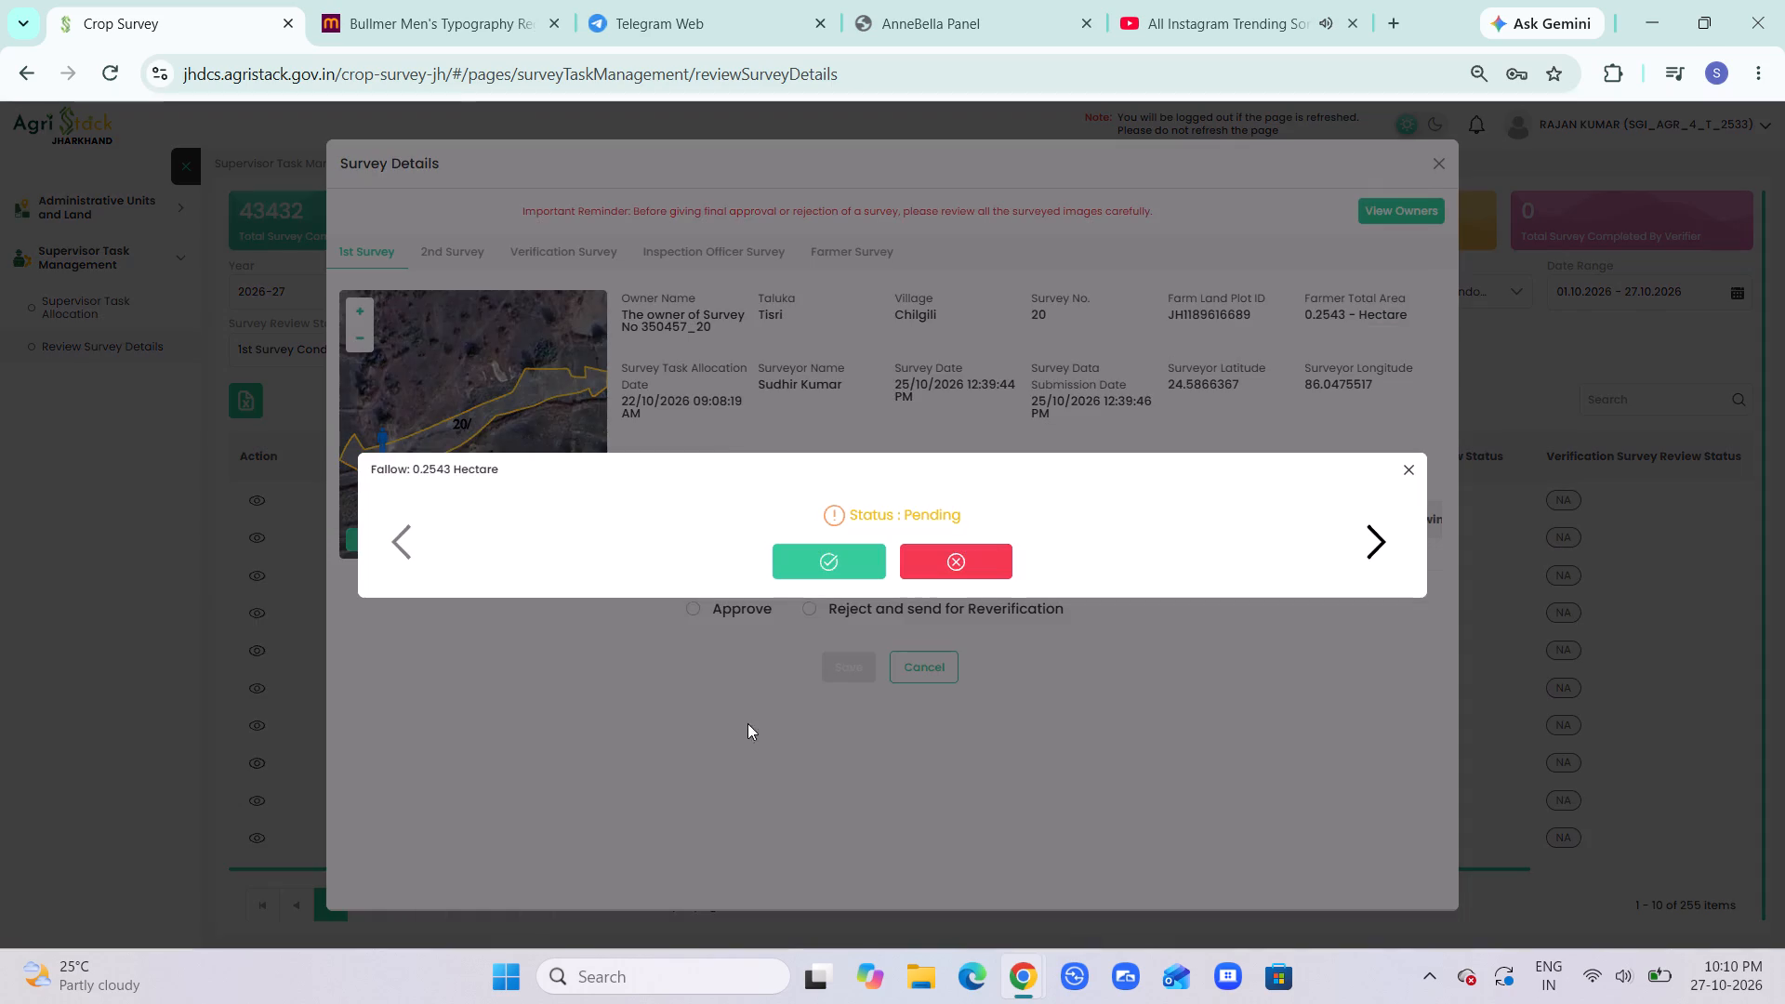
{"action": "left_click", "coordinate": [838, 843]}
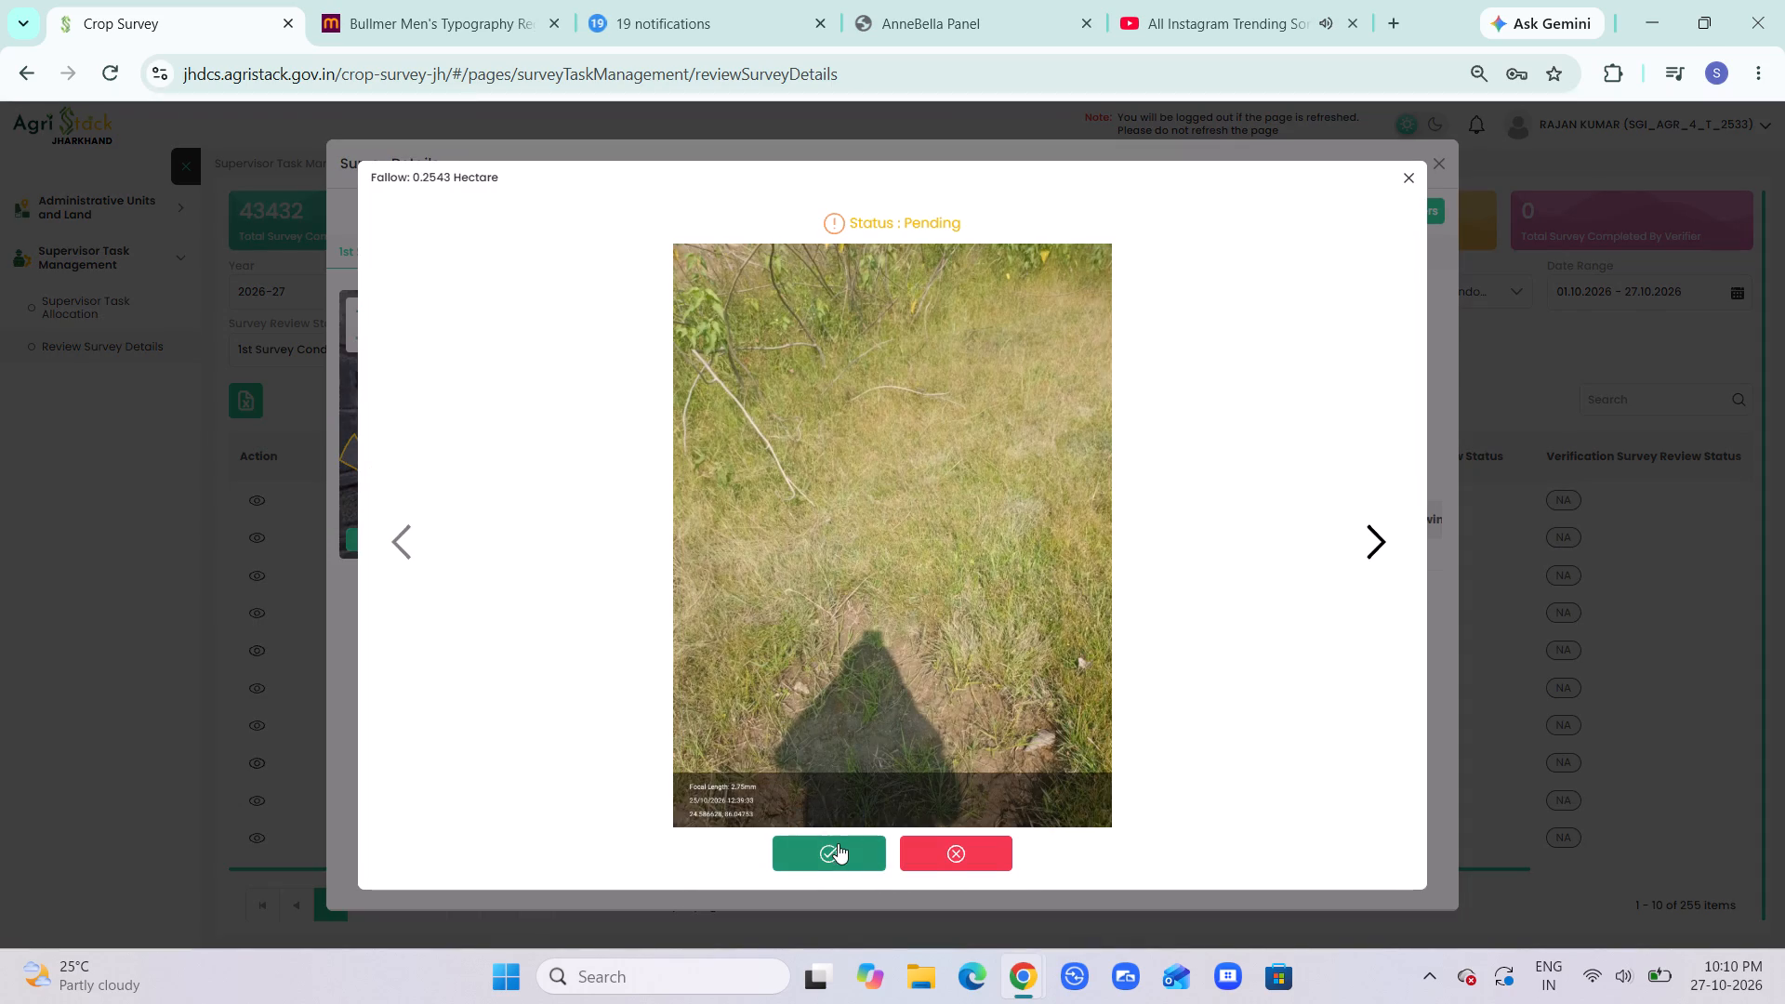
{"action": "left_click_drag", "start_coordinate": [1010, 689], "coordinate": [862, 701]}
{"action": "left_click", "coordinate": [821, 864]}
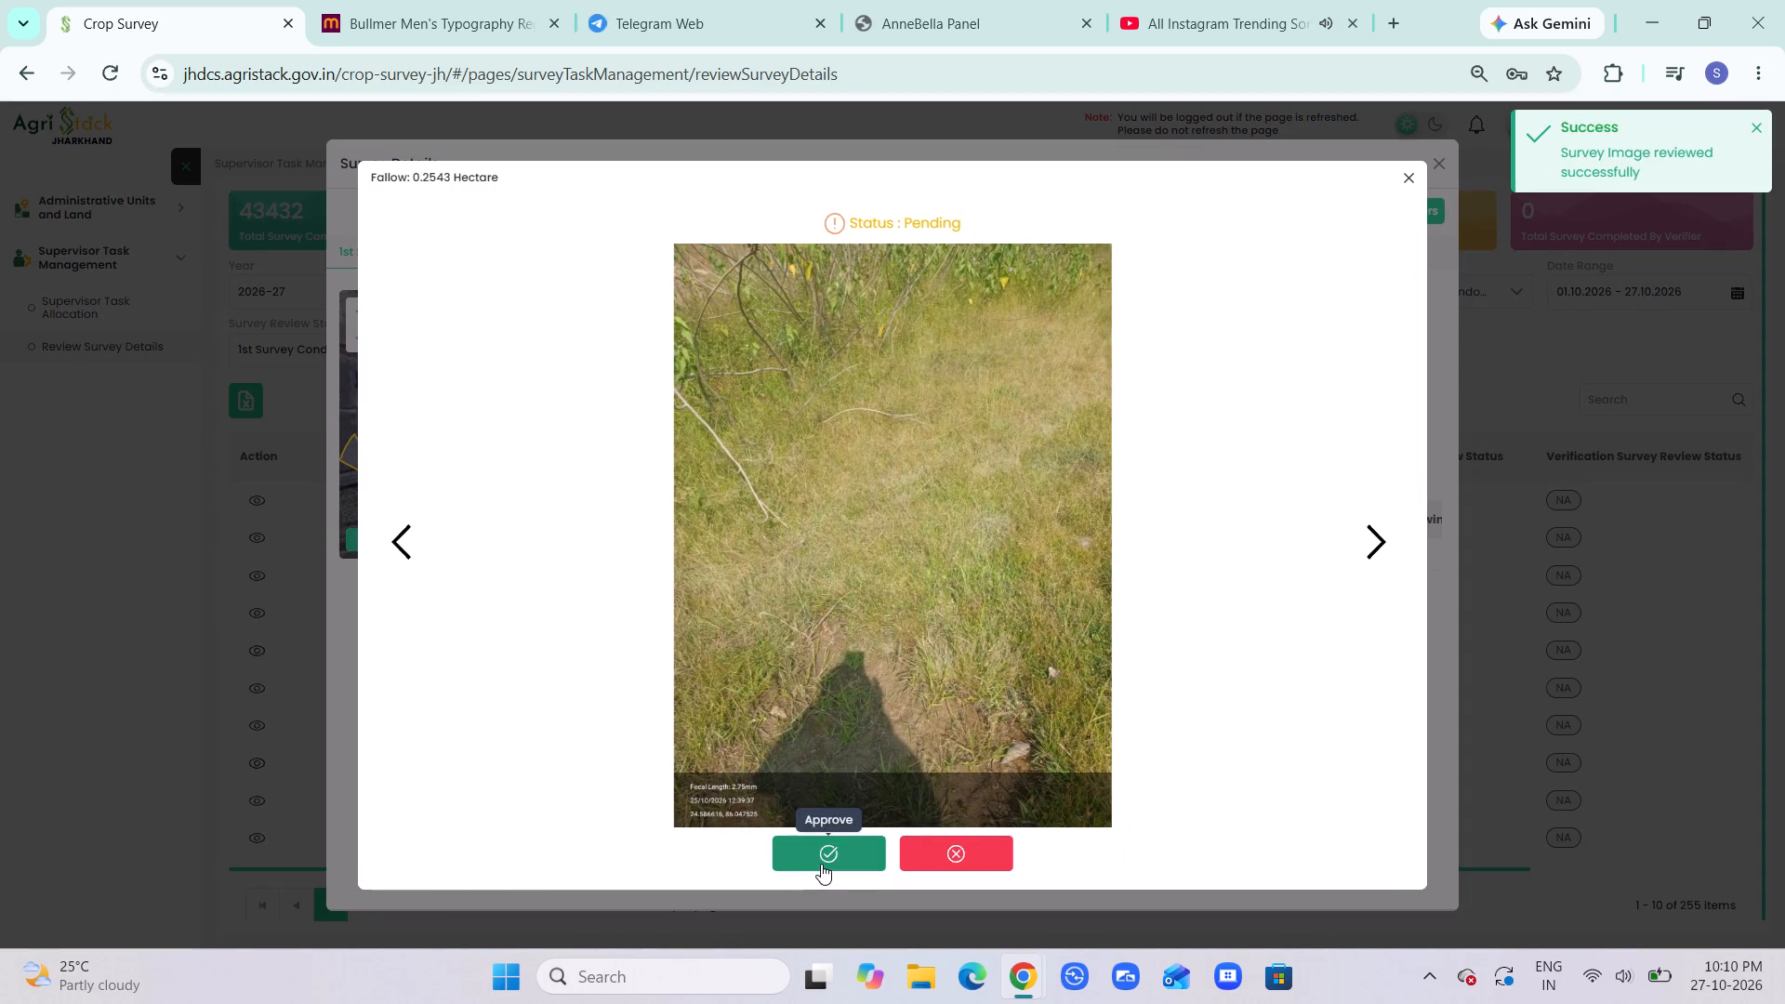
{"action": "left_click_drag", "start_coordinate": [971, 707], "coordinate": [765, 740]}
{"action": "left_click", "coordinate": [822, 859]}
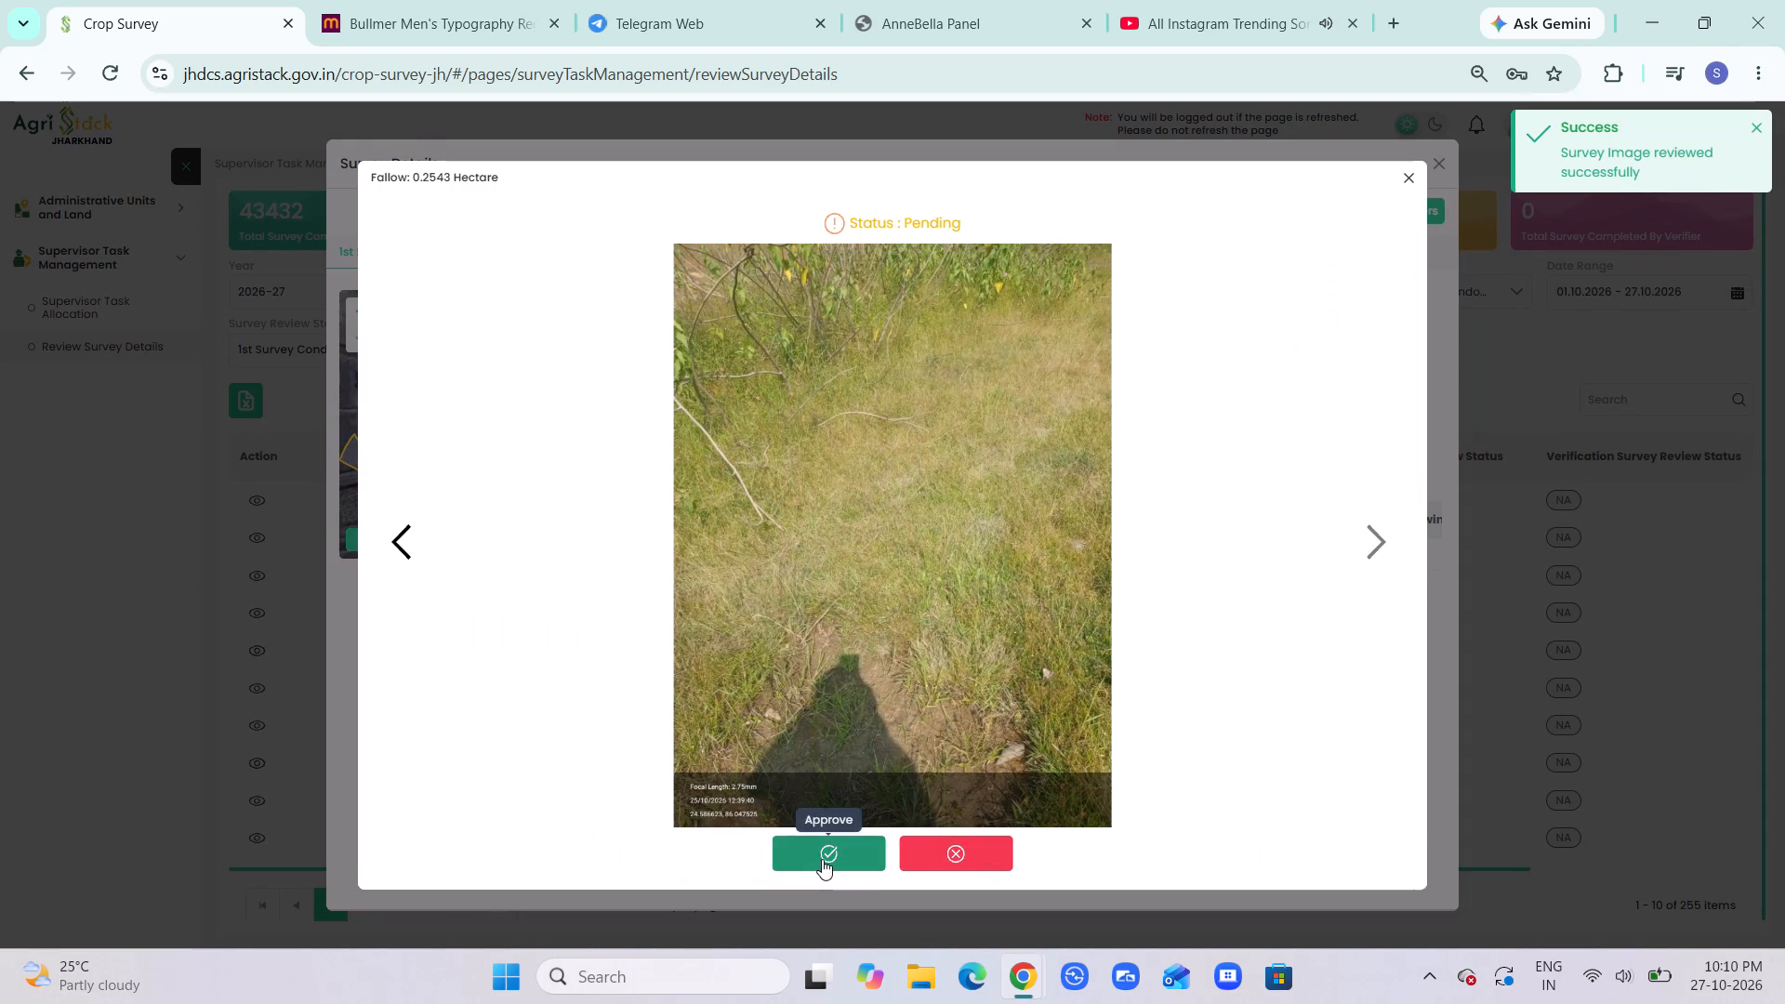
{"action": "left_click", "coordinate": [1411, 175]}
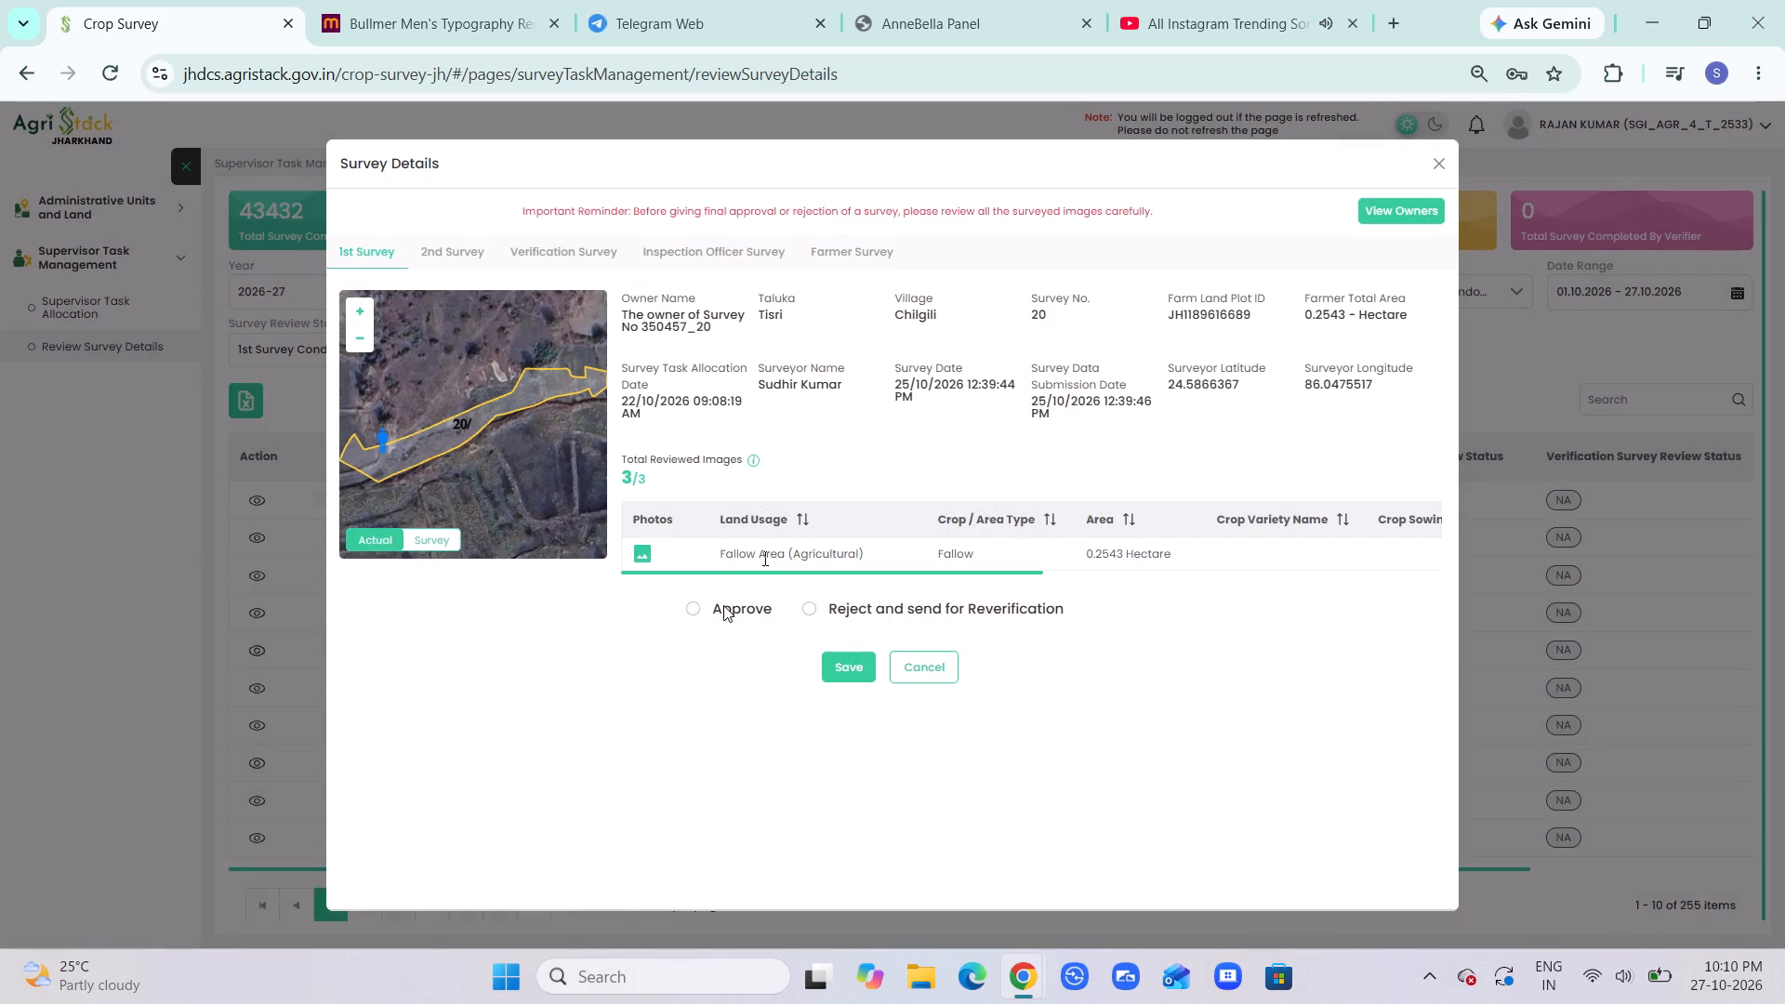
{"action": "left_click", "coordinate": [723, 605]}
{"action": "left_click", "coordinate": [854, 665]}
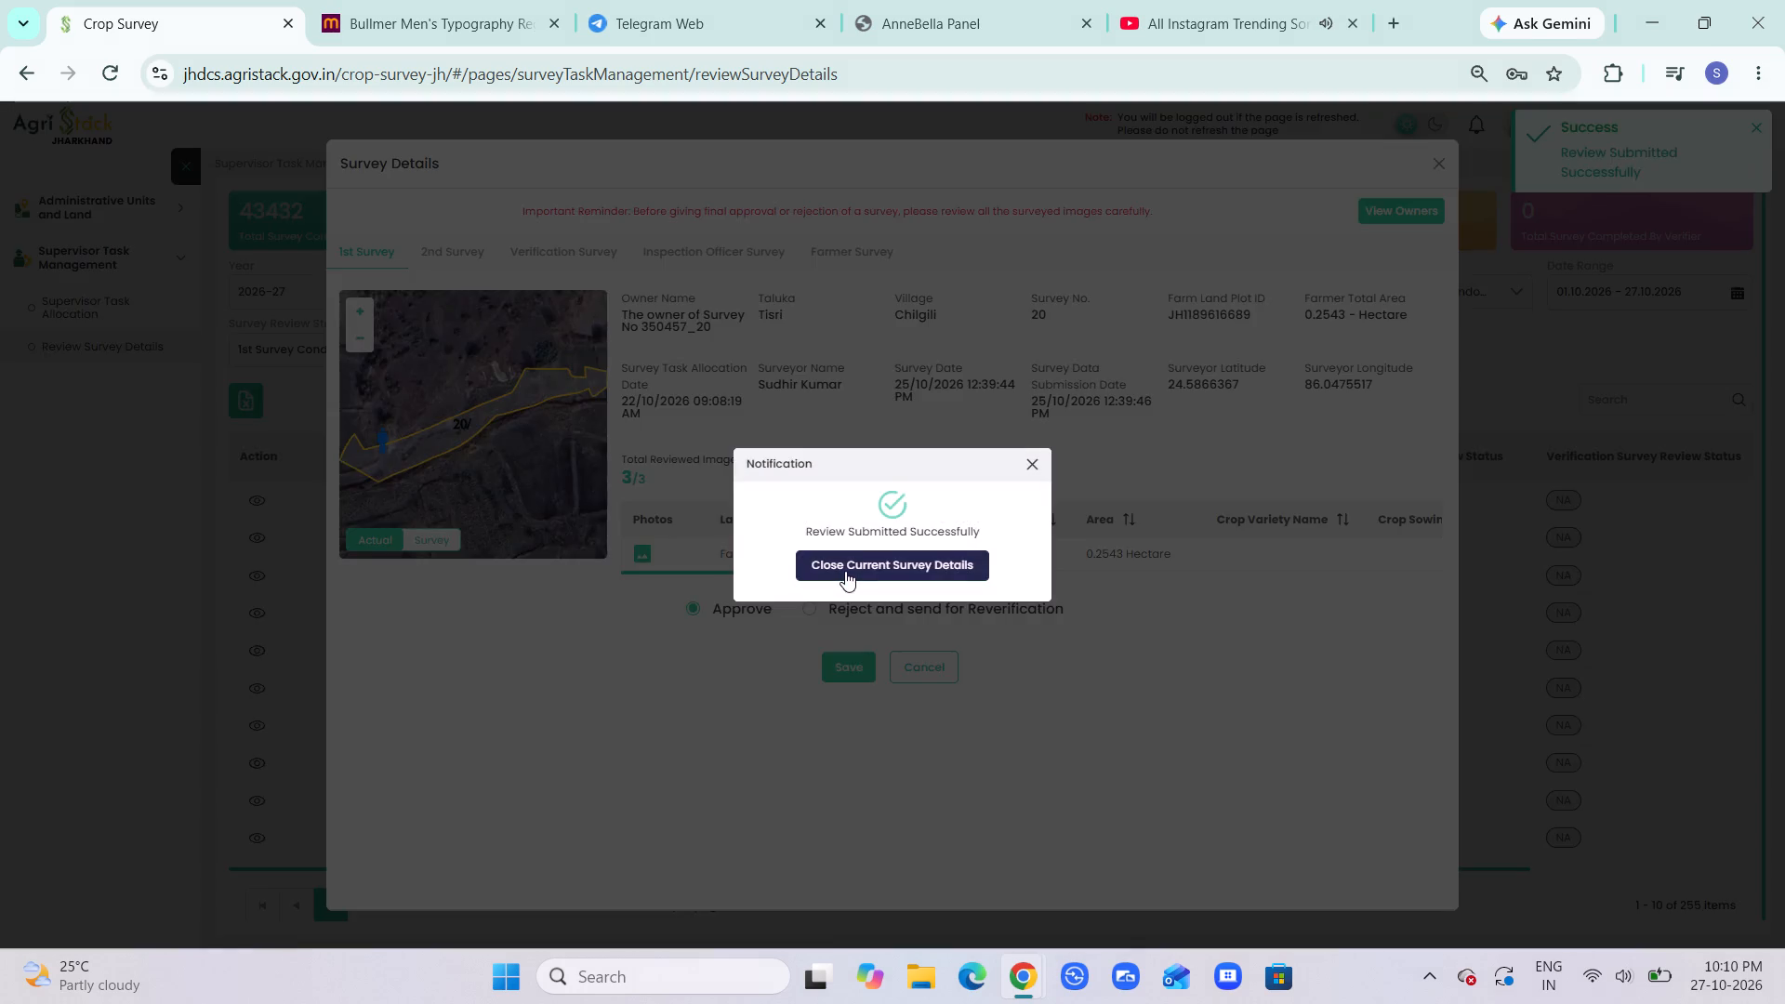
{"action": "left_click", "coordinate": [845, 571]}
Approve all three fallow-land photos of survey number 293 and save its first survey with the Approve decision, closing its details.
{"action": "left_click", "coordinate": [252, 802]}
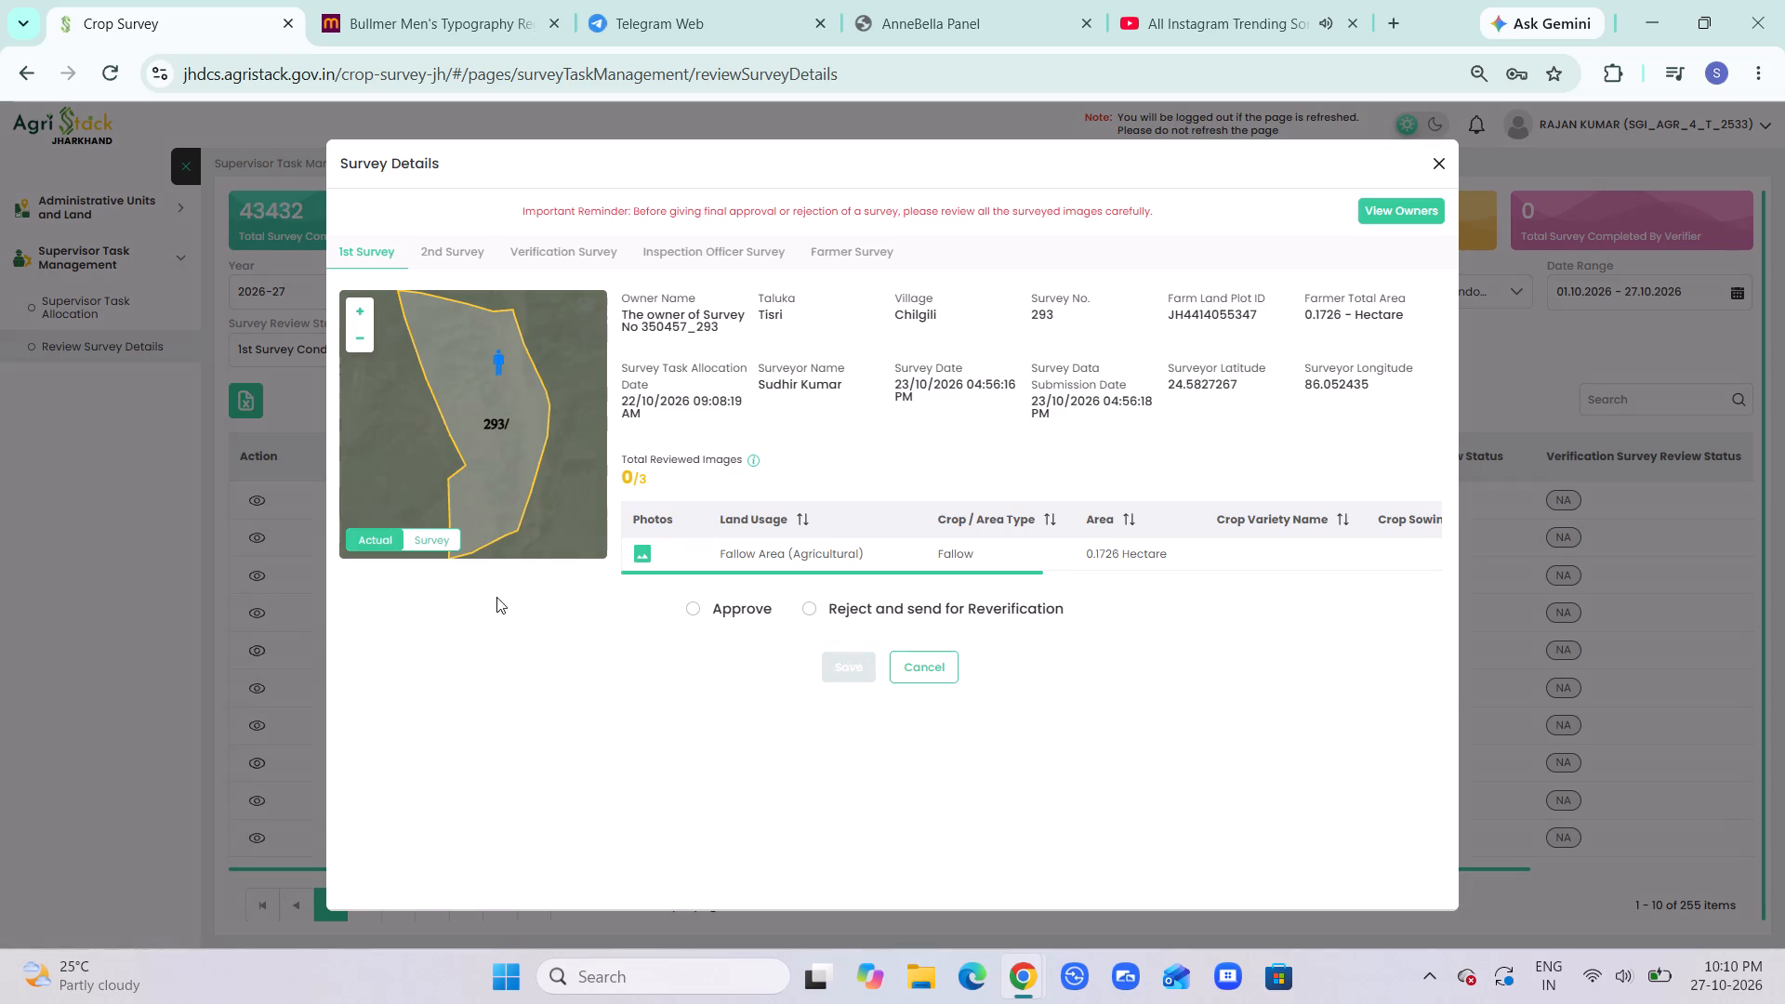
{"action": "left_click", "coordinate": [642, 556]}
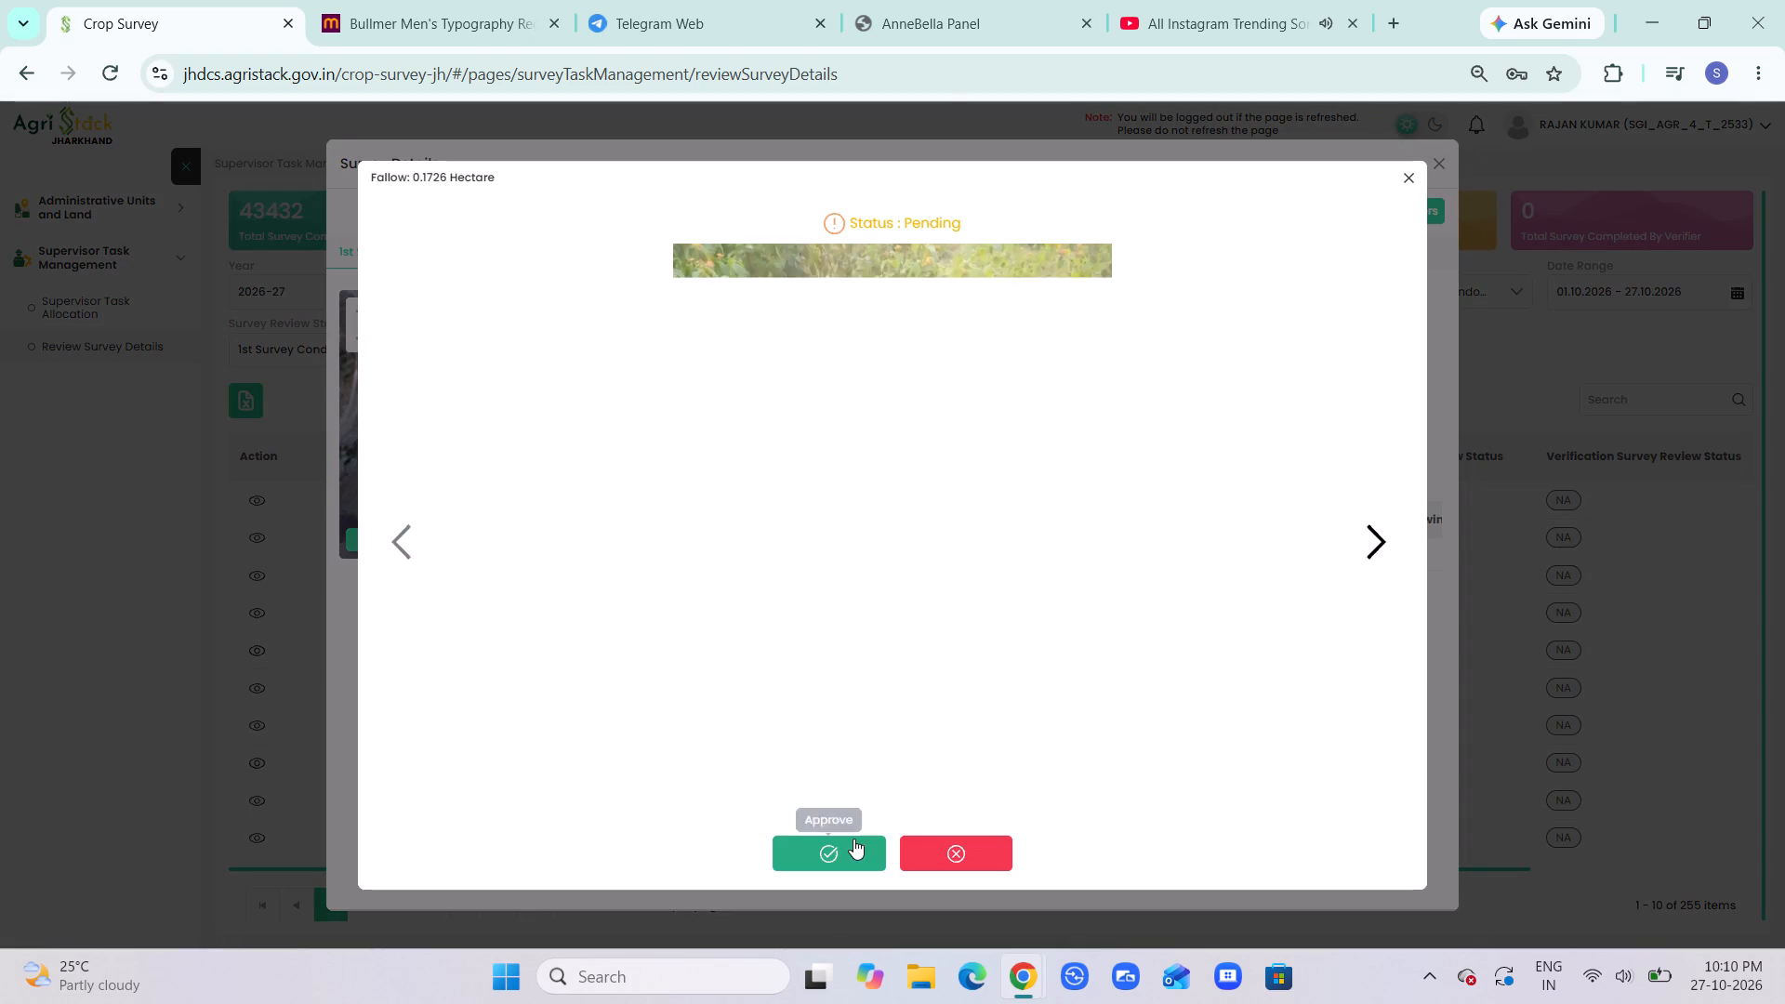
{"action": "left_click", "coordinate": [852, 848]}
{"action": "left_click_drag", "start_coordinate": [932, 674], "coordinate": [802, 701]}
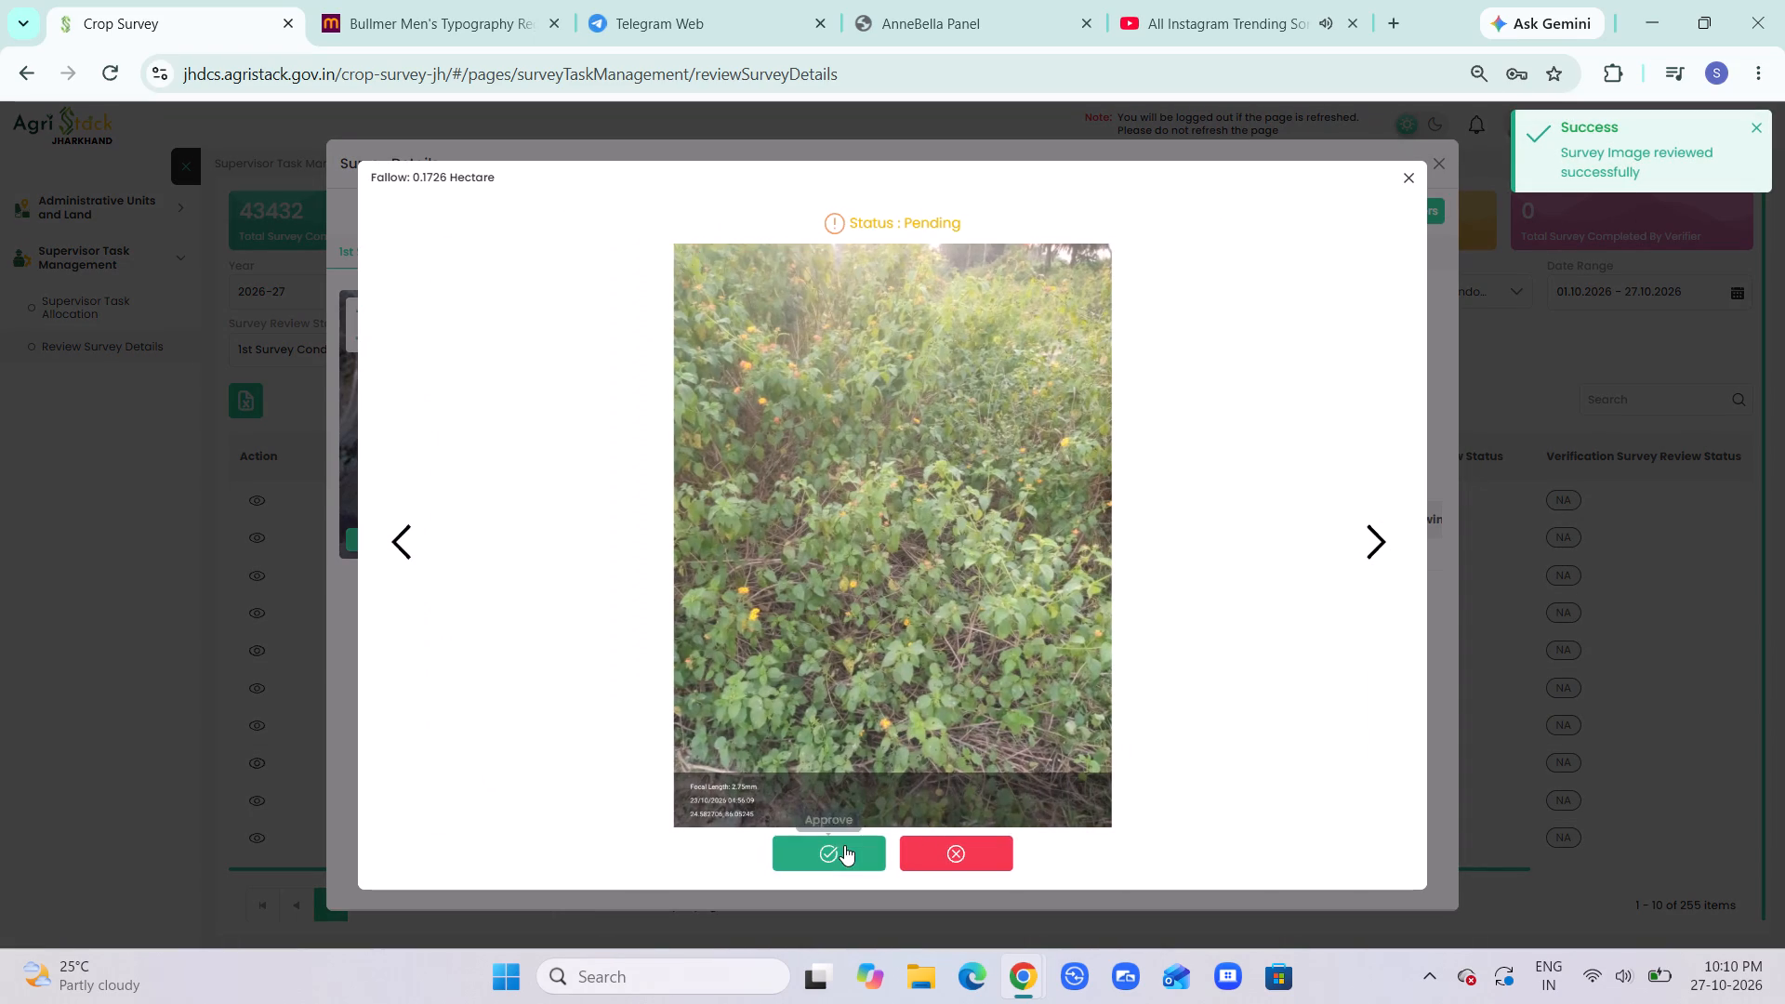
{"action": "left_click", "coordinate": [844, 845]}
{"action": "left_click_drag", "start_coordinate": [974, 642], "coordinate": [863, 662]}
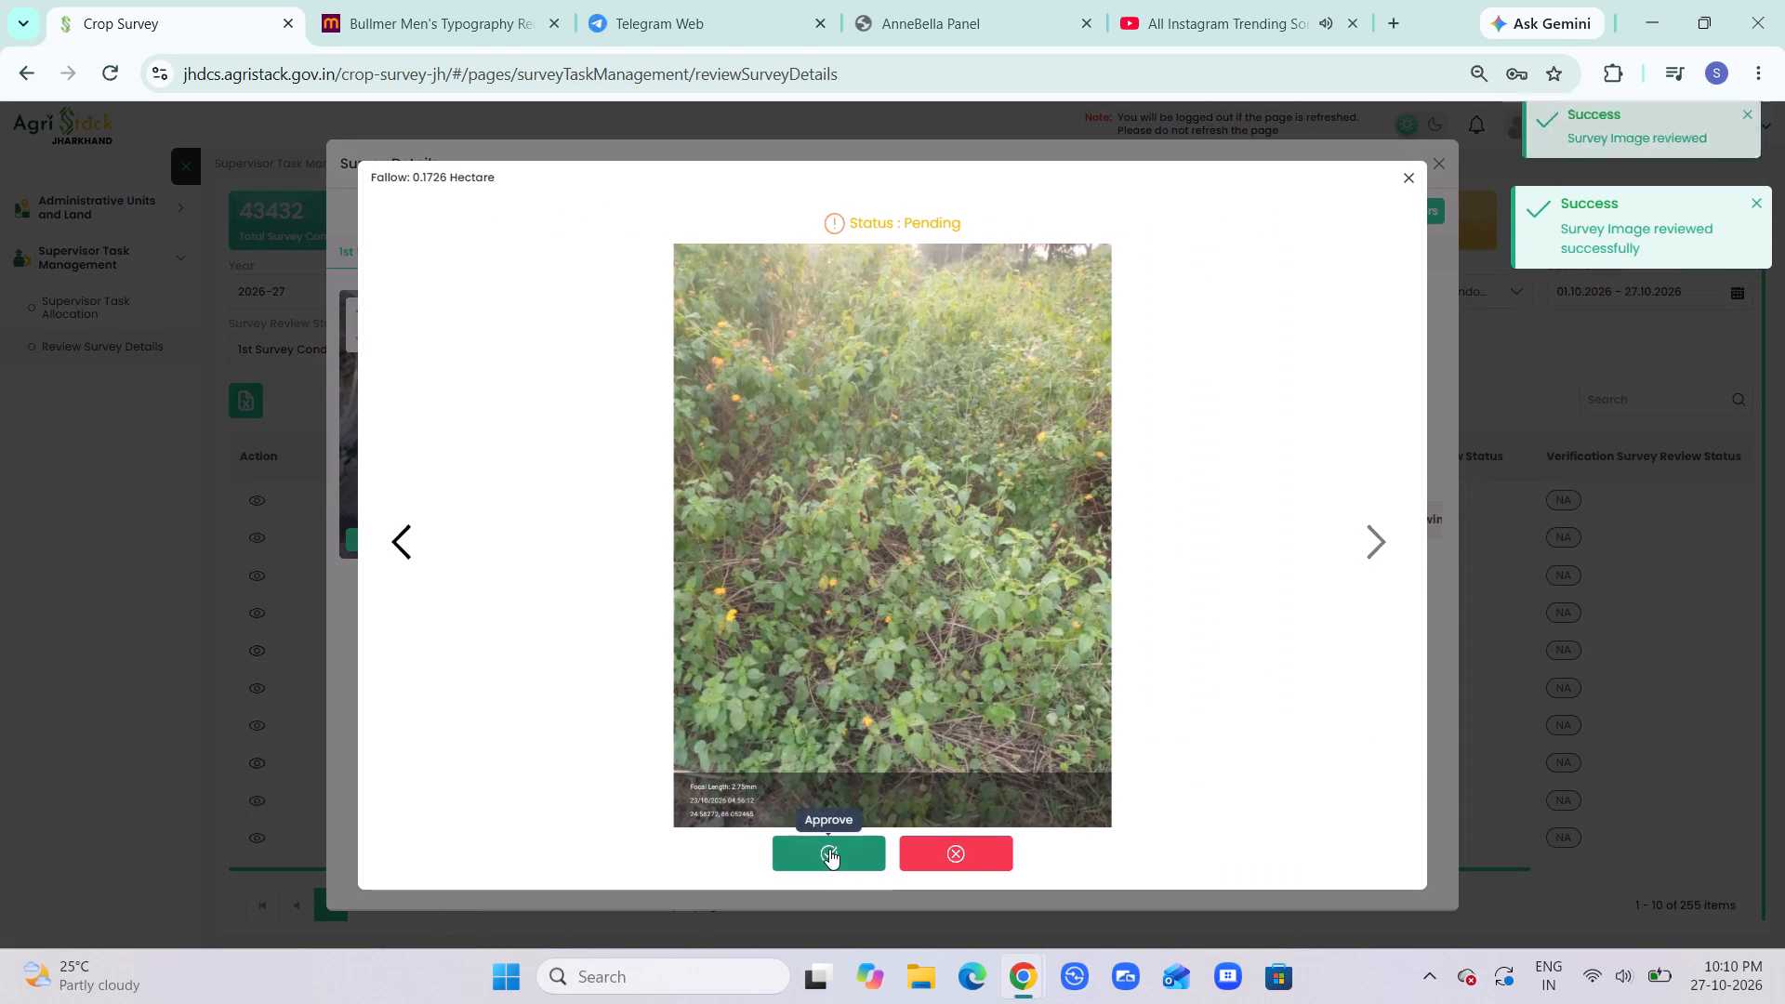
{"action": "left_click", "coordinate": [829, 849]}
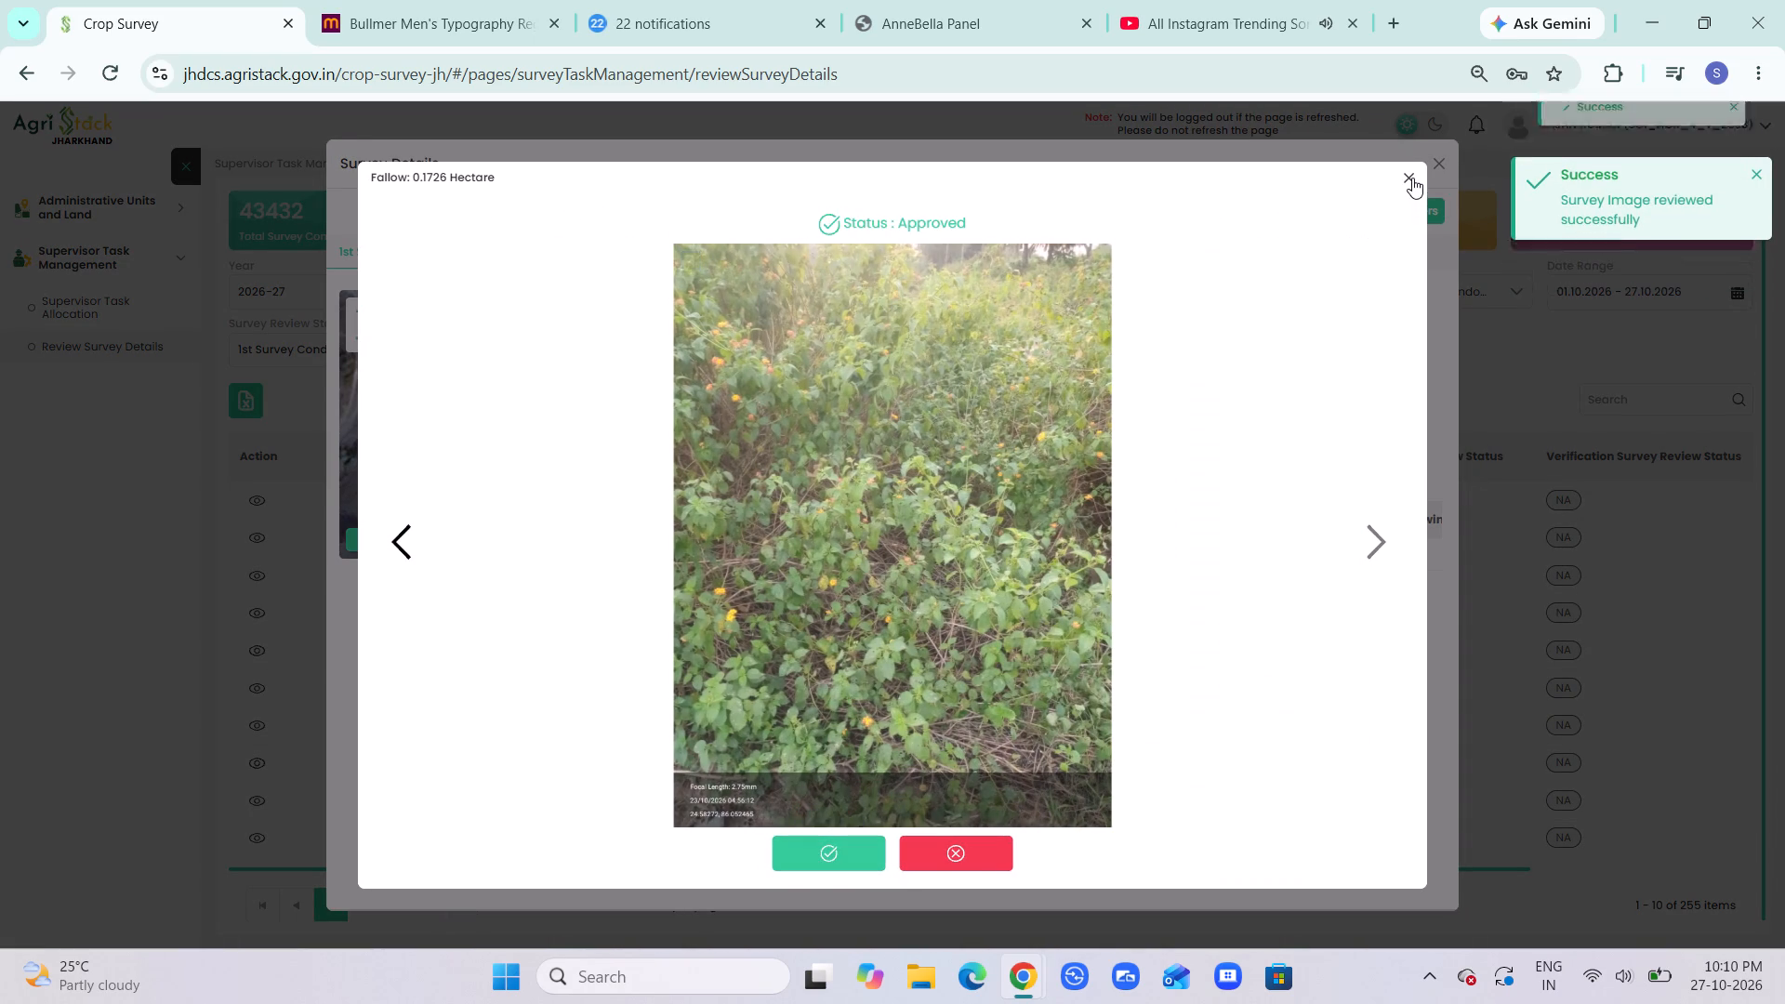
{"action": "left_click", "coordinate": [1412, 178]}
{"action": "left_click", "coordinate": [733, 609]}
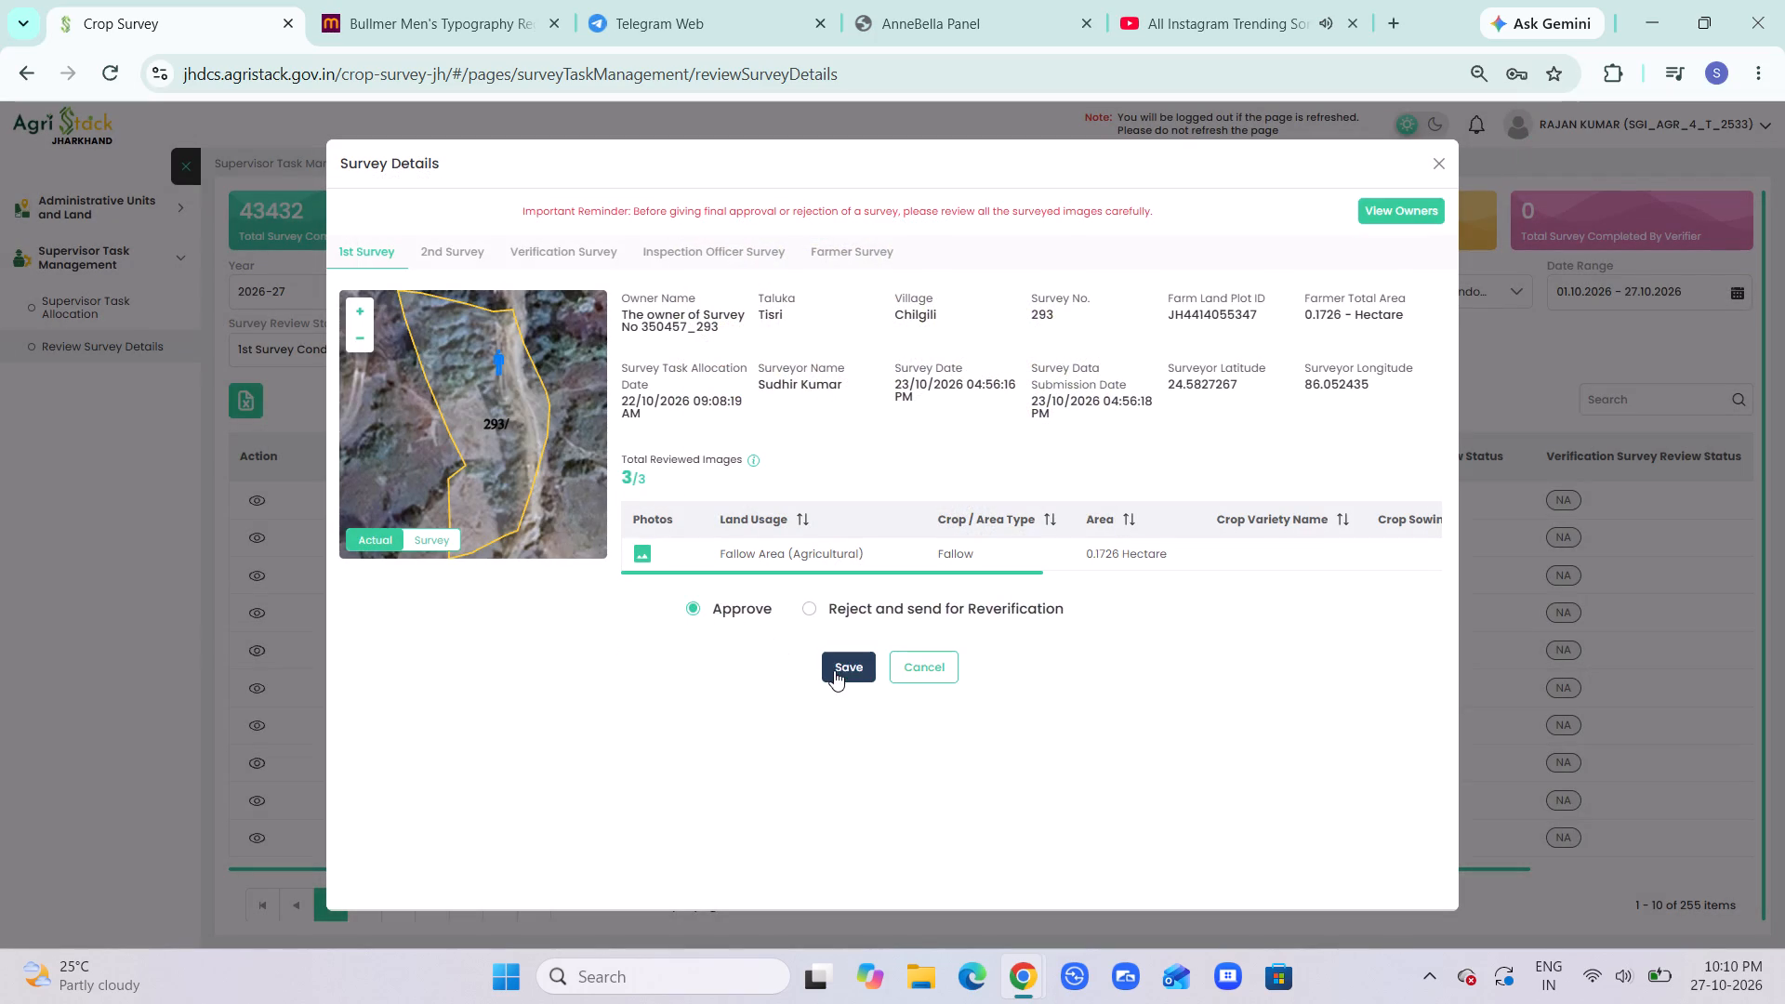
{"action": "left_click", "coordinate": [848, 665]}
{"action": "left_click", "coordinate": [842, 575]}
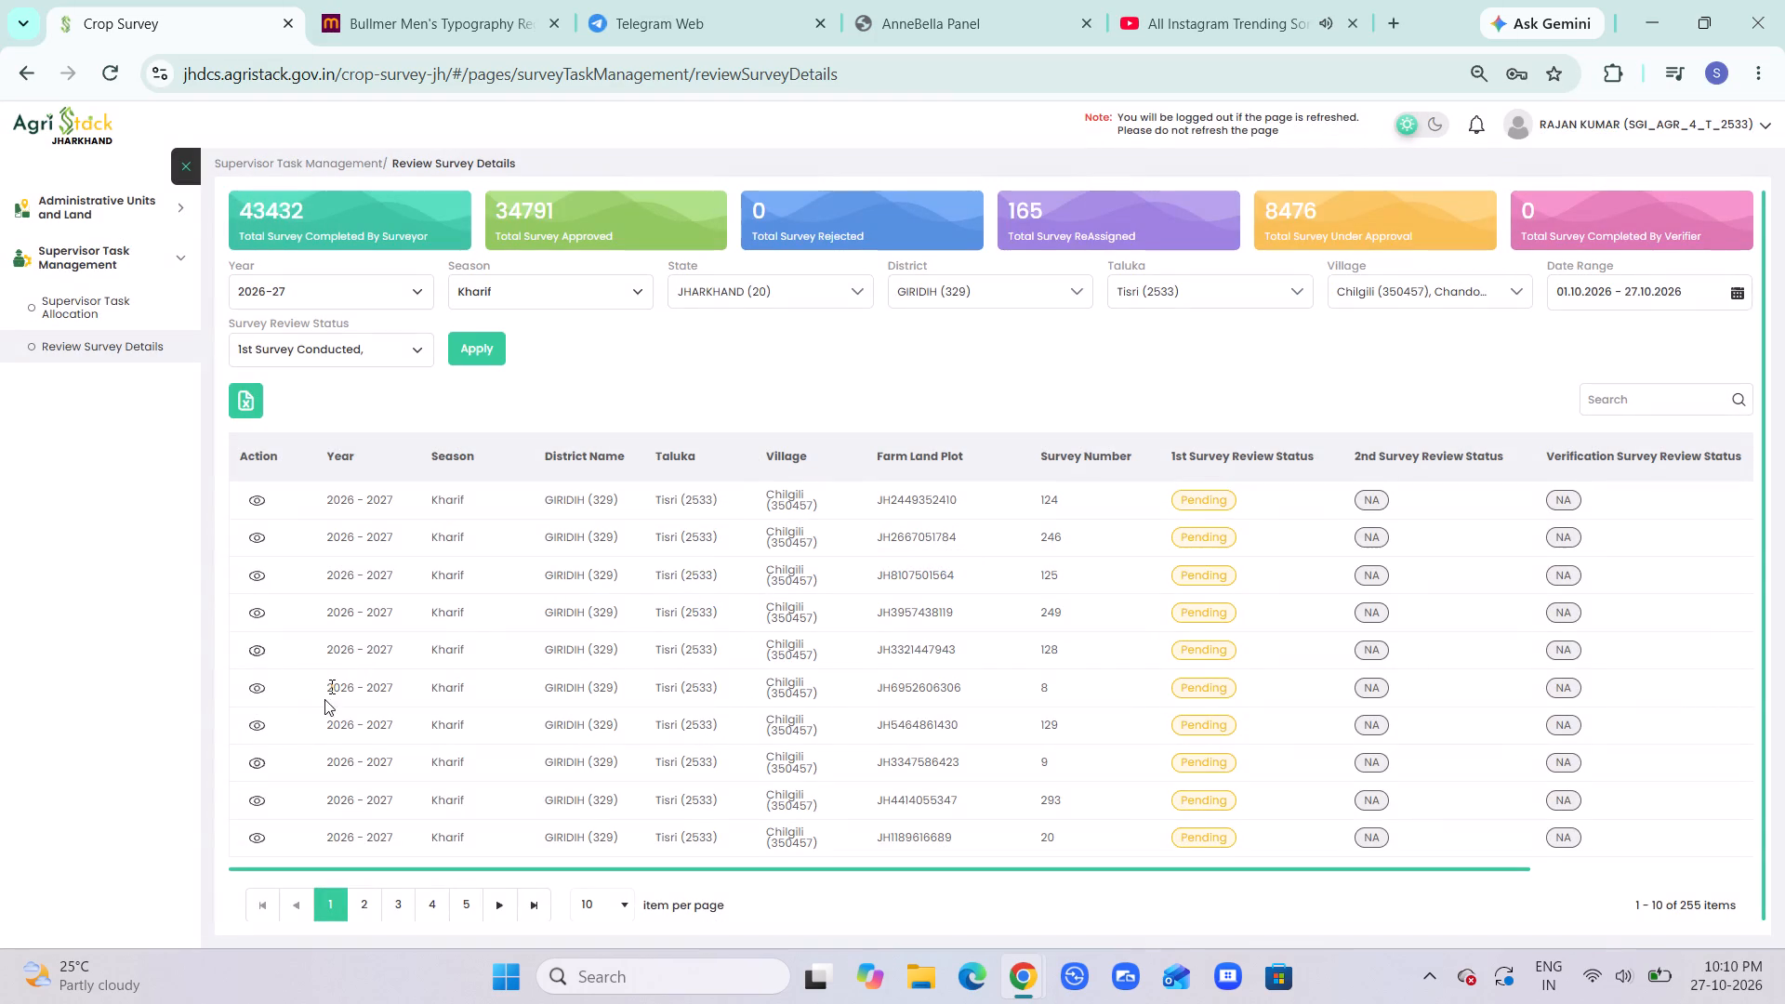
Approve all three fallow-land photos of survey number 9 and save its first survey with the Approve decision, closing its details.
{"action": "left_click", "coordinate": [255, 763]}
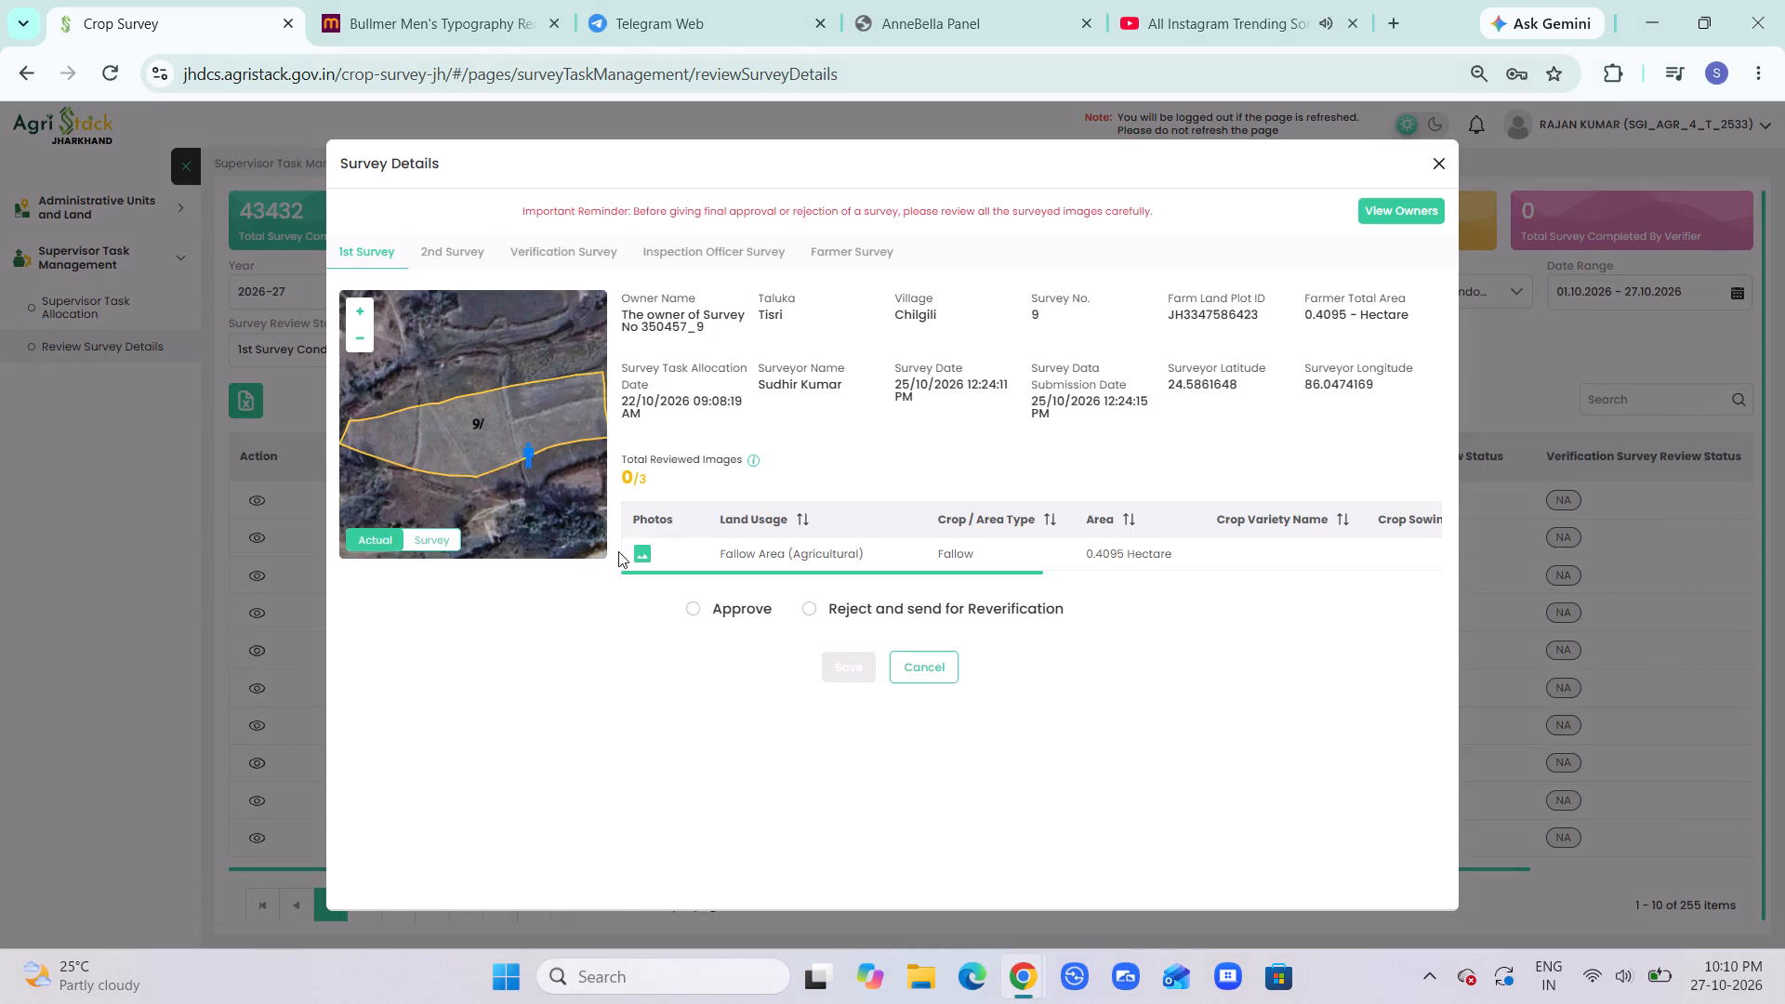
{"action": "left_click", "coordinate": [641, 547]}
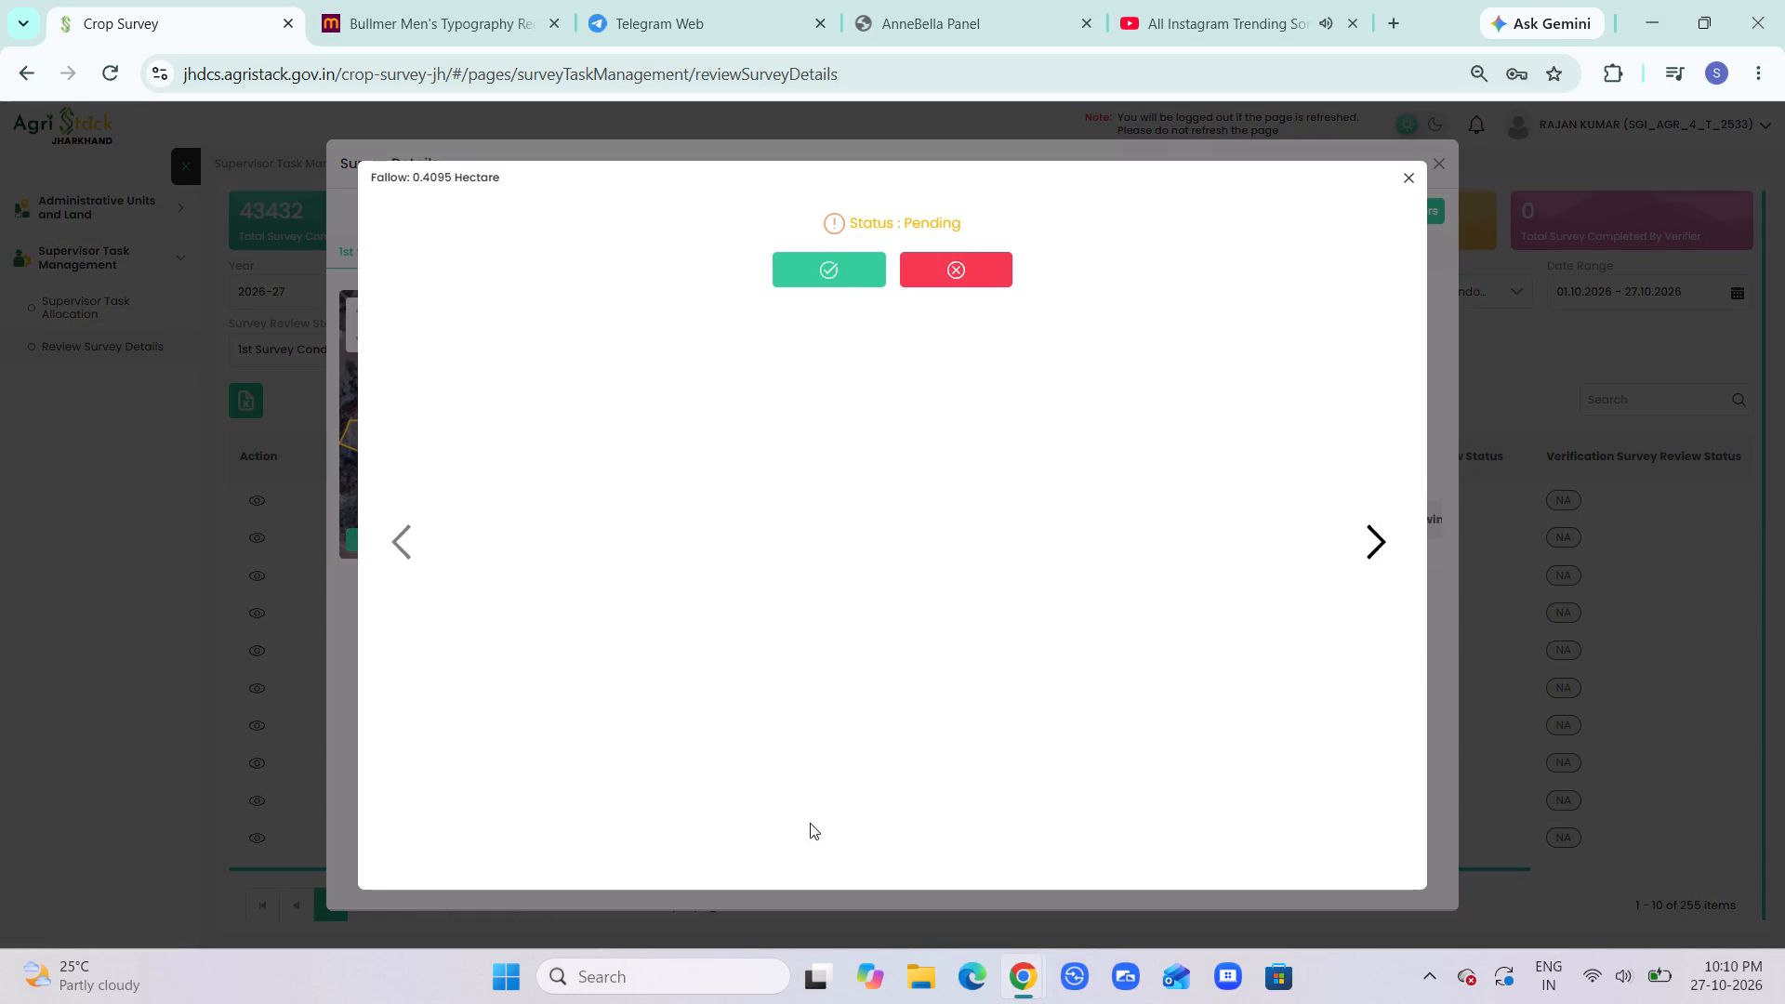
{"action": "left_click", "coordinate": [837, 843]}
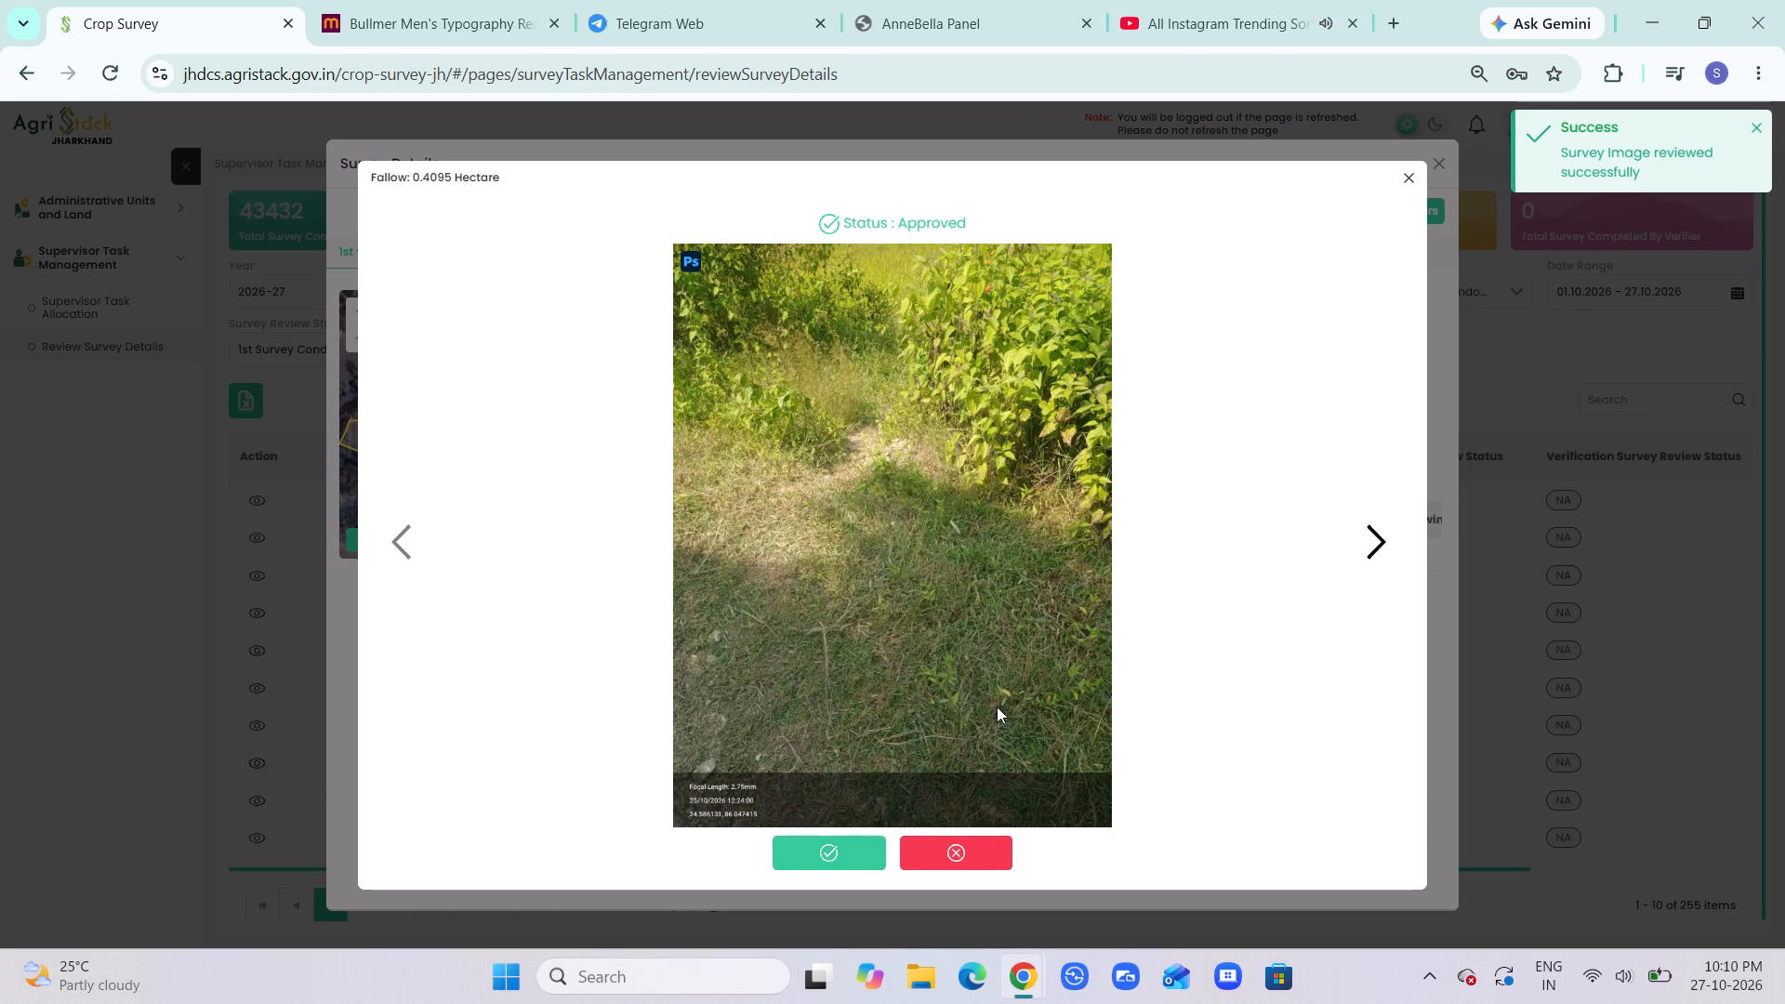
{"action": "left_click_drag", "start_coordinate": [997, 707], "coordinate": [782, 709]}
{"action": "left_click", "coordinate": [839, 854]}
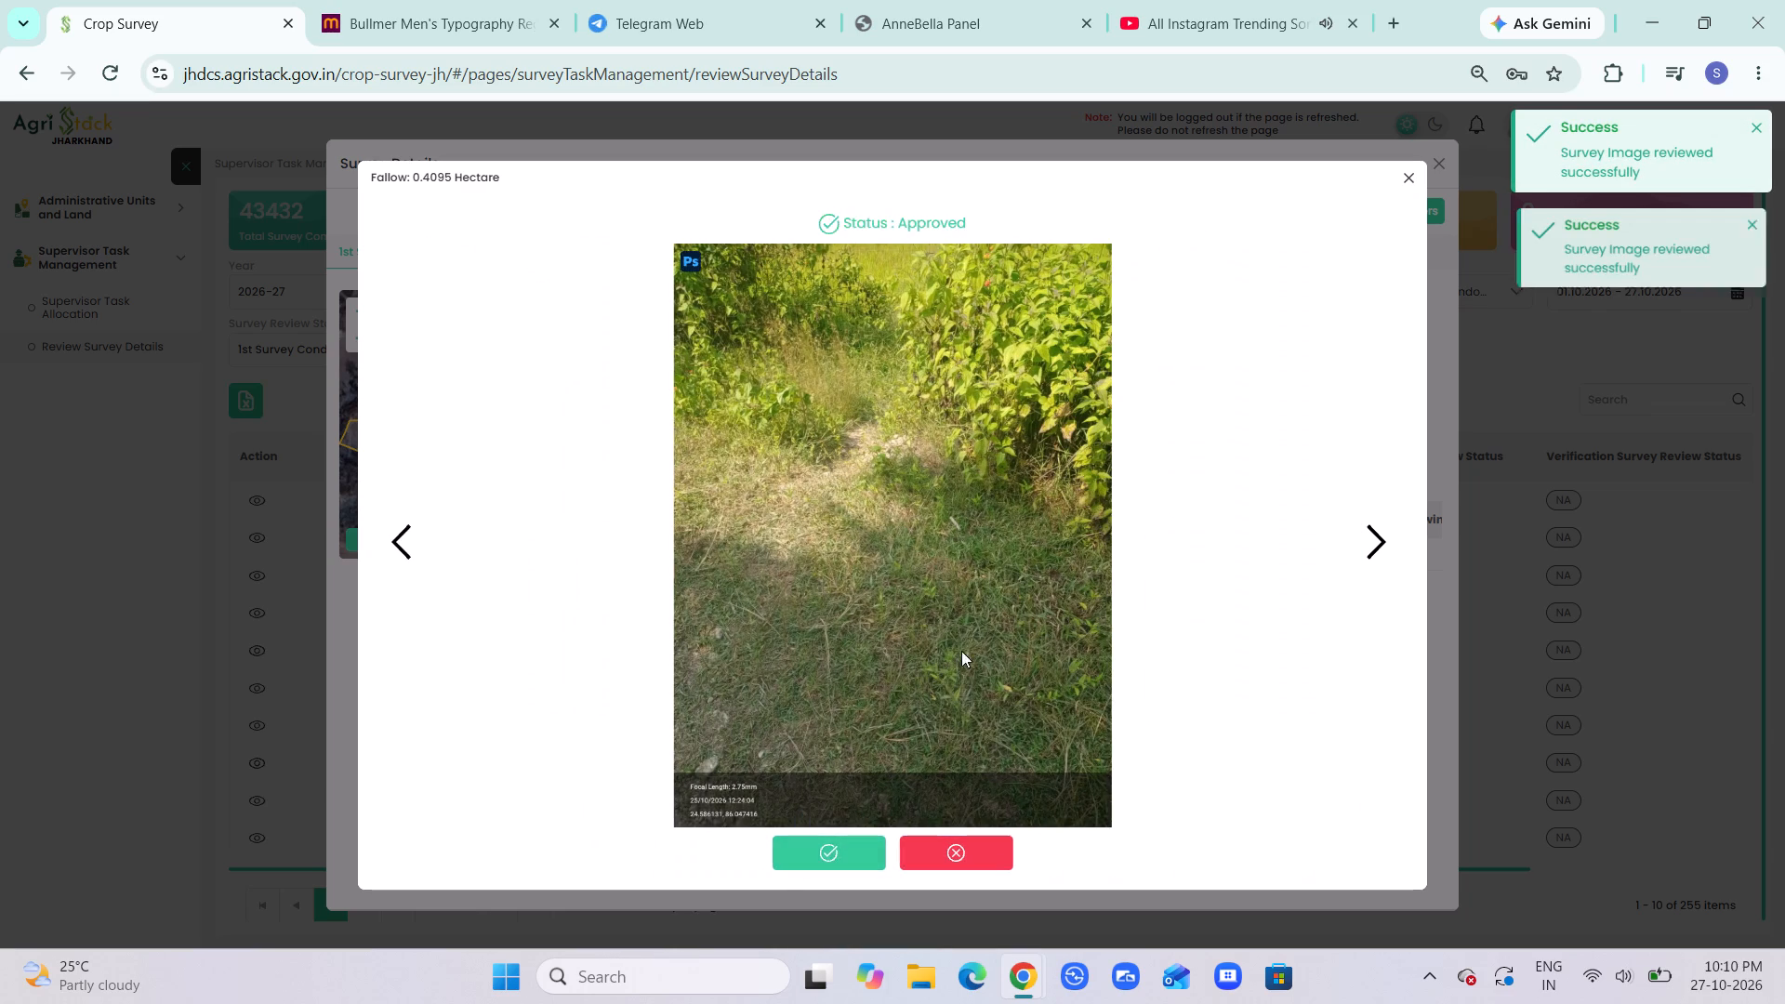
{"action": "left_click_drag", "start_coordinate": [985, 651], "coordinate": [811, 664]}
{"action": "left_click", "coordinate": [844, 849]}
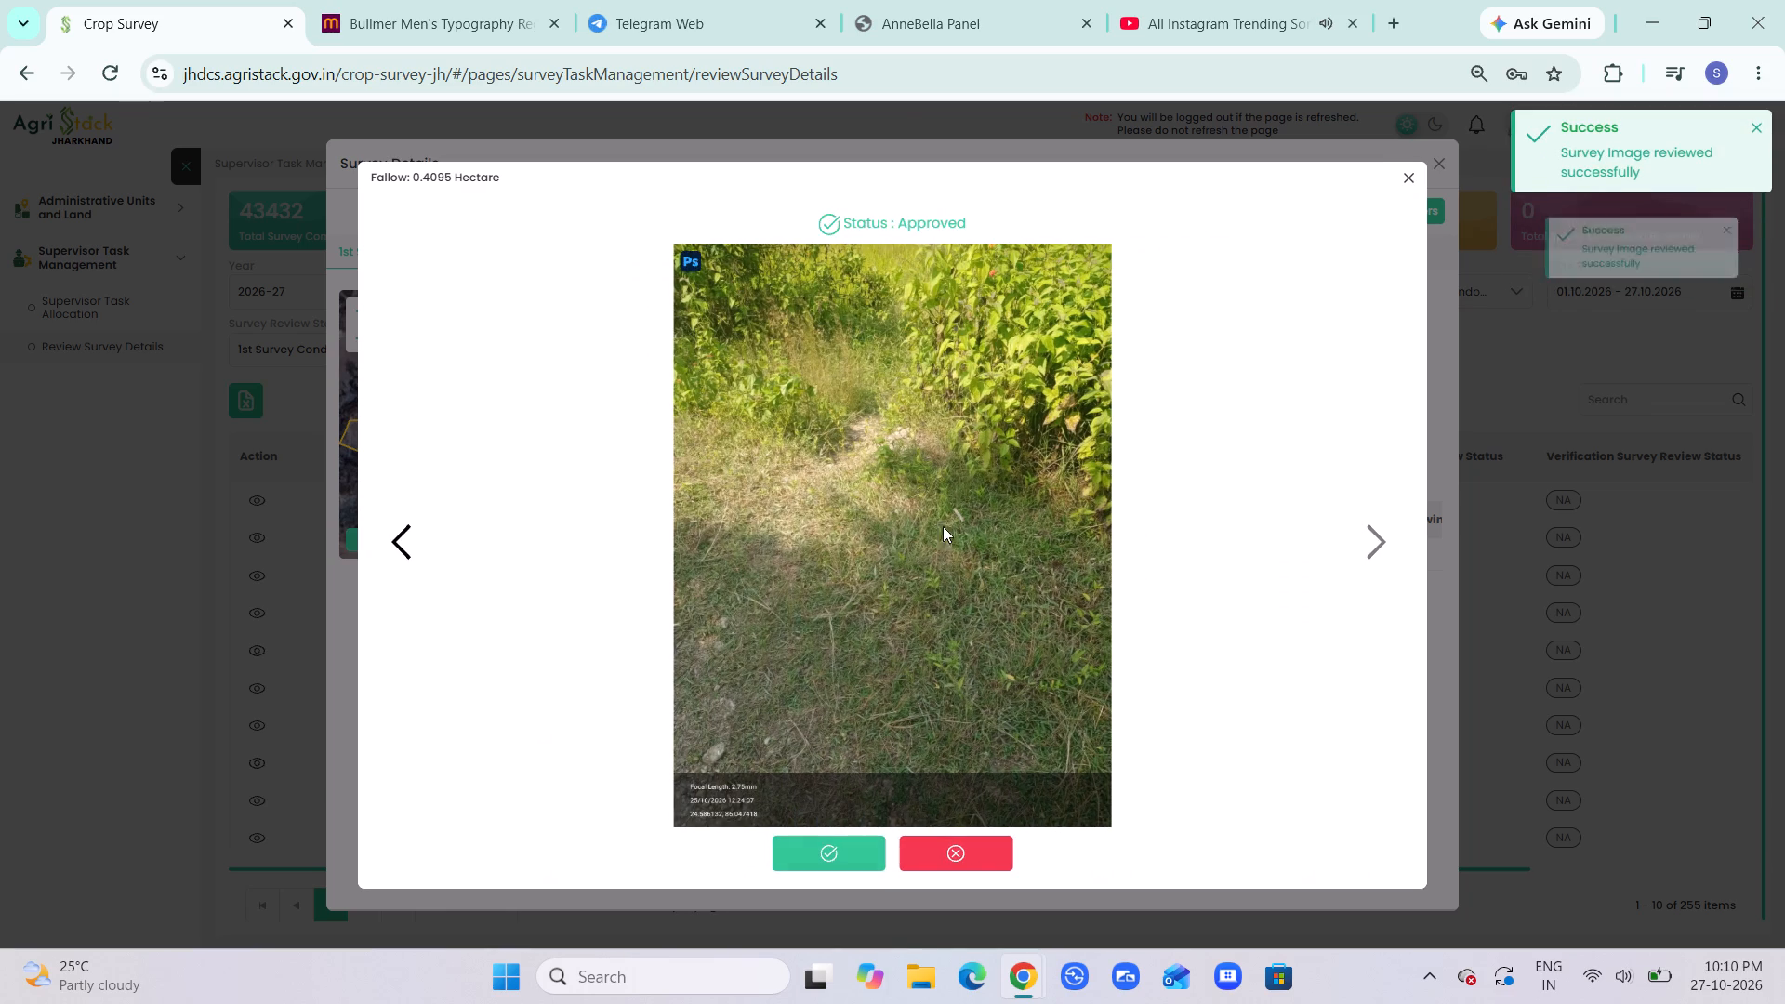
{"action": "left_click", "coordinate": [1408, 174]}
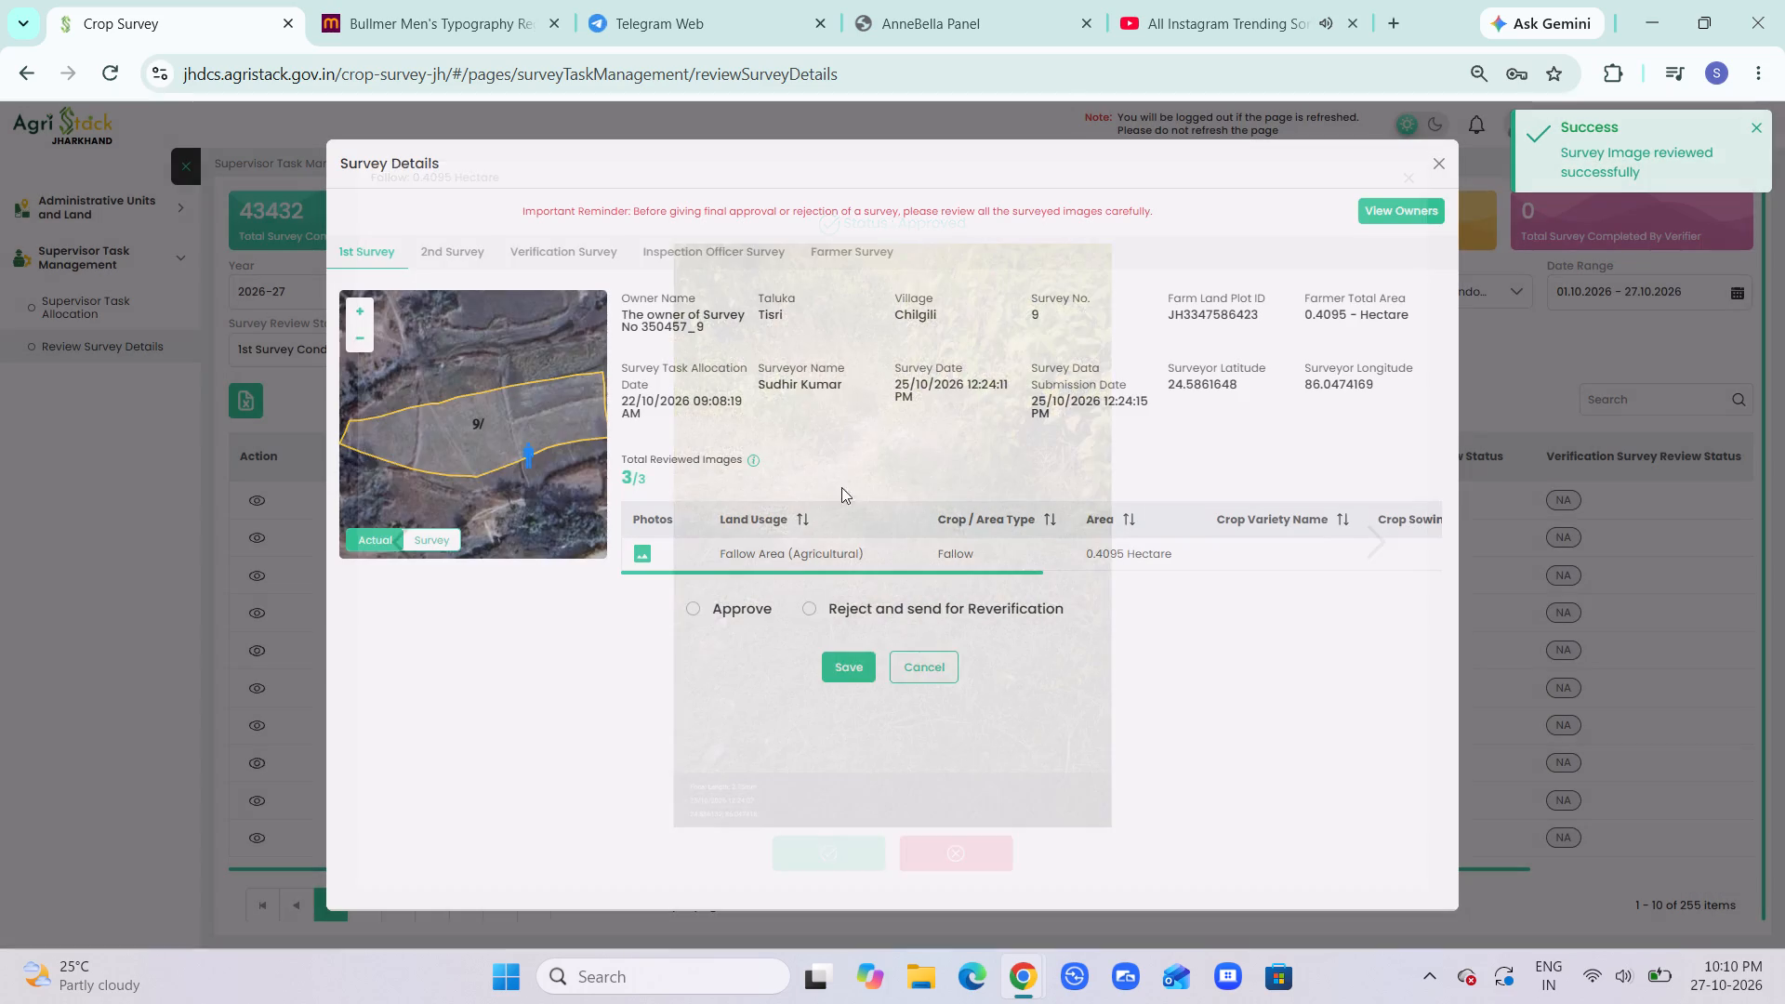
{"action": "left_click", "coordinate": [725, 605]}
{"action": "left_click", "coordinate": [850, 666]}
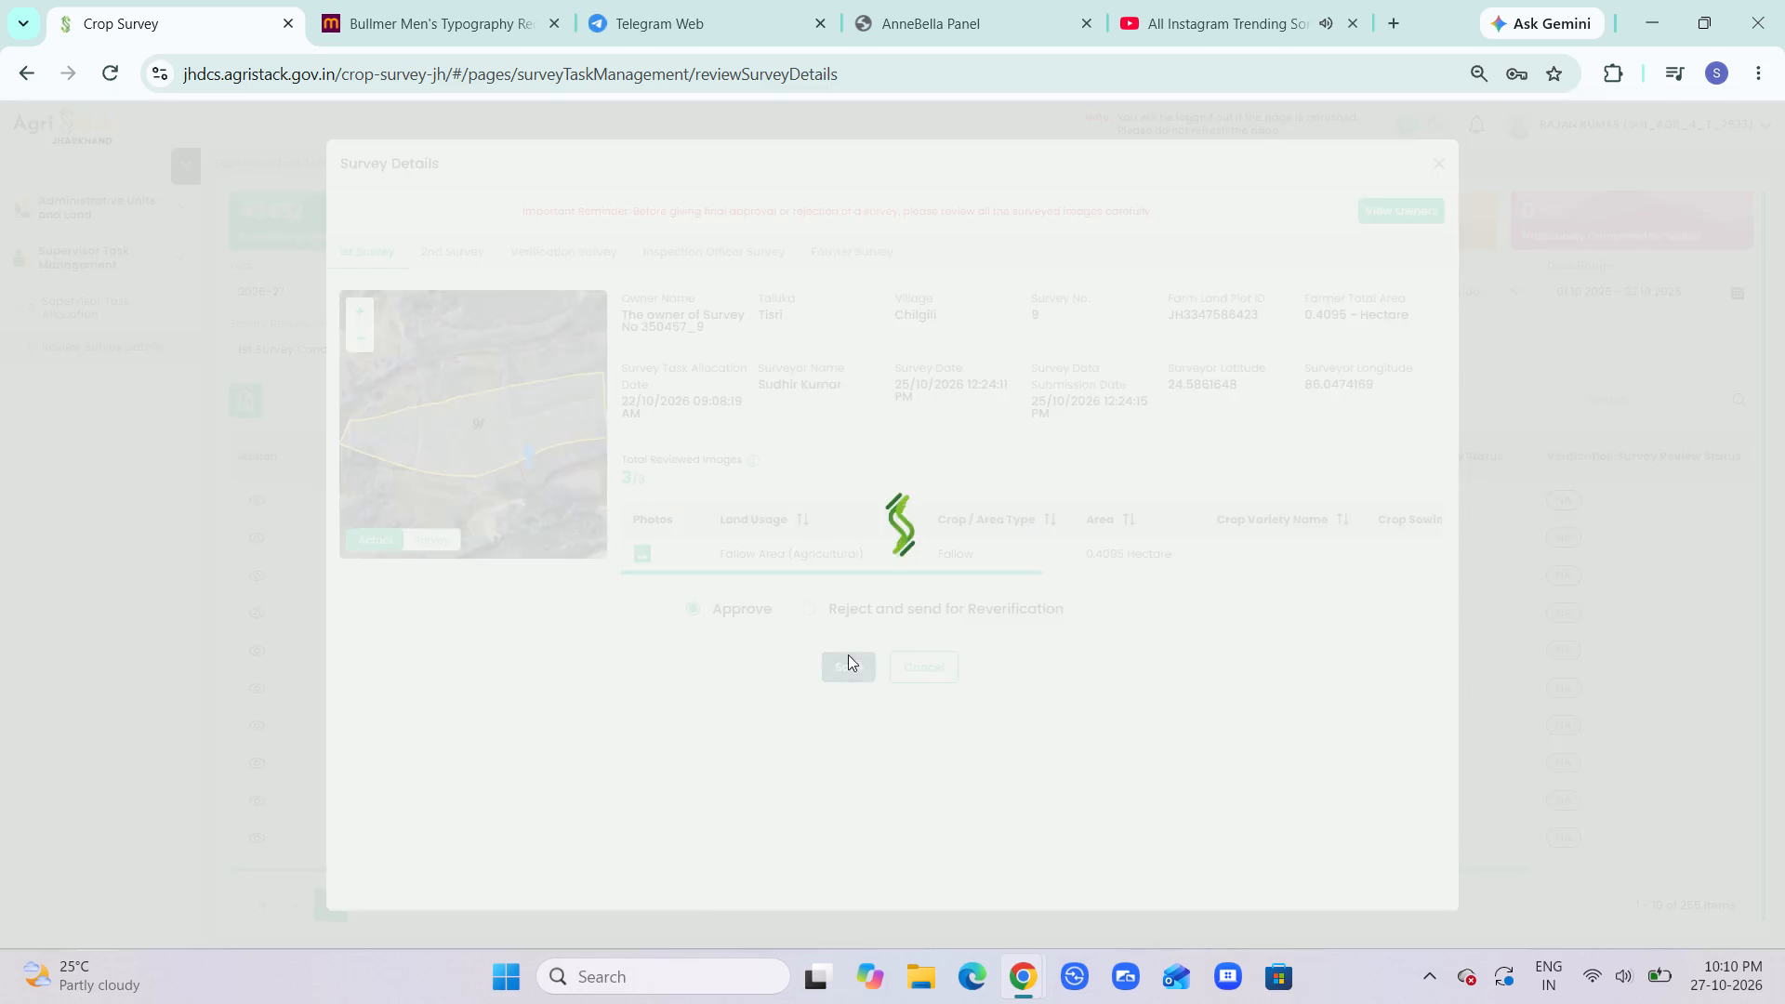
{"action": "left_click", "coordinate": [844, 572]}
Approve all three fallow-land photos of survey number 129 and save its first survey with the Approve decision, closing its details.
{"action": "left_click", "coordinate": [261, 718]}
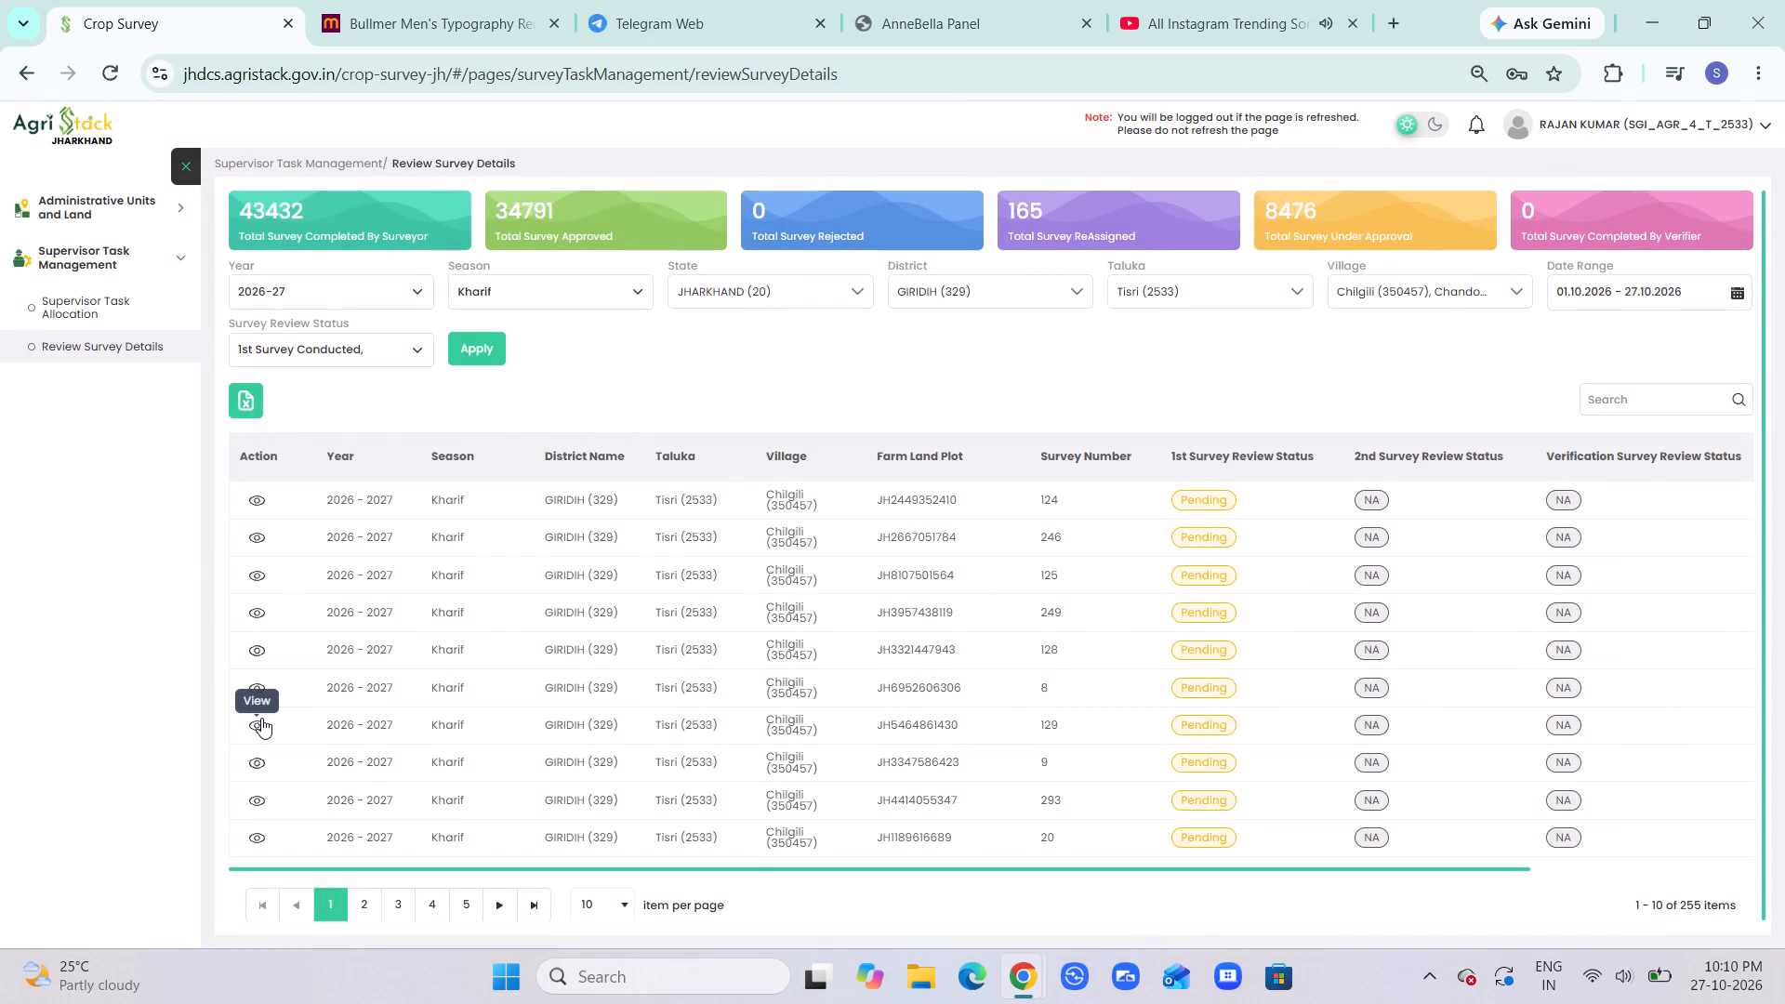
{"action": "left_click", "coordinate": [636, 548]}
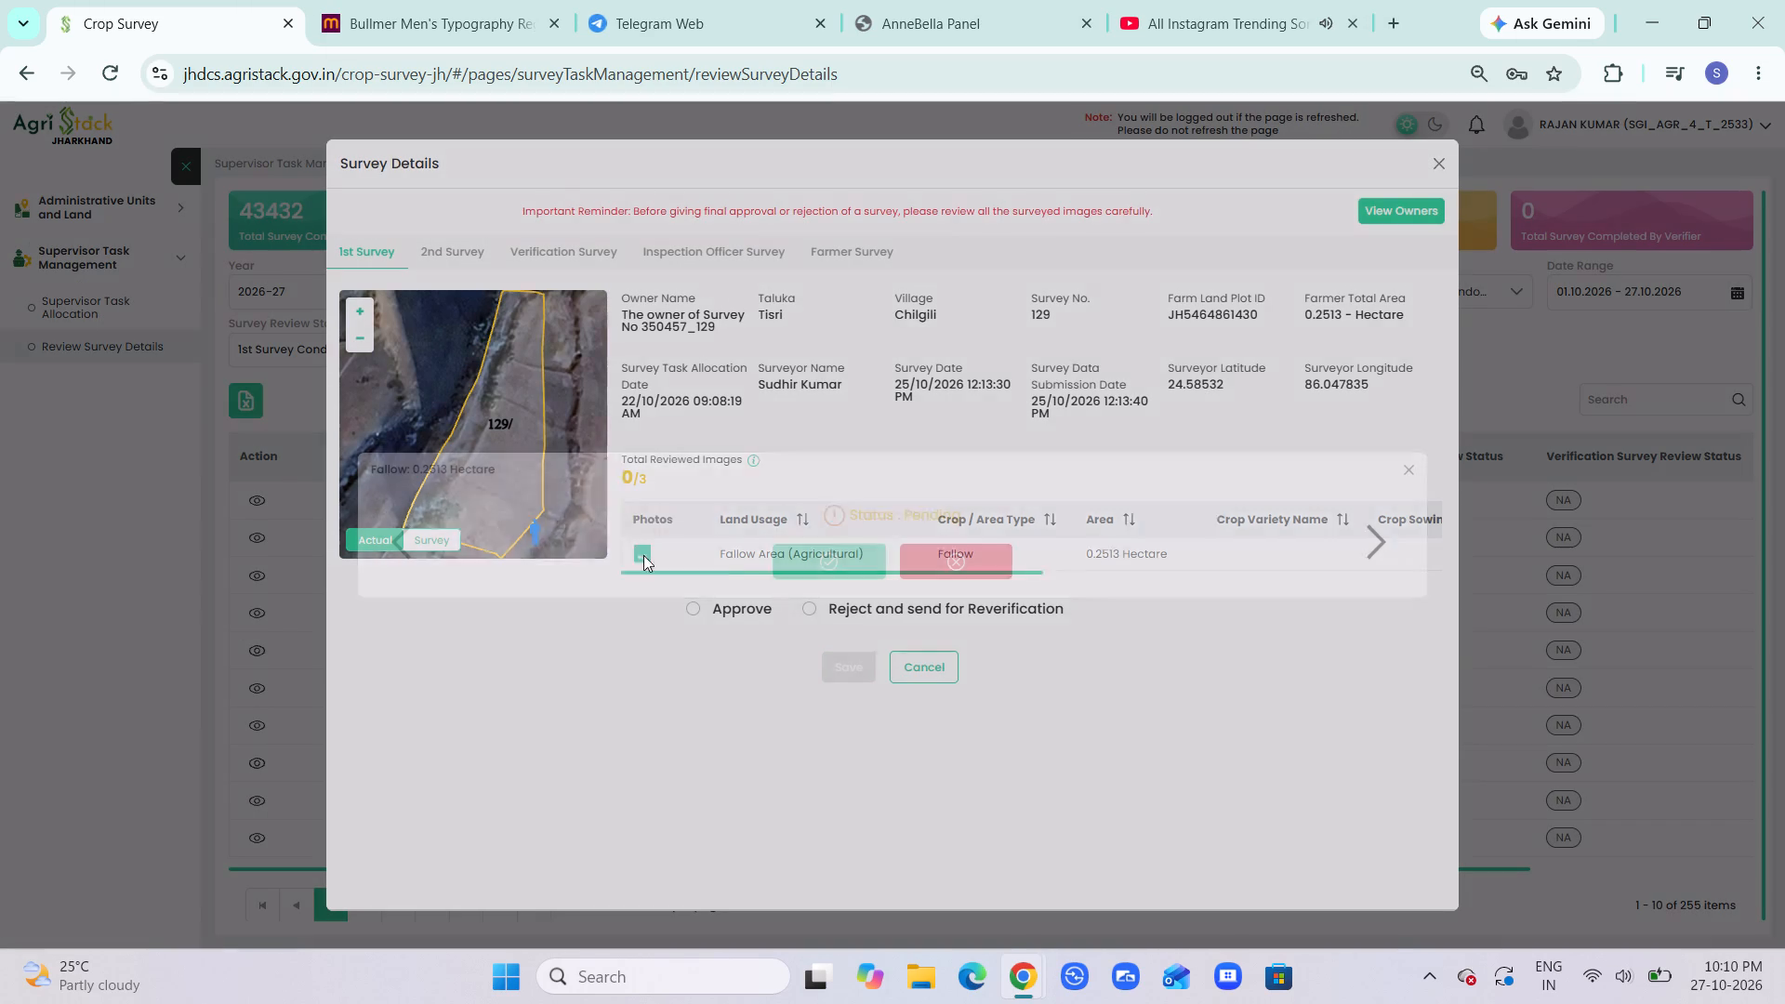
{"action": "left_click", "coordinate": [853, 856]}
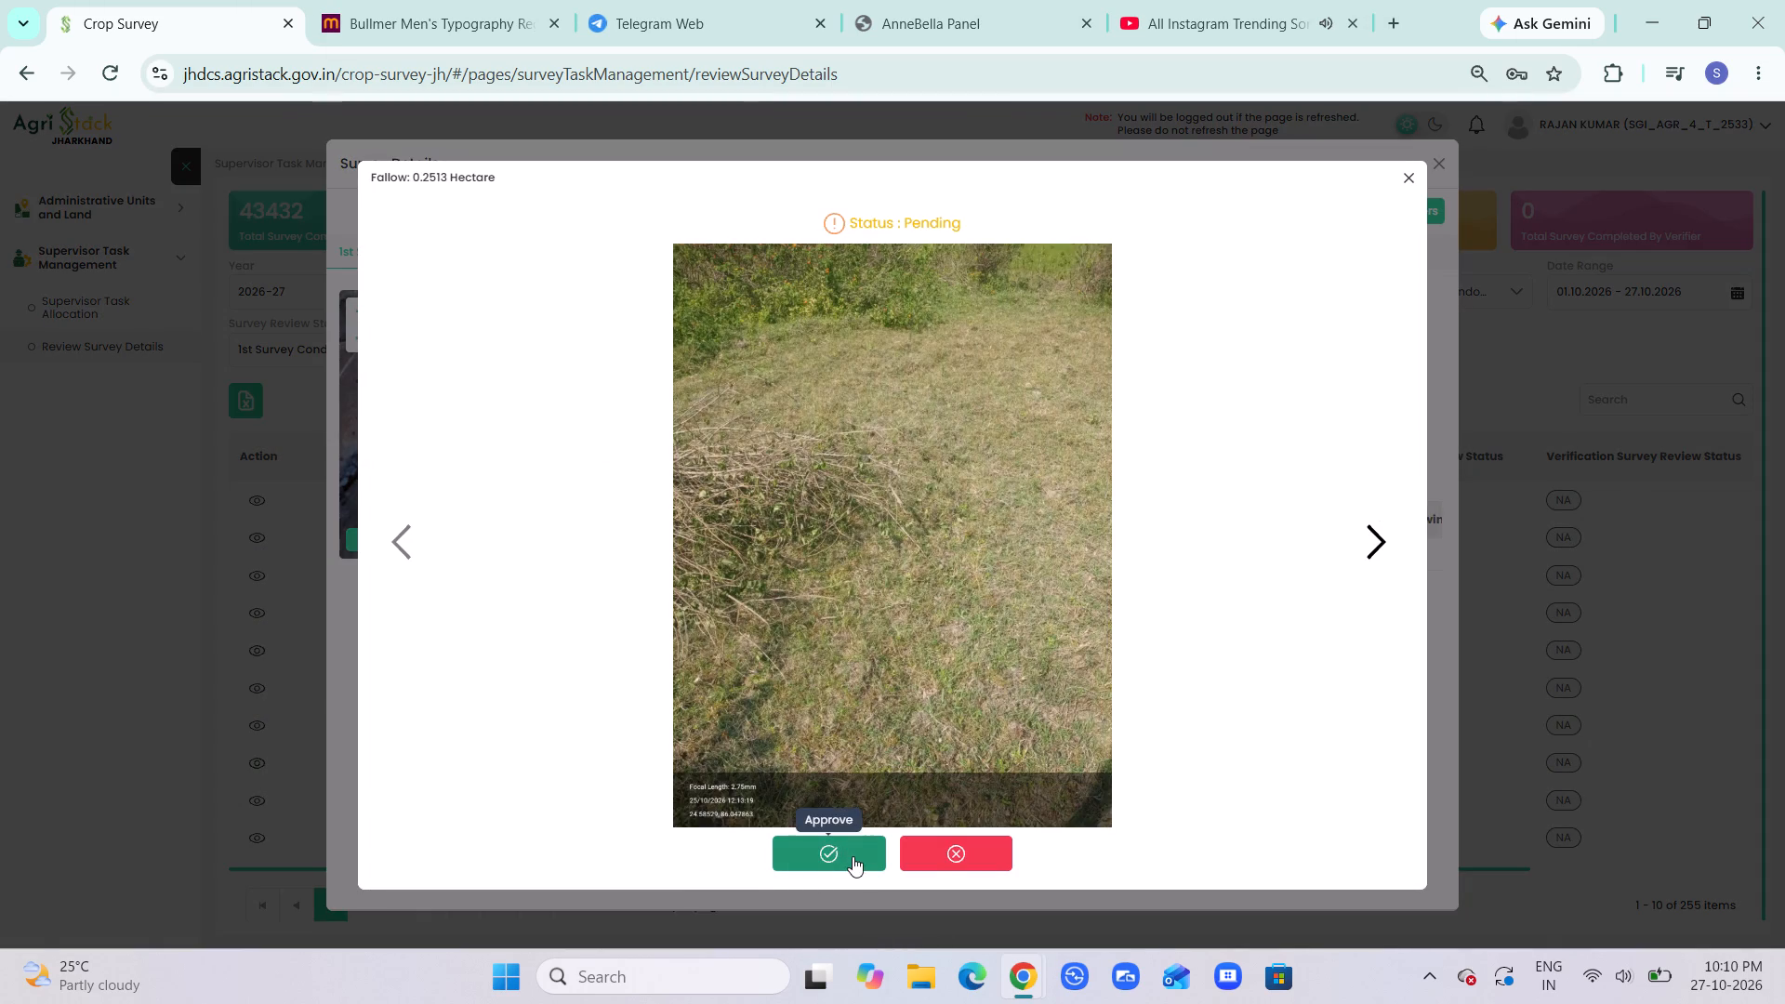
{"action": "left_click_drag", "start_coordinate": [911, 719], "coordinate": [804, 733]}
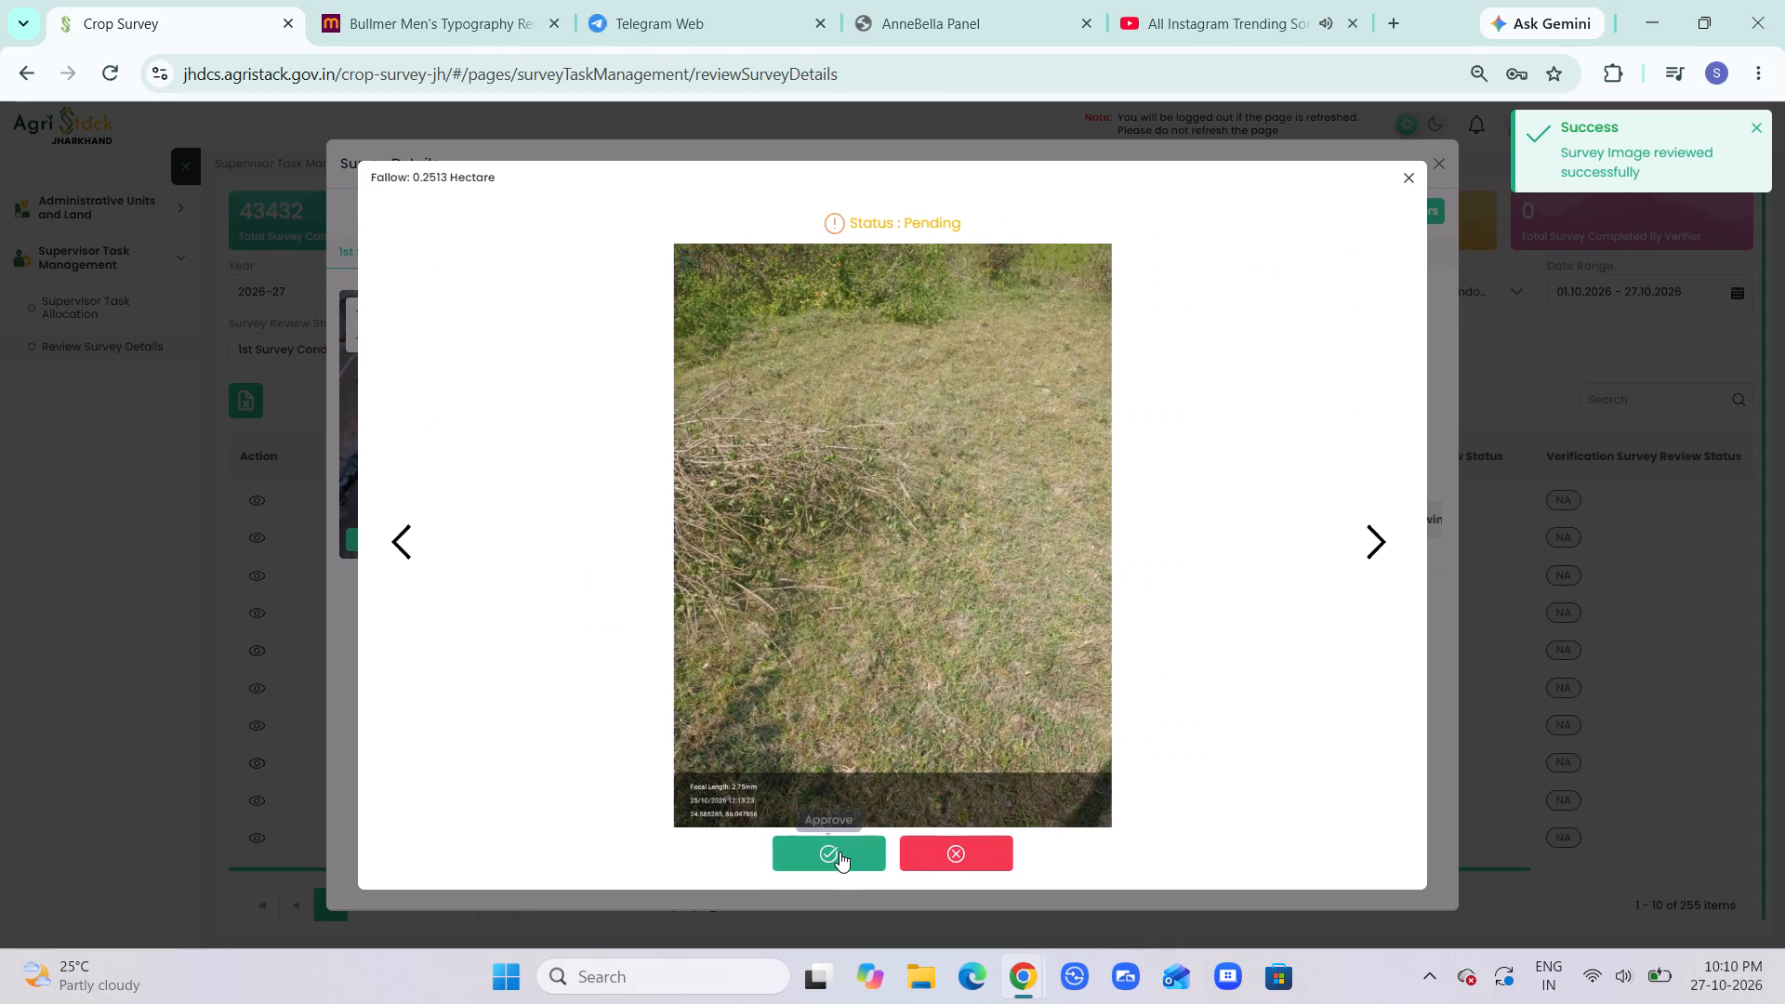
{"action": "left_click", "coordinate": [839, 852]}
{"action": "left_click_drag", "start_coordinate": [1011, 644], "coordinate": [859, 665]}
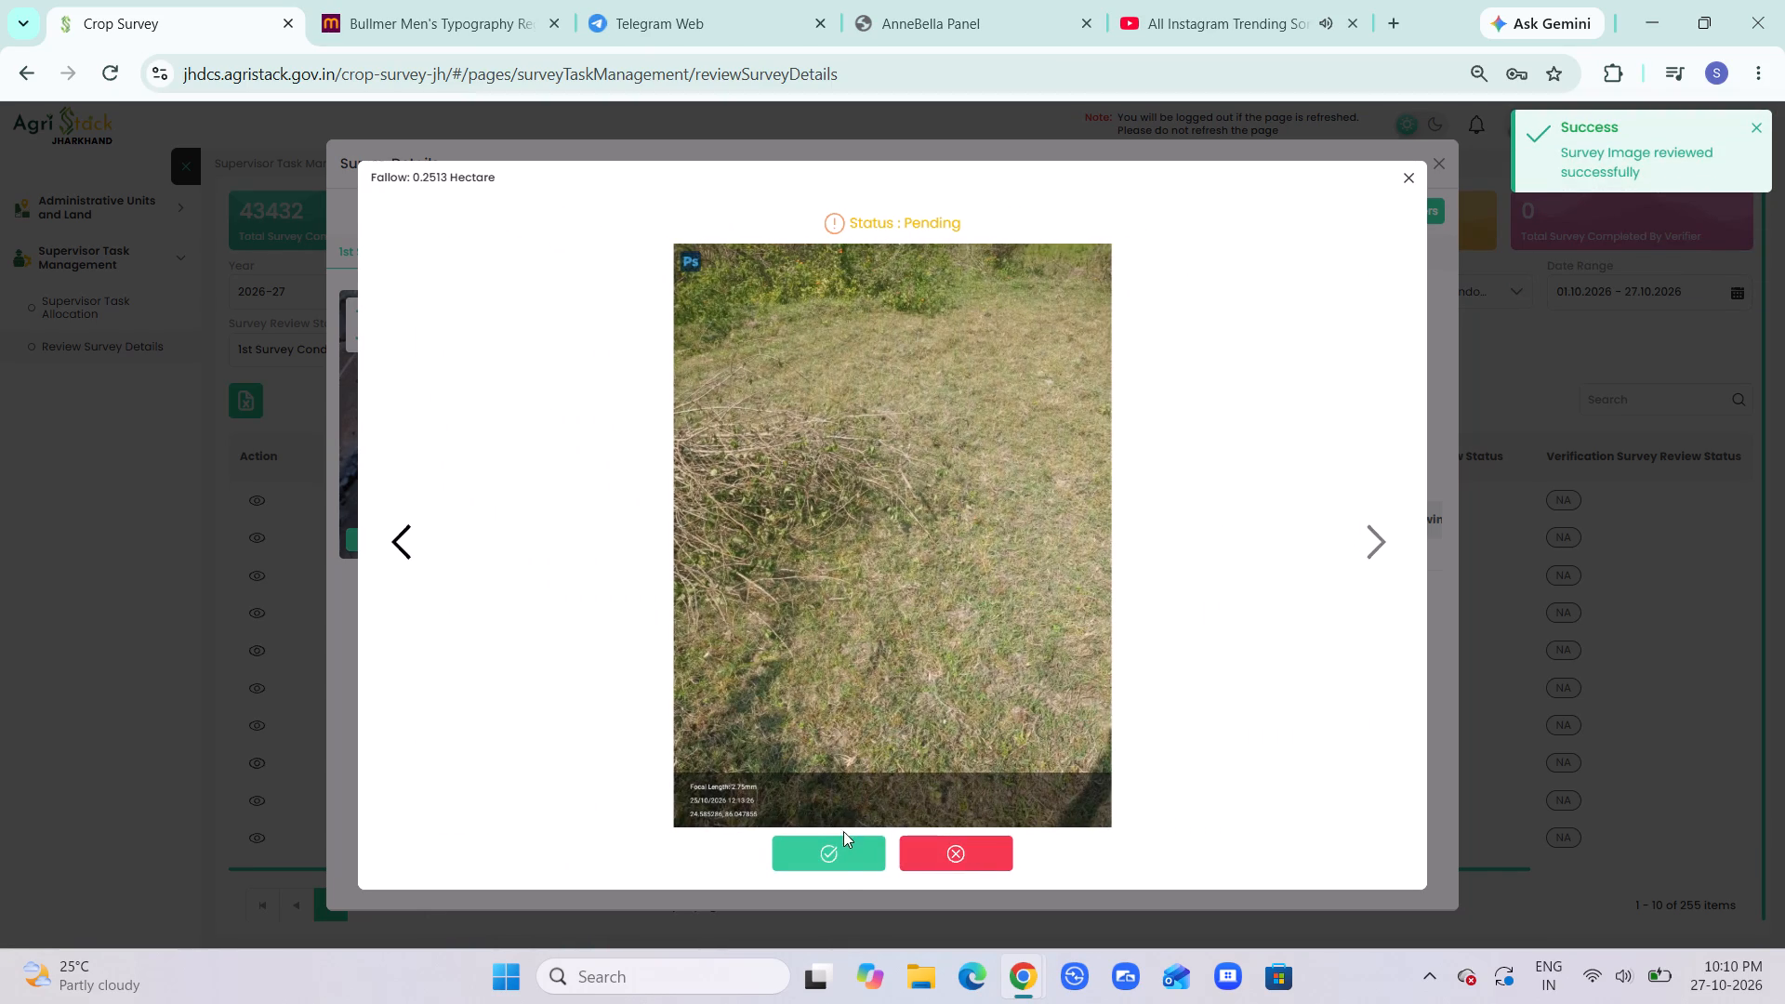
{"action": "left_click", "coordinate": [842, 832]}
{"action": "left_click", "coordinate": [837, 860]}
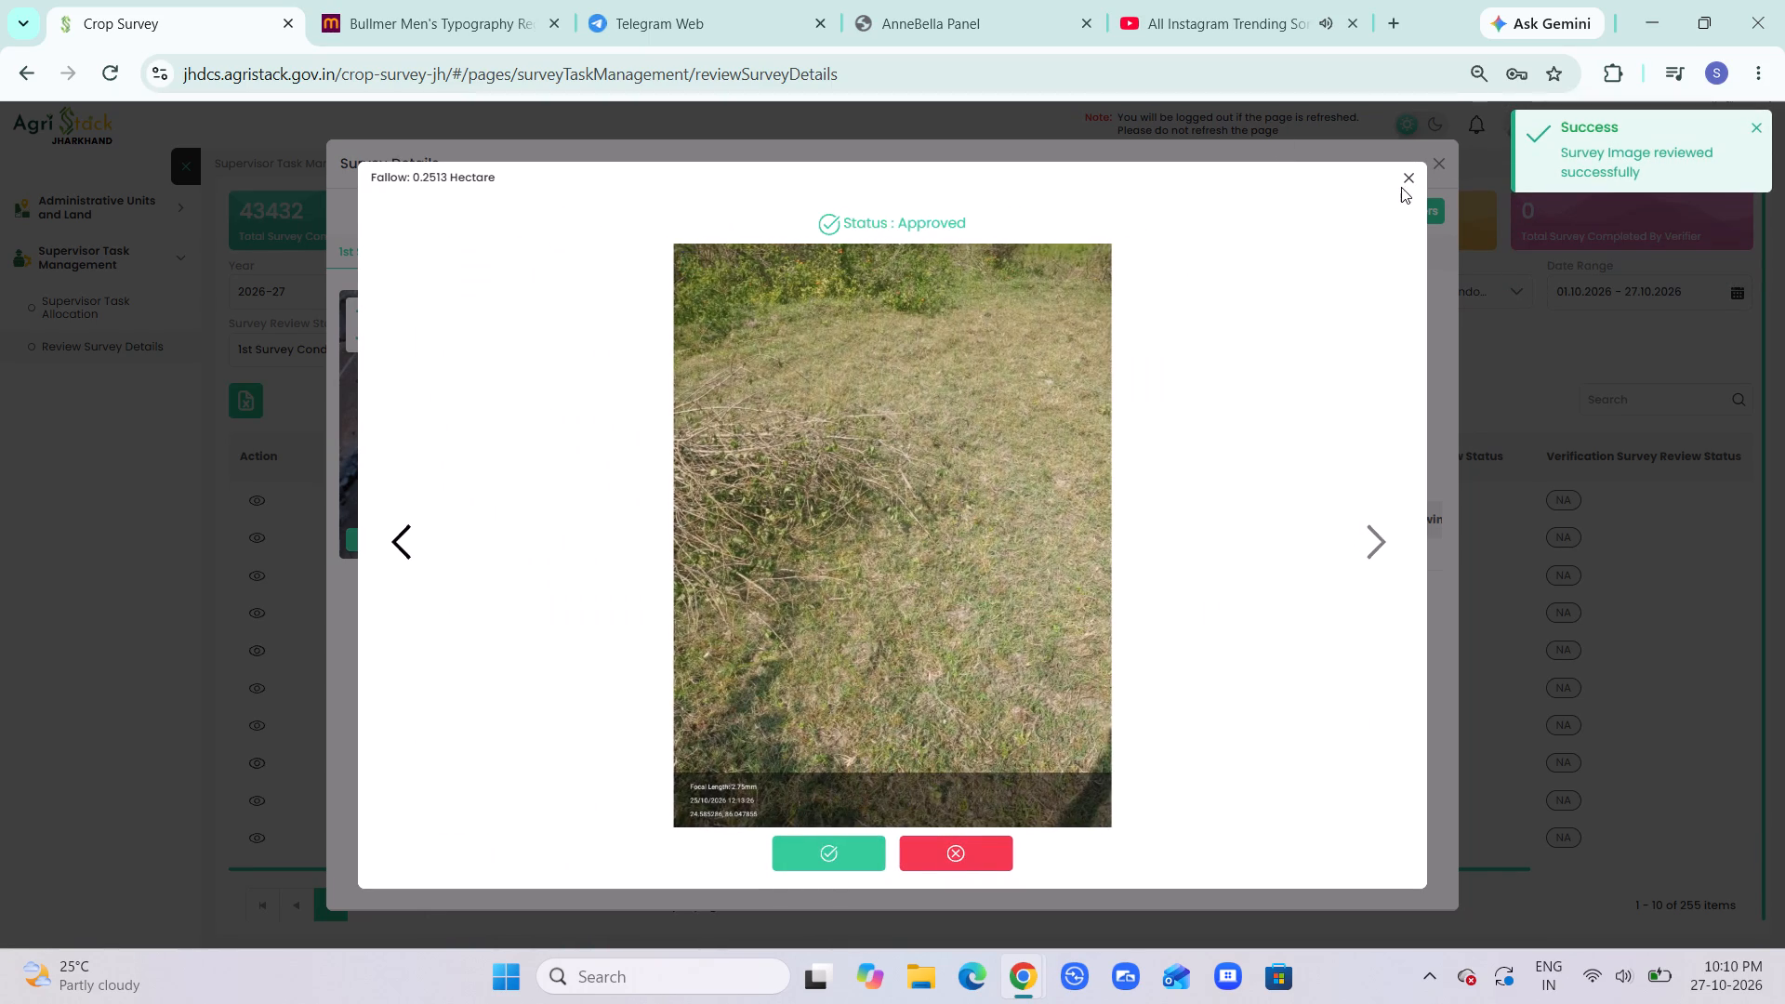
{"action": "left_click", "coordinate": [1410, 176]}
{"action": "left_click", "coordinate": [744, 602]}
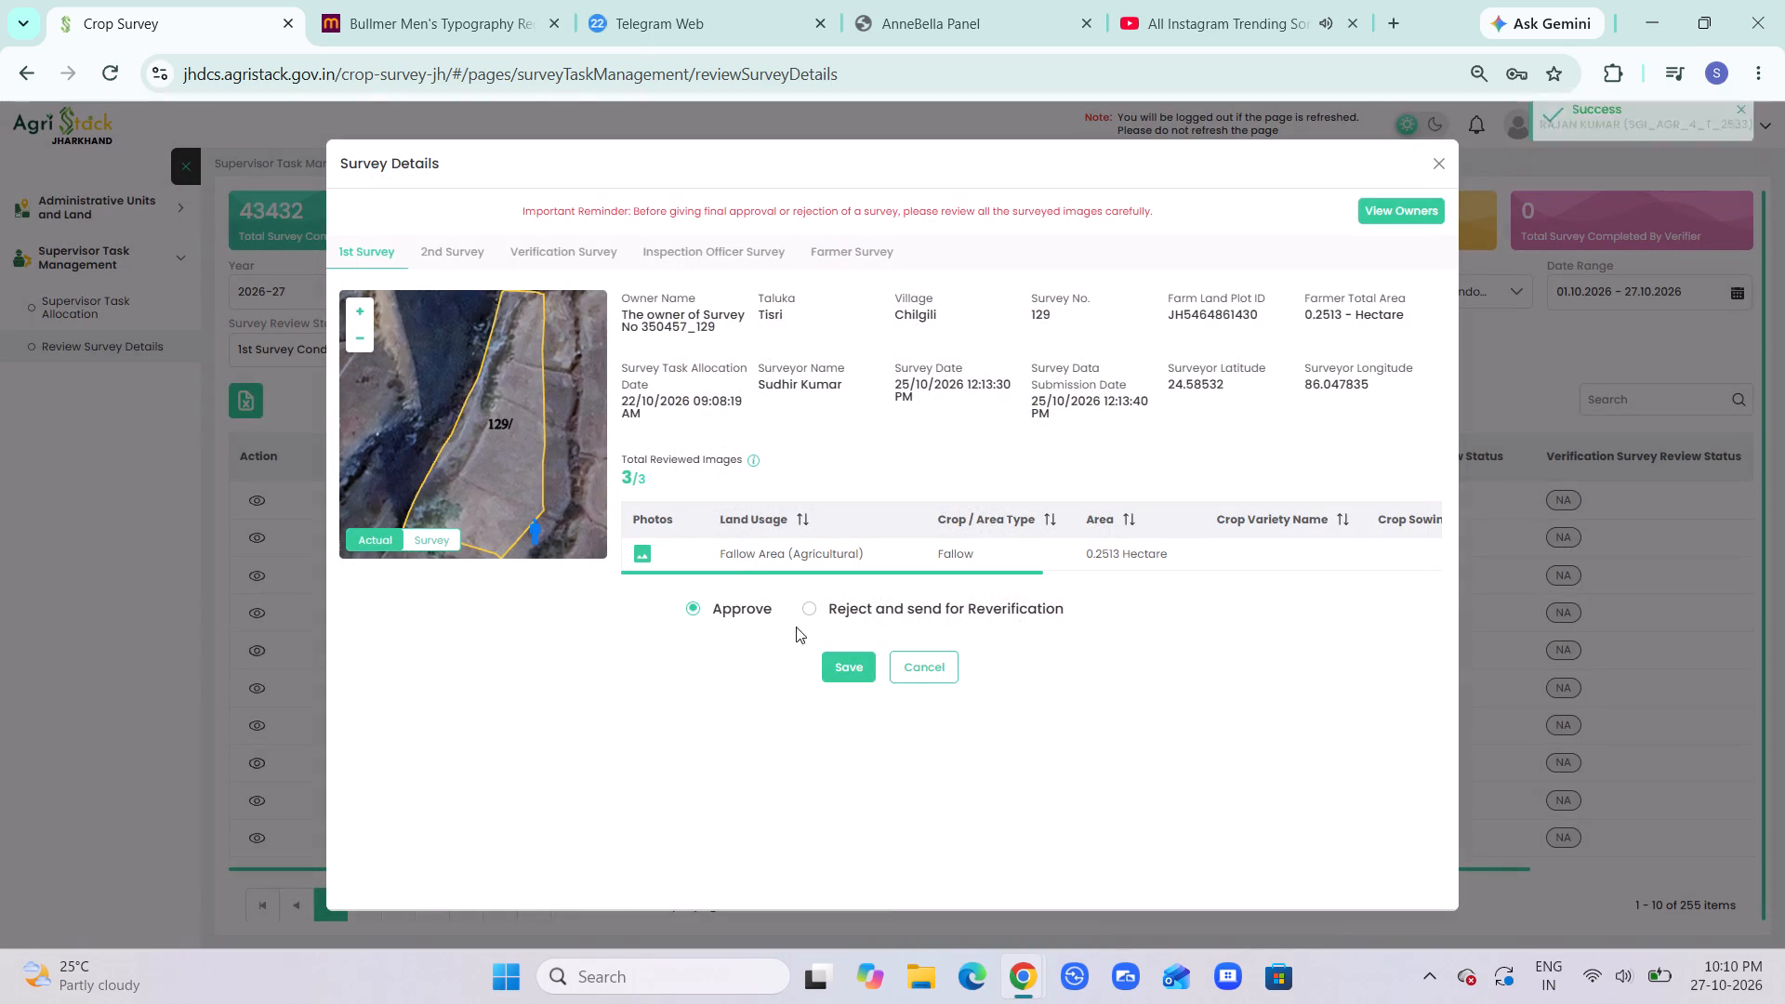
{"action": "left_click", "coordinate": [845, 663]}
{"action": "left_click", "coordinate": [847, 558]}
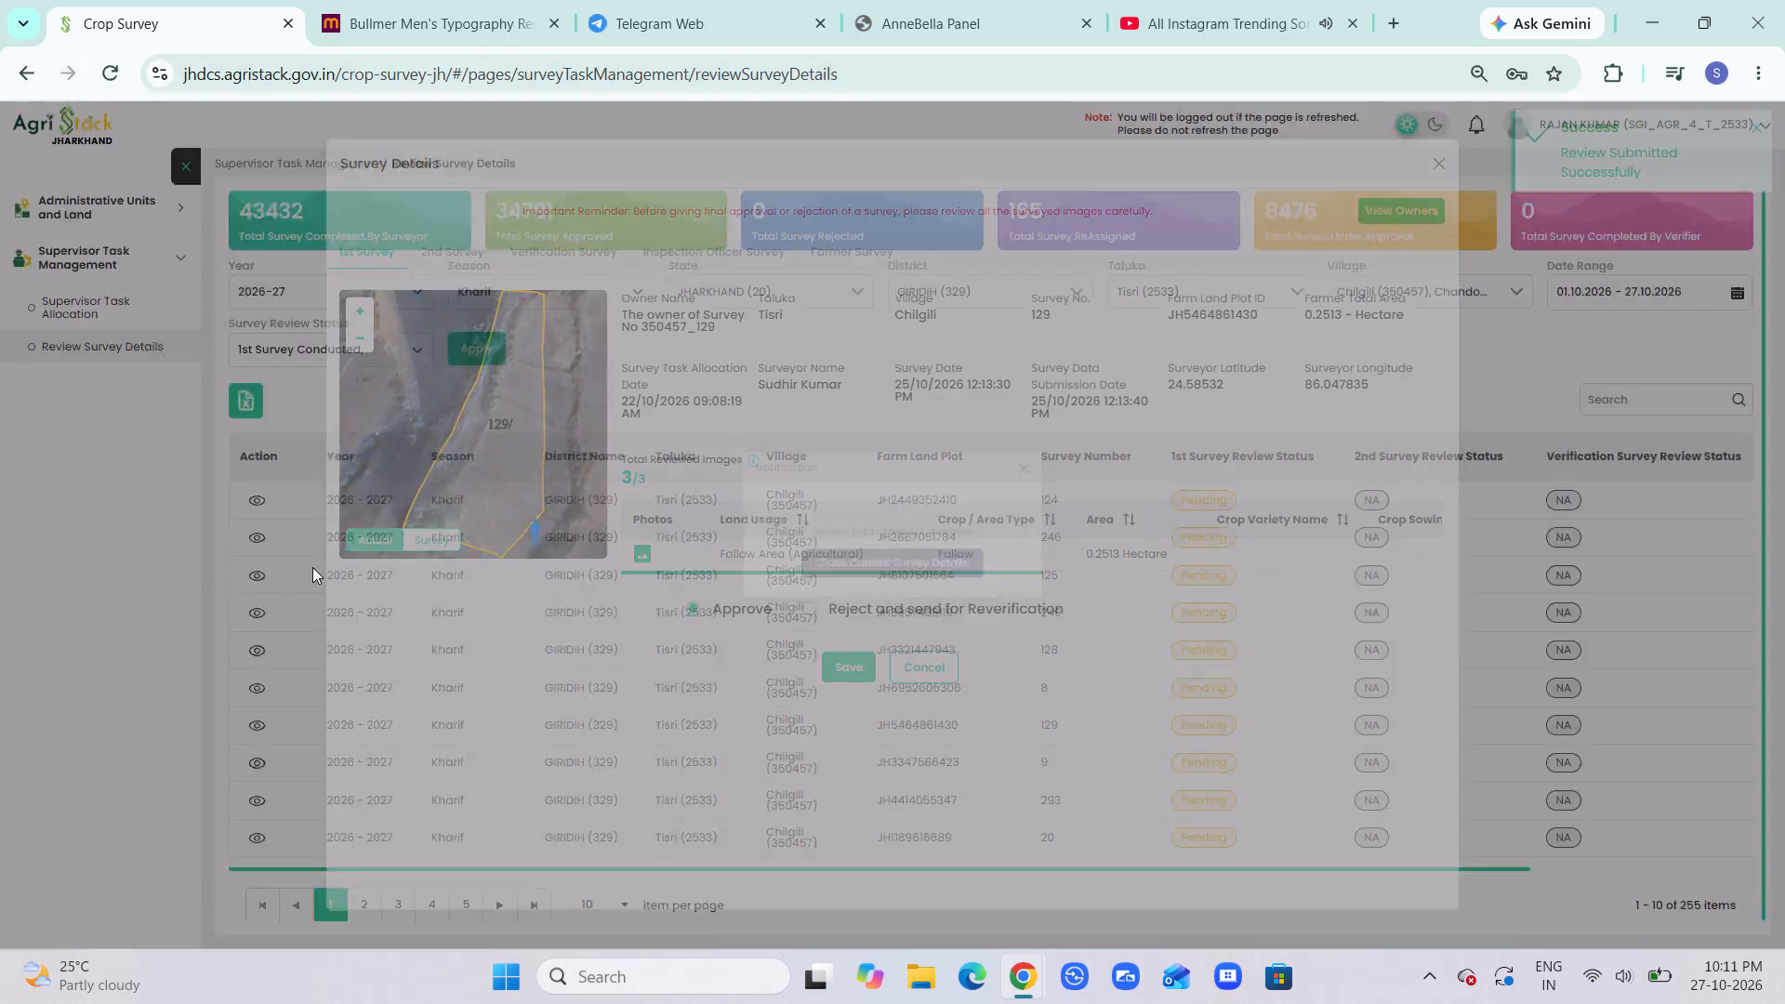
Approve all three fallow-land photos of survey number 8 and save its first survey with the Approve decision, closing its details.
{"action": "left_click", "coordinate": [256, 681]}
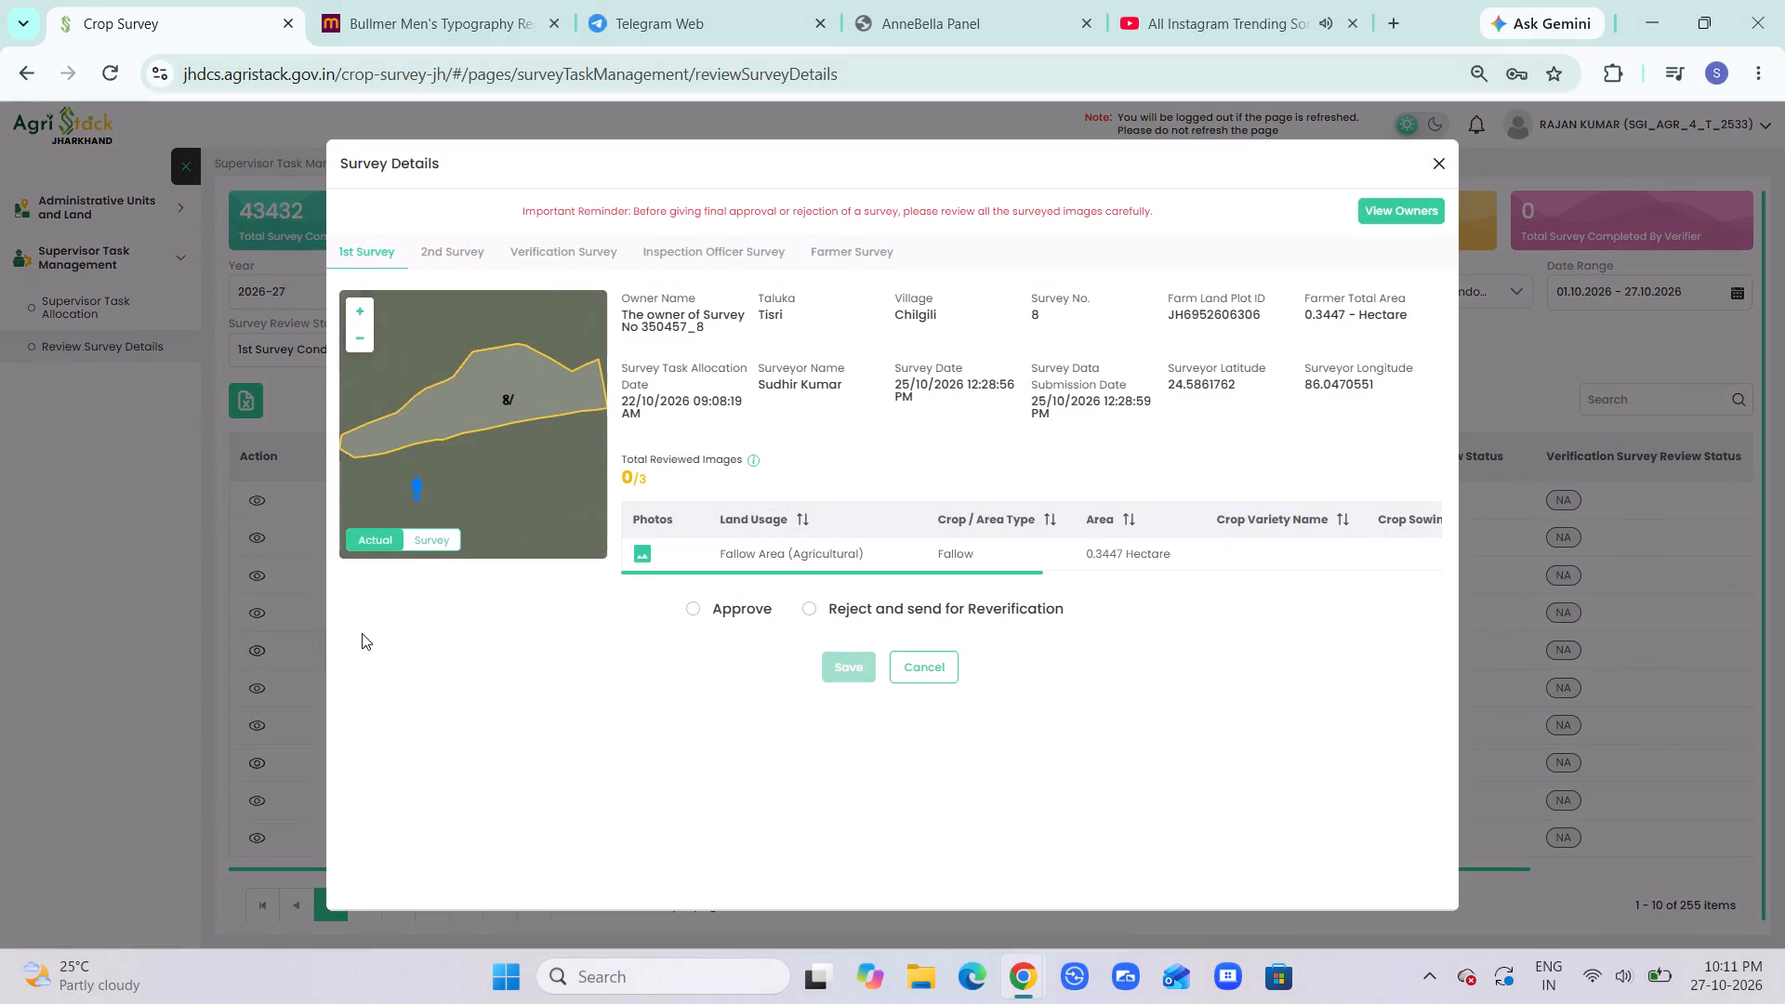
{"action": "left_click", "coordinate": [648, 563]}
{"action": "left_click", "coordinate": [646, 556]}
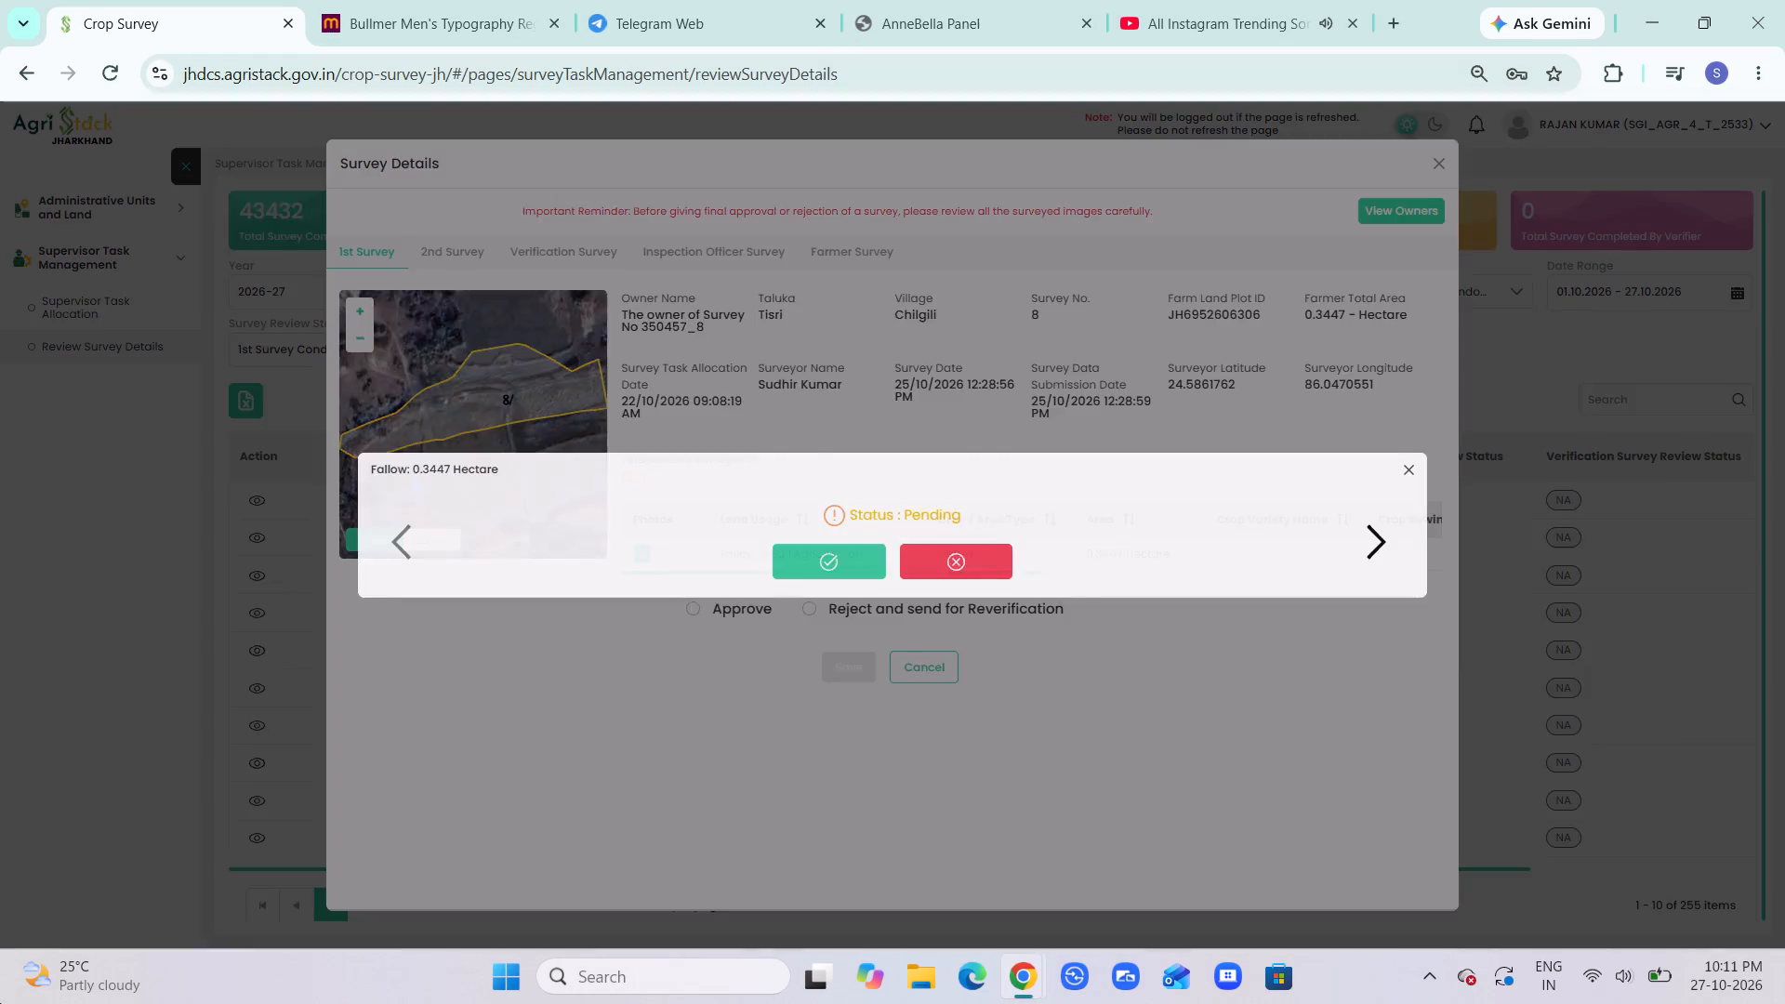
{"action": "left_click", "coordinate": [835, 855]}
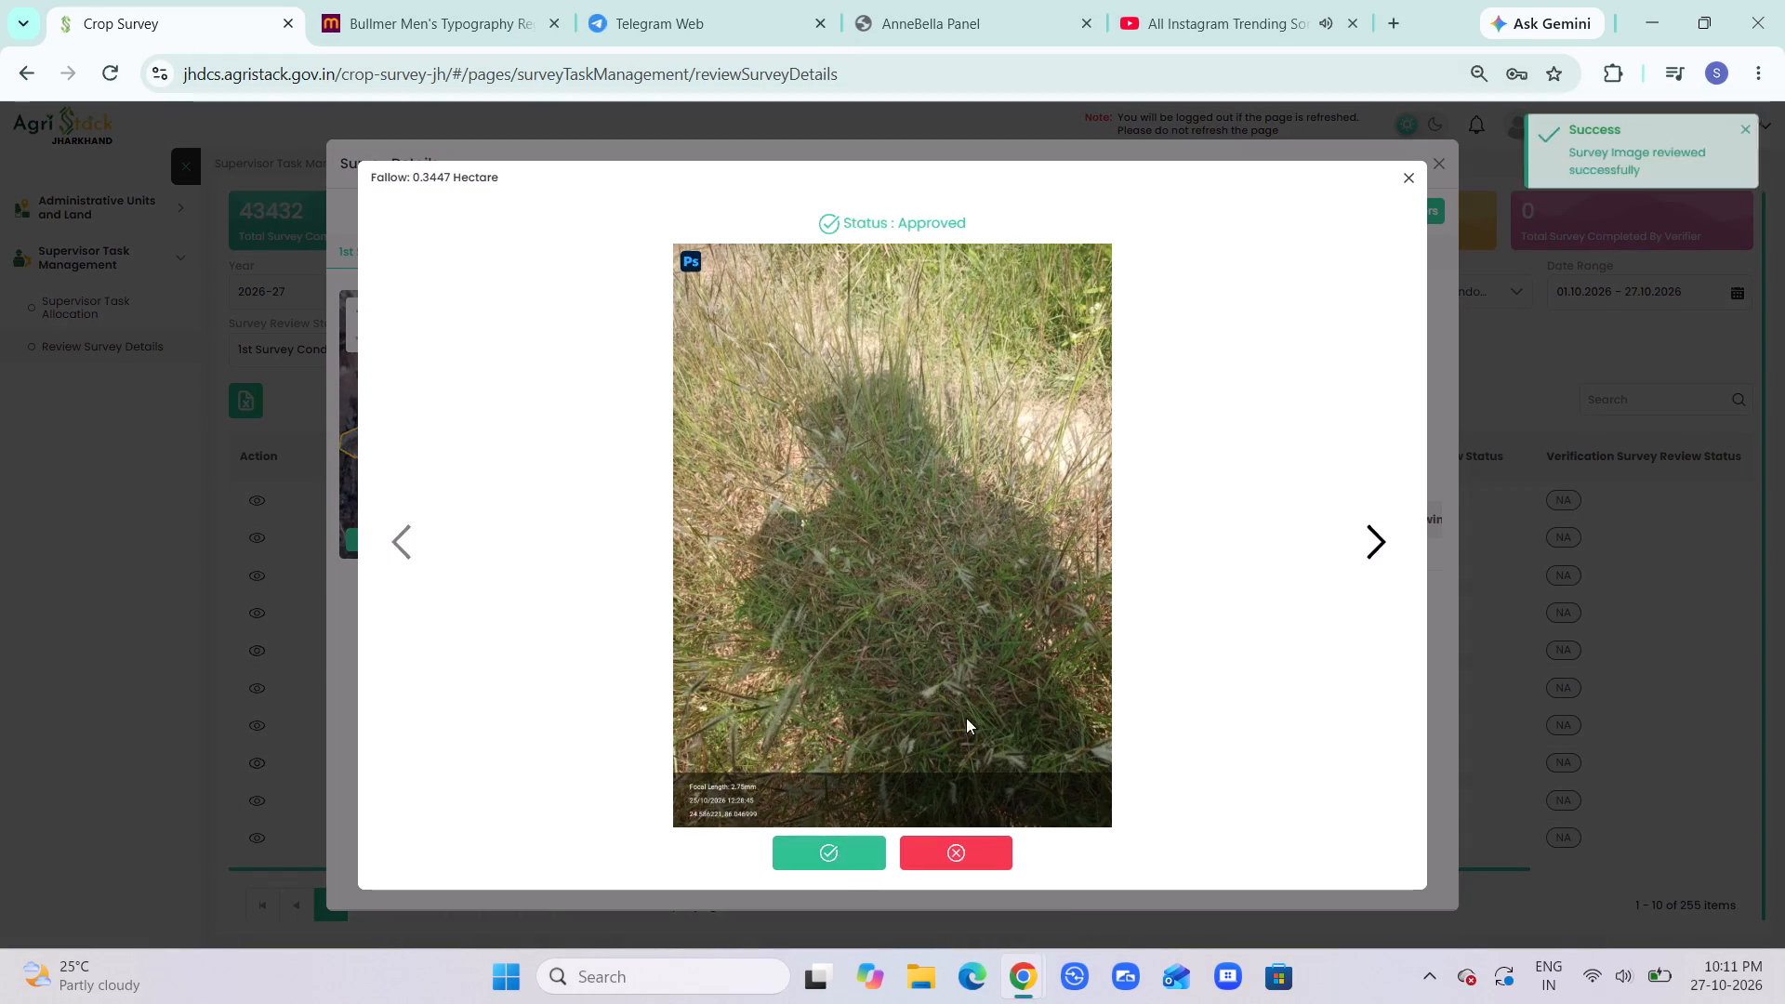
{"action": "left_click_drag", "start_coordinate": [982, 713], "coordinate": [943, 721]}
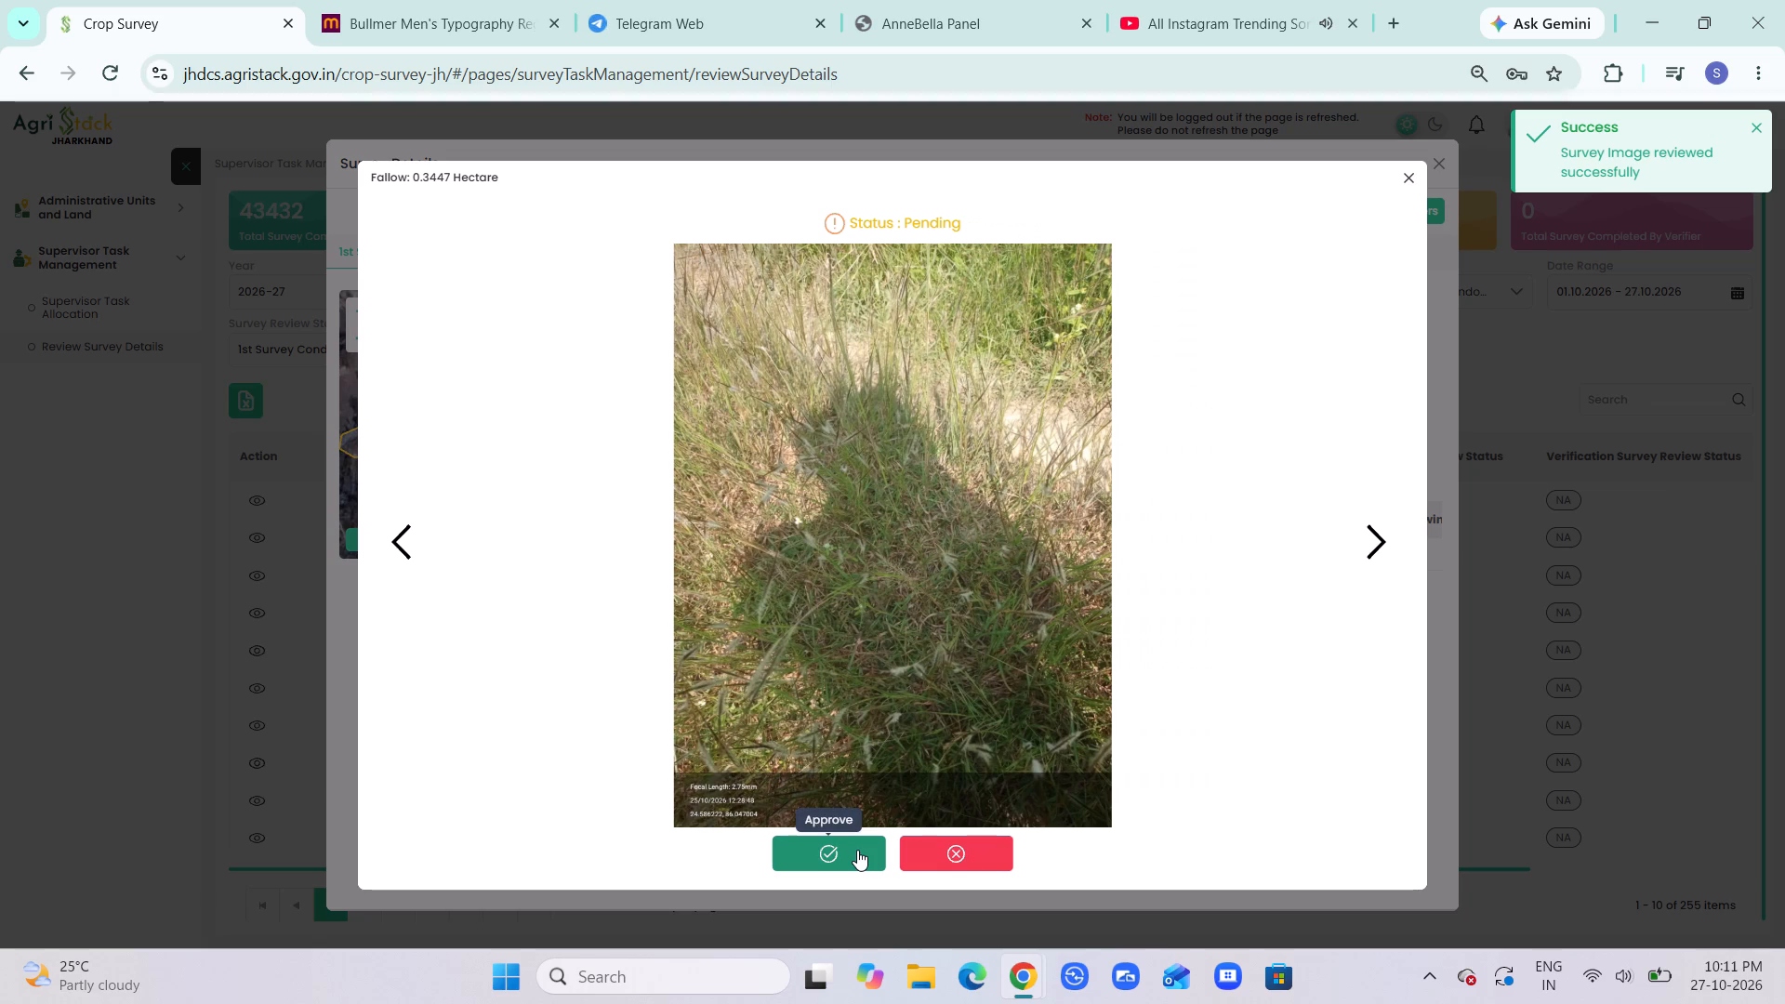
{"action": "left_click", "coordinate": [857, 850]}
{"action": "left_click_drag", "start_coordinate": [972, 694], "coordinate": [930, 706]}
{"action": "left_click", "coordinate": [849, 849]}
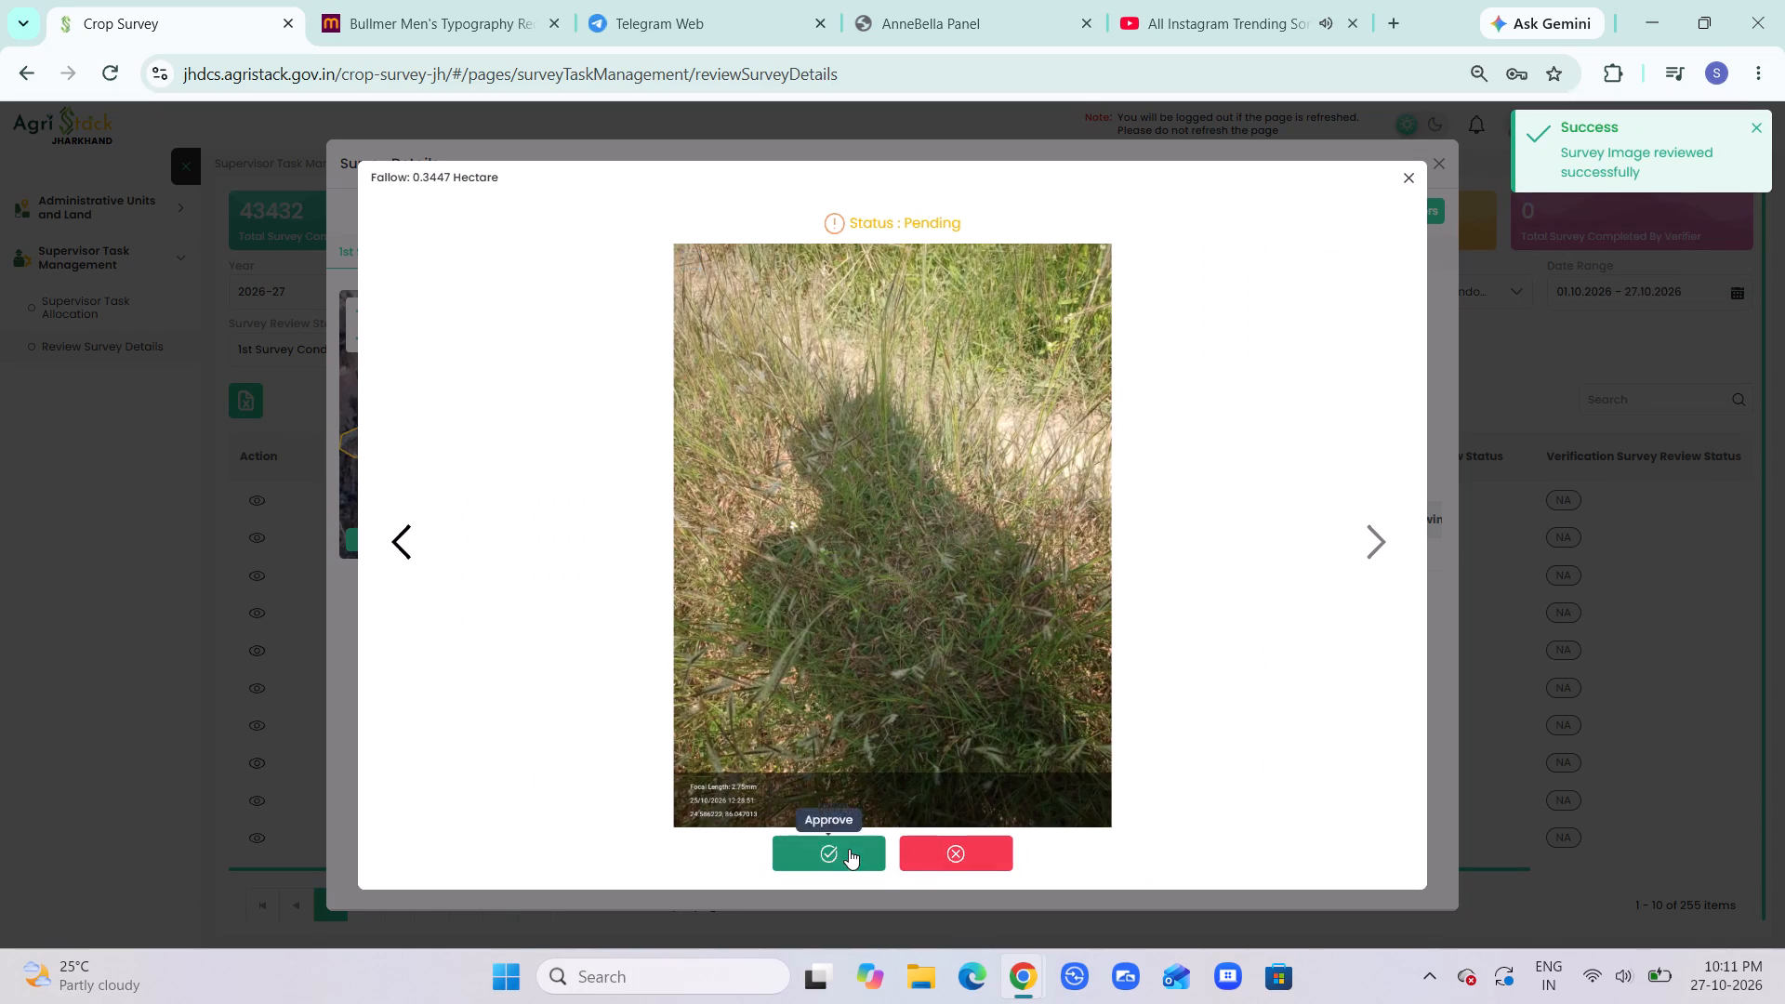
{"action": "left_click", "coordinate": [1408, 177]}
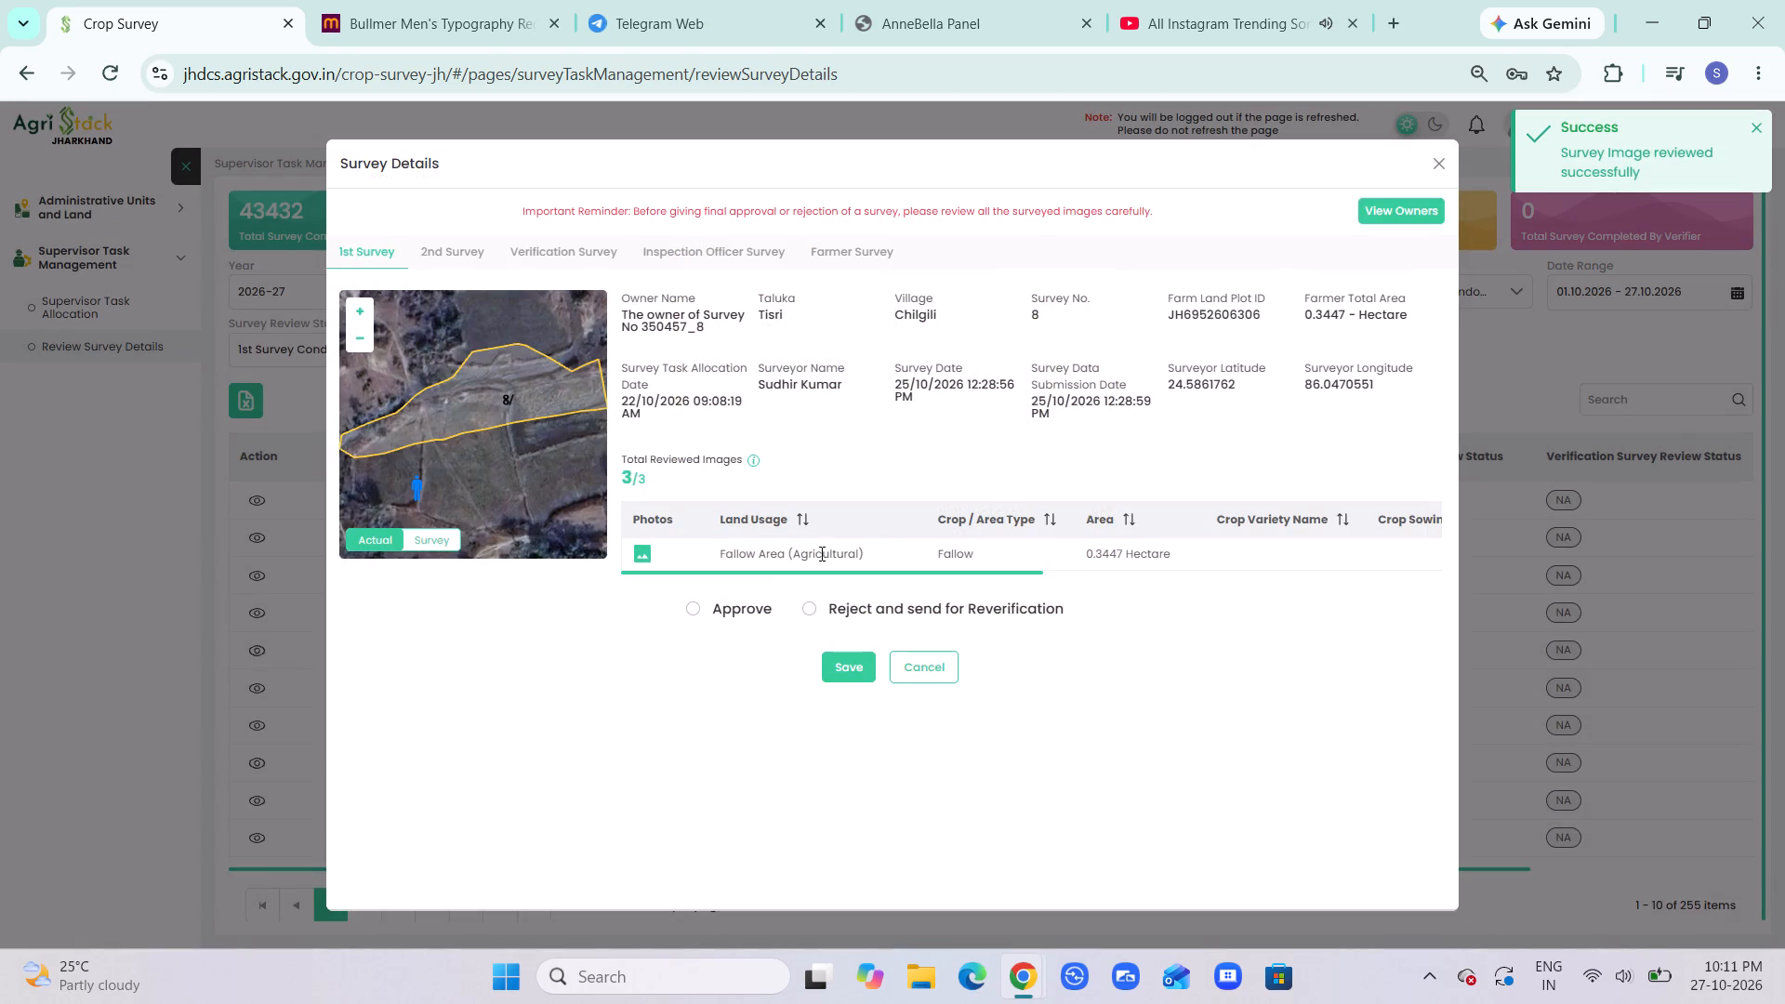
{"action": "left_click", "coordinate": [755, 610]}
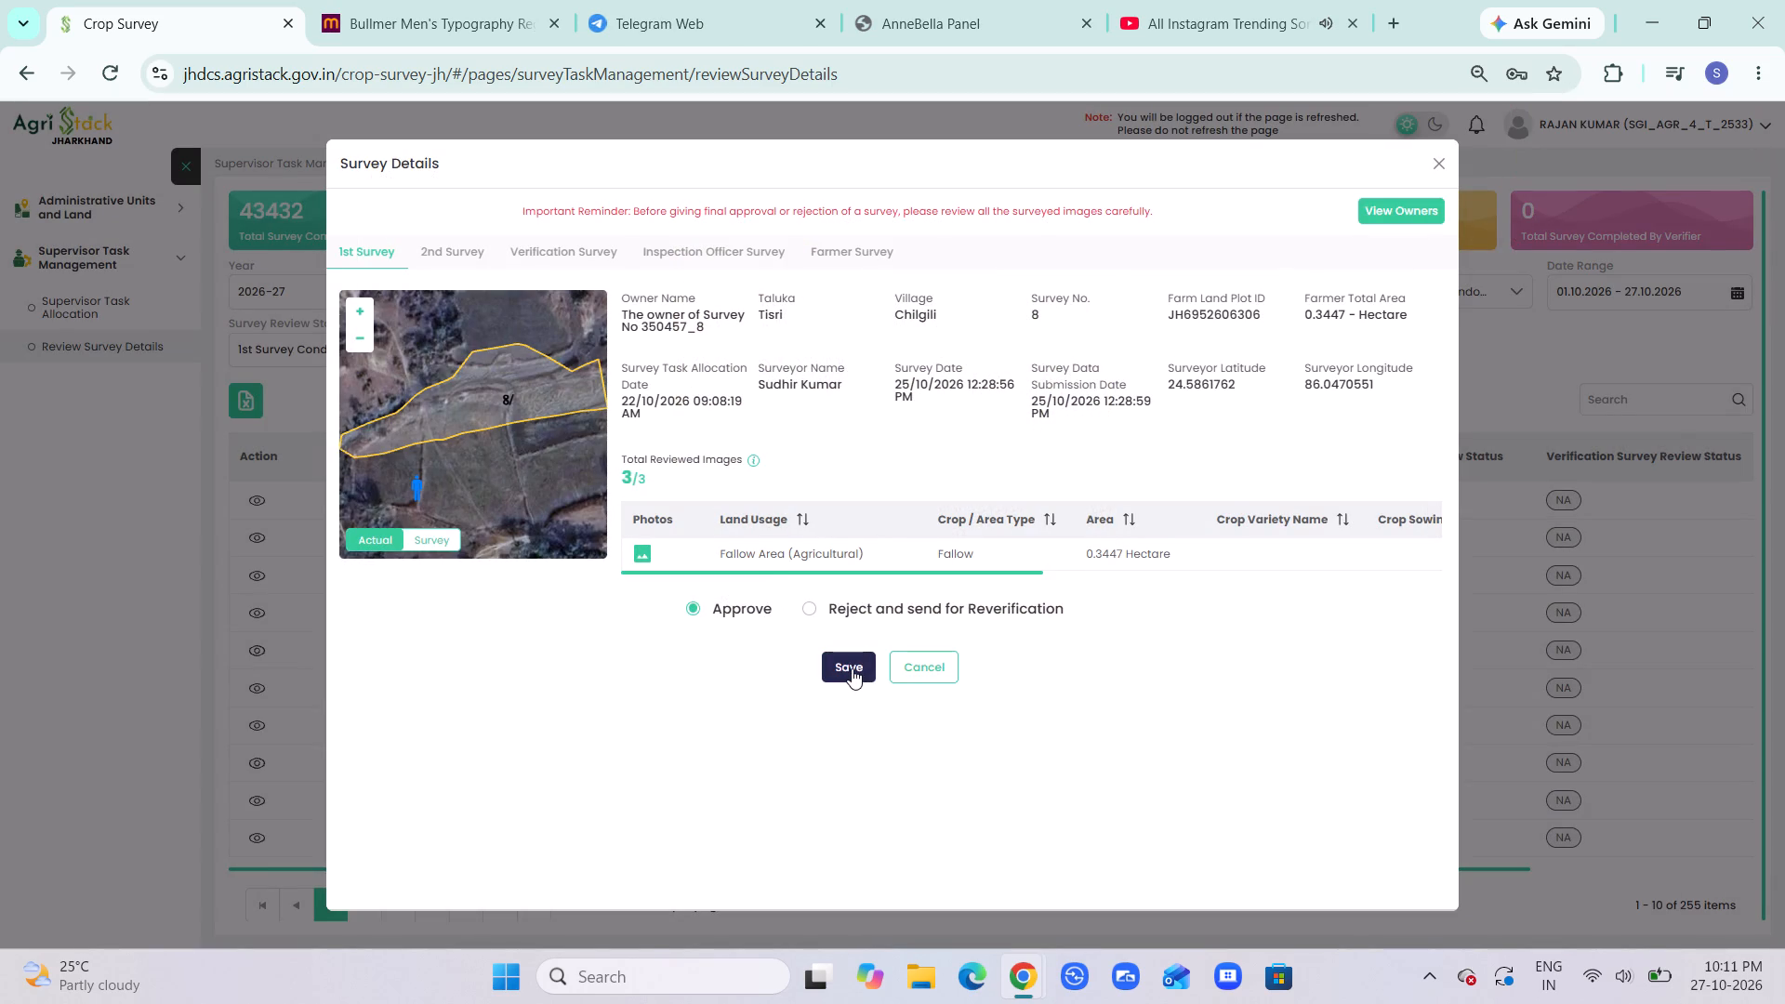
{"action": "left_click", "coordinate": [852, 668]}
{"action": "left_click", "coordinate": [865, 567]}
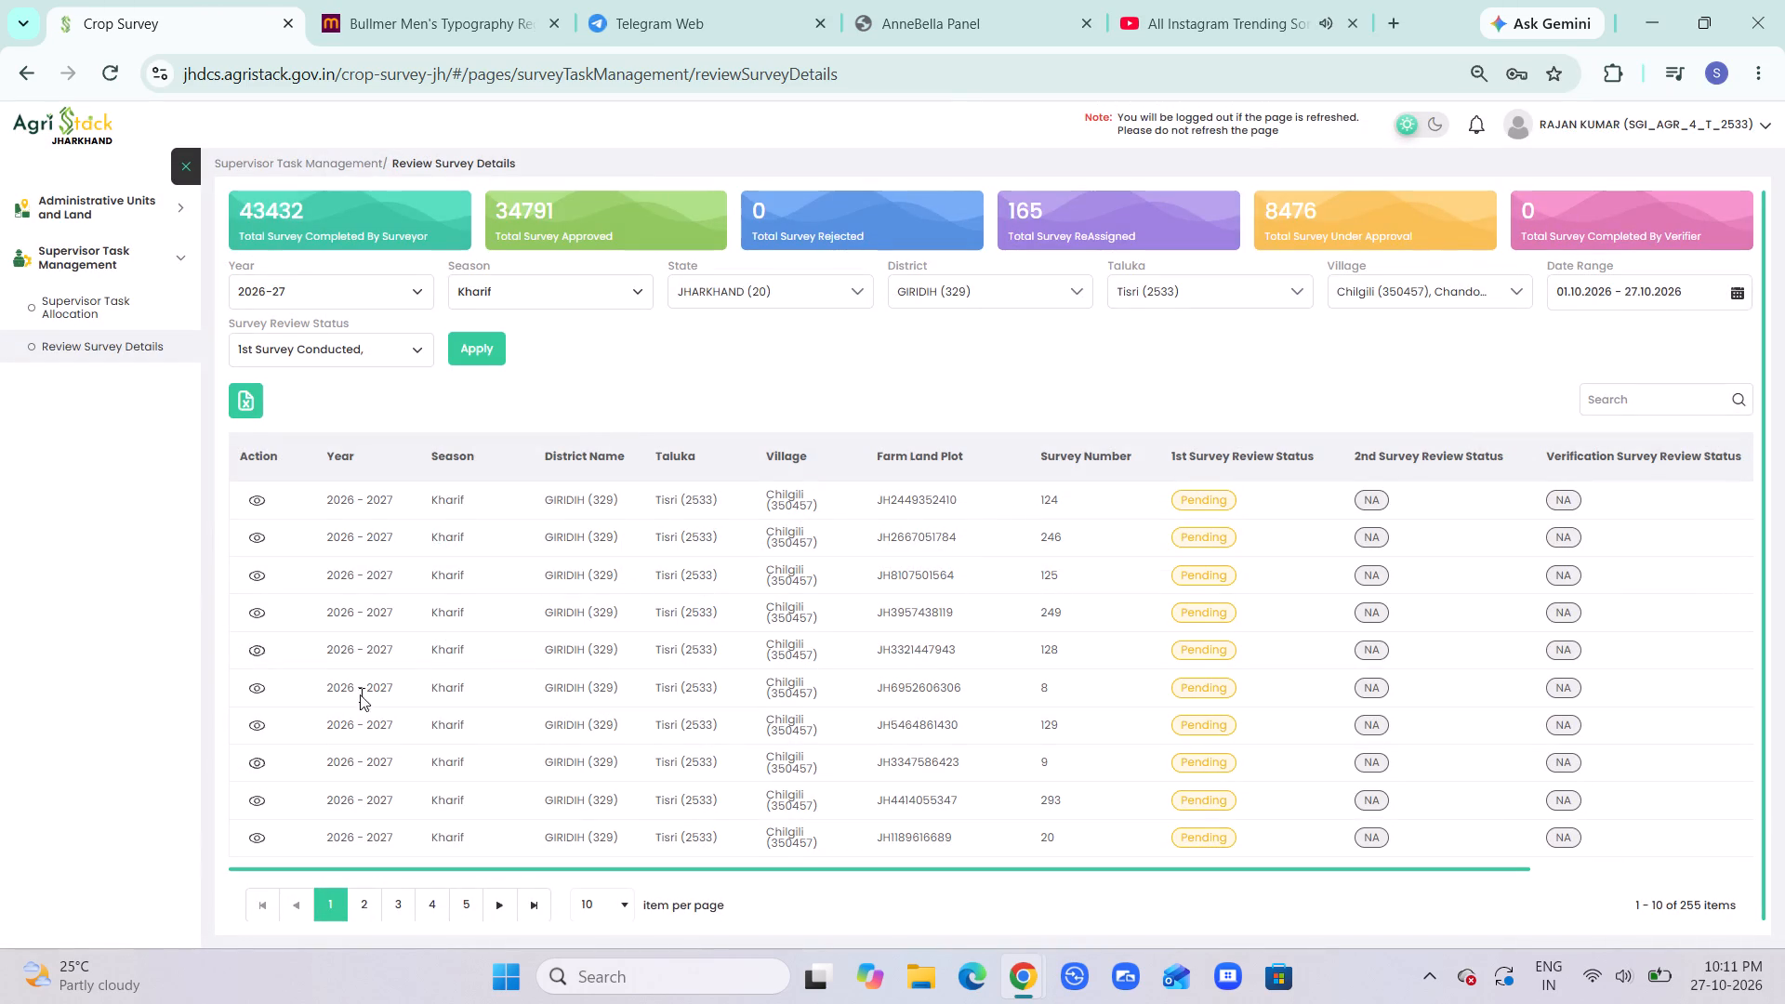
Reopen survey number 8 to check its saved review decision, closing its details.
{"action": "left_click_drag", "start_coordinate": [267, 670], "coordinate": [268, 670]}
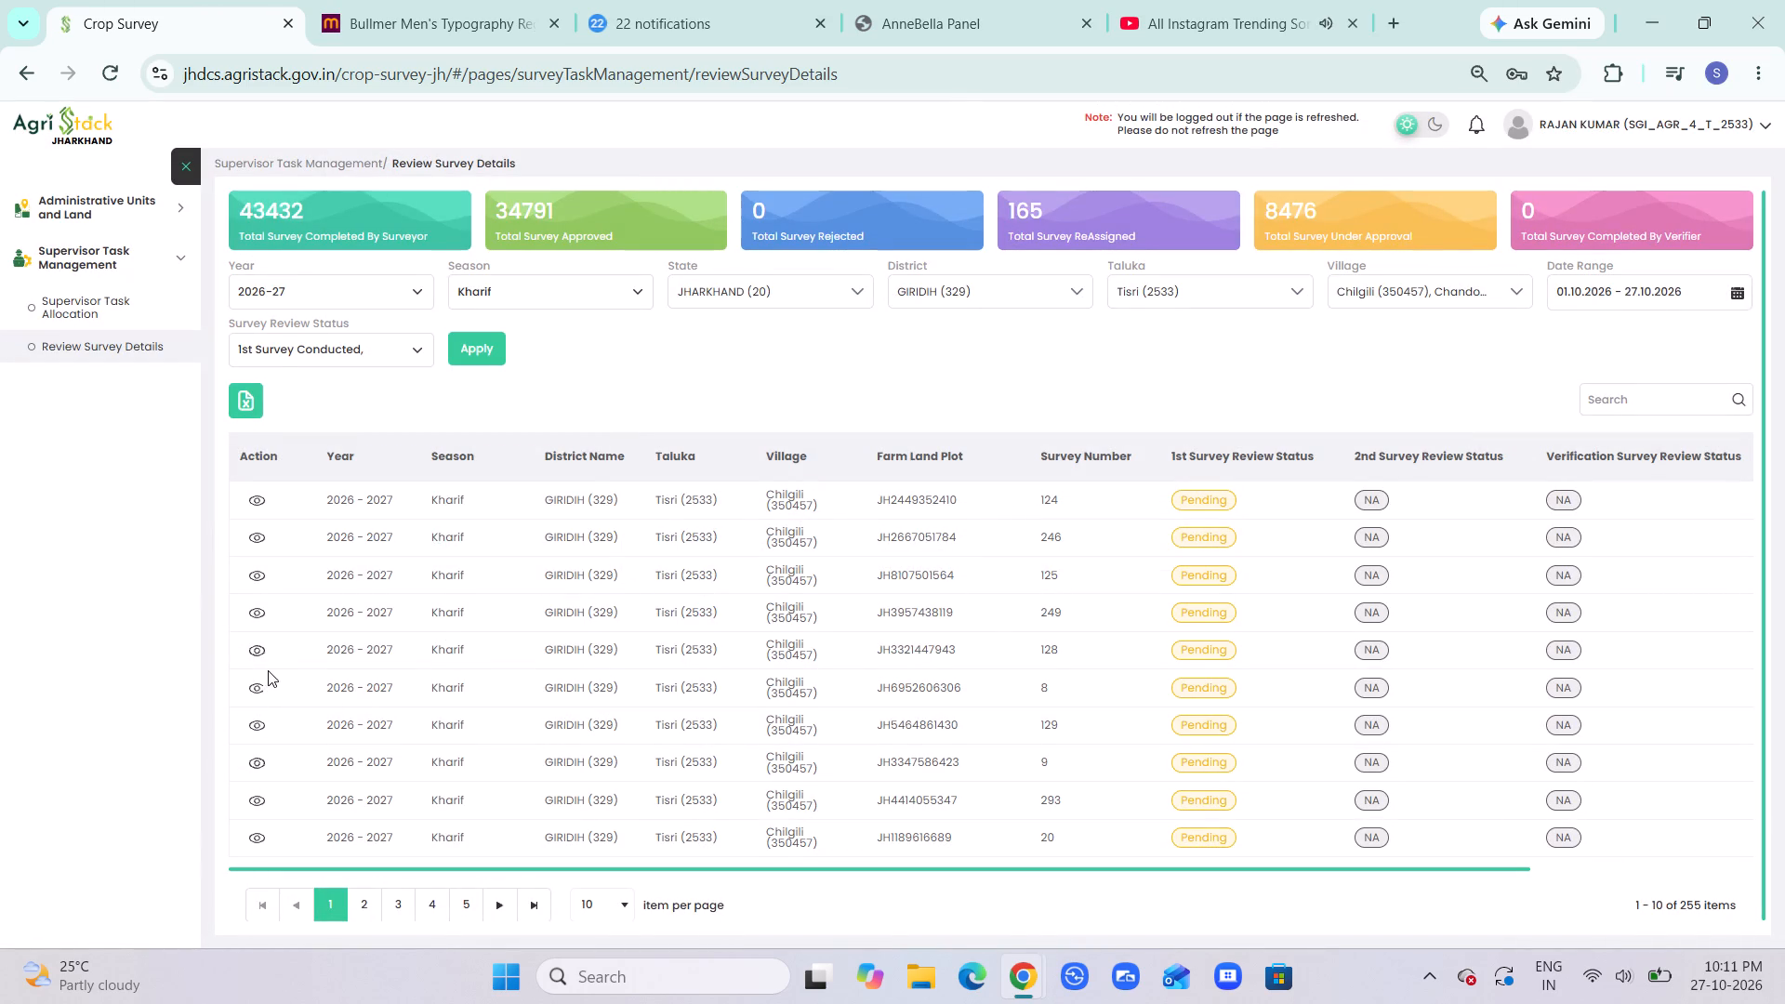
{"action": "left_click_drag", "start_coordinate": [268, 670], "coordinate": [263, 686]}
{"action": "left_click", "coordinate": [262, 686]}
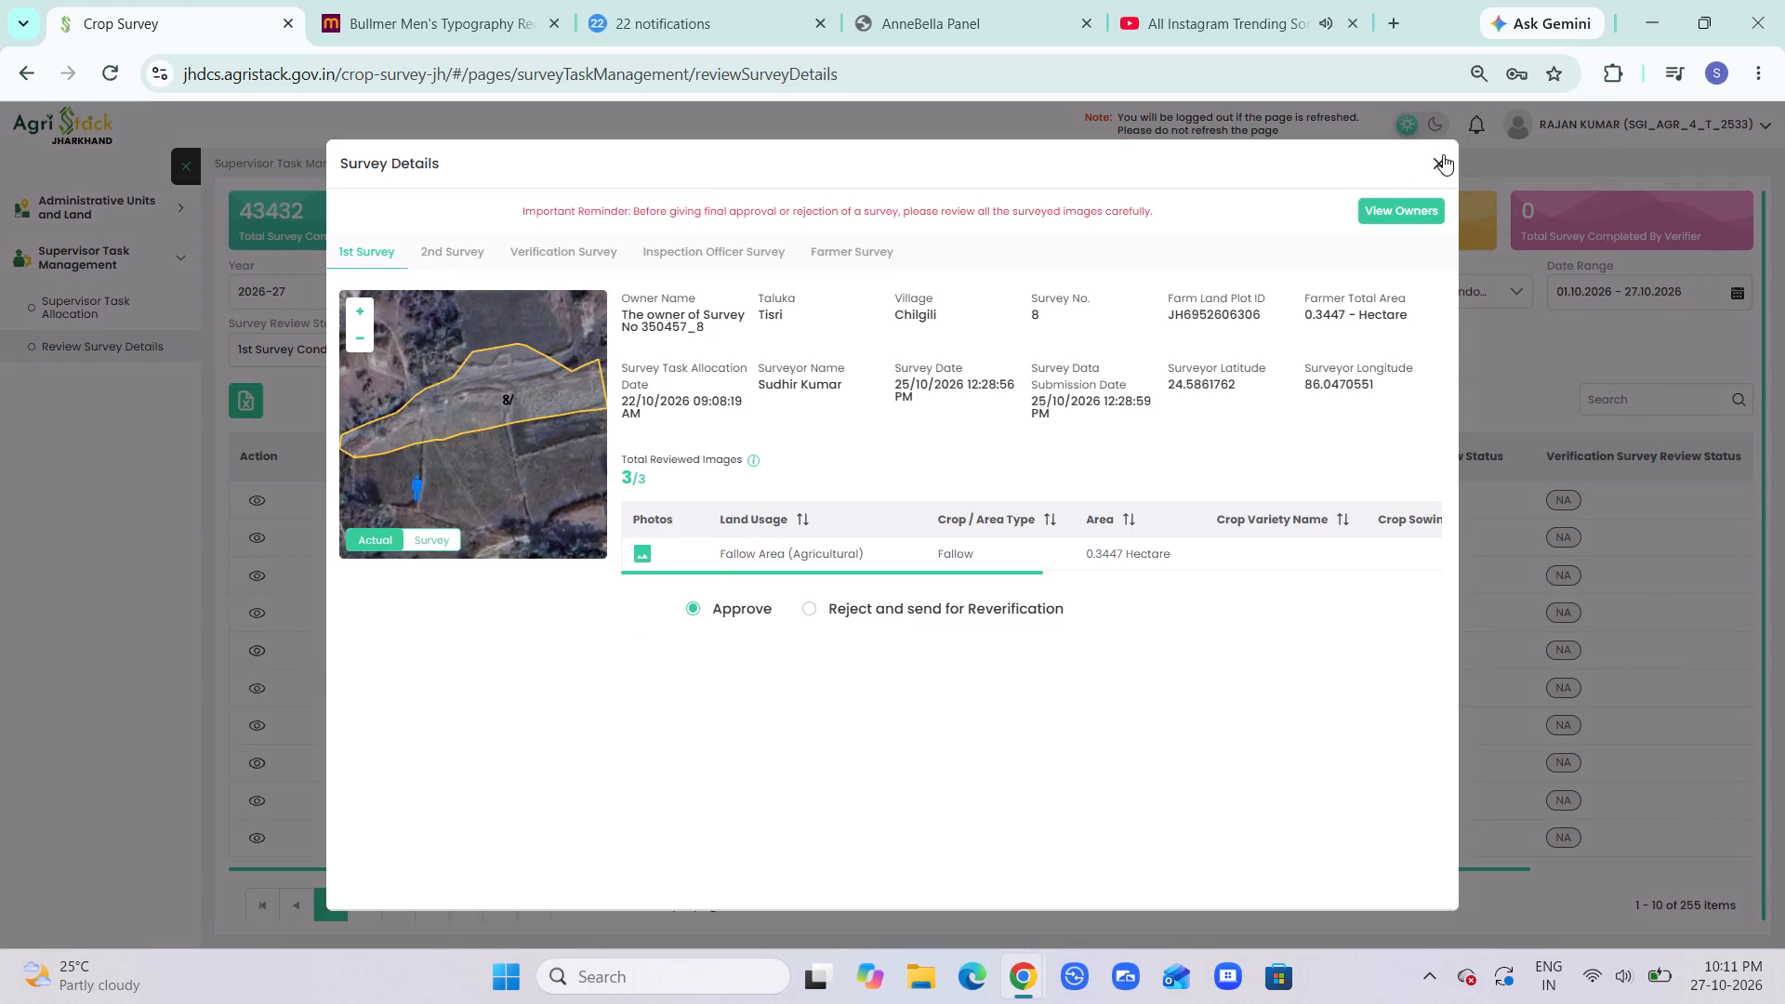
{"action": "left_click", "coordinate": [1443, 154]}
Refresh the pending survey list by switching to page 2 and returning to page 1.
{"action": "left_click", "coordinate": [368, 903]}
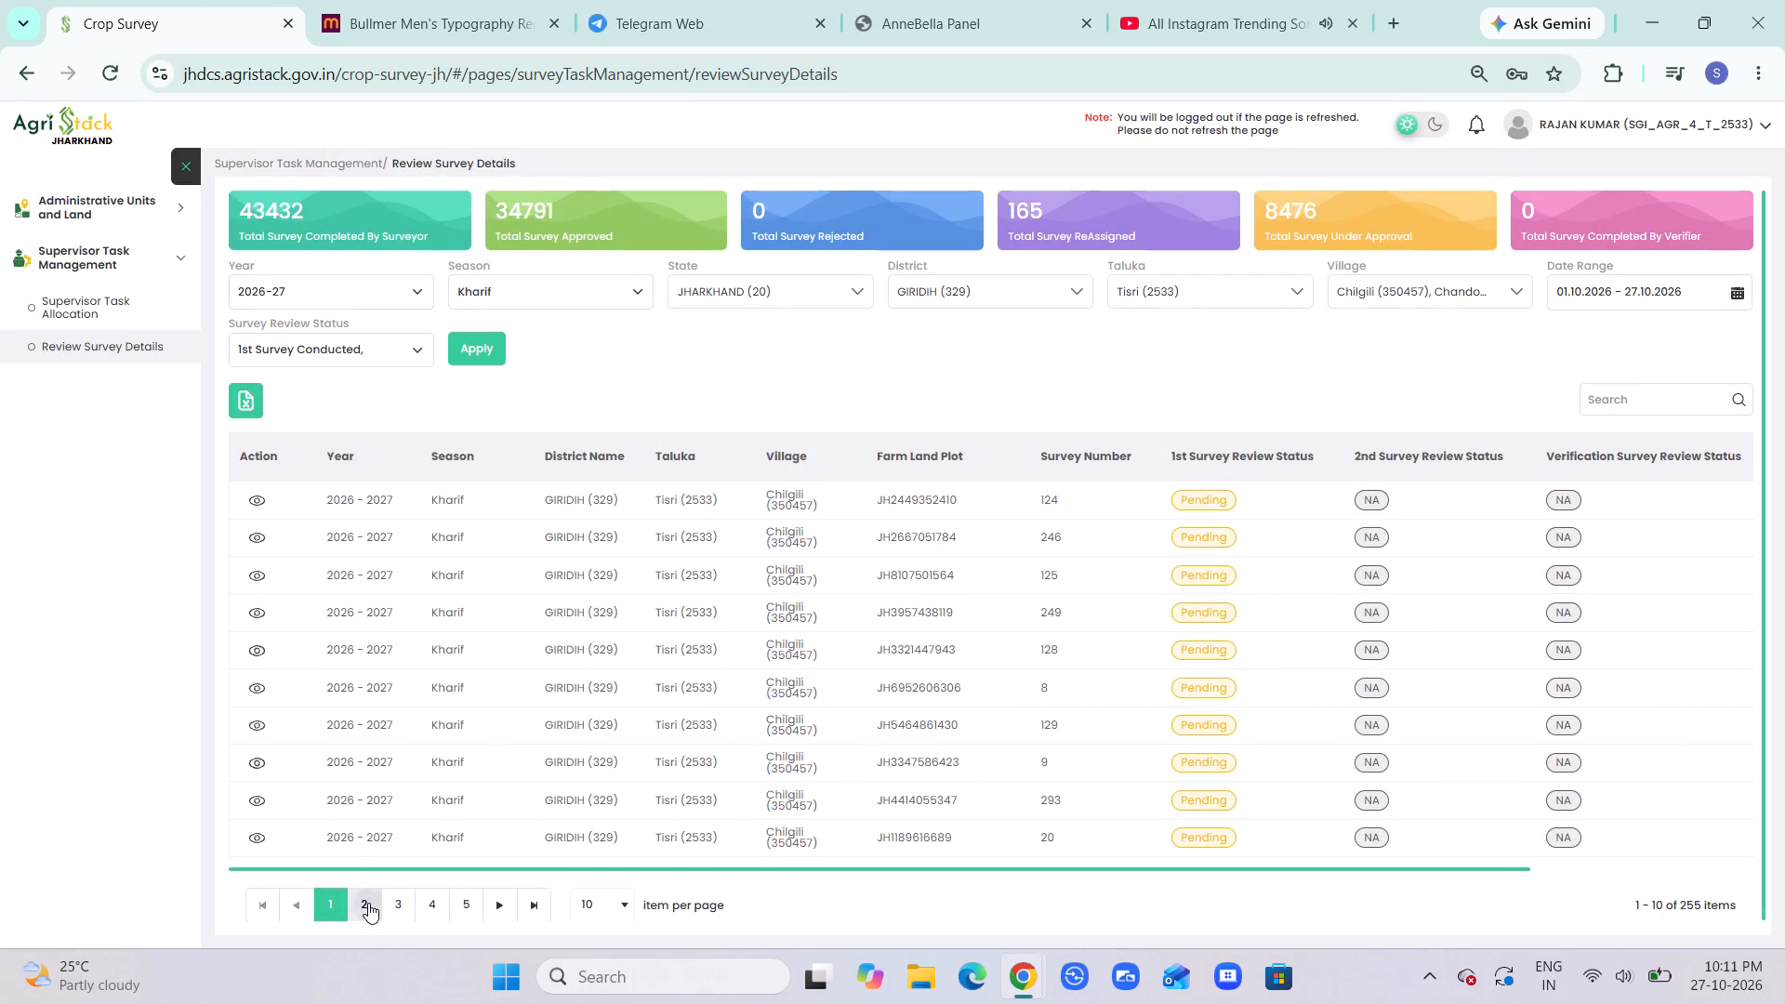
{"action": "left_click", "coordinate": [318, 895]}
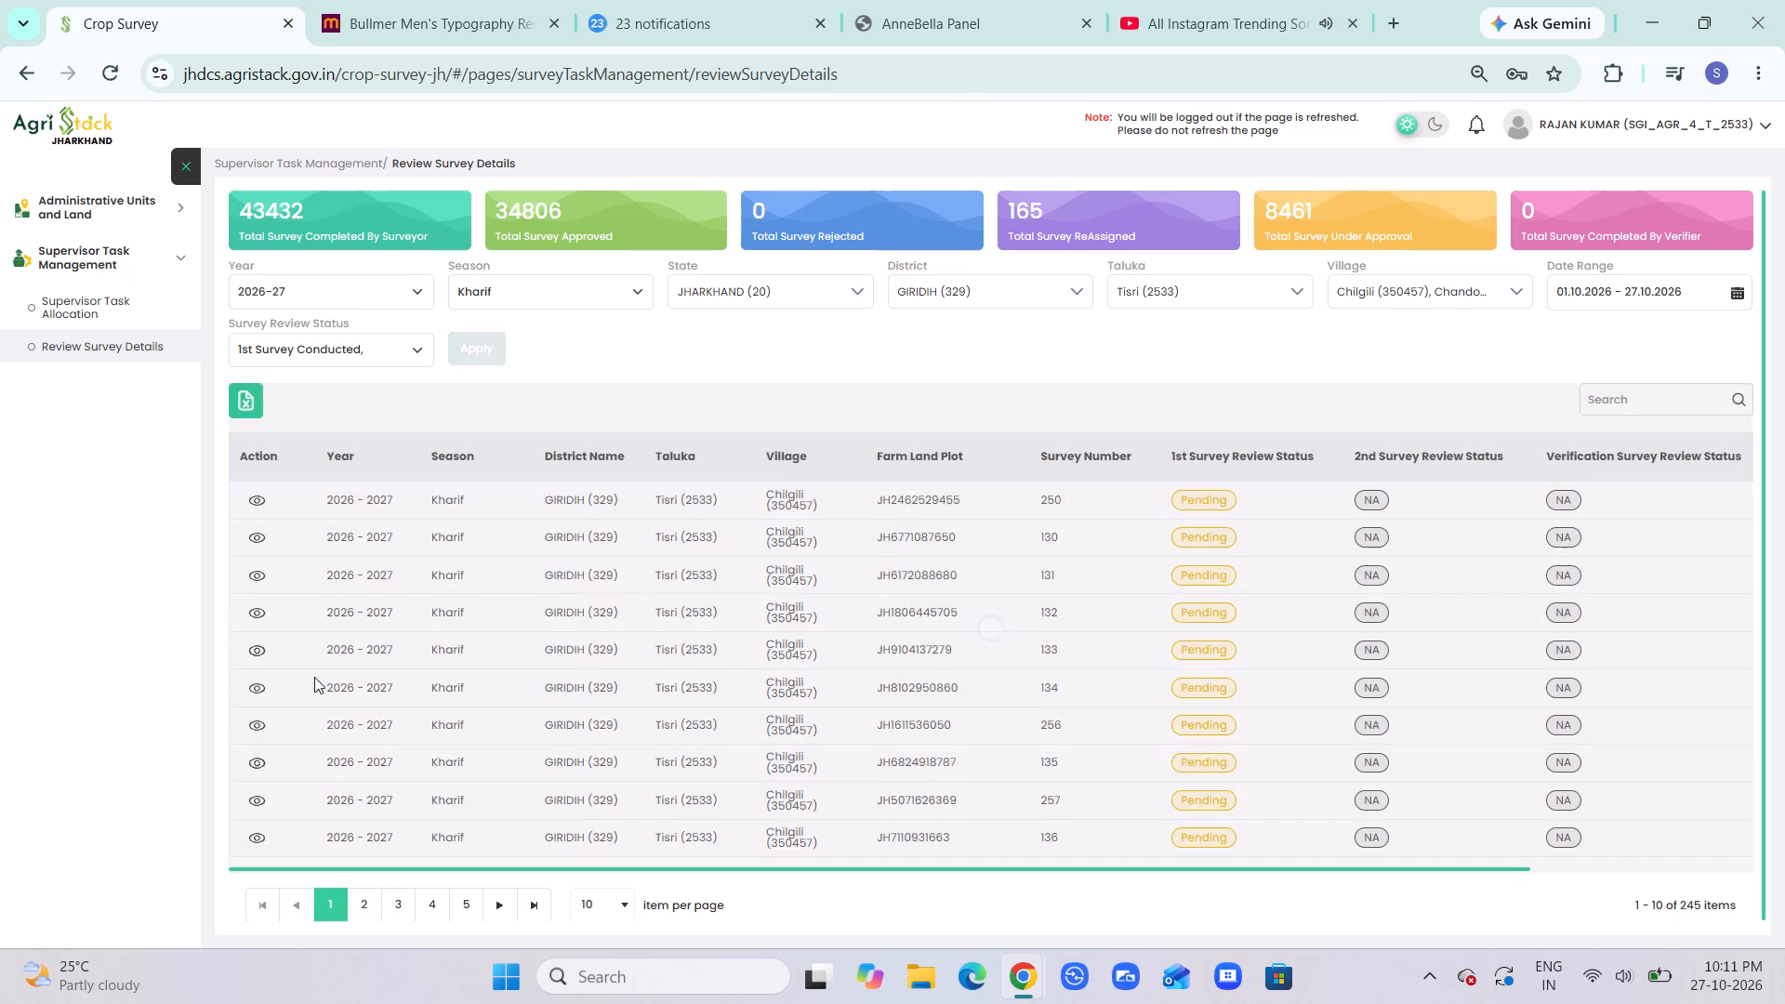
Approve all three fallow-land photos of survey number 21 and save its first survey with the Approve decision, closing its details.
{"action": "left_click", "coordinate": [258, 499]}
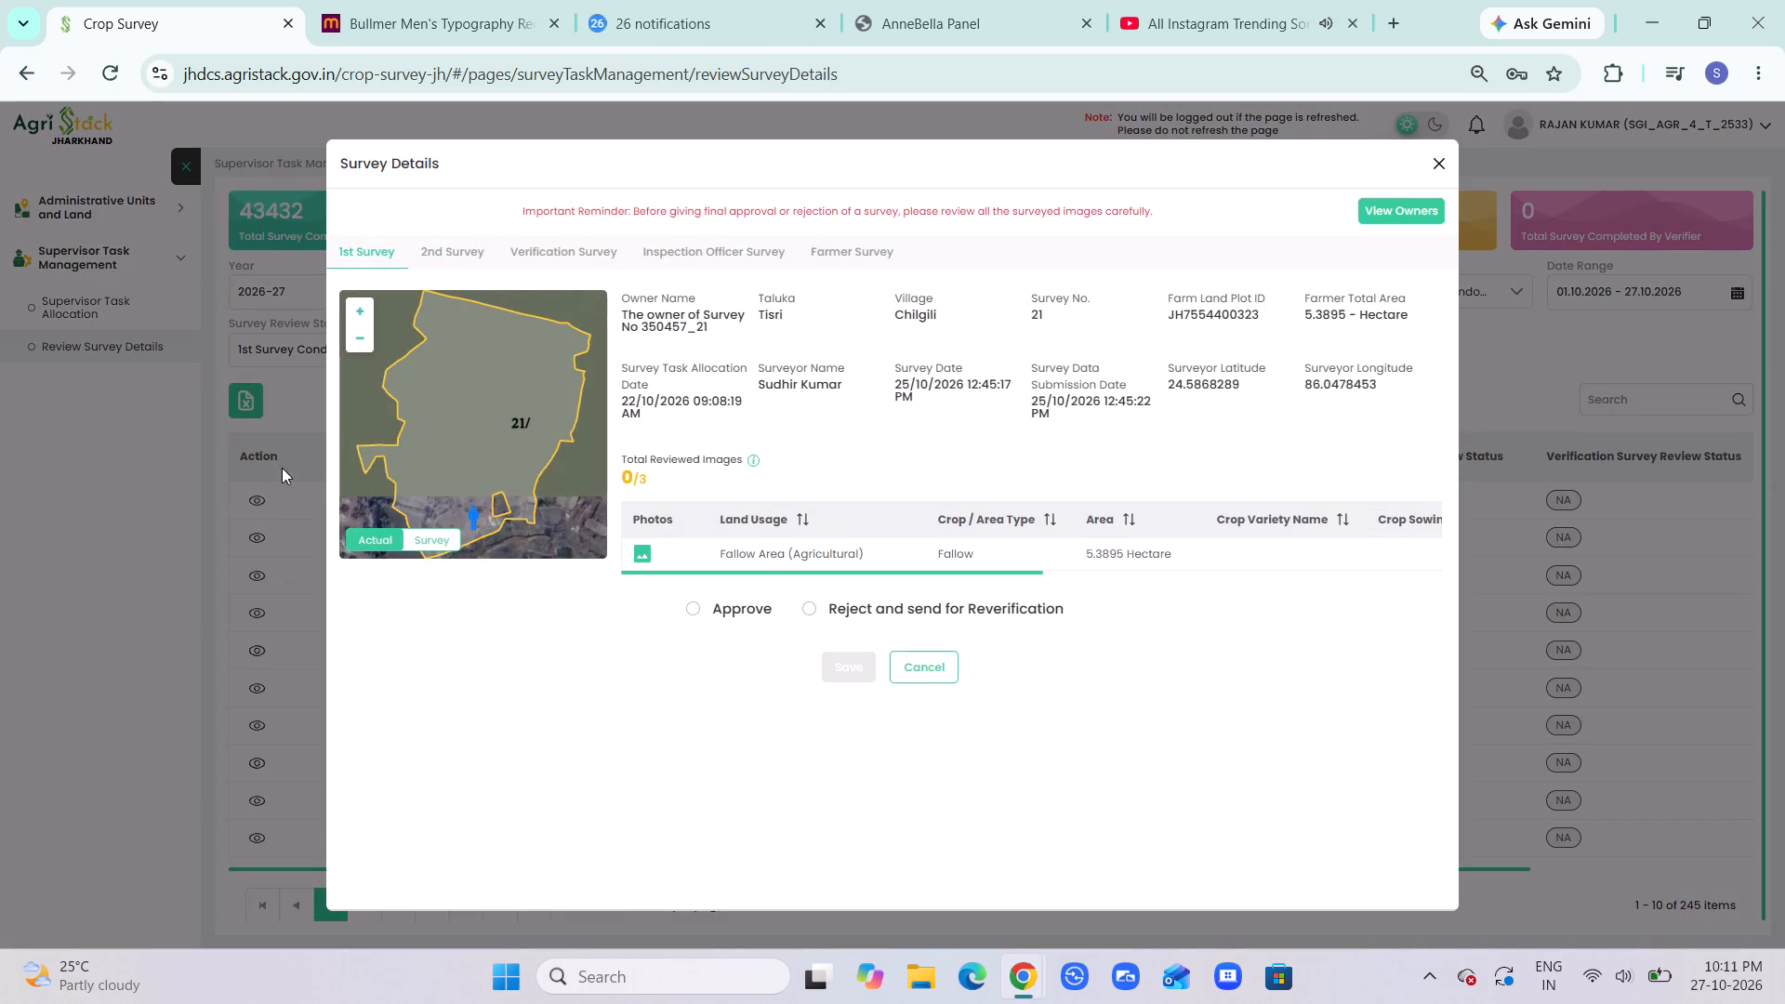
{"action": "left_click", "coordinate": [639, 548]}
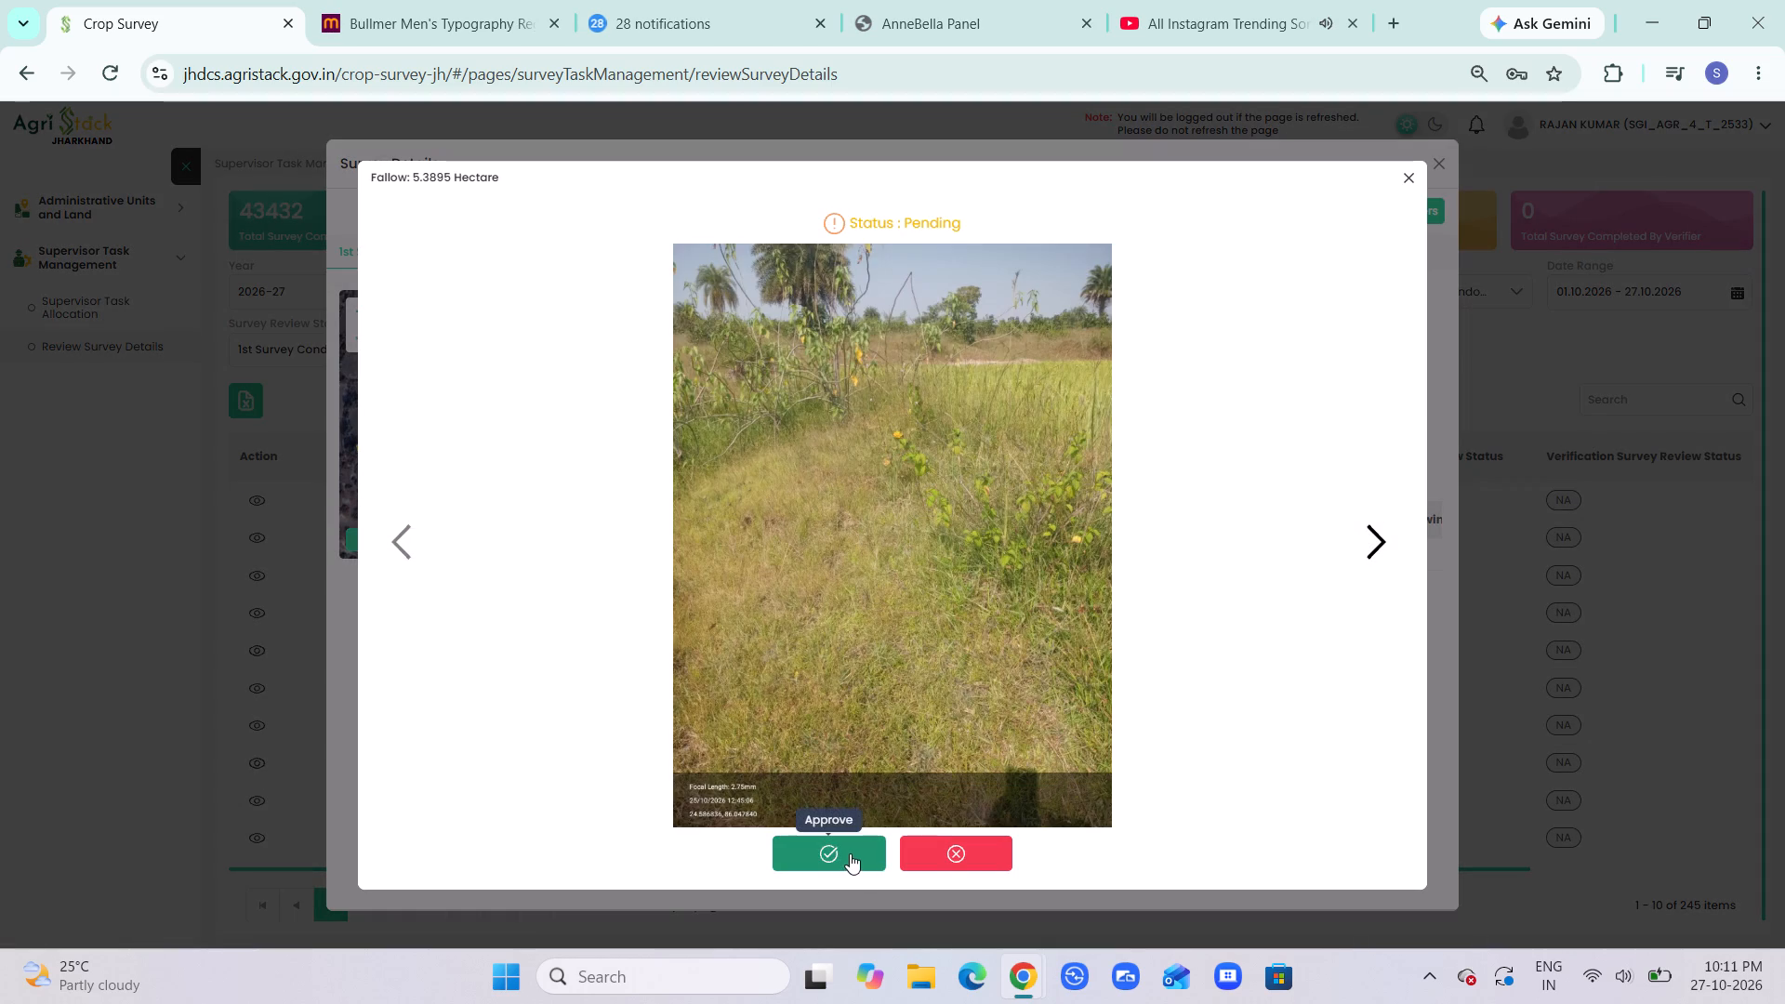
{"action": "left_click", "coordinate": [850, 853]}
{"action": "left_click_drag", "start_coordinate": [1017, 701], "coordinate": [962, 696]}
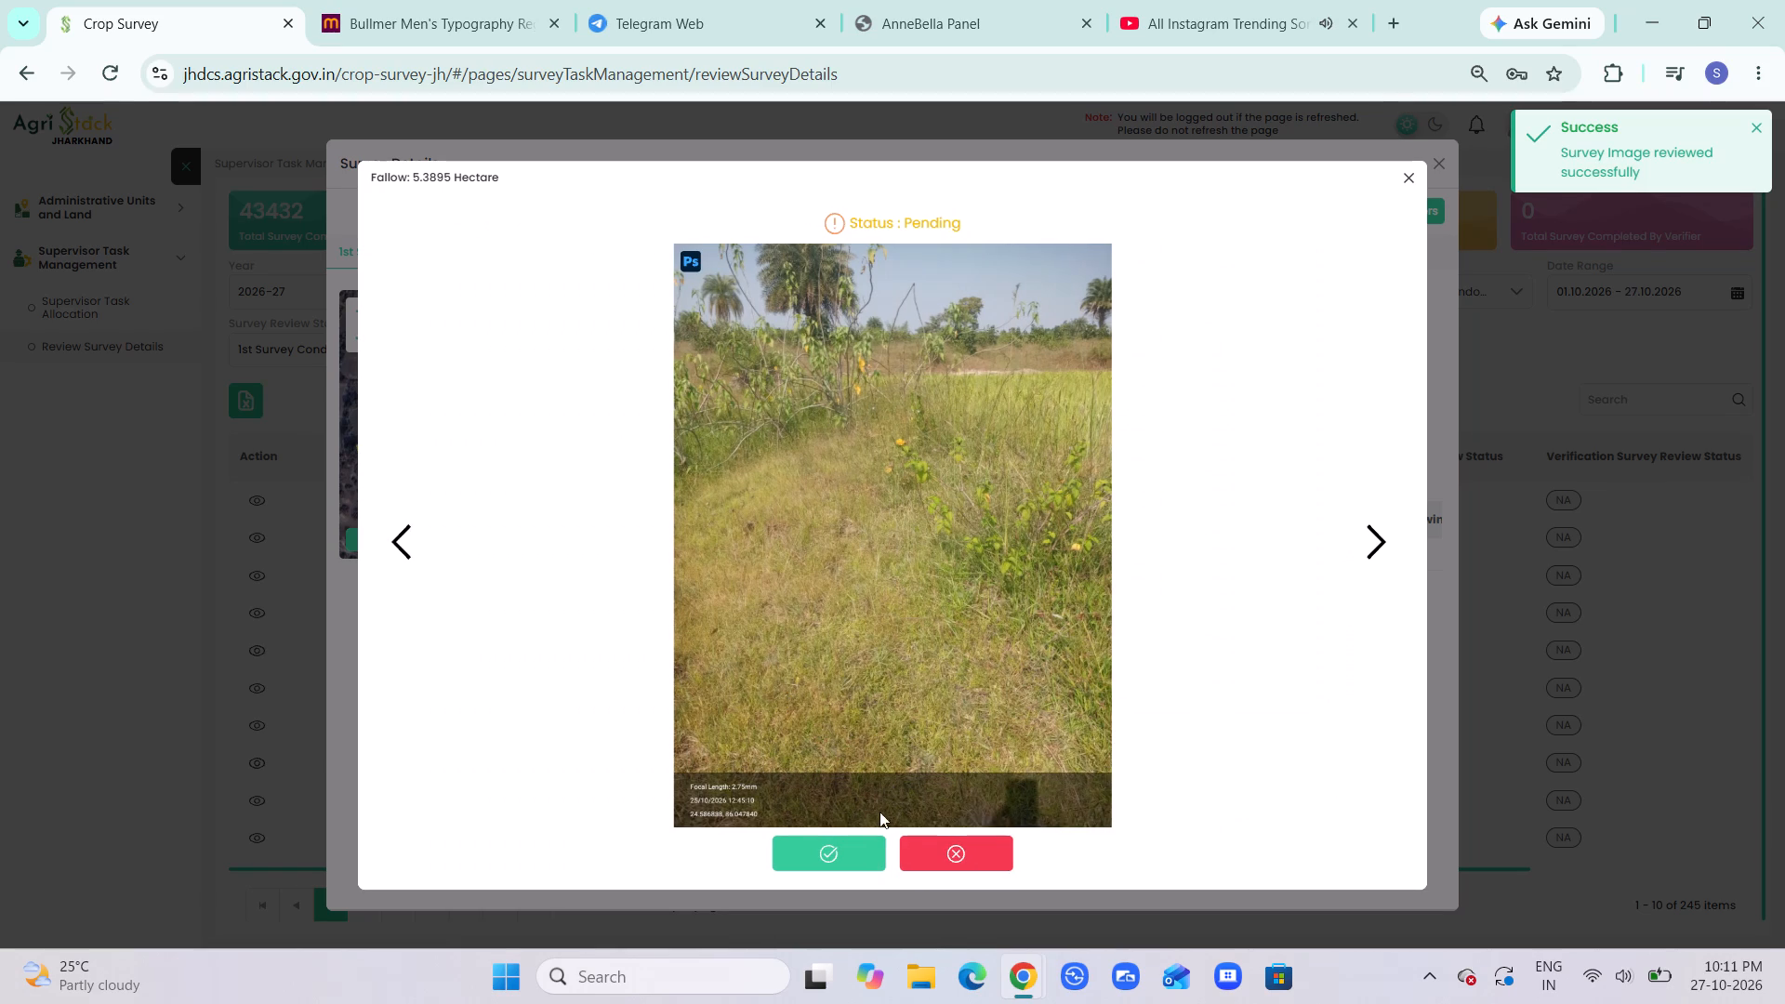
{"action": "left_click", "coordinate": [861, 846]}
{"action": "left_click_drag", "start_coordinate": [909, 672], "coordinate": [829, 698]}
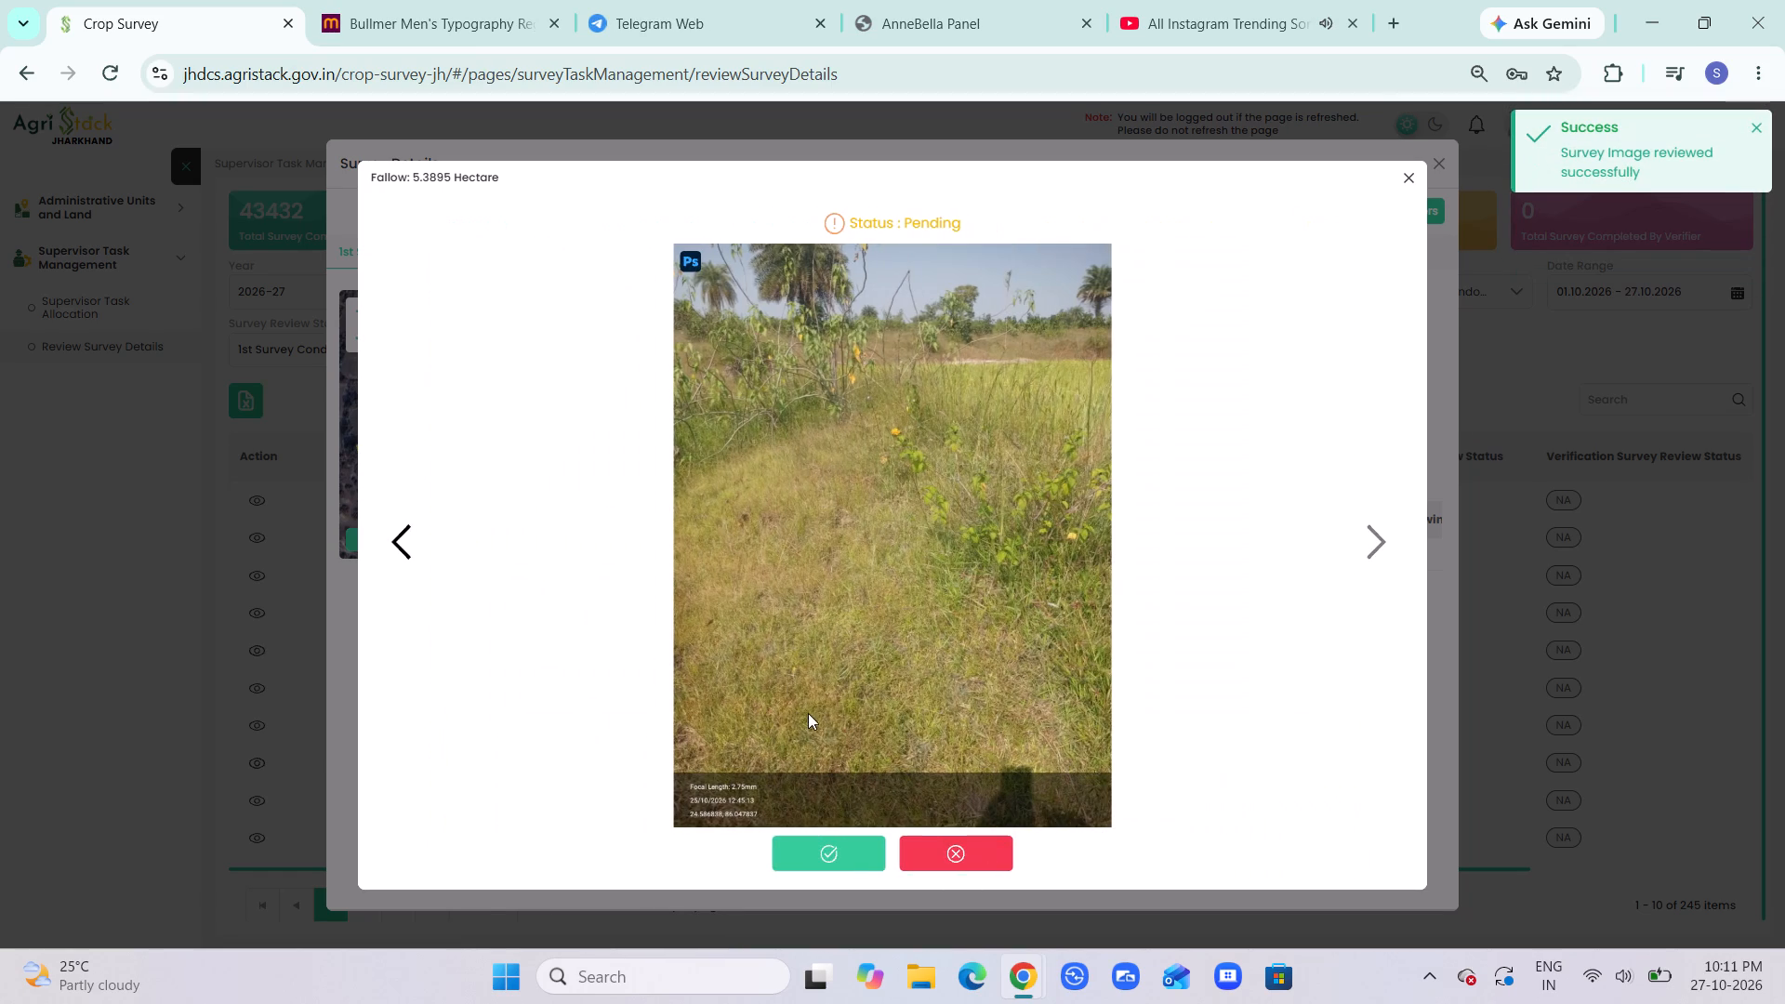
{"action": "left_click", "coordinate": [847, 848]}
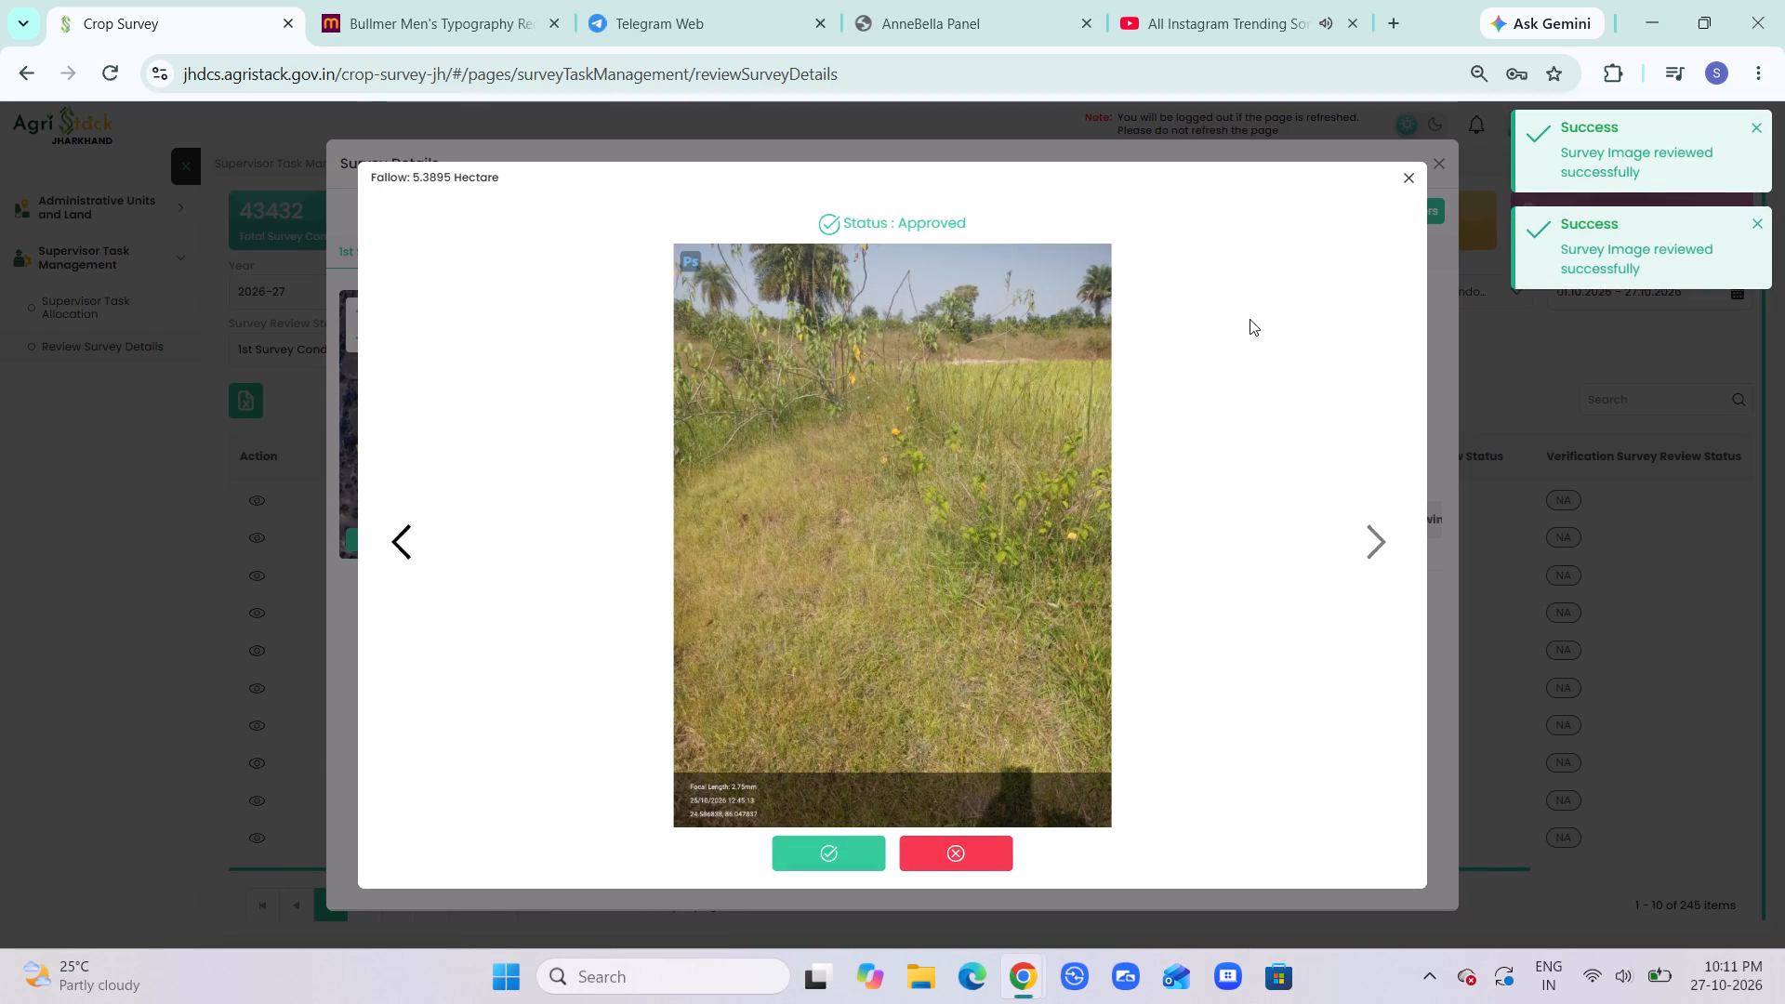
{"action": "left_click", "coordinate": [1404, 174]}
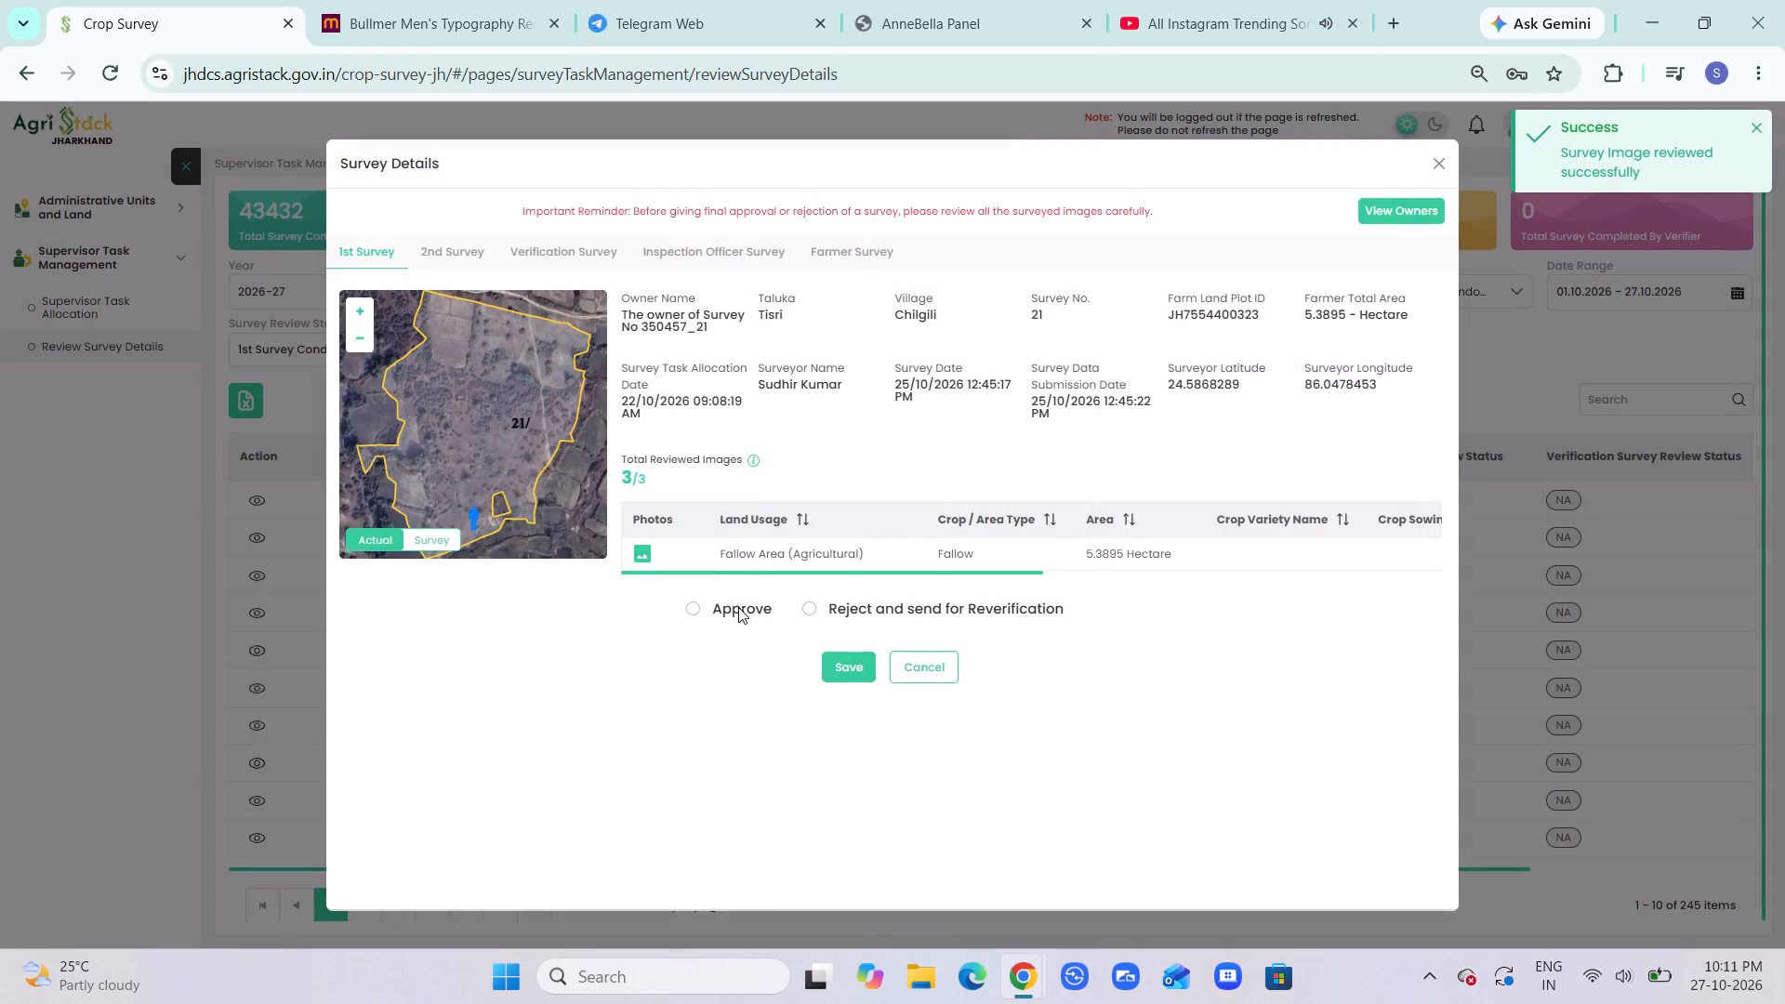
{"action": "left_click", "coordinate": [738, 607]}
{"action": "left_click", "coordinate": [843, 661]}
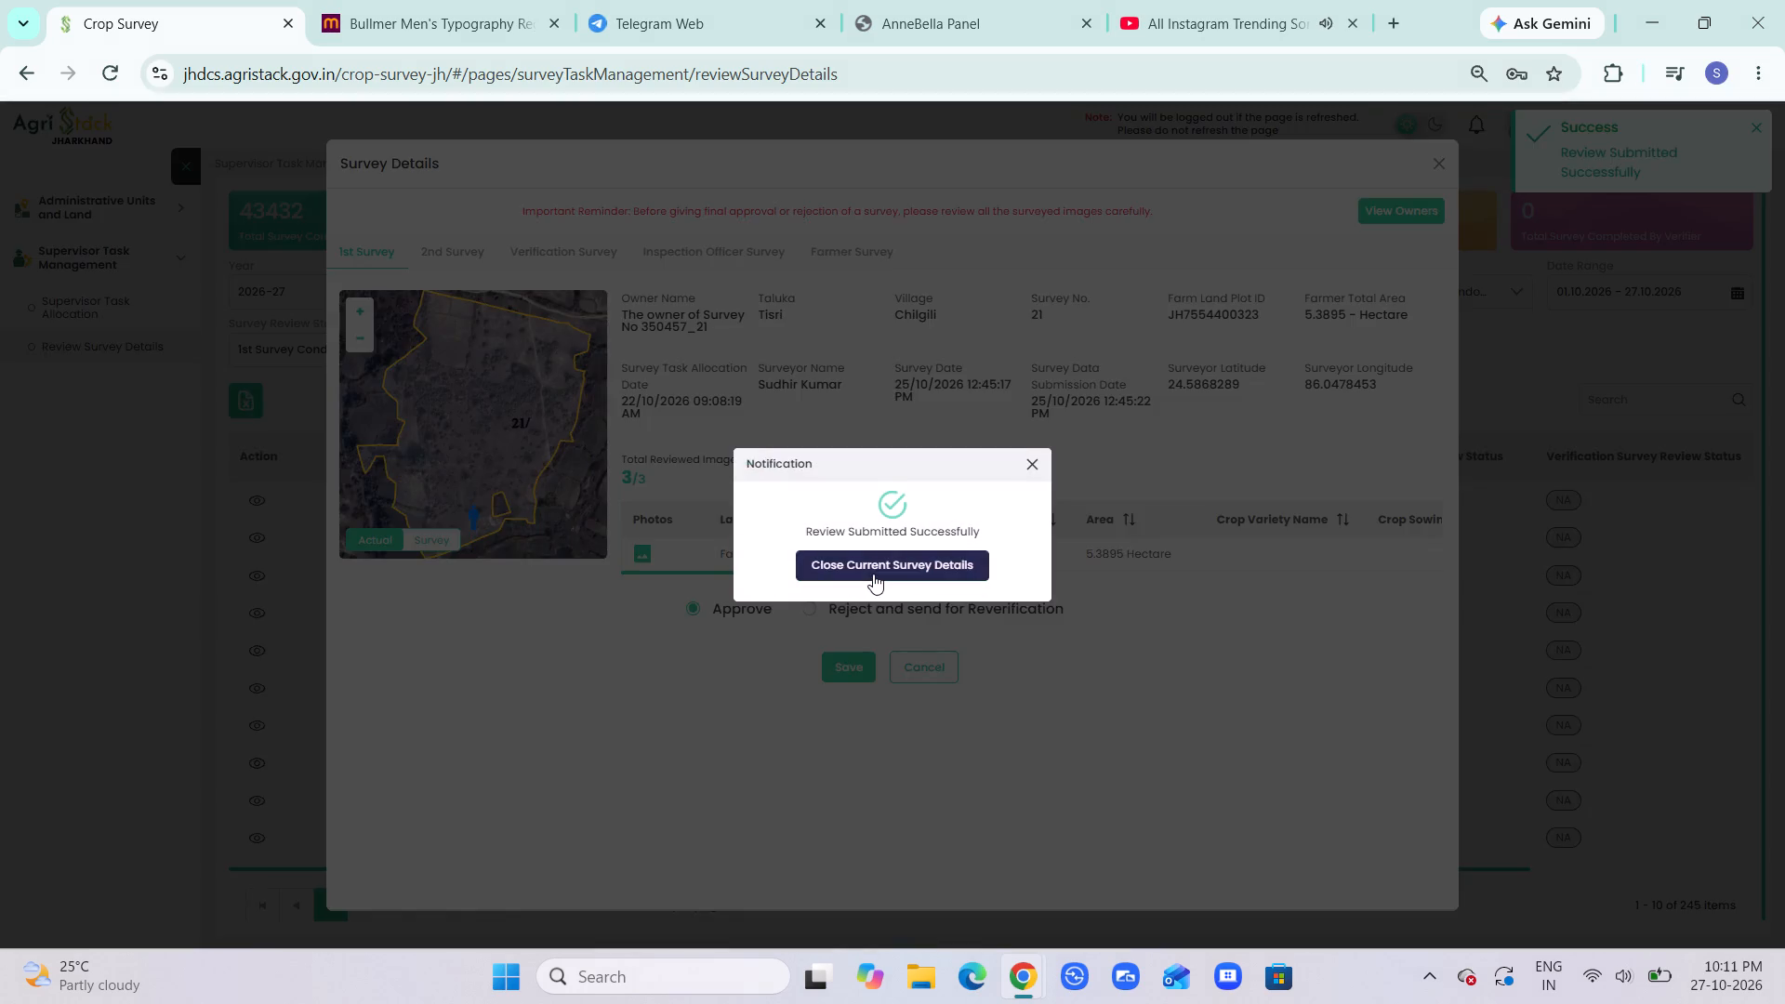
{"action": "left_click", "coordinate": [873, 574]}
Approve all three fallow-land photos of survey number 22 and save its first survey with the Approve decision, closing its details.
{"action": "left_click", "coordinate": [251, 542]}
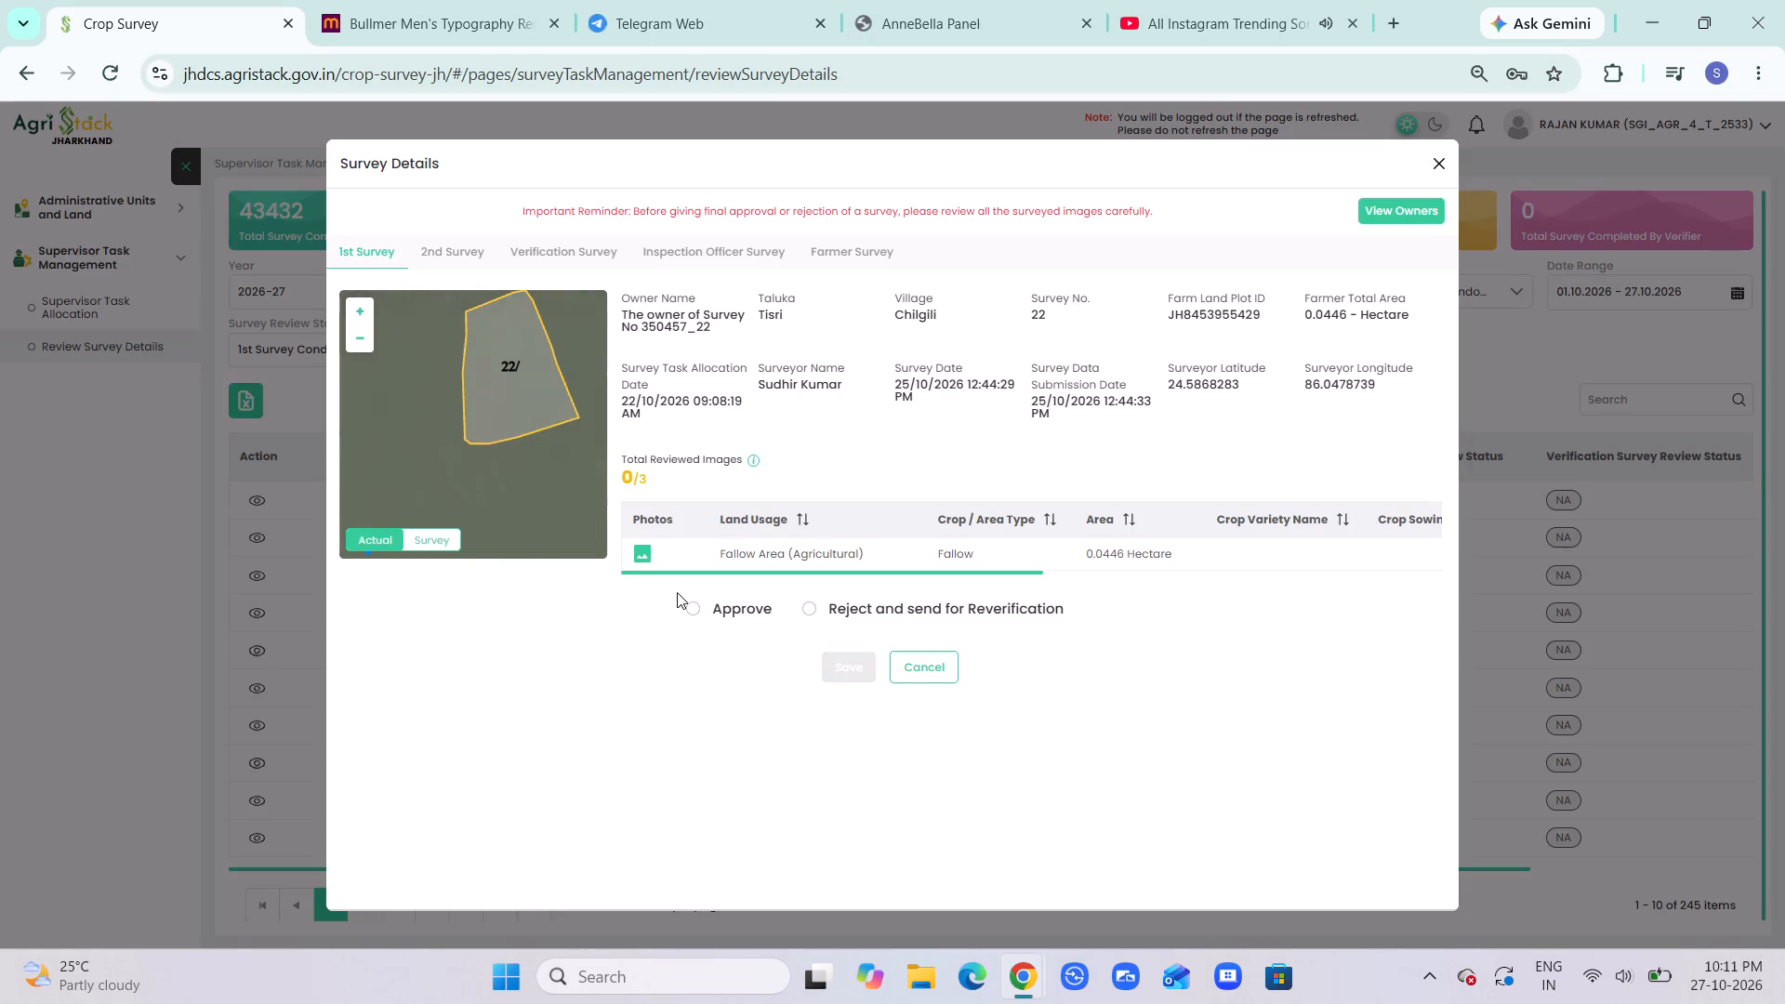
{"action": "left_click", "coordinate": [630, 535]}
{"action": "left_click", "coordinate": [646, 554]}
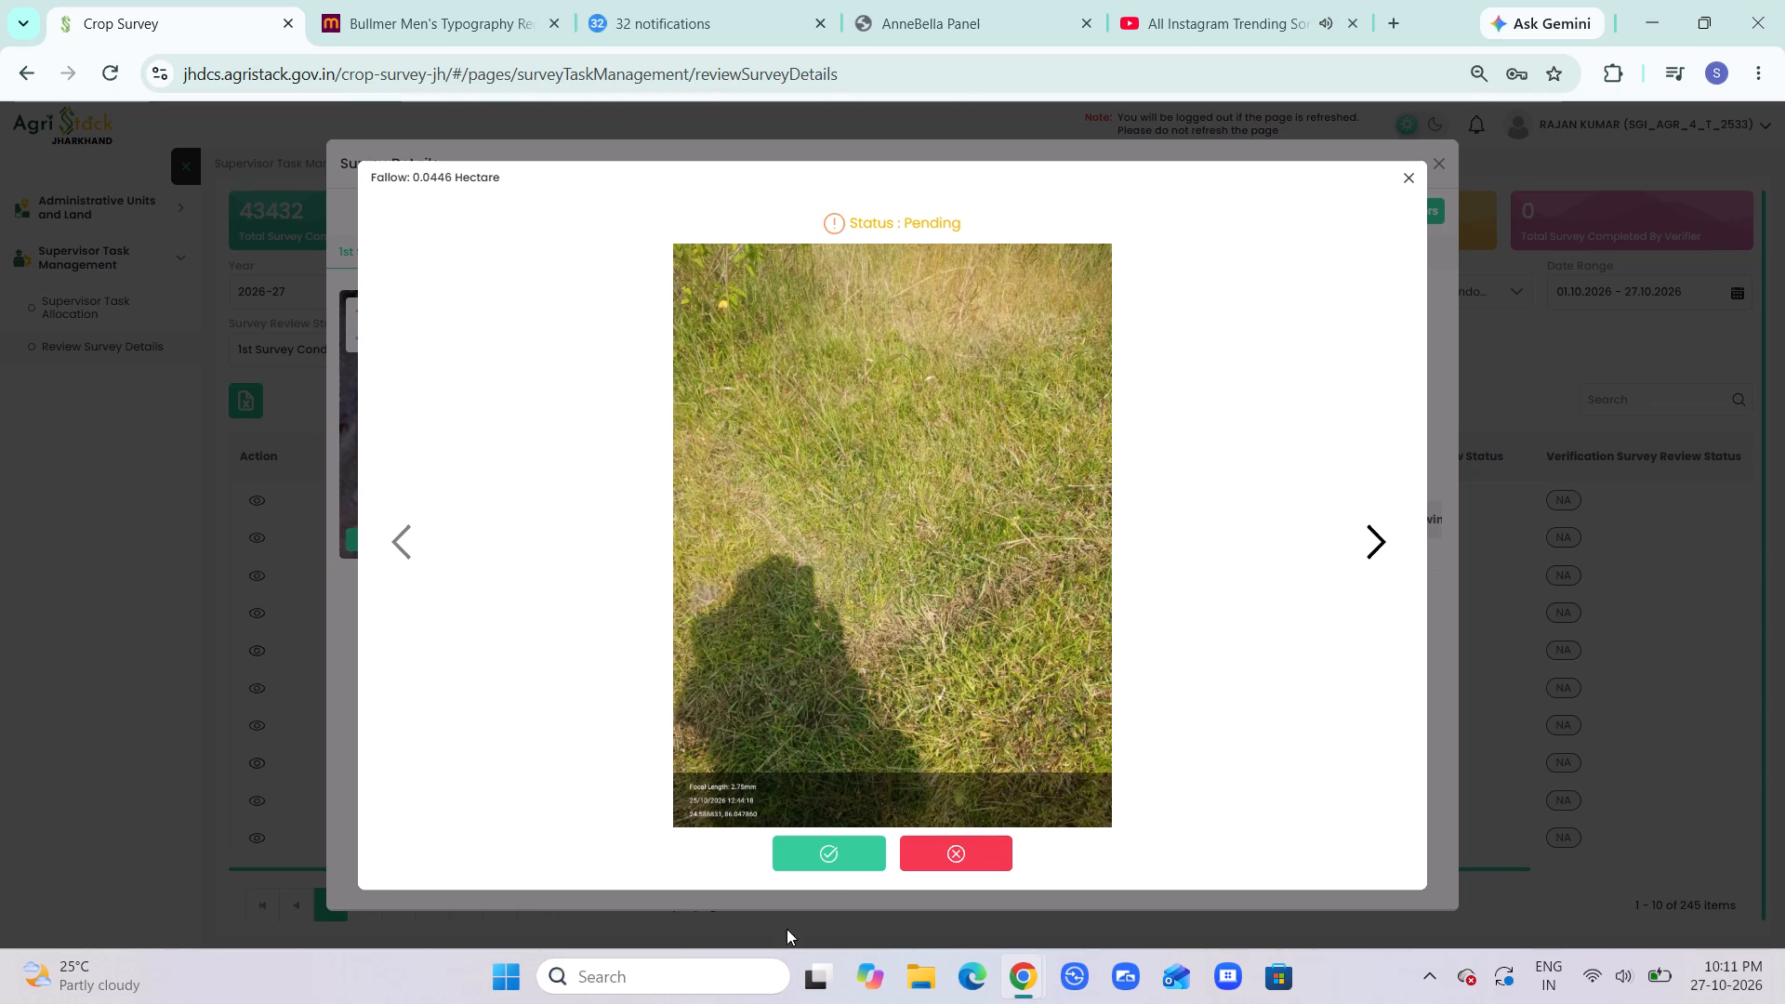
{"action": "left_click", "coordinate": [828, 854]}
{"action": "left_click_drag", "start_coordinate": [1046, 705], "coordinate": [1012, 722]}
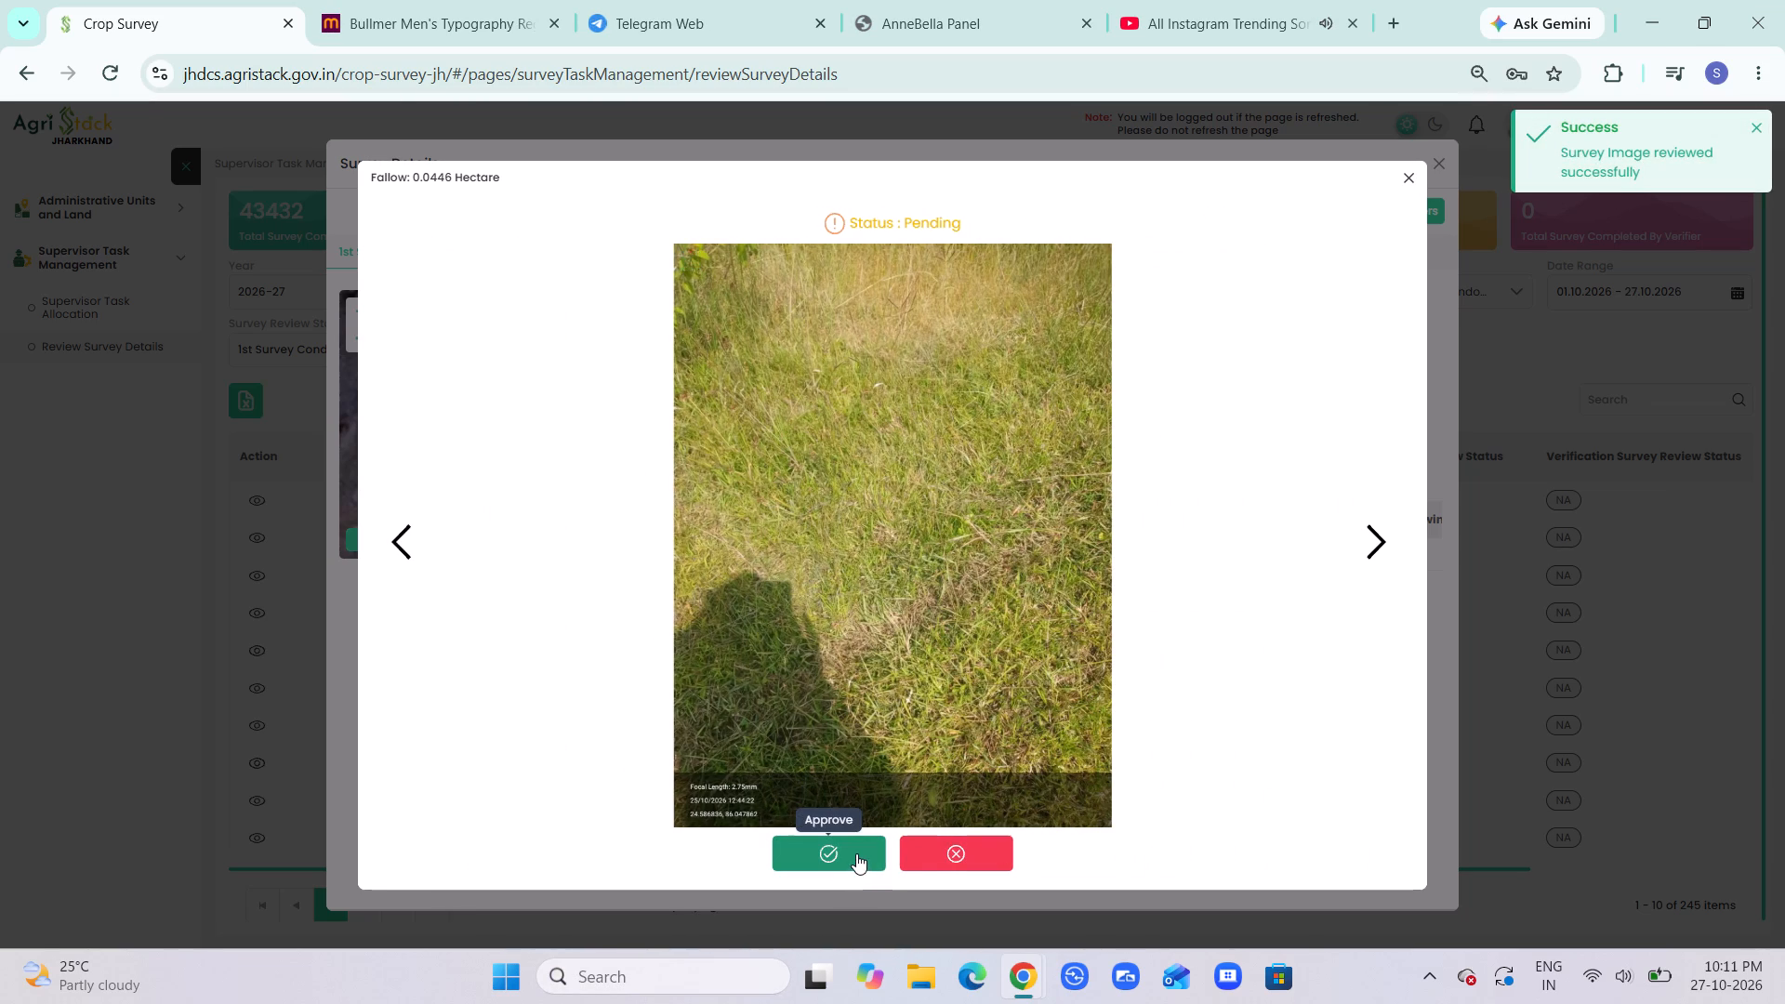
{"action": "left_click", "coordinate": [856, 853]}
{"action": "left_click_drag", "start_coordinate": [1006, 644], "coordinate": [728, 644]}
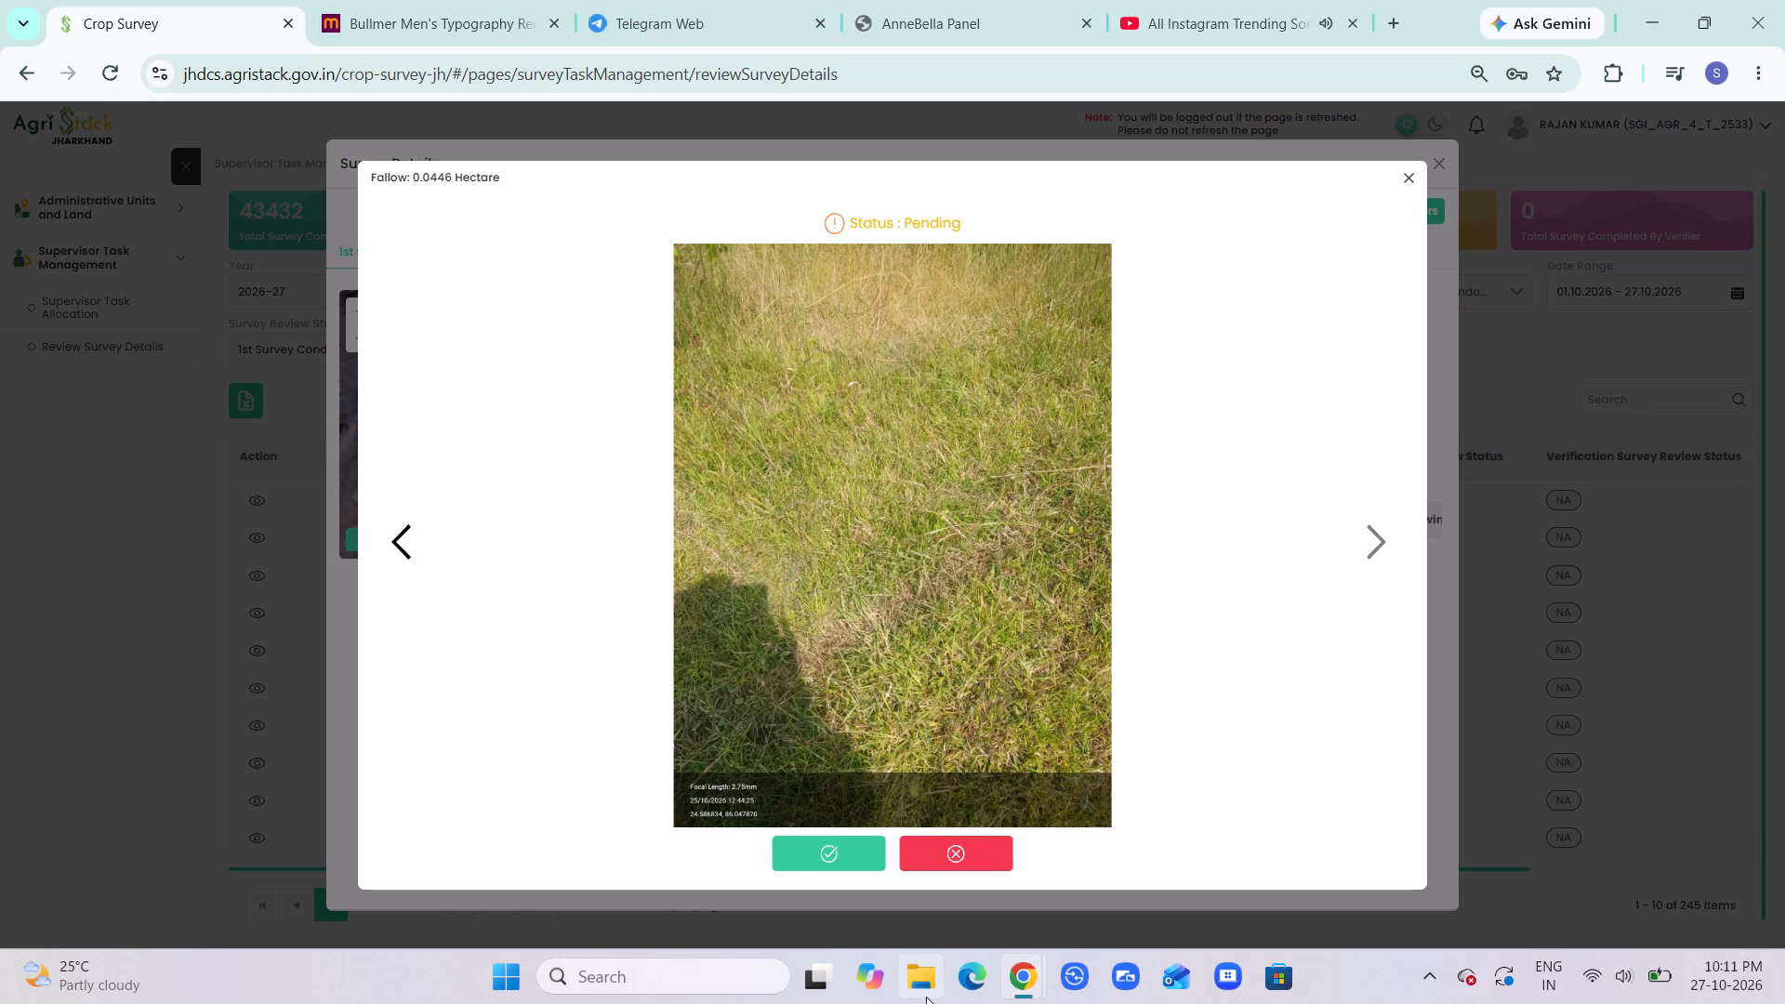
{"action": "left_click", "coordinate": [854, 861]}
{"action": "left_click_drag", "start_coordinate": [1000, 642], "coordinate": [963, 642]}
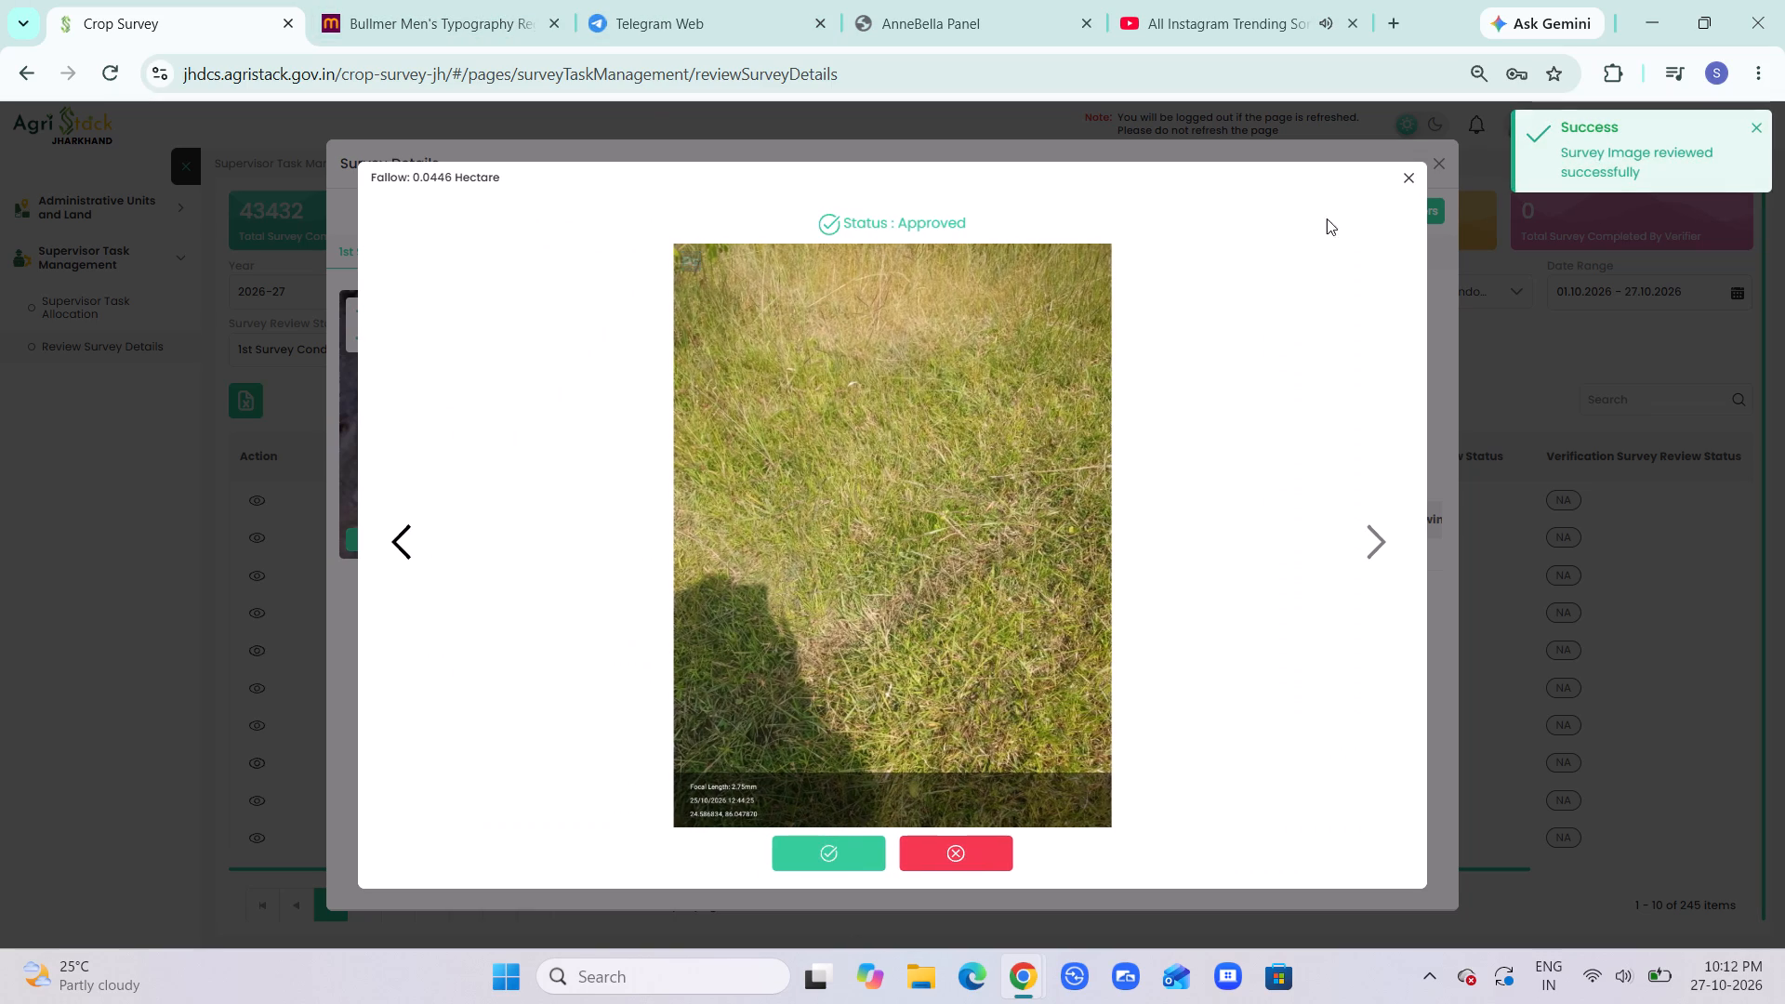
{"action": "left_click", "coordinate": [1408, 175]}
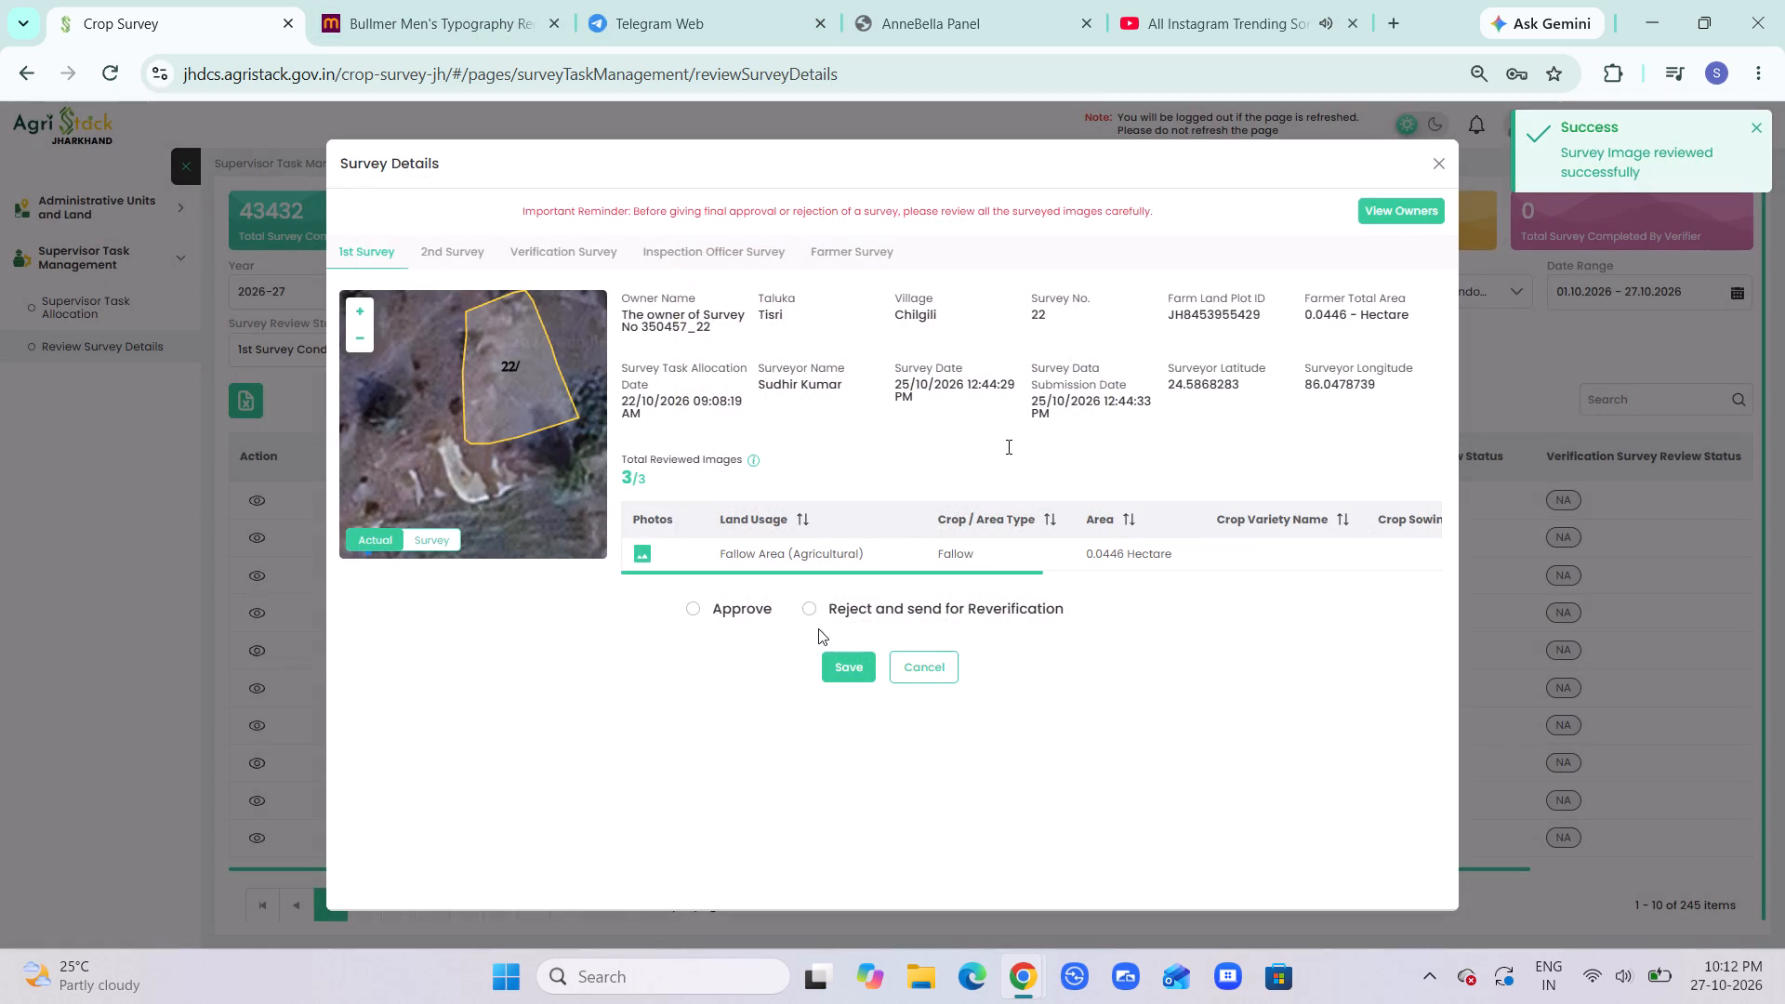
{"action": "left_click", "coordinate": [743, 601]}
{"action": "left_click", "coordinate": [859, 661]}
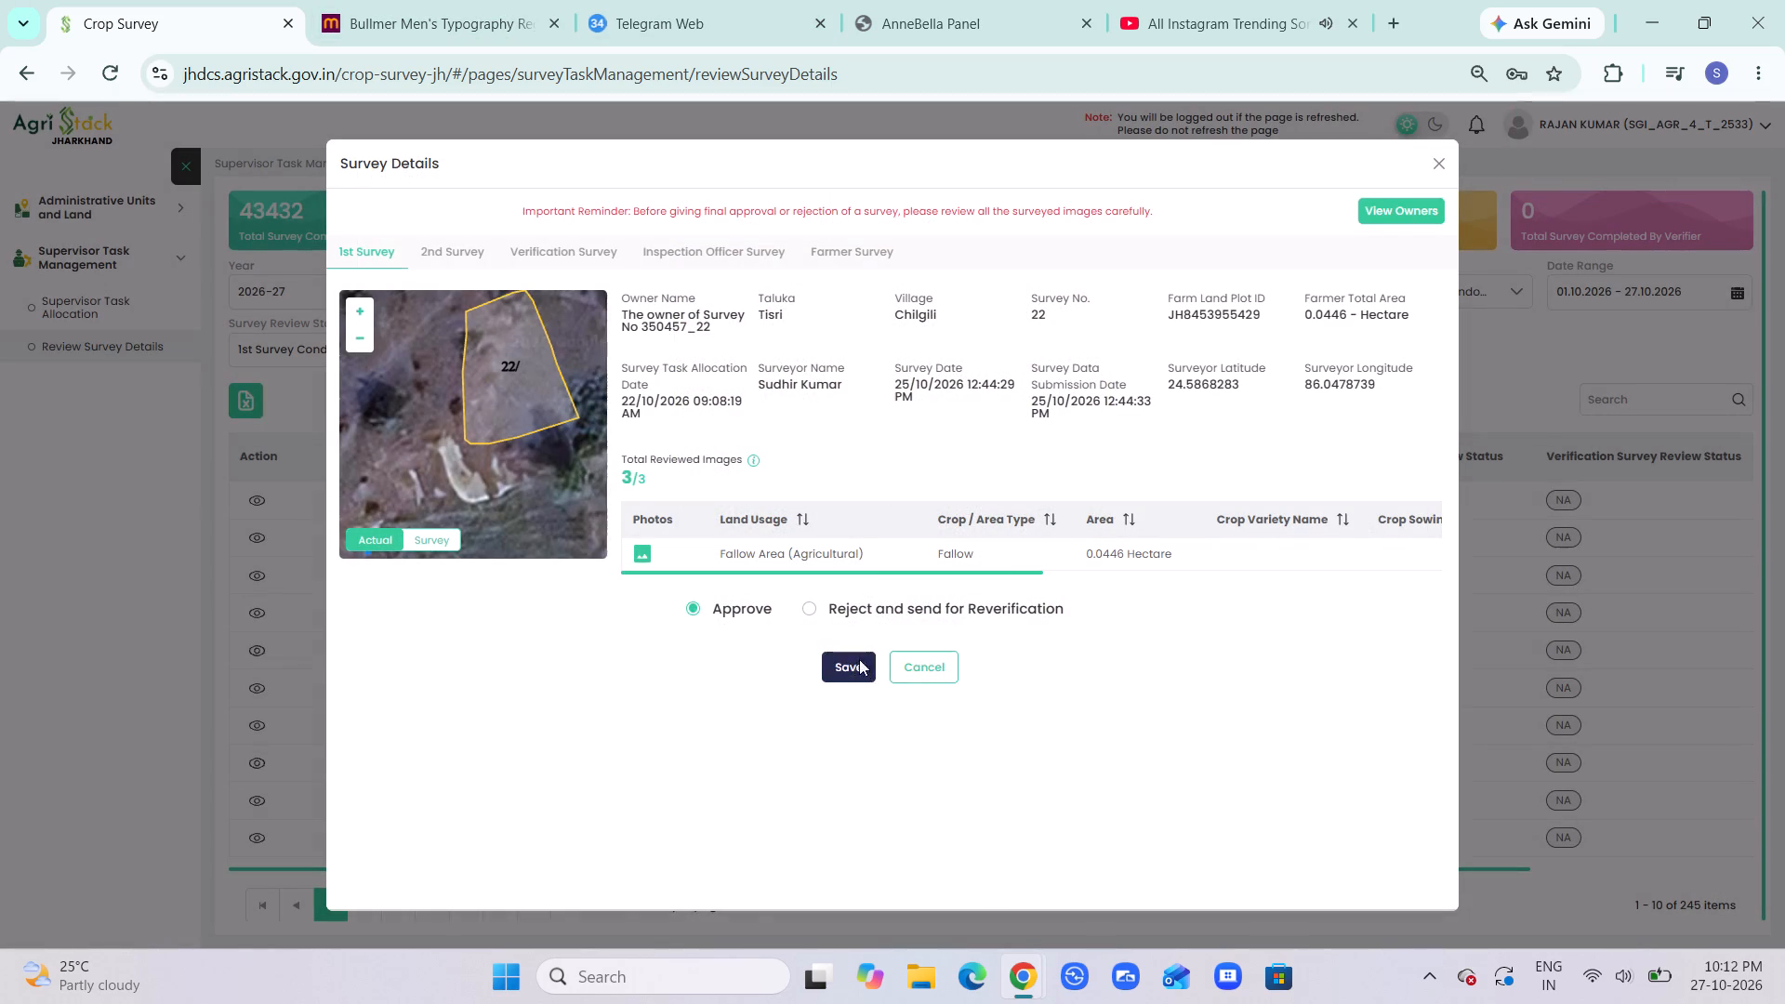
{"action": "left_click", "coordinate": [844, 563]}
Reopen survey number 22 to check its saved review decision, closing its details.
{"action": "left_click", "coordinate": [245, 539]}
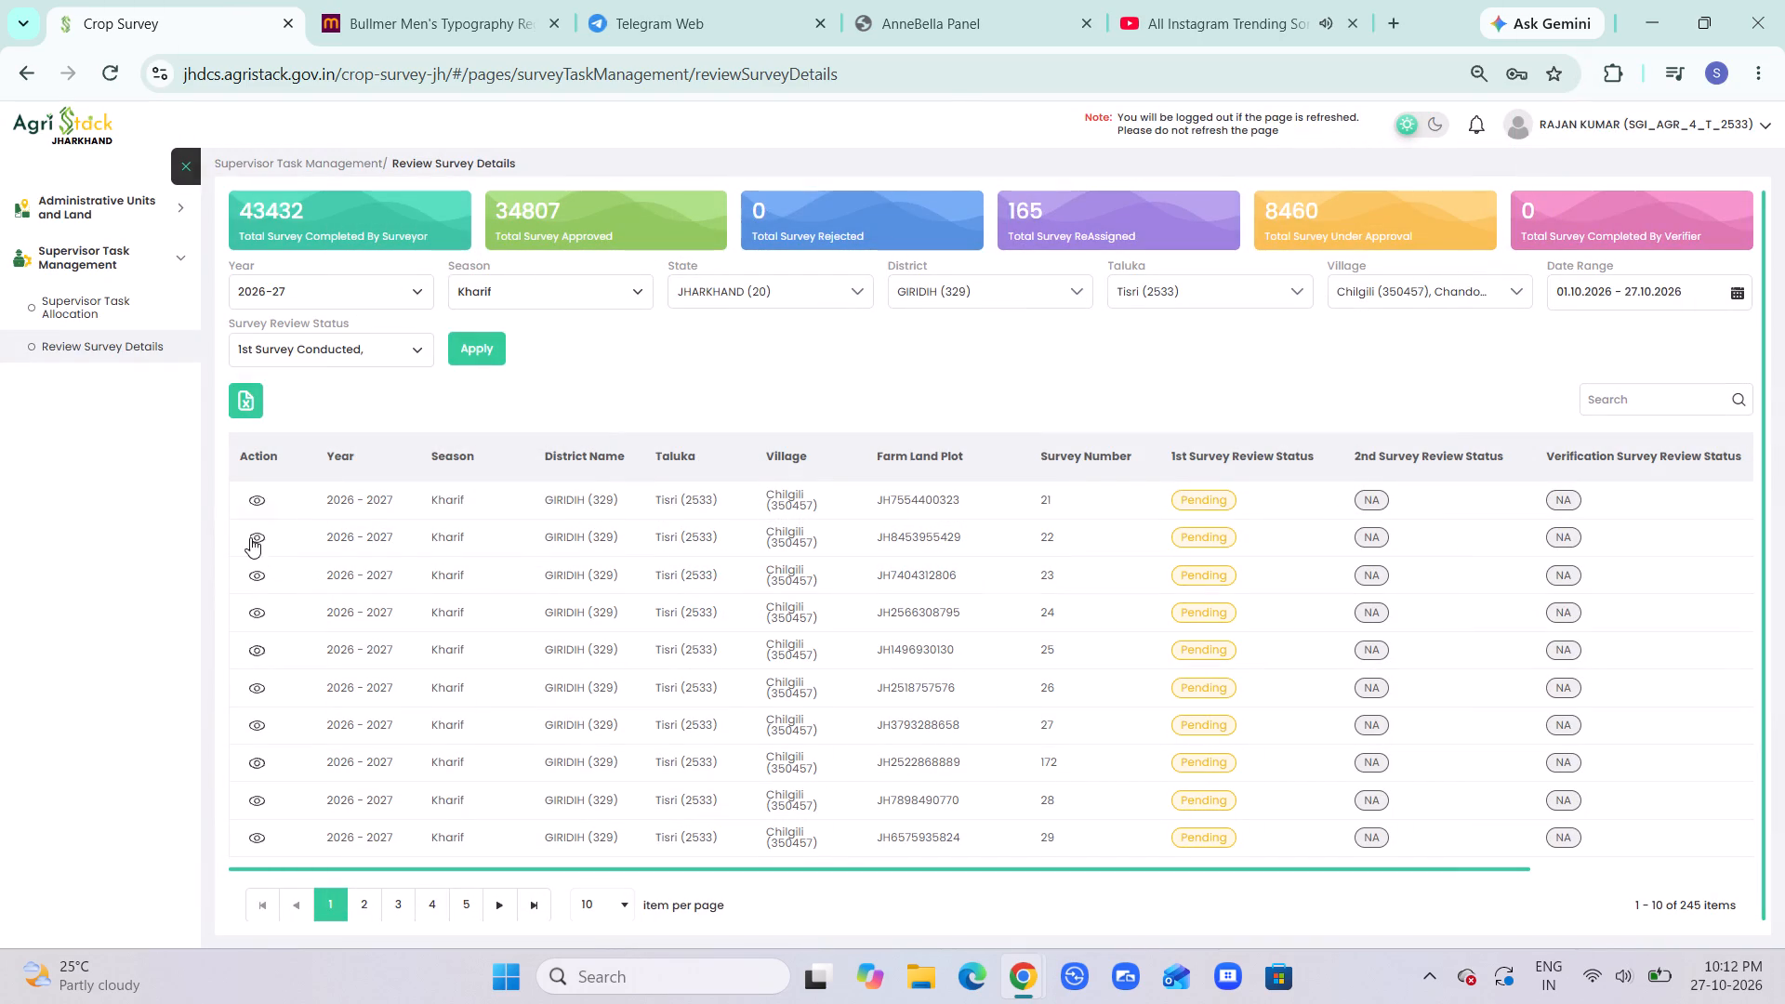
{"action": "left_click", "coordinate": [250, 535]}
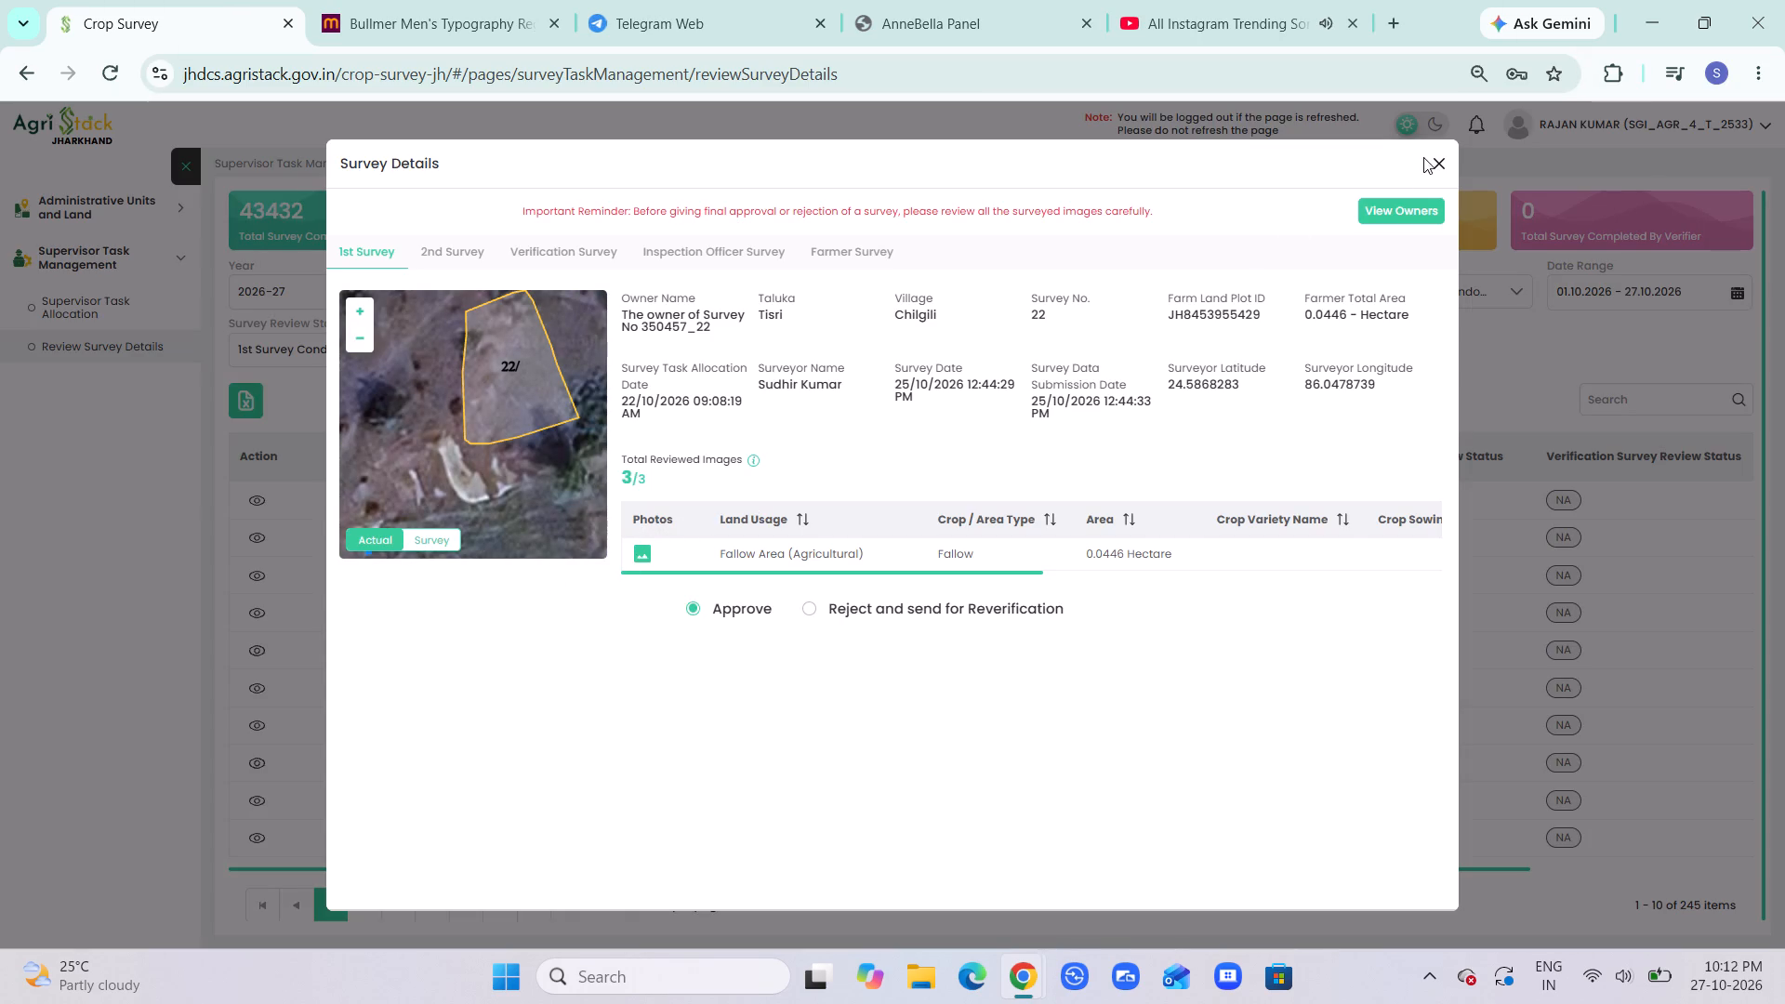
{"action": "left_click", "coordinate": [1435, 152]}
Approve all three fallow-land photos of survey number 23 and save its first survey with the Approve decision, closing its details.
{"action": "left_click", "coordinate": [258, 566]}
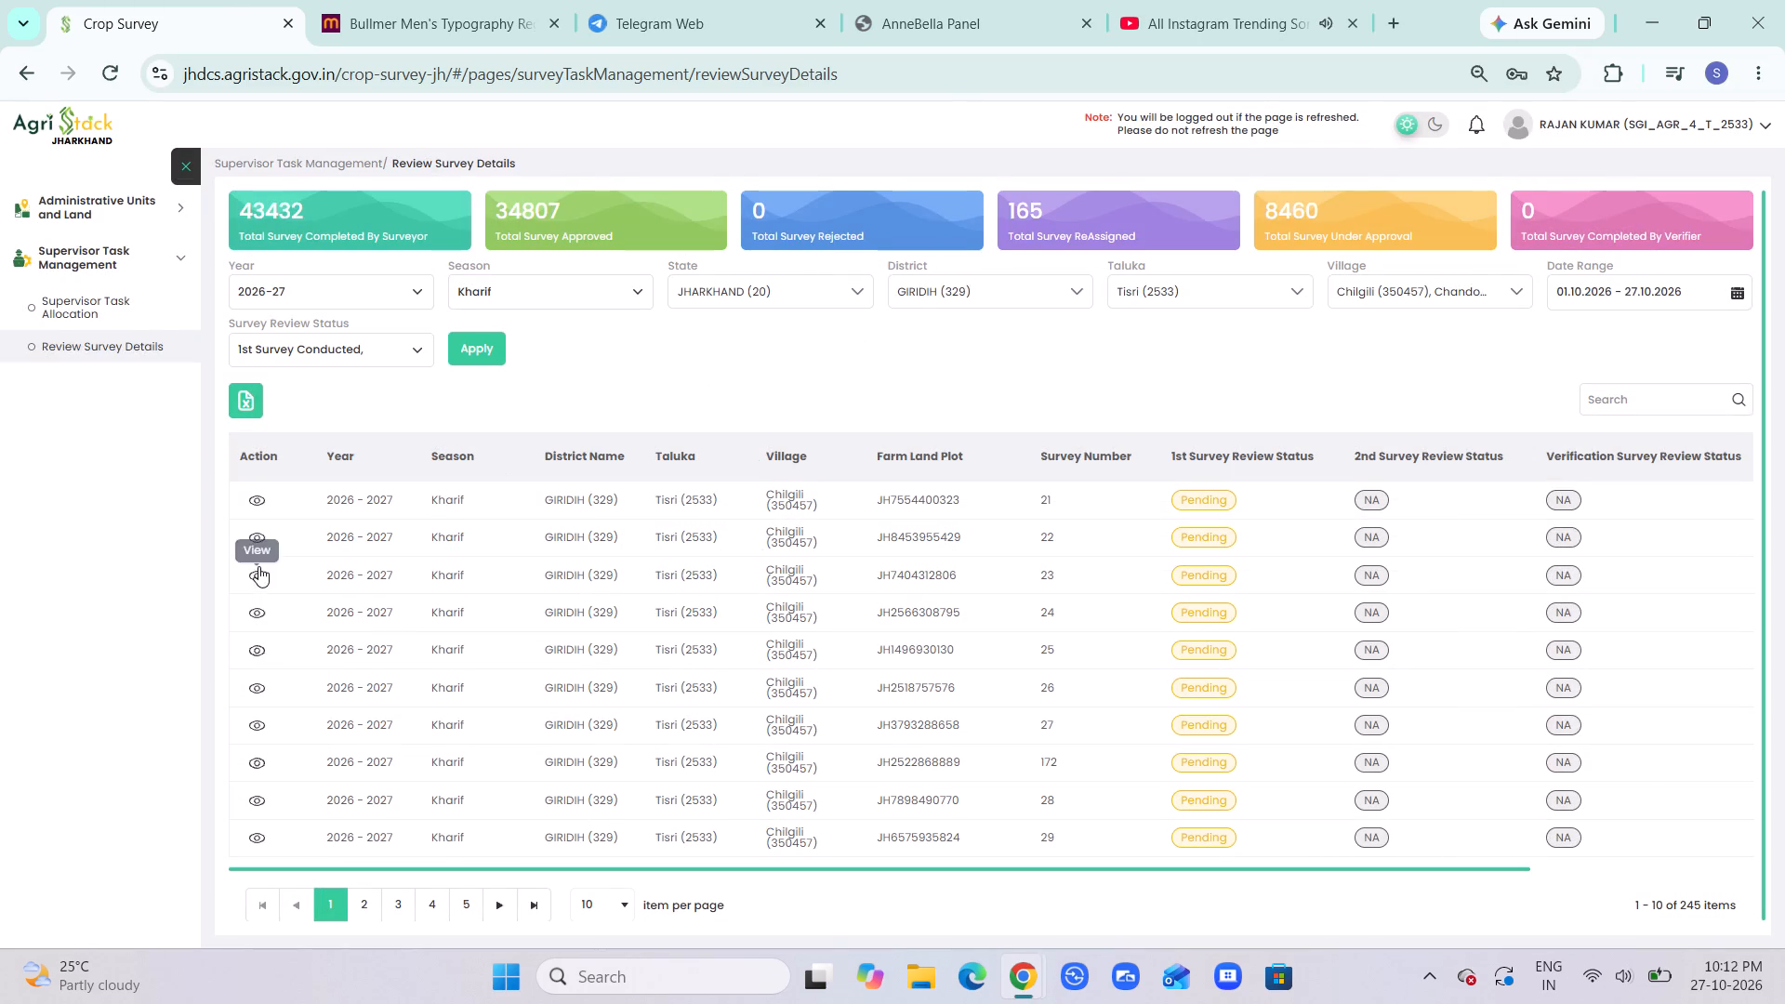
{"action": "left_click", "coordinate": [642, 548]}
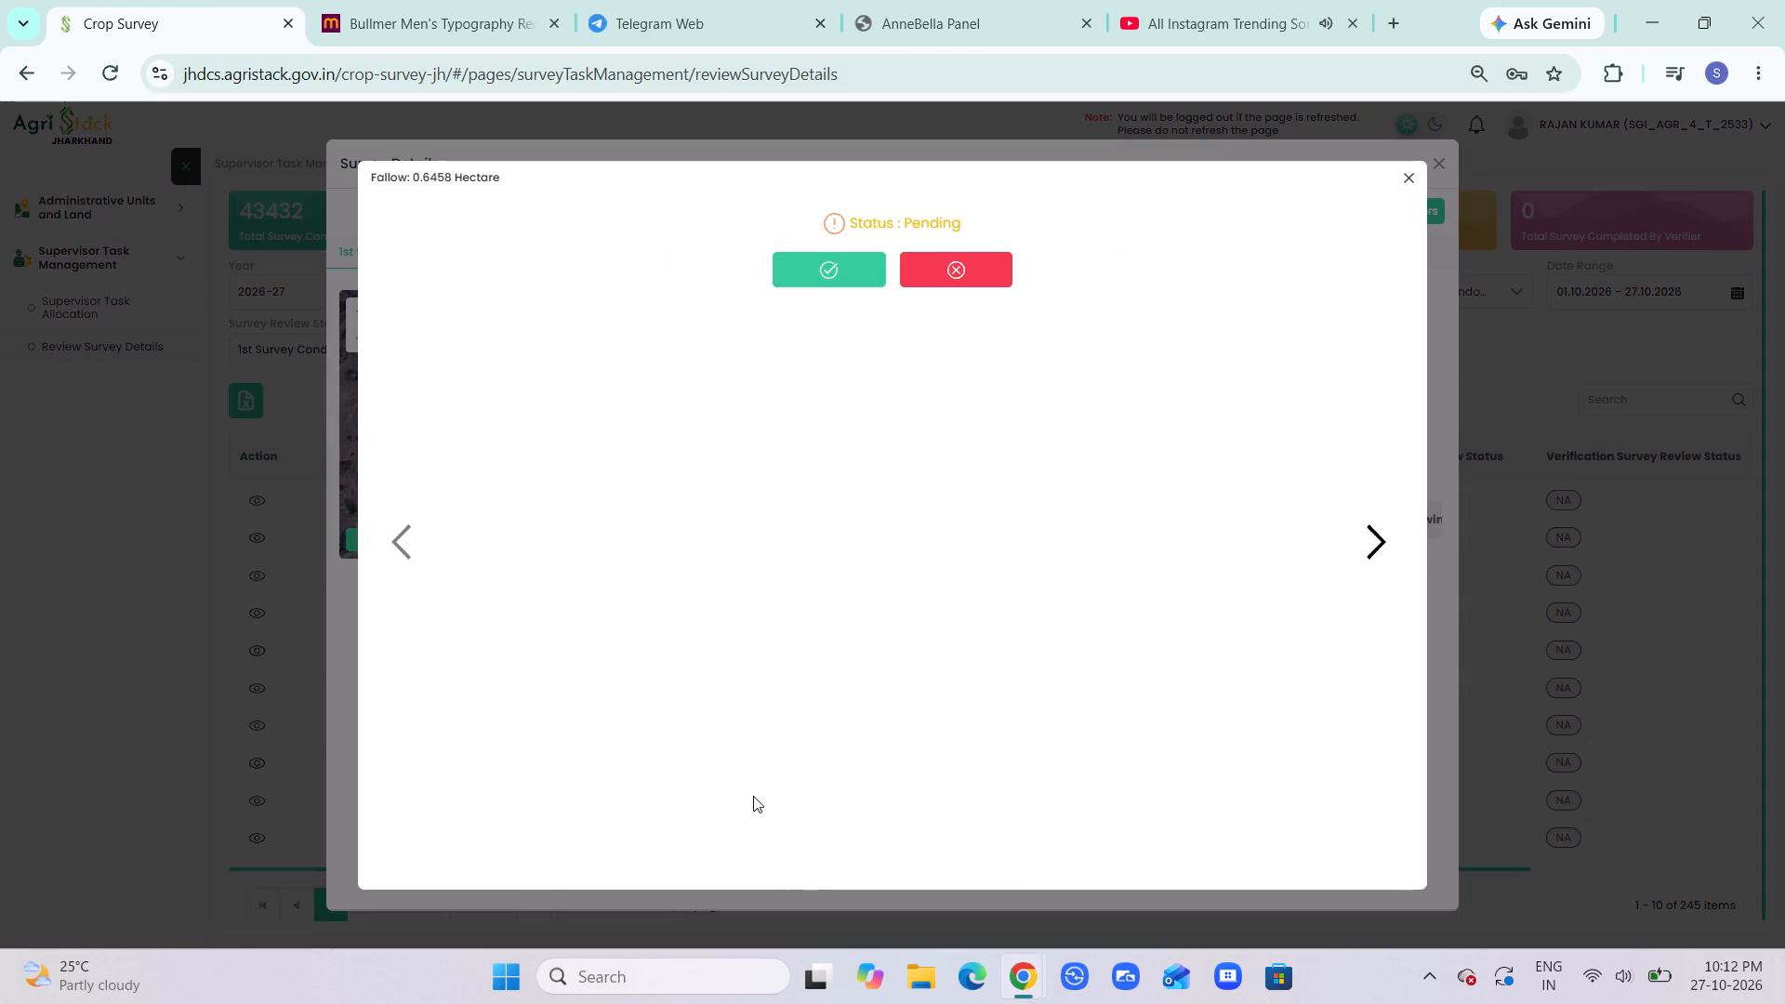
{"action": "left_click", "coordinate": [853, 847]}
{"action": "left_click_drag", "start_coordinate": [1061, 628], "coordinate": [893, 653]}
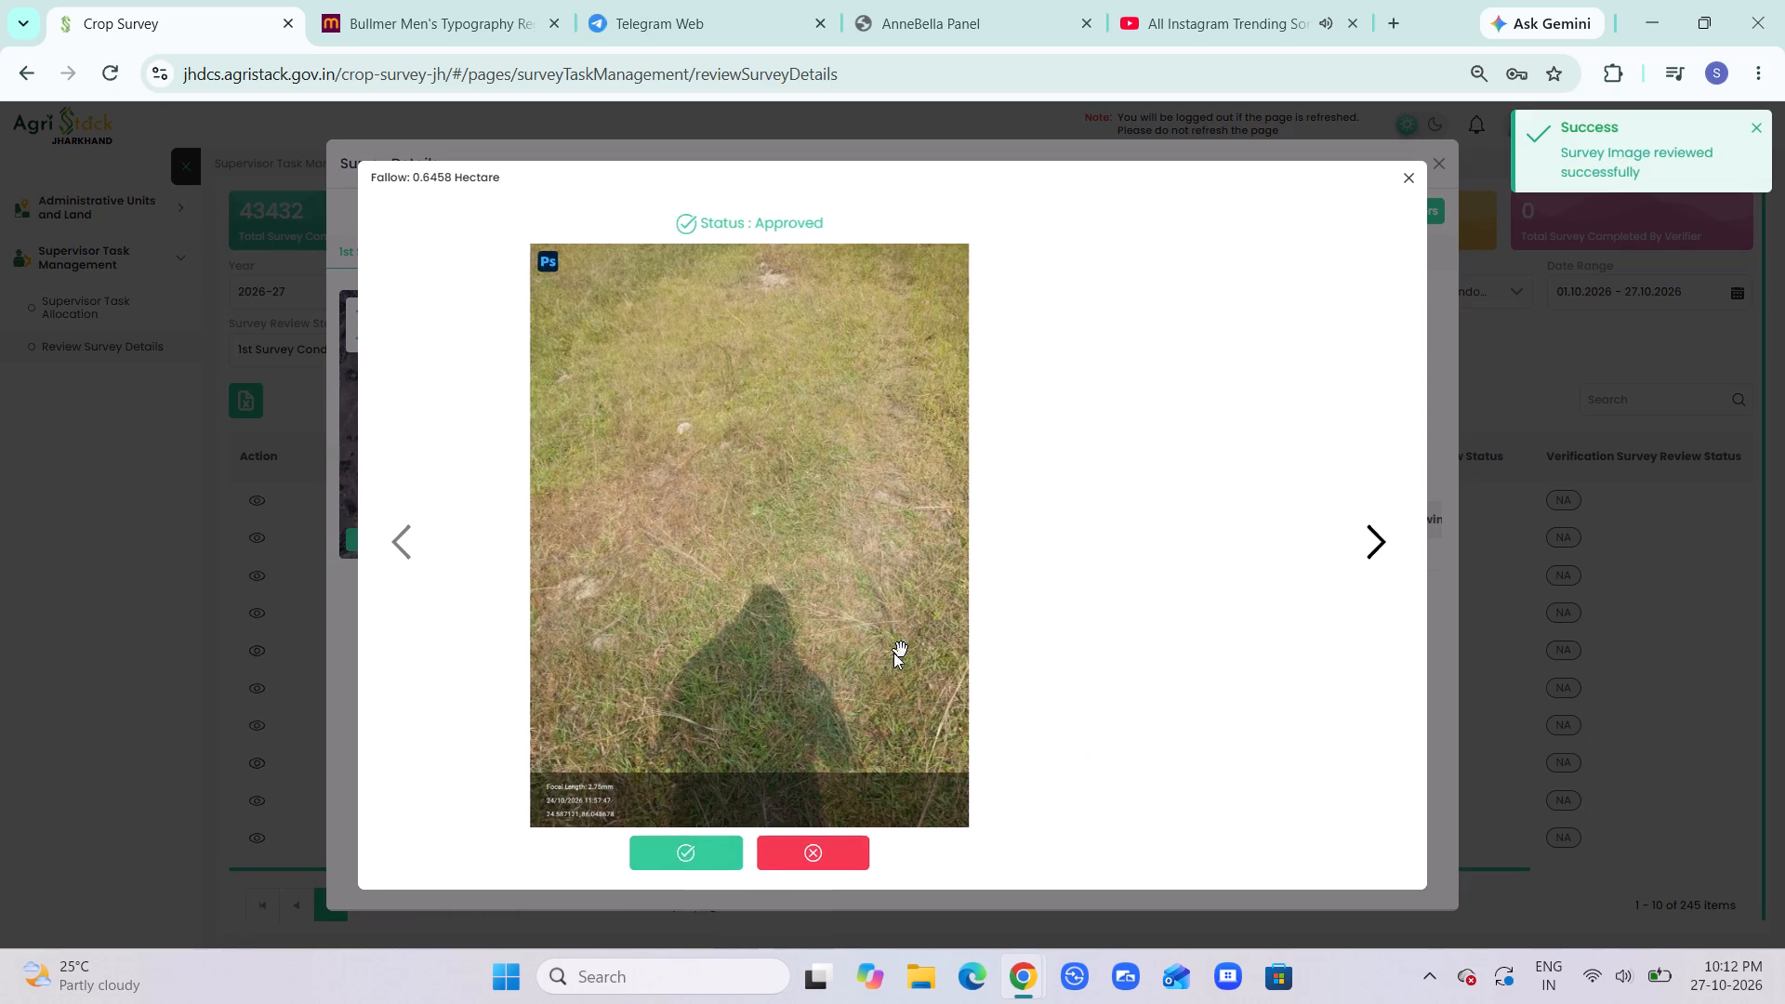
{"action": "left_click_drag", "start_coordinate": [893, 653], "coordinate": [901, 650]}
{"action": "left_click", "coordinate": [868, 848]}
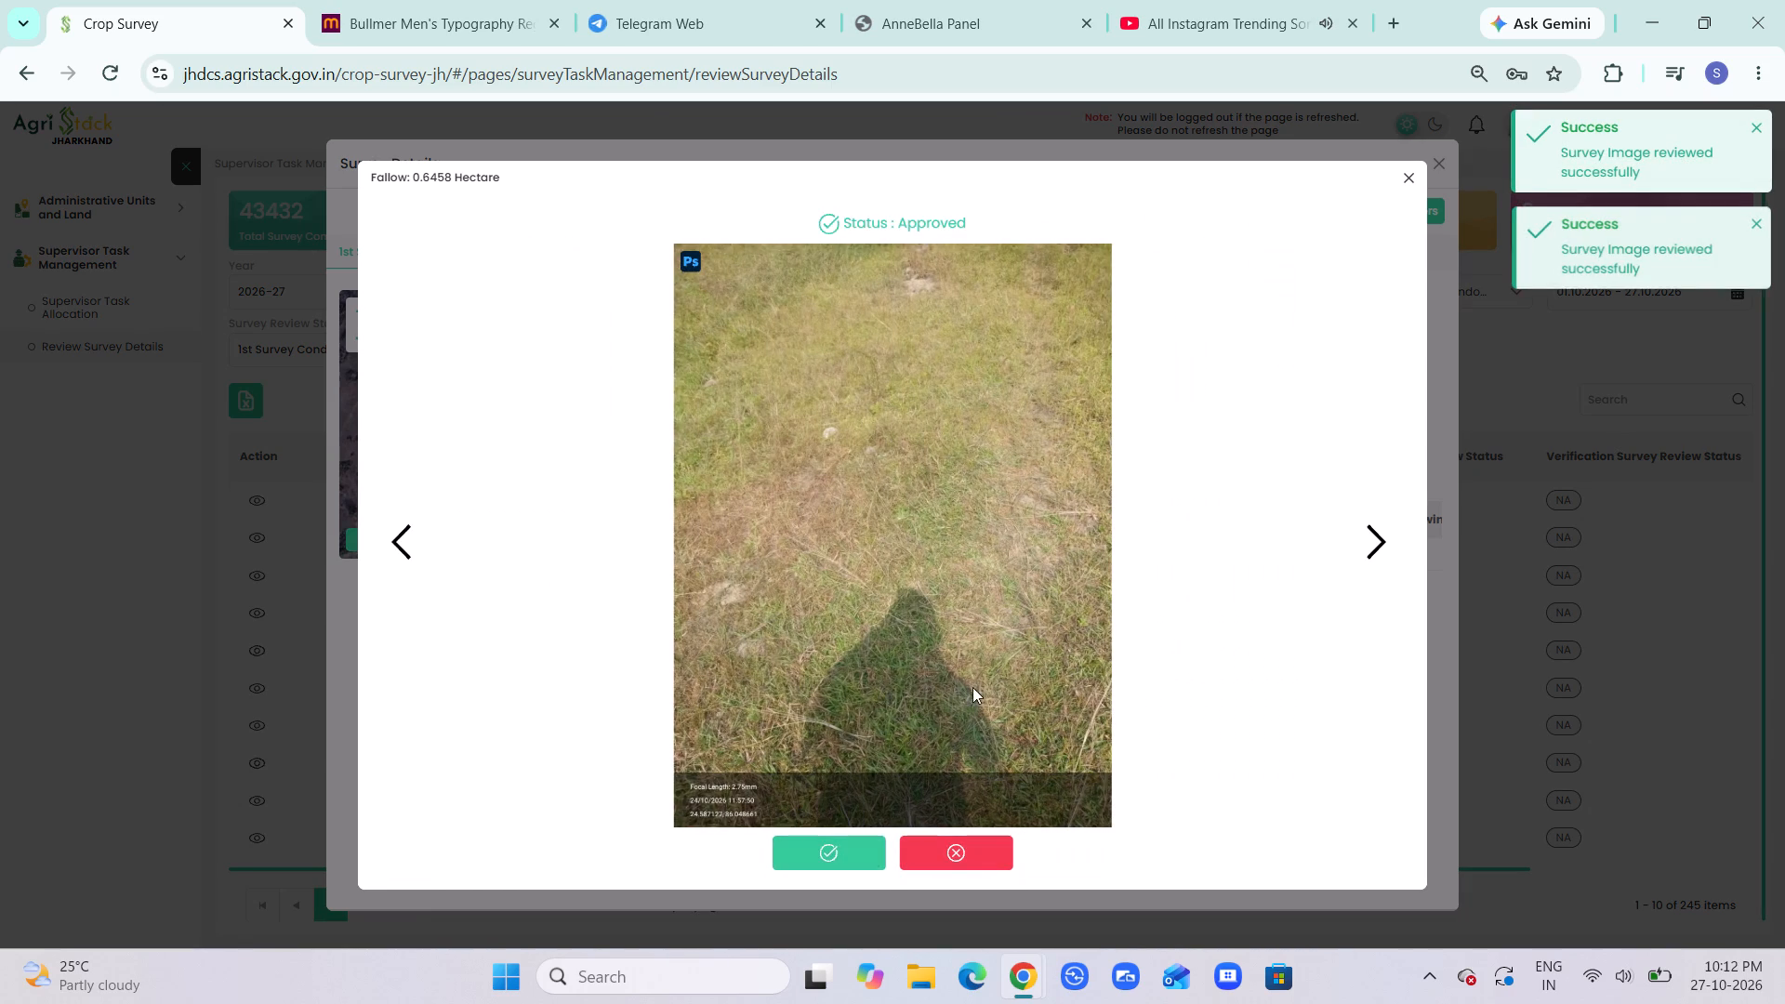
{"action": "left_click_drag", "start_coordinate": [973, 687], "coordinate": [862, 689]}
{"action": "left_click", "coordinate": [832, 852]}
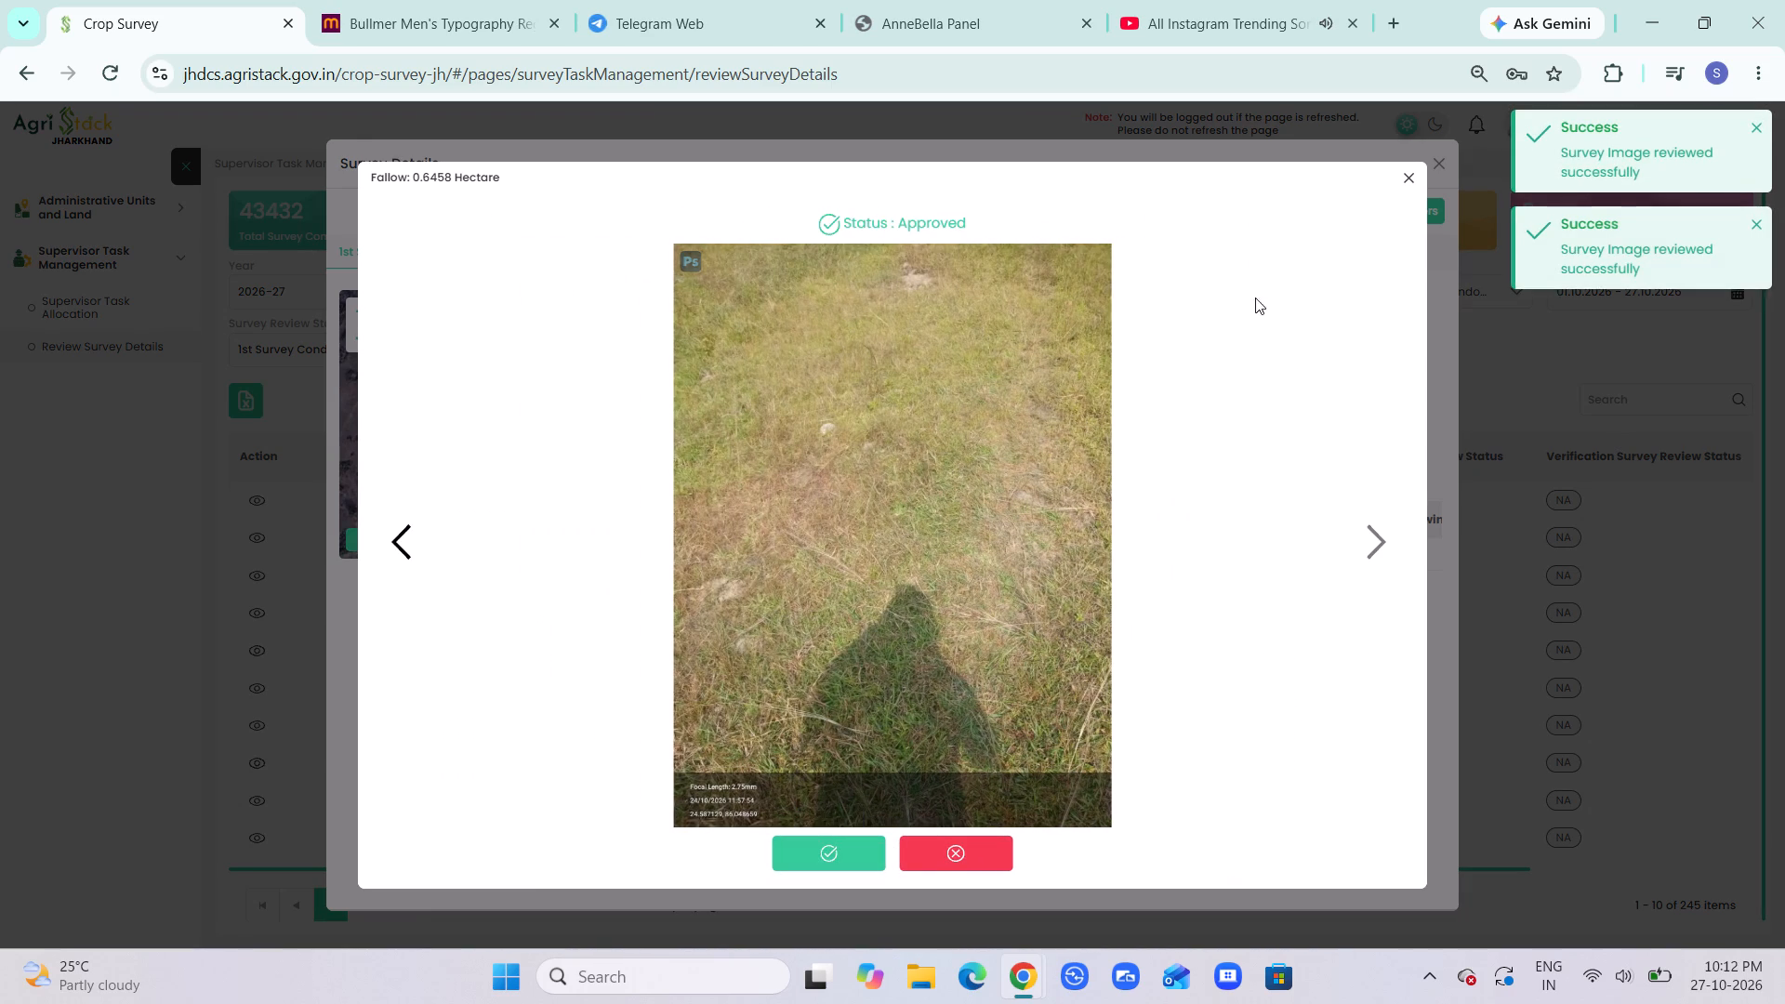
{"action": "left_click", "coordinate": [1413, 178]}
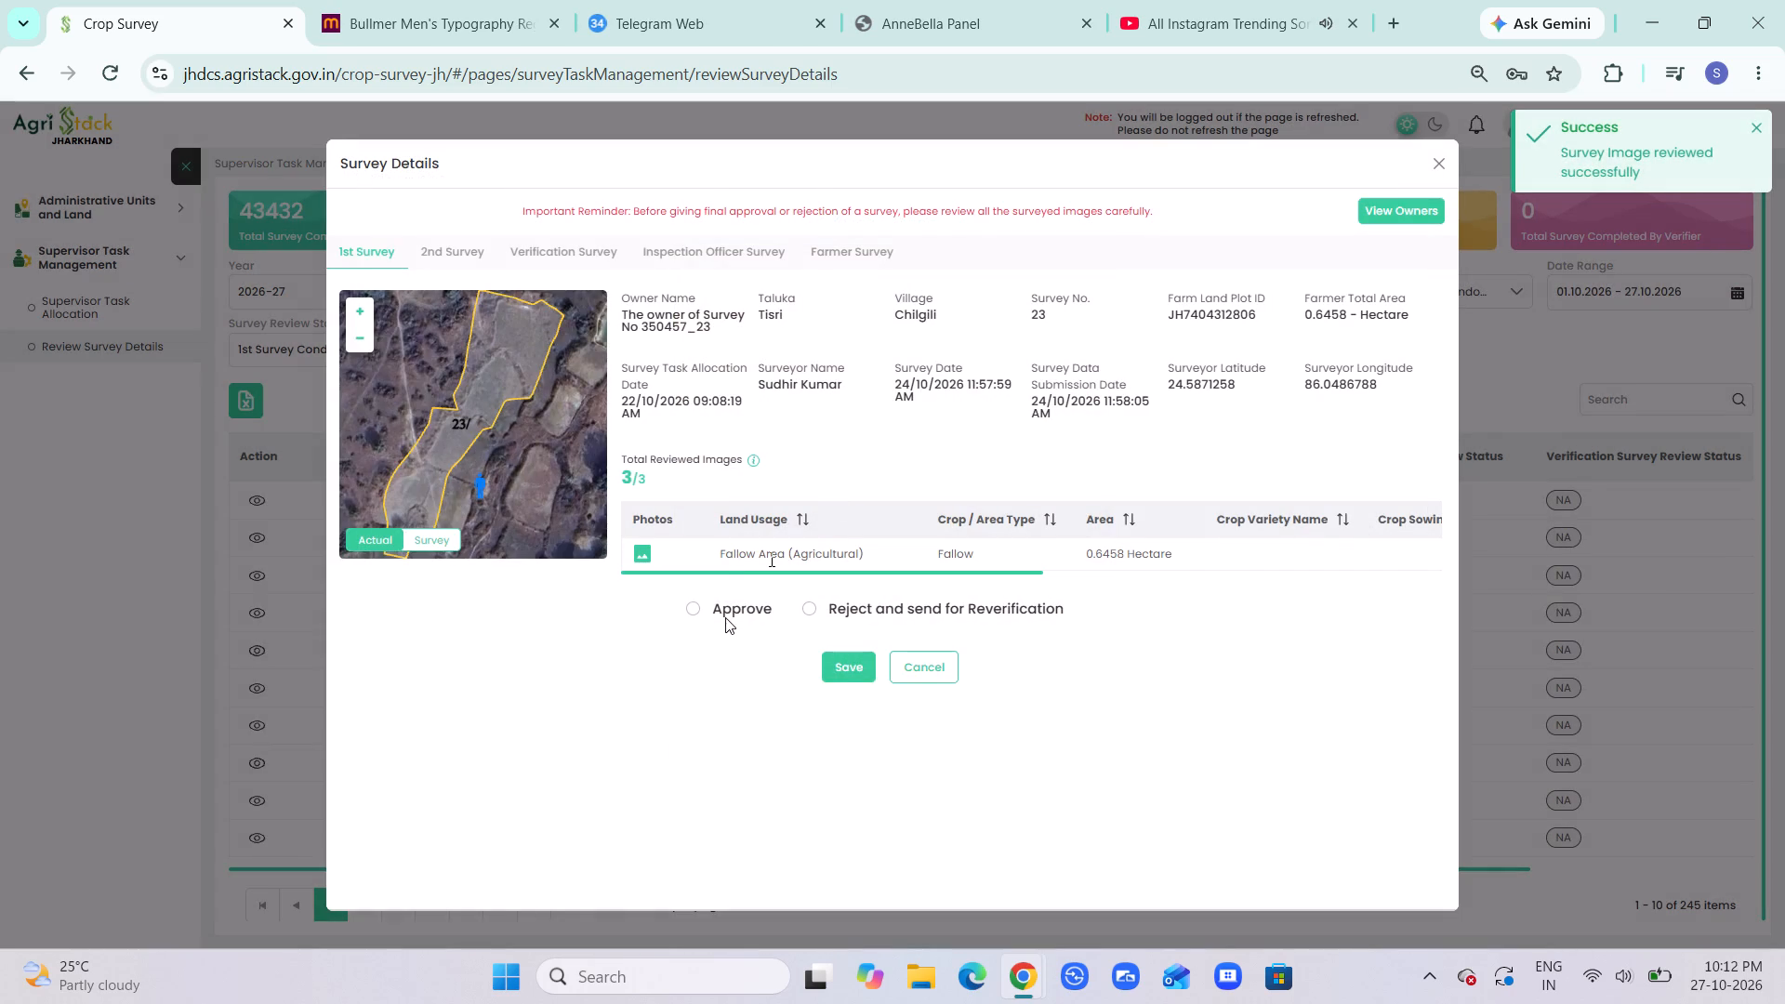
{"action": "left_click", "coordinate": [725, 602]}
{"action": "left_click", "coordinate": [846, 663]}
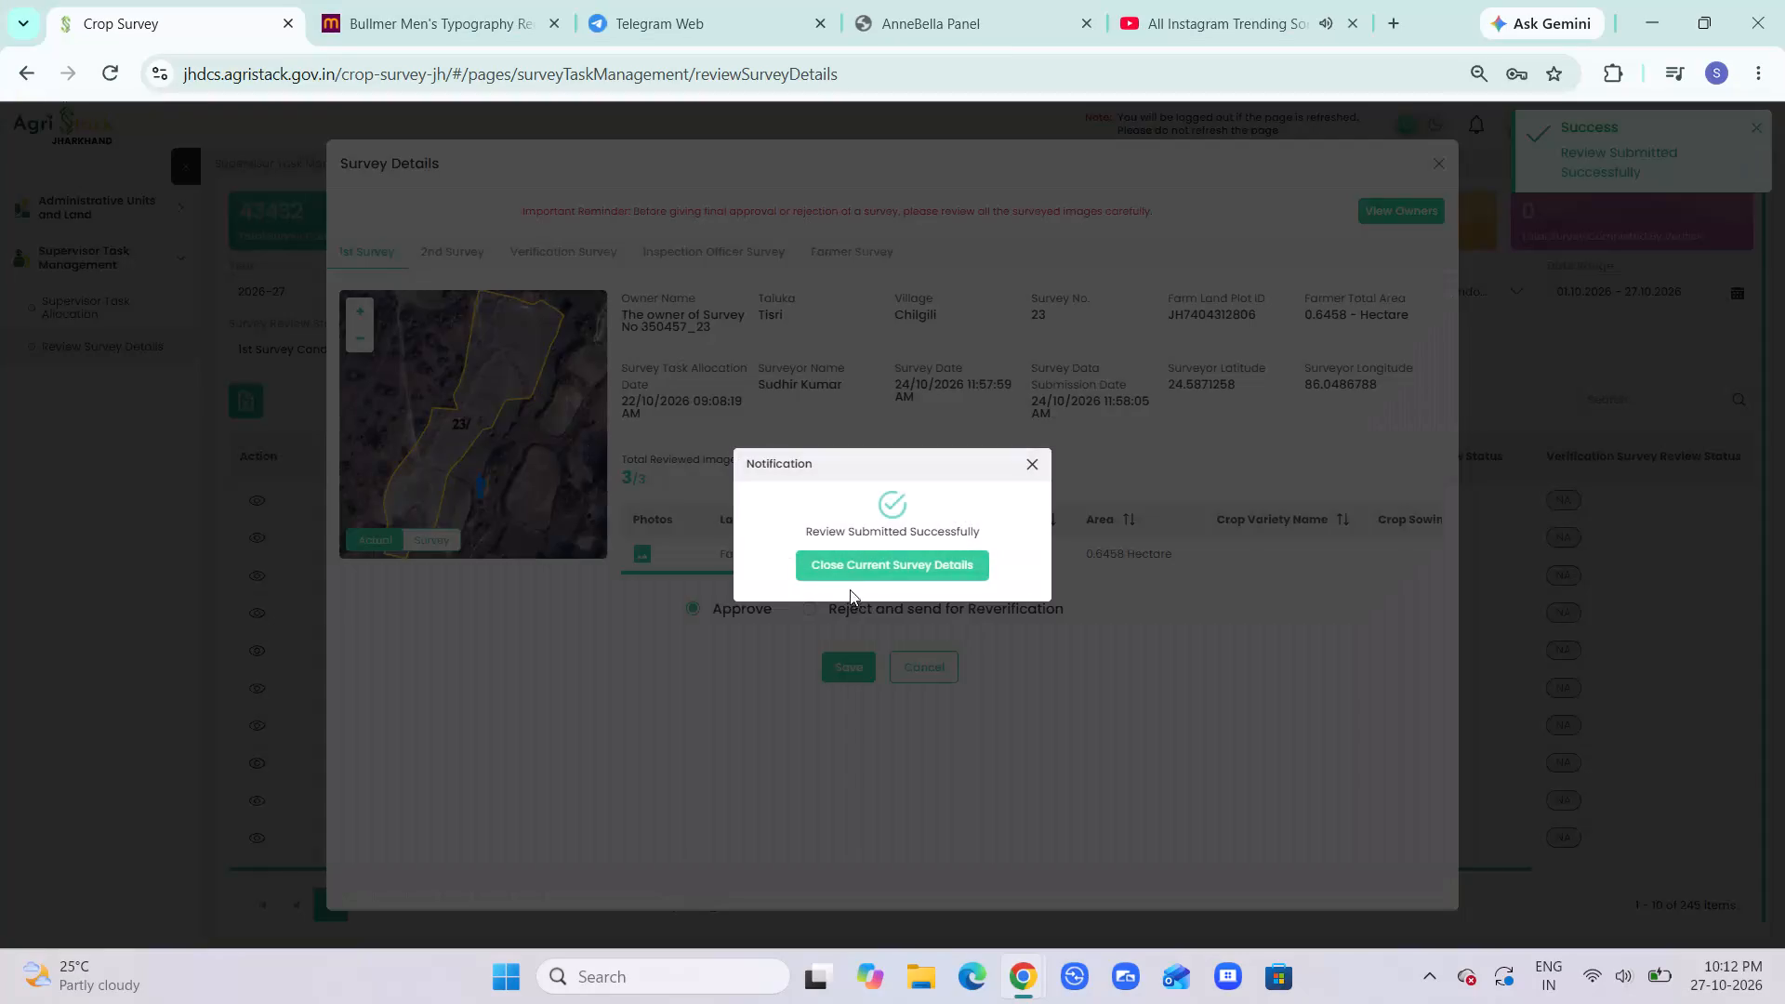
{"action": "left_click", "coordinate": [855, 566]}
Approve all three fallow-land photos of survey number 24 and save its first survey with the Approve decision, closing its details.
{"action": "left_click", "coordinate": [256, 614]}
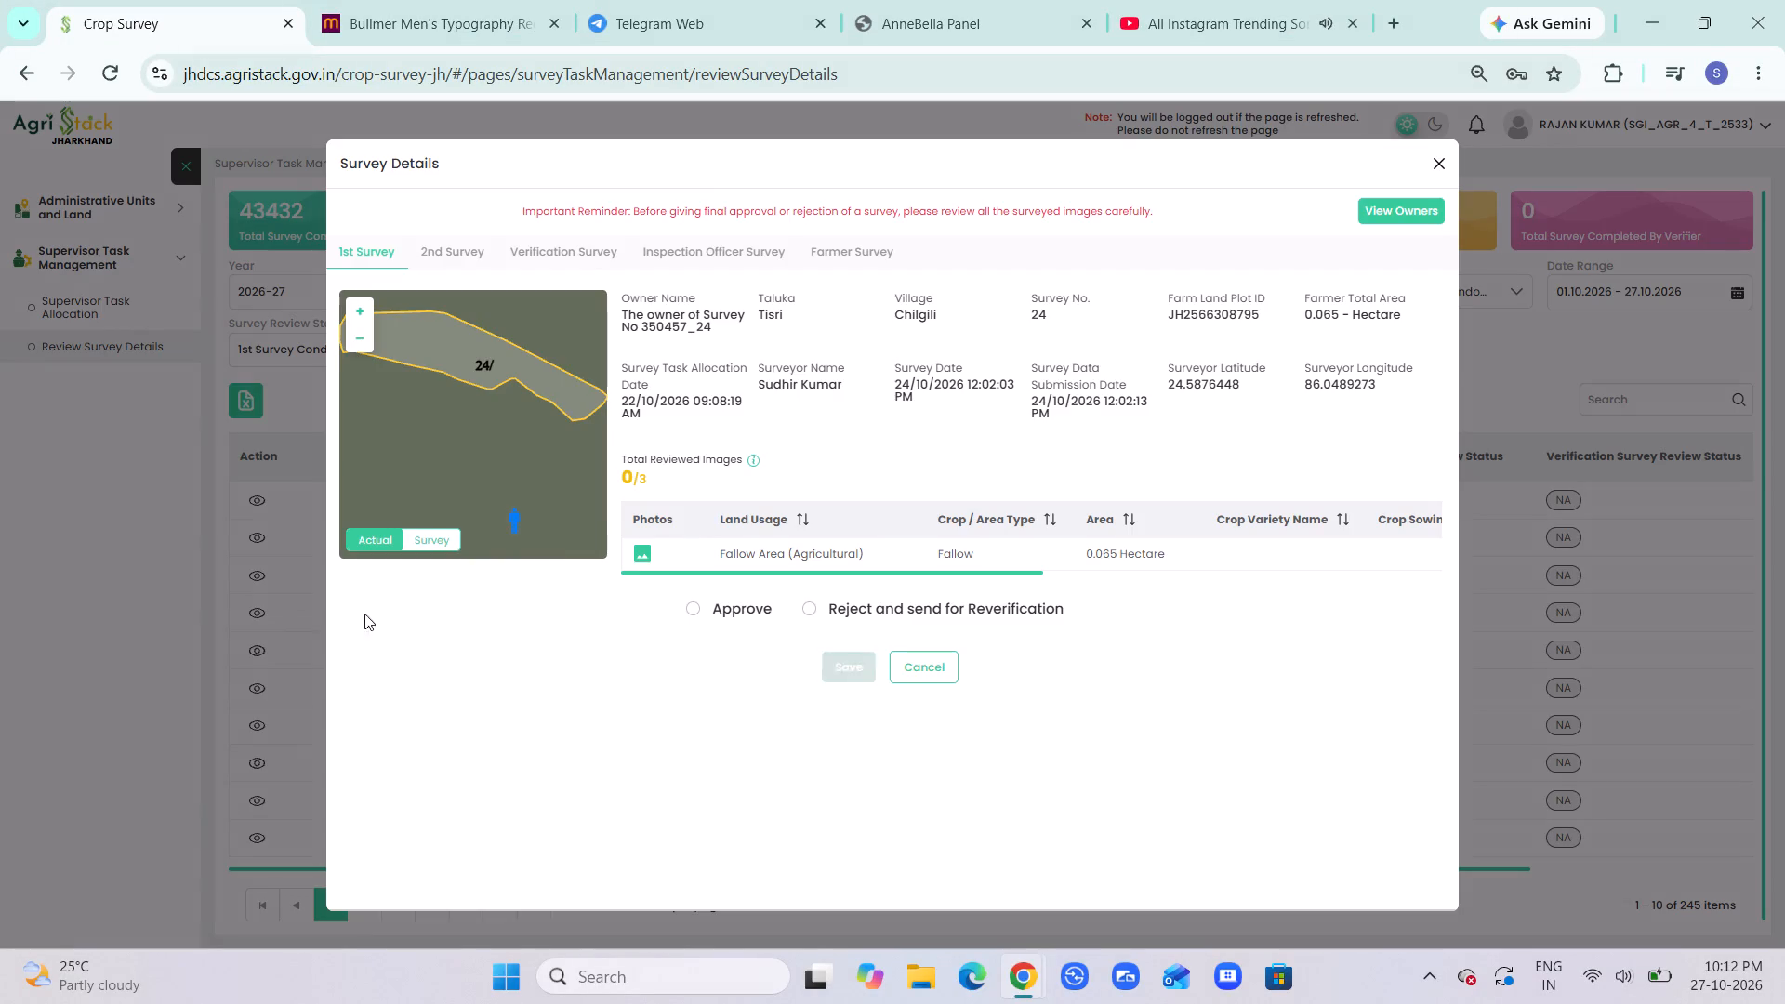
{"action": "left_click", "coordinate": [646, 552]}
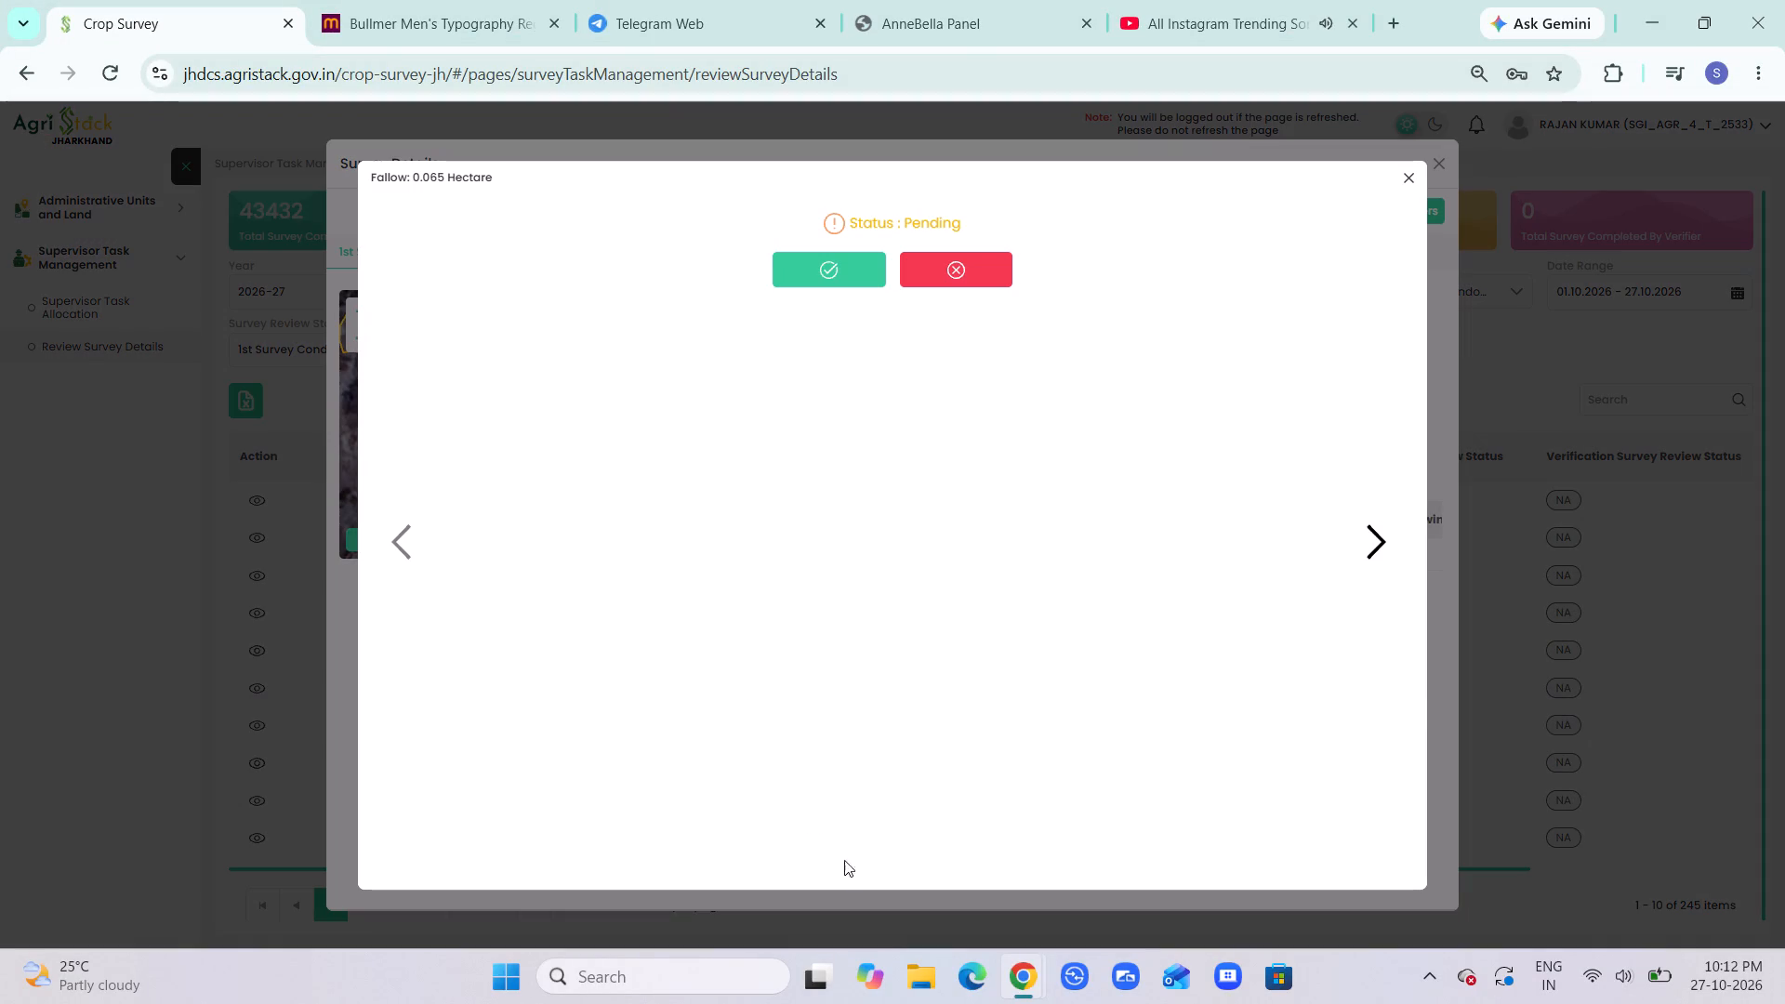
{"action": "left_click", "coordinate": [848, 850]}
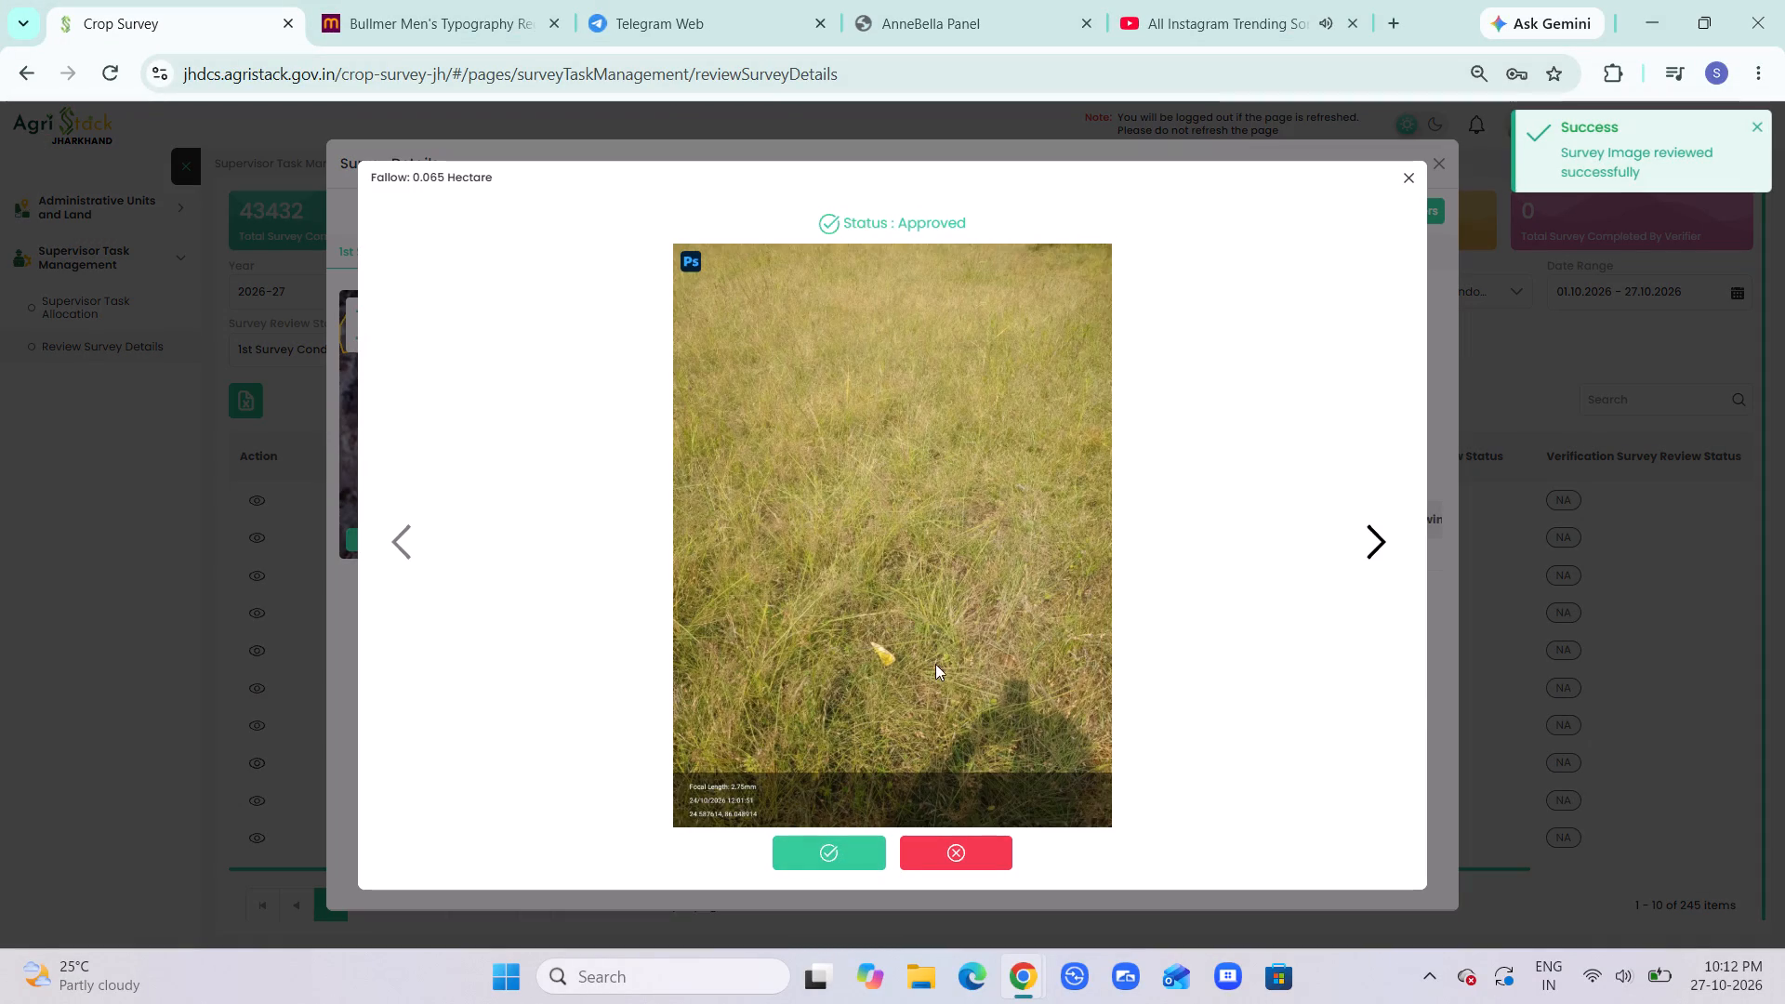
{"action": "left_click_drag", "start_coordinate": [1029, 669], "coordinate": [901, 674]}
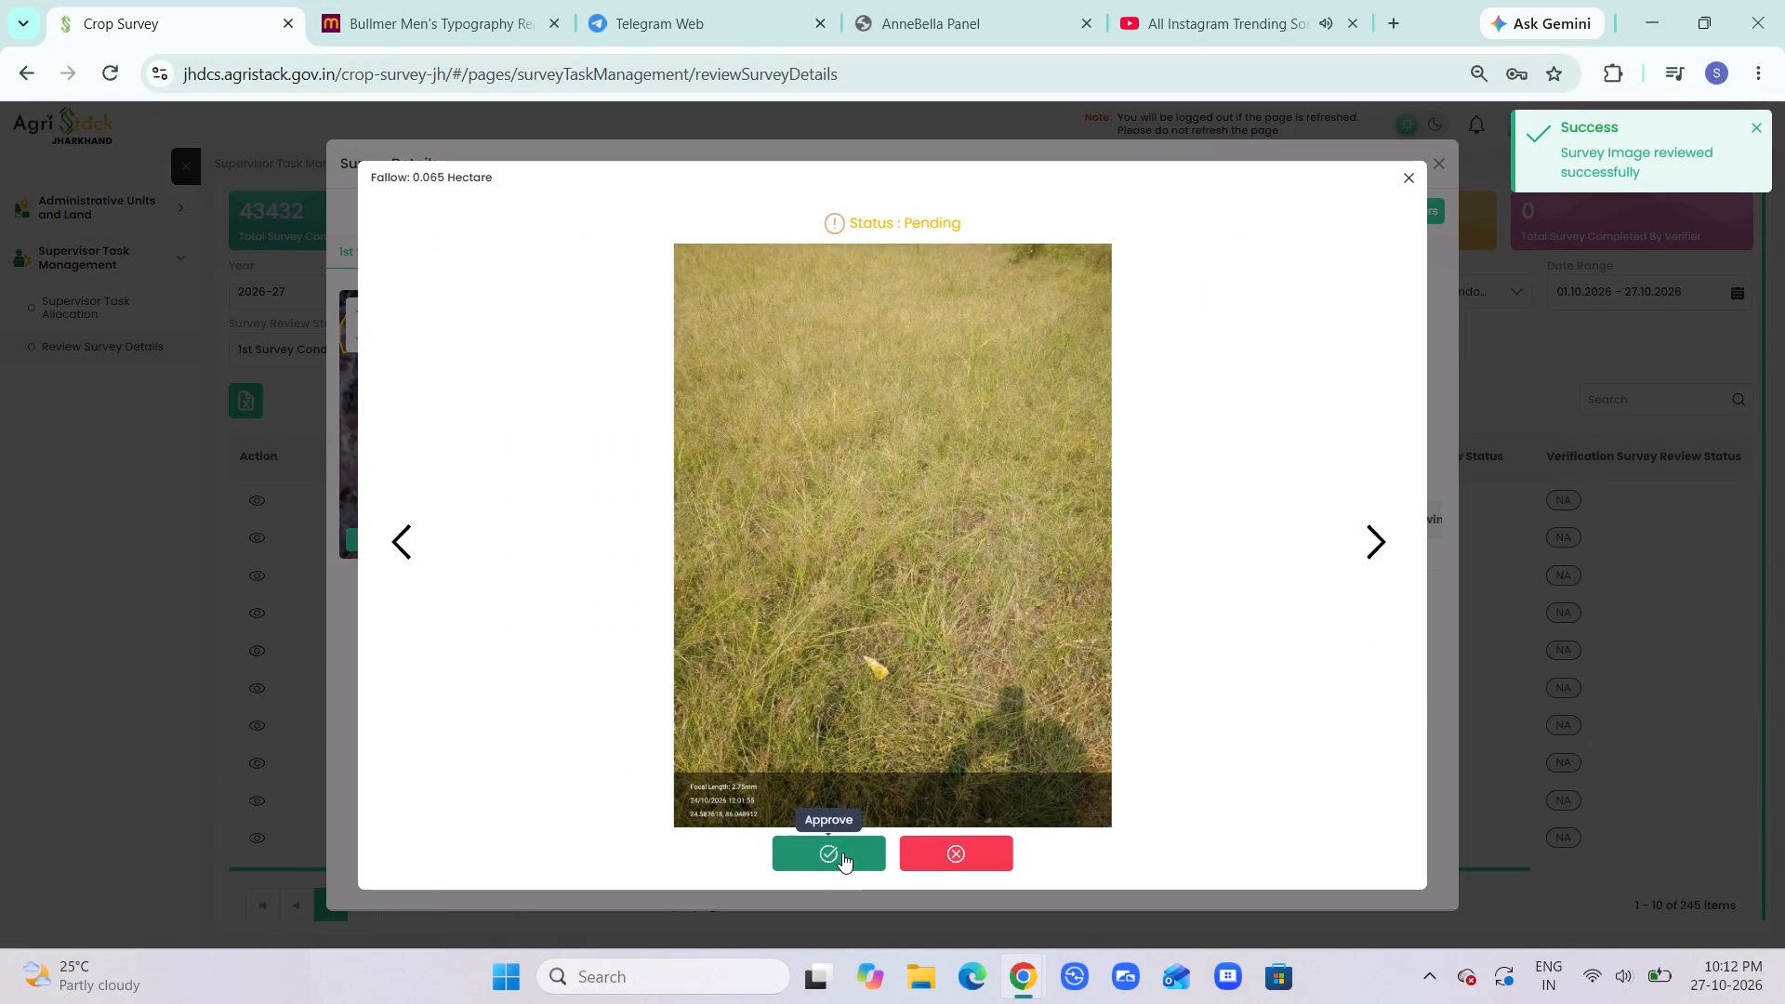
{"action": "left_click", "coordinate": [842, 852]}
{"action": "left_click_drag", "start_coordinate": [1034, 720], "coordinate": [897, 755]}
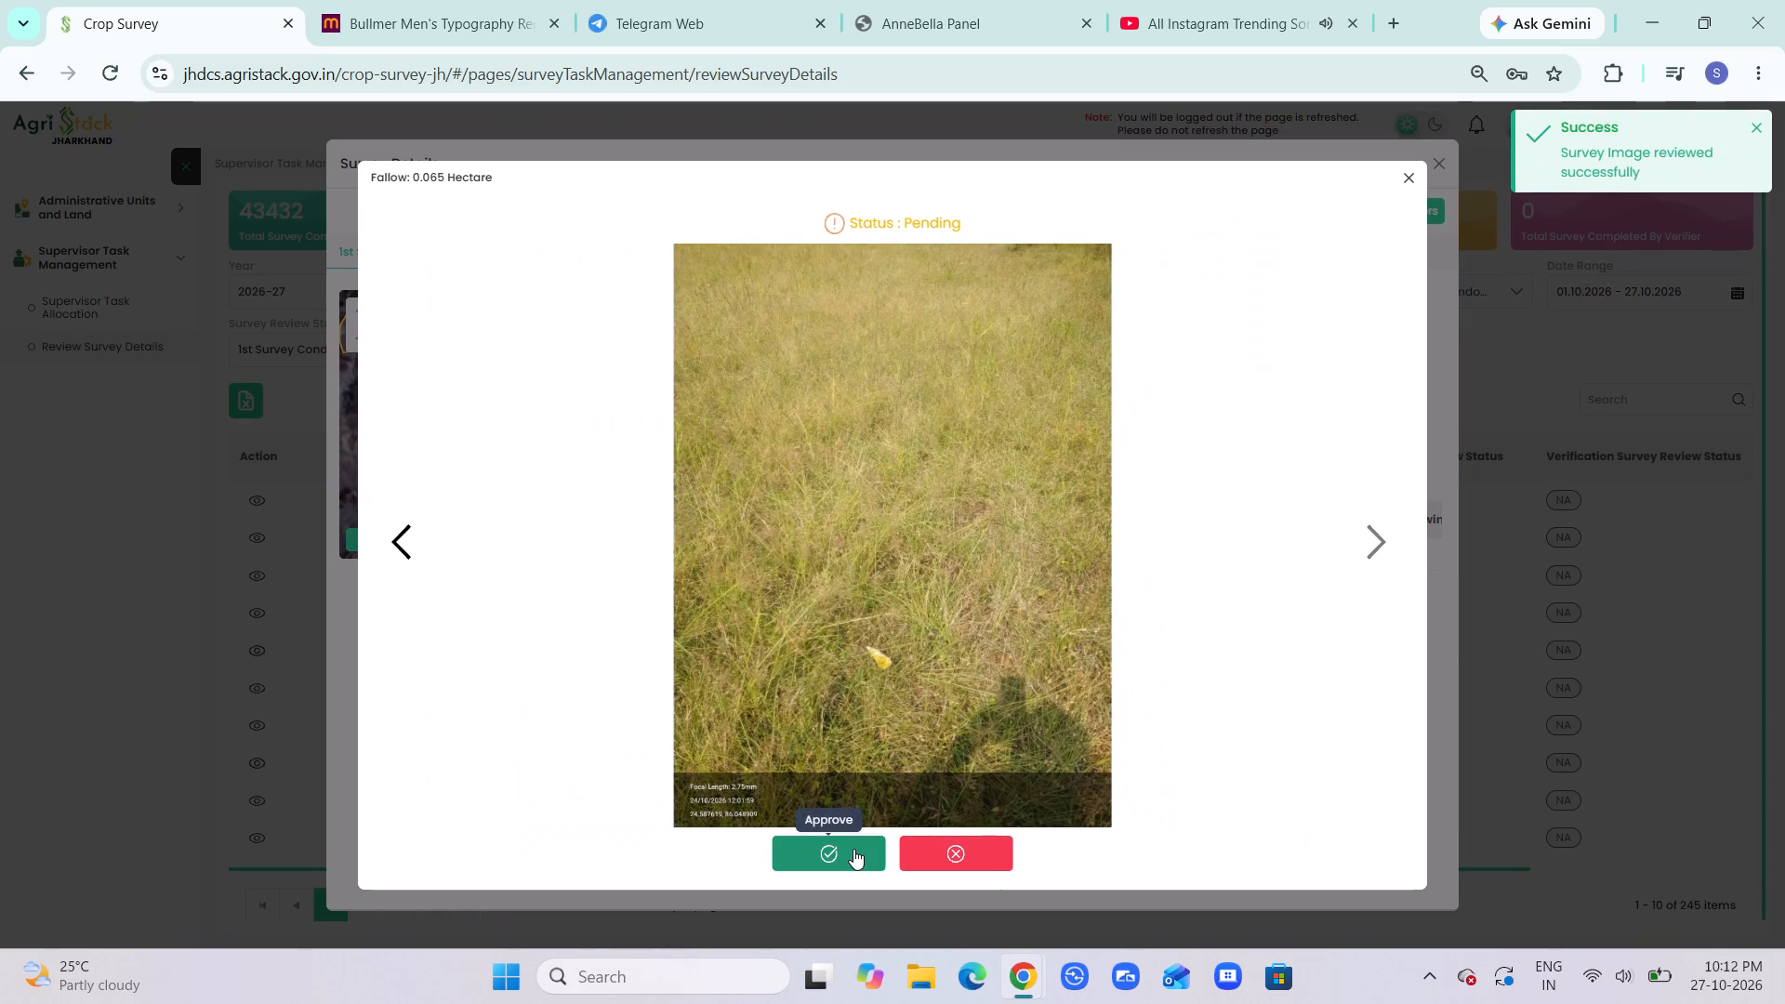
{"action": "left_click", "coordinate": [853, 849]}
{"action": "left_click", "coordinate": [1408, 172]}
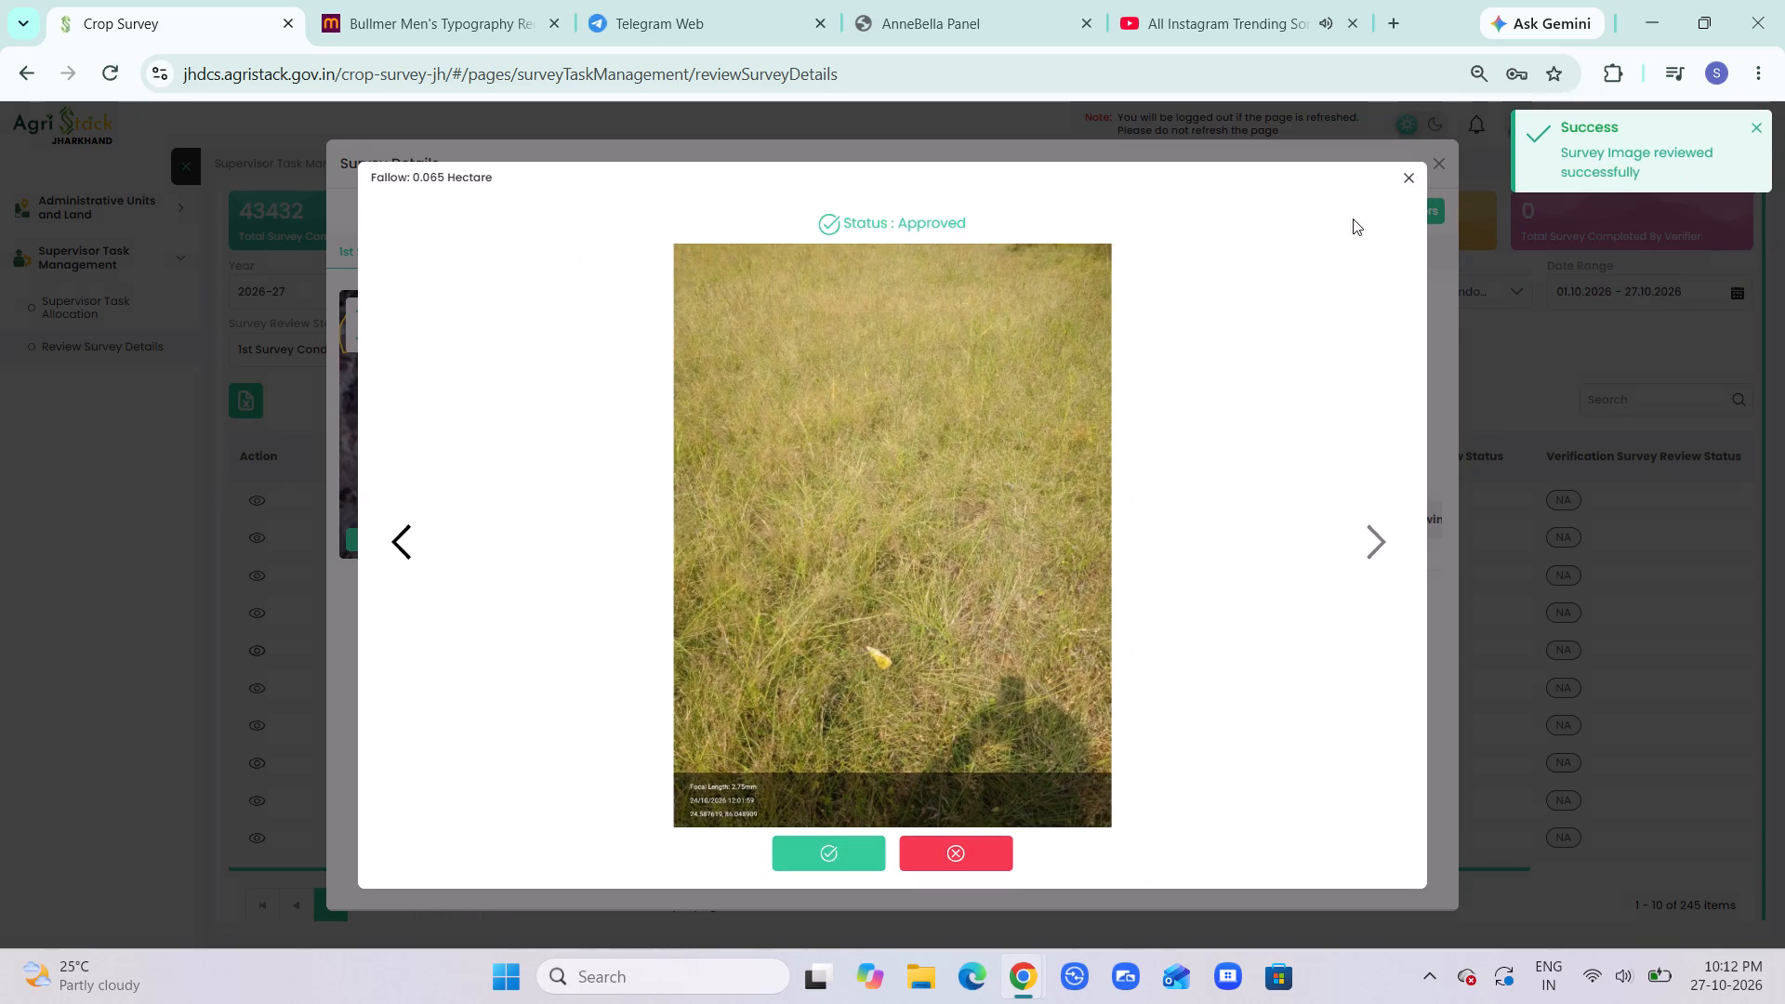
{"action": "left_click", "coordinate": [744, 614]}
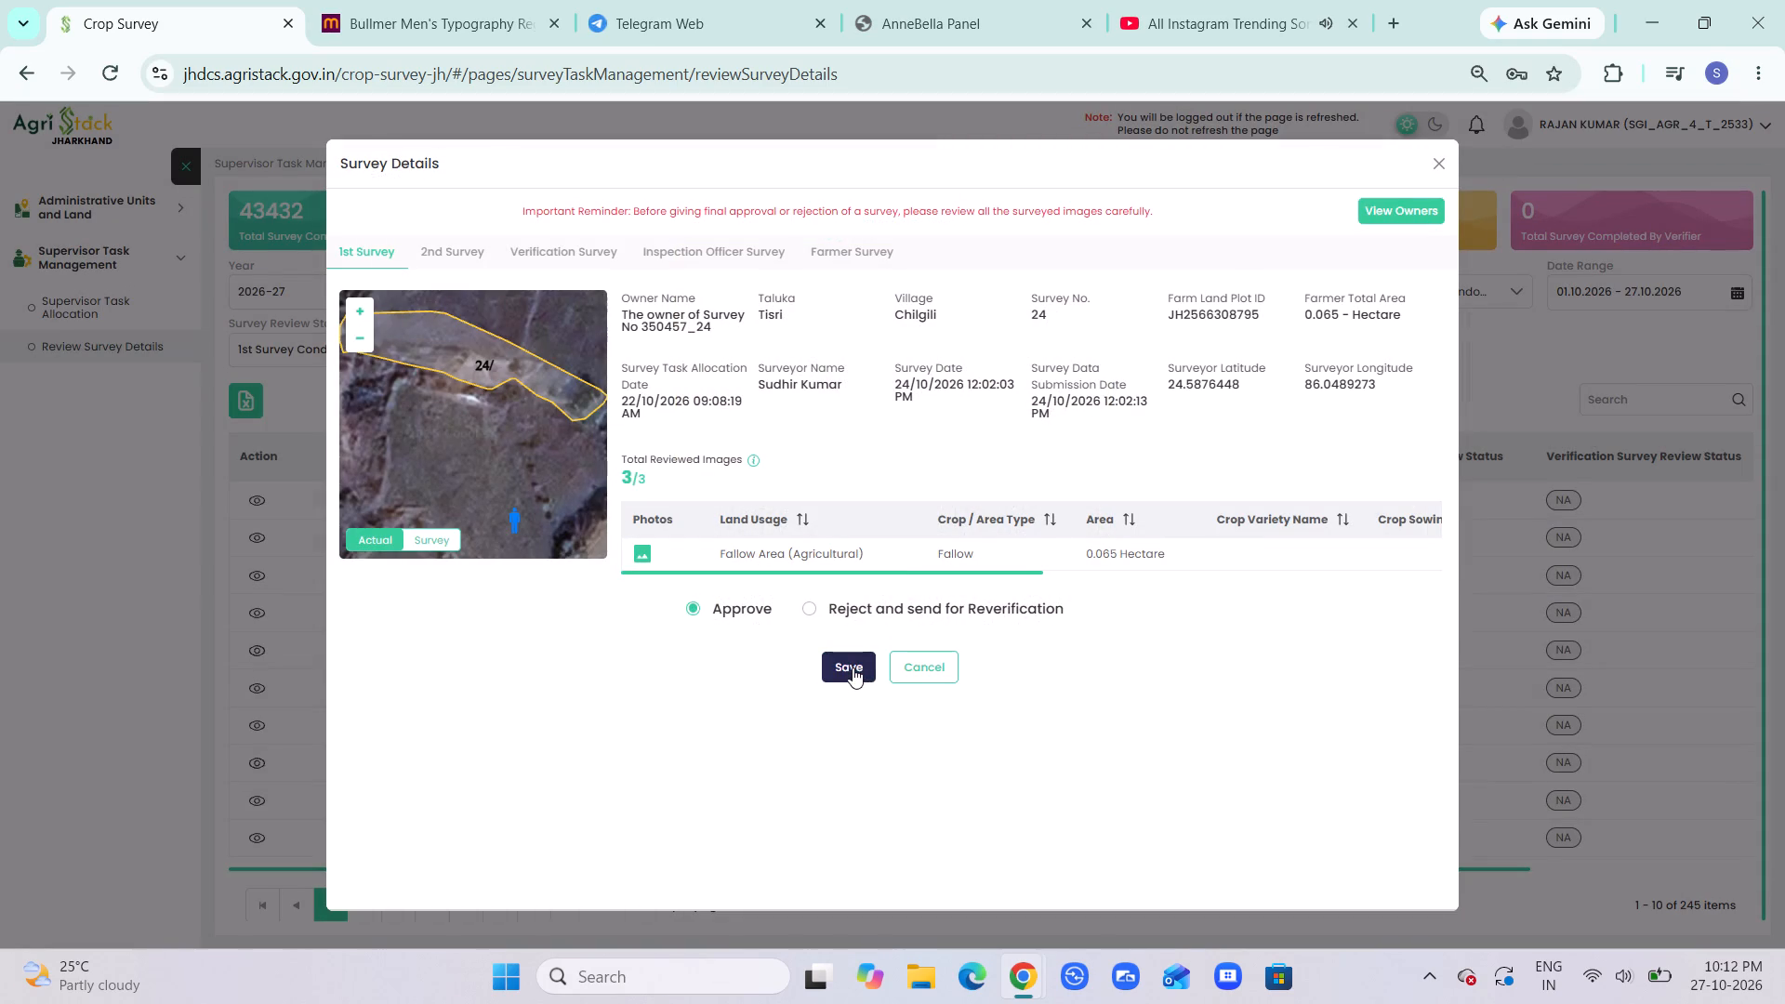
{"action": "left_click", "coordinate": [853, 667]}
{"action": "left_click", "coordinate": [873, 551]}
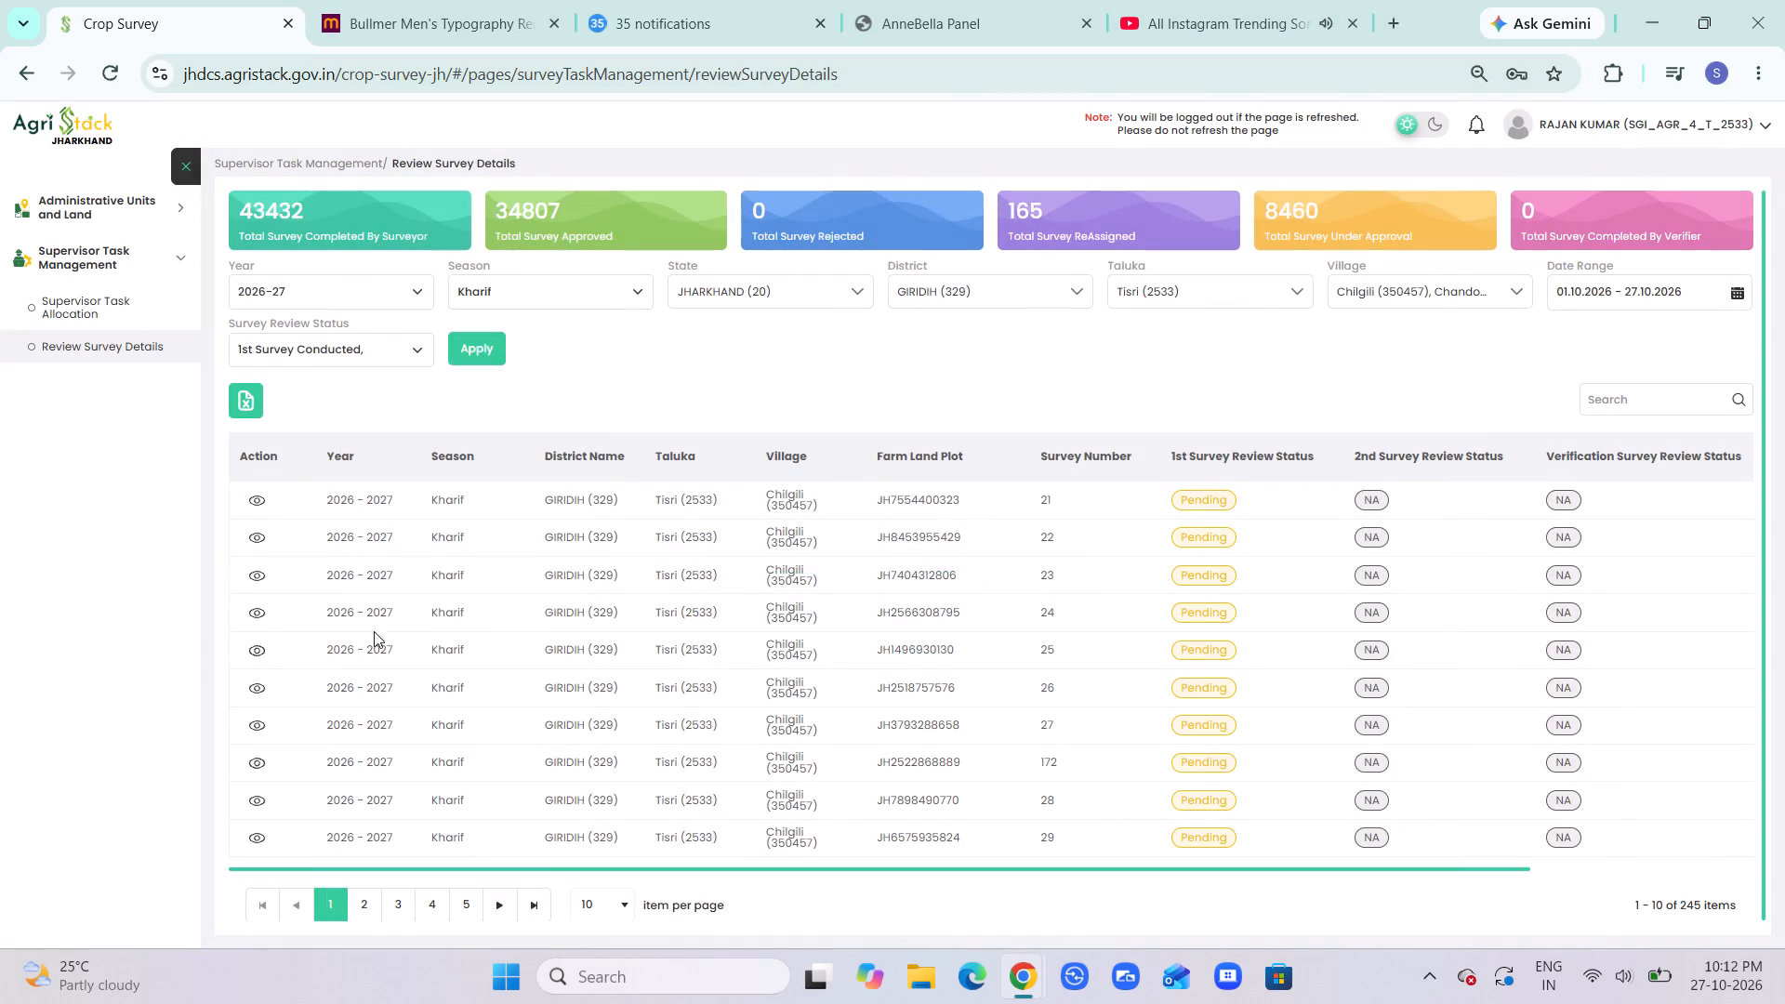
Approve all three fallow-land photos of survey number 25 and save its first survey with the Approve decision, closing its details.
{"action": "left_click", "coordinate": [259, 652]}
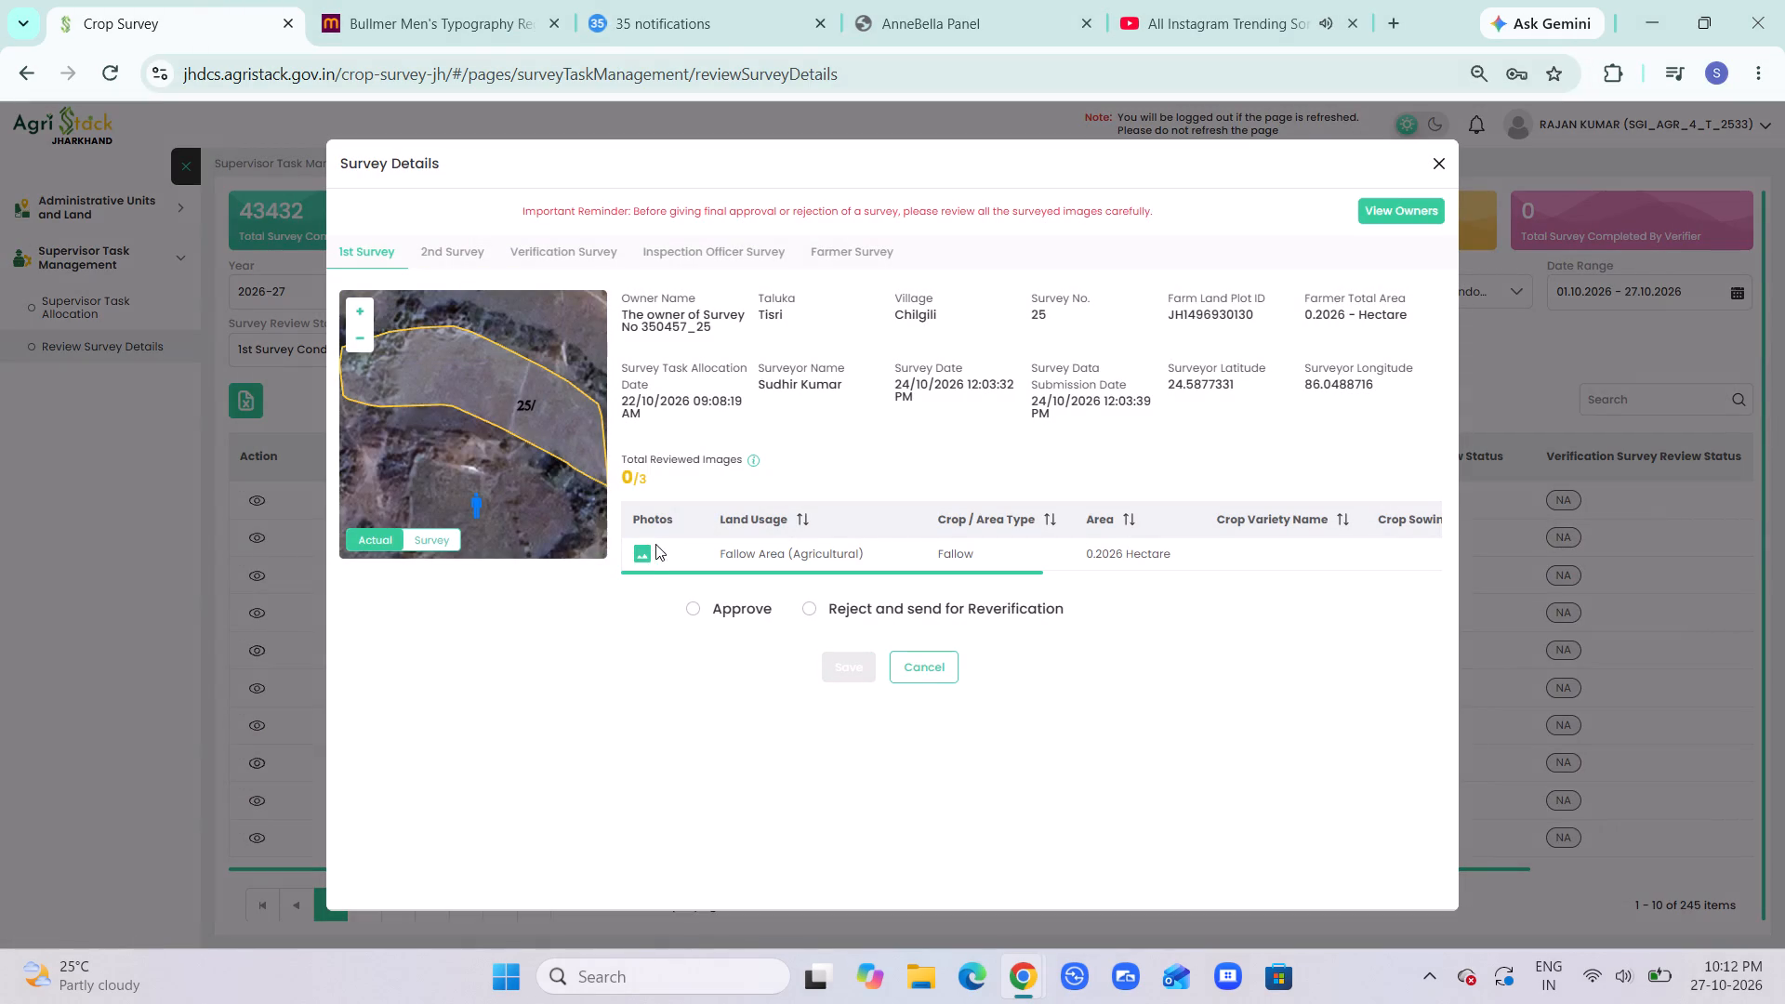
{"action": "left_click", "coordinate": [647, 549]}
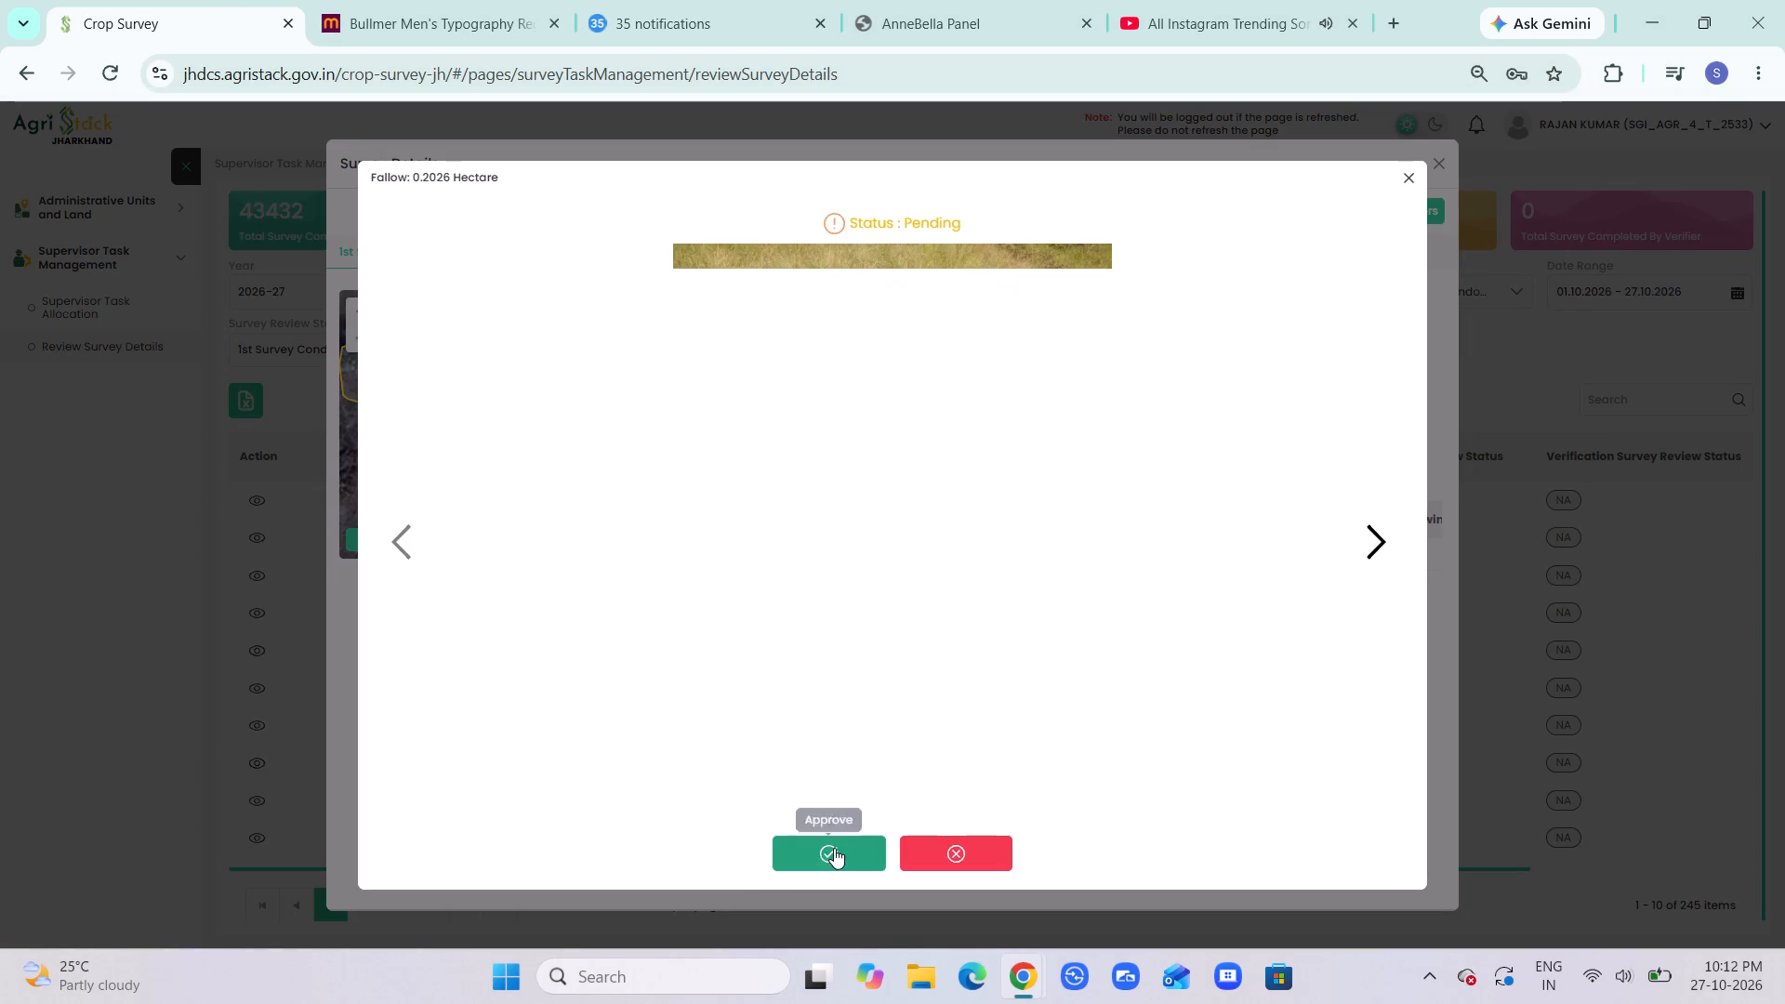
{"action": "left_click", "coordinate": [853, 848]}
{"action": "left_click_drag", "start_coordinate": [1030, 695], "coordinate": [936, 696]}
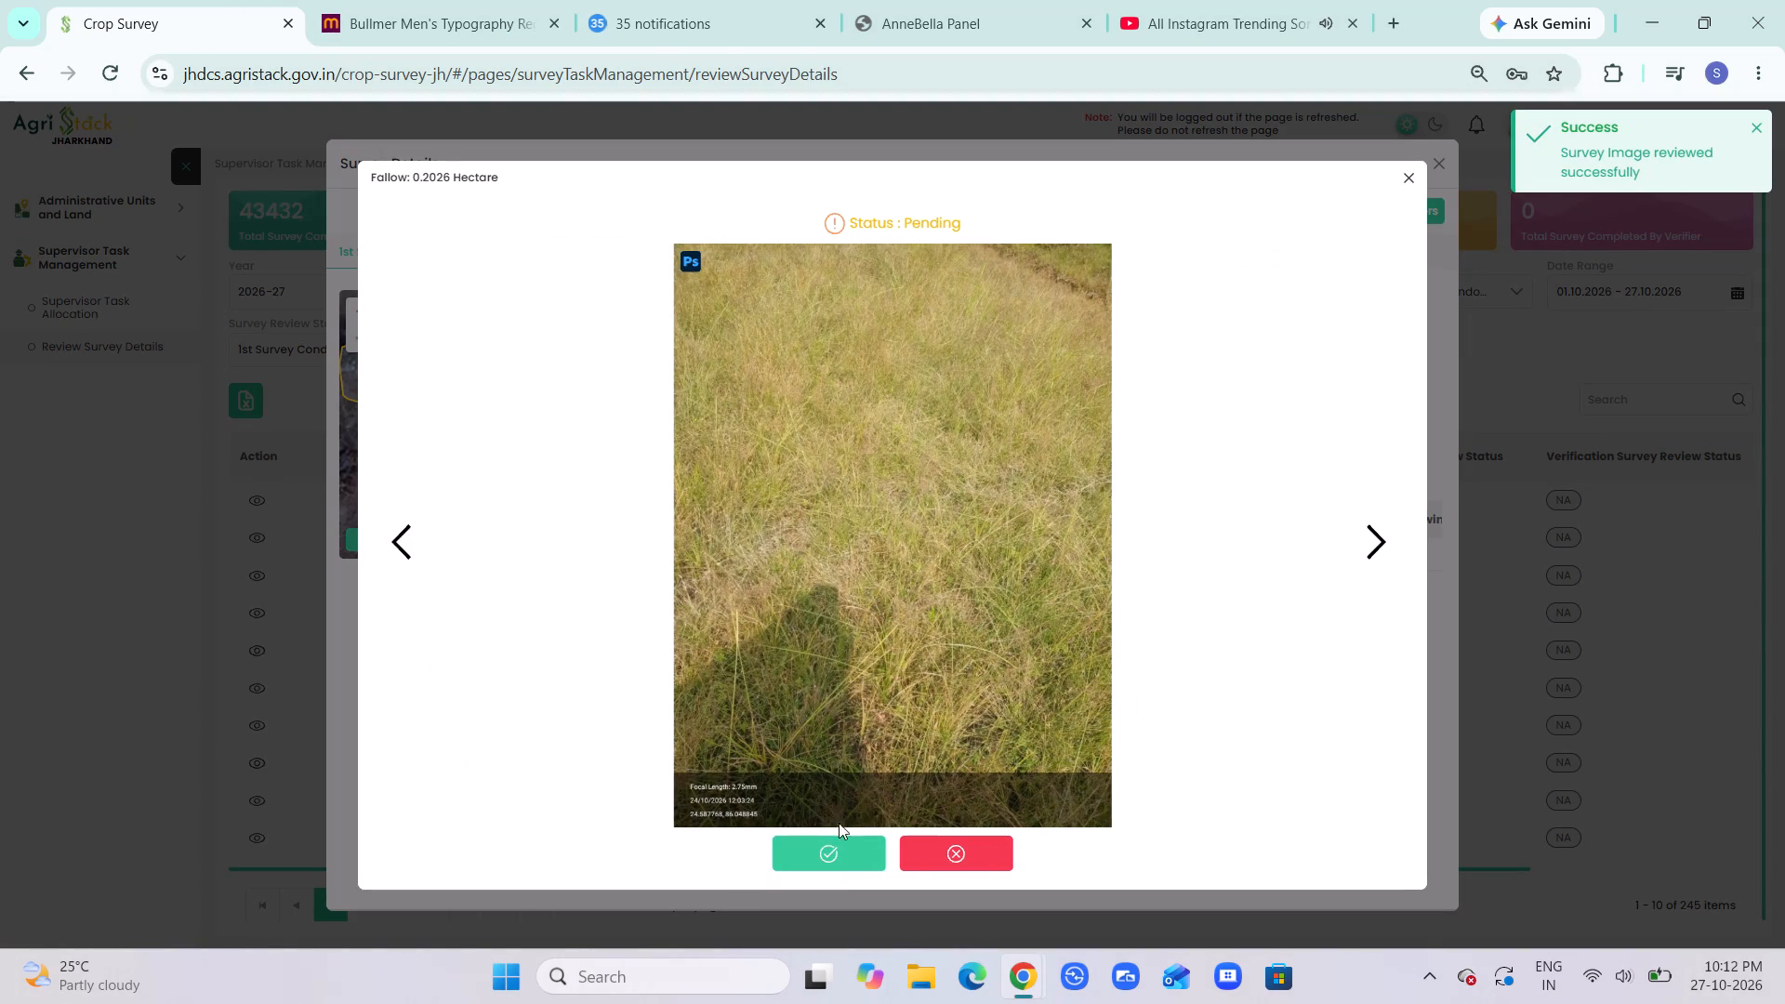
{"action": "left_click", "coordinate": [855, 848]}
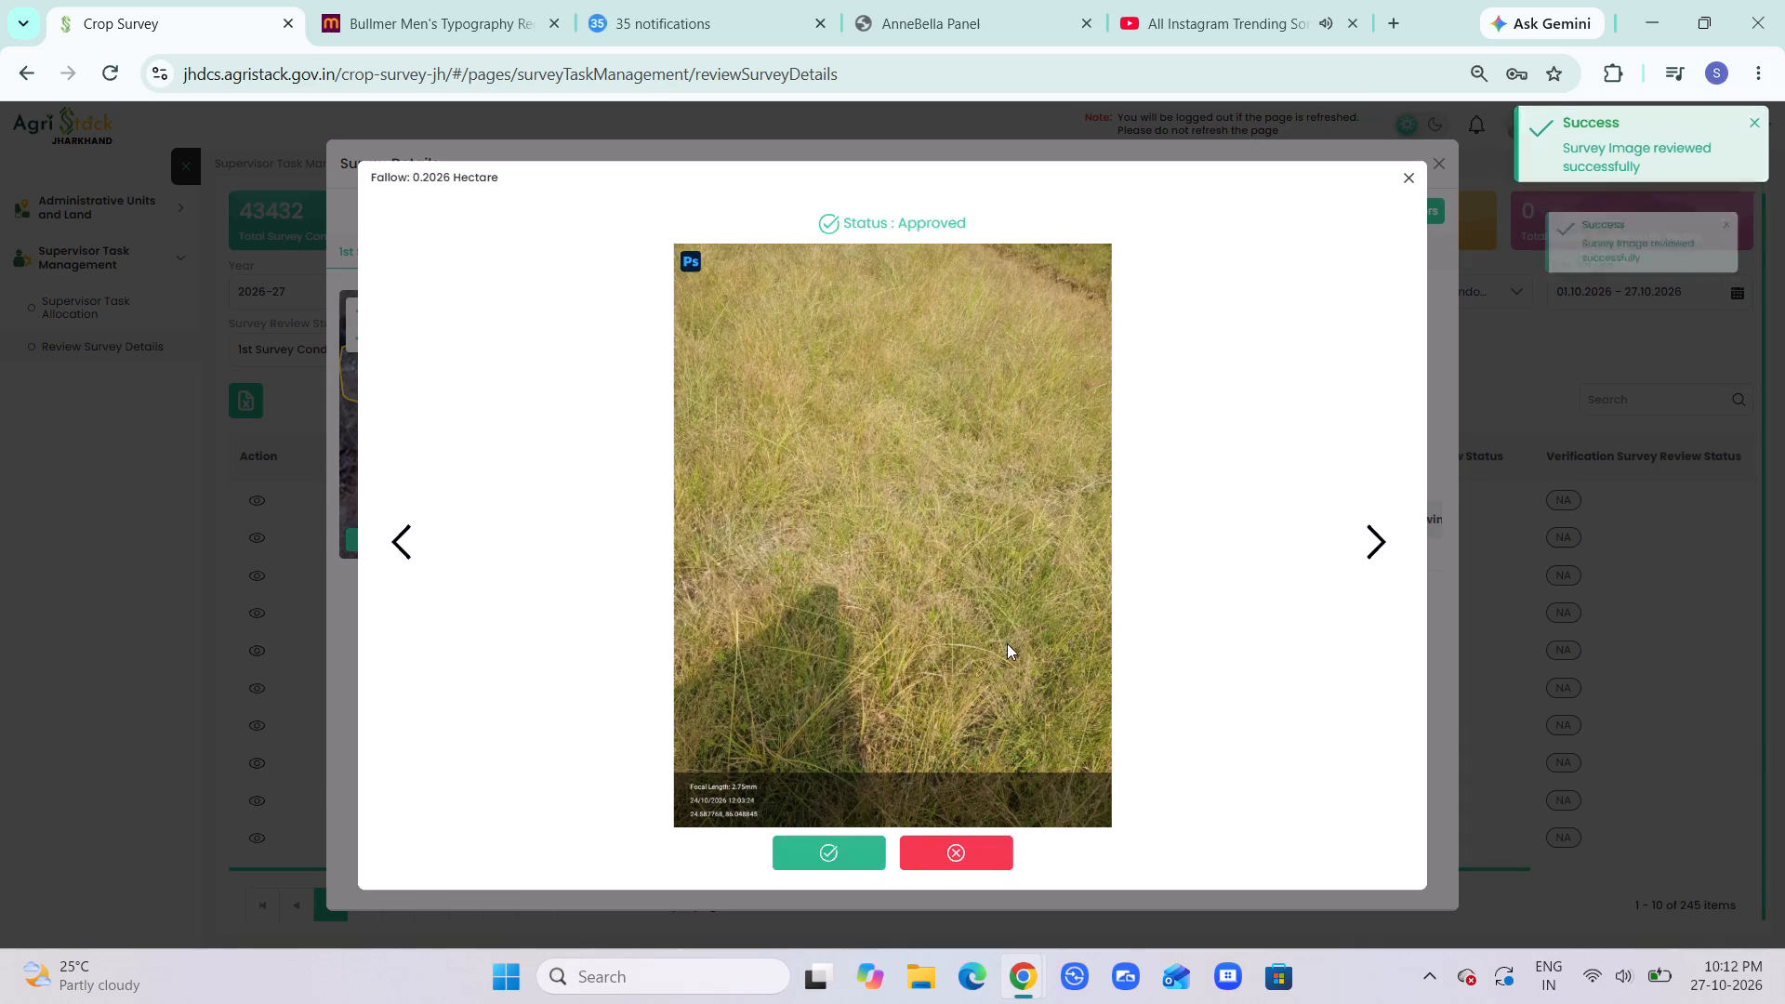
{"action": "left_click_drag", "start_coordinate": [1017, 643], "coordinate": [846, 671]}
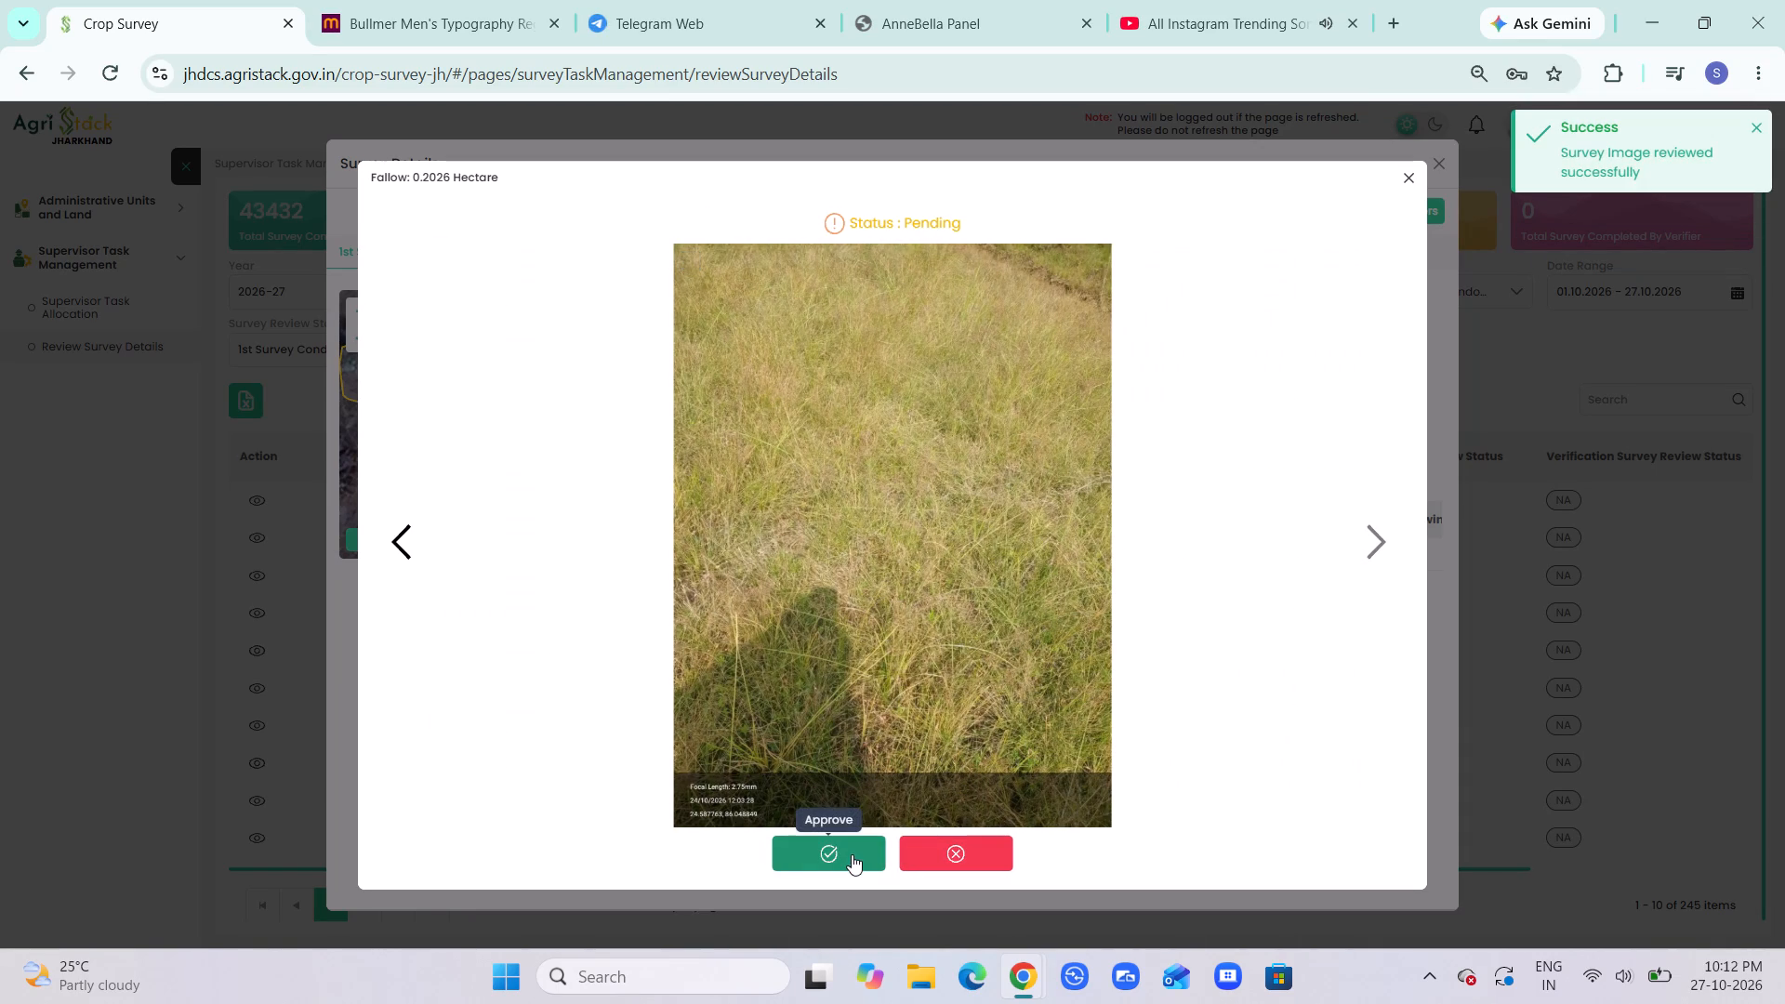
{"action": "left_click", "coordinate": [852, 854]}
{"action": "left_click", "coordinate": [1412, 181]}
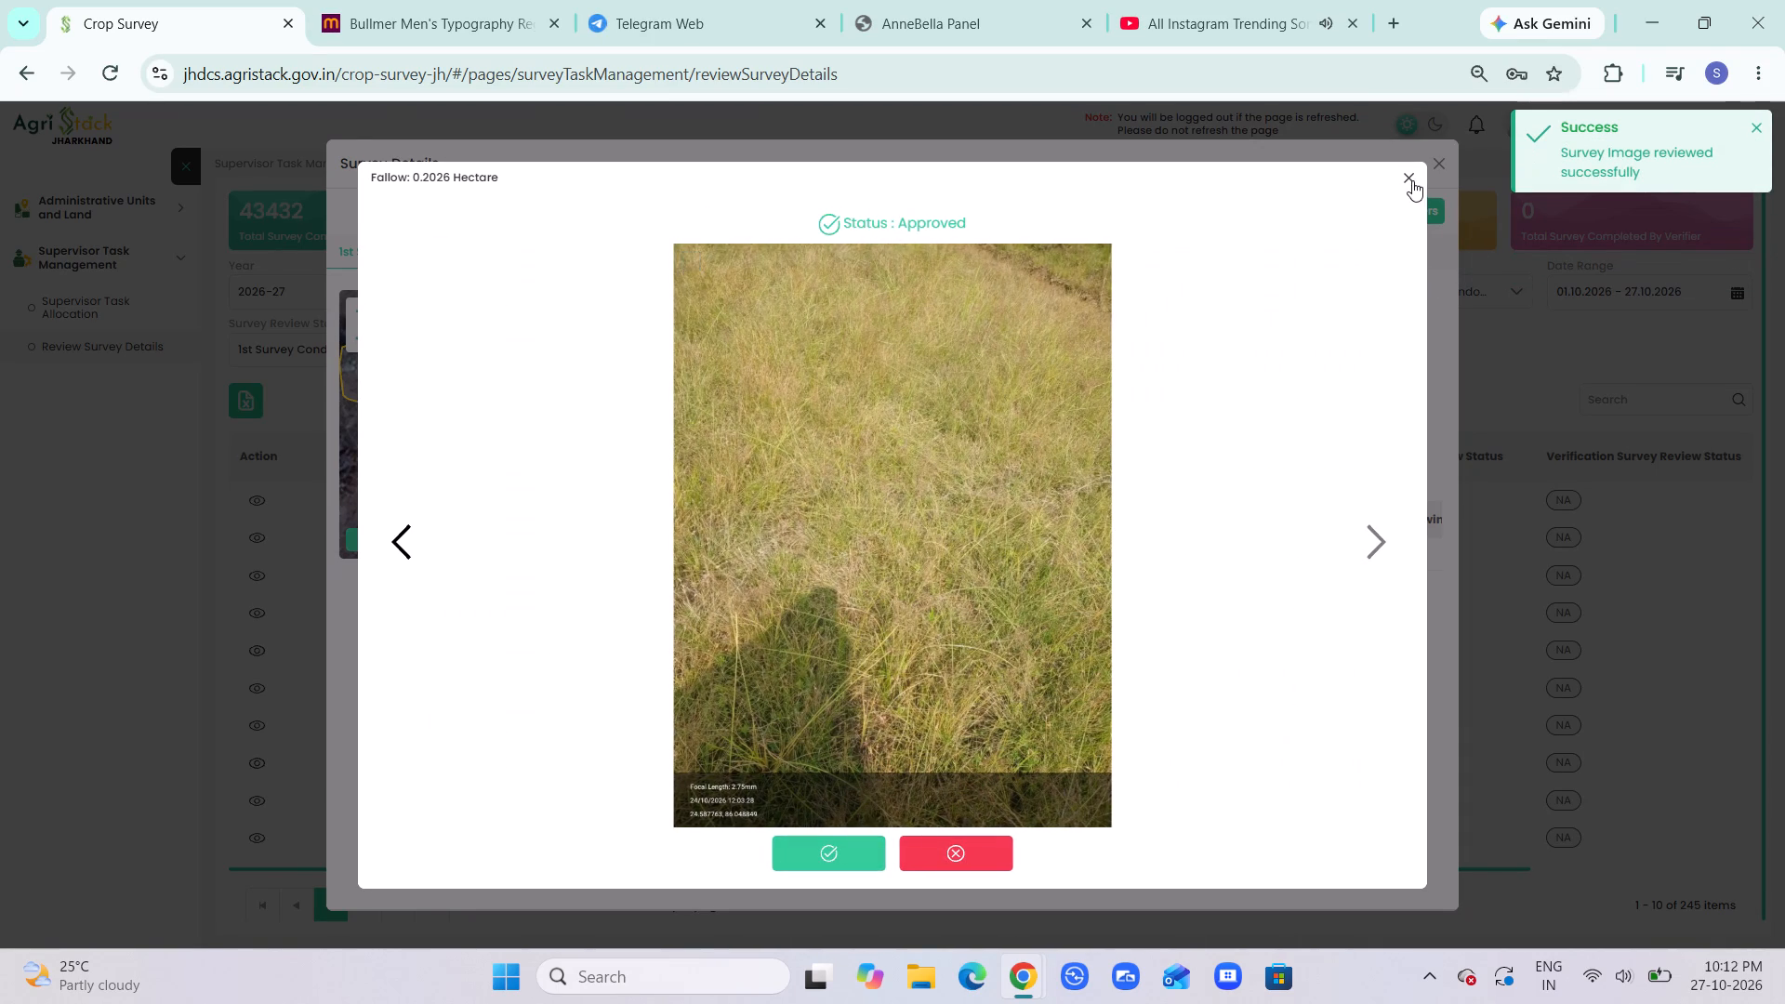
{"action": "left_click", "coordinate": [716, 609]}
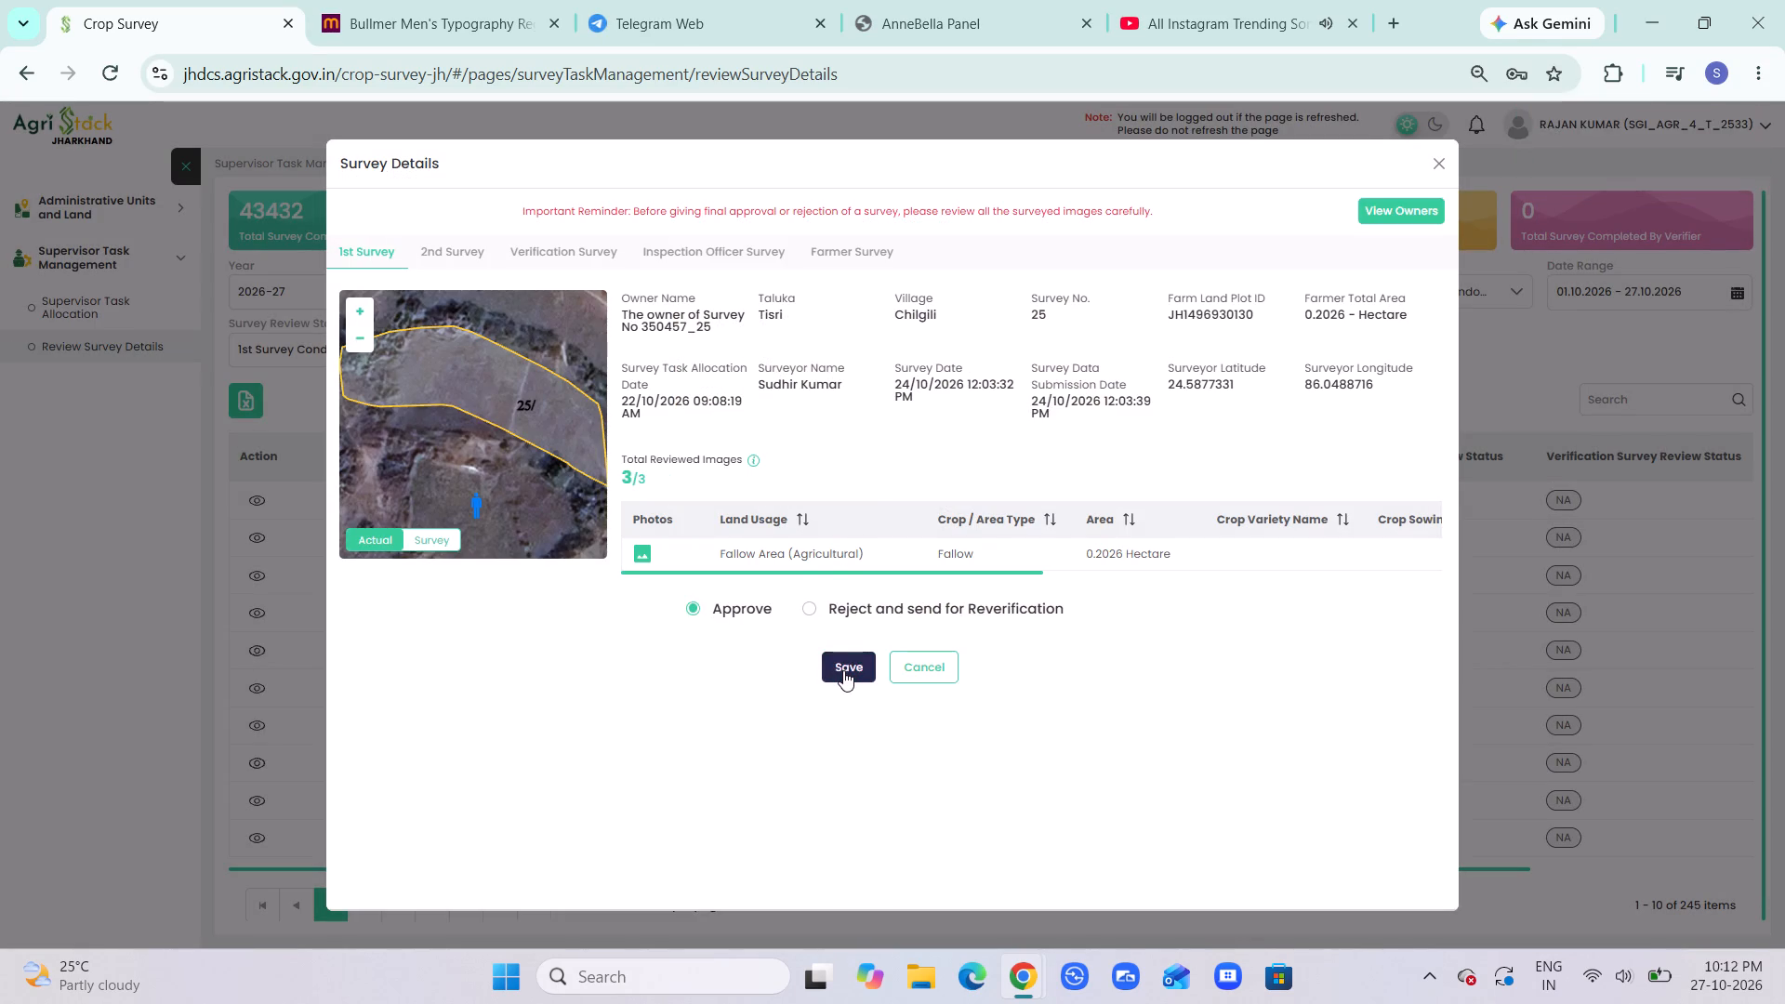
{"action": "left_click", "coordinate": [843, 670]}
{"action": "left_click", "coordinate": [872, 561]}
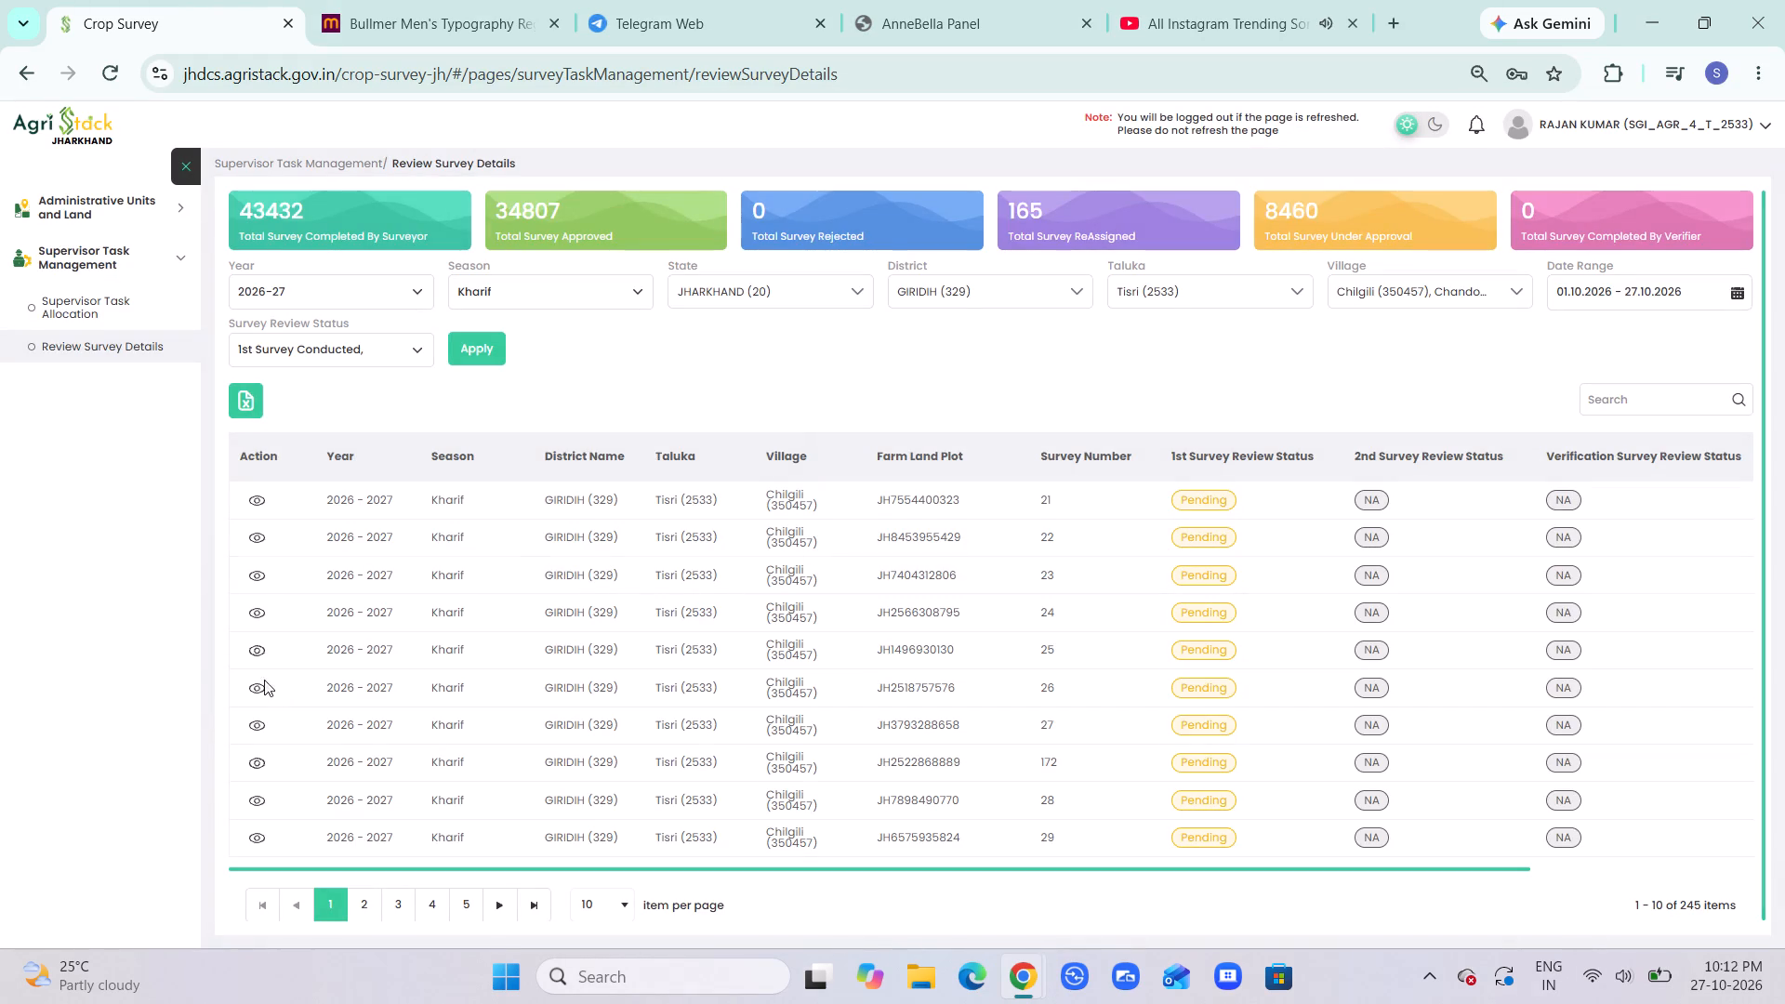
Approve all three fallow-land photos of survey number 26 and save its first survey with the Approve decision, closing its details.
{"action": "left_click", "coordinate": [254, 680]}
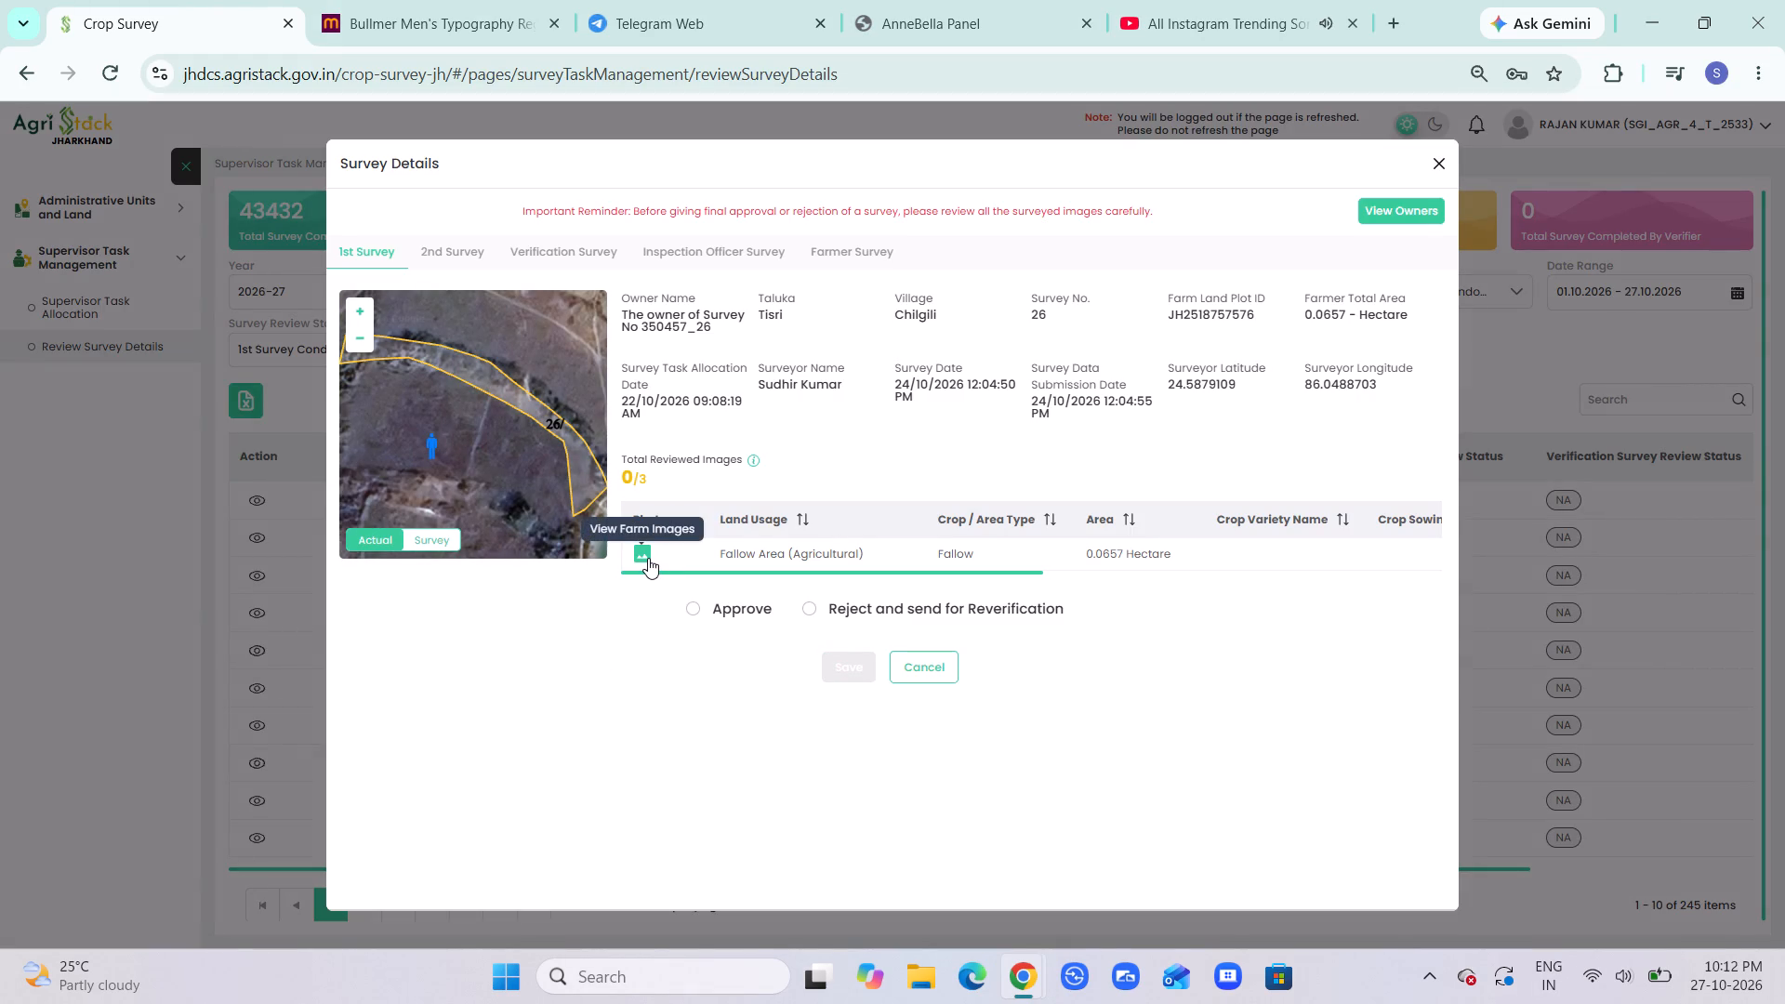
{"action": "left_click", "coordinate": [648, 558]}
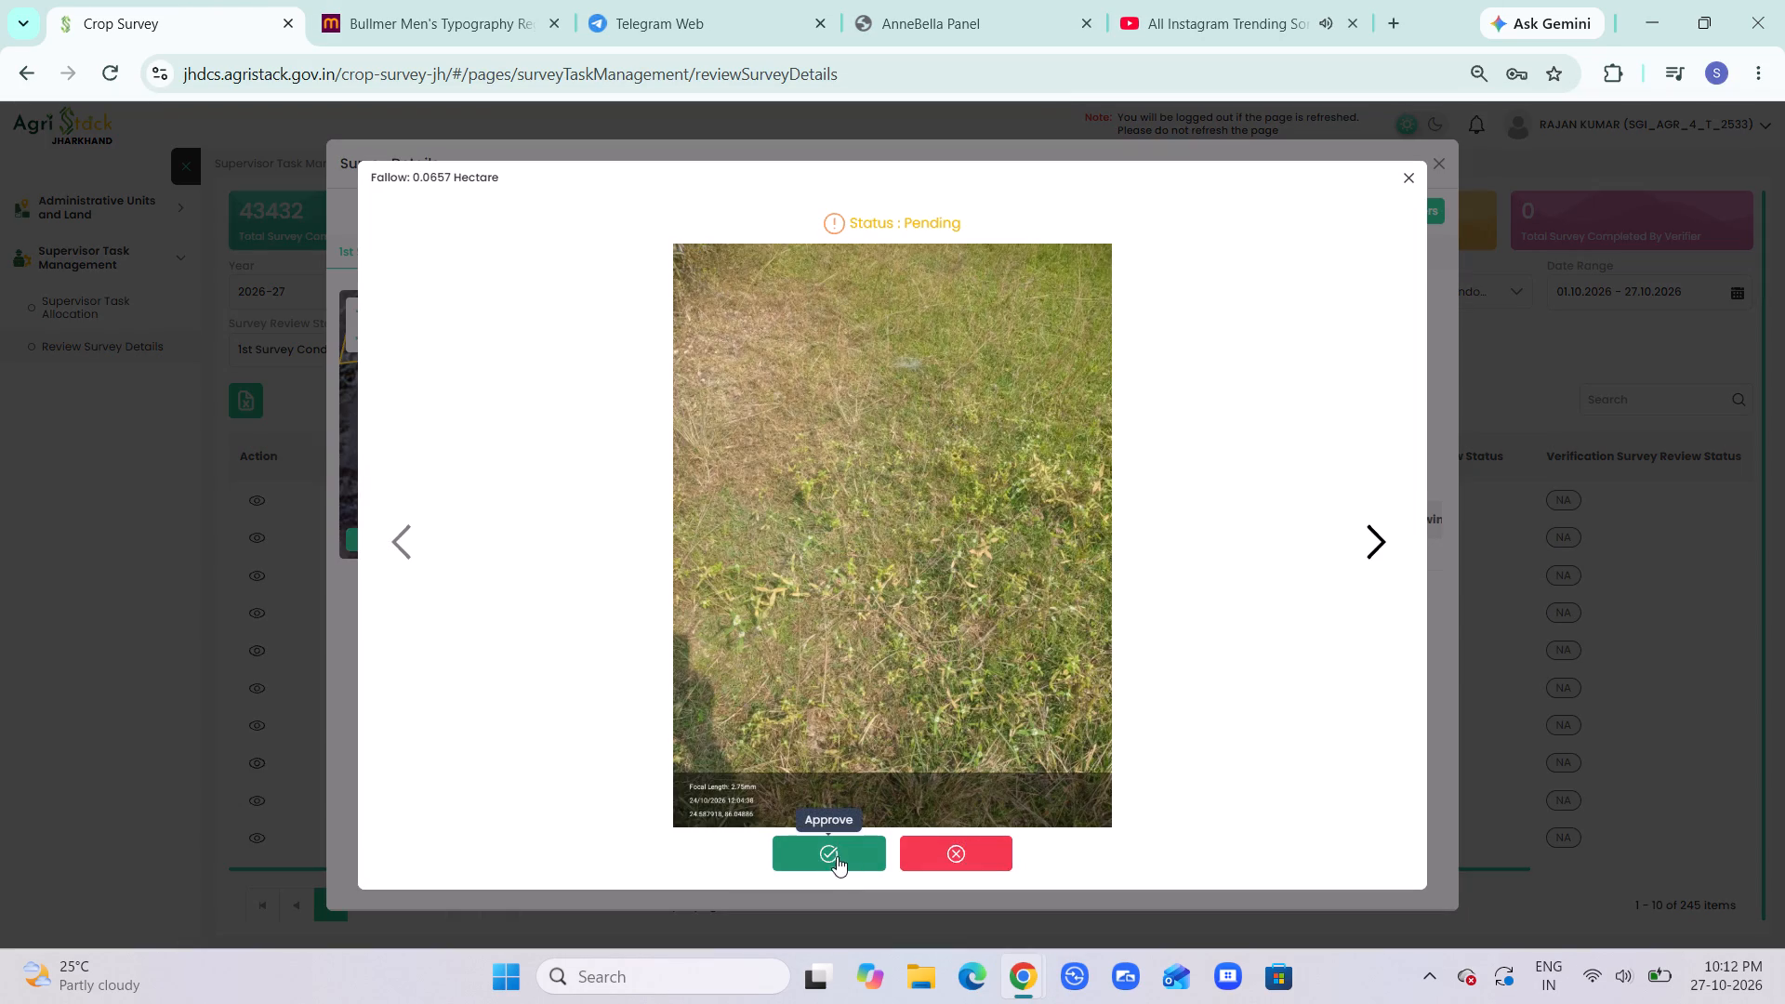
{"action": "left_click", "coordinate": [840, 850]}
{"action": "left_click_drag", "start_coordinate": [980, 679], "coordinate": [706, 697]}
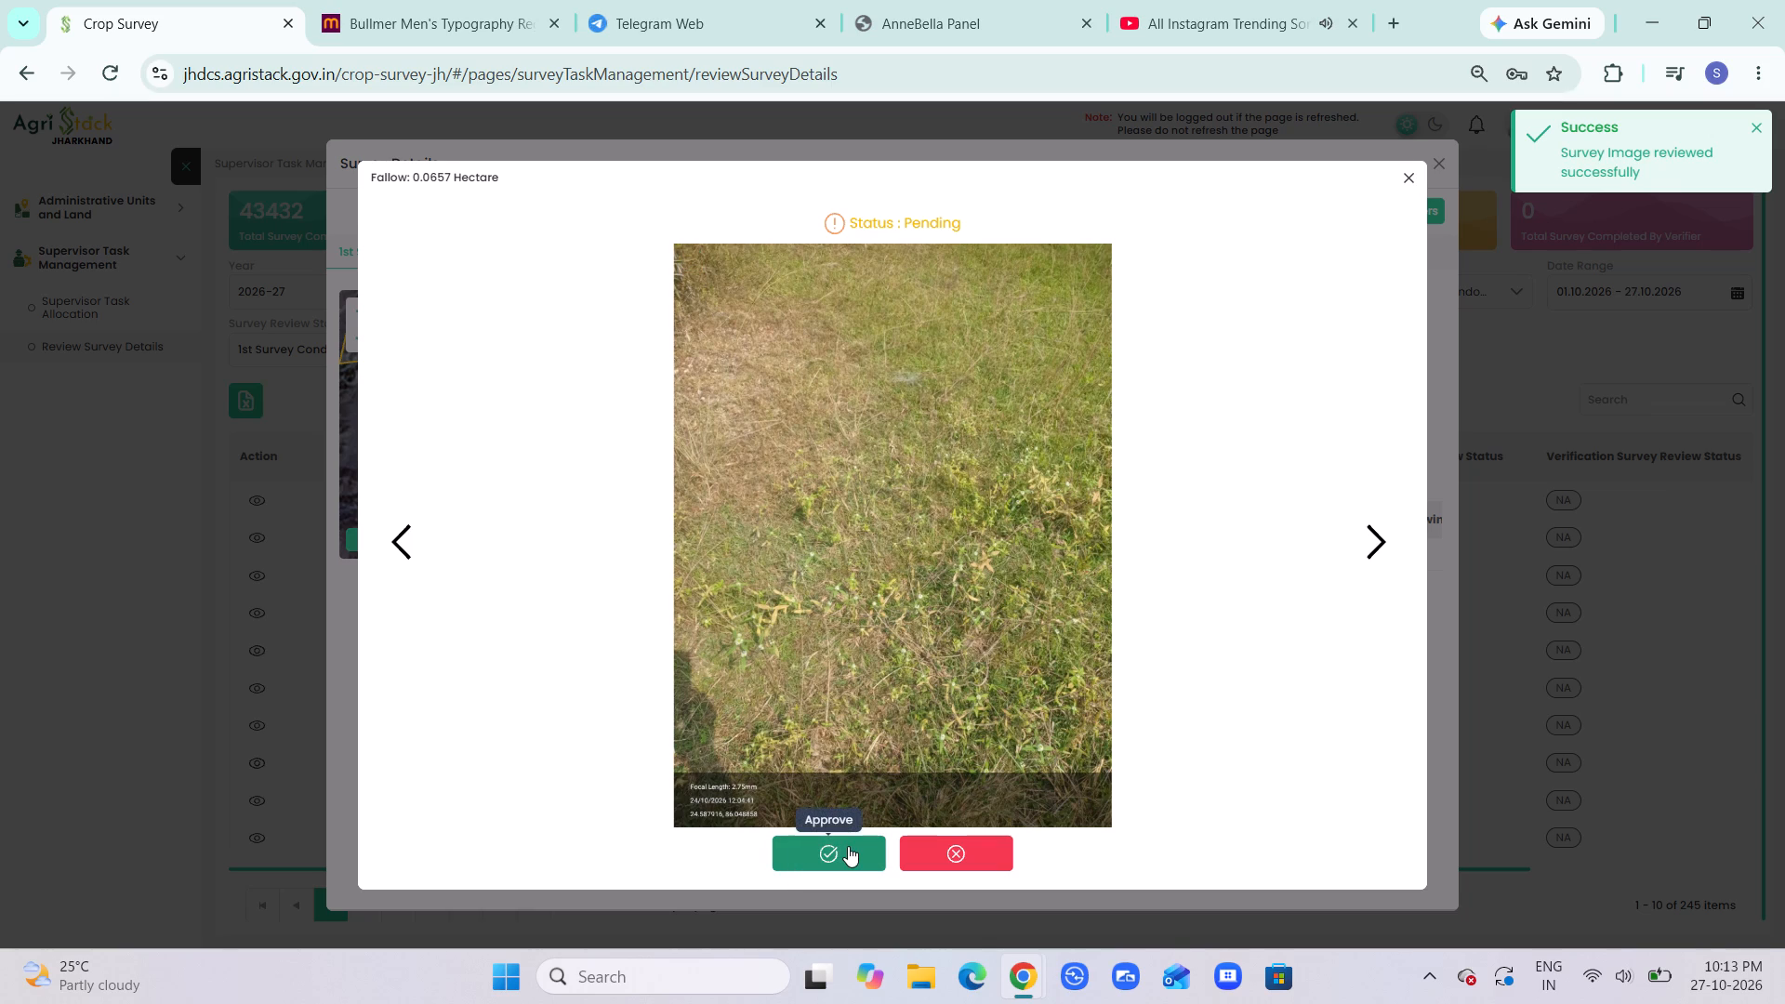
{"action": "left_click", "coordinate": [848, 846]}
{"action": "left_click_drag", "start_coordinate": [973, 690], "coordinate": [955, 683]}
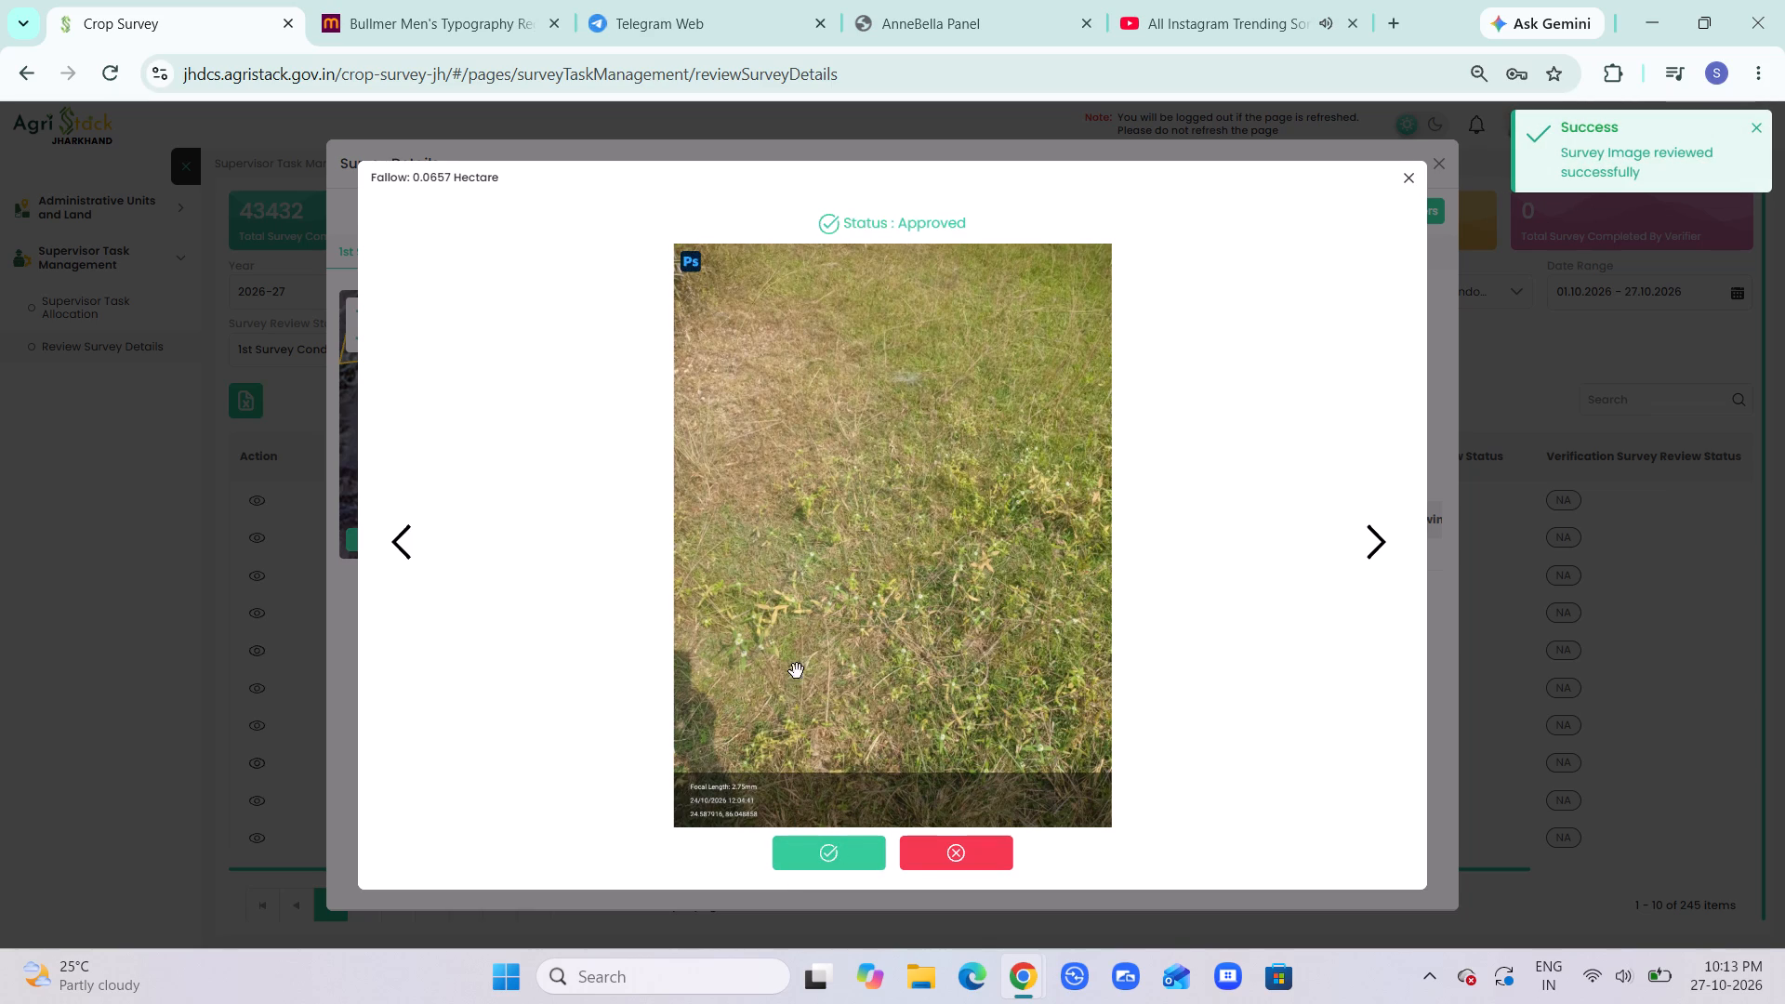
{"action": "left_click_drag", "start_coordinate": [903, 722], "coordinate": [766, 733]}
{"action": "left_click", "coordinate": [824, 847]}
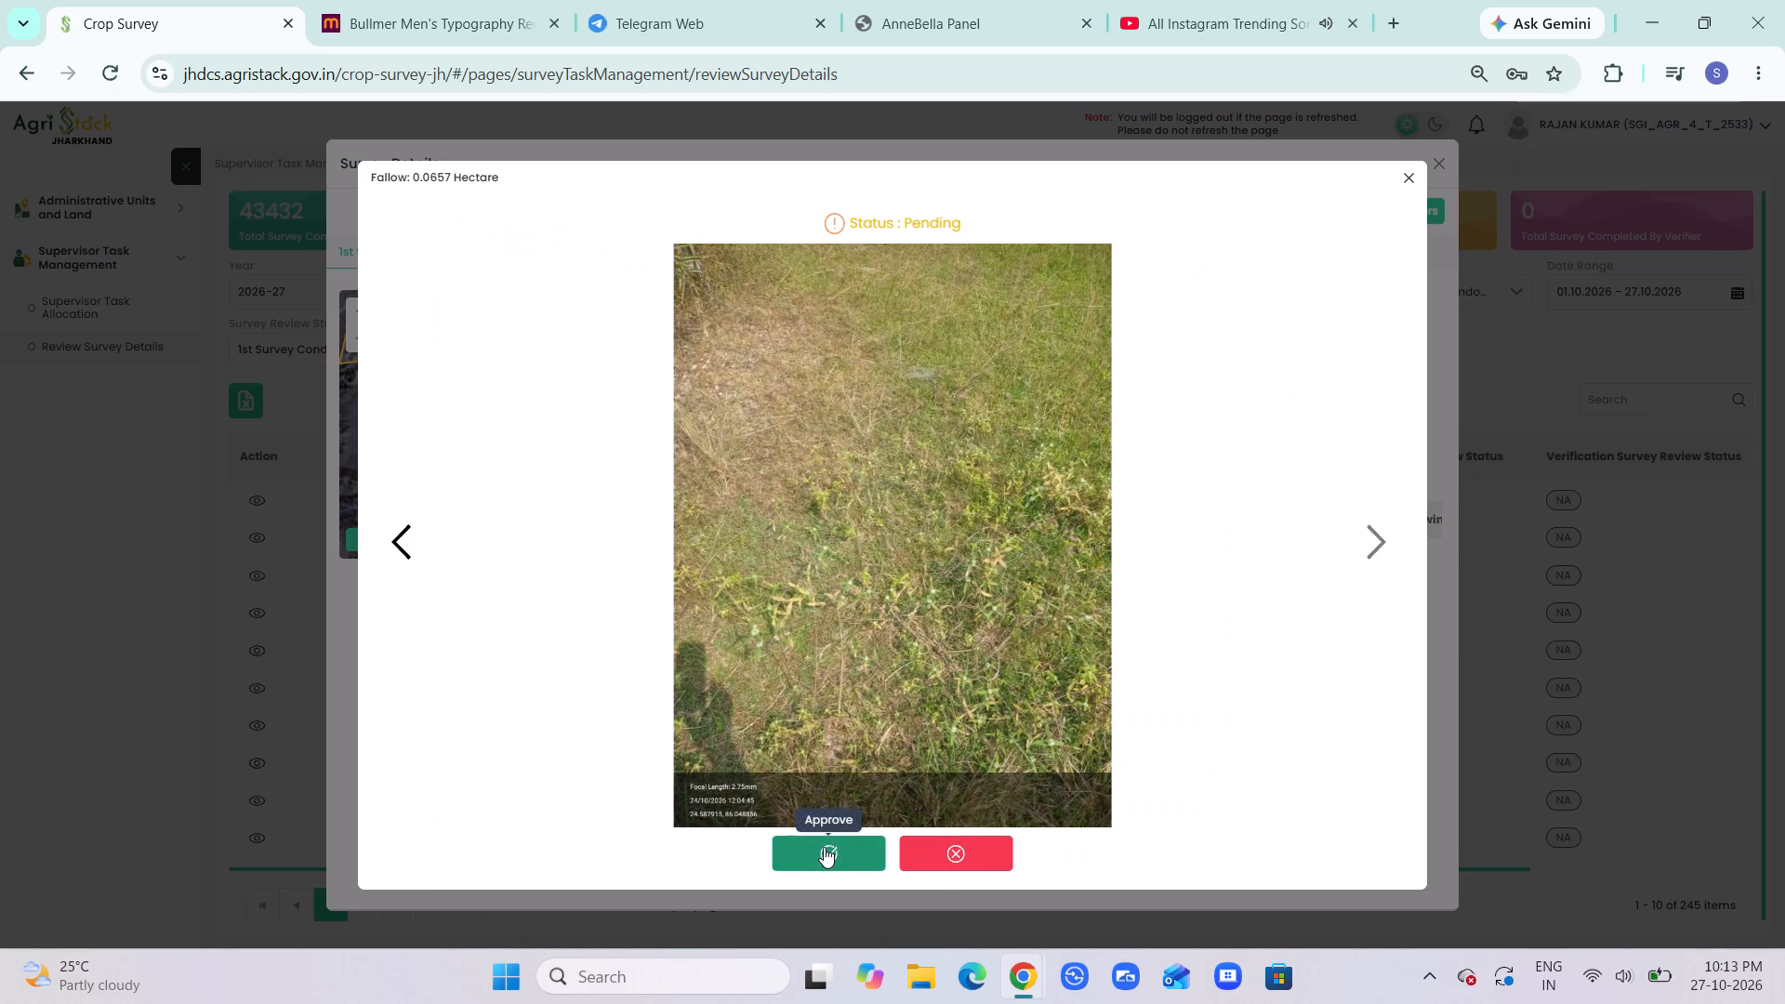
{"action": "left_click", "coordinate": [1413, 176]}
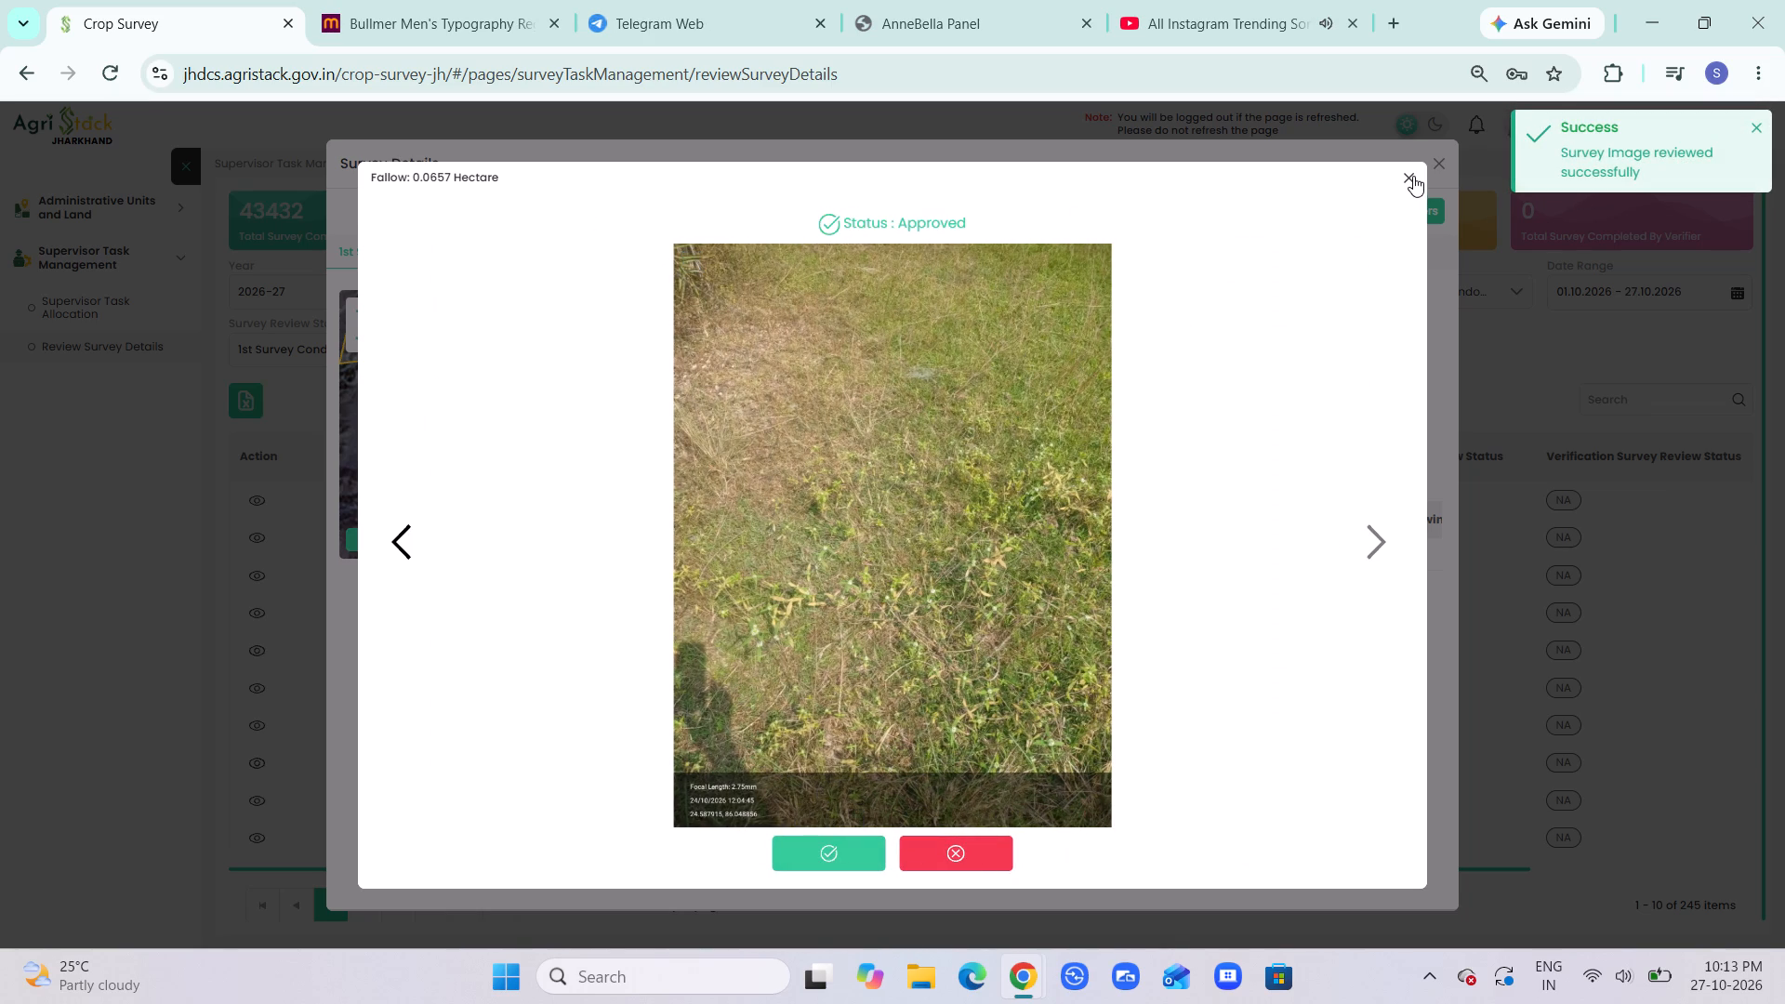
{"action": "left_click", "coordinate": [1412, 171]}
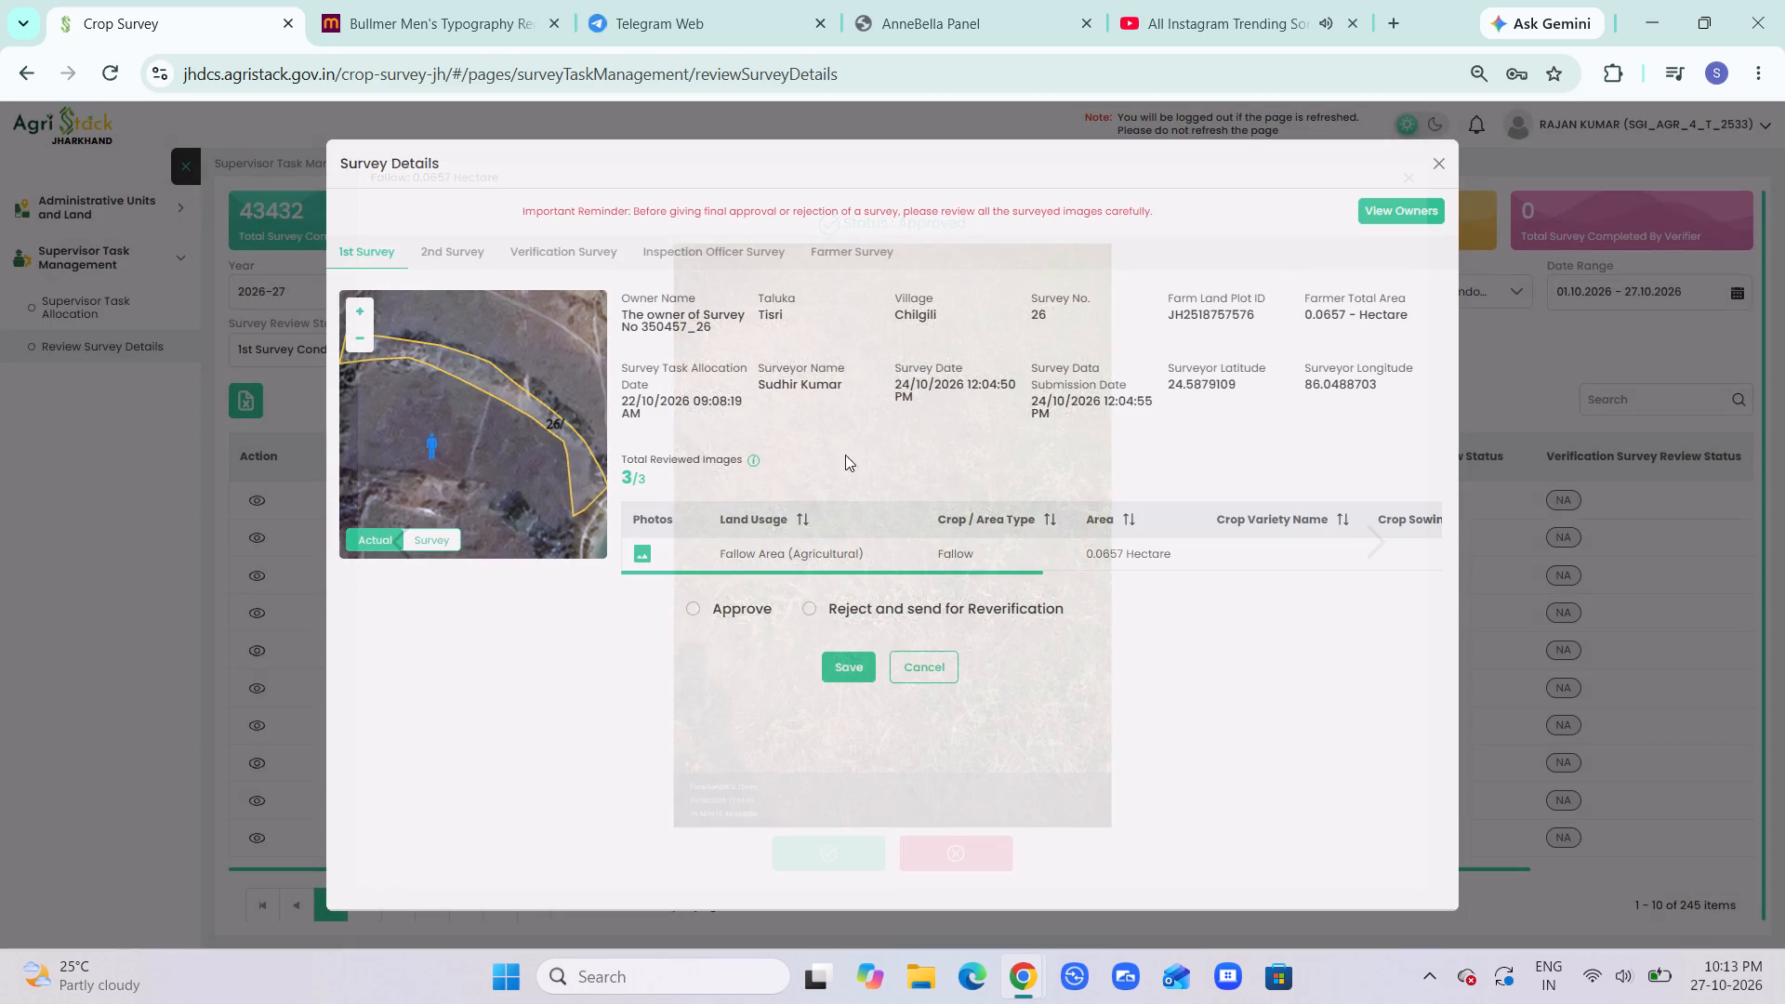
{"action": "left_click", "coordinate": [730, 618]}
{"action": "left_click", "coordinate": [838, 665]}
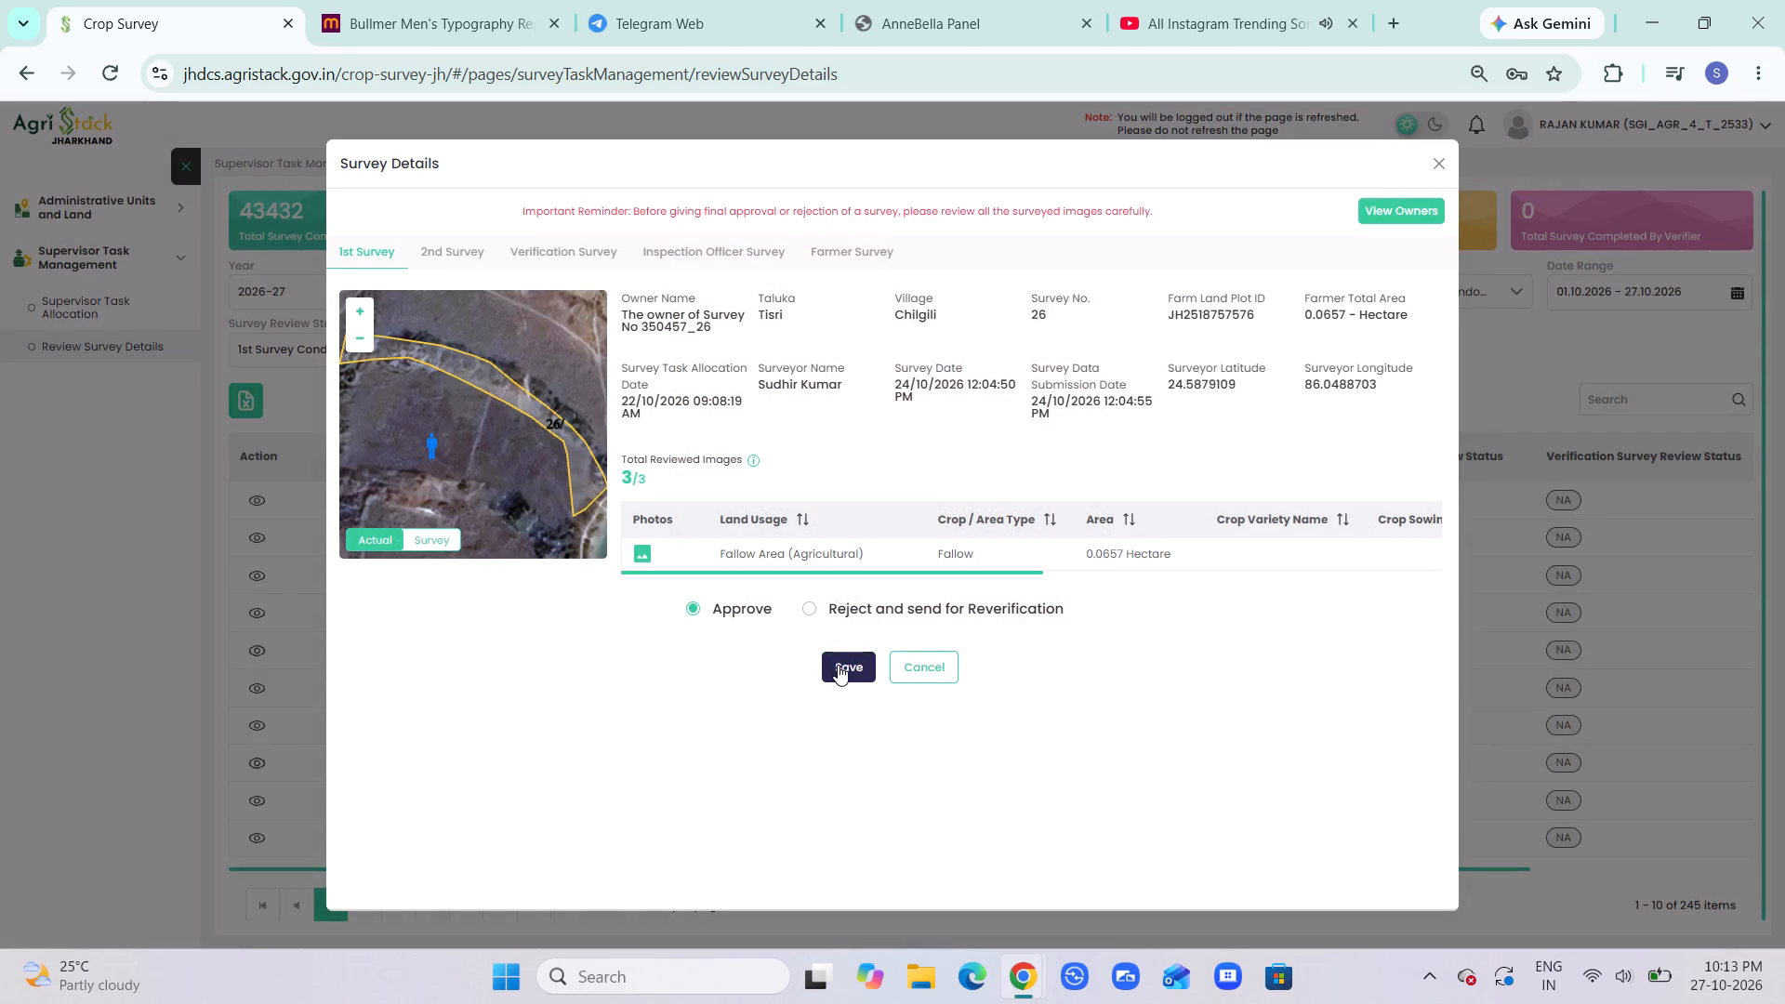
{"action": "left_click", "coordinate": [873, 562]}
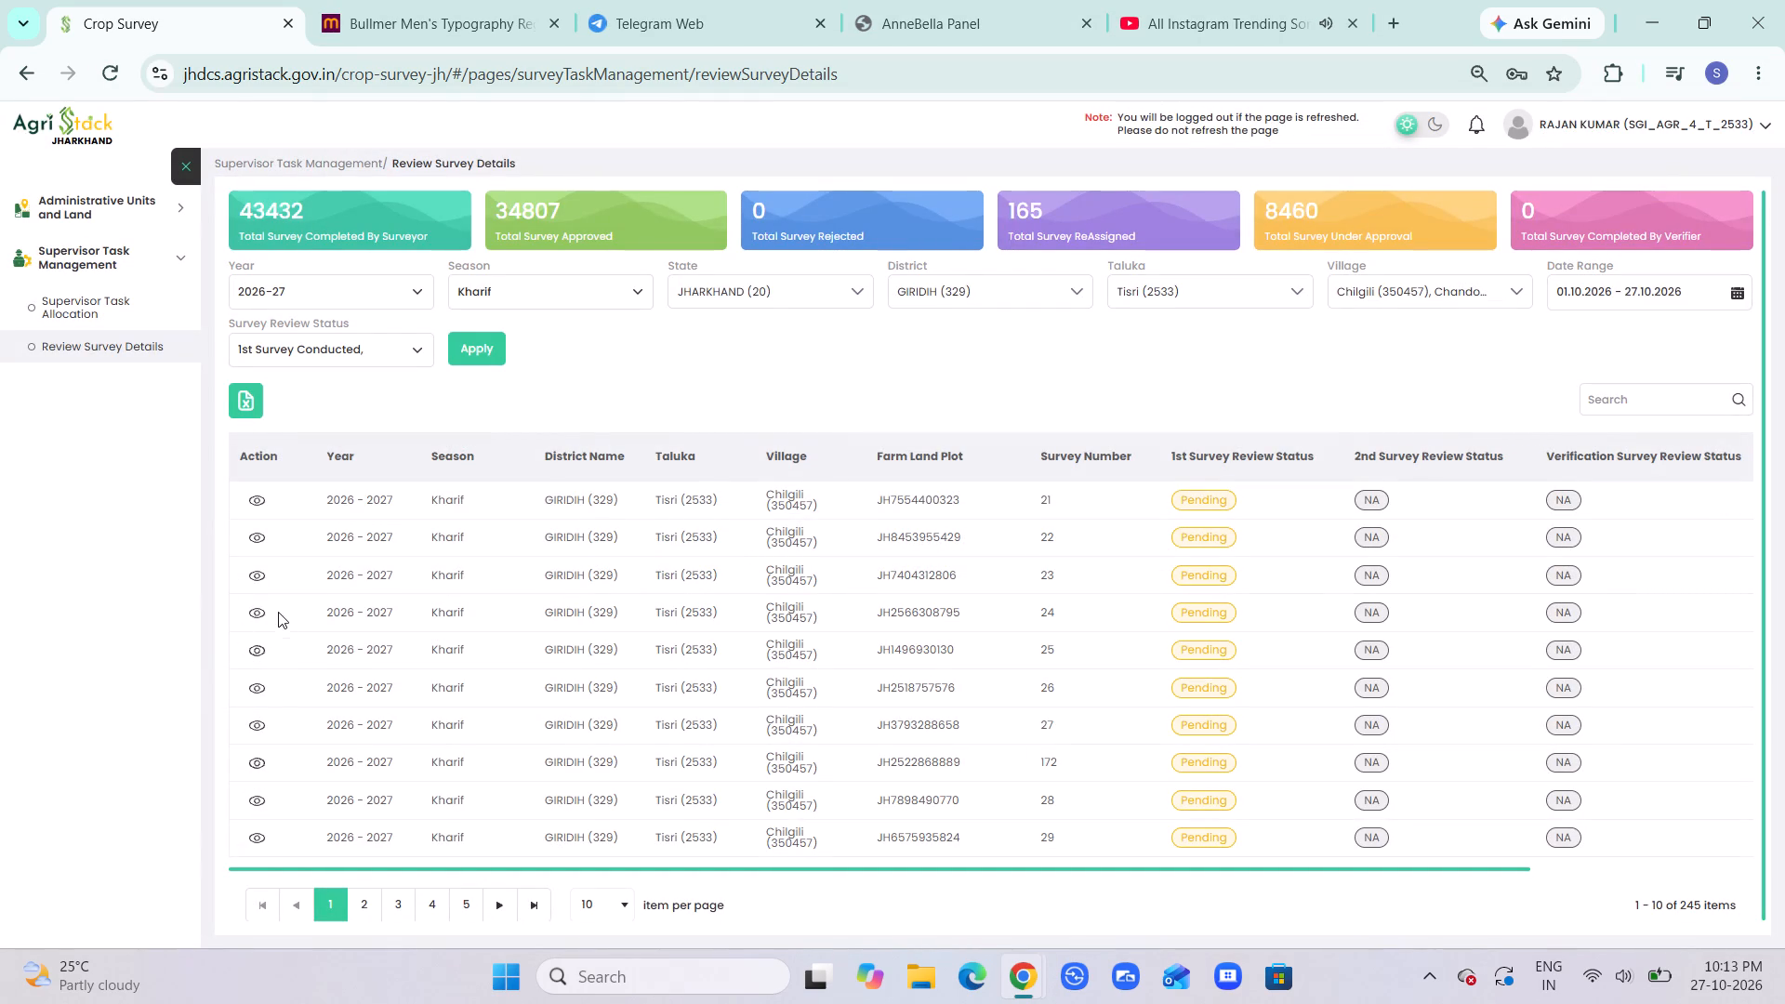
Recheck the survey details of survey numbers 24, 25 and 26, closing each record after viewing.
{"action": "left_click", "coordinate": [260, 616]}
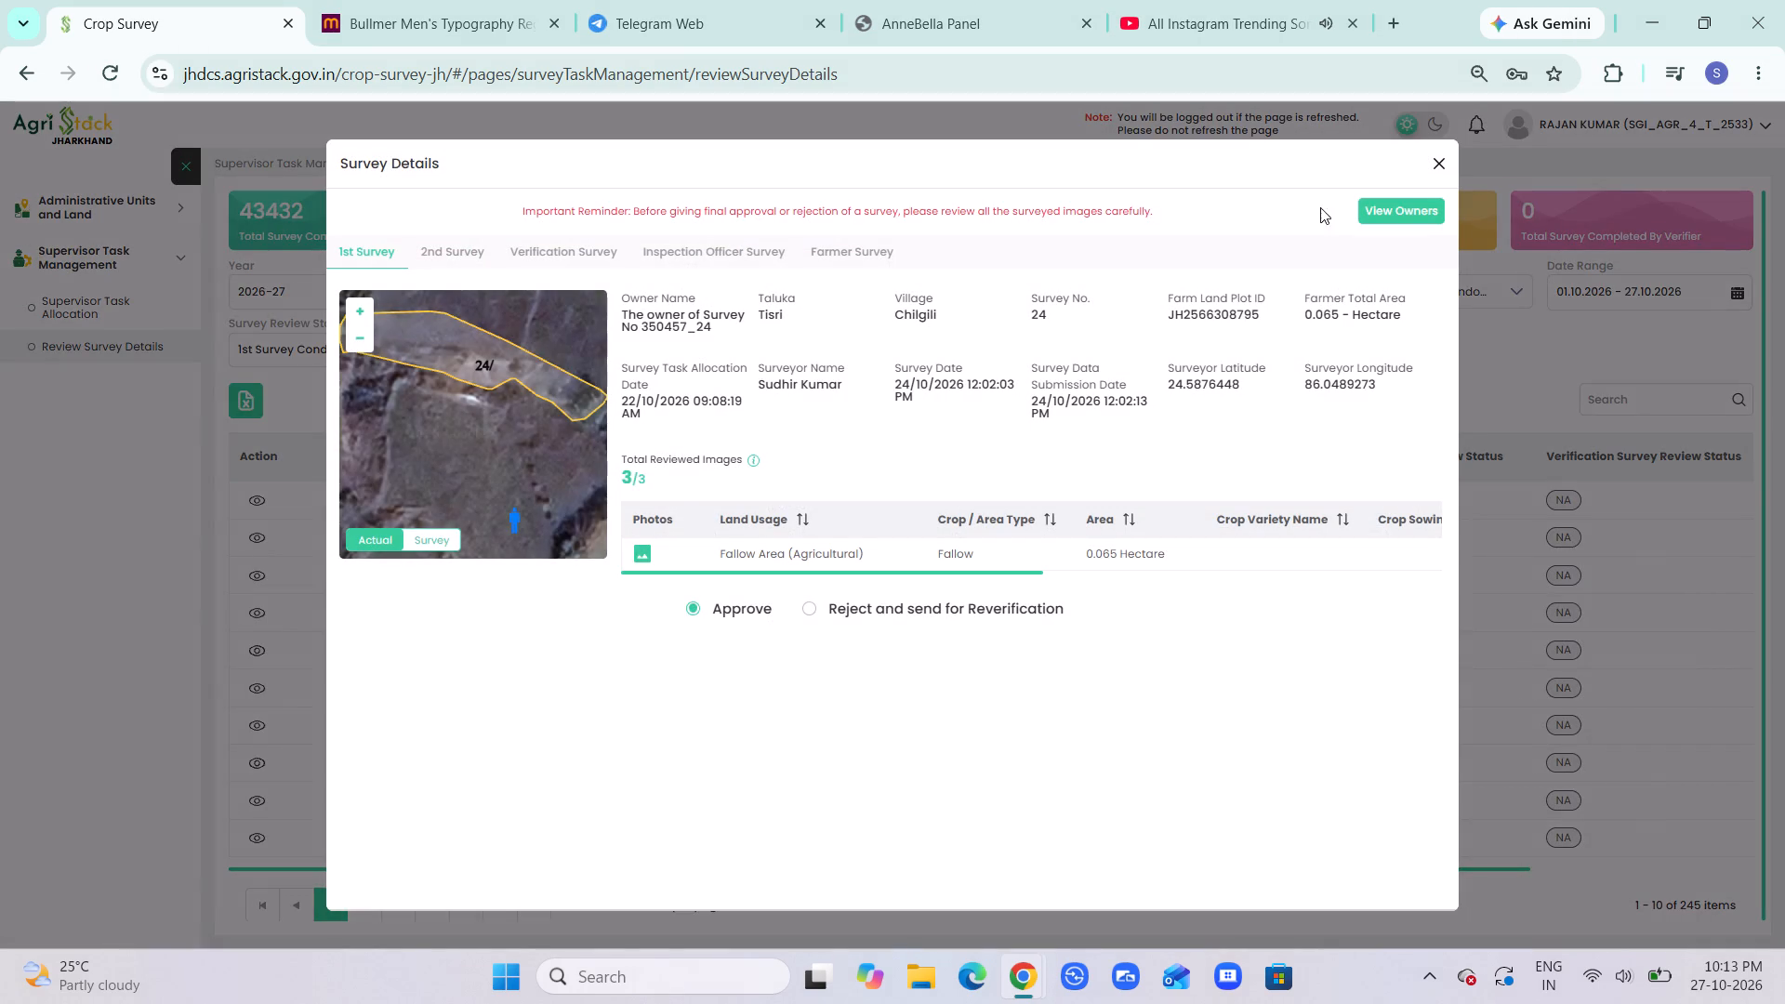
{"action": "left_click", "coordinate": [1435, 157]}
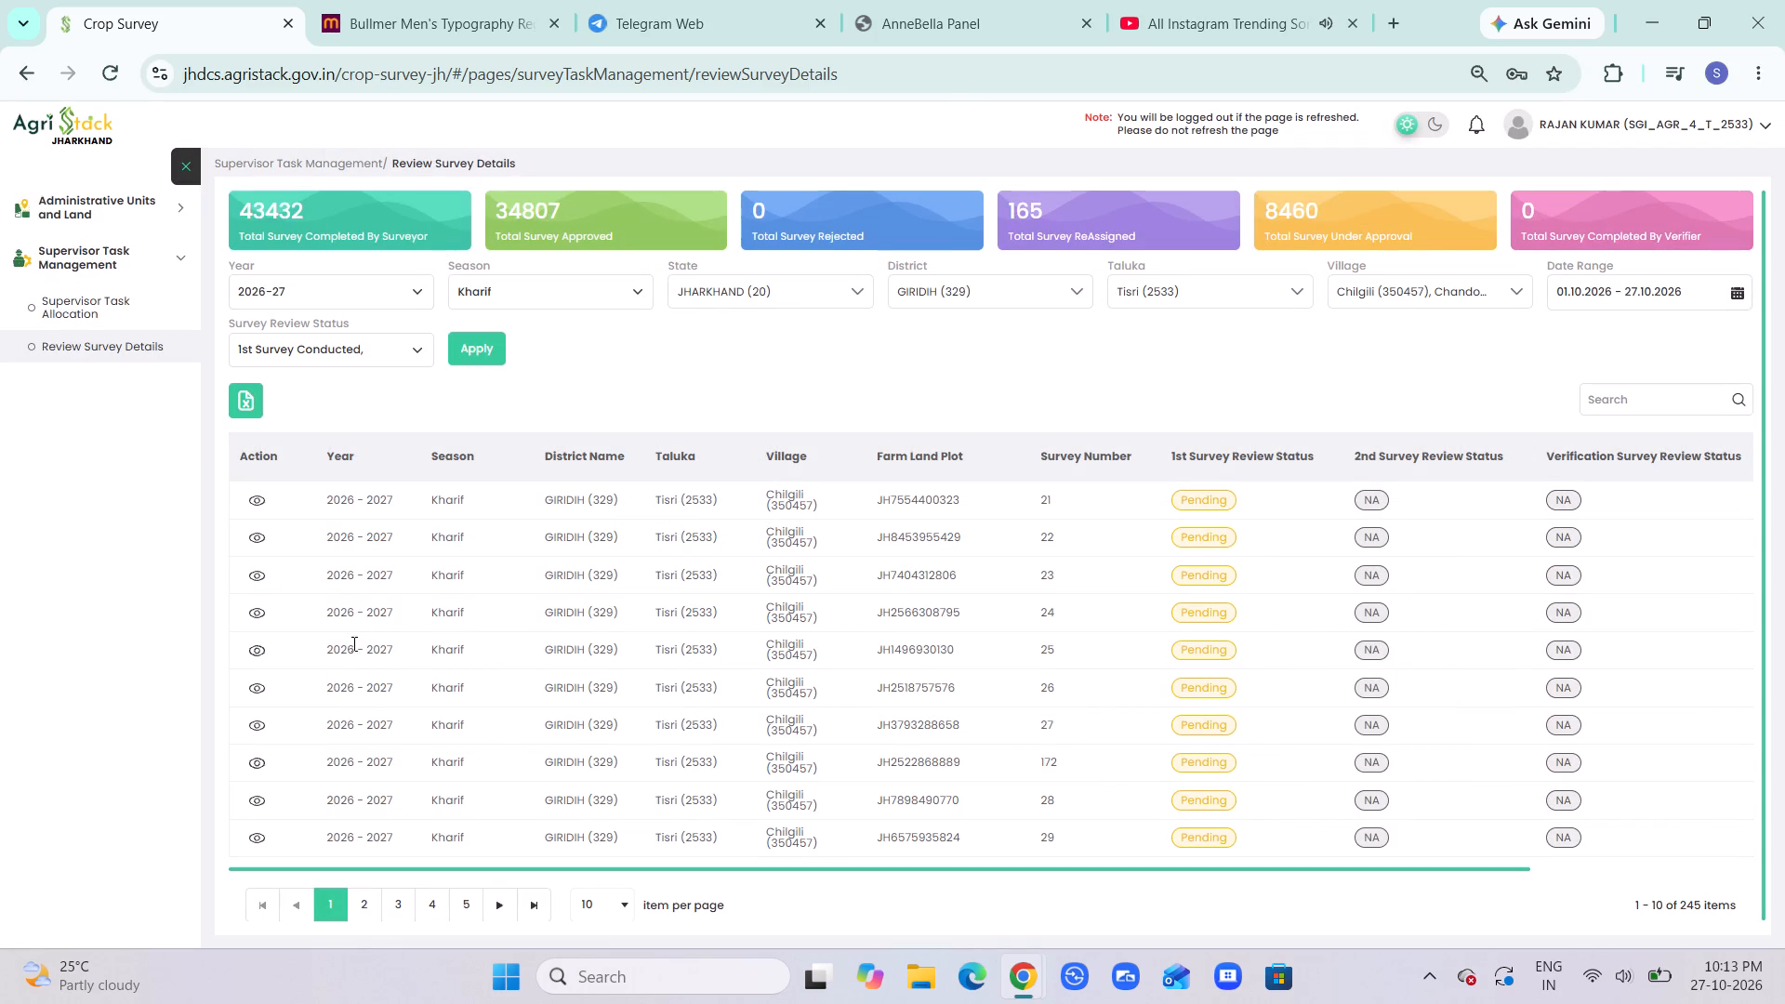
{"action": "left_click", "coordinate": [256, 654]}
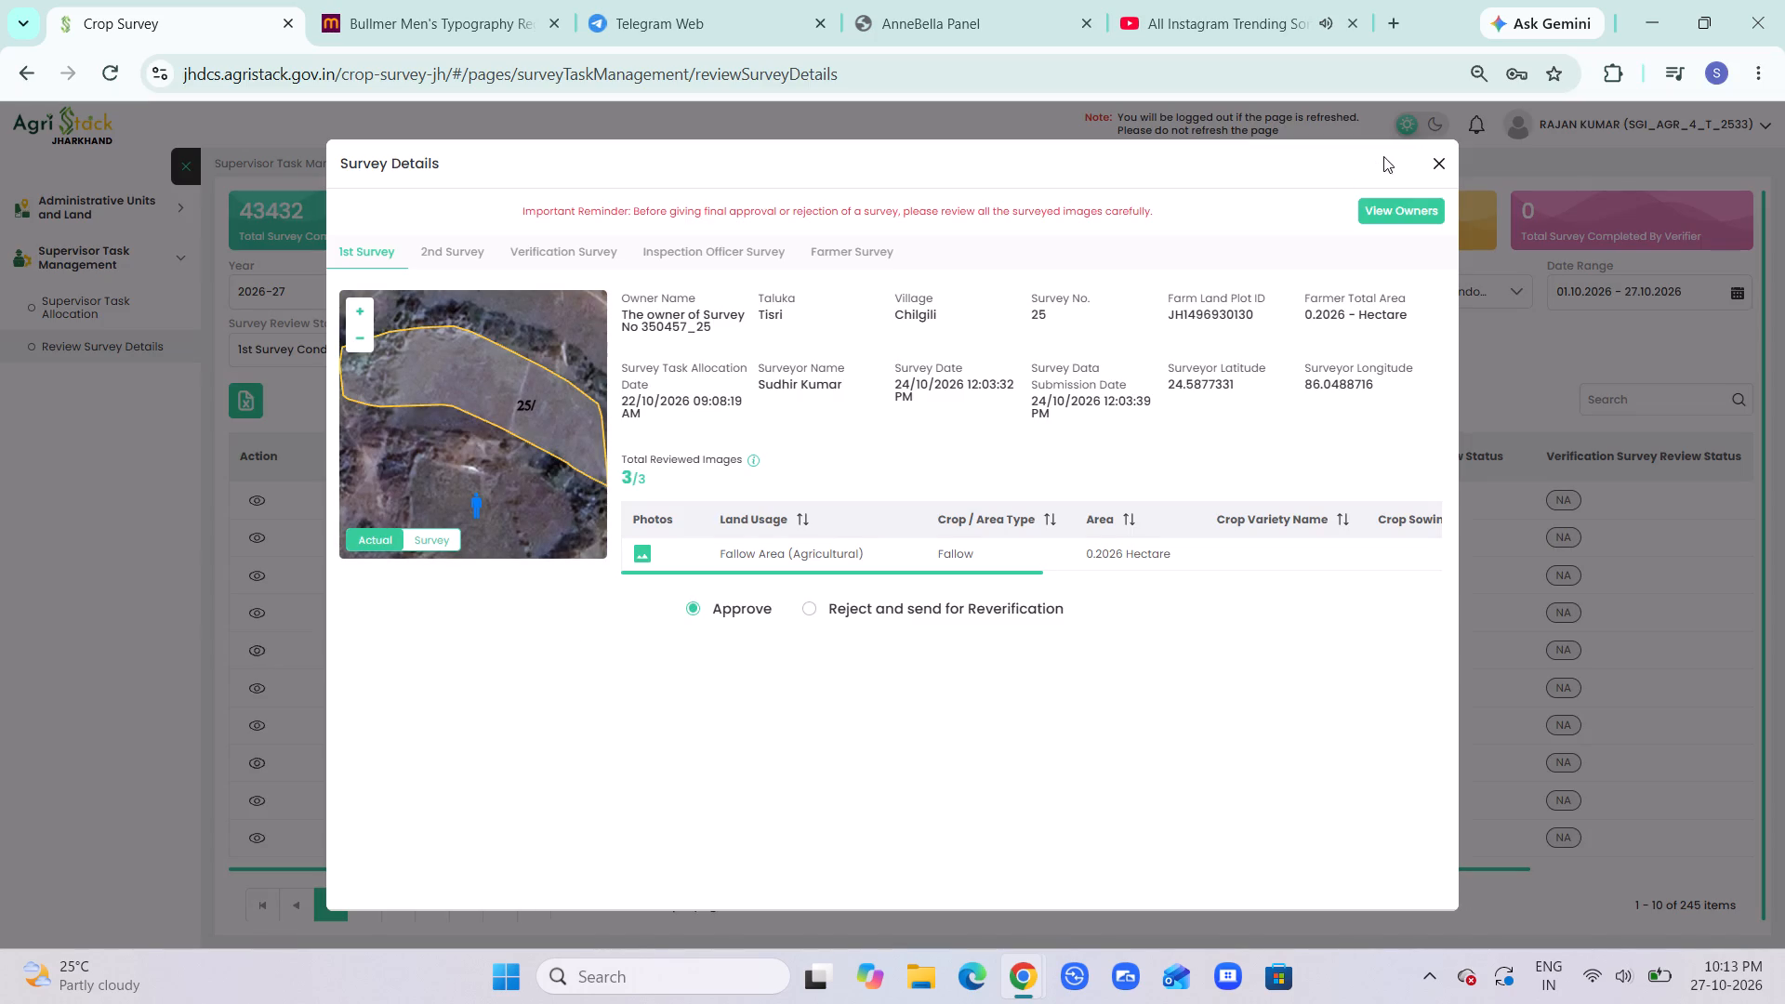
{"action": "left_click", "coordinate": [1435, 159]}
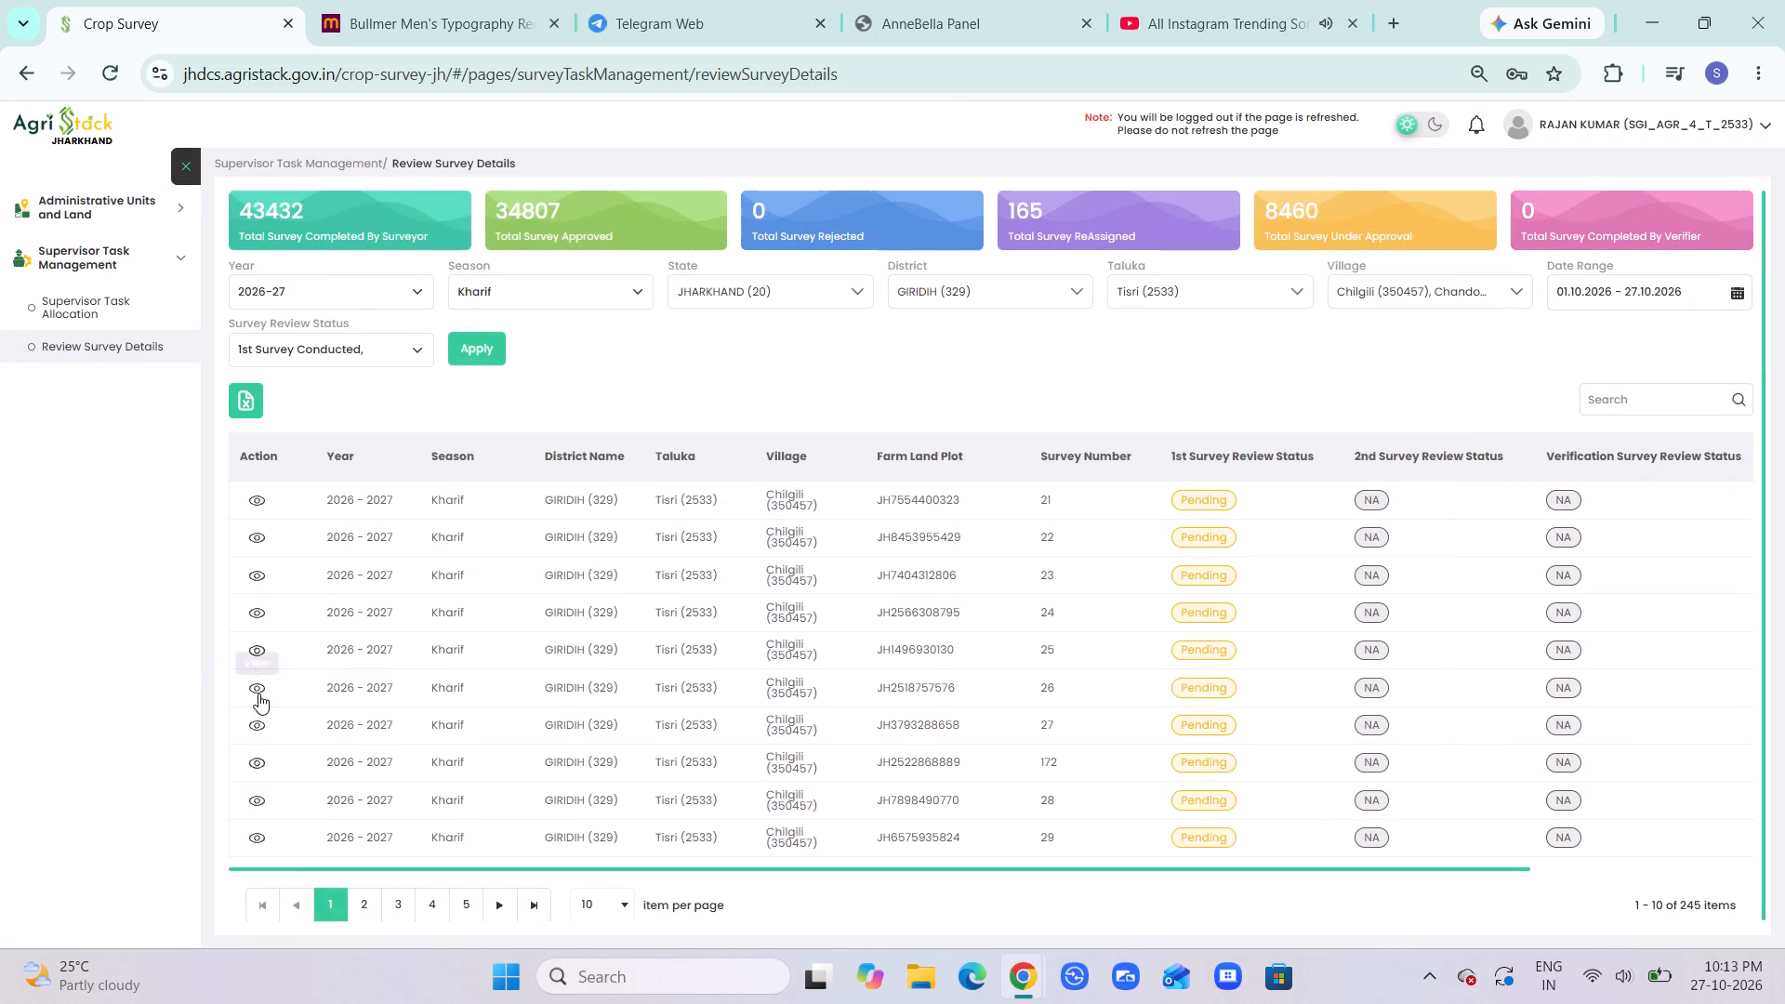
{"action": "left_click", "coordinate": [258, 694]}
{"action": "left_click", "coordinate": [1439, 163]}
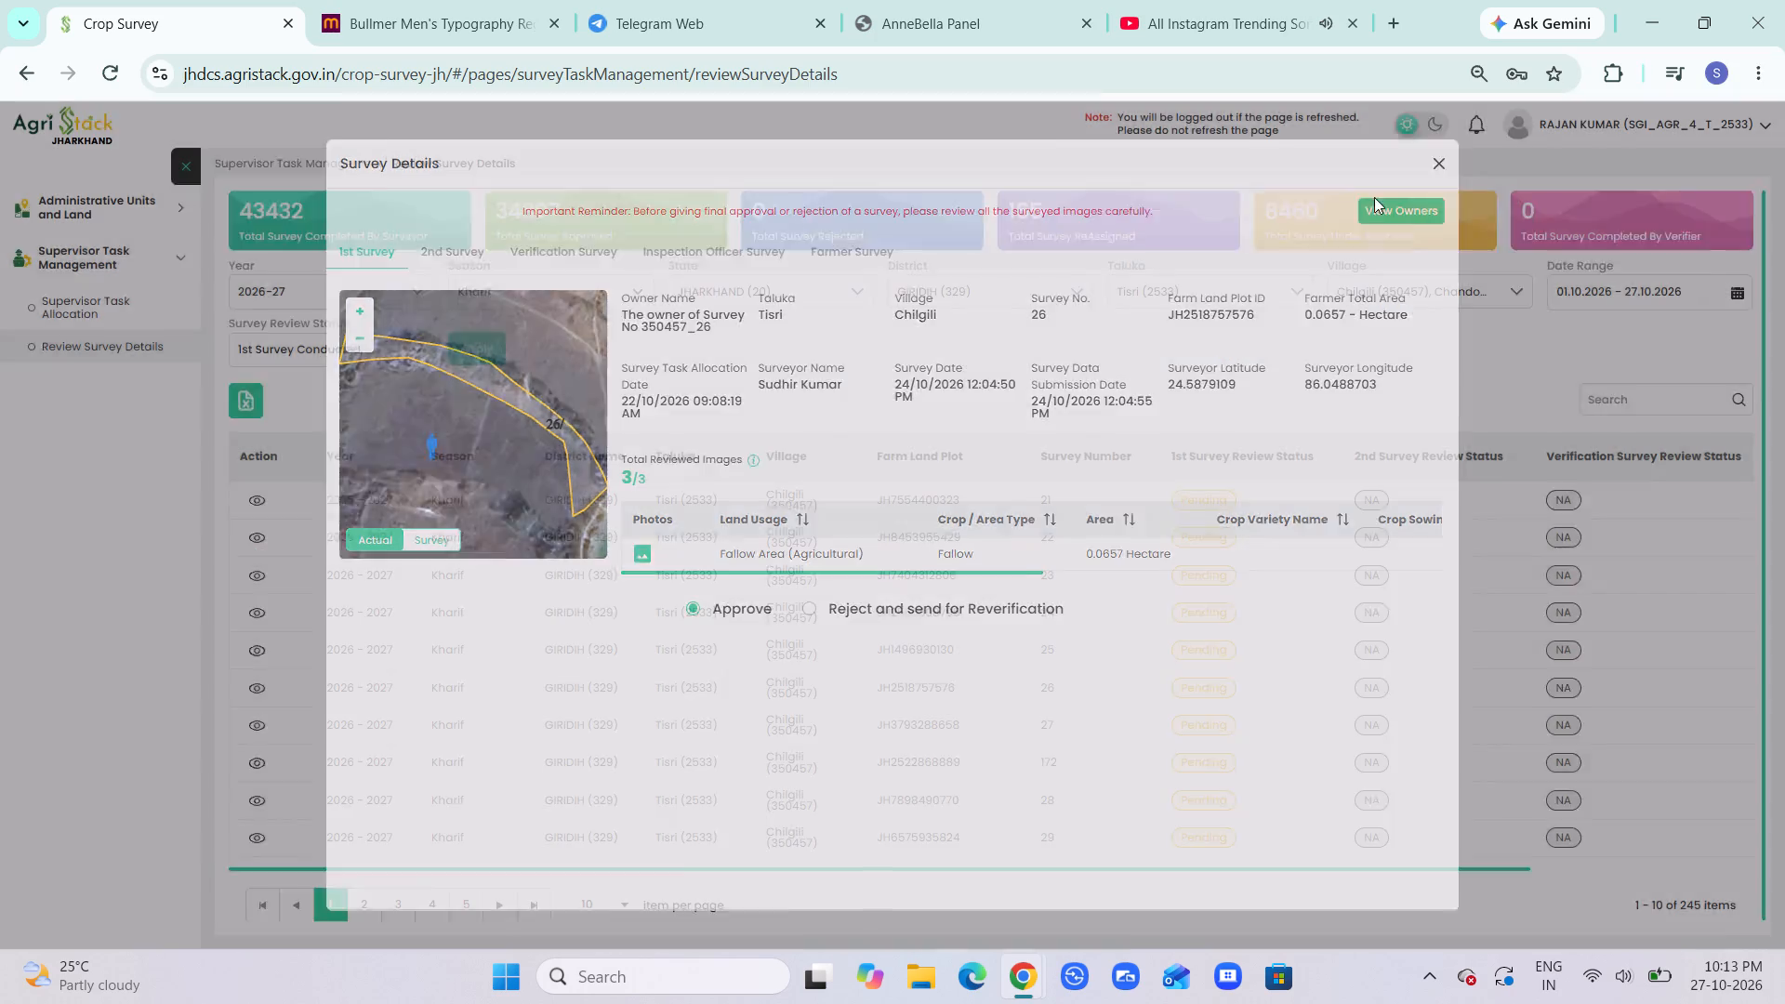
Approve all three fallow-land photos of survey number 29 and save its first survey with the Approve decision, closing its details.
{"action": "left_click", "coordinate": [259, 831]}
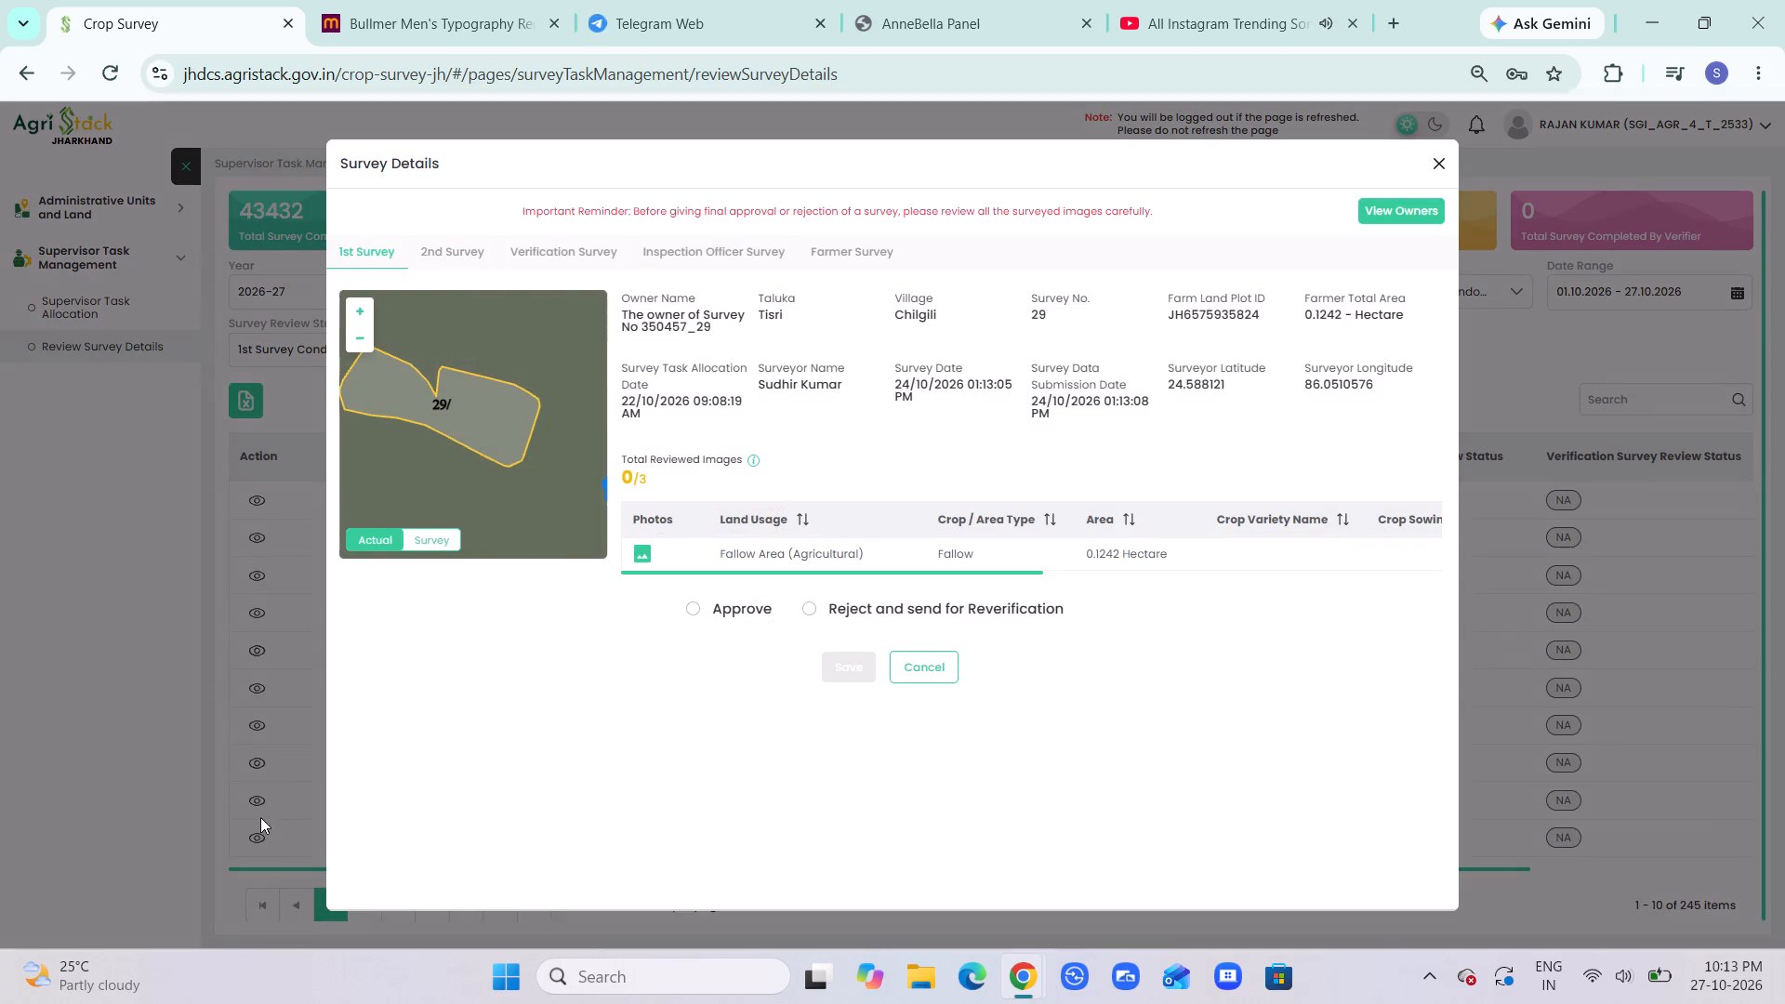
{"action": "left_click", "coordinate": [642, 547]}
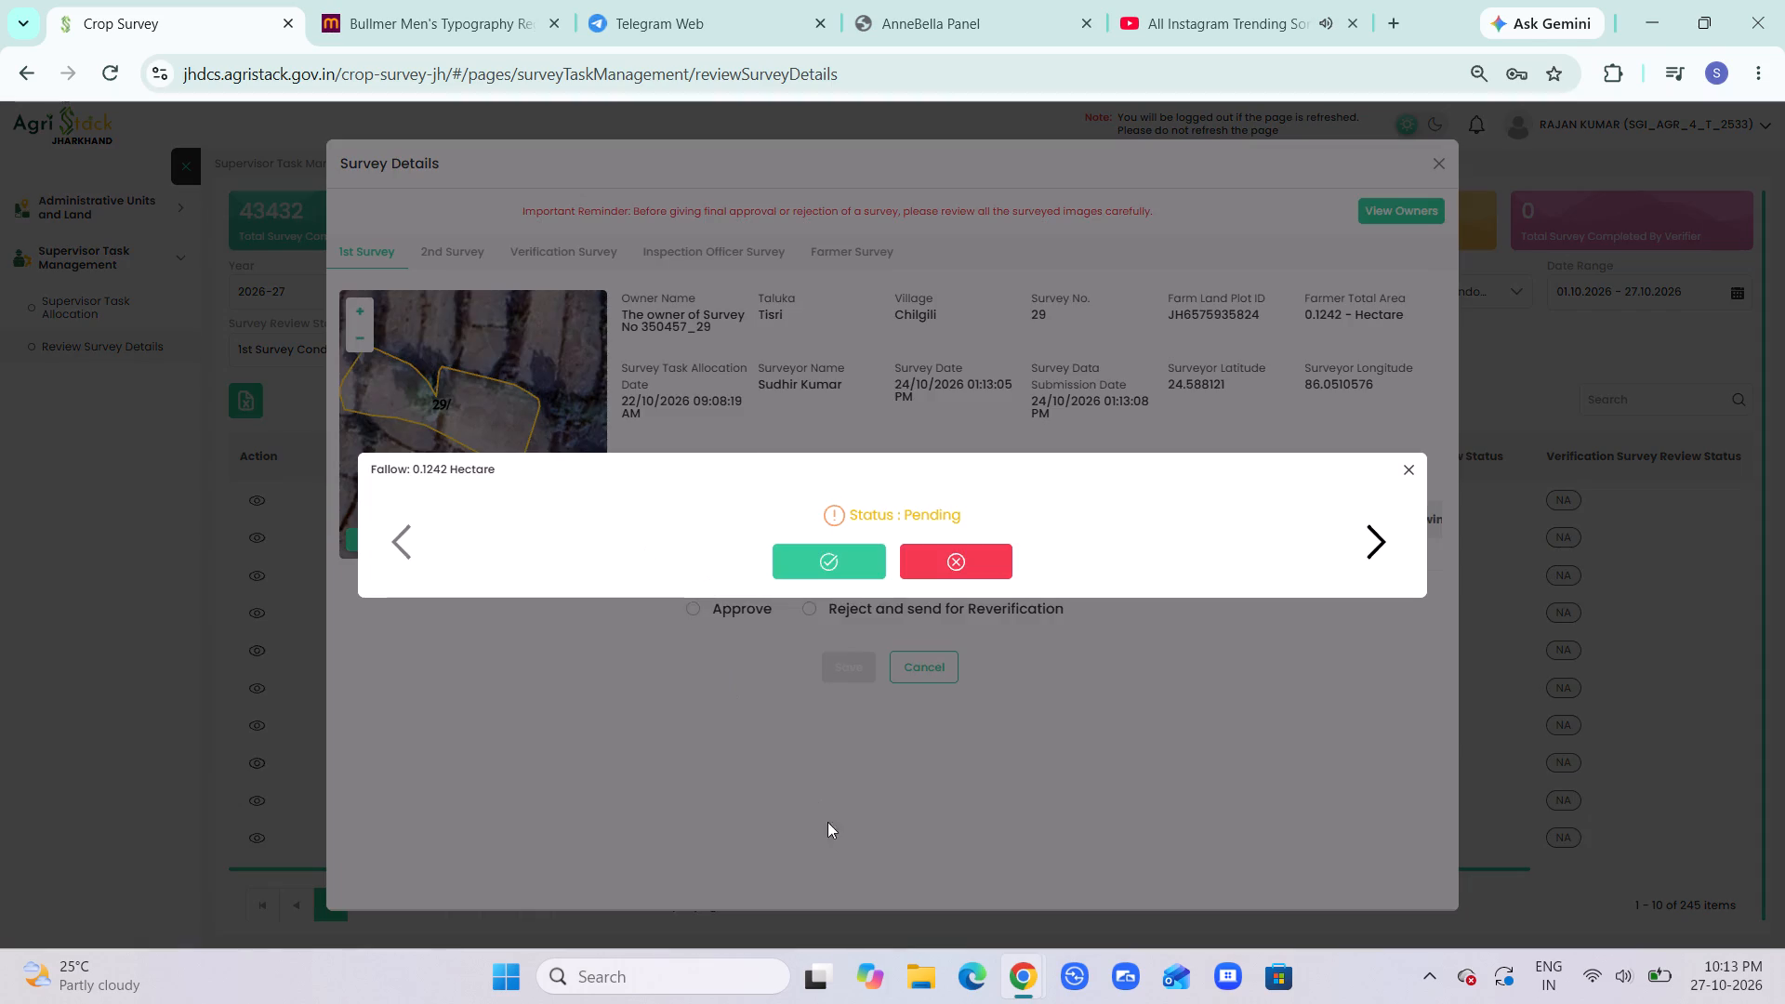
{"action": "left_click", "coordinate": [867, 855]}
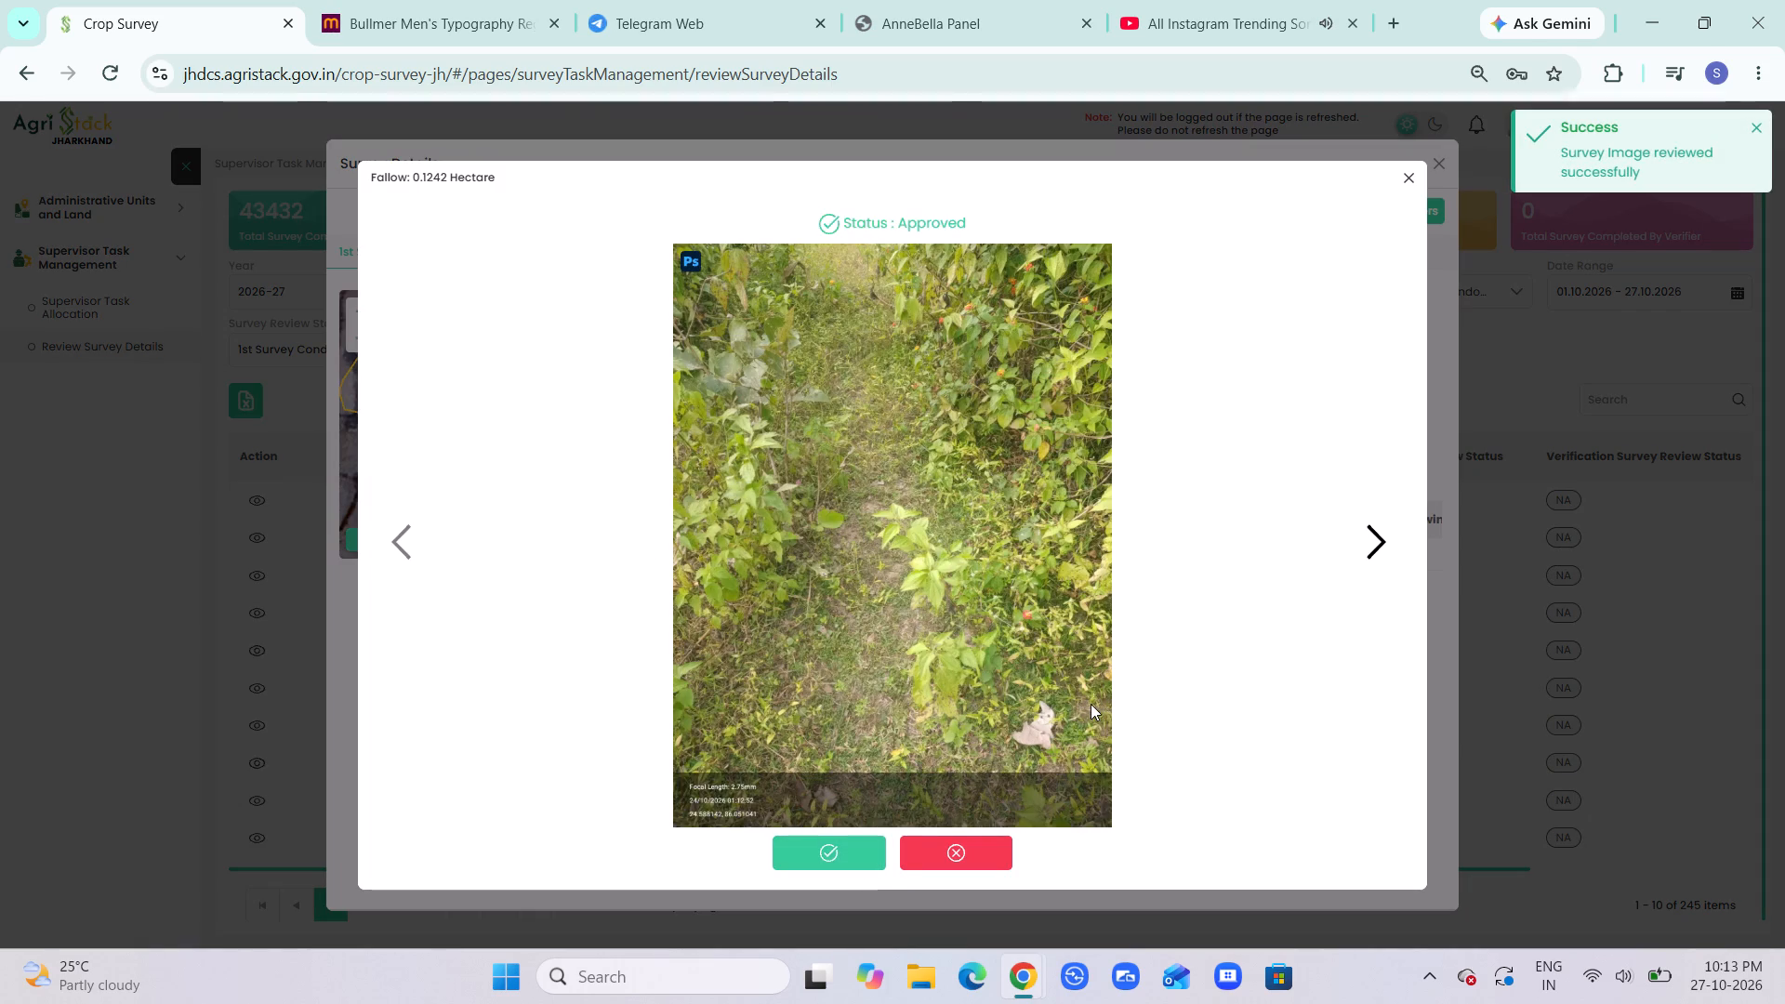
{"action": "left_click", "coordinate": [1091, 704]}
{"action": "left_click_drag", "start_coordinate": [1051, 719], "coordinate": [988, 718]}
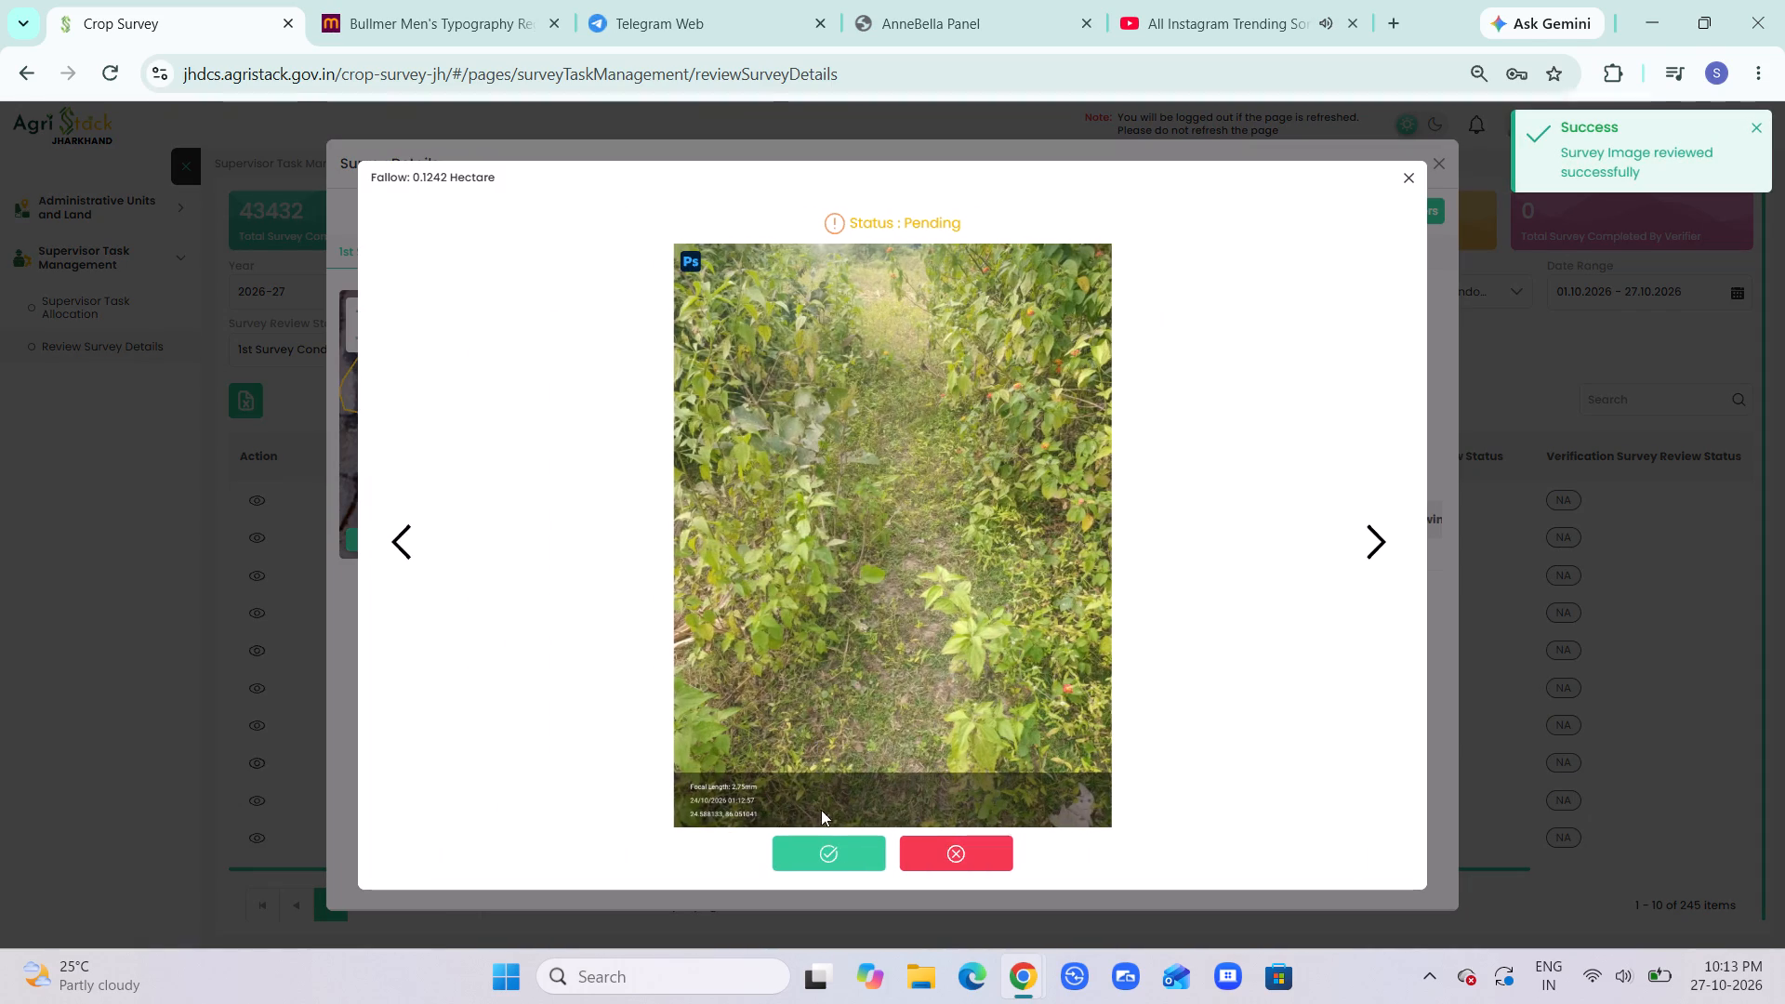
{"action": "left_click", "coordinate": [837, 848]}
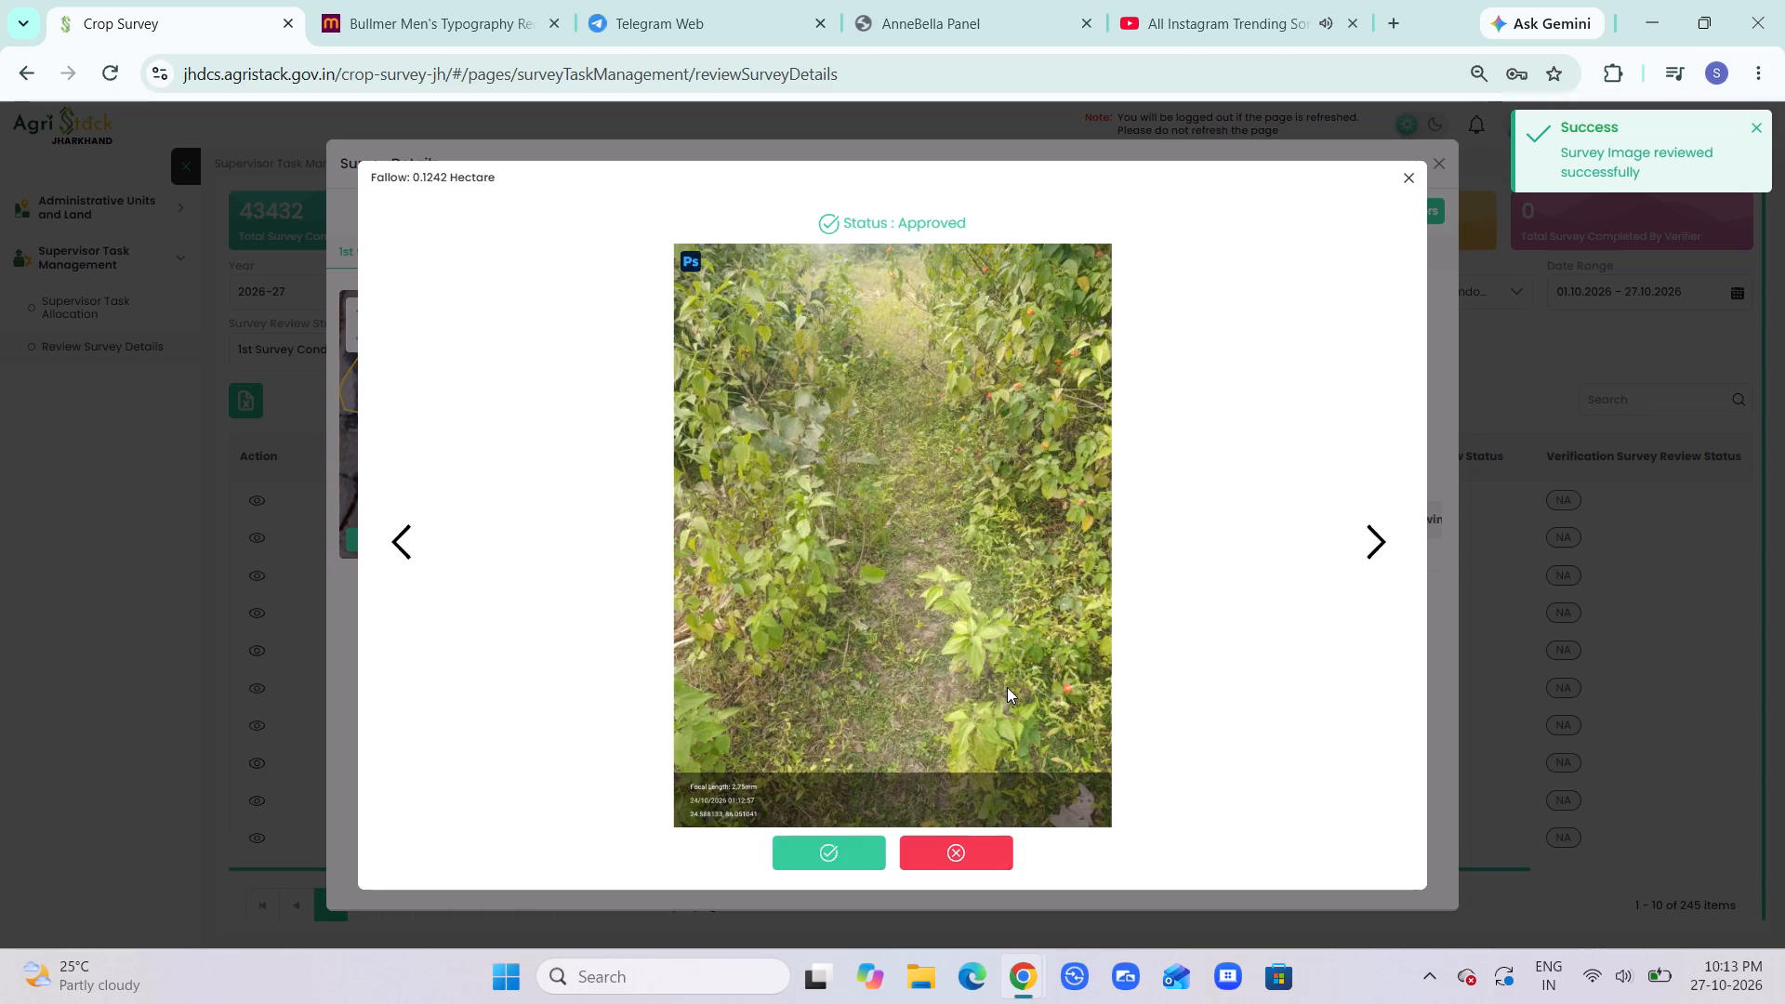
{"action": "left_click_drag", "start_coordinate": [1007, 687], "coordinate": [966, 694]}
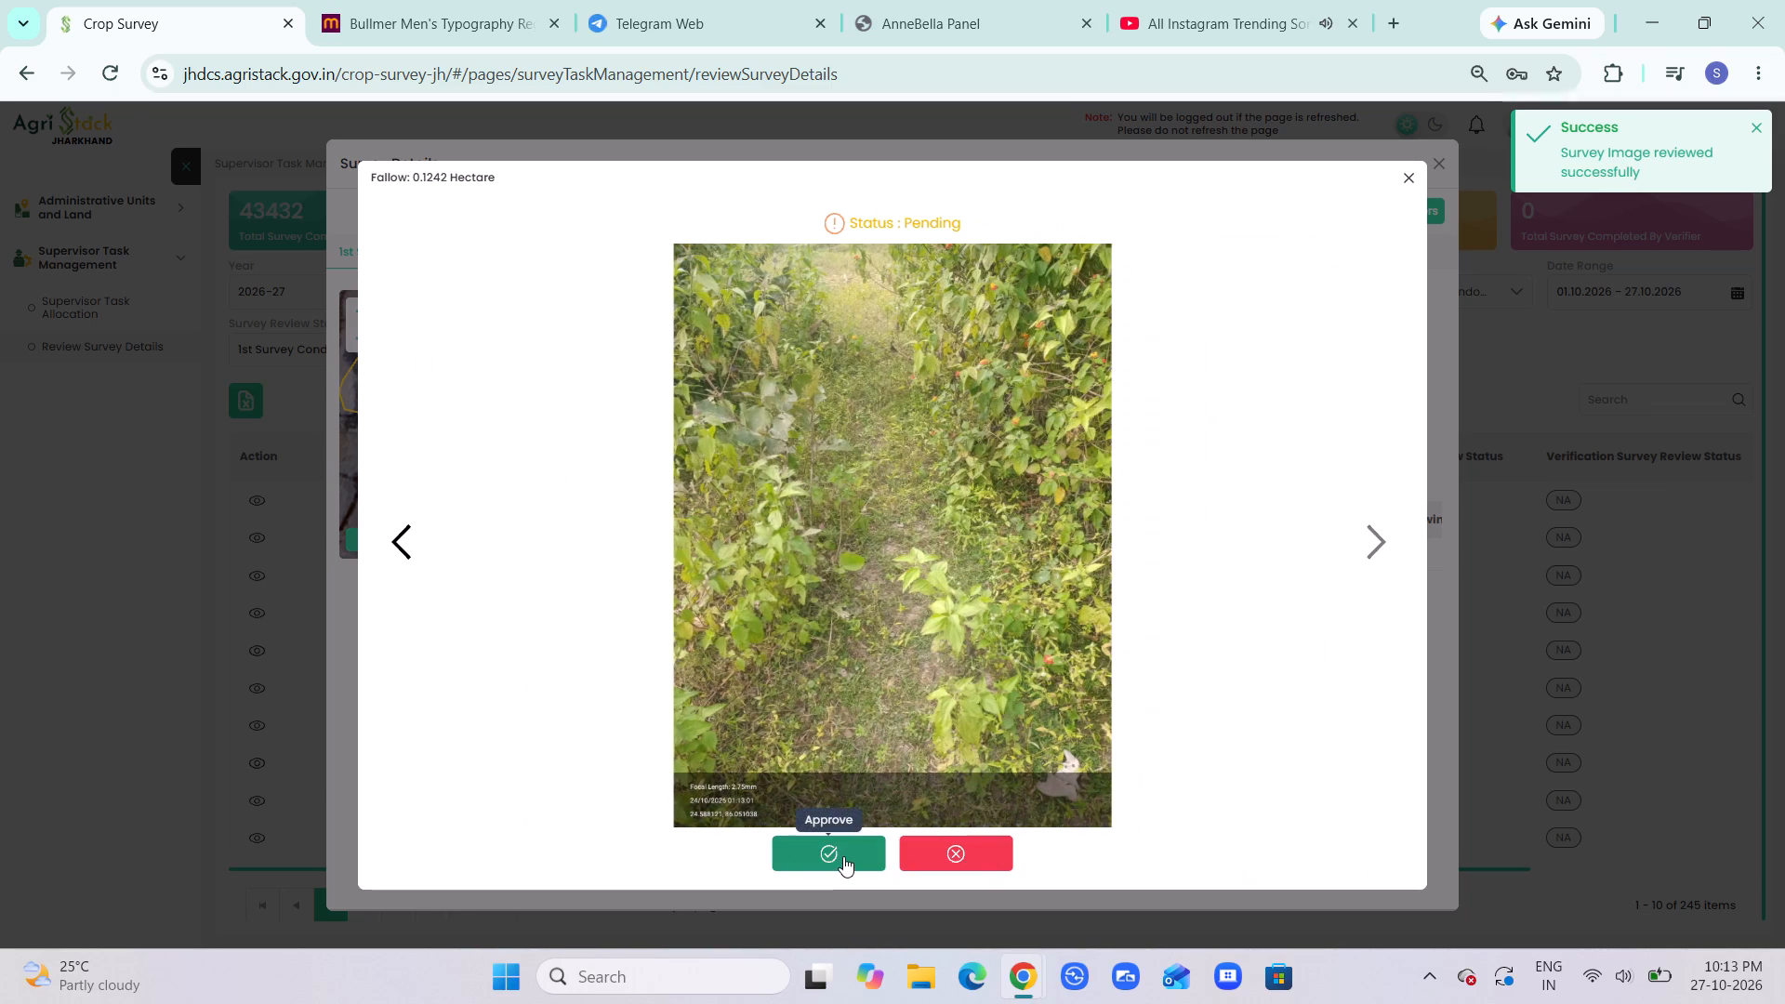
{"action": "left_click", "coordinate": [843, 855]}
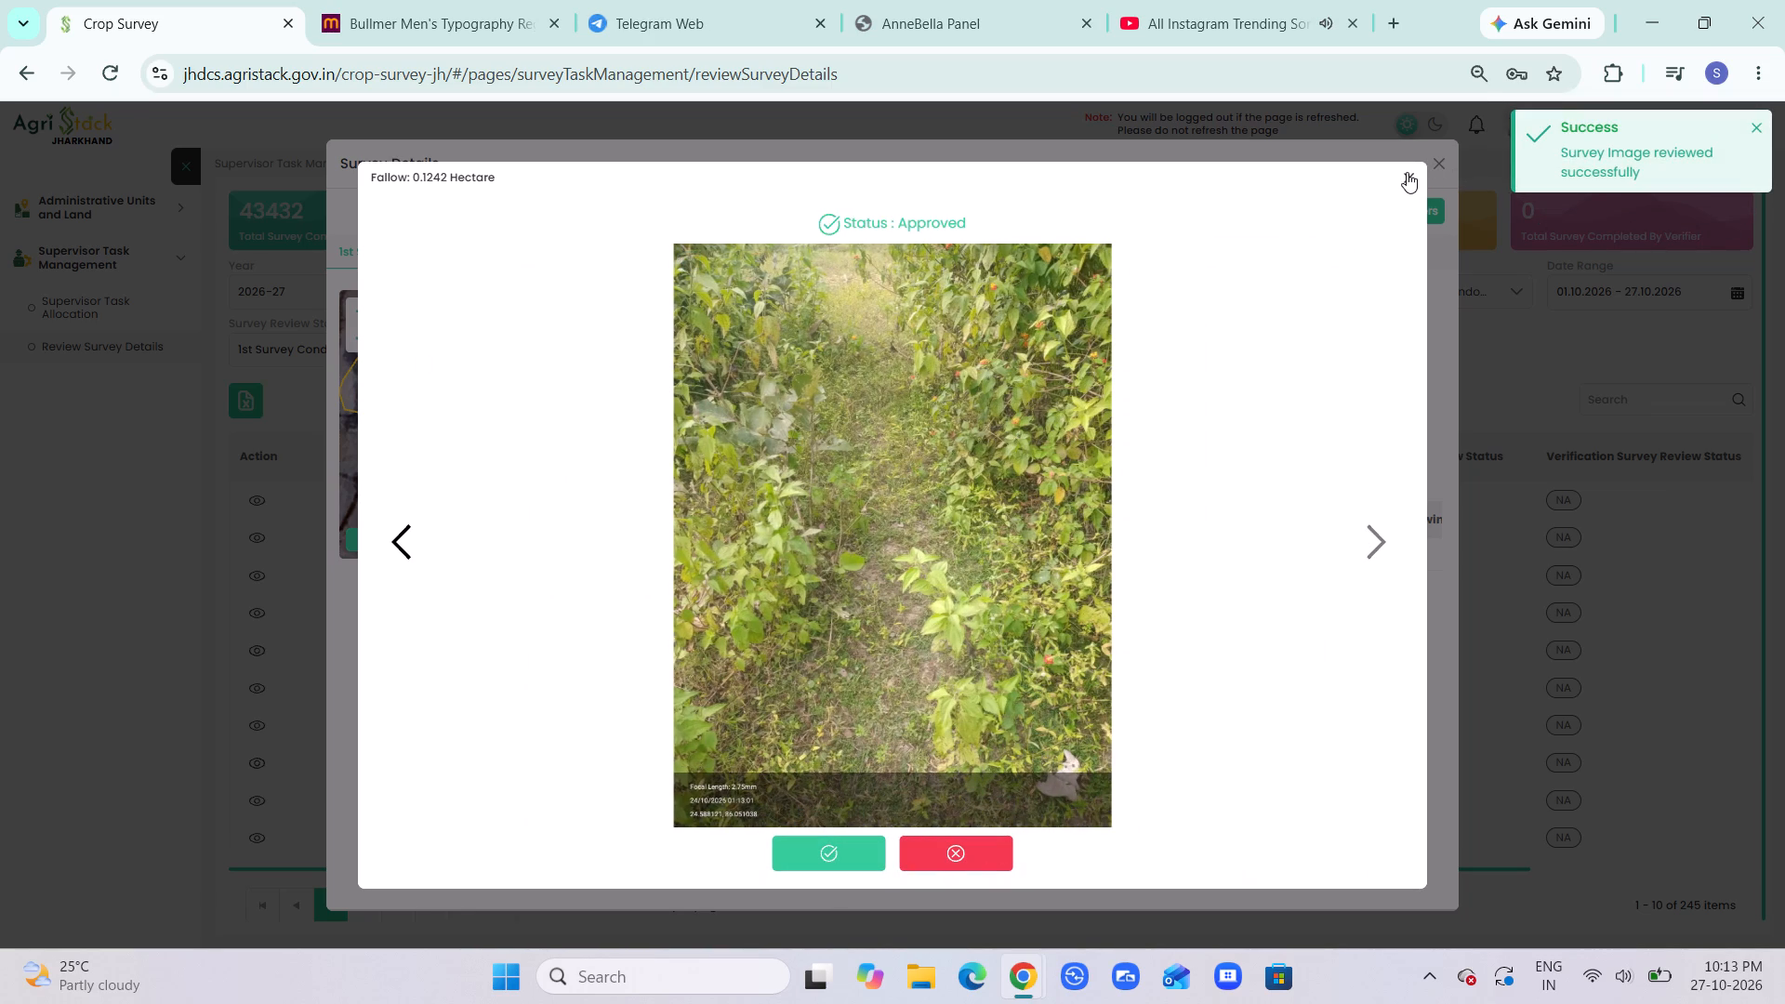
{"action": "left_click", "coordinate": [1407, 172]}
{"action": "left_click", "coordinate": [725, 611]}
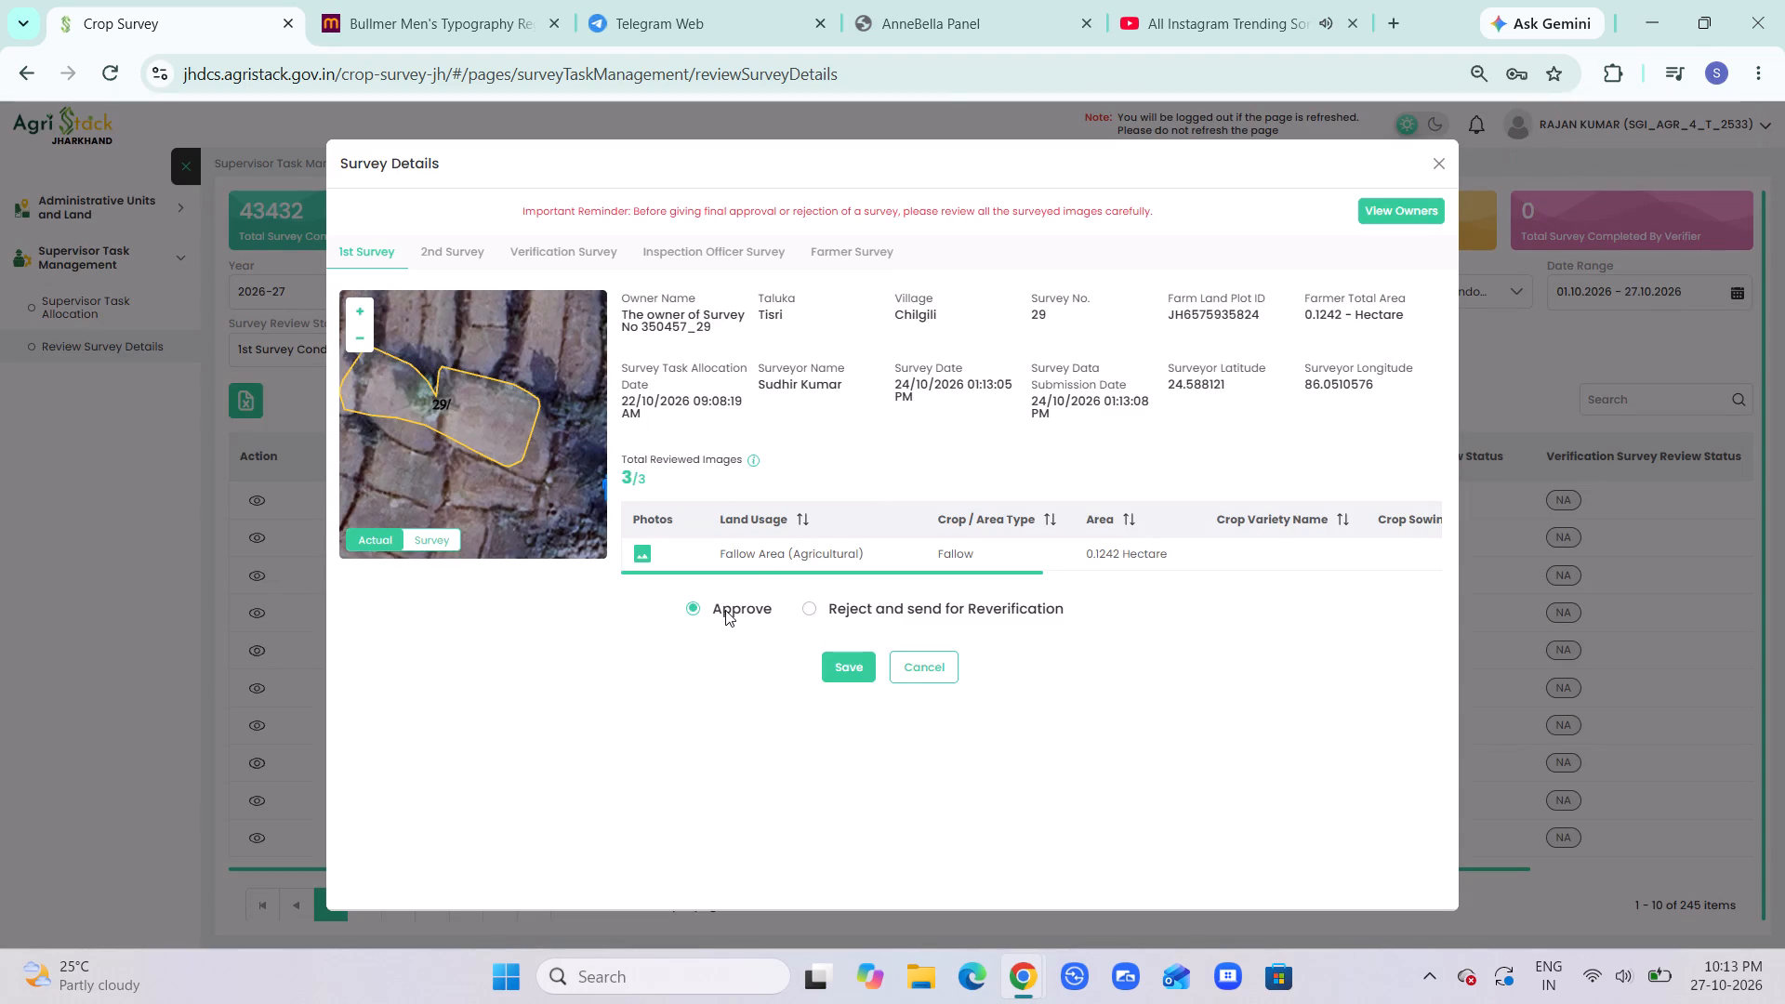
{"action": "left_click", "coordinate": [835, 660]}
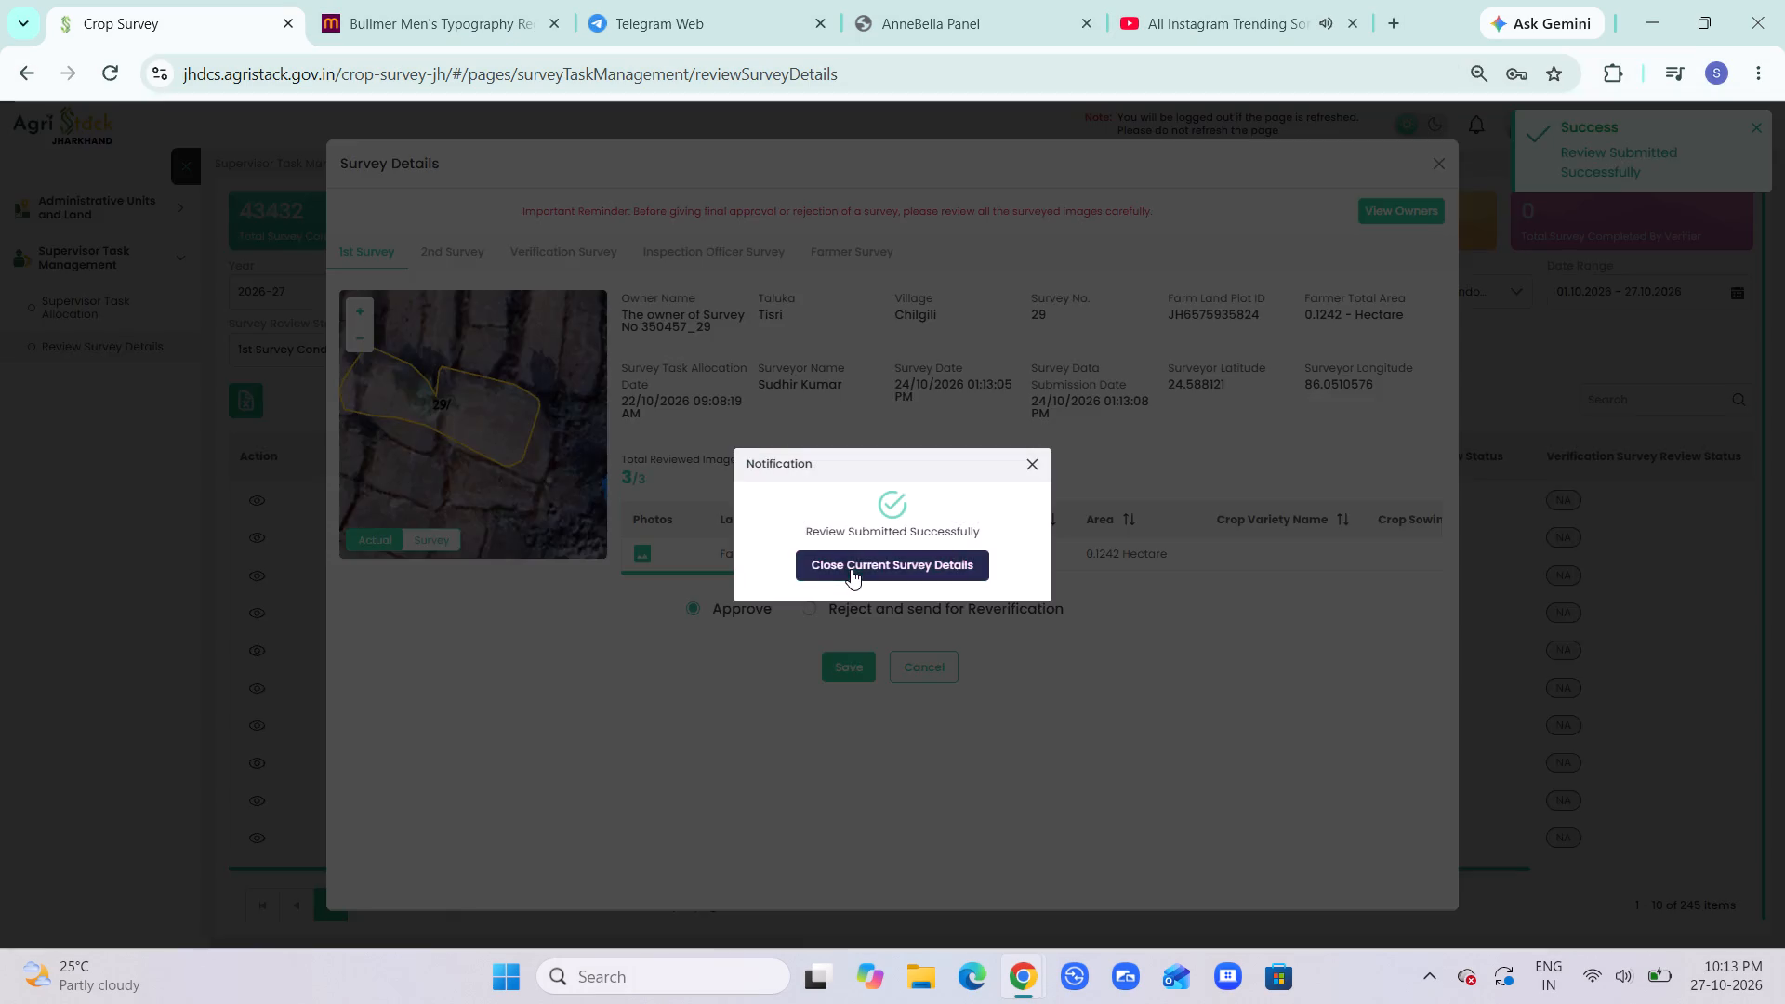
{"action": "left_click", "coordinate": [851, 569]}
Approve all three fallow-land photos of survey number 28 and save its first survey with the Approve decision, closing its details.
{"action": "left_click", "coordinate": [252, 802]}
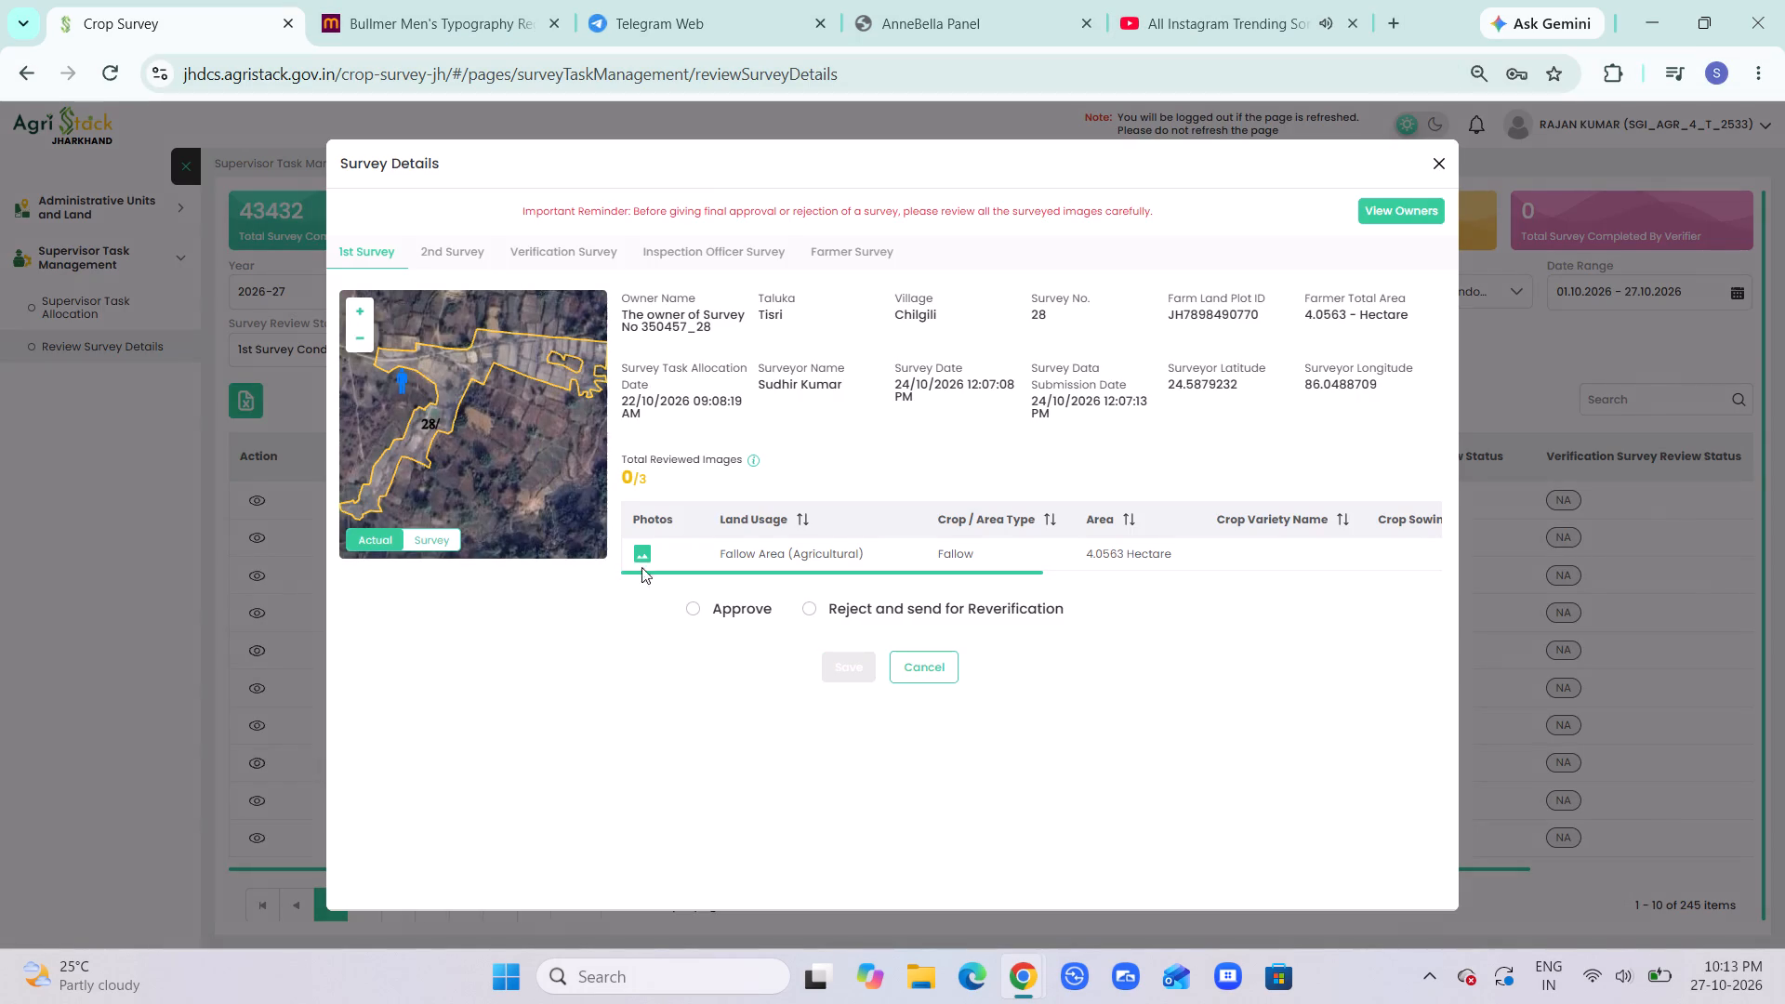
{"action": "left_click", "coordinate": [651, 556]}
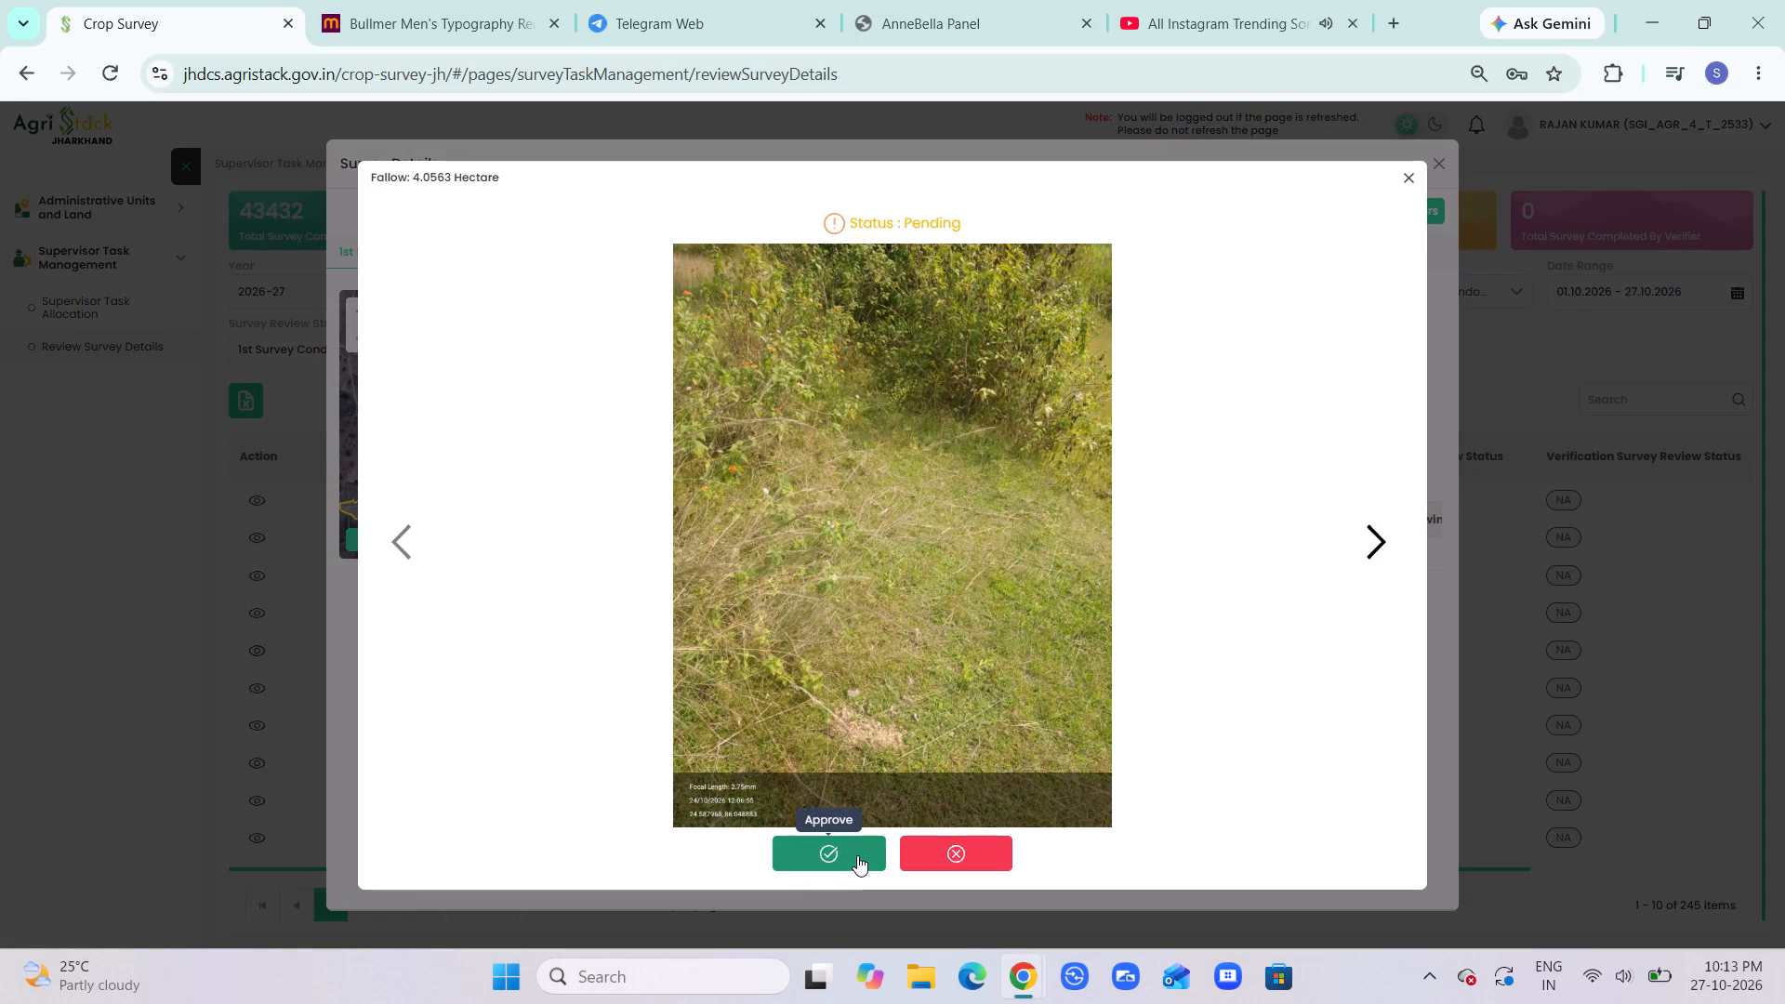
{"action": "left_click", "coordinate": [857, 852]}
{"action": "left_click_drag", "start_coordinate": [1035, 672], "coordinate": [876, 704]}
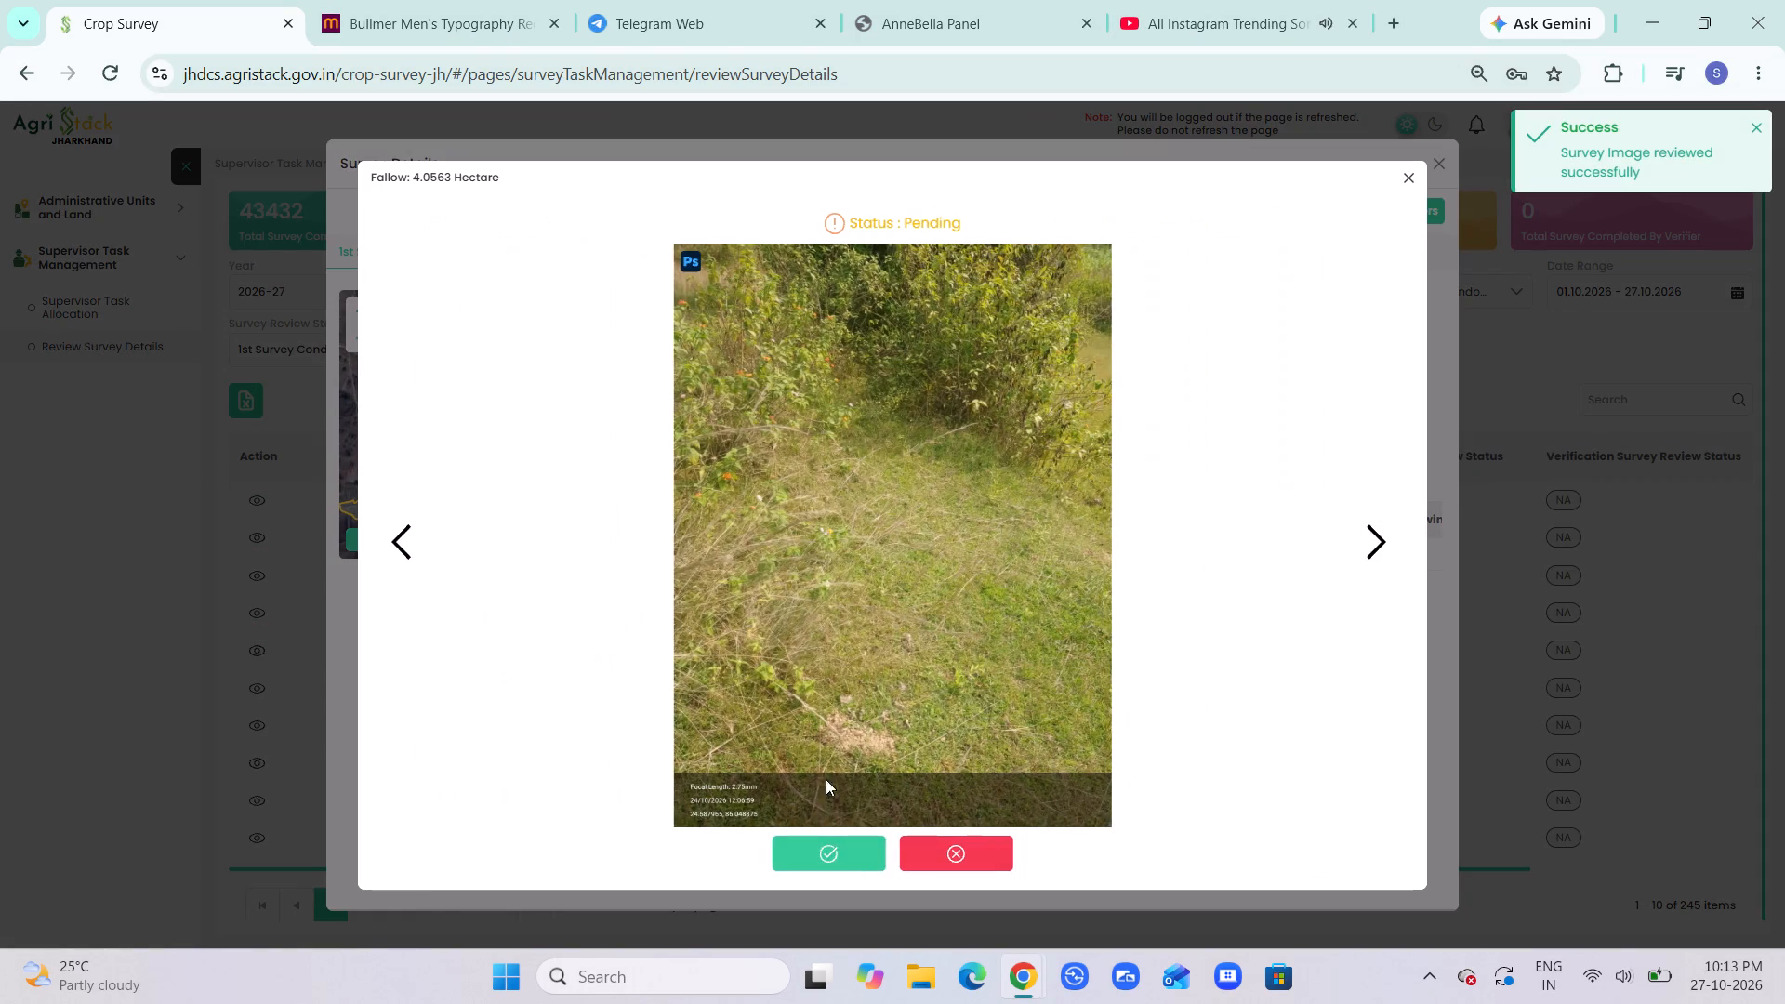
{"action": "left_click", "coordinate": [855, 853]}
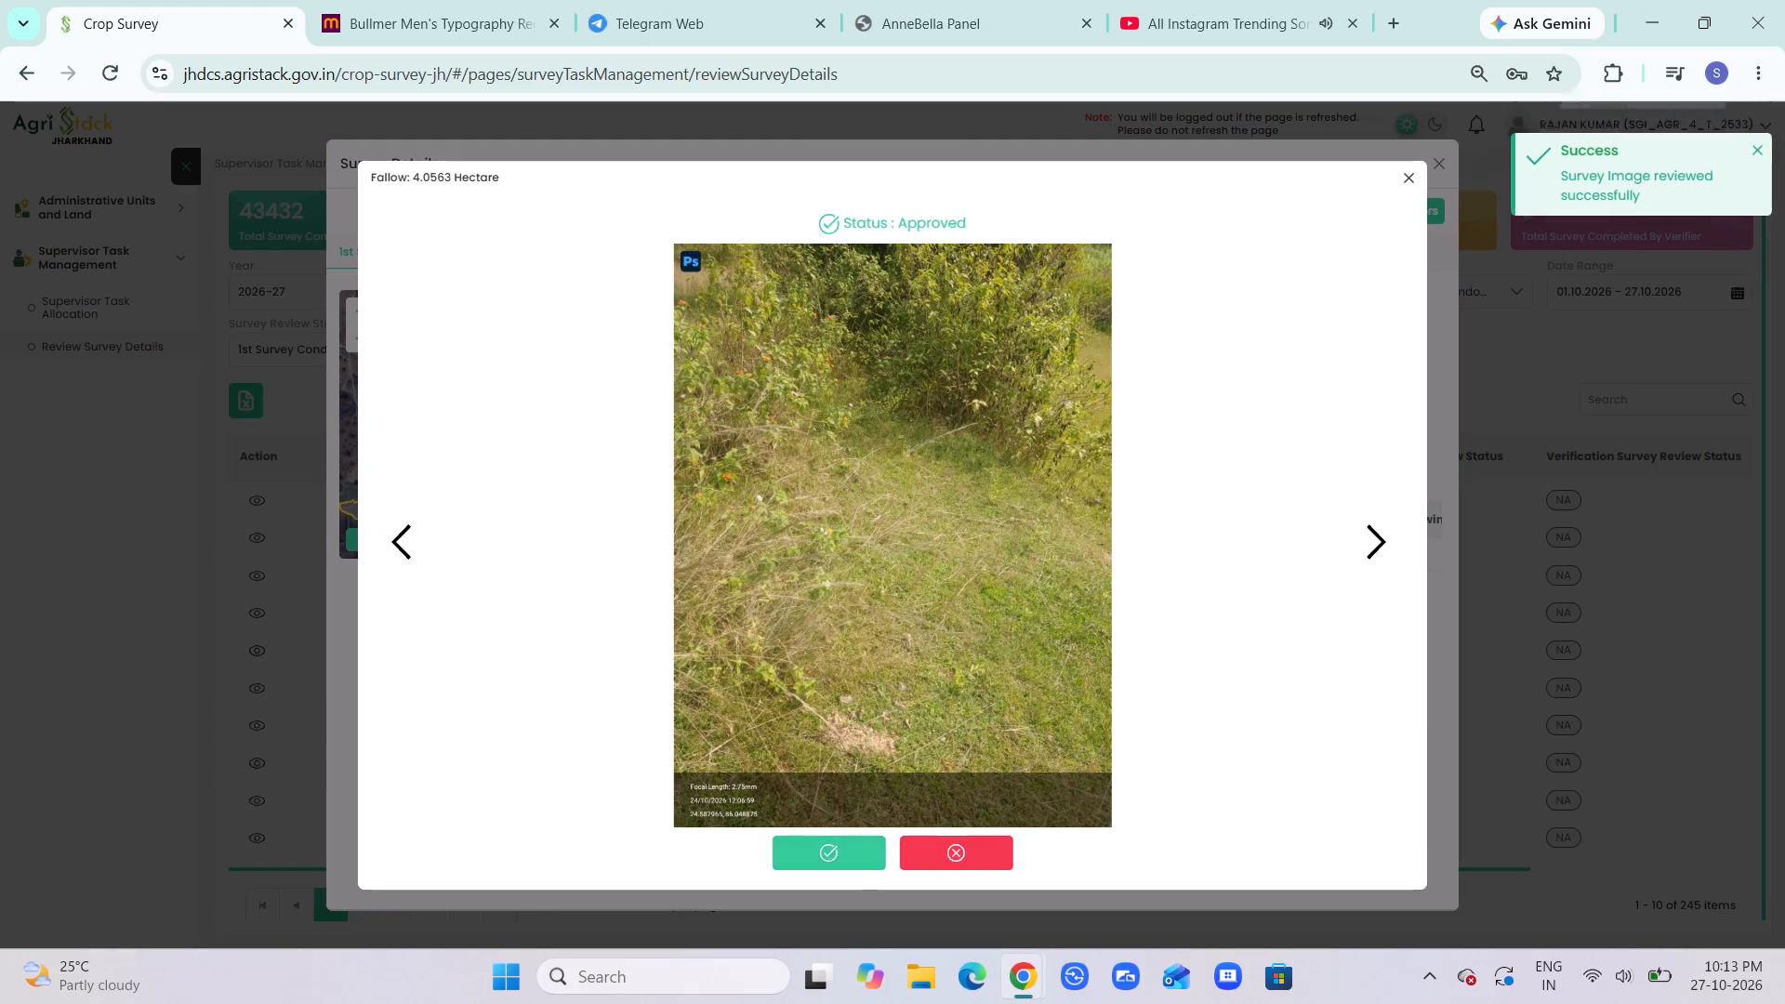
{"action": "left_click_drag", "start_coordinate": [981, 697], "coordinate": [681, 750]}
{"action": "left_click", "coordinate": [840, 855]}
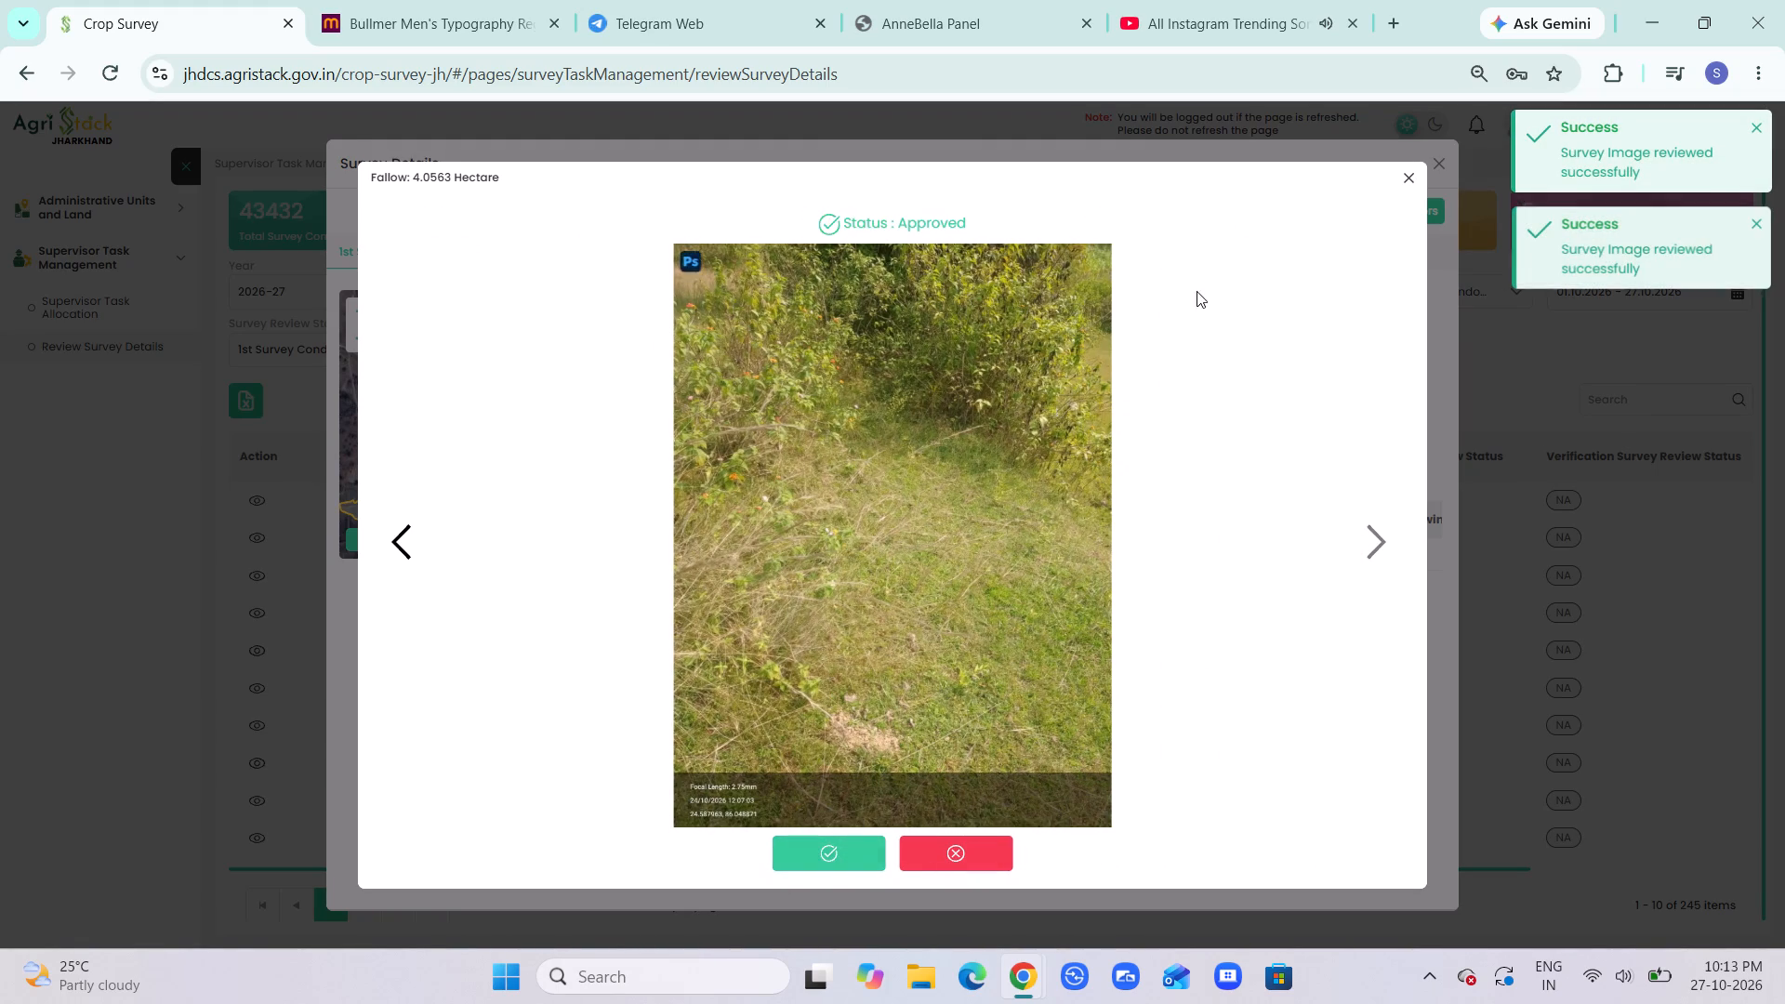
{"action": "left_click", "coordinate": [1408, 170]}
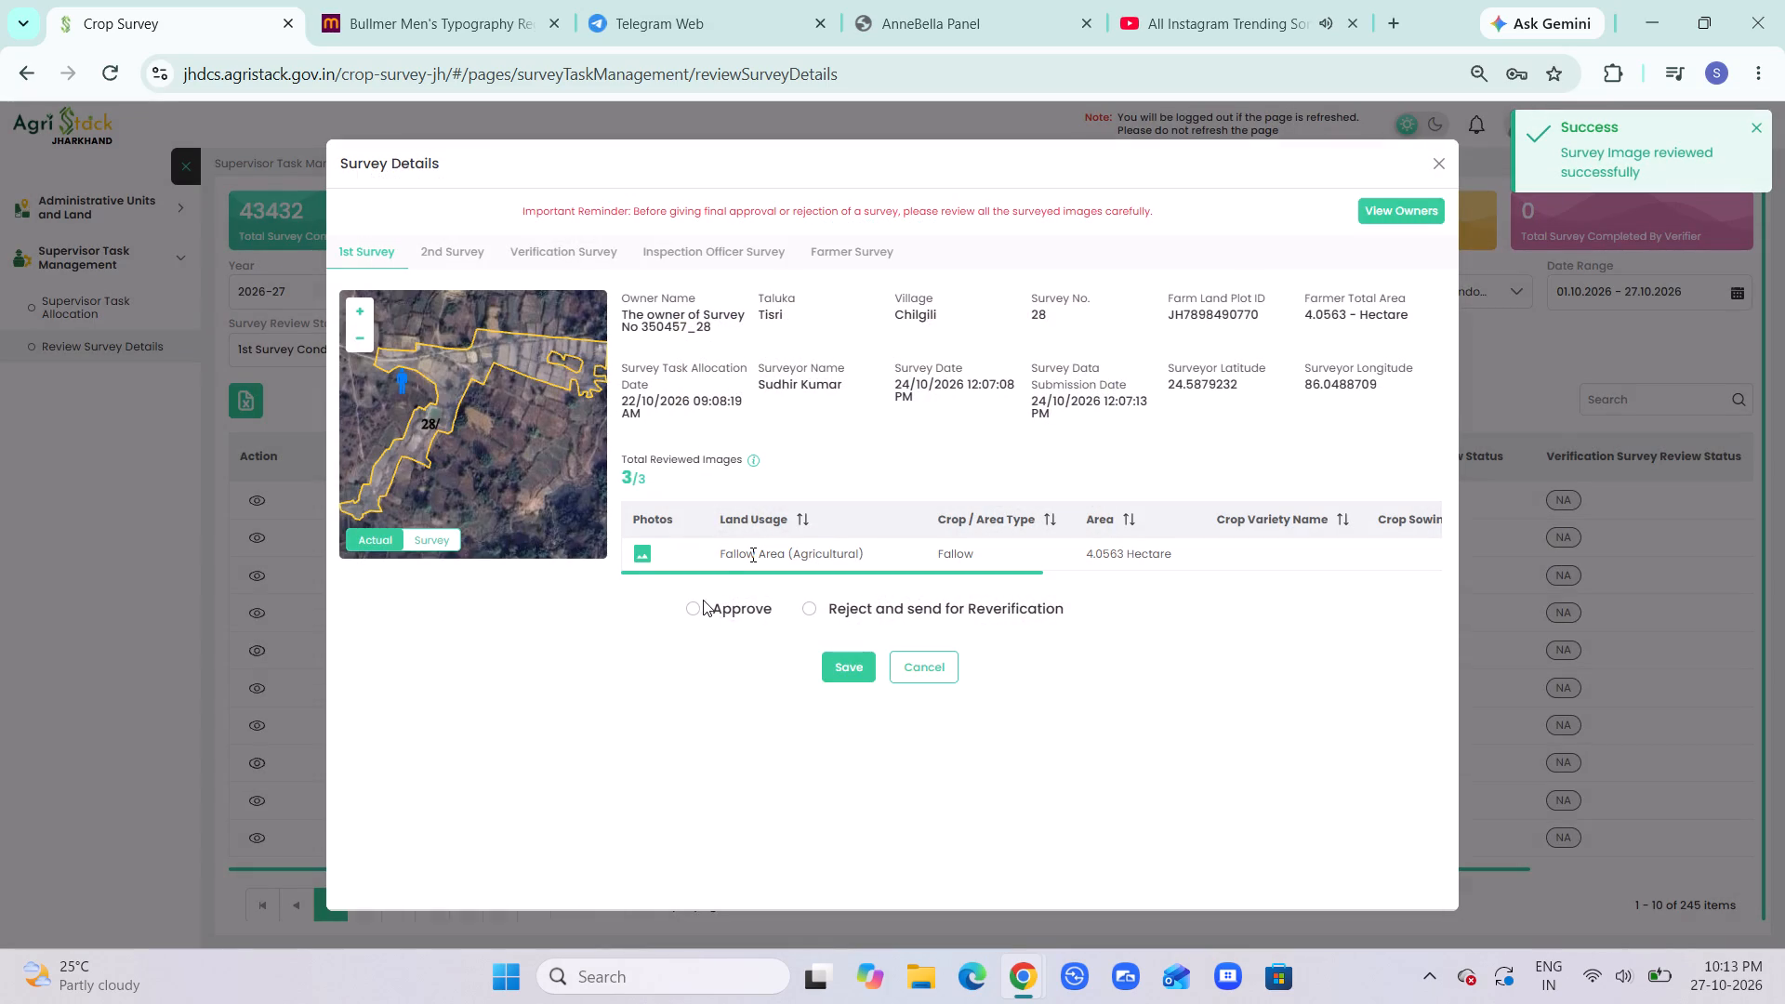
{"action": "left_click", "coordinate": [707, 607]}
{"action": "left_click", "coordinate": [850, 666]}
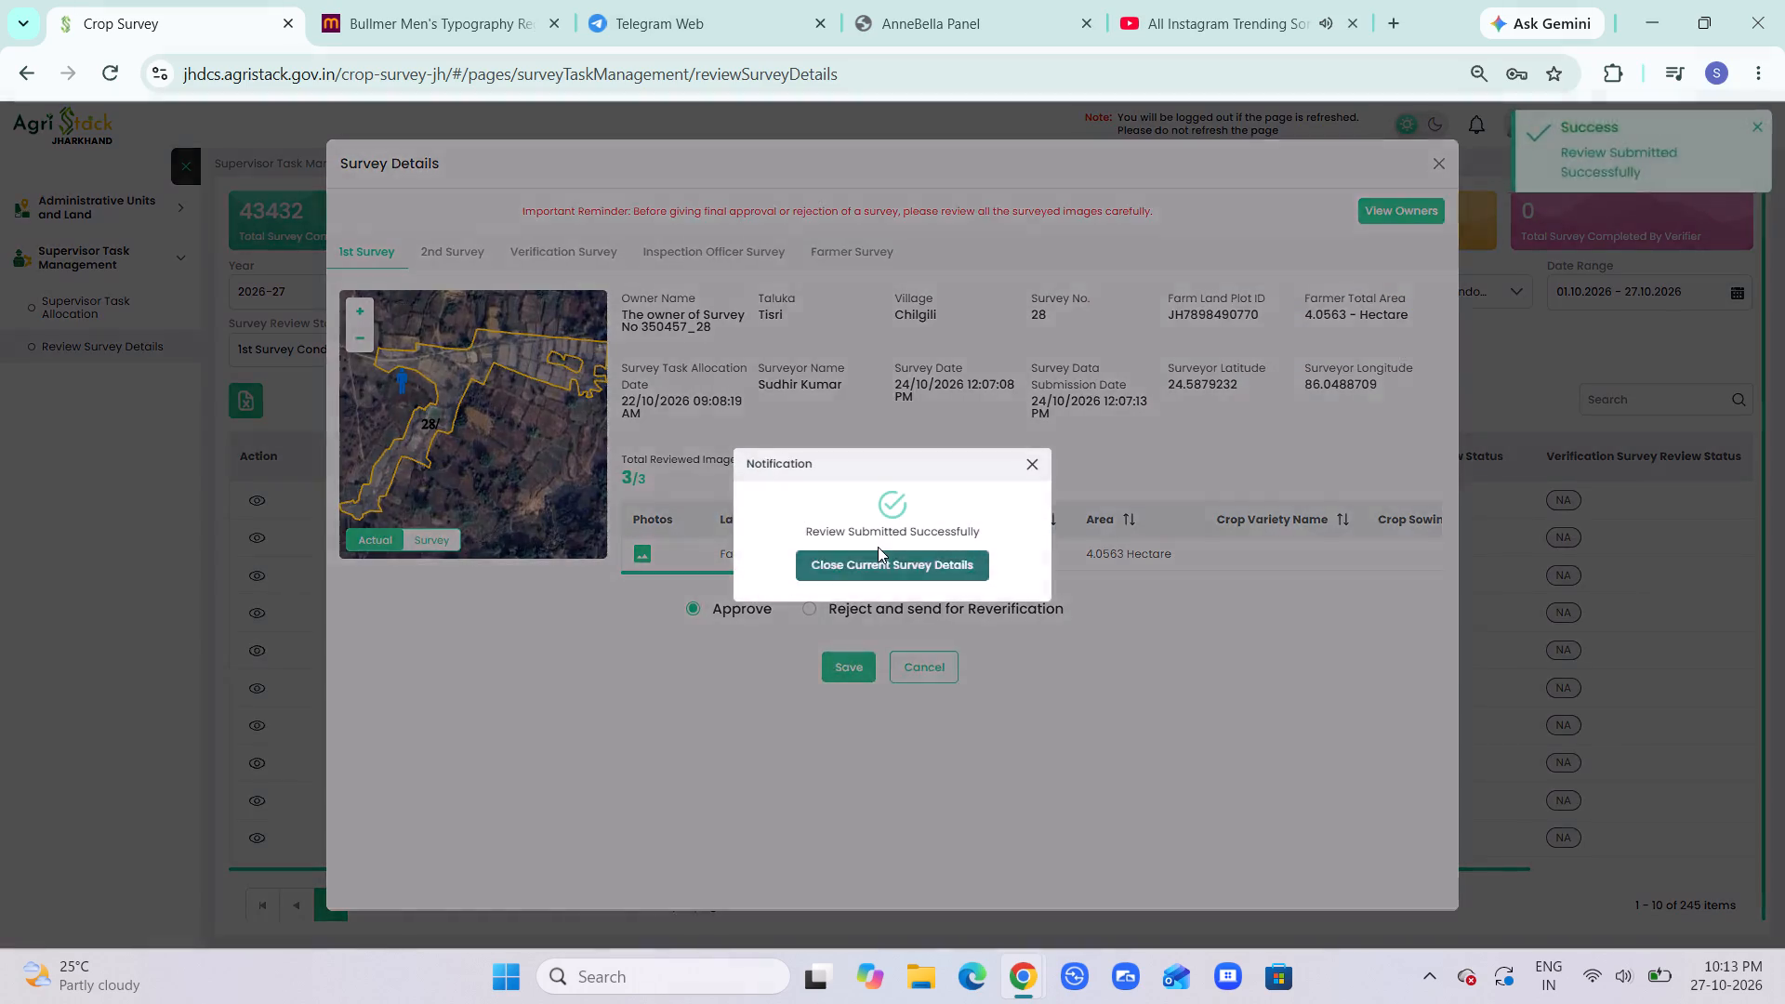
{"action": "left_click", "coordinate": [880, 554]}
Approve all three fallow-land photos of survey number 172 and save its first survey with the Approve decision, closing its details.
{"action": "left_click", "coordinate": [258, 763]}
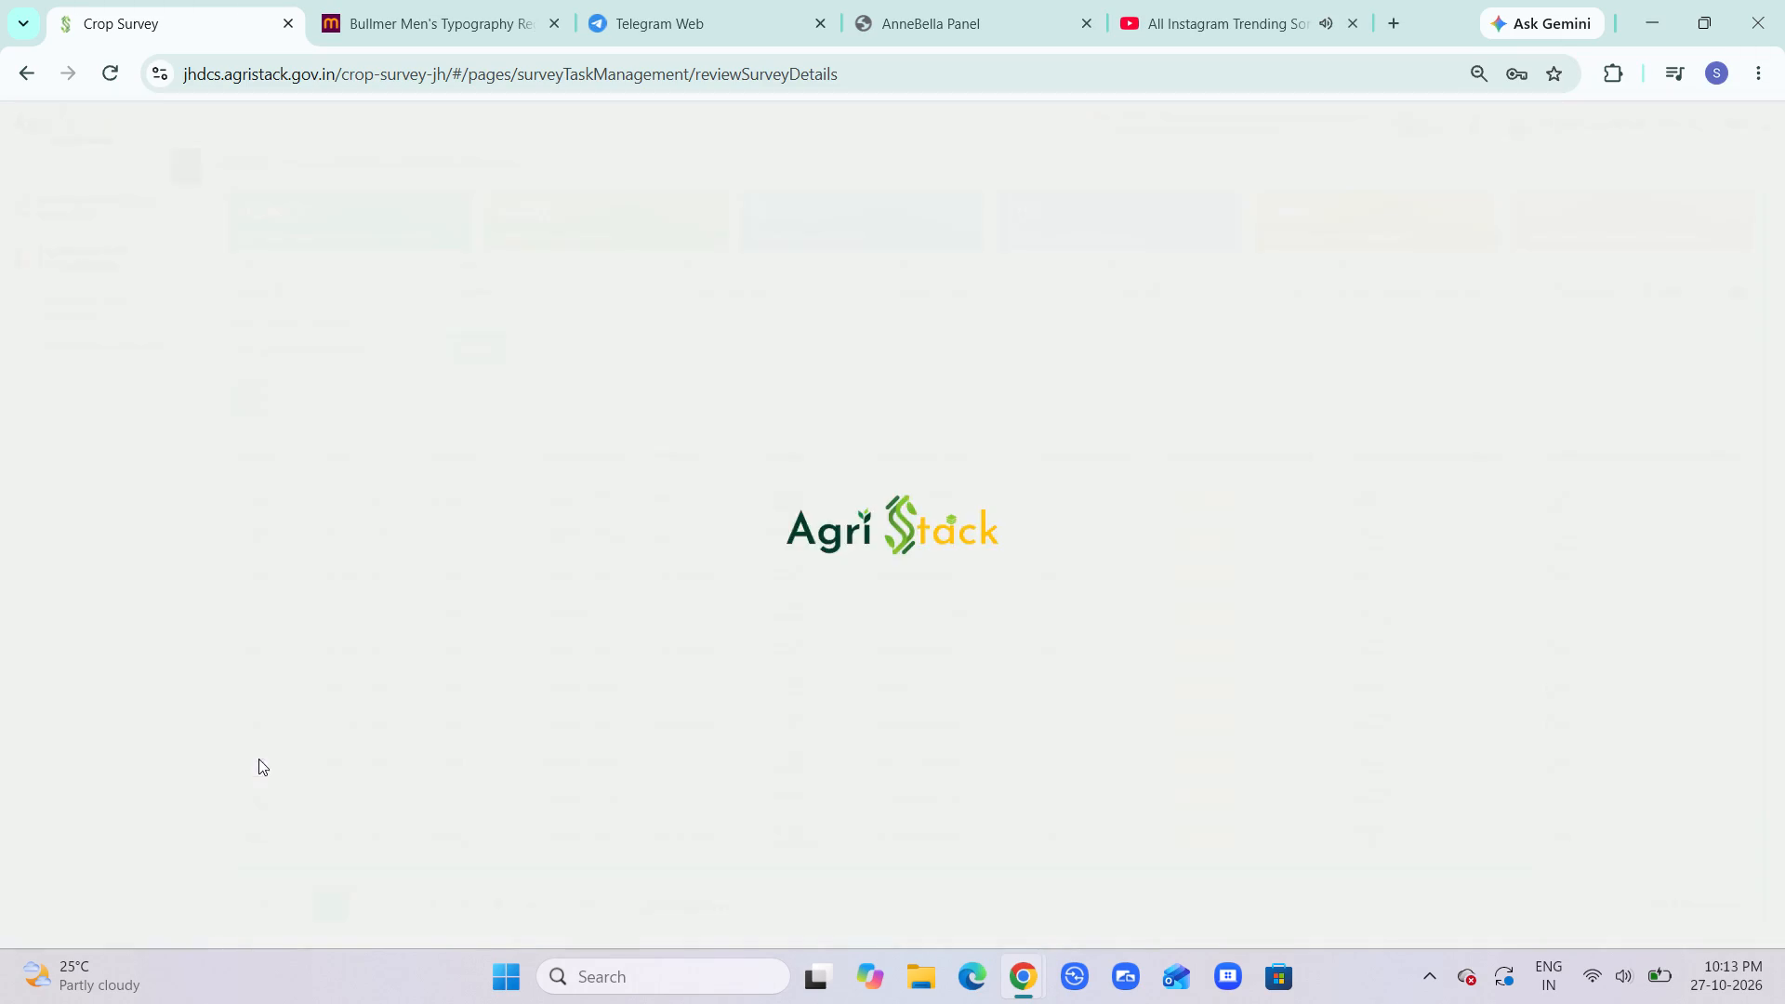
{"action": "left_click", "coordinate": [649, 549]}
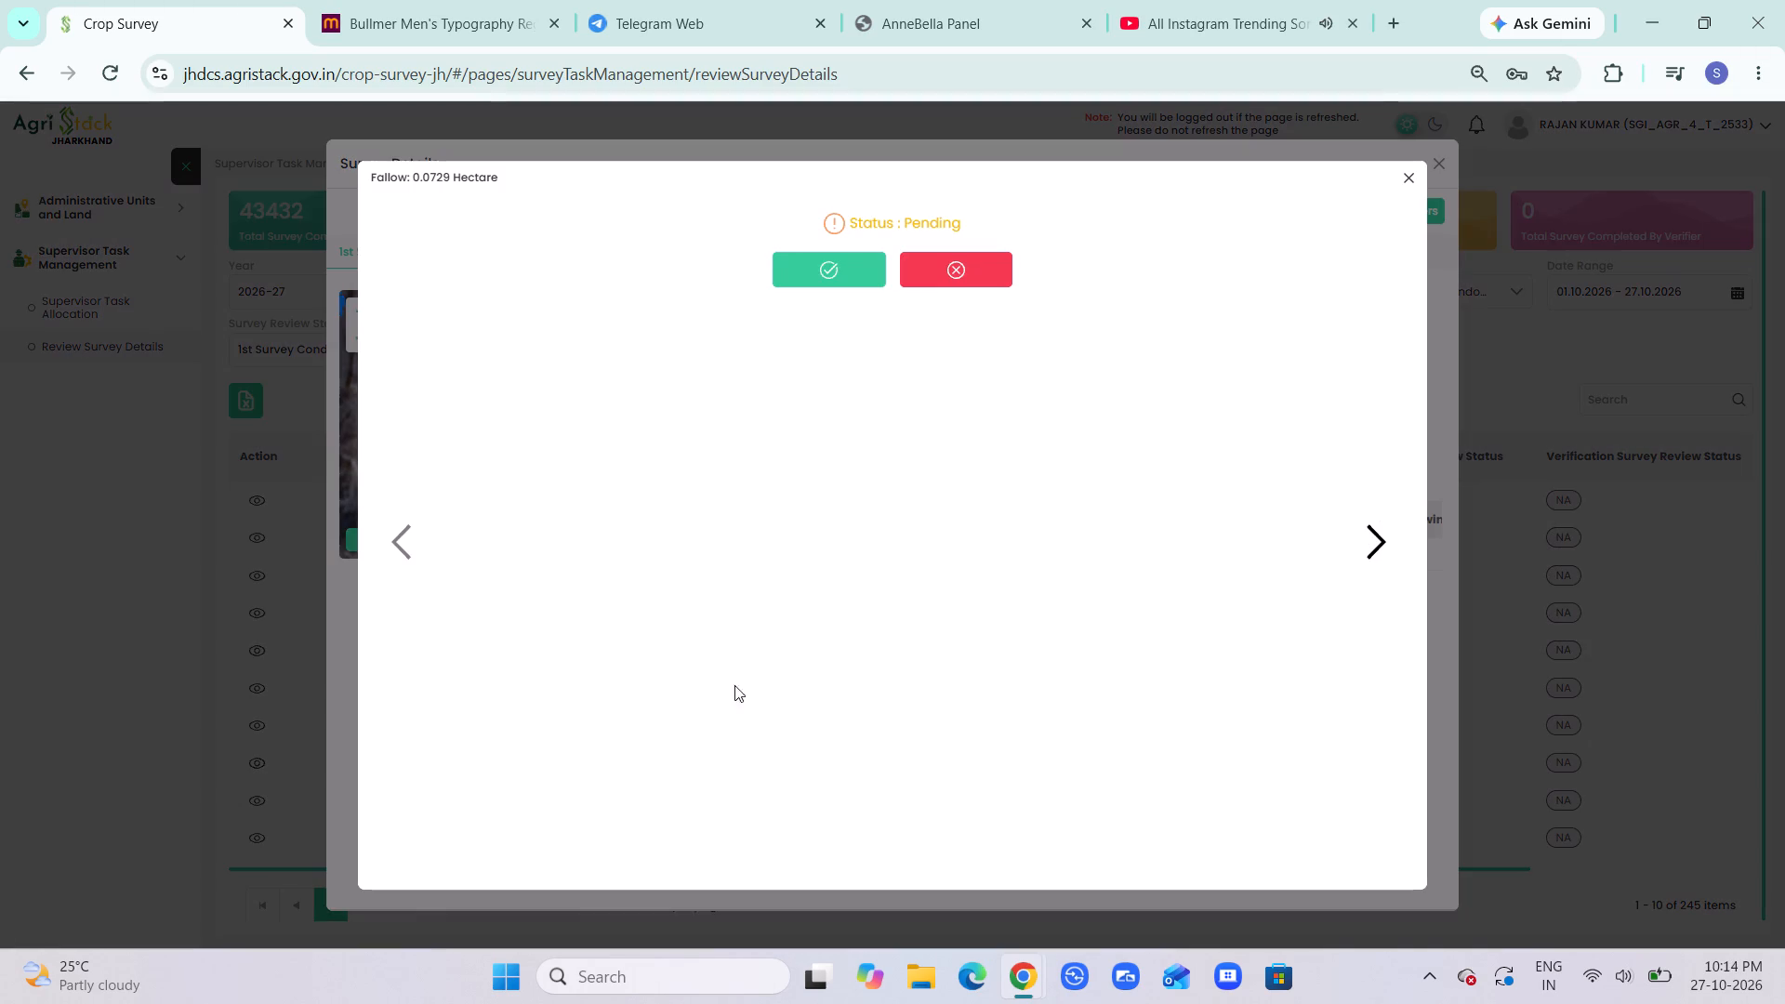
{"action": "left_click", "coordinate": [857, 853]}
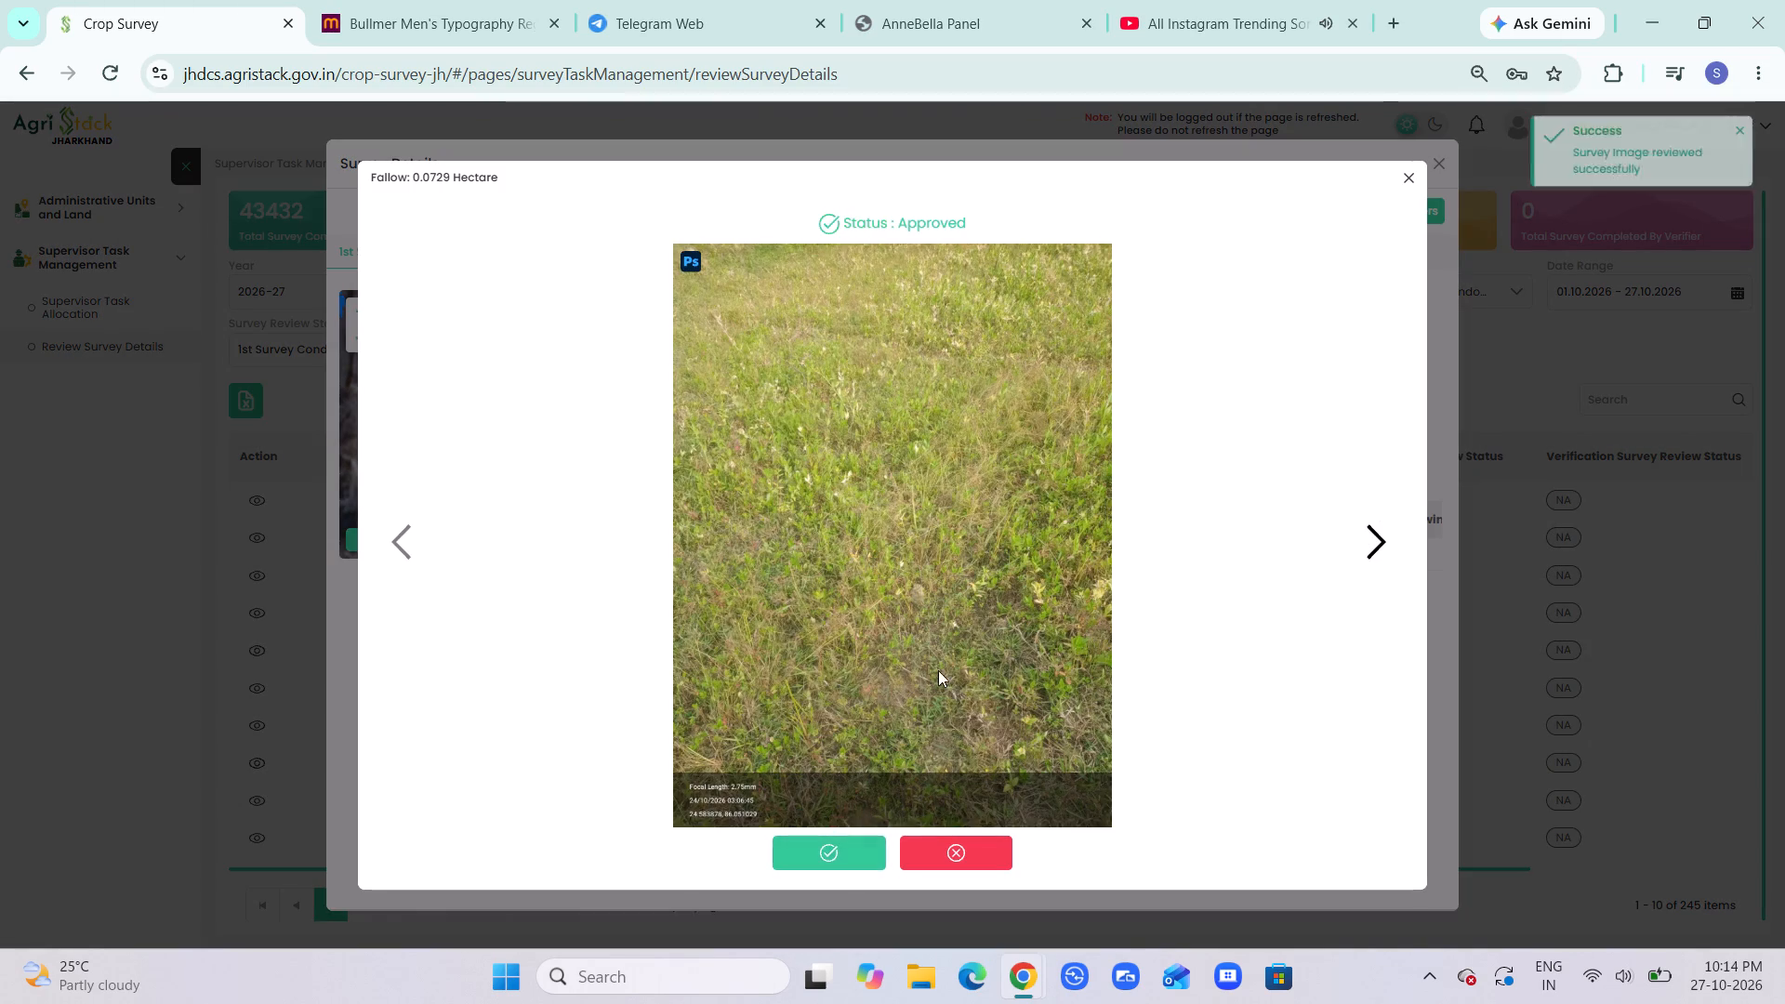
{"action": "left_click_drag", "start_coordinate": [1002, 658], "coordinate": [790, 697]}
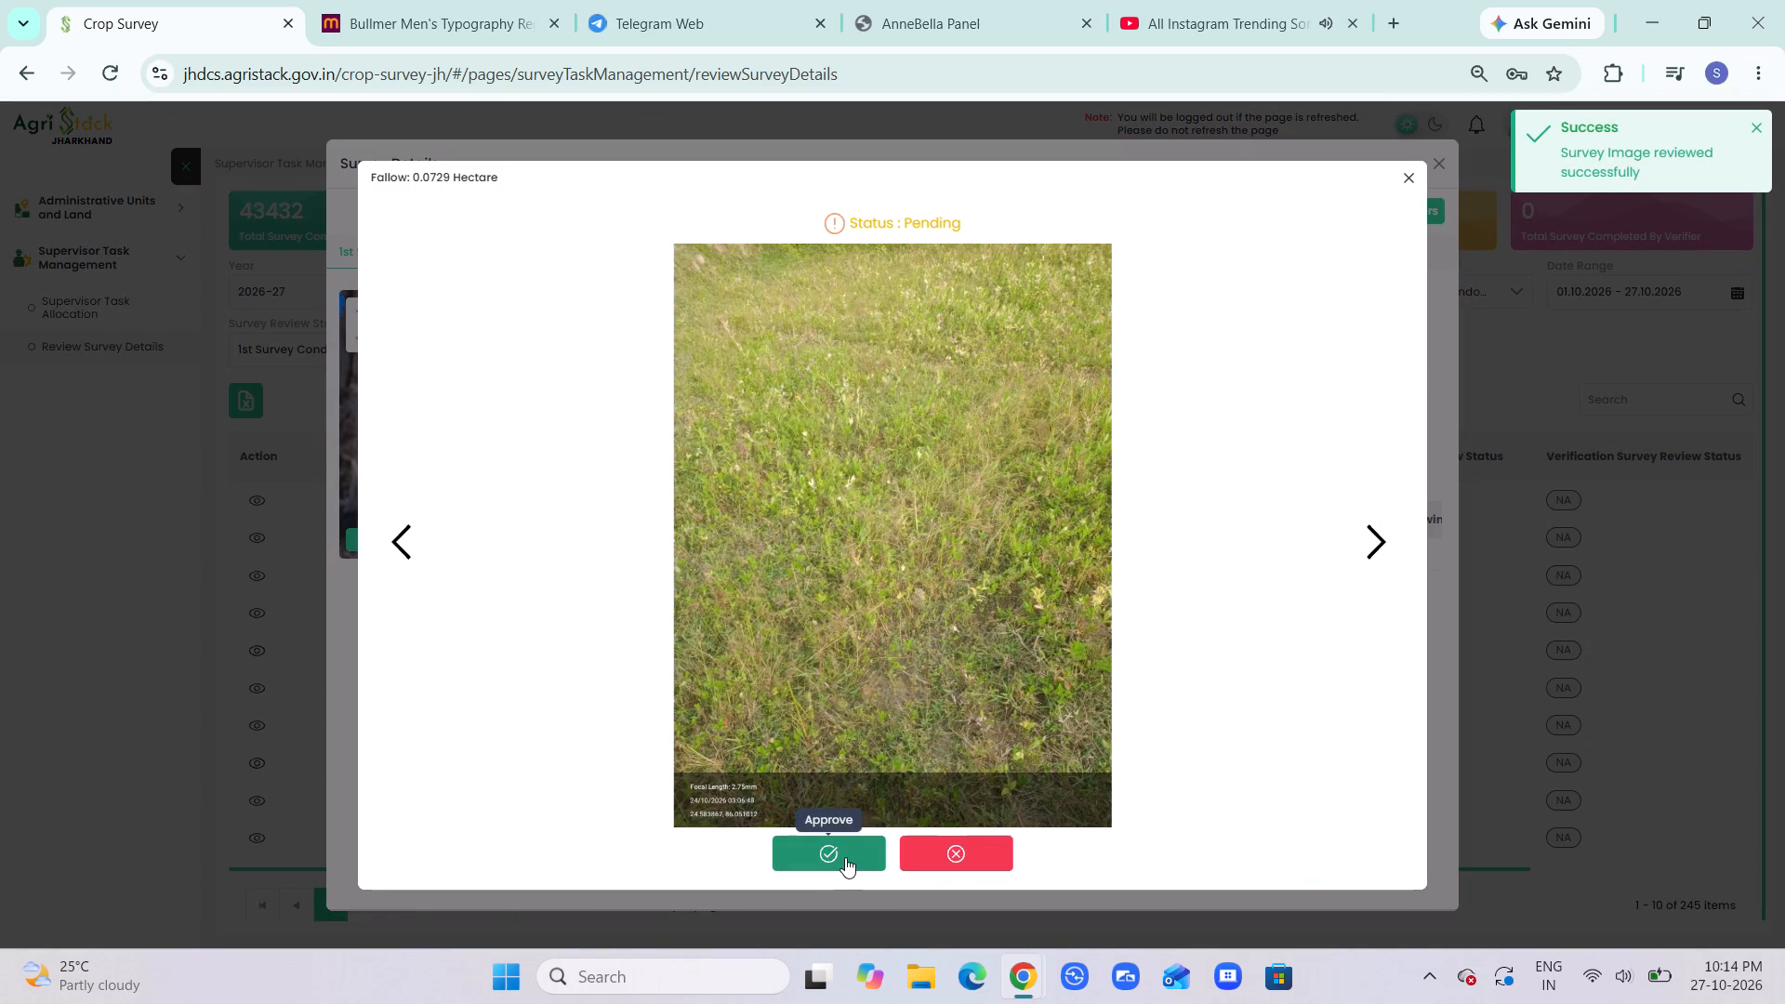
{"action": "left_click", "coordinate": [844, 855]}
{"action": "left_click_drag", "start_coordinate": [1008, 667], "coordinate": [889, 677]}
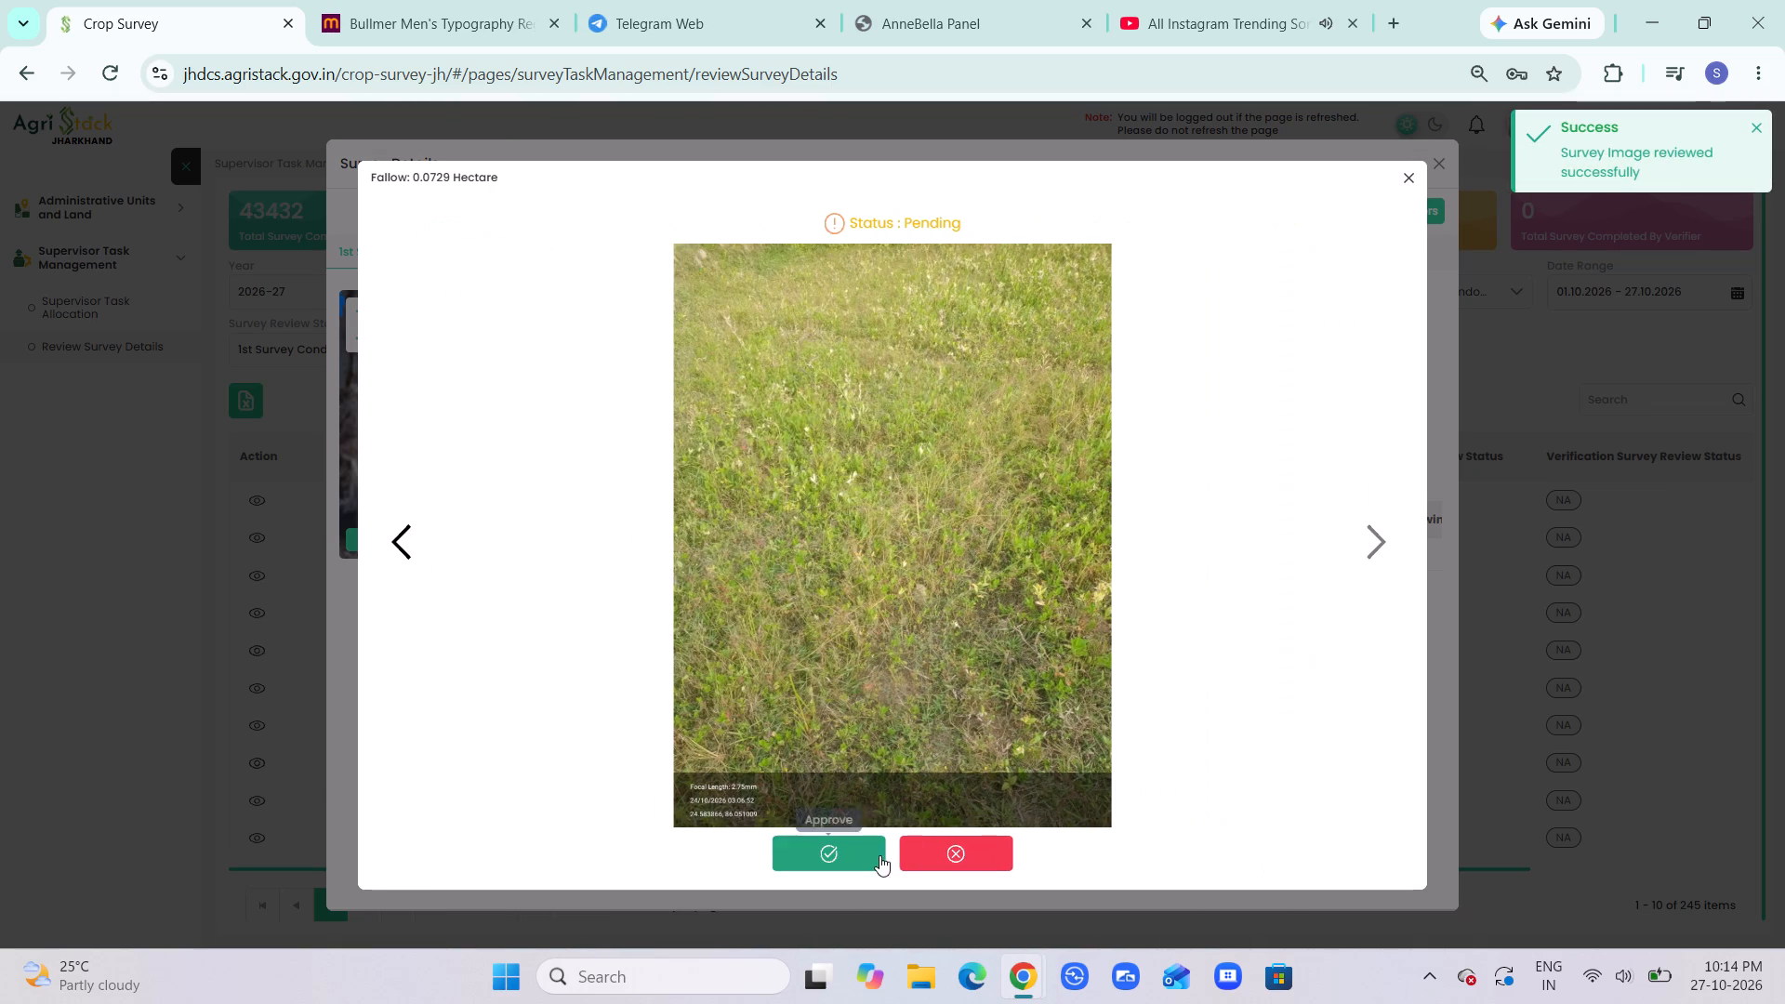
{"action": "left_click", "coordinate": [848, 855]}
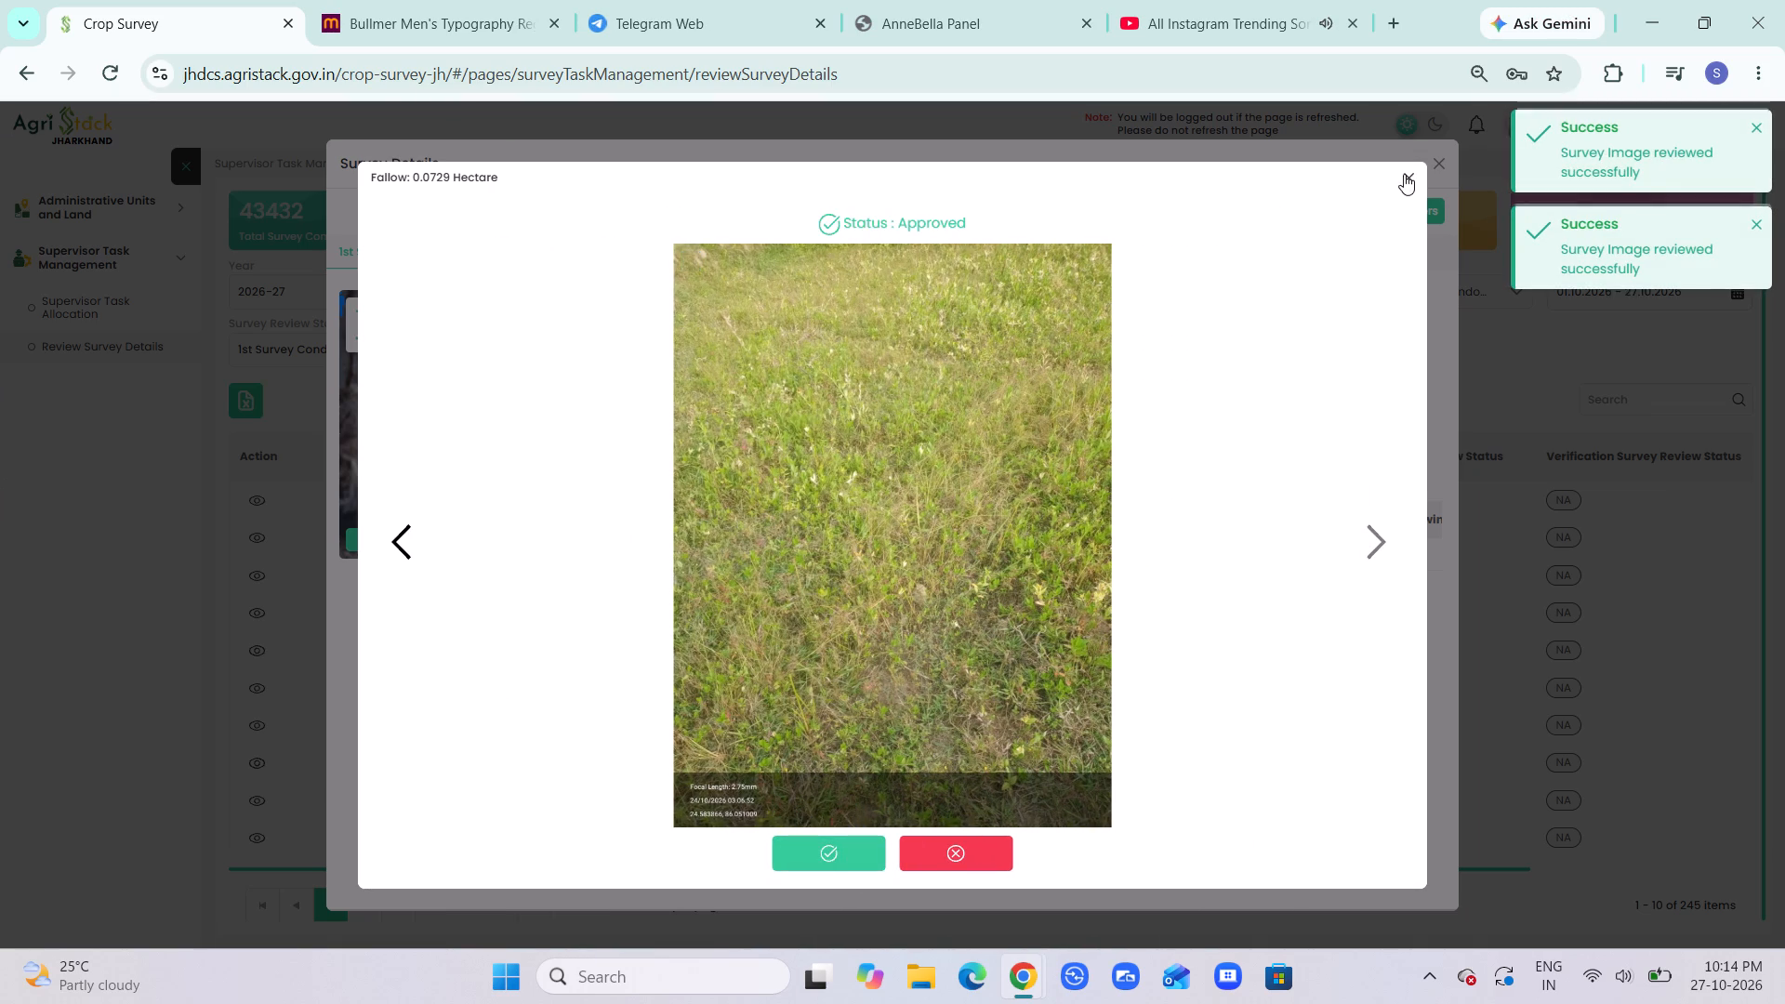
{"action": "left_click", "coordinate": [1407, 174]}
{"action": "left_click", "coordinate": [760, 605]}
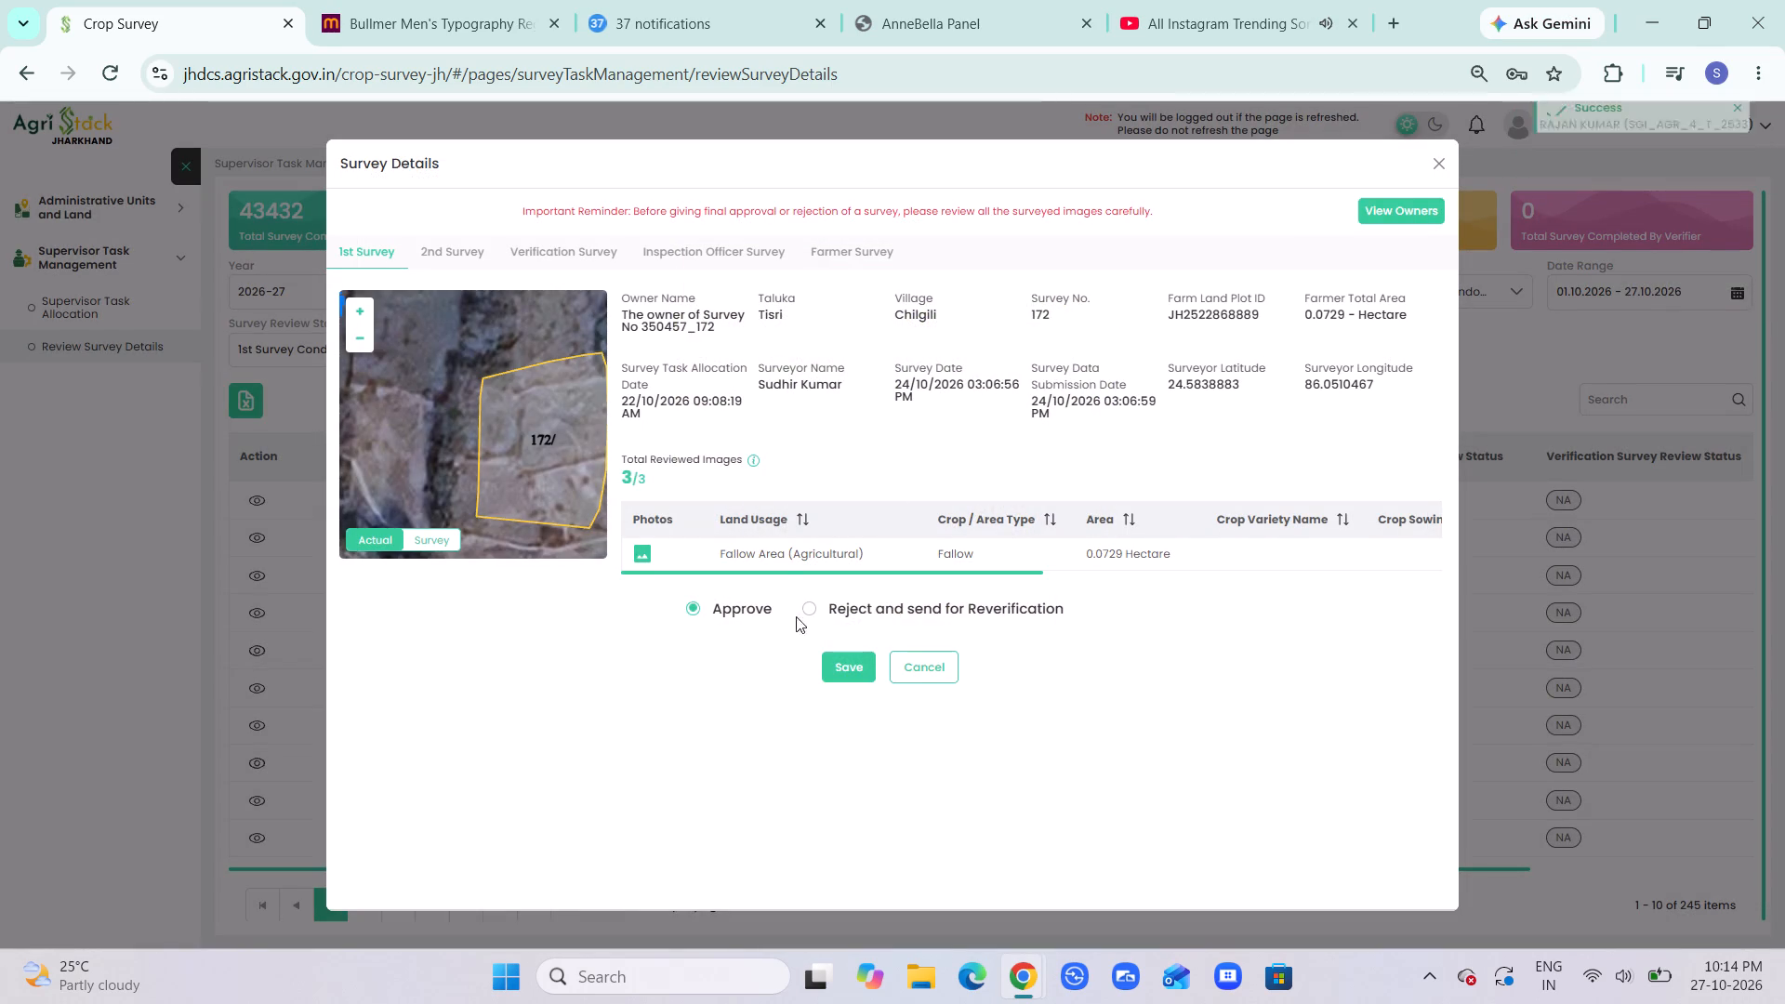
{"action": "left_click", "coordinate": [849, 668]}
{"action": "left_click", "coordinate": [913, 565]}
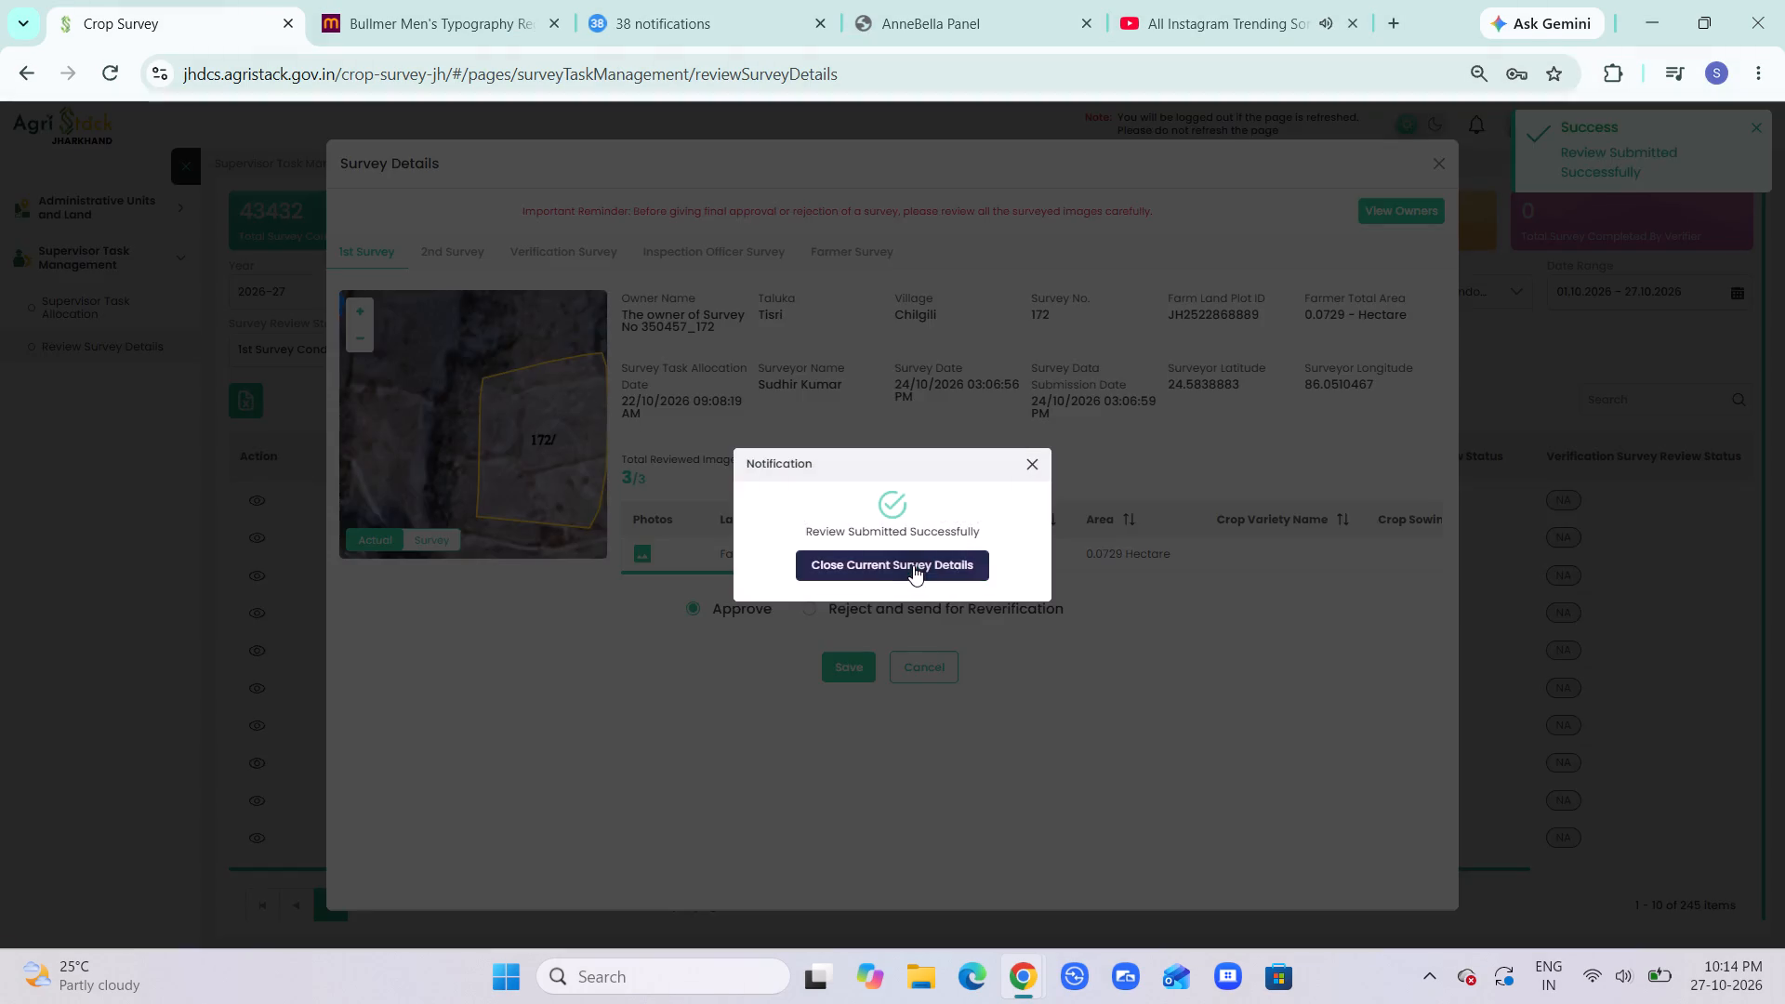
Approve all three fallow-land photos of survey number 27 and save its first survey with the Approve decision, closing its details.
{"action": "left_click", "coordinate": [262, 732]}
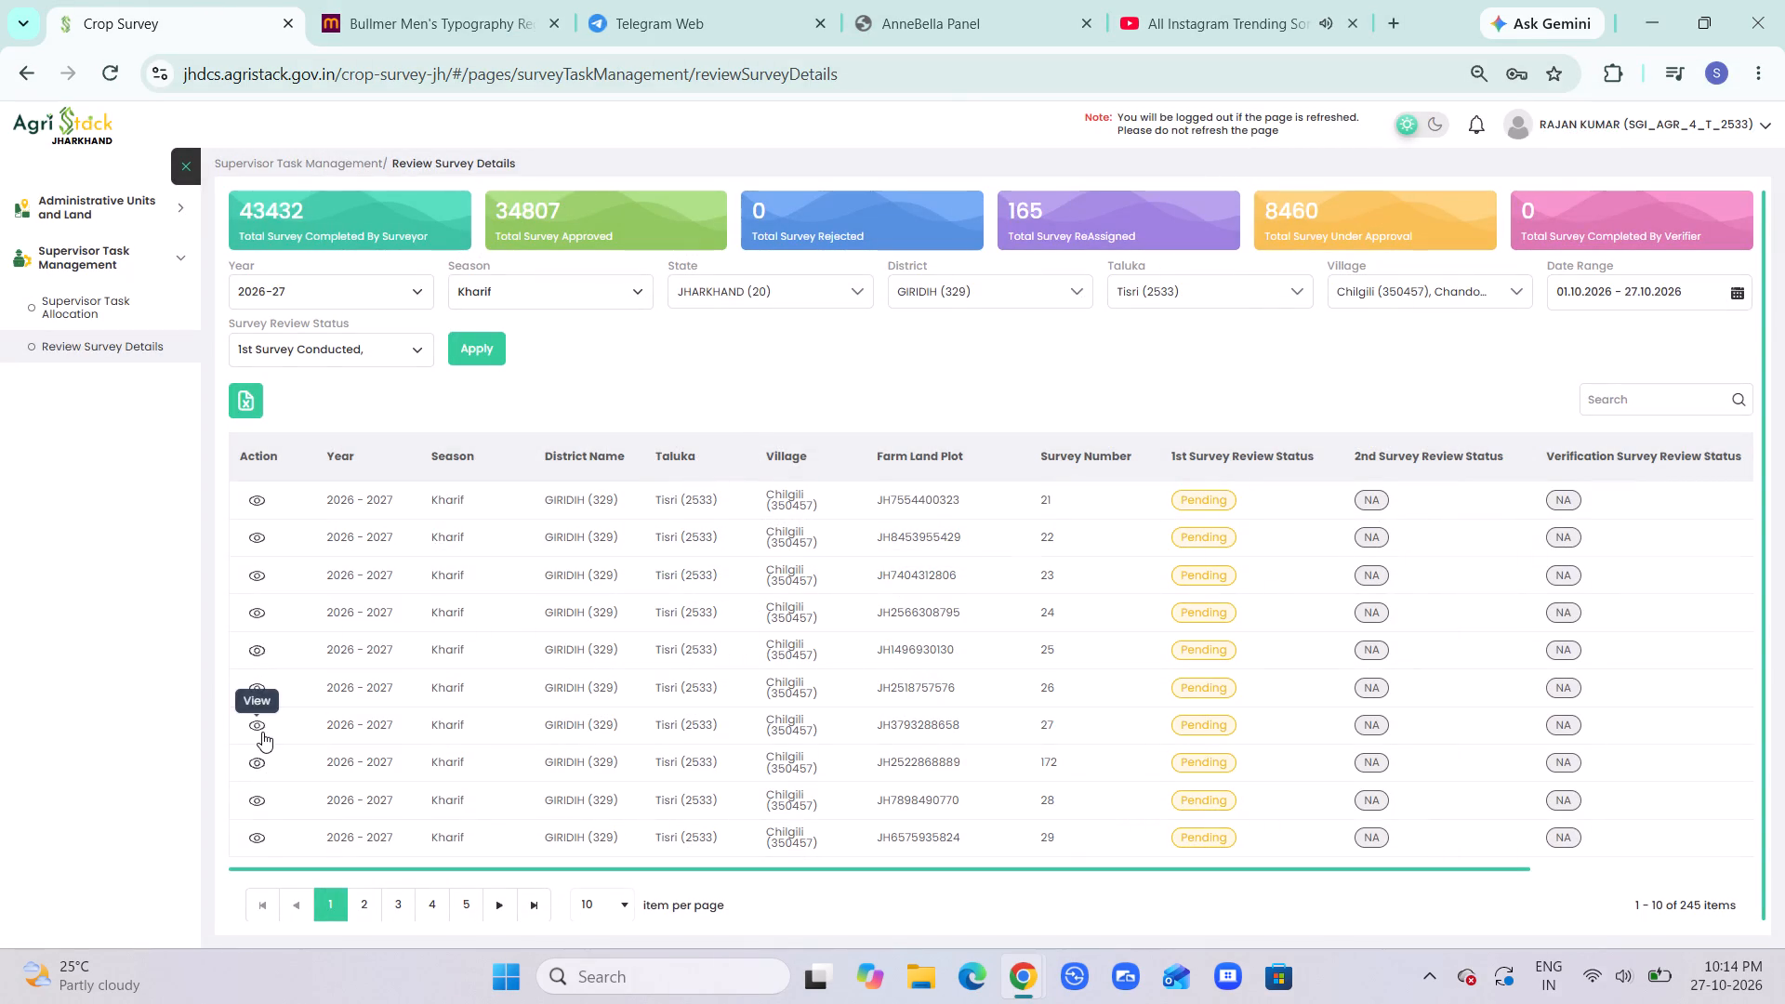
{"action": "left_click", "coordinate": [633, 555]}
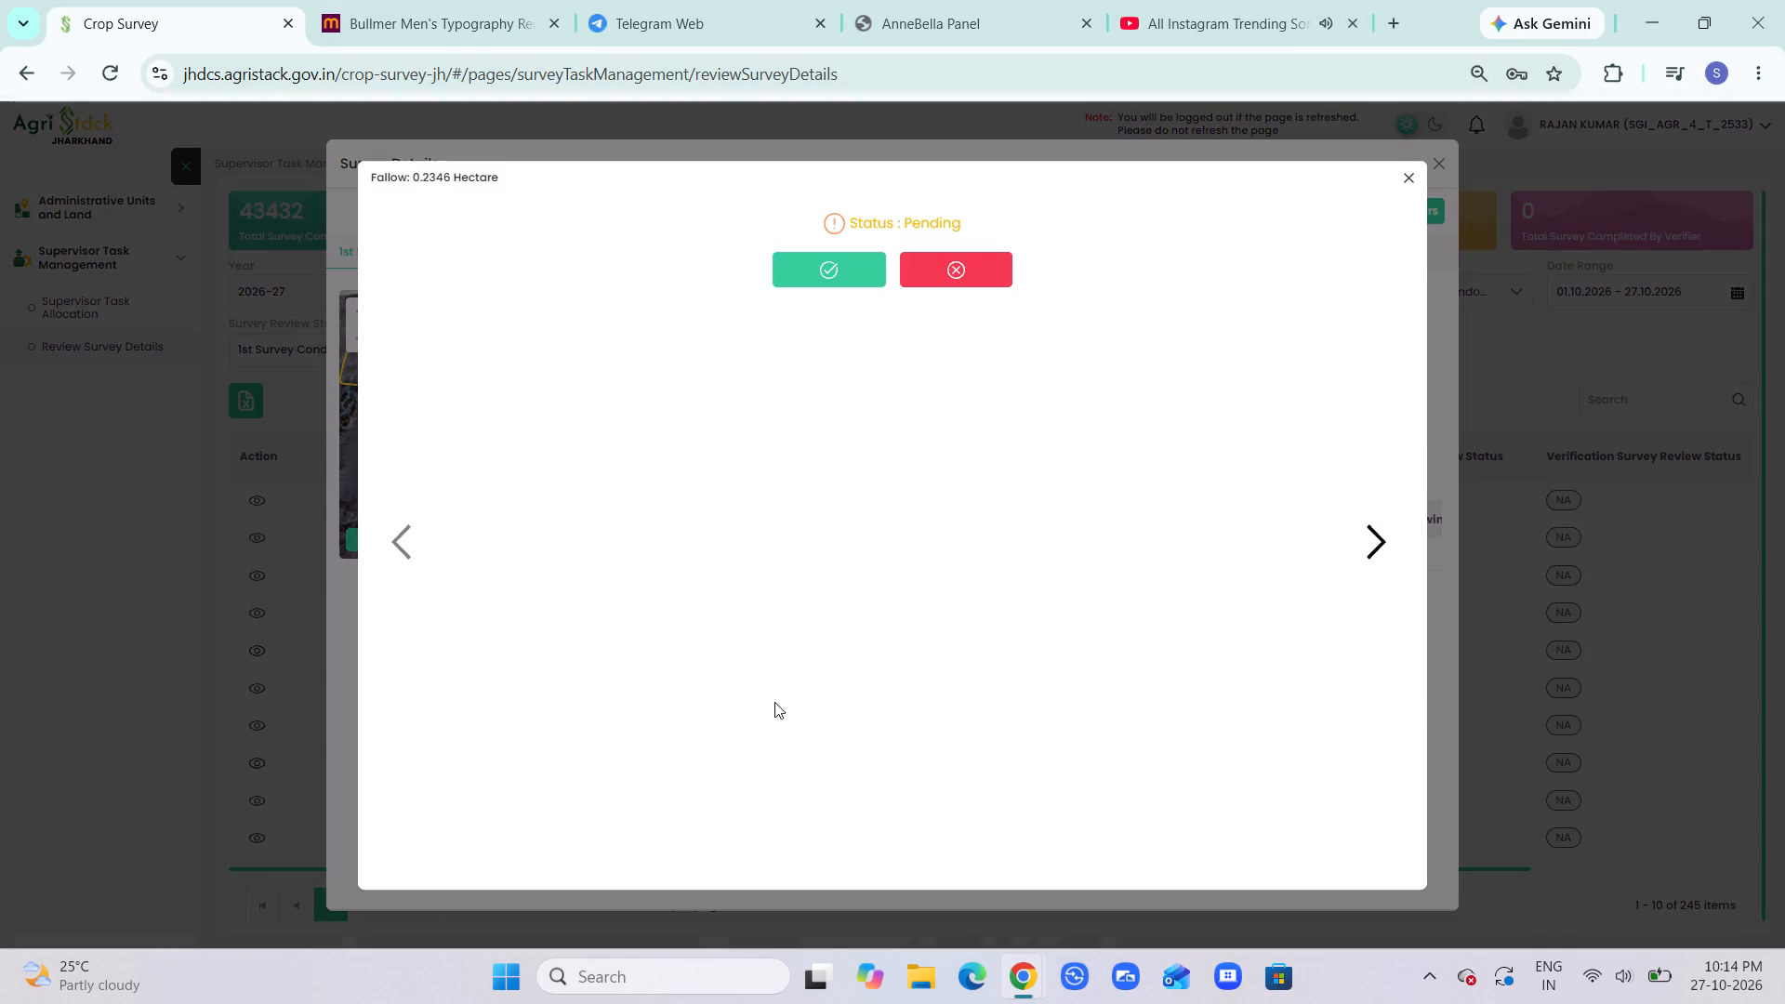
{"action": "left_click", "coordinate": [871, 853]}
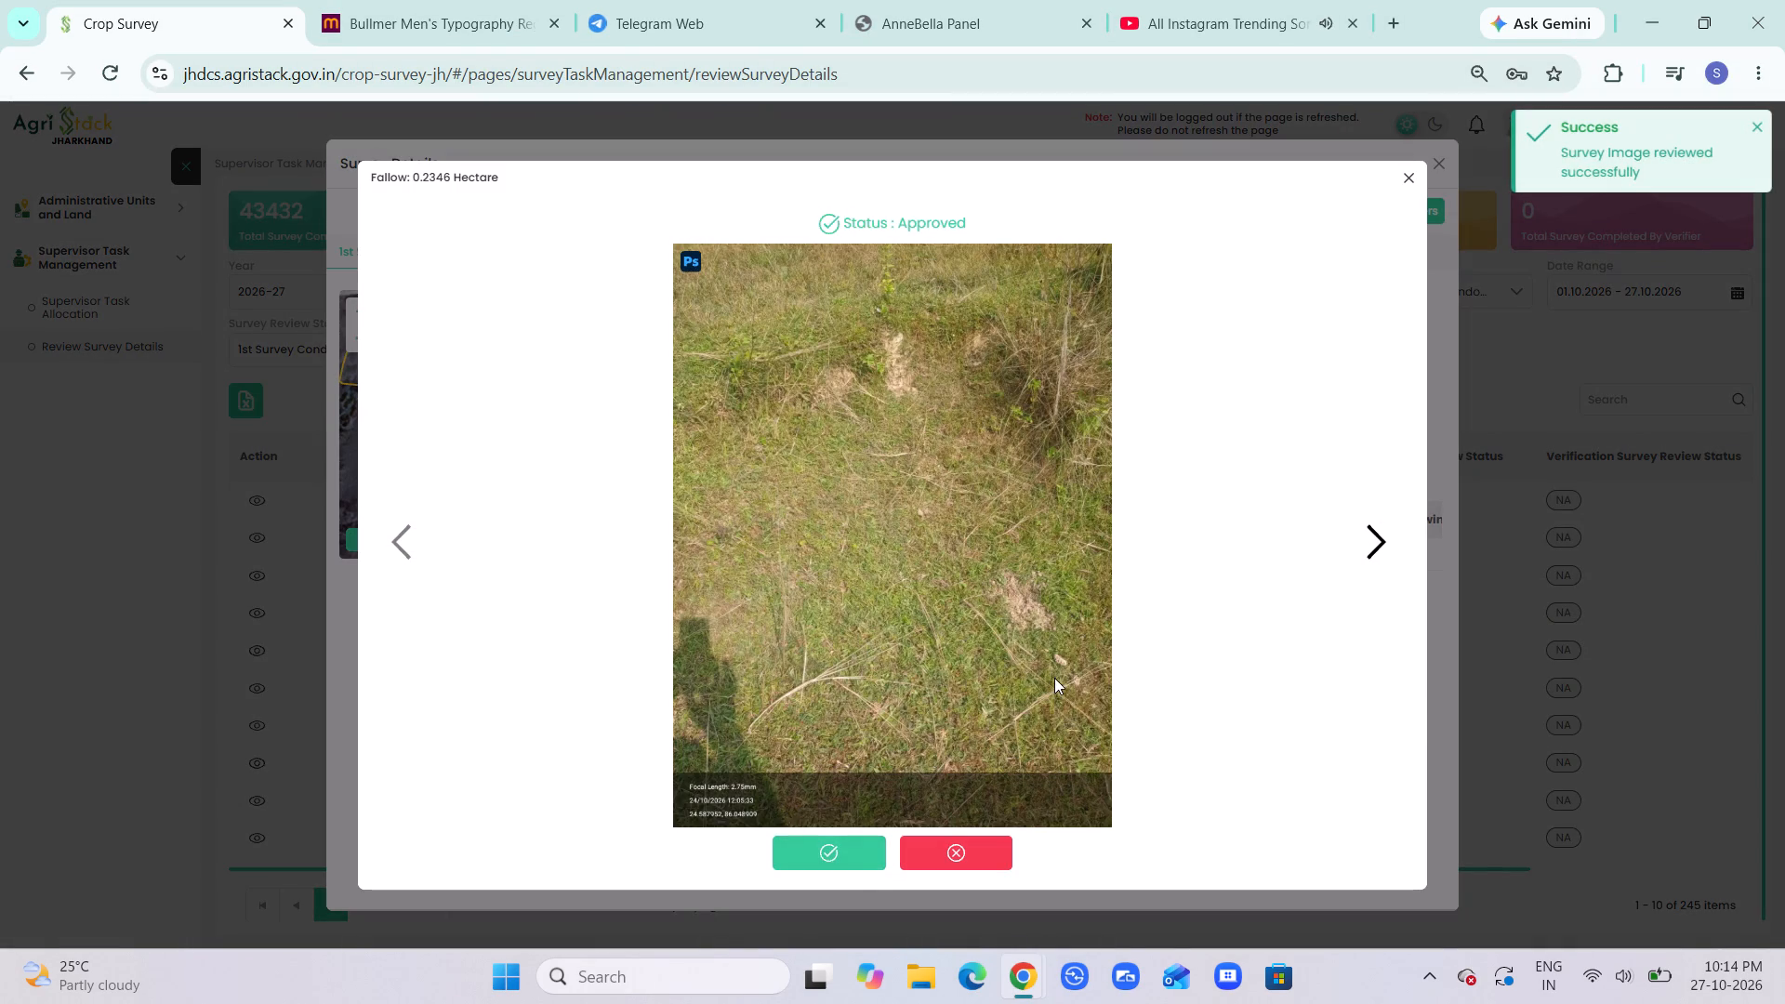
{"action": "left_click_drag", "start_coordinate": [1056, 677], "coordinate": [1023, 676]}
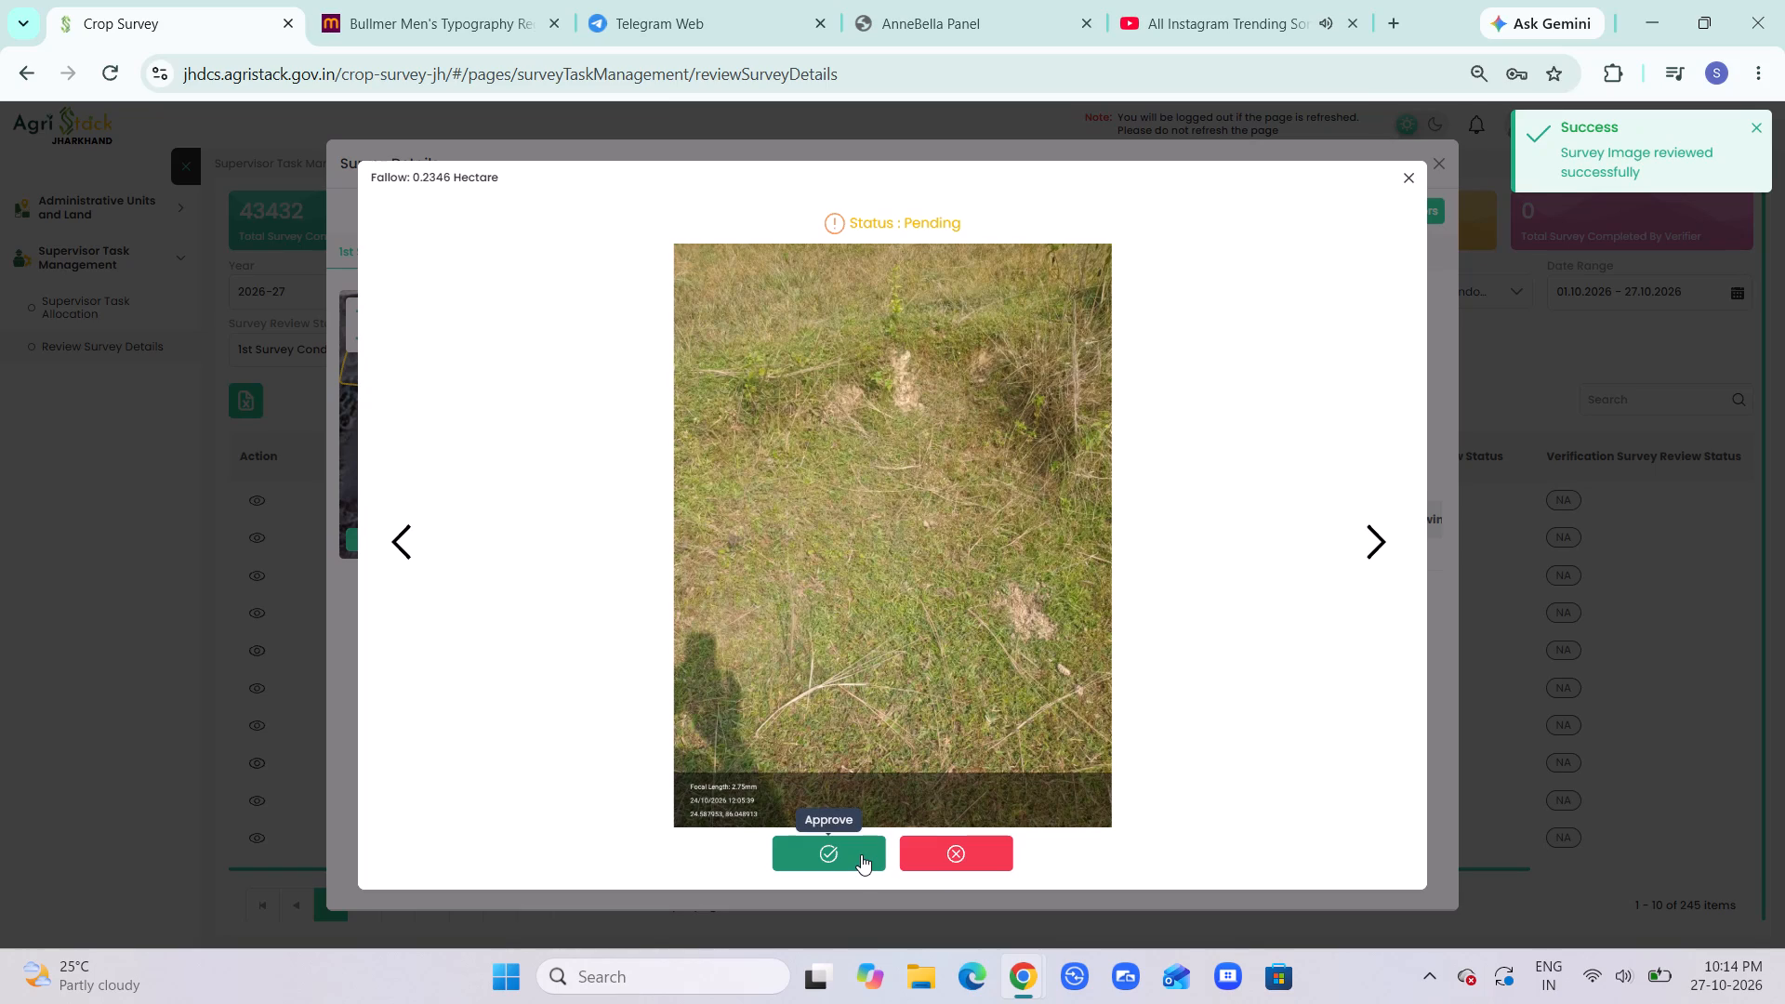
{"action": "left_click", "coordinate": [861, 854]}
{"action": "left_click_drag", "start_coordinate": [1033, 707], "coordinate": [984, 712]}
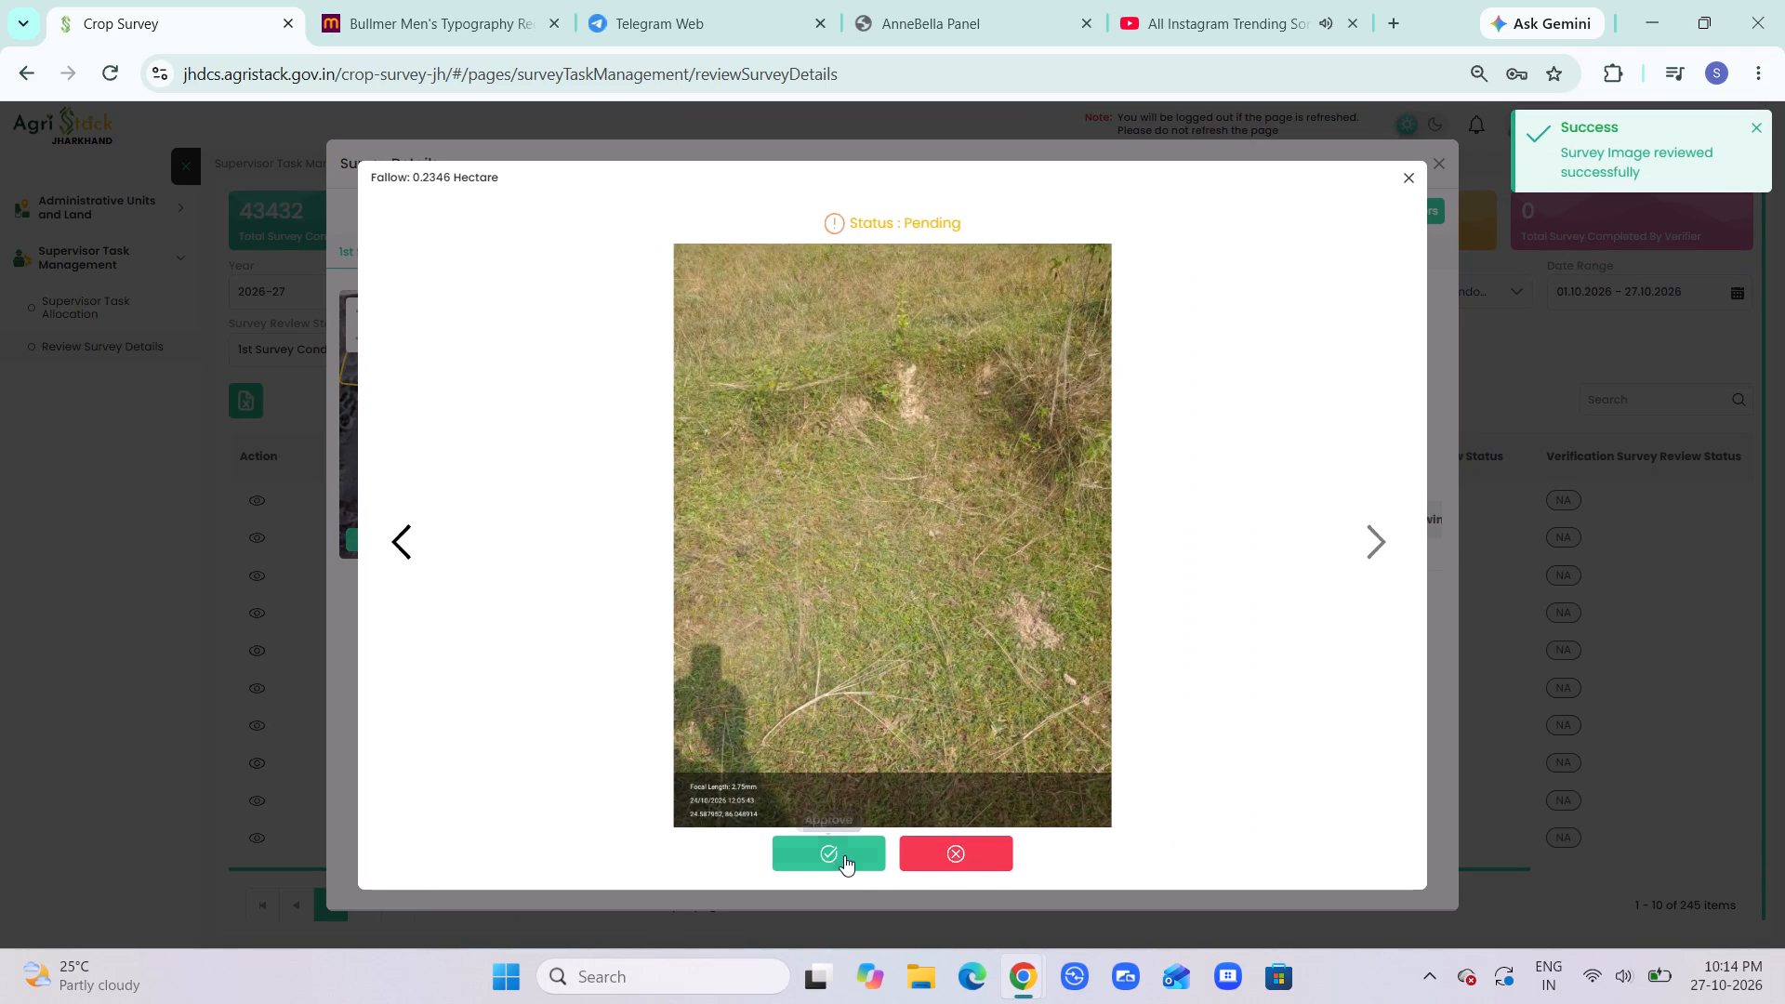
{"action": "left_click", "coordinate": [842, 853]}
{"action": "left_click", "coordinate": [1412, 176]}
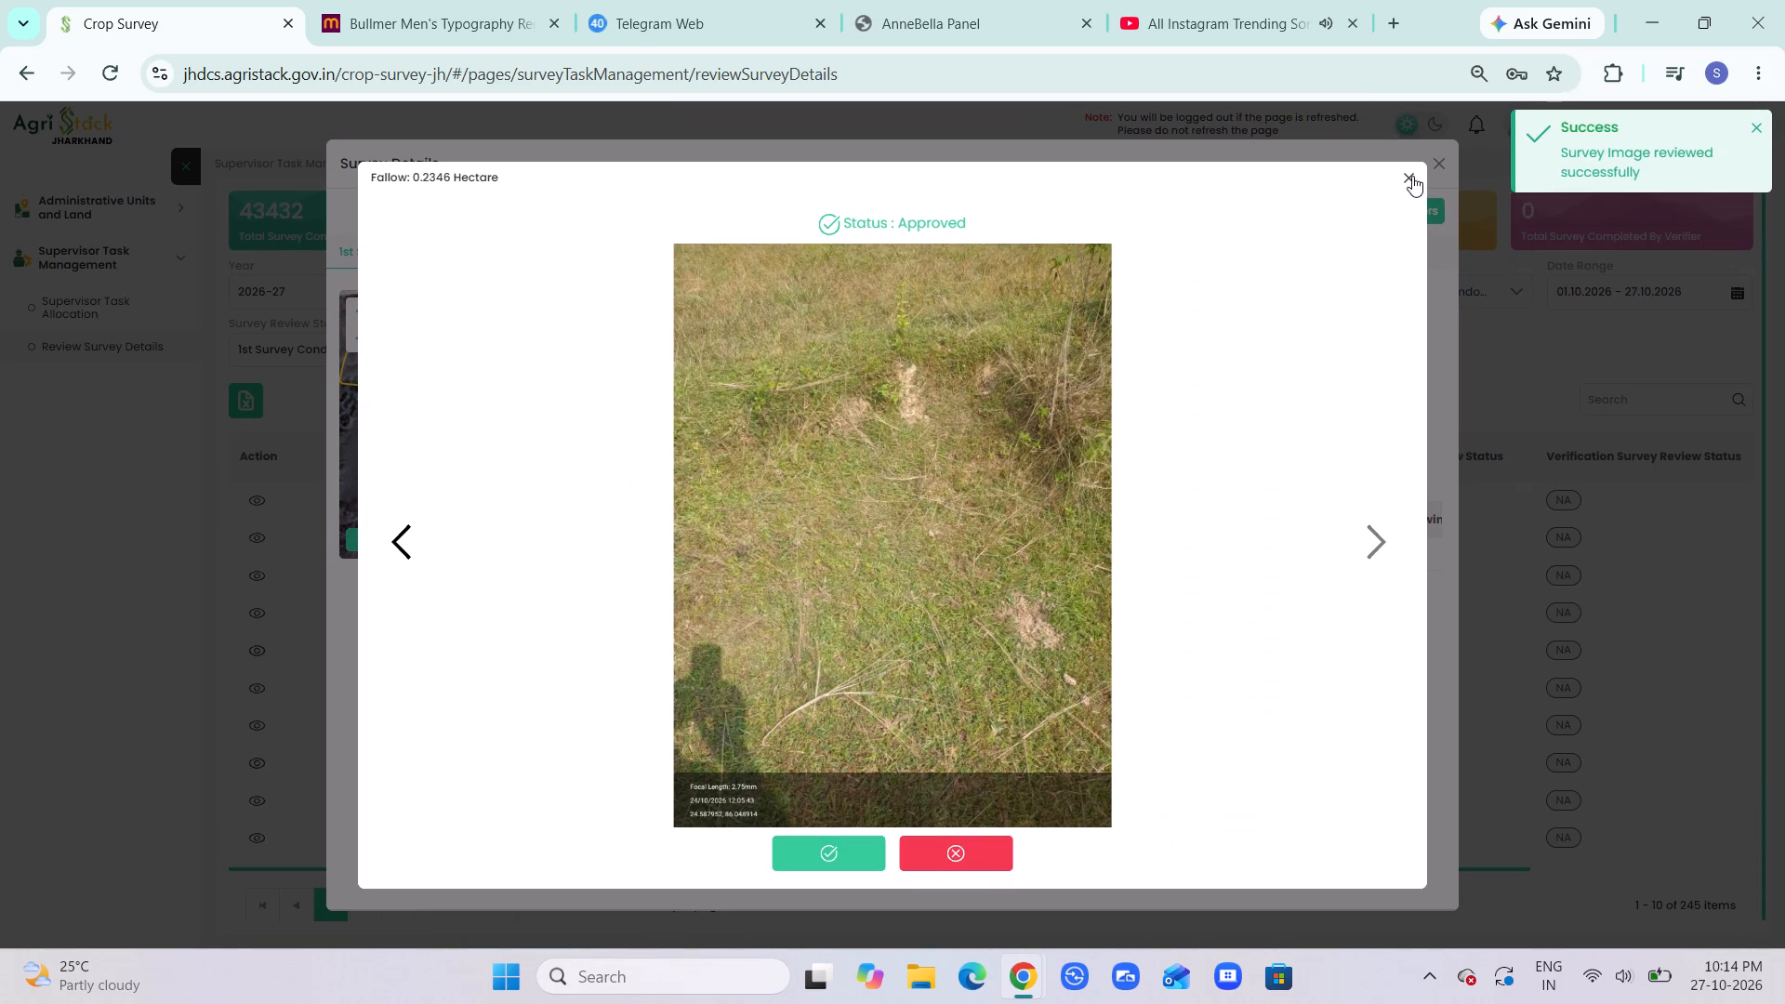
{"action": "left_click", "coordinate": [743, 603]}
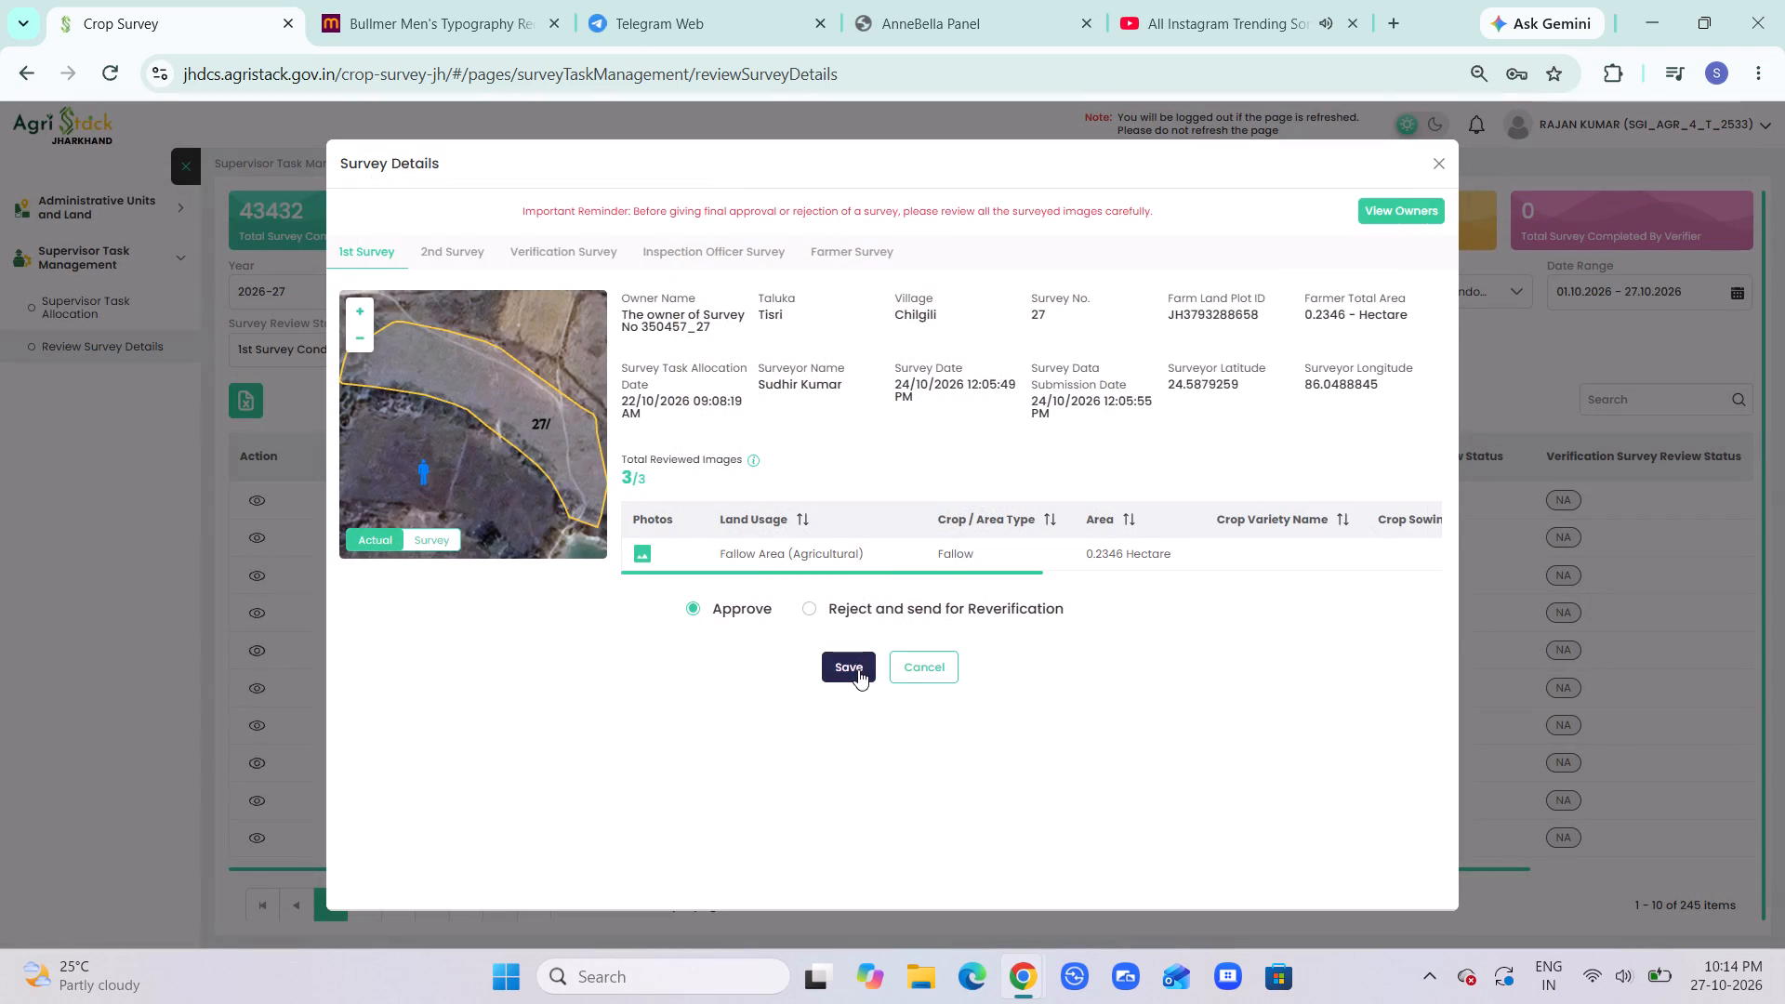
{"action": "left_click", "coordinate": [858, 669]}
{"action": "left_click", "coordinate": [872, 561]}
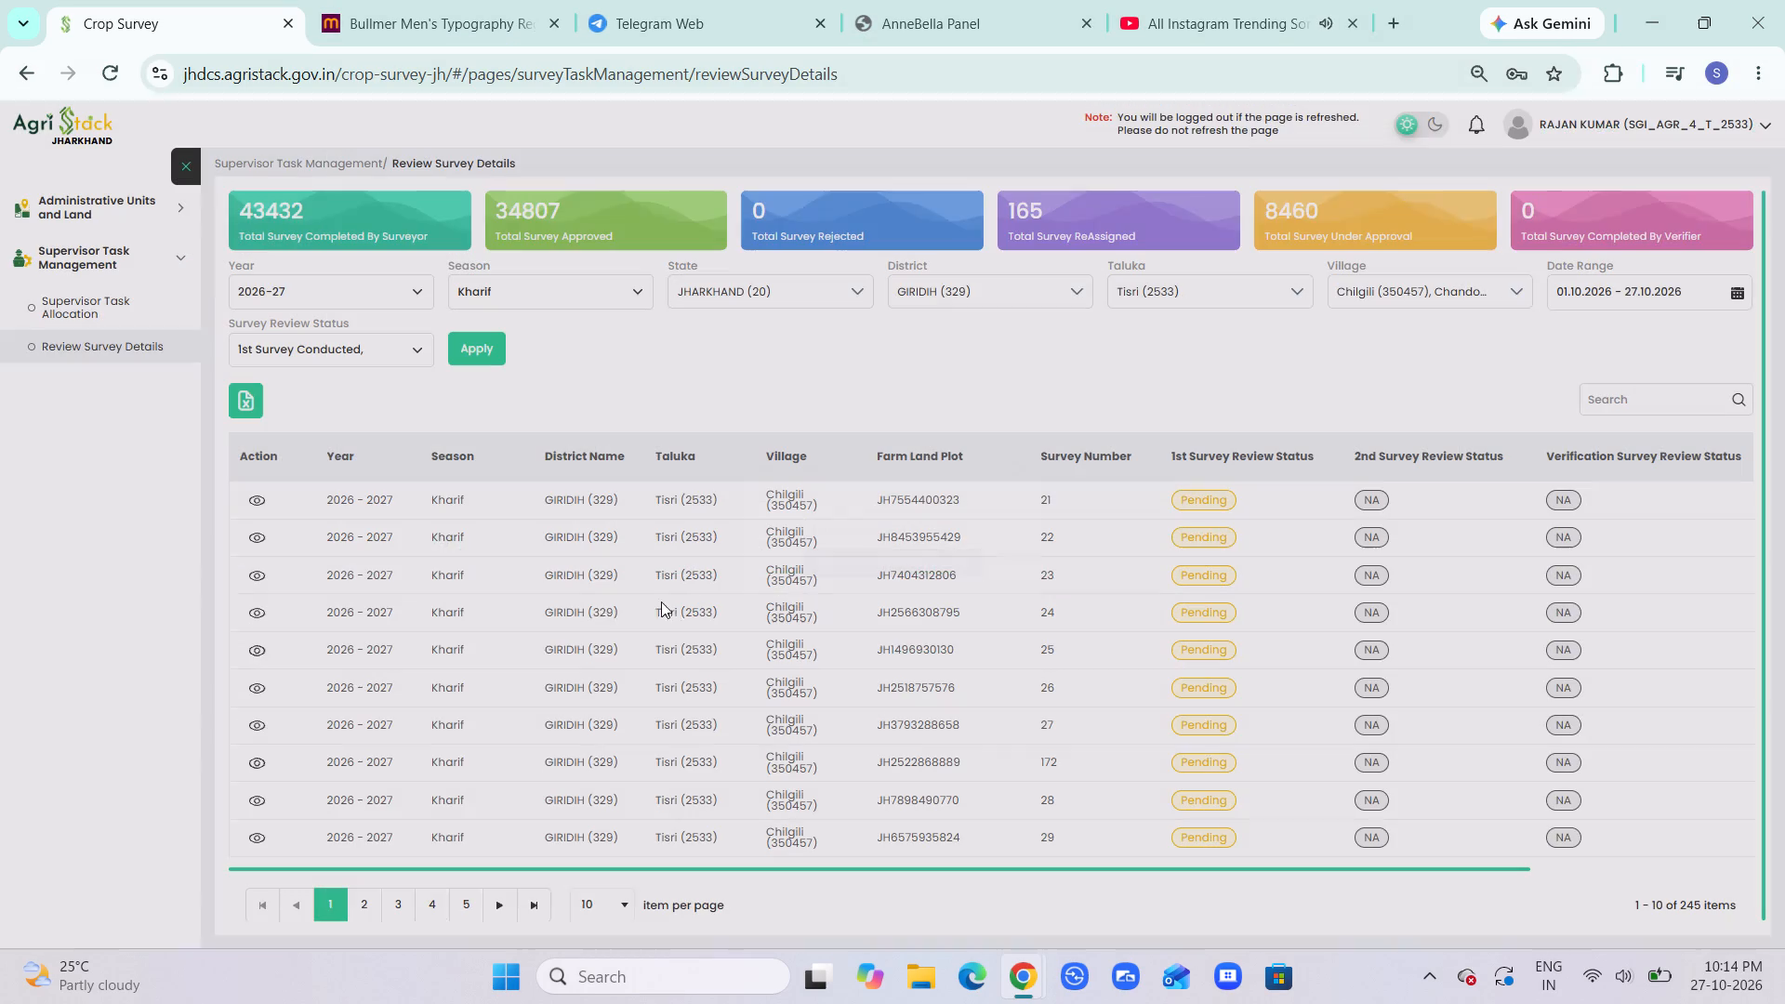
Recheck the survey details of survey number 26 and close the record.
{"action": "left_click", "coordinate": [249, 684]}
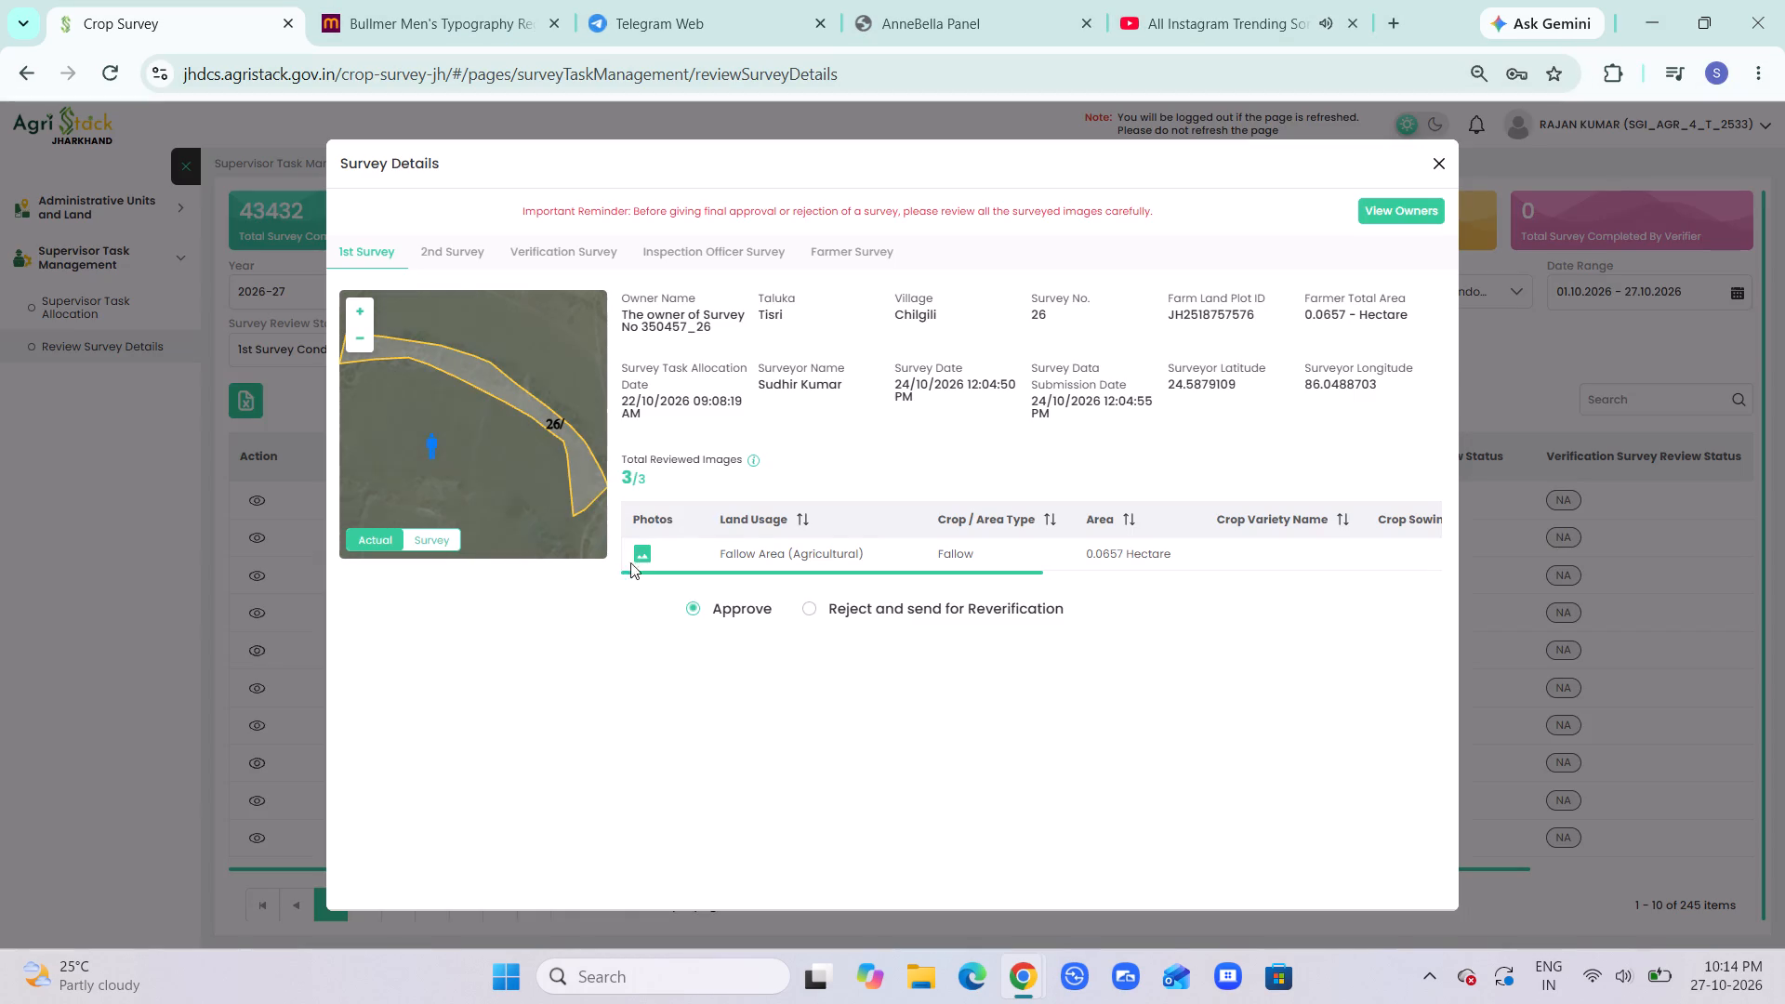
{"action": "left_click", "coordinate": [1445, 155]}
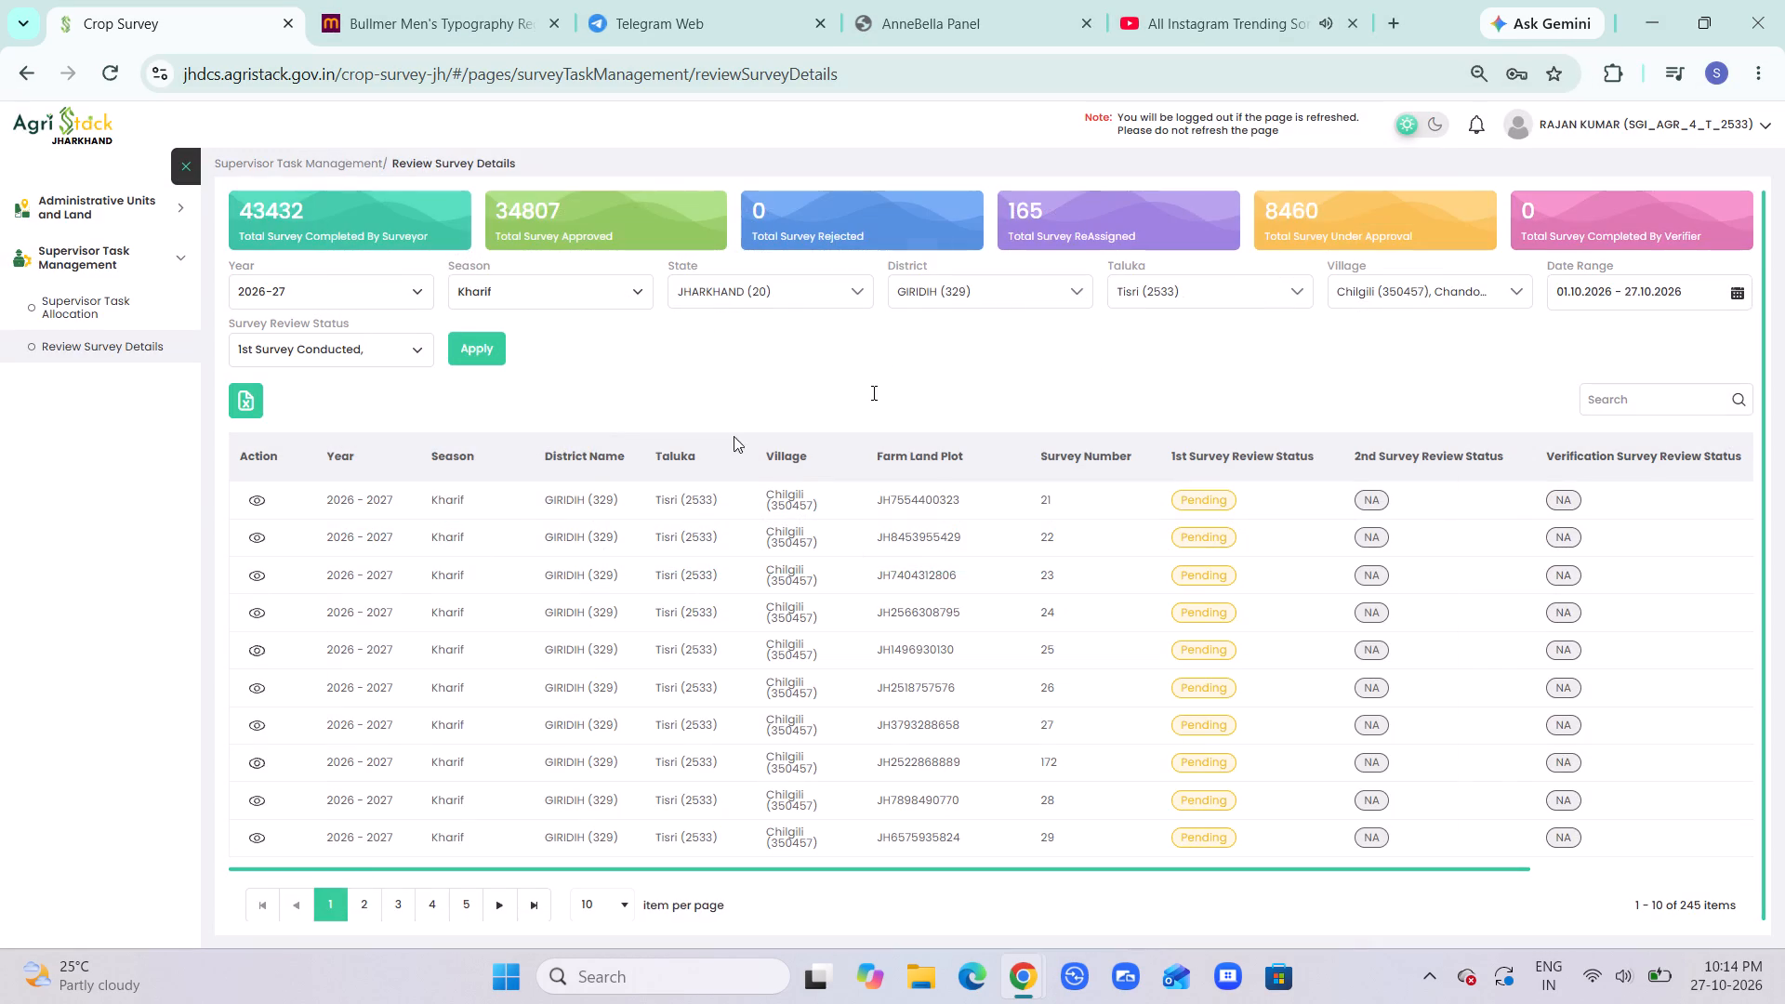
Refresh the pending survey list by going to page 2 and back to page 1.
{"action": "left_click", "coordinate": [369, 892]}
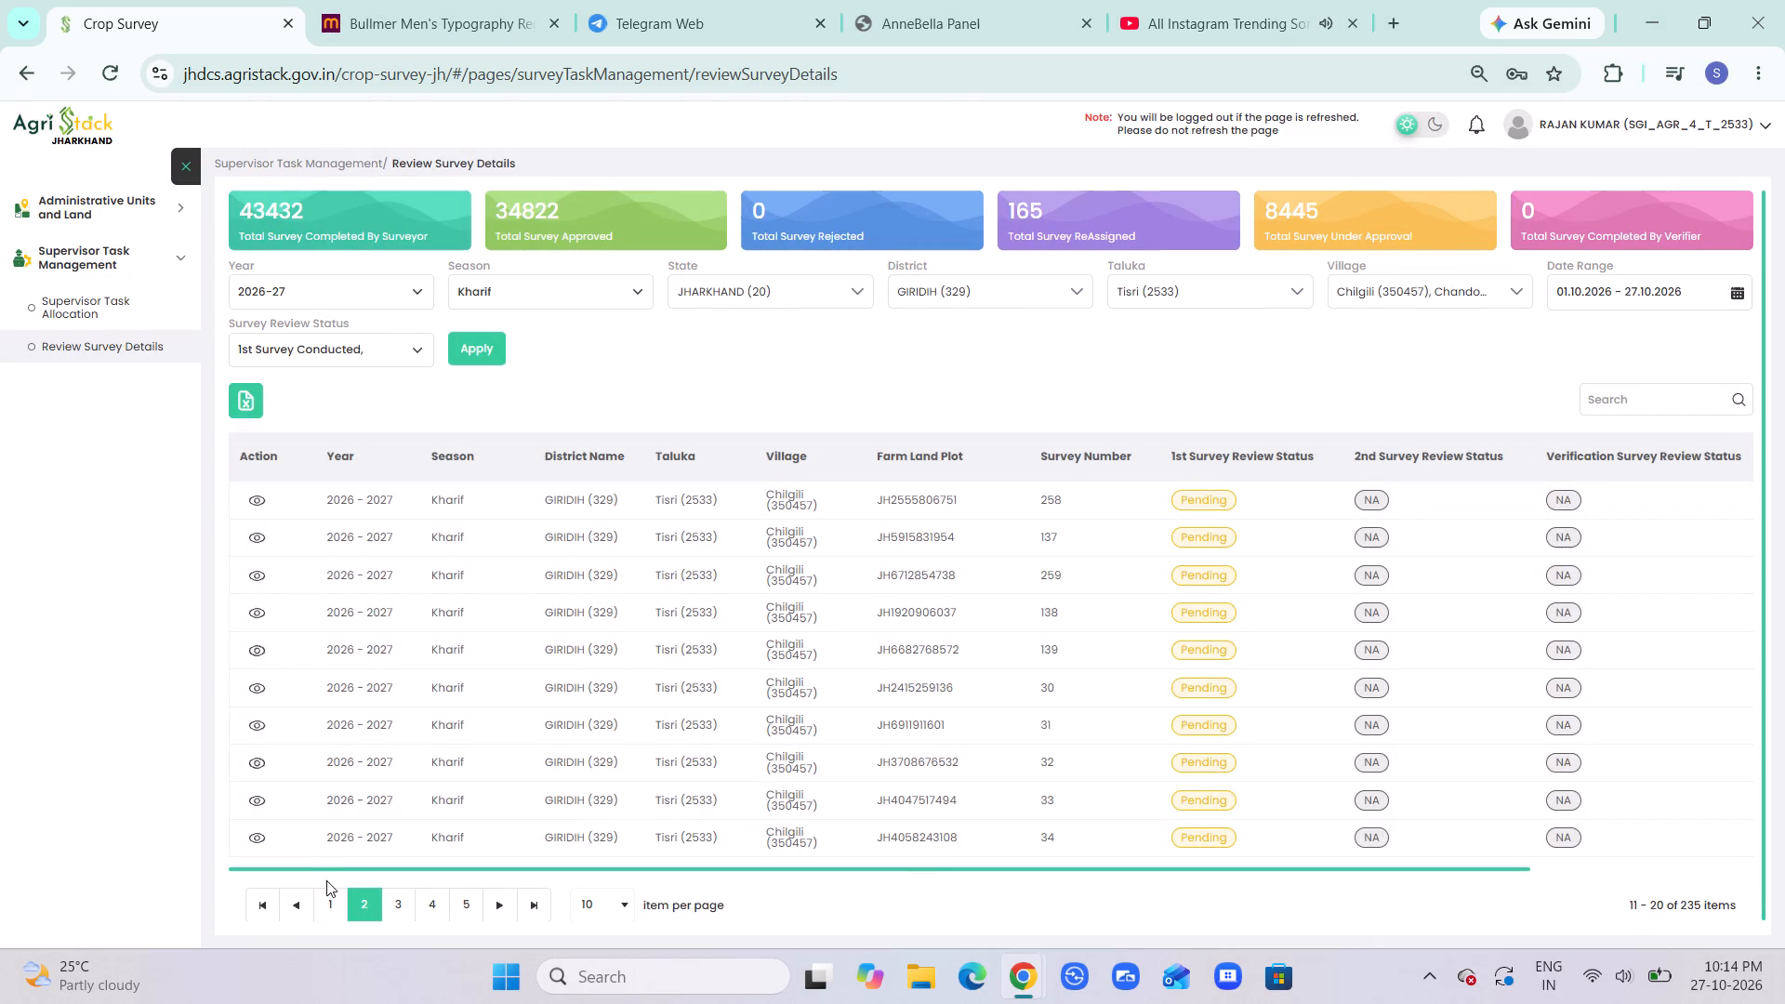
{"action": "left_click", "coordinate": [318, 903]}
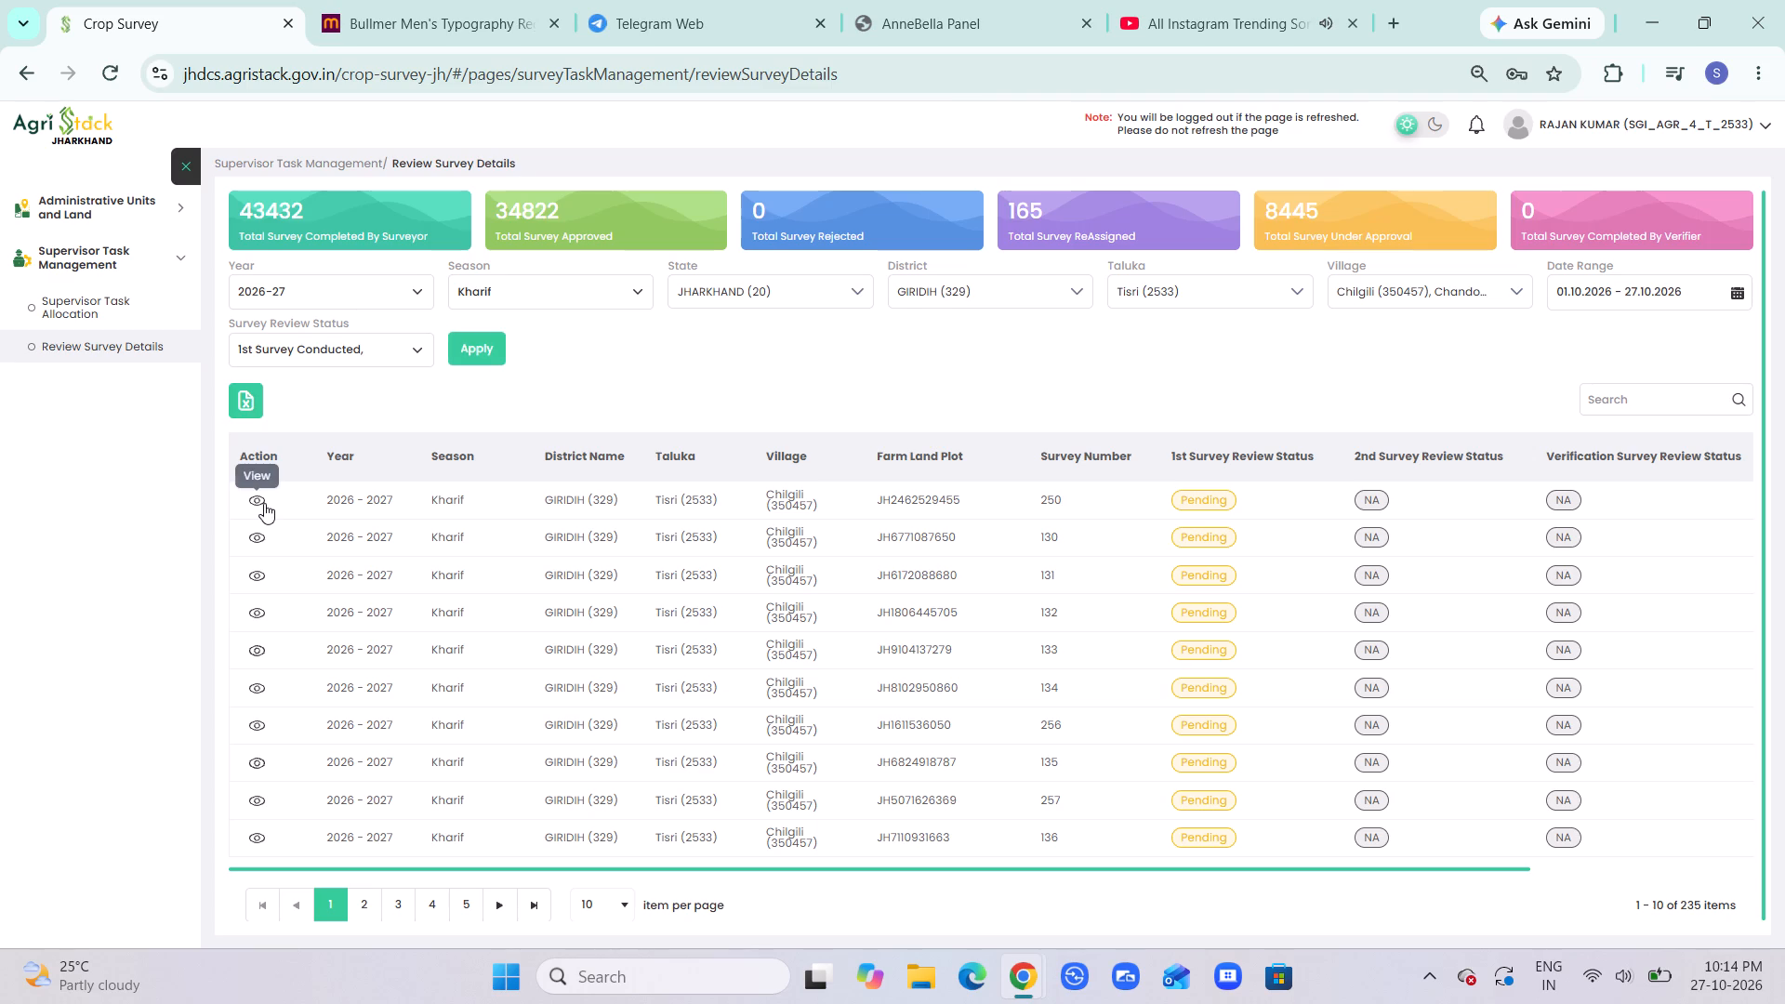
Open survey number 250 and approve all three of its fallow-land photos, closing the photo viewer.
{"action": "left_click", "coordinate": [264, 503]}
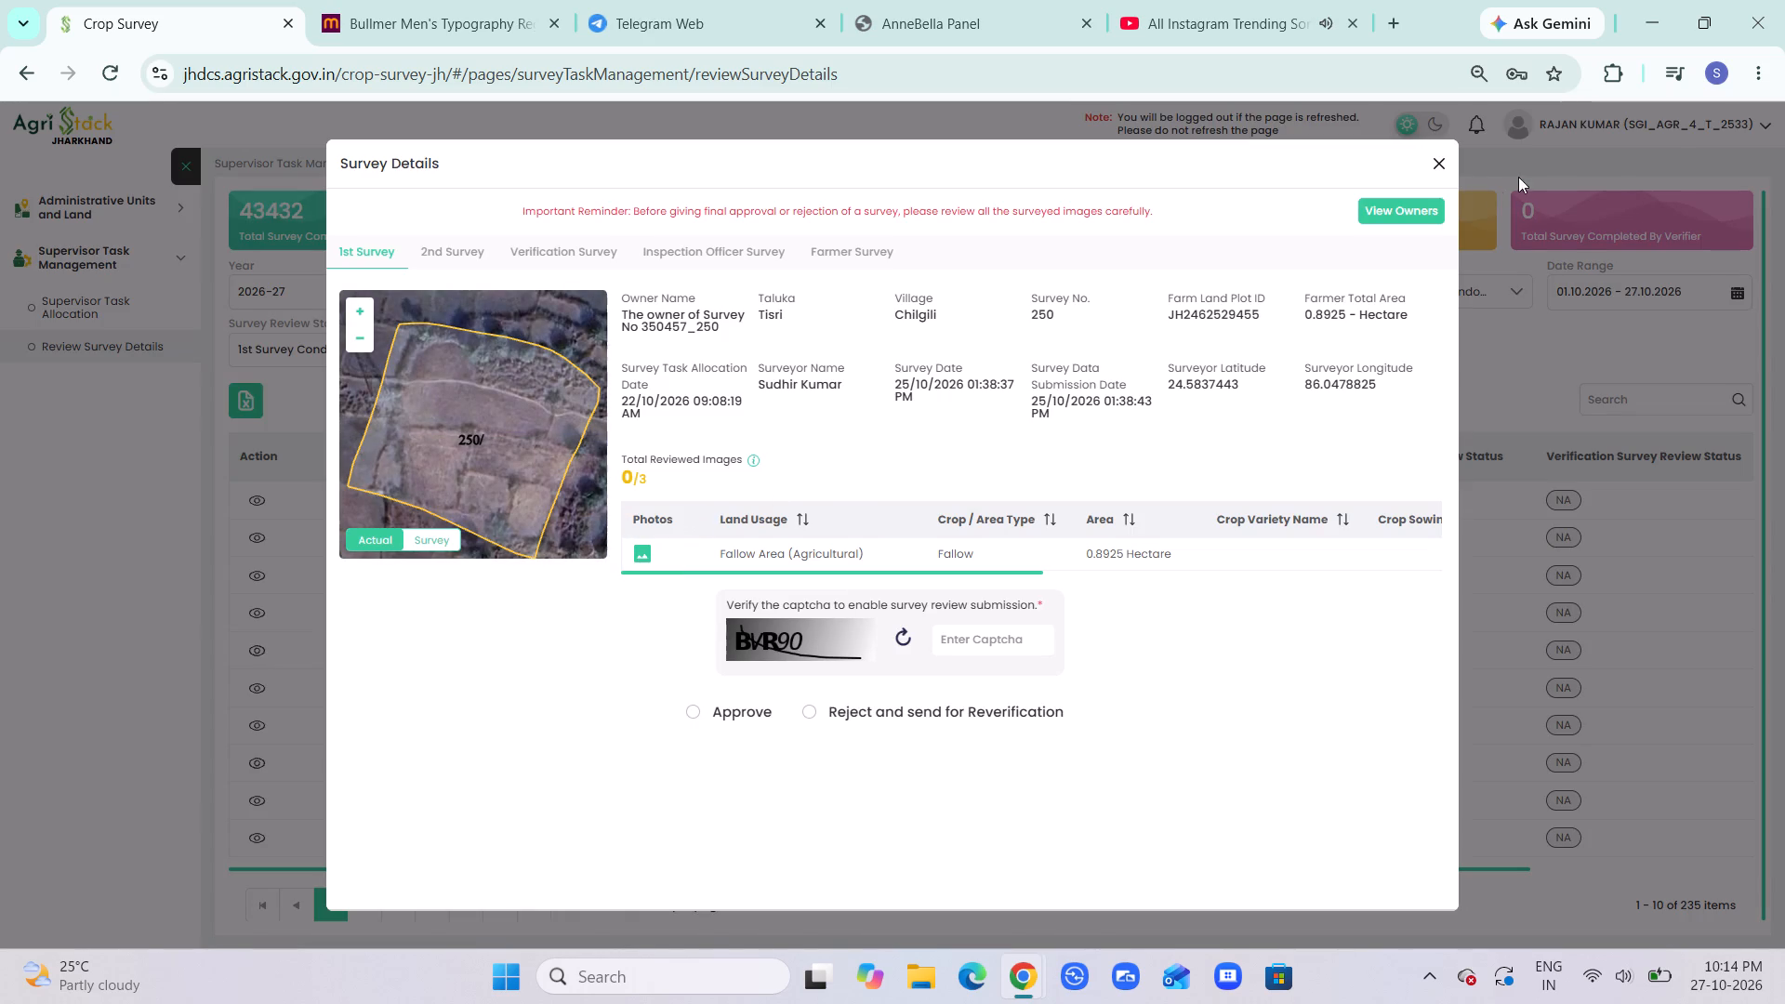
{"action": "left_click", "coordinate": [1439, 156]}
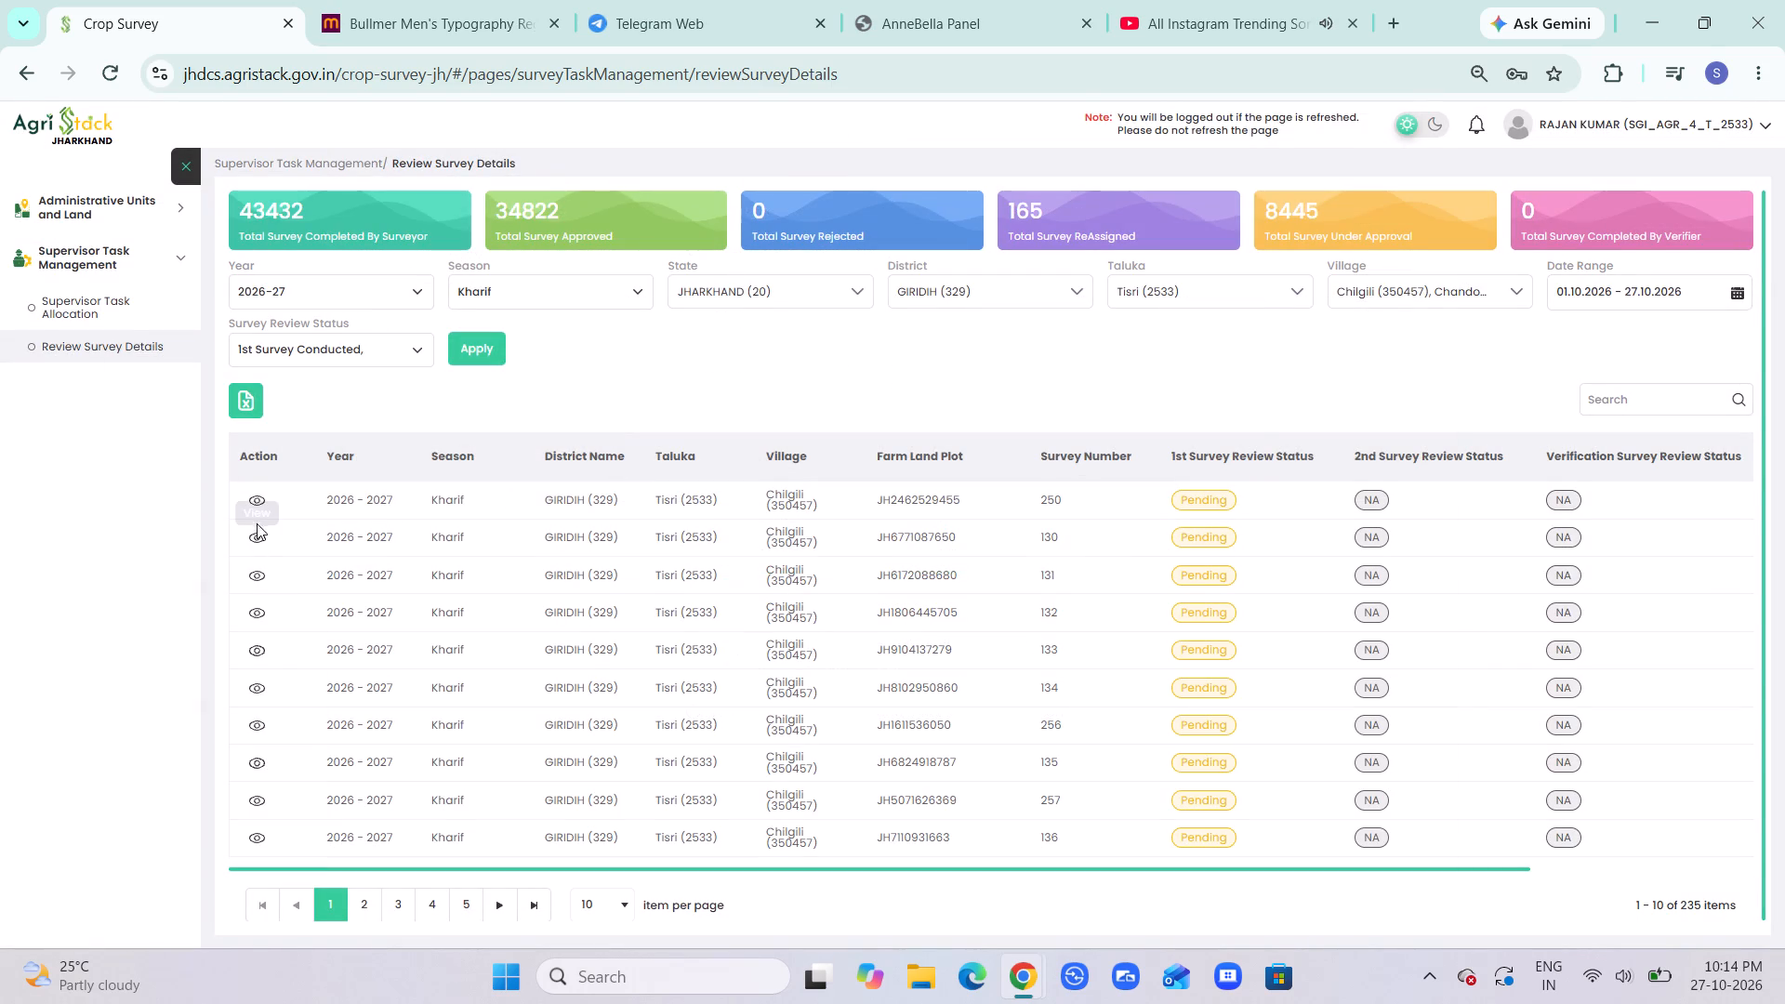
{"action": "left_click", "coordinate": [257, 500]}
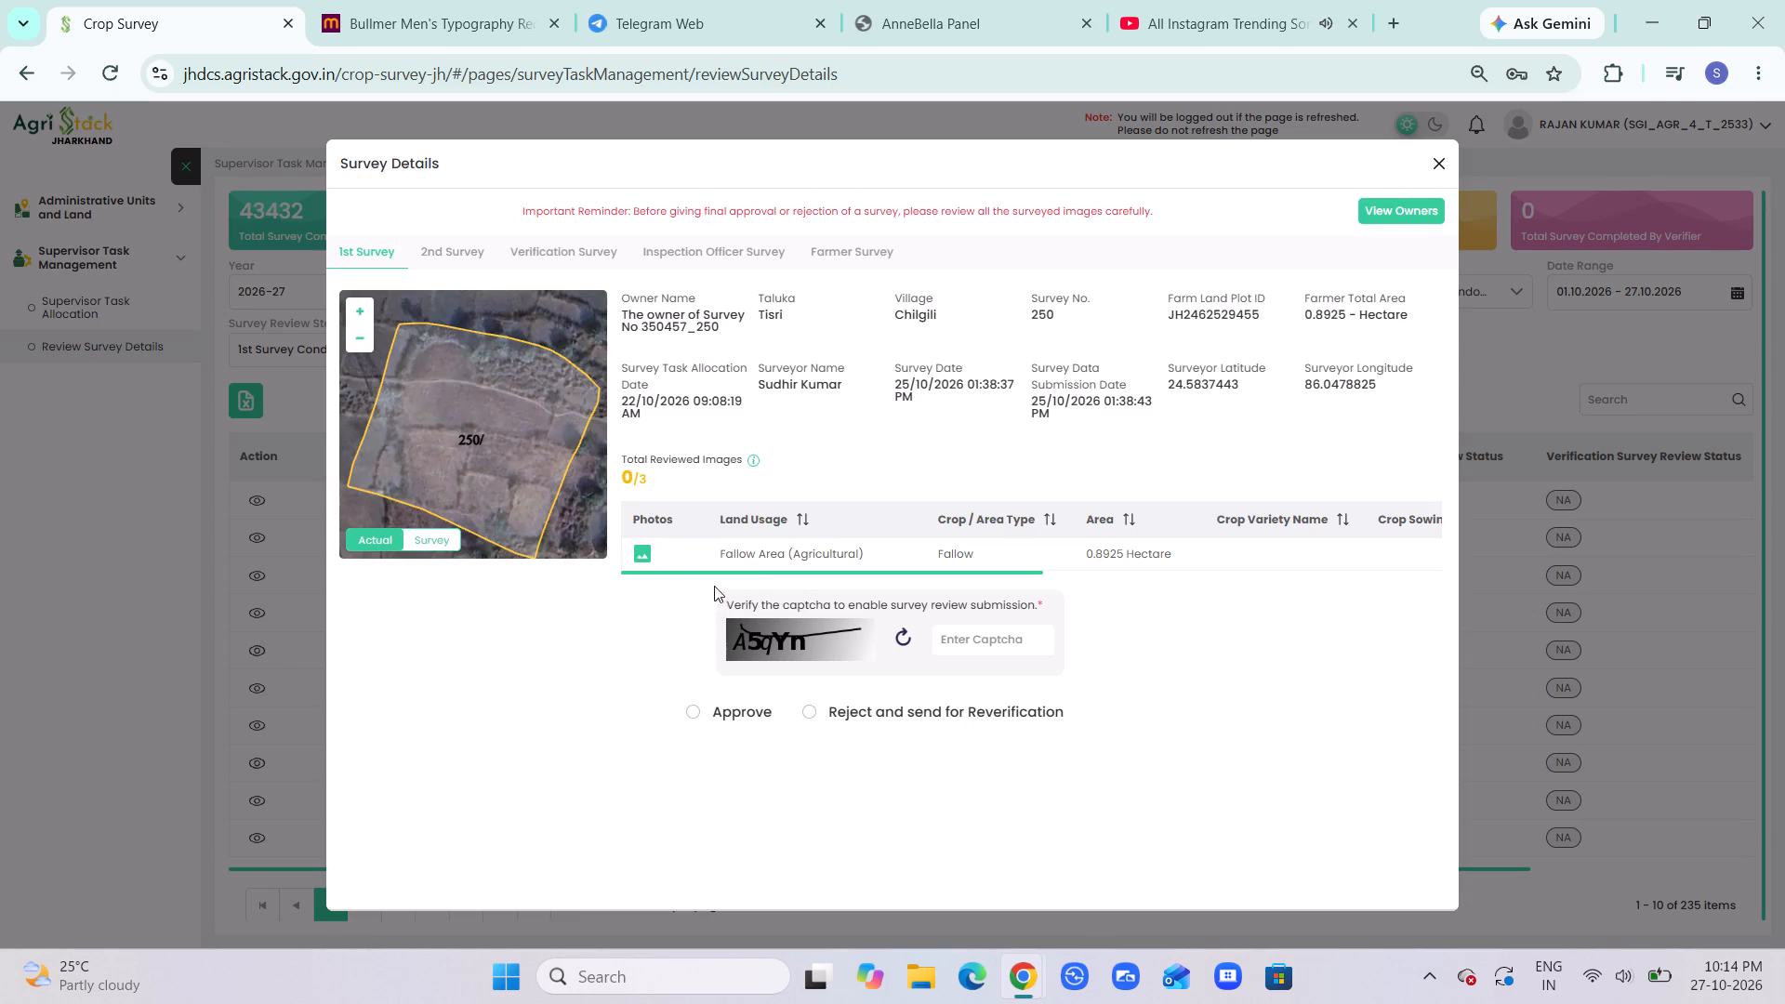
{"action": "left_click", "coordinate": [647, 546]}
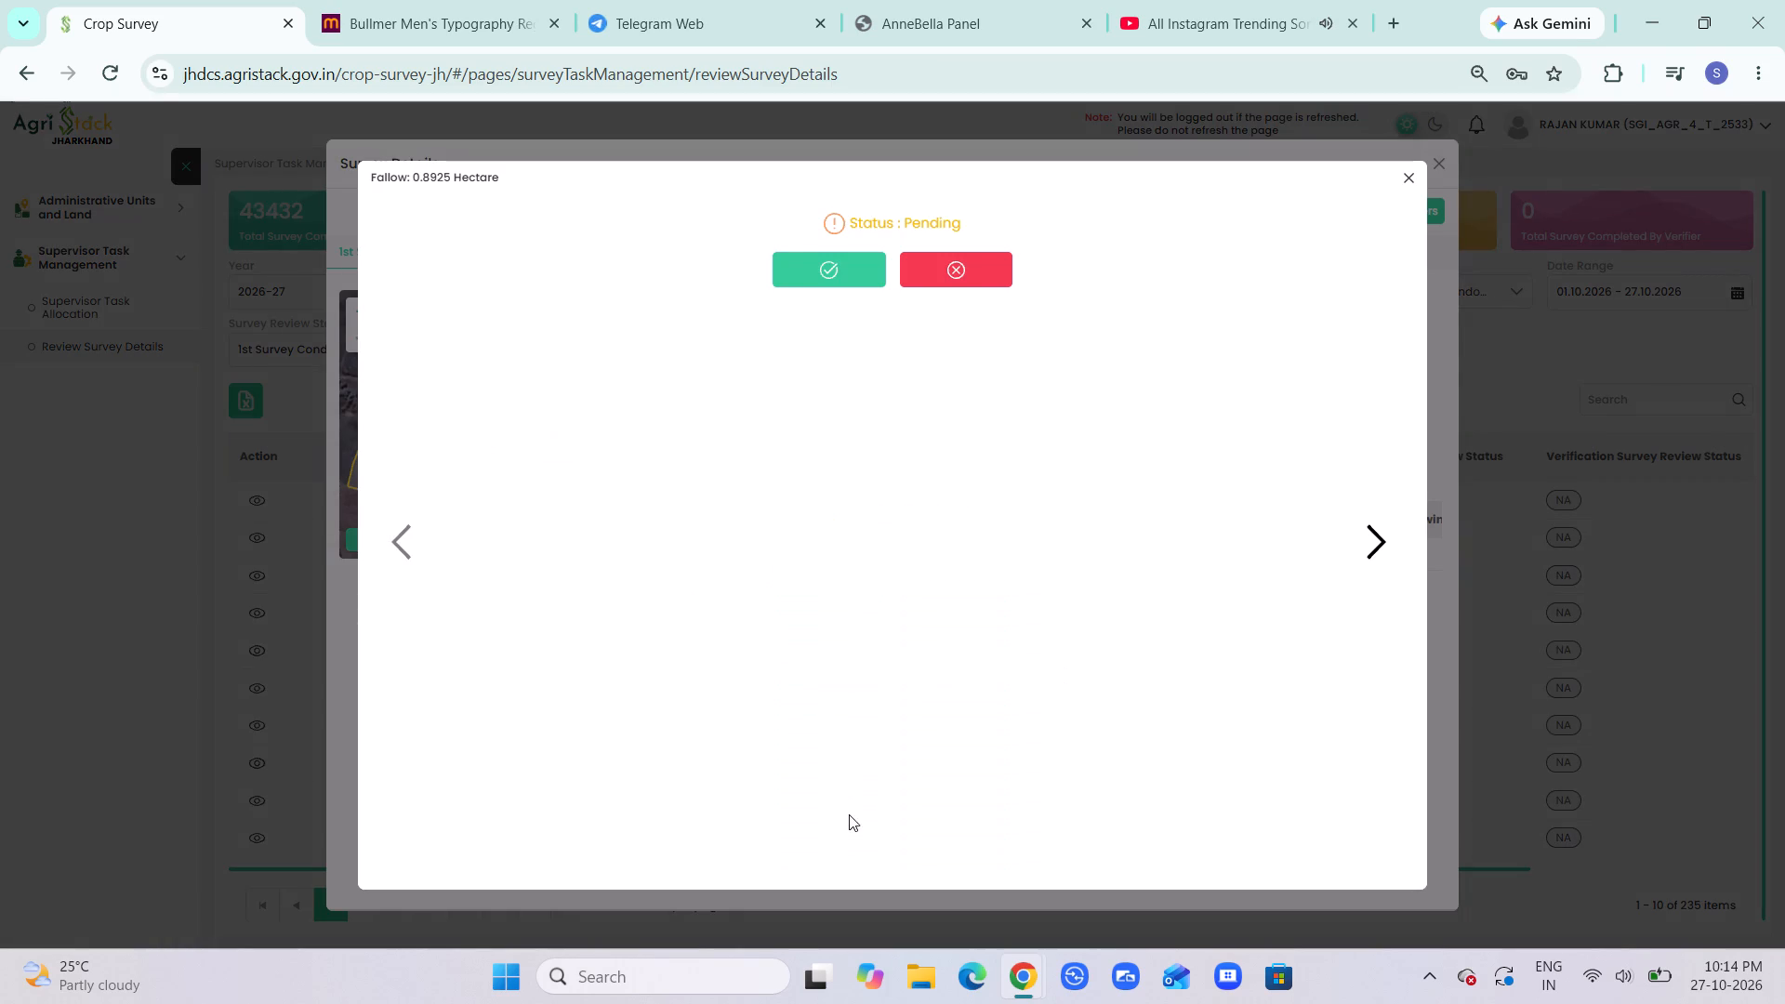
{"action": "left_click", "coordinate": [849, 849]}
{"action": "left_click_drag", "start_coordinate": [1051, 639], "coordinate": [899, 651]}
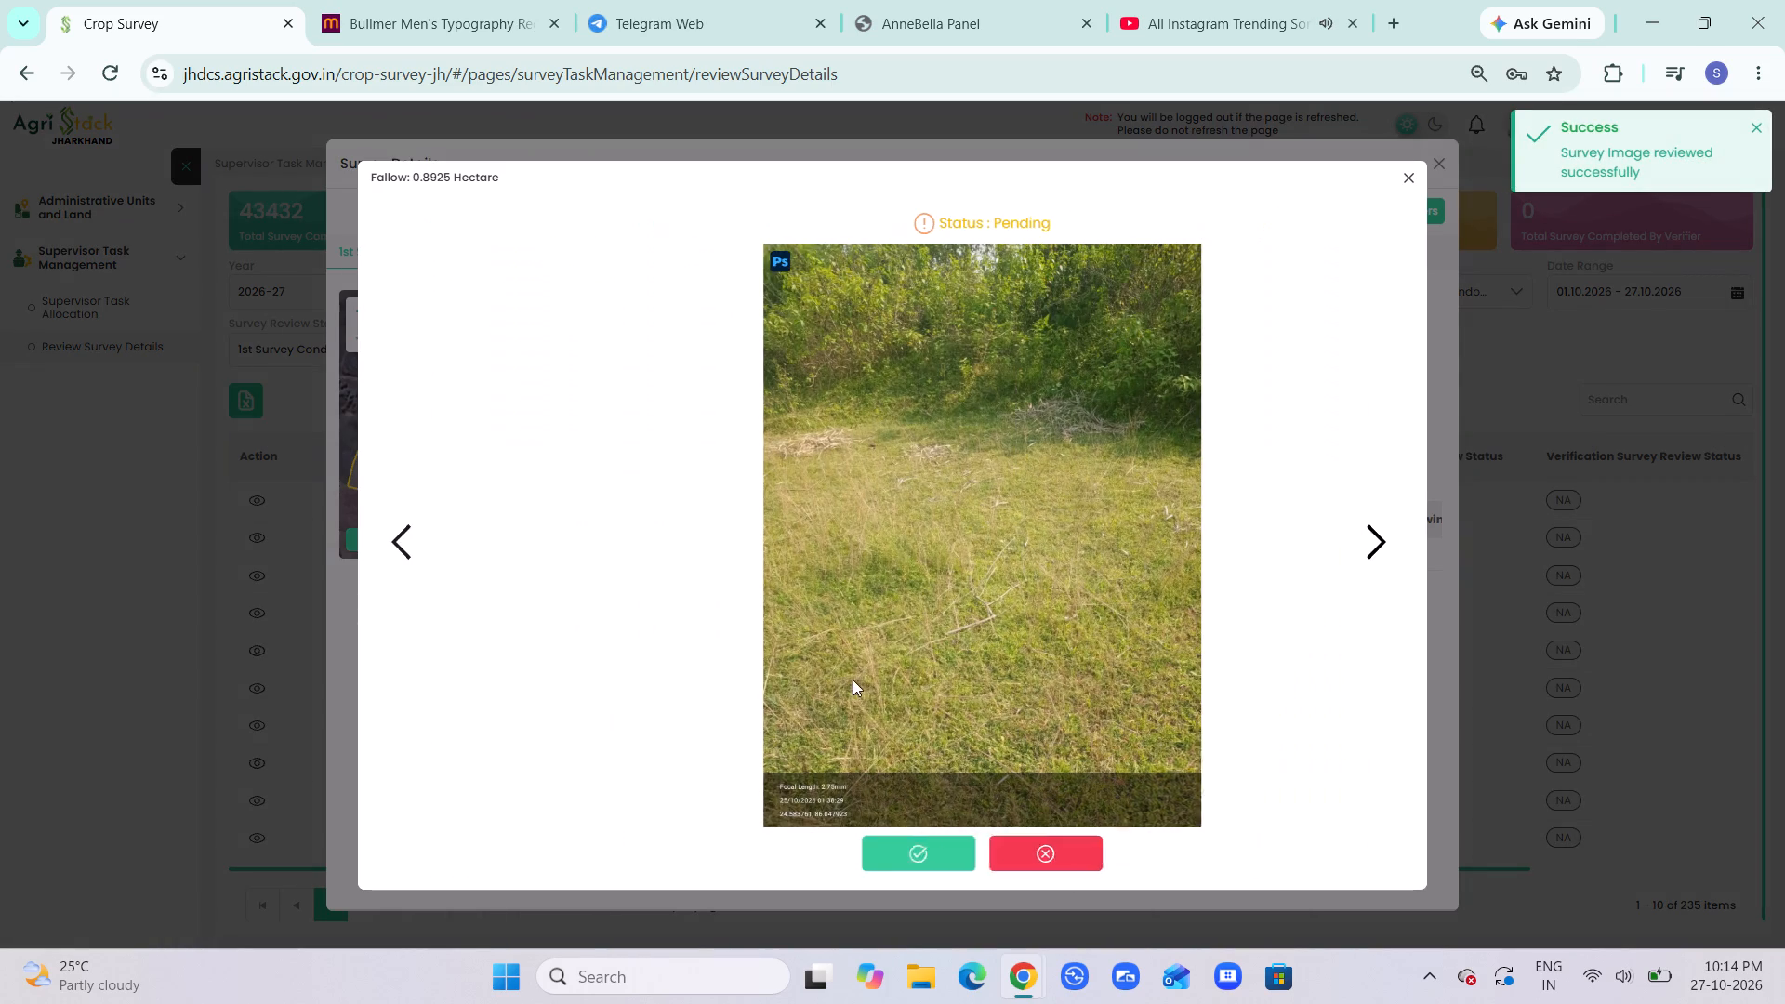
{"action": "left_click", "coordinate": [841, 843]}
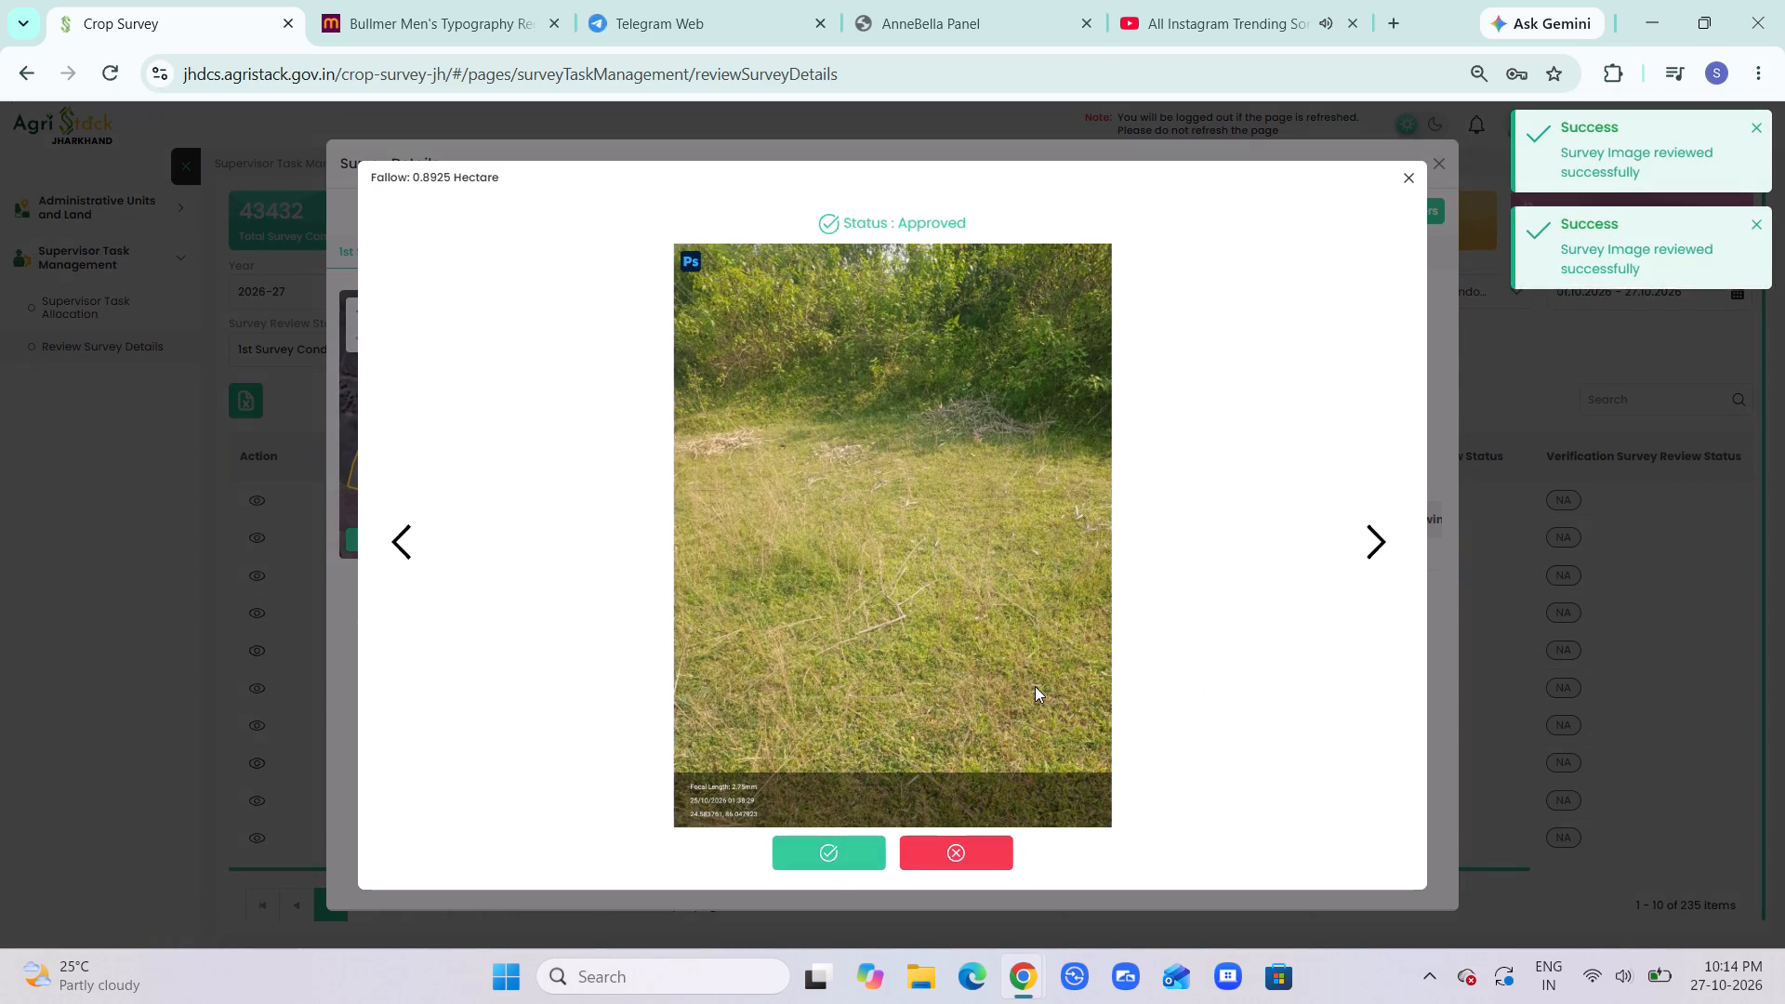
{"action": "left_click_drag", "start_coordinate": [1036, 685], "coordinate": [950, 692]}
{"action": "left_click", "coordinate": [838, 854]}
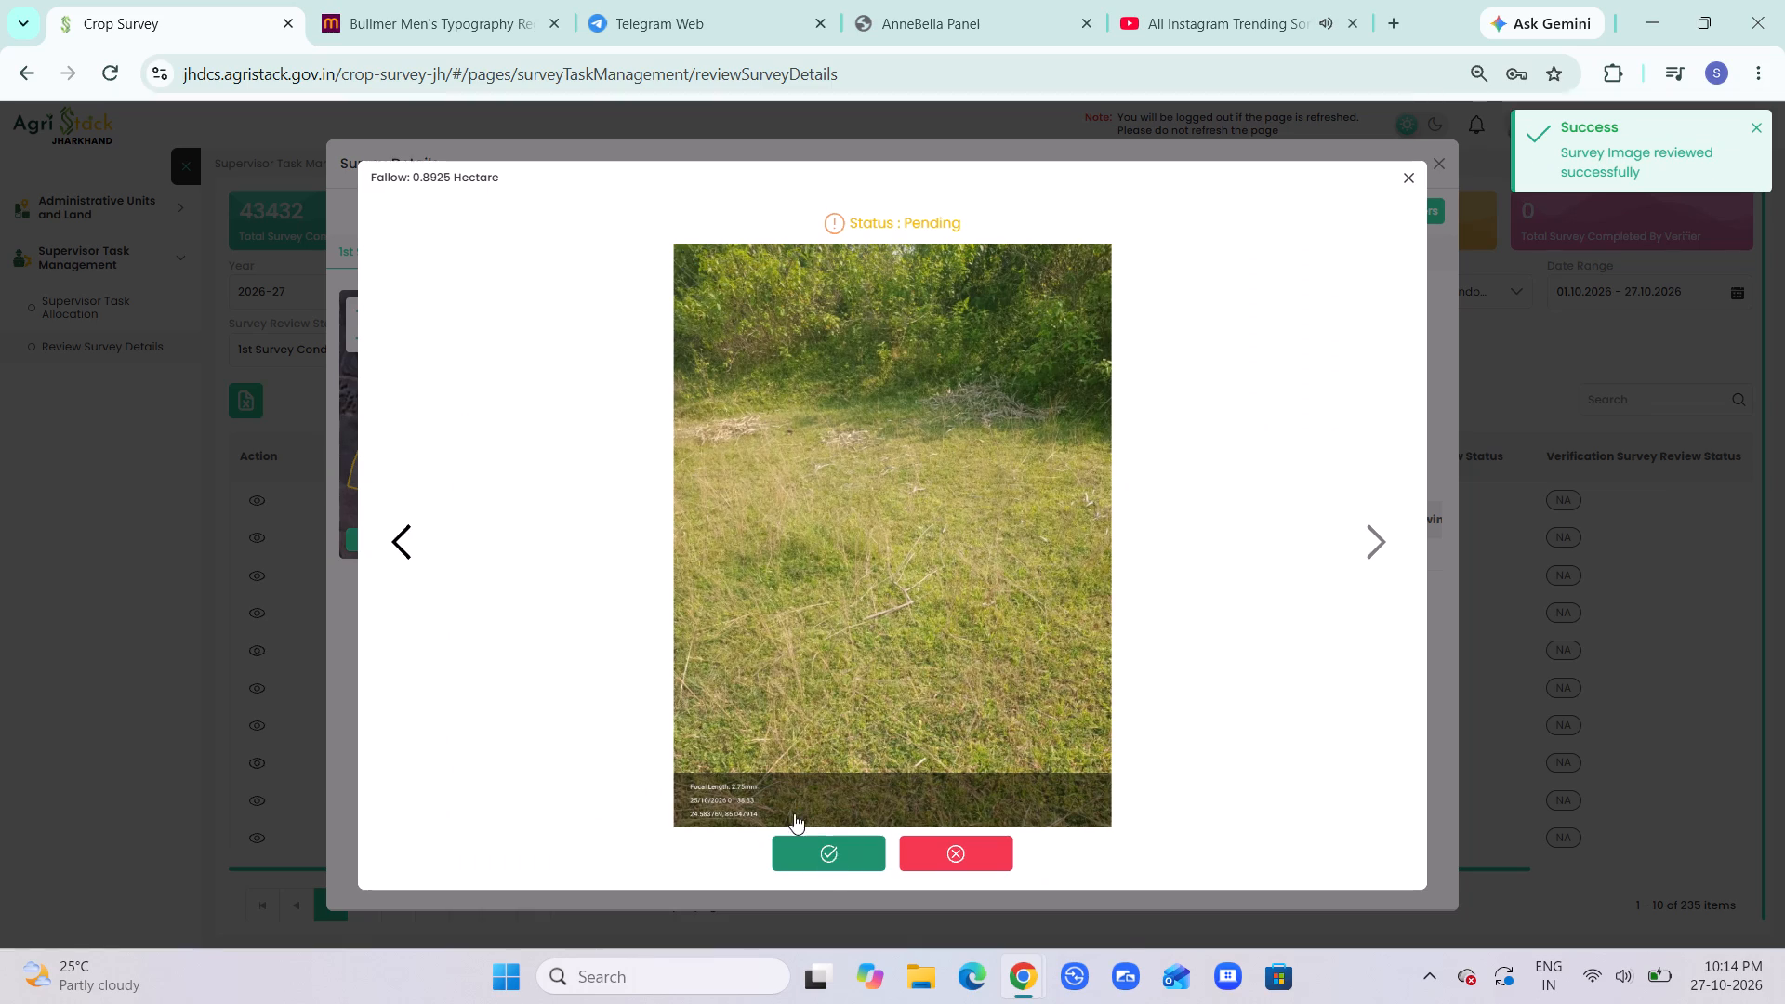
{"action": "left_click", "coordinate": [1410, 177]}
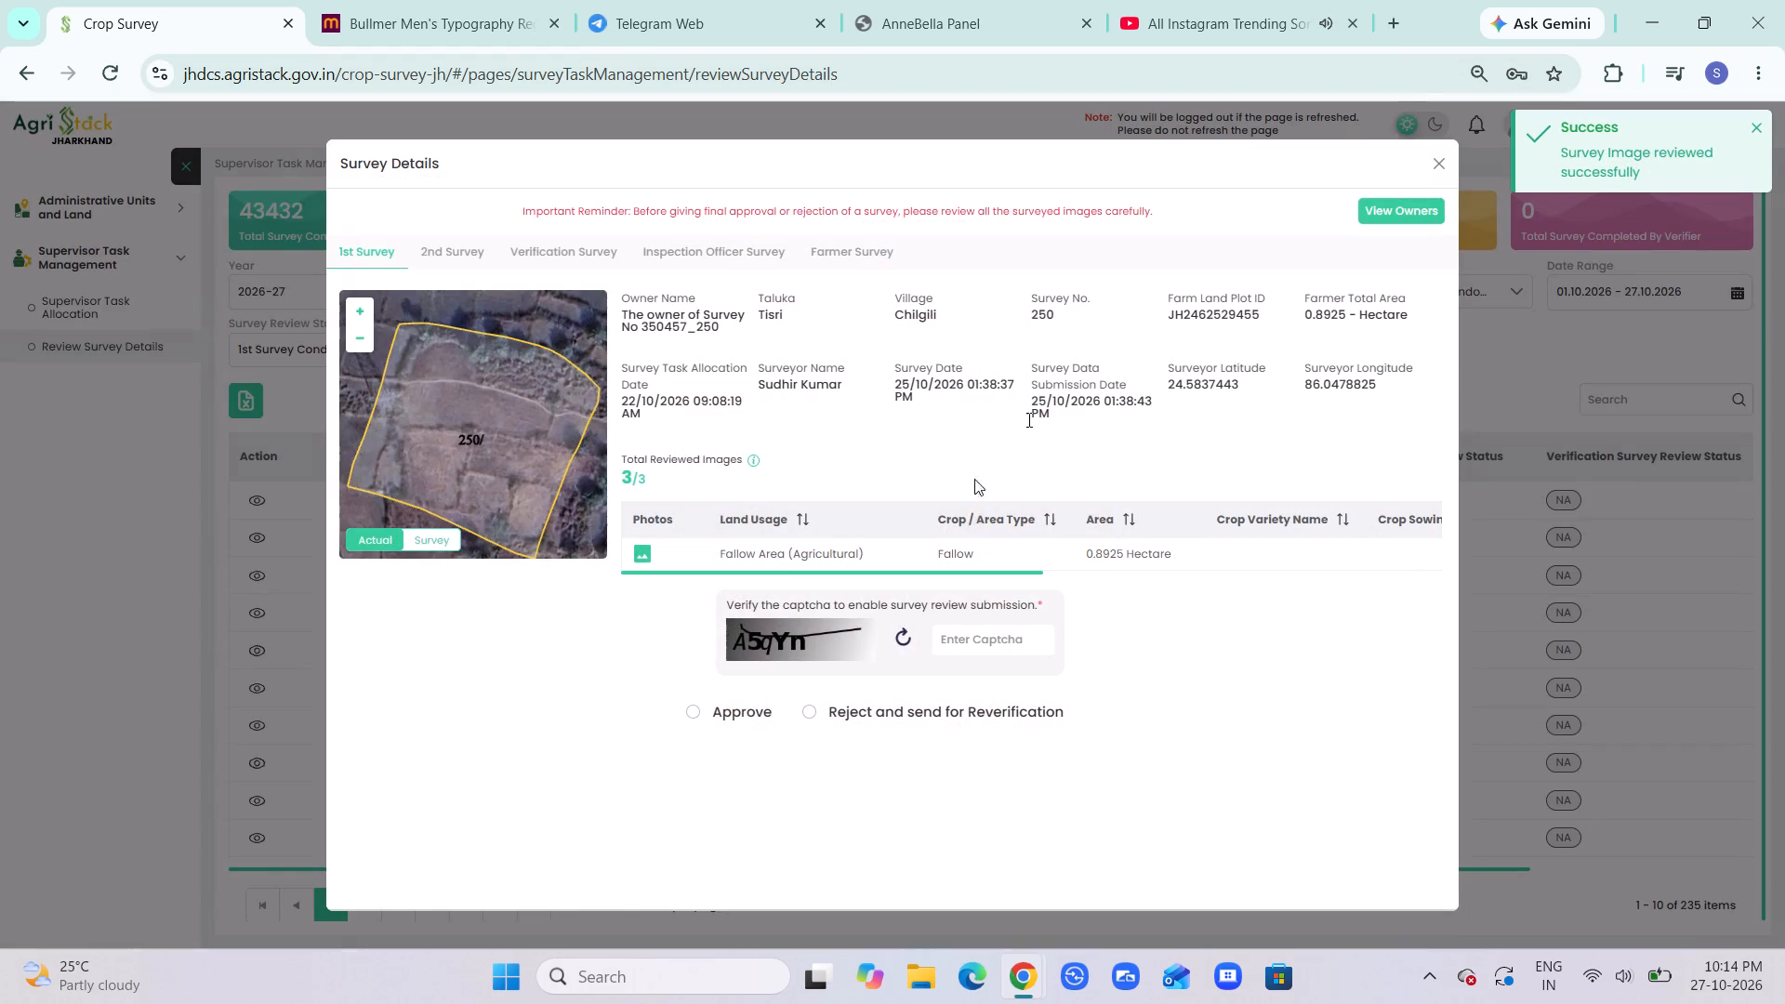
Enter the captcha for survey number 250 and save its first survey with the Approve decision, closing its details.
{"action": "left_click", "coordinate": [971, 623]}
{"action": "left_click", "coordinate": [974, 640]}
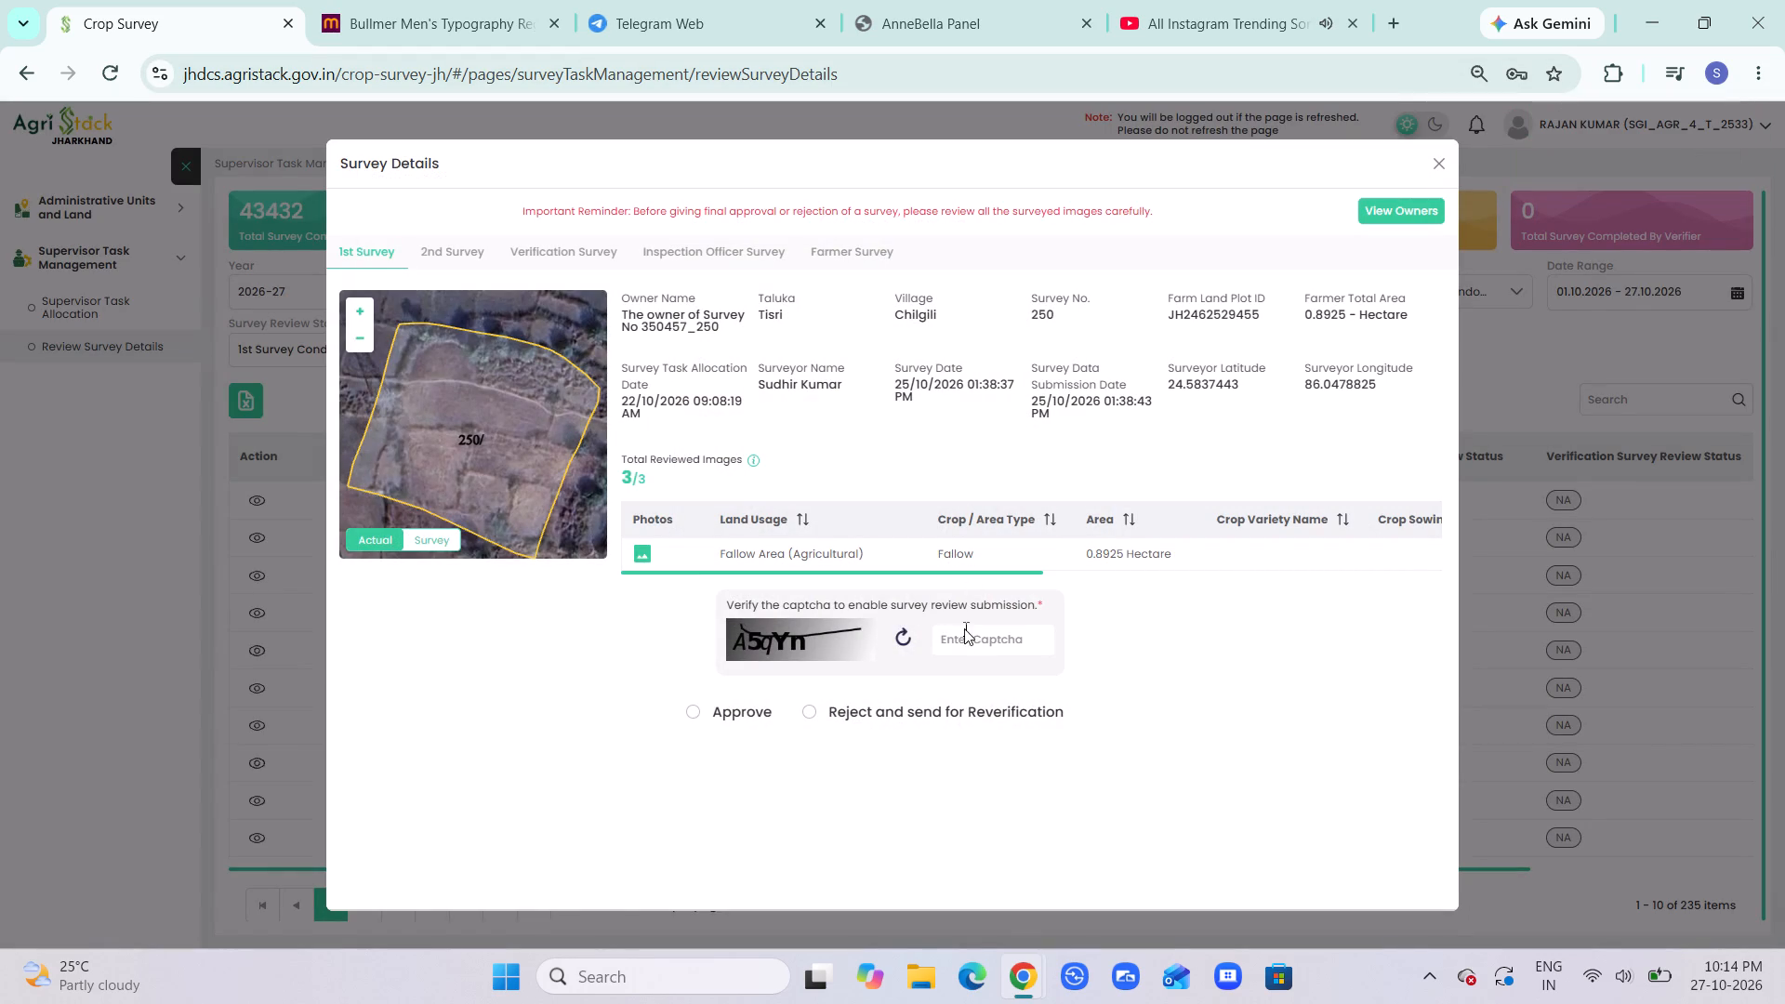
{"action": "key", "text": "shift+a"}
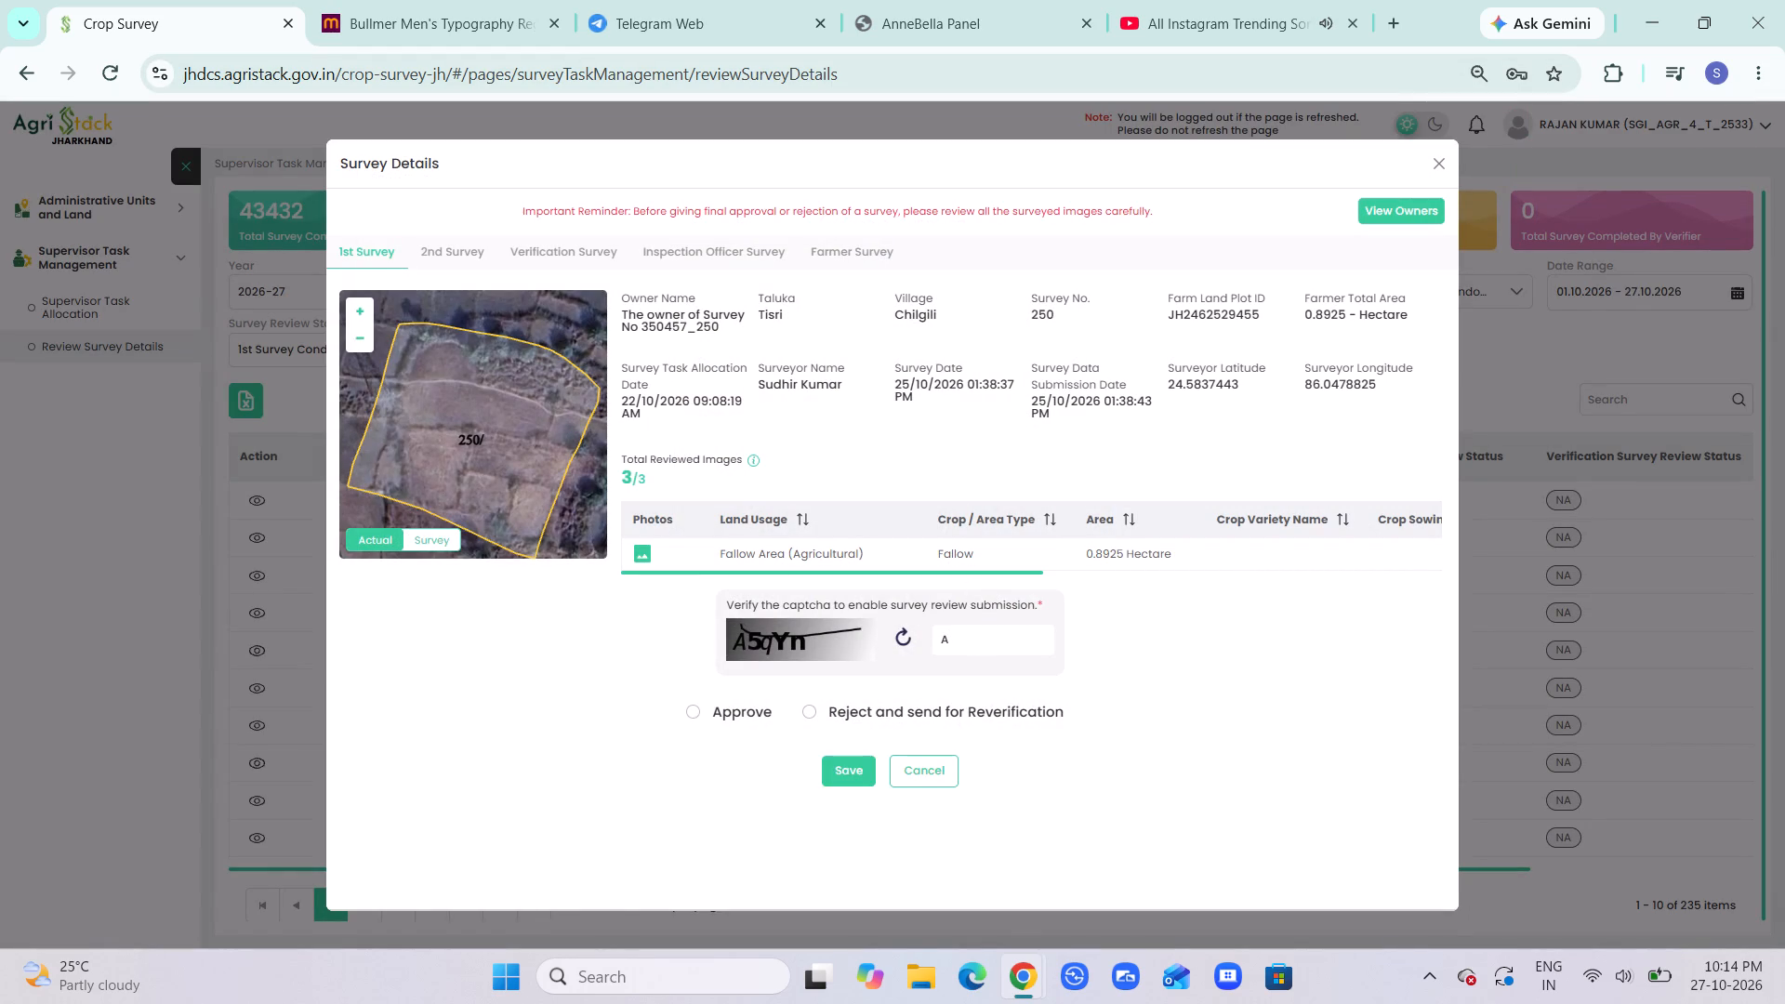
{"action": "key", "text": "5"}
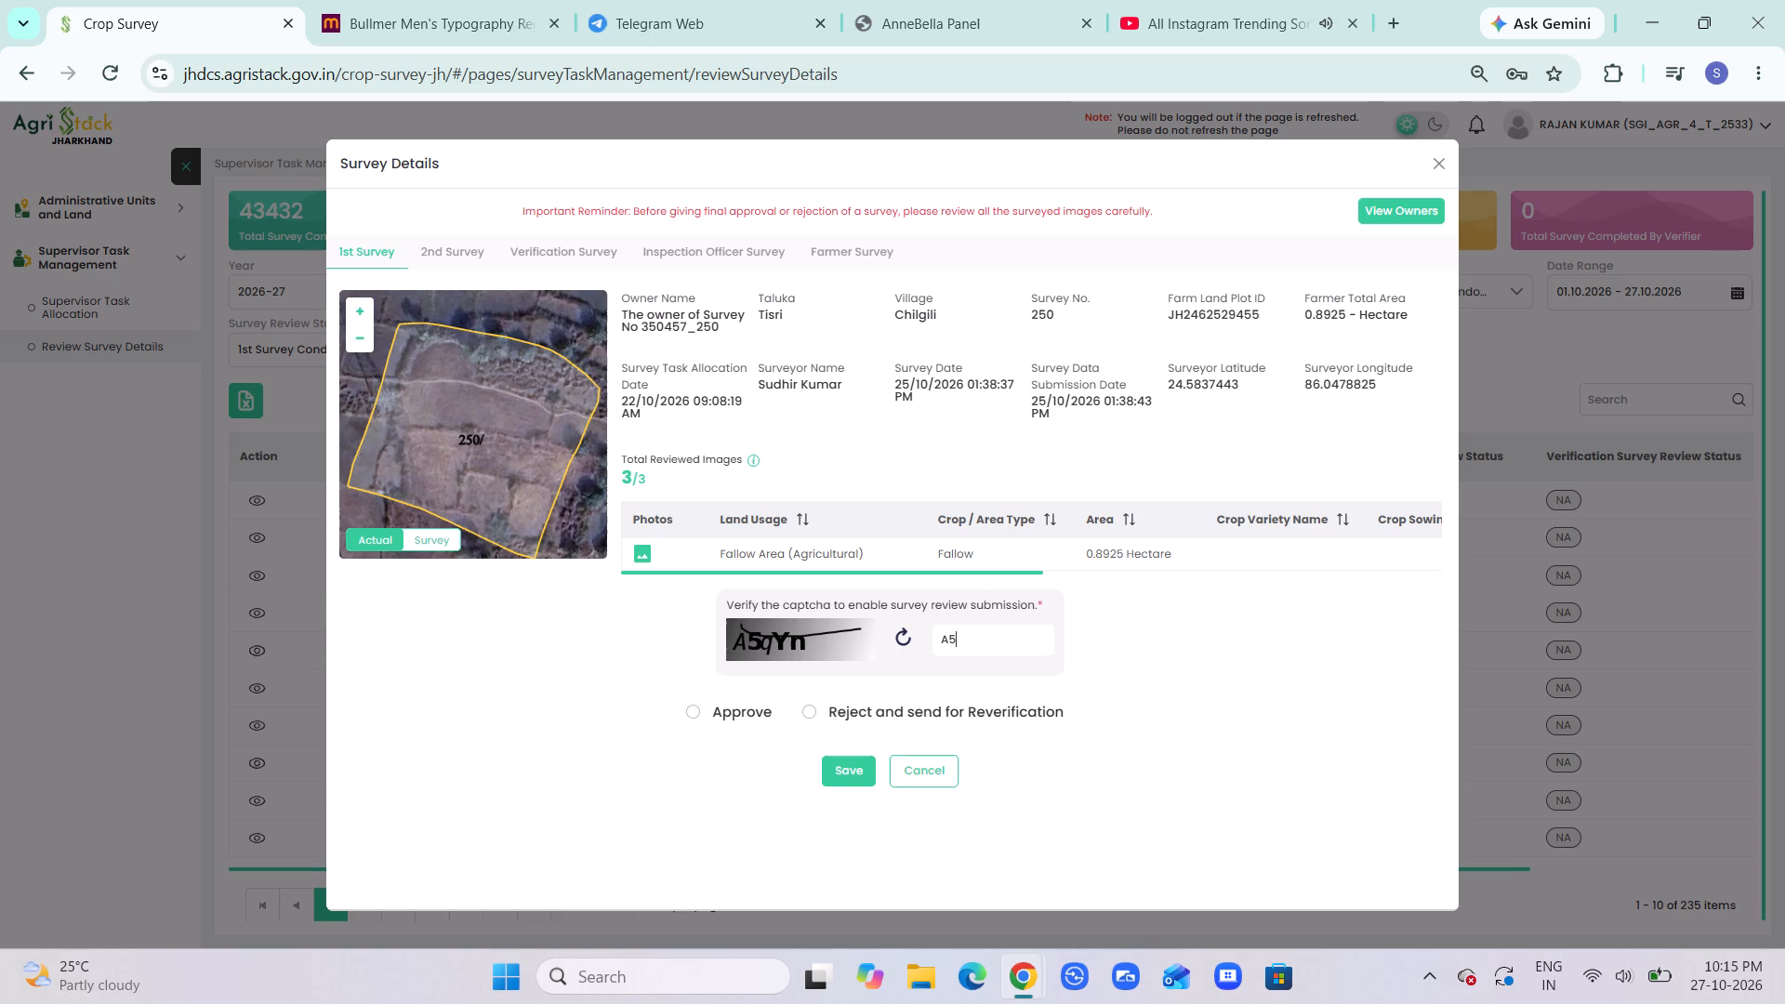
{"action": "key", "text": "q"}
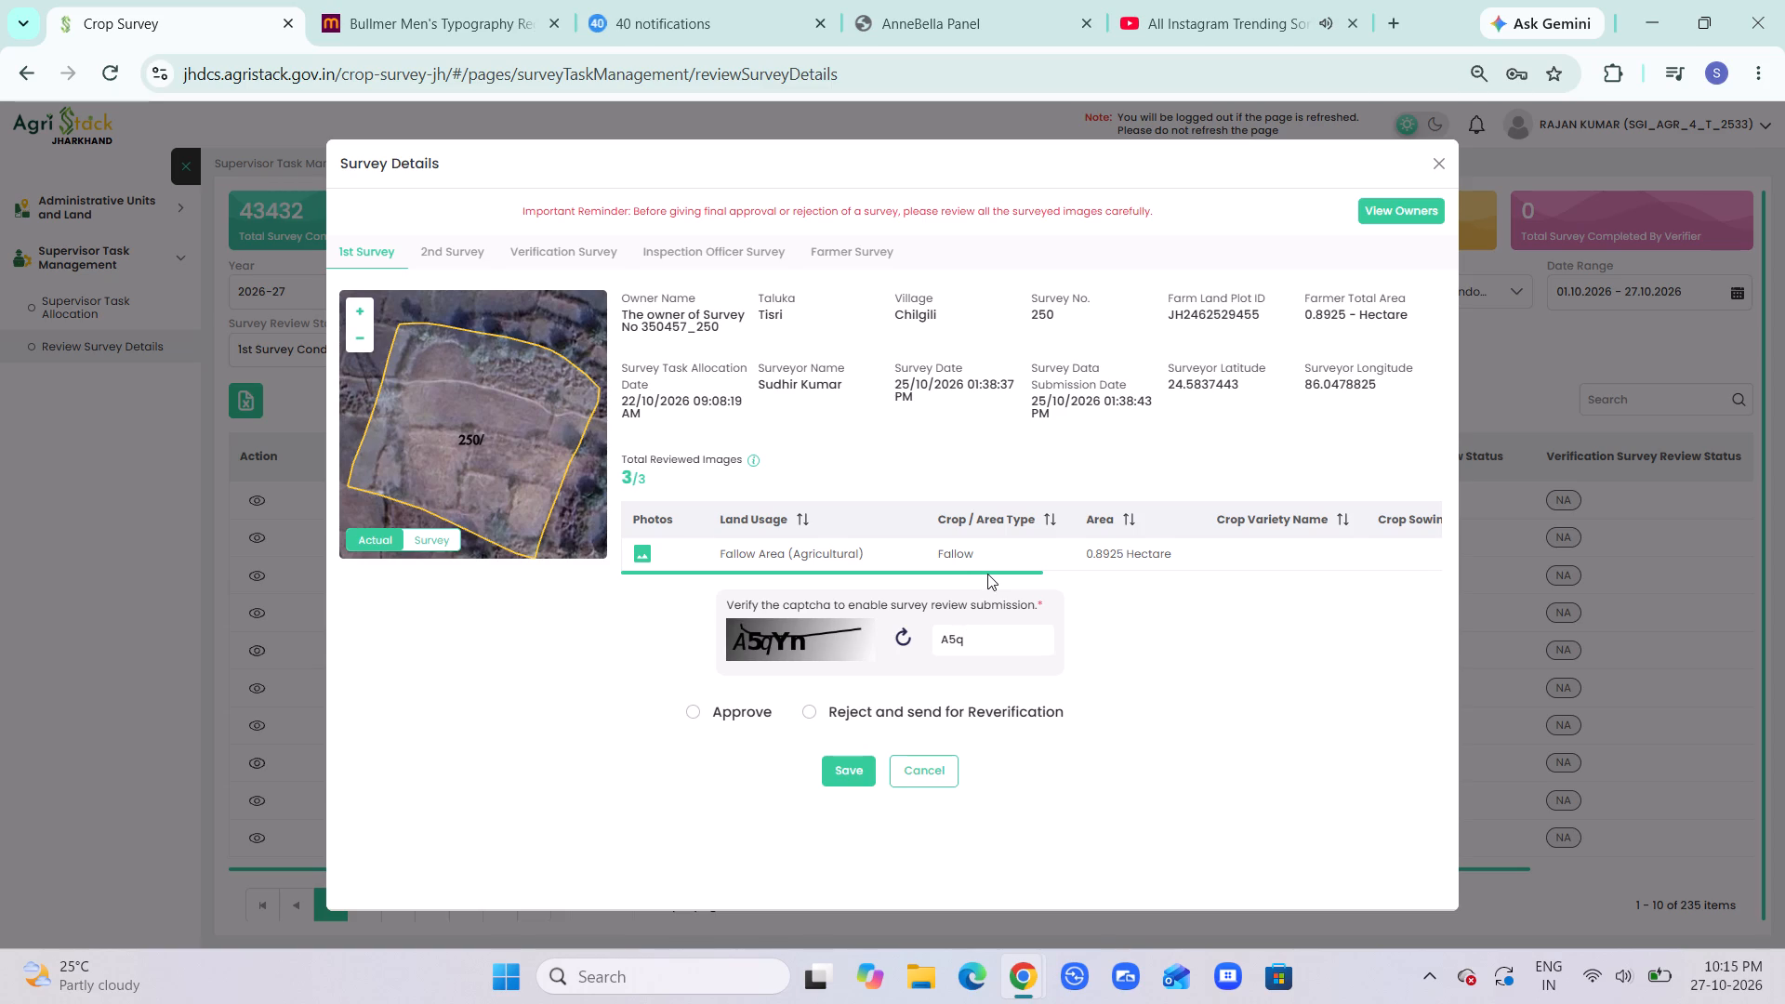
{"action": "key", "text": "shift+y"}
{"action": "key", "text": "n"}
{"action": "left_click", "coordinate": [734, 712]}
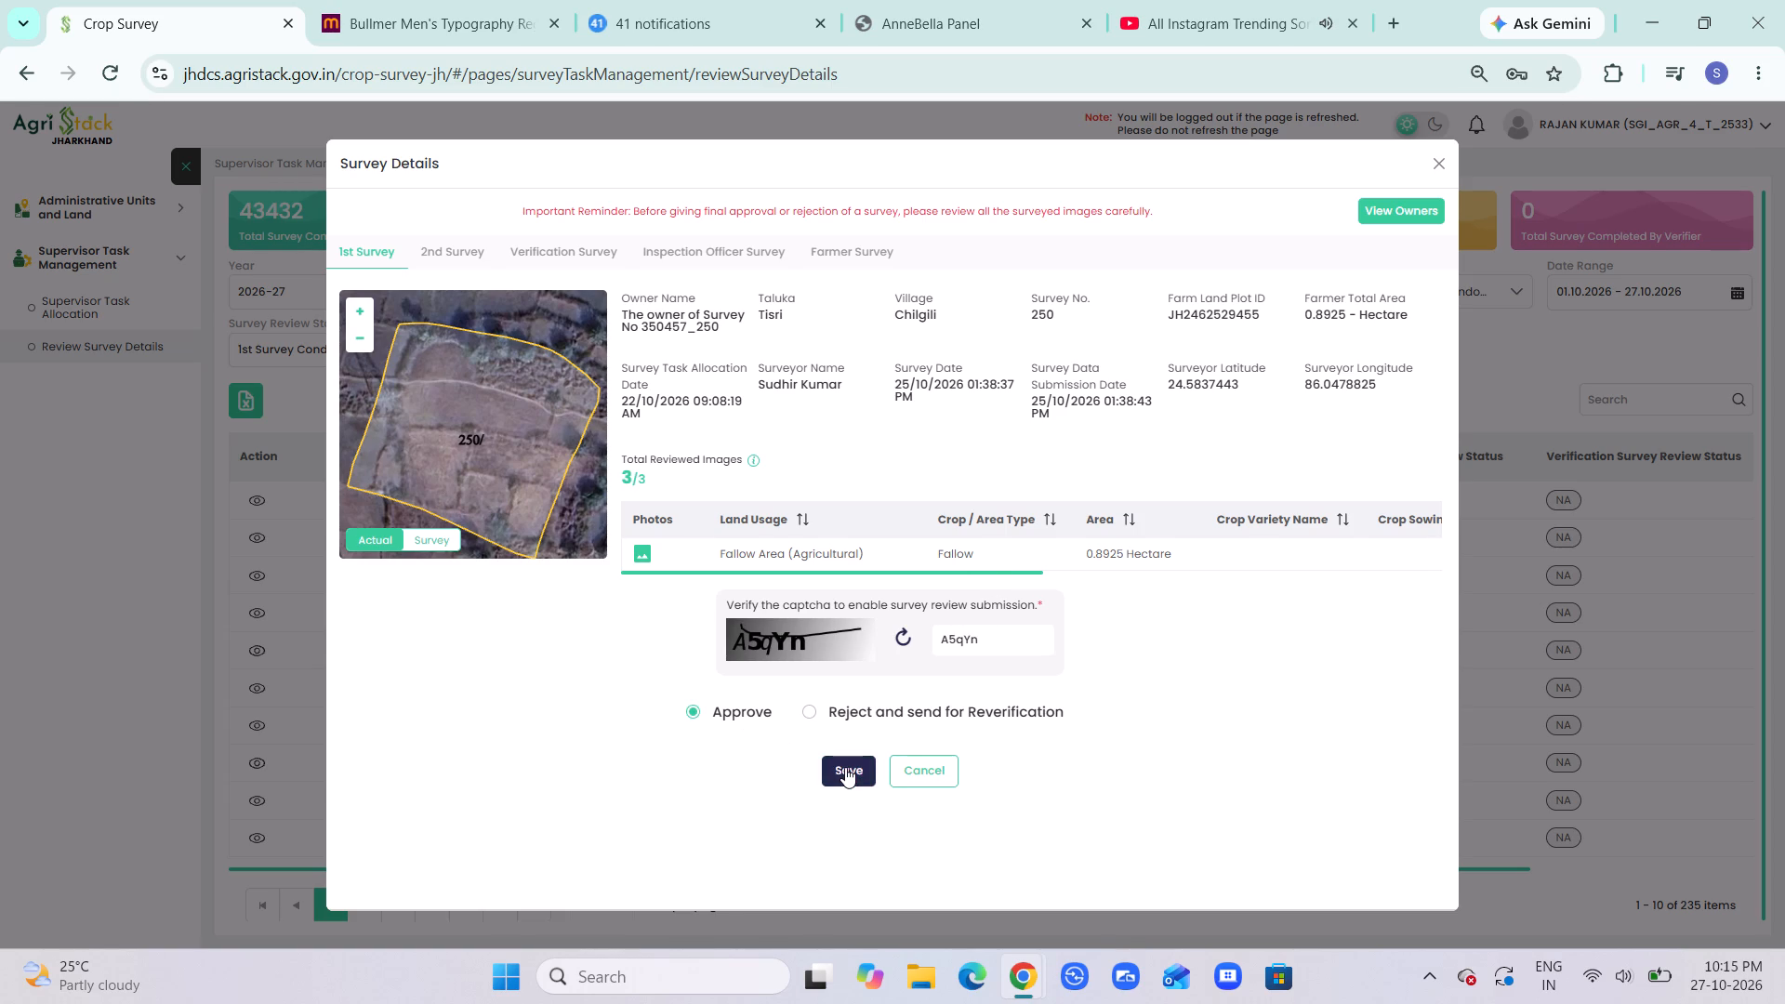
{"action": "left_click", "coordinate": [845, 767]}
{"action": "left_click", "coordinate": [861, 568]}
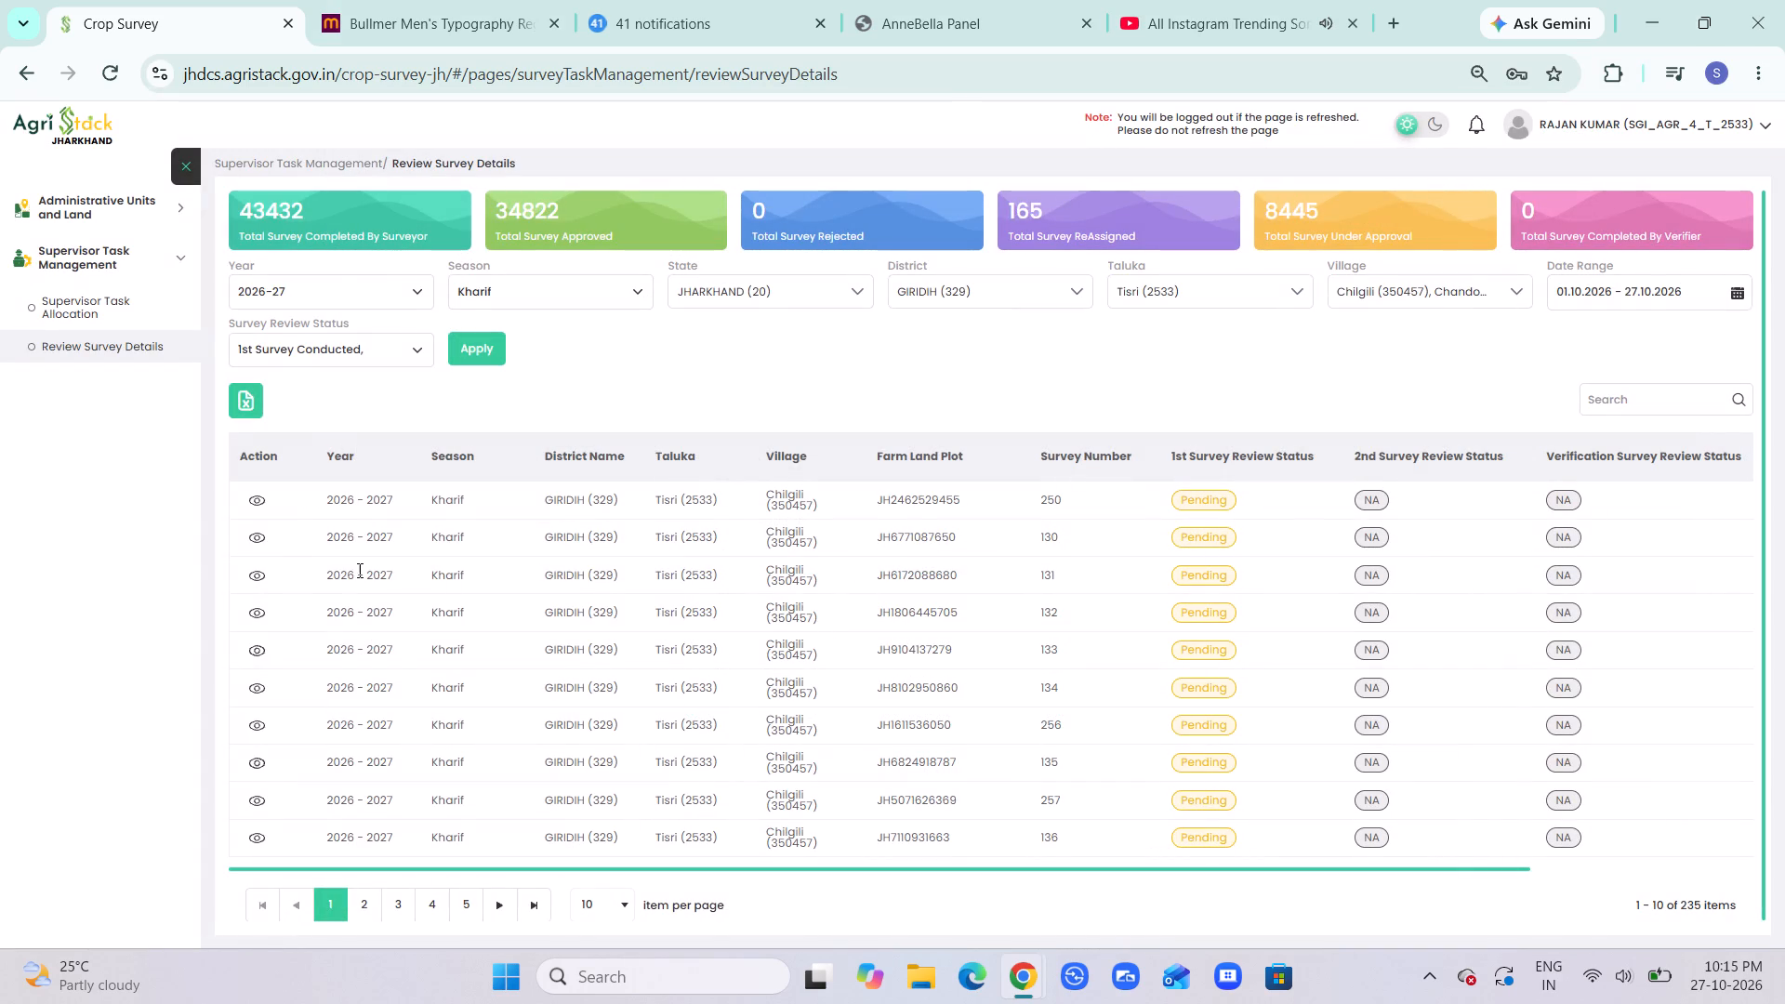
Approve all three fallow-land photos of survey number 130 and save its first survey with the Approve decision, closing its details.
{"action": "left_click", "coordinate": [255, 531]}
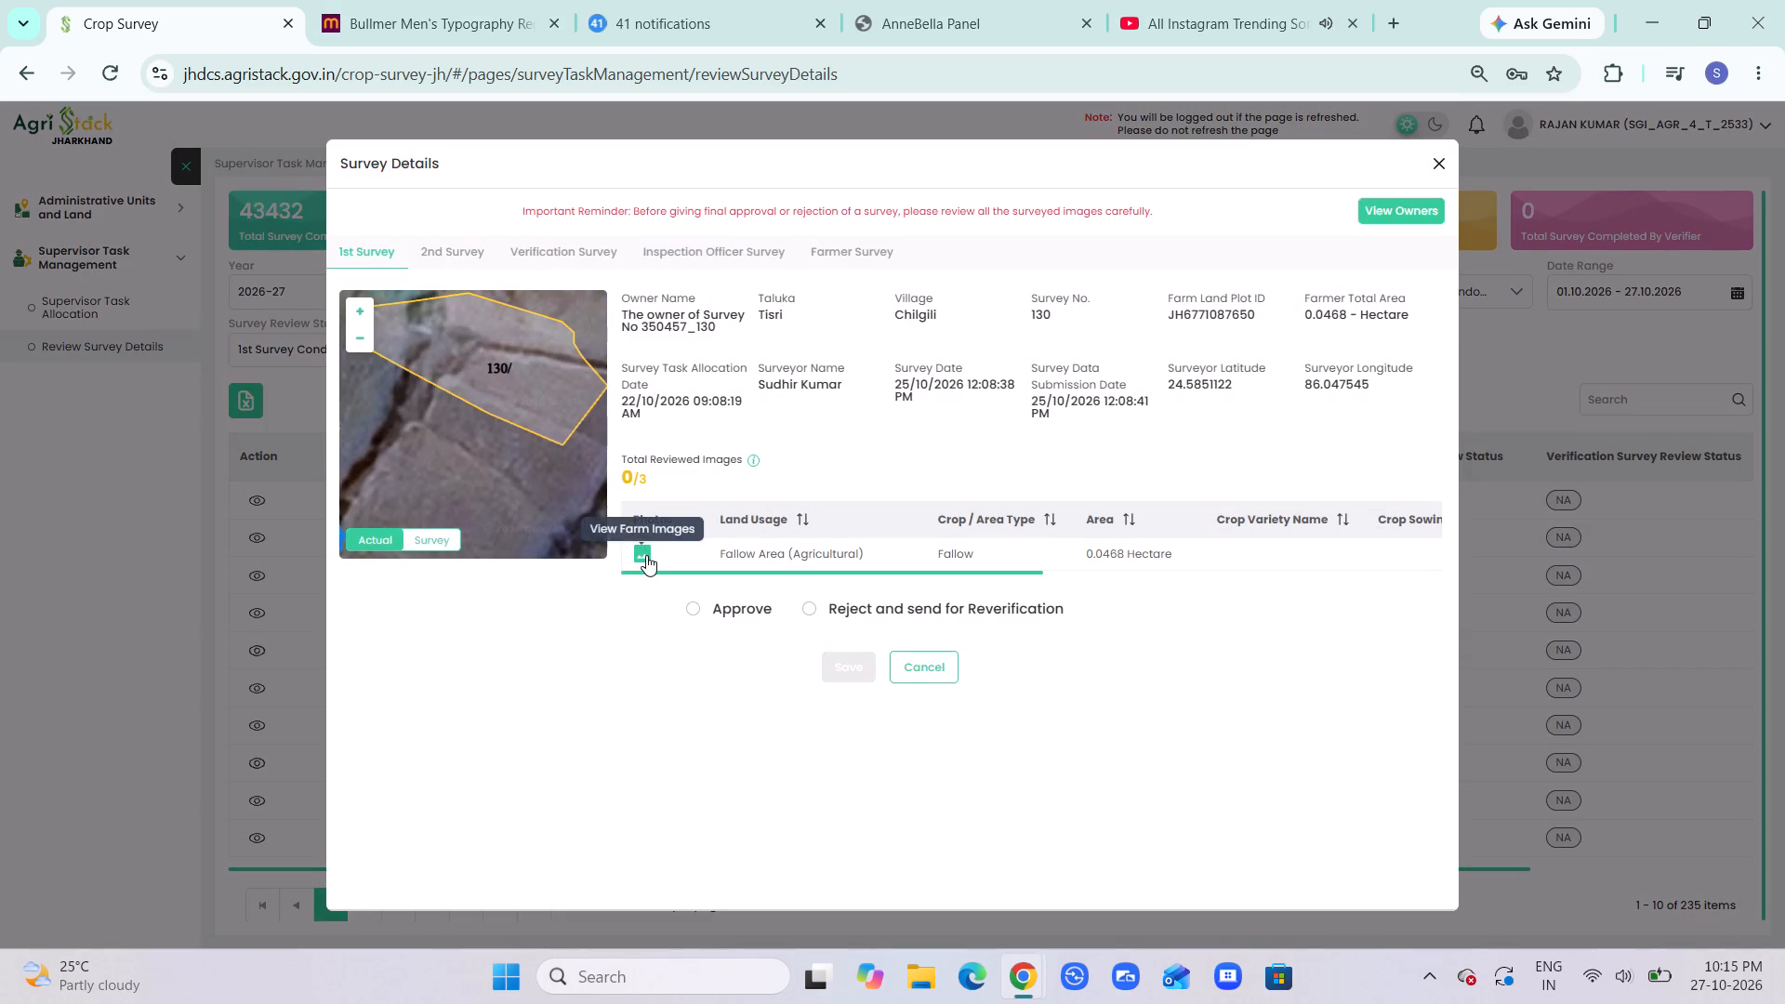
{"action": "left_click", "coordinate": [646, 555]}
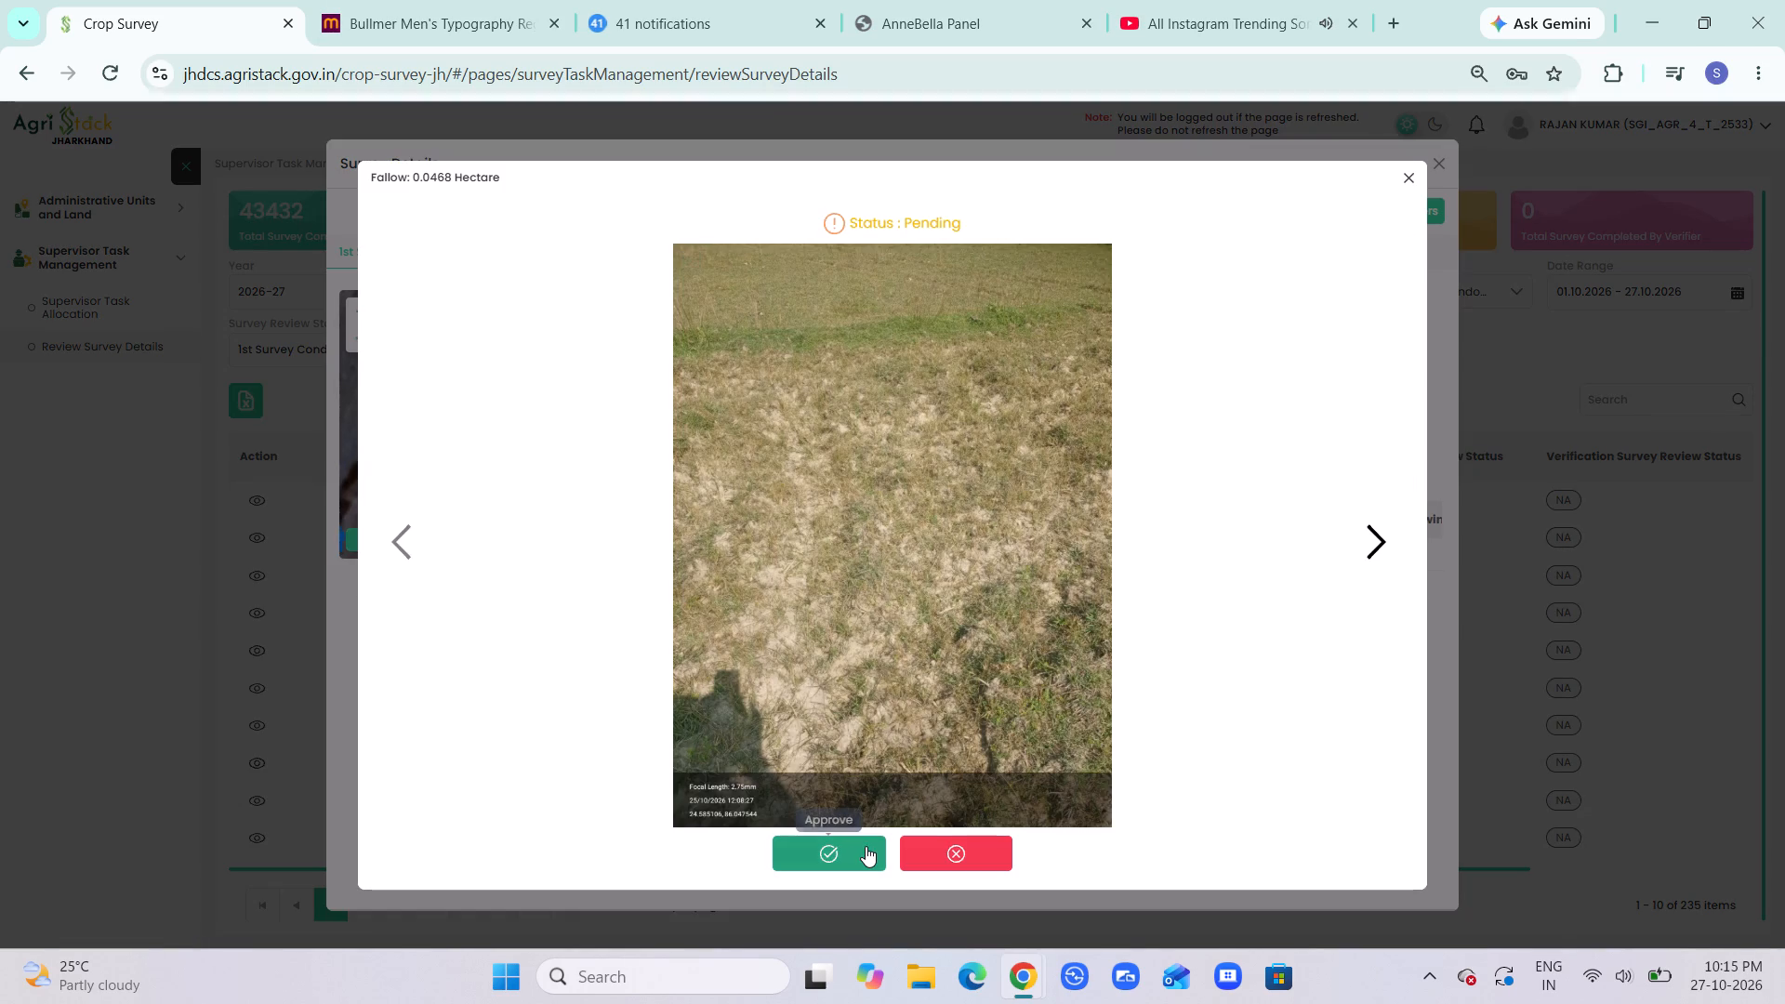
{"action": "left_click", "coordinate": [866, 846]}
{"action": "left_click_drag", "start_coordinate": [1047, 668], "coordinate": [925, 680]}
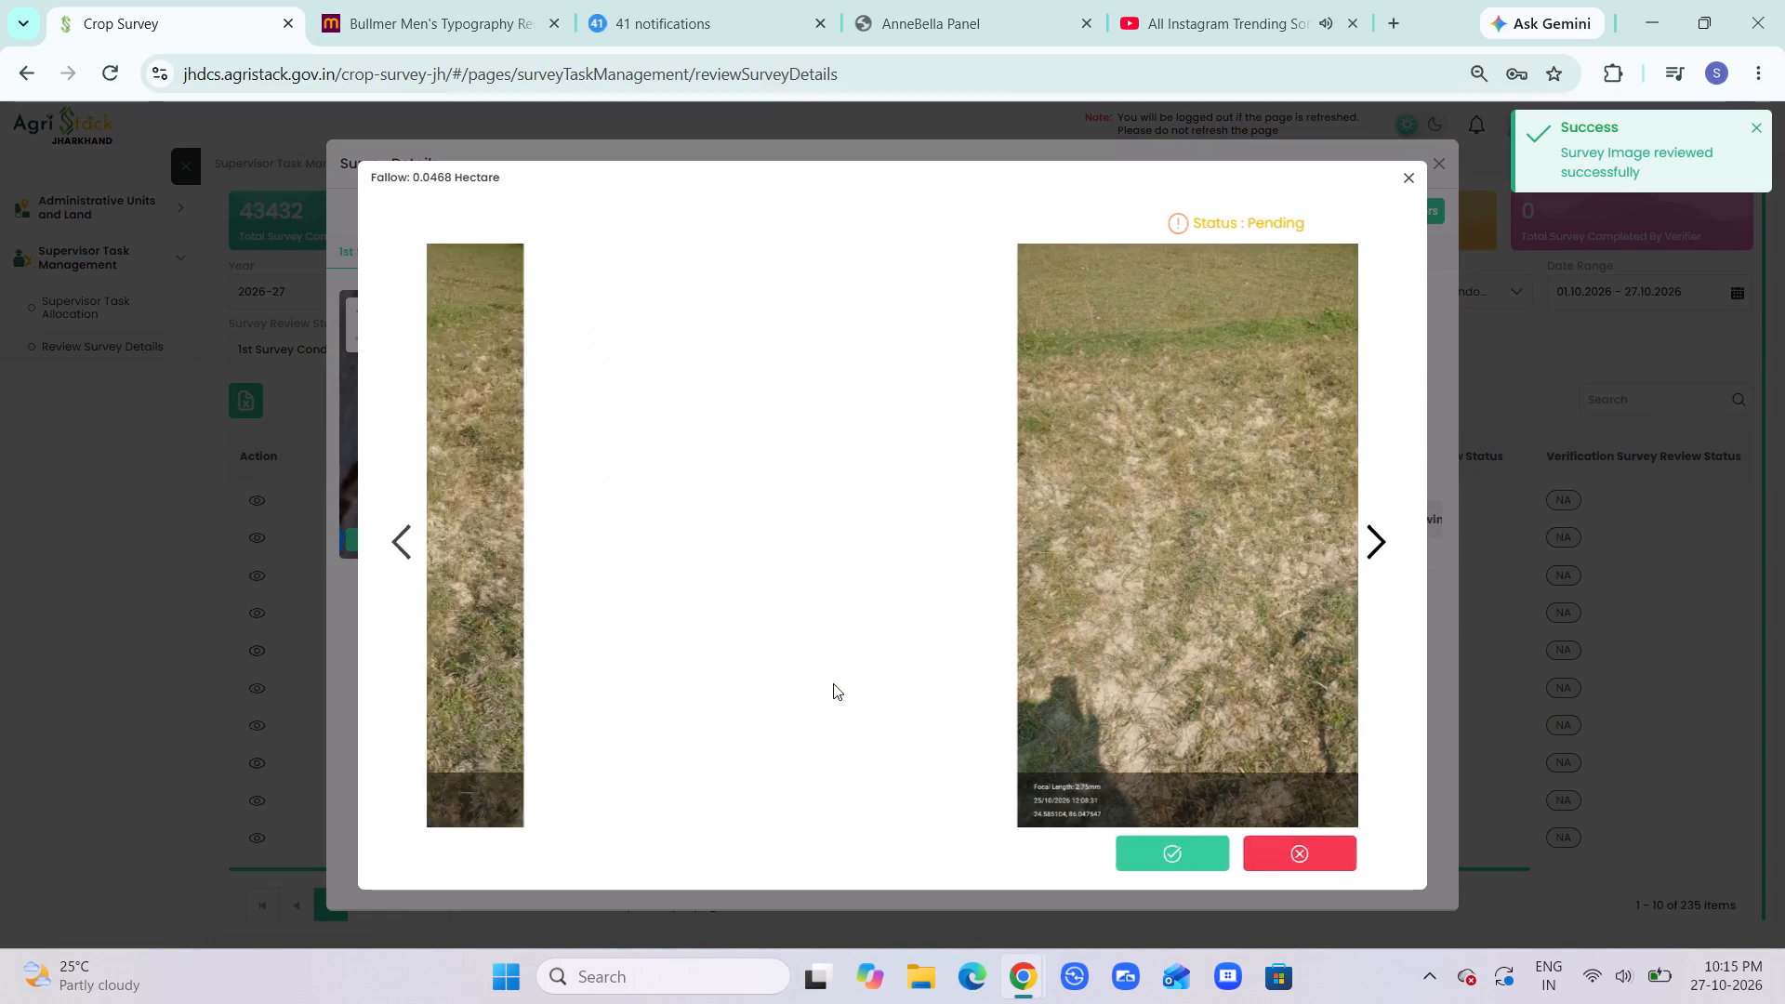
{"action": "left_click", "coordinate": [860, 851]}
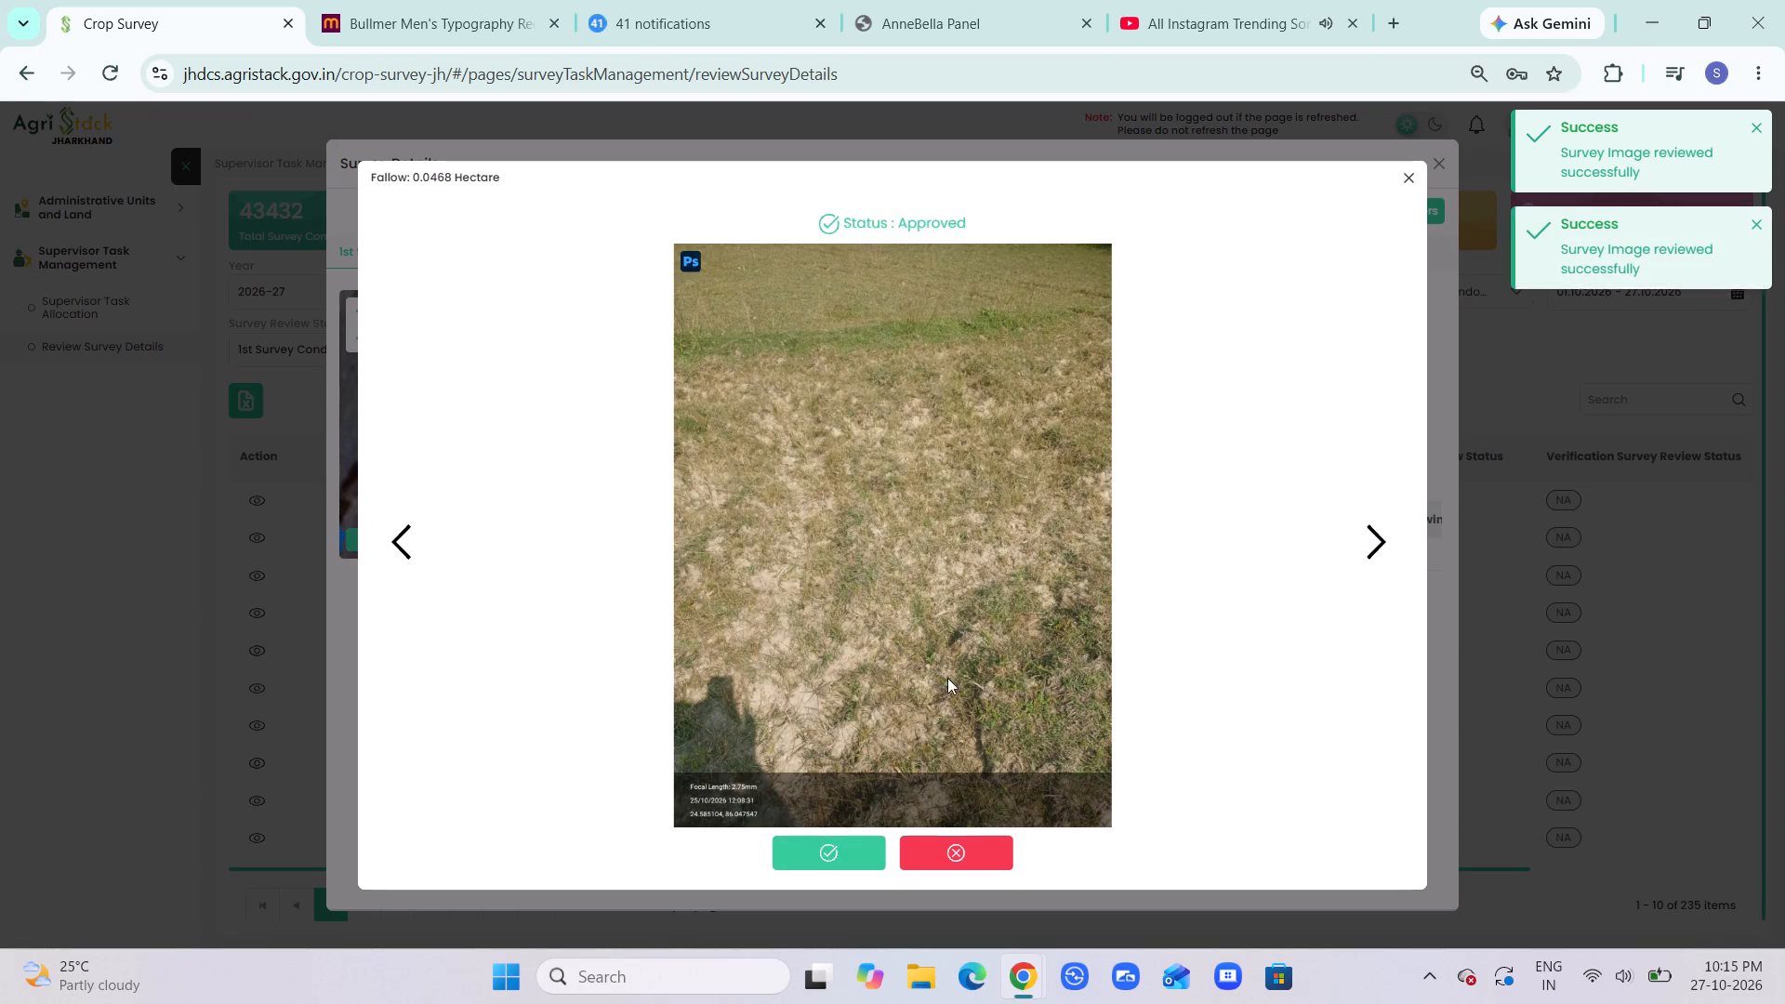
{"action": "left_click_drag", "start_coordinate": [1047, 679], "coordinate": [980, 694]}
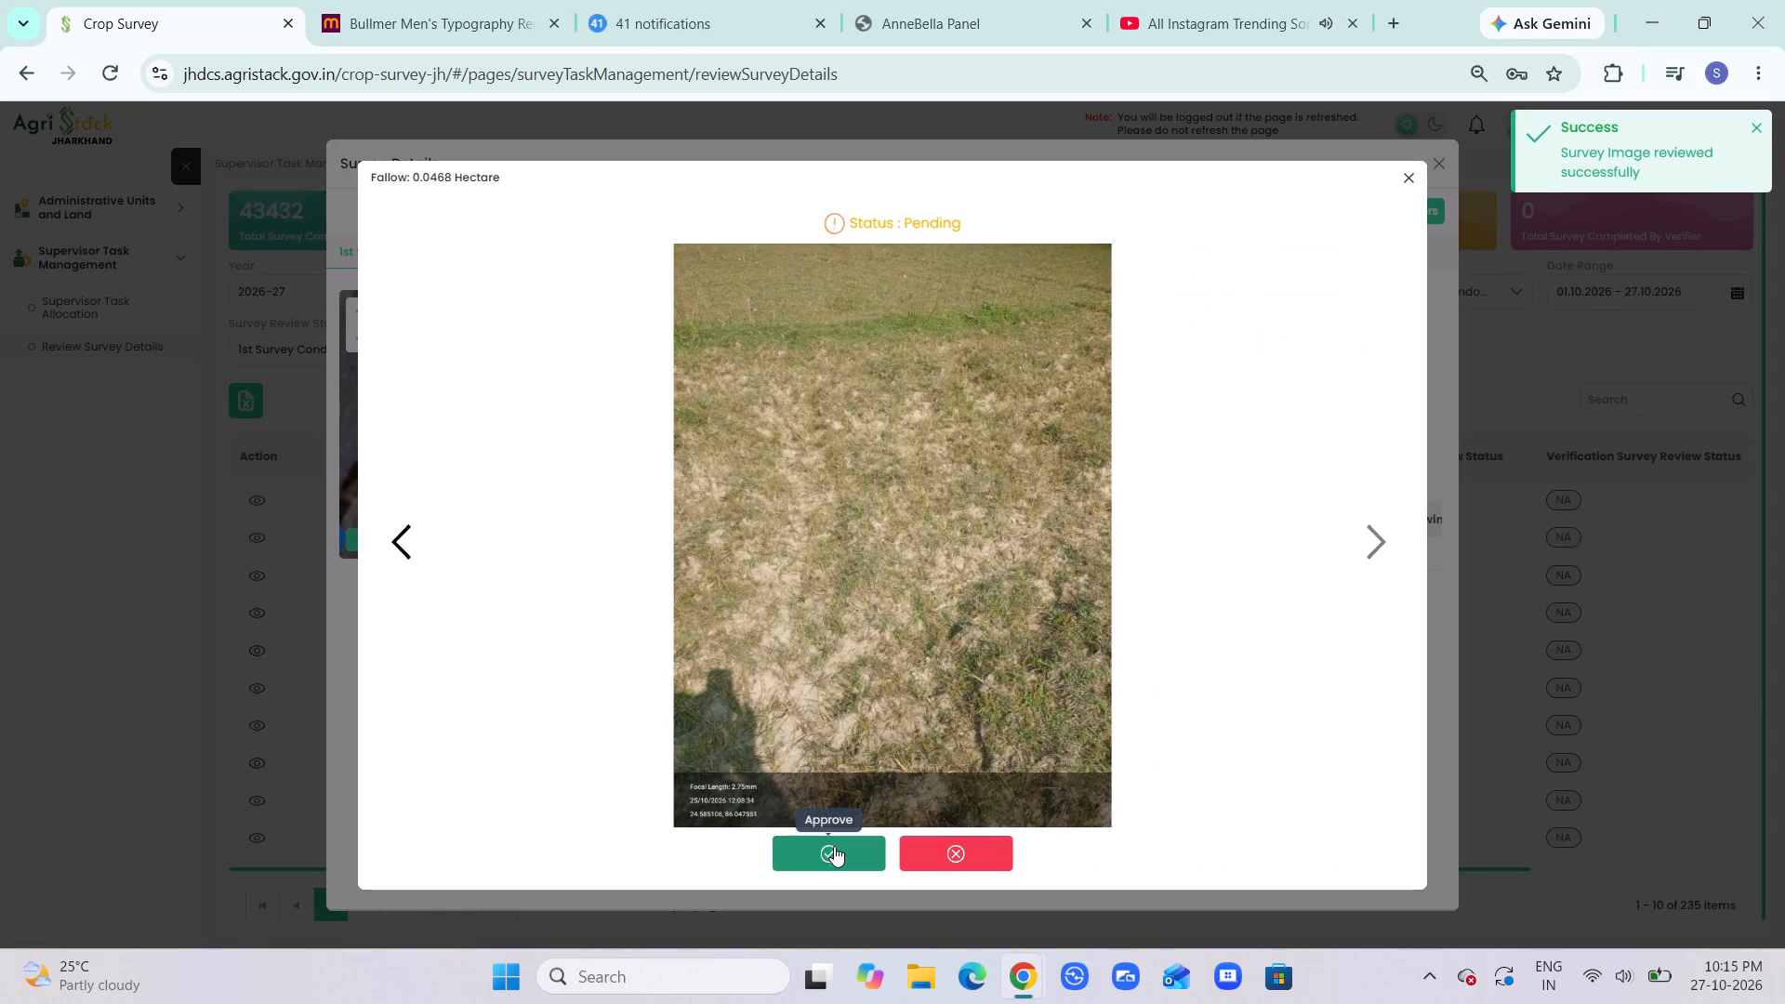
{"action": "left_click", "coordinate": [834, 848]}
{"action": "left_click", "coordinate": [1408, 173]}
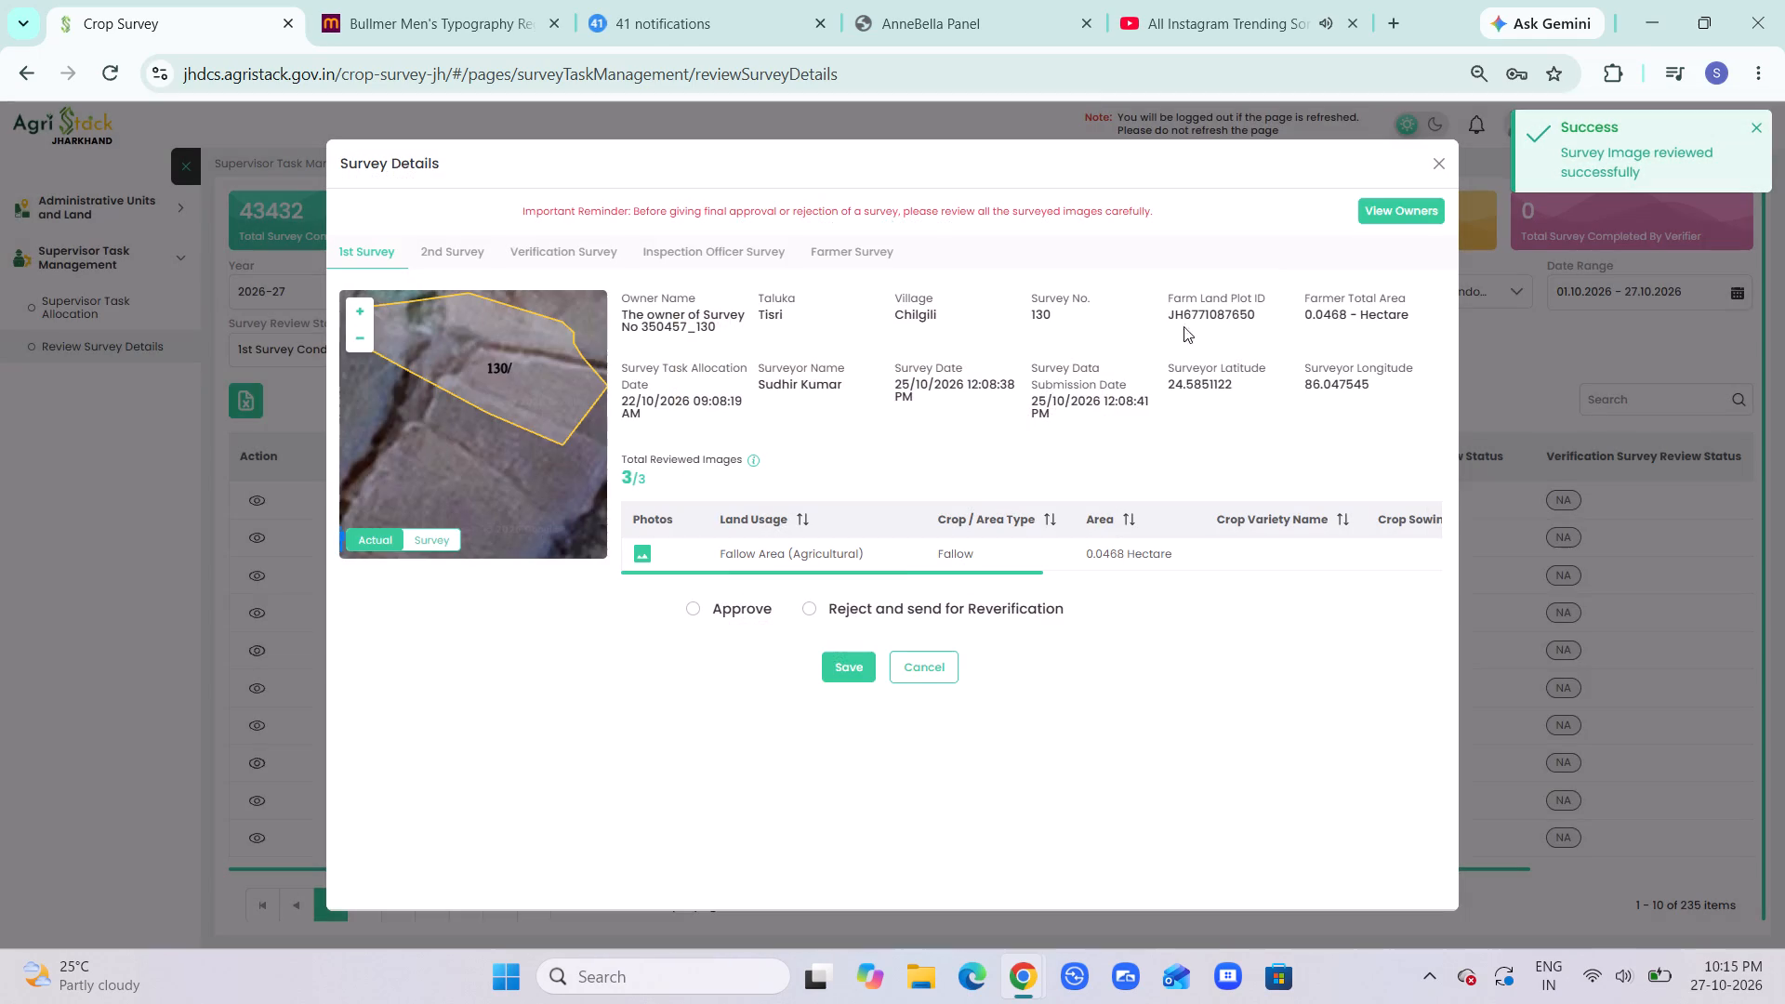
{"action": "left_click", "coordinate": [734, 616]}
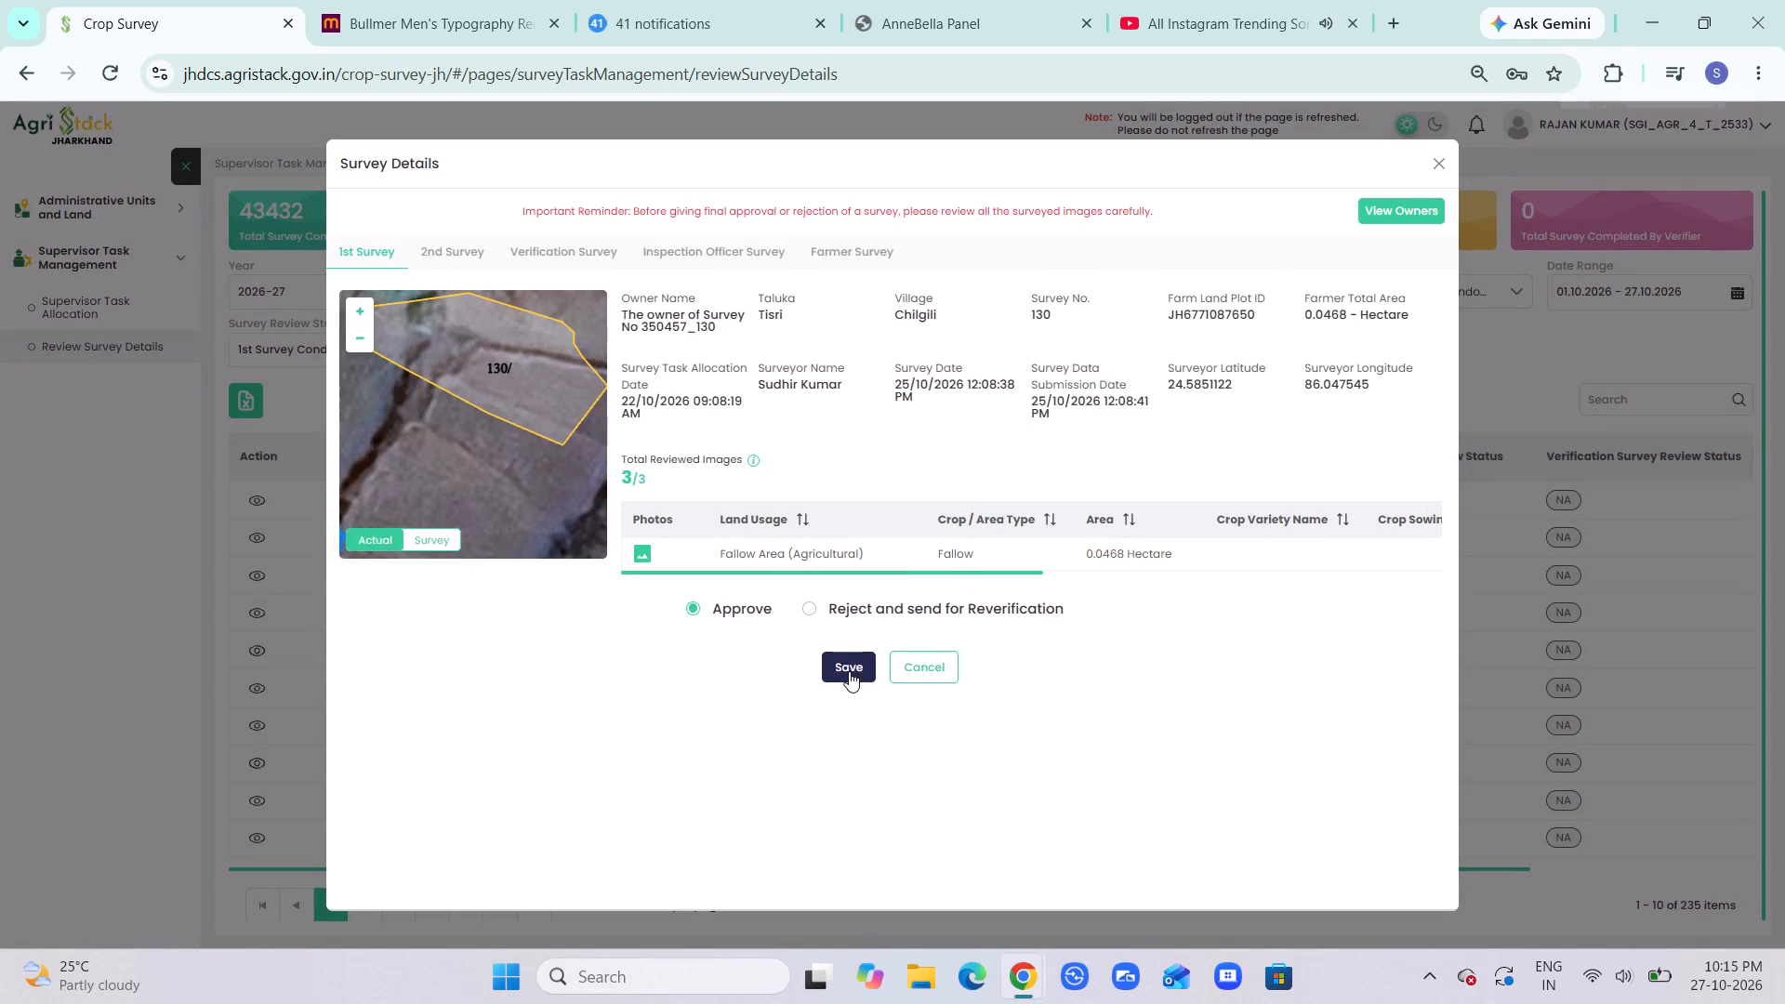
{"action": "left_click", "coordinate": [850, 667]}
{"action": "left_click", "coordinate": [883, 566]}
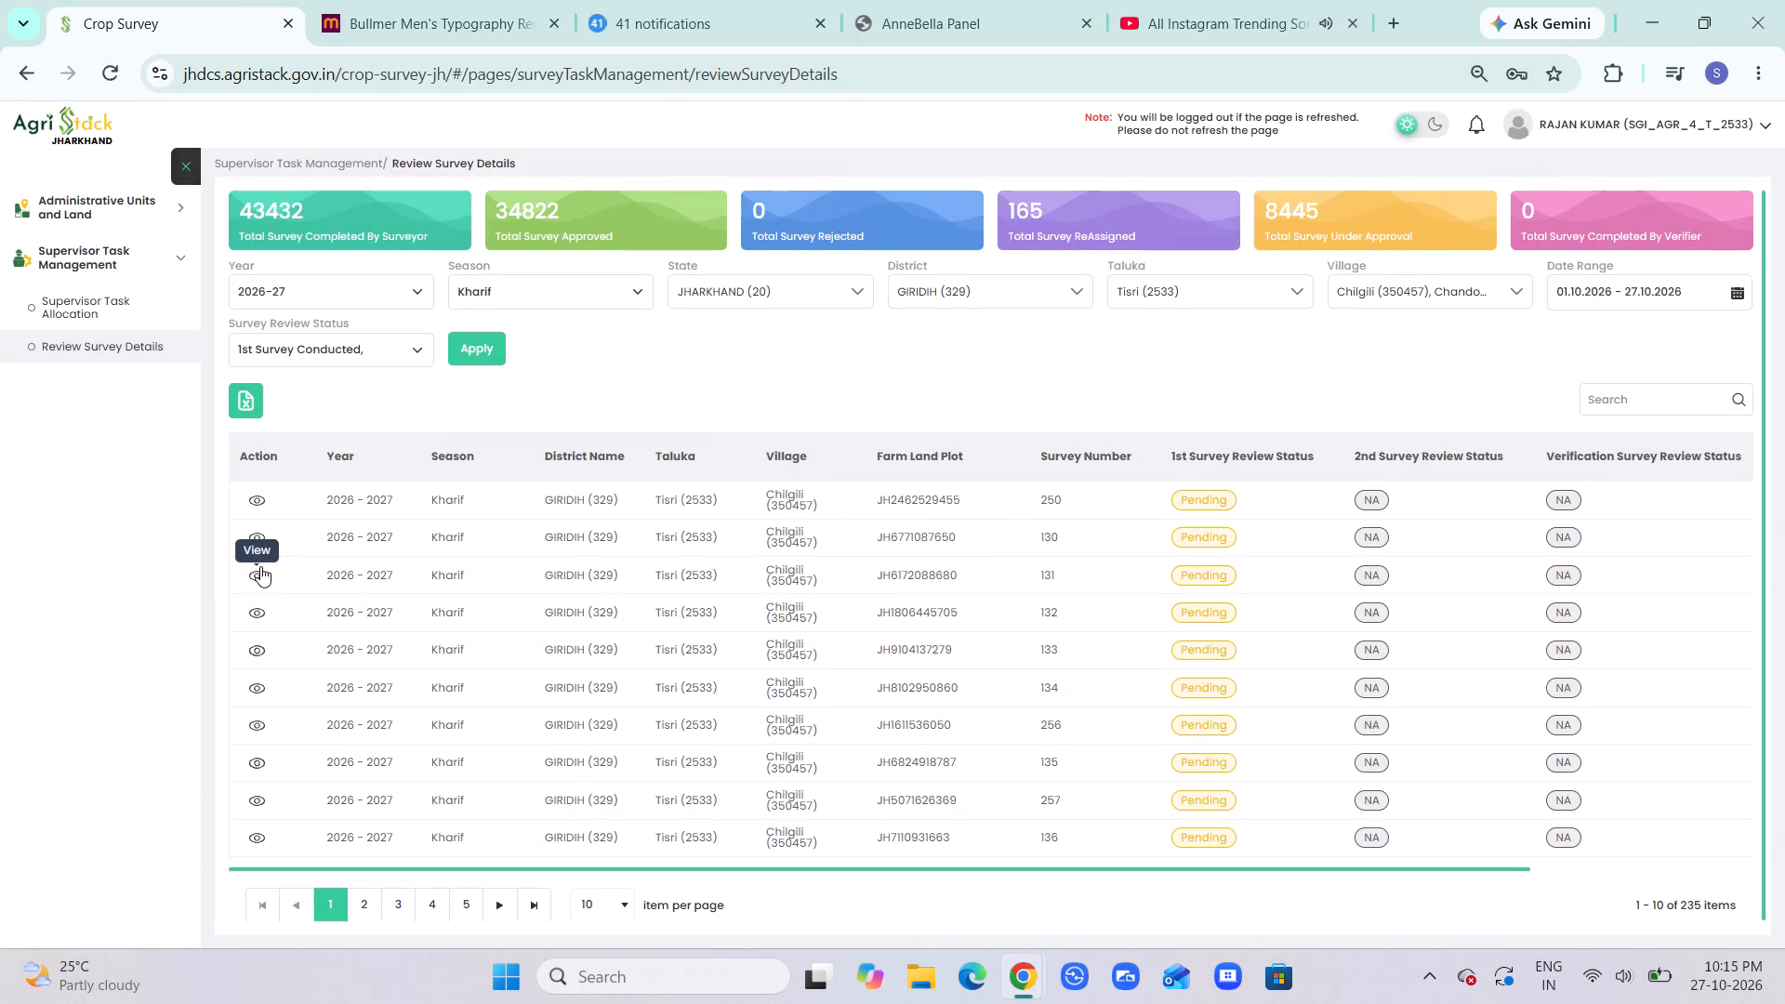
Open survey number 131 and approve its first two fallow-land photos, closing the photo viewer.
{"action": "left_click", "coordinate": [258, 568]}
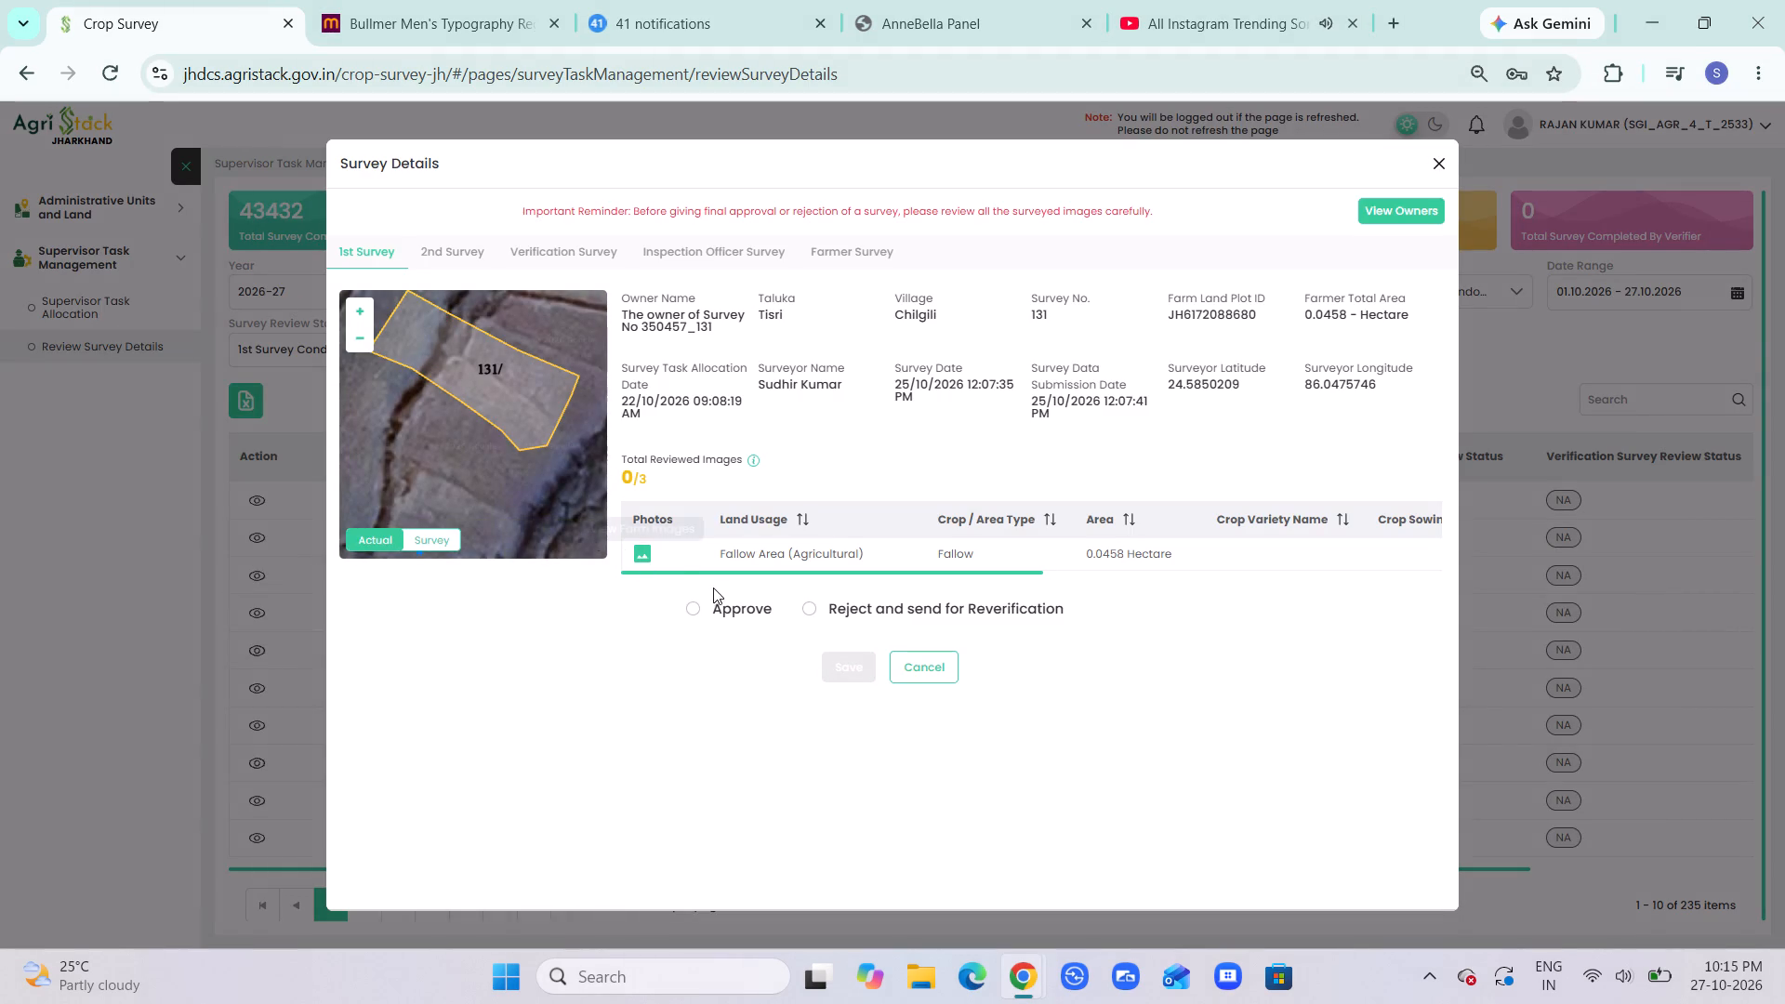
{"action": "left_click", "coordinate": [637, 548]}
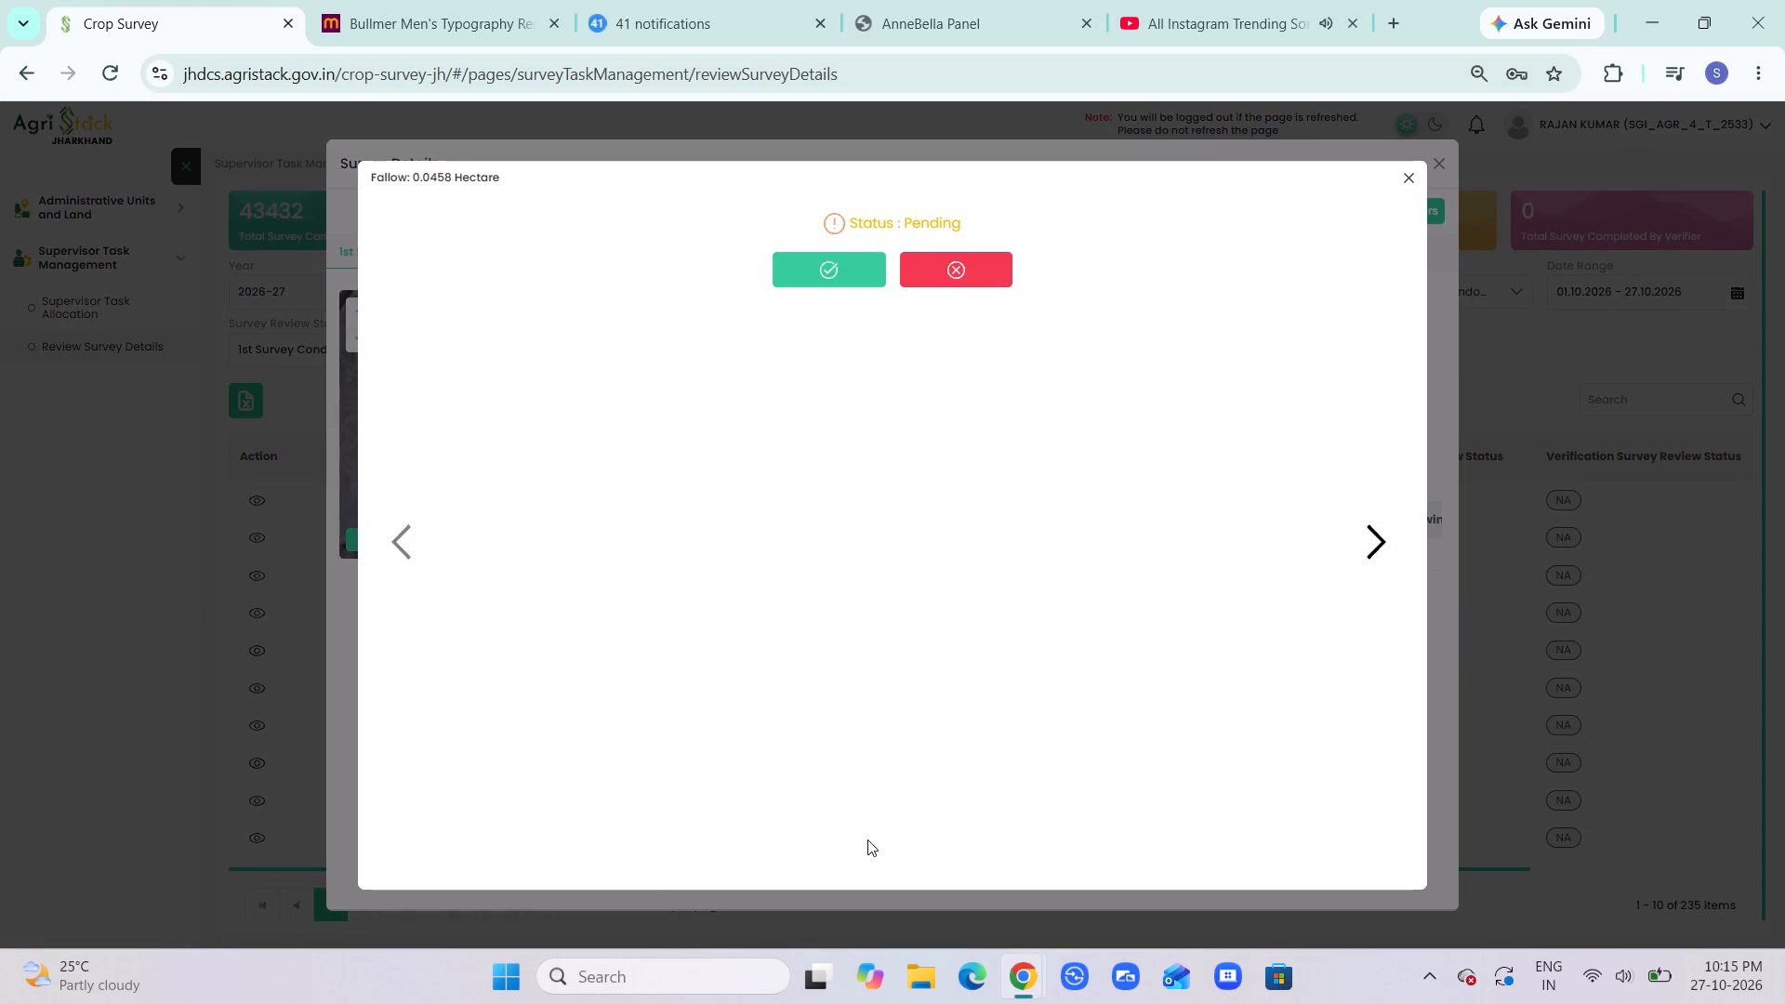
{"action": "left_click", "coordinate": [867, 842]}
{"action": "left_click_drag", "start_coordinate": [1022, 702], "coordinate": [853, 702]}
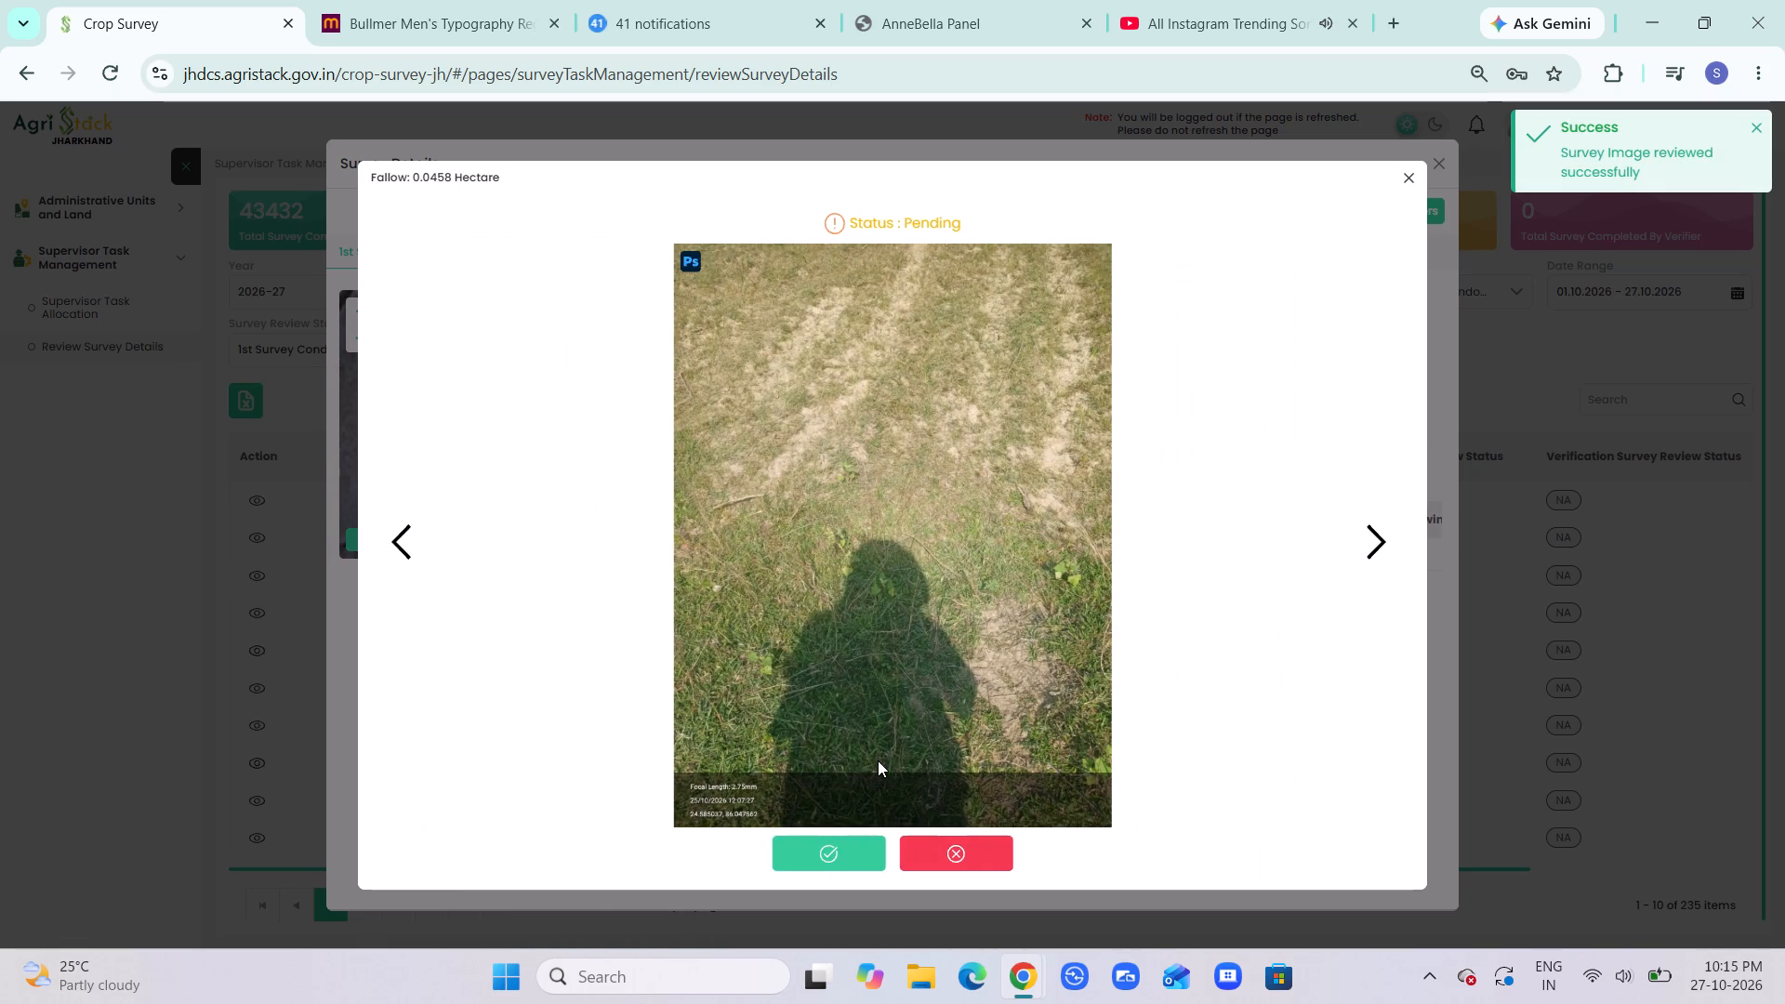
{"action": "left_click", "coordinate": [857, 850]}
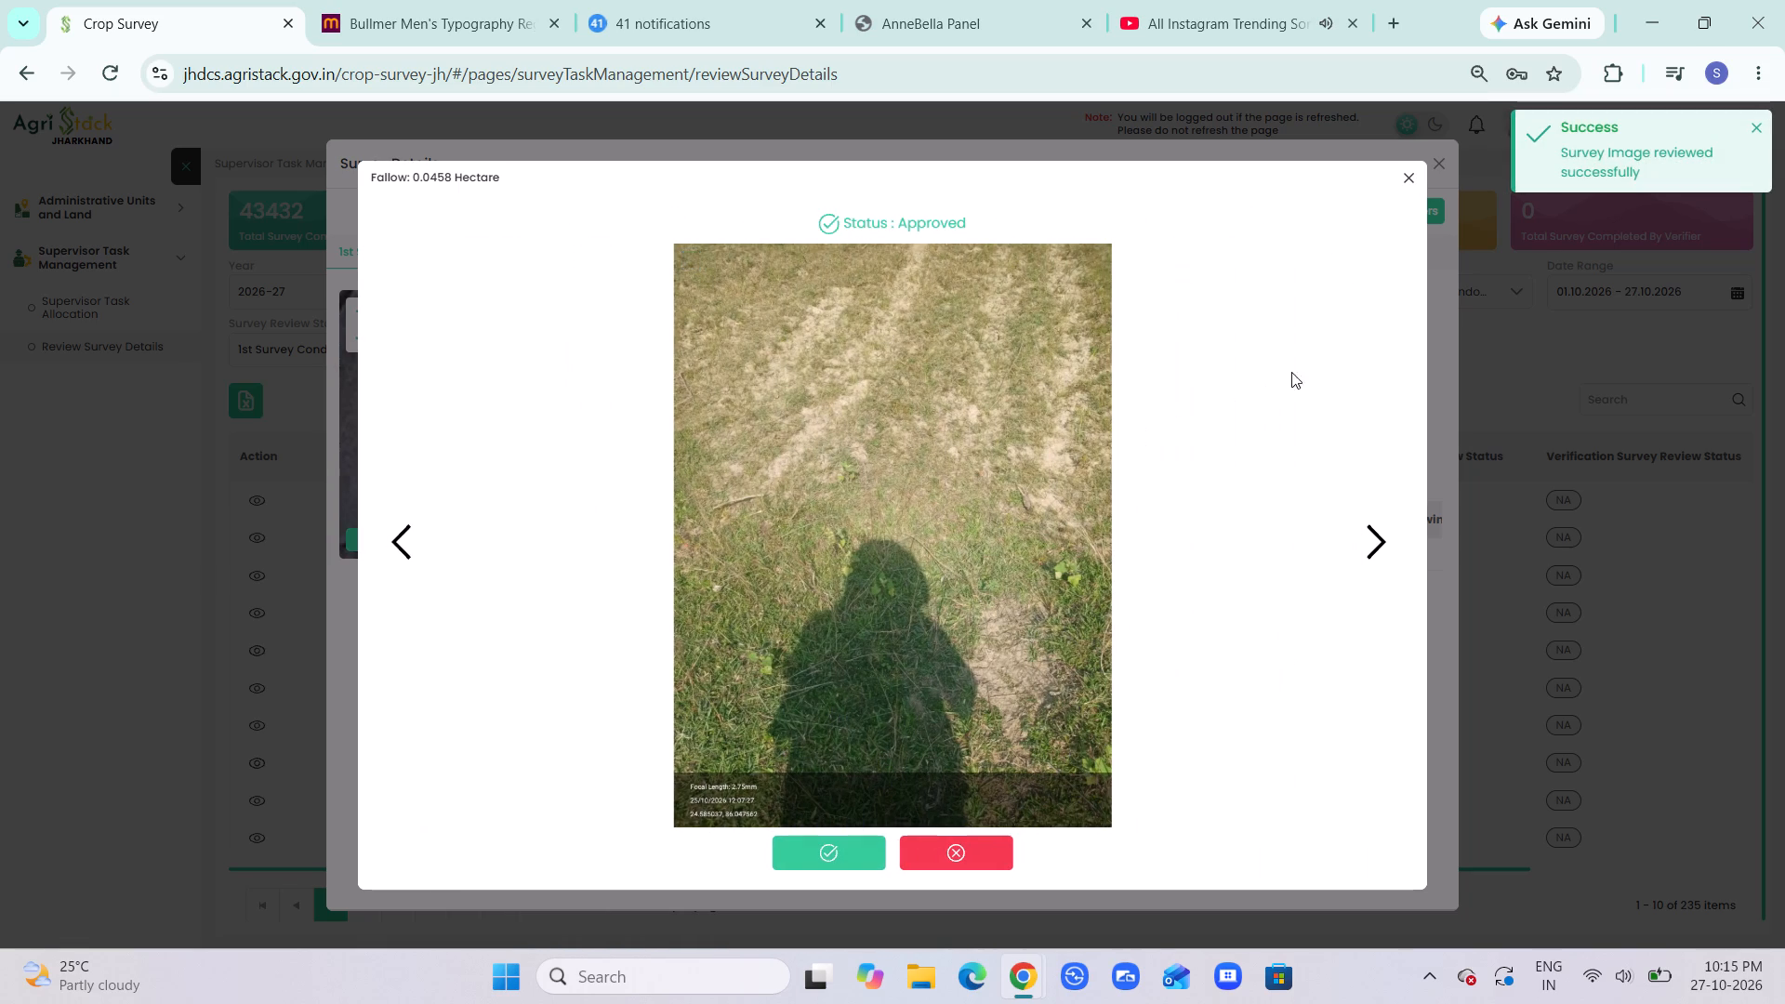
{"action": "left_click", "coordinate": [1408, 173]}
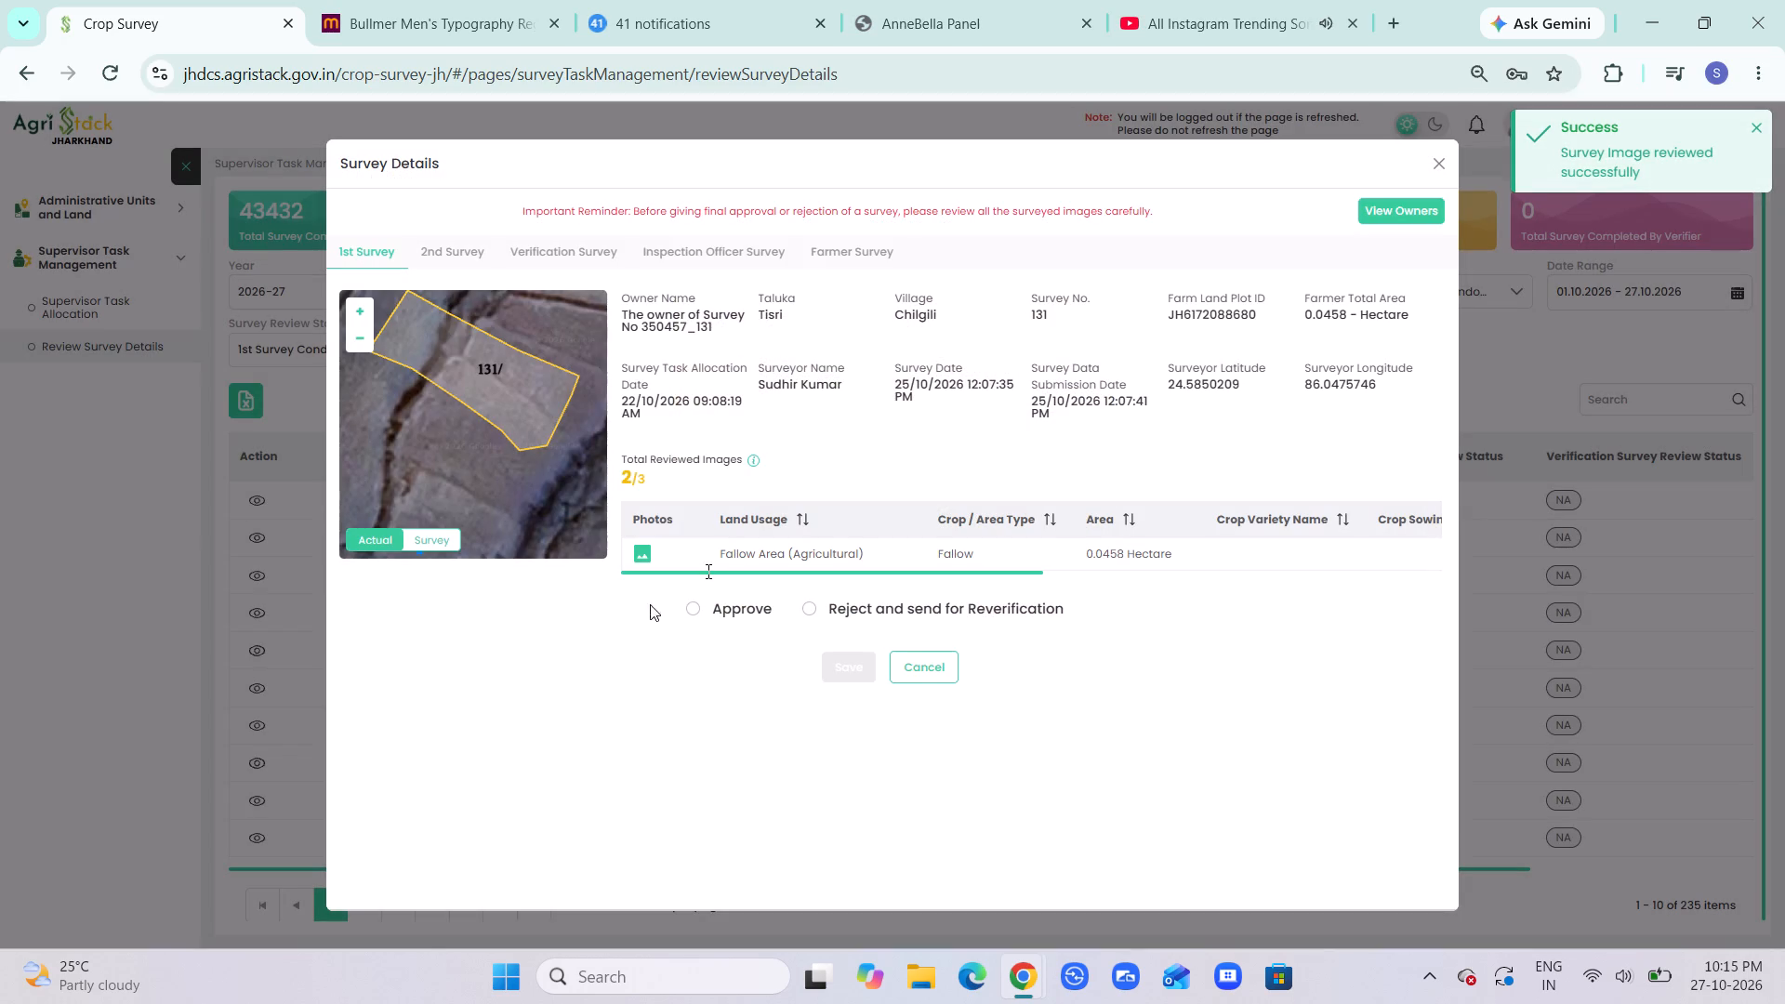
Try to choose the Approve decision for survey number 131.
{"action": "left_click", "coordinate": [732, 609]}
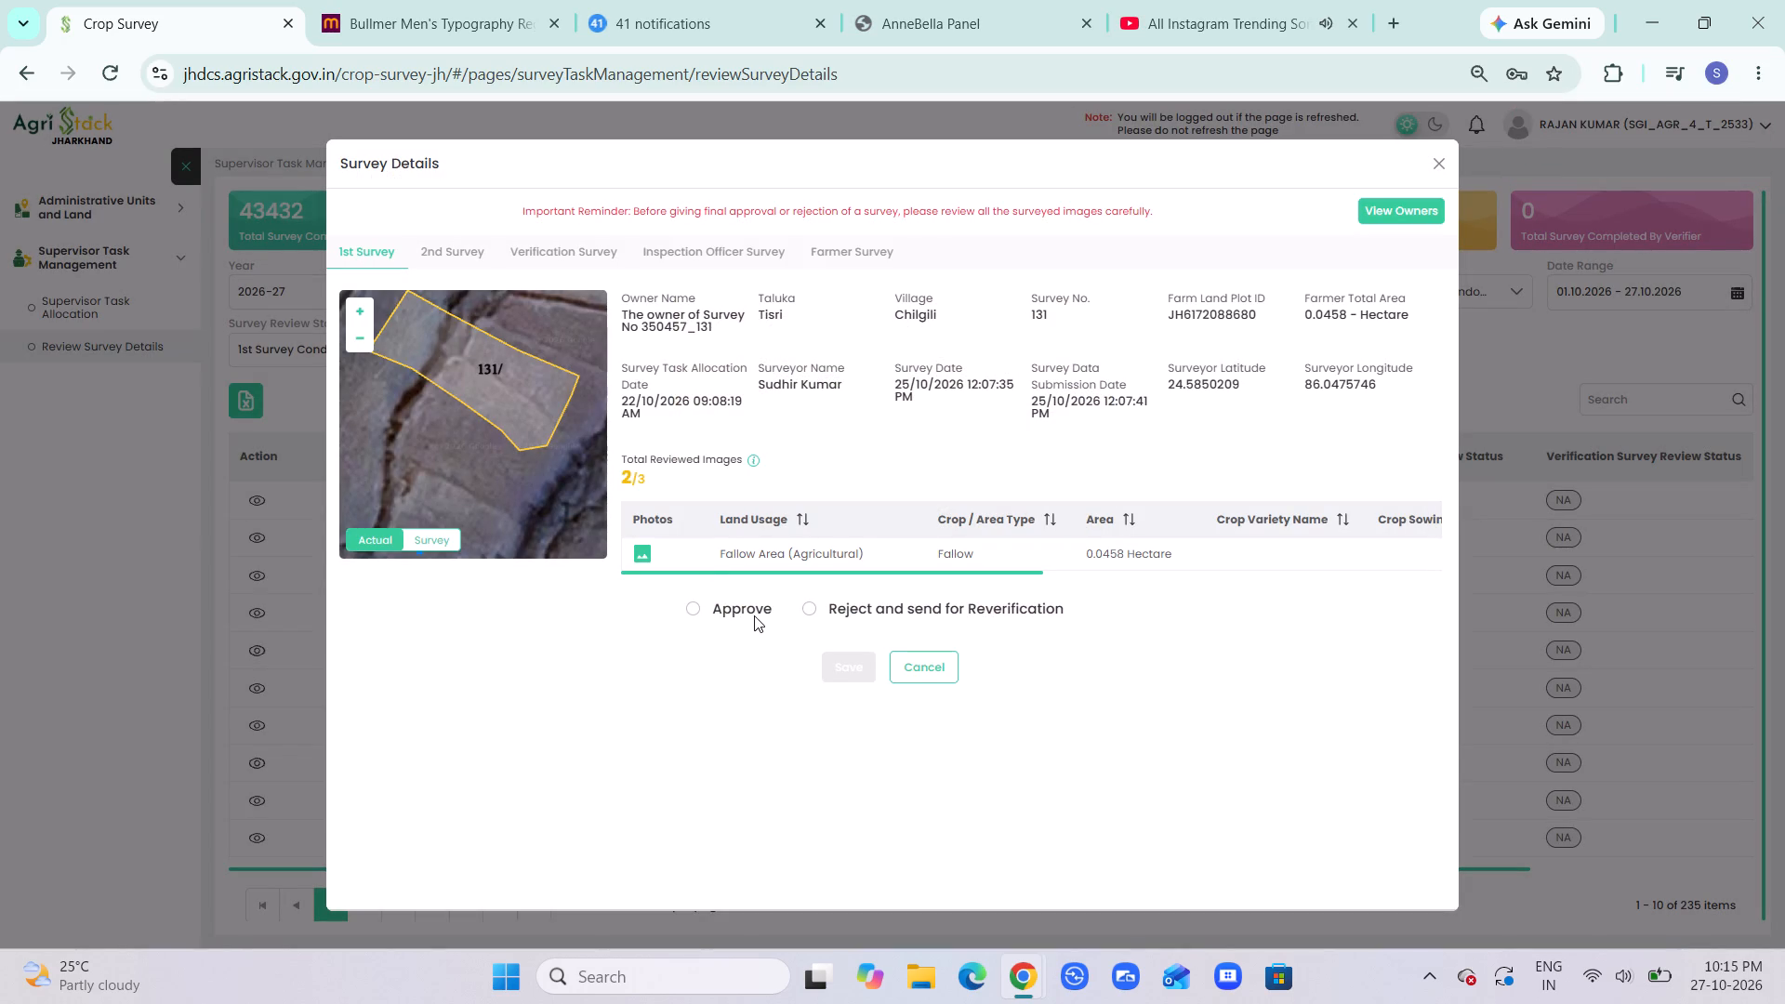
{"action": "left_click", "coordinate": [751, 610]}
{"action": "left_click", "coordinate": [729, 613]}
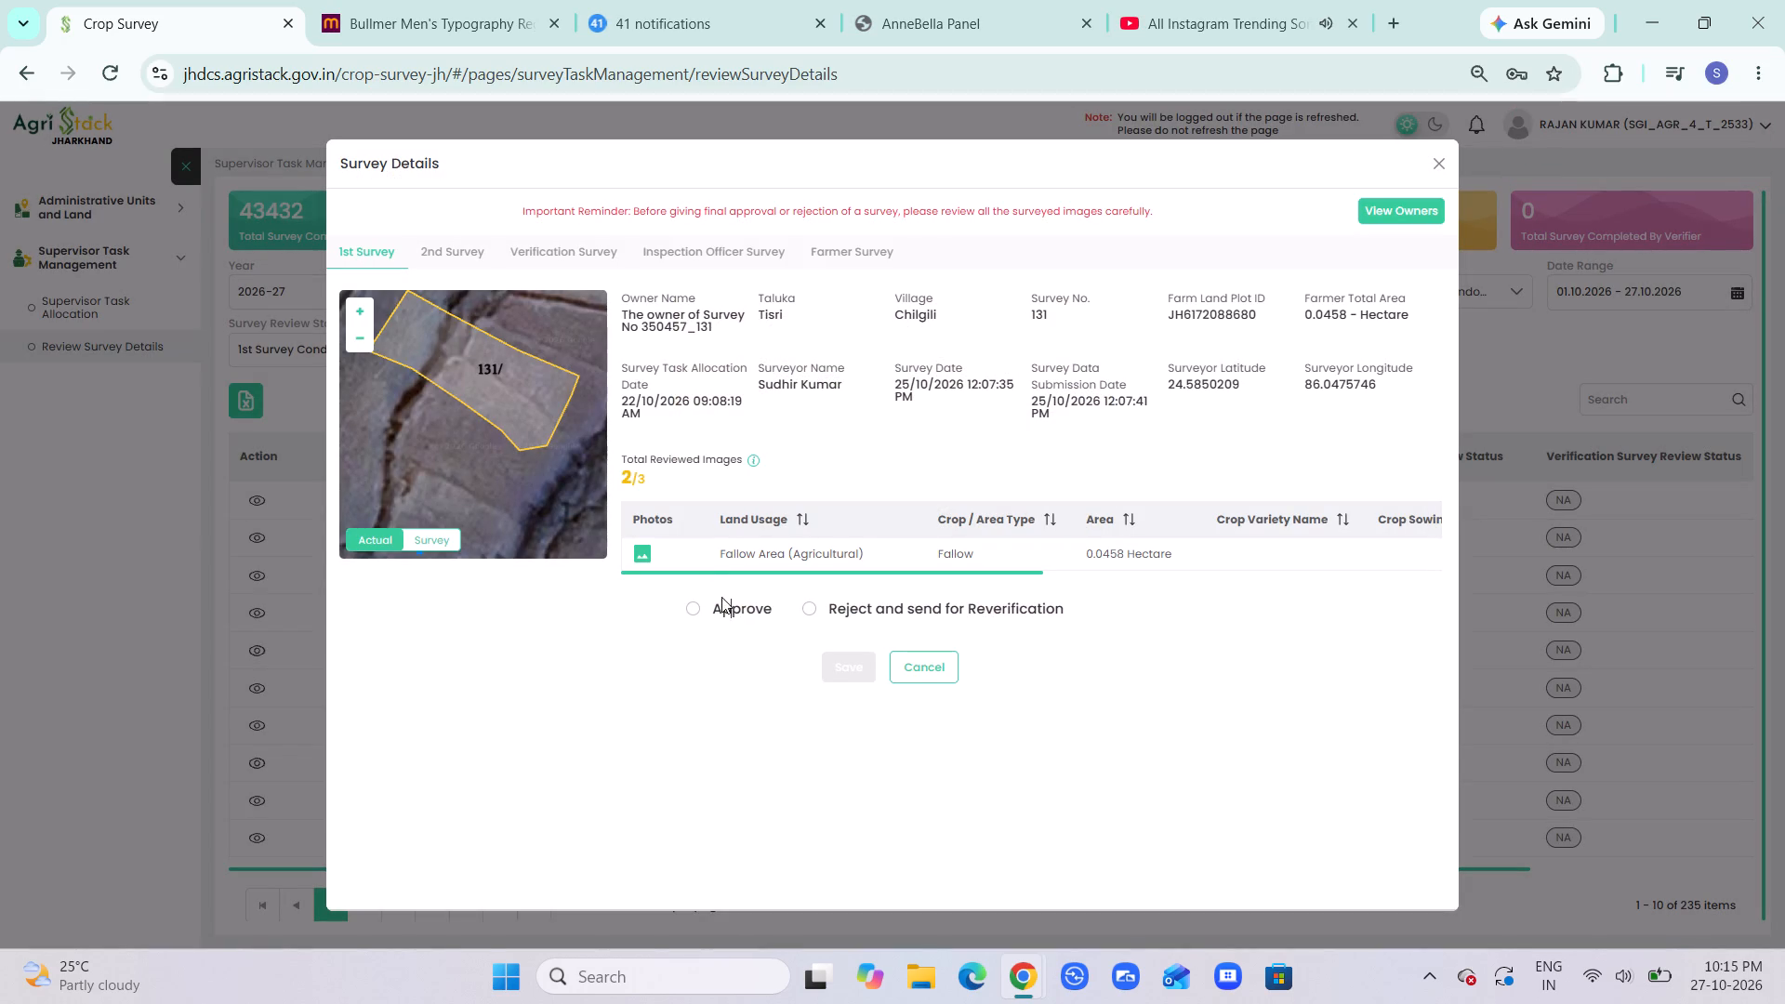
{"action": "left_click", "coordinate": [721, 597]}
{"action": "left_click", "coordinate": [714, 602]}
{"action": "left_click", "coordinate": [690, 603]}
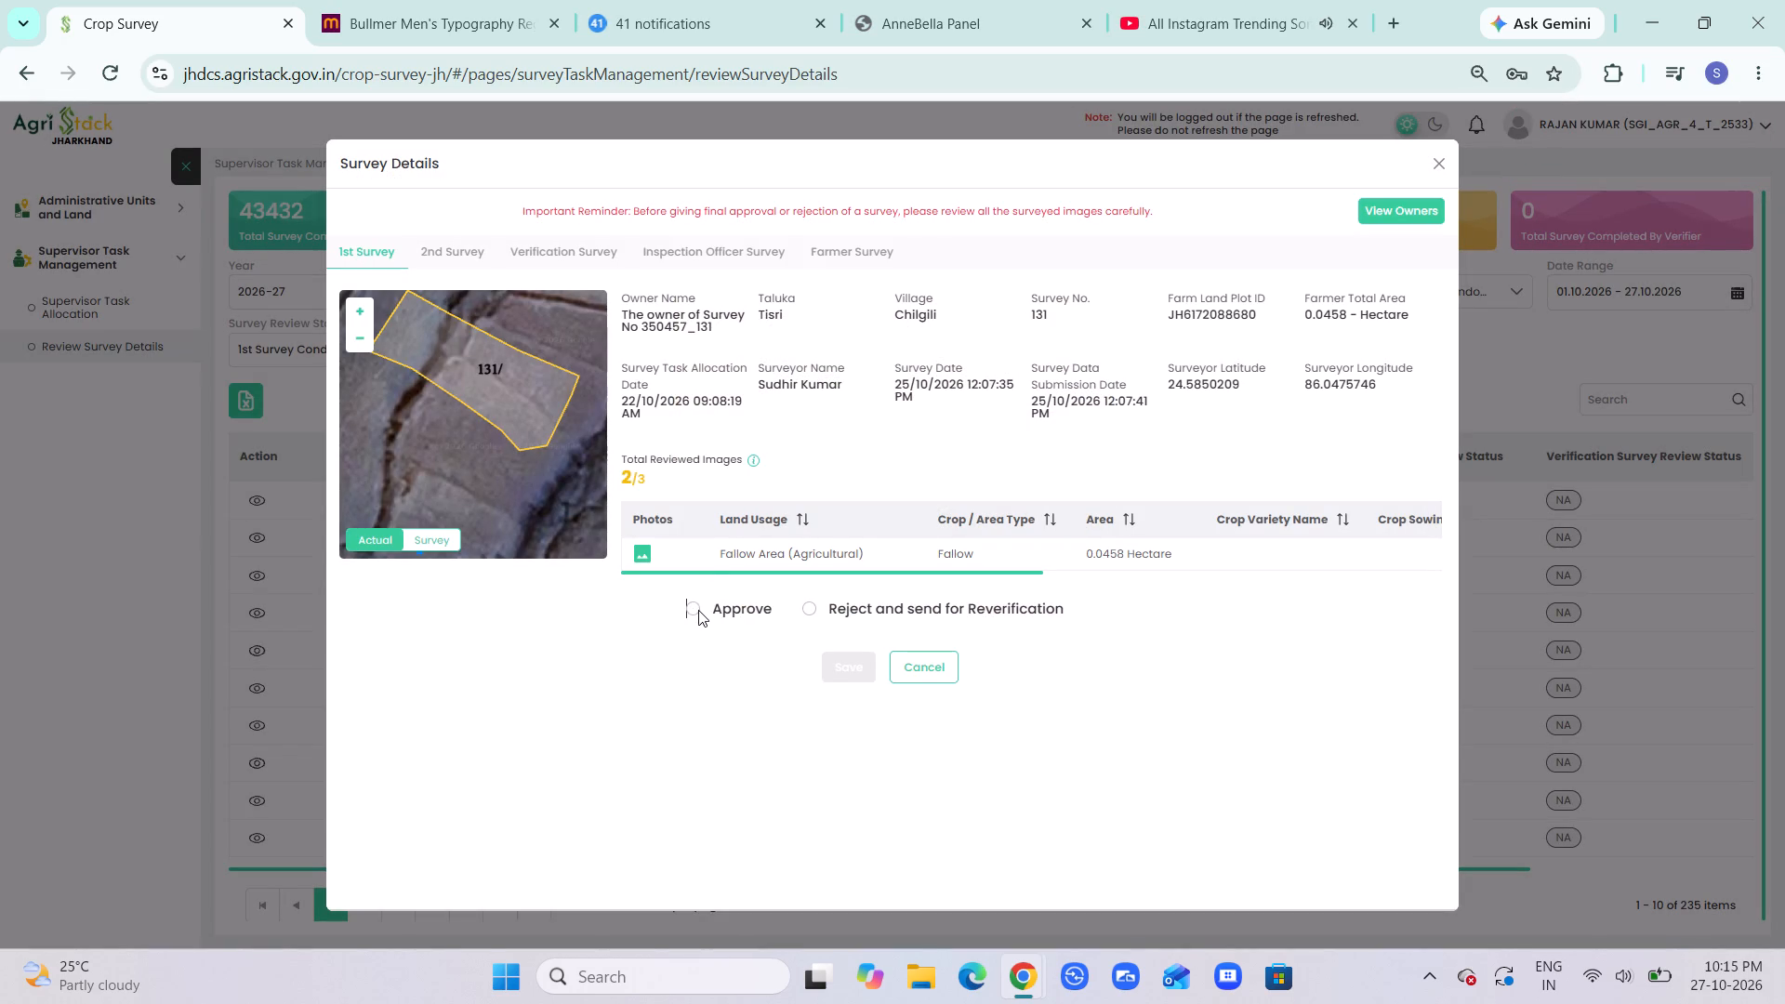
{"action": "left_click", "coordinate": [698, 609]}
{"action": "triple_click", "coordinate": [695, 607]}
Approve the remaining unreviewed fallow-land photo of survey number 131 and close the photo viewer.
{"action": "left_click", "coordinate": [646, 561]}
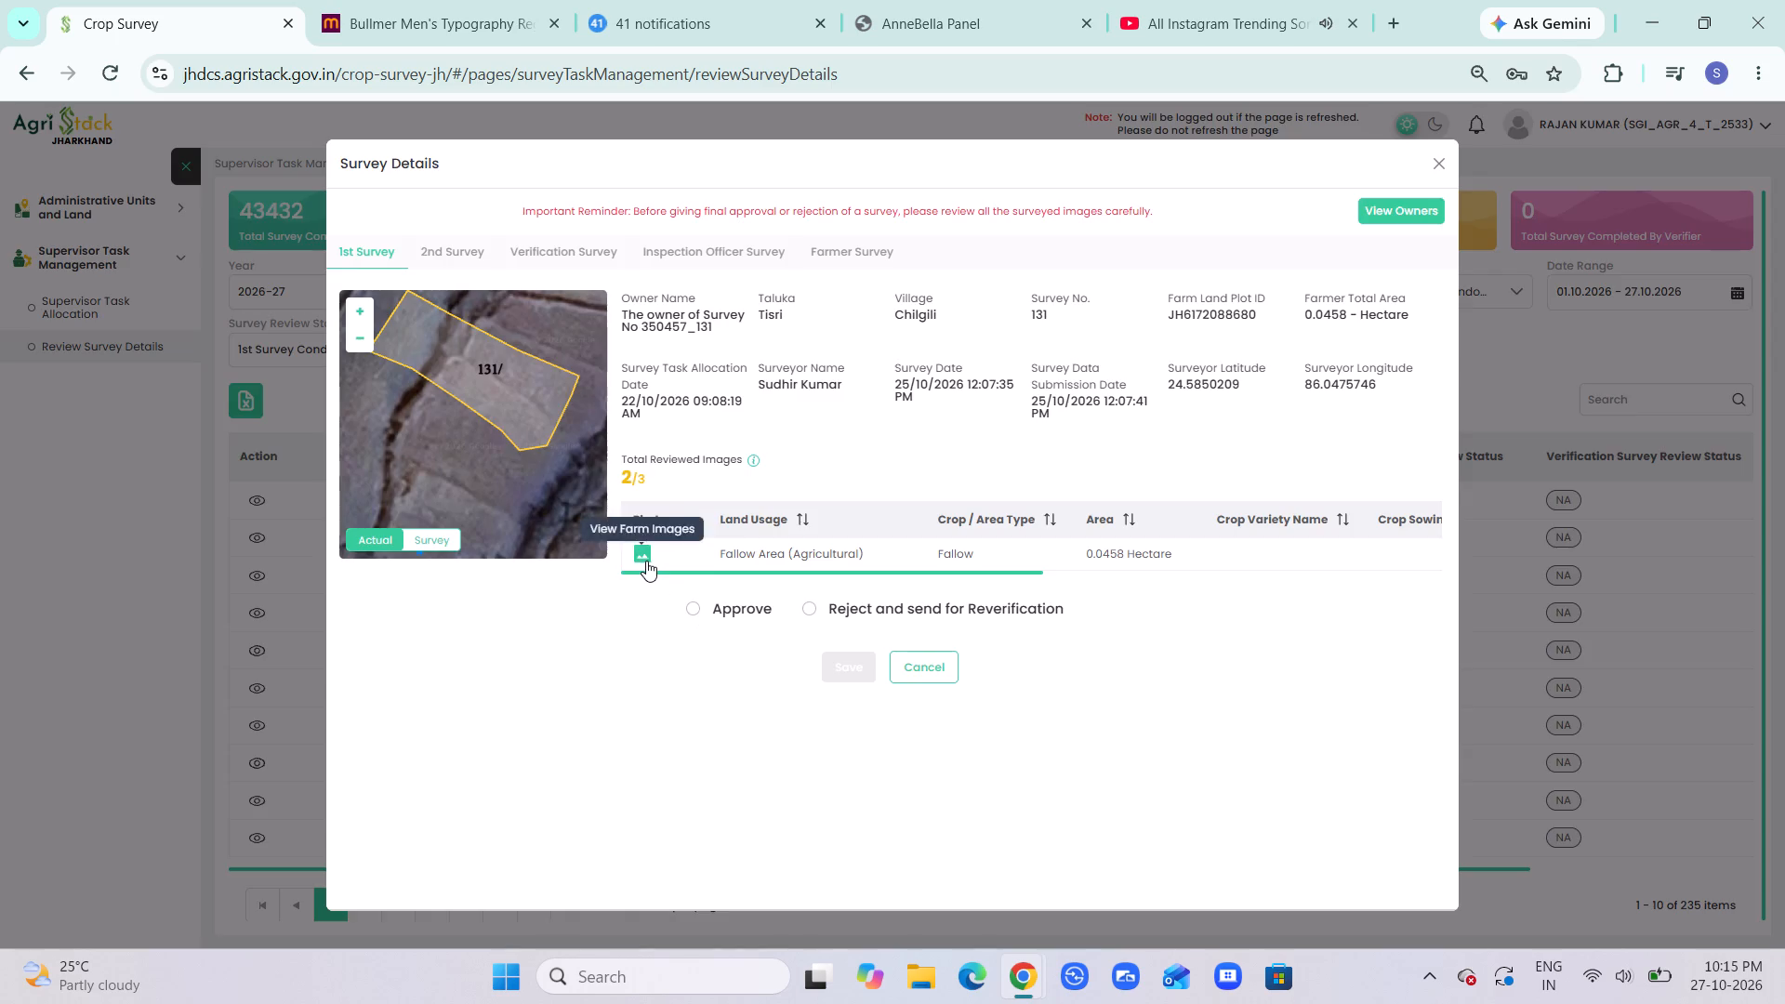
{"action": "left_click_drag", "start_coordinate": [885, 747], "coordinate": [710, 726]}
{"action": "left_click_drag", "start_coordinate": [908, 734], "coordinate": [737, 746]}
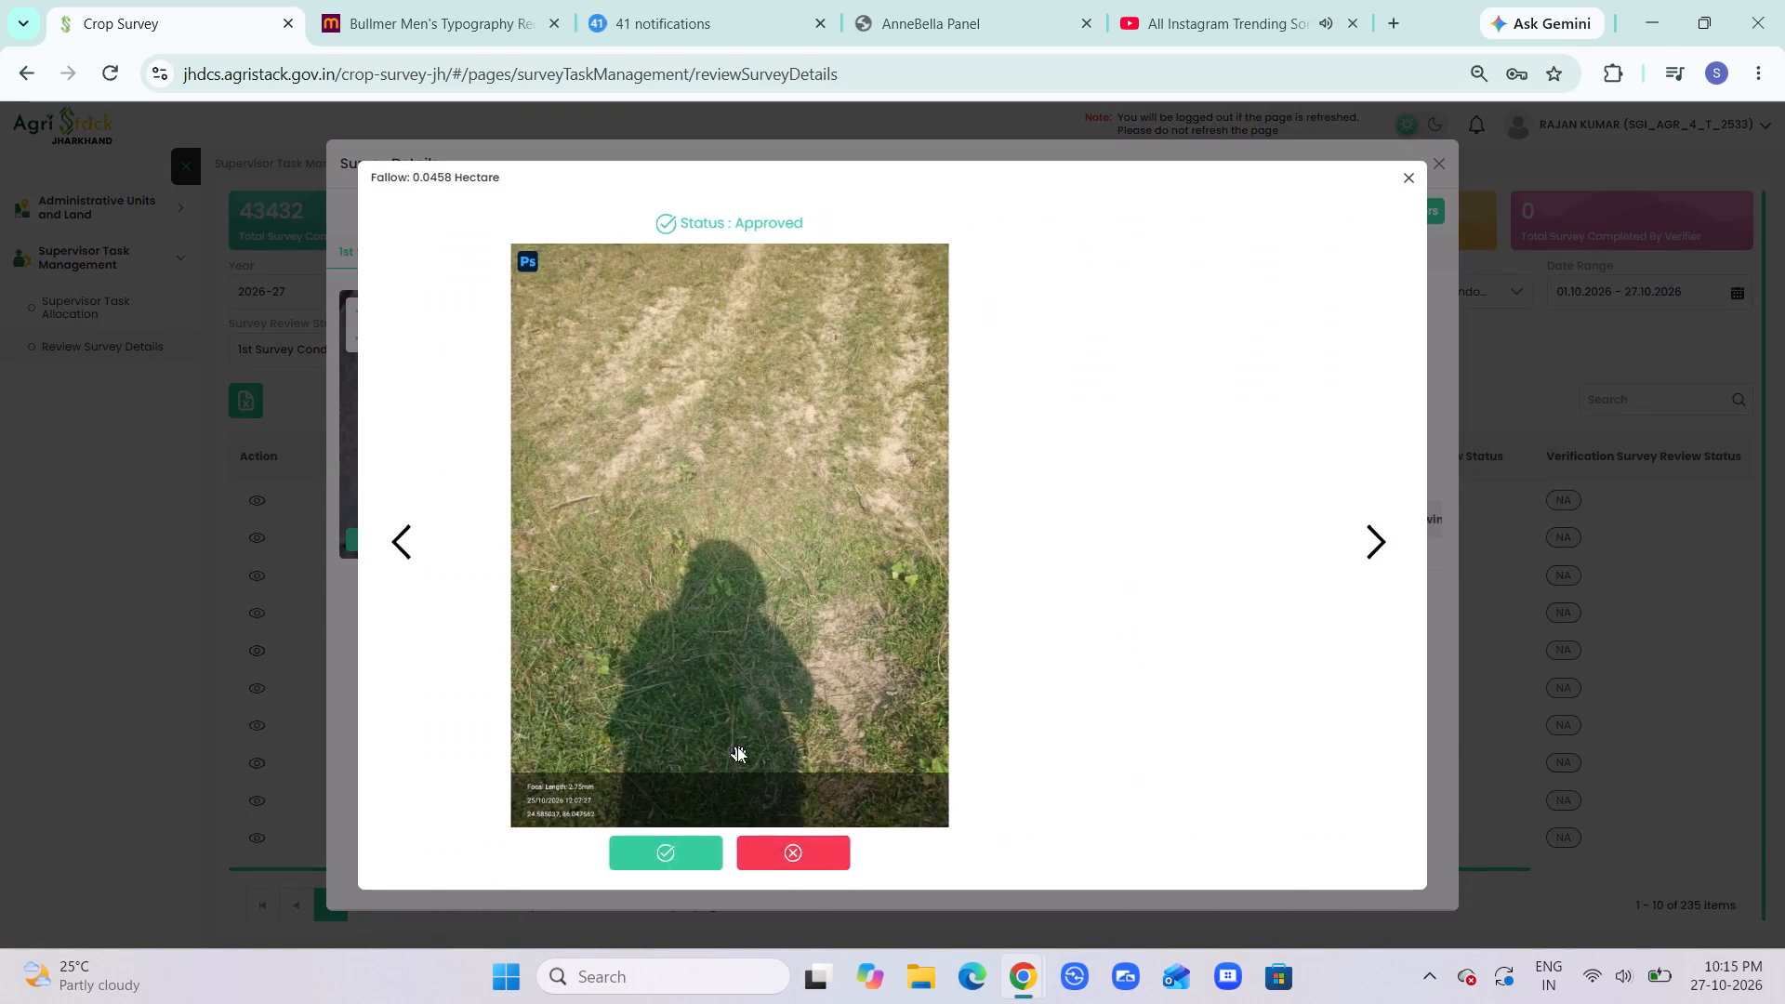
{"action": "left_click_drag", "start_coordinate": [737, 746], "coordinate": [738, 753]}
{"action": "left_click", "coordinate": [818, 846]}
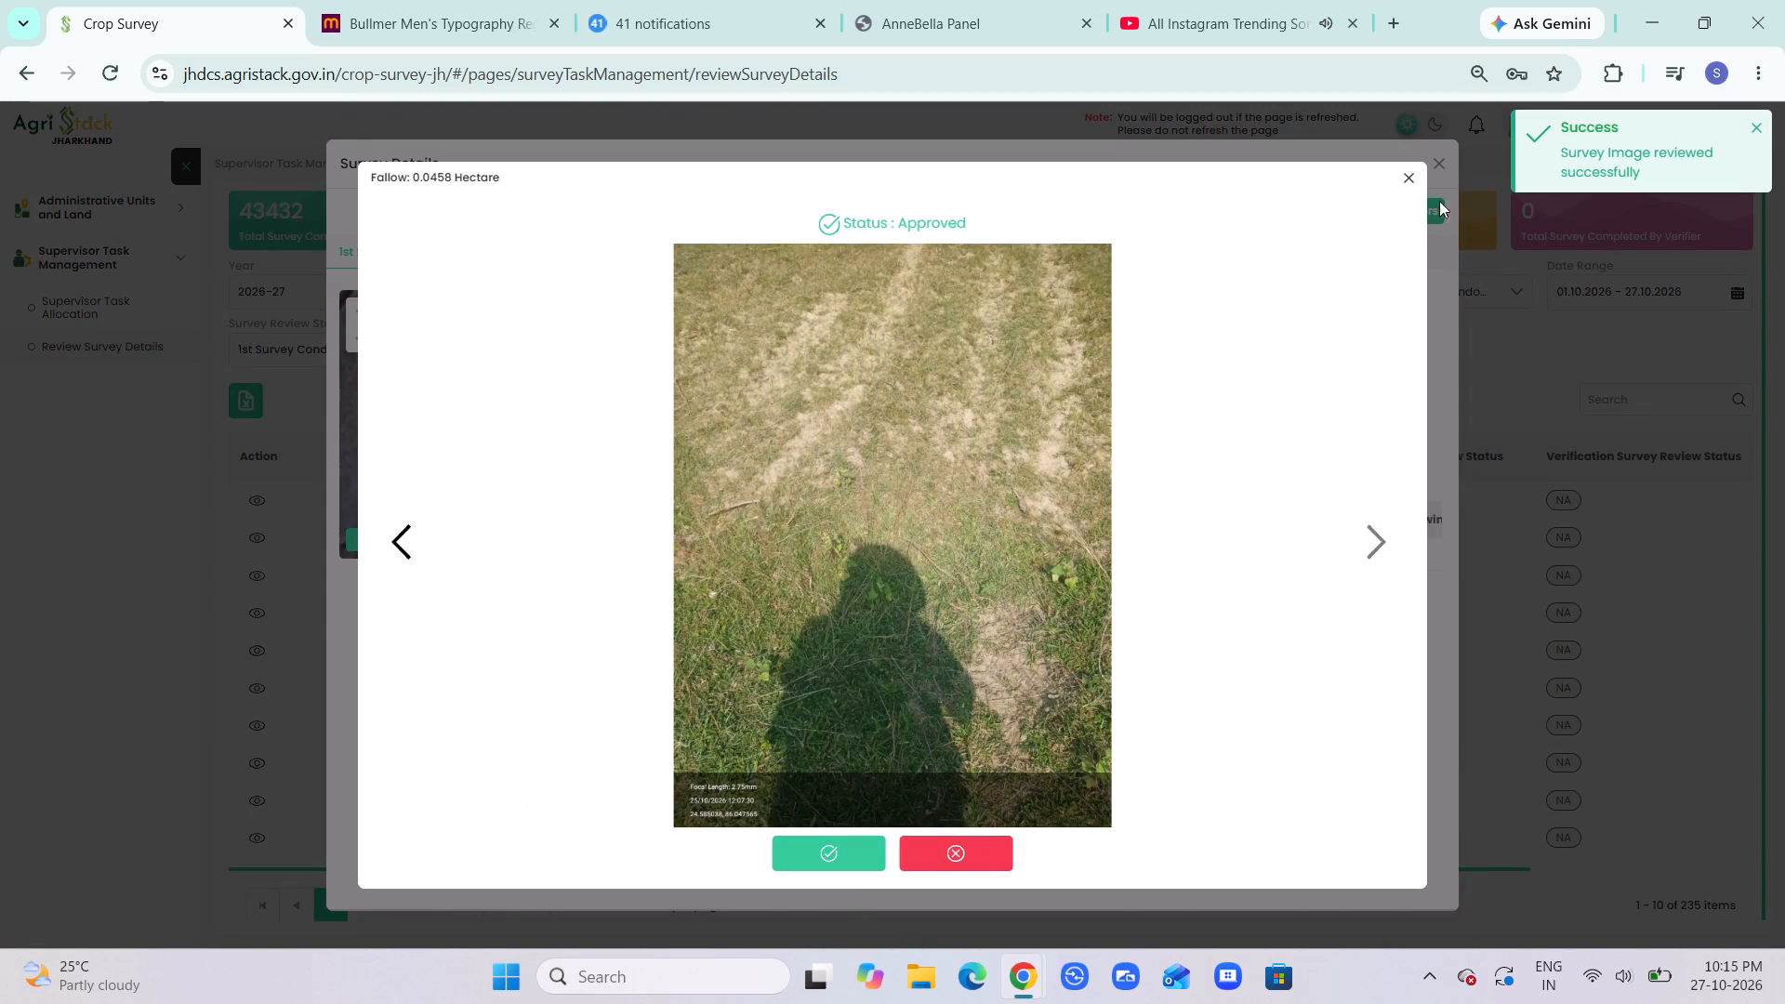
{"action": "left_click", "coordinate": [1412, 178]}
Save the first survey of survey number 131 with the Approve decision and recheck its saved details, closing them.
{"action": "left_click", "coordinate": [726, 602]}
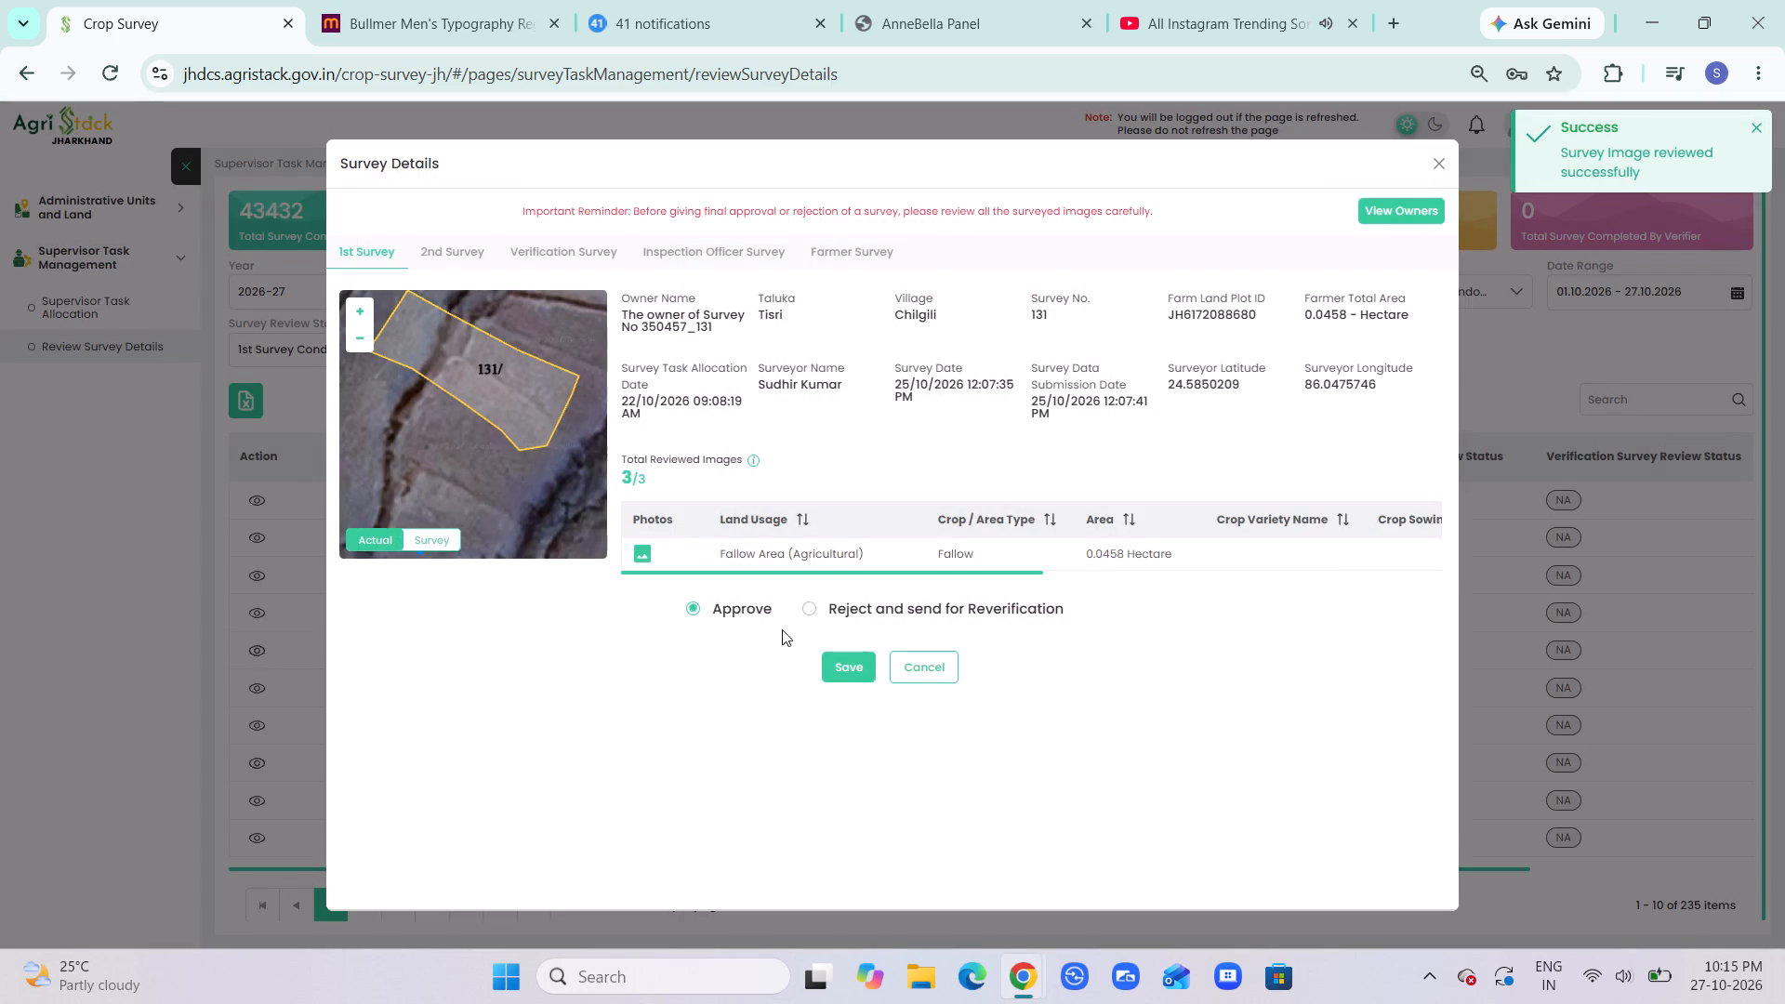
{"action": "left_click", "coordinate": [853, 667]}
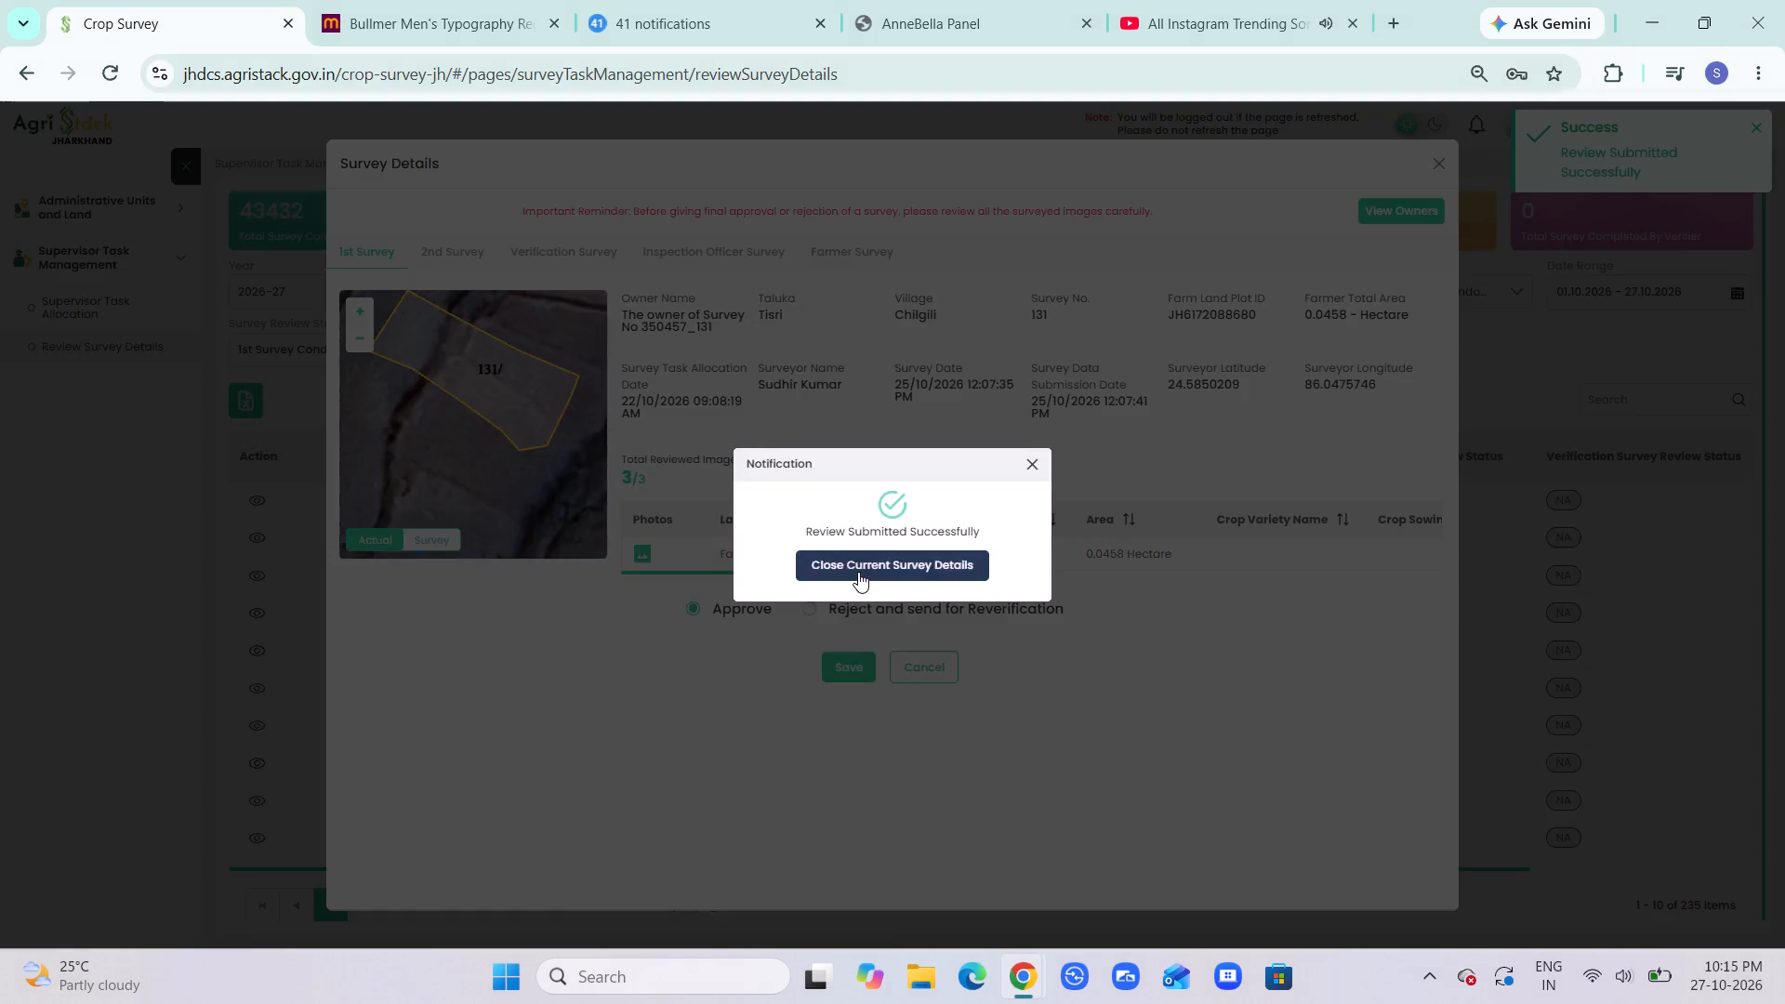
{"action": "left_click", "coordinate": [858, 572]}
{"action": "left_click", "coordinate": [263, 577]}
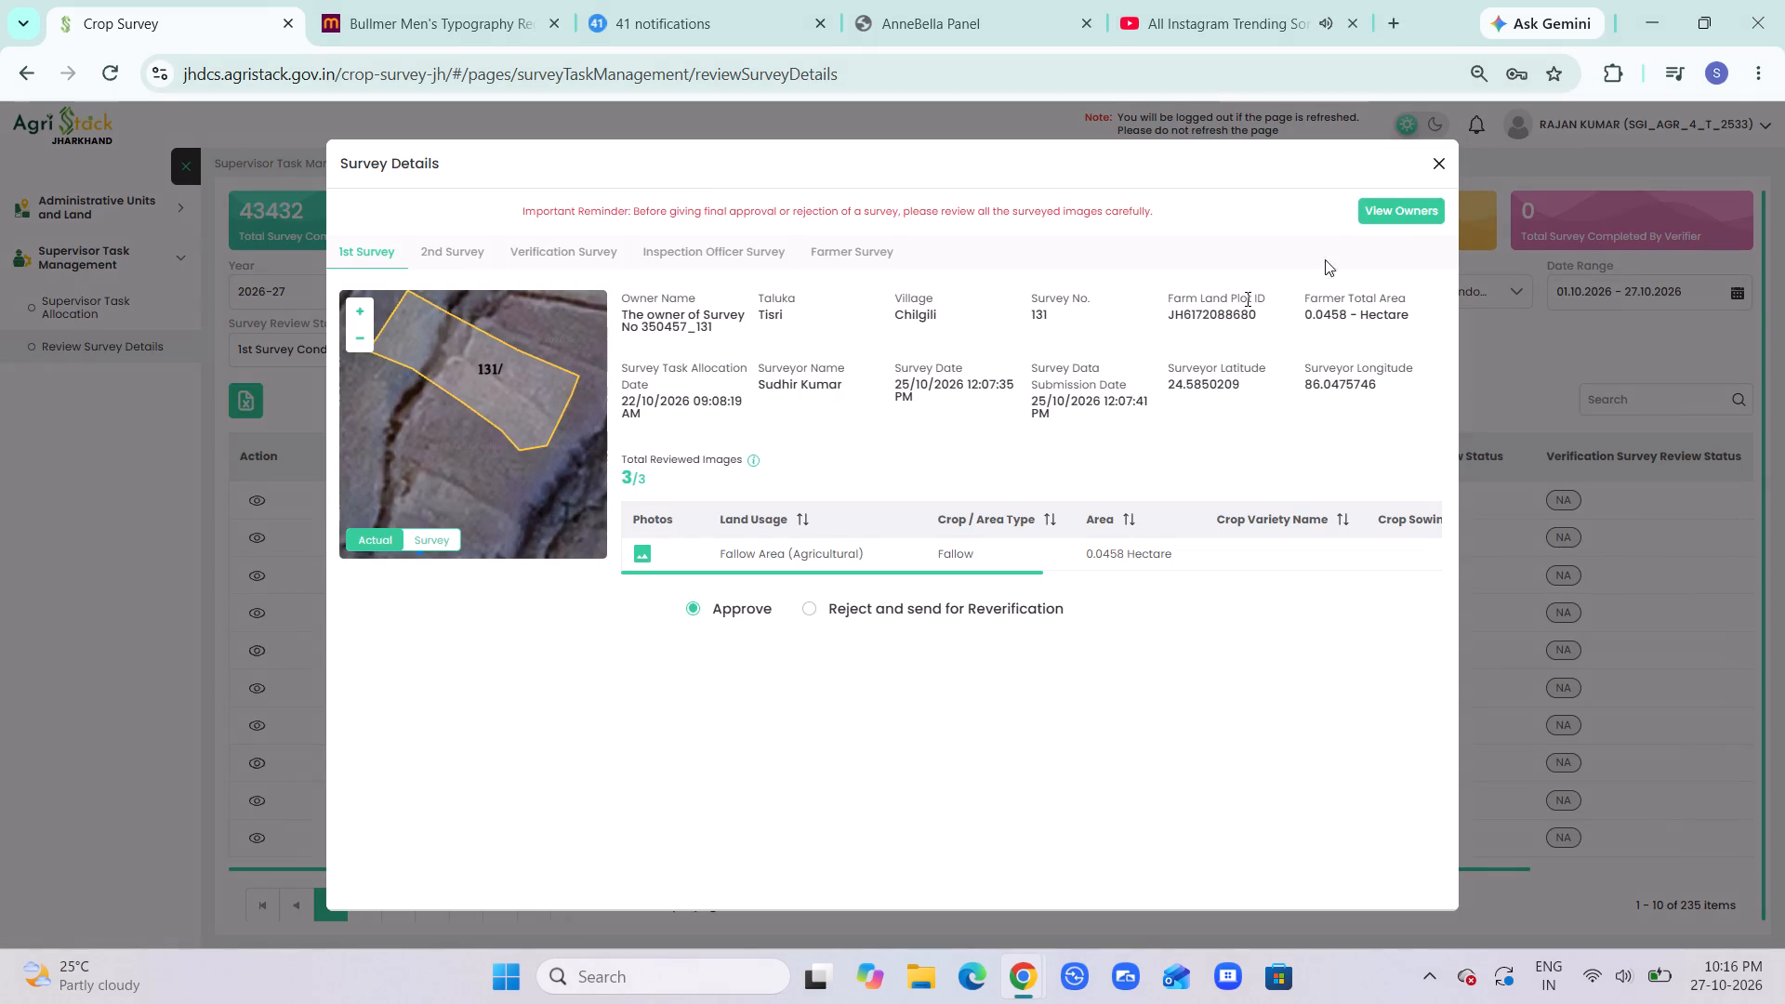
{"action": "left_click_drag", "start_coordinate": [1436, 161], "coordinate": [1395, 172]}
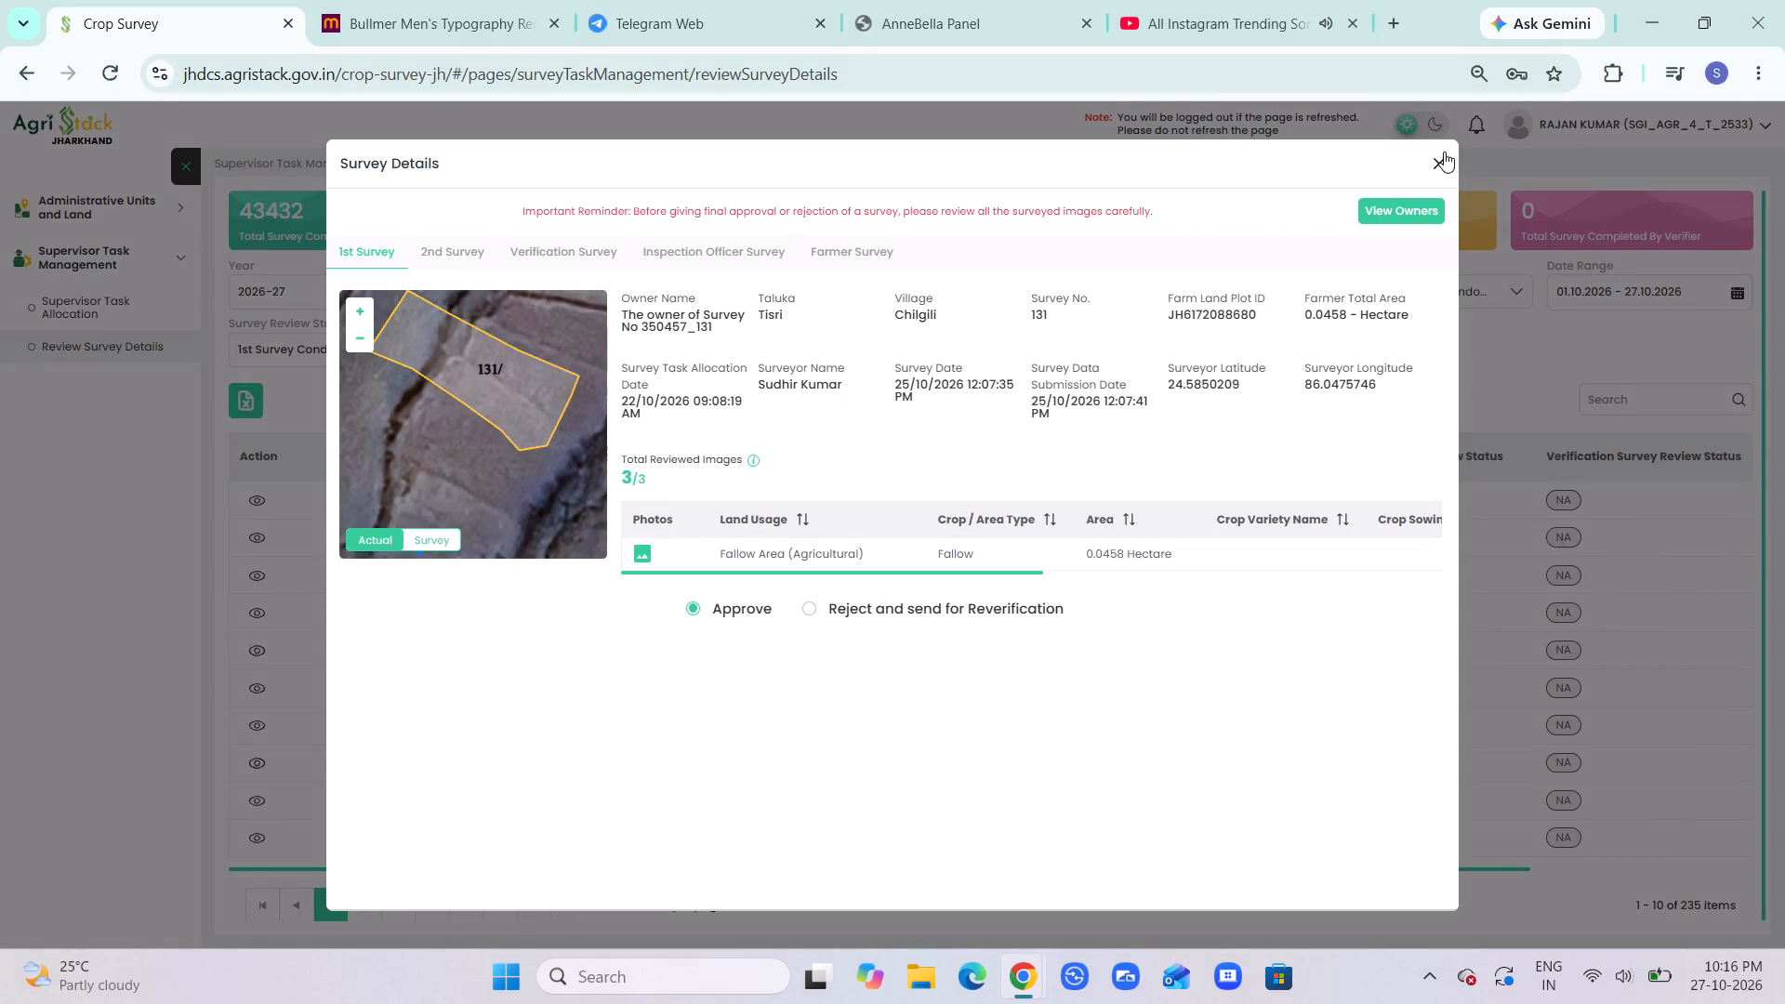
{"action": "left_click", "coordinate": [1442, 156]}
Open survey number 132 and approve all three of its fallow-land photos, closing the photo viewer.
{"action": "left_click", "coordinate": [258, 607]}
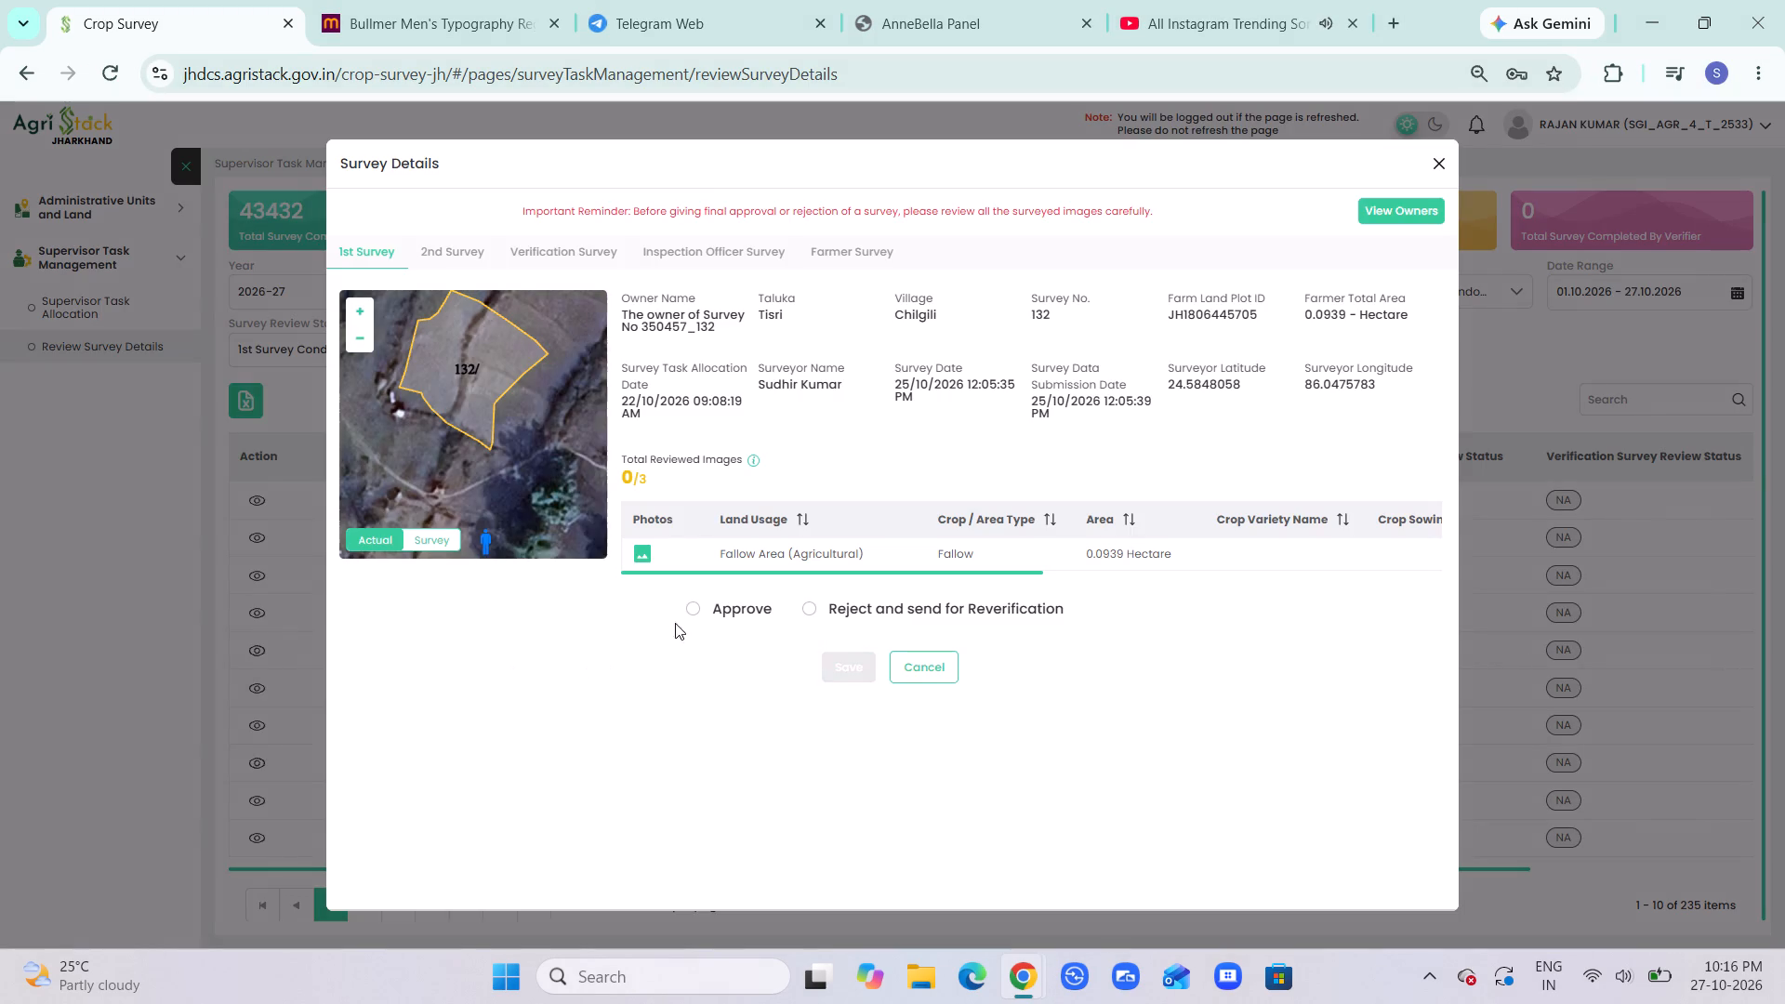
{"action": "left_click", "coordinate": [636, 561]}
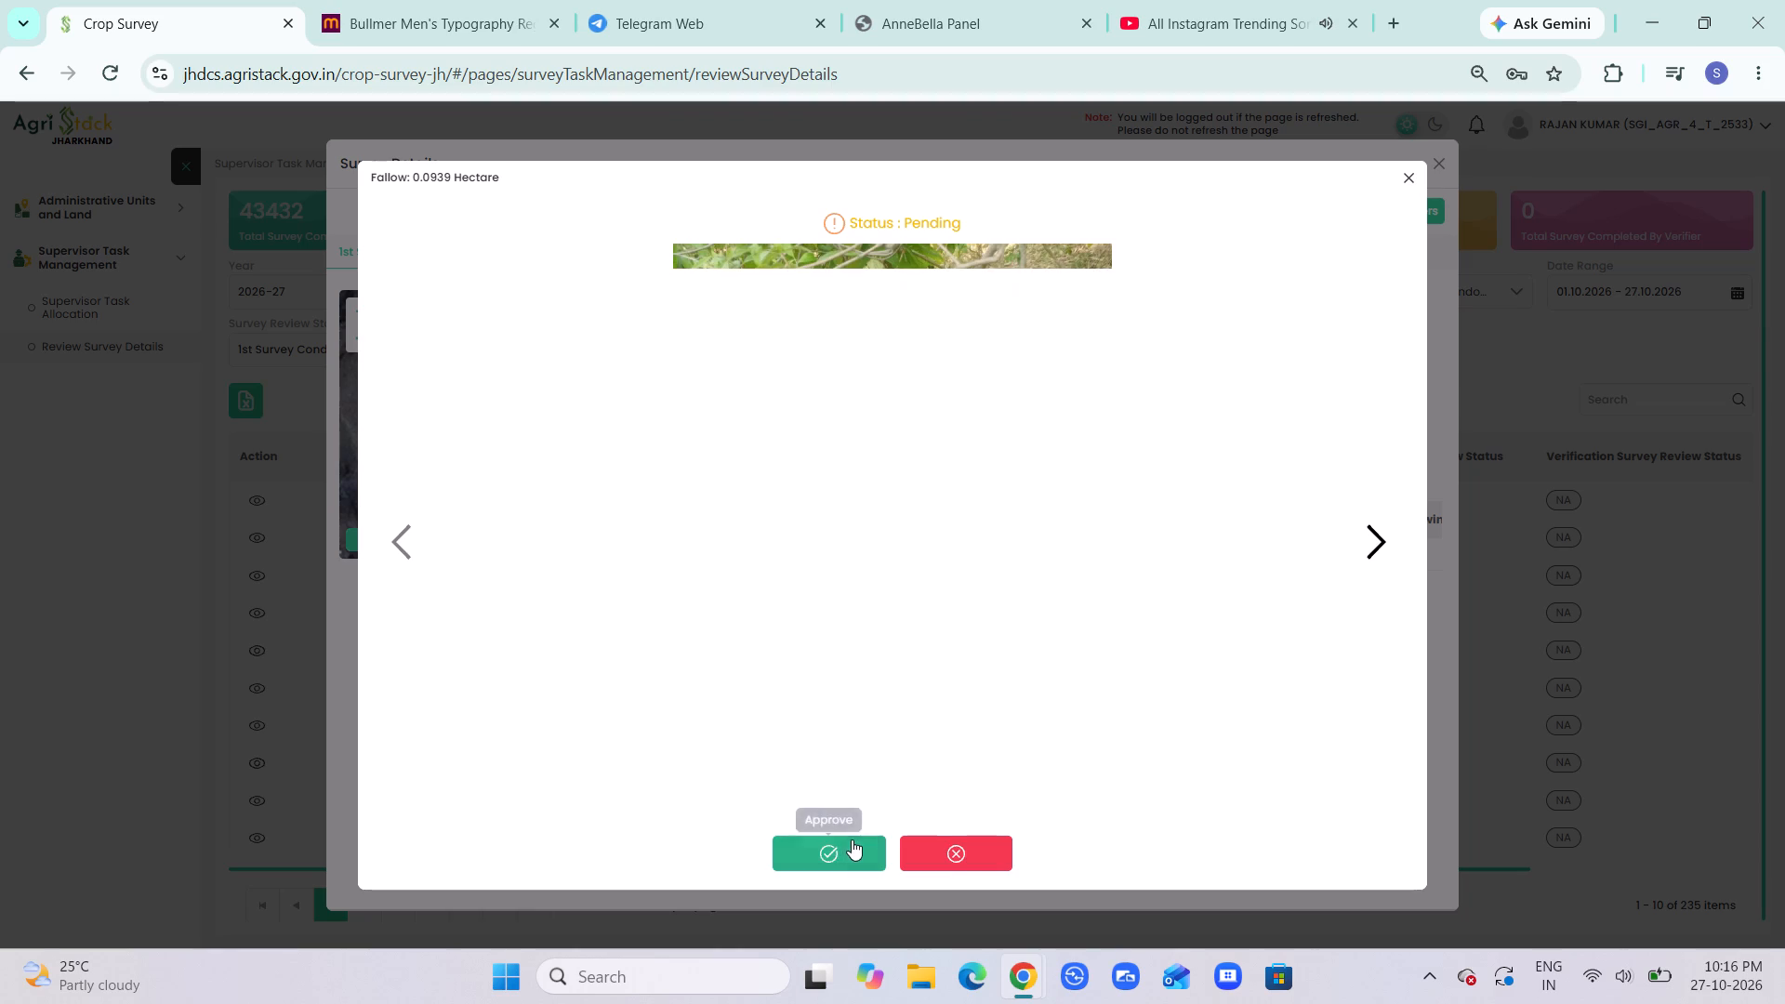
{"action": "left_click", "coordinate": [852, 839]}
{"action": "left_click_drag", "start_coordinate": [998, 627], "coordinate": [790, 639]}
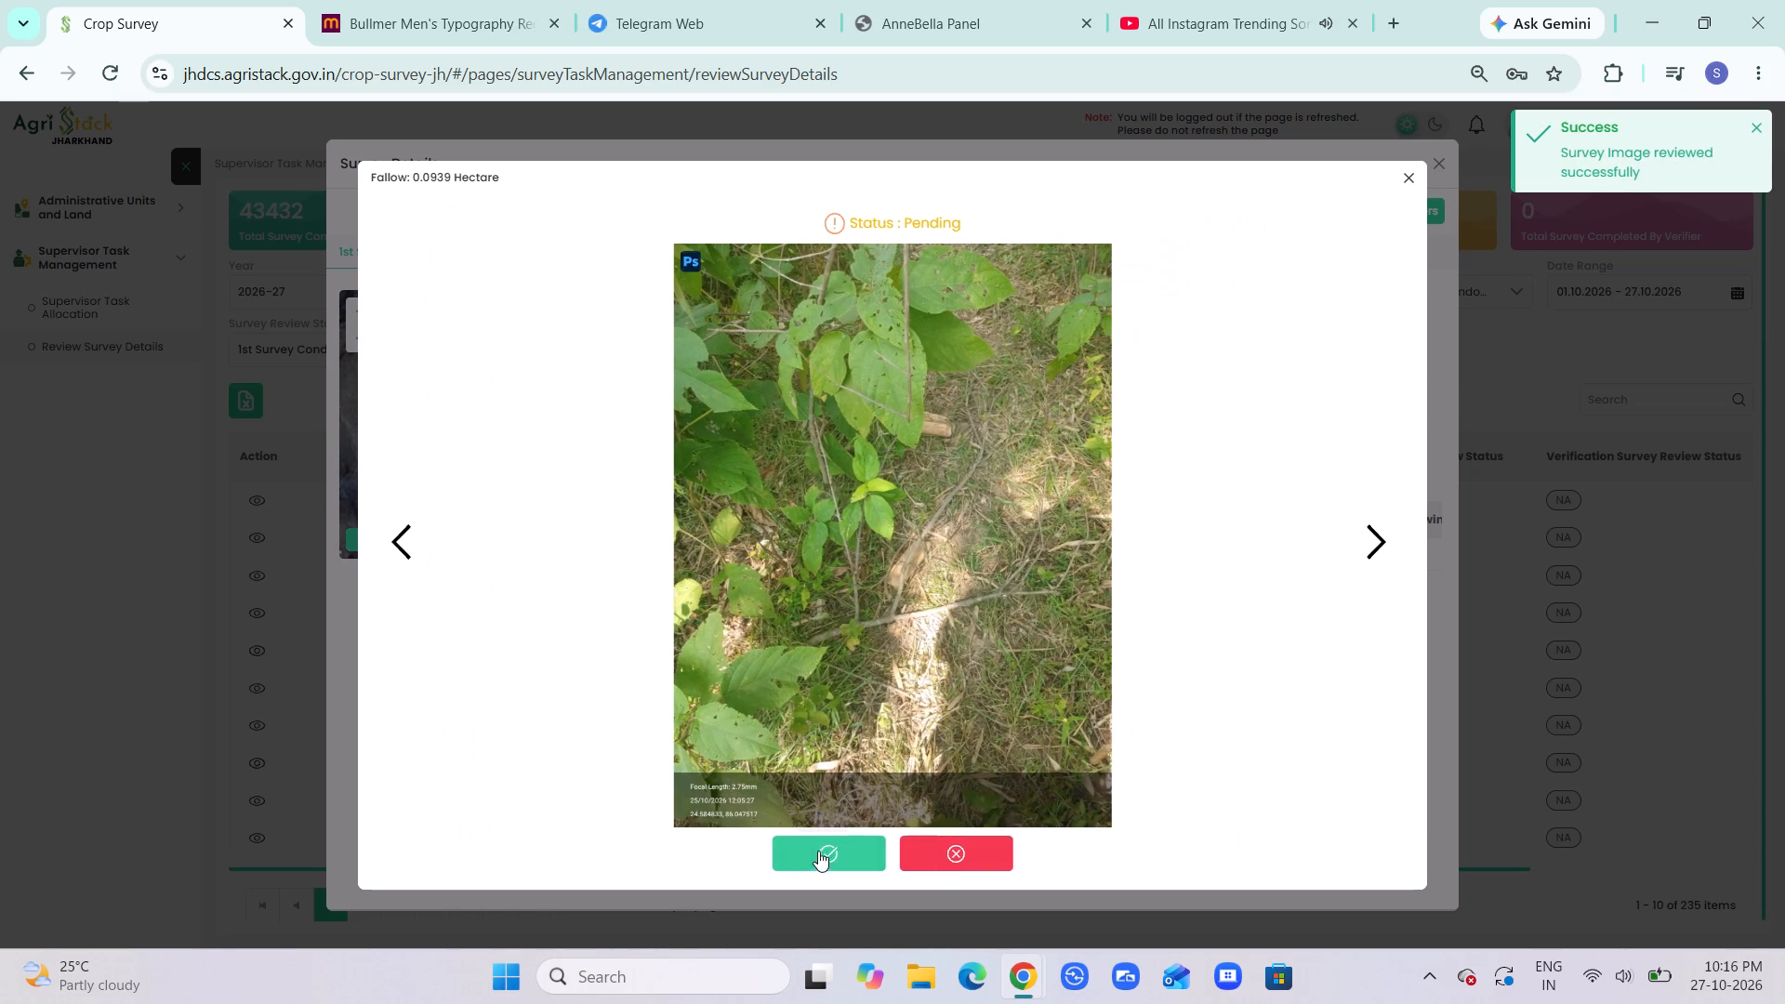
{"action": "left_click", "coordinate": [835, 855]}
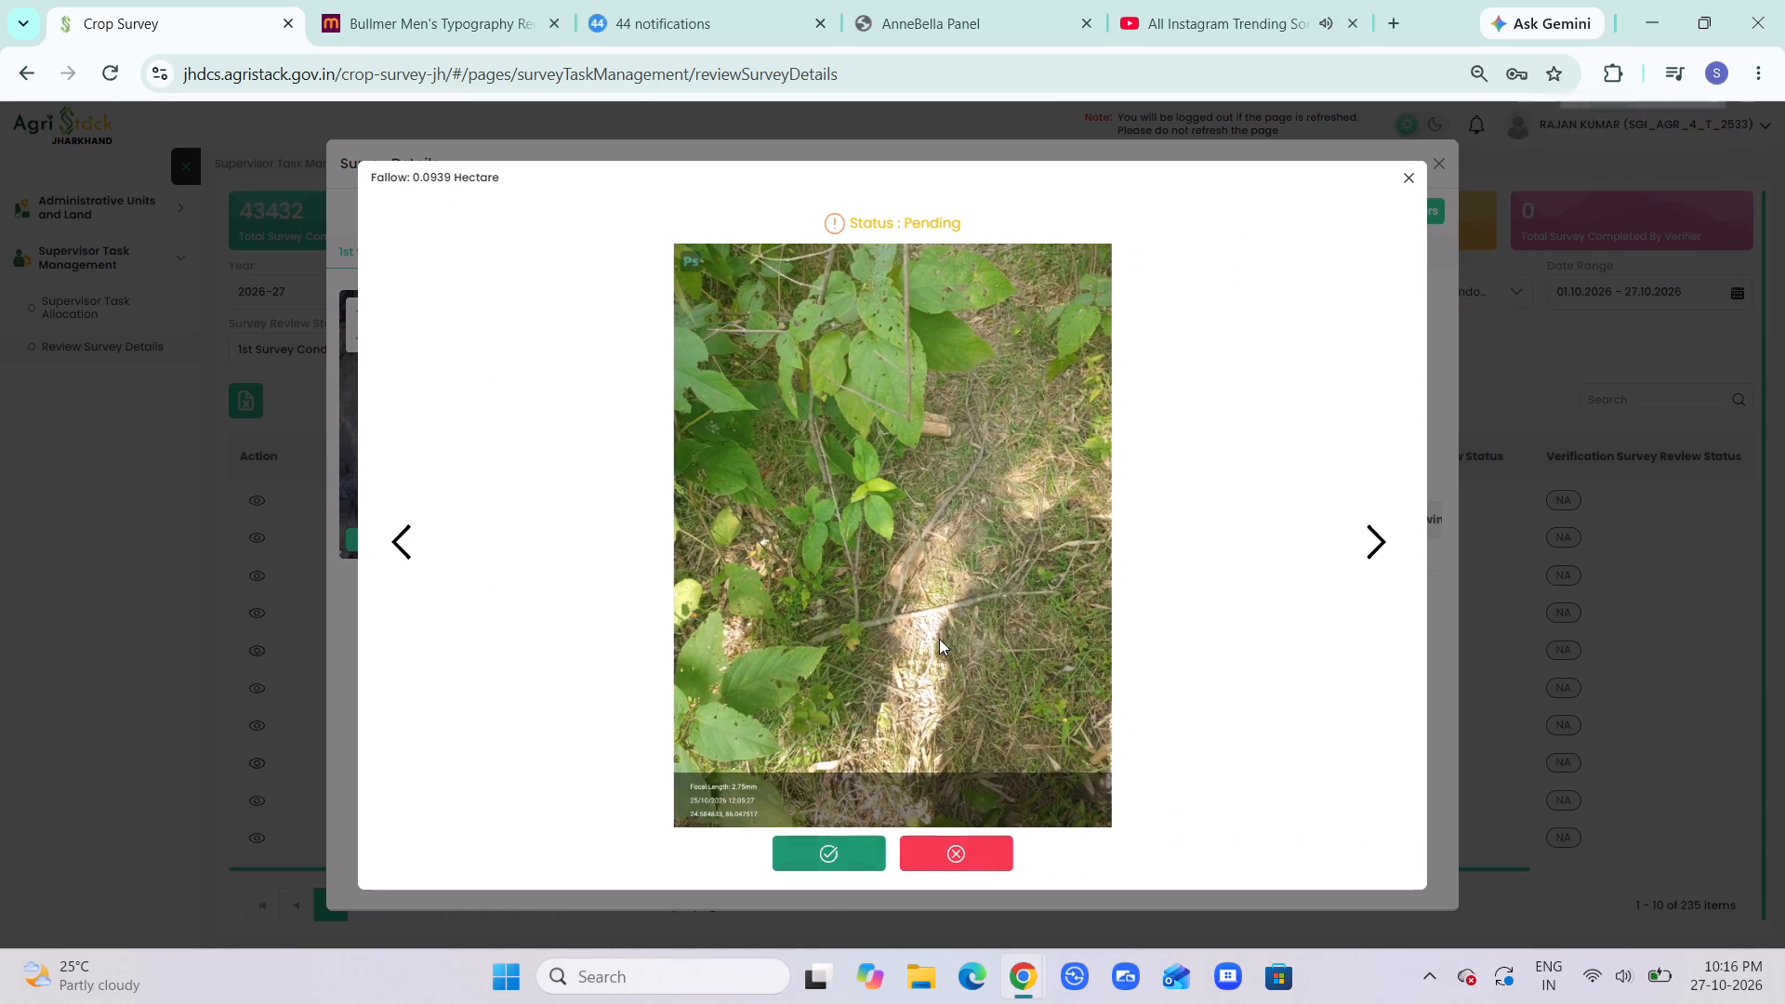
{"action": "left_click_drag", "start_coordinate": [983, 618], "coordinate": [667, 659]}
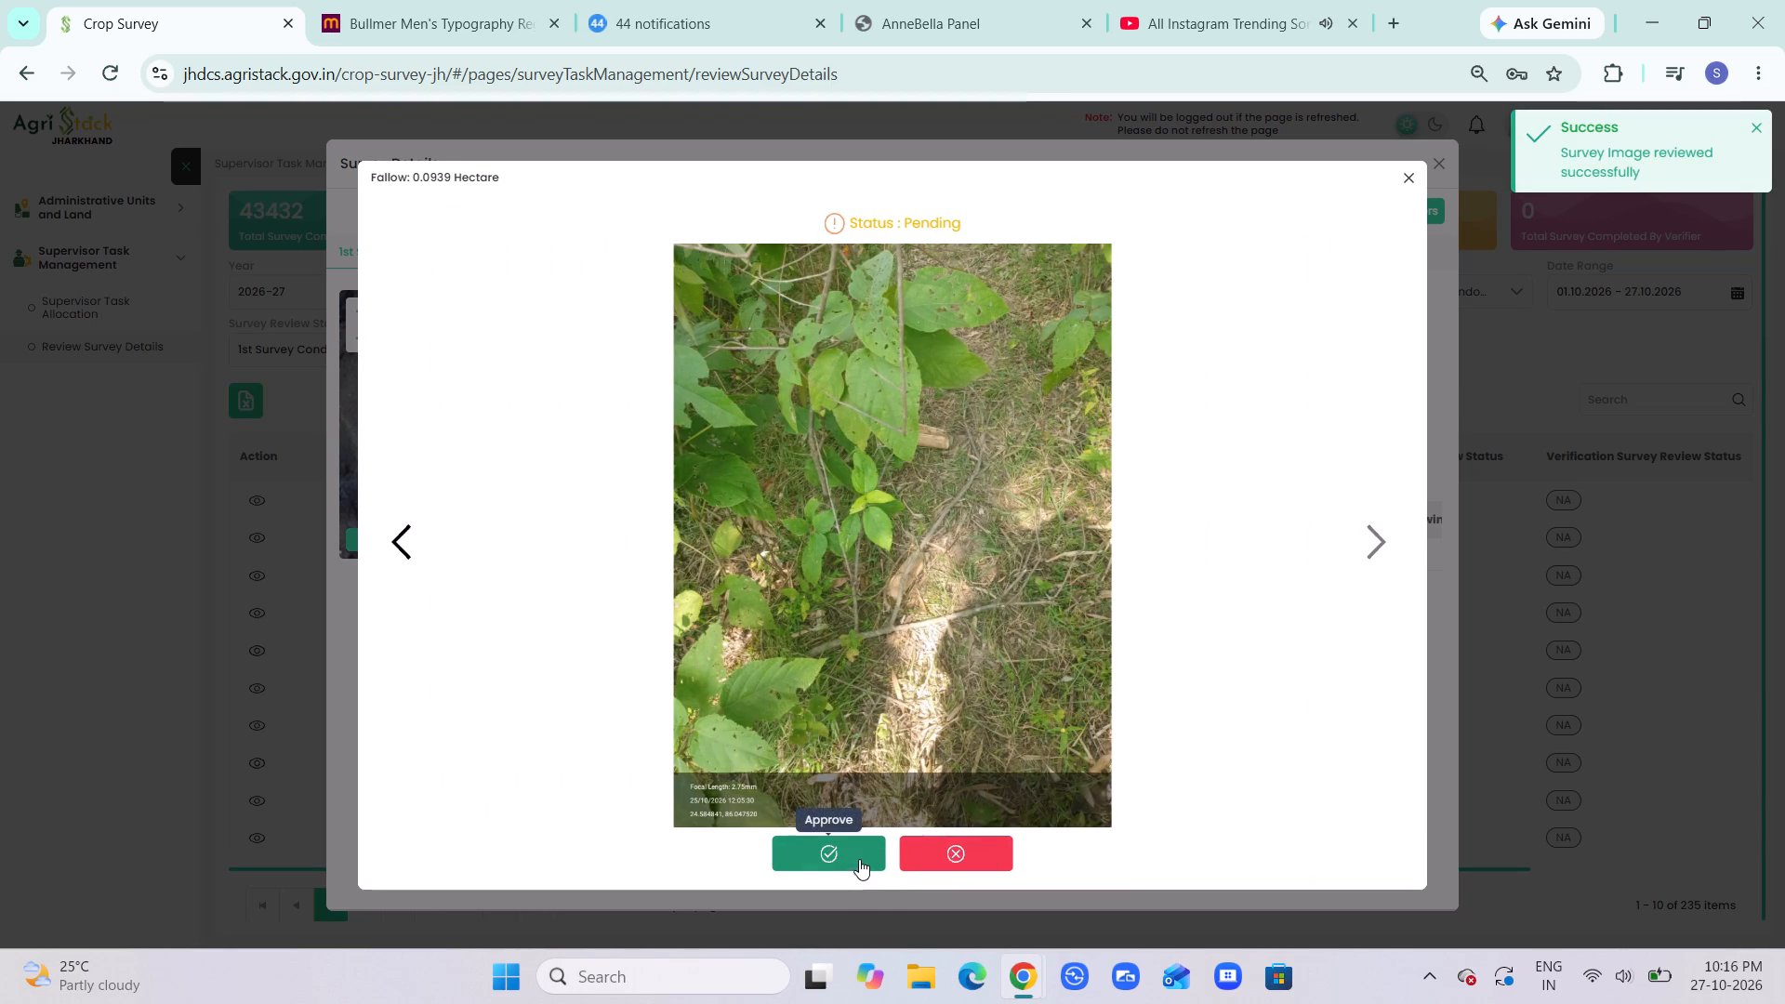
{"action": "left_click", "coordinate": [859, 858]}
{"action": "left_click_drag", "start_coordinate": [1405, 182], "coordinate": [1386, 181]}
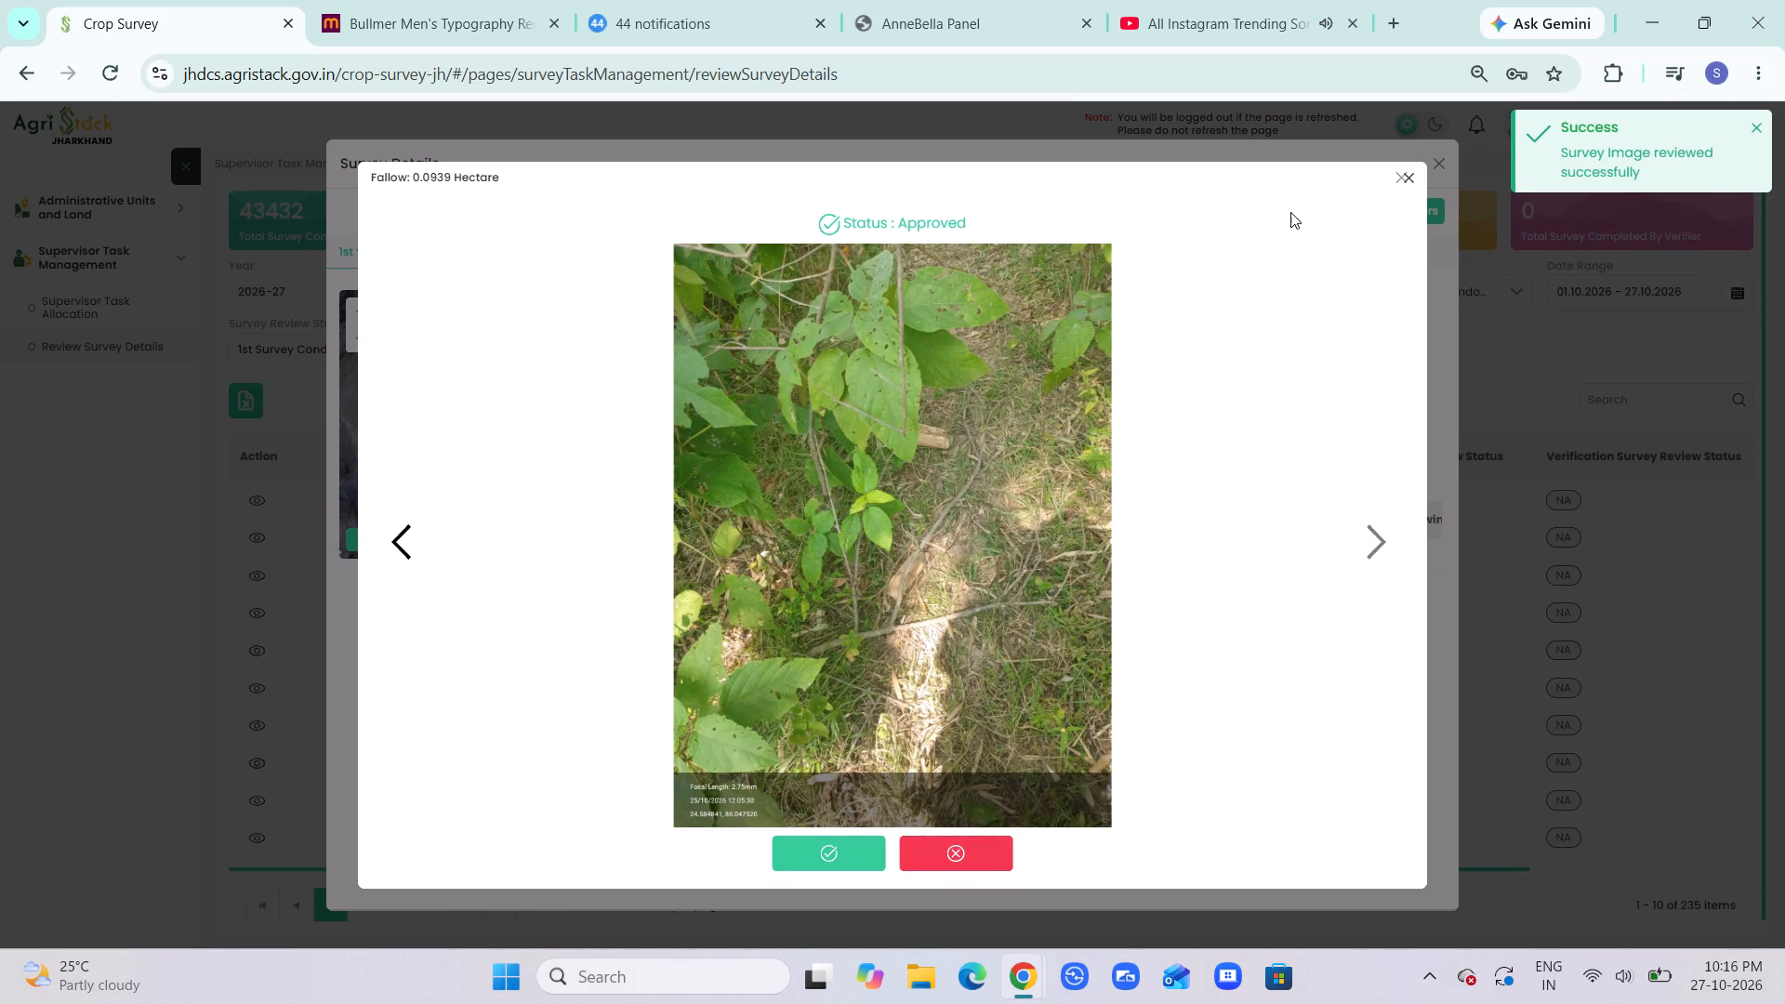
{"action": "left_click_drag", "start_coordinate": [1428, 152], "coordinate": [1416, 157]}
{"action": "left_click", "coordinate": [1404, 164]}
{"action": "left_click", "coordinate": [1406, 164]}
{"action": "left_click", "coordinate": [1414, 165]}
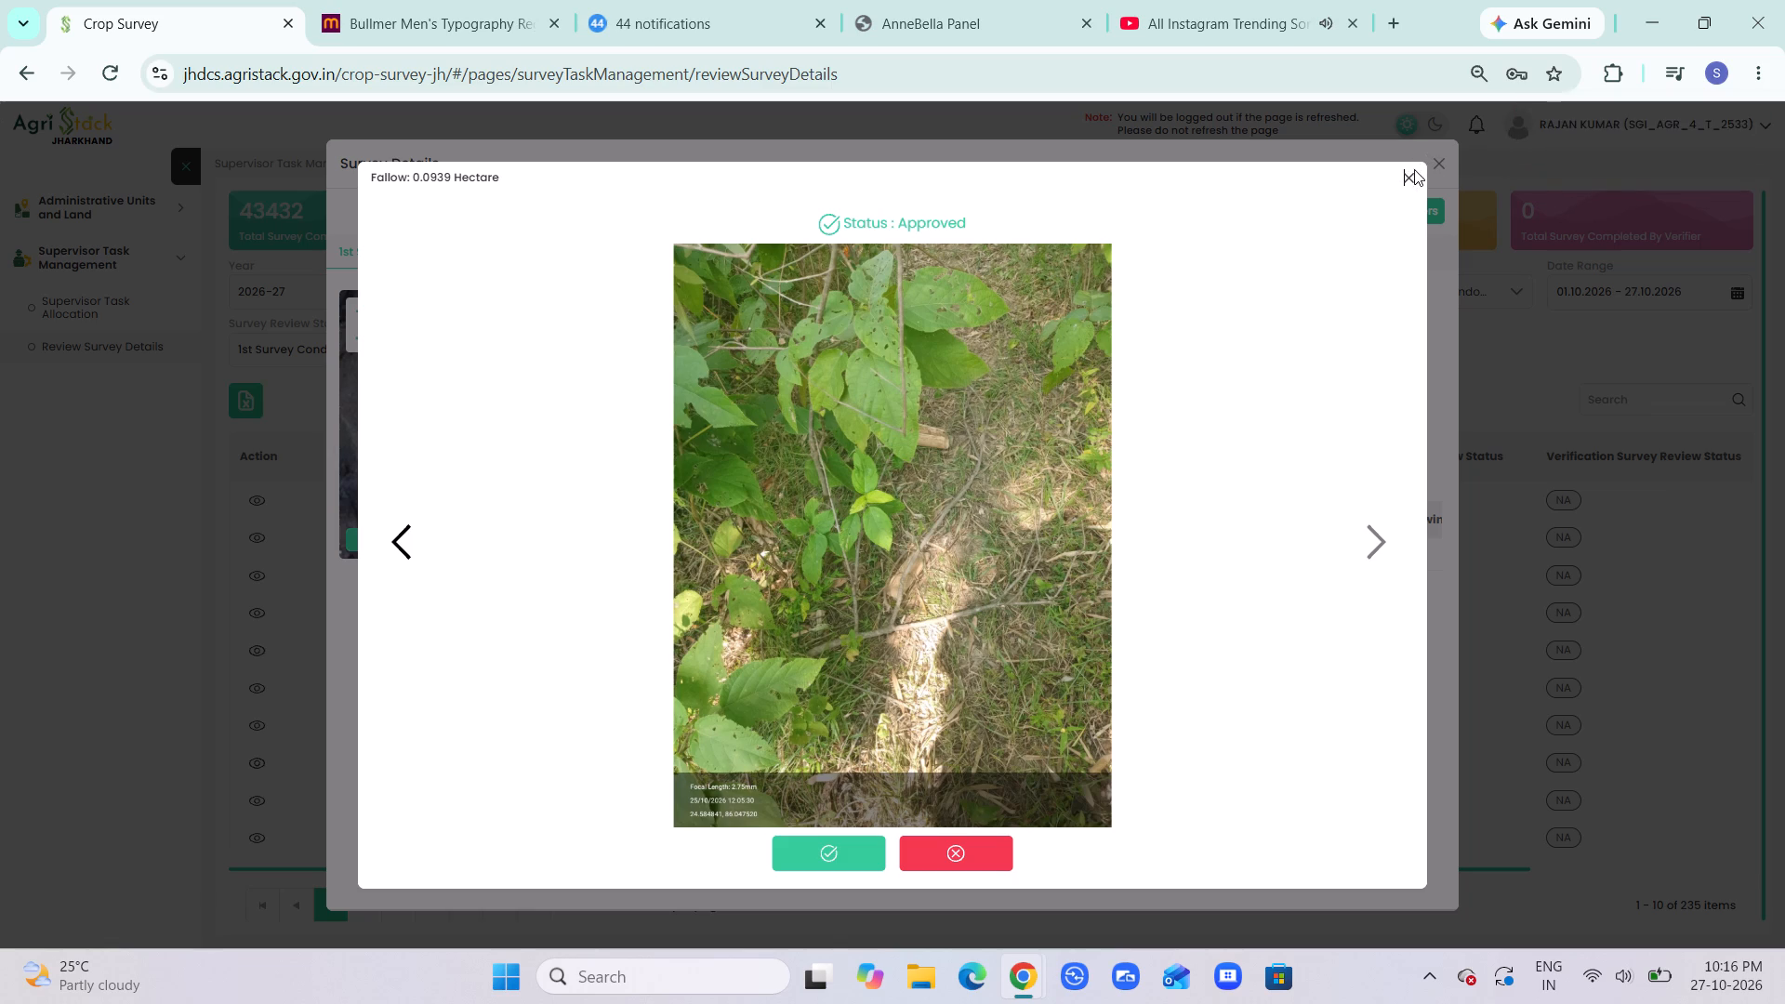
{"action": "left_click", "coordinate": [1412, 174]}
Save the first survey of survey number 132 with the Approve decision and recheck its saved details, closing them.
{"action": "left_click", "coordinate": [738, 604]}
{"action": "left_click", "coordinate": [847, 664]}
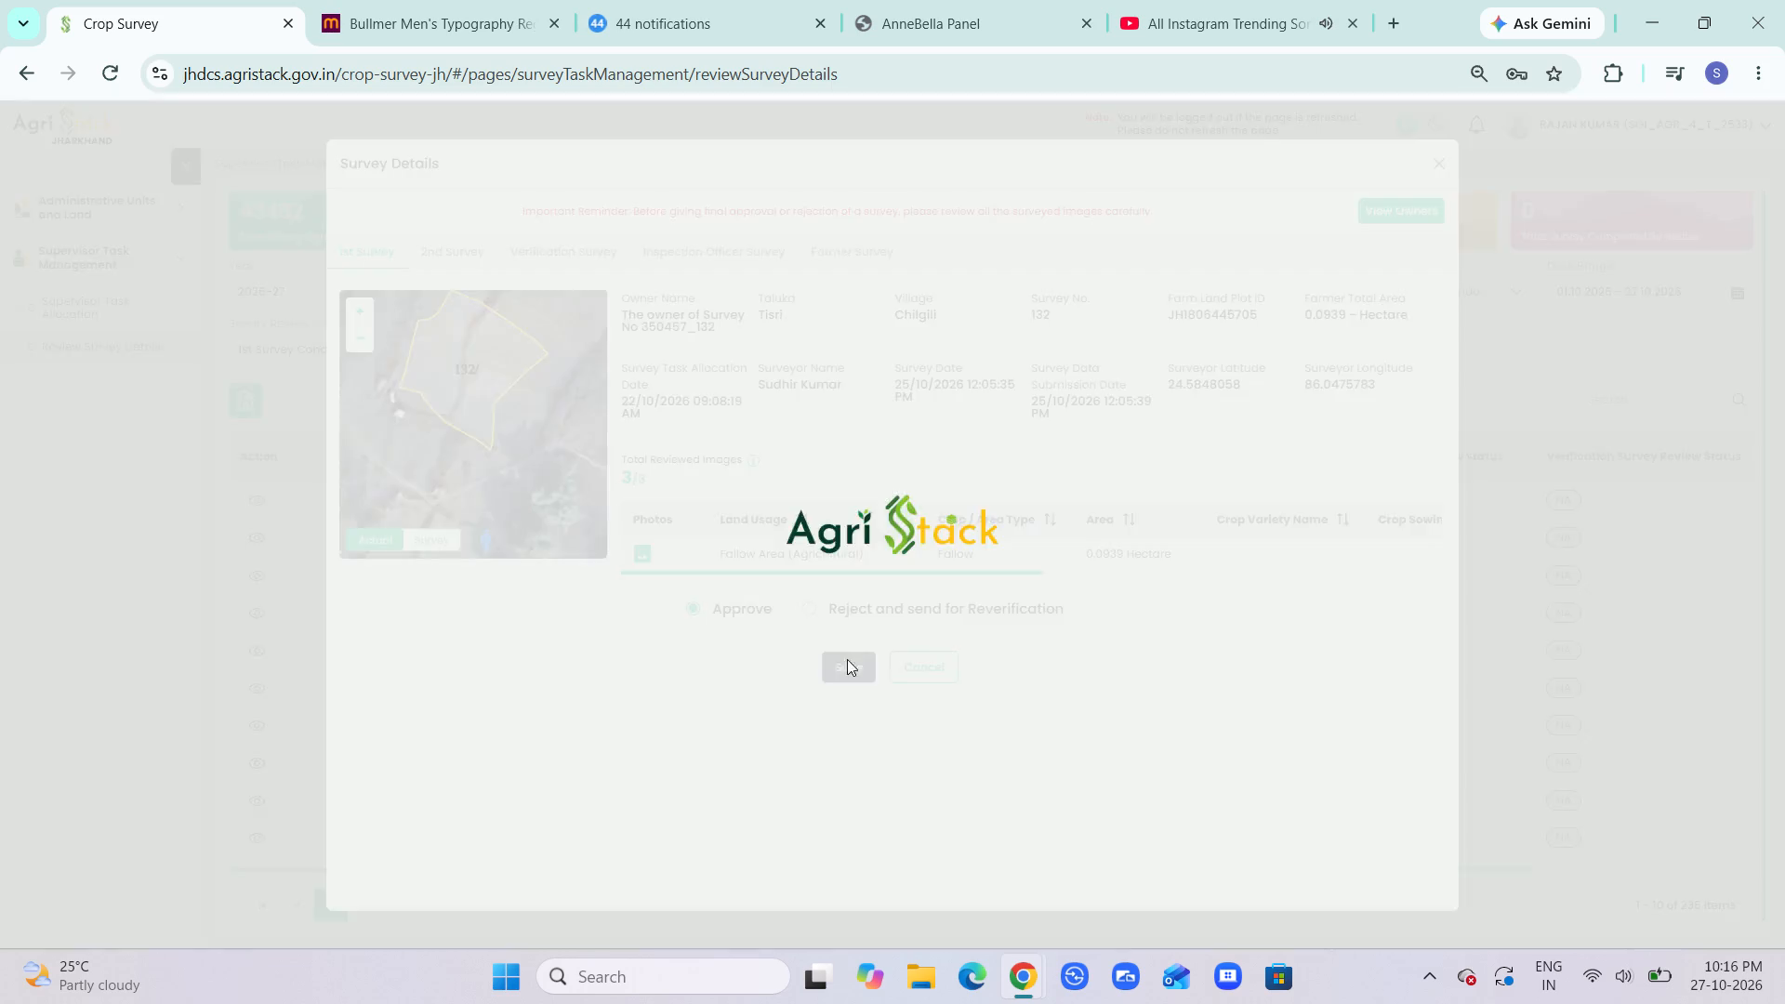
{"action": "left_click", "coordinate": [888, 559]}
{"action": "left_click", "coordinate": [253, 612]}
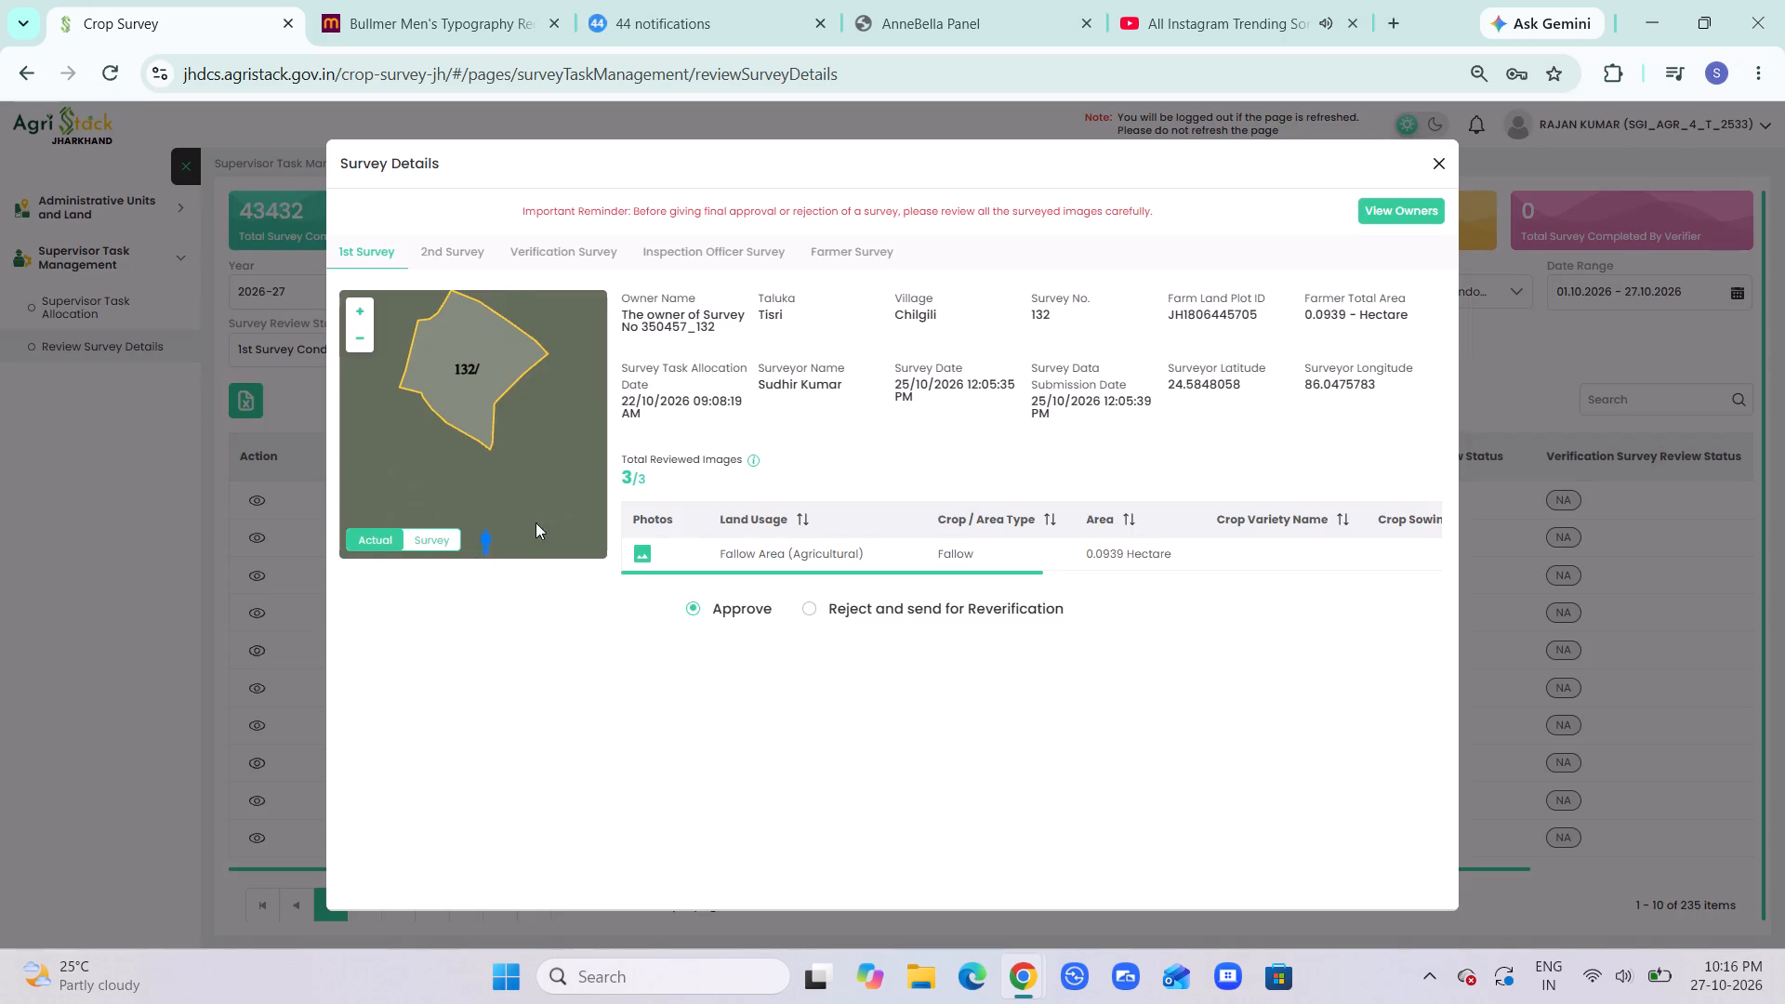
{"action": "left_click", "coordinate": [1435, 160]}
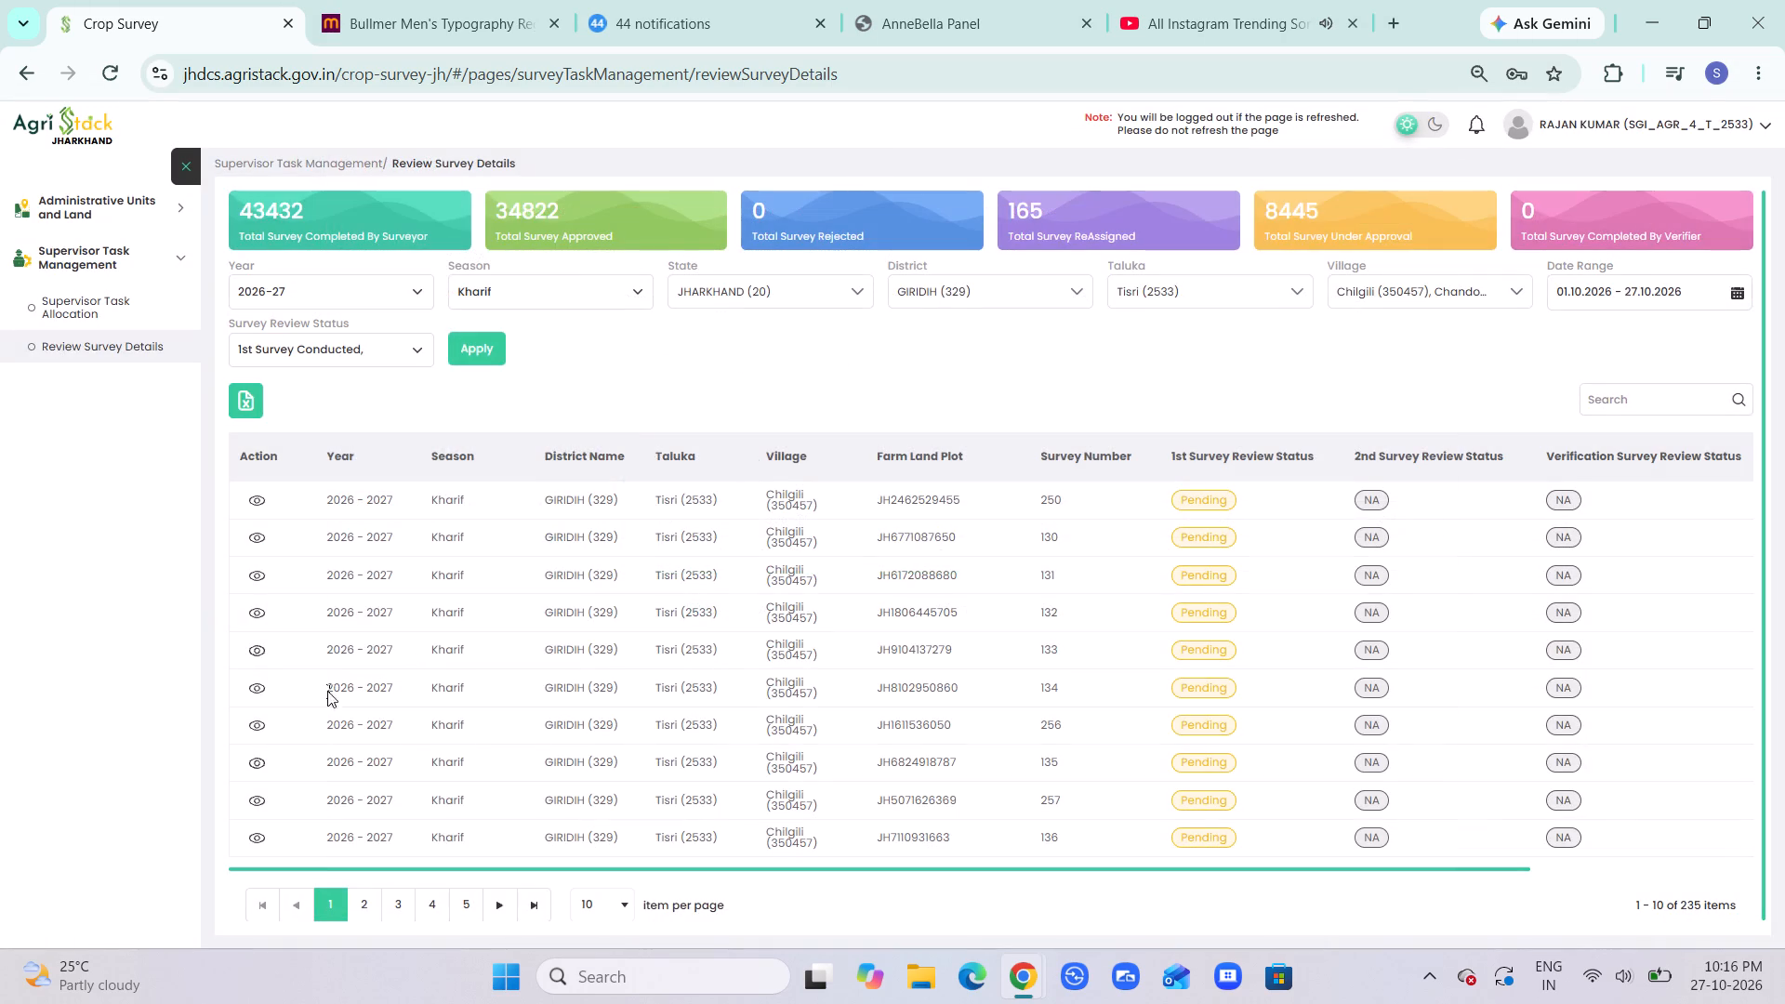
Open survey number 133 and approve all three of its fallow-land photos, closing the photo viewer.
{"action": "left_click", "coordinate": [256, 657]}
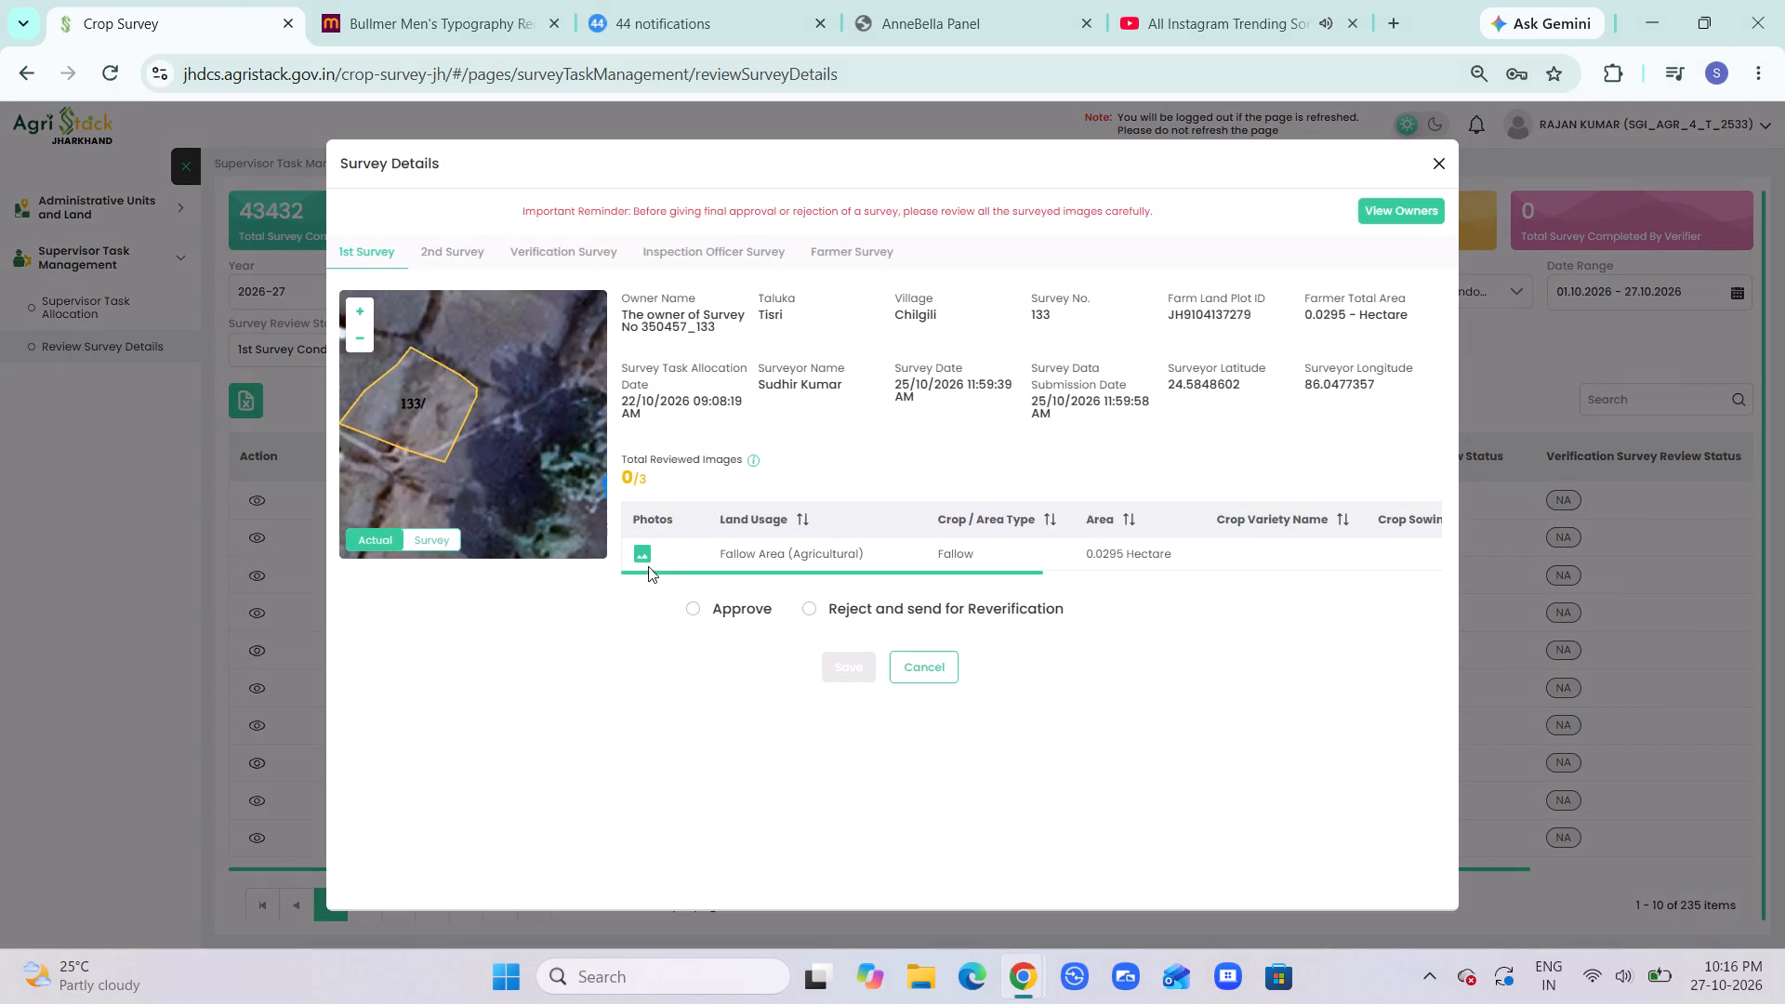
{"action": "left_click", "coordinate": [648, 557]}
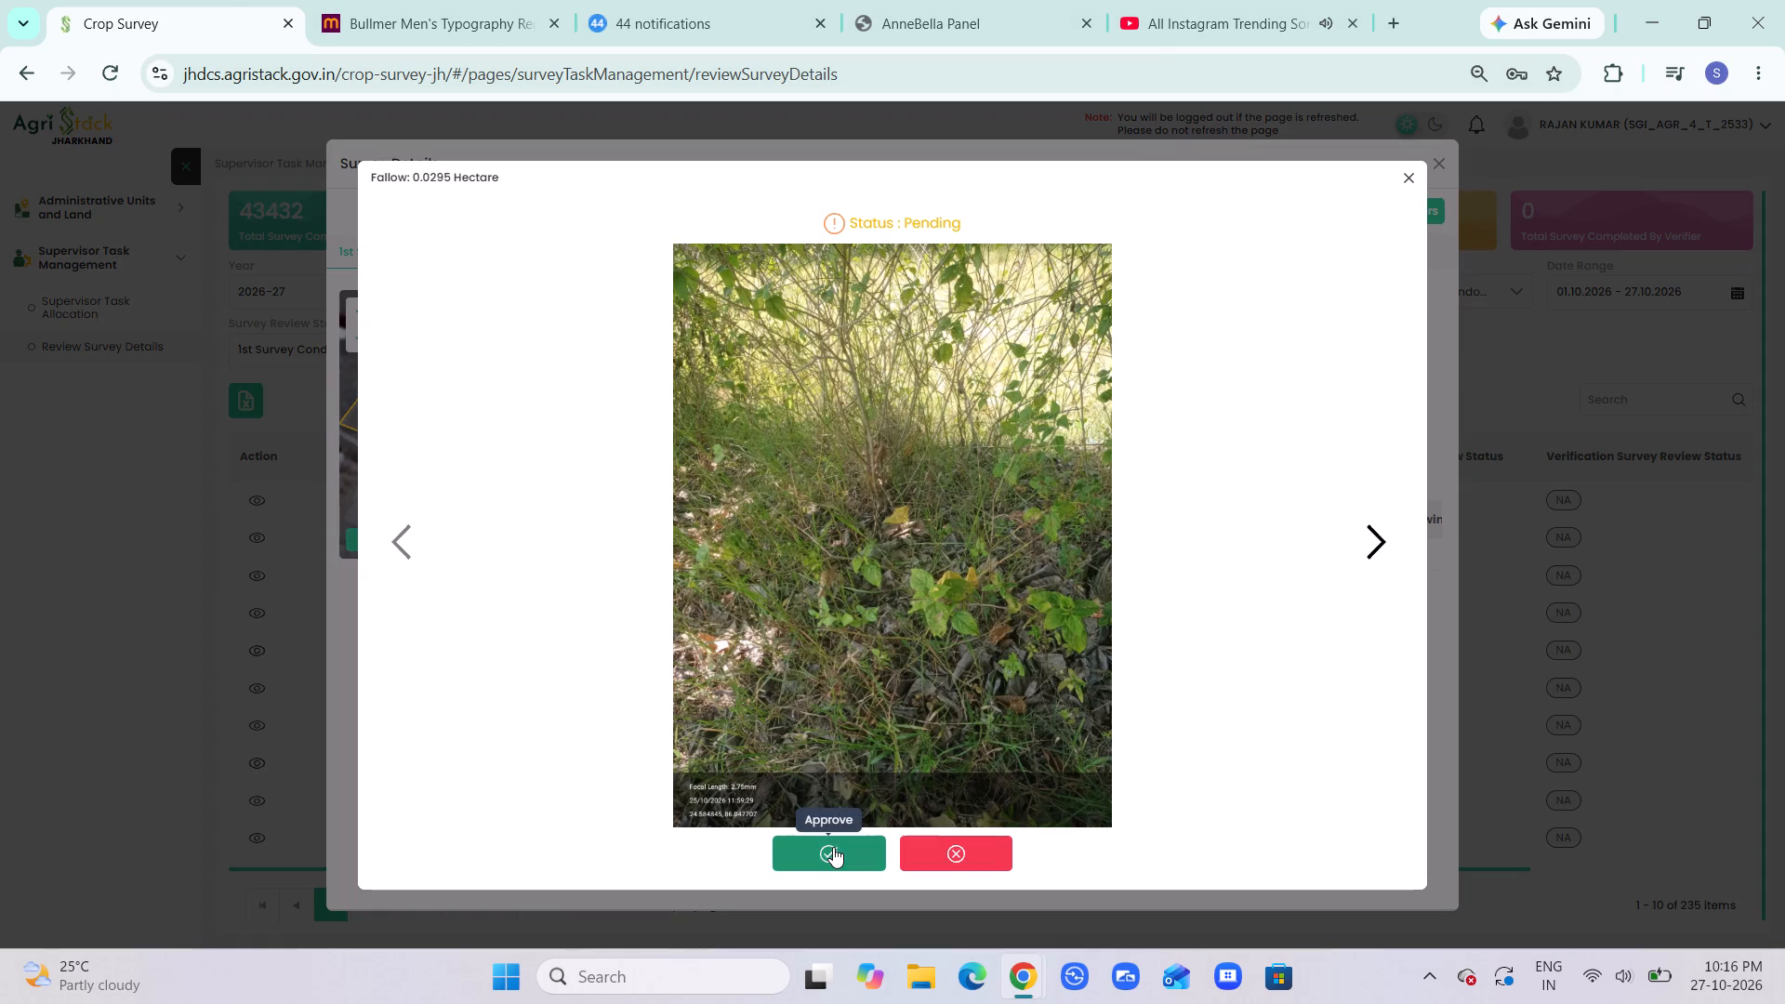
{"action": "left_click", "coordinate": [833, 847]}
{"action": "left_click_drag", "start_coordinate": [1001, 676], "coordinate": [955, 683]}
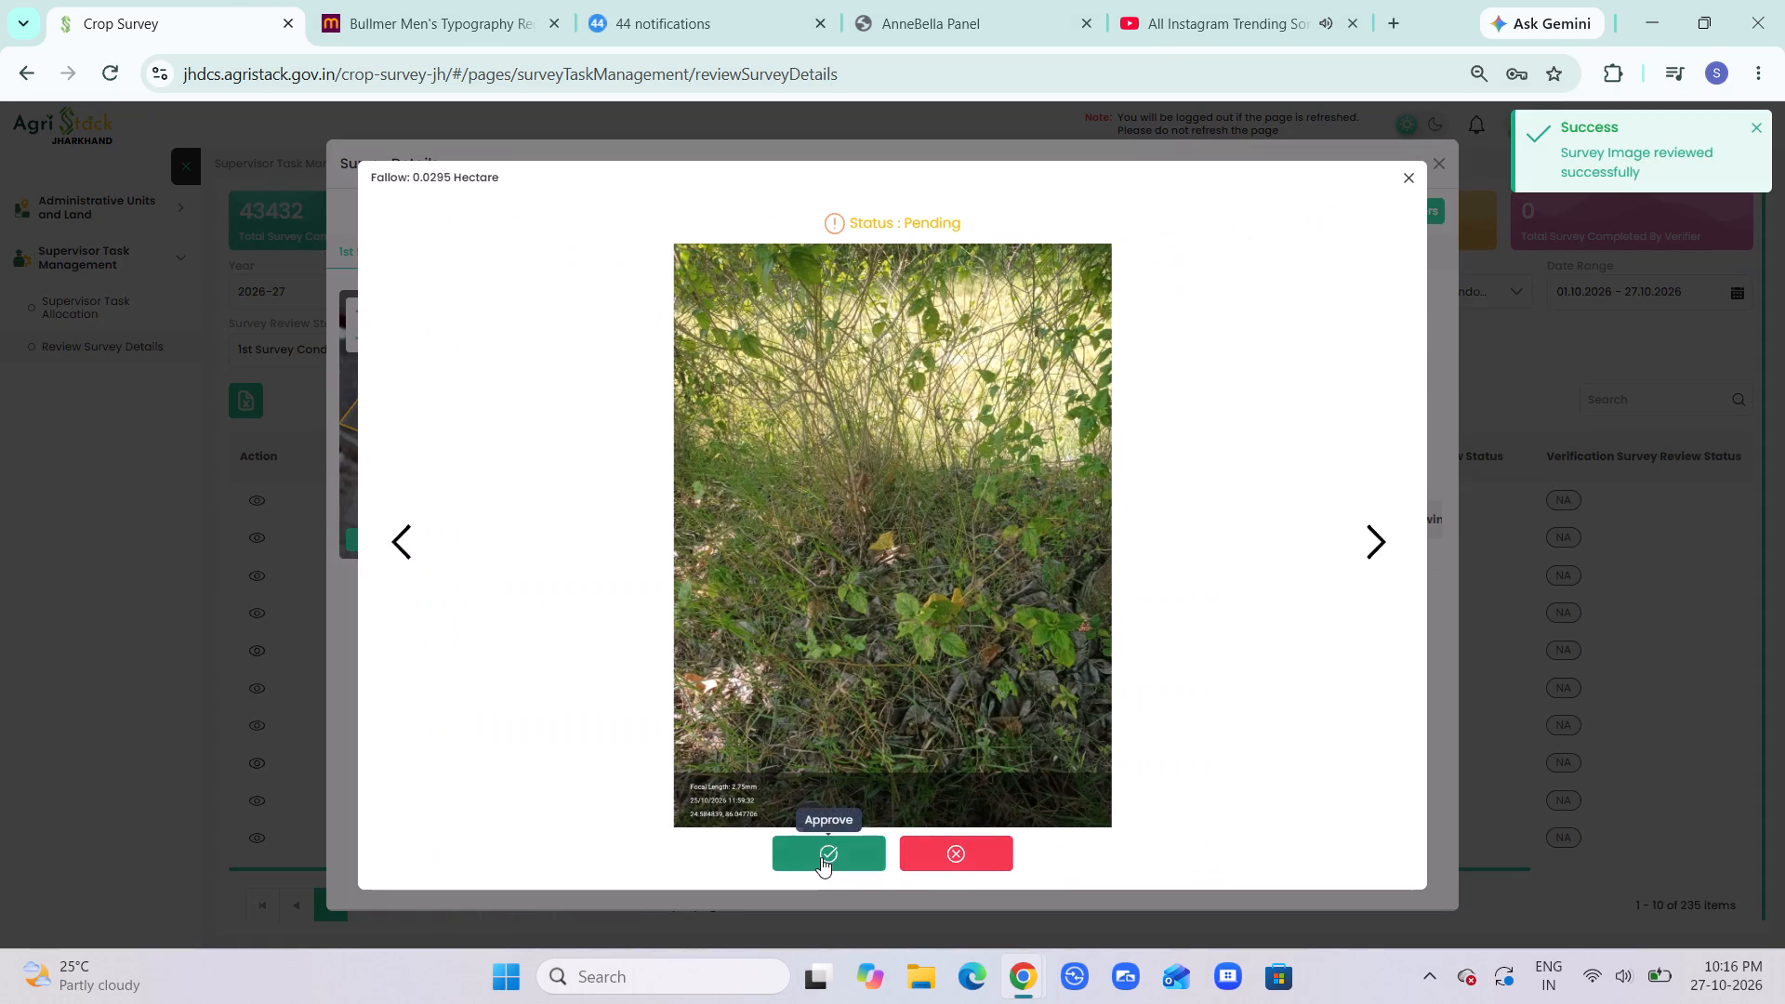
{"action": "left_click", "coordinate": [821, 854]}
{"action": "left_click_drag", "start_coordinate": [1096, 620], "coordinate": [945, 653]}
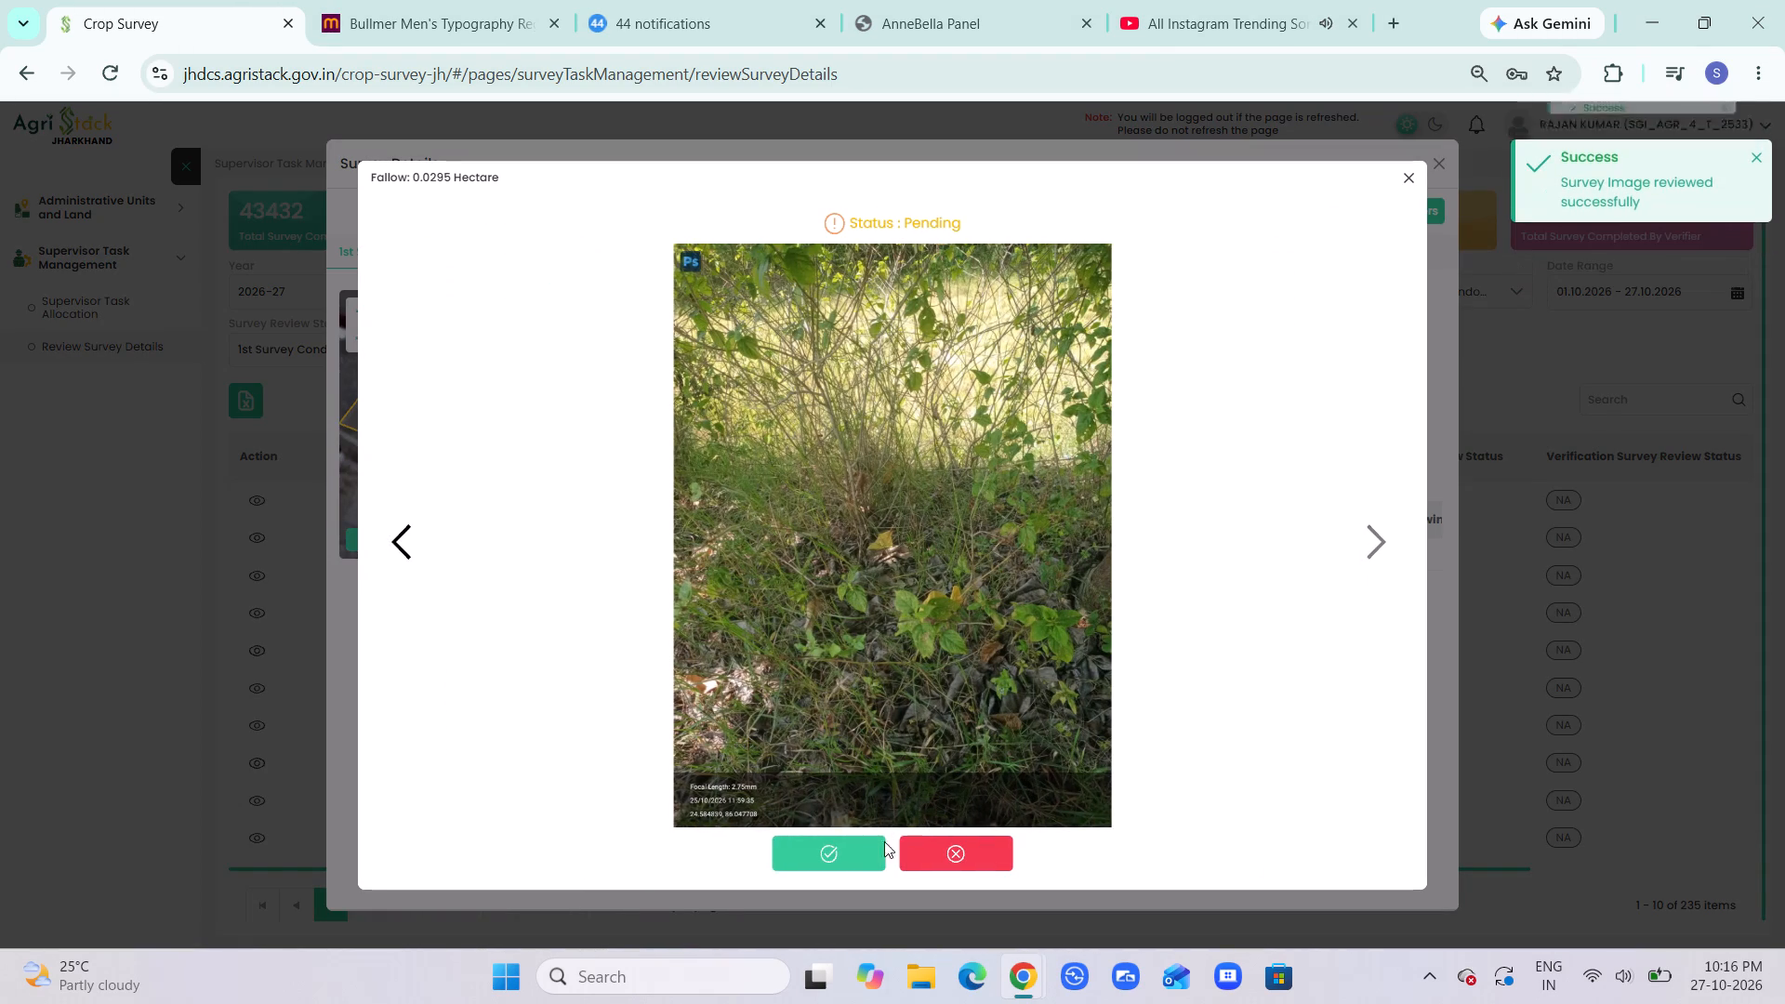
{"action": "left_click", "coordinate": [853, 853]}
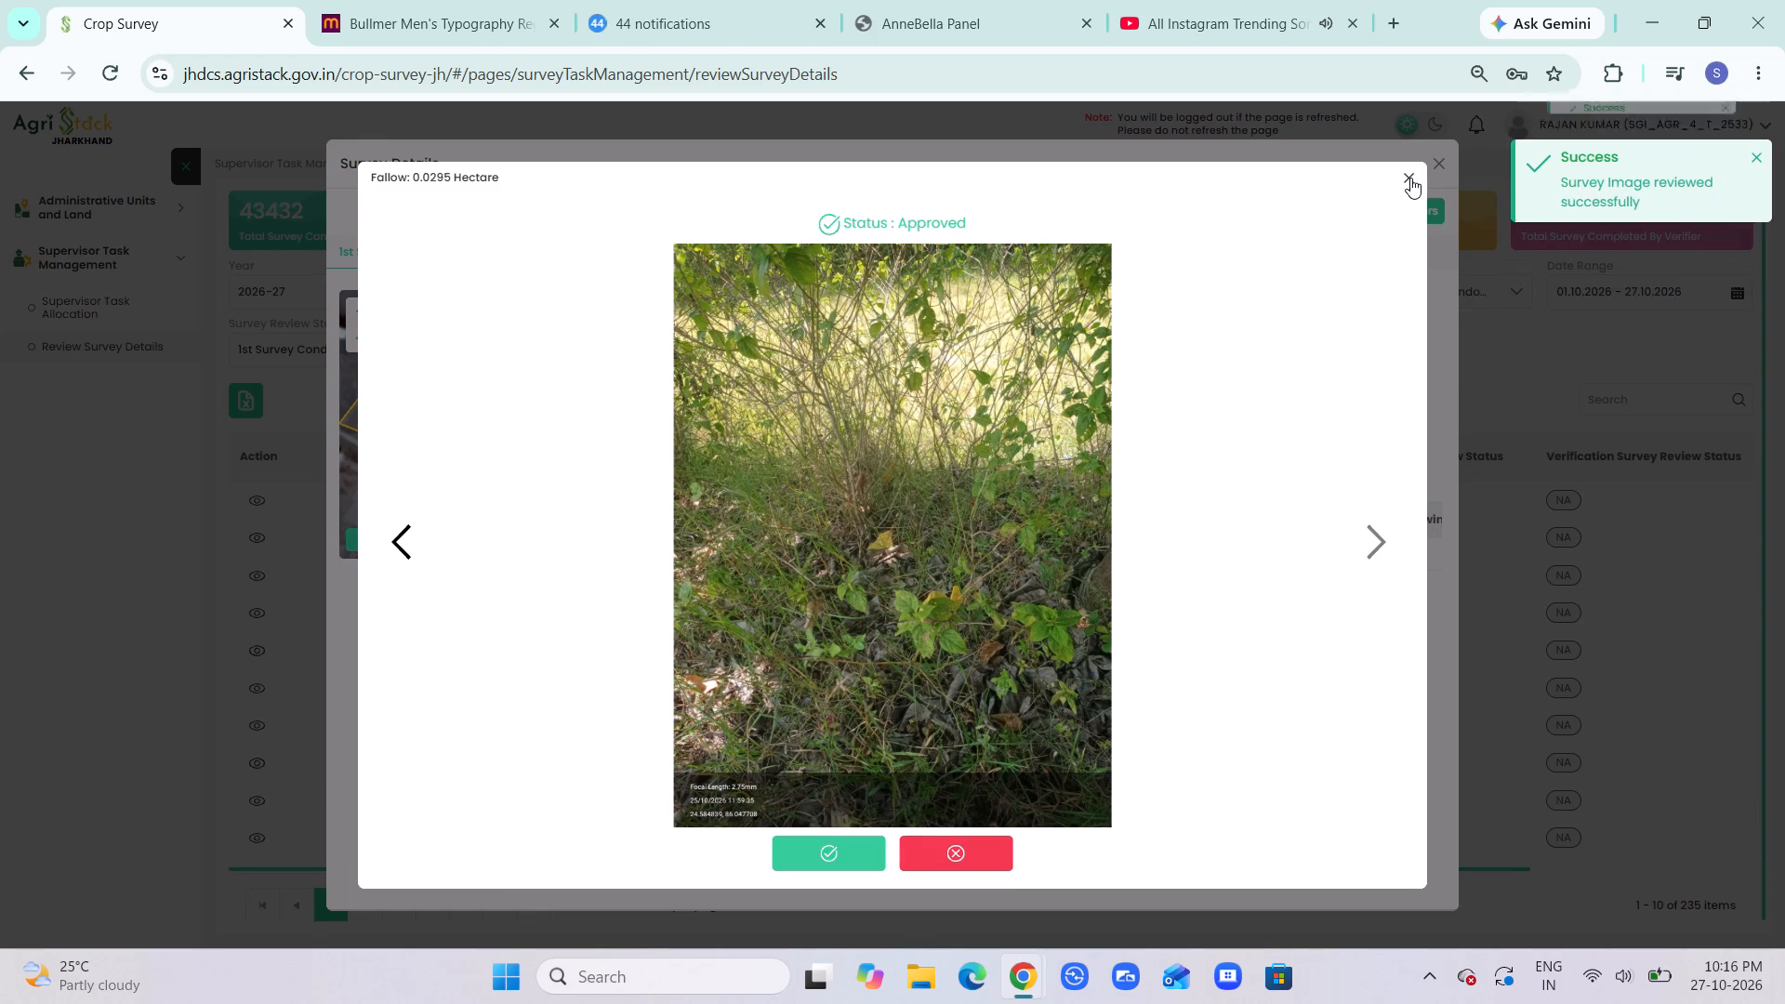
{"action": "left_click_drag", "start_coordinate": [1411, 176], "coordinate": [1402, 176]}
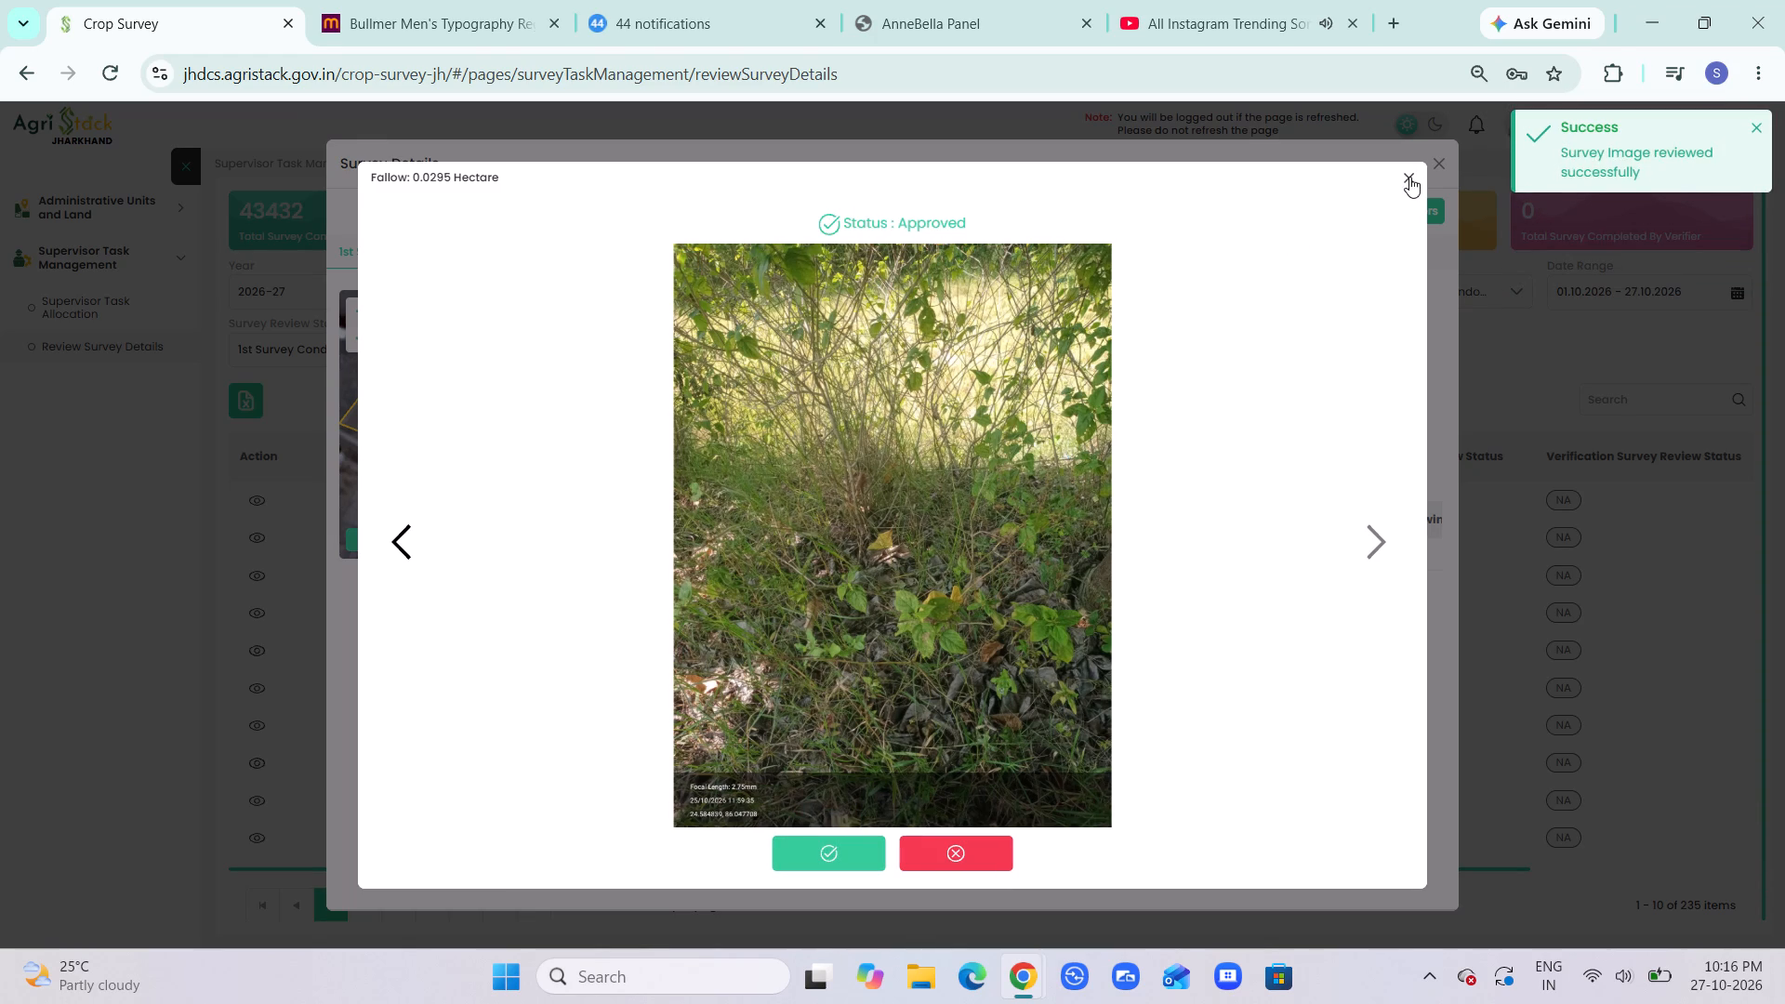
{"action": "left_click", "coordinate": [1409, 177]}
Save the first survey of survey number 133 with the Approve decision and recheck its saved details, closing them.
{"action": "left_click", "coordinate": [752, 603]}
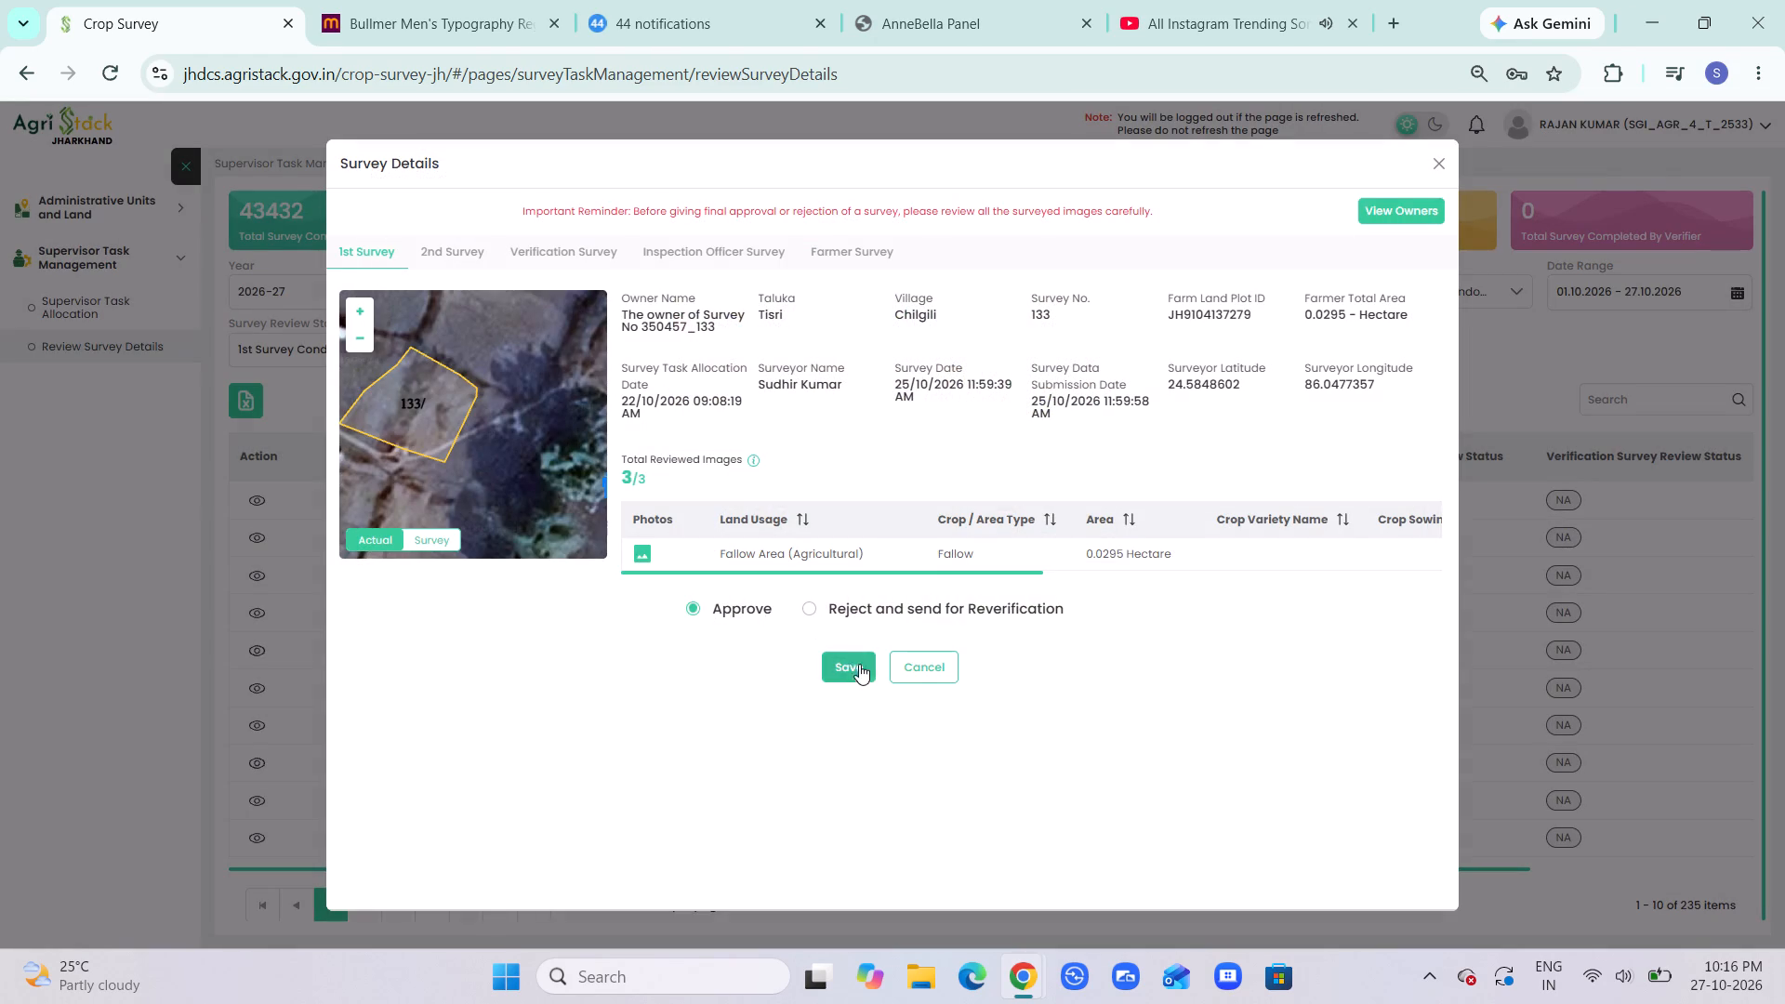
{"action": "left_click", "coordinate": [854, 668]}
{"action": "left_click_drag", "start_coordinate": [914, 552], "coordinate": [901, 552]}
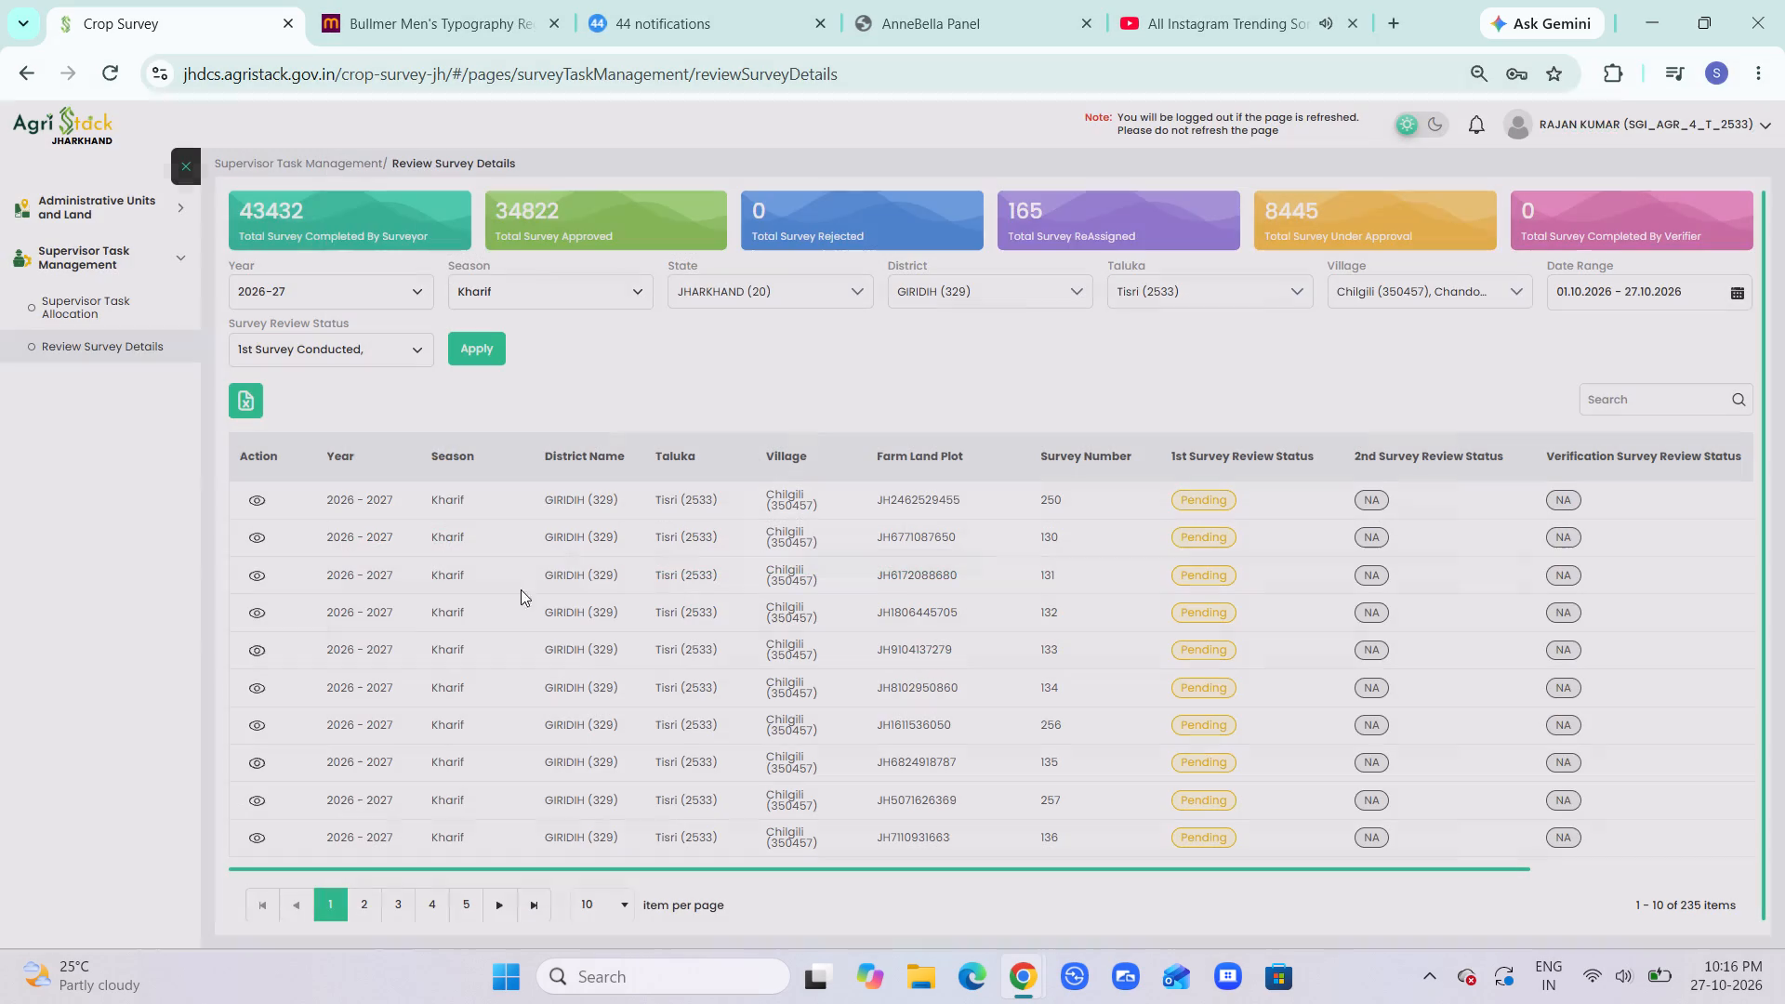
{"action": "left_click", "coordinate": [251, 647]}
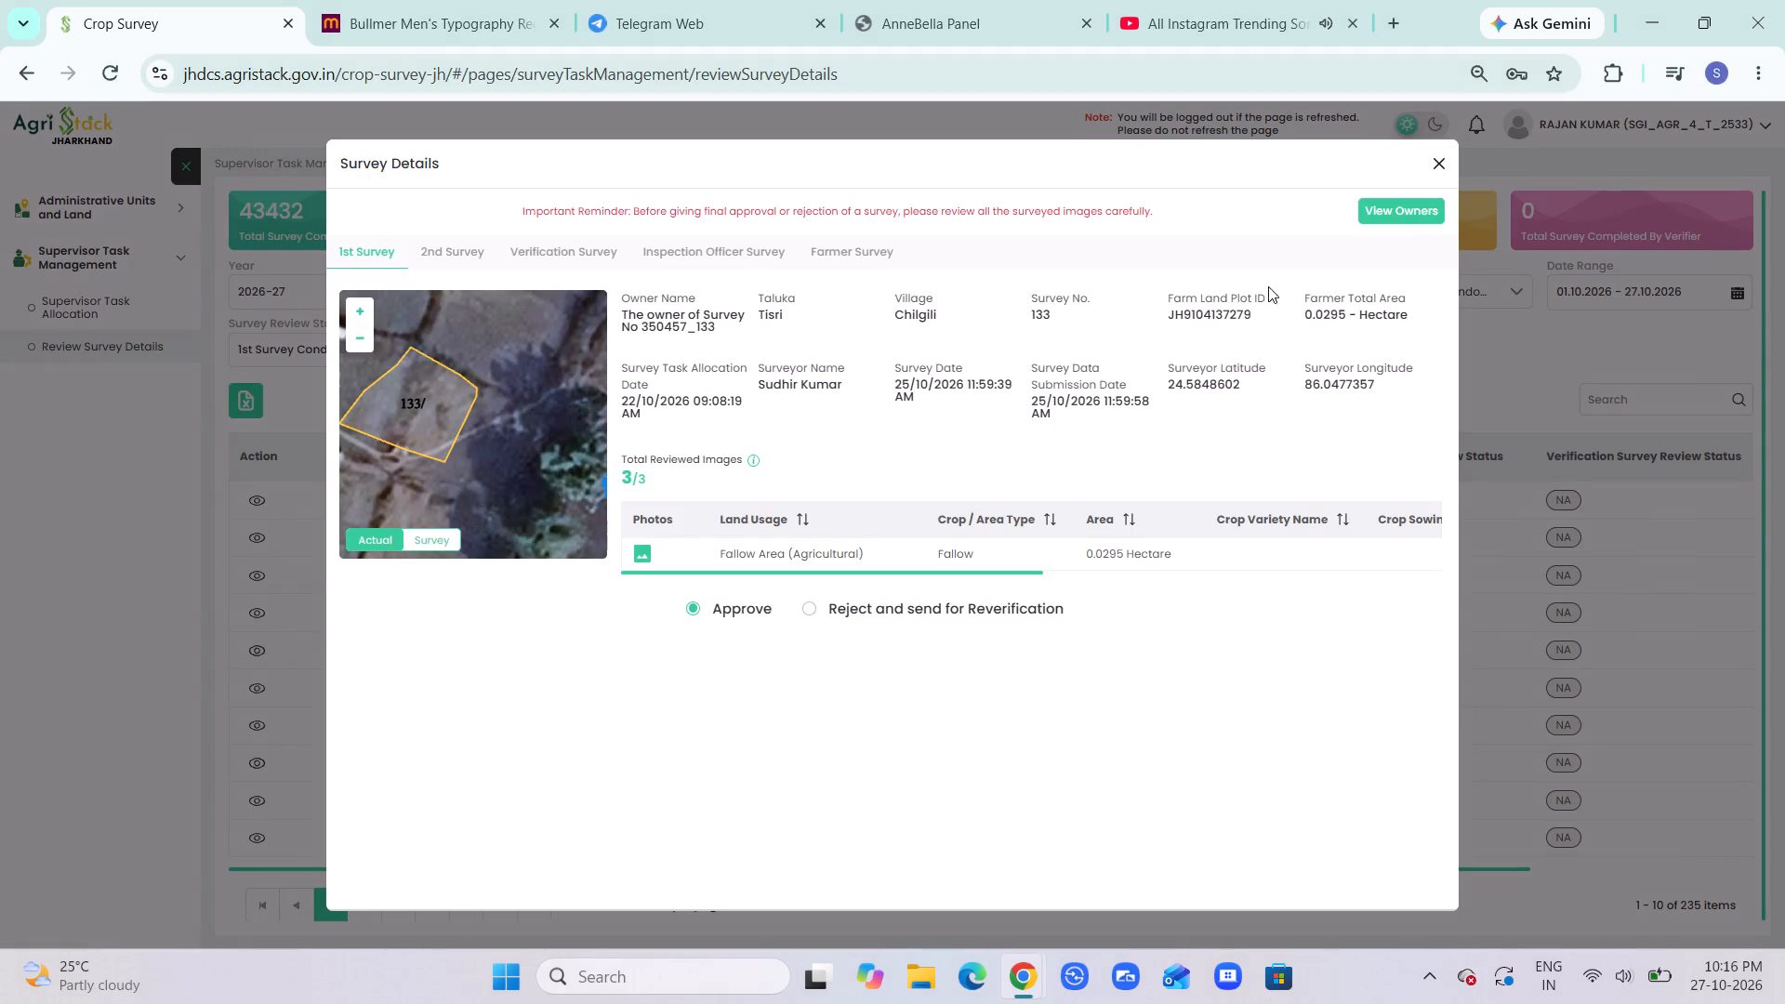
{"action": "left_click", "coordinate": [1448, 161]}
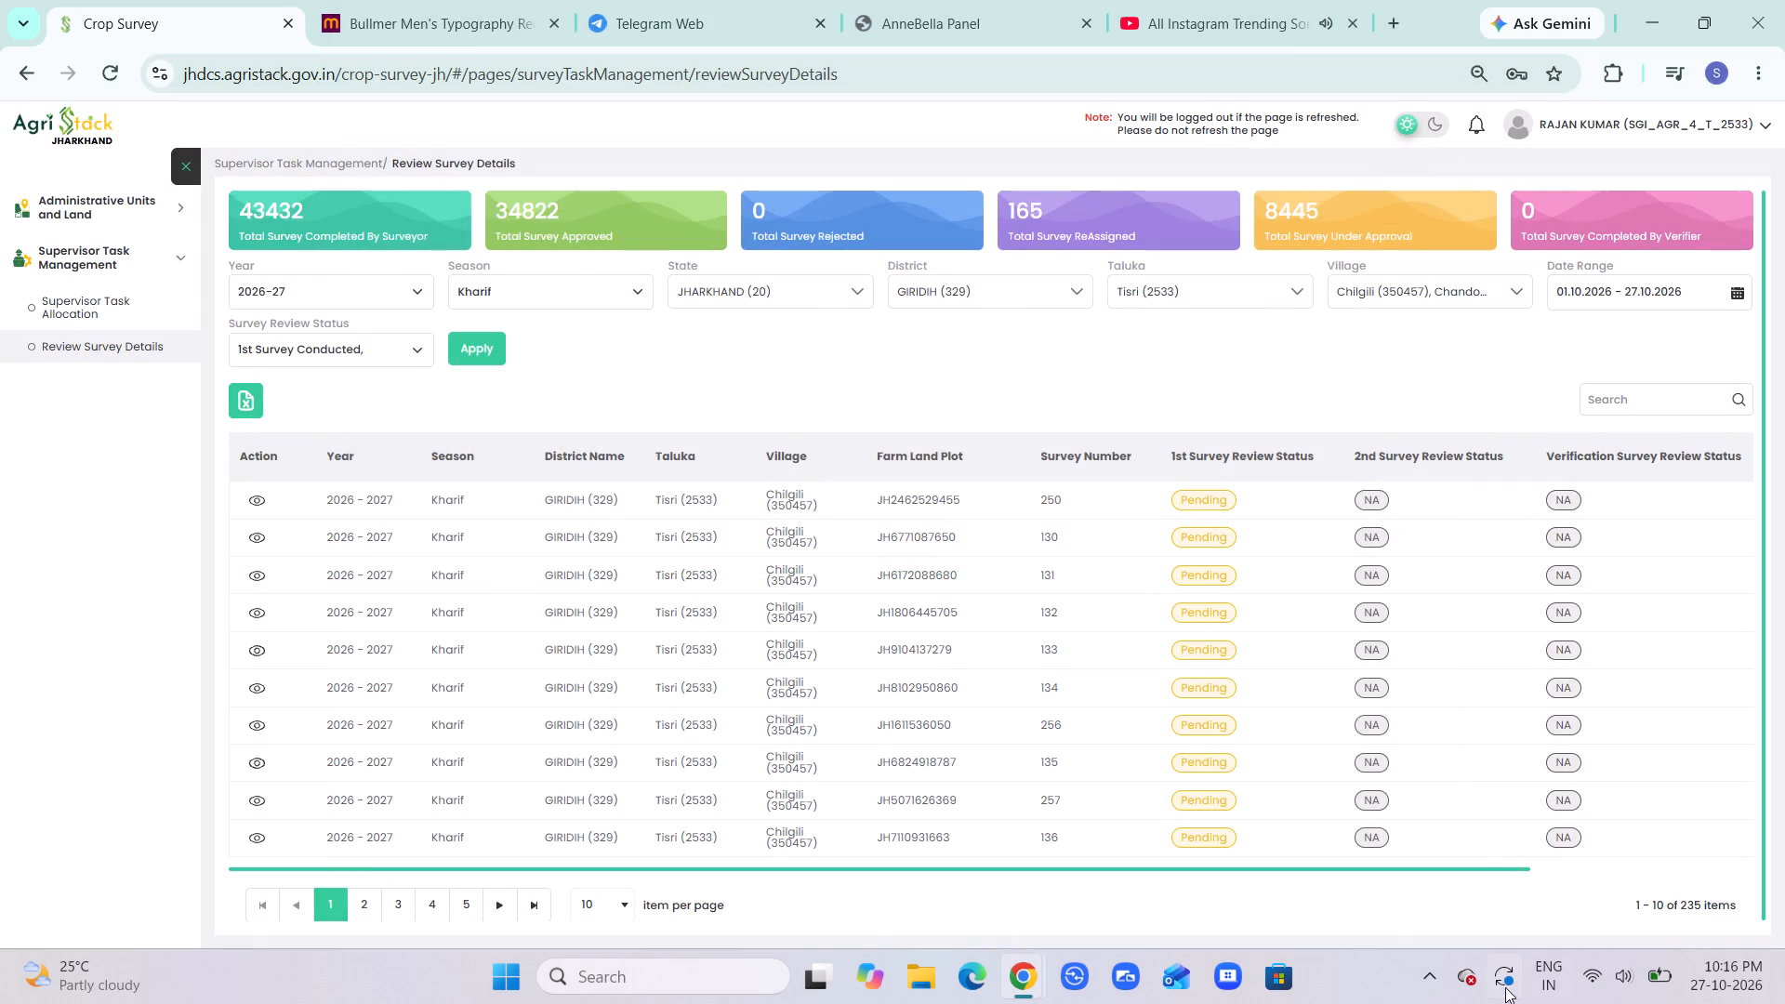
Show the hidden system tray icons.
{"action": "left_click", "coordinate": [1431, 990]}
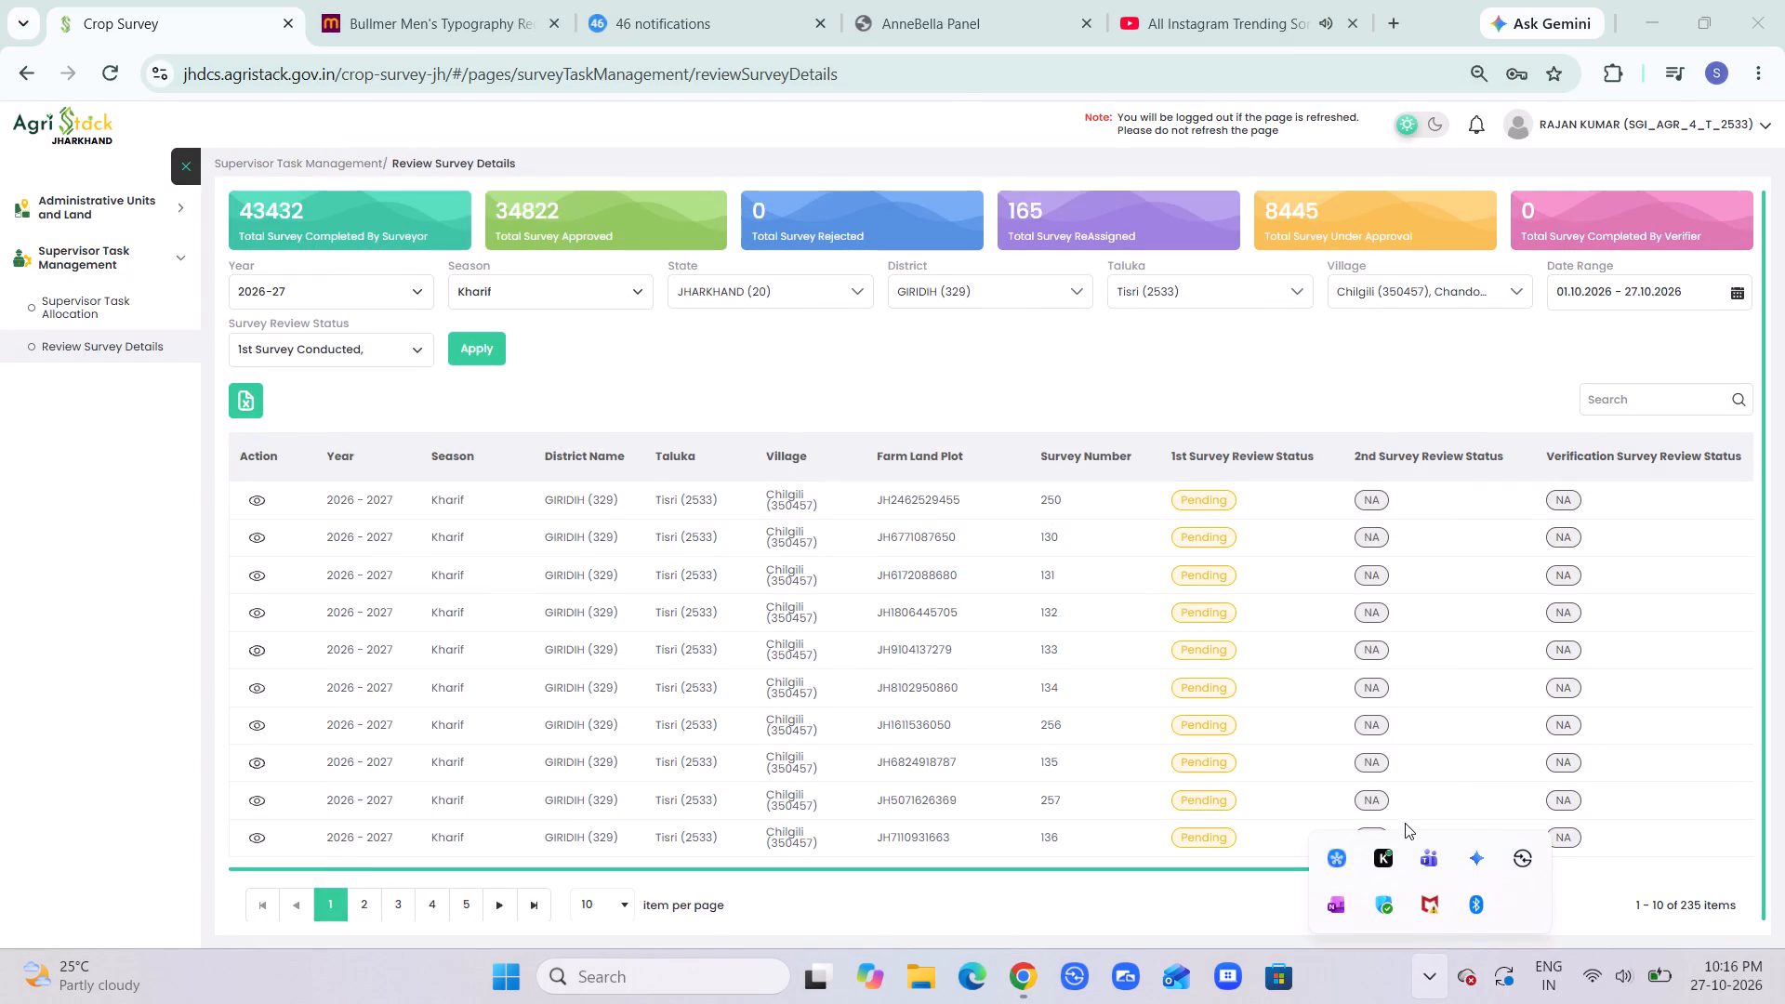
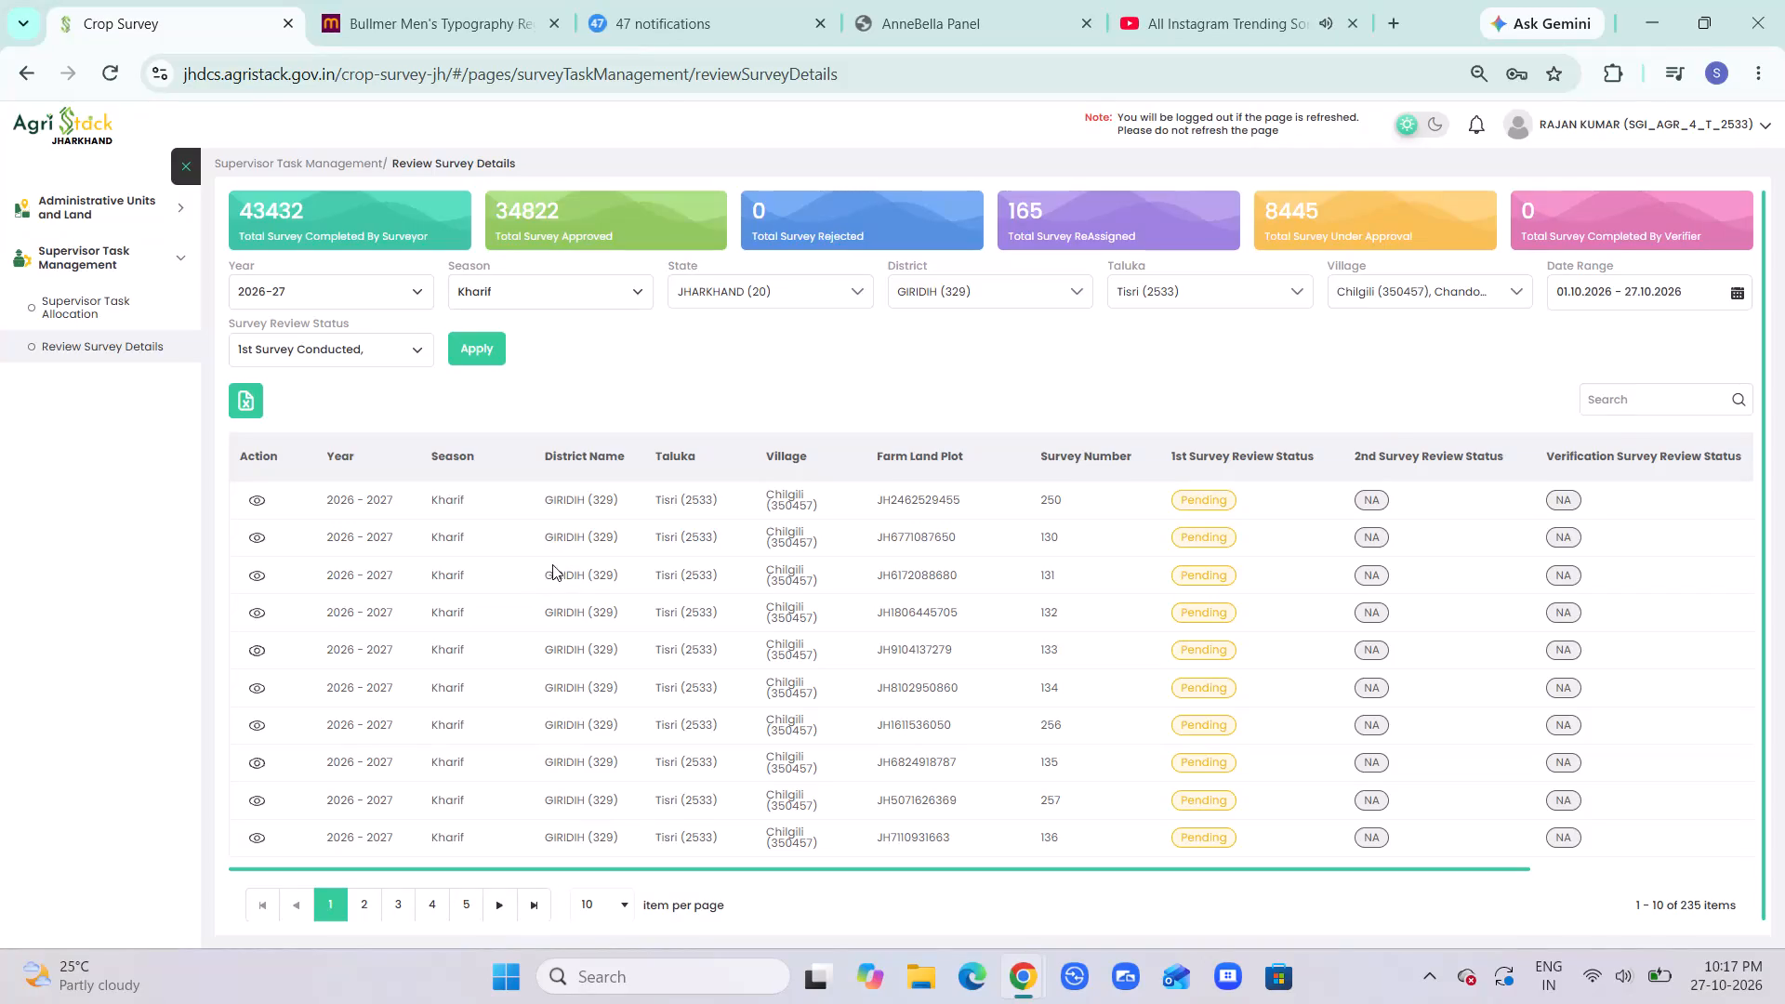
Approve all three farm photos of survey number 136 in Chilgili, and save its 1st survey as approved.
{"action": "left_click", "coordinate": [259, 829]}
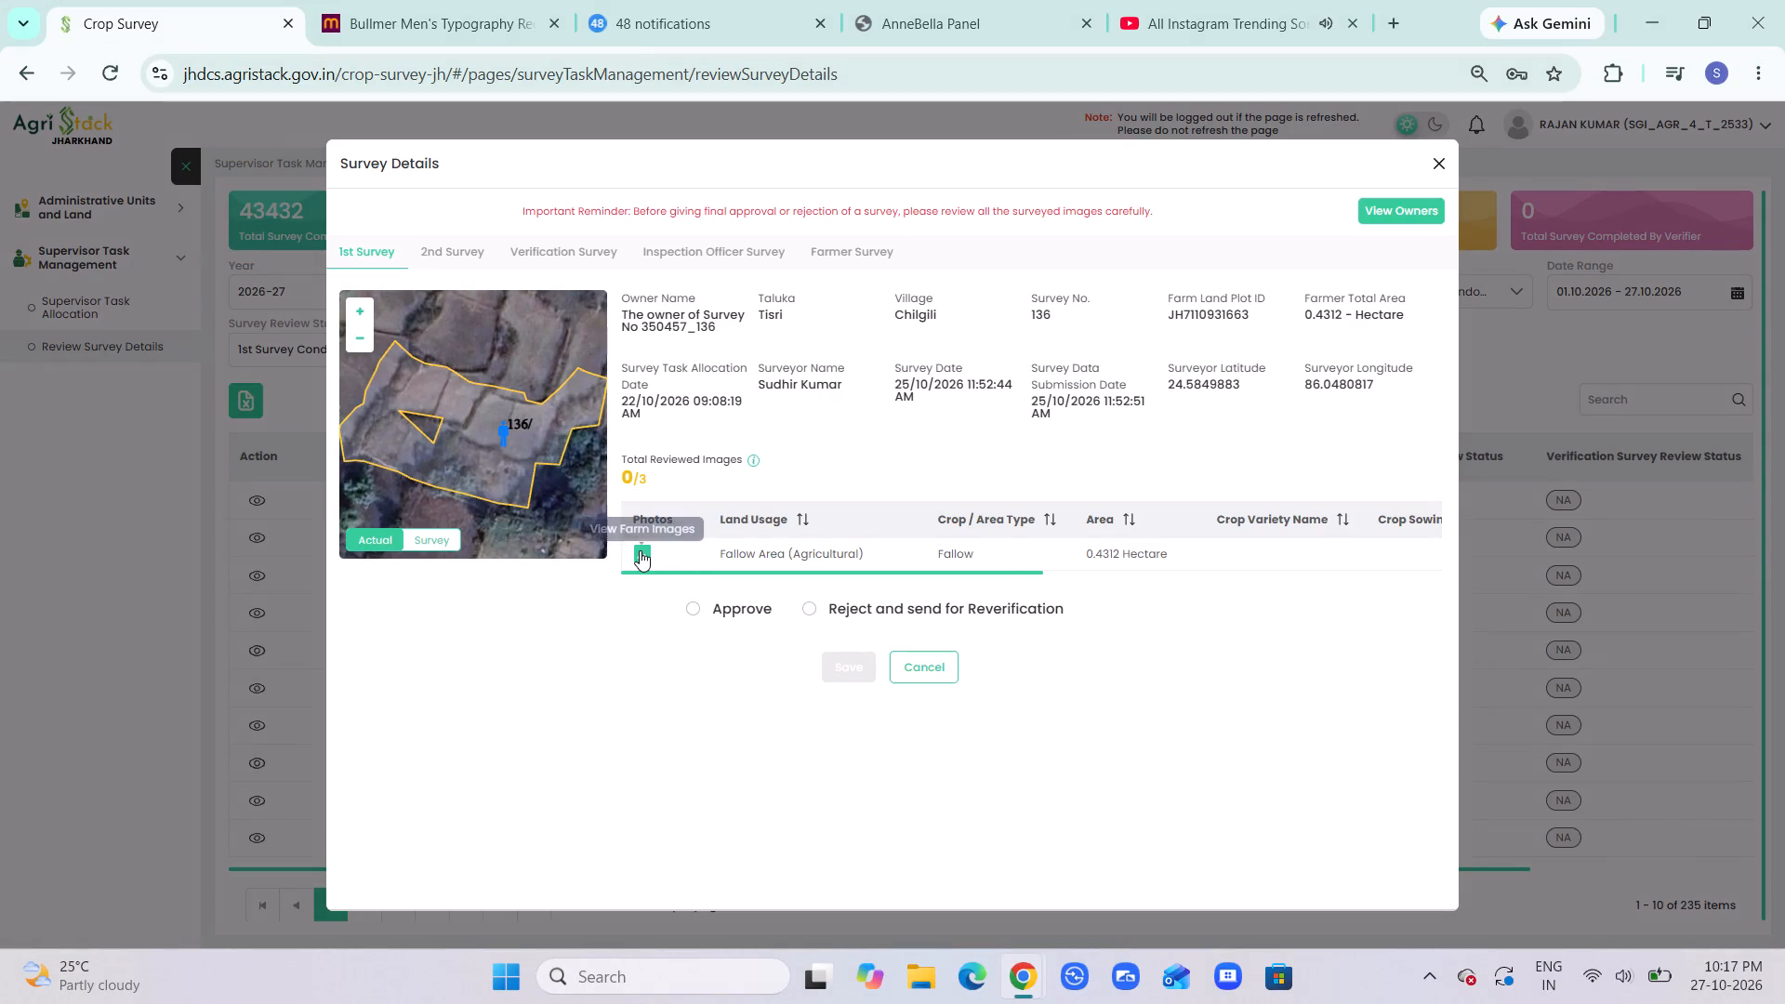
{"action": "left_click", "coordinate": [640, 550]}
{"action": "left_click", "coordinate": [849, 852]}
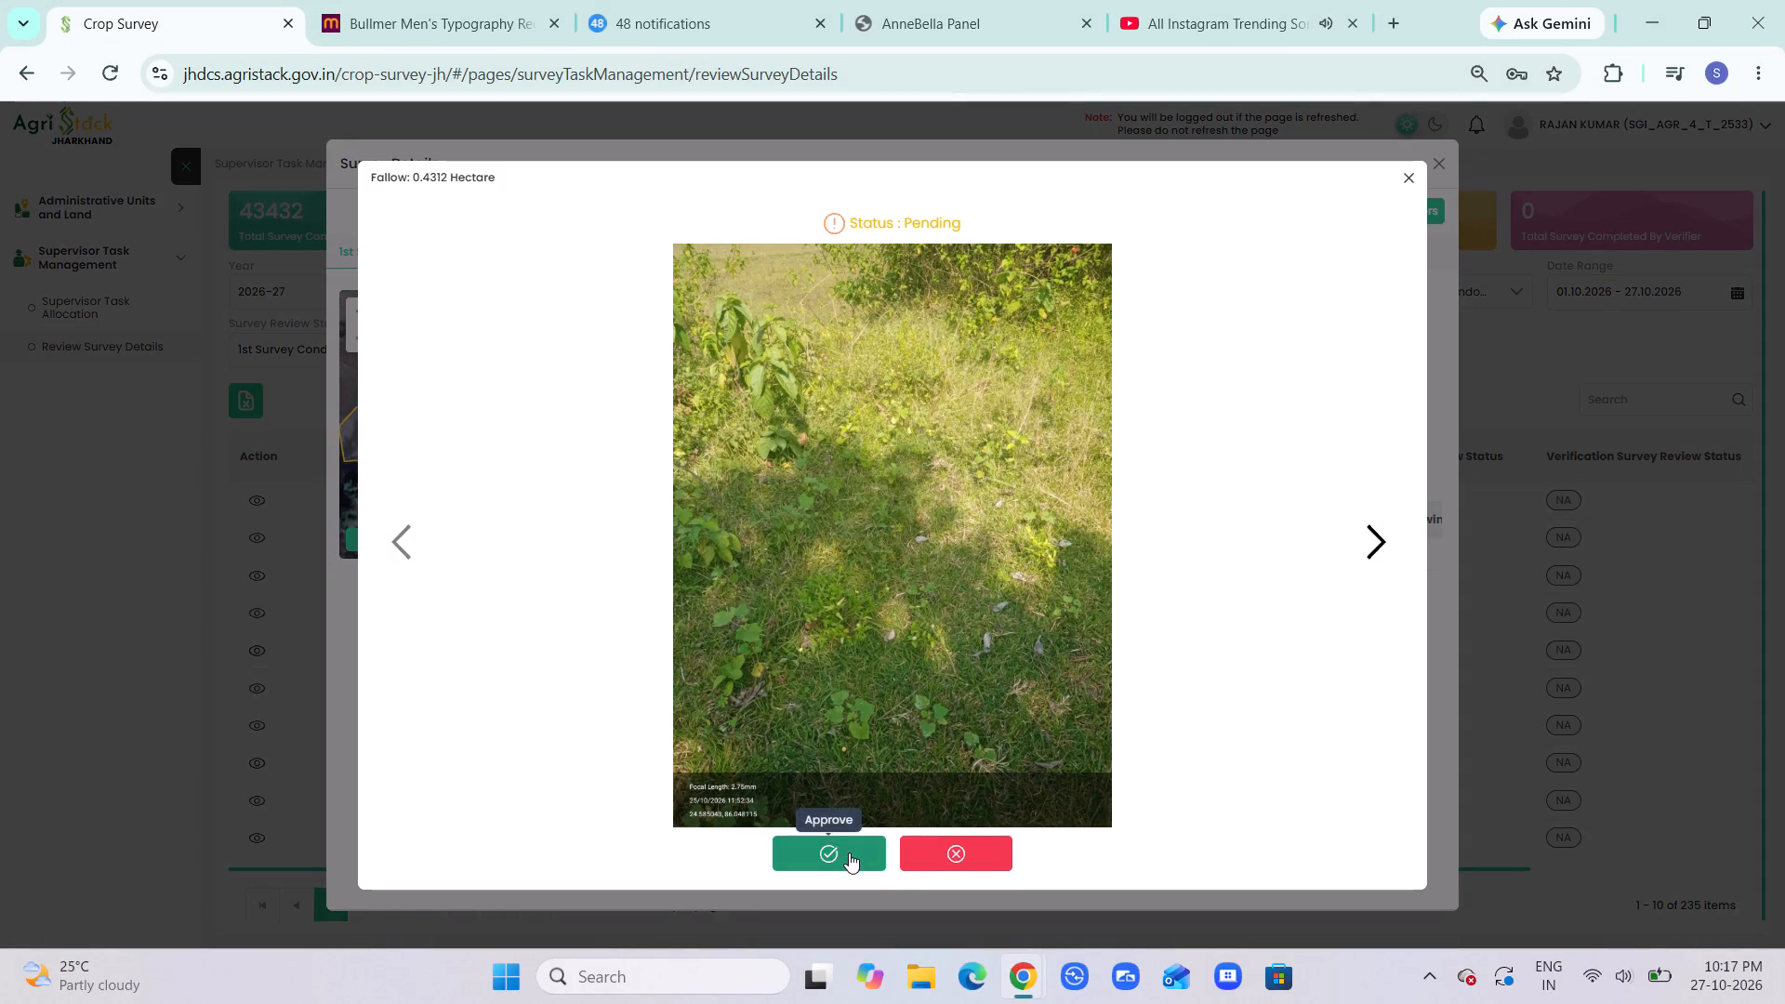
{"action": "left_click_drag", "start_coordinate": [938, 599], "coordinate": [778, 620]}
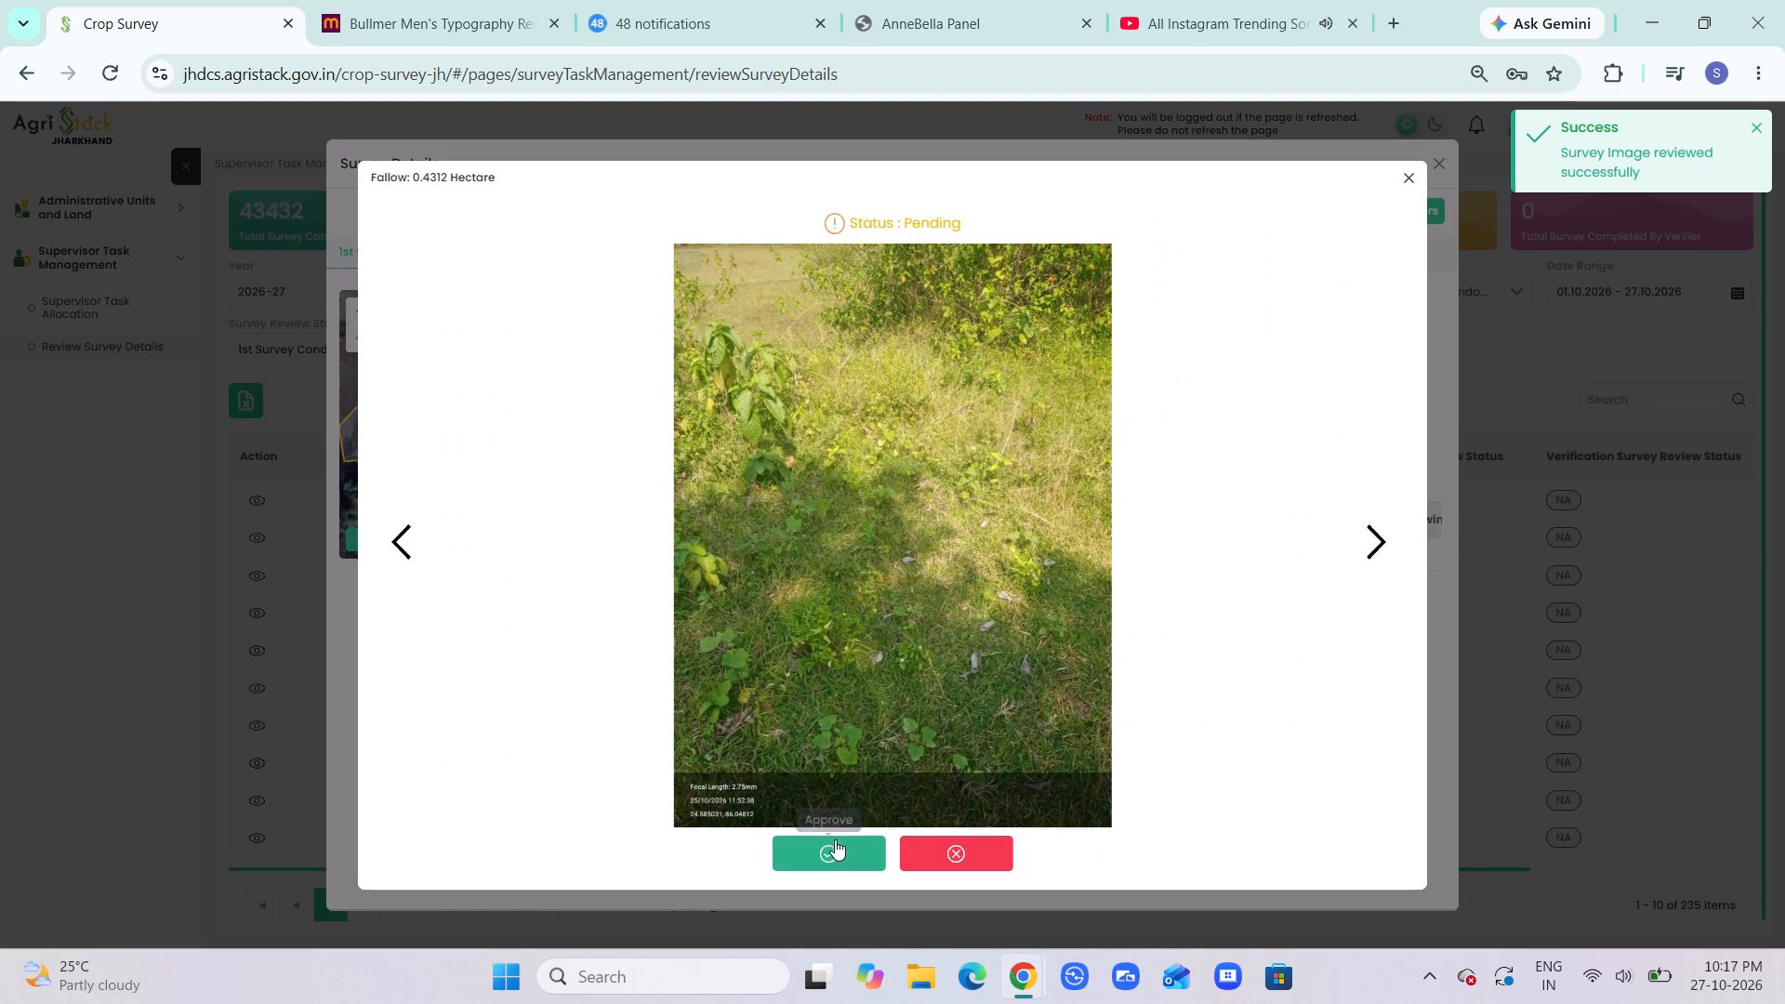
{"action": "left_click", "coordinate": [835, 846]}
{"action": "left_click_drag", "start_coordinate": [1057, 594], "coordinate": [968, 608]}
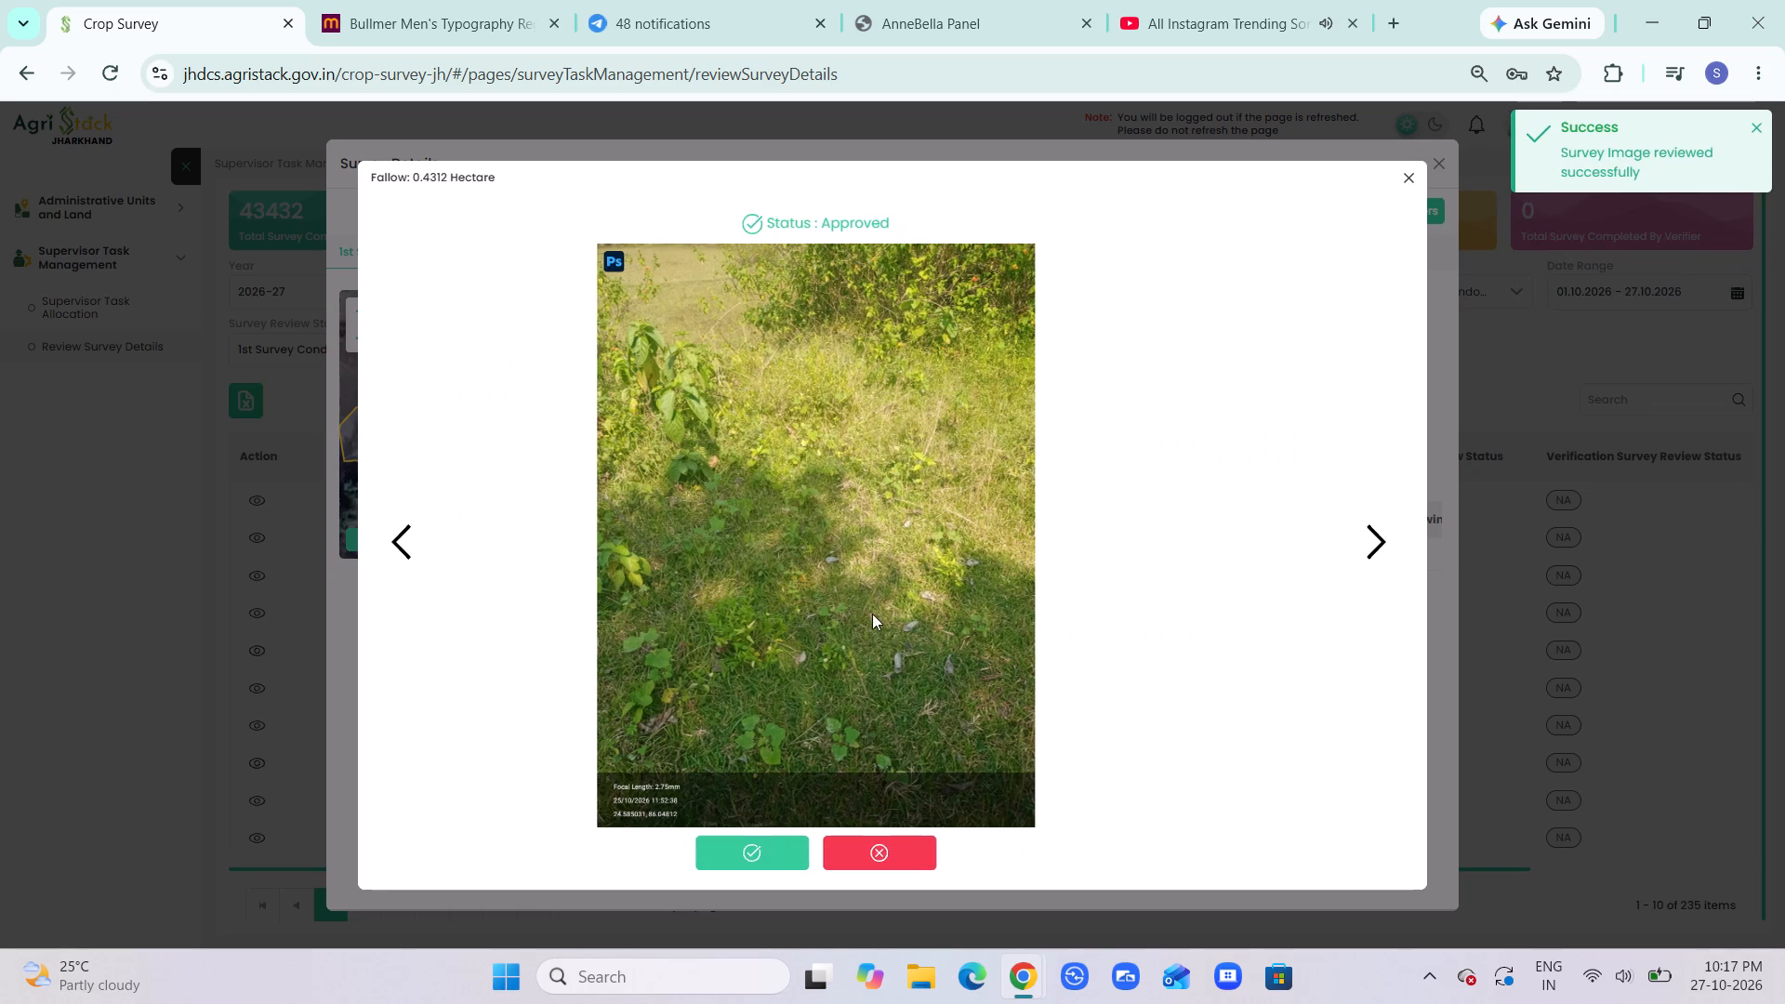
{"action": "left_click", "coordinate": [849, 851]}
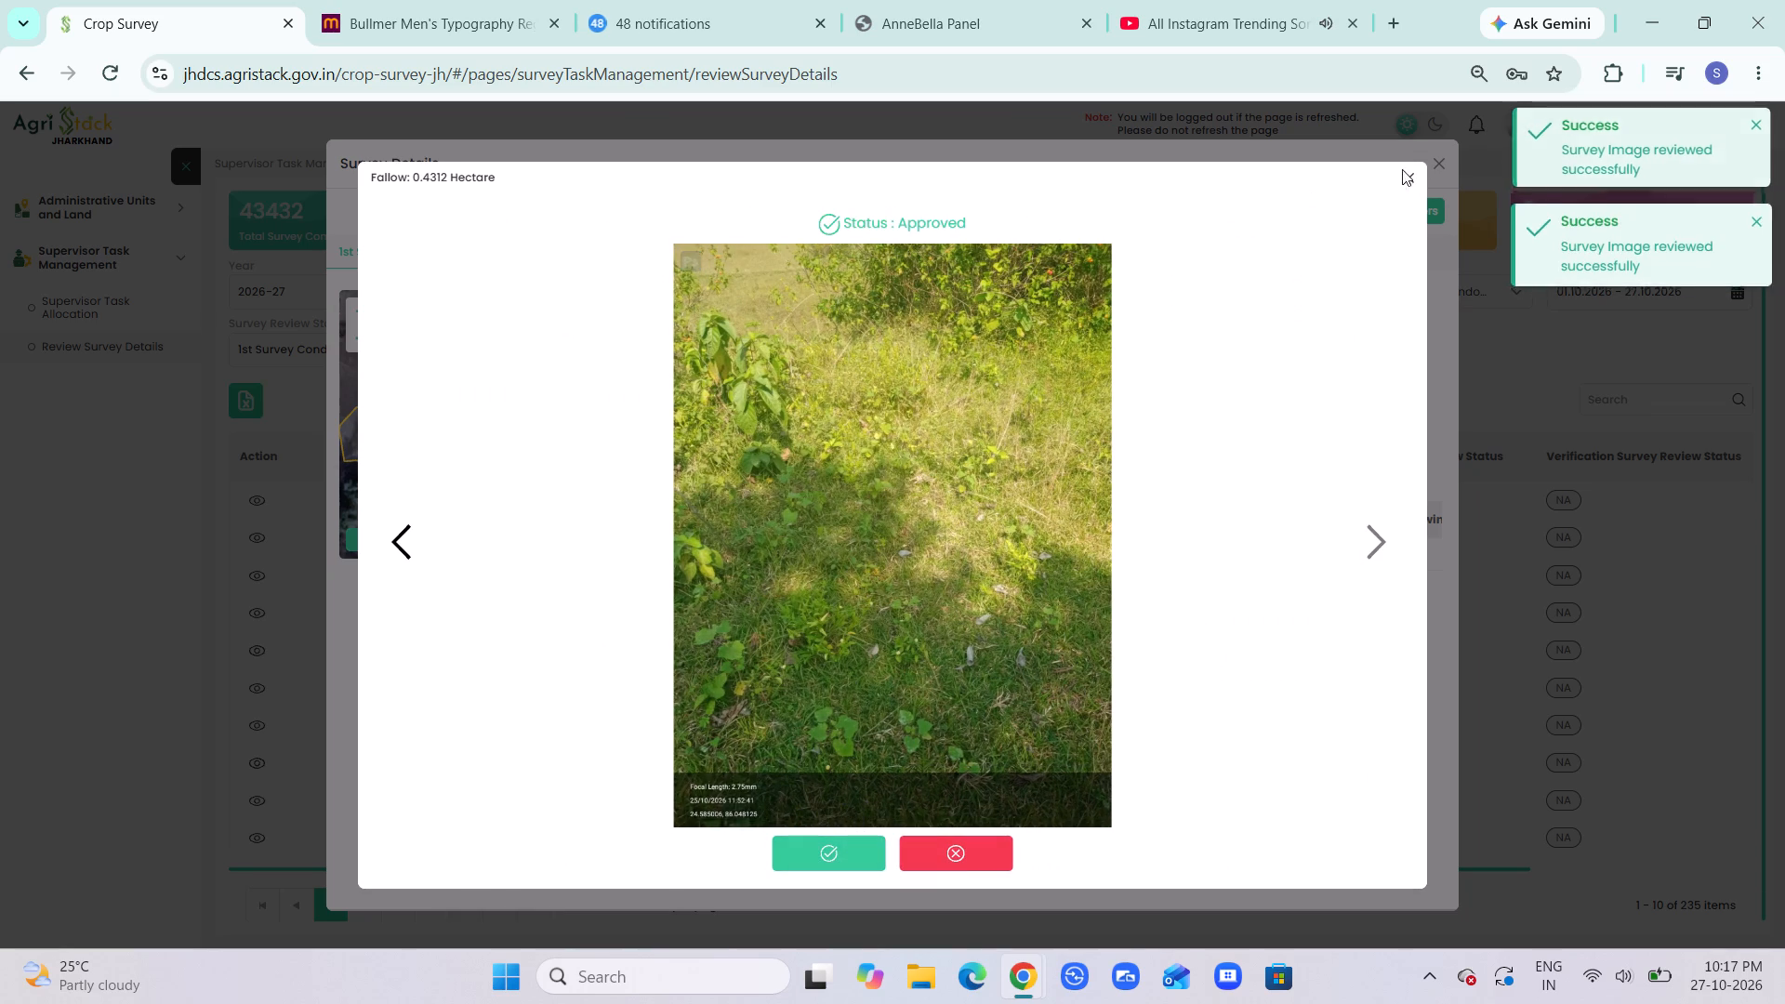
{"action": "left_click", "coordinate": [1412, 178]}
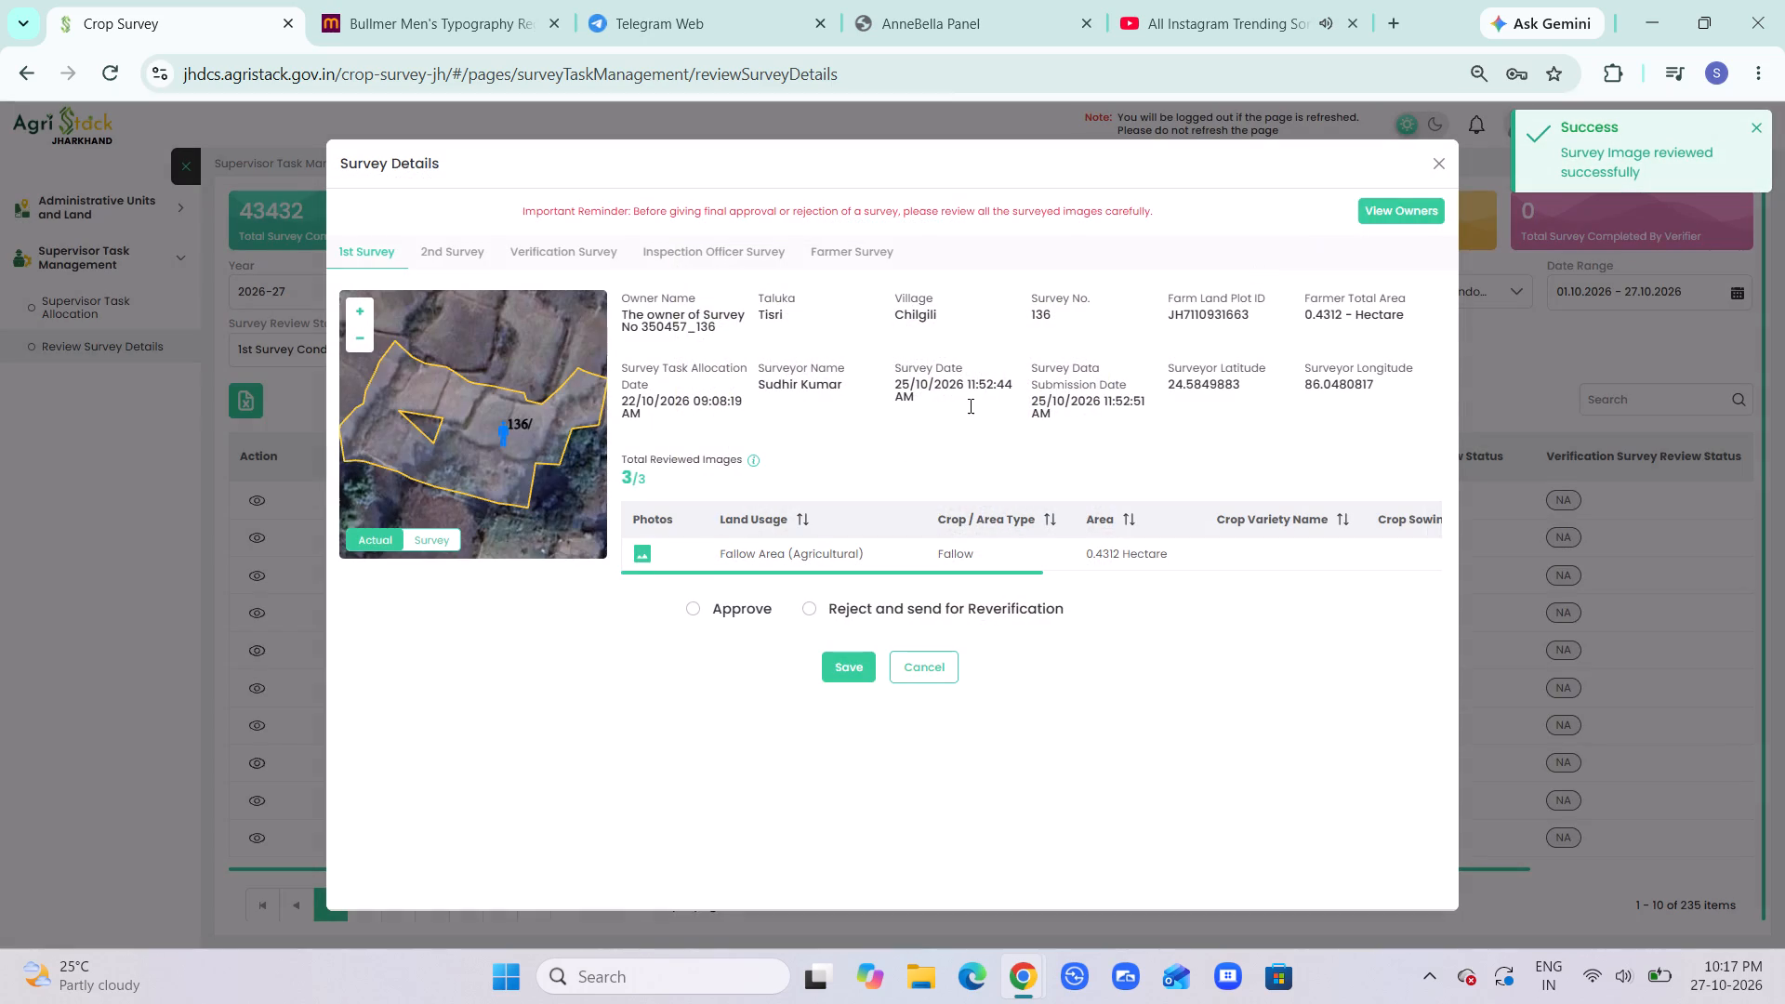
{"action": "left_click", "coordinate": [712, 609]}
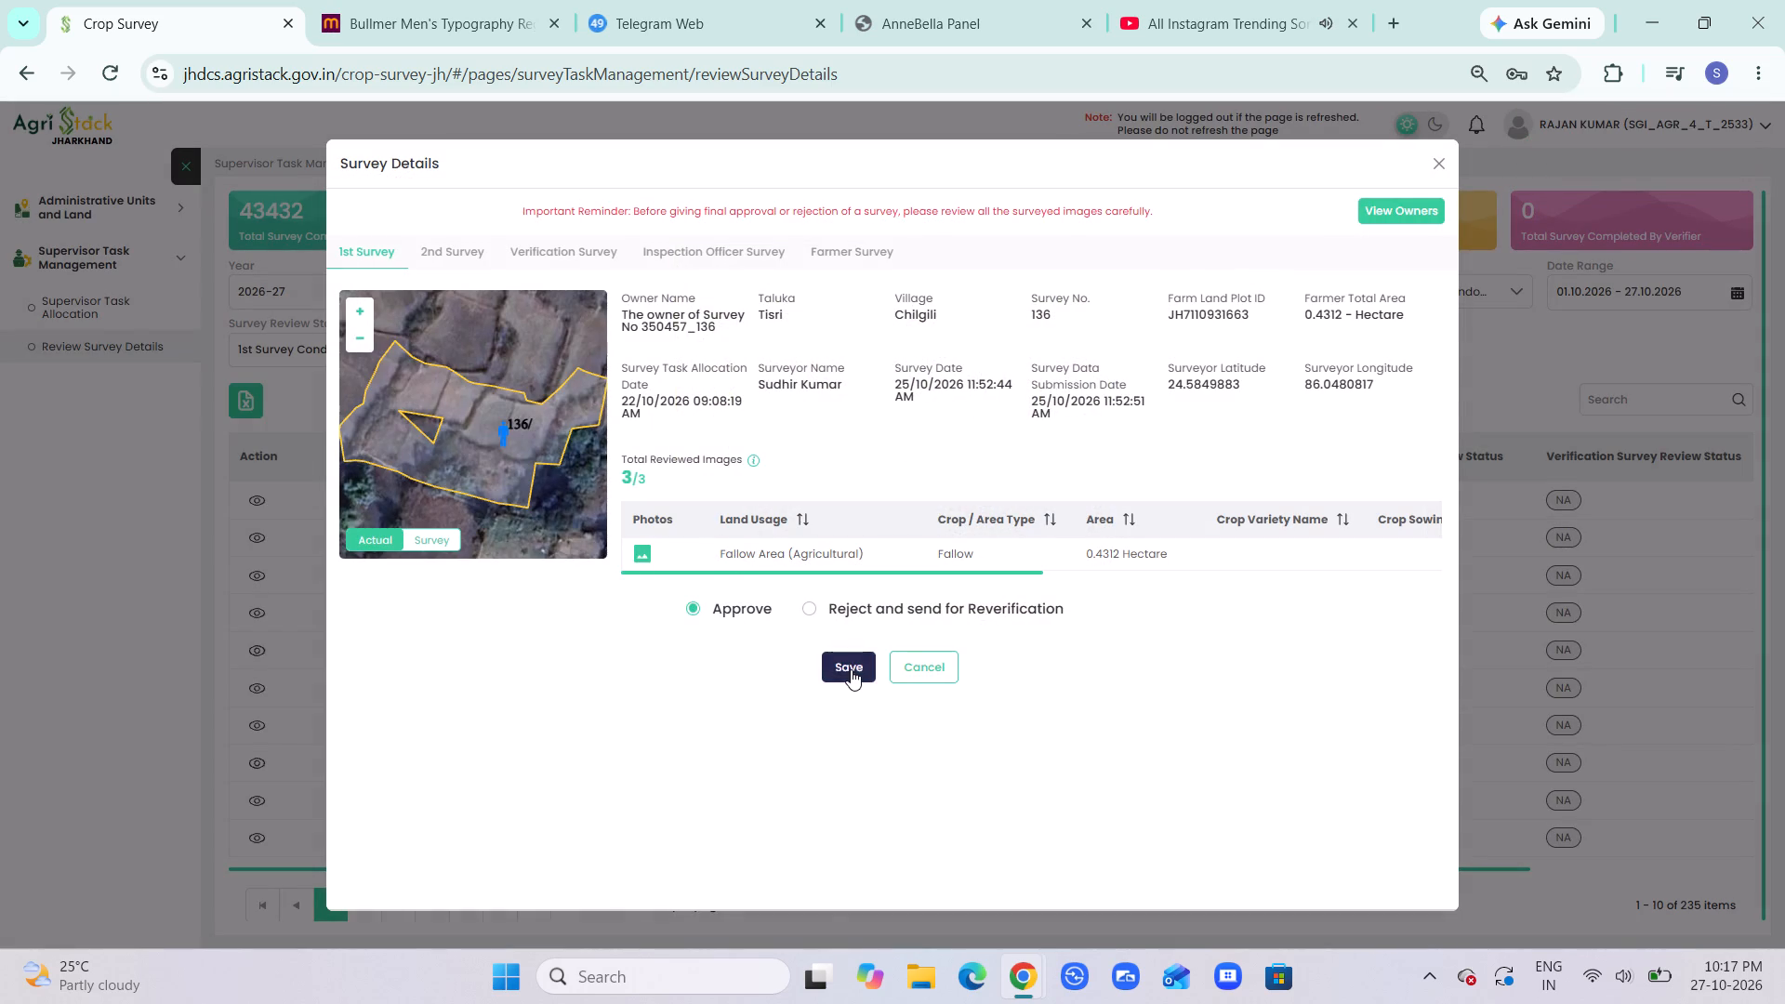
{"action": "left_click", "coordinate": [851, 669]}
{"action": "left_click", "coordinate": [880, 572]}
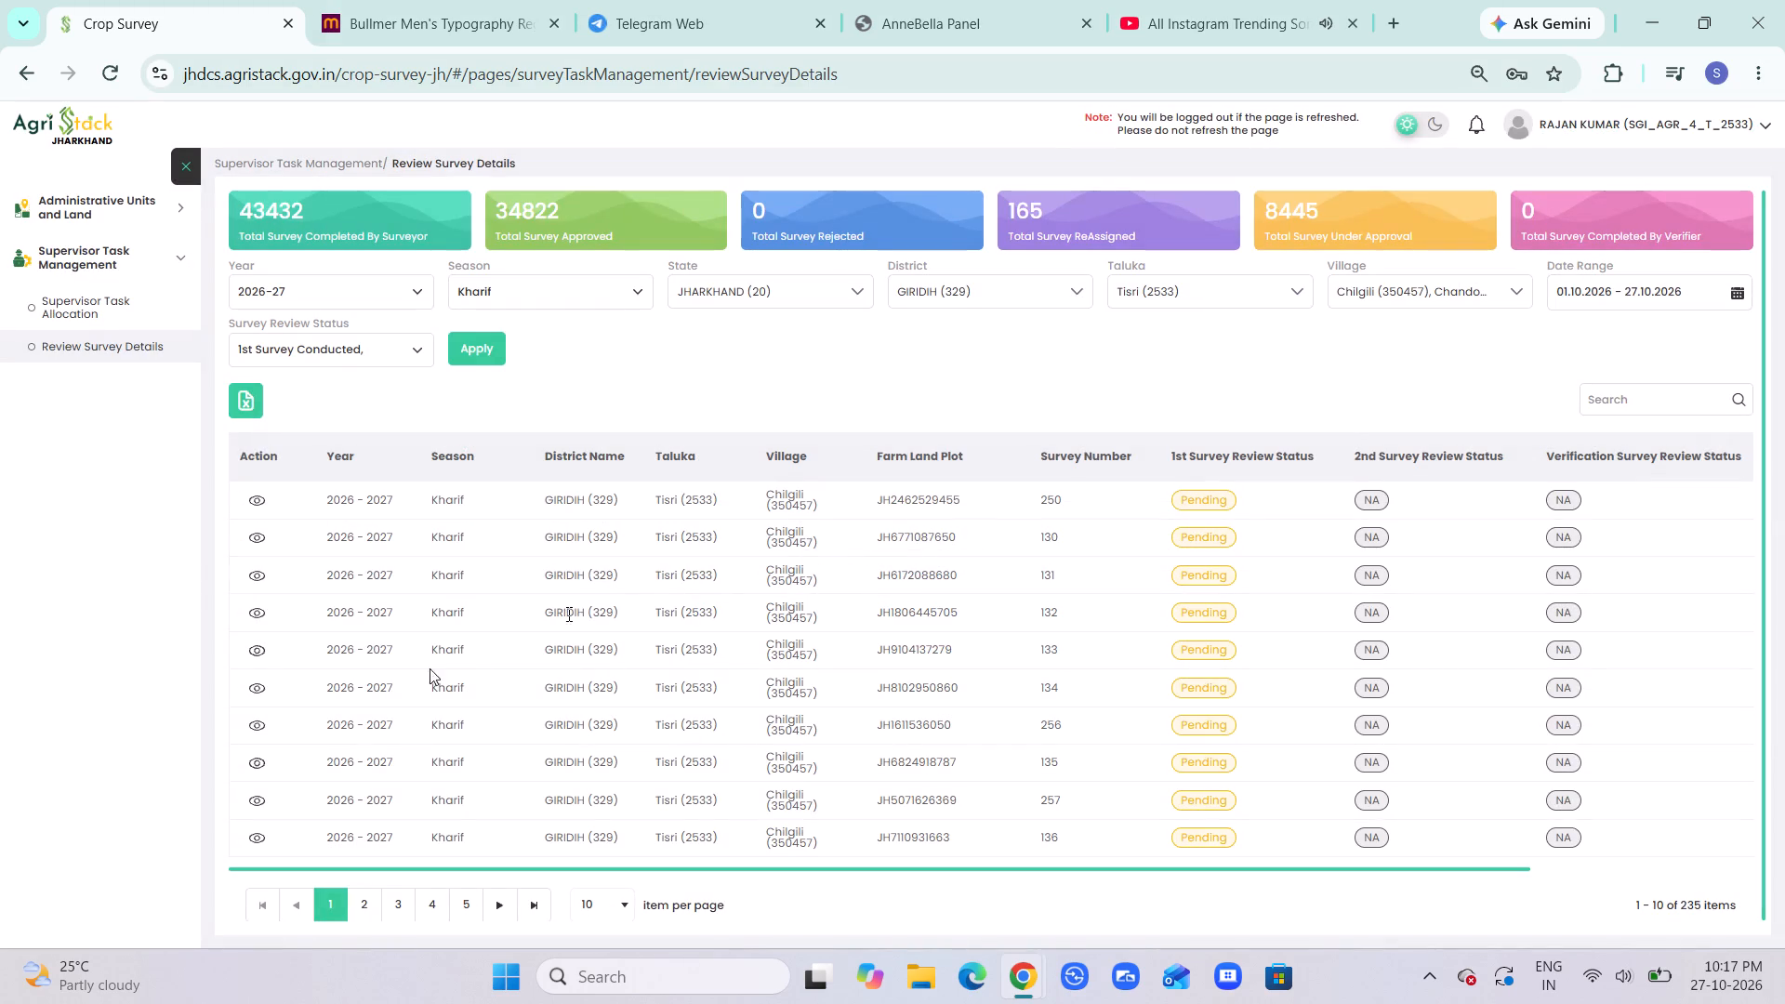
{"action": "left_click", "coordinate": [264, 792]}
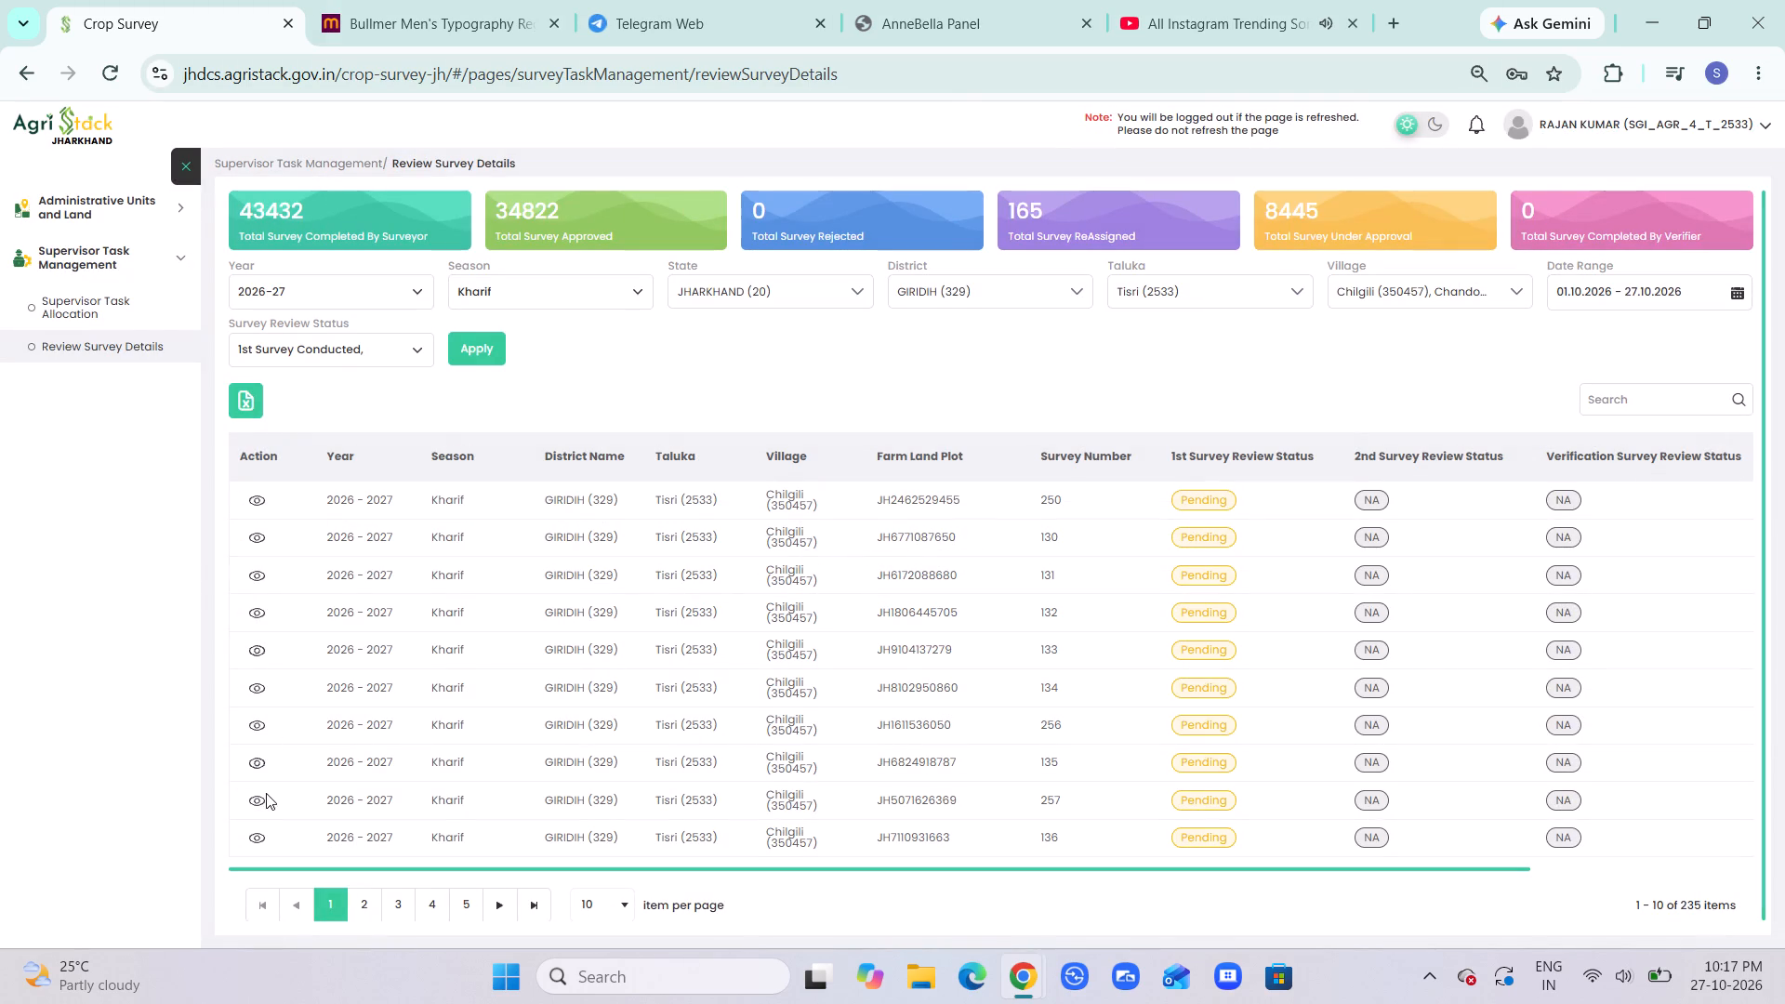
{"action": "left_click", "coordinate": [262, 797]}
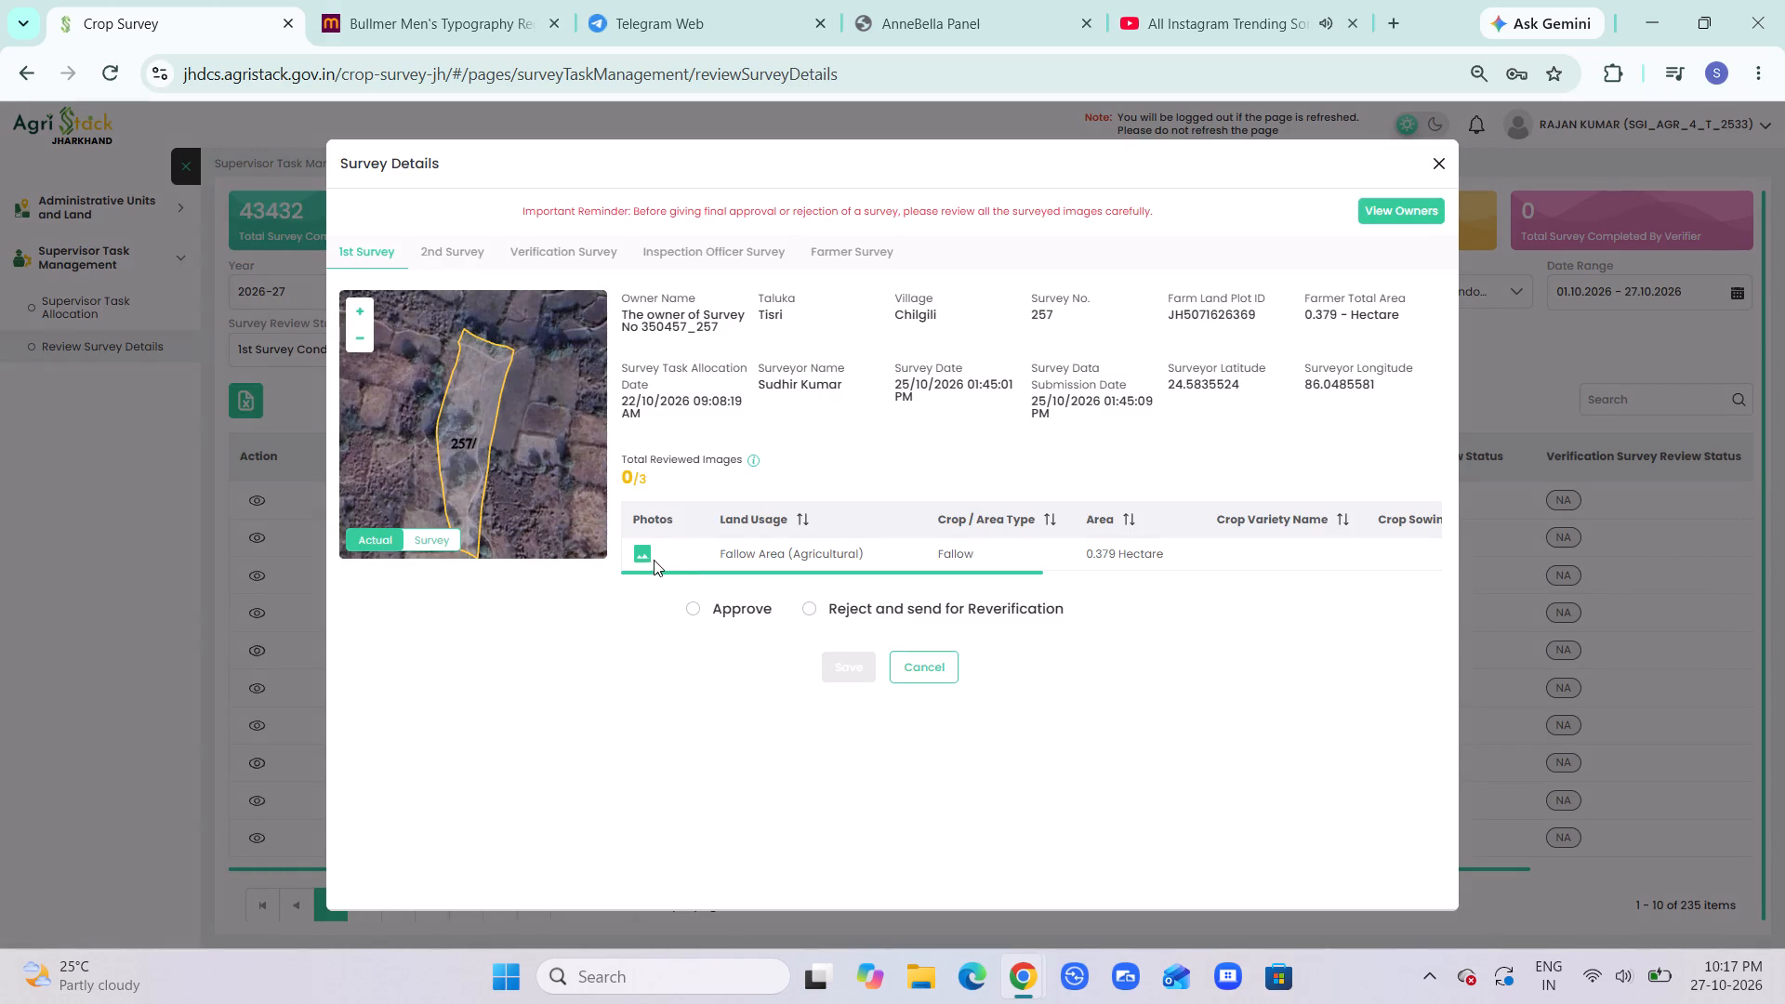
{"action": "left_click", "coordinate": [646, 558]}
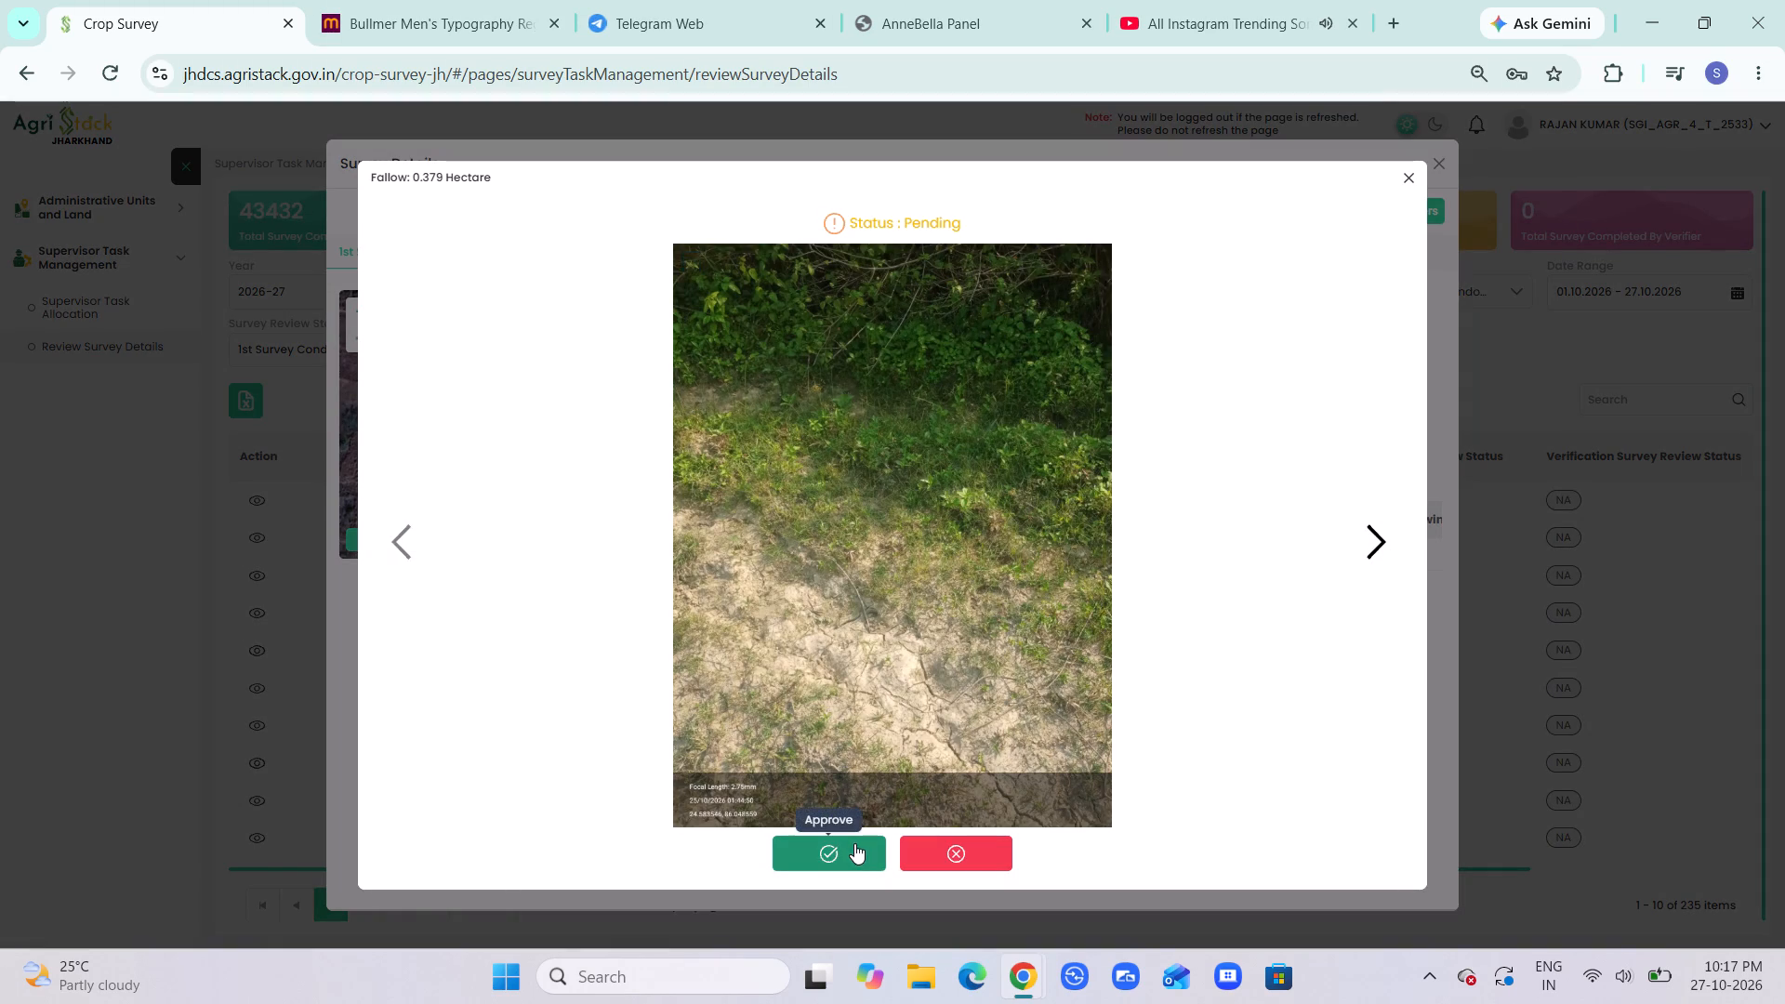
{"action": "left_click", "coordinate": [854, 844]}
{"action": "left_click_drag", "start_coordinate": [949, 727], "coordinate": [708, 717]}
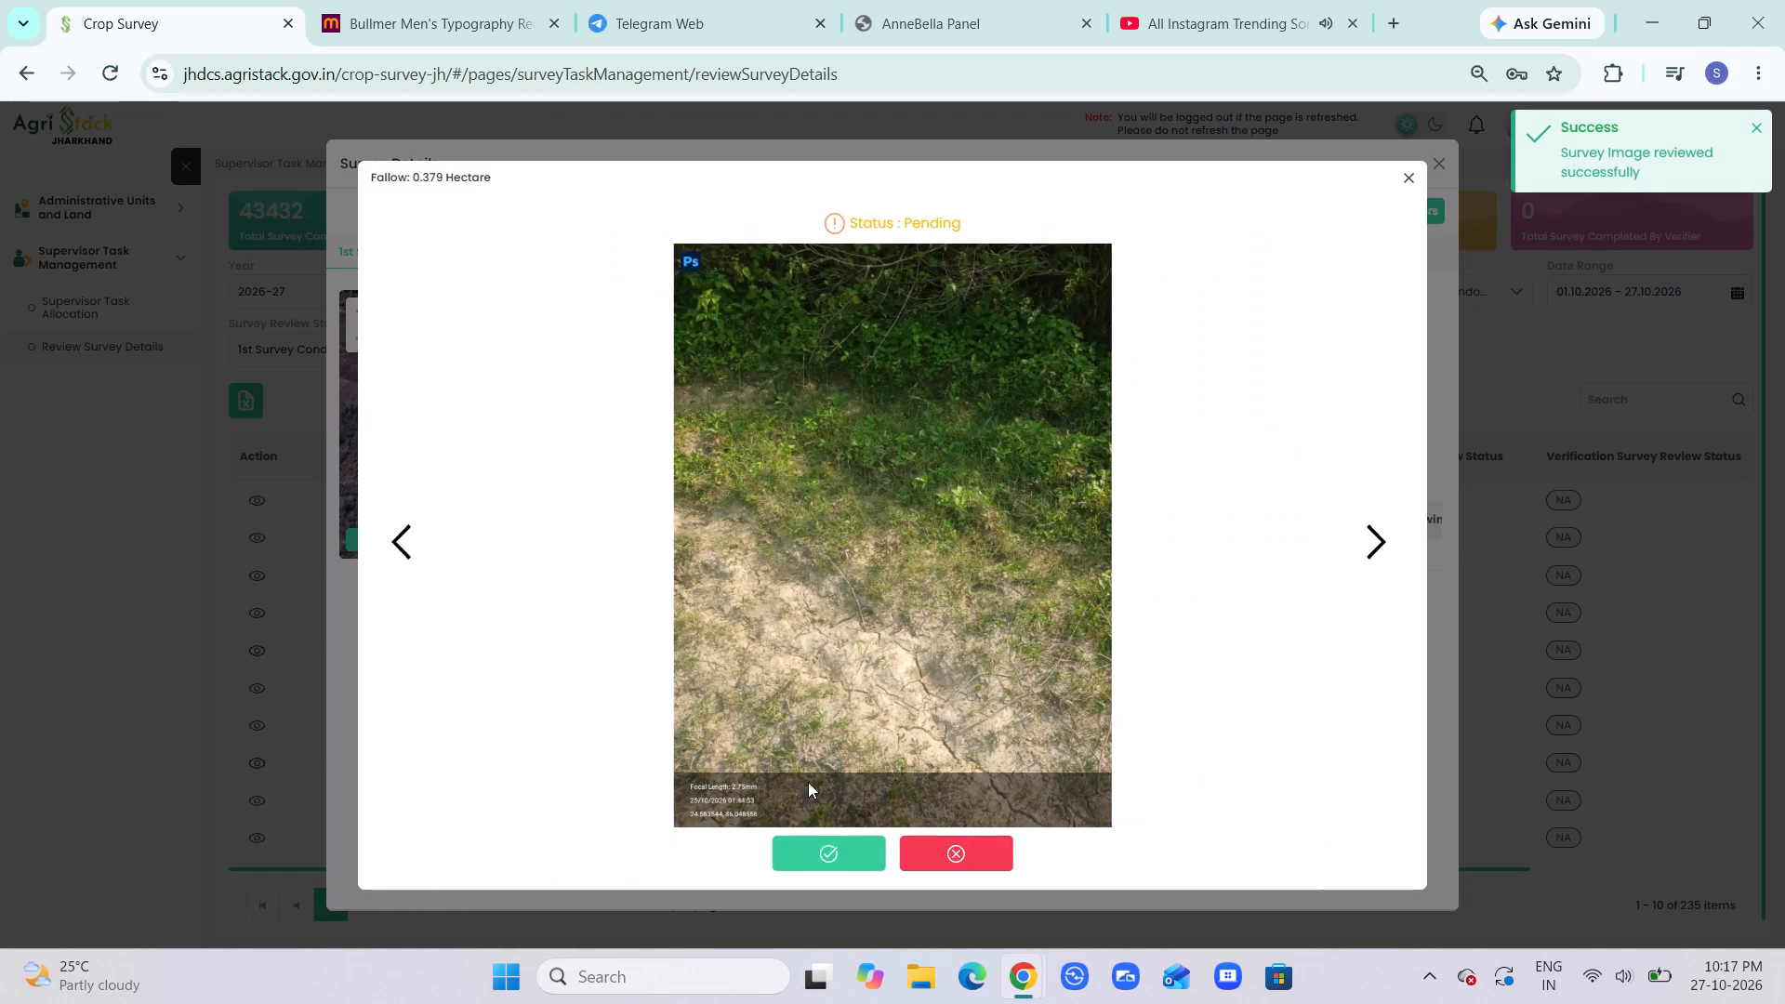
{"action": "left_click", "coordinate": [856, 851]}
{"action": "left_click_drag", "start_coordinate": [1025, 685], "coordinate": [998, 685]}
{"action": "left_click", "coordinate": [834, 845]}
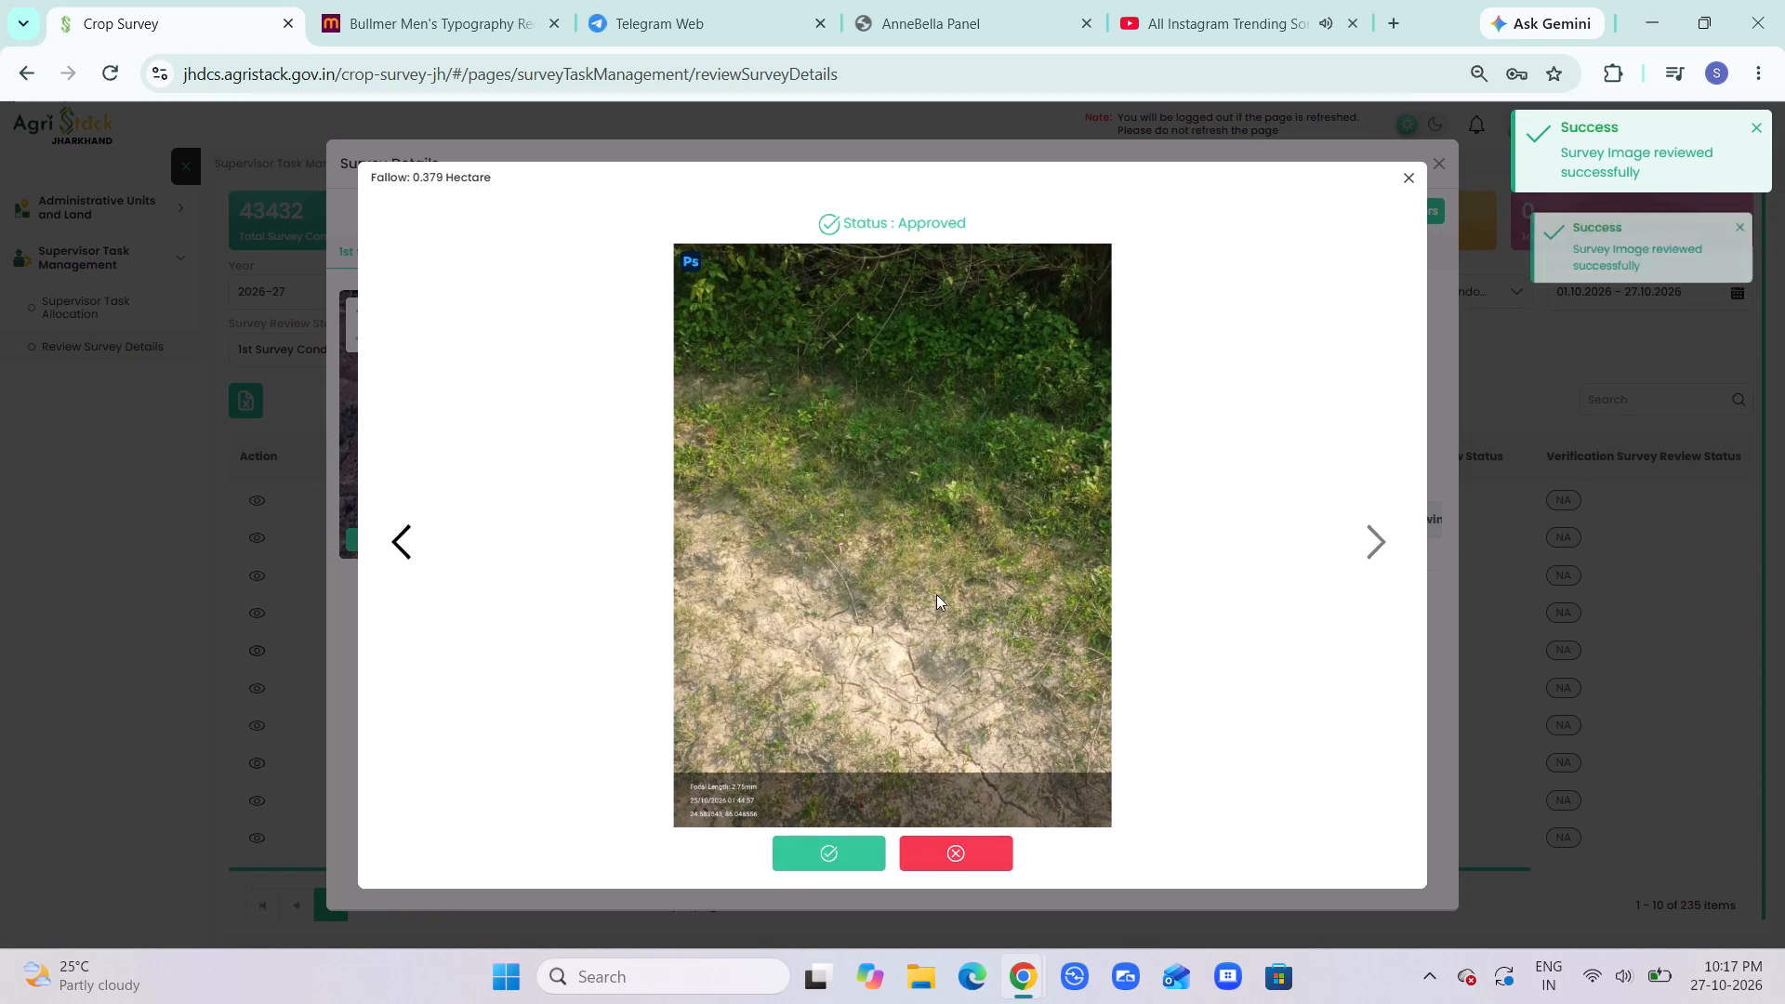
{"action": "left_click", "coordinate": [1408, 176]}
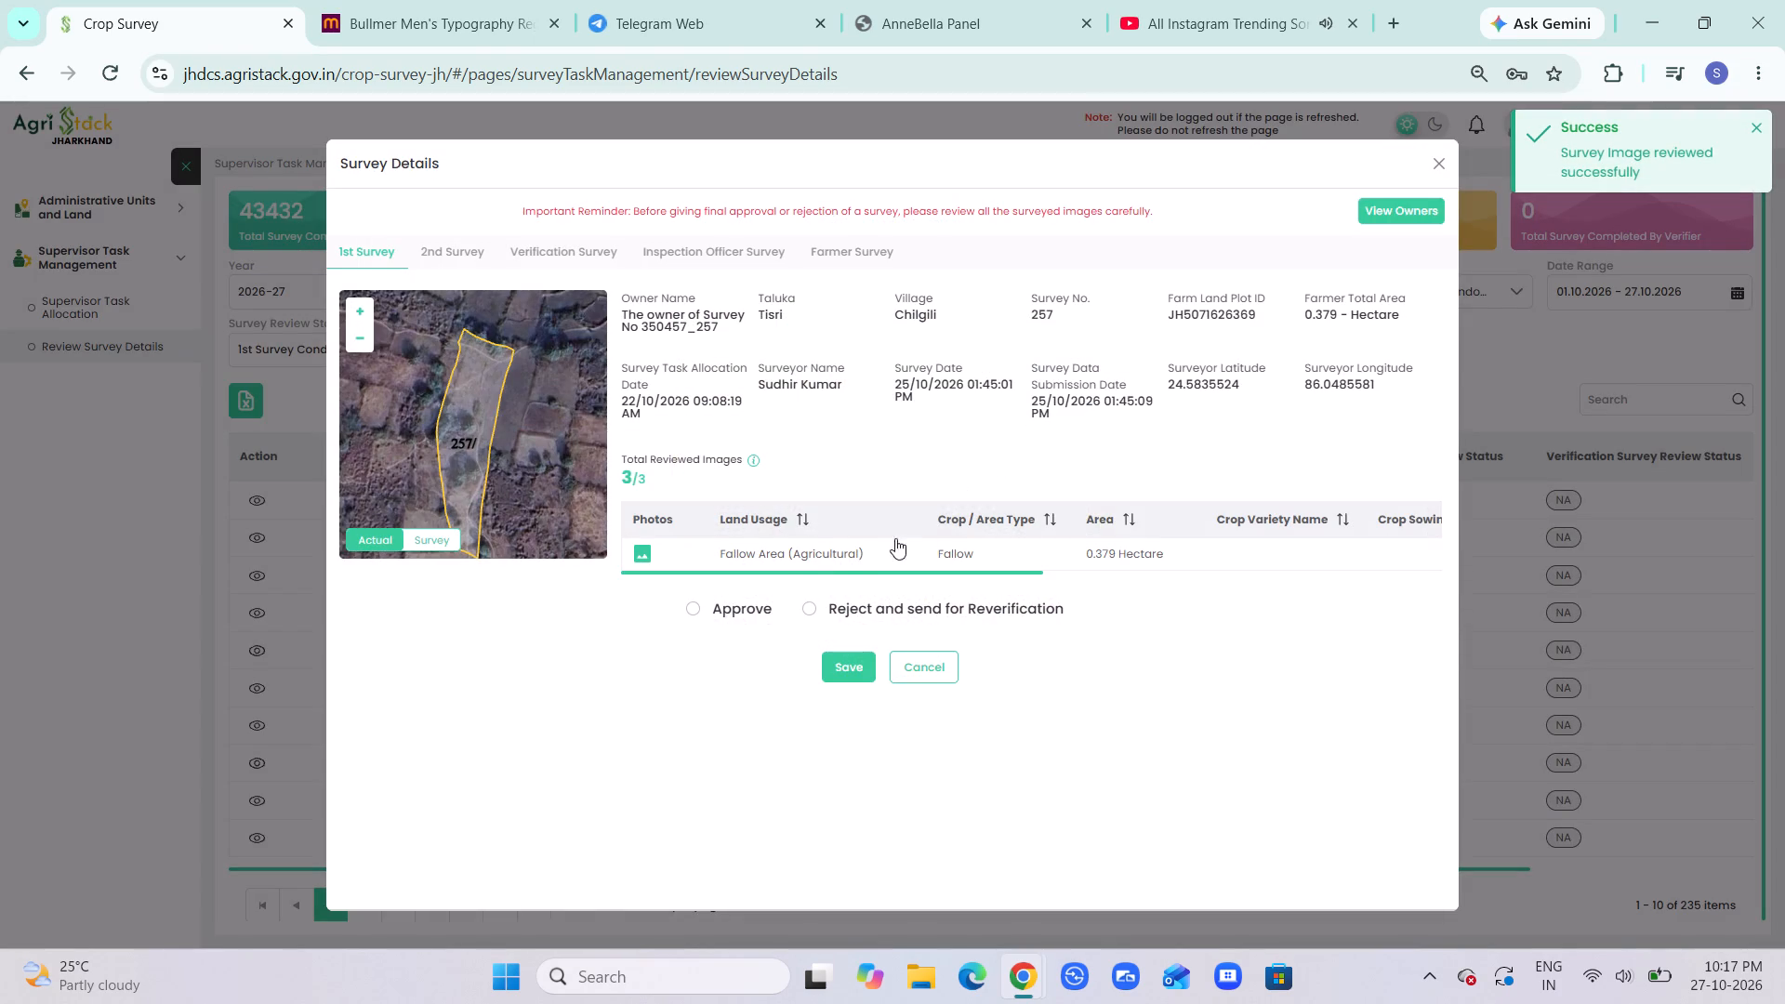
{"action": "left_click", "coordinate": [762, 608]}
{"action": "left_click", "coordinate": [844, 669]}
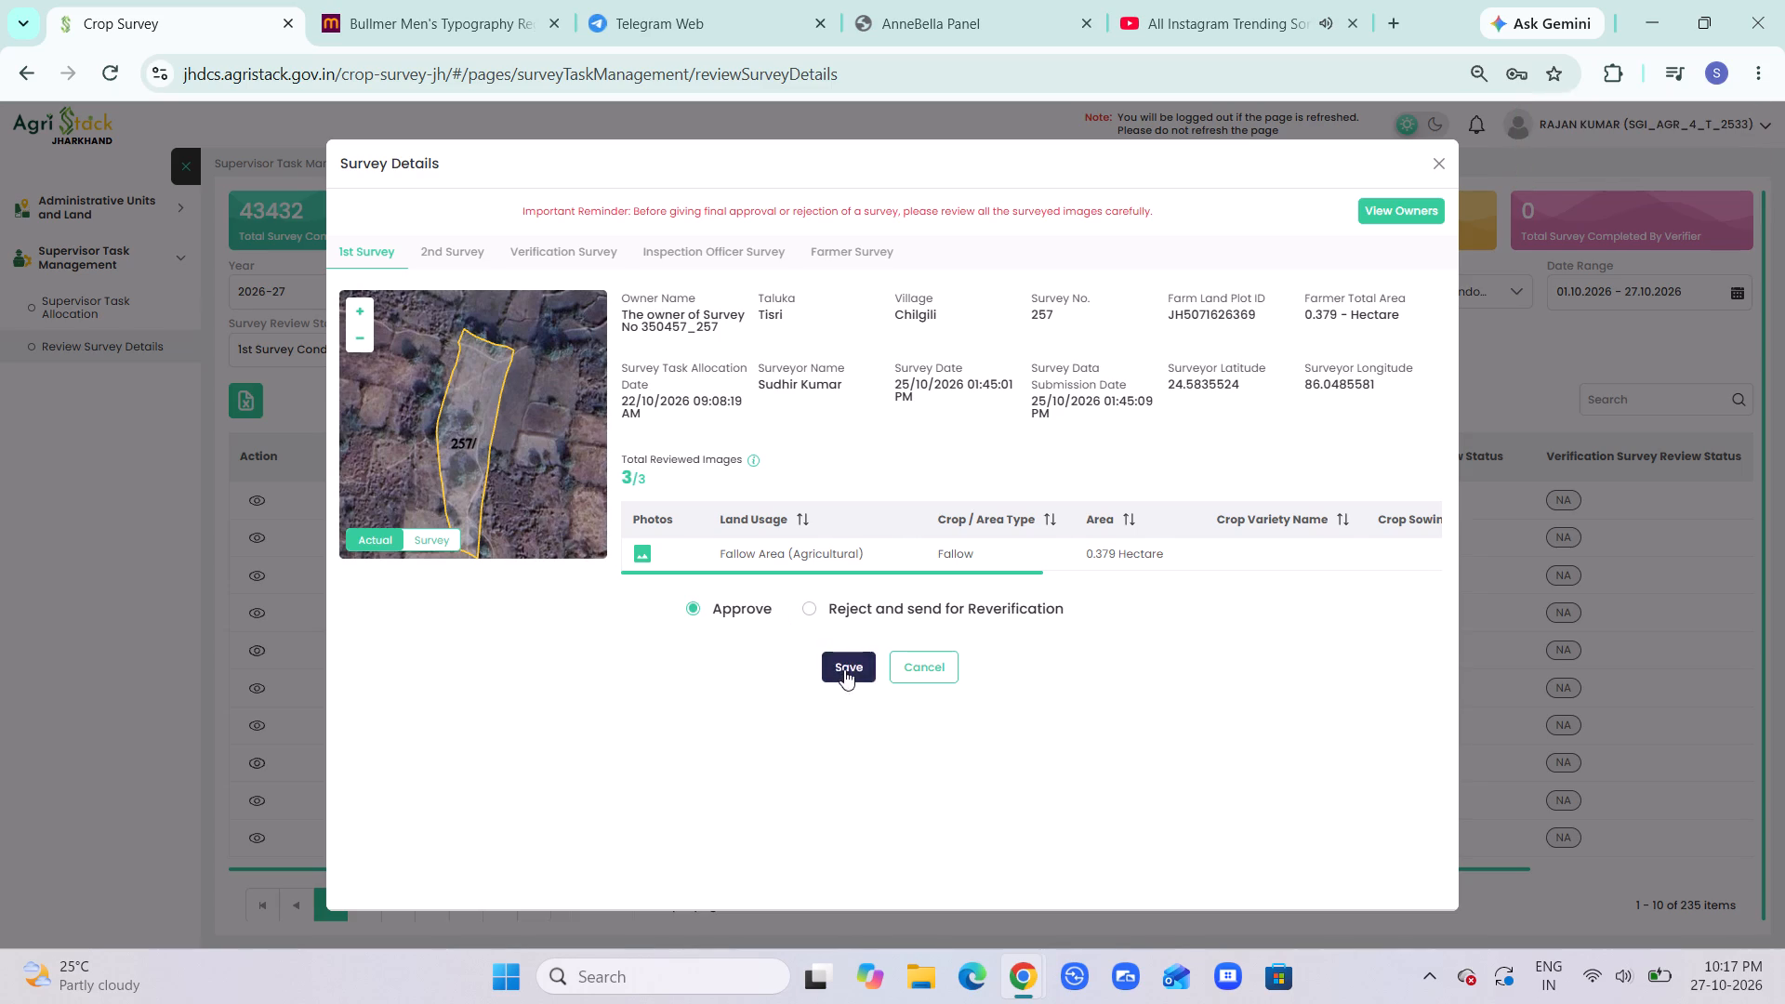
{"action": "left_click", "coordinate": [883, 567]}
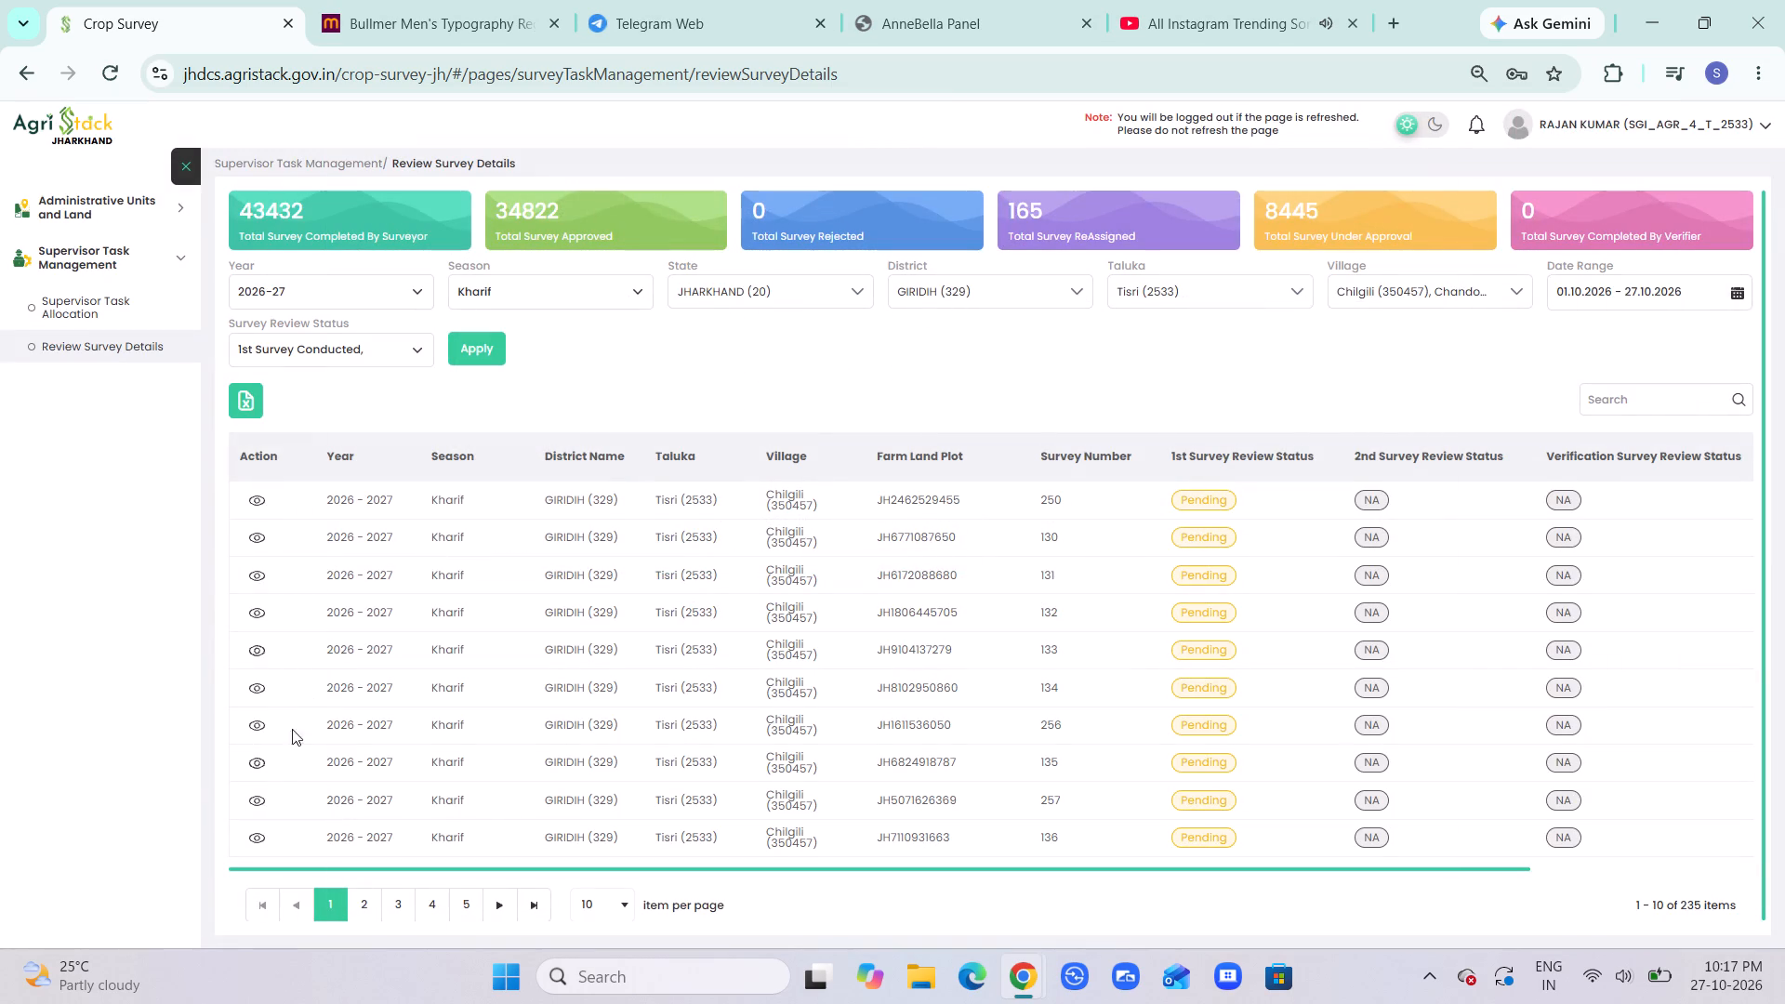
{"action": "left_click", "coordinate": [268, 762]}
{"action": "left_click", "coordinate": [259, 762]}
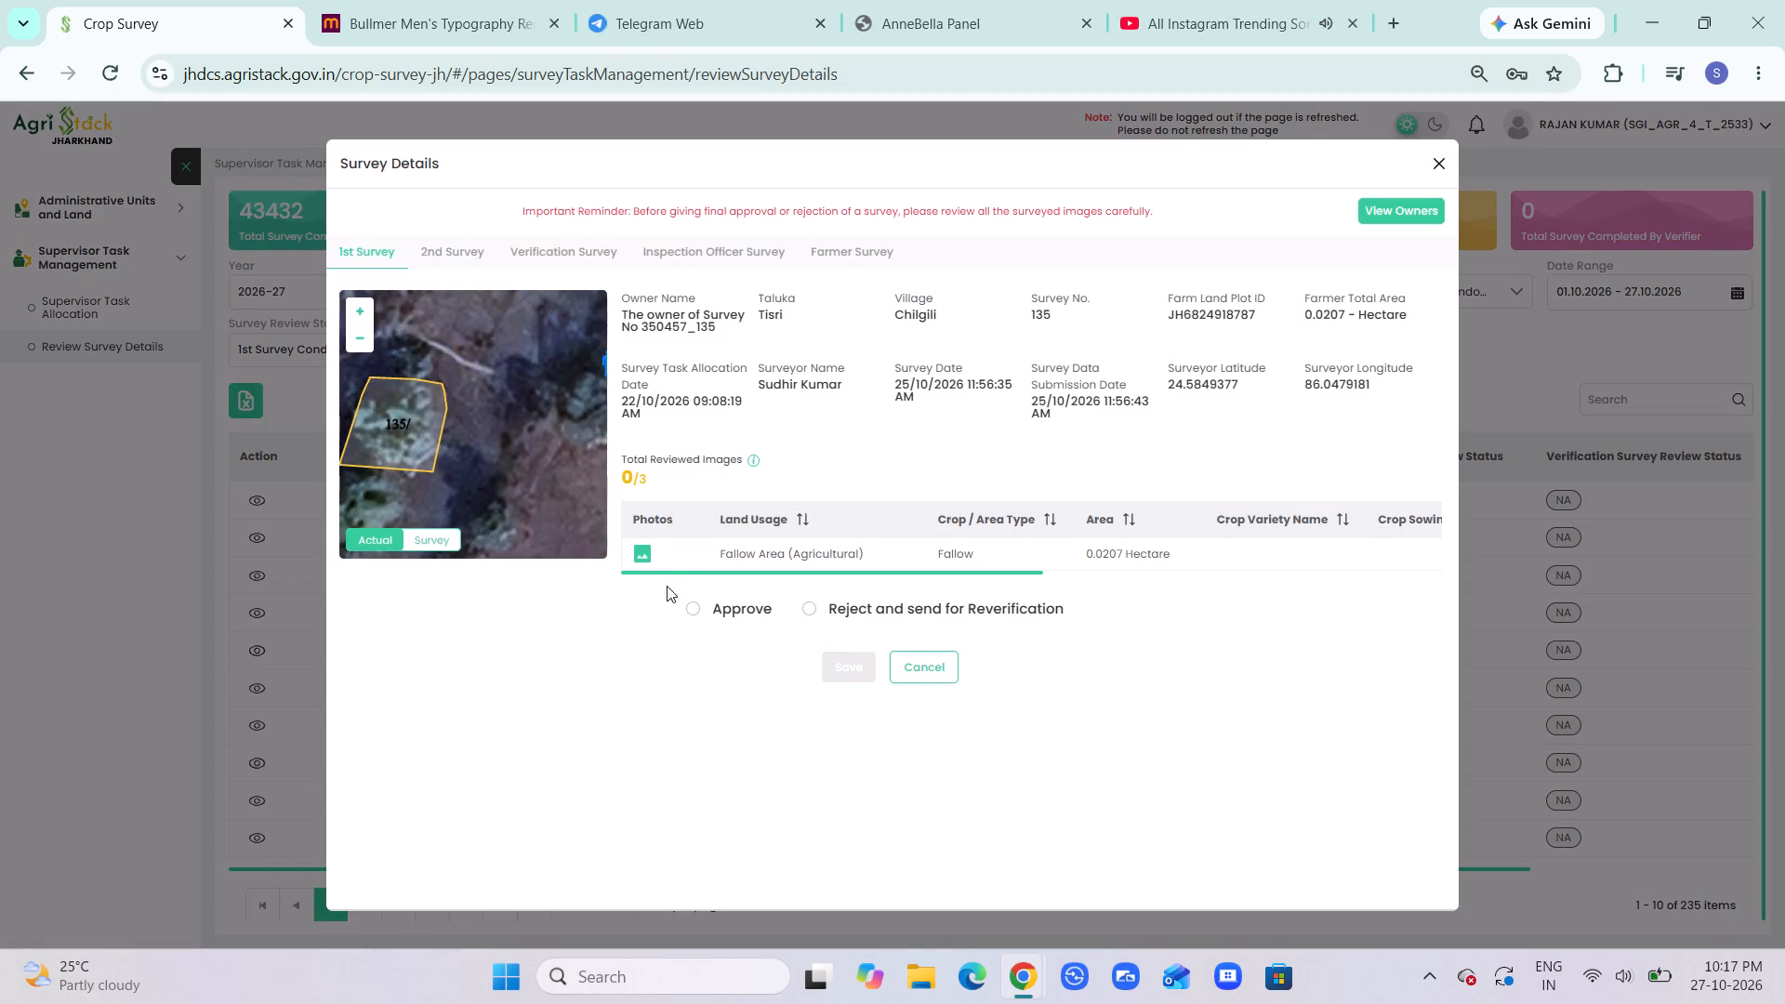
{"action": "left_click", "coordinate": [632, 548]}
{"action": "left_click", "coordinate": [640, 552]}
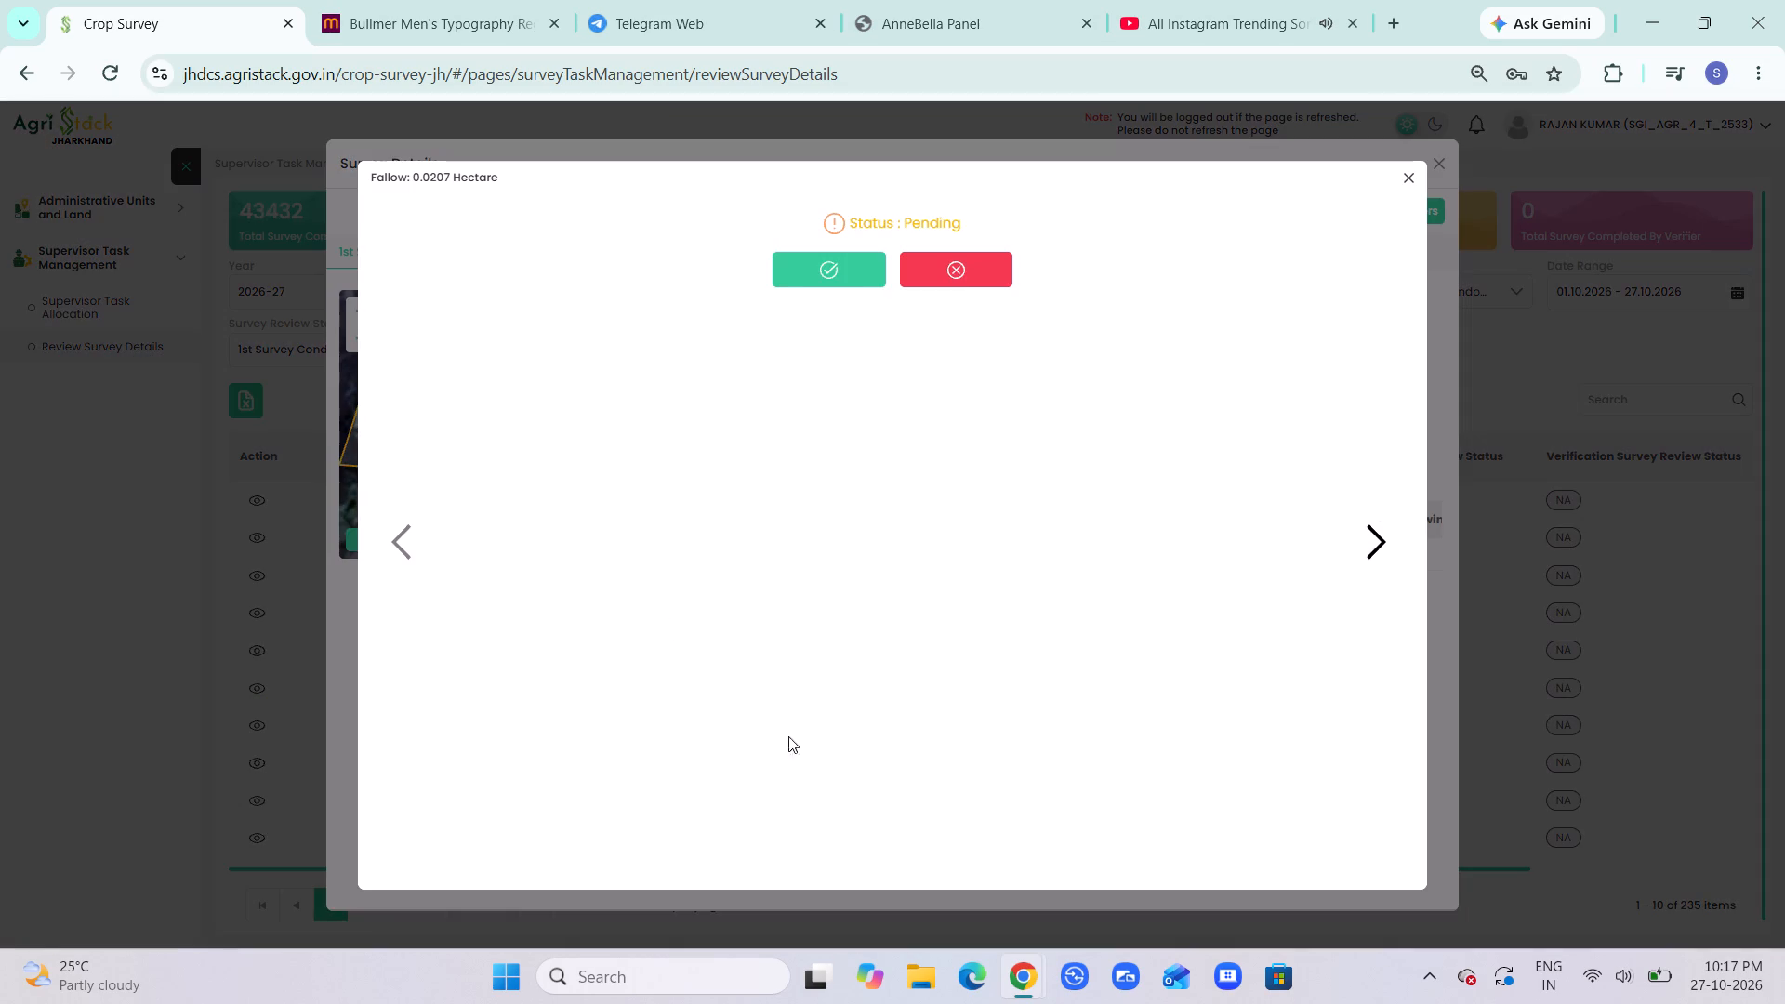
{"action": "left_click", "coordinate": [843, 853]}
{"action": "left_click_drag", "start_coordinate": [1044, 714], "coordinate": [950, 716]}
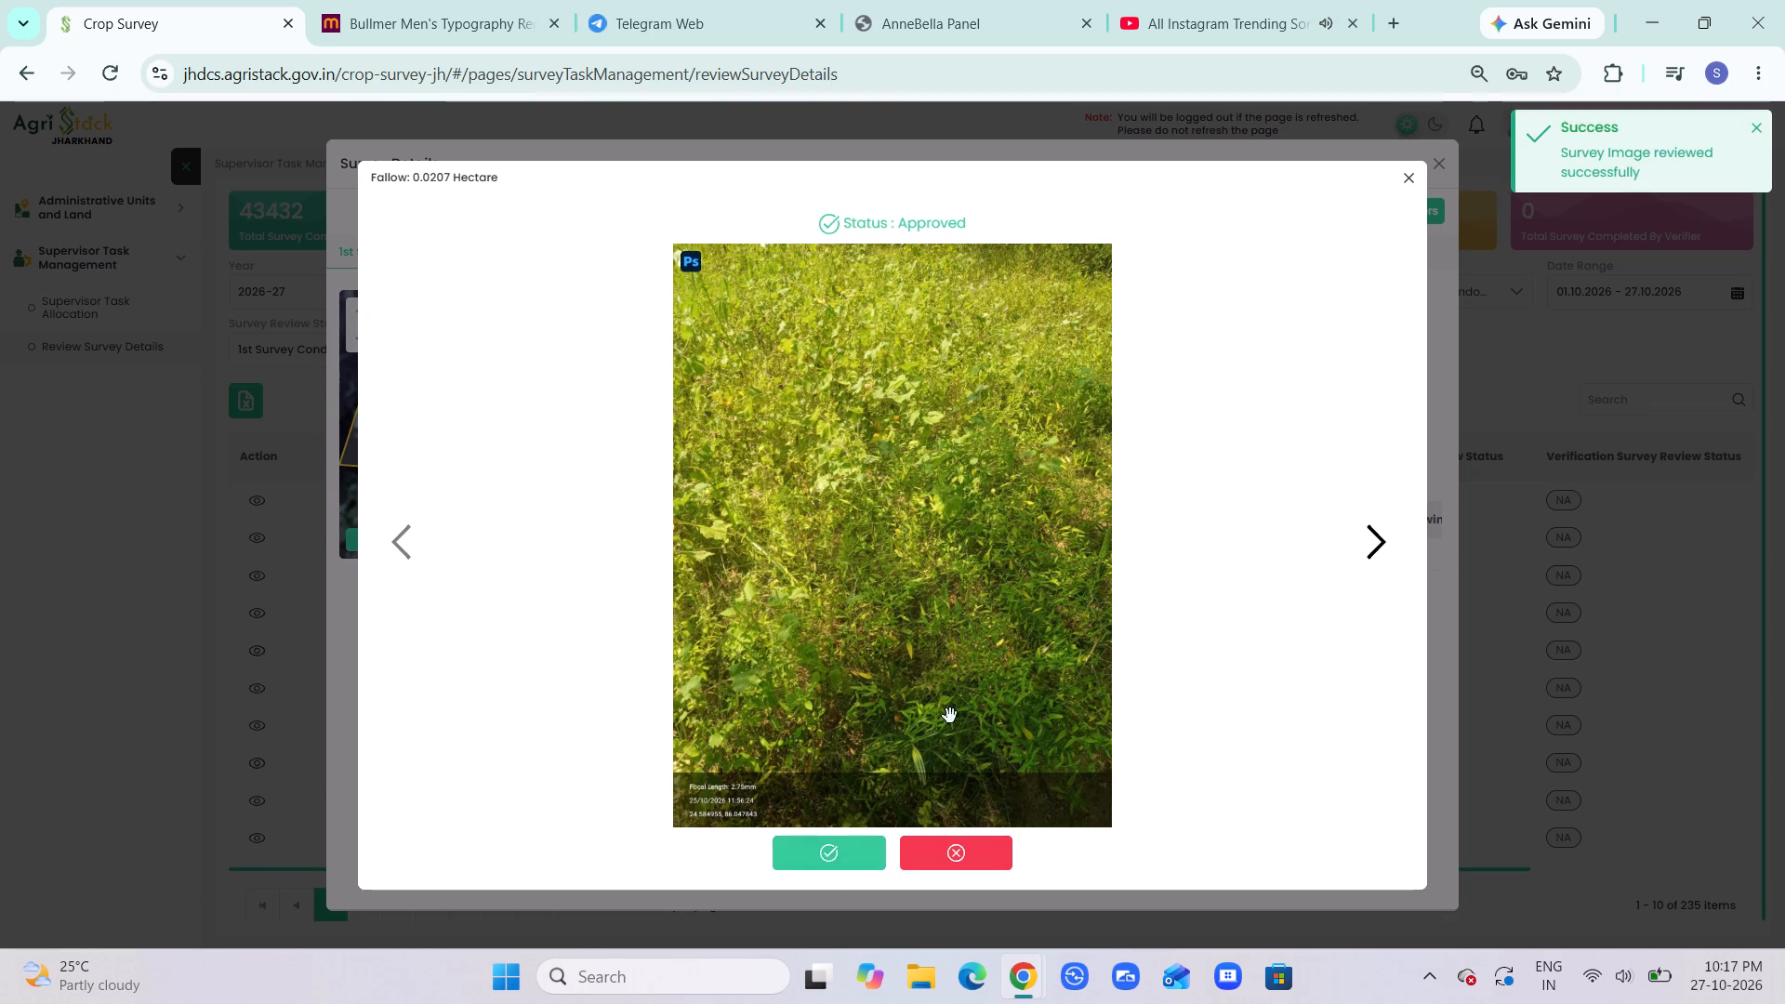
{"action": "left_click_drag", "start_coordinate": [950, 716], "coordinate": [722, 736]}
{"action": "left_click", "coordinate": [826, 854]}
{"action": "left_click_drag", "start_coordinate": [1006, 627], "coordinate": [893, 618]}
{"action": "left_click", "coordinate": [847, 851]}
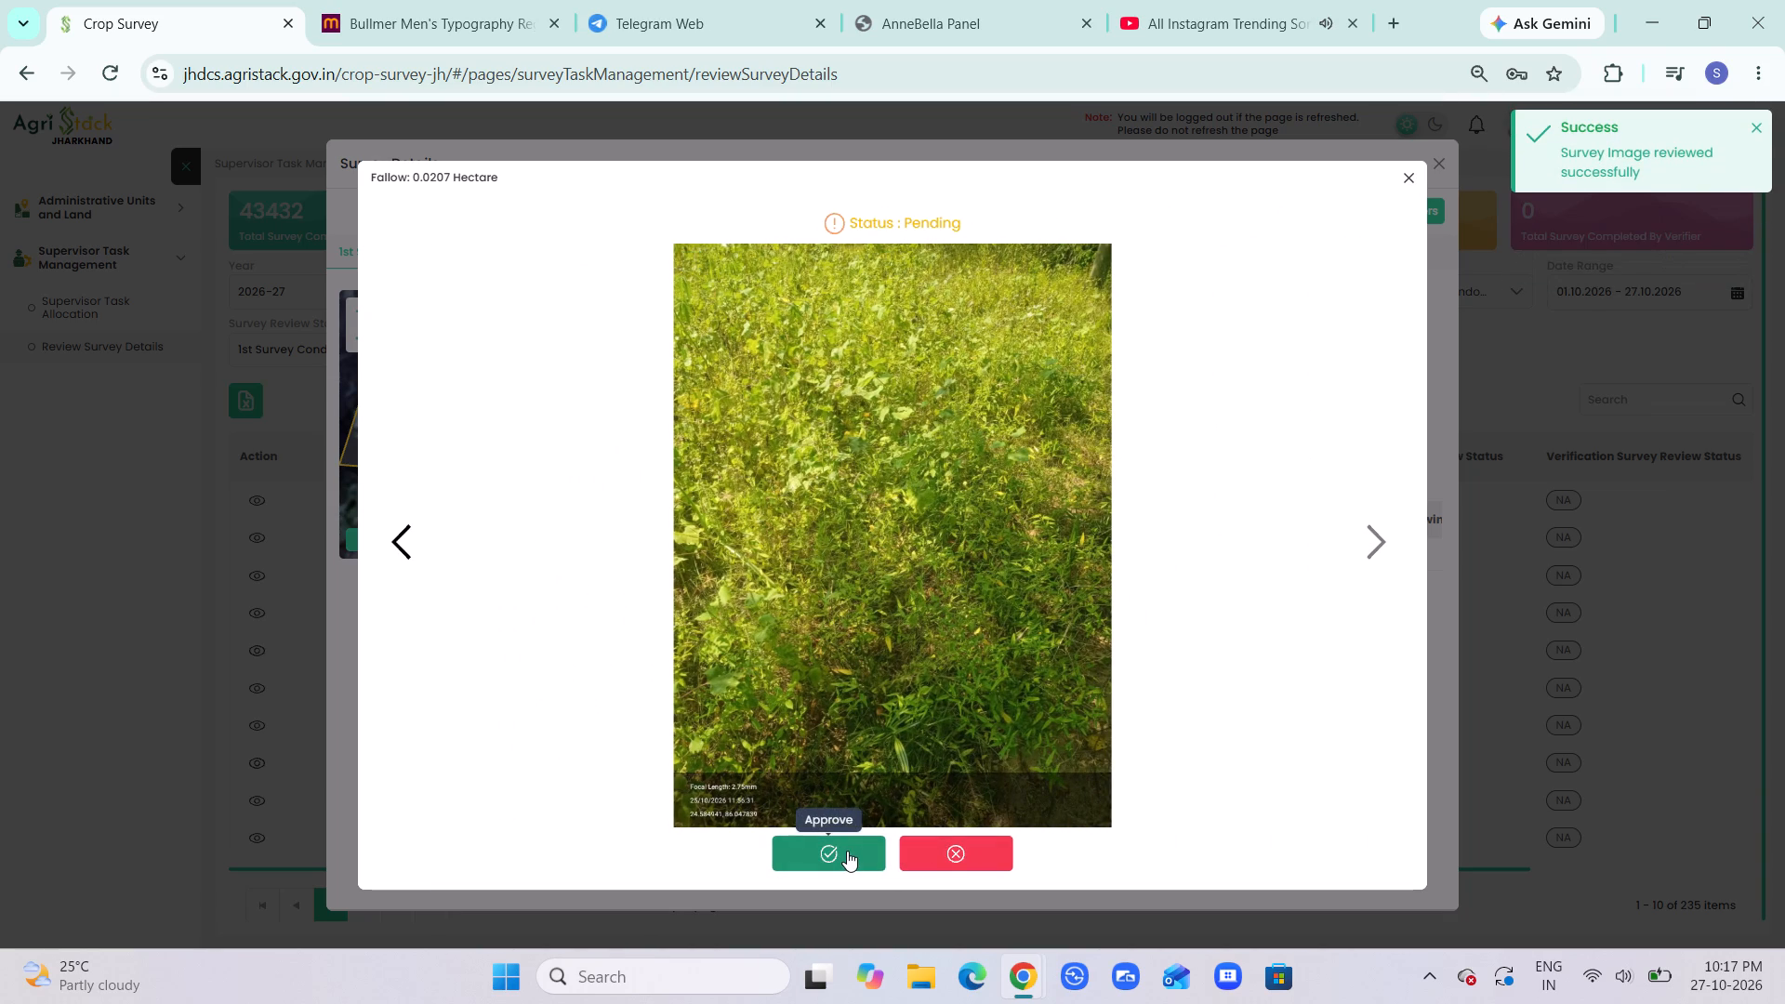
{"action": "left_click", "coordinate": [1405, 173]}
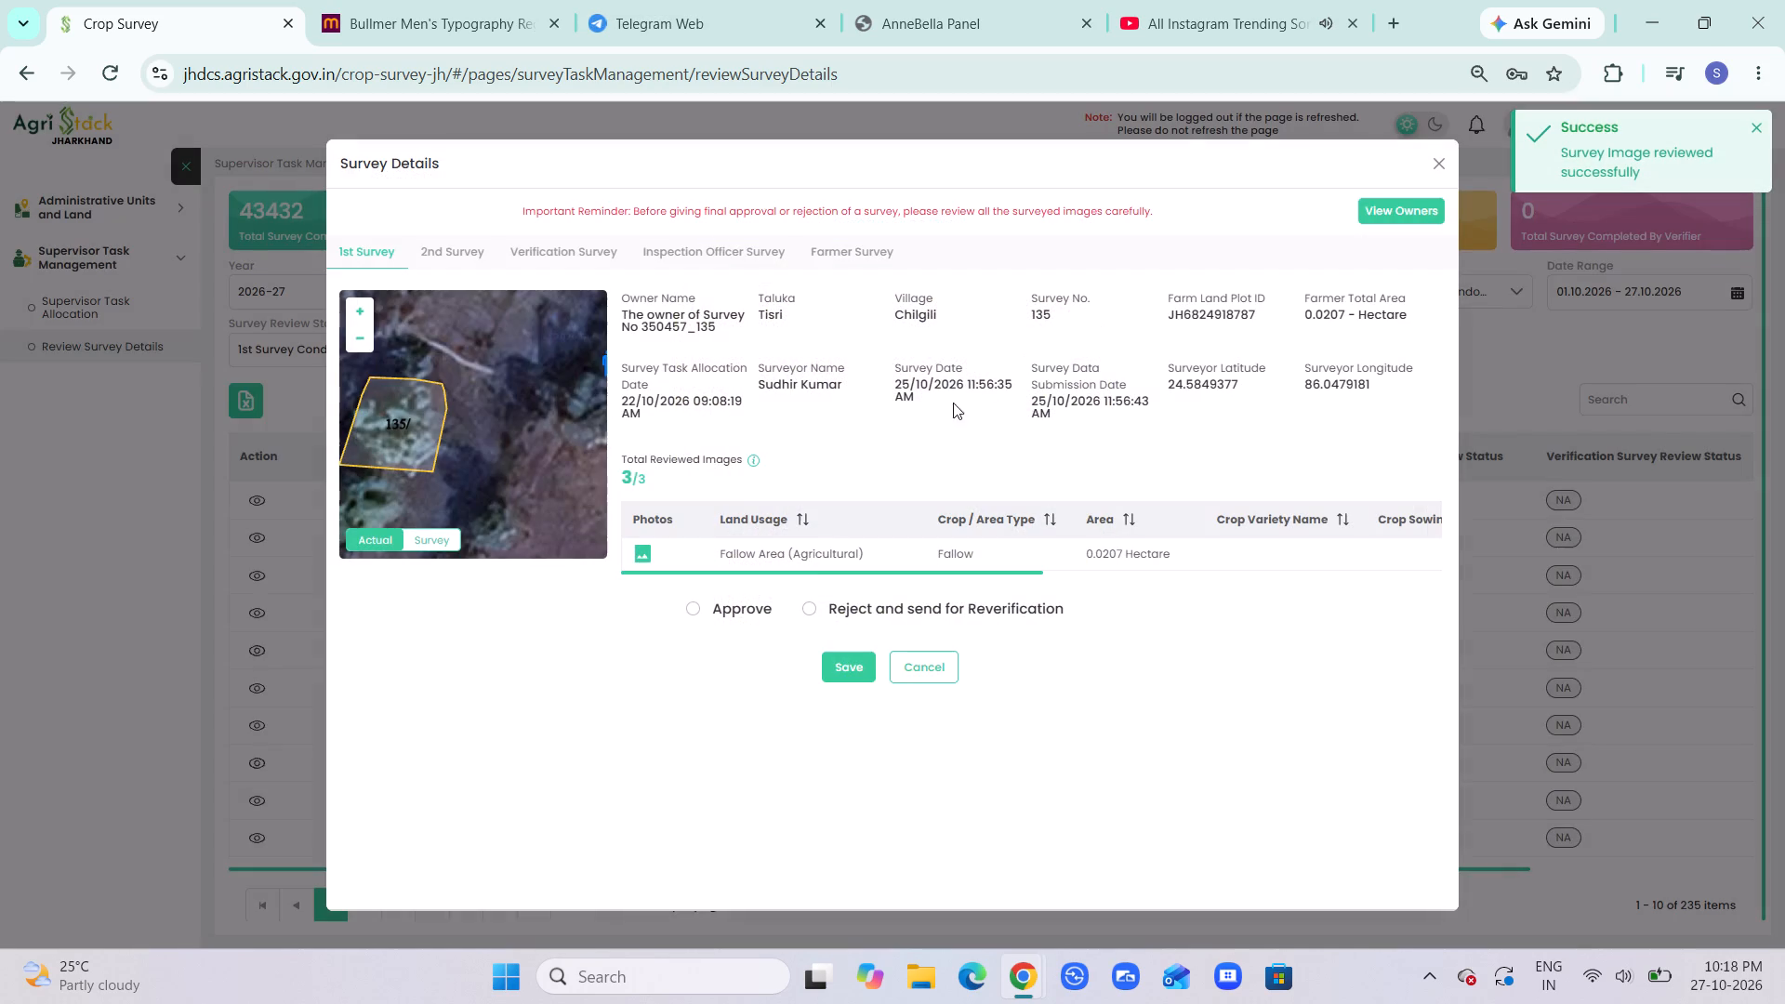
{"action": "left_click", "coordinate": [734, 613]}
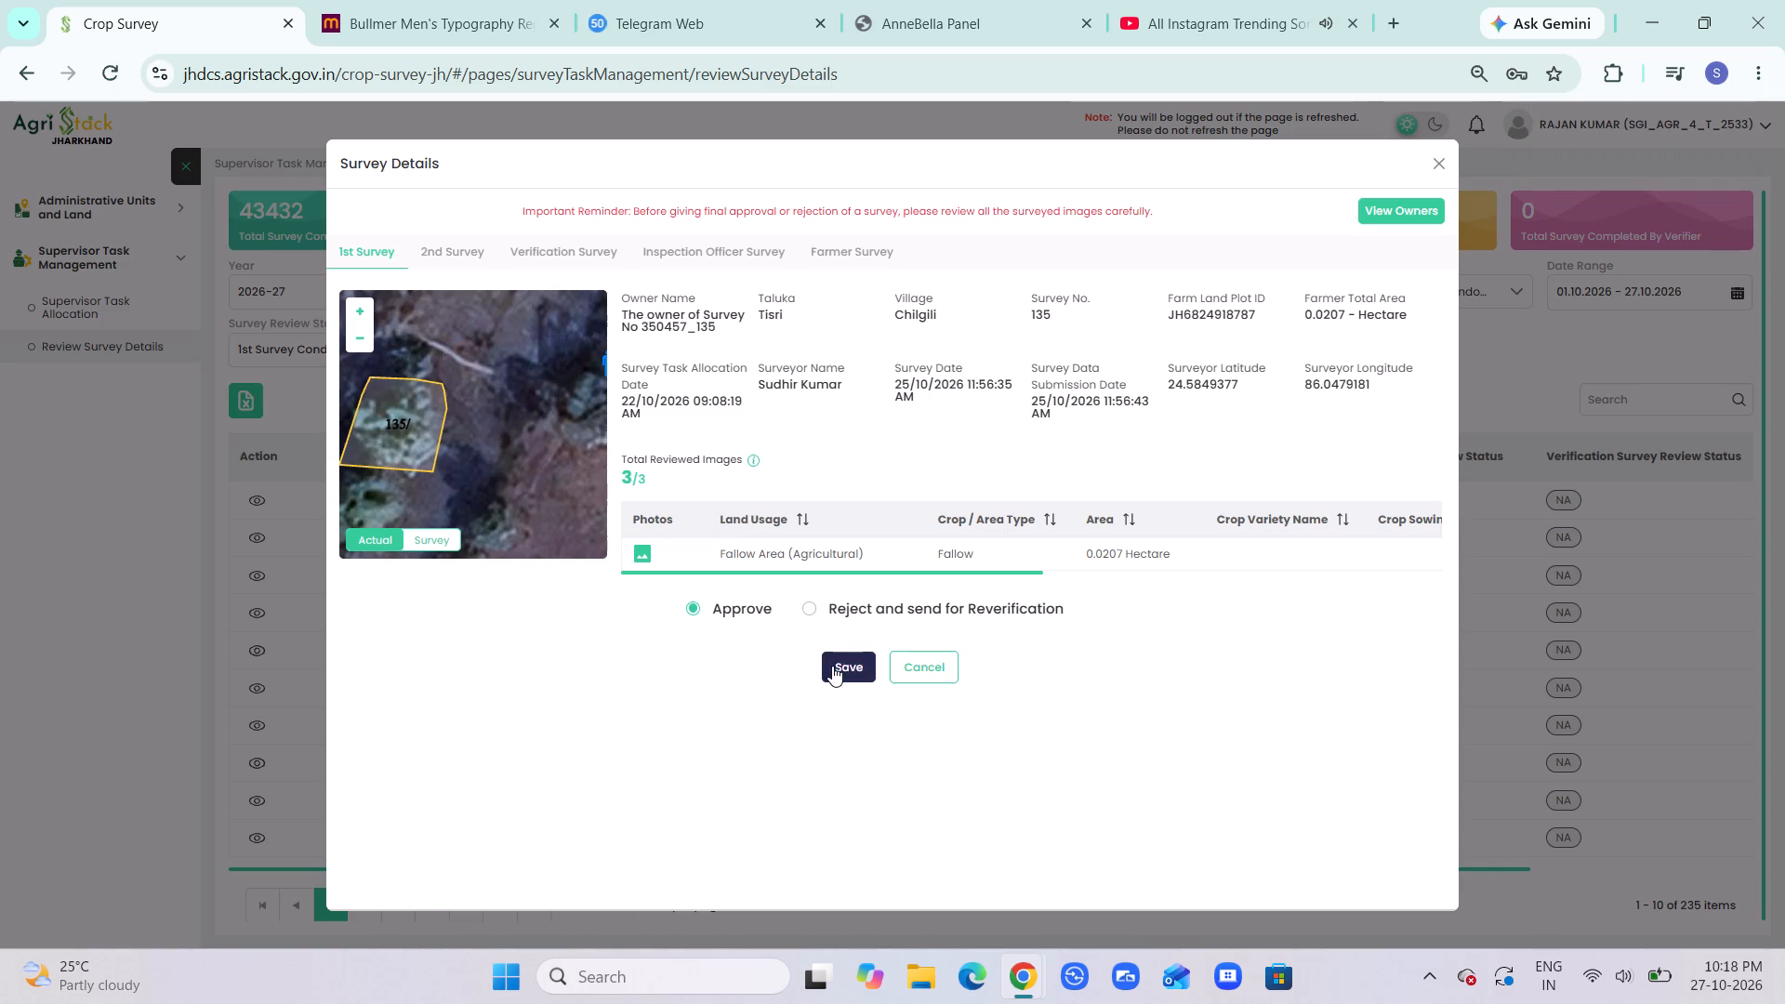
{"action": "left_click", "coordinate": [832, 666]}
{"action": "left_click", "coordinate": [864, 571]}
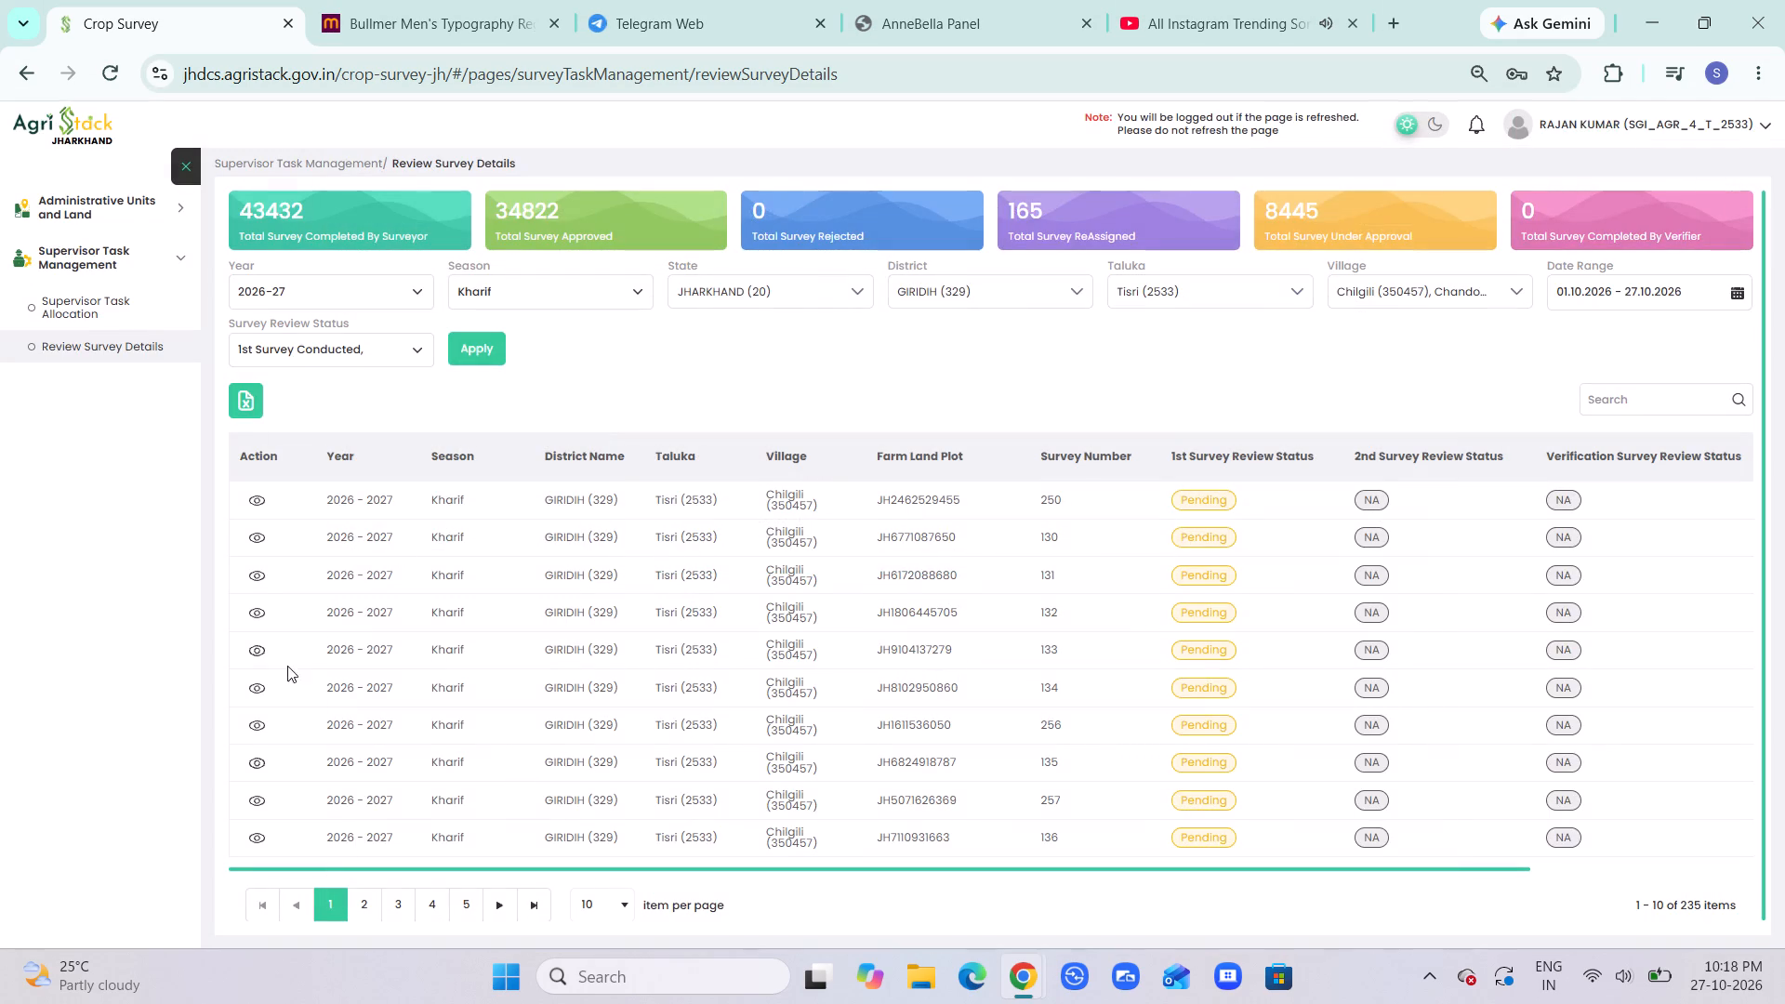
Approve all three farm photos of survey number 134 in Chilgili, and save its 1st survey as approved.
{"action": "left_click", "coordinate": [258, 689]}
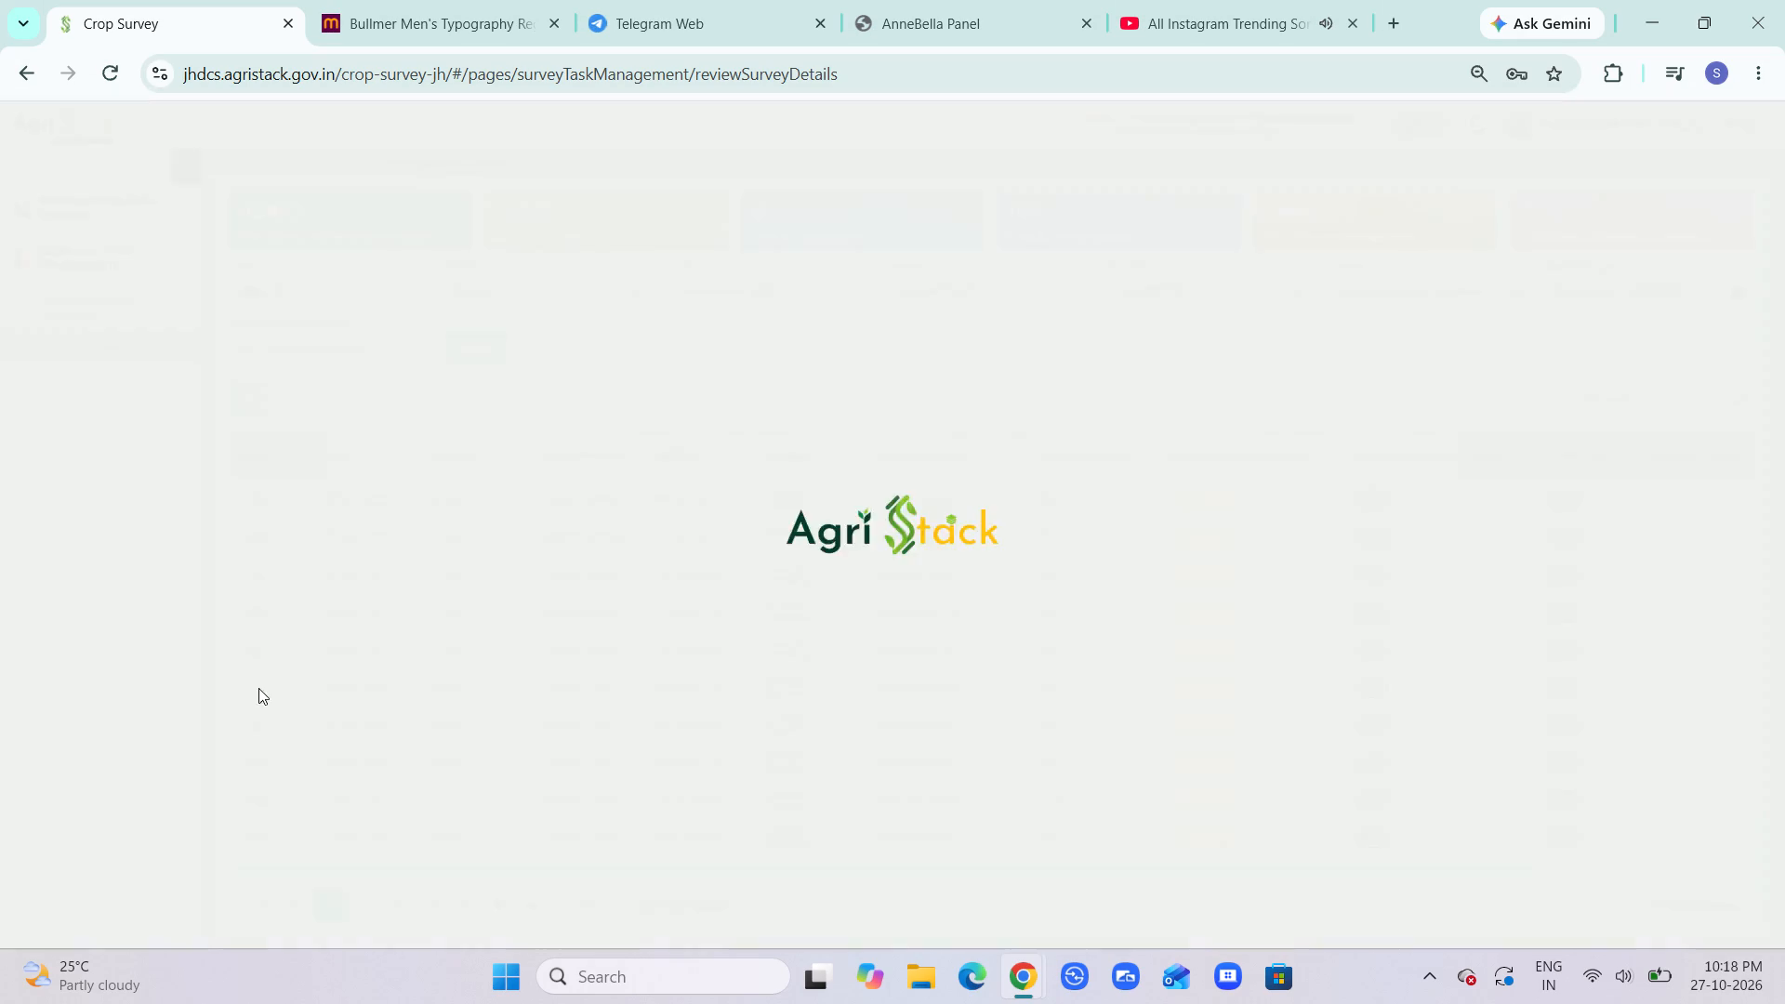
{"action": "left_click", "coordinate": [625, 554]}
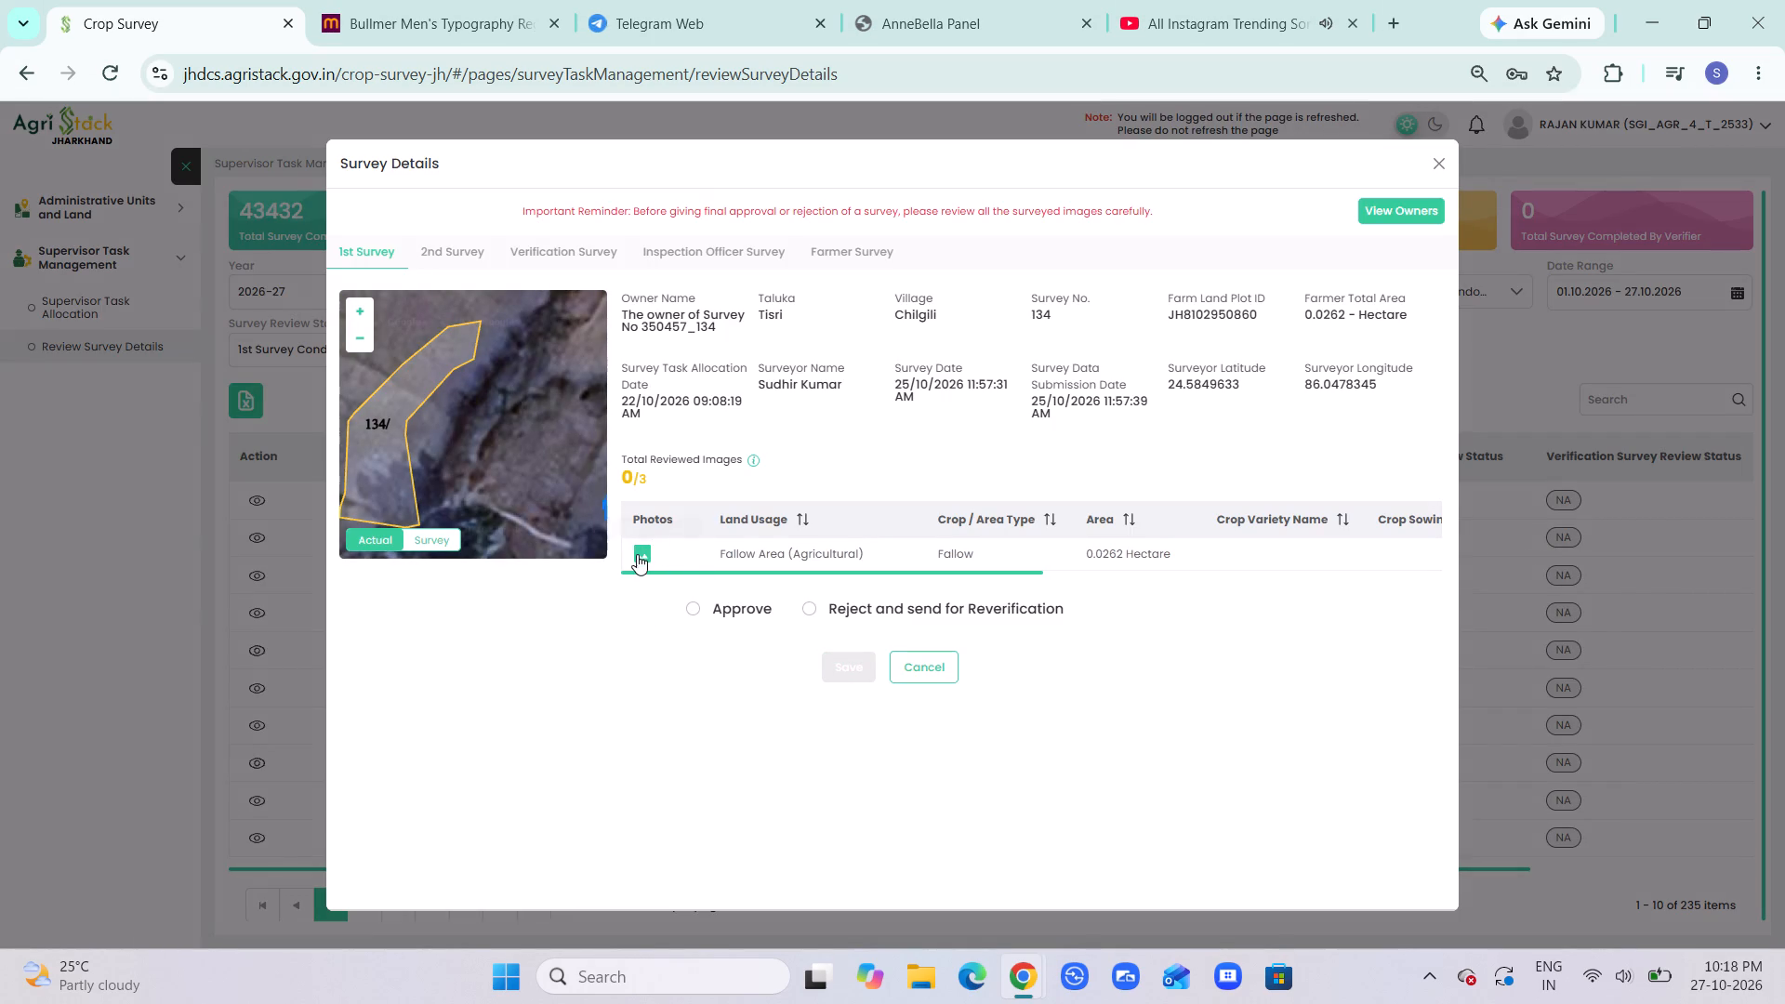
{"action": "left_click", "coordinate": [636, 554]}
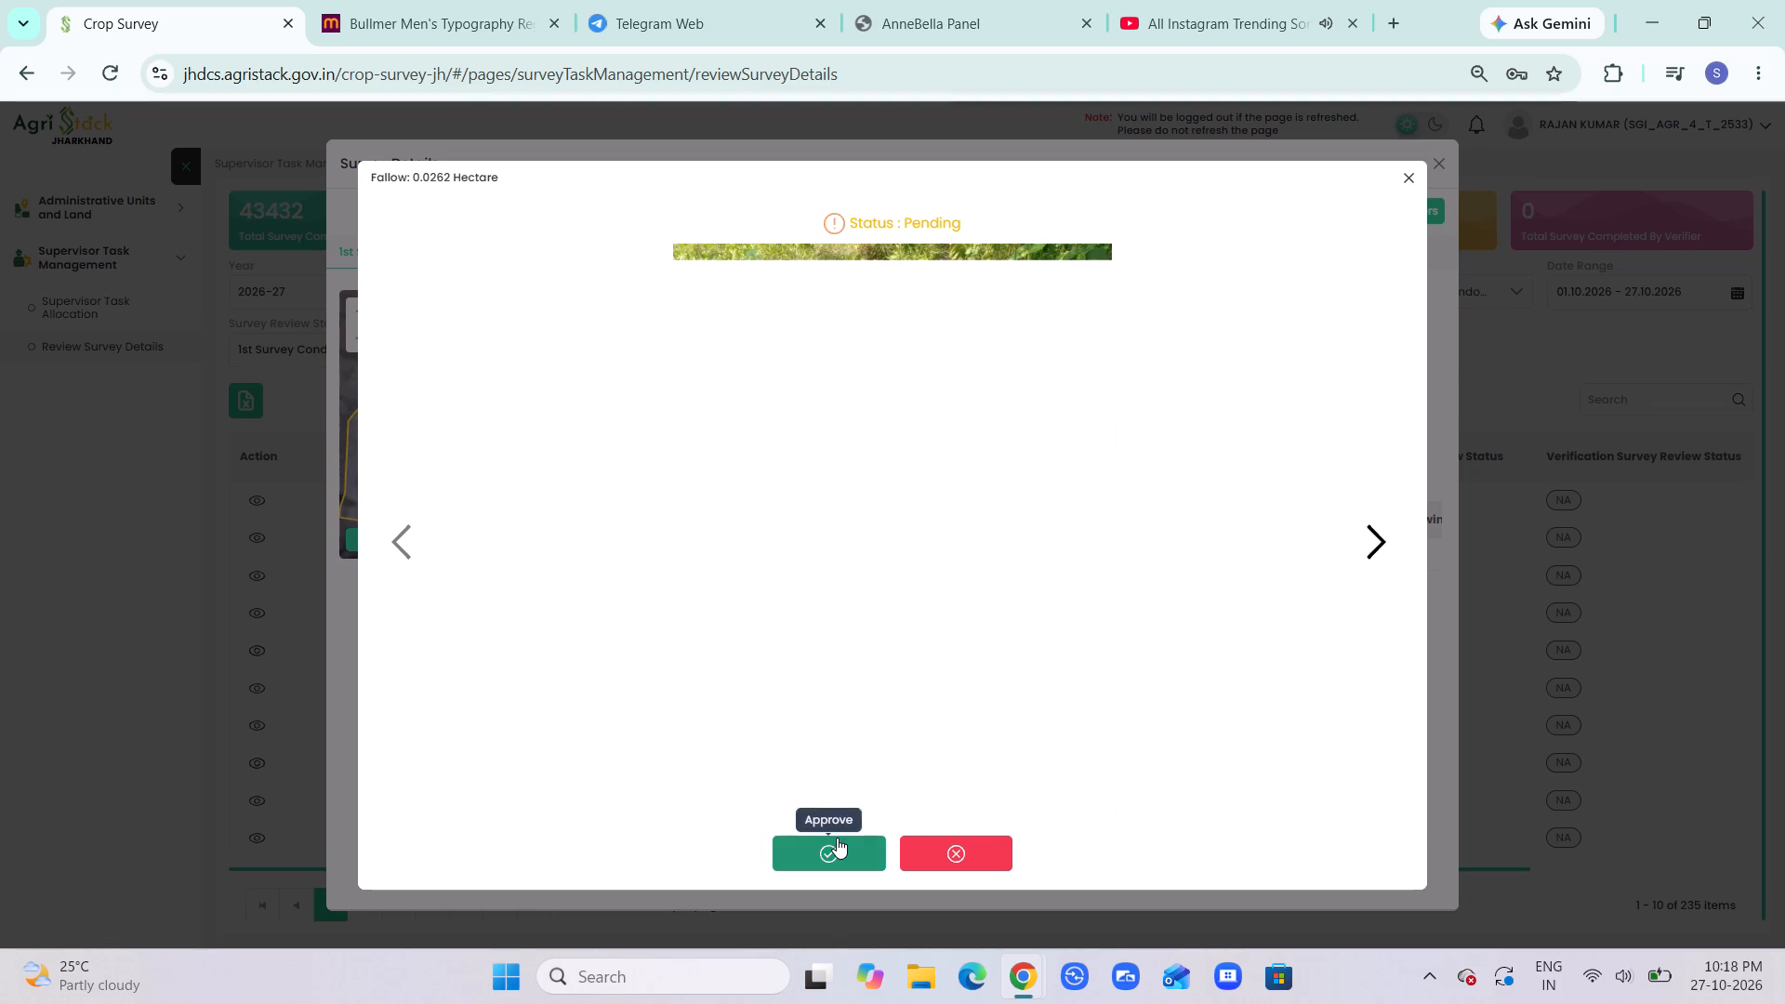
{"action": "left_click", "coordinate": [837, 839]}
{"action": "left_click_drag", "start_coordinate": [1097, 690], "coordinate": [688, 670]}
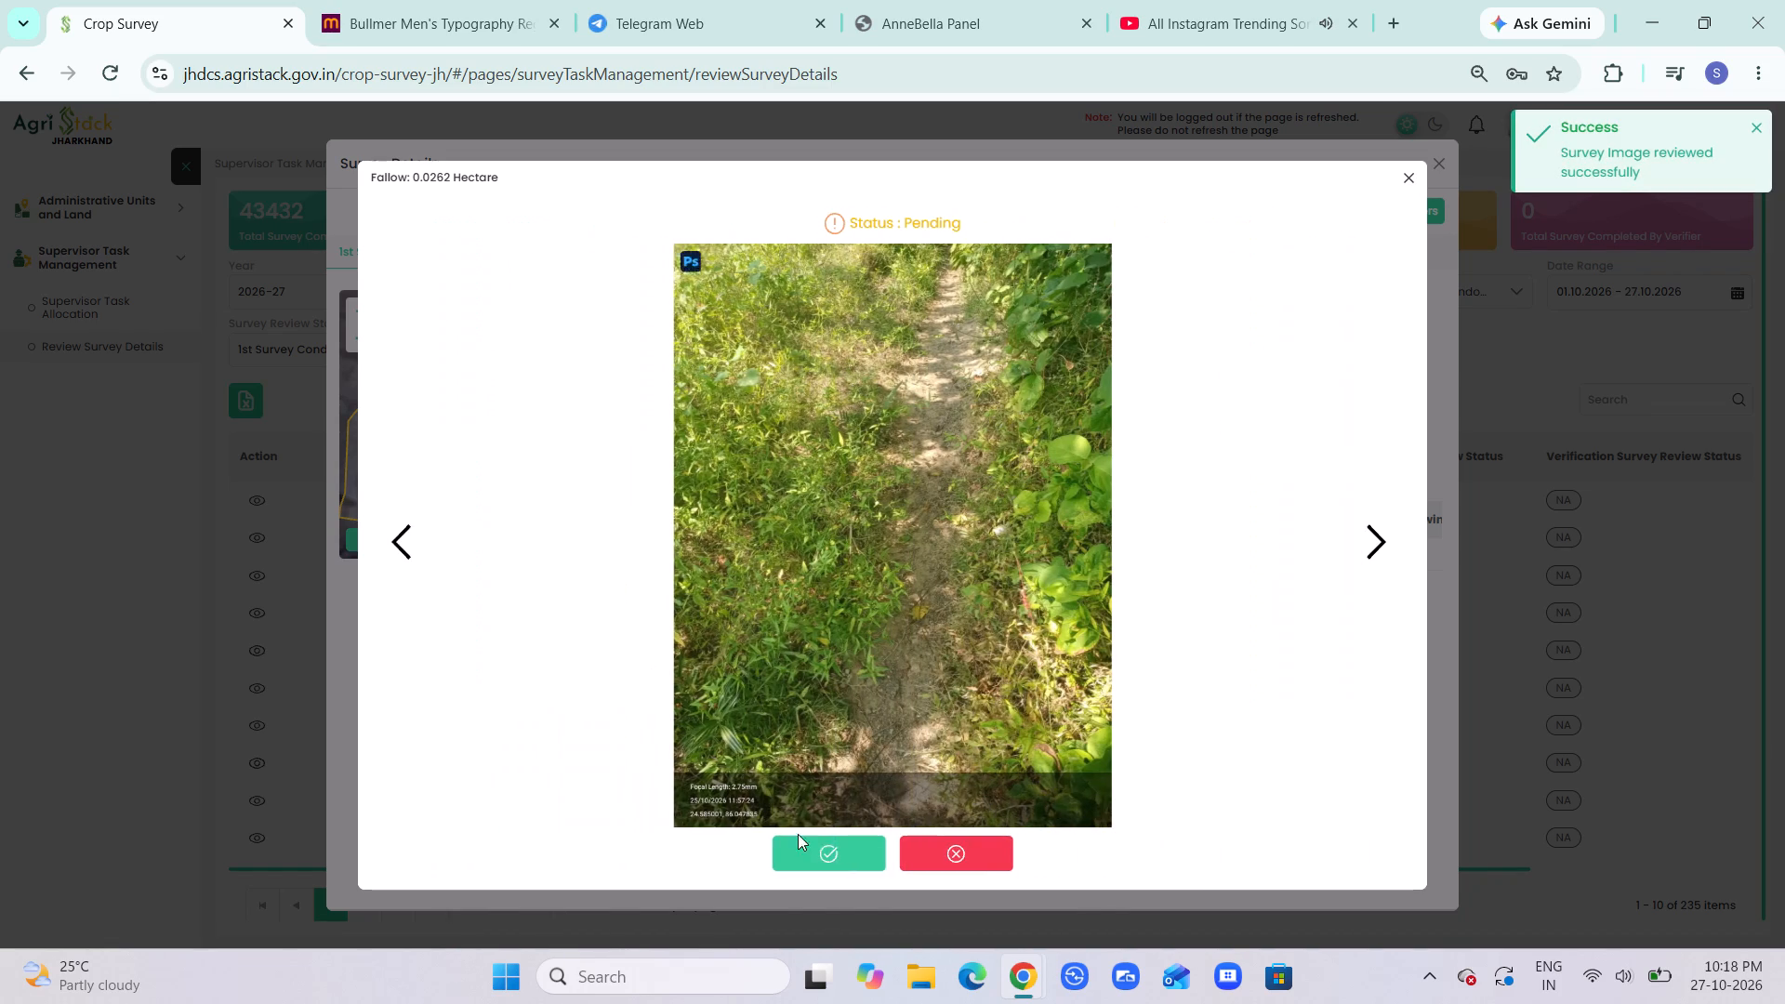
{"action": "left_click", "coordinate": [834, 840]}
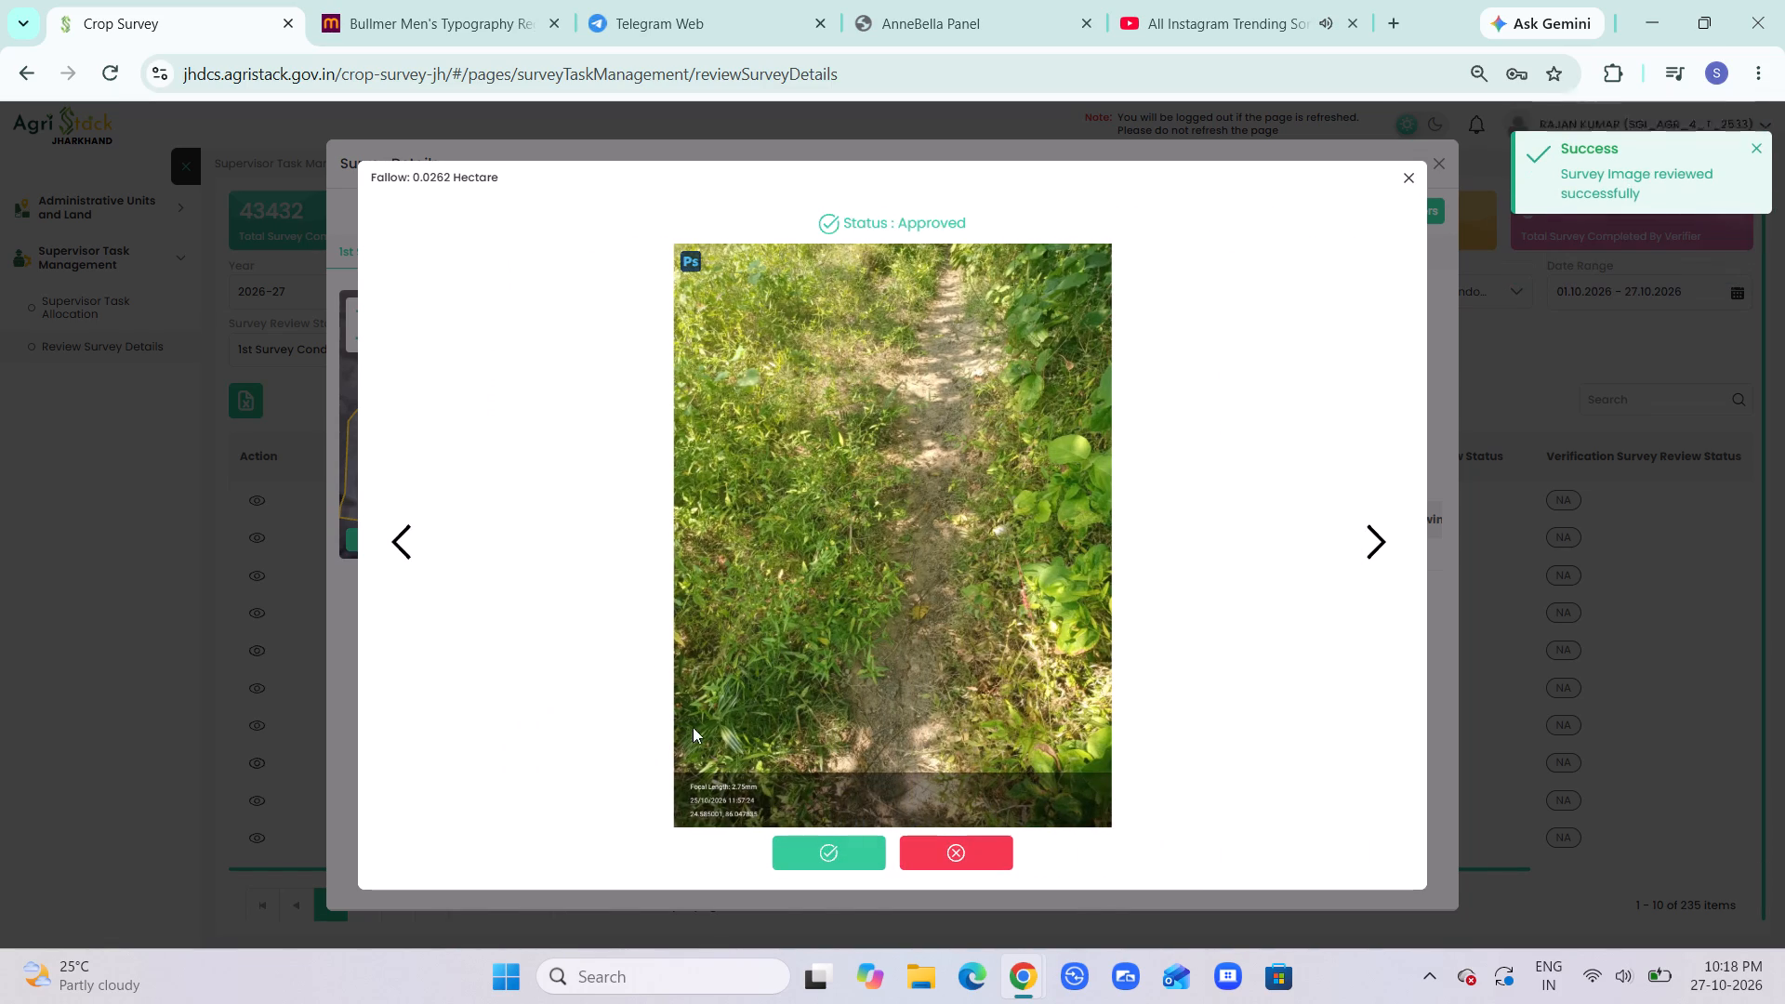
{"action": "left_click_drag", "start_coordinate": [835, 723], "coordinate": [681, 722]}
{"action": "left_click", "coordinate": [864, 848]}
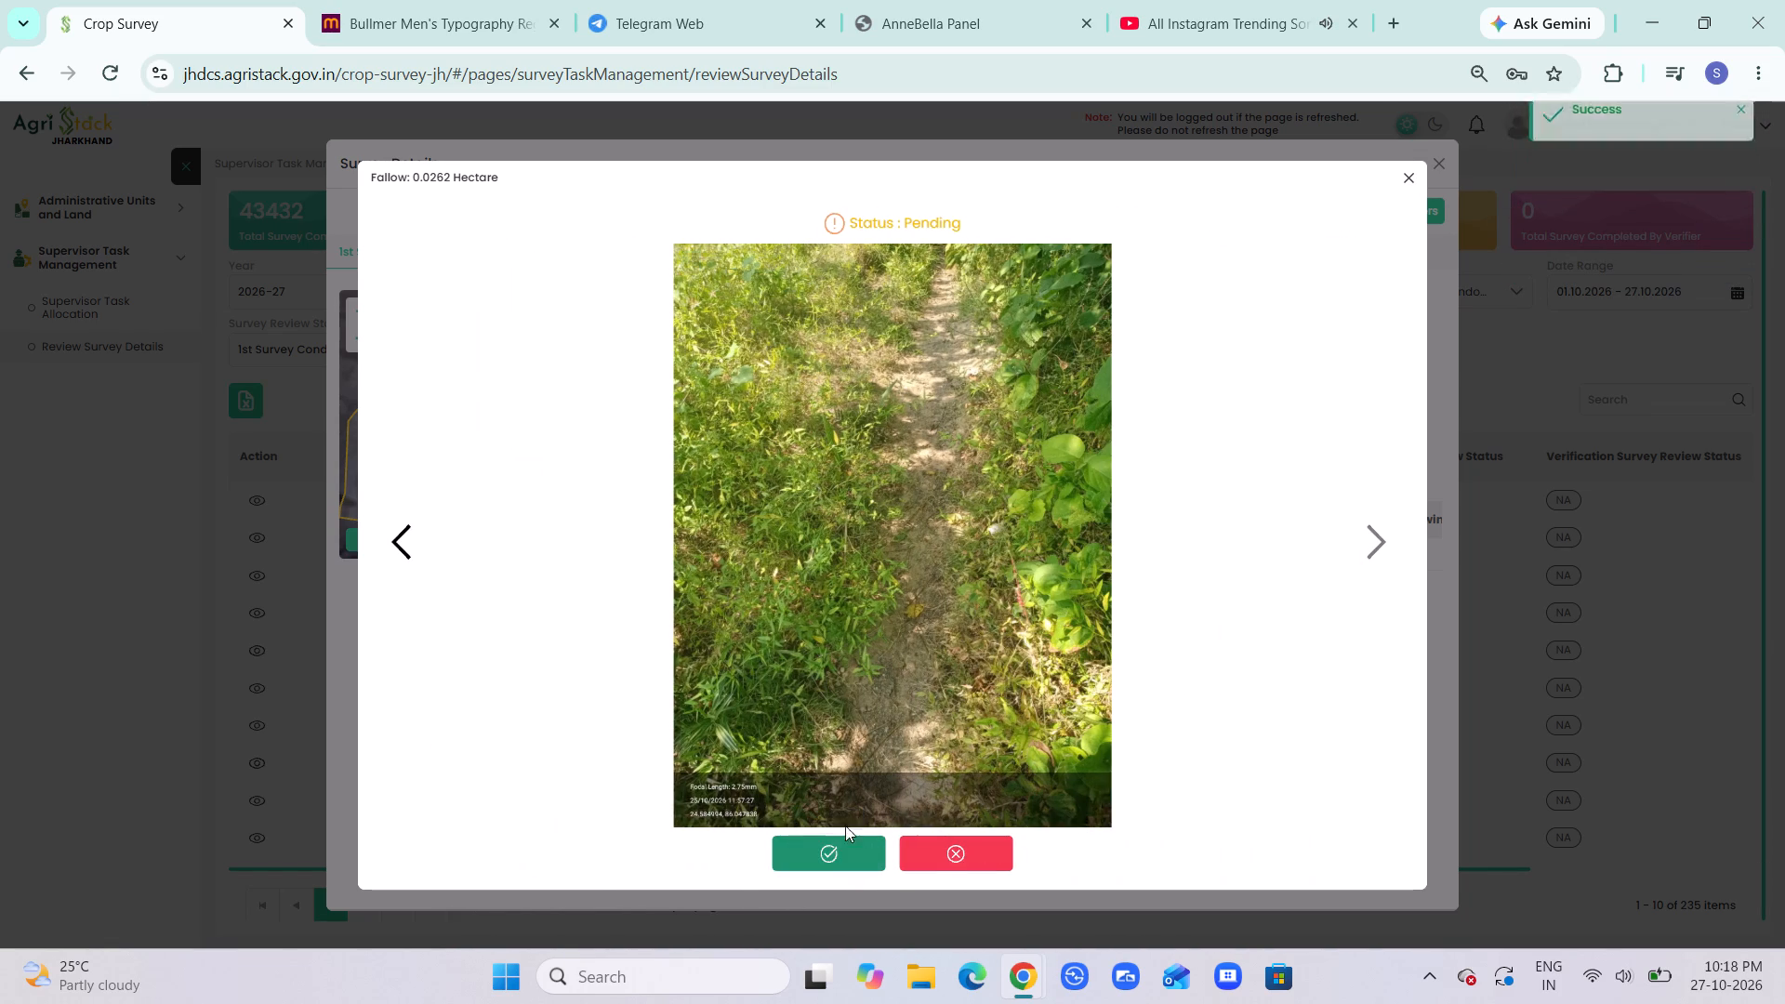
{"action": "left_click", "coordinate": [1407, 174]}
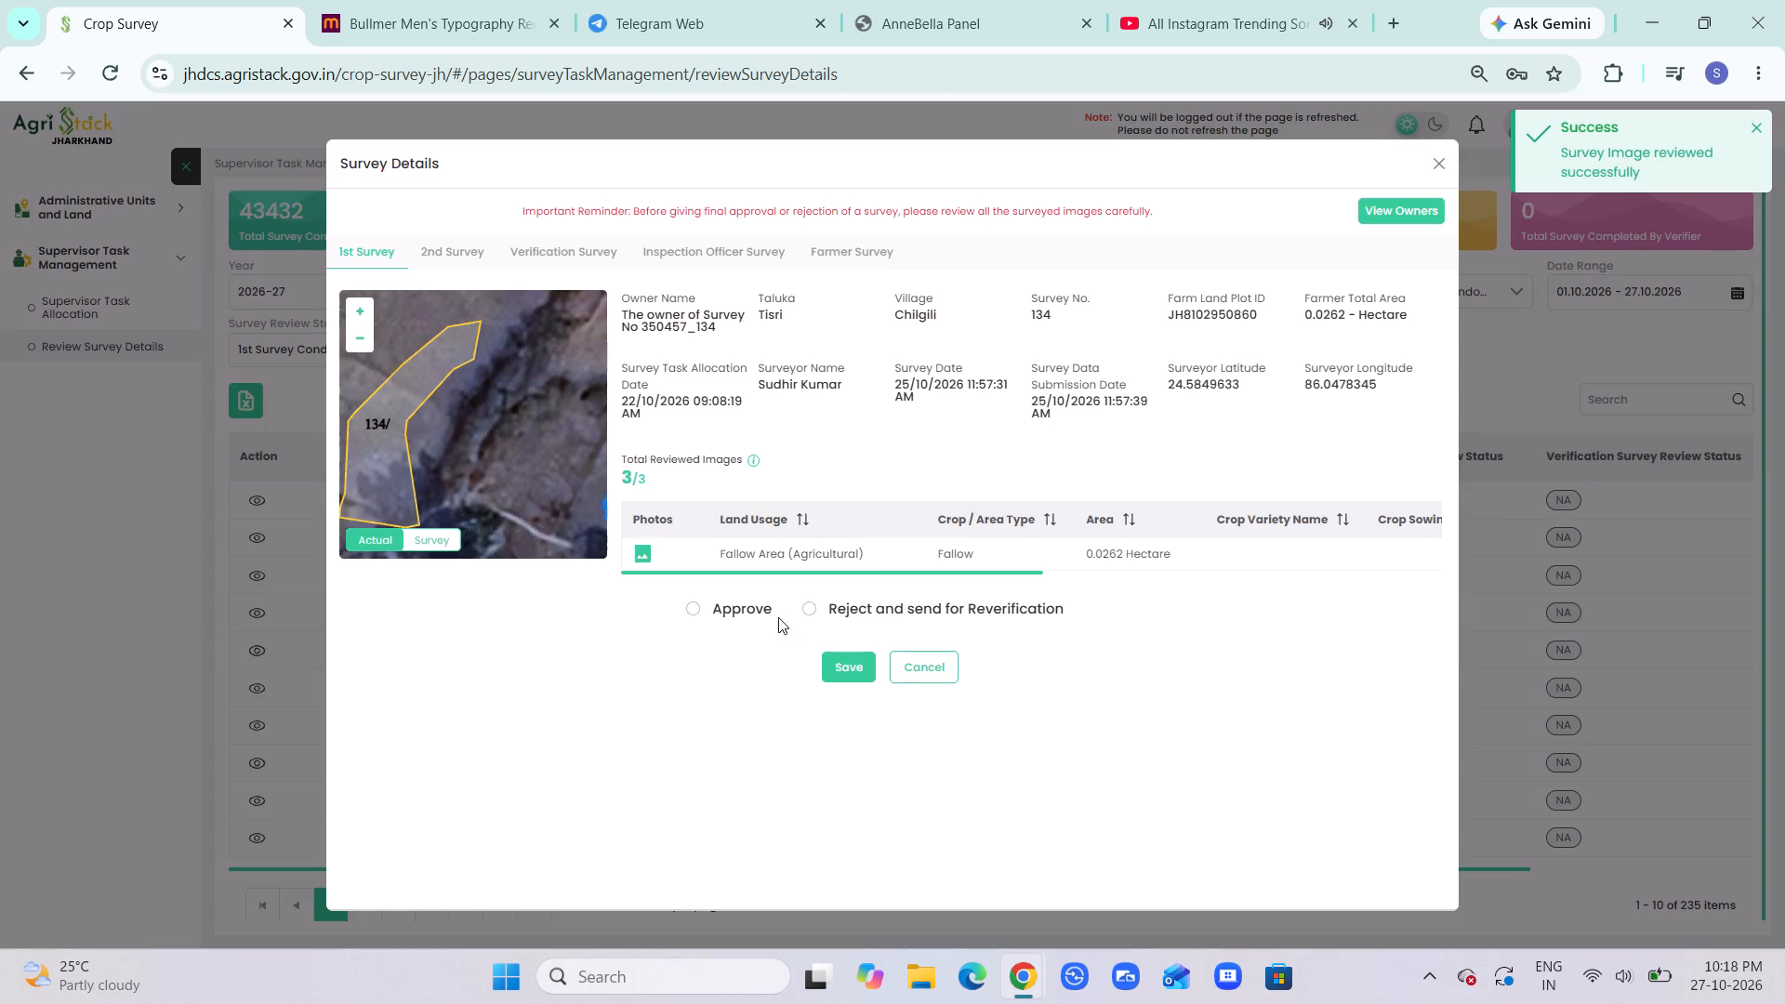
{"action": "left_click", "coordinate": [719, 612]}
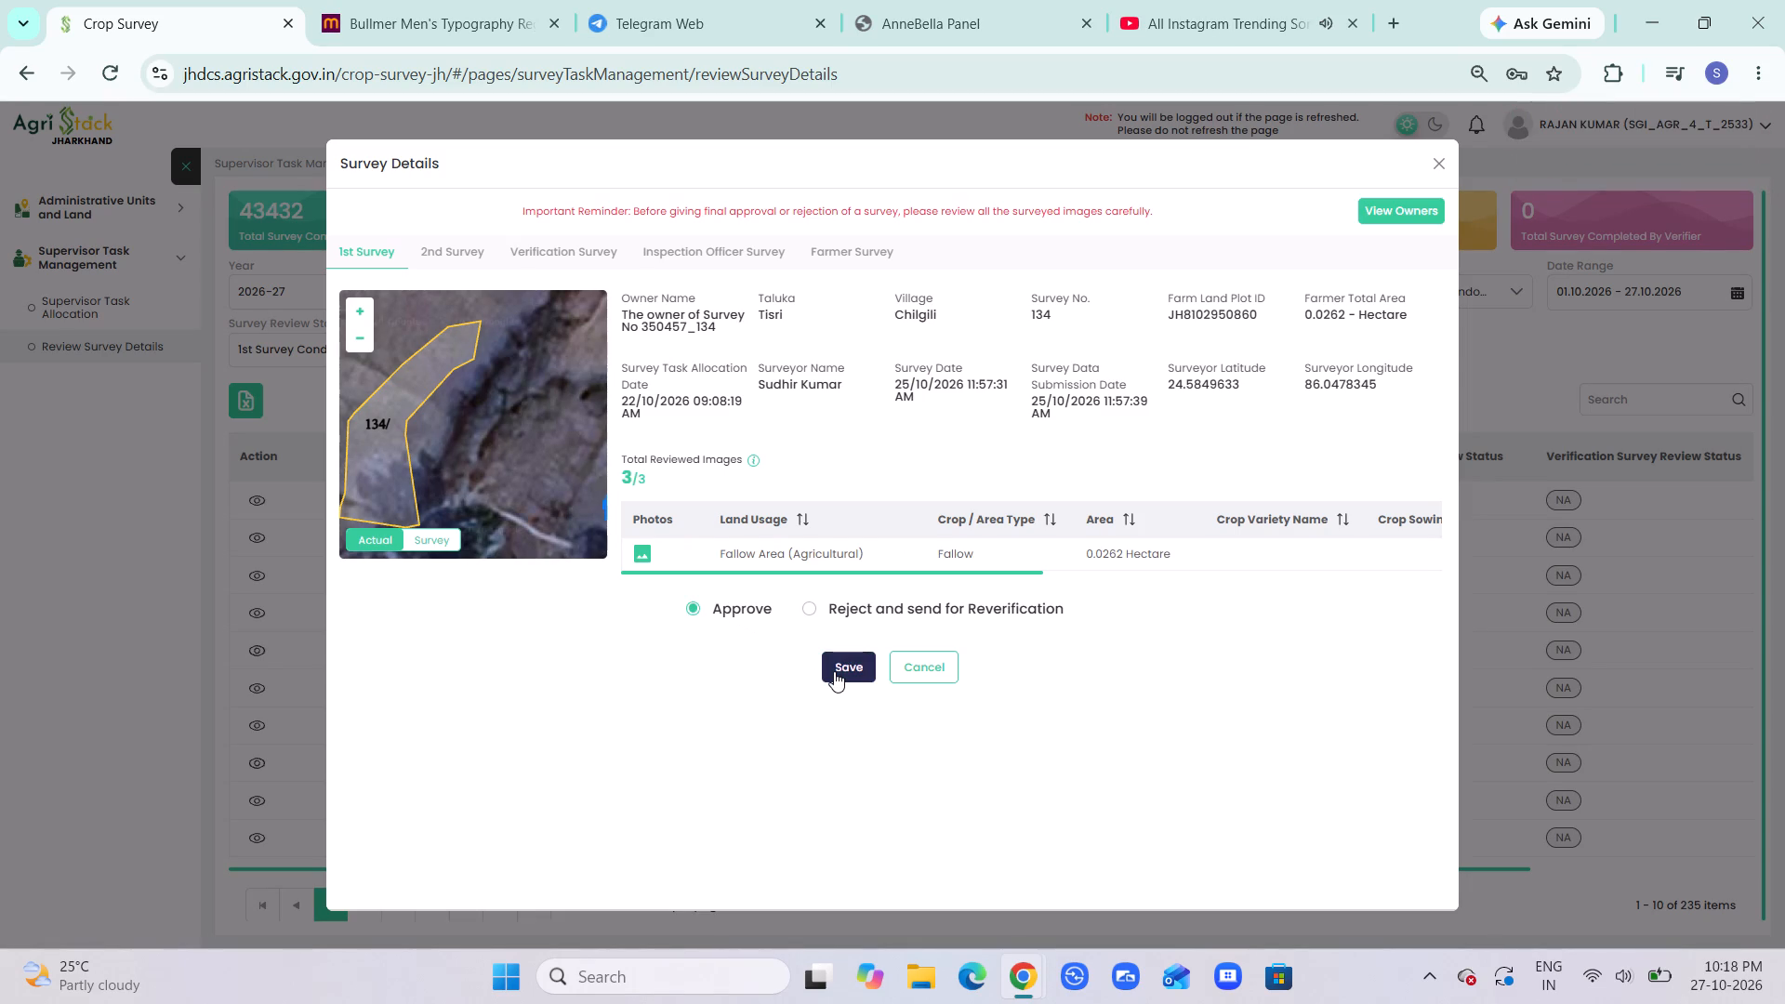
{"action": "left_click", "coordinate": [834, 671]}
{"action": "left_click", "coordinate": [866, 568]}
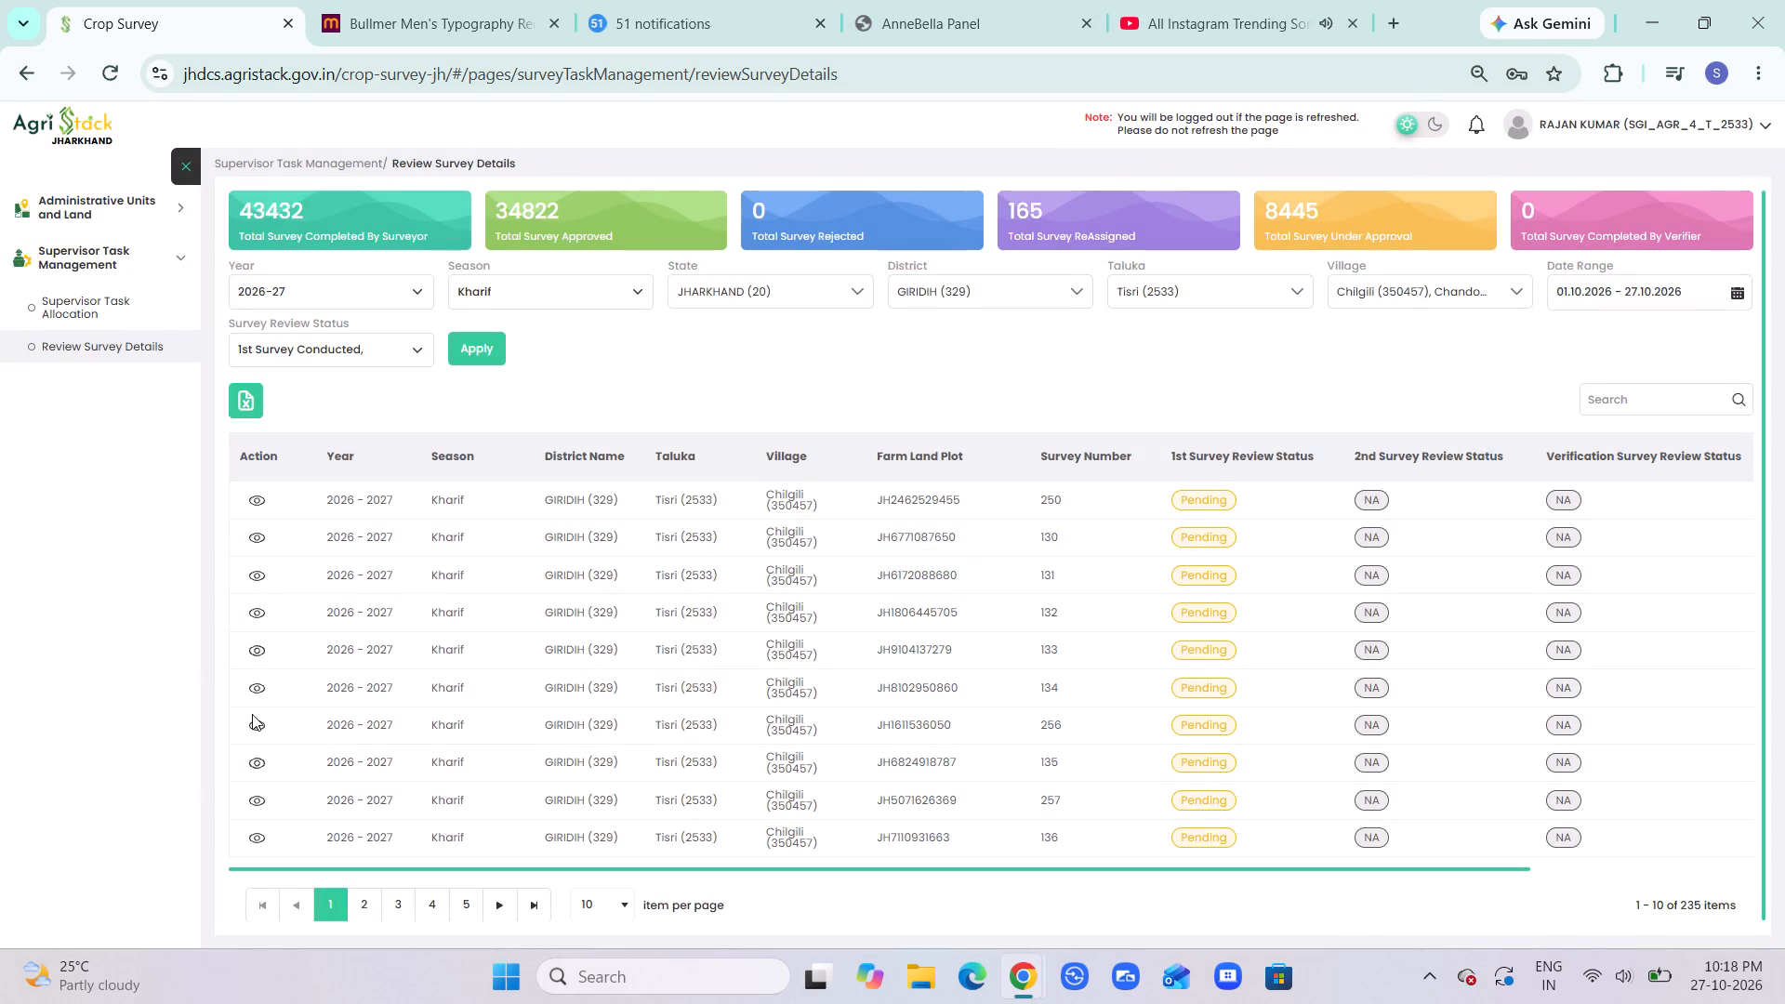
Refresh the list of pending surveys by switching to page 2 and returning to page 1.
{"action": "left_click", "coordinate": [366, 912]}
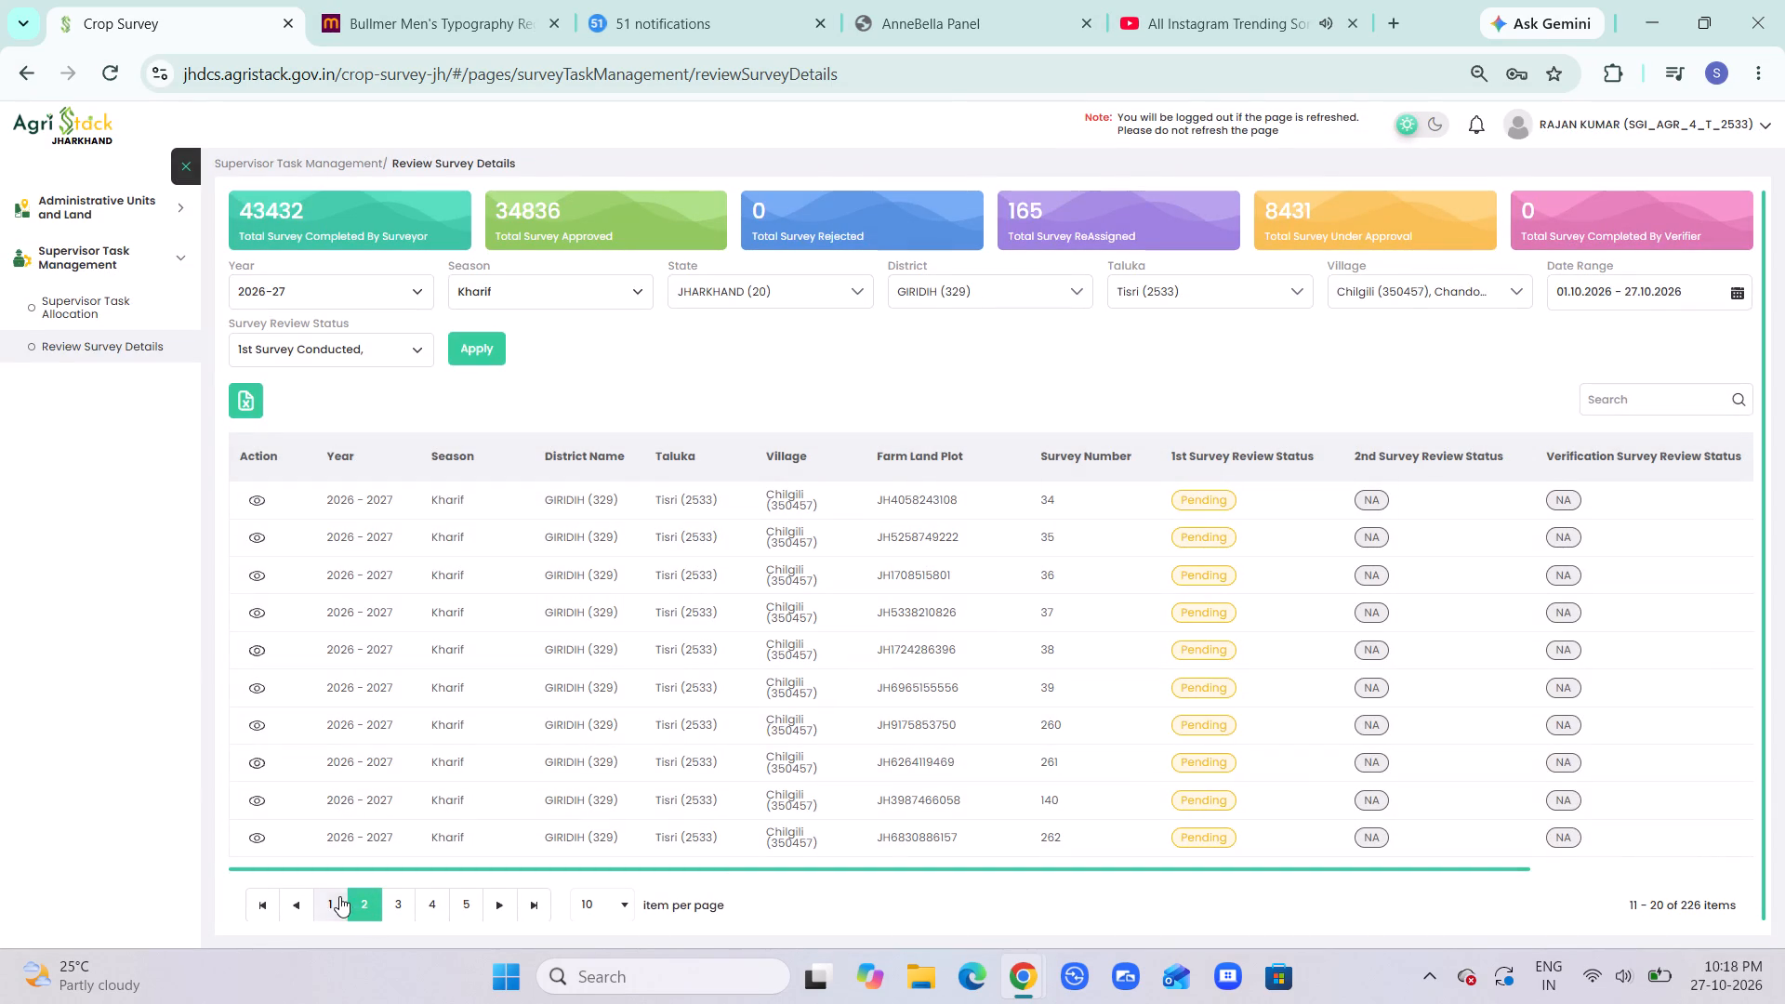
{"action": "left_click", "coordinate": [336, 900]}
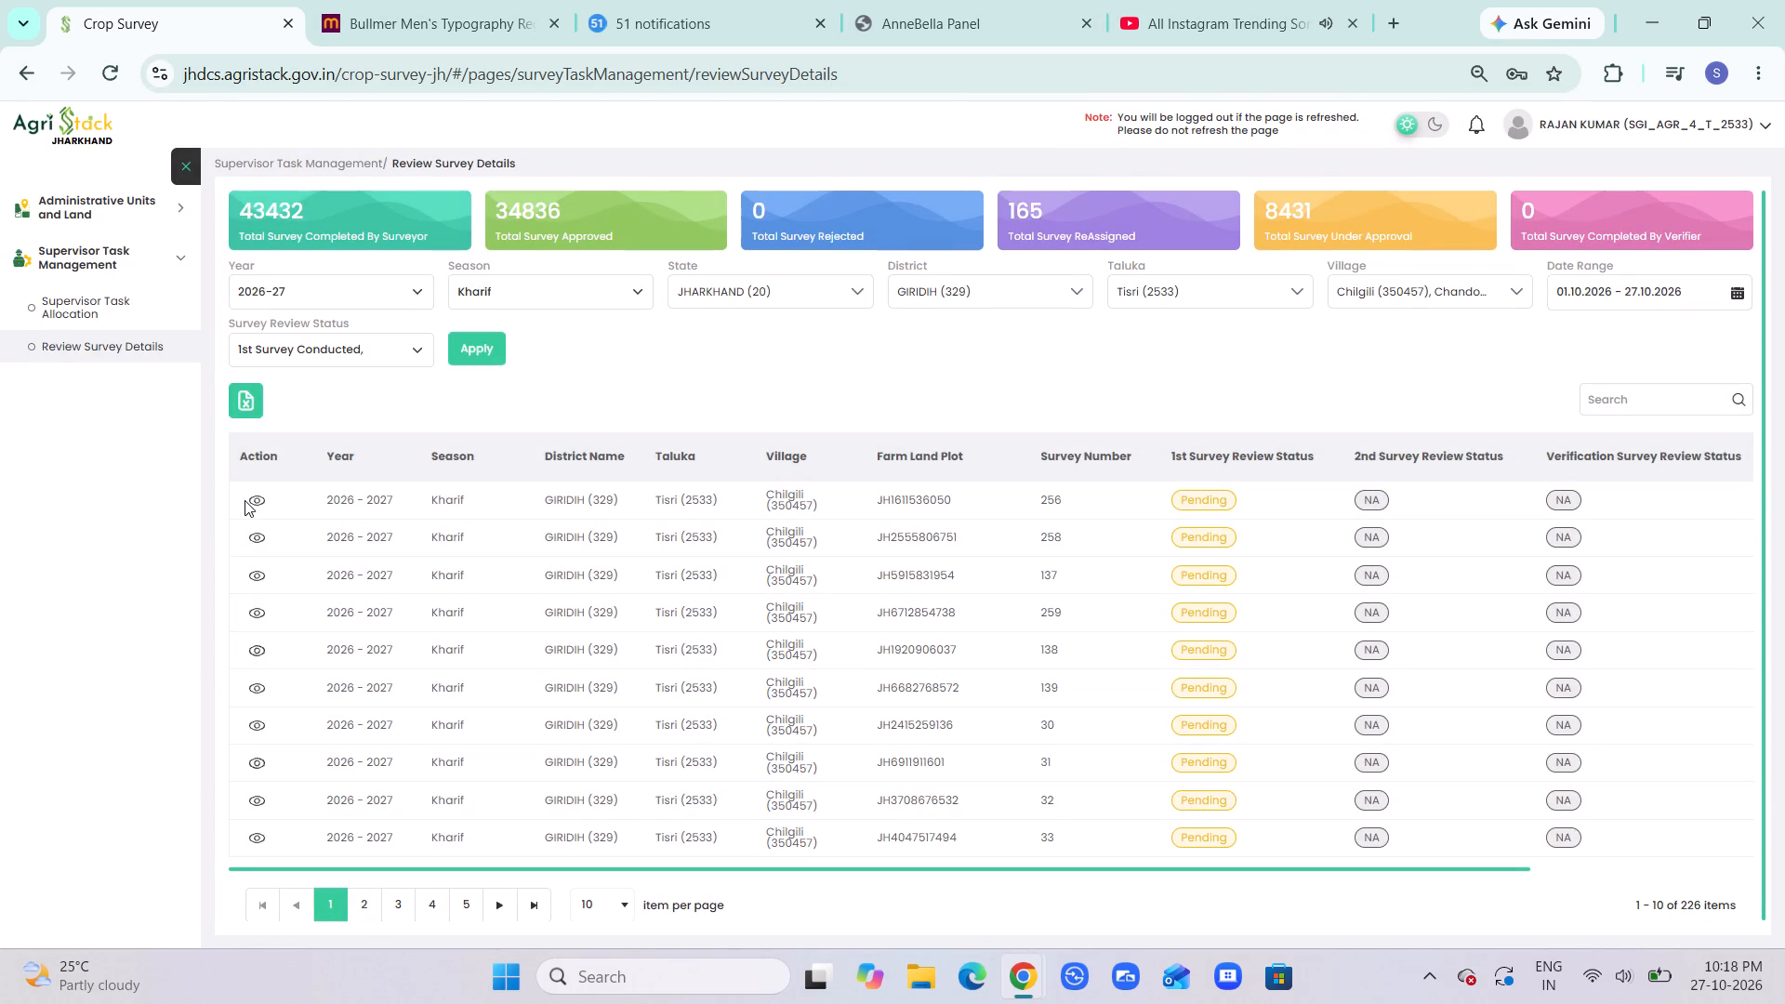
Approve all three farm photos of survey number 256 in Chilgili, and save its 1st survey as approved.
{"action": "left_click", "coordinate": [253, 496]}
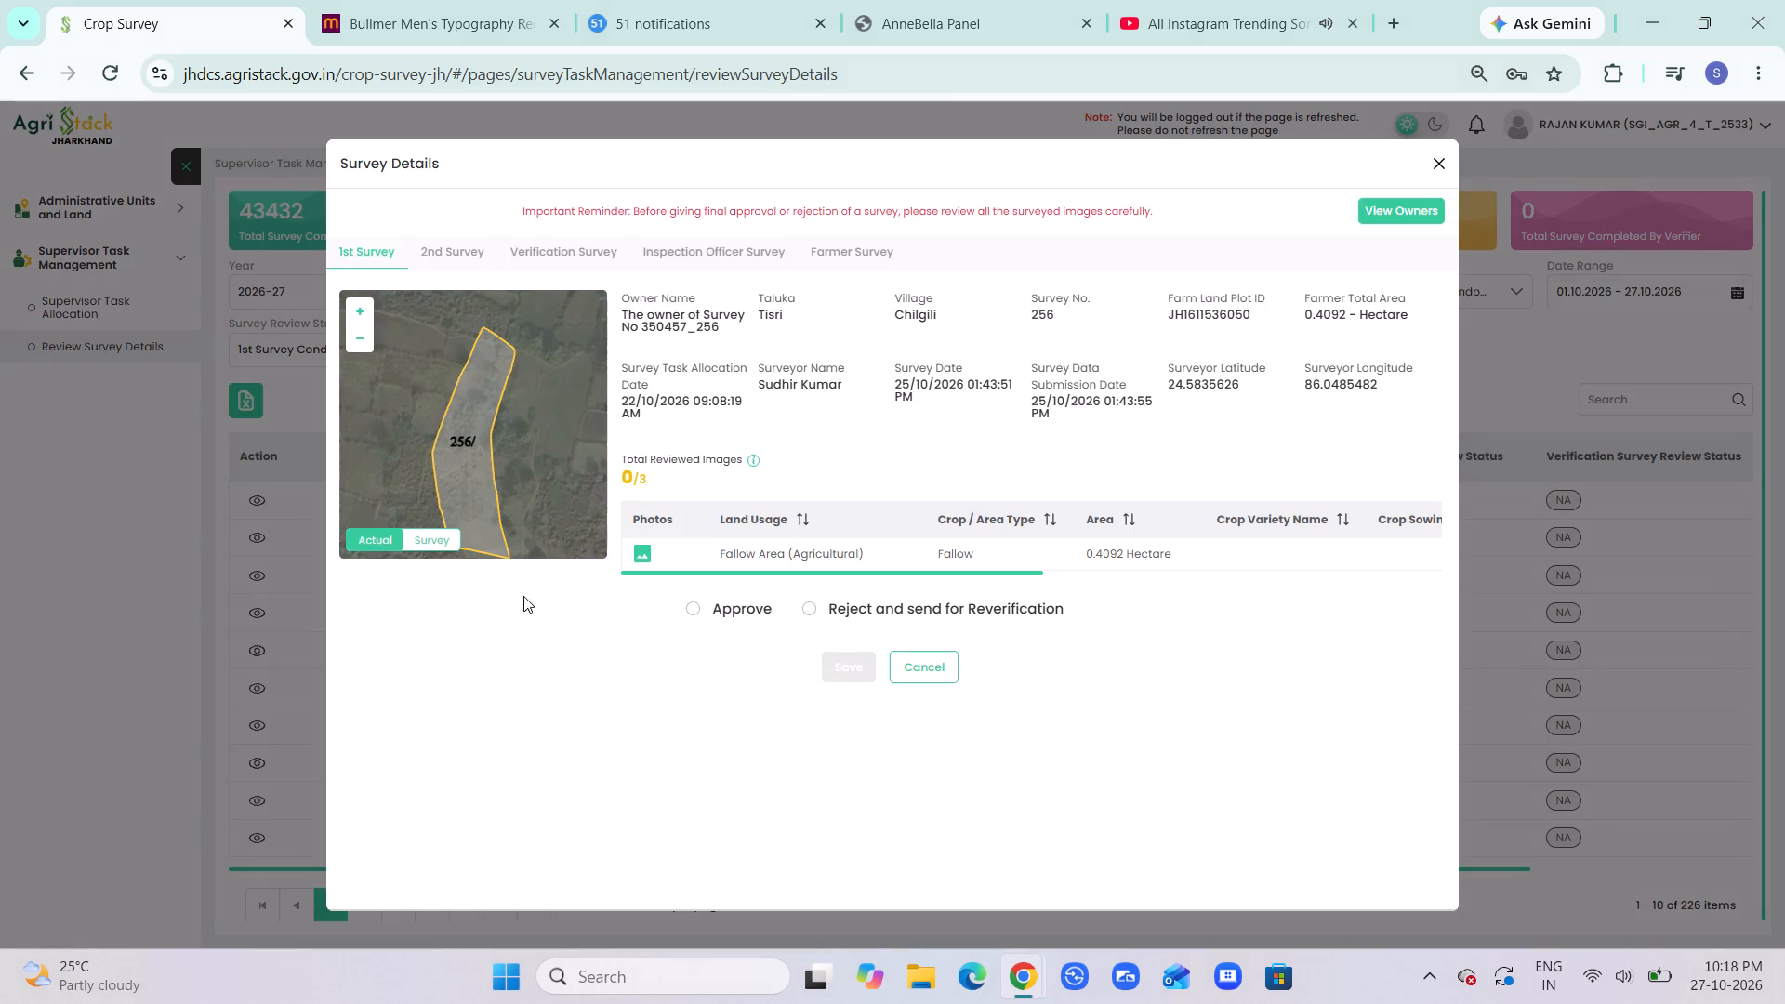
{"action": "left_click", "coordinate": [641, 558]}
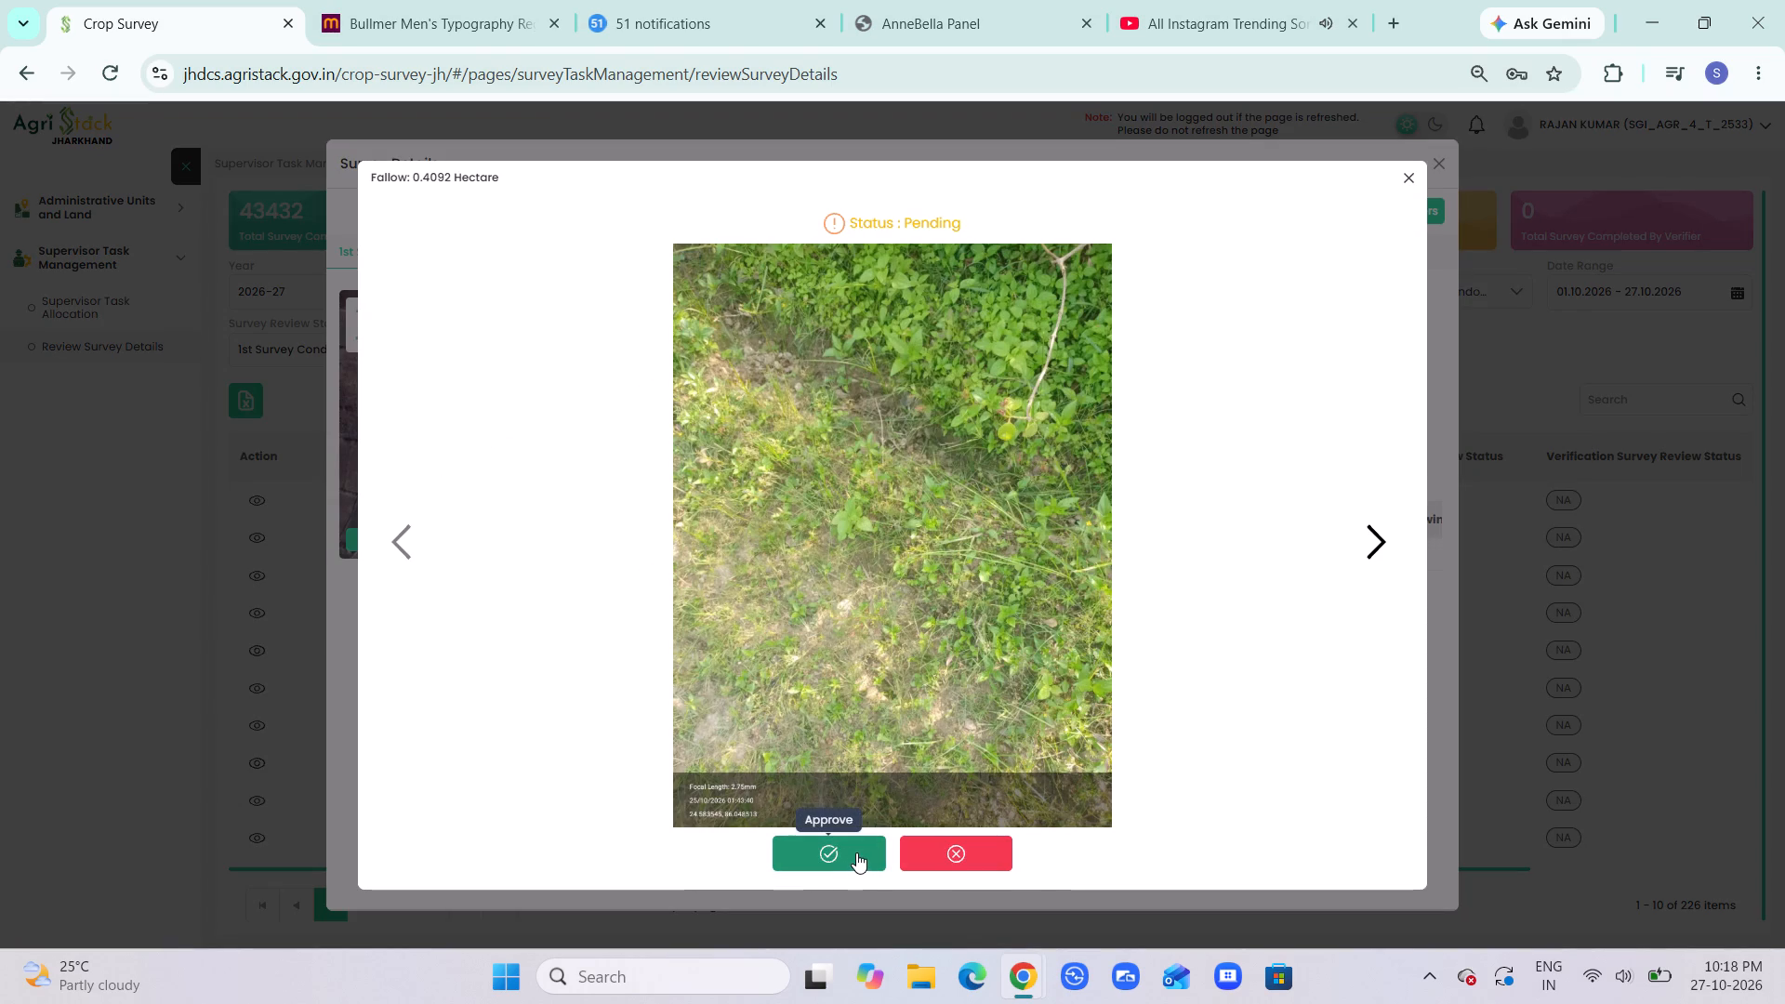
{"action": "left_click", "coordinate": [856, 852]}
{"action": "left_click_drag", "start_coordinate": [1025, 700], "coordinate": [889, 698]}
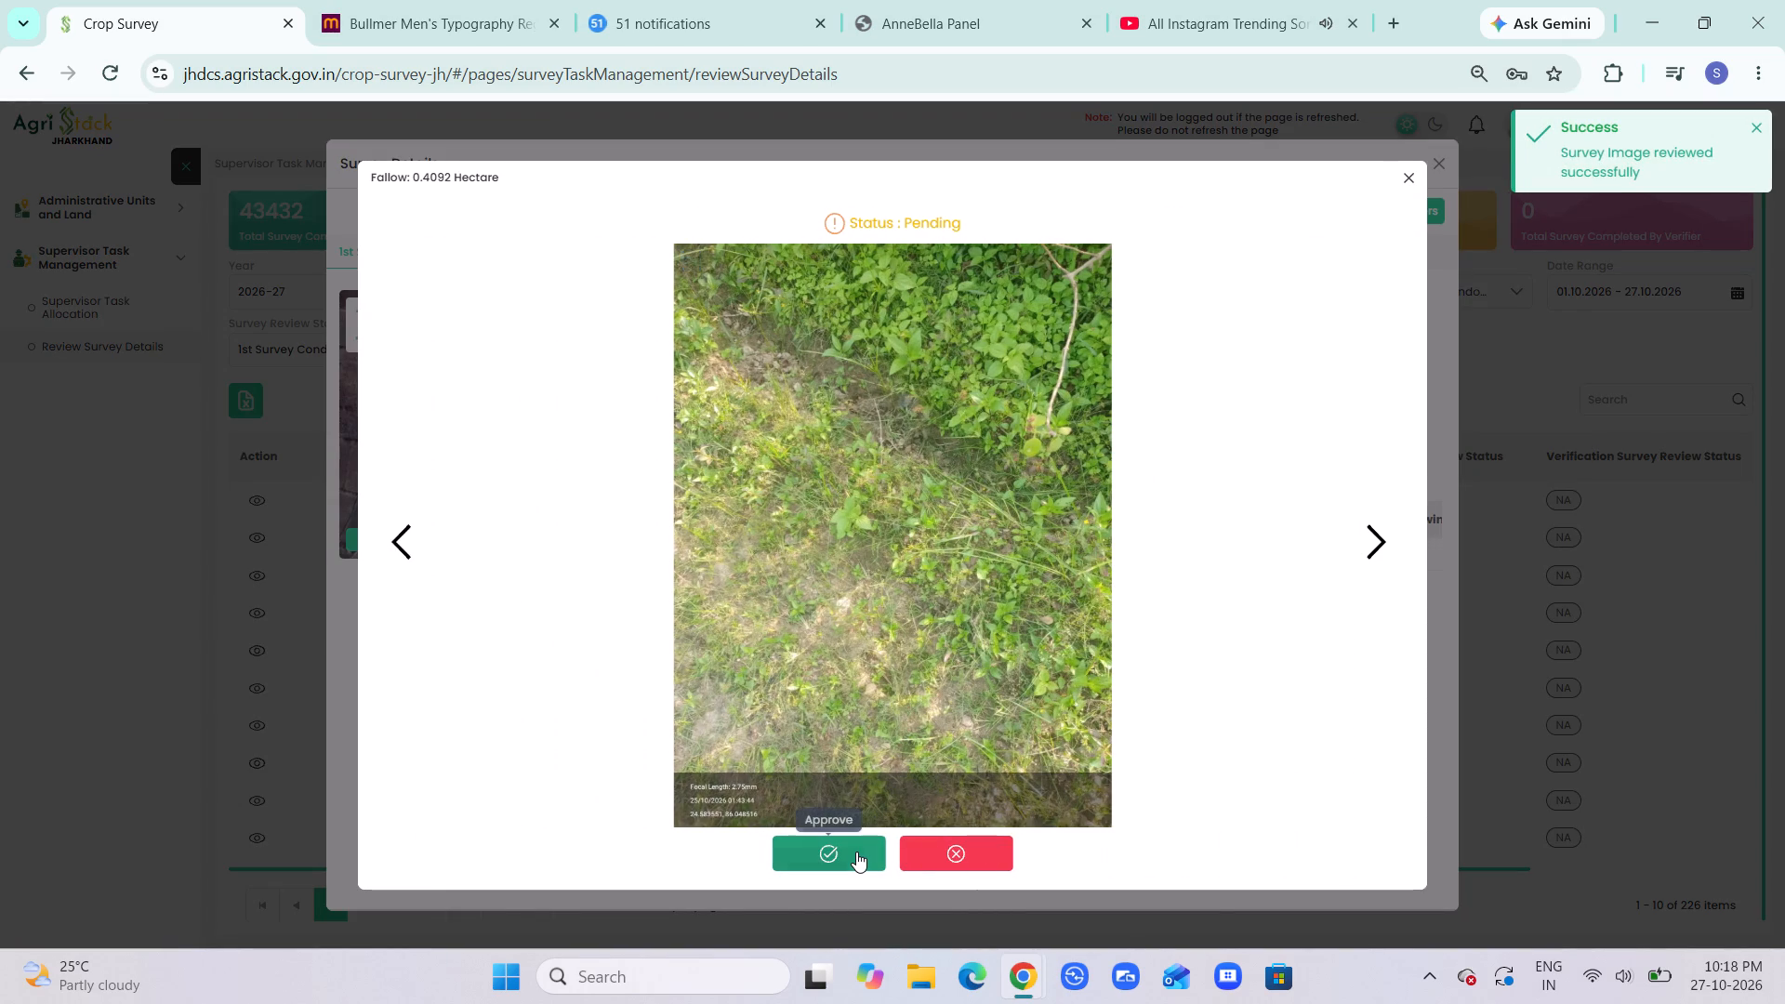
{"action": "left_click", "coordinate": [855, 852]}
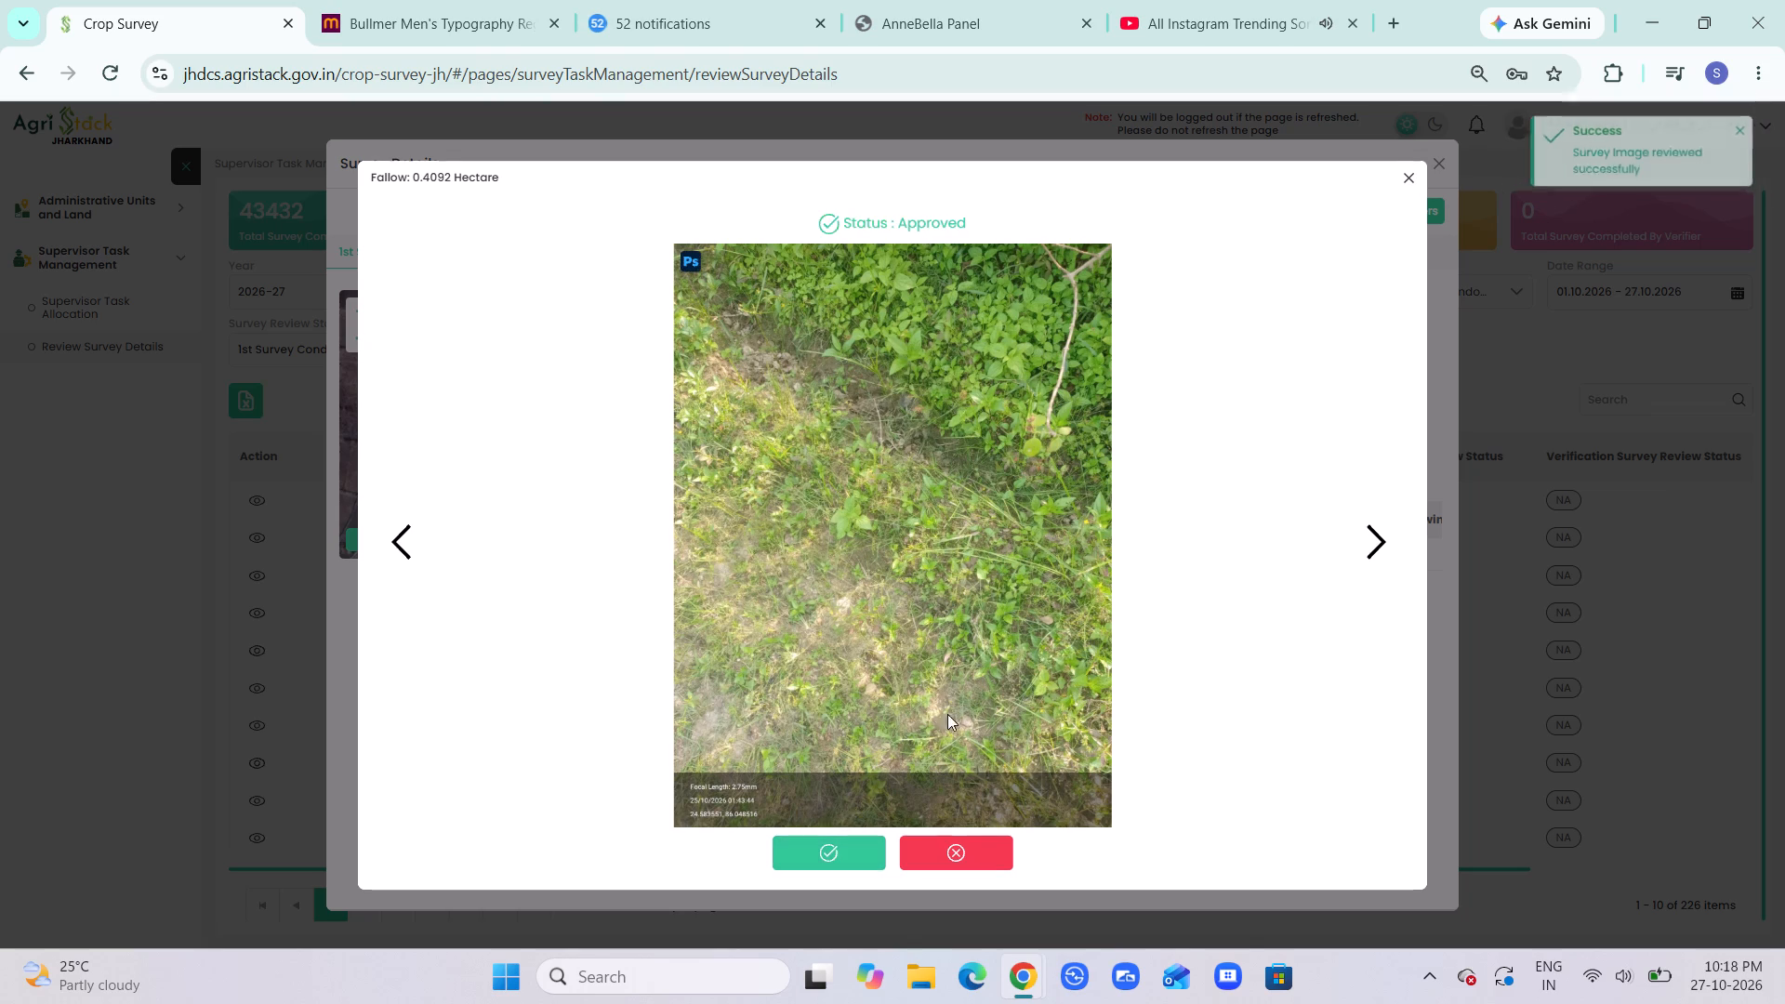
{"action": "left_click_drag", "start_coordinate": [1001, 704], "coordinate": [904, 704]}
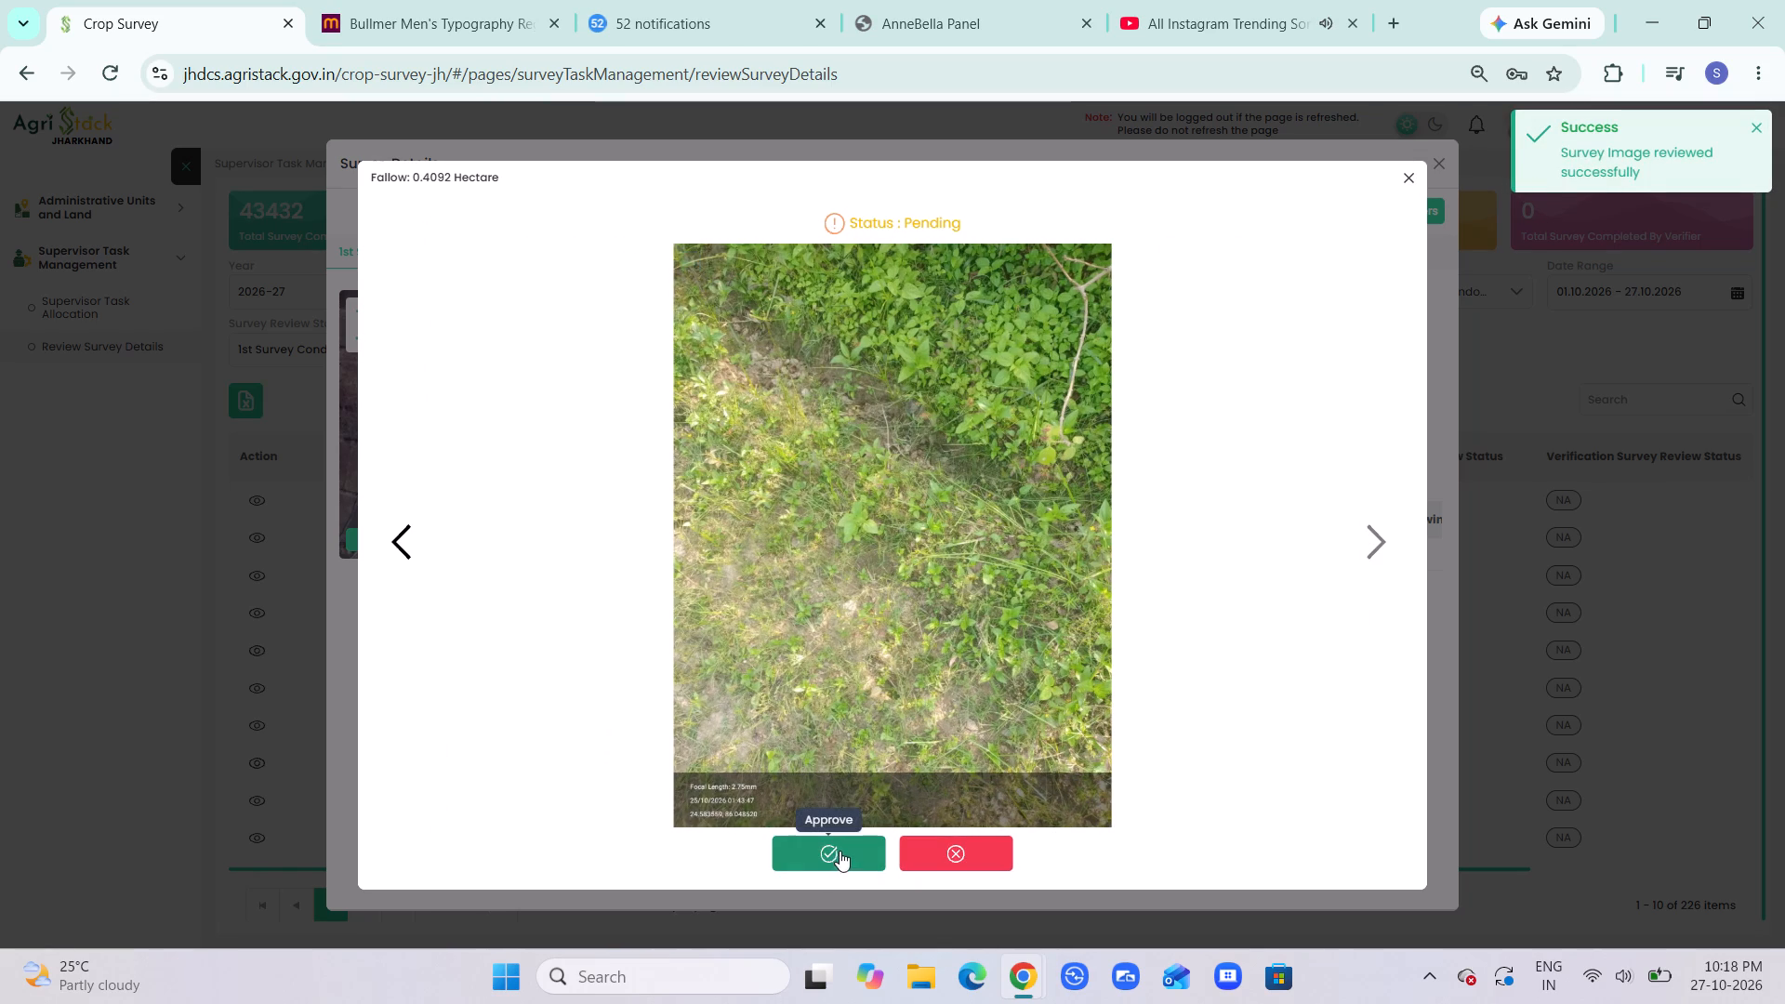
{"action": "left_click", "coordinate": [840, 851]}
{"action": "left_click", "coordinate": [1403, 176]}
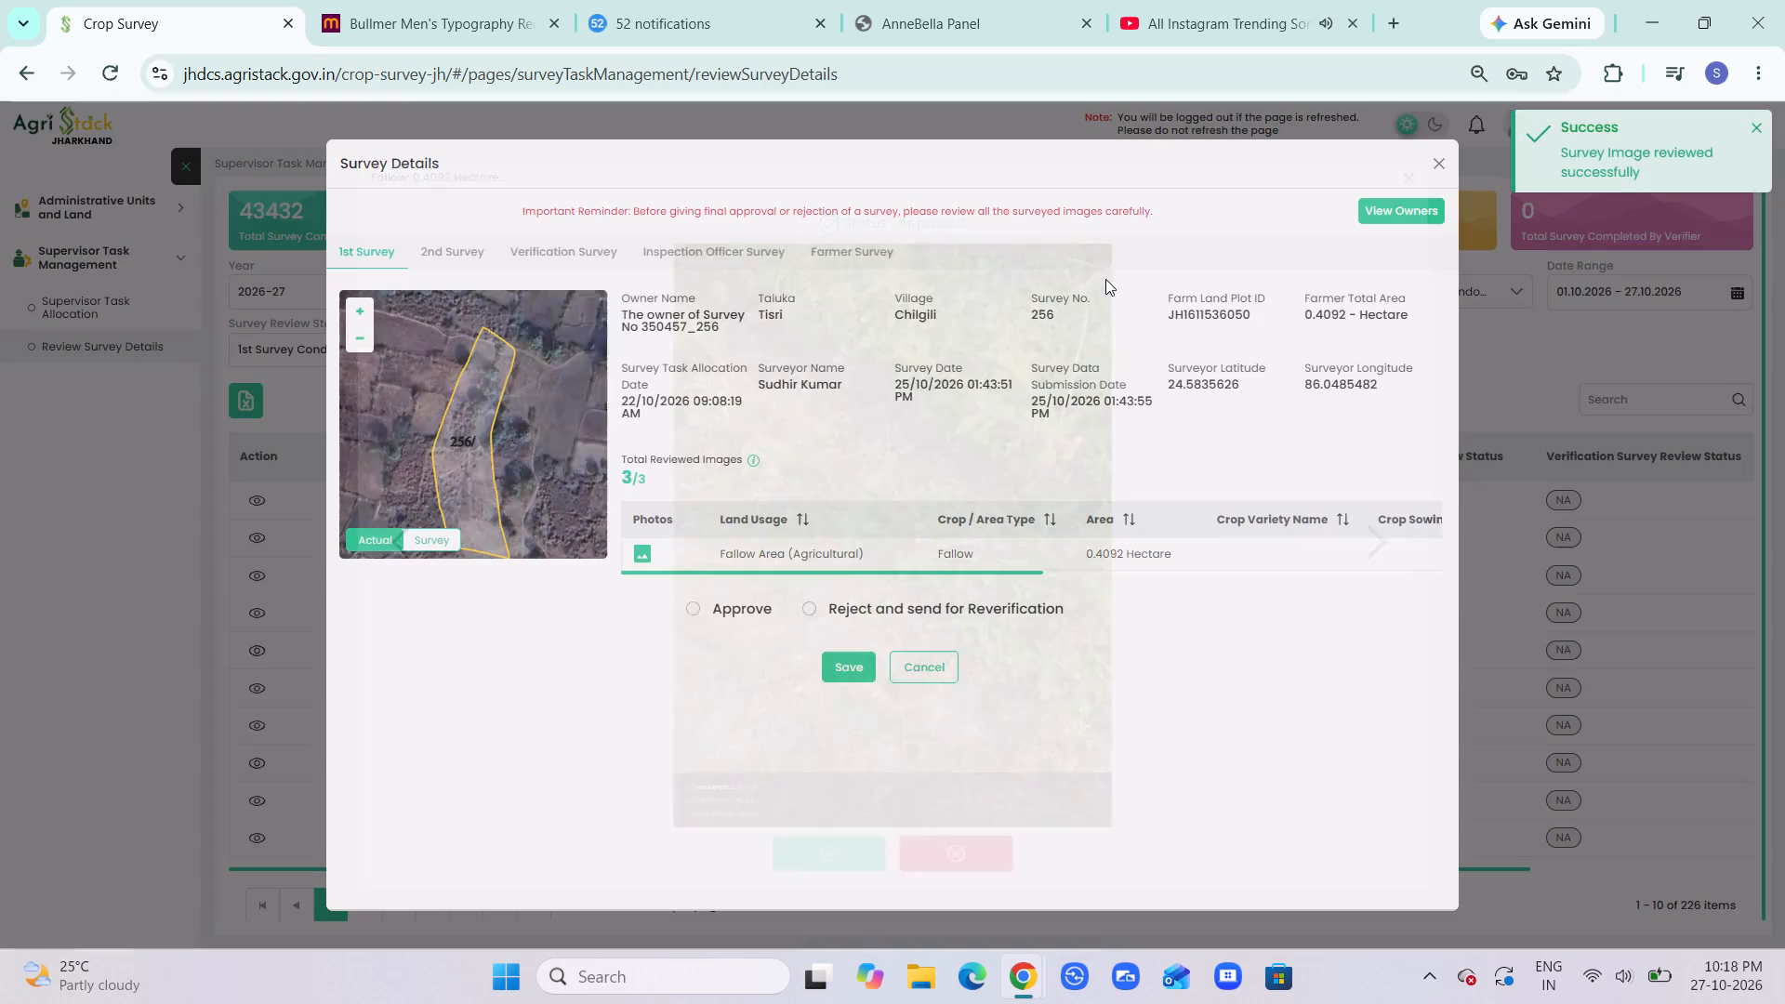
{"action": "left_click", "coordinate": [721, 604]}
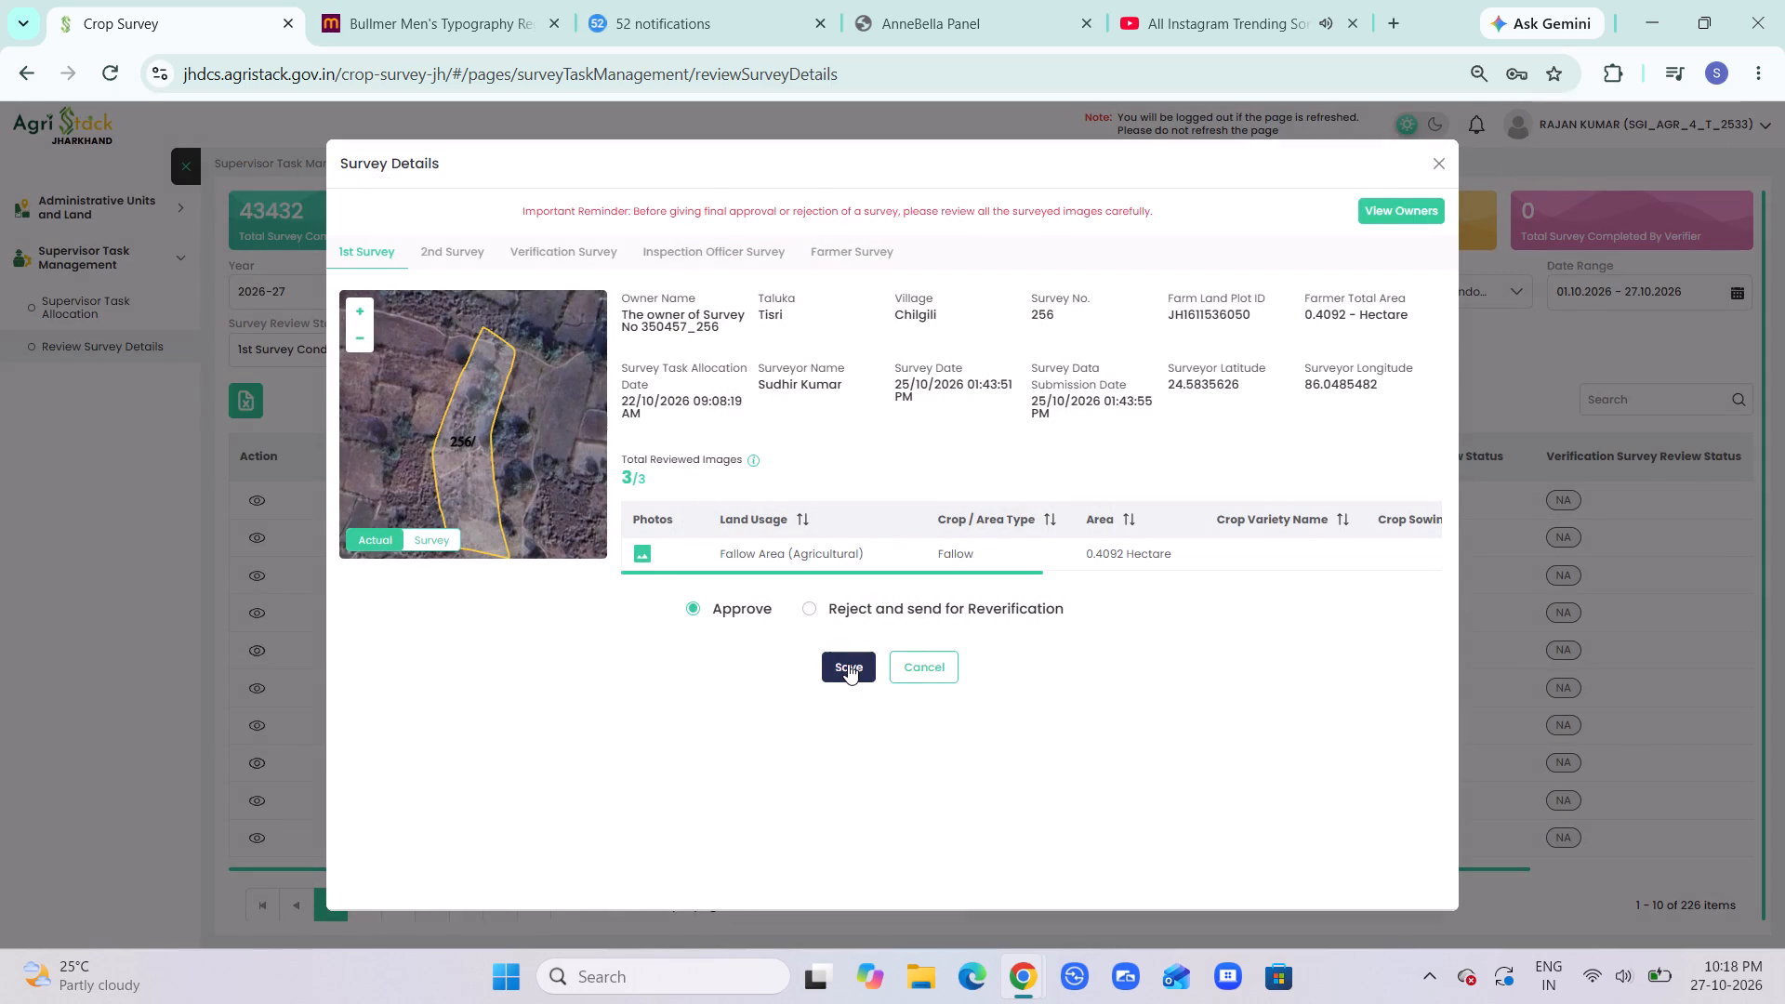
{"action": "left_click", "coordinate": [848, 664]}
{"action": "left_click", "coordinate": [865, 569]}
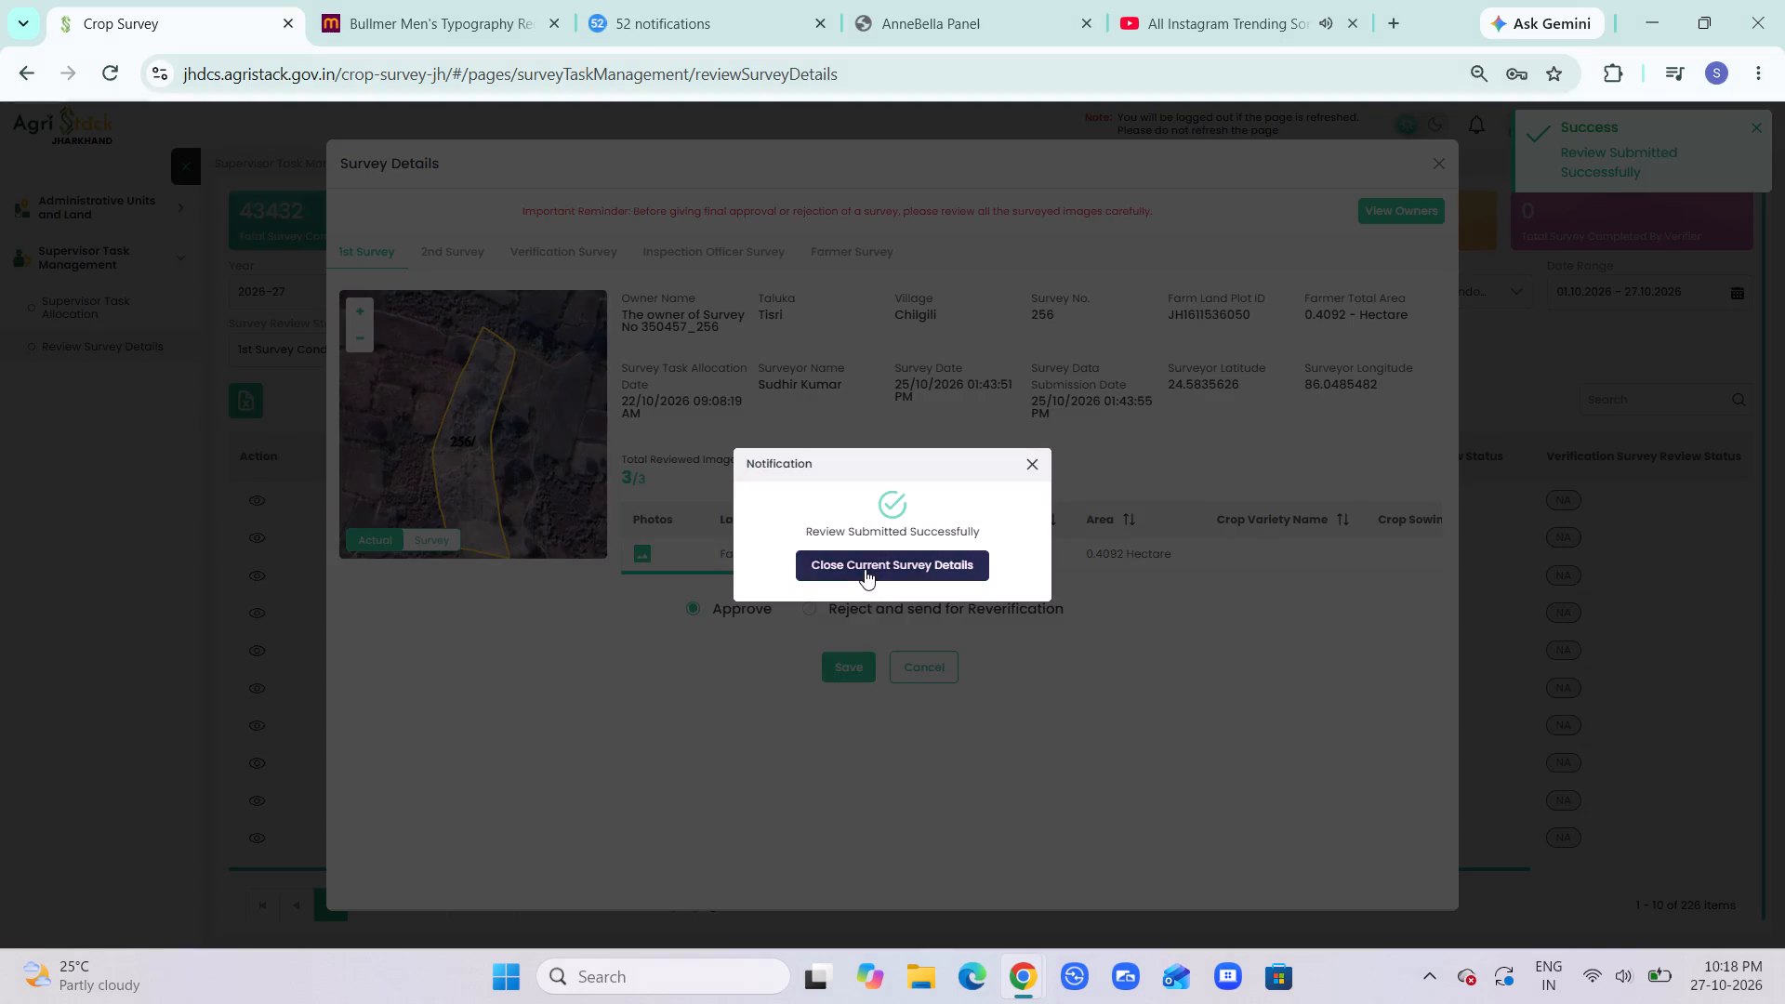
{"action": "left_click", "coordinate": [256, 531]}
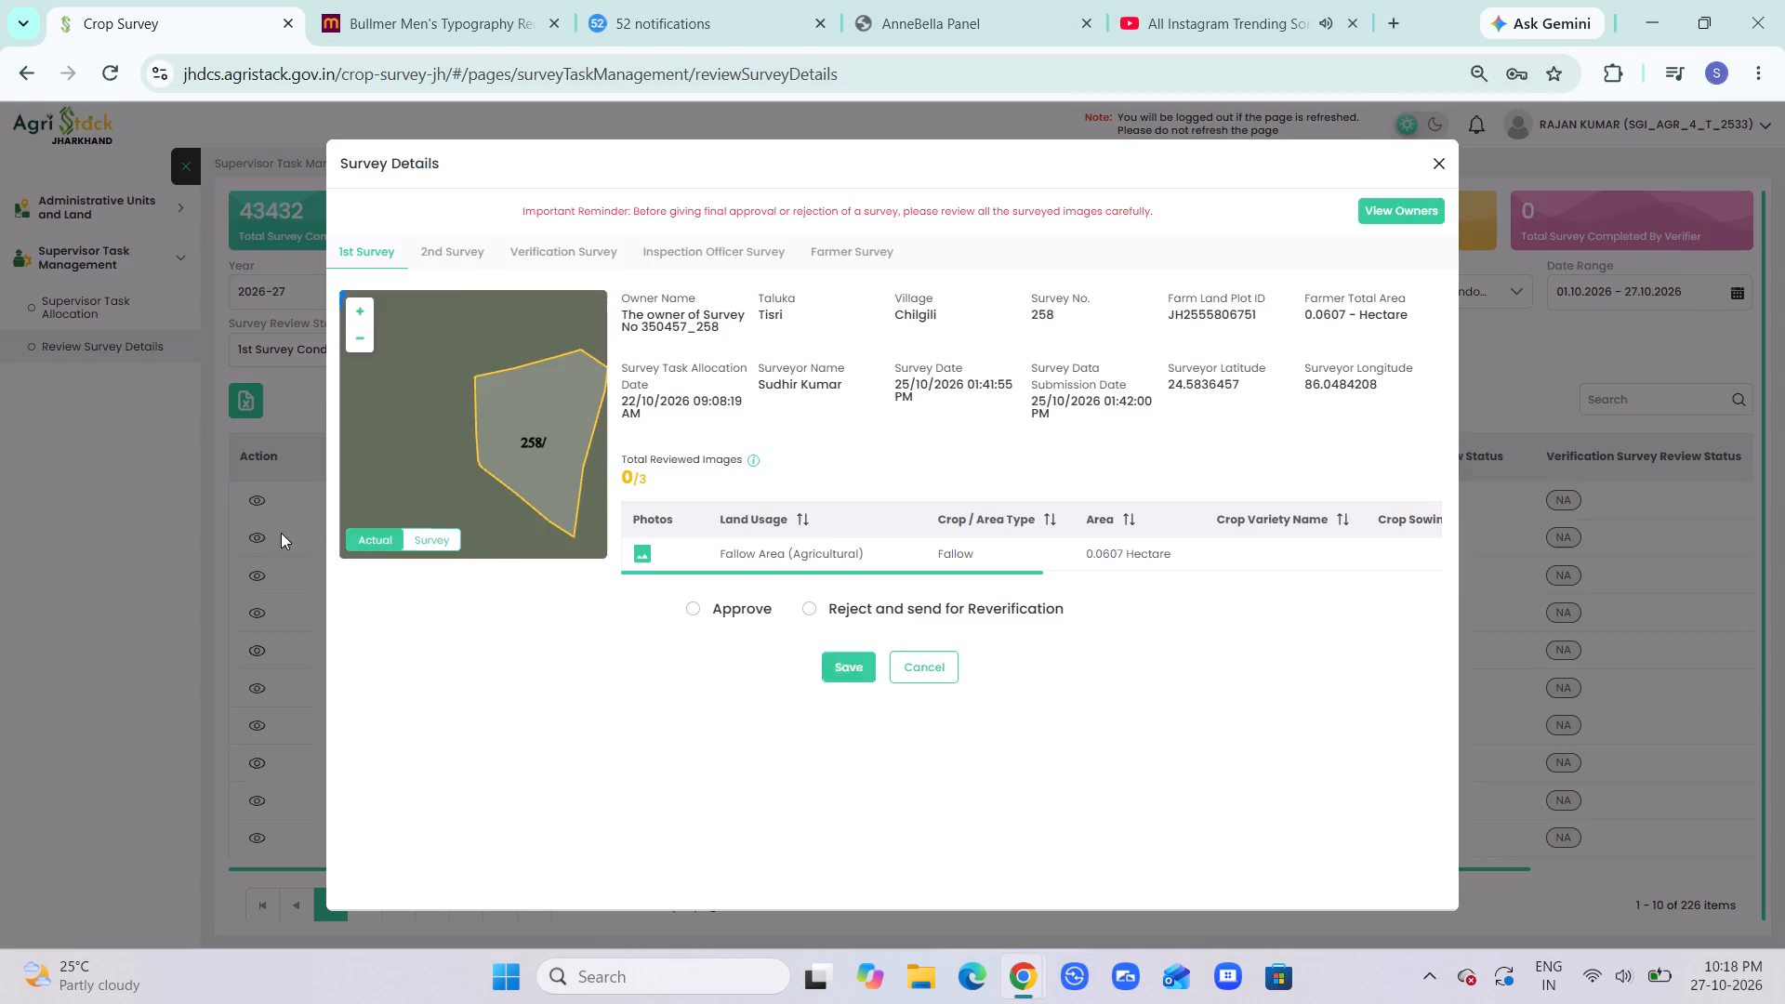
{"action": "left_click", "coordinate": [638, 553]}
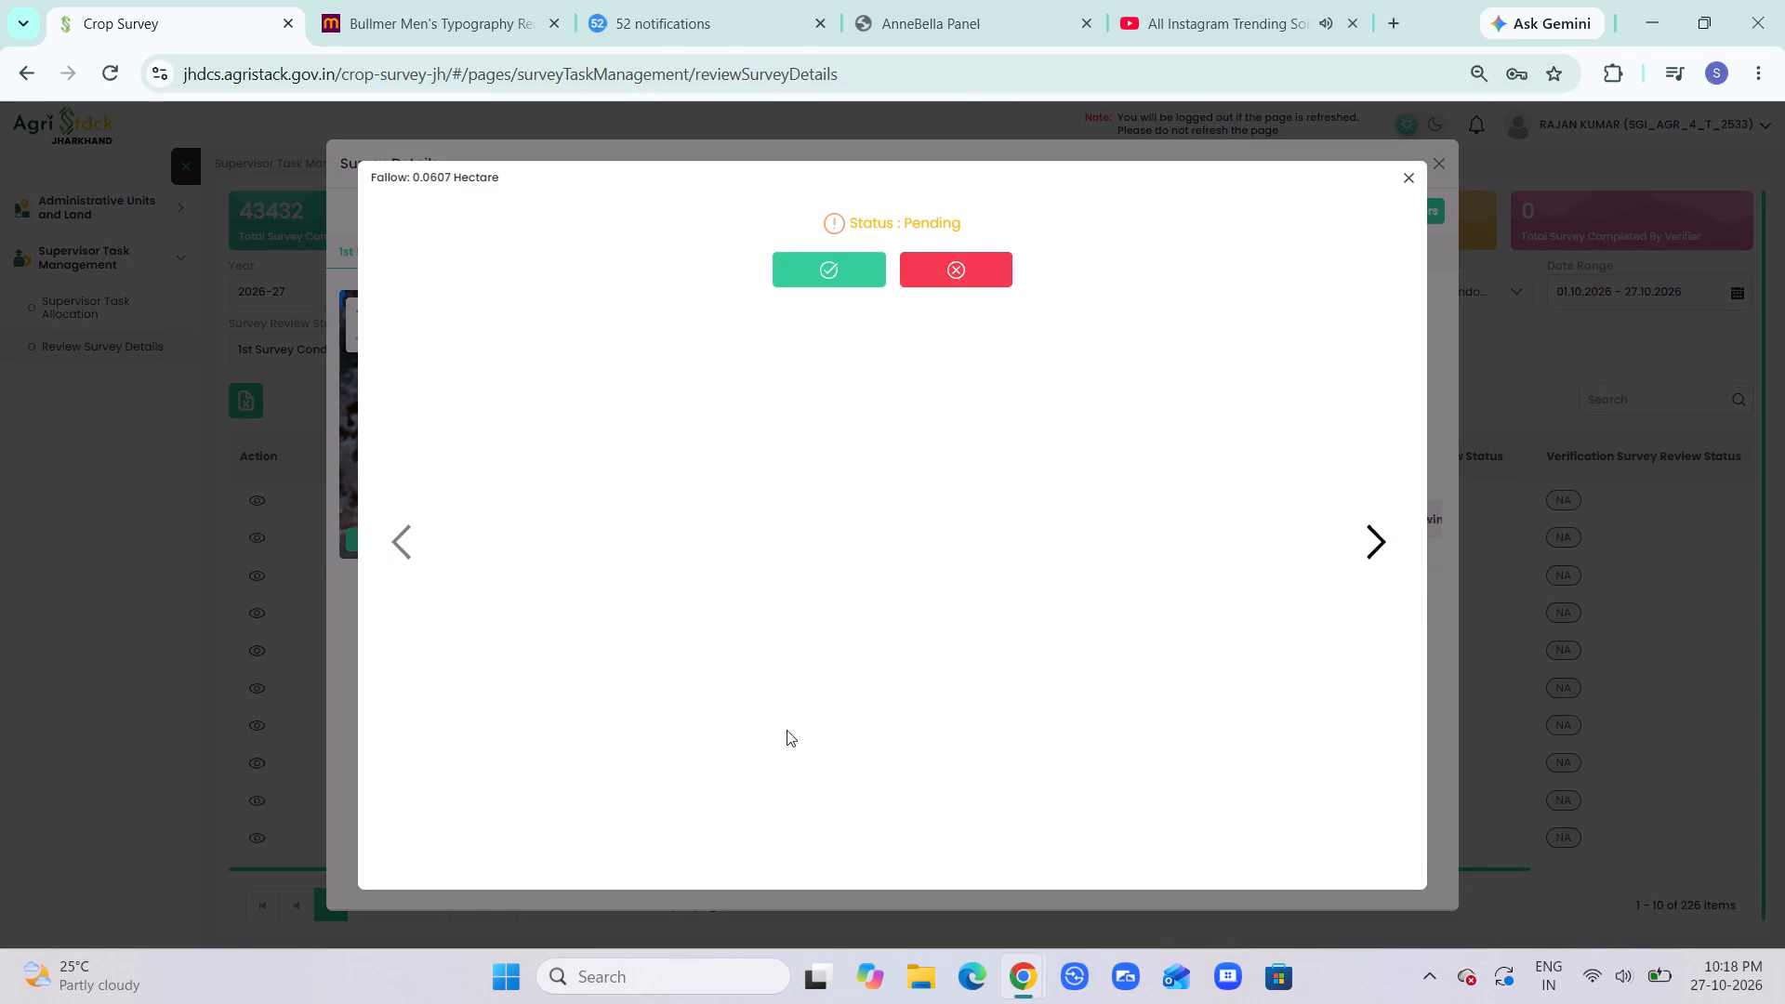
{"action": "left_click", "coordinate": [854, 852]}
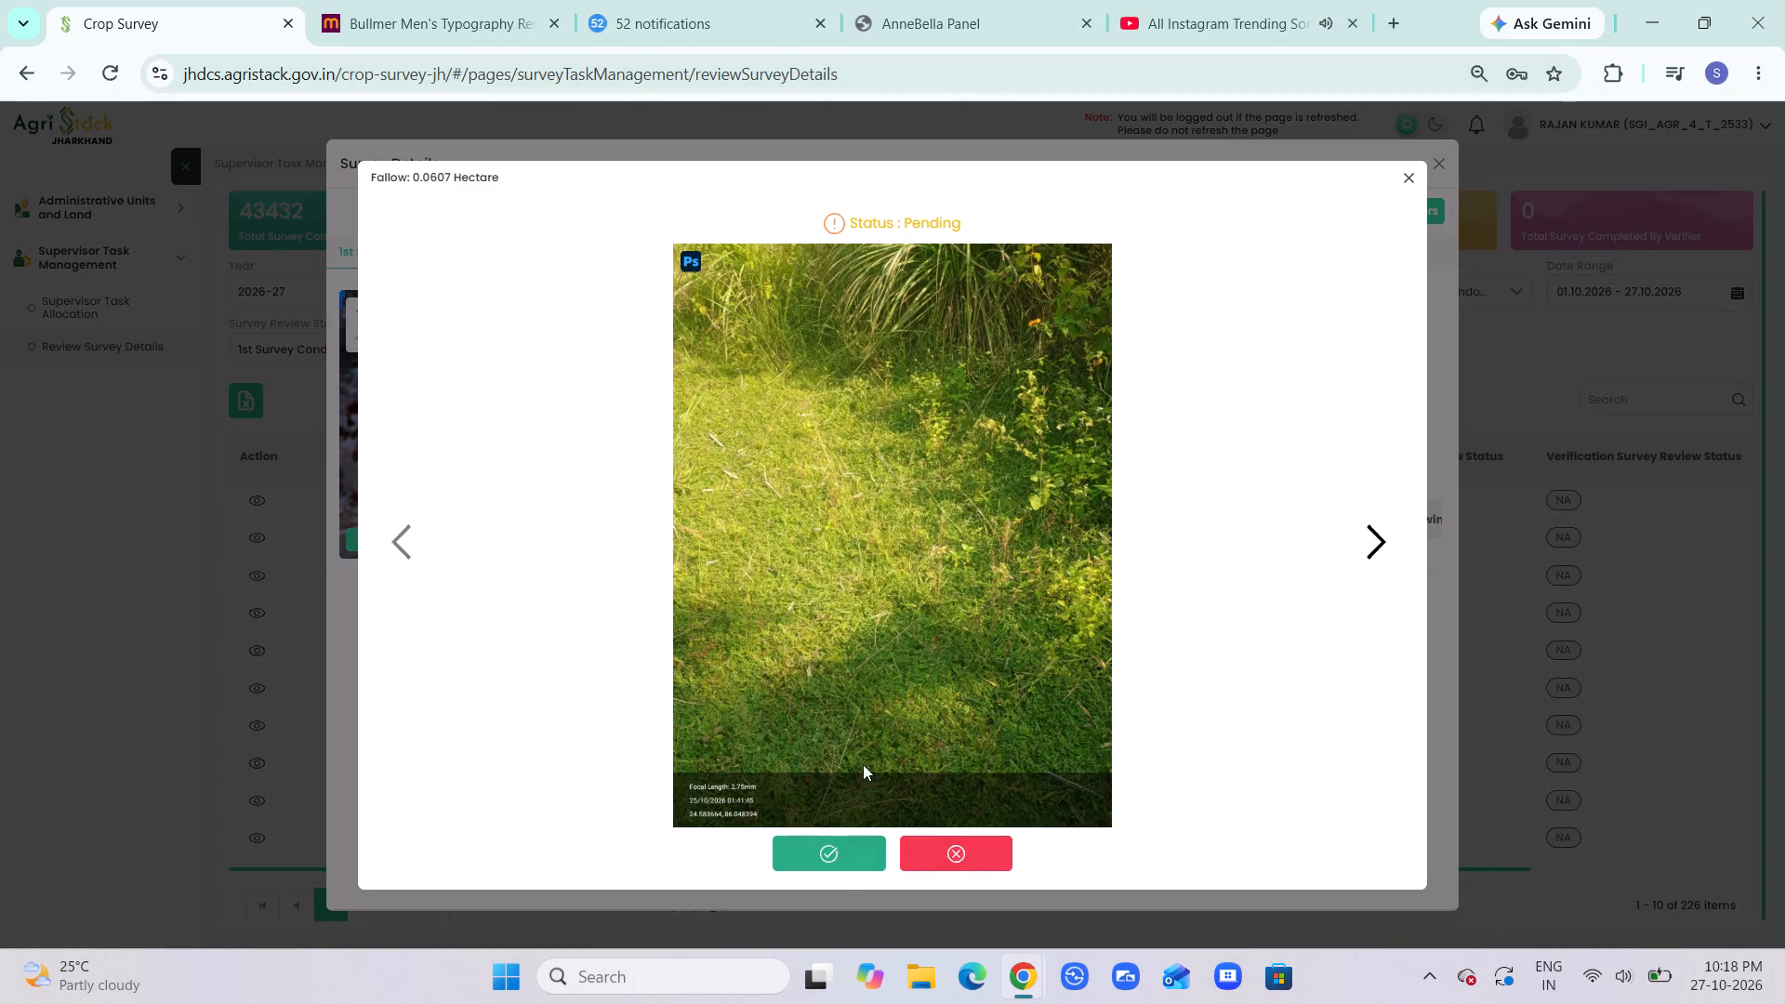
{"action": "left_click_drag", "start_coordinate": [1049, 685], "coordinate": [868, 679]}
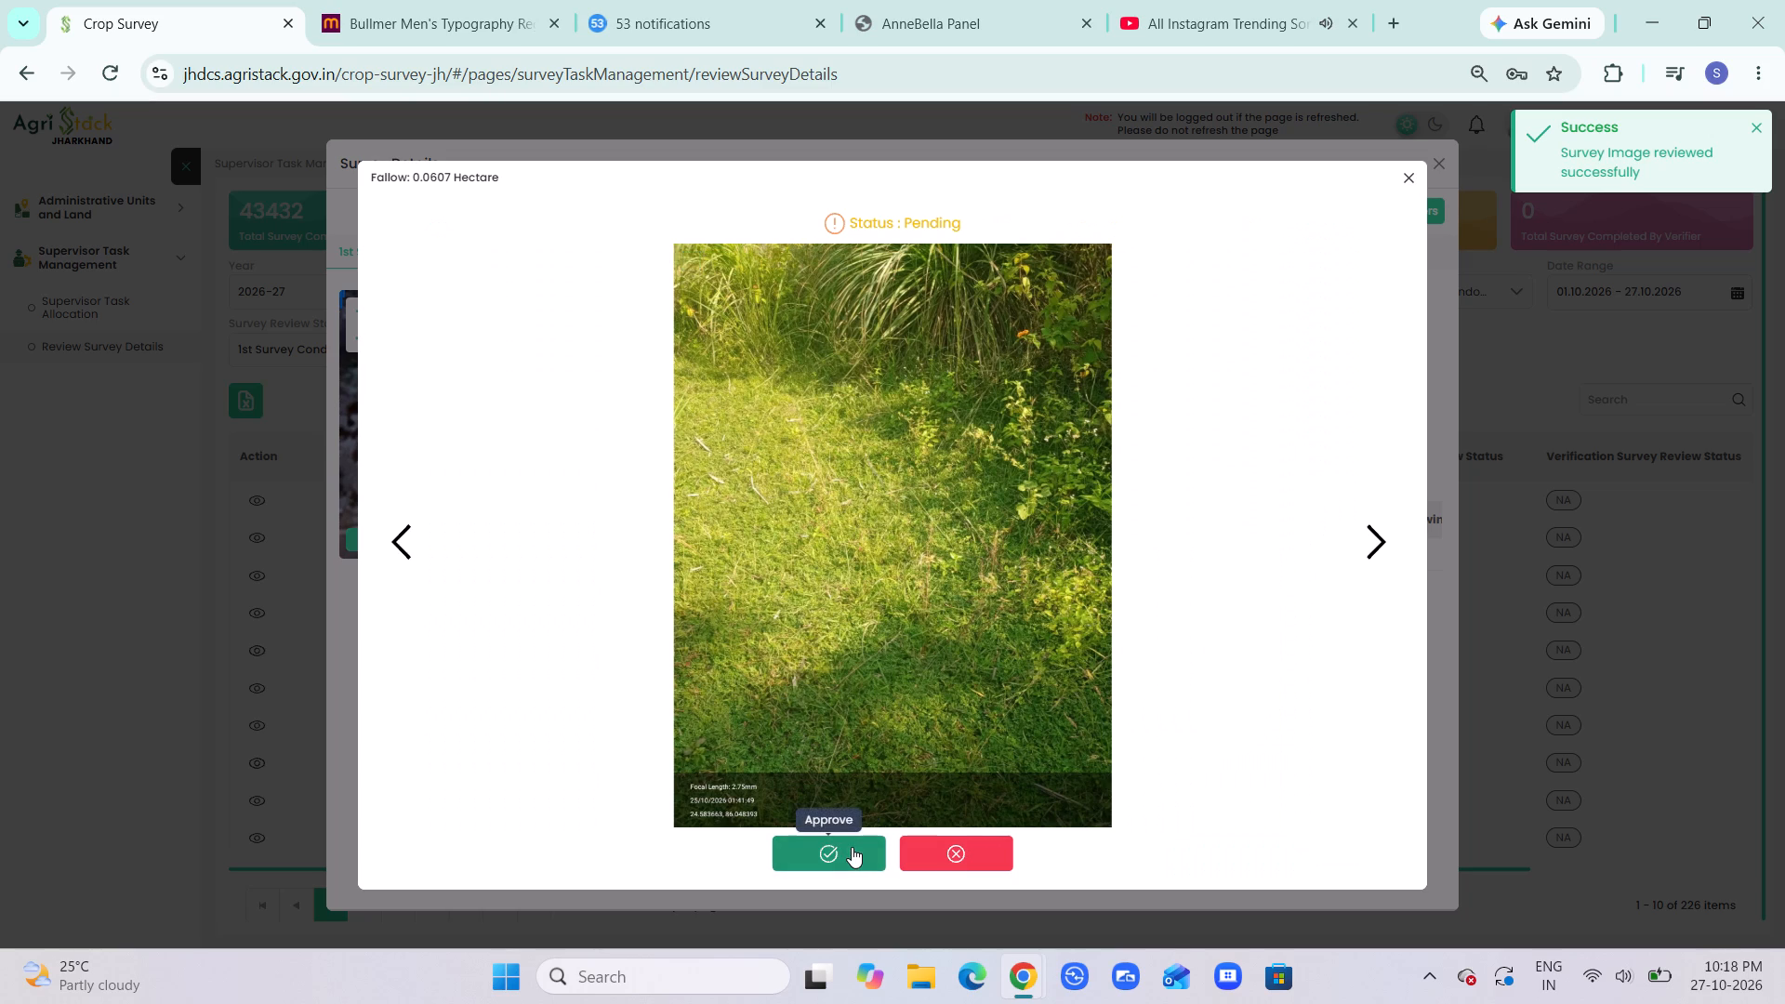
{"action": "left_click", "coordinate": [852, 847]}
{"action": "left_click_drag", "start_coordinate": [1062, 680], "coordinate": [904, 714]}
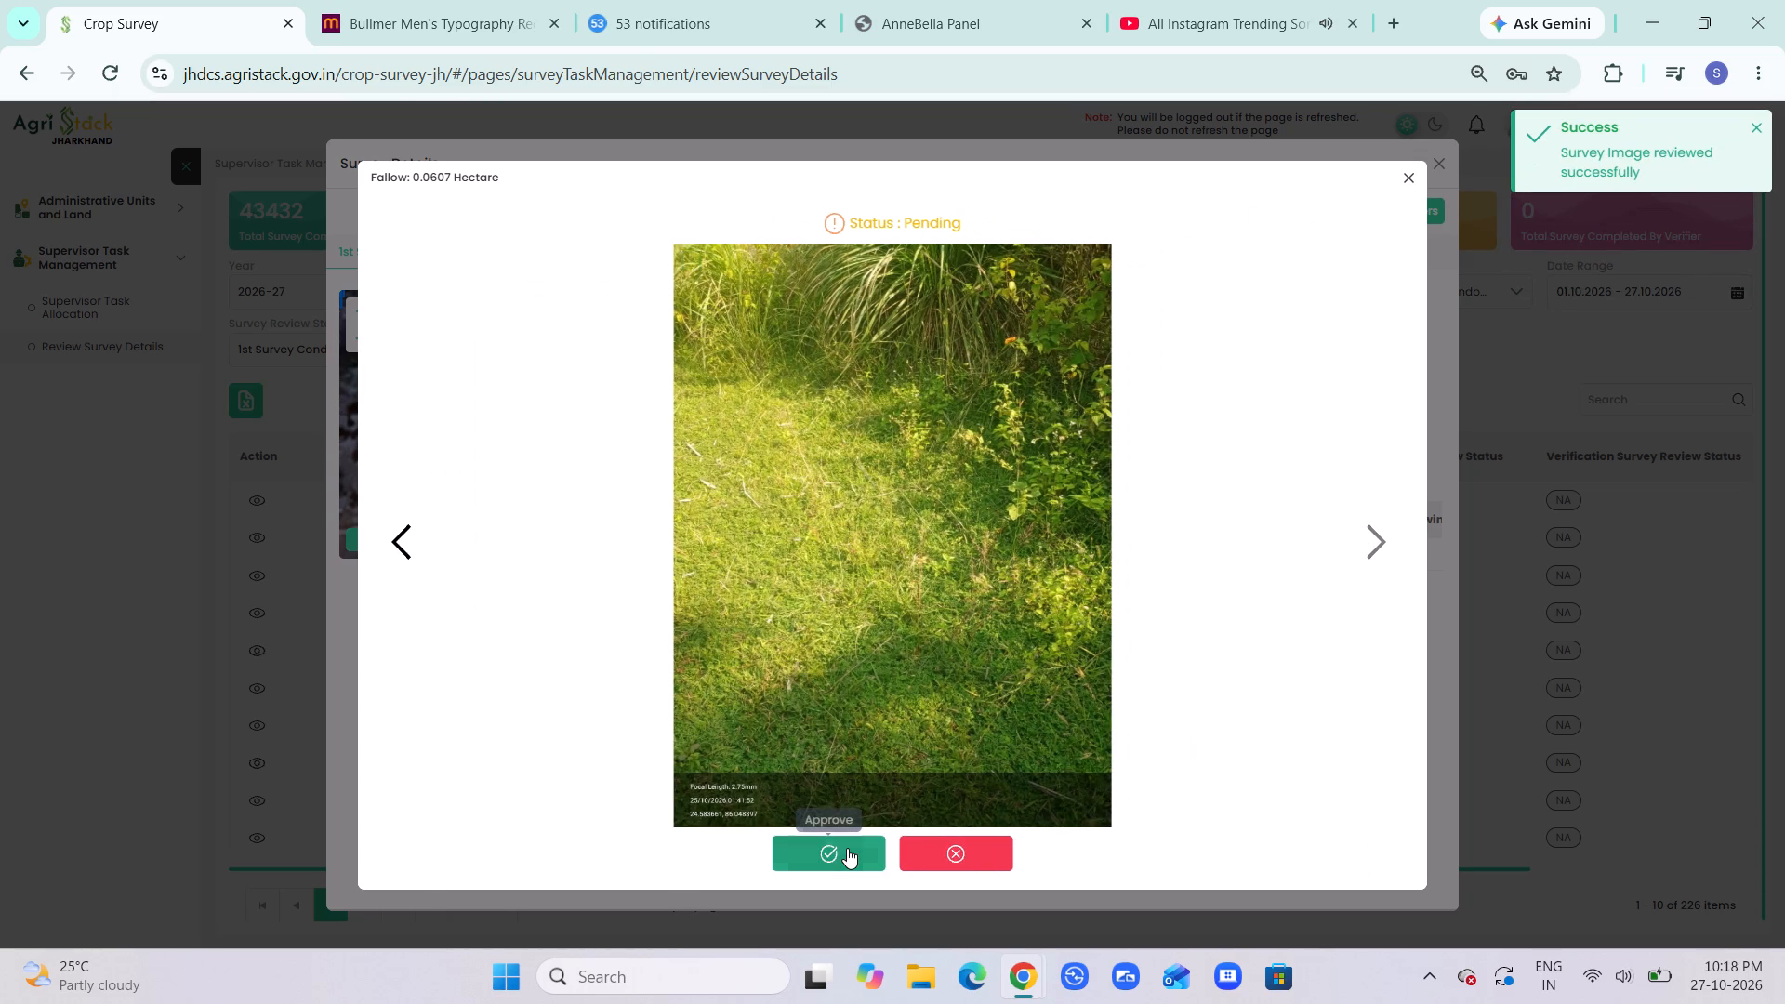
{"action": "left_click", "coordinate": [844, 848]}
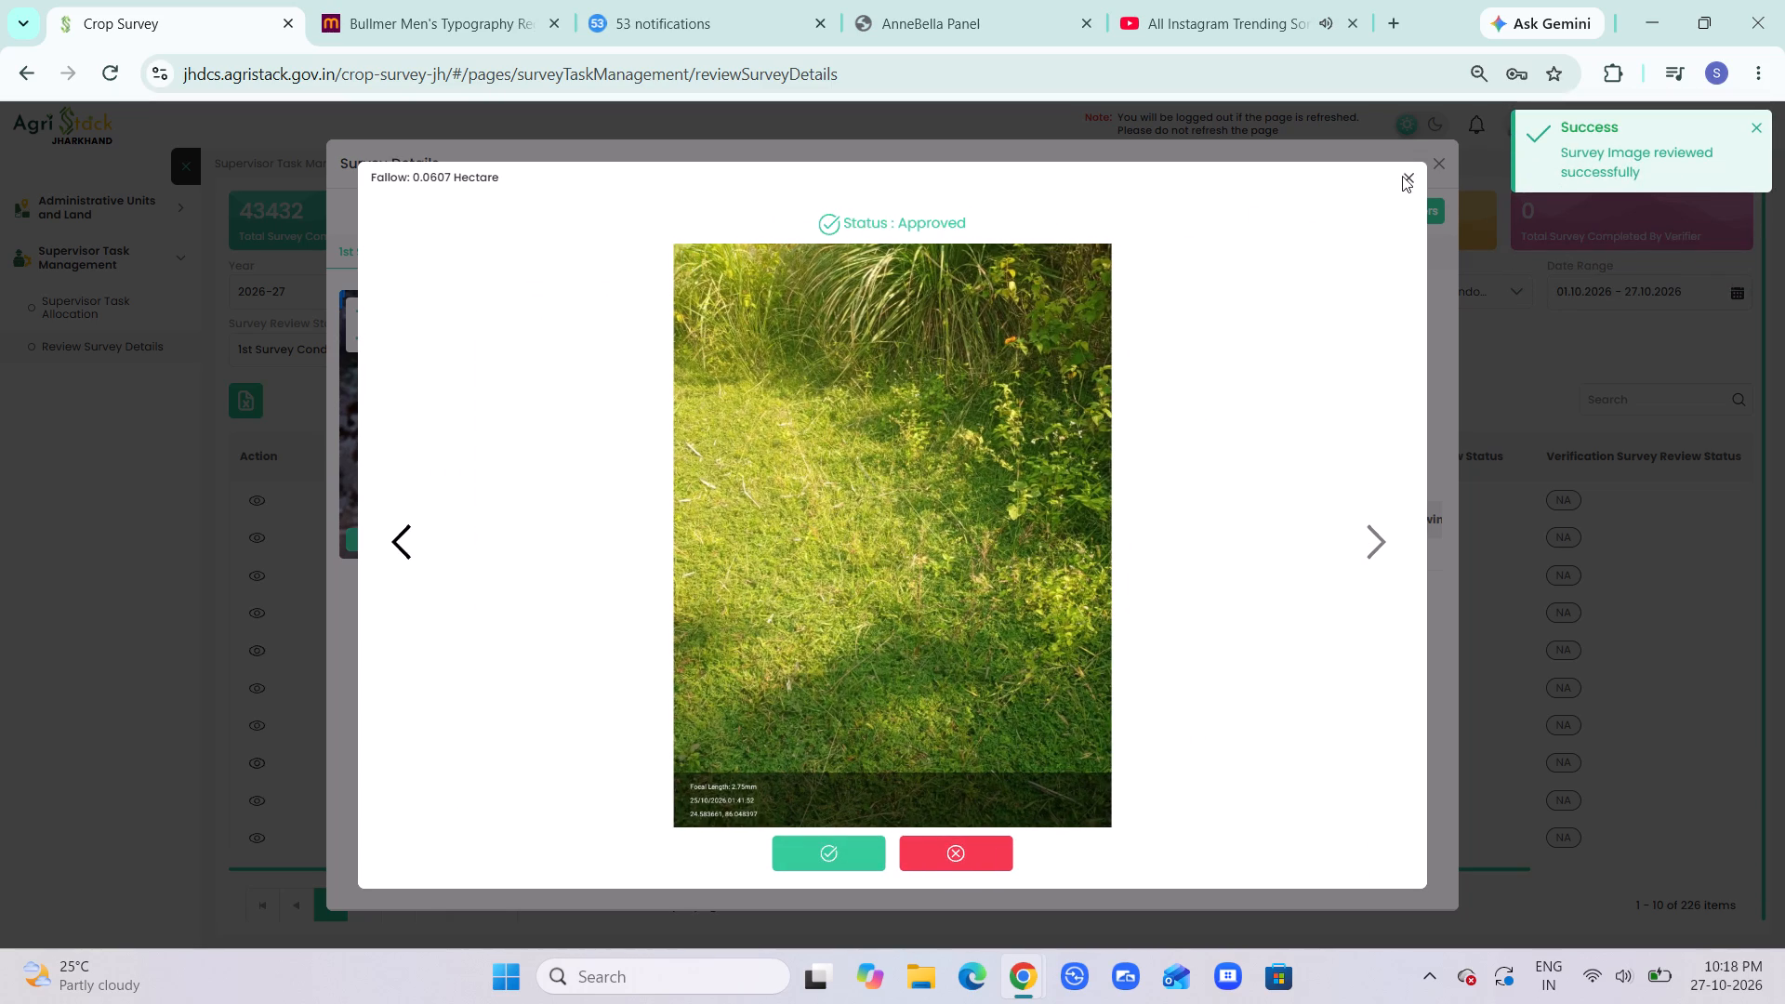
{"action": "left_click", "coordinate": [1402, 175]}
{"action": "left_click", "coordinate": [1408, 179]}
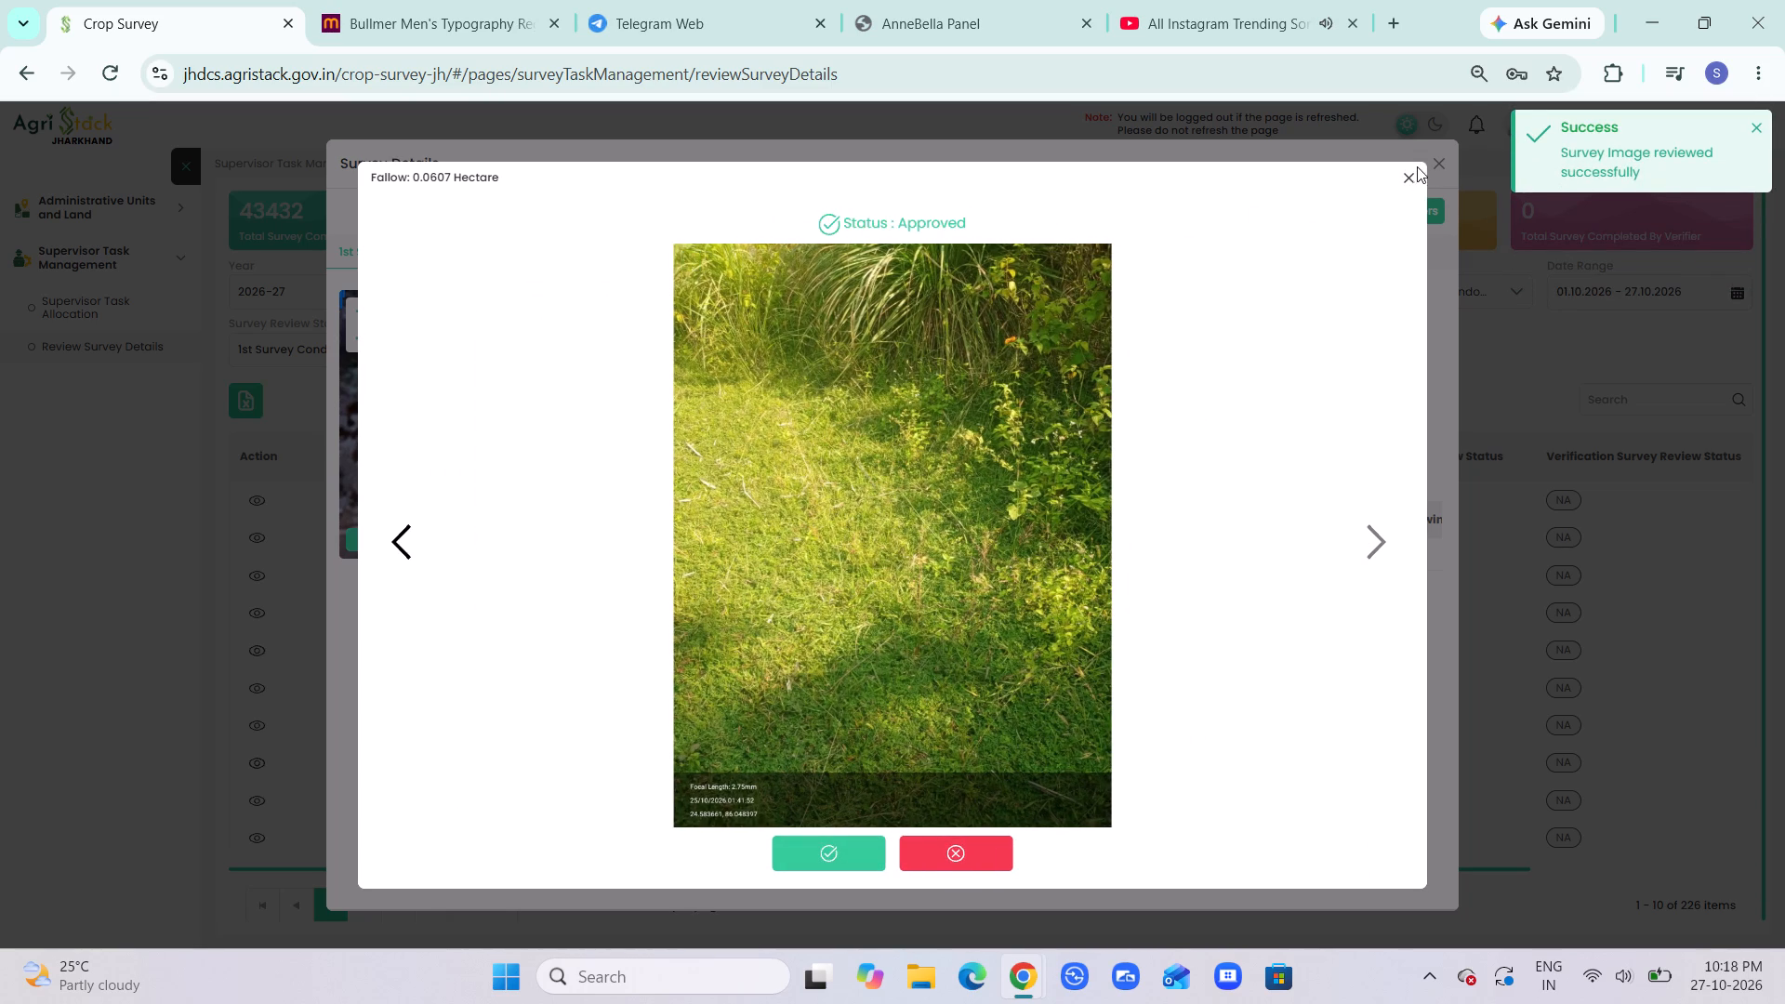
{"action": "left_click", "coordinate": [1408, 173]}
{"action": "left_click", "coordinate": [756, 615]}
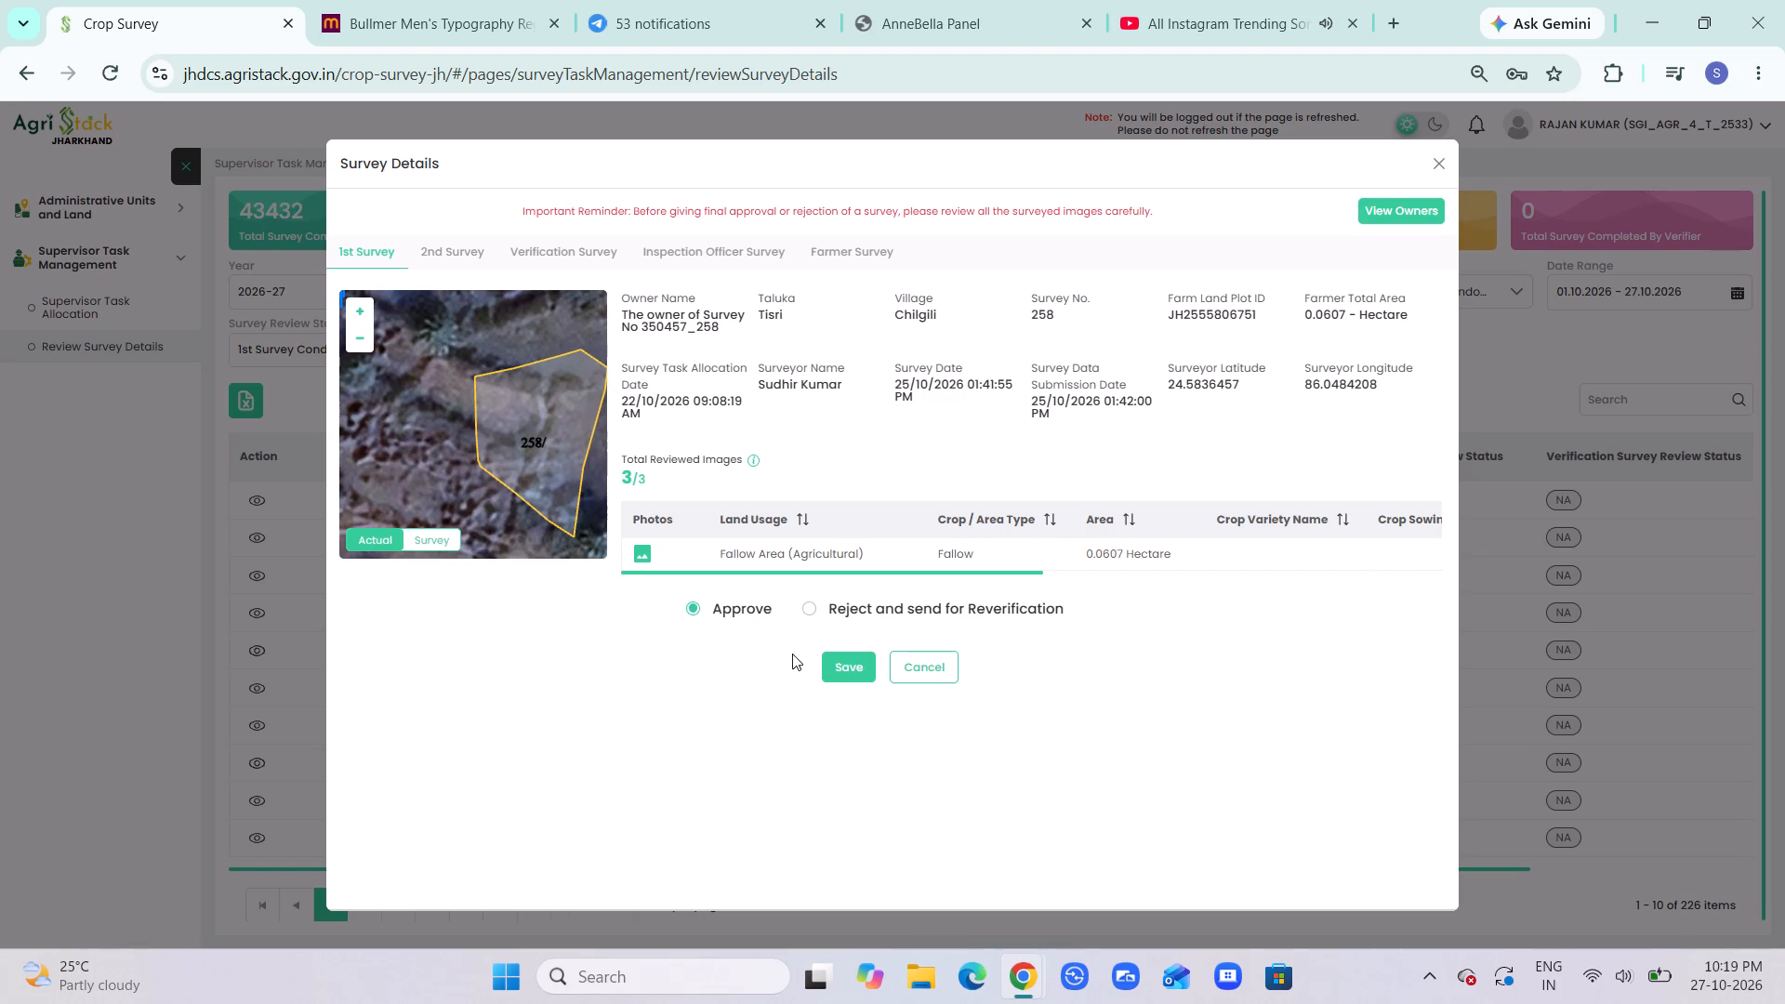
{"action": "left_click", "coordinate": [846, 670]}
{"action": "left_click", "coordinate": [892, 557]}
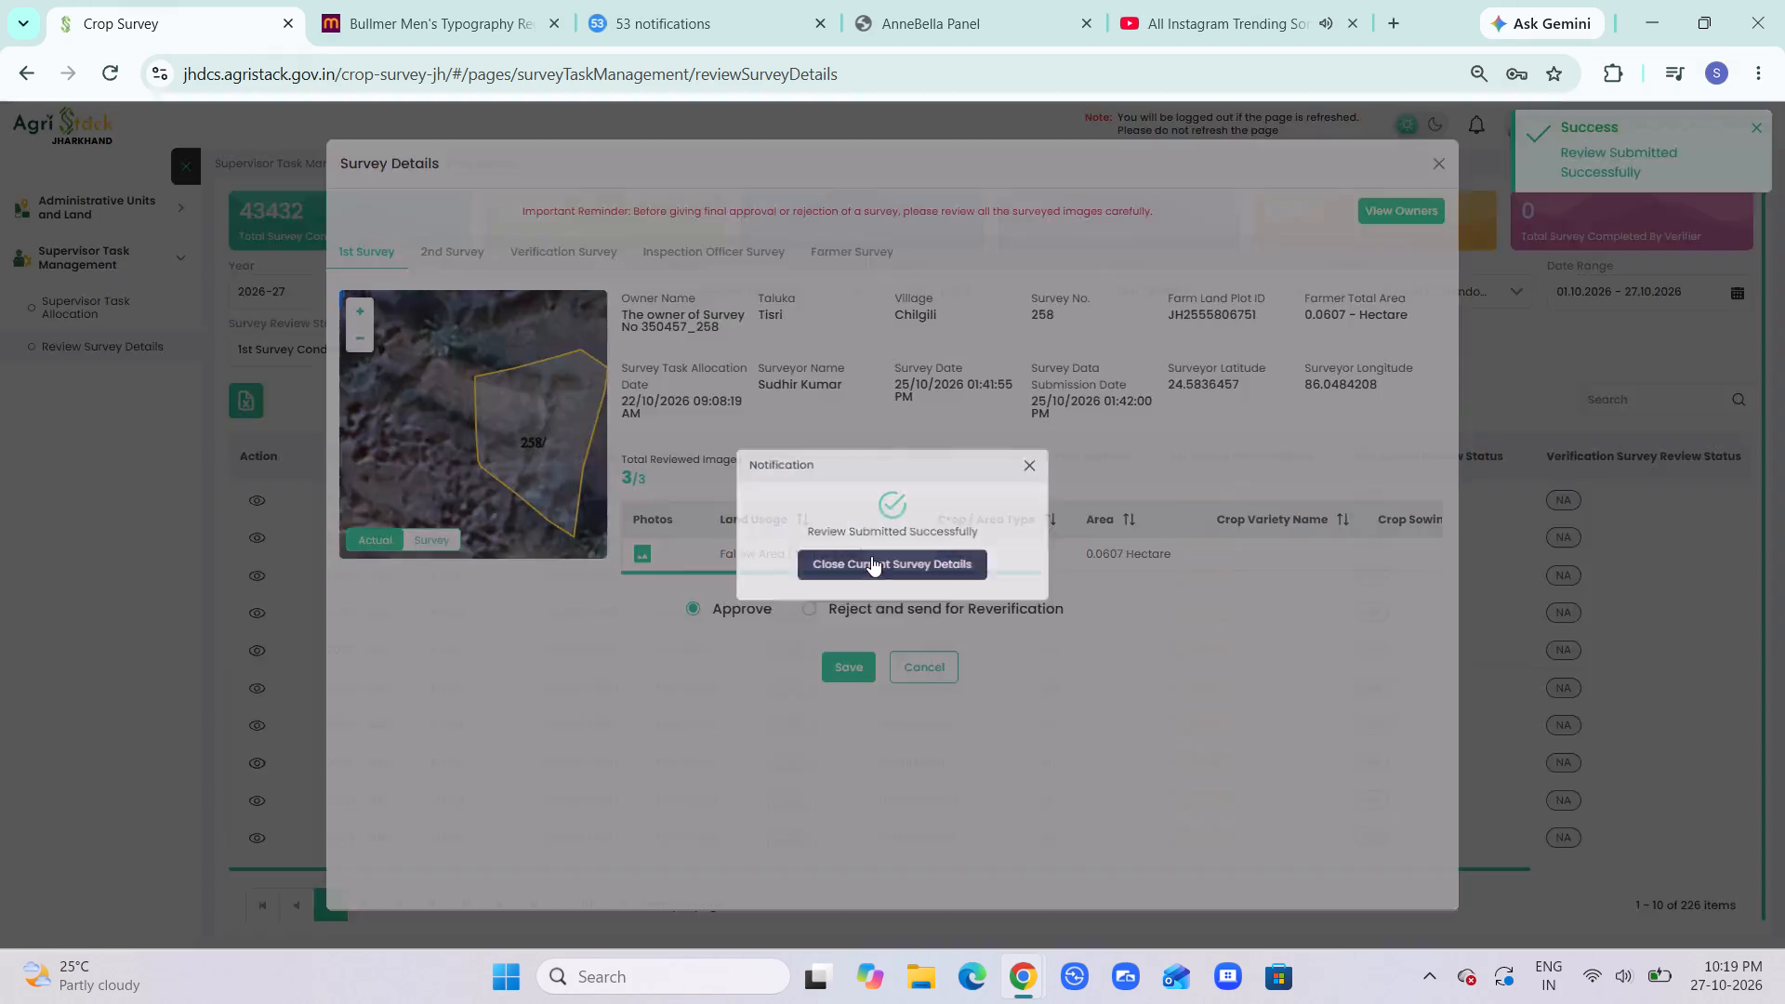
{"action": "left_click", "coordinate": [256, 538]}
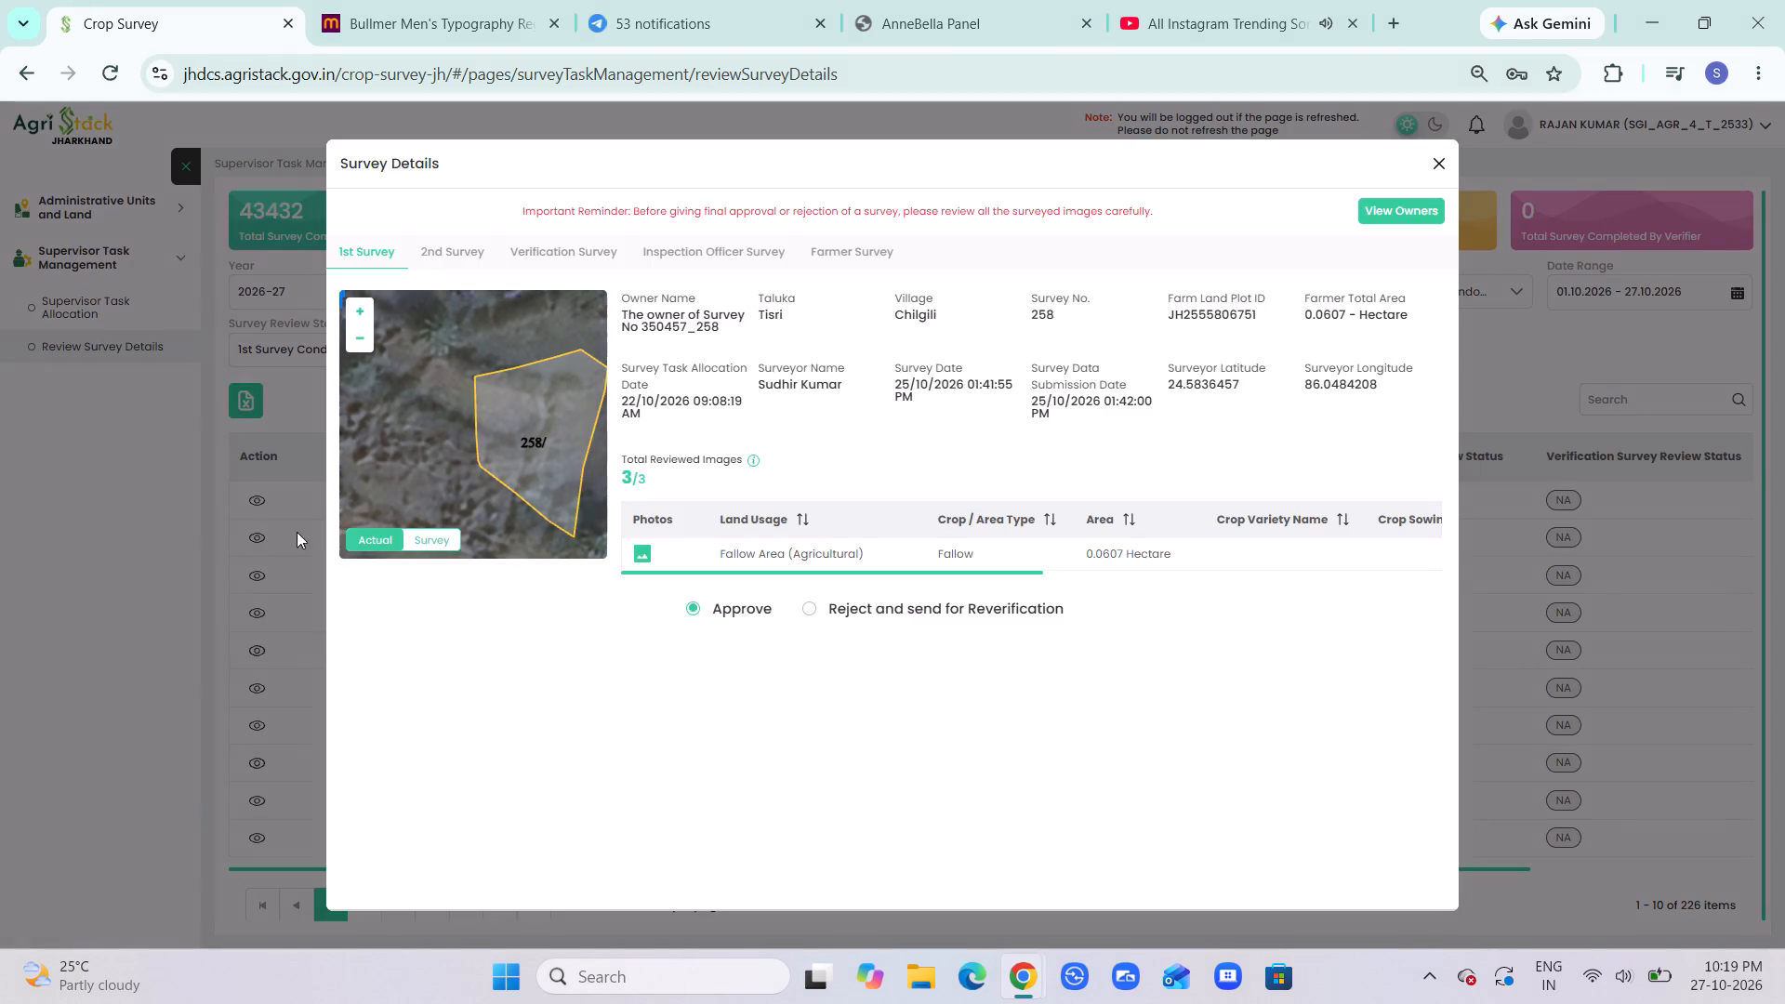
{"action": "left_click", "coordinate": [1437, 158]}
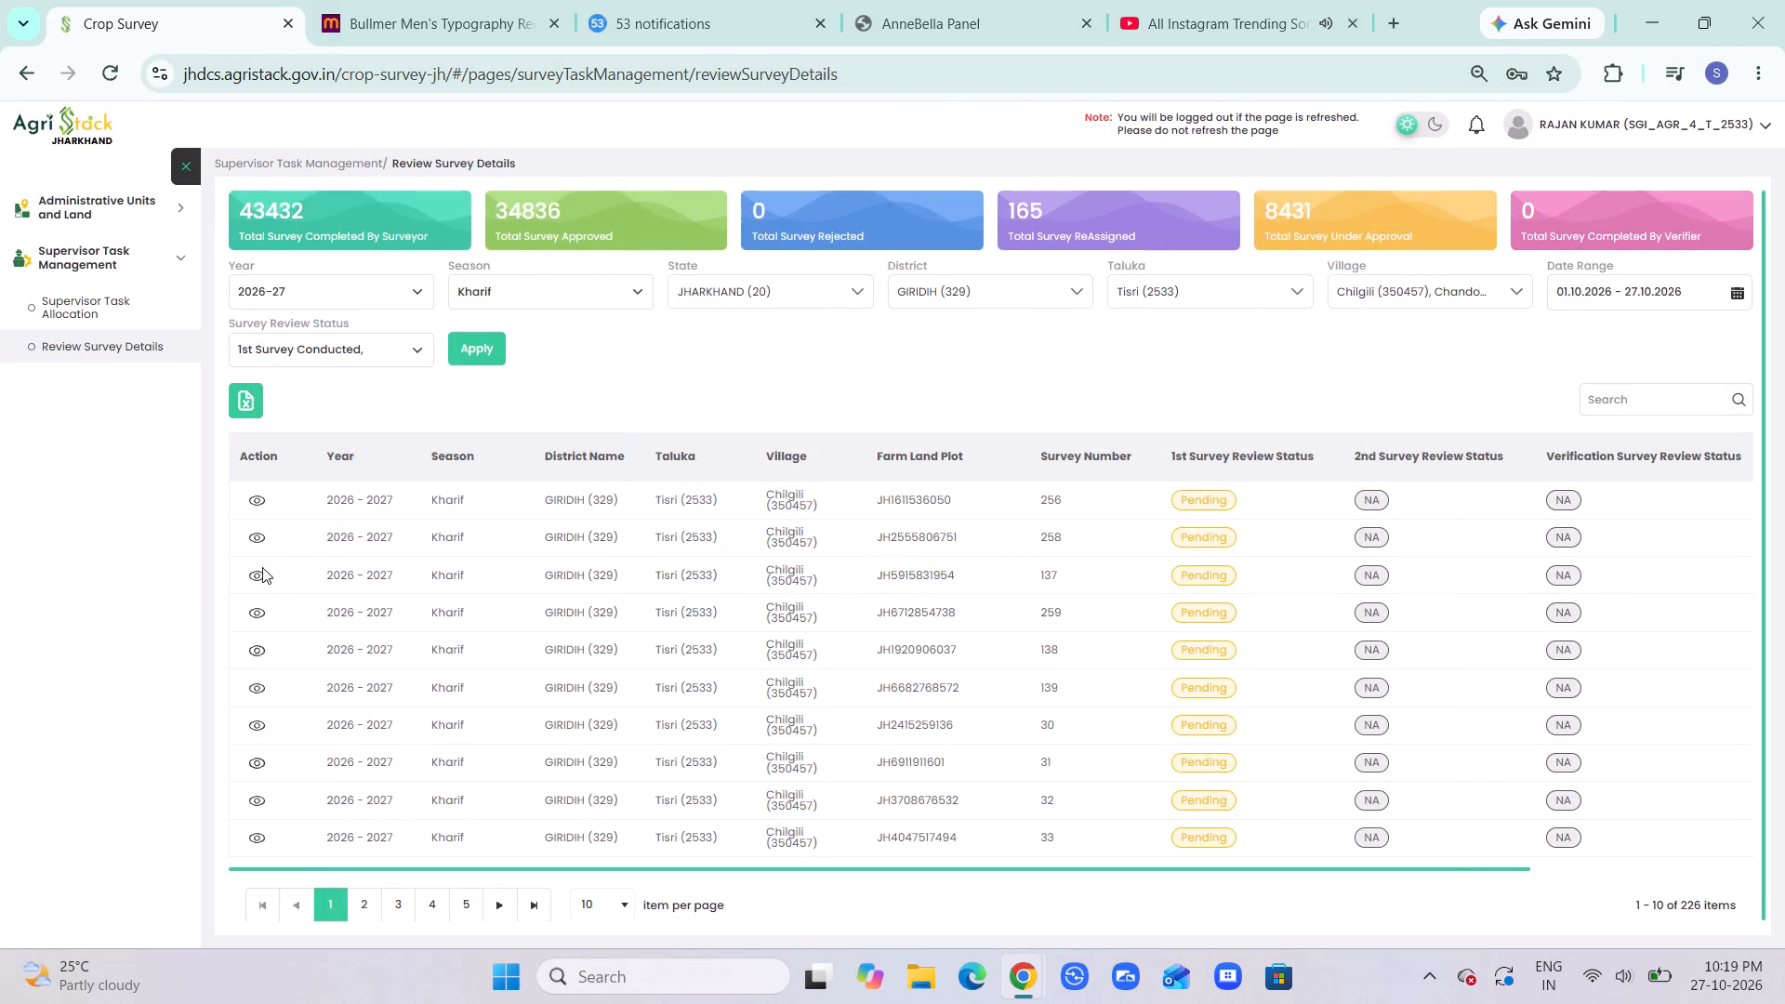
Approve all three farm photos of survey number 137 in Chilgili, and save its 1st survey as approved.
{"action": "left_click", "coordinate": [257, 569]}
{"action": "left_click", "coordinate": [641, 555]}
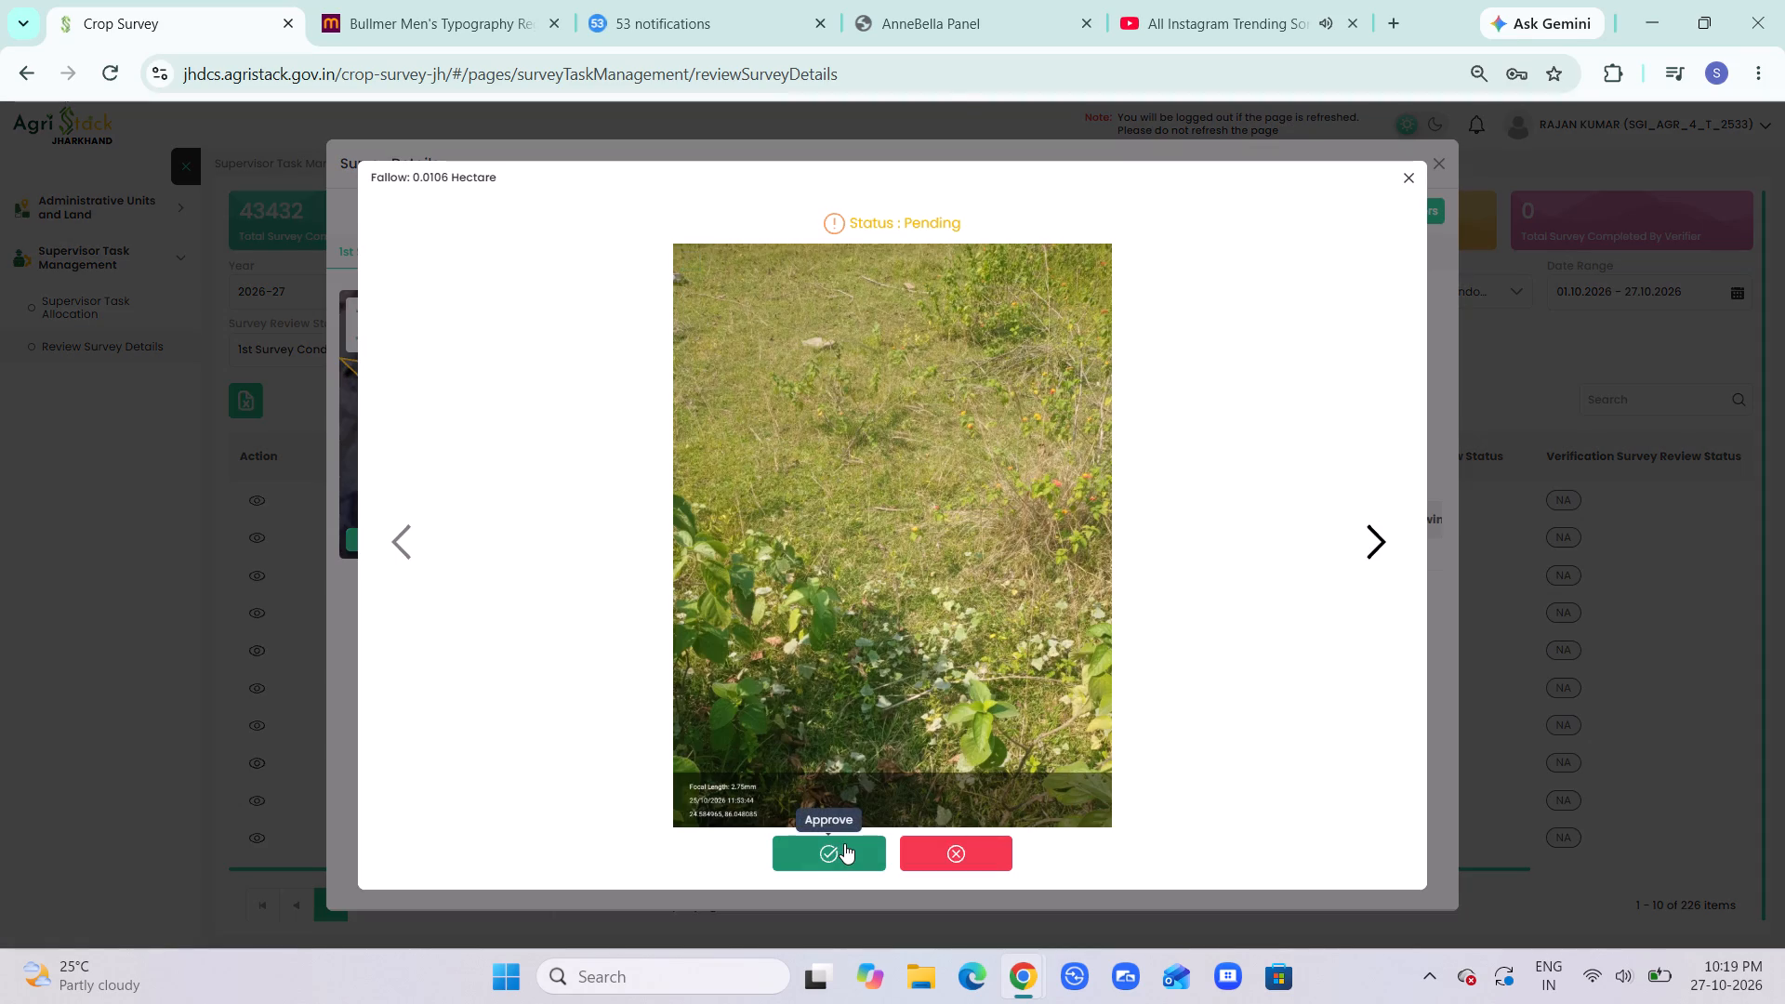
{"action": "left_click", "coordinate": [844, 843]}
{"action": "left_click_drag", "start_coordinate": [1051, 684], "coordinate": [1006, 680]}
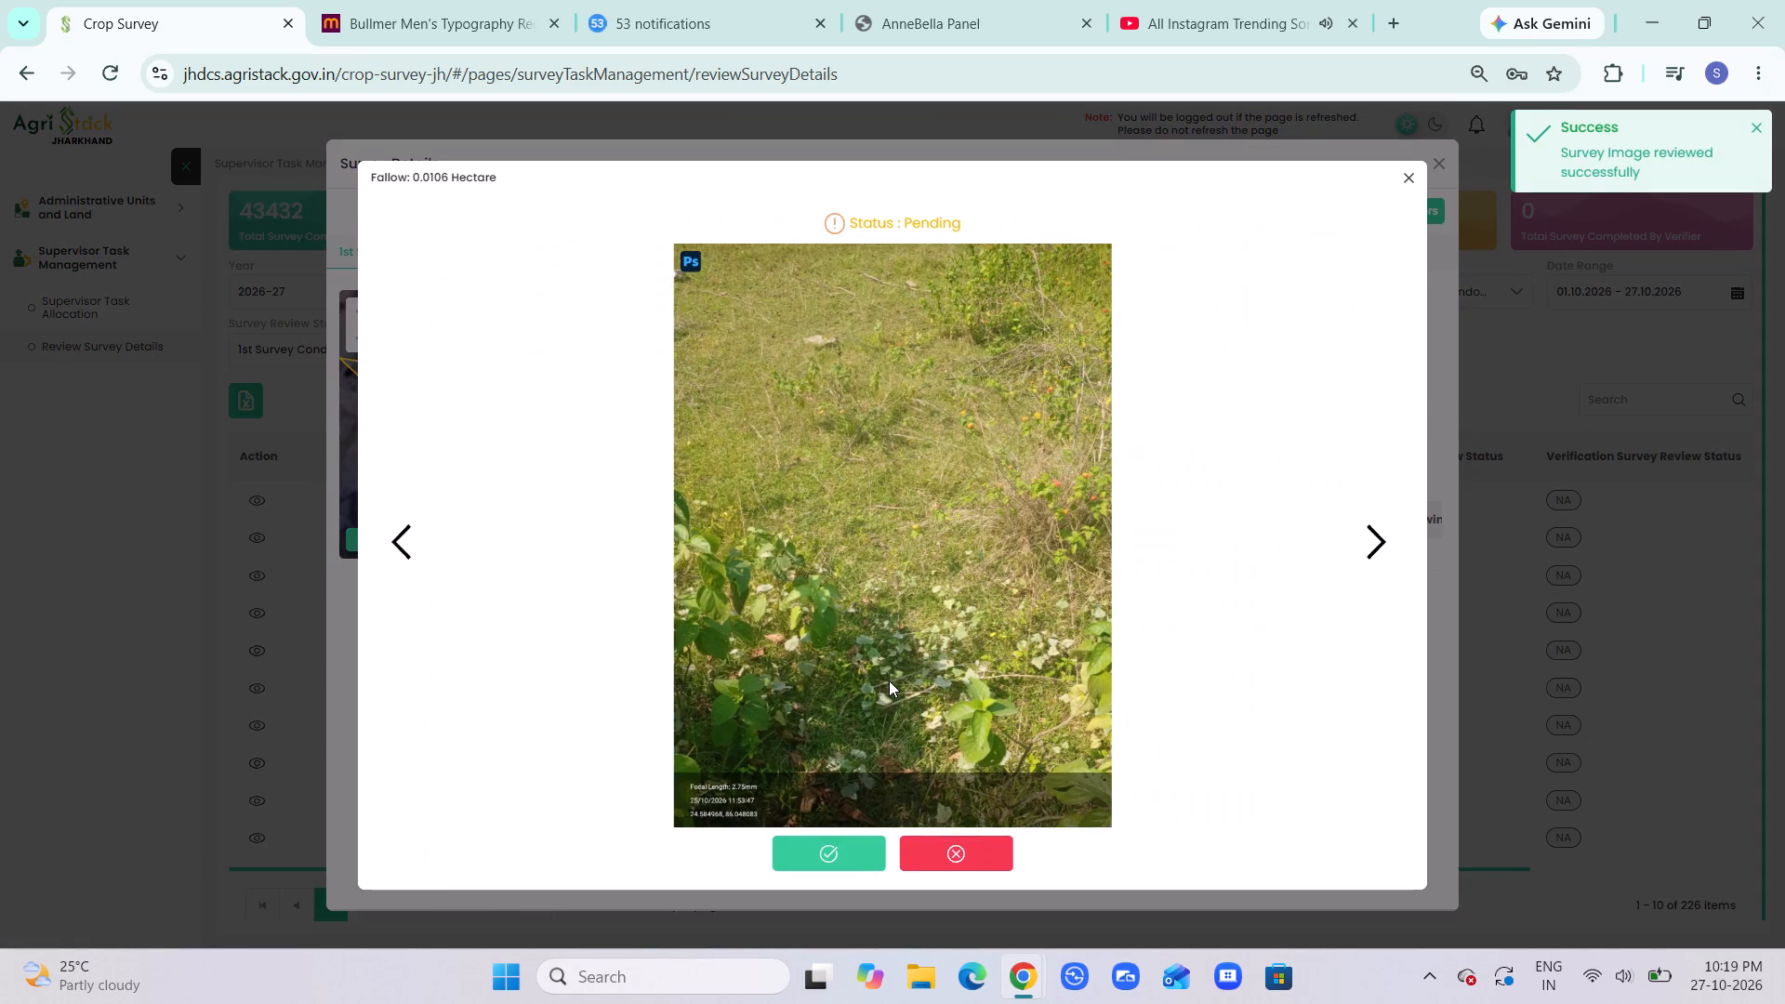
{"action": "left_click", "coordinate": [855, 843]}
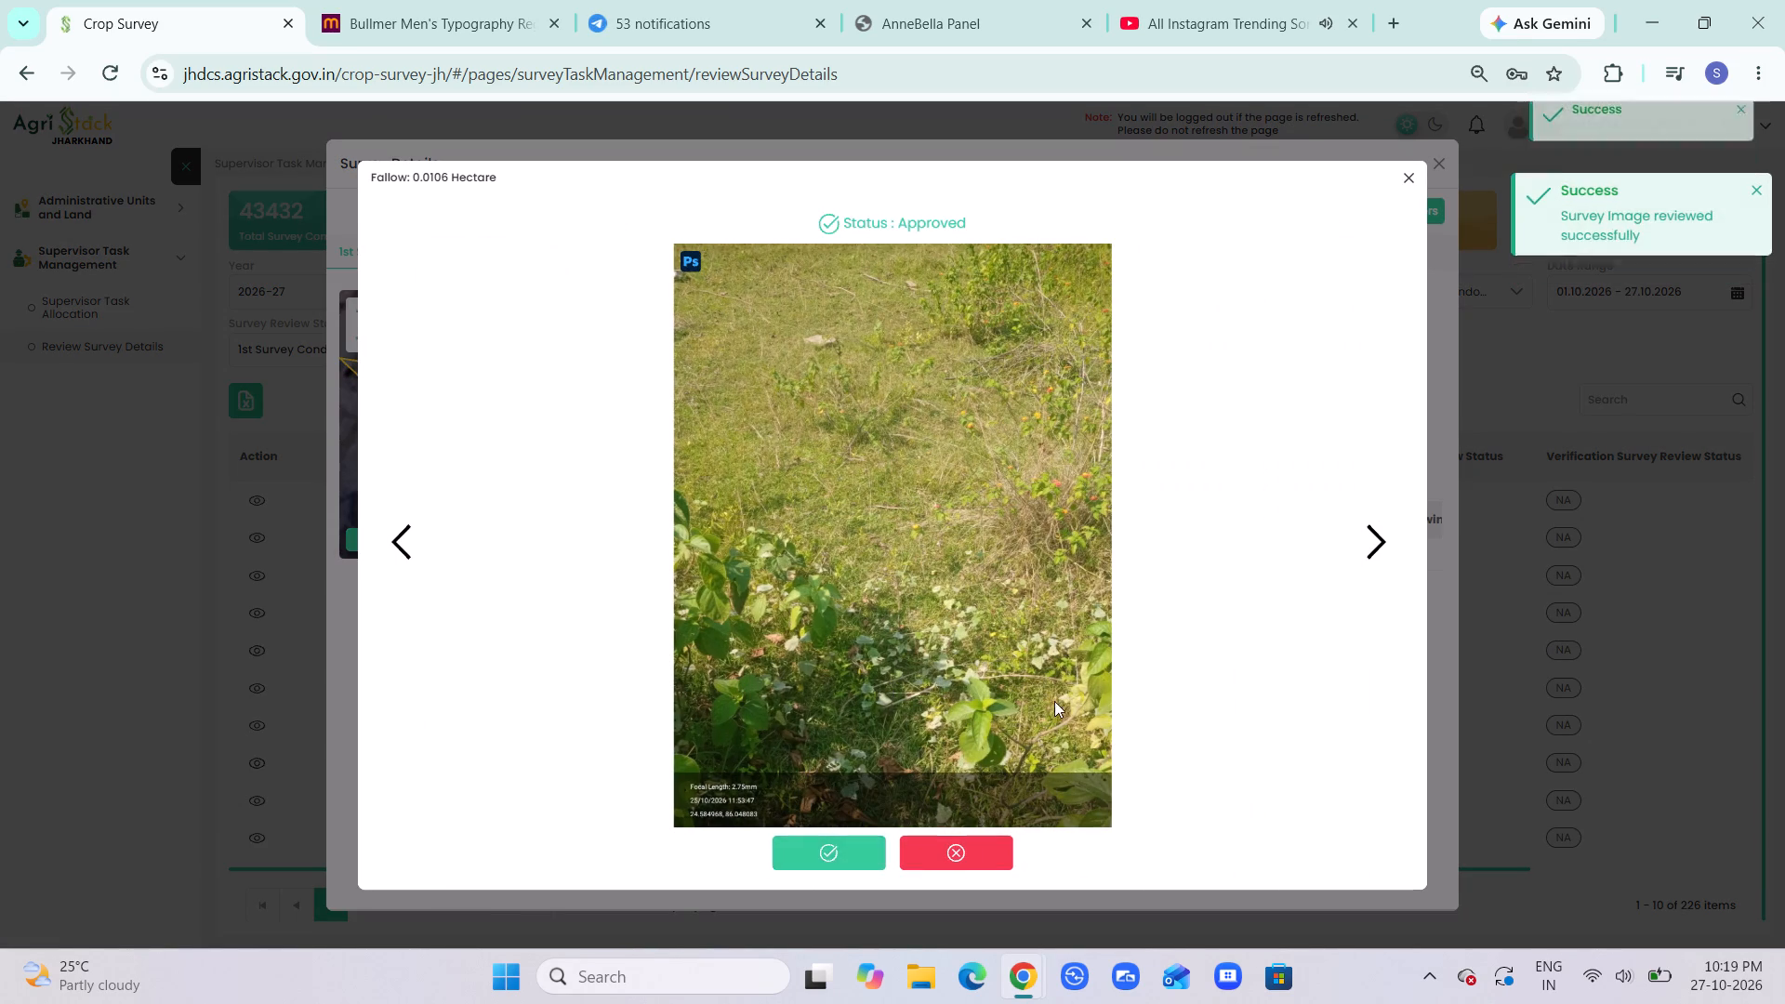
{"action": "left_click_drag", "start_coordinate": [1062, 700], "coordinate": [885, 711]}
{"action": "left_click", "coordinate": [830, 845]}
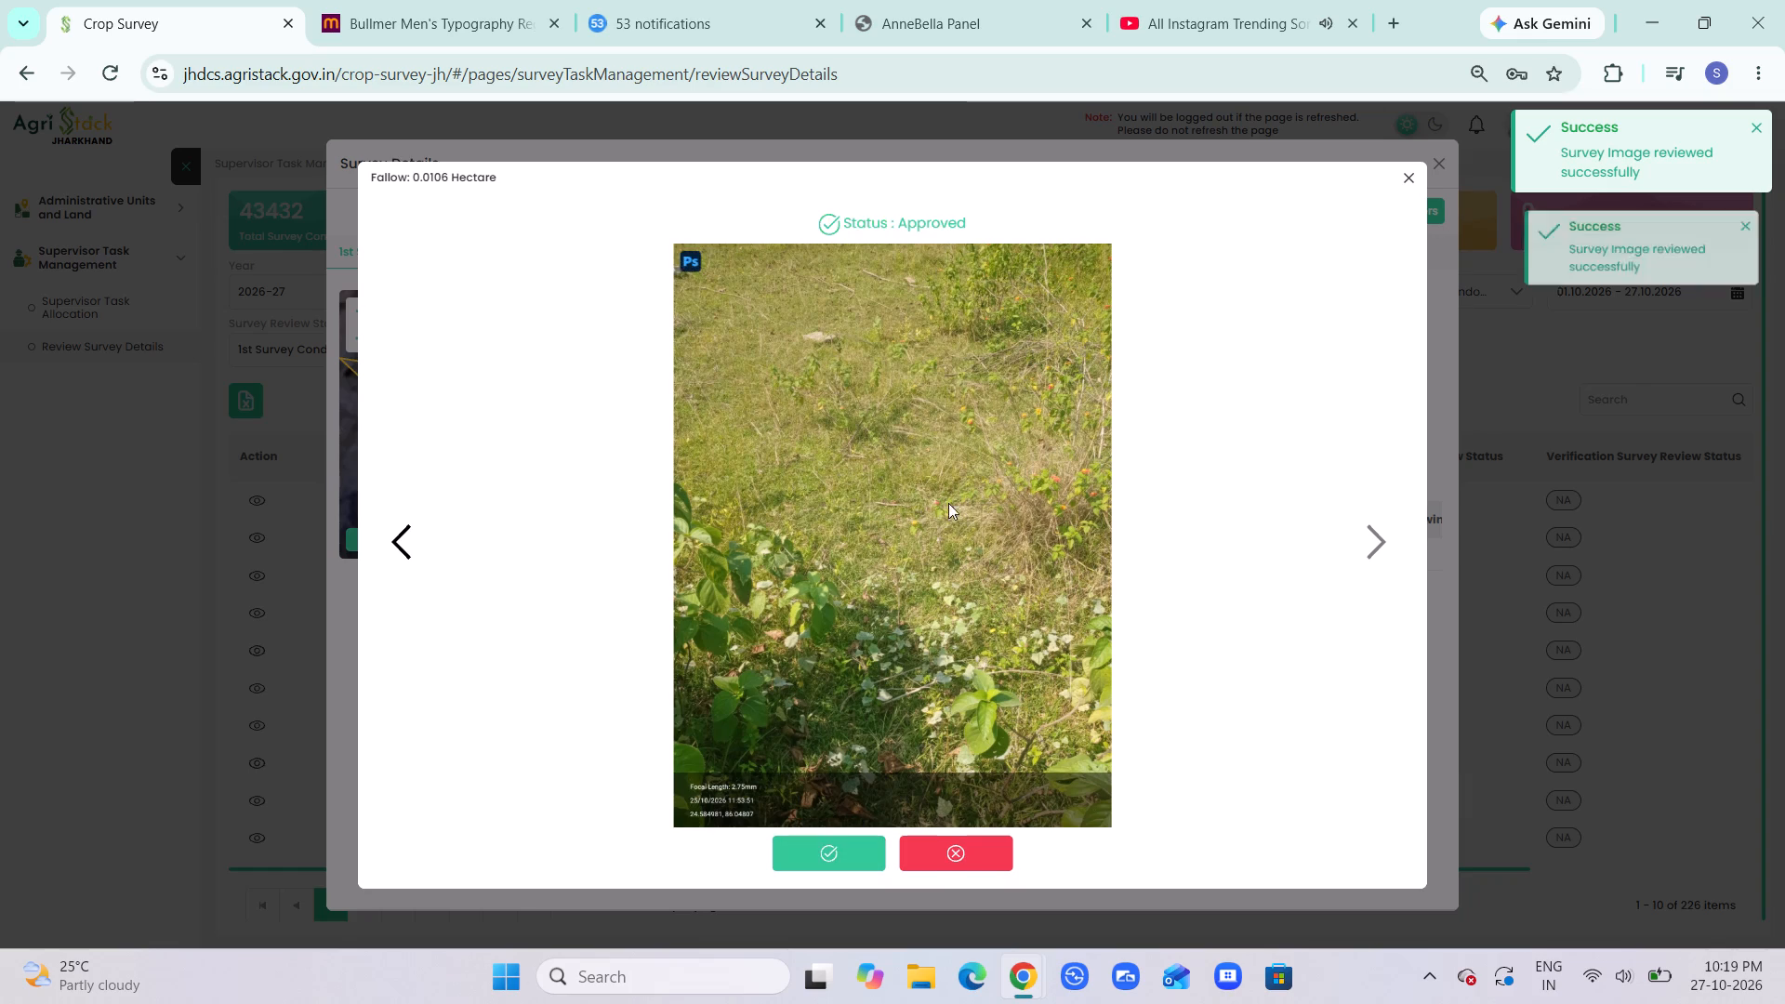
{"action": "left_click", "coordinate": [1408, 172]}
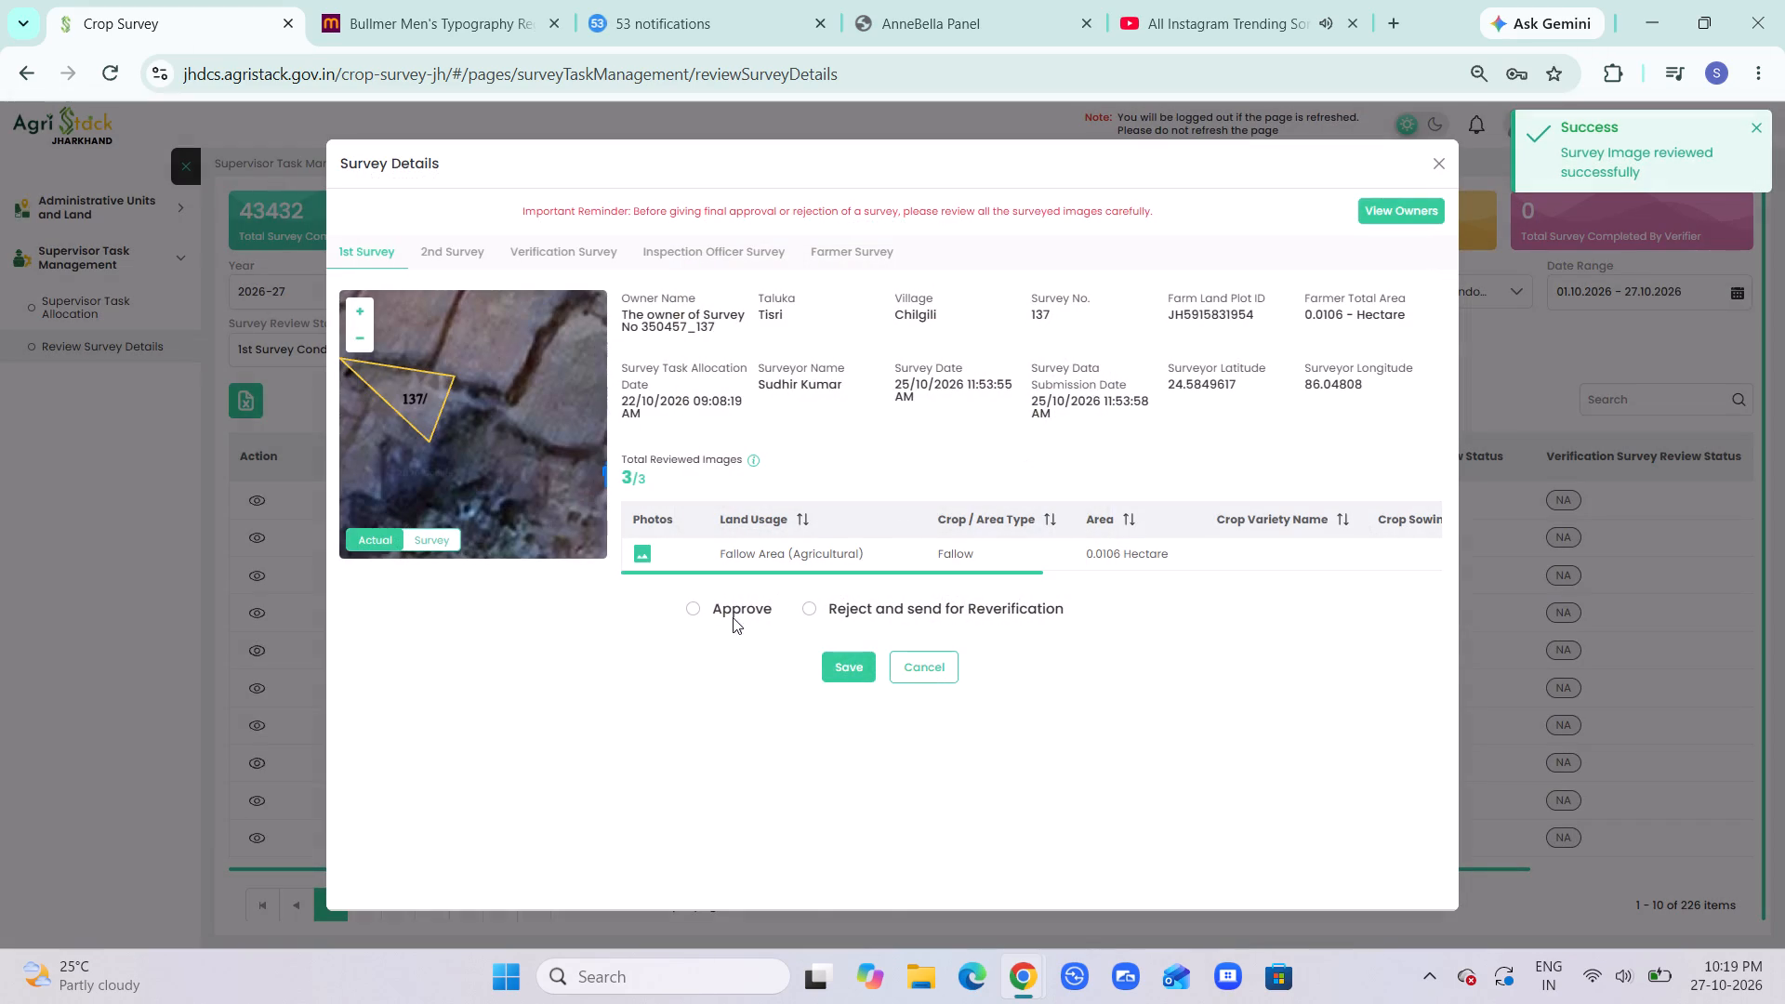
{"action": "left_click", "coordinate": [732, 600]}
{"action": "left_click", "coordinate": [842, 661]}
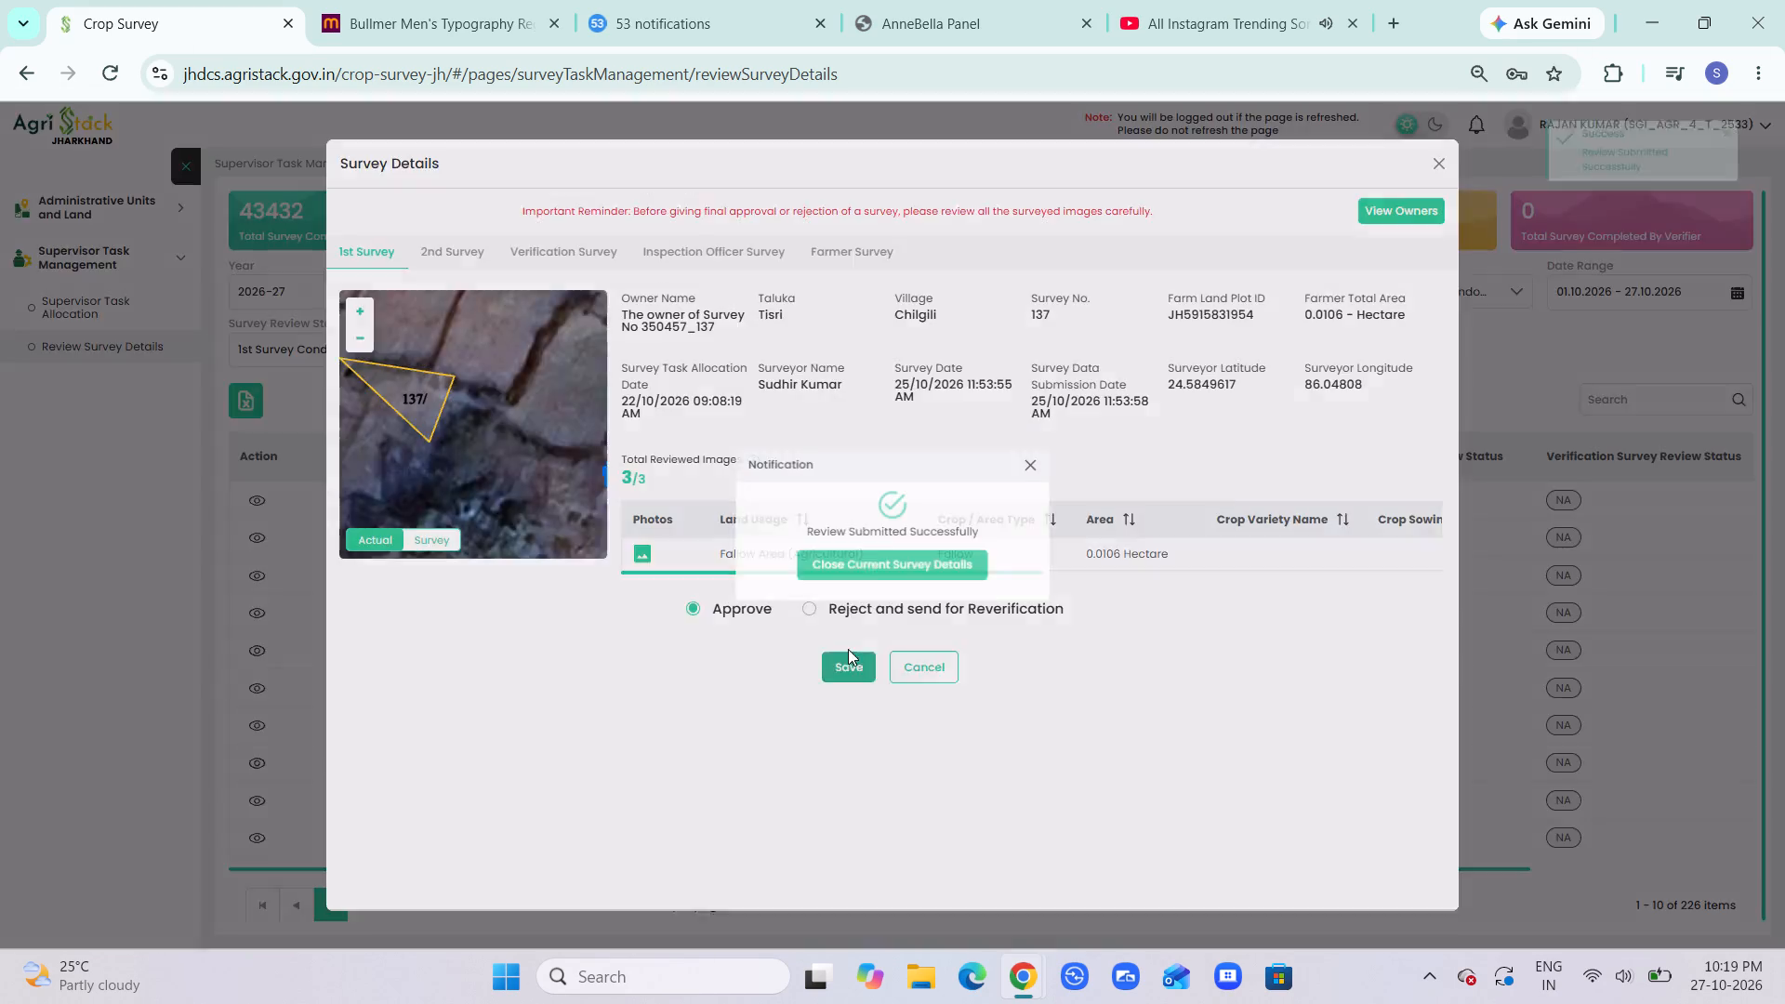
{"action": "left_click", "coordinate": [868, 574]}
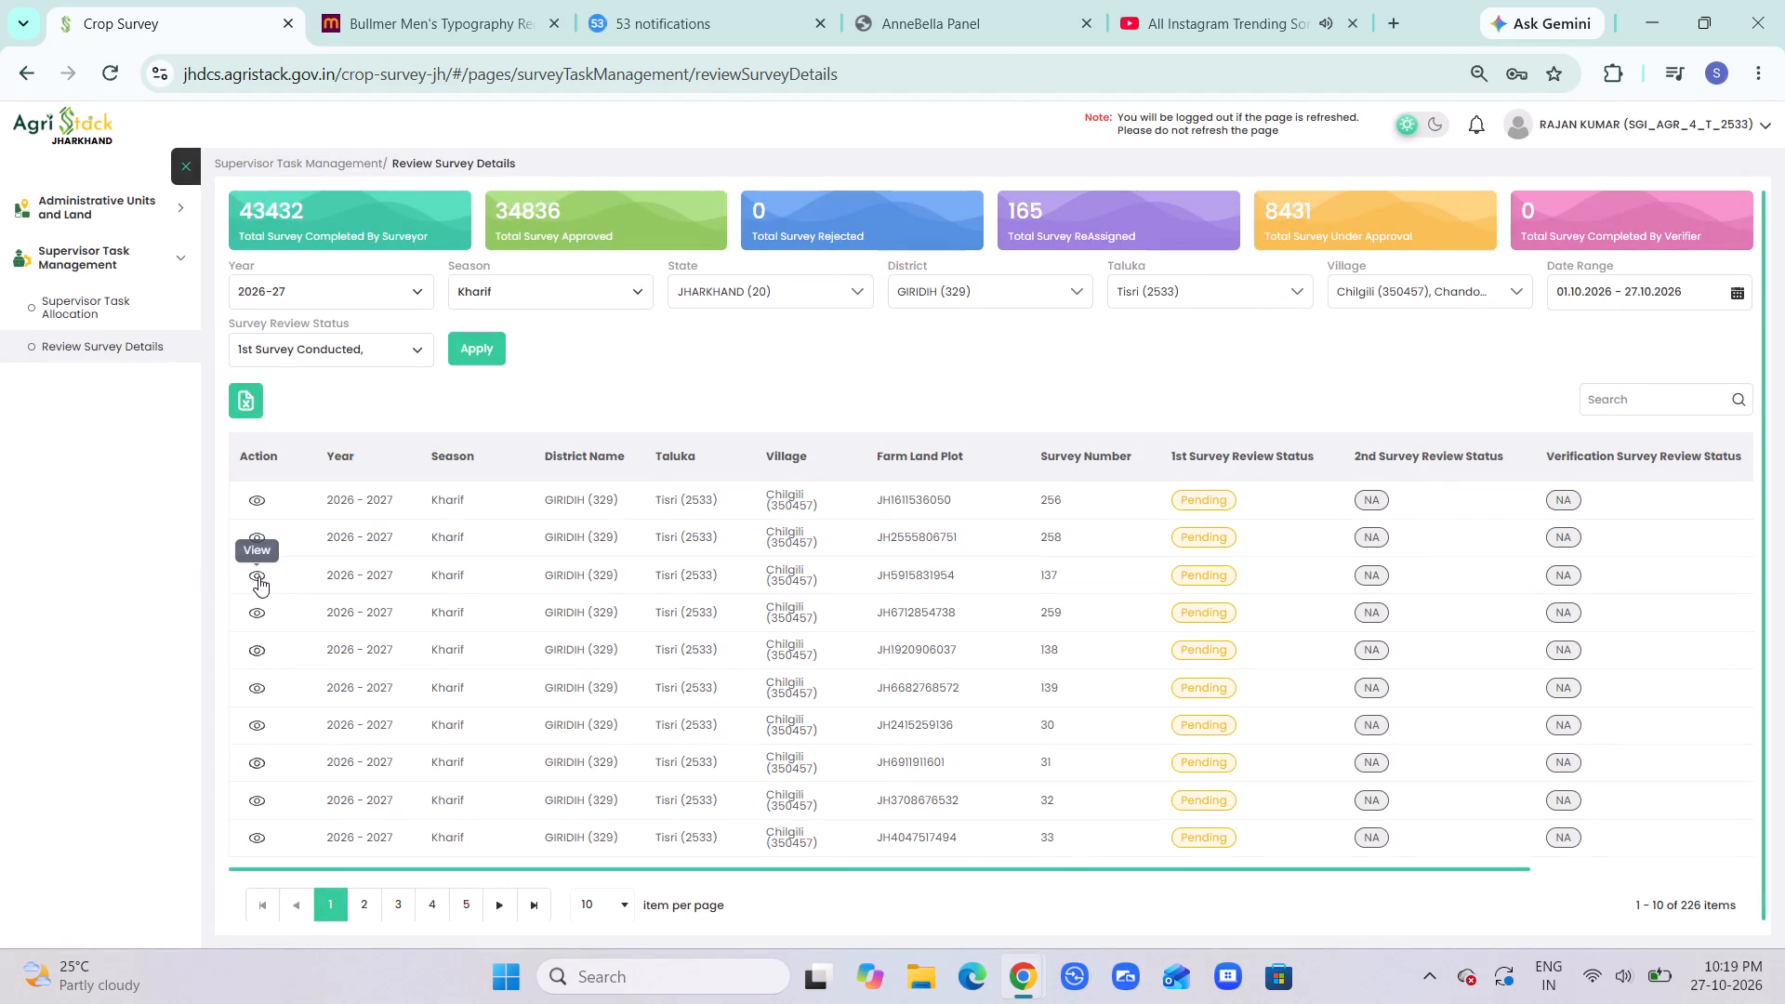
{"action": "left_click", "coordinate": [258, 576]}
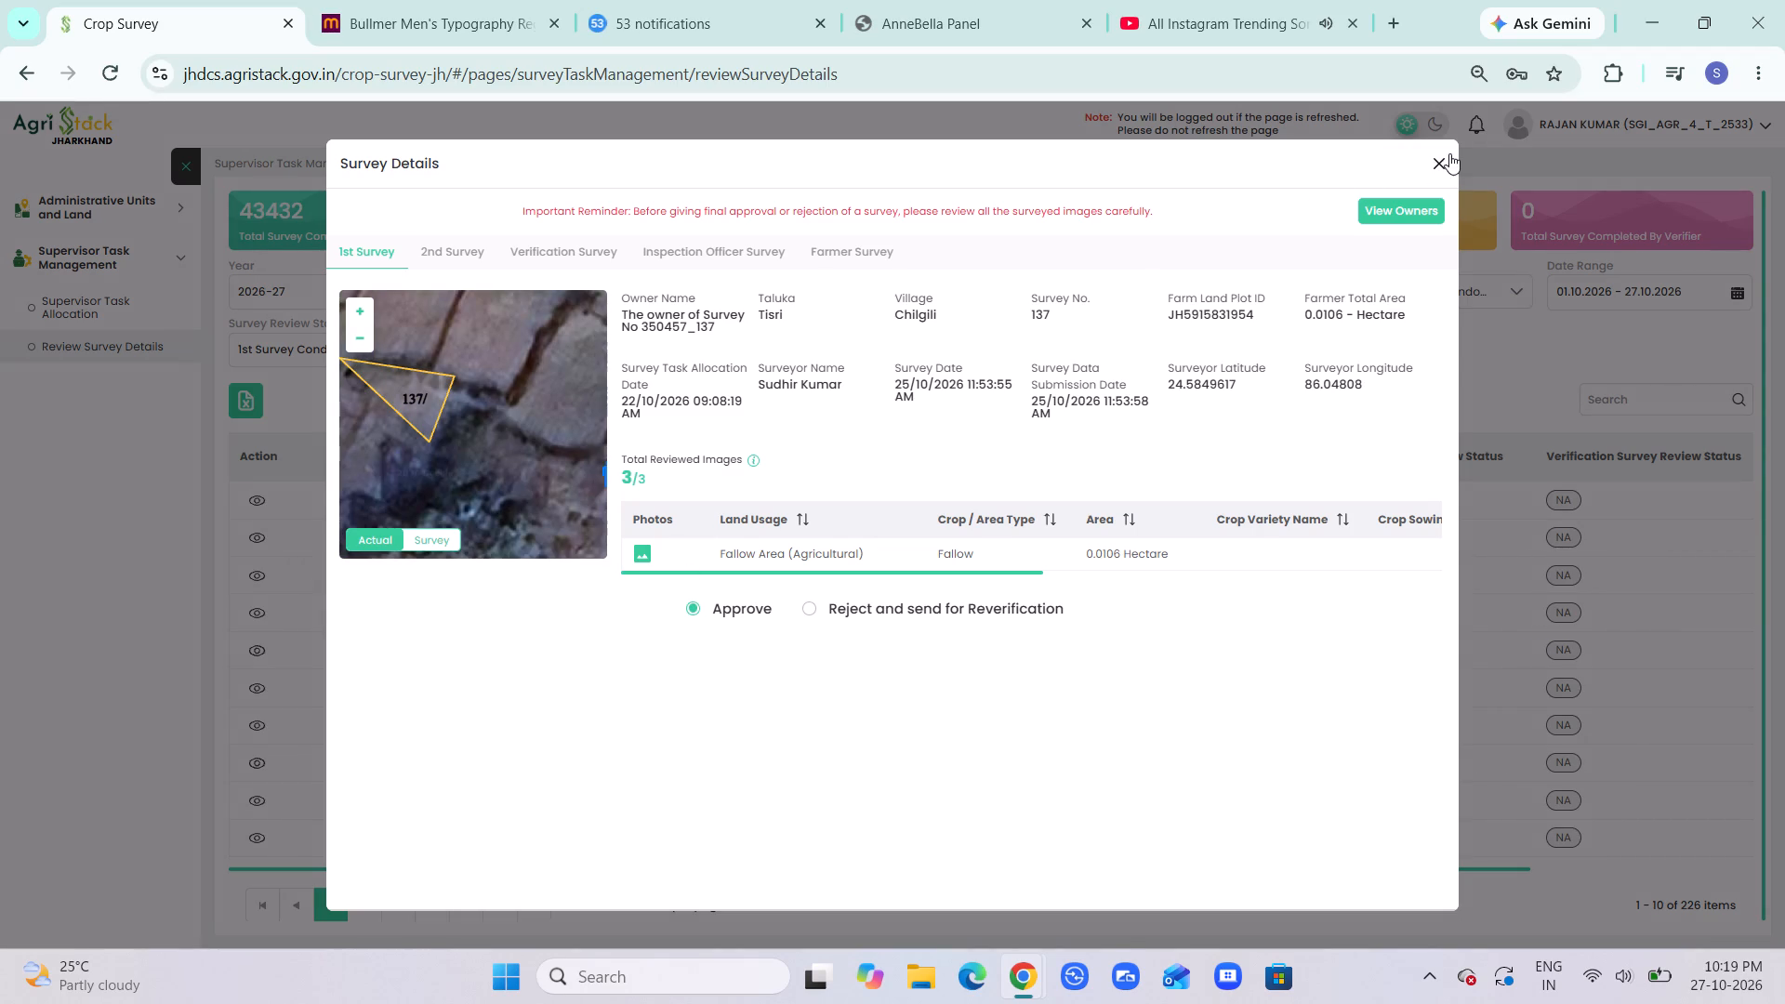
{"action": "left_click", "coordinate": [1442, 153]}
{"action": "left_click", "coordinate": [253, 608]}
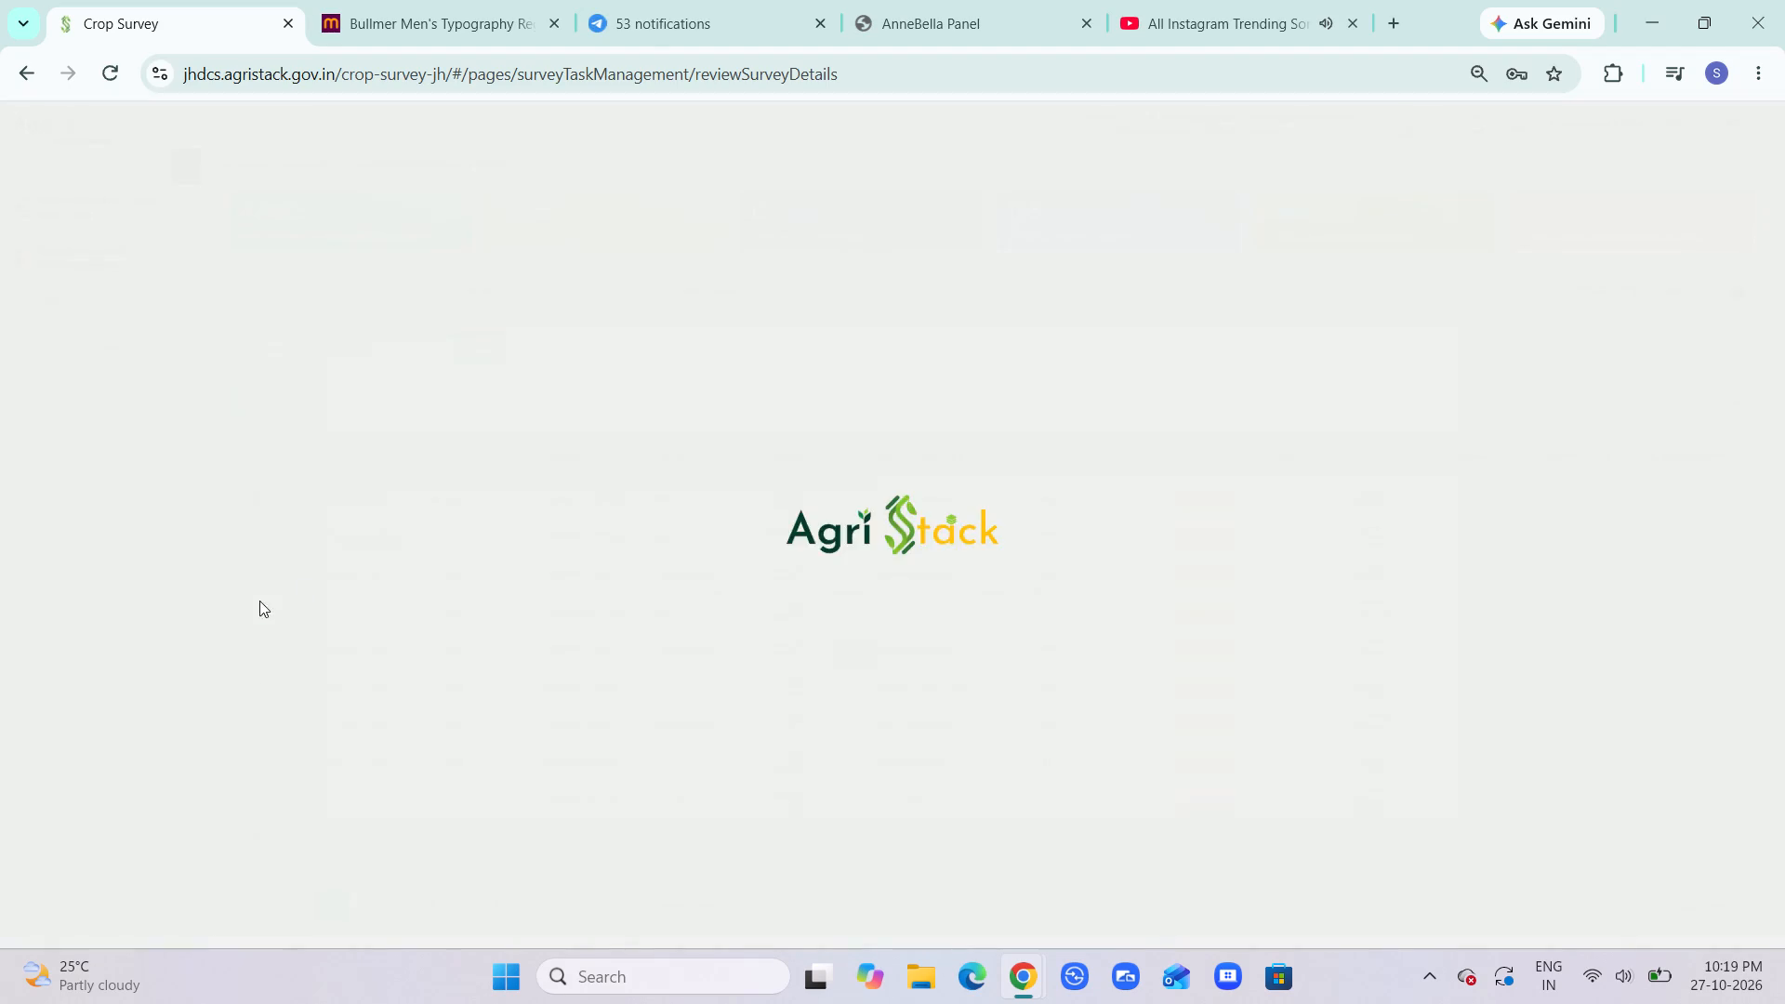
{"action": "left_click", "coordinate": [644, 548]}
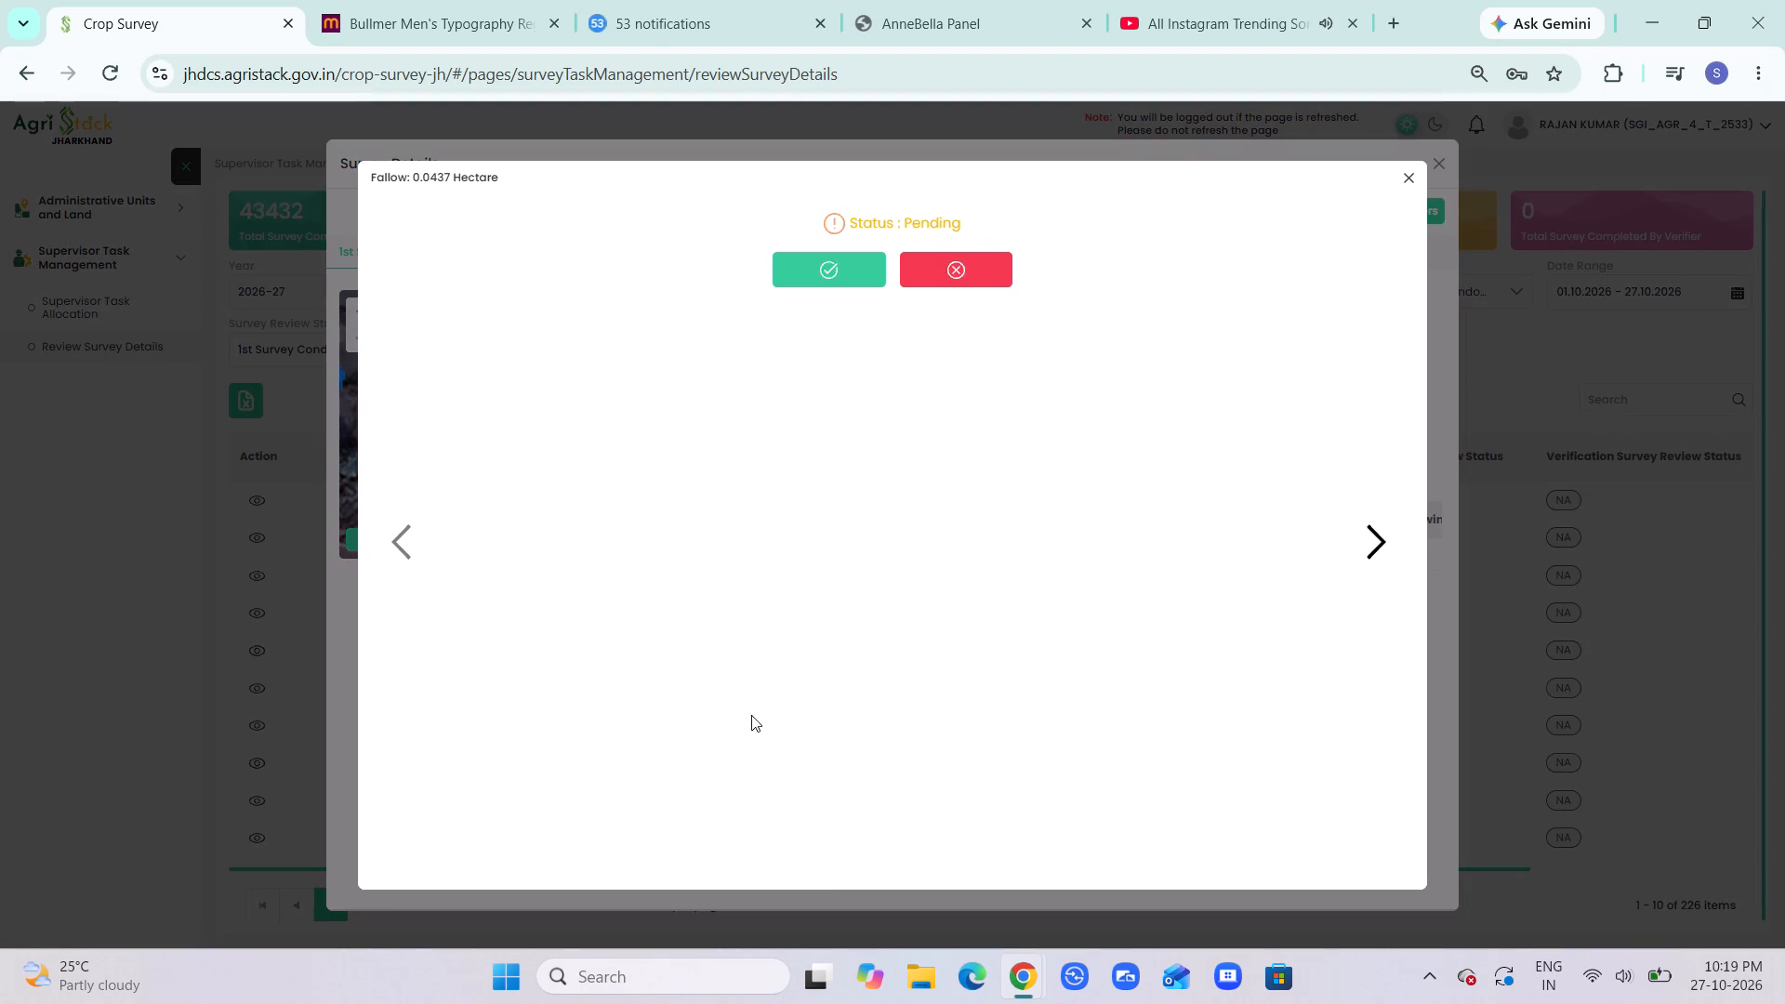
{"action": "left_click", "coordinate": [851, 853]}
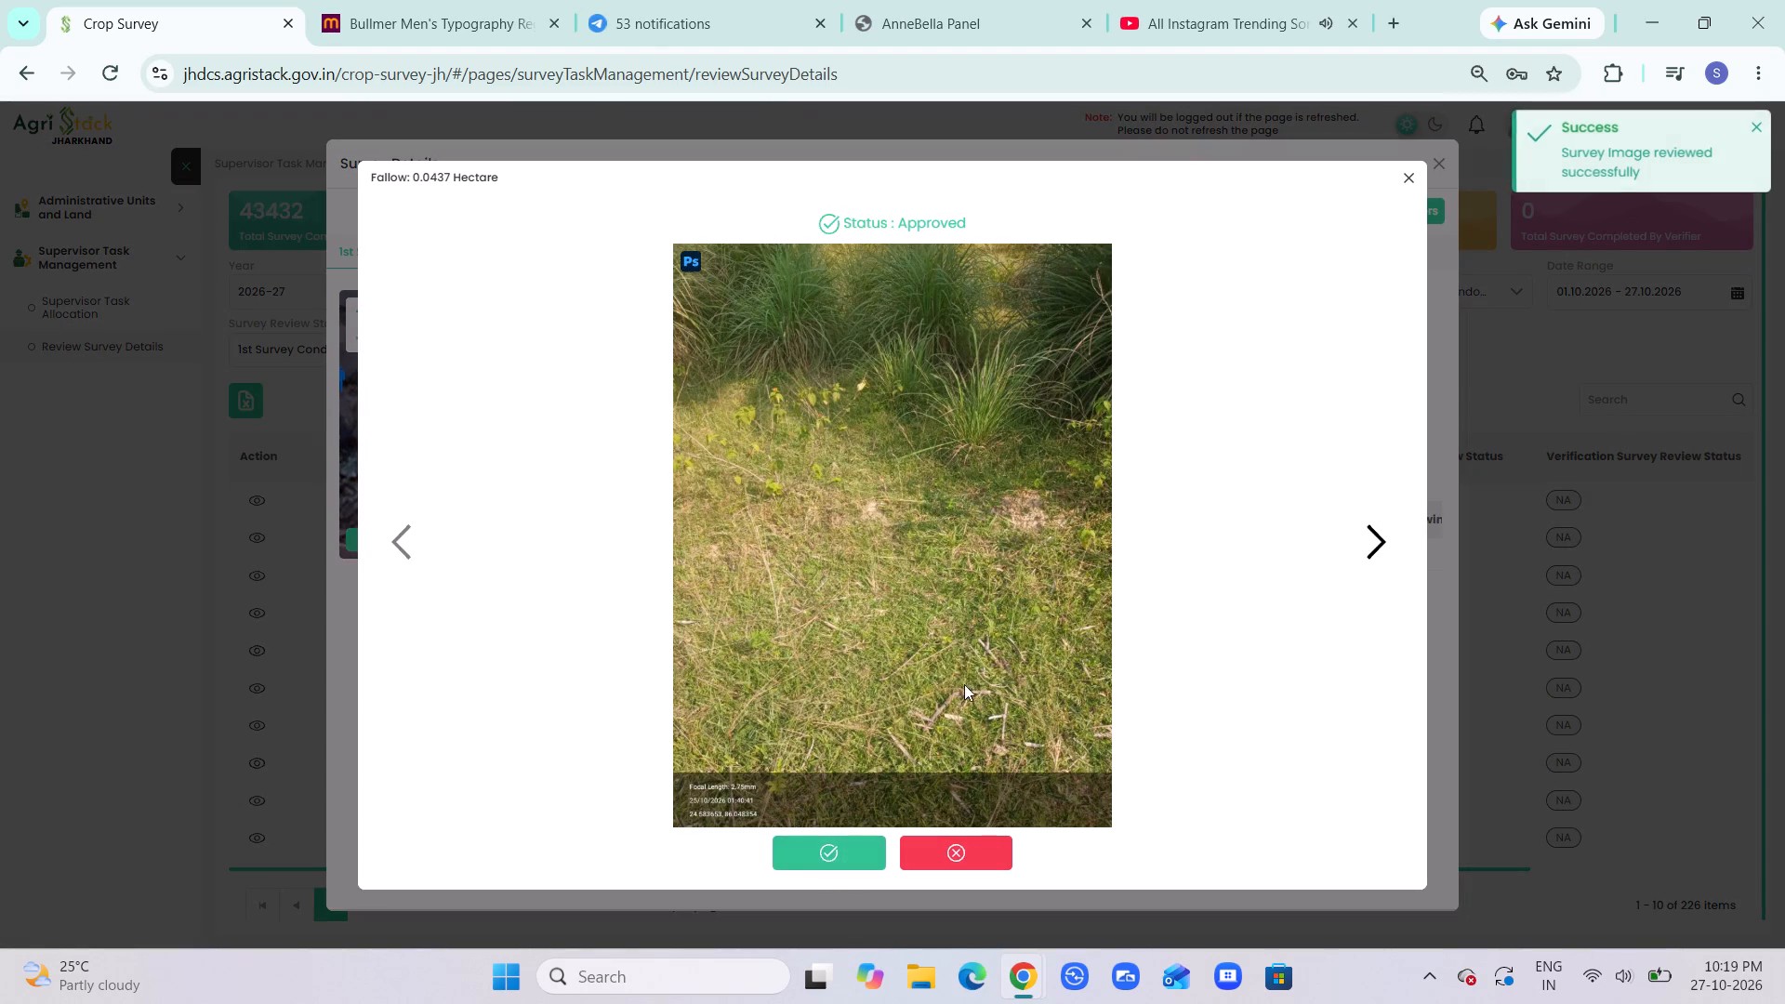
{"action": "left_click_drag", "start_coordinate": [986, 677], "coordinate": [944, 684]}
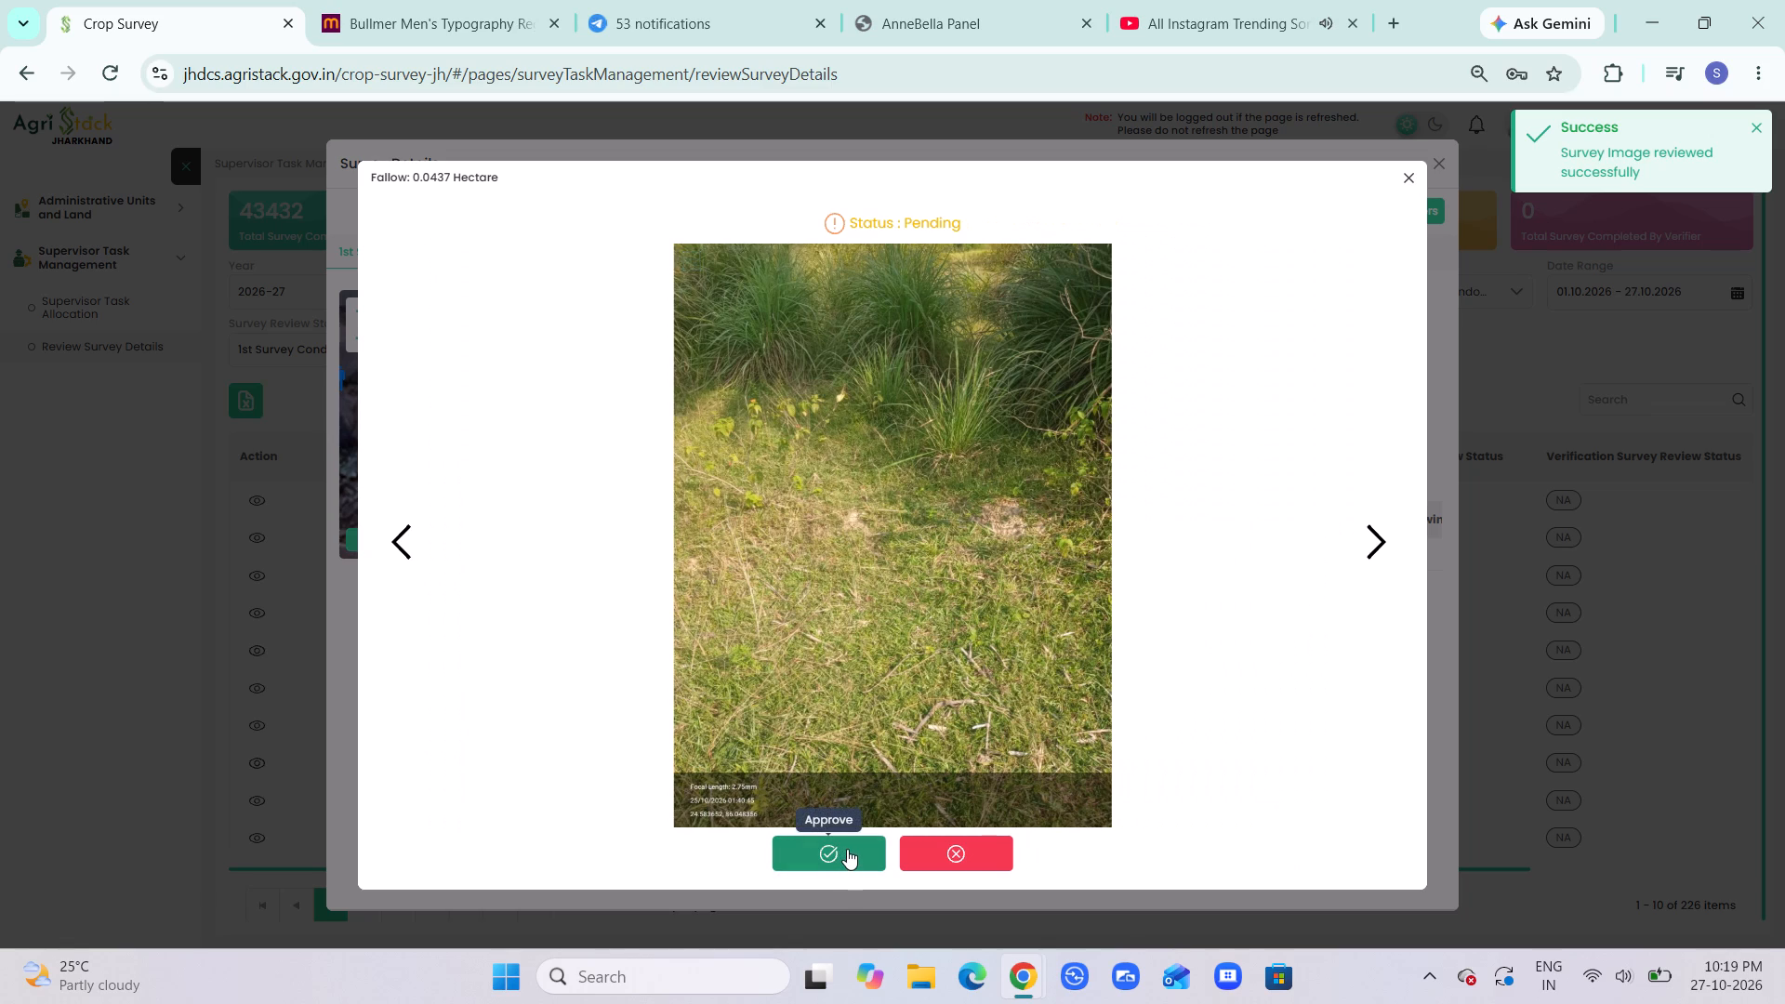
{"action": "left_click", "coordinate": [847, 849]}
{"action": "left_click_drag", "start_coordinate": [889, 735], "coordinate": [843, 736]}
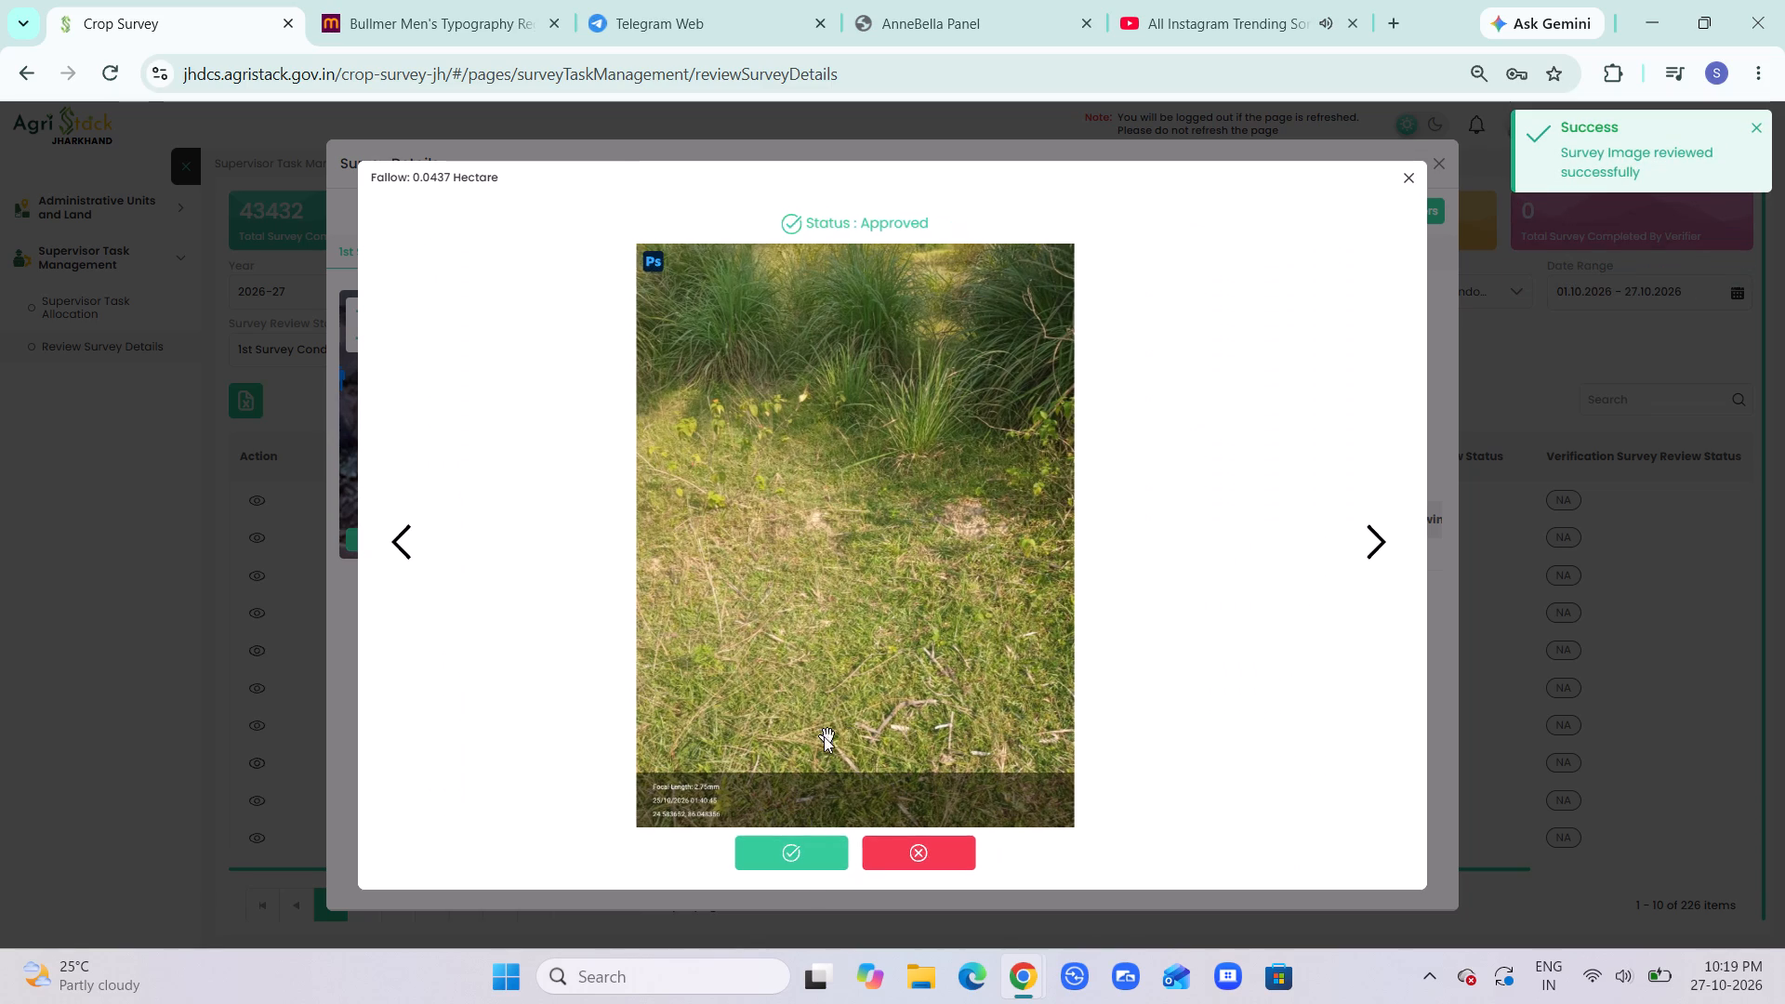
{"action": "left_click", "coordinate": [835, 853]}
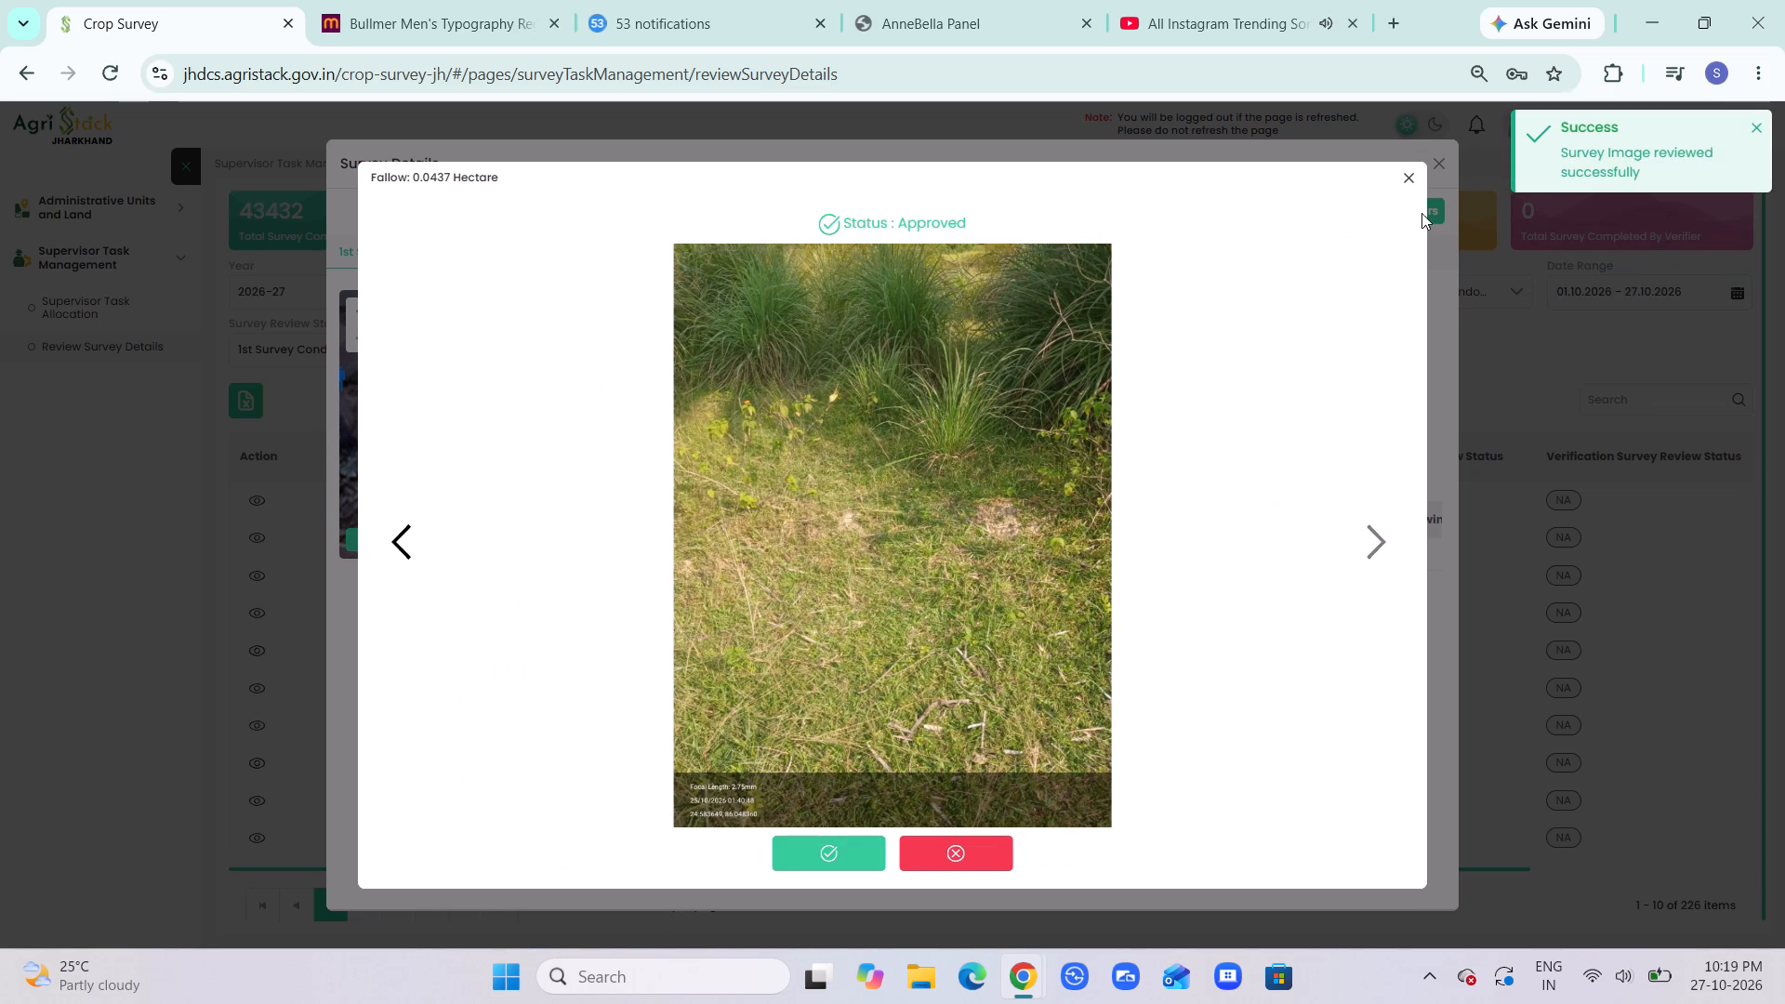
{"action": "left_click", "coordinate": [1408, 178]}
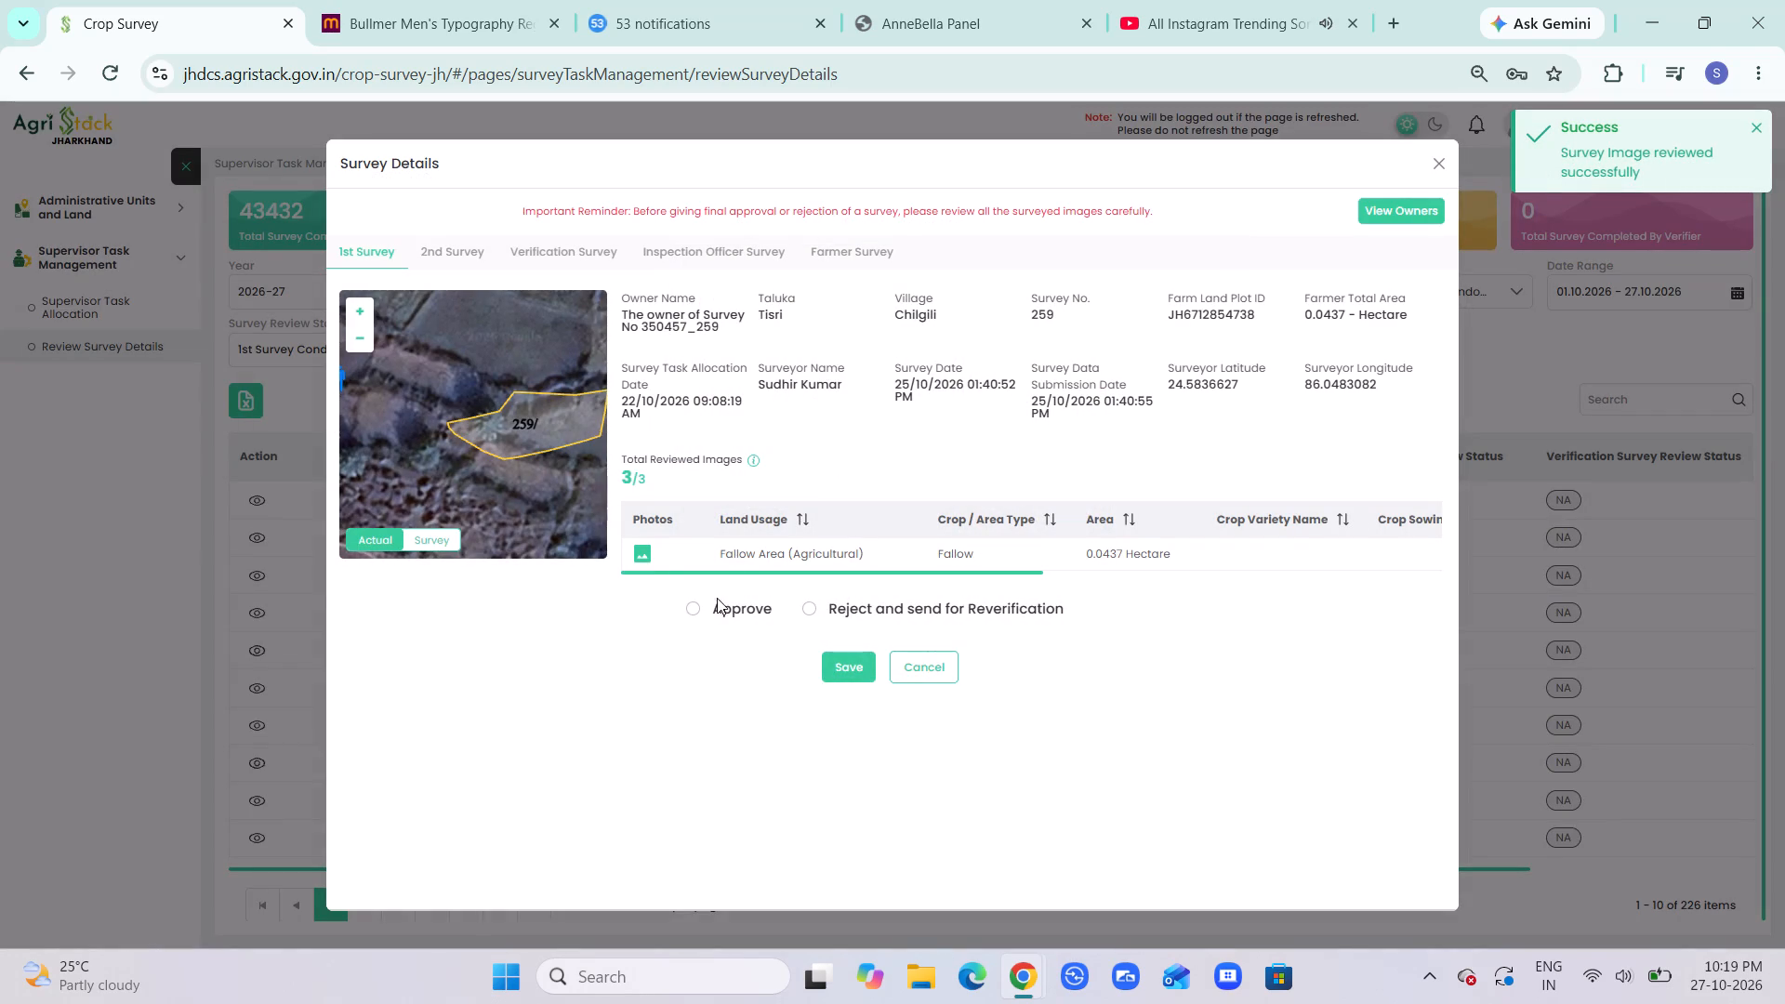
{"action": "left_click", "coordinate": [720, 608]}
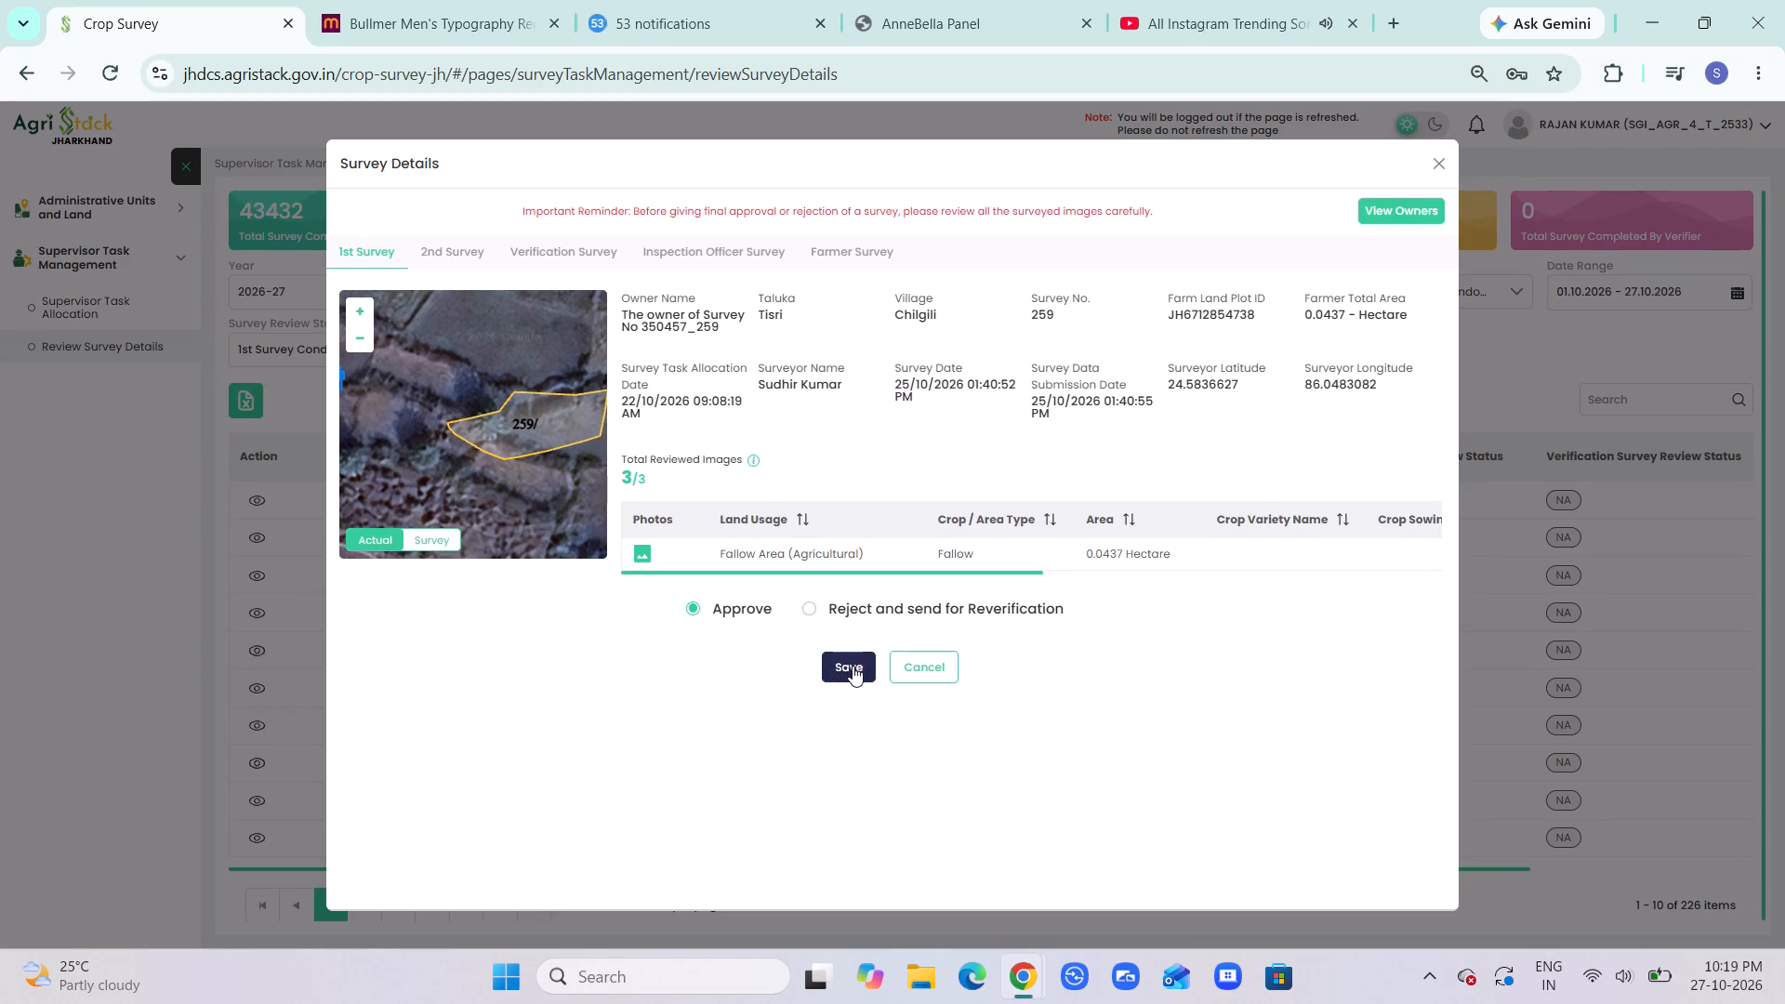
{"action": "left_click", "coordinate": [853, 667]}
{"action": "left_click", "coordinate": [872, 570]}
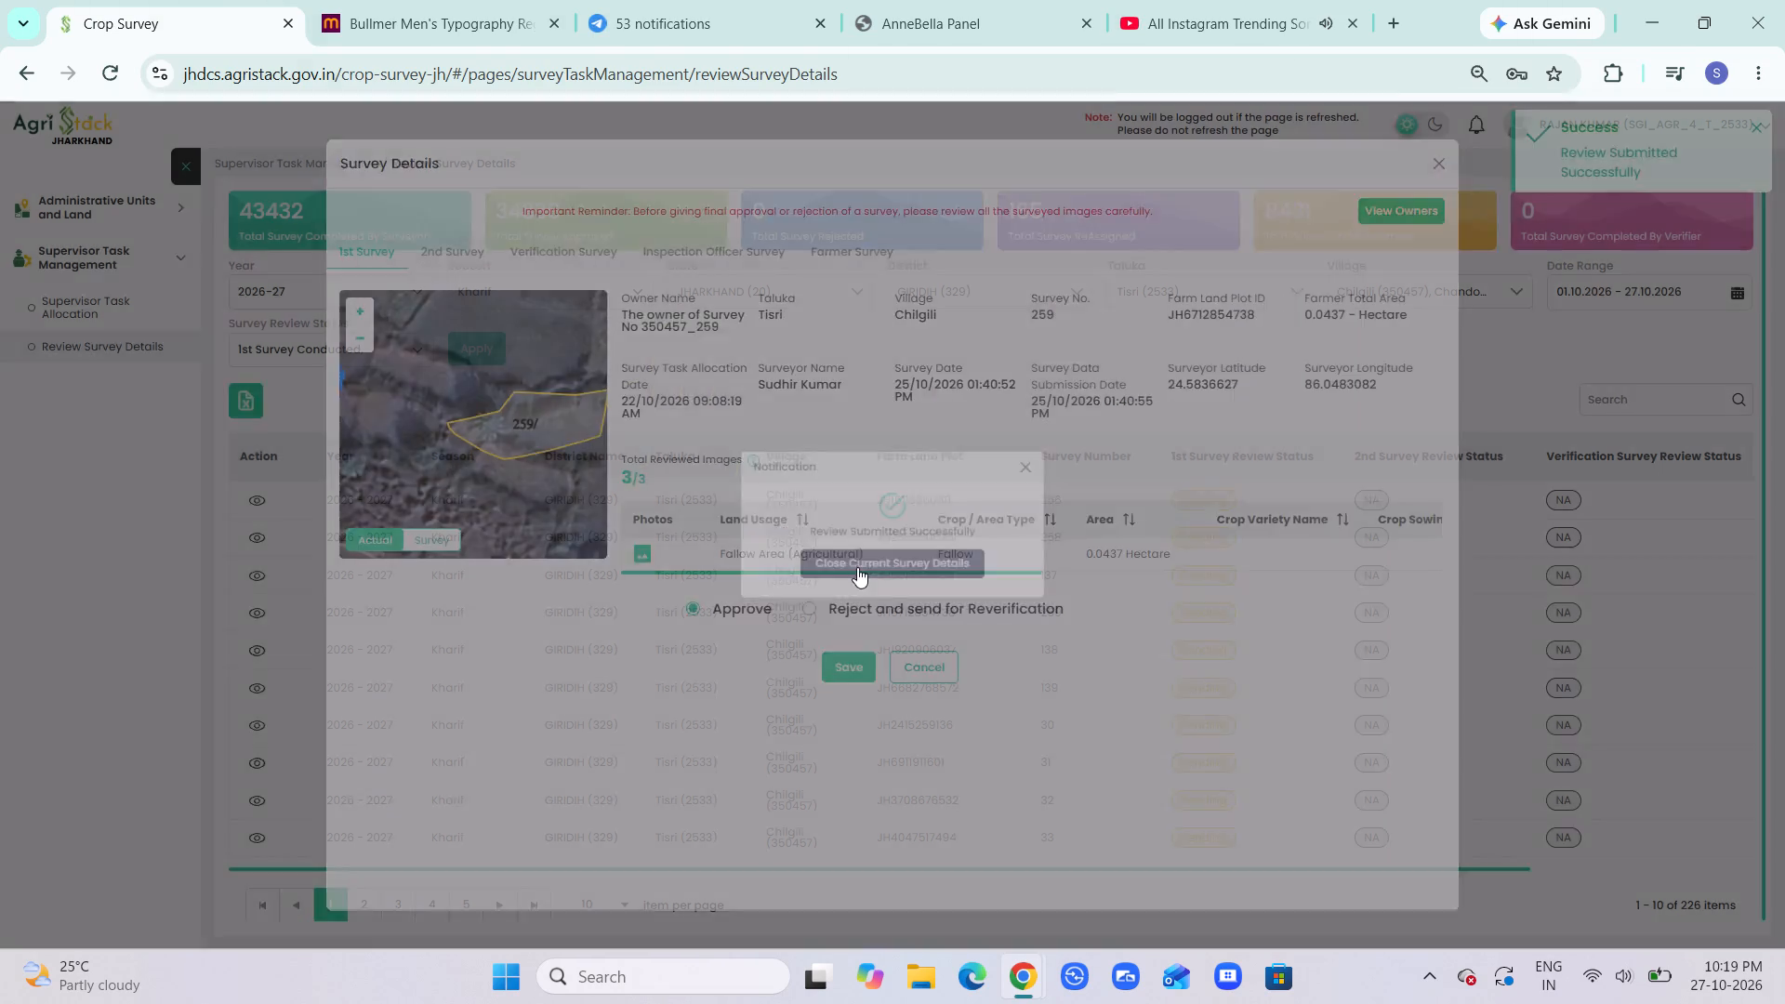
Approve all three farm photos of survey number 139 in Chilgili, and save its 1st survey as approved.
{"action": "left_click", "coordinate": [255, 680]}
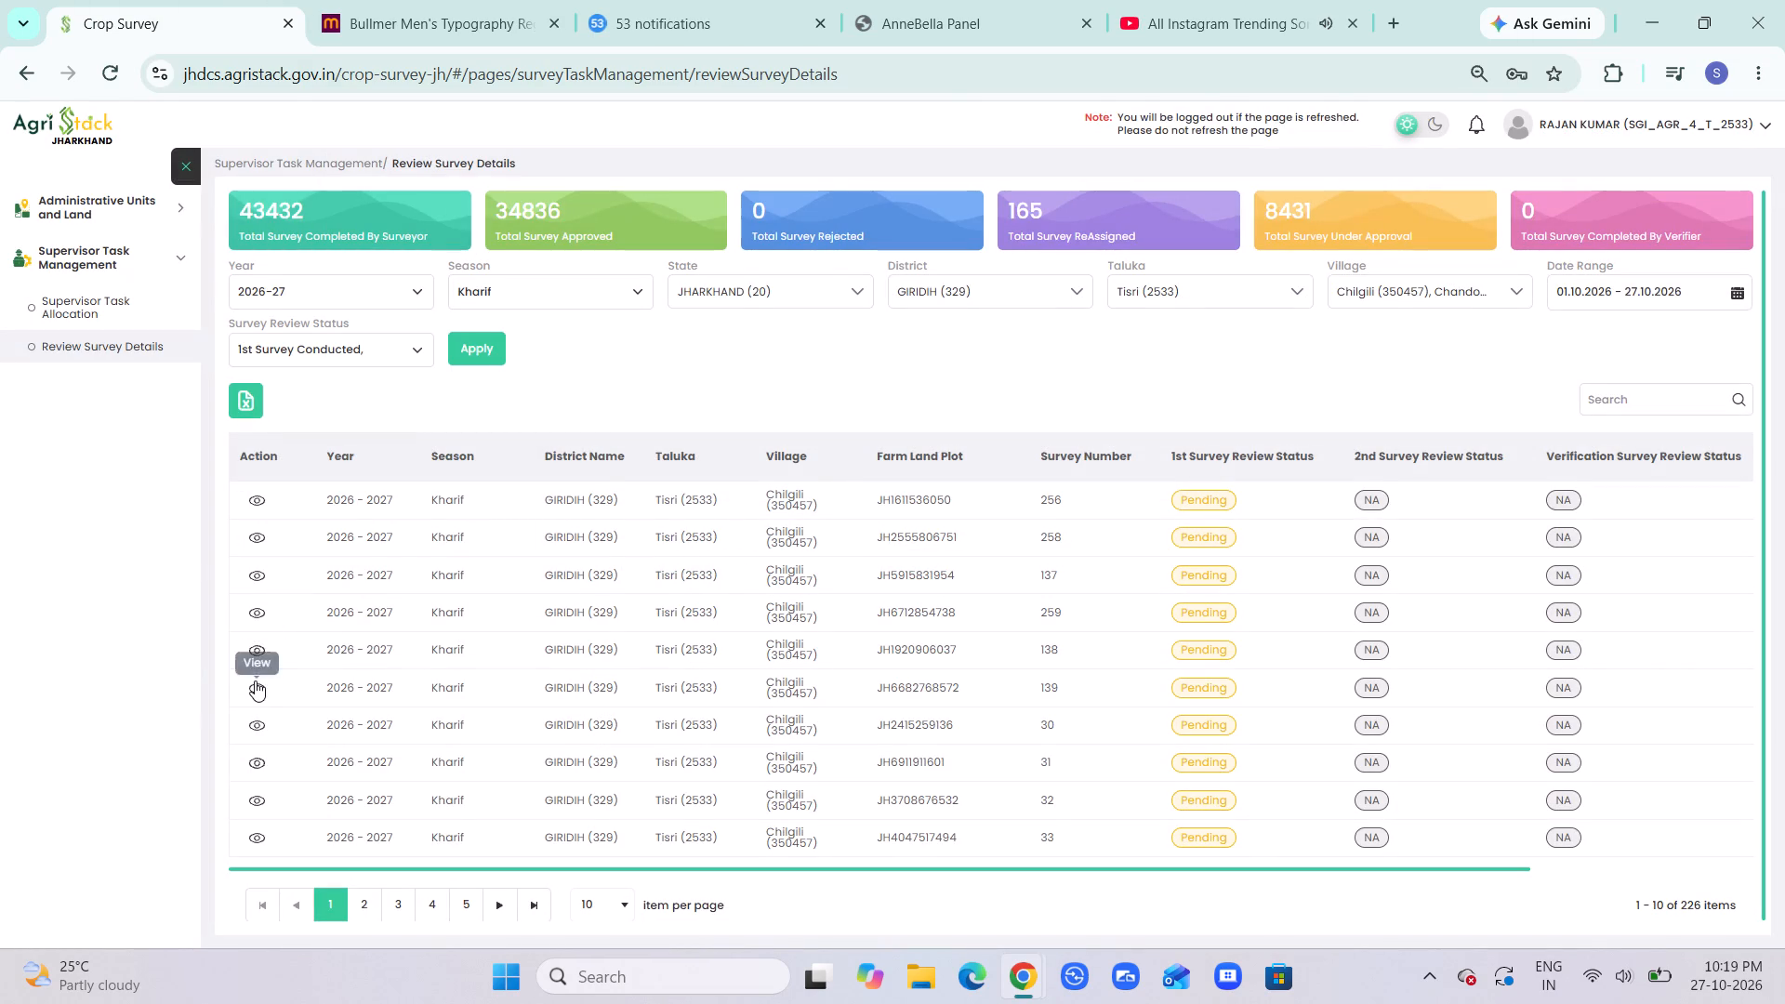
{"action": "left_click", "coordinate": [628, 554]}
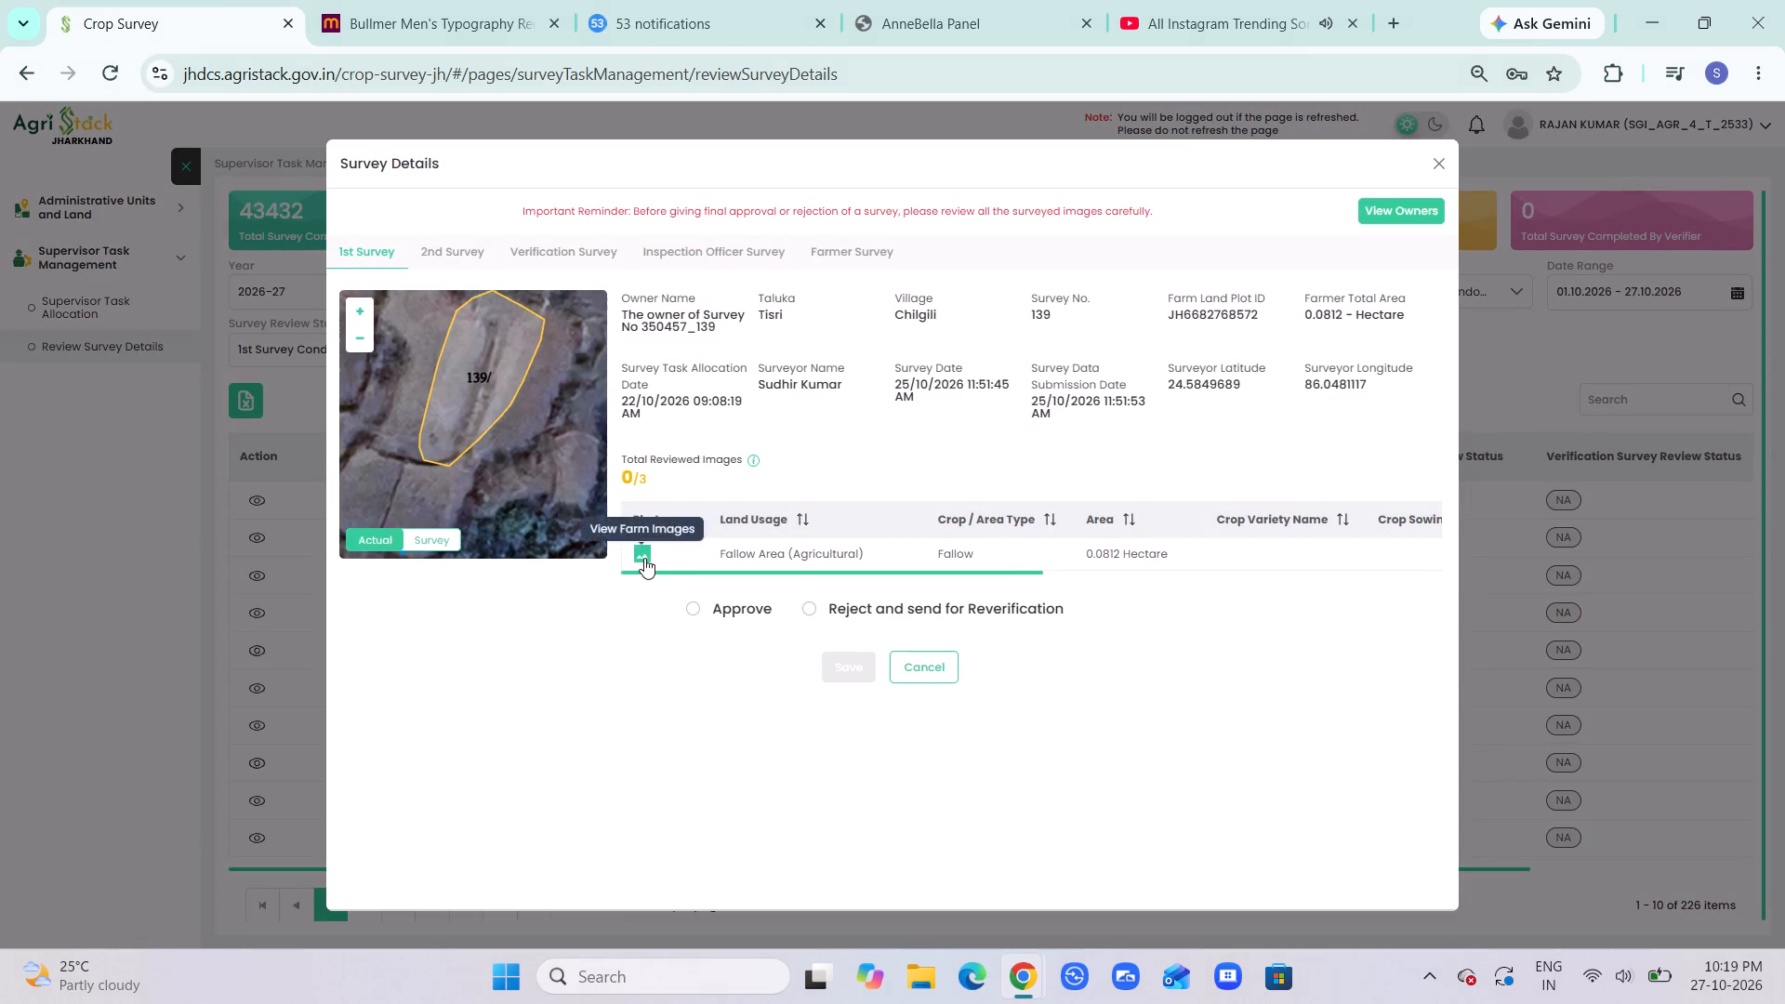
{"action": "left_click", "coordinate": [644, 558]}
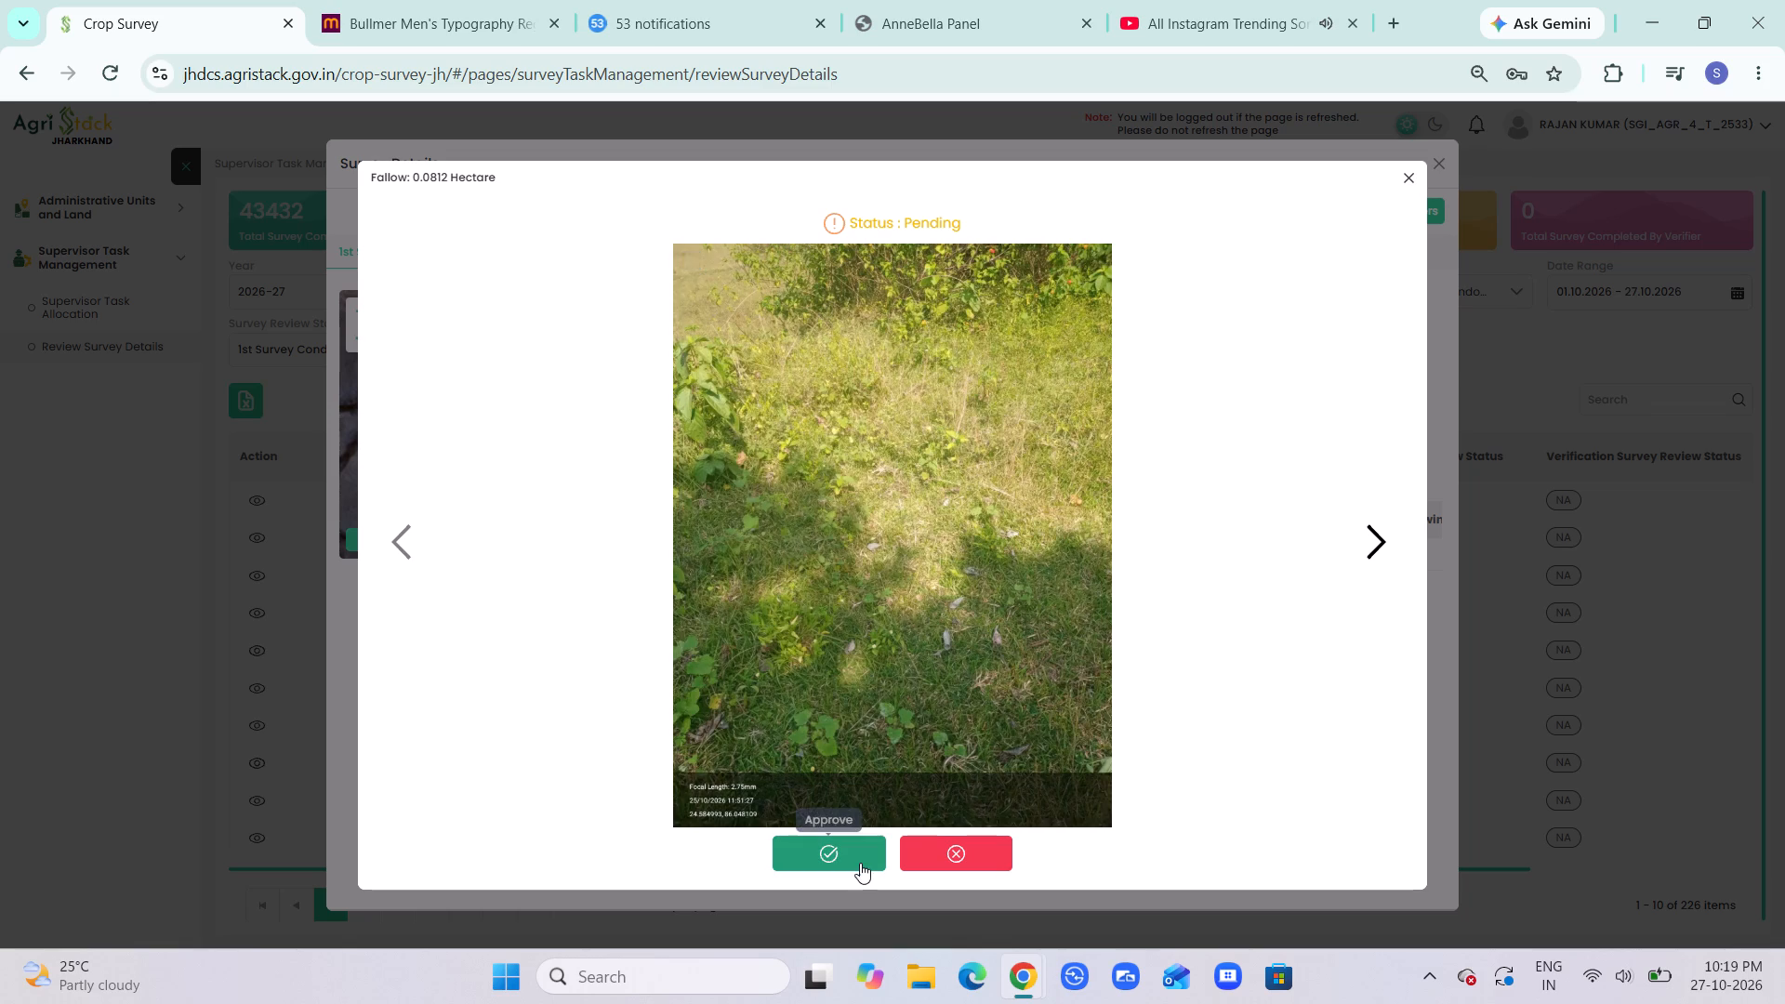
{"action": "left_click", "coordinate": [859, 848]}
{"action": "left_click_drag", "start_coordinate": [1019, 632], "coordinate": [919, 638]}
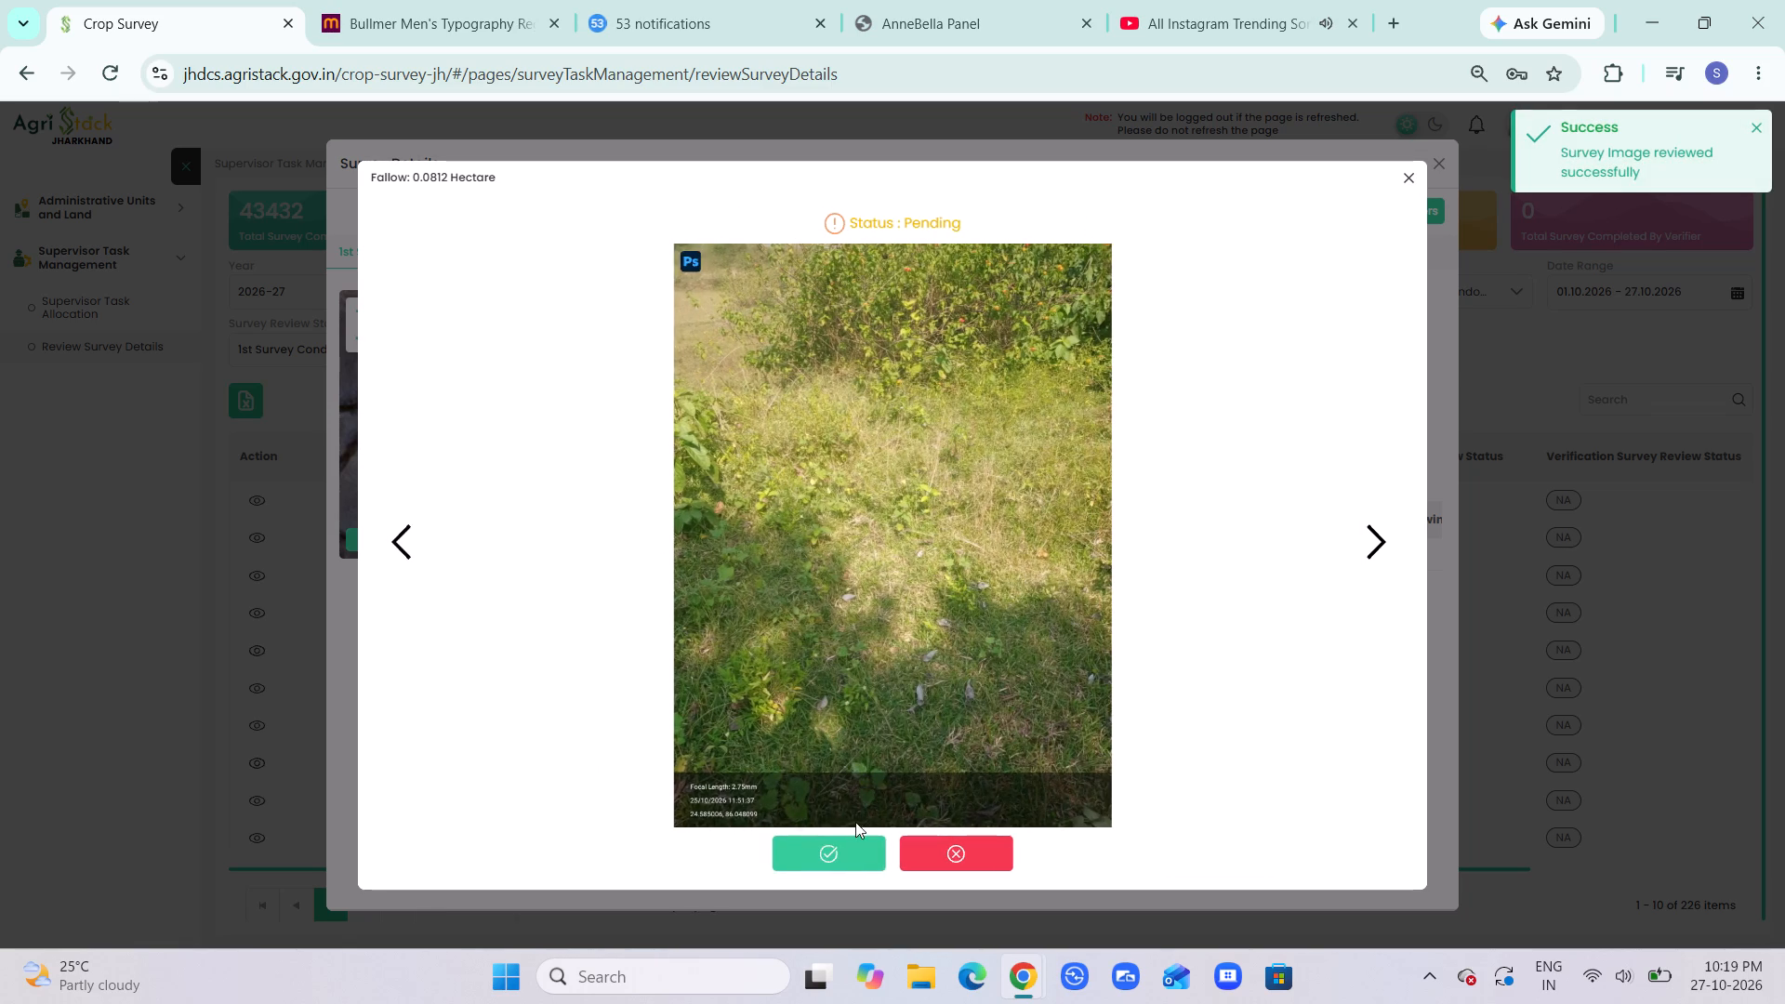
{"action": "left_click", "coordinate": [846, 845]}
{"action": "left_click_drag", "start_coordinate": [1074, 686], "coordinate": [1003, 707]}
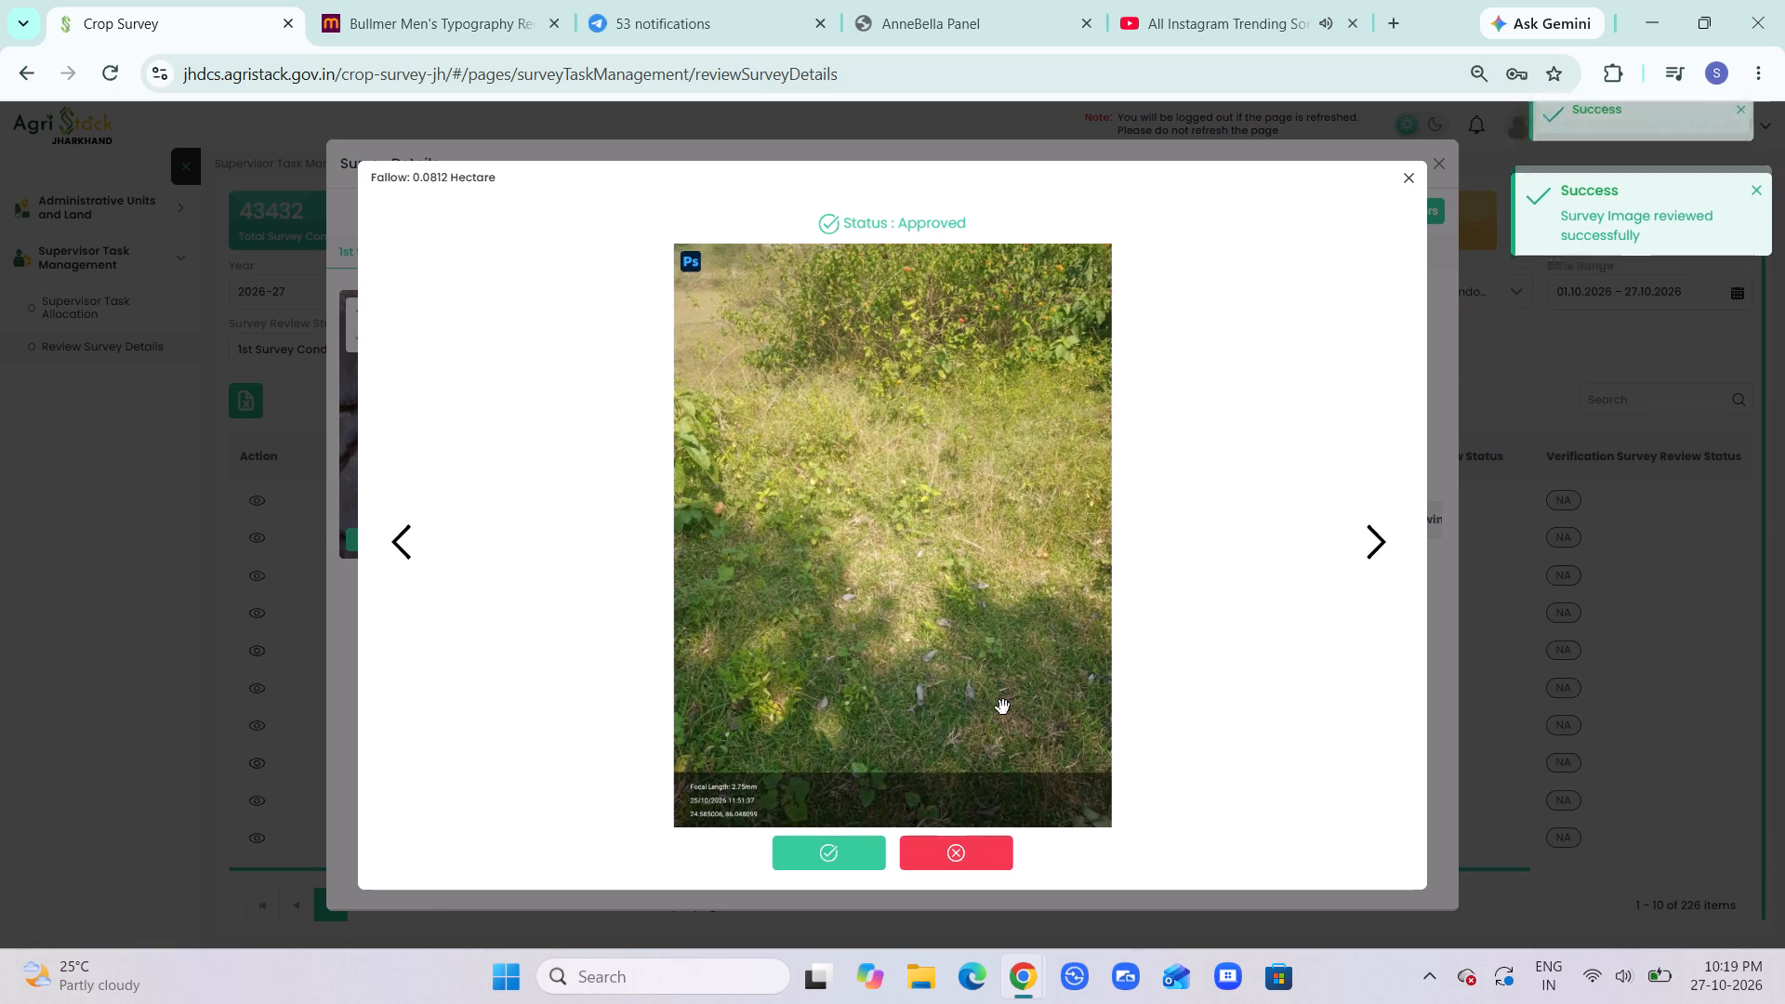
{"action": "left_click_drag", "start_coordinate": [1003, 707], "coordinate": [814, 733]}
{"action": "left_click", "coordinate": [843, 846]}
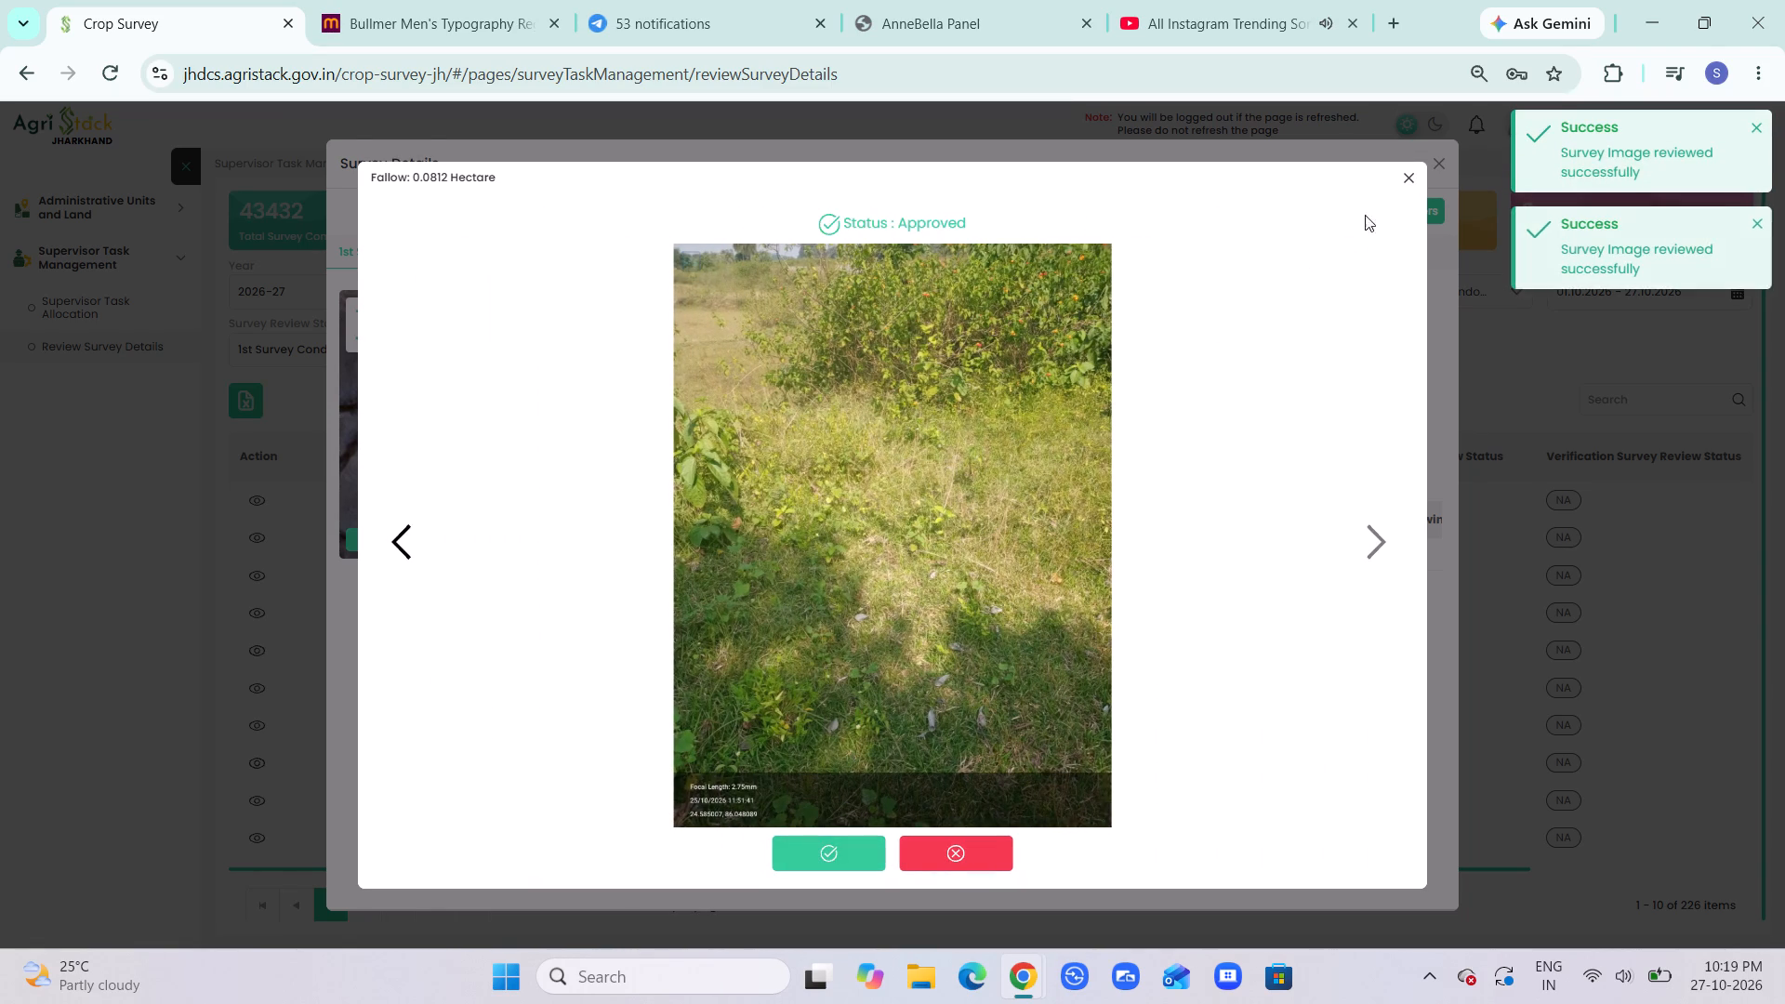
{"action": "left_click", "coordinate": [1413, 178]}
{"action": "left_click", "coordinate": [741, 607]}
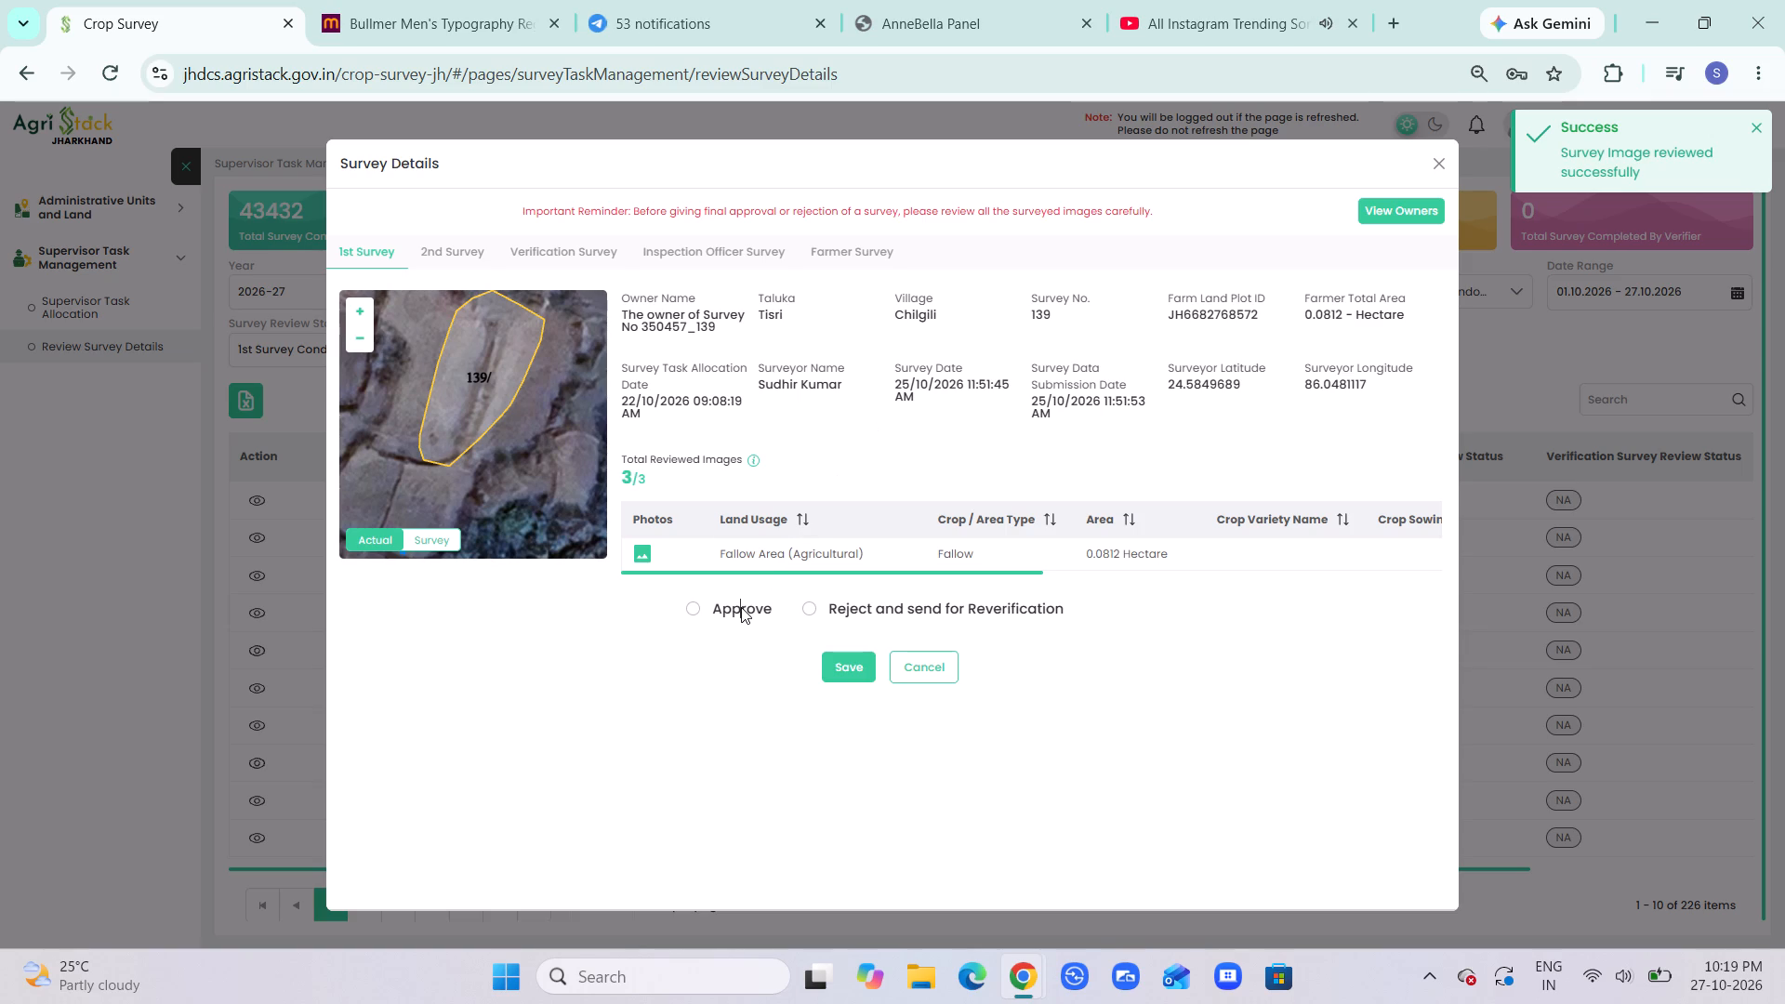
{"action": "left_click", "coordinate": [843, 662]}
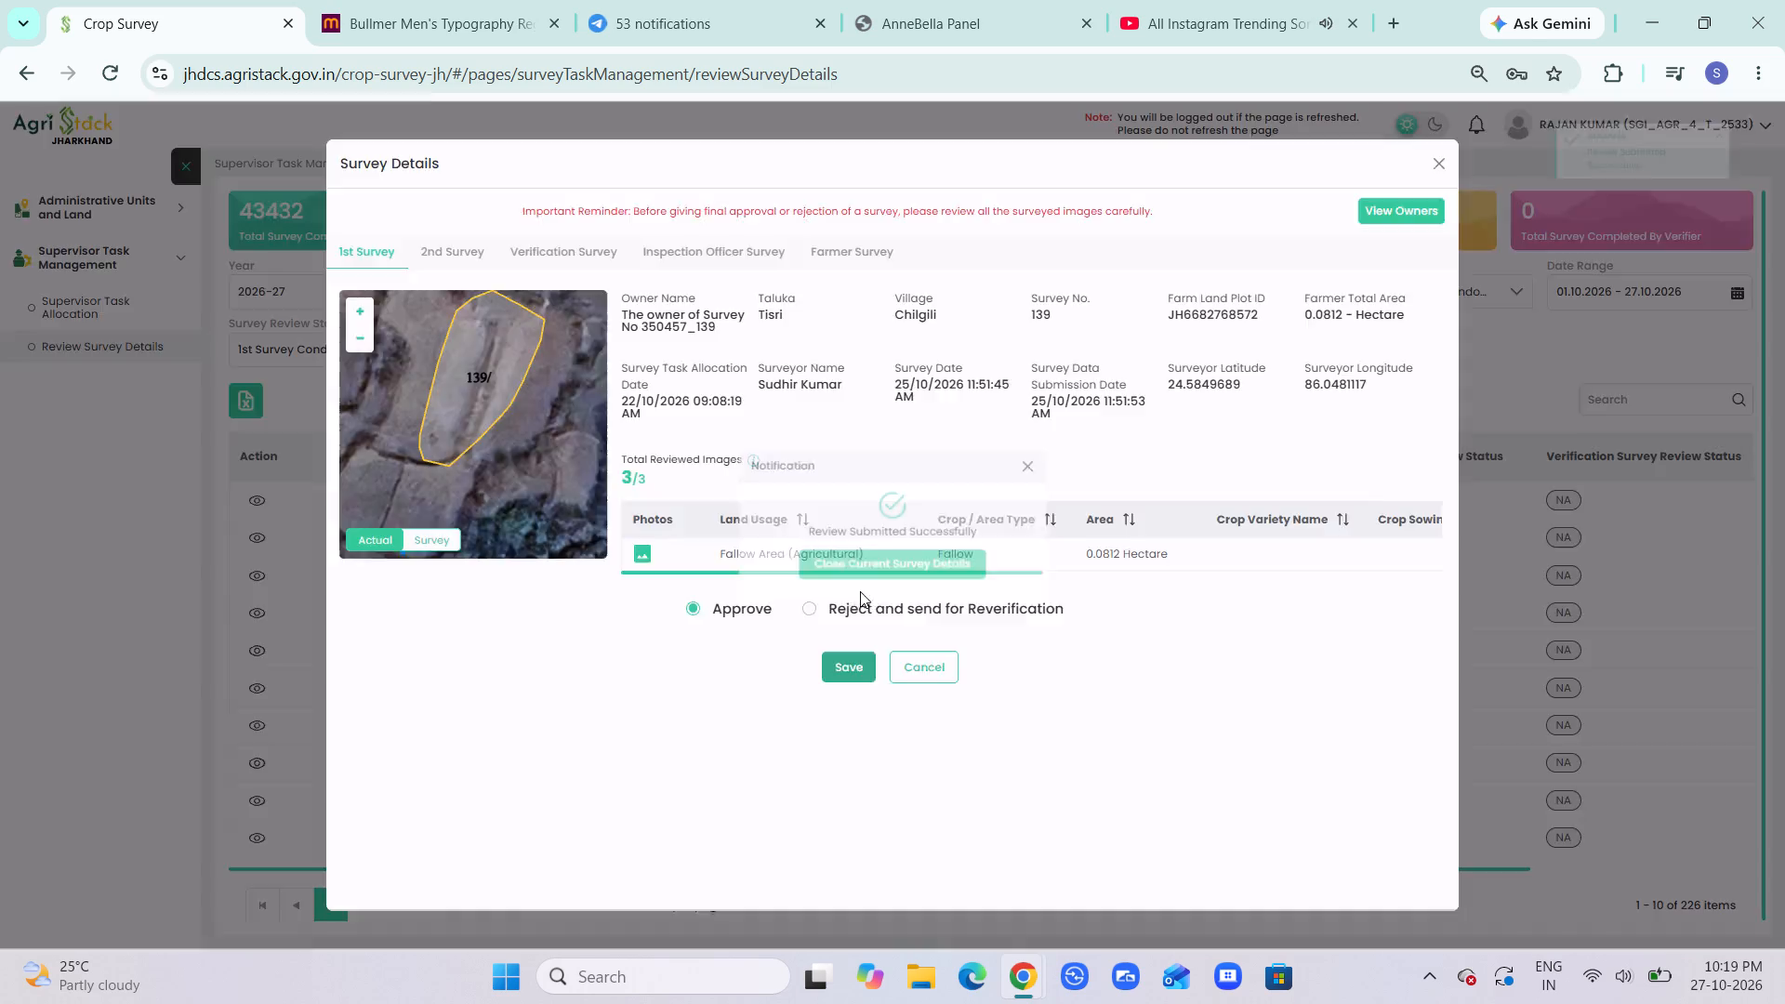
{"action": "left_click", "coordinate": [869, 555]}
Approve all three farm photos of survey number 30 in Chilgili, and save its 1st survey as approved.
{"action": "left_click", "coordinate": [257, 730]}
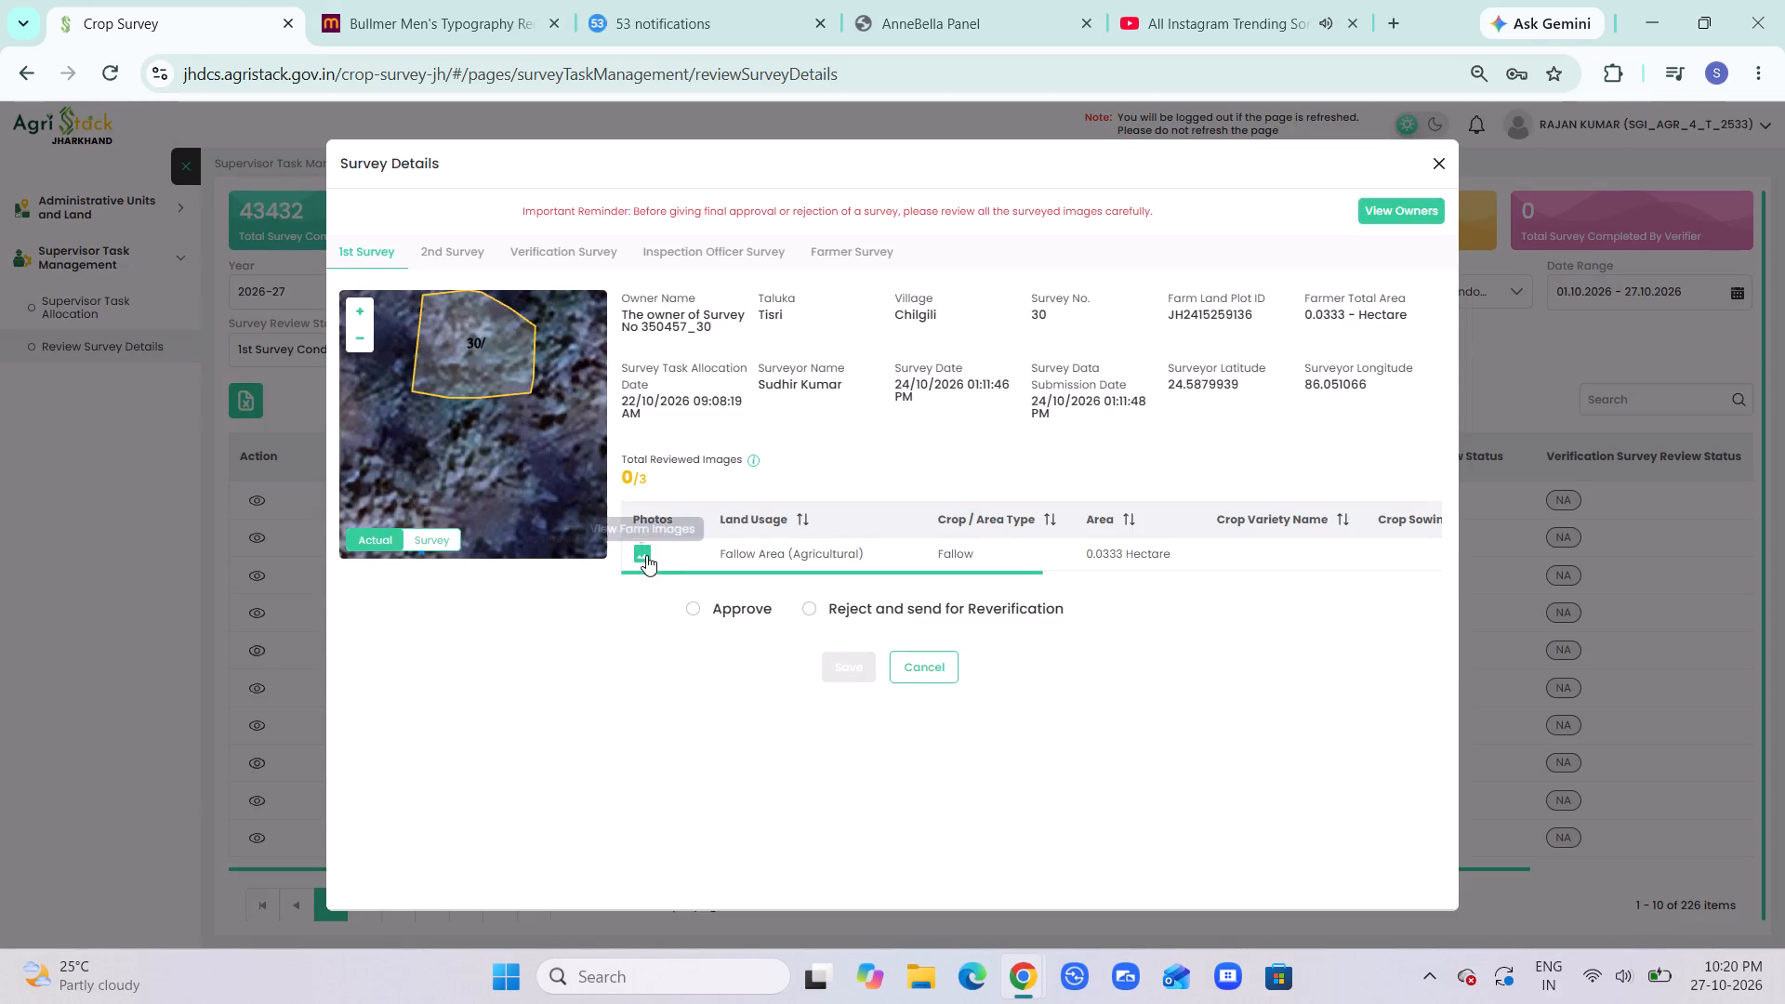
{"action": "left_click", "coordinate": [646, 552]}
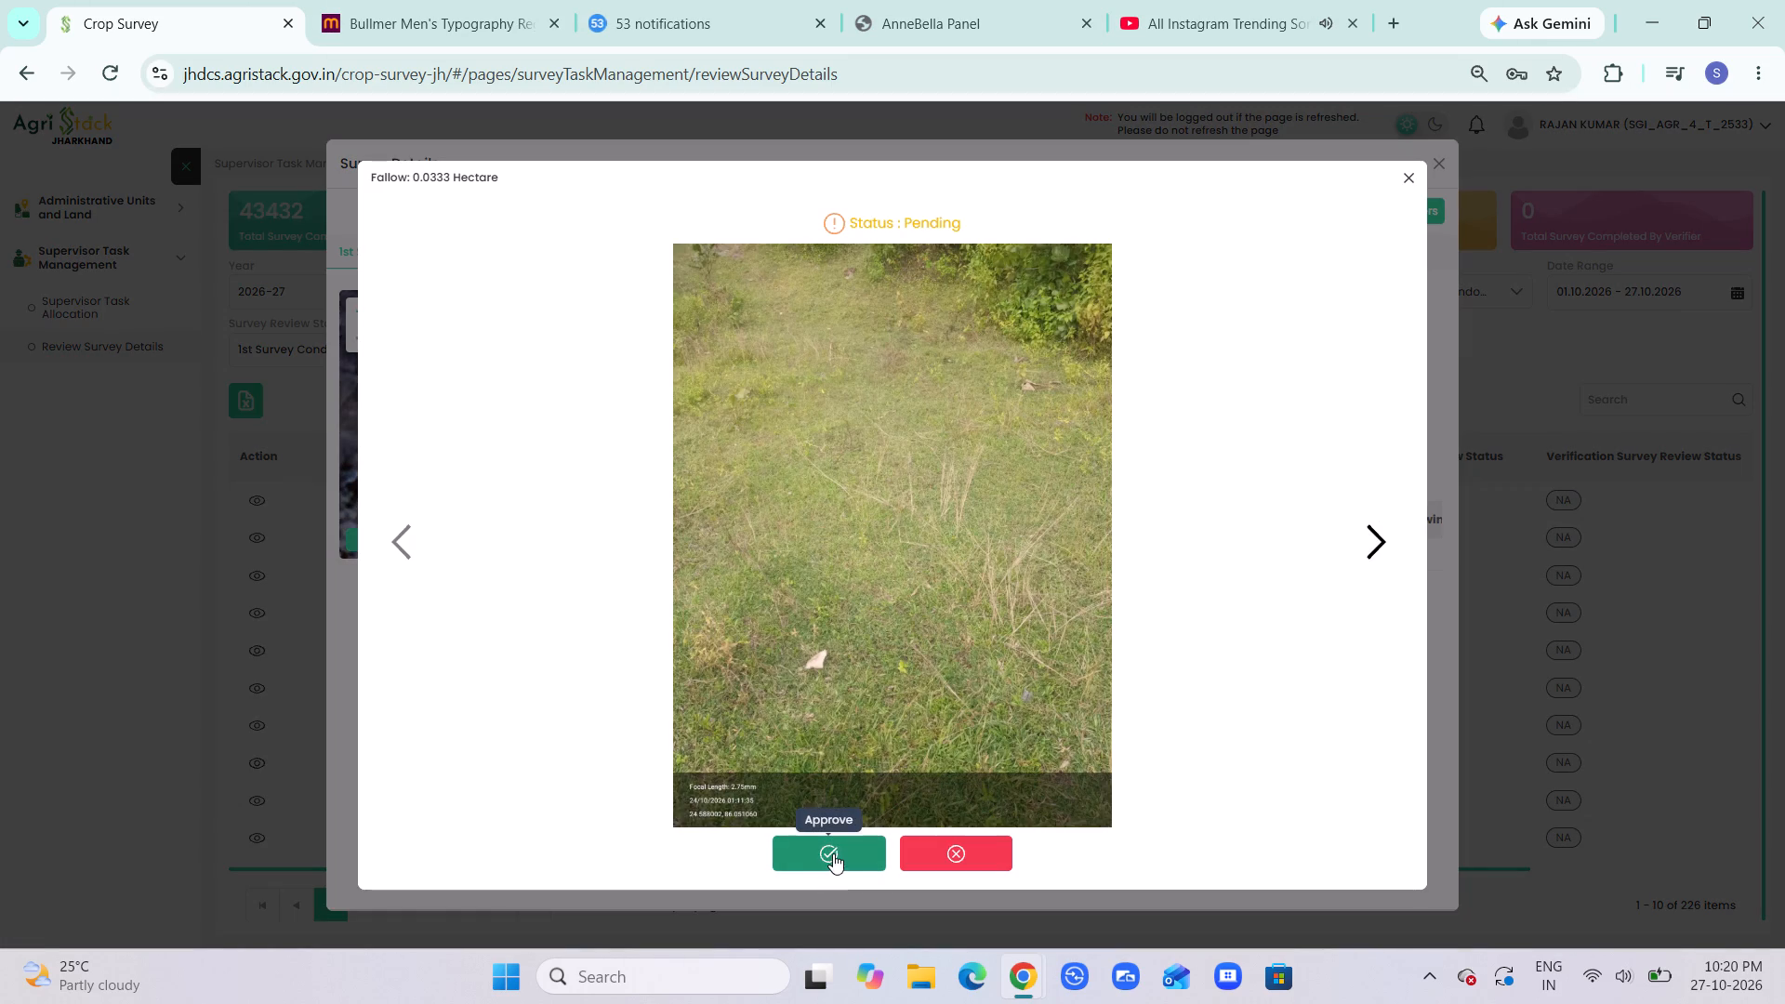
{"action": "left_click", "coordinate": [848, 848]}
{"action": "left_click_drag", "start_coordinate": [1052, 694], "coordinate": [994, 702]}
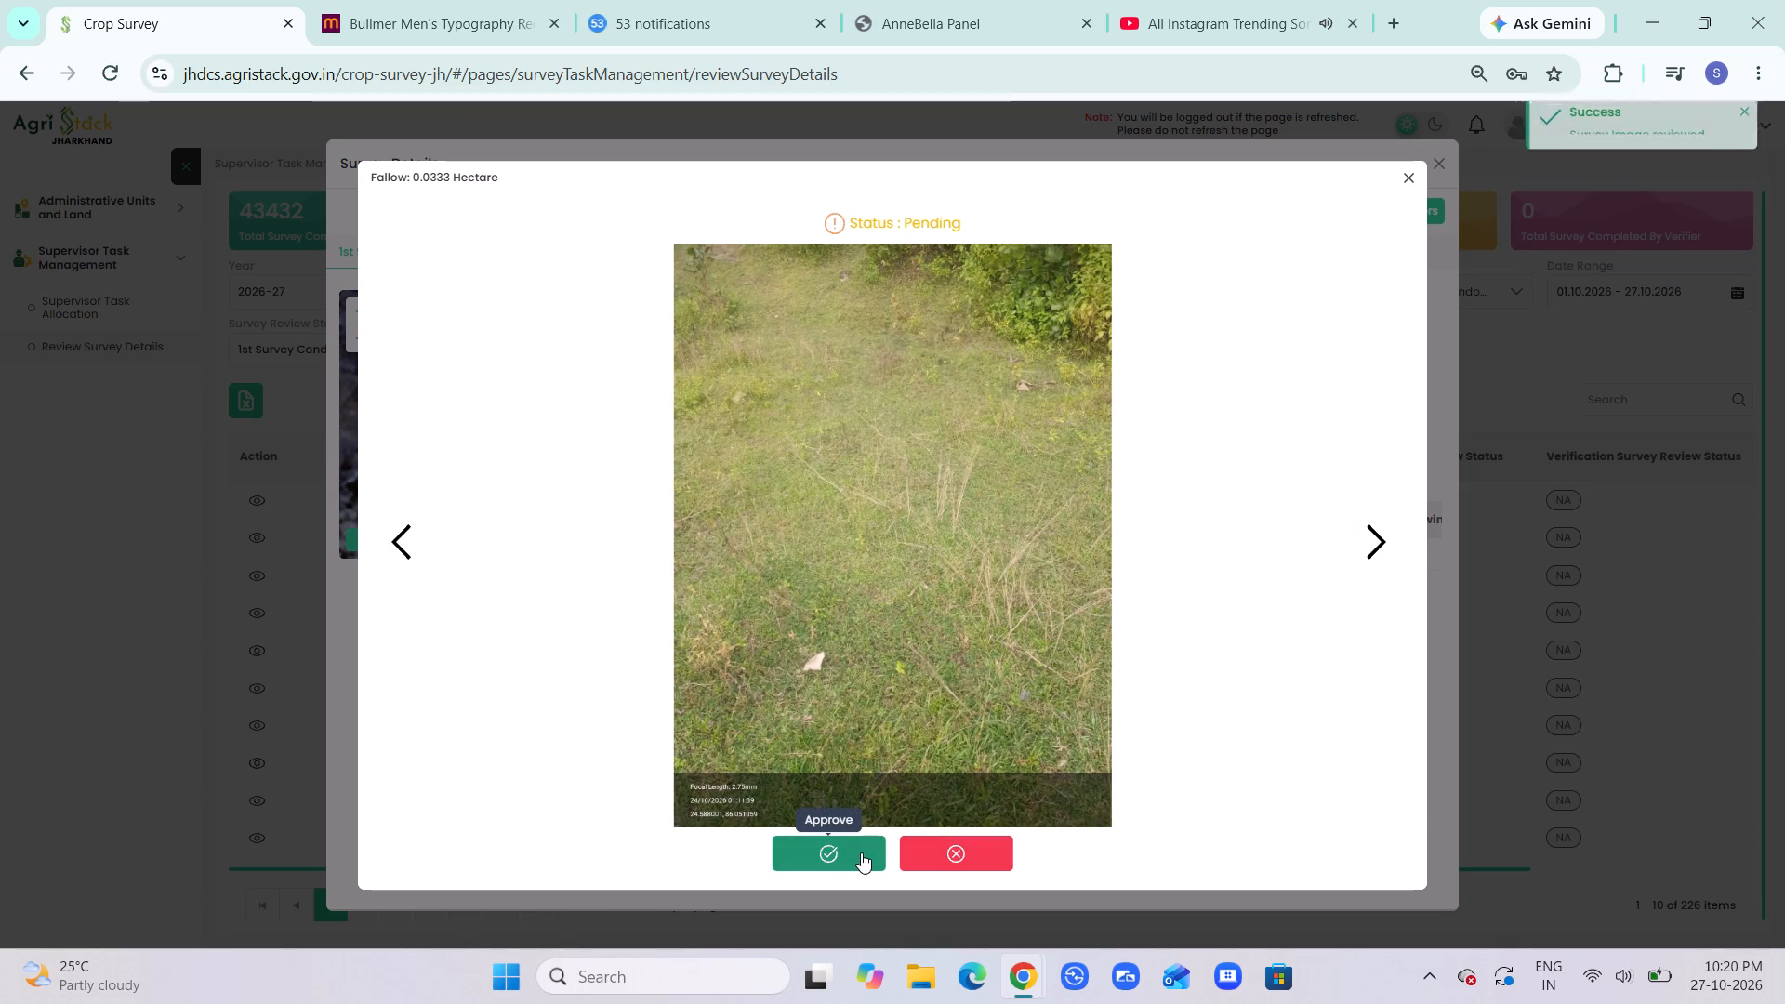
{"action": "left_click", "coordinate": [861, 852]}
{"action": "left_click_drag", "start_coordinate": [1012, 661], "coordinate": [786, 701]}
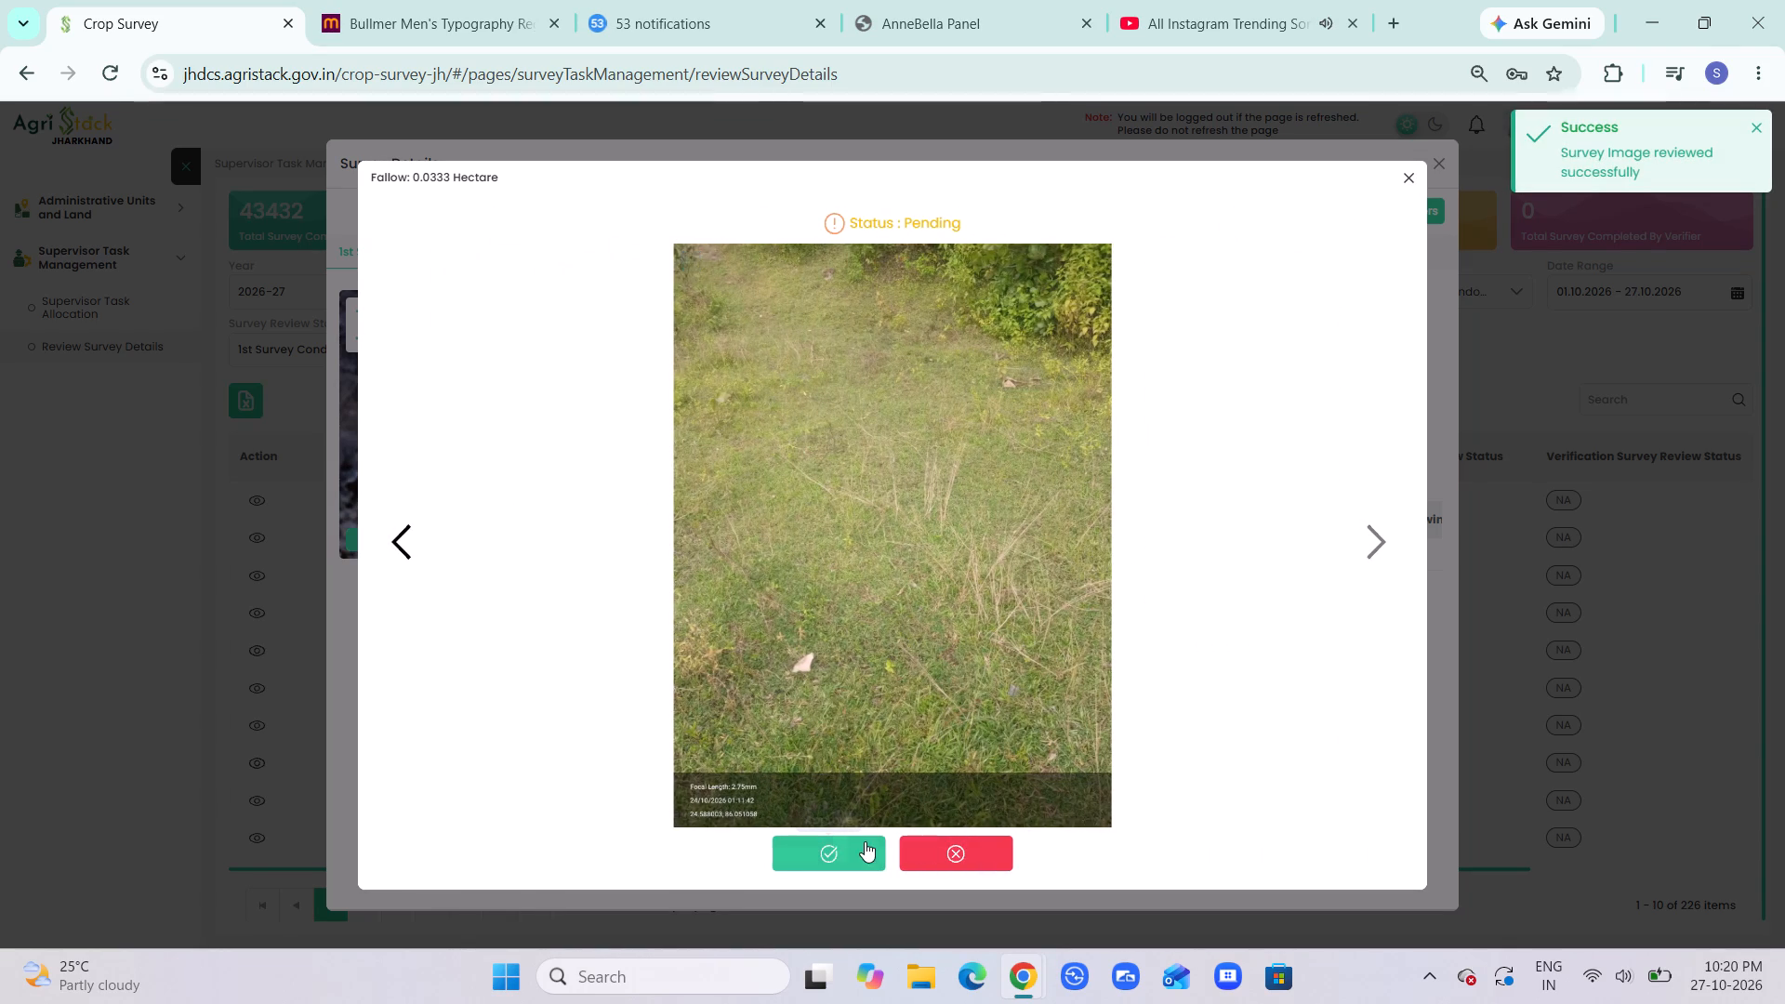
{"action": "left_click", "coordinate": [861, 846]}
{"action": "left_click_drag", "start_coordinate": [1044, 700], "coordinate": [922, 707]}
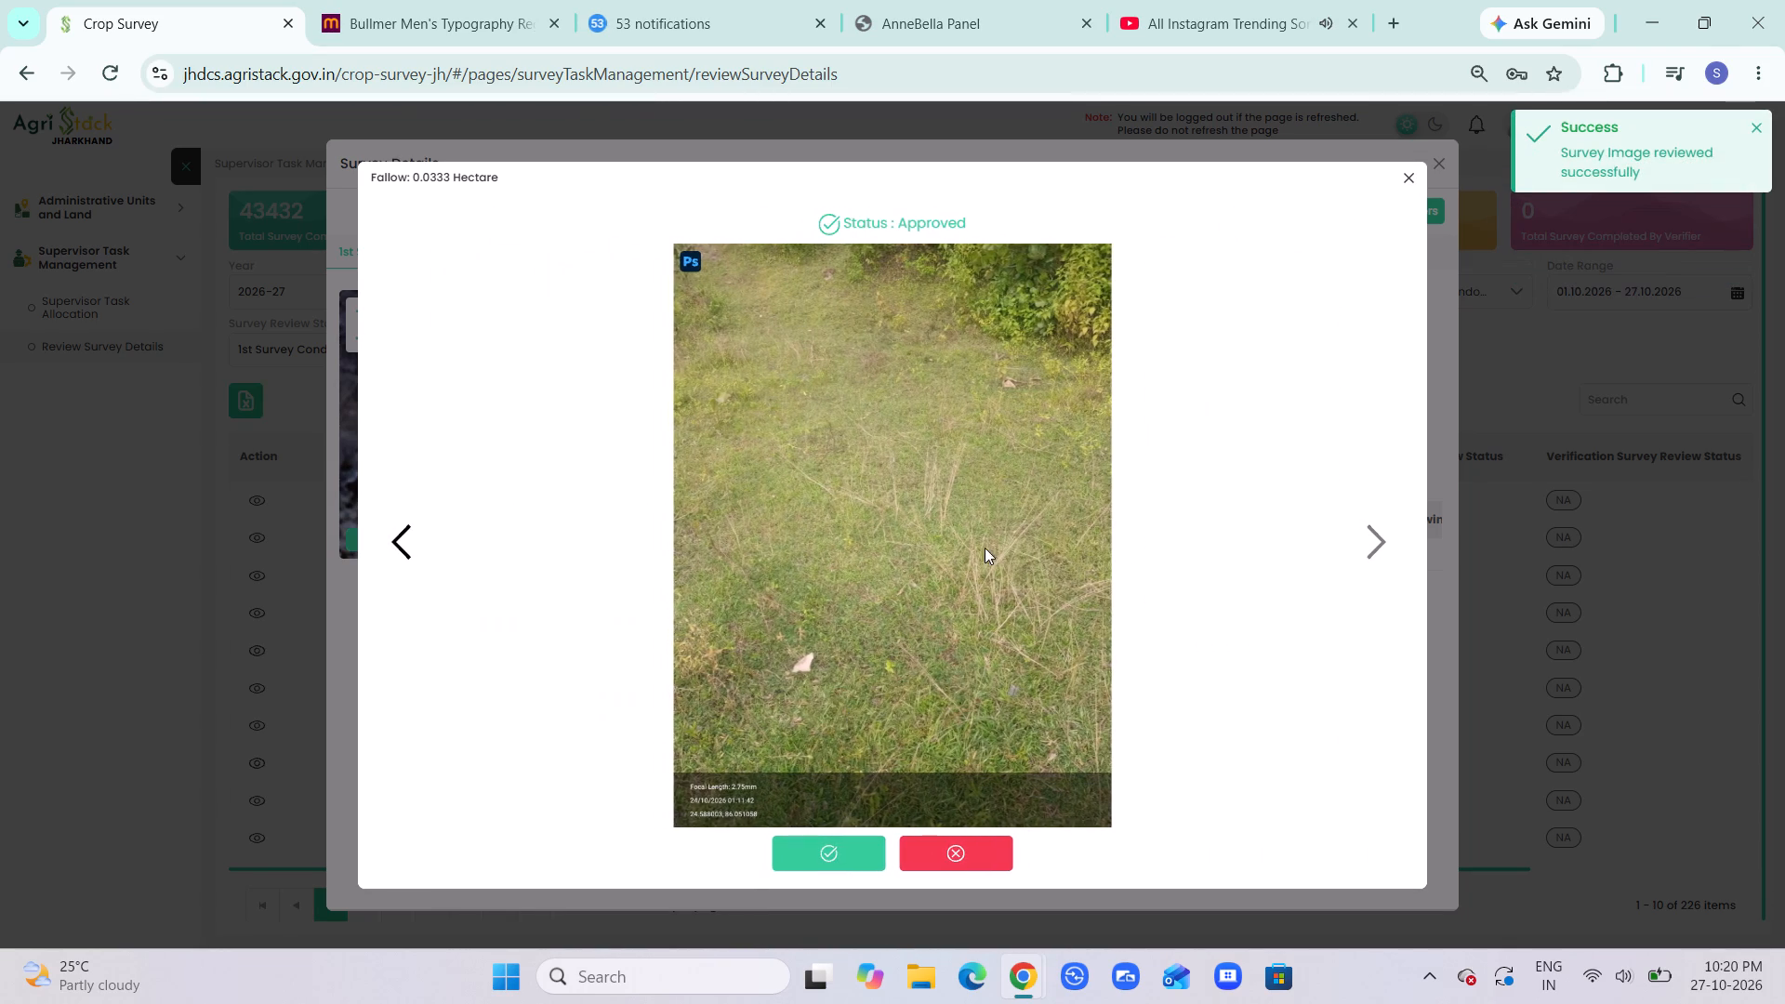
{"action": "left_click_drag", "start_coordinate": [1410, 174], "coordinate": [1399, 178]}
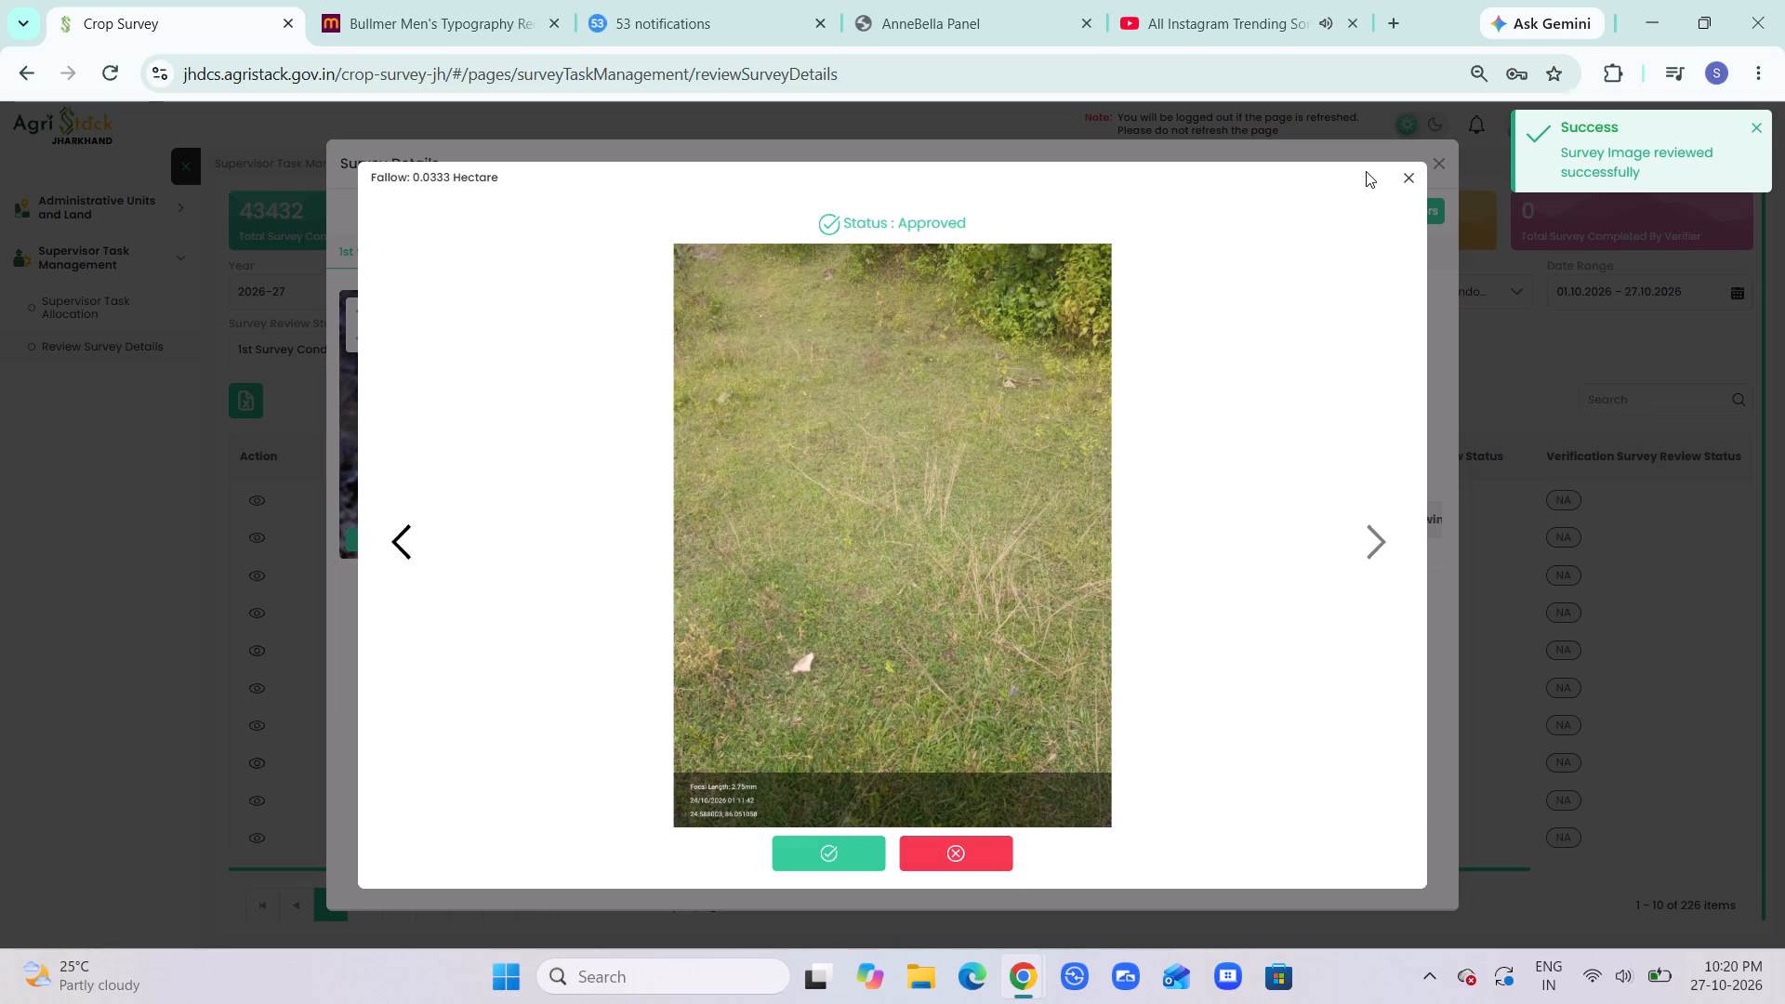
{"action": "left_click", "coordinate": [1411, 171]}
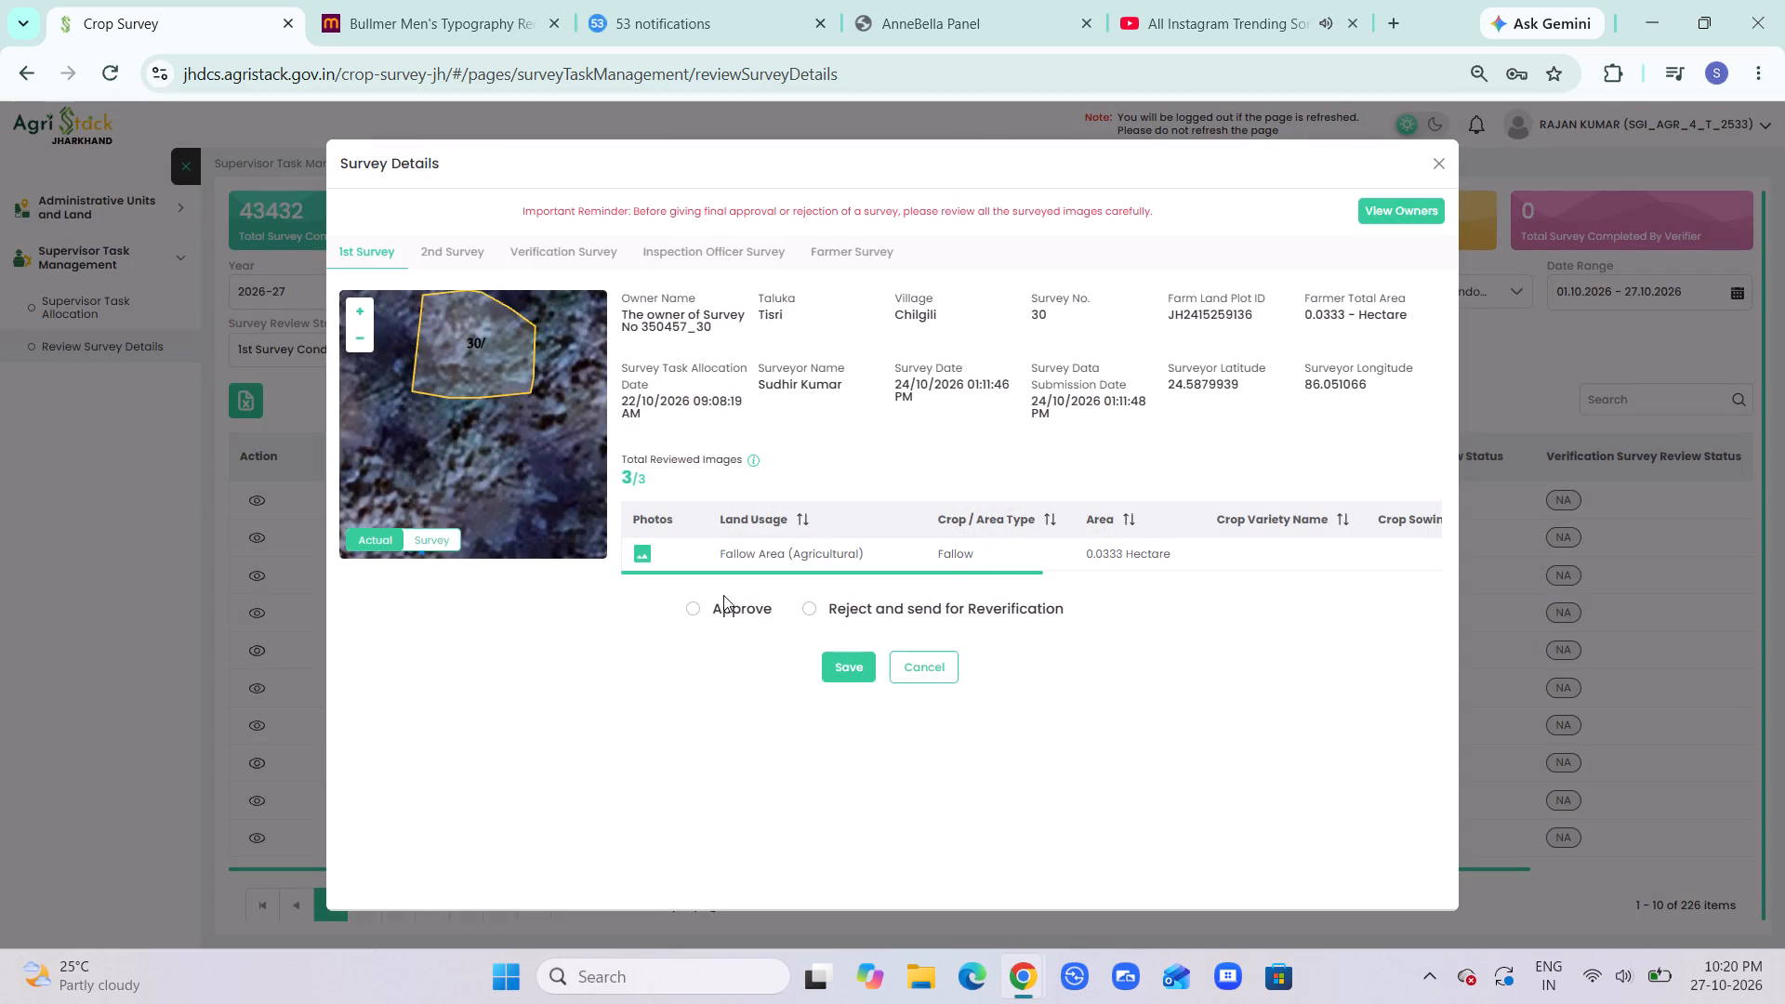
{"action": "left_click", "coordinate": [723, 595]}
{"action": "left_click", "coordinate": [752, 603]}
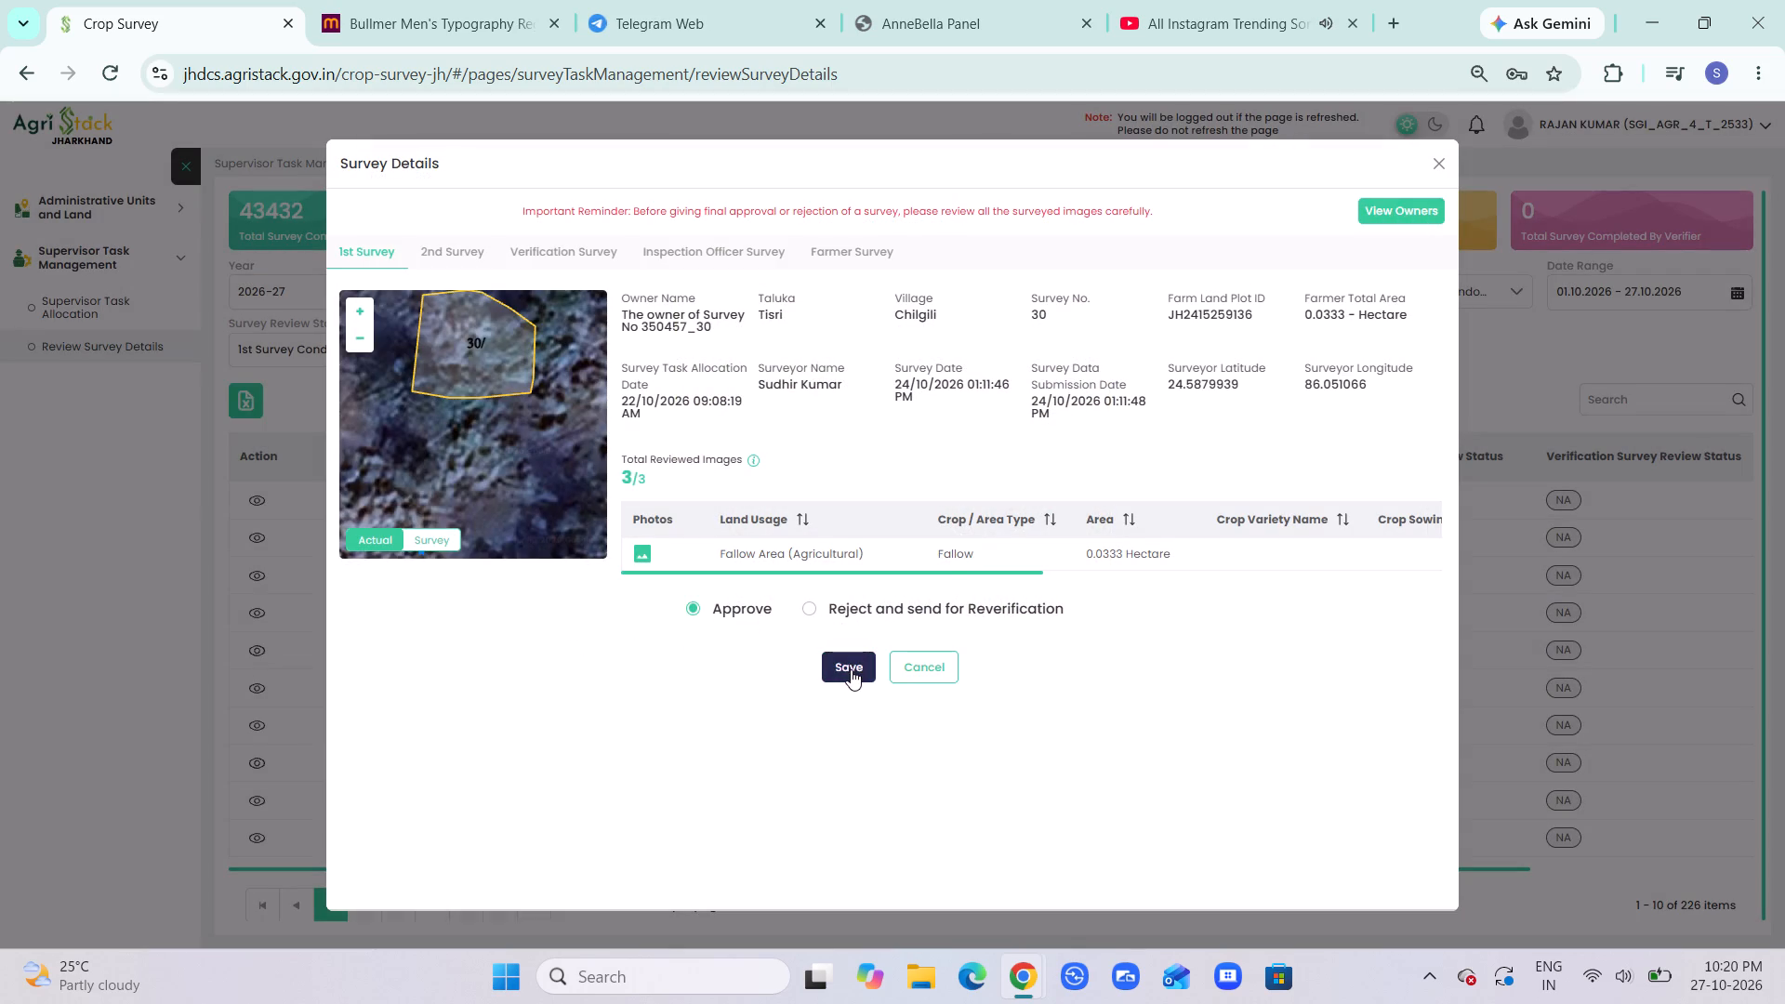
{"action": "left_click", "coordinate": [851, 669]}
{"action": "left_click", "coordinate": [882, 561]}
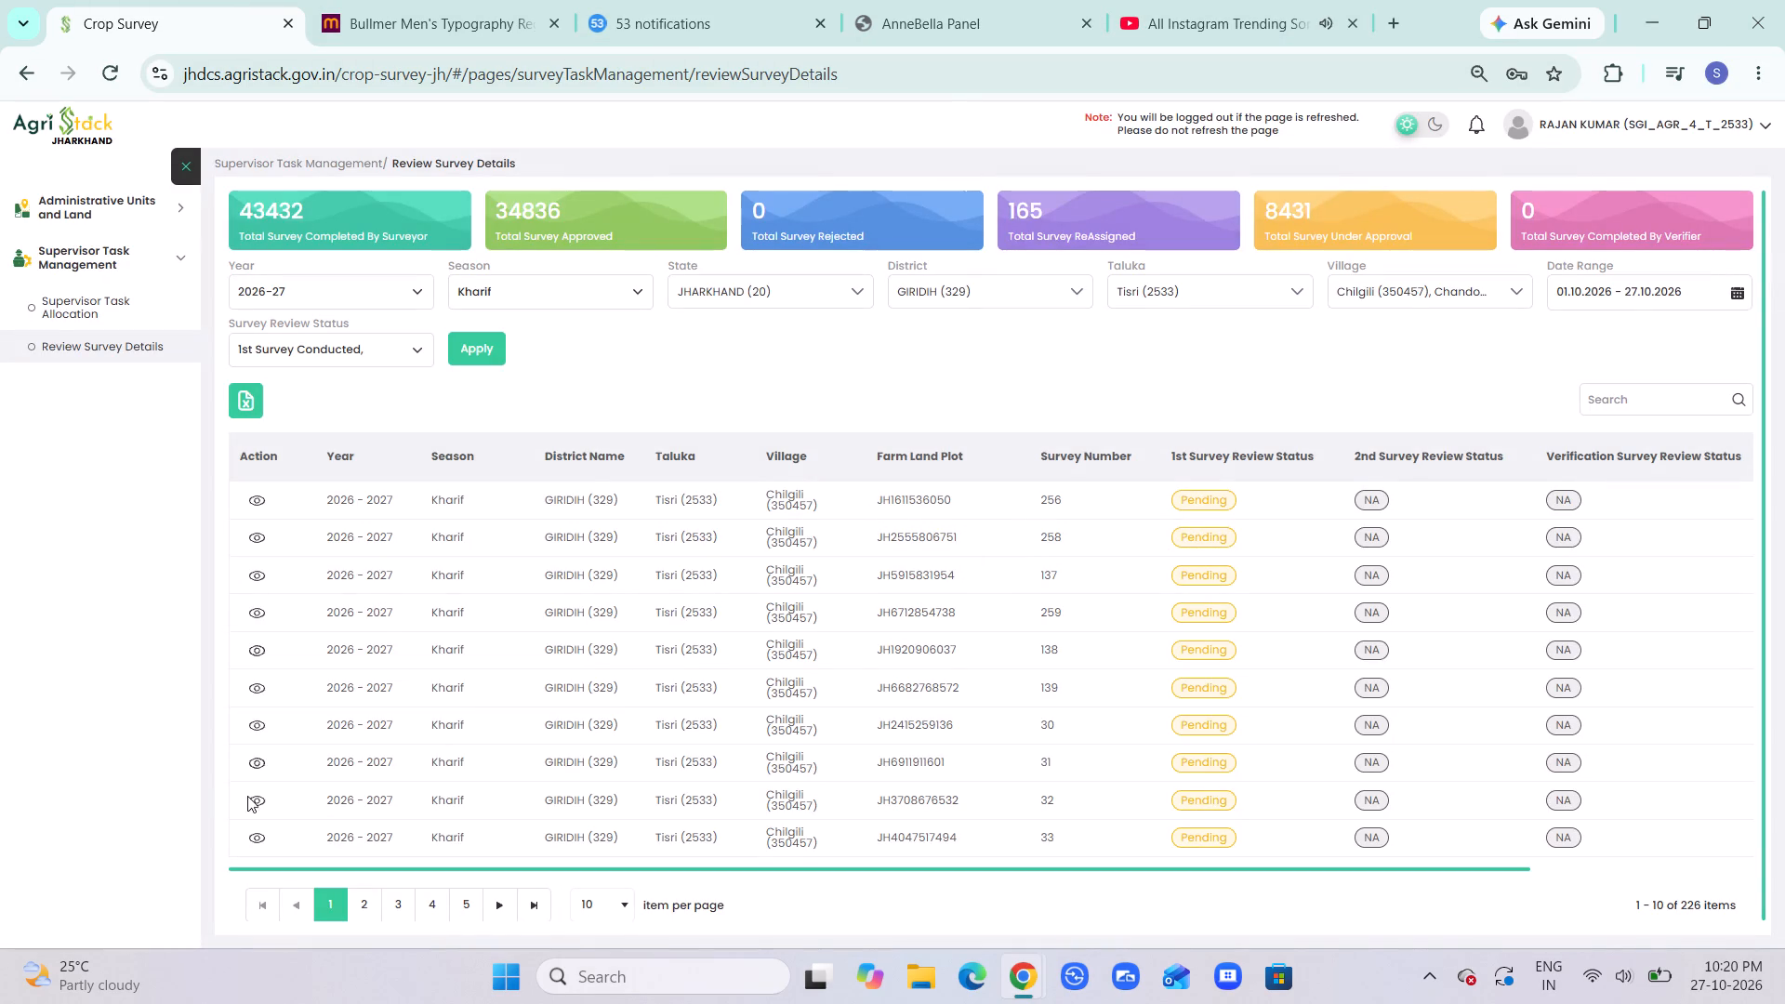
{"action": "left_click", "coordinate": [260, 801]}
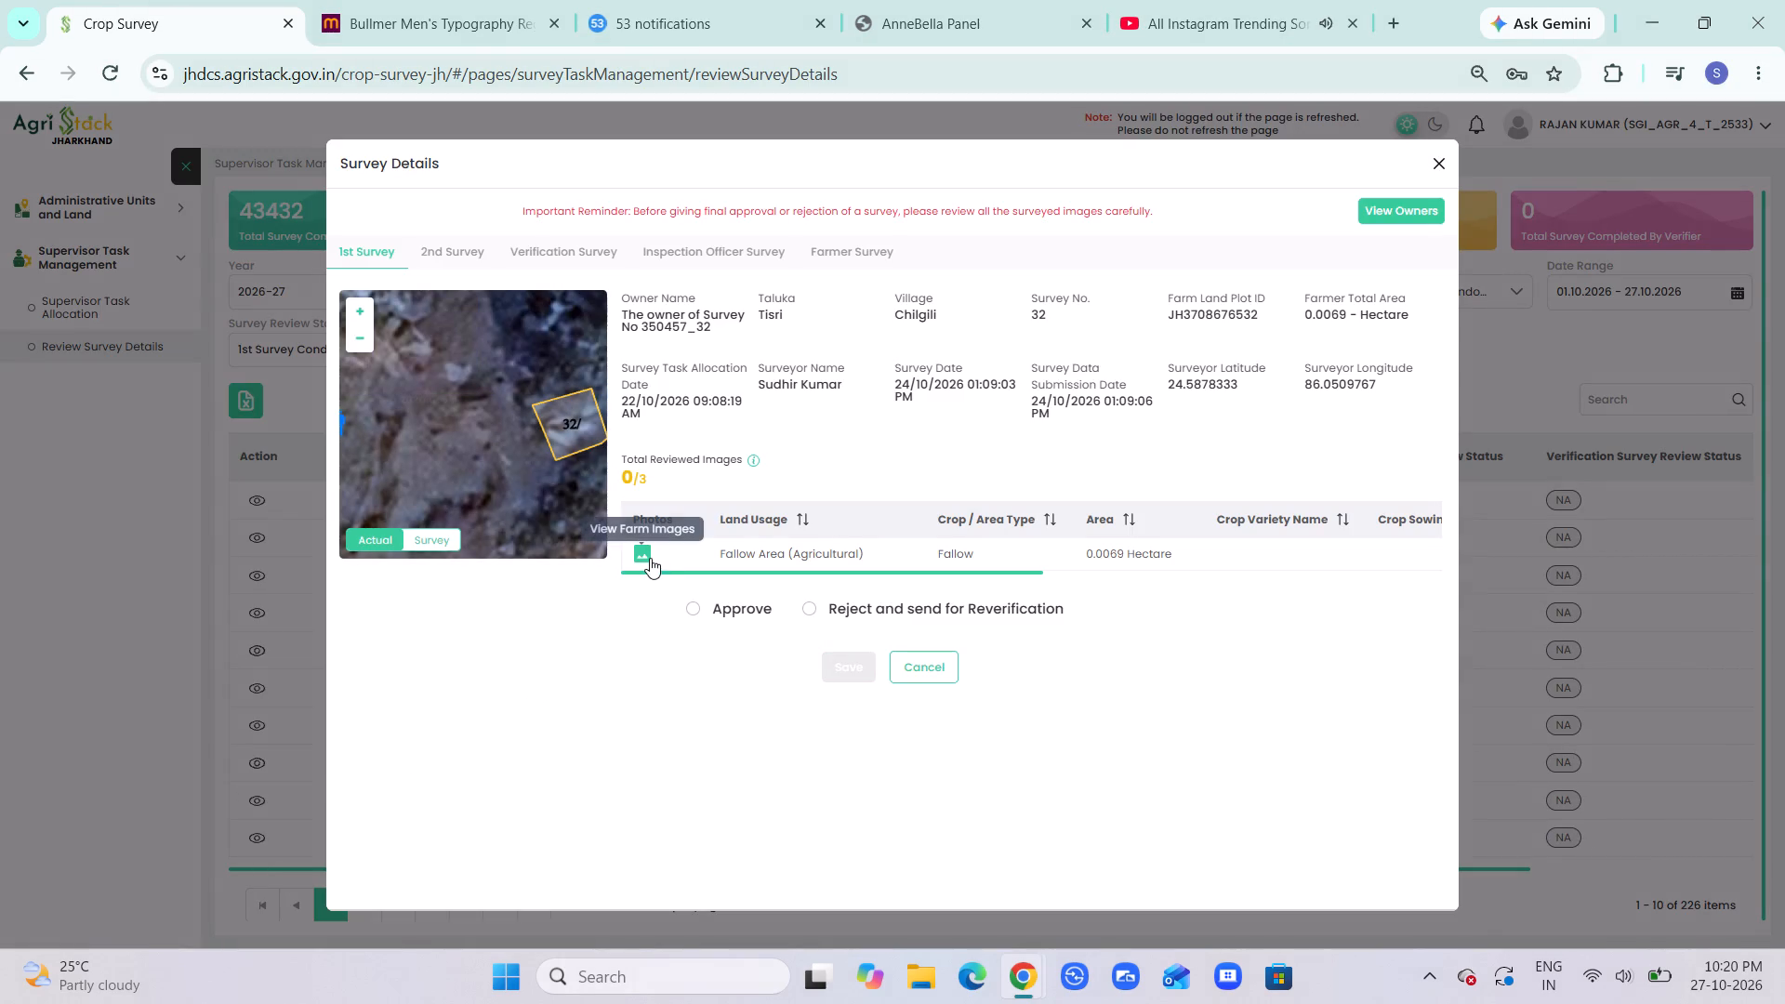
{"action": "left_click", "coordinate": [650, 558]}
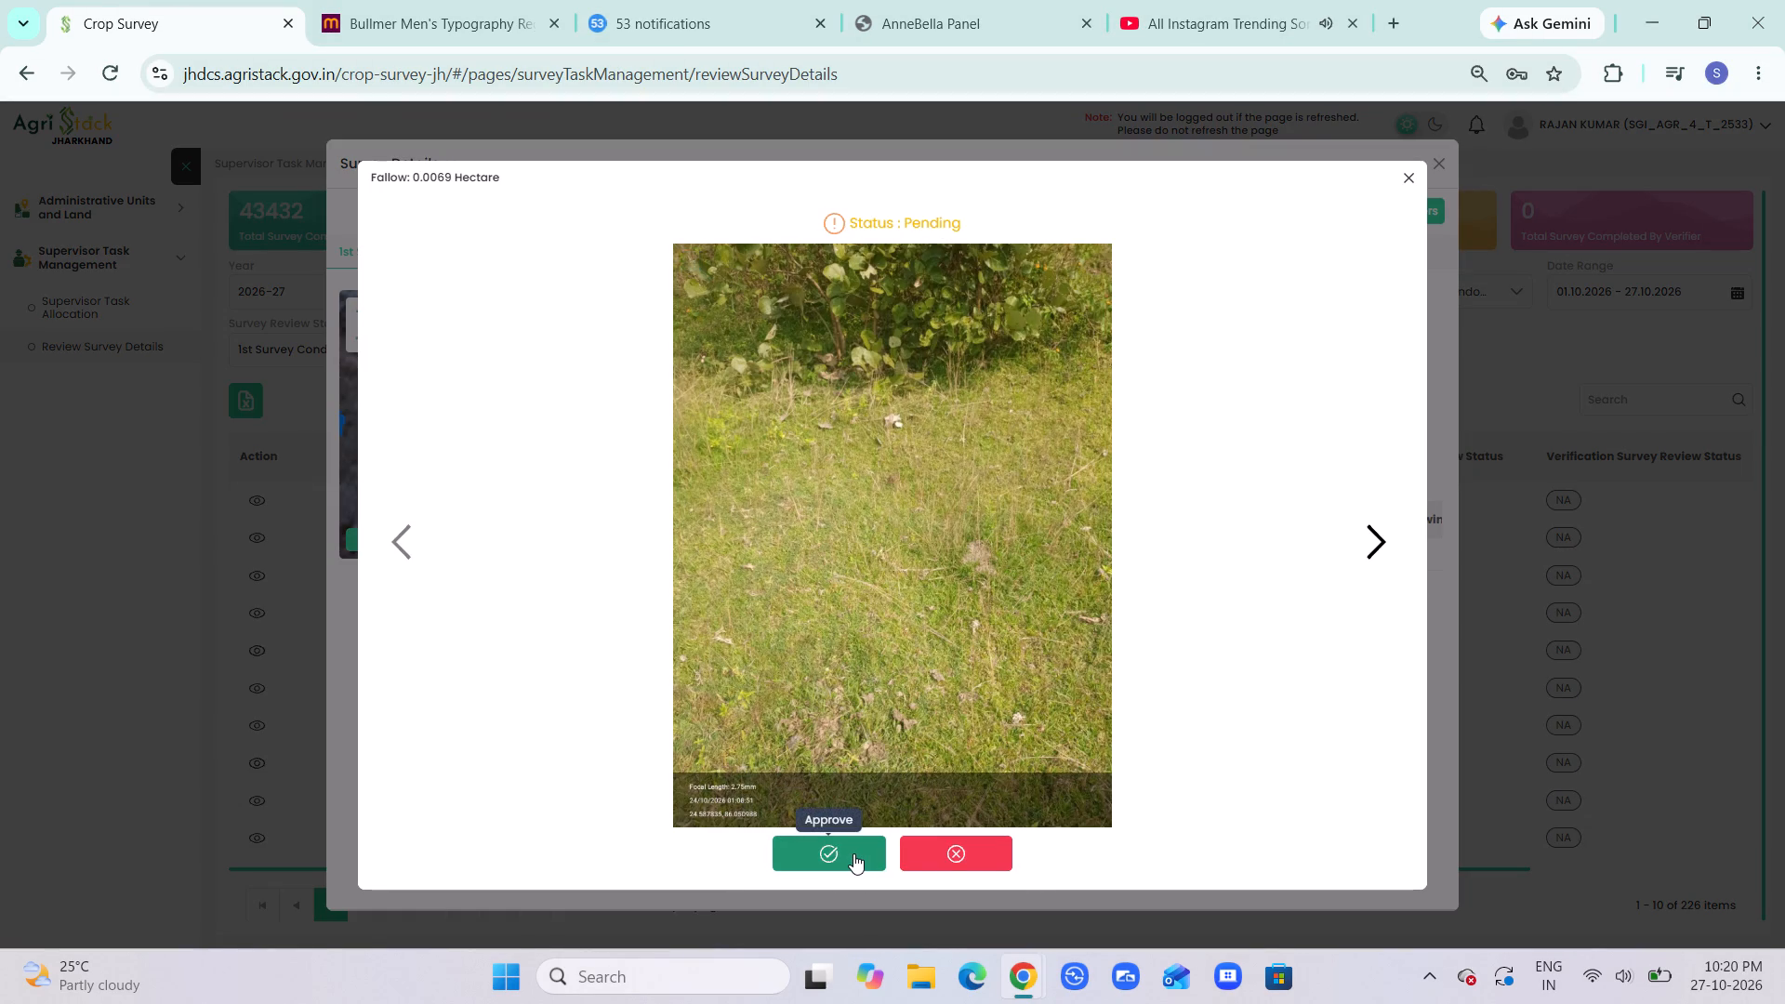
{"action": "left_click", "coordinate": [853, 853]}
{"action": "left_click_drag", "start_coordinate": [1002, 700], "coordinate": [863, 718]}
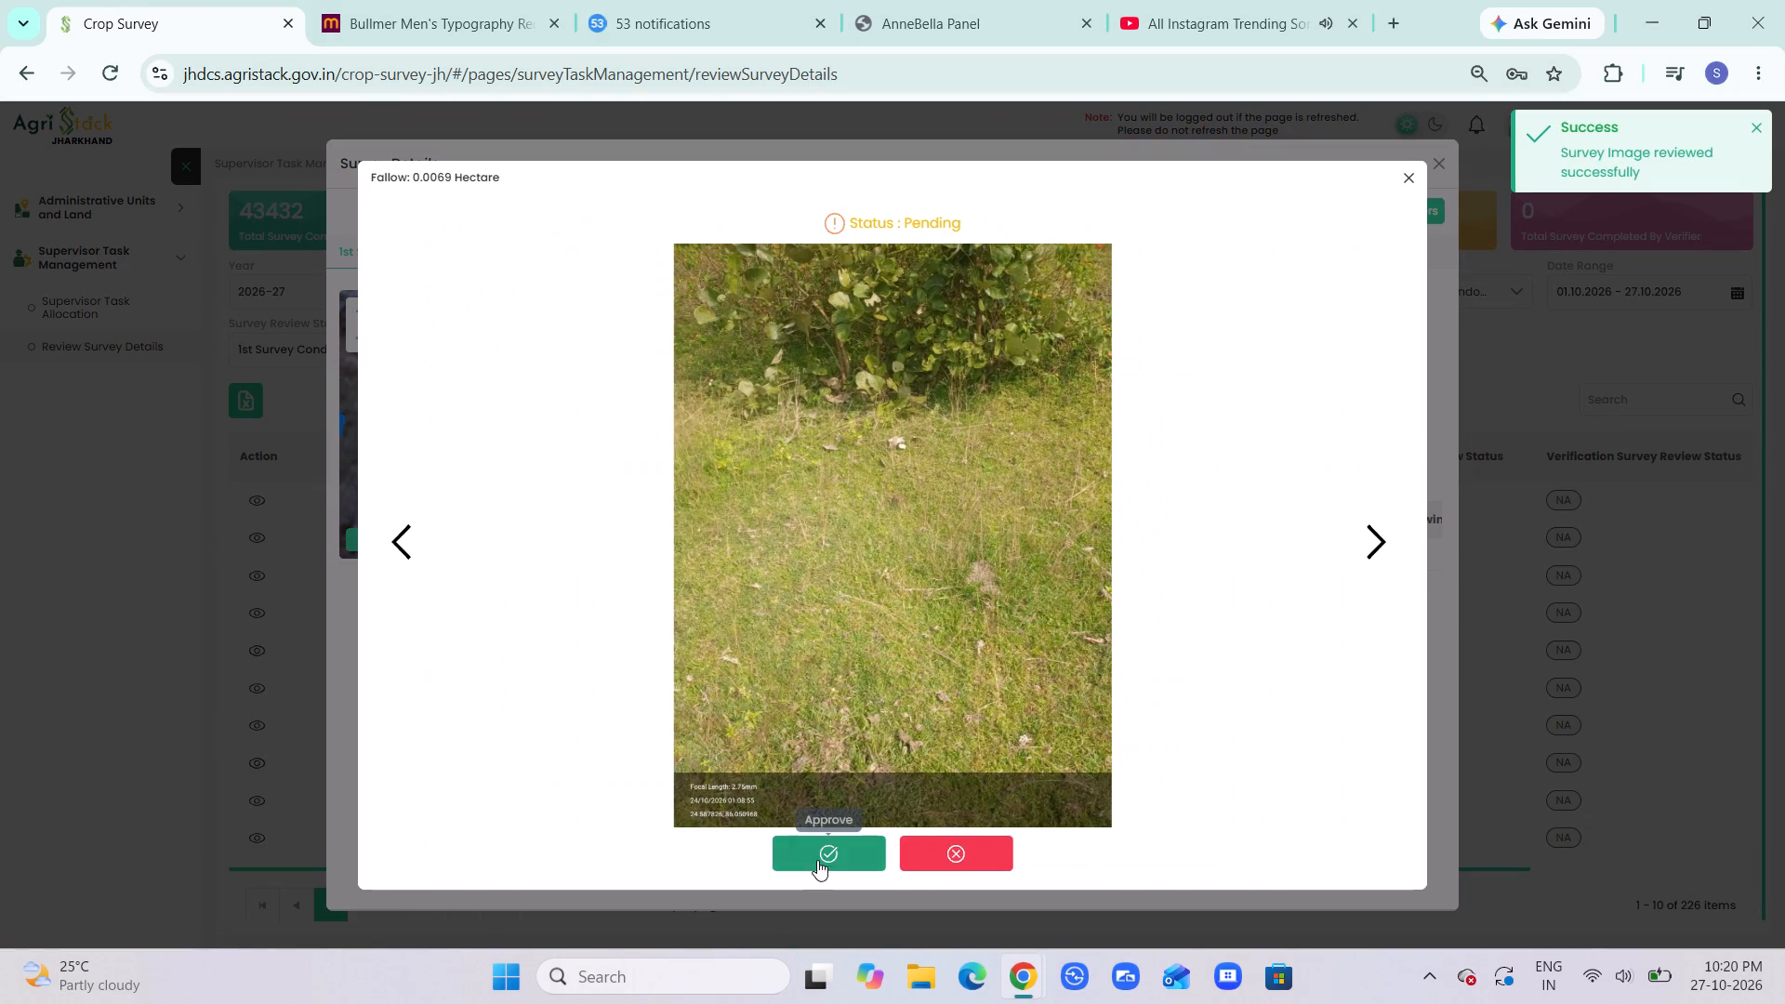
{"action": "left_click", "coordinate": [858, 851]}
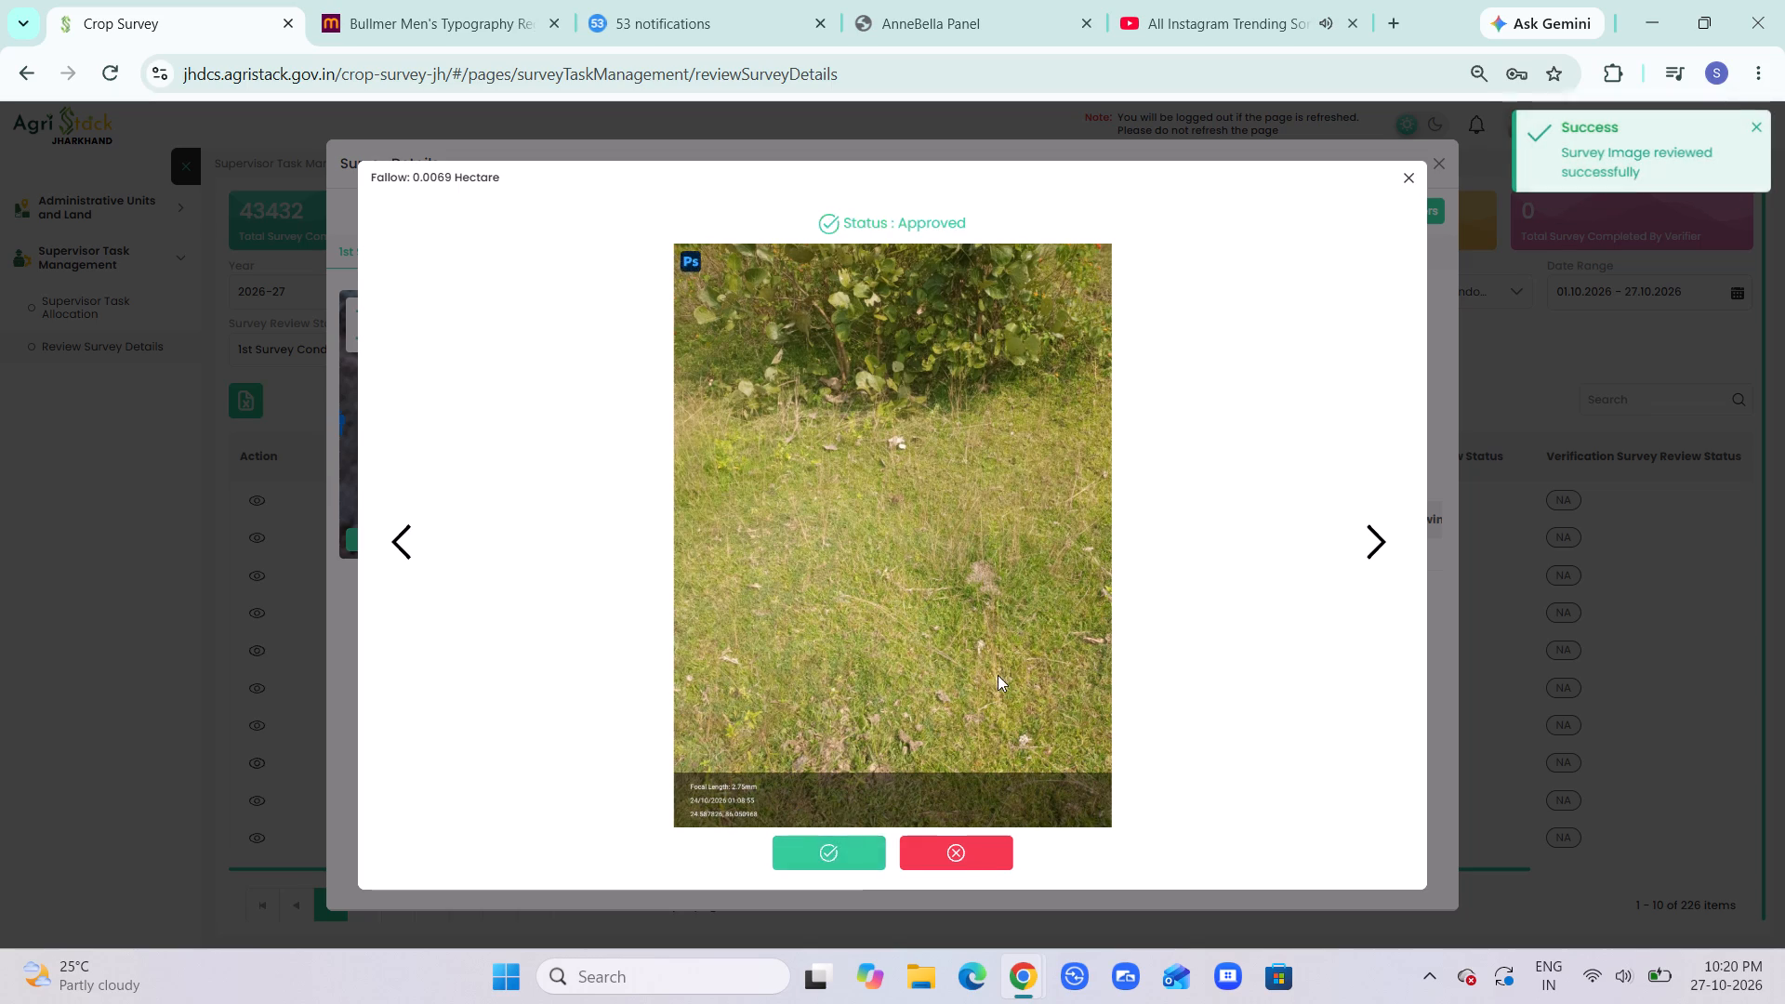
{"action": "left_click_drag", "start_coordinate": [998, 675], "coordinate": [818, 696]}
{"action": "left_click", "coordinate": [833, 846]}
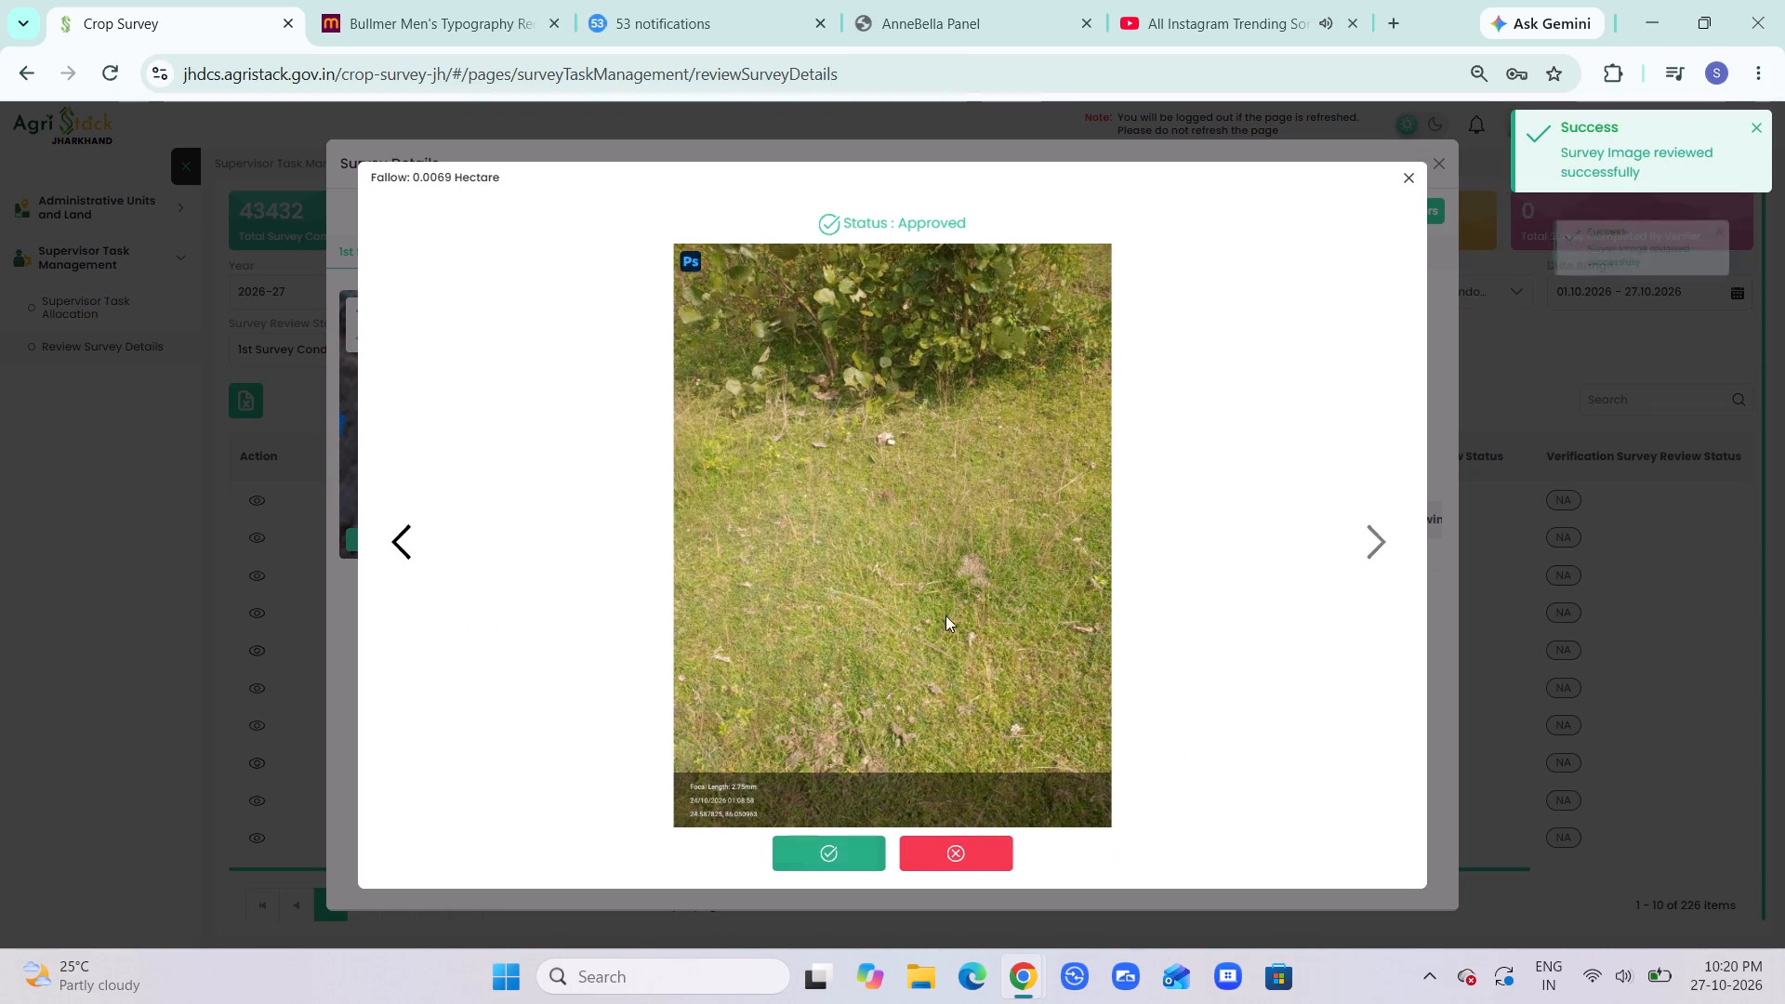
{"action": "left_click", "coordinate": [1406, 170]}
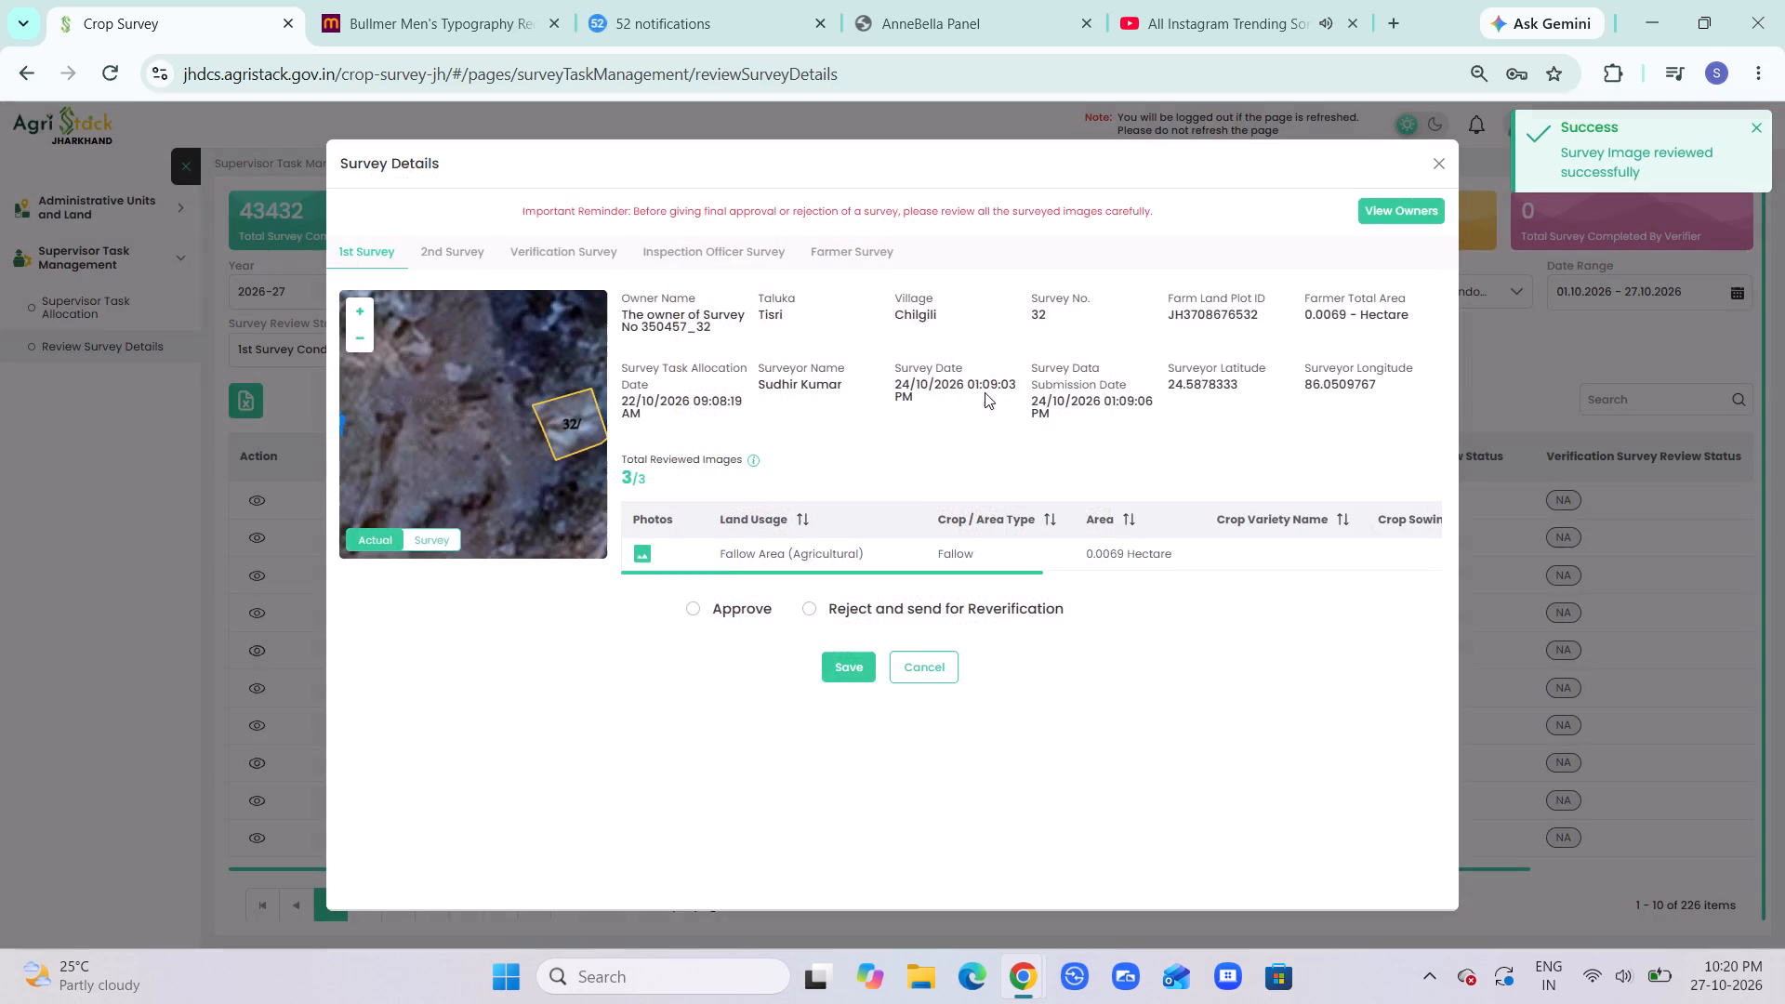
{"action": "left_click", "coordinate": [713, 600]}
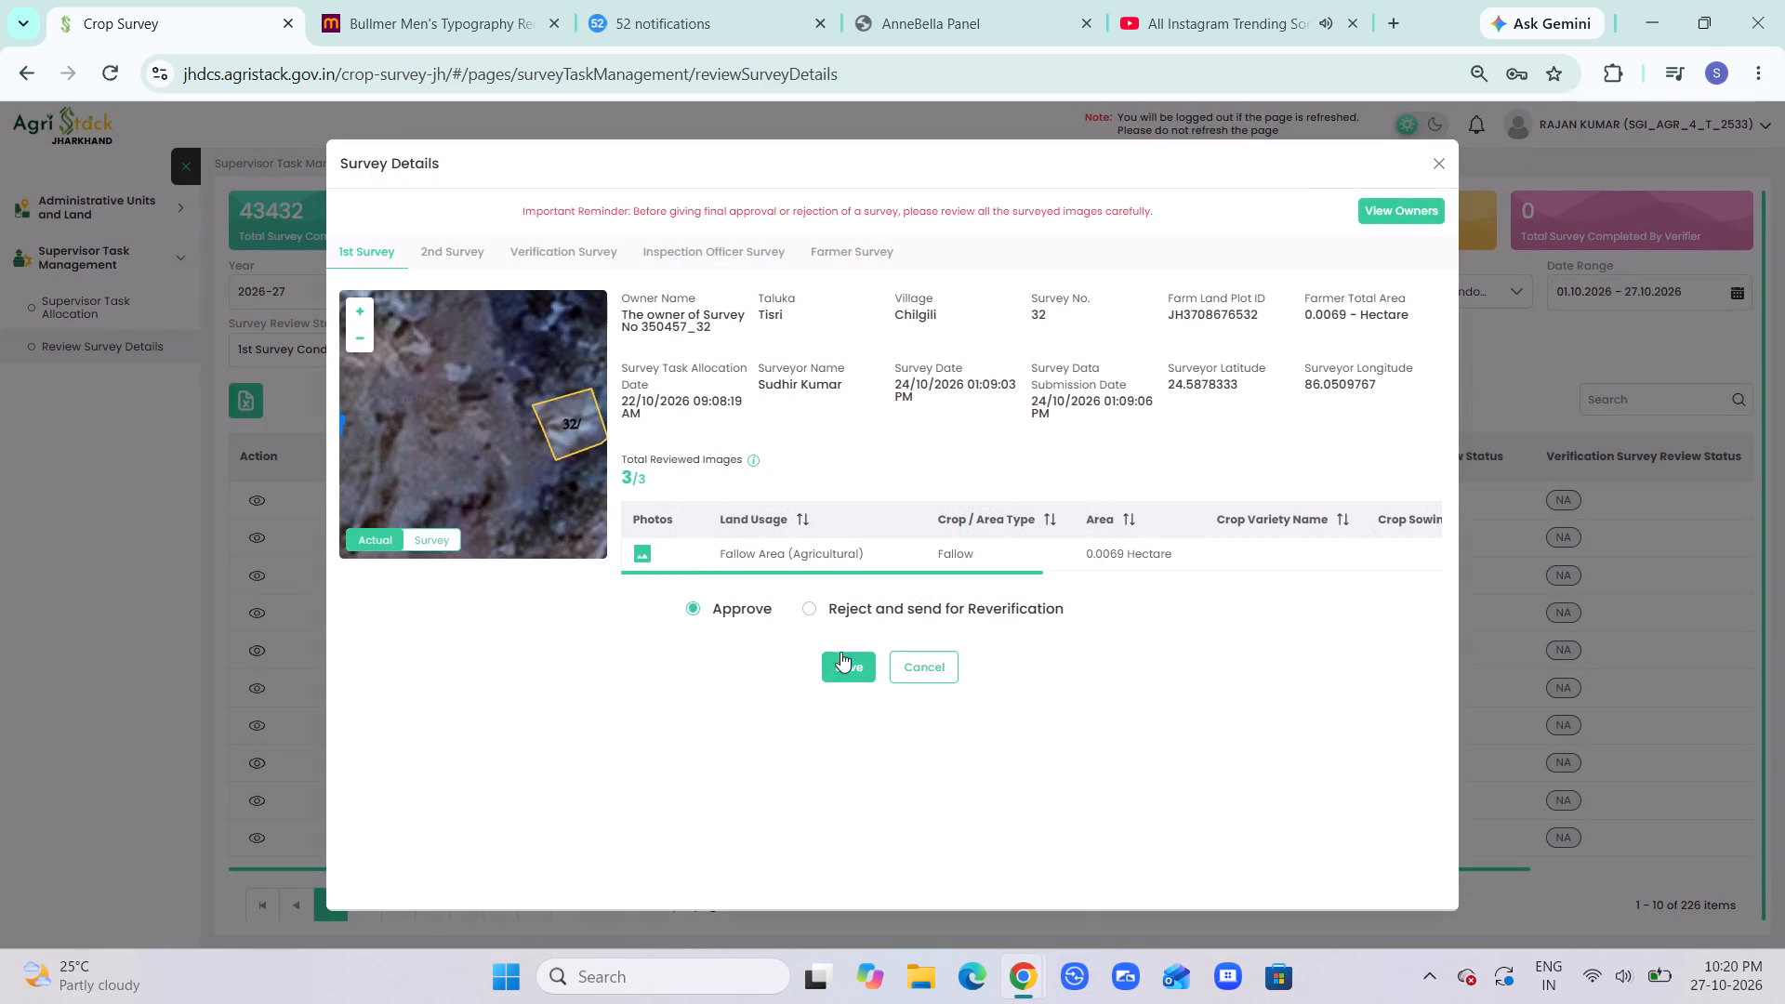
{"action": "left_click", "coordinate": [845, 666]}
{"action": "left_click", "coordinate": [883, 564]}
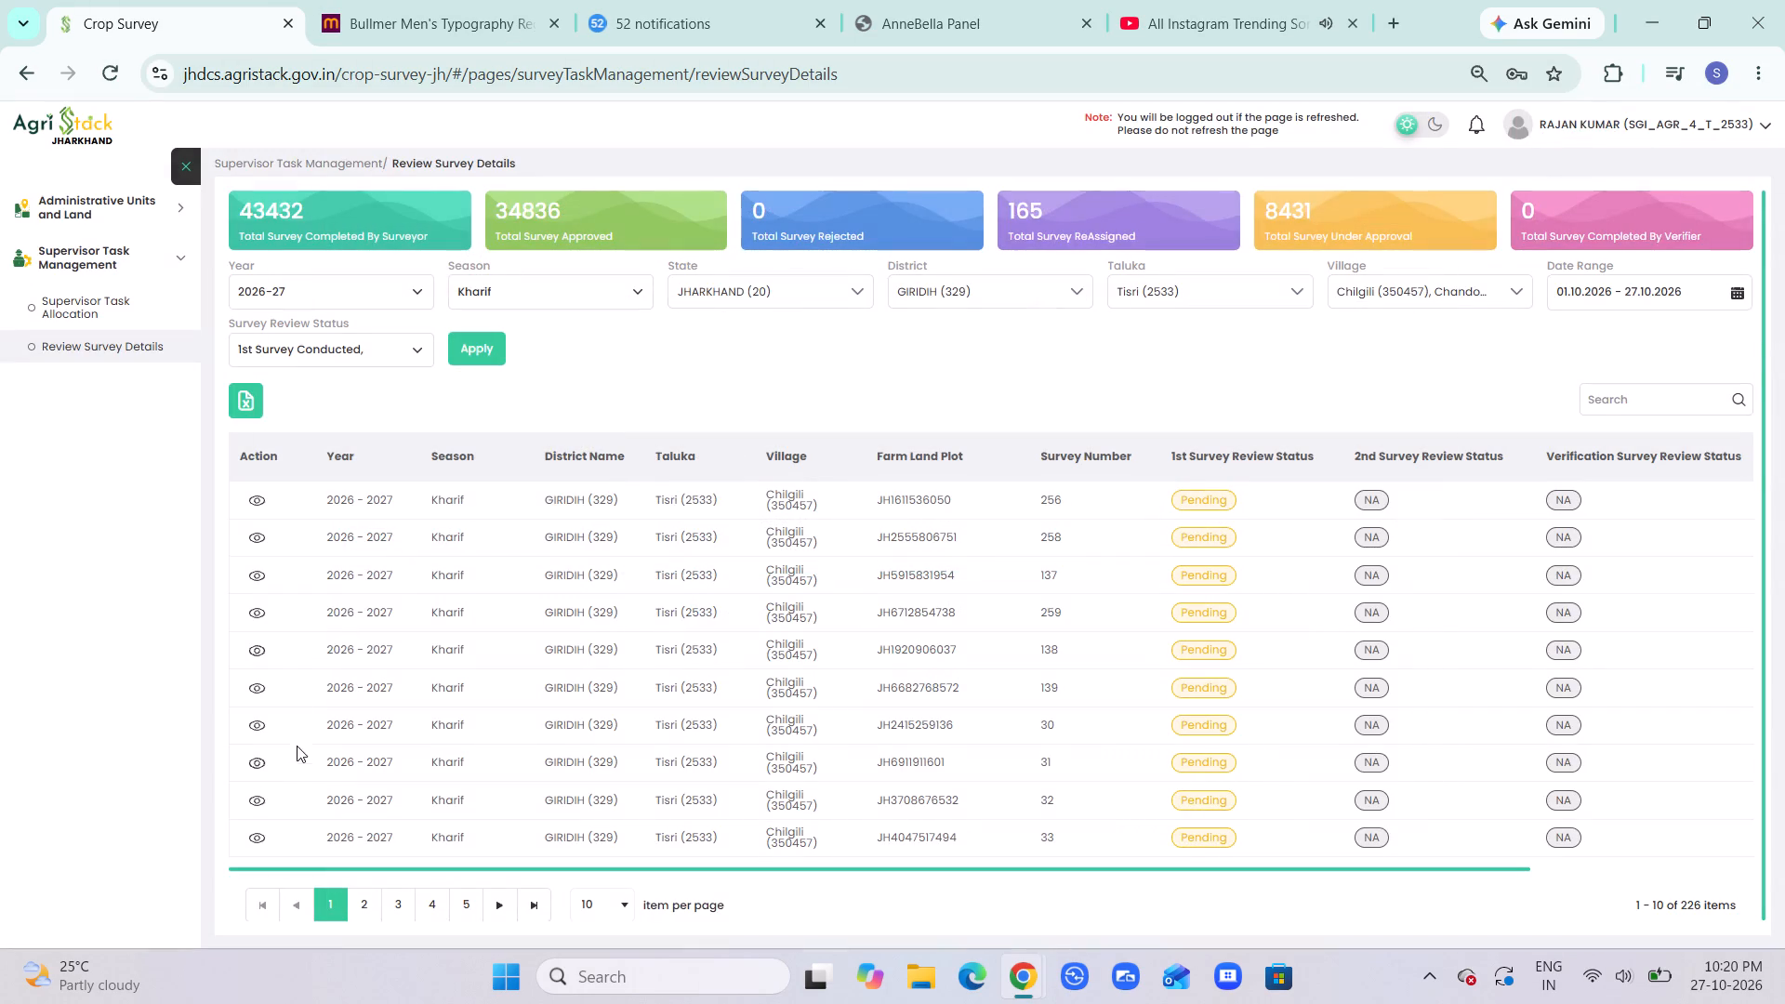
Approve all three farm photos of survey number 33 in Chilgili, and save its 1st survey as approved.
{"action": "left_click", "coordinate": [258, 827]}
{"action": "left_click", "coordinate": [258, 836]}
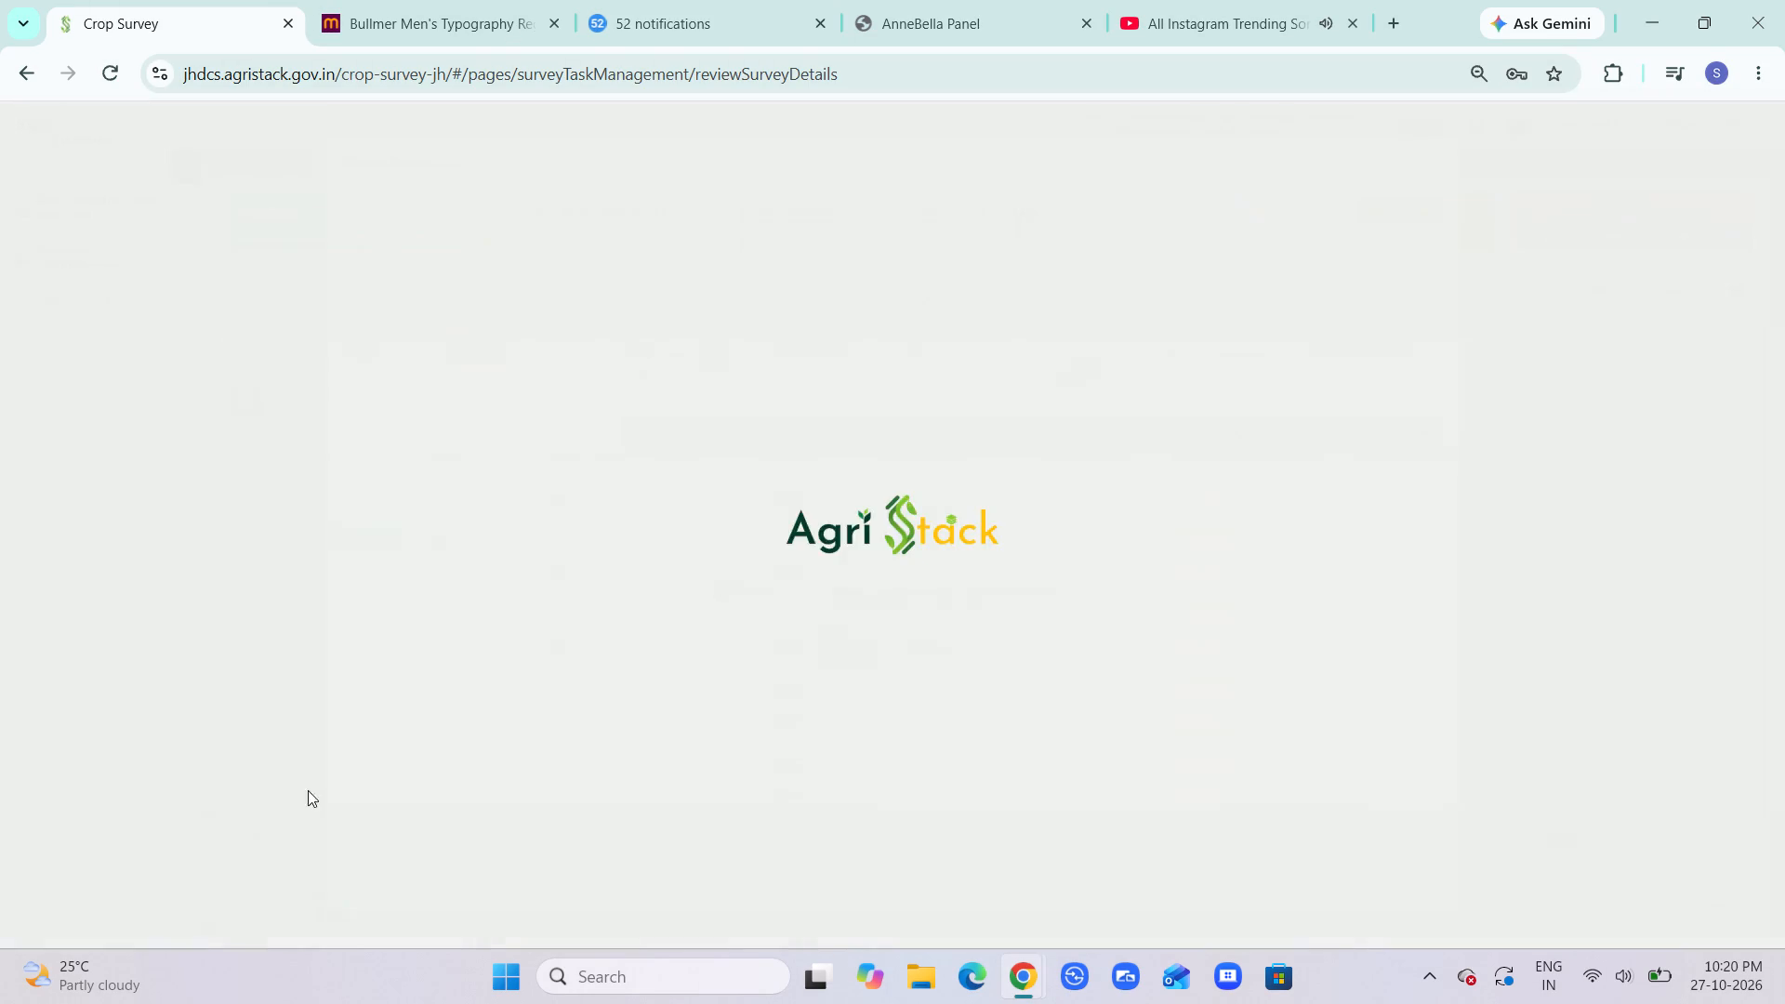
{"action": "left_click", "coordinate": [639, 555]}
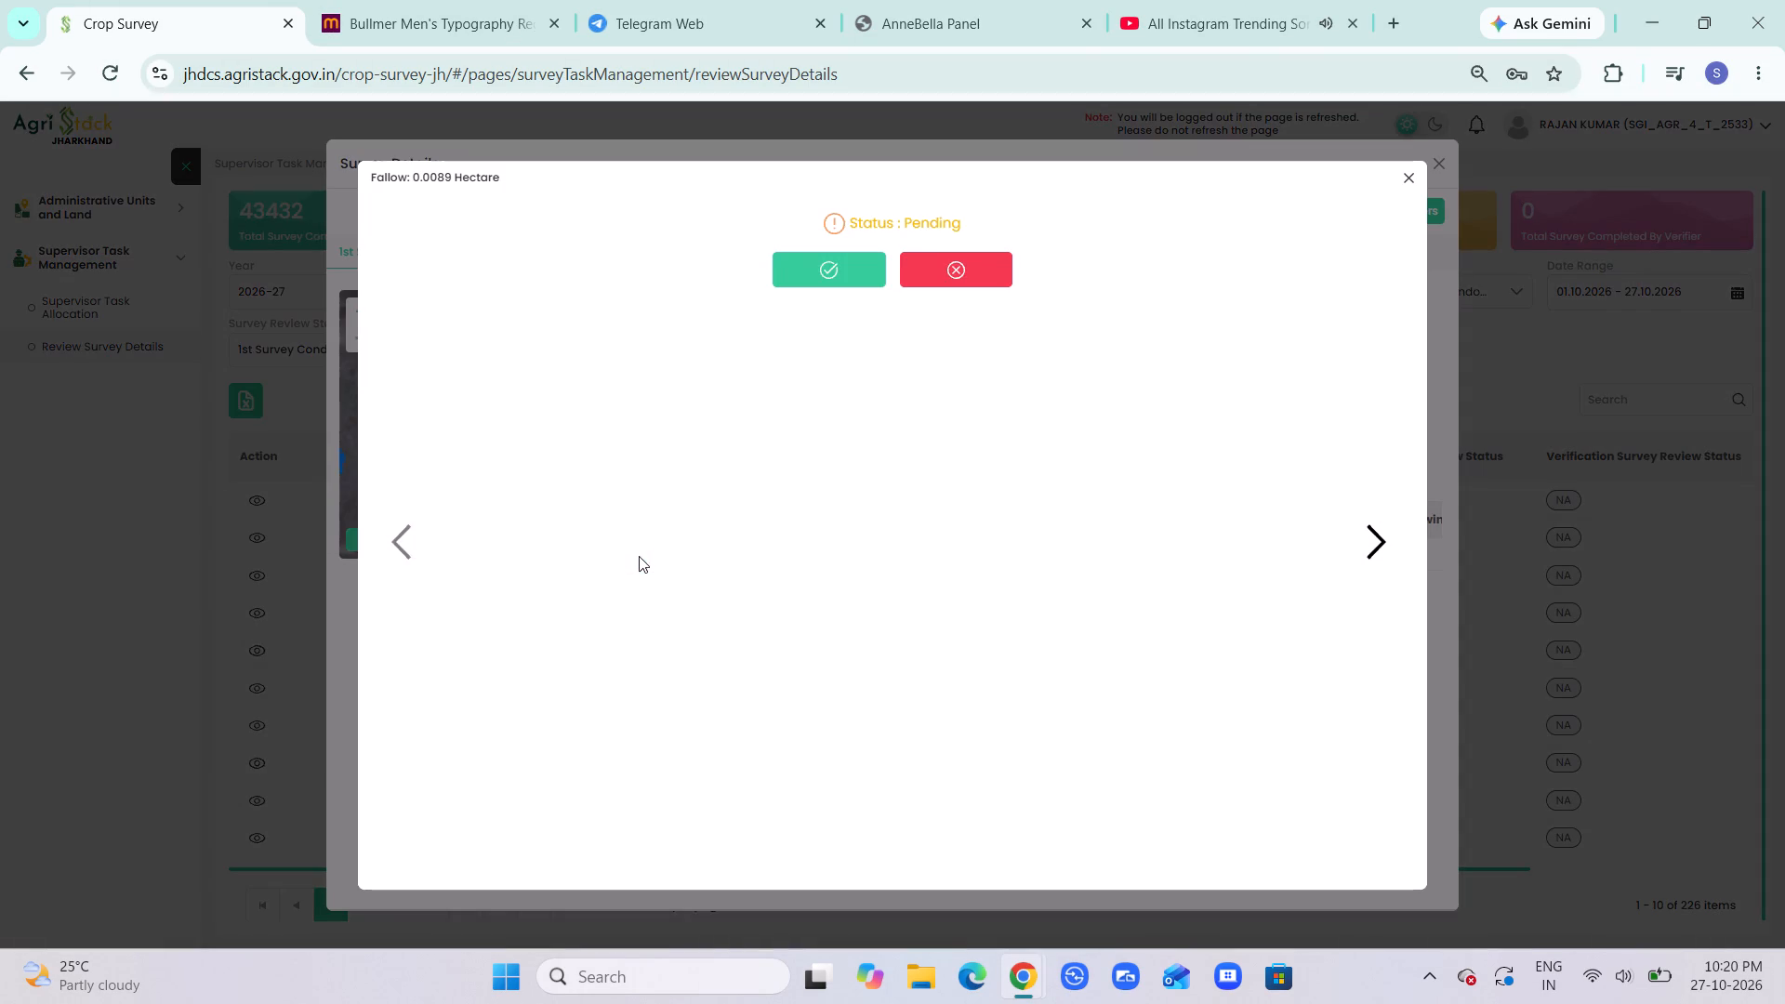
{"action": "left_click", "coordinate": [844, 850]}
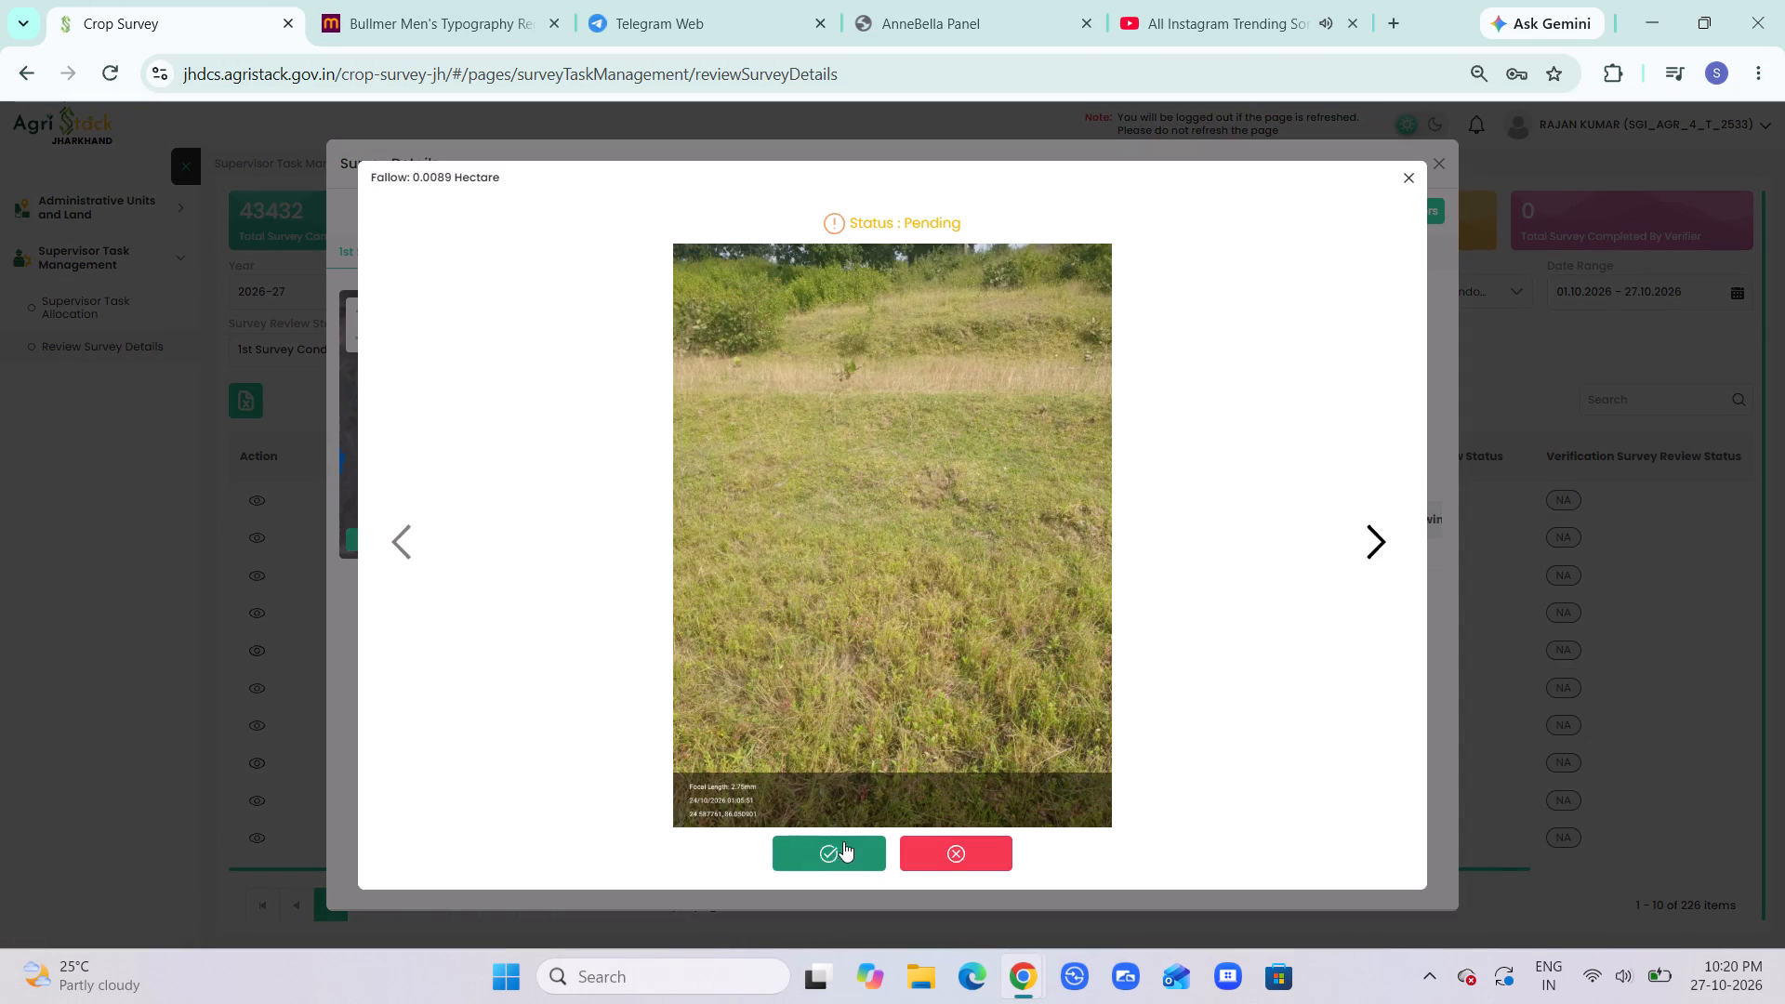
{"action": "left_click_drag", "start_coordinate": [925, 706], "coordinate": [811, 719]}
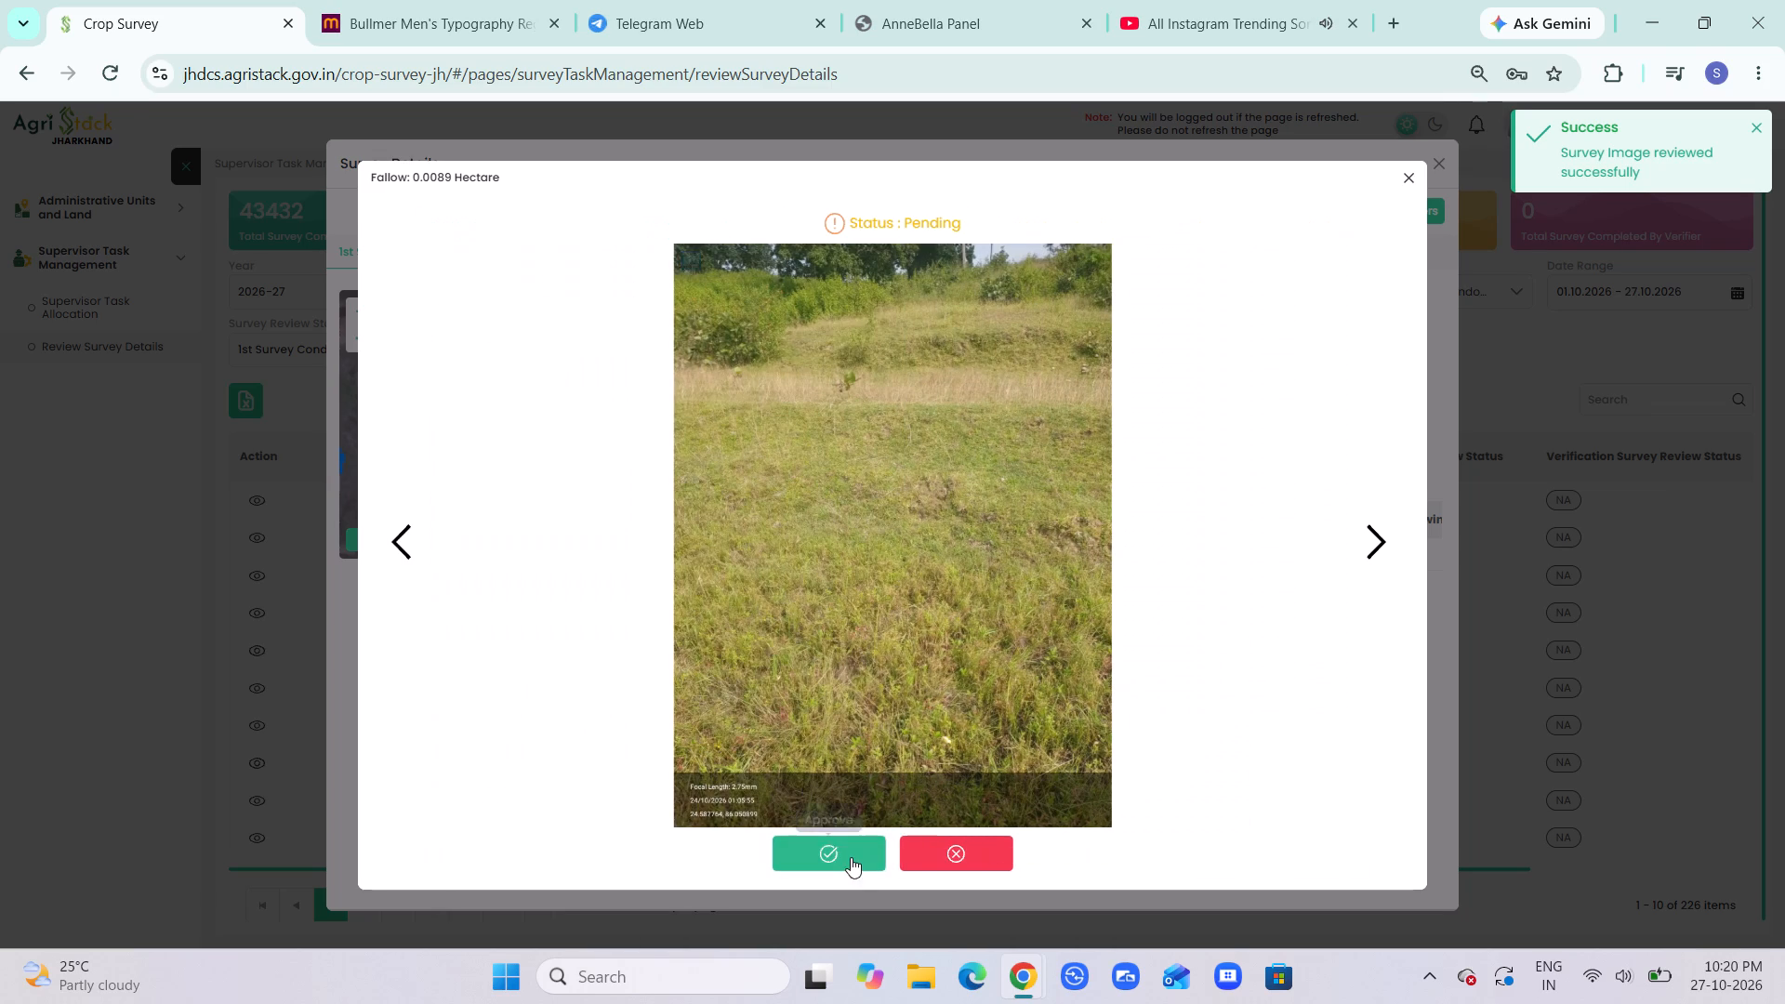
{"action": "left_click", "coordinate": [852, 852]}
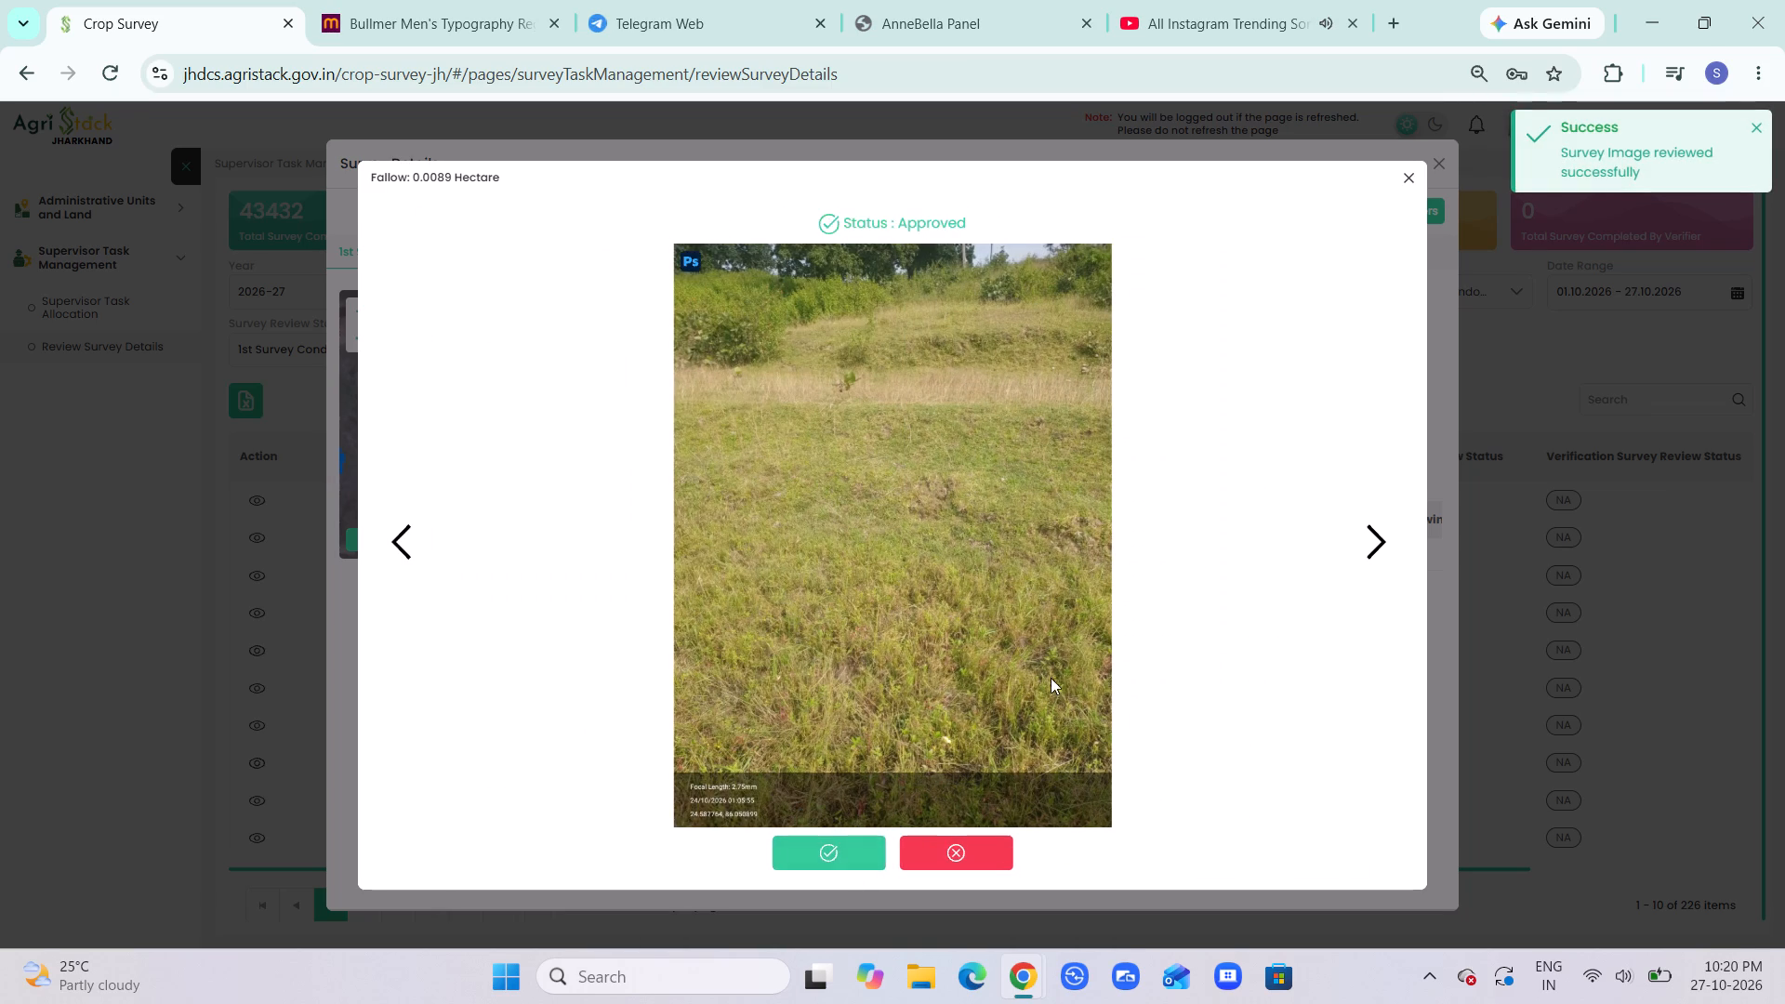
{"action": "left_click_drag", "start_coordinate": [1051, 678], "coordinate": [688, 688]}
{"action": "left_click", "coordinate": [842, 857]}
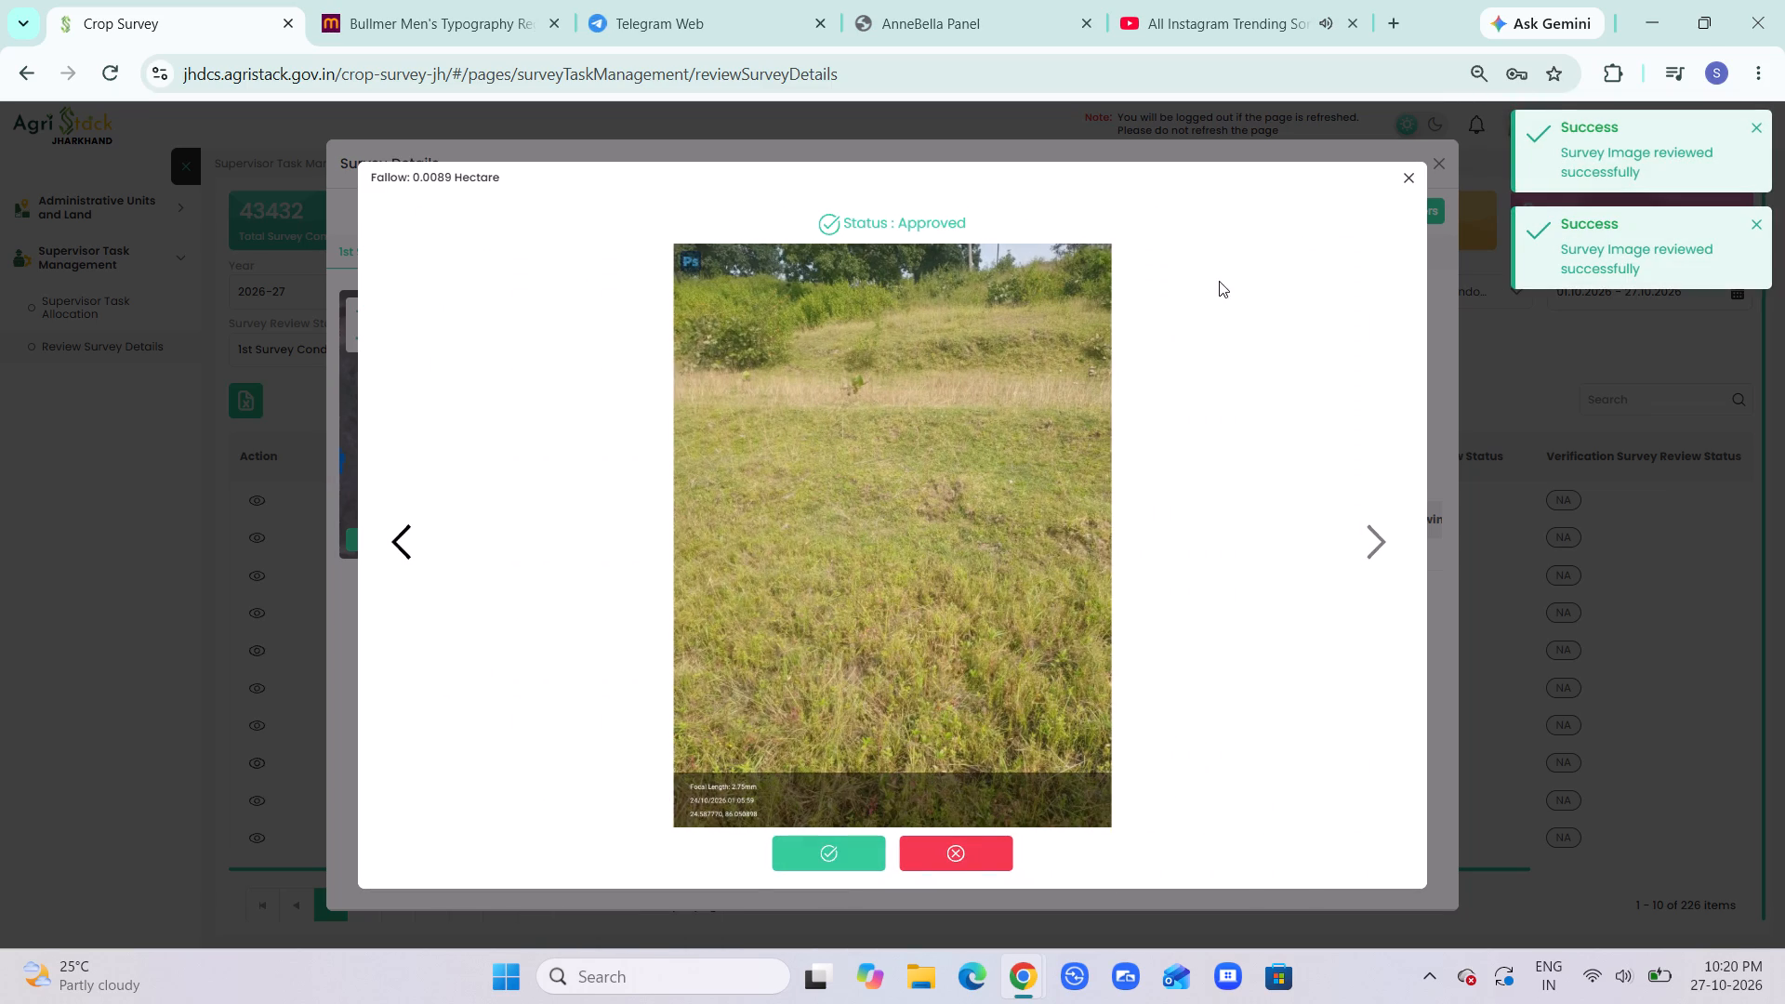
{"action": "left_click", "coordinate": [1405, 173]}
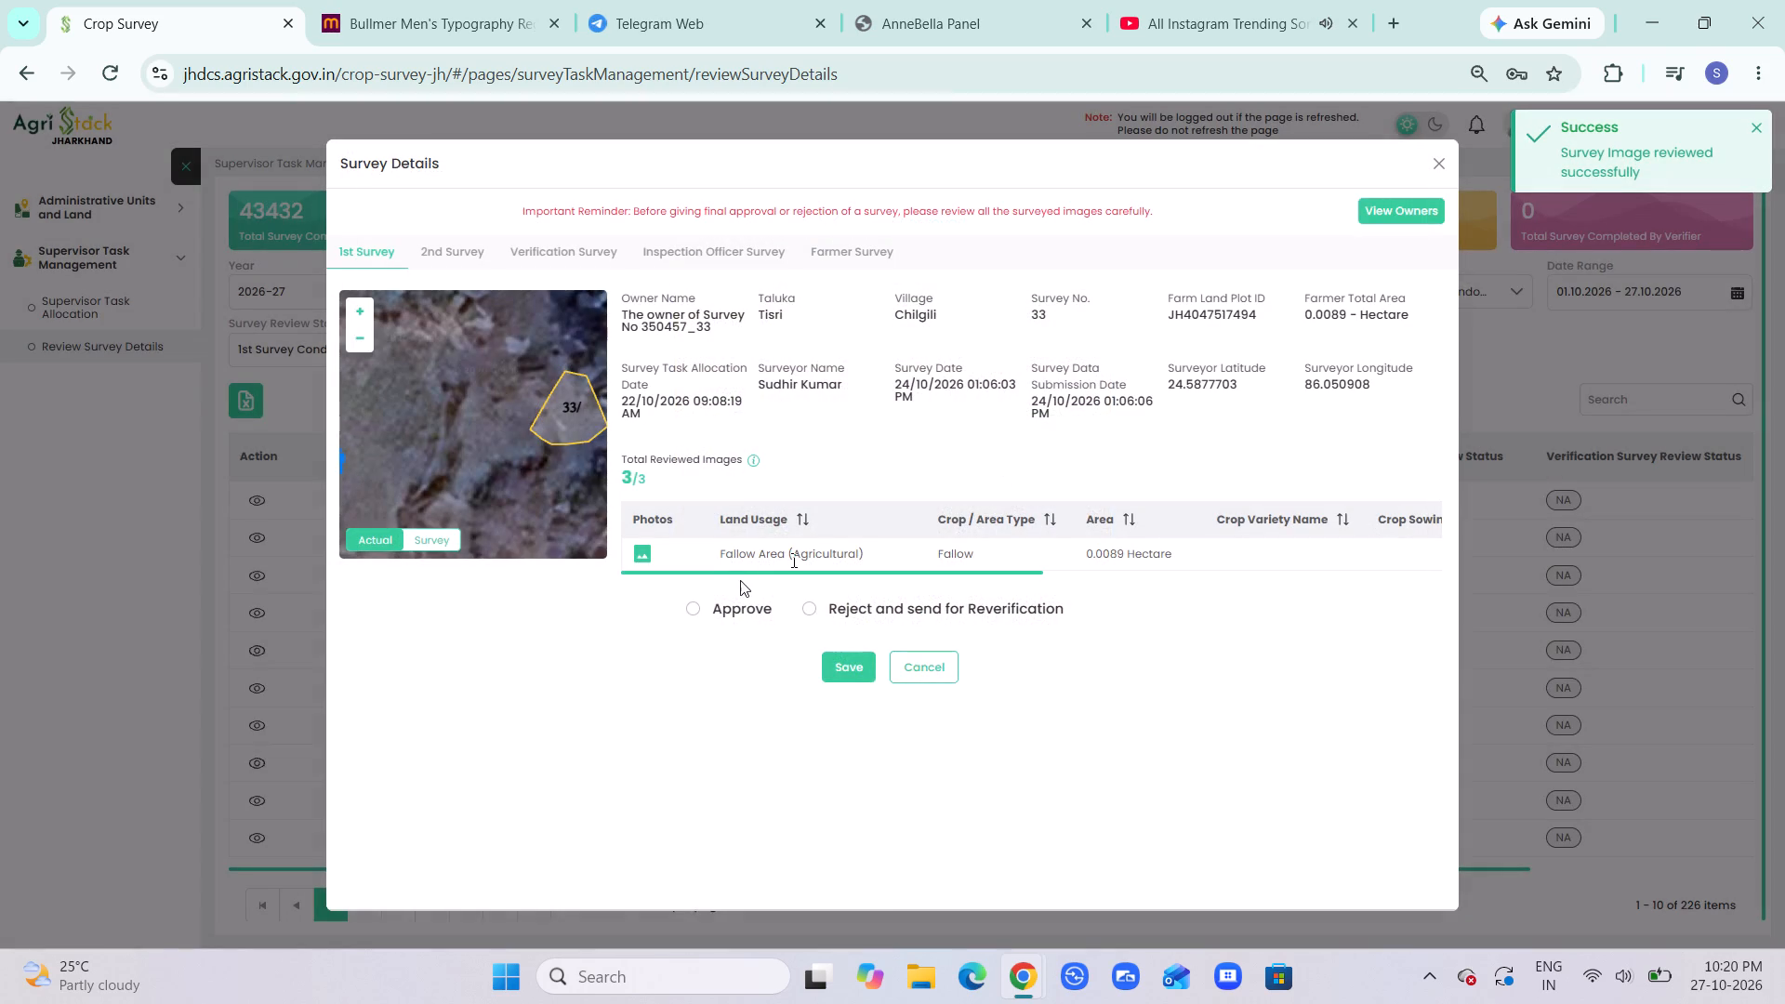
{"action": "left_click", "coordinate": [723, 603]}
{"action": "left_click", "coordinate": [846, 664]}
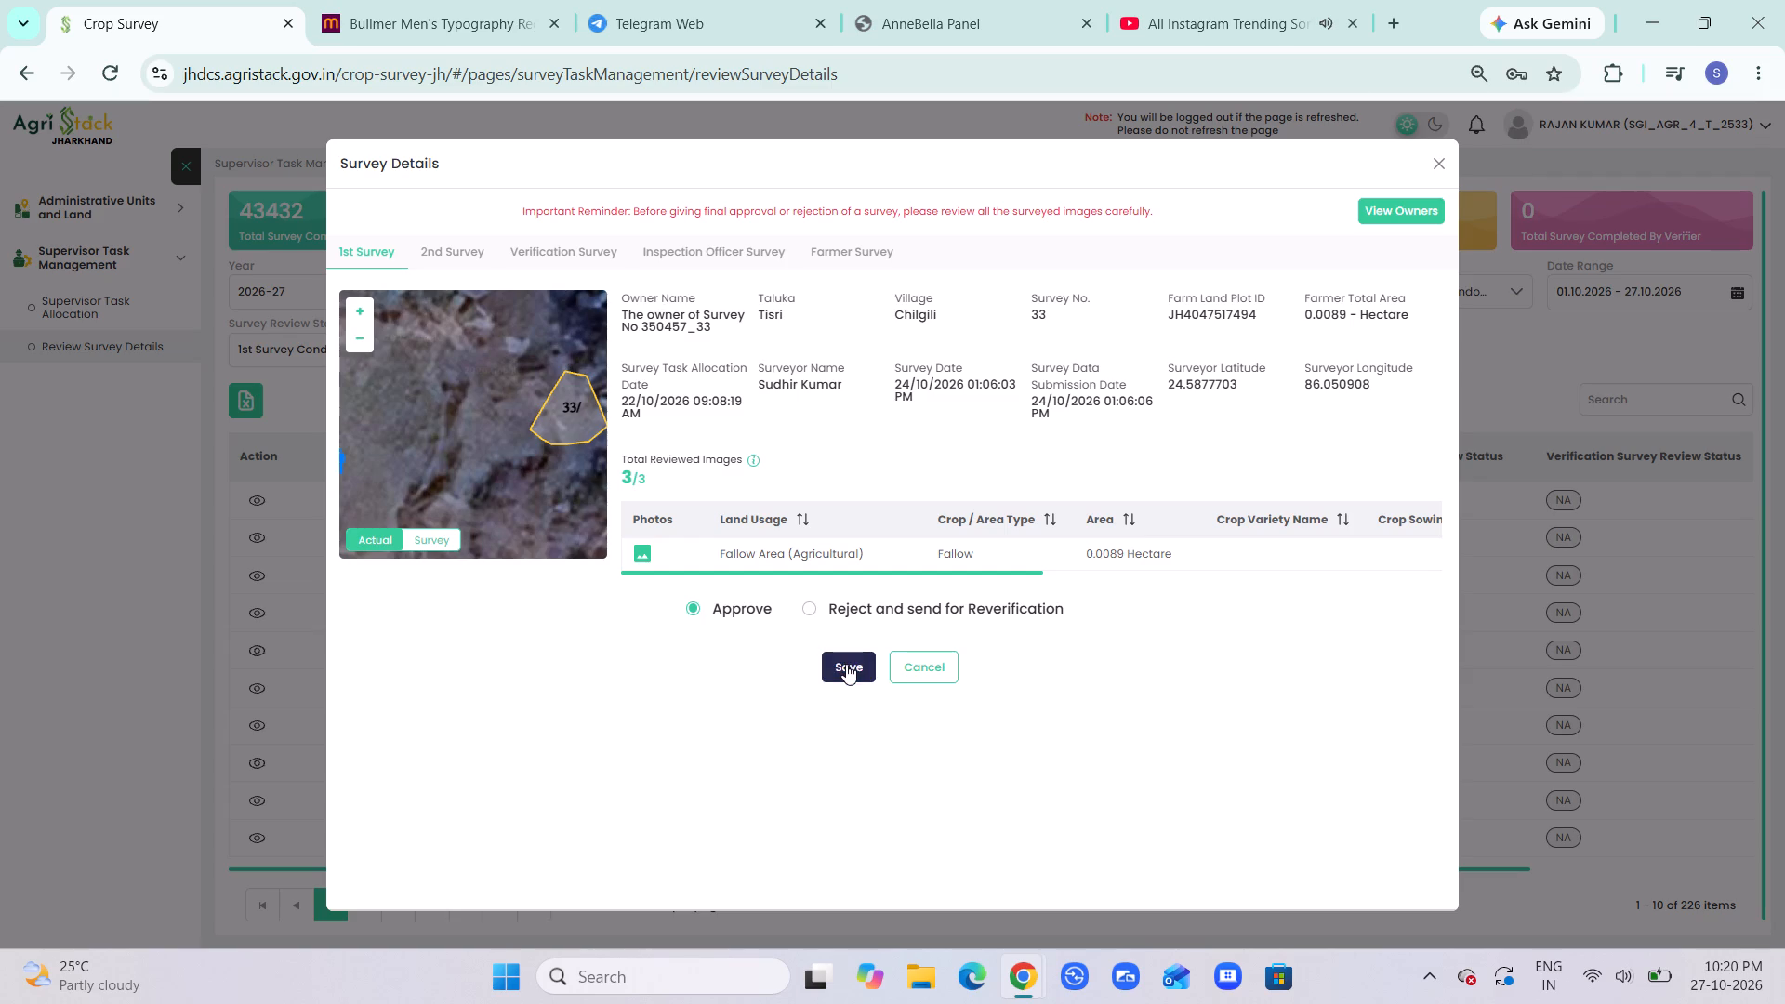
{"action": "left_click", "coordinate": [868, 567]}
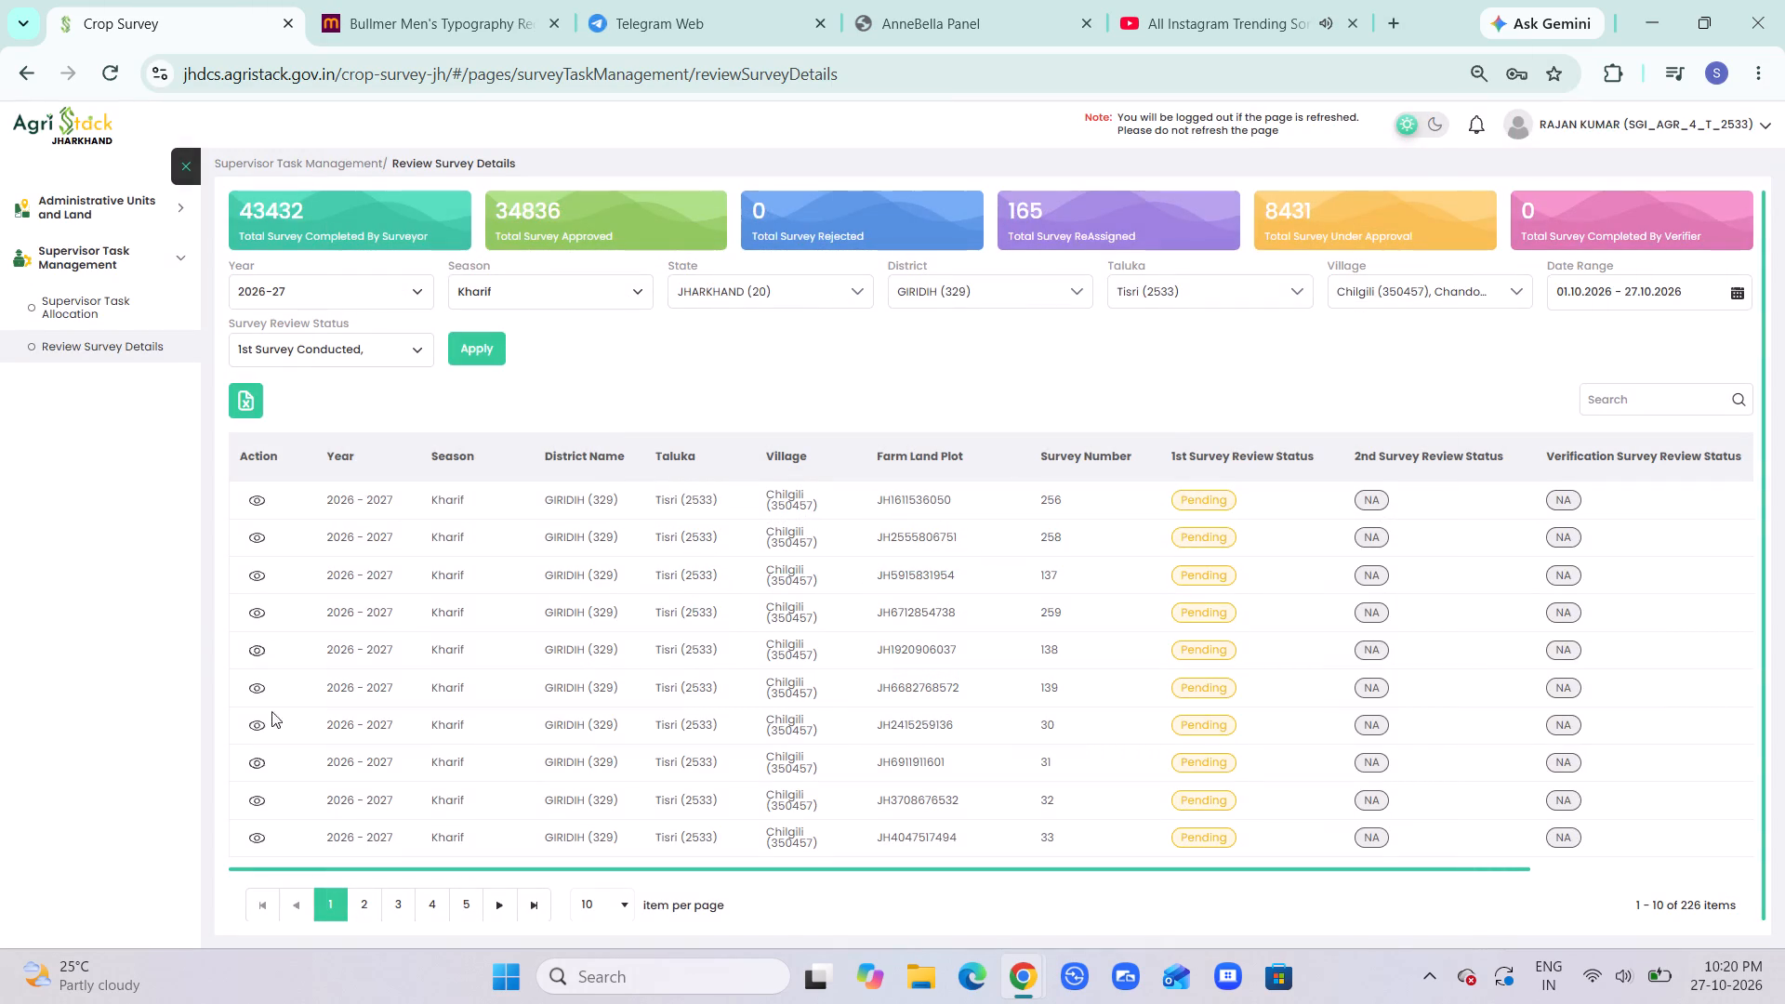
Refresh the pending survey list by going to page 2 and back to page 1.
{"action": "left_click", "coordinate": [373, 896]}
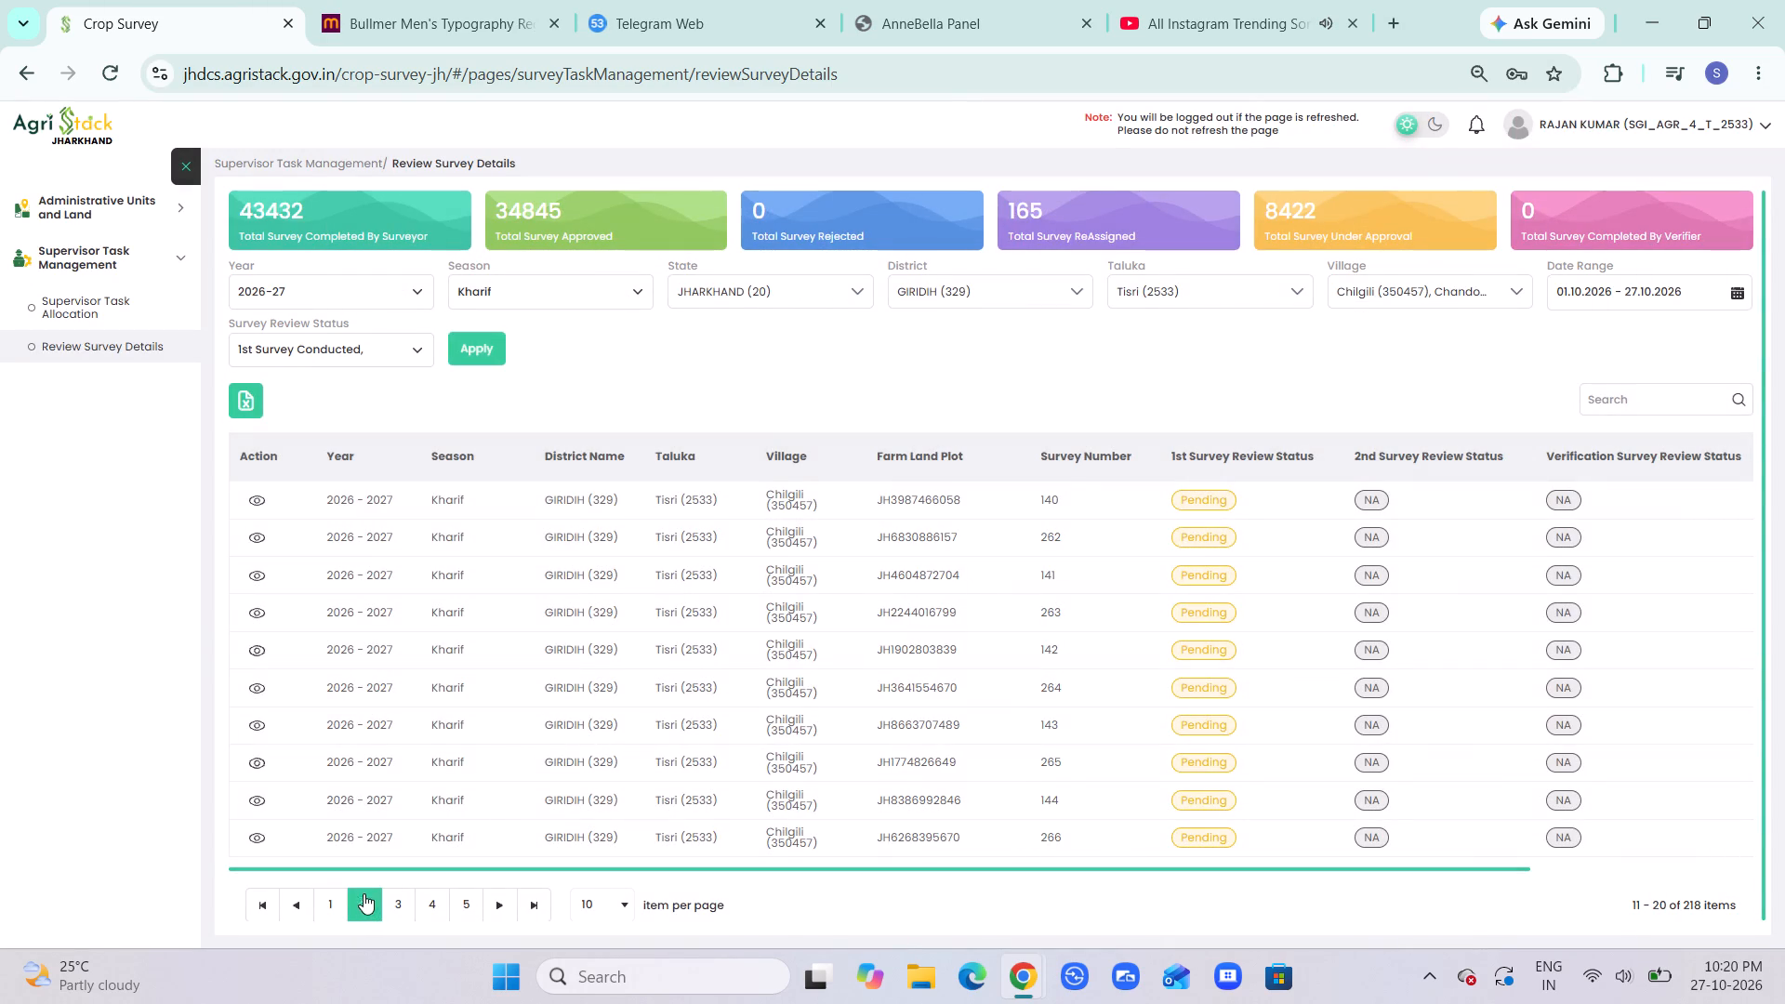
{"action": "left_click", "coordinate": [334, 897]}
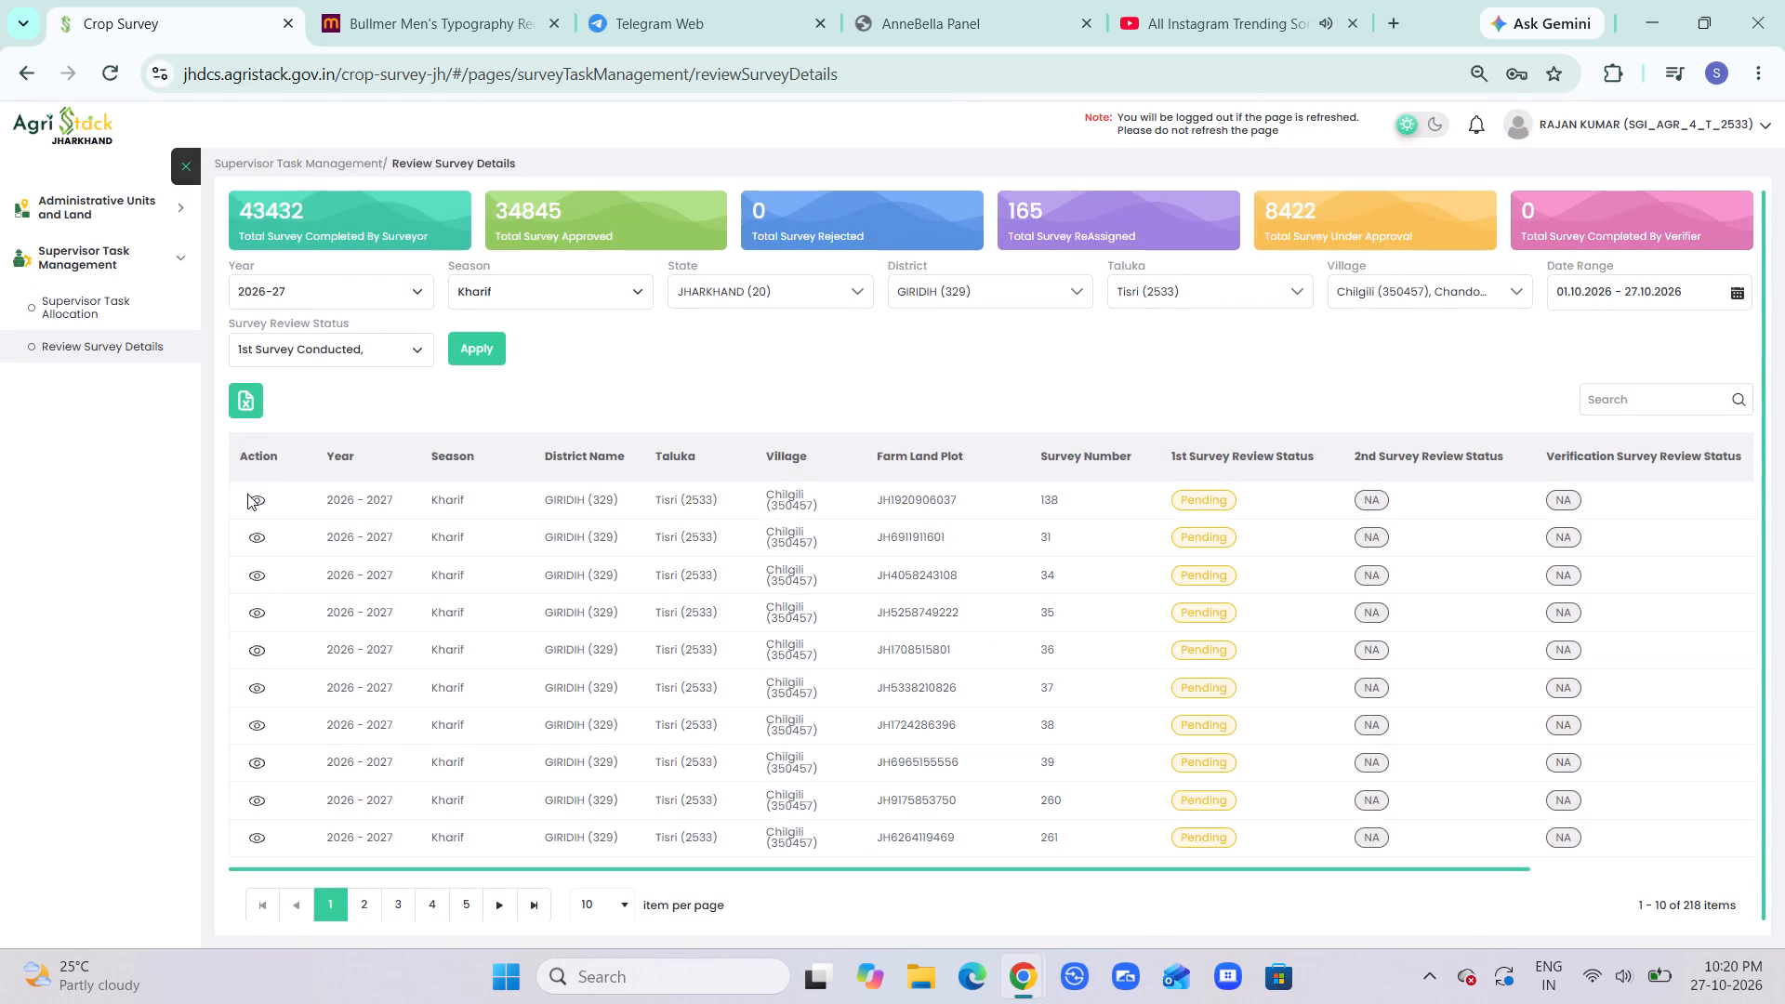
{"action": "left_click", "coordinate": [255, 499]}
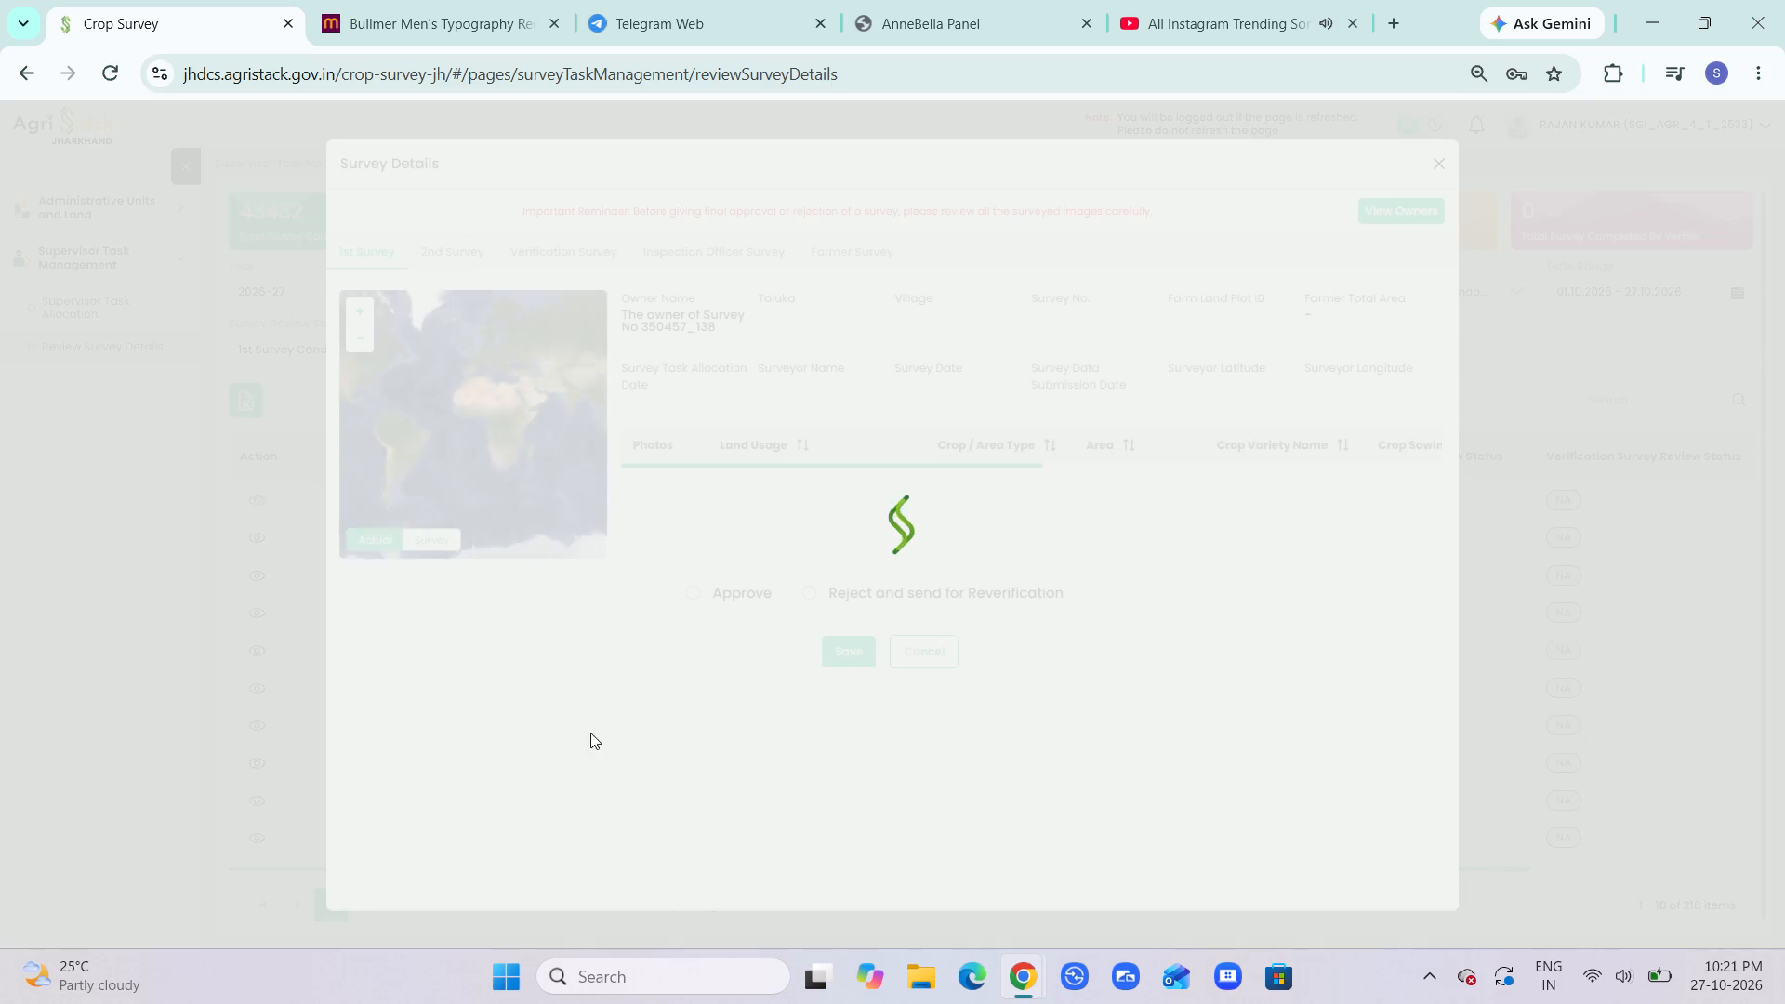
{"action": "left_click", "coordinate": [636, 548]}
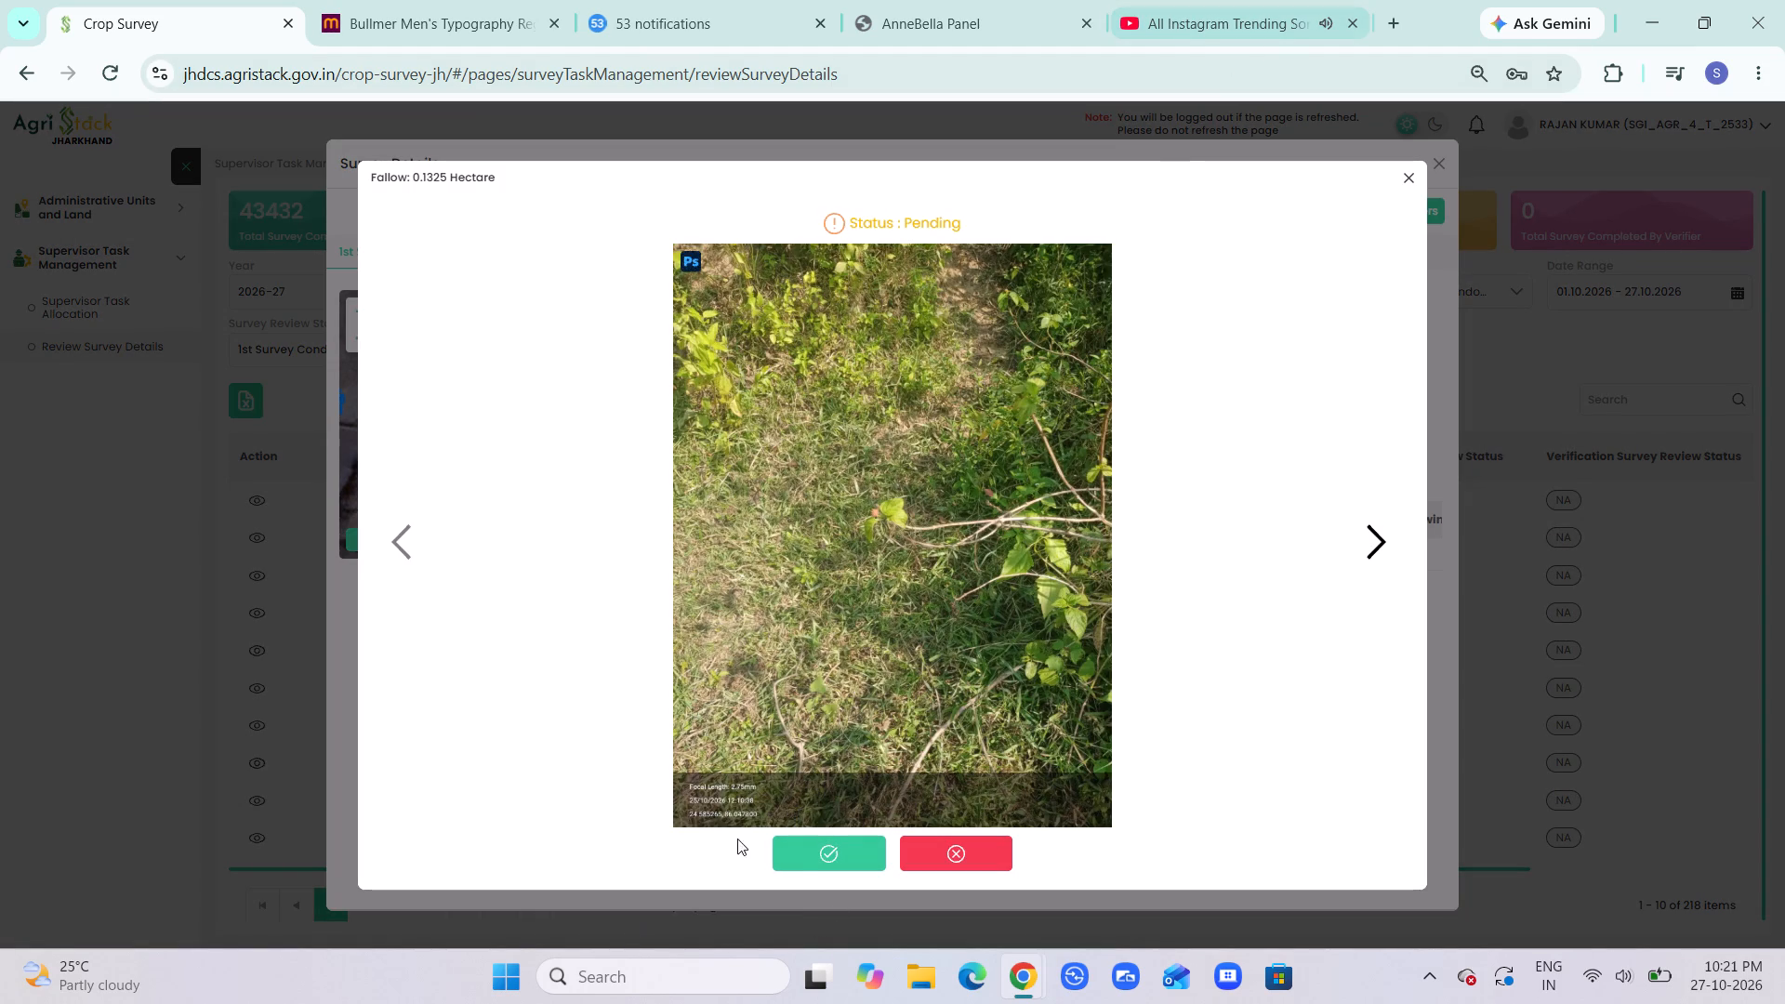
{"action": "left_click", "coordinate": [822, 855]}
{"action": "left_click_drag", "start_coordinate": [1062, 632], "coordinate": [1062, 637]}
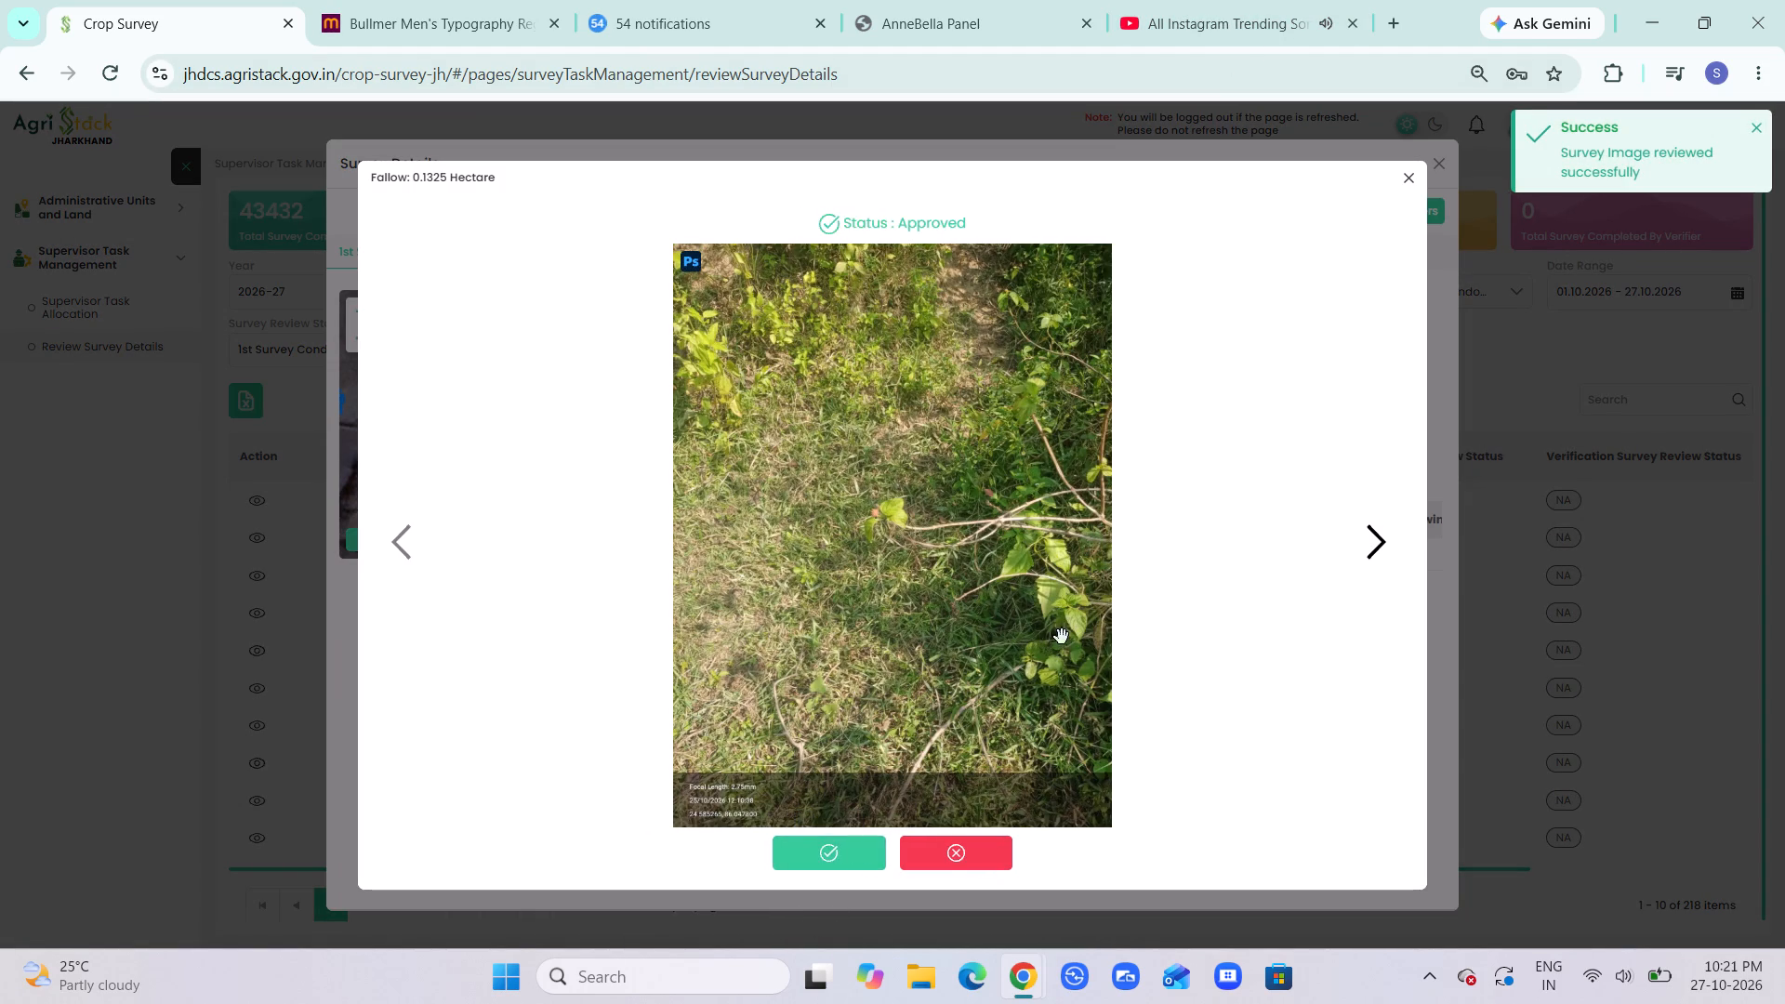
{"action": "left_click_drag", "start_coordinate": [1062, 637], "coordinate": [957, 656]}
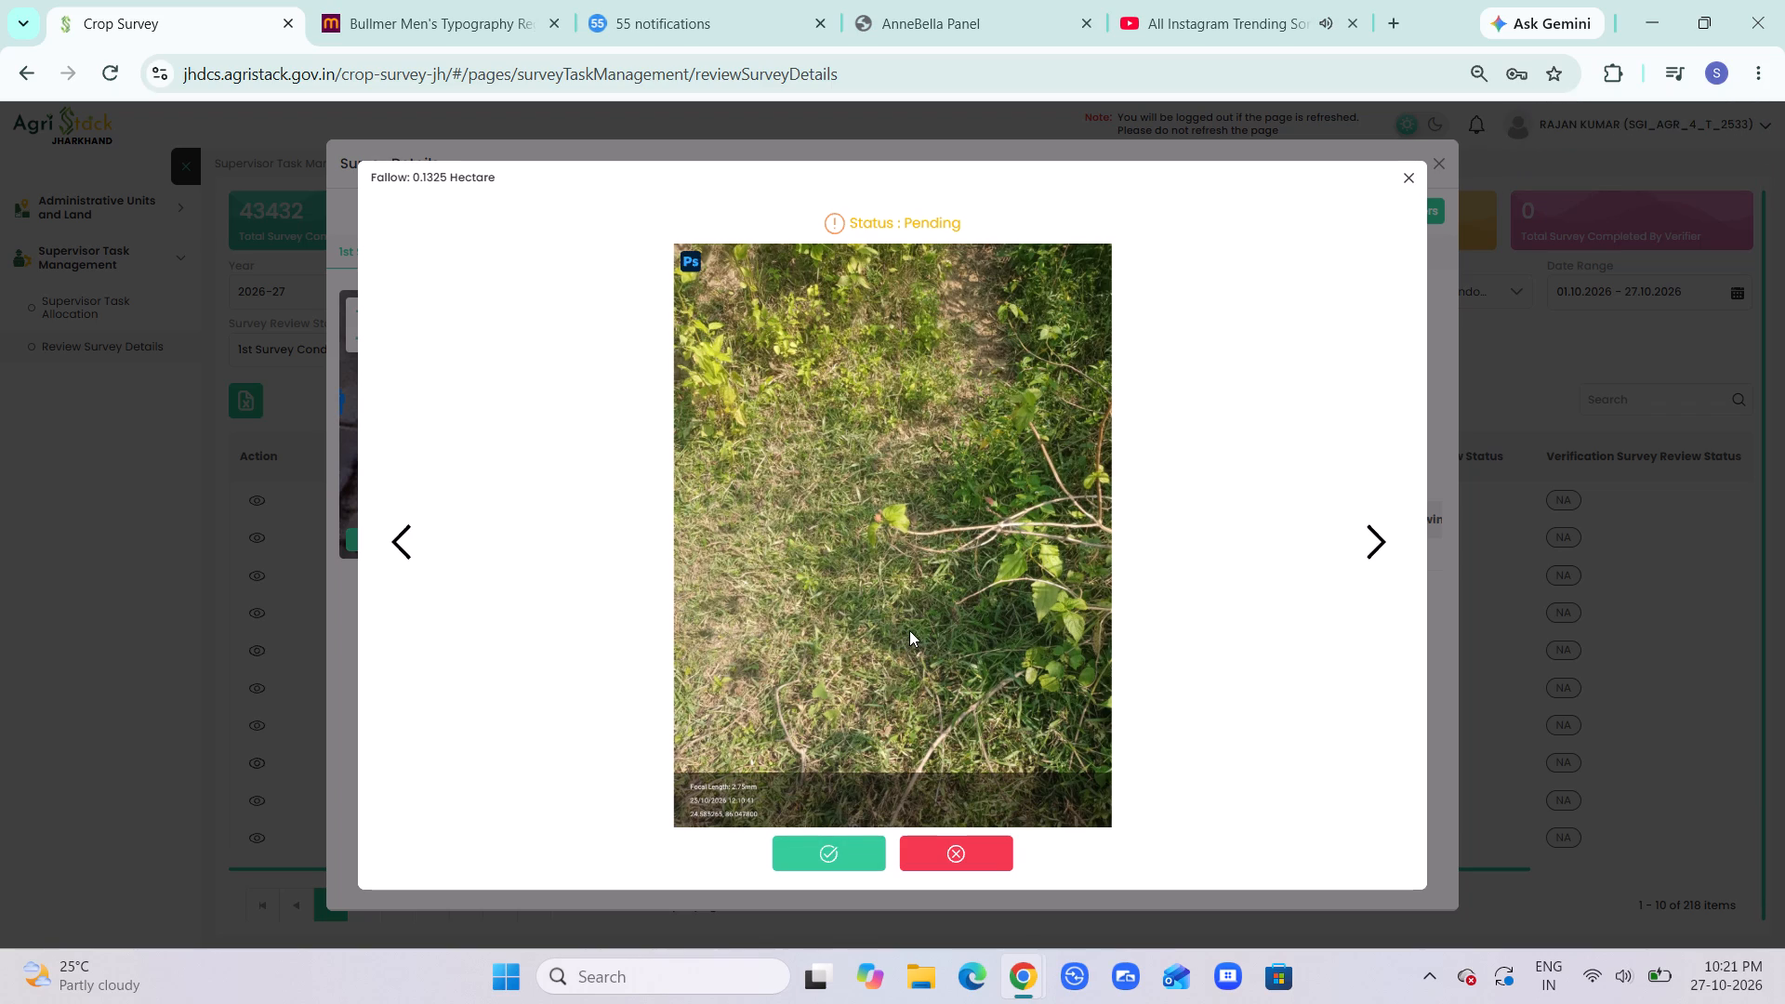
{"action": "left_click", "coordinate": [836, 846]}
{"action": "left_click_drag", "start_coordinate": [998, 672], "coordinate": [821, 680]}
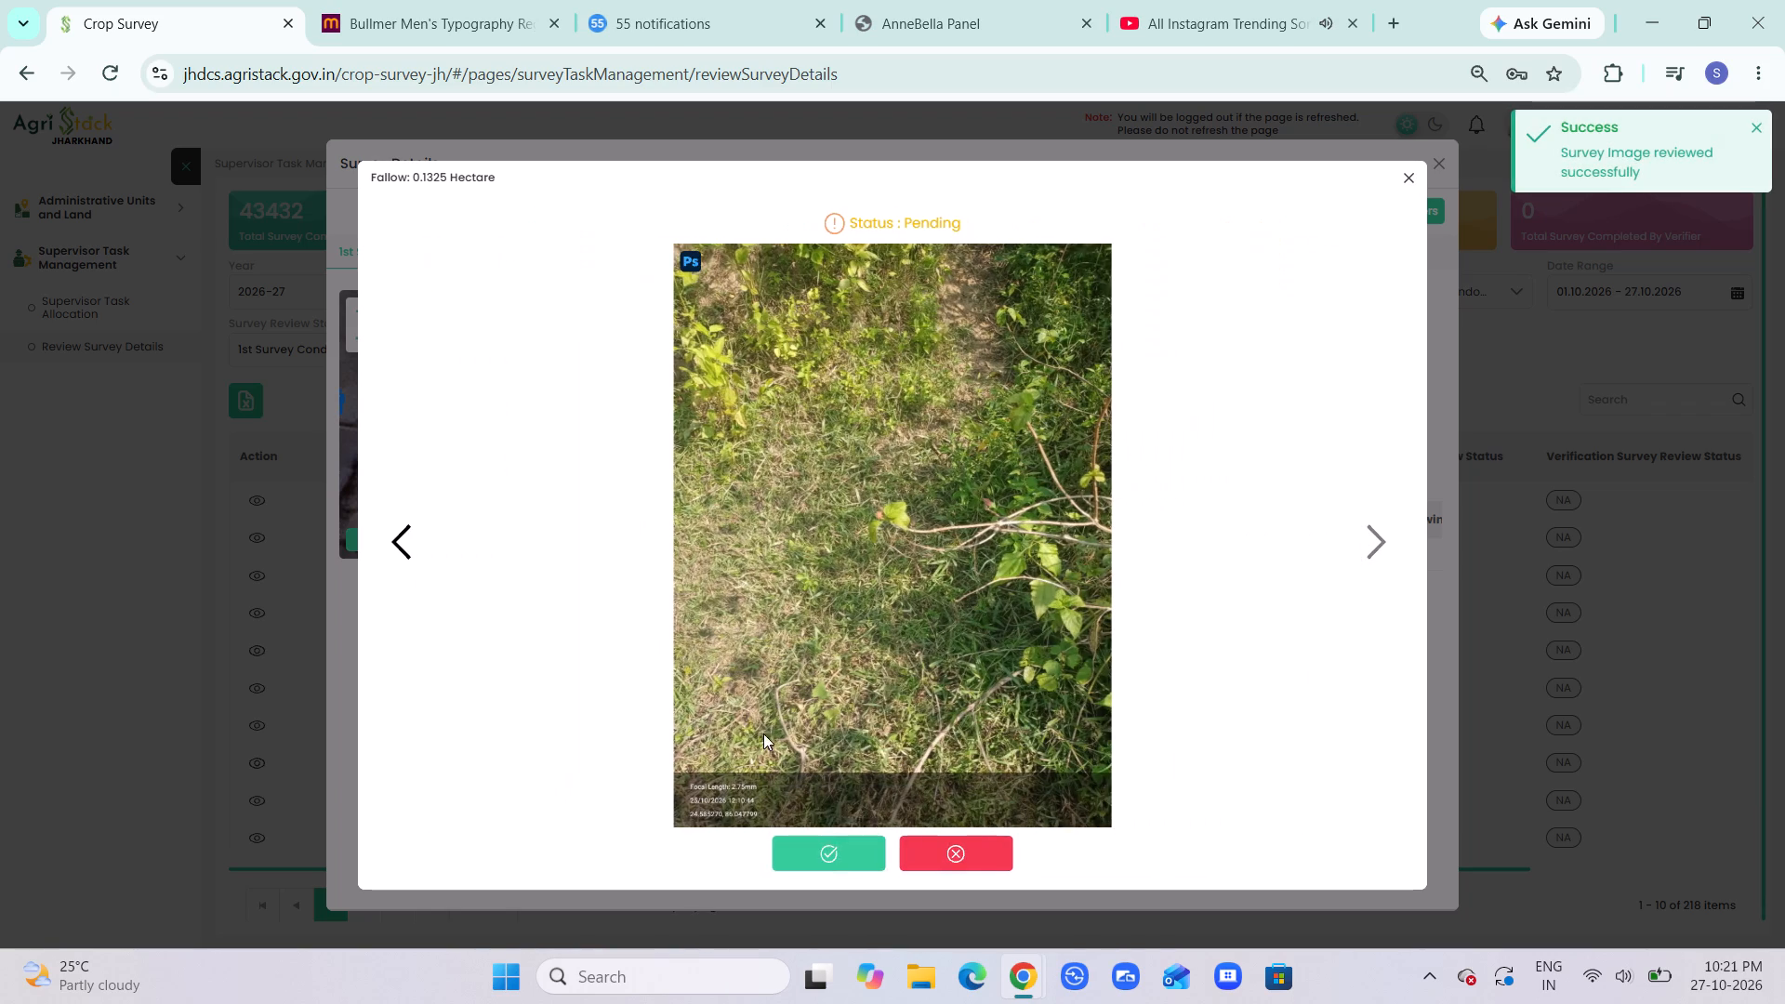
{"action": "left_click", "coordinate": [844, 849]}
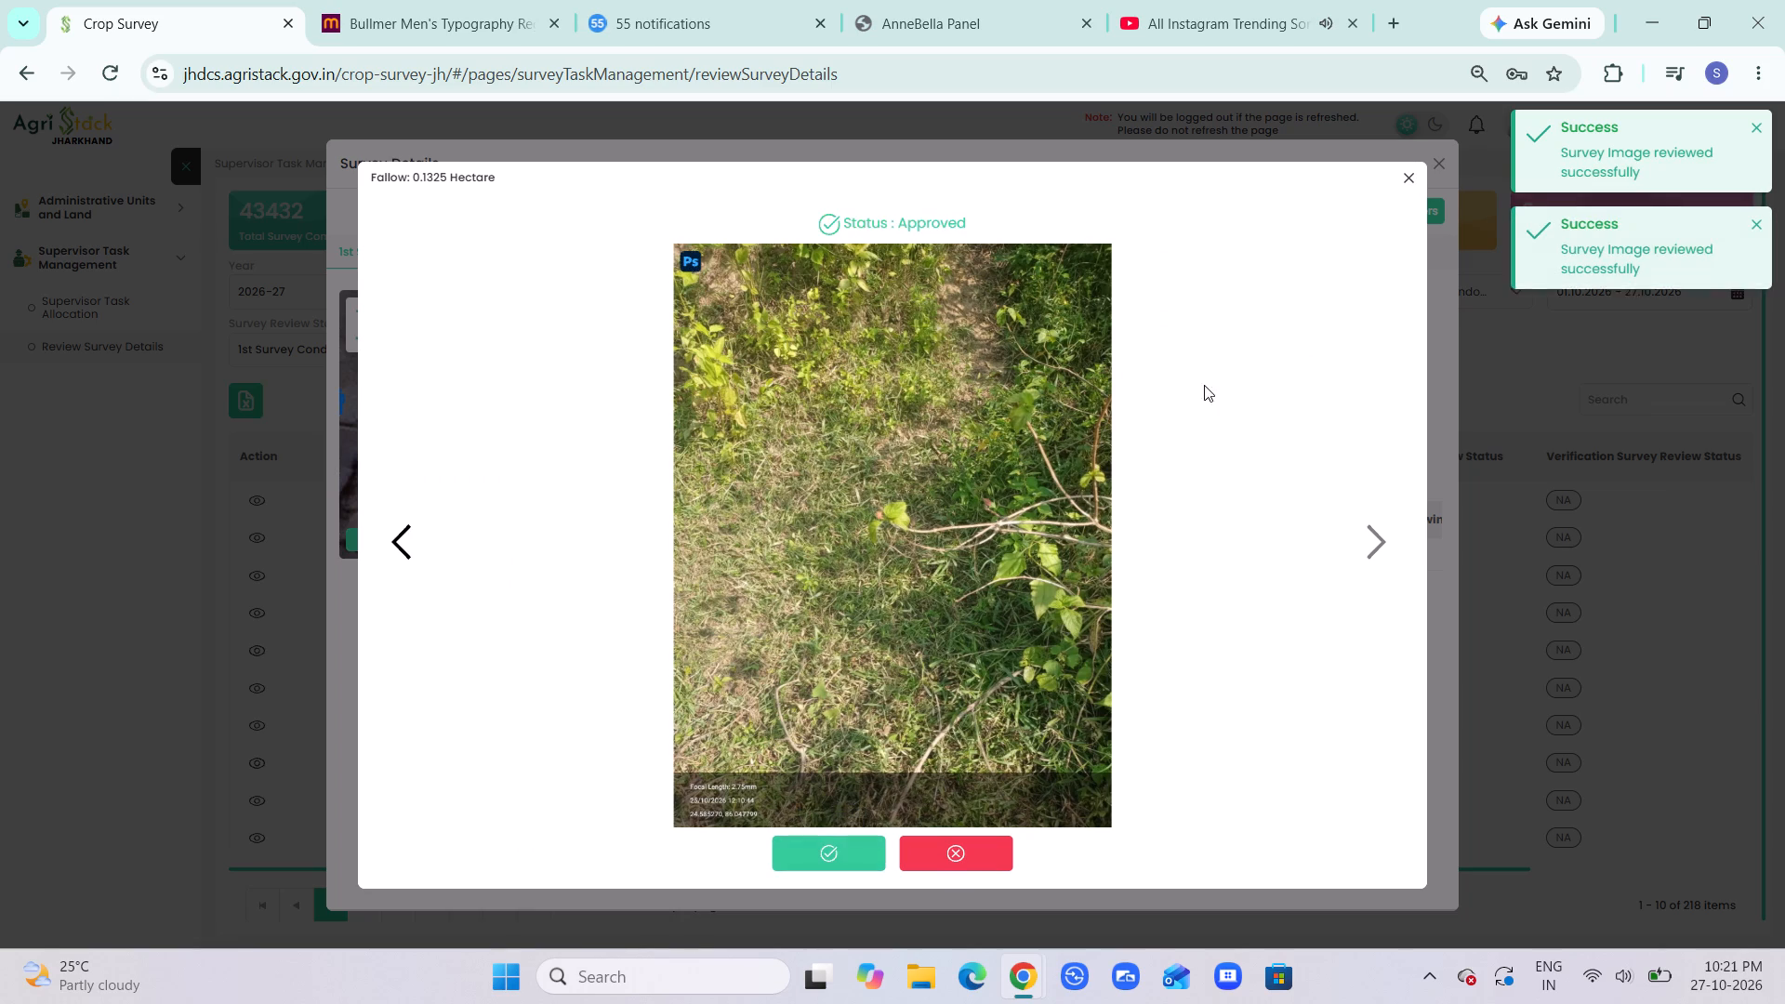
{"action": "left_click_drag", "start_coordinate": [1260, 279], "coordinate": [1100, 291]}
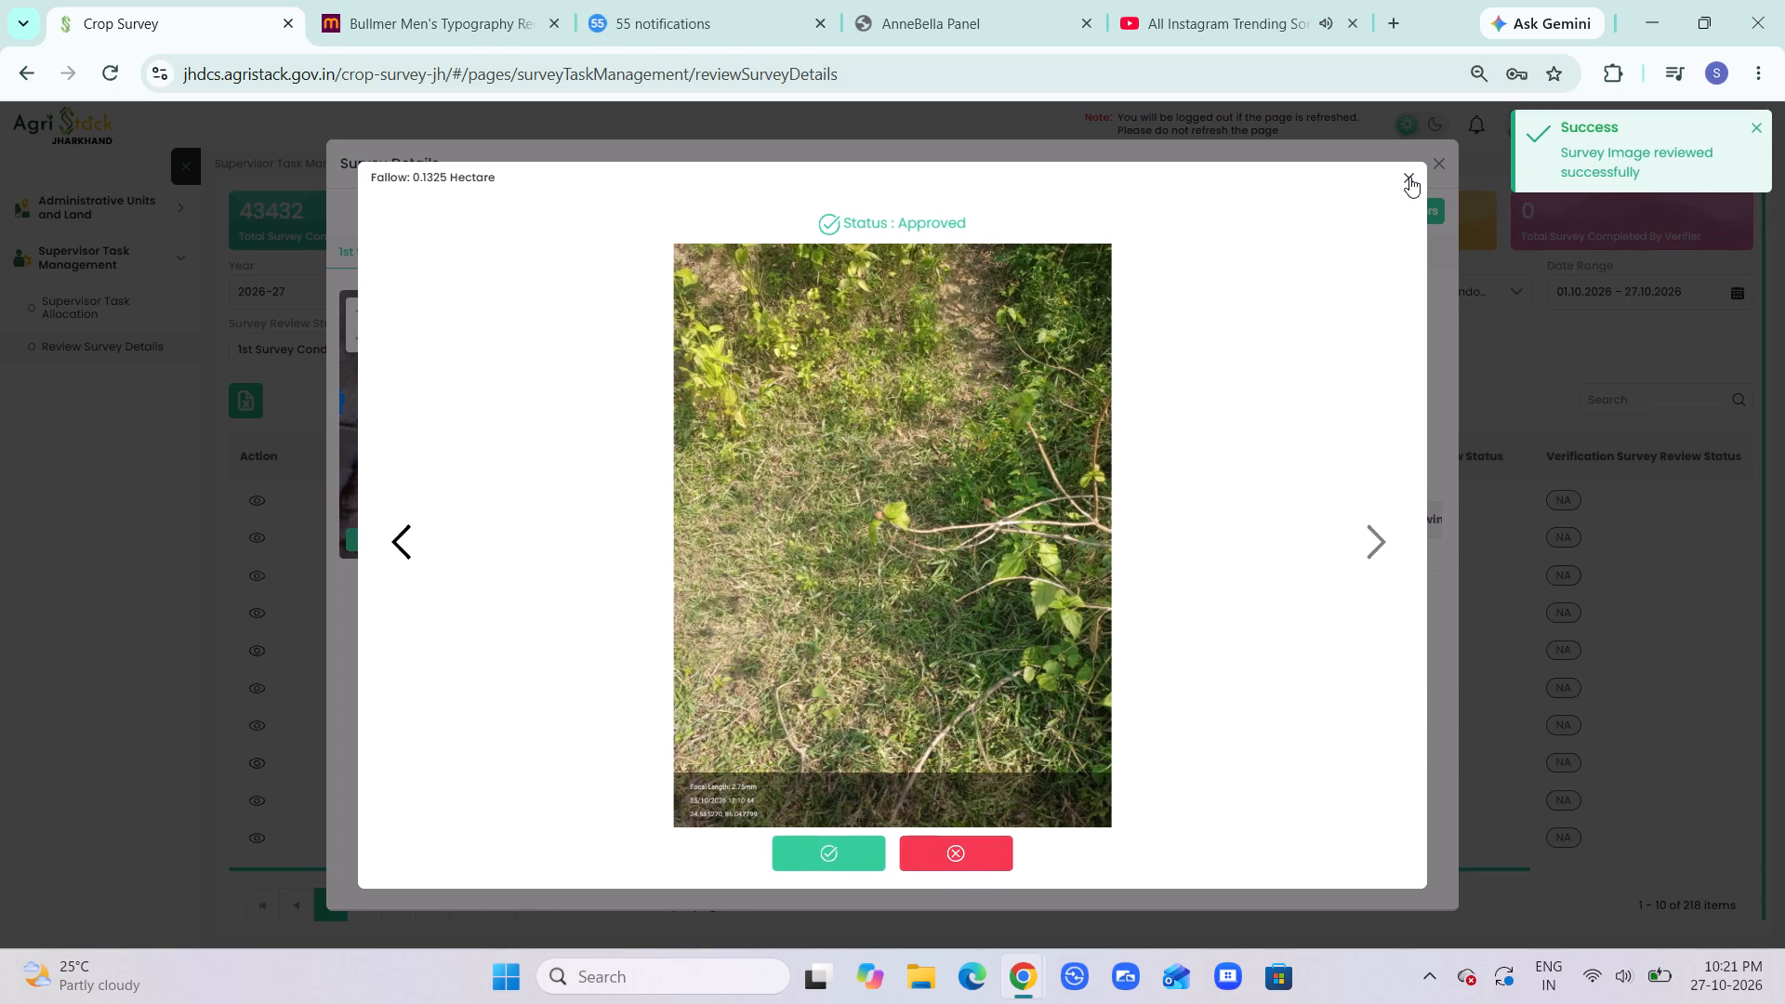
{"action": "left_click", "coordinate": [1409, 177]}
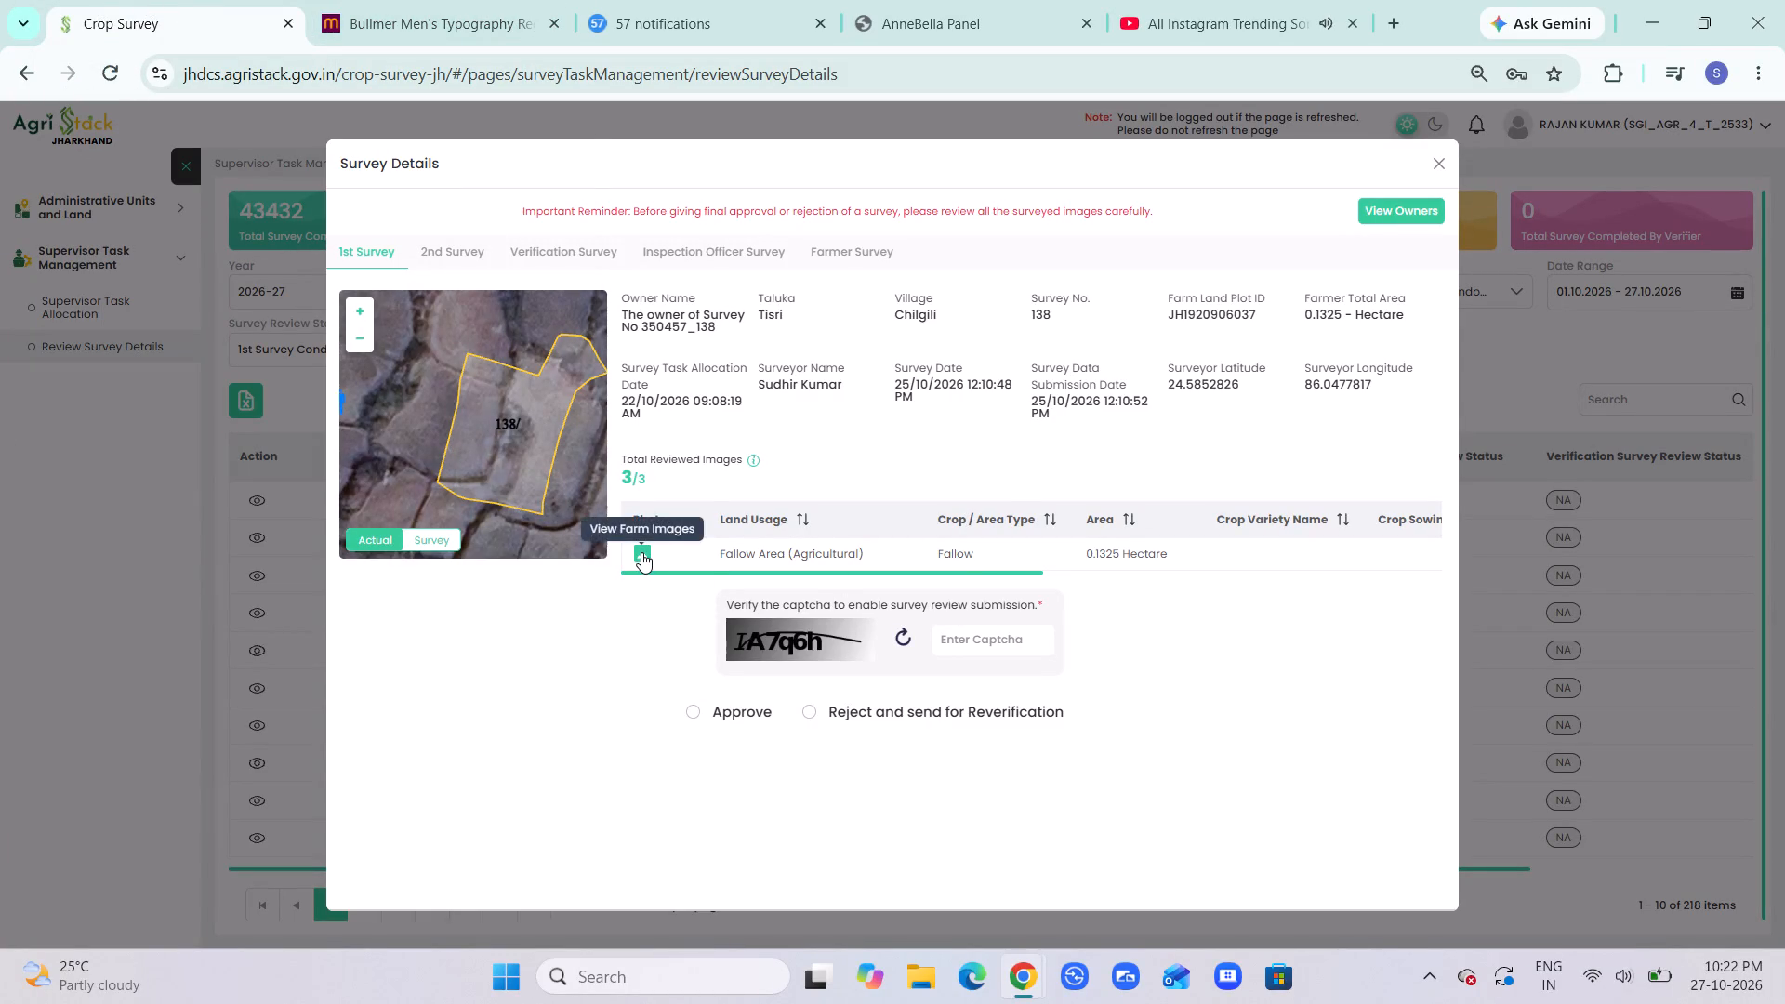
Enter the captcha for survey number 138 and save its 1st survey as approved.
{"action": "left_click", "coordinate": [971, 640]}
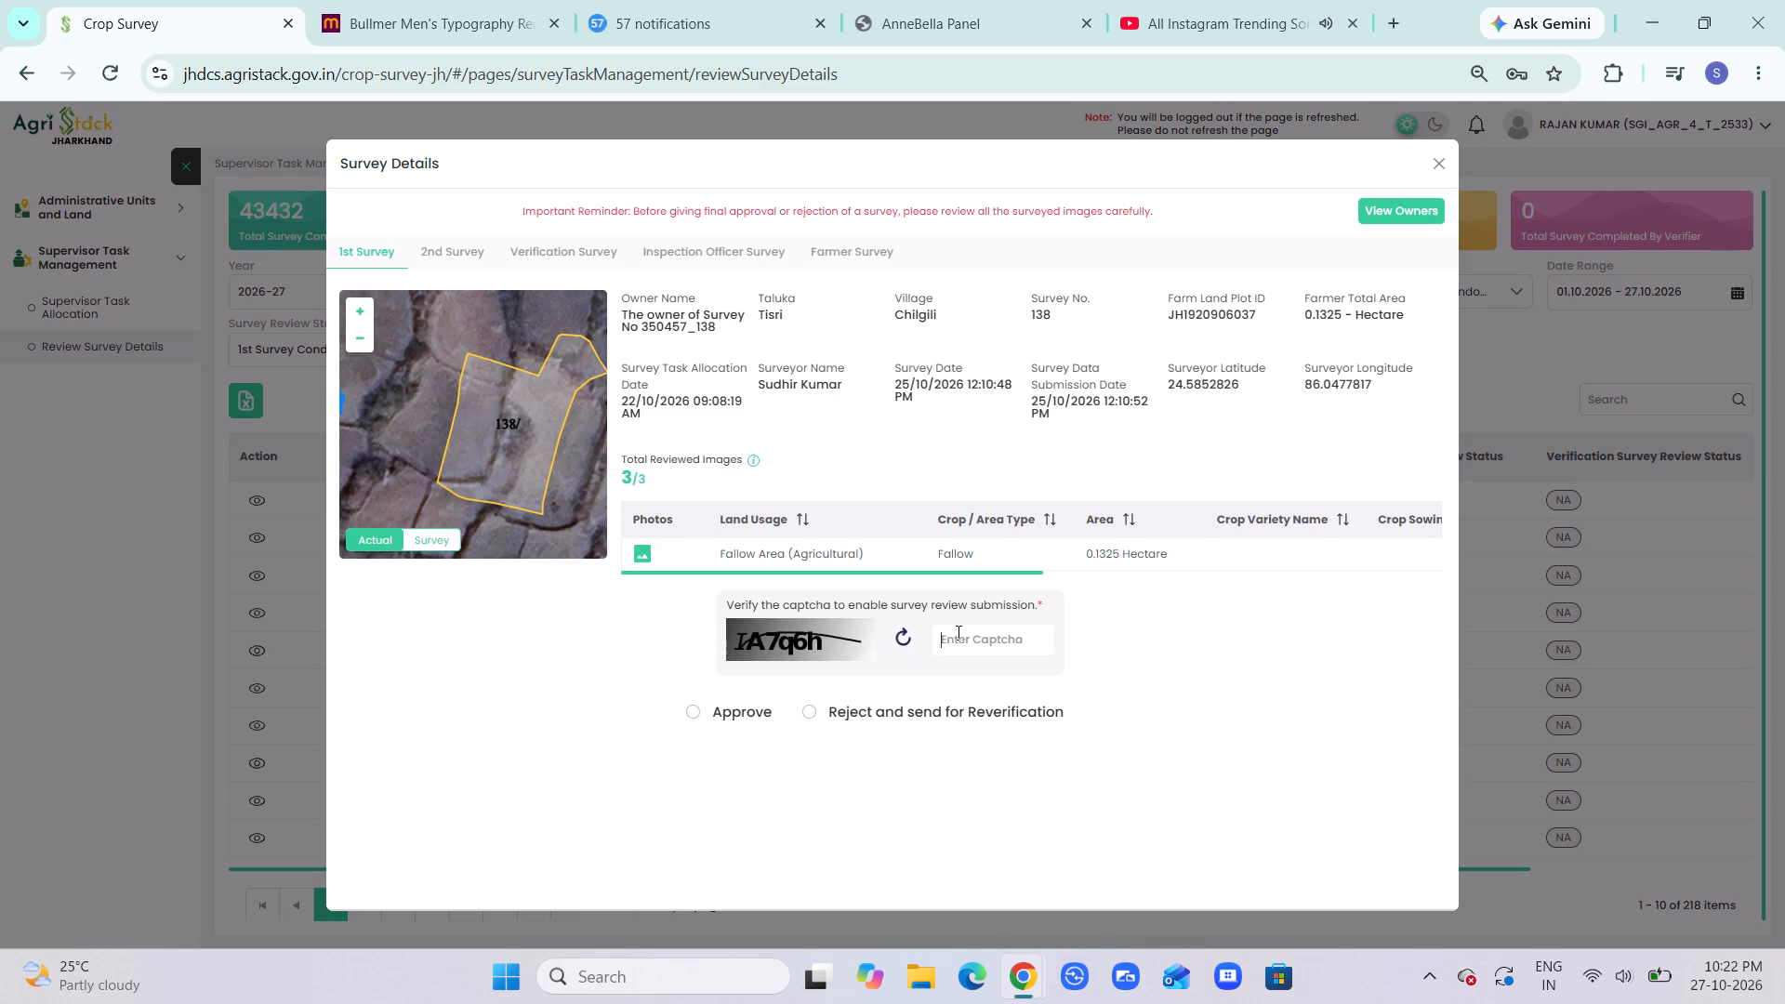
{"action": "key", "text": "shift+i"}
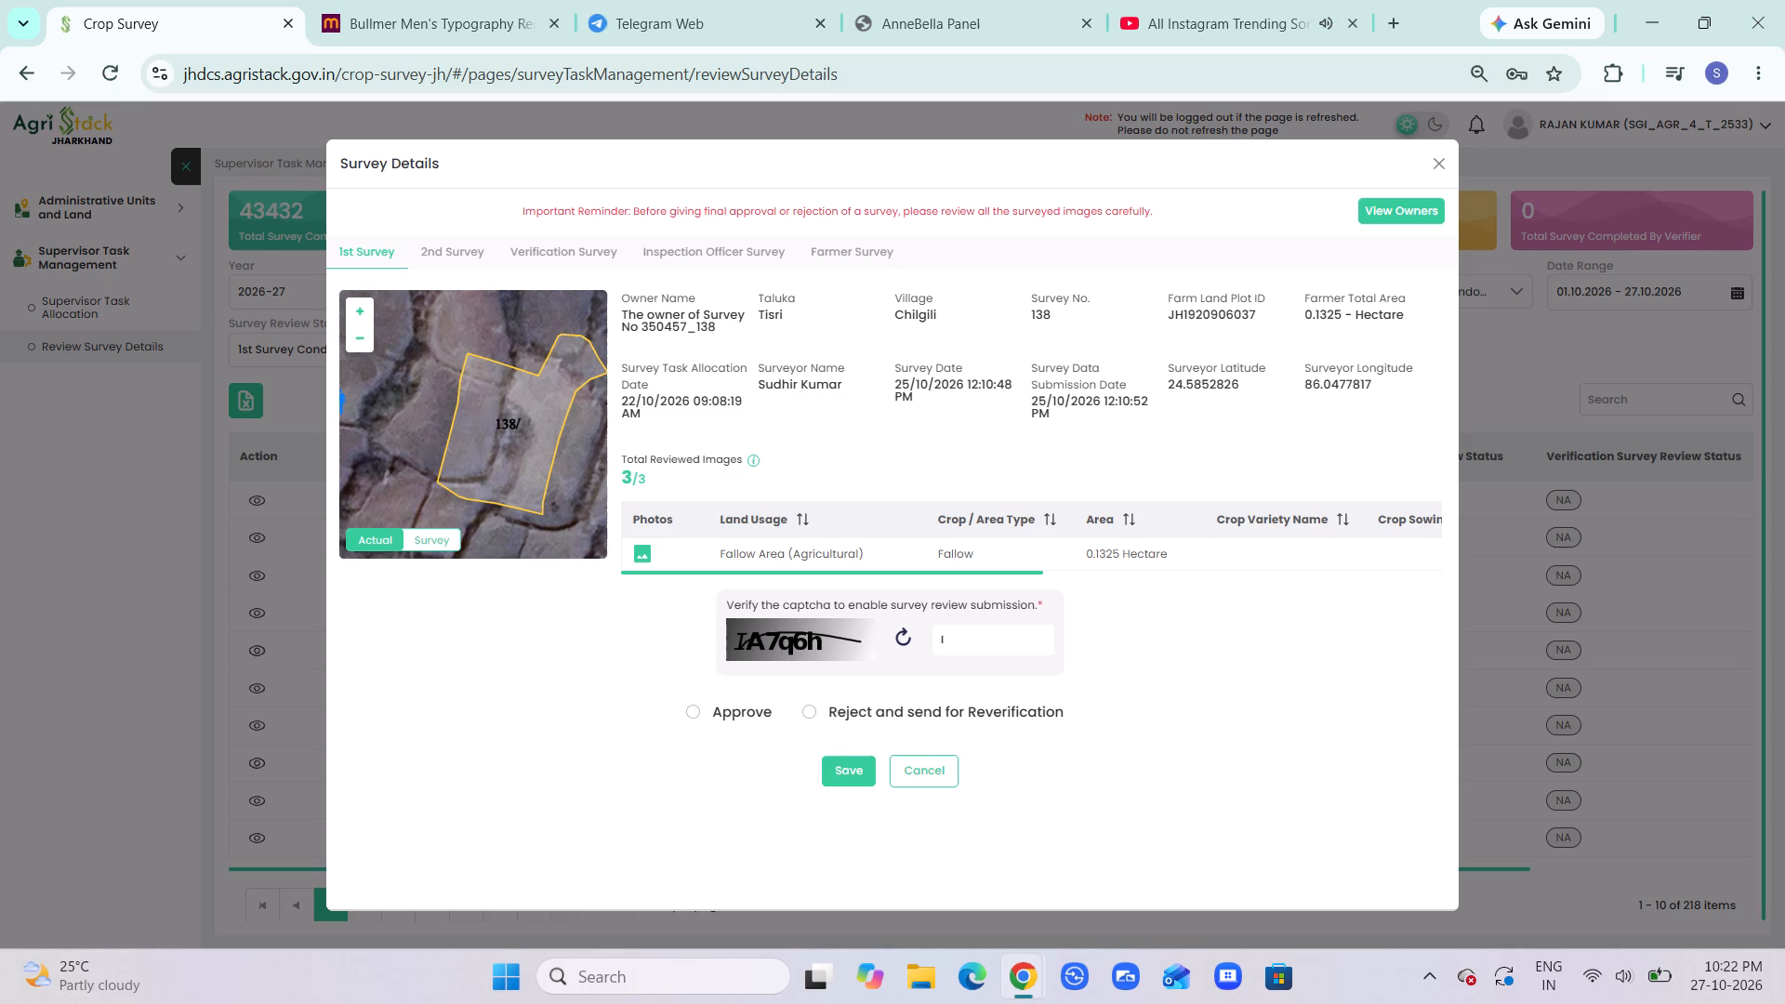
{"action": "key", "text": "shift+a"}
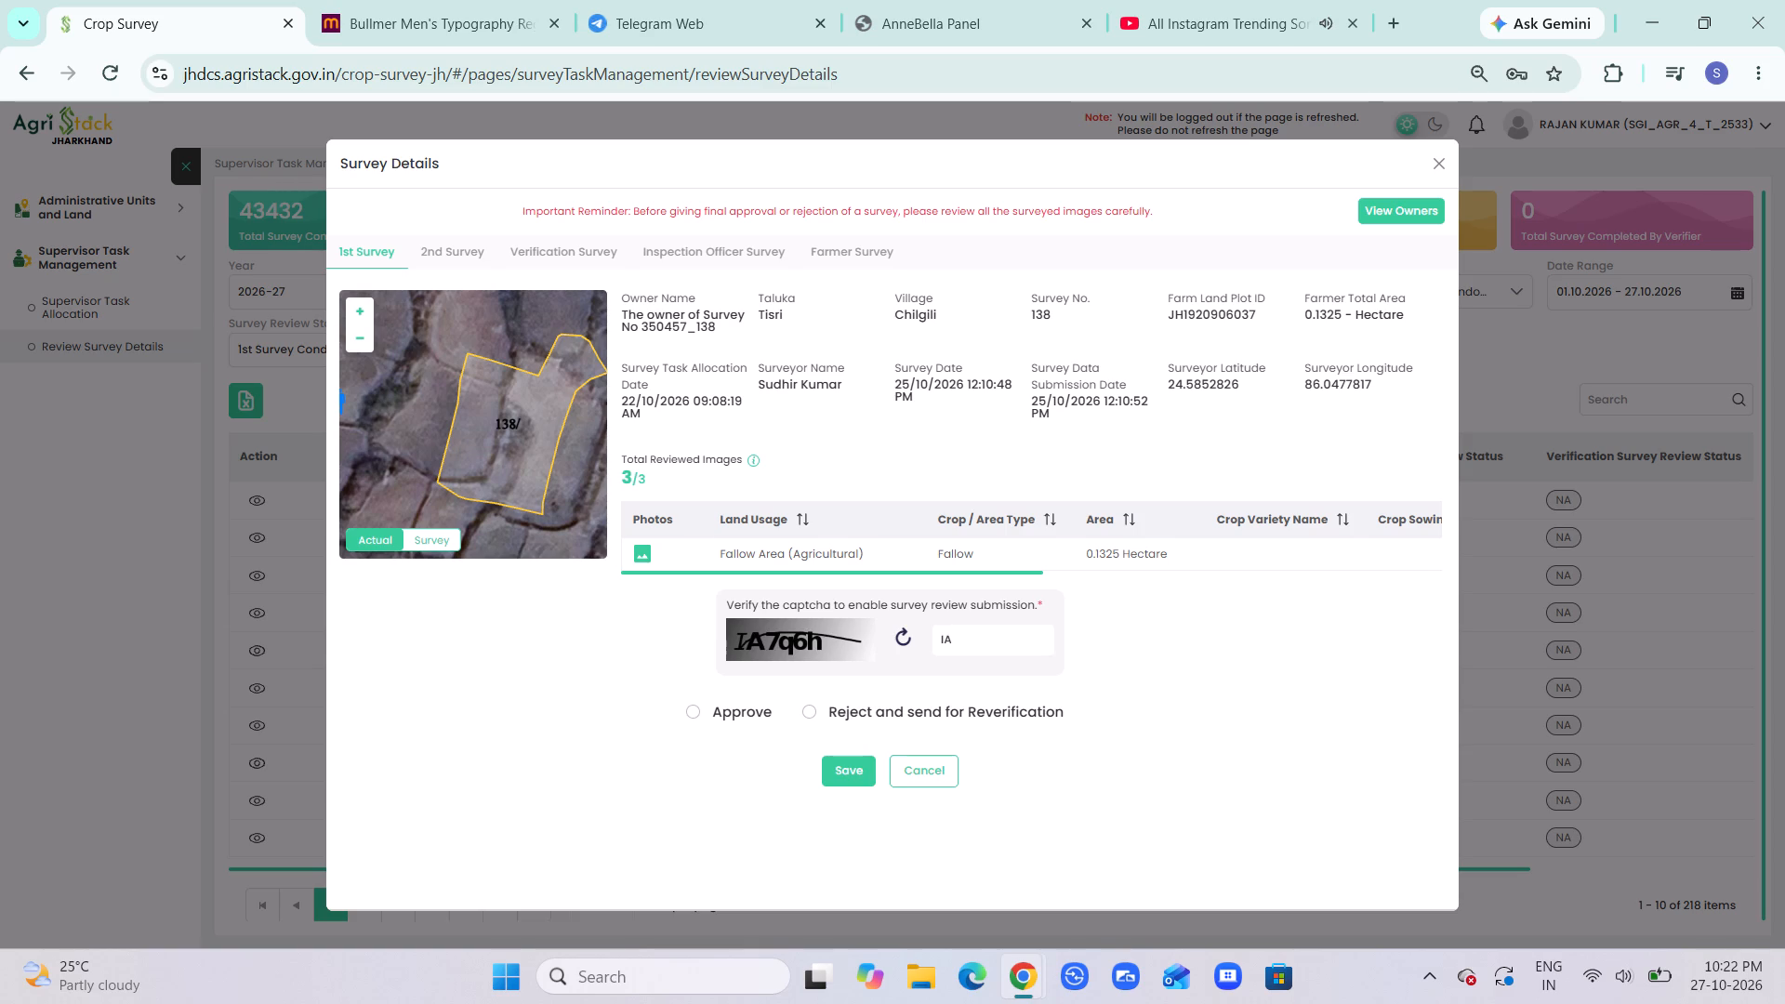
{"action": "key", "text": "7"}
{"action": "key", "text": "q"}
{"action": "key", "text": "6"}
{"action": "key", "text": "h"}
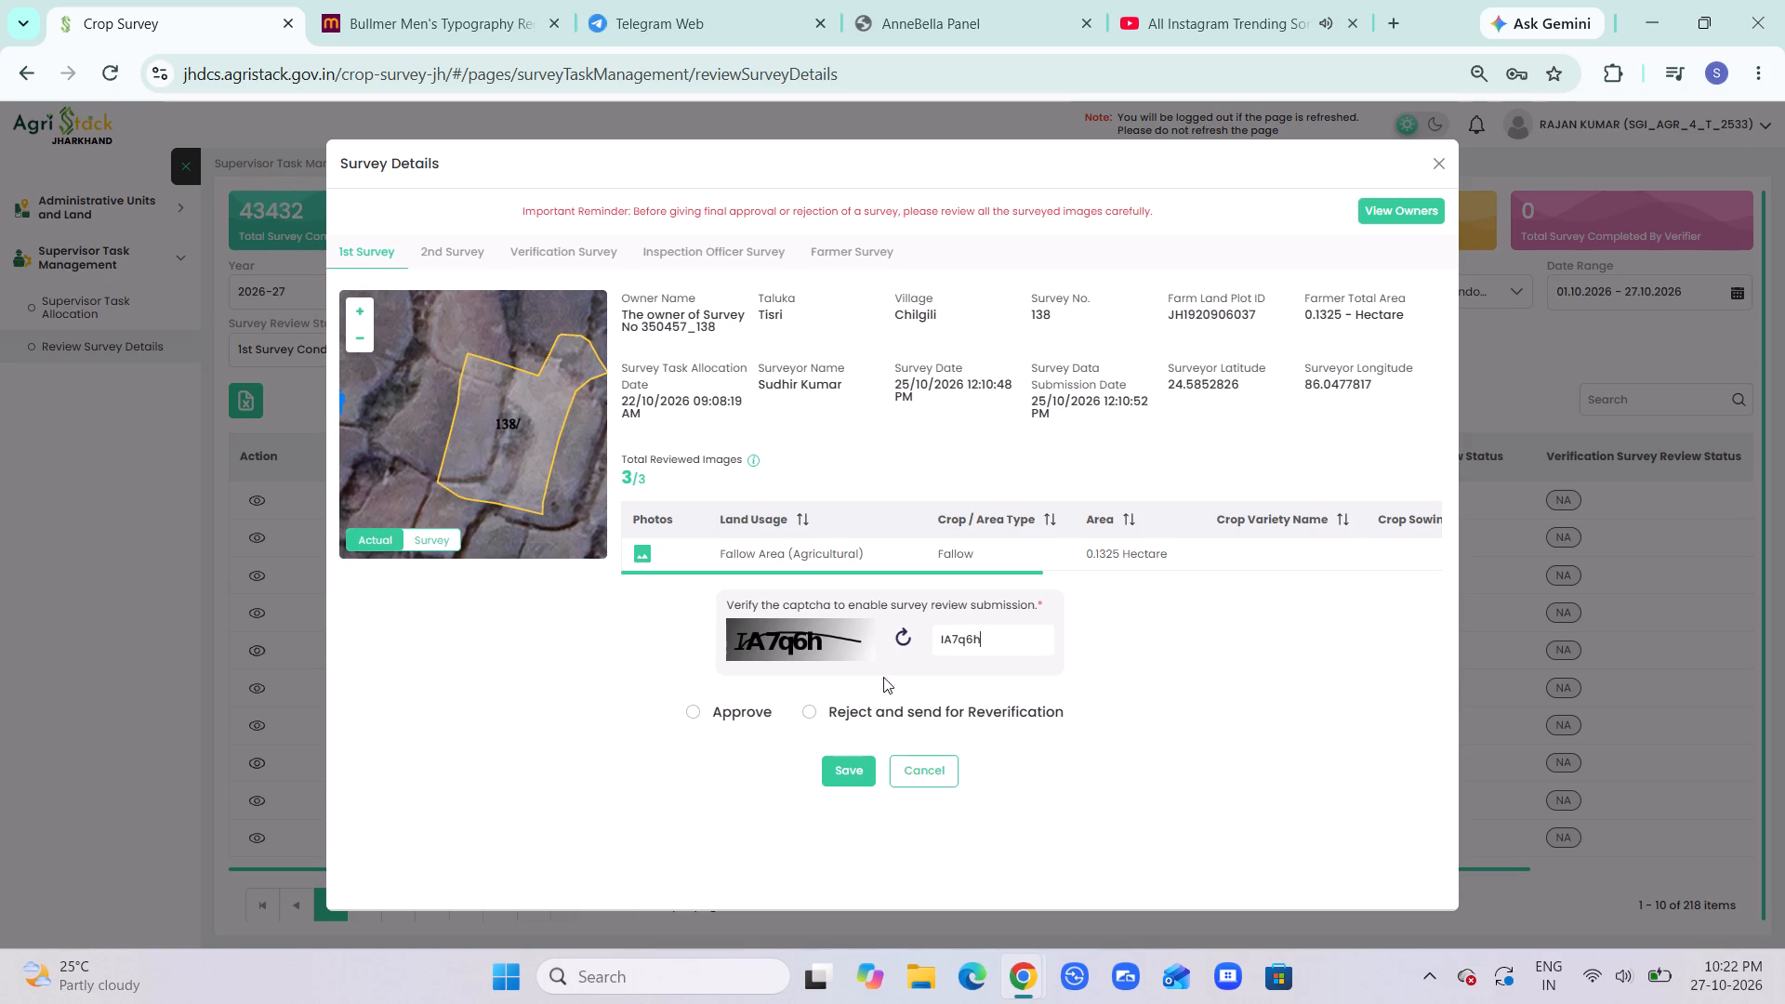
{"action": "left_click", "coordinate": [754, 704]}
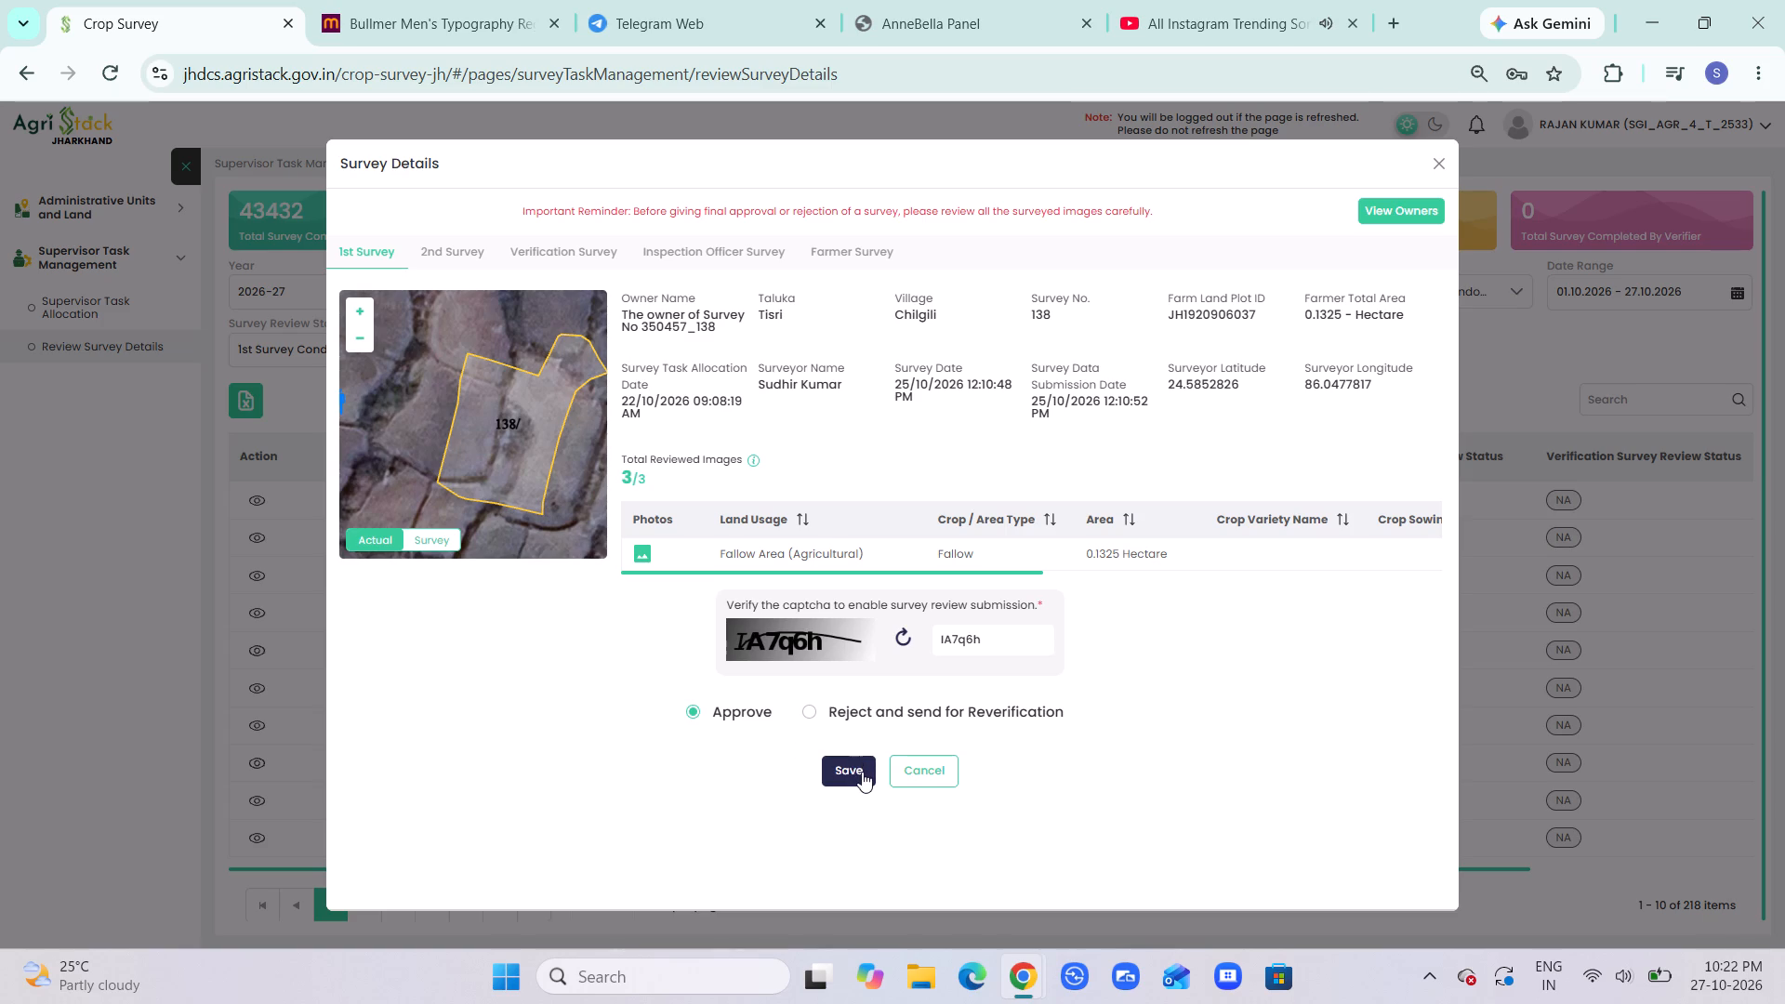
{"action": "left_click", "coordinate": [862, 772]}
{"action": "left_click", "coordinate": [881, 558]}
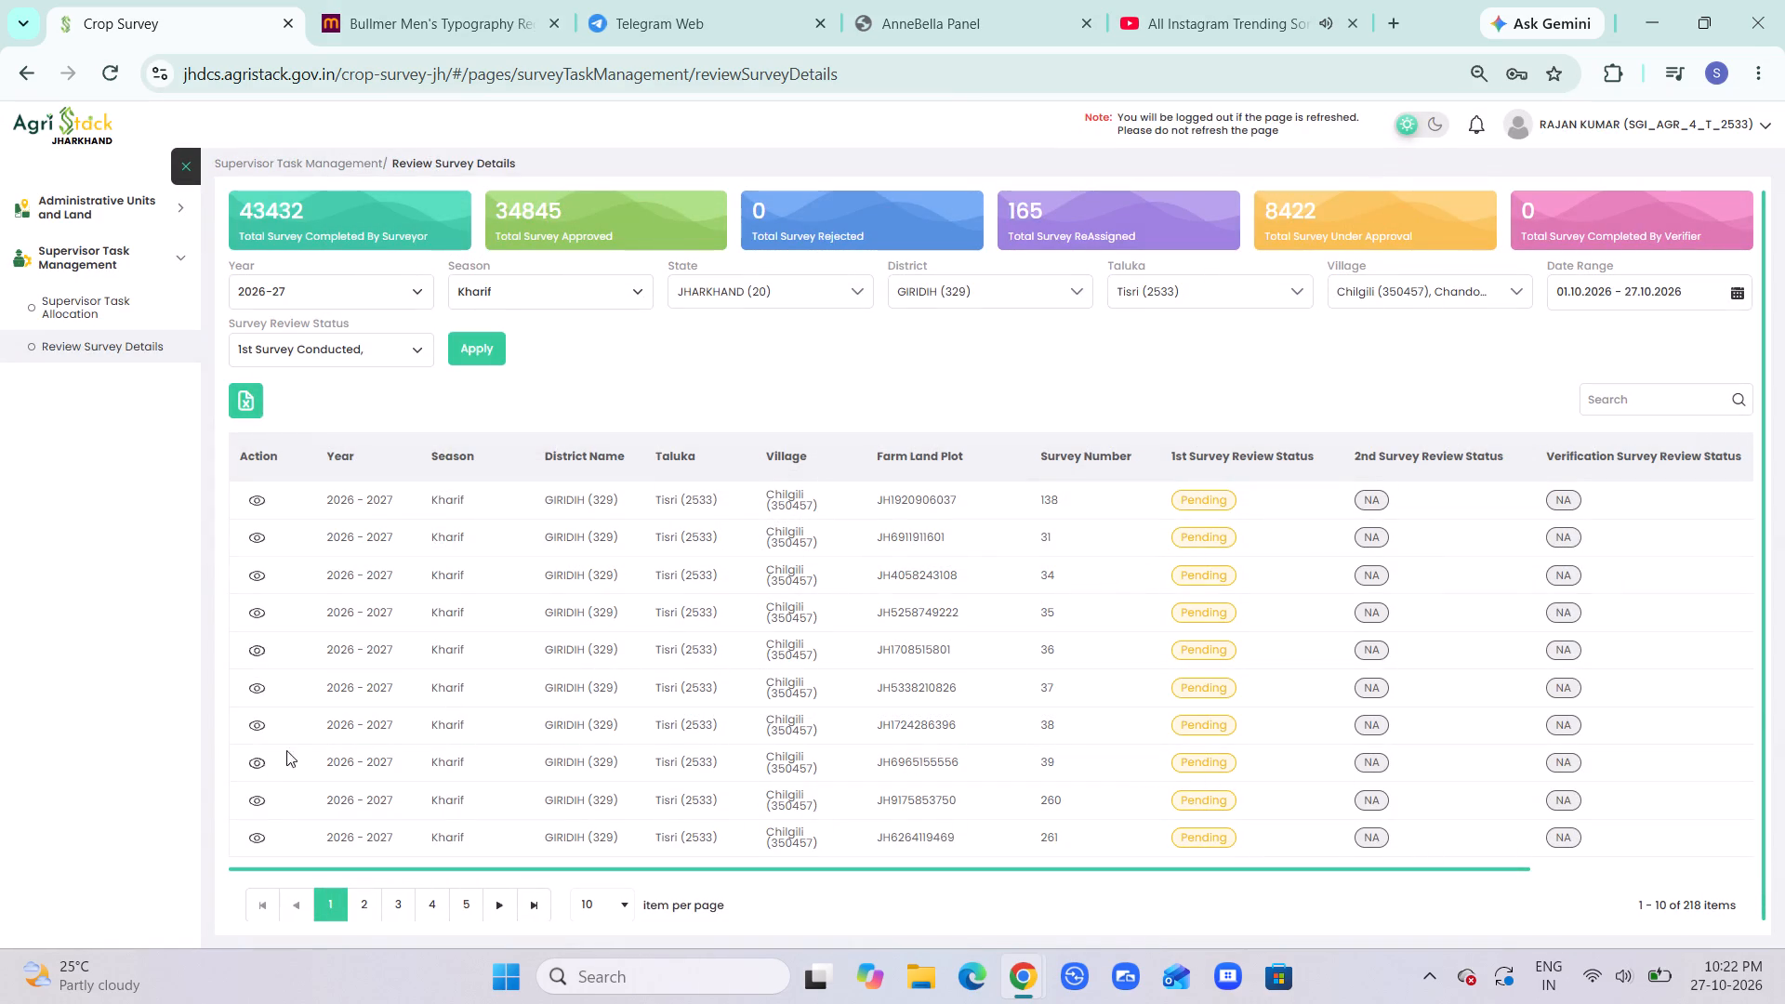
{"action": "left_click", "coordinate": [258, 830]}
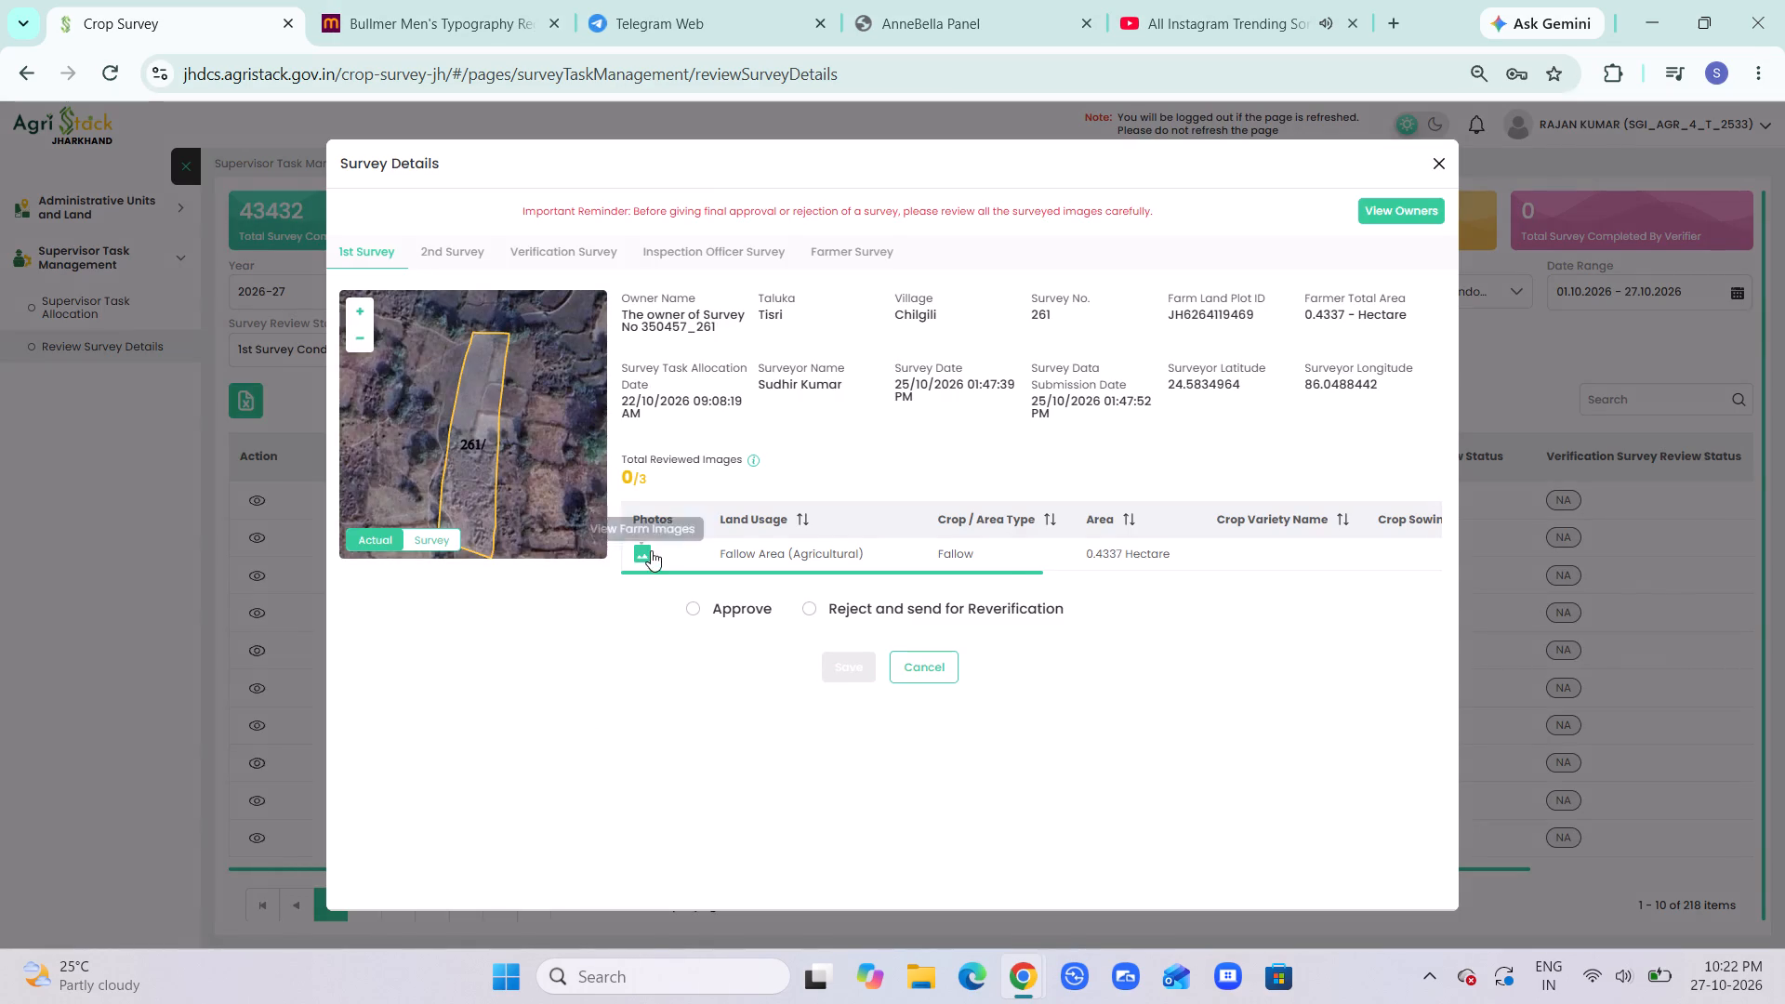
{"action": "left_click", "coordinate": [651, 550]}
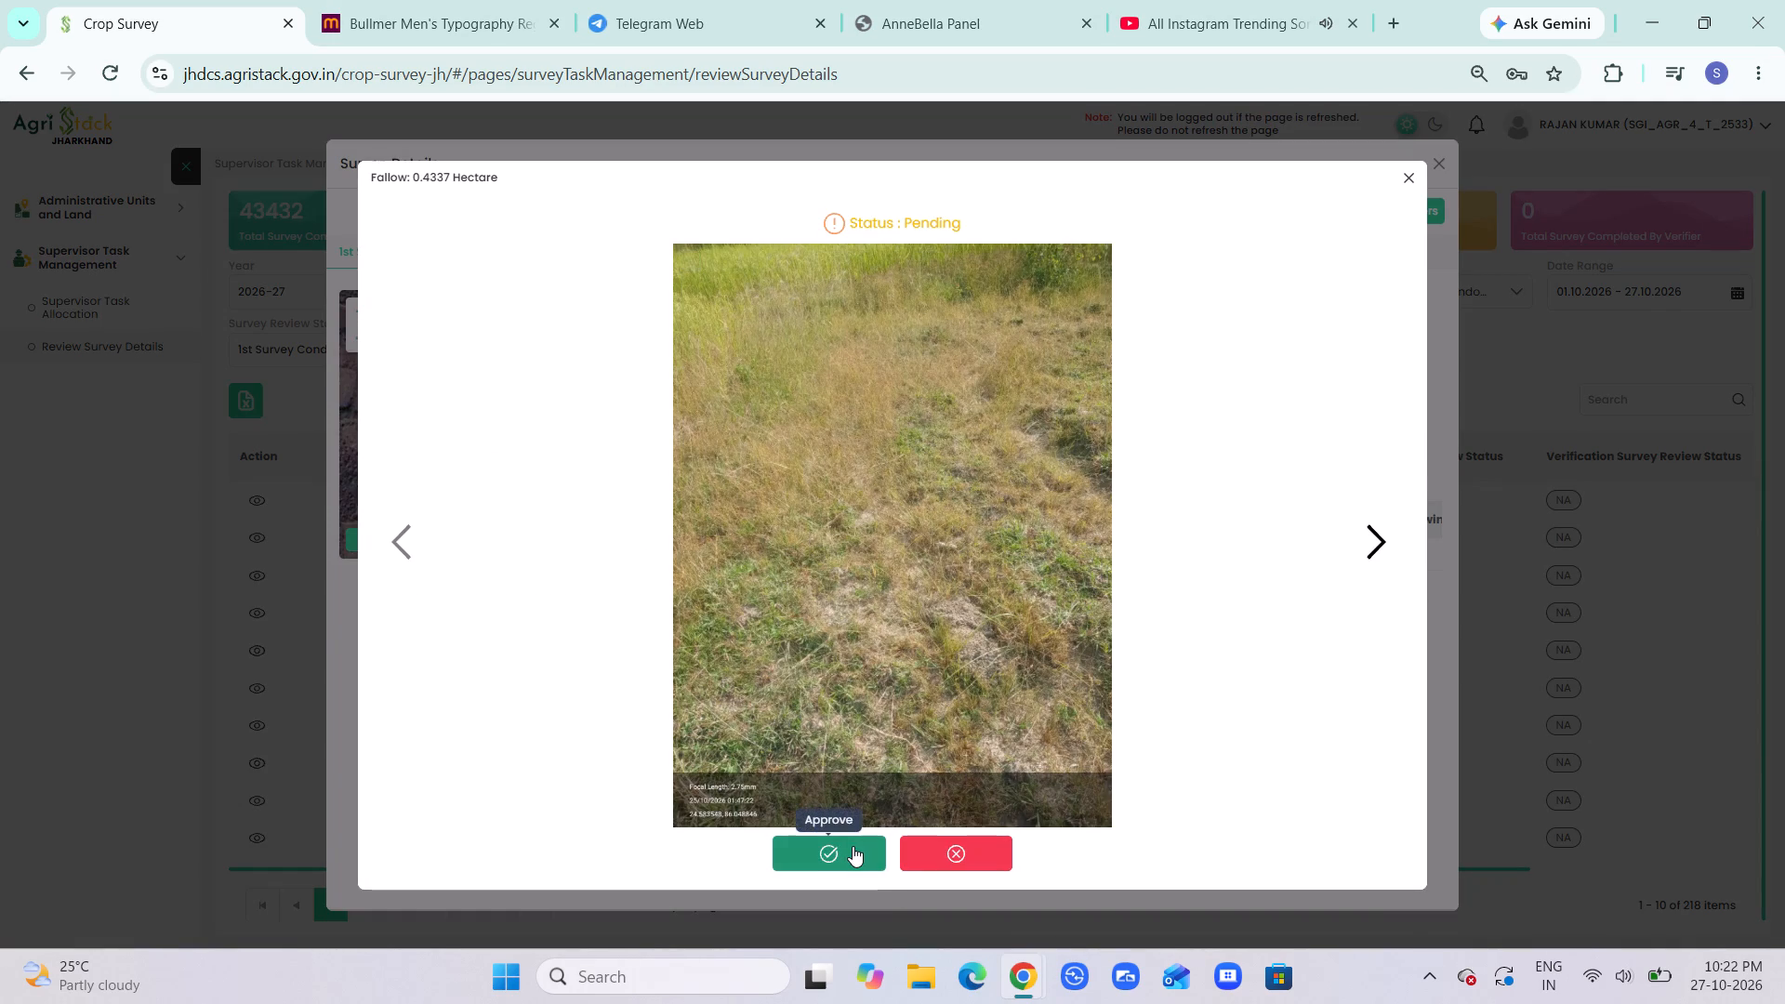
{"action": "left_click", "coordinate": [853, 846]}
{"action": "left_click_drag", "start_coordinate": [957, 625], "coordinate": [868, 631]}
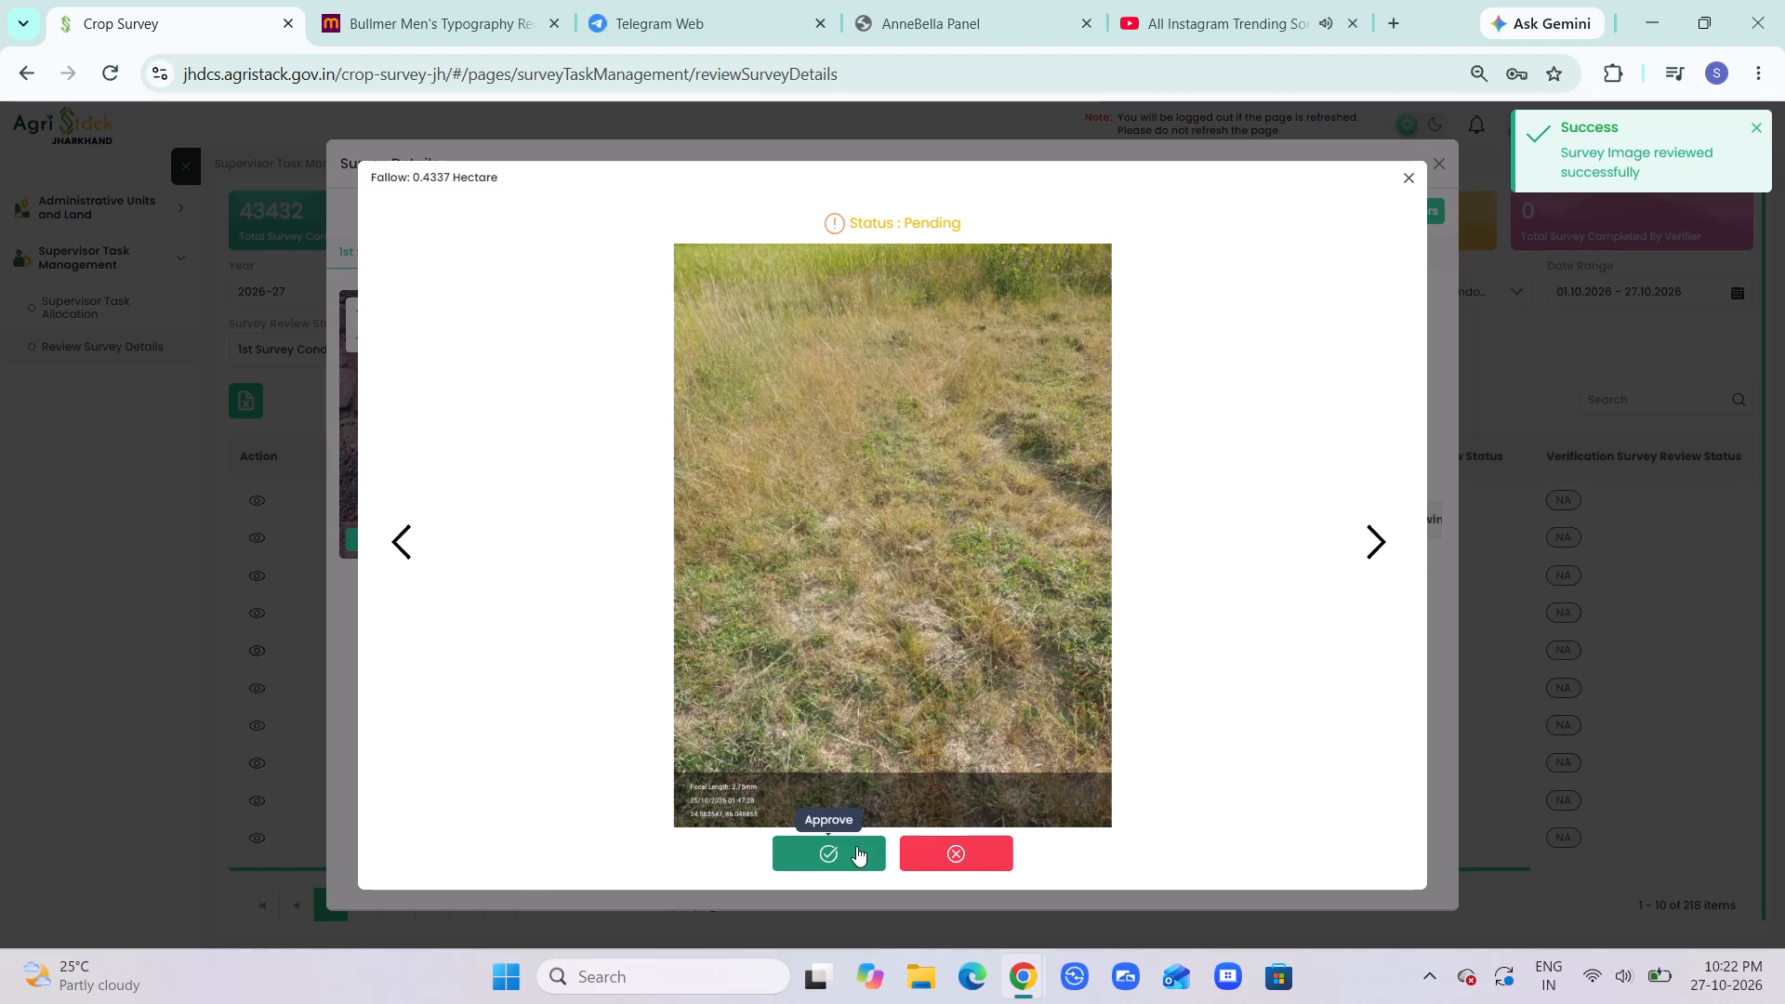
{"action": "left_click", "coordinate": [856, 846]}
{"action": "left_click_drag", "start_coordinate": [1033, 674], "coordinate": [782, 698]}
{"action": "left_click", "coordinate": [821, 862]}
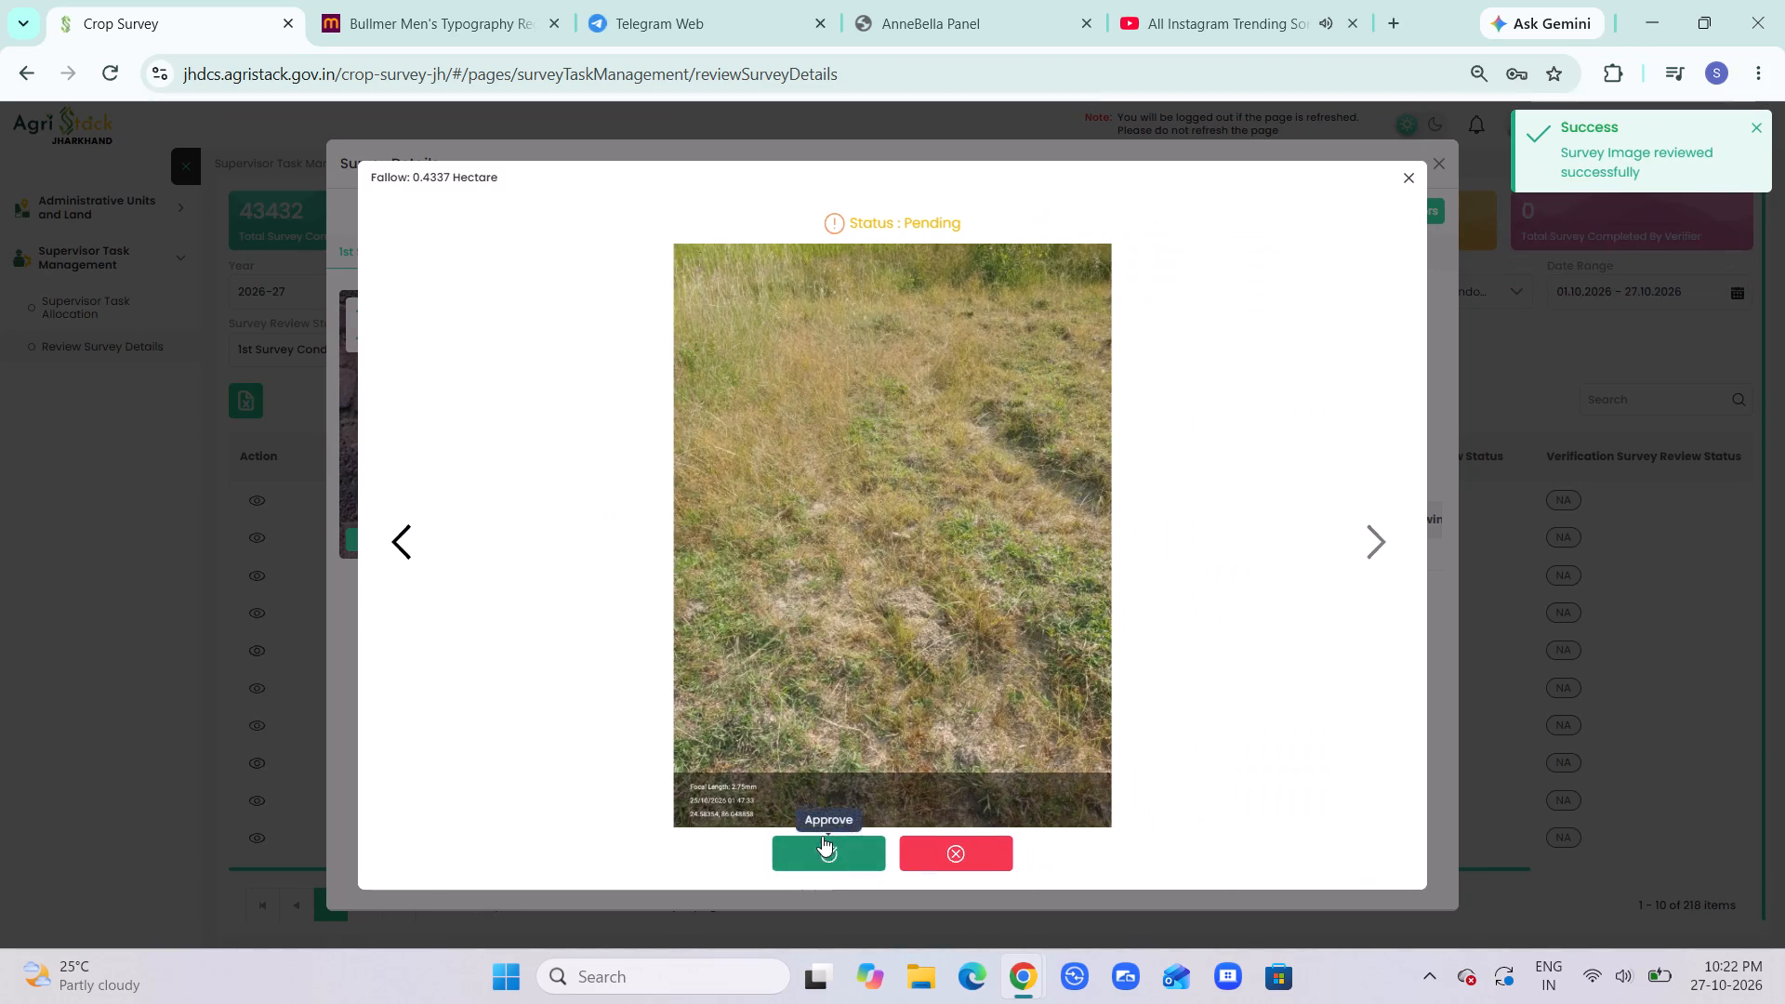
{"action": "left_click", "coordinate": [1412, 177]}
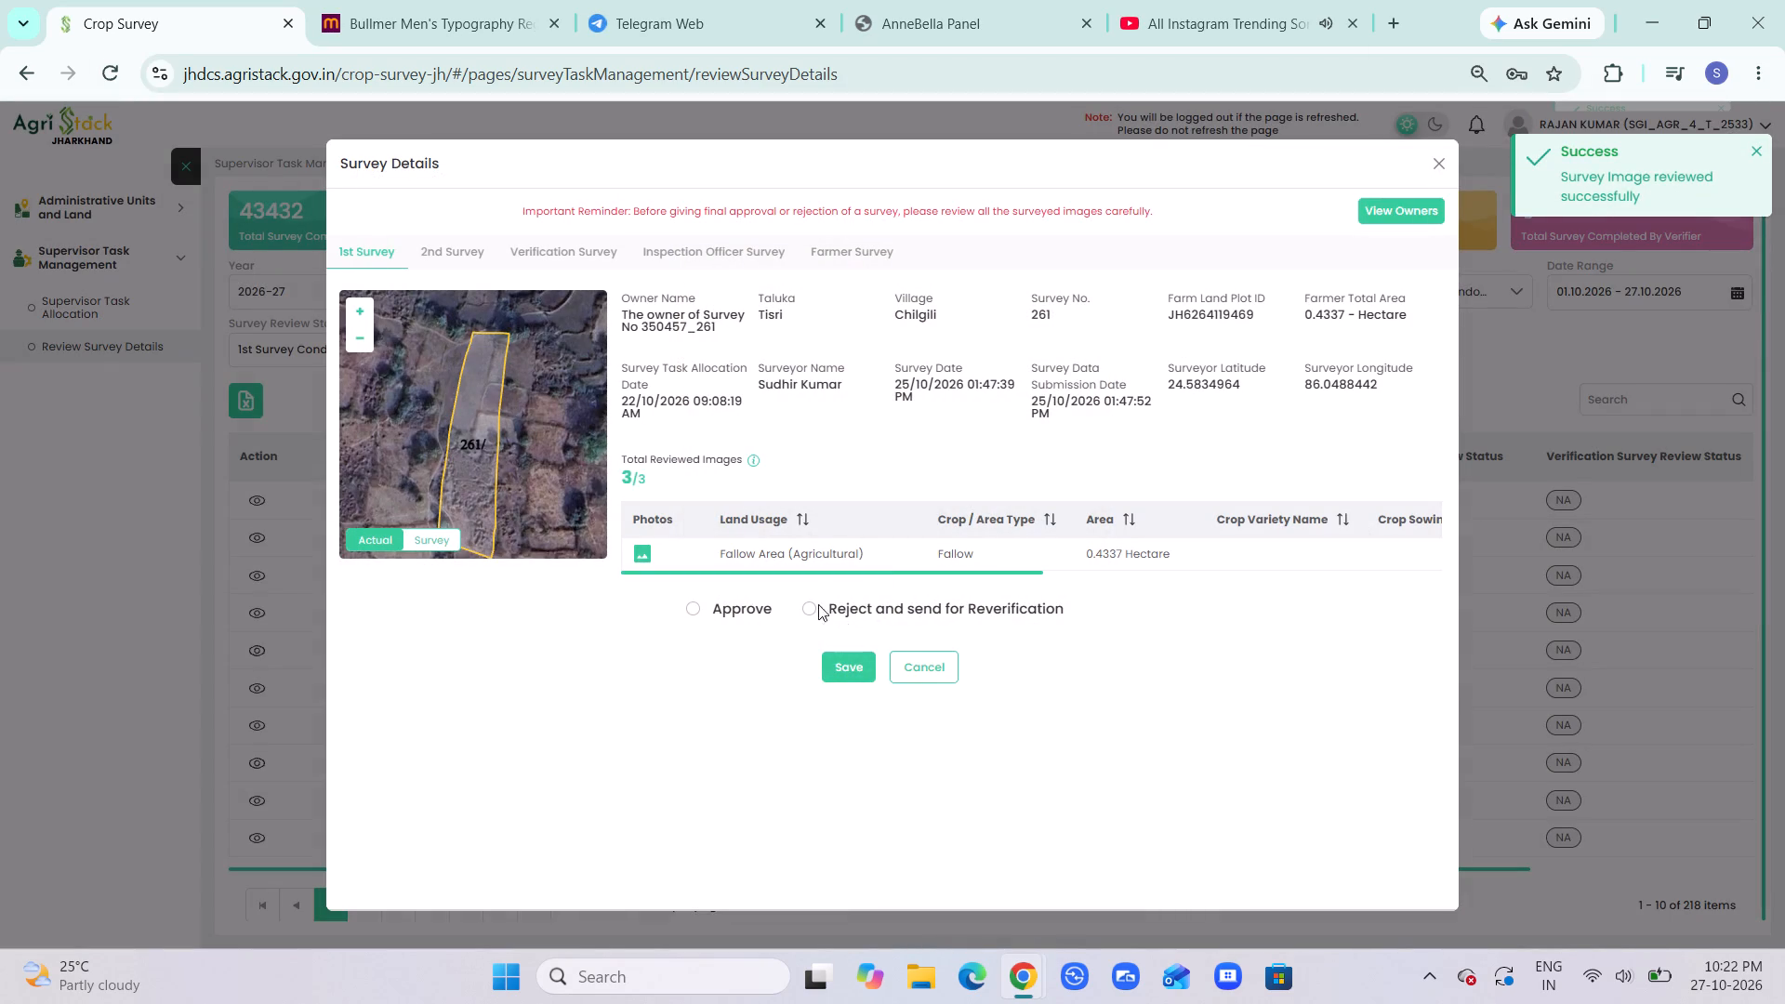
{"action": "left_click", "coordinate": [734, 598]}
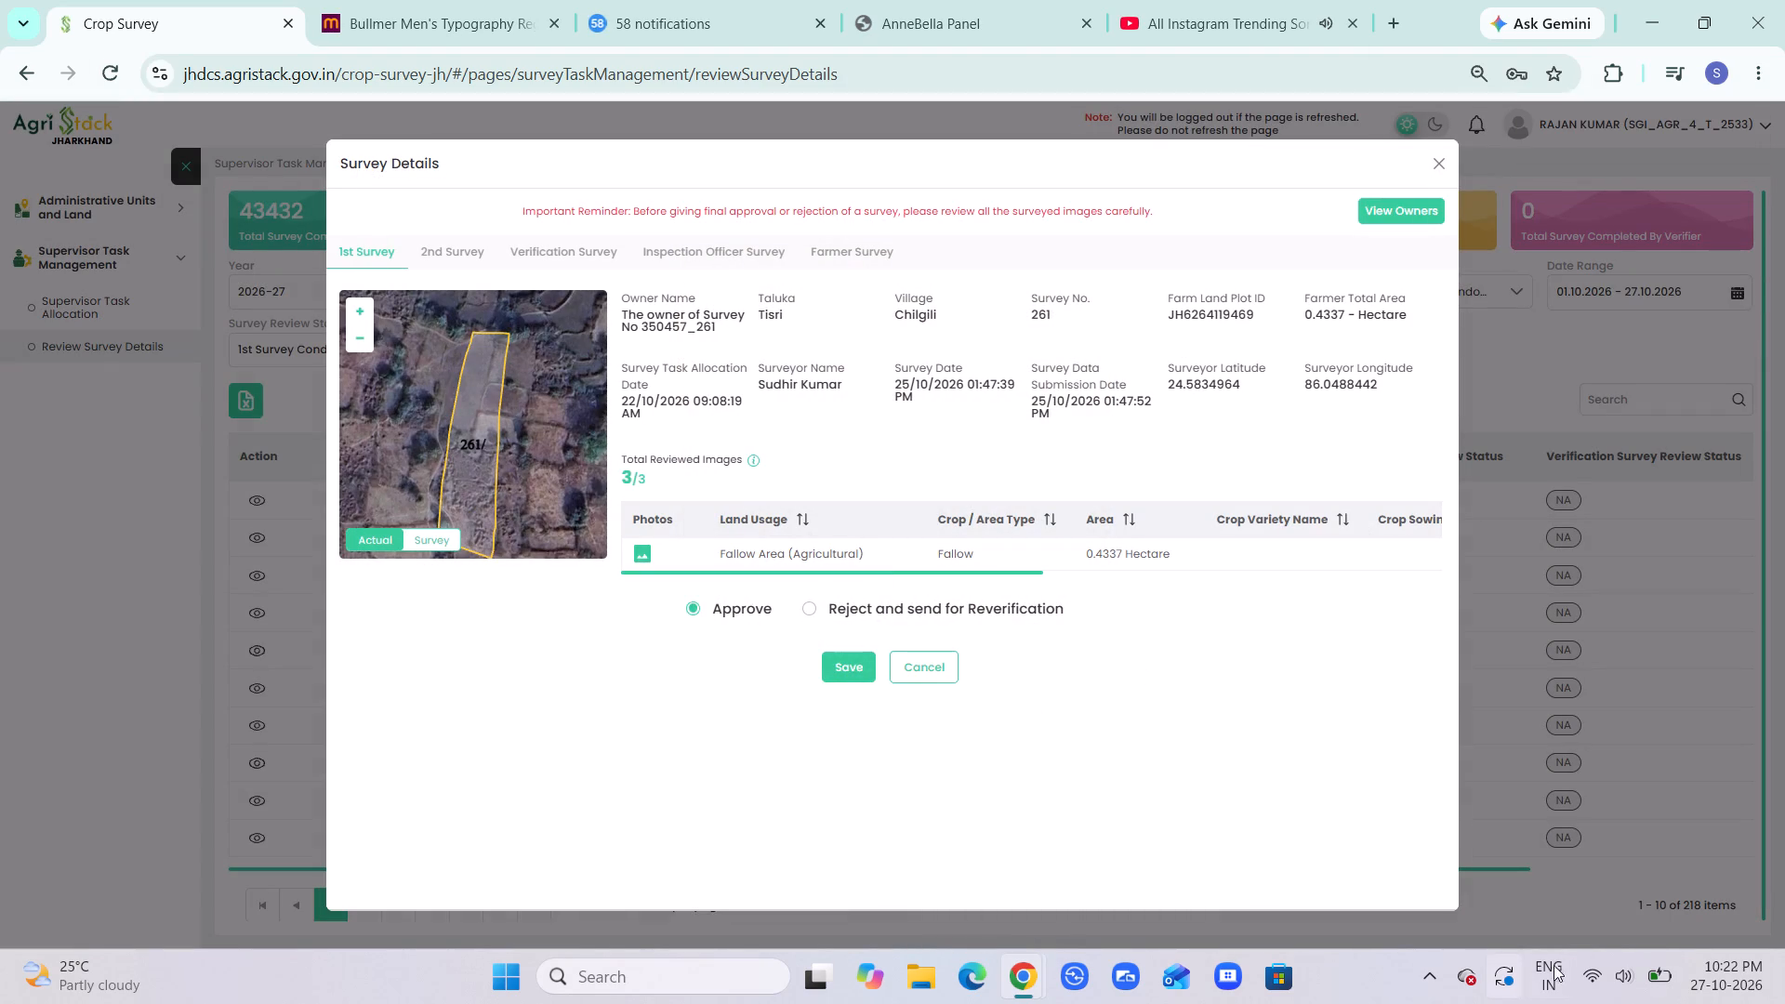
Turn on Night light in the Windows quick settings.
{"action": "left_click", "coordinate": [1597, 967]}
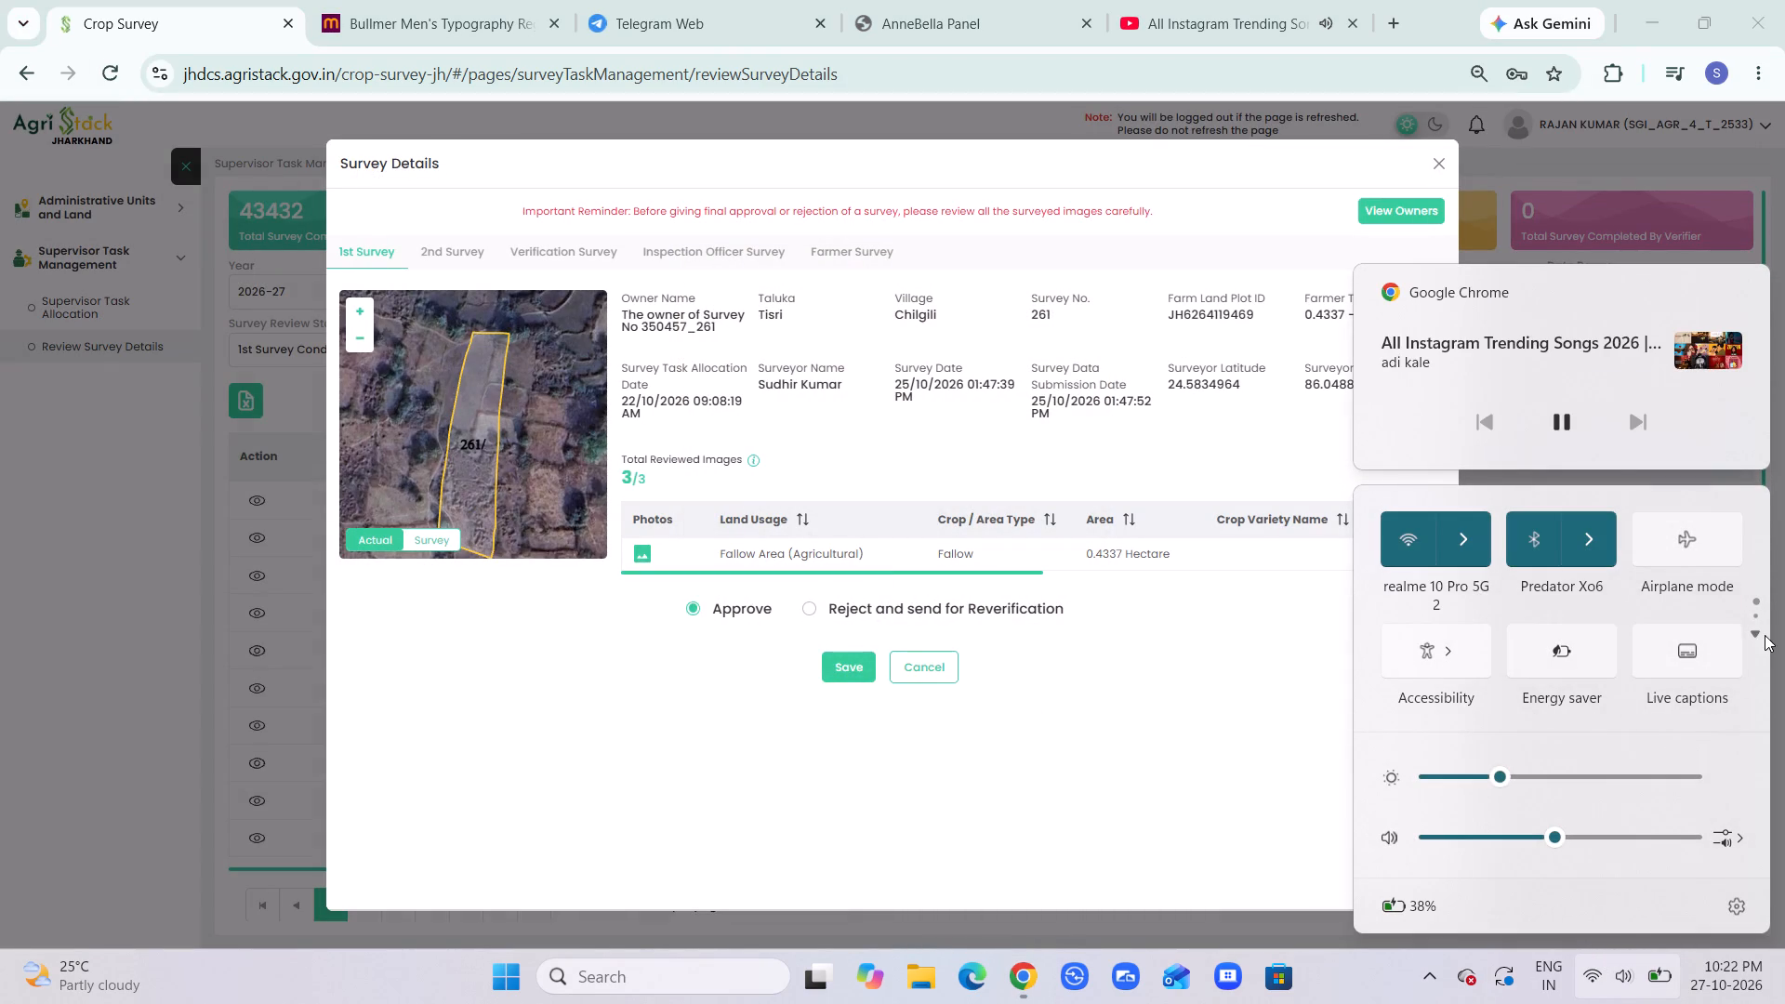
{"action": "left_click_drag", "start_coordinate": [1764, 630], "coordinate": [1752, 631]}
{"action": "left_click", "coordinate": [1450, 546]}
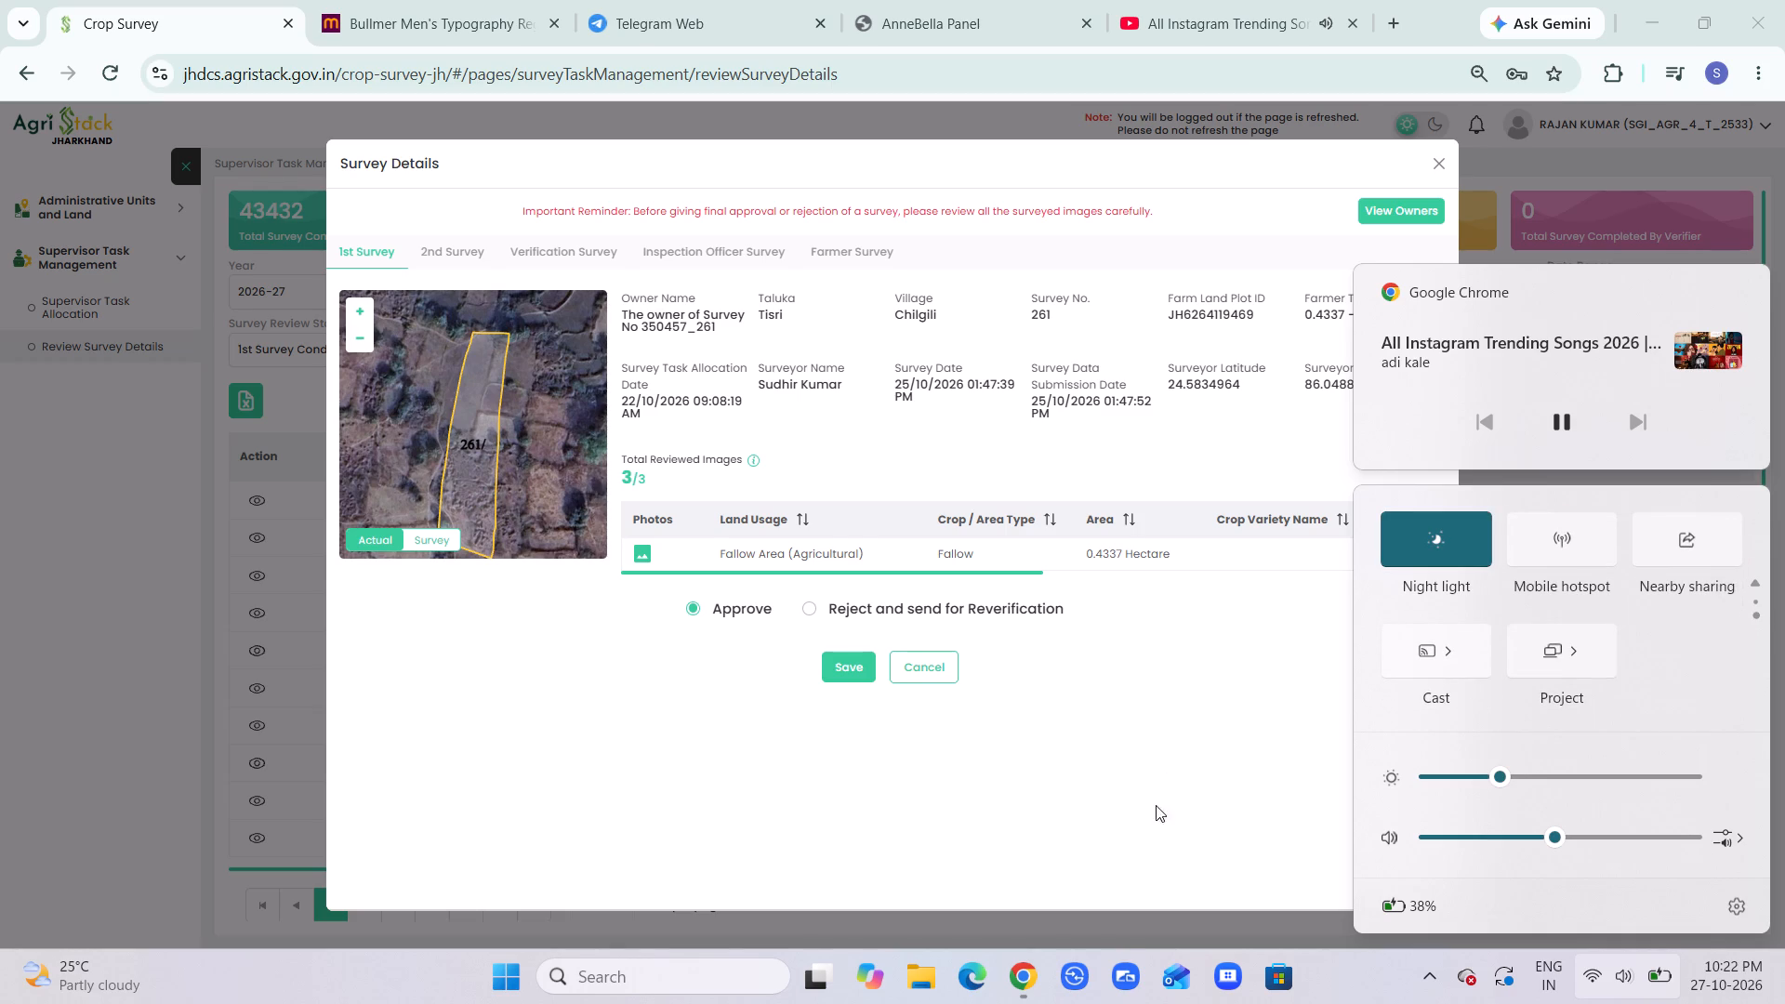
Save the approved 1st survey of survey number 261 and close its survey details.
{"action": "left_click", "coordinate": [1199, 822]}
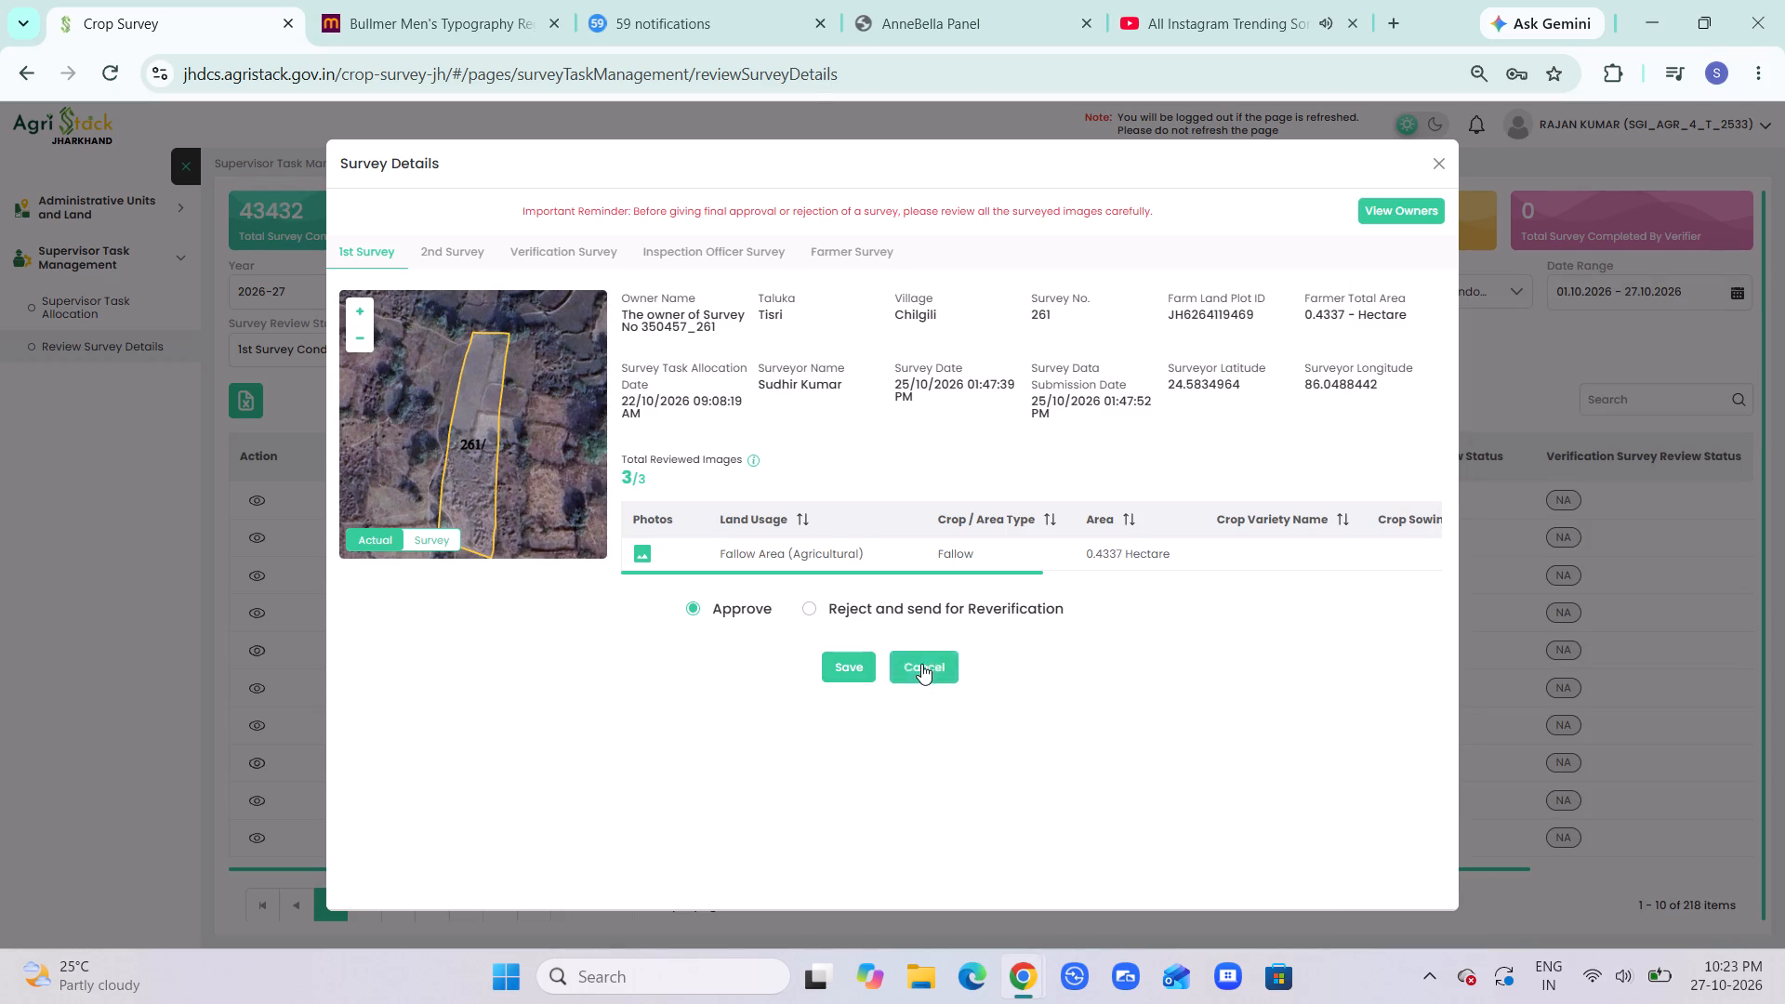
{"action": "left_click", "coordinate": [836, 670]}
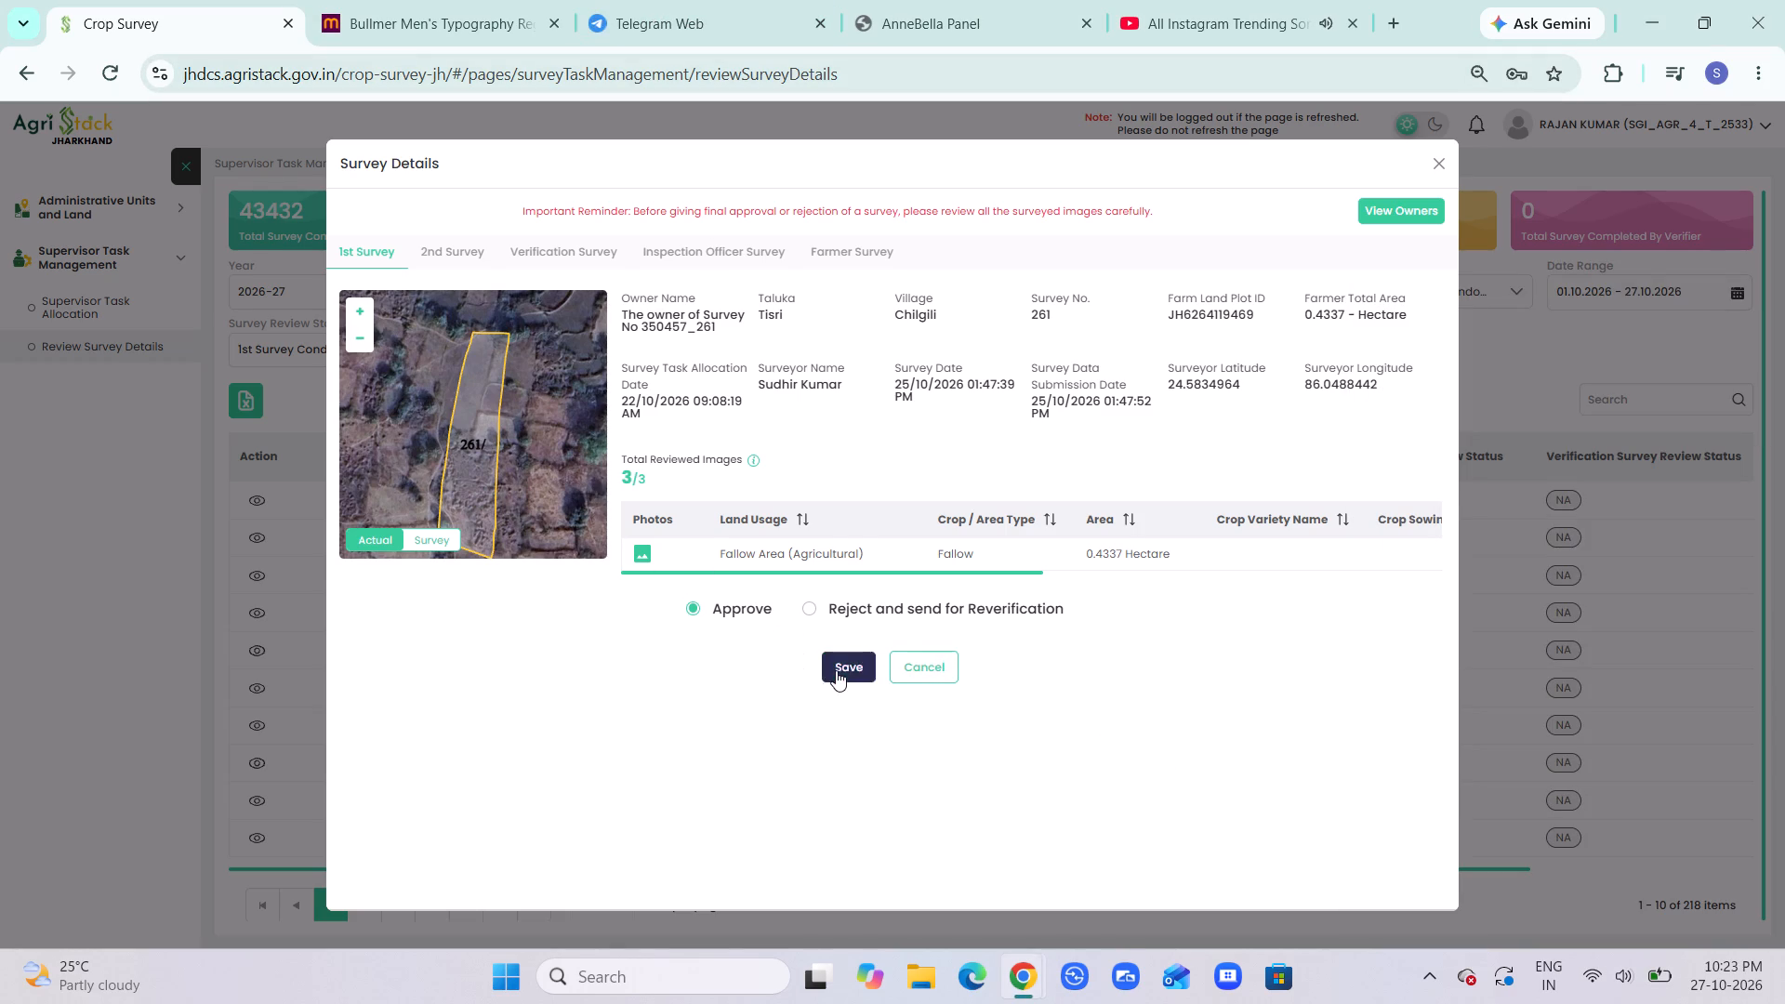
{"action": "left_click", "coordinate": [866, 558]}
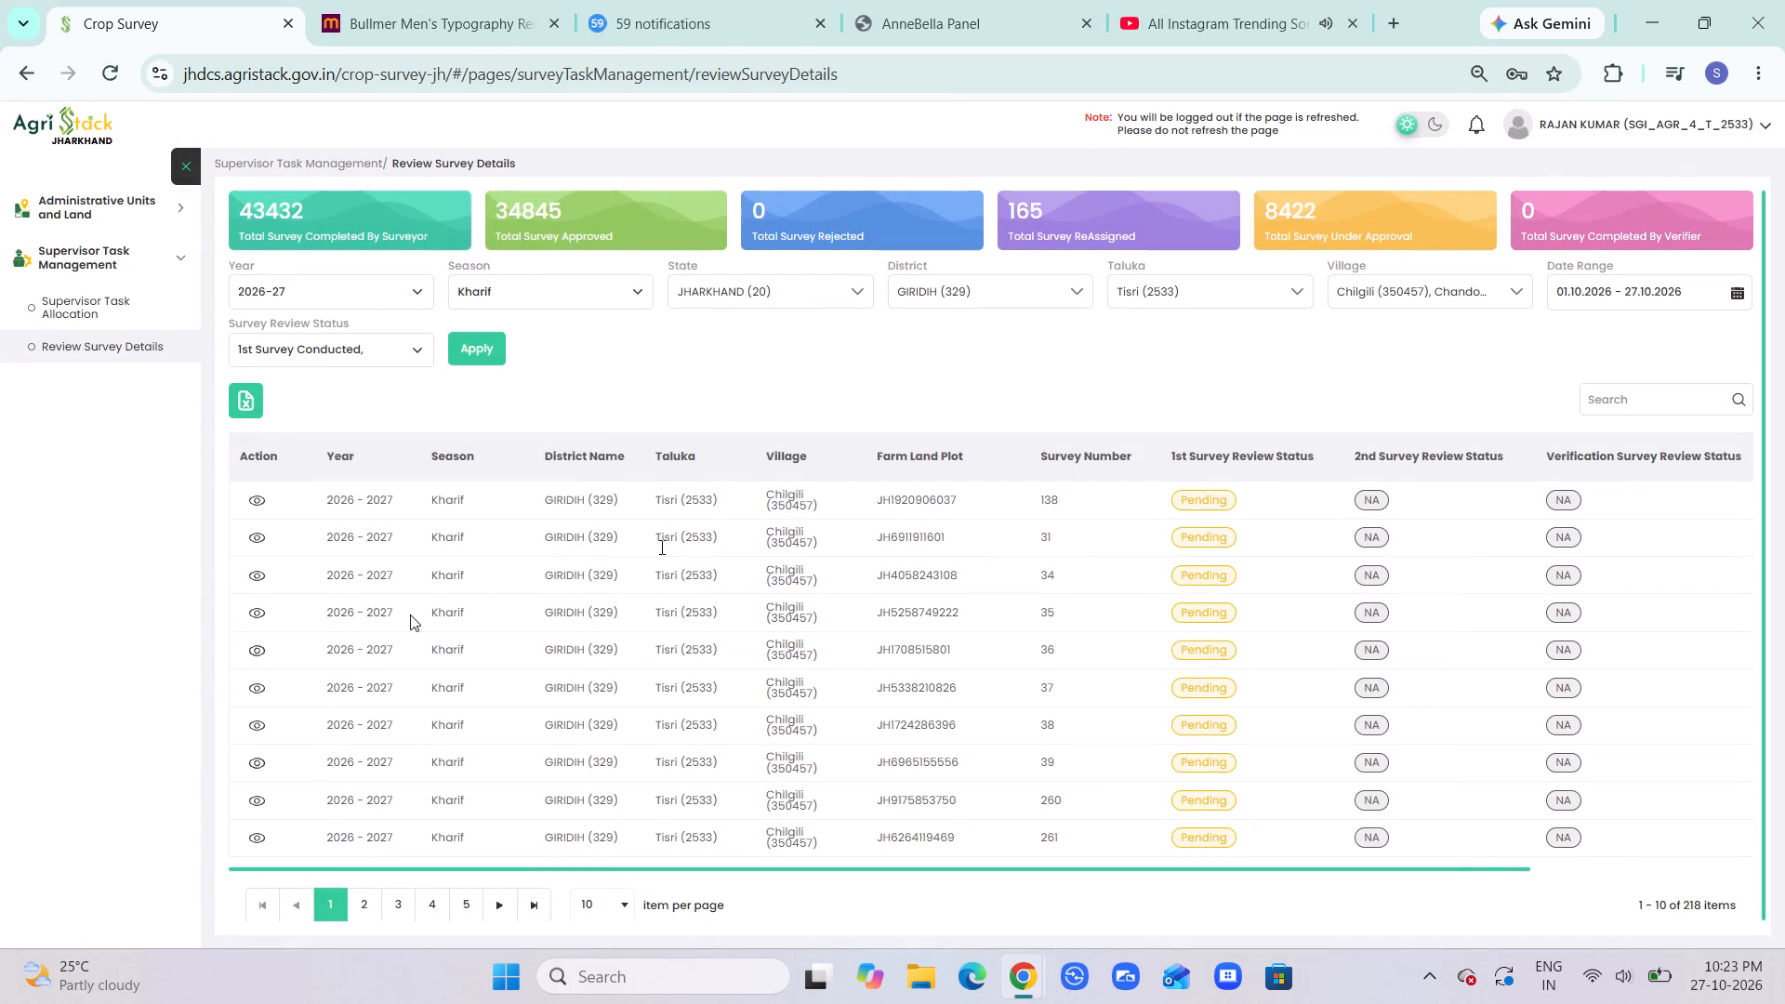
{"action": "left_click", "coordinate": [259, 796]}
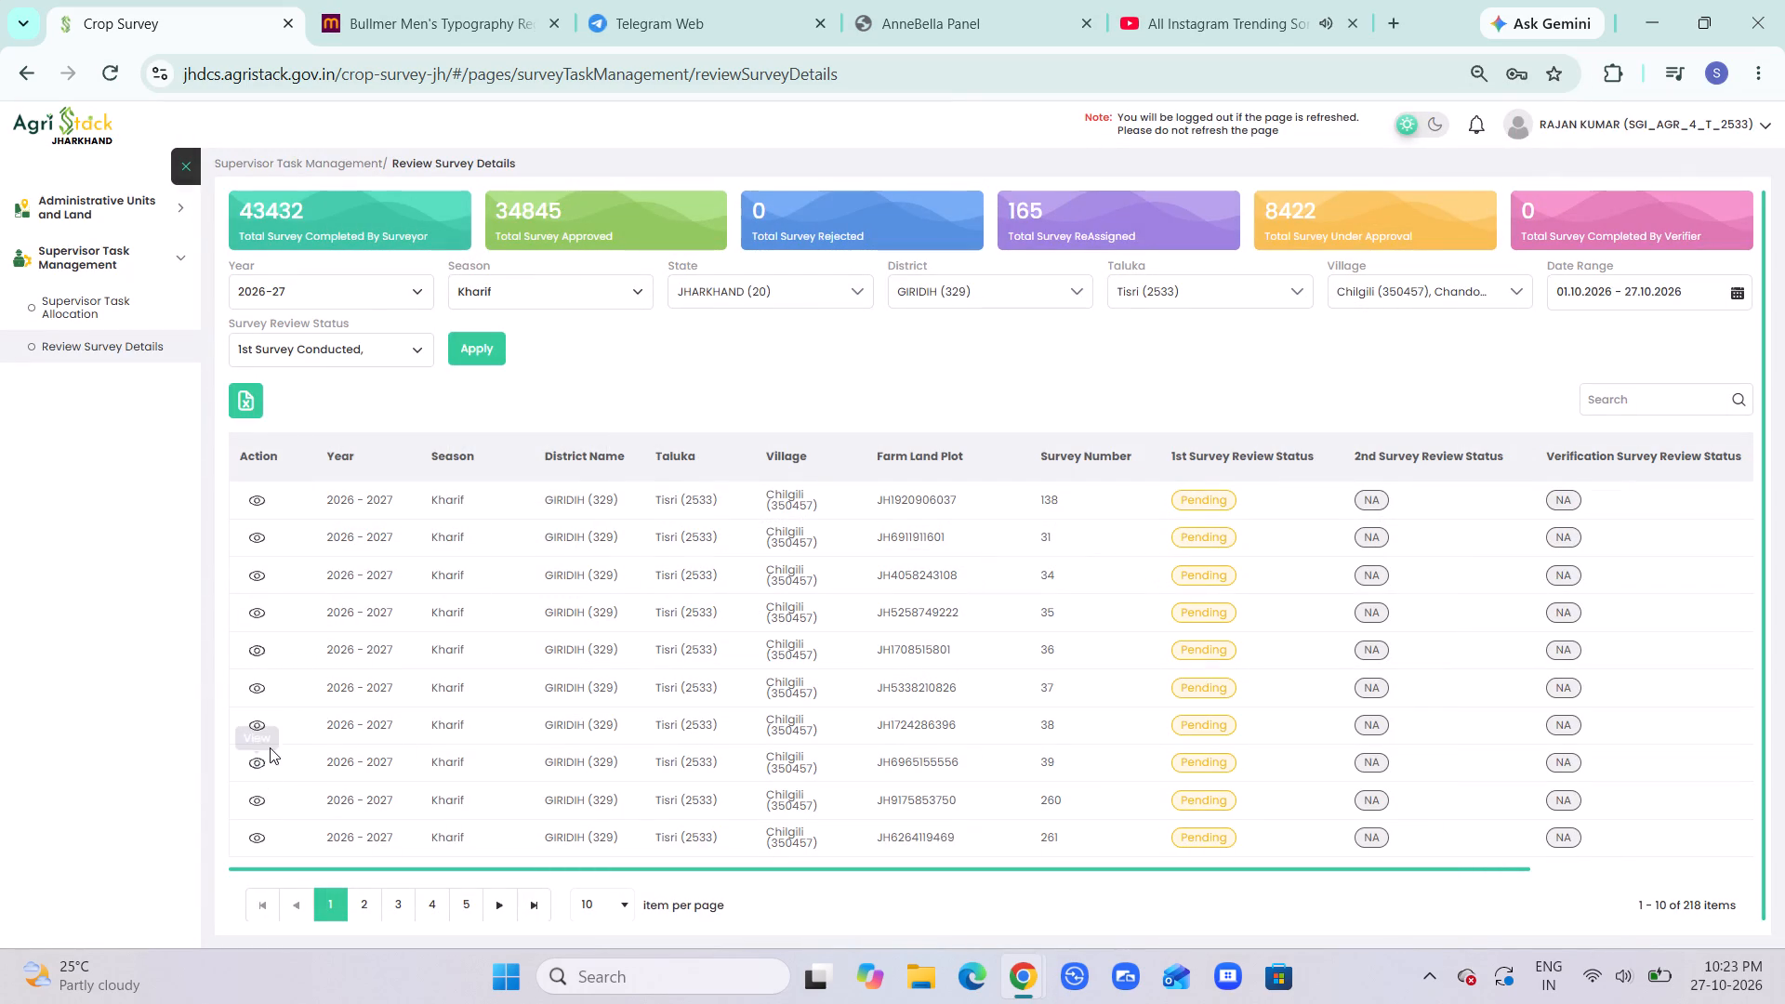
{"action": "left_click", "coordinate": [260, 765]}
{"action": "left_click", "coordinate": [640, 555]}
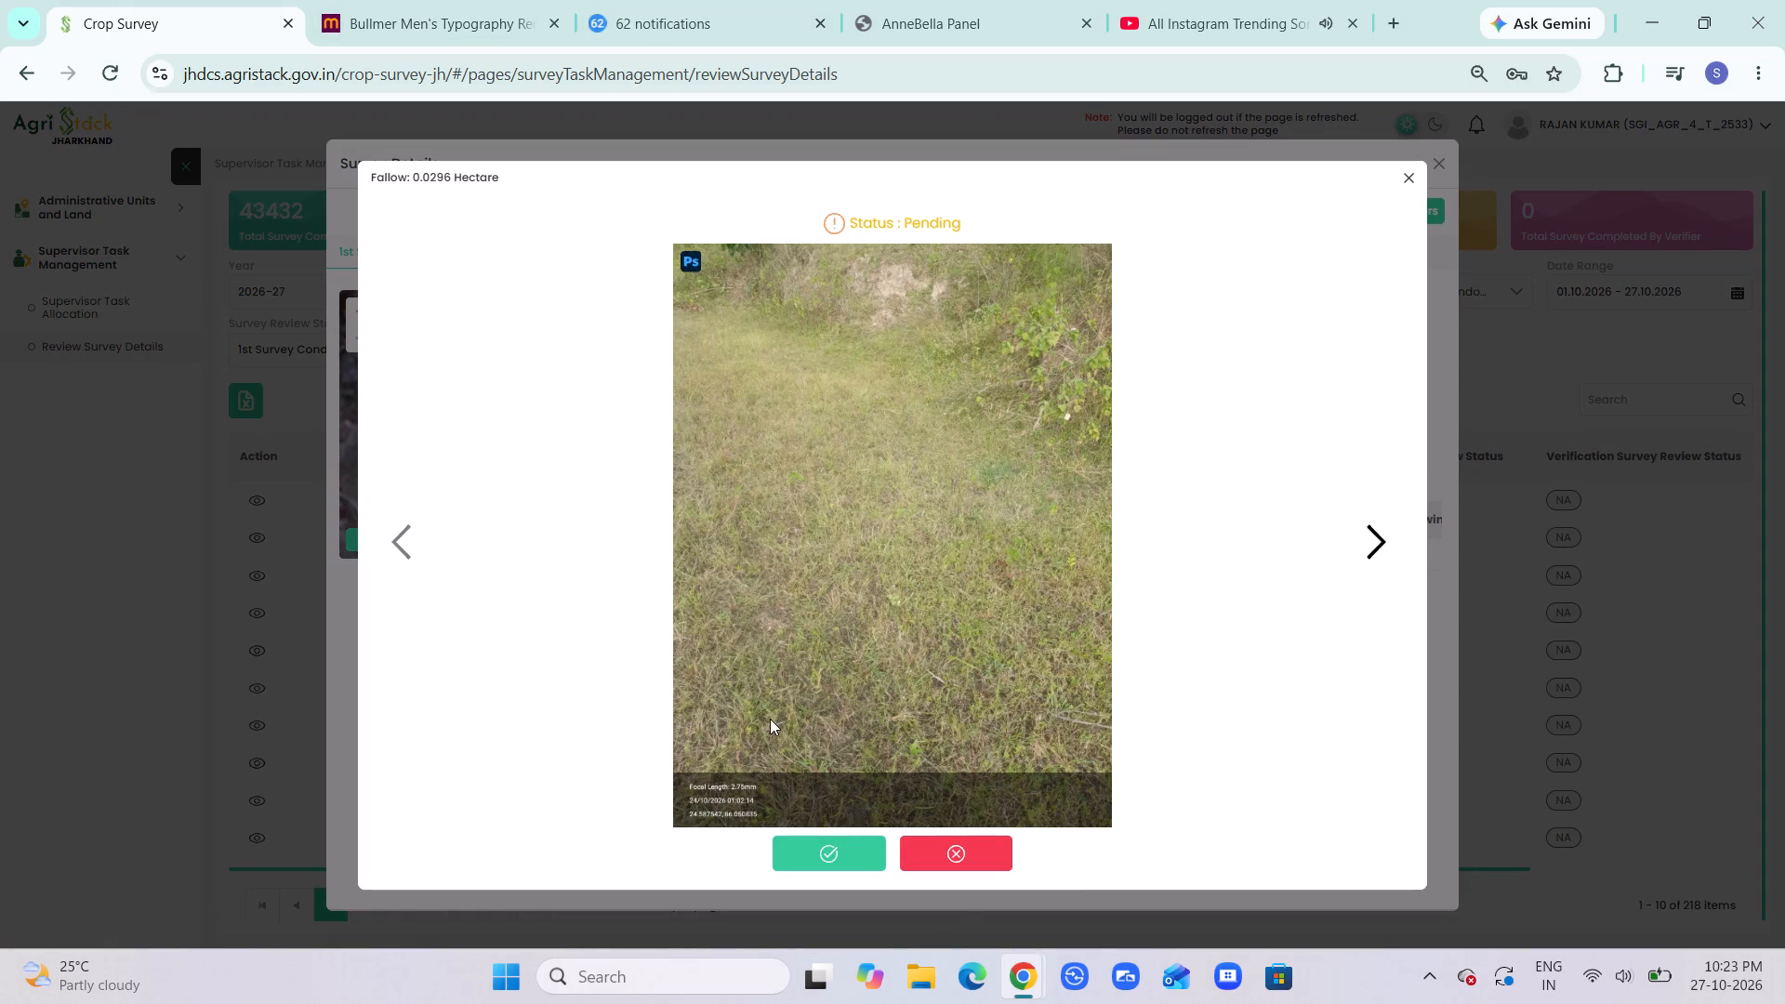
{"action": "left_click", "coordinate": [857, 853]}
{"action": "left_click_drag", "start_coordinate": [1134, 699], "coordinate": [1017, 700]}
{"action": "left_click", "coordinate": [840, 855]}
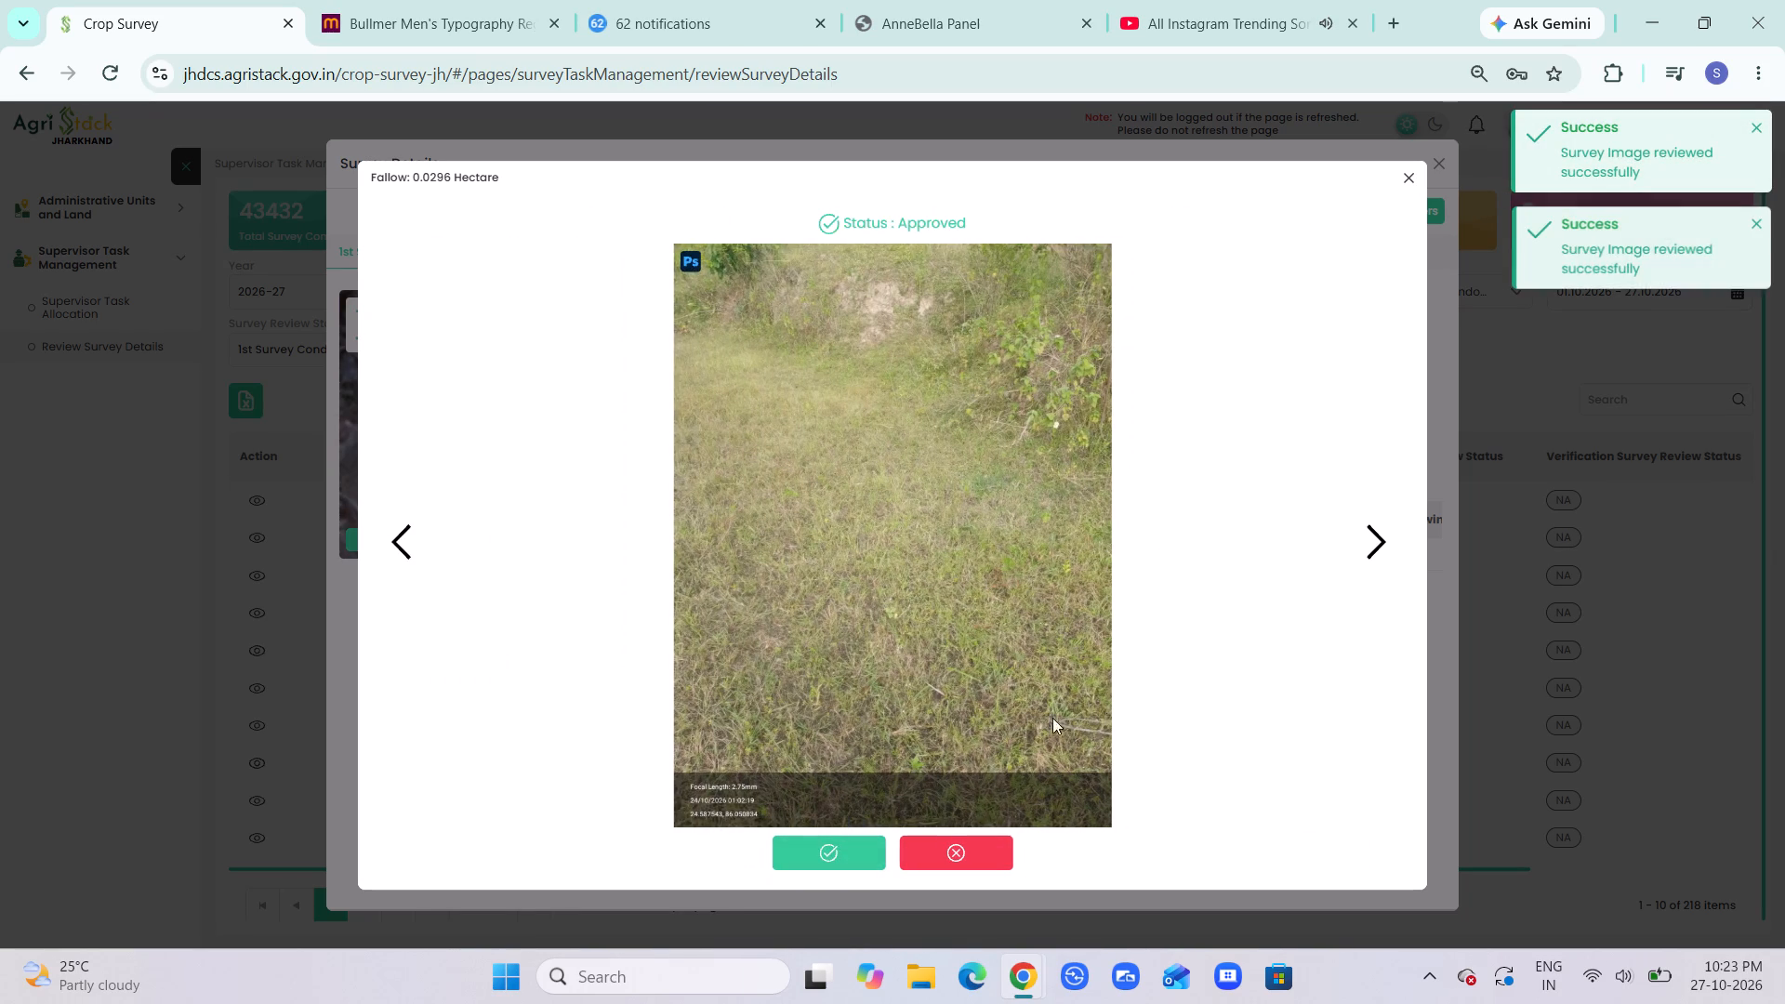
{"action": "left_click_drag", "start_coordinate": [1029, 735], "coordinate": [876, 761]}
{"action": "left_click", "coordinate": [850, 852]}
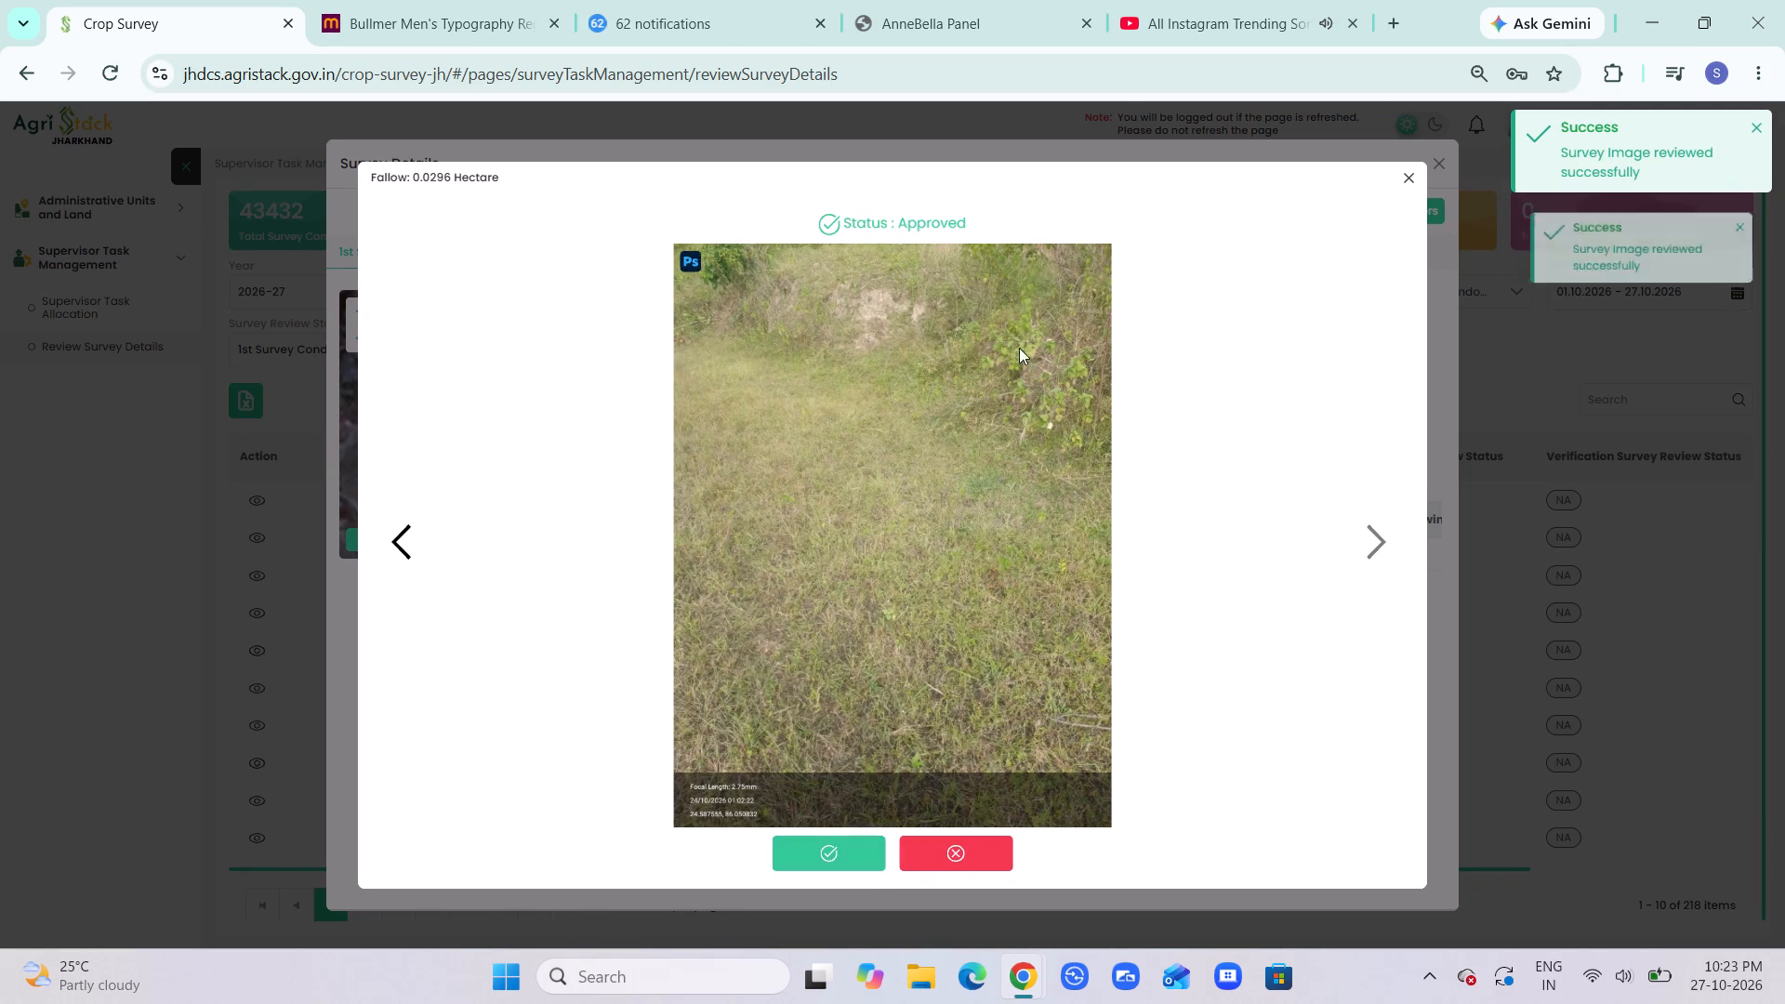
{"action": "left_click", "coordinate": [1405, 176]}
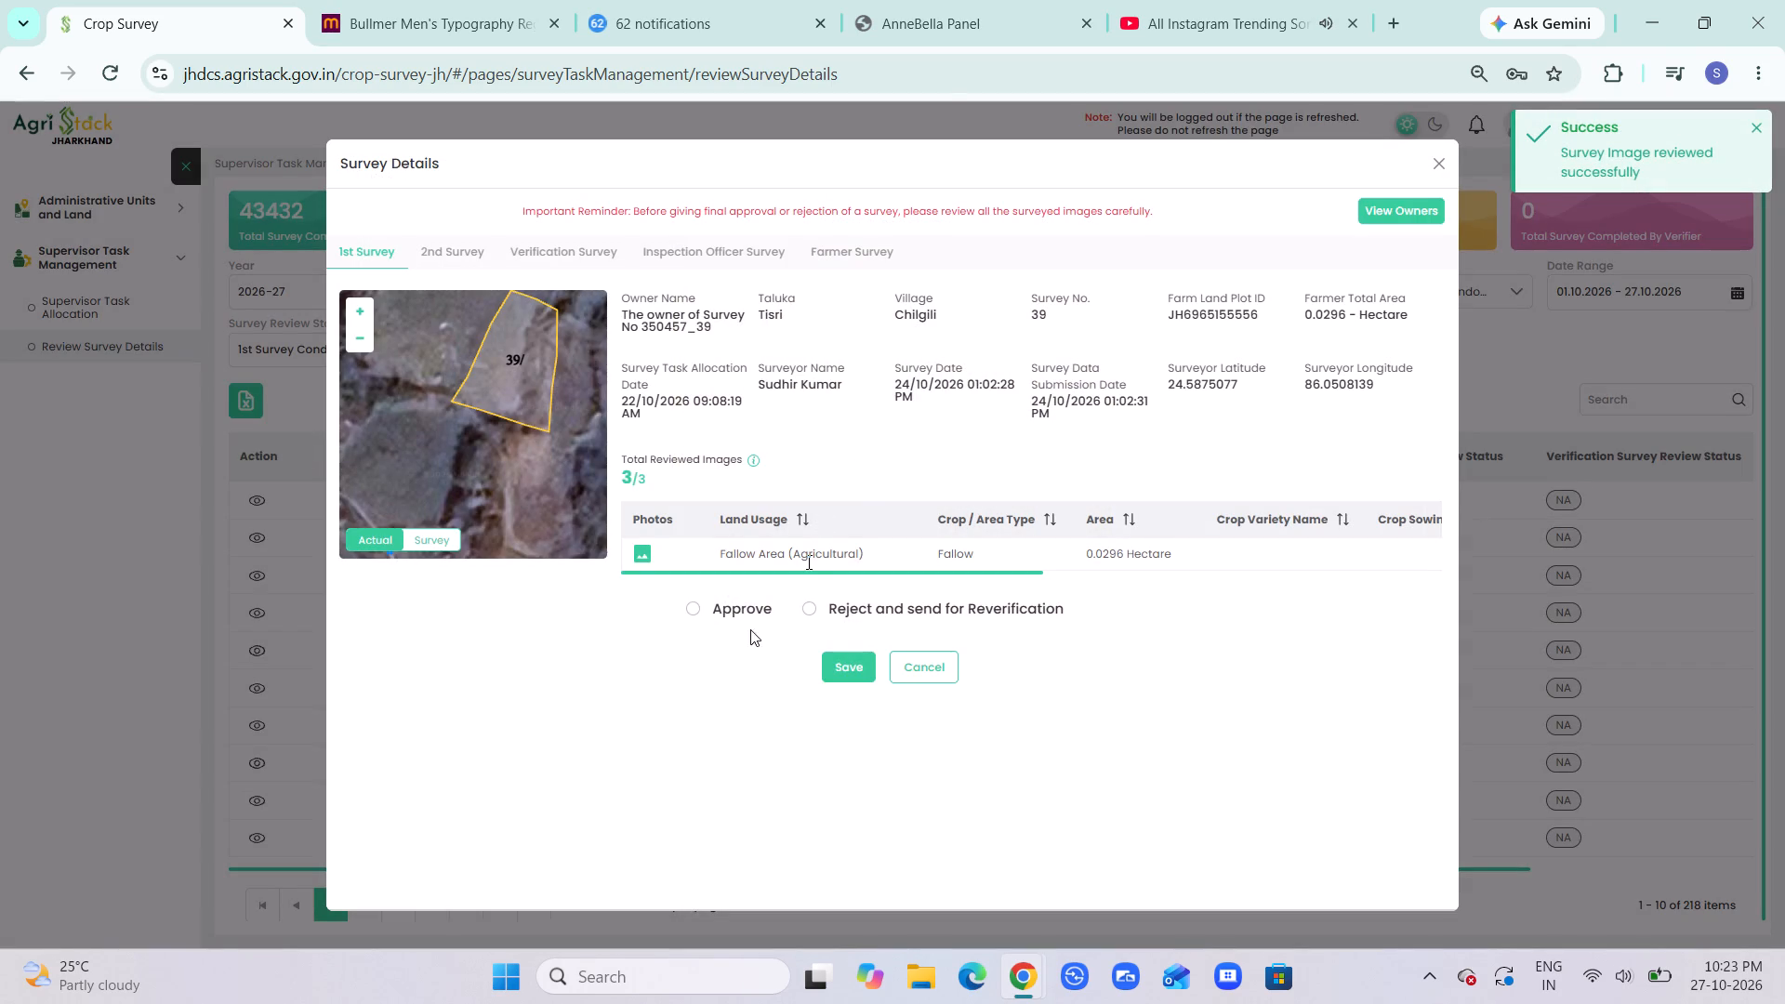
Save the 1st survey of survey number 39 as approved and close its survey details.
{"action": "left_click", "coordinate": [740, 602]}
{"action": "left_click", "coordinate": [840, 668]}
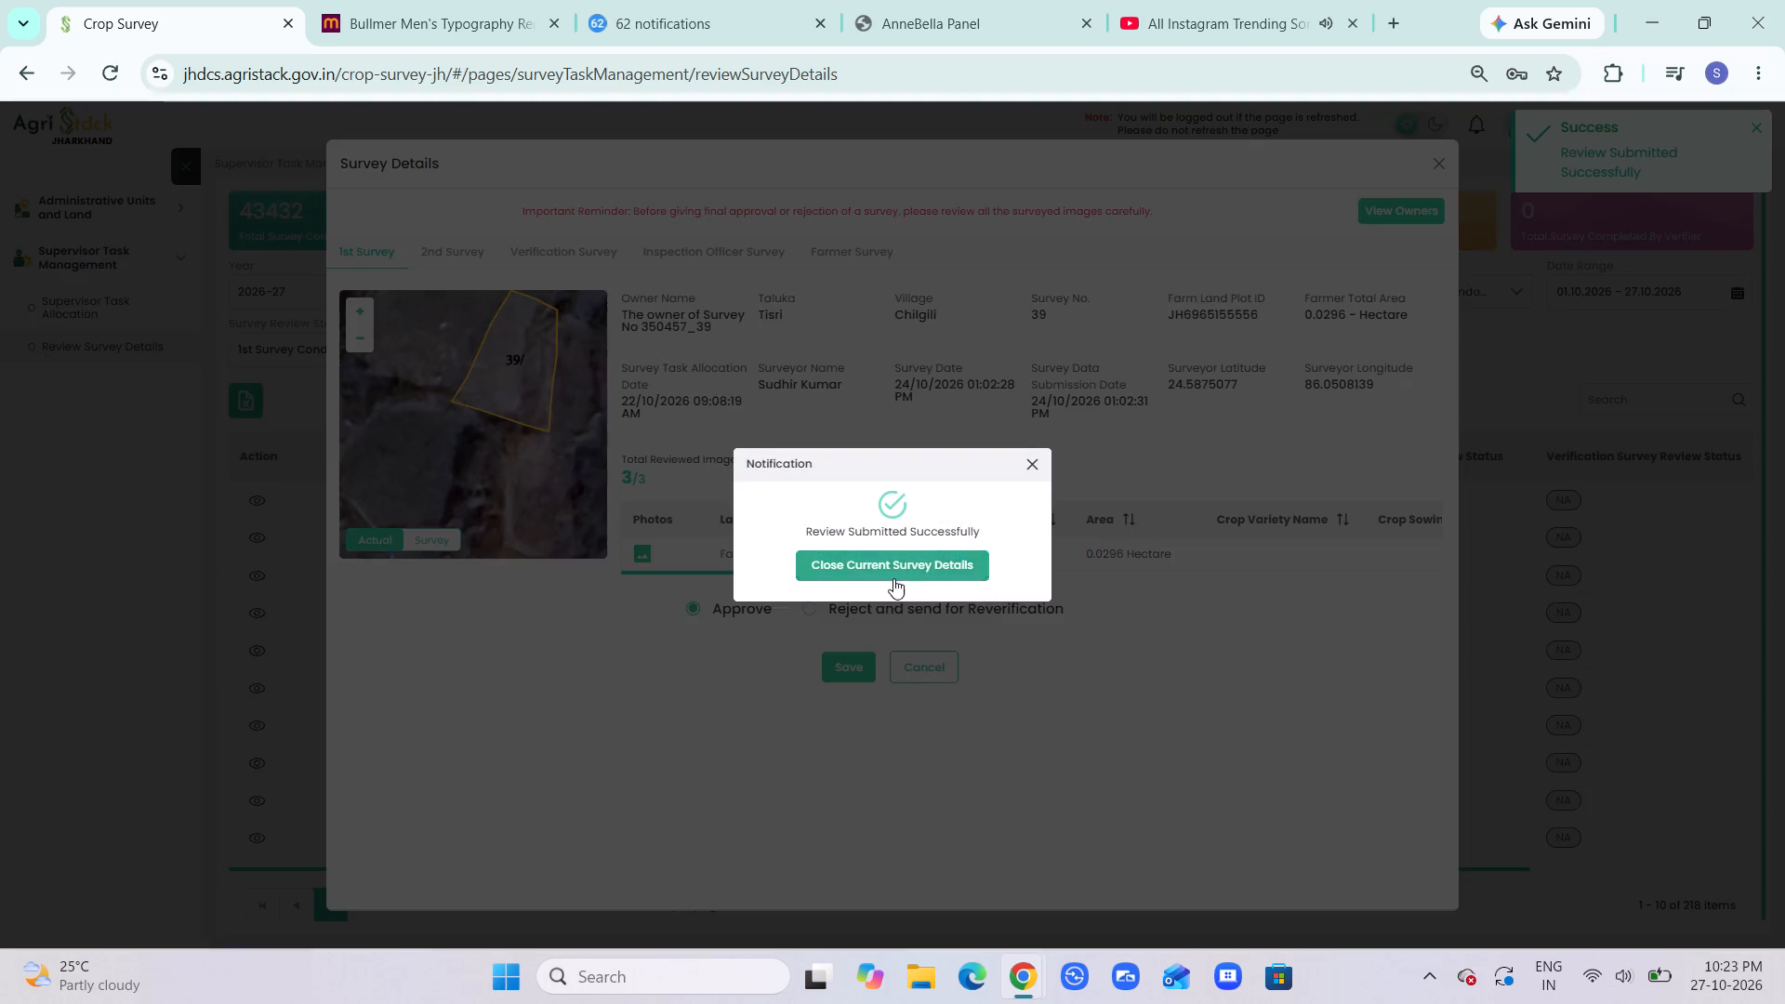
{"action": "left_click", "coordinate": [892, 565]}
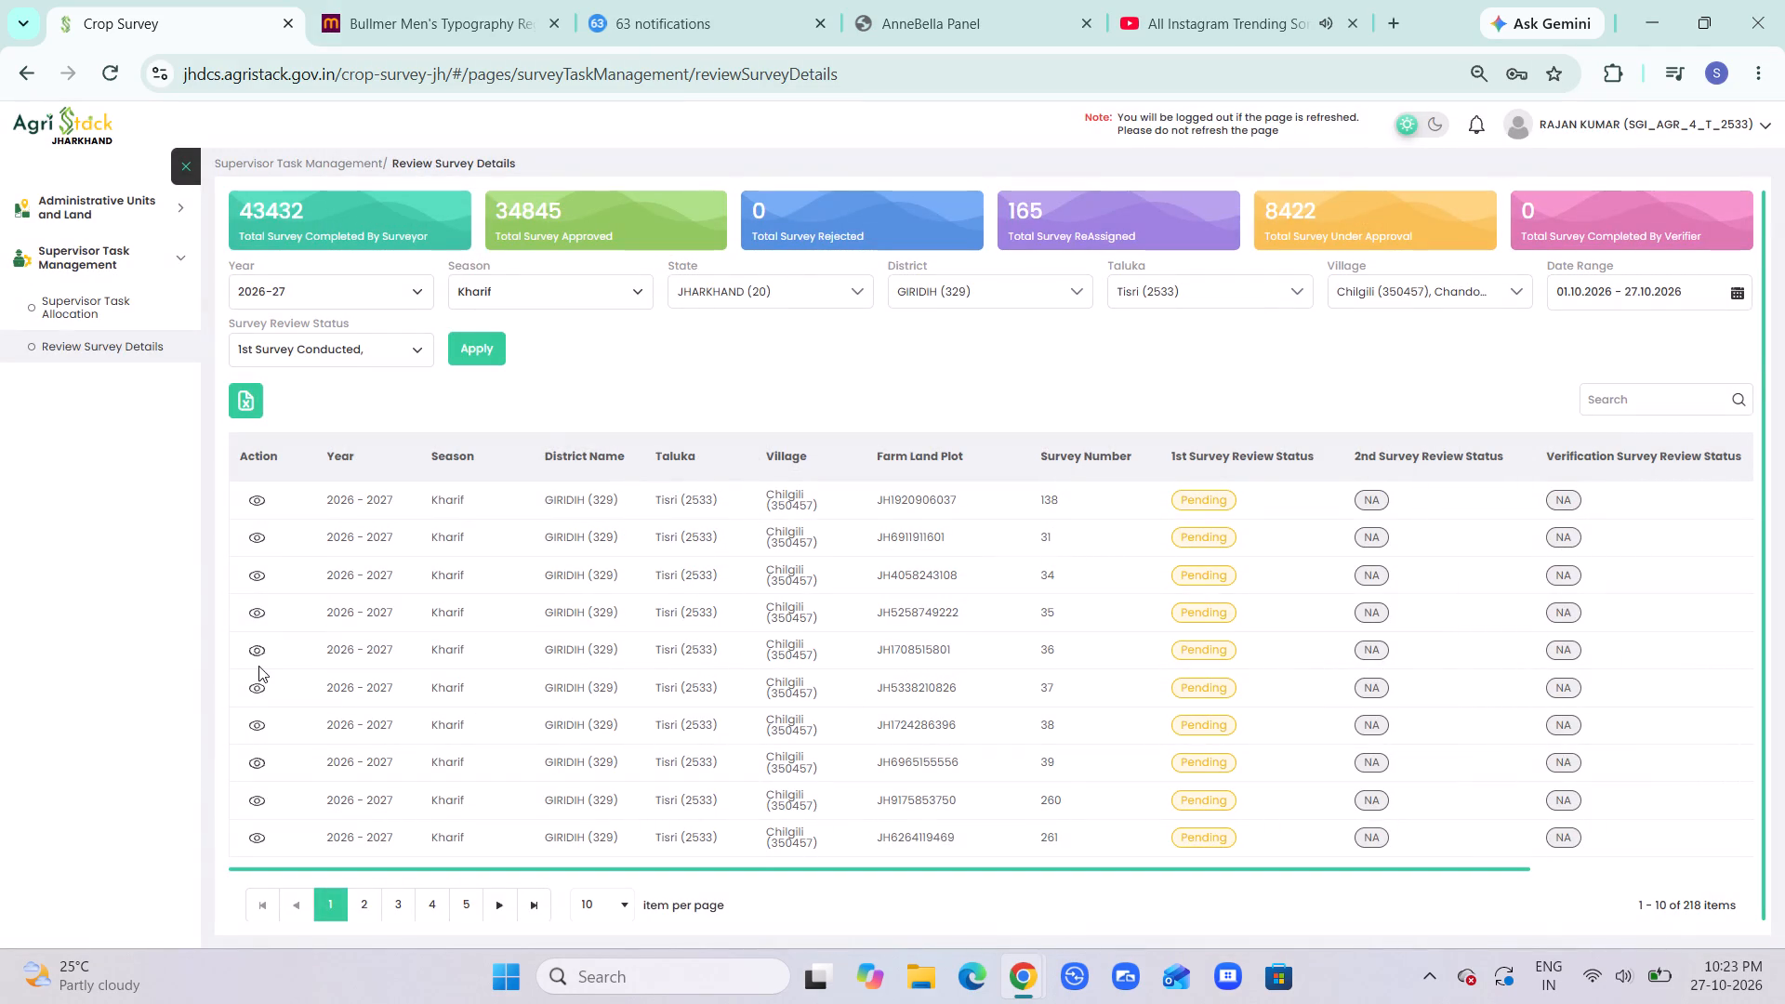
Approve all three farm photos of survey number 38 in Chilgili.
{"action": "left_click", "coordinate": [259, 723]}
{"action": "left_click", "coordinate": [649, 551]}
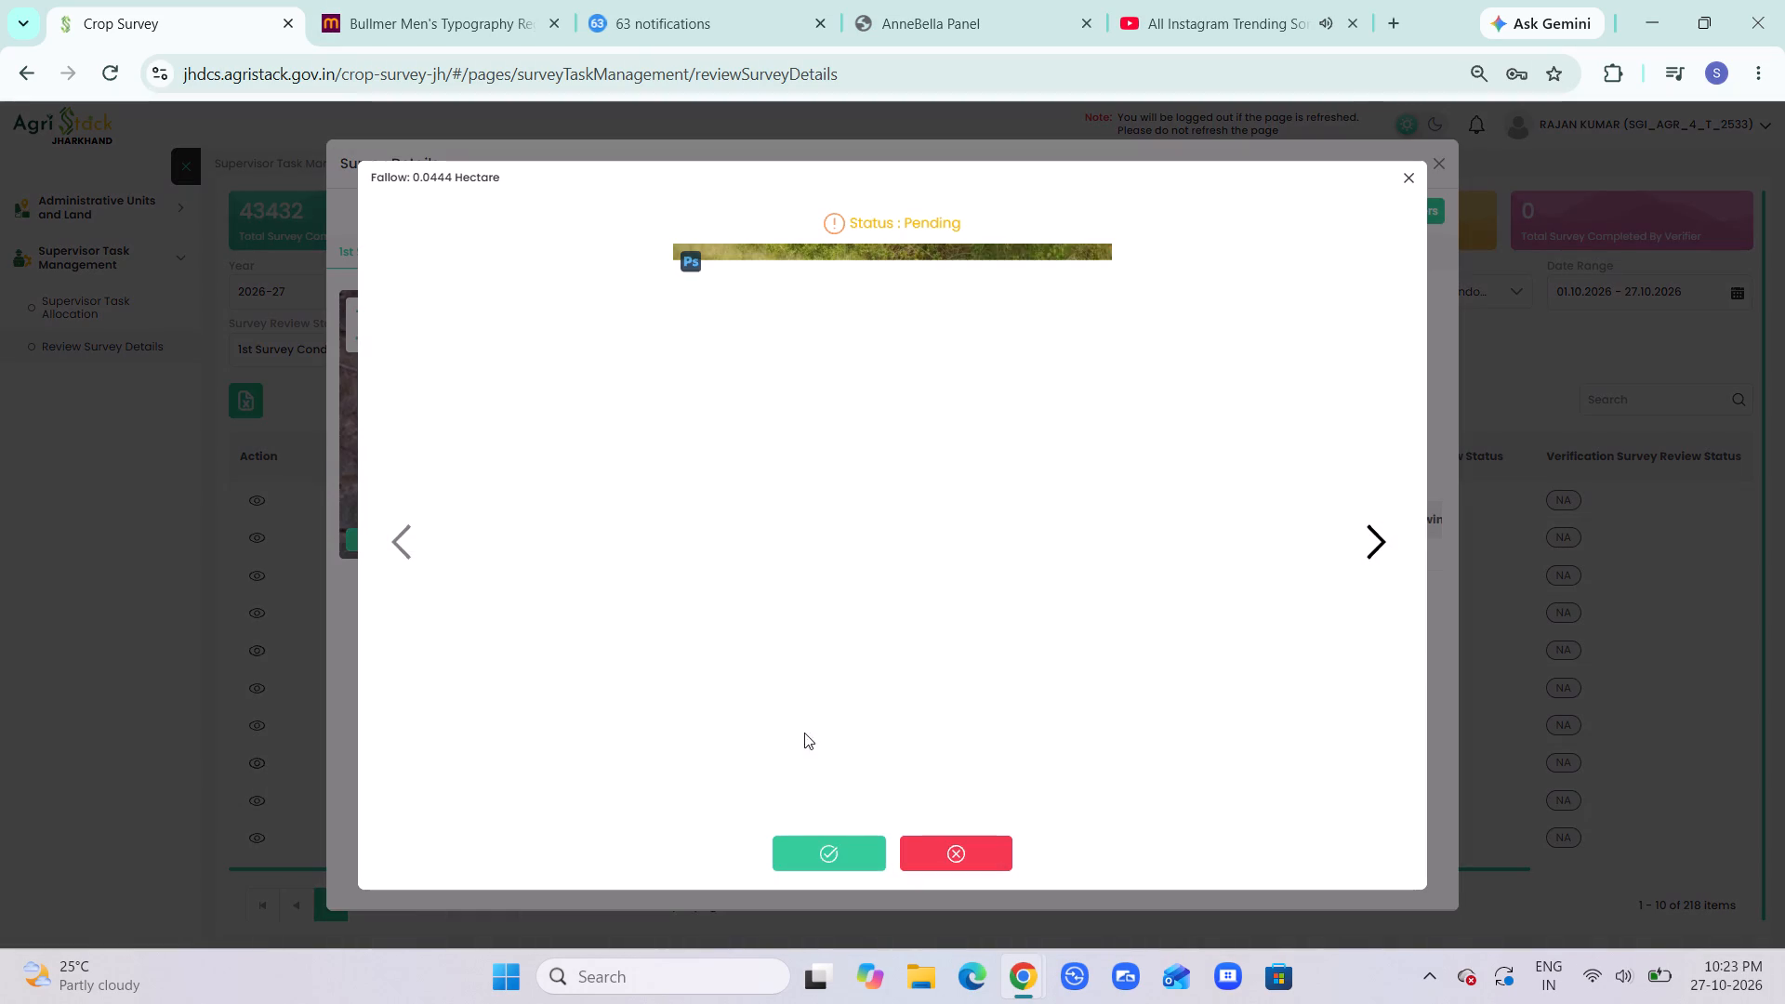
{"action": "left_click", "coordinate": [854, 840]}
{"action": "left_click_drag", "start_coordinate": [1055, 673], "coordinate": [682, 709]}
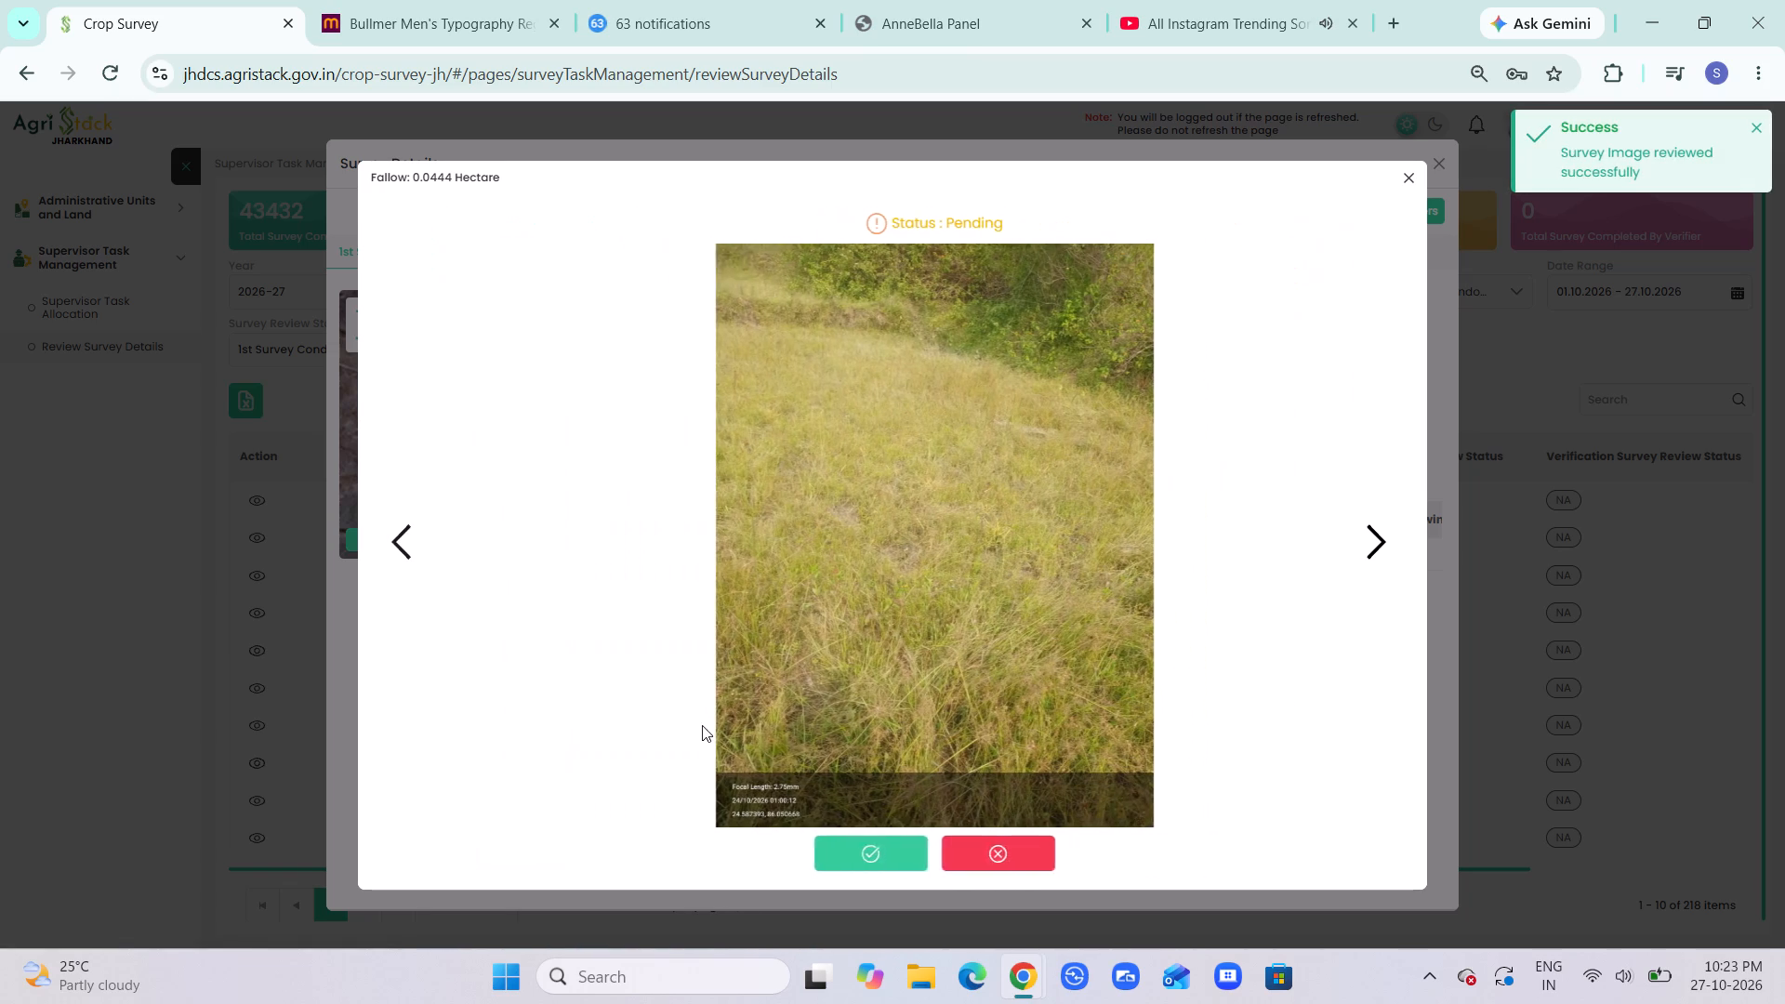
{"action": "left_click", "coordinate": [832, 849]}
{"action": "left_click_drag", "start_coordinate": [1108, 651], "coordinate": [666, 690]}
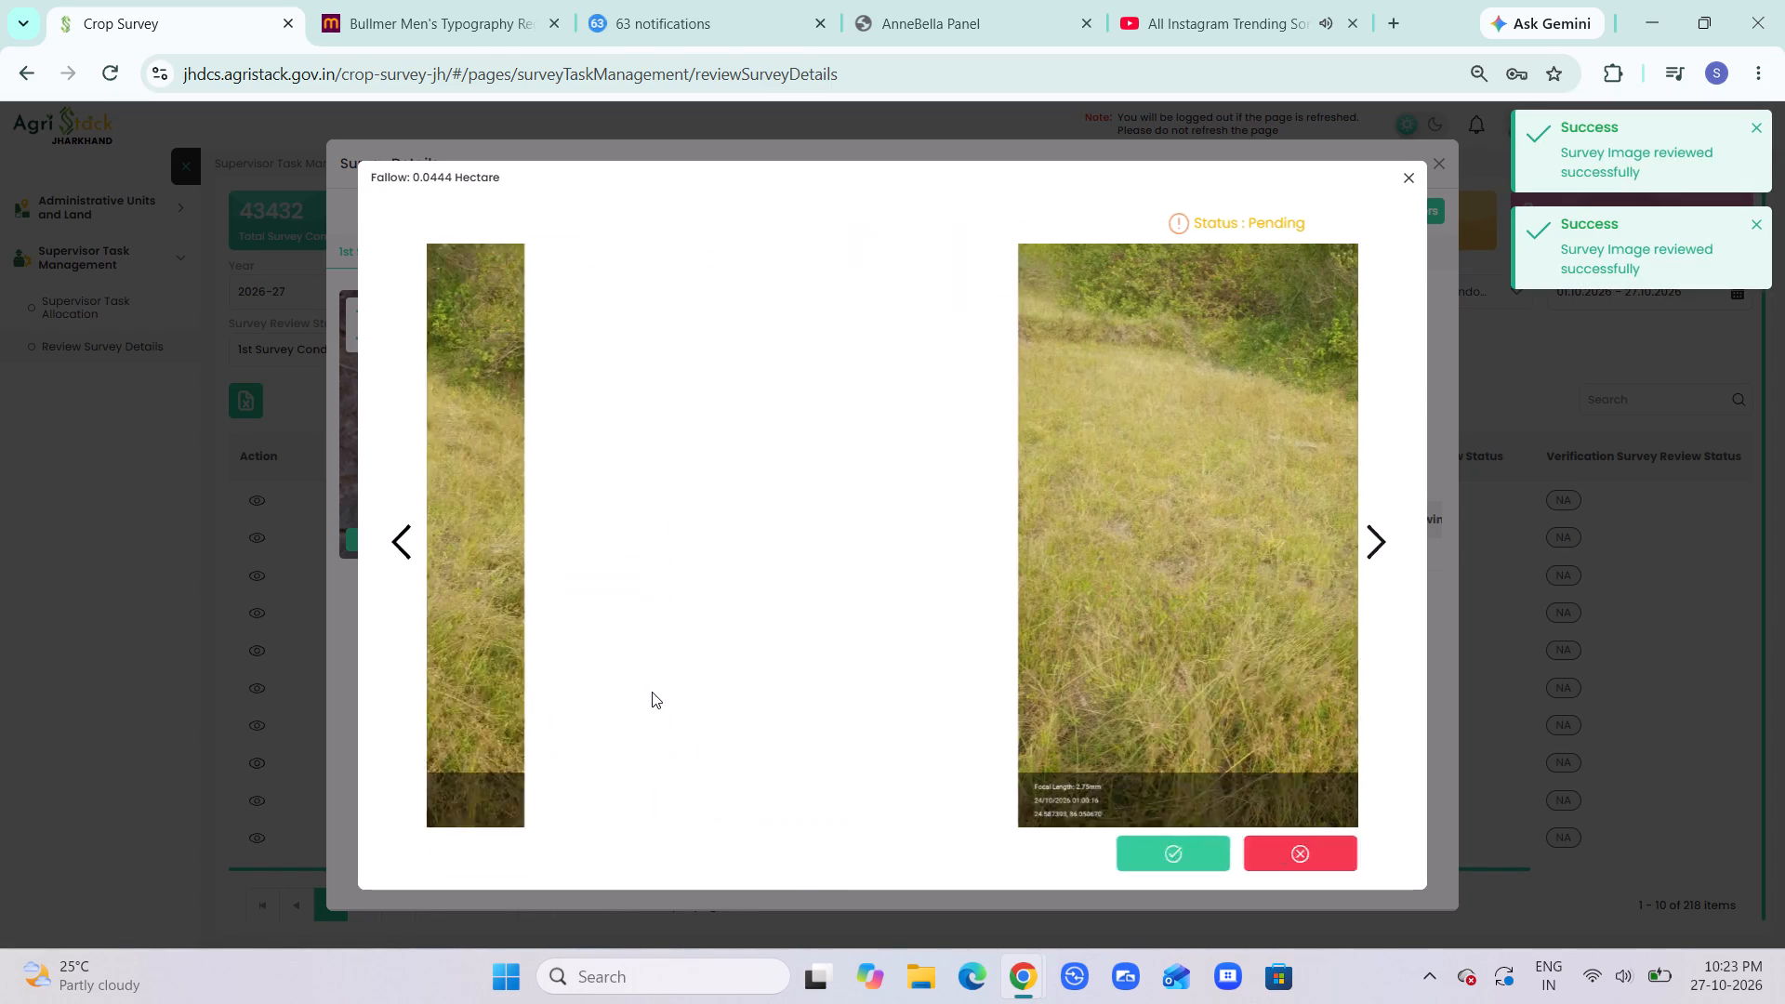
{"action": "left_click", "coordinate": [840, 849]}
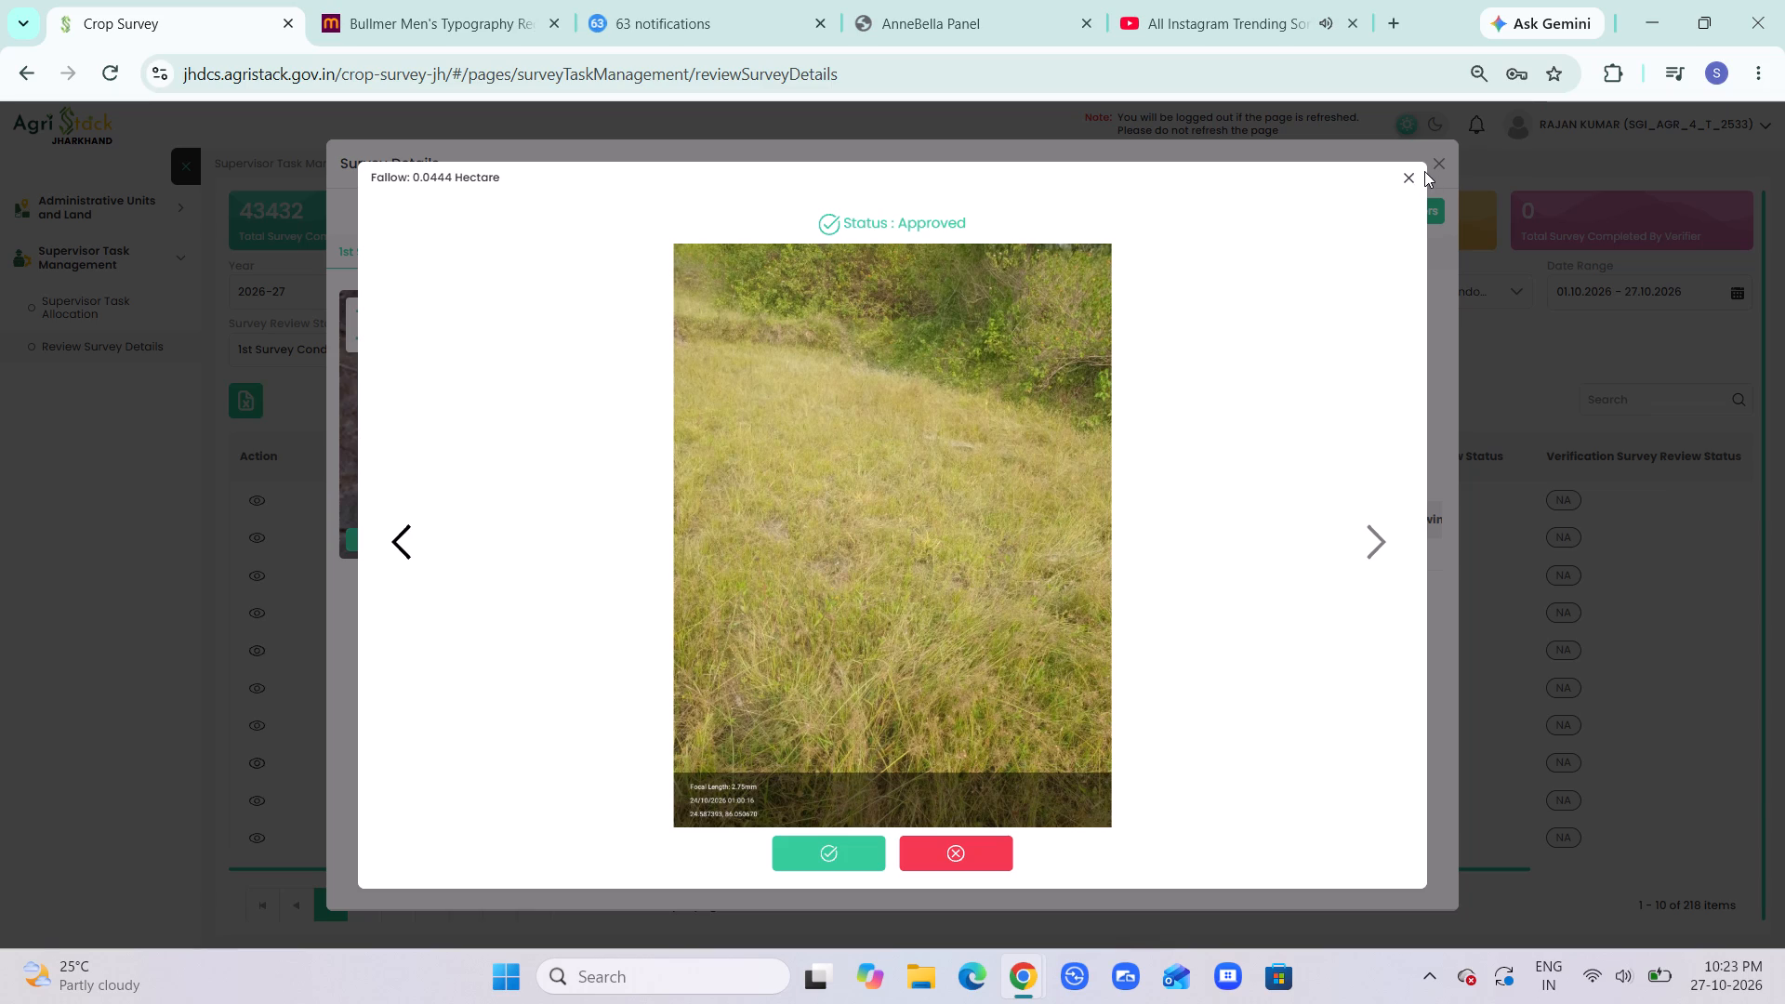
{"action": "left_click_drag", "start_coordinate": [1096, 429], "coordinate": [912, 470]}
{"action": "left_click", "coordinate": [1412, 172]}
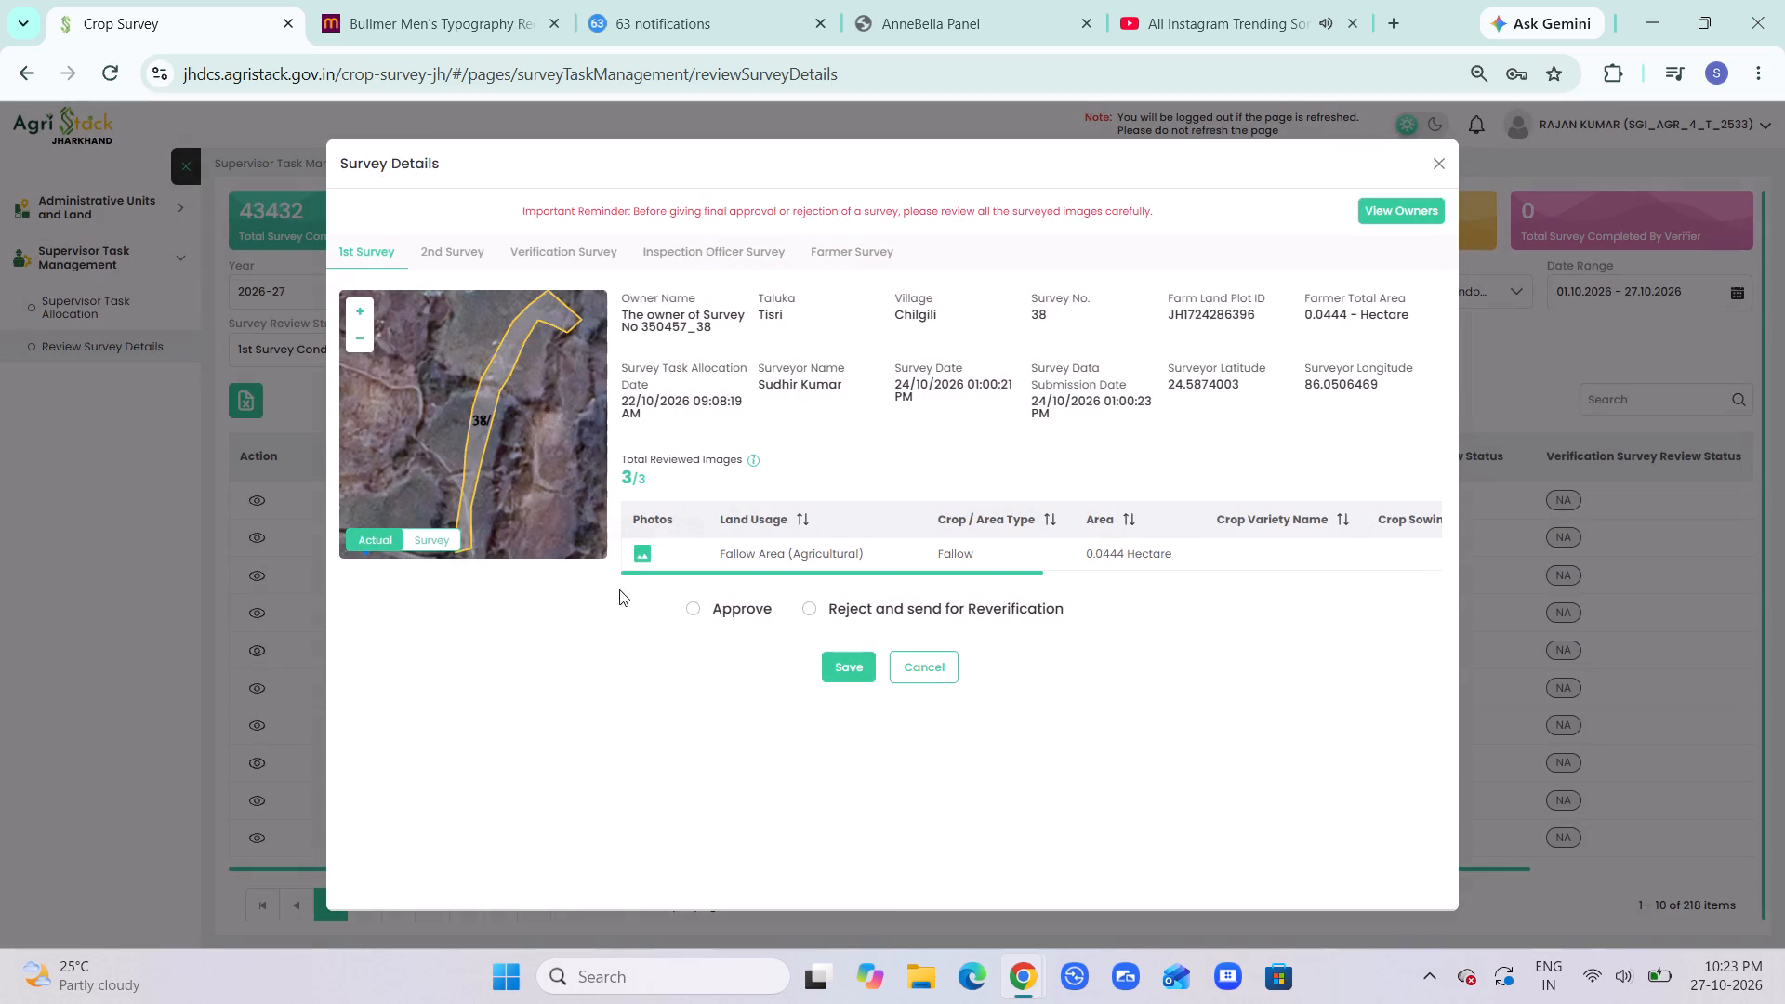
Save the 1st survey of survey number 38 as approved and close its survey details.
{"action": "left_click", "coordinate": [760, 603]}
{"action": "left_click", "coordinate": [848, 667]}
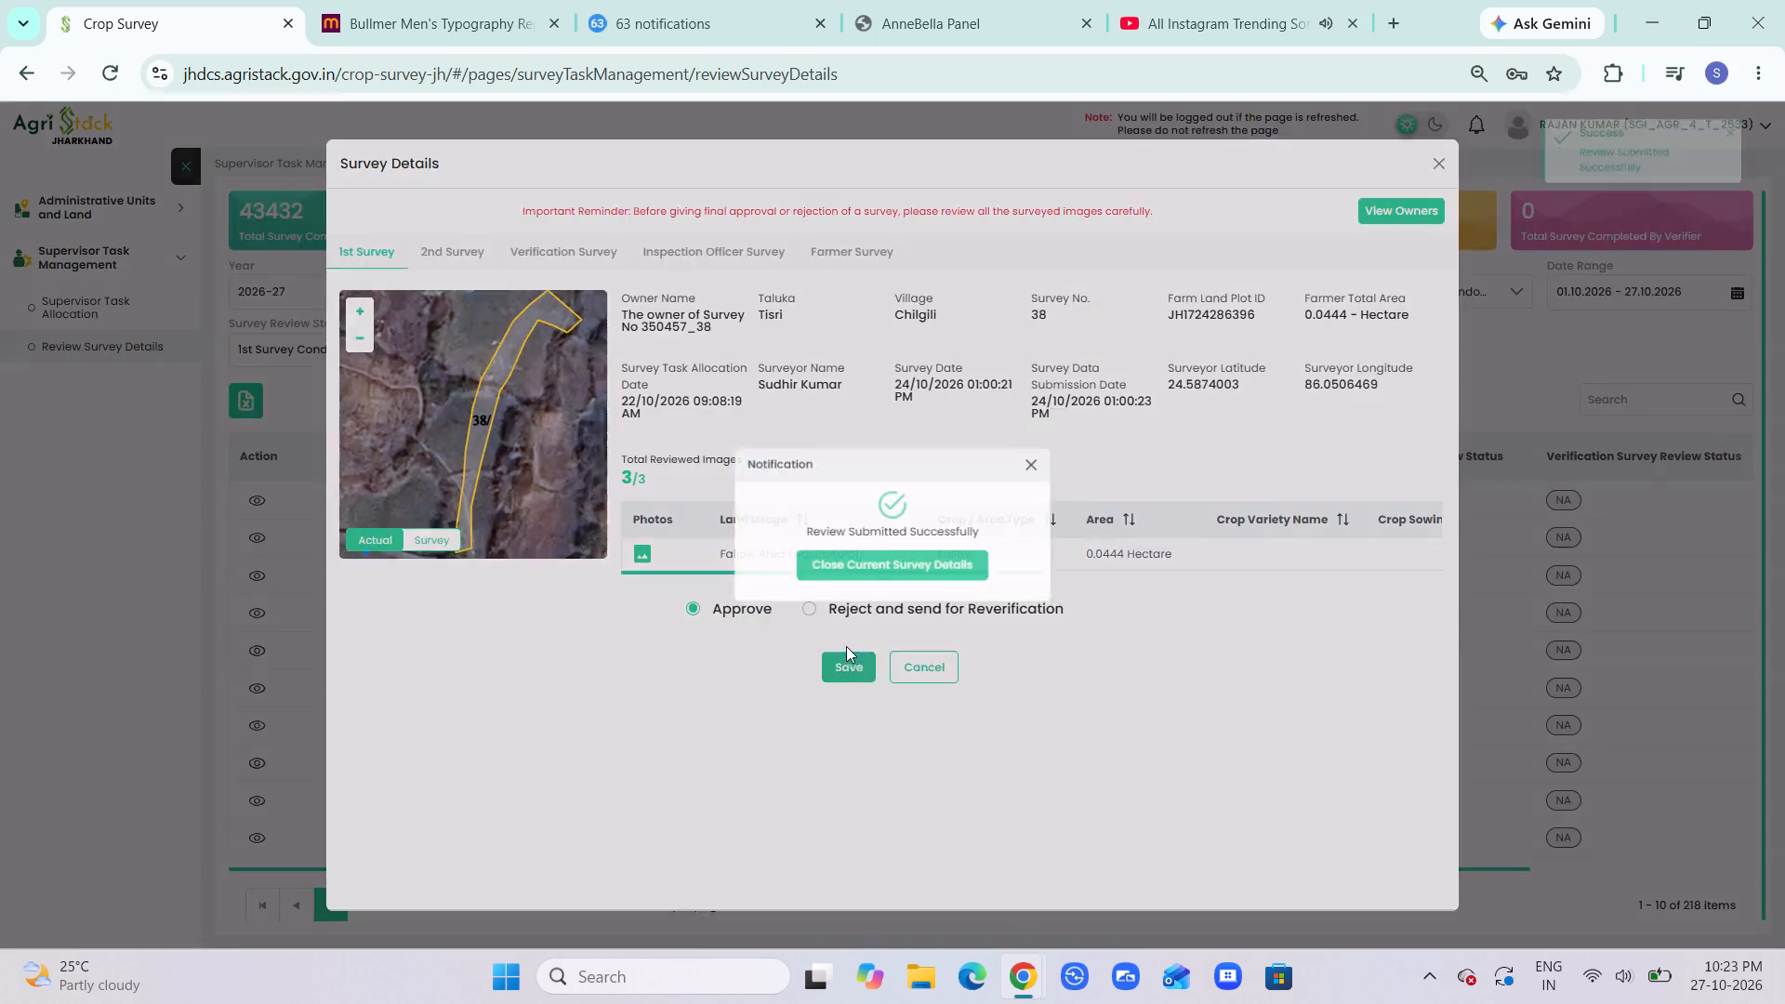
{"action": "left_click", "coordinate": [833, 574]}
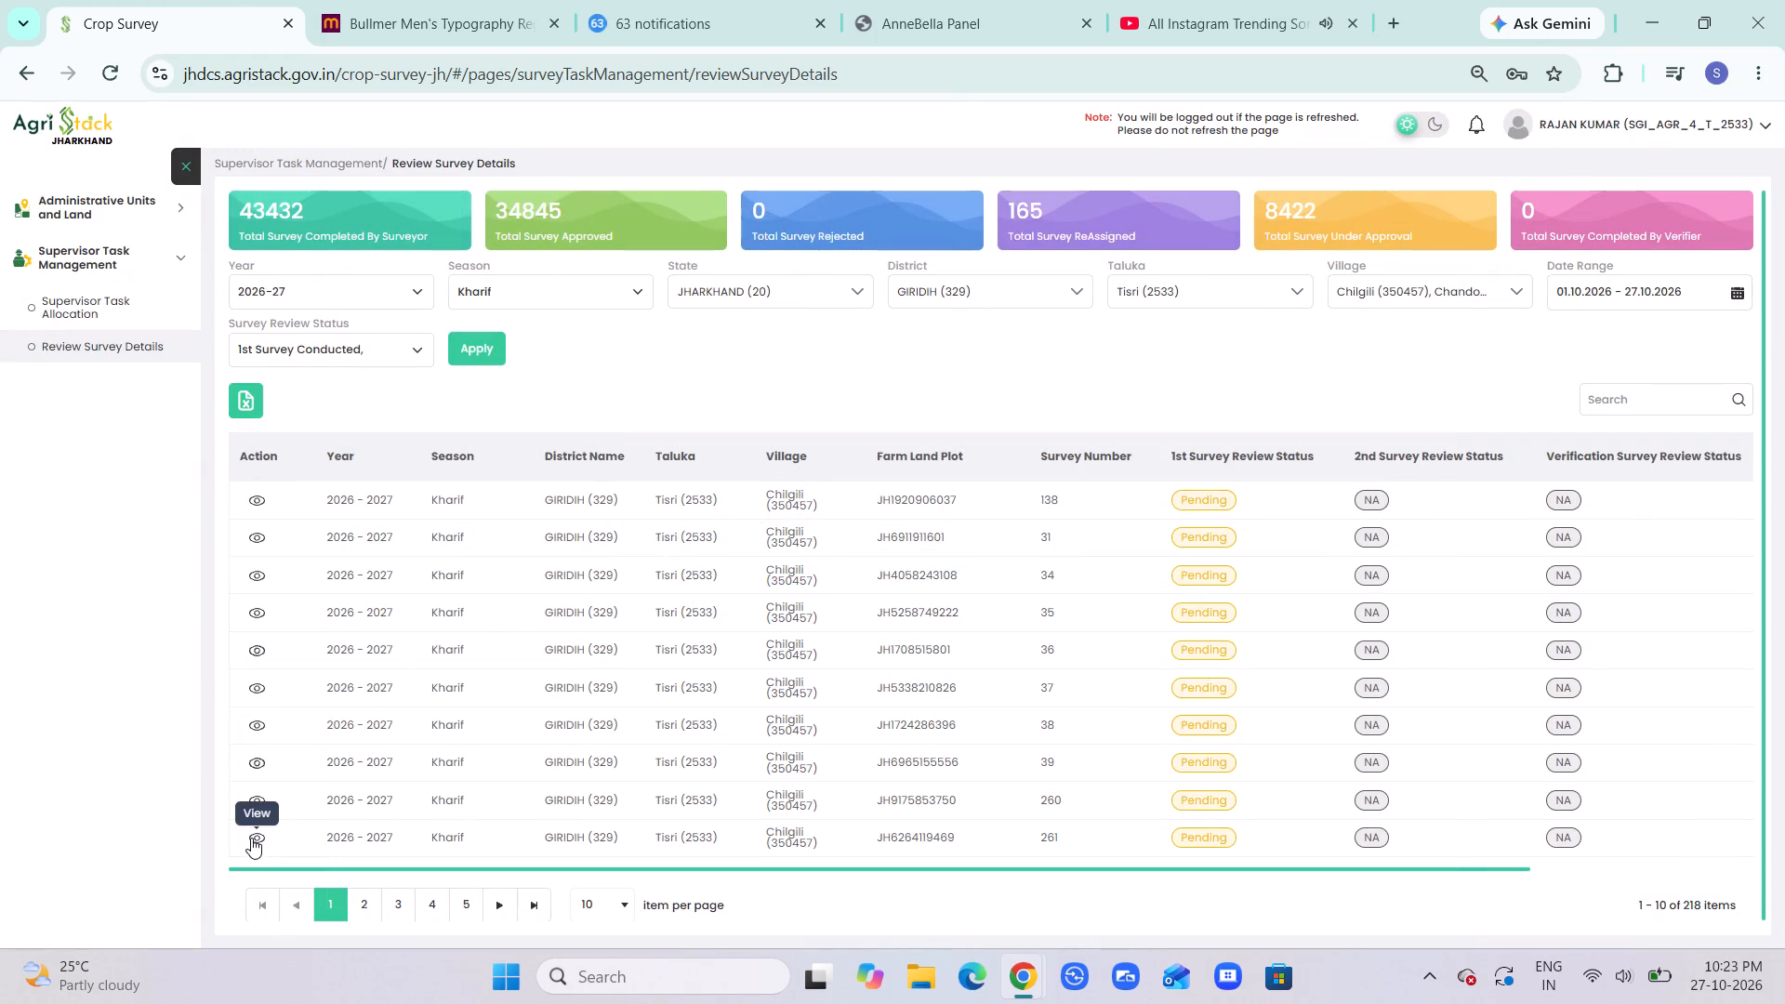
Check the 1st survey review of survey number 261 in its survey details.
{"action": "left_click", "coordinate": [251, 838]}
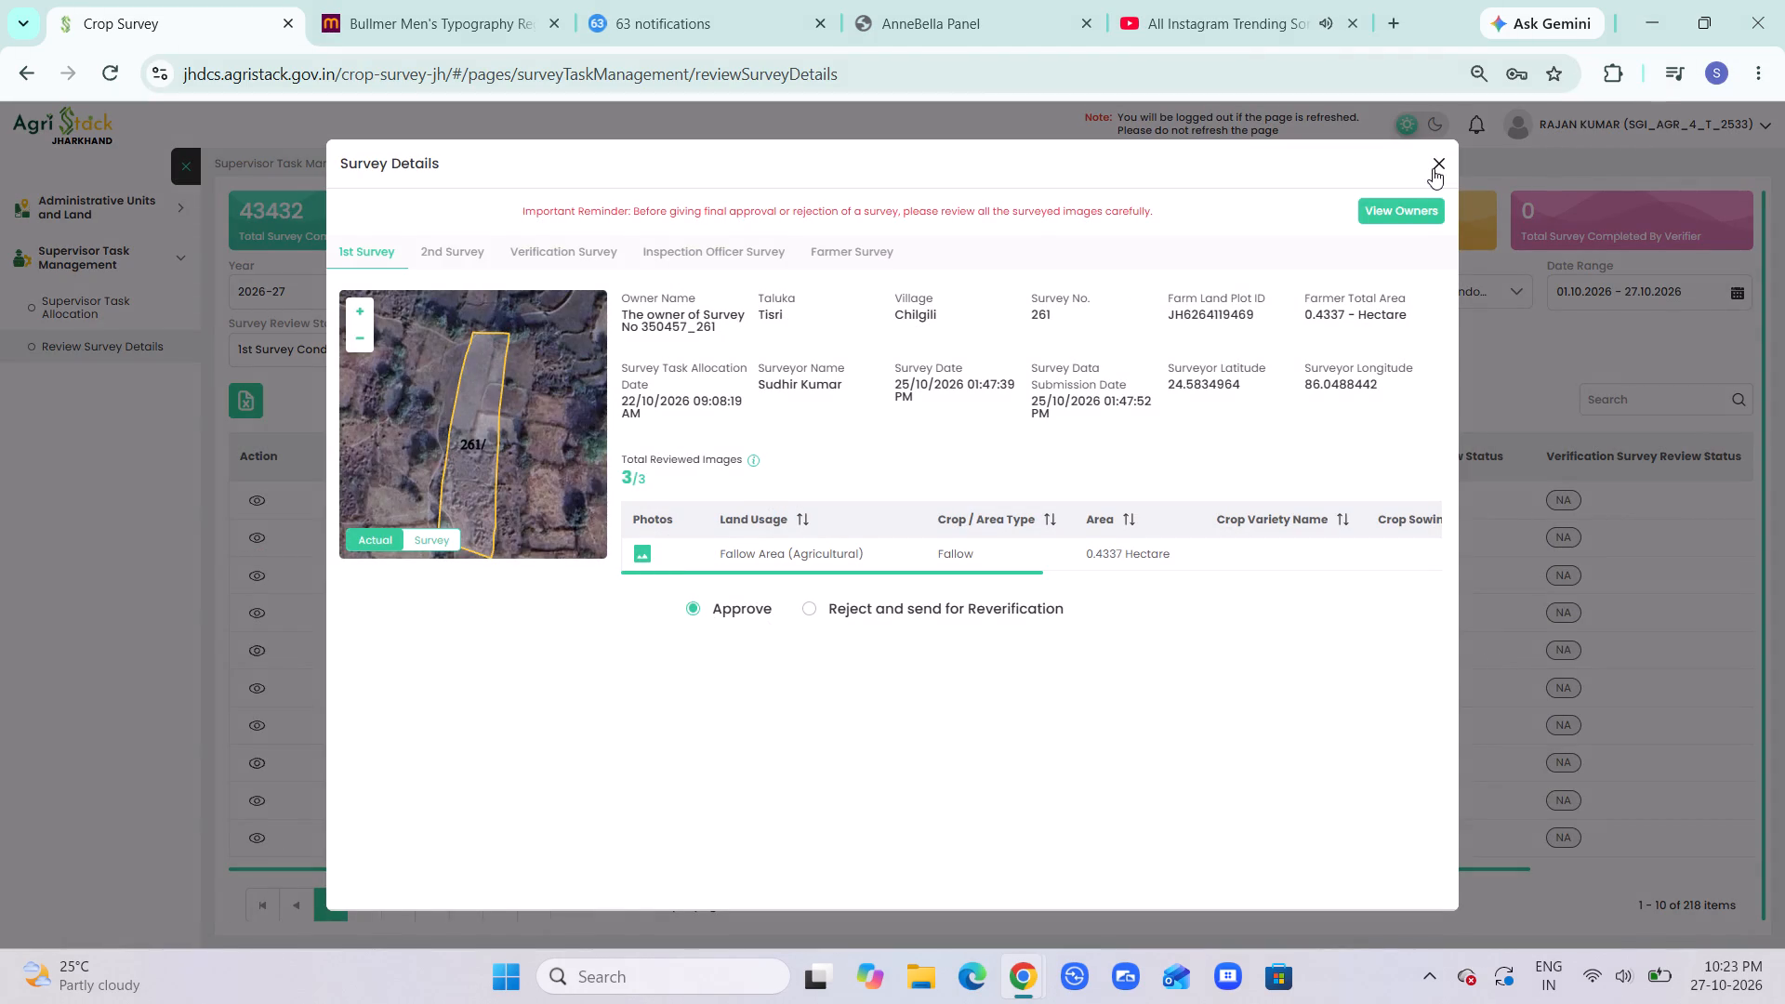
{"action": "left_click", "coordinate": [1432, 165]}
Approve all three farm photos of survey number 37 in Chilgili.
{"action": "left_click_drag", "start_coordinate": [252, 680], "coordinate": [194, 467]}
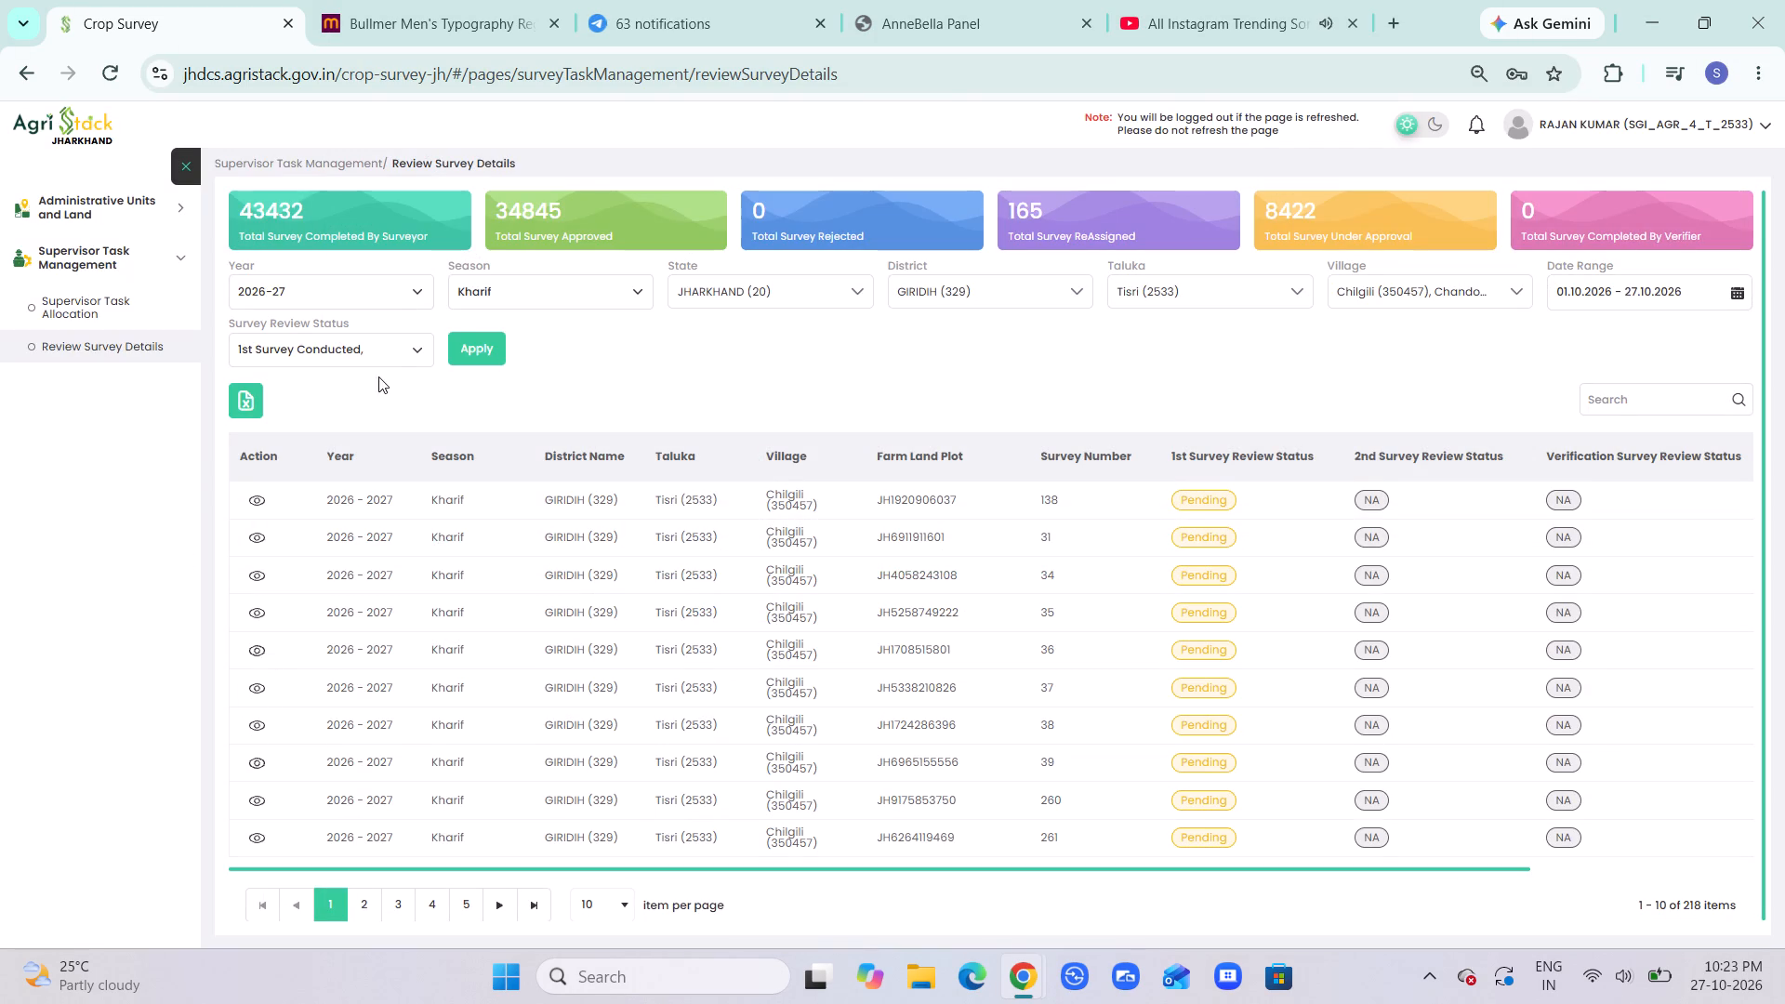
{"action": "left_click", "coordinate": [245, 689]}
{"action": "left_click", "coordinate": [264, 675]}
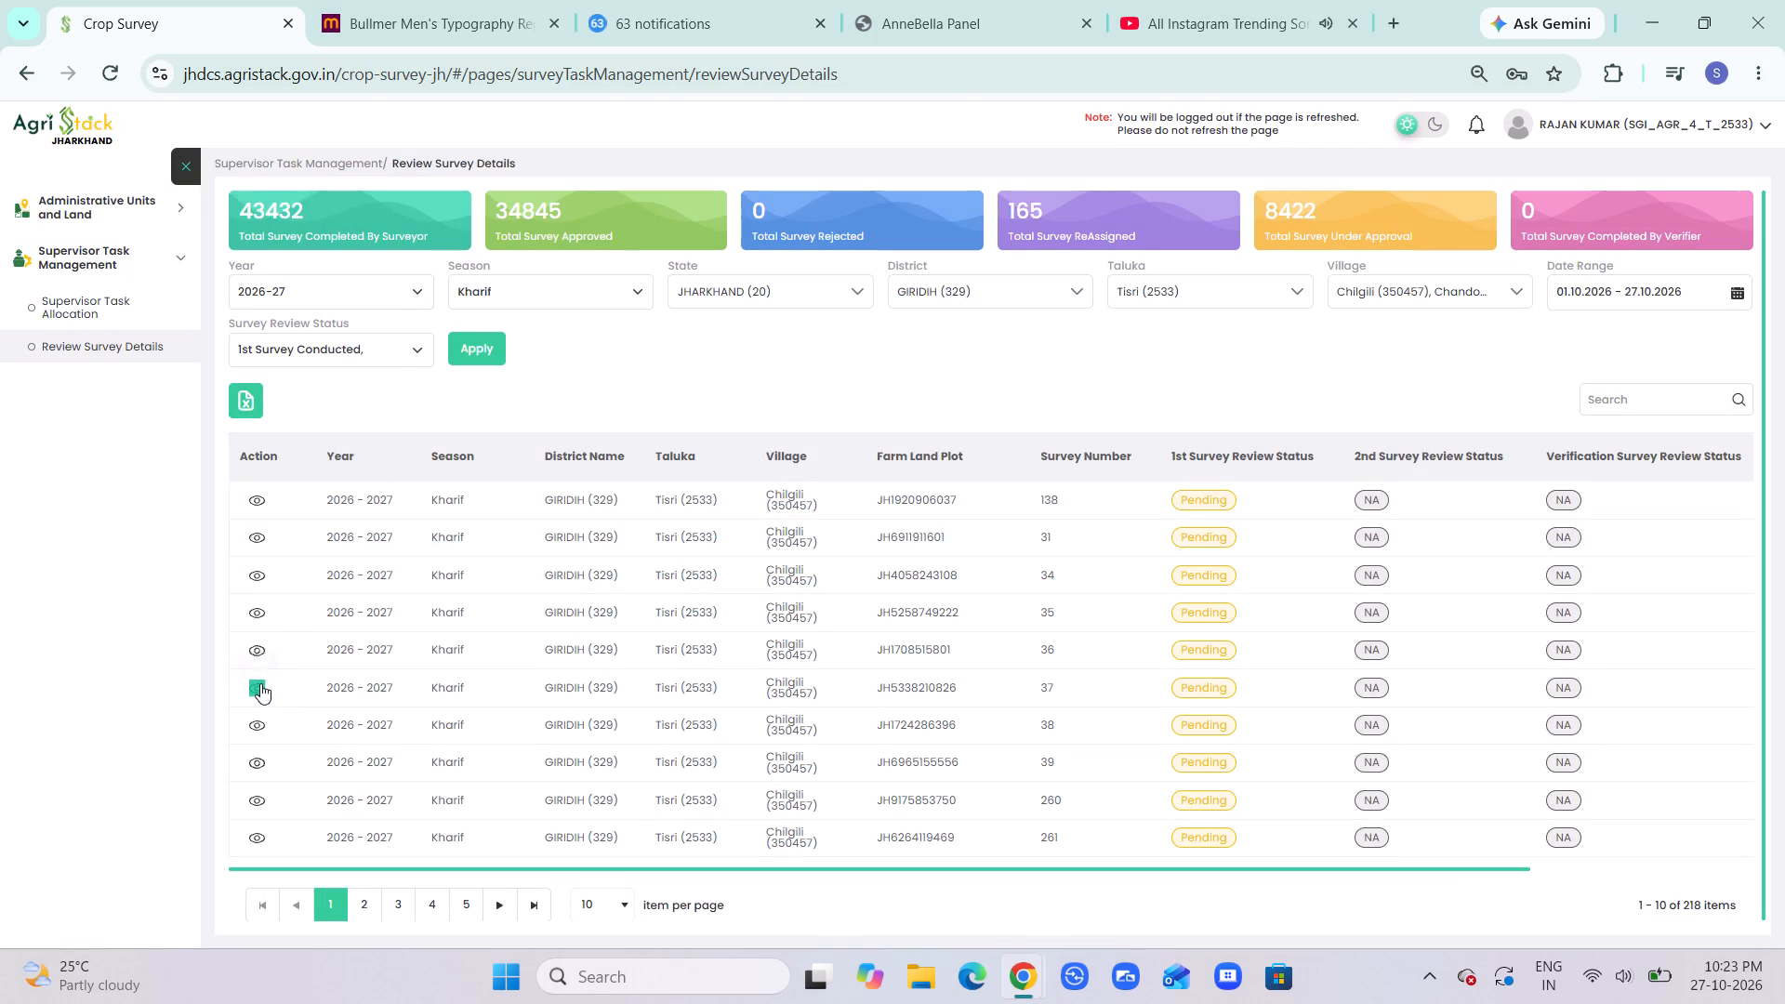
{"action": "left_click", "coordinate": [258, 681]}
{"action": "left_click", "coordinate": [644, 549]}
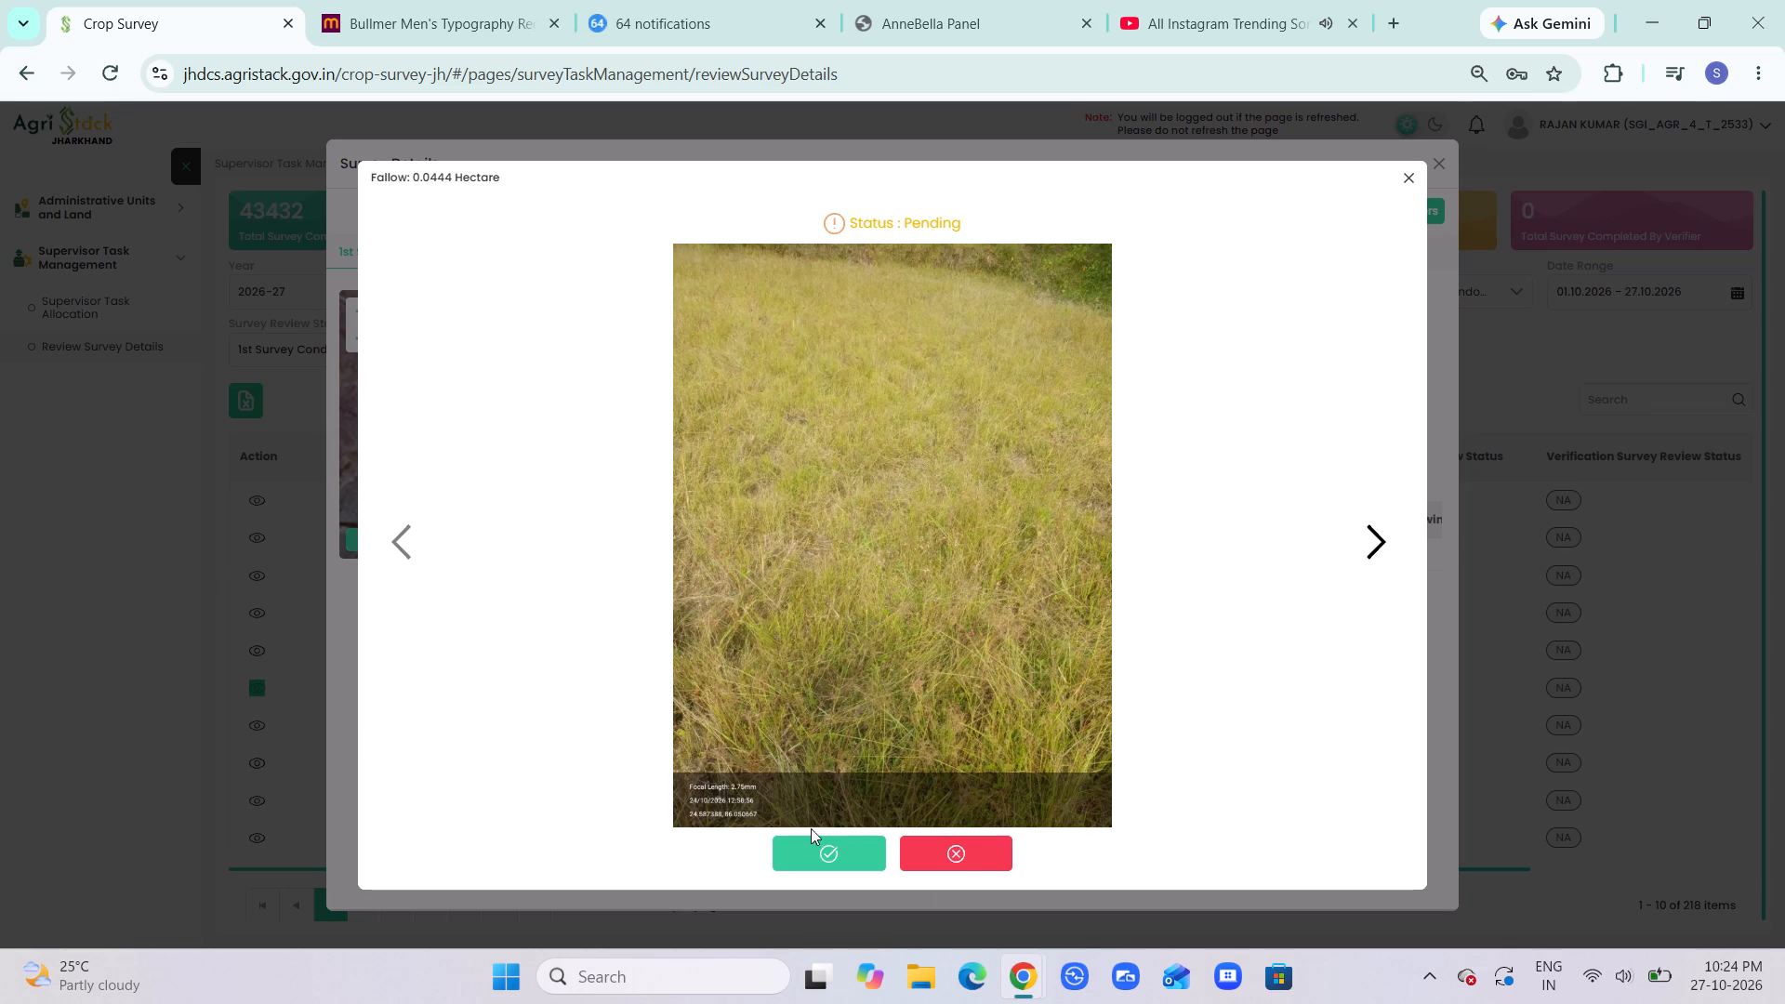
{"action": "left_click", "coordinate": [826, 848]}
{"action": "left_click_drag", "start_coordinate": [1117, 624], "coordinate": [928, 638]}
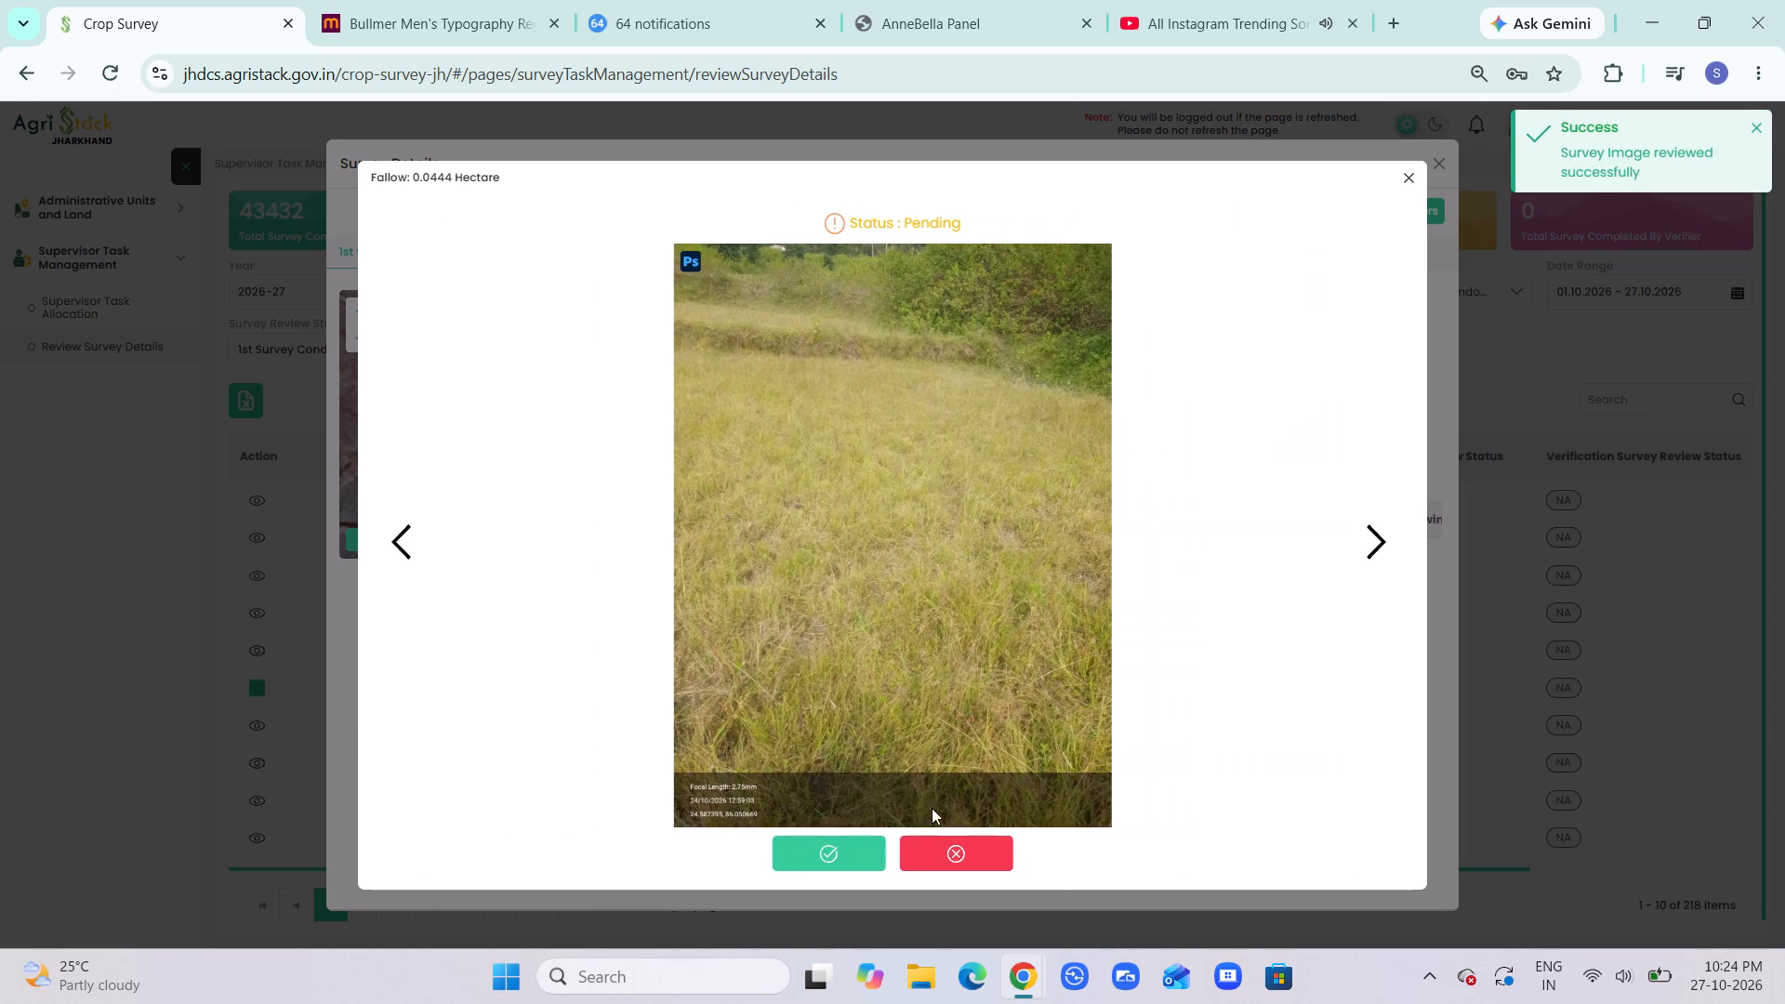
{"action": "left_click", "coordinate": [843, 847]}
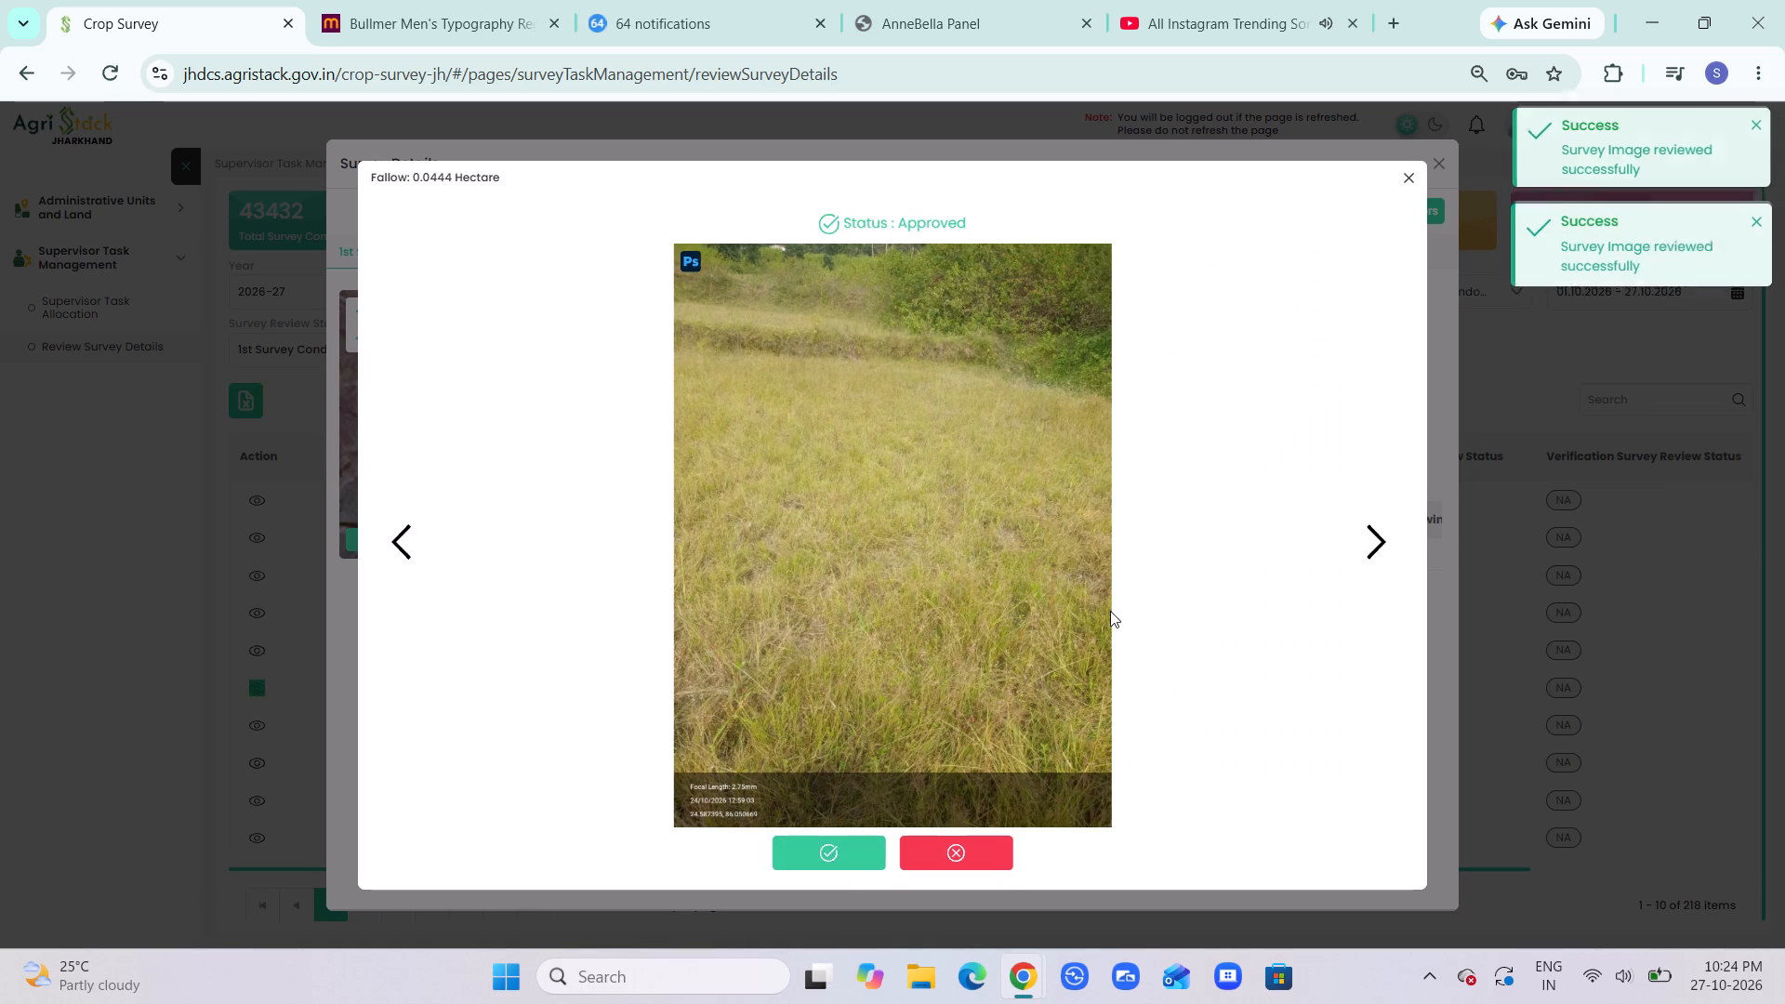
{"action": "left_click_drag", "start_coordinate": [1111, 610], "coordinate": [1017, 618]}
{"action": "left_click", "coordinate": [841, 846]}
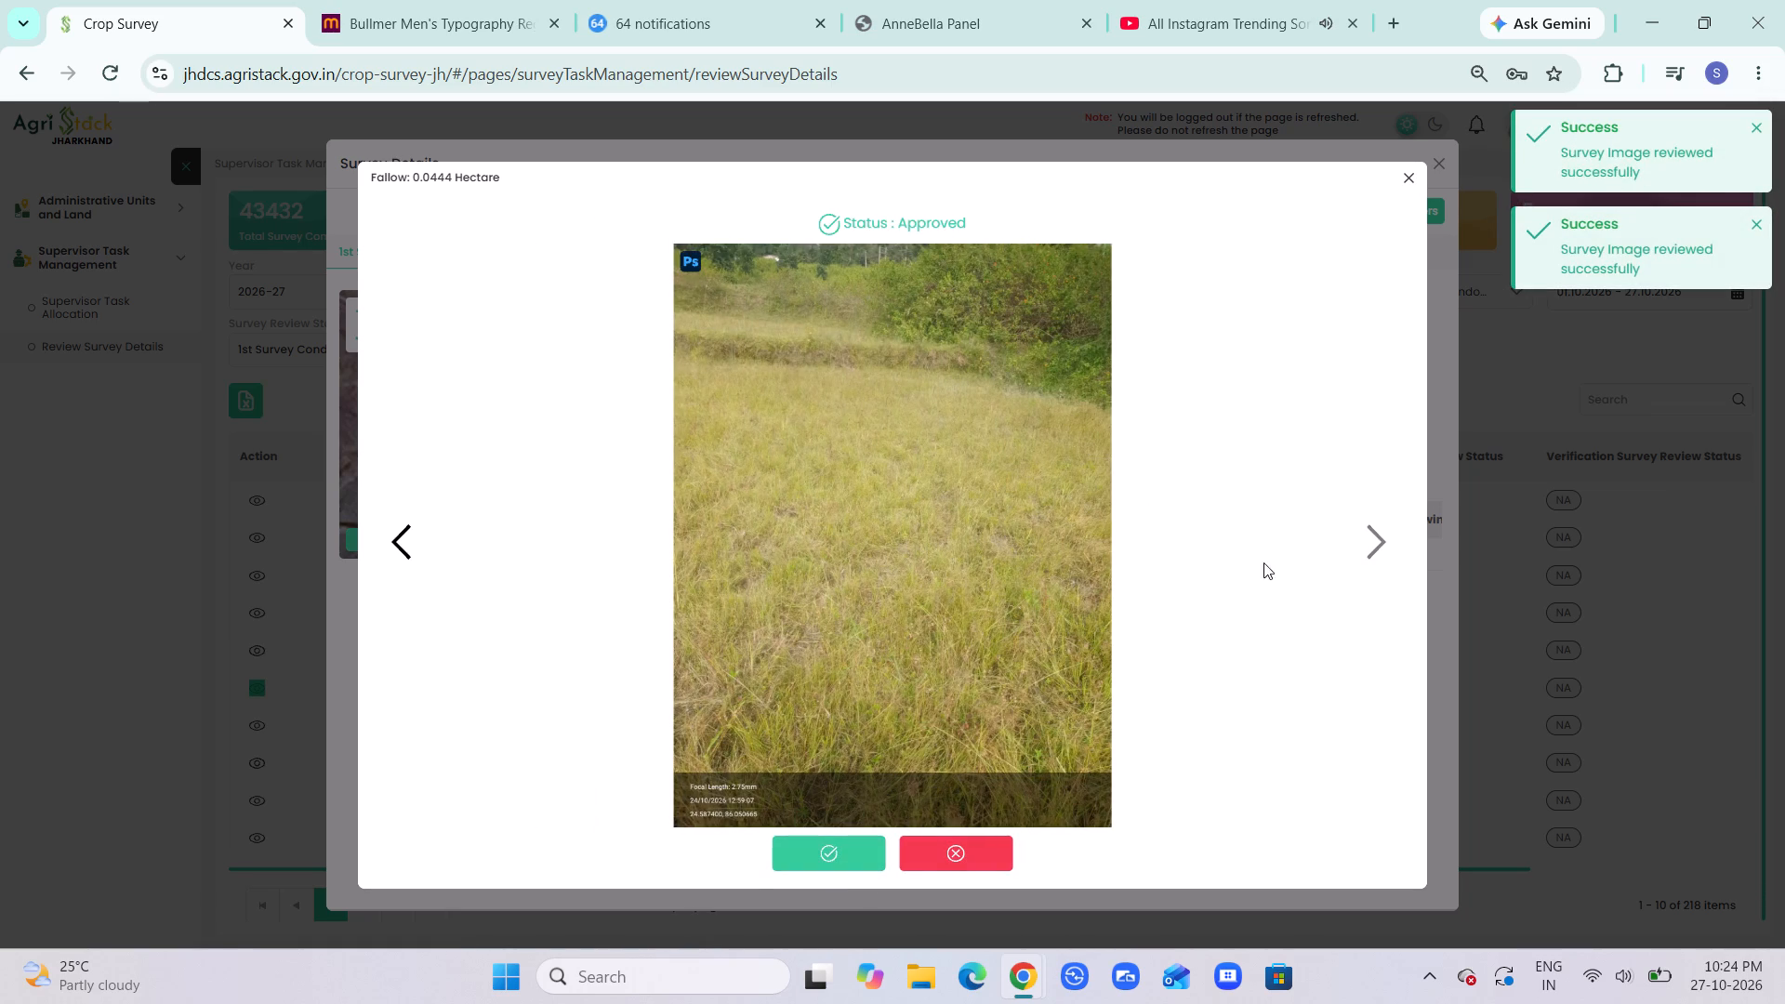
{"action": "left_click", "coordinate": [1407, 174]}
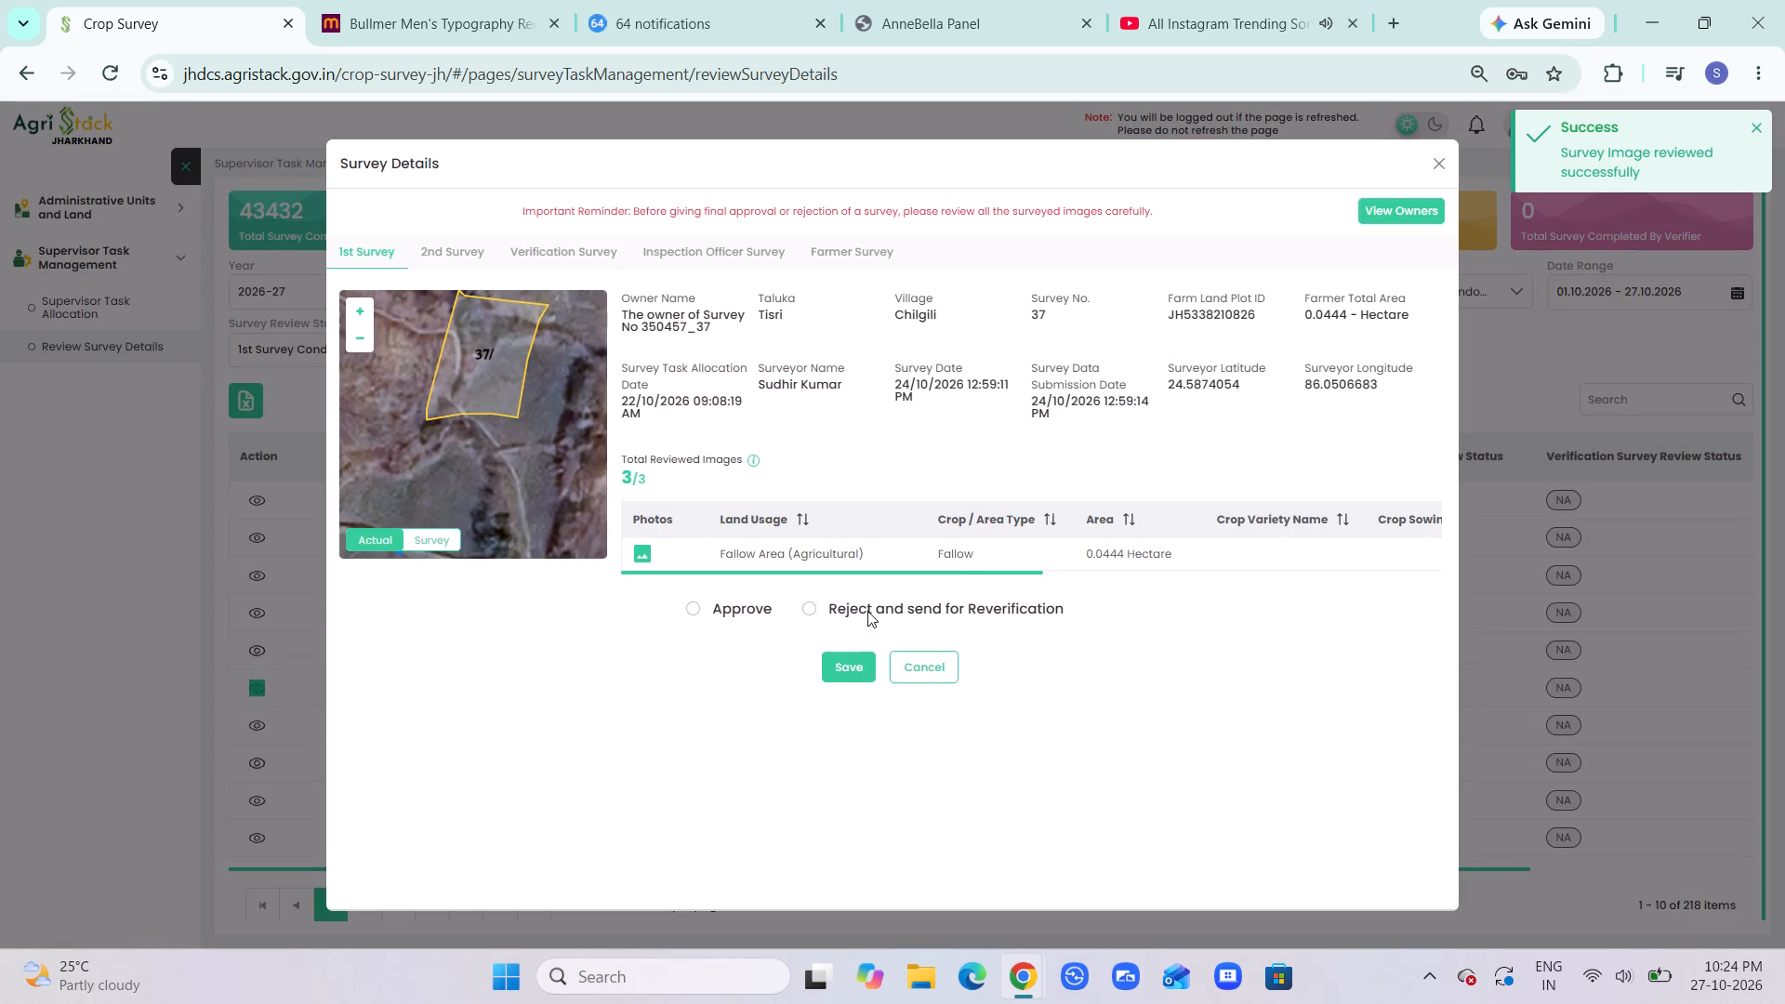
Lower the screen brightness in the Windows quick settings.
{"action": "left_click", "coordinate": [1645, 958]}
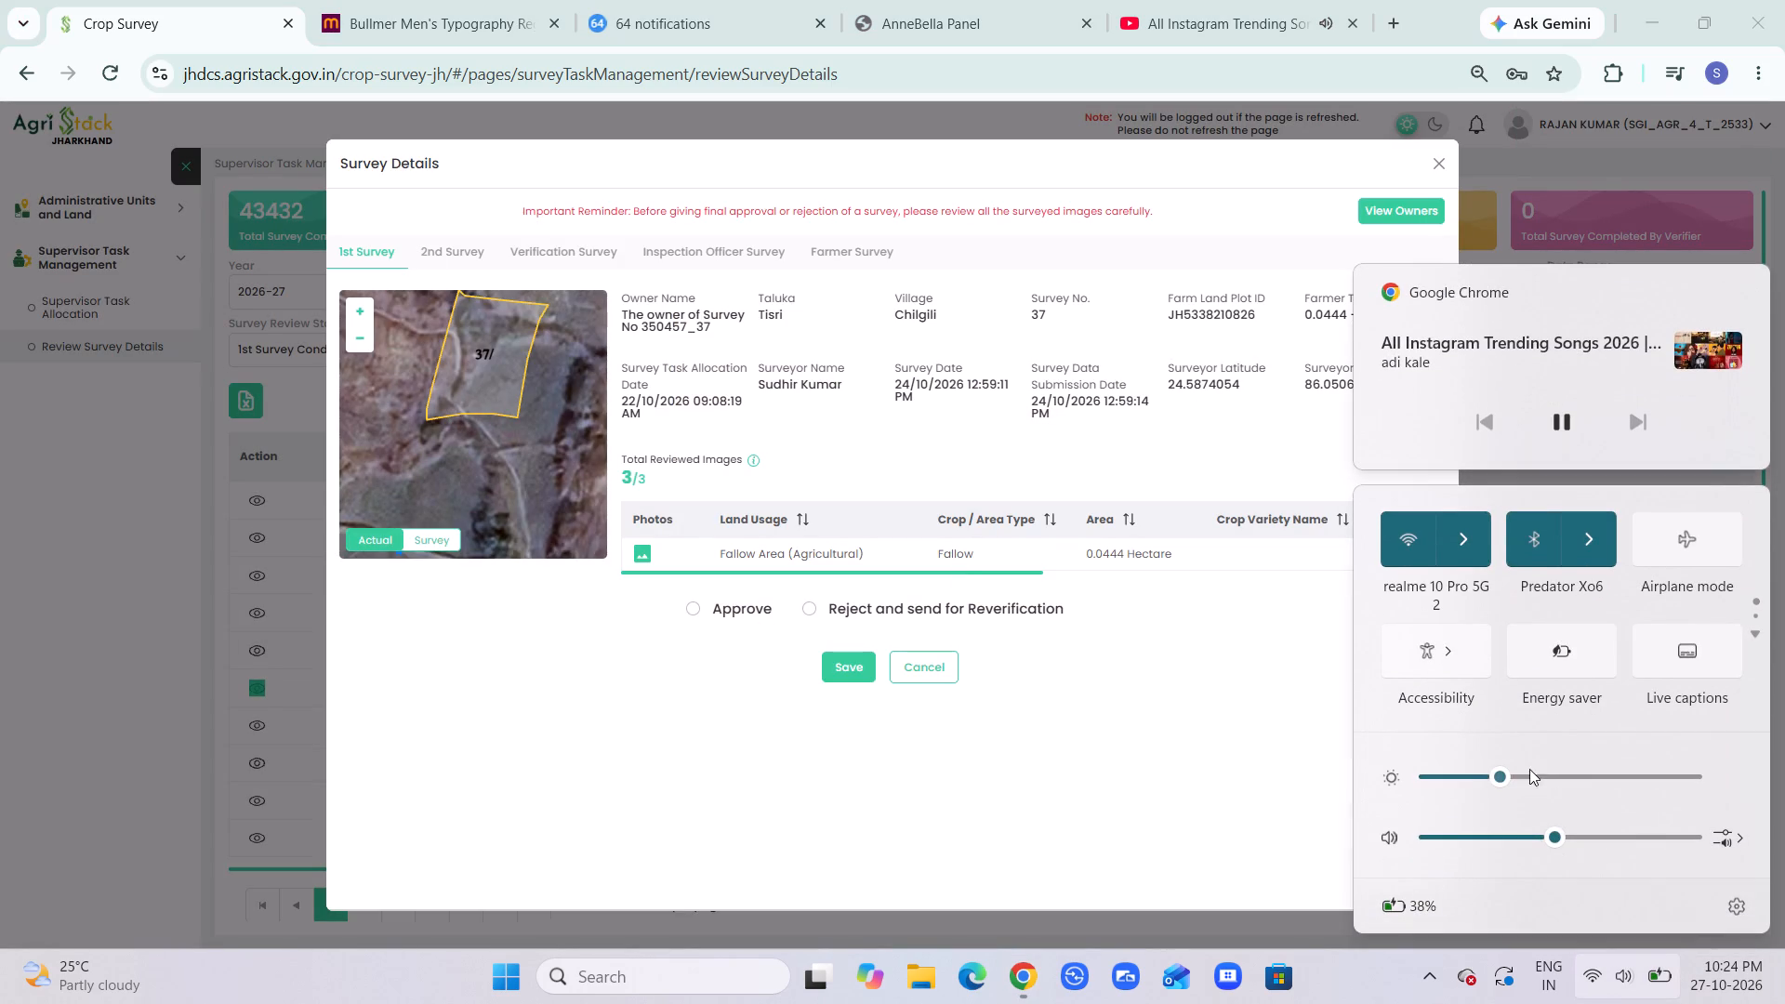
{"action": "left_click", "coordinate": [1461, 783]}
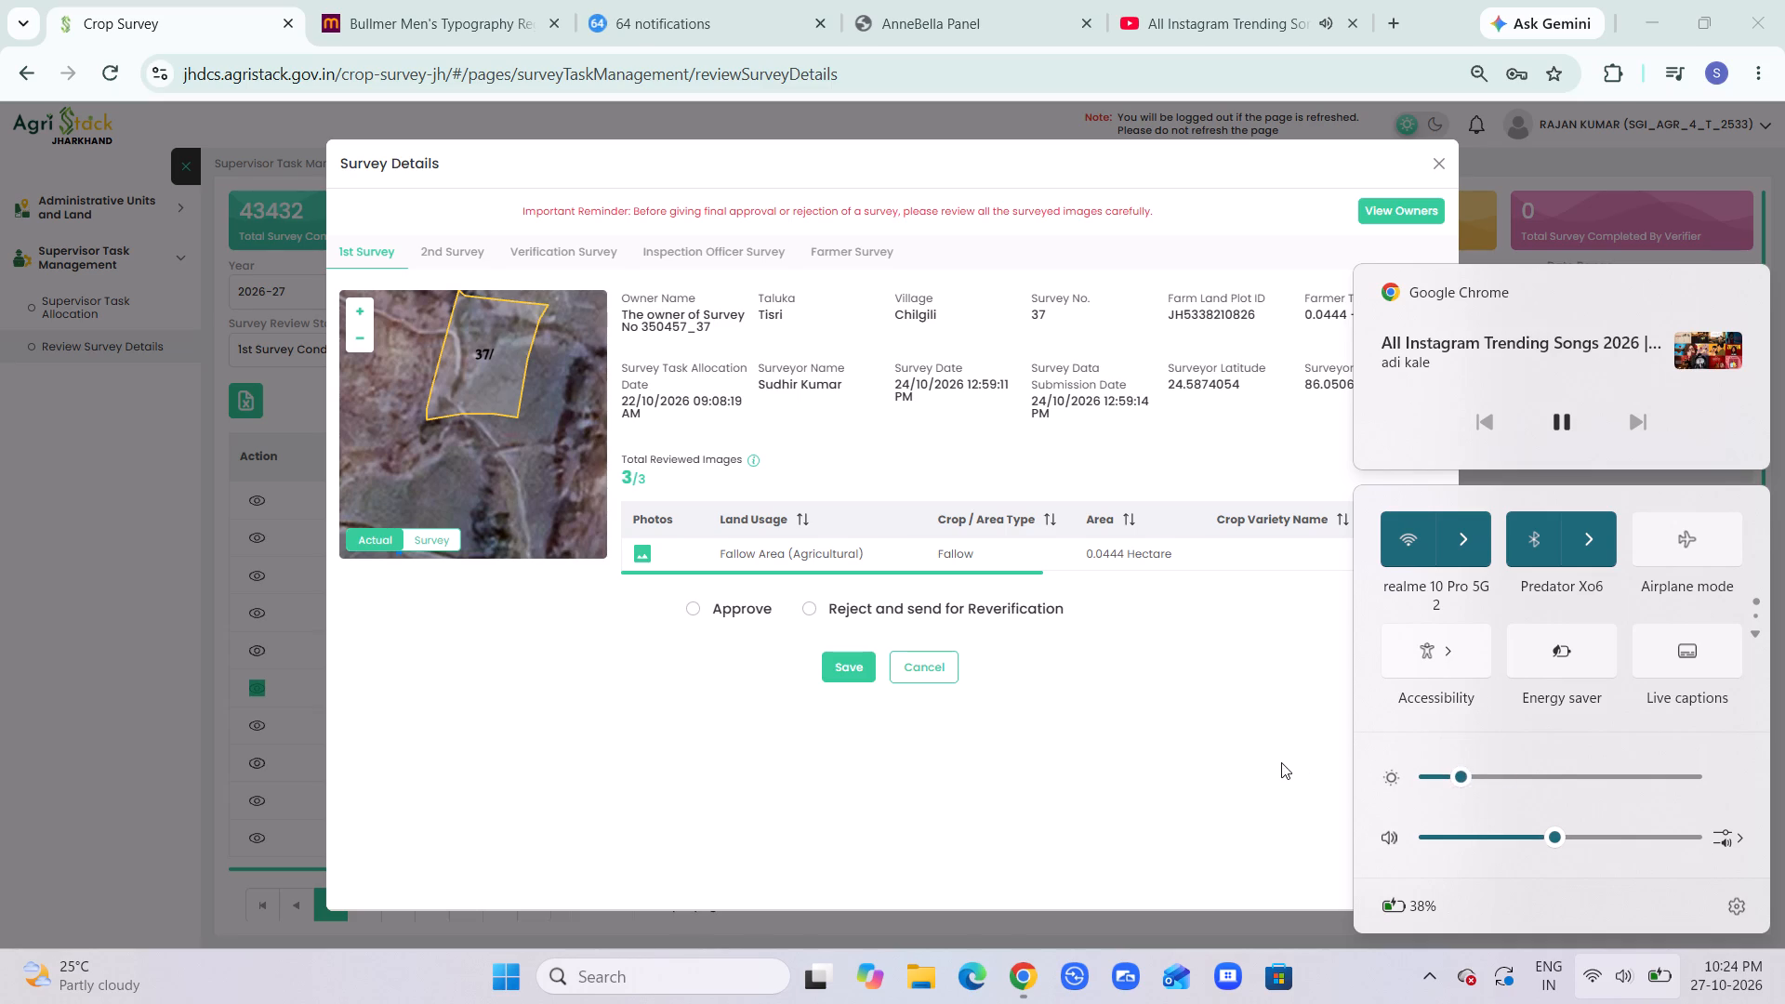
{"action": "left_click", "coordinate": [1273, 773]}
Save the 1st survey of survey number 37 as approved and close its survey details.
{"action": "left_click", "coordinate": [725, 593]}
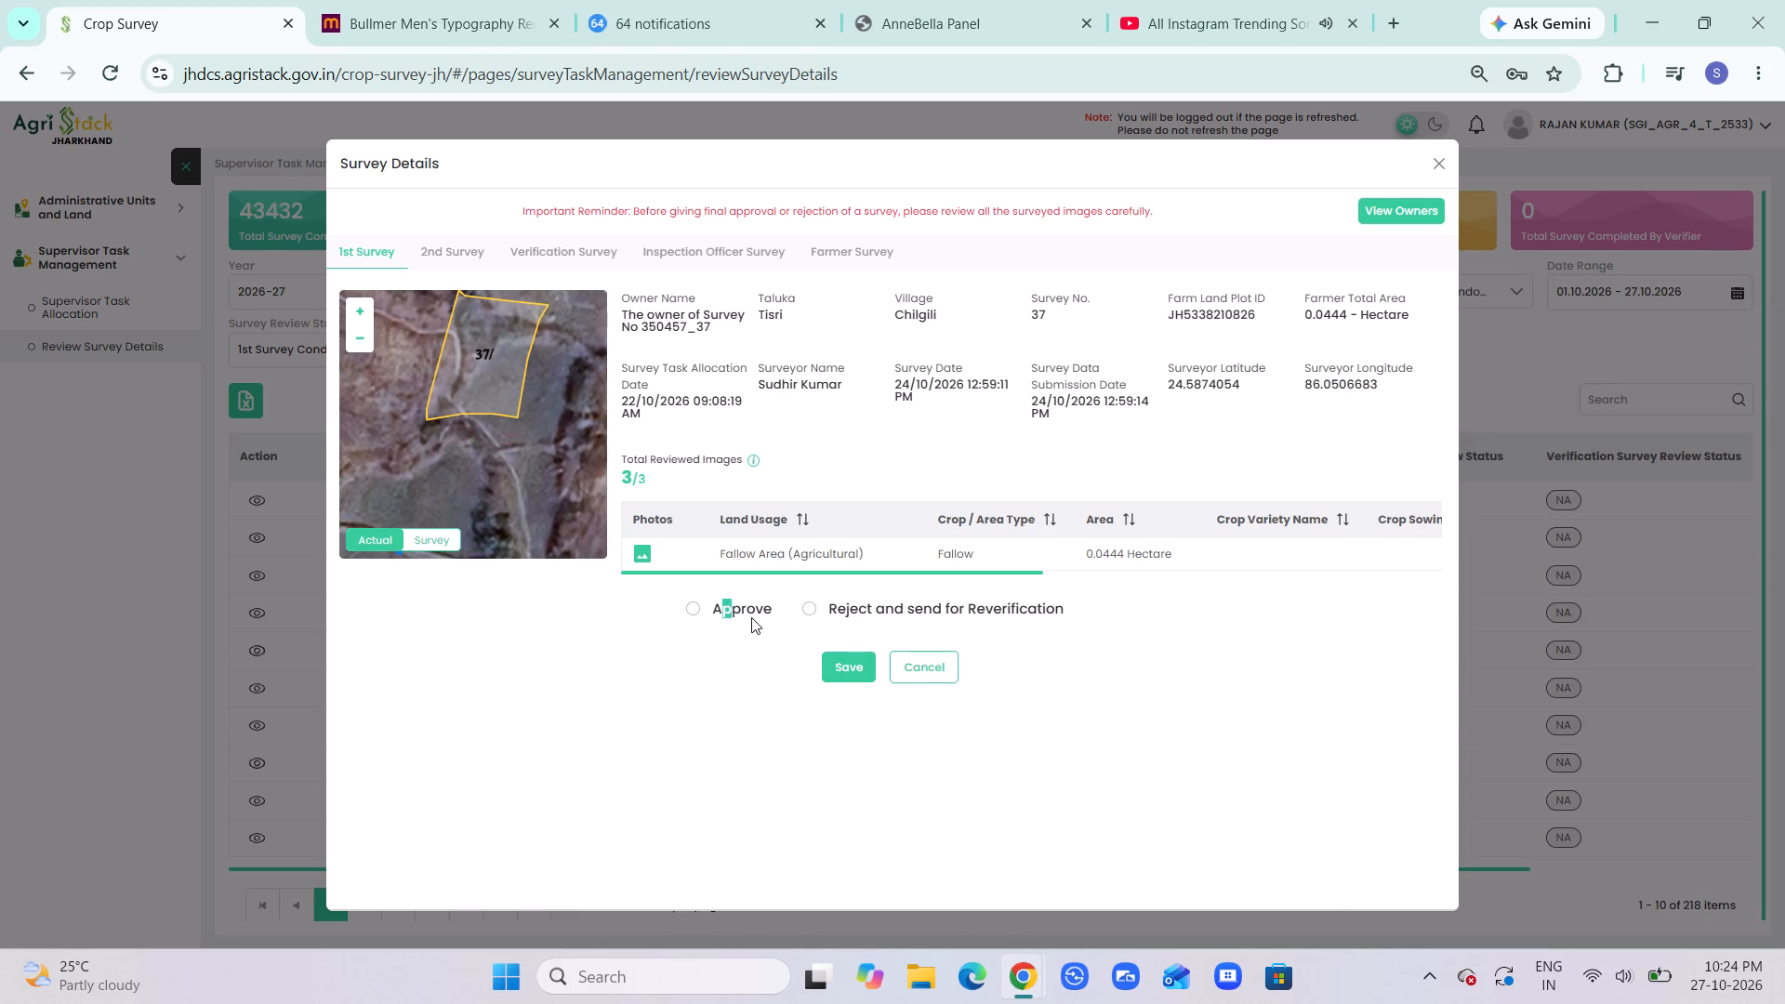
{"action": "left_click", "coordinate": [751, 607]}
{"action": "left_click", "coordinate": [851, 662]}
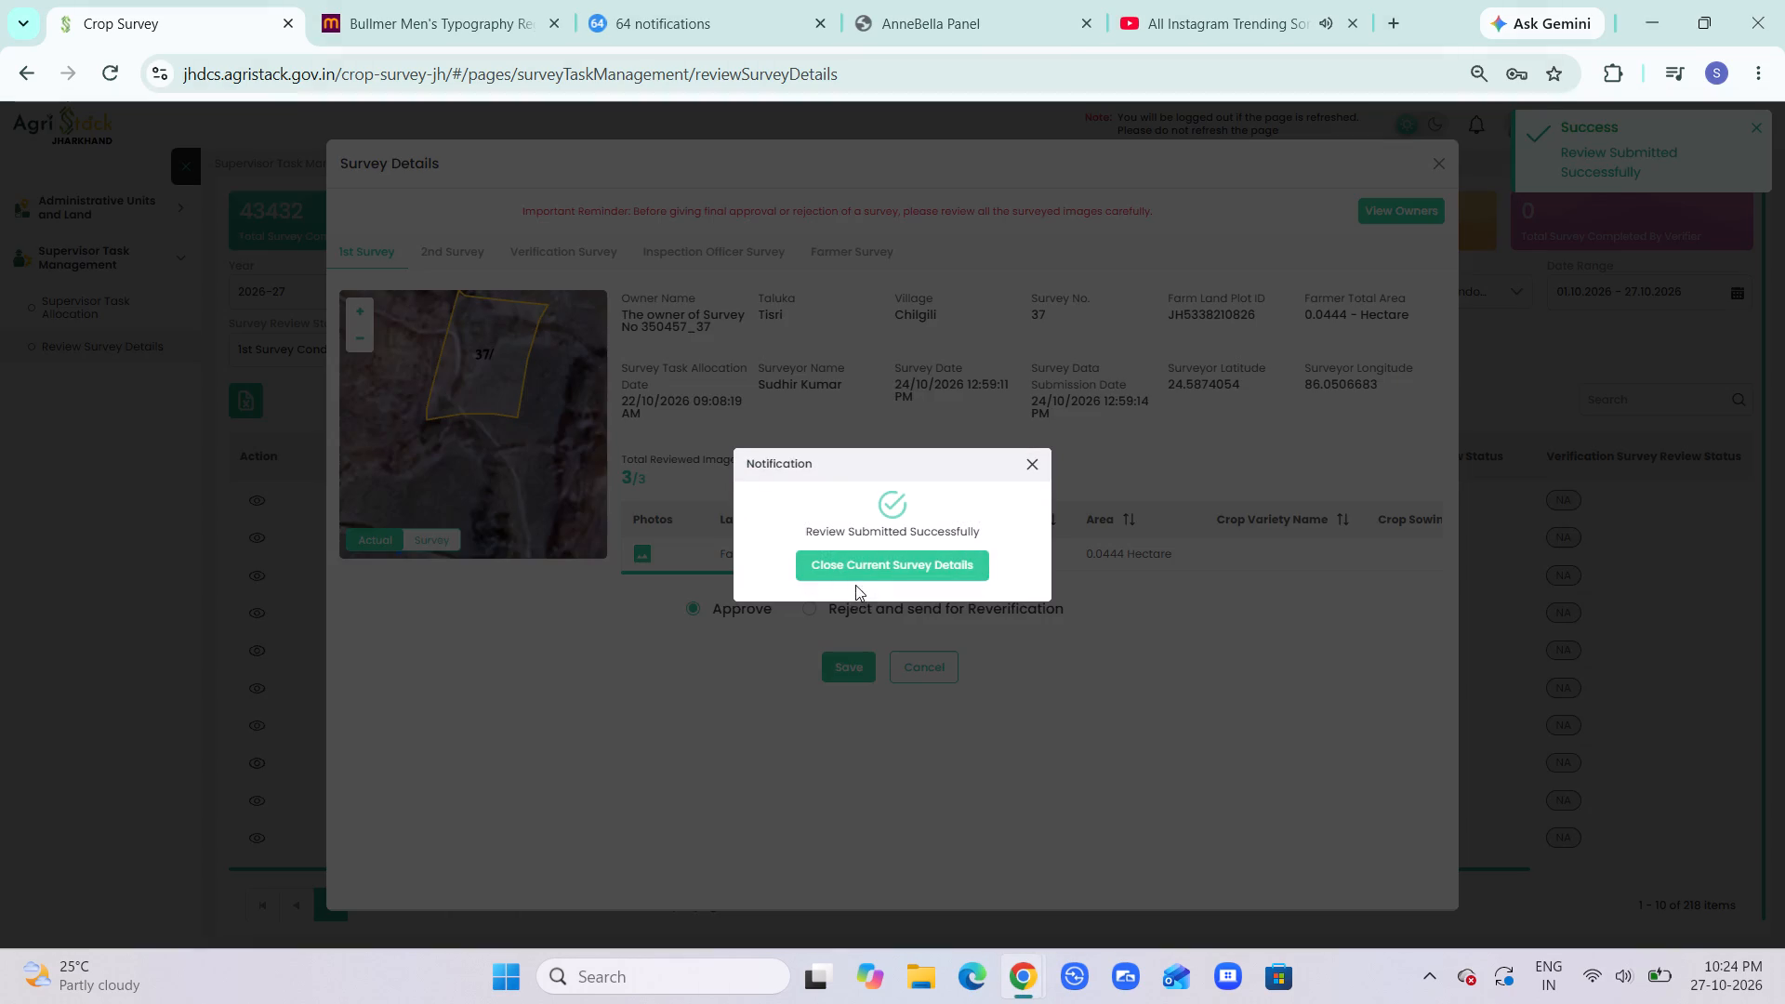
{"action": "left_click", "coordinate": [866, 566]}
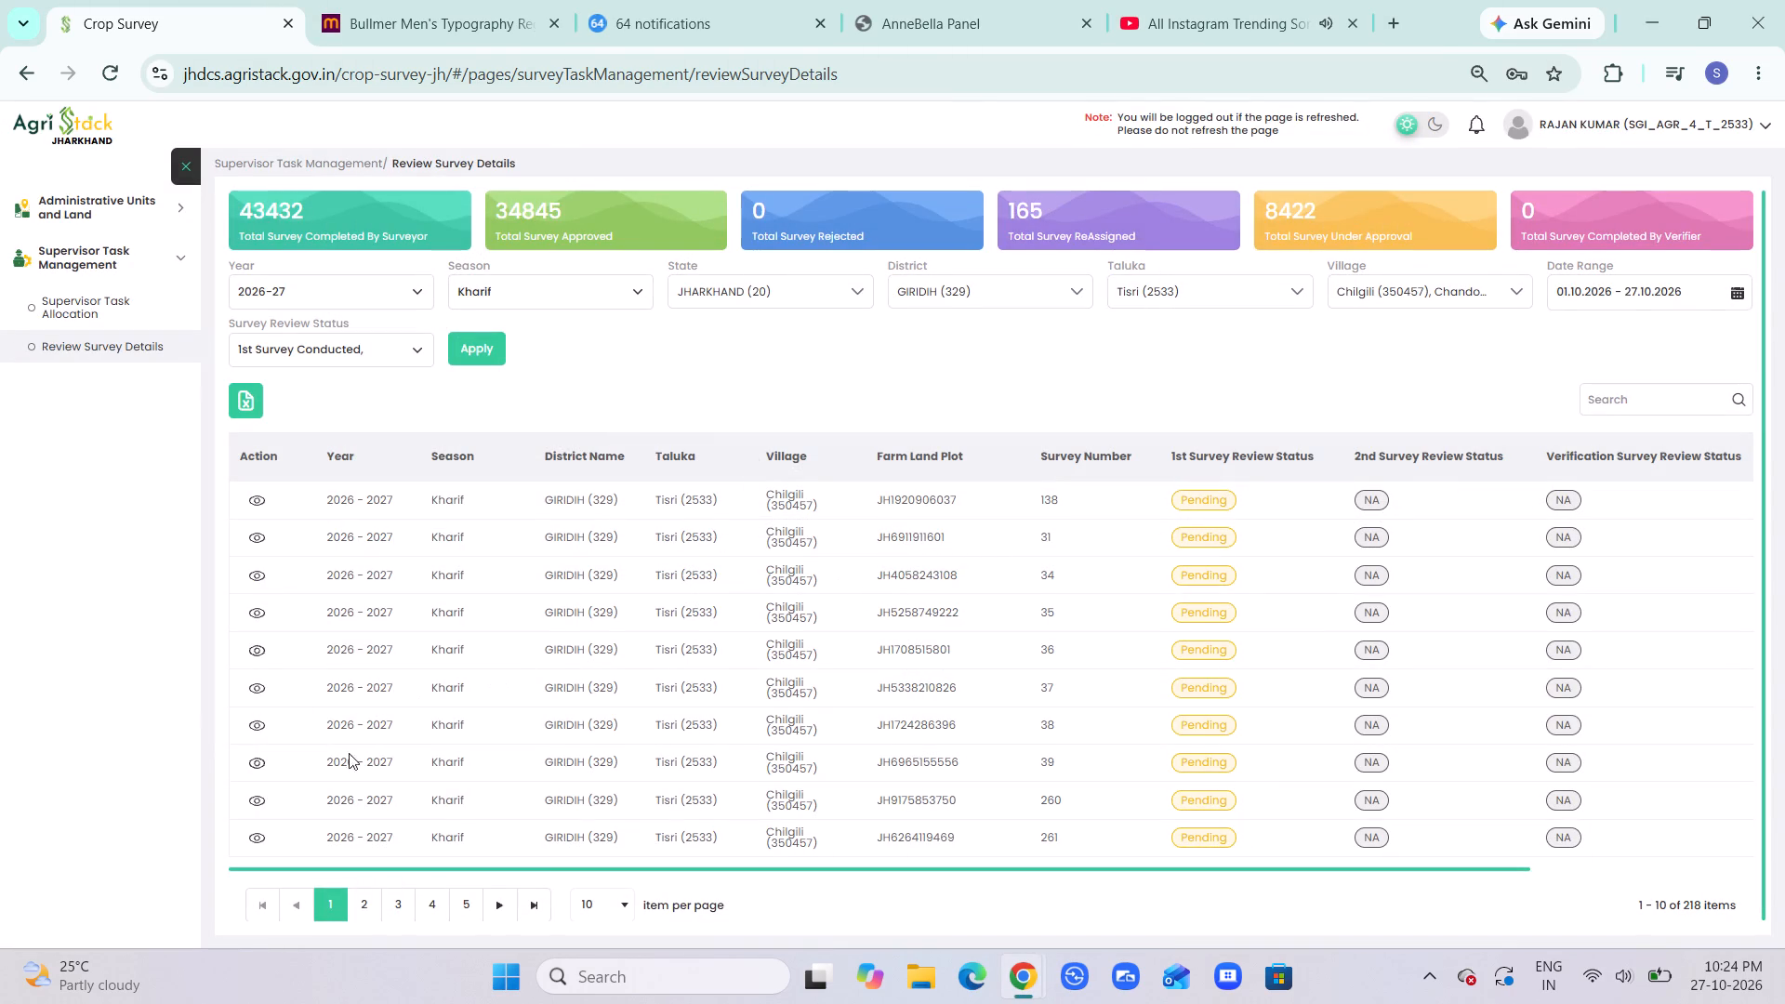
Refresh the pending survey list by switching to page 2 and back to page 1.
{"action": "left_click", "coordinate": [368, 913]}
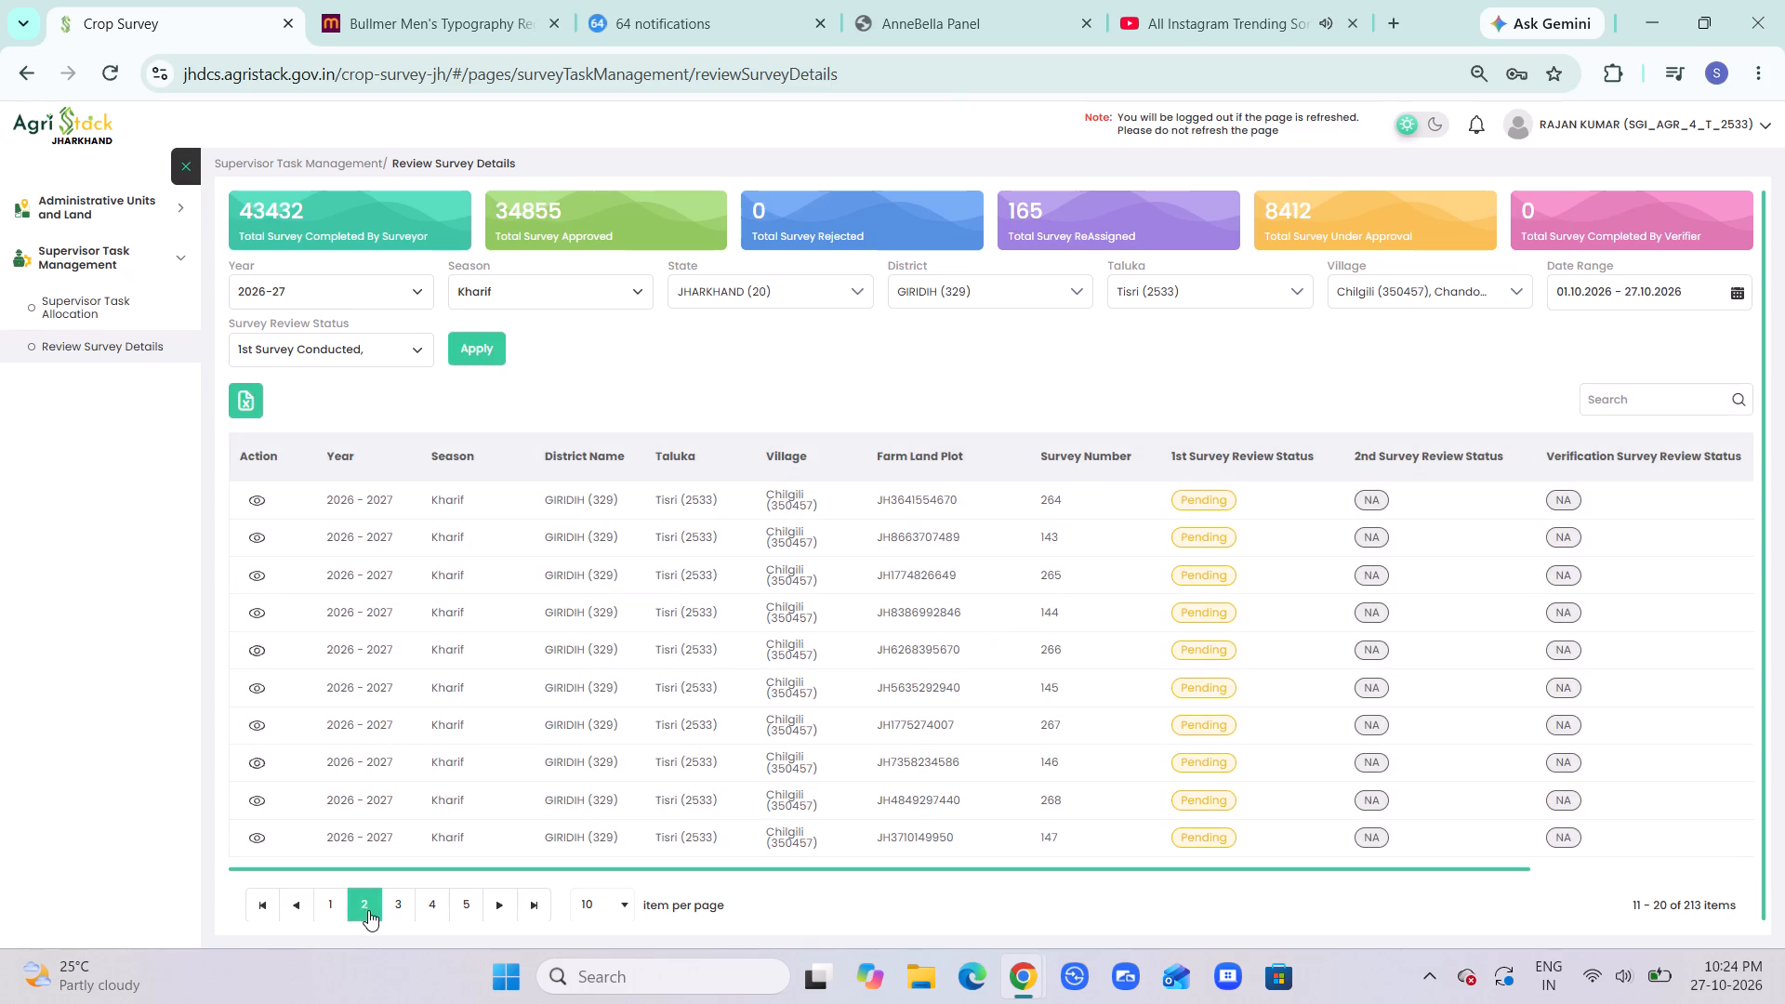
{"action": "left_click", "coordinate": [334, 911]}
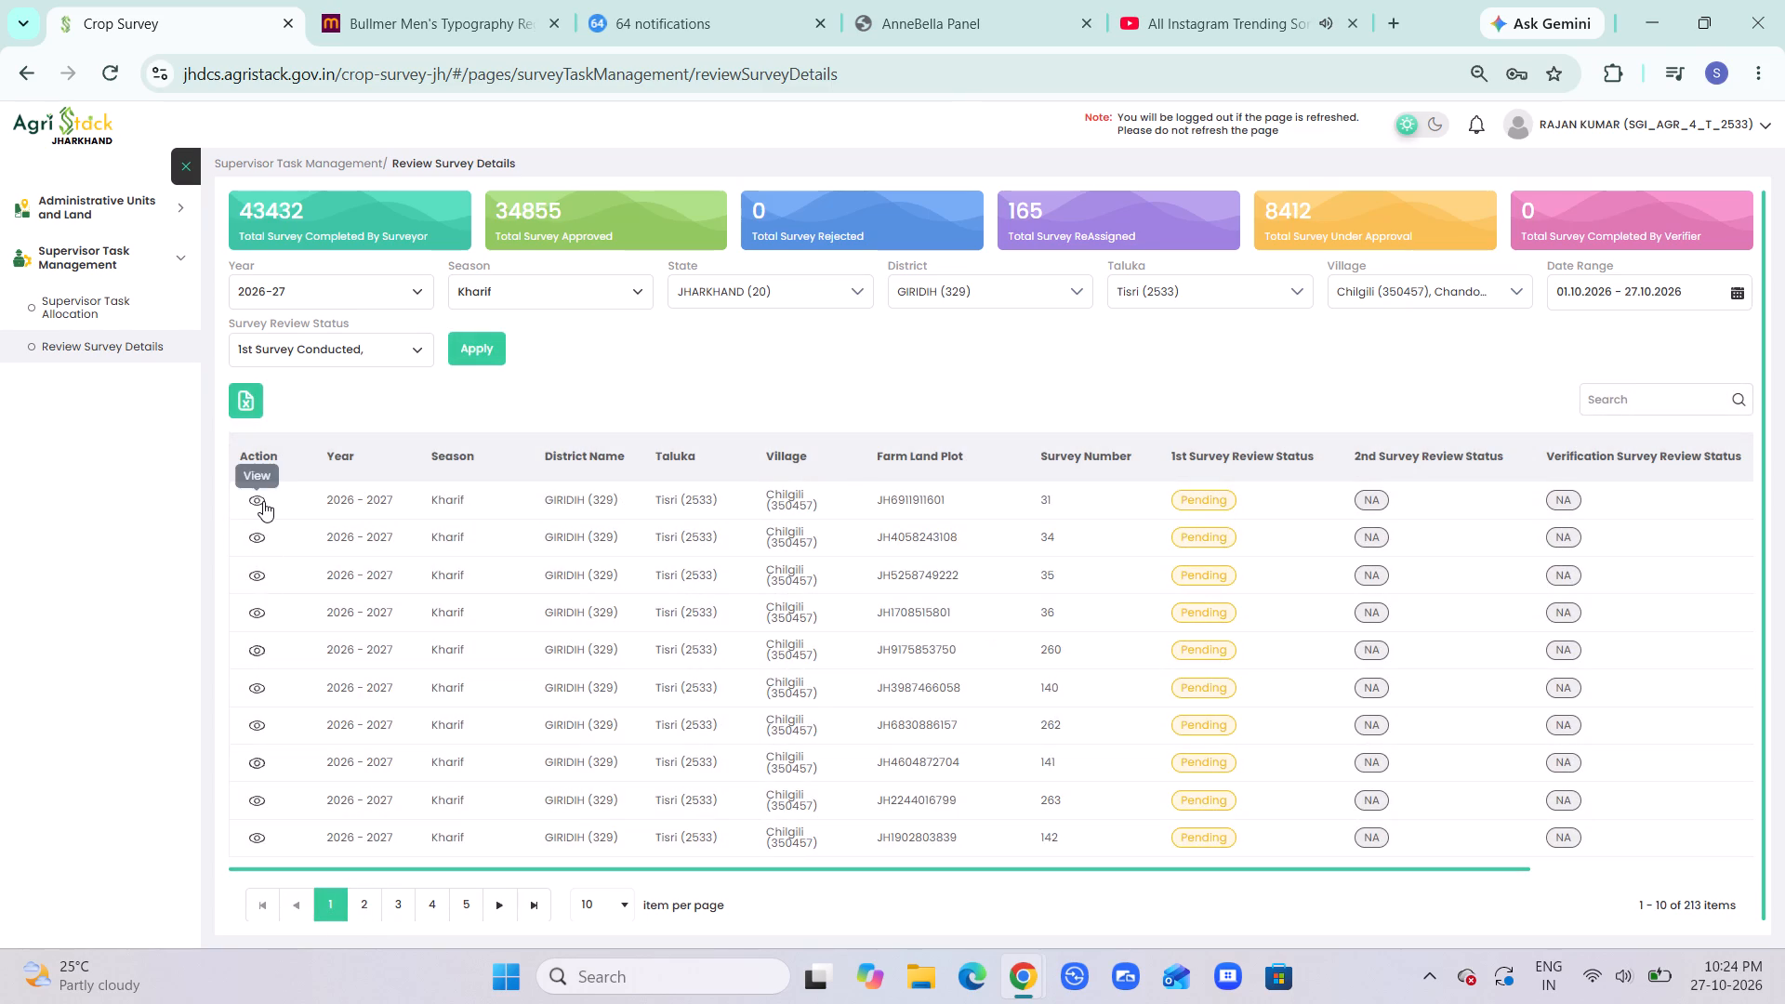
{"action": "left_click", "coordinate": [263, 501]}
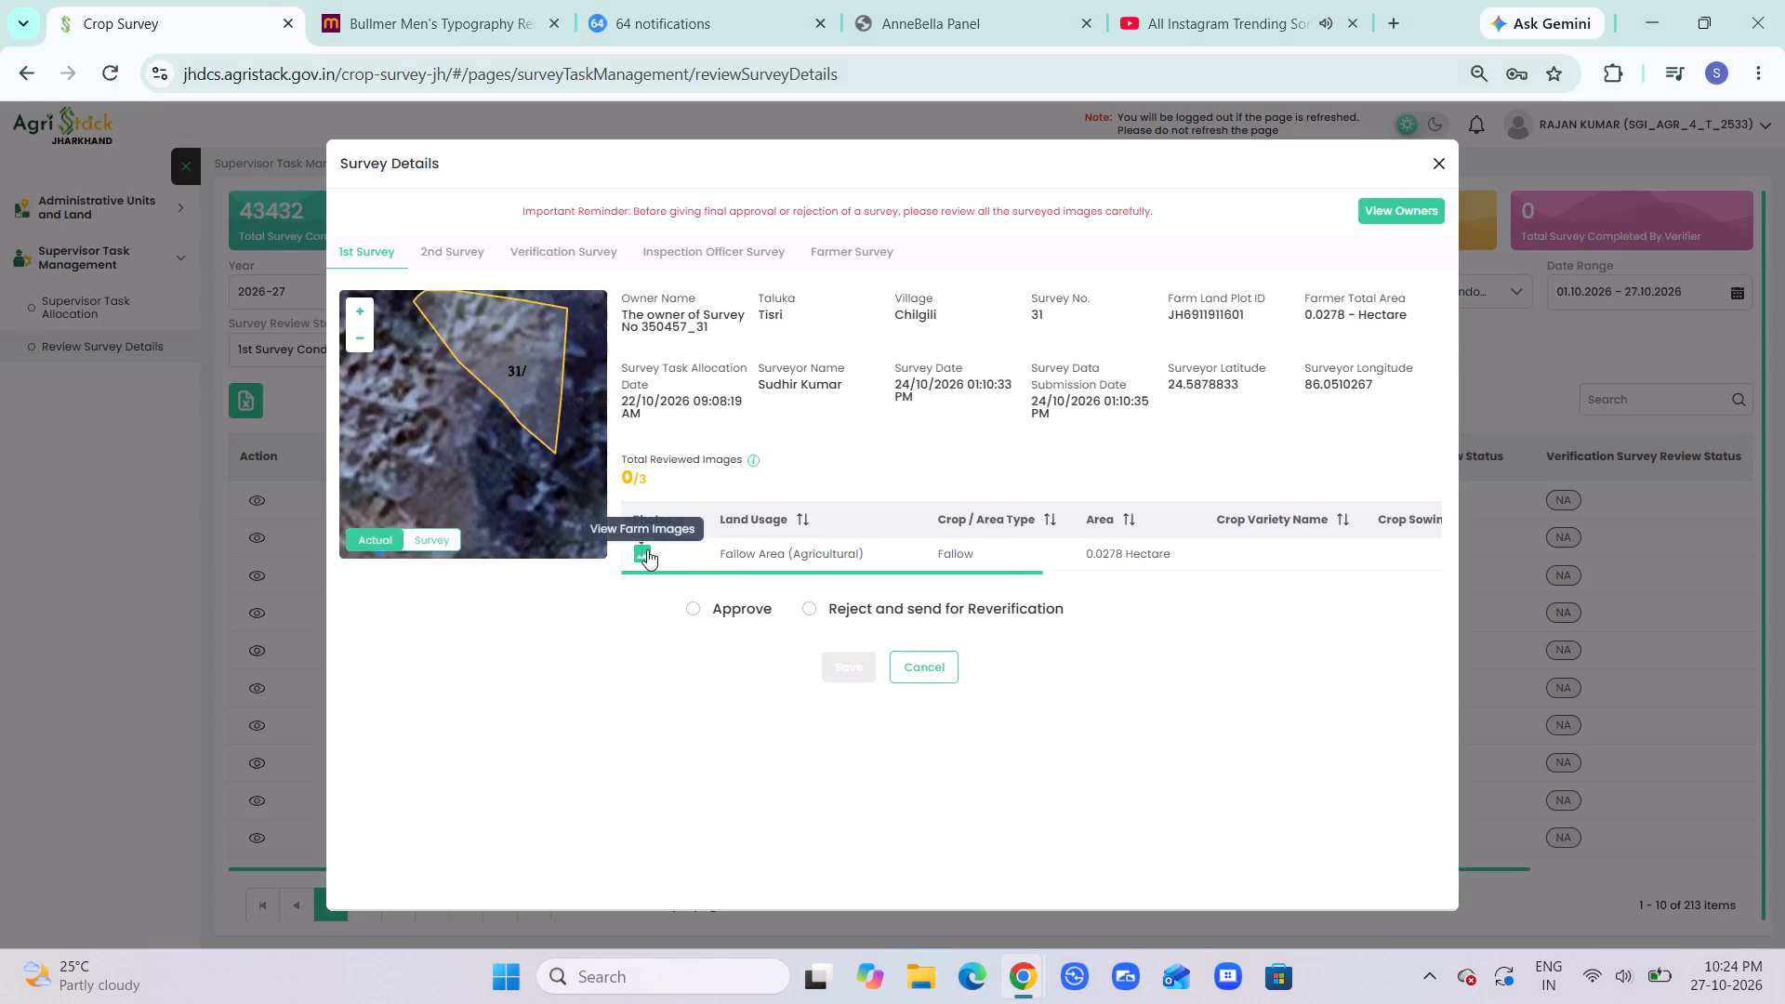
{"action": "left_click", "coordinate": [647, 549]}
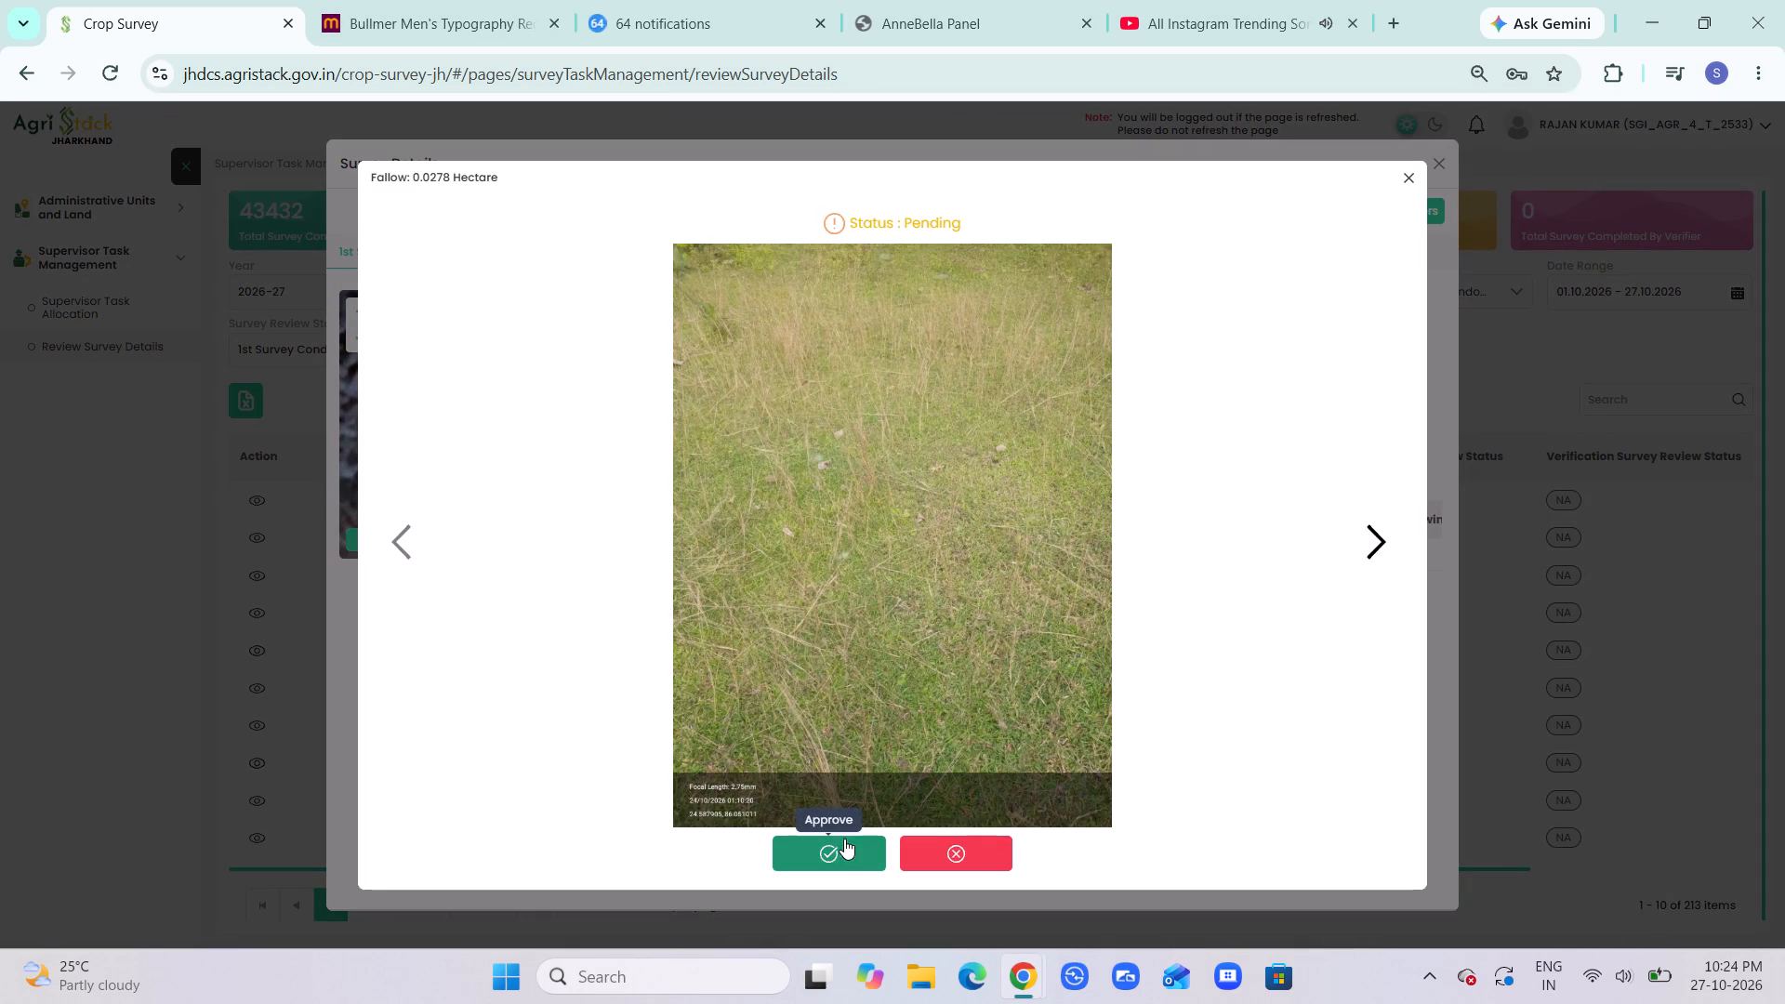
{"action": "left_click", "coordinate": [852, 856]}
{"action": "left_click_drag", "start_coordinate": [985, 679], "coordinate": [970, 683]}
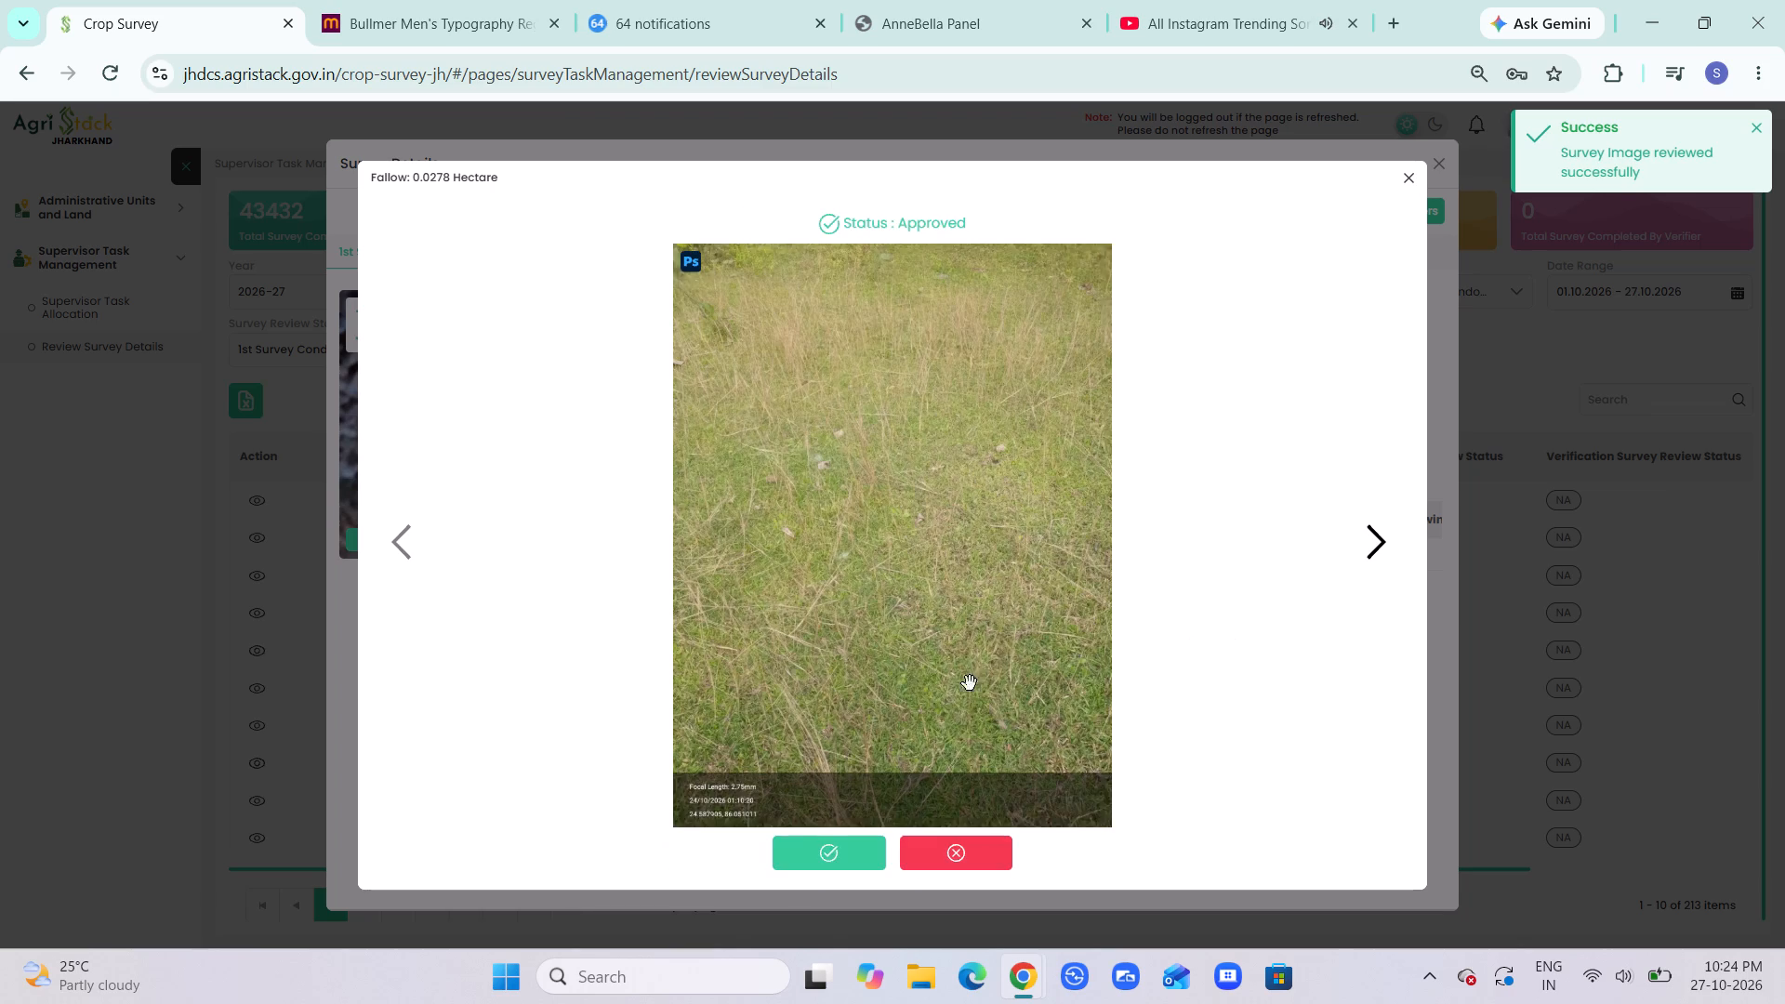
{"action": "left_click_drag", "start_coordinate": [970, 683], "coordinate": [619, 714]}
{"action": "left_click", "coordinate": [858, 858]}
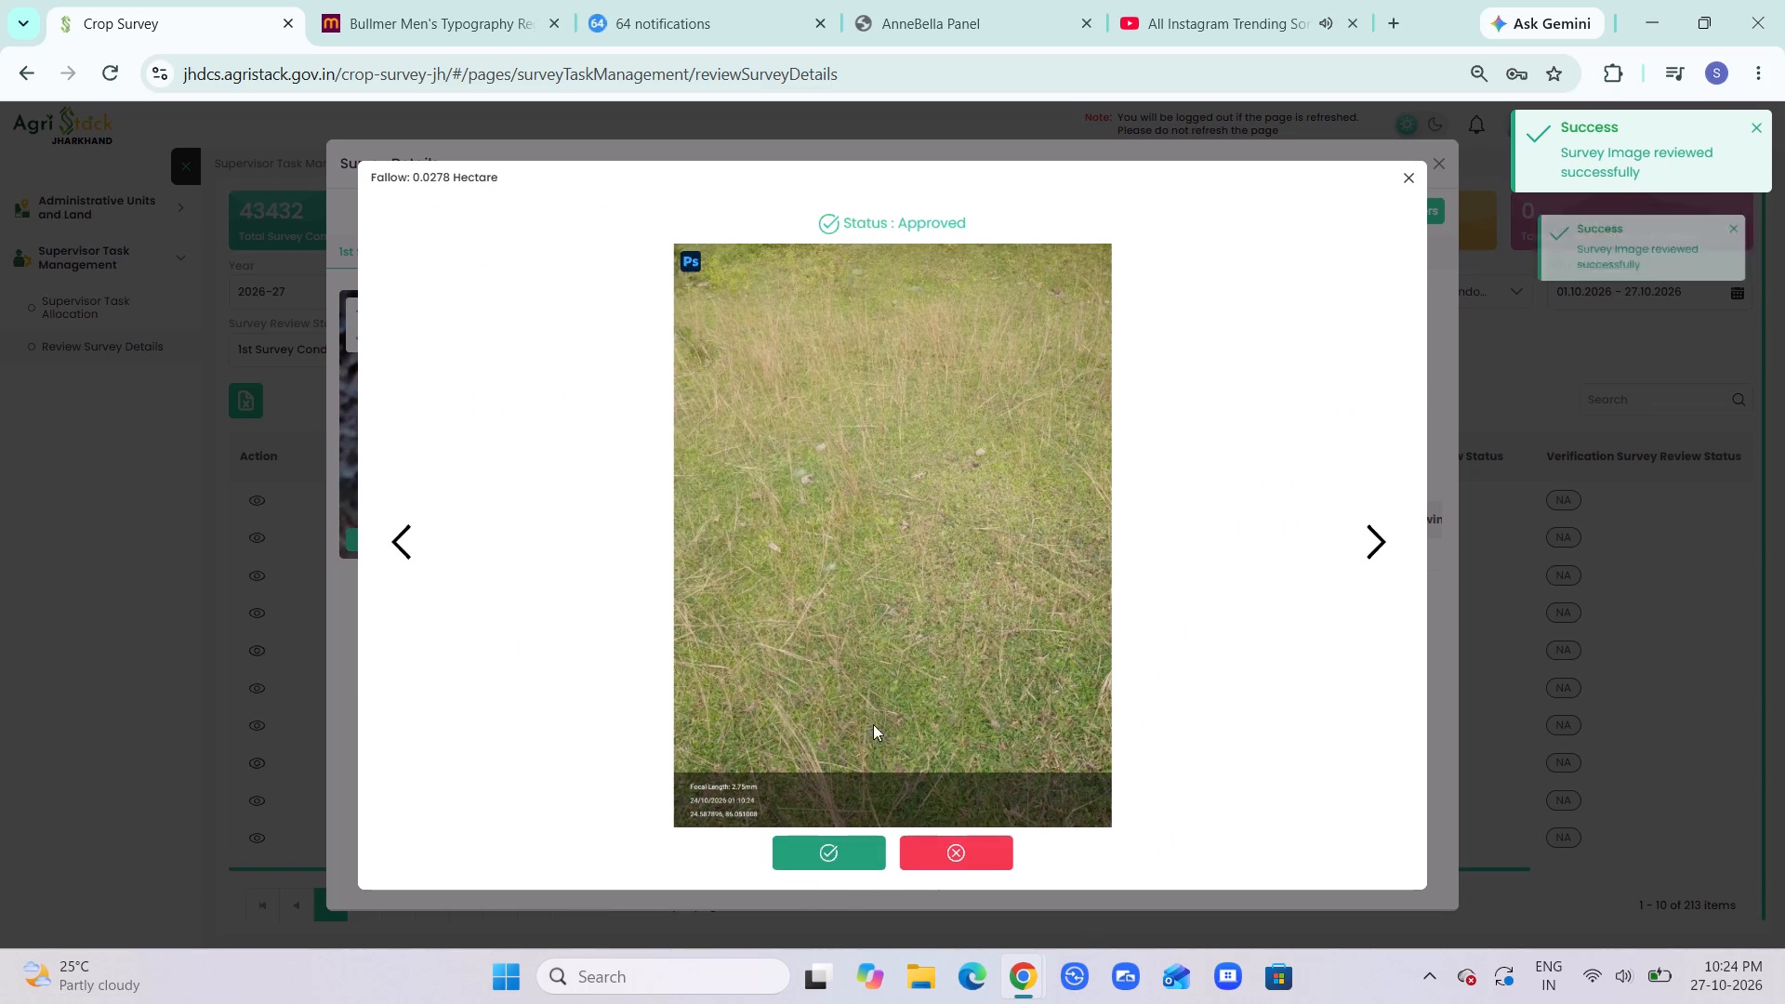
{"action": "left_click_drag", "start_coordinate": [1104, 641], "coordinate": [888, 667]}
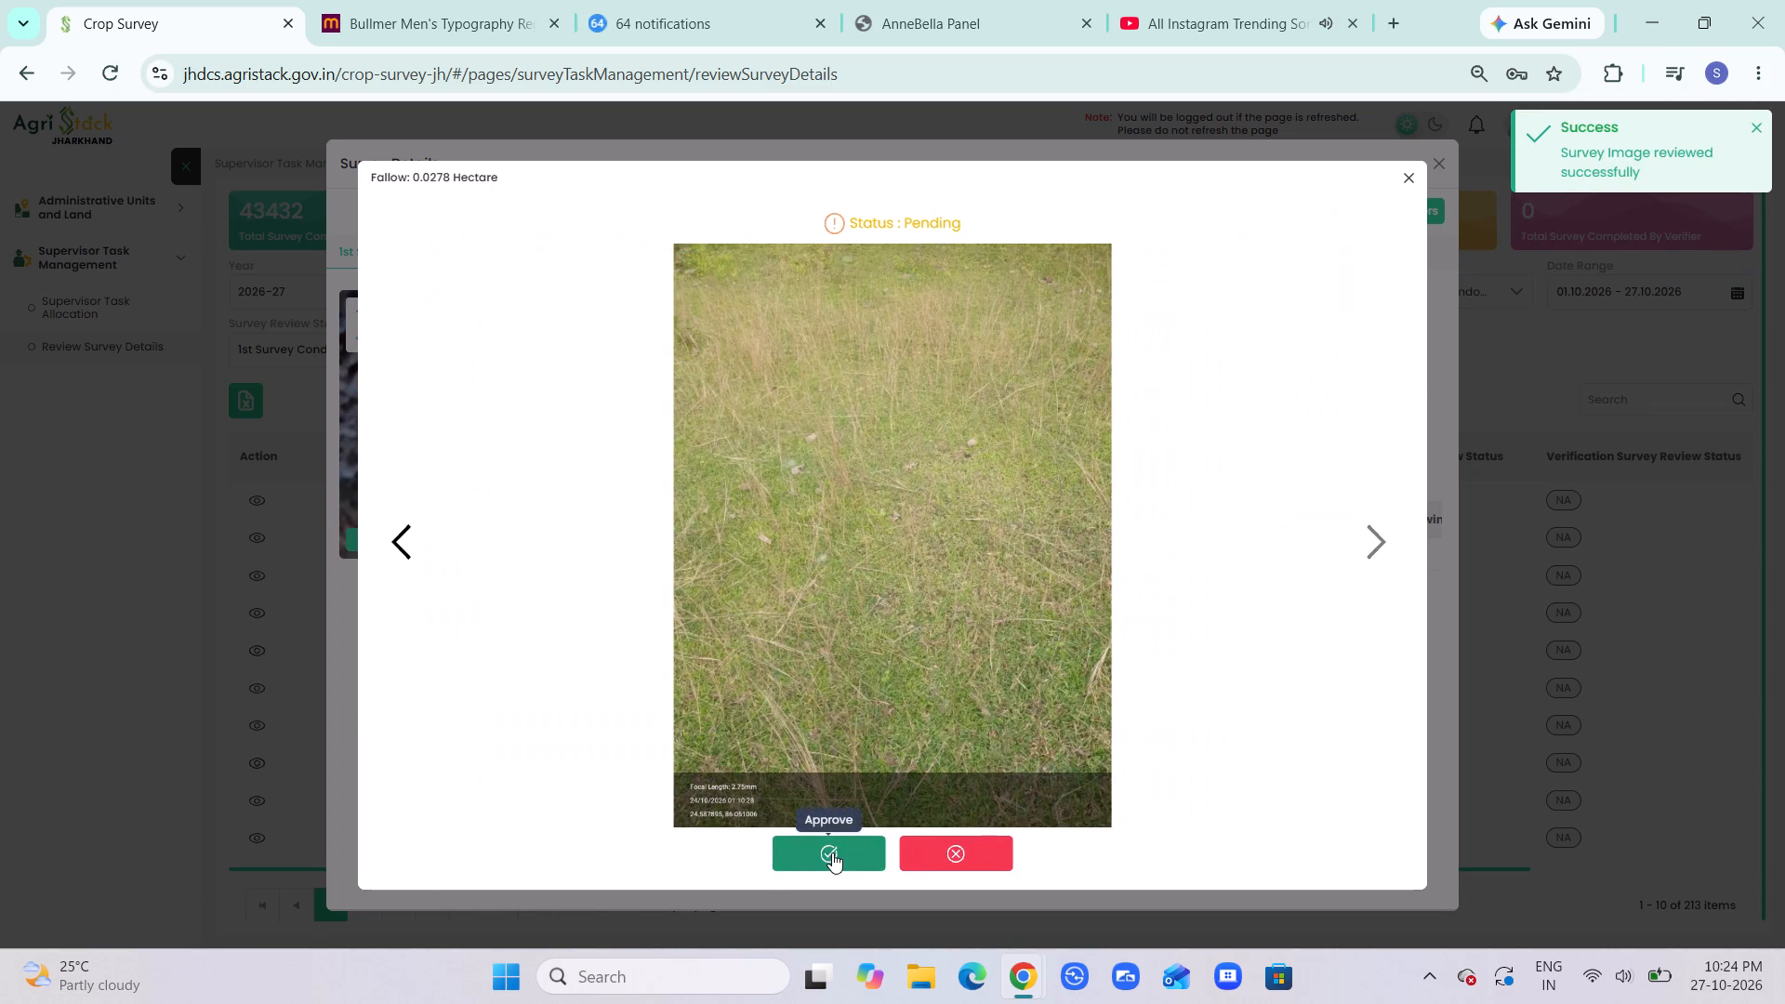
{"action": "left_click", "coordinate": [832, 852]}
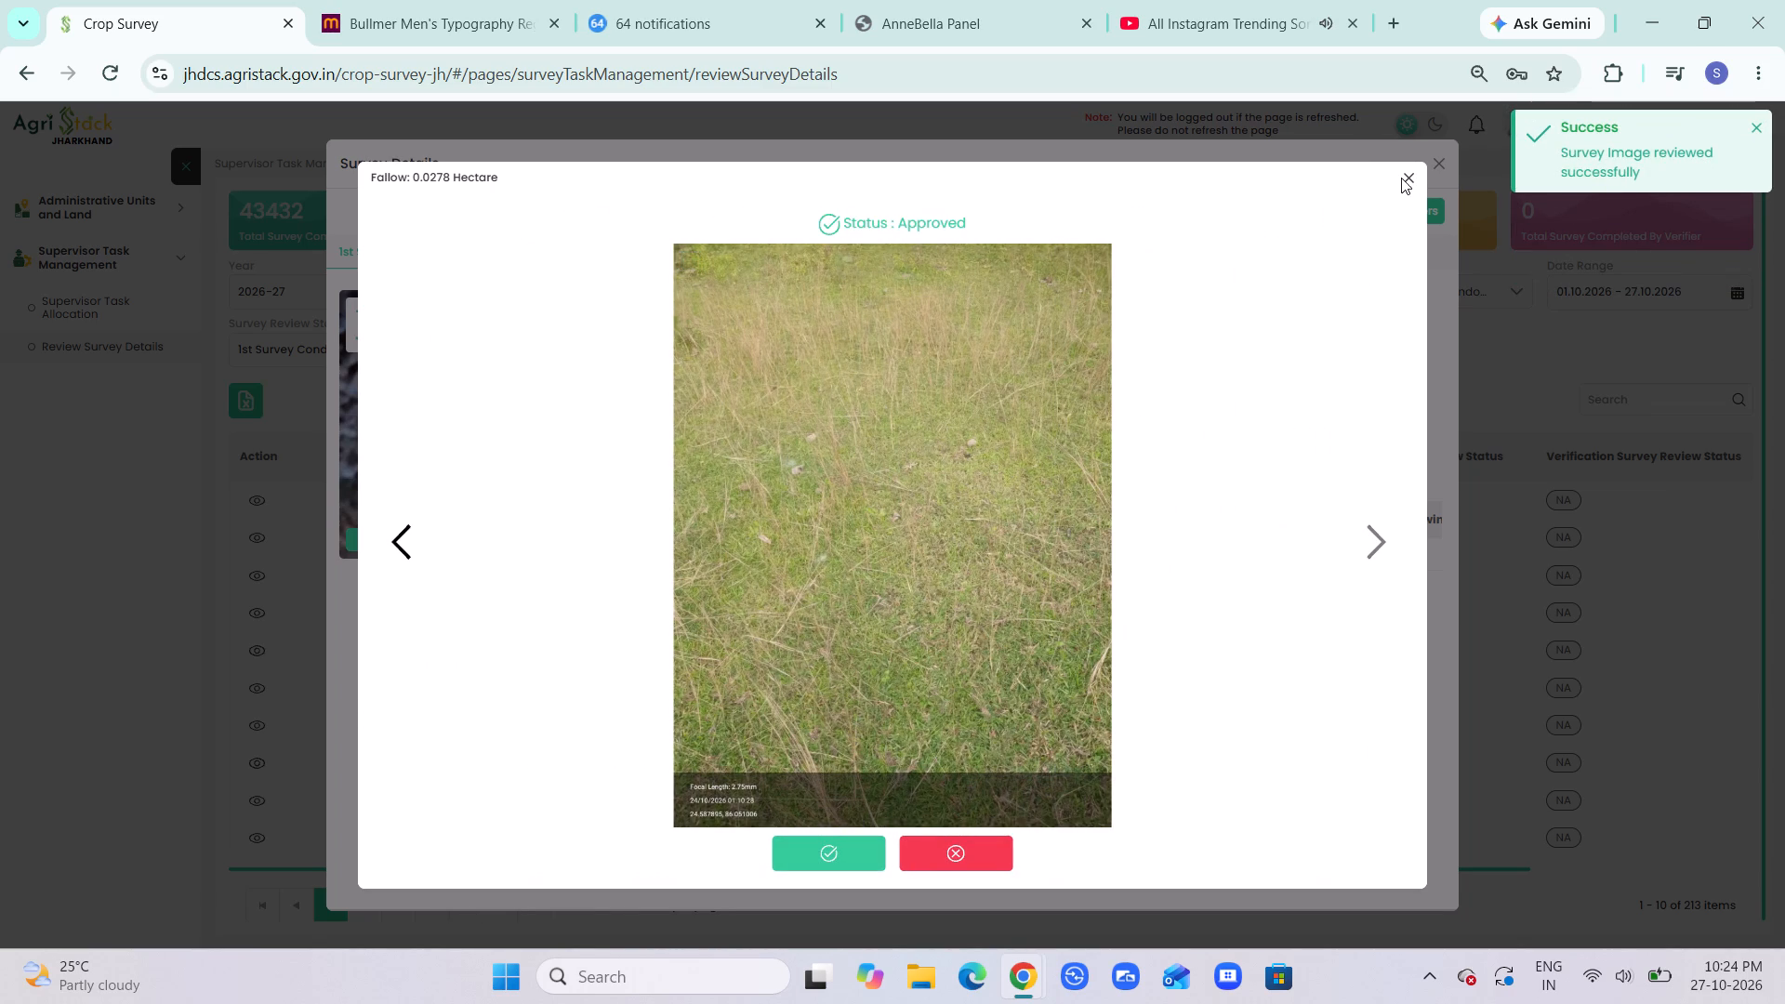
{"action": "left_click", "coordinate": [1403, 178]}
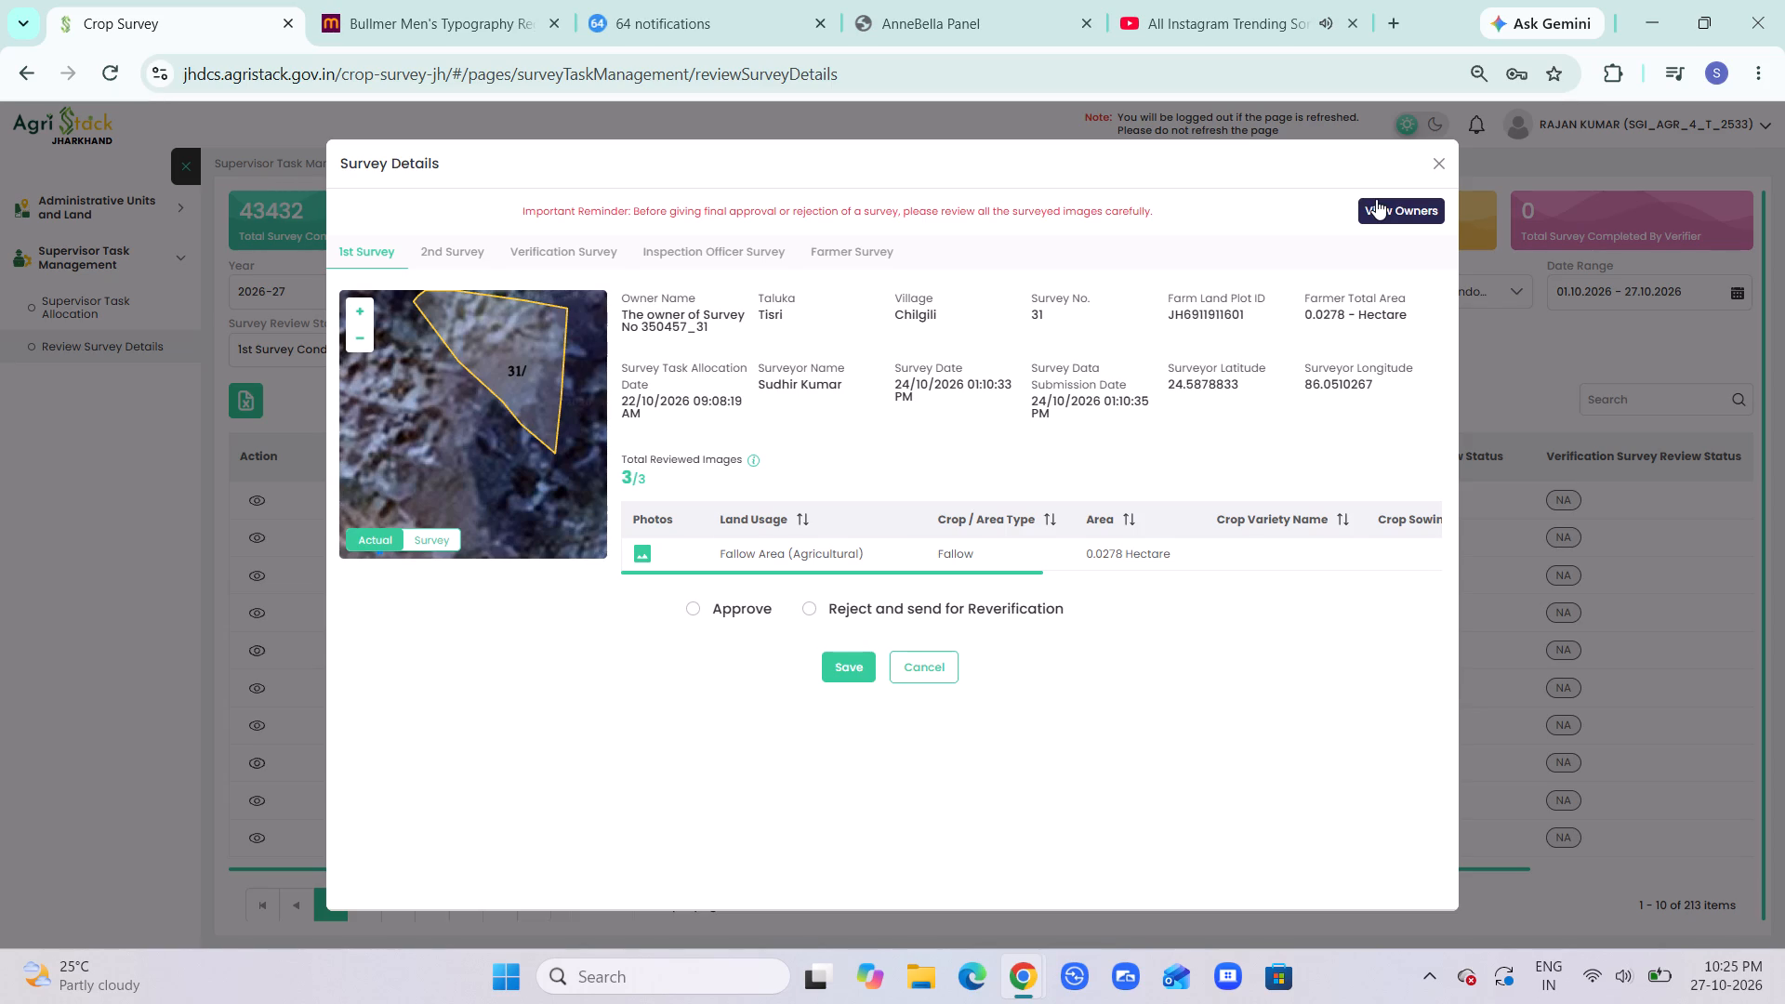
Switch to YouTube and pause the All Instagram Trending Songs 2026 video.
{"action": "left_click", "coordinate": [1272, 4]}
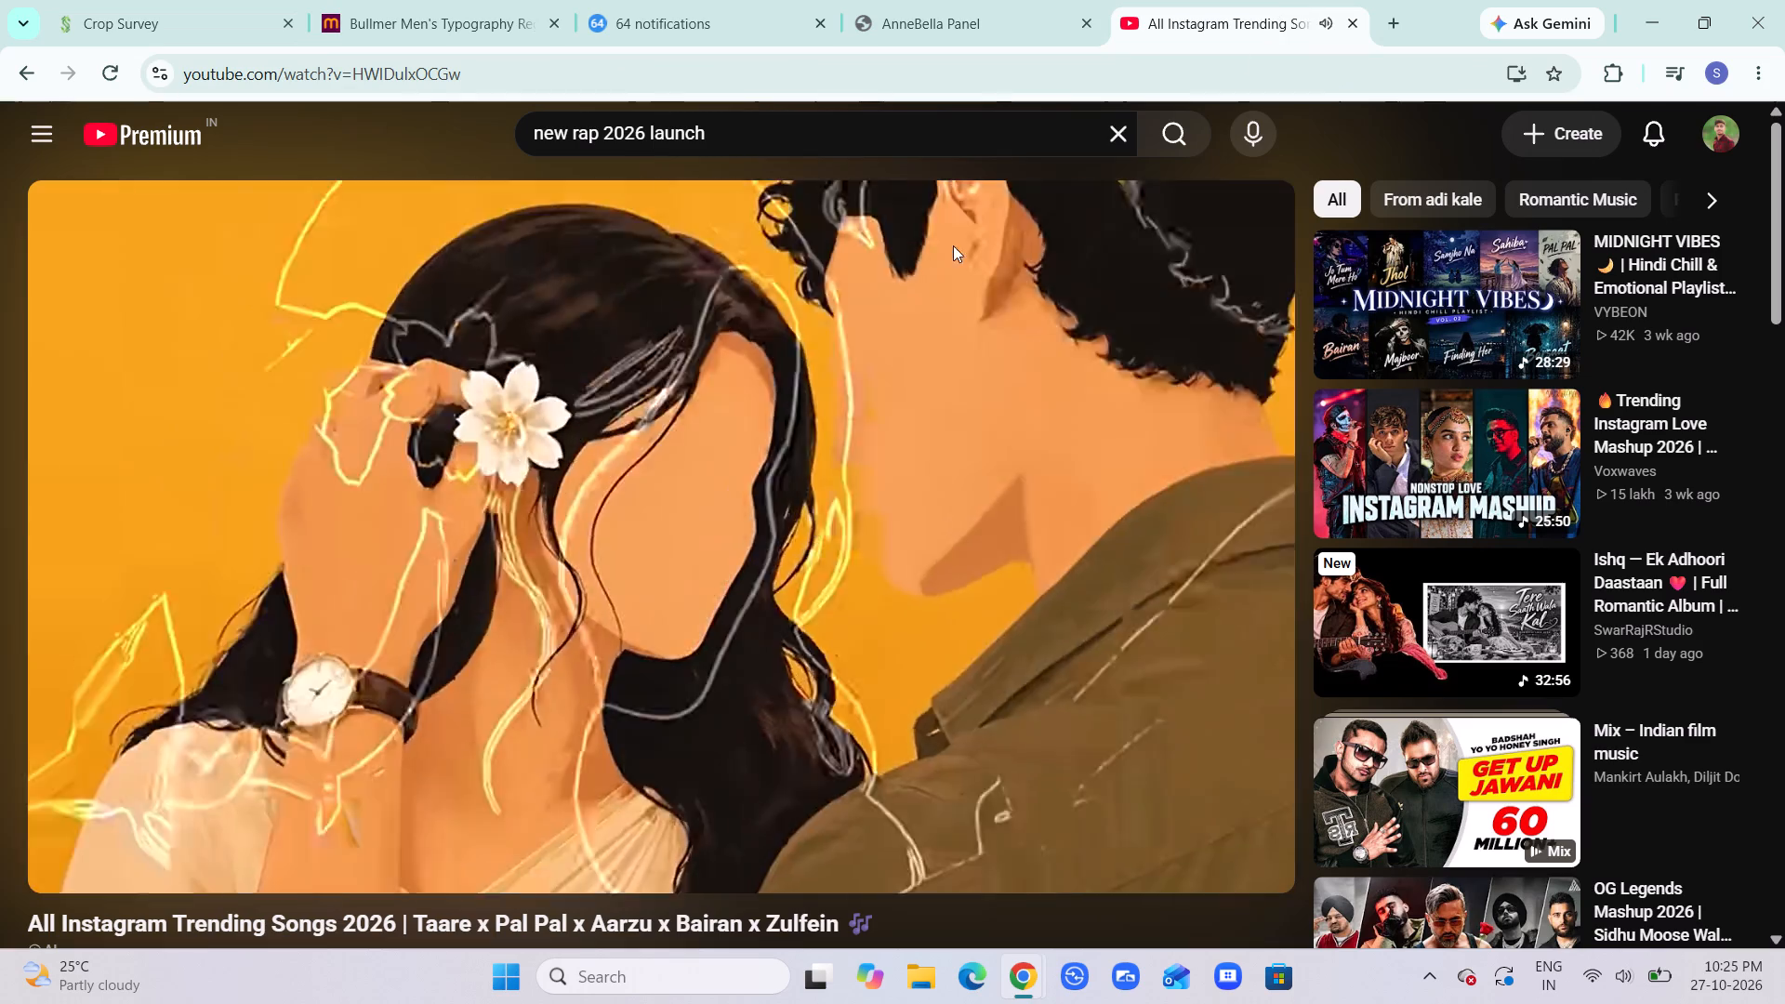
{"action": "left_click", "coordinate": [754, 497]}
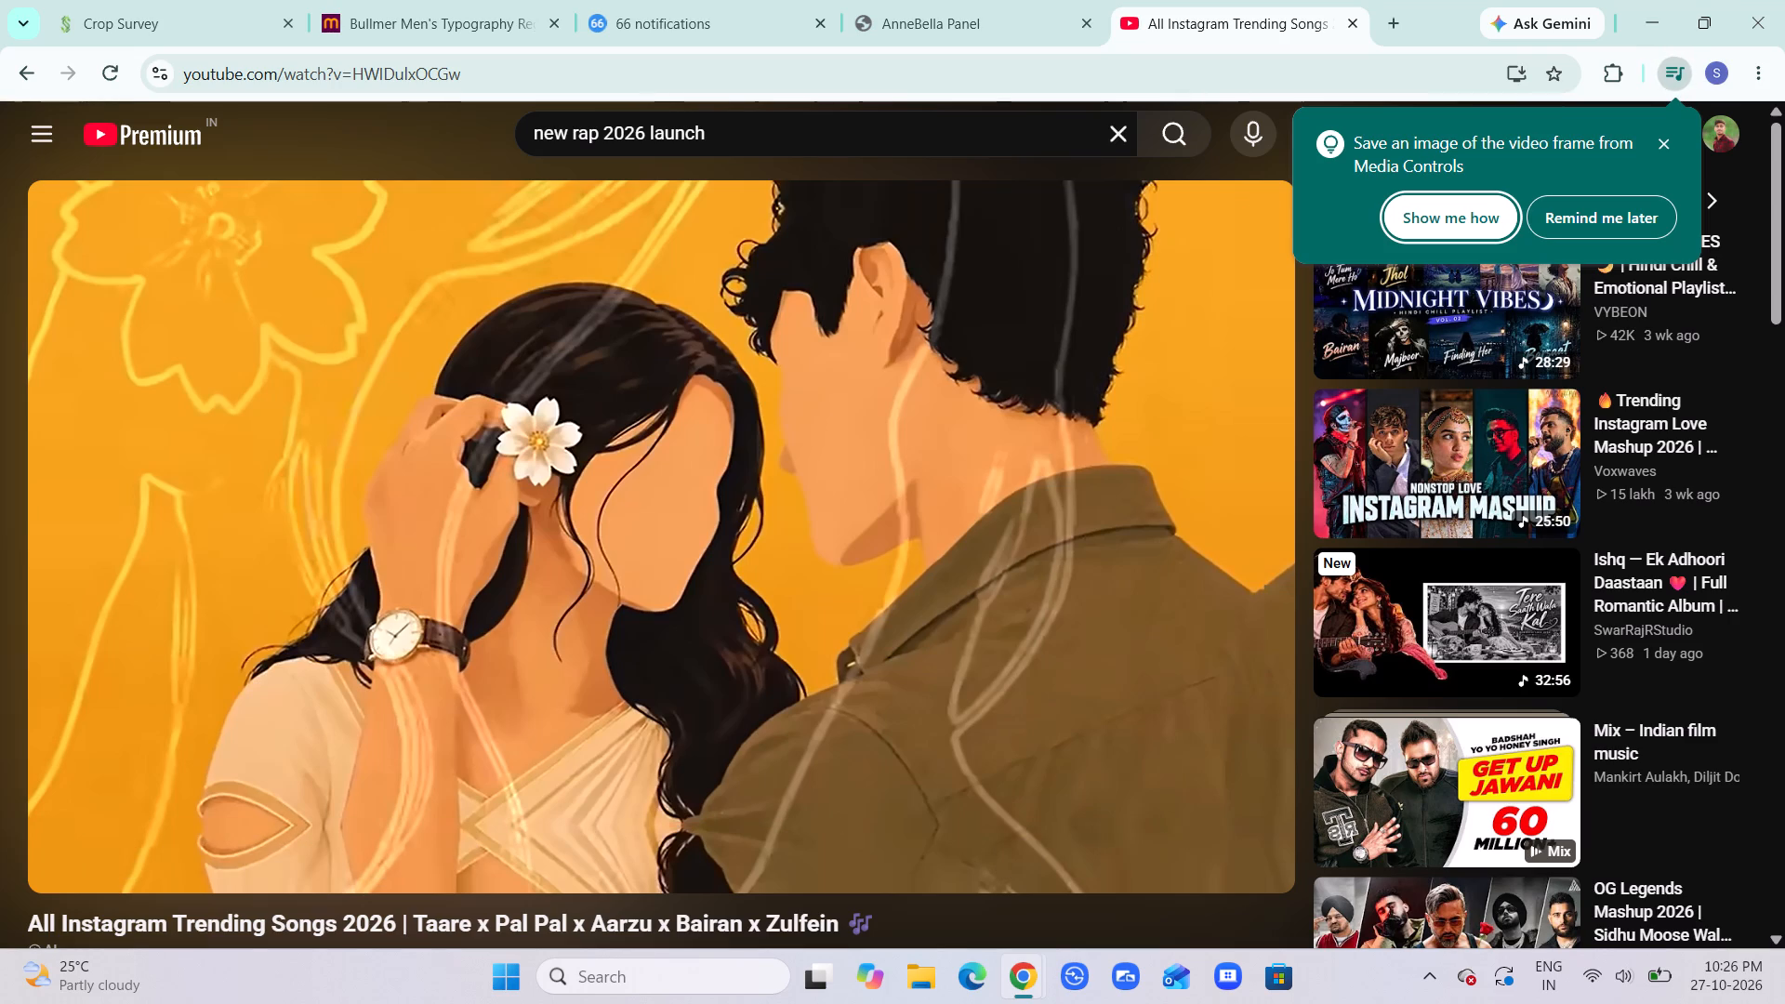
Return to the Crop Survey portal and mark the 1st survey of survey number 31 in Chilgili as approved.
{"action": "left_click", "coordinate": [183, 16]}
{"action": "left_click", "coordinate": [732, 601]}
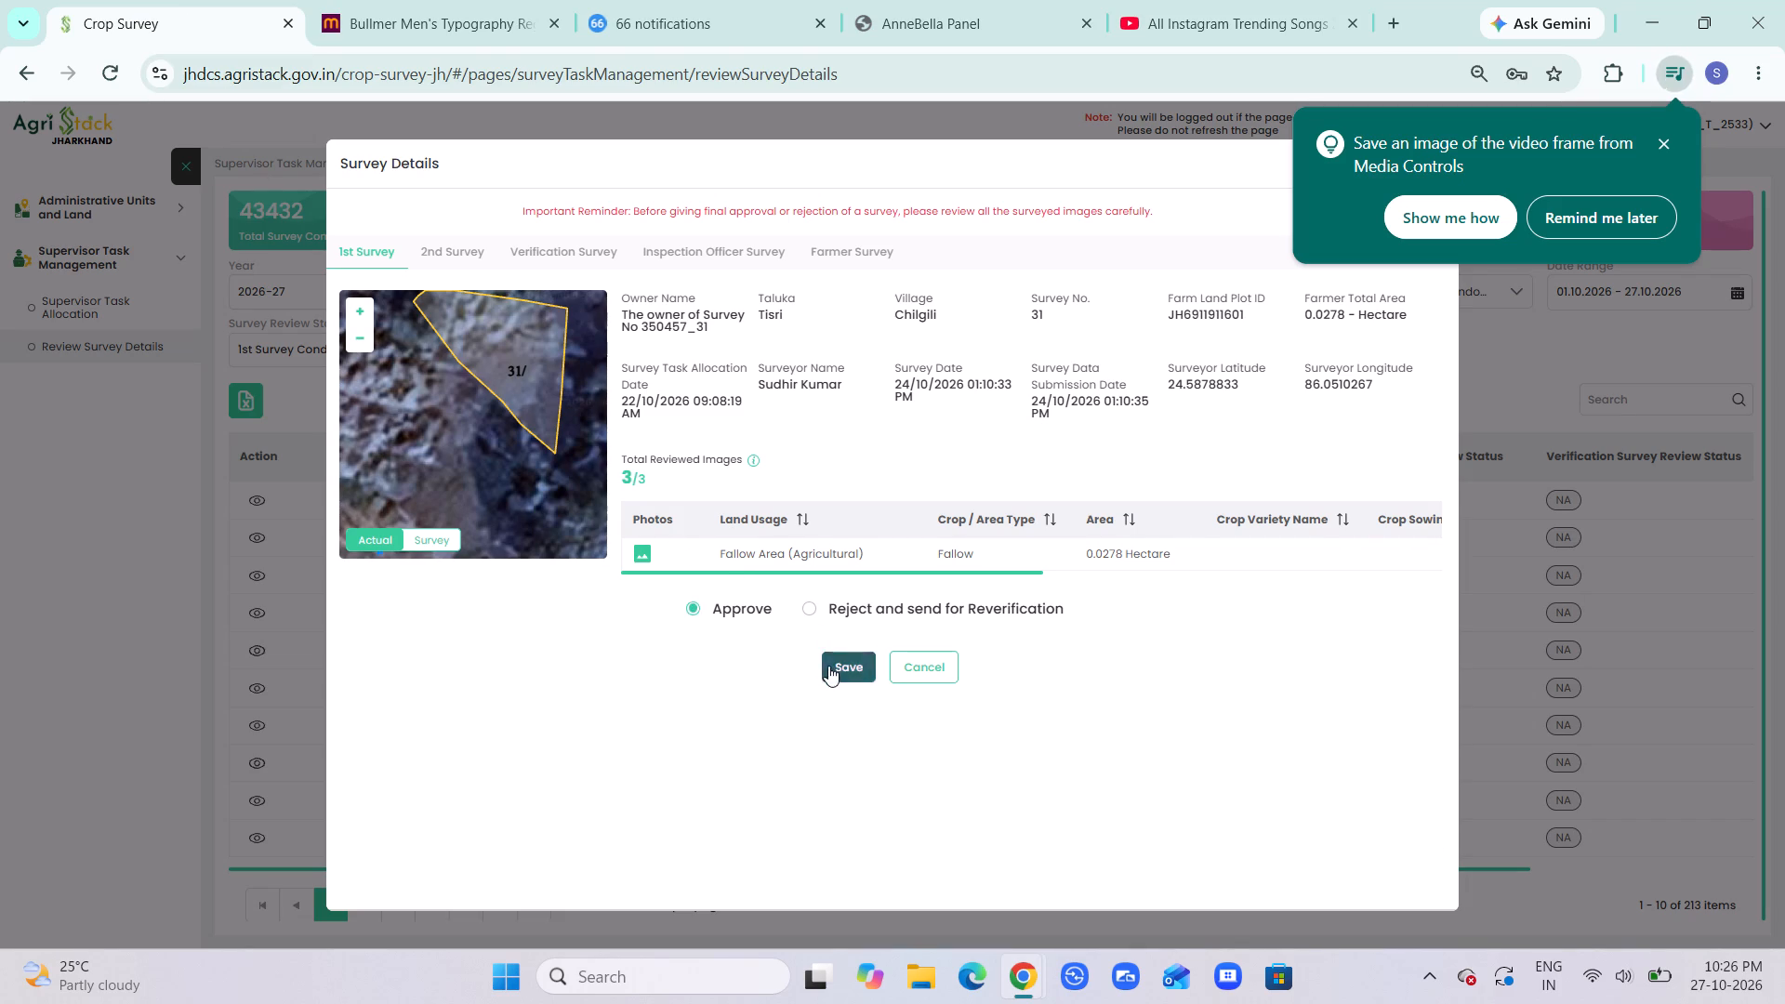
Save the 1st survey of survey number 31 as approved, close its survey details and dismiss the browser's media controls tip.
{"action": "left_click", "coordinate": [828, 667]}
{"action": "left_click", "coordinate": [861, 563]}
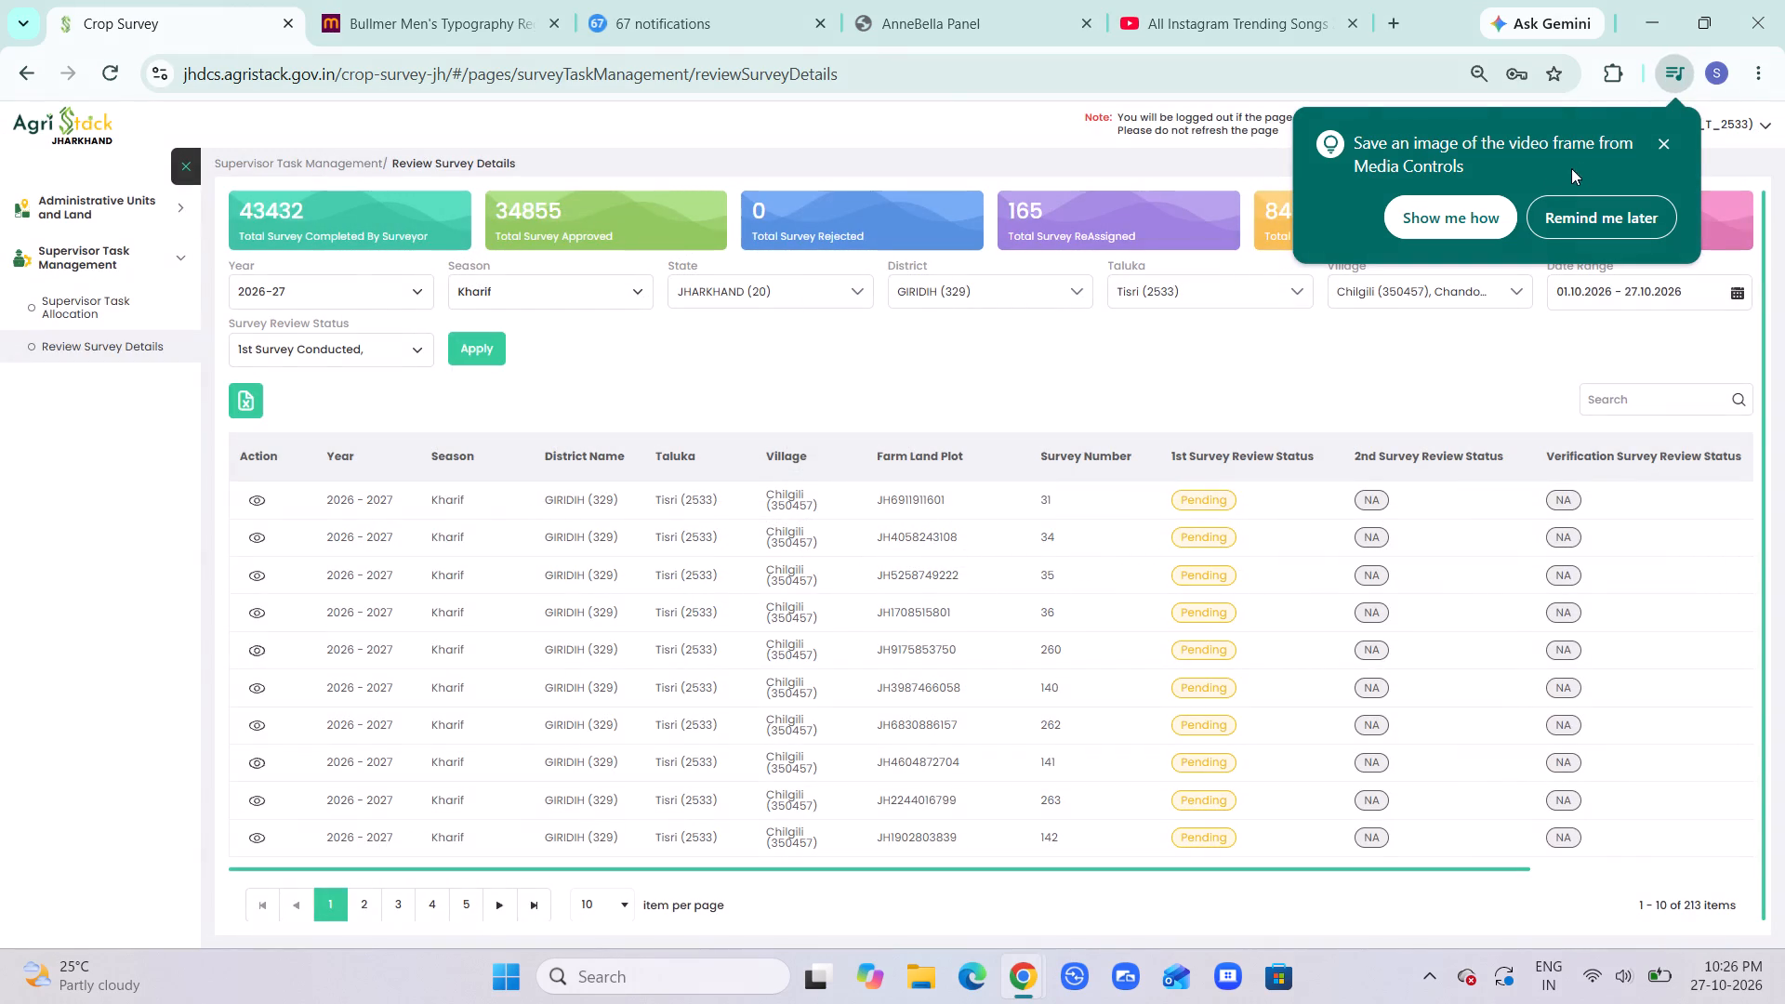
{"action": "left_click", "coordinate": [1661, 133]}
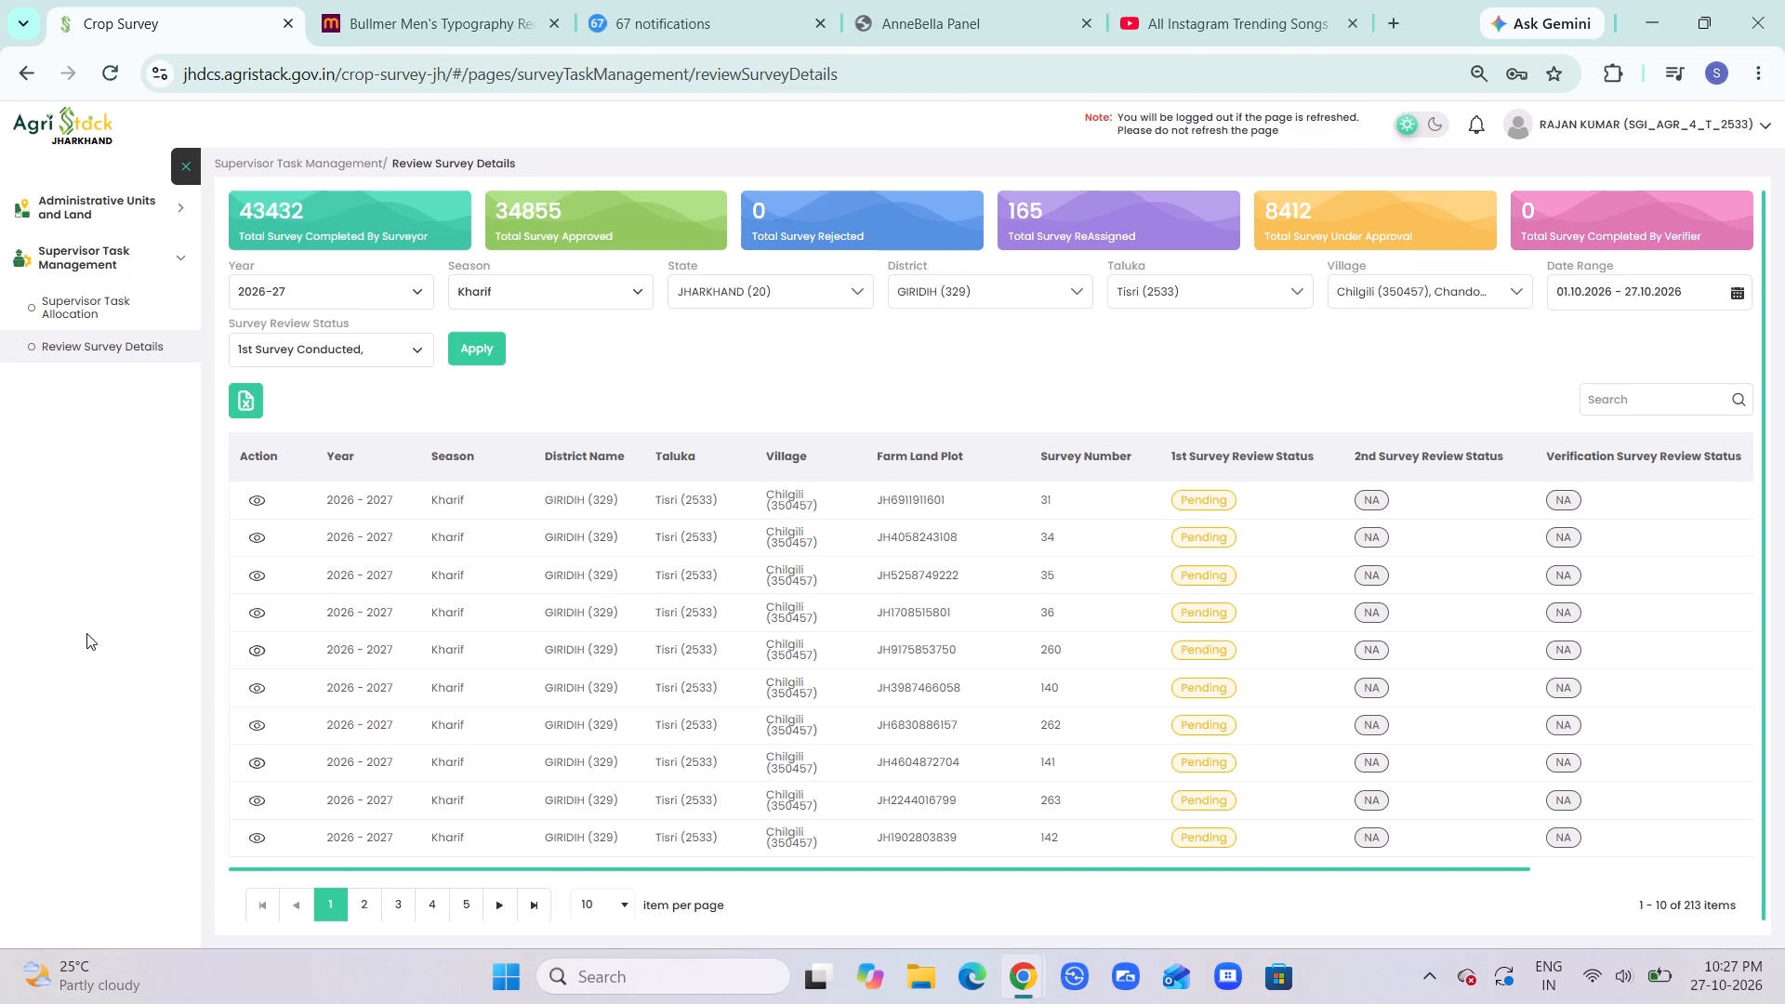
Approve all three farm photos of survey number 35 in Chilgili.
{"action": "left_click", "coordinate": [259, 567]}
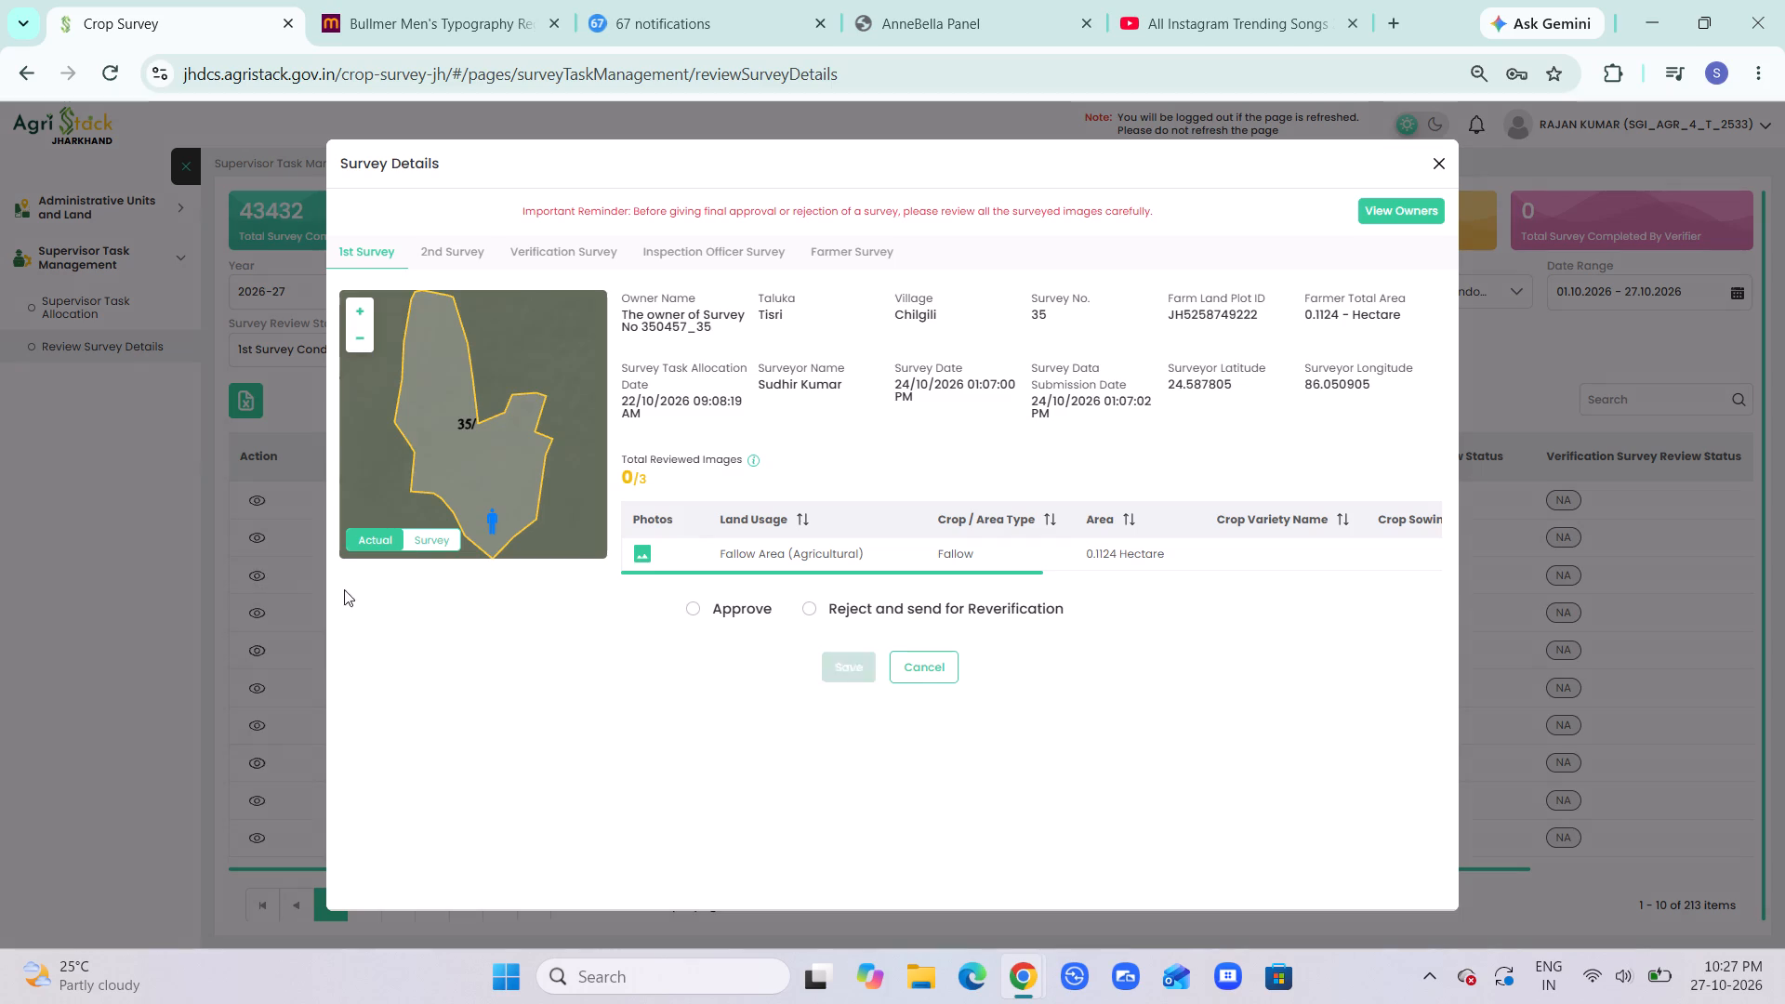
{"action": "left_click", "coordinate": [647, 557]}
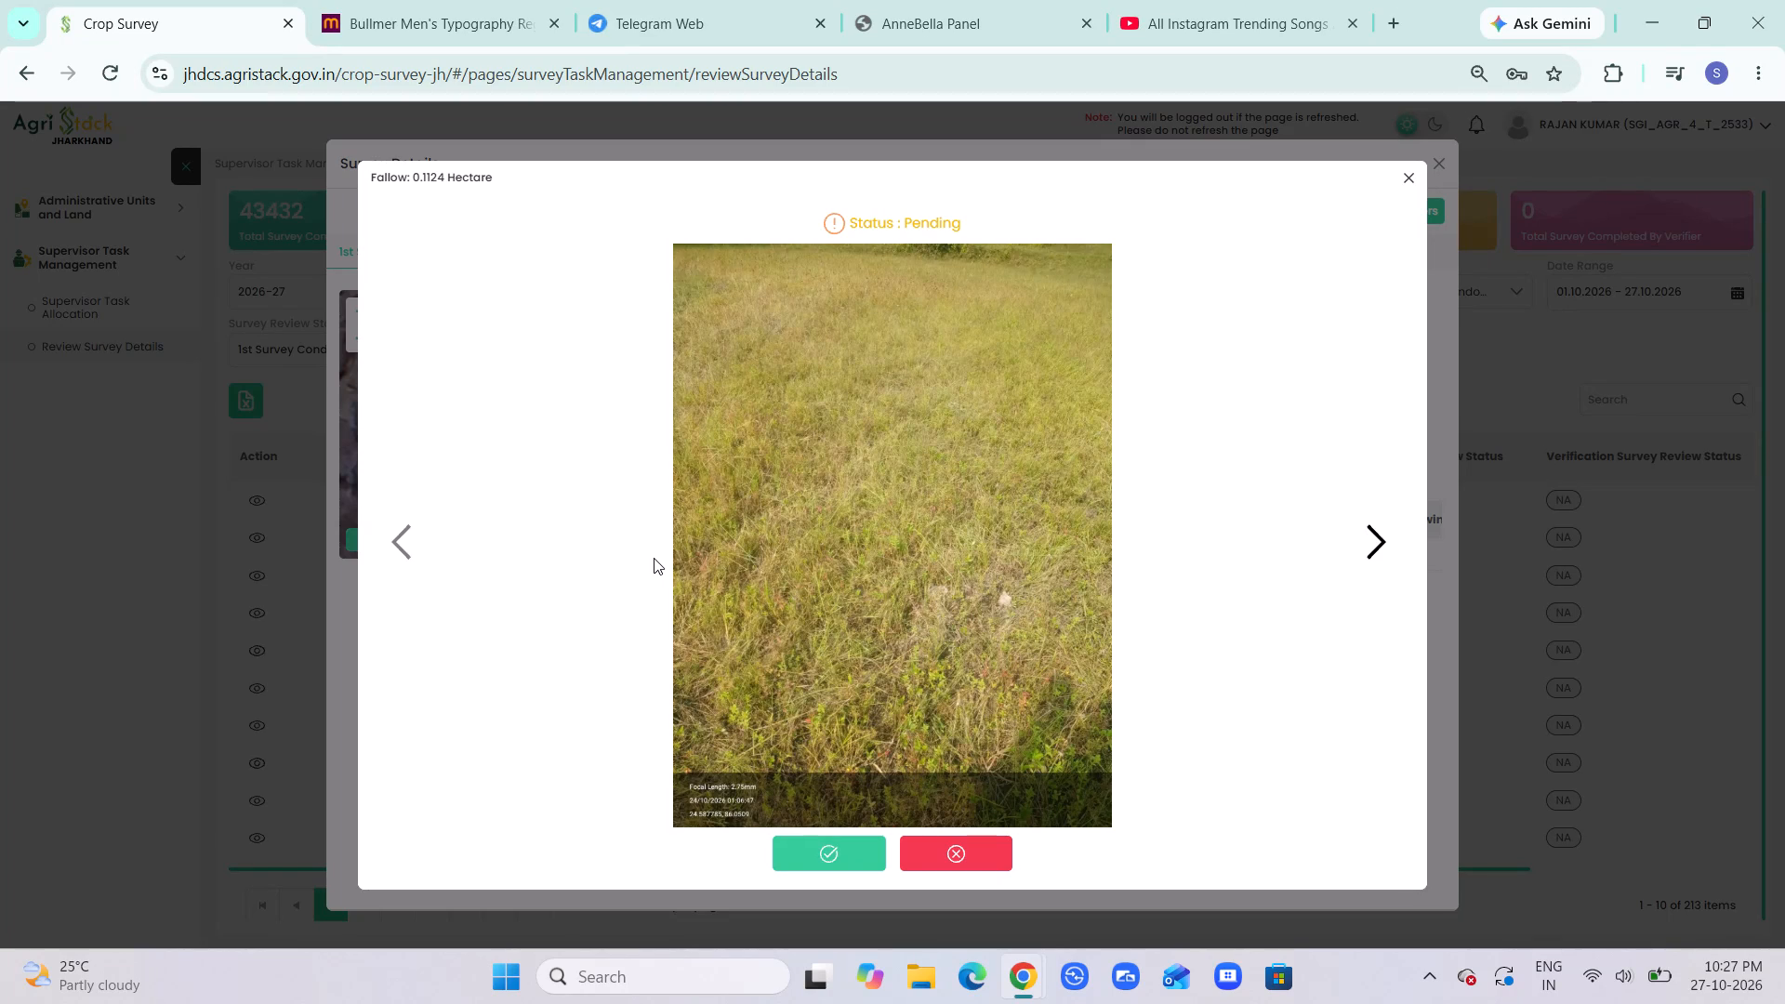
{"action": "left_click", "coordinate": [838, 847]}
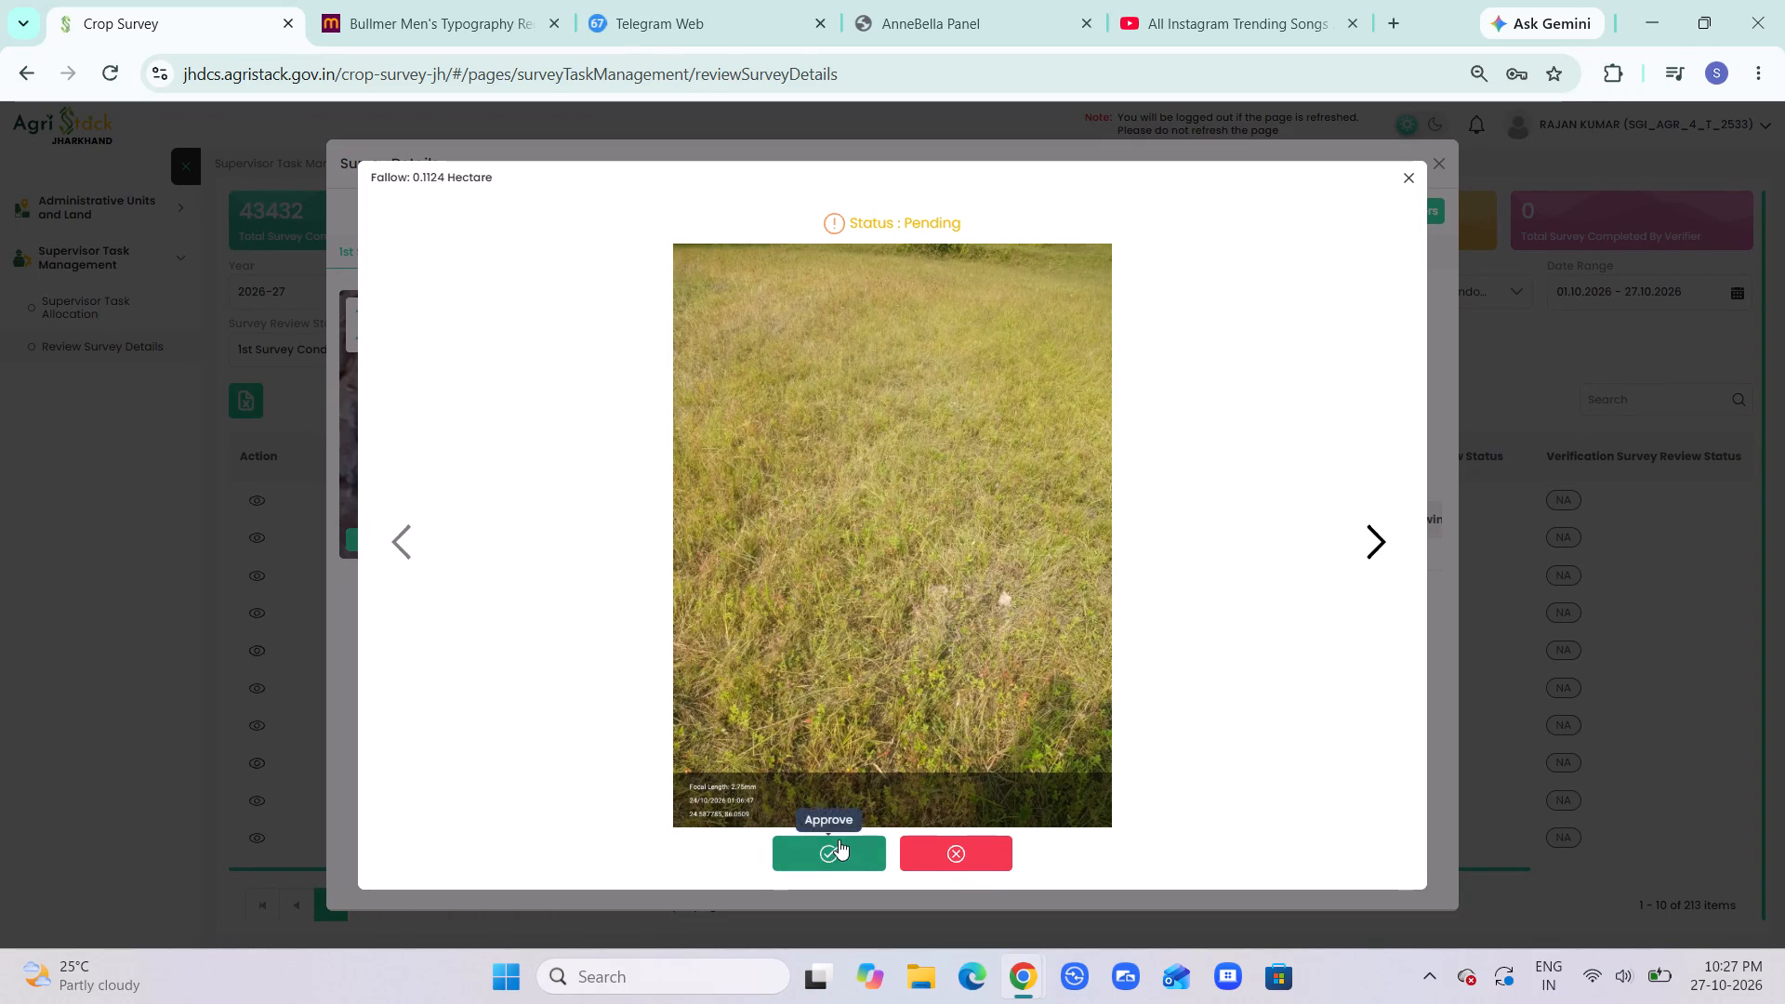
{"action": "left_click_drag", "start_coordinate": [998, 674], "coordinate": [919, 674]}
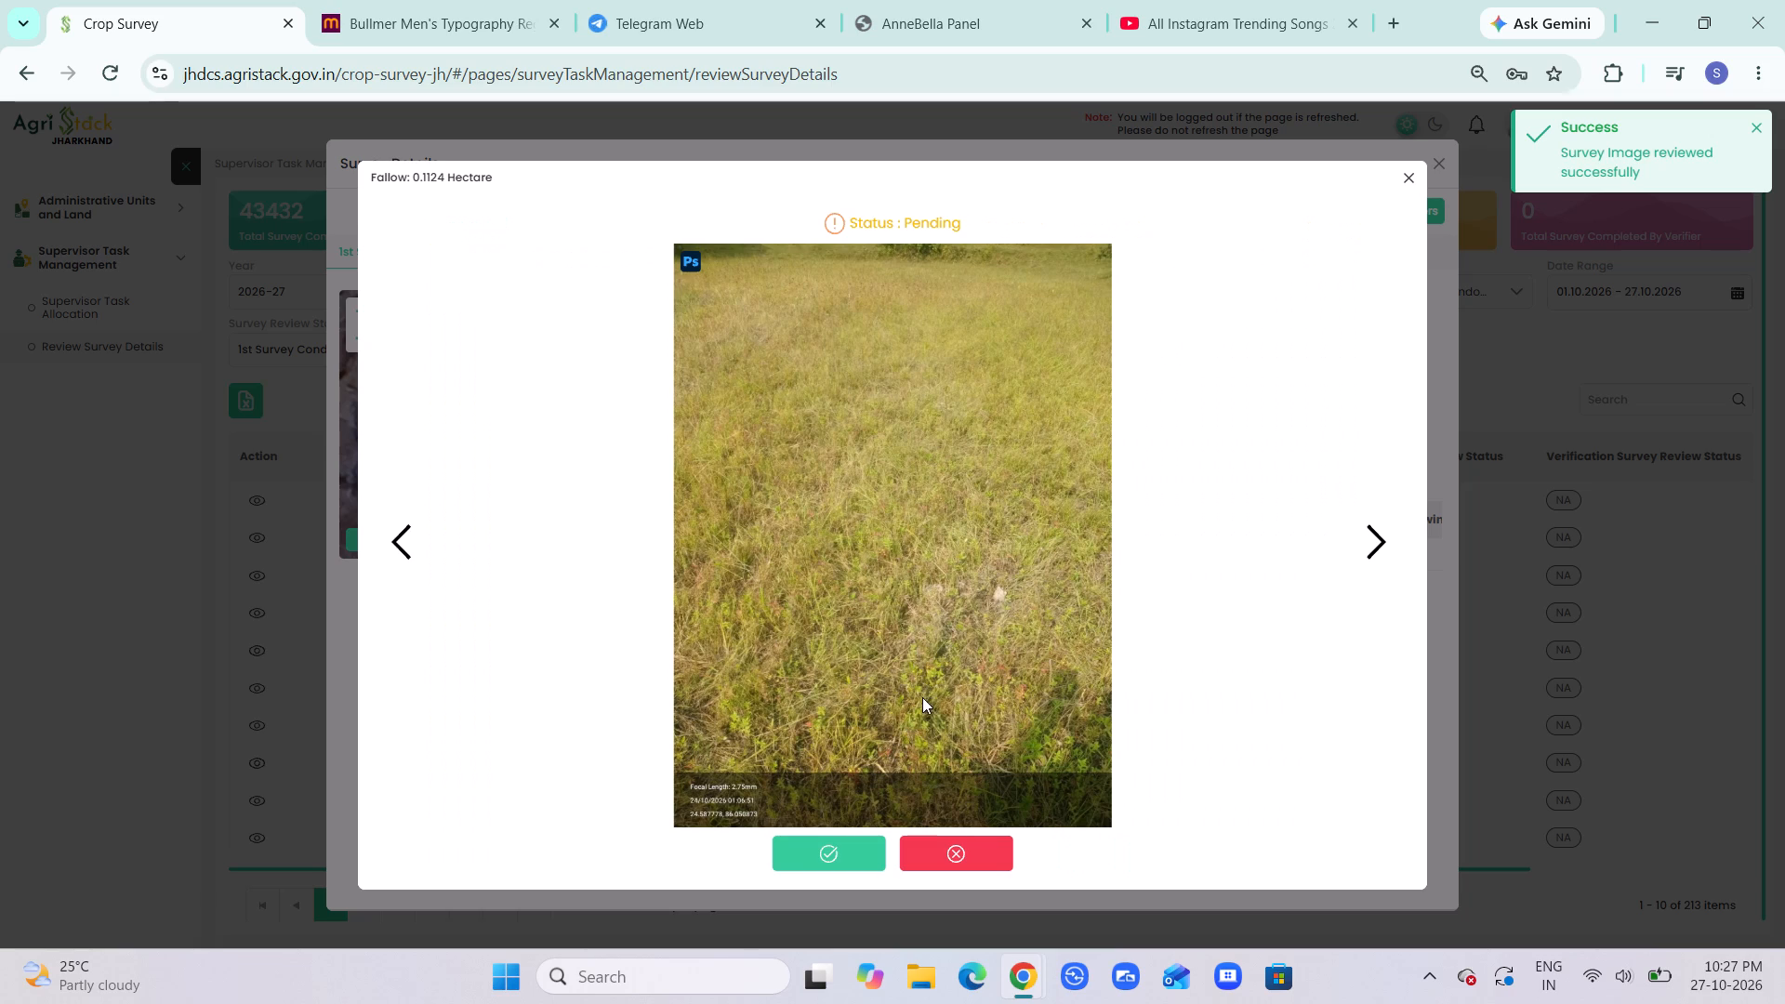
{"action": "left_click", "coordinate": [867, 852]}
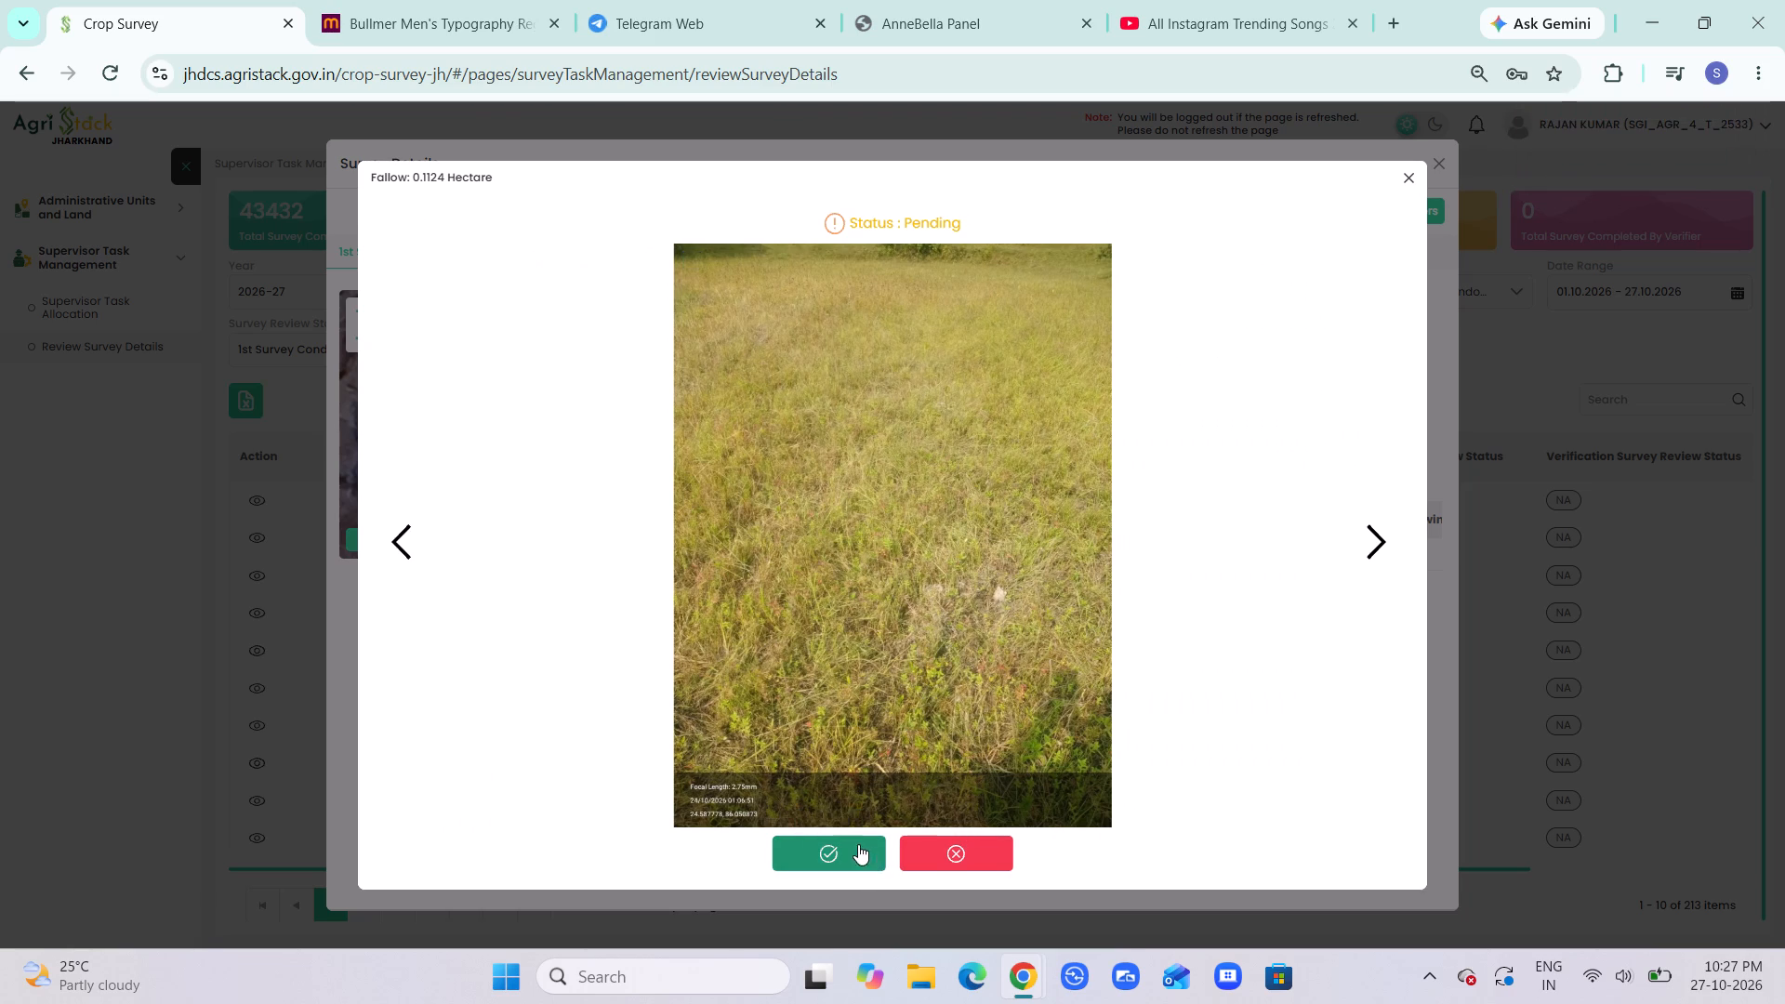
{"action": "left_click_drag", "start_coordinate": [998, 682], "coordinate": [860, 701]}
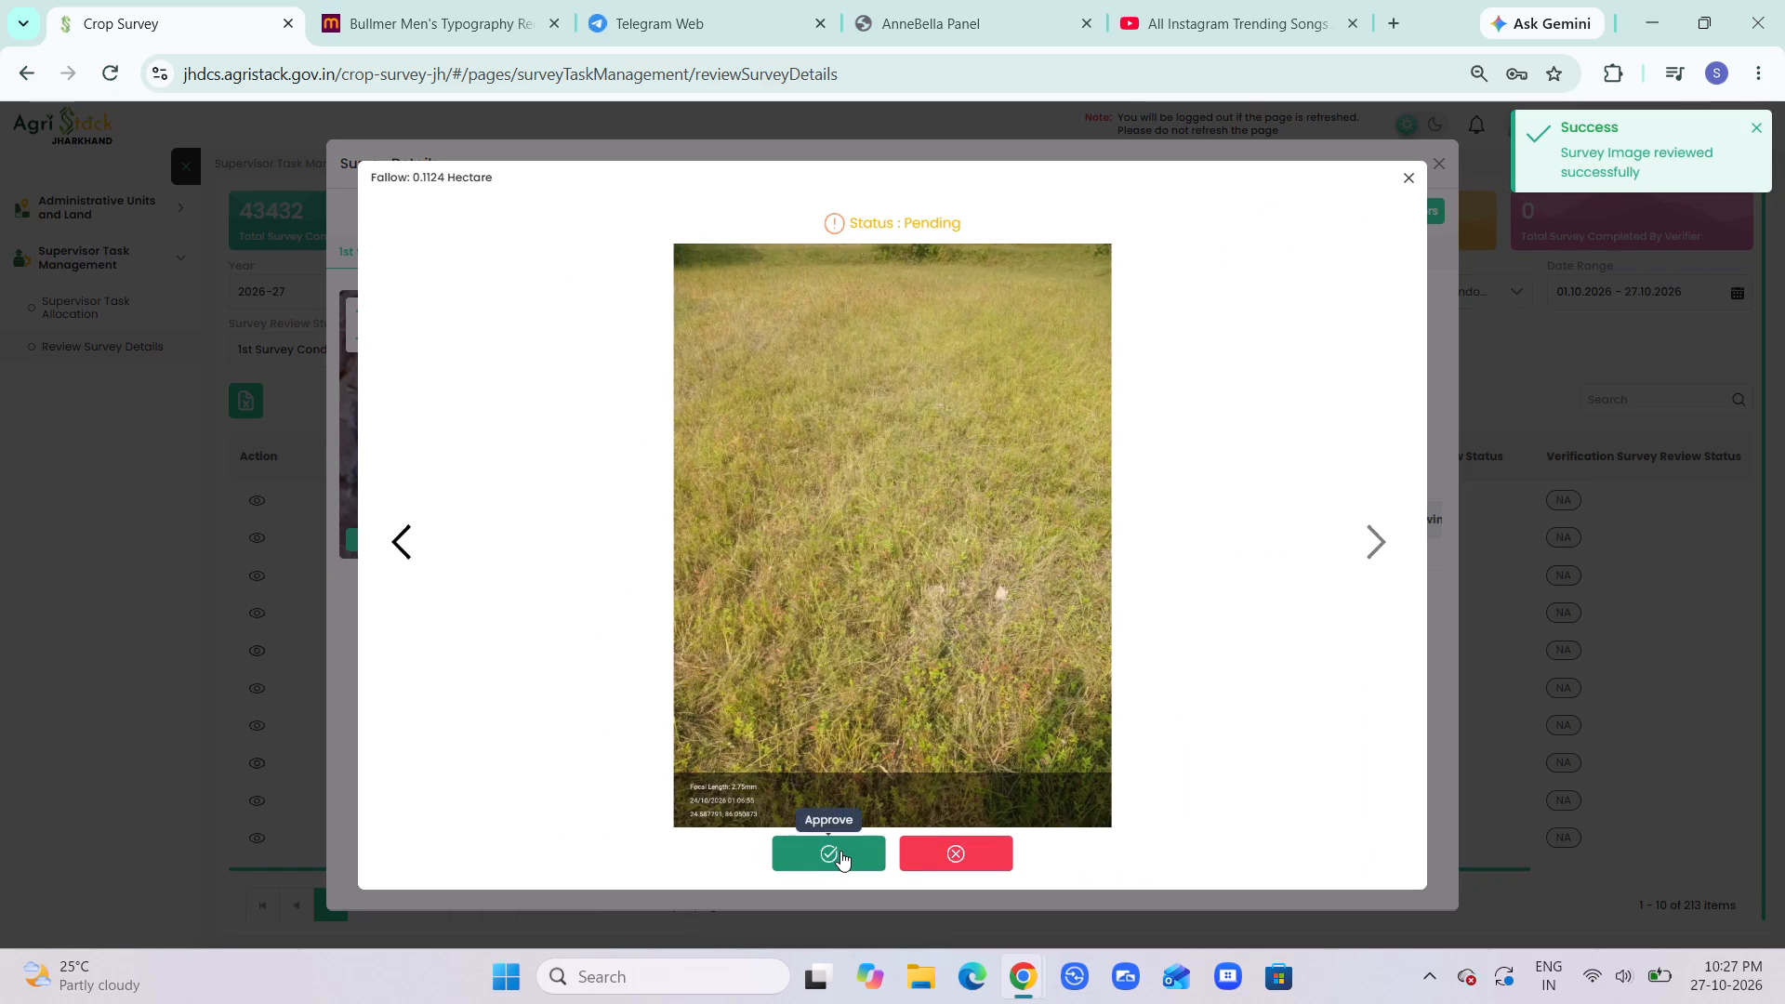
{"action": "left_click", "coordinate": [840, 848]}
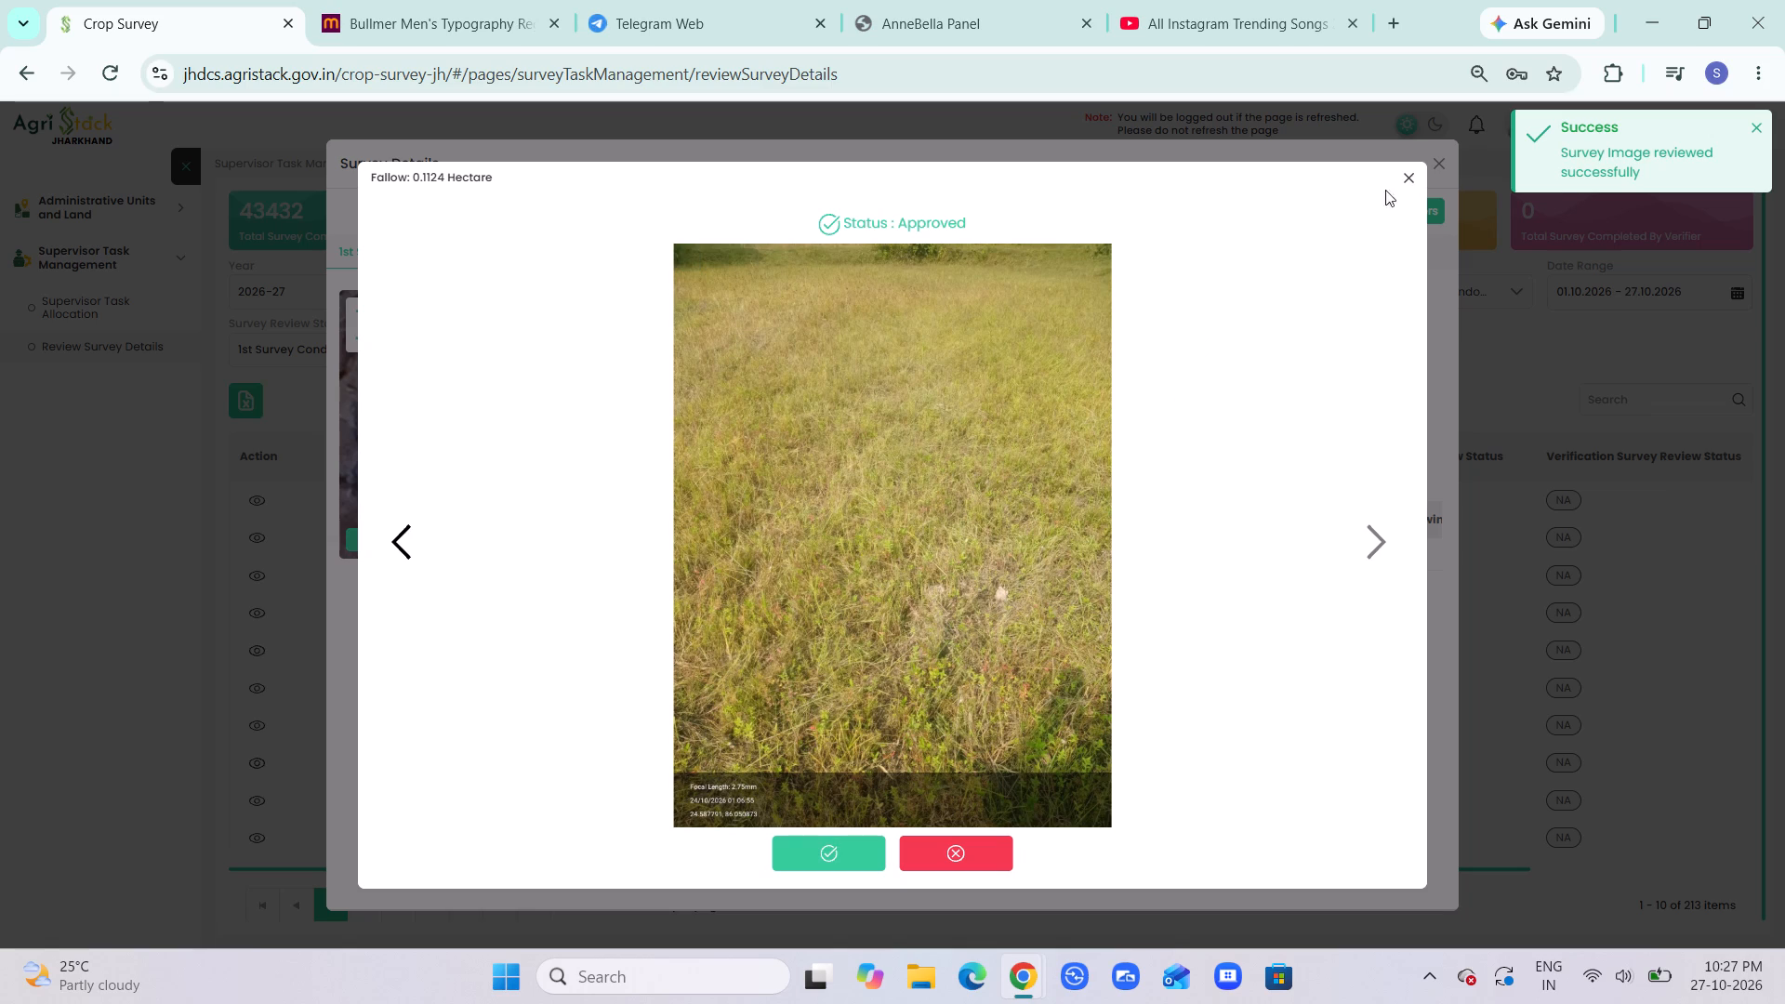
{"action": "left_click", "coordinate": [1412, 172]}
Save the 1st survey of survey number 35 as approved and close its survey details.
{"action": "left_click", "coordinate": [739, 609]}
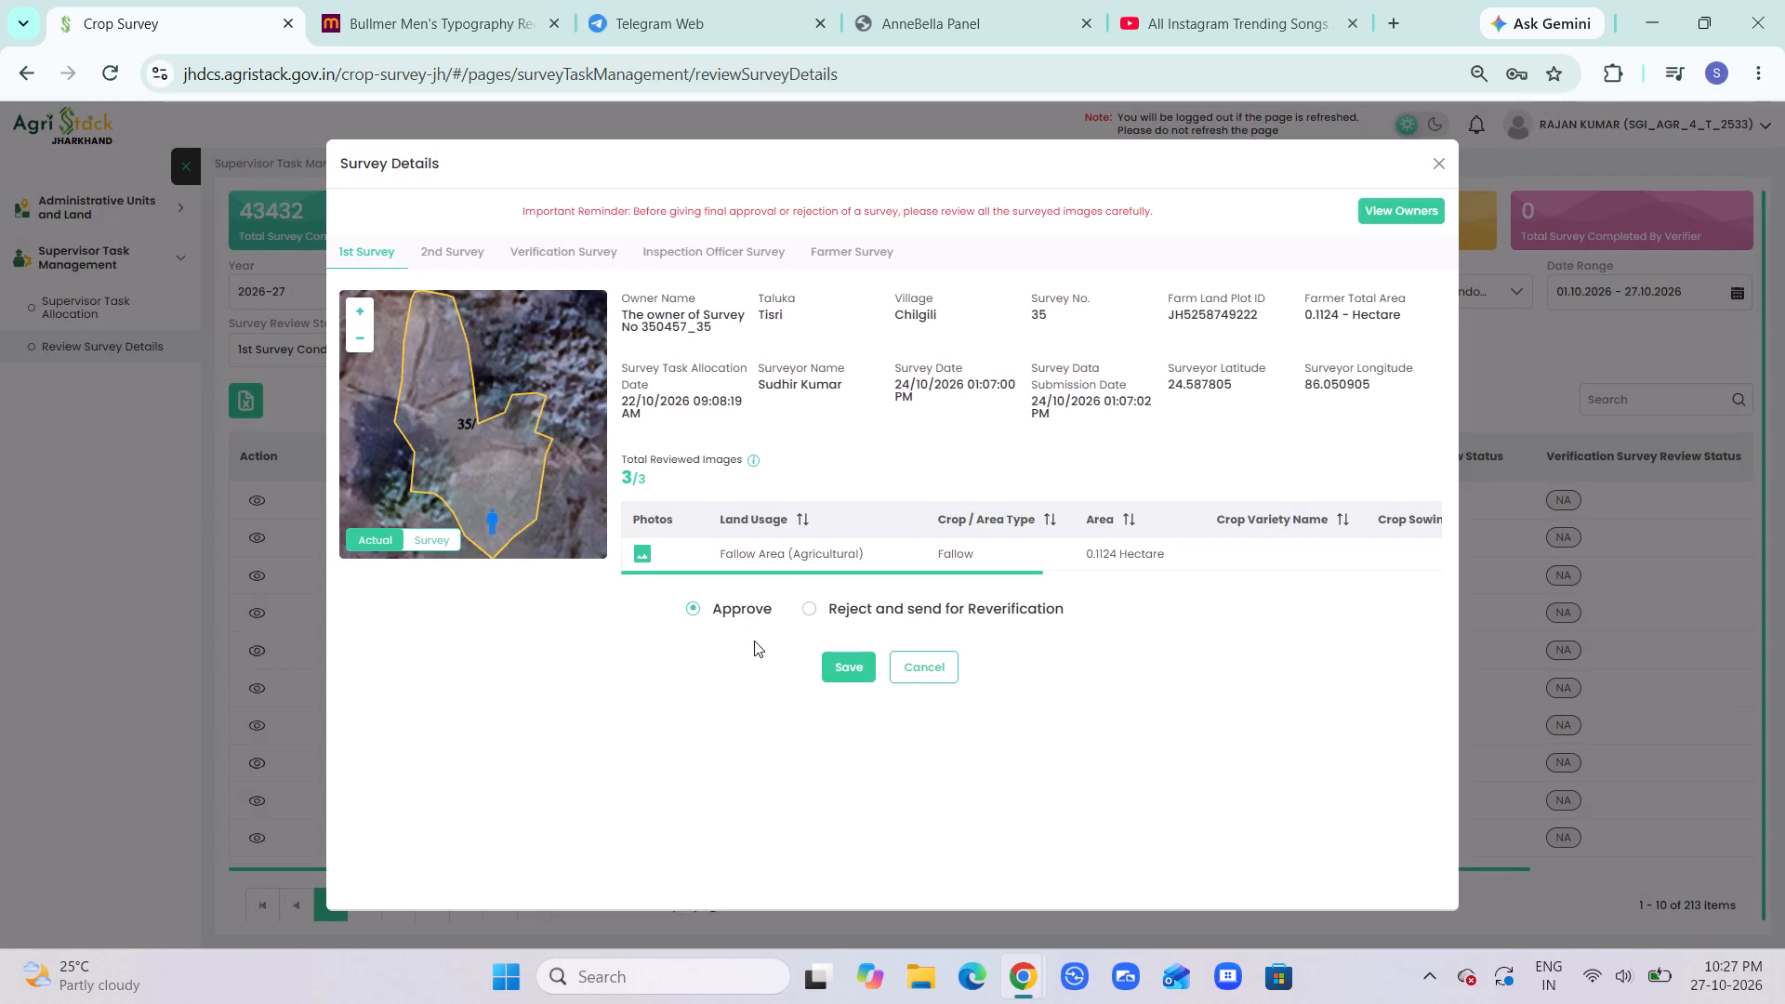
{"action": "left_click", "coordinate": [843, 667]}
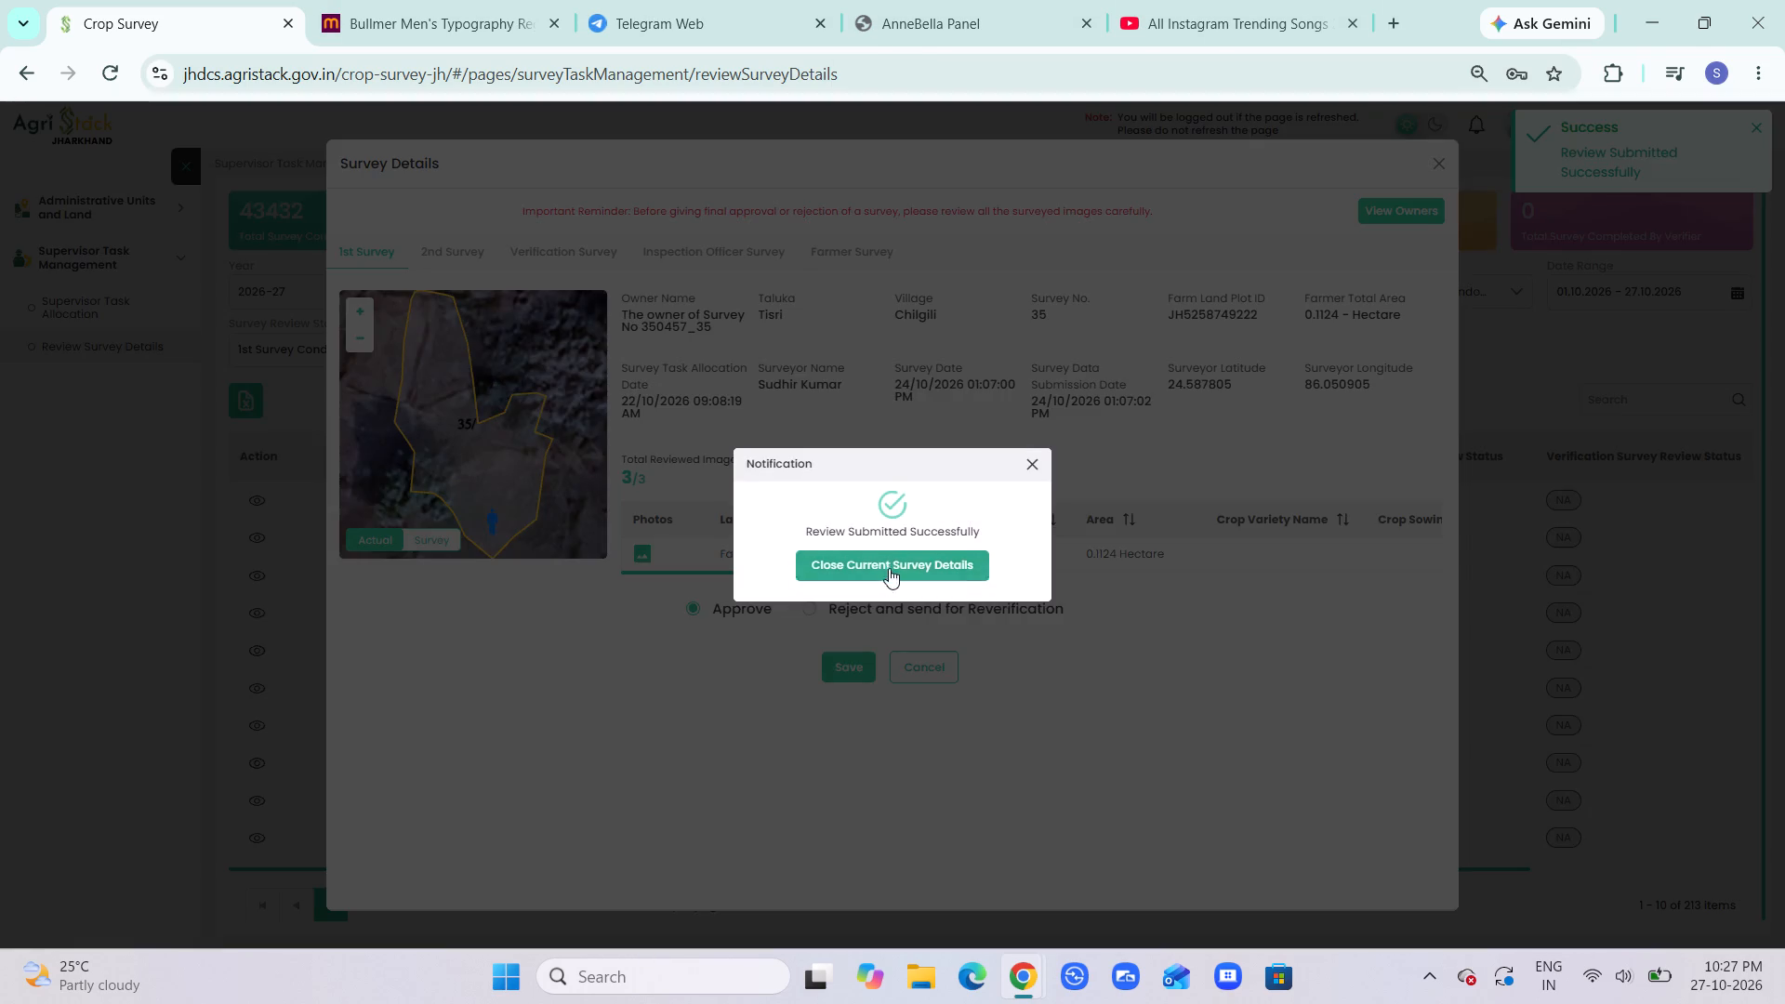
{"action": "left_click", "coordinate": [887, 555]}
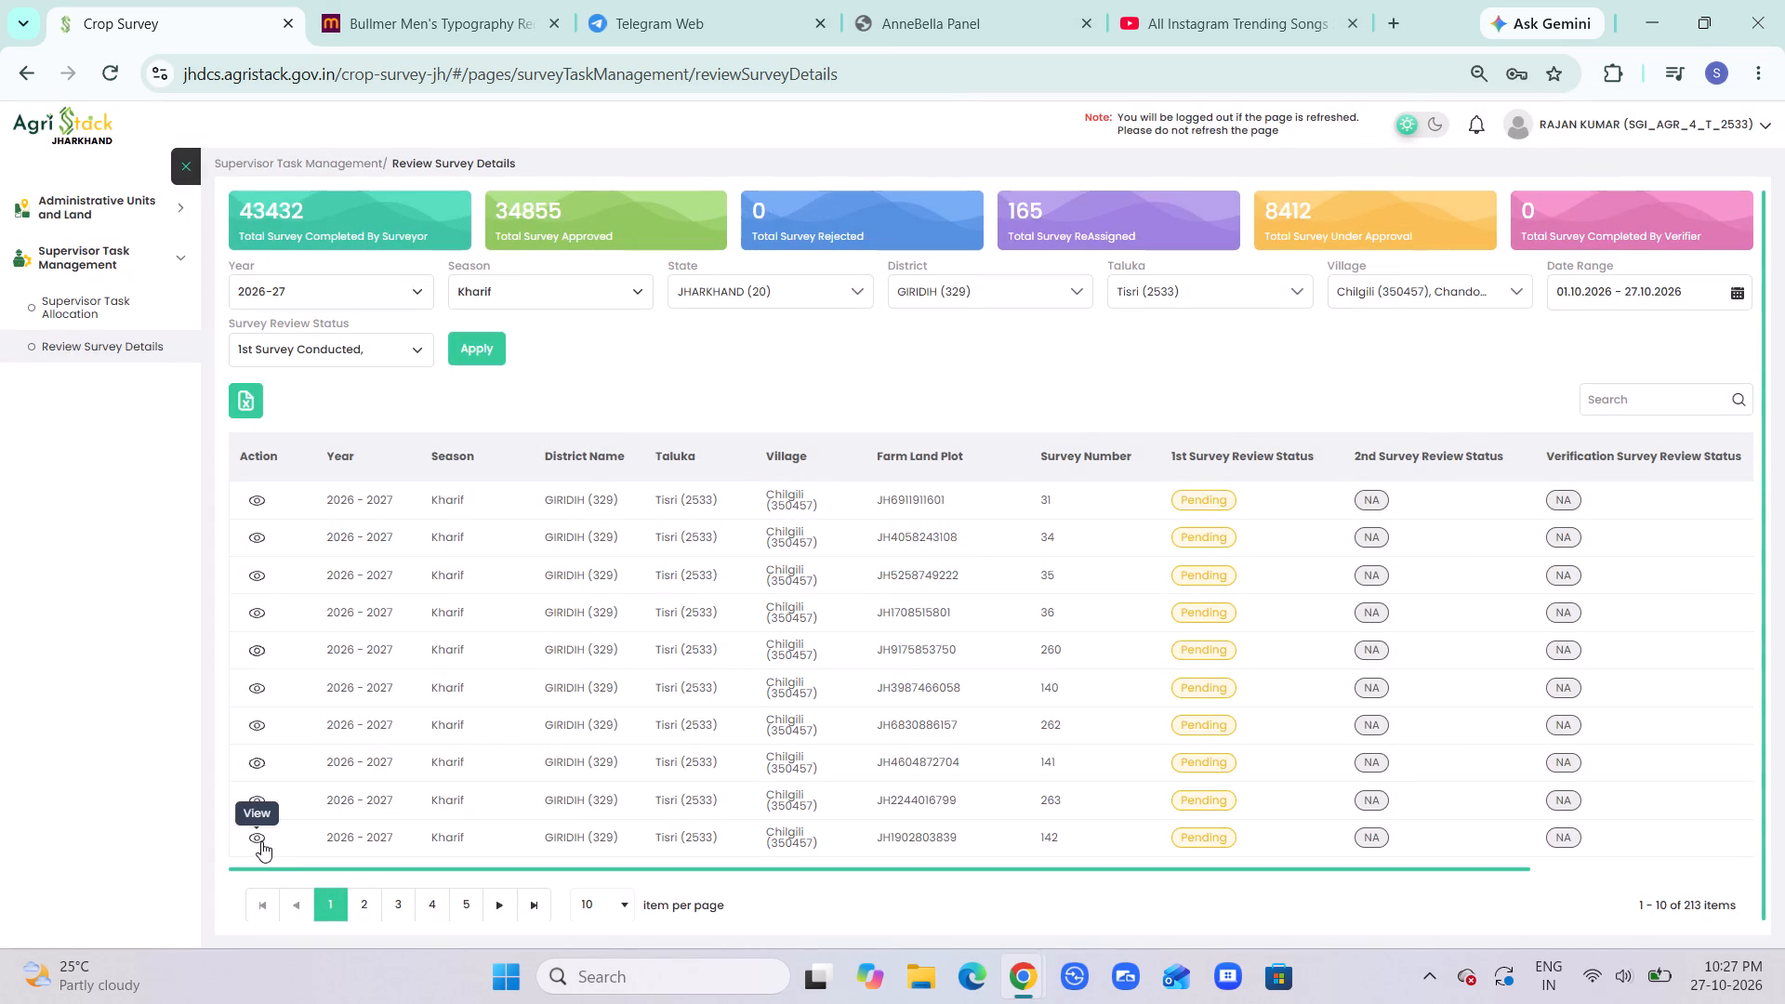
{"action": "left_click", "coordinate": [260, 841]}
{"action": "left_click", "coordinate": [647, 557]}
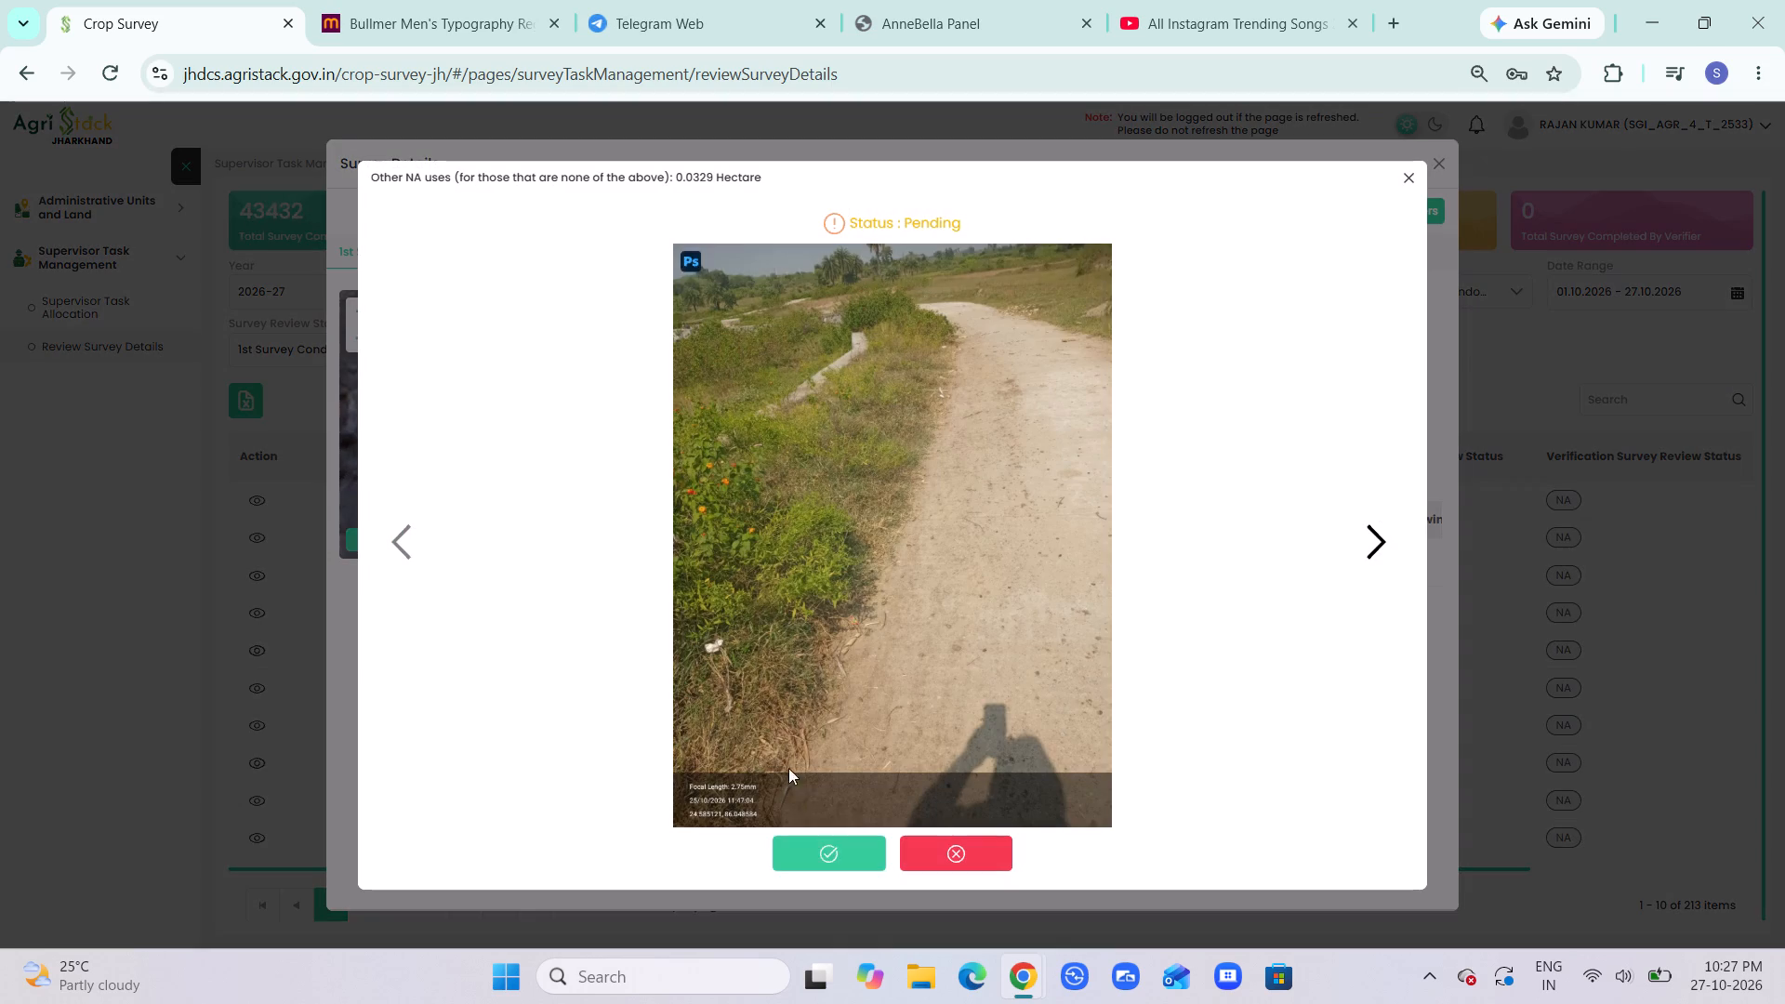
{"action": "left_click", "coordinate": [831, 848]}
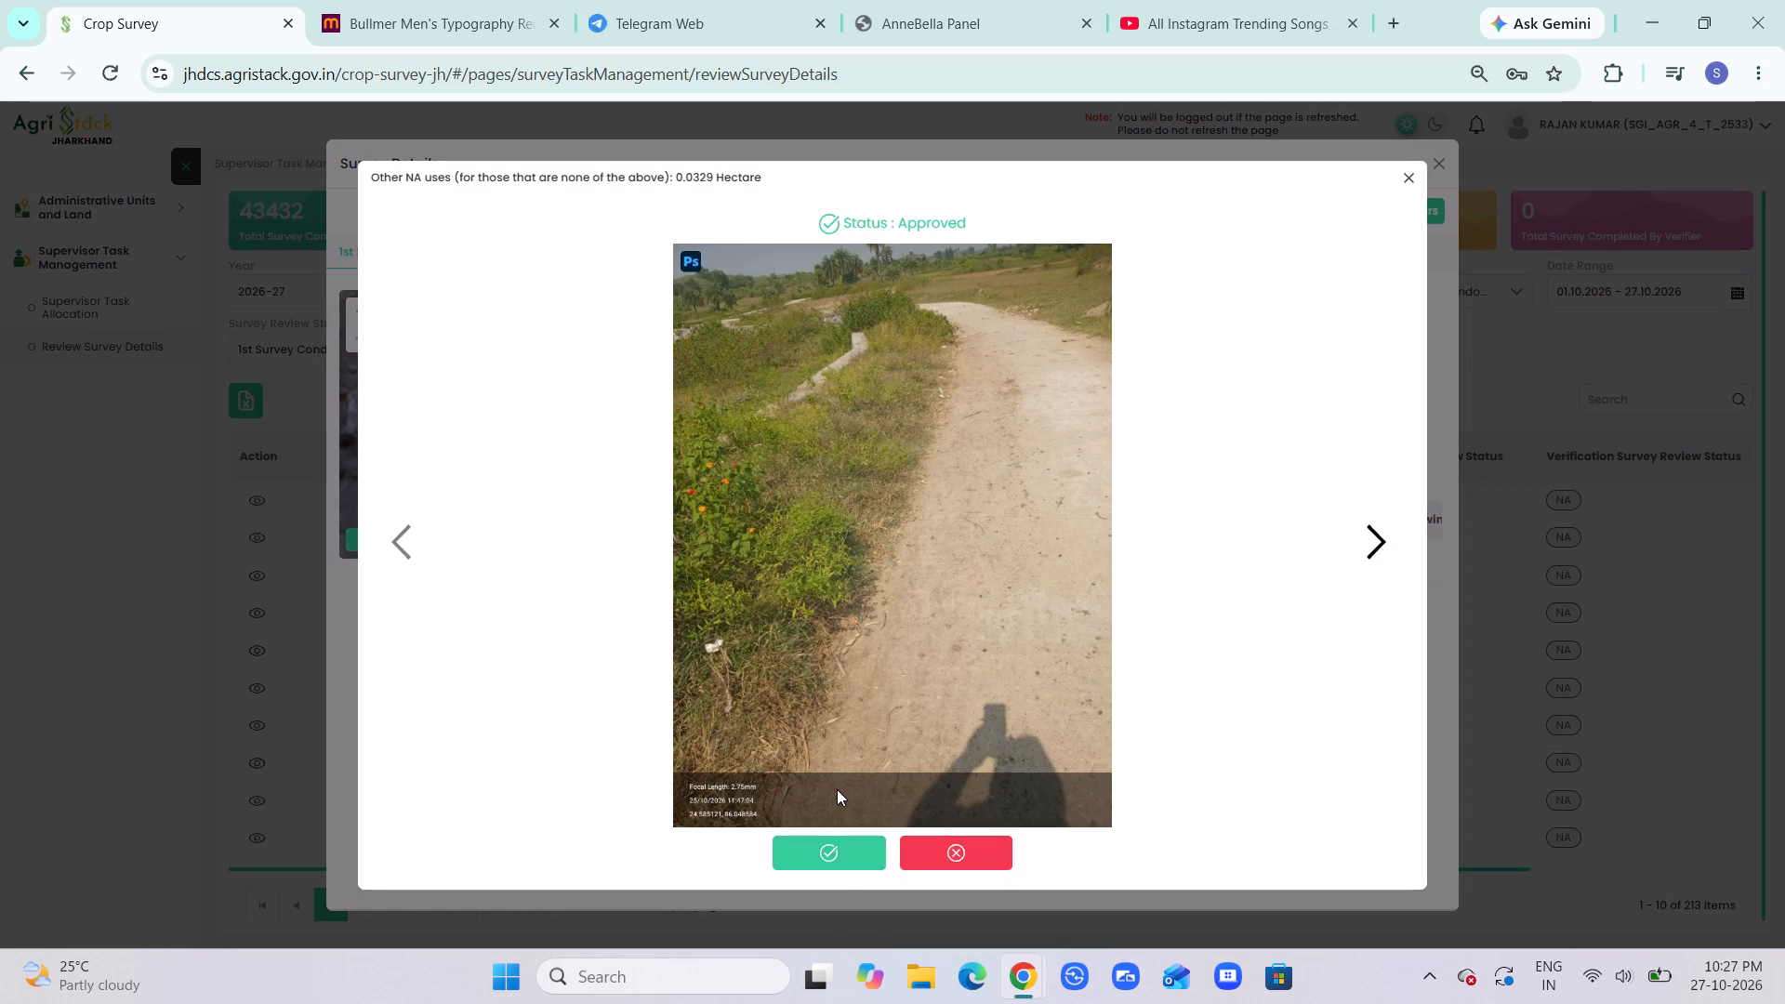
{"action": "left_click_drag", "start_coordinate": [873, 765], "coordinate": [748, 814]}
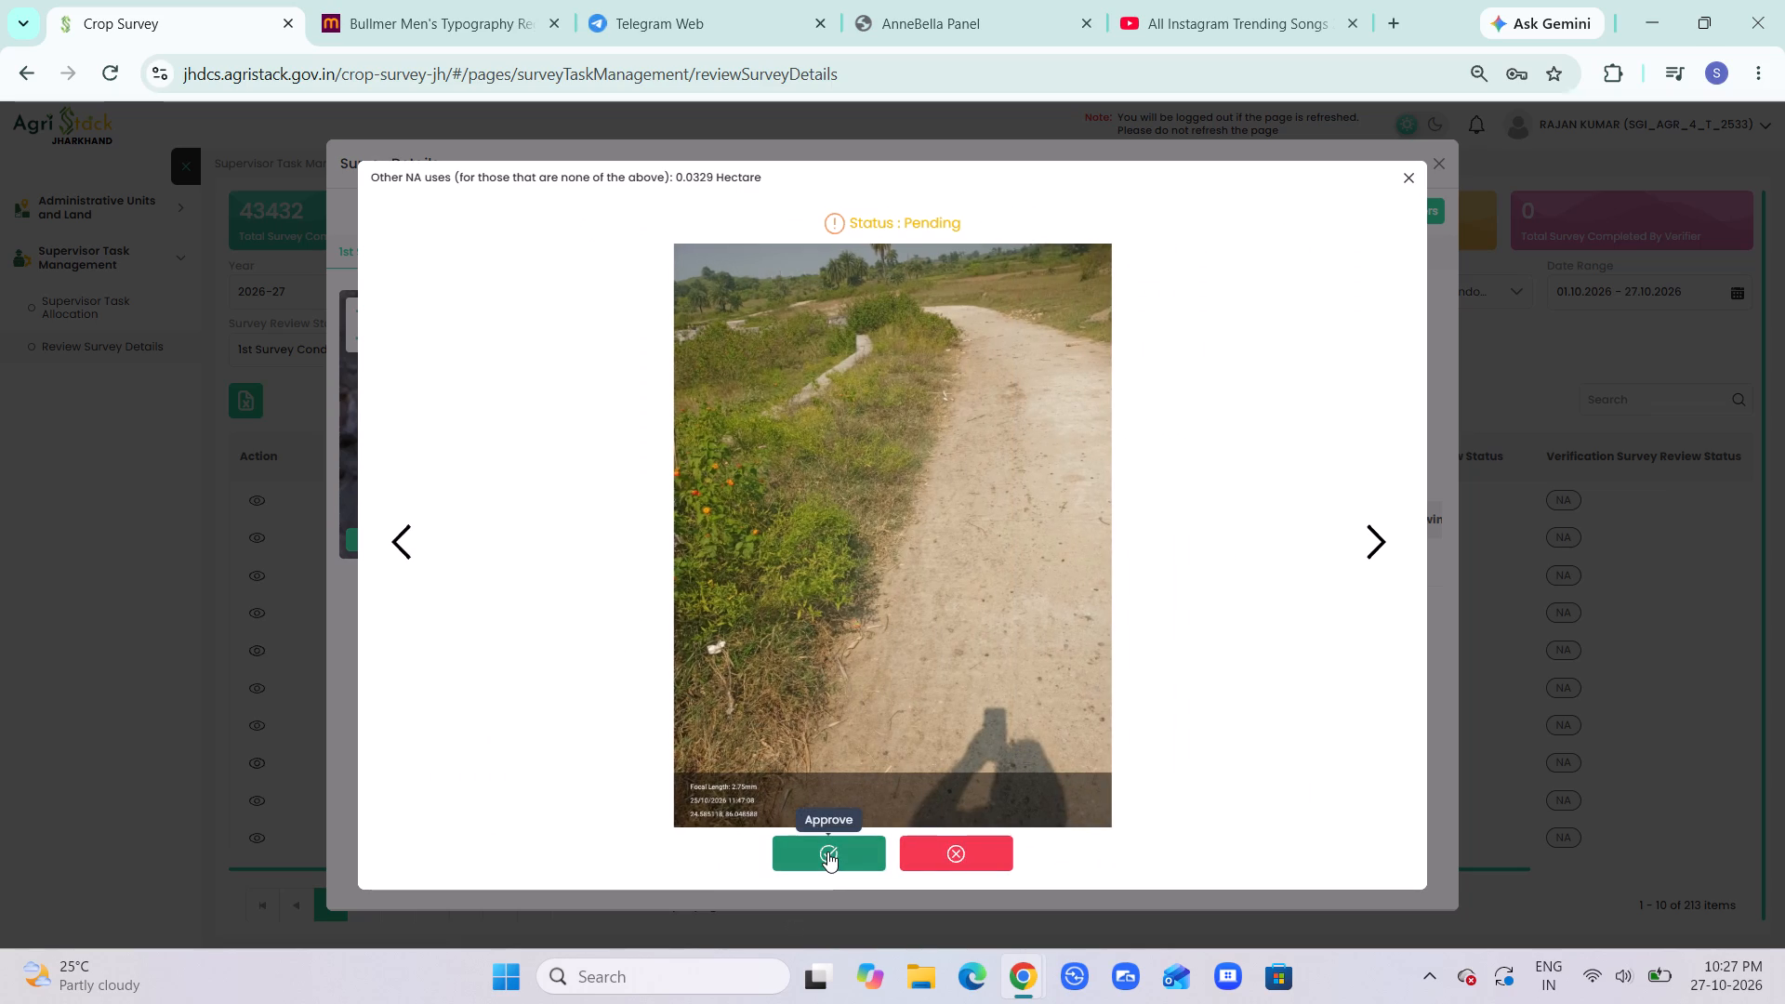
{"action": "left_click", "coordinate": [828, 850]}
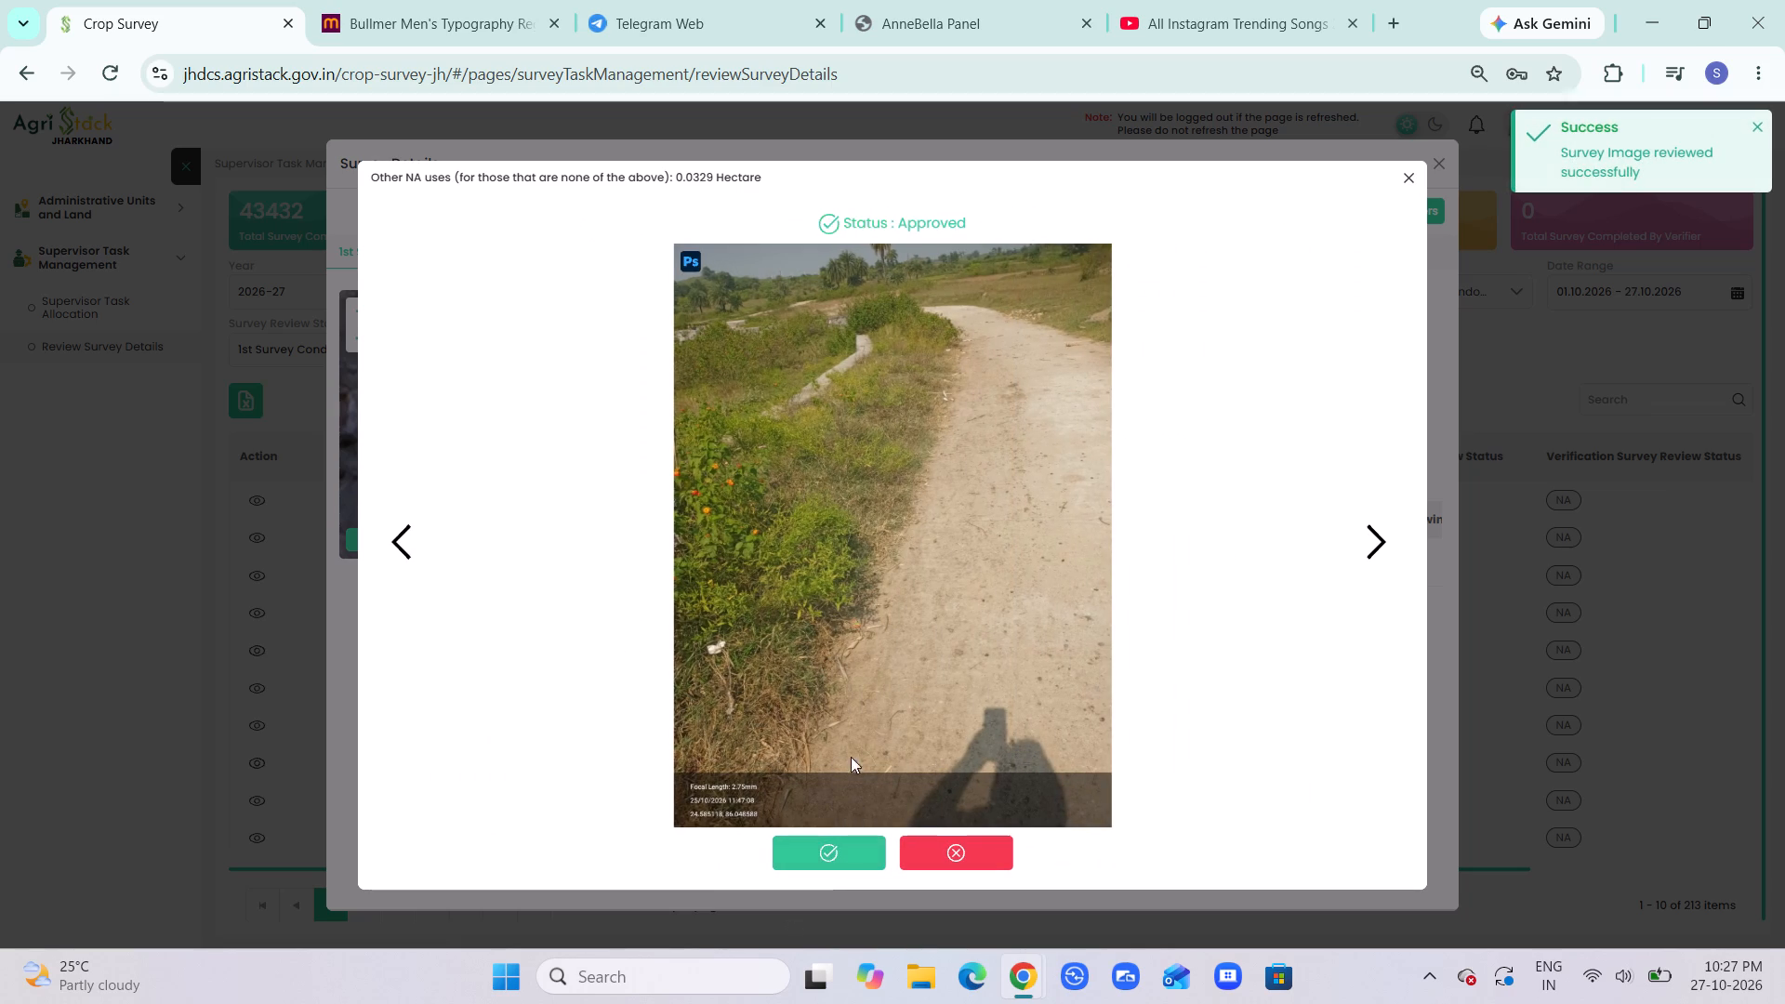
{"action": "left_click_drag", "start_coordinate": [1017, 717], "coordinate": [877, 723]}
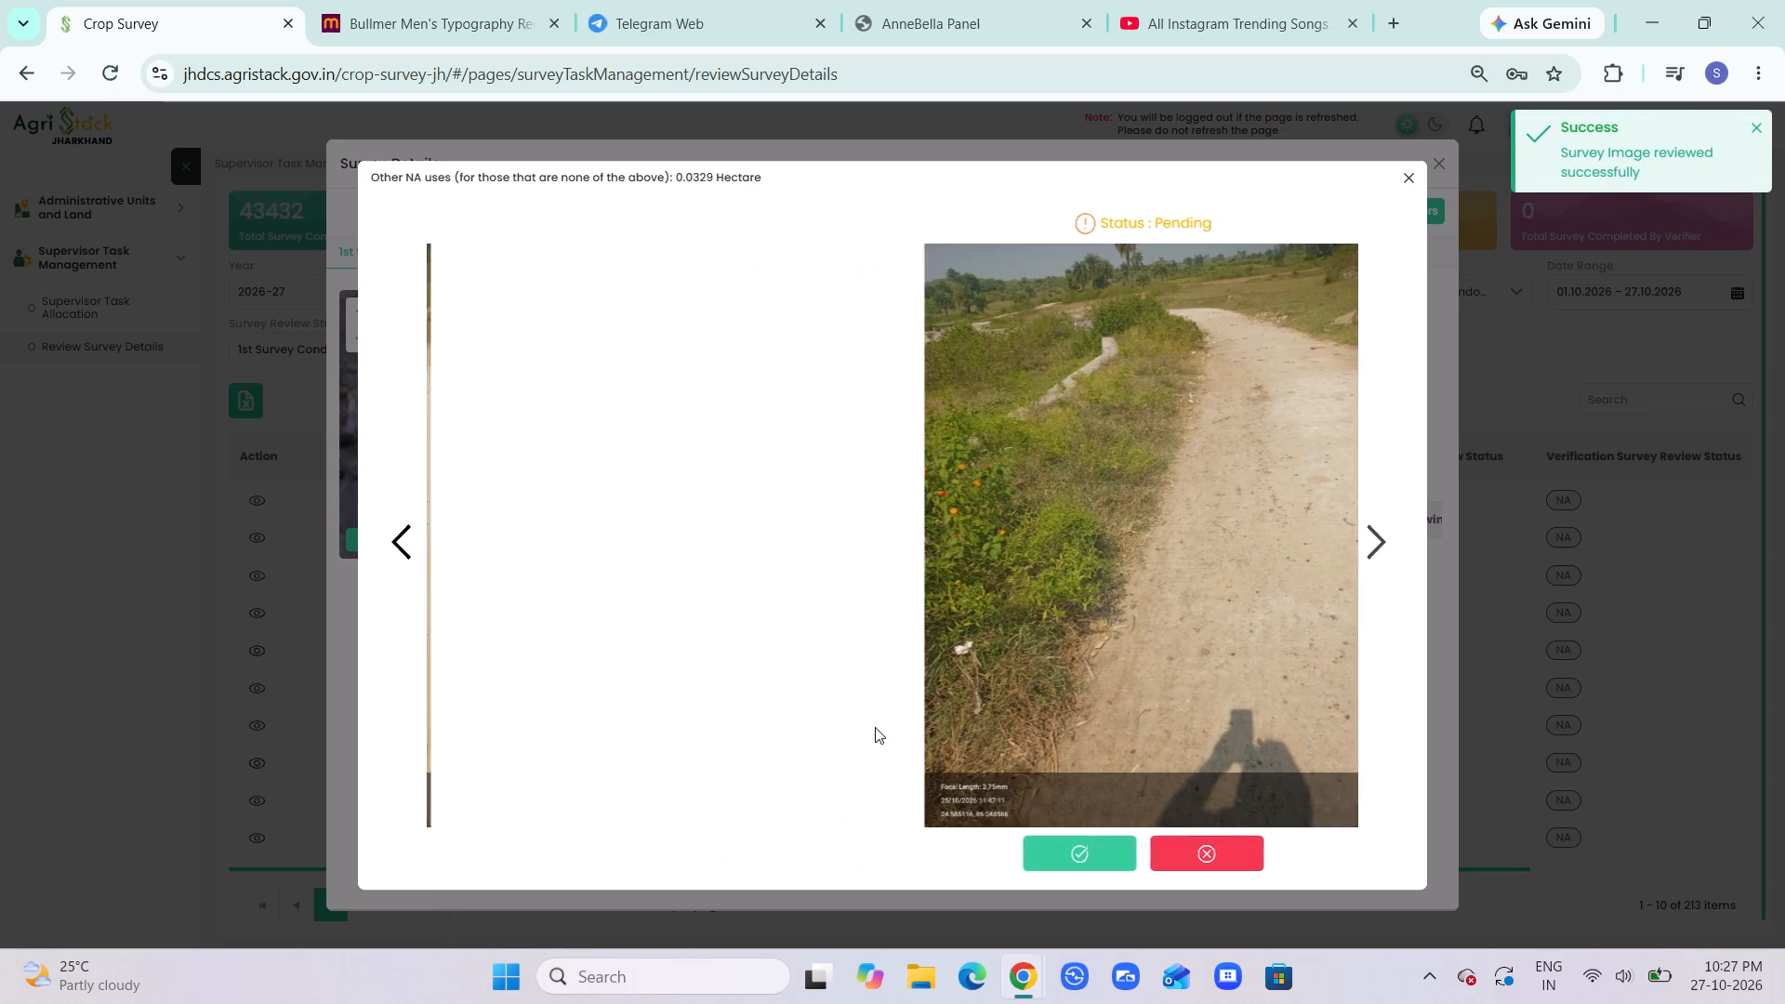
{"action": "left_click", "coordinate": [850, 856]}
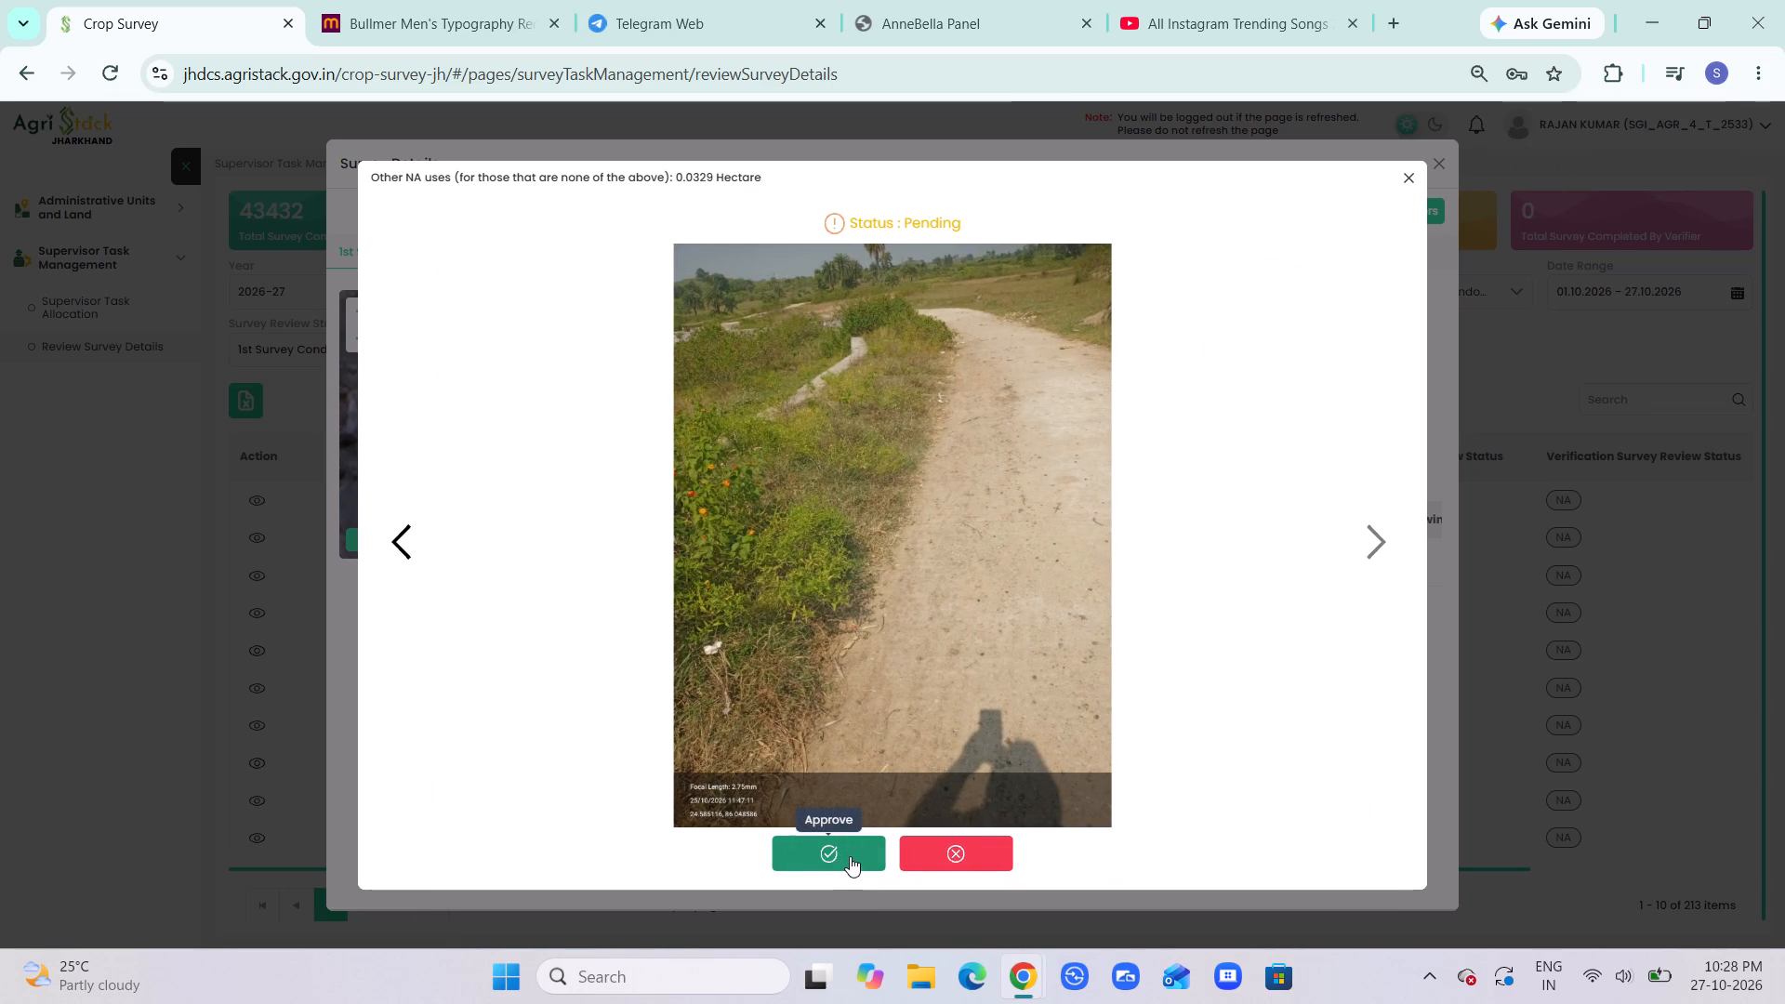
{"action": "left_click", "coordinate": [1406, 174]}
Save the 1st survey of survey number 142 as approved and close its survey details.
{"action": "left_click", "coordinate": [747, 623]}
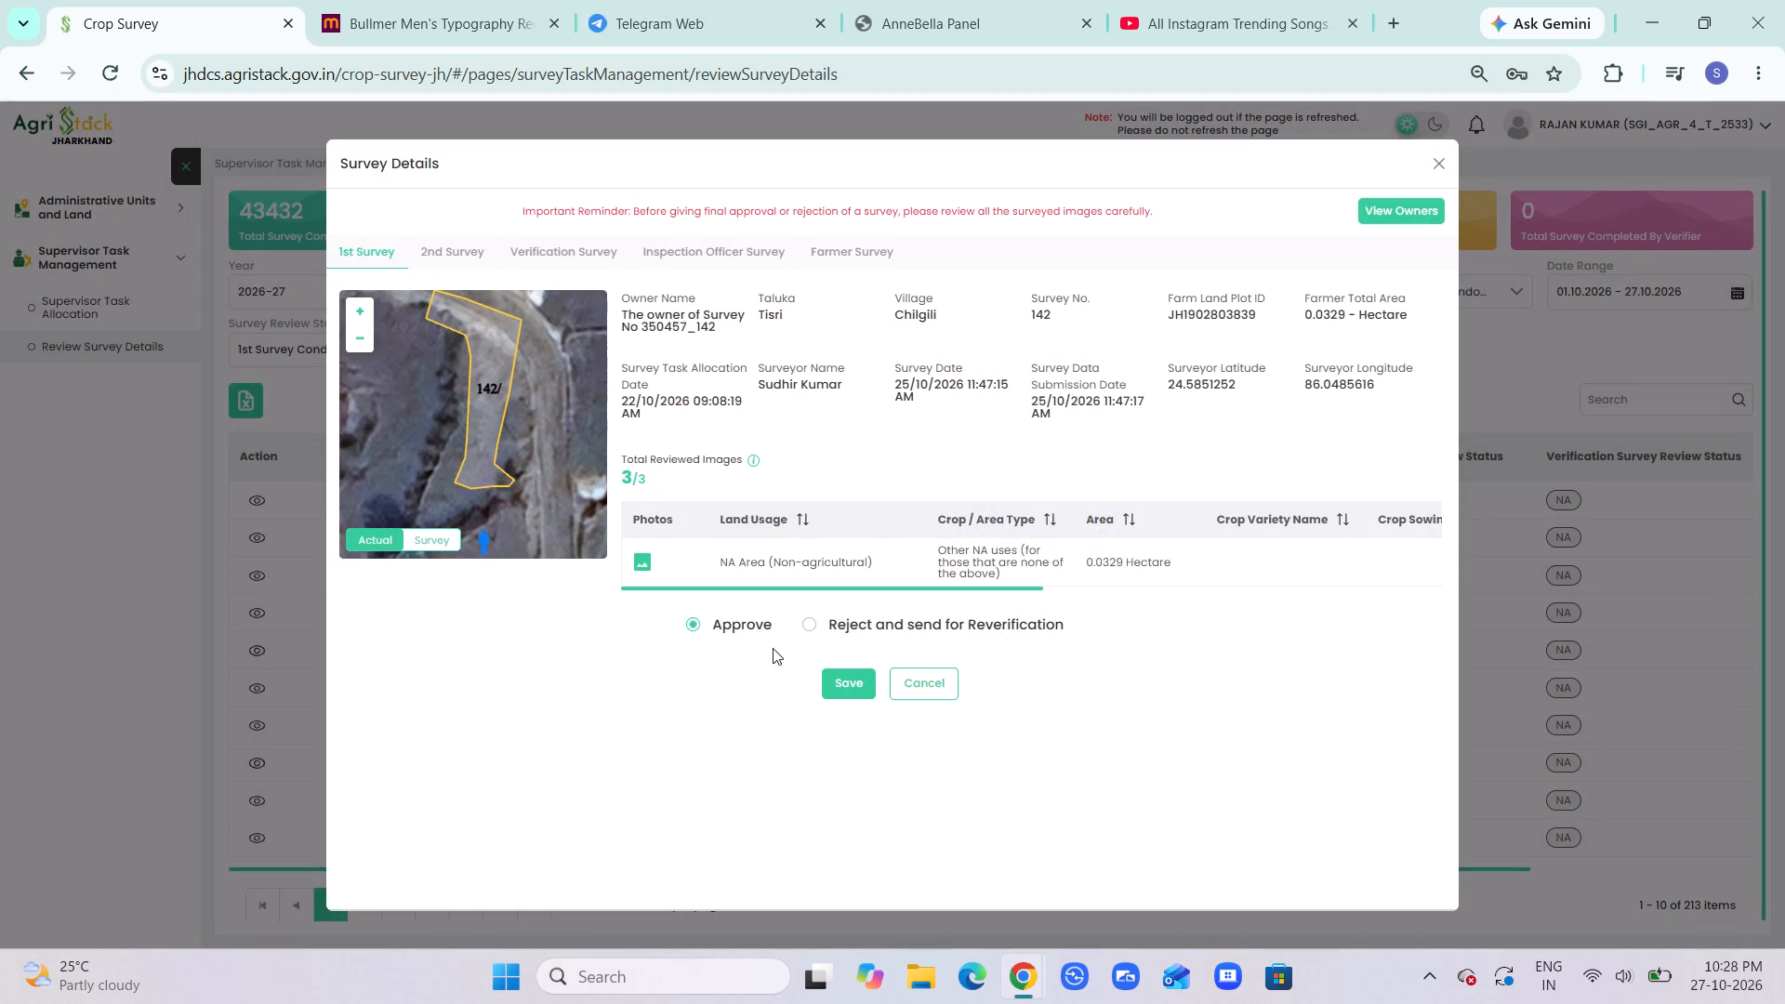
{"action": "left_click", "coordinate": [840, 679]}
{"action": "left_click", "coordinate": [853, 570]}
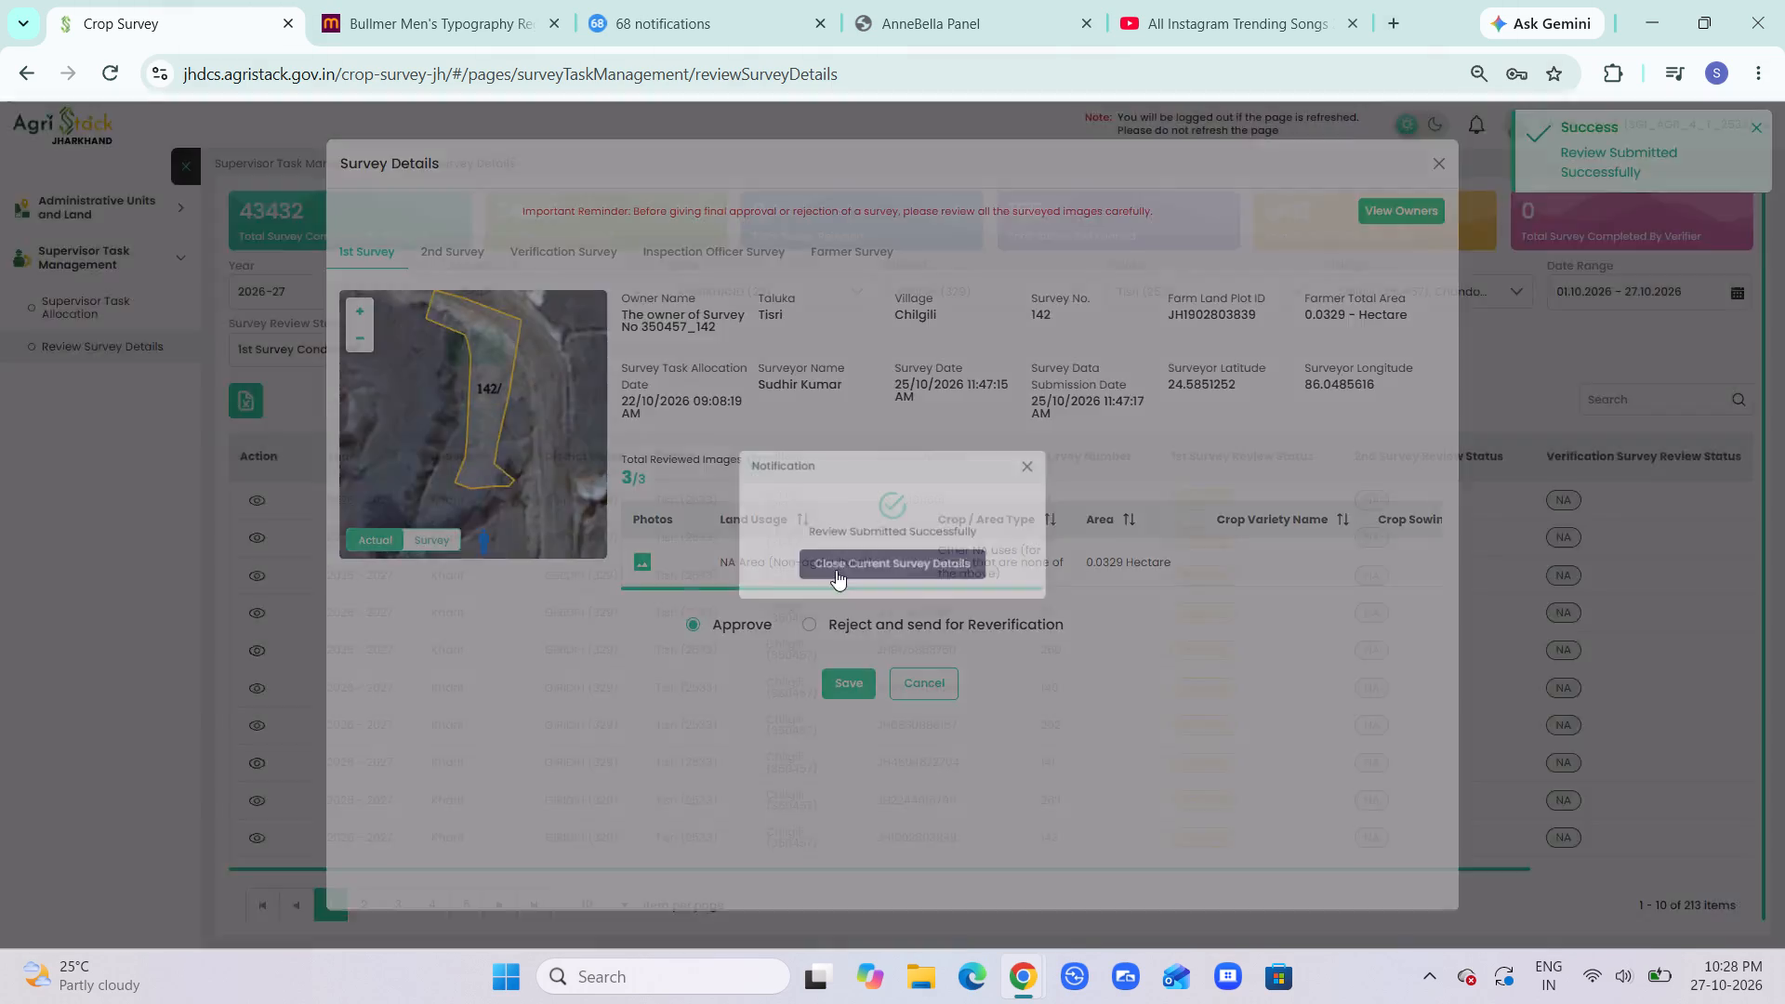
Approve all three farm photos of survey number 141 in Chilgili.
{"action": "left_click", "coordinate": [260, 769]}
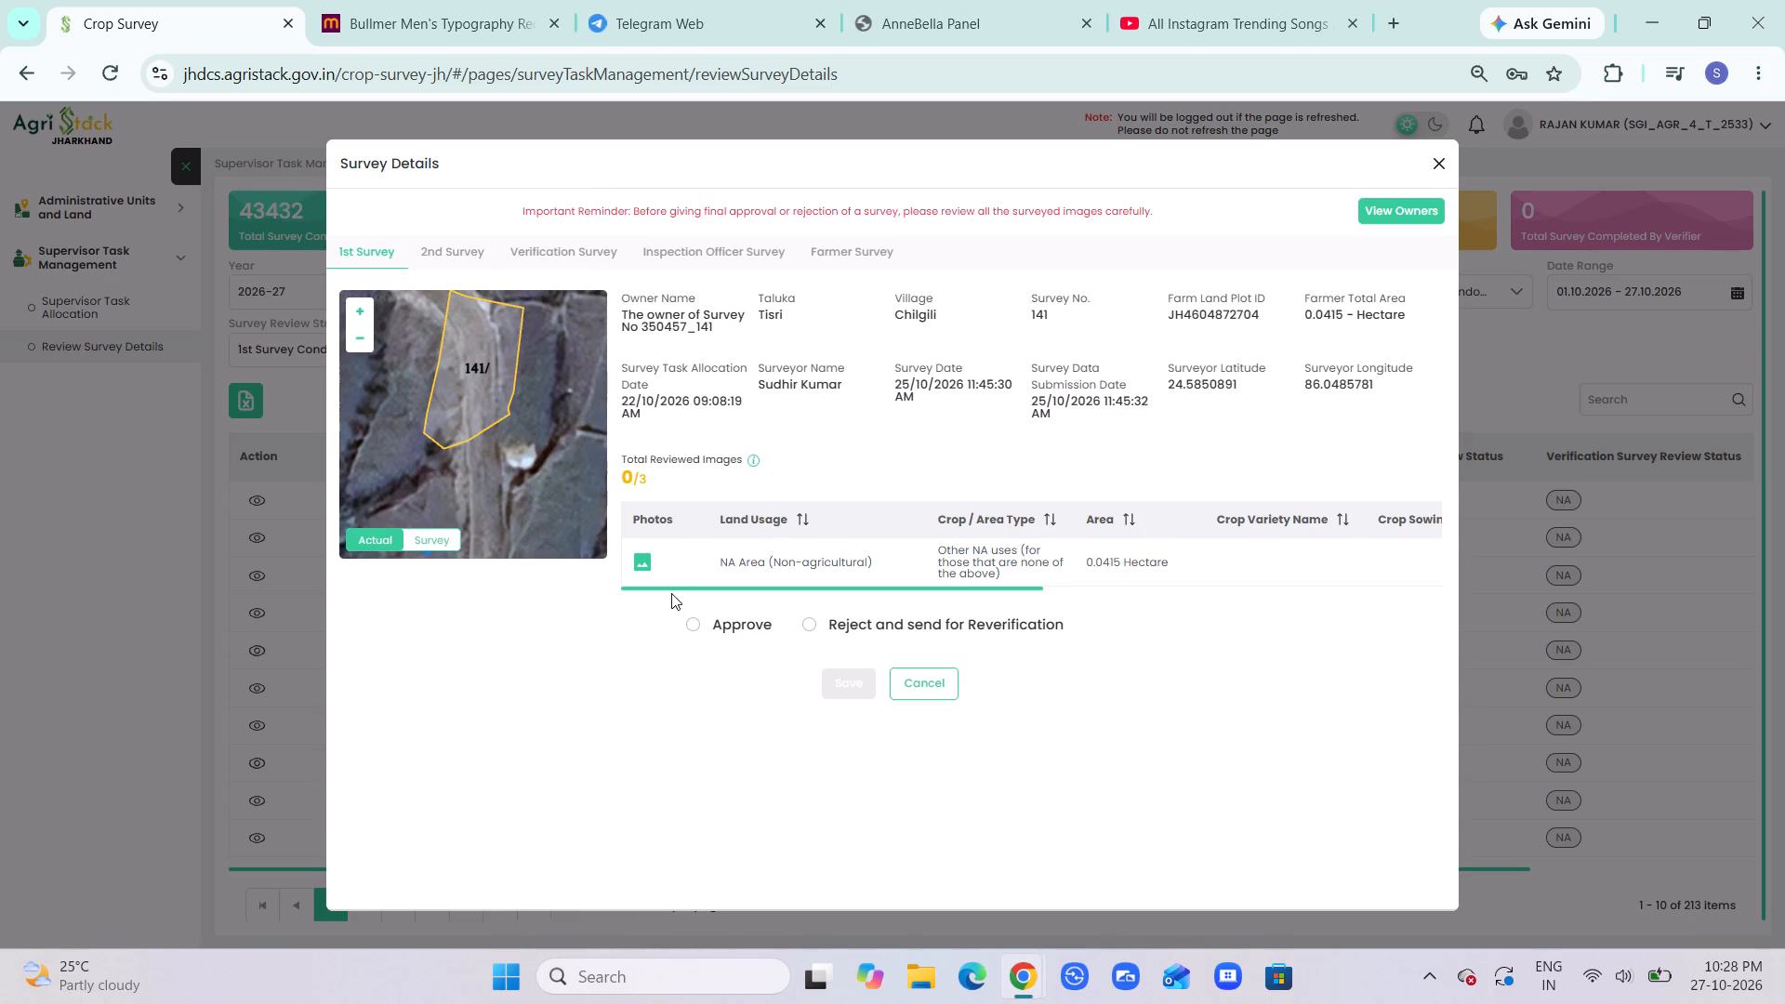
{"action": "left_click", "coordinate": [650, 567]}
{"action": "left_click", "coordinate": [857, 851]}
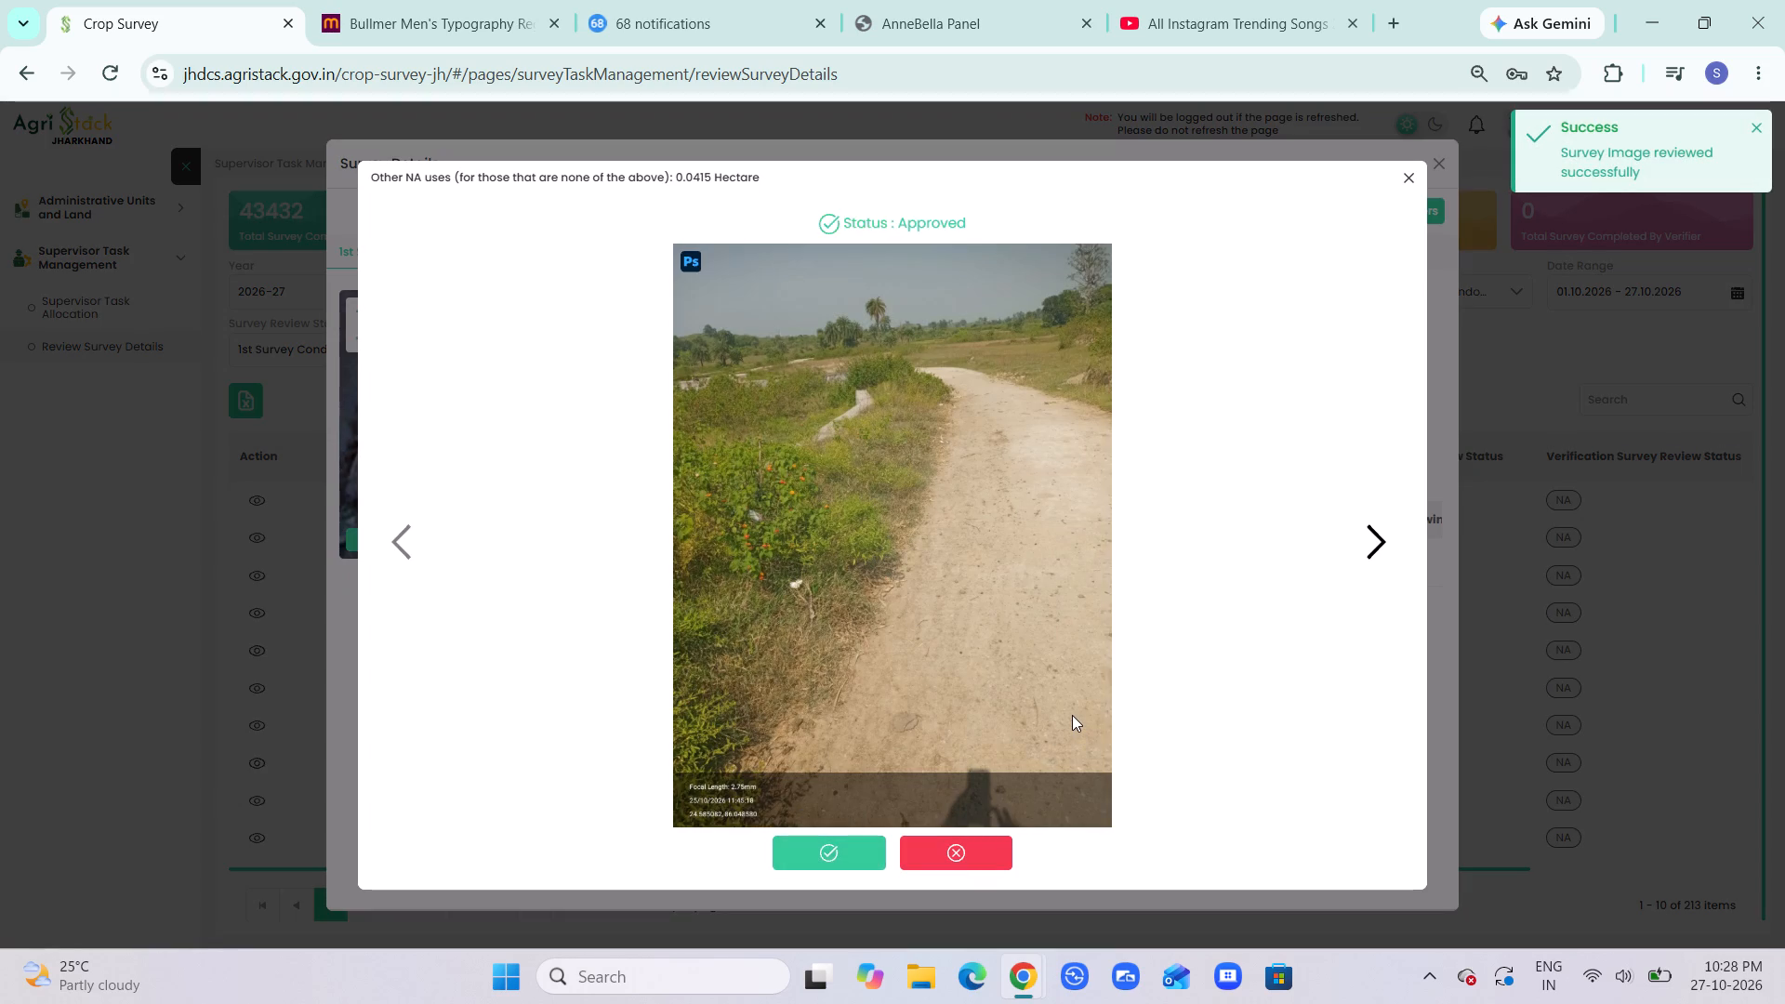
{"action": "left_click_drag", "start_coordinate": [1072, 715], "coordinate": [954, 711]}
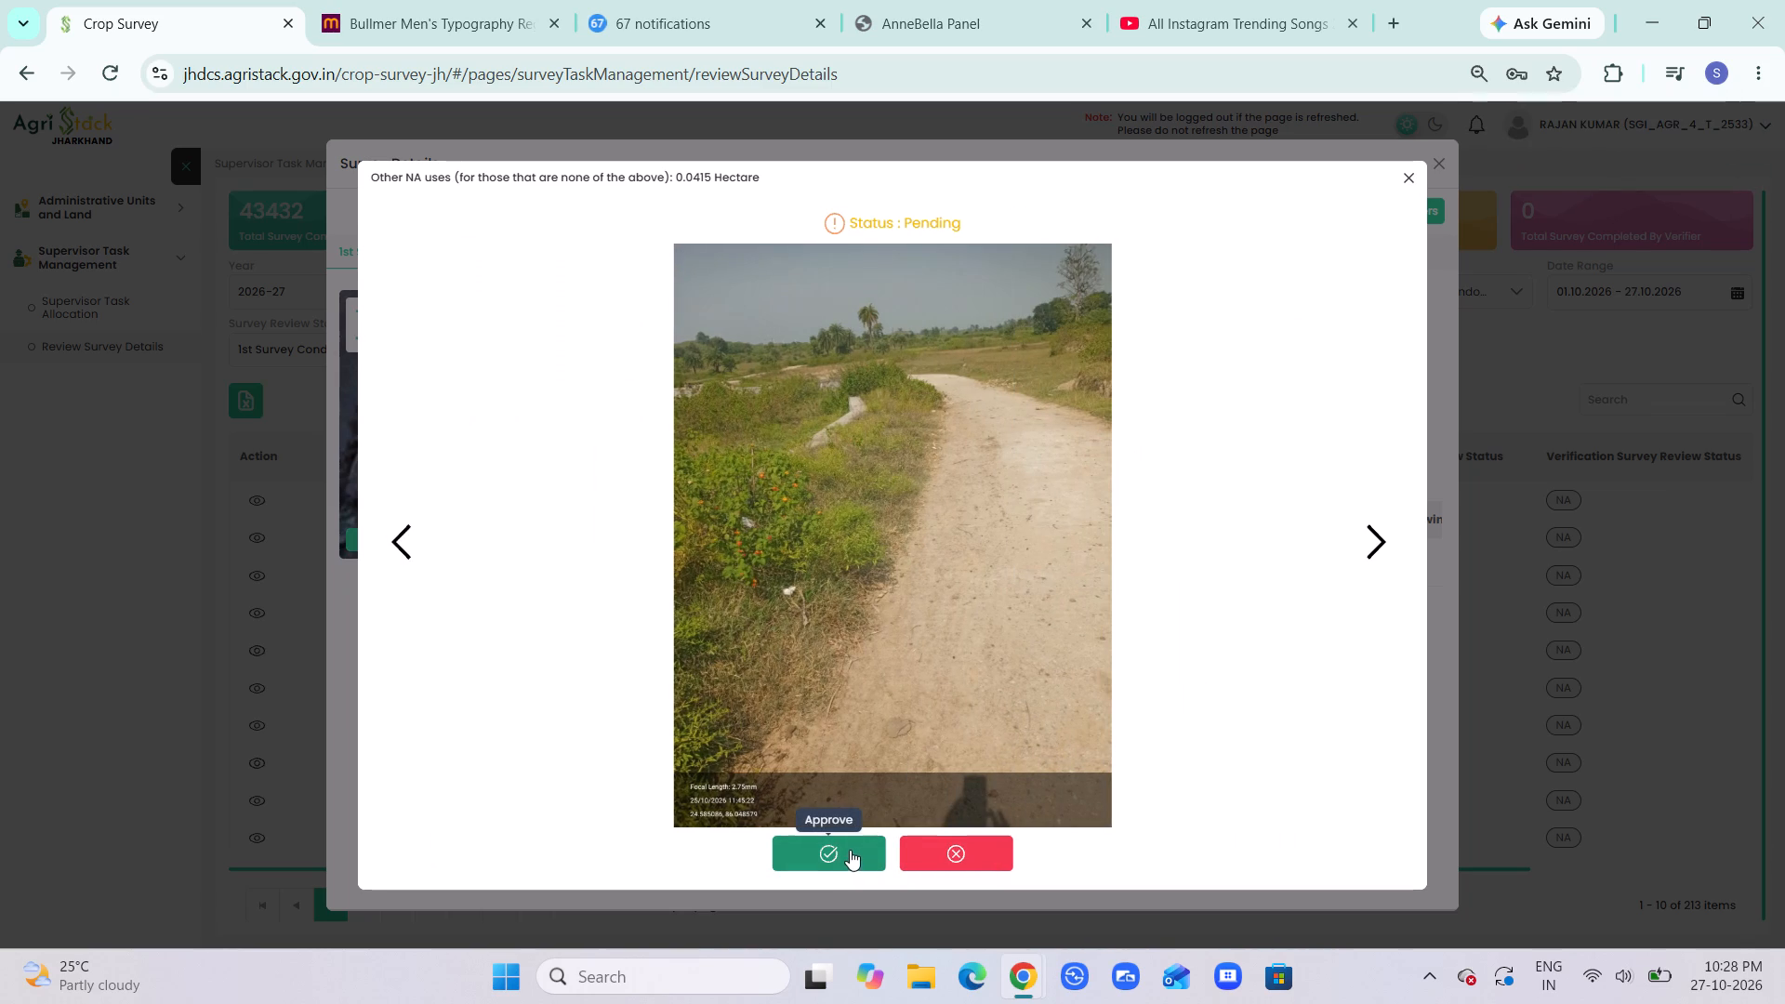
{"action": "left_click", "coordinate": [853, 849]}
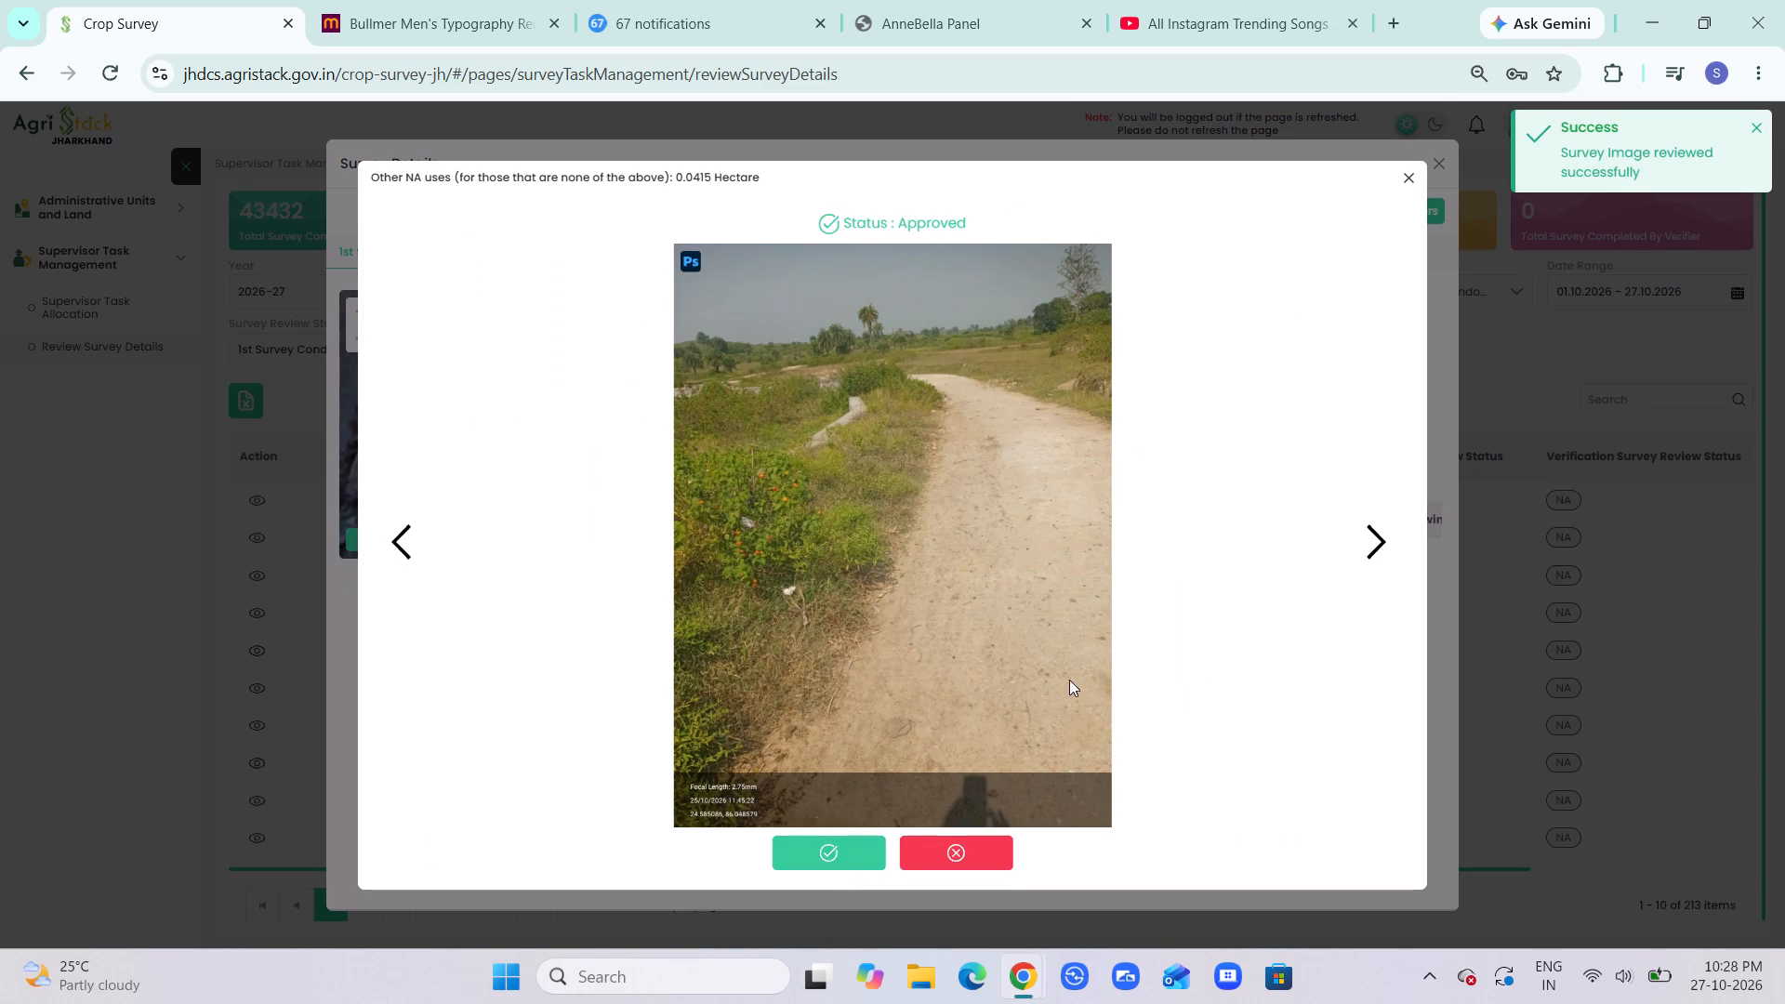
{"action": "left_click_drag", "start_coordinate": [1034, 694], "coordinate": [902, 706]}
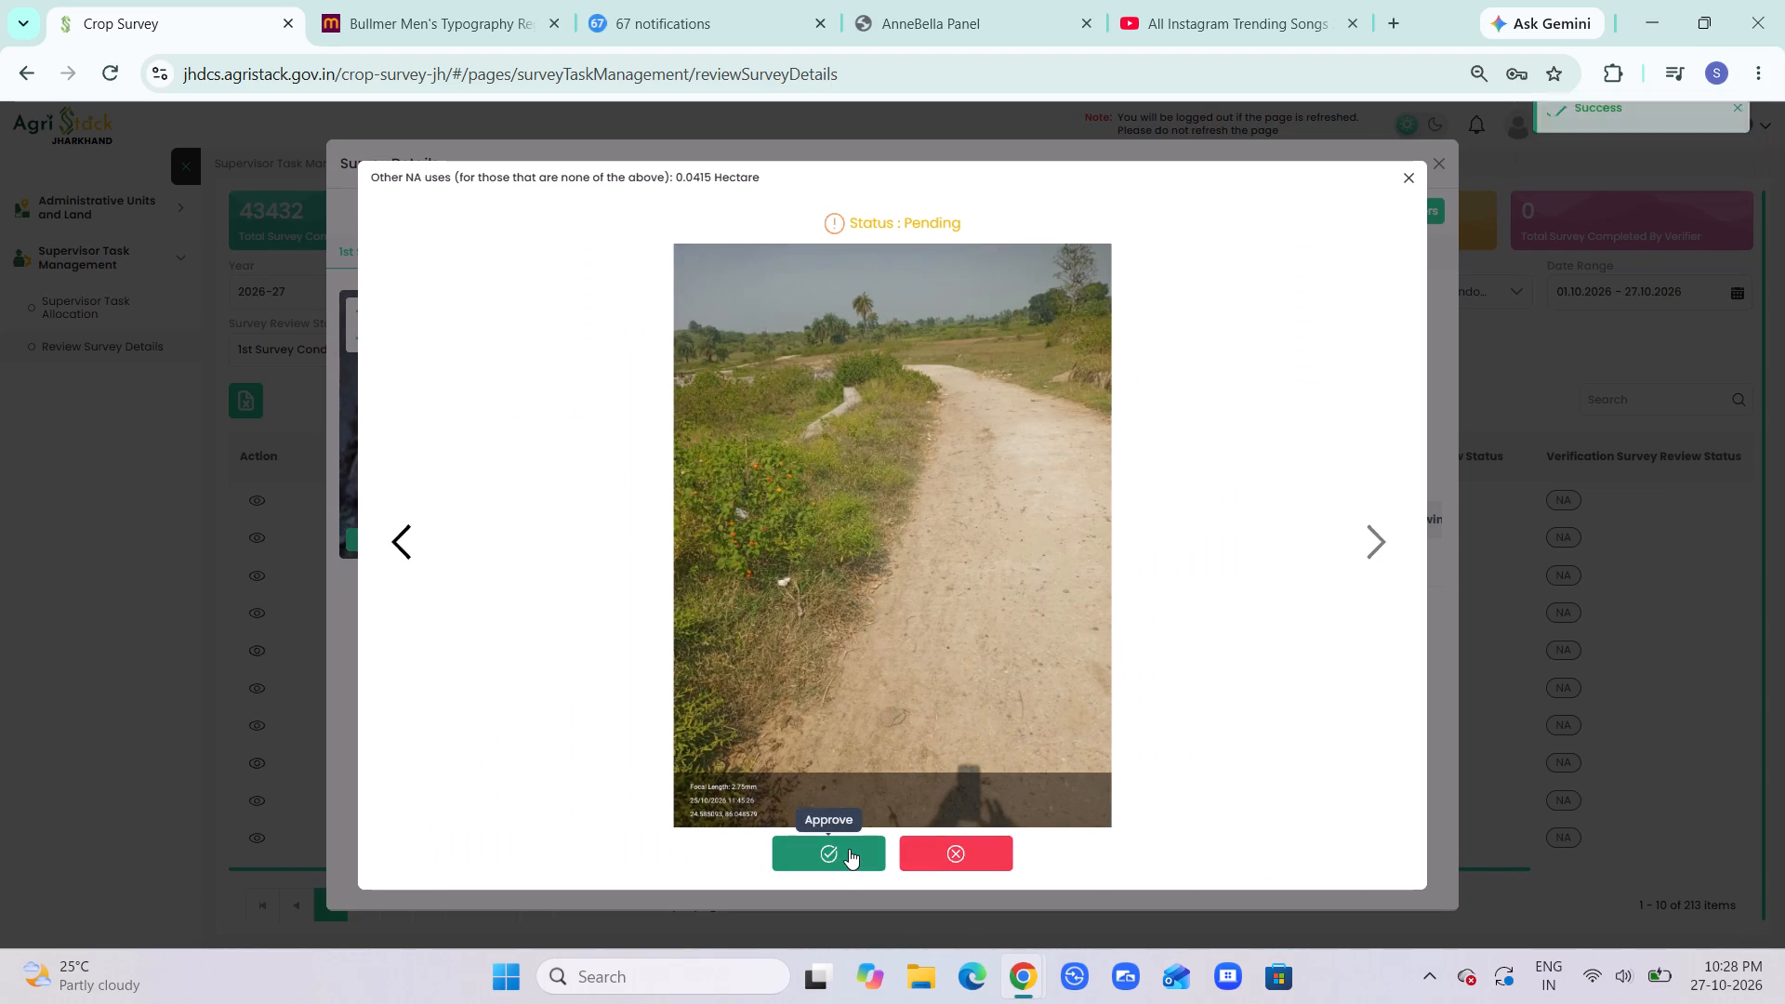
{"action": "left_click", "coordinate": [849, 849]}
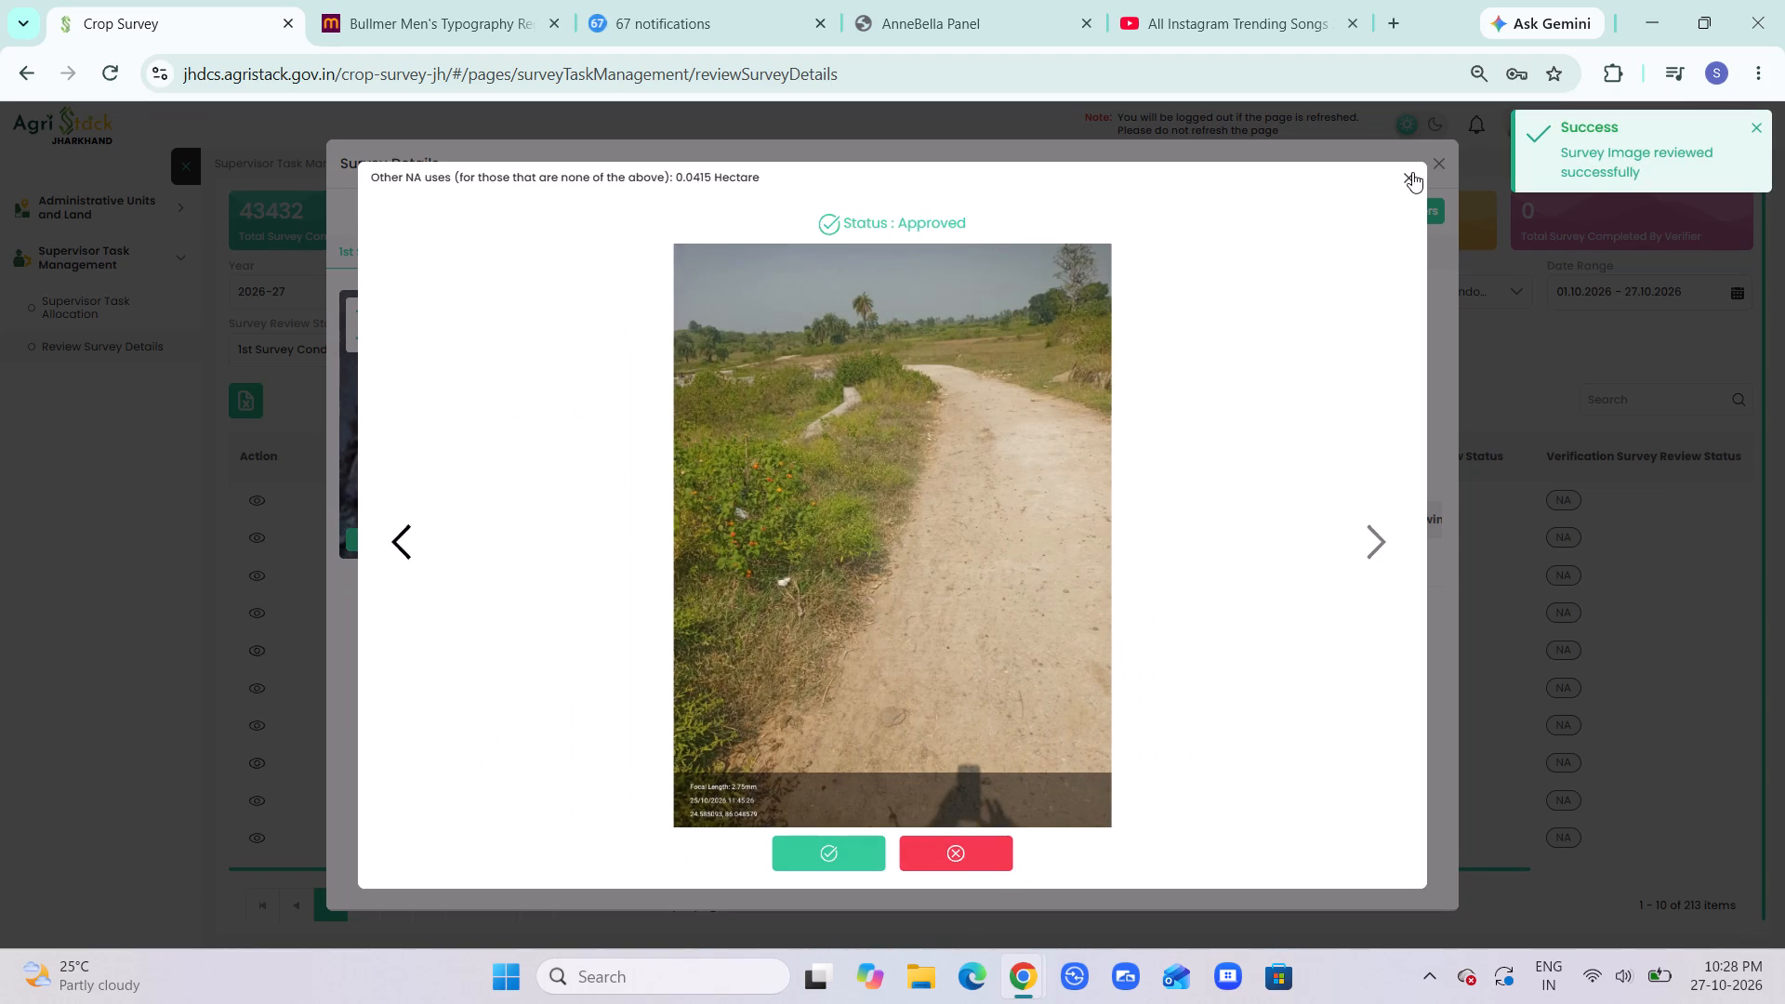
{"action": "left_click", "coordinate": [1412, 174]}
Save the 1st survey of survey number 141 as approved and close its survey details.
{"action": "left_click", "coordinate": [748, 623]}
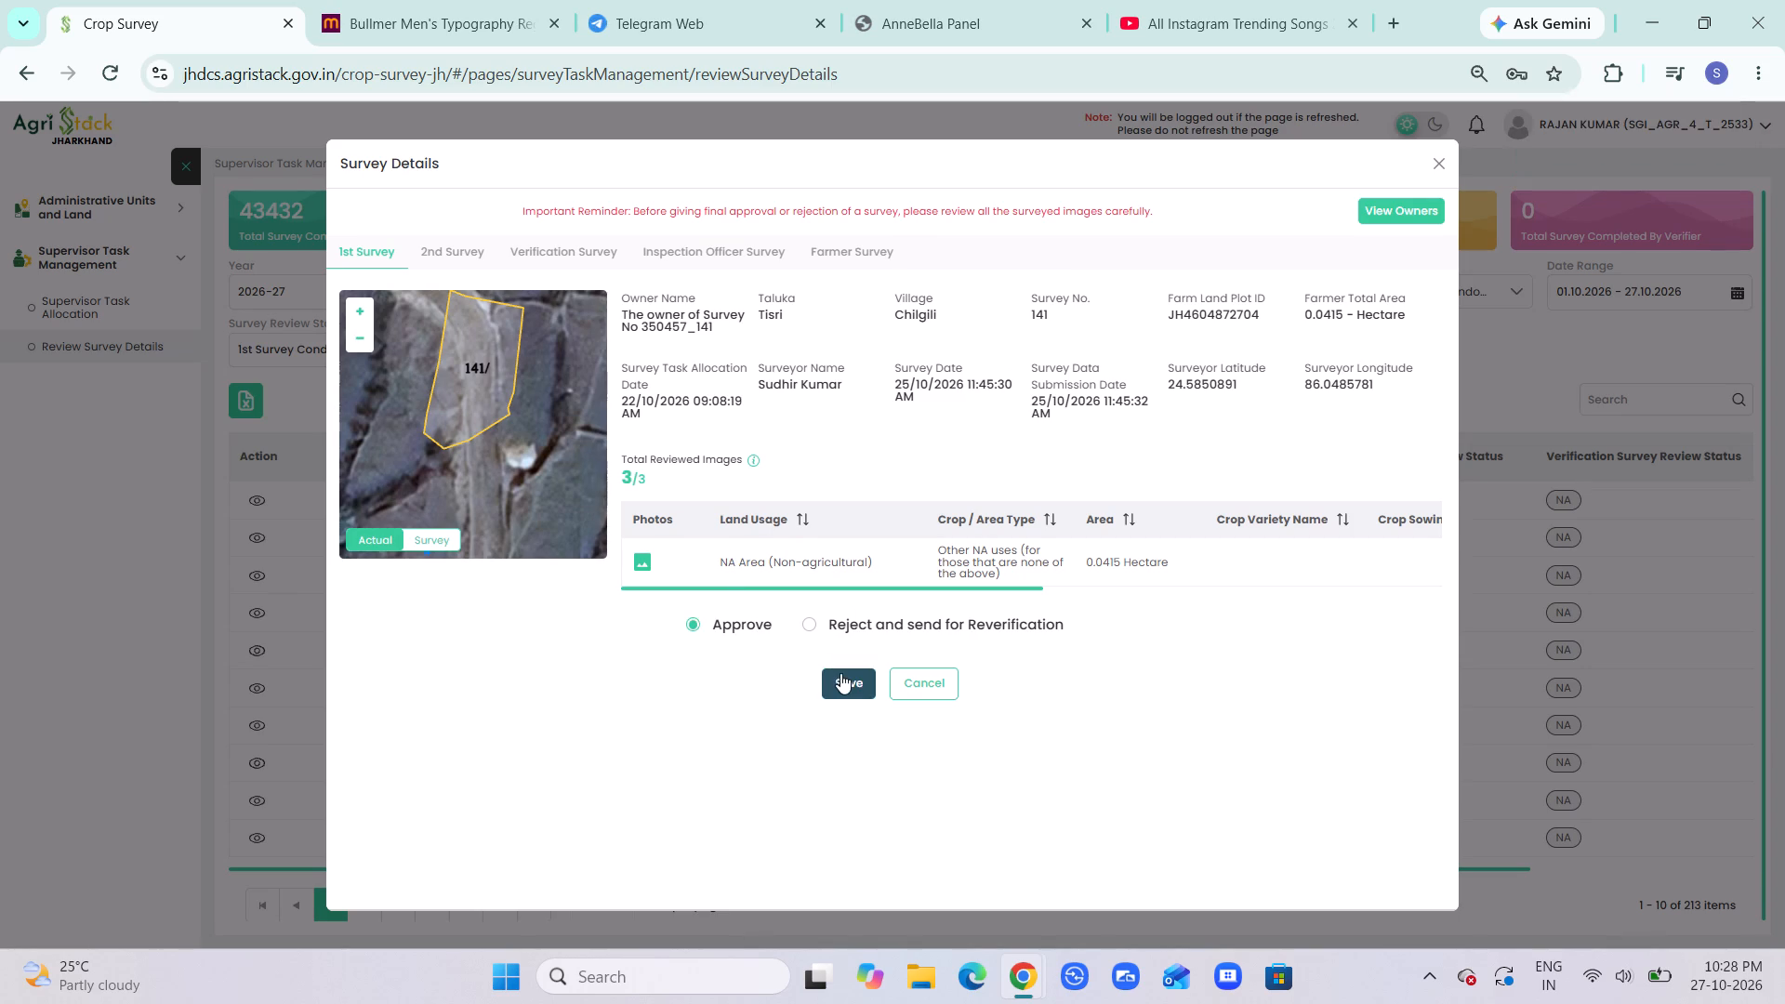
{"action": "left_click", "coordinate": [846, 679]}
{"action": "left_click", "coordinate": [841, 569]}
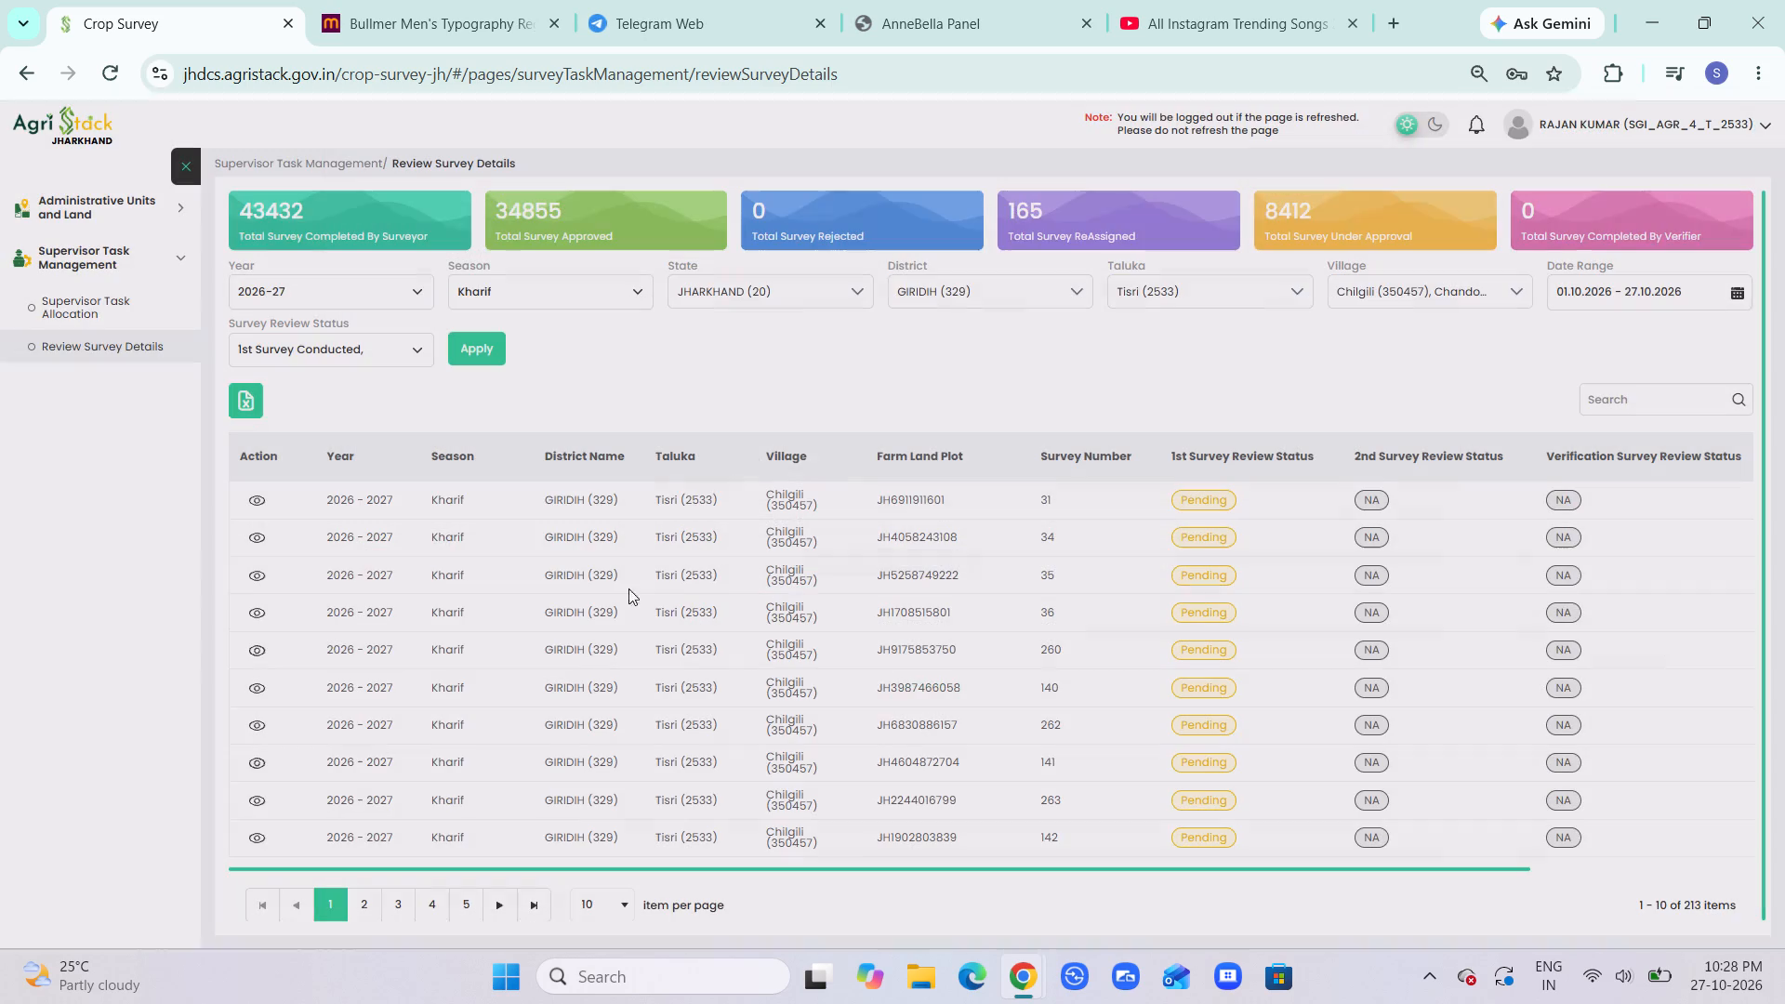
Check the survey details of survey numbers 142 and 141 in Chilgili for their 1st survey review status.
{"action": "left_click", "coordinate": [258, 839]}
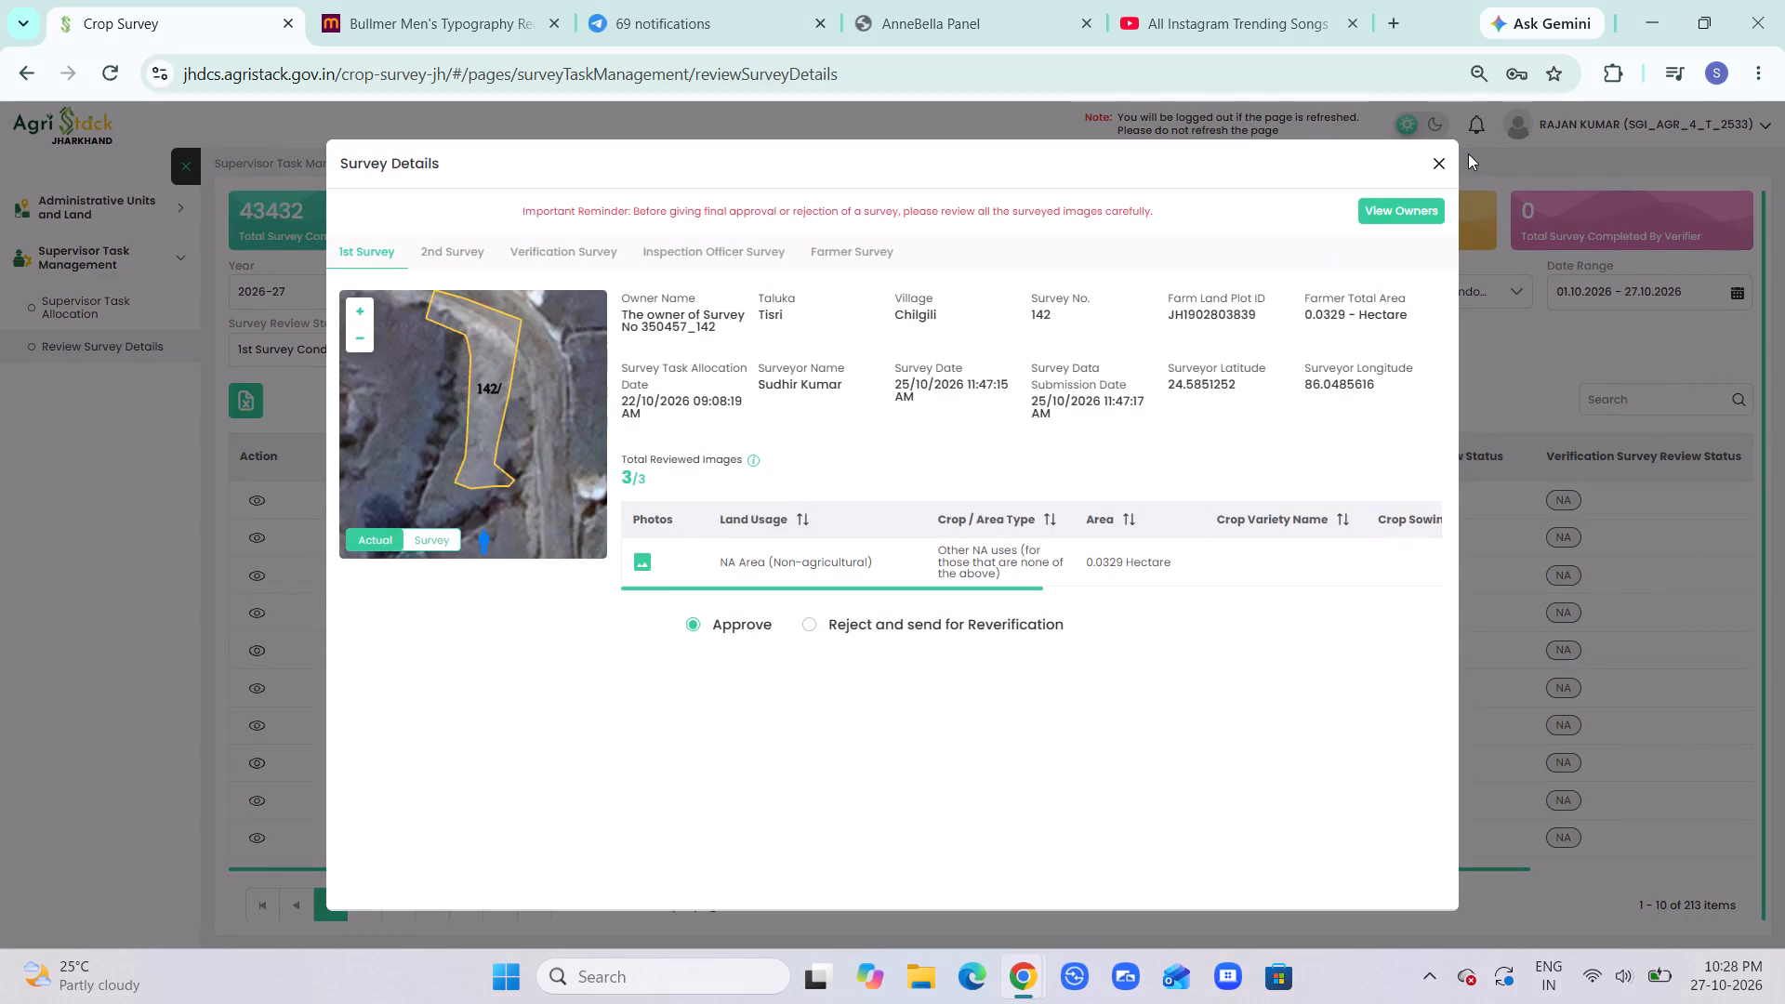
{"action": "left_click", "coordinate": [1445, 153]}
{"action": "left_click", "coordinate": [253, 762]}
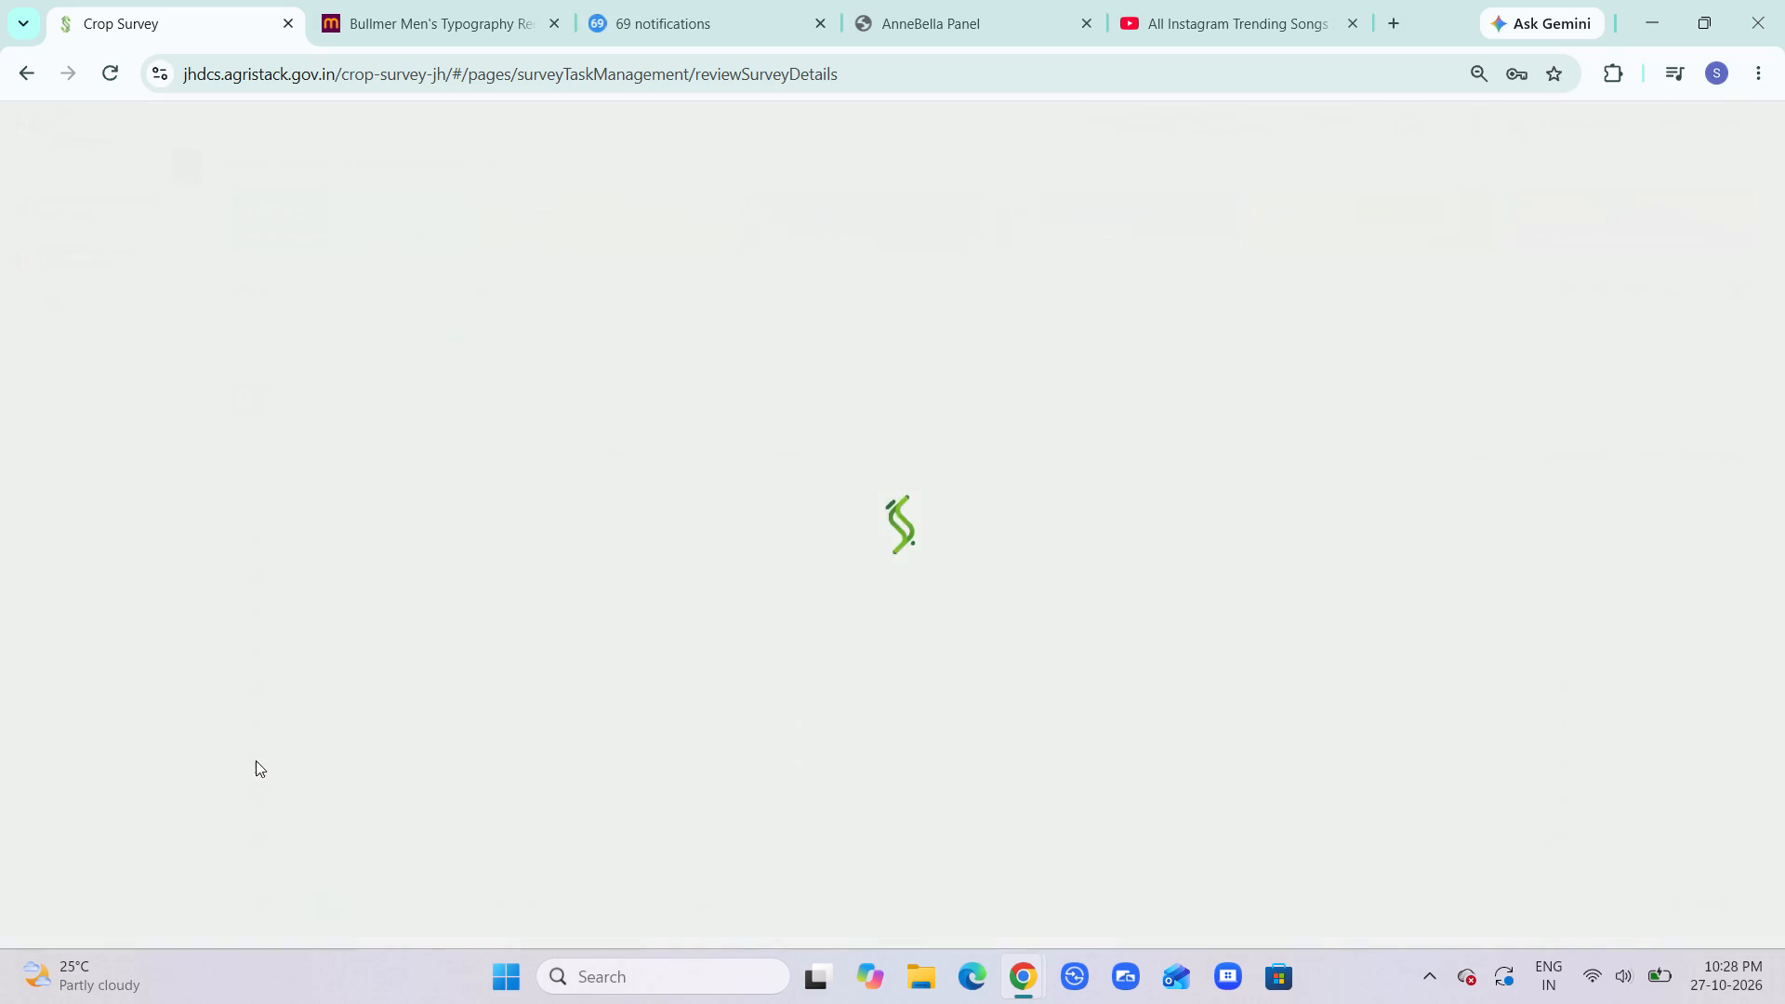
{"action": "left_click", "coordinate": [1436, 159]}
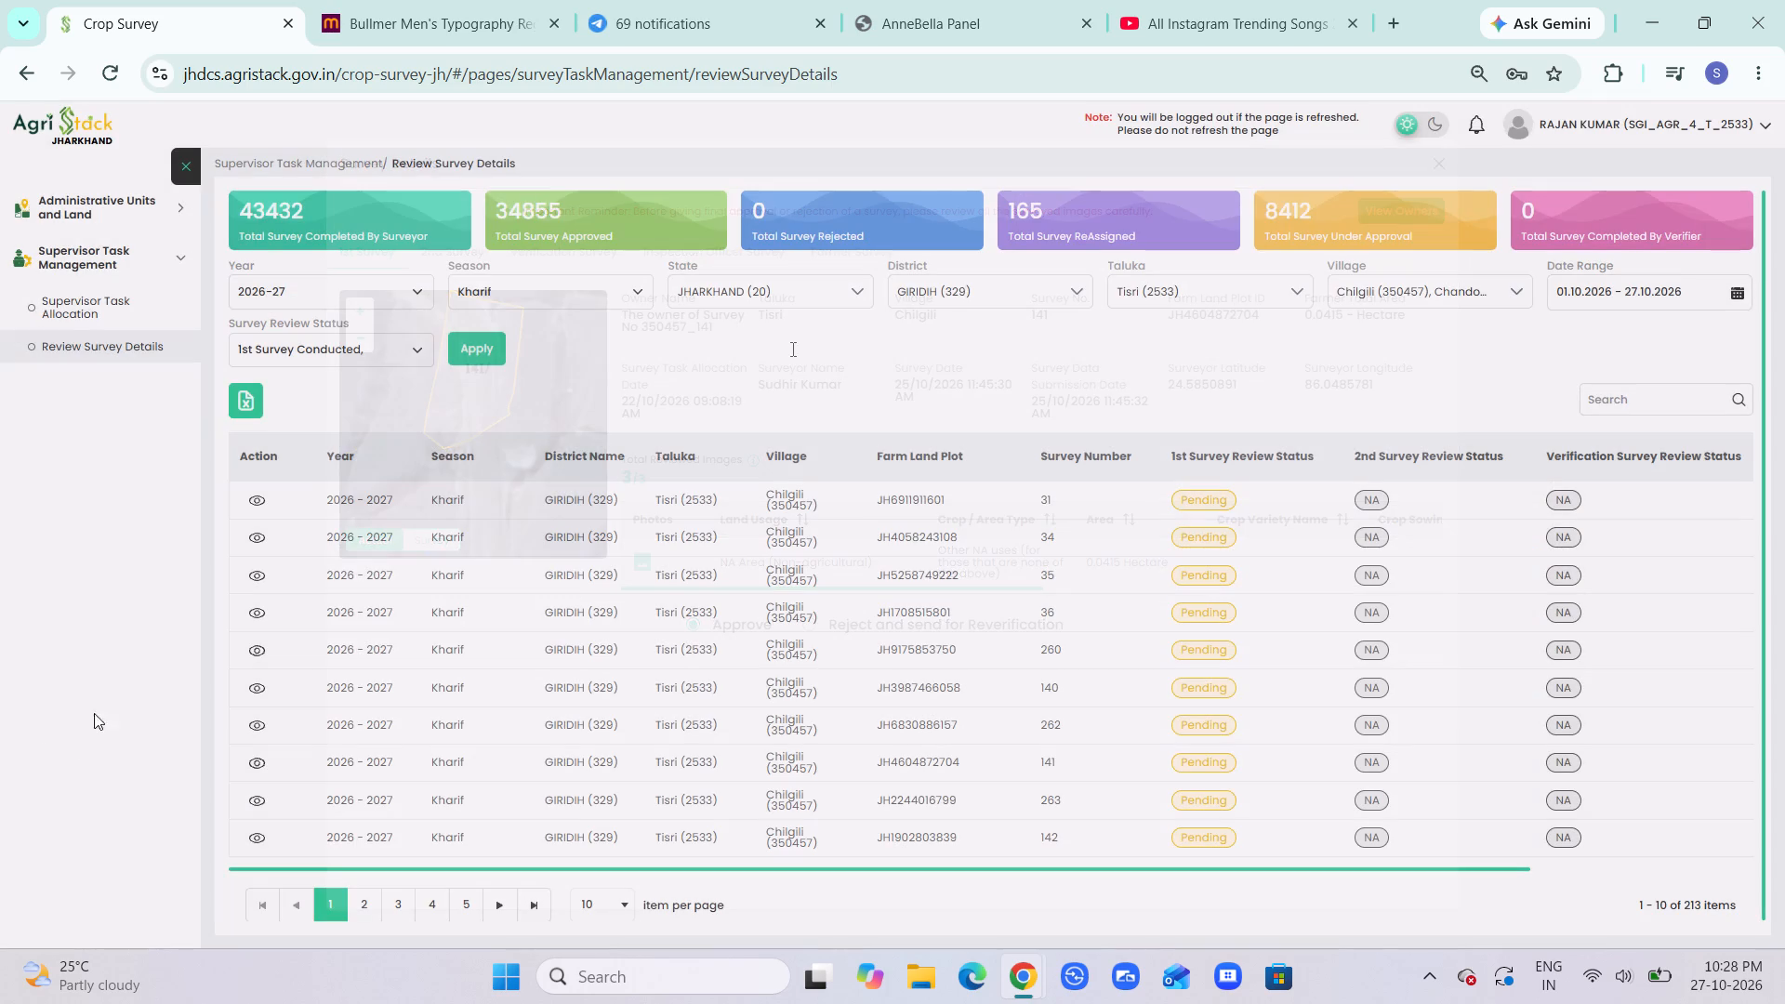
{"action": "left_click", "coordinate": [256, 727]}
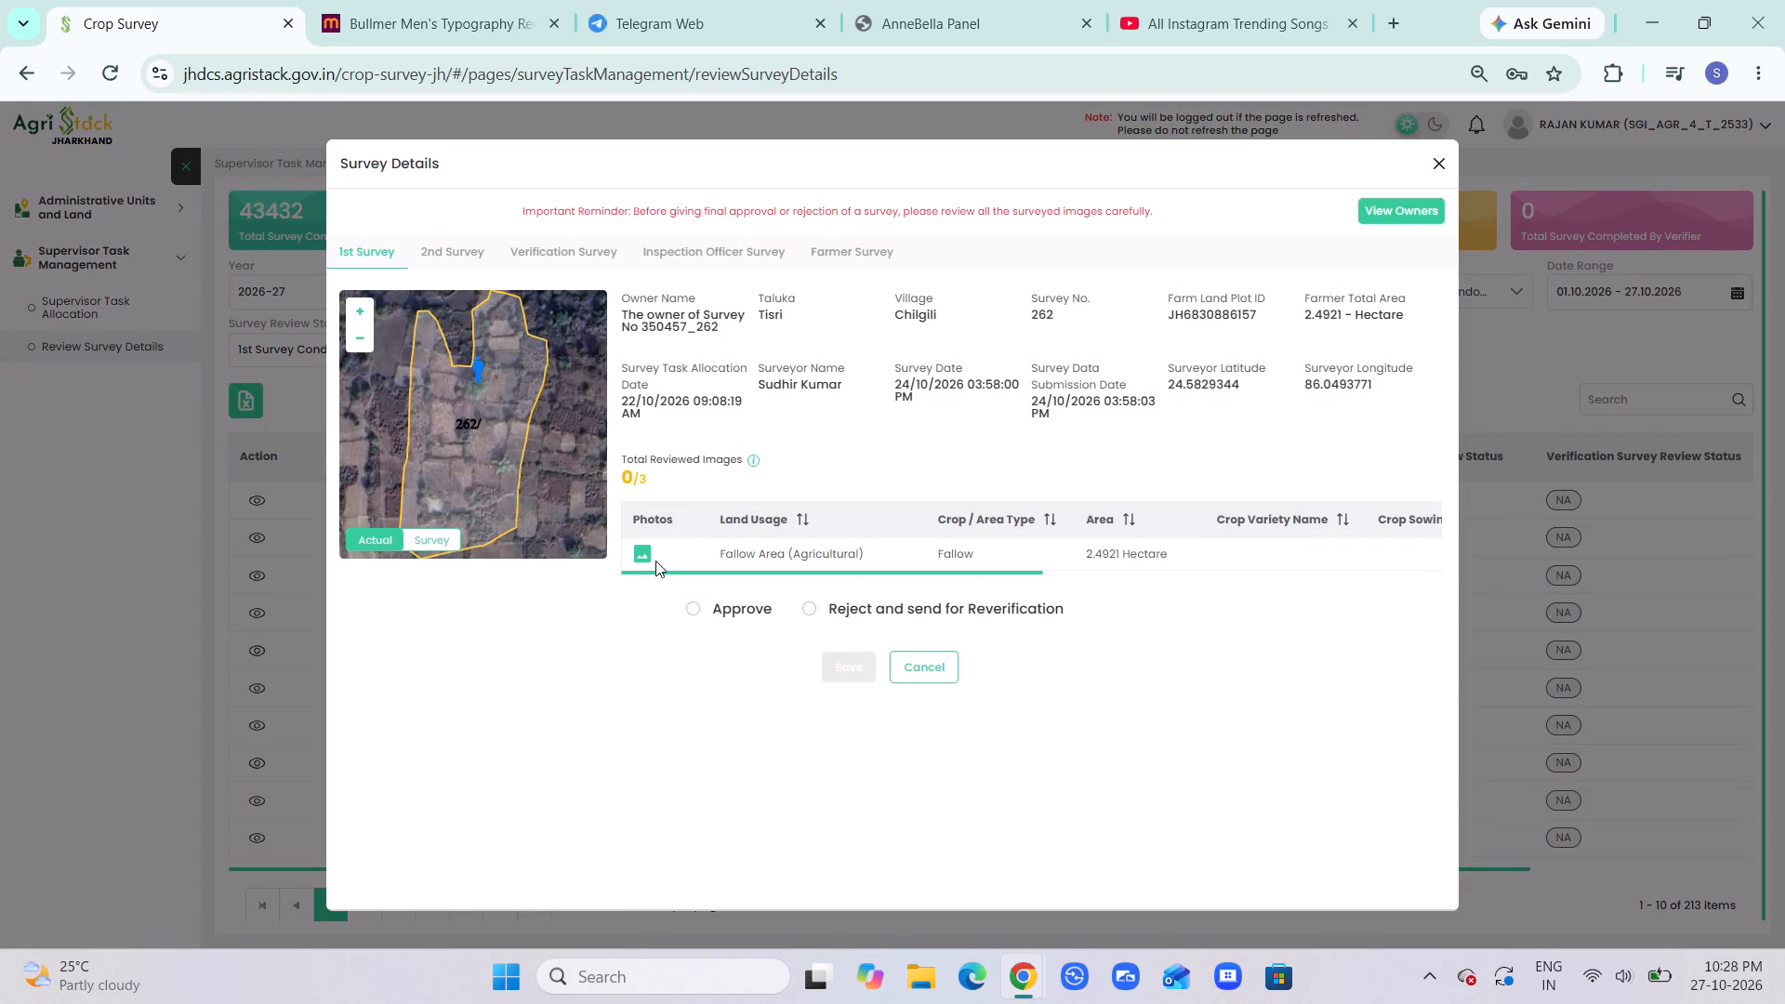
{"action": "left_click", "coordinate": [645, 557]}
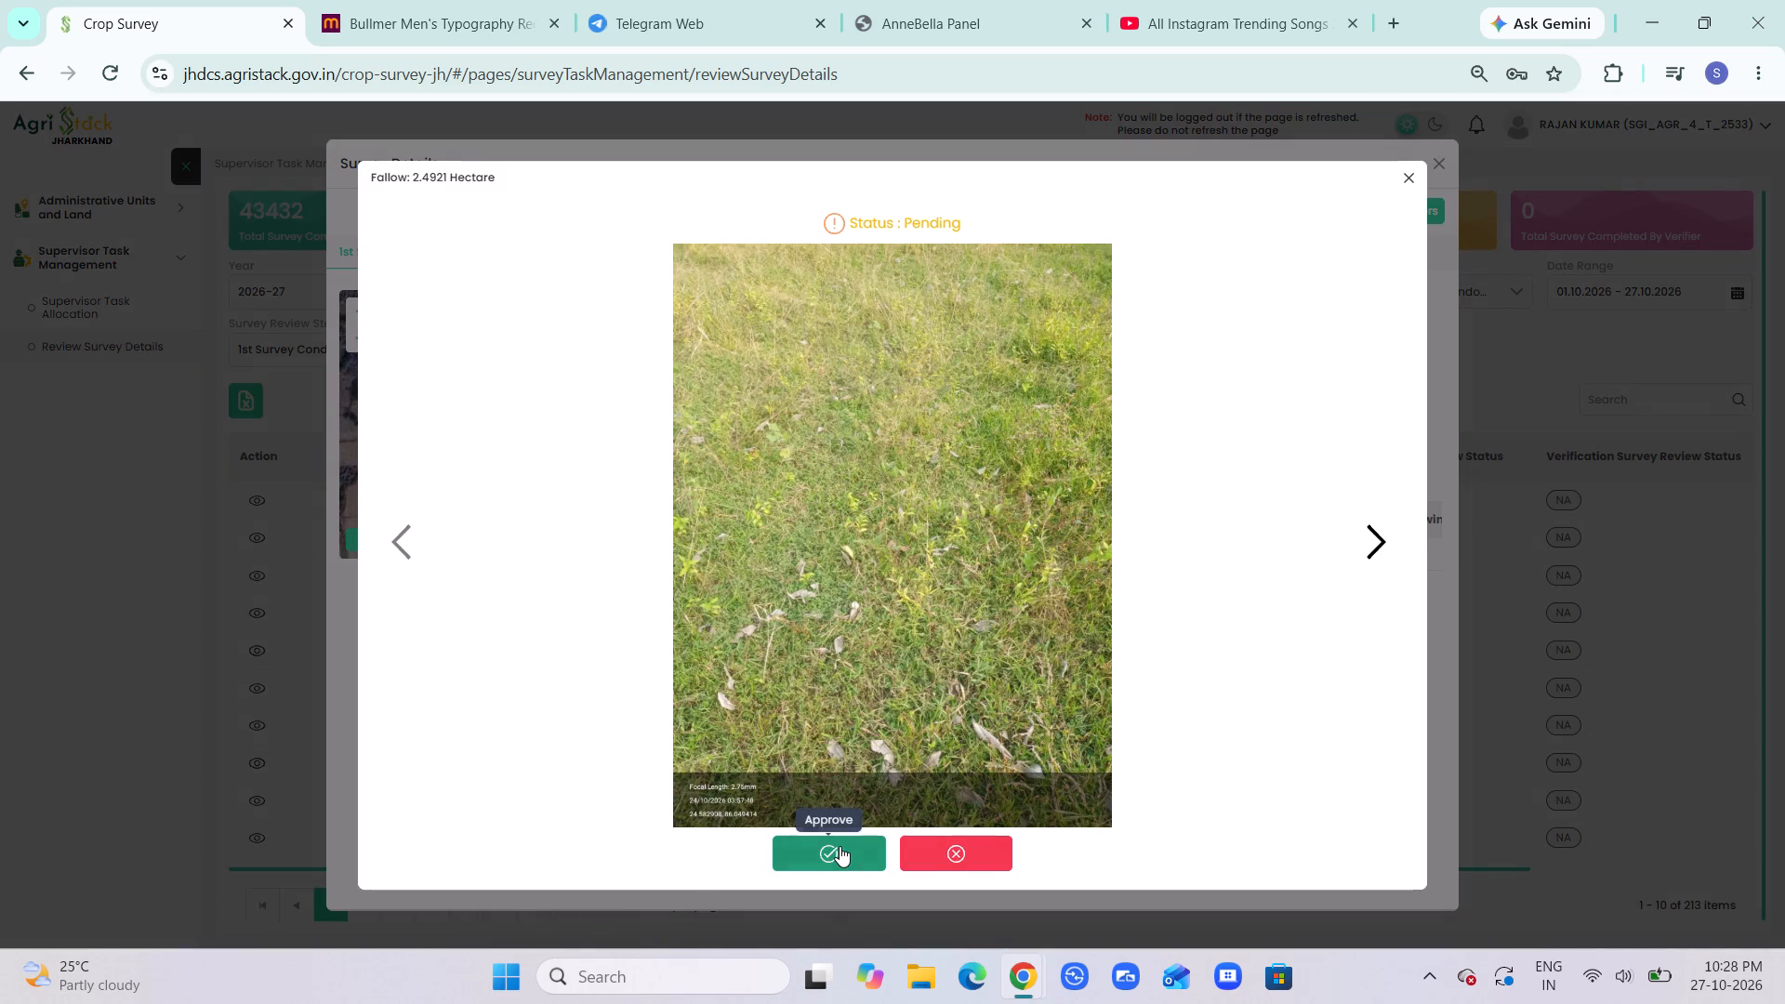
{"action": "left_click", "coordinate": [840, 846]}
{"action": "left_click_drag", "start_coordinate": [1010, 625], "coordinate": [823, 627]}
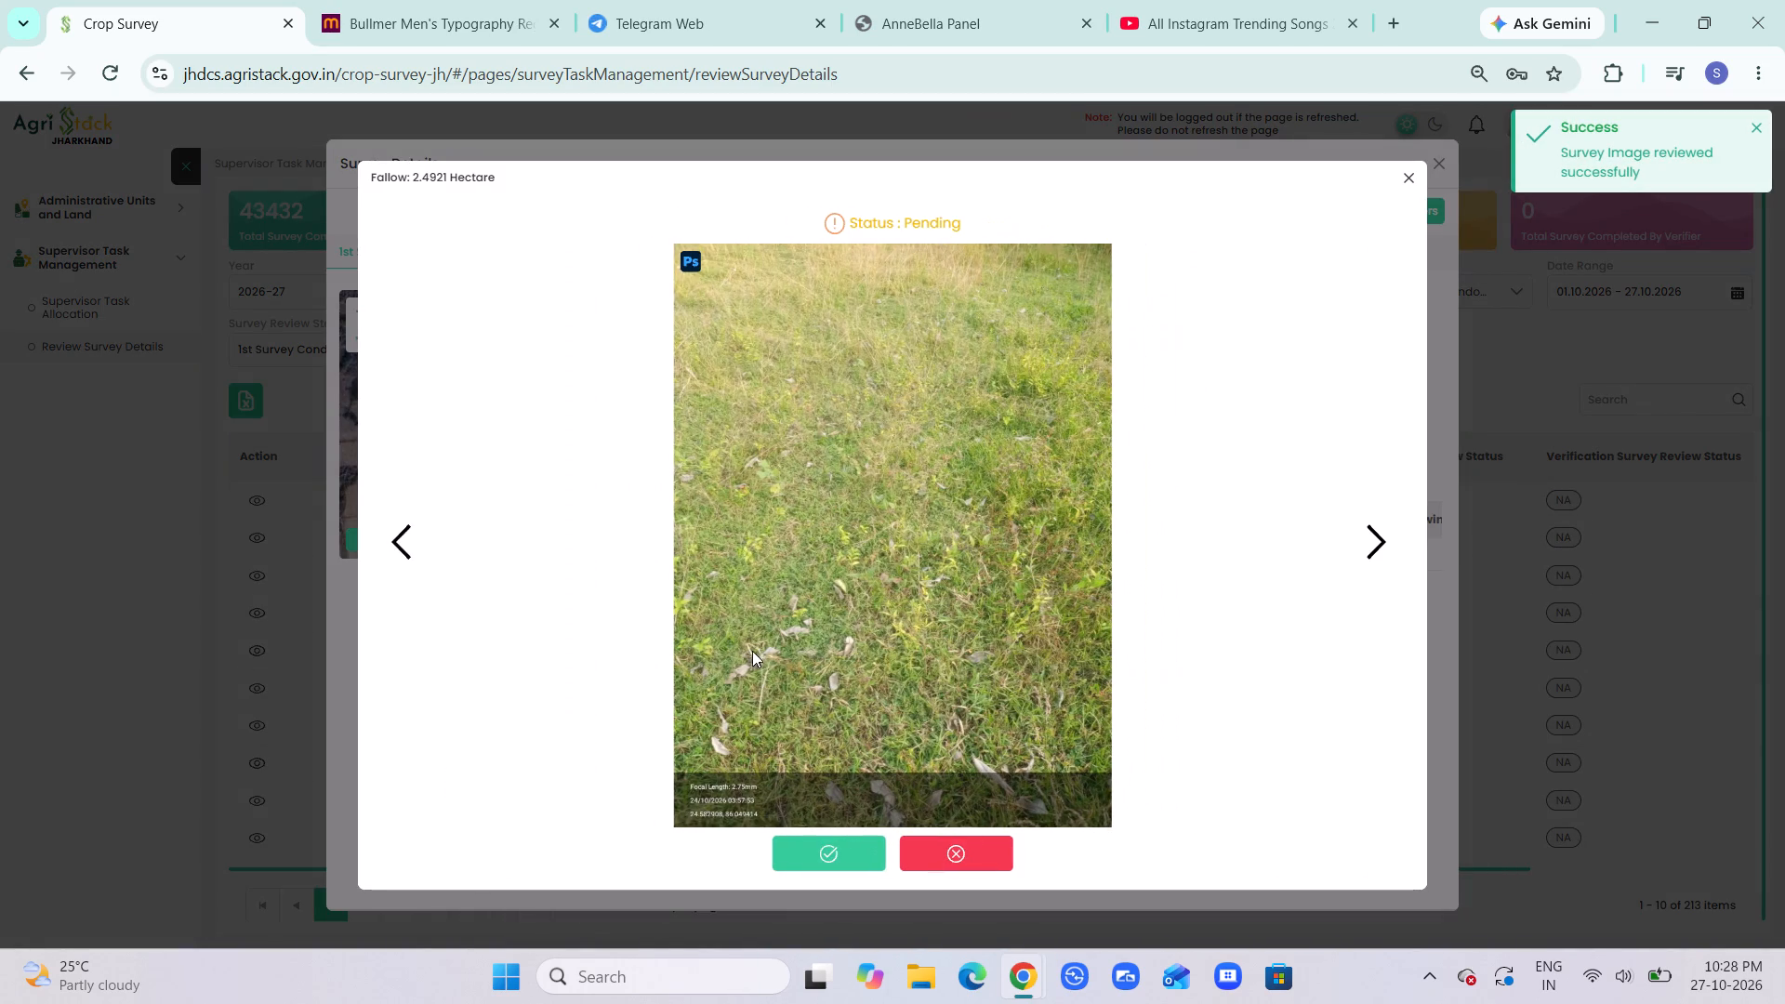
{"action": "left_click", "coordinate": [841, 853]}
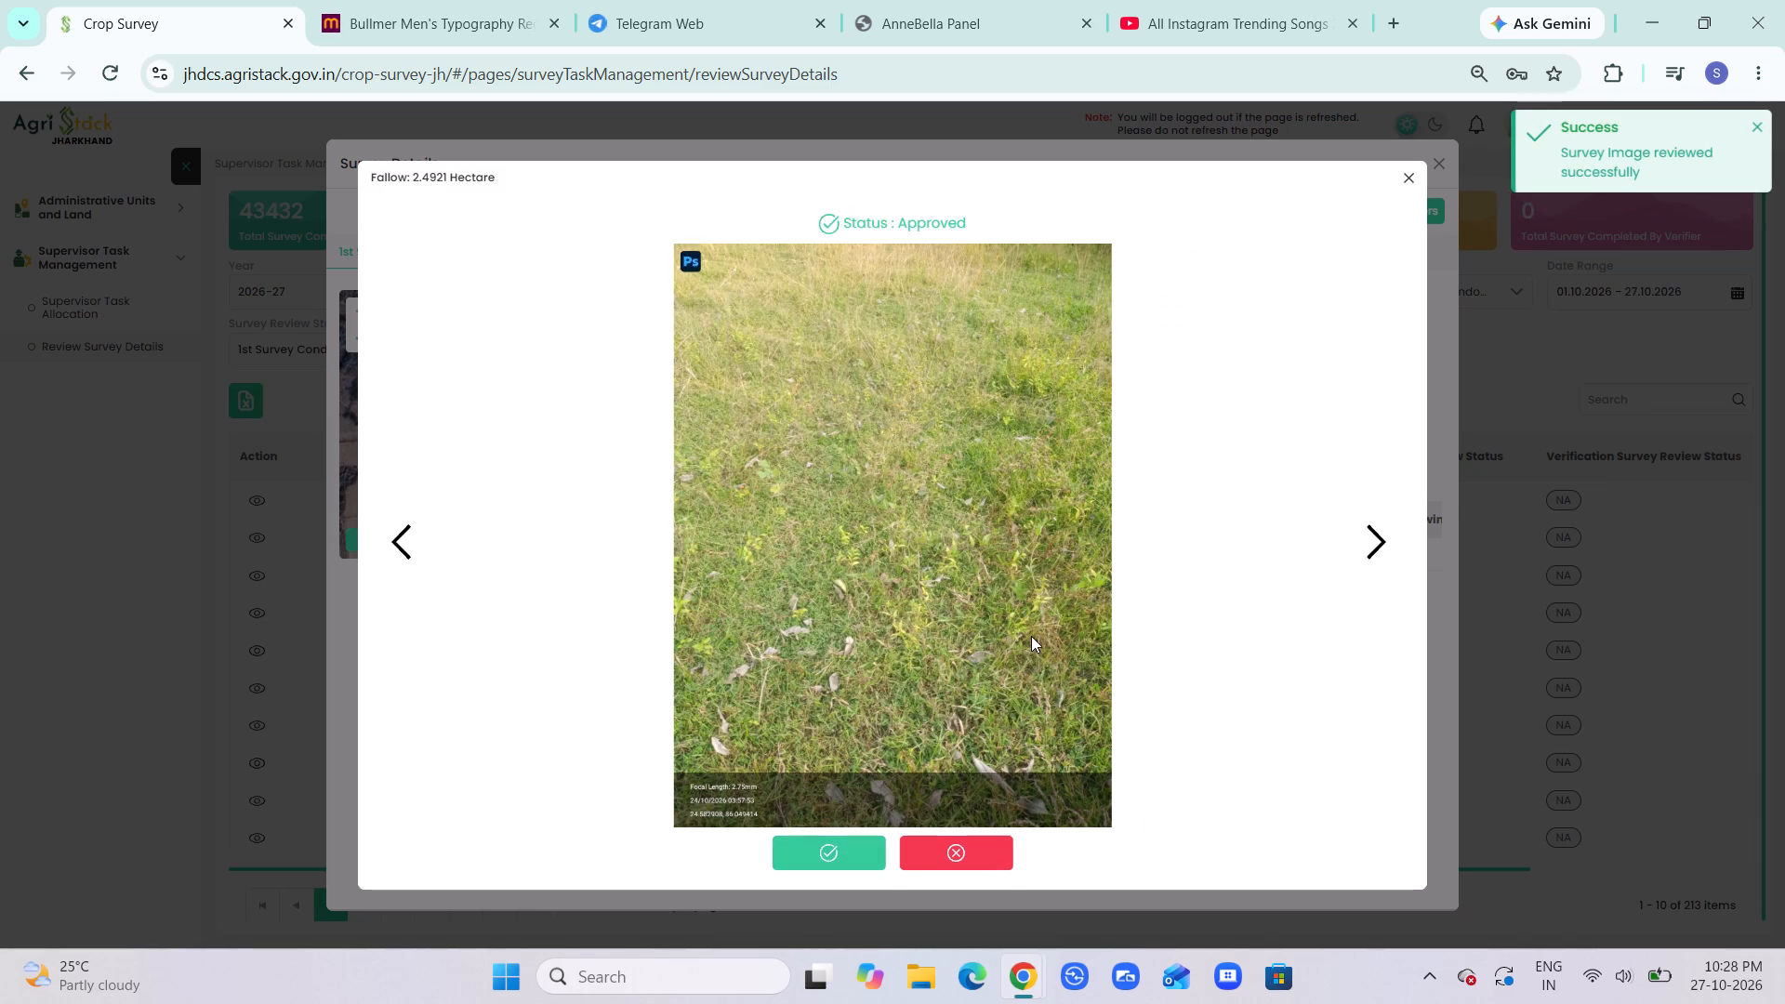
{"action": "left_click_drag", "start_coordinate": [1031, 636], "coordinate": [895, 632]}
{"action": "left_click", "coordinate": [832, 849]}
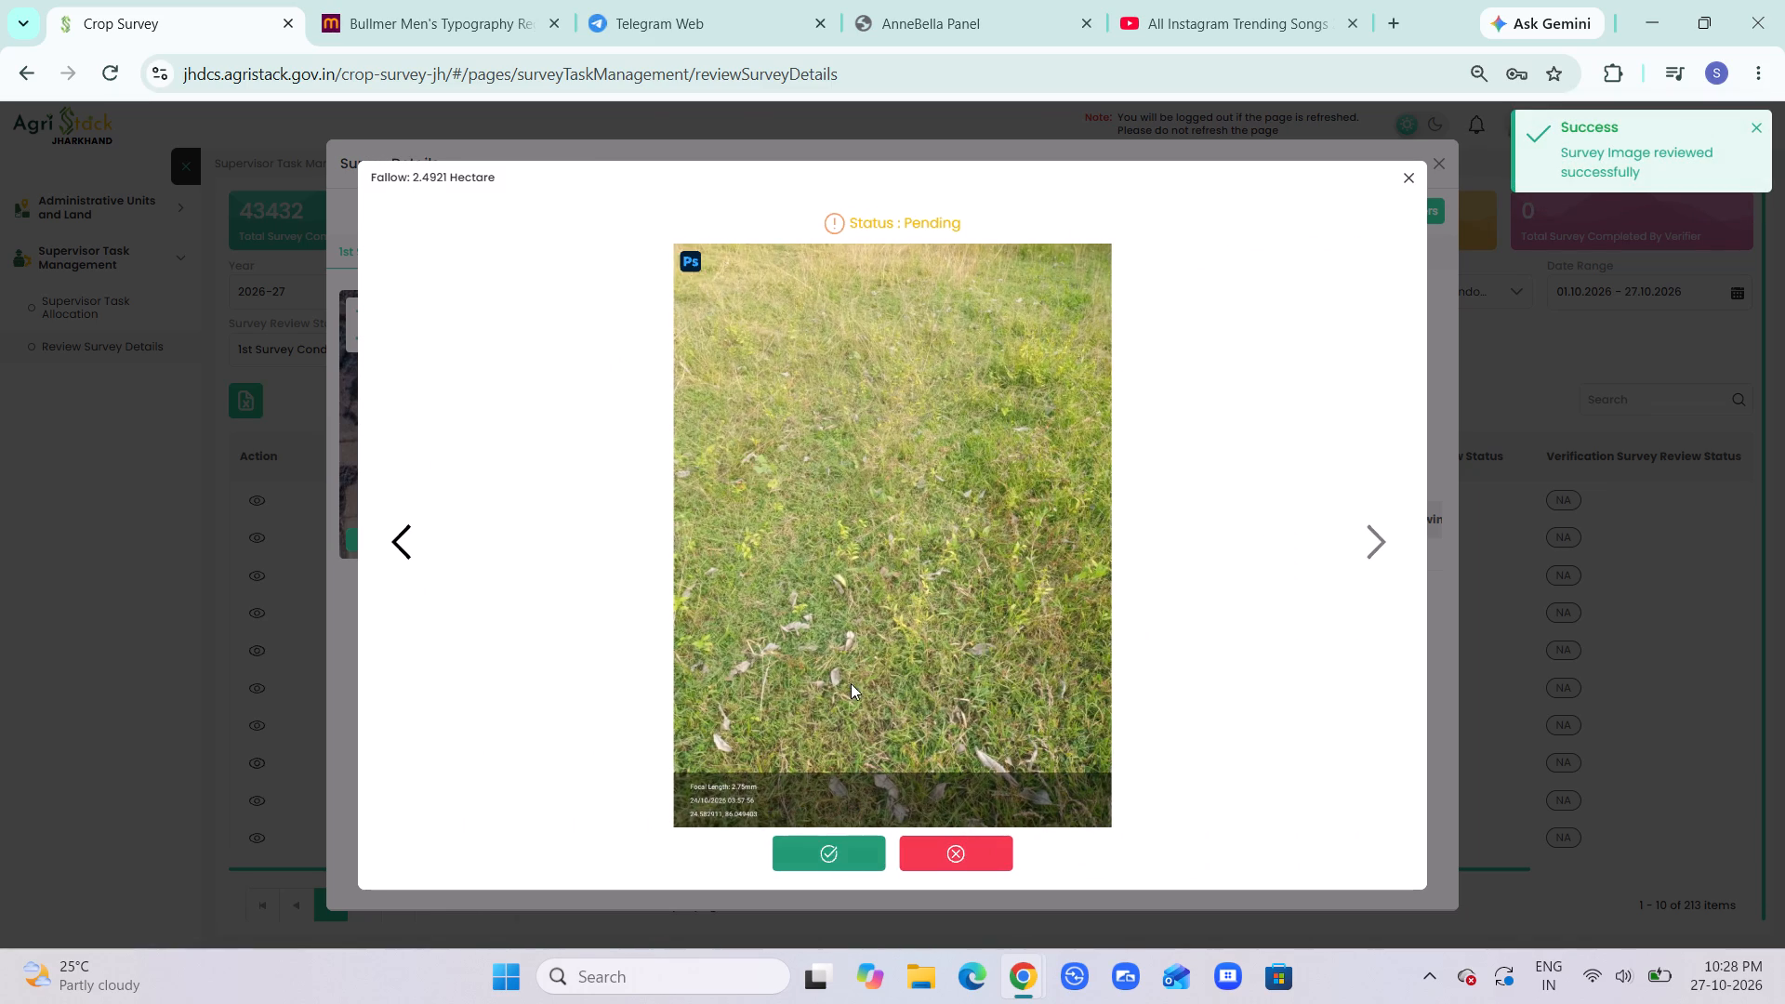
{"action": "left_click", "coordinate": [1413, 175]}
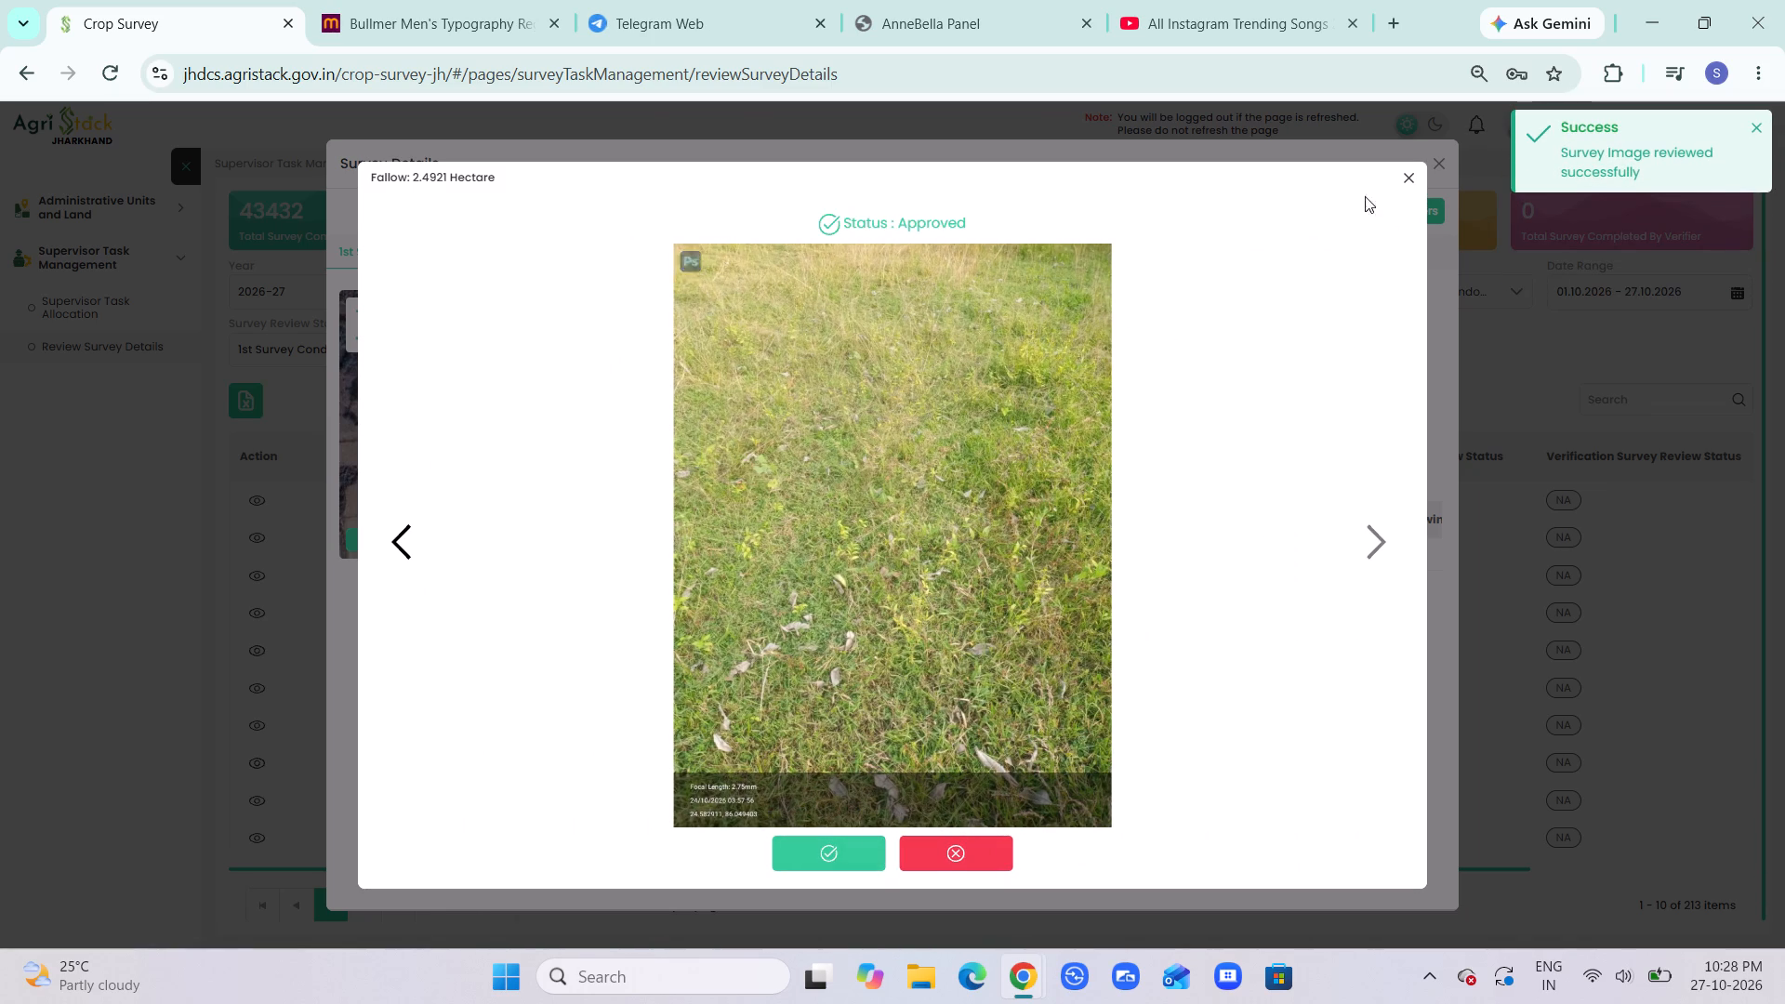
{"action": "left_click", "coordinate": [1404, 171]}
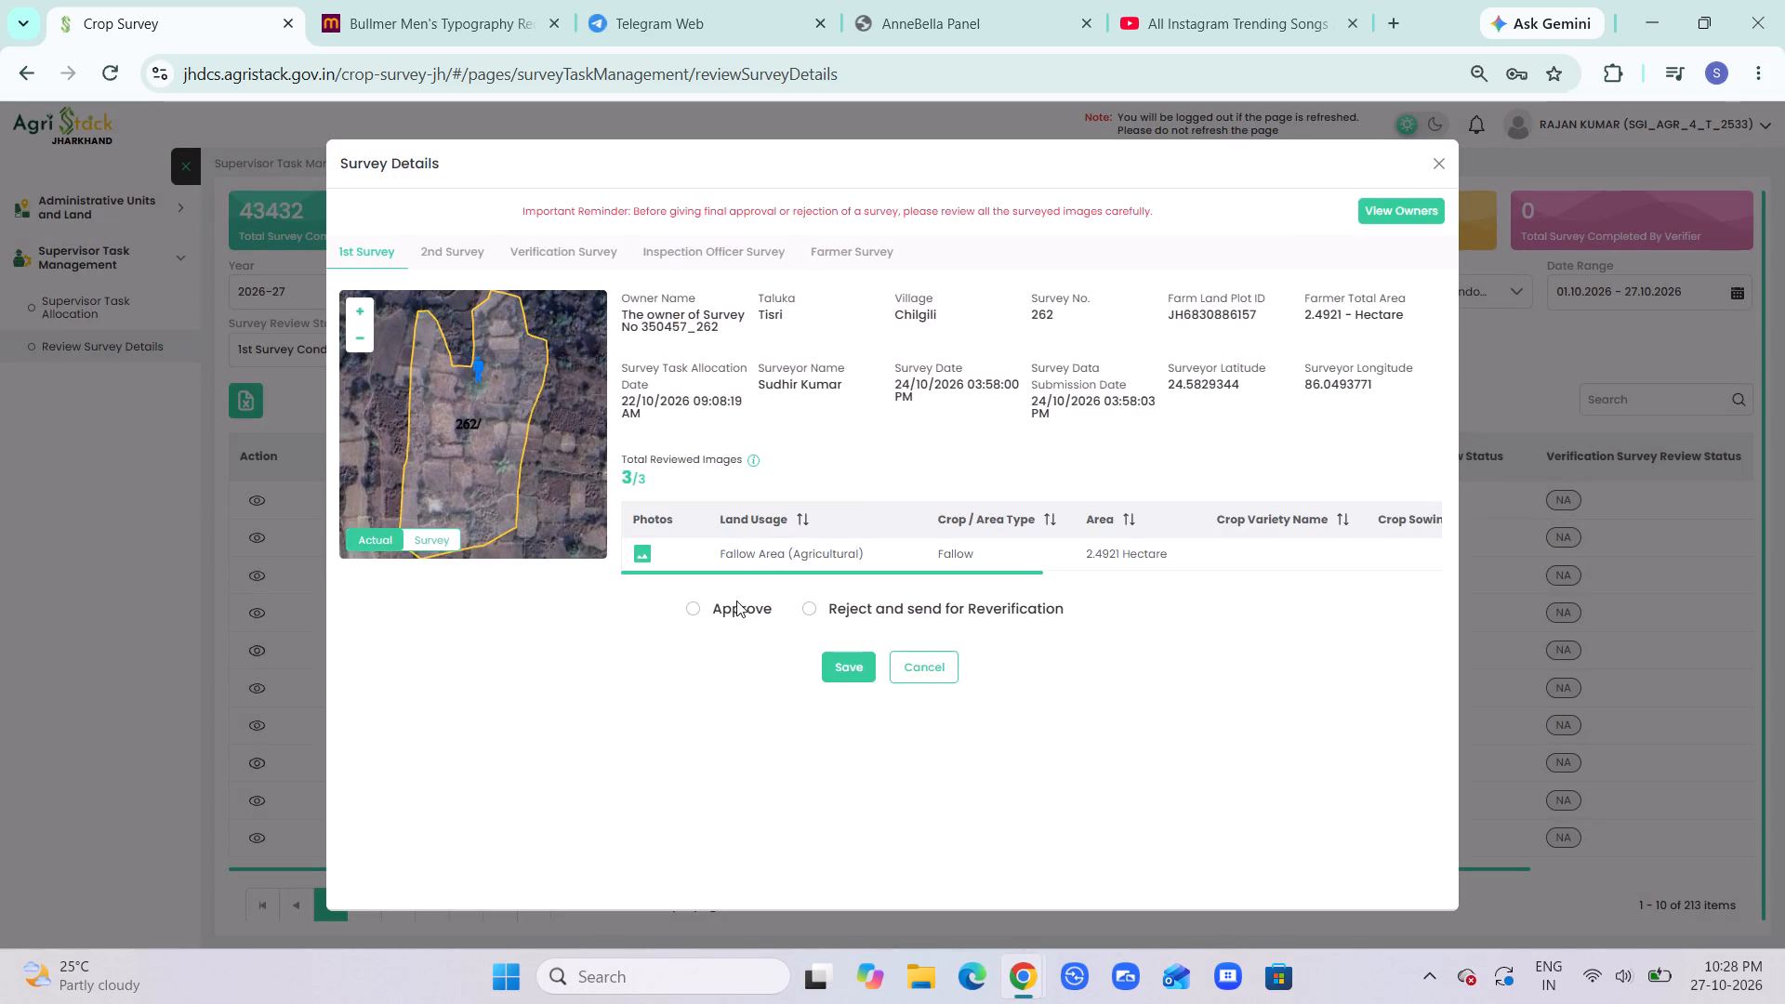
Save the 1st survey of survey number 262 as approved and close its survey details.
{"action": "left_click", "coordinate": [736, 609]}
{"action": "left_click", "coordinate": [842, 665]}
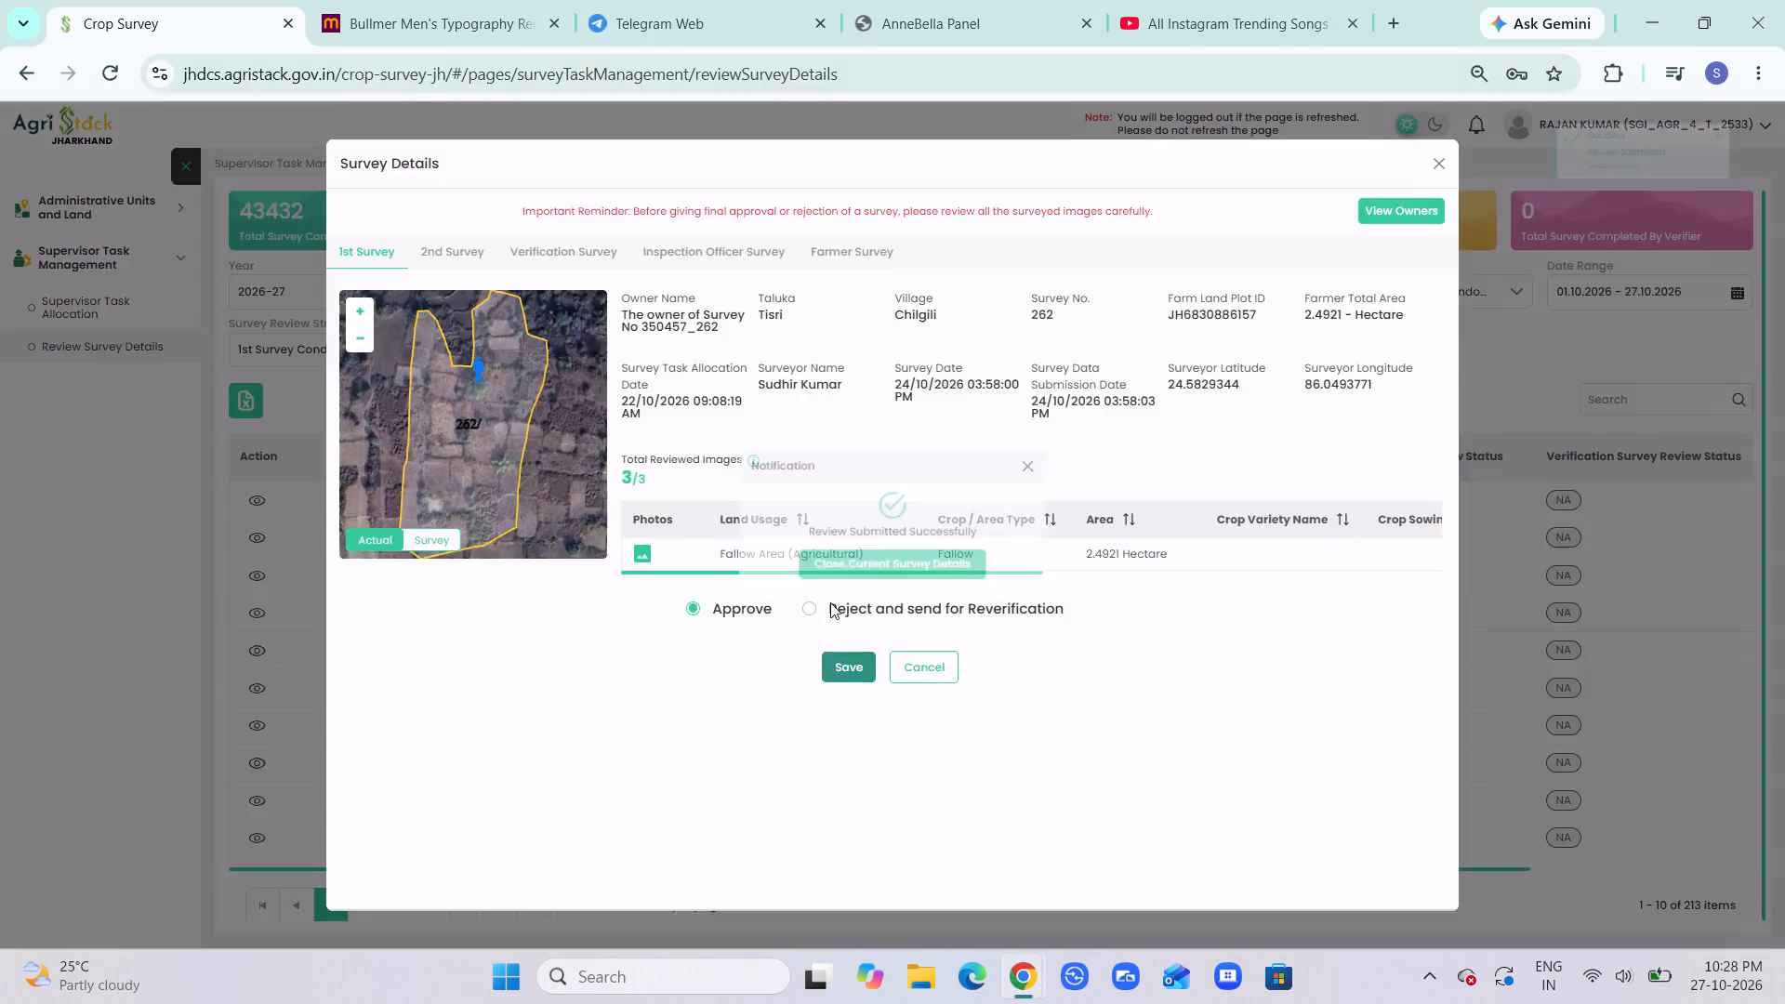
{"action": "left_click", "coordinate": [837, 565]}
{"action": "left_click", "coordinate": [262, 681]}
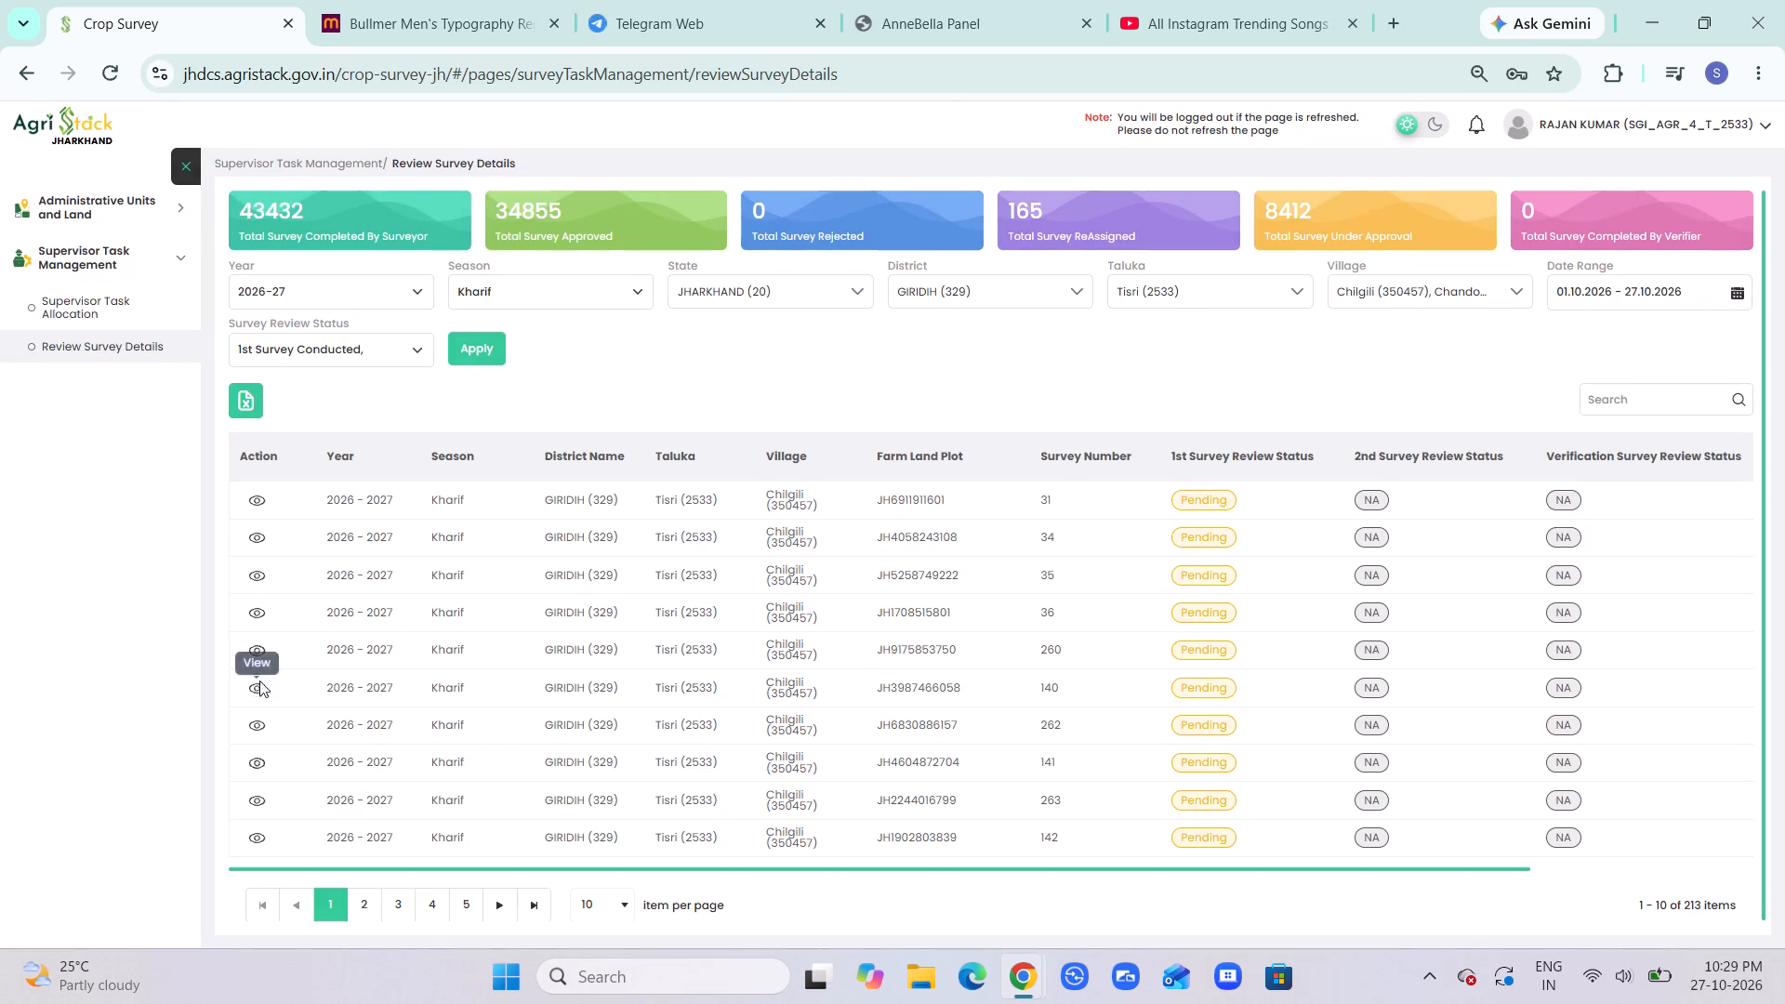
{"action": "left_click", "coordinate": [645, 560]}
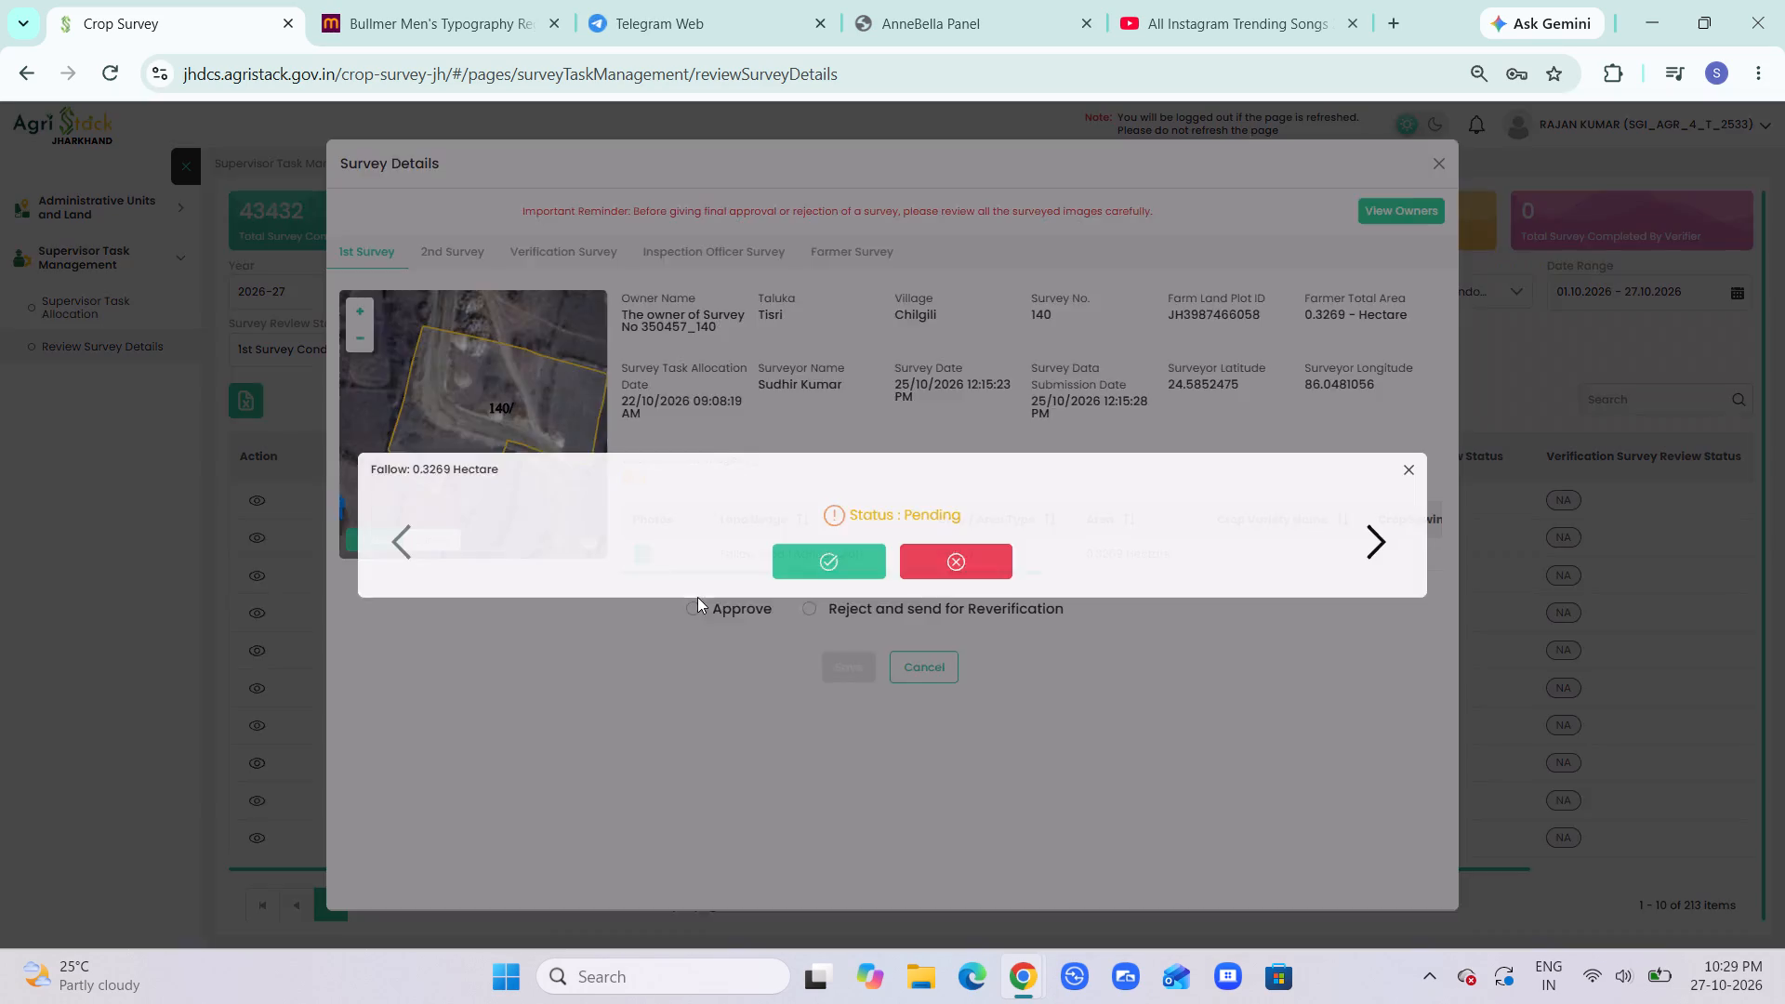
{"action": "left_click", "coordinate": [857, 847]}
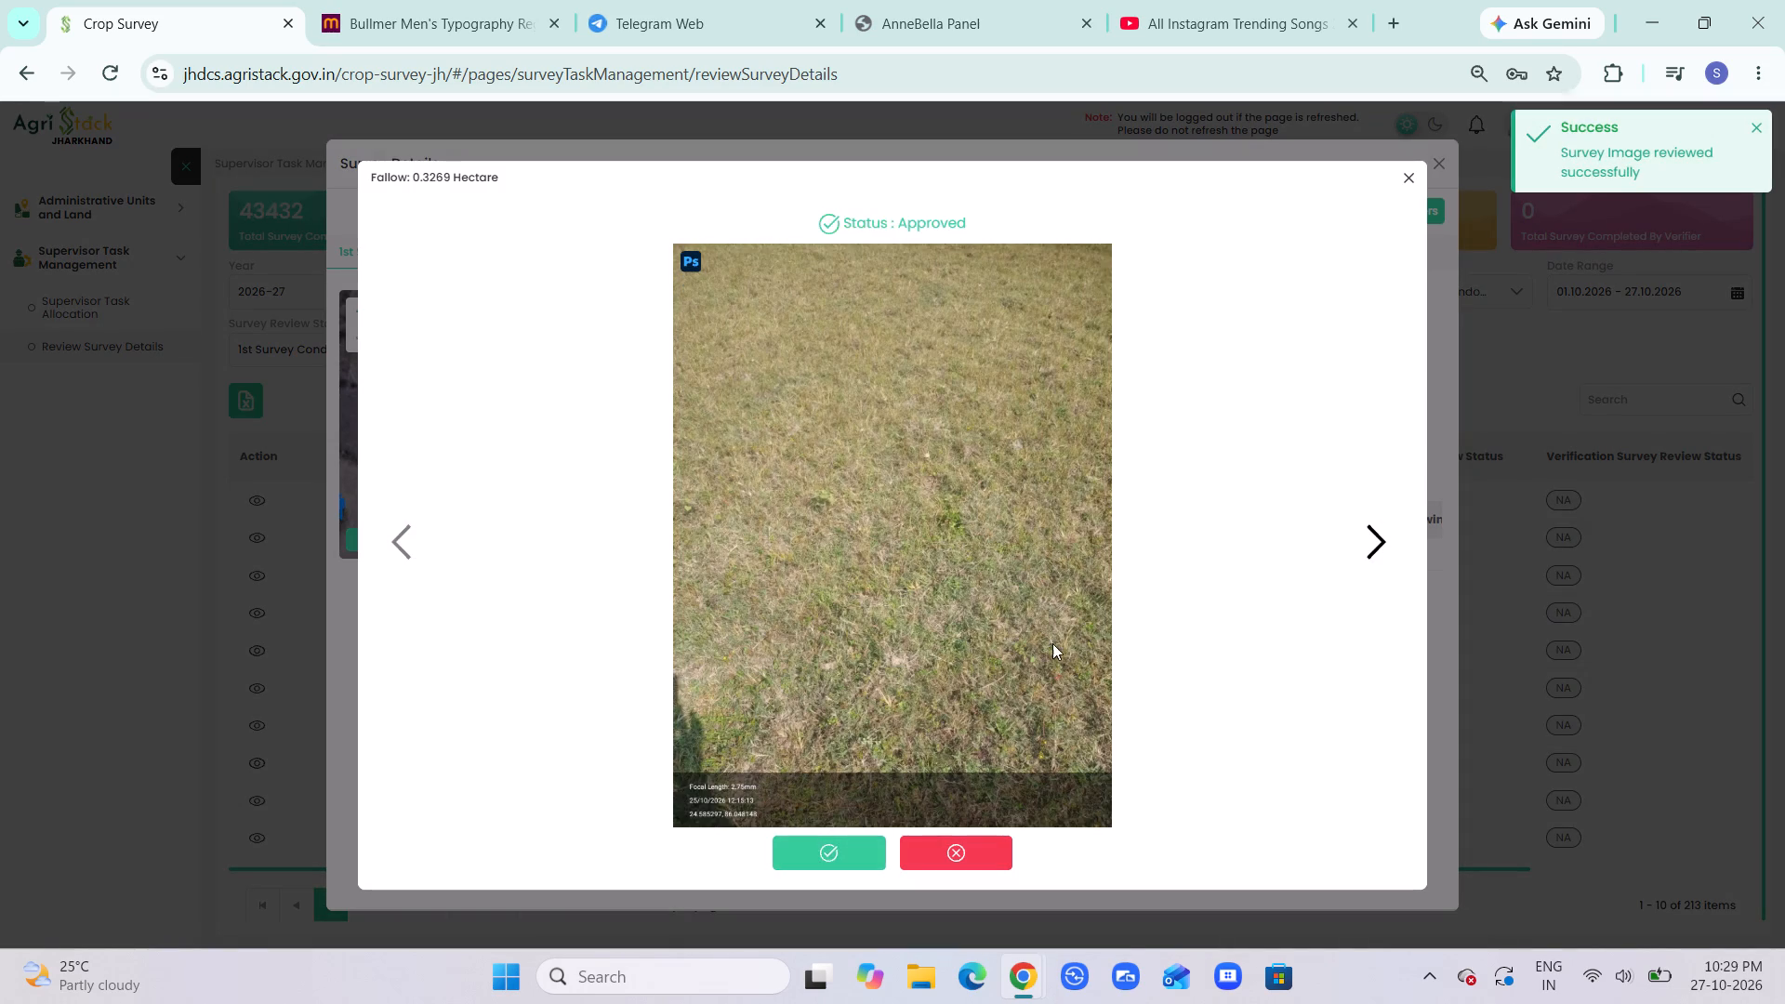
{"action": "left_click_drag", "start_coordinate": [962, 653], "coordinate": [712, 656]}
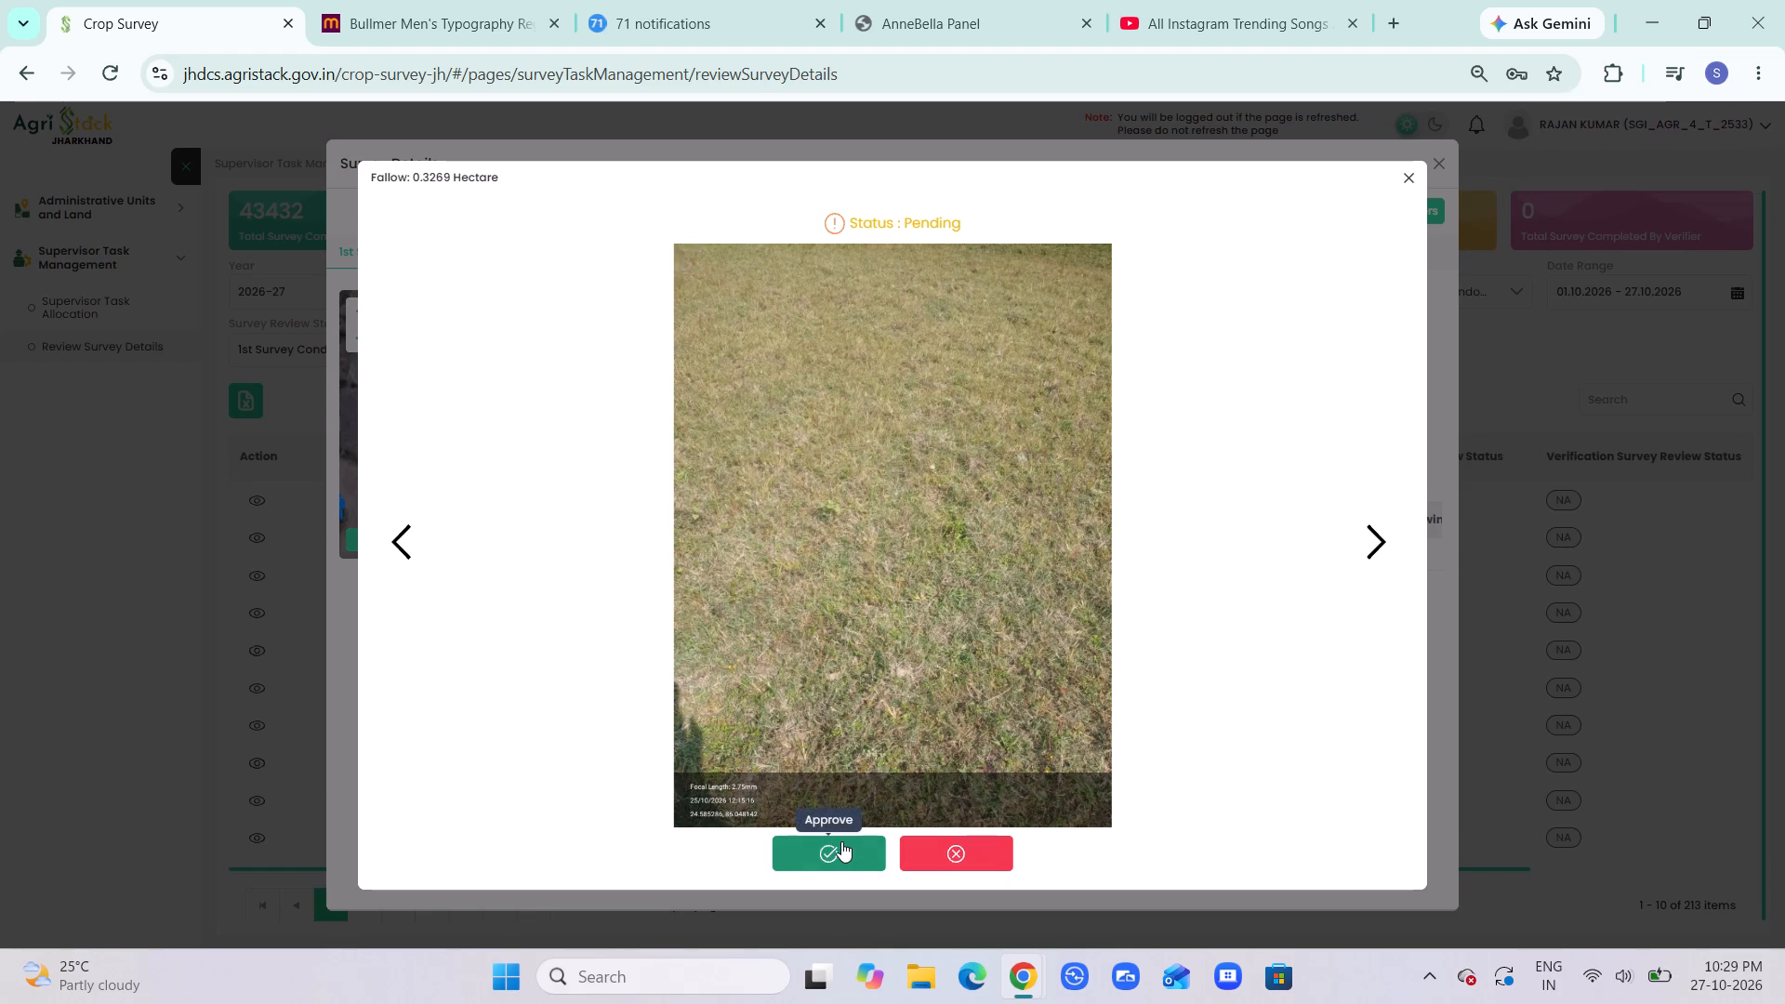
{"action": "left_click", "coordinate": [841, 841]}
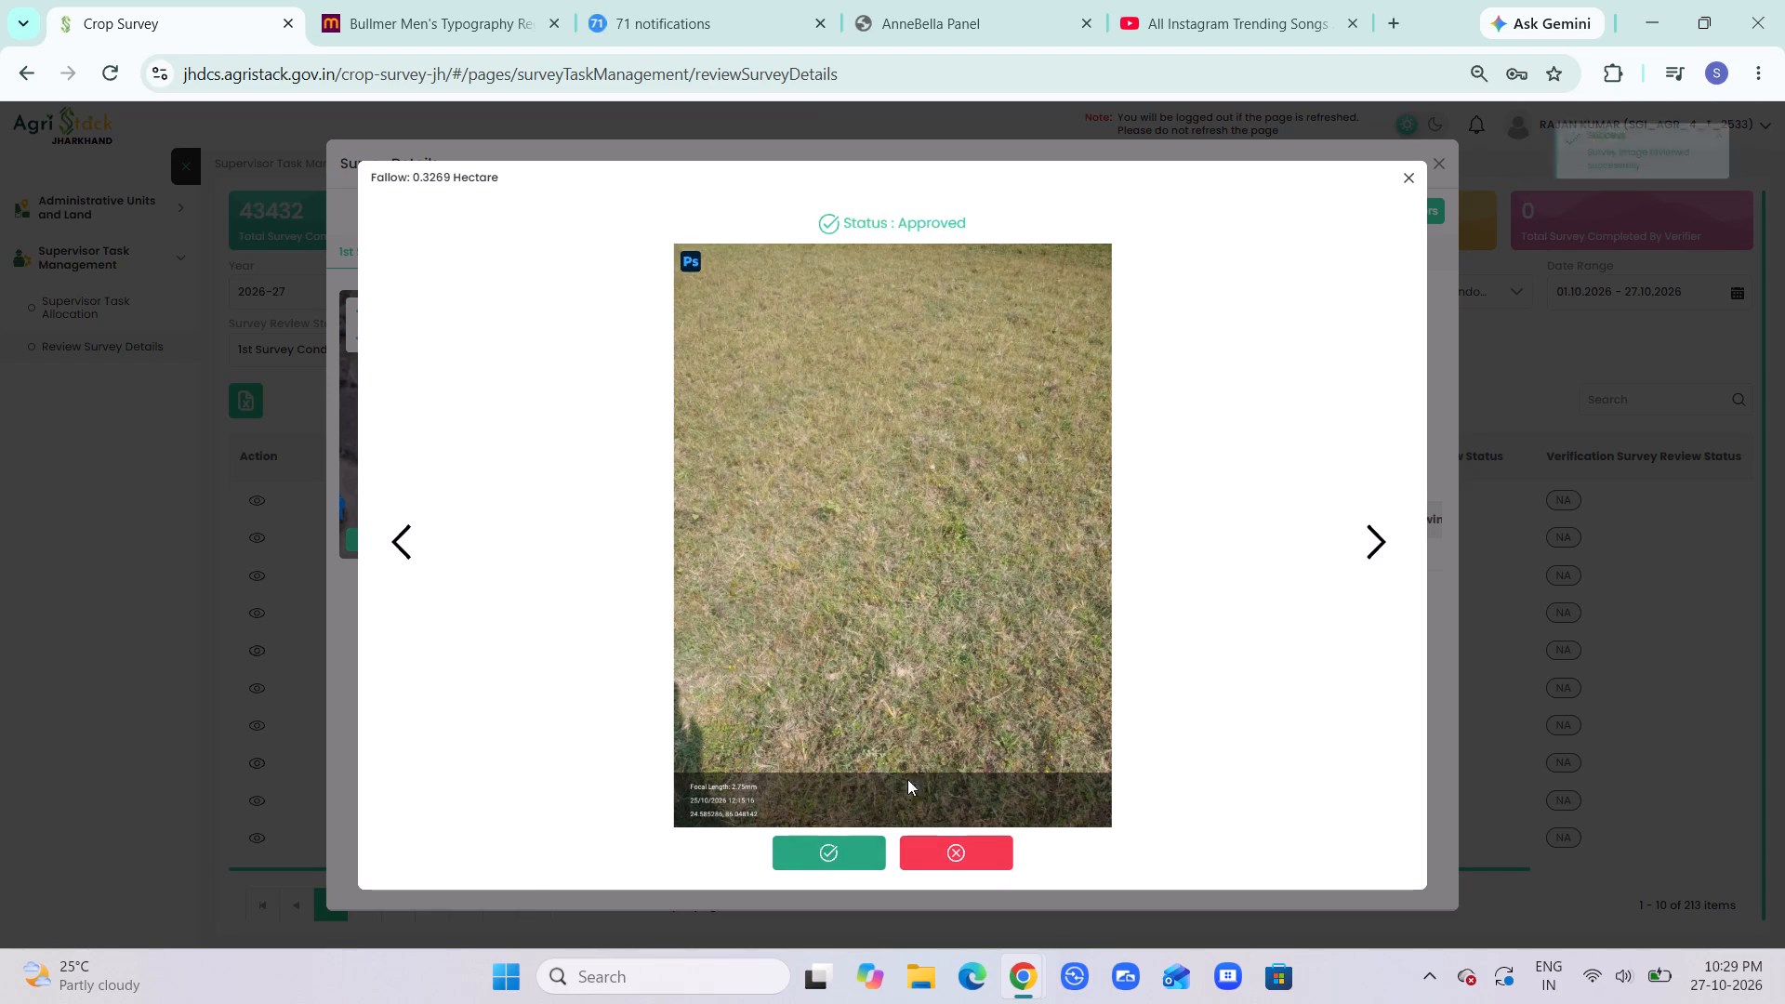
{"action": "left_click_drag", "start_coordinate": [1001, 731], "coordinate": [516, 742]}
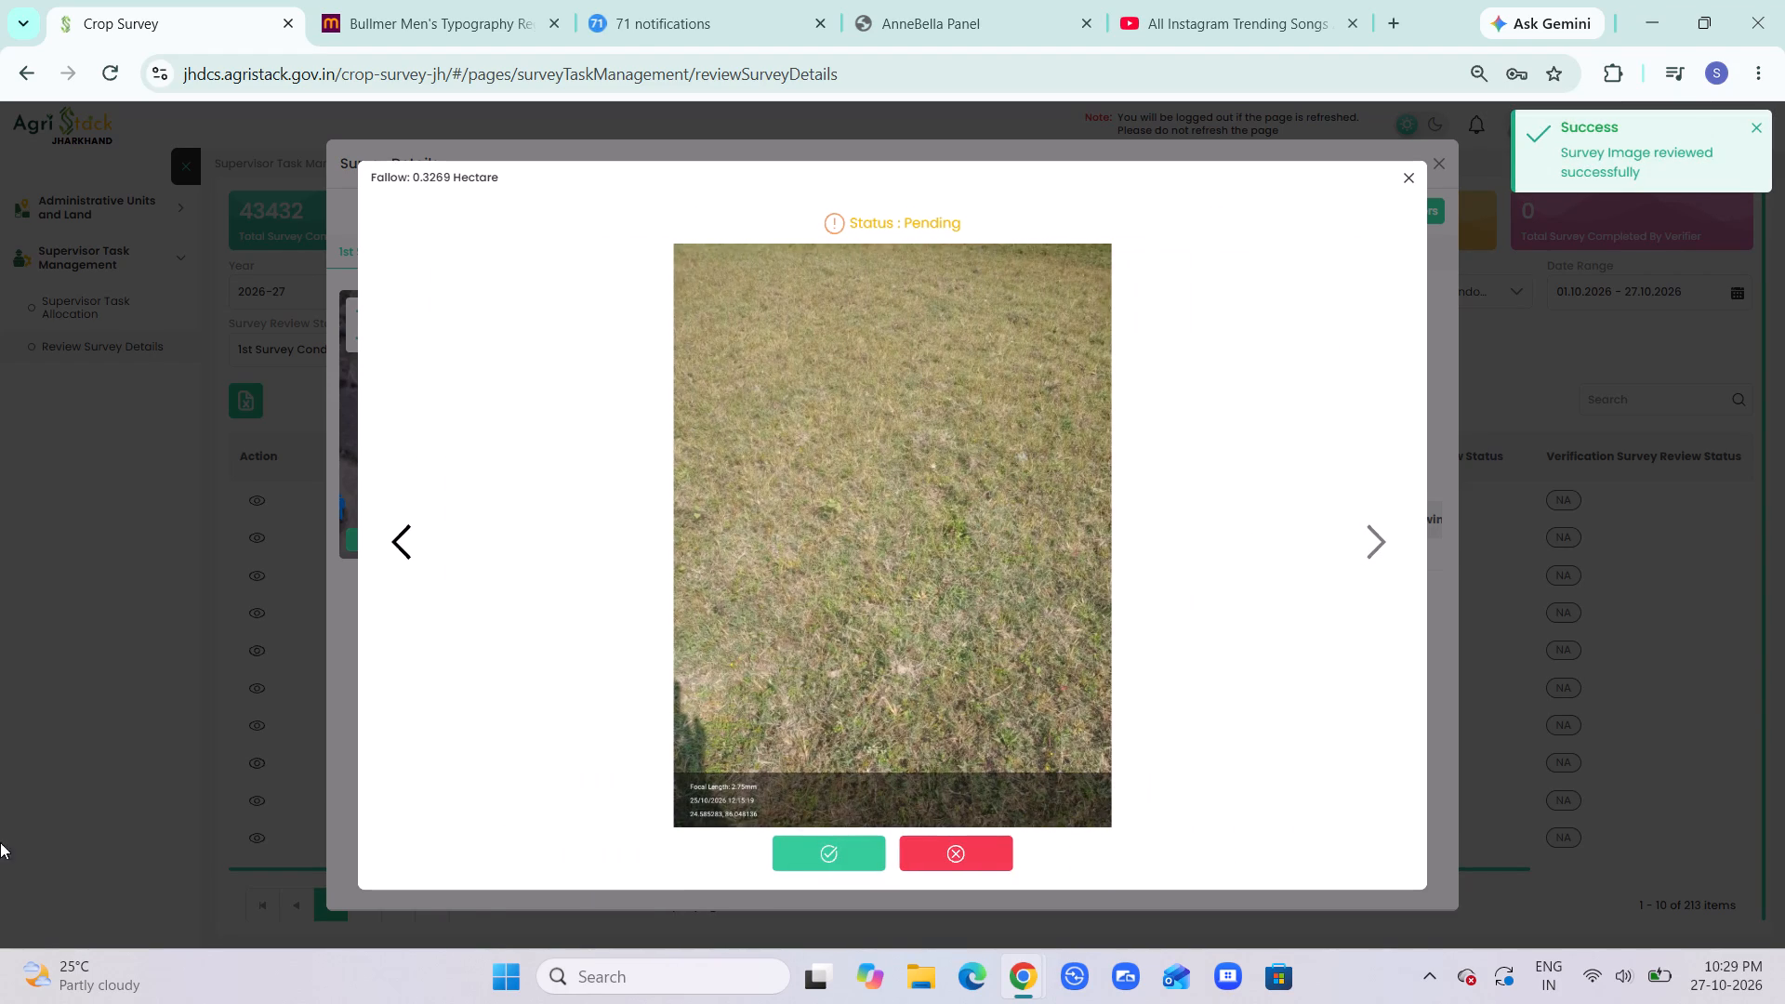
{"action": "left_click", "coordinate": [846, 855]}
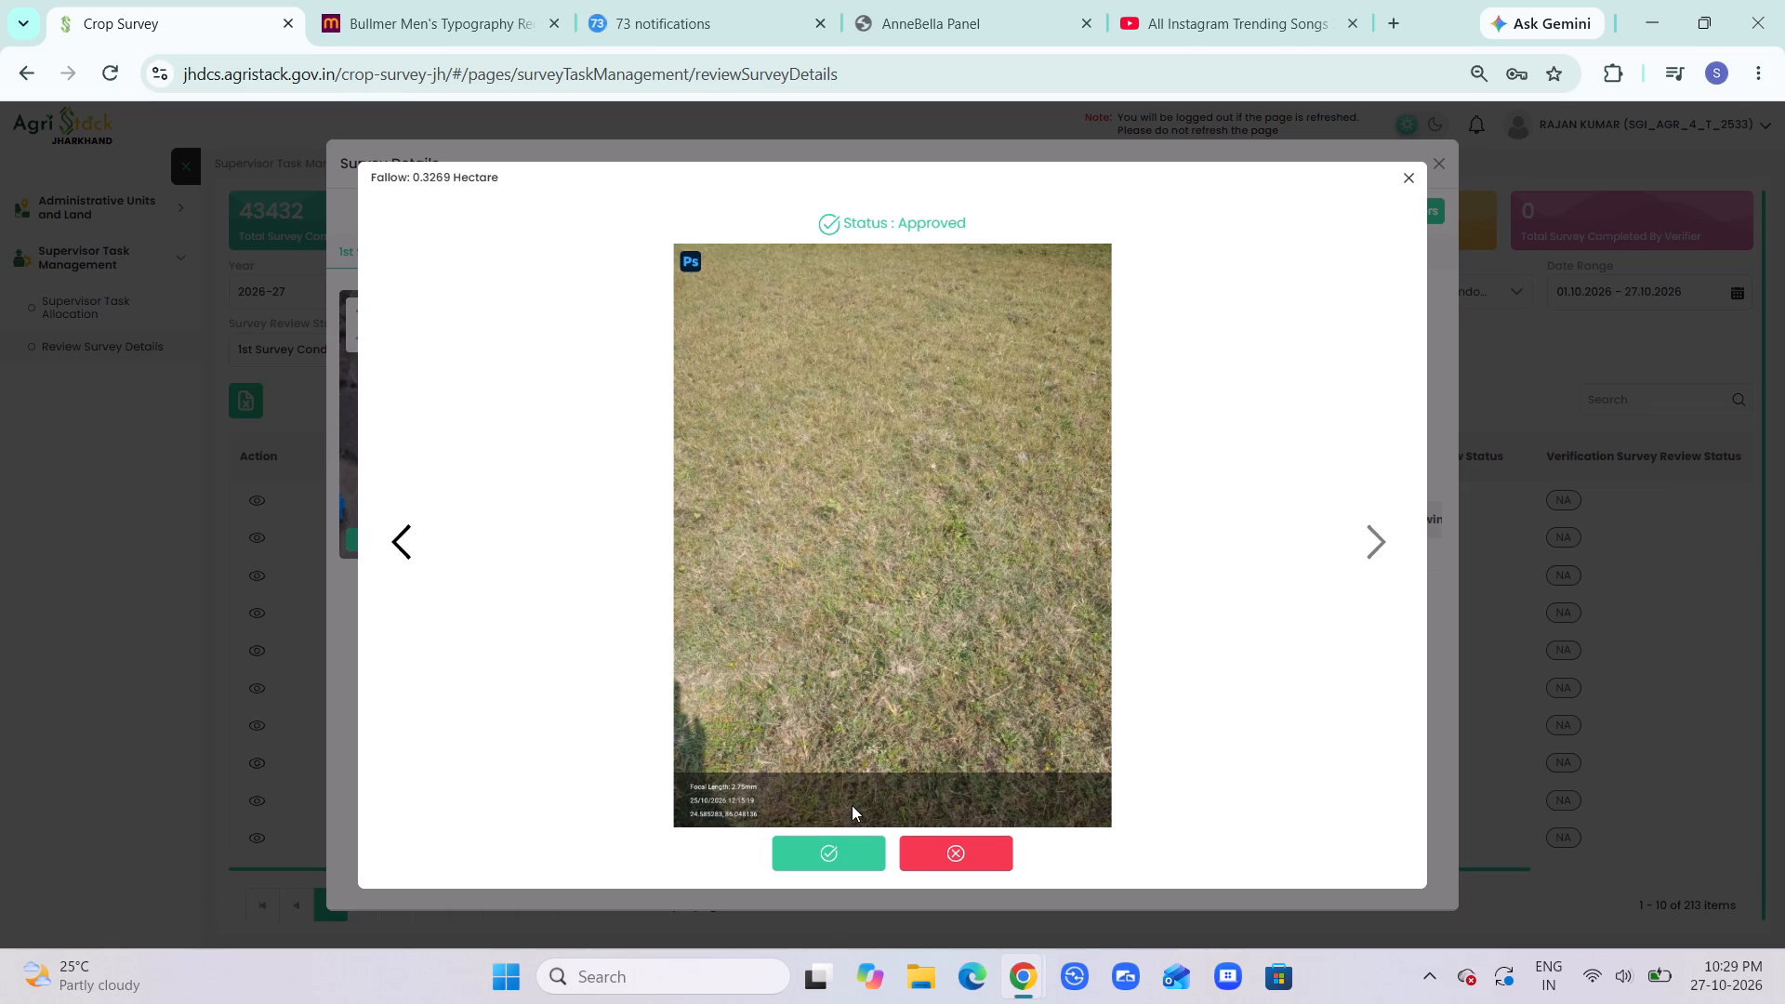
{"action": "left_click_drag", "start_coordinate": [948, 714], "coordinate": [852, 714]}
{"action": "left_click", "coordinate": [1408, 172]}
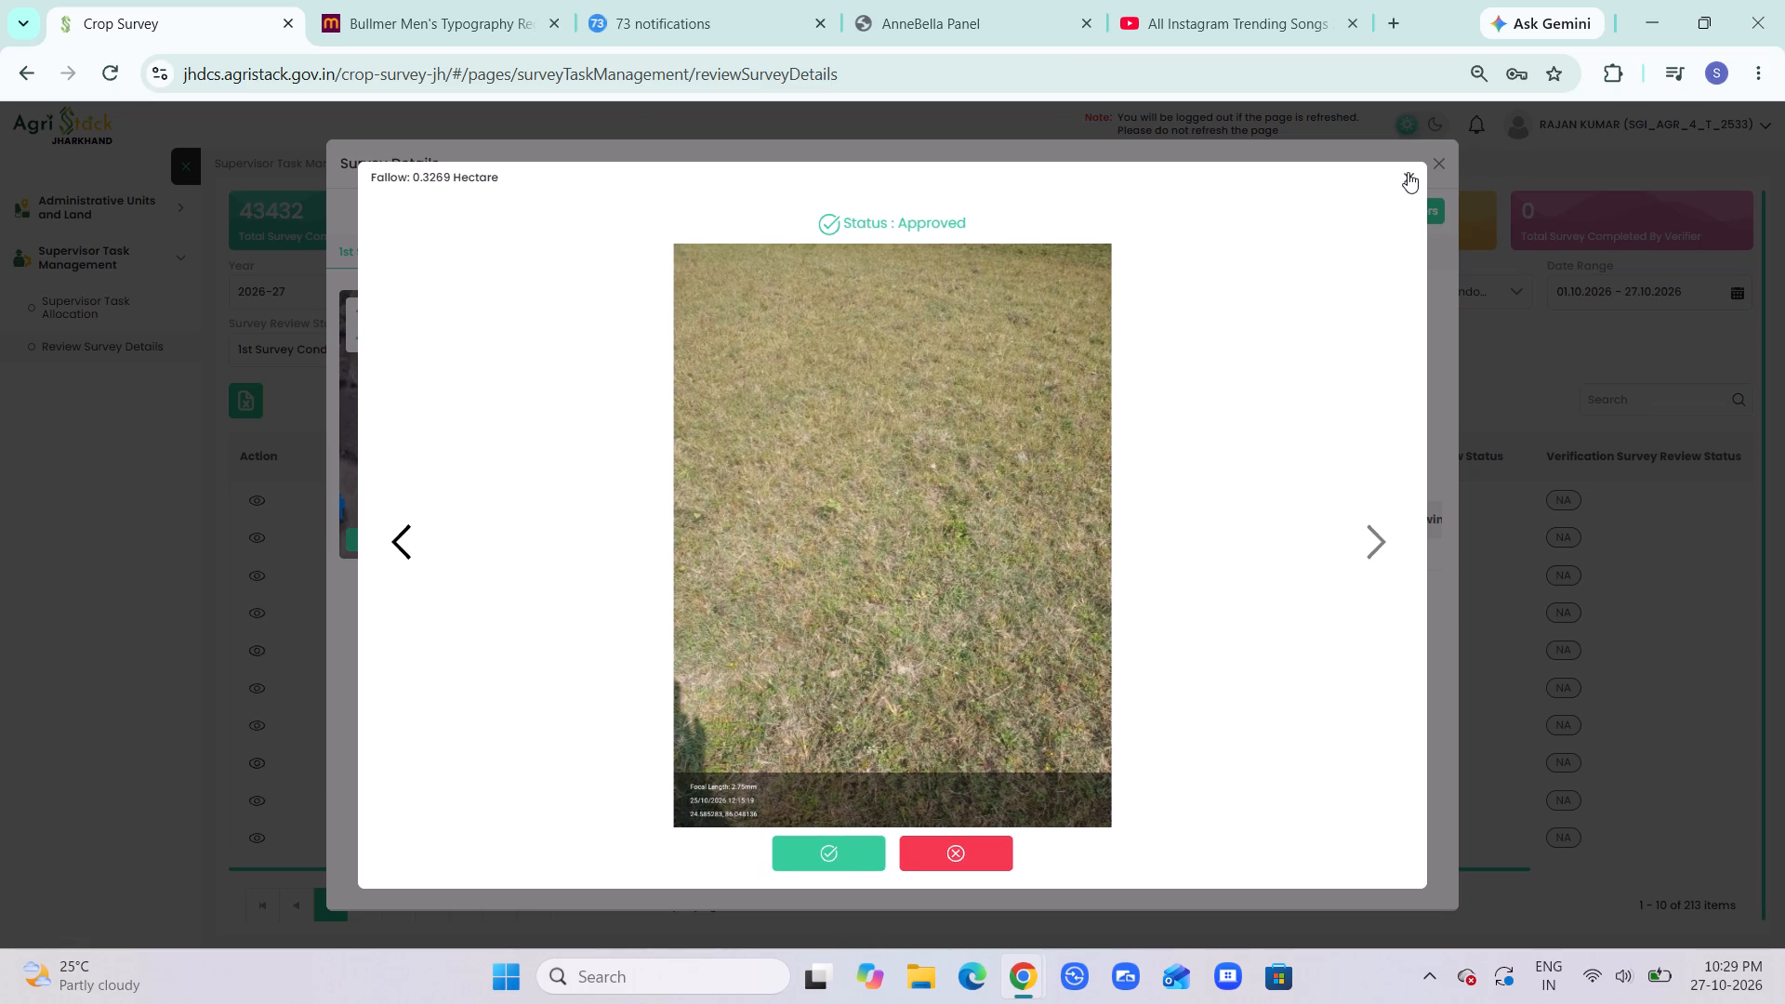
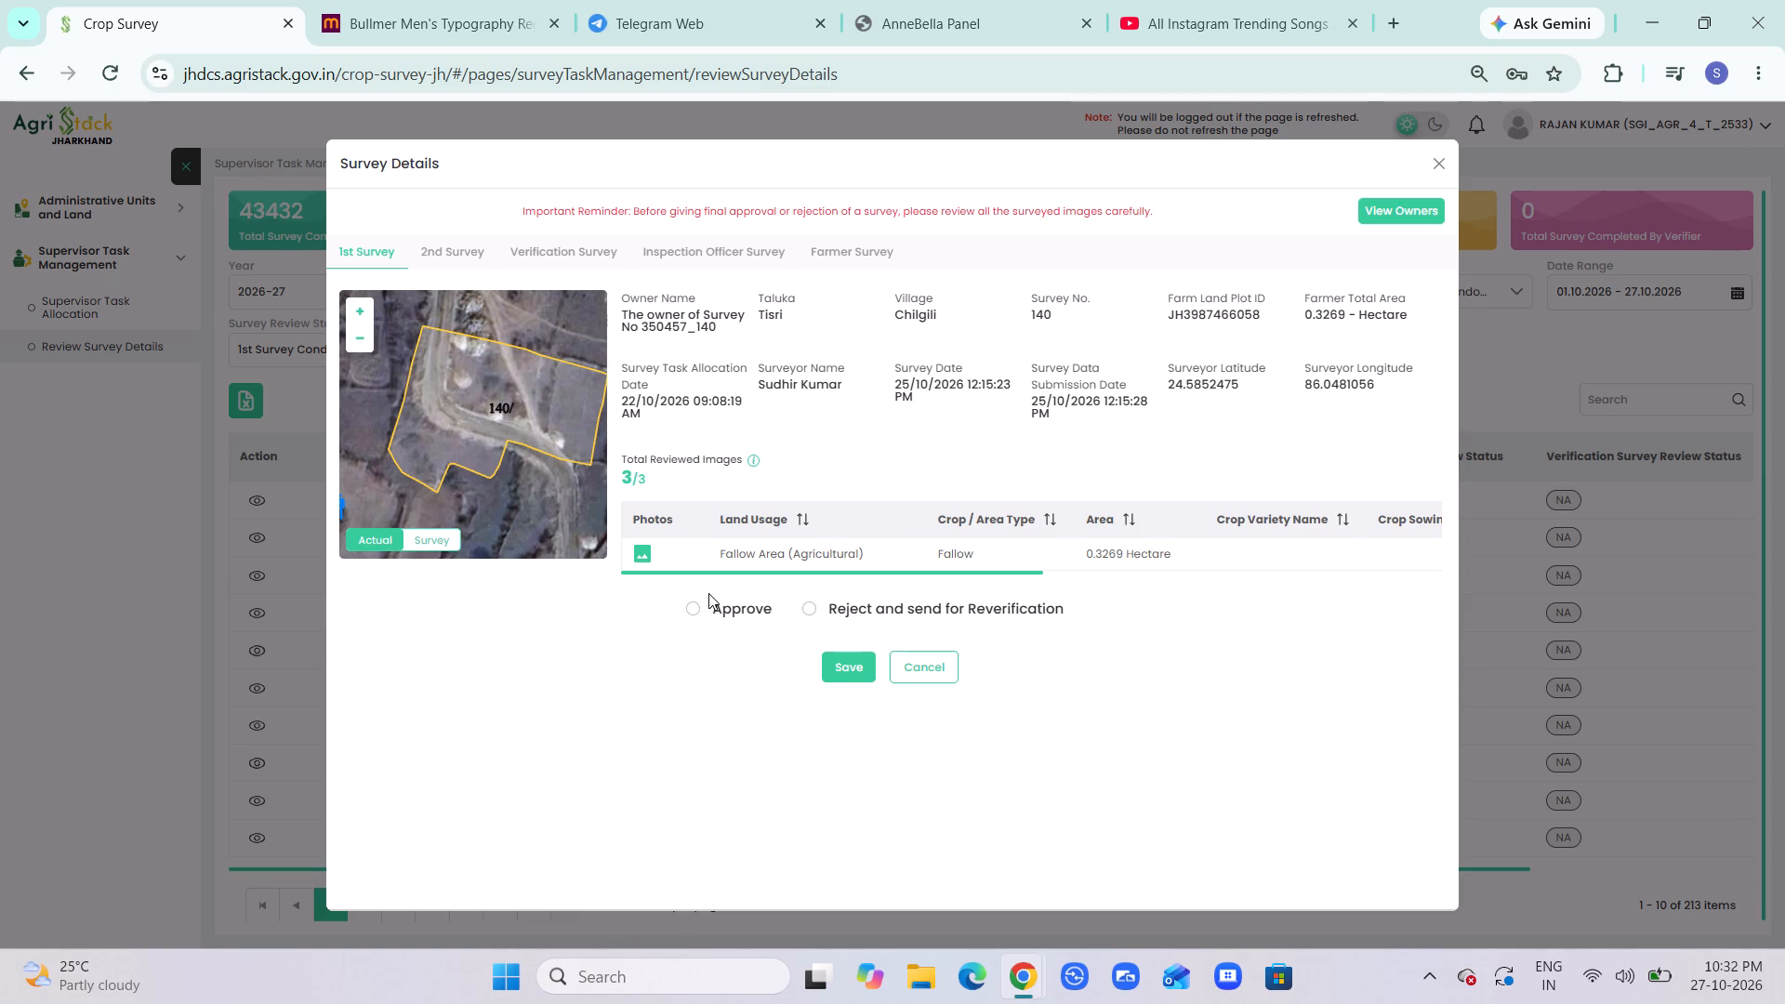
Save the 1st survey of survey number 140 as approved and close its survey details.
{"action": "left_click", "coordinate": [732, 604]}
{"action": "left_click", "coordinate": [846, 669]}
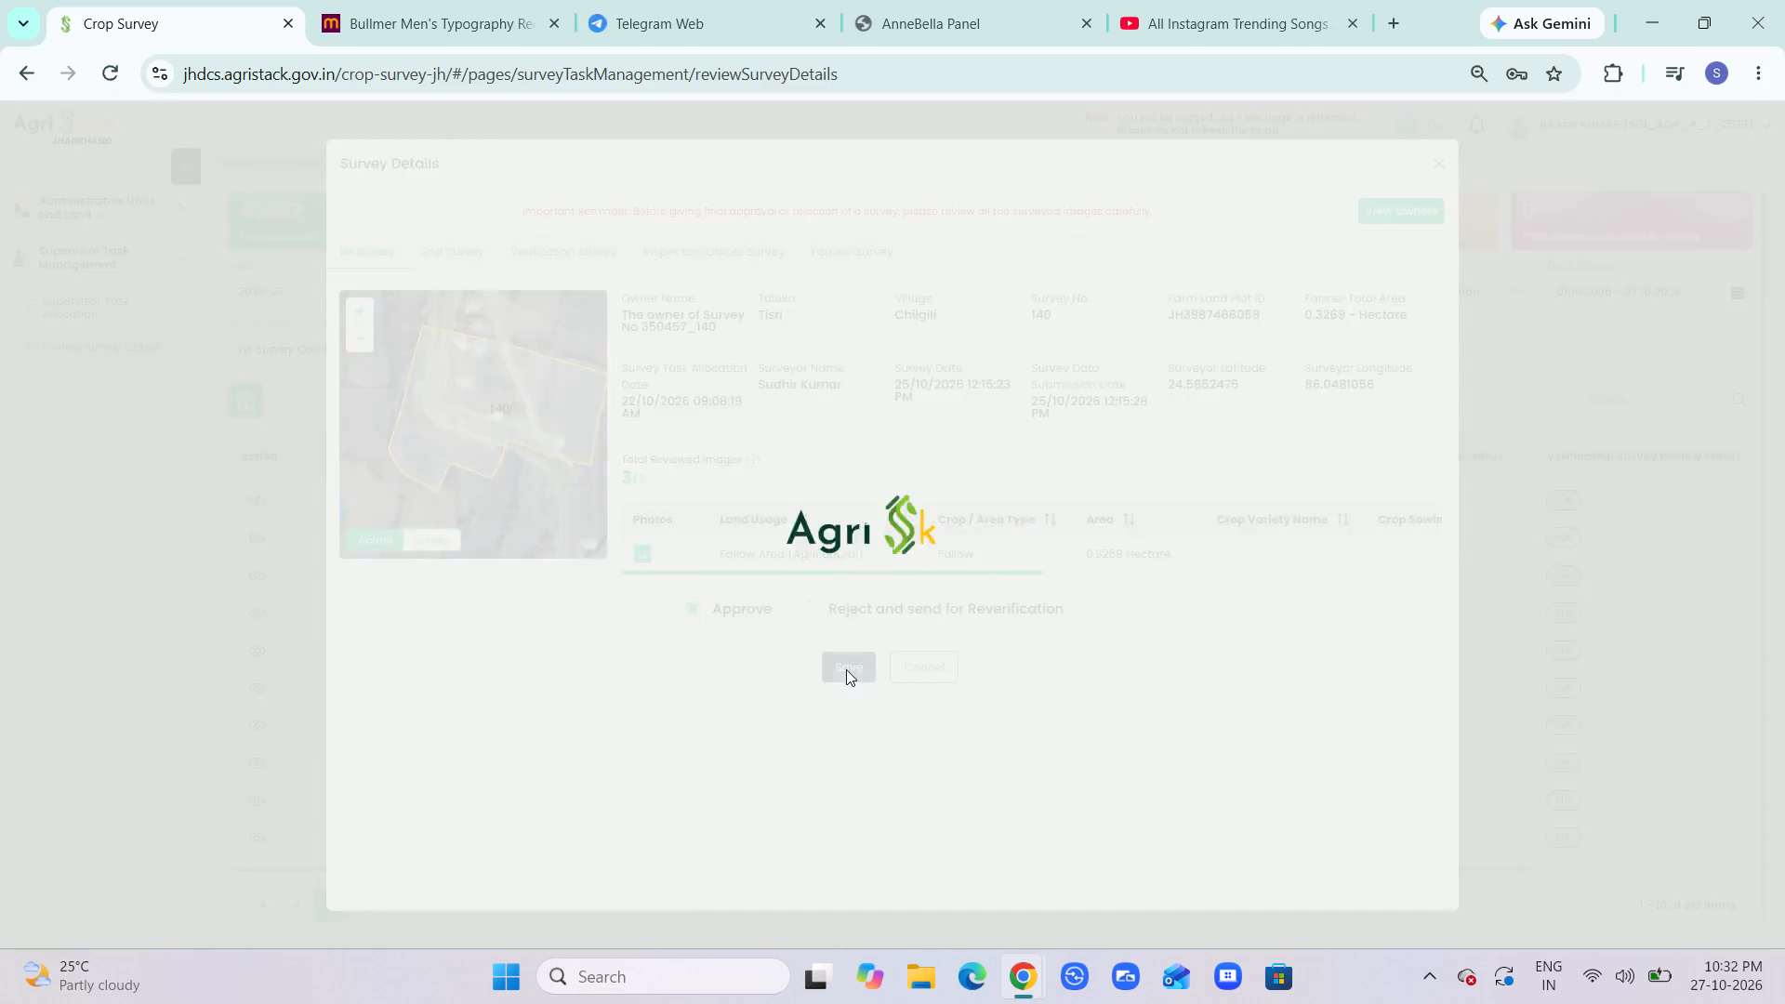
{"action": "left_click", "coordinate": [886, 572]}
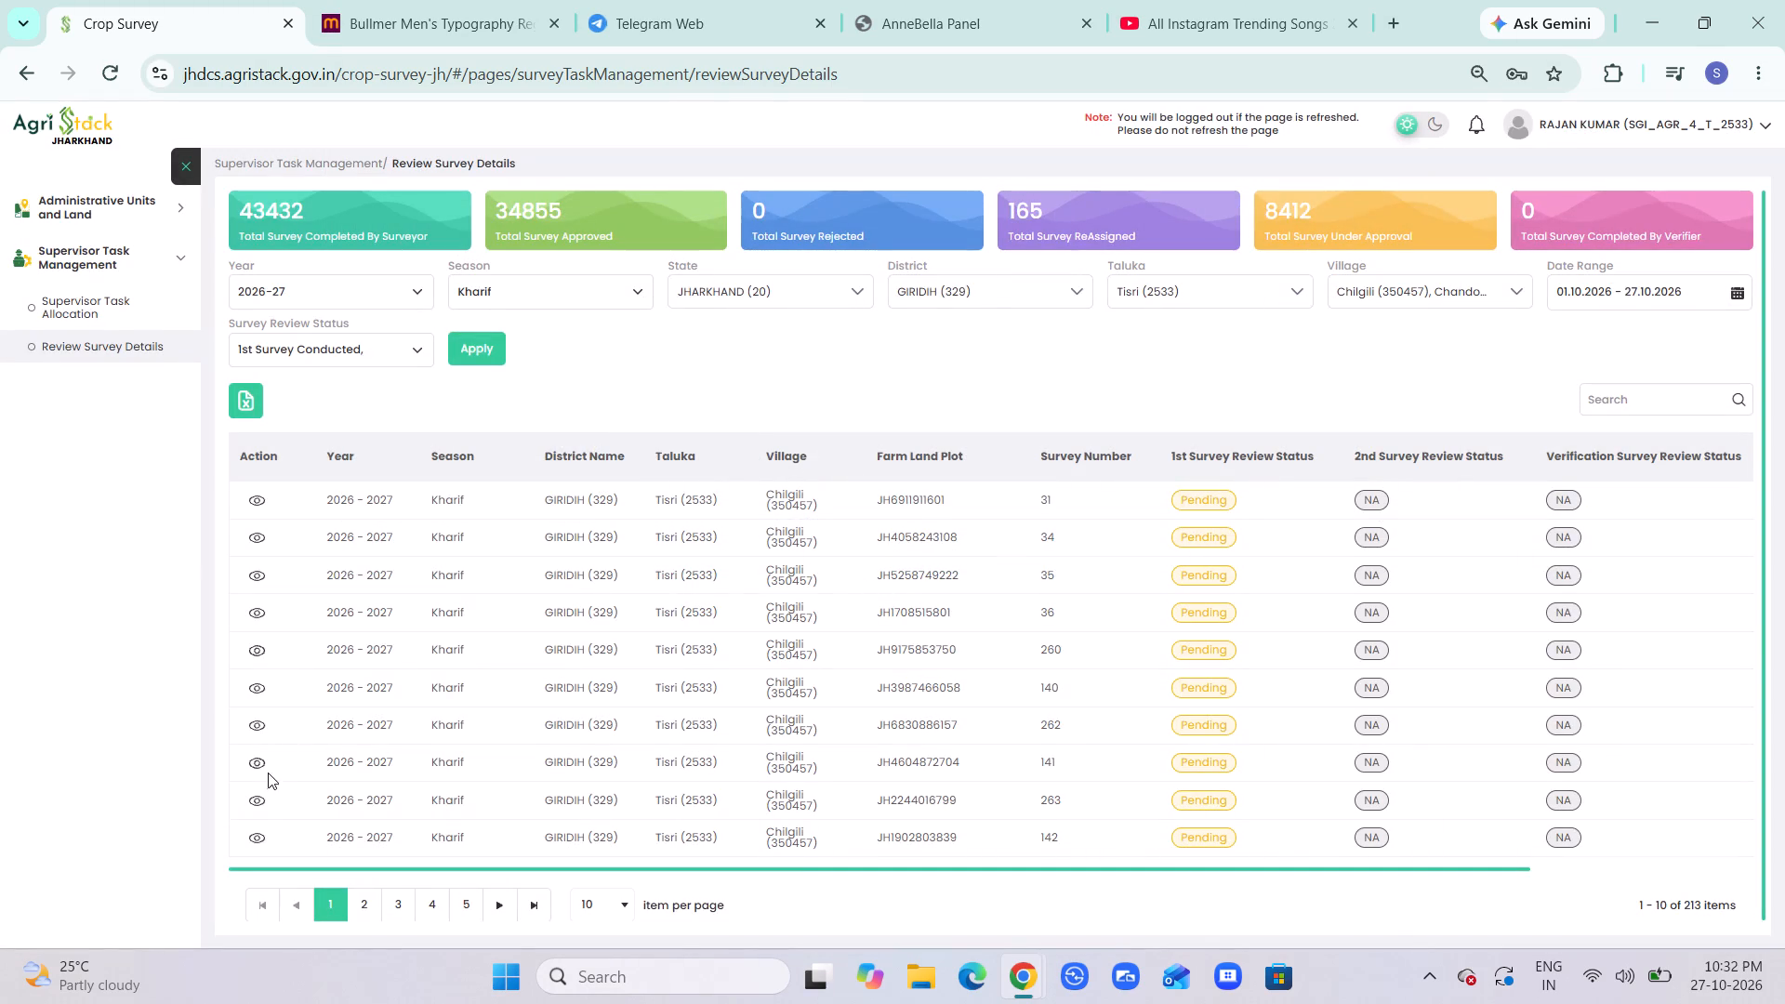
Check the survey details of survey number 142 in Chilgili for its 1st survey review status.
{"action": "left_click", "coordinate": [257, 831]}
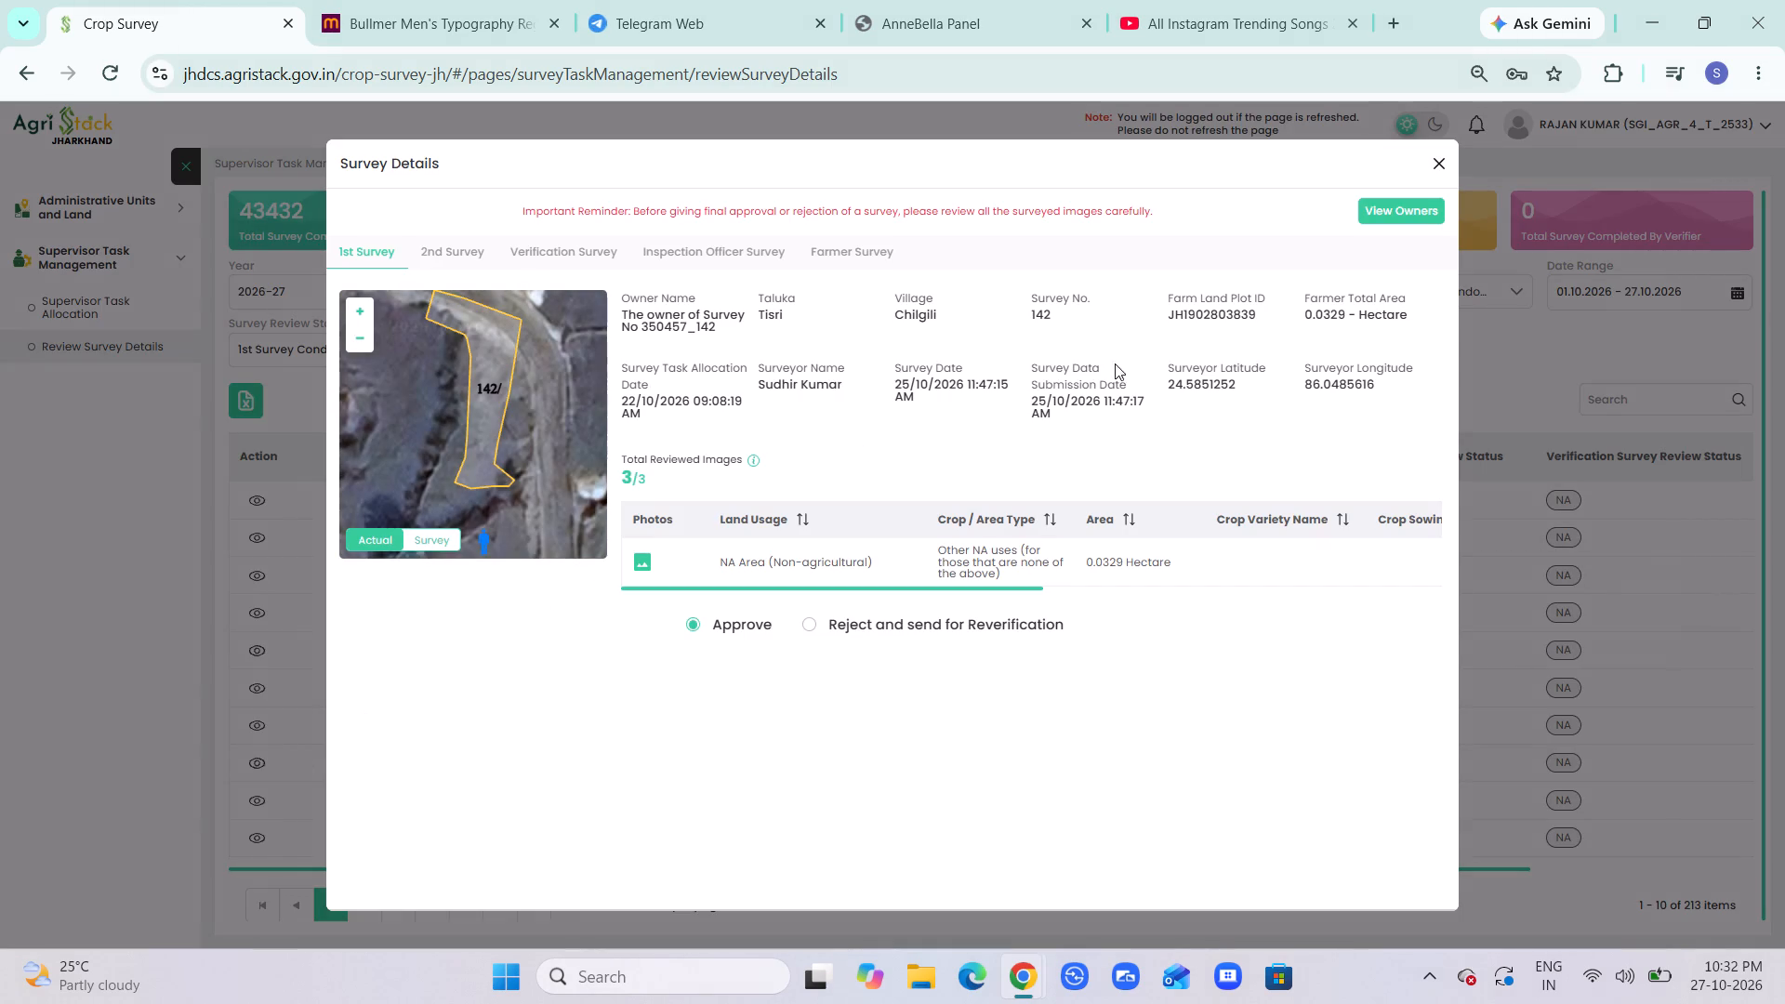
{"action": "left_click", "coordinate": [1435, 169]}
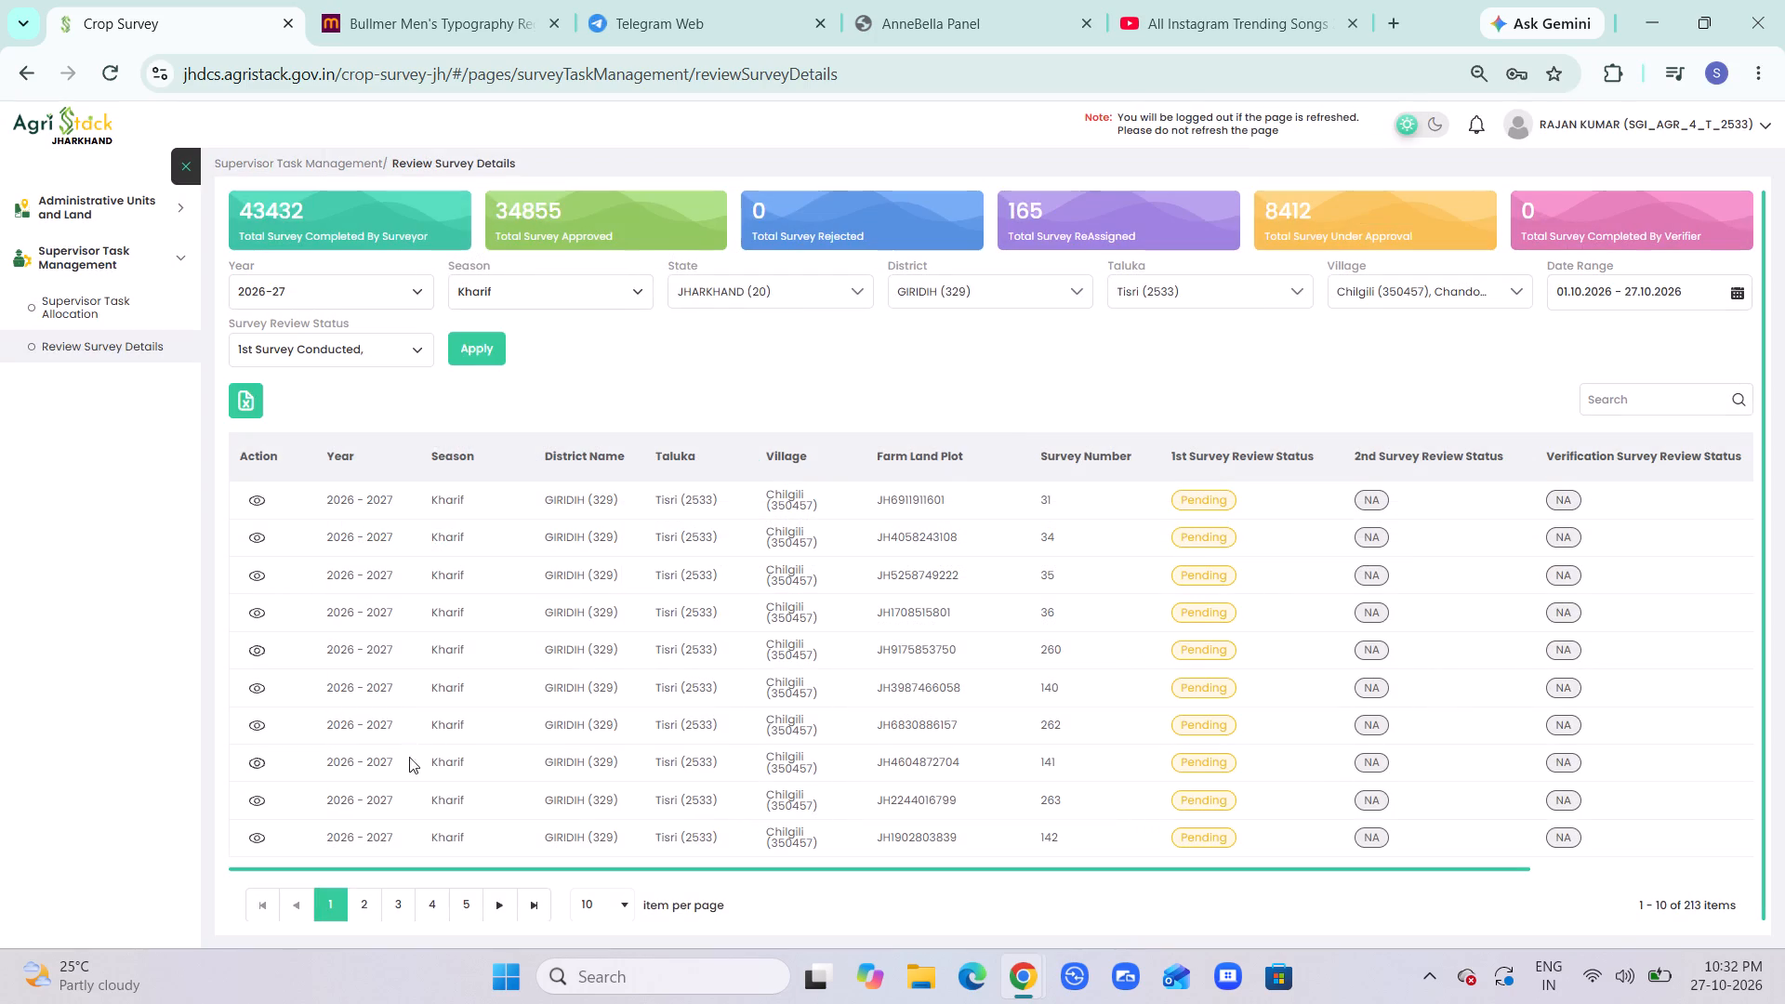
Approve all three farm photos of survey number 263 in Chilgili.
{"action": "left_click", "coordinate": [256, 800]}
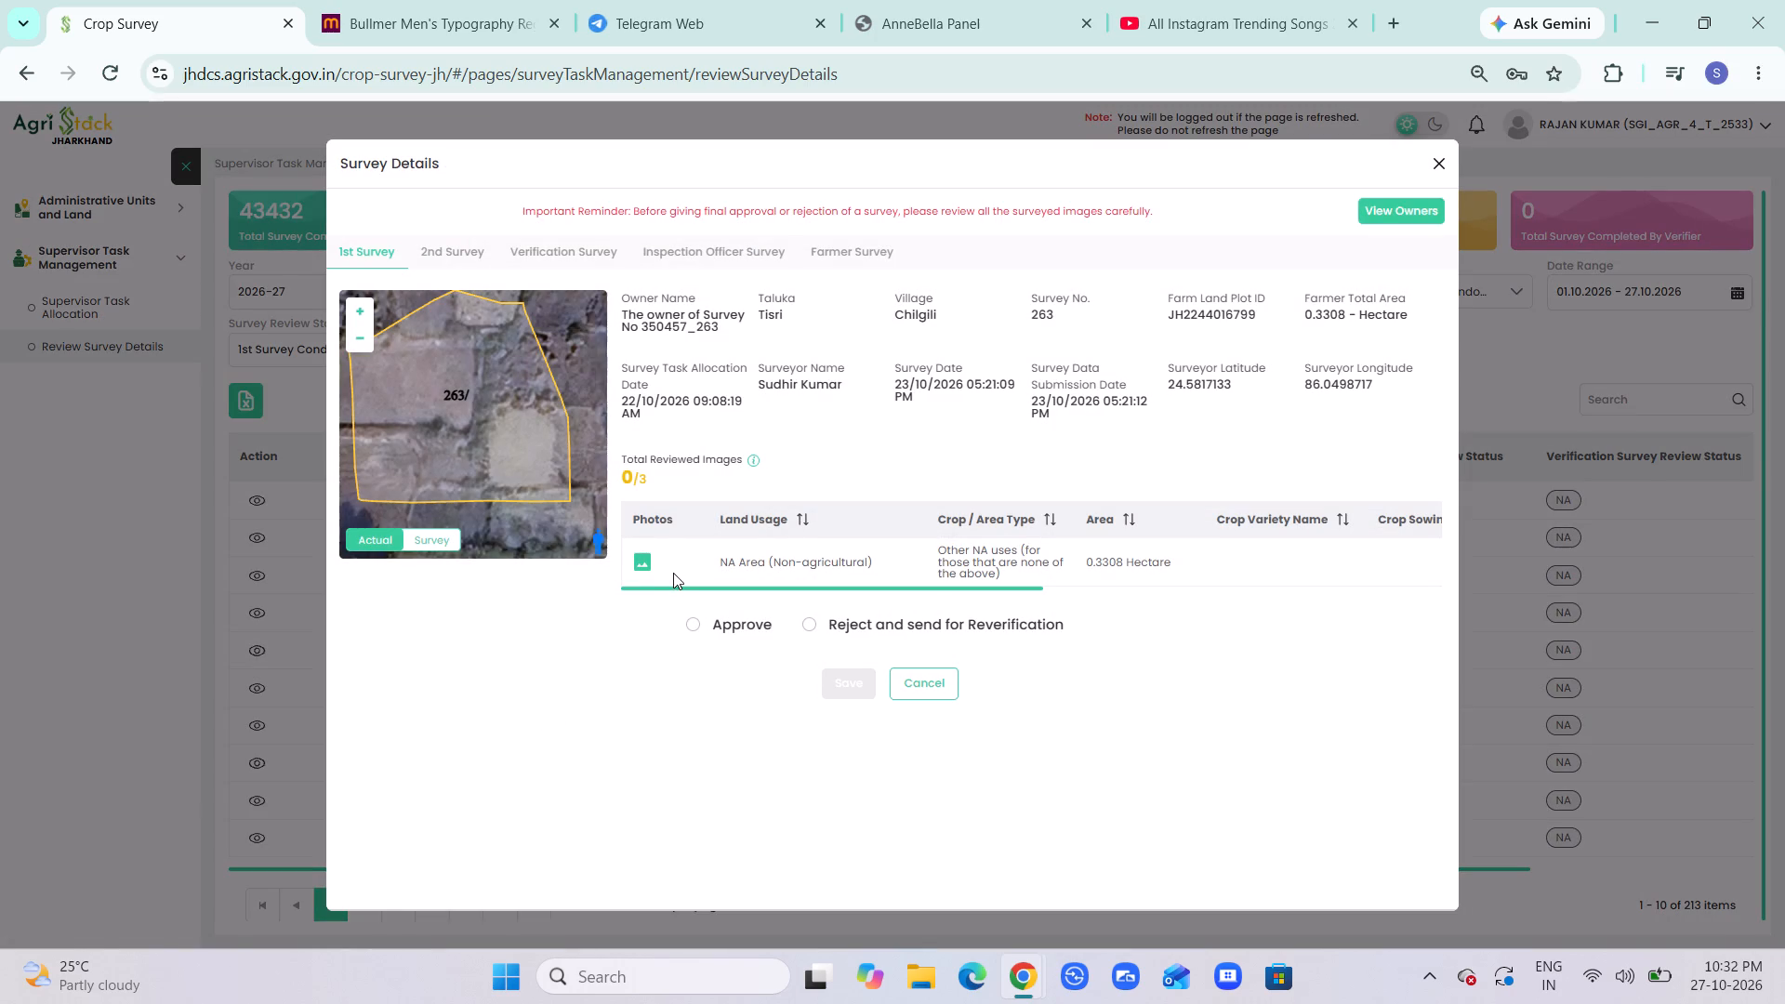
{"action": "left_click", "coordinate": [643, 565]}
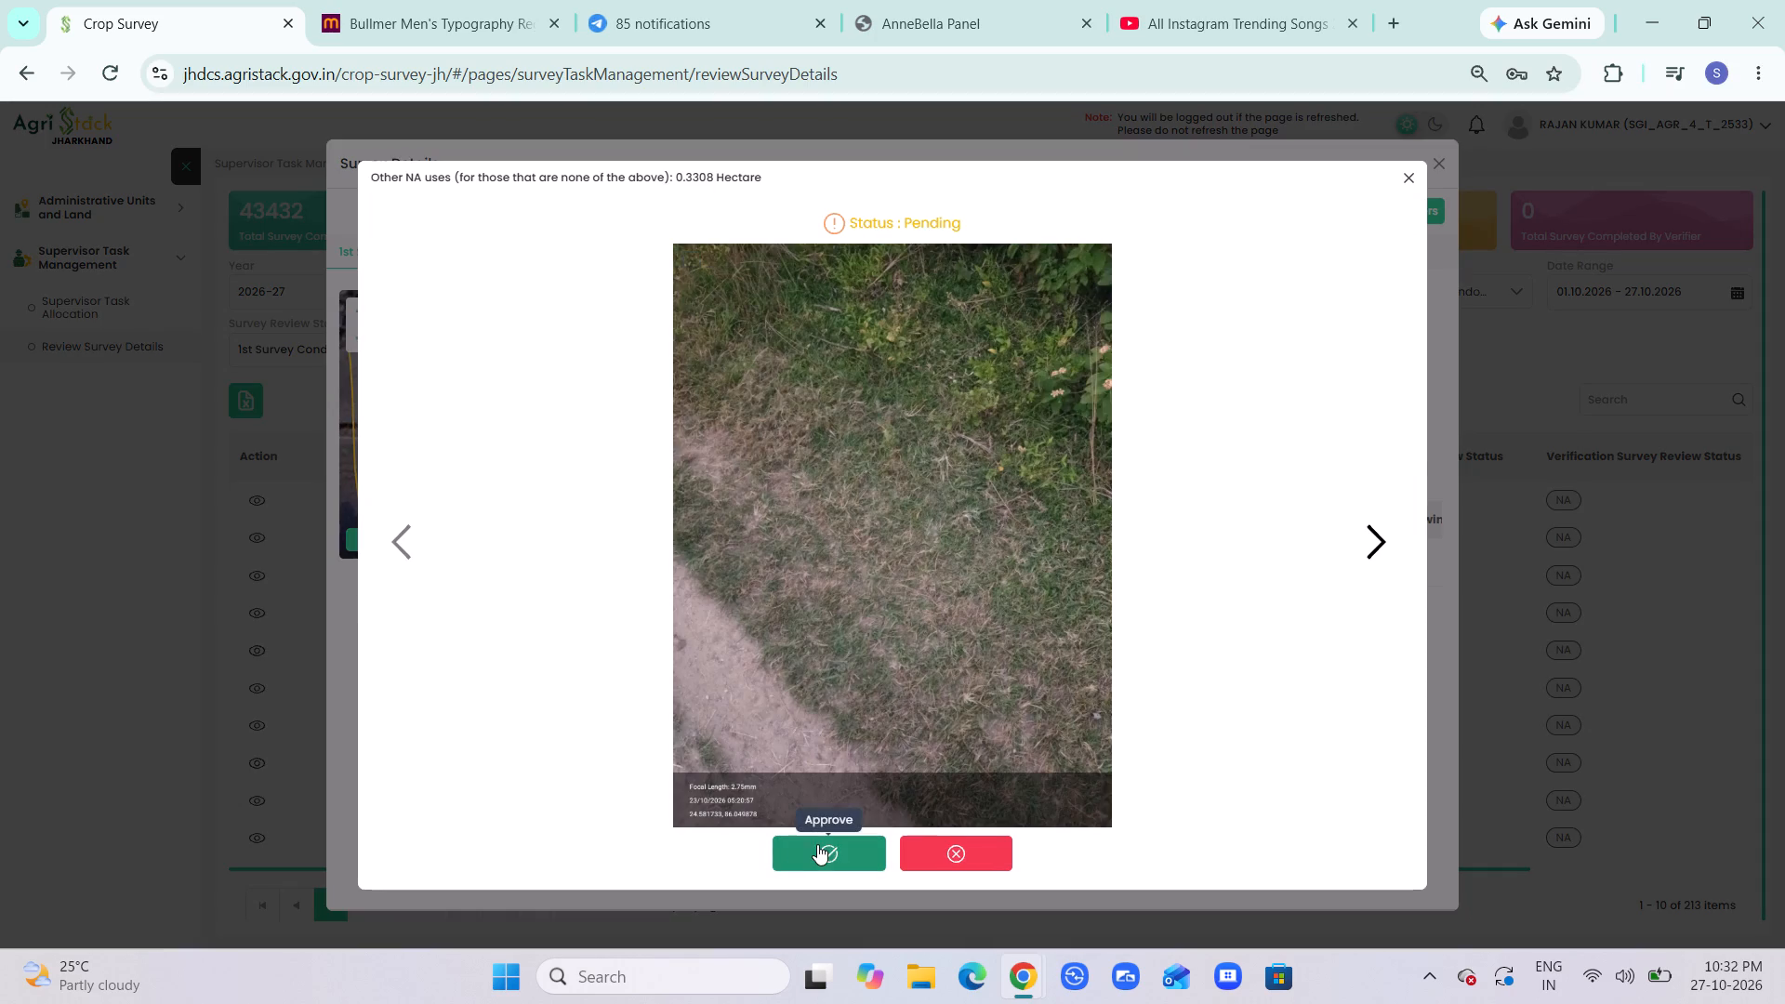
{"action": "left_click", "coordinate": [826, 844]}
{"action": "left_click_drag", "start_coordinate": [1029, 607], "coordinate": [959, 617]}
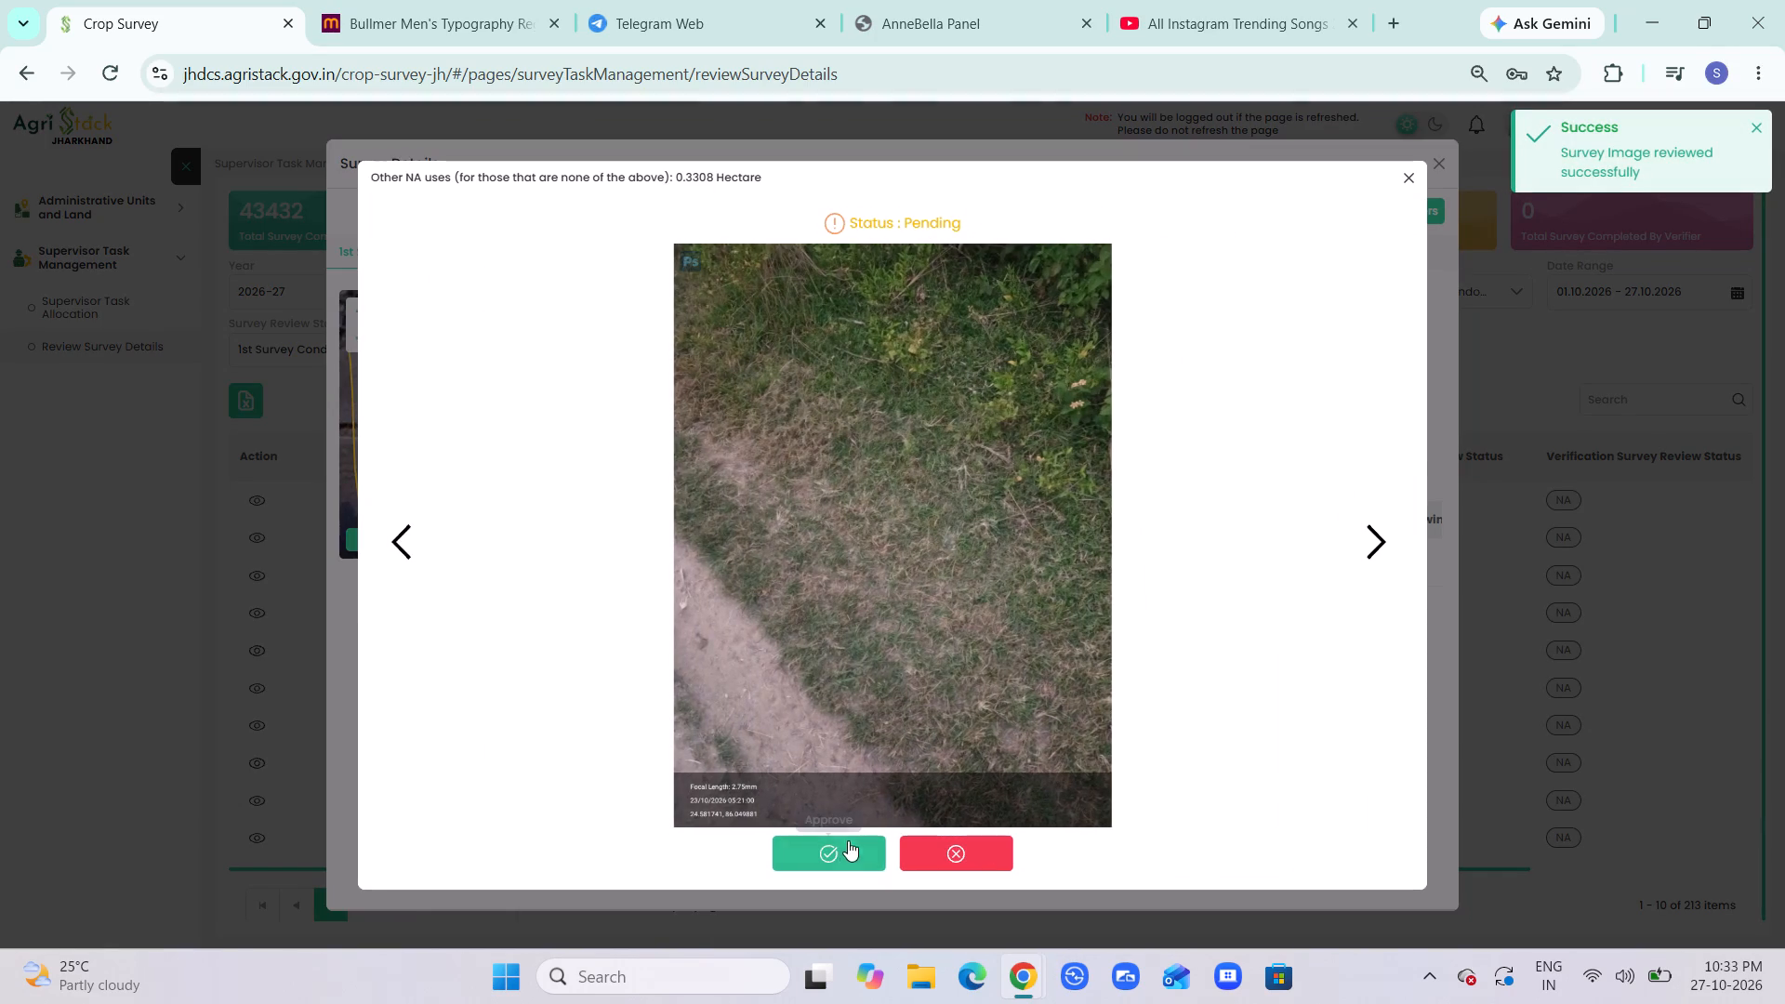
{"action": "left_click", "coordinate": [842, 848]}
{"action": "left_click_drag", "start_coordinate": [897, 615], "coordinate": [765, 638]}
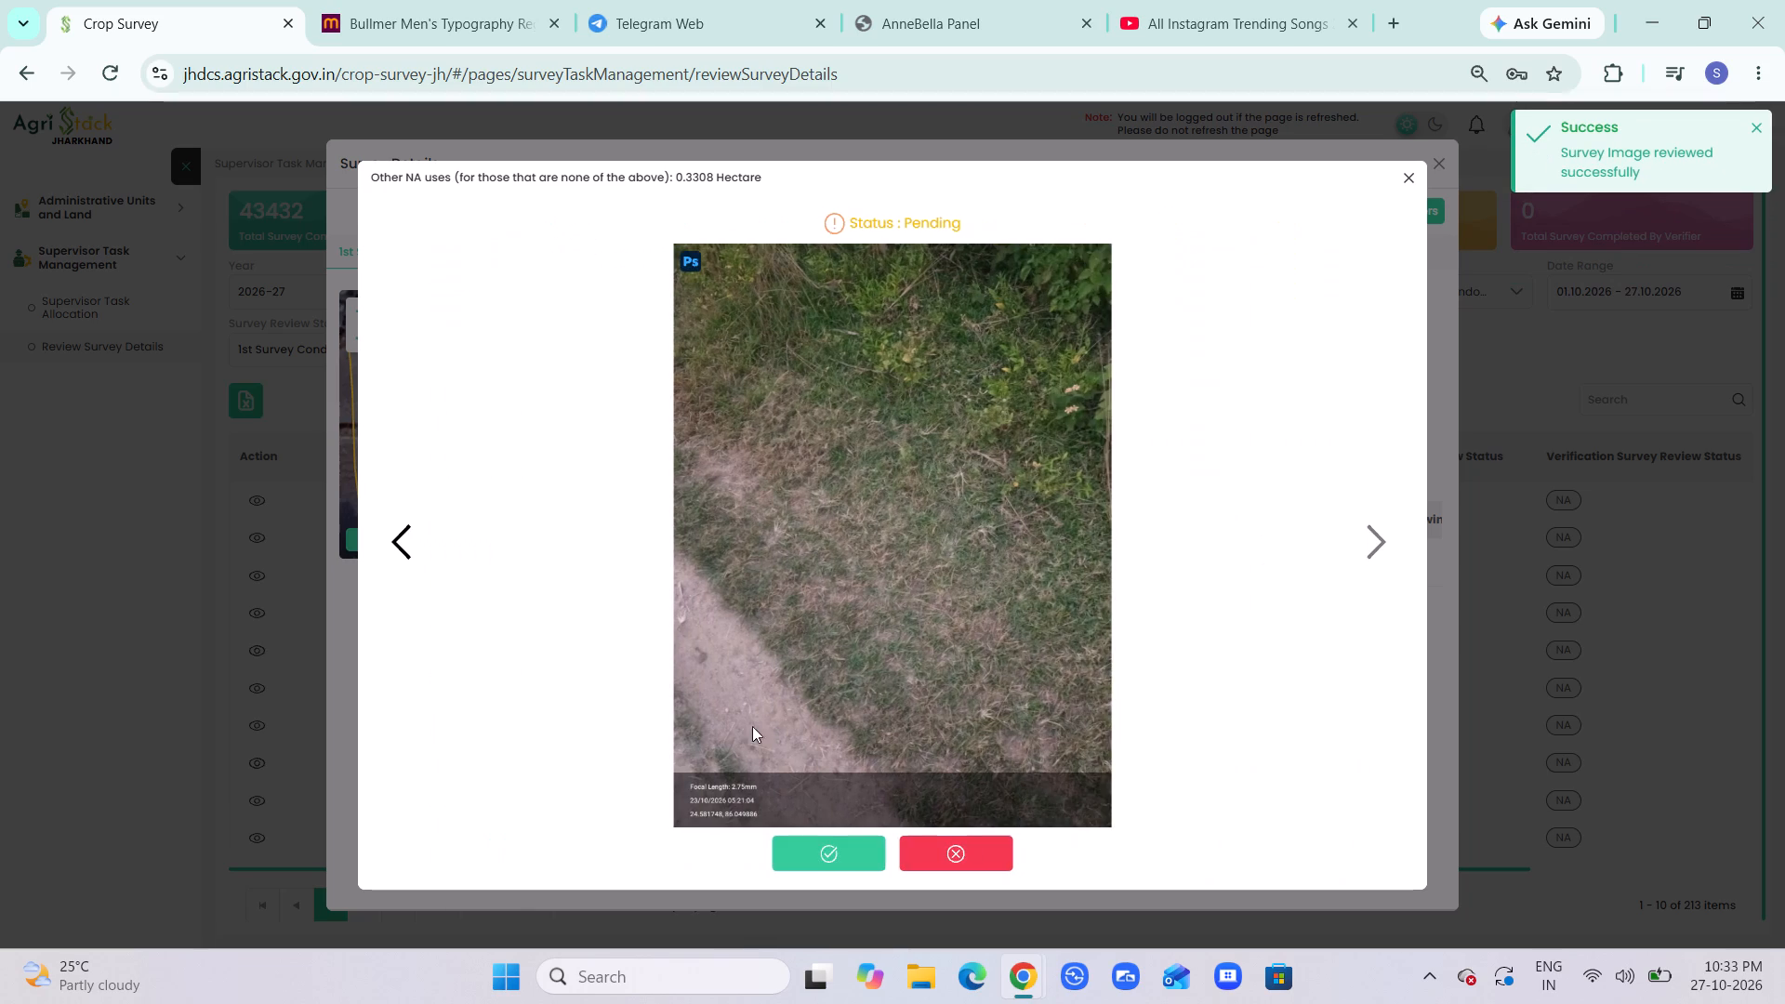
{"action": "left_click", "coordinate": [830, 850]}
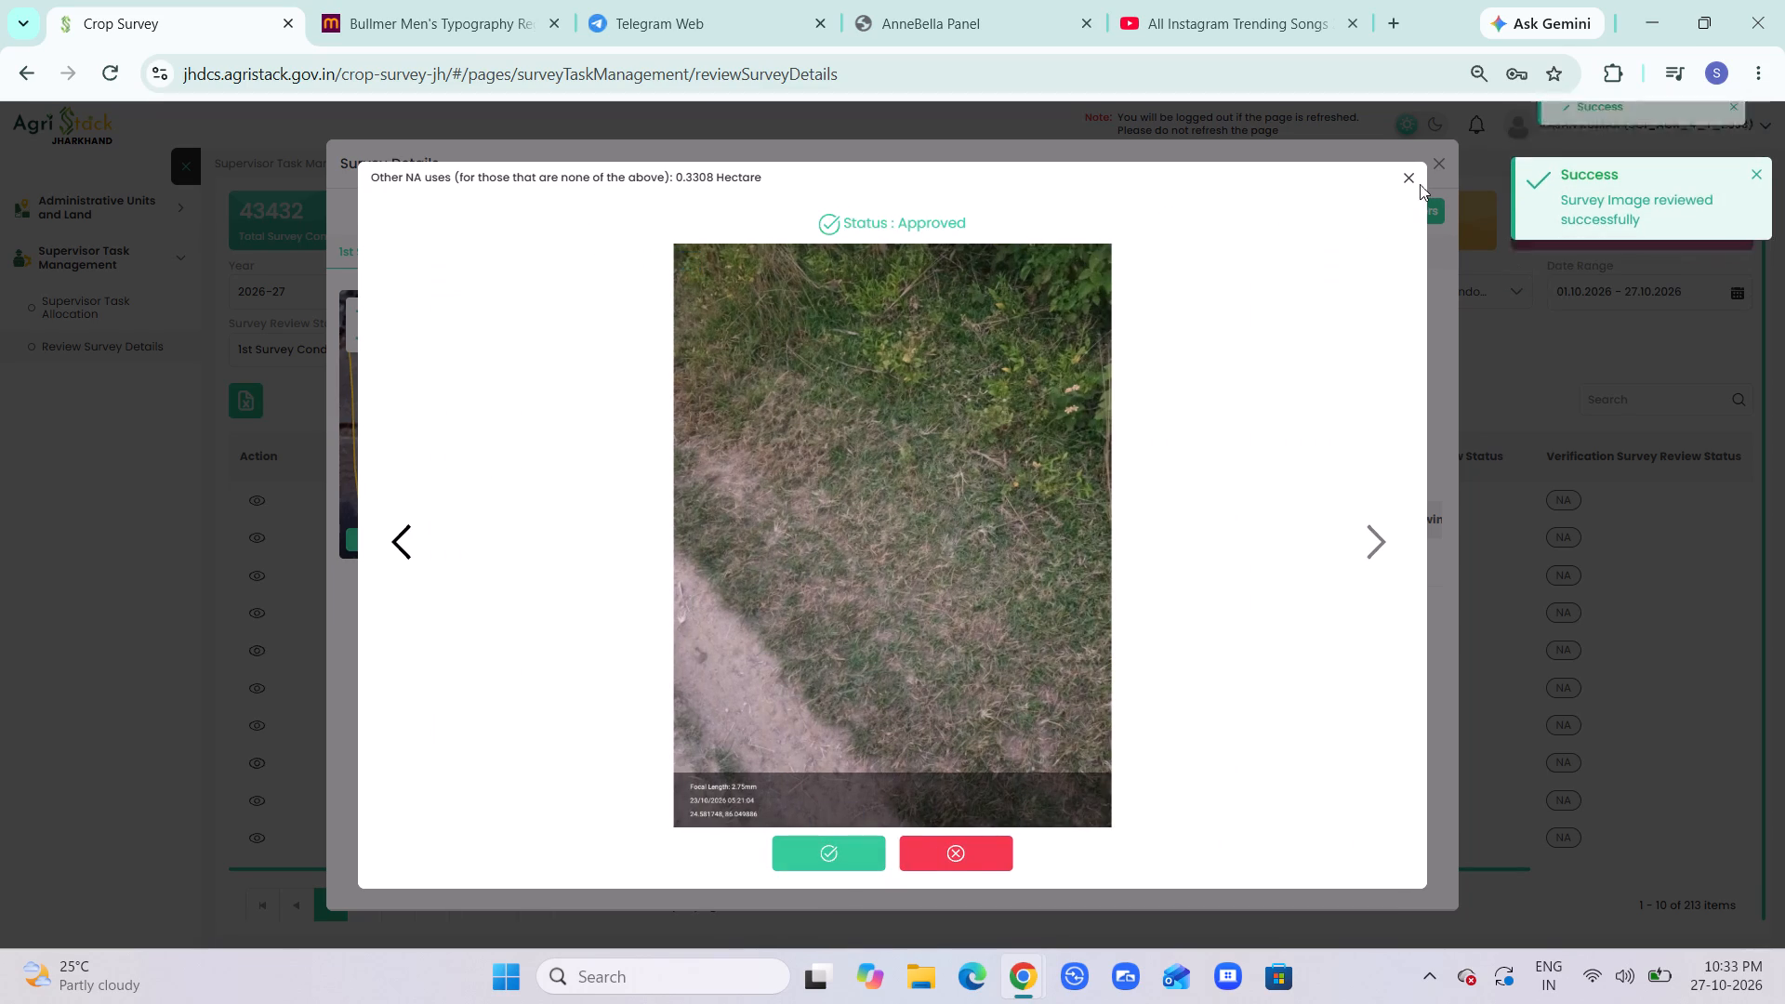
{"action": "left_click", "coordinate": [1410, 176]}
Save the 1st survey of survey number 263 as approved and close its survey details.
{"action": "left_click", "coordinate": [725, 627]}
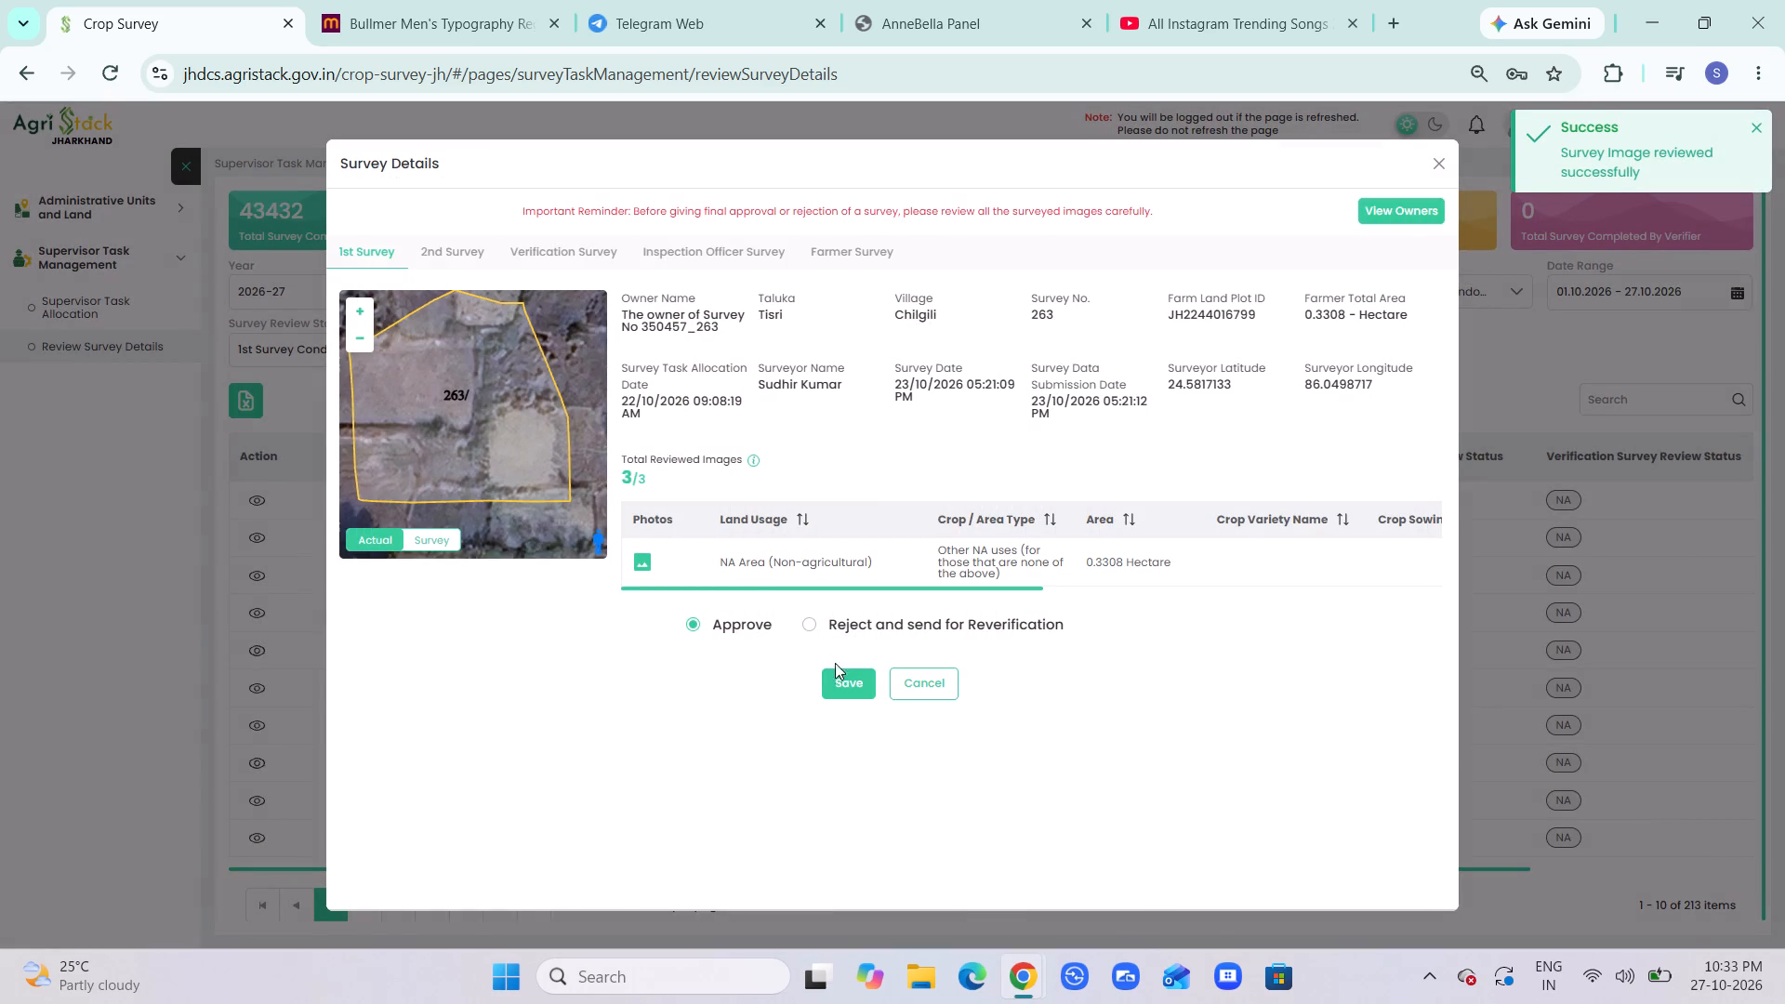
{"action": "left_click", "coordinate": [848, 685]}
{"action": "left_click", "coordinate": [879, 562]}
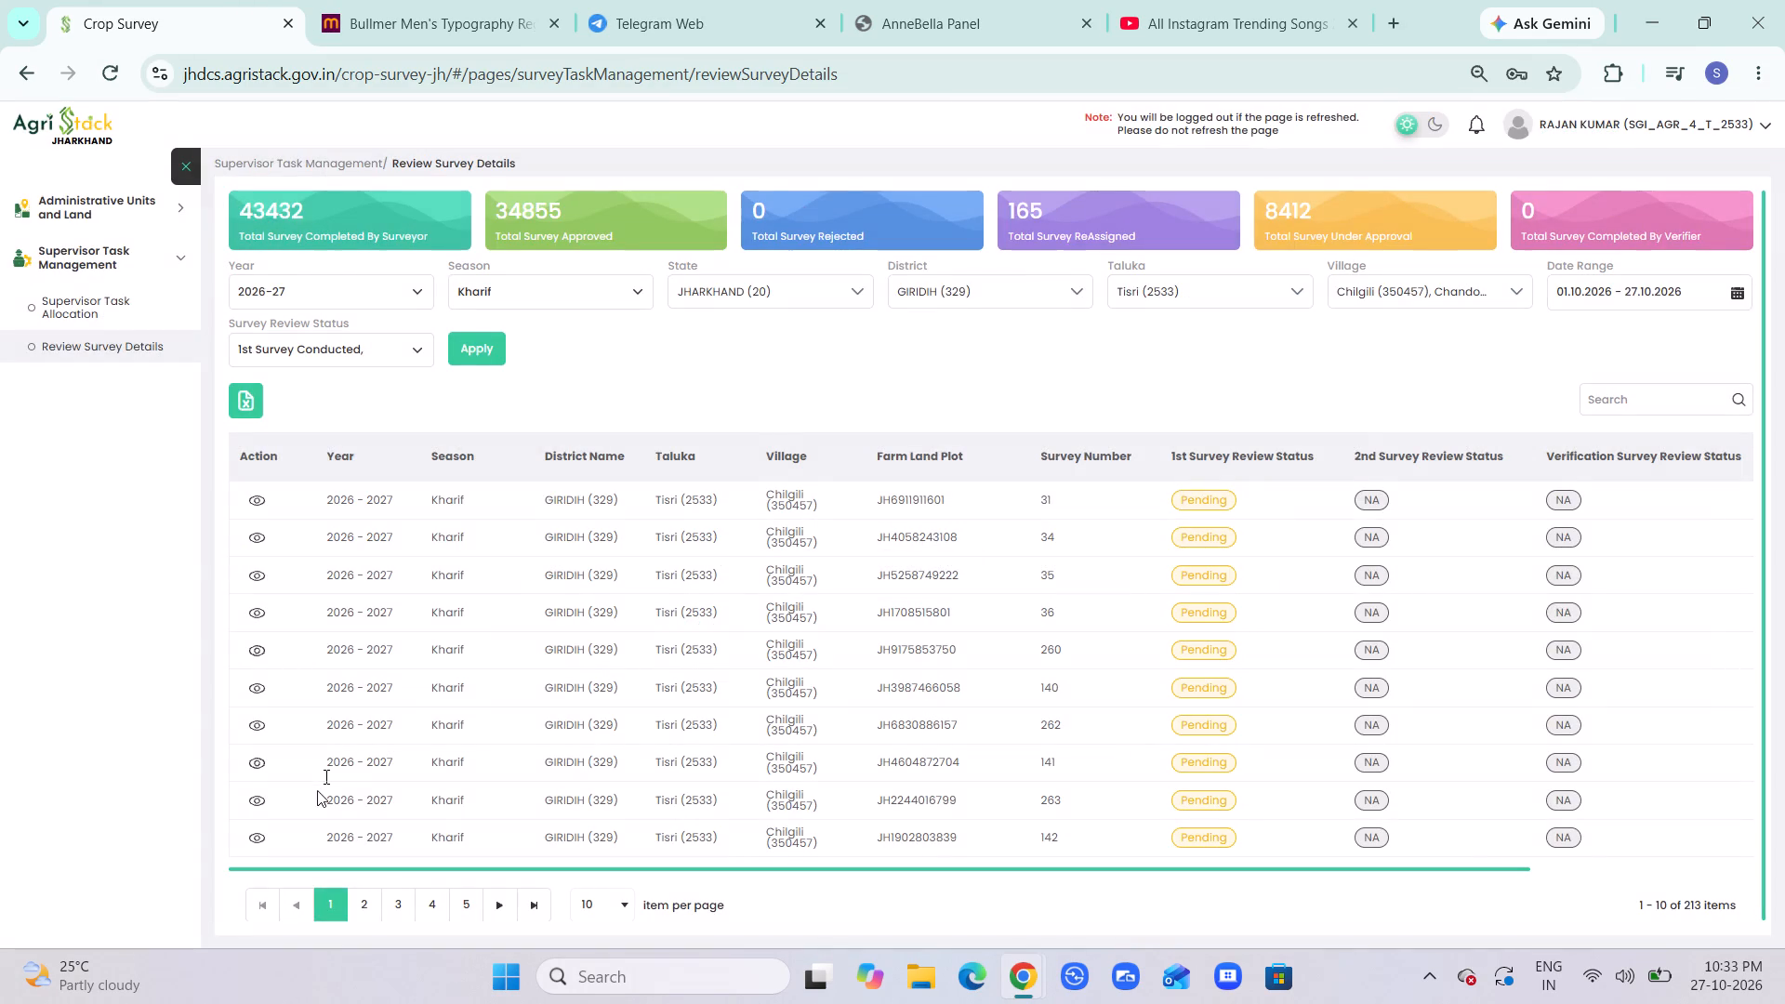
{"action": "left_click", "coordinate": [261, 762]}
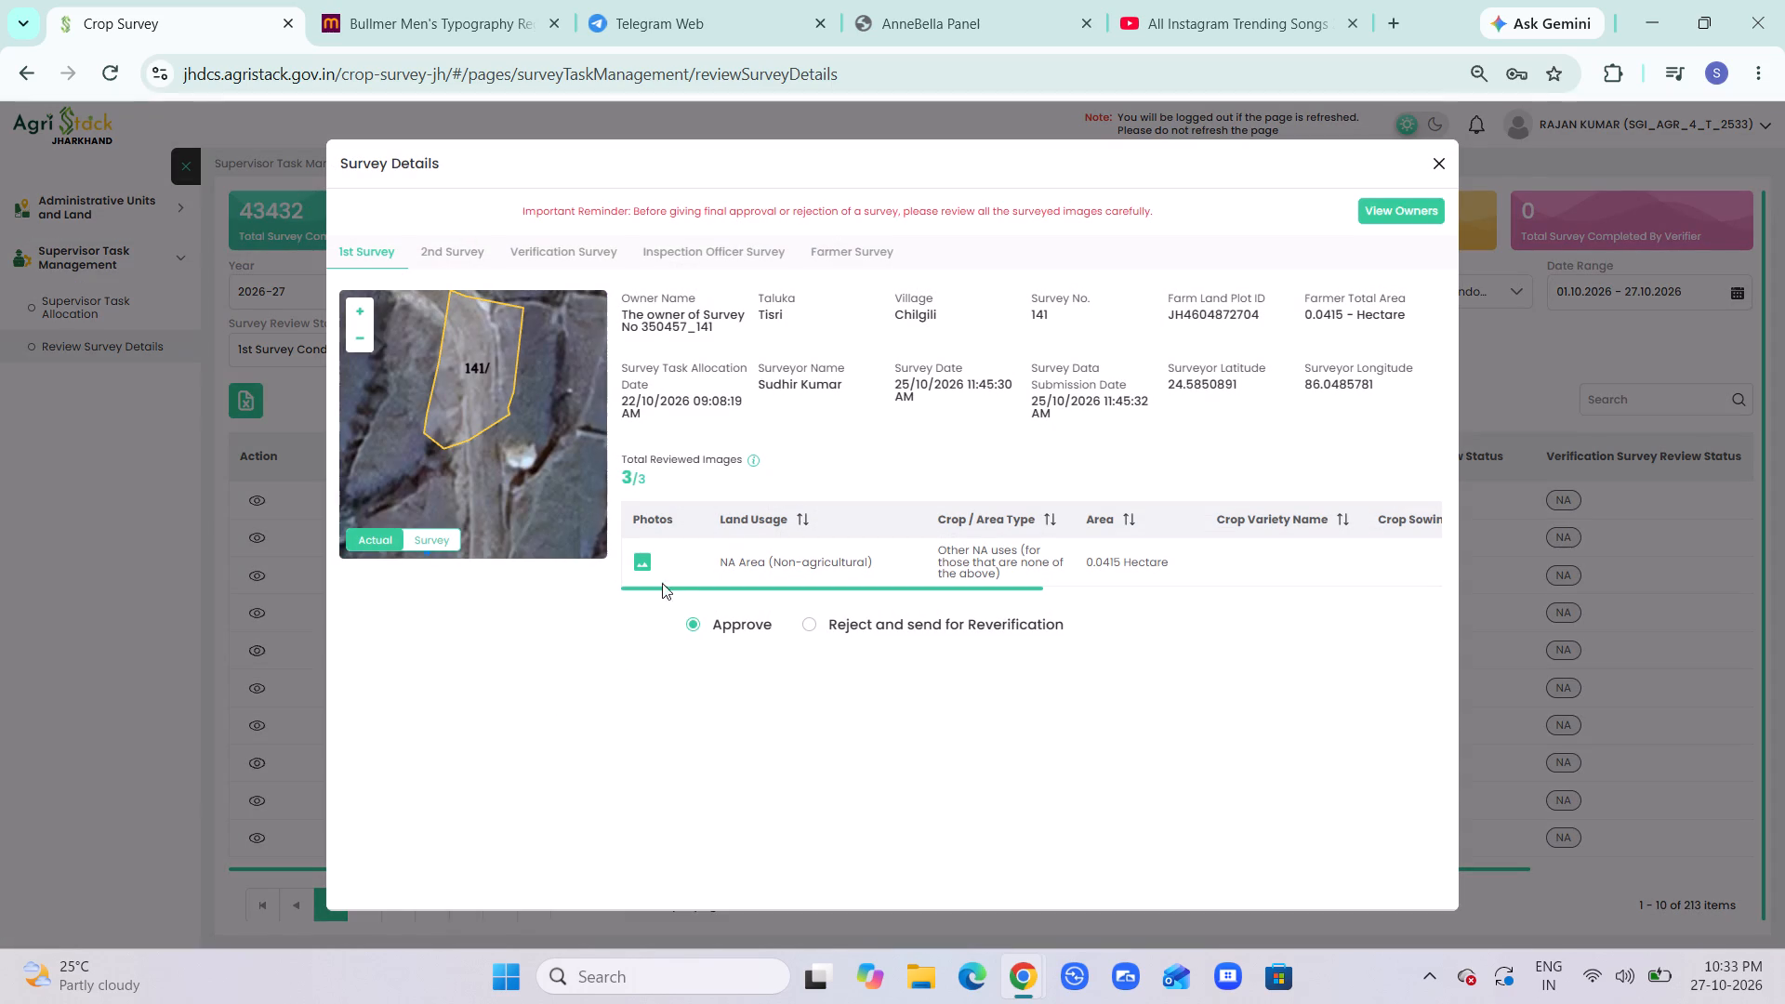
{"action": "left_click_drag", "start_coordinate": [1438, 162], "coordinate": [1408, 172]}
{"action": "left_click", "coordinate": [1442, 161]}
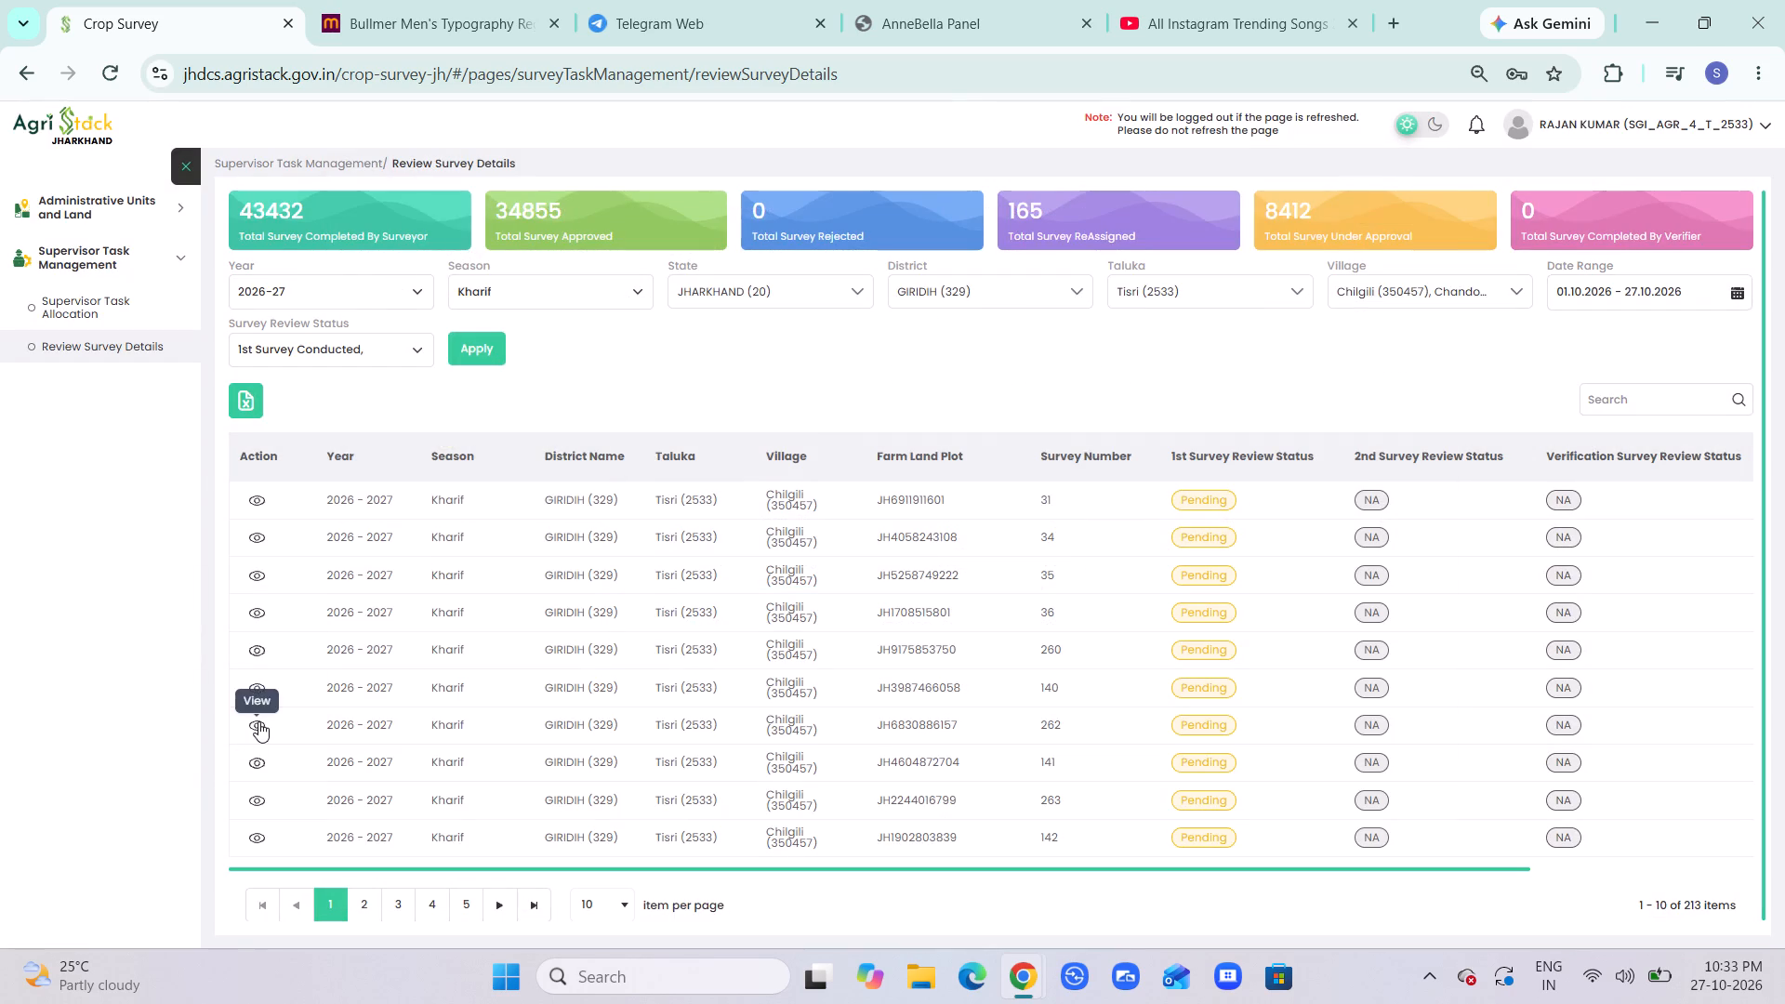
{"action": "left_click", "coordinate": [258, 721]}
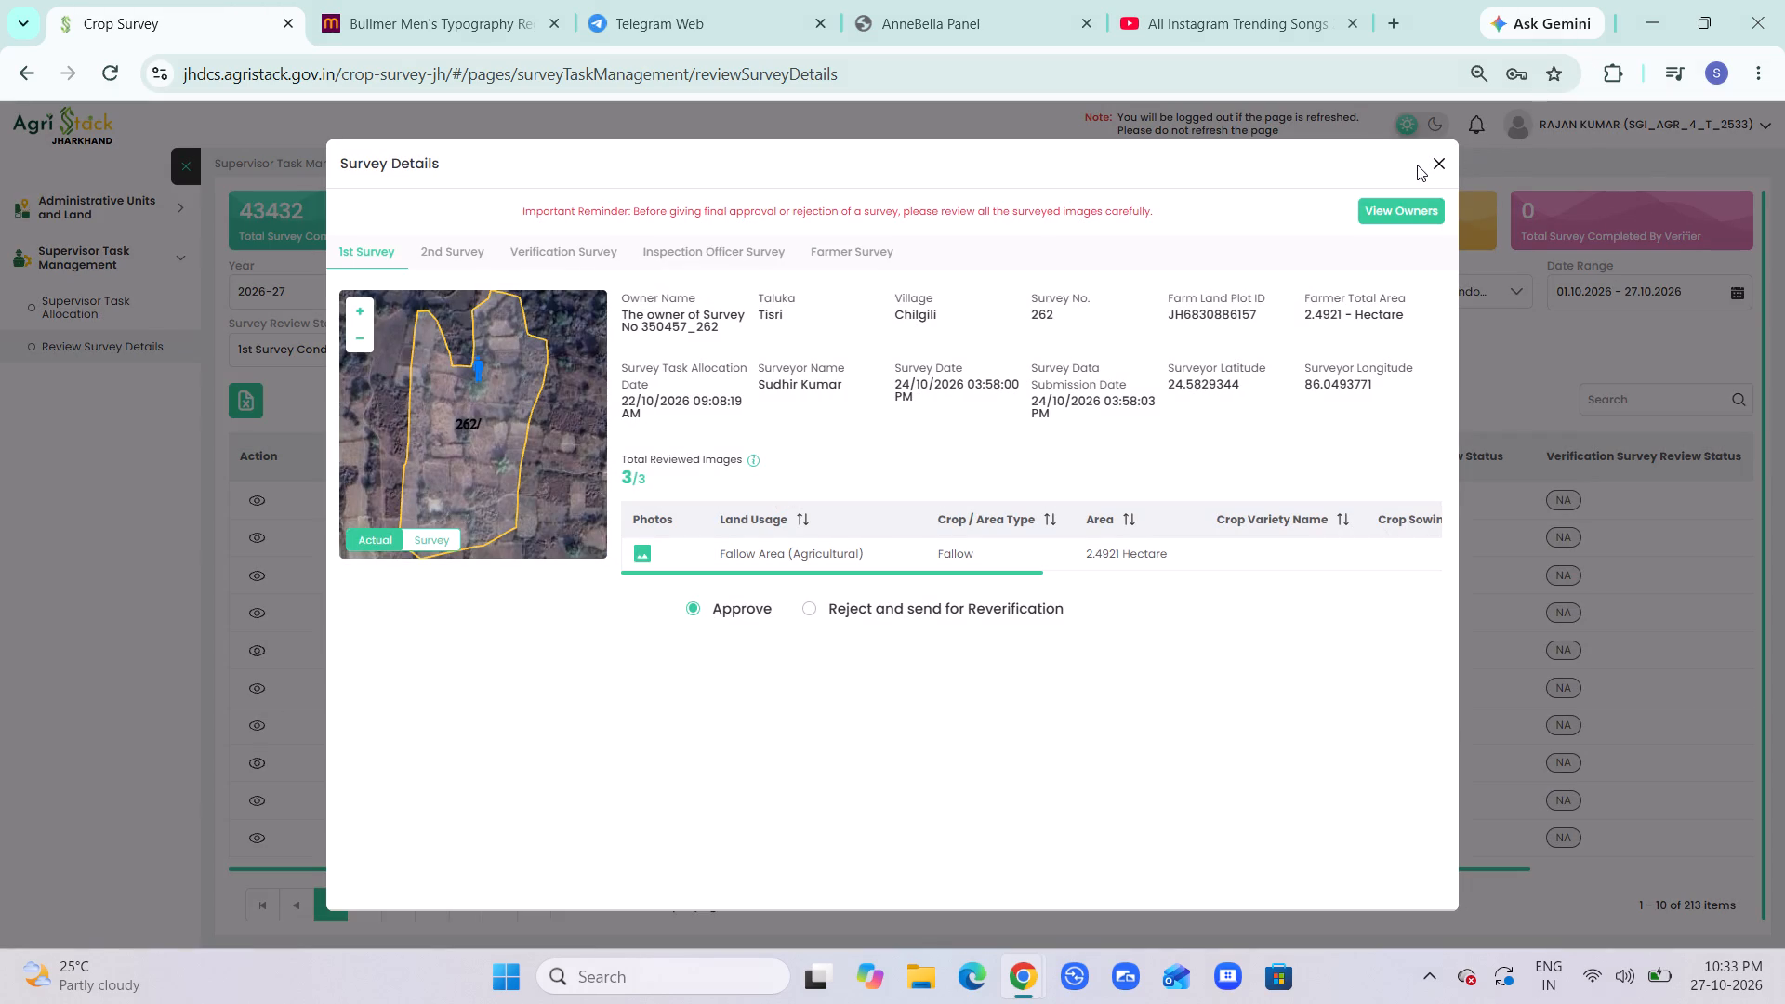
{"action": "left_click", "coordinate": [1434, 163]}
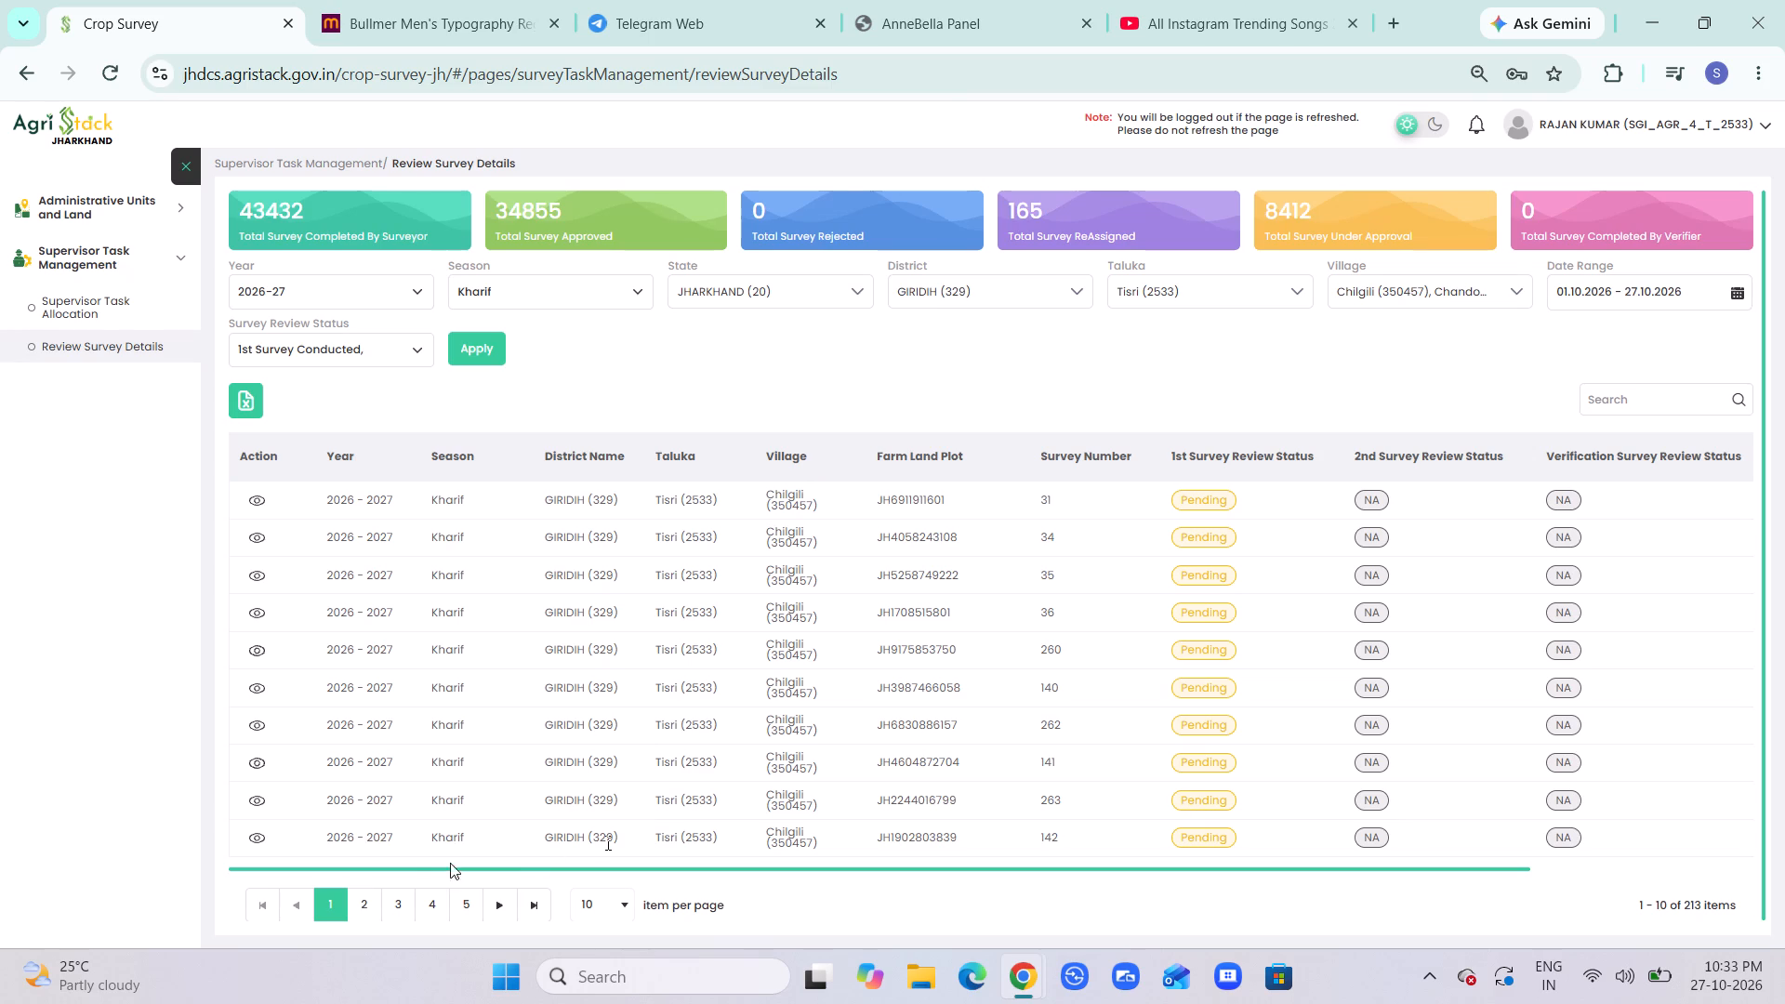
Refresh the list of pending surveys by going to page 2 and back to page 1.
{"action": "left_click", "coordinate": [360, 896]}
{"action": "left_click", "coordinate": [321, 918]}
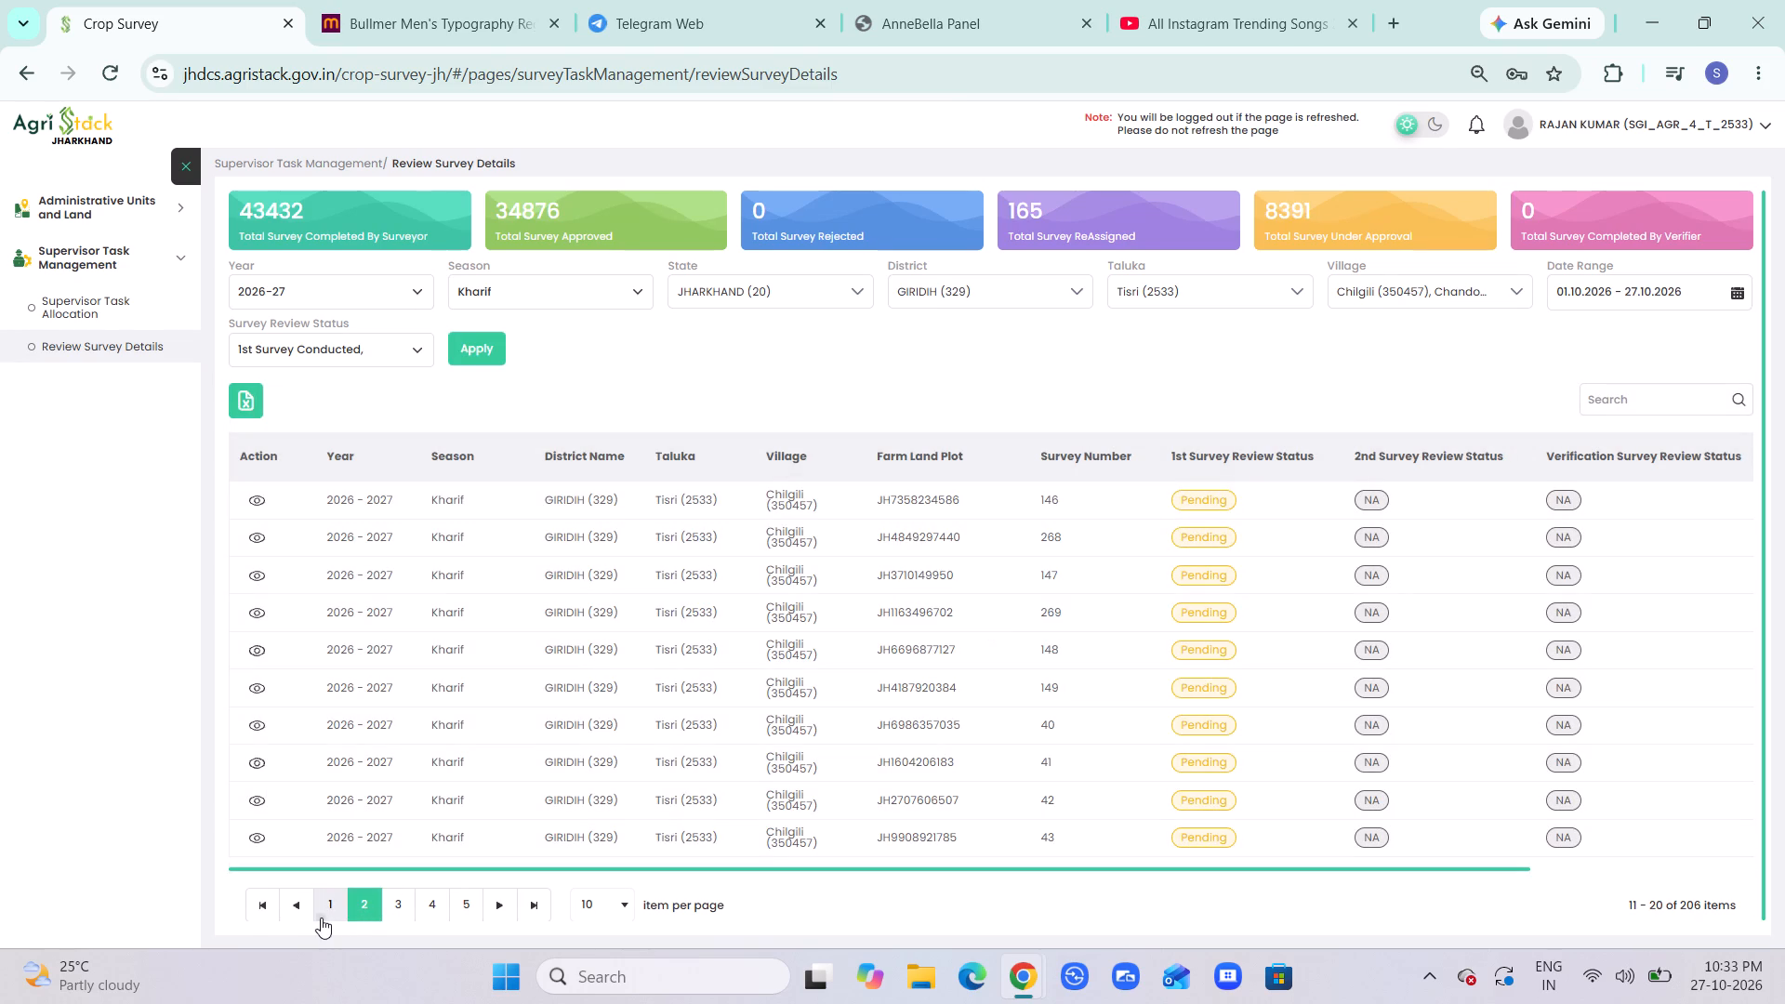
{"action": "left_click", "coordinate": [253, 499]}
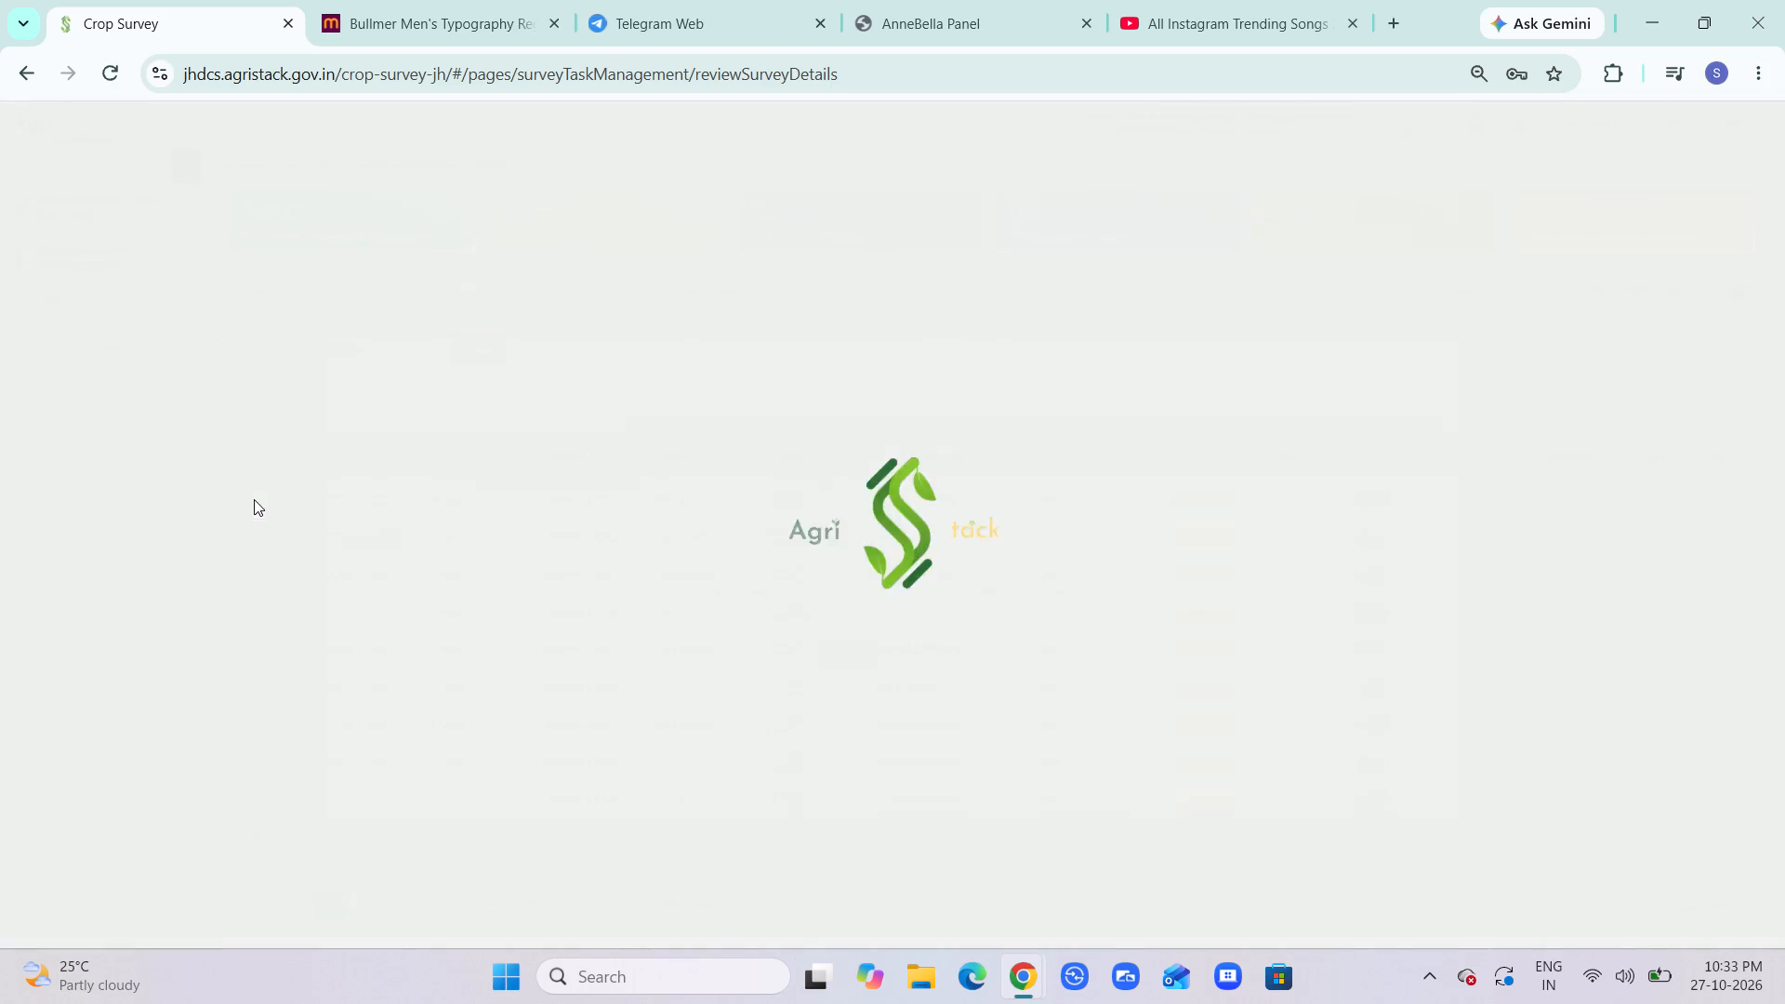
{"action": "left_click", "coordinate": [645, 557]}
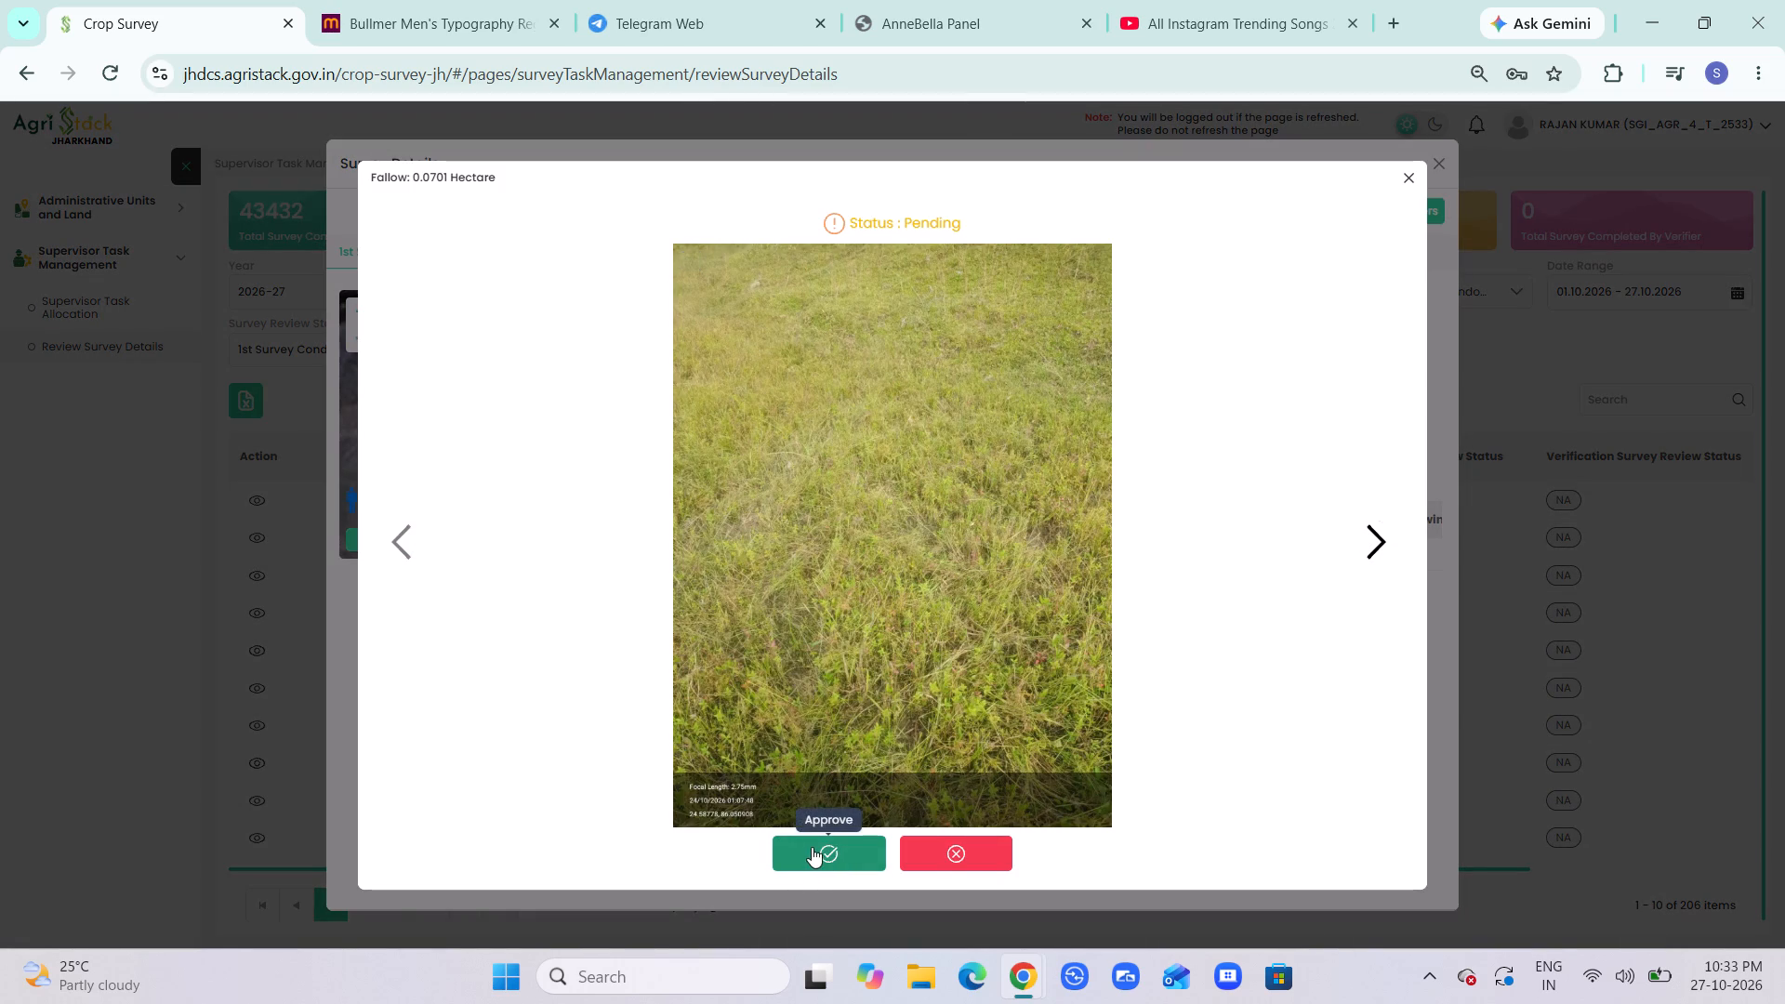
{"action": "left_click", "coordinate": [812, 847]}
{"action": "left_click_drag", "start_coordinate": [1017, 654], "coordinate": [895, 669]}
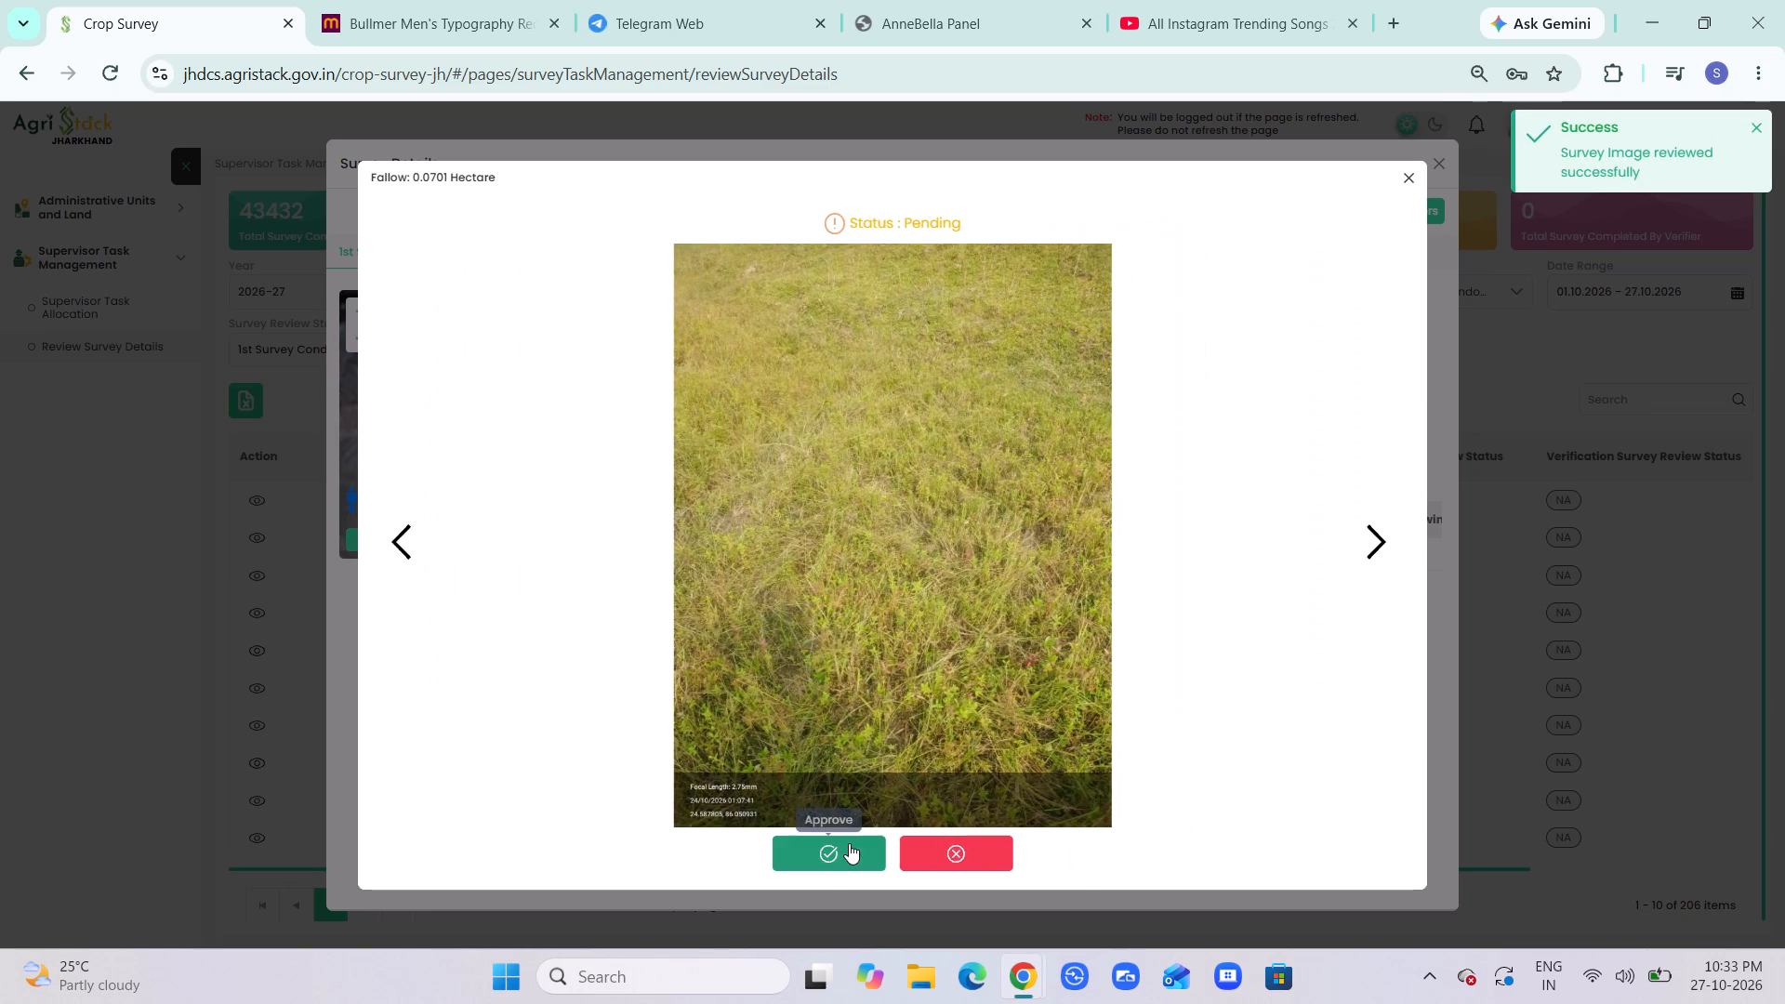
{"action": "left_click", "coordinate": [849, 847]}
{"action": "left_click_drag", "start_coordinate": [1039, 613], "coordinate": [906, 618]}
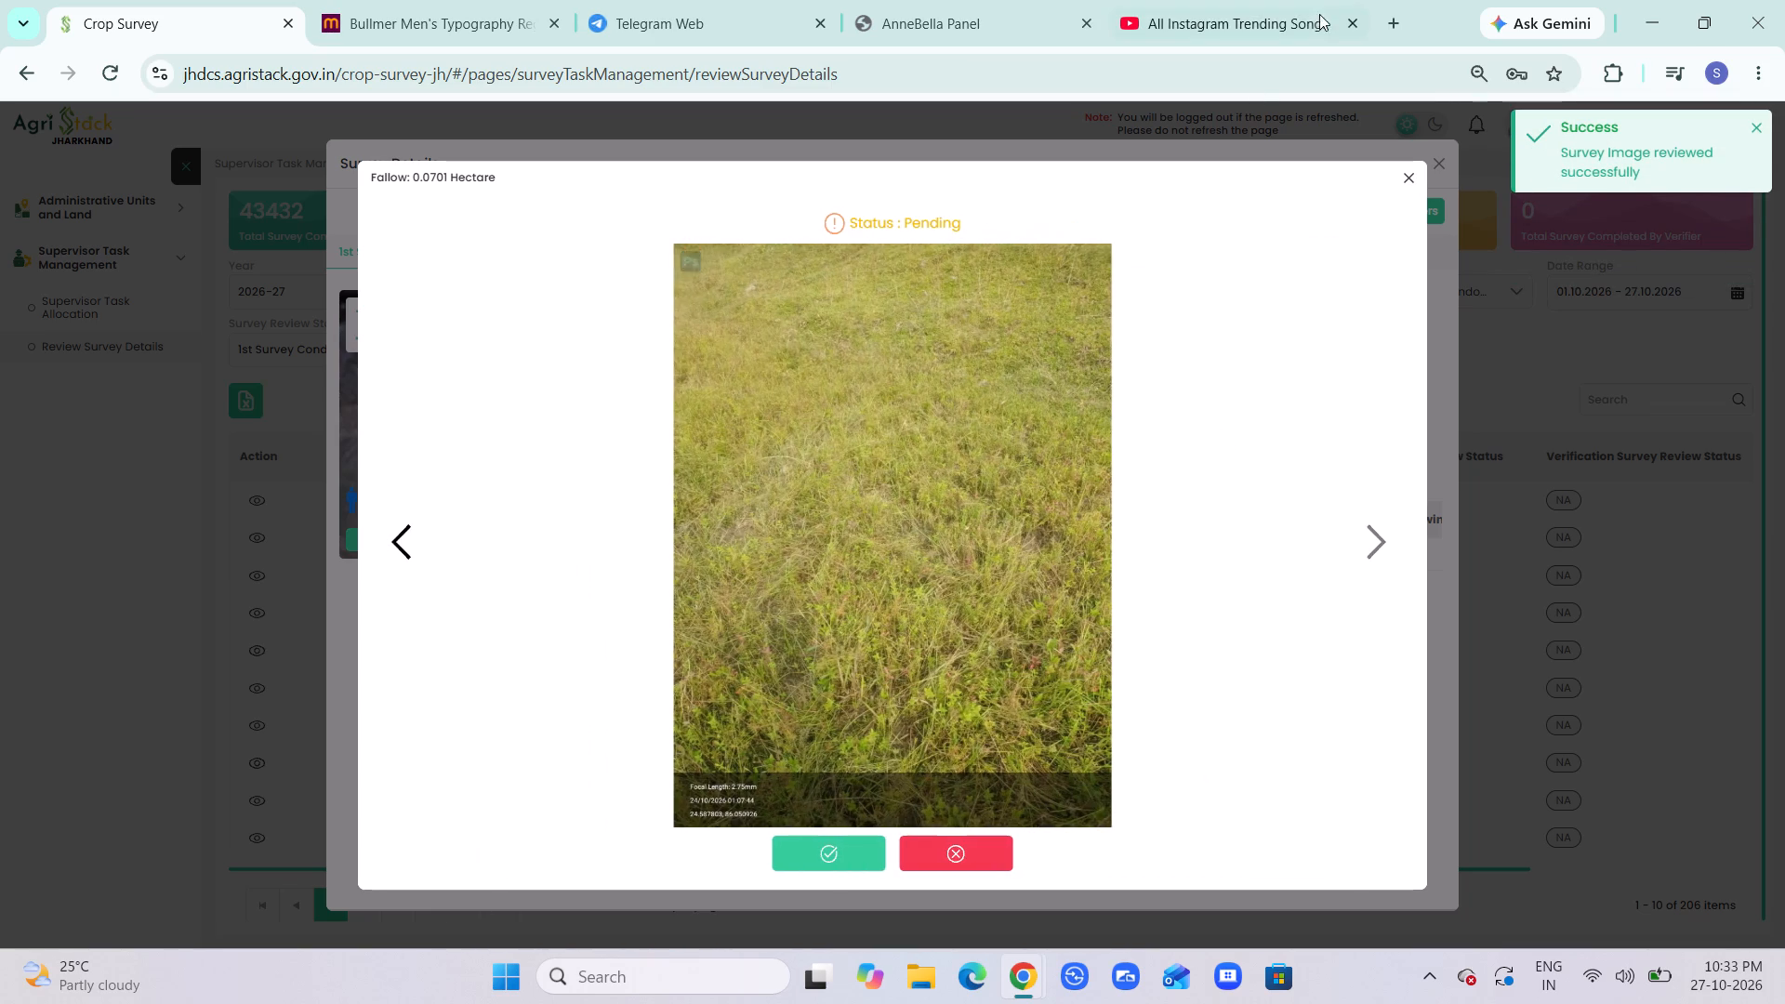
Close the YouTube page with the trending Instagram songs.
{"action": "left_click", "coordinate": [1348, 25]}
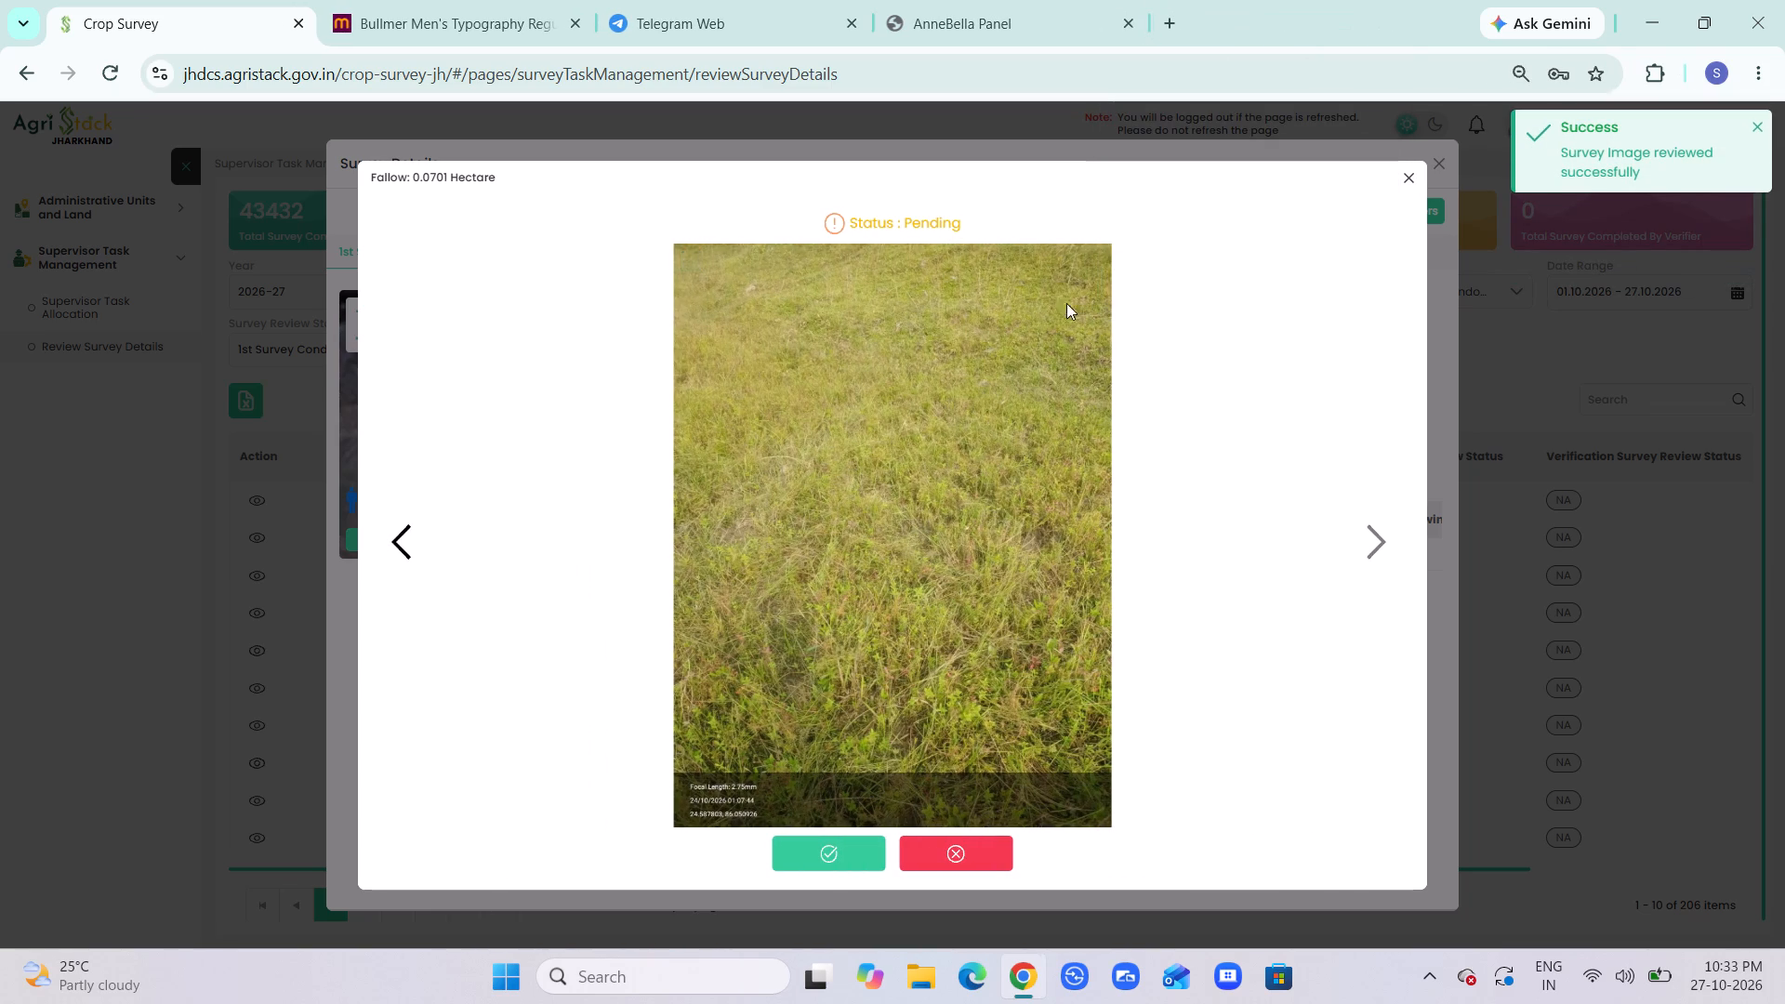
Approve the third farm photo of survey number 34 and close its photo viewer.
{"action": "left_click", "coordinate": [840, 840]}
{"action": "left_click_drag", "start_coordinate": [1138, 577], "coordinate": [1138, 578]}
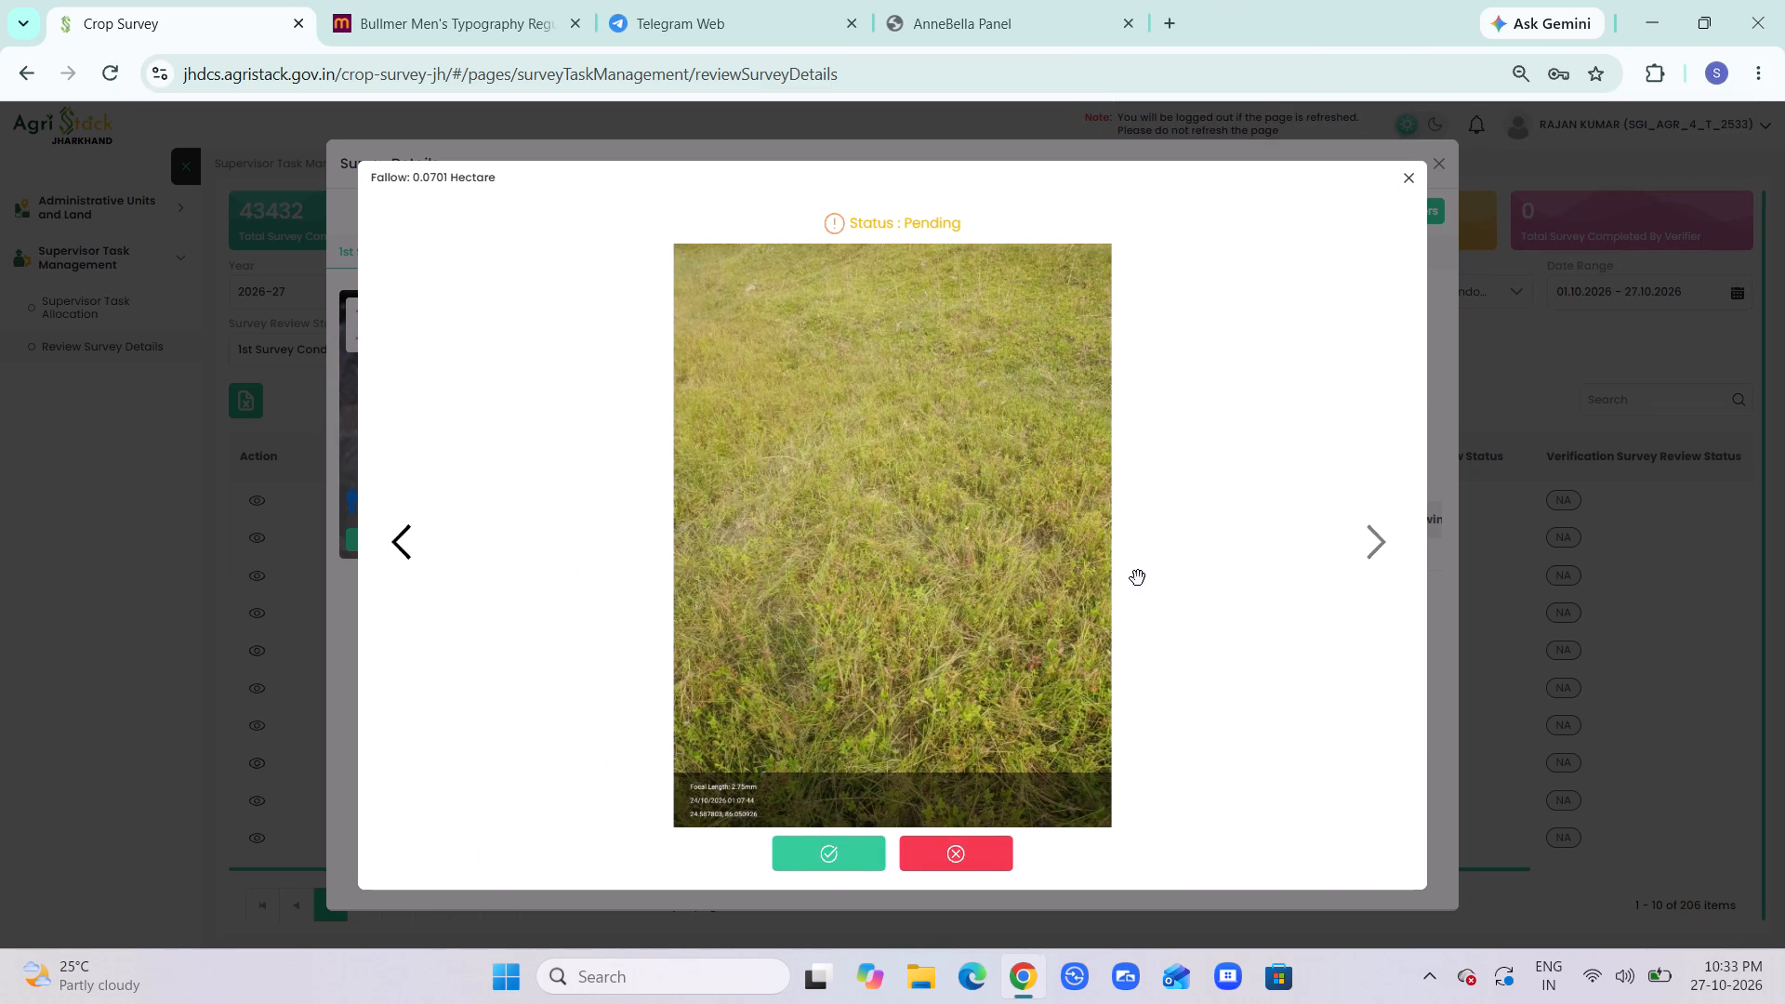
{"action": "left_click_drag", "start_coordinate": [1138, 578], "coordinate": [1128, 579]}
{"action": "left_click", "coordinate": [858, 850]}
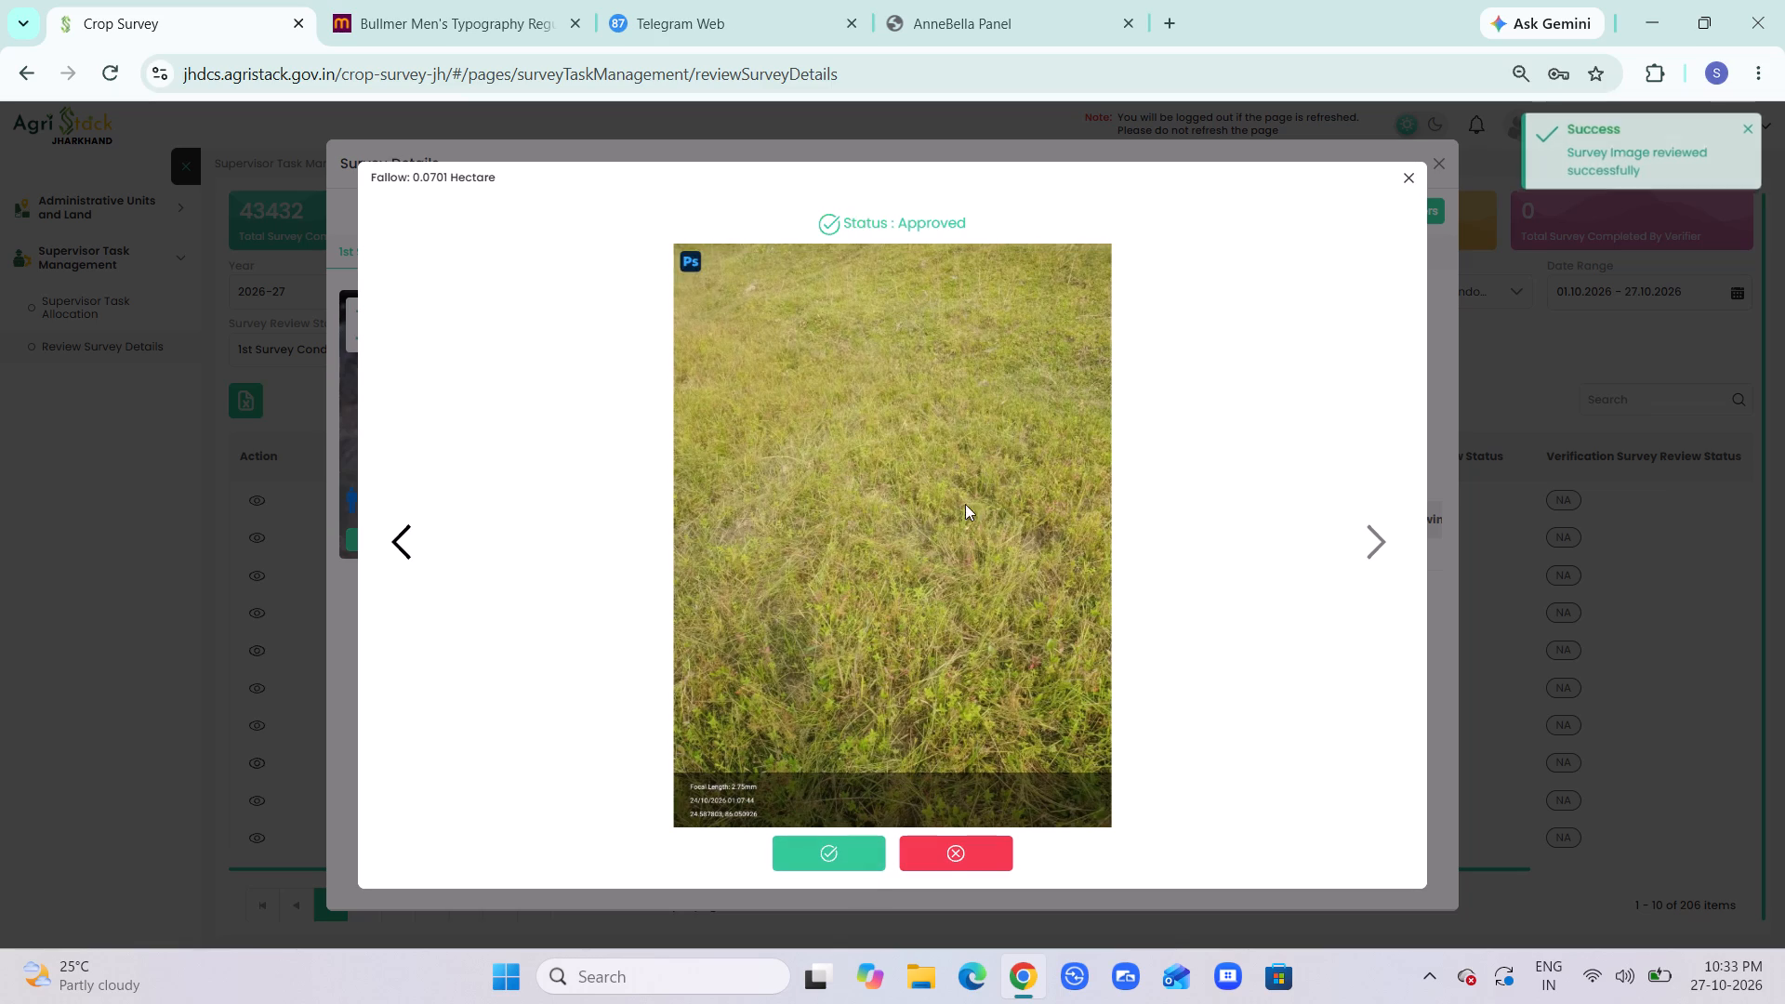
{"action": "left_click", "coordinate": [1411, 179]}
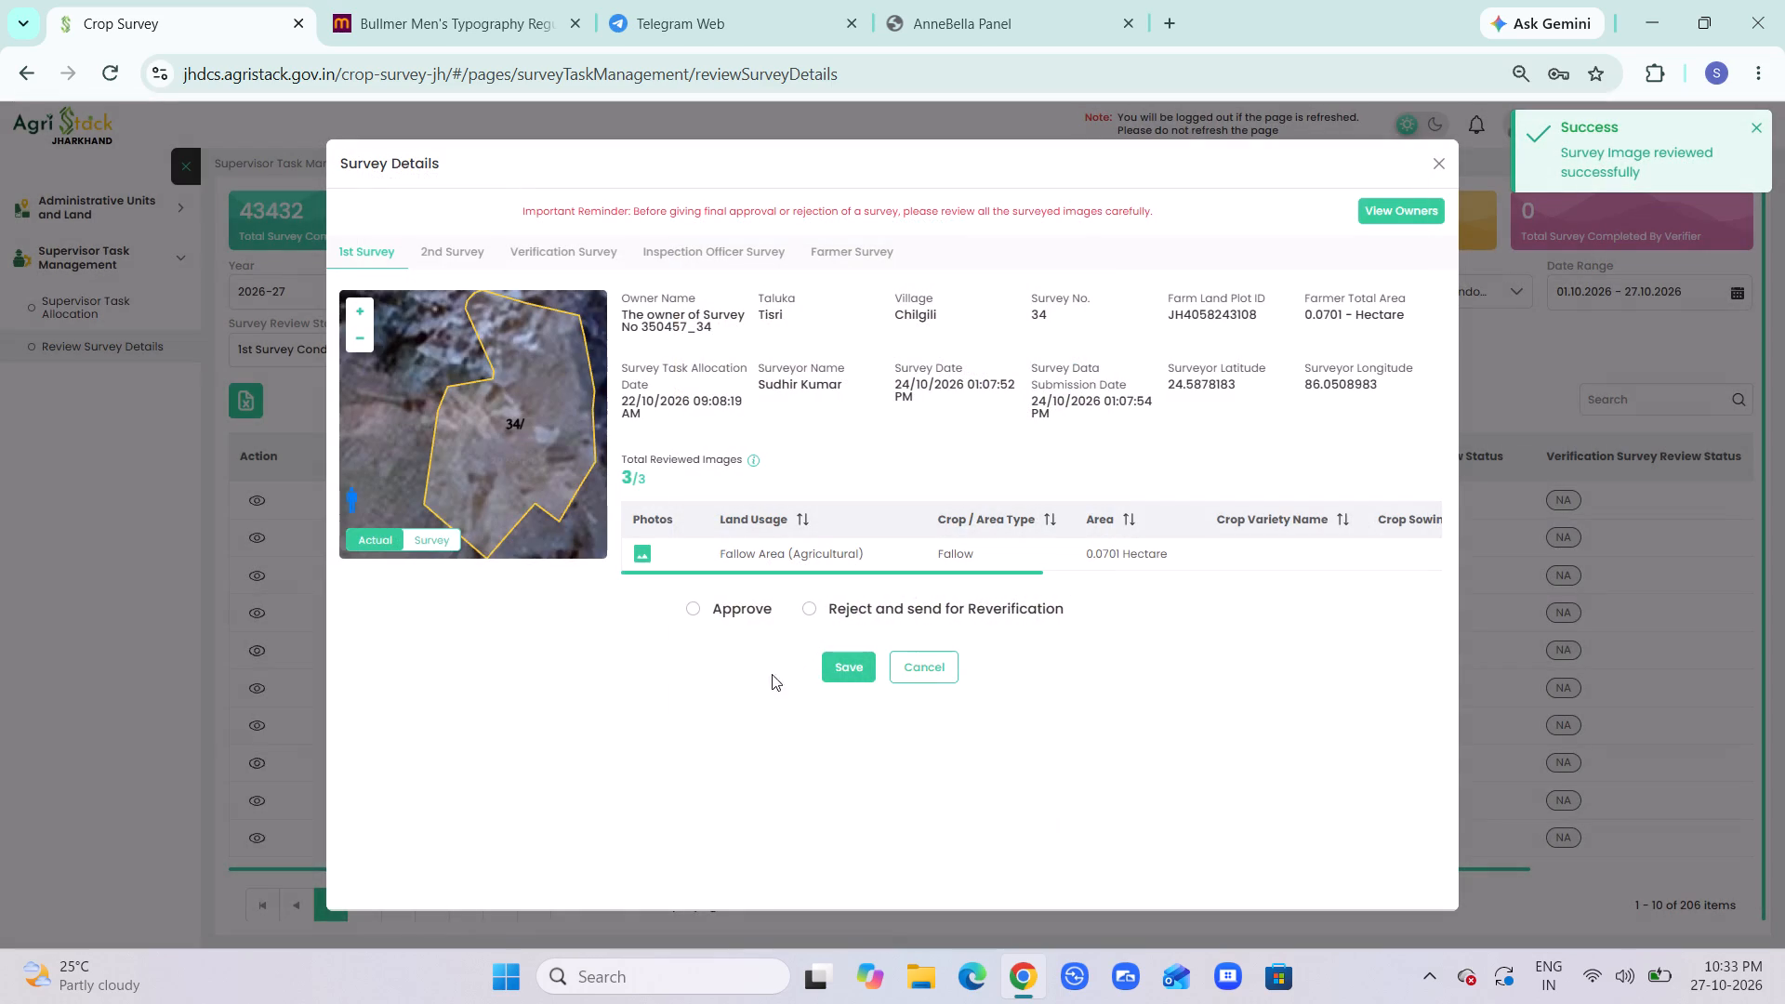
Save the 1st survey of survey number 34 as approved and close its survey details.
{"action": "left_click", "coordinate": [761, 602]}
{"action": "left_click", "coordinate": [846, 664]}
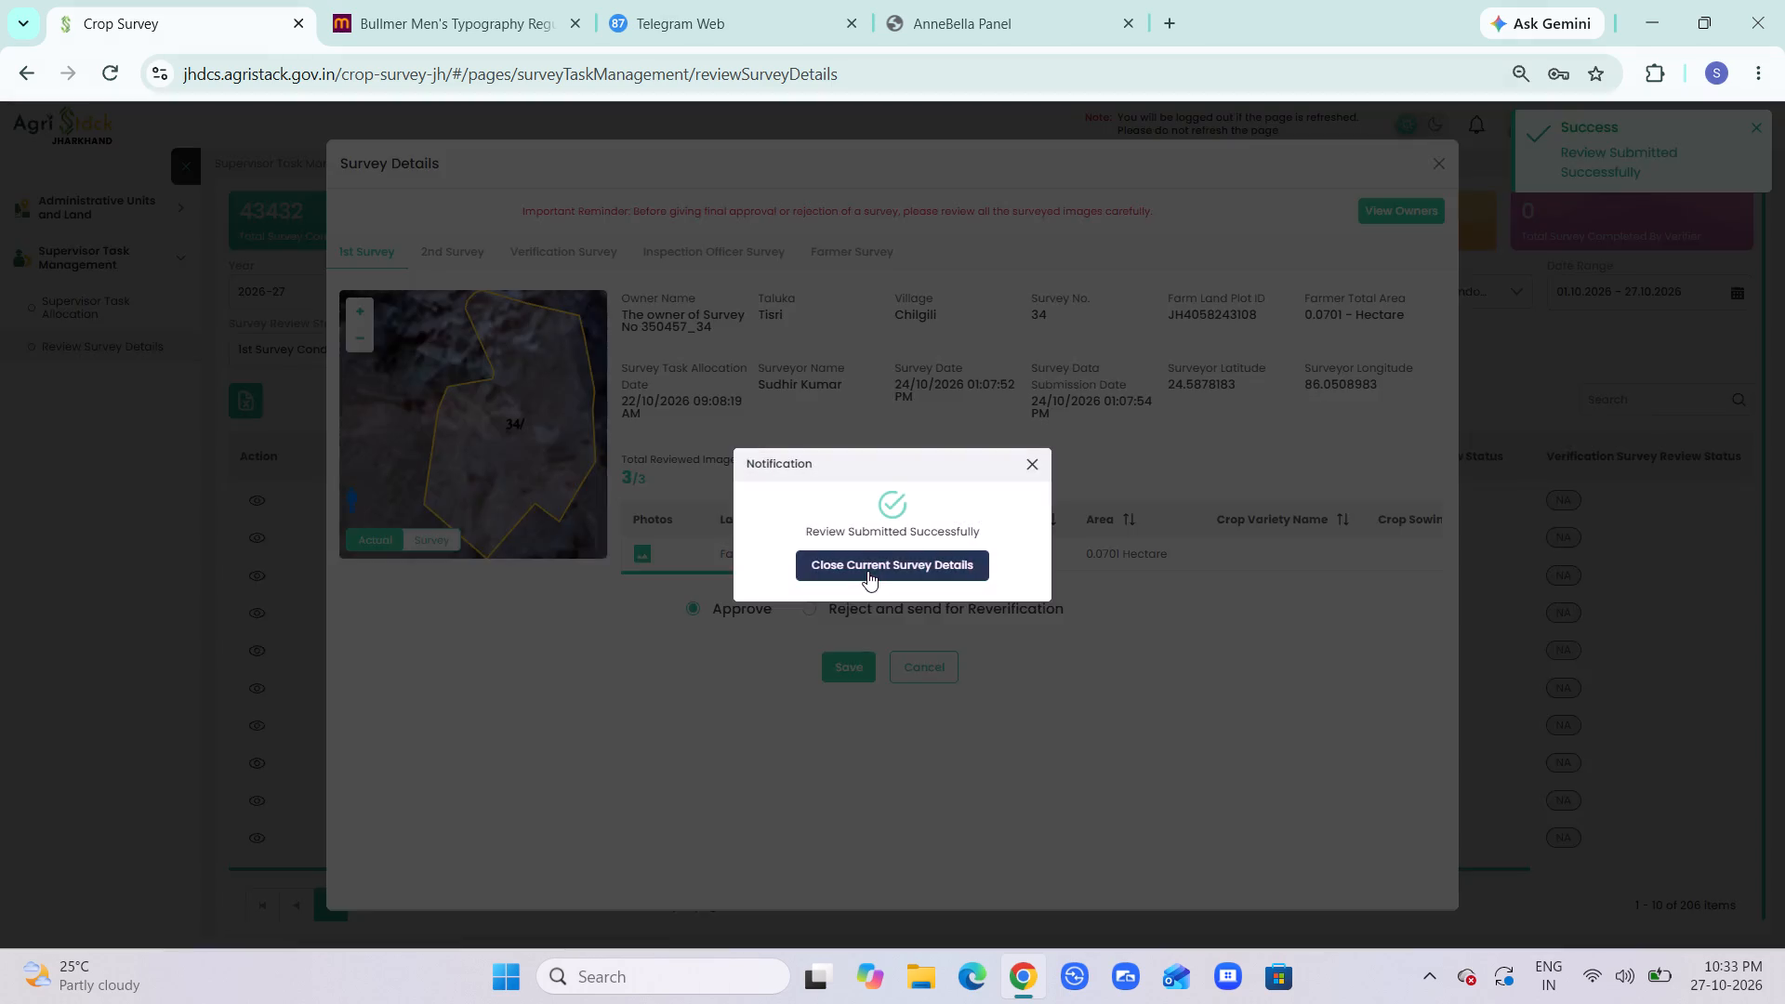
{"action": "left_click", "coordinate": [867, 571]}
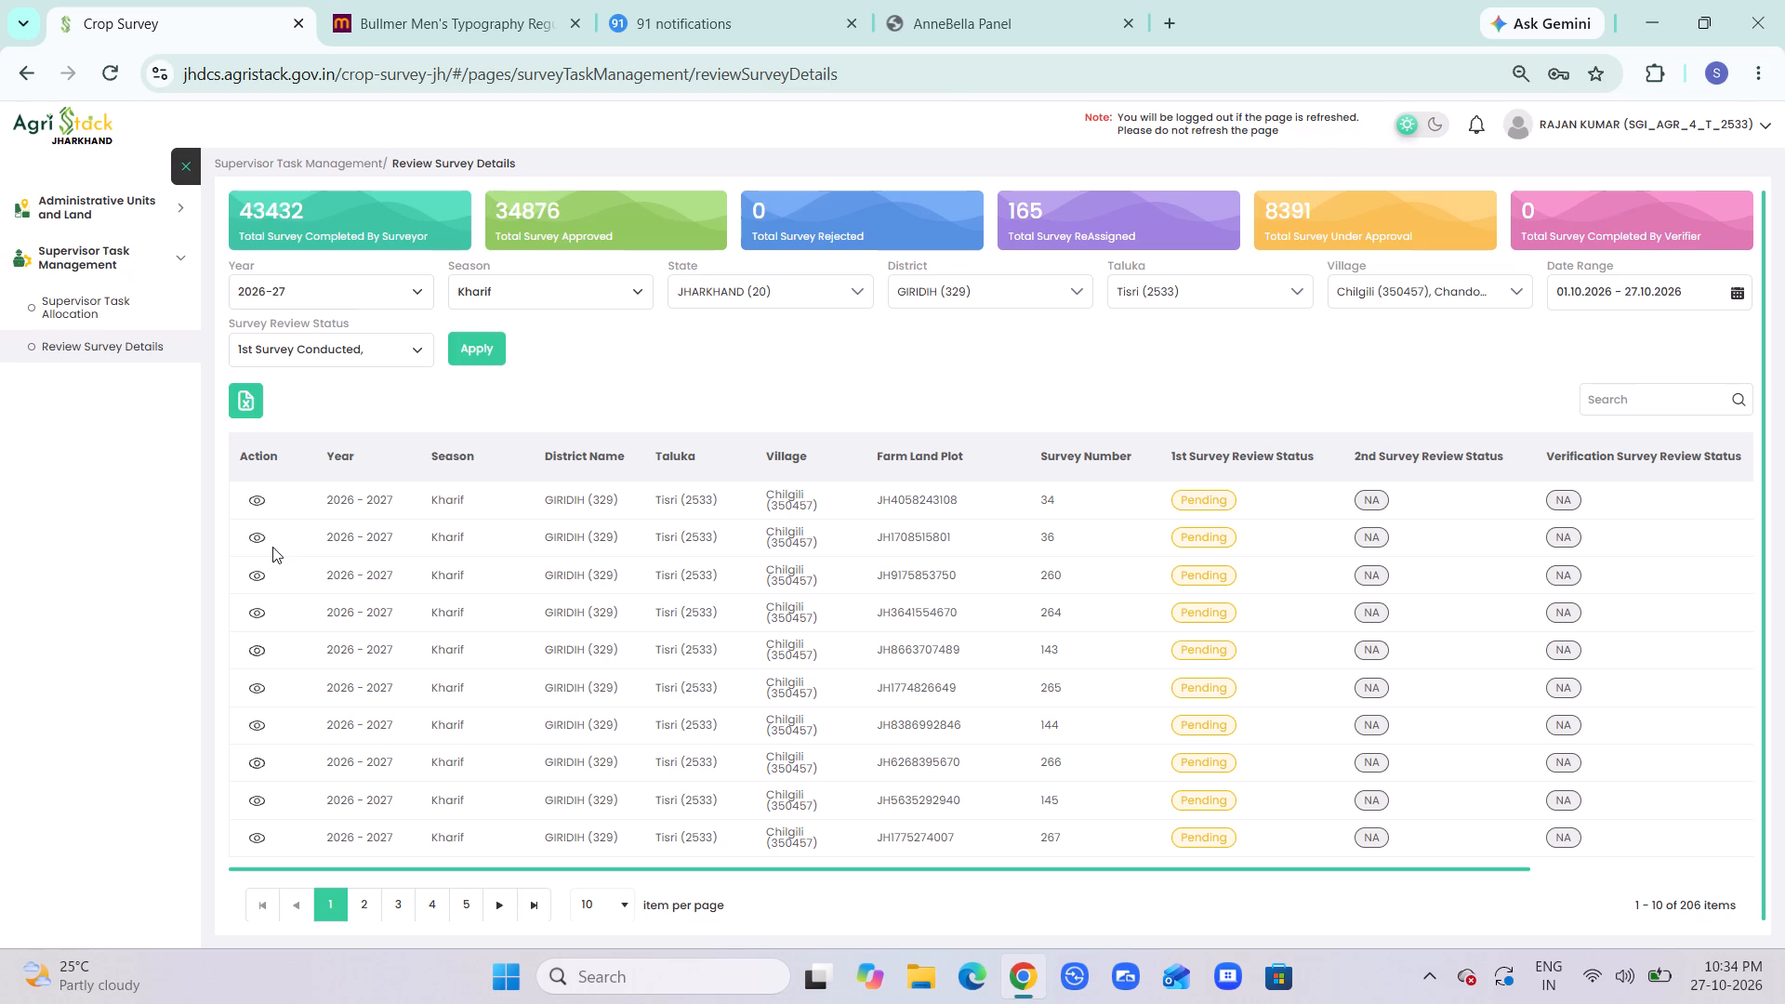
Check the survey details of survey numbers 264 and 34 in Chilgili for their 1st survey review status.
{"action": "left_click", "coordinate": [258, 618]}
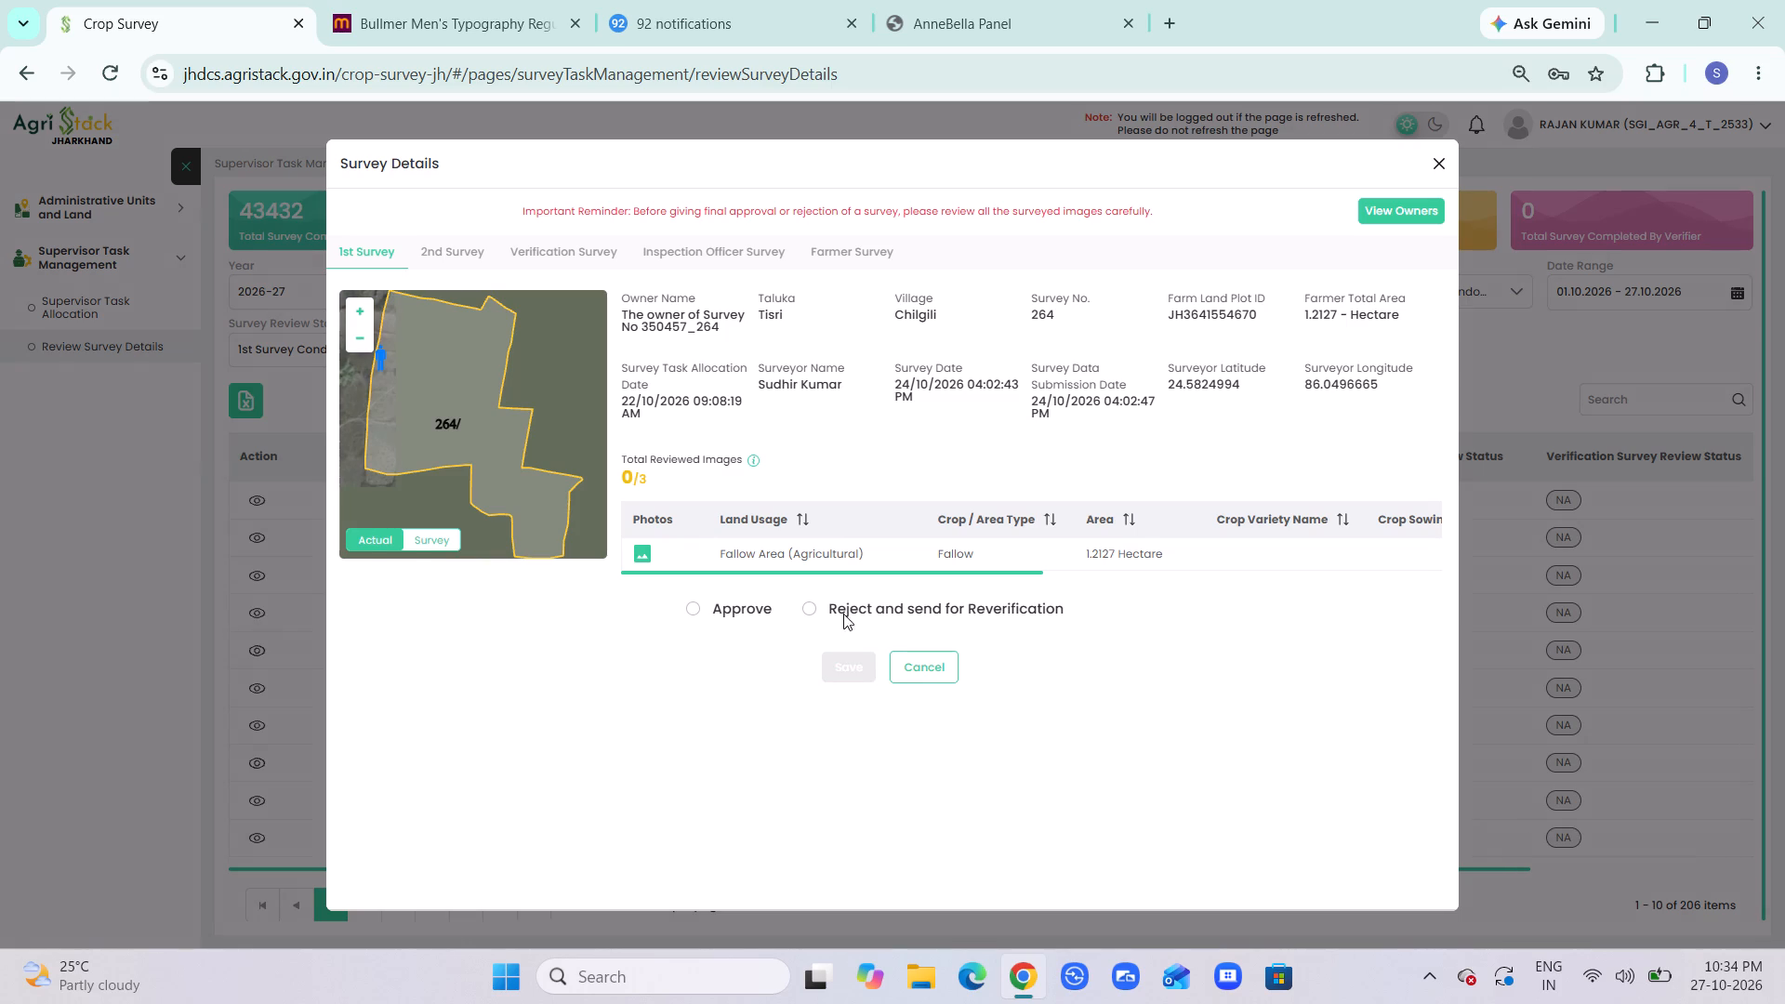
{"action": "left_click", "coordinate": [1438, 156]}
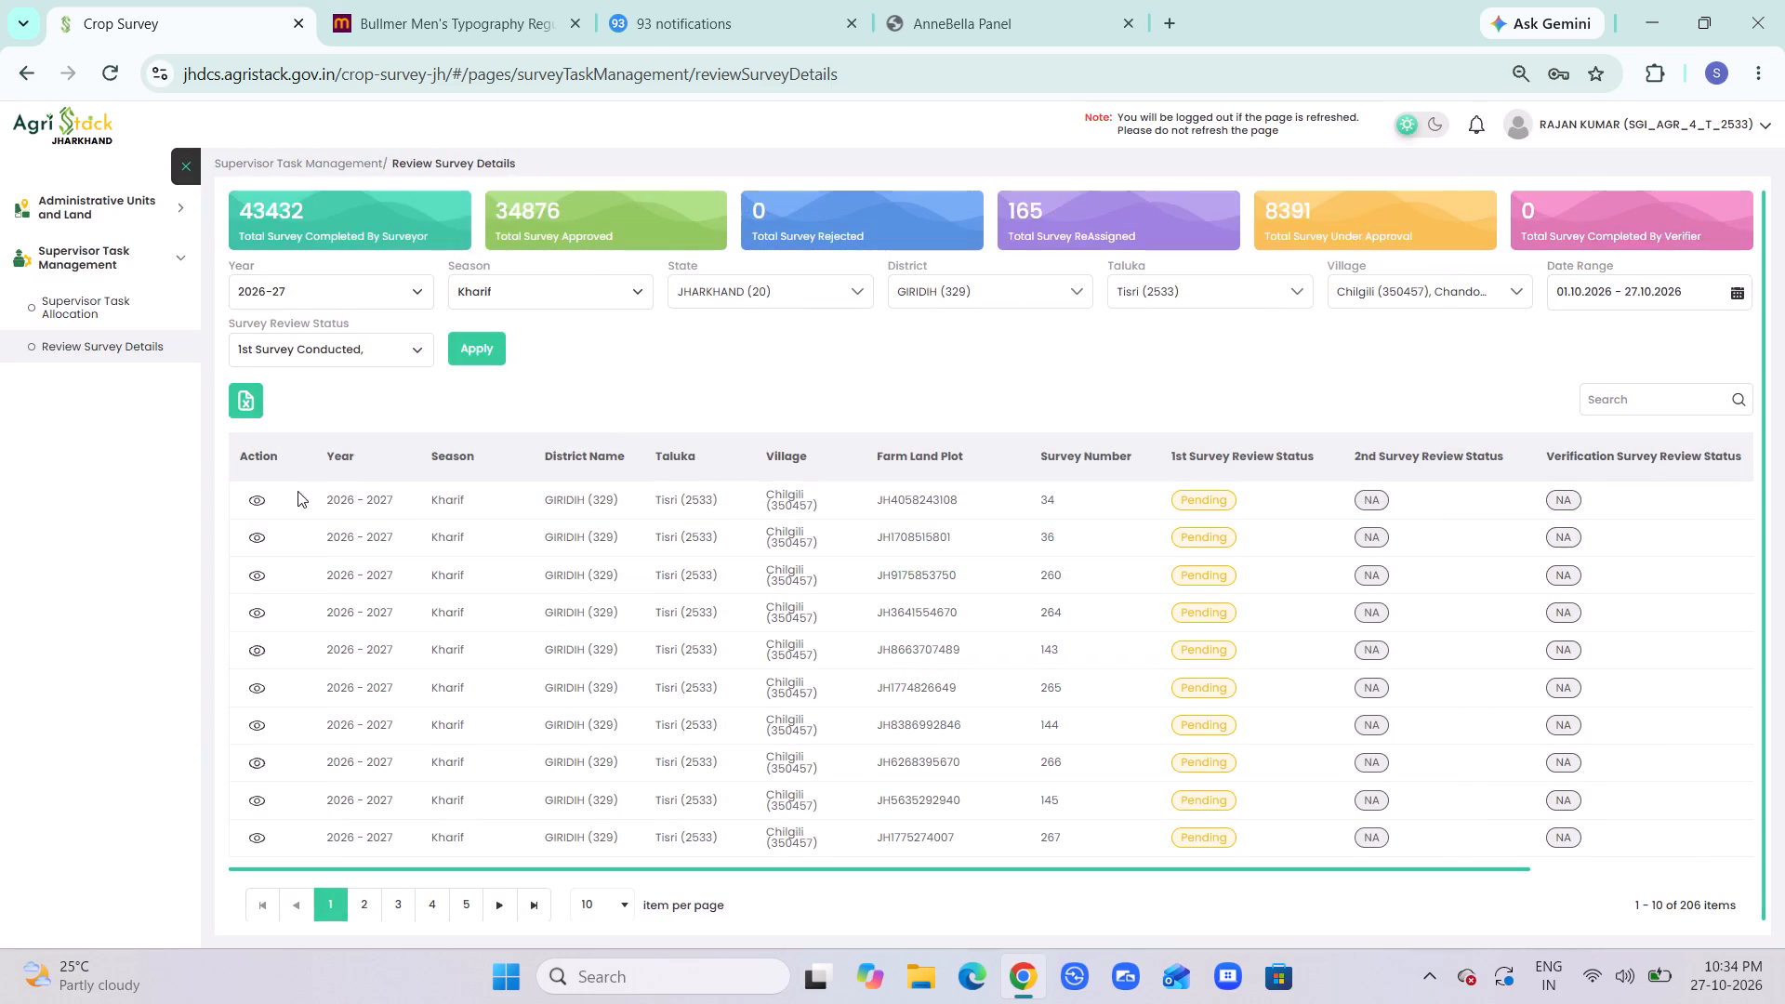
{"action": "left_click", "coordinate": [252, 506]}
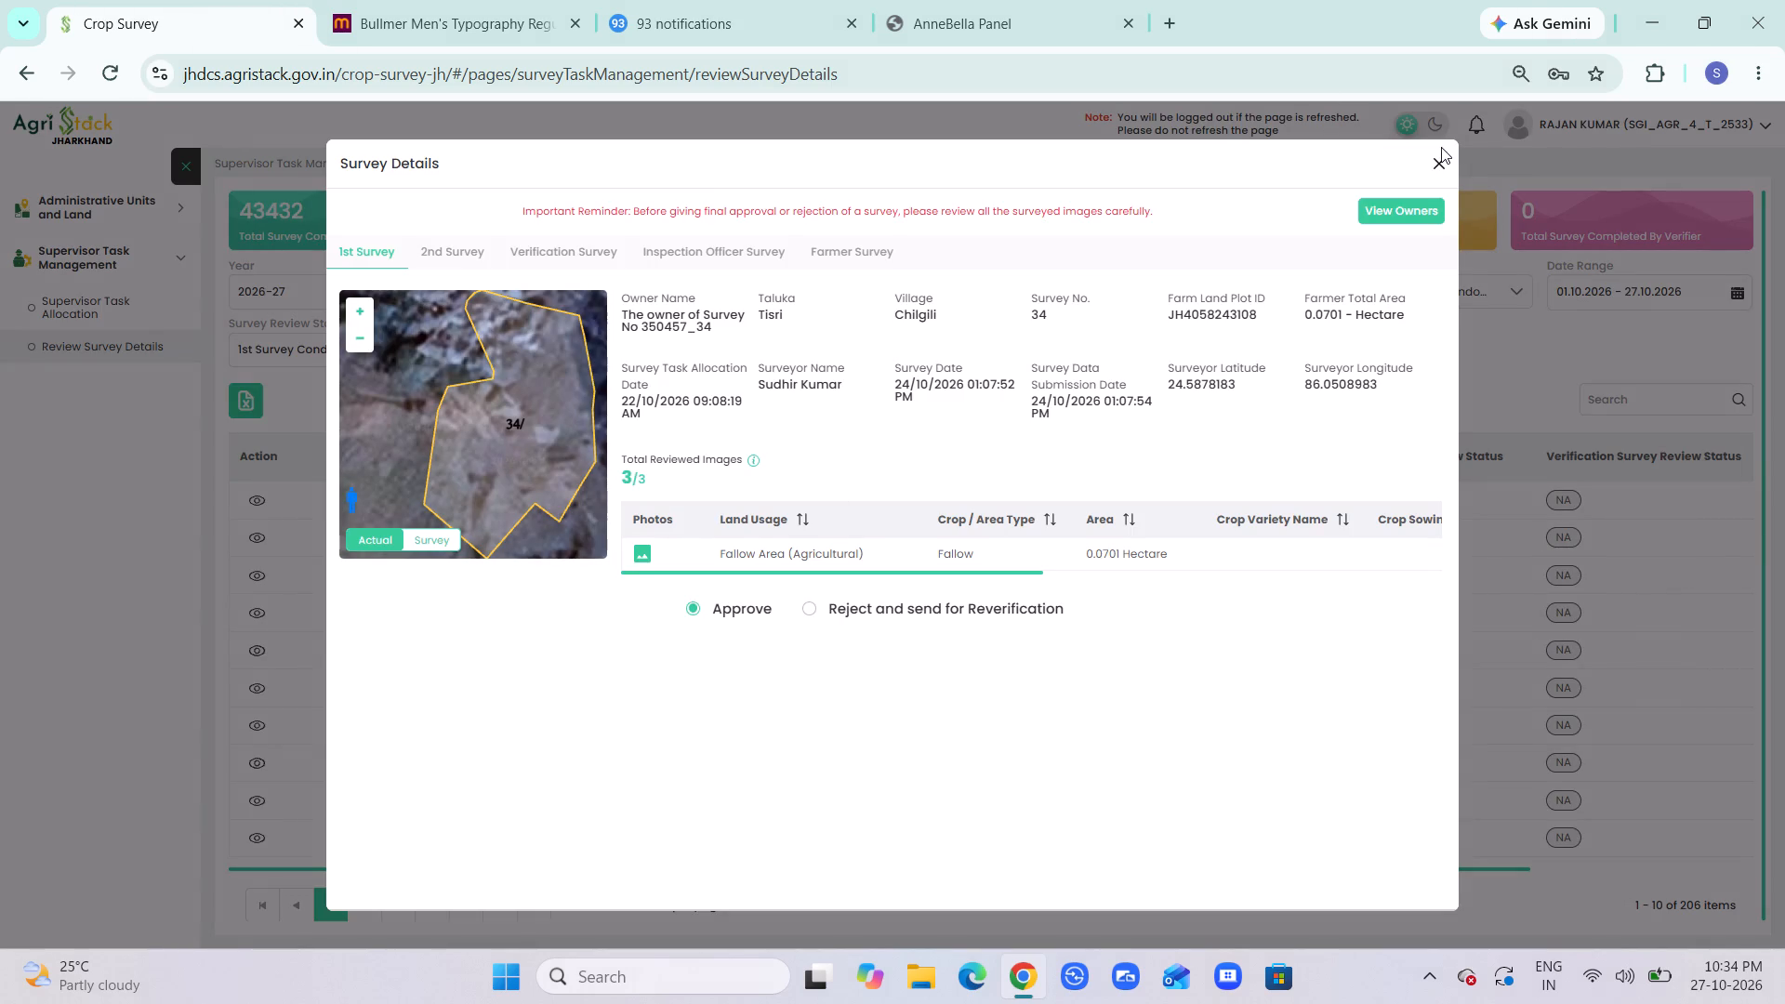
{"action": "left_click", "coordinate": [1444, 156]}
Open the survey details of survey number 36 in Chilgili, approve all three farm photos and close the photo viewer.
{"action": "left_click", "coordinate": [249, 533]}
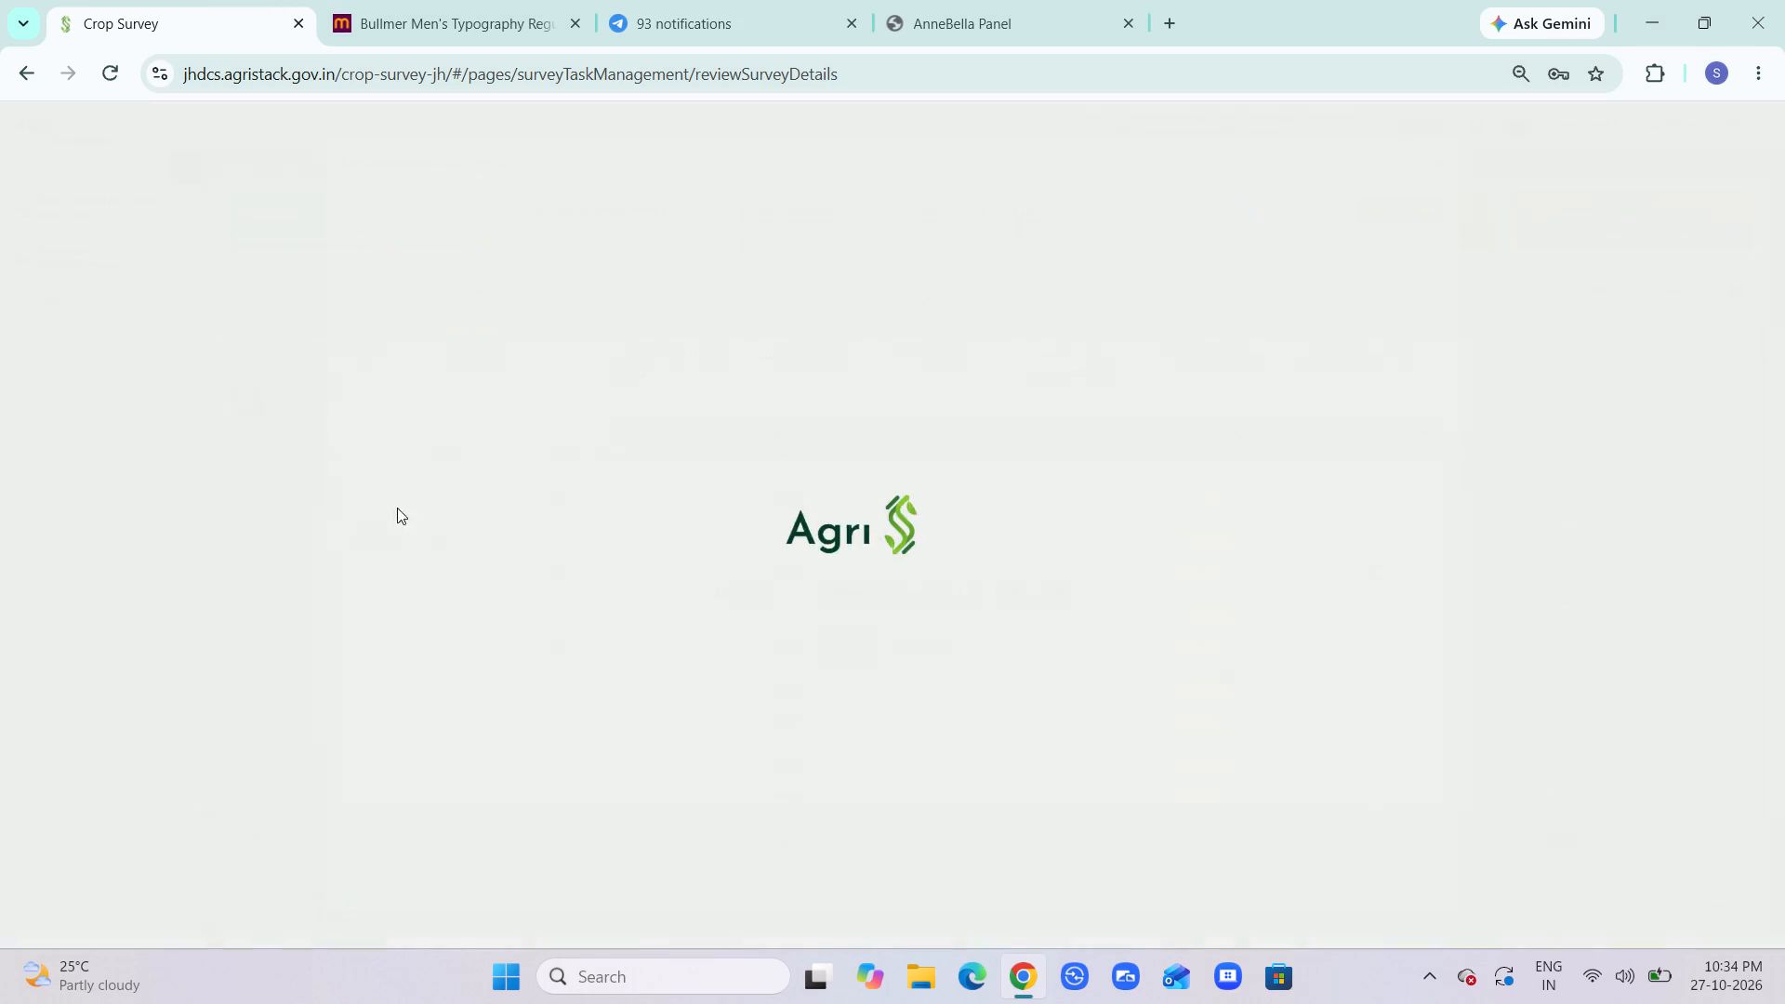
{"action": "left_click", "coordinate": [641, 559]}
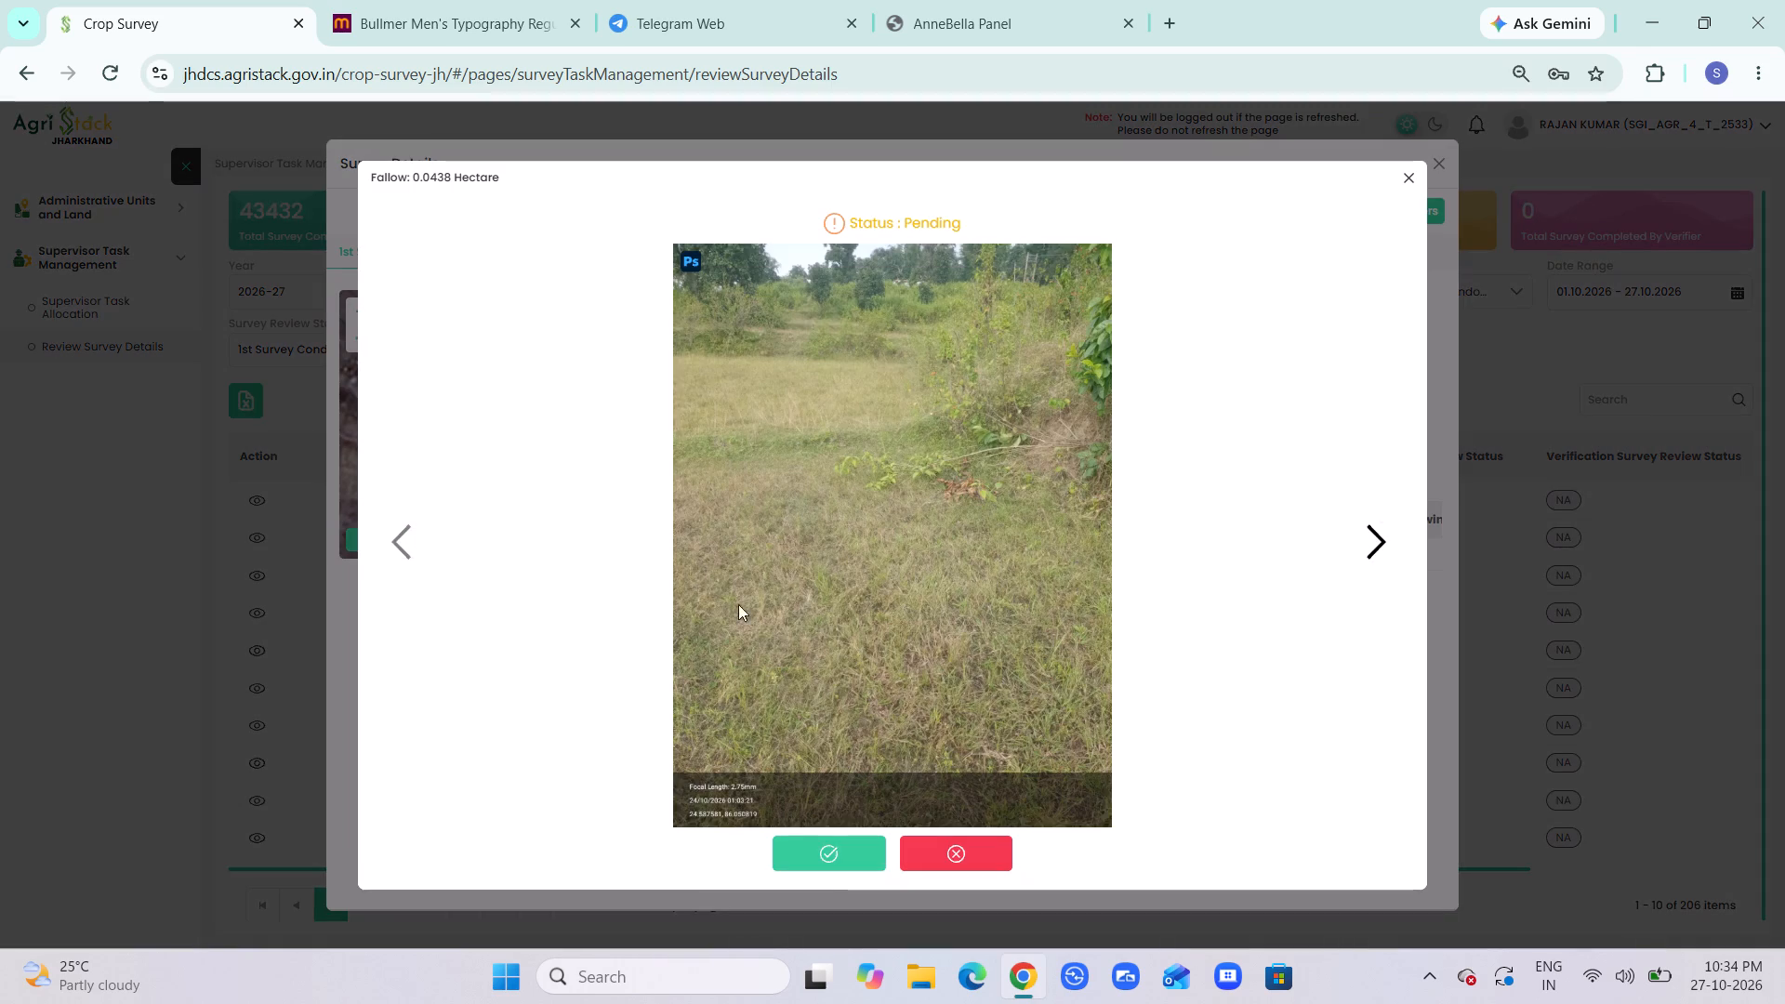
{"action": "left_click", "coordinate": [831, 858]}
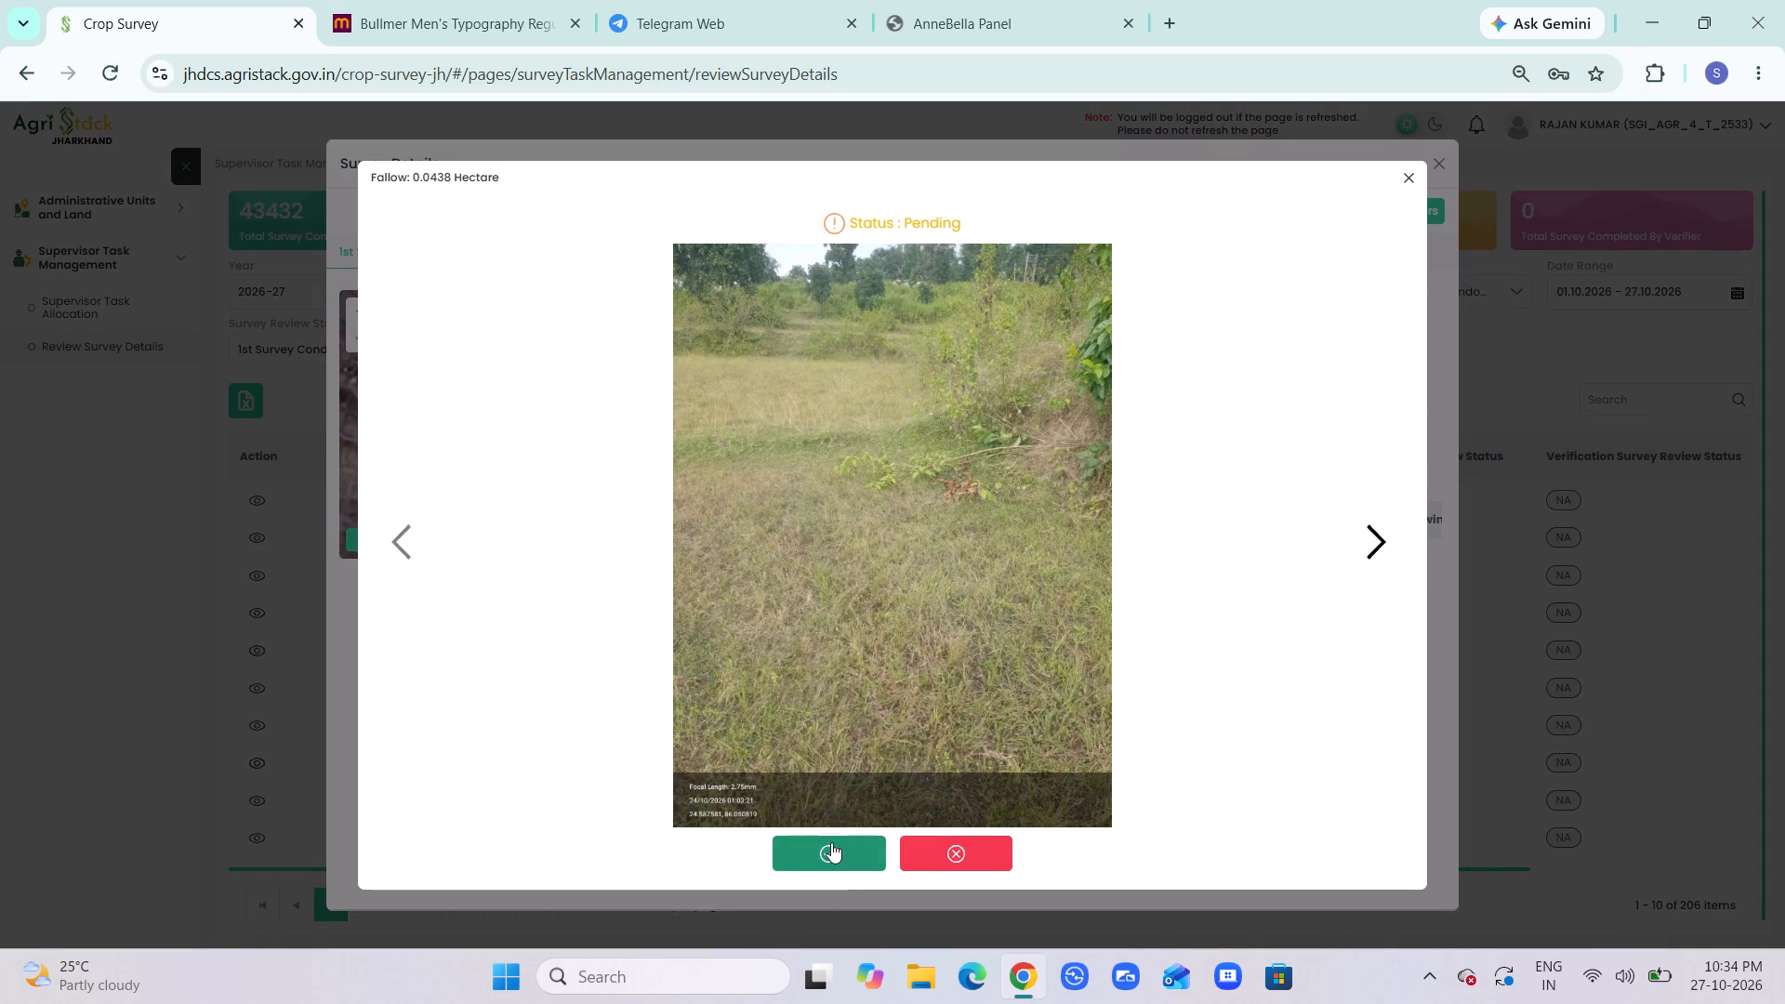
{"action": "left_click_drag", "start_coordinate": [984, 706], "coordinate": [757, 706]}
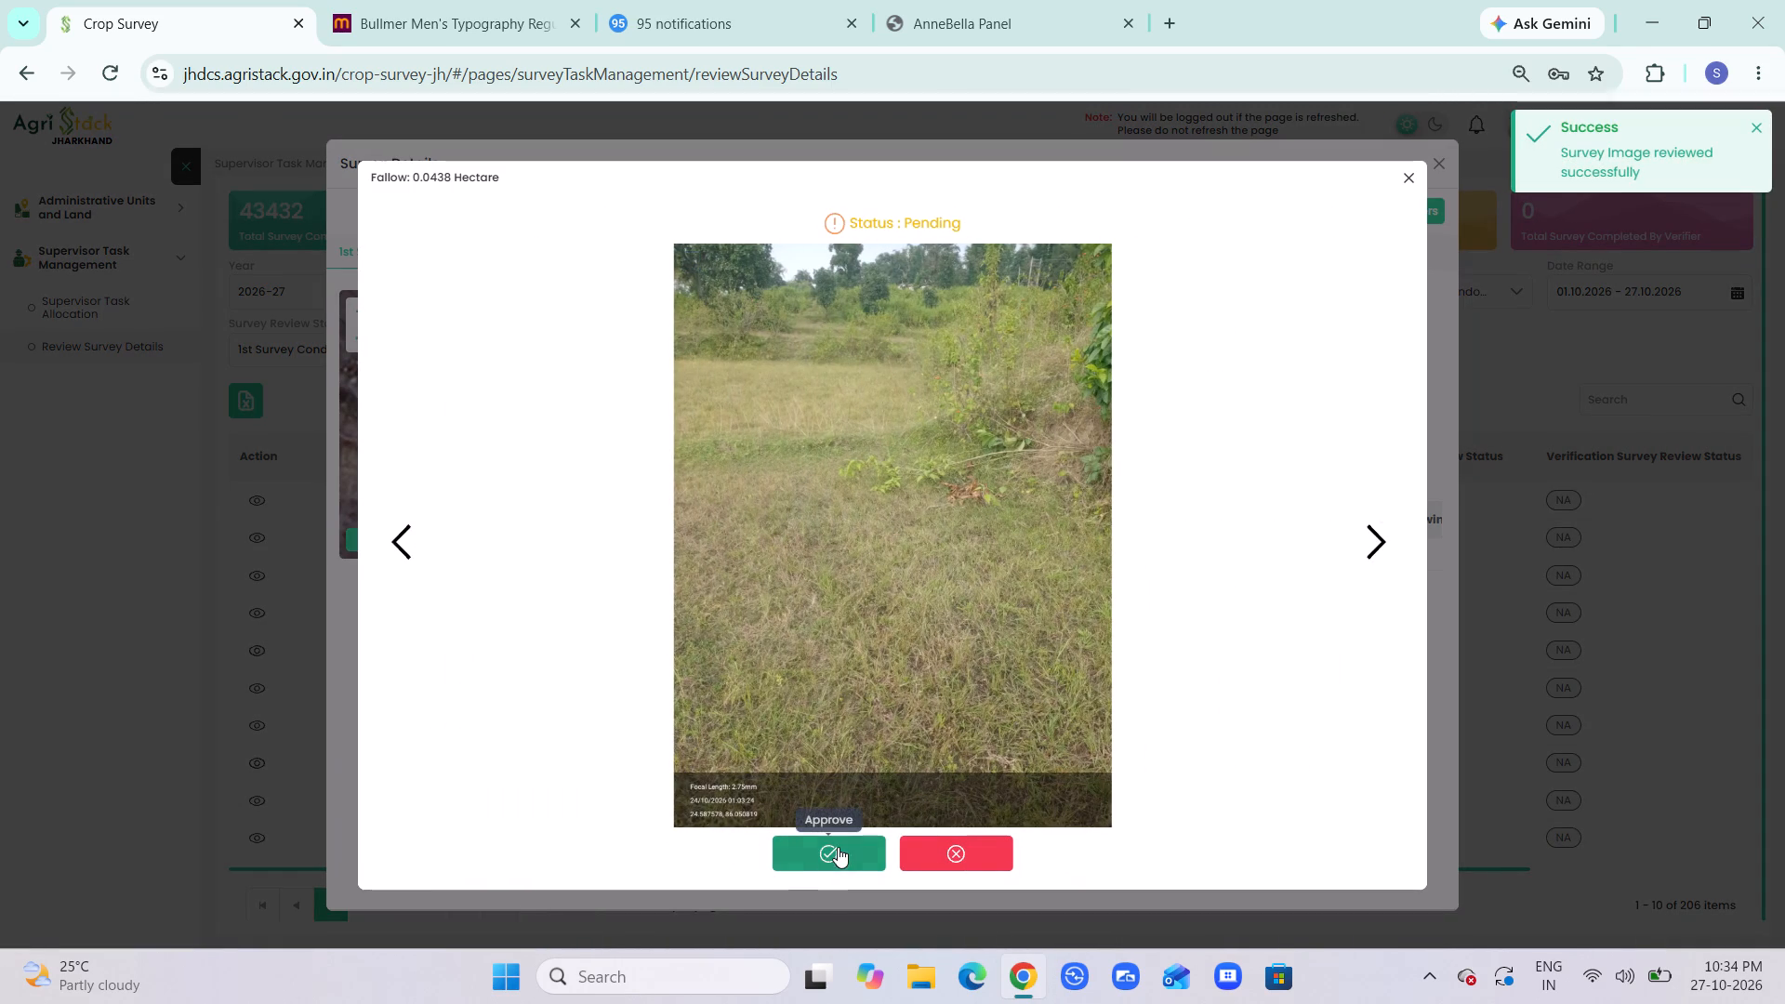
{"action": "left_click", "coordinate": [840, 845]}
{"action": "left_click_drag", "start_coordinate": [1049, 661], "coordinate": [862, 671]}
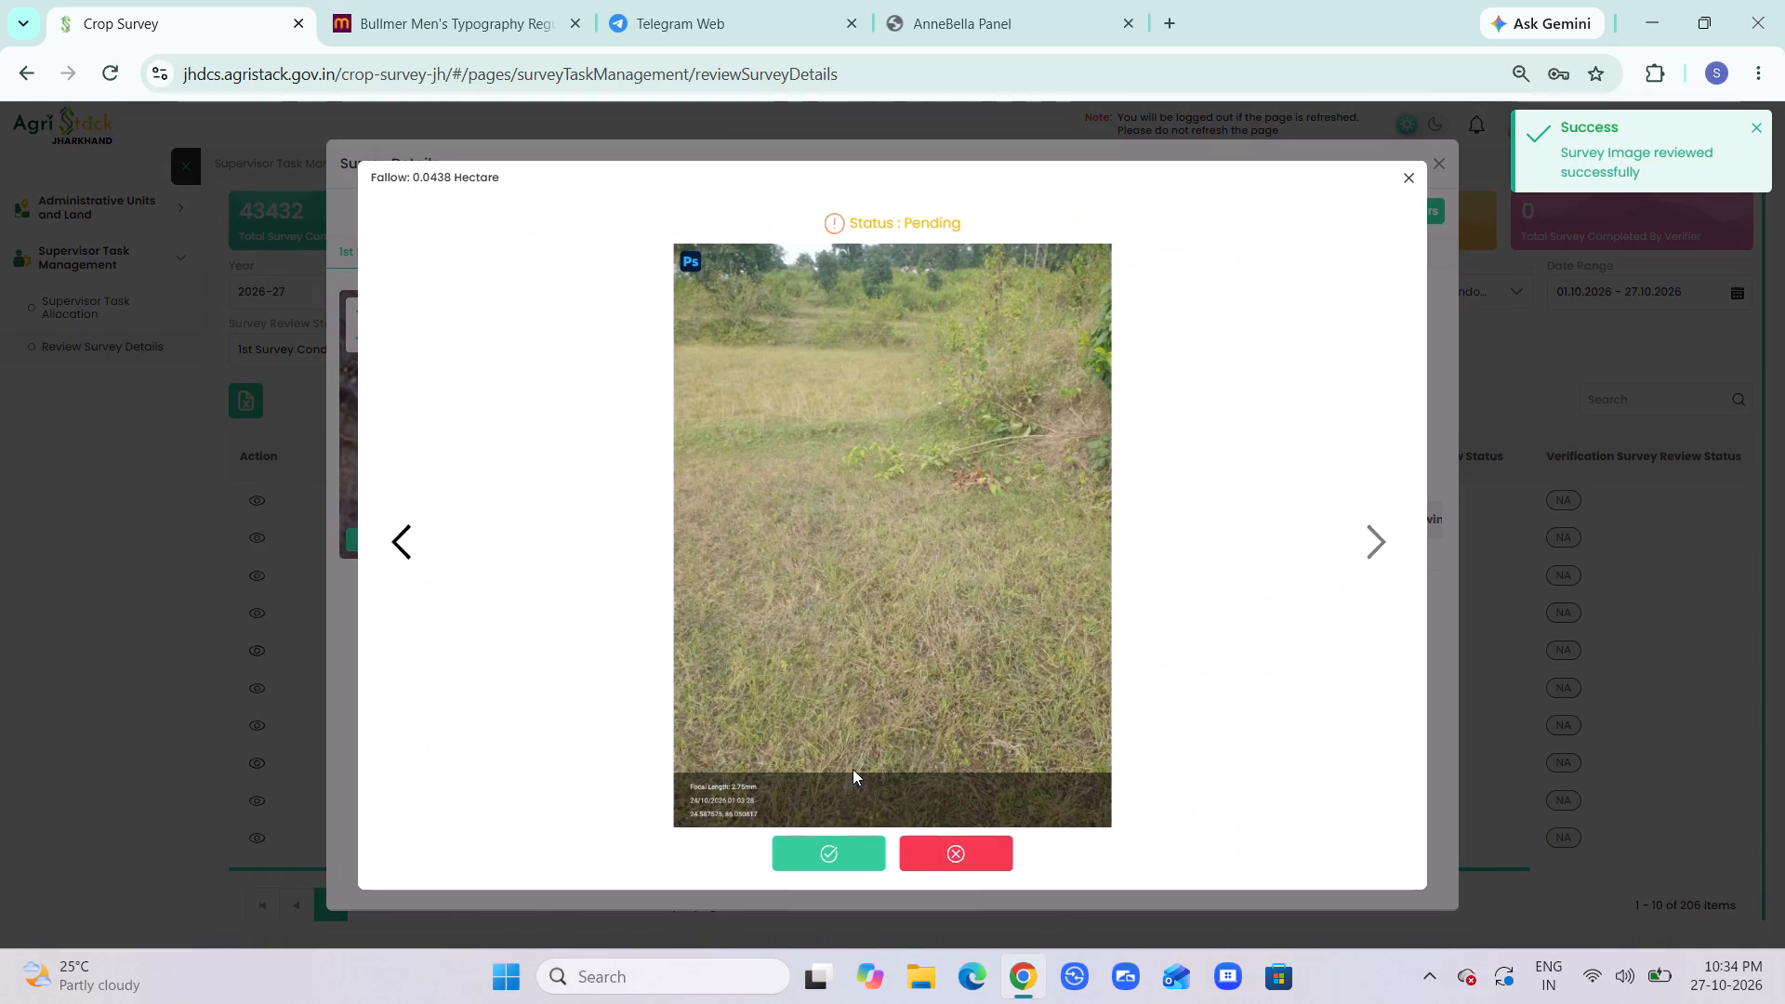
{"action": "left_click", "coordinate": [852, 856]}
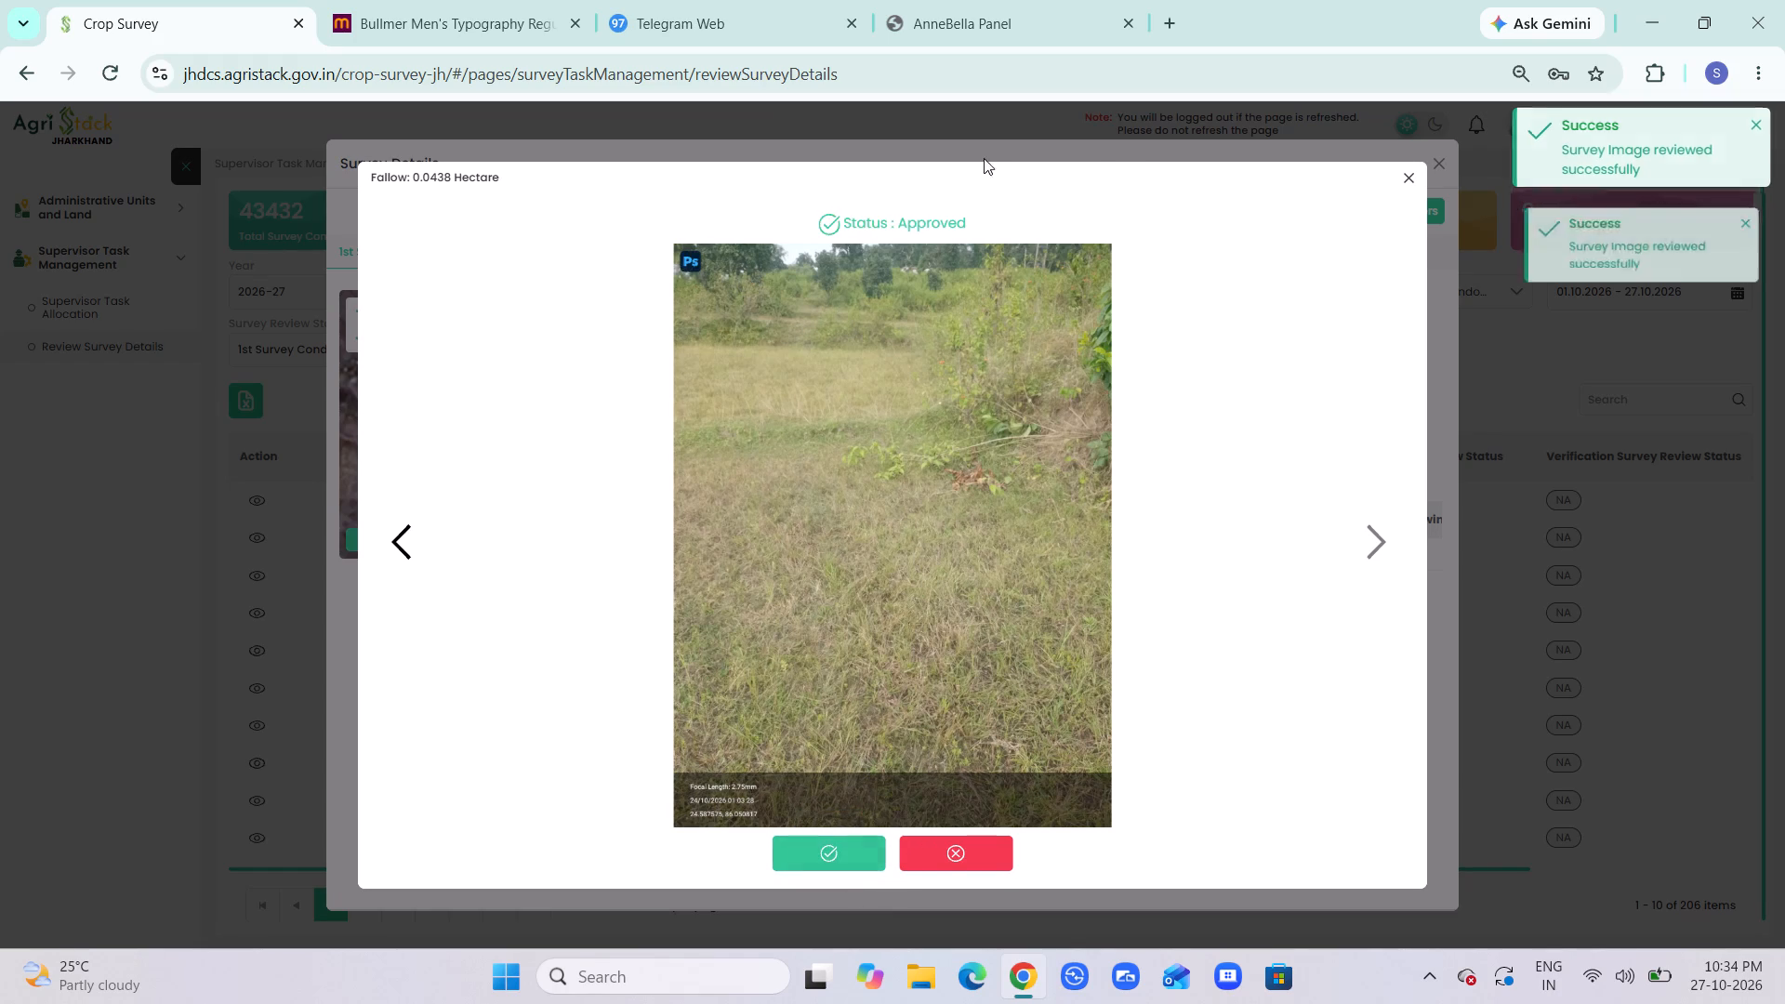
{"action": "left_click", "coordinate": [1408, 170]}
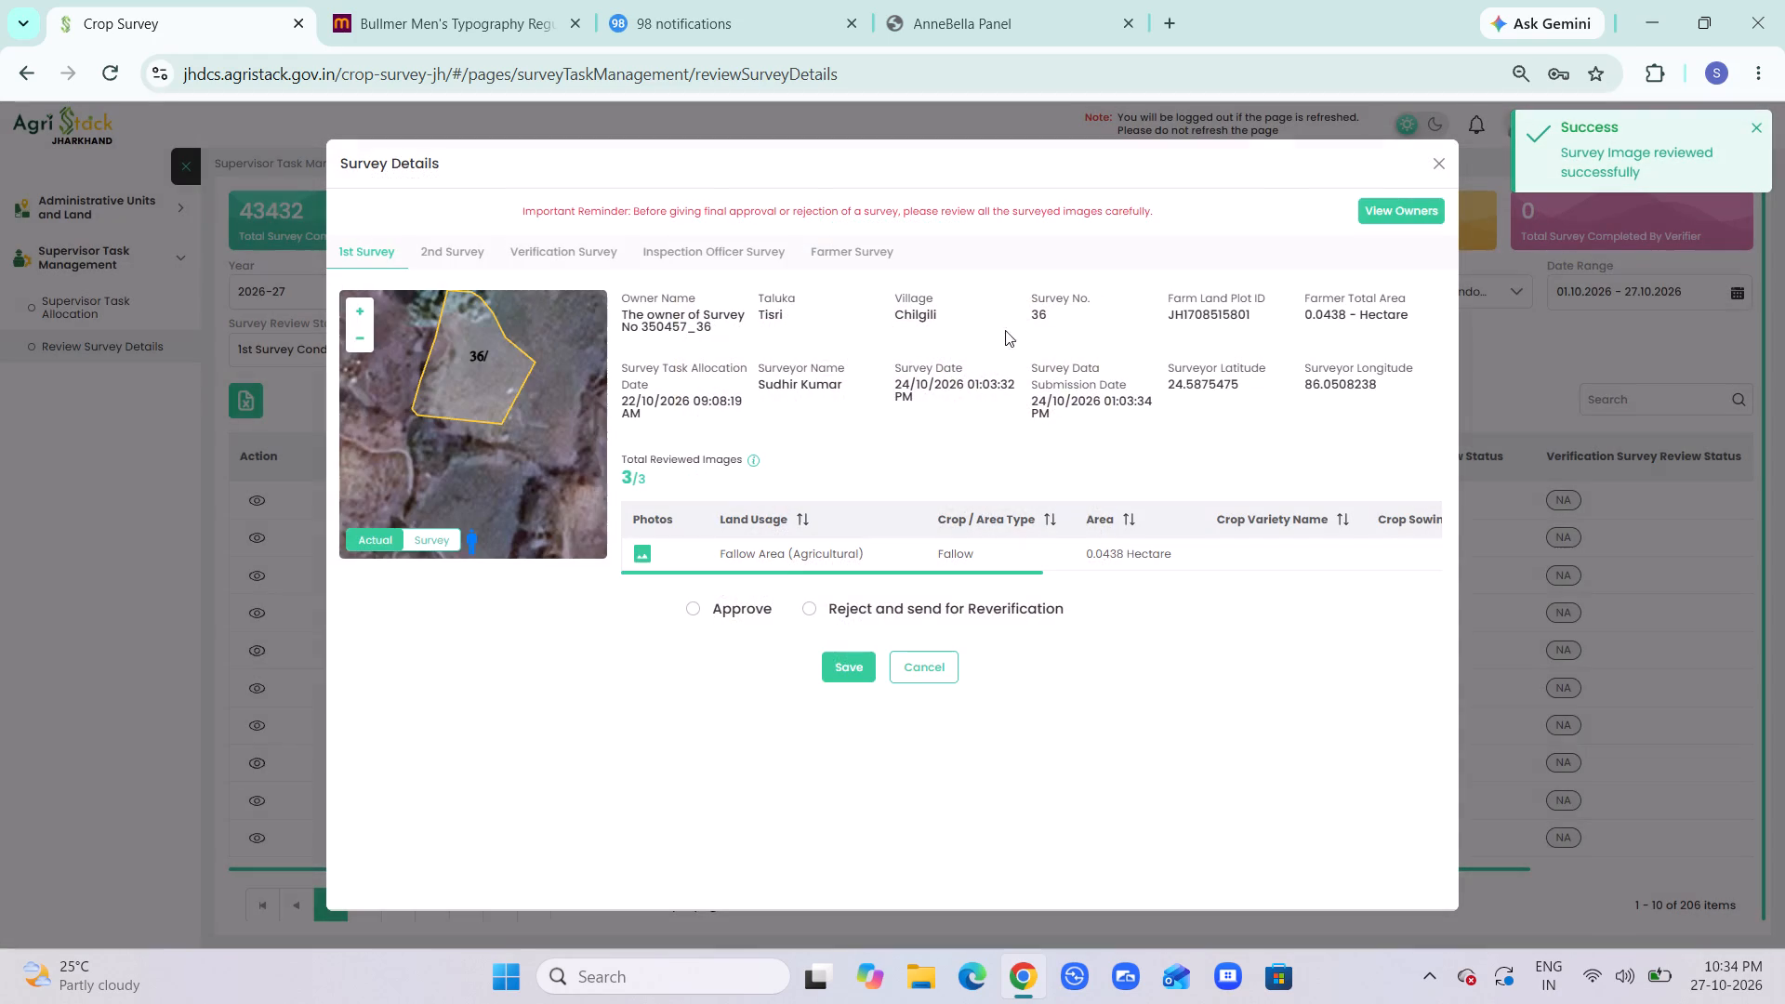
Save the 1st survey of survey number 36 as approved and return to the survey list.
{"action": "left_click", "coordinate": [757, 608]}
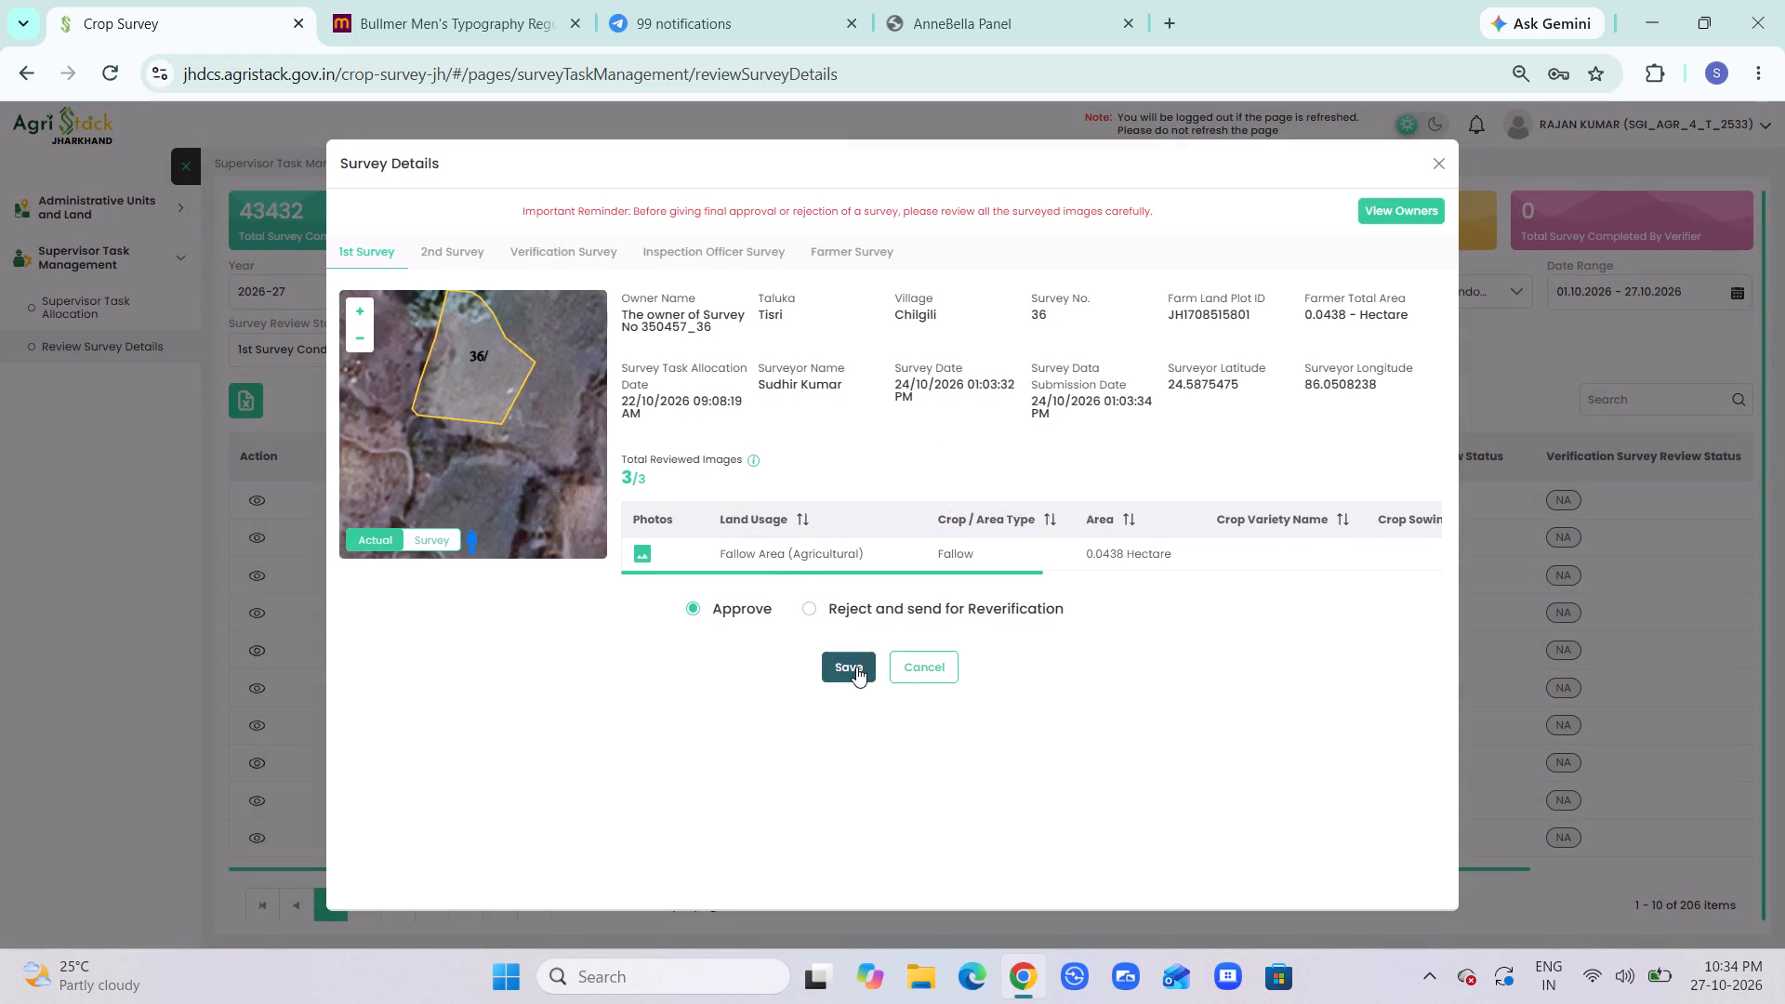
{"action": "left_click", "coordinate": [856, 667]}
{"action": "left_click", "coordinate": [840, 570]}
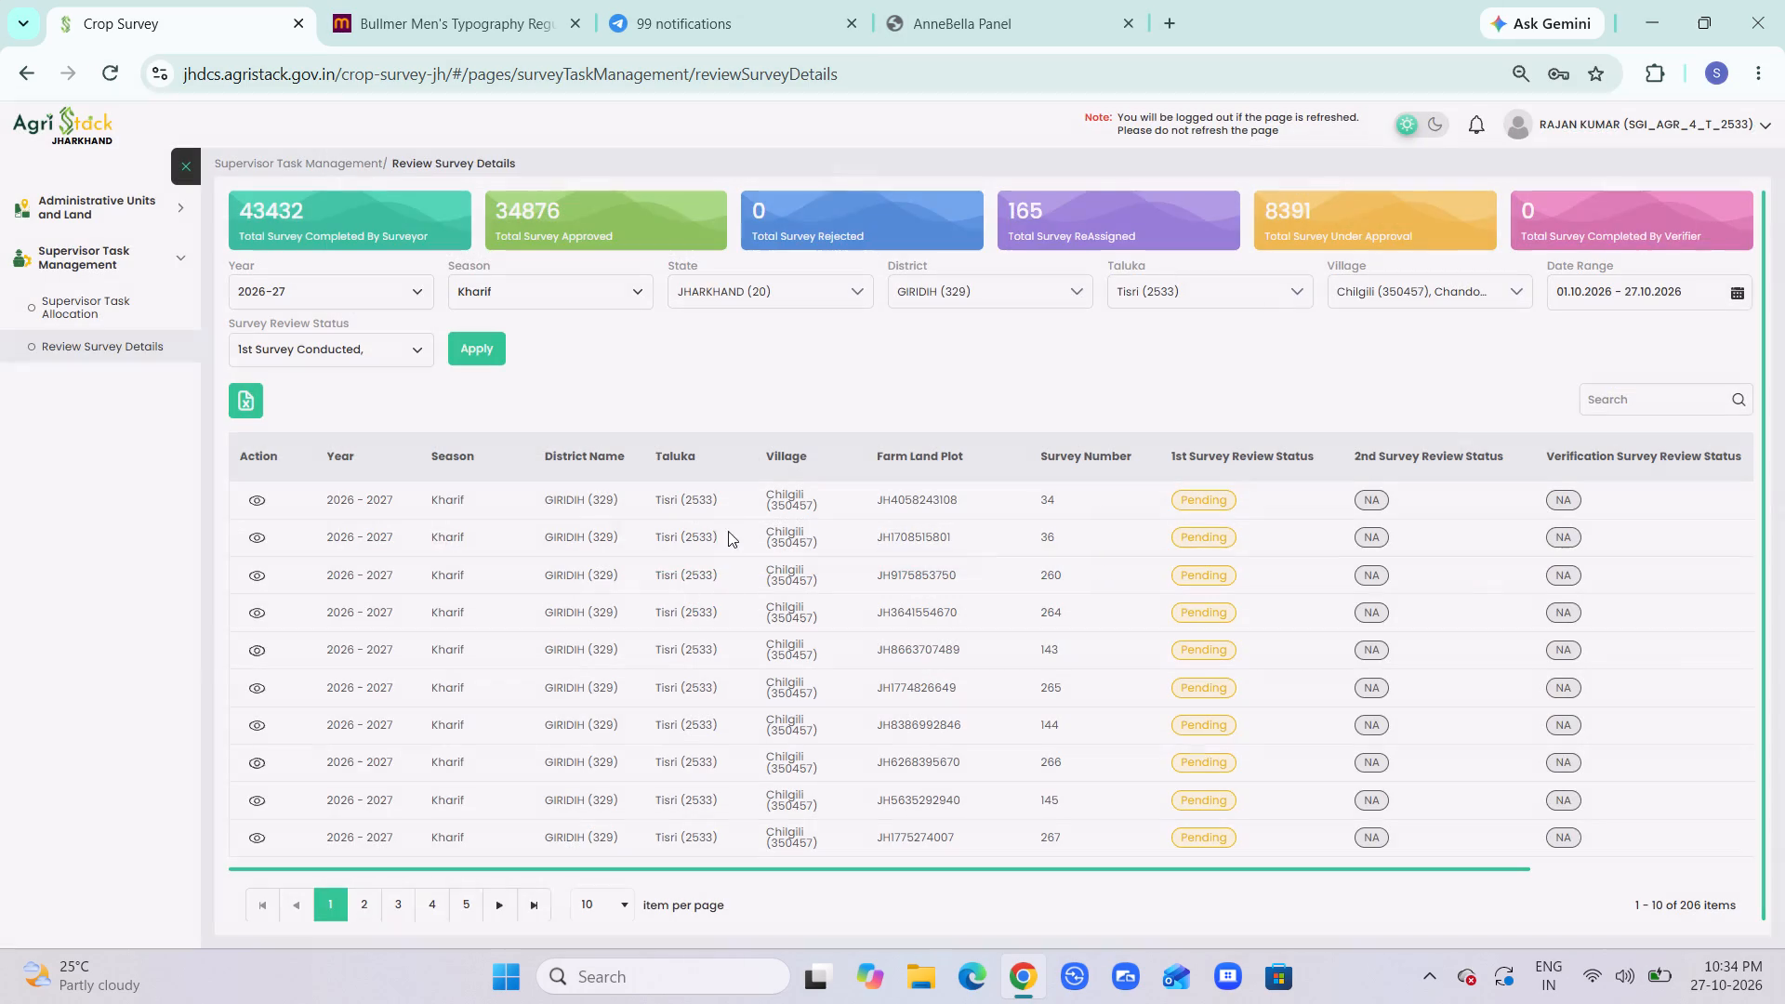
Open the survey details of survey number 264 in Chilgili, approve all three farm photos and close the photo viewer.
{"action": "left_click", "coordinate": [260, 609]}
{"action": "left_click", "coordinate": [645, 559]}
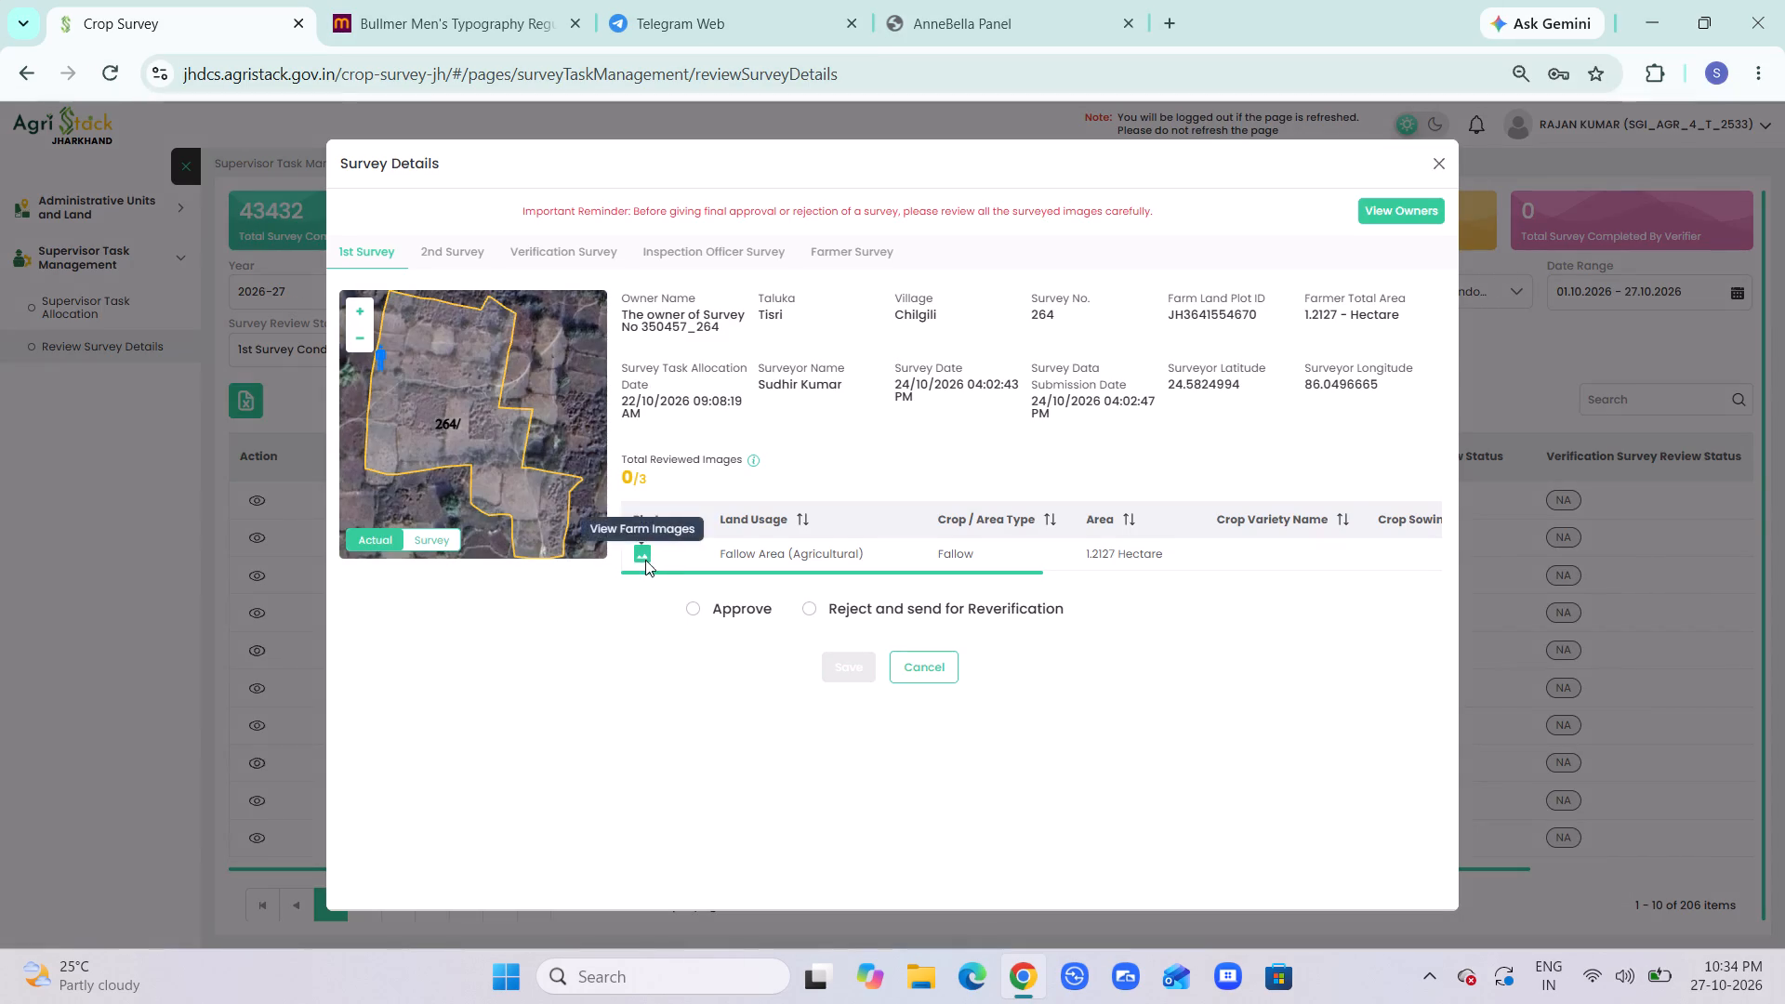
{"action": "left_click", "coordinate": [829, 841]}
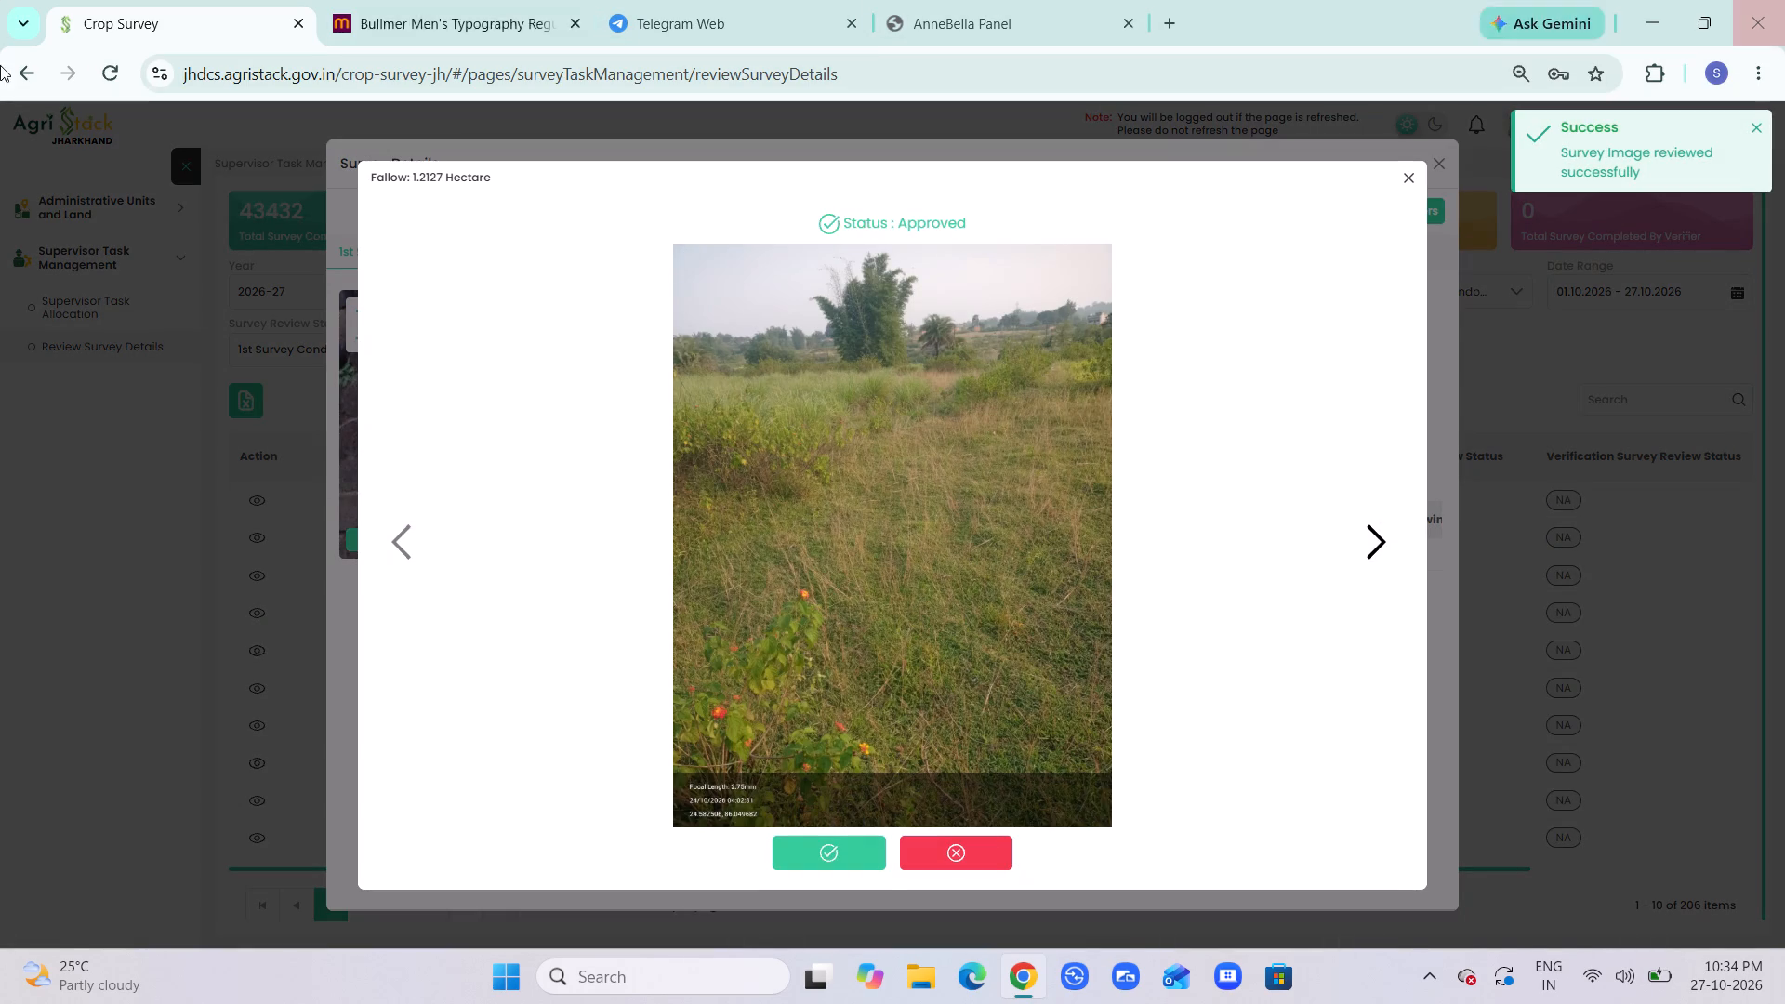
{"action": "left_click", "coordinate": [833, 858]}
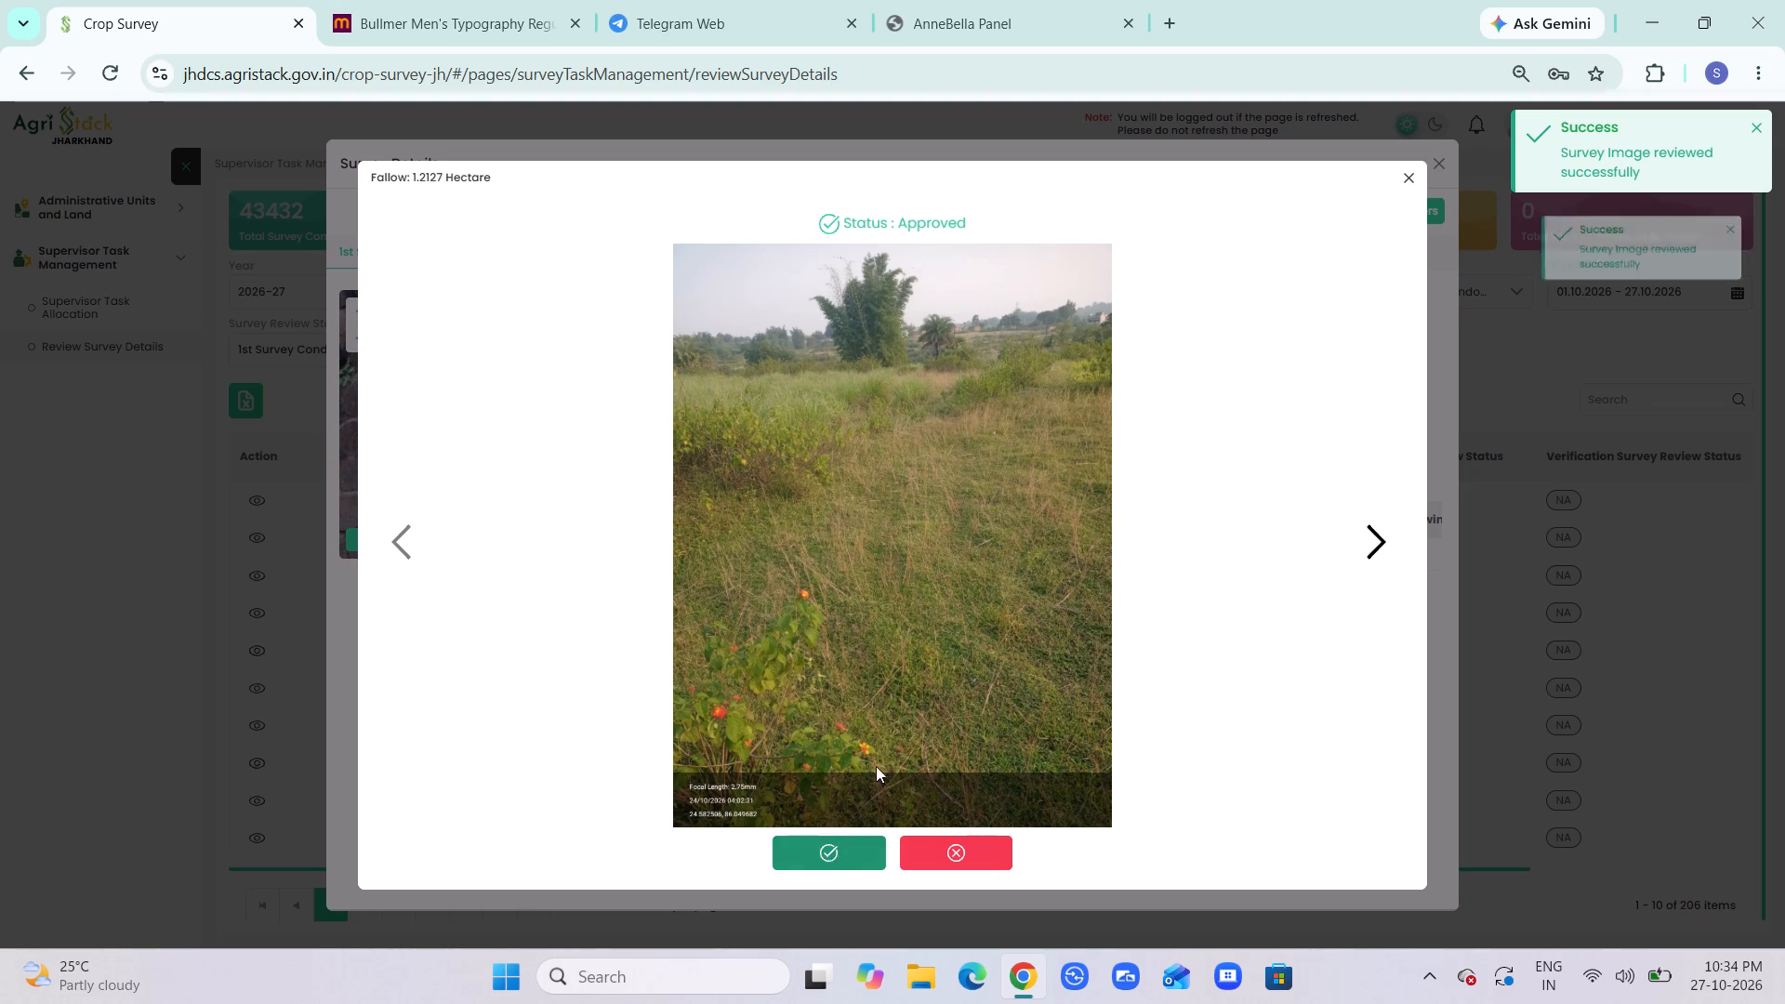
{"action": "left_click_drag", "start_coordinate": [945, 710], "coordinate": [862, 715]}
{"action": "left_click", "coordinate": [842, 844]}
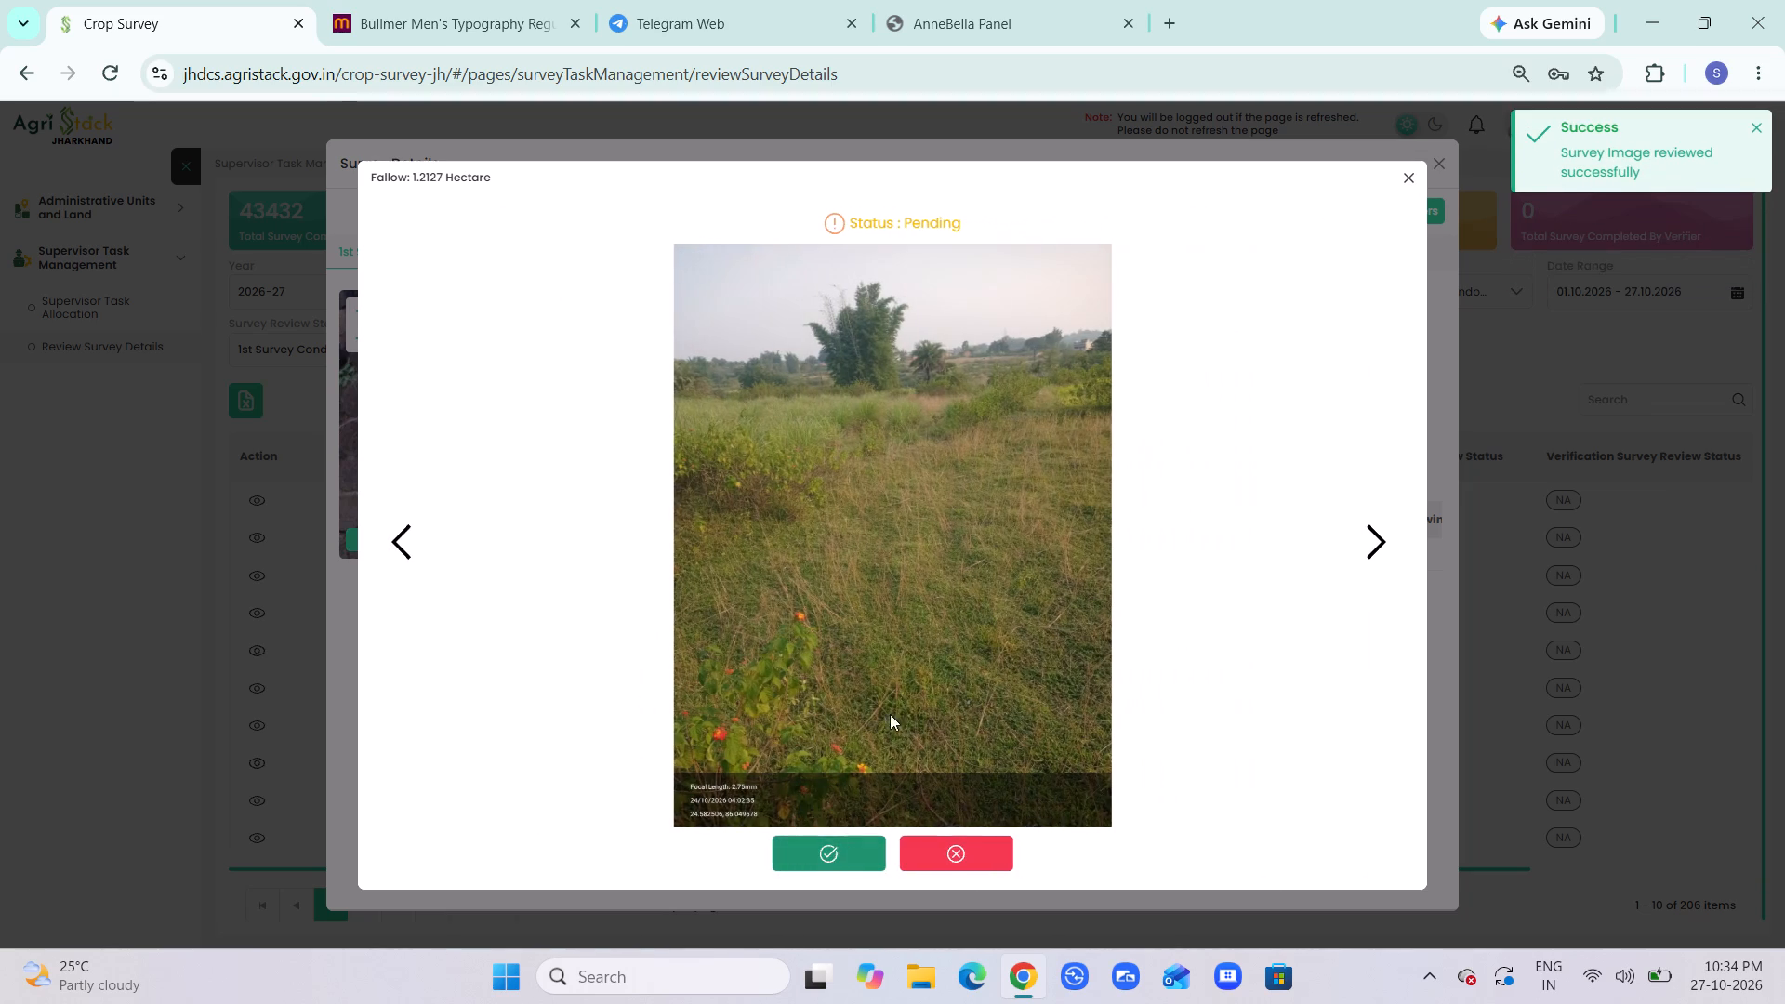
{"action": "left_click_drag", "start_coordinate": [1002, 613], "coordinate": [947, 626]}
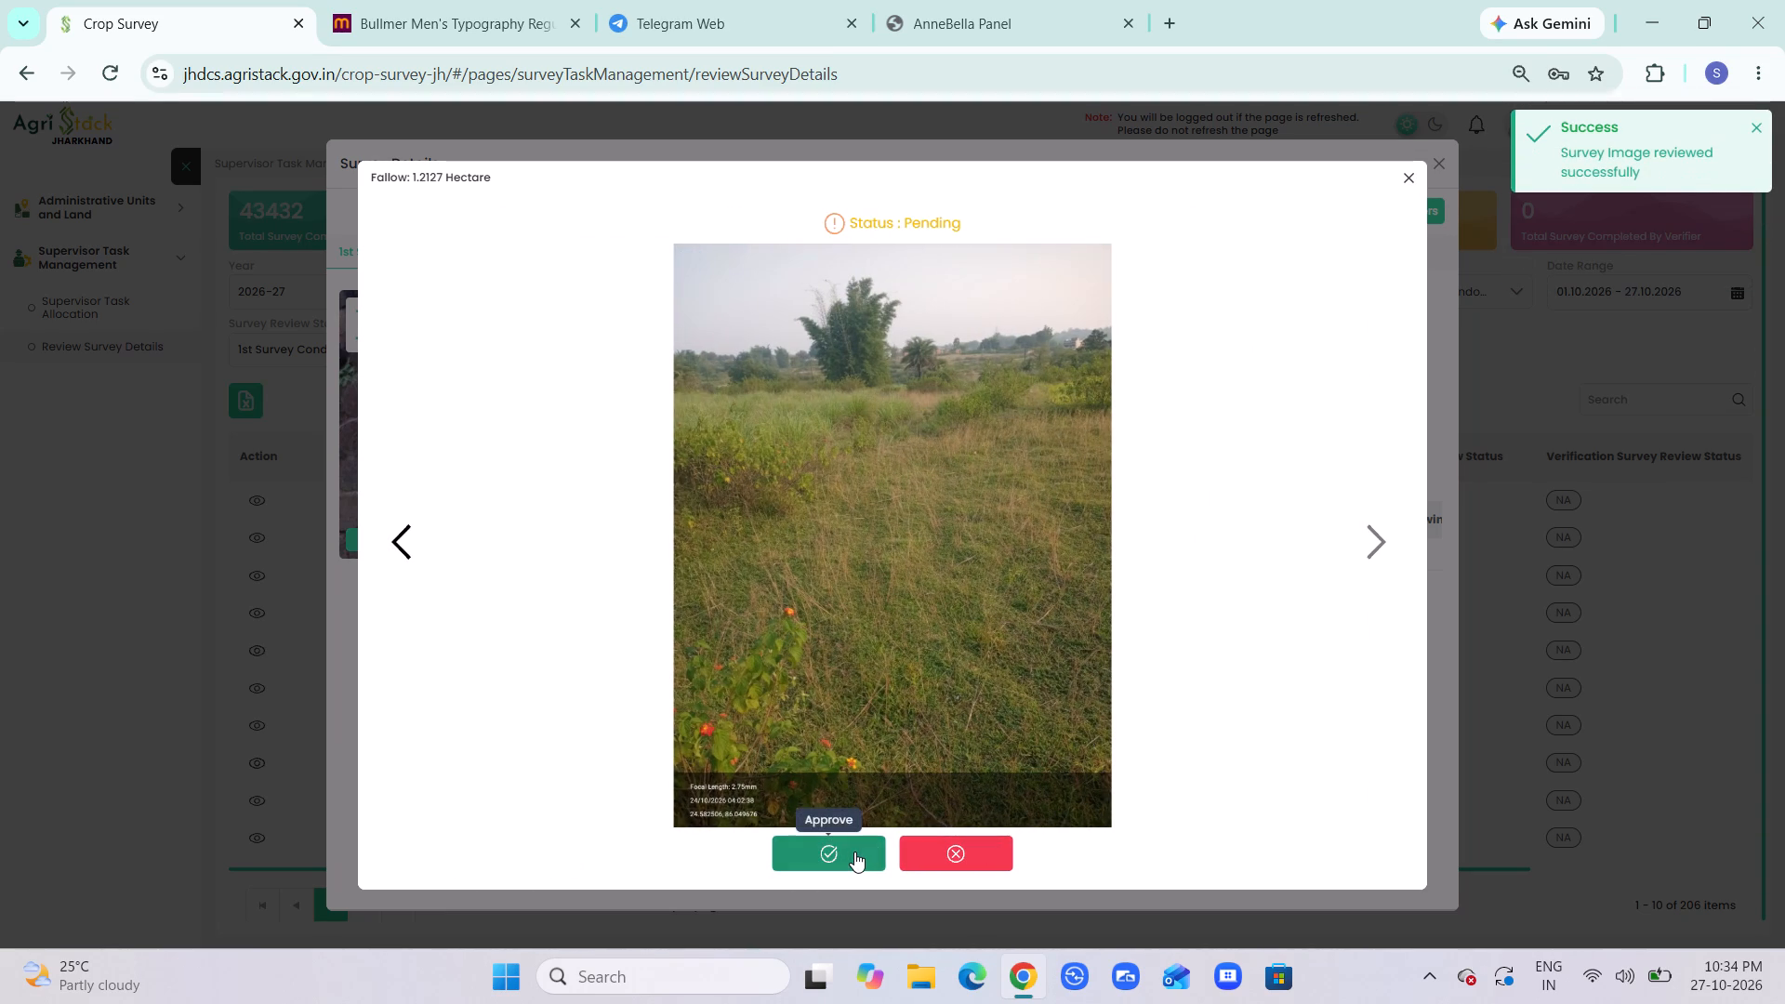
{"action": "left_click", "coordinate": [854, 852]}
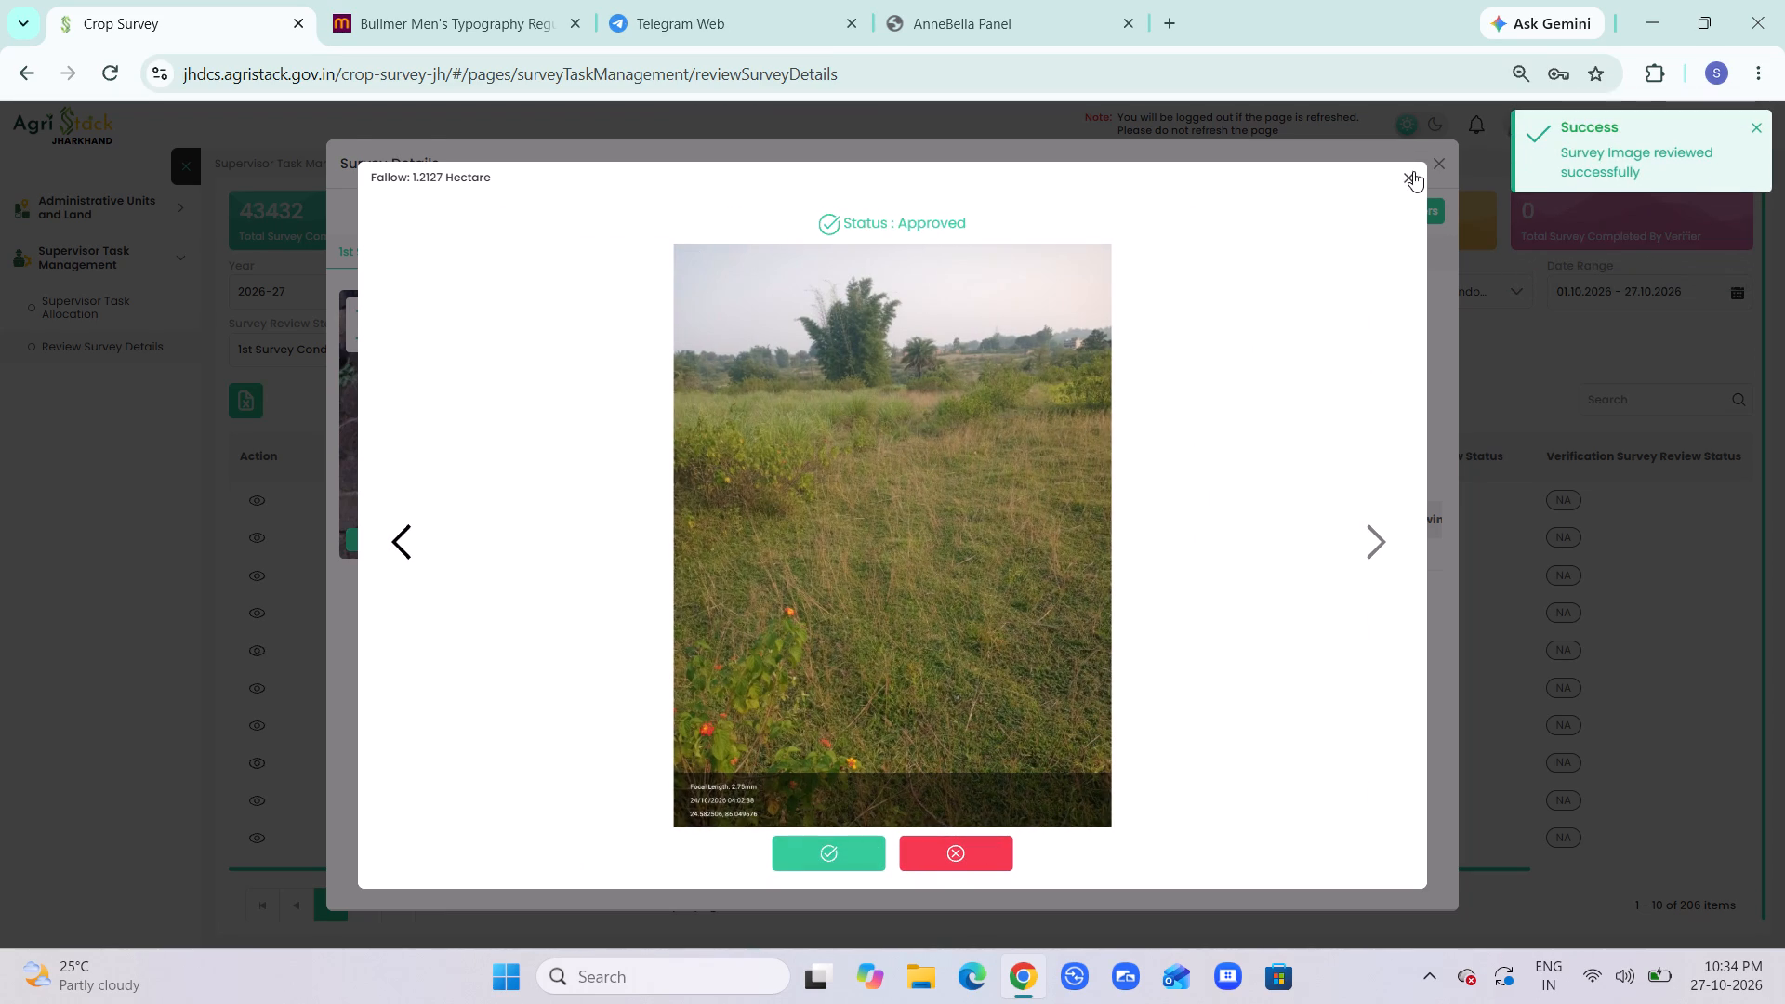
{"action": "left_click", "coordinate": [1413, 171]}
Save the 1st survey of survey number 264 as approved and return to the survey list.
{"action": "left_click", "coordinate": [749, 602]}
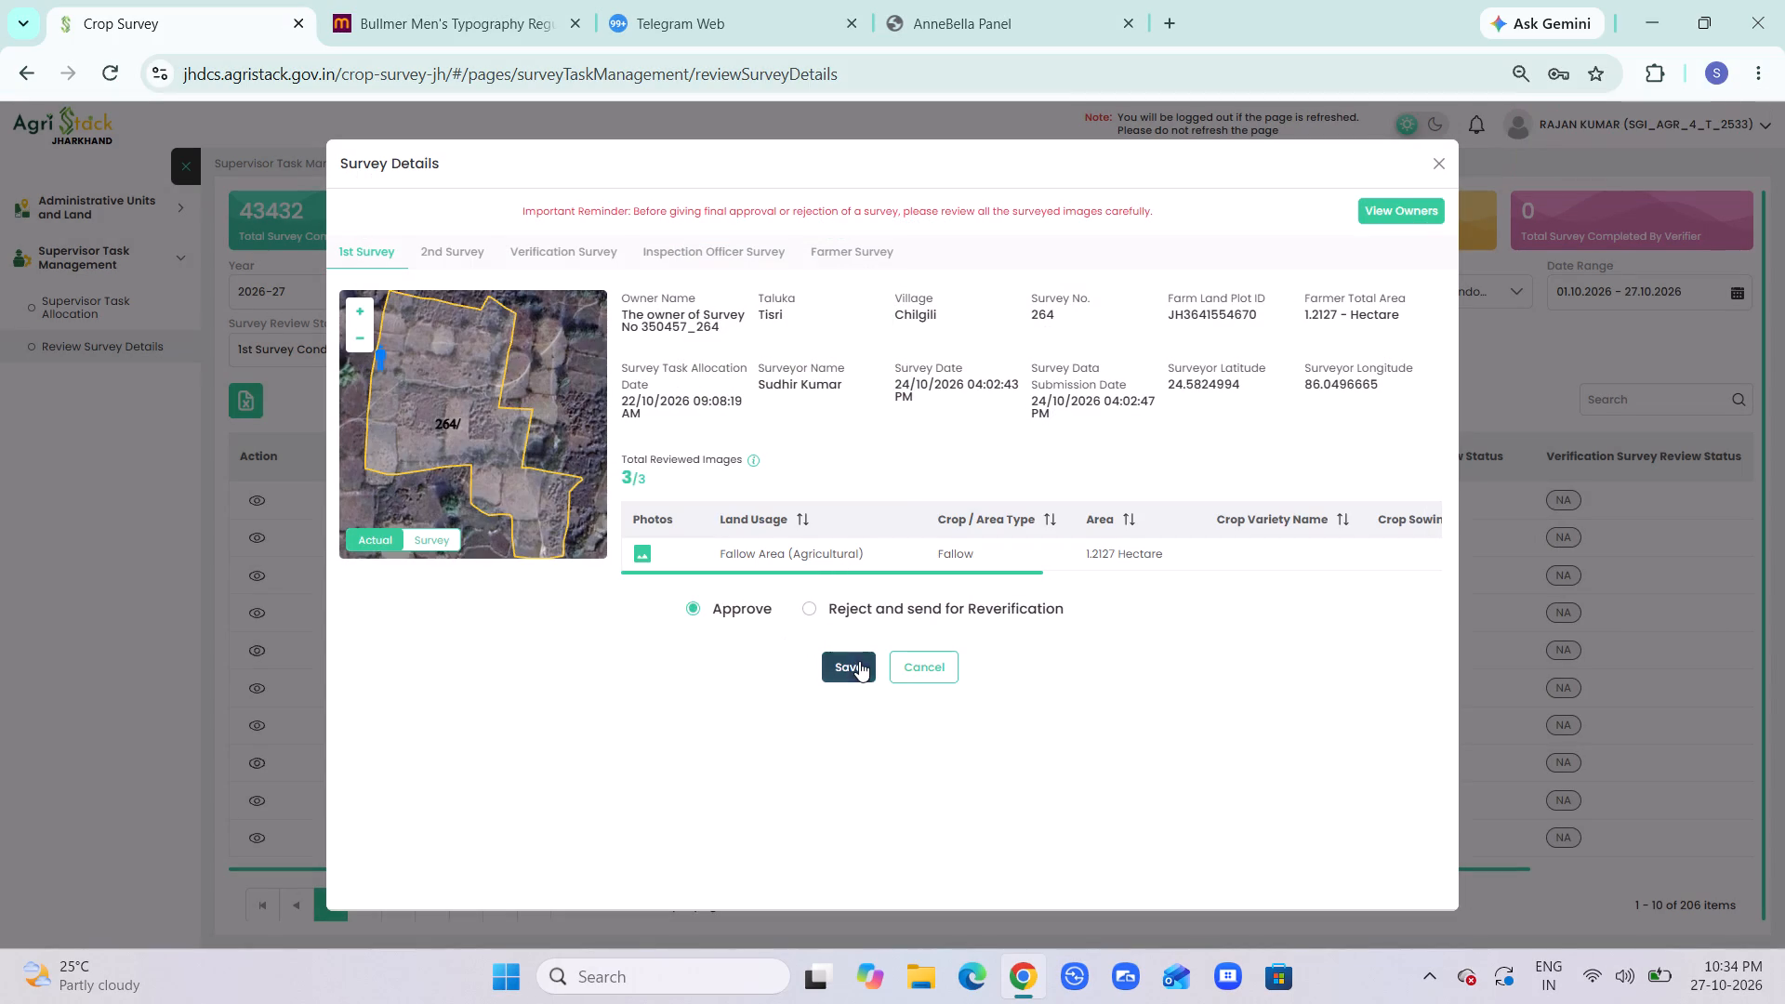
{"action": "left_click", "coordinate": [859, 661]}
{"action": "left_click", "coordinate": [886, 554]}
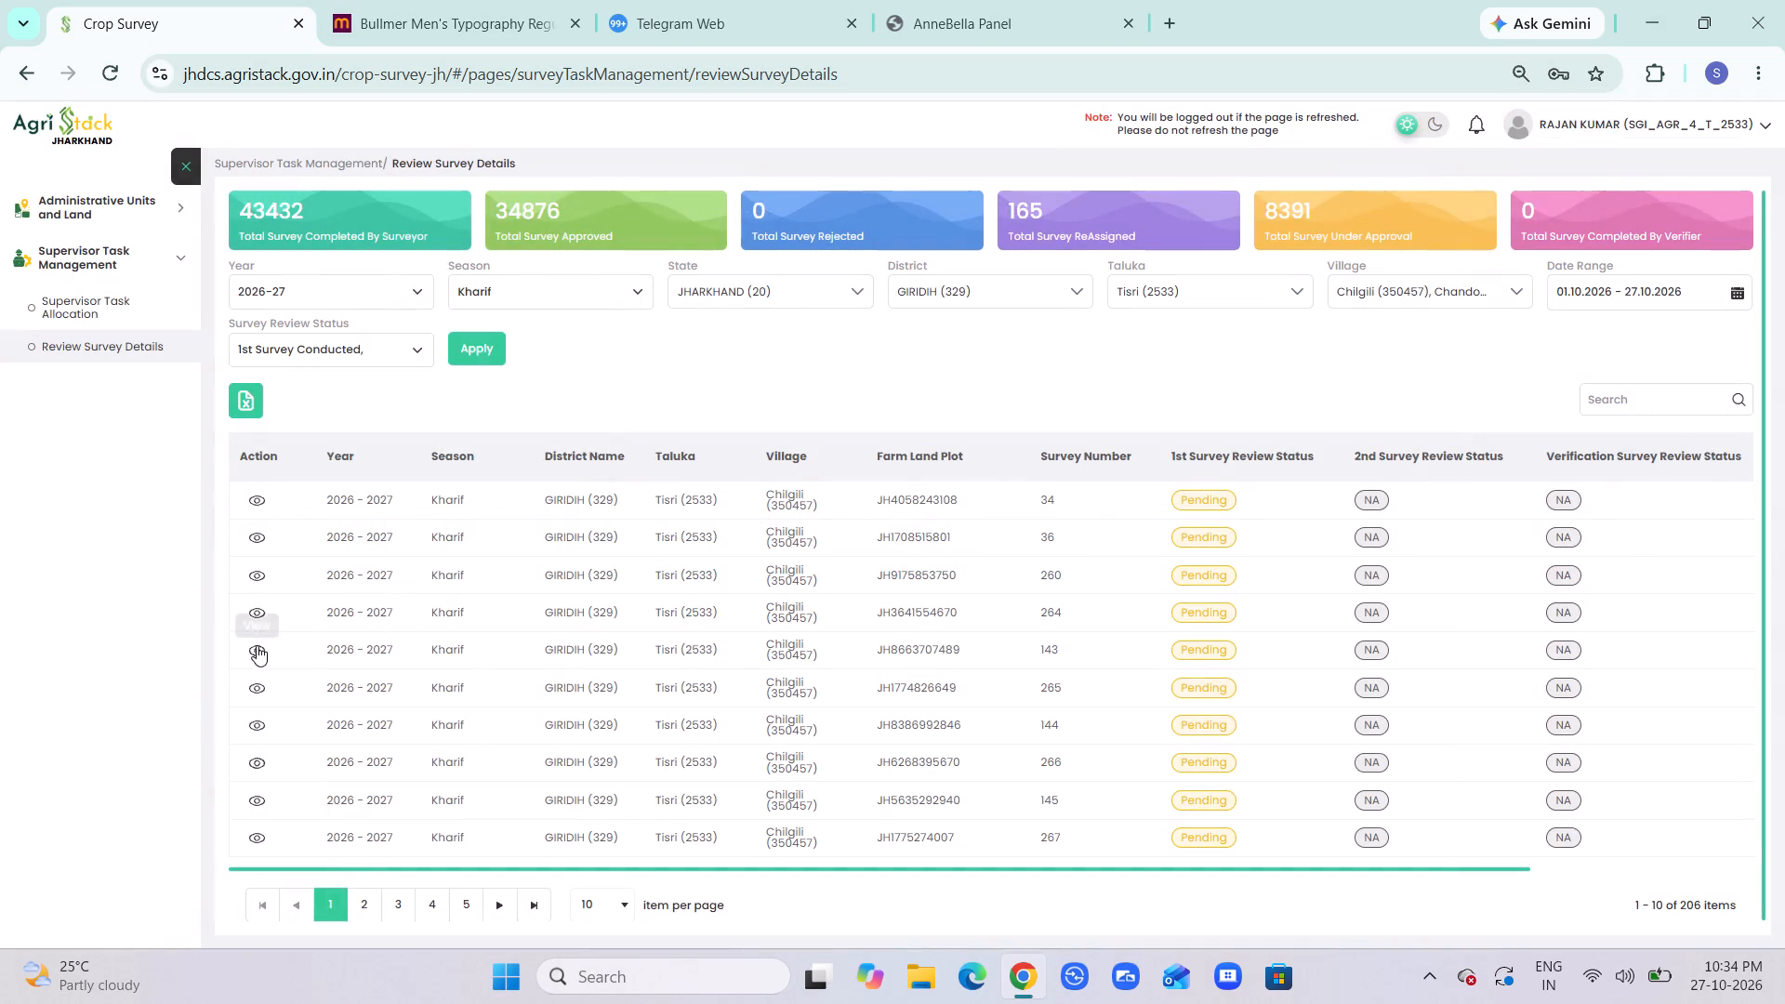
Open the survey details of survey number 143 in Chilgili, approve all three farm photos and close the photo viewer.
{"action": "left_click", "coordinate": [259, 654]}
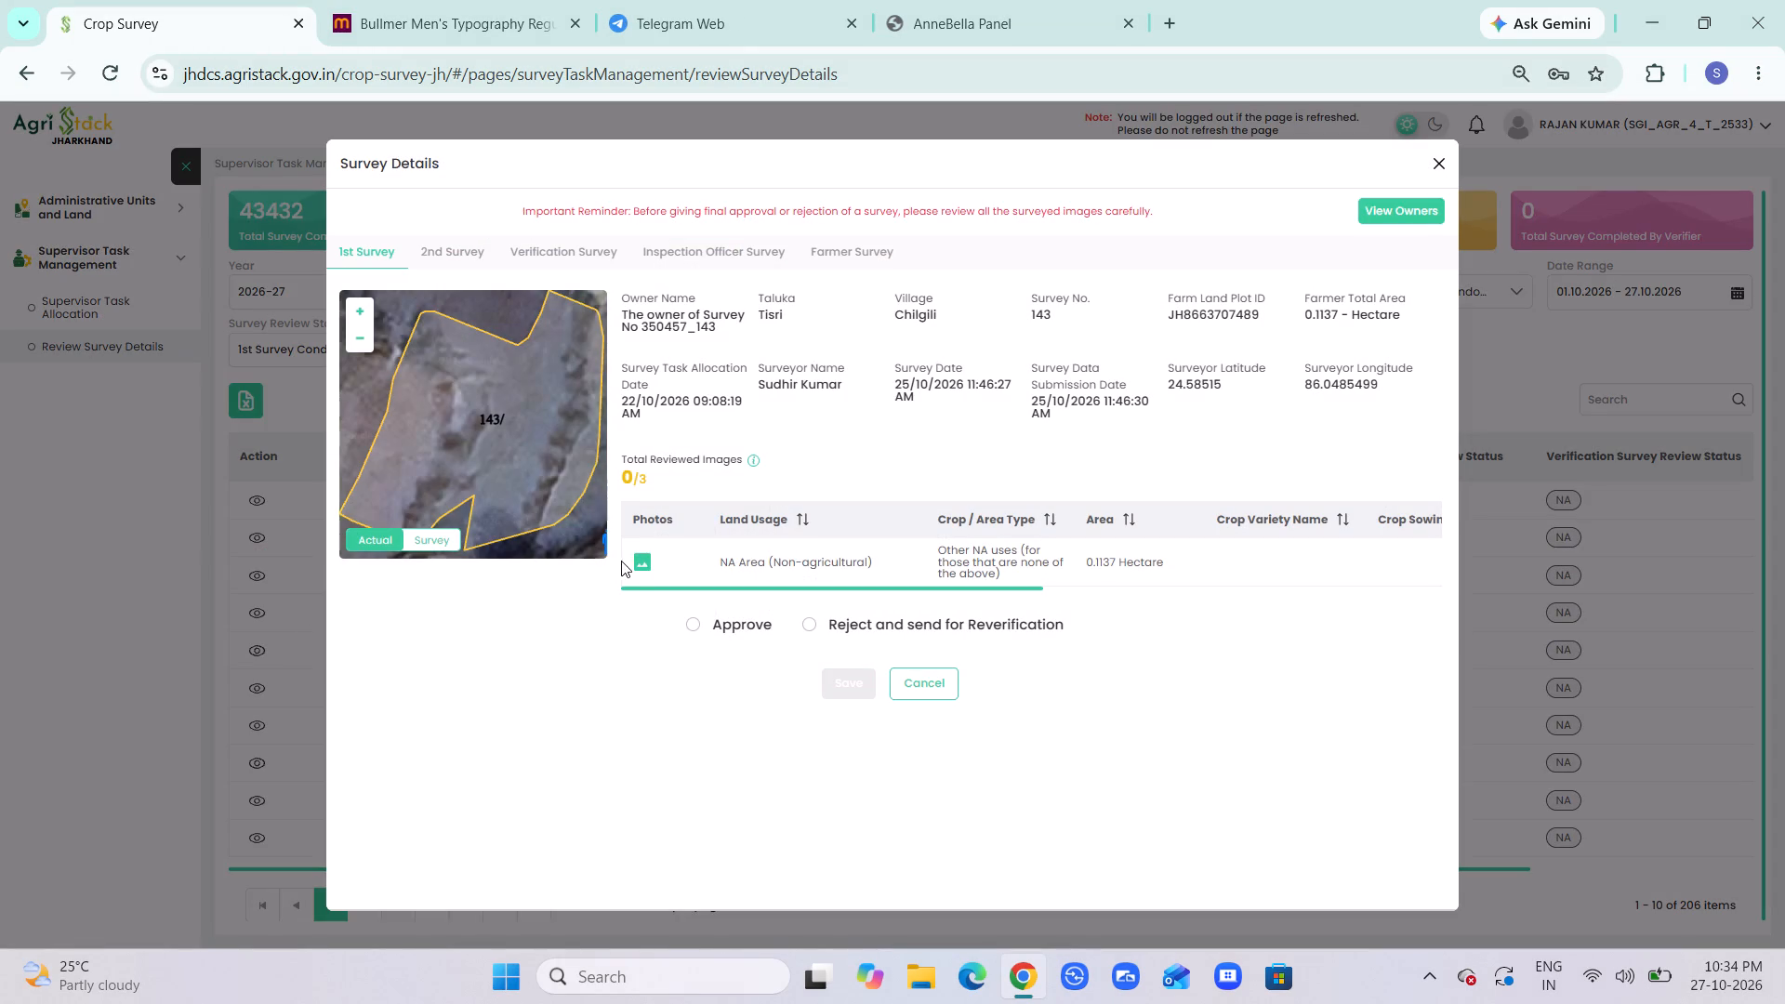
{"action": "left_click", "coordinate": [636, 559]}
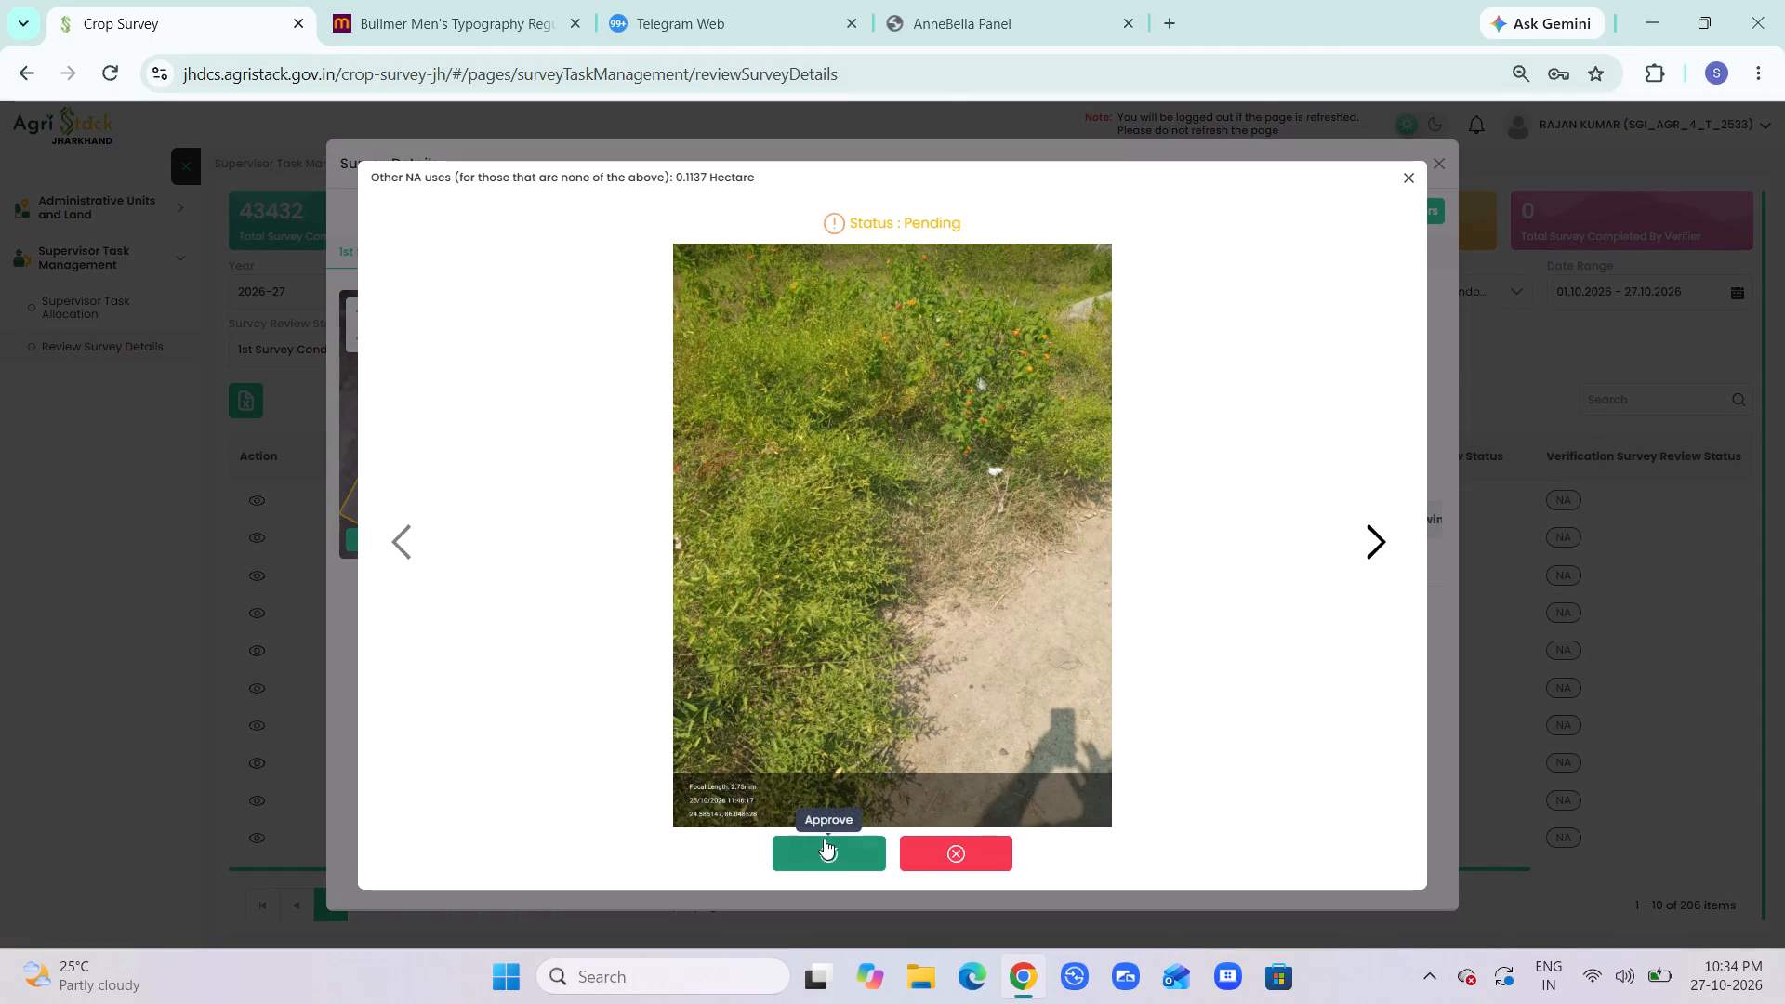
{"action": "left_click", "coordinate": [844, 841]}
{"action": "left_click_drag", "start_coordinate": [1051, 656], "coordinate": [892, 664]}
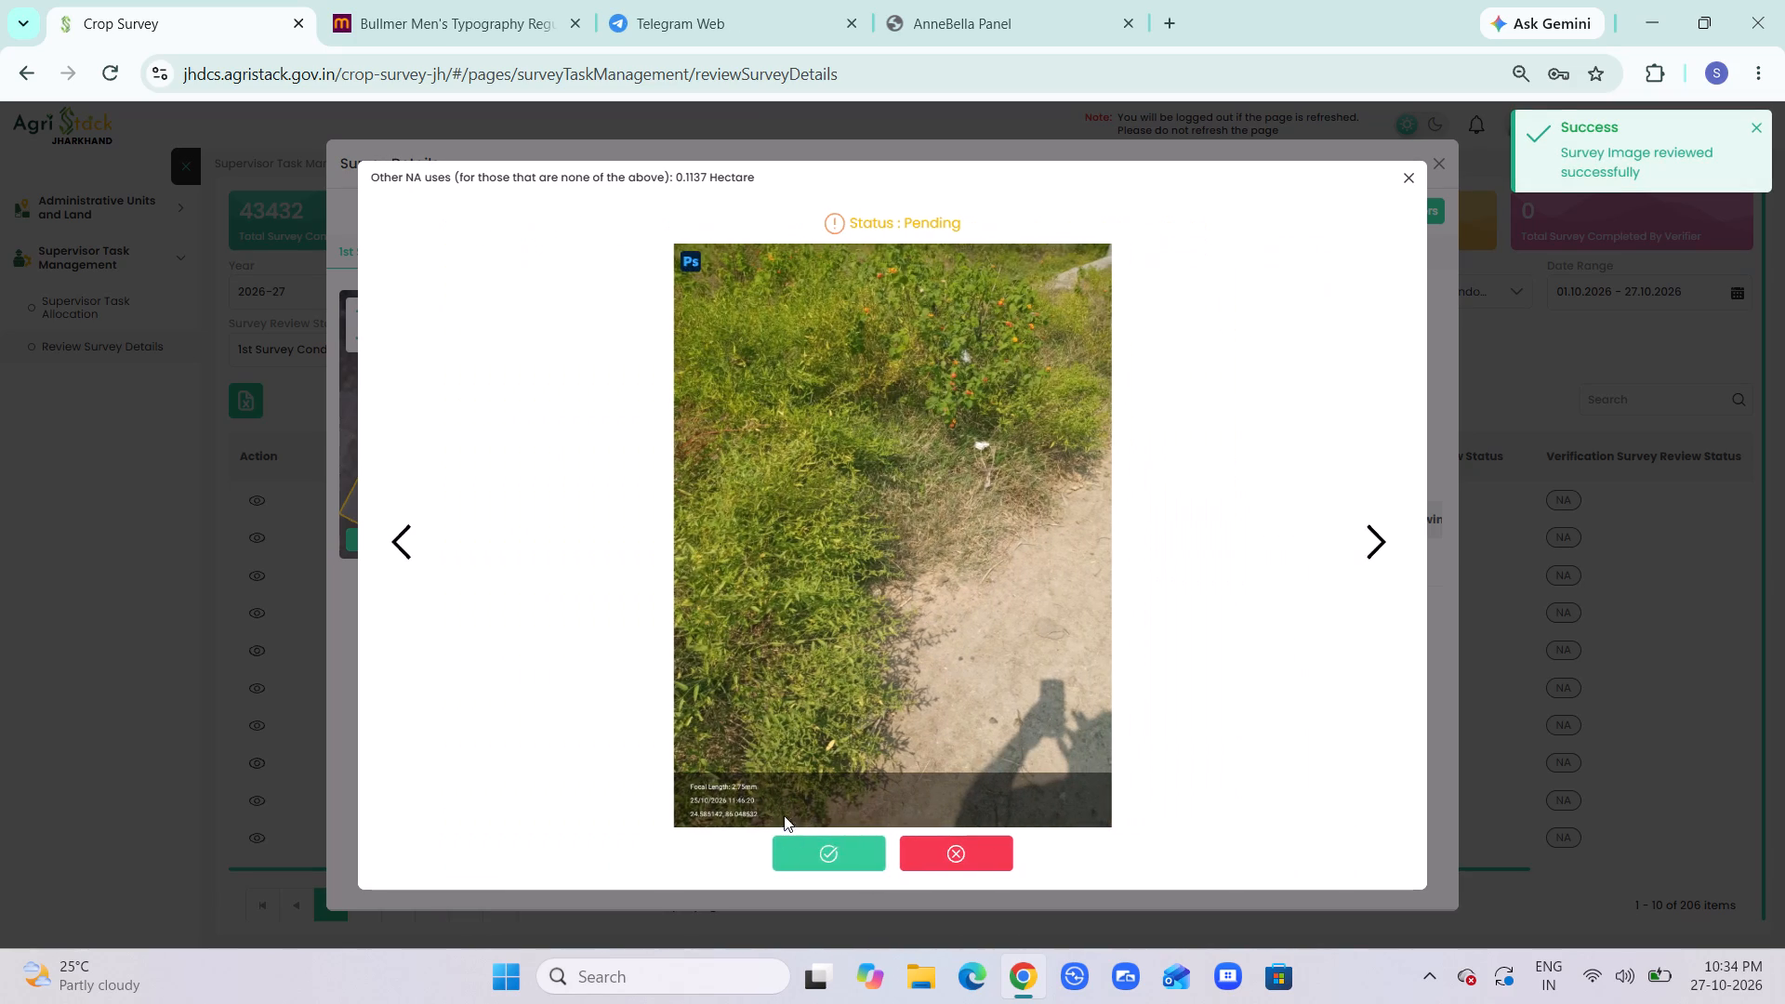
{"action": "left_click", "coordinate": [842, 842]}
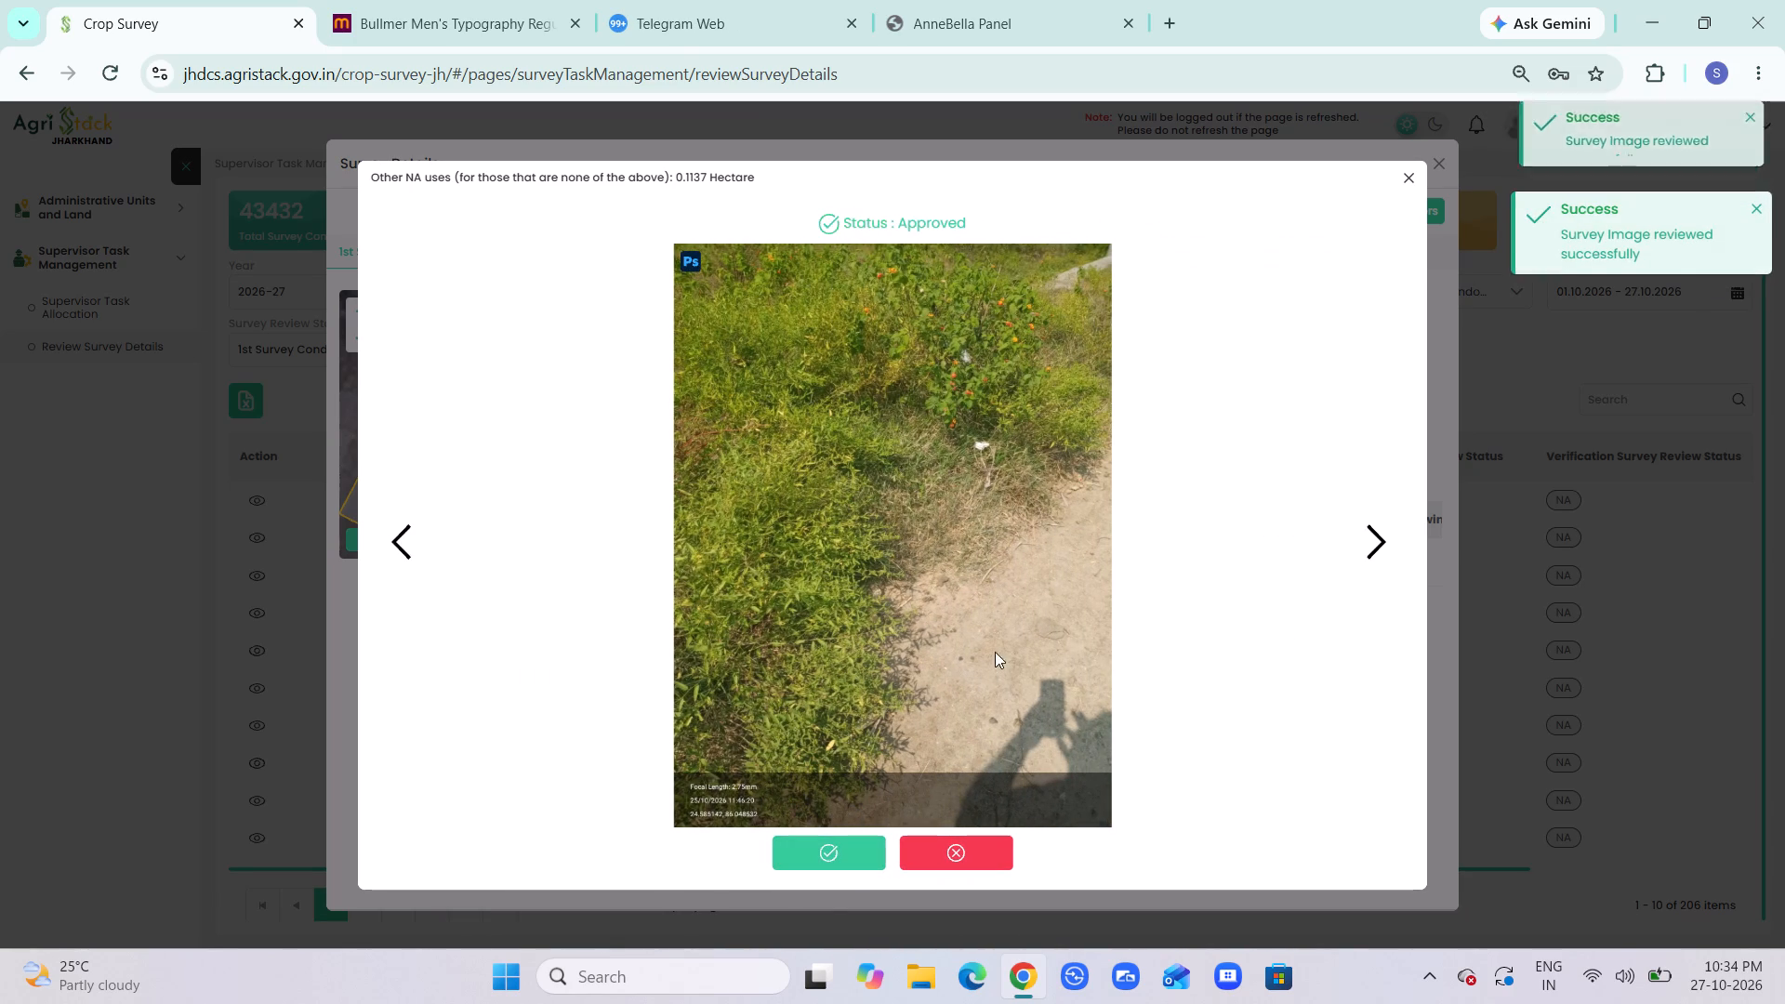
{"action": "left_click_drag", "start_coordinate": [951, 686], "coordinate": [615, 690]}
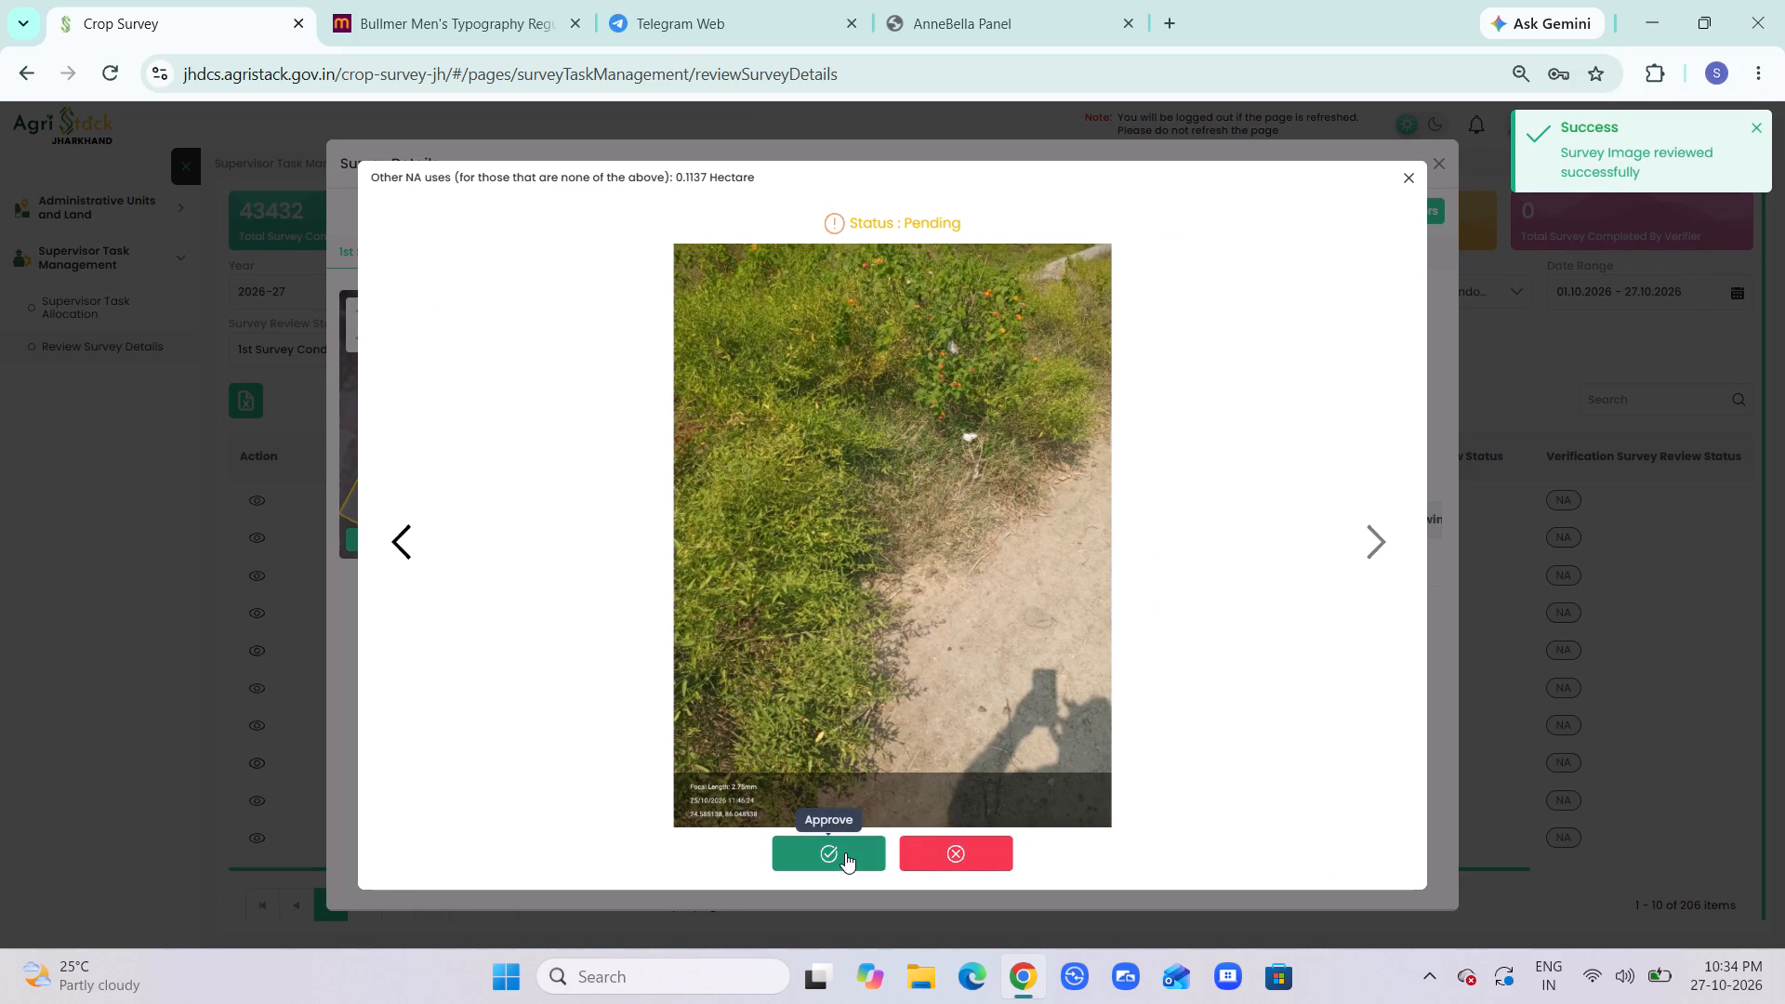
{"action": "left_click_drag", "start_coordinate": [845, 852], "coordinate": [845, 840]}
{"action": "left_click", "coordinate": [1408, 175]}
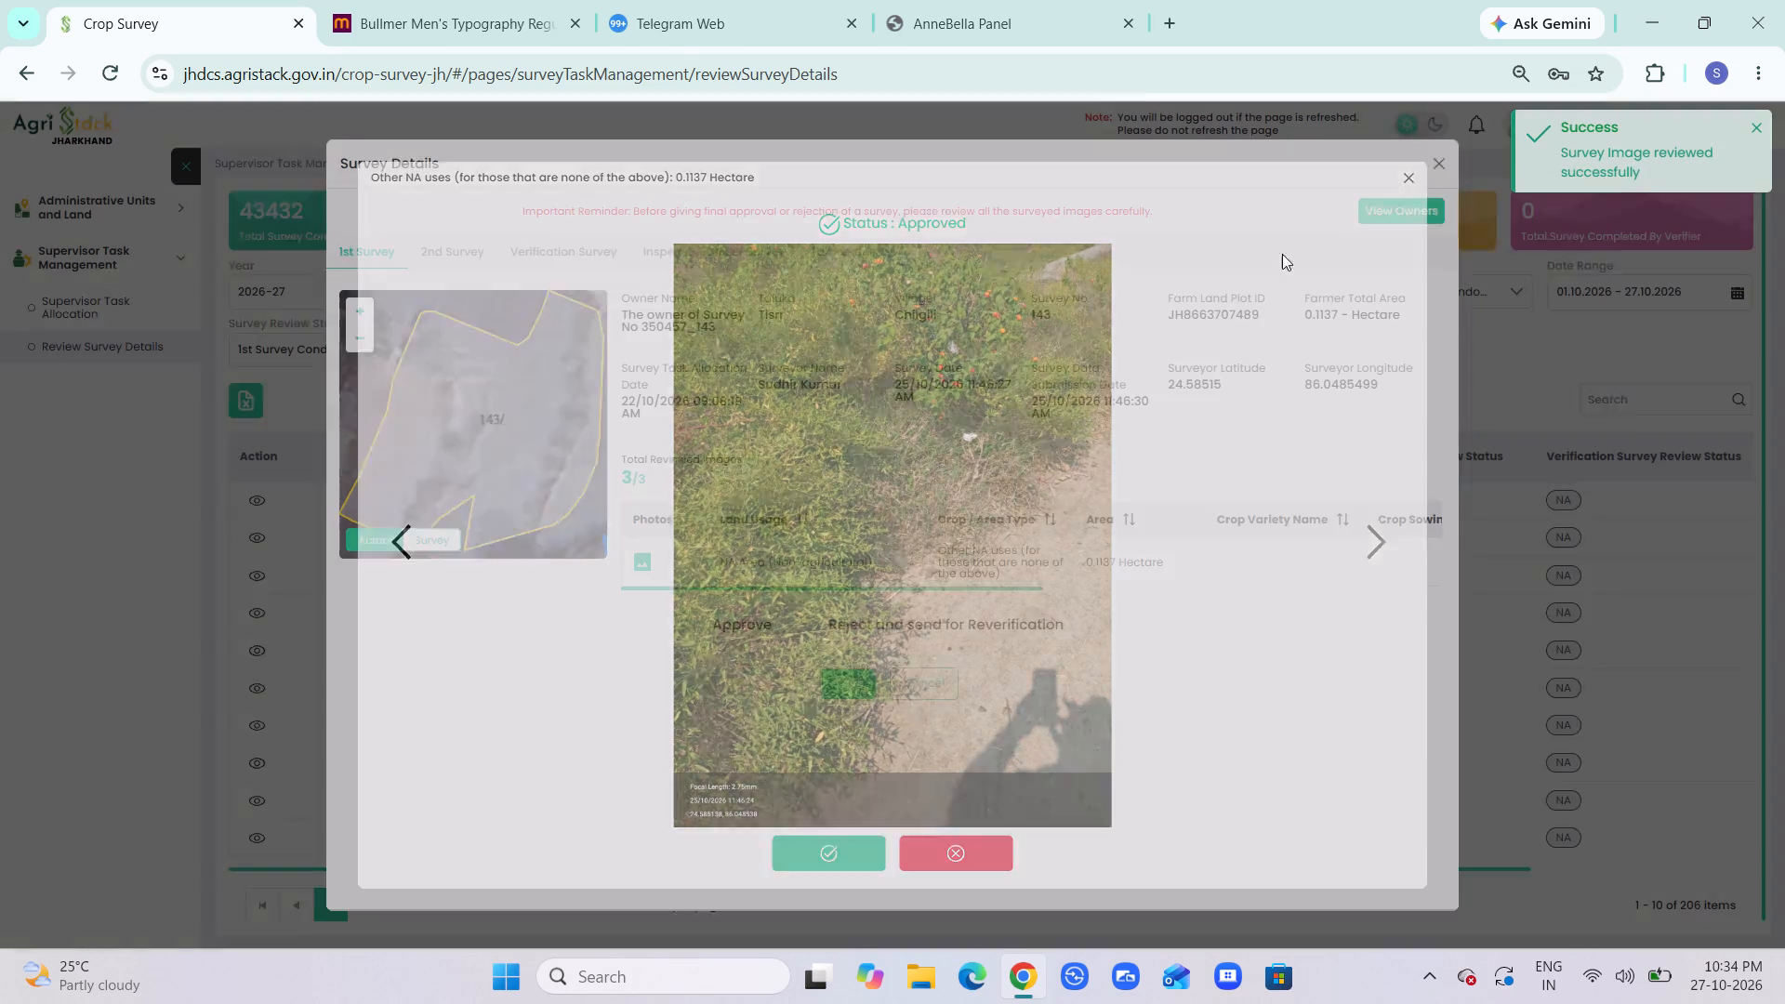
Save the 1st survey of survey number 143 as approved and return to the survey list.
{"action": "left_click", "coordinate": [730, 619]}
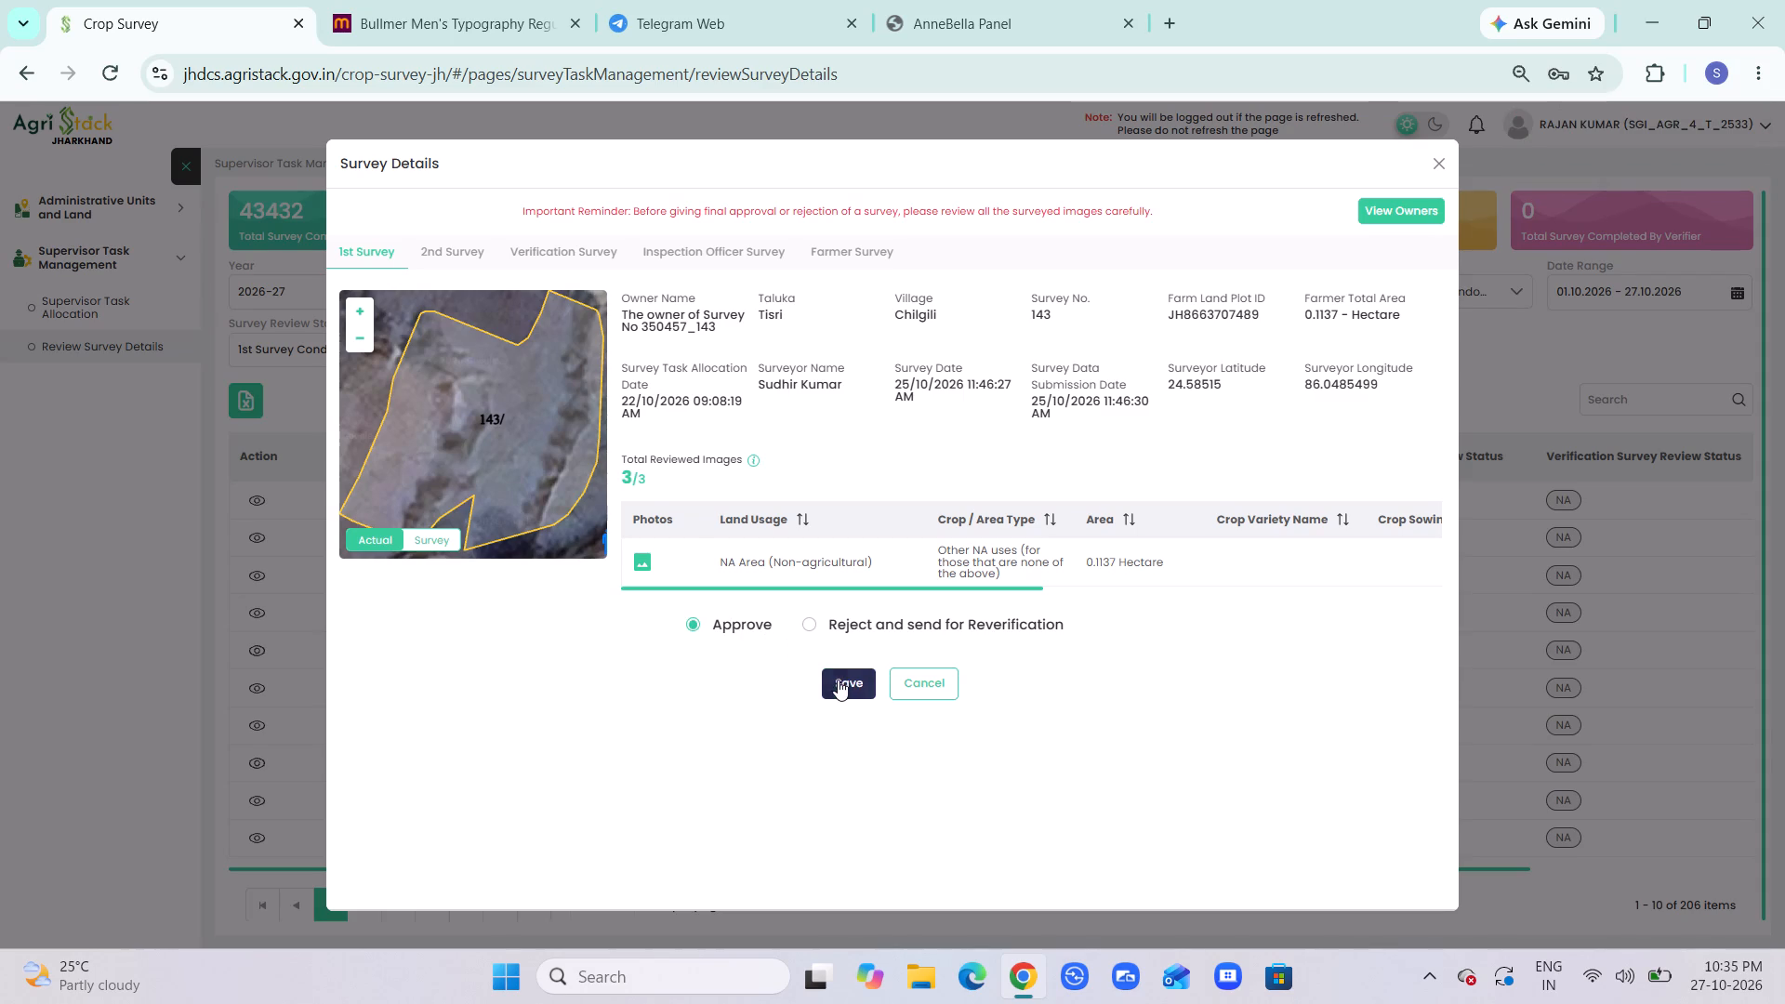
{"action": "left_click", "coordinate": [840, 681]}
{"action": "left_click", "coordinate": [858, 572]}
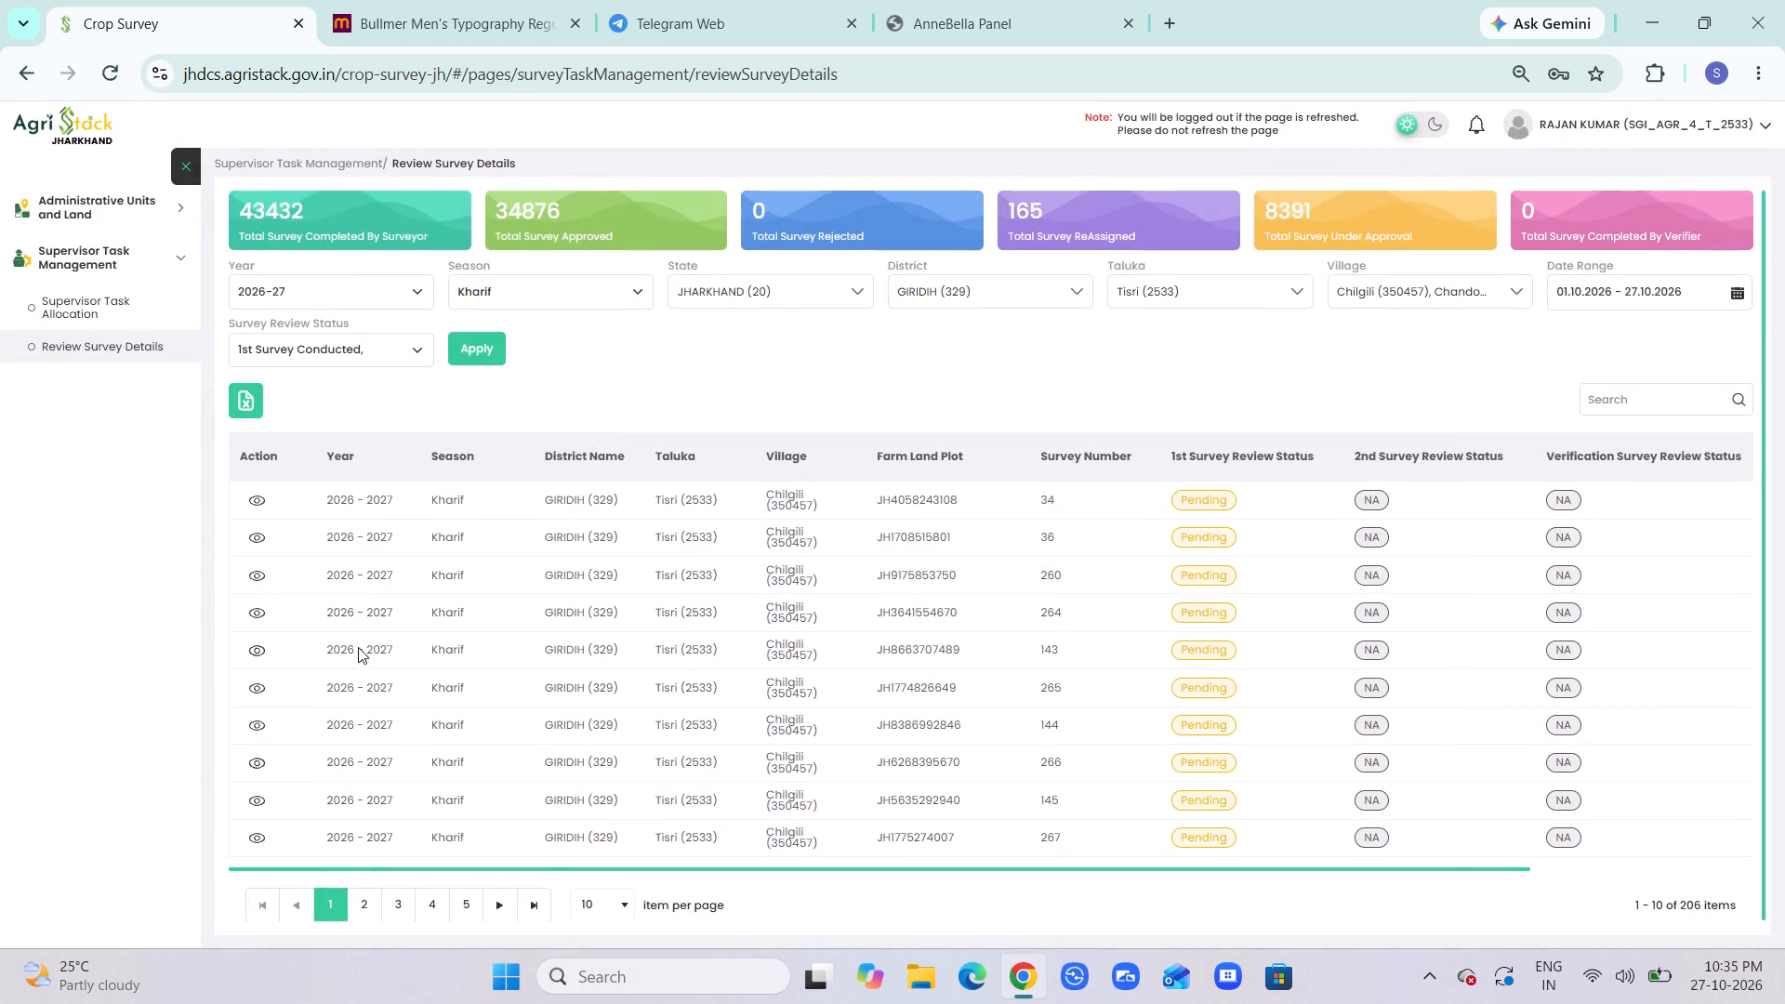
Open the survey details of survey number 265 in Chilgili, approve all three farm photos and close the photo viewer.
{"action": "left_click", "coordinate": [255, 681]}
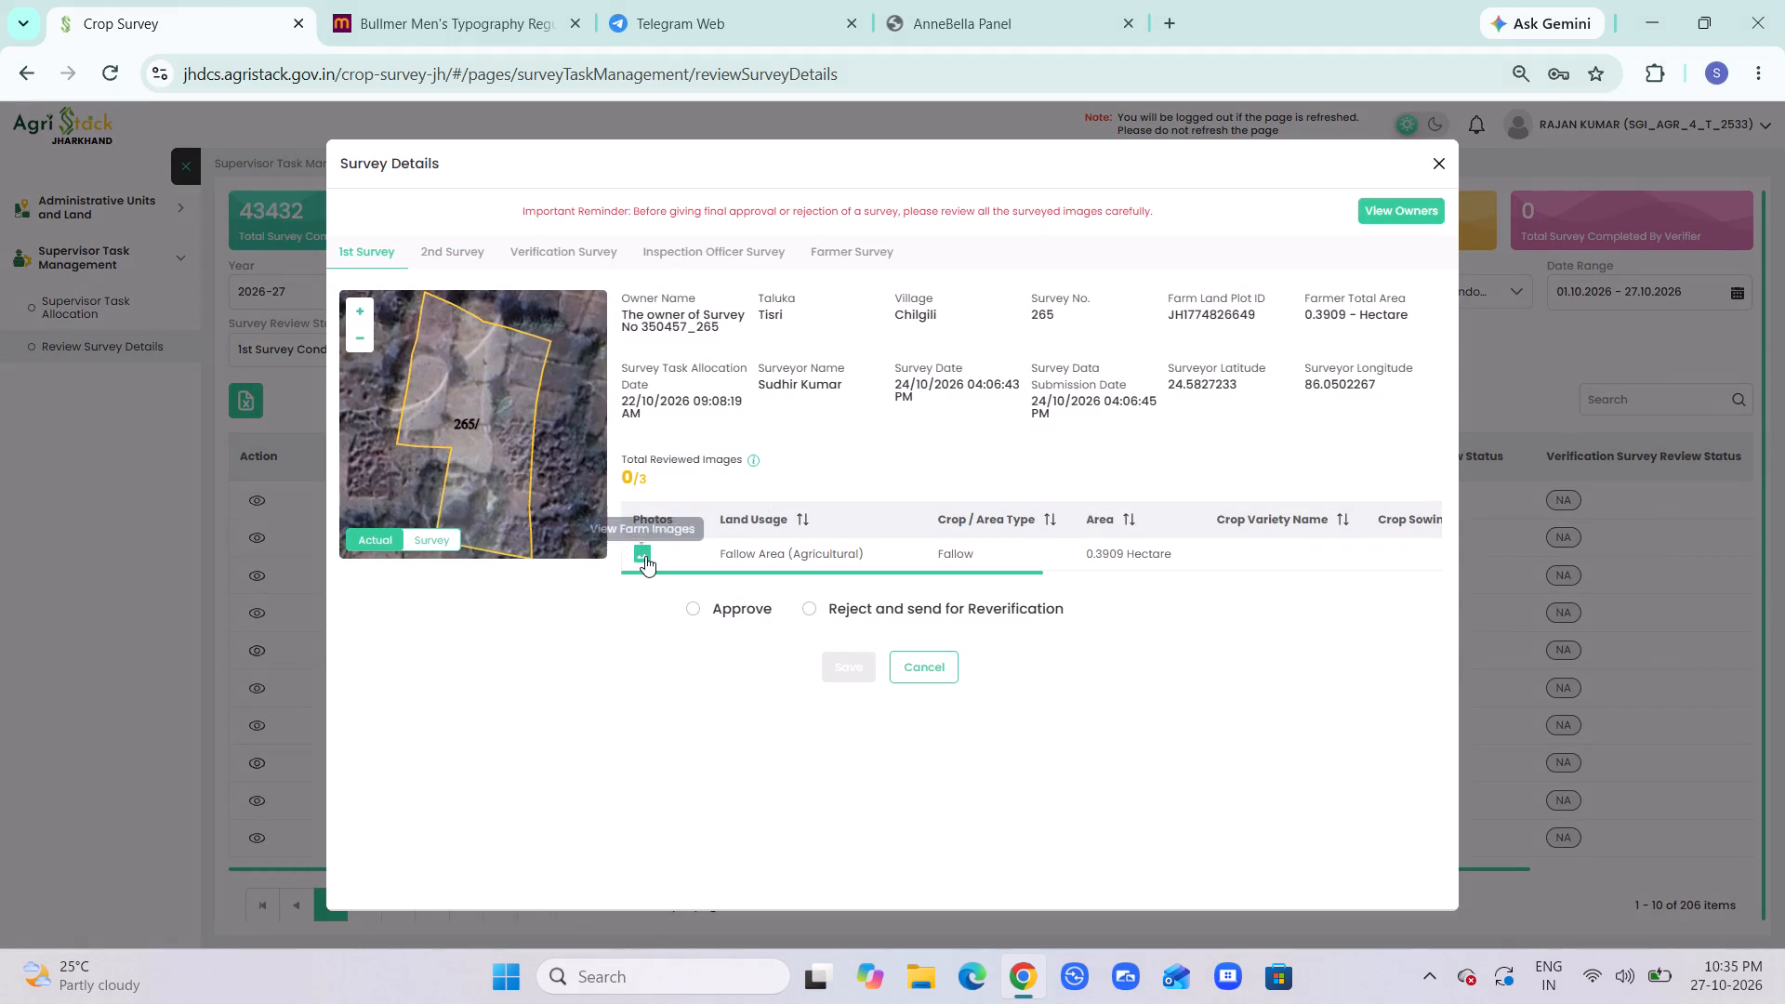
{"action": "left_click", "coordinate": [645, 556]}
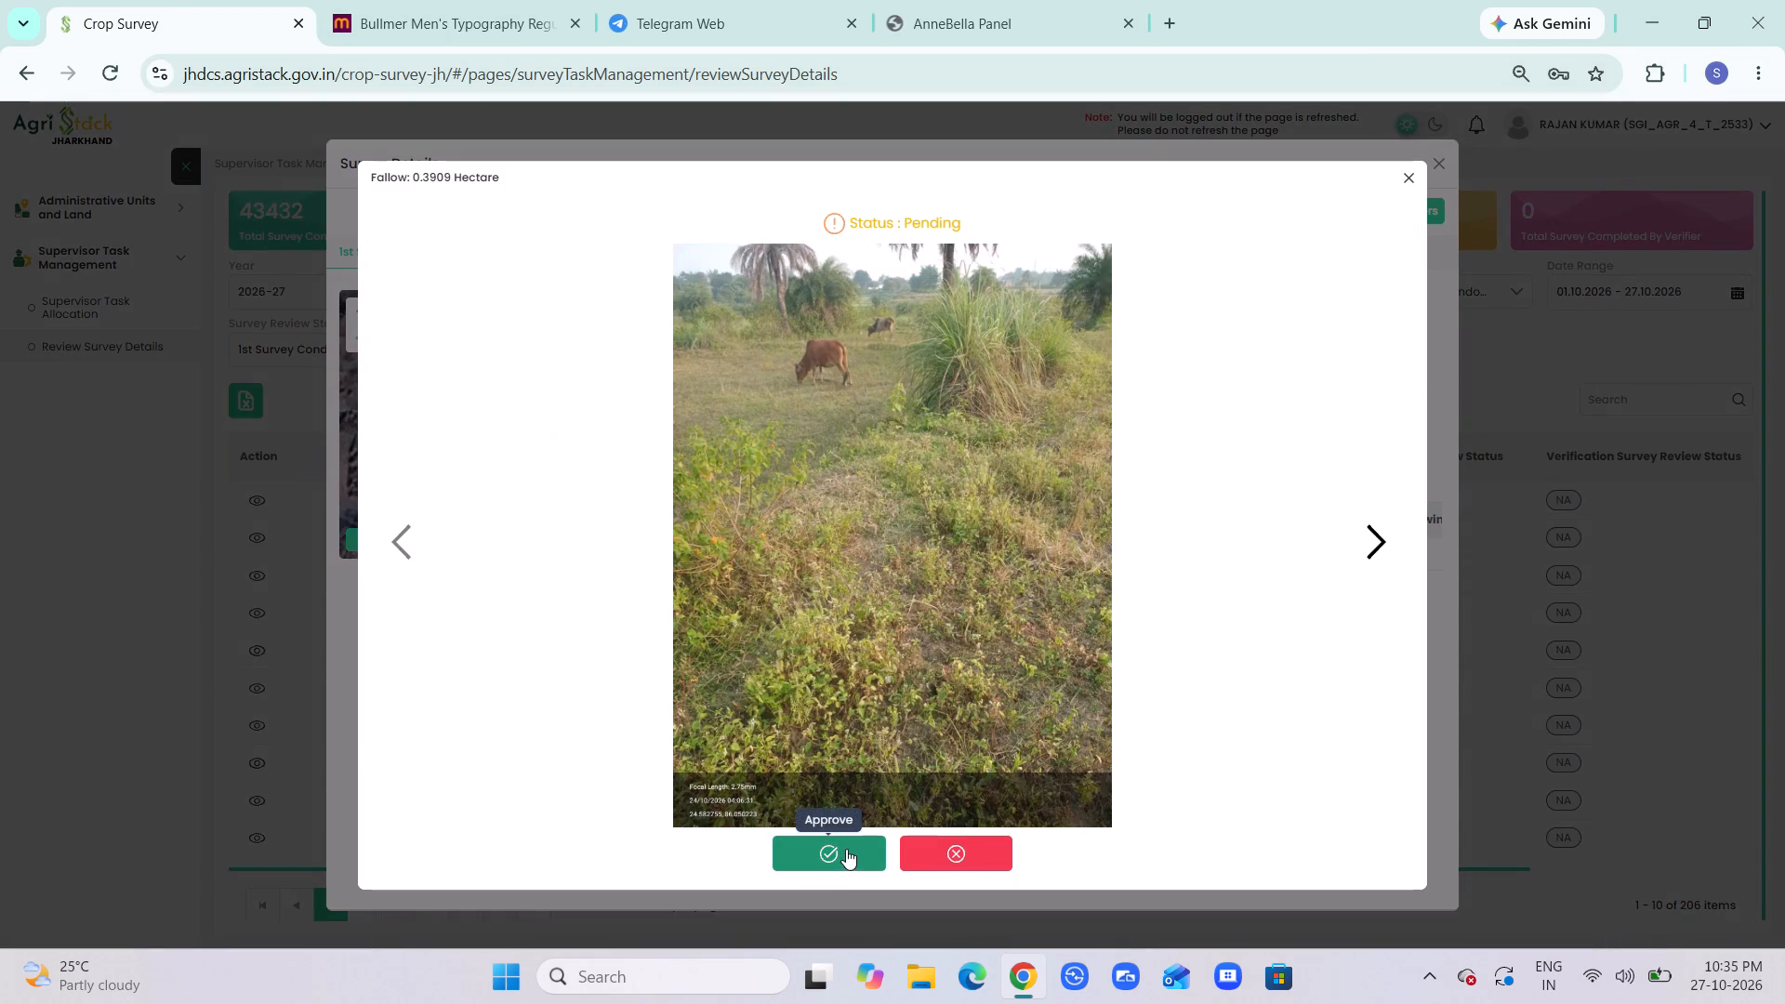
{"action": "left_click", "coordinate": [846, 849]}
{"action": "left_click_drag", "start_coordinate": [979, 688], "coordinate": [748, 704]}
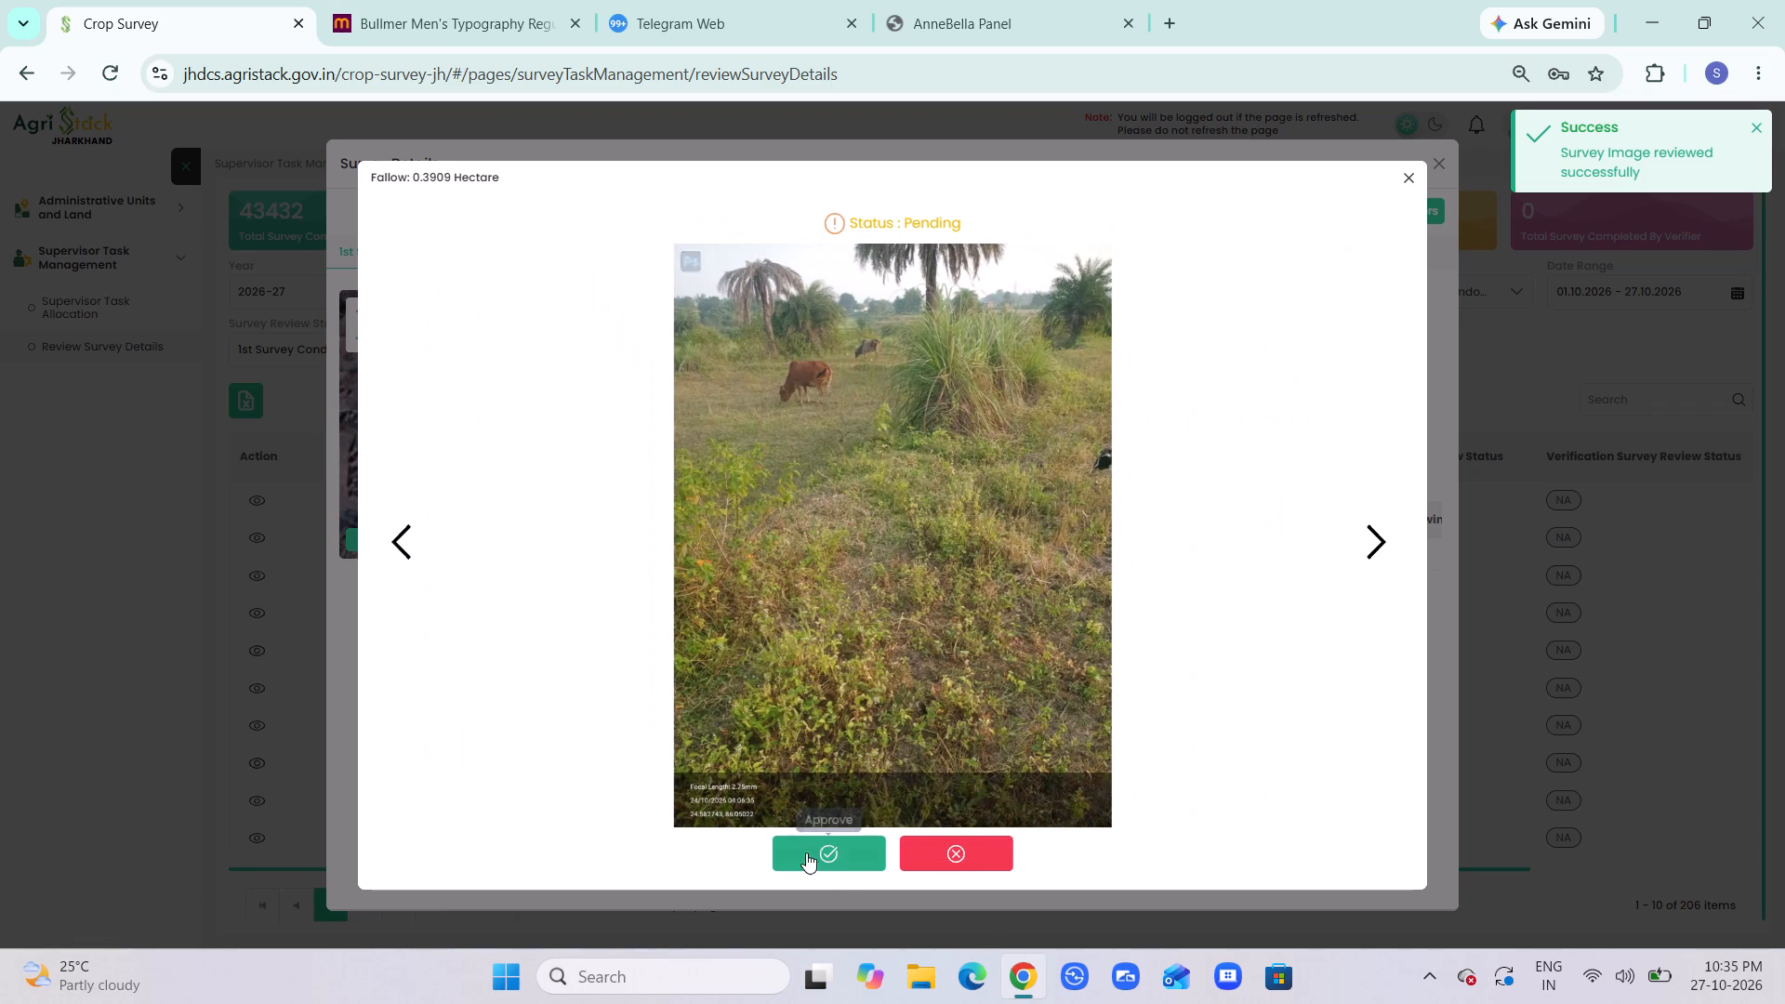
{"action": "left_click", "coordinate": [847, 846]}
{"action": "left_click_drag", "start_coordinate": [977, 658], "coordinate": [913, 667]}
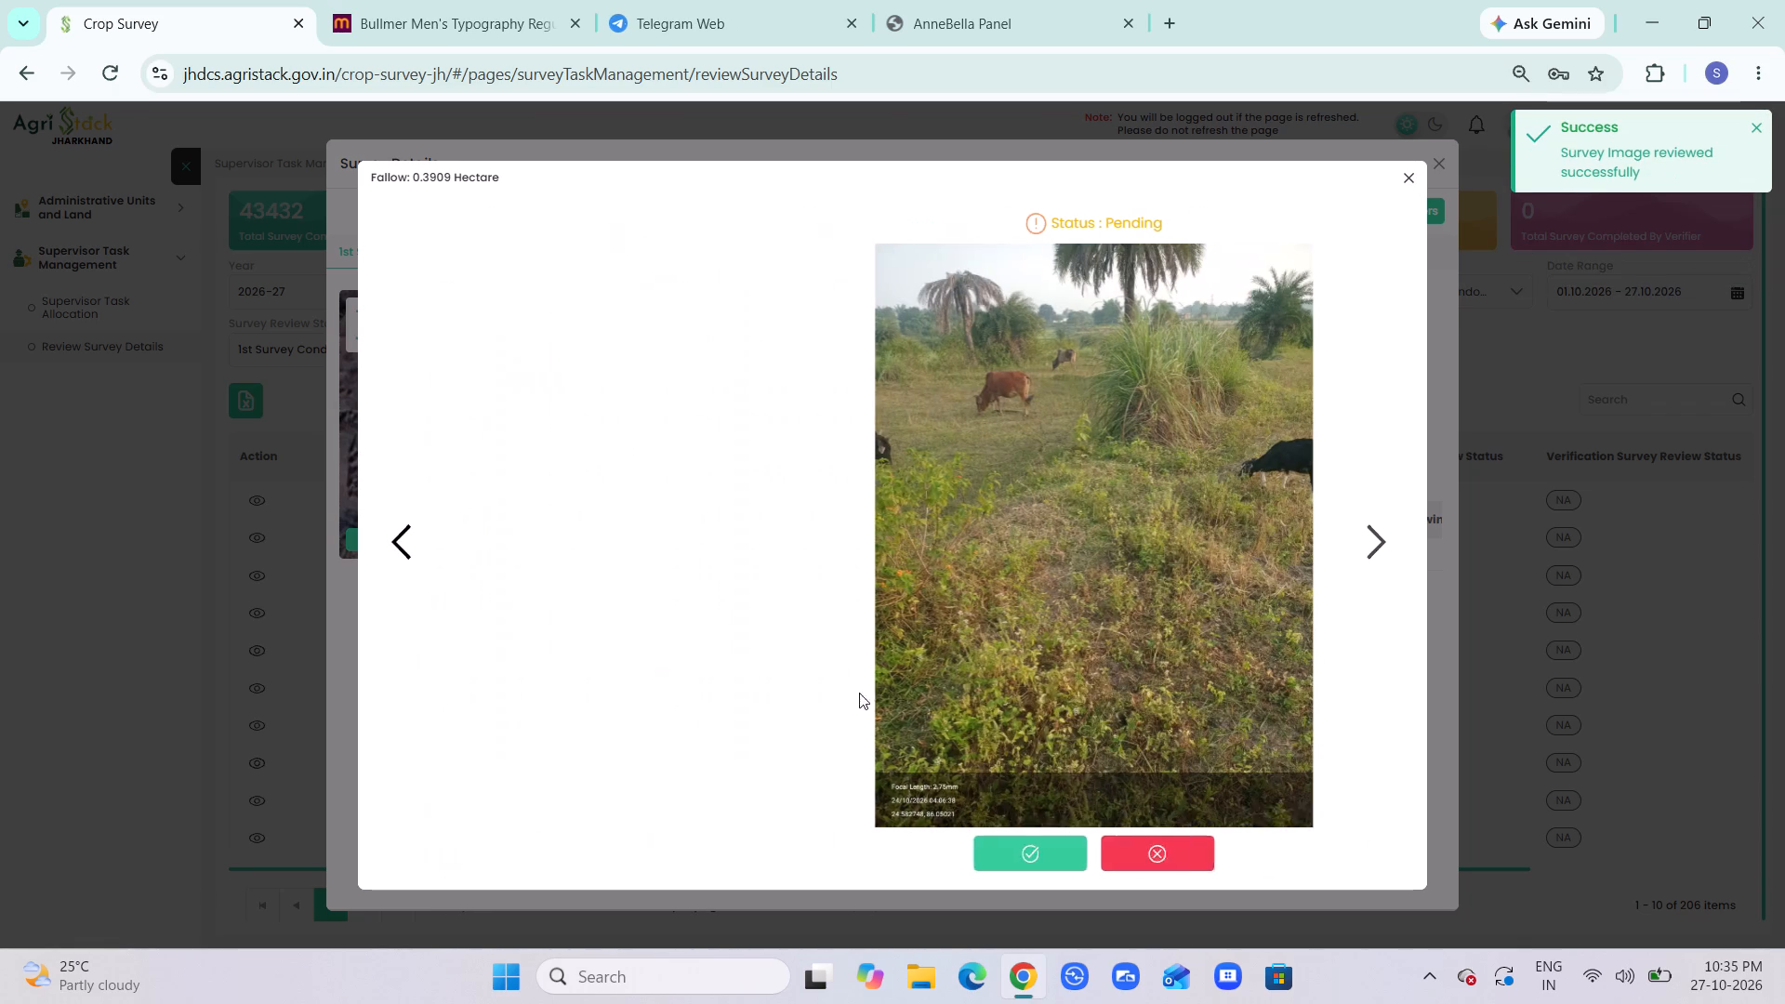
{"action": "left_click", "coordinate": [835, 847]}
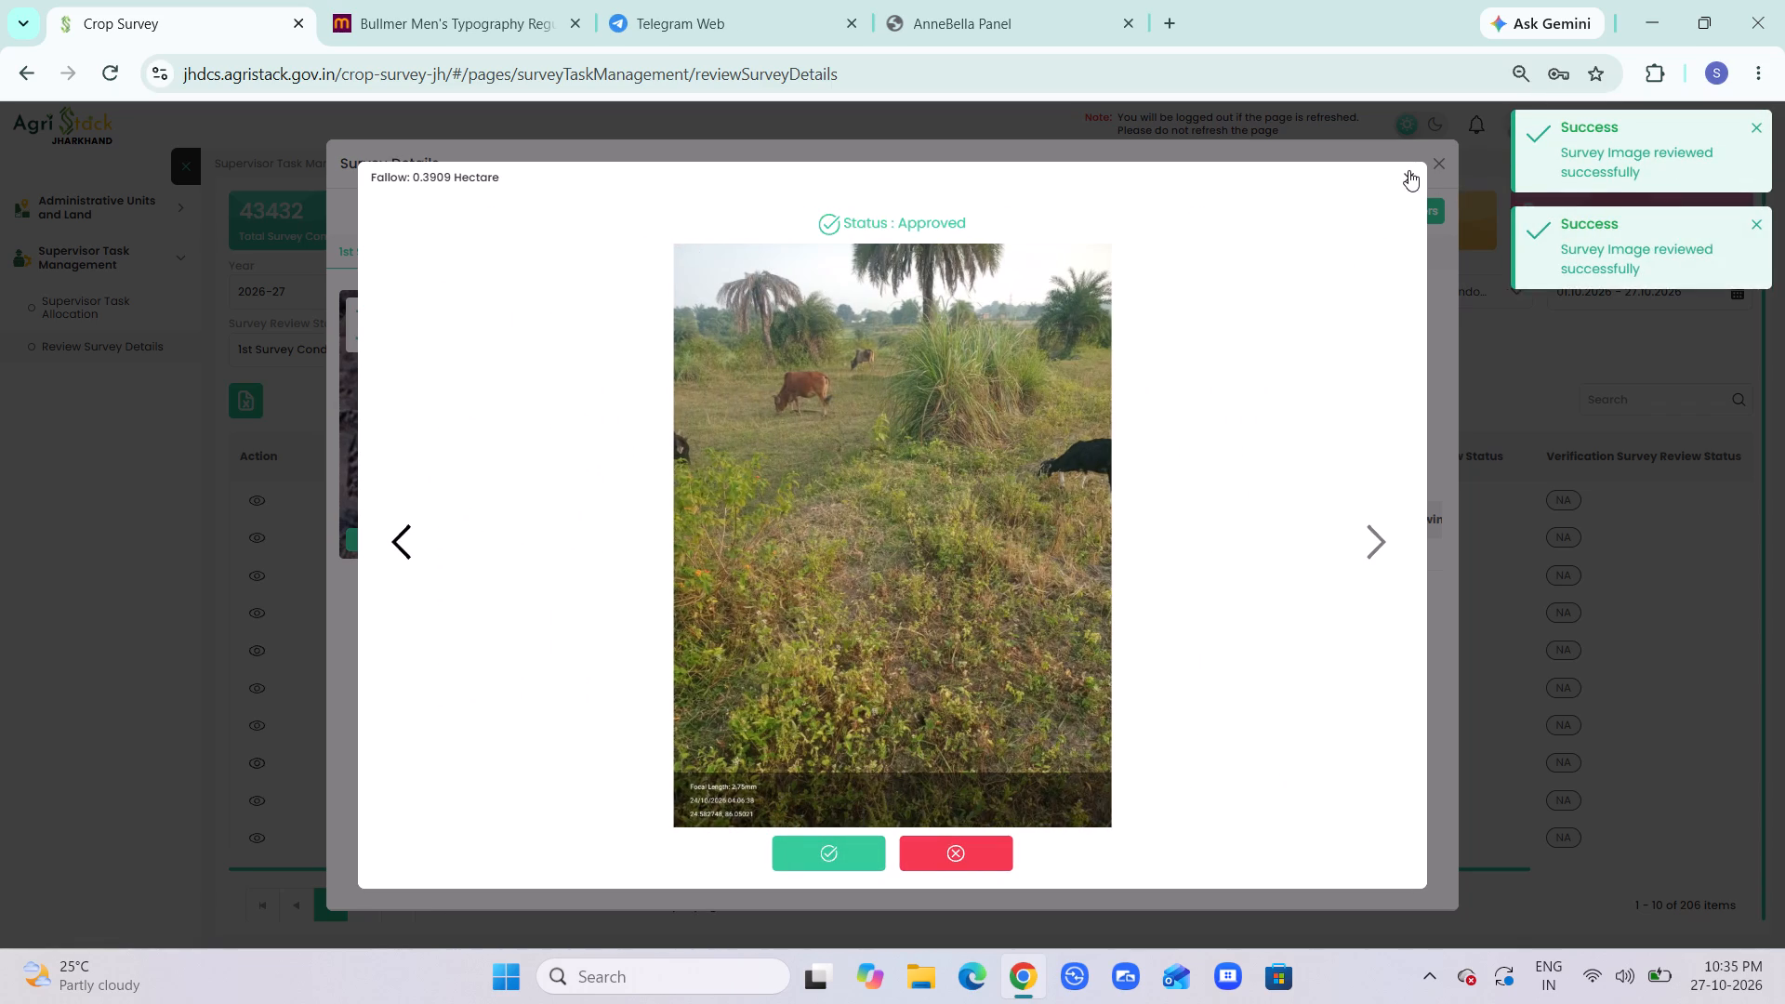
{"action": "left_click", "coordinate": [1408, 169]}
Save the 1st survey of survey number 265 as approved and return to the survey list.
{"action": "left_click", "coordinate": [751, 610]}
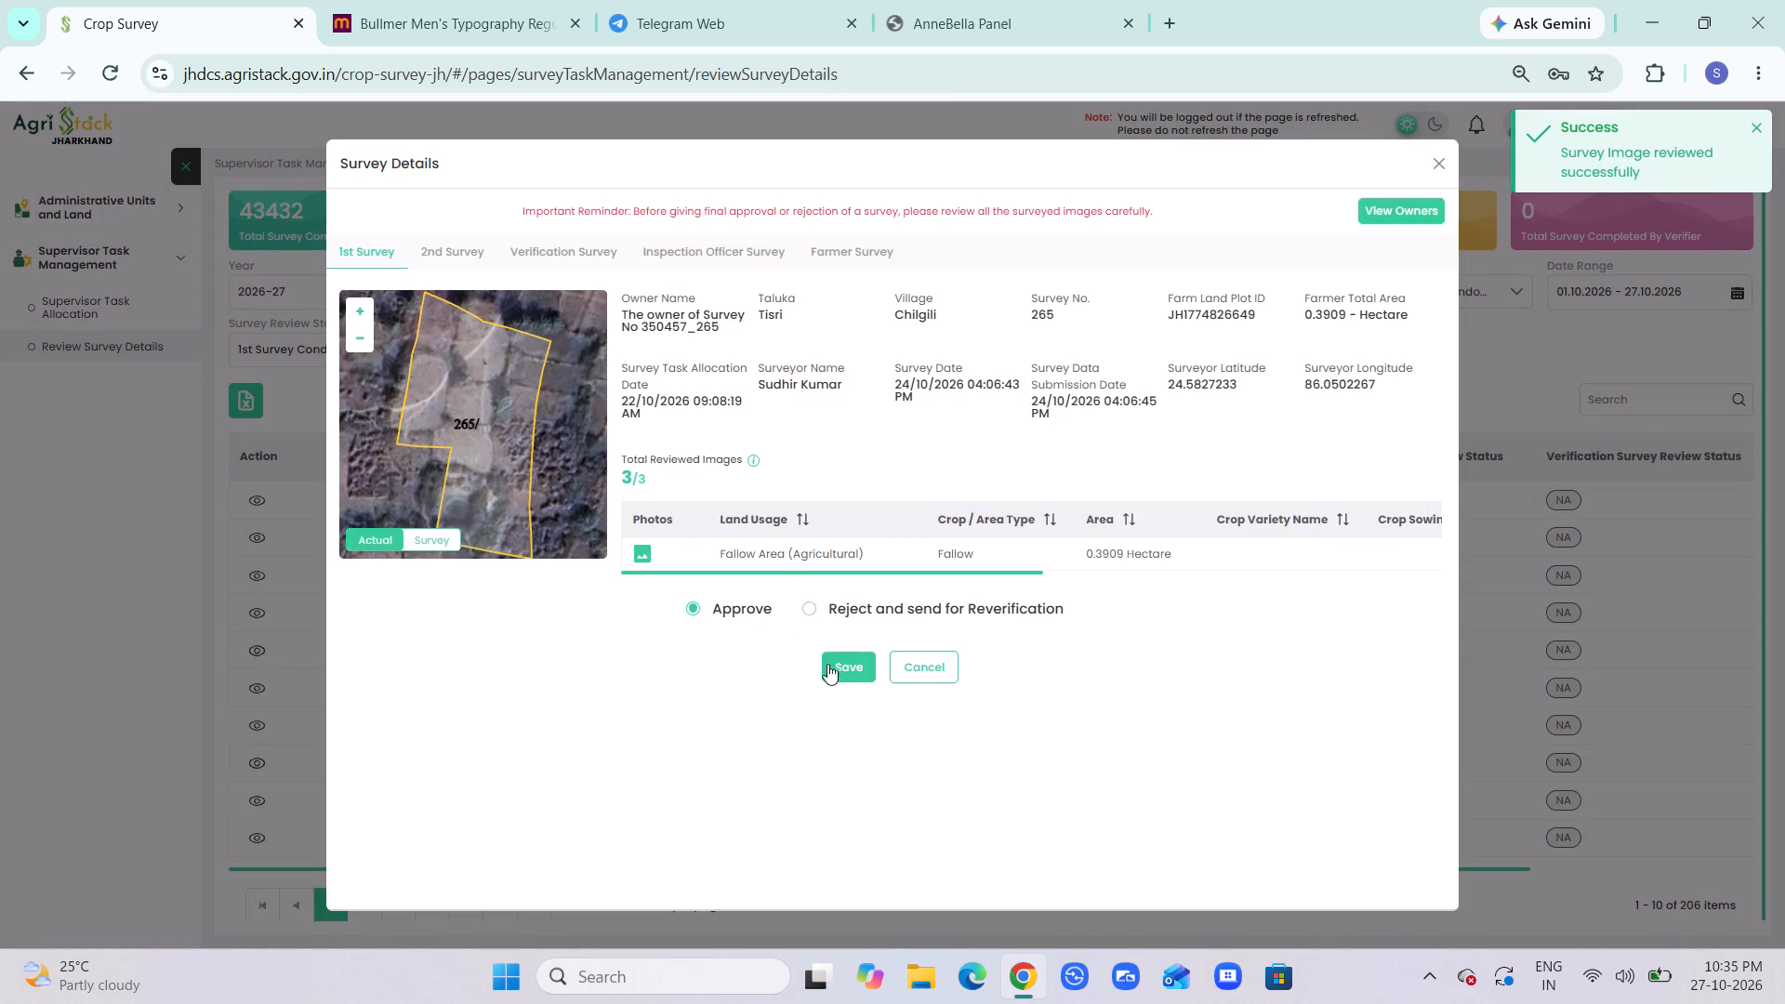
{"action": "left_click", "coordinate": [843, 667]}
{"action": "left_click", "coordinate": [871, 559]}
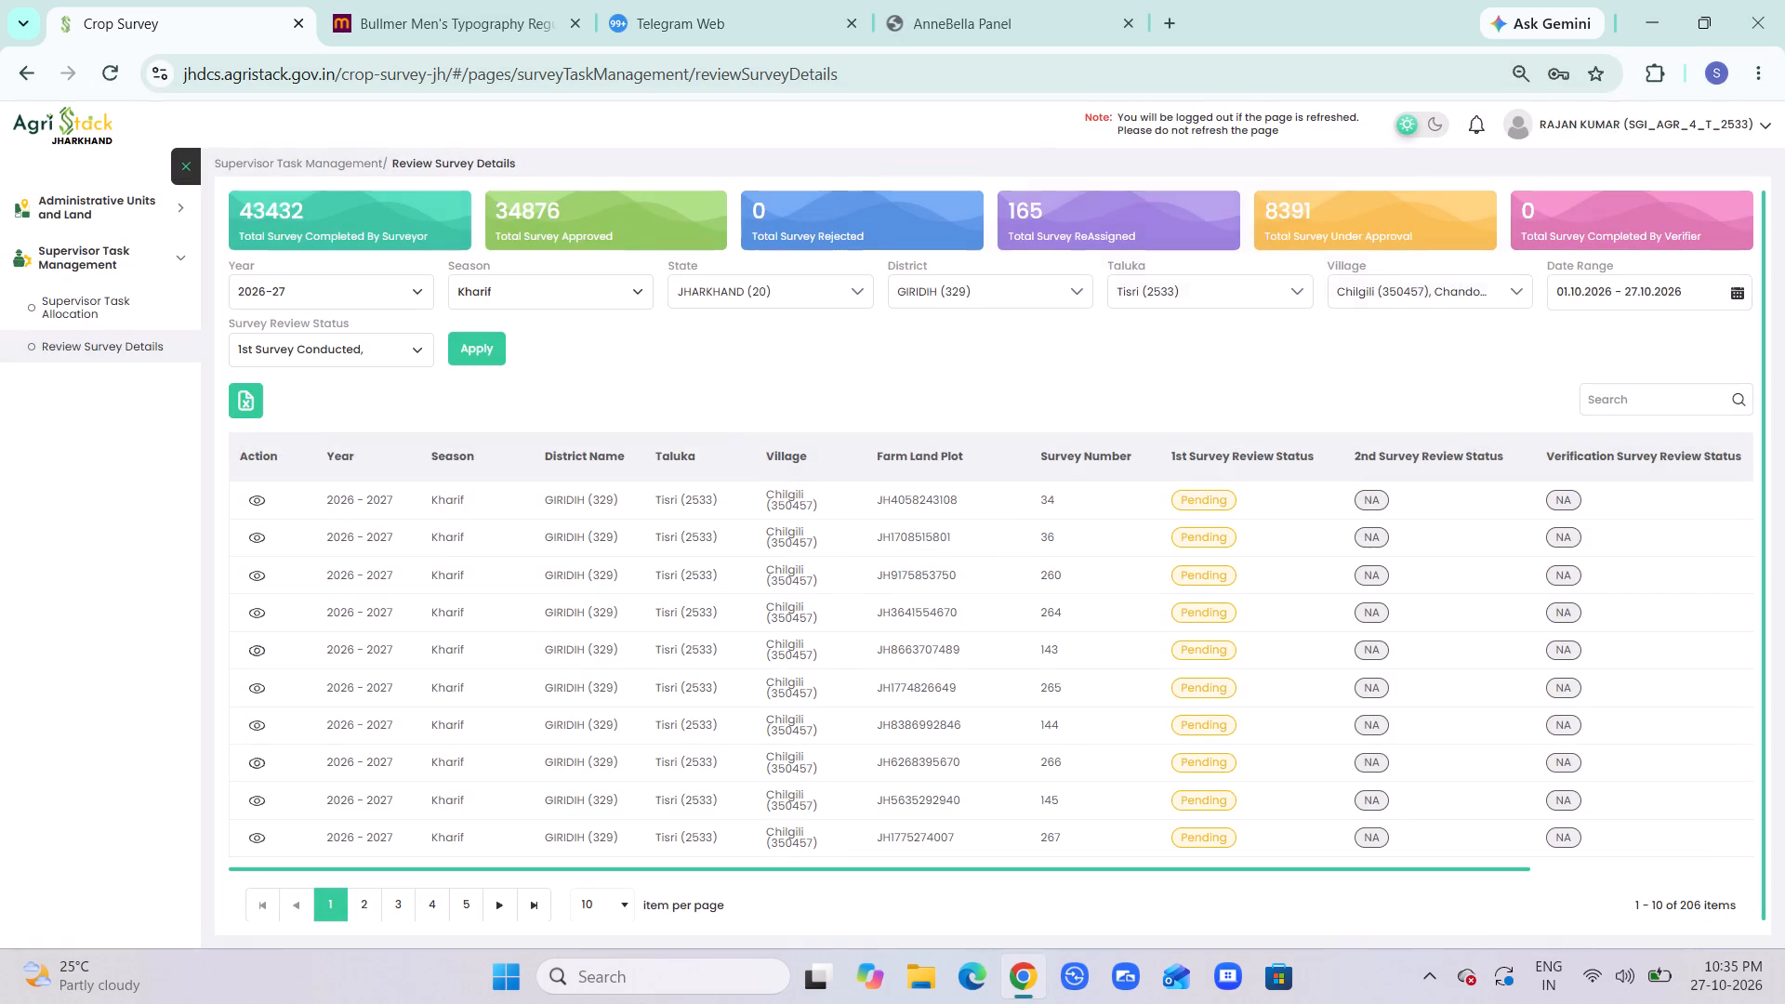
Open the survey details of survey number 144 in Chilgili, approve all three farm photos and close the photo viewer.
{"action": "left_click", "coordinate": [267, 726]}
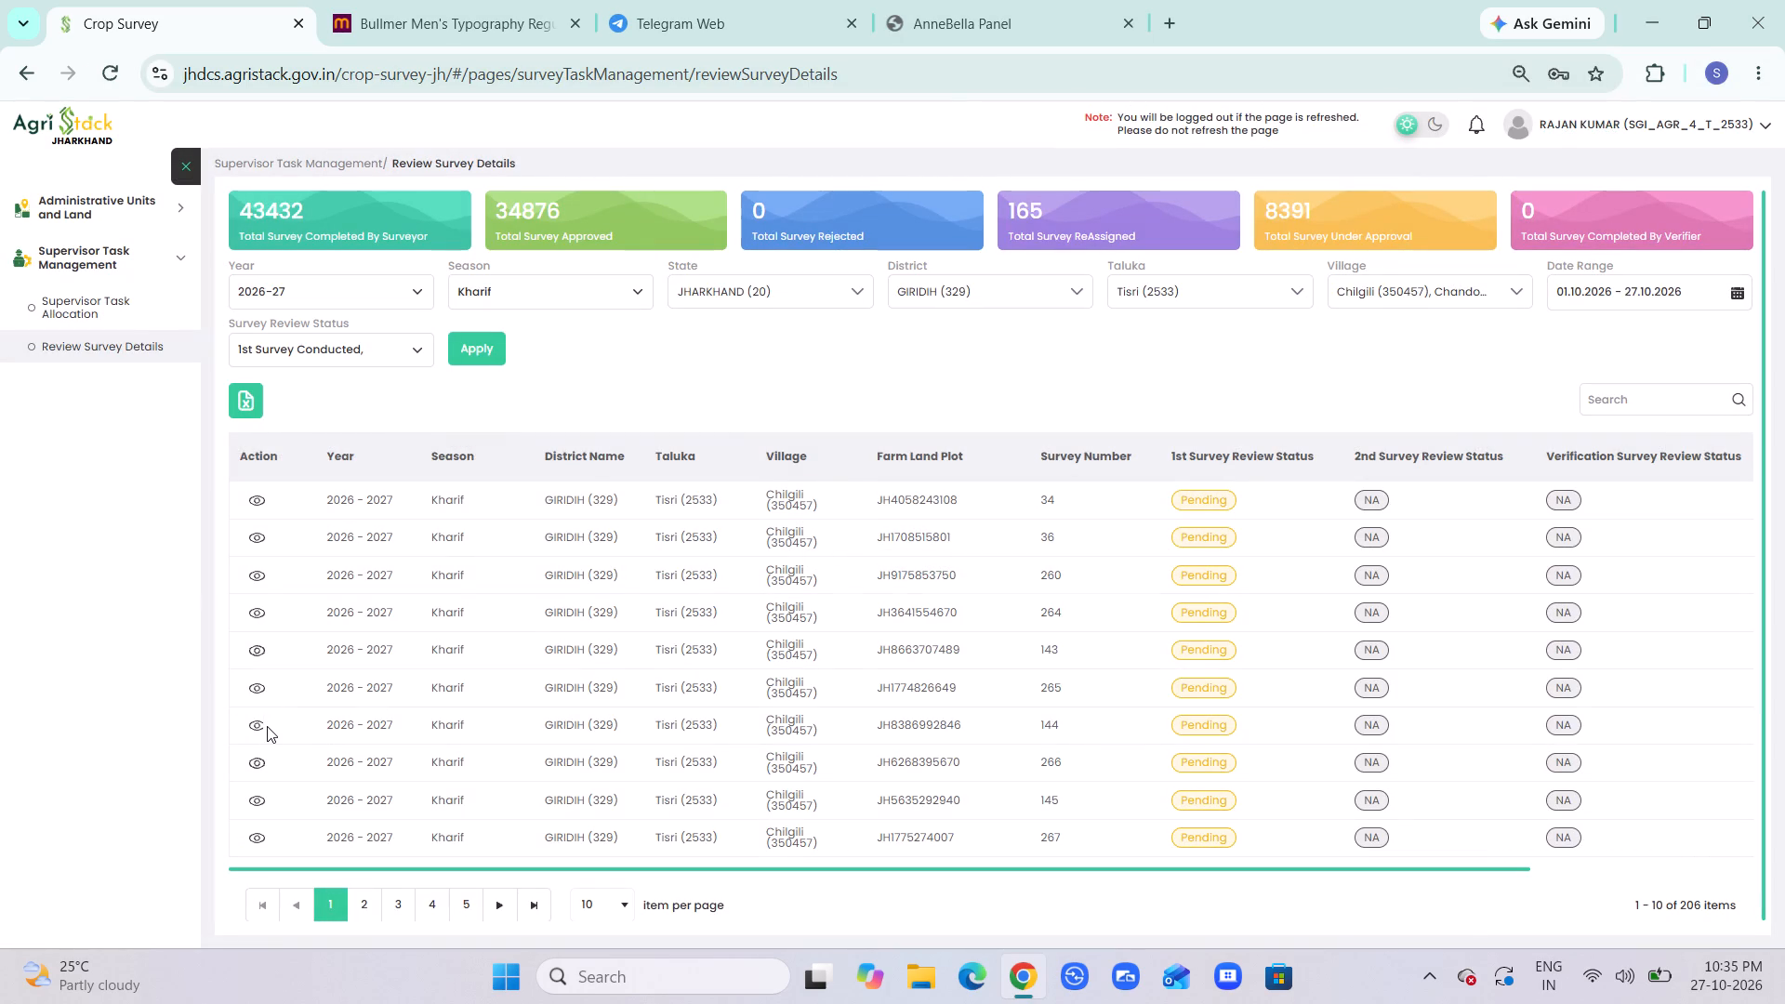
{"action": "left_click", "coordinate": [253, 723]}
{"action": "left_click", "coordinate": [645, 566]}
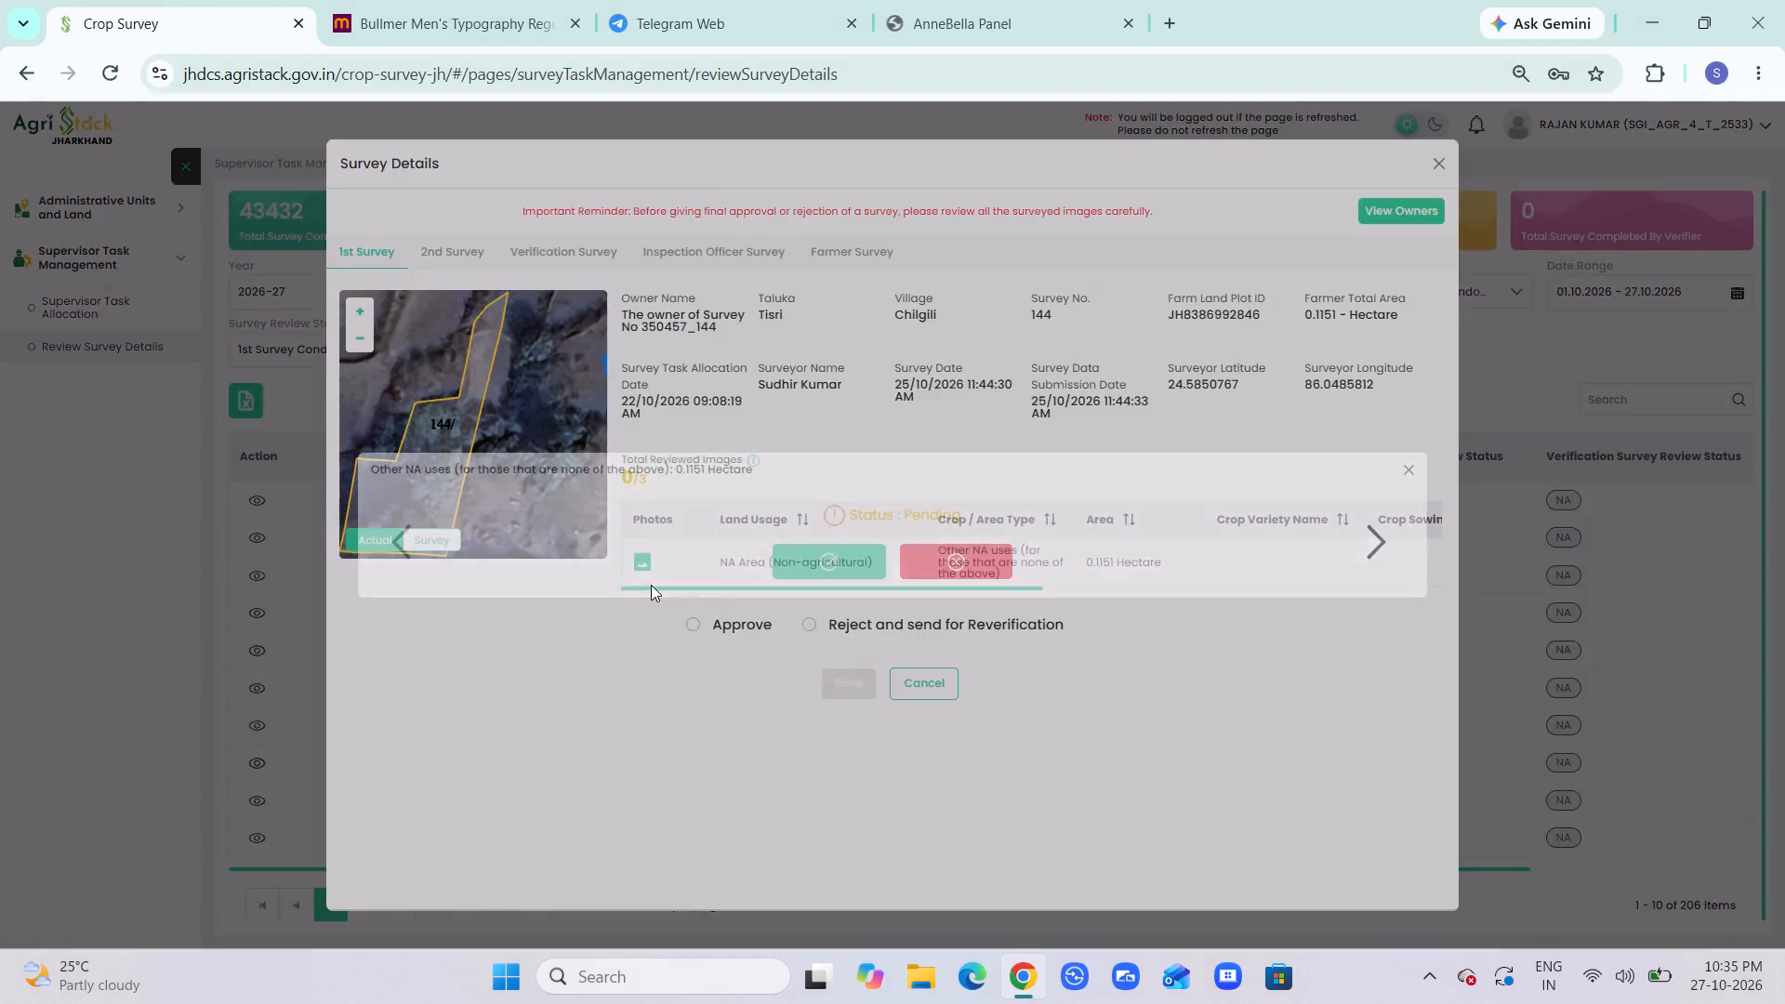
{"action": "left_click", "coordinate": [848, 845]}
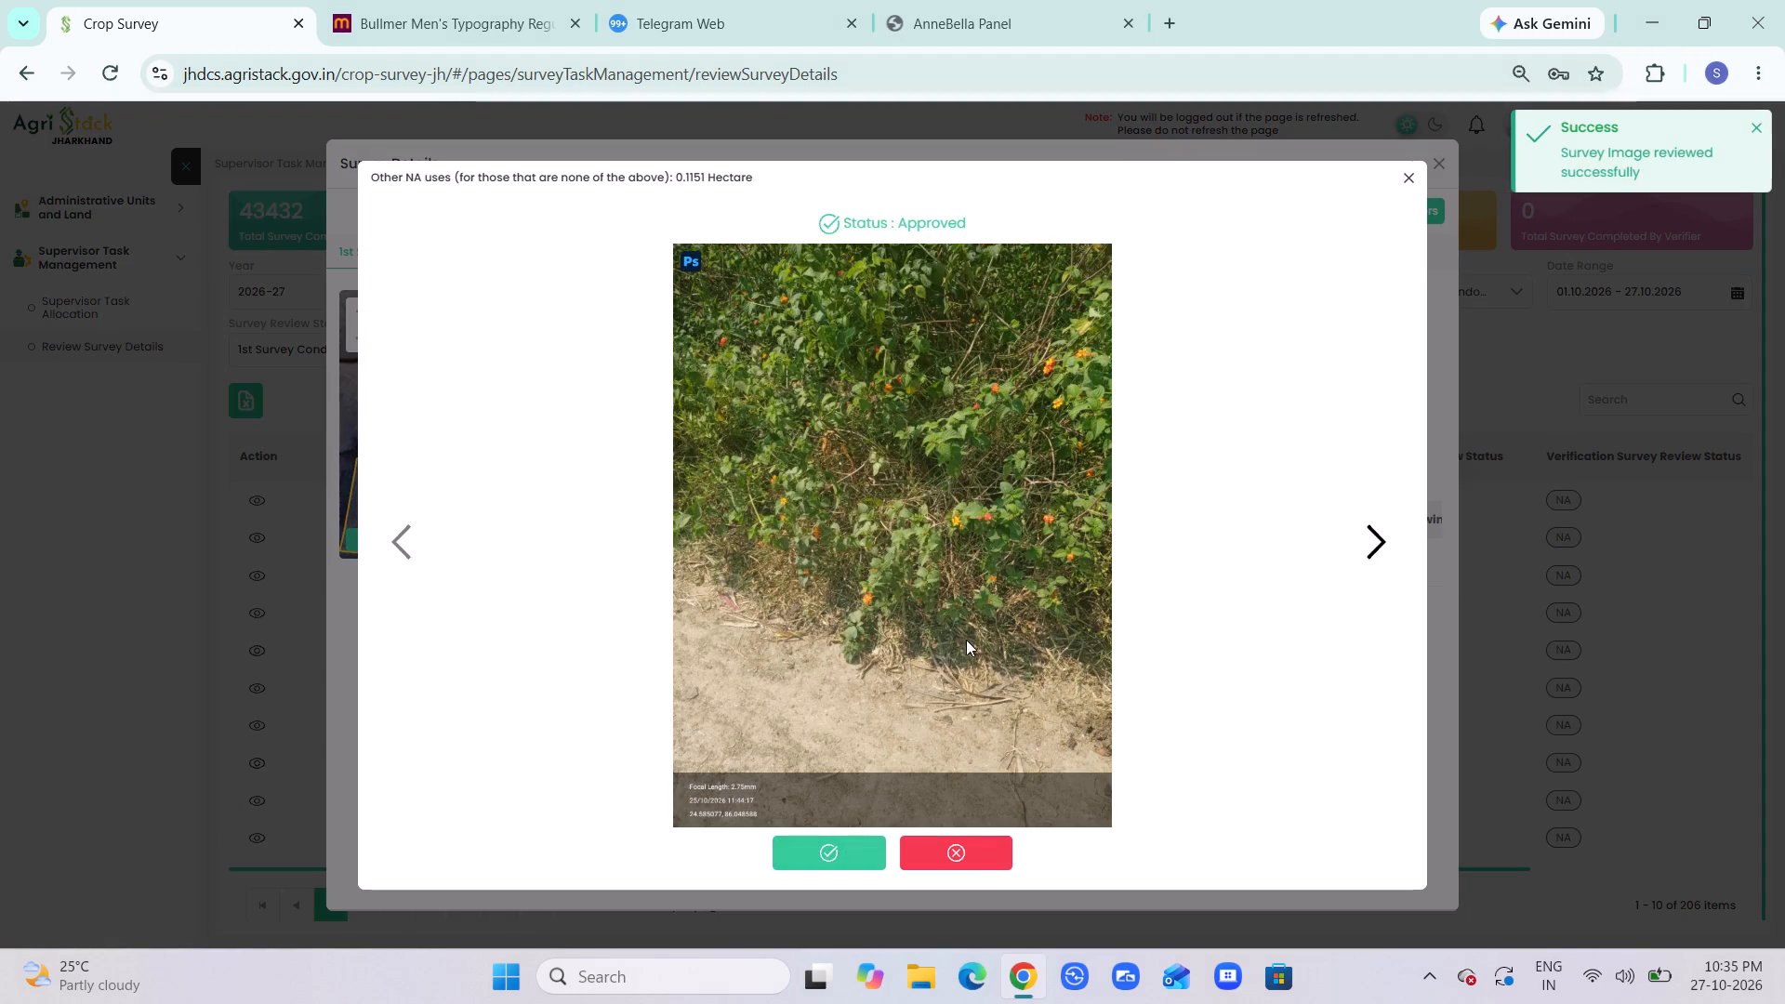
{"action": "left_click_drag", "start_coordinate": [989, 640], "coordinate": [920, 652]}
{"action": "left_click", "coordinate": [834, 845]}
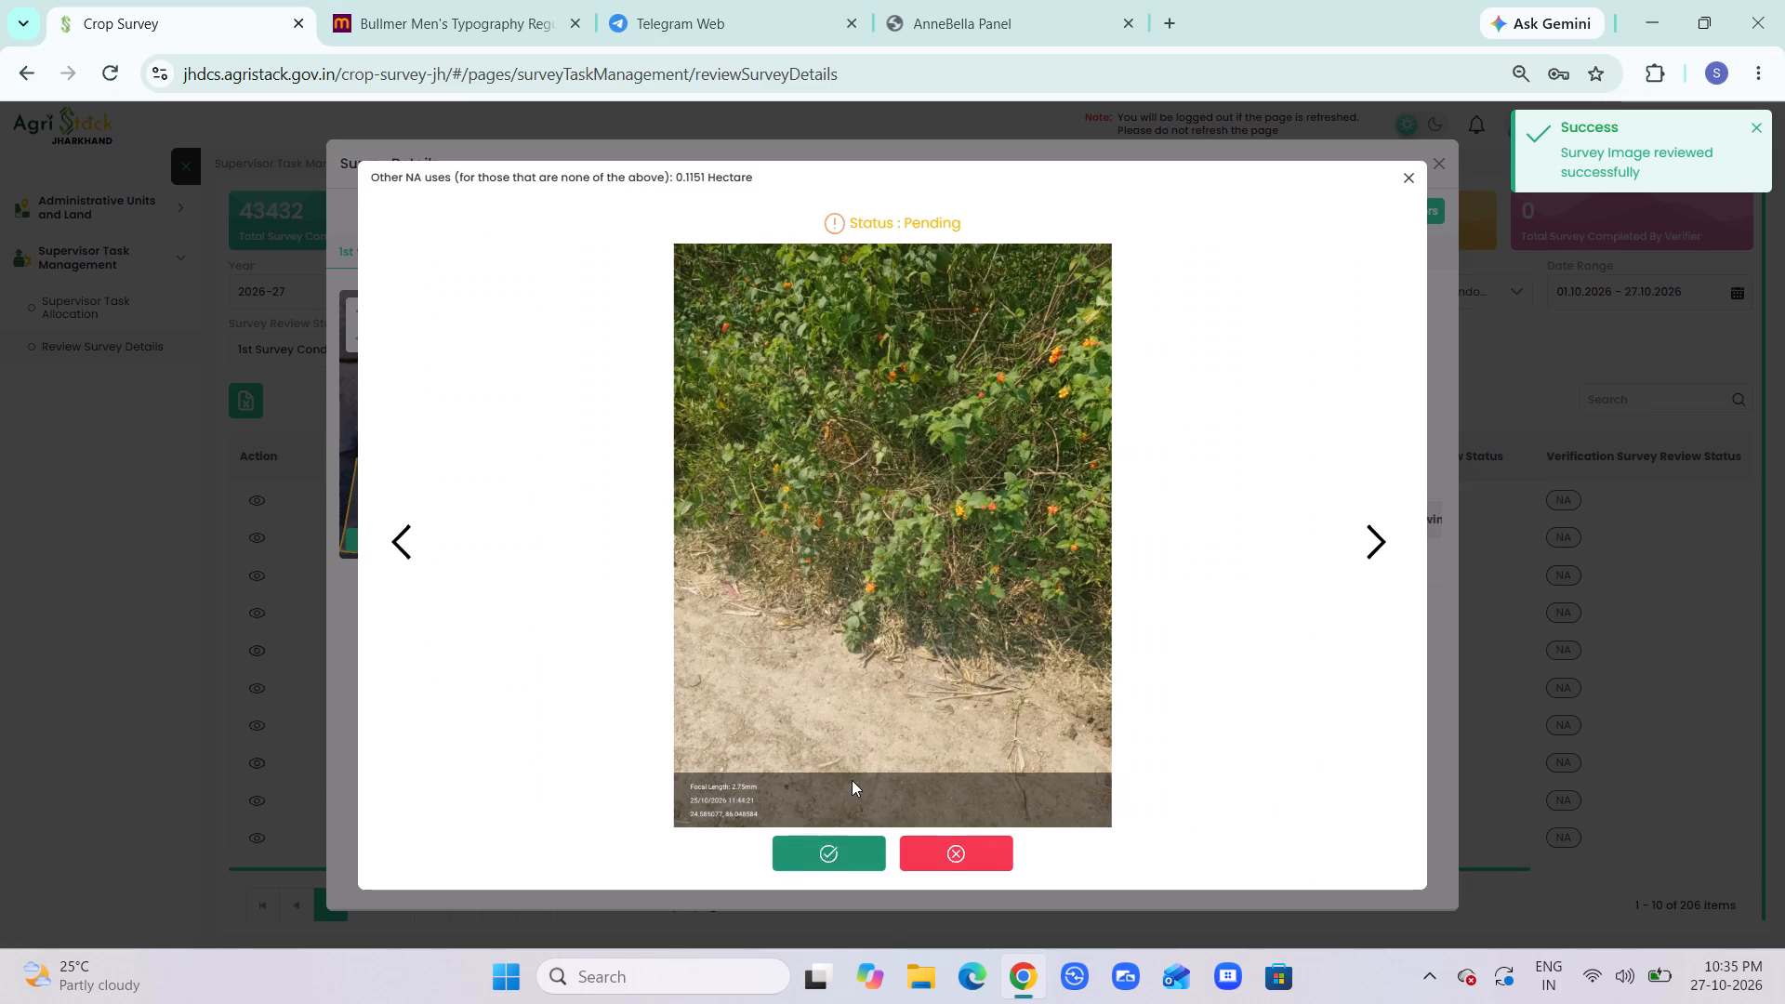
{"action": "left_click_drag", "start_coordinate": [1036, 655], "coordinate": [929, 674]}
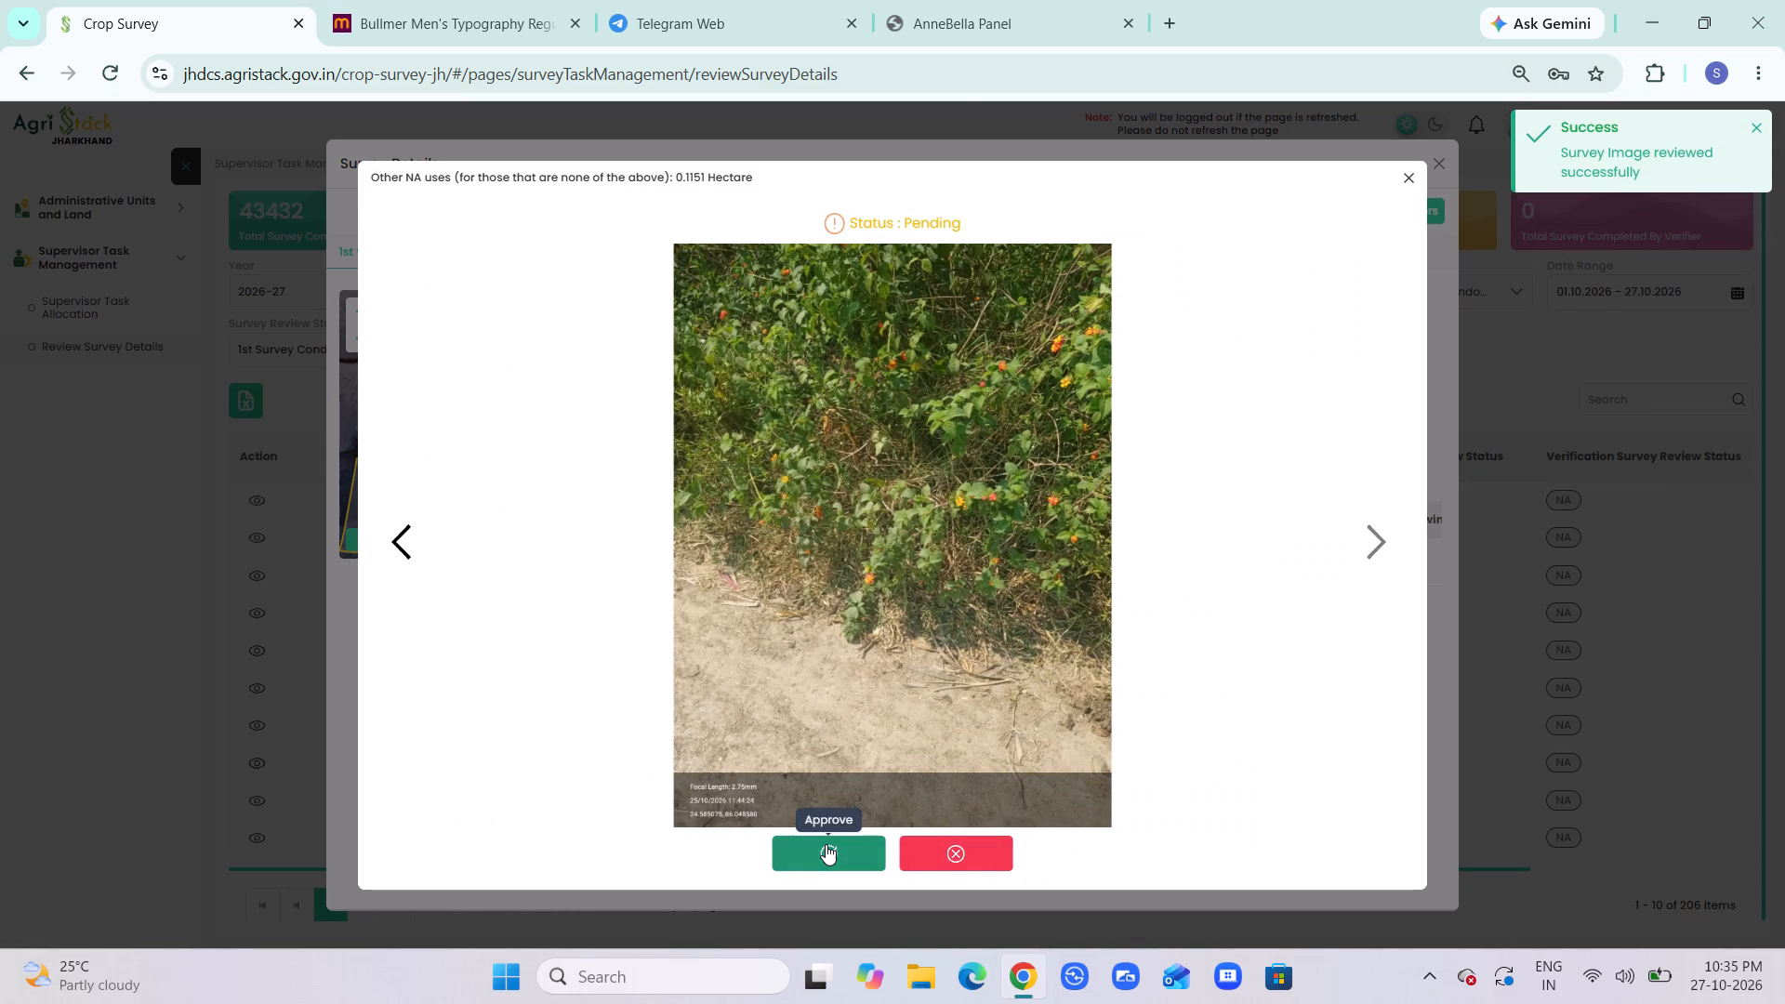
{"action": "left_click", "coordinate": [826, 844]}
{"action": "left_click", "coordinate": [1408, 178]}
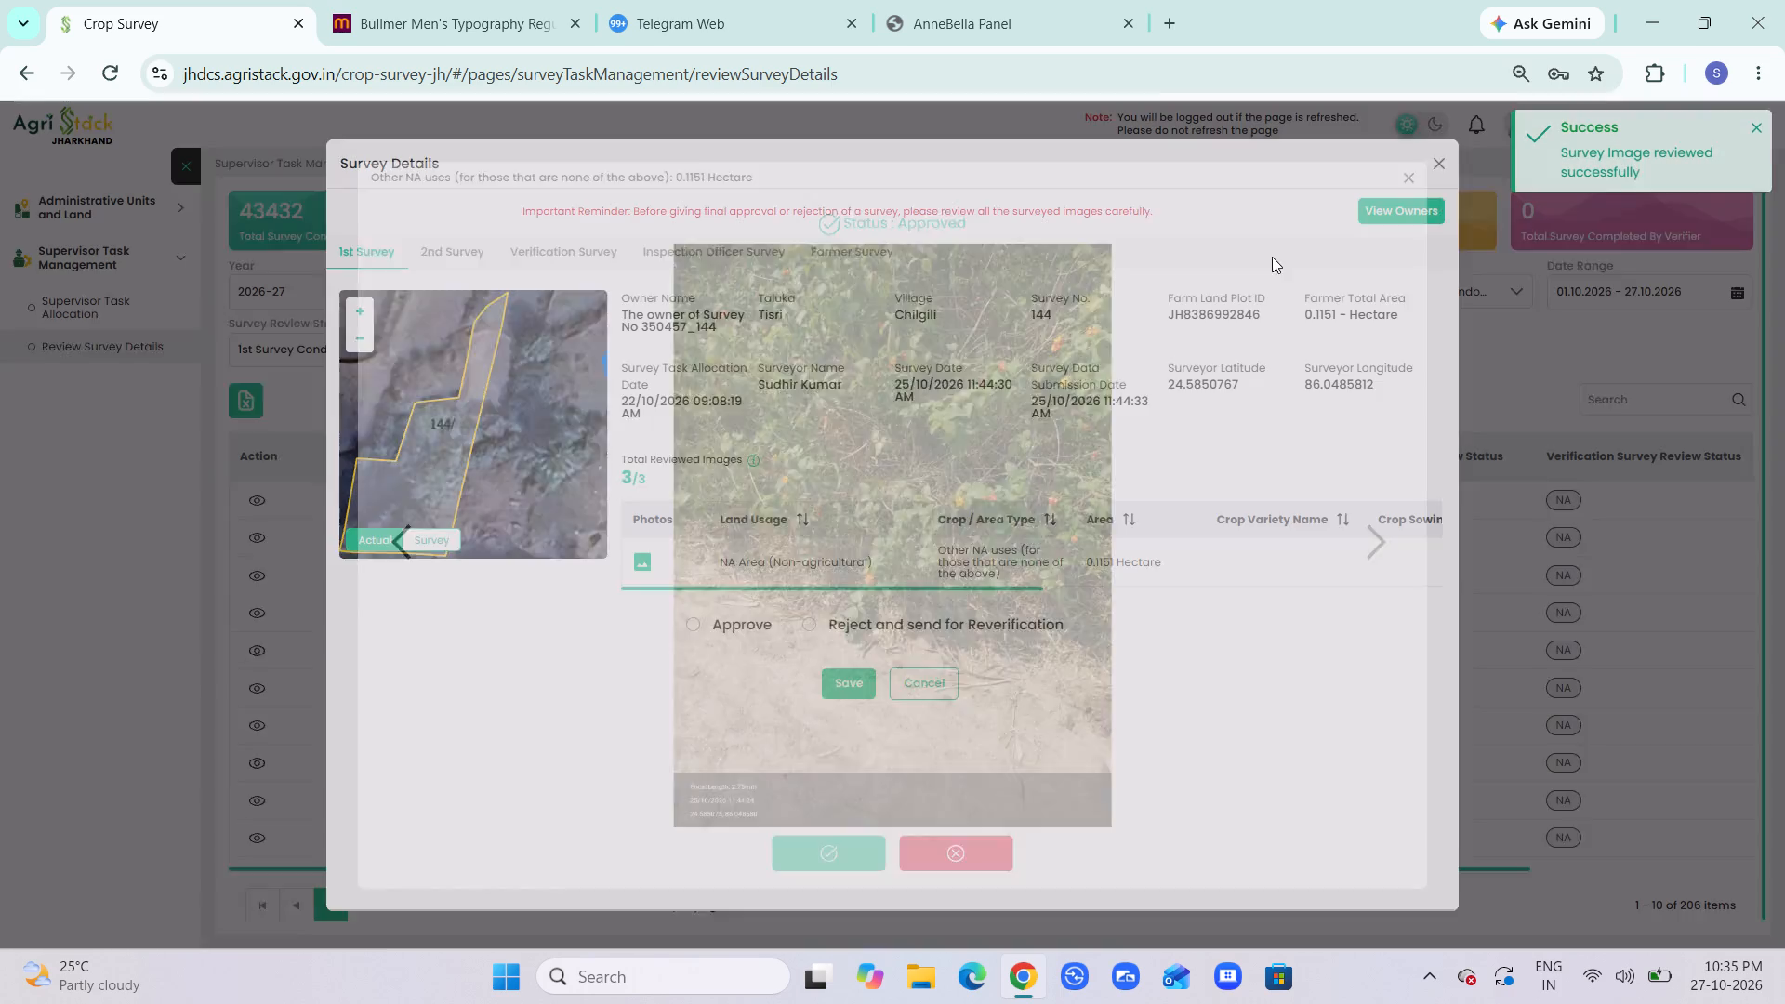
Save the 1st survey of survey number 144 as approved and return to the survey list.
{"action": "left_click", "coordinate": [740, 625]}
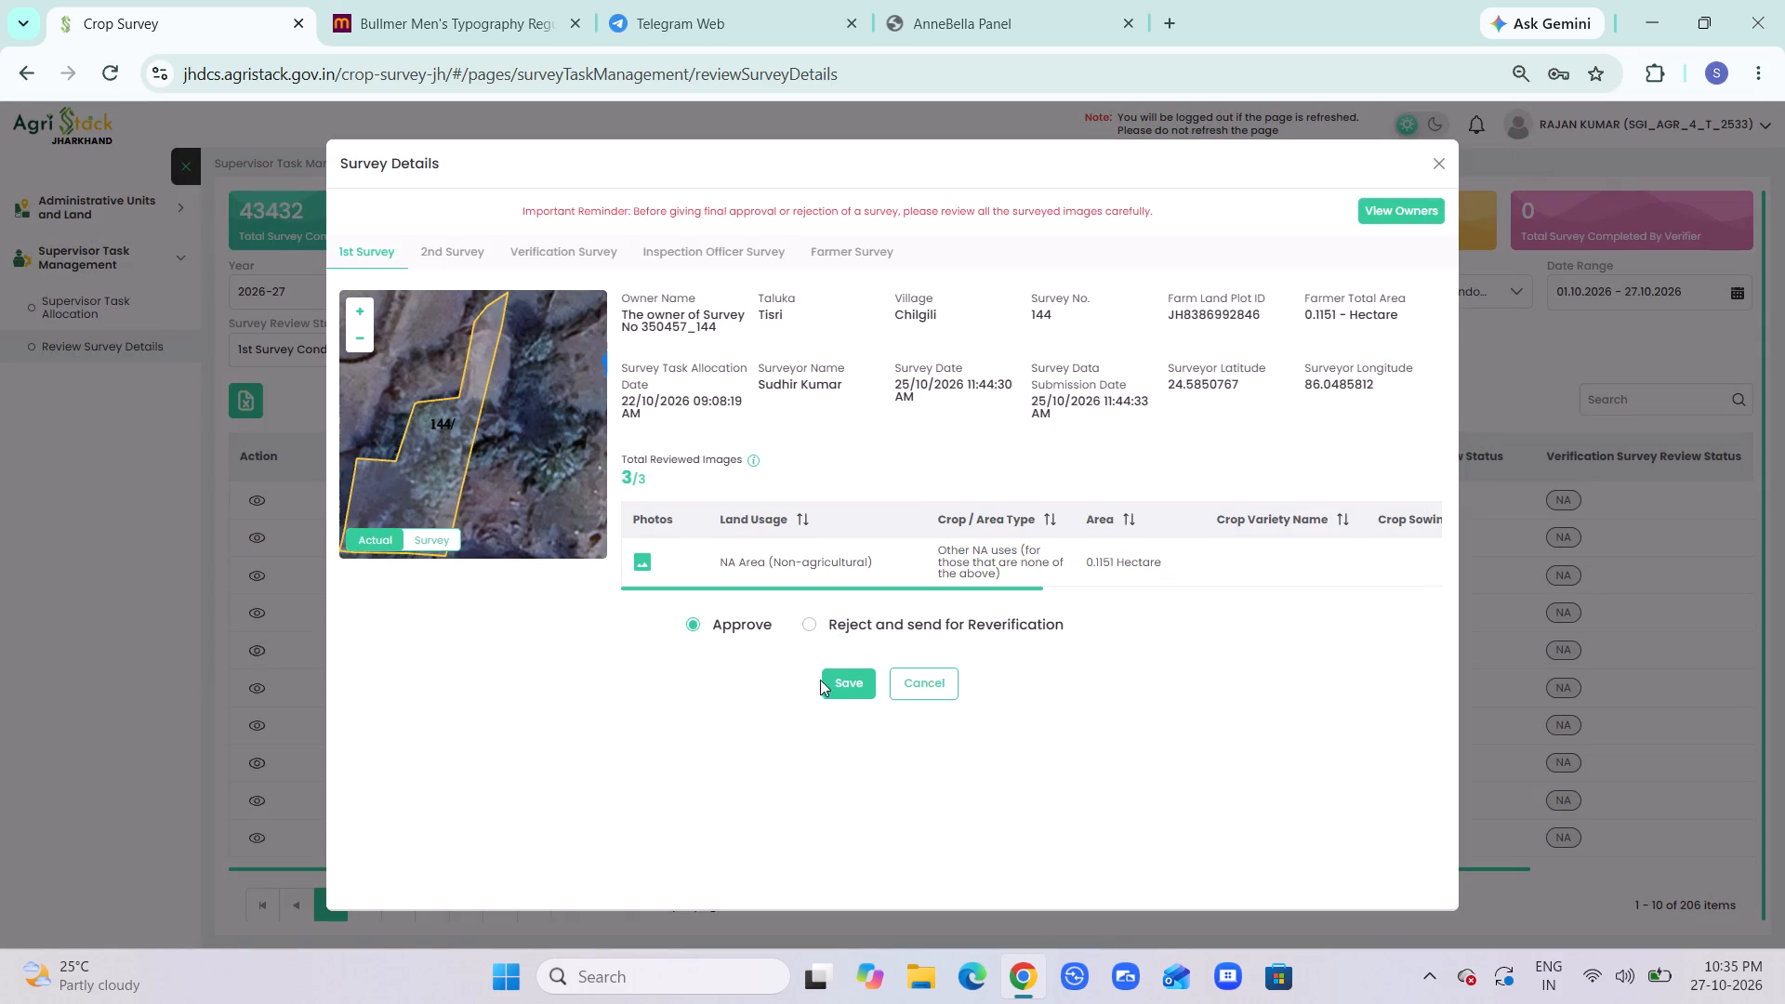
{"action": "left_click", "coordinate": [844, 682]}
{"action": "left_click", "coordinate": [892, 567]}
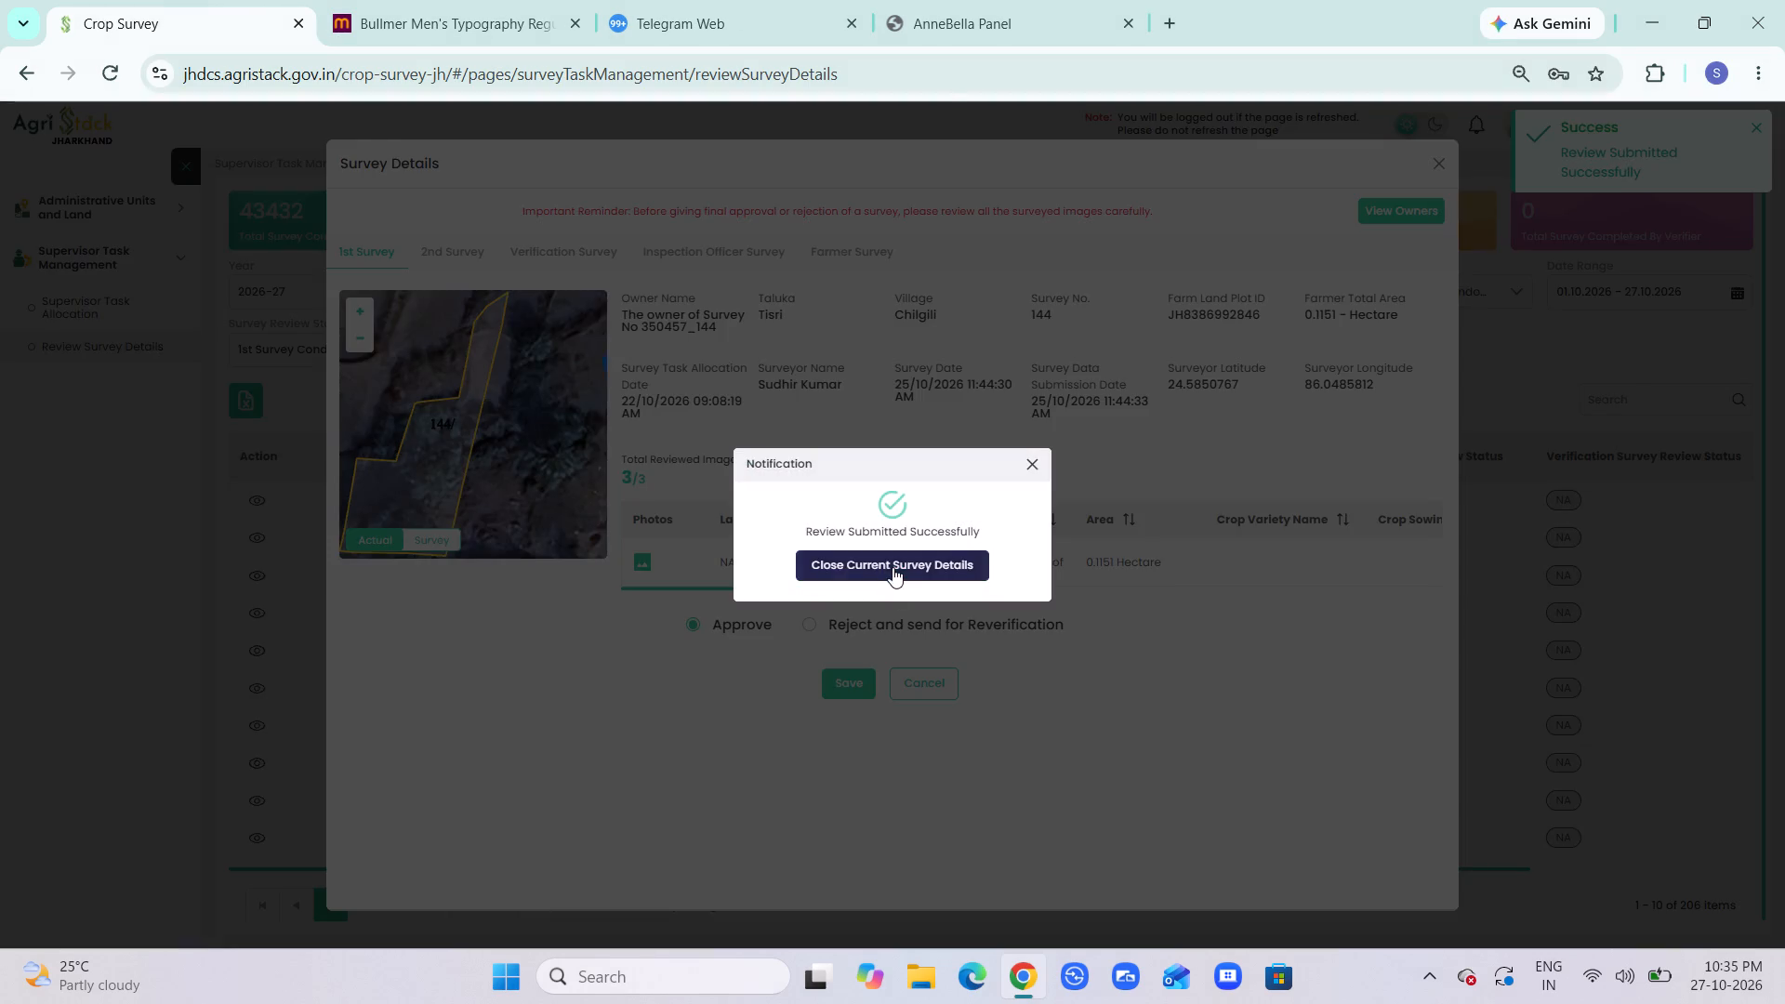
{"action": "left_click", "coordinate": [258, 725]}
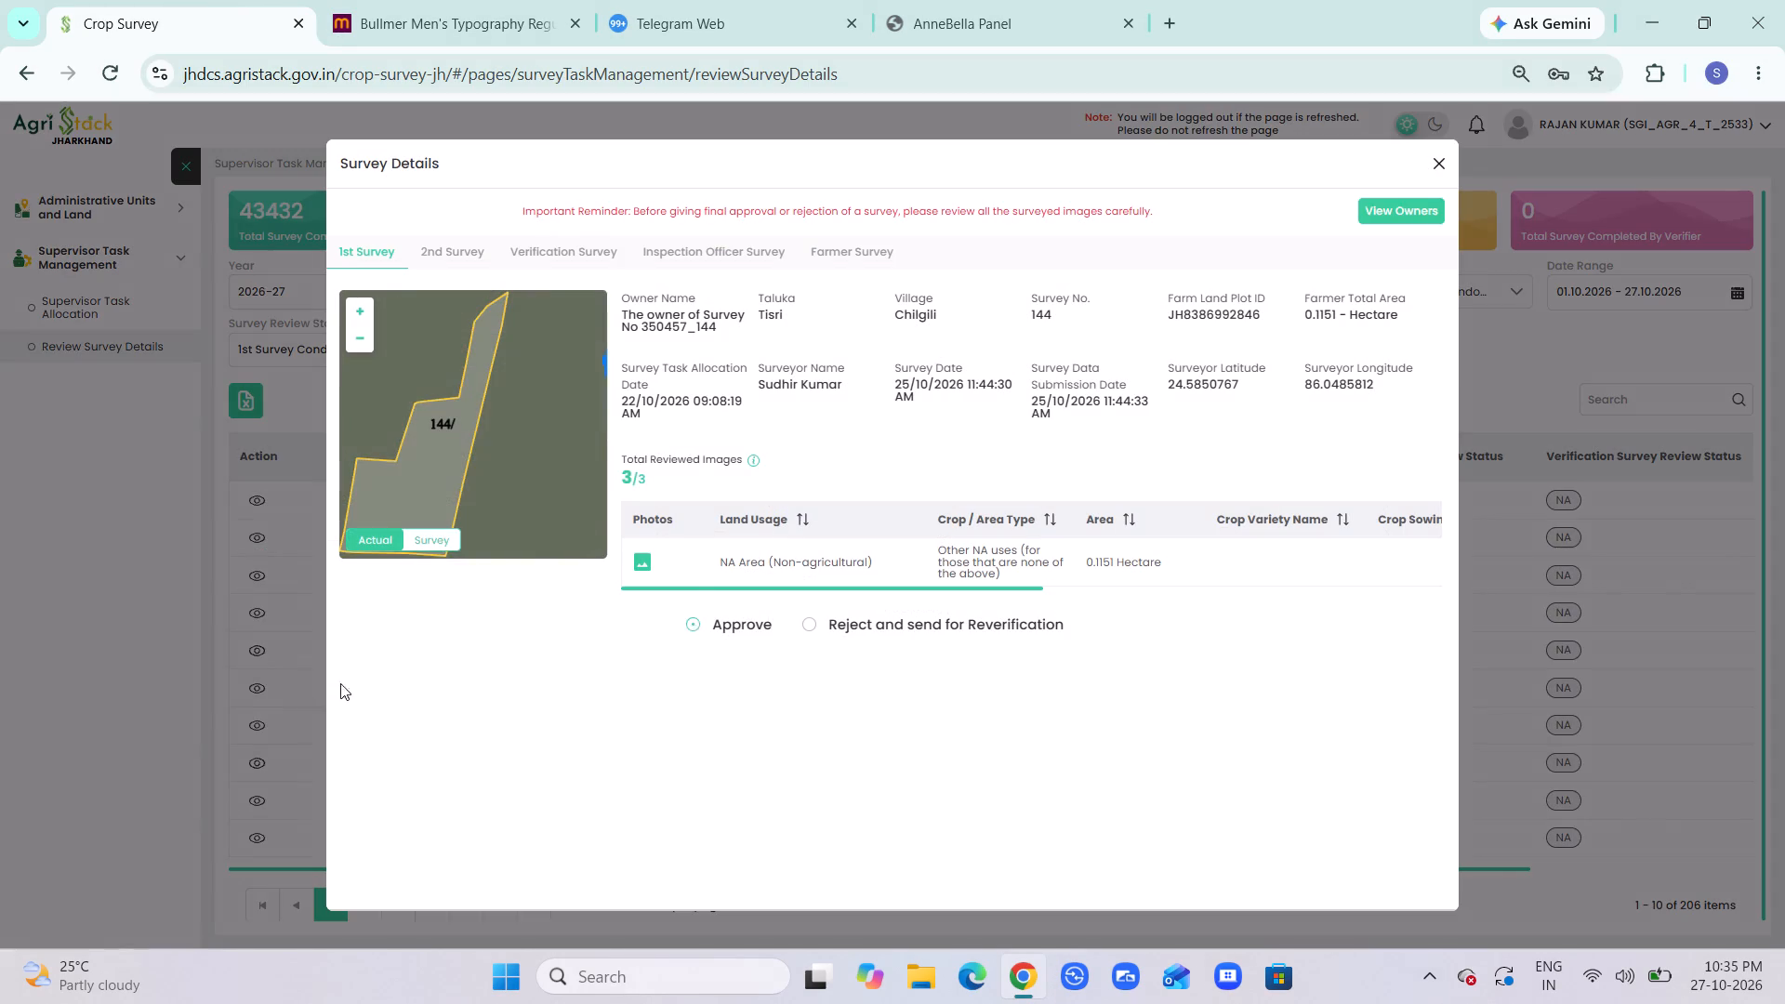
{"action": "left_click", "coordinate": [1448, 163]}
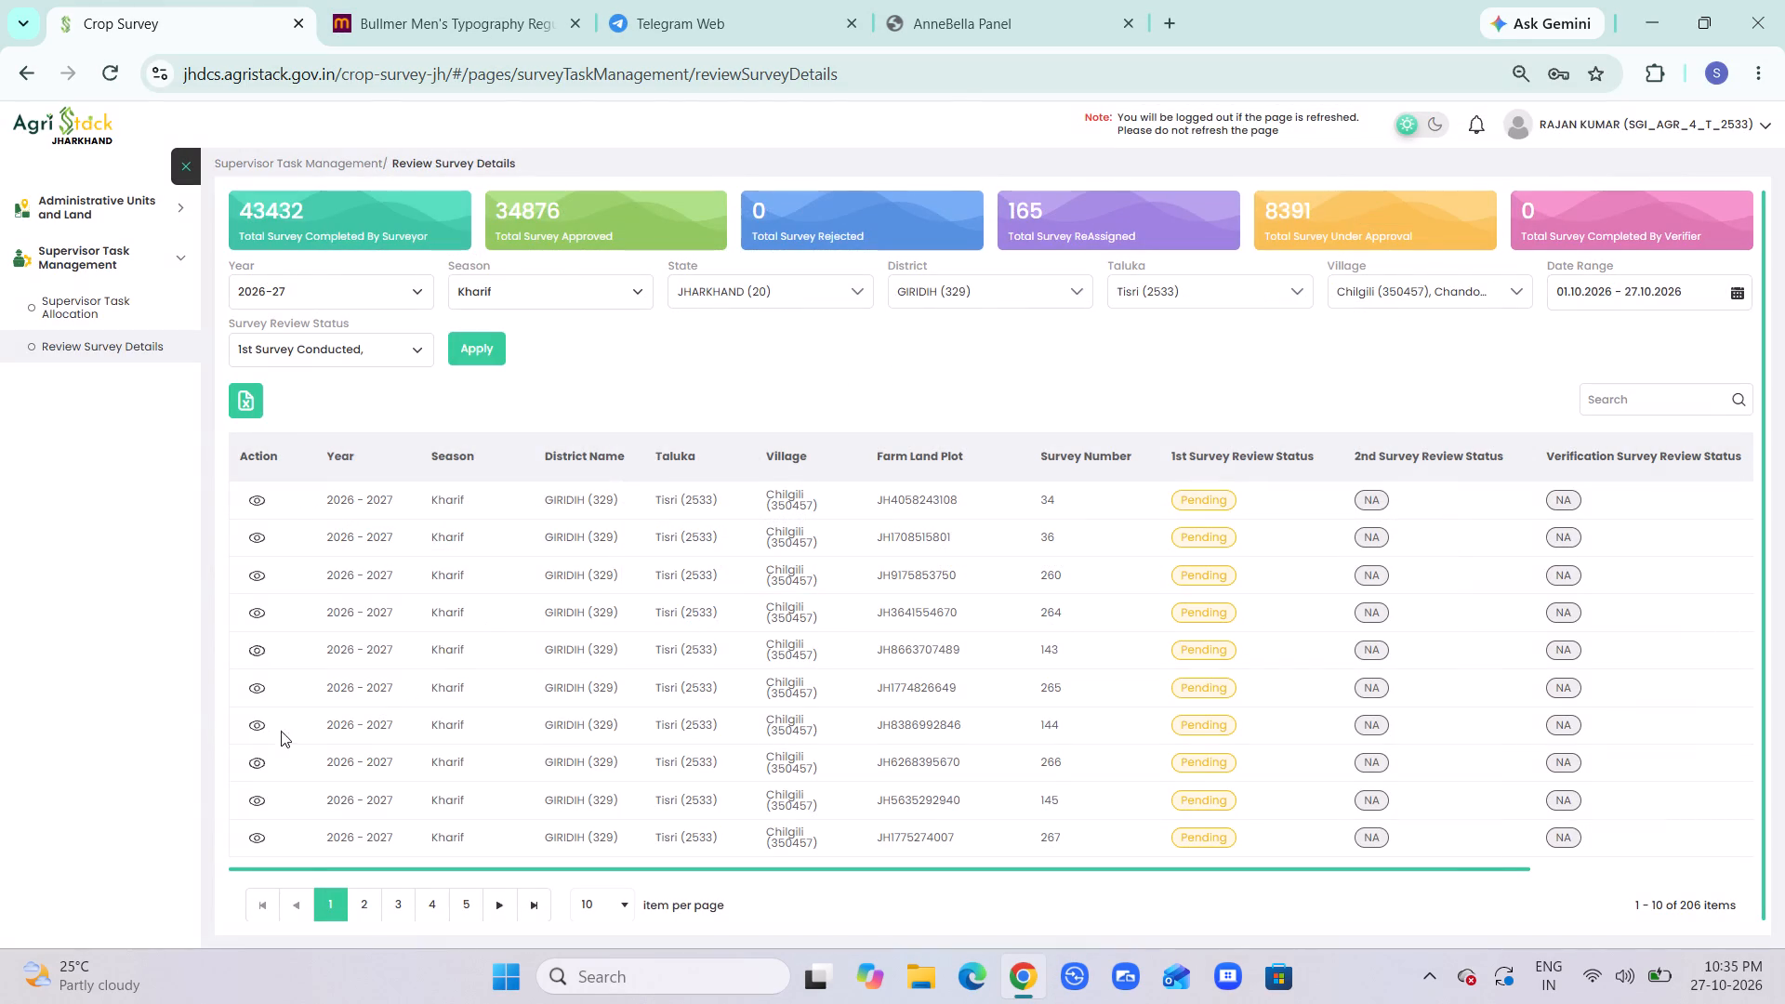
{"action": "left_click", "coordinate": [262, 761]}
{"action": "left_click", "coordinate": [640, 549]}
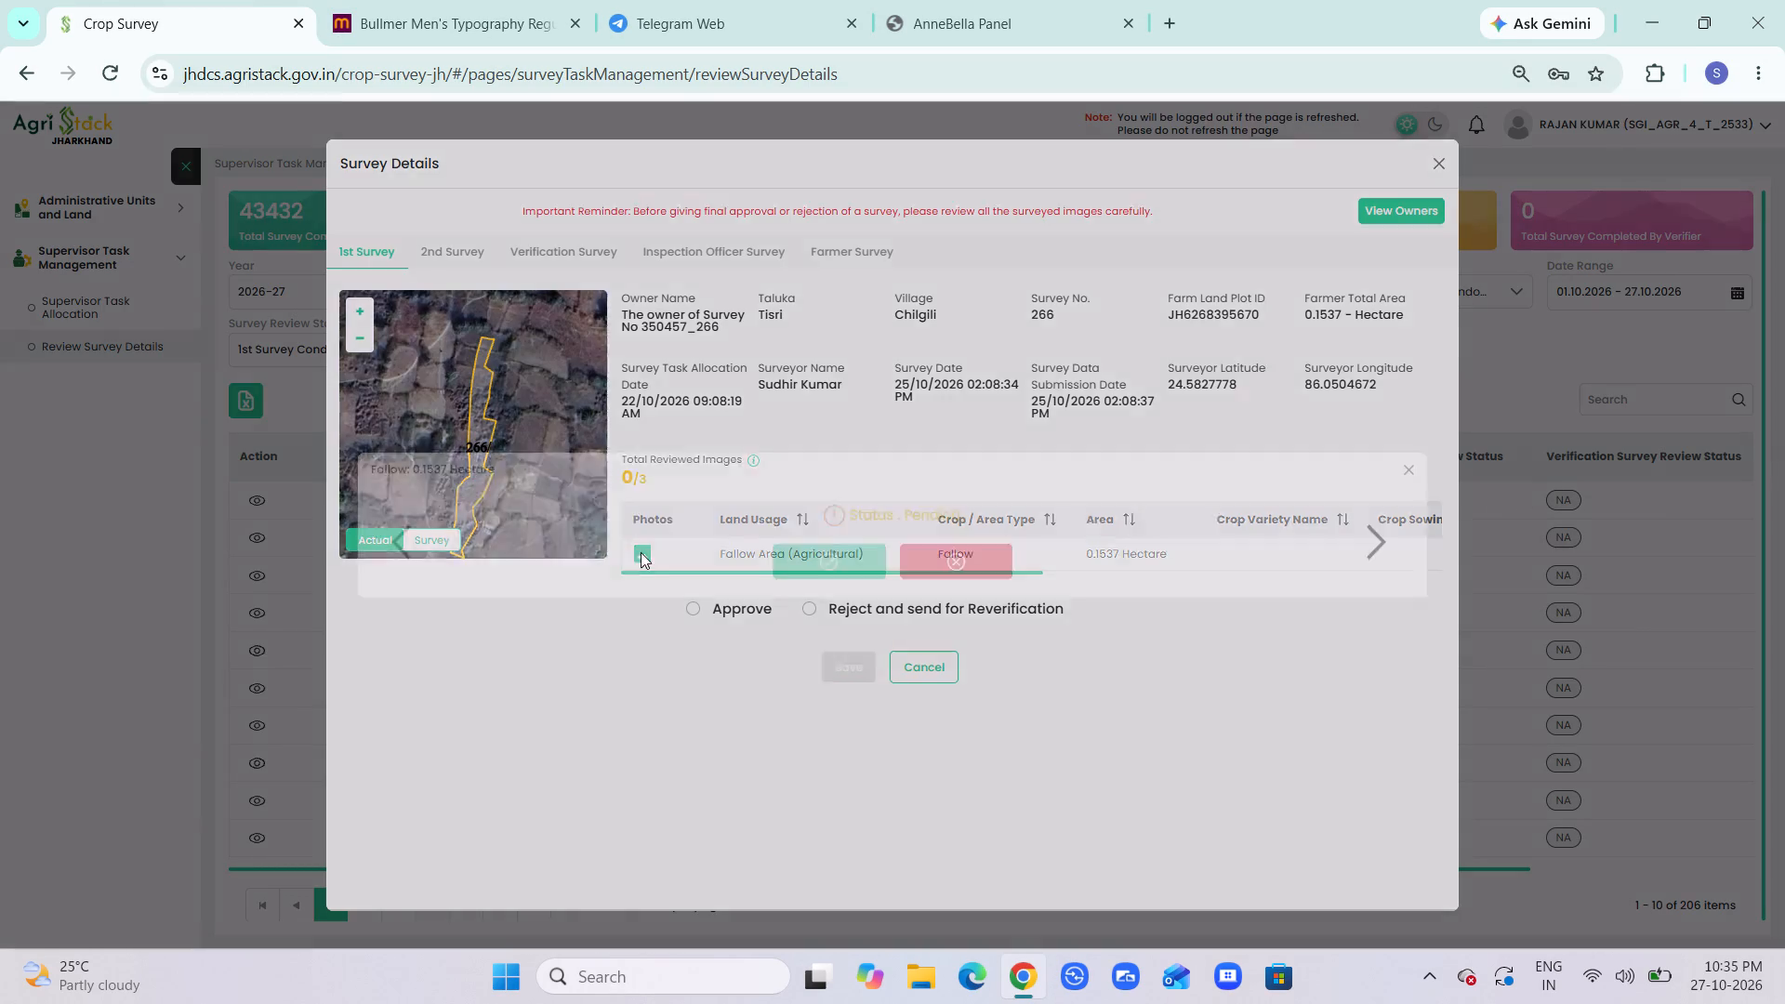
{"action": "left_click", "coordinate": [858, 843]}
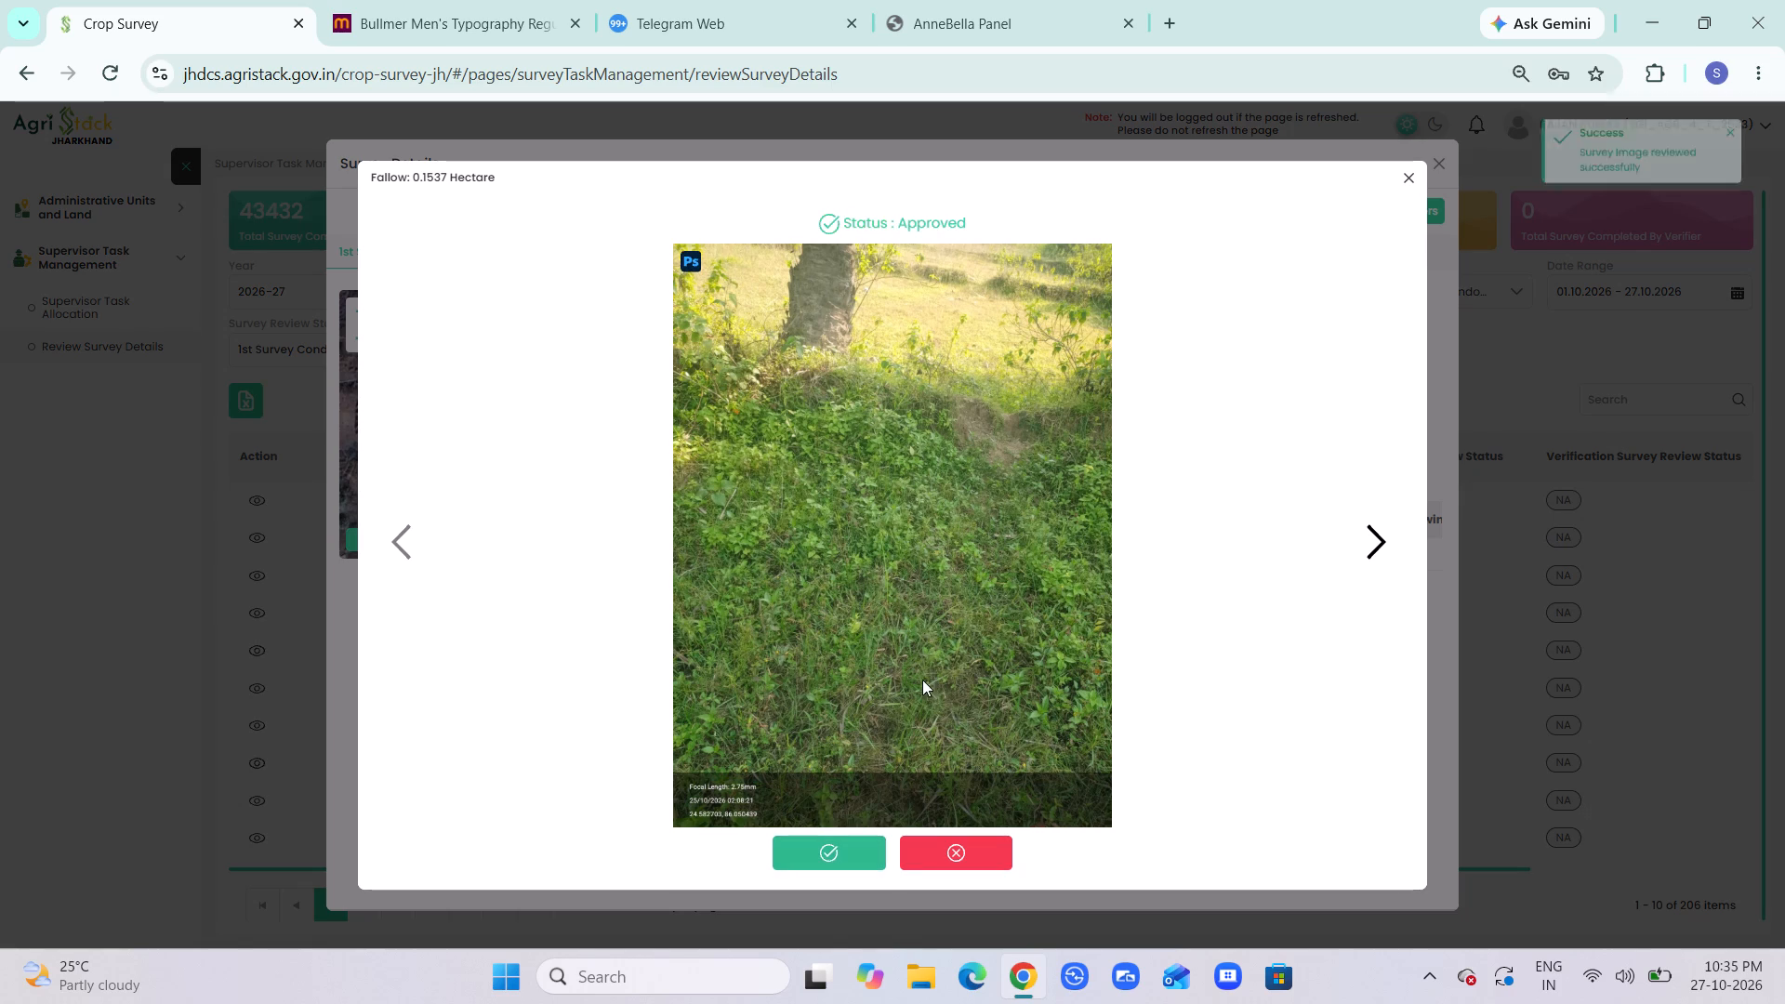
{"action": "left_click_drag", "start_coordinate": [1023, 656], "coordinate": [892, 662]}
{"action": "left_click", "coordinate": [858, 853]}
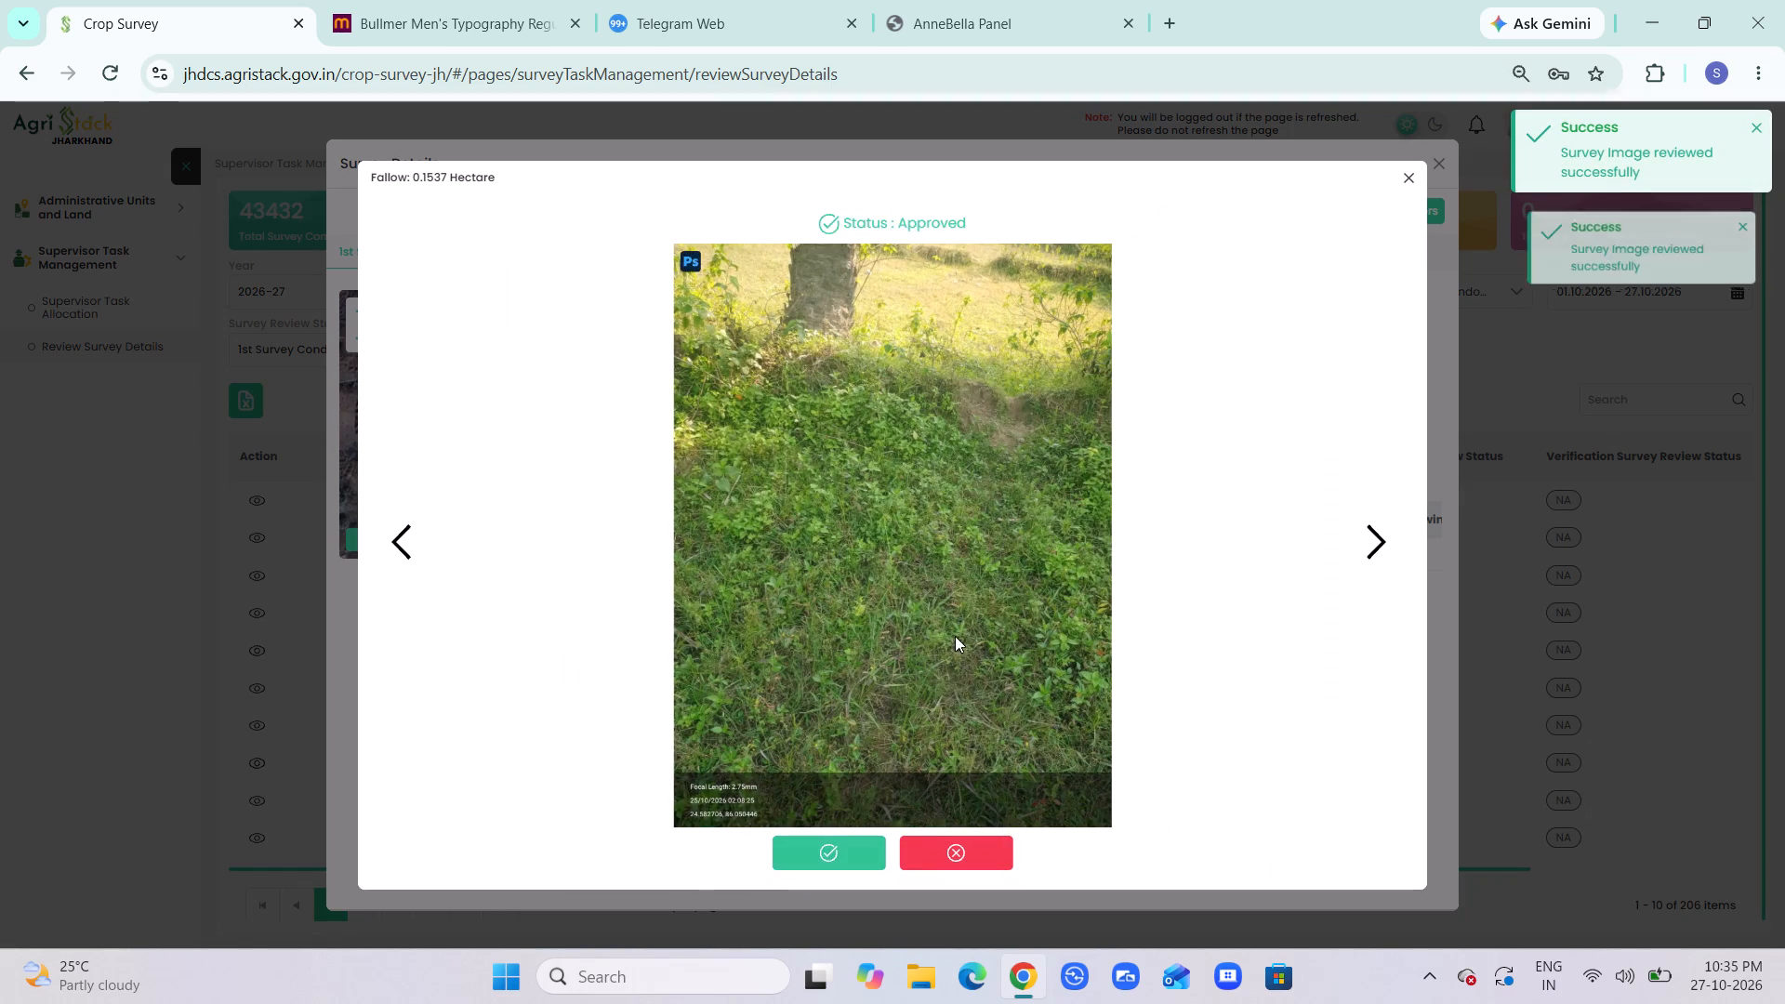
{"action": "left_click_drag", "start_coordinate": [1054, 630], "coordinate": [956, 653]}
{"action": "left_click", "coordinate": [848, 846]}
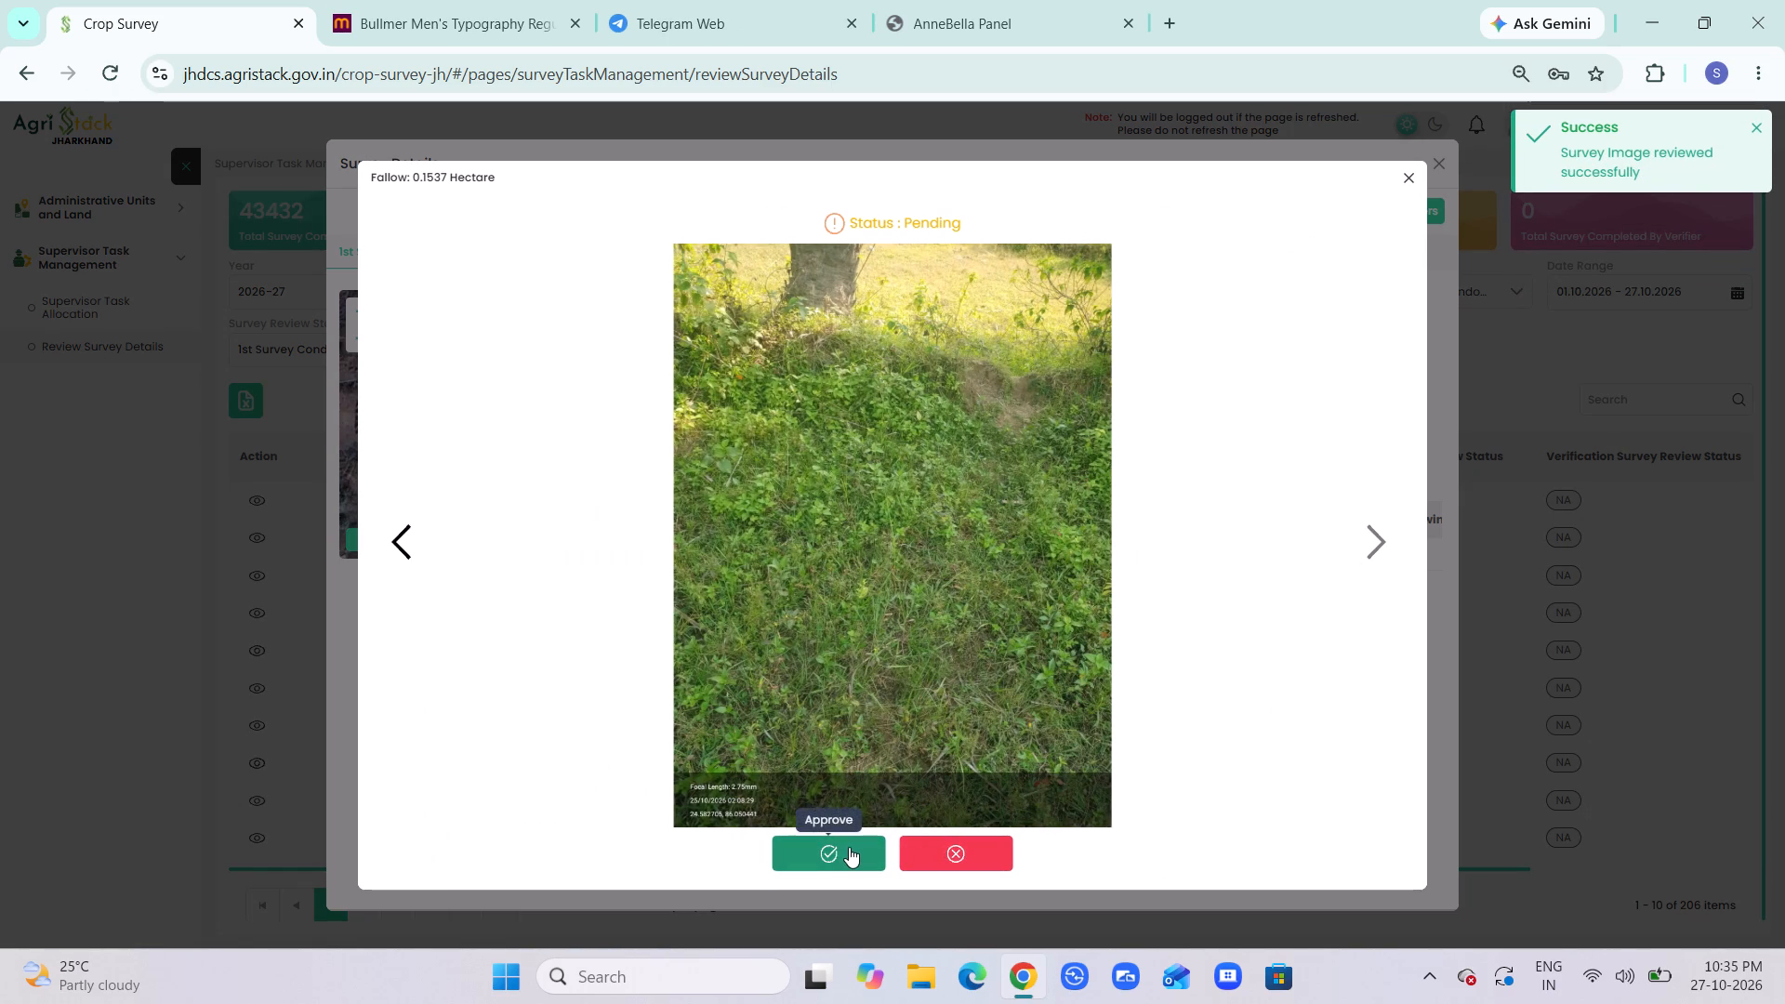
{"action": "left_click", "coordinate": [1407, 174]}
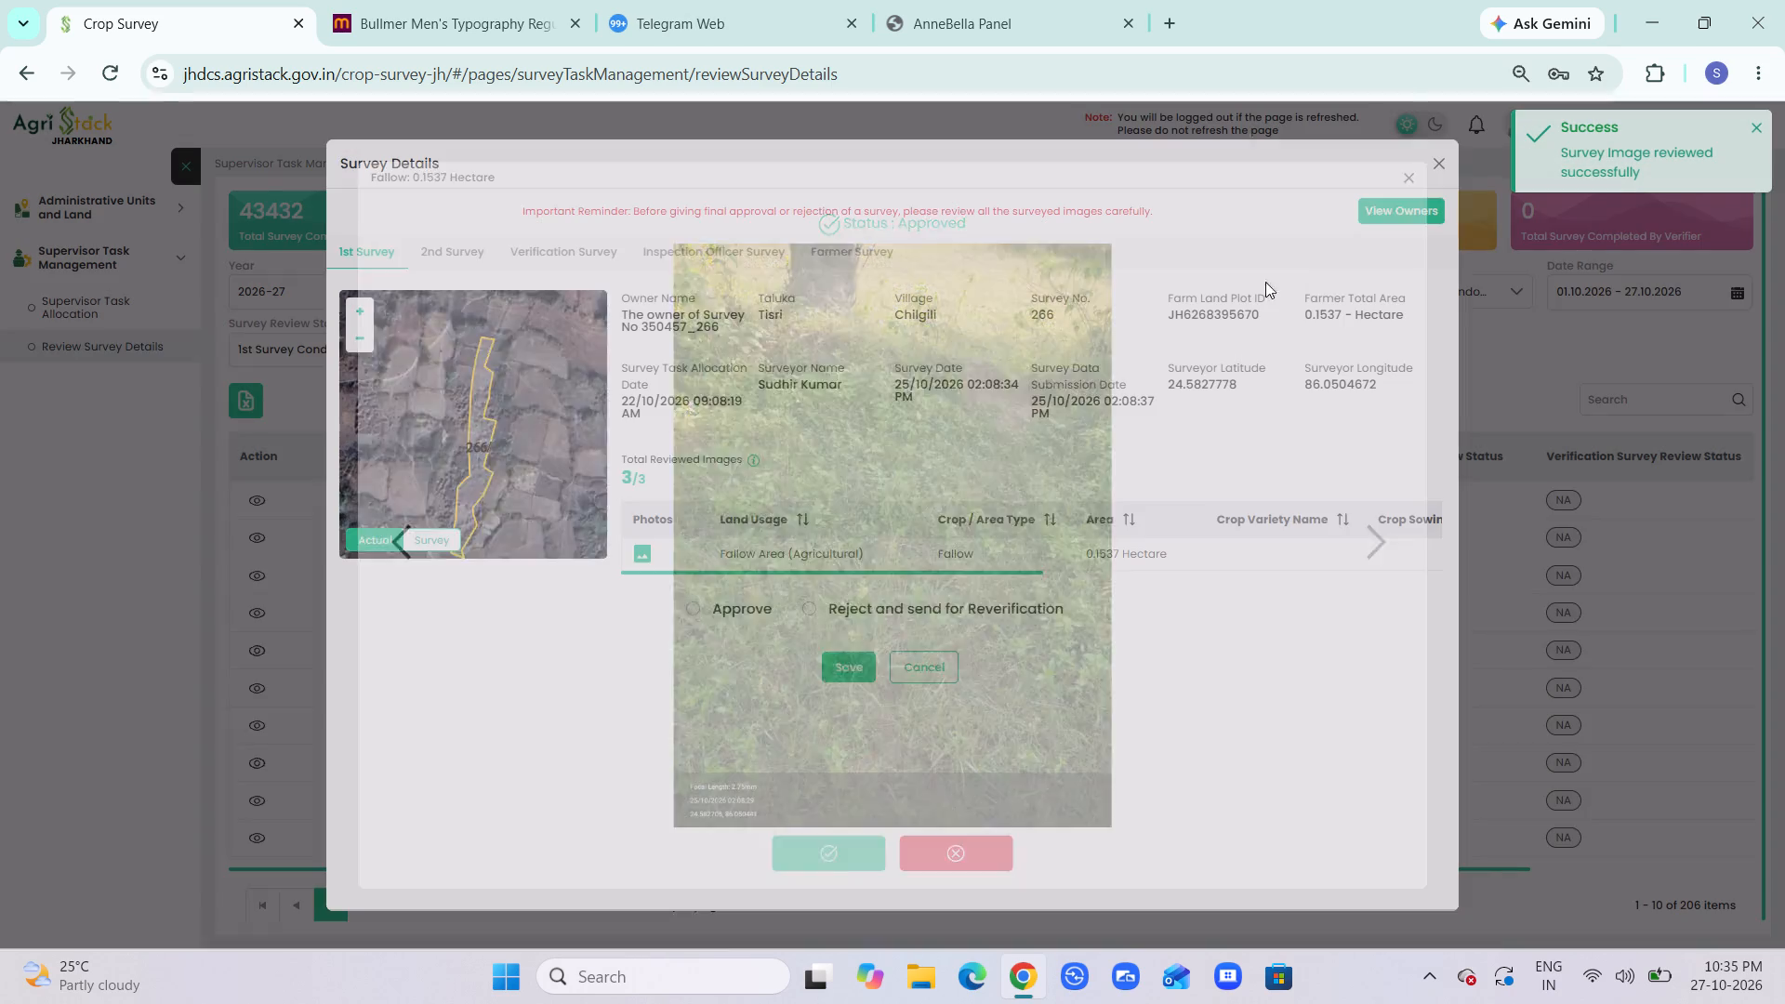
Save the 1st survey of survey number 266 as approved and return to the survey list.
{"action": "left_click", "coordinate": [735, 613]}
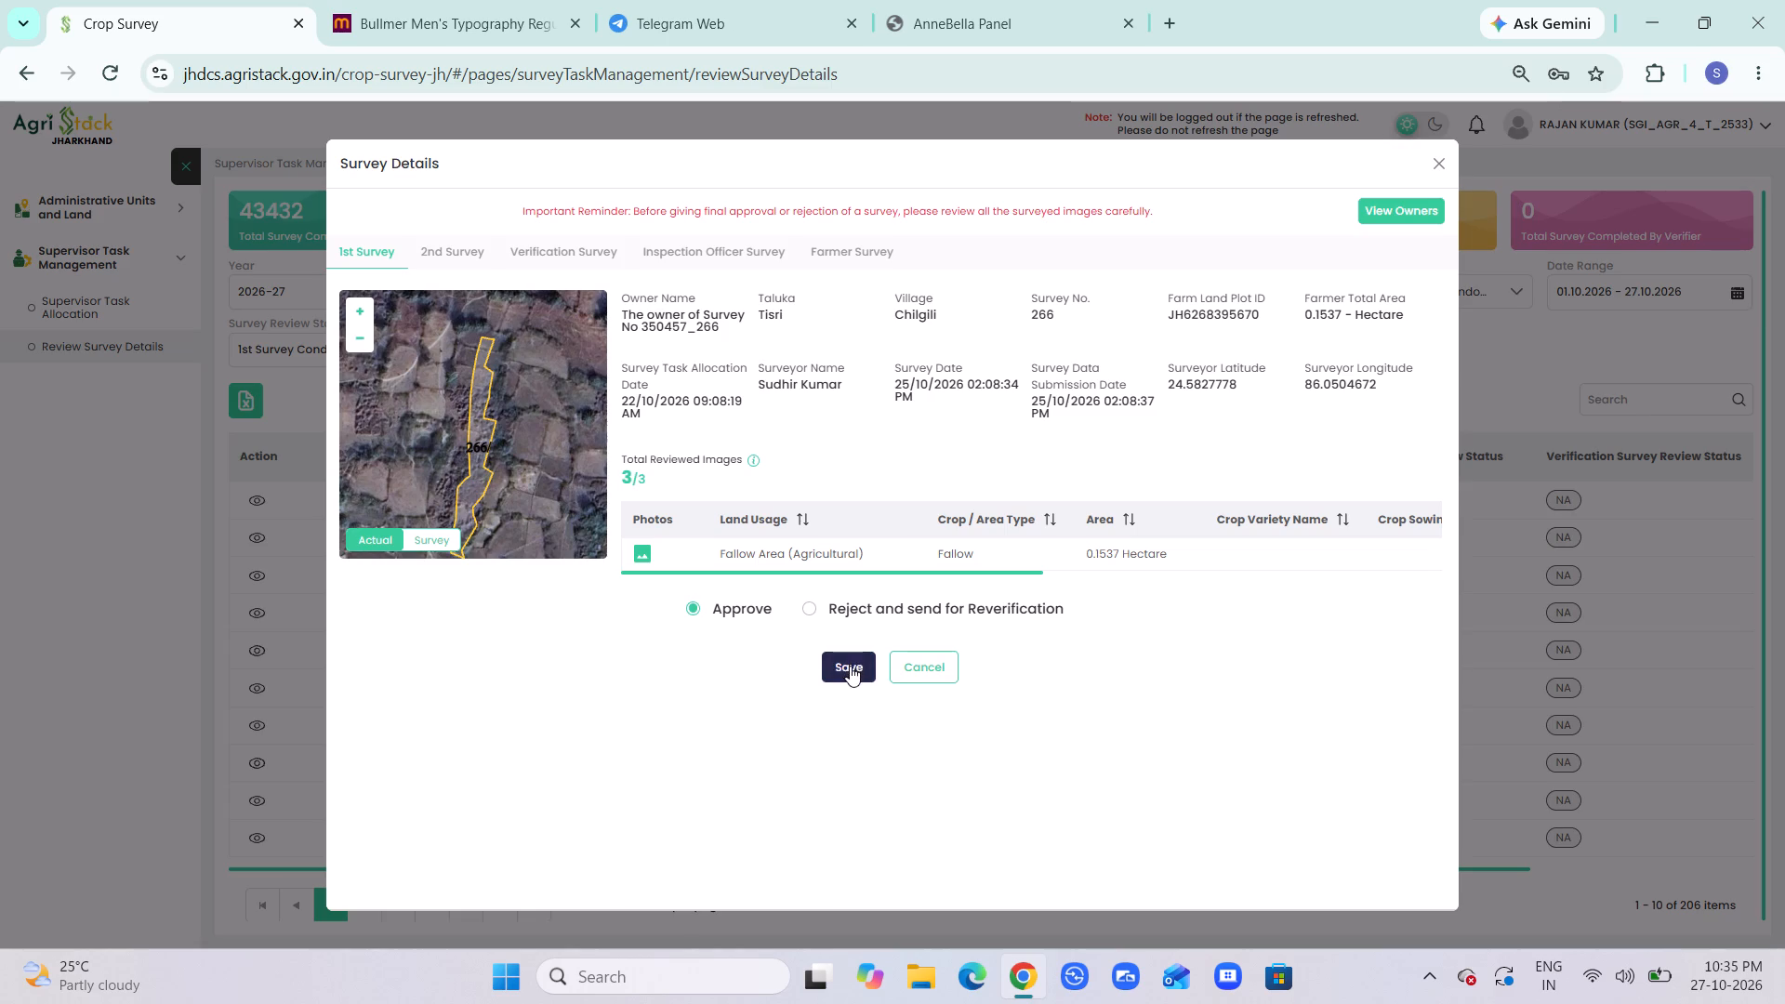
{"action": "left_click", "coordinate": [850, 667]}
{"action": "left_click", "coordinate": [889, 567]}
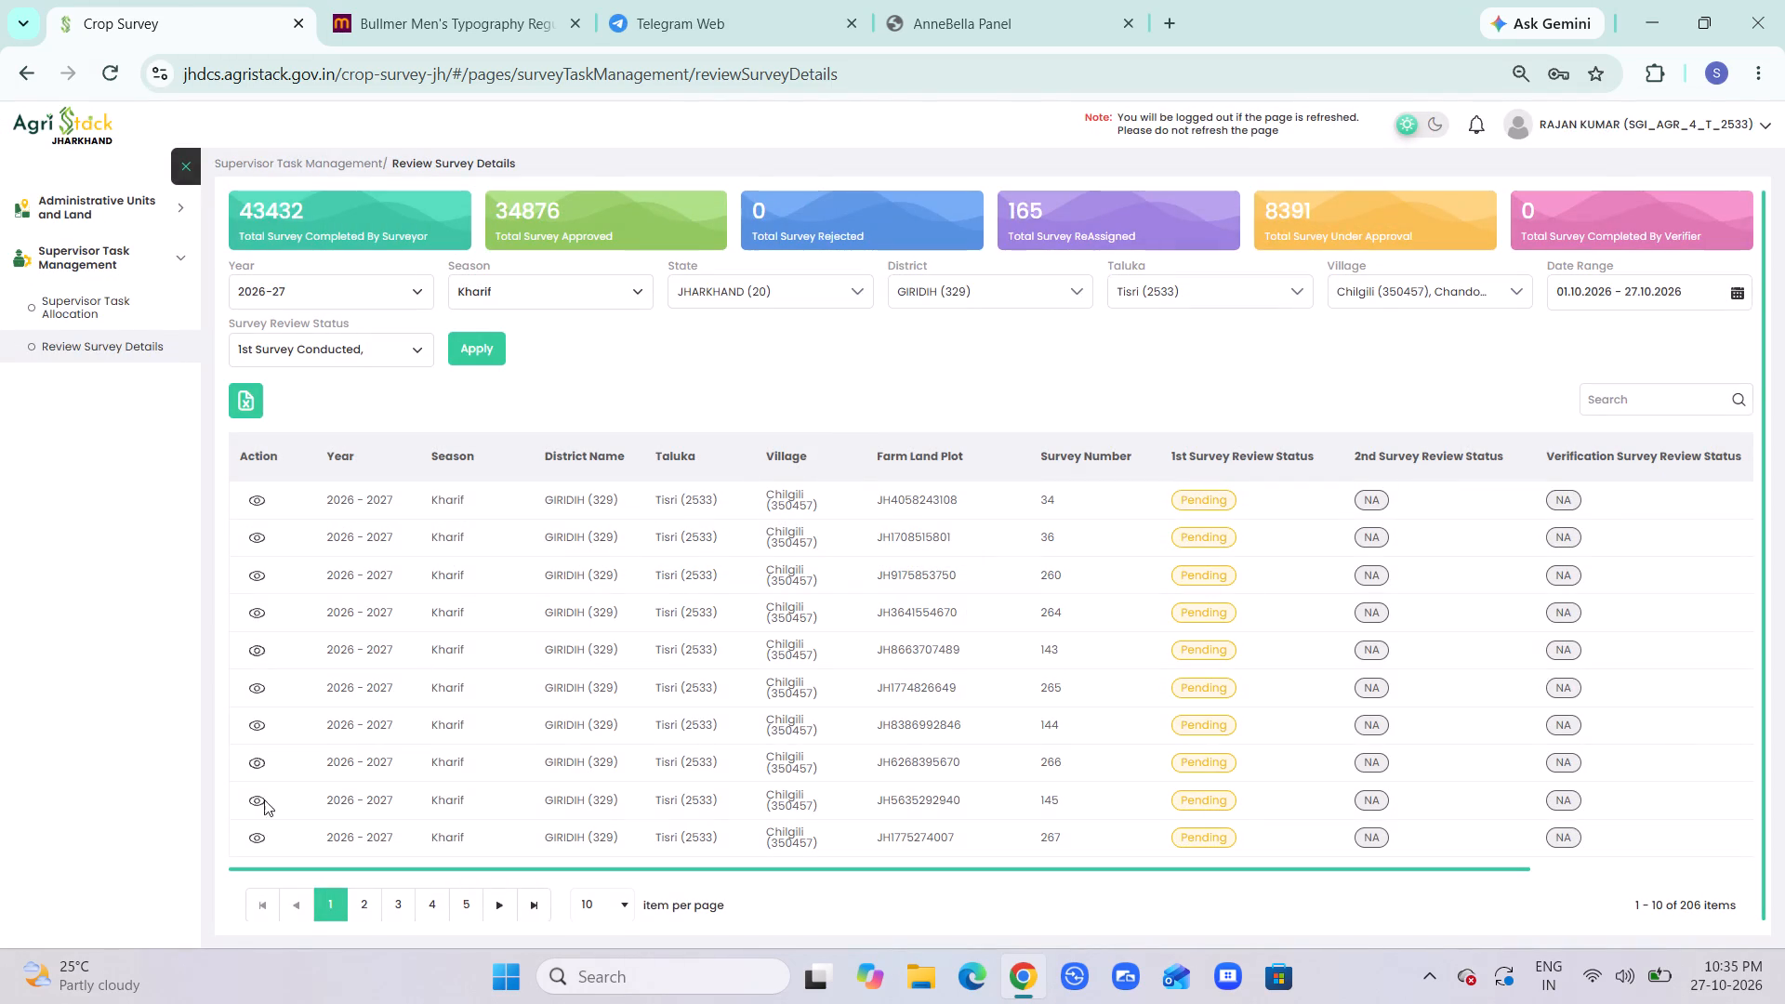
Open the survey details of survey number 145 in Chilgili, approve all three farm photos and close the photo viewer.
{"action": "left_click", "coordinate": [258, 810]}
{"action": "left_click", "coordinate": [258, 799]}
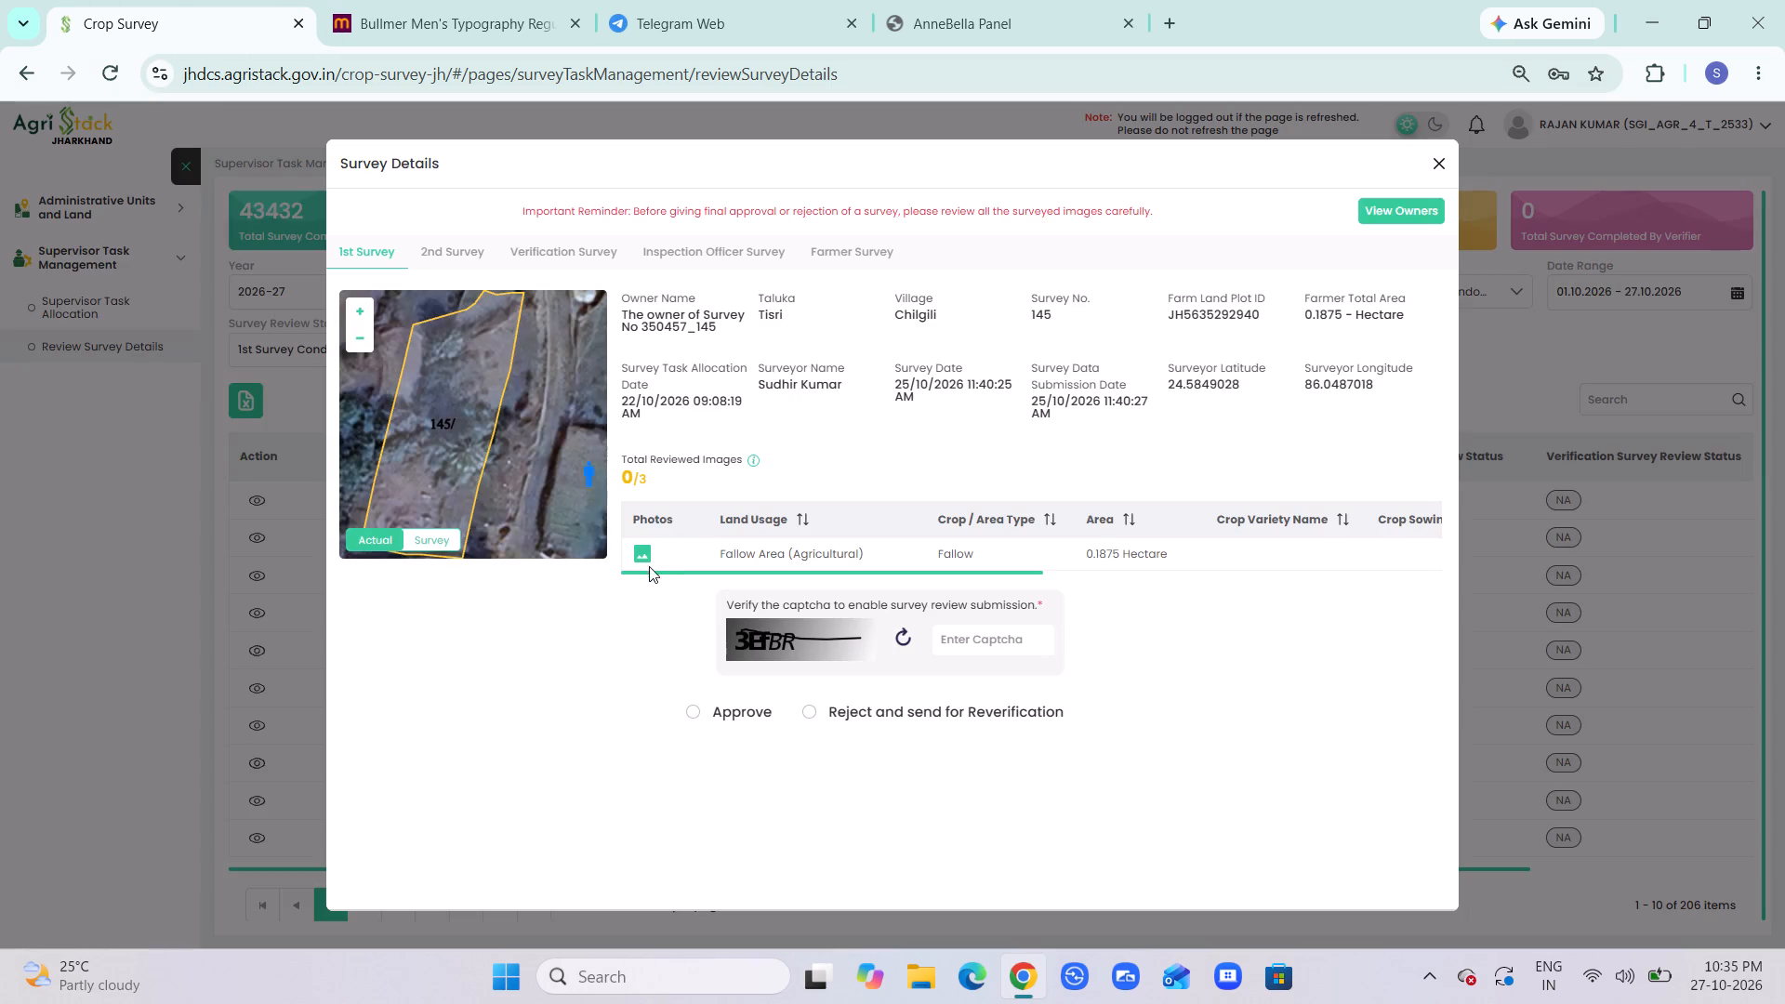
{"action": "left_click", "coordinate": [647, 561]}
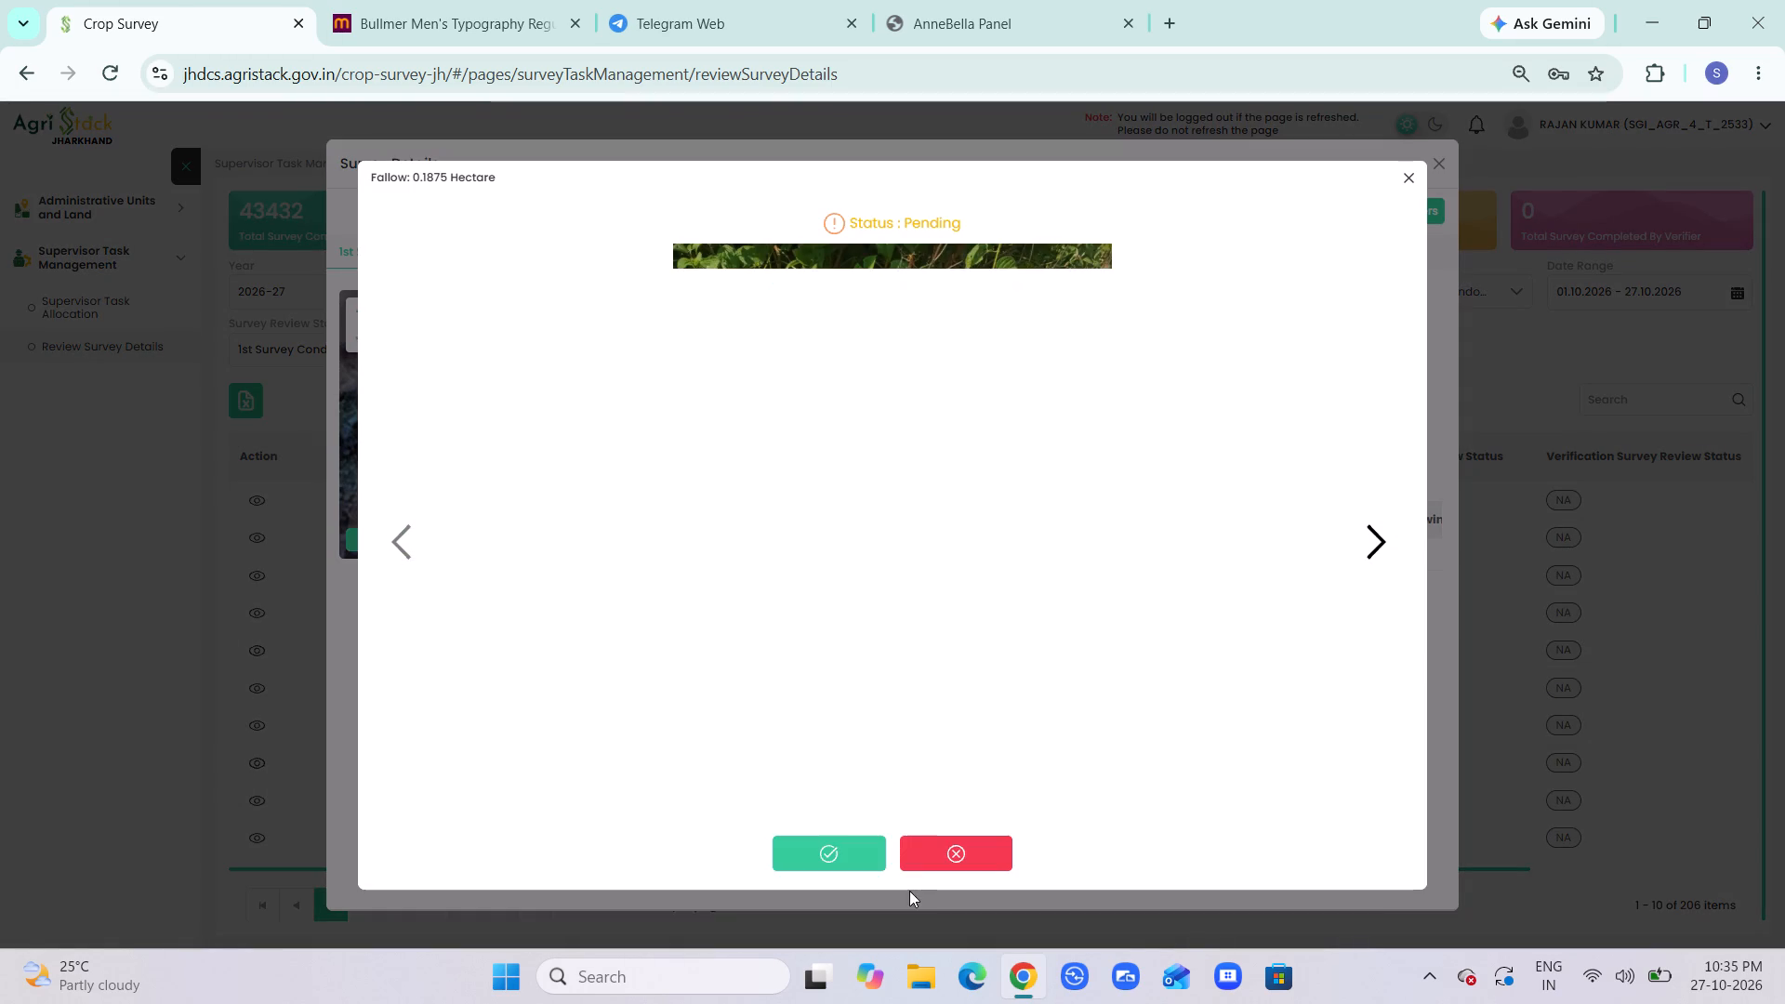
{"action": "left_click", "coordinate": [866, 850]}
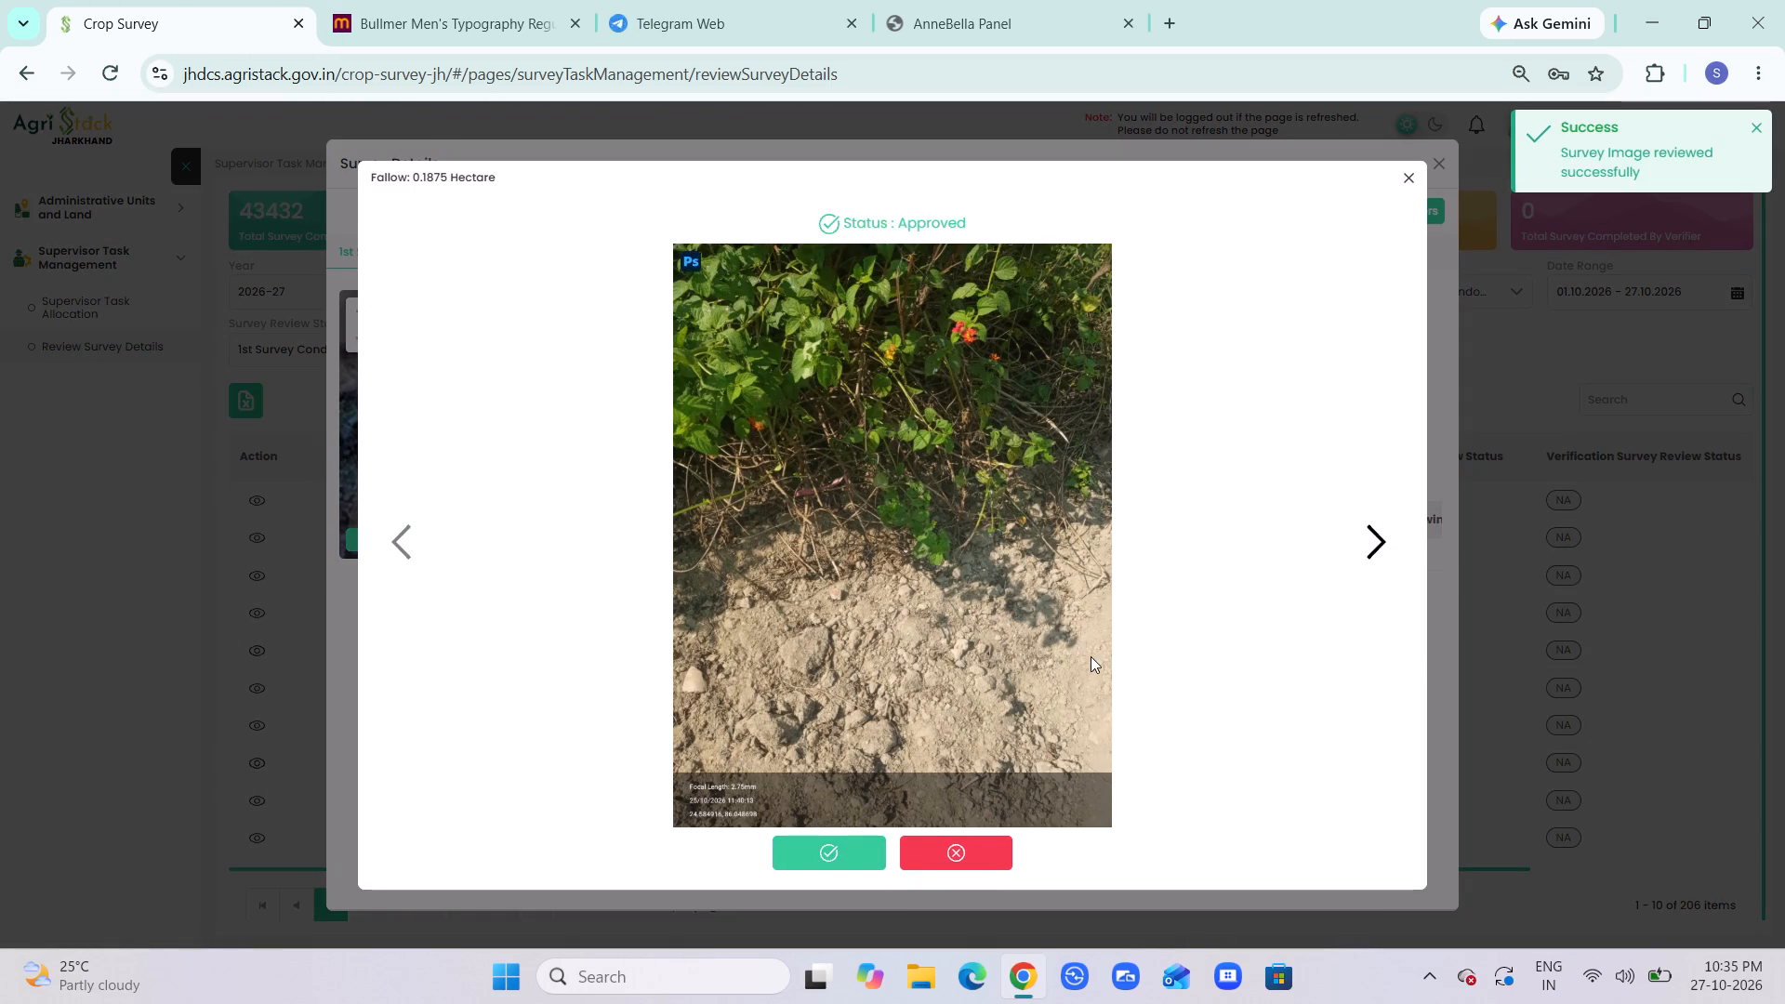
{"action": "left_click_drag", "start_coordinate": [1091, 656], "coordinate": [1018, 670]}
{"action": "left_click", "coordinate": [794, 834]}
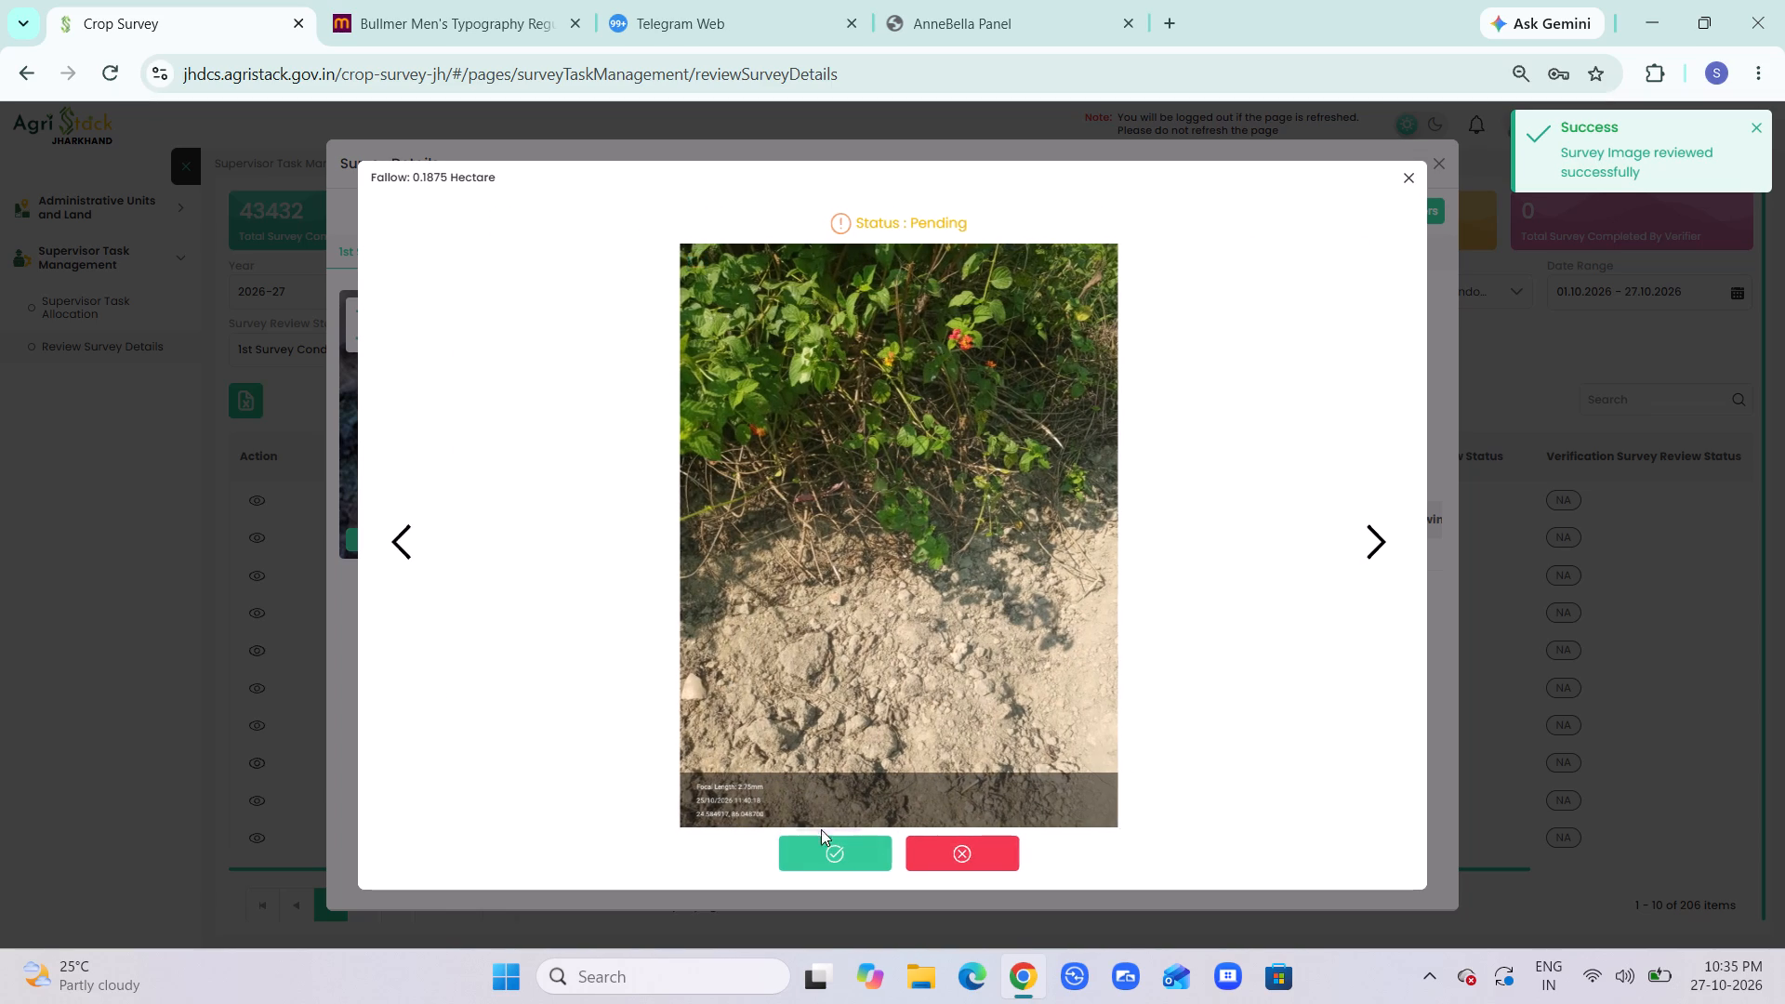
{"action": "left_click", "coordinate": [841, 843]}
{"action": "left_click_drag", "start_coordinate": [1058, 666], "coordinate": [859, 690]}
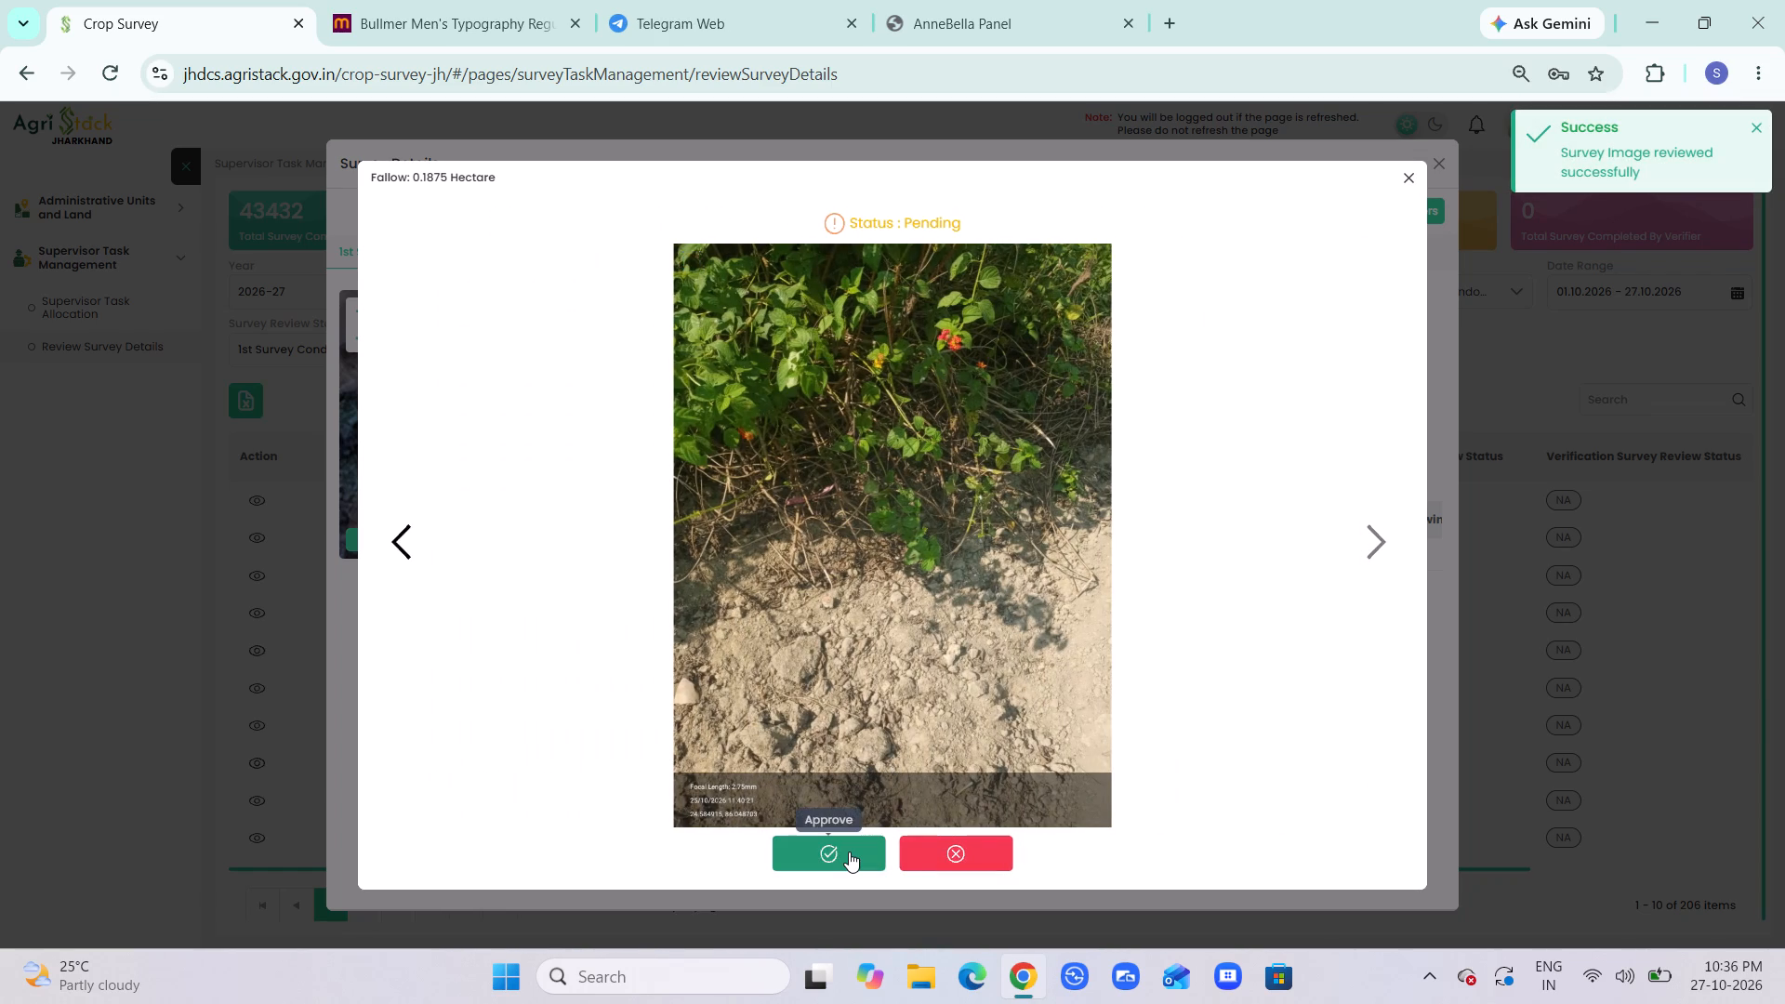
{"action": "left_click", "coordinate": [849, 852]}
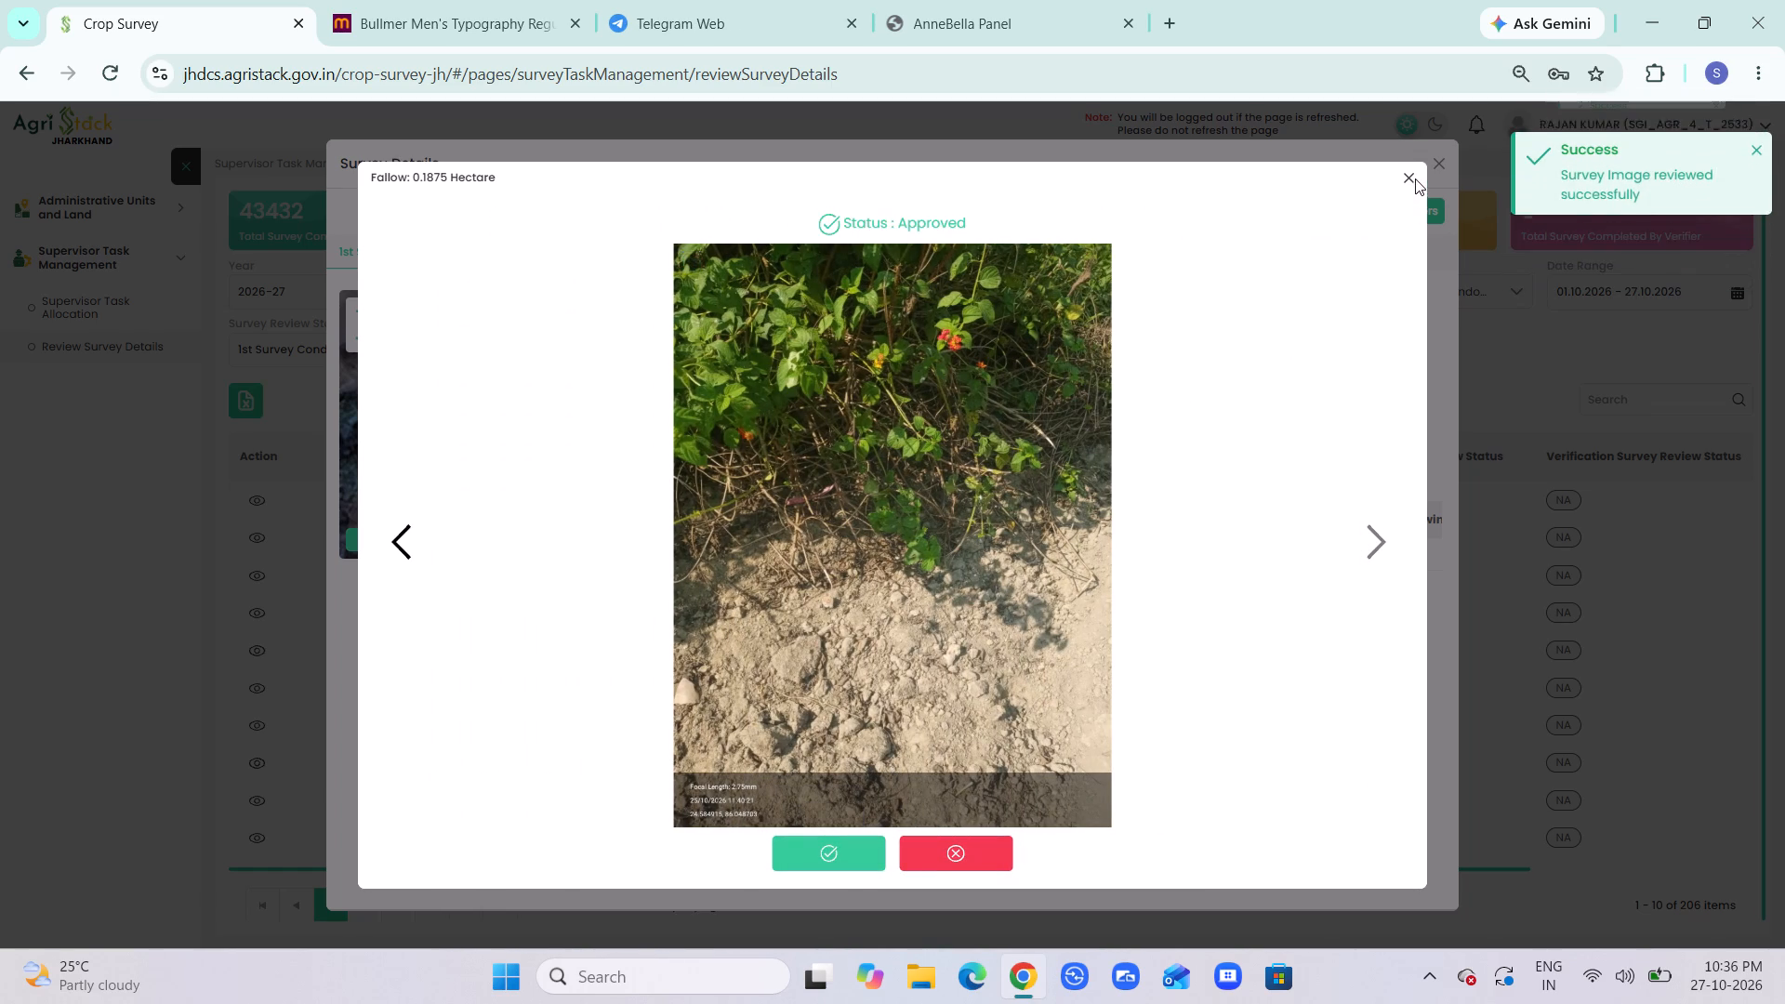
{"action": "left_click", "coordinate": [1412, 177]}
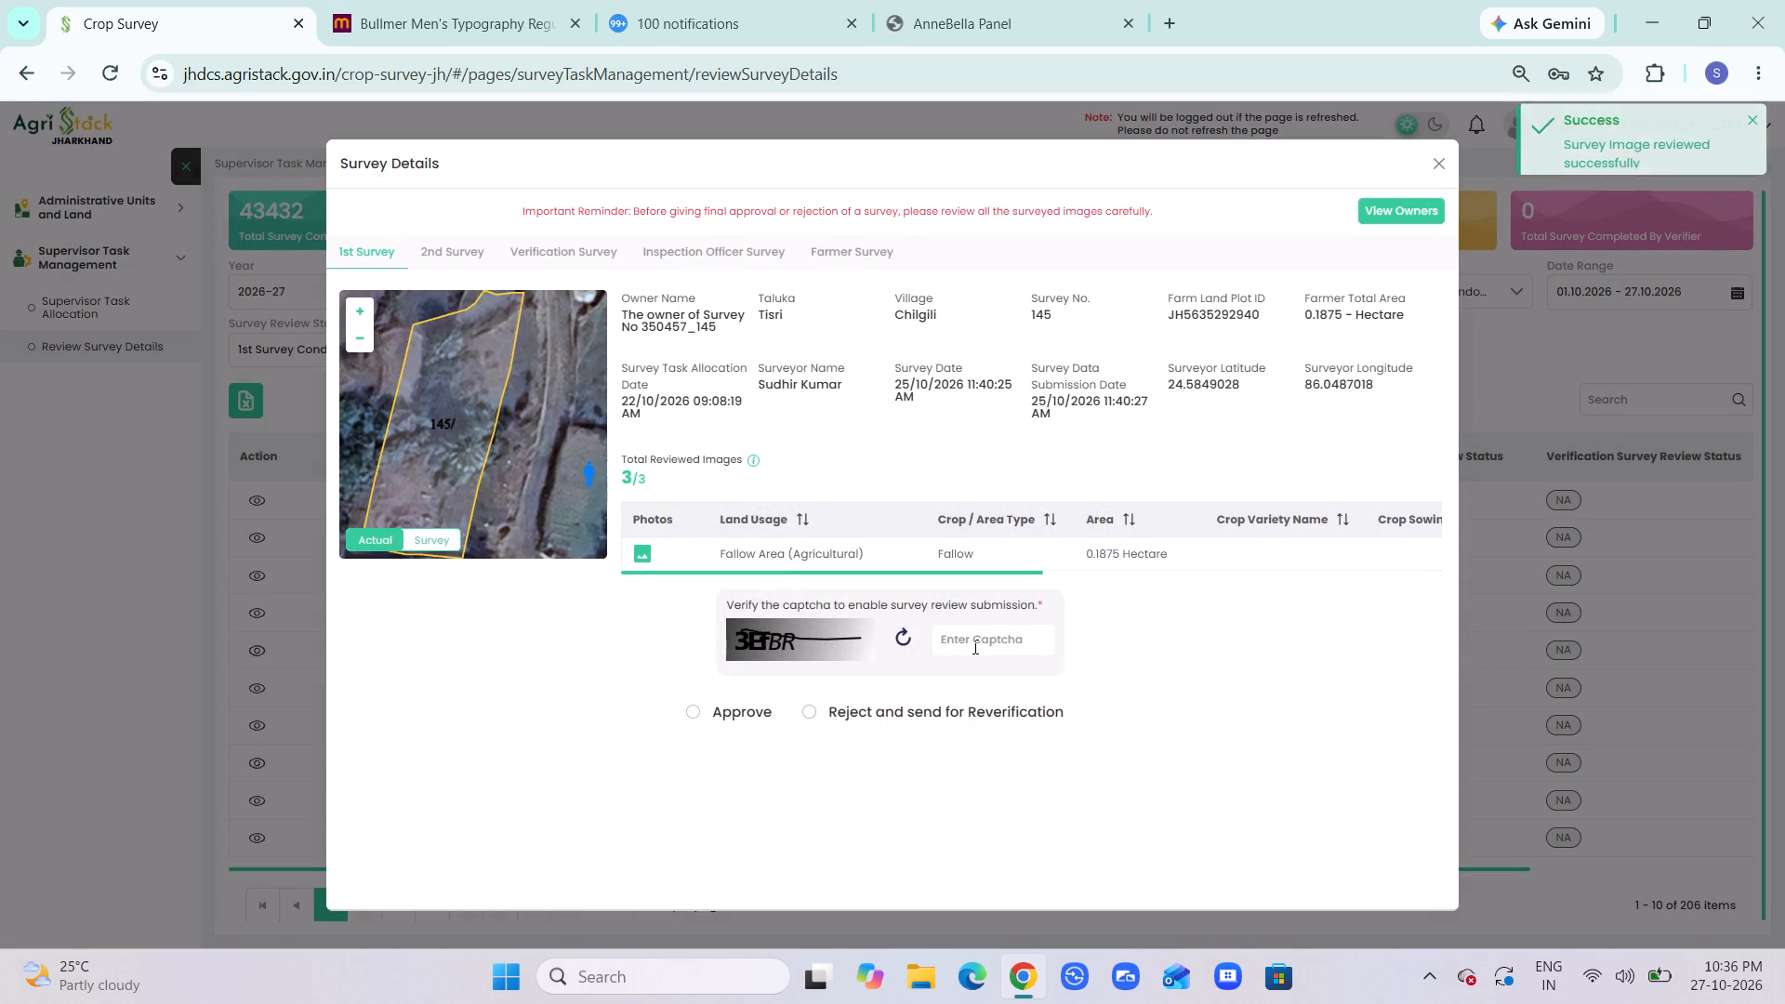
Refresh the captcha for survey number 145 until it is legible and enter the displayed captcha text.
{"action": "left_click", "coordinate": [899, 634]}
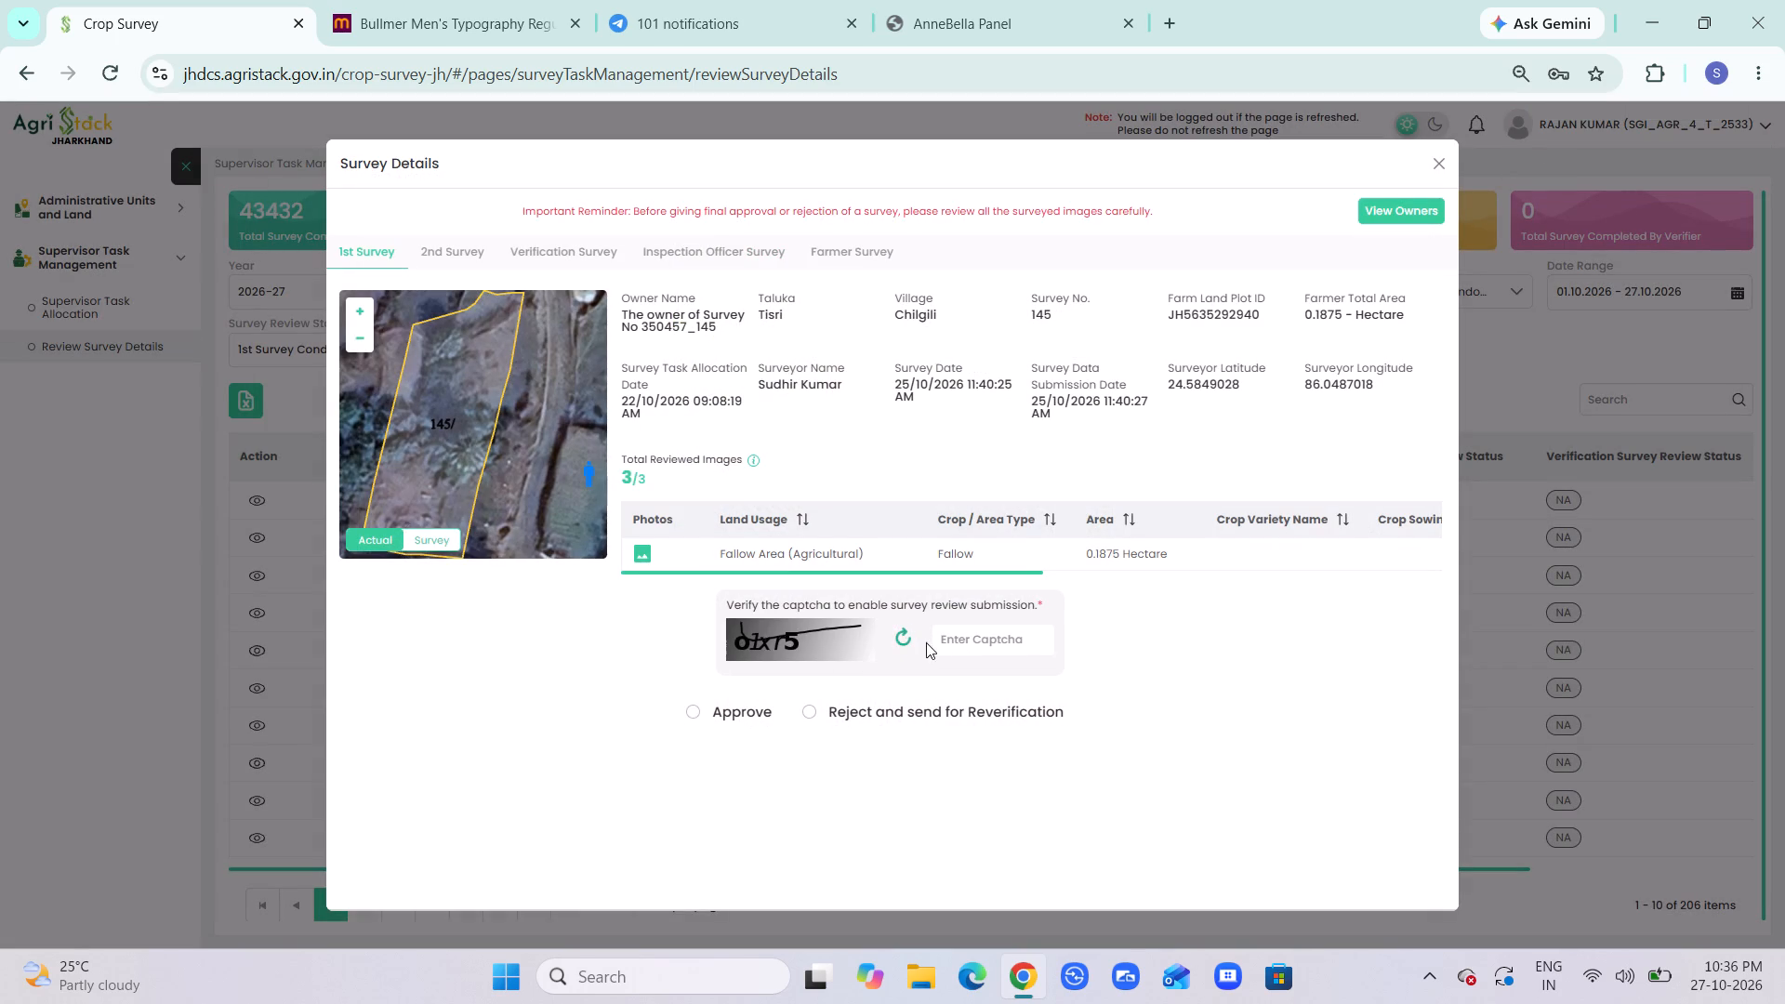
{"action": "left_click", "coordinate": [891, 638]}
{"action": "left_click", "coordinate": [906, 639]}
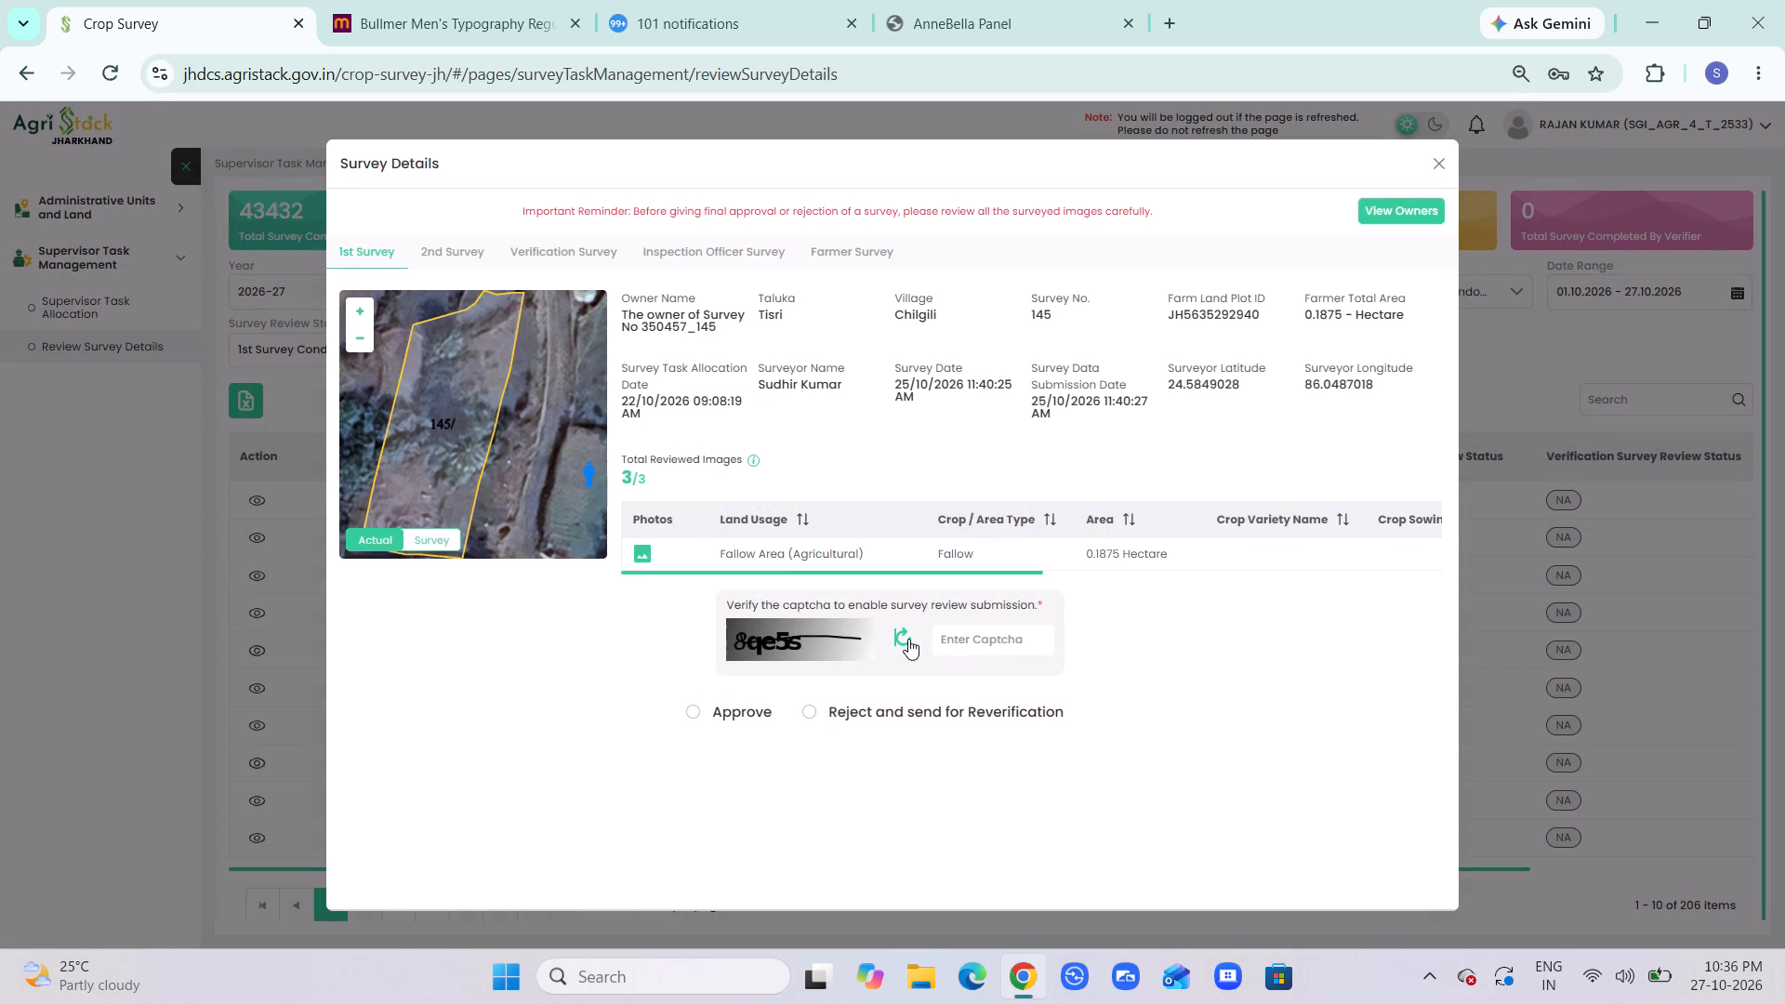
{"action": "left_click", "coordinate": [963, 635]}
{"action": "key", "text": "8"}
{"action": "key", "text": "q"}
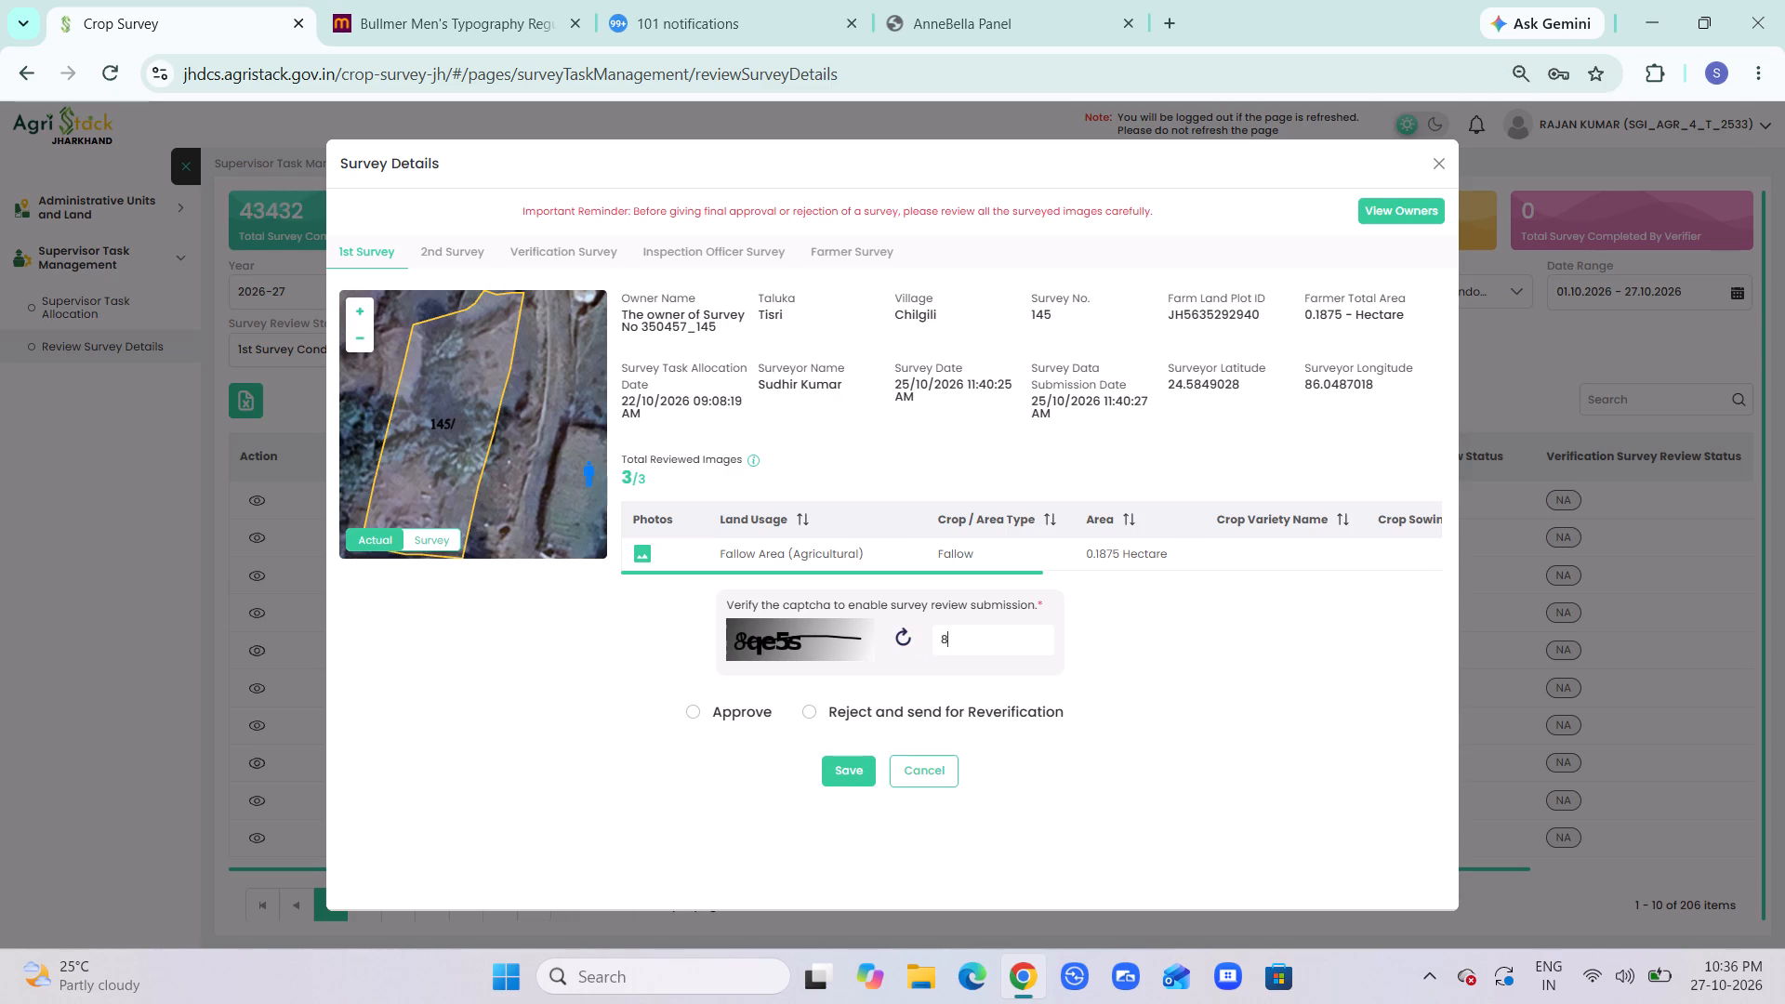
{"action": "key", "text": "e"}
{"action": "key", "text": "5"}
{"action": "key", "text": "s"}
Save the 1st survey of survey number 145 as approved and return to the survey list.
{"action": "left_click", "coordinate": [757, 716]}
{"action": "left_click", "coordinate": [850, 767]}
{"action": "left_click", "coordinate": [908, 577]}
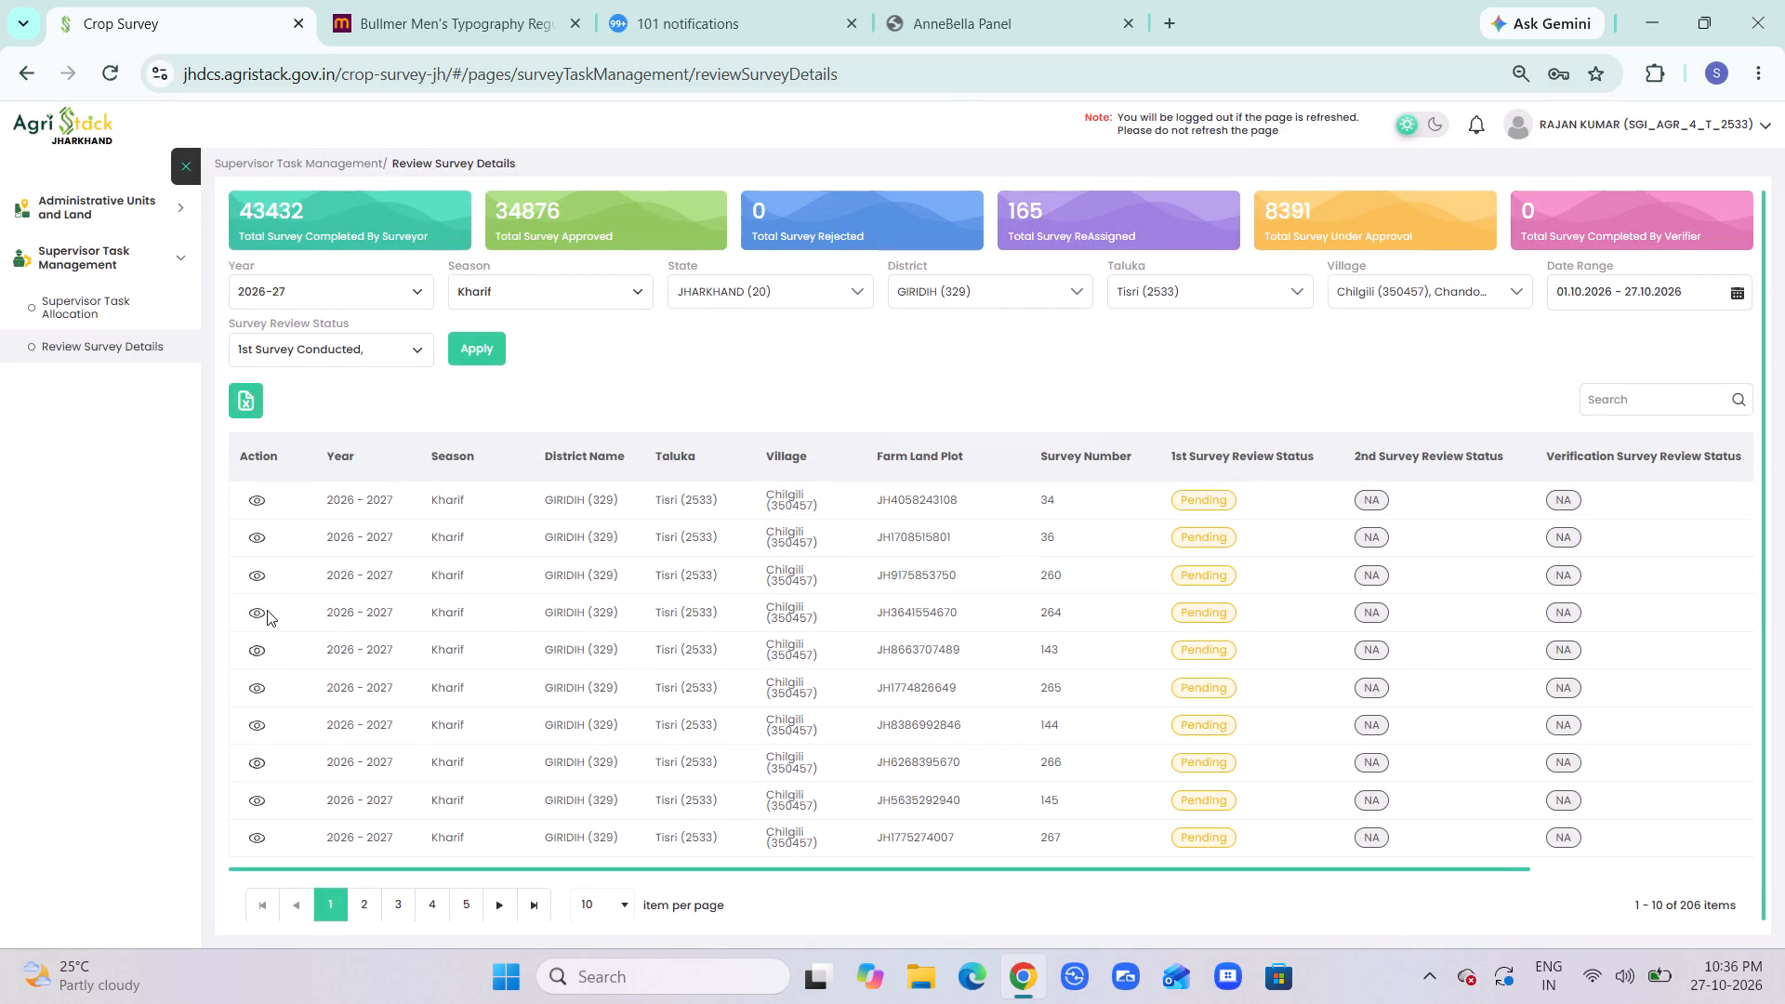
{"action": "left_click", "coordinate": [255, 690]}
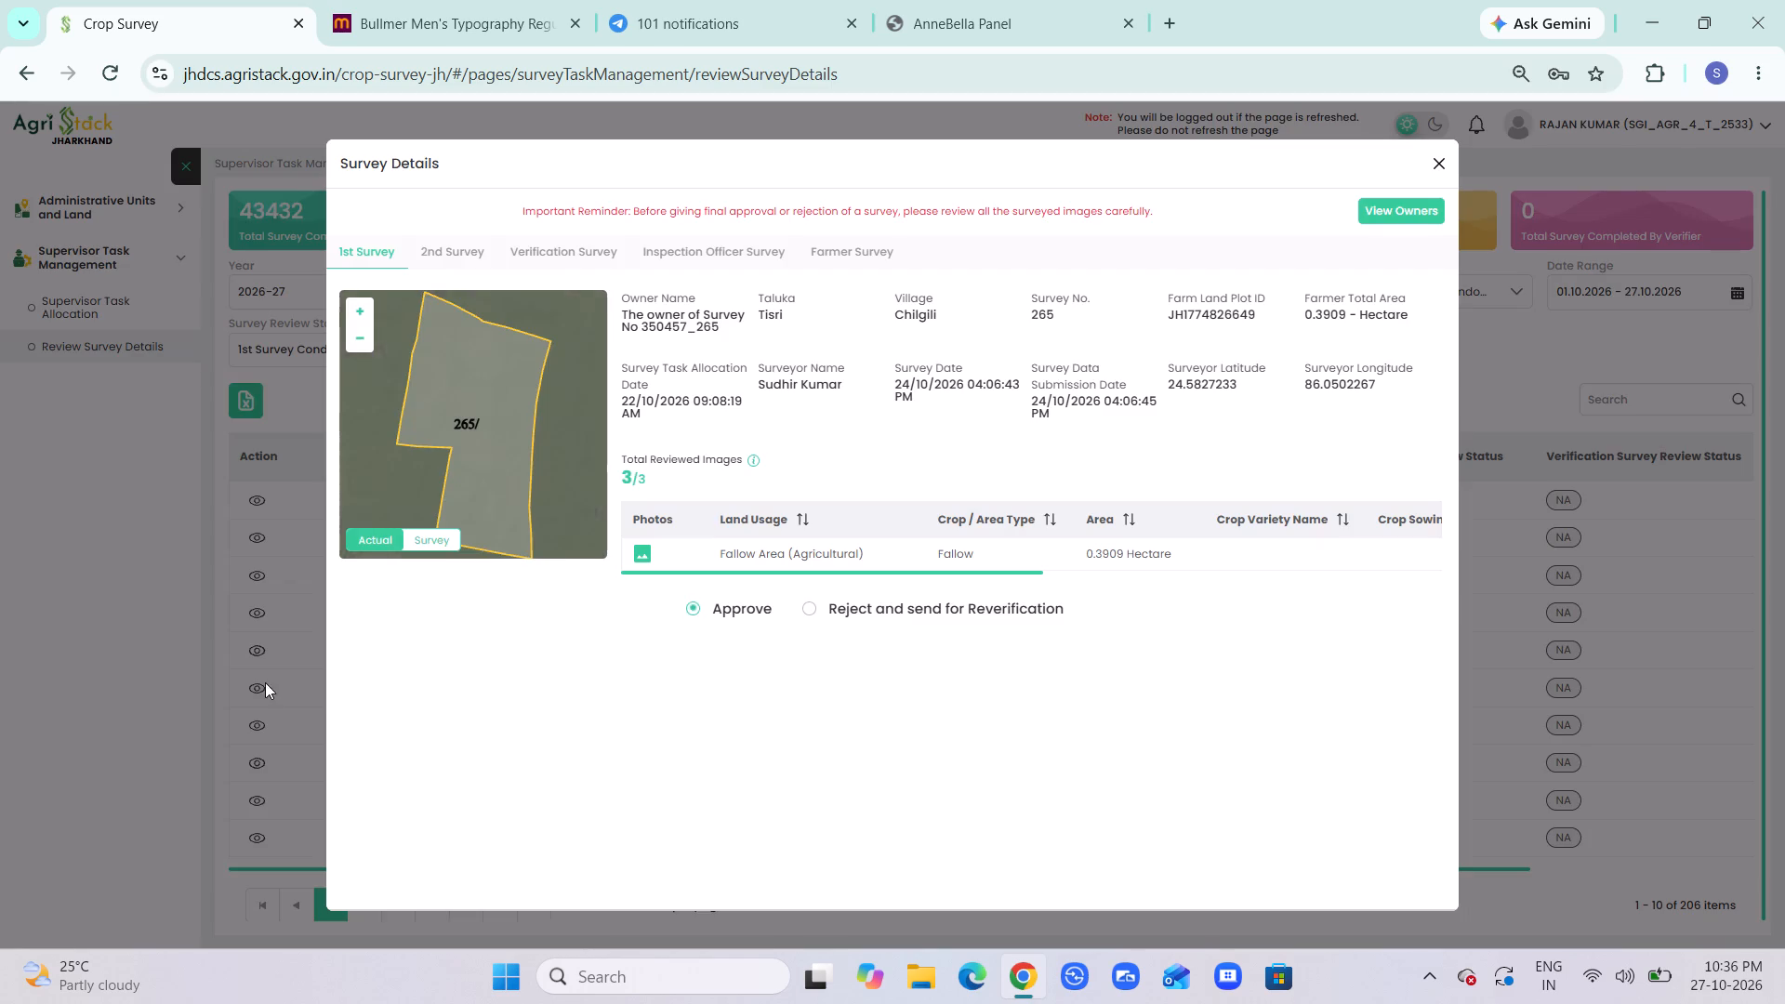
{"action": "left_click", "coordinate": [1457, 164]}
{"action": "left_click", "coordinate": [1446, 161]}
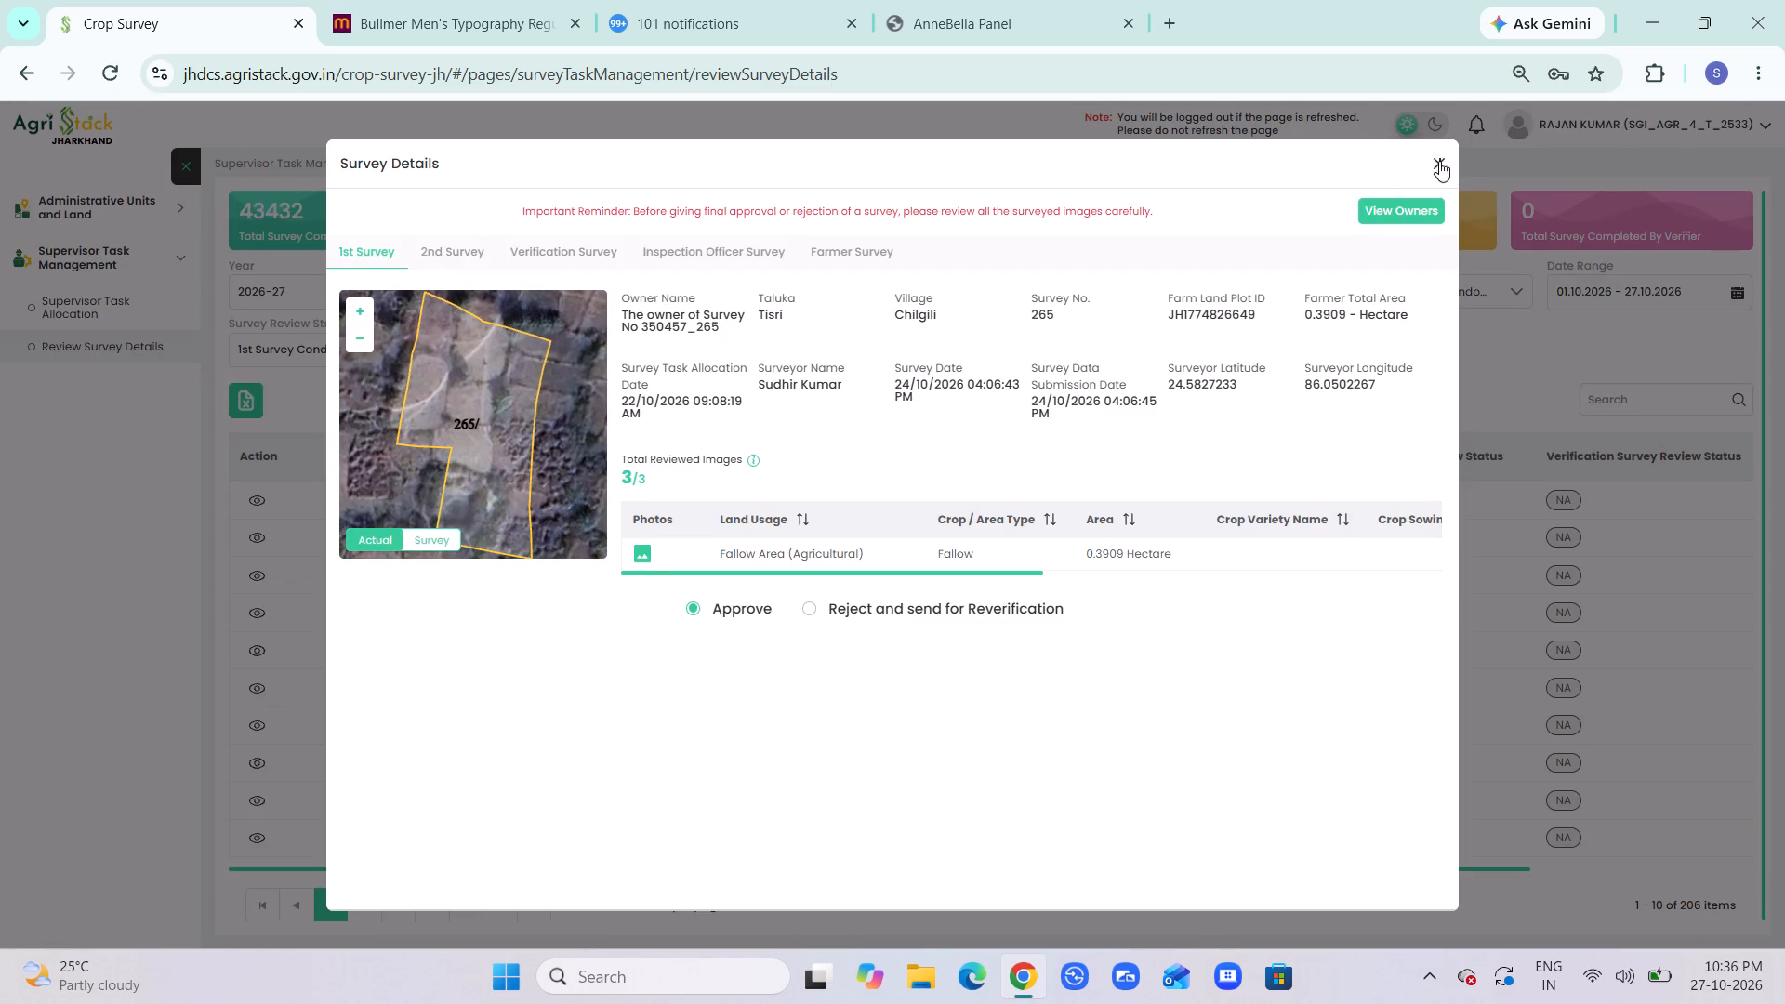
{"action": "left_click", "coordinate": [262, 829]}
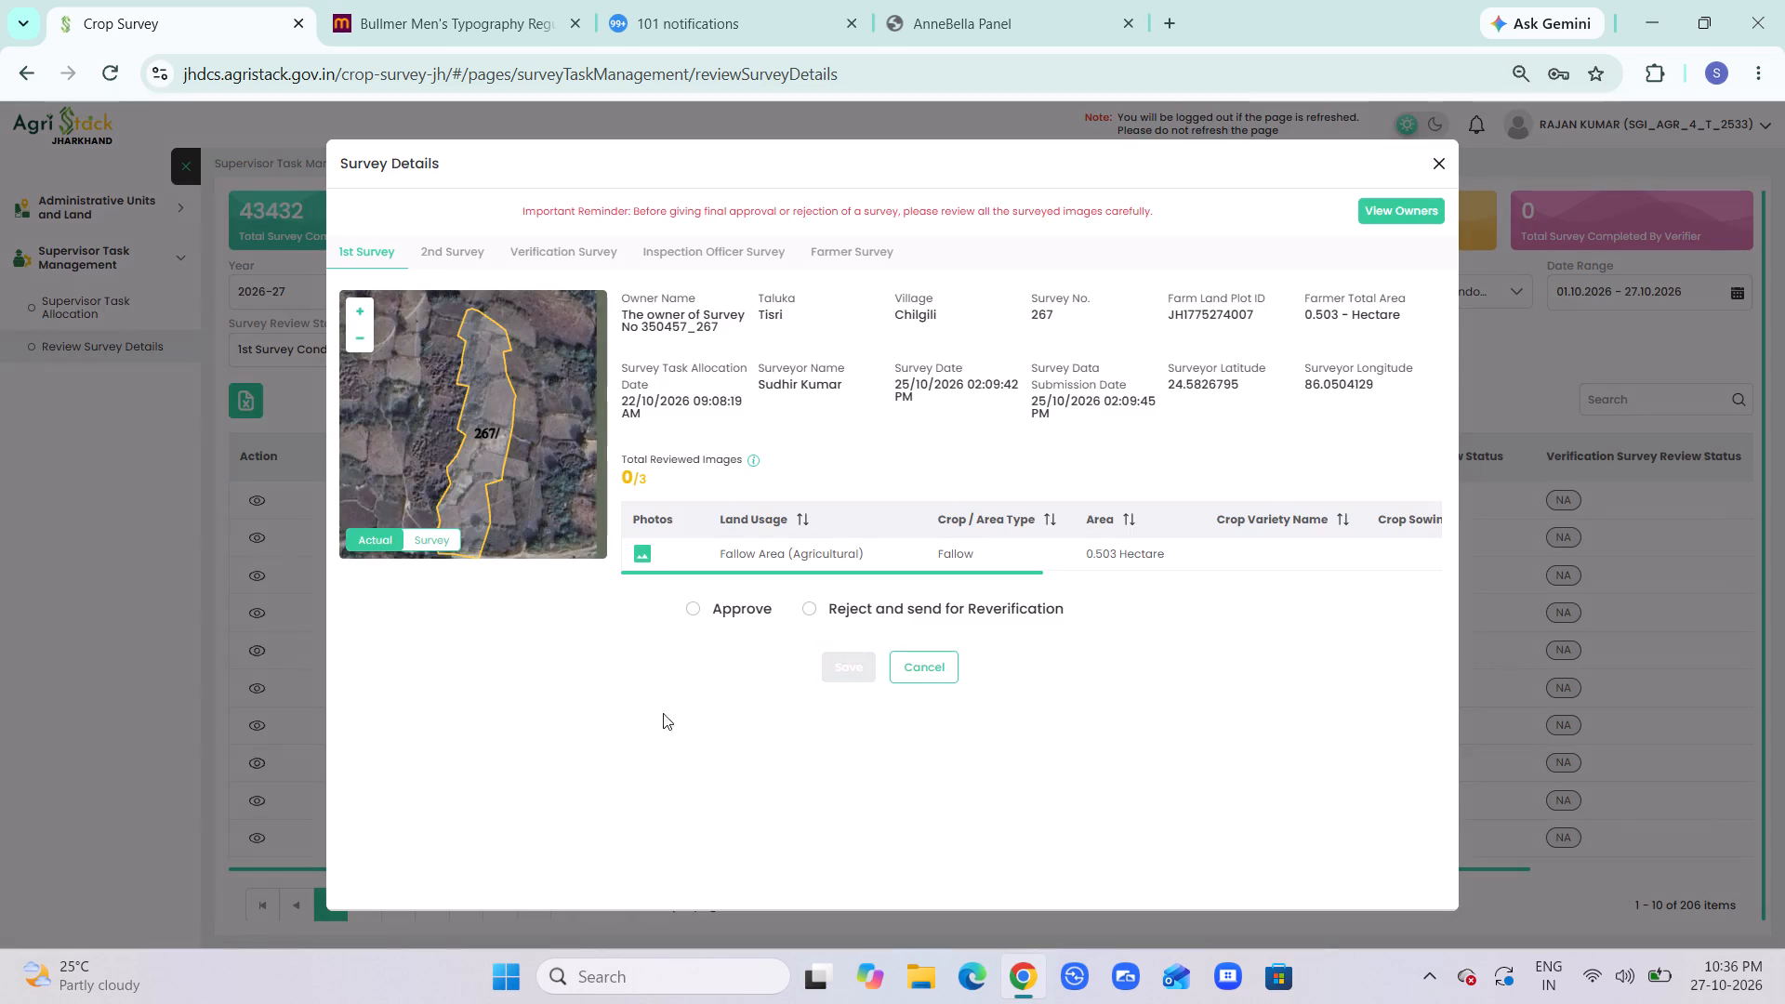
{"action": "left_click", "coordinate": [646, 552]}
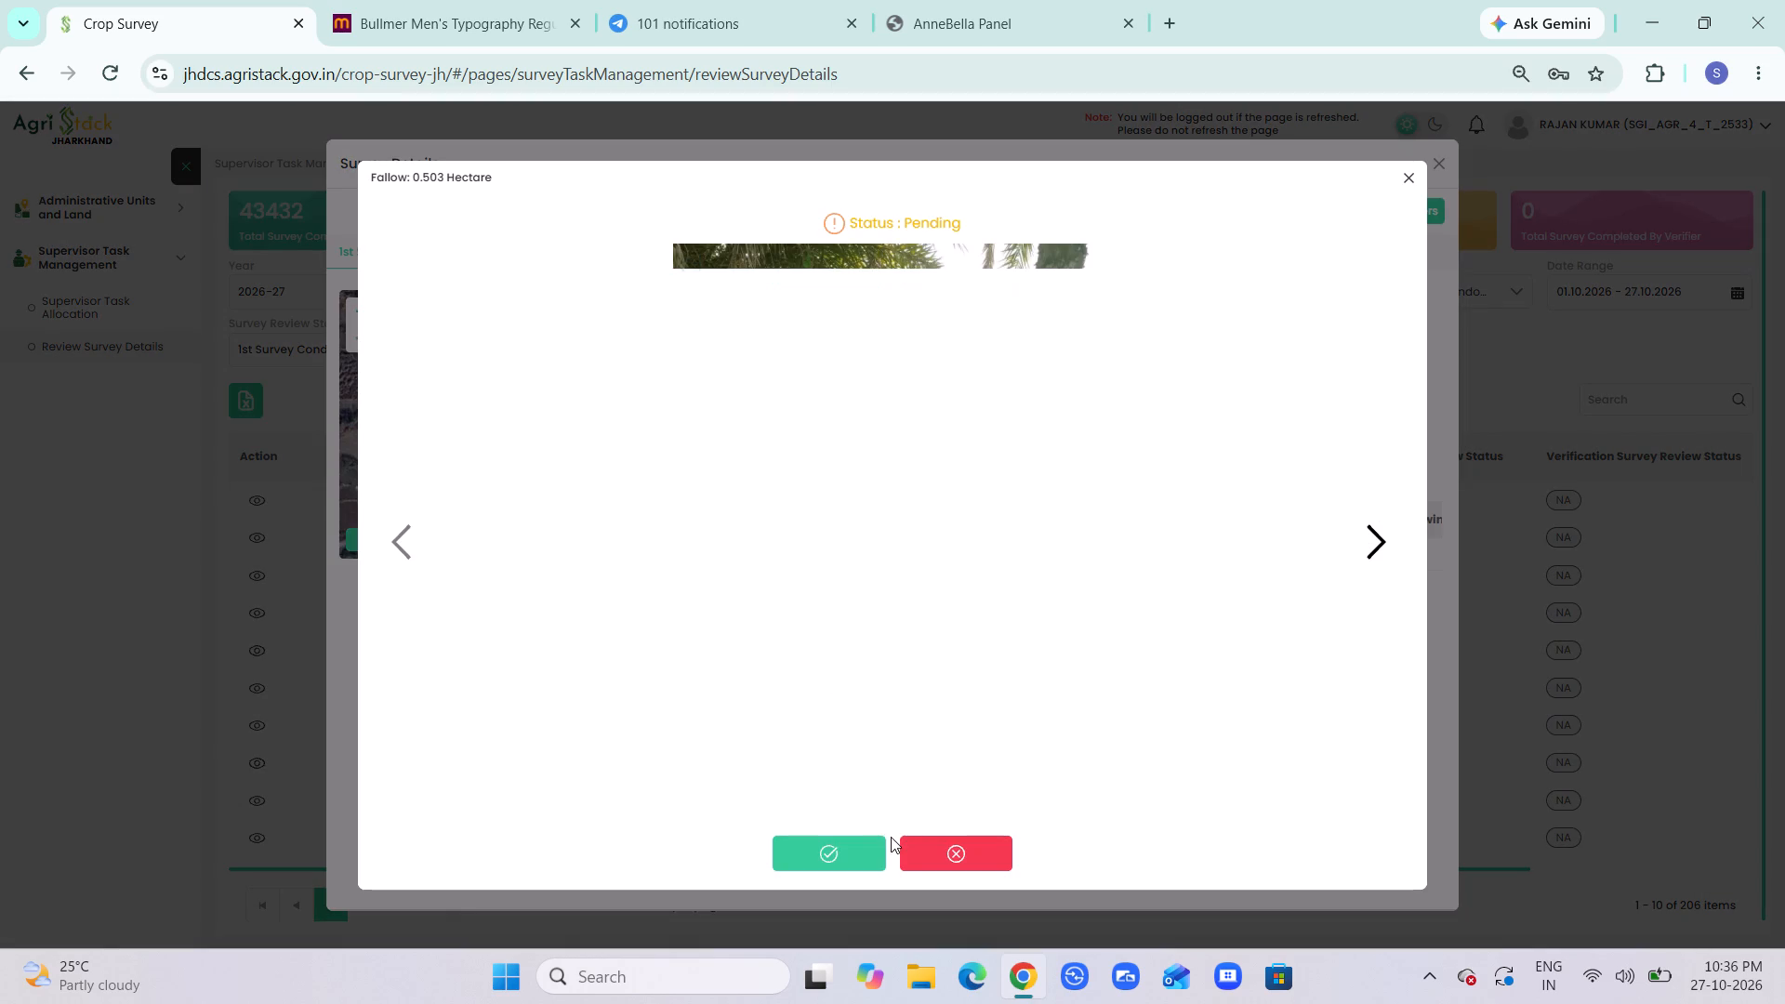
{"action": "left_click", "coordinate": [862, 853]}
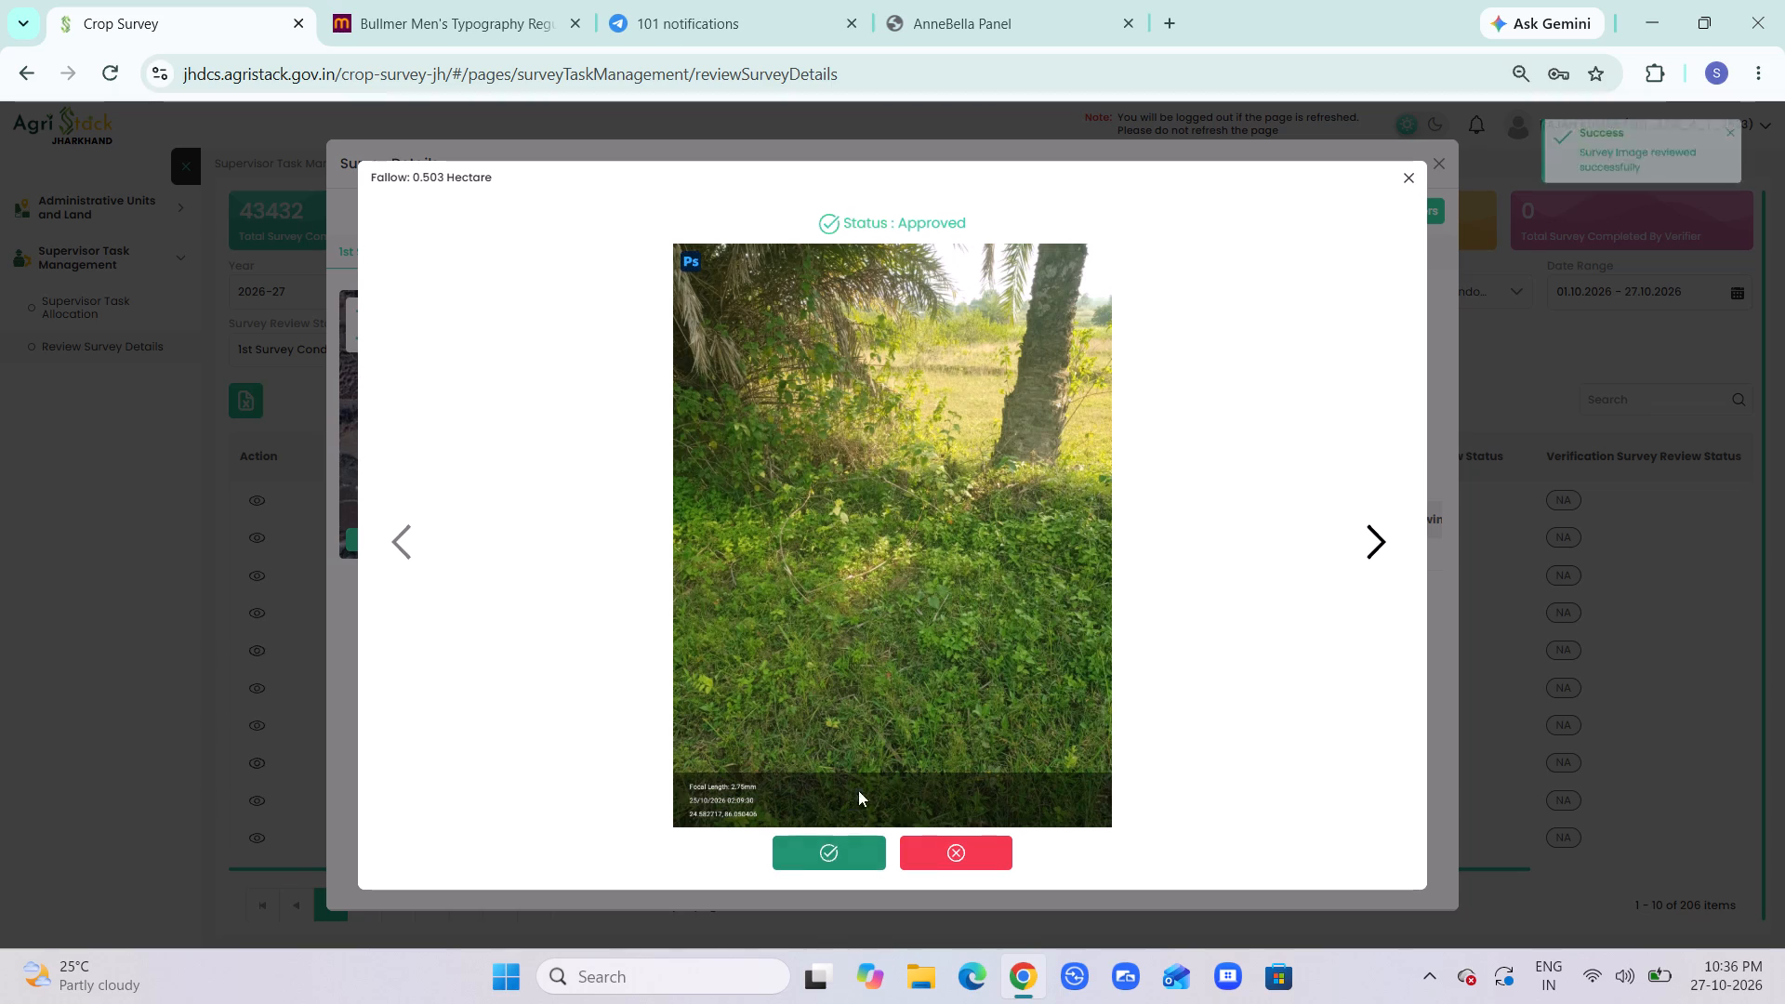
{"action": "left_click_drag", "start_coordinate": [1024, 690], "coordinate": [960, 698]}
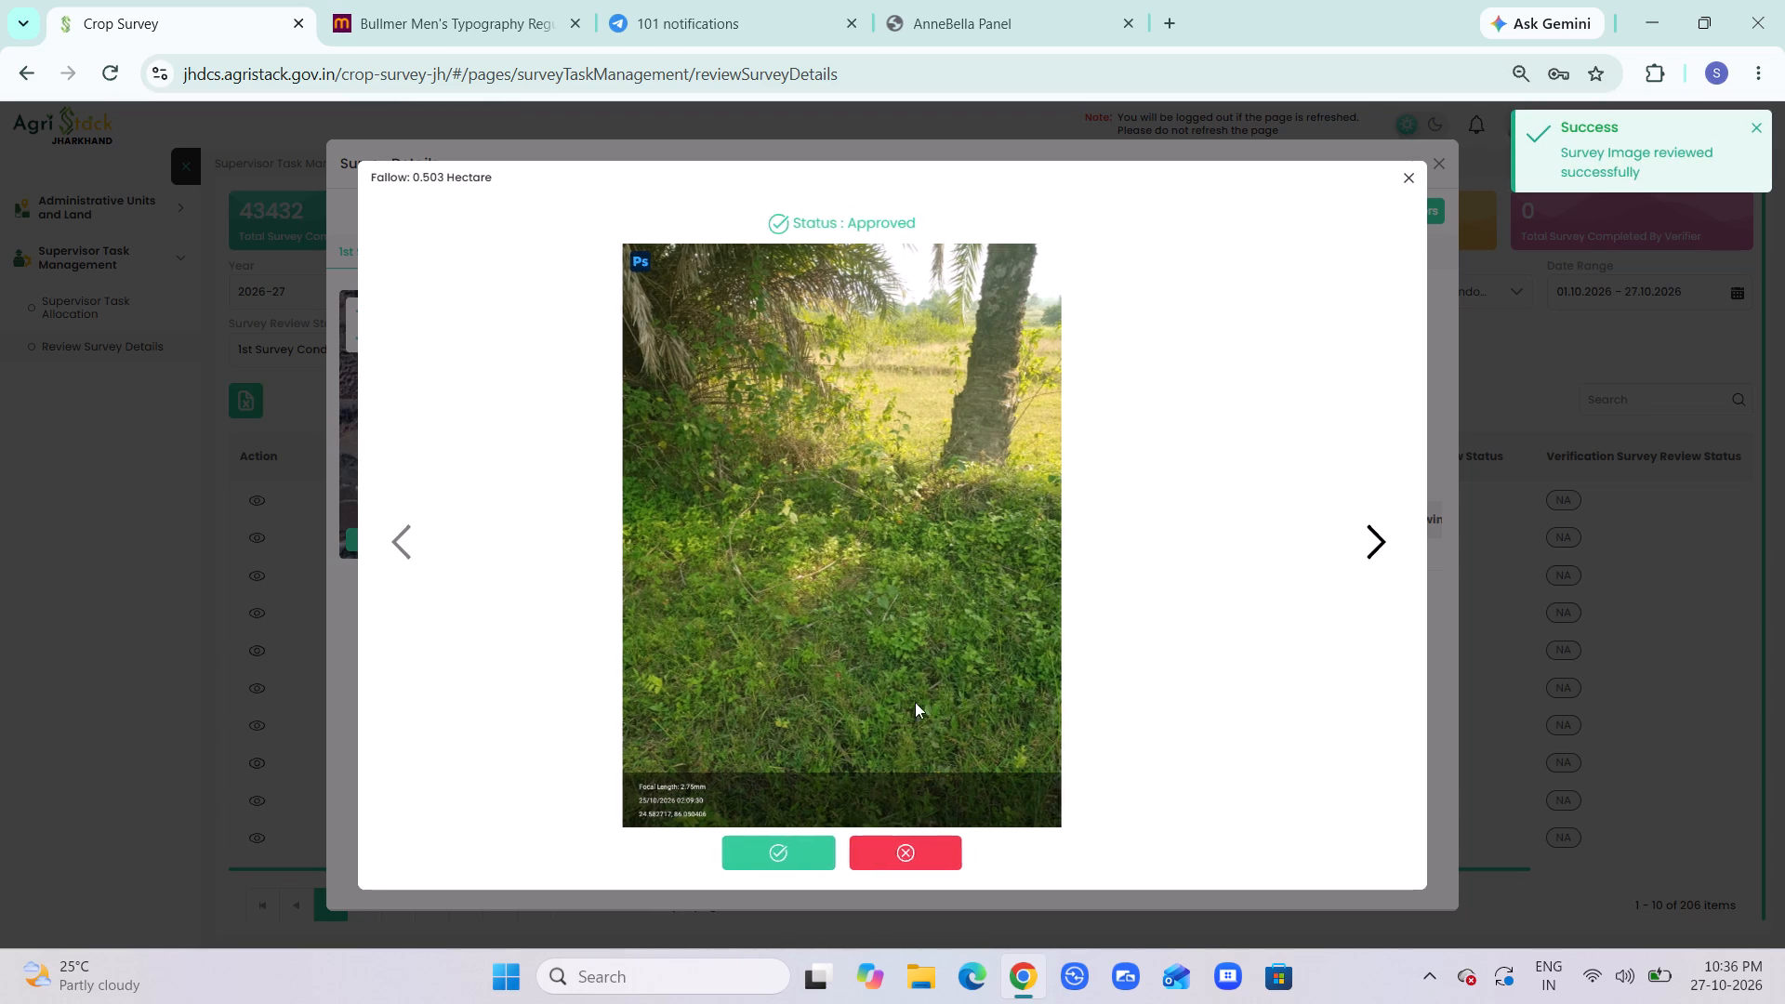
{"action": "left_click", "coordinate": [855, 853]}
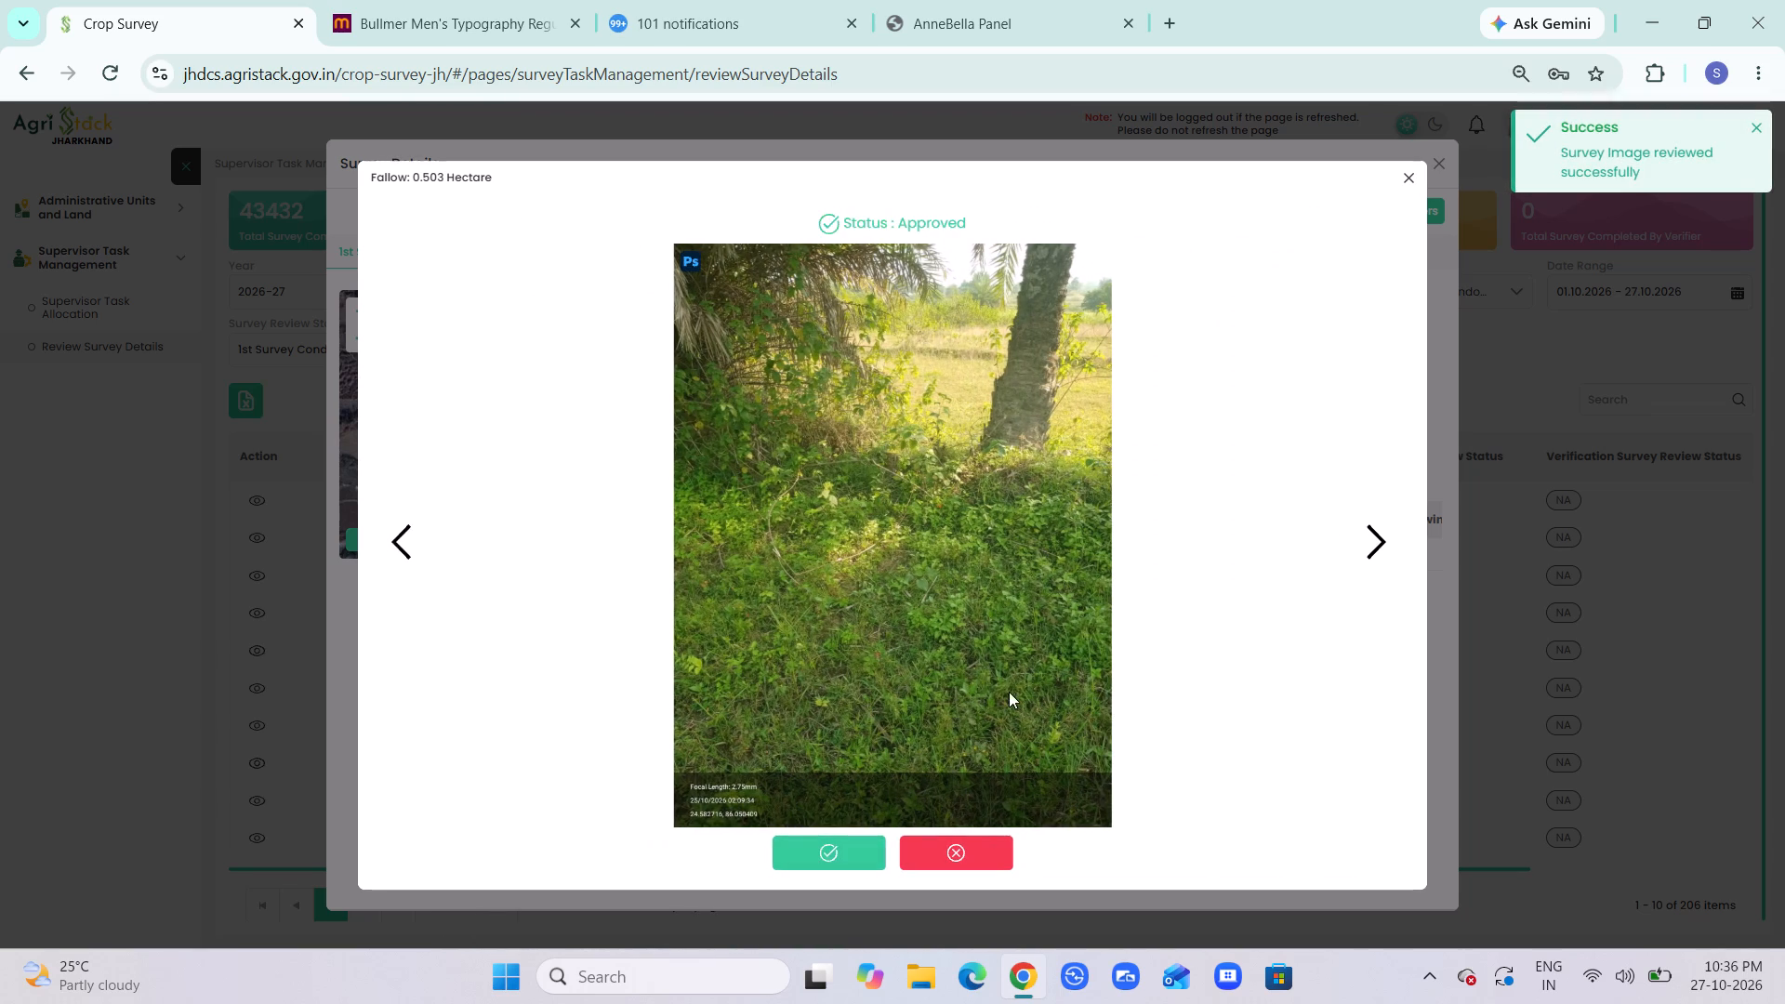
{"action": "left_click_drag", "start_coordinate": [1015, 690], "coordinate": [819, 691]}
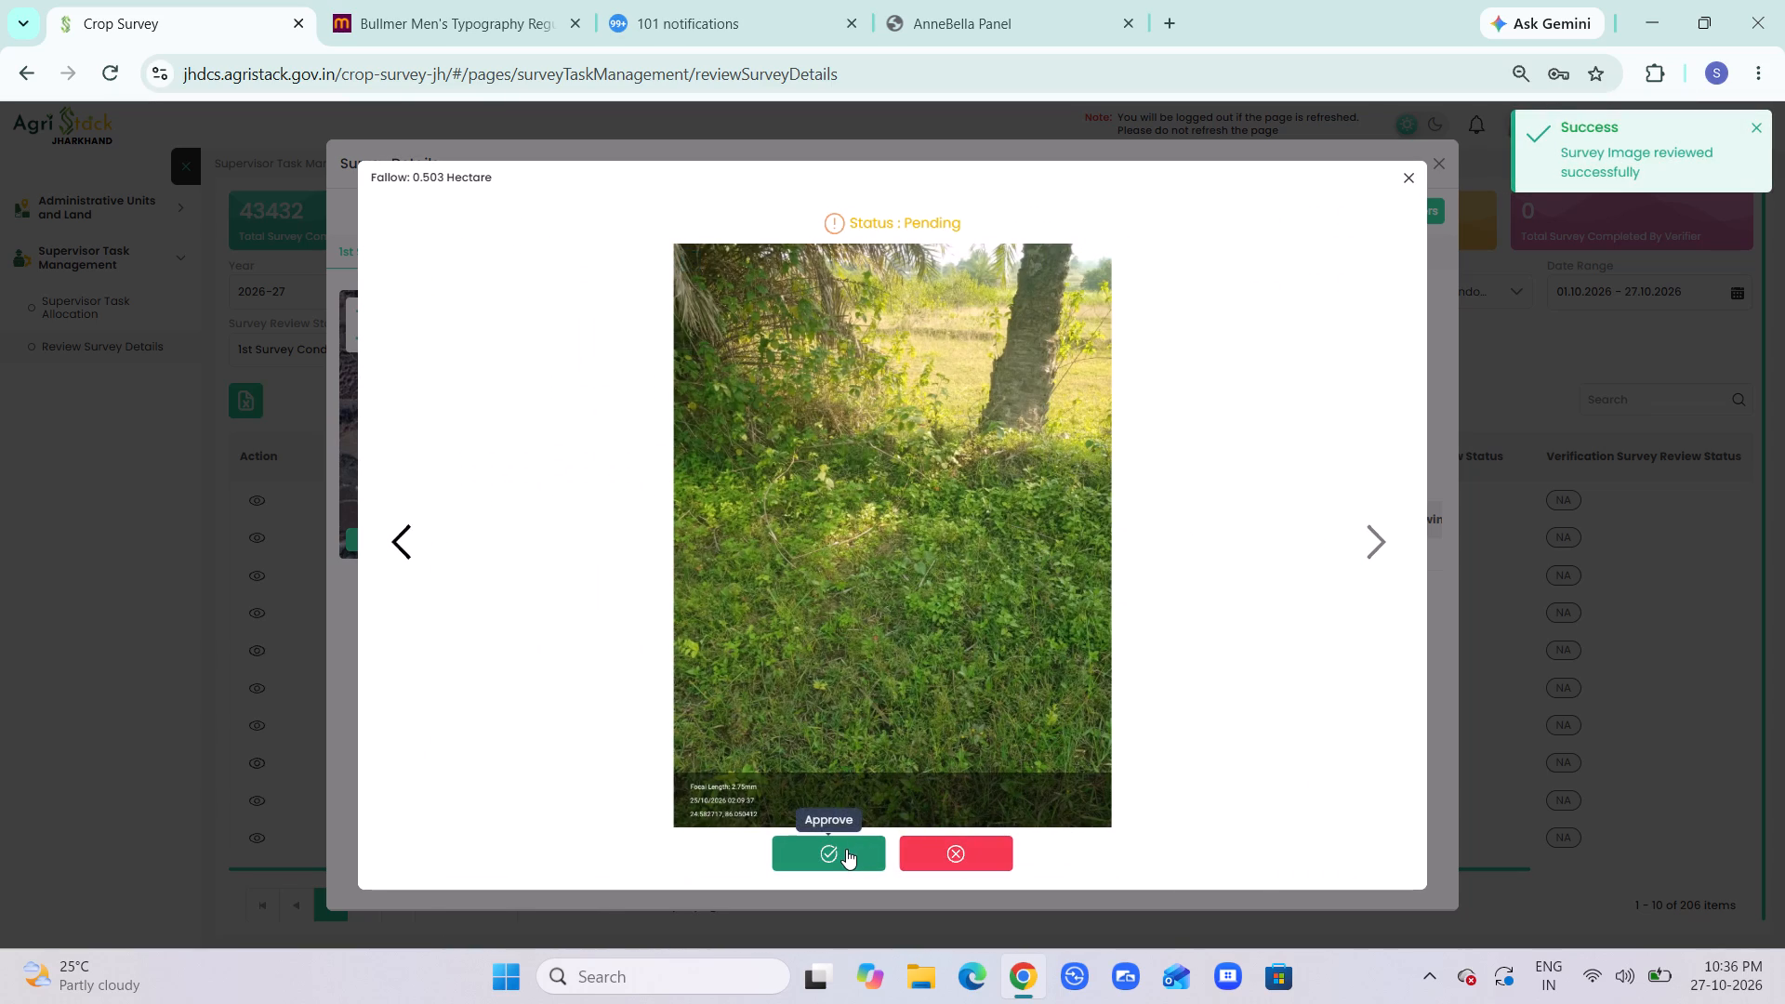
{"action": "left_click", "coordinate": [844, 852]}
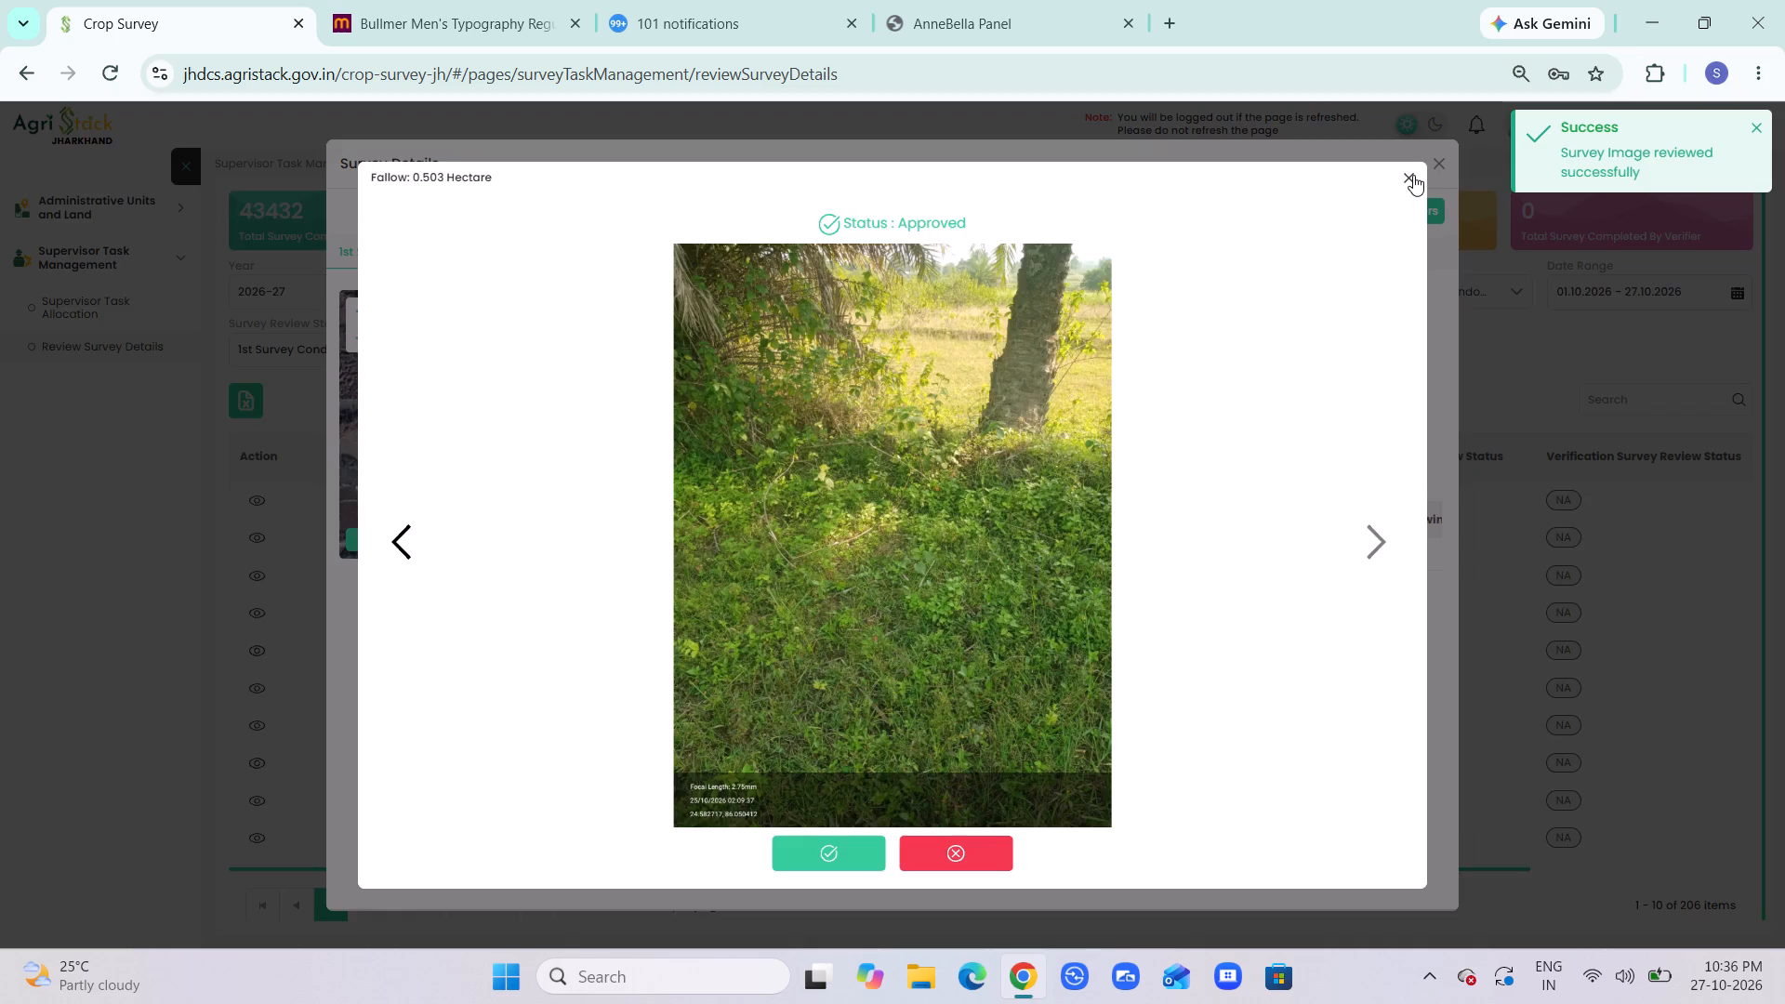
{"action": "left_click", "coordinate": [1413, 175]}
Save the 1st survey of survey number 267 as approved and return to the survey list.
{"action": "left_click", "coordinate": [758, 607]}
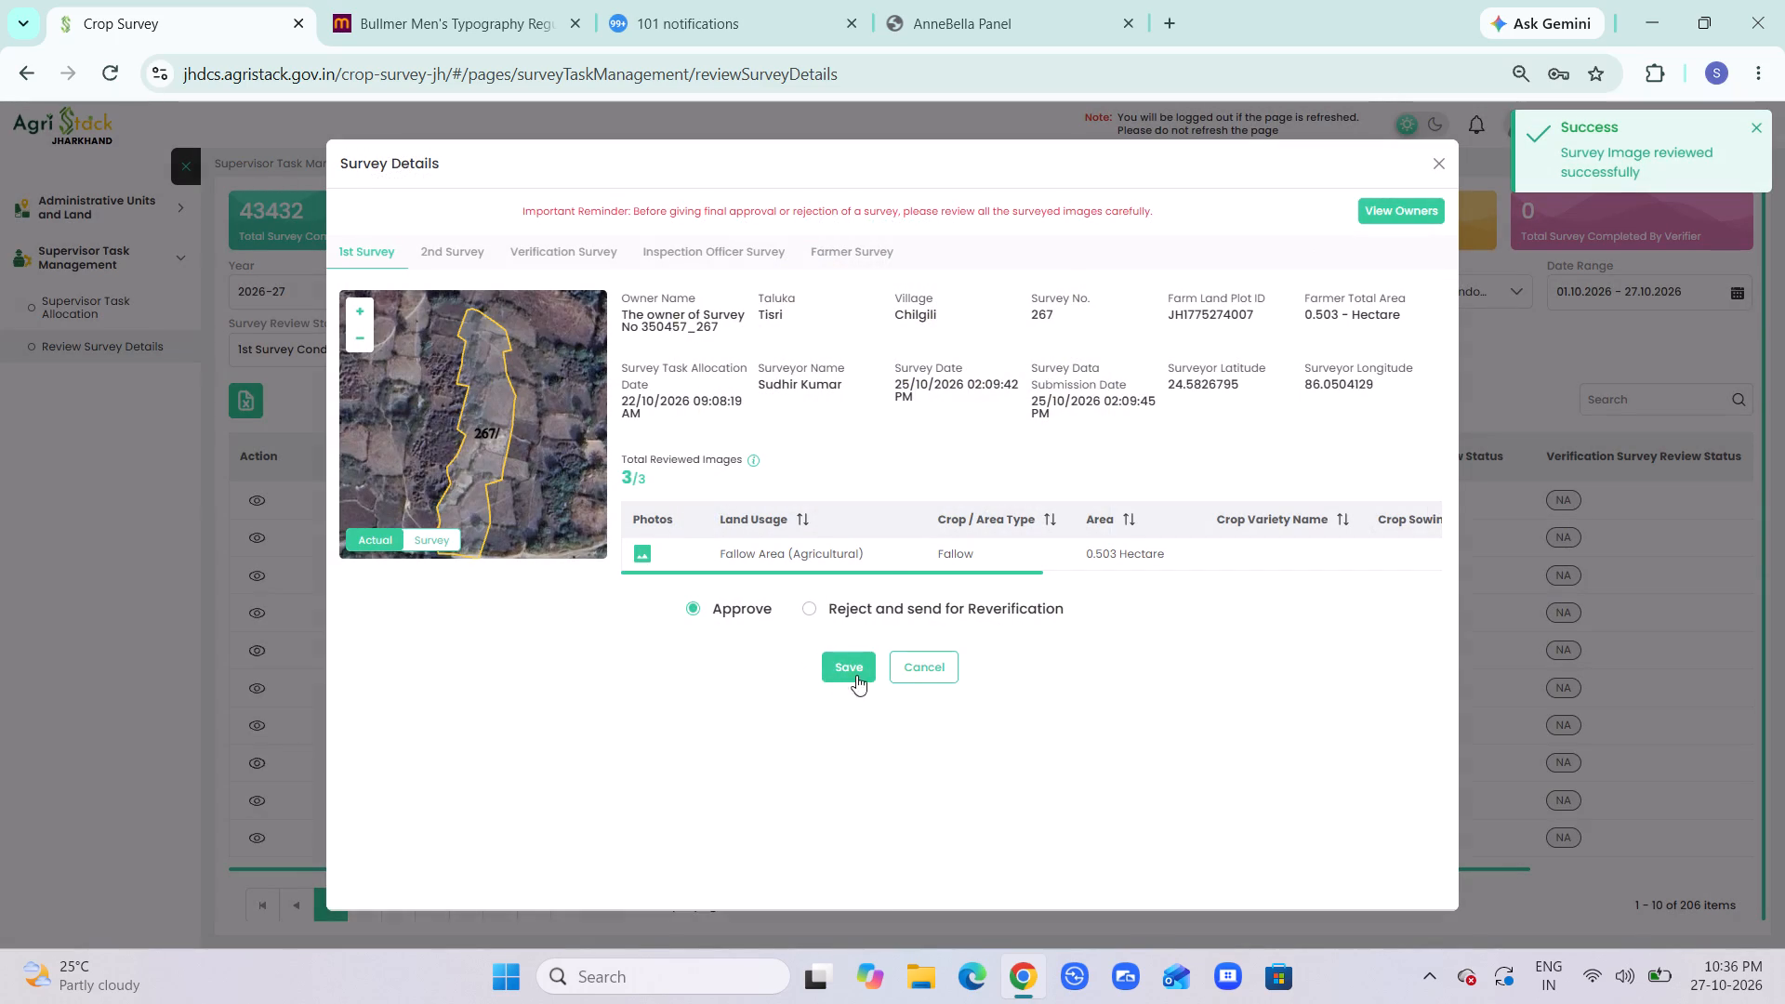
{"action": "left_click", "coordinate": [847, 663]}
{"action": "left_click", "coordinate": [882, 562]}
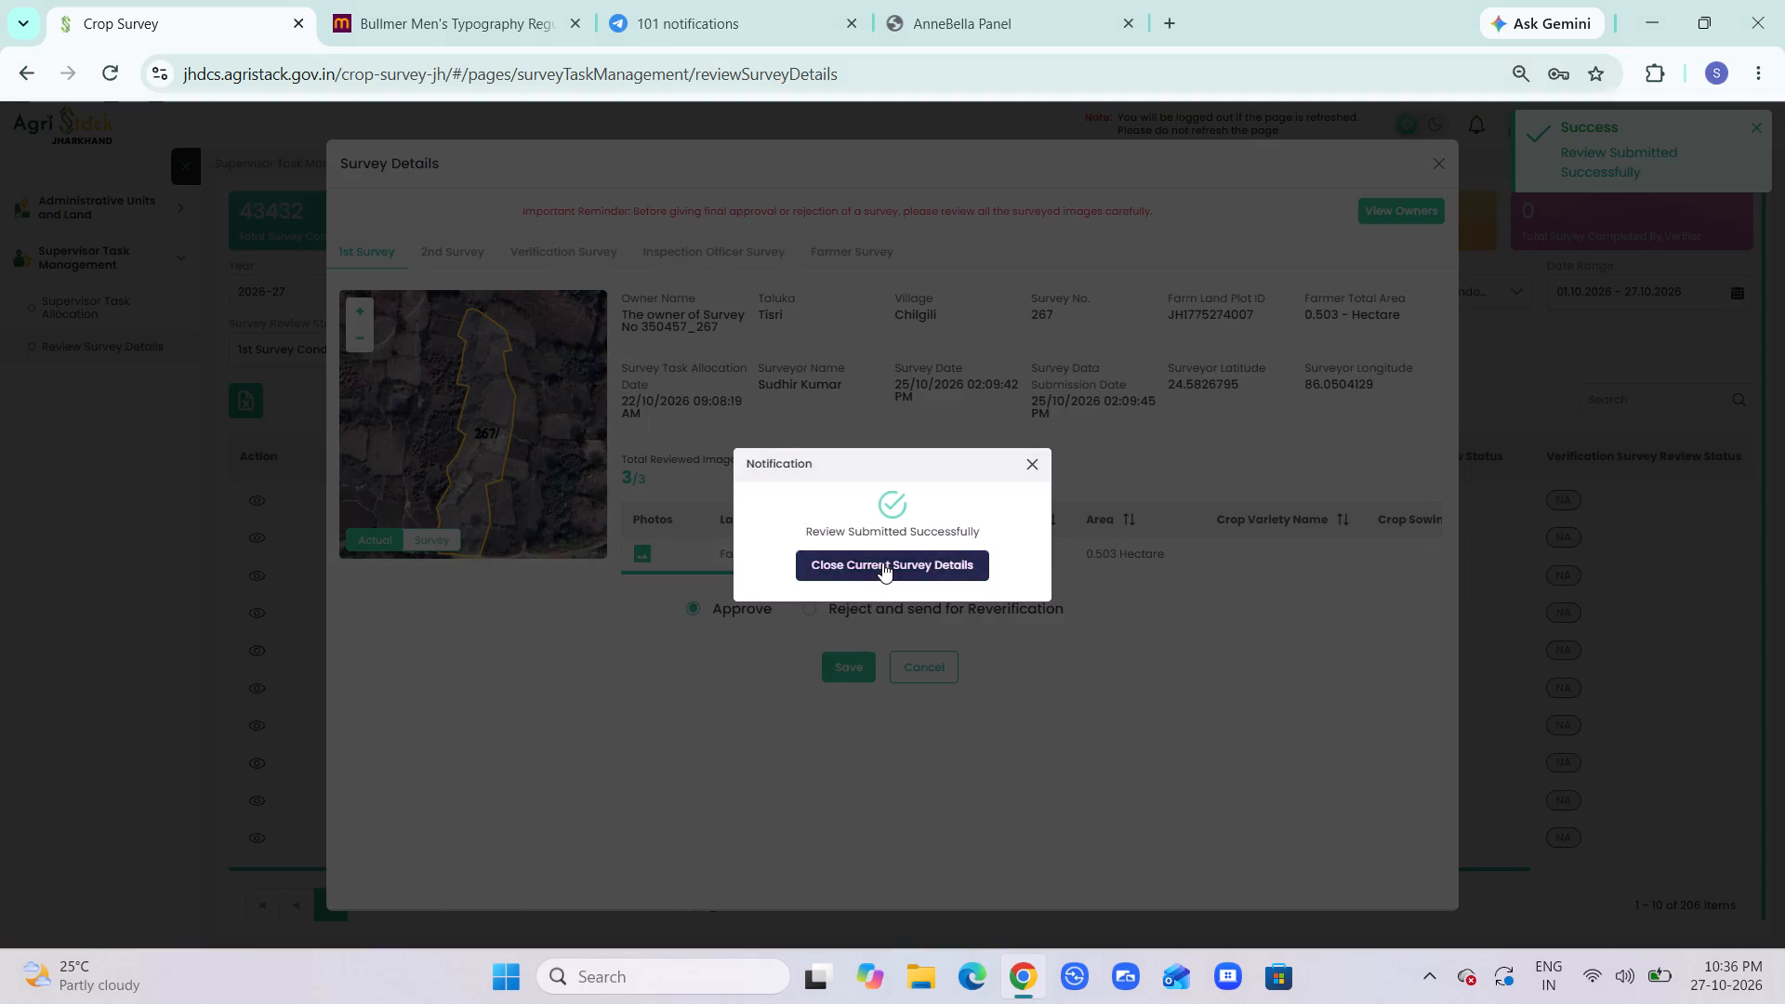
Recheck the survey details of survey number 145 and close them.
{"action": "left_click", "coordinate": [260, 800]}
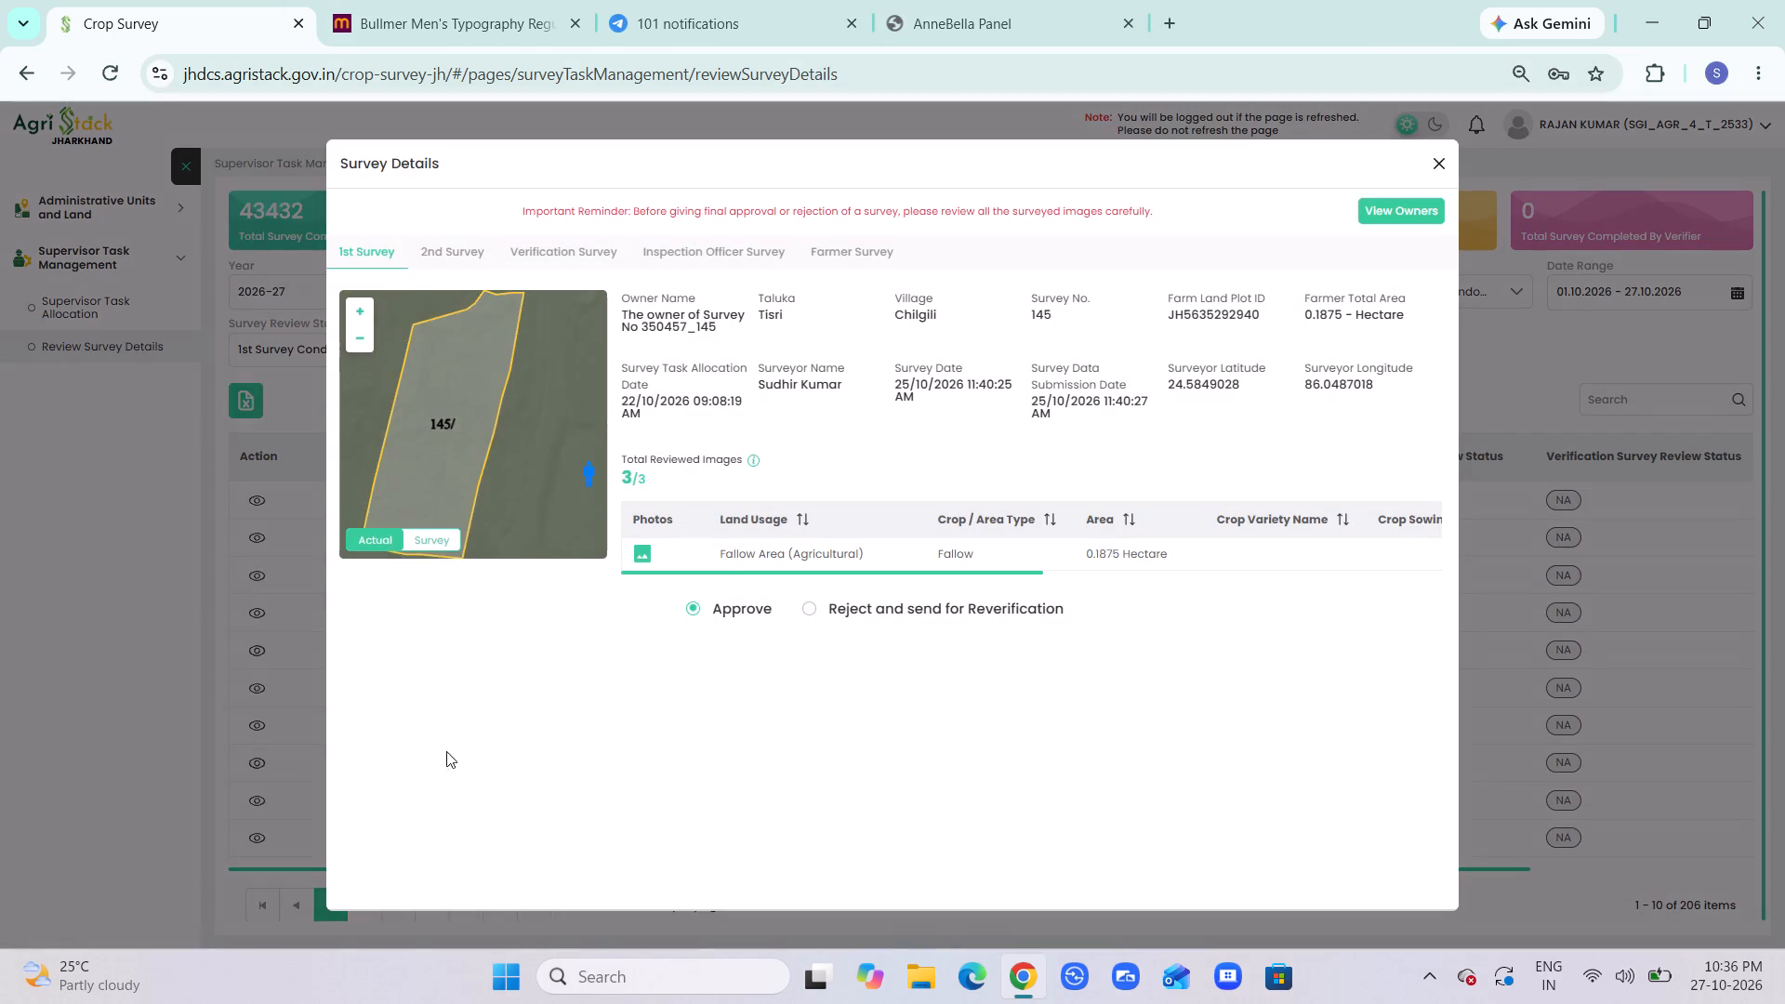
{"action": "left_click", "coordinate": [1435, 161]}
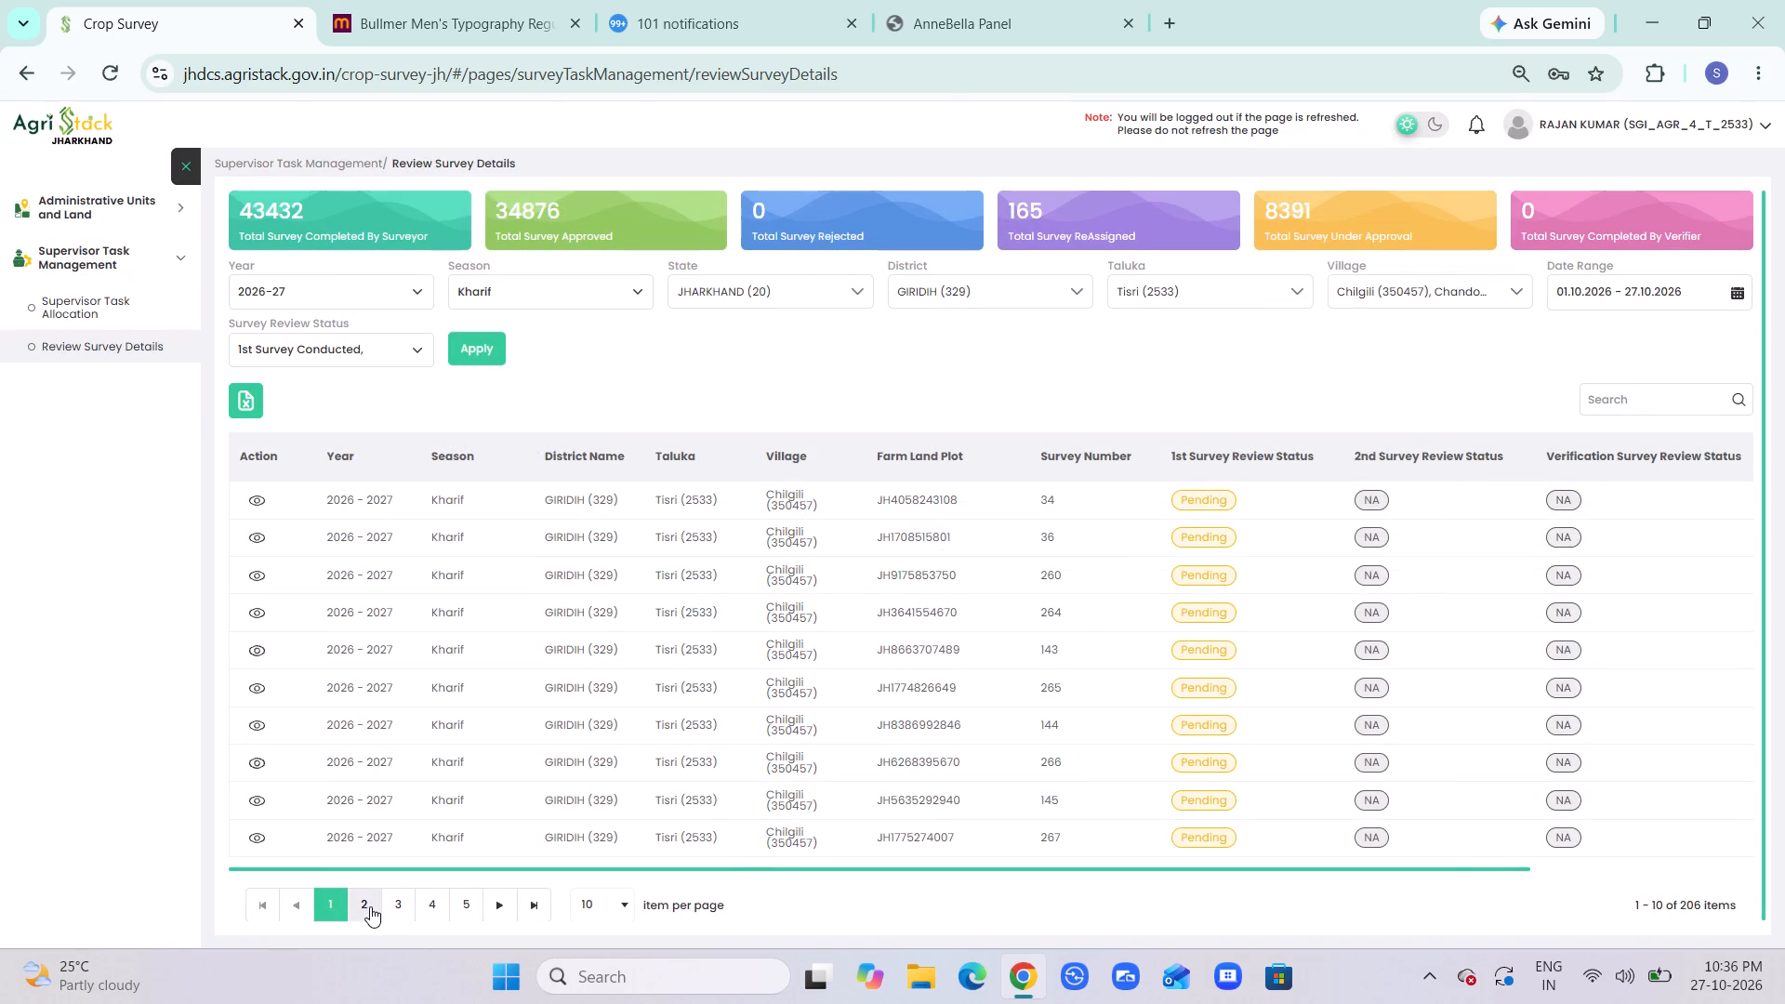
Refresh the list of pending surveys by going to page 2 and back to page 1.
{"action": "left_click", "coordinate": [370, 906]}
{"action": "left_click", "coordinate": [324, 905]}
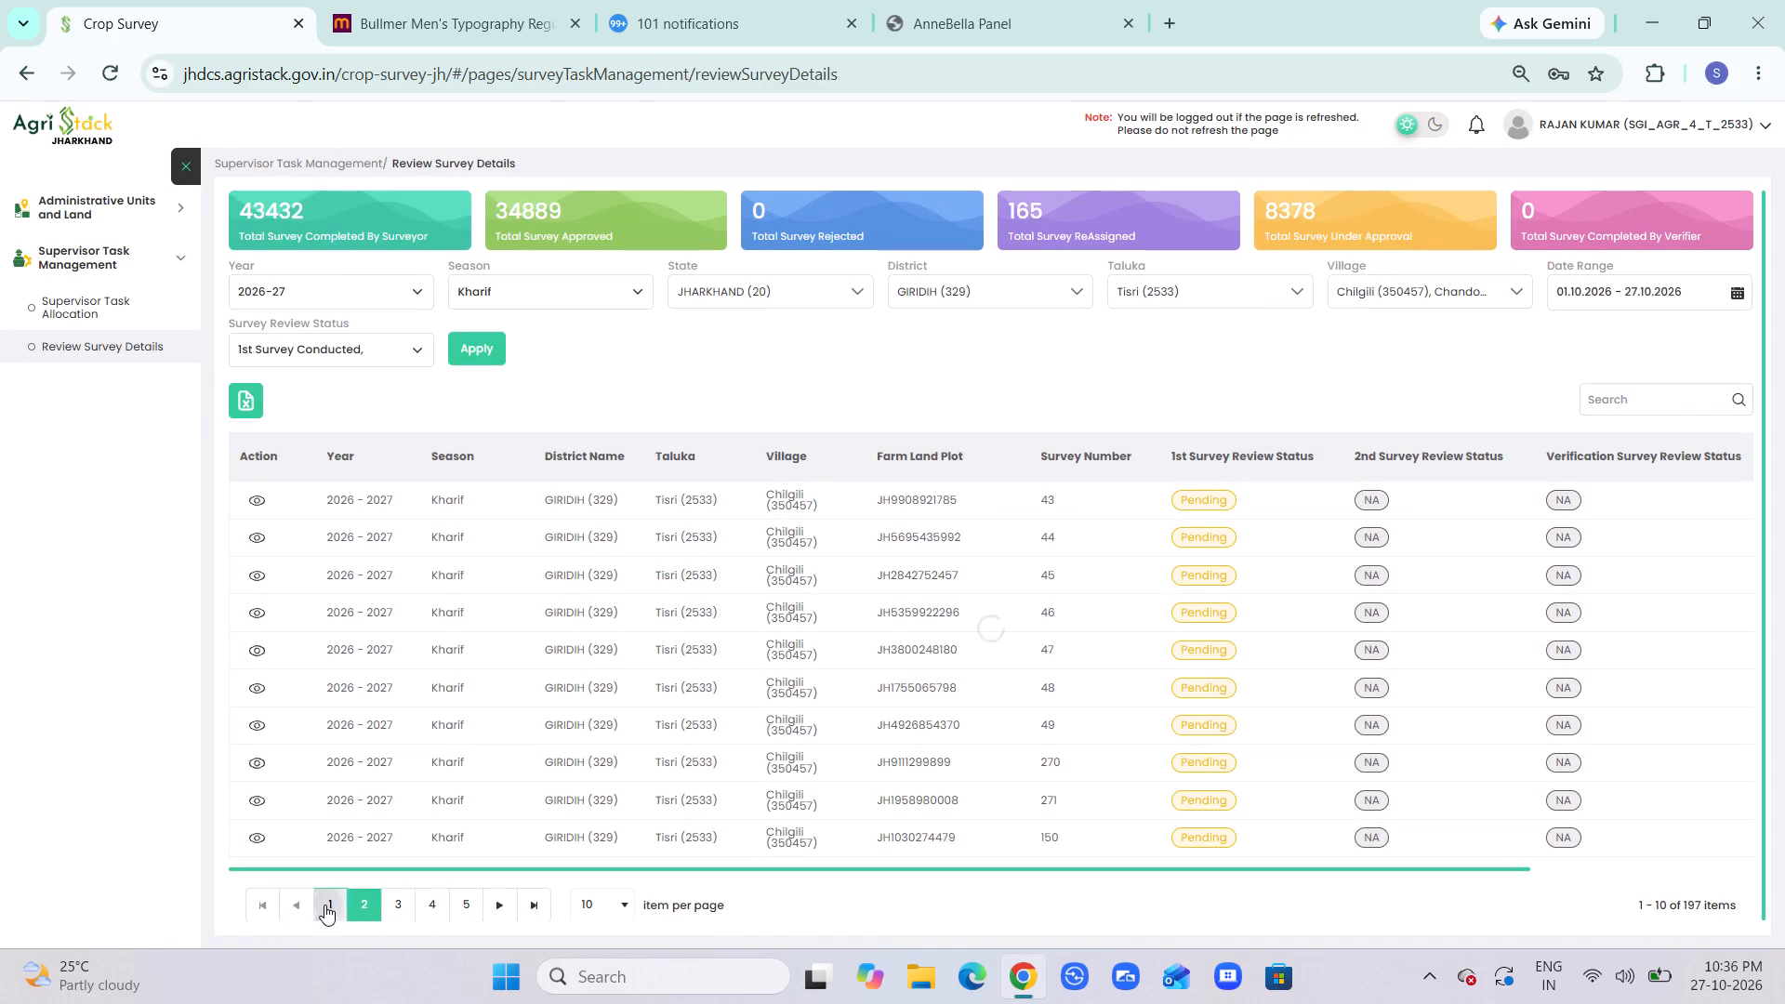
Open the survey details of survey number 260 in Chilgili, approve all three farm photos and close the photo viewer.
{"action": "left_click", "coordinate": [254, 502]}
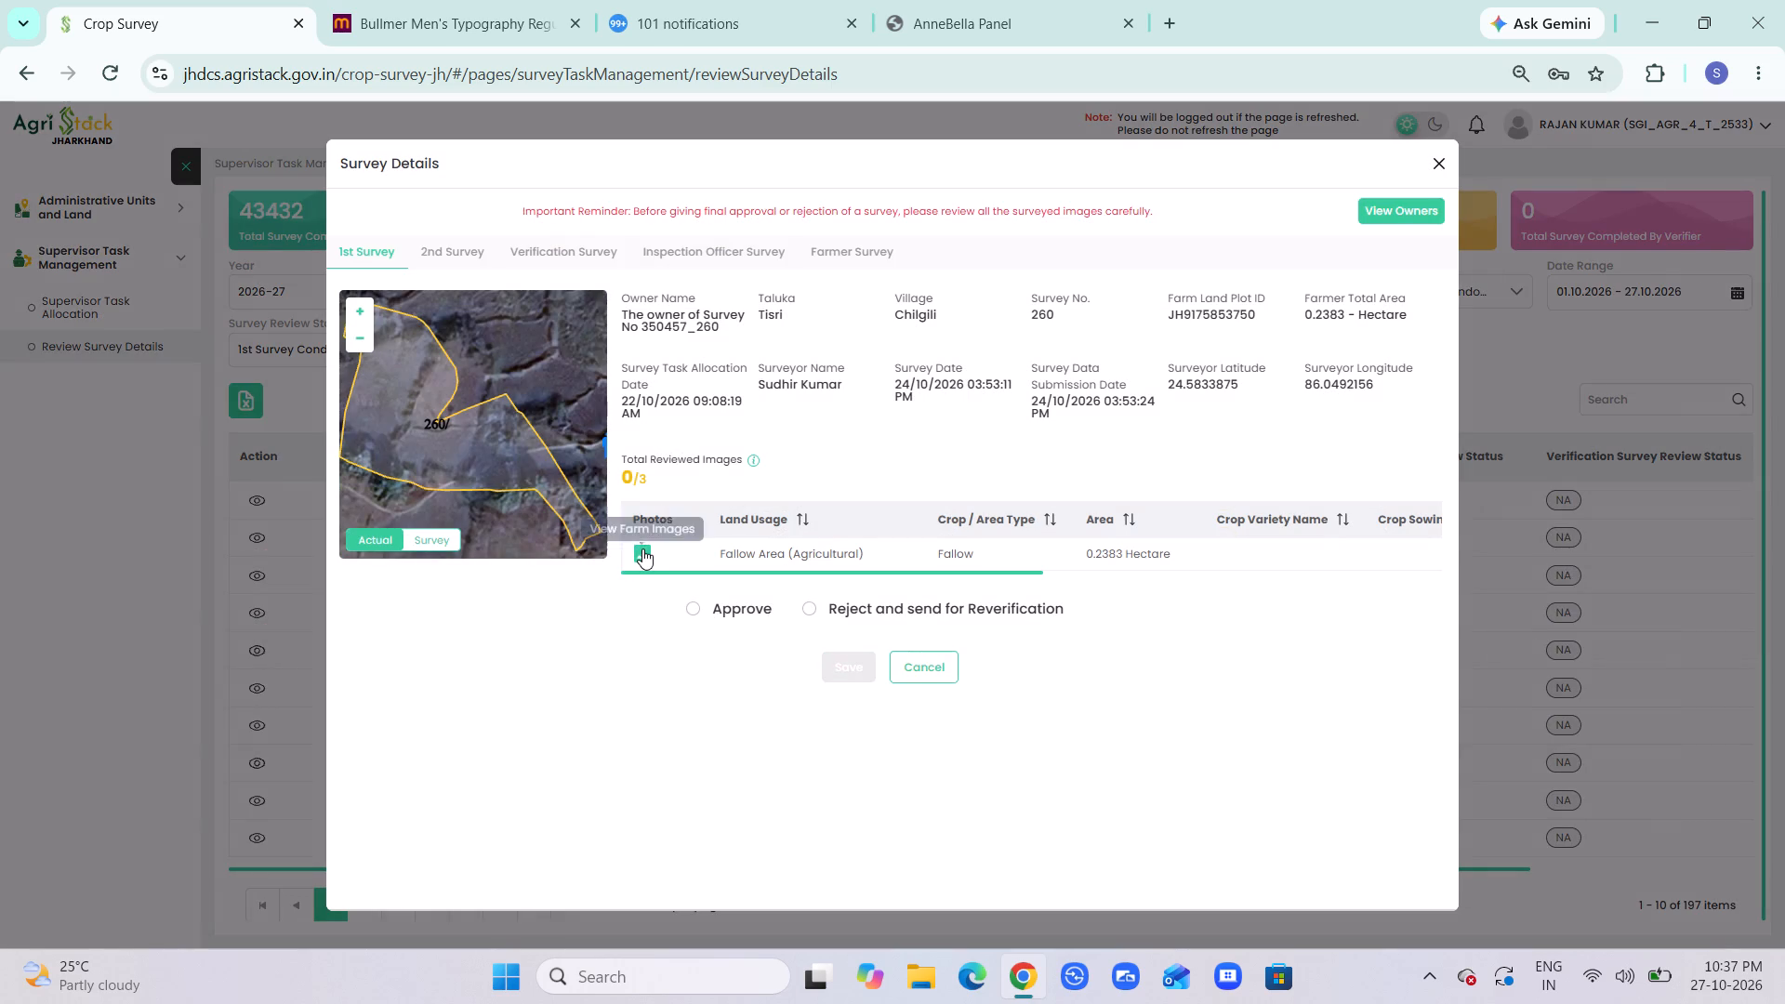
{"action": "left_click", "coordinate": [642, 548]}
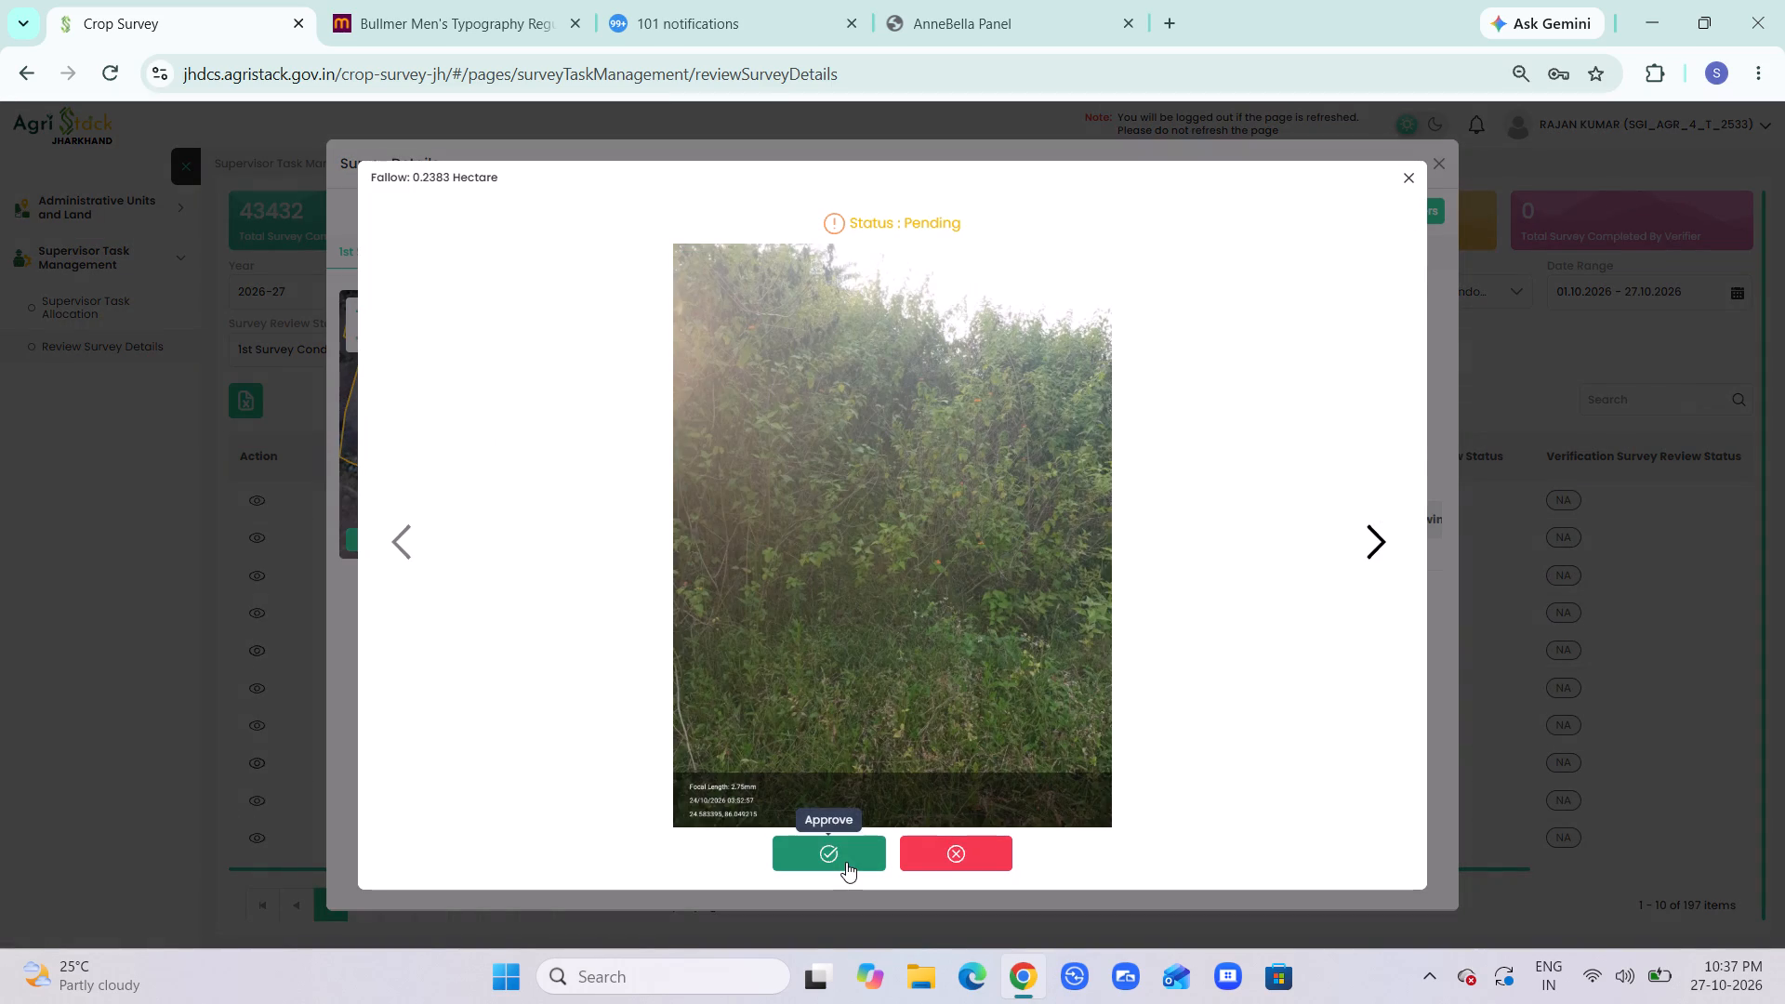
{"action": "left_click", "coordinate": [846, 852]}
{"action": "left_click_drag", "start_coordinate": [1050, 610], "coordinate": [962, 633]}
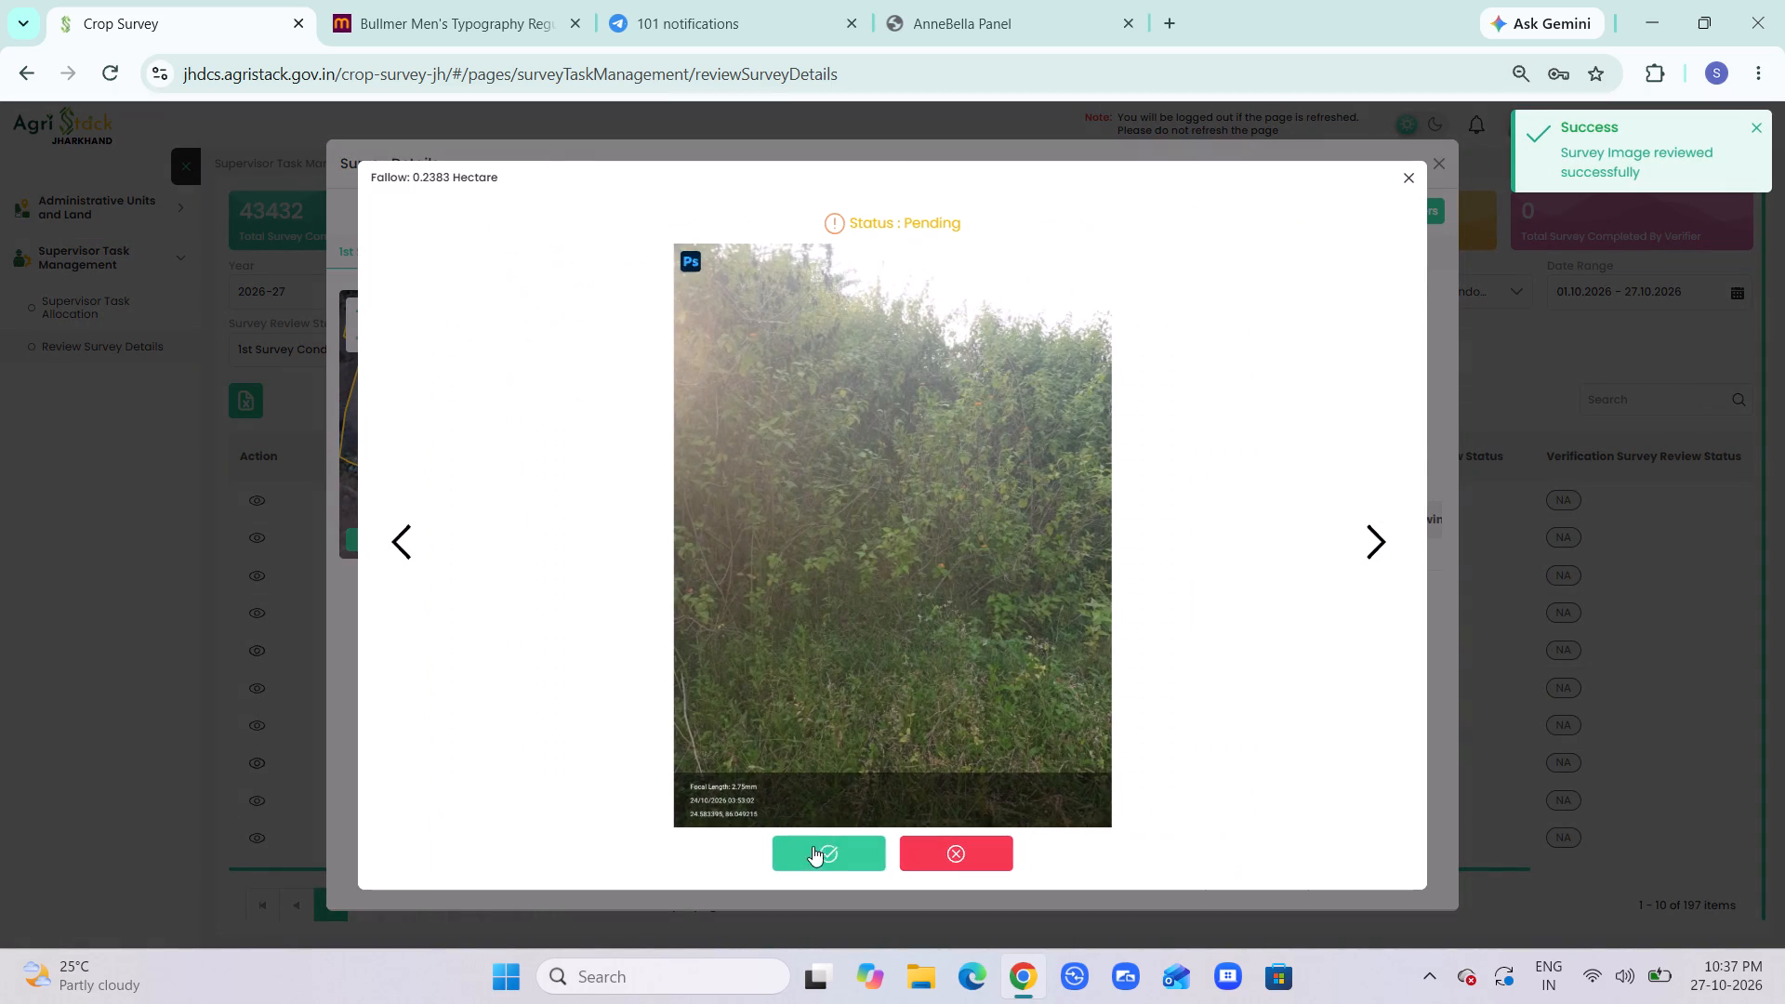
{"action": "left_click", "coordinate": [829, 858]}
{"action": "left_click_drag", "start_coordinate": [1036, 654], "coordinate": [967, 664]}
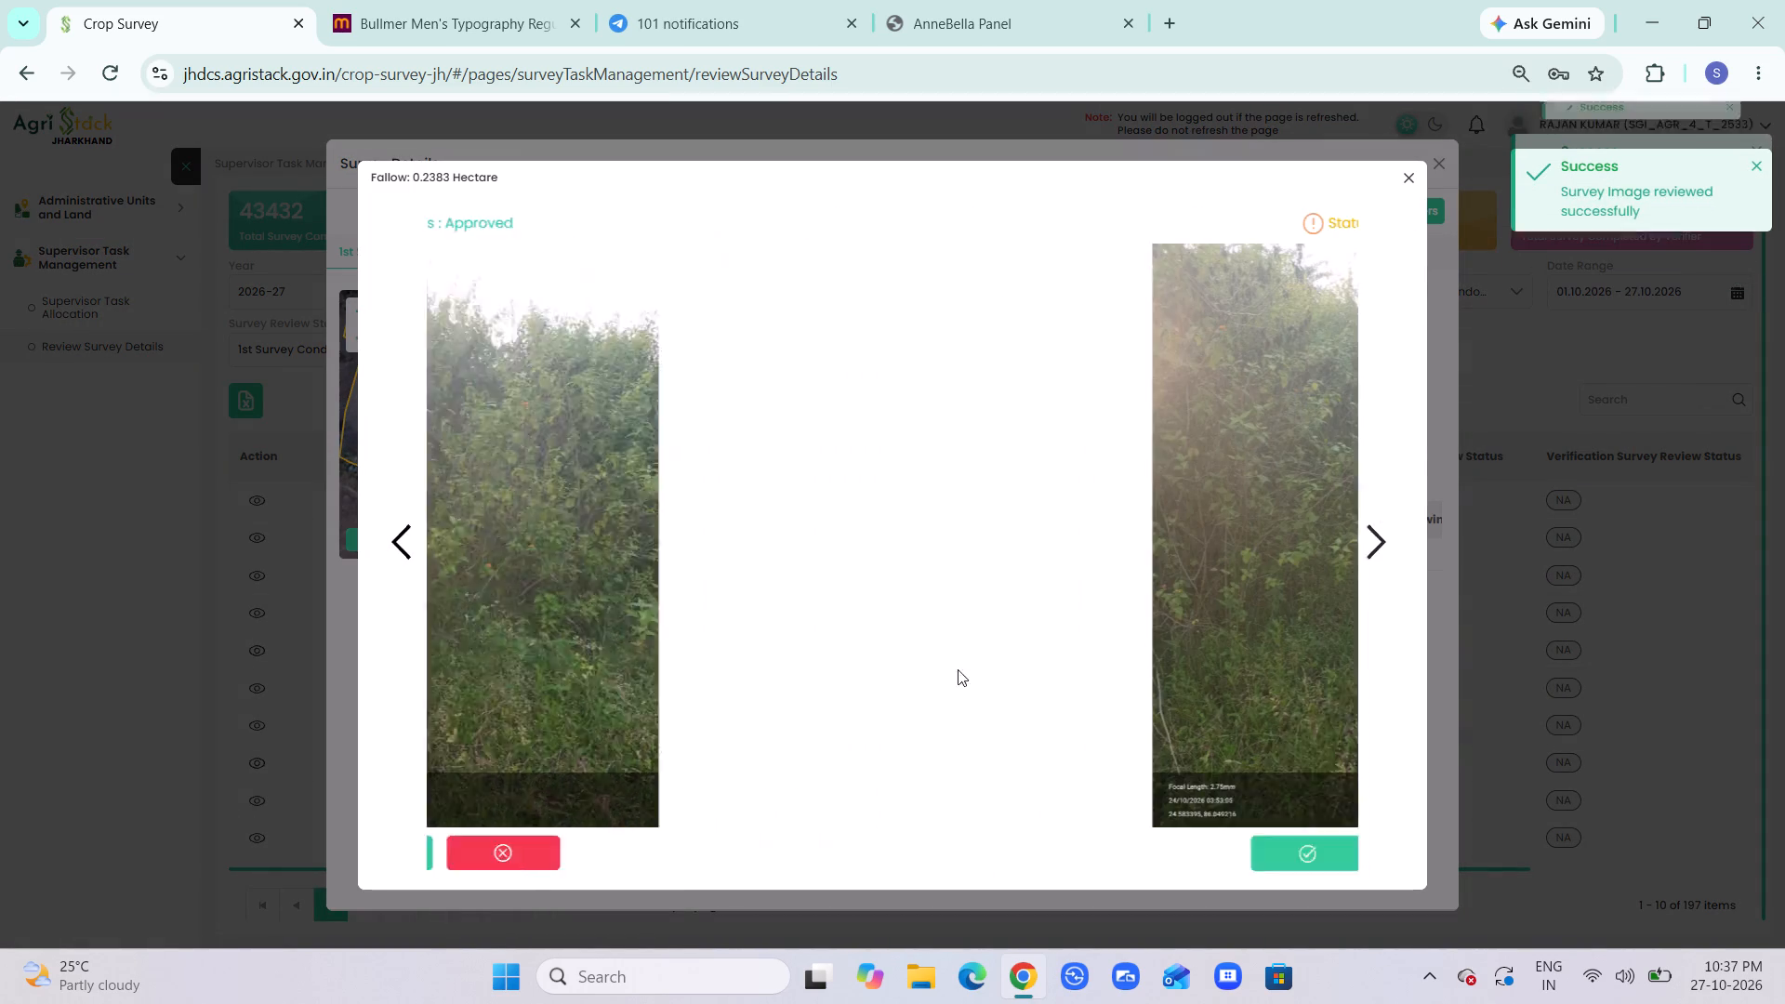
{"action": "left_click", "coordinate": [837, 860]}
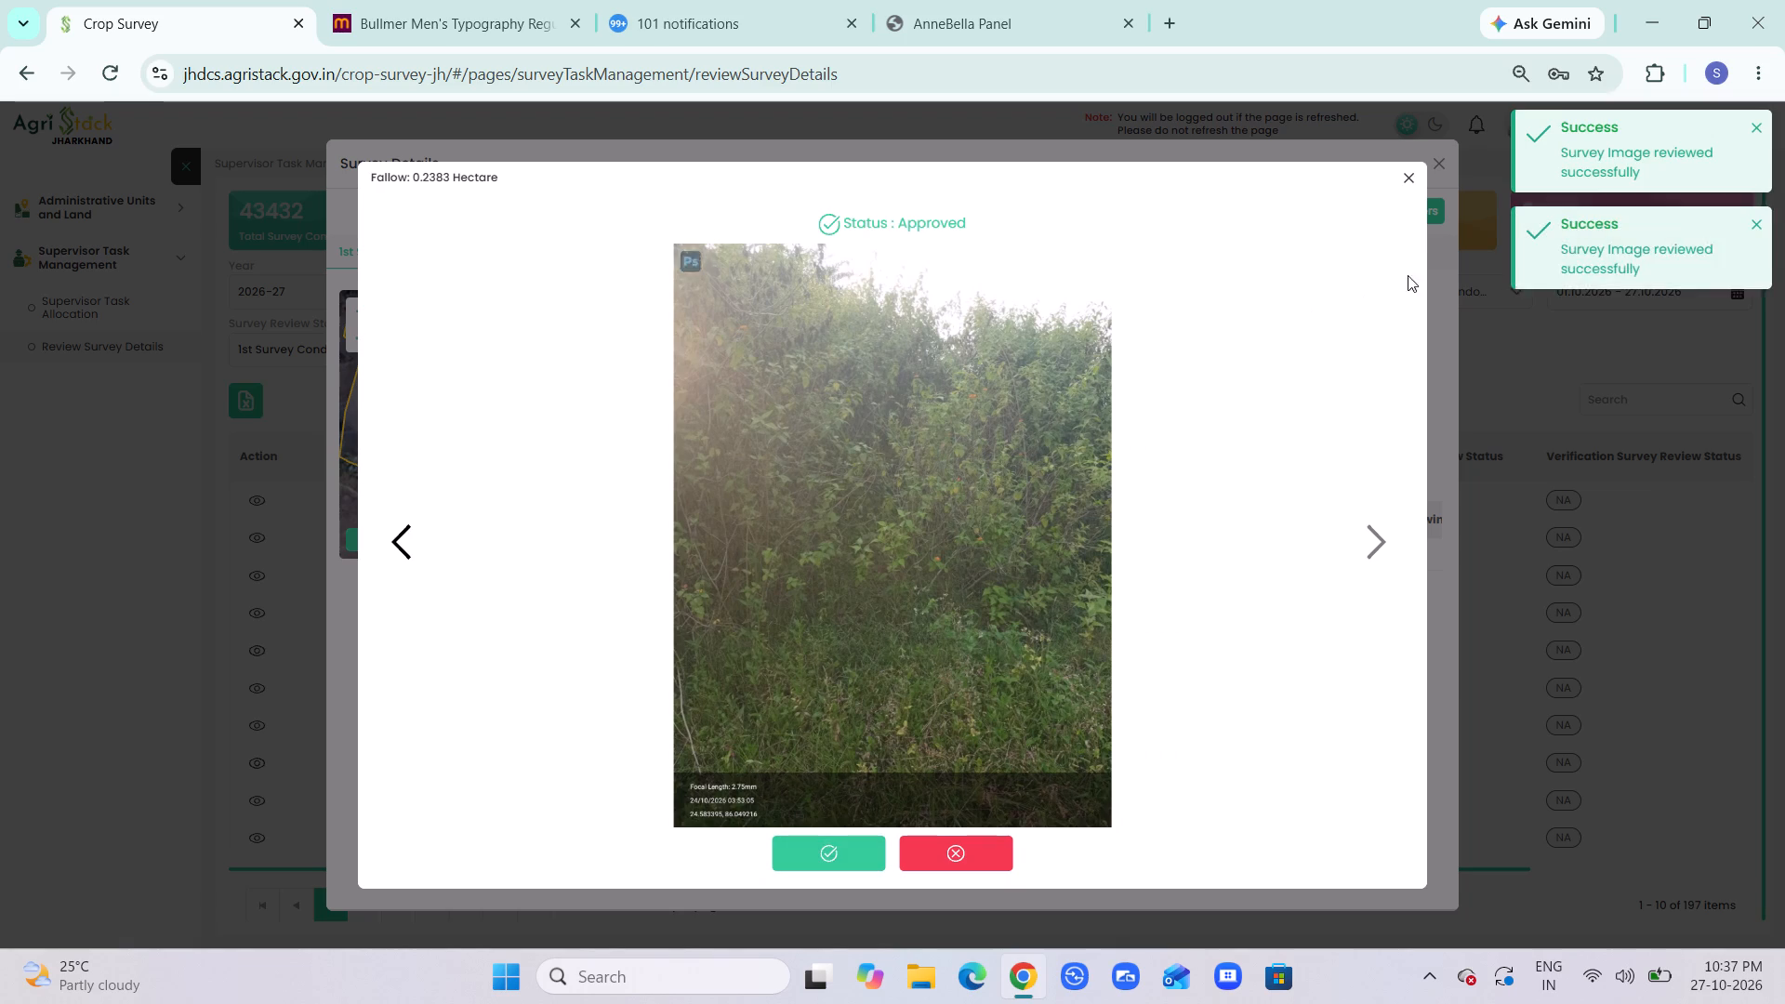
{"action": "left_click", "coordinate": [1408, 179]}
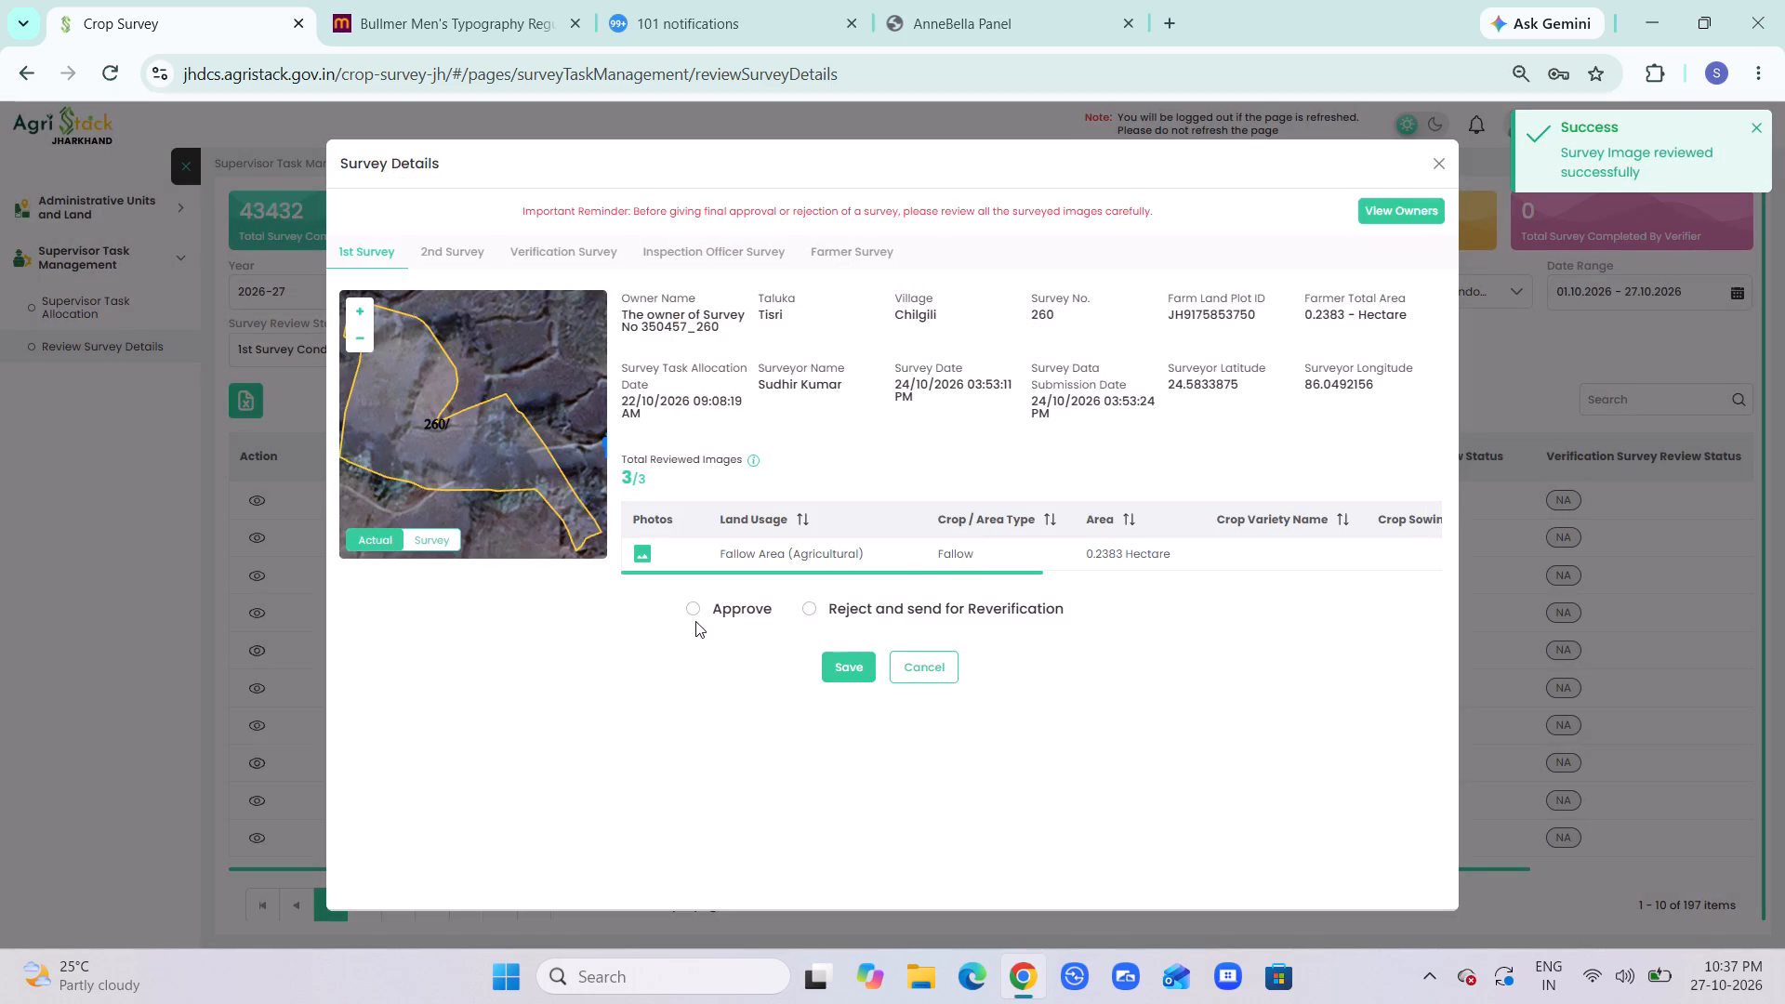
Save the 1st survey of survey number 260 as approved and return to the survey list.
{"action": "left_click", "coordinate": [728, 611]}
{"action": "left_click", "coordinate": [851, 662]}
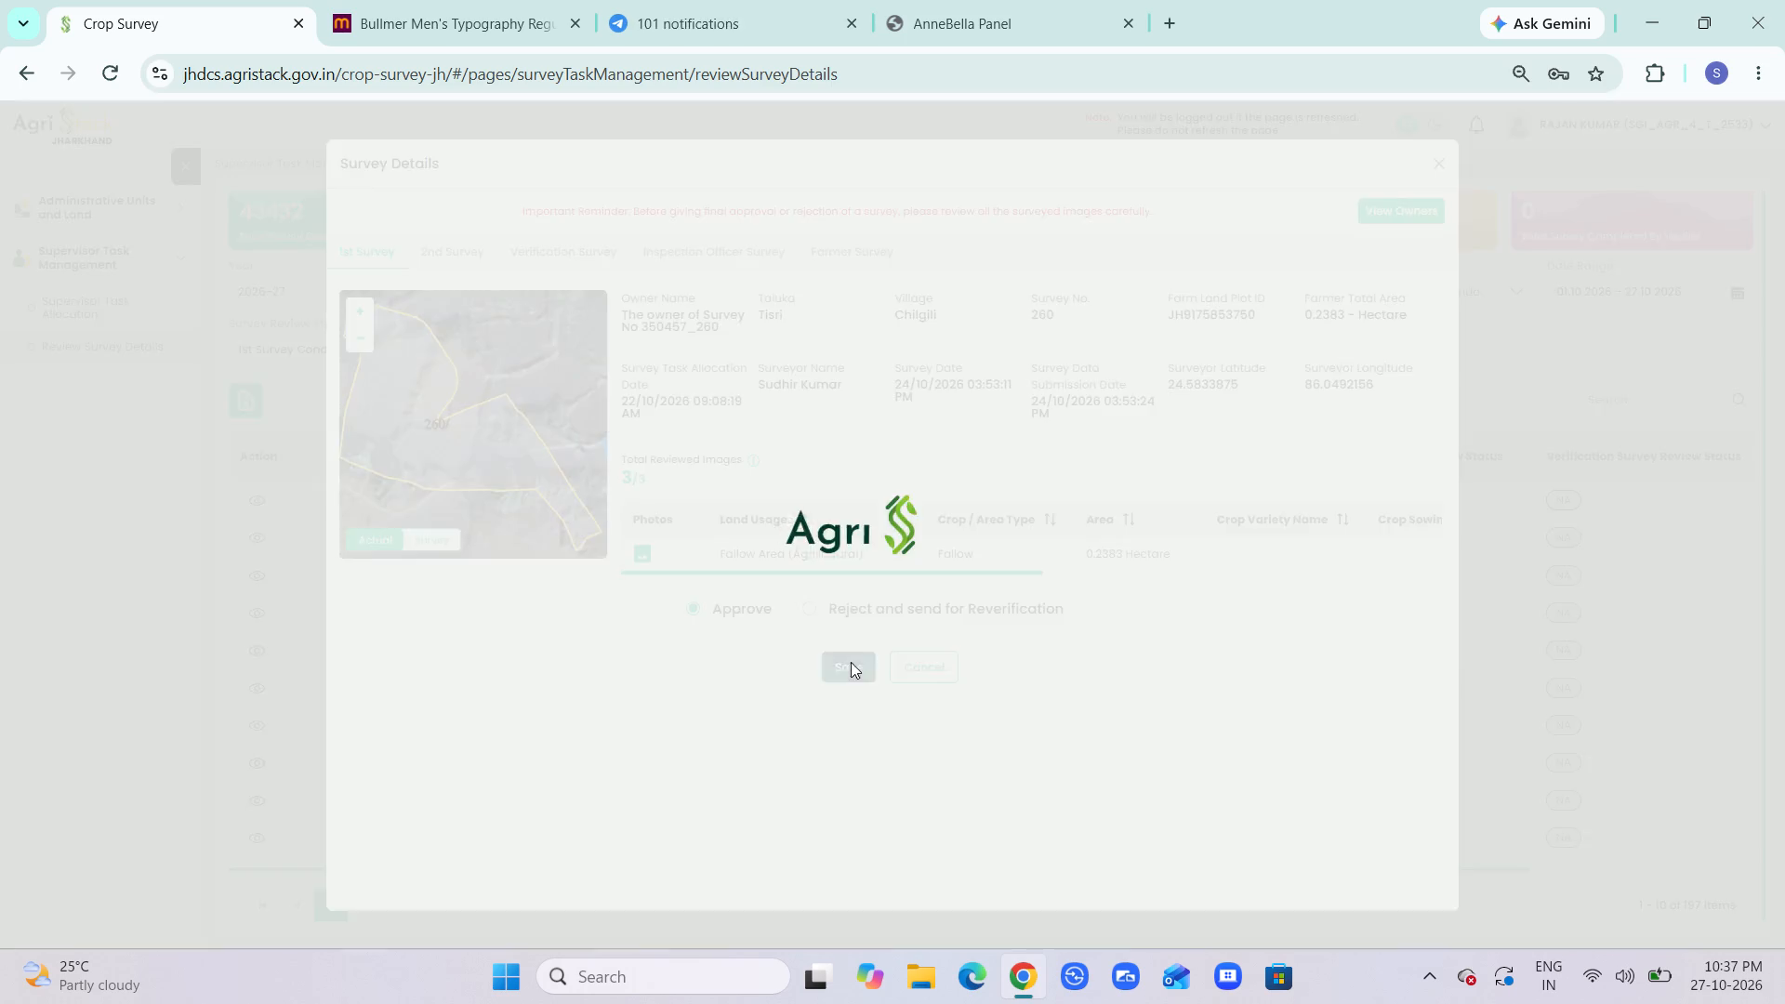
{"action": "left_click", "coordinate": [889, 573]}
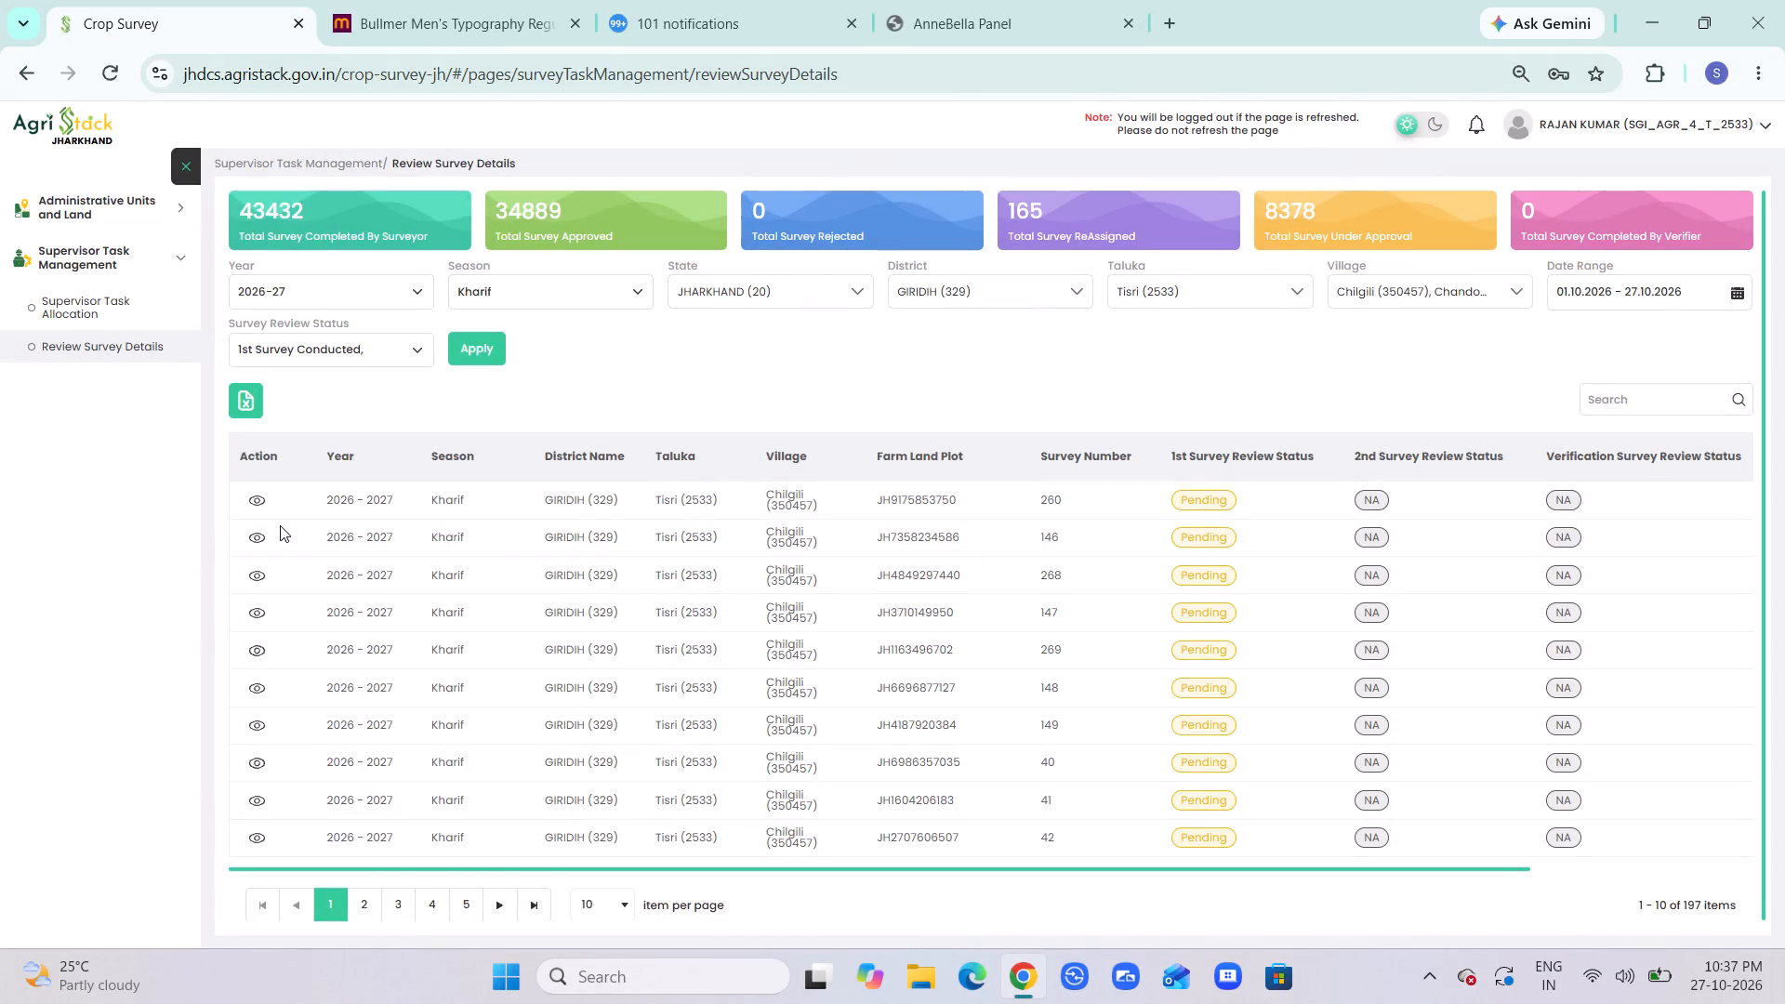
Open the survey details of survey number 146 in Chilgili, approve all three farm photos and close the photo viewer.
{"action": "left_click", "coordinate": [258, 535]}
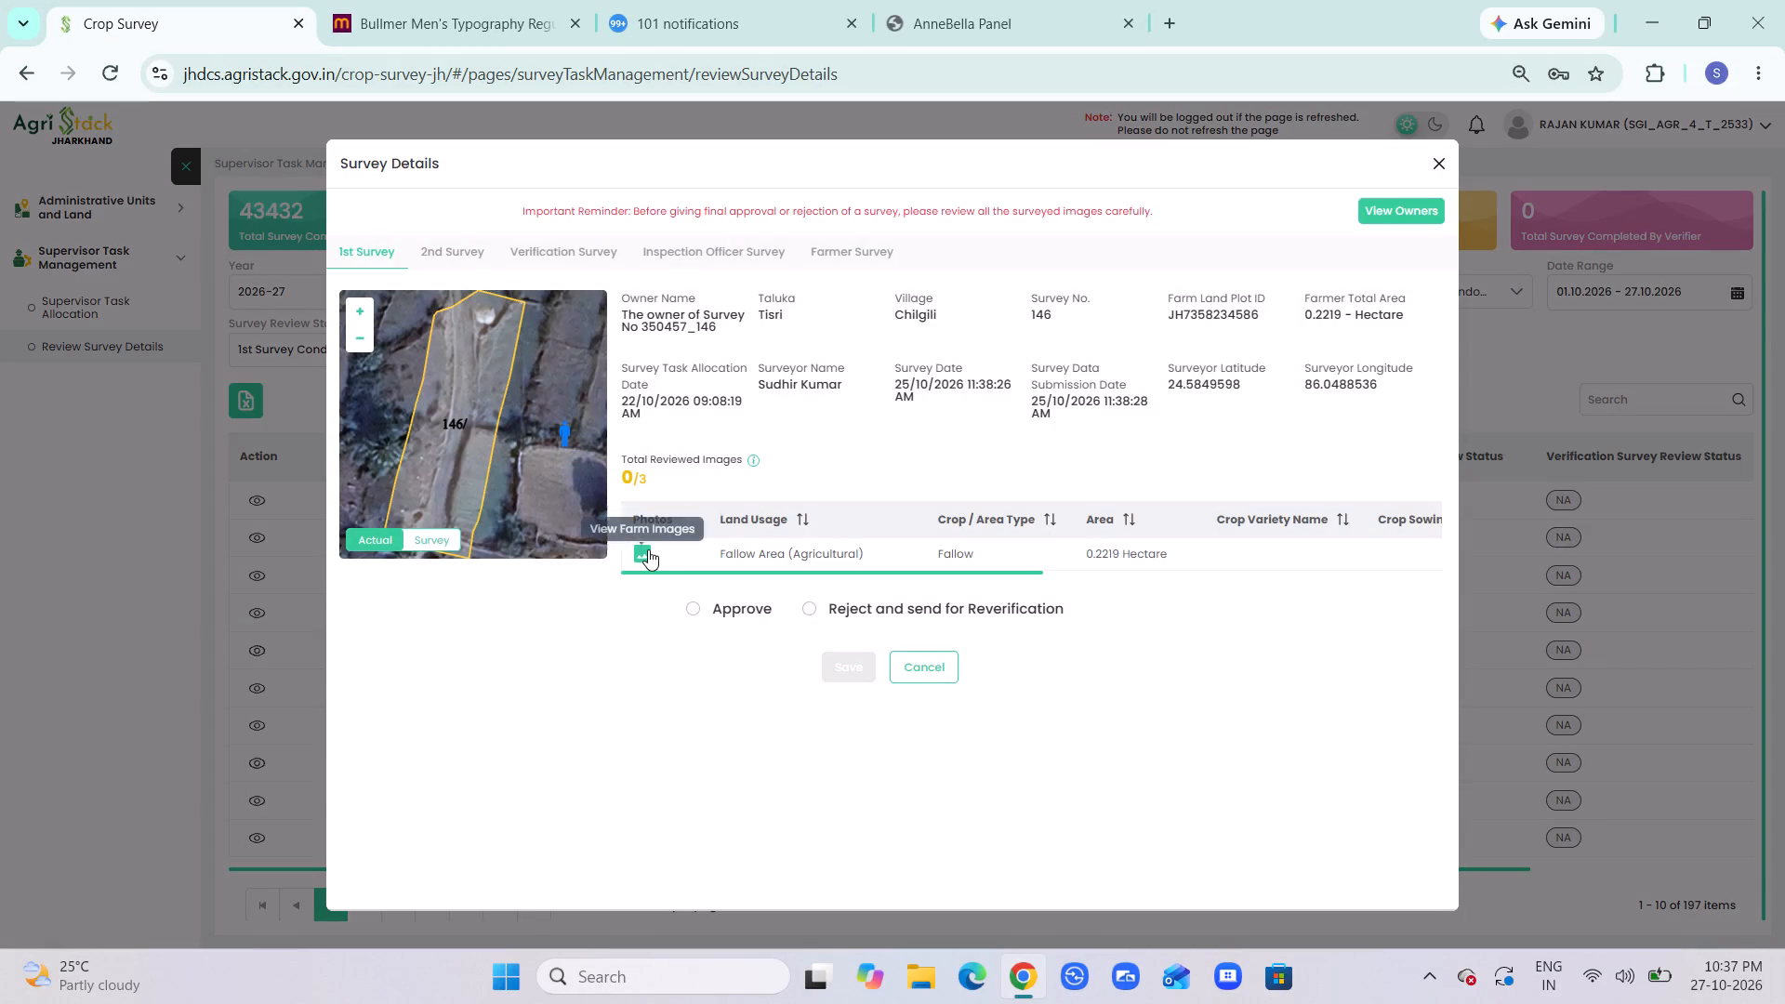
{"action": "left_click", "coordinate": [647, 550]}
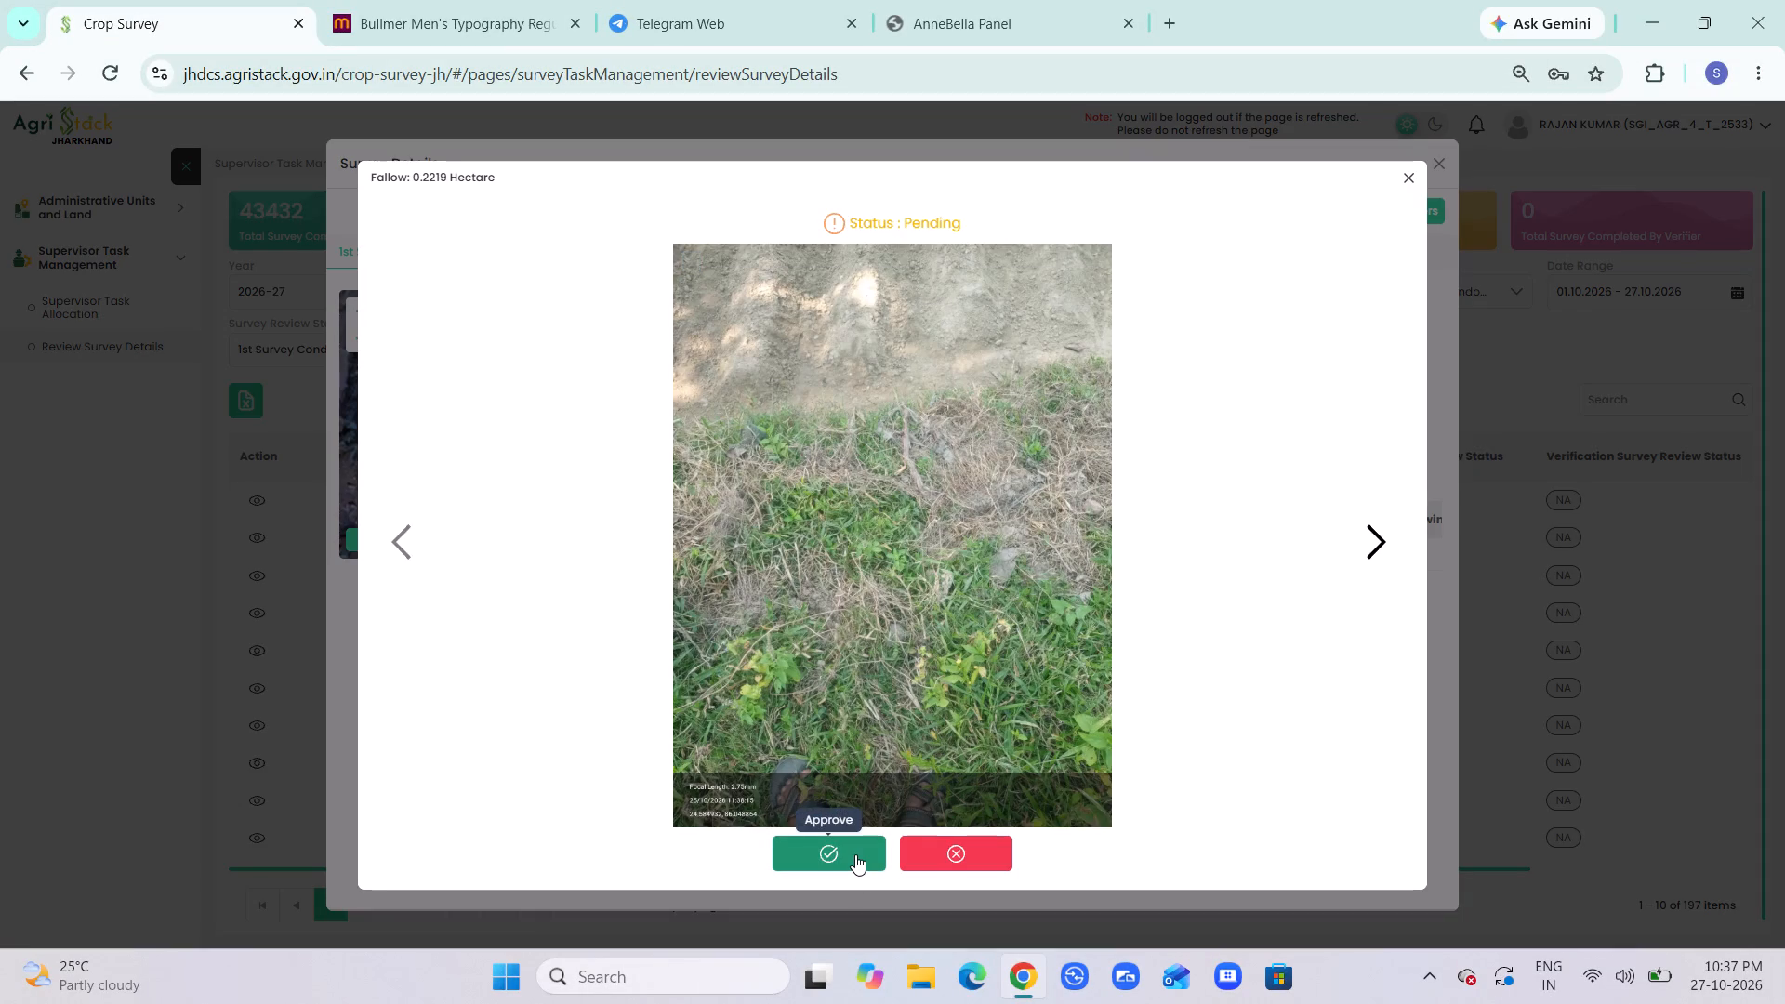
{"action": "left_click", "coordinate": [855, 854]}
{"action": "left_click_drag", "start_coordinate": [1059, 690], "coordinate": [1010, 691]}
{"action": "left_click", "coordinate": [840, 851]}
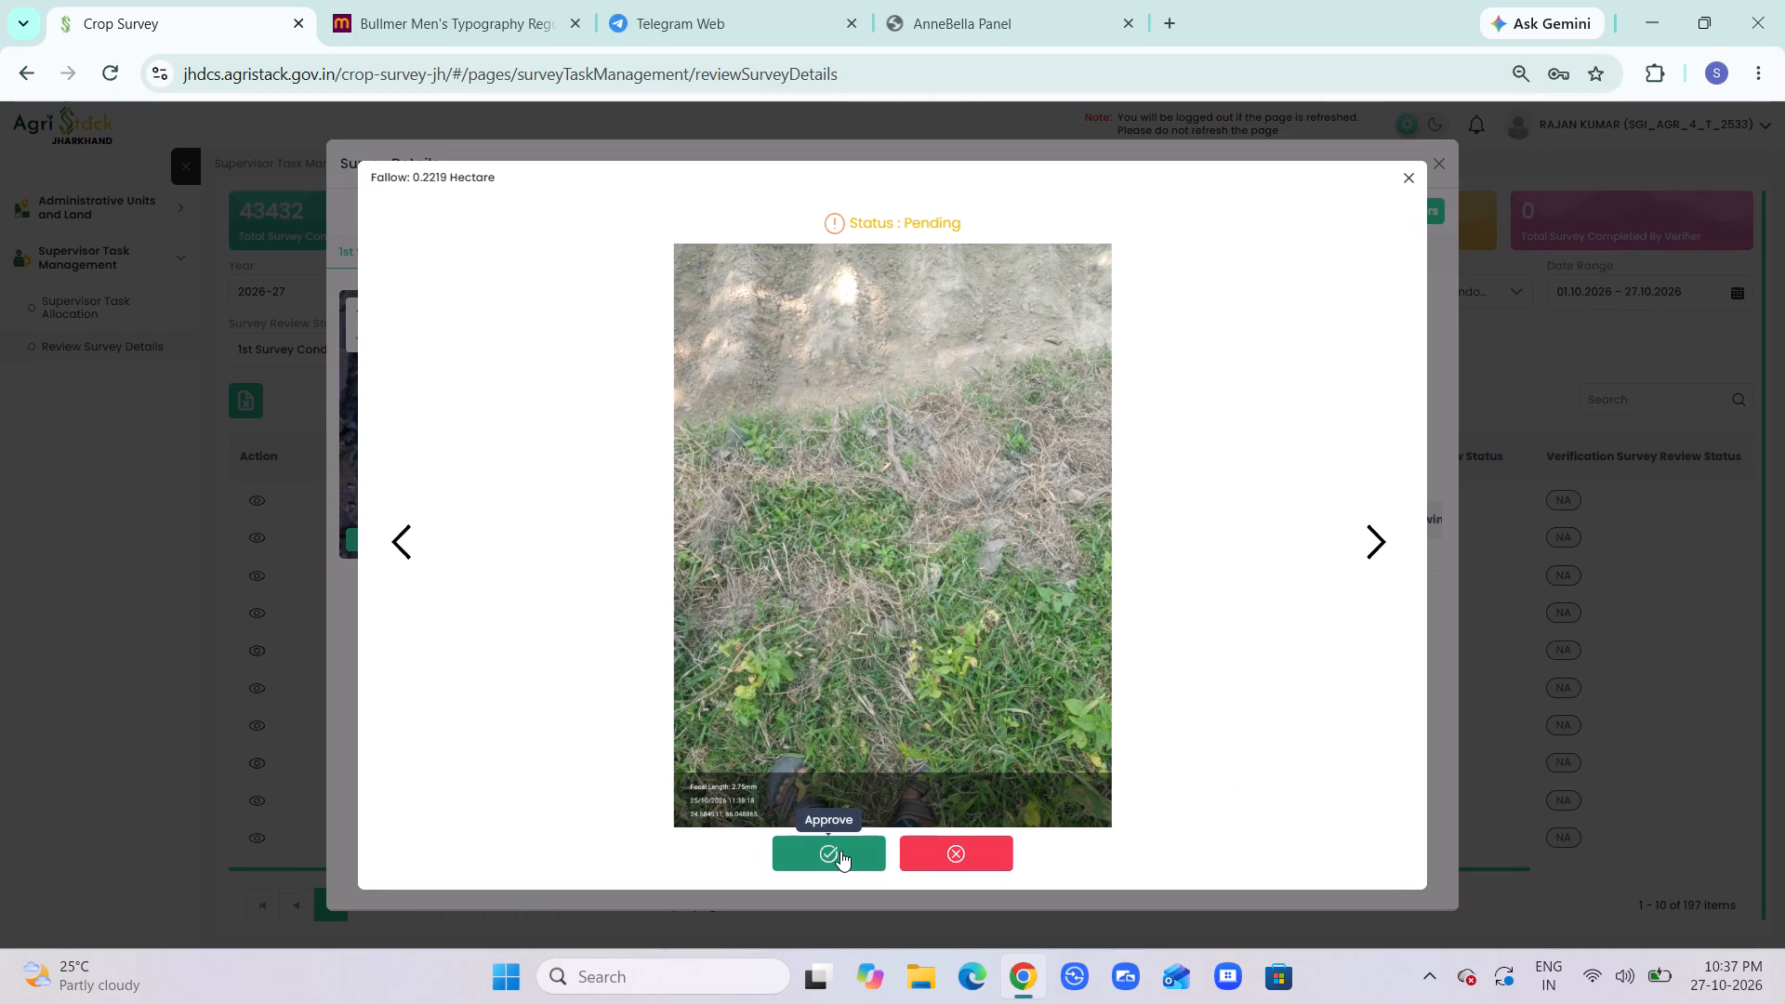
{"action": "left_click_drag", "start_coordinate": [1039, 693], "coordinate": [990, 703]}
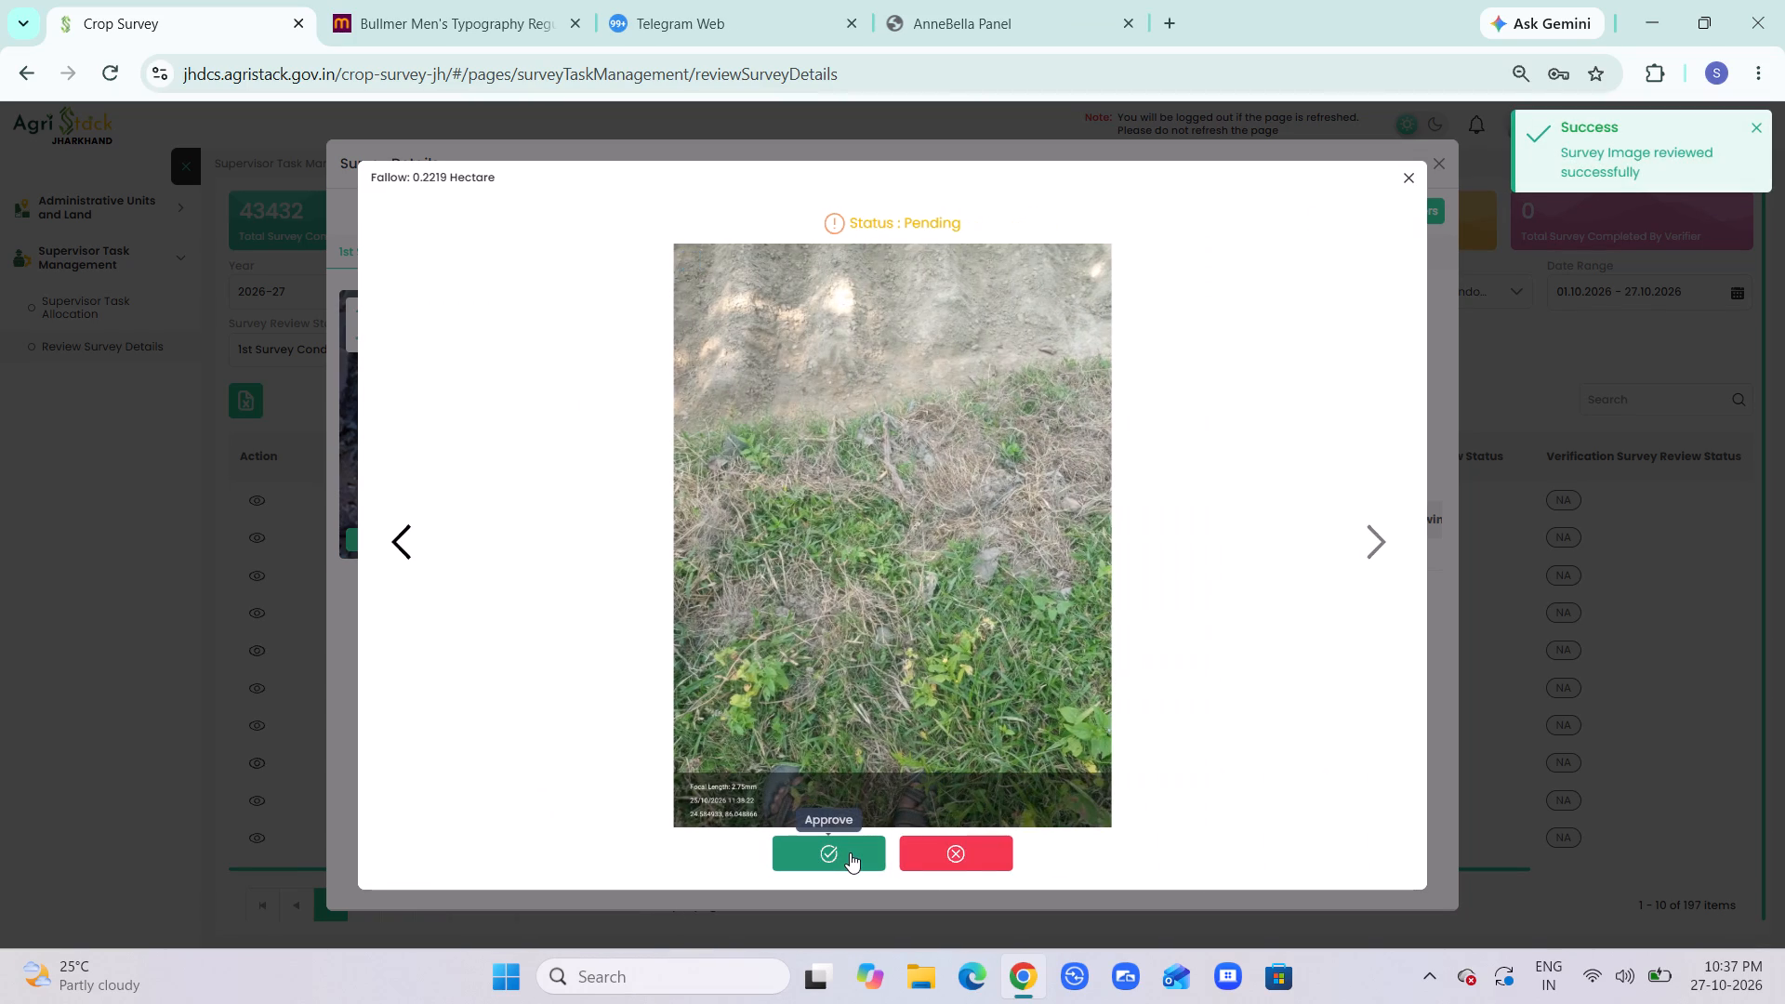
{"action": "left_click", "coordinate": [849, 853]}
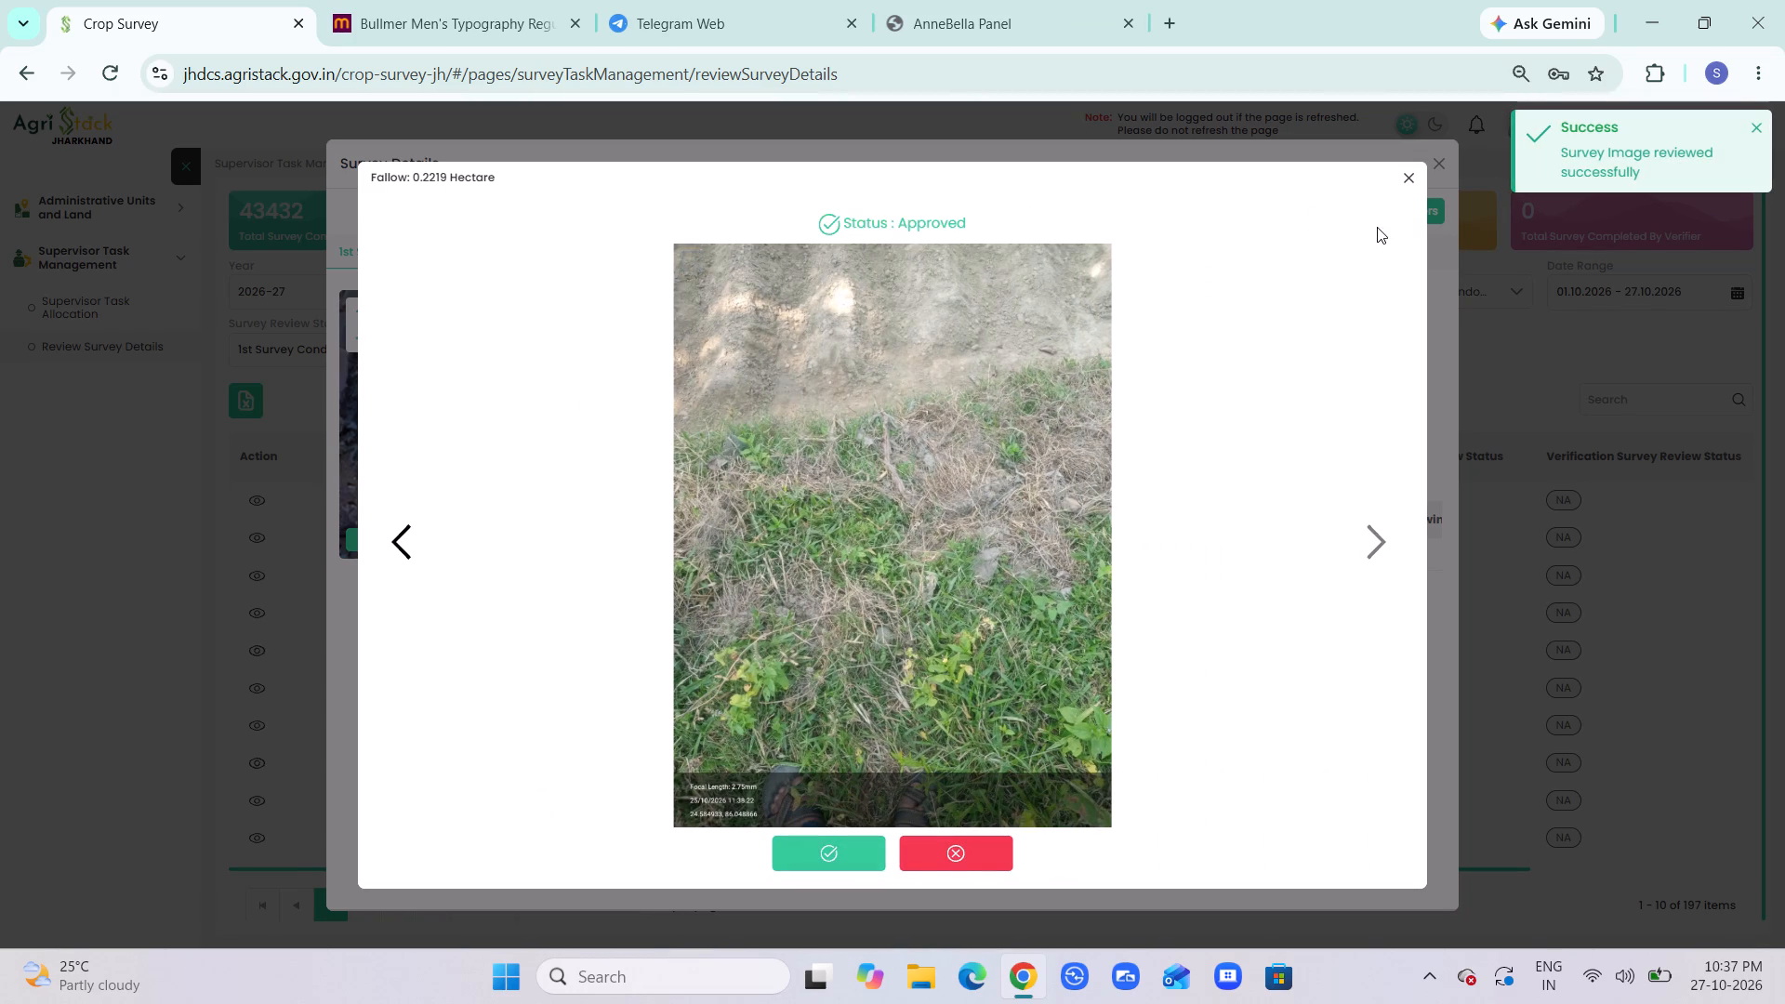
{"action": "left_click", "coordinate": [1403, 176]}
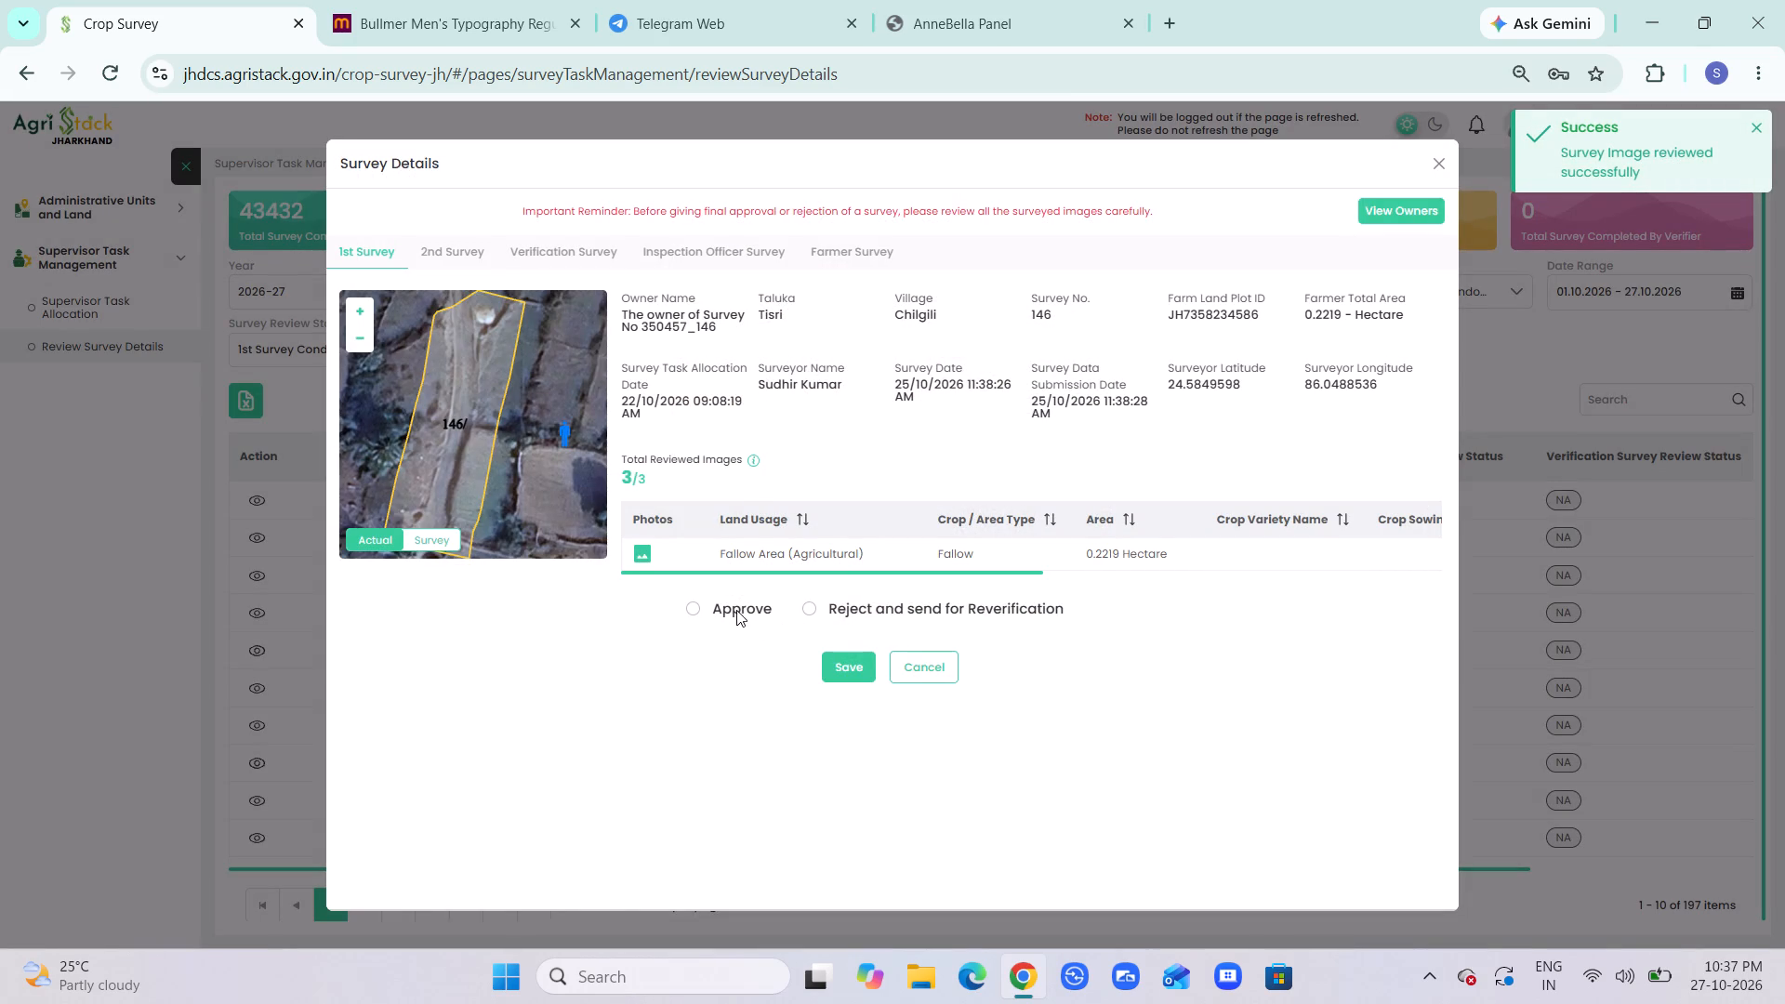
Save the 1st survey of survey number 146 as approved and return to the survey list.
{"action": "left_click", "coordinate": [736, 610]}
{"action": "left_click", "coordinate": [745, 603]}
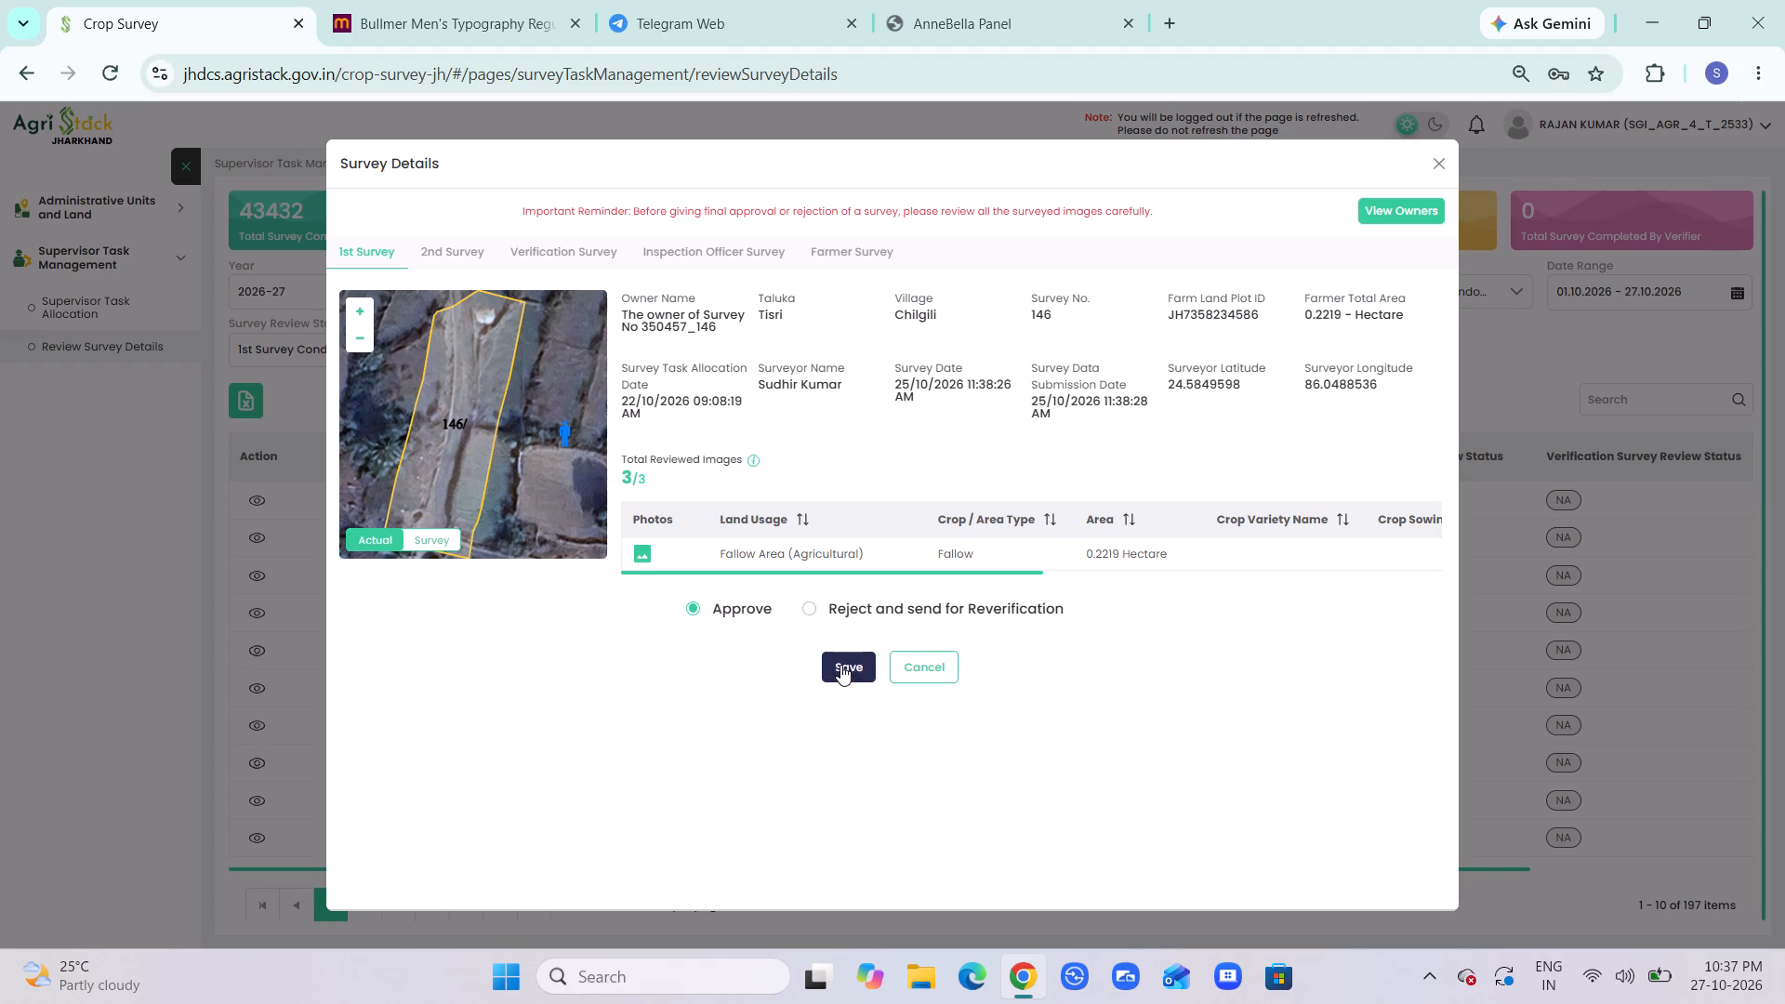
{"action": "left_click", "coordinate": [845, 667]}
{"action": "left_click", "coordinate": [870, 561]}
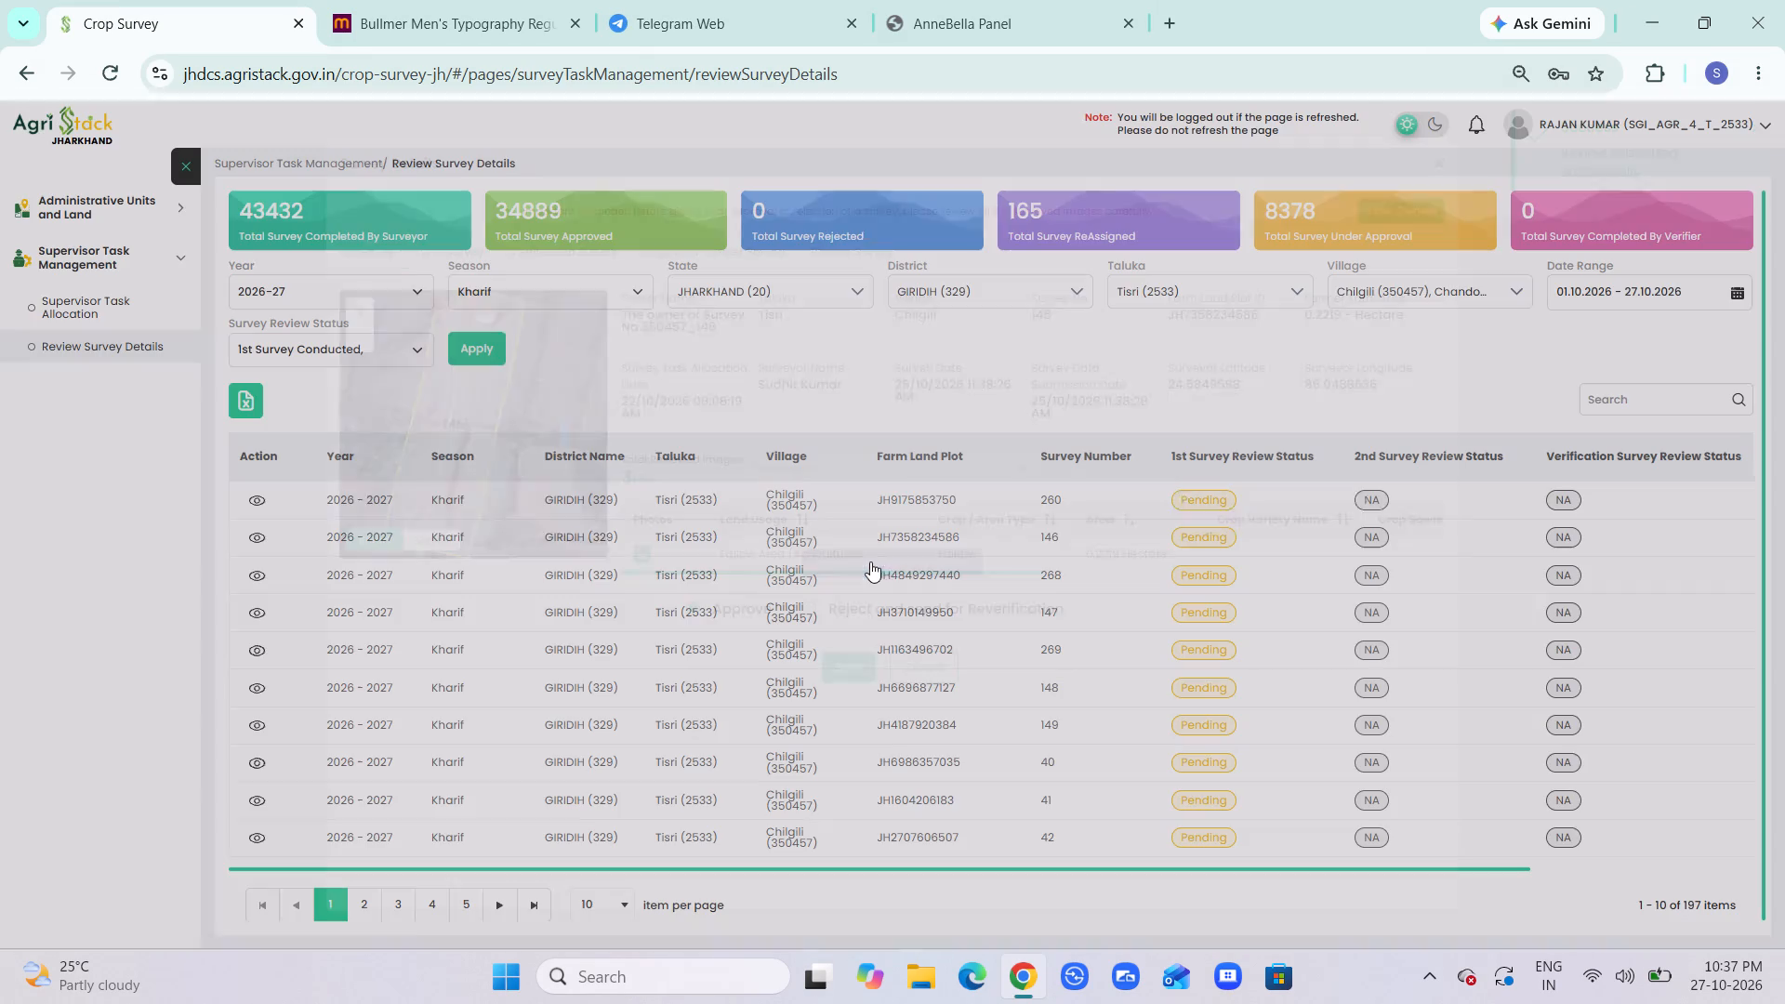
Open the survey details of survey number 268 in Chilgili, approve all three farm photos and close the photo viewer.
{"action": "left_click", "coordinate": [249, 575]}
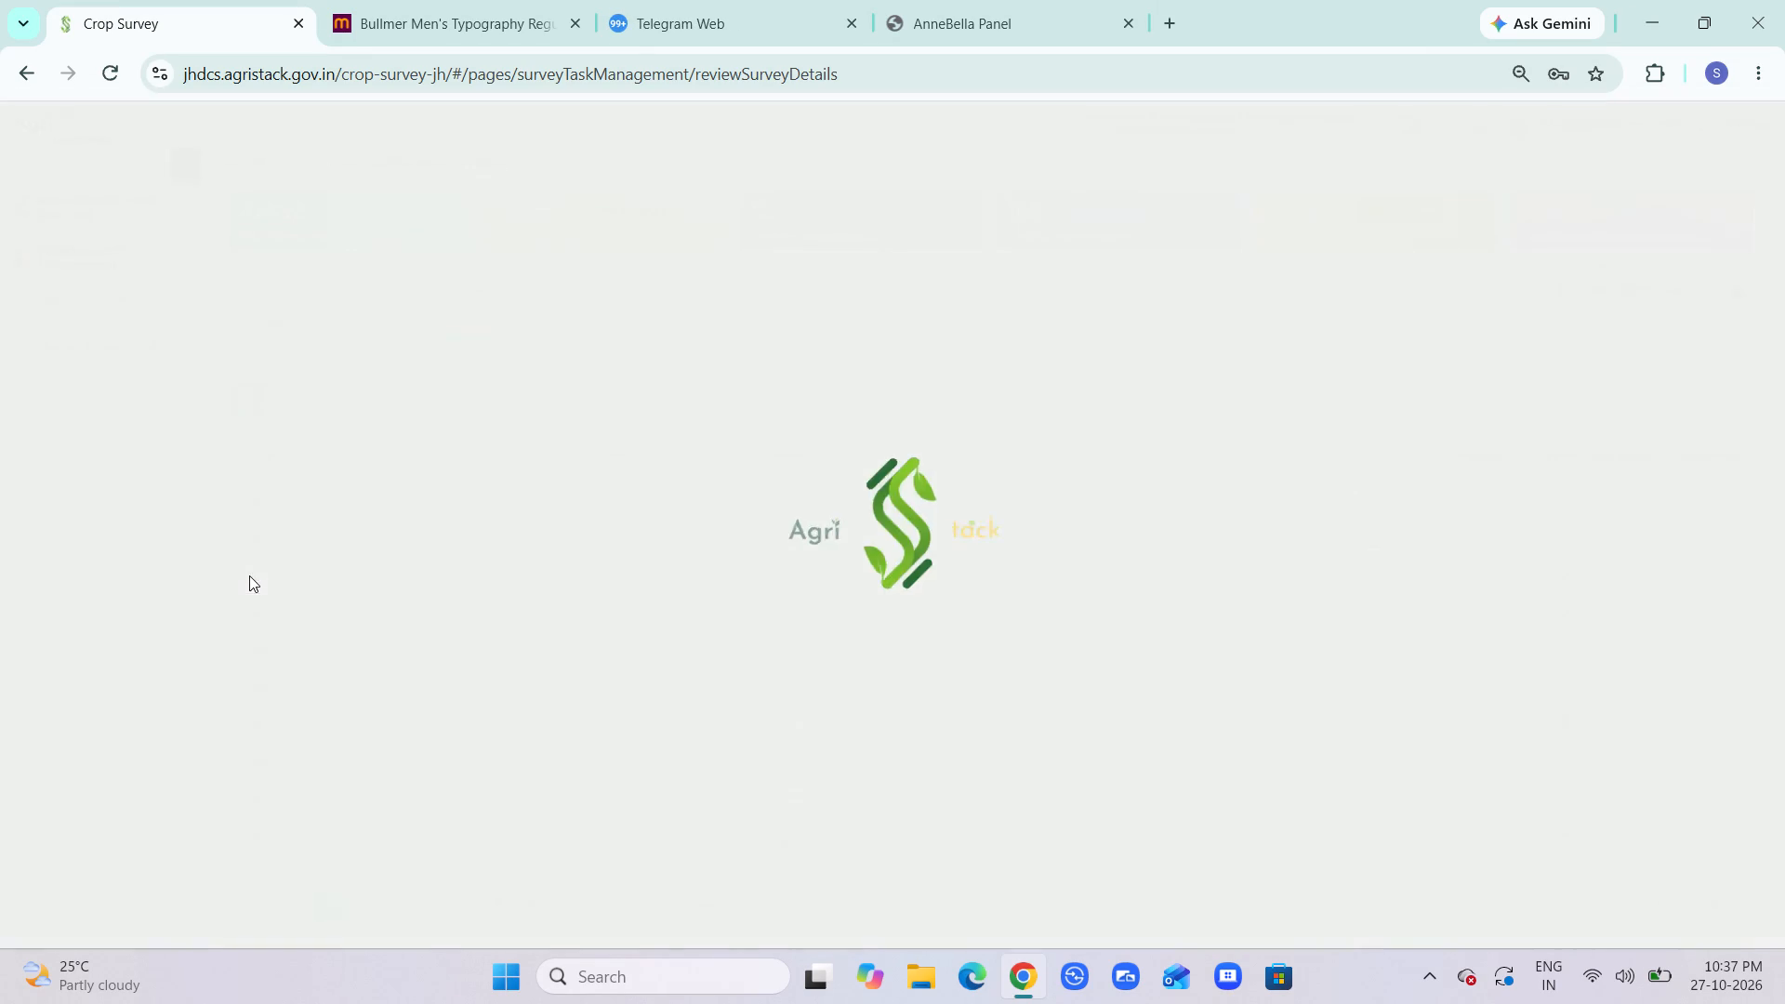
{"action": "left_click", "coordinate": [629, 558]}
{"action": "left_click", "coordinate": [634, 552]}
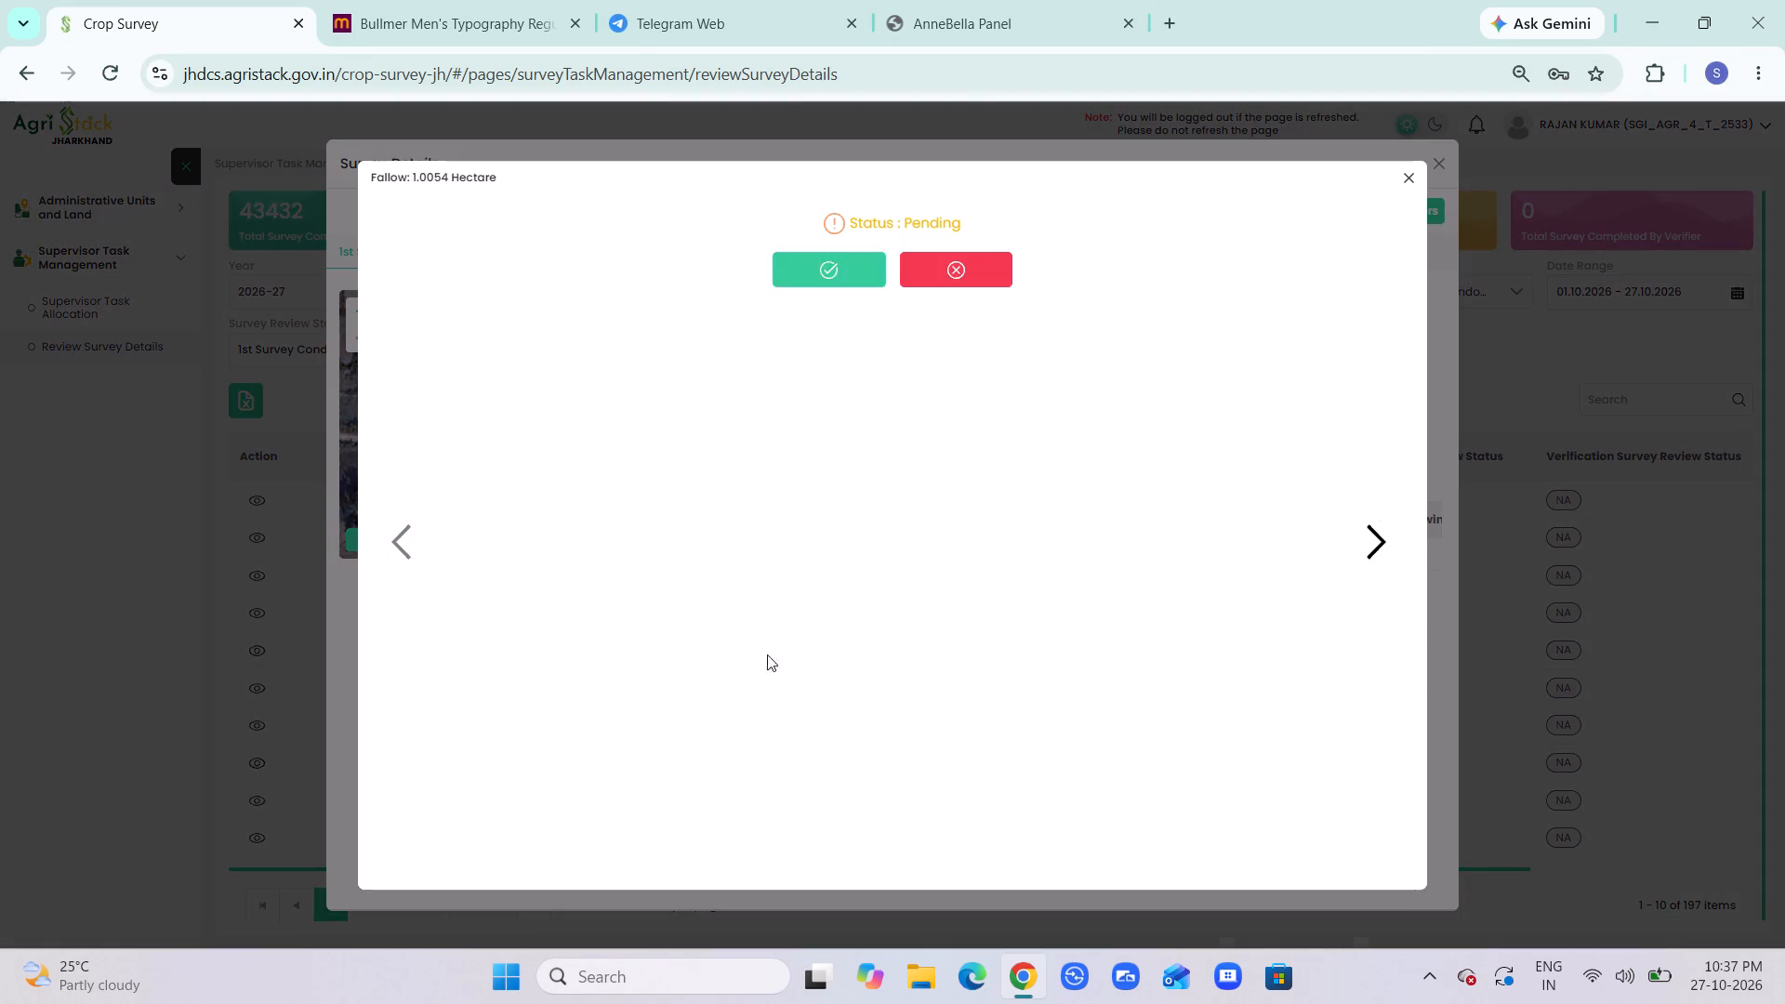
{"action": "left_click", "coordinate": [839, 851]}
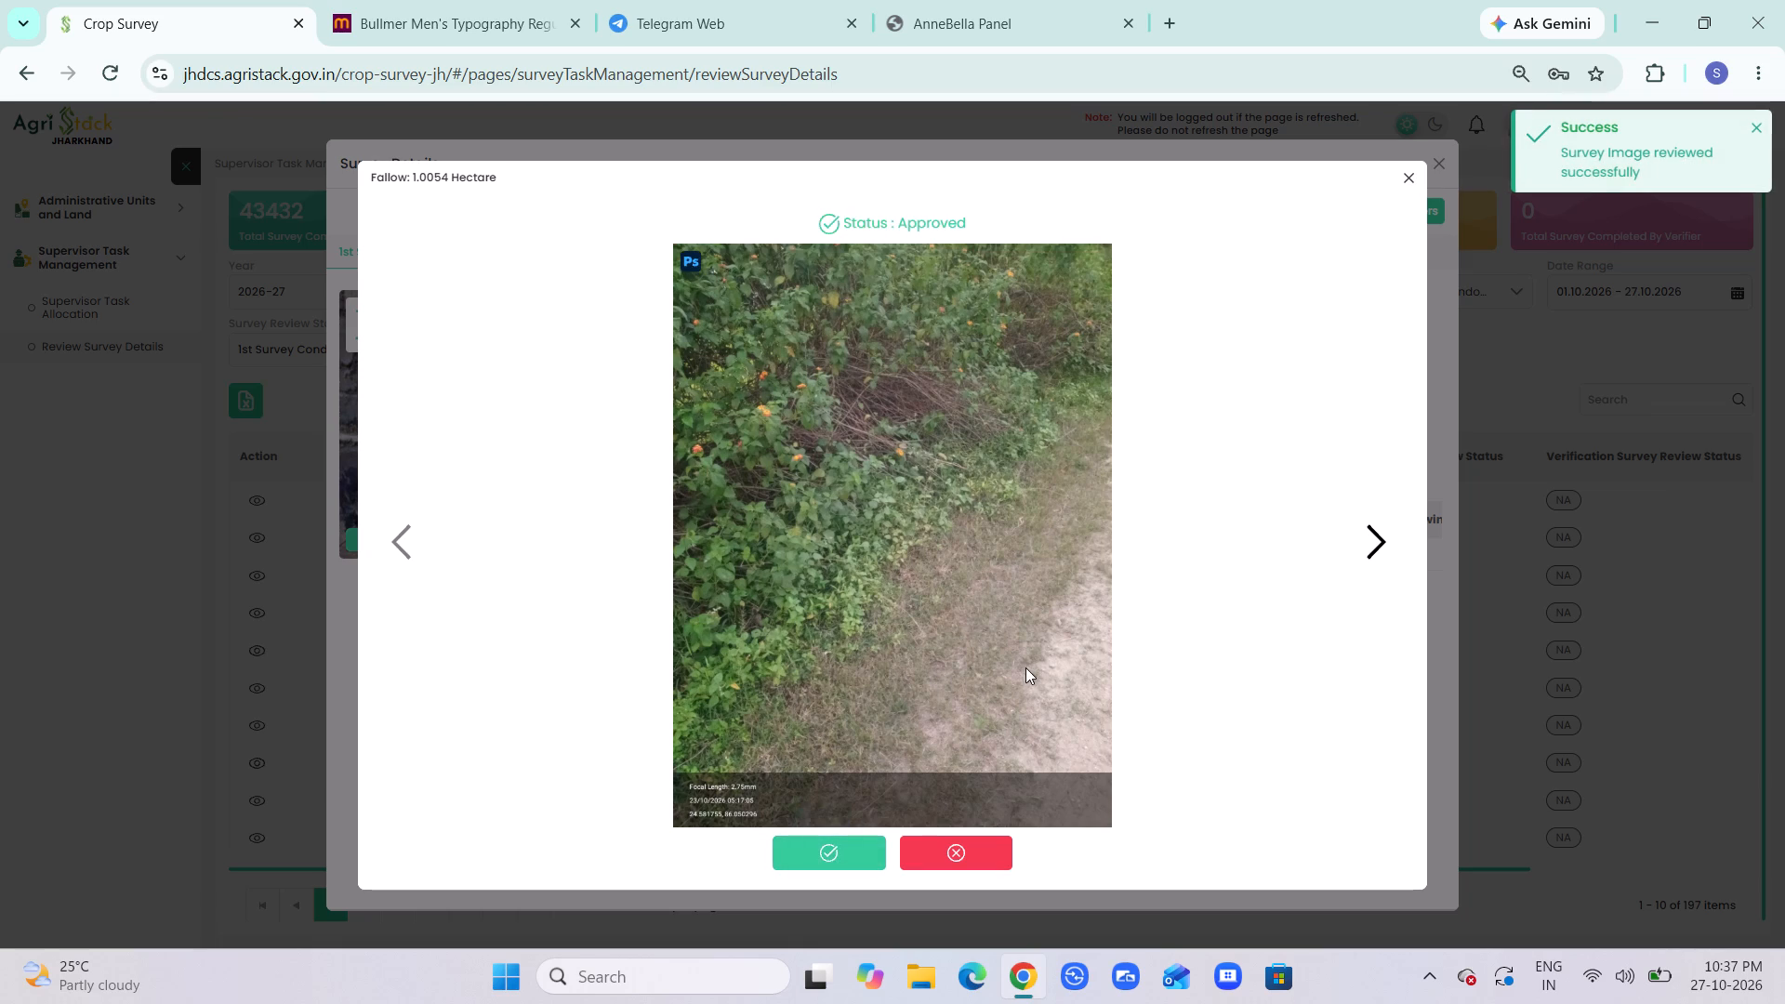
{"action": "left_click_drag", "start_coordinate": [1025, 667], "coordinate": [972, 667]}
{"action": "left_click_drag", "start_coordinate": [931, 662], "coordinate": [889, 657]}
{"action": "left_click", "coordinate": [847, 841]}
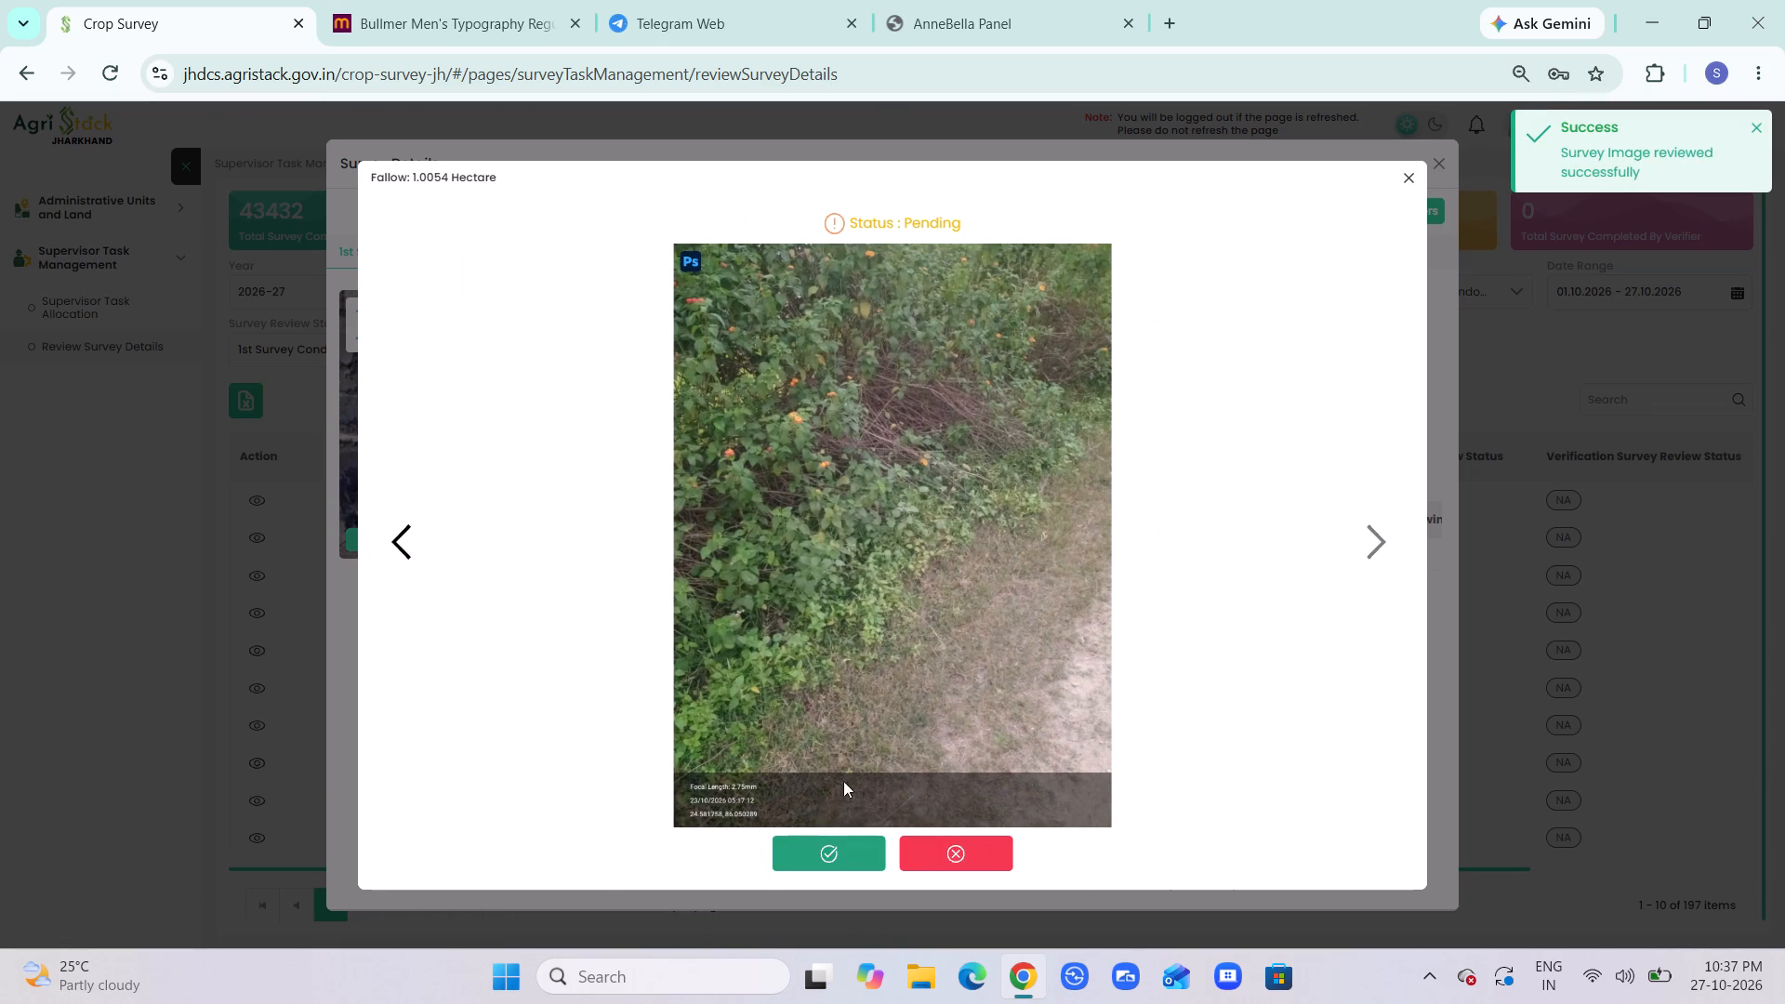
{"action": "left_click_drag", "start_coordinate": [985, 670], "coordinate": [751, 698]}
{"action": "left_click_drag", "start_coordinate": [737, 746], "coordinate": [915, 720]}
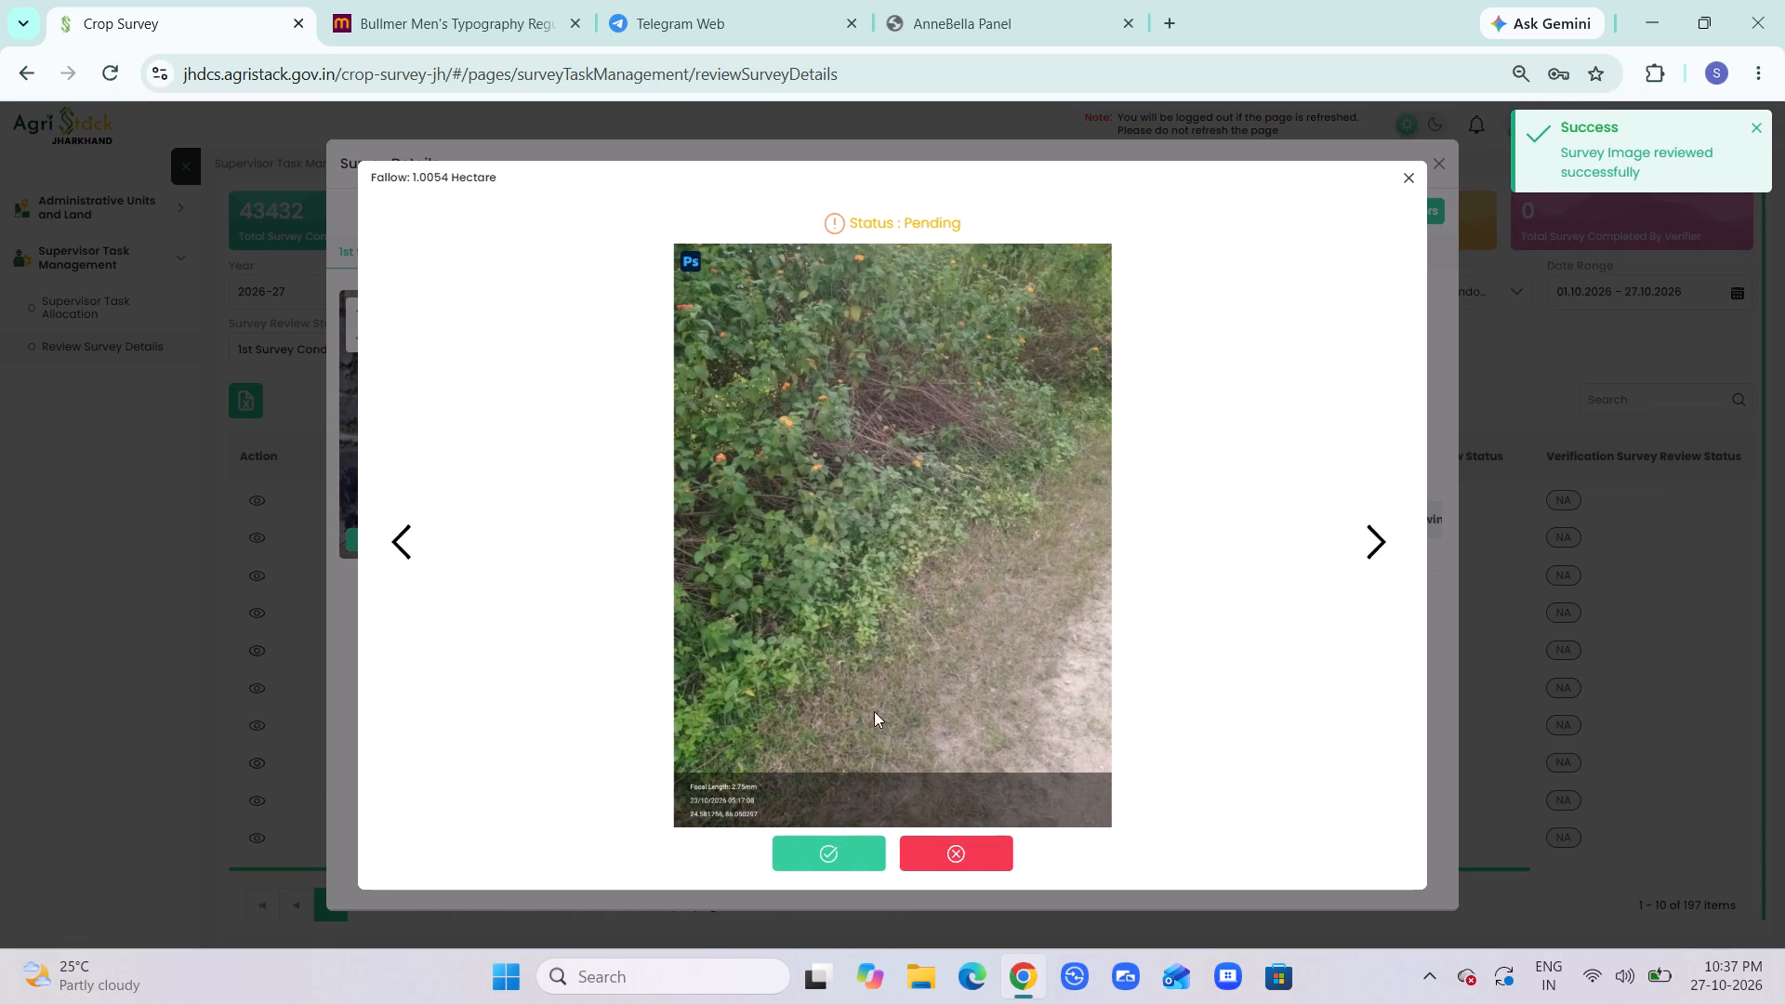
{"action": "left_click_drag", "start_coordinate": [850, 852], "coordinate": [850, 841]}
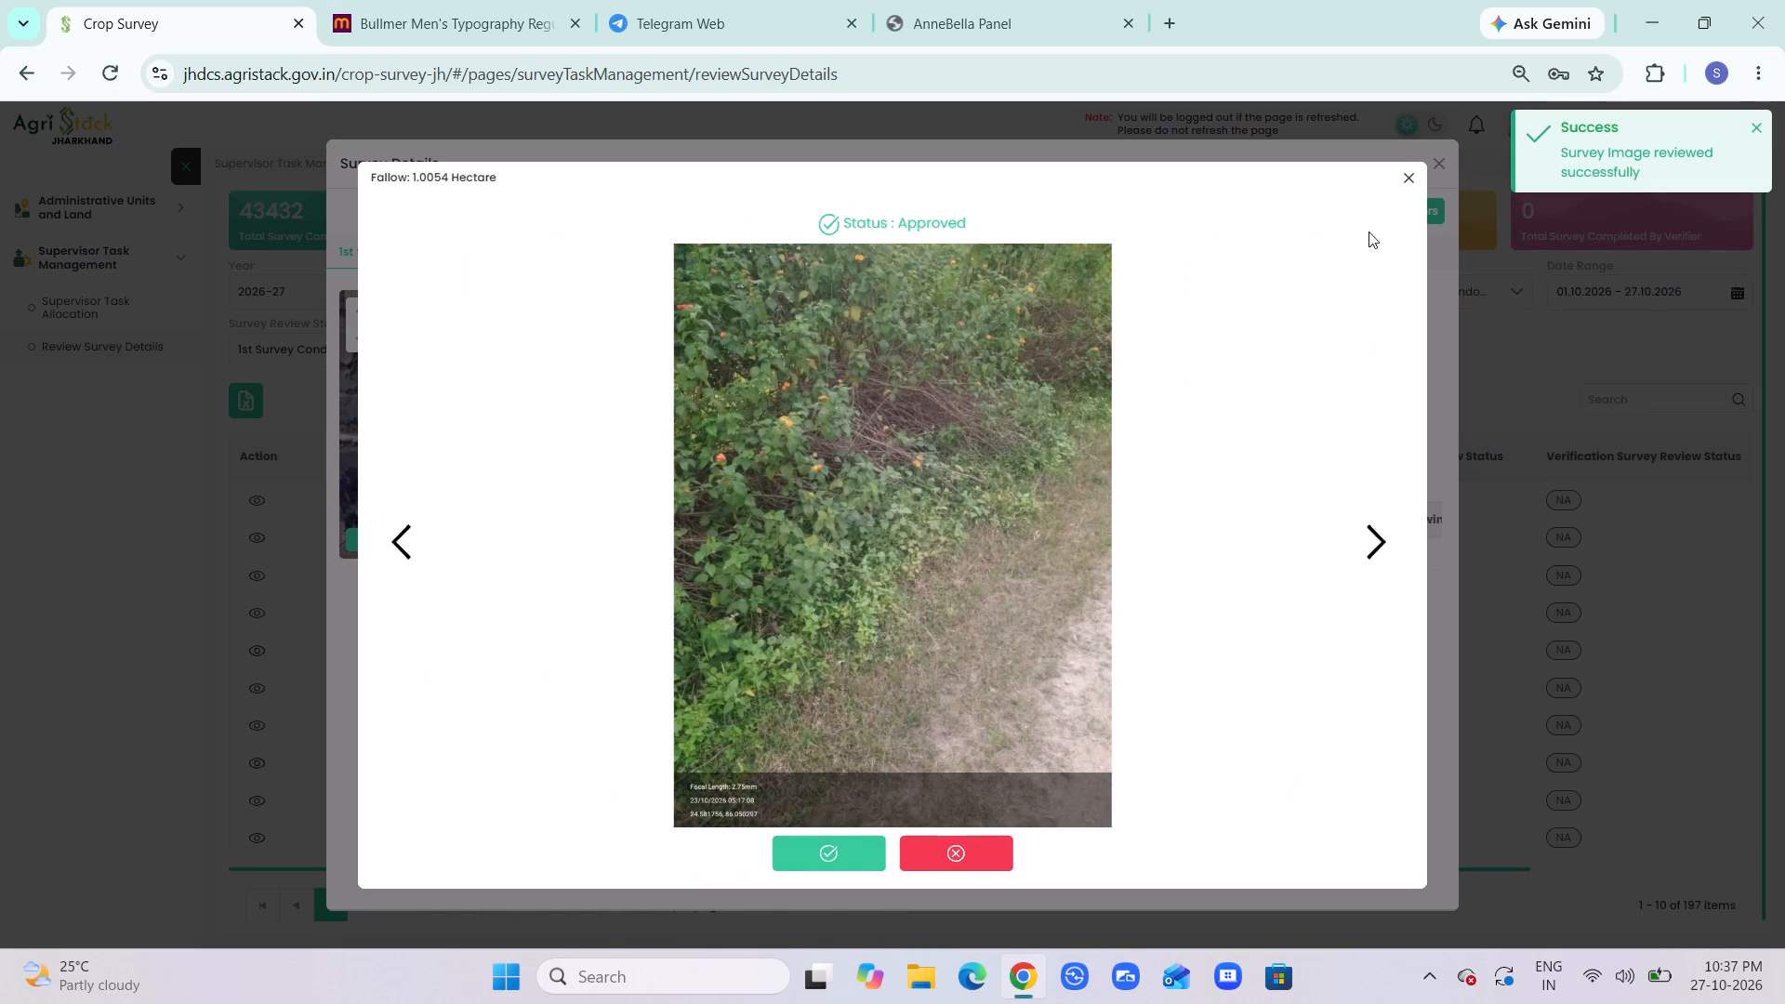
{"action": "left_click", "coordinate": [1408, 178]}
Save the 1st survey of survey number 268 as approved and return to the survey list.
{"action": "left_click", "coordinate": [731, 601]}
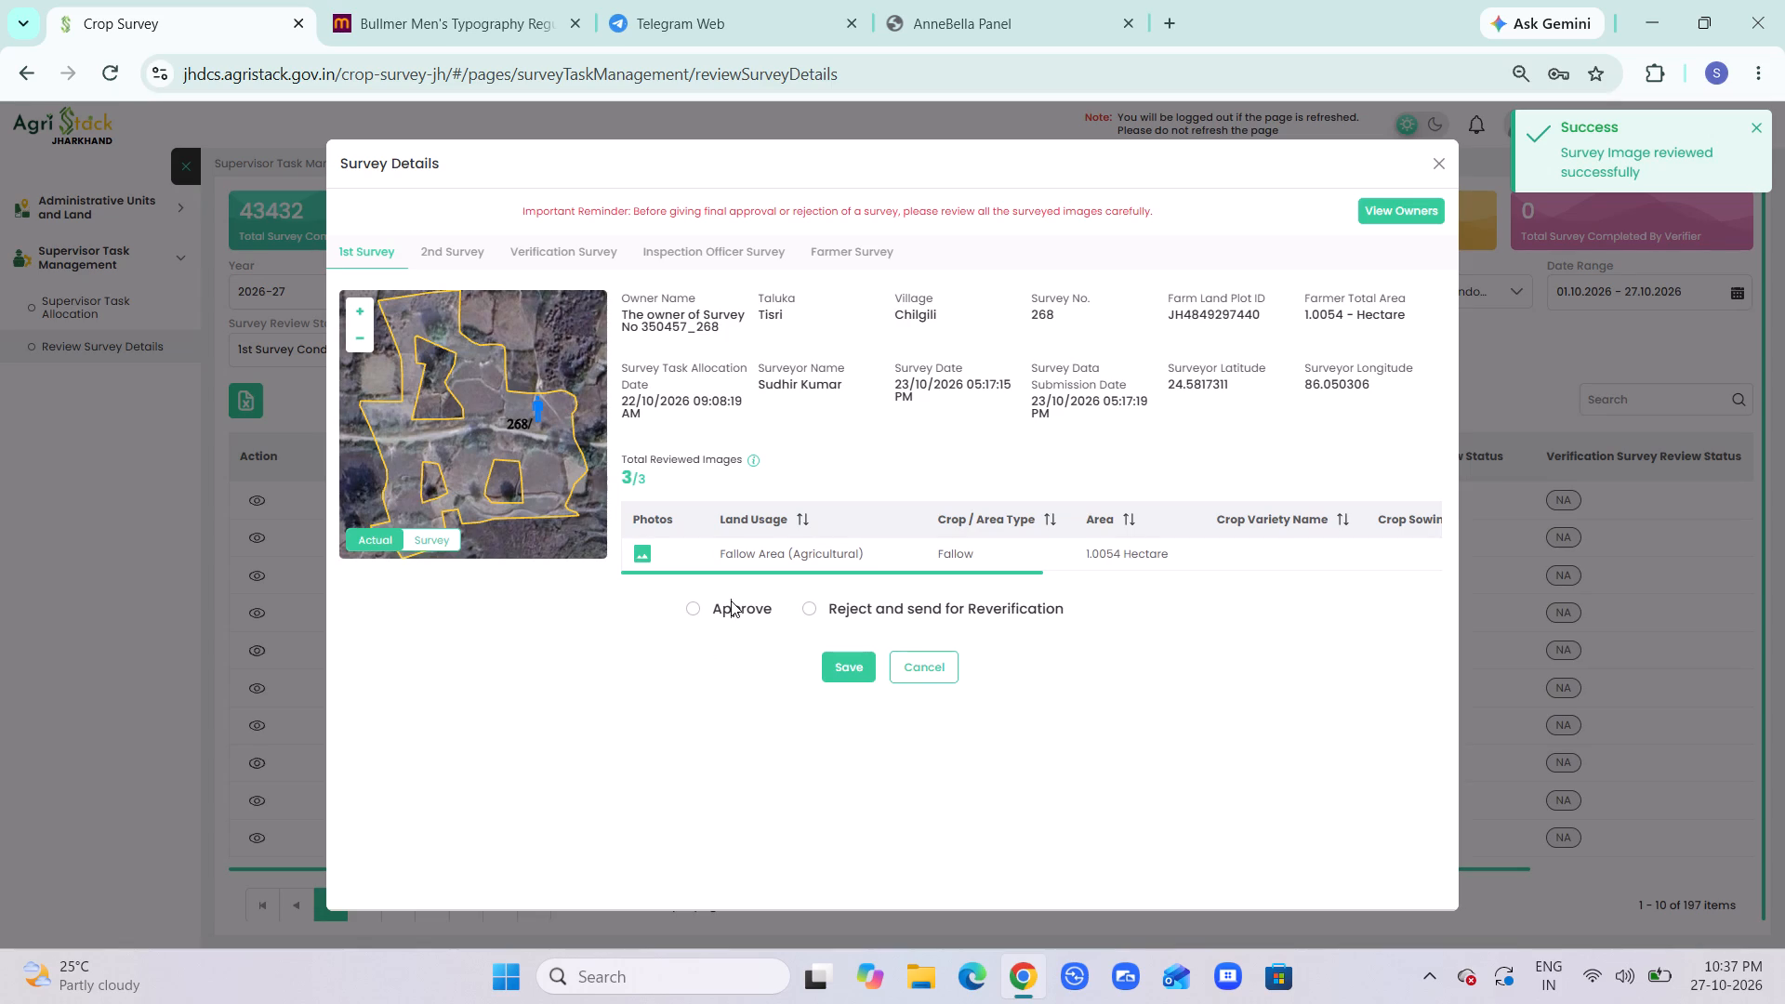
{"action": "left_click", "coordinate": [848, 666]}
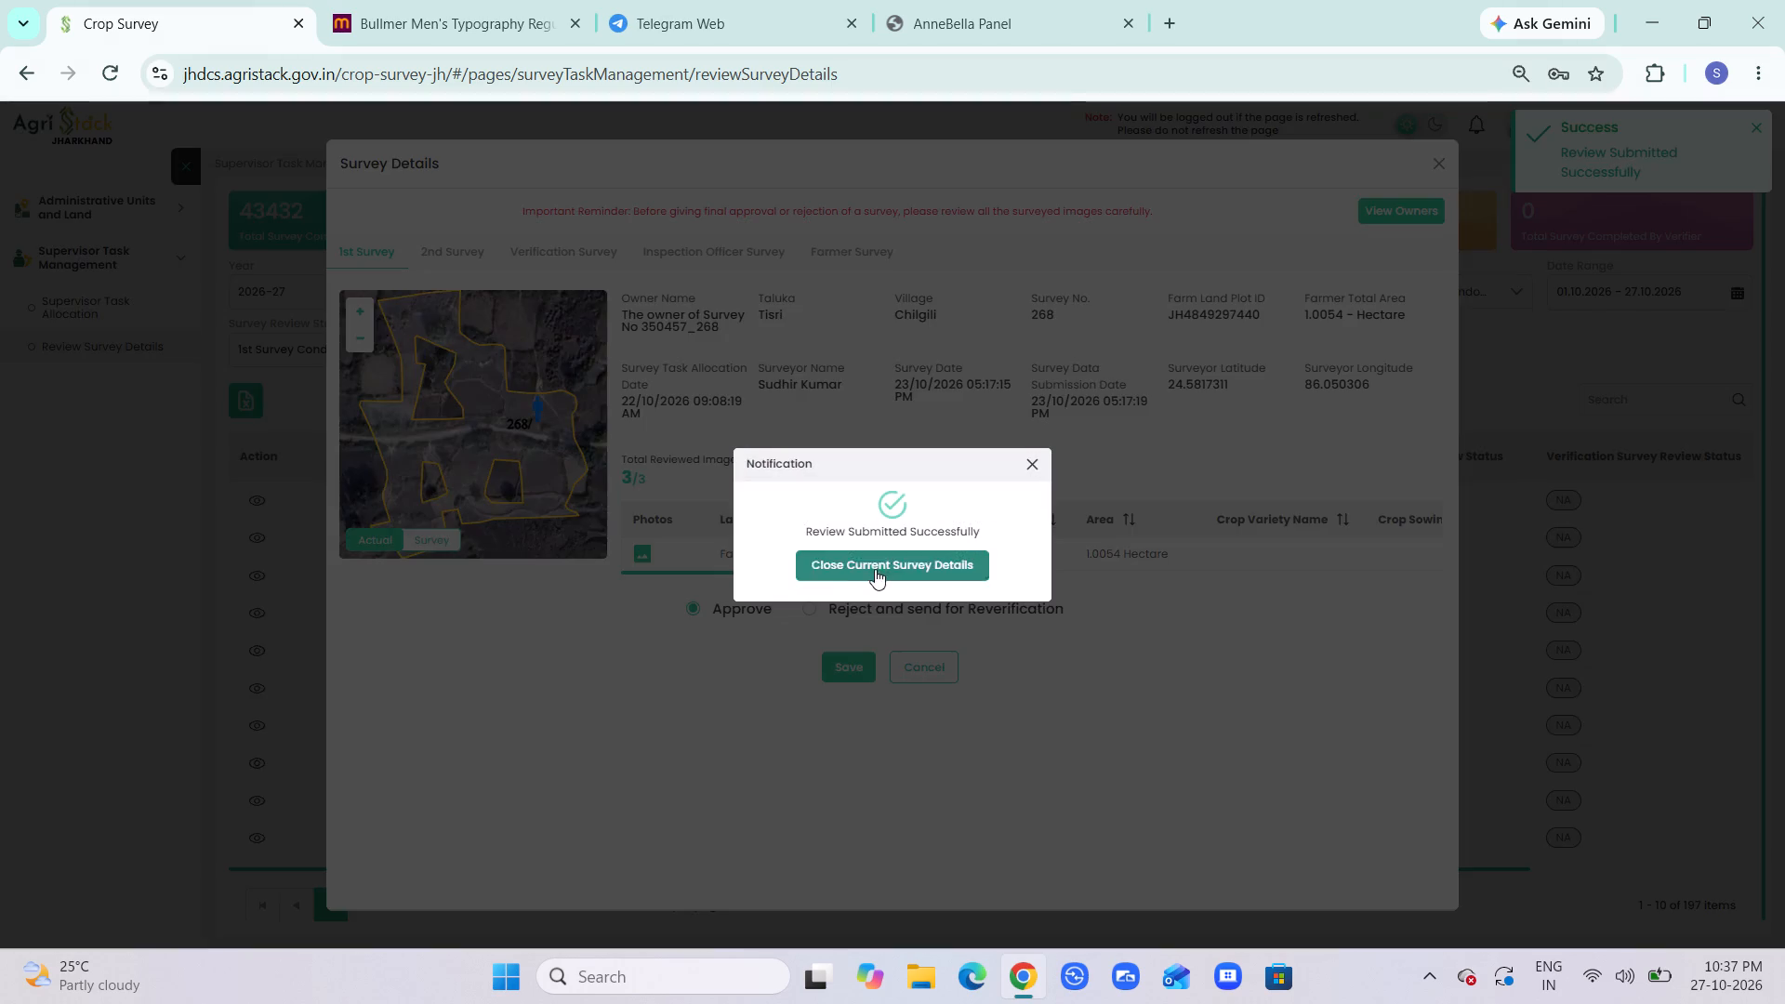
{"action": "left_click", "coordinate": [877, 564]}
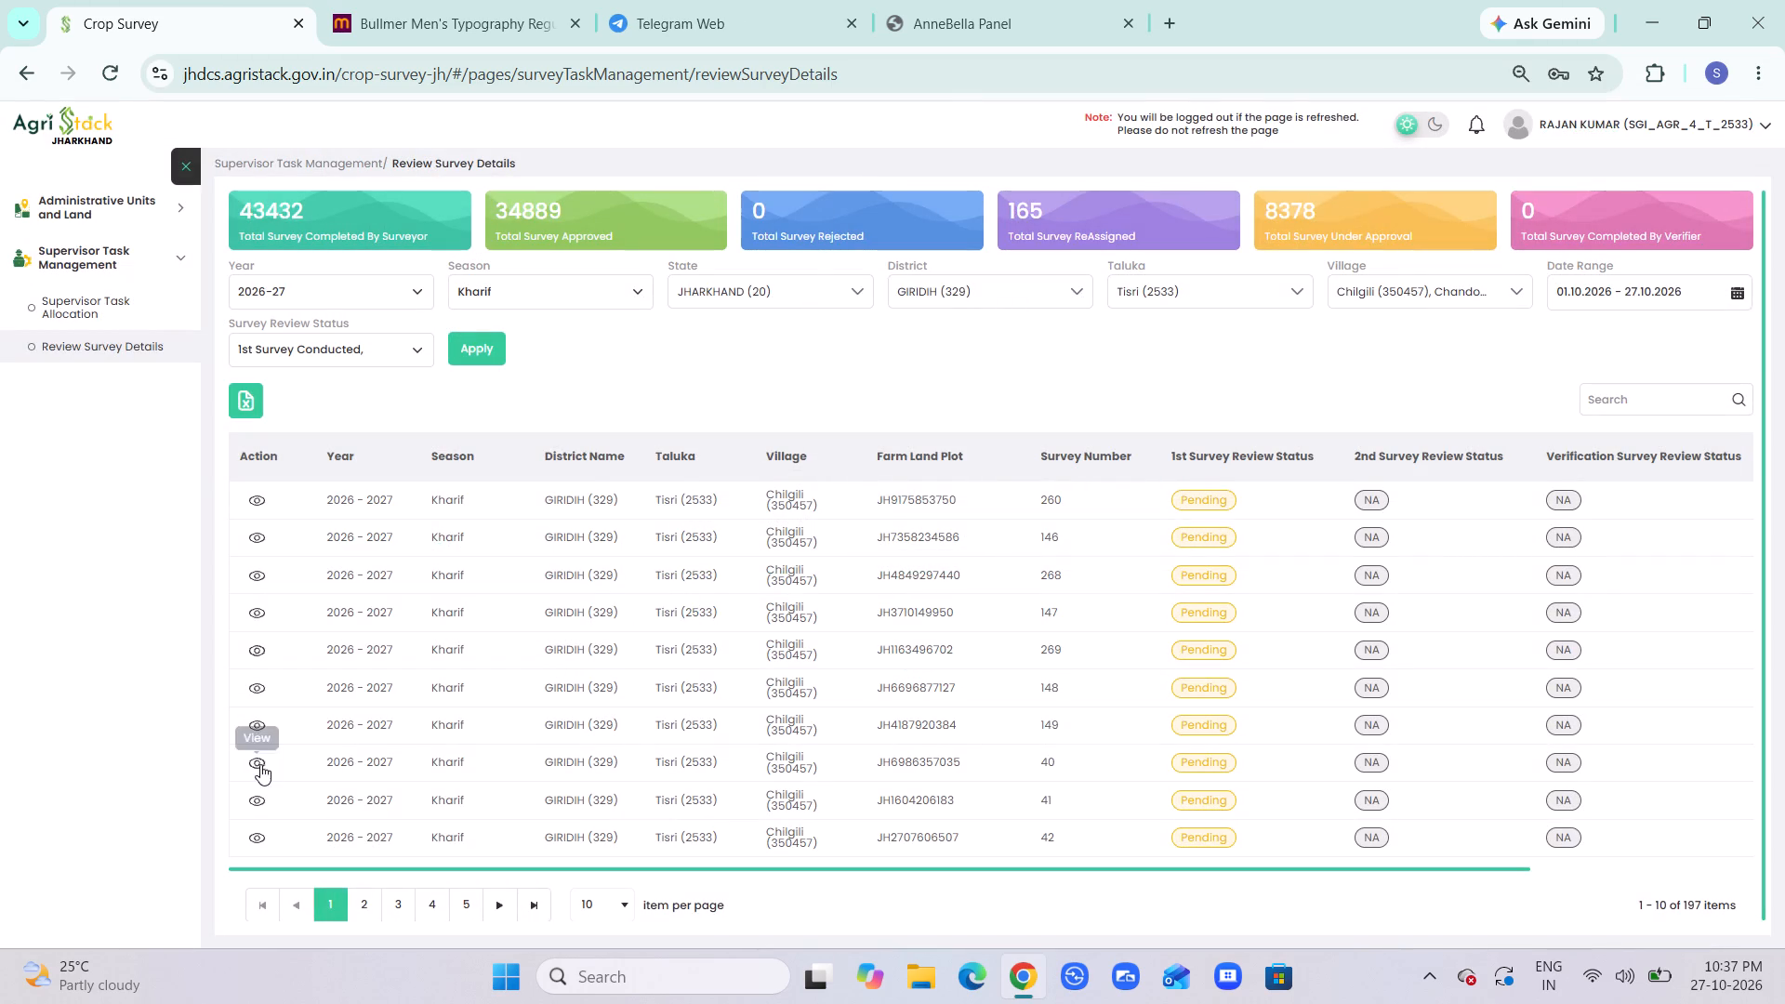
Open the survey details of survey number 40 in Chilgili, approve all three farm photos and close the photo viewer.
{"action": "left_click", "coordinate": [260, 764]}
{"action": "left_click", "coordinate": [636, 555]}
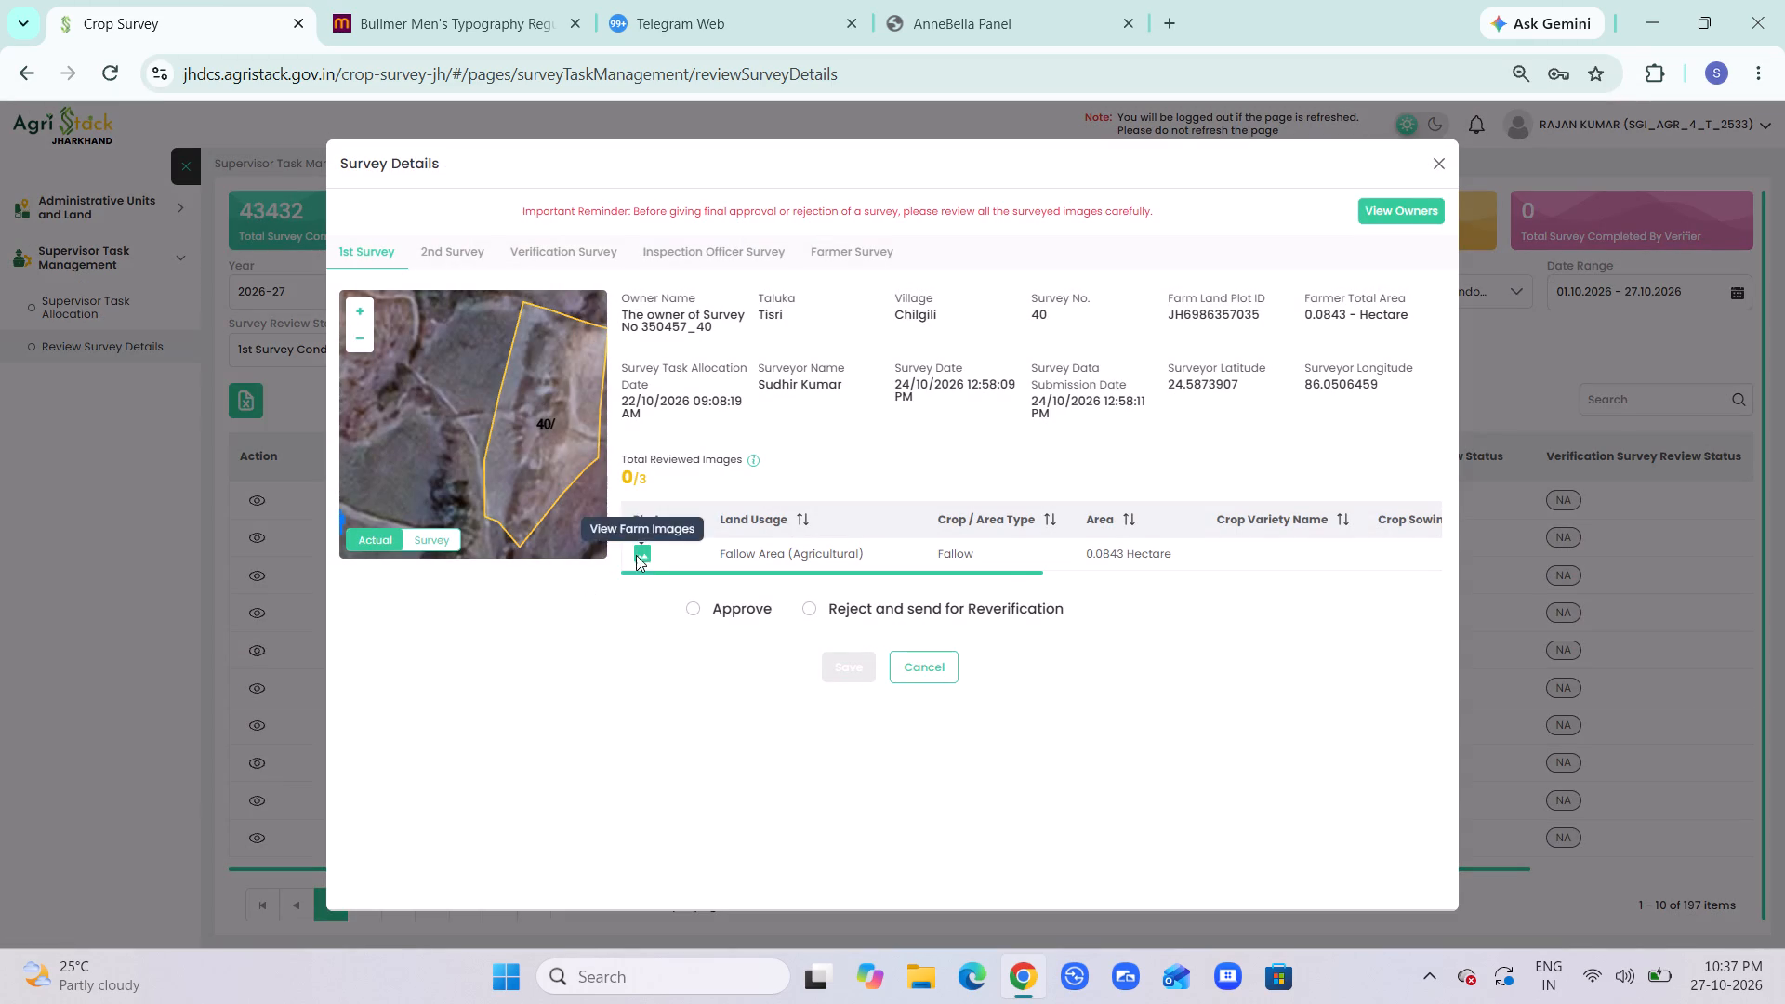
{"action": "left_click", "coordinate": [815, 845]}
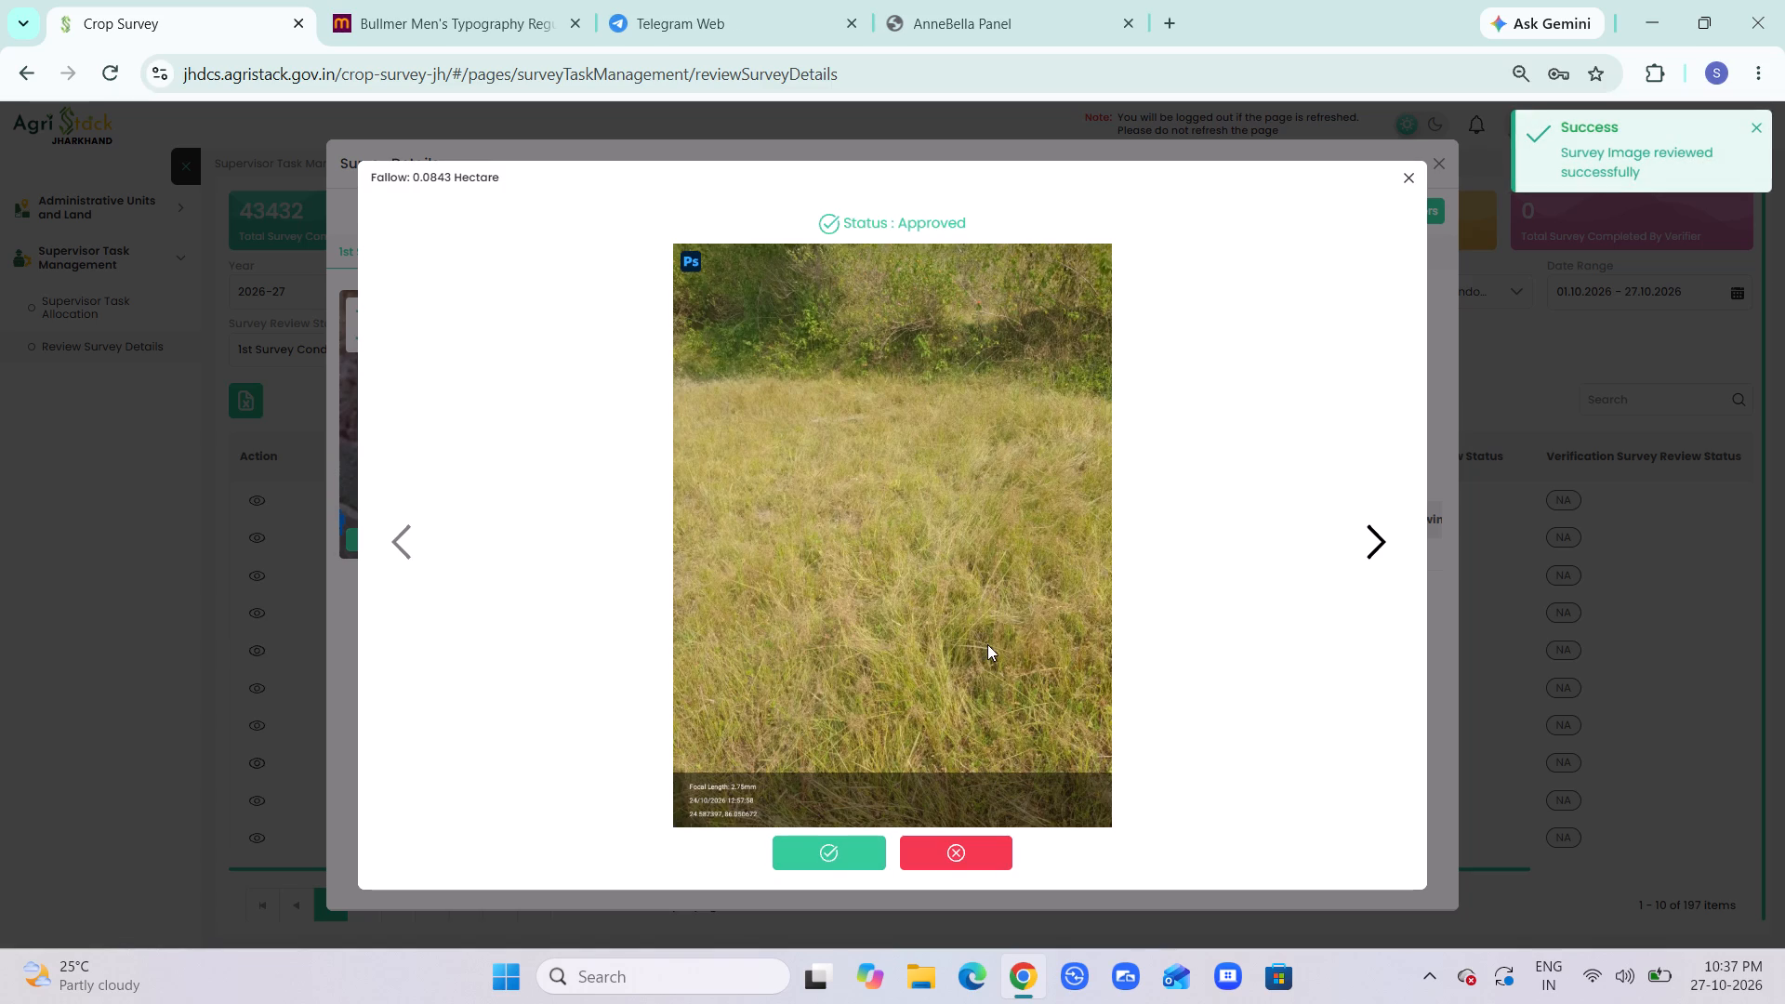
{"action": "left_click_drag", "start_coordinate": [987, 644], "coordinate": [923, 644]}
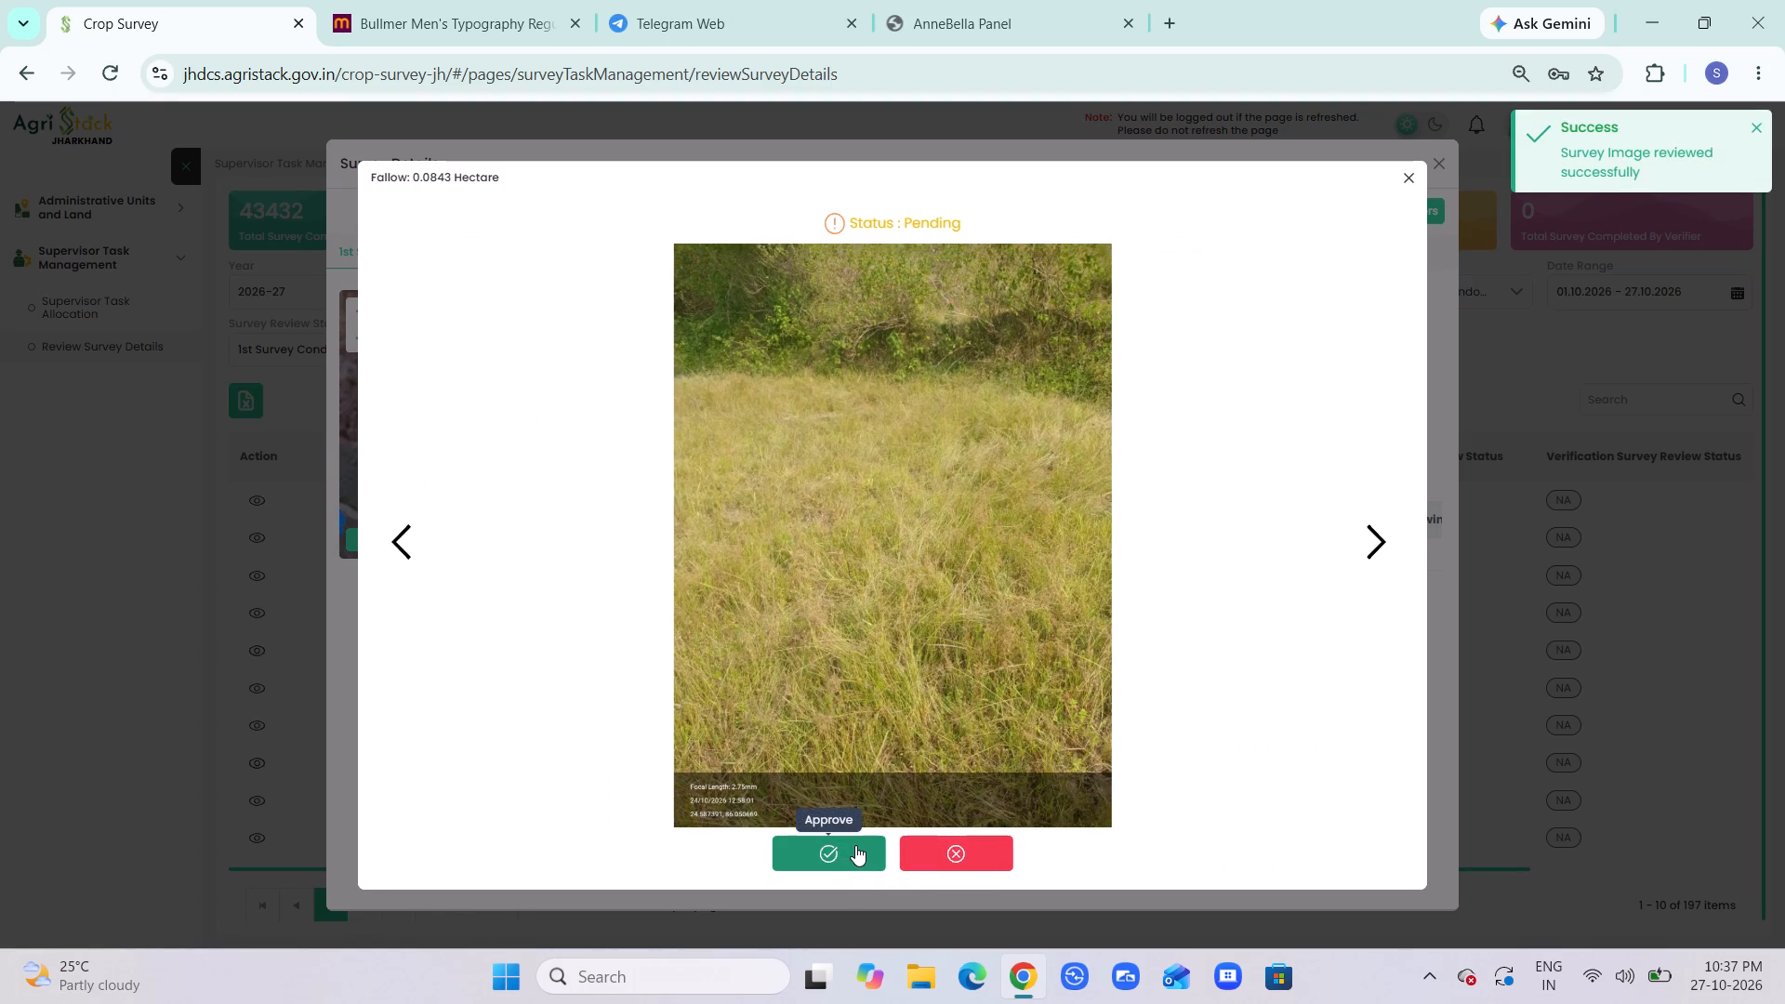
{"action": "left_click", "coordinate": [833, 838]}
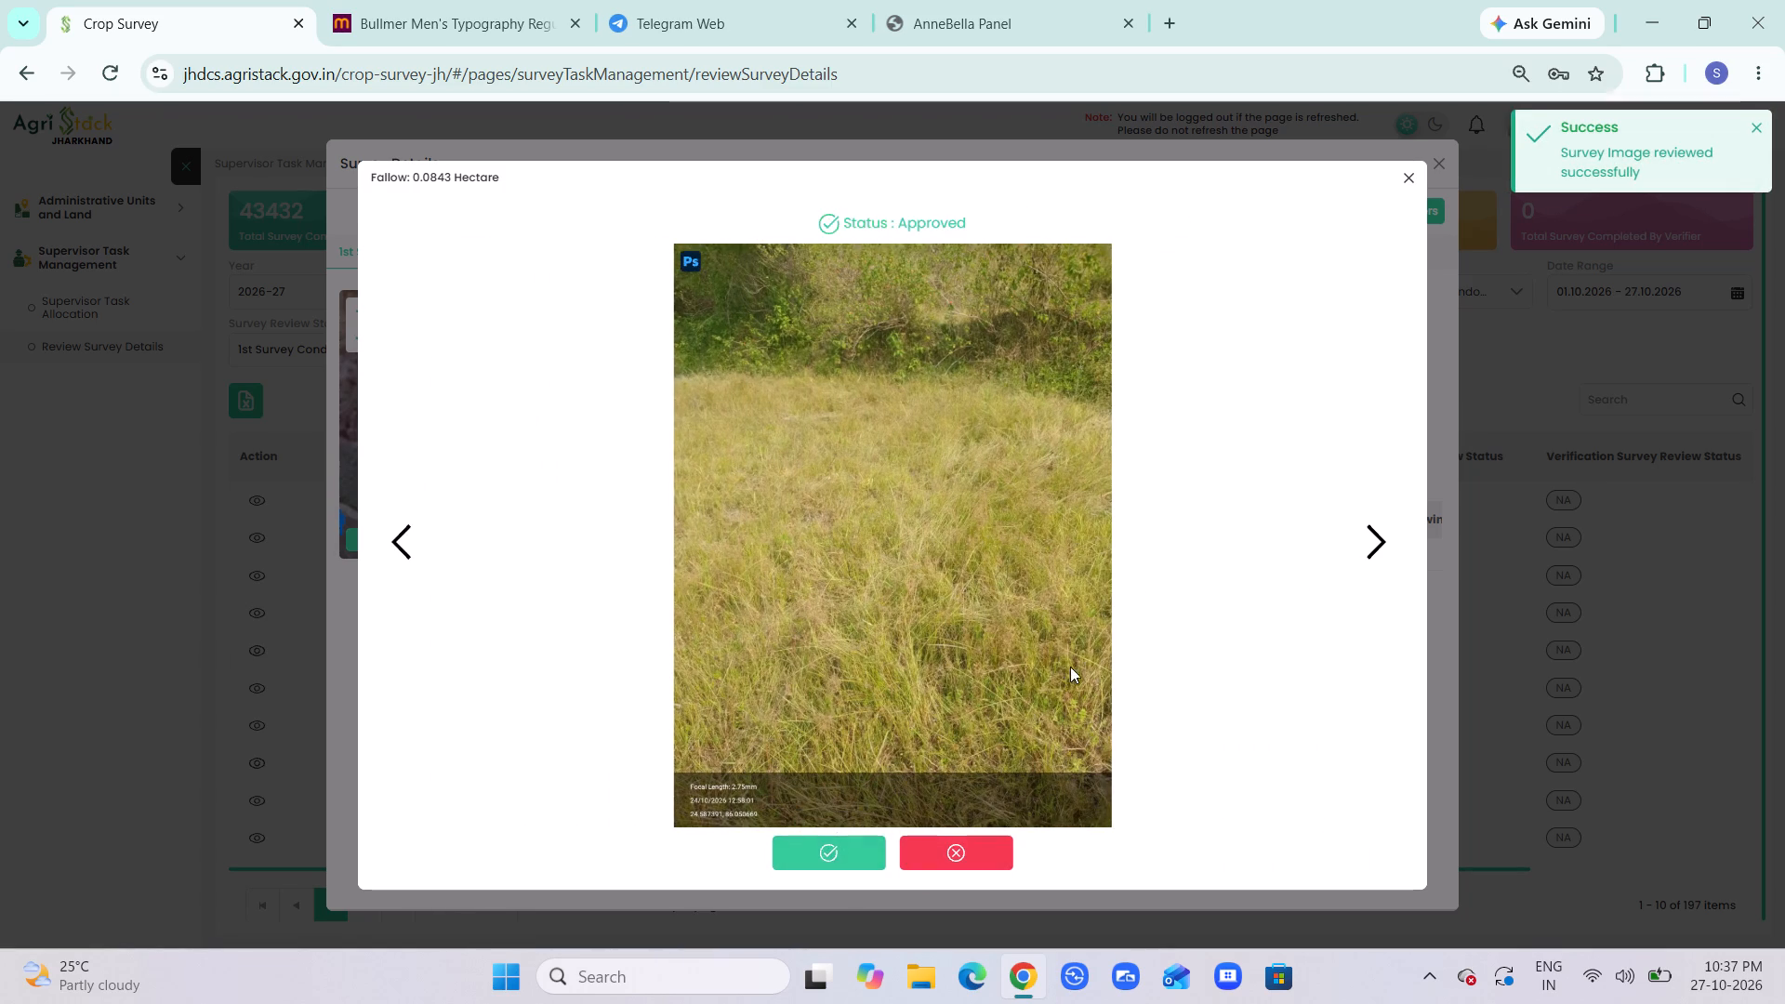
{"action": "left_click_drag", "start_coordinate": [1070, 667], "coordinate": [990, 674]}
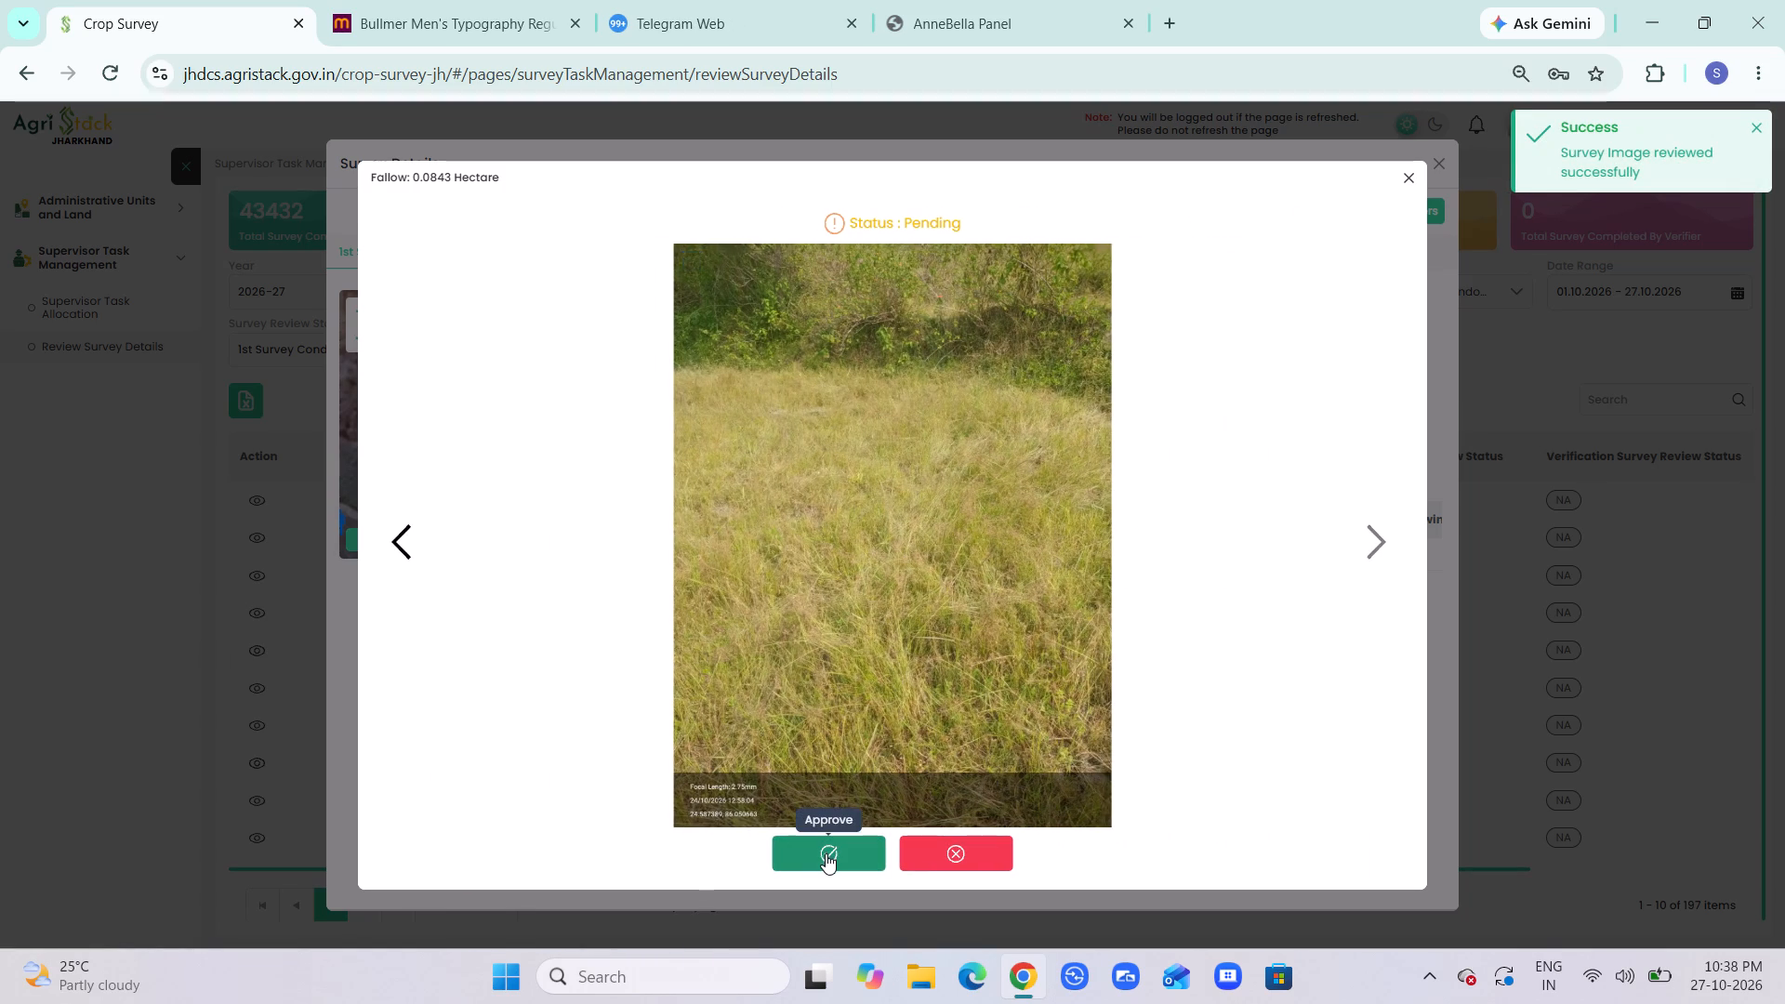
{"action": "left_click", "coordinate": [826, 853]}
{"action": "left_click", "coordinate": [1409, 170]}
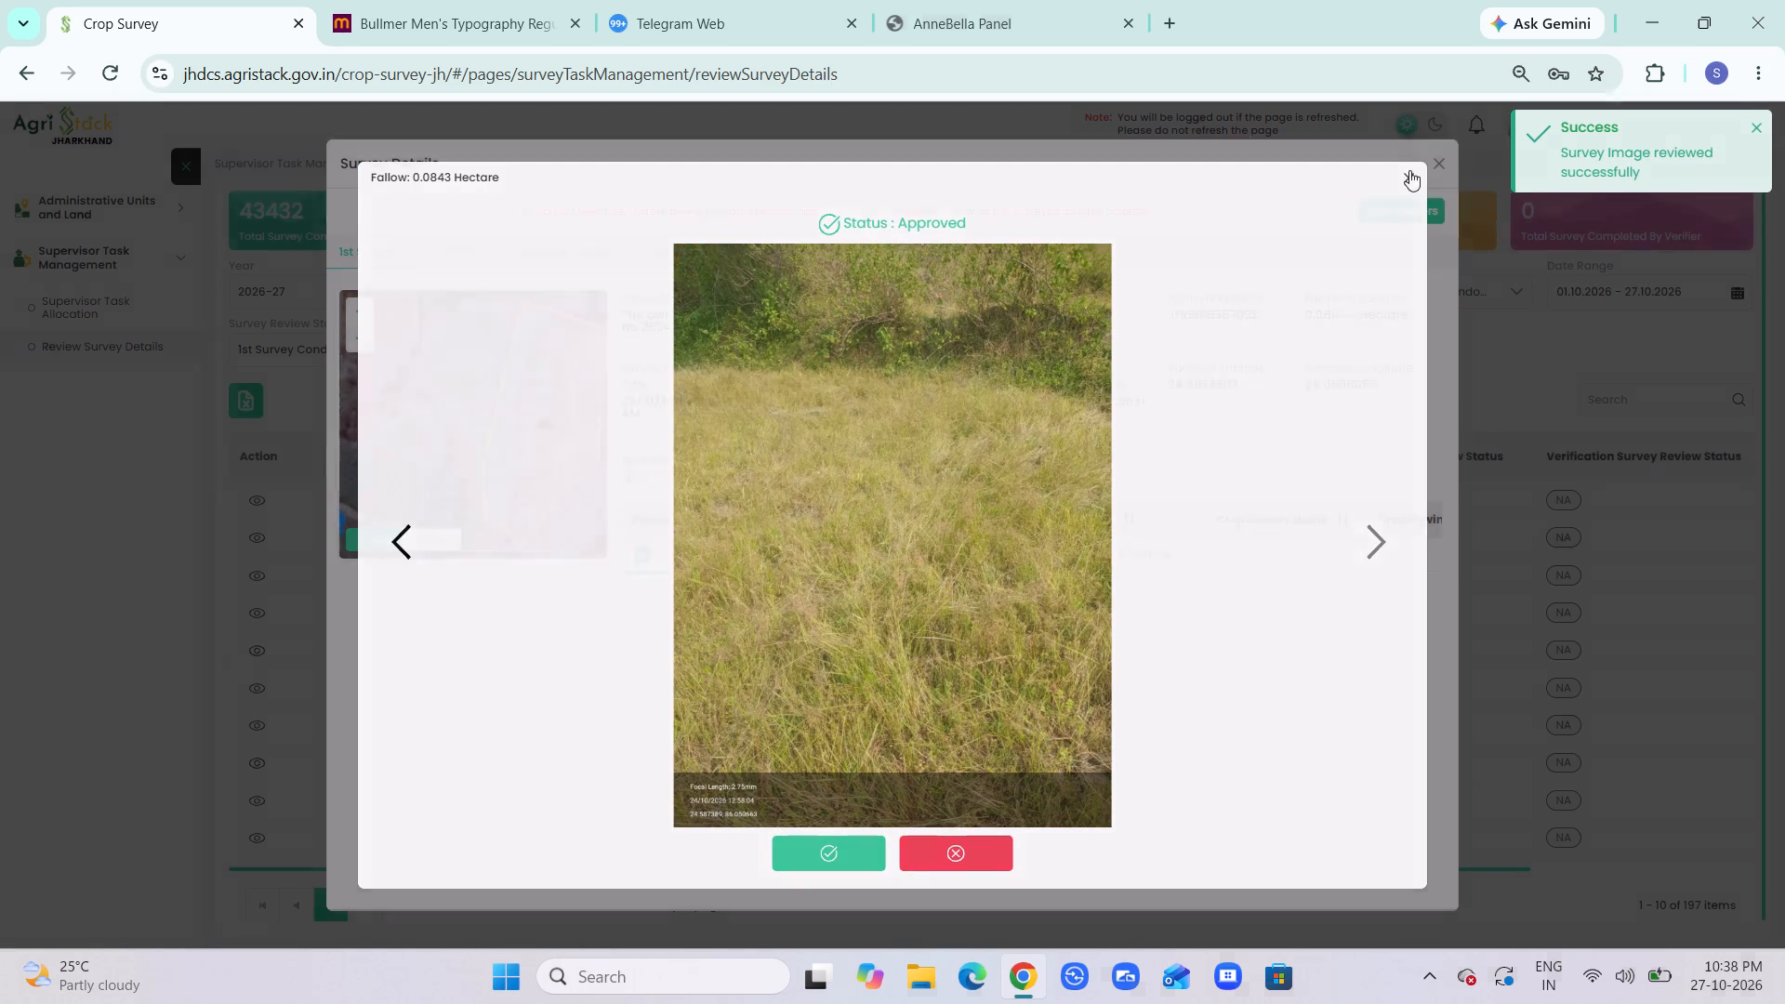
Save the 1st survey of survey number 40 as approved and return to the survey list.
{"action": "left_click", "coordinate": [723, 610]}
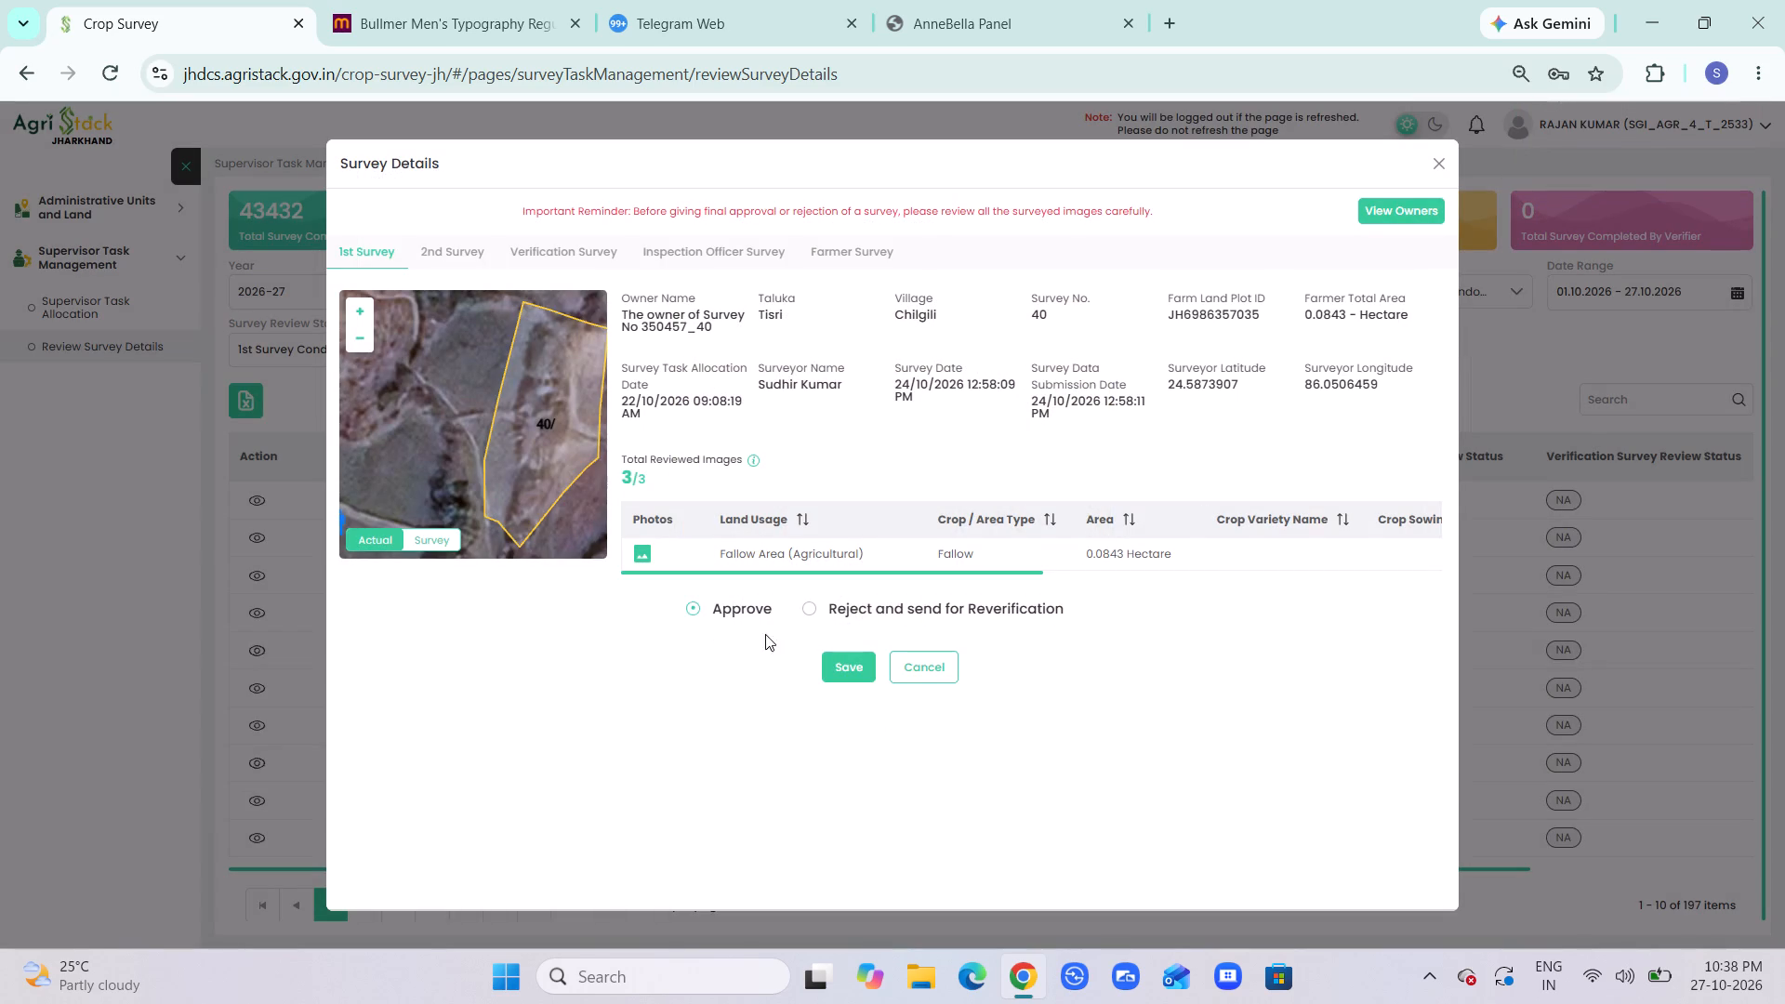
{"action": "left_click", "coordinate": [854, 672]}
{"action": "left_click", "coordinate": [907, 556]}
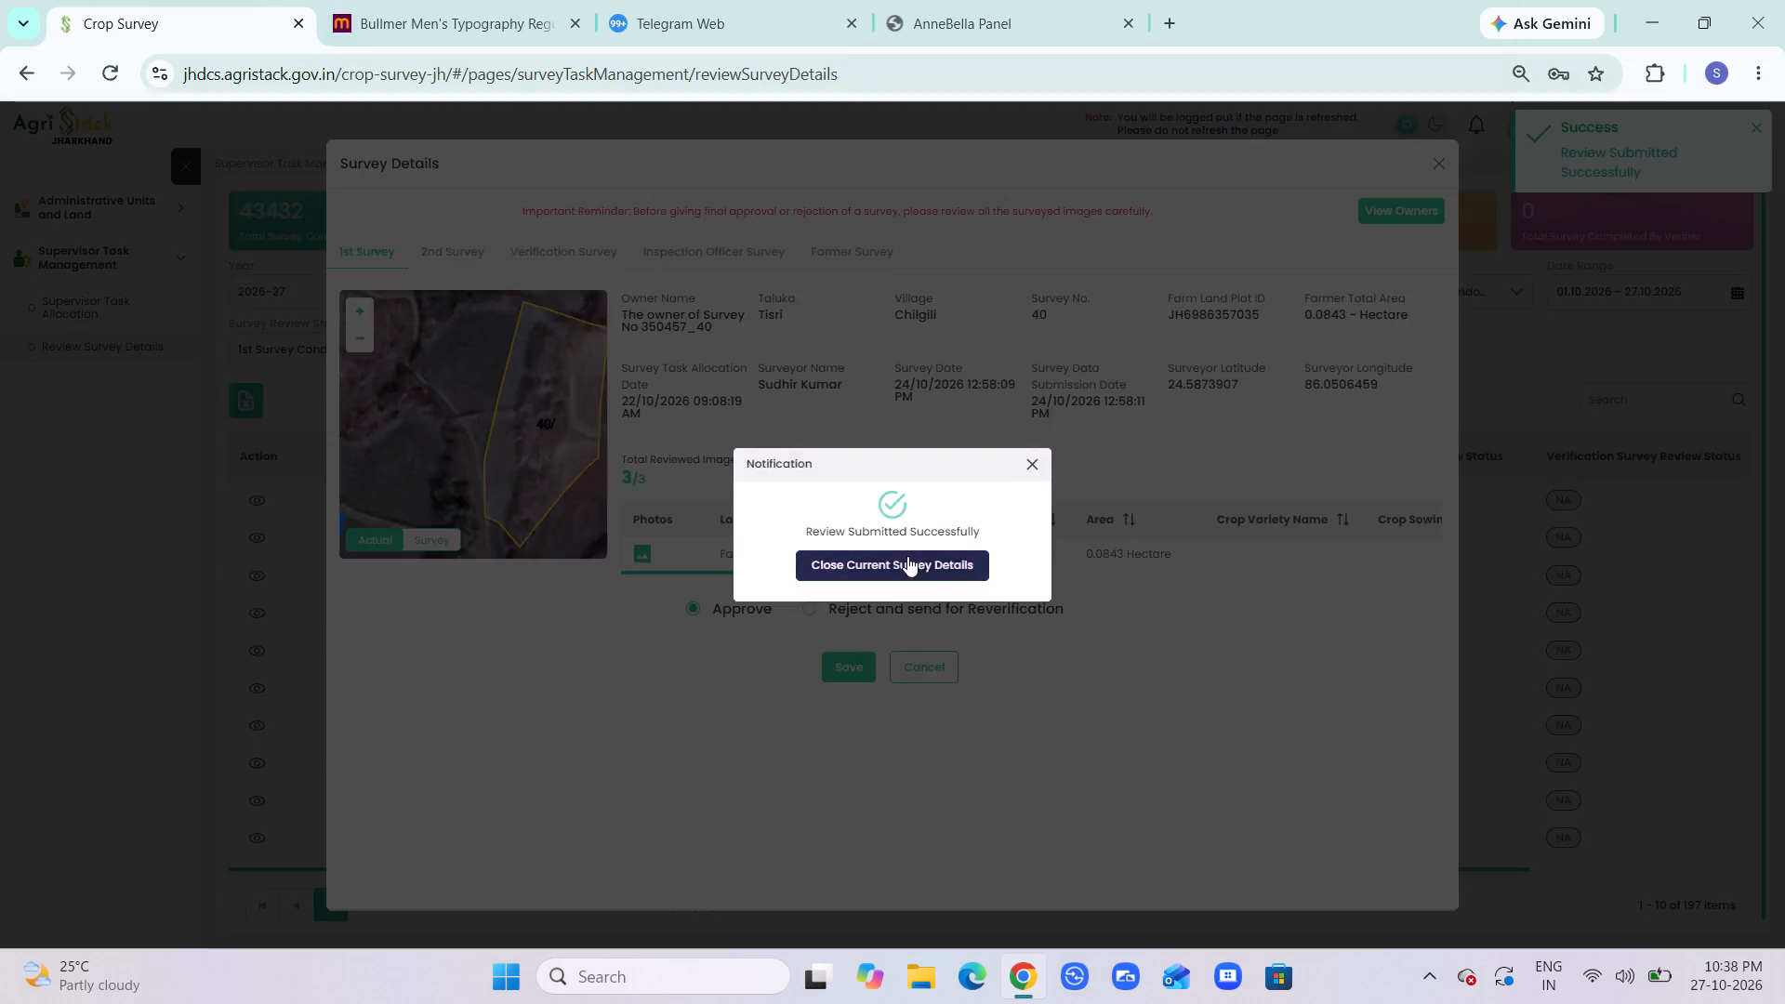
Open the survey details of survey number 147 in Chilgili, approve all three farm photos and close the photo viewer.
{"action": "left_click", "coordinate": [263, 617]}
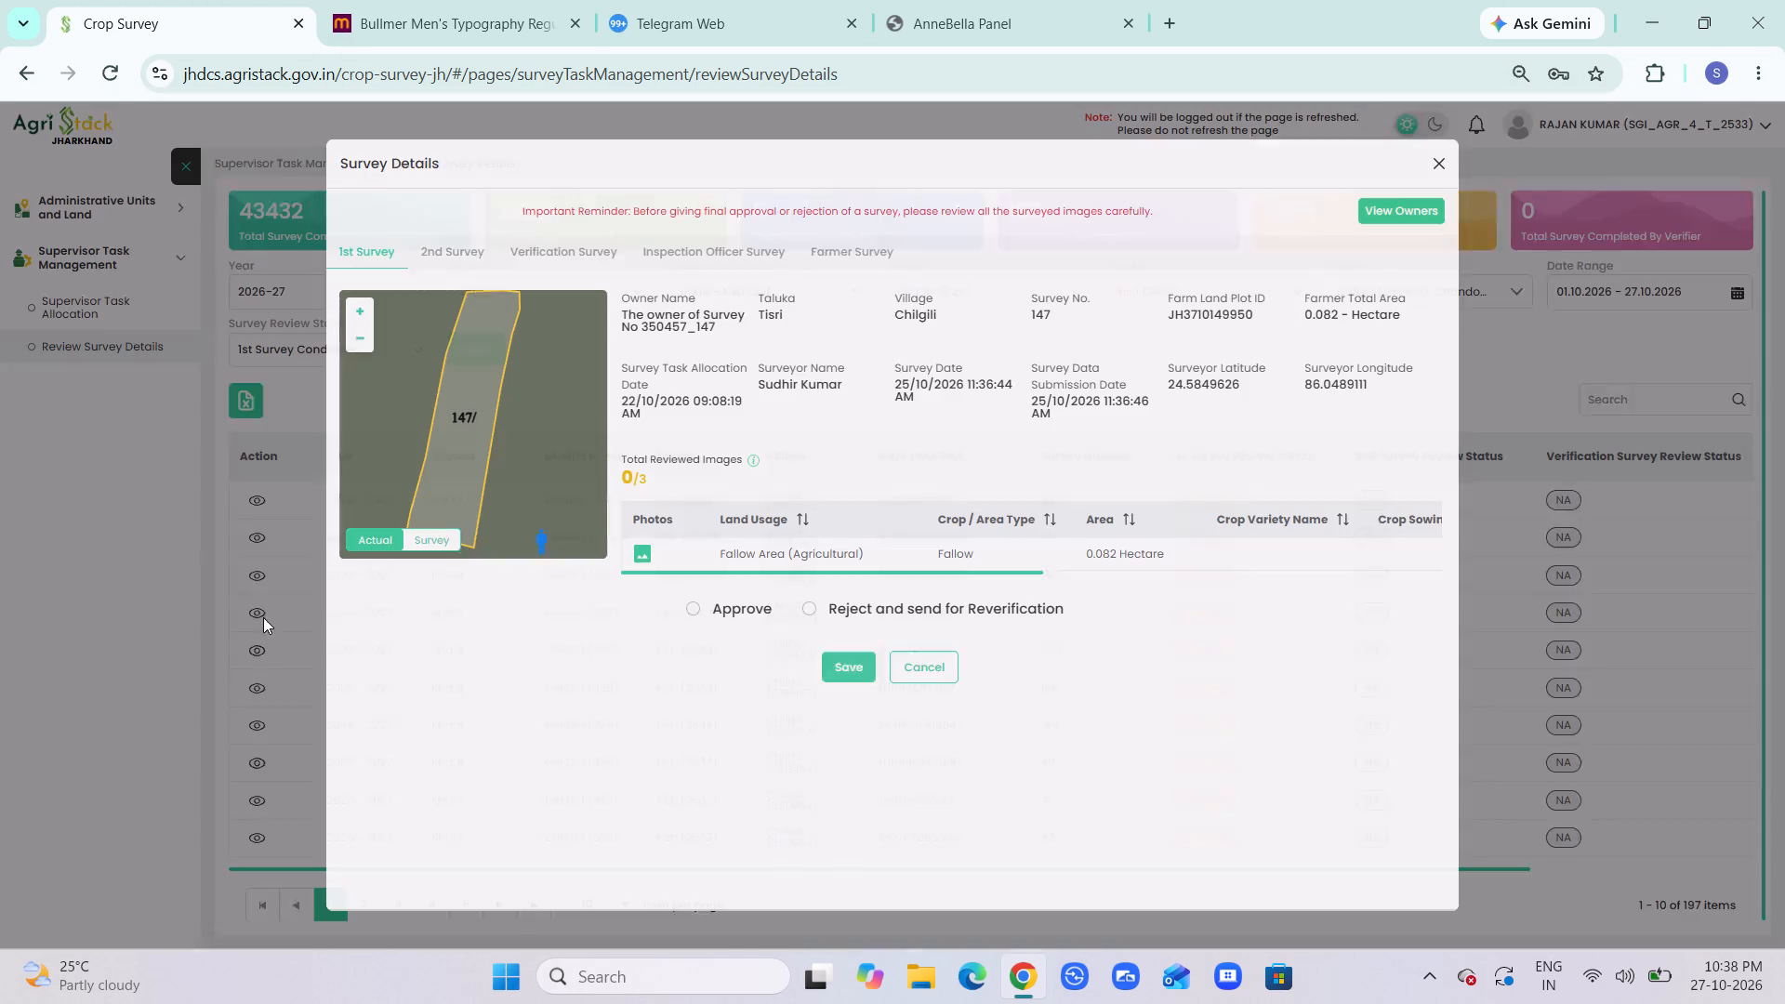
{"action": "left_click", "coordinate": [648, 555]}
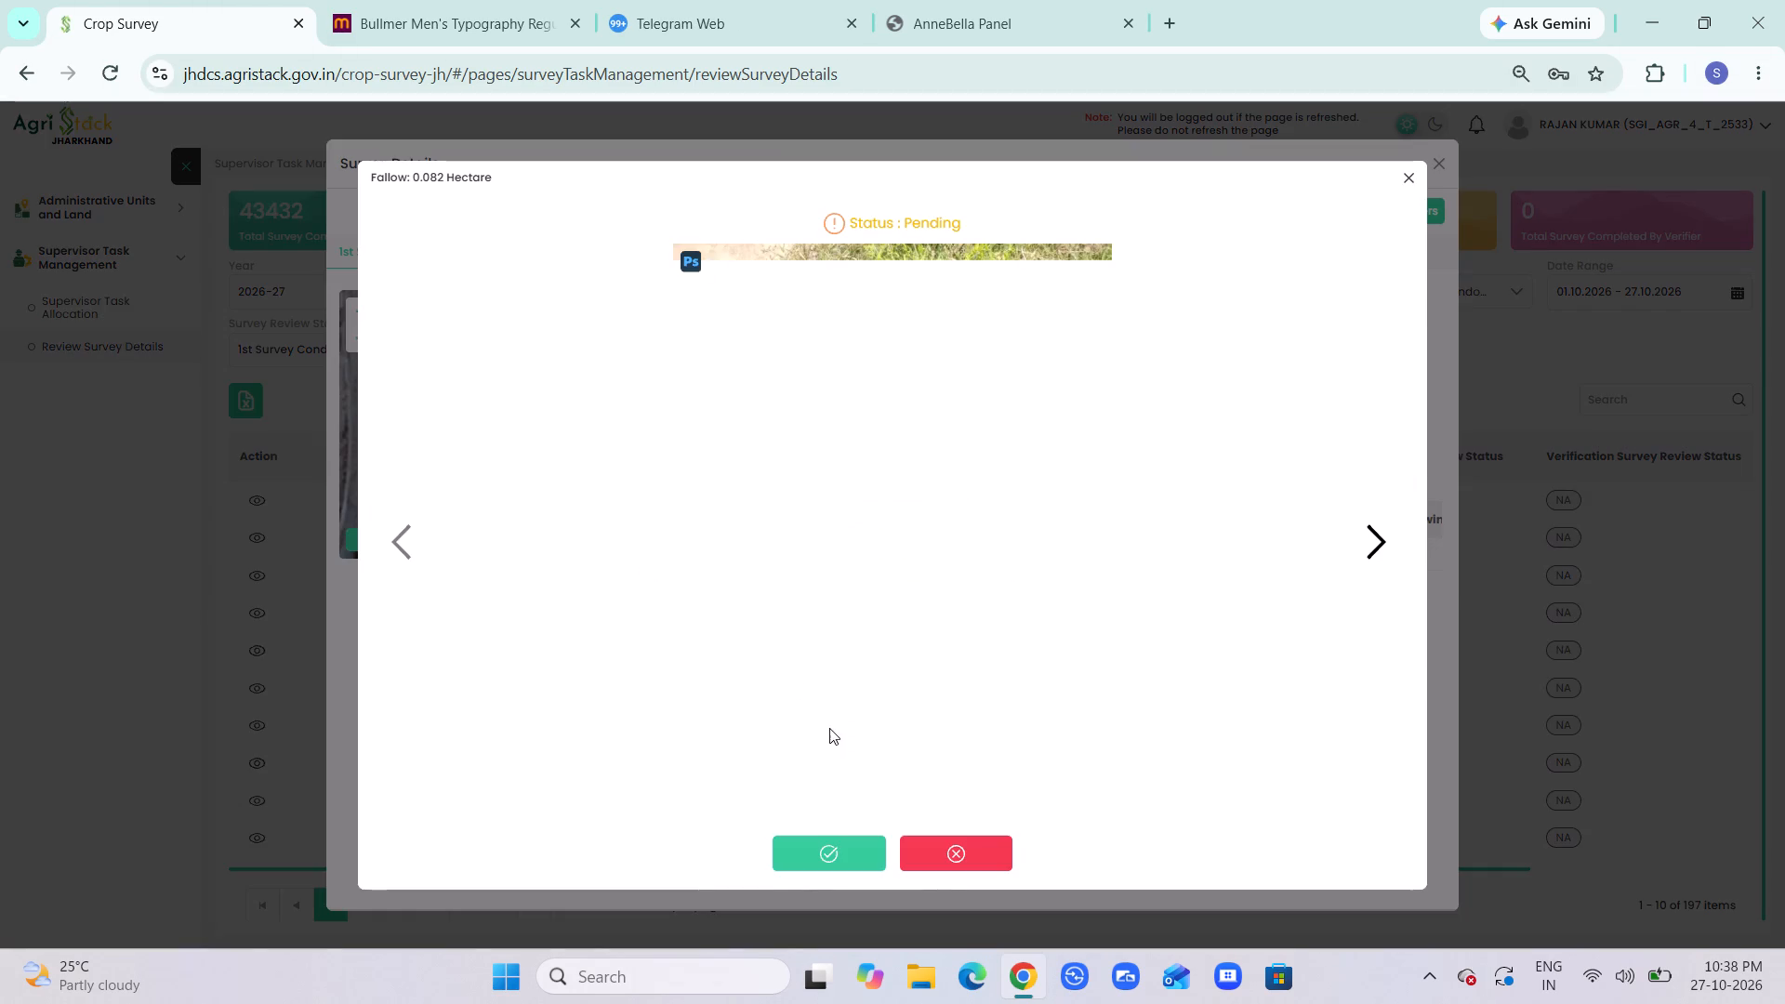
{"action": "left_click", "coordinate": [851, 853]}
{"action": "left_click_drag", "start_coordinate": [990, 674], "coordinate": [958, 674]}
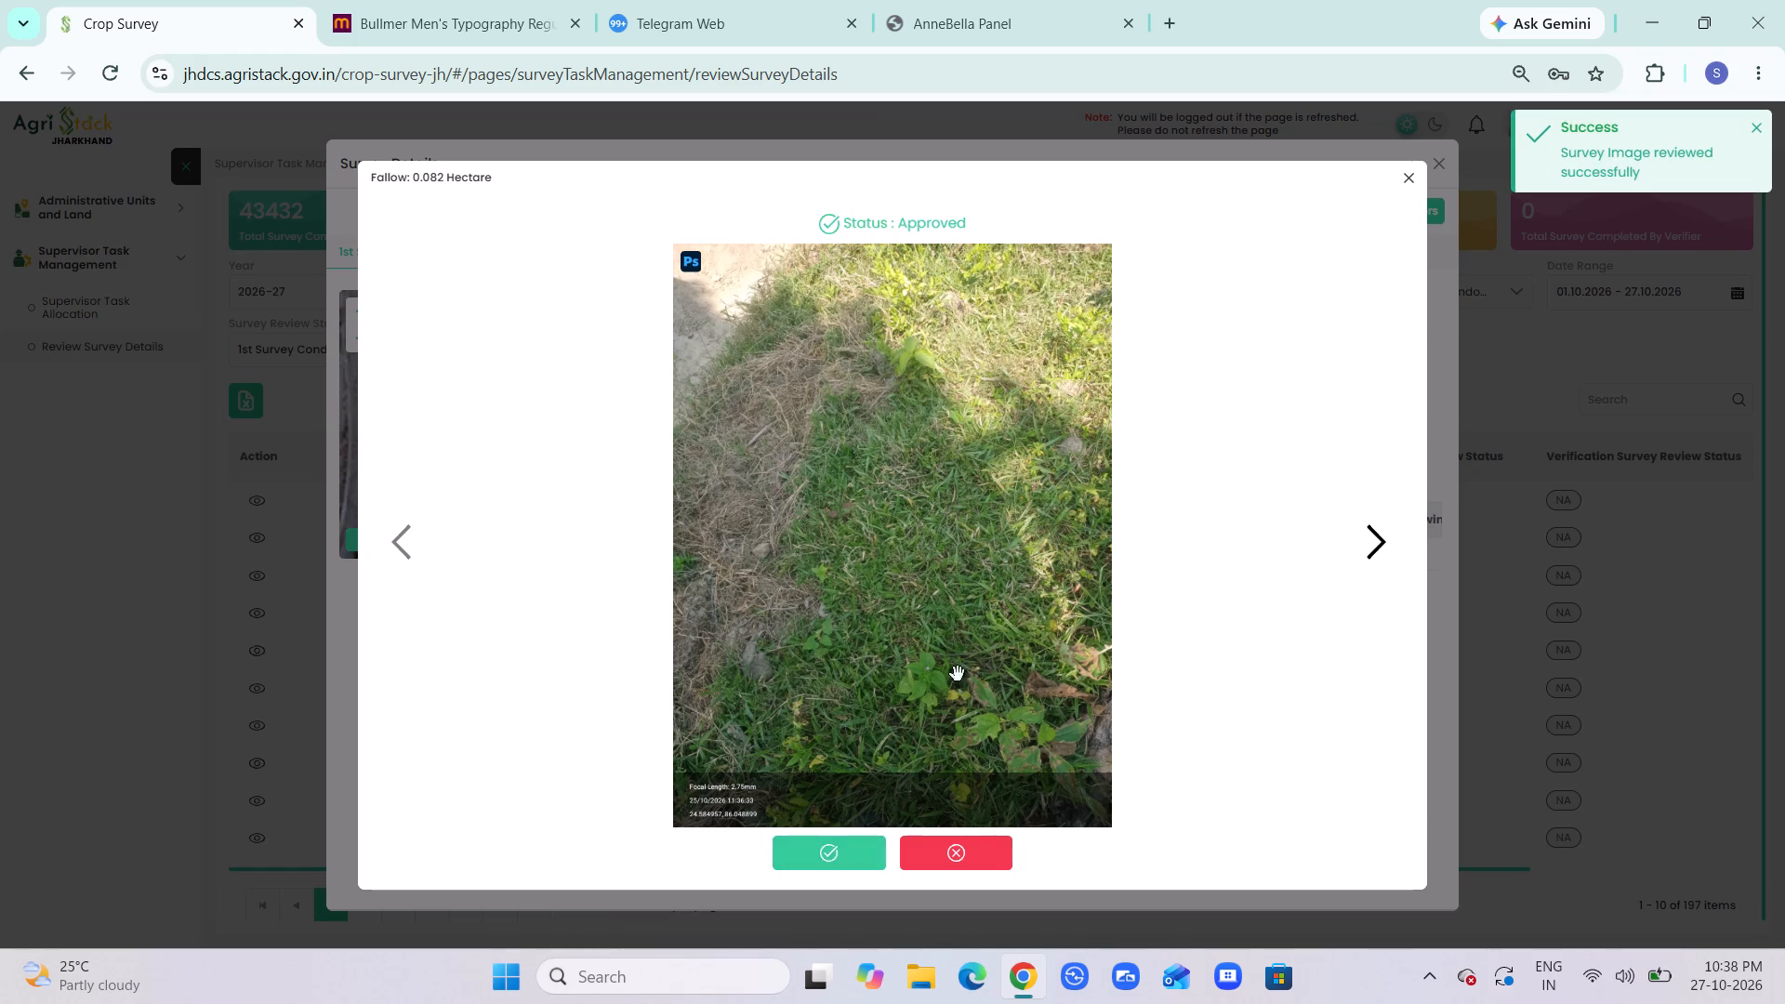
{"action": "left_click_drag", "start_coordinate": [958, 674], "coordinate": [920, 674]}
{"action": "left_click", "coordinate": [847, 854]}
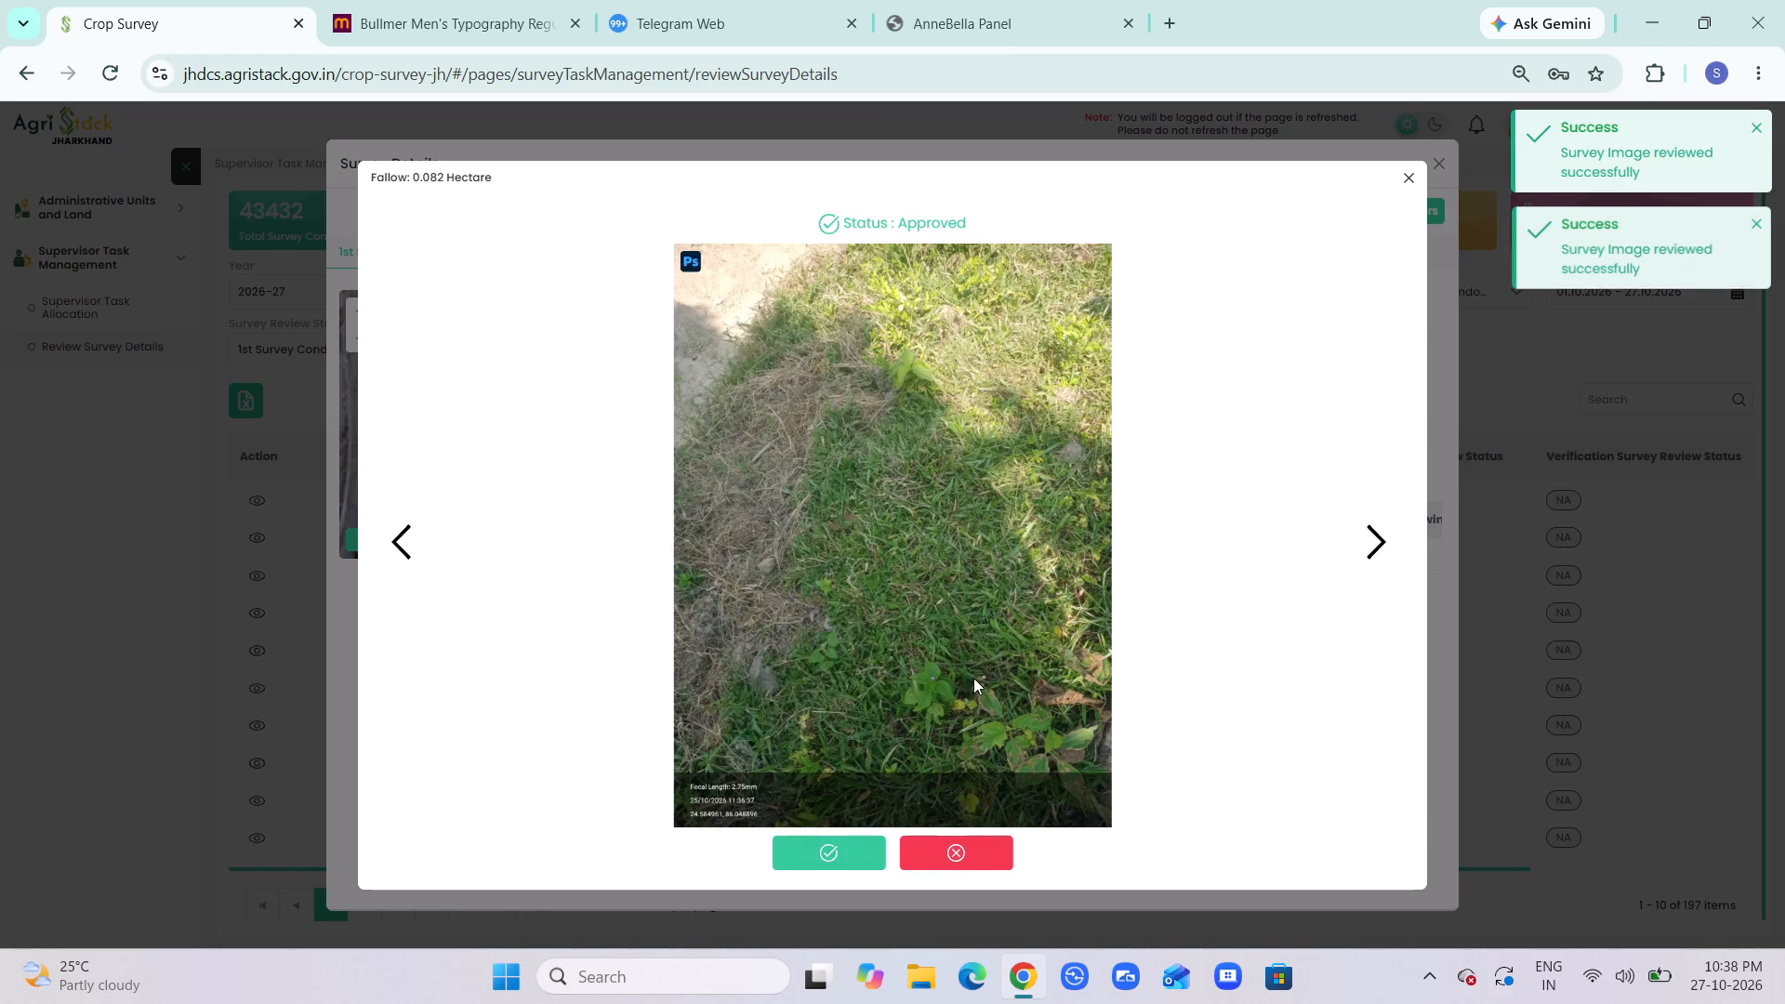
{"action": "left_click_drag", "start_coordinate": [994, 667], "coordinate": [722, 707]}
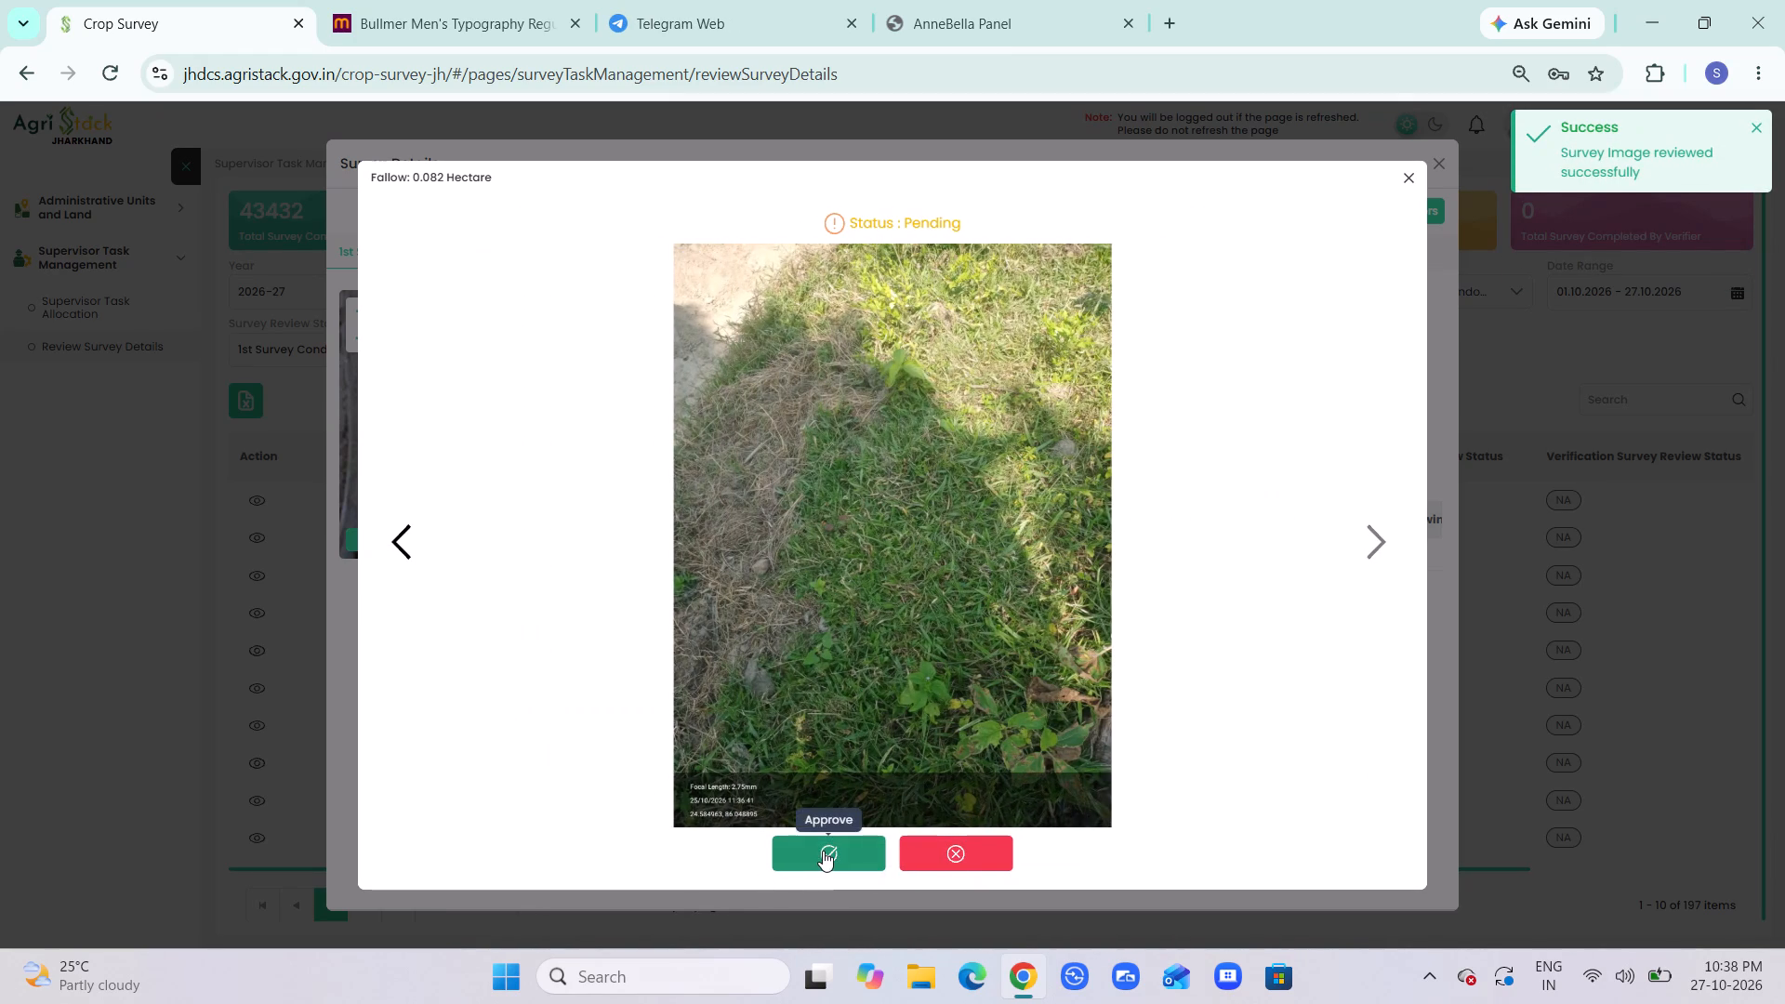
{"action": "left_click", "coordinate": [823, 851]}
{"action": "left_click_drag", "start_coordinate": [936, 662], "coordinate": [822, 669]}
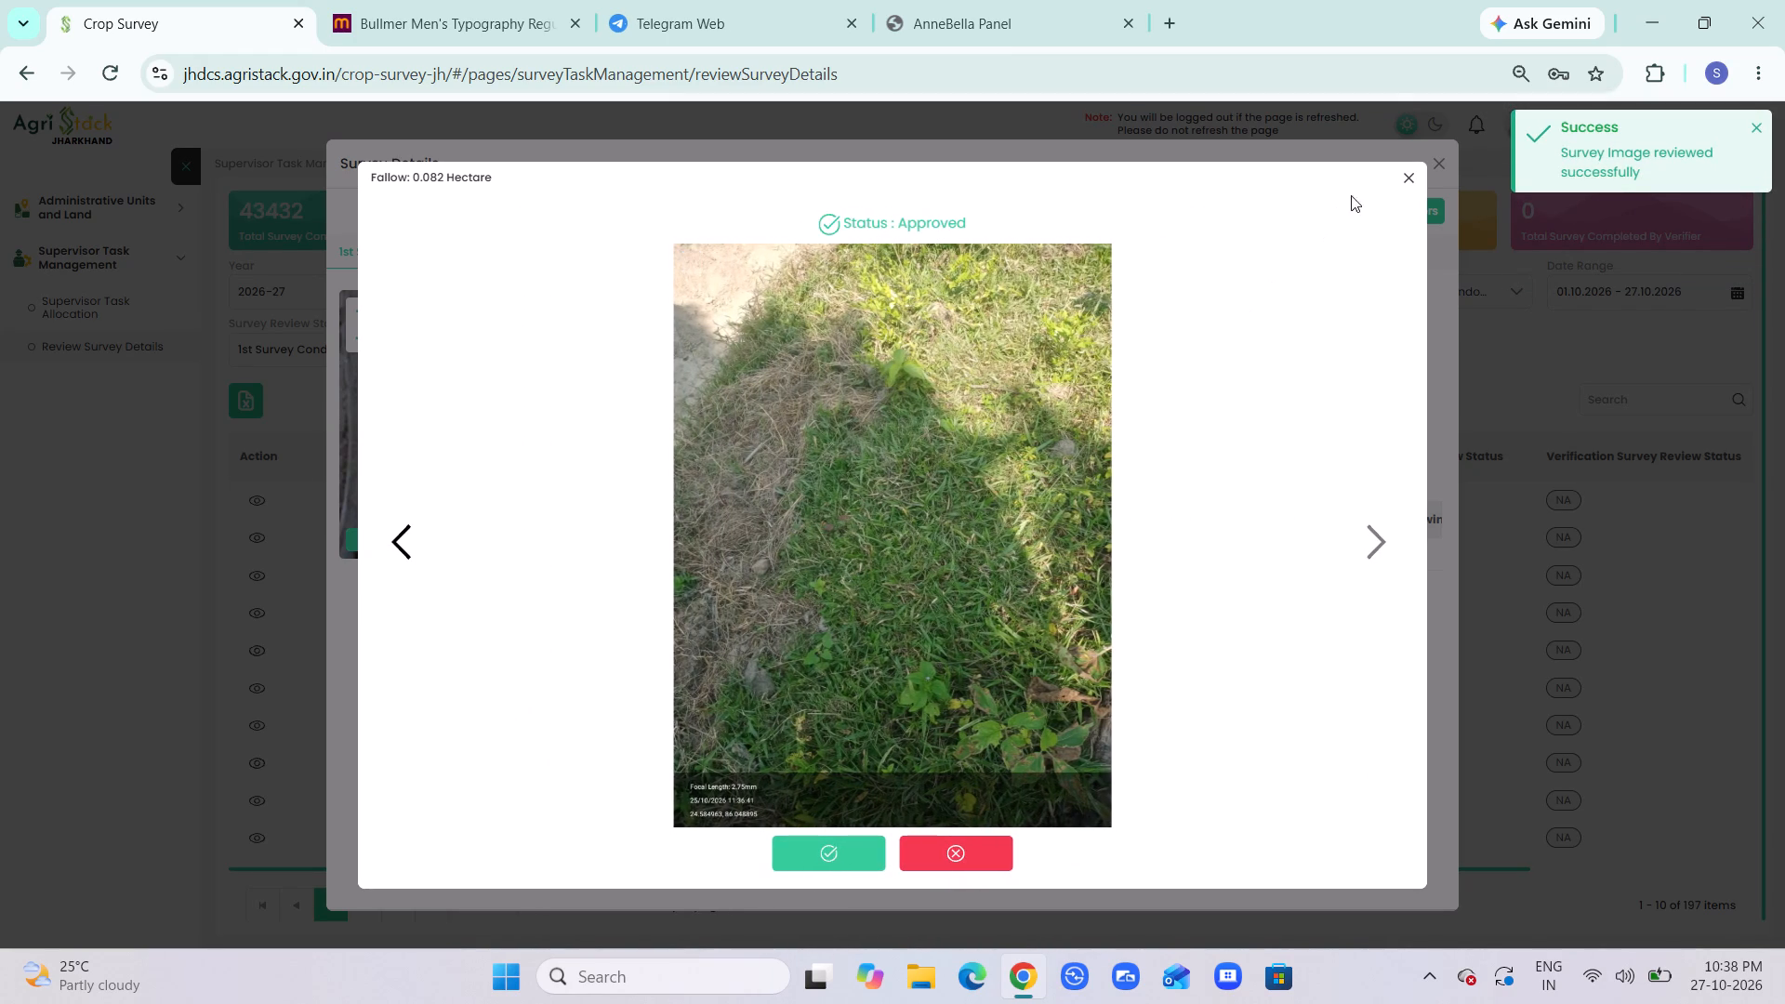
{"action": "left_click", "coordinate": [1412, 172]}
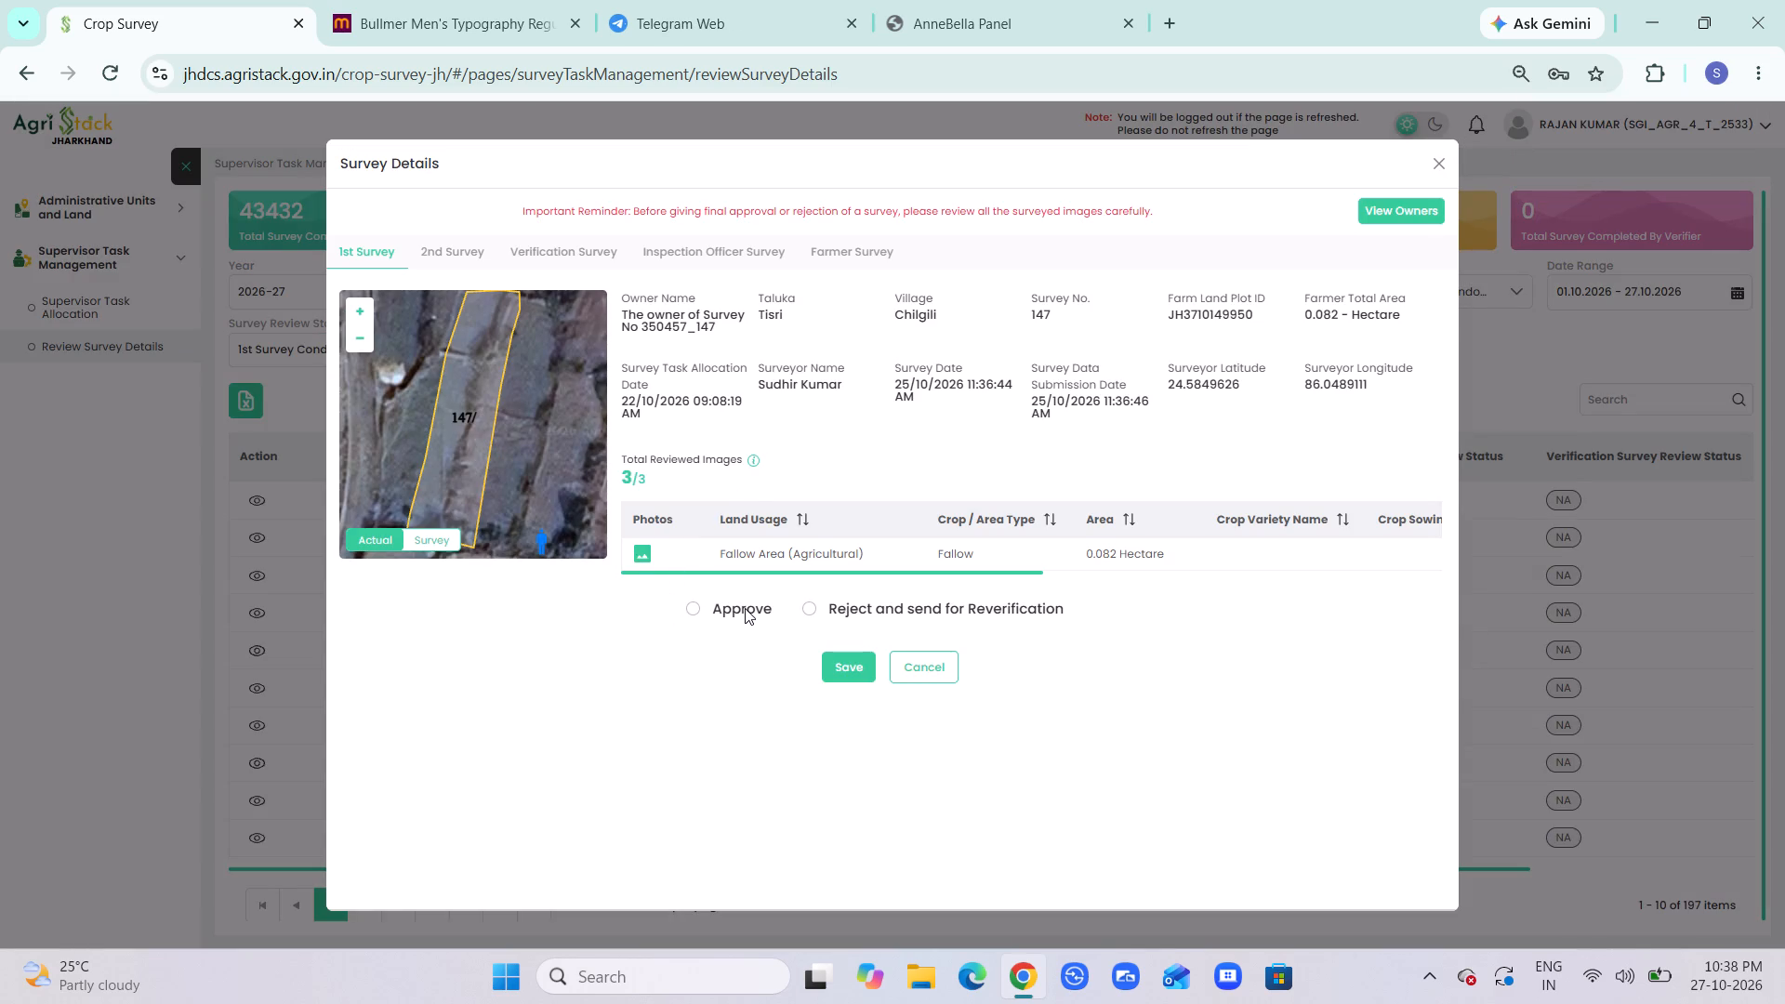
Save the 1st survey of survey number 147 as approved and return to the survey list.
{"action": "left_click", "coordinate": [745, 608]}
{"action": "left_click", "coordinate": [838, 668]}
{"action": "left_click", "coordinate": [830, 564]}
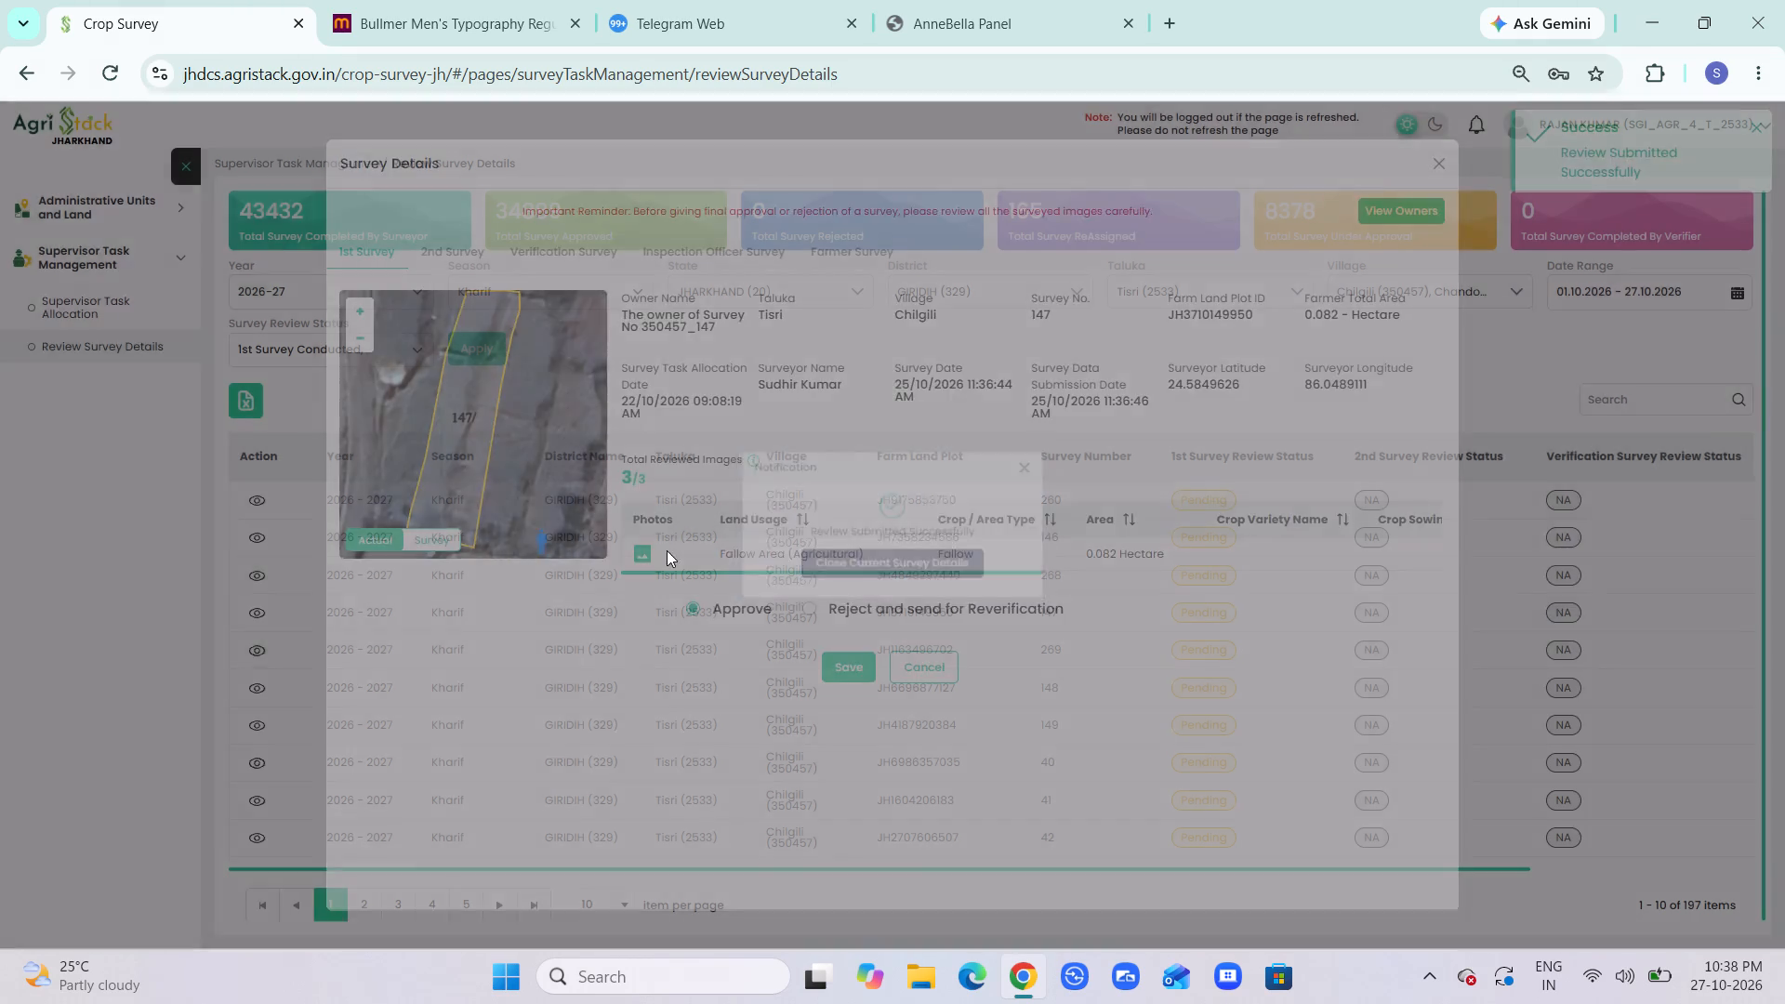
{"action": "left_click", "coordinate": [252, 689]}
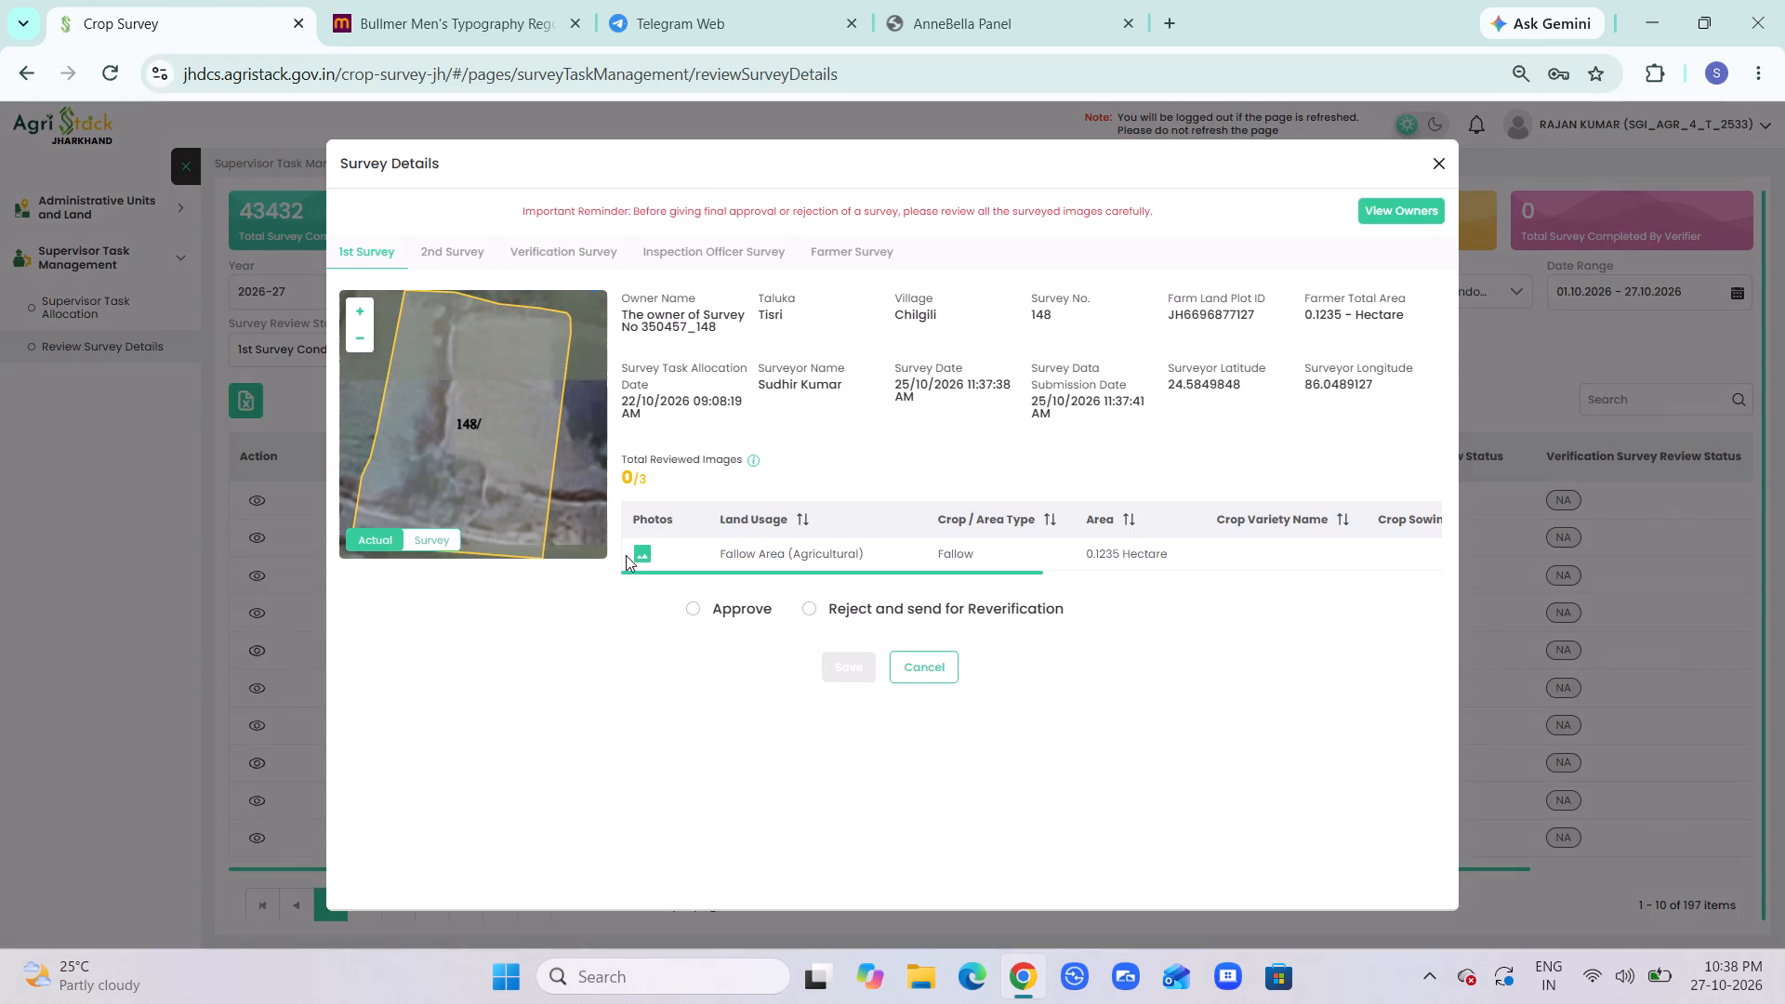
{"action": "left_click", "coordinate": [630, 552]}
{"action": "left_click", "coordinate": [638, 553]}
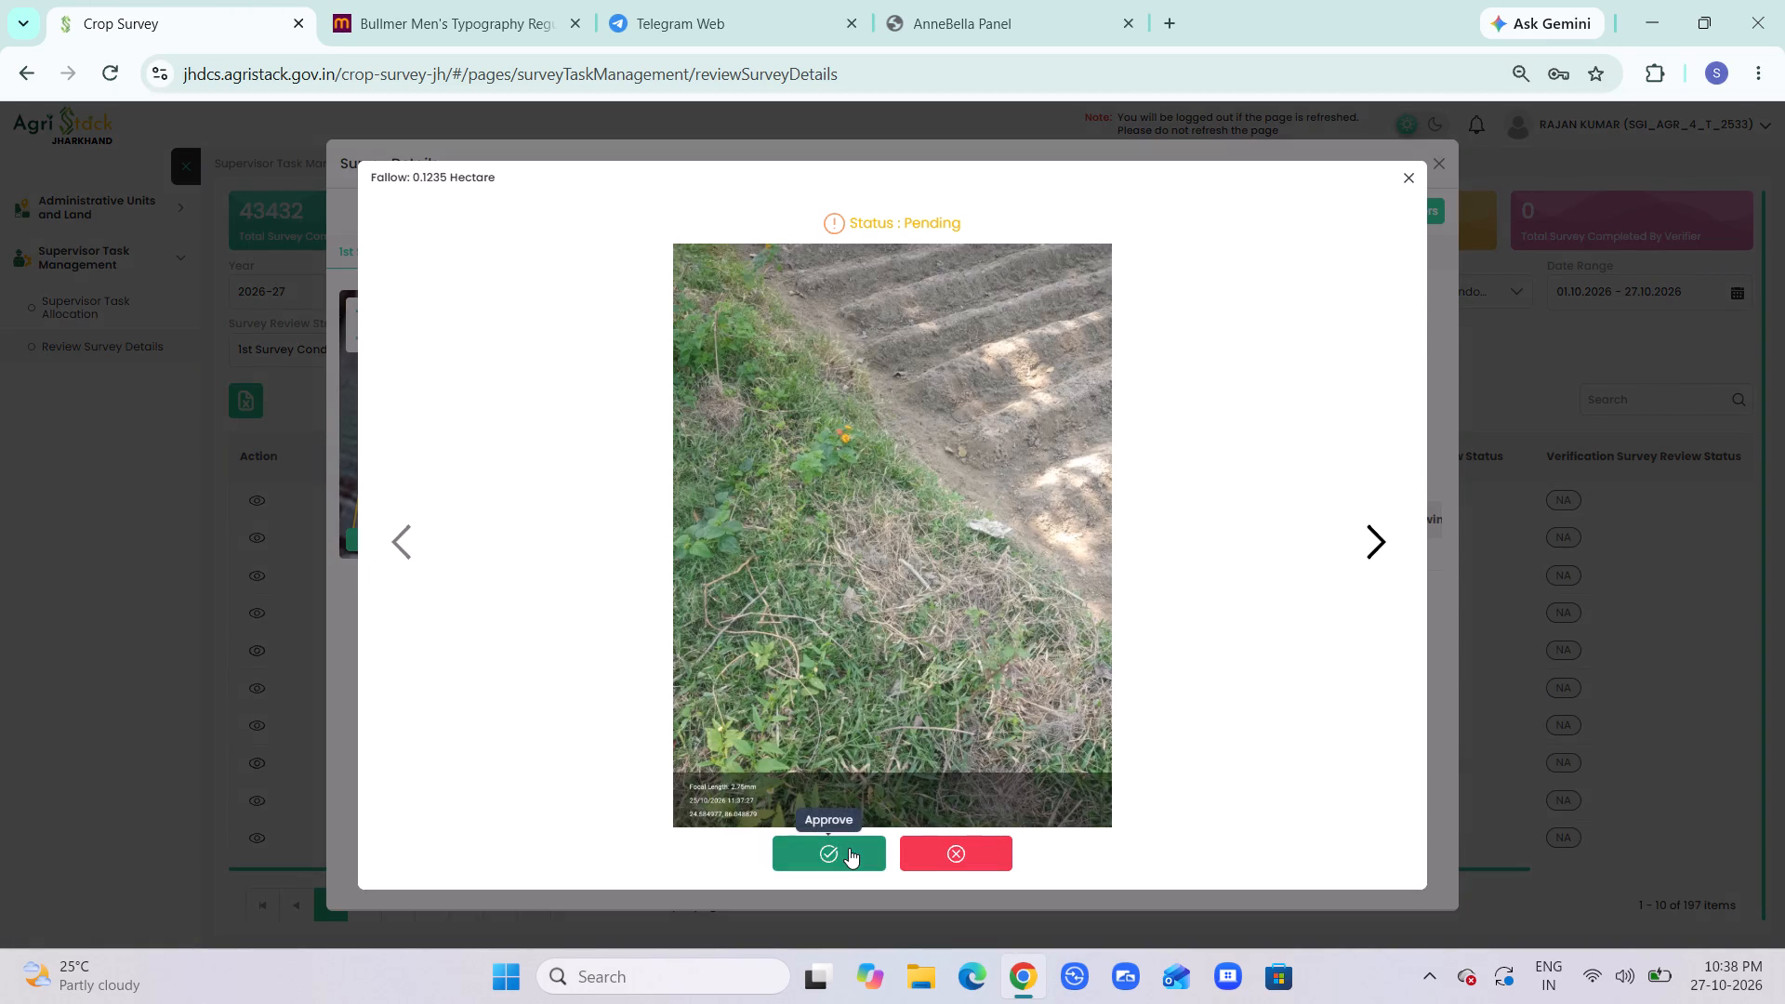
{"action": "left_click", "coordinate": [849, 848]}
{"action": "left_click_drag", "start_coordinate": [1188, 640], "coordinate": [943, 666]}
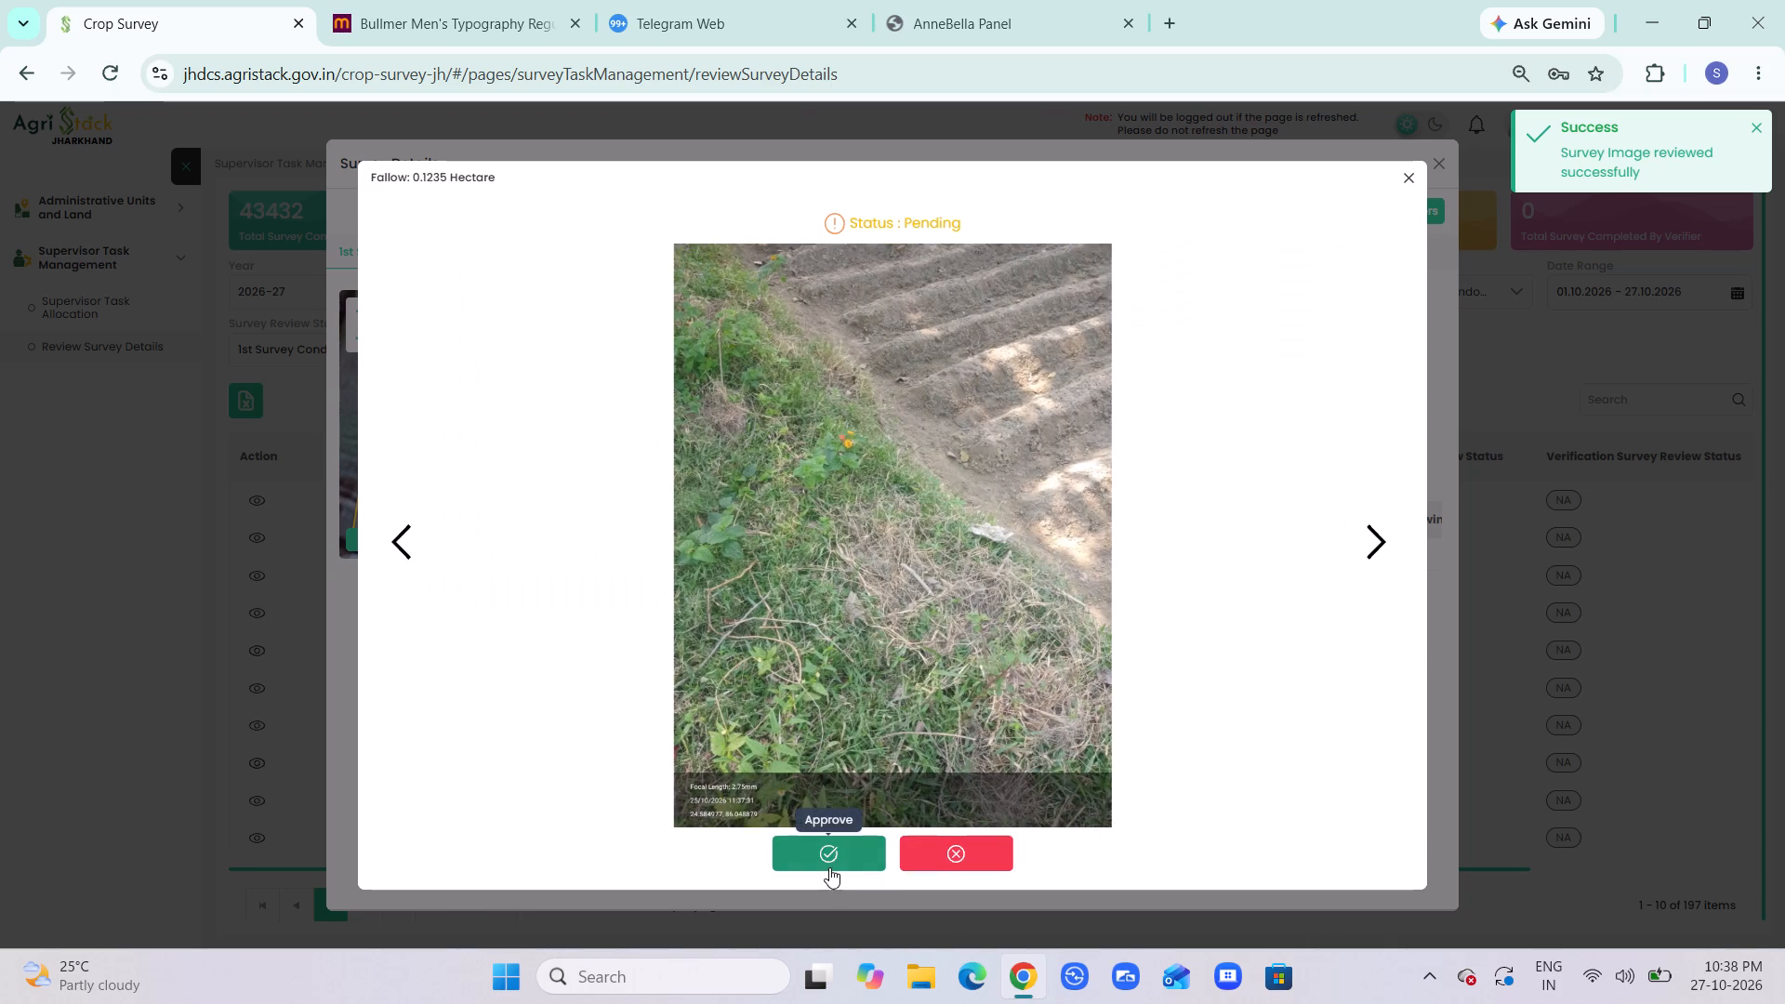
{"action": "left_click", "coordinate": [837, 856]}
{"action": "left_click_drag", "start_coordinate": [1098, 671], "coordinate": [896, 680]}
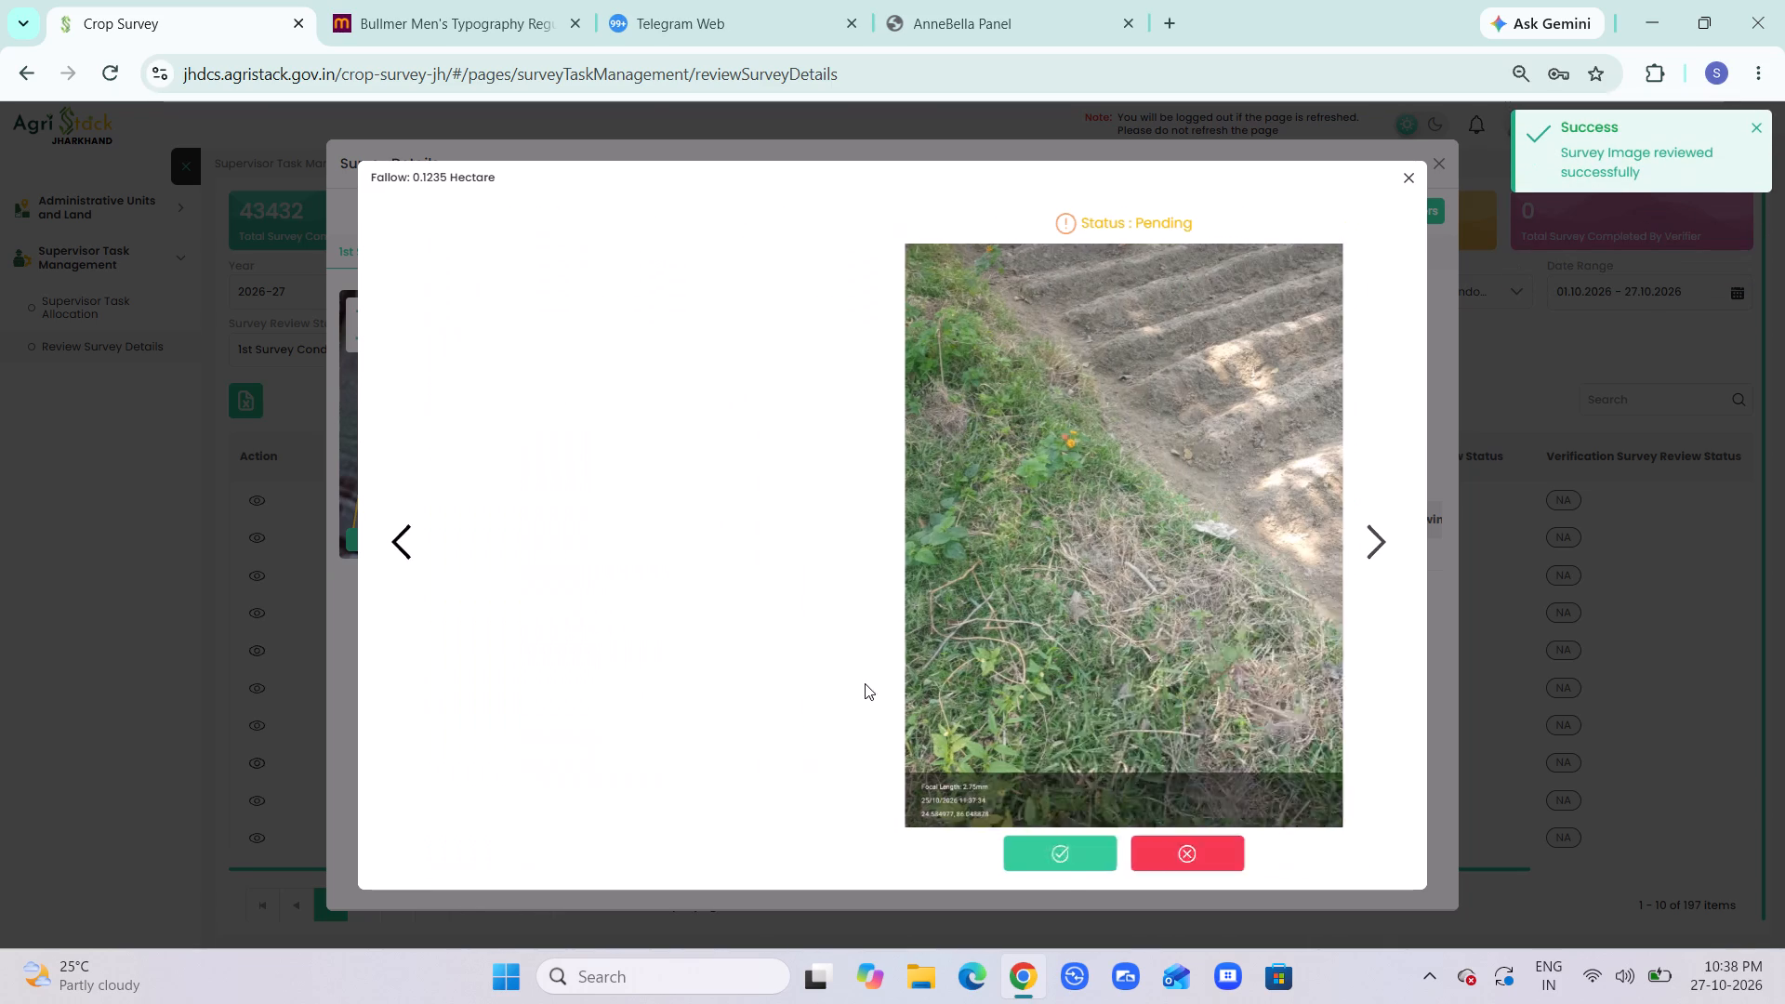
{"action": "left_click", "coordinate": [840, 847]}
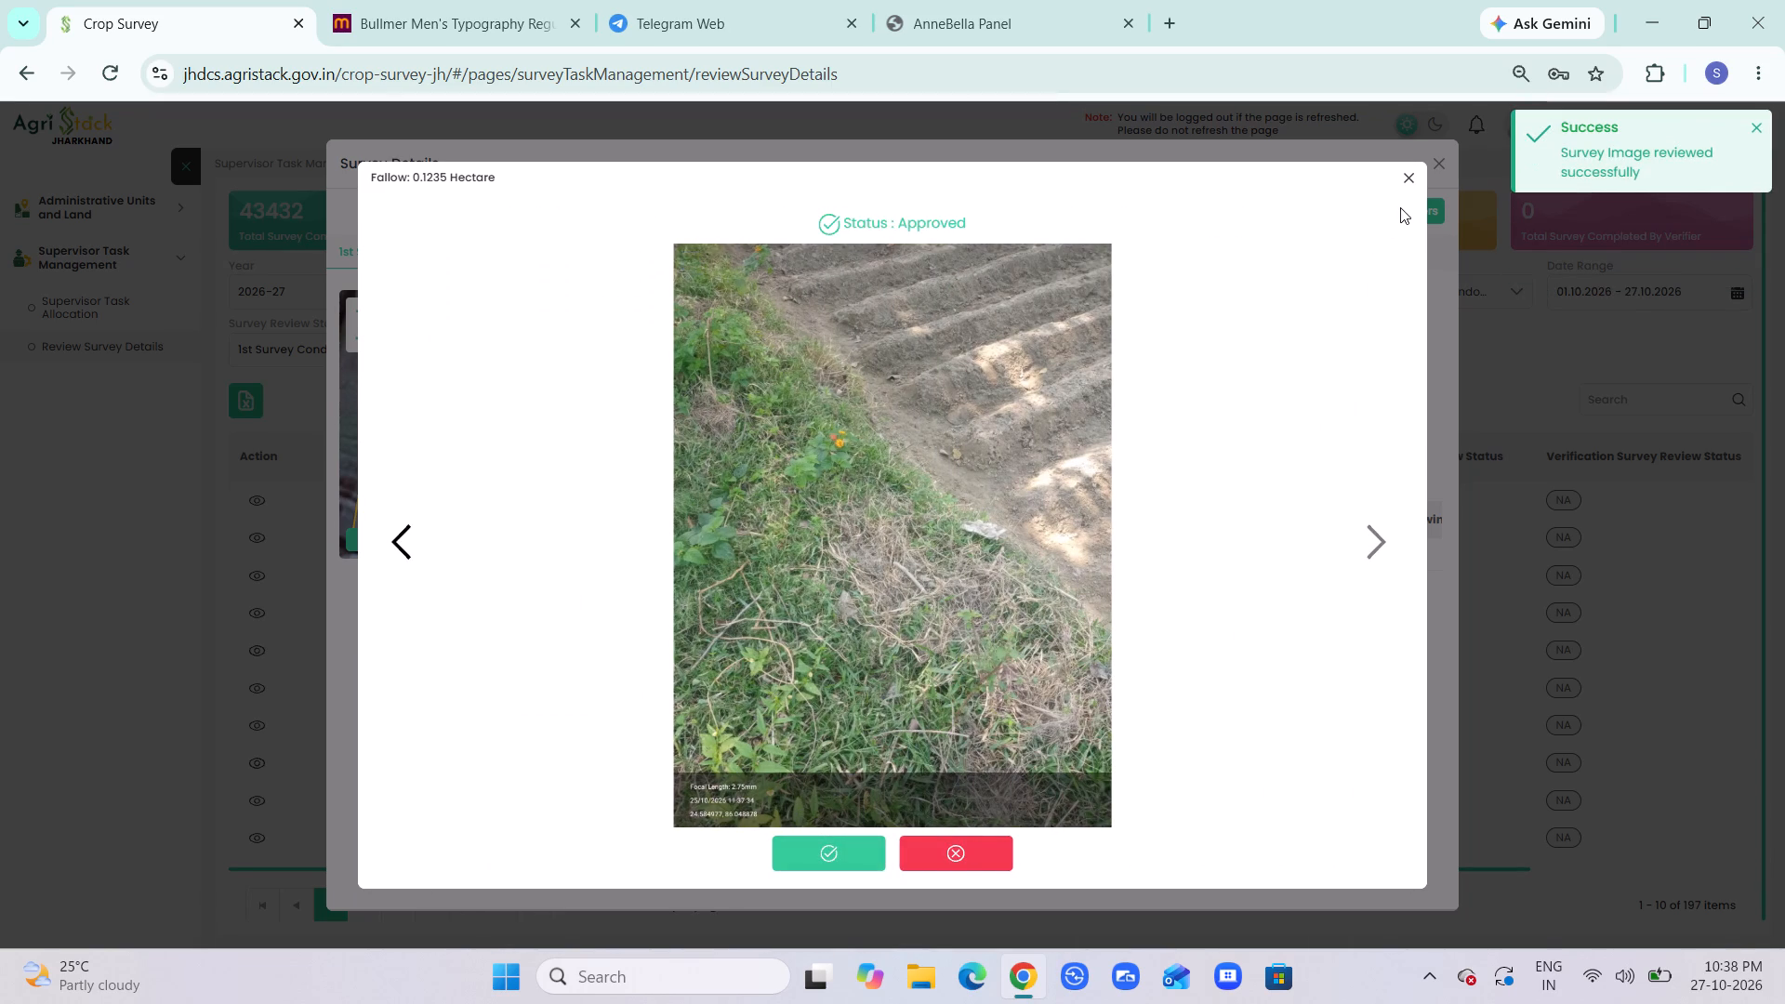
{"action": "left_click", "coordinate": [1408, 184]}
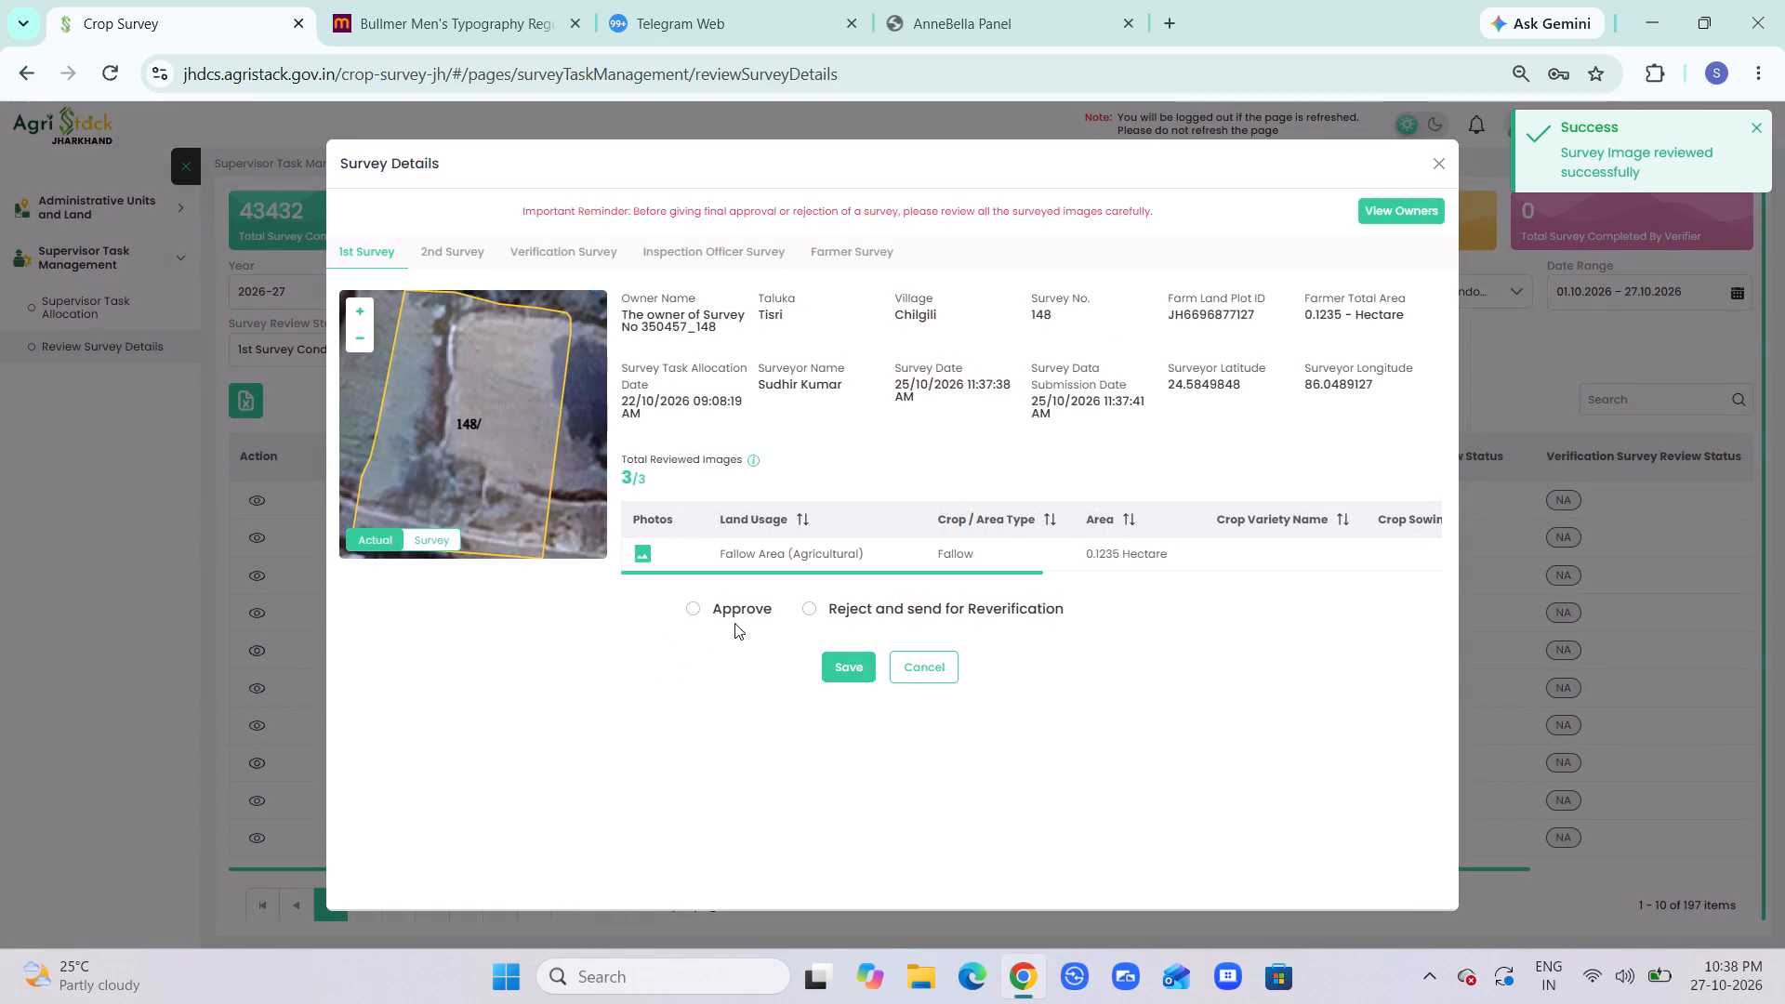
Save the 1st survey of survey number 148 as approved and return to the survey list.
{"action": "left_click", "coordinate": [734, 608]}
{"action": "left_click", "coordinate": [845, 667]}
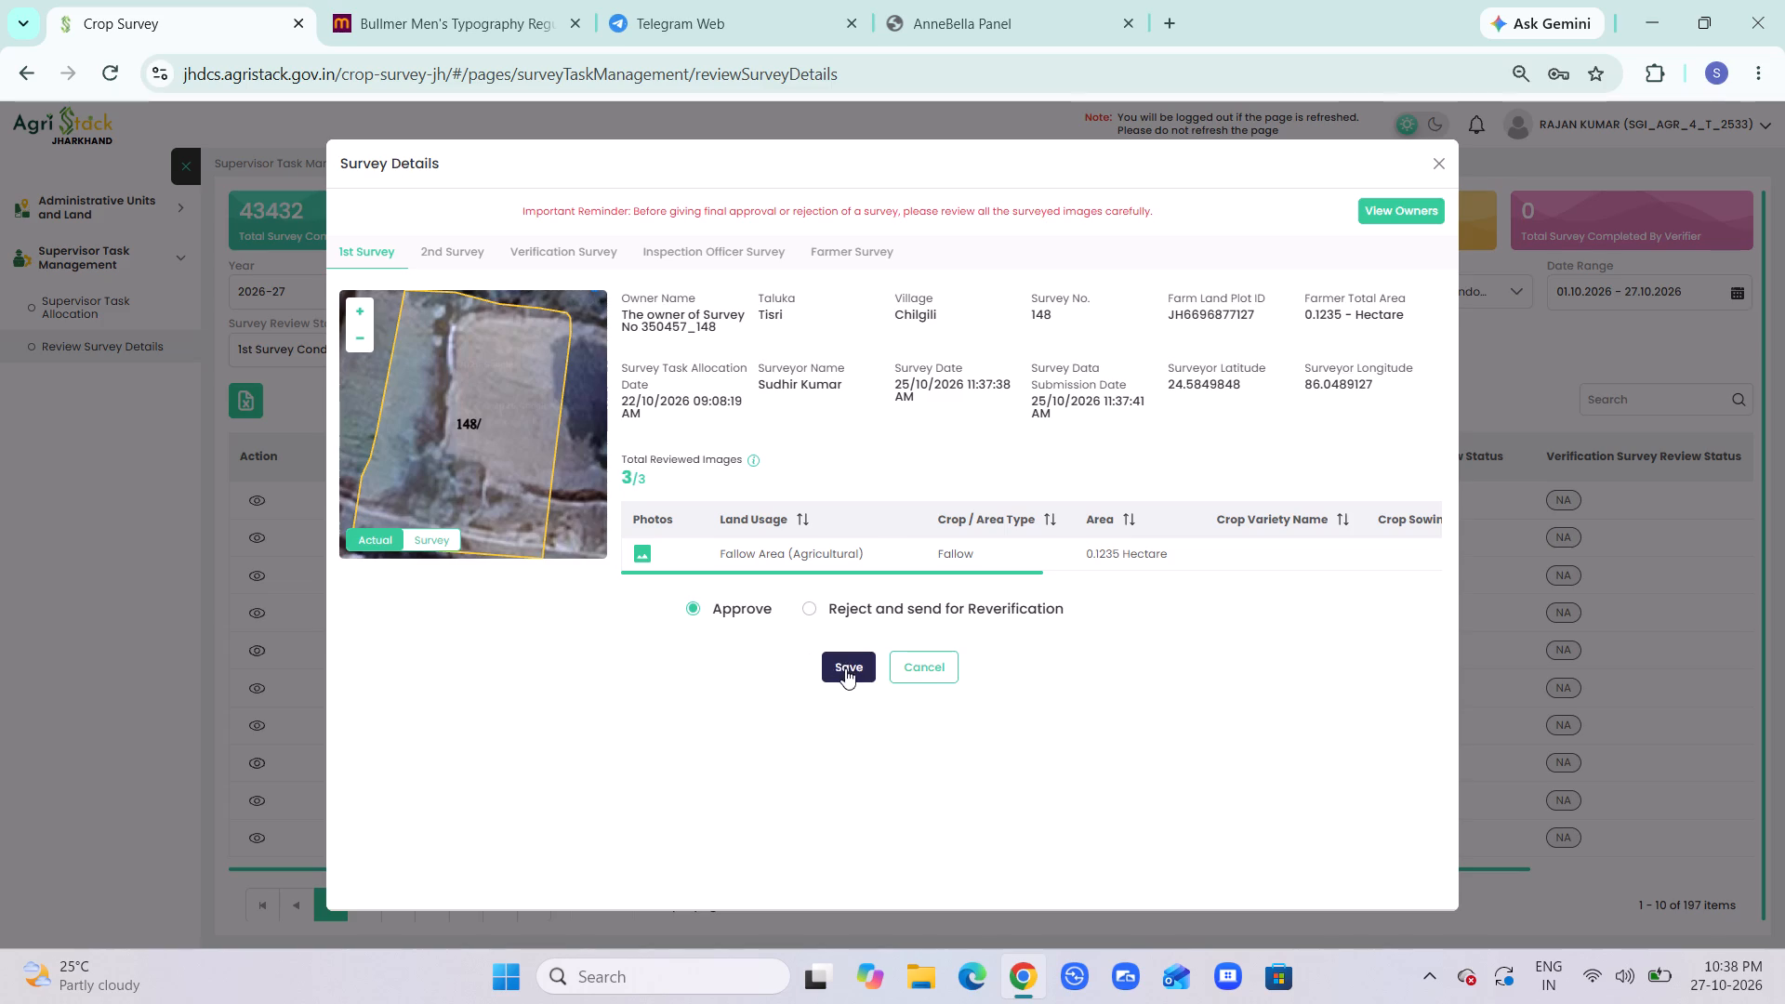
{"action": "left_click", "coordinate": [864, 572]}
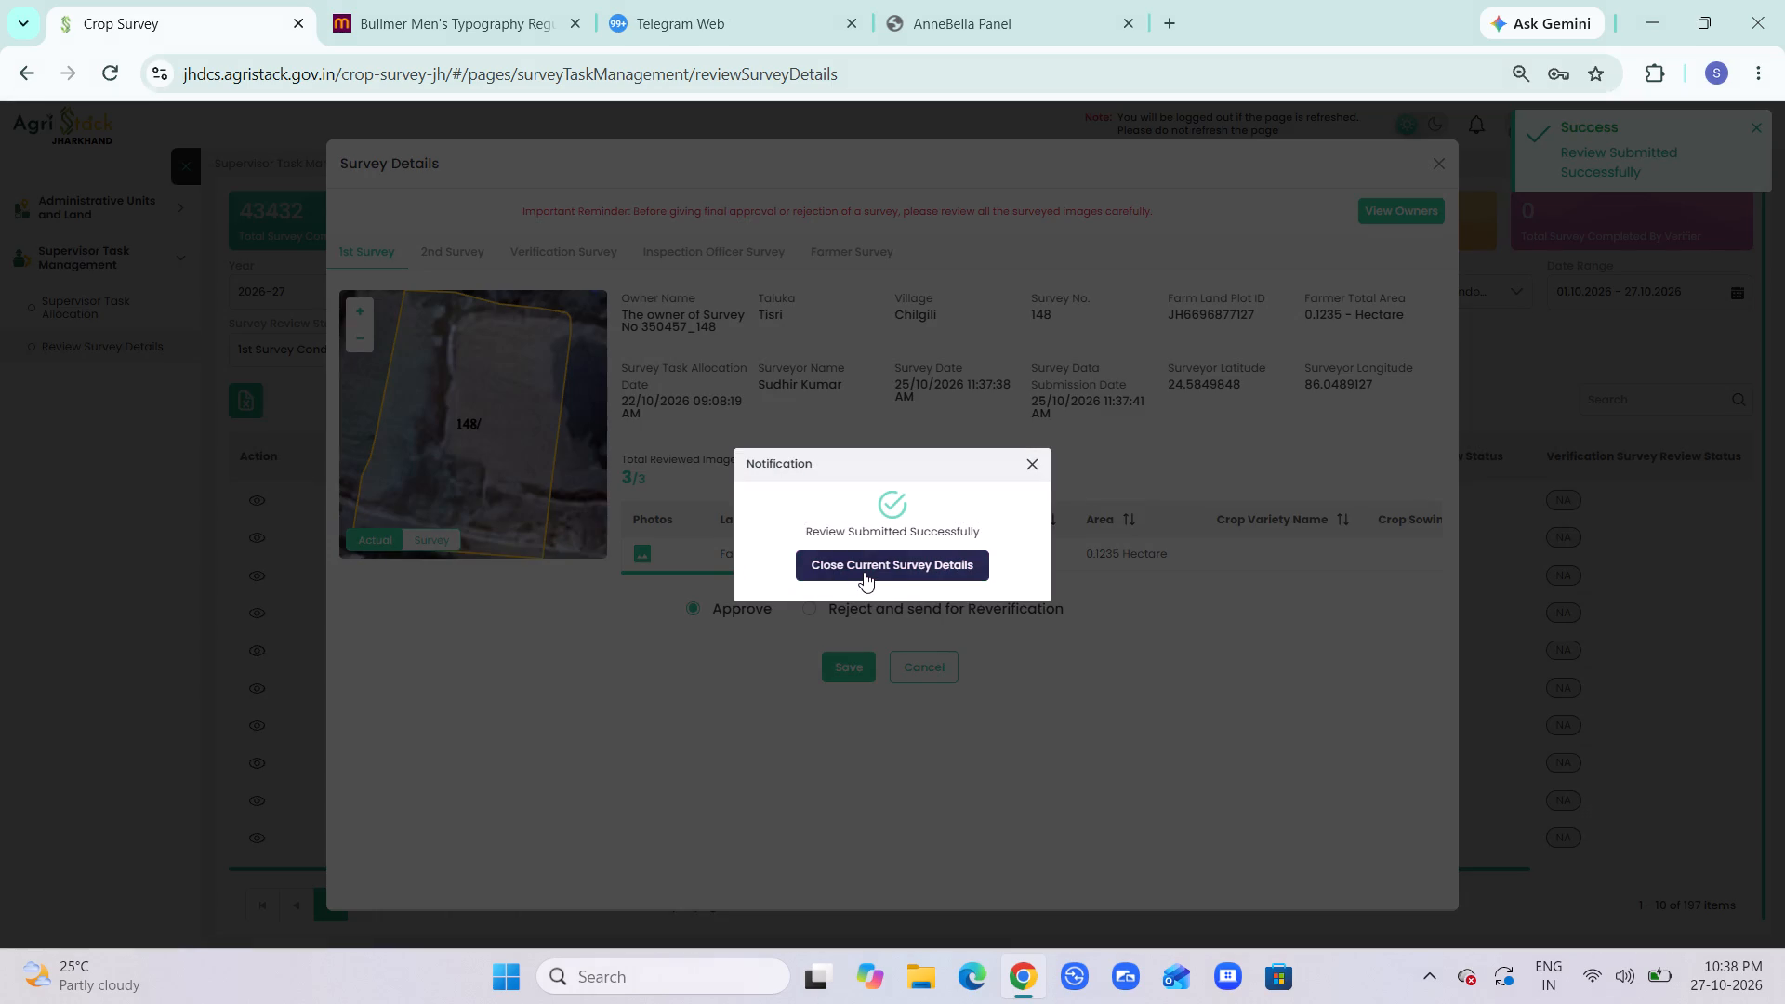
{"action": "left_click", "coordinate": [252, 802]}
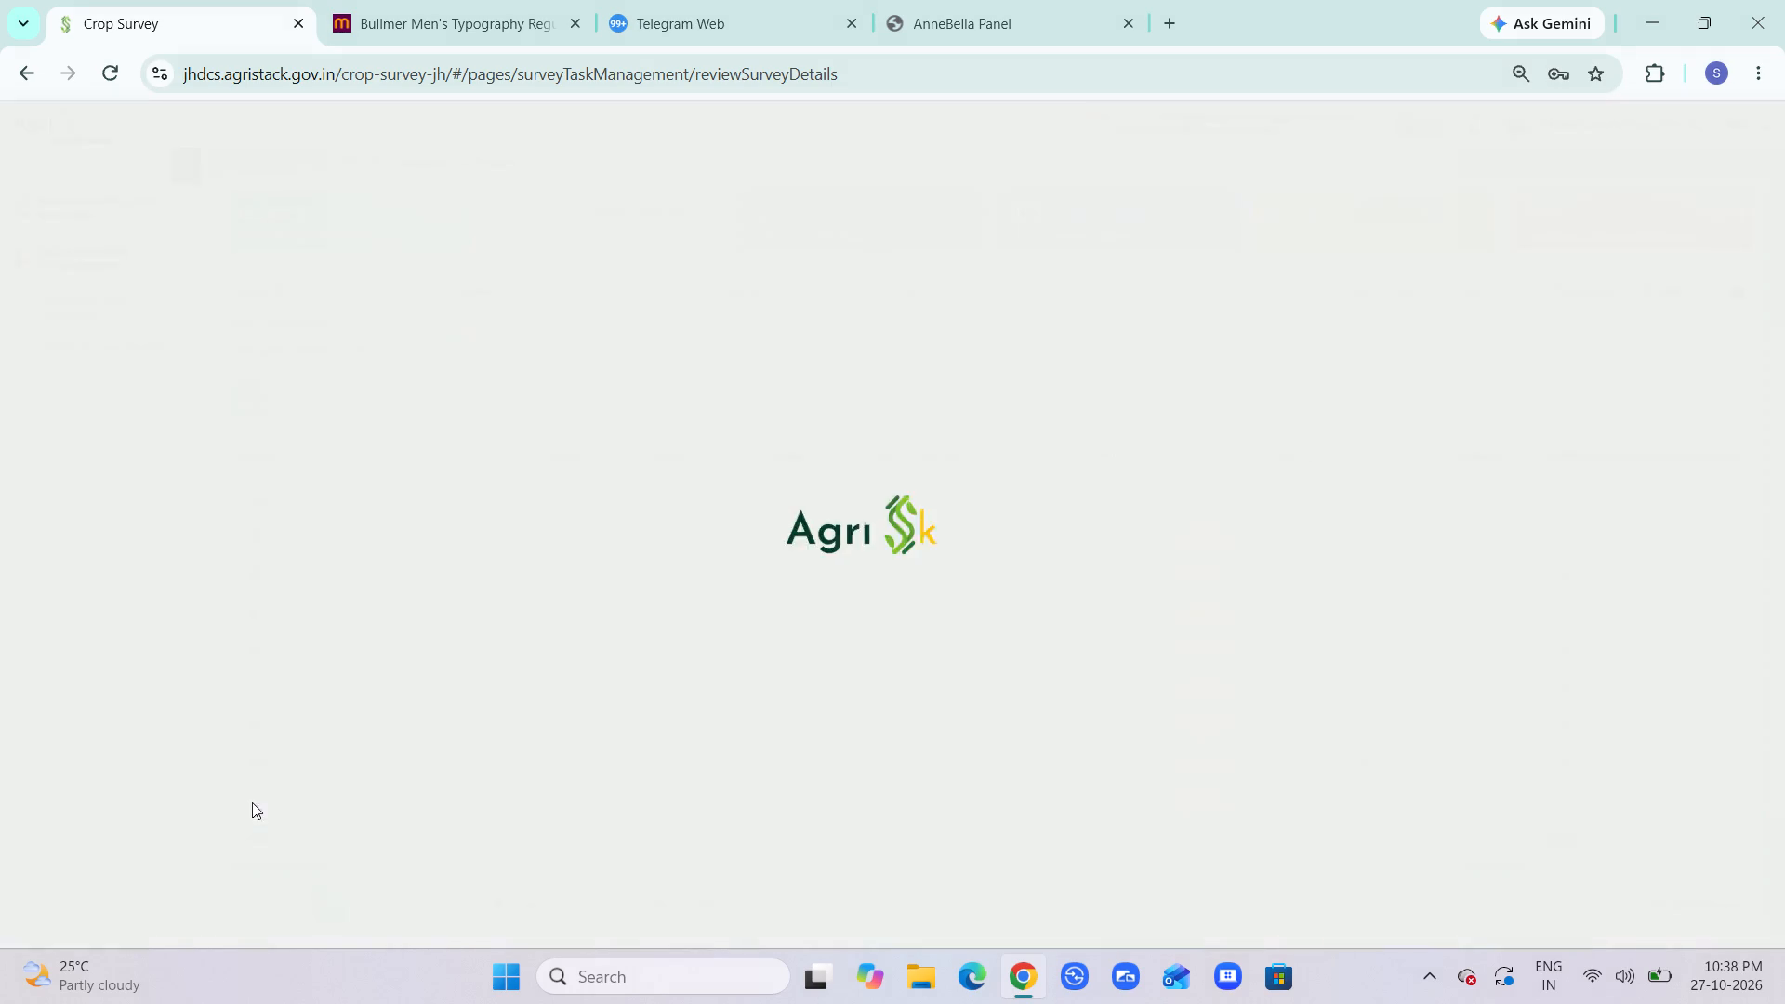
{"action": "left_click", "coordinate": [650, 557]}
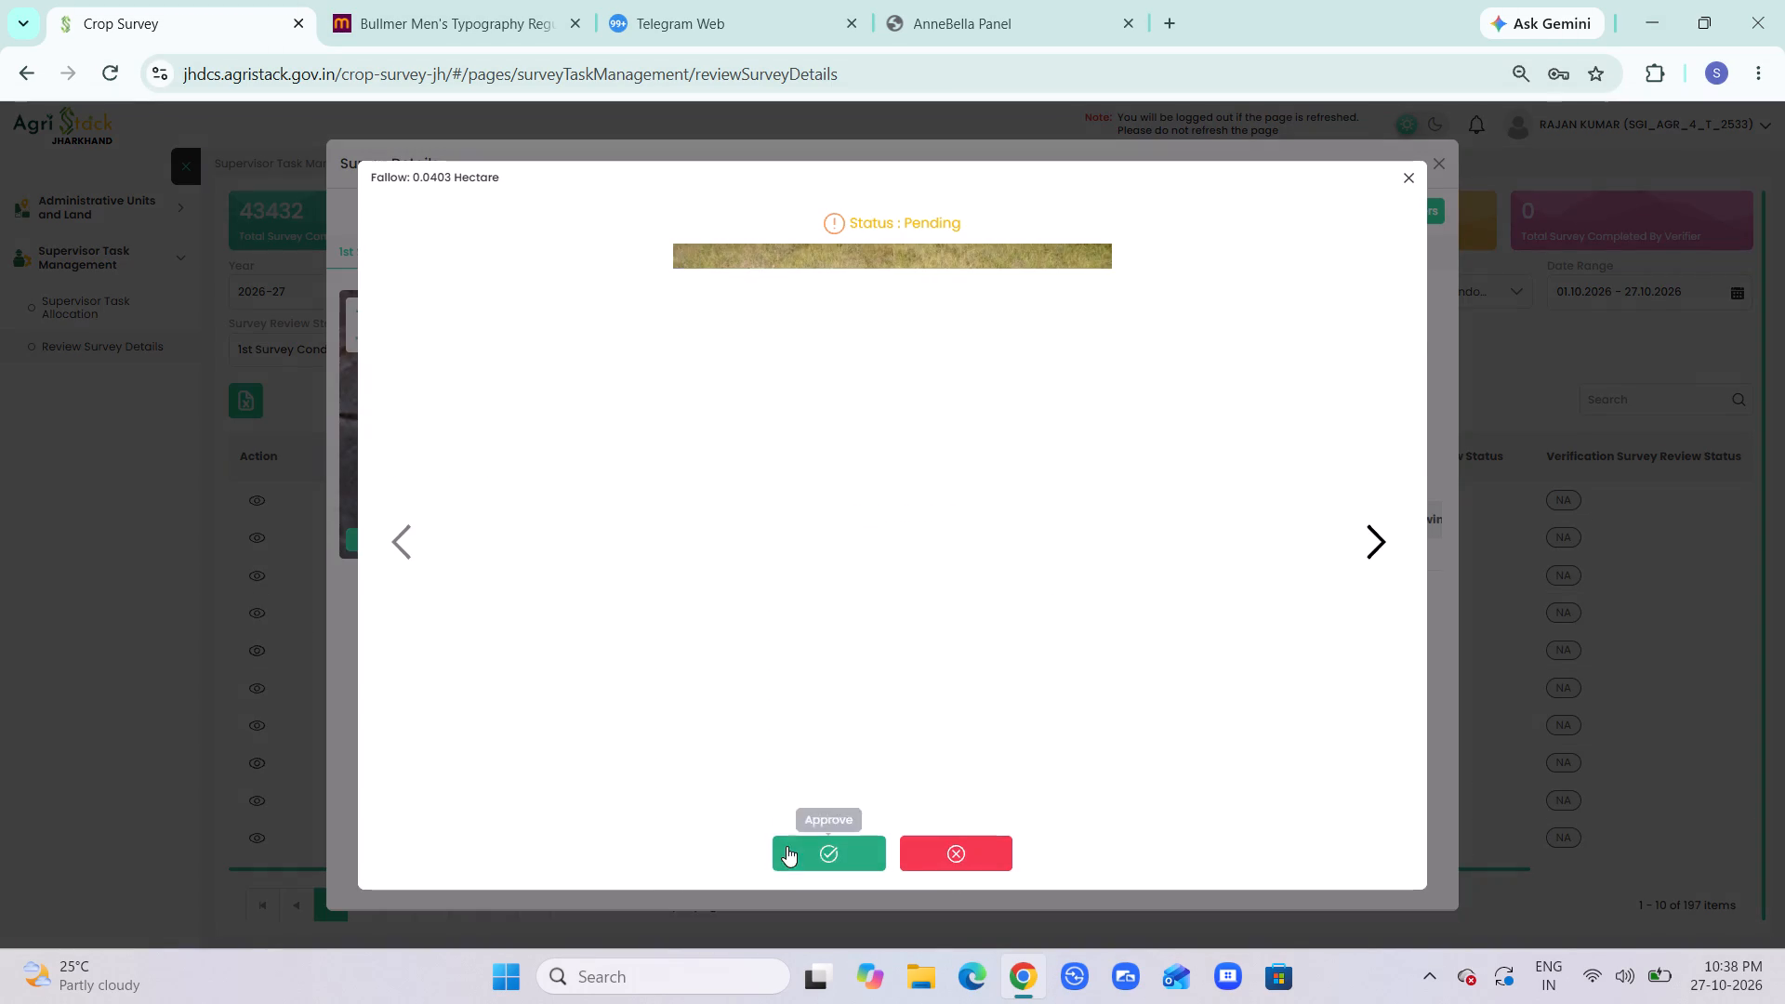
{"action": "left_click", "coordinate": [851, 846]}
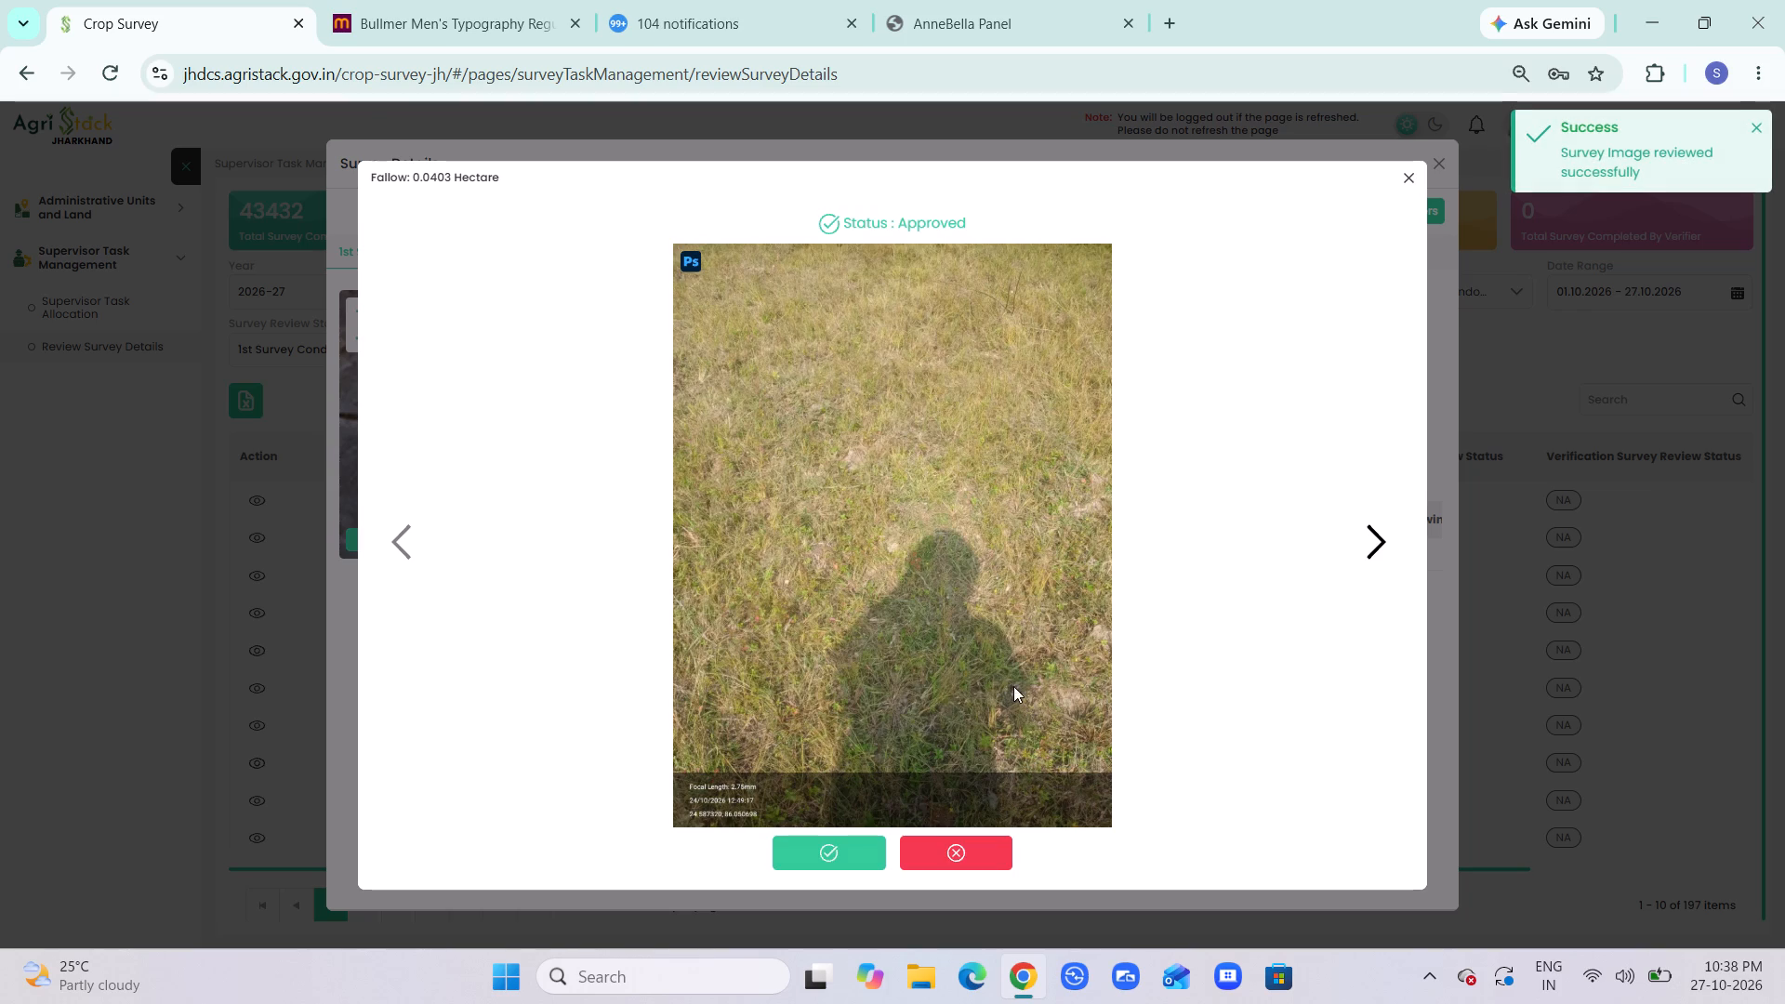
{"action": "left_click_drag", "start_coordinate": [1013, 686], "coordinate": [879, 678]}
{"action": "left_click", "coordinate": [837, 852]}
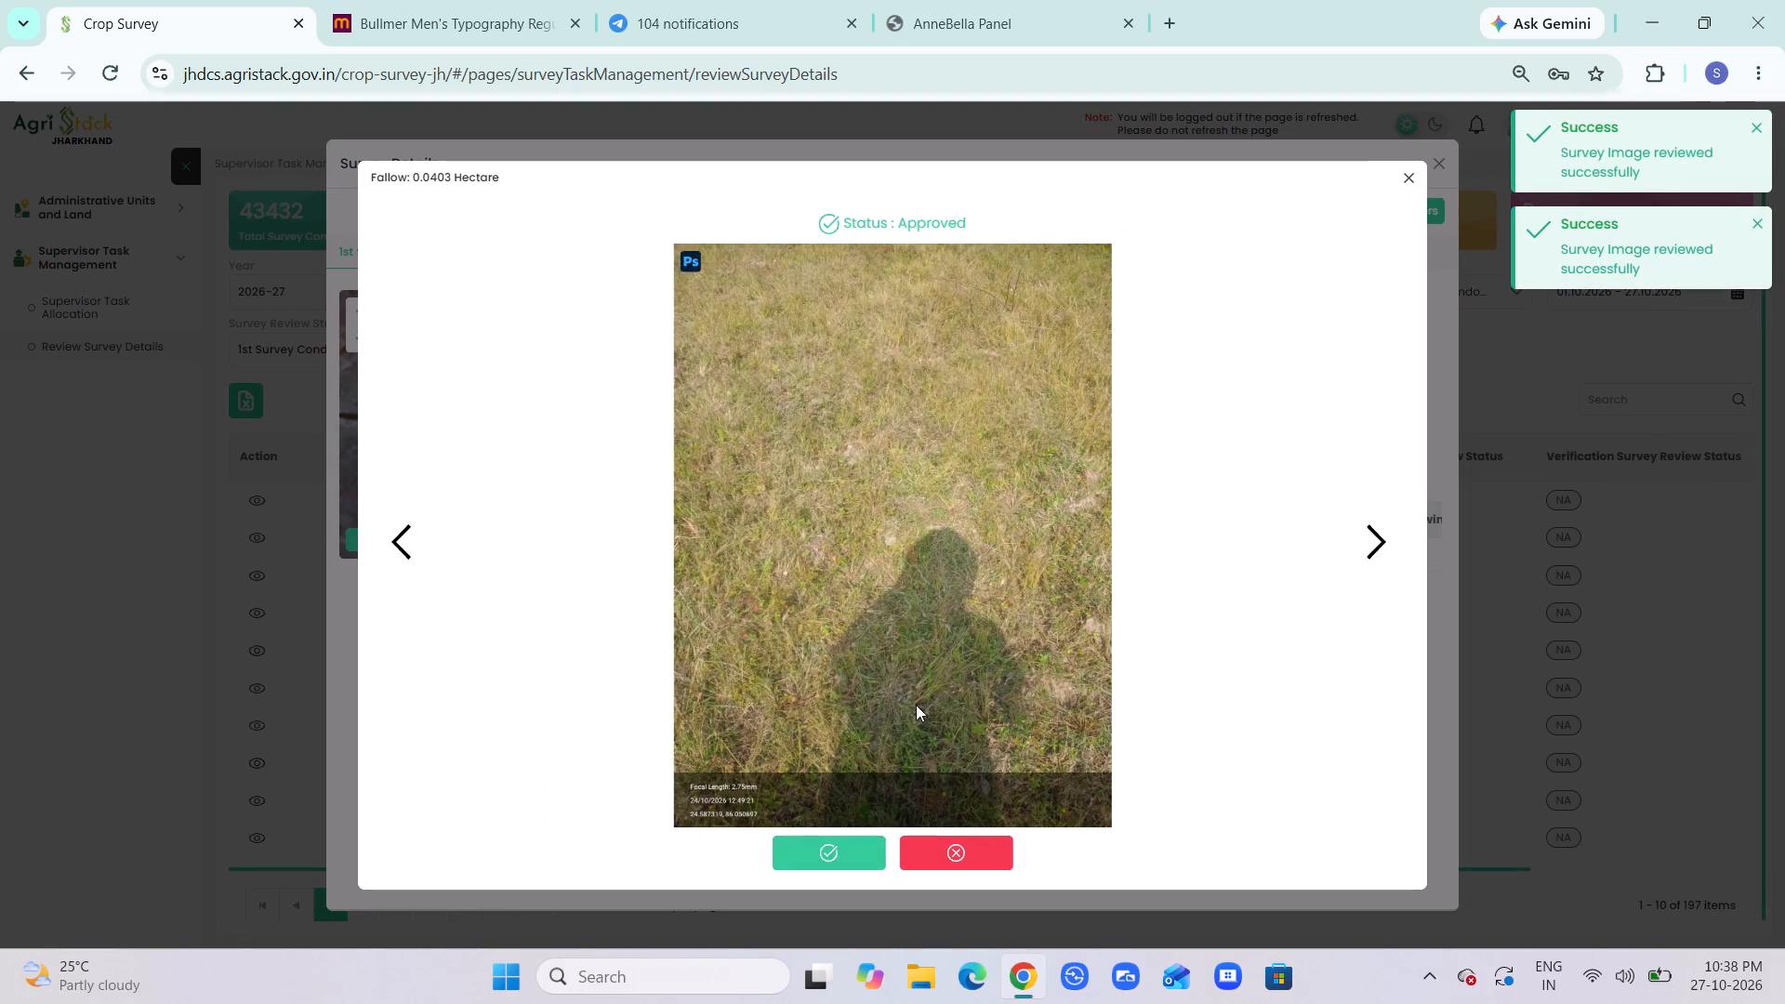
{"action": "left_click_drag", "start_coordinate": [944, 697], "coordinate": [868, 690]}
{"action": "left_click", "coordinate": [845, 850]}
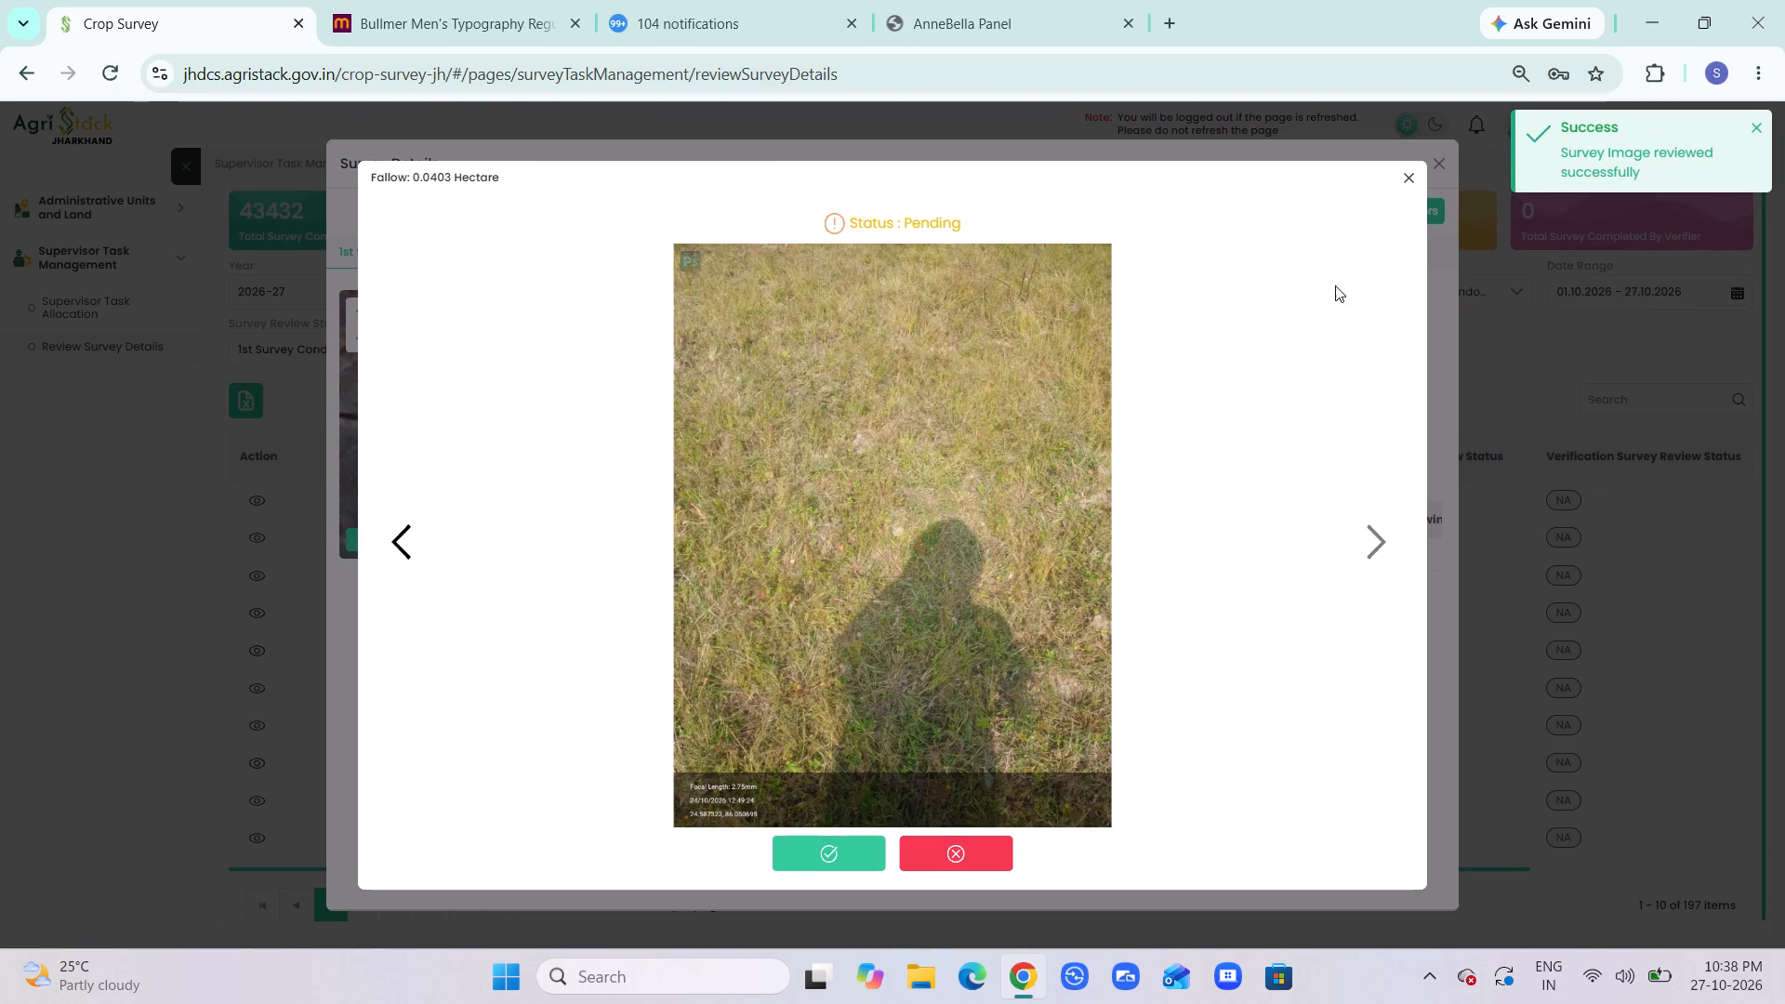
{"action": "left_click", "coordinate": [1407, 167]}
{"action": "left_click", "coordinate": [1408, 175]}
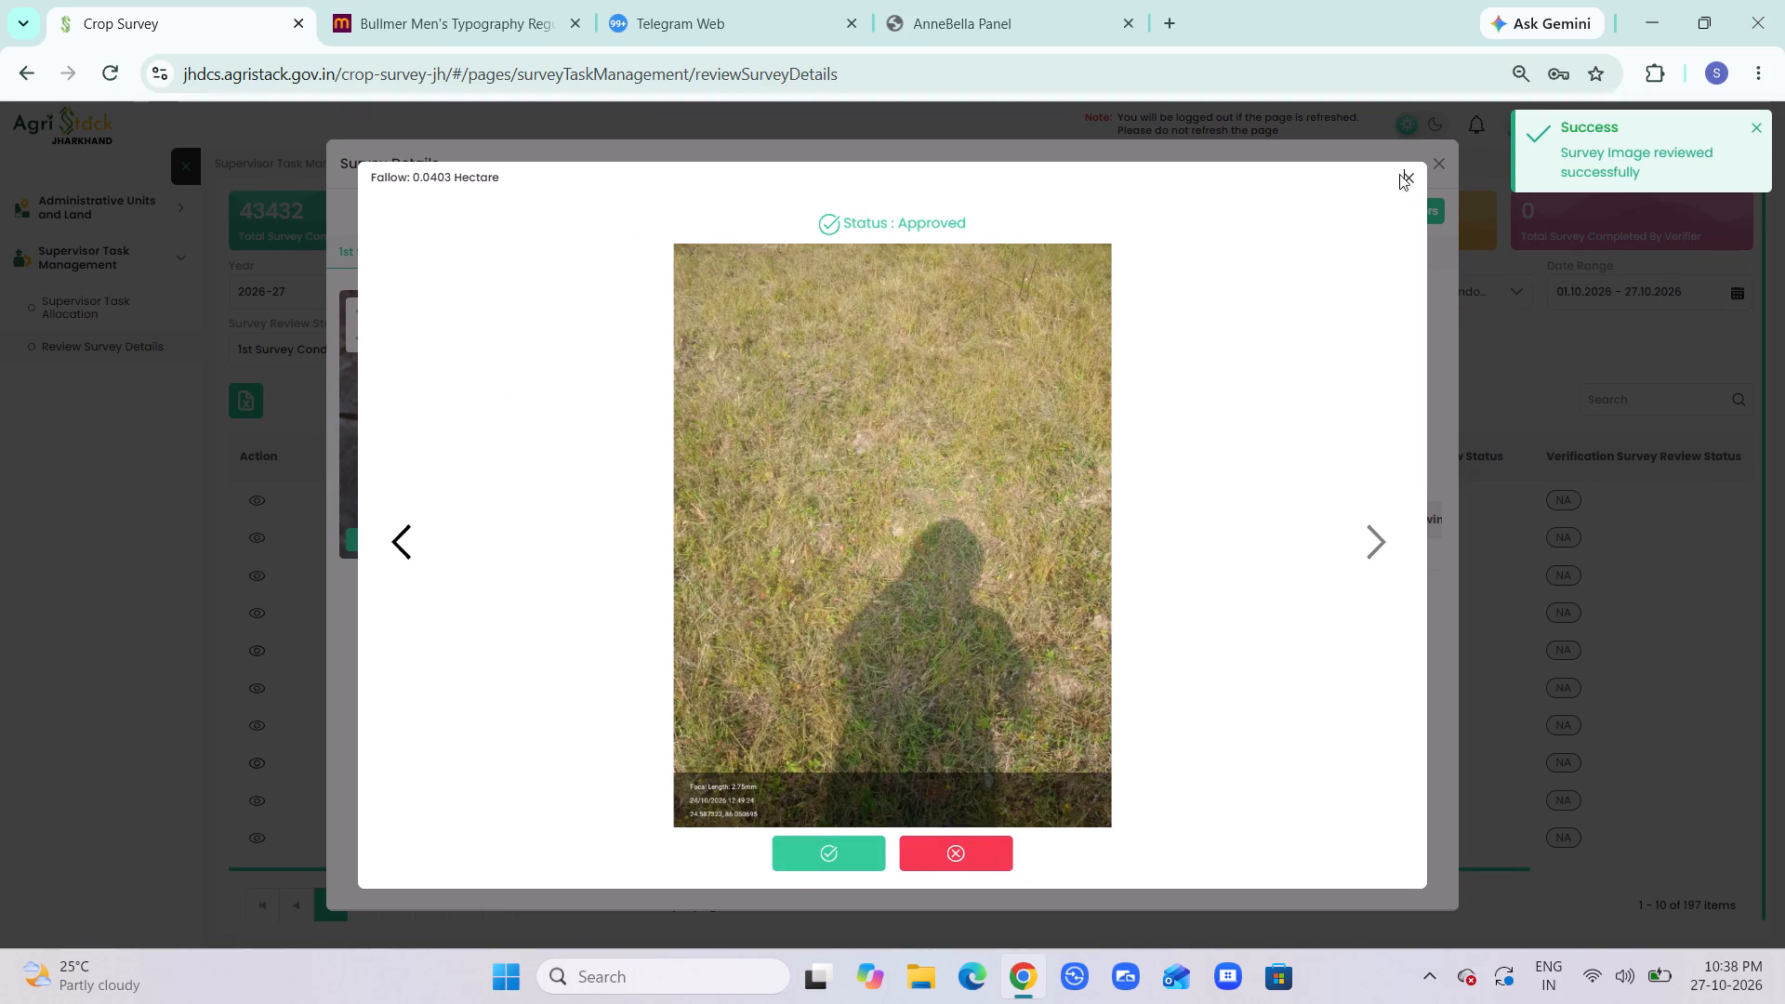
{"action": "left_click", "coordinate": [1408, 171]}
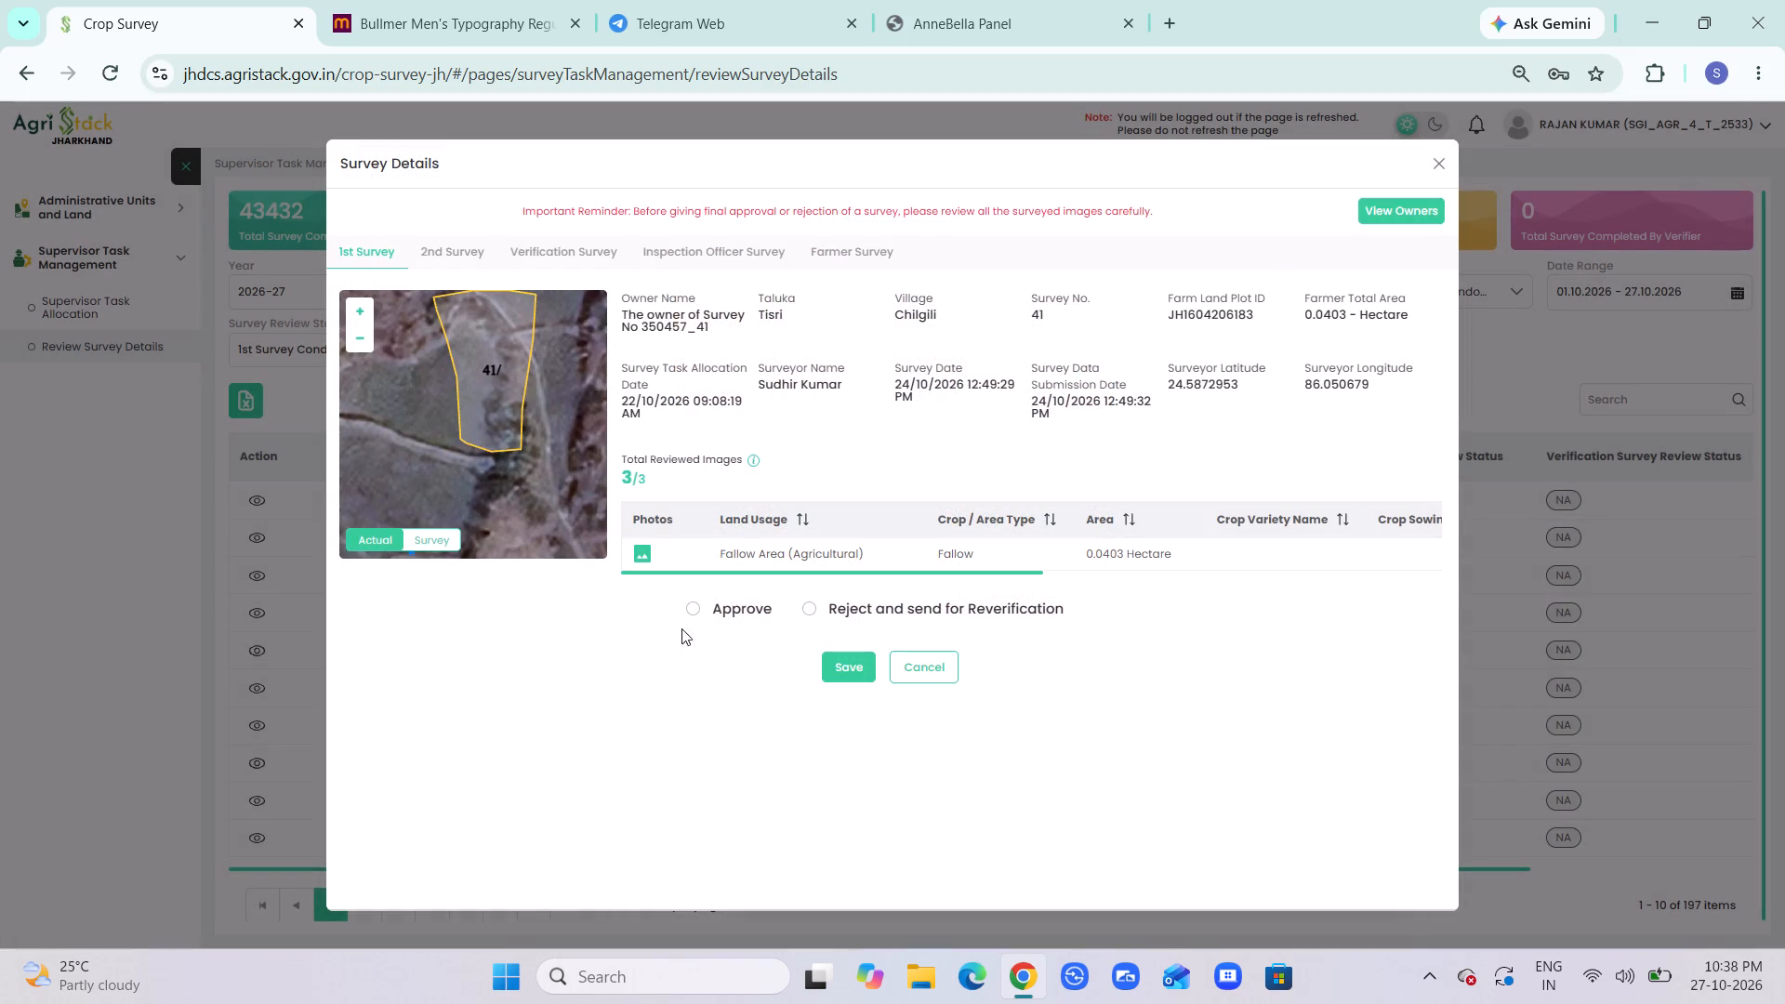
Save the 1st survey of survey number 41 as approved and return to the survey list.
{"action": "left_click", "coordinate": [721, 605]}
{"action": "left_click", "coordinate": [847, 663]}
{"action": "left_click", "coordinate": [926, 562]}
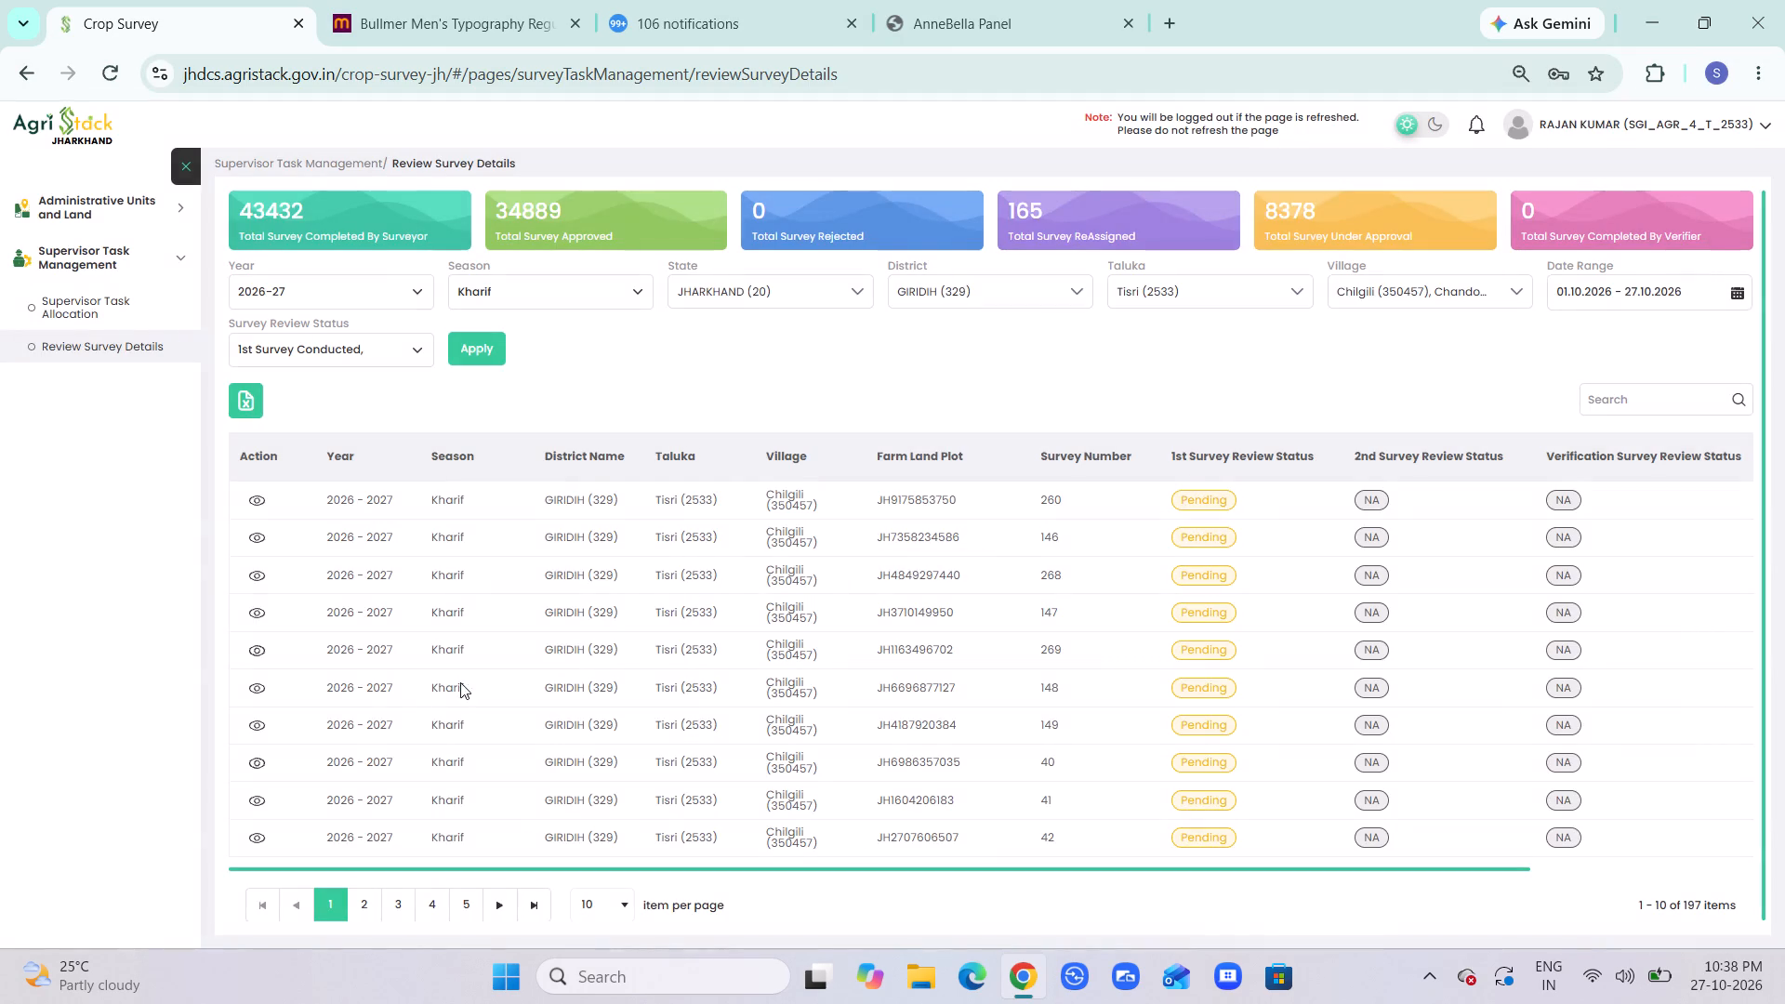
Recheck the survey details of survey numbers 41 and 40 in Chilgili, closing each record after viewing it.
{"action": "left_click", "coordinate": [265, 799]}
{"action": "left_click", "coordinate": [257, 801]}
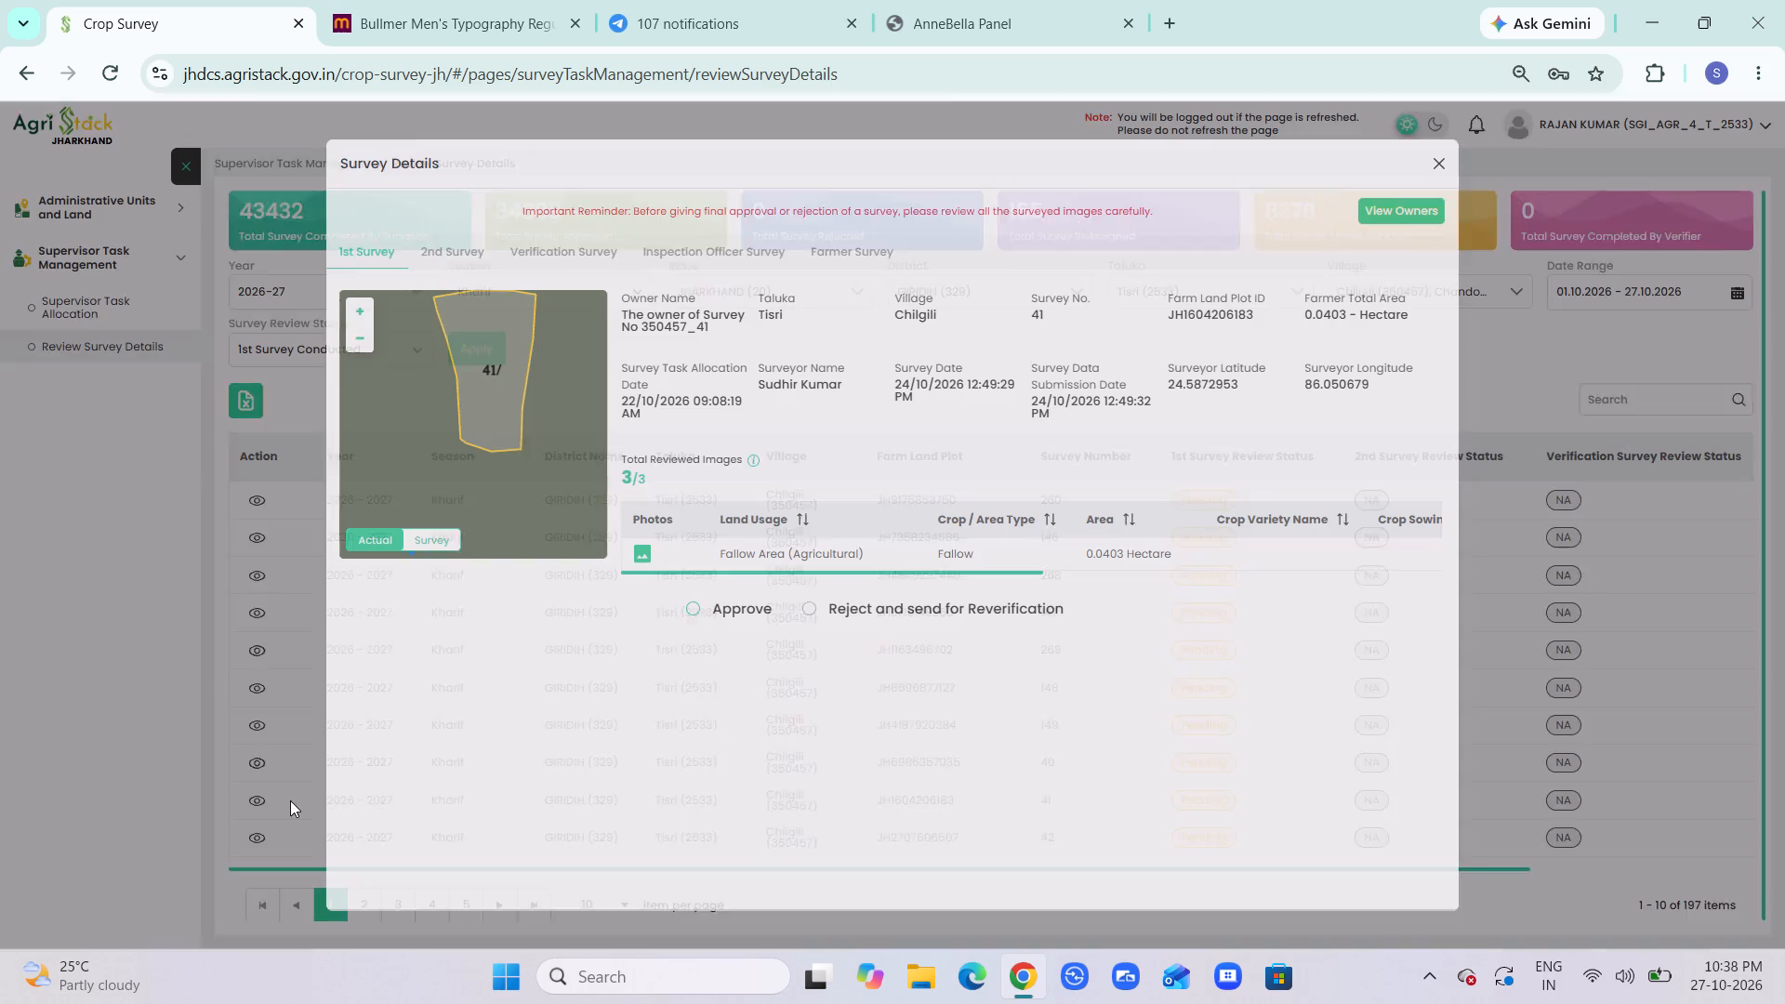
{"action": "left_click", "coordinate": [1428, 157]}
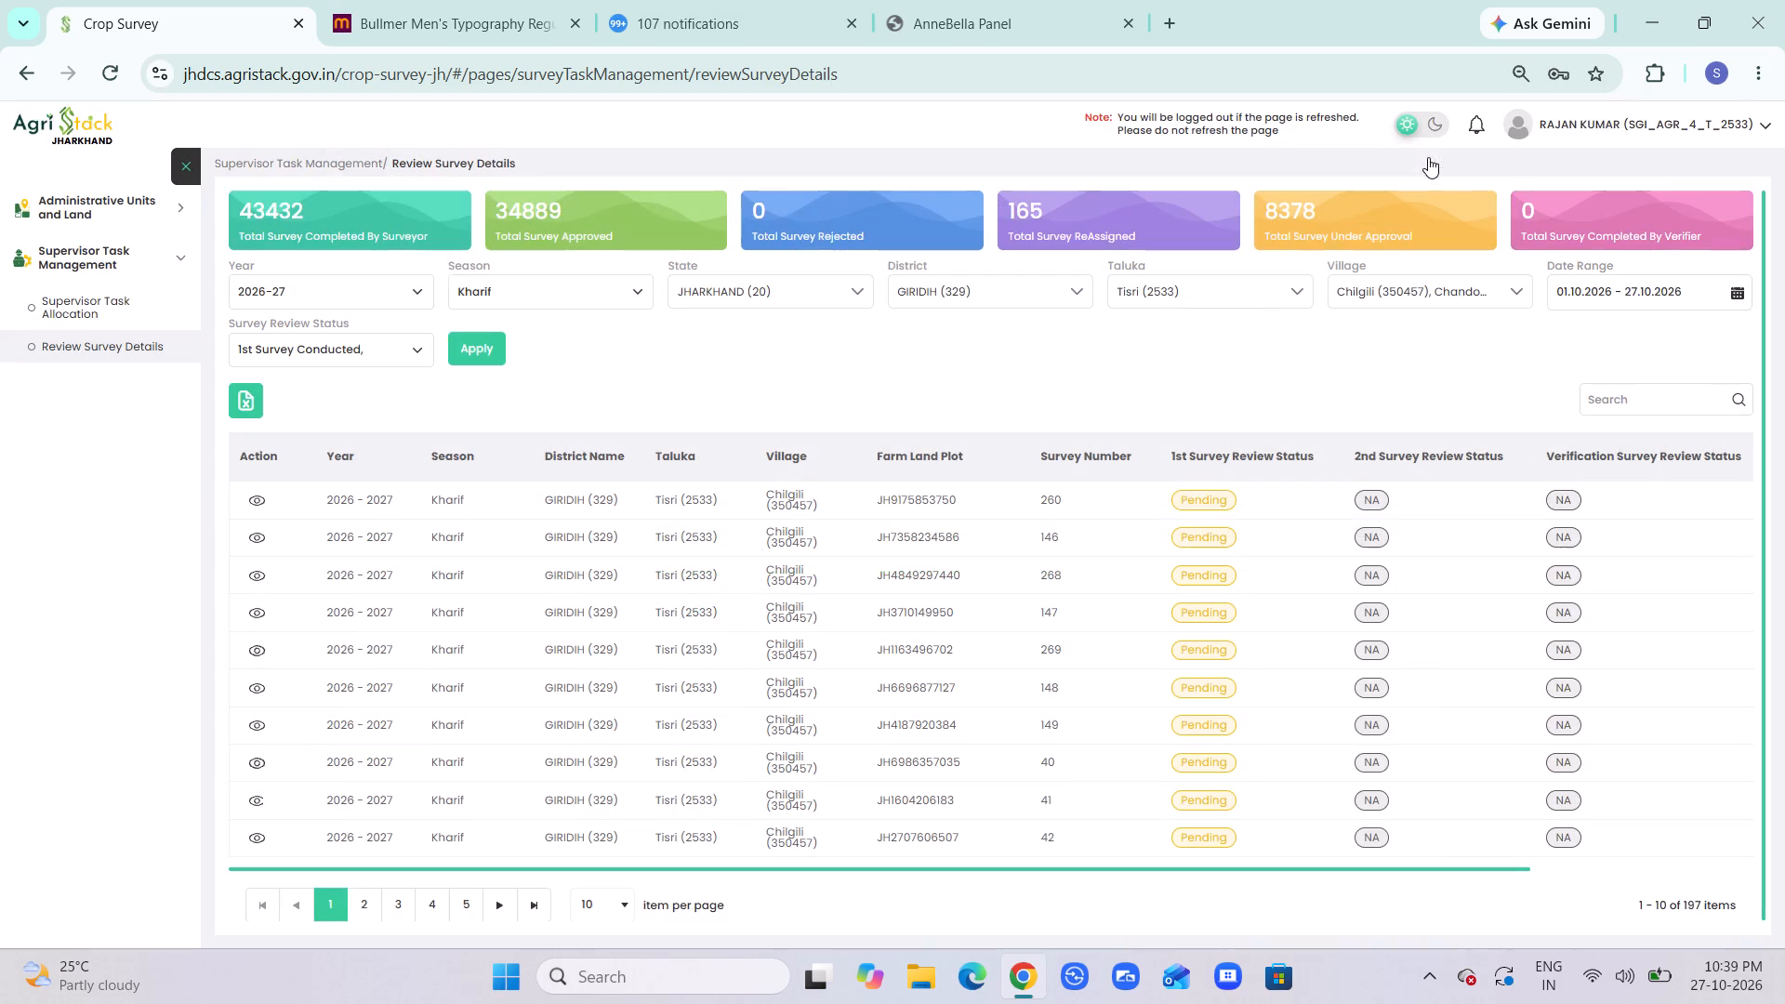
{"action": "left_click", "coordinate": [260, 760]}
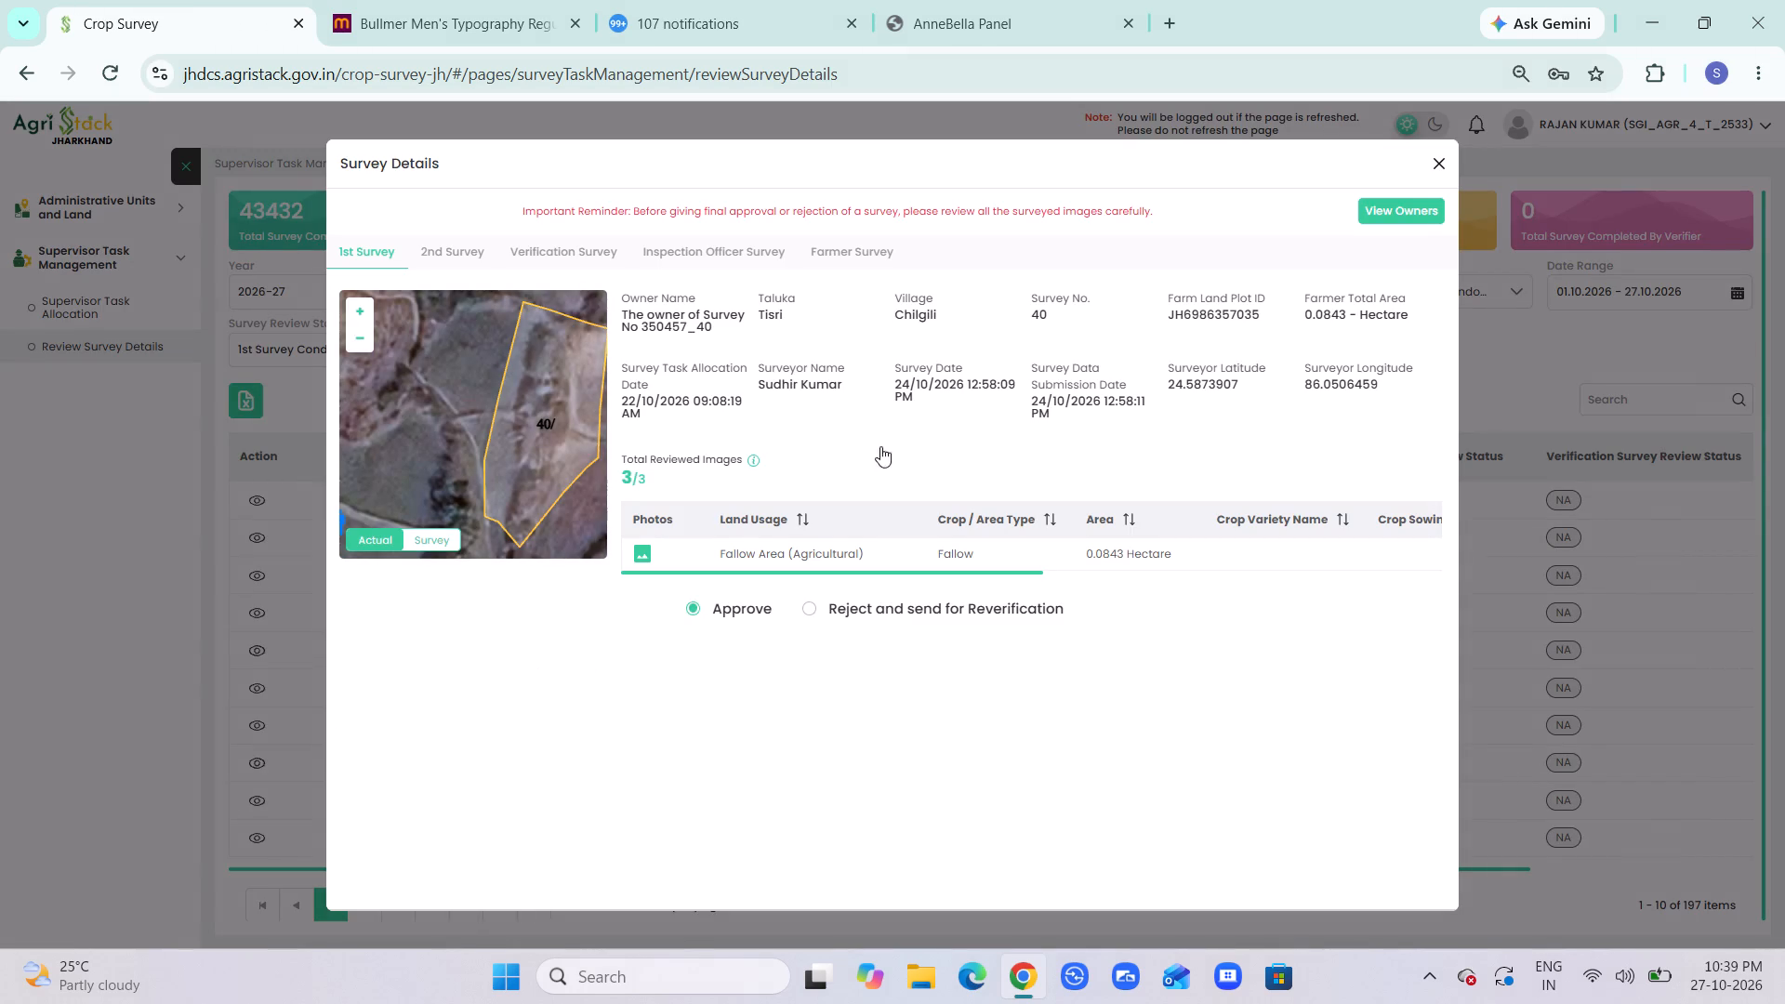
{"action": "left_click", "coordinate": [1447, 158]}
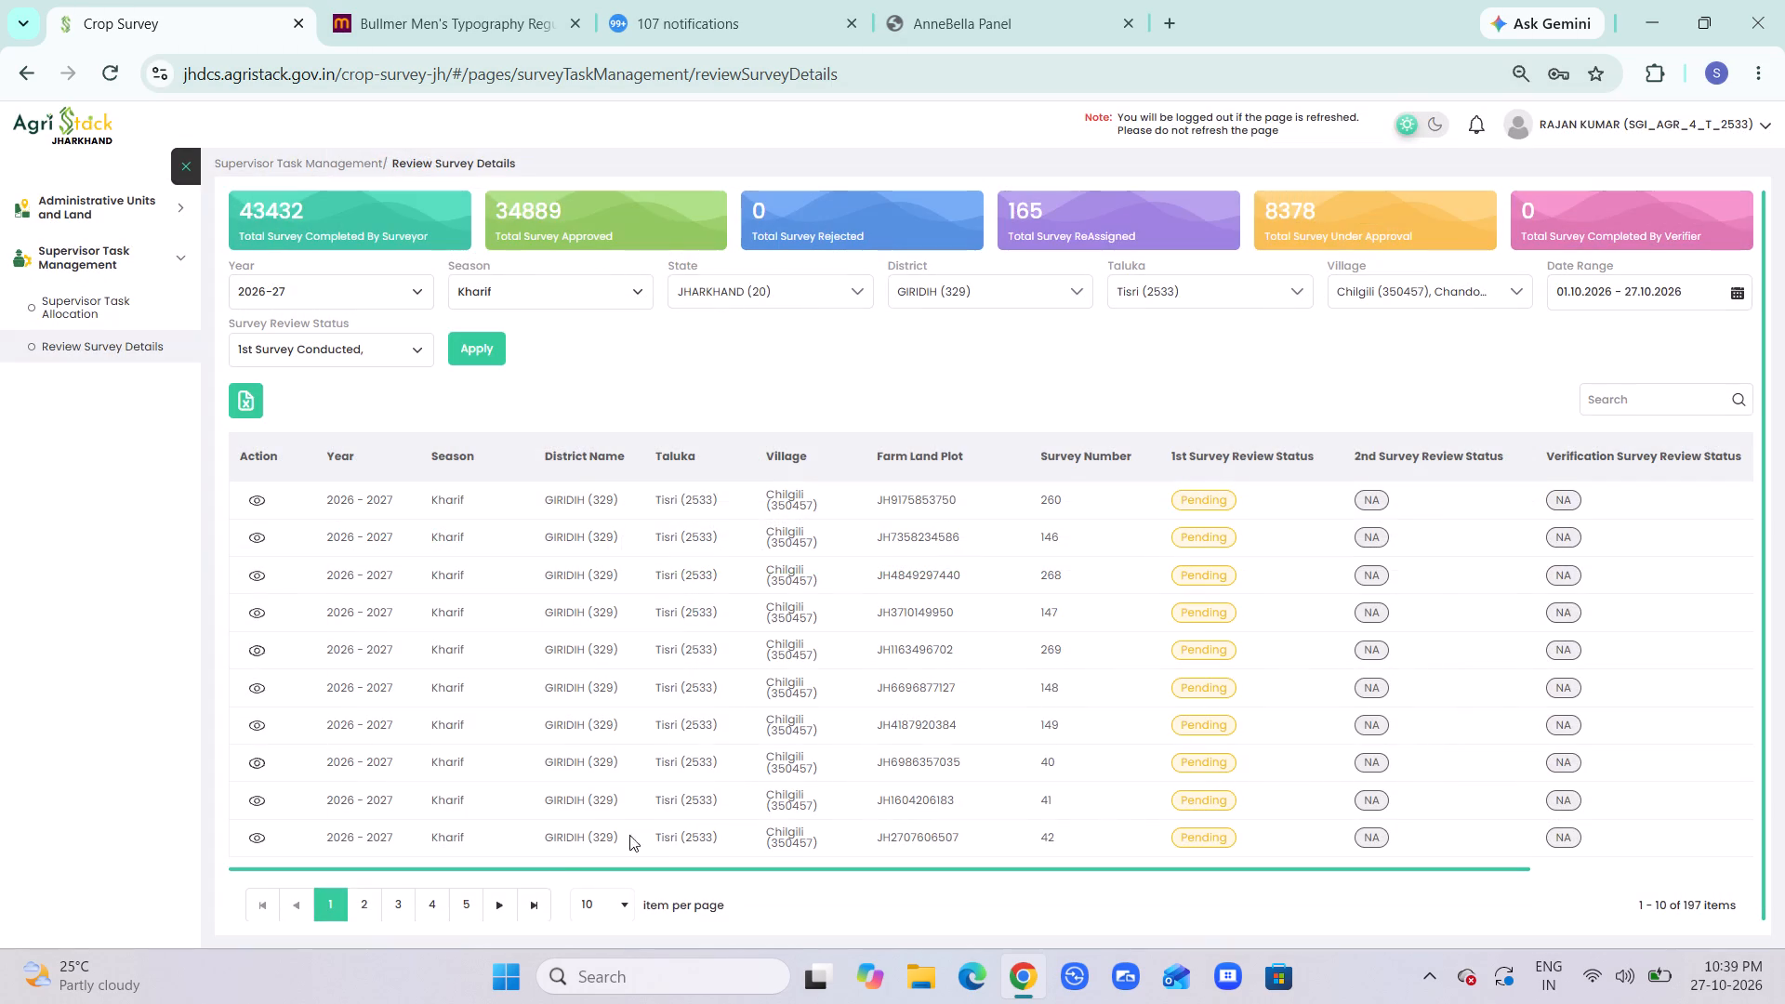
Refresh the pending survey list by switching to page 2 and back to page 1.
{"action": "left_click", "coordinate": [379, 902]}
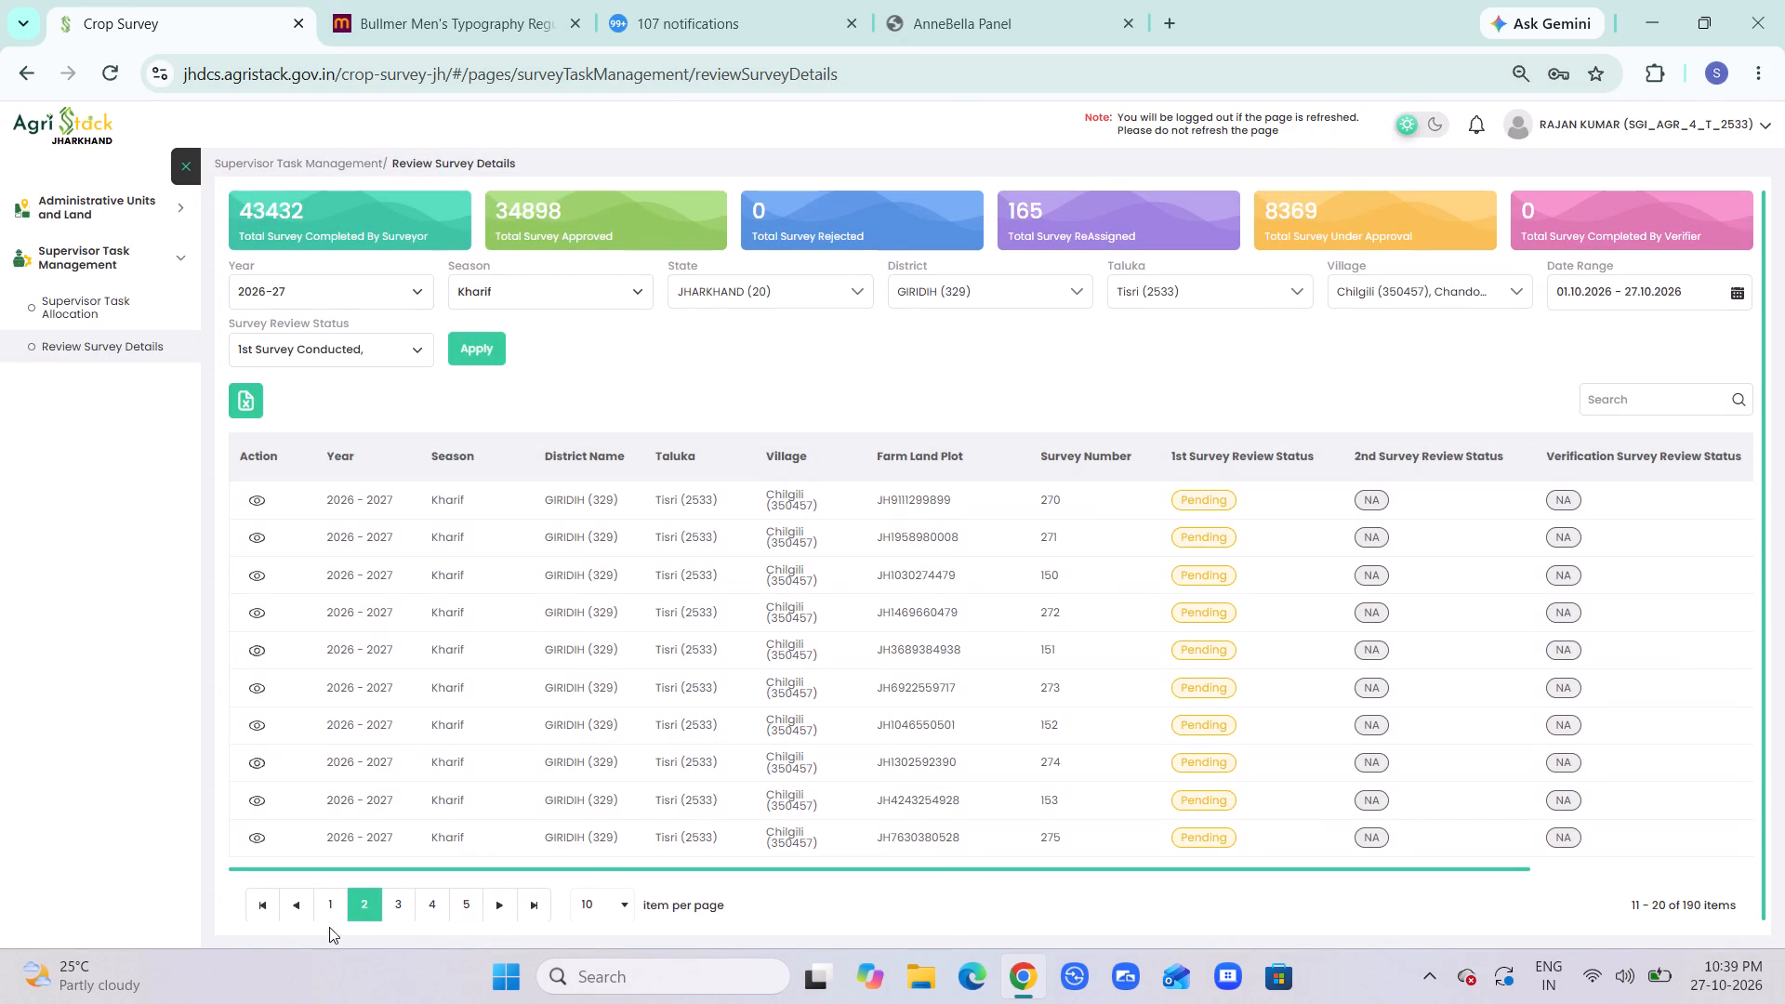
{"action": "left_click", "coordinate": [321, 902]}
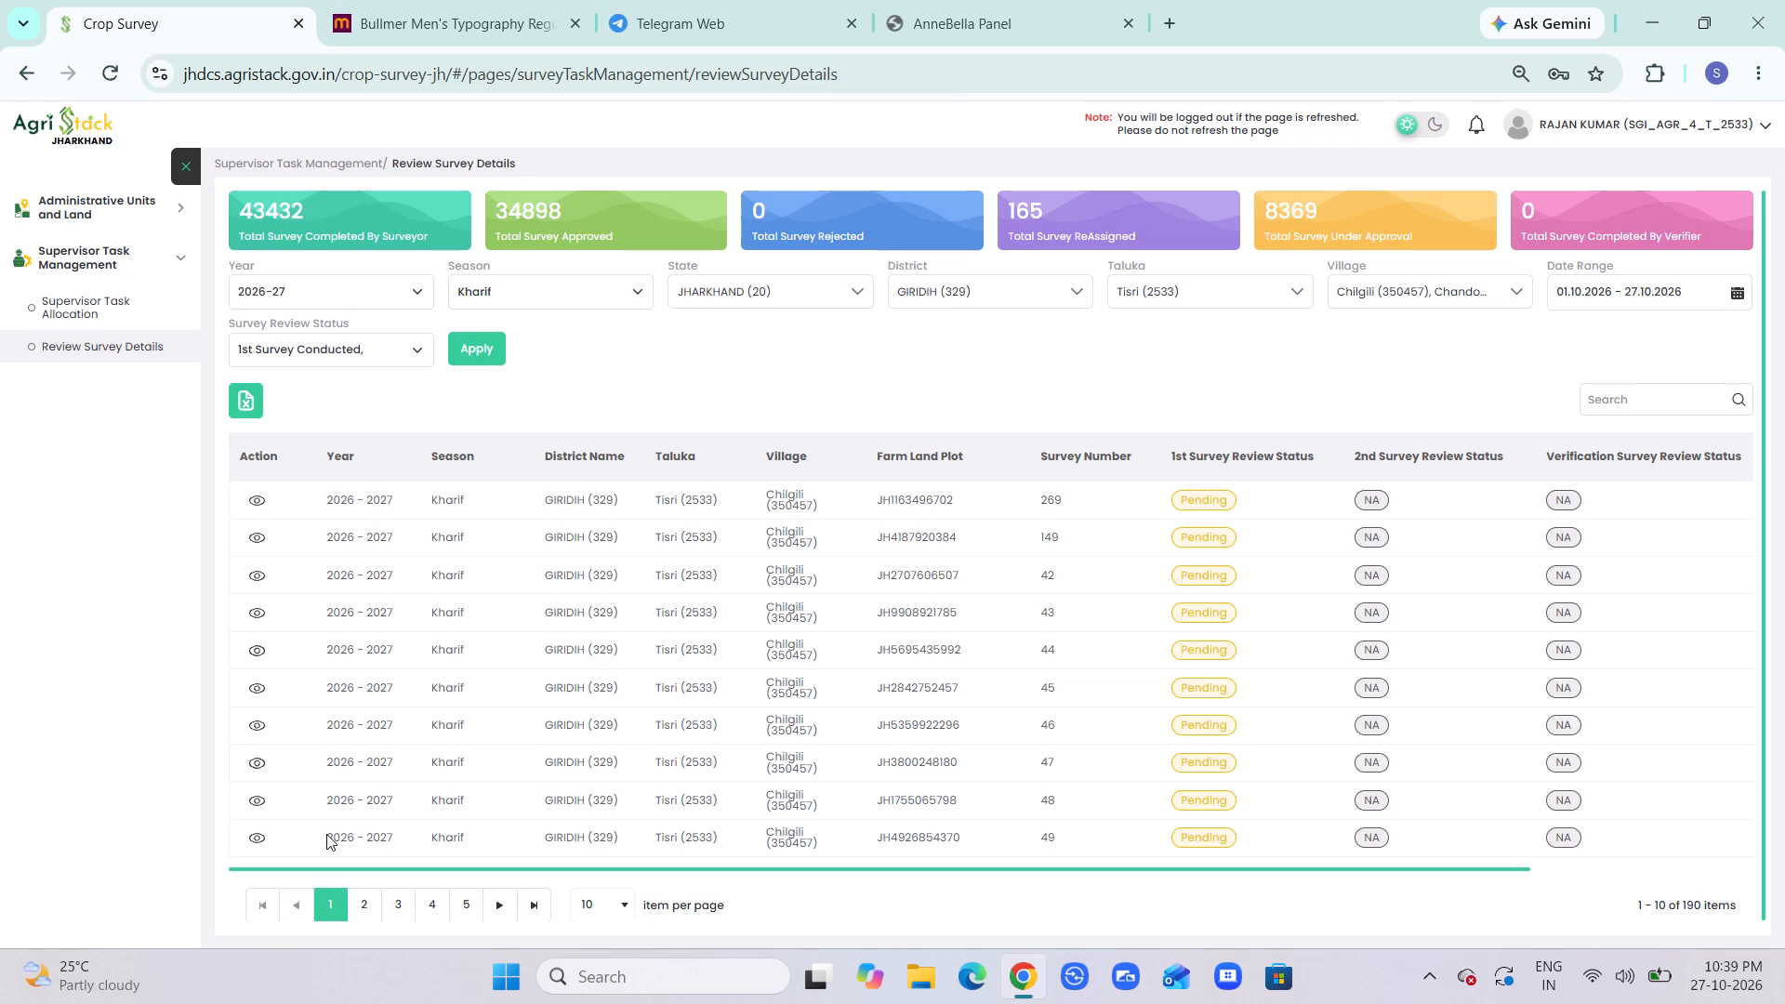
Open the survey details of survey number 269 in Chilgili, approve all three farm photos and close the photo viewer.
{"action": "left_click", "coordinate": [249, 499]}
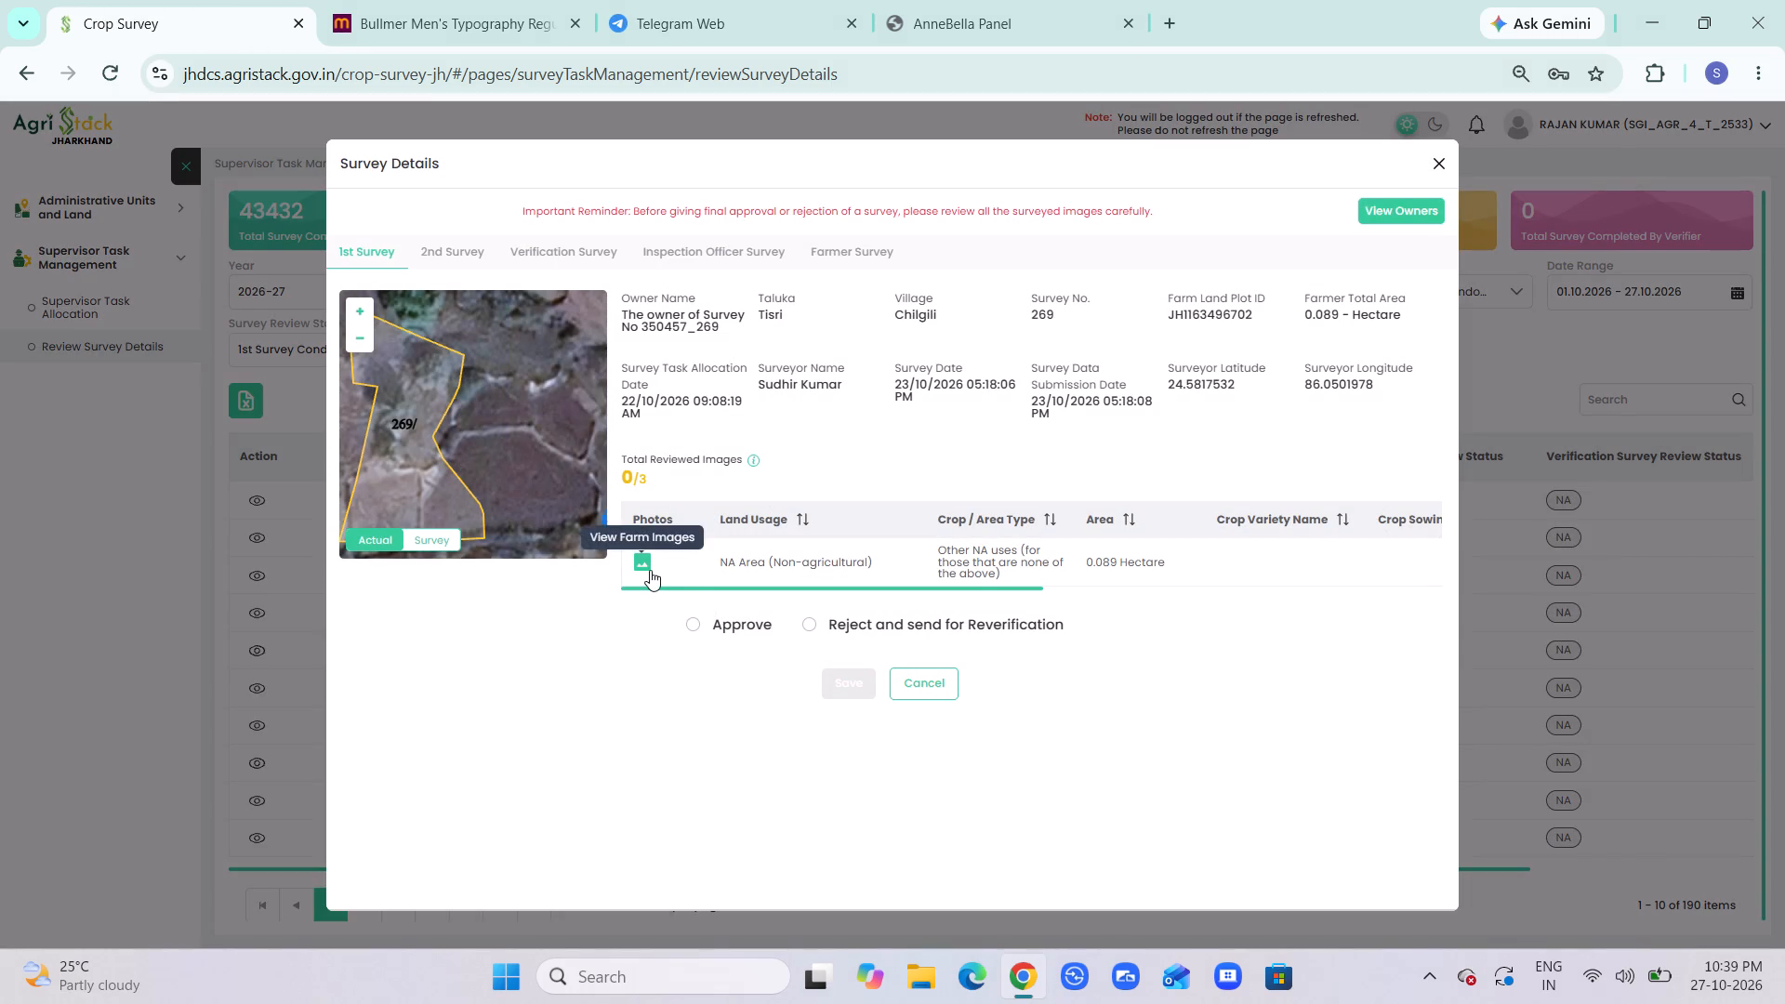
{"action": "left_click", "coordinate": [650, 570]}
{"action": "left_click", "coordinate": [850, 852]}
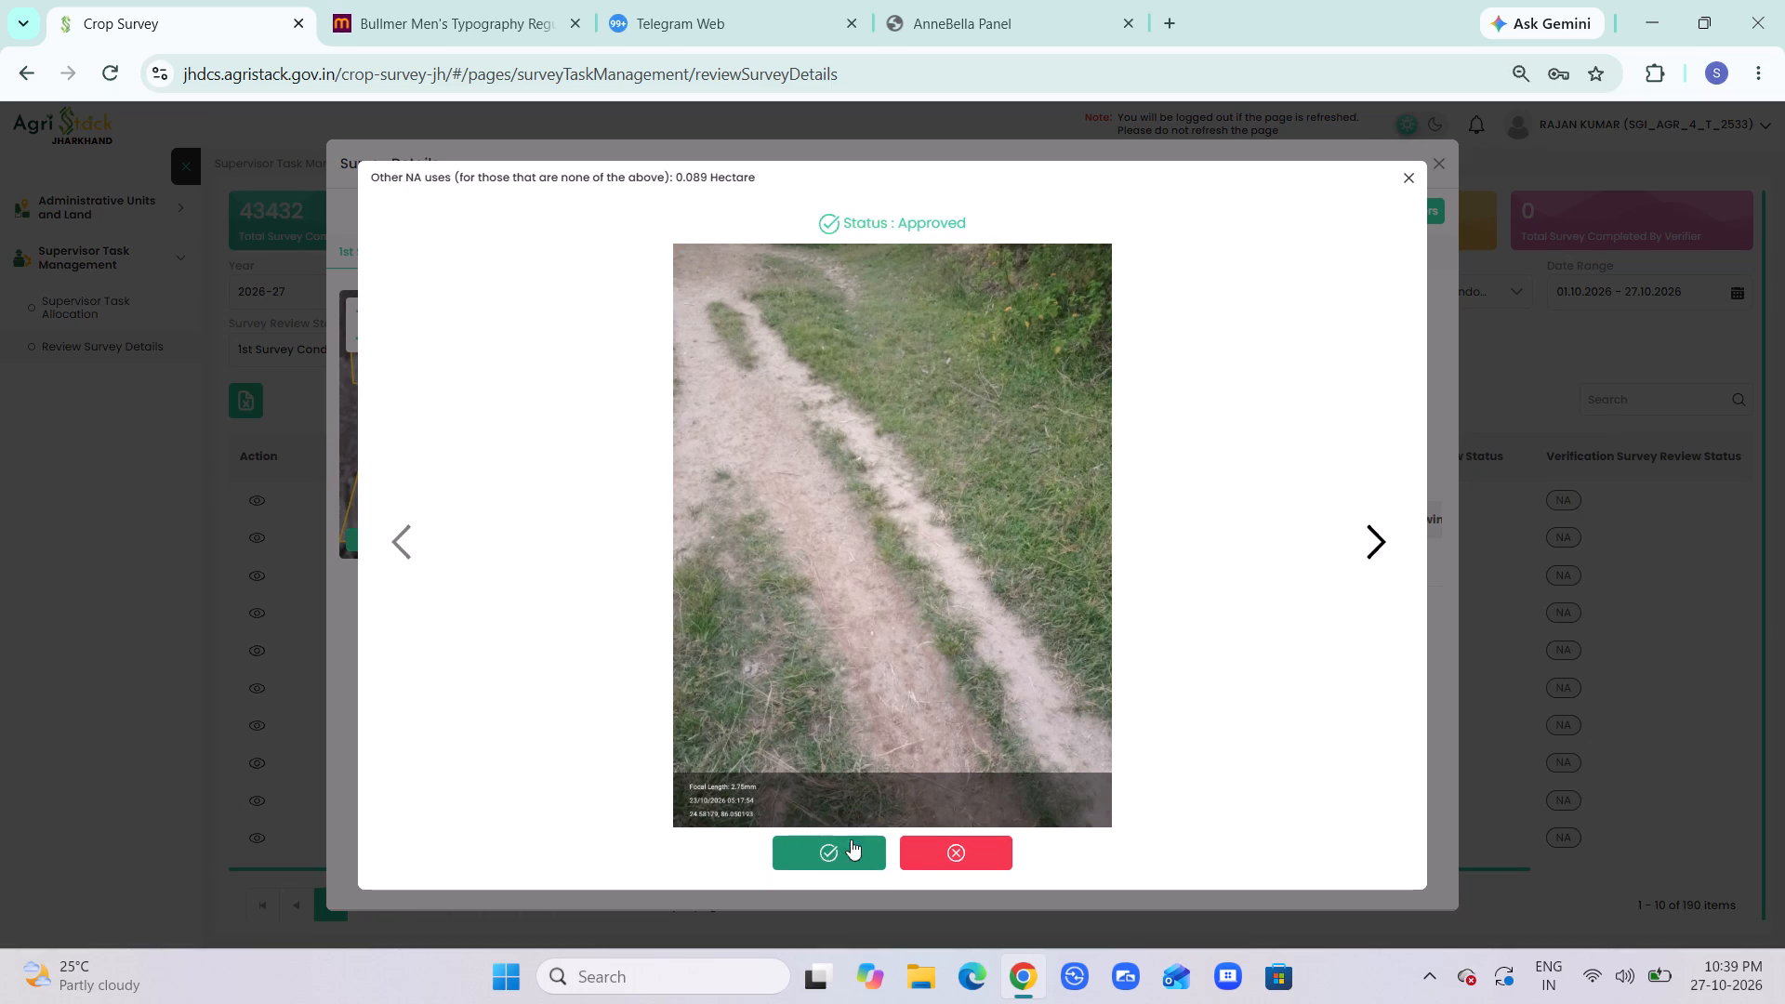
{"action": "left_click_drag", "start_coordinate": [1112, 654], "coordinate": [985, 675]}
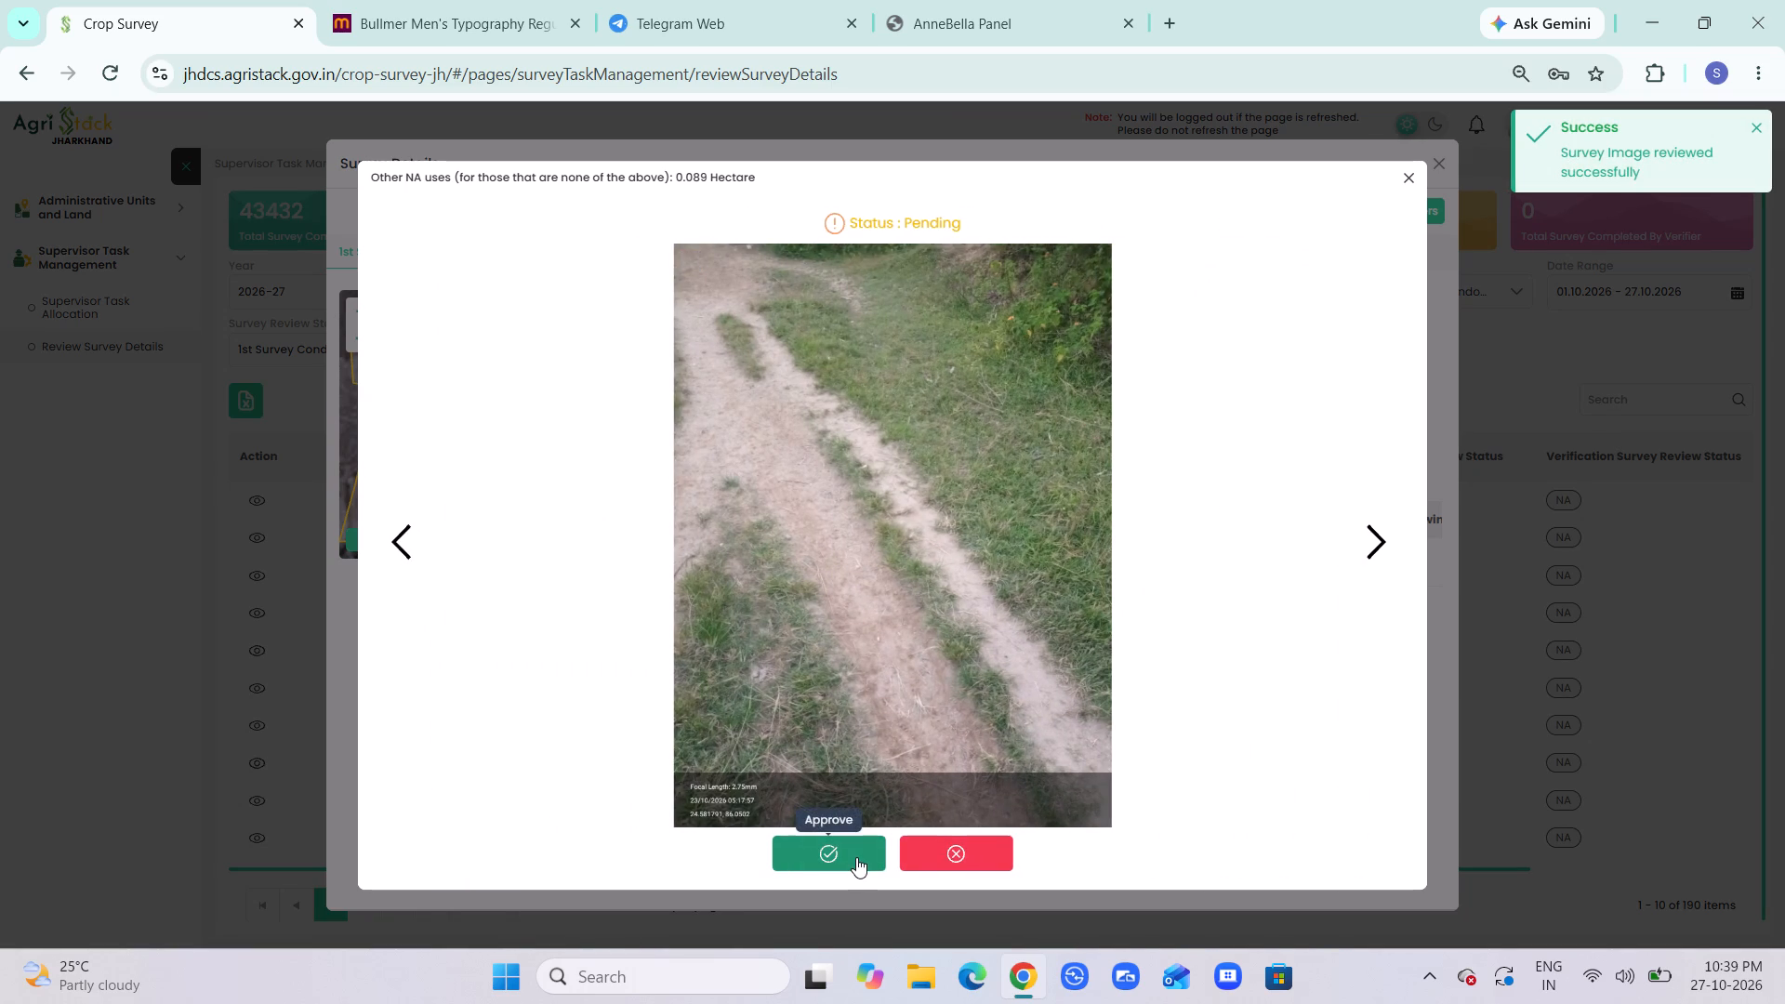
{"action": "left_click", "coordinate": [856, 857]}
{"action": "left_click_drag", "start_coordinate": [1062, 670], "coordinate": [1051, 680]}
{"action": "left_click_drag", "start_coordinate": [1120, 717], "coordinate": [979, 741]}
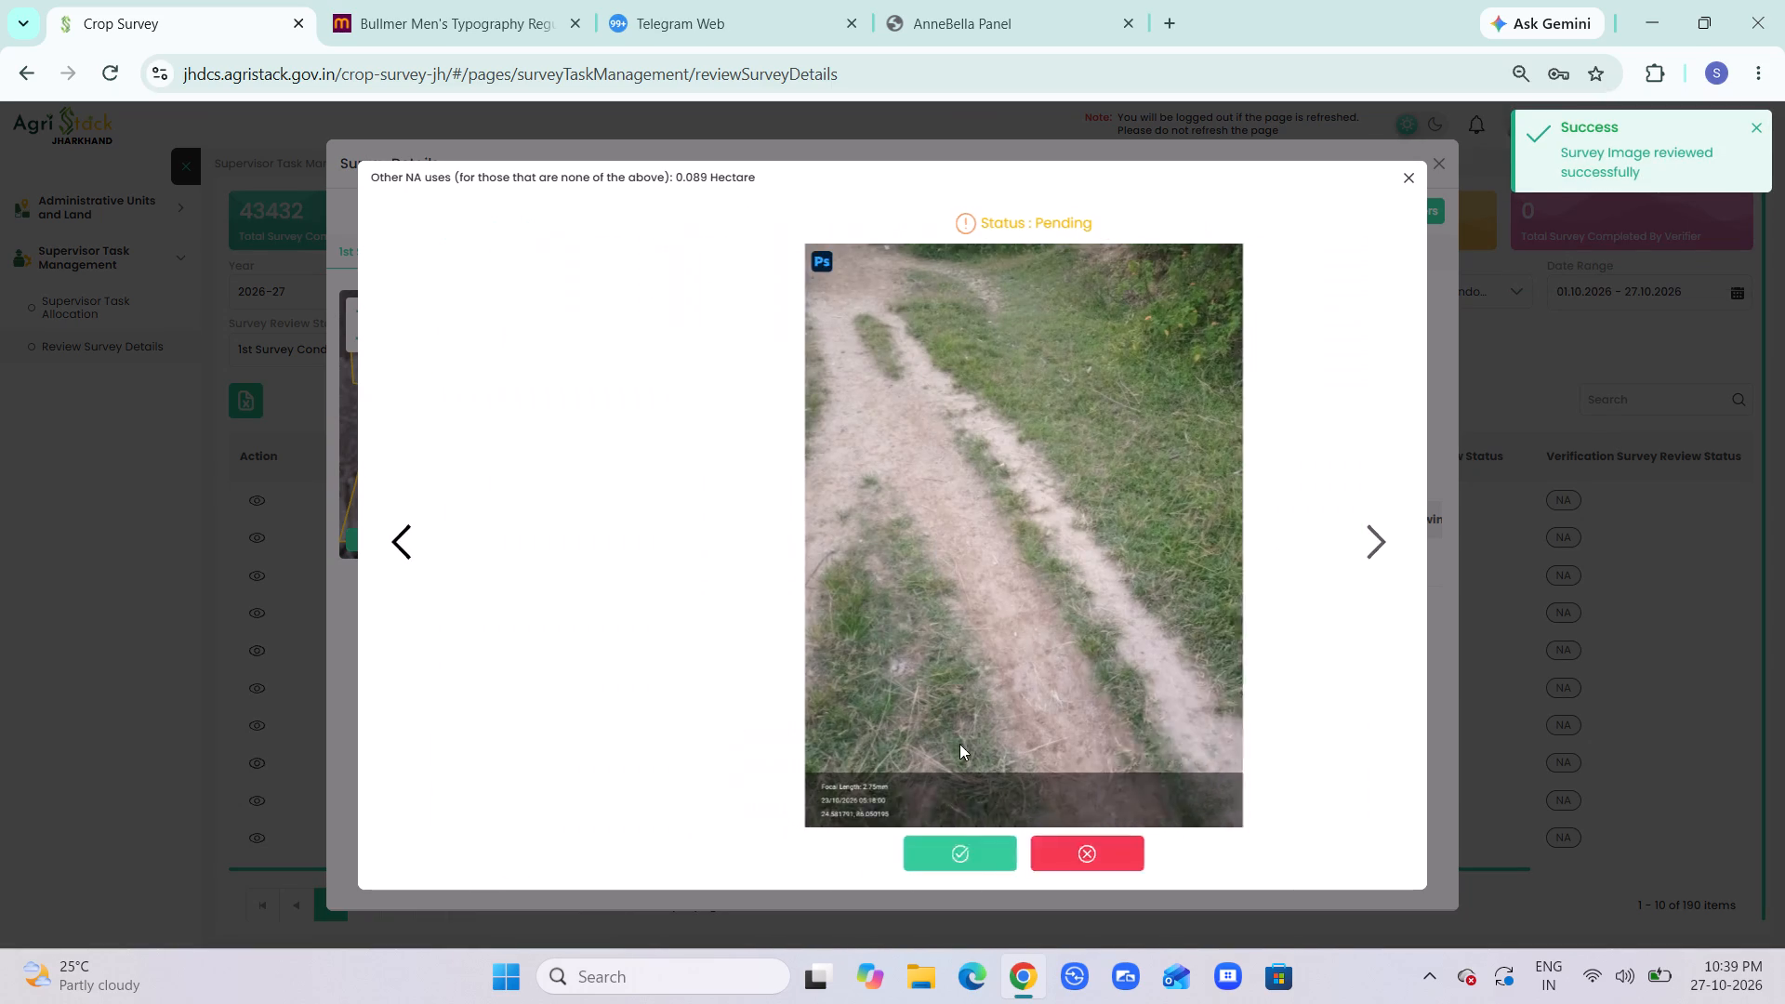
{"action": "left_click", "coordinate": [849, 856]}
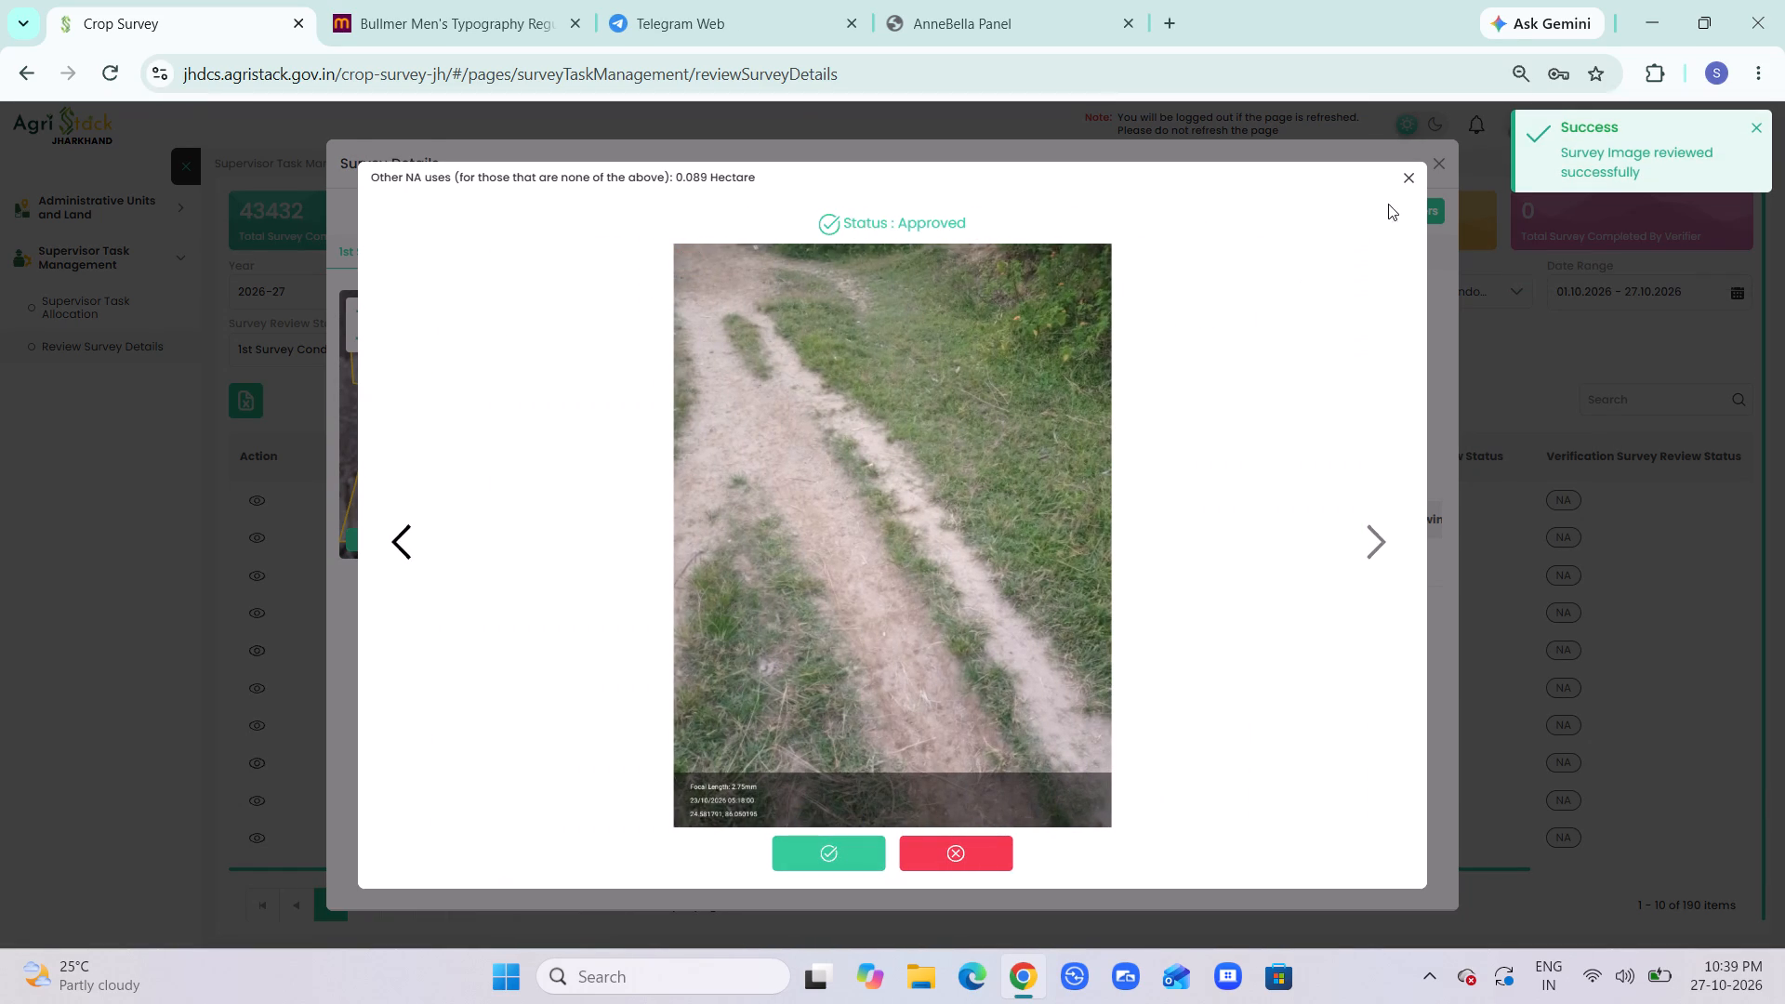
{"action": "left_click", "coordinate": [1413, 175]}
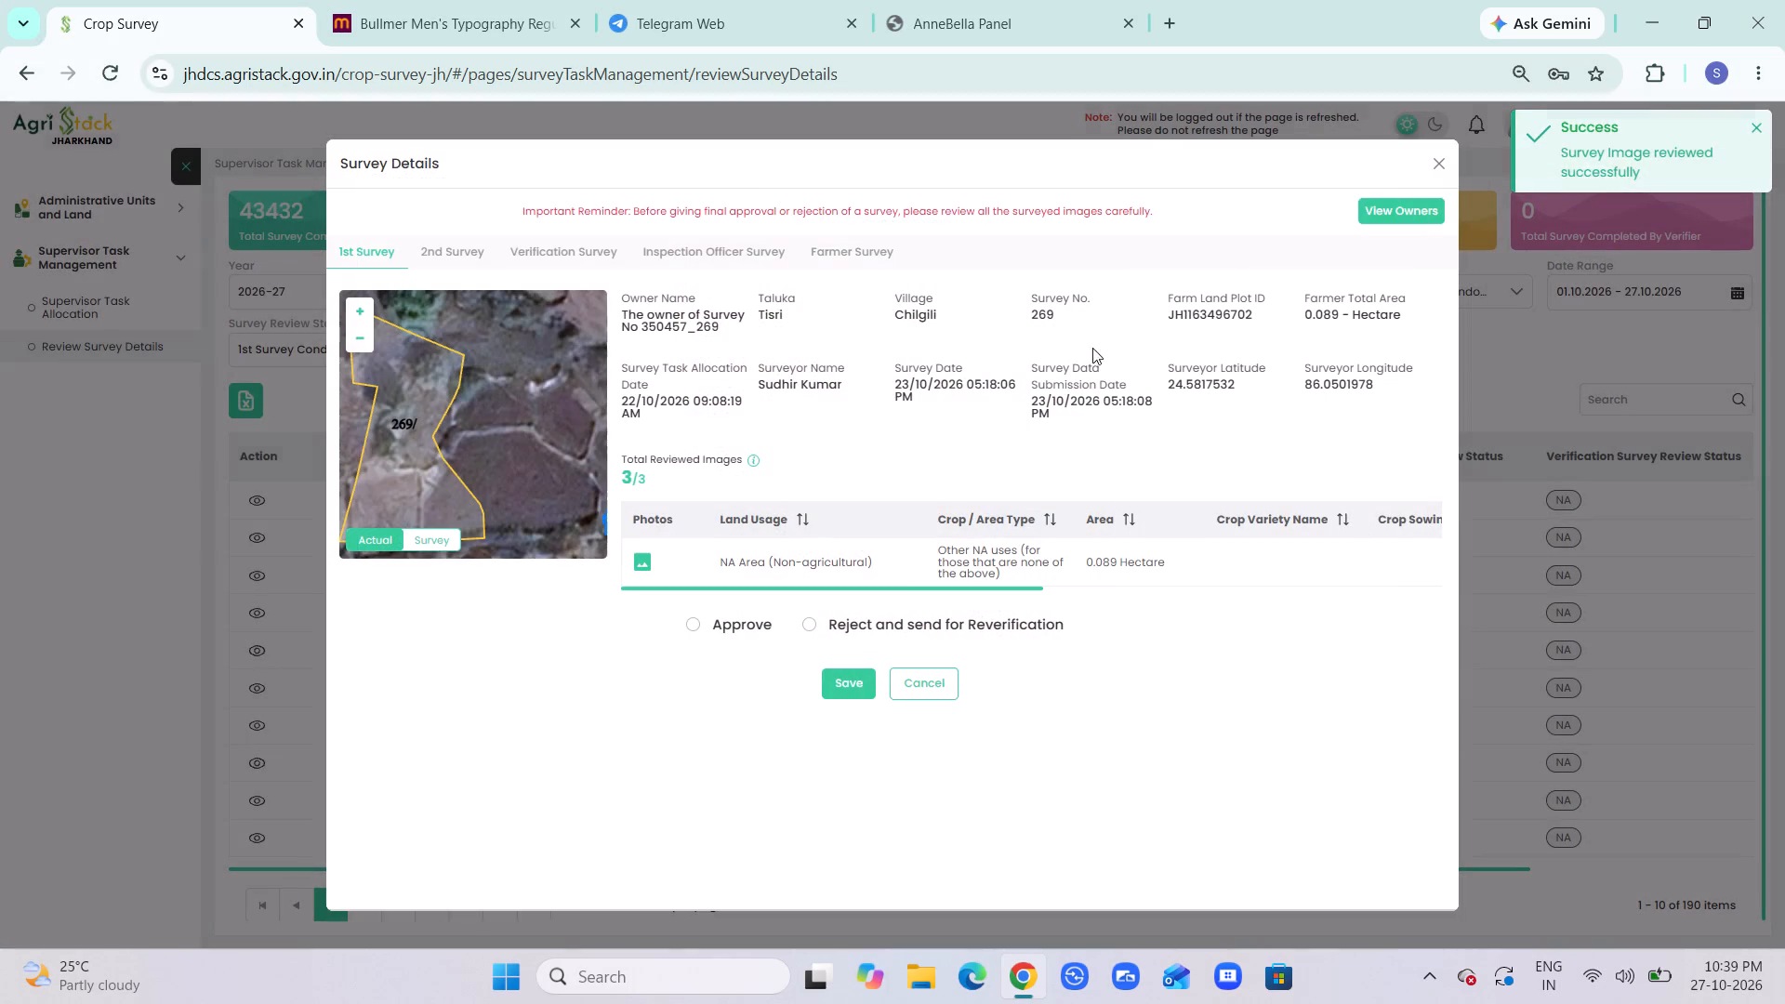
Save the 1st survey of survey number 269 as approved and return to the survey list.
{"action": "left_click", "coordinate": [763, 626]}
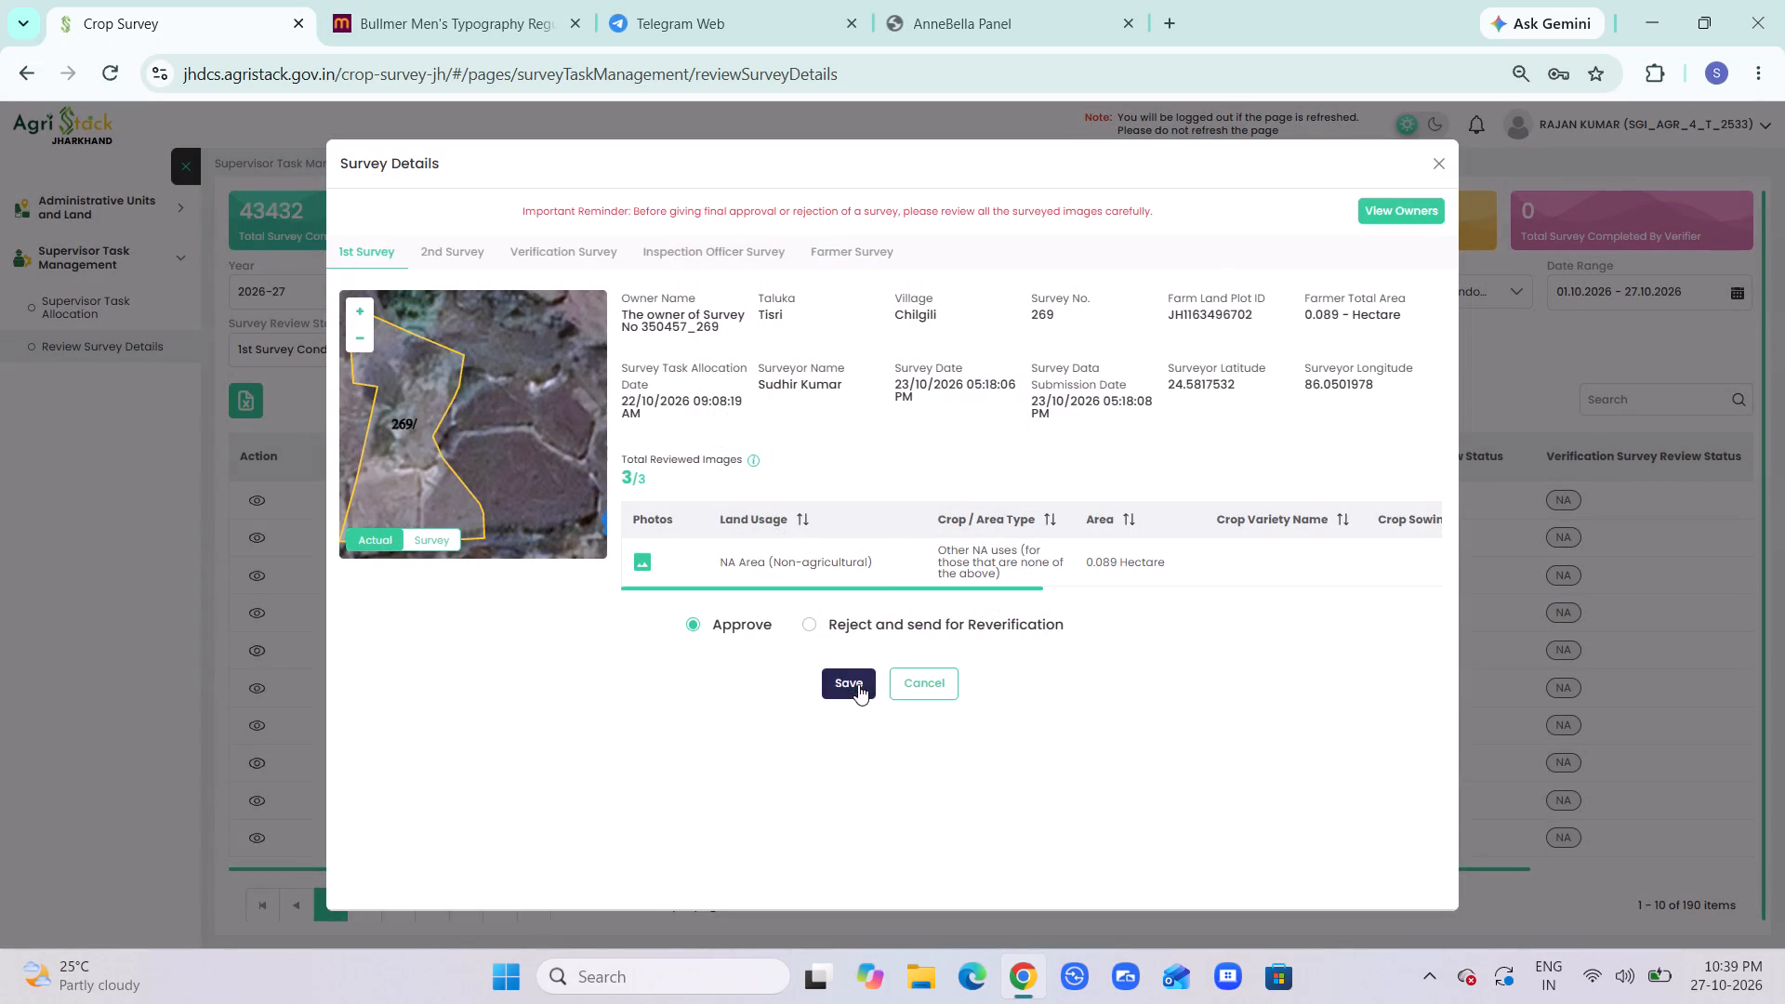
{"action": "left_click", "coordinate": [858, 684]}
{"action": "left_click_drag", "start_coordinate": [874, 573], "coordinate": [864, 582]}
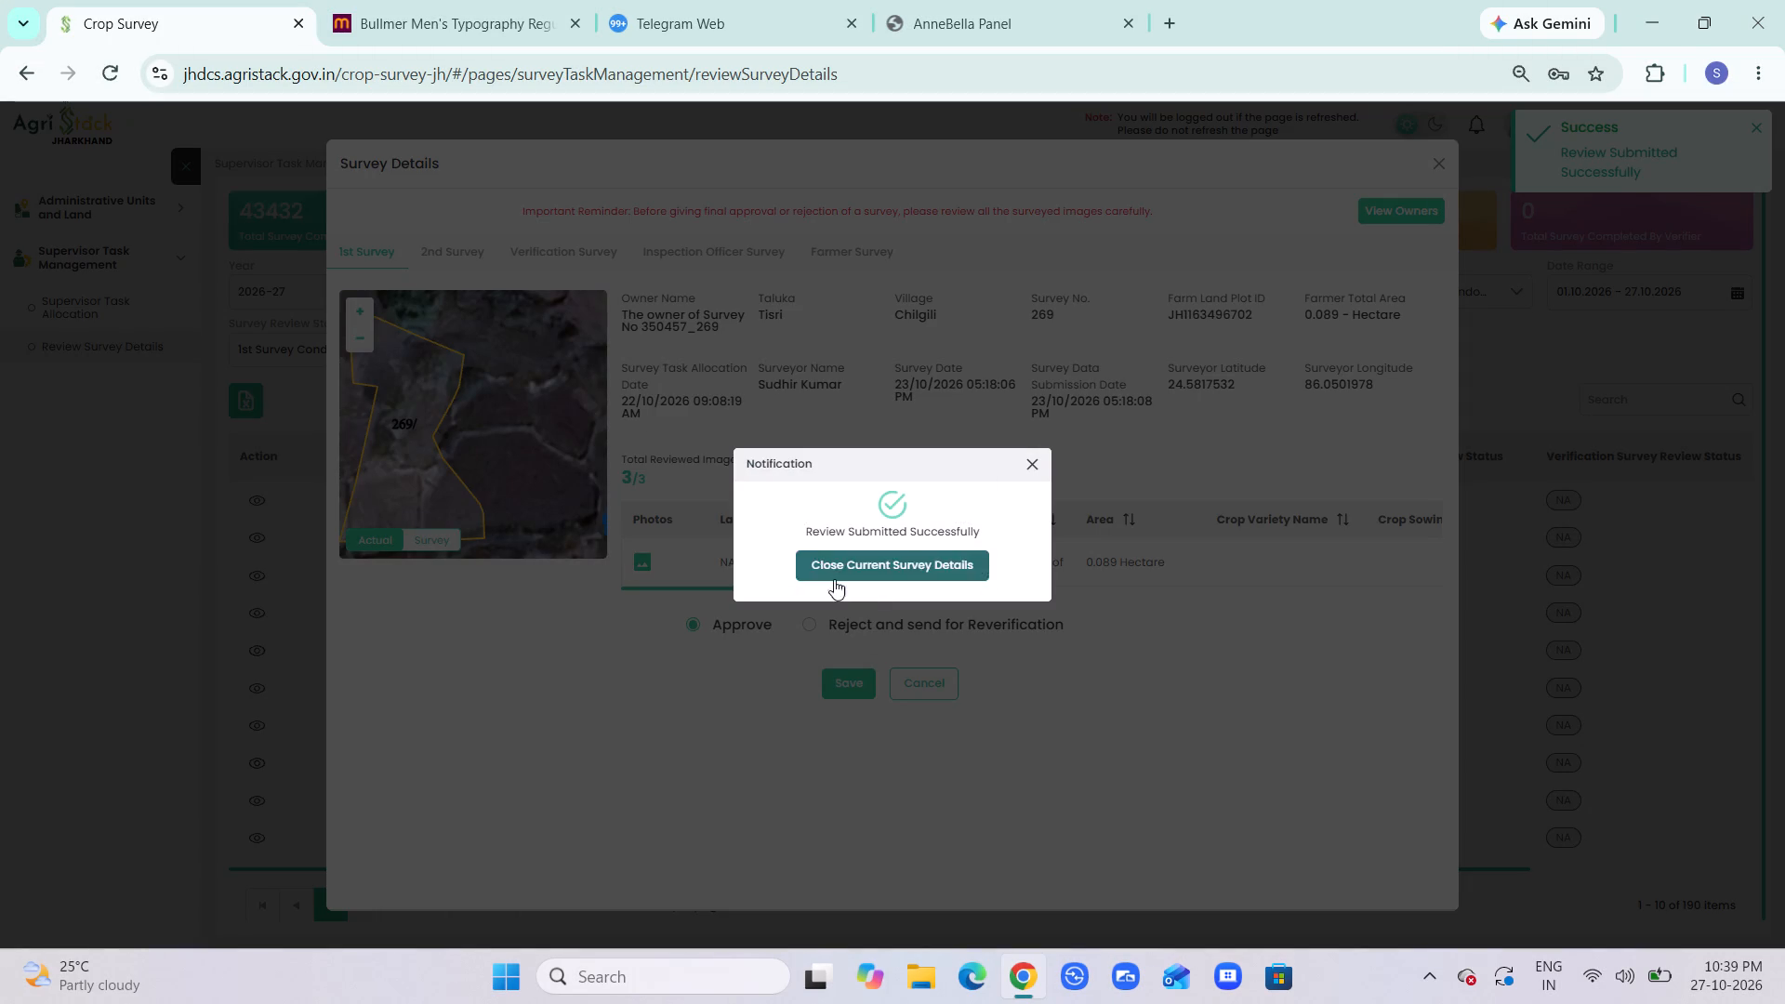
{"action": "left_click", "coordinate": [844, 575]}
{"action": "left_click", "coordinate": [257, 544]}
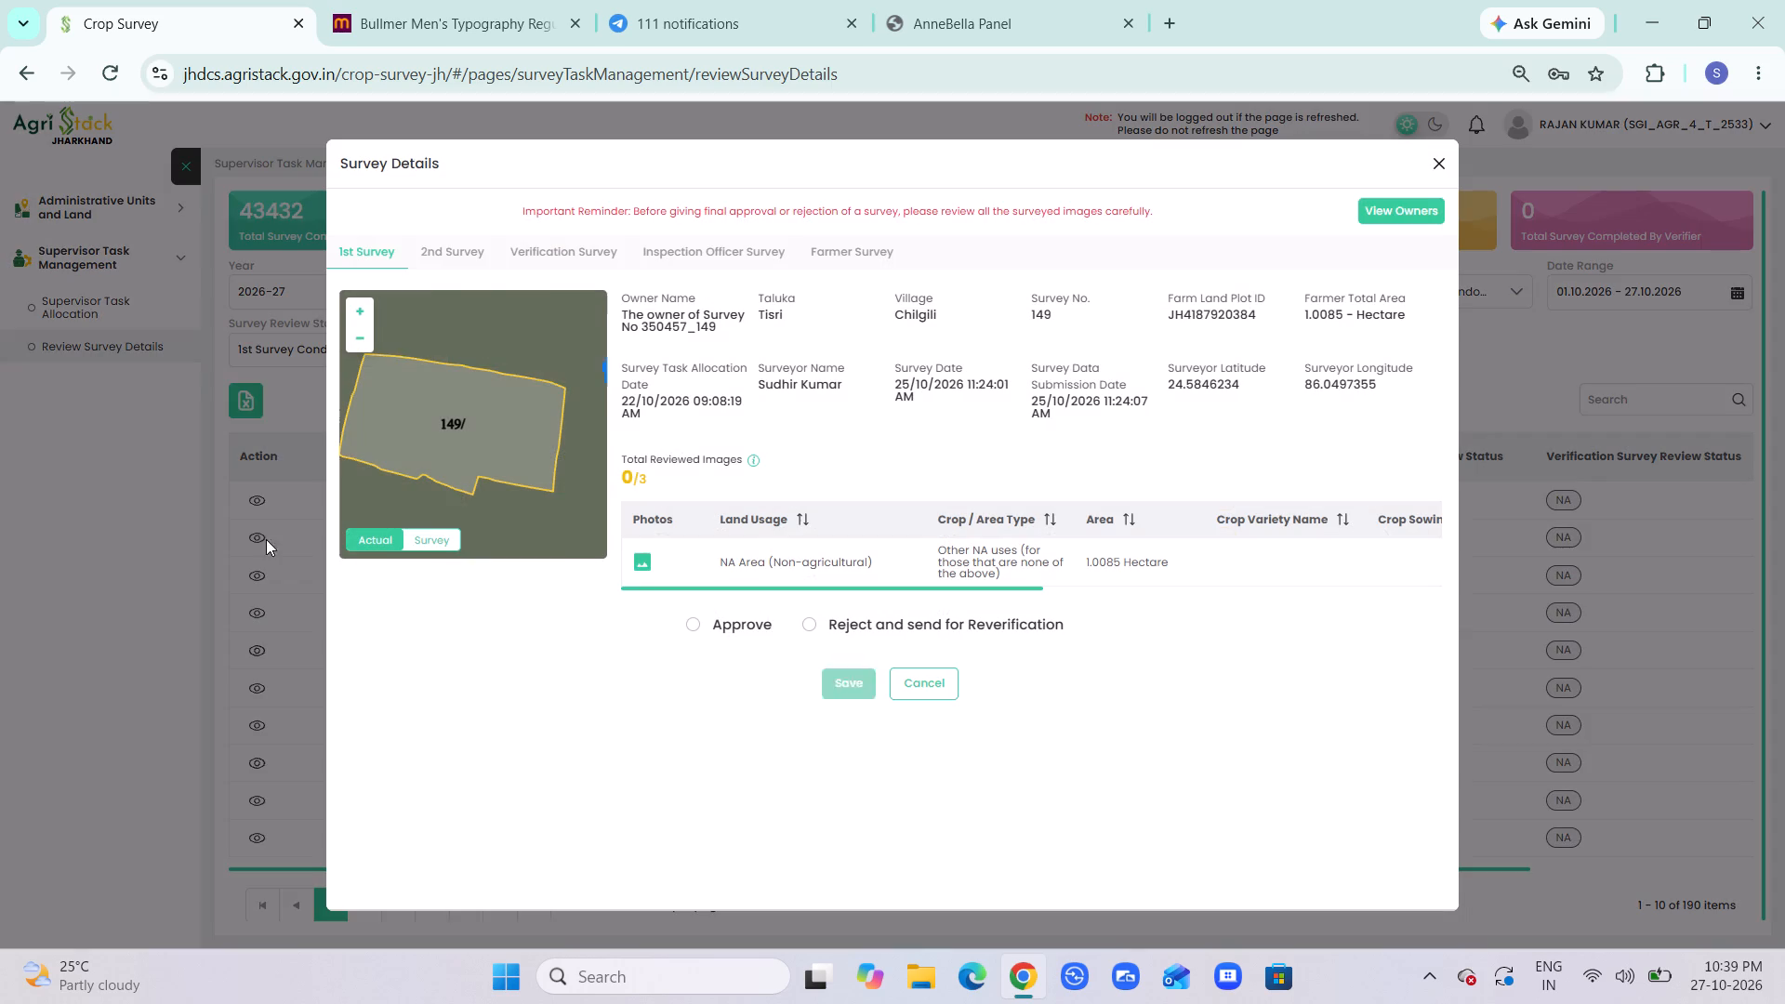
{"action": "left_click", "coordinate": [644, 565]}
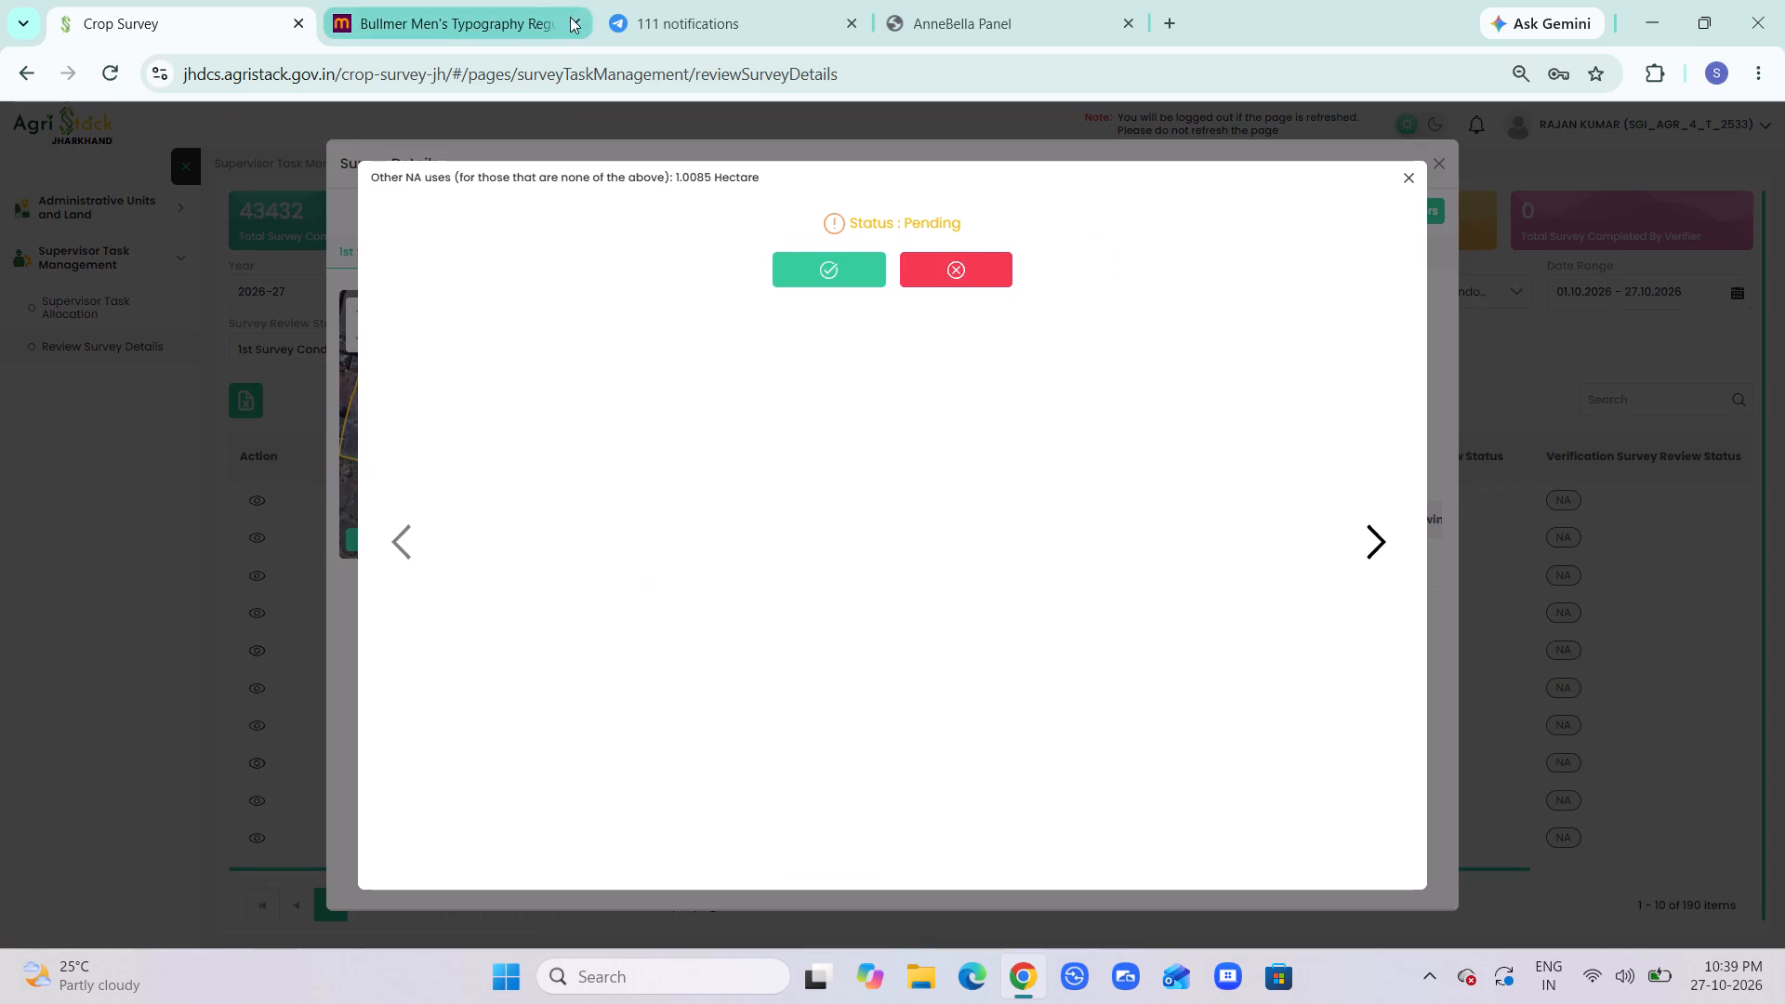
{"action": "left_click", "coordinate": [863, 846]}
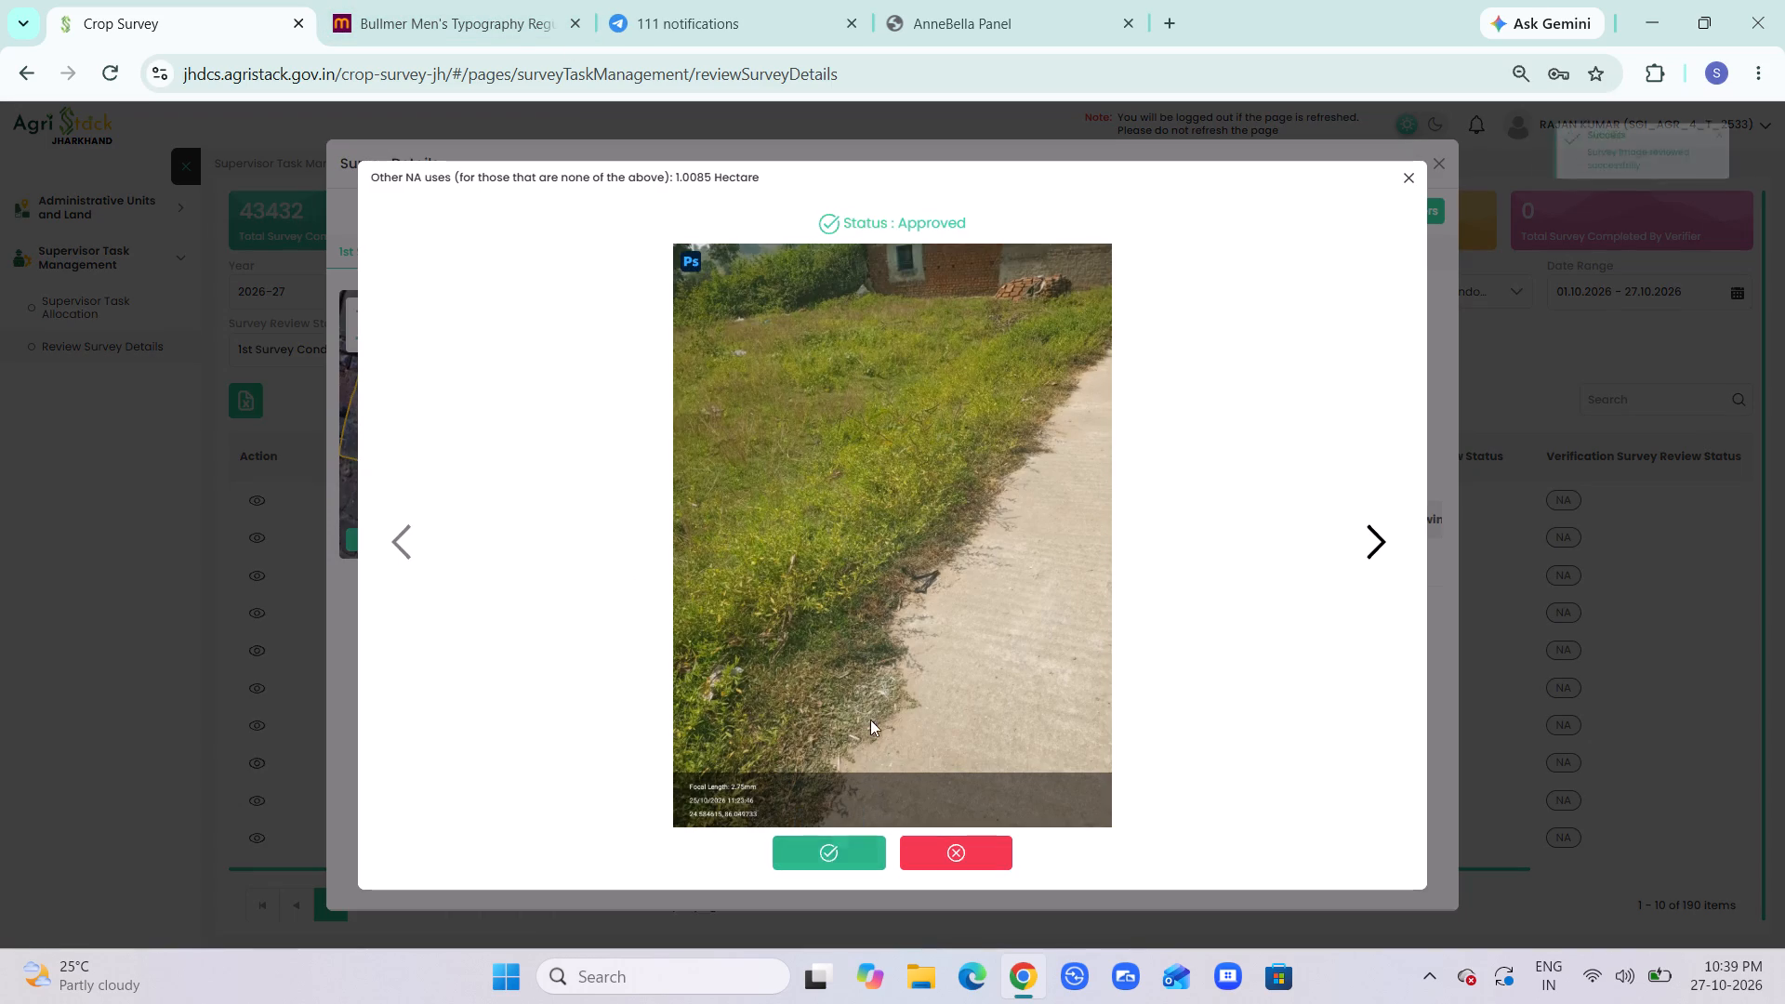
{"action": "left_click_drag", "start_coordinate": [1009, 668], "coordinate": [884, 690]}
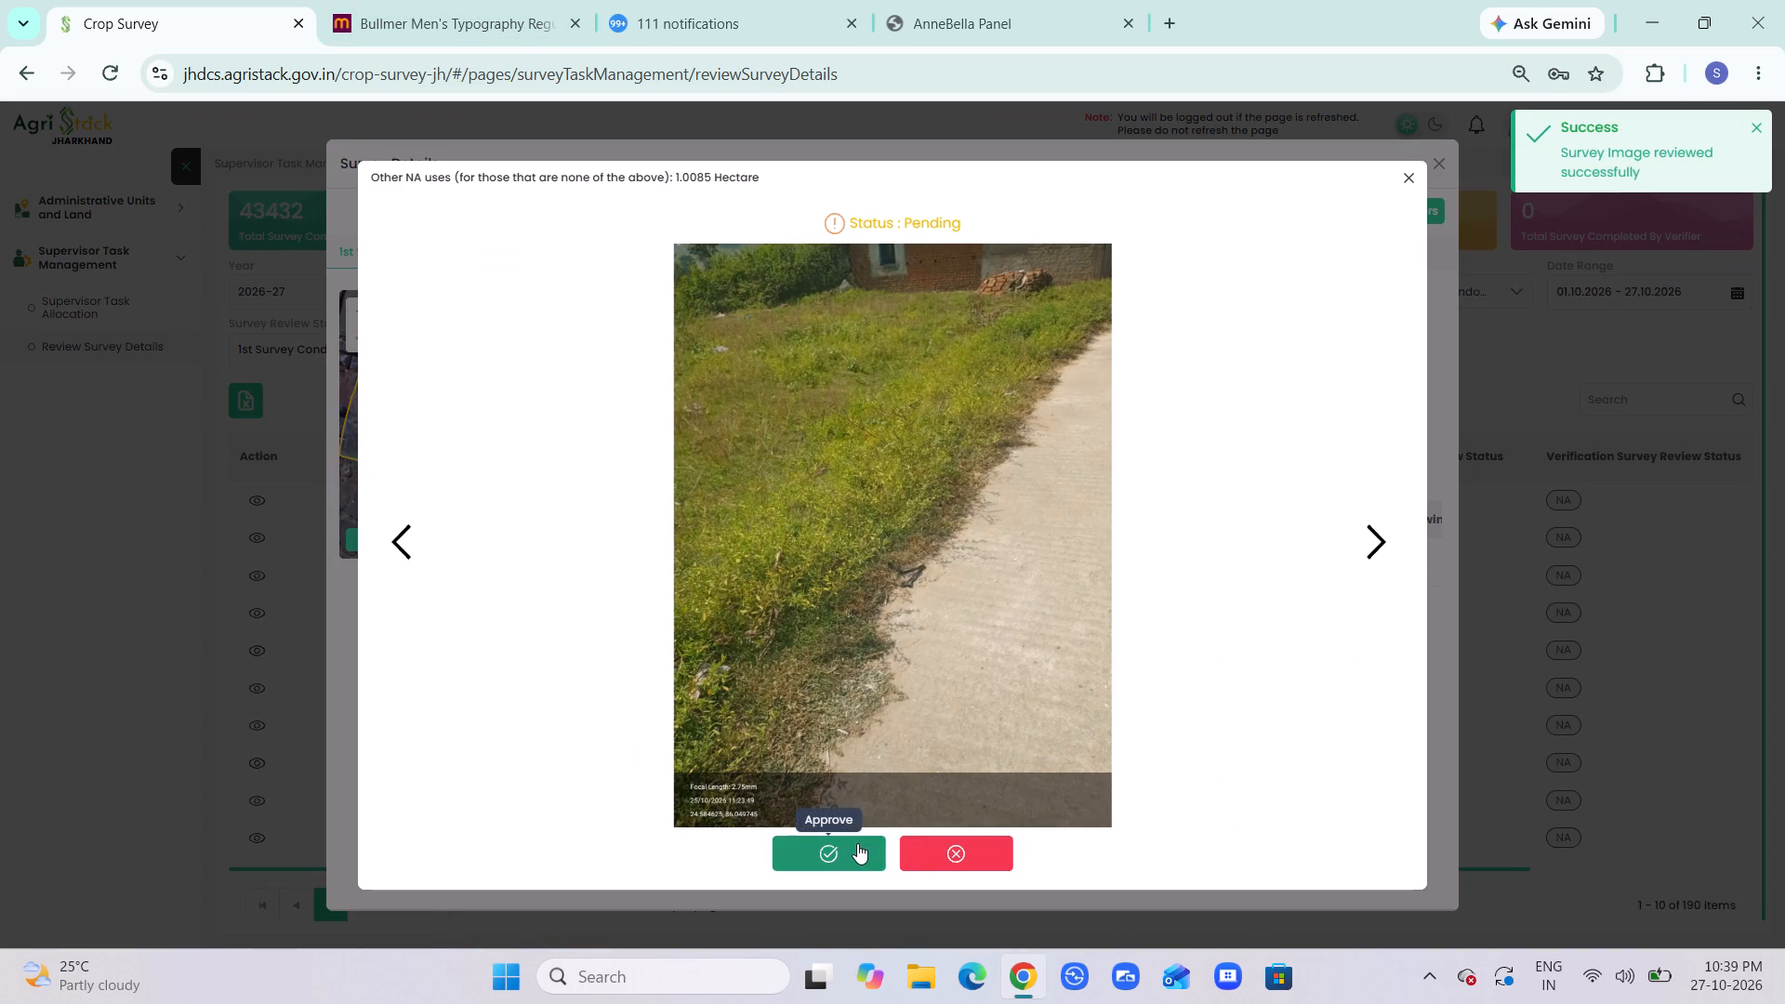
{"action": "left_click", "coordinate": [857, 843]}
{"action": "left_click_drag", "start_coordinate": [1037, 698], "coordinate": [929, 715]}
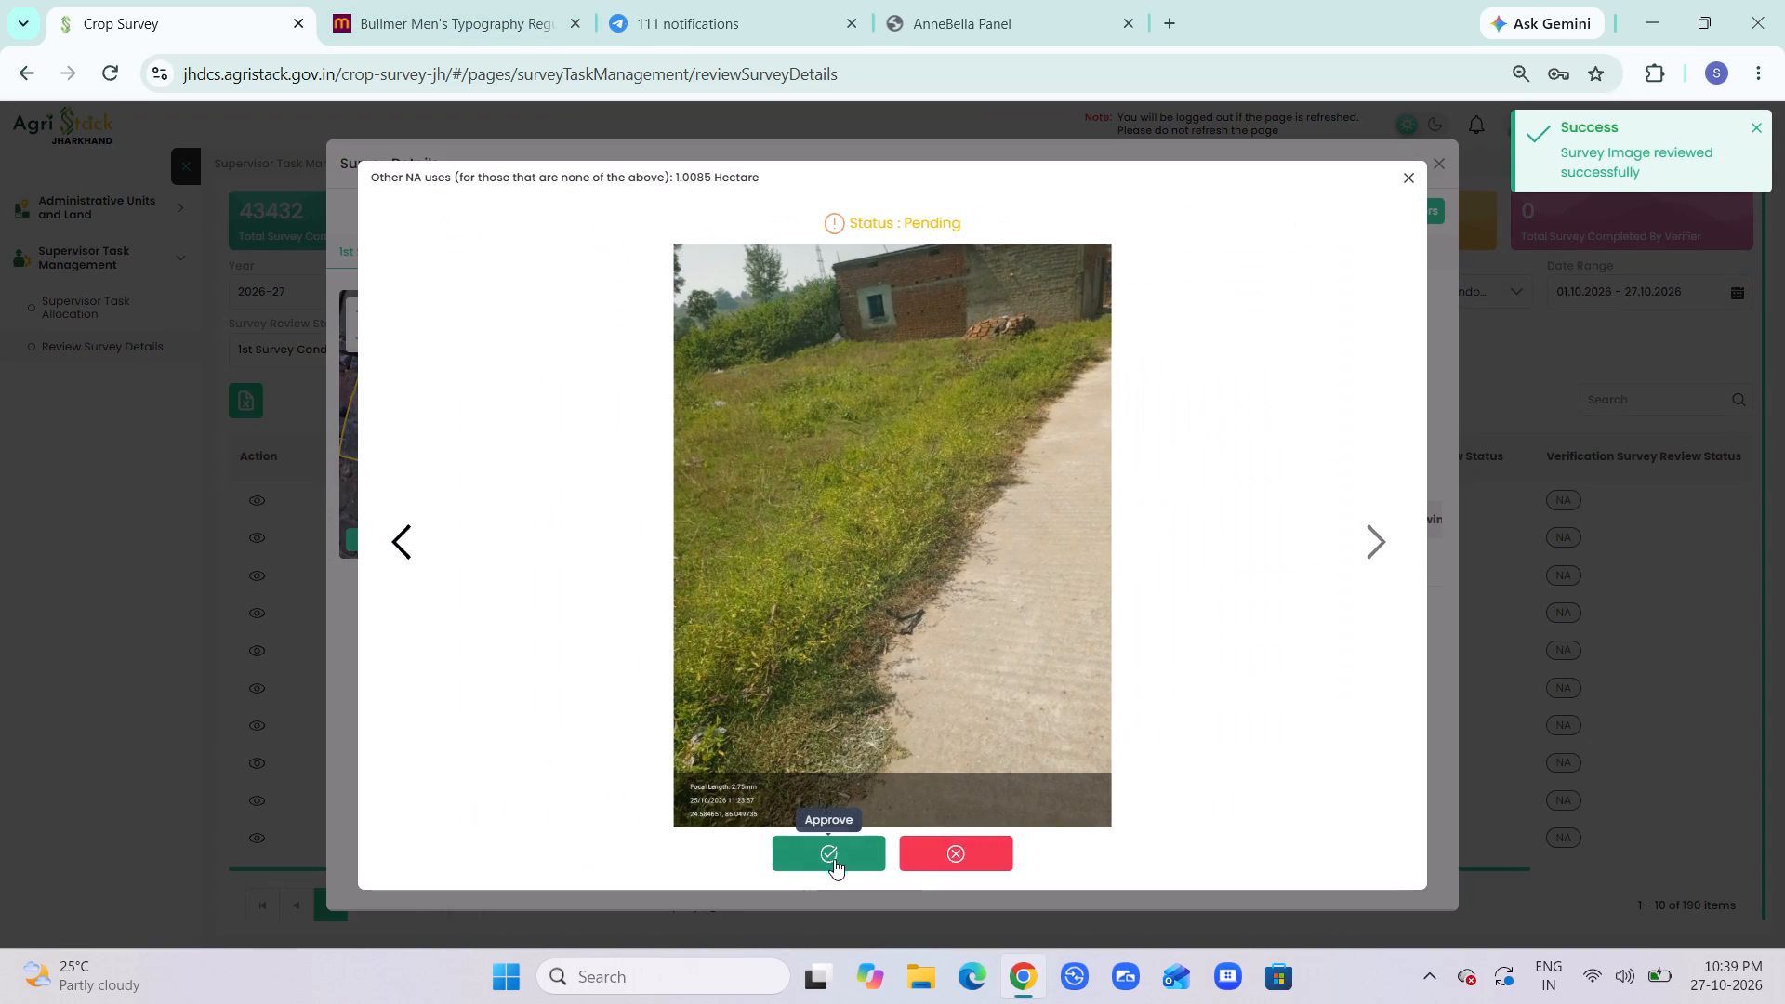
{"action": "left_click_drag", "start_coordinate": [849, 850], "coordinate": [847, 839]}
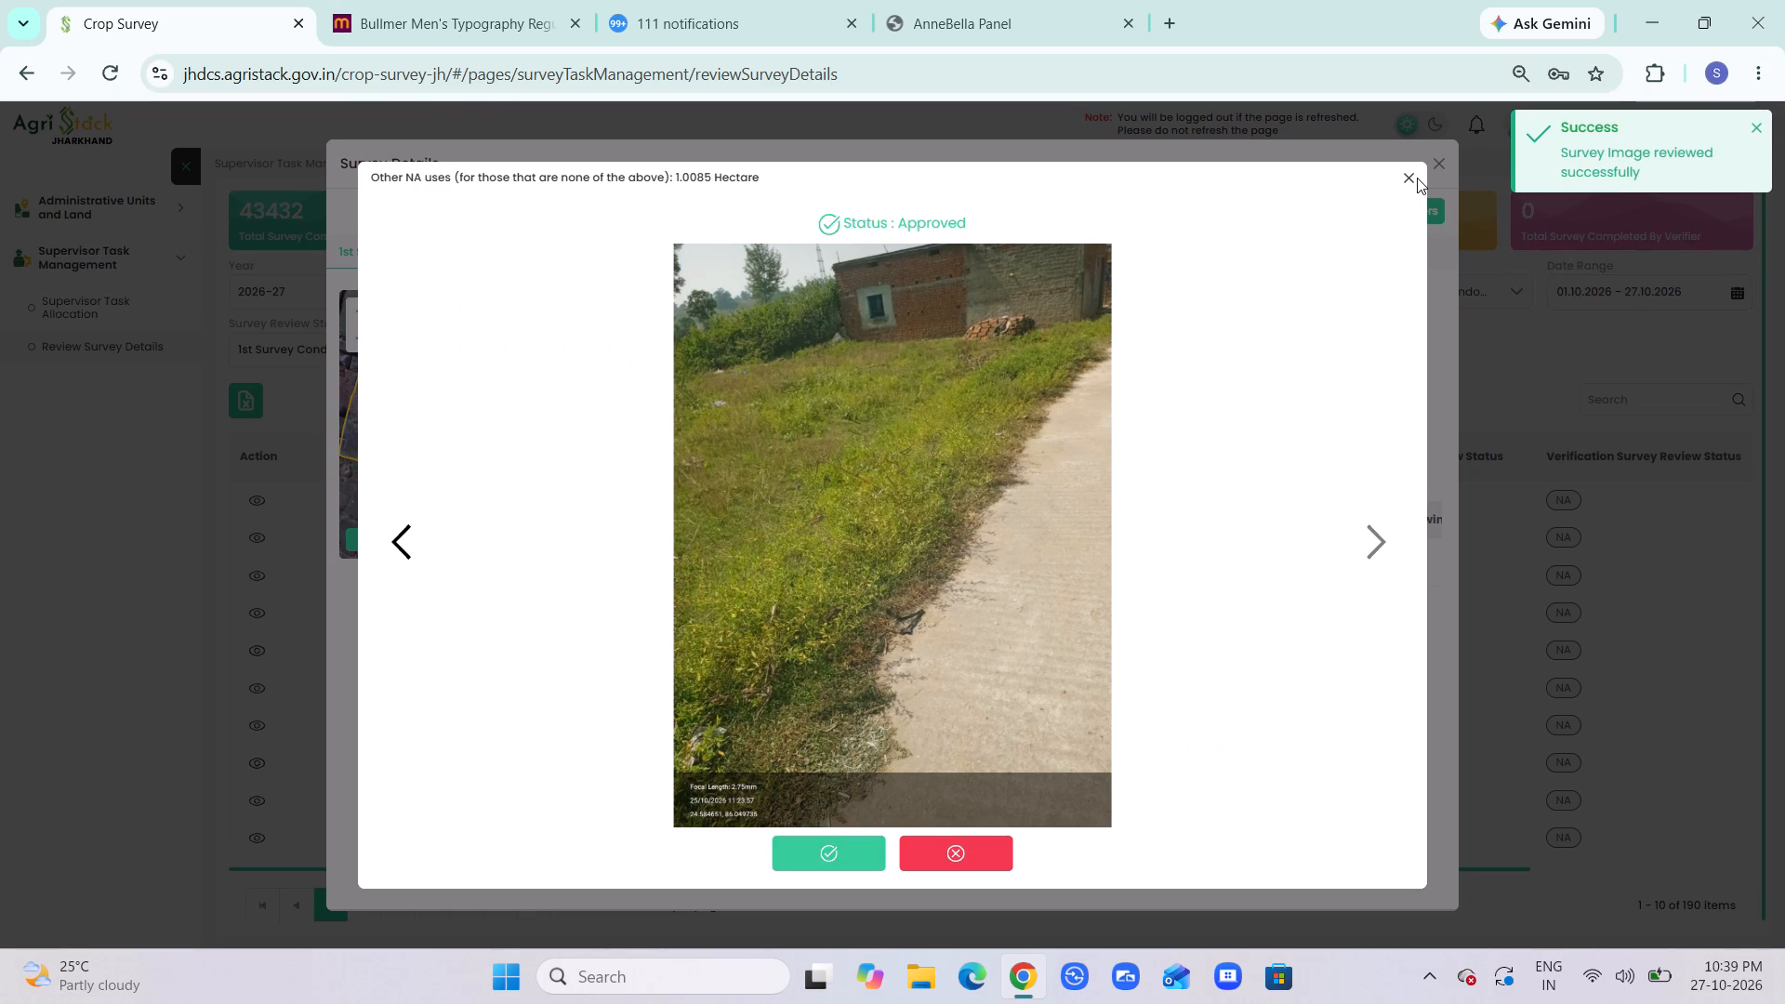
{"action": "left_click", "coordinate": [1414, 174]}
Save the 1st survey of survey number 149 as approved and return to the survey list.
{"action": "left_click", "coordinate": [752, 622]}
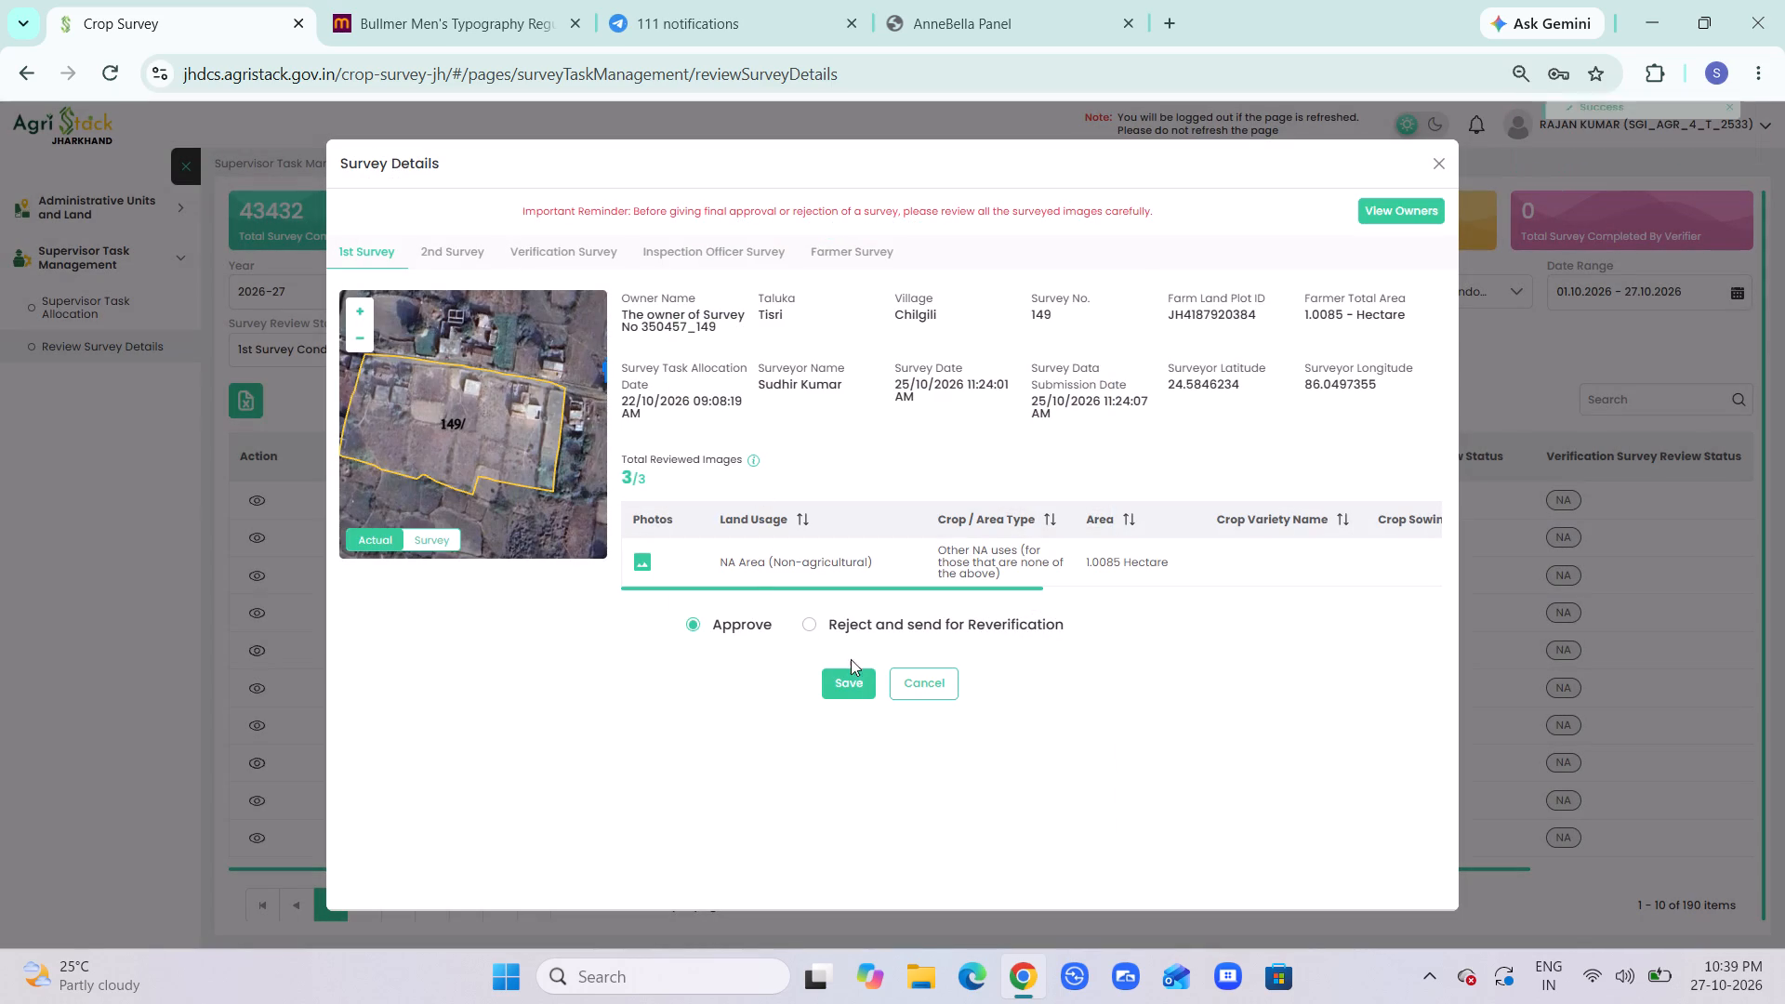
{"action": "left_click", "coordinate": [853, 686]}
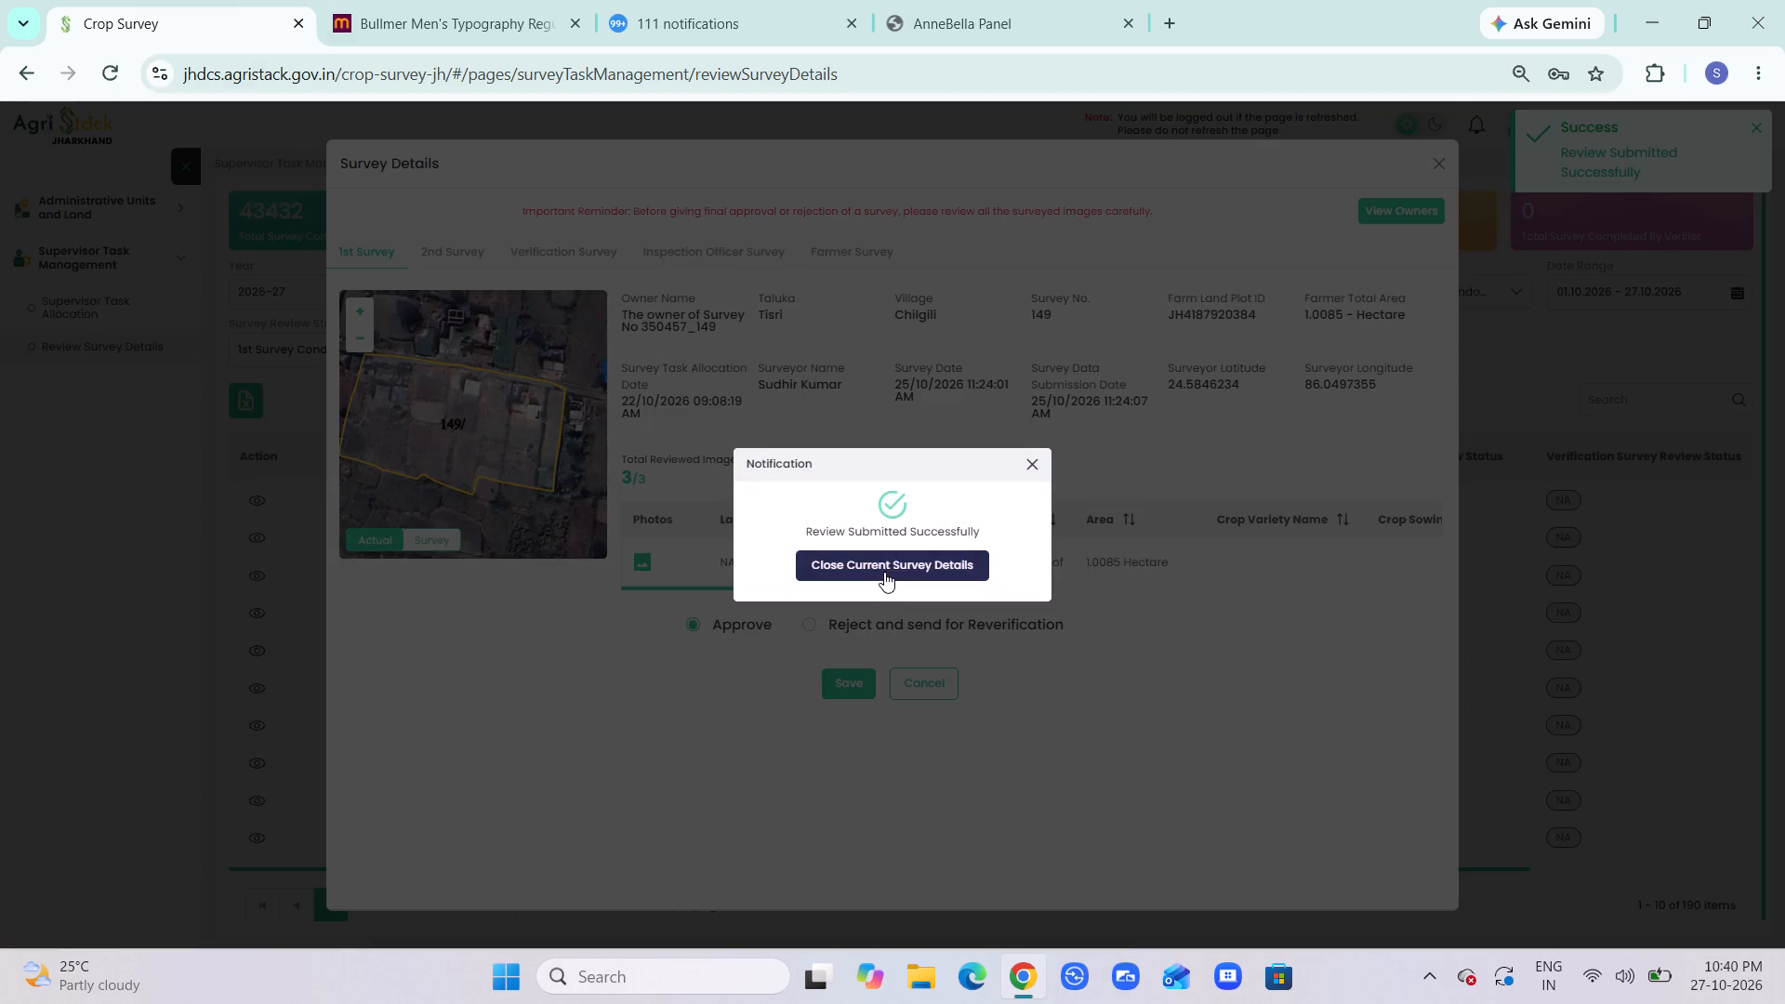
{"action": "left_click", "coordinate": [884, 572]}
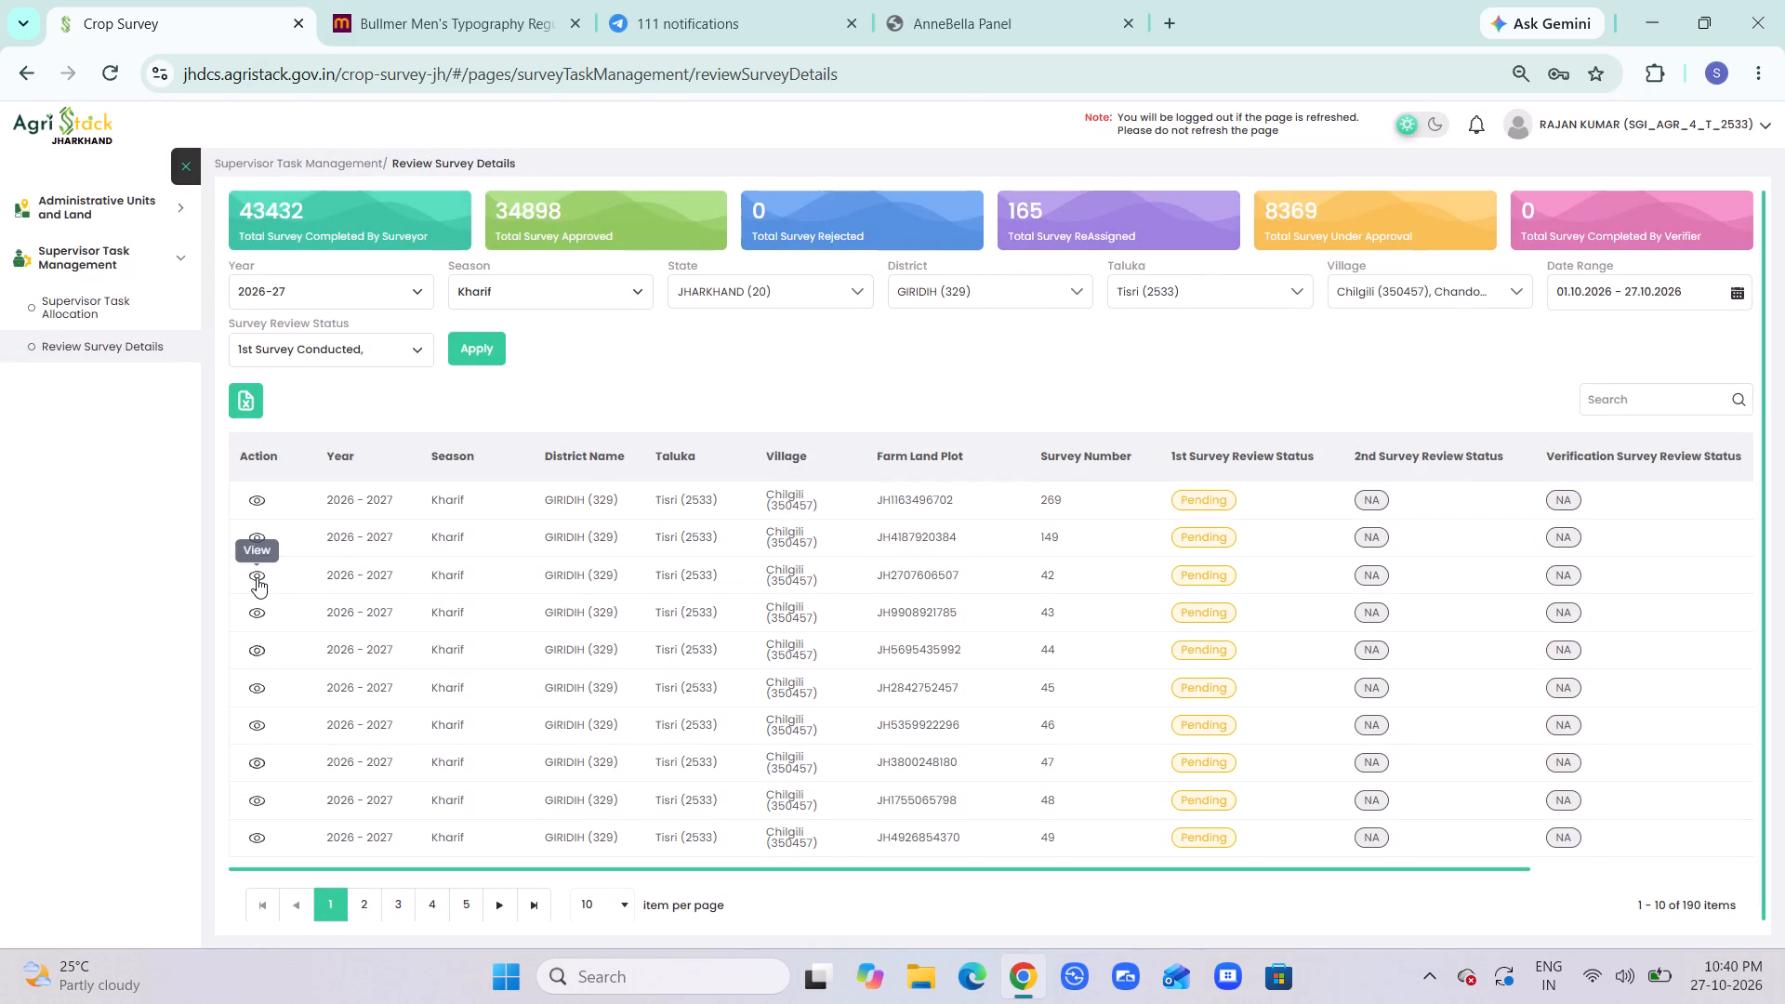
Open the survey details of survey number 42 in Chilgili, approve all three farm photos and close the photo viewer.
{"action": "left_click", "coordinate": [257, 577]}
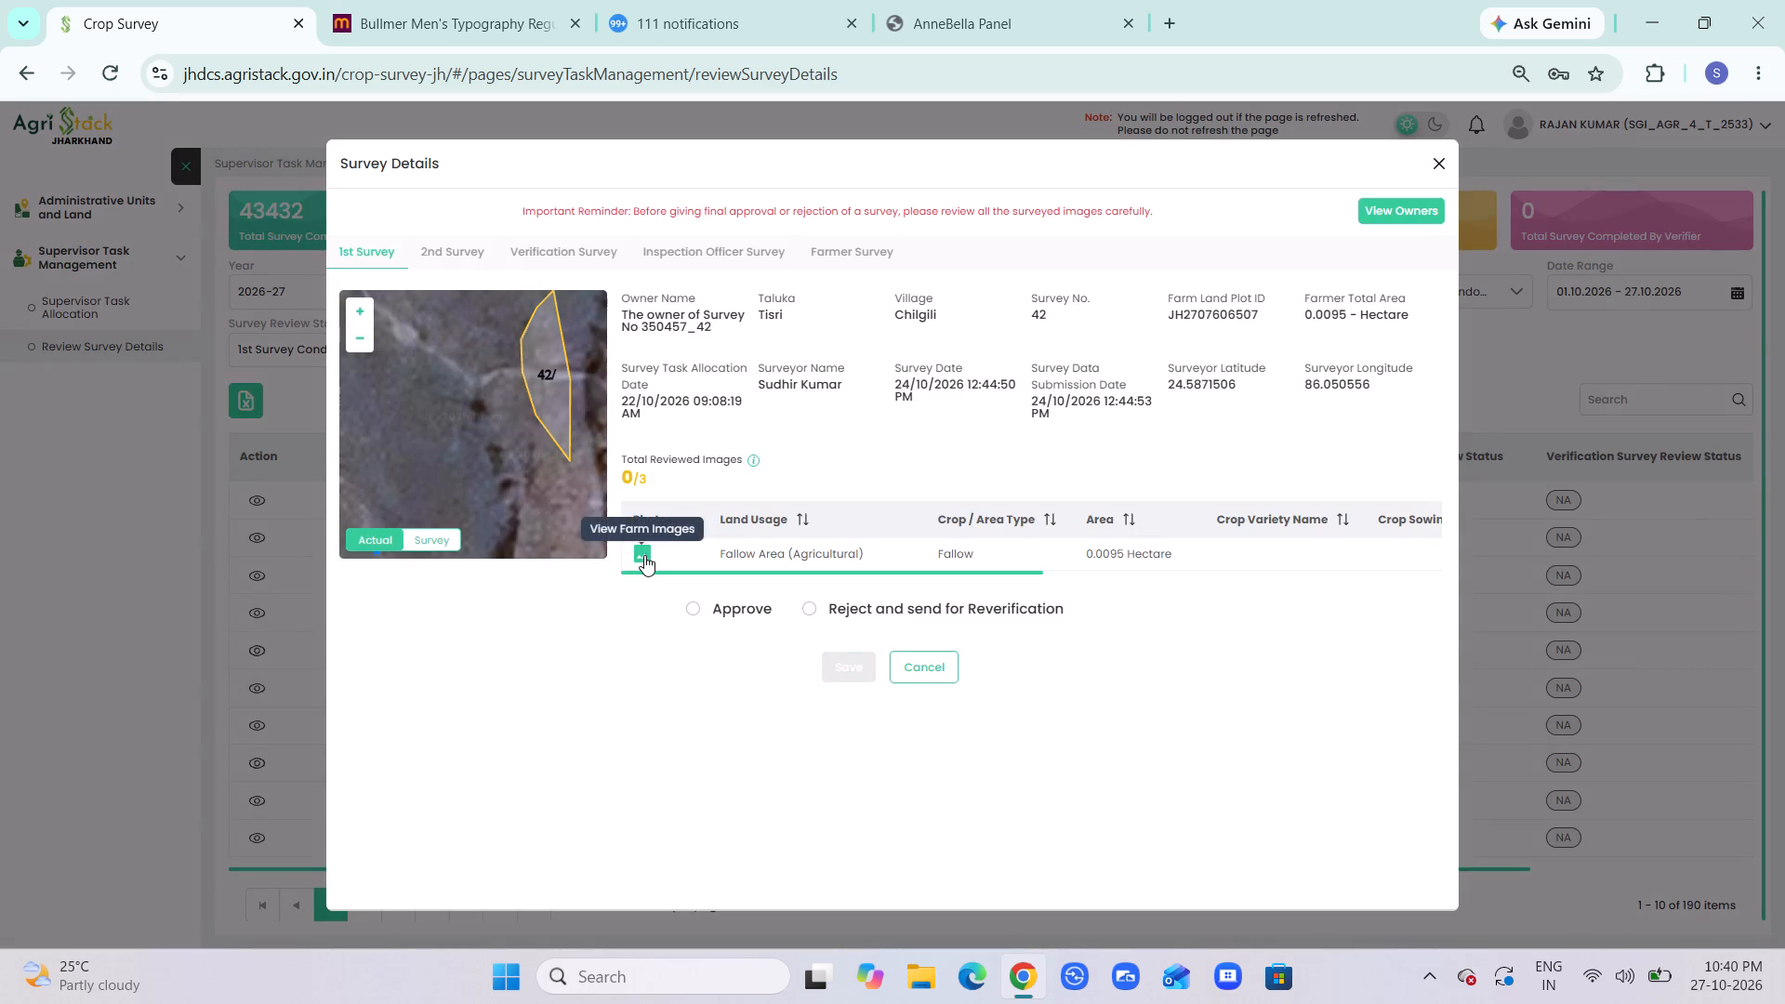
{"action": "left_click", "coordinate": [644, 555]}
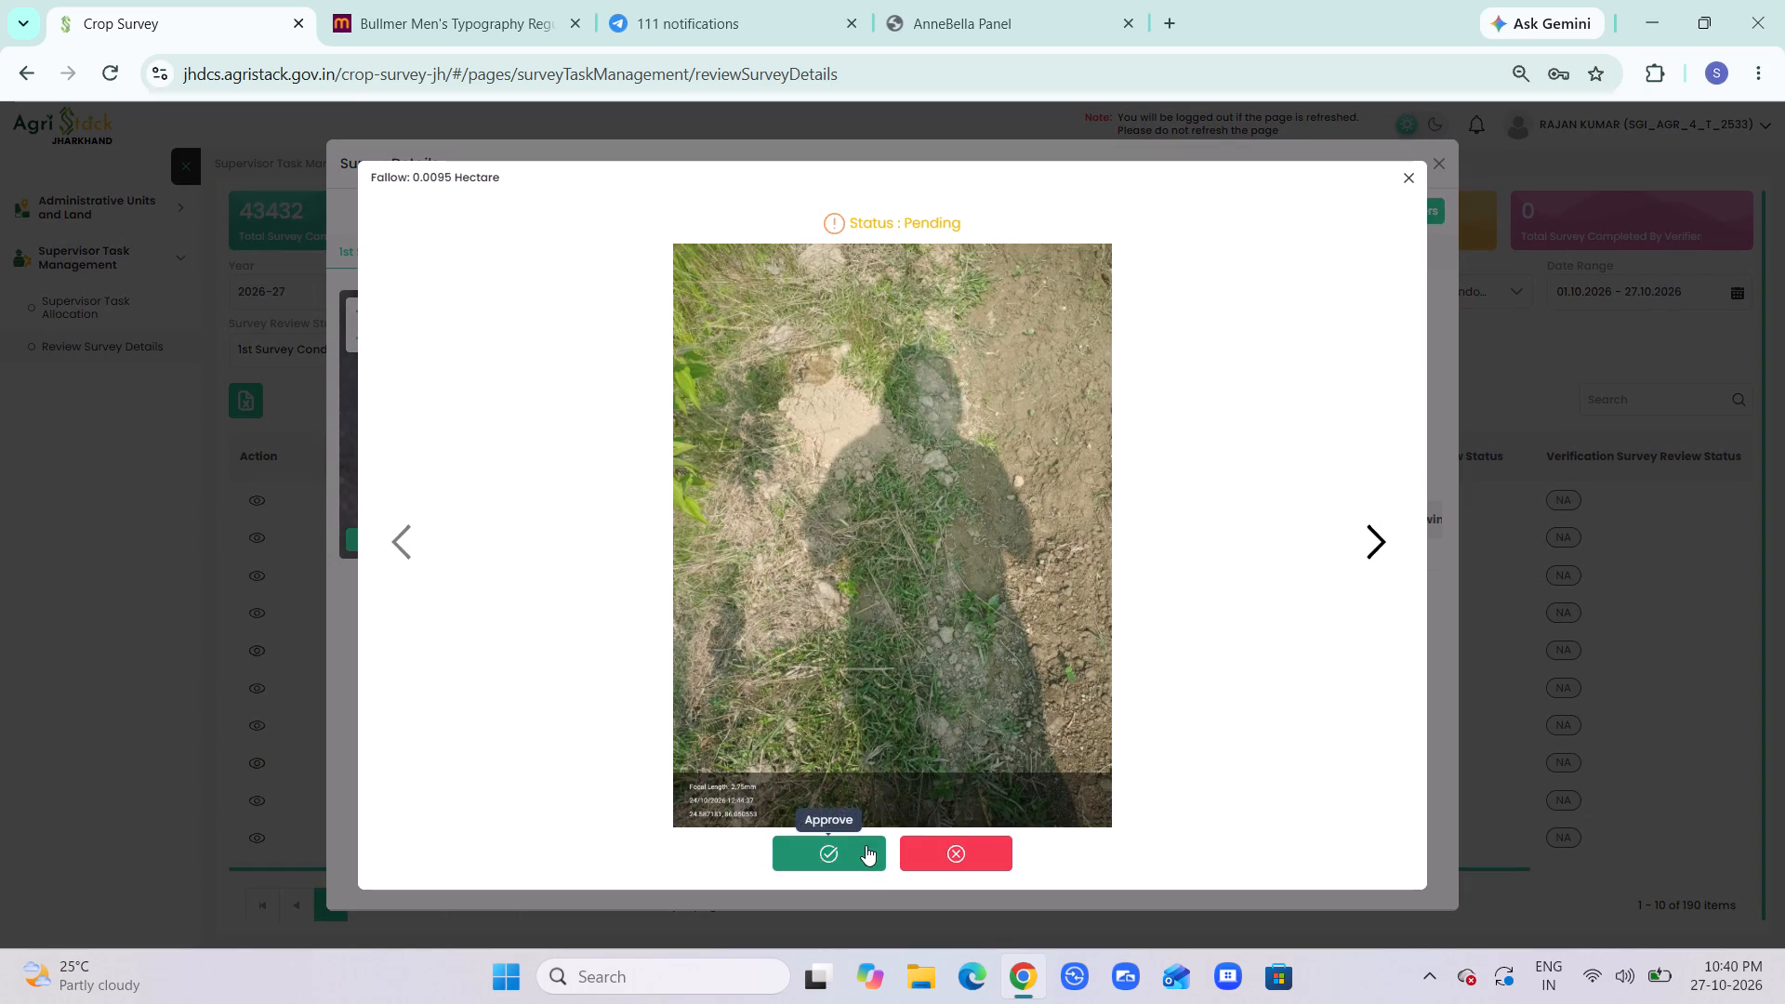
{"action": "left_click", "coordinate": [866, 845]}
{"action": "left_click_drag", "start_coordinate": [945, 714], "coordinate": [787, 731]}
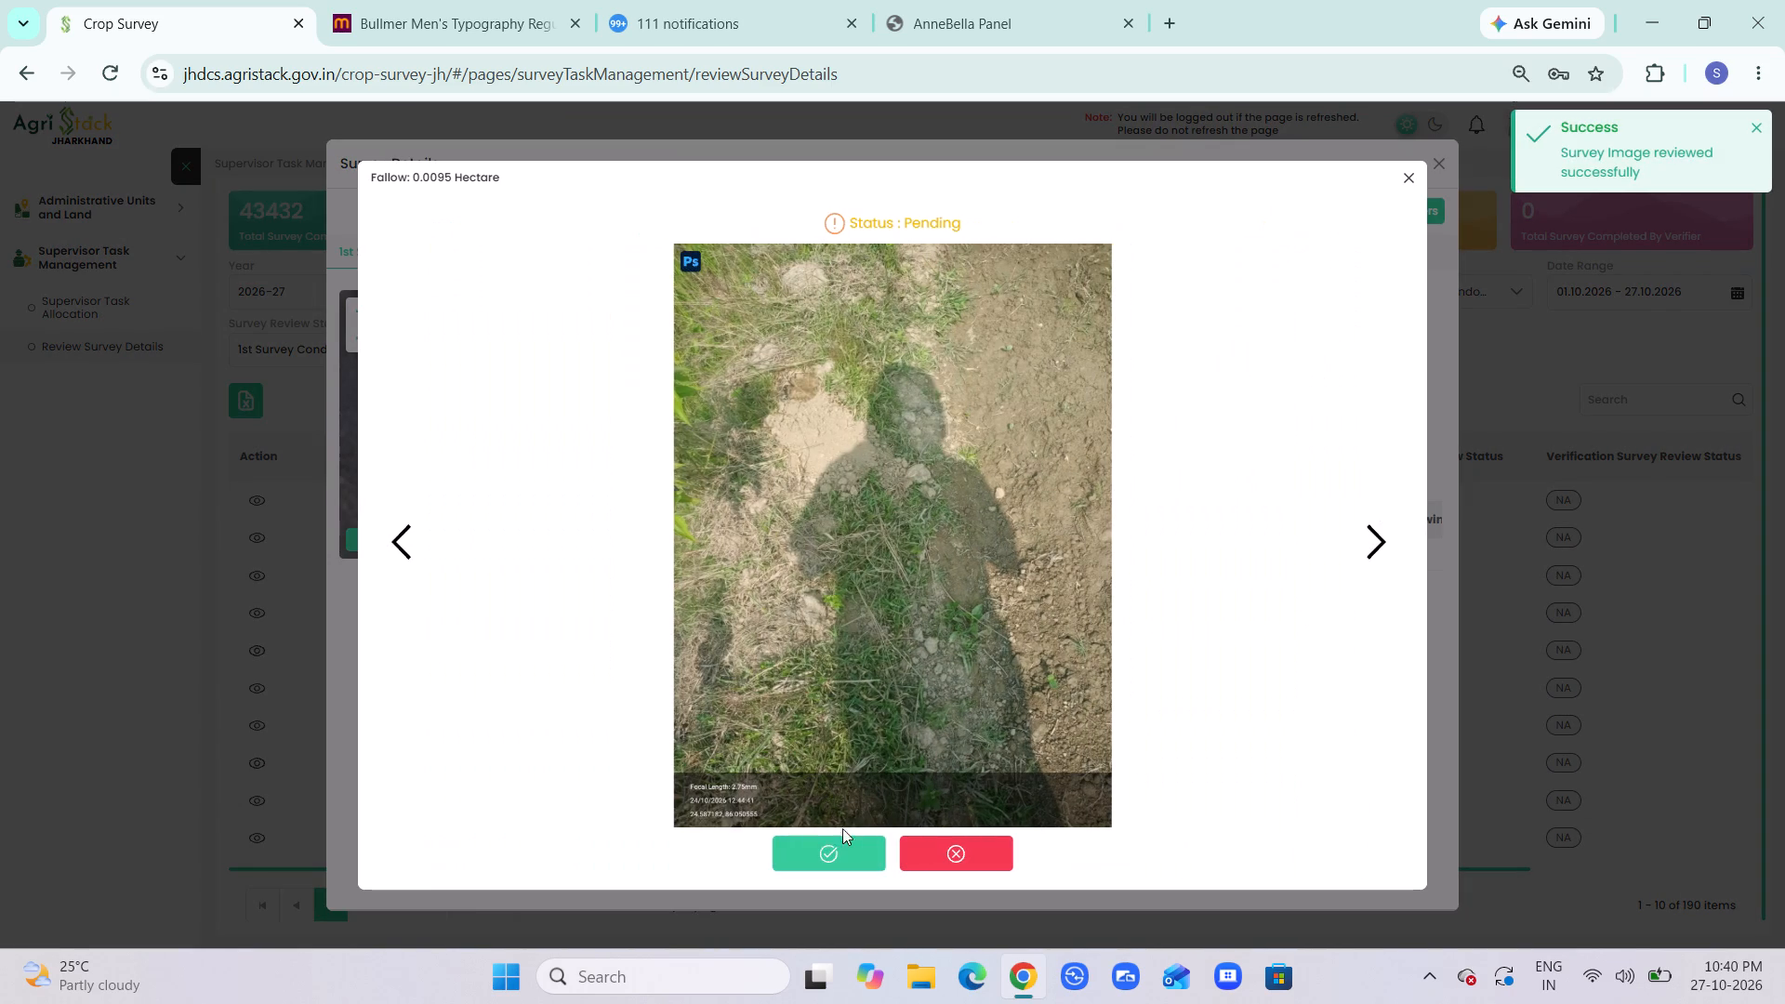
{"action": "left_click", "coordinate": [842, 844]}
{"action": "left_click_drag", "start_coordinate": [1010, 656], "coordinate": [971, 668]}
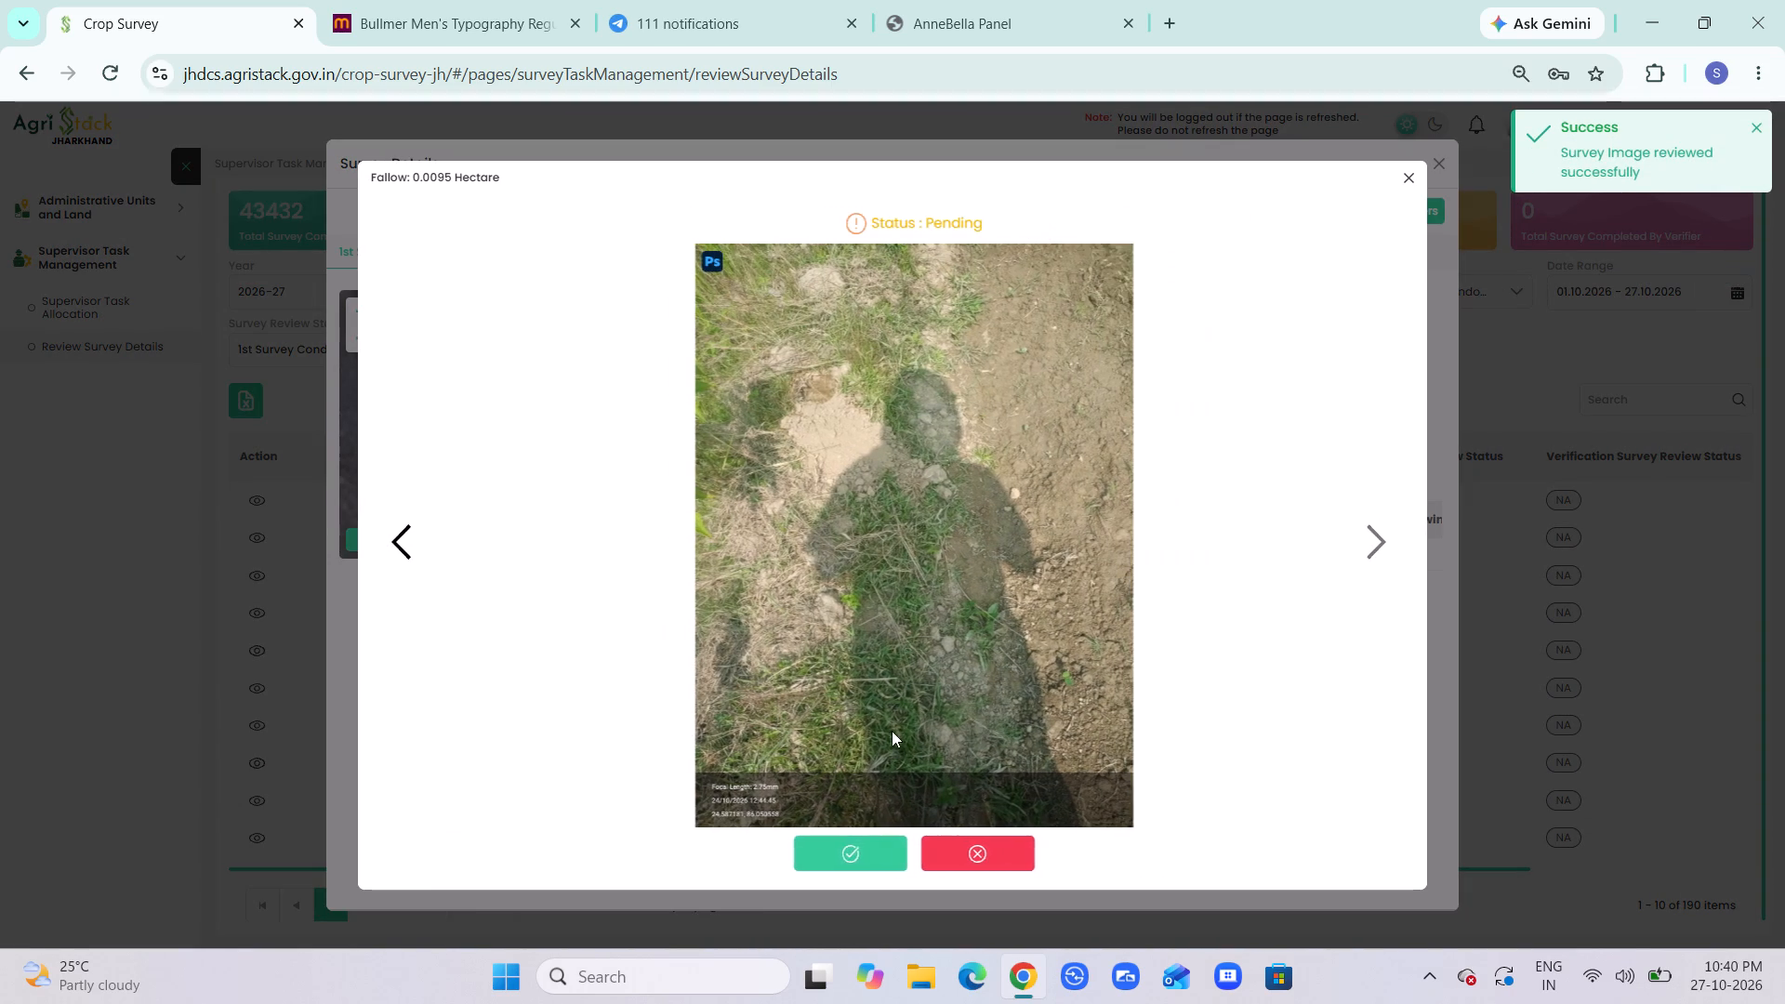
{"action": "left_click", "coordinate": [836, 844]}
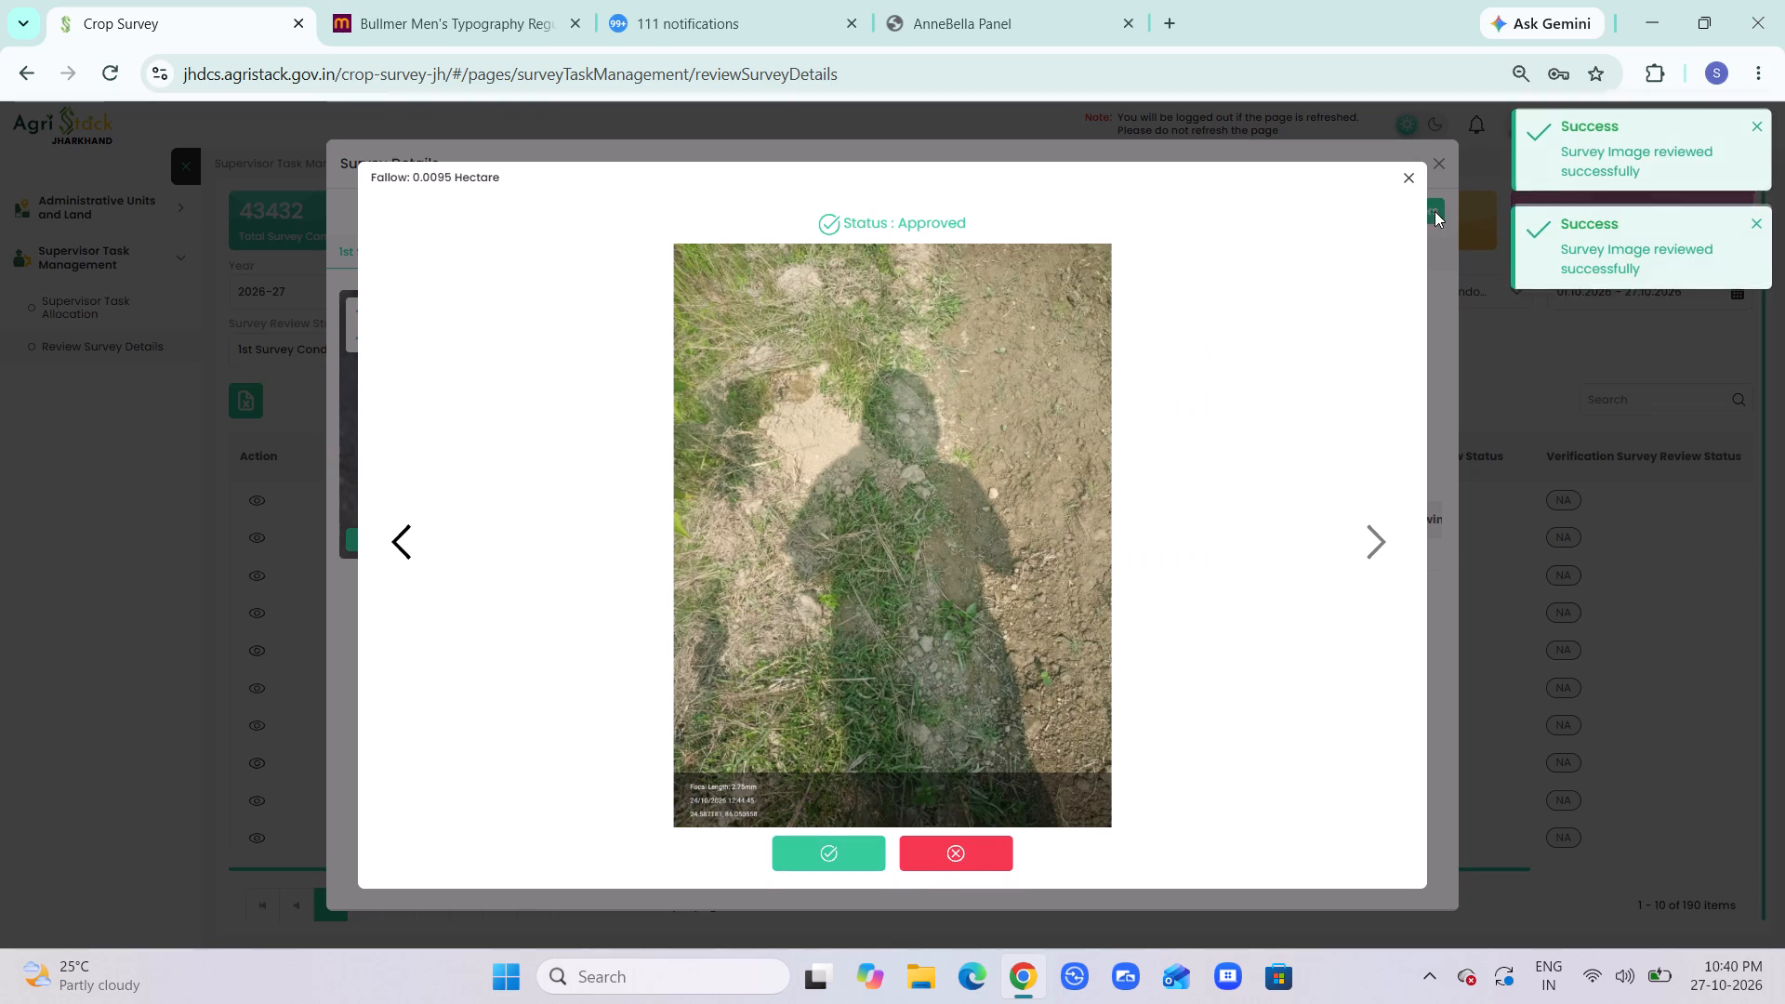
{"action": "left_click", "coordinate": [1411, 178]}
Save the 1st survey of survey number 42 as approved and return to the survey list.
{"action": "left_click", "coordinate": [738, 613]}
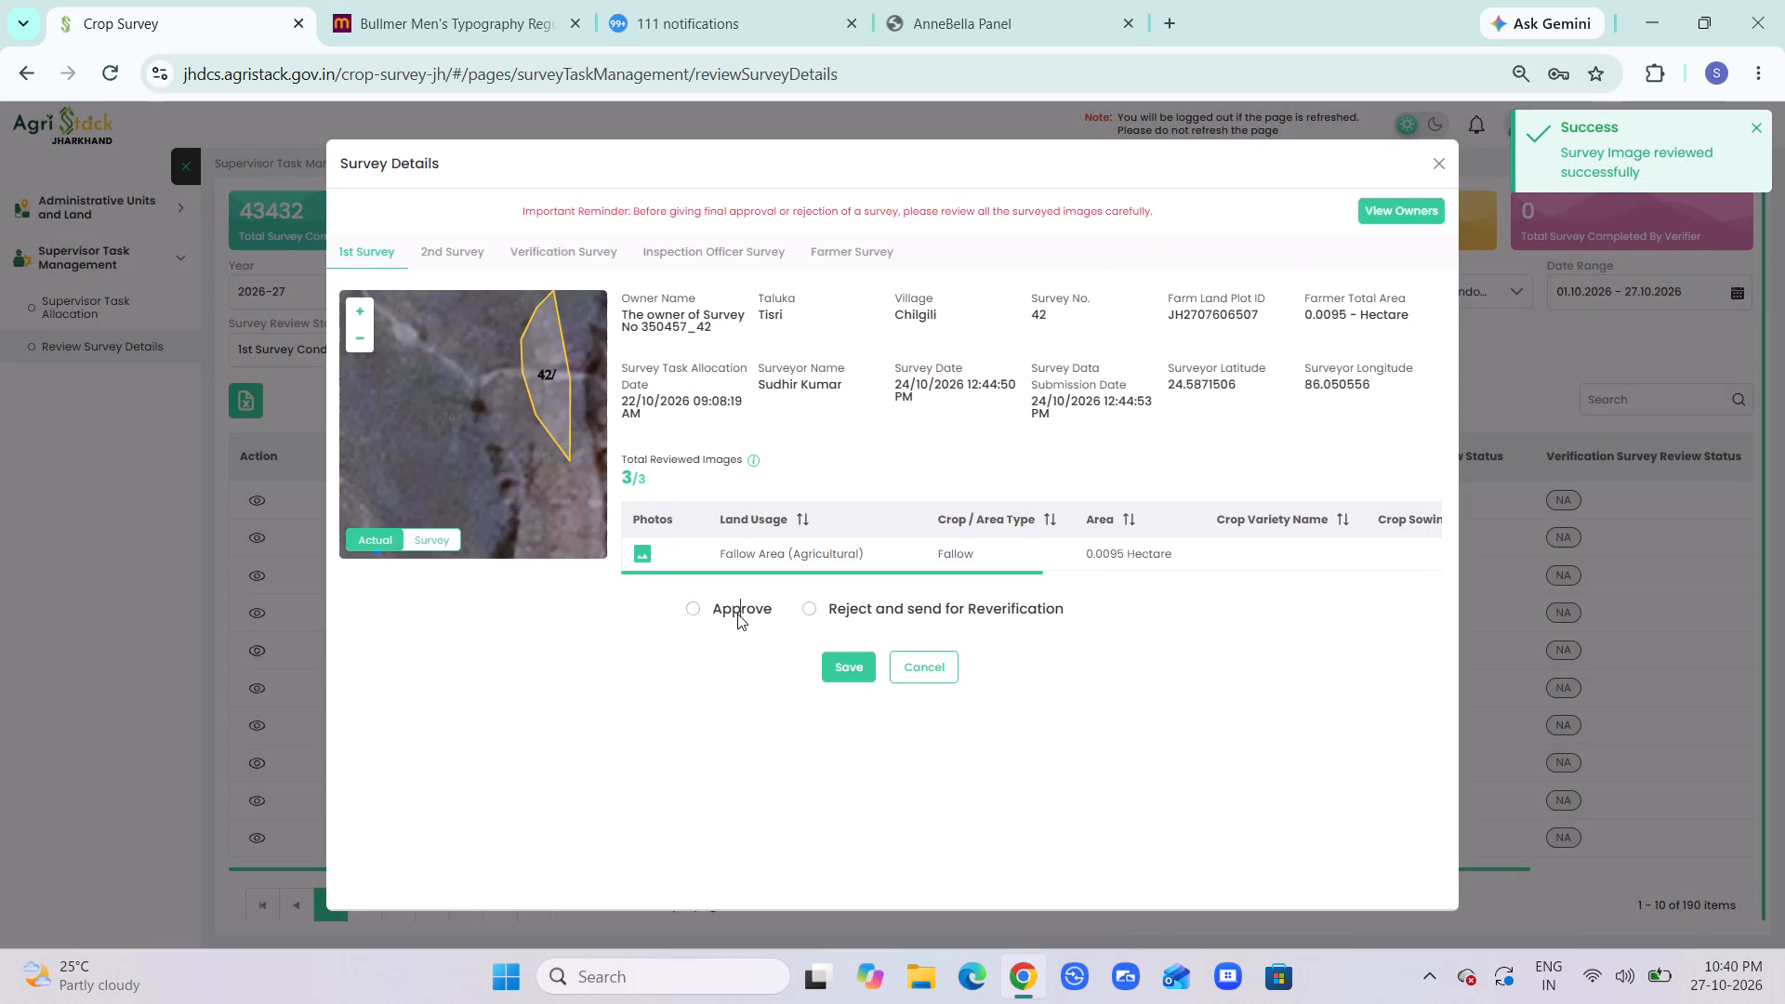
{"action": "left_click", "coordinate": [843, 667]}
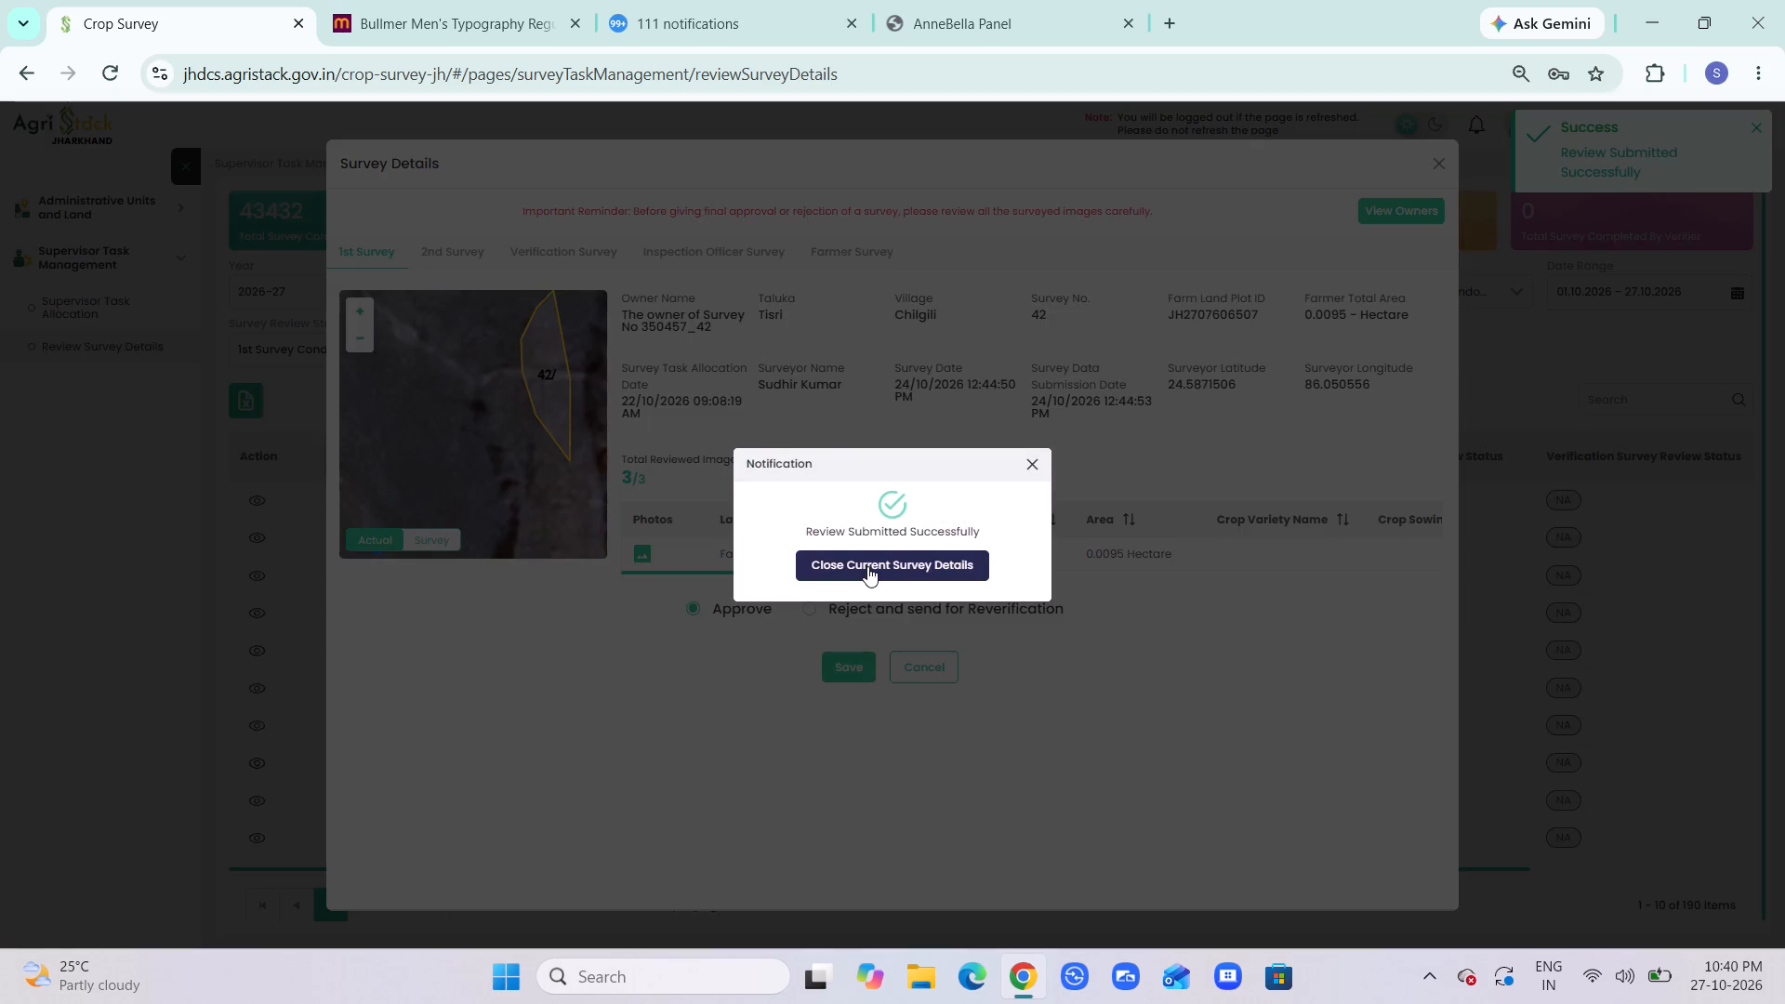
{"action": "left_click", "coordinate": [867, 566]}
Reopen the survey details of survey number 42 for a recheck and close them.
{"action": "left_click", "coordinate": [262, 575]}
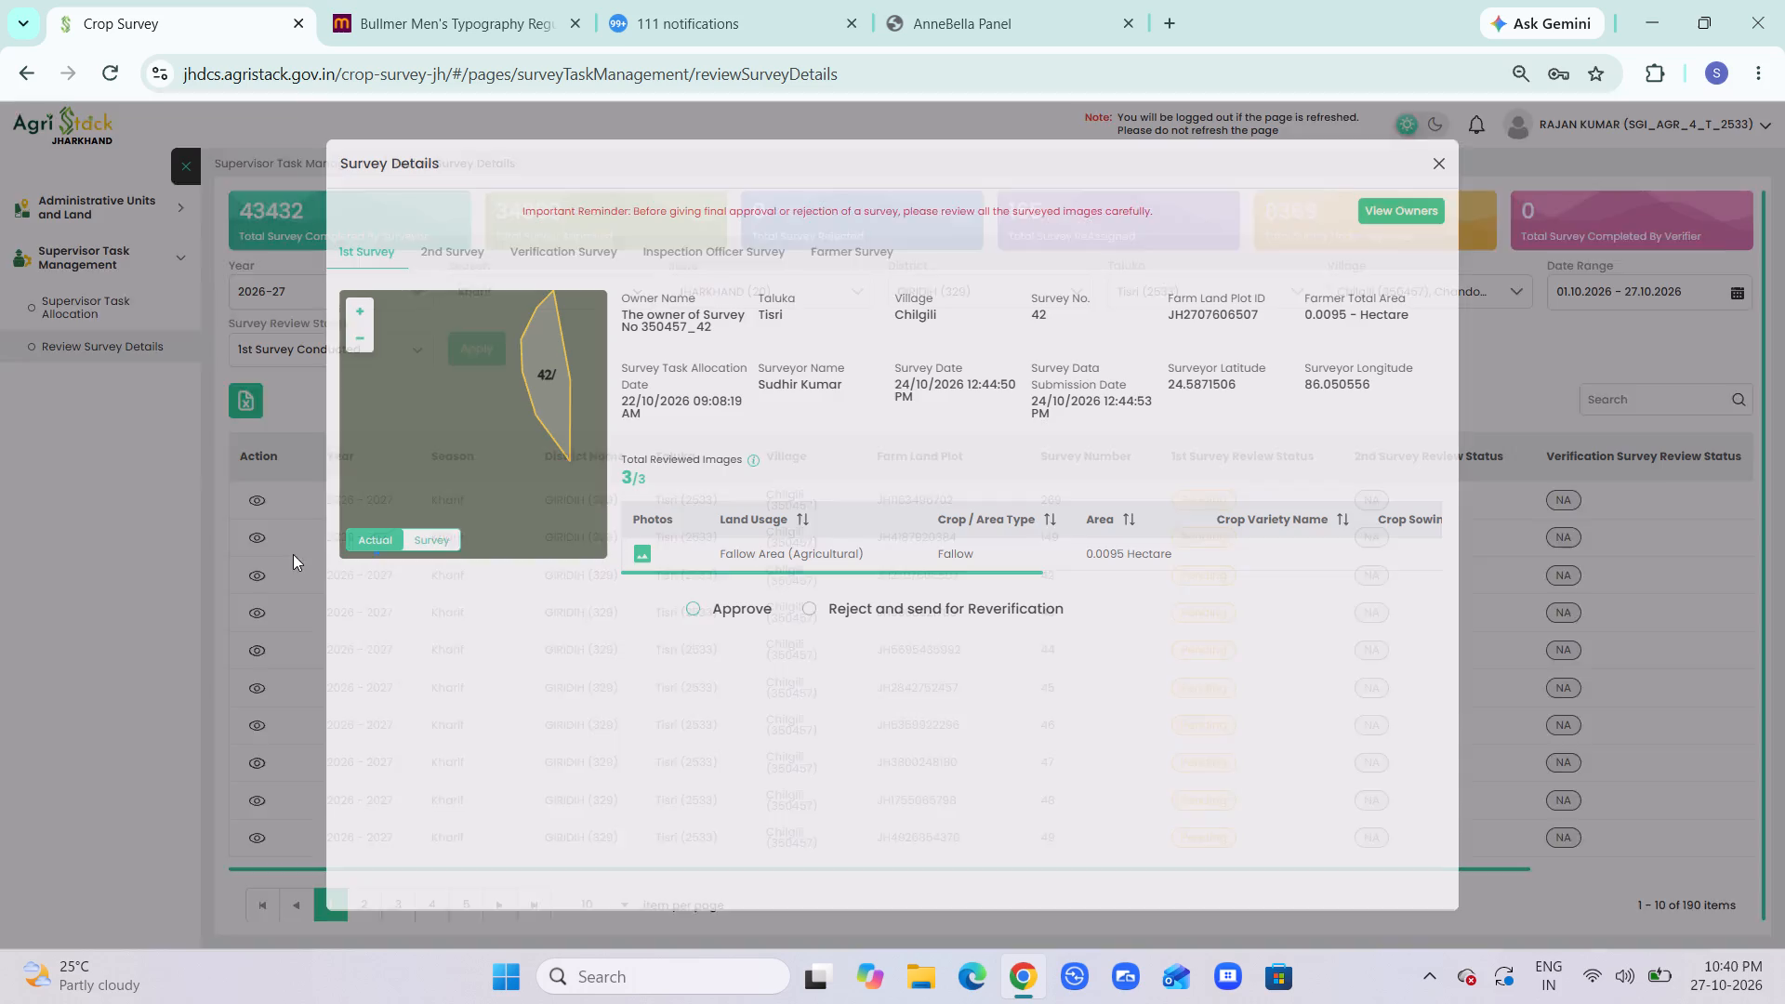
{"action": "left_click", "coordinate": [1447, 161]}
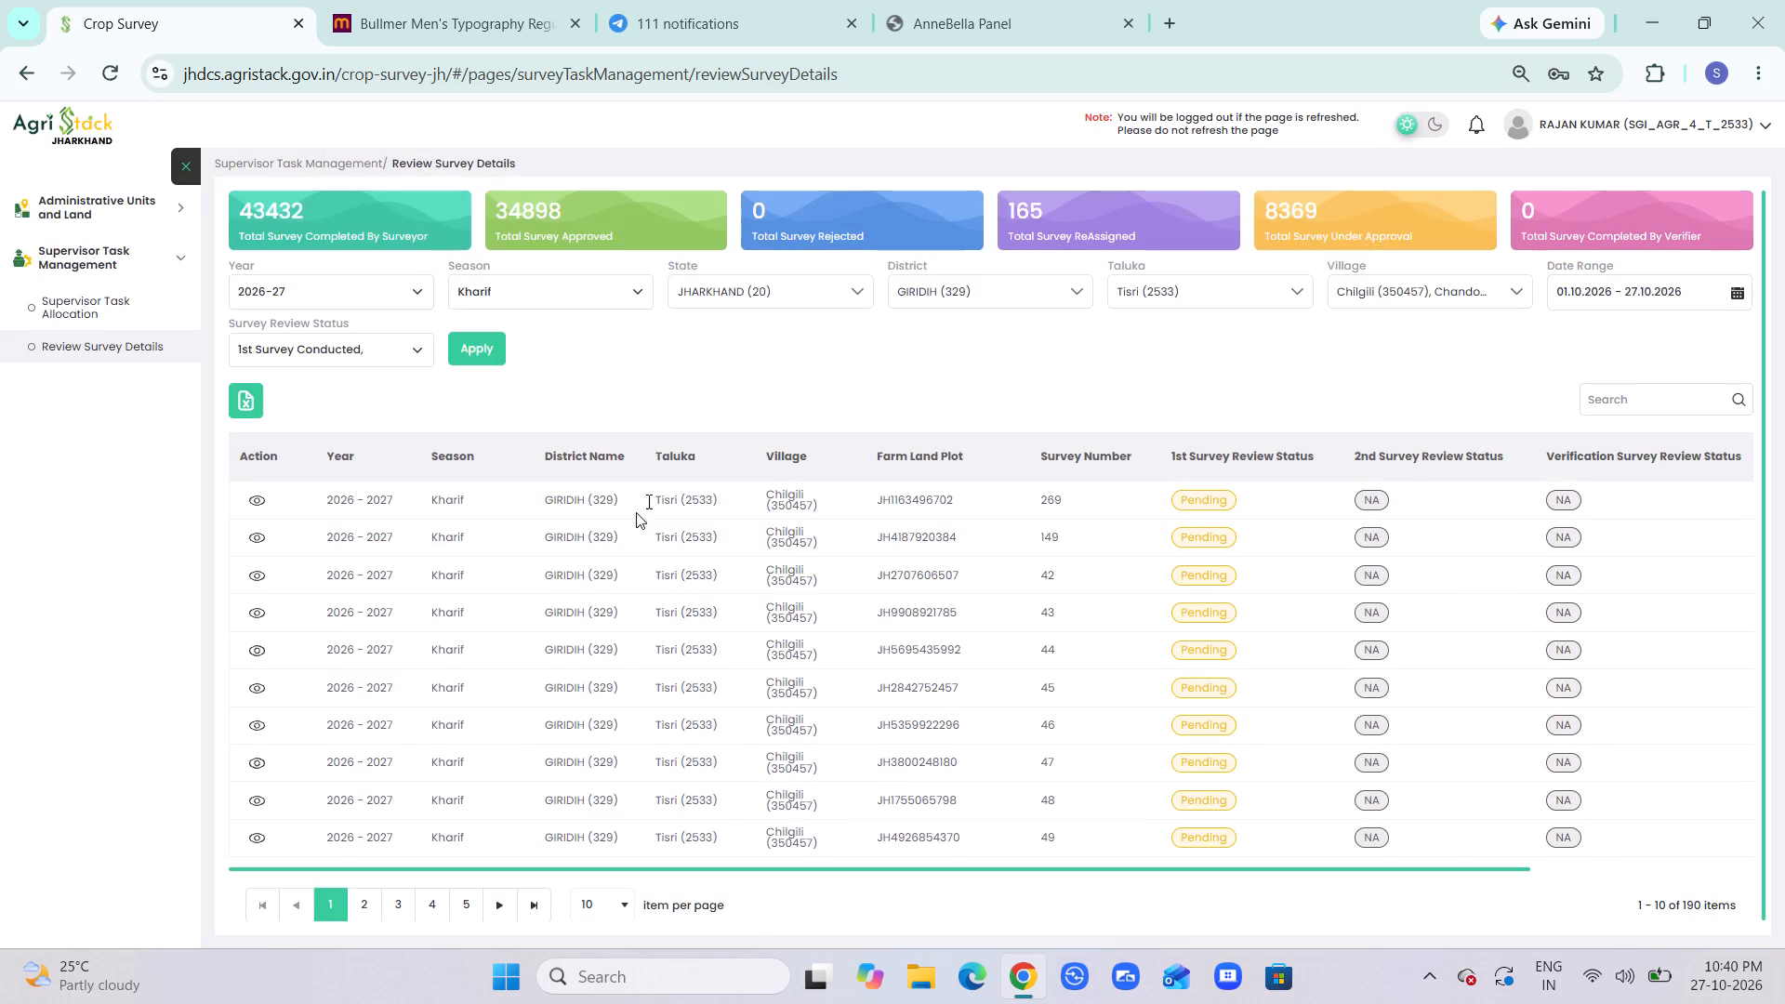
Open the survey details of survey number 43 in Chilgili, approve all three farm photos and close the photo viewer.
{"action": "left_click", "coordinate": [252, 611]}
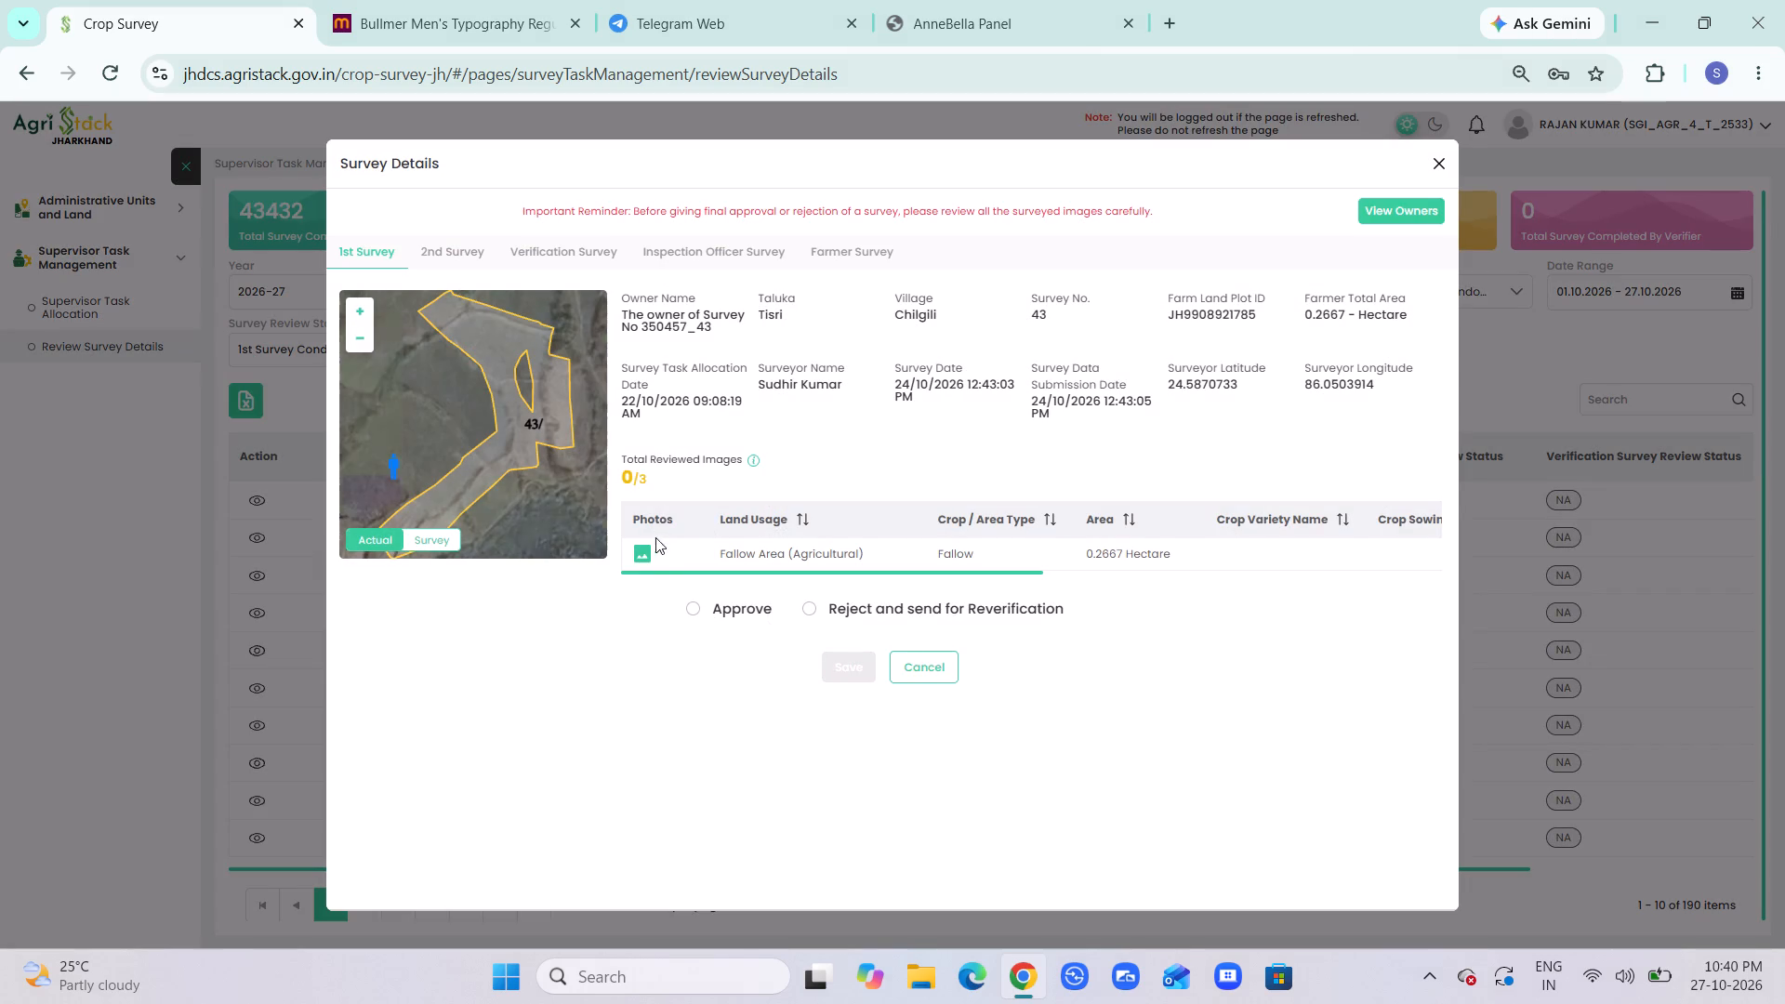
{"action": "left_click", "coordinate": [640, 556]}
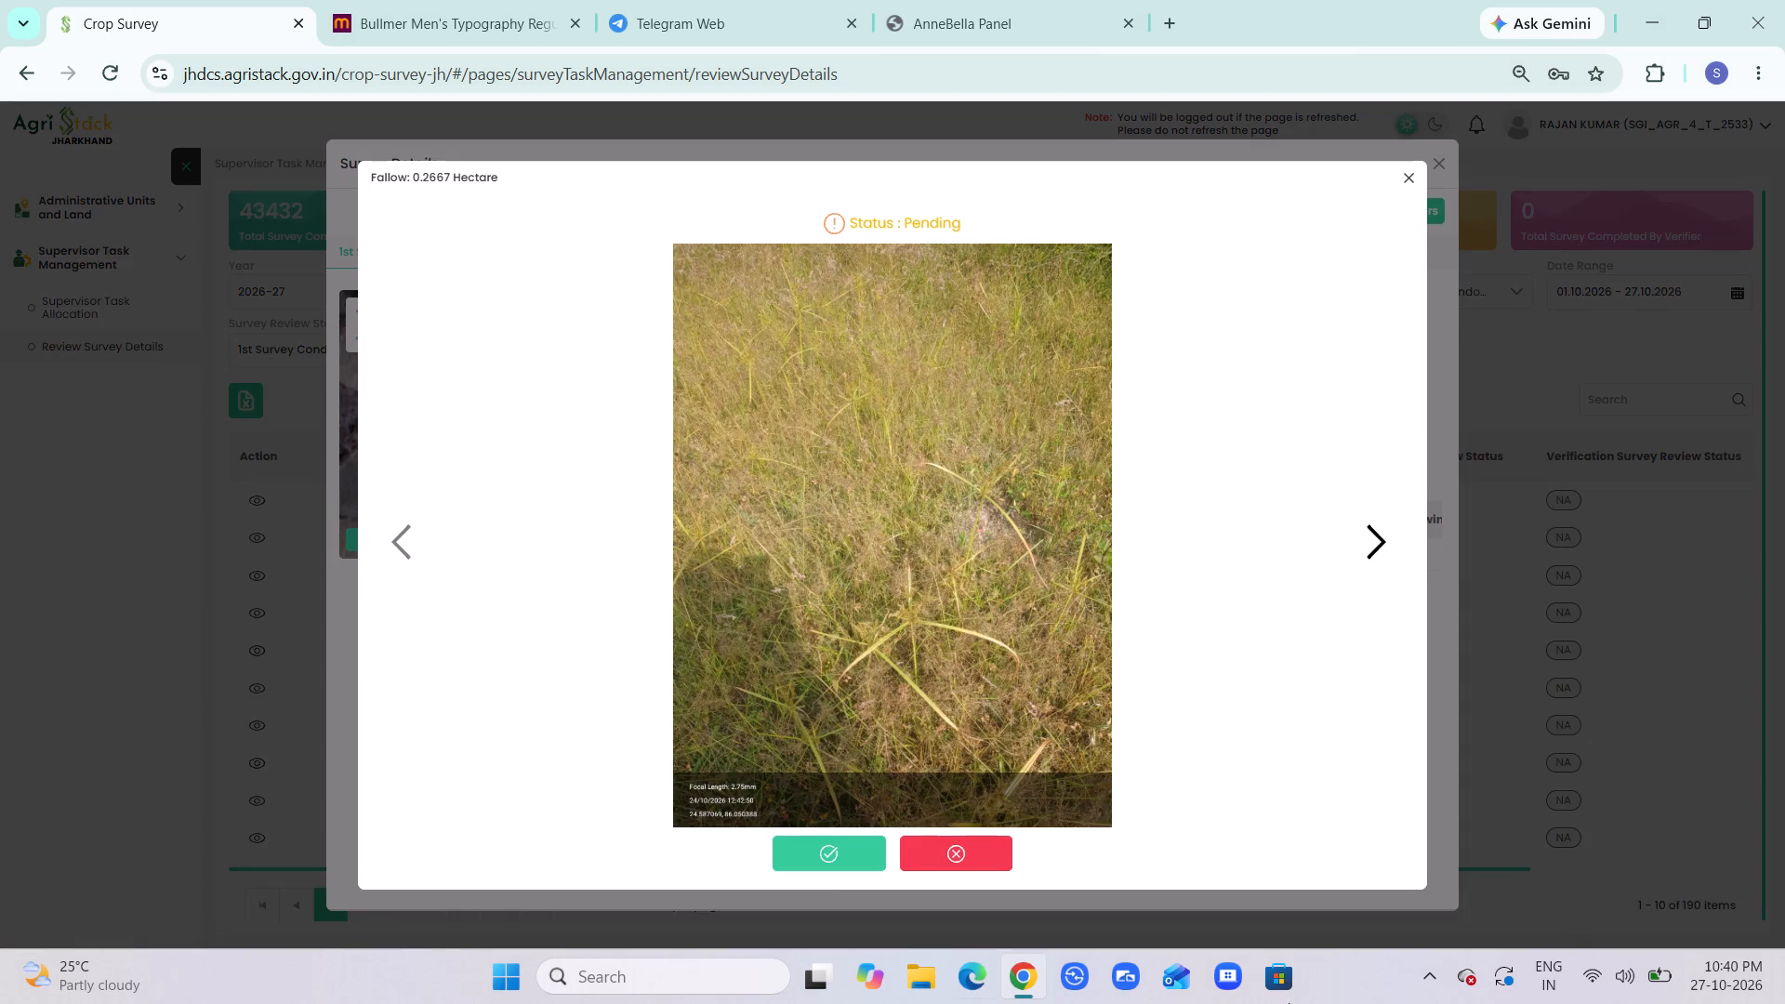
{"action": "left_click", "coordinate": [862, 849]}
{"action": "left_click_drag", "start_coordinate": [1049, 637], "coordinate": [1025, 655]}
{"action": "left_click_drag", "start_coordinate": [996, 712], "coordinate": [921, 716]}
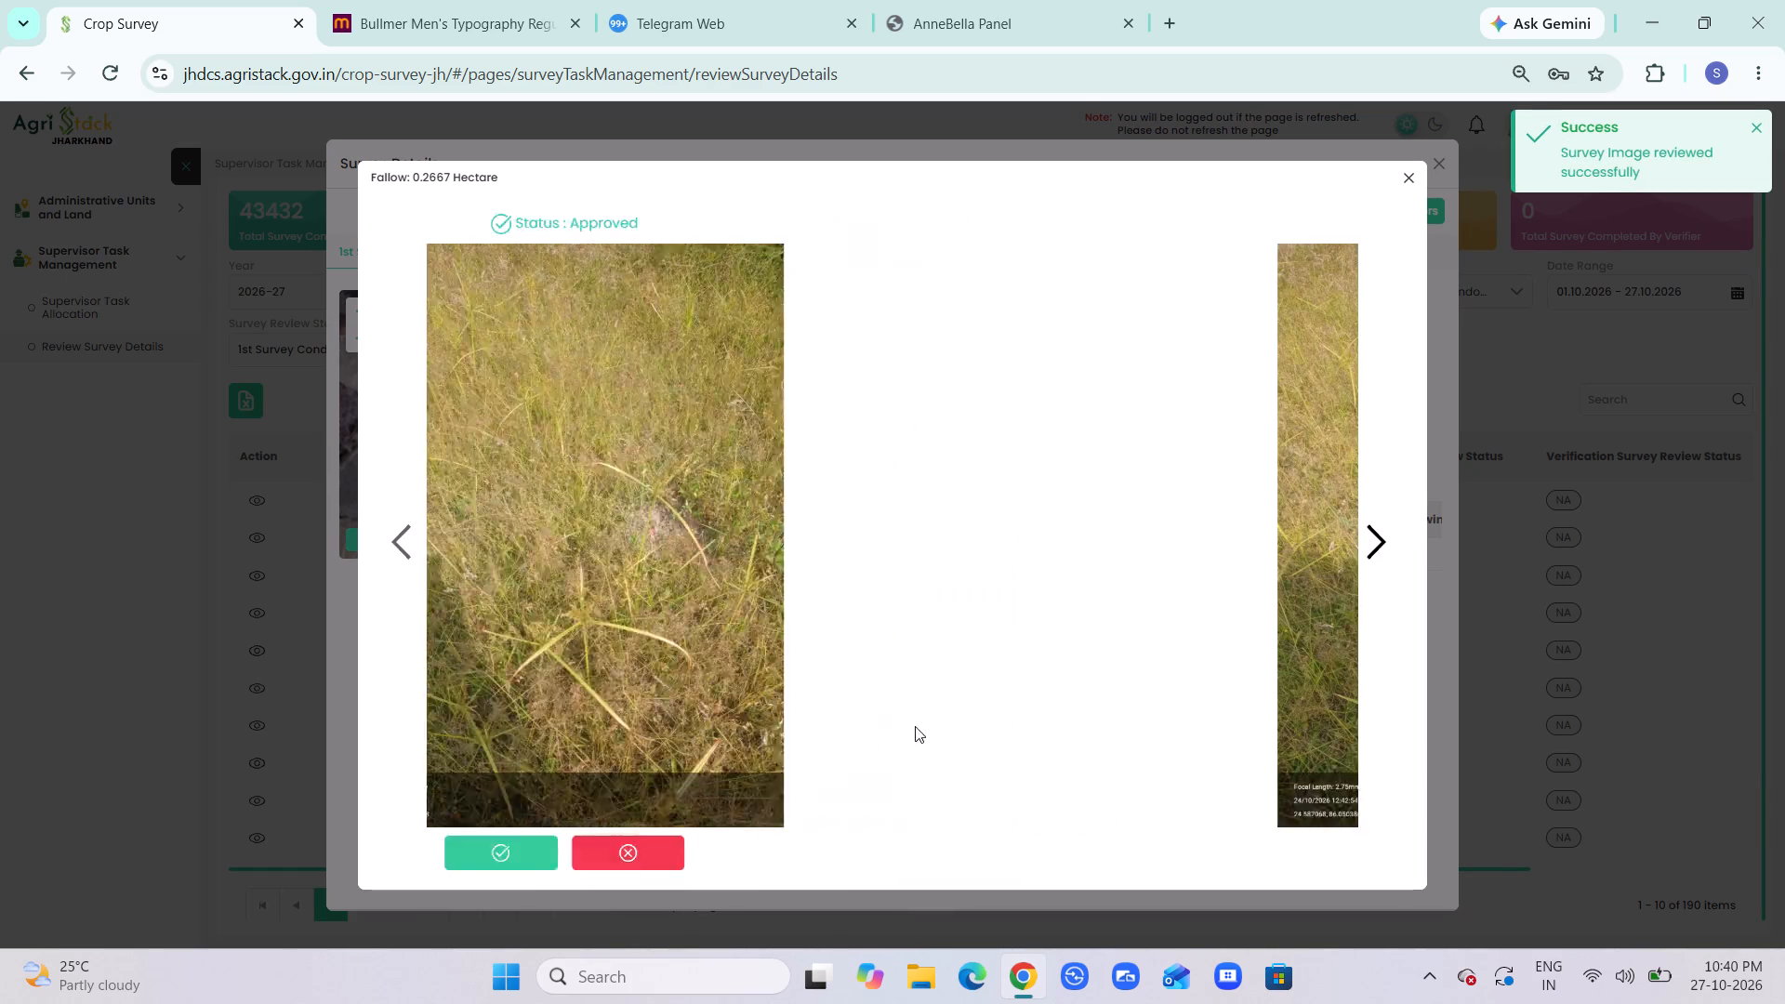
{"action": "left_click", "coordinate": [855, 846]}
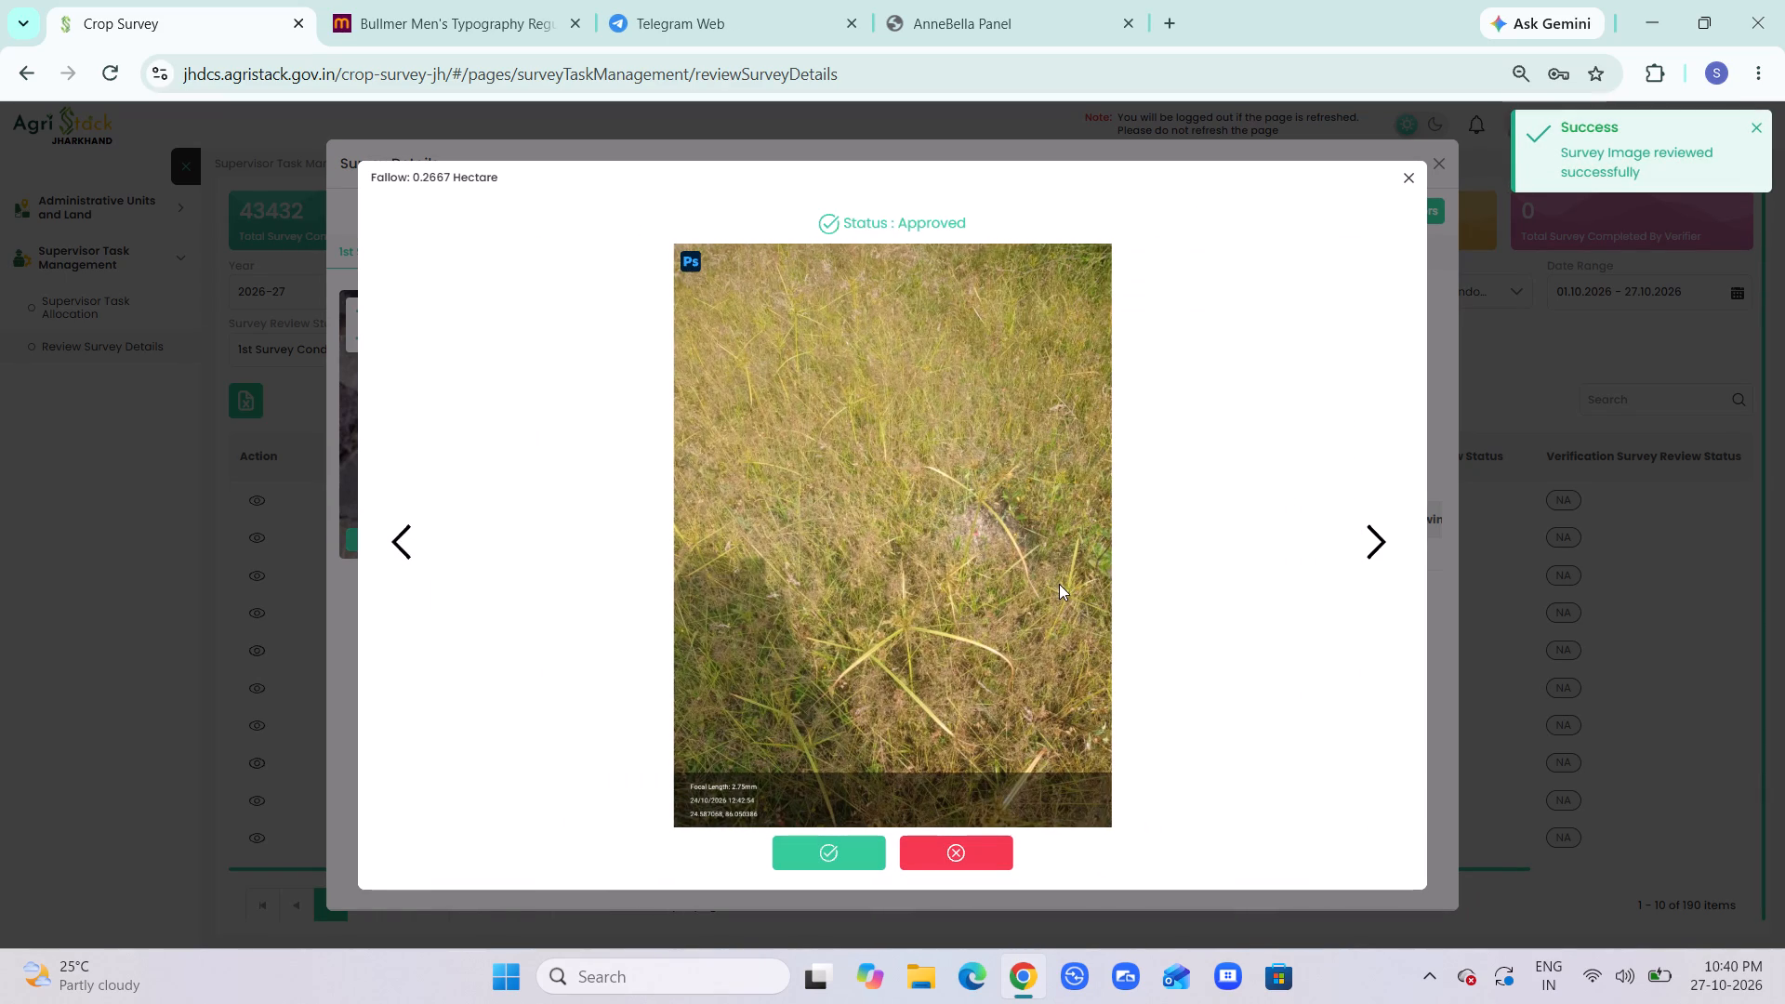
{"action": "left_click_drag", "start_coordinate": [1059, 584], "coordinate": [1011, 599]}
{"action": "left_click", "coordinate": [867, 855]}
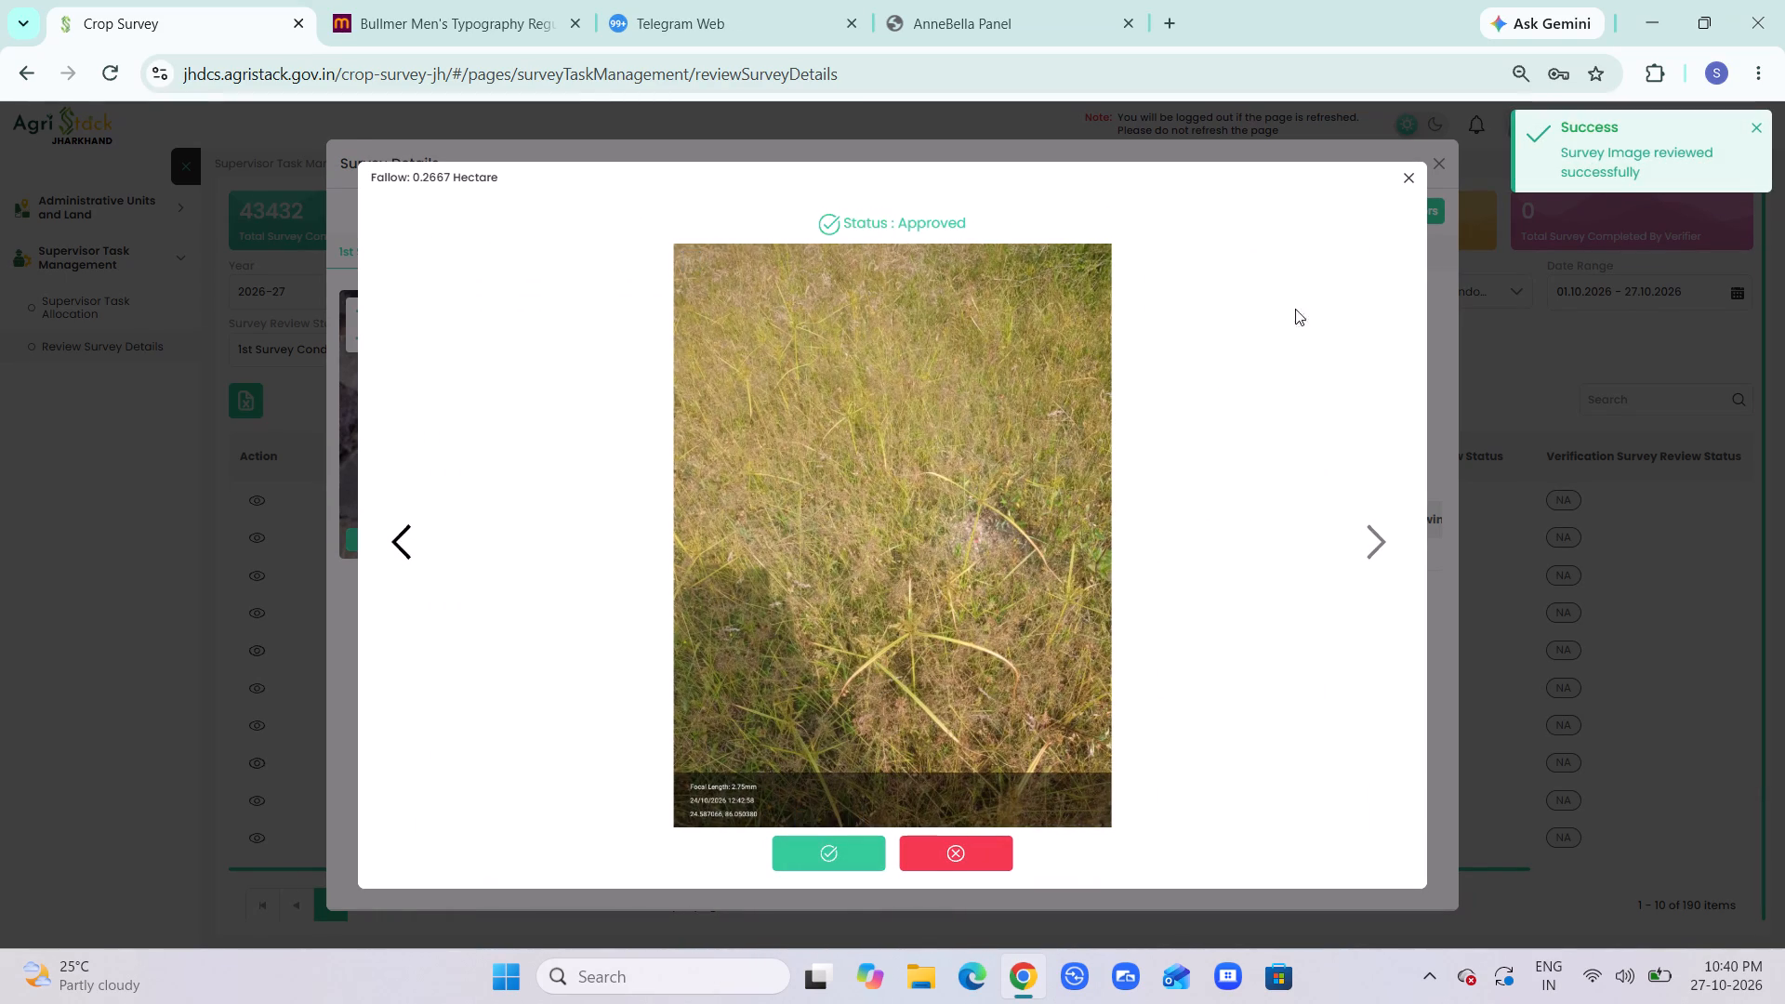
{"action": "left_click", "coordinate": [1408, 175]}
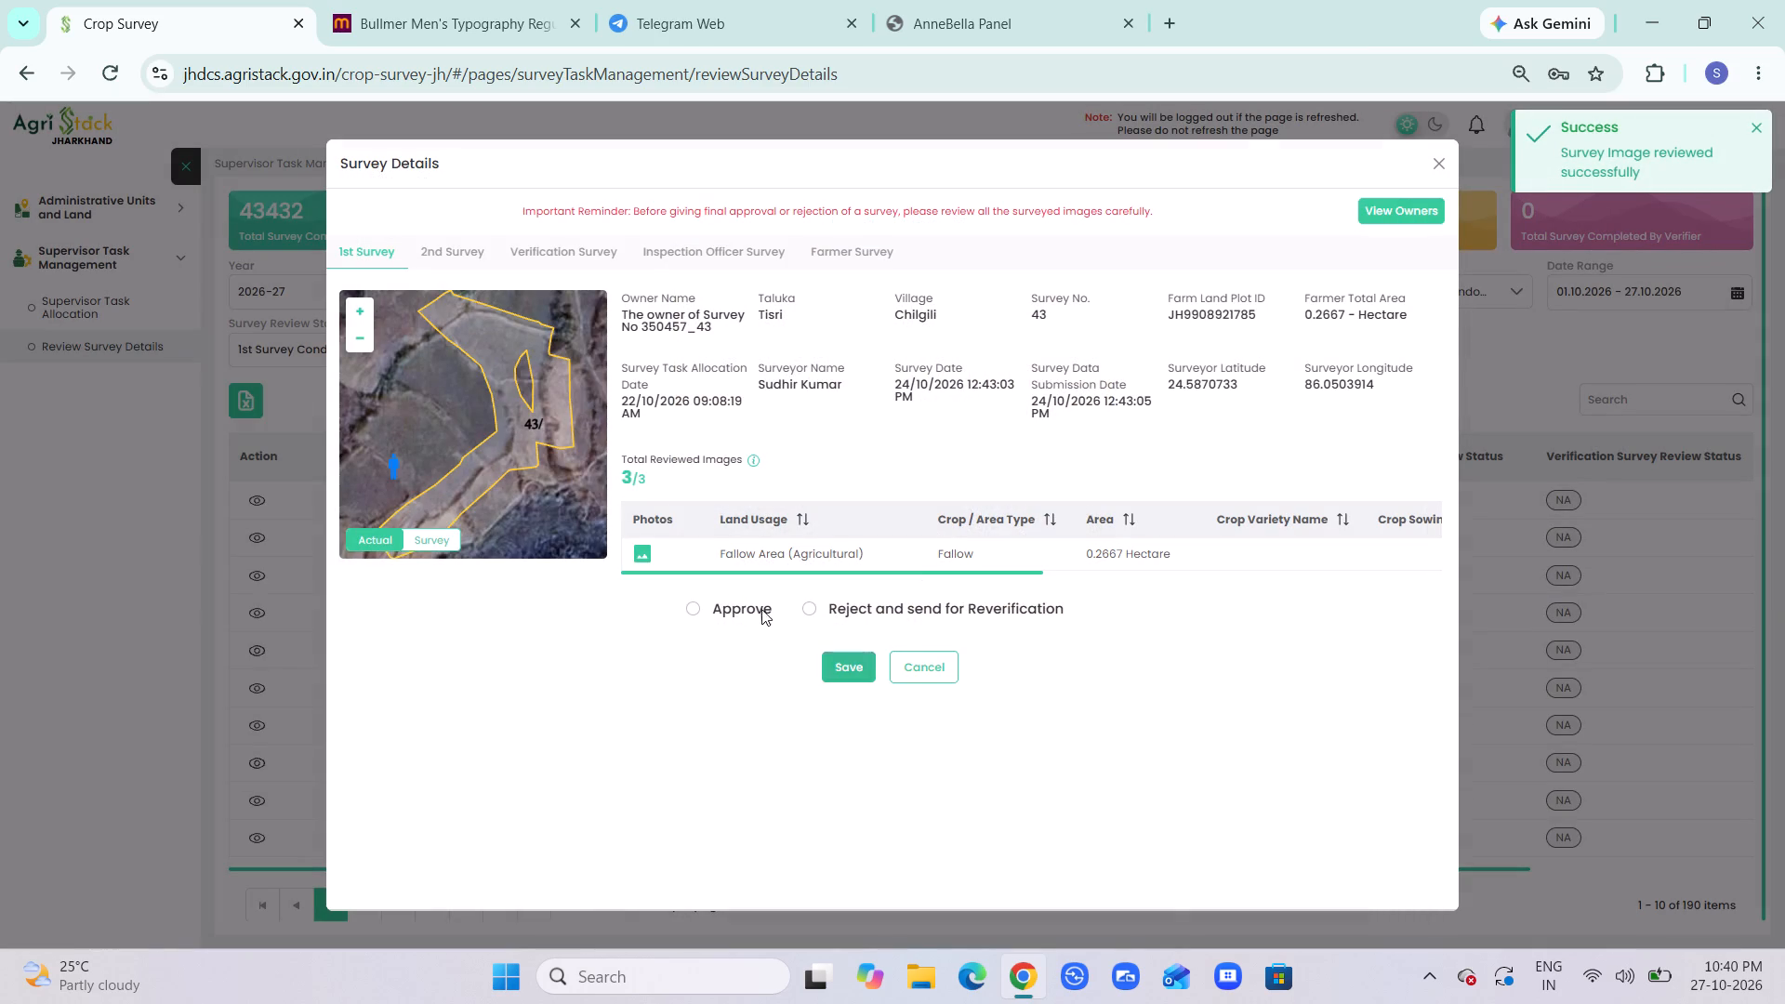
Save the 1st survey of survey number 43 as approved and return to the survey list.
{"action": "left_click", "coordinate": [760, 605]}
{"action": "left_click", "coordinate": [856, 666]}
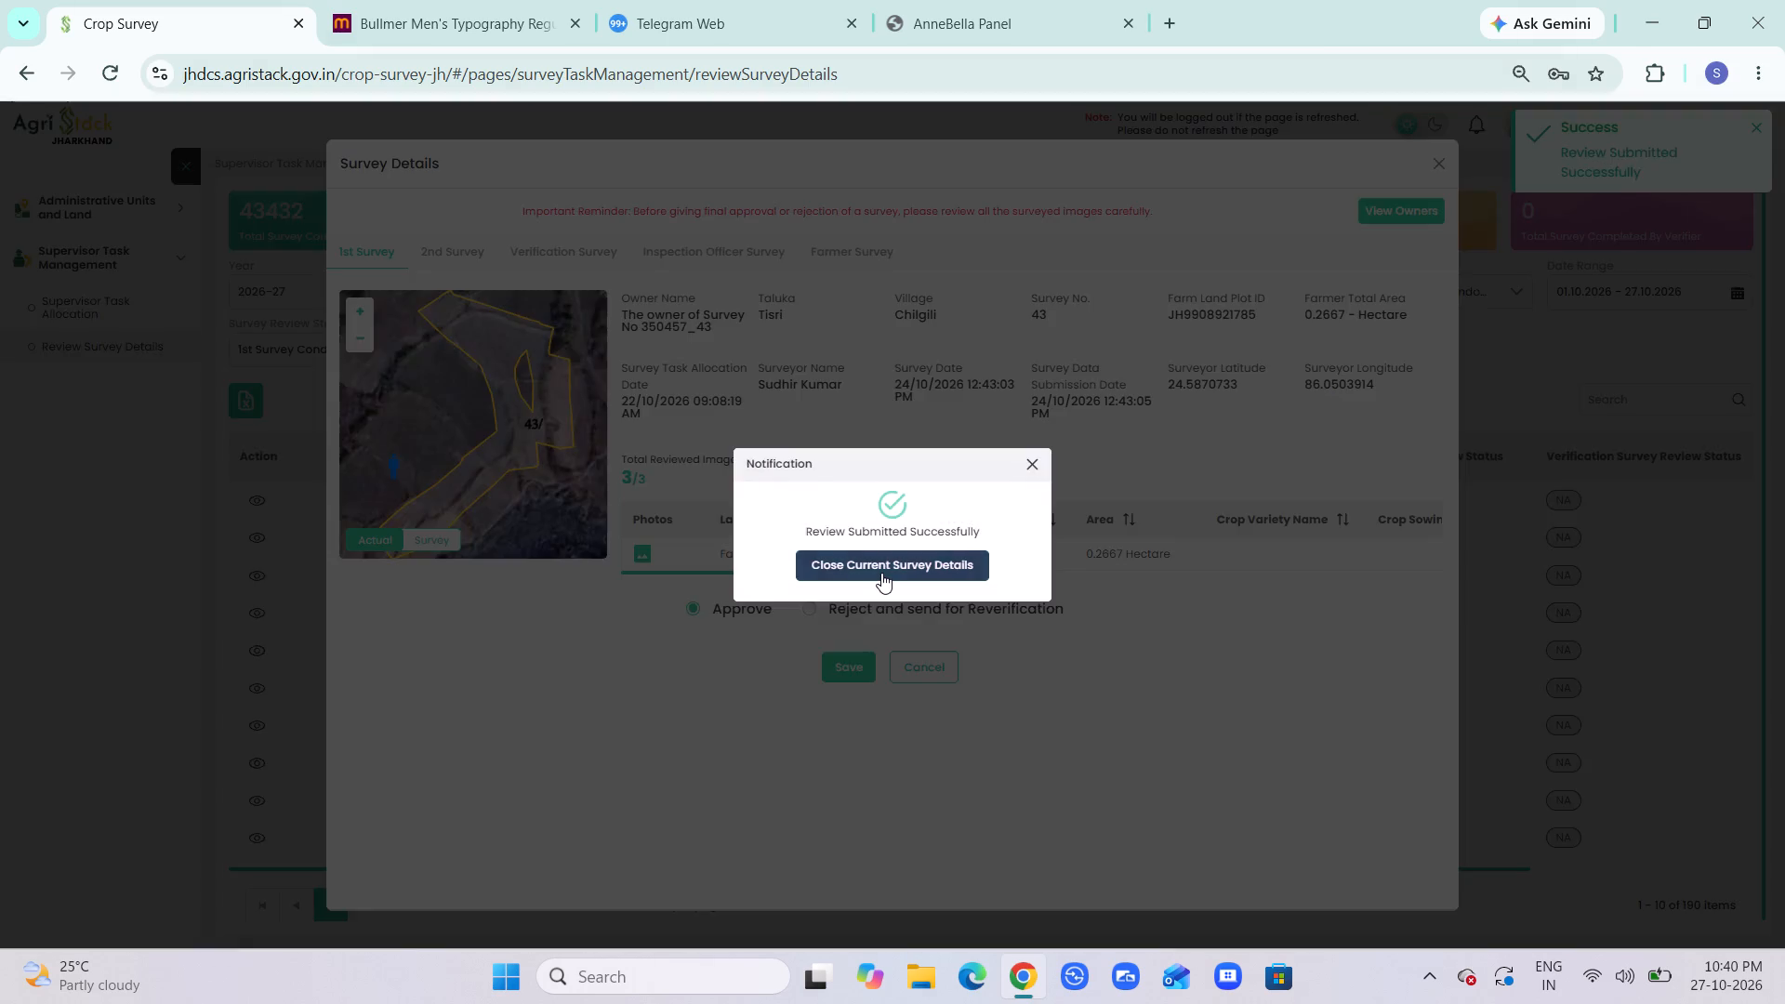
{"action": "left_click", "coordinate": [881, 573]}
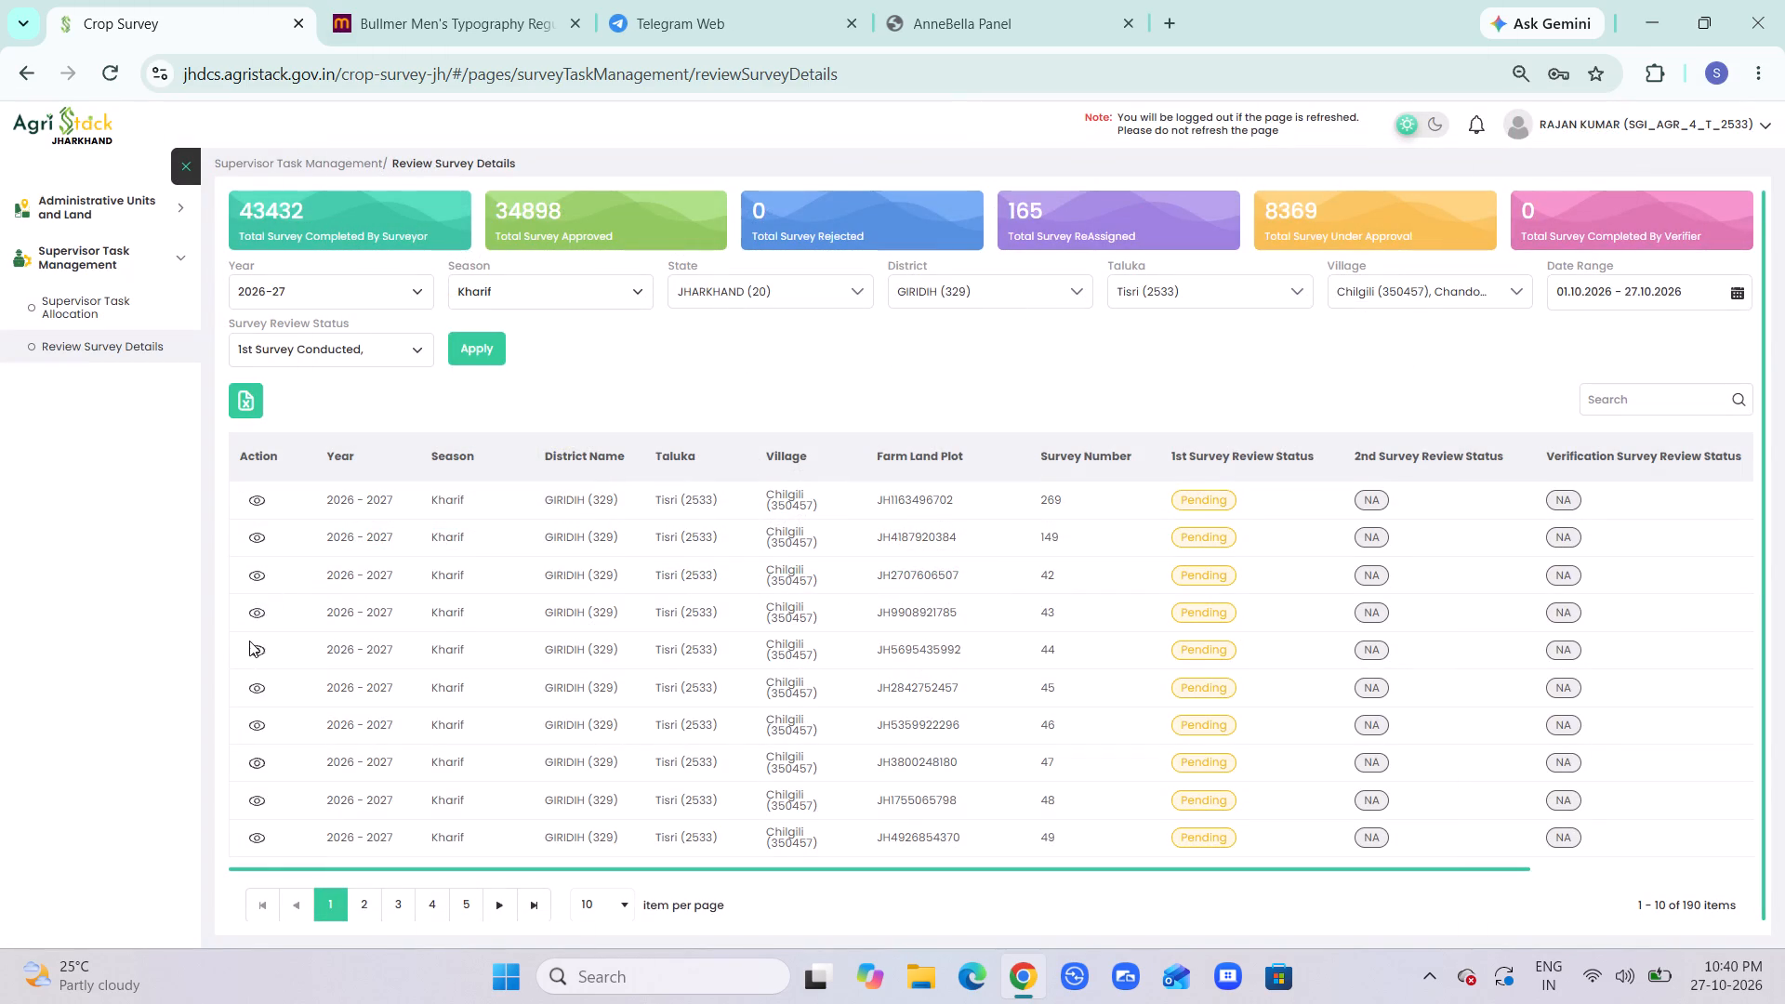
Open the survey details of survey number 44 in Chilgili, approve all three farm photos and close the photo viewer.
{"action": "left_click", "coordinate": [249, 642]}
{"action": "left_click", "coordinate": [634, 559]}
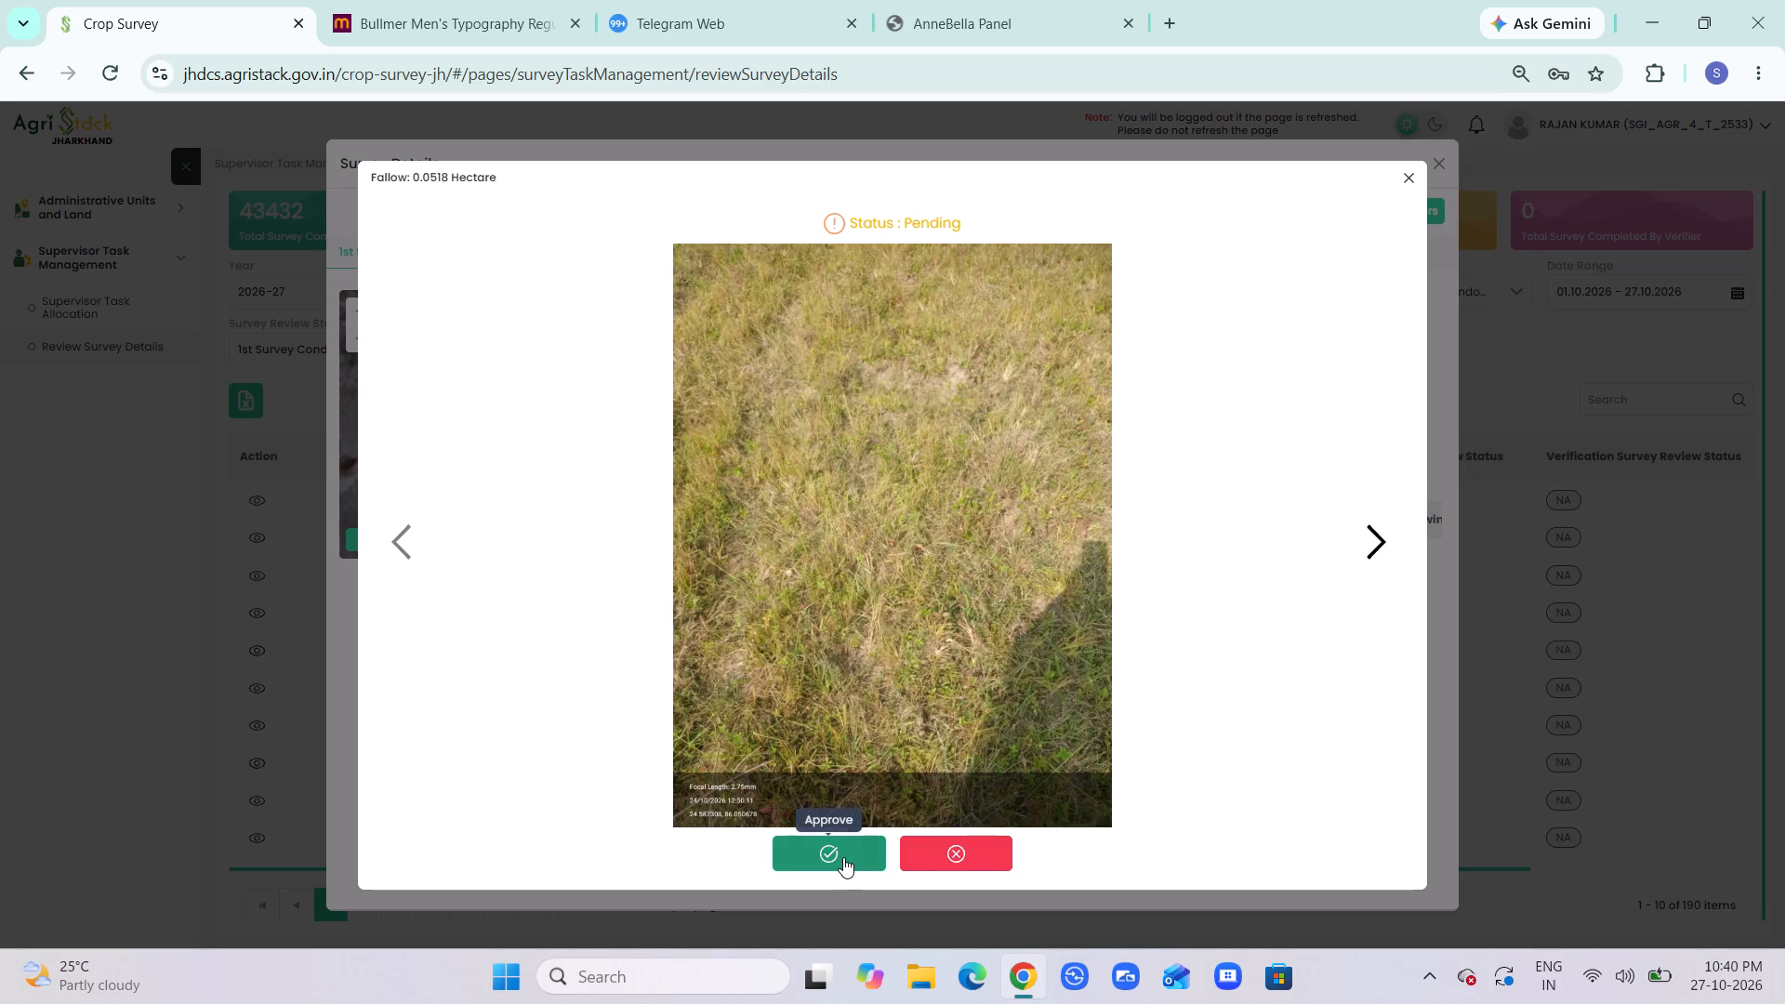
{"action": "left_click", "coordinate": [842, 857]}
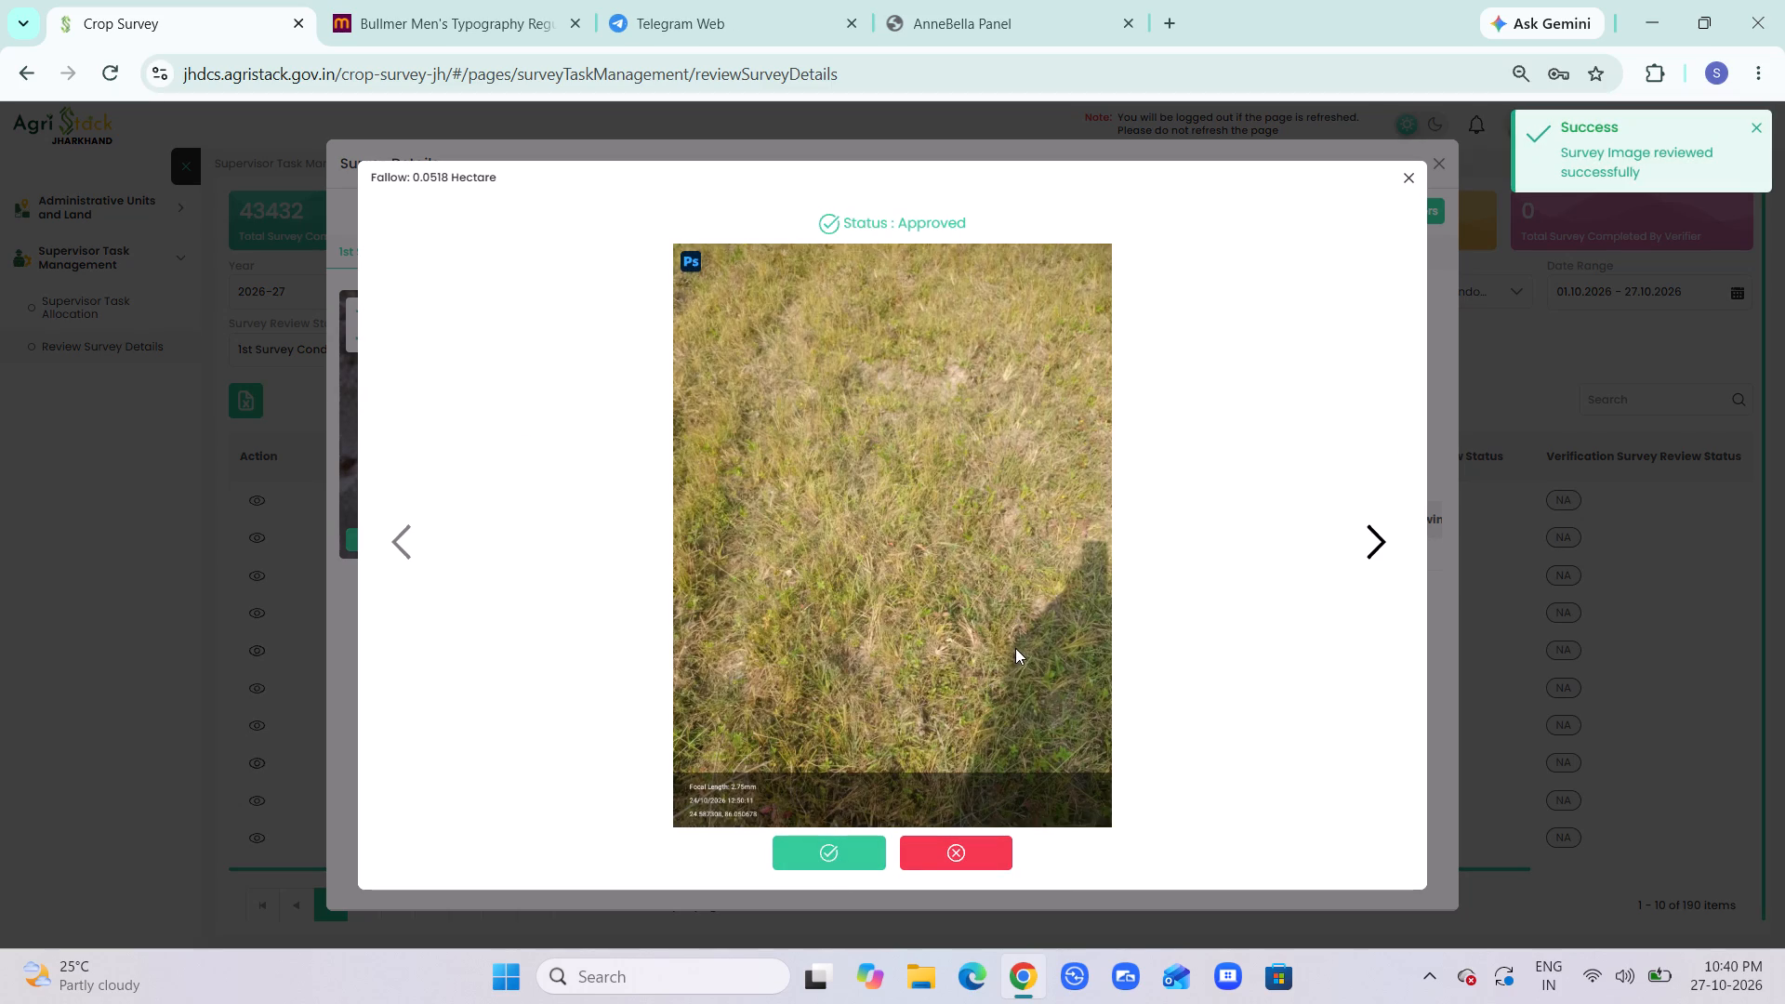
{"action": "left_click_drag", "start_coordinate": [1028, 642], "coordinate": [980, 642]}
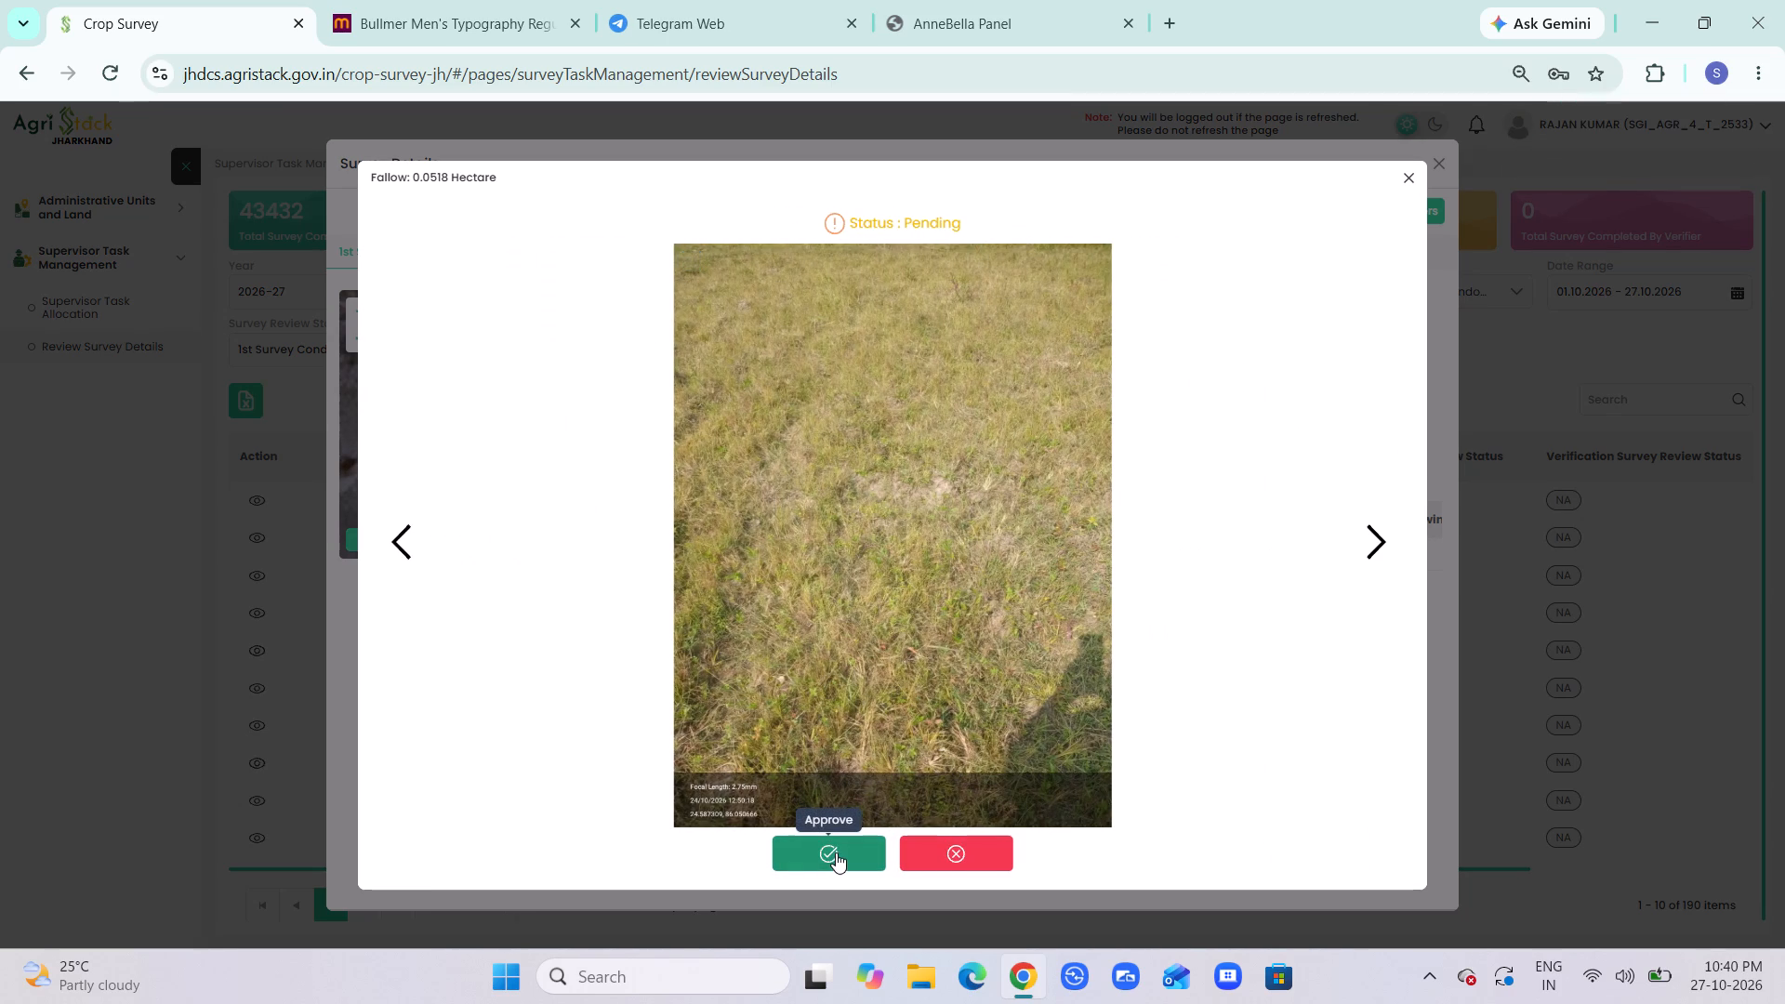
{"action": "left_click", "coordinate": [836, 852]}
{"action": "left_click_drag", "start_coordinate": [1048, 639], "coordinate": [962, 662]}
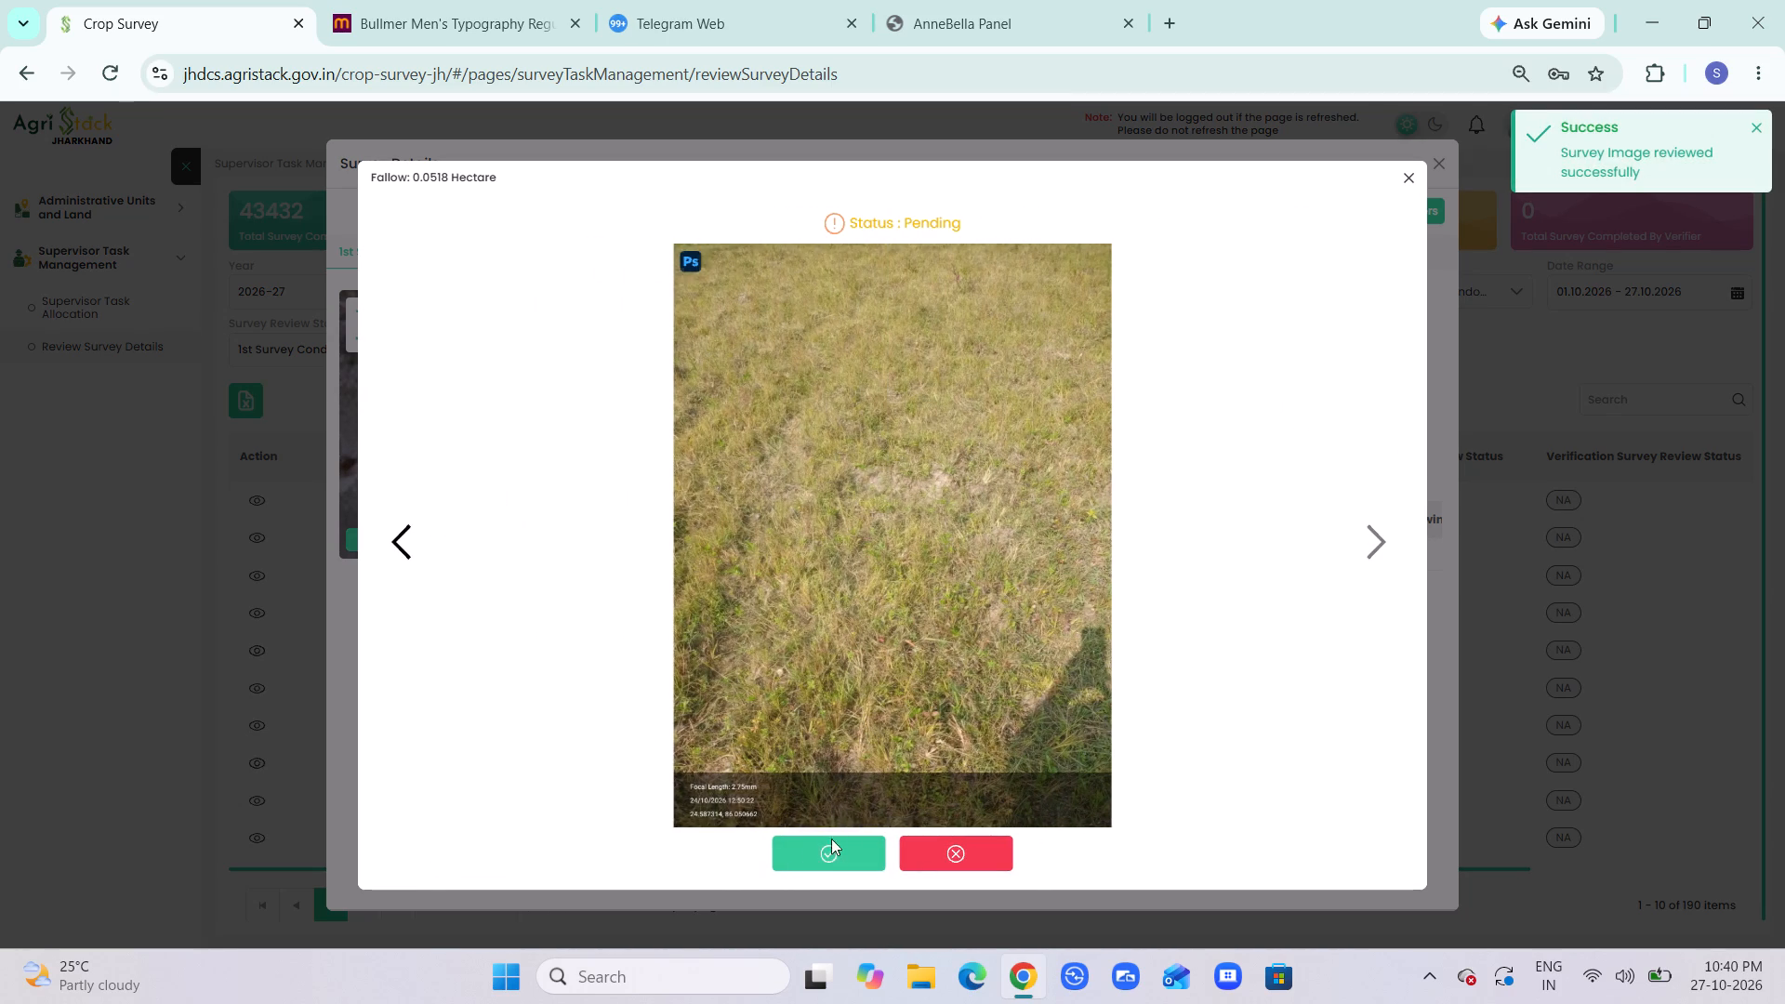
{"action": "left_click", "coordinate": [831, 853]}
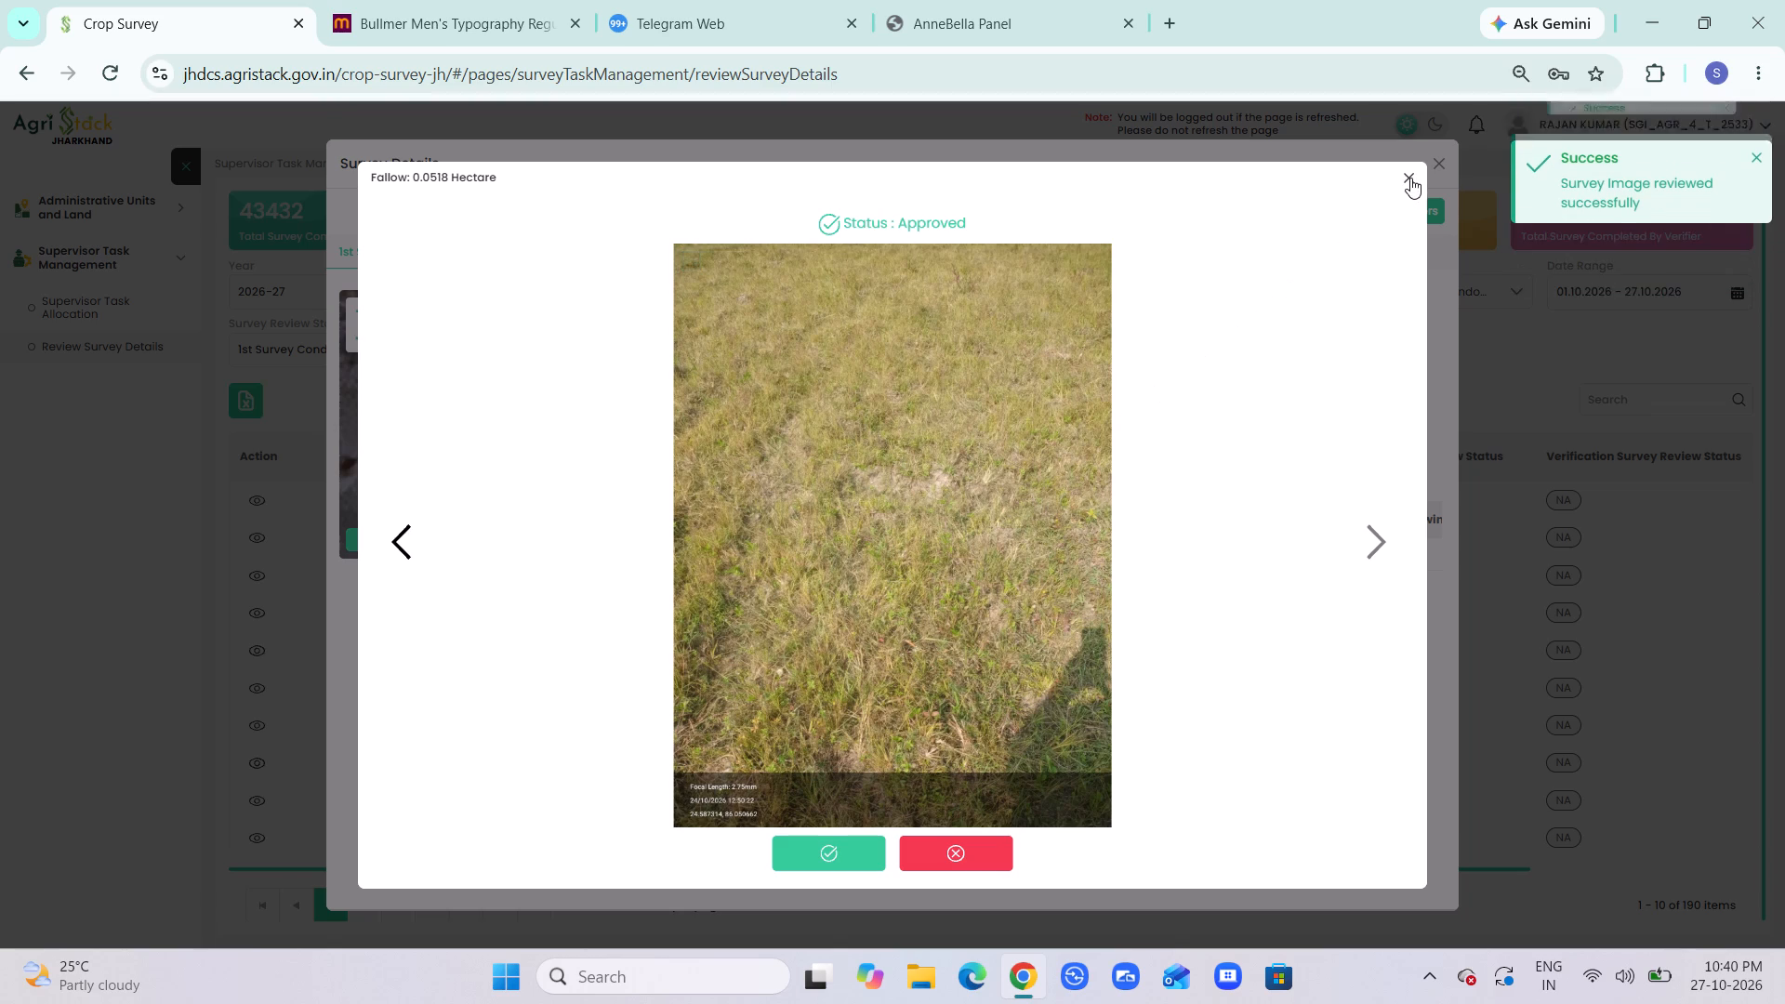
{"action": "left_click", "coordinate": [1410, 178]}
Save the 1st survey of survey number 44 as approved and return to the survey list.
{"action": "left_click", "coordinate": [719, 606]}
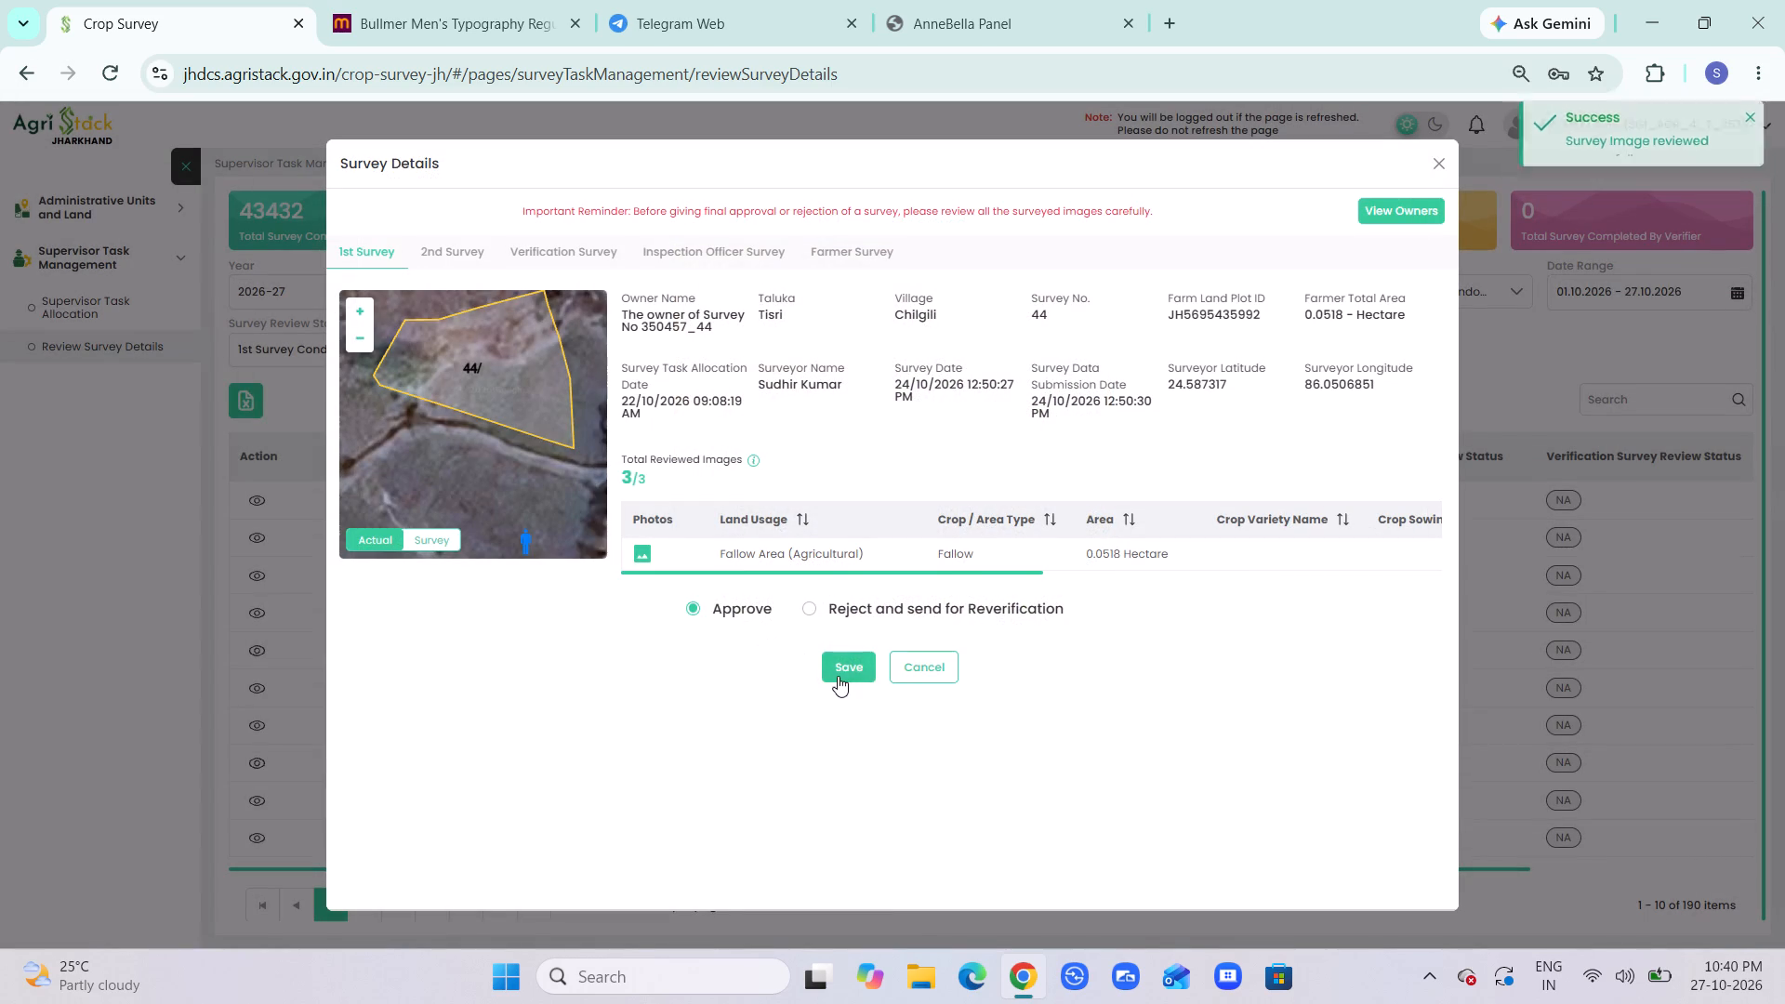
{"action": "left_click", "coordinate": [848, 668]}
{"action": "left_click", "coordinate": [883, 571]}
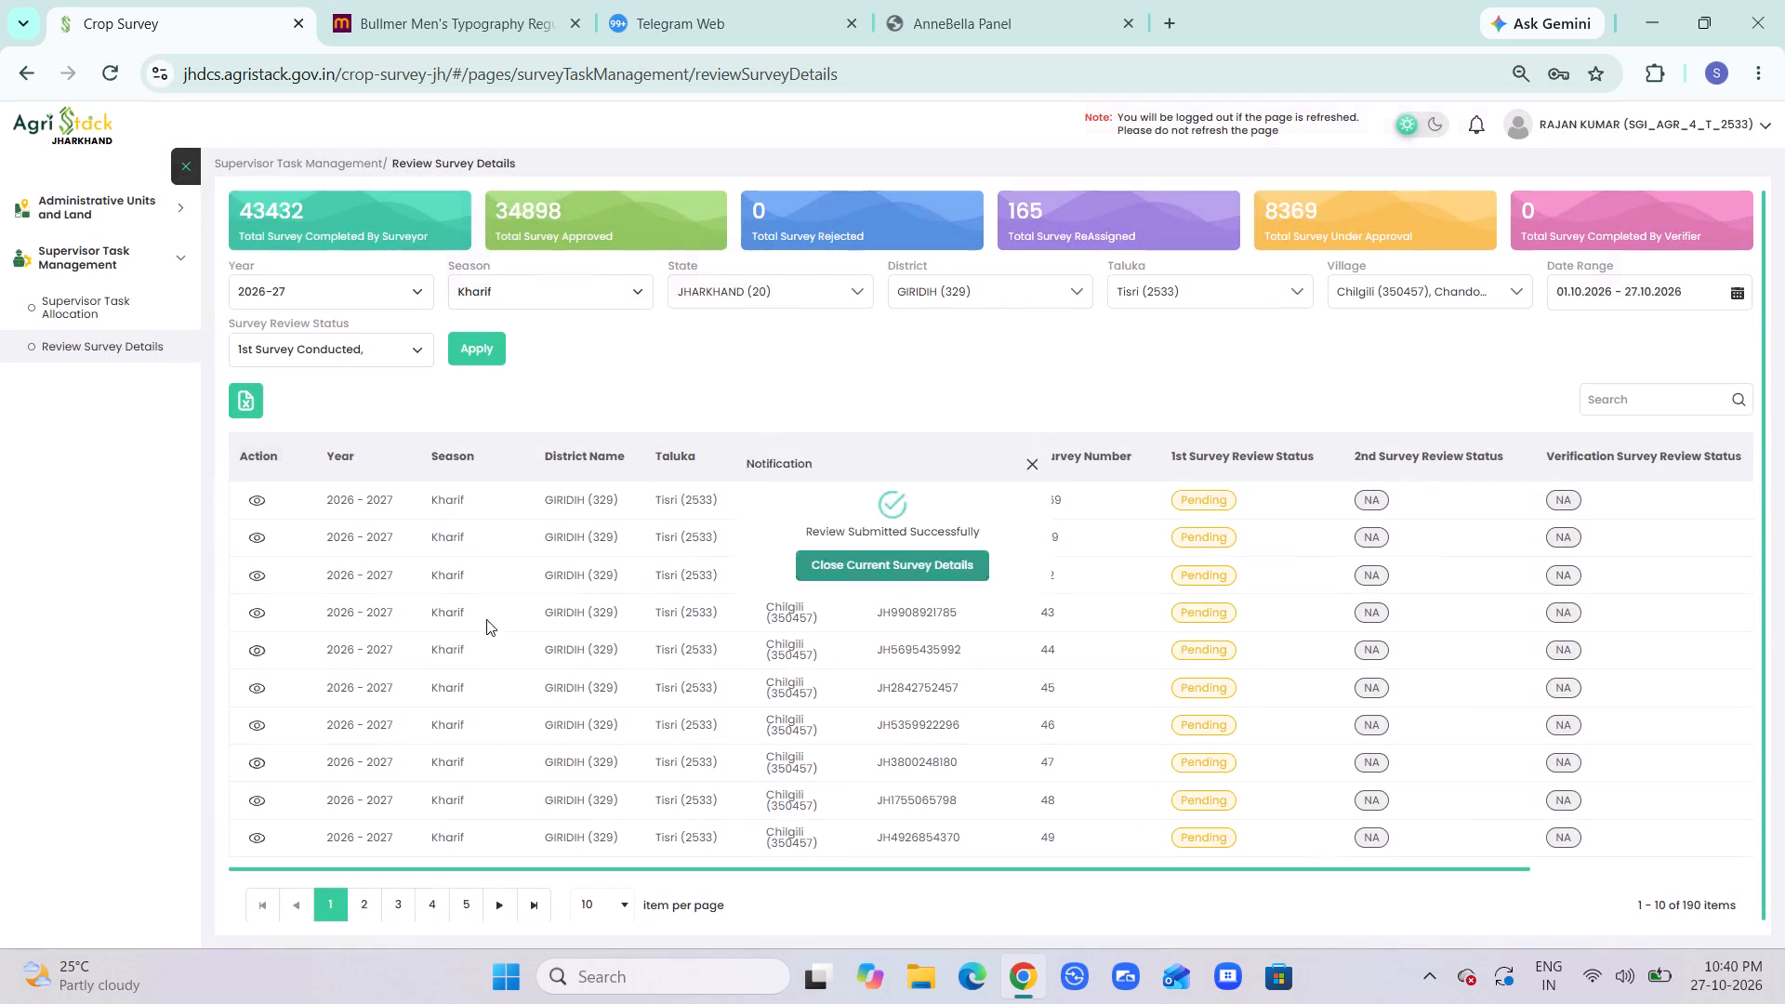
Open the survey details of survey number 45 in Chilgili, approve all three farm photos and close the photo viewer.
{"action": "left_click", "coordinate": [248, 697]}
{"action": "left_click", "coordinate": [255, 692]}
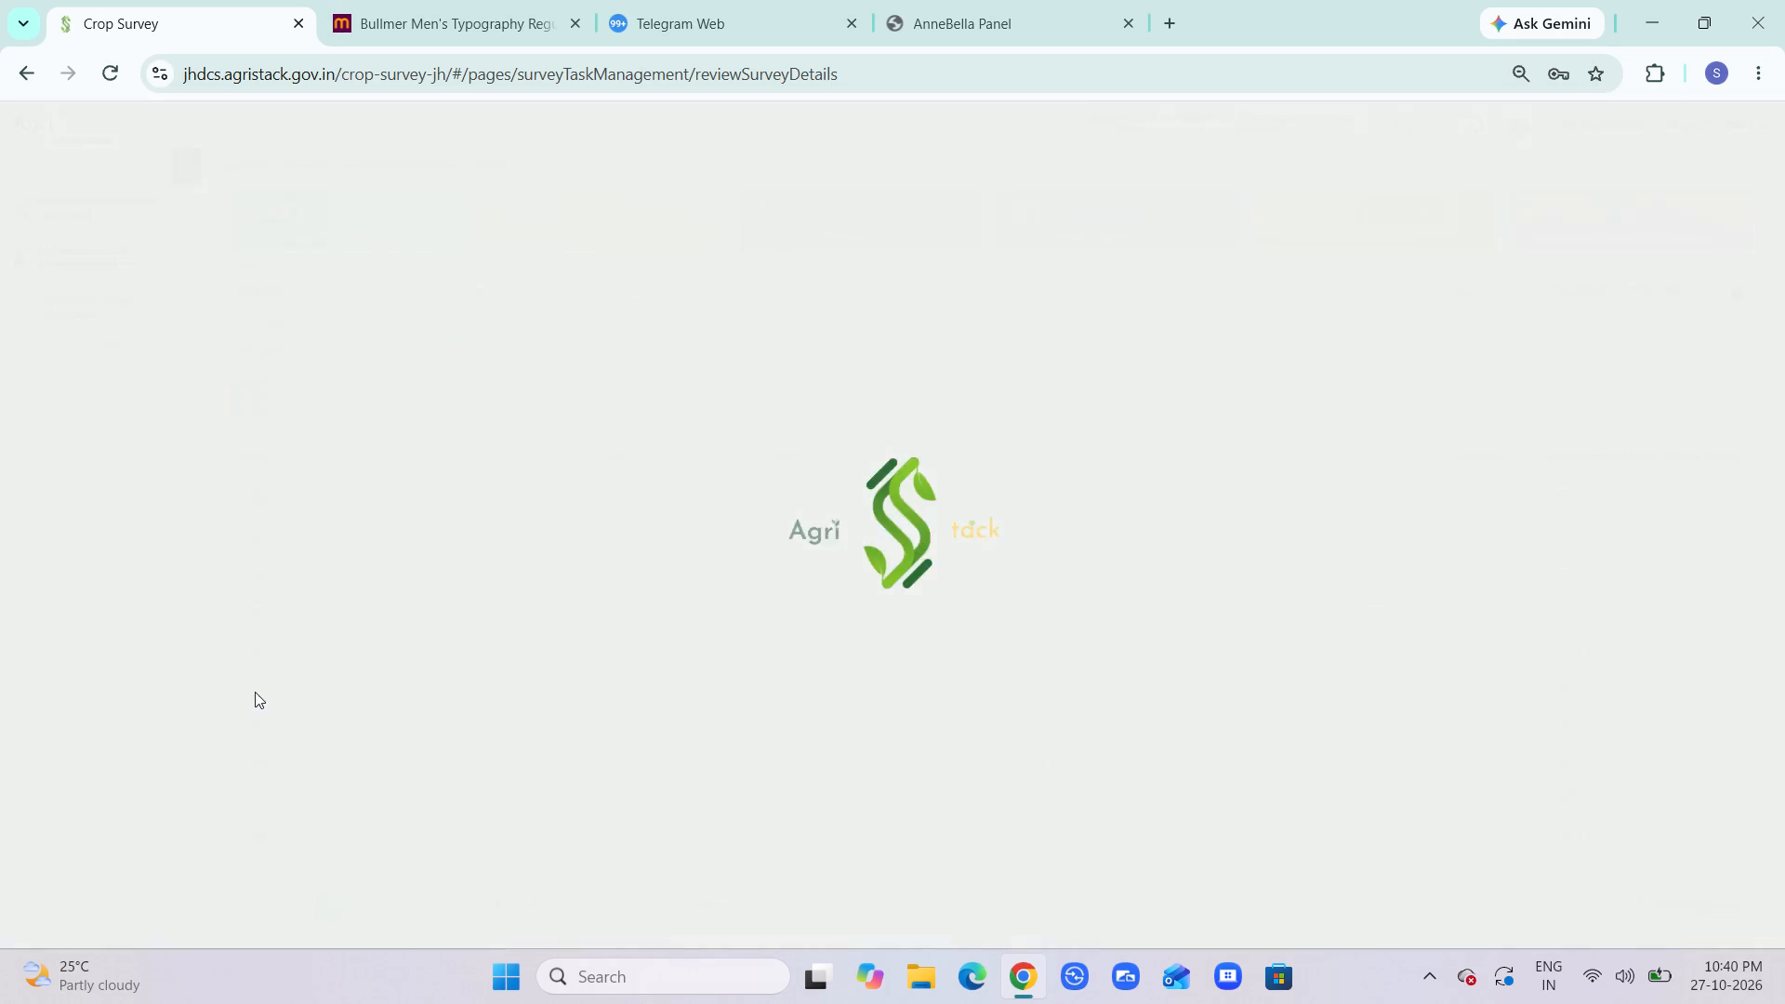
{"action": "left_click", "coordinate": [649, 559]}
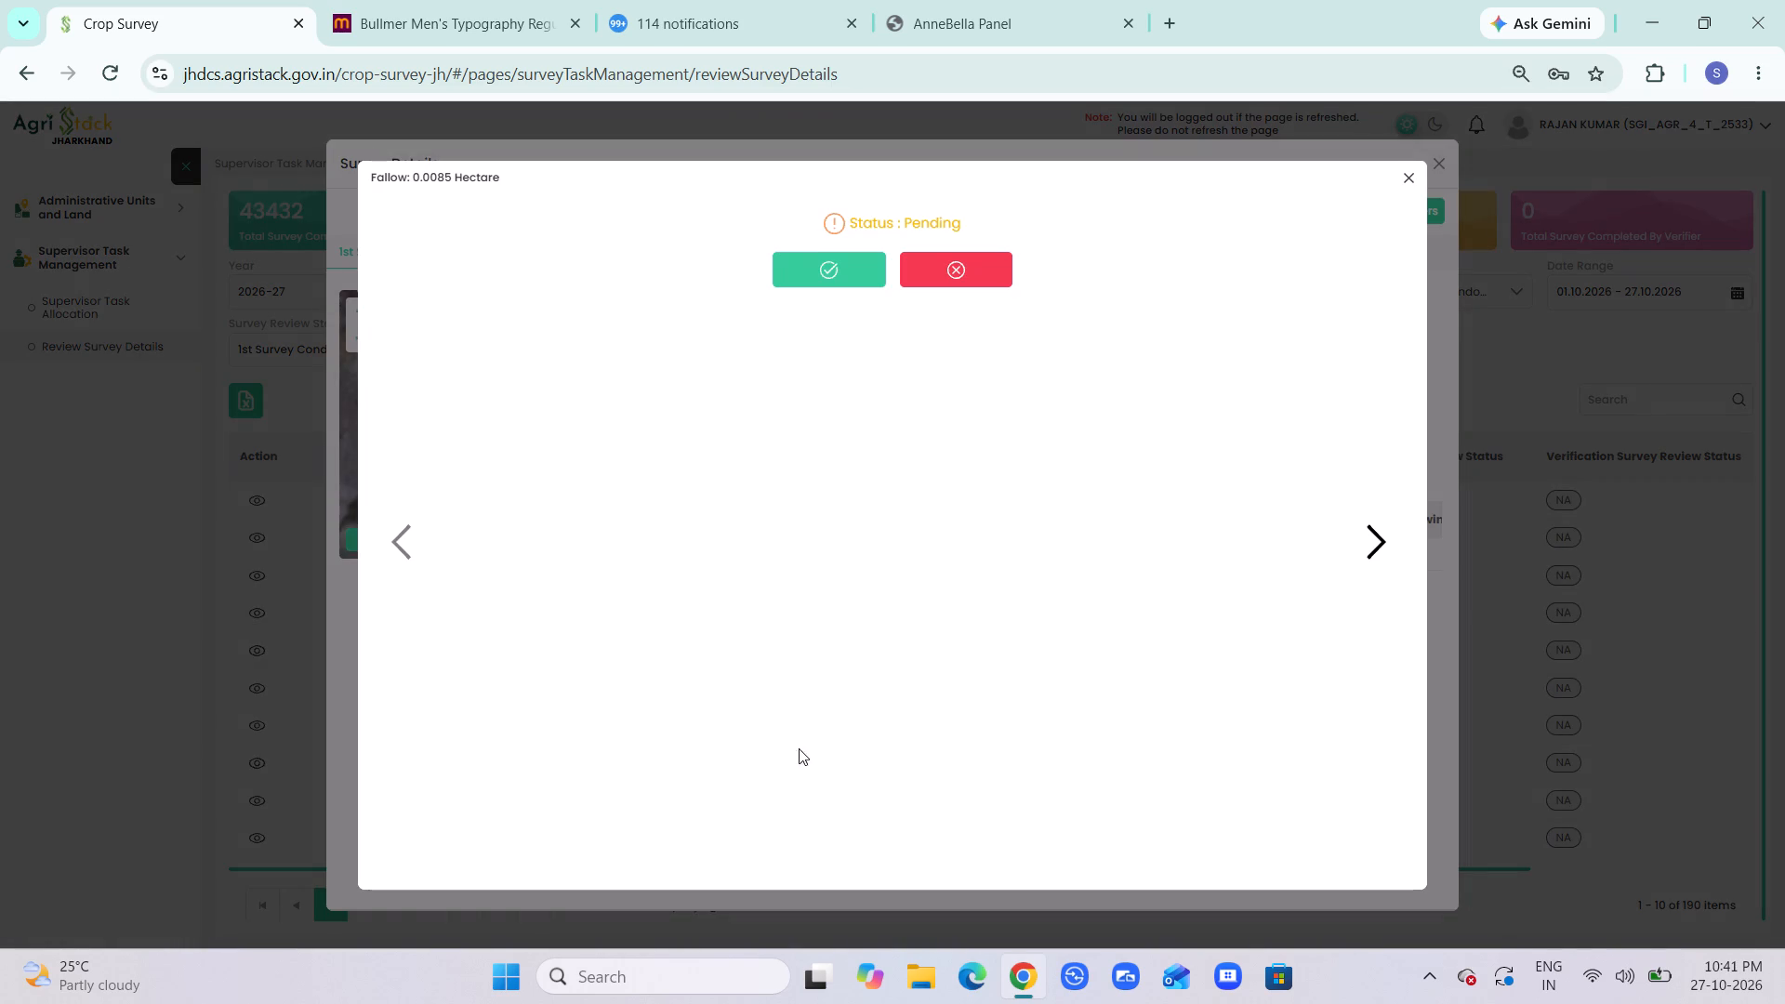
{"action": "left_click", "coordinate": [861, 853]}
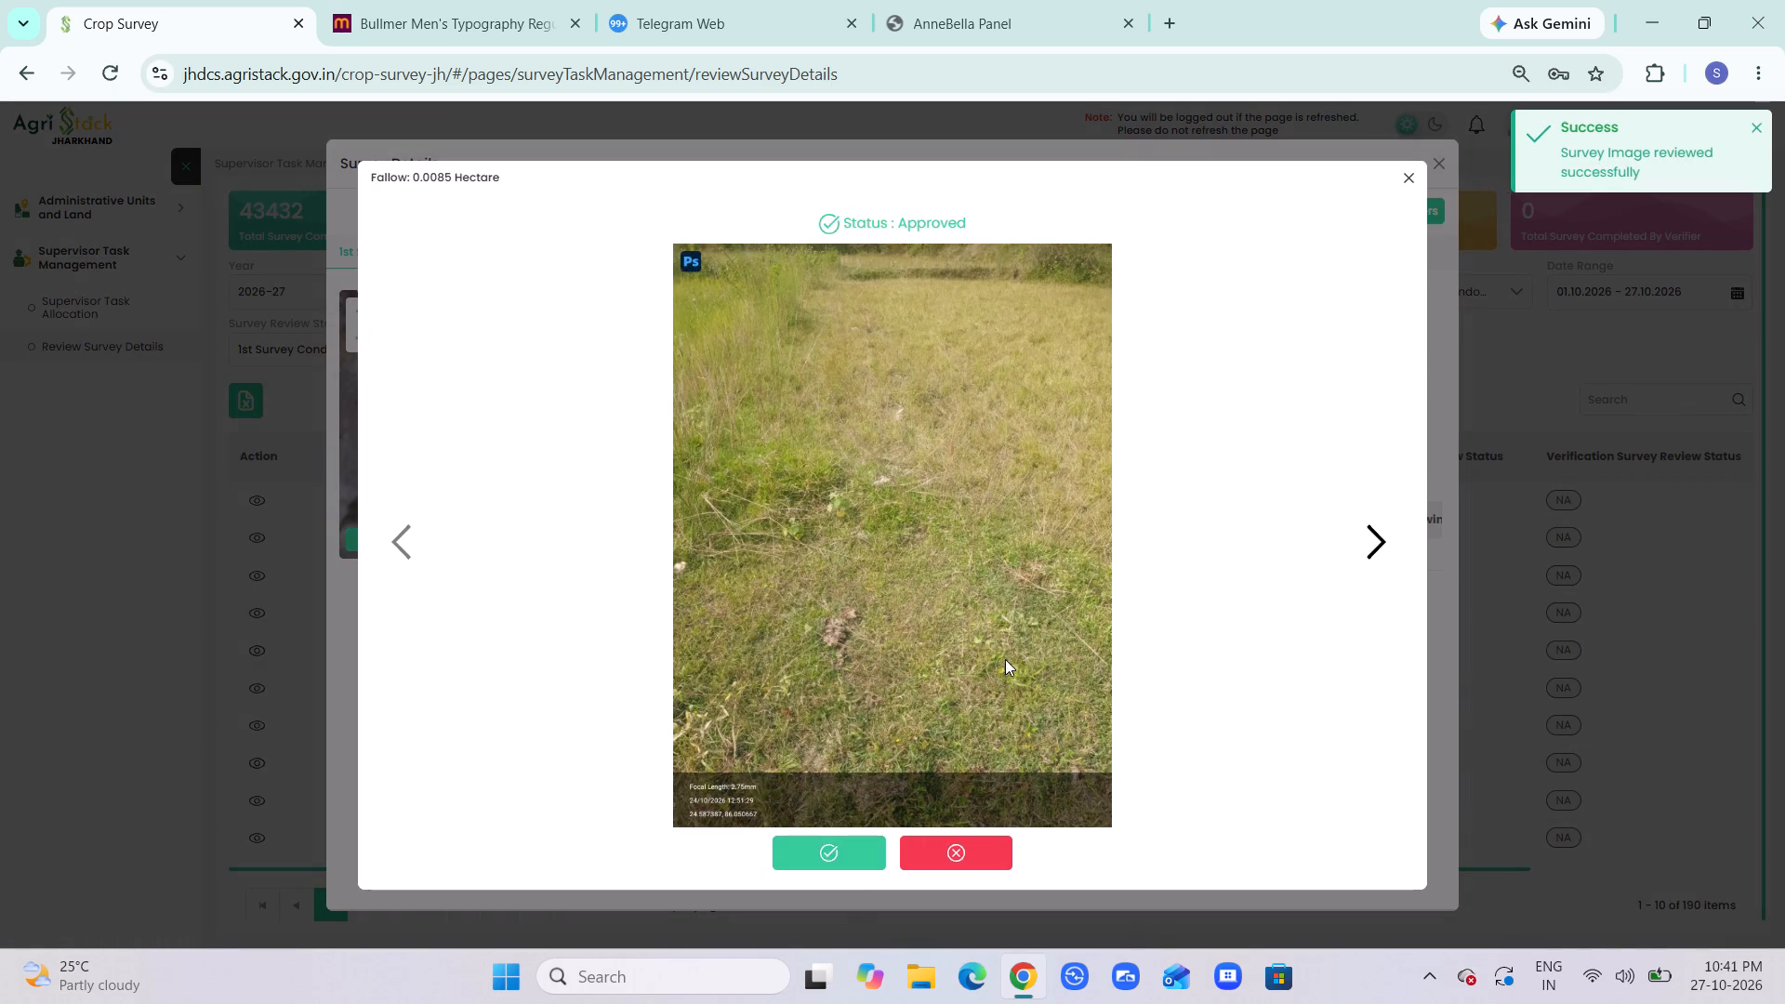
{"action": "left_click_drag", "start_coordinate": [1024, 662], "coordinate": [910, 694]}
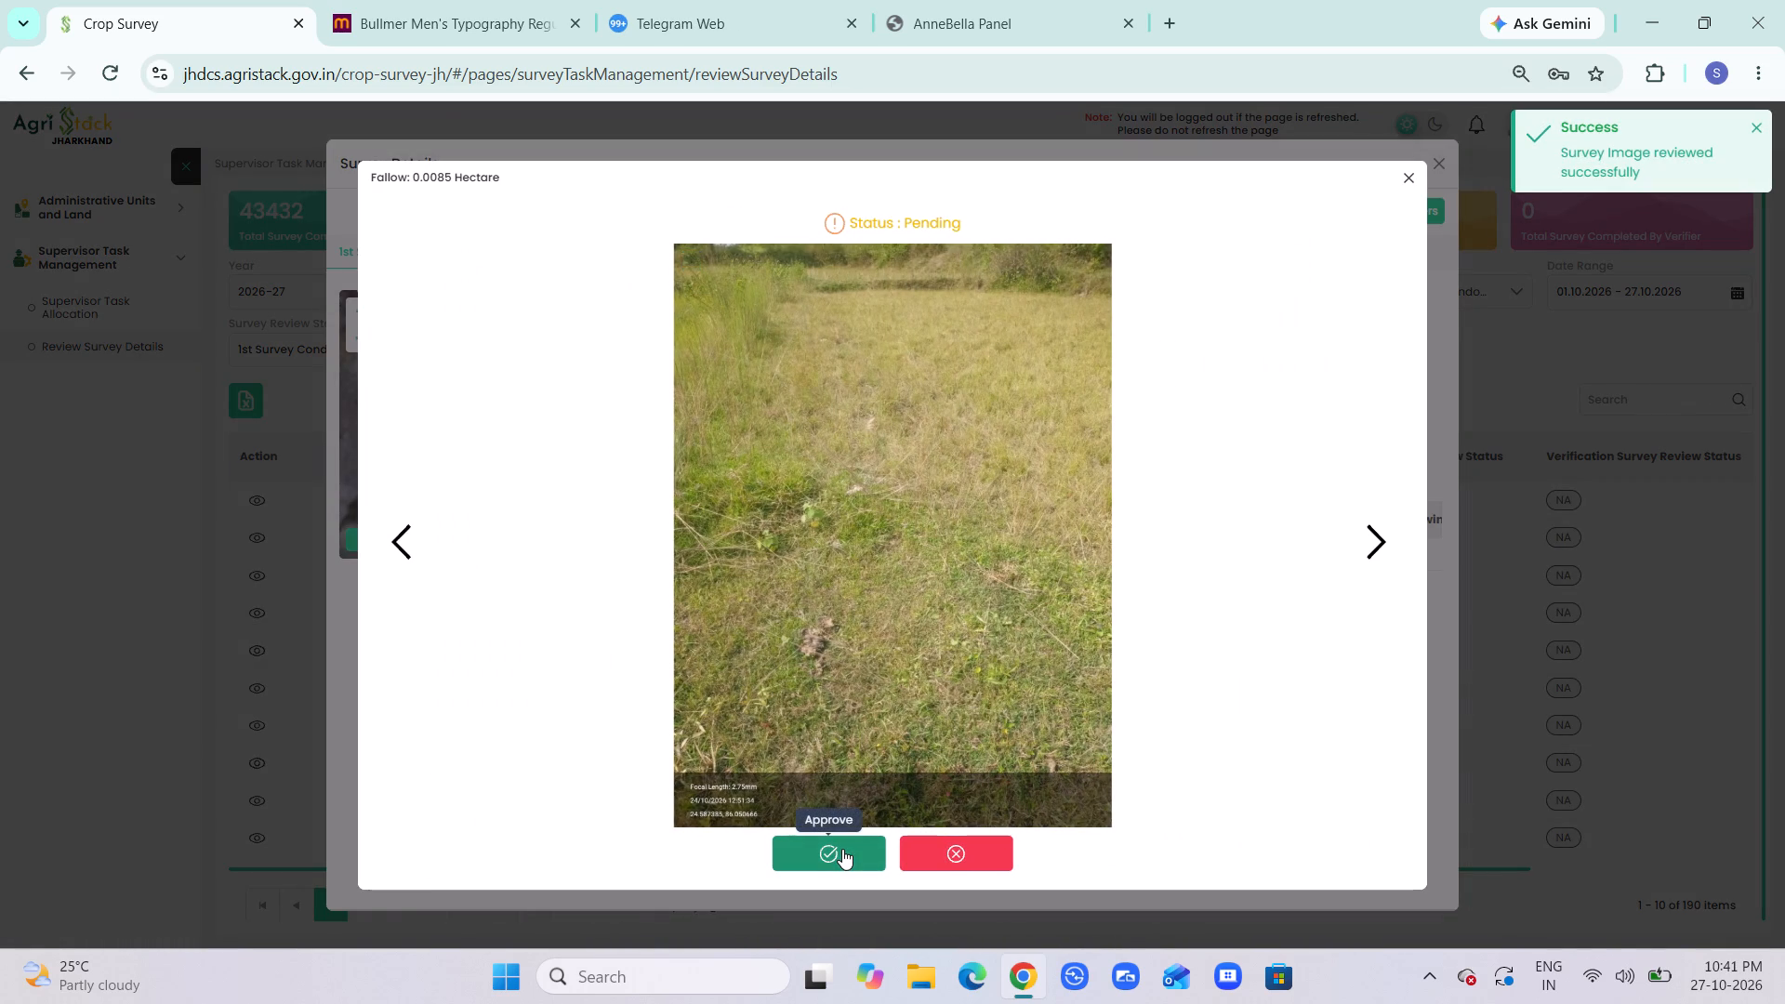
{"action": "left_click", "coordinate": [842, 849]}
{"action": "left_click_drag", "start_coordinate": [1010, 673], "coordinate": [916, 698]}
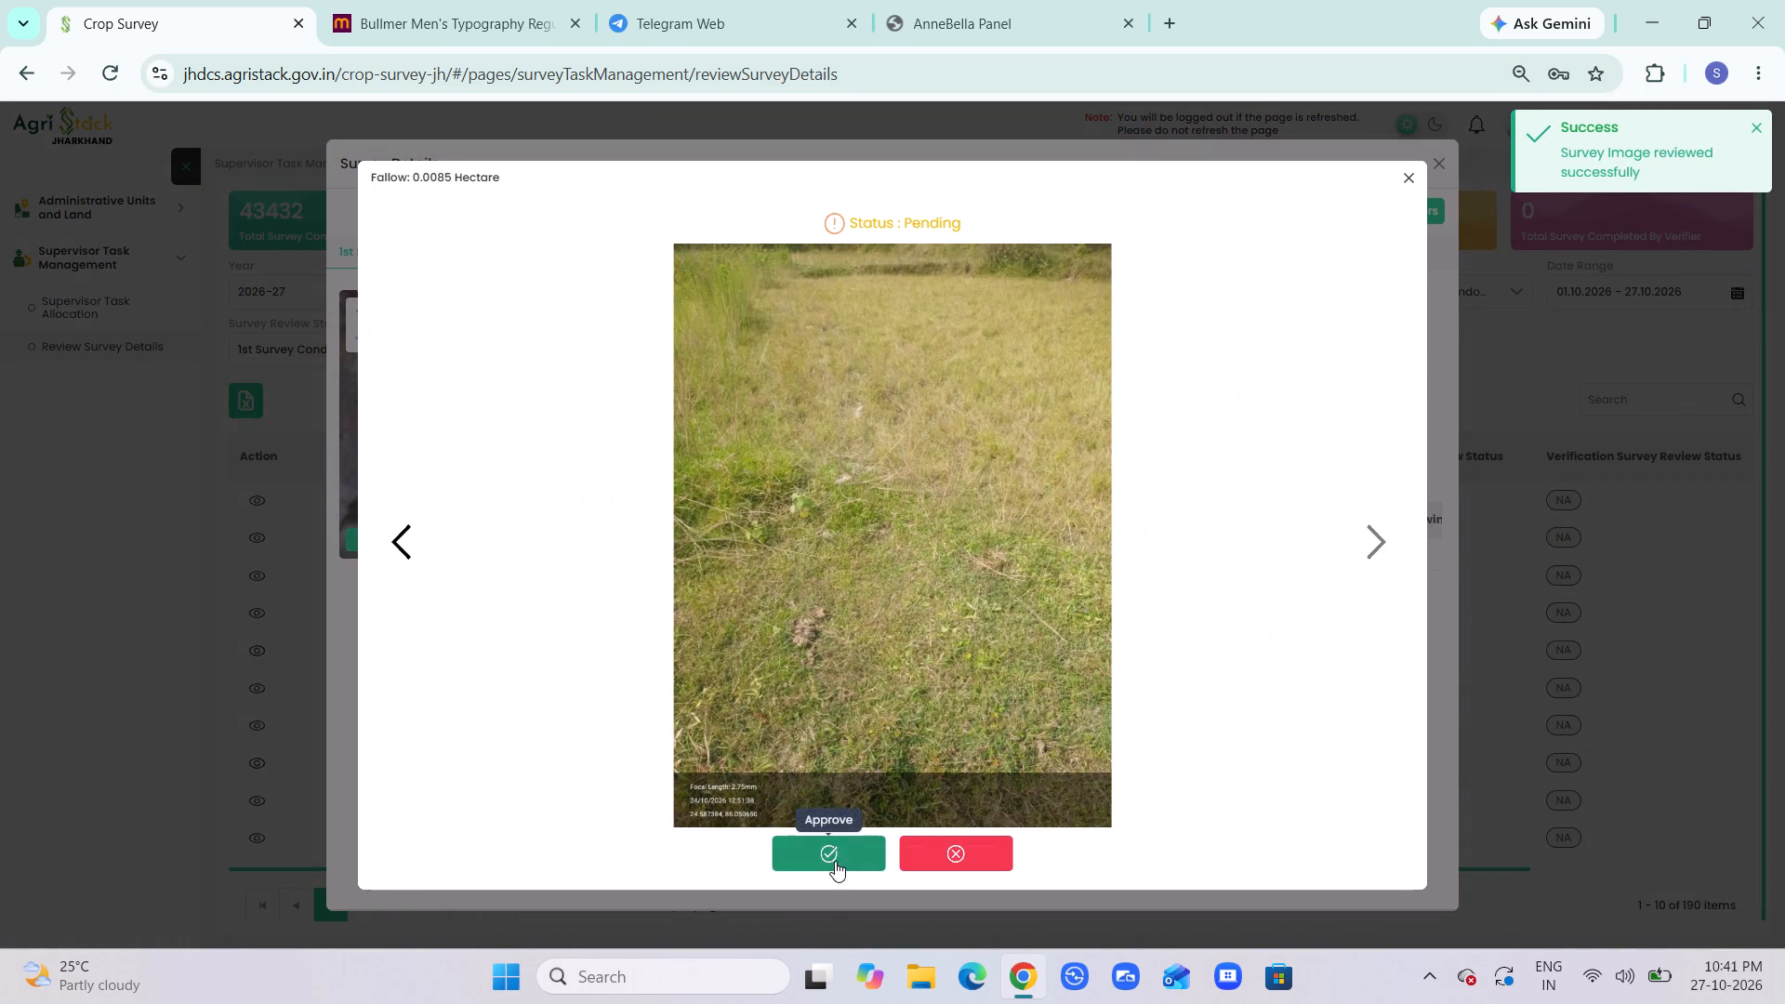
{"action": "left_click", "coordinate": [836, 857]}
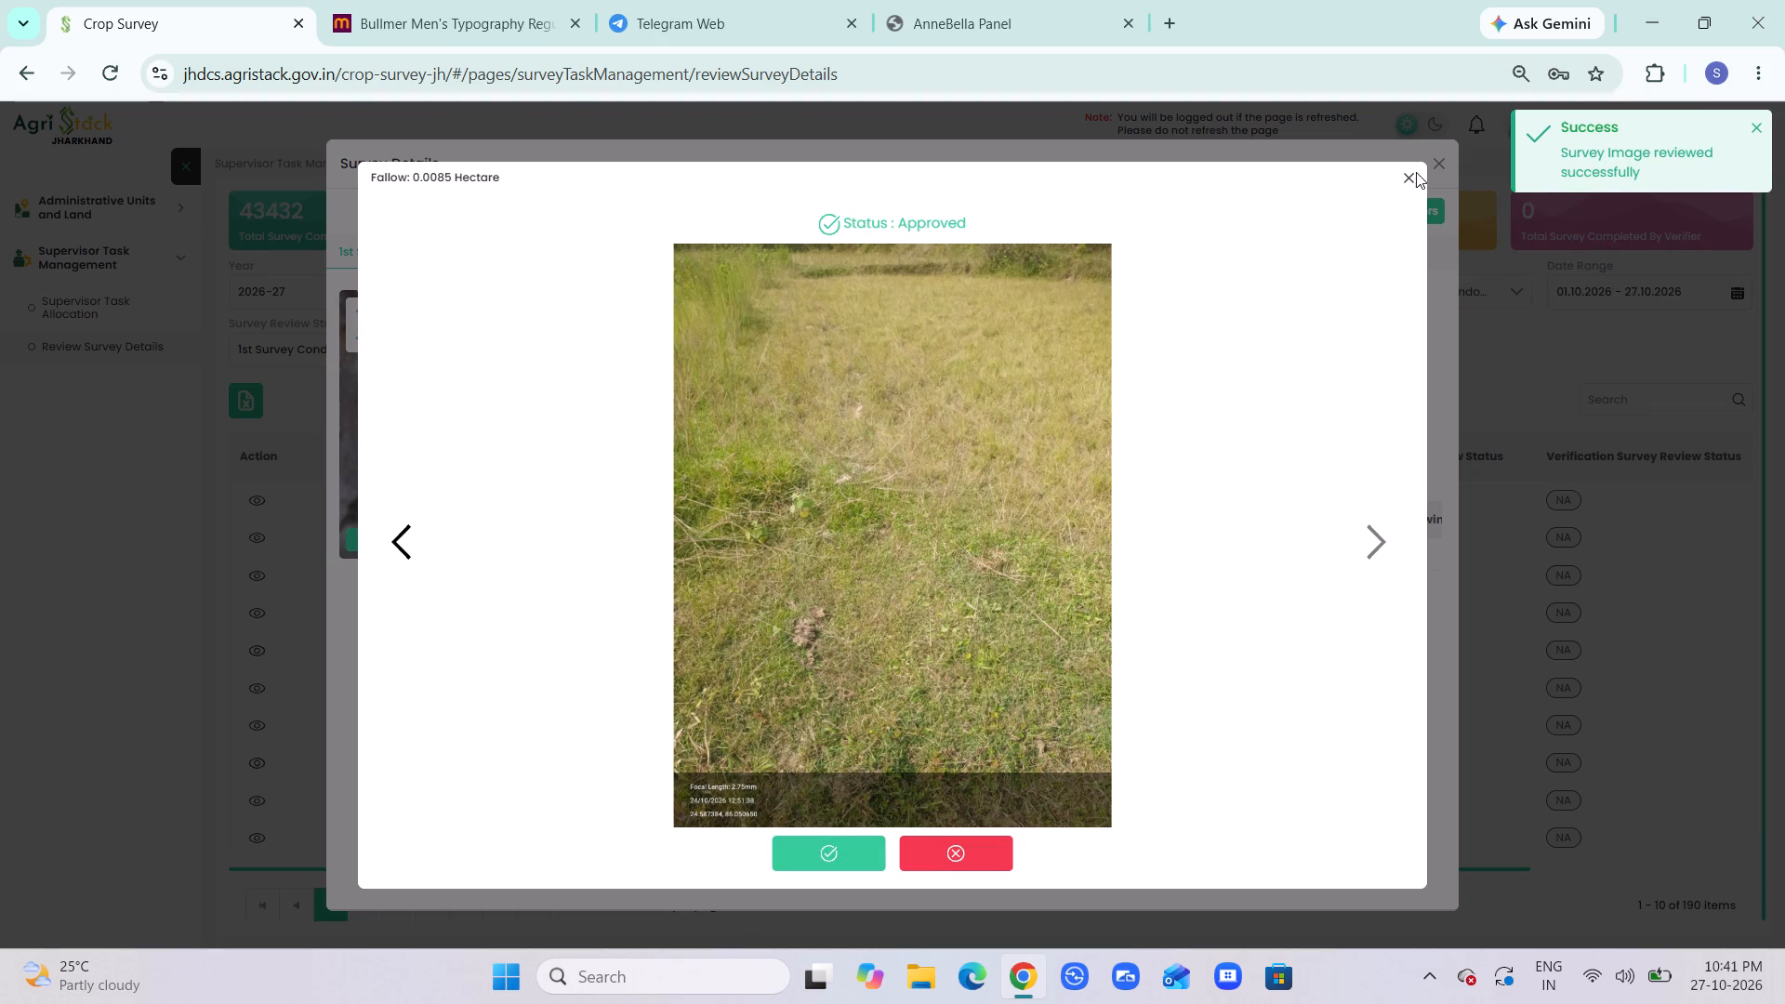
{"action": "left_click", "coordinate": [1407, 177]}
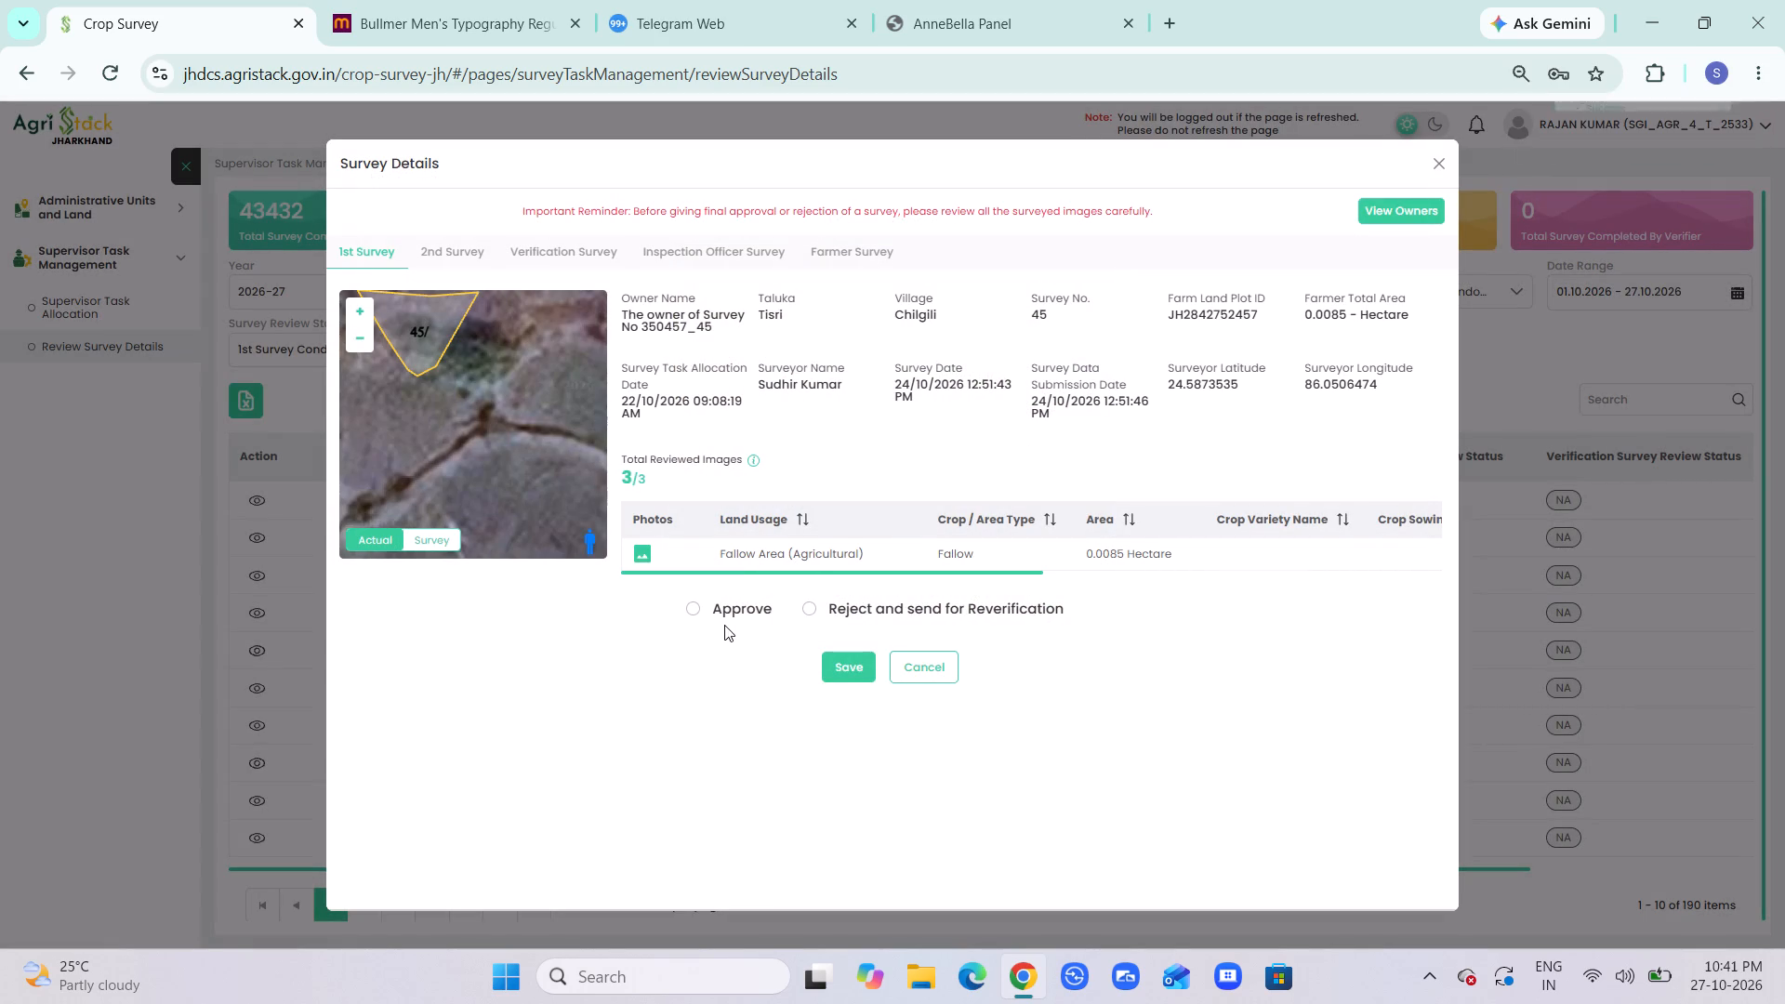
Save the 1st survey of survey number 45 as approved and return to the survey list.
{"action": "left_click", "coordinate": [728, 610]}
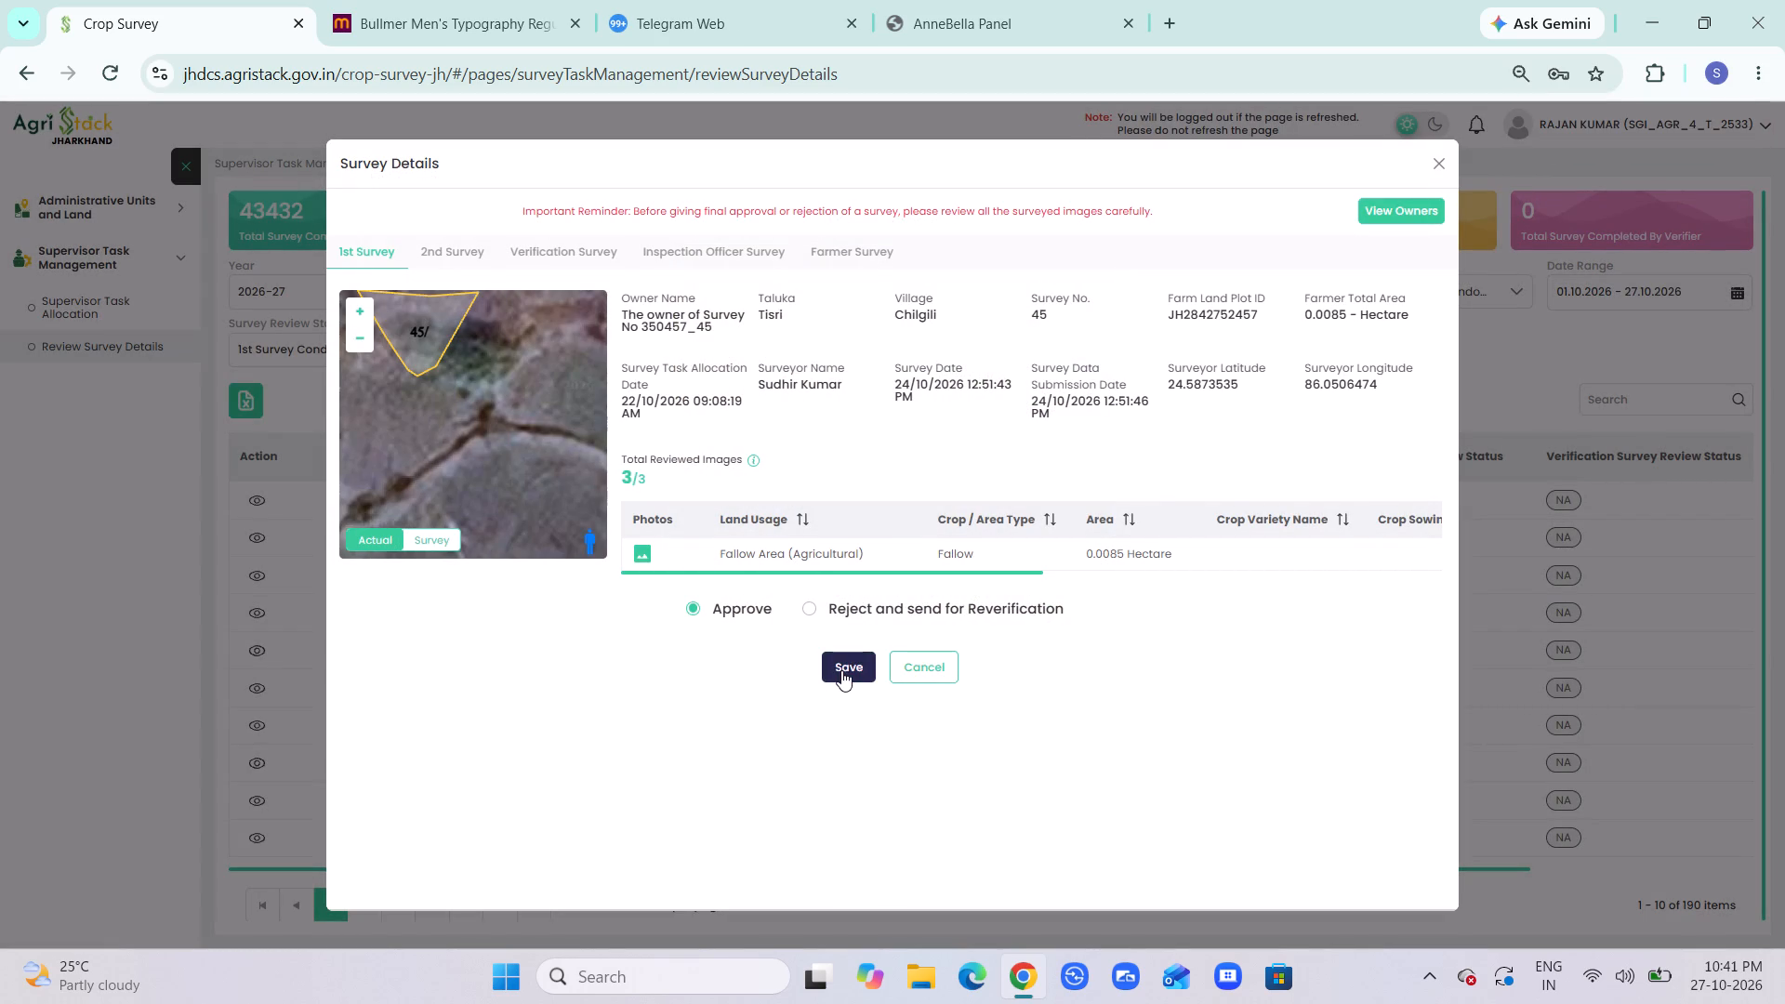
{"action": "left_click", "coordinate": [841, 670]}
{"action": "left_click", "coordinate": [902, 561]}
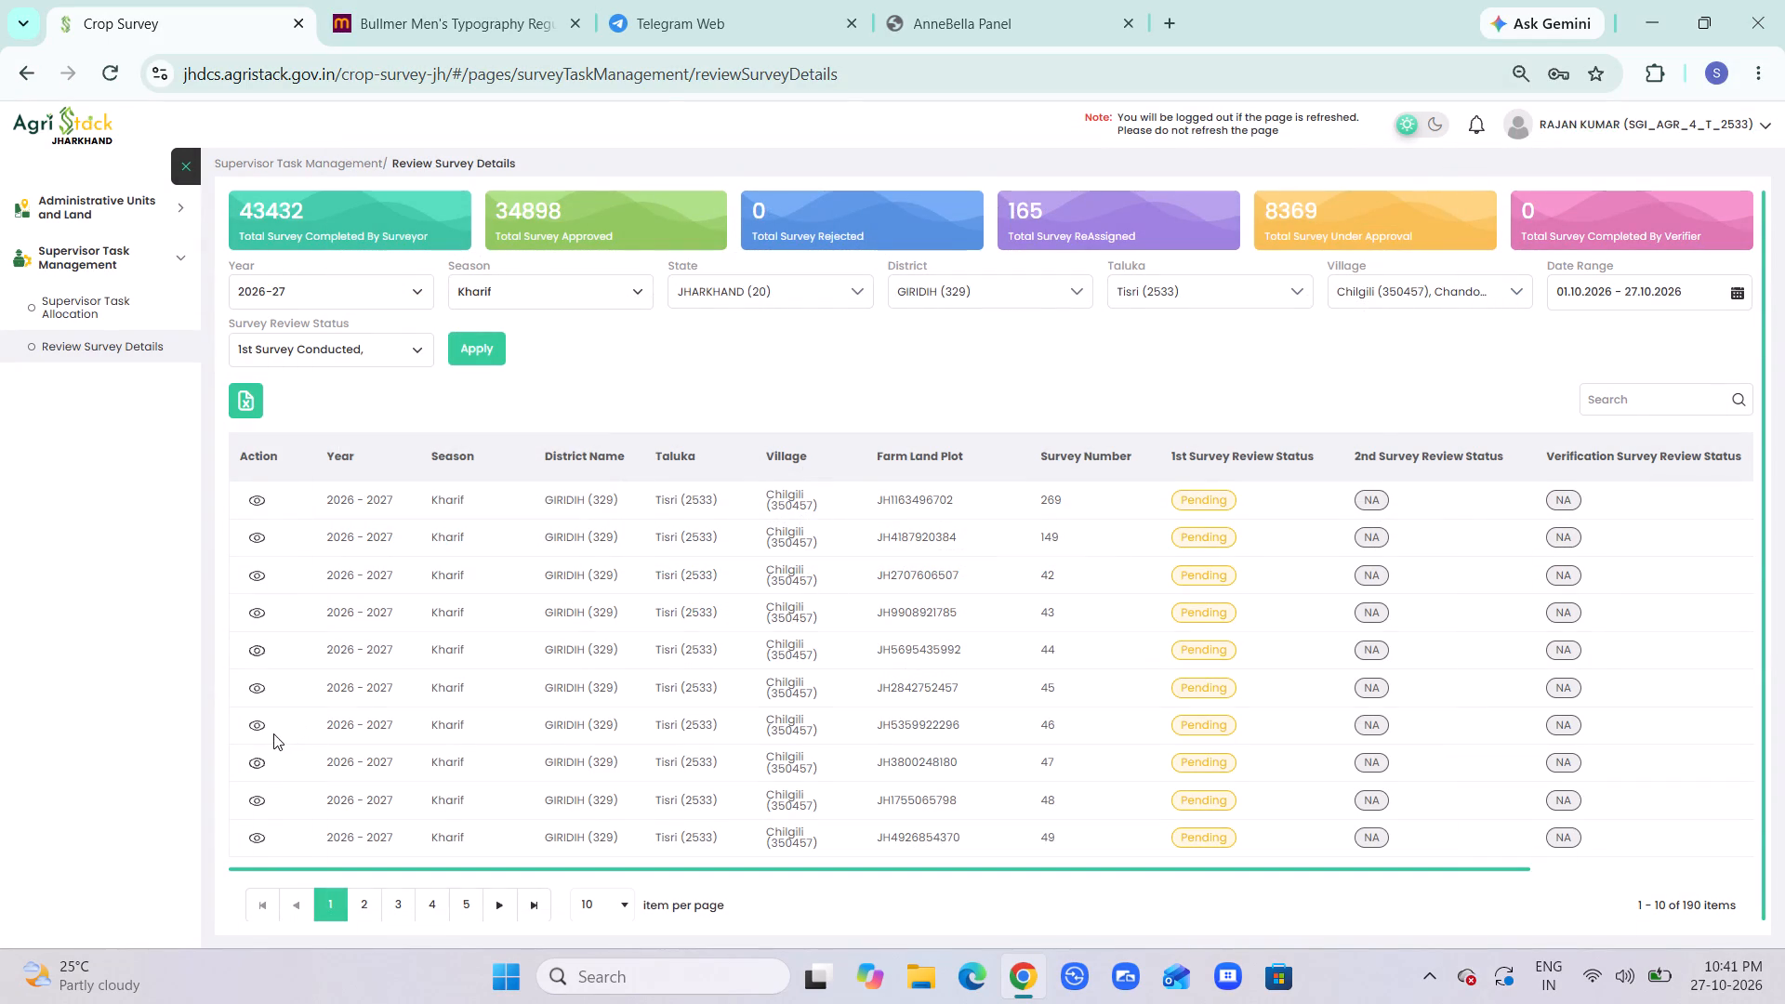
Open the survey details of survey number 47 in Chilgili, approve all three farm photos and close the photo viewer.
{"action": "left_click", "coordinate": [249, 764]}
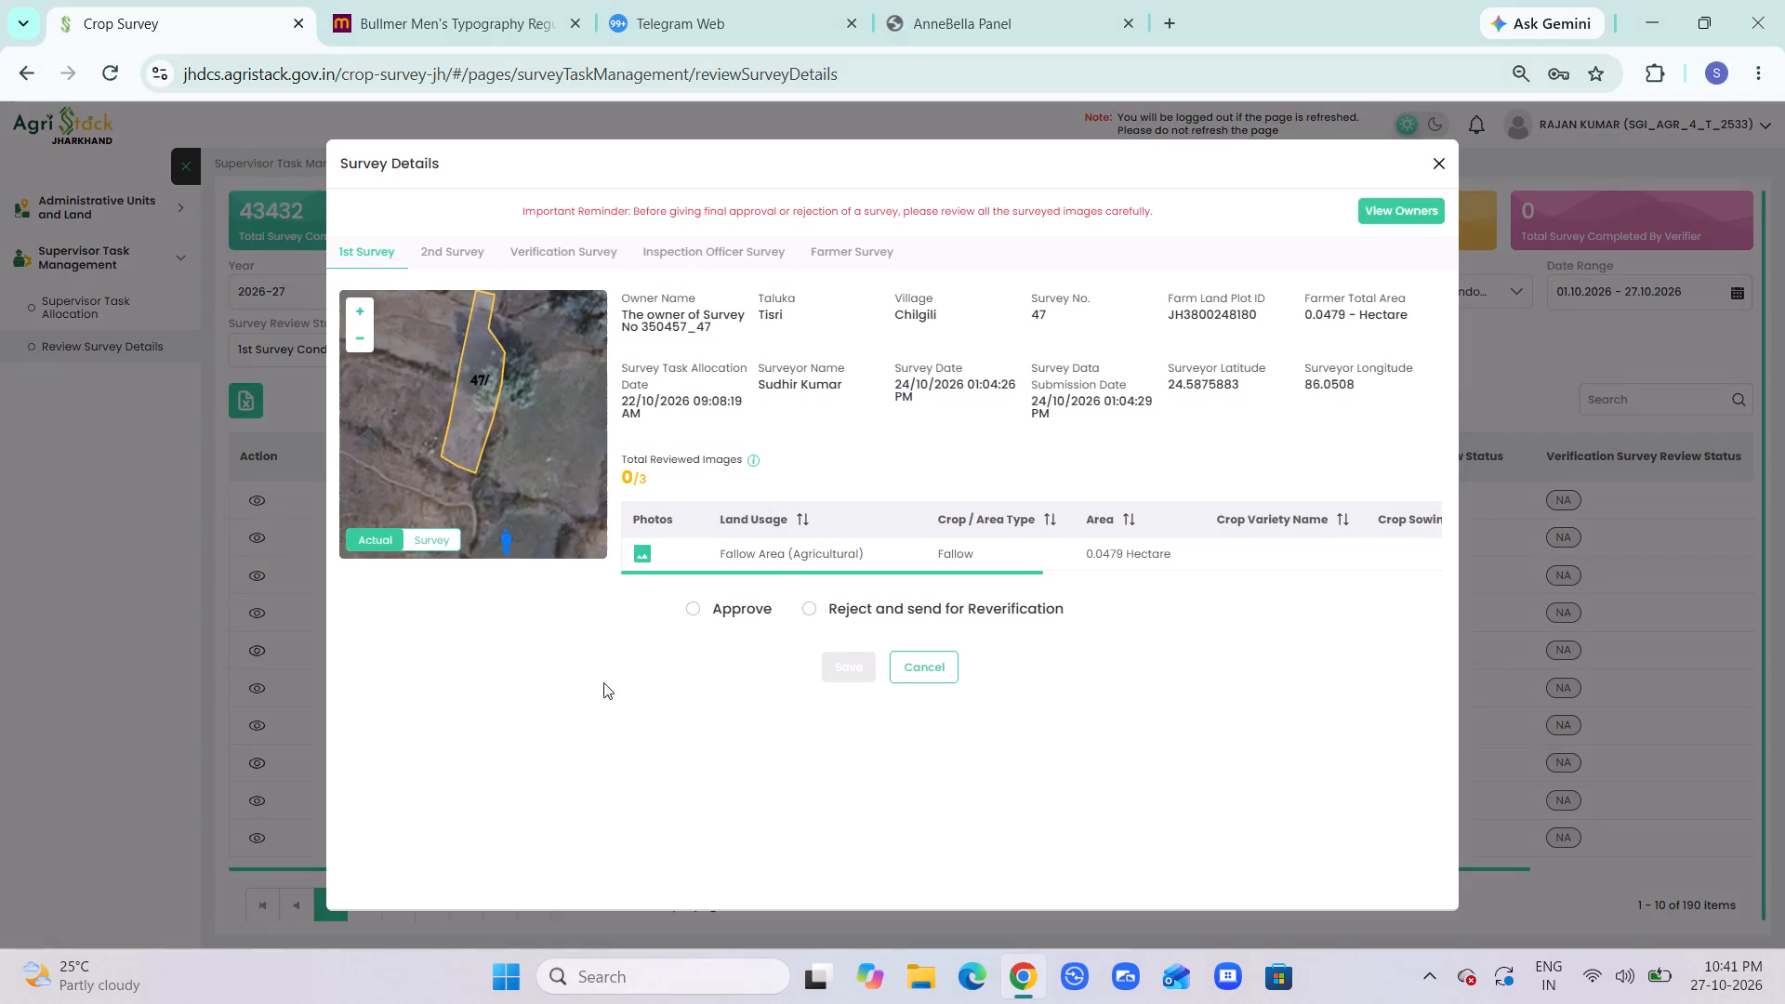
{"action": "left_click", "coordinate": [647, 553]}
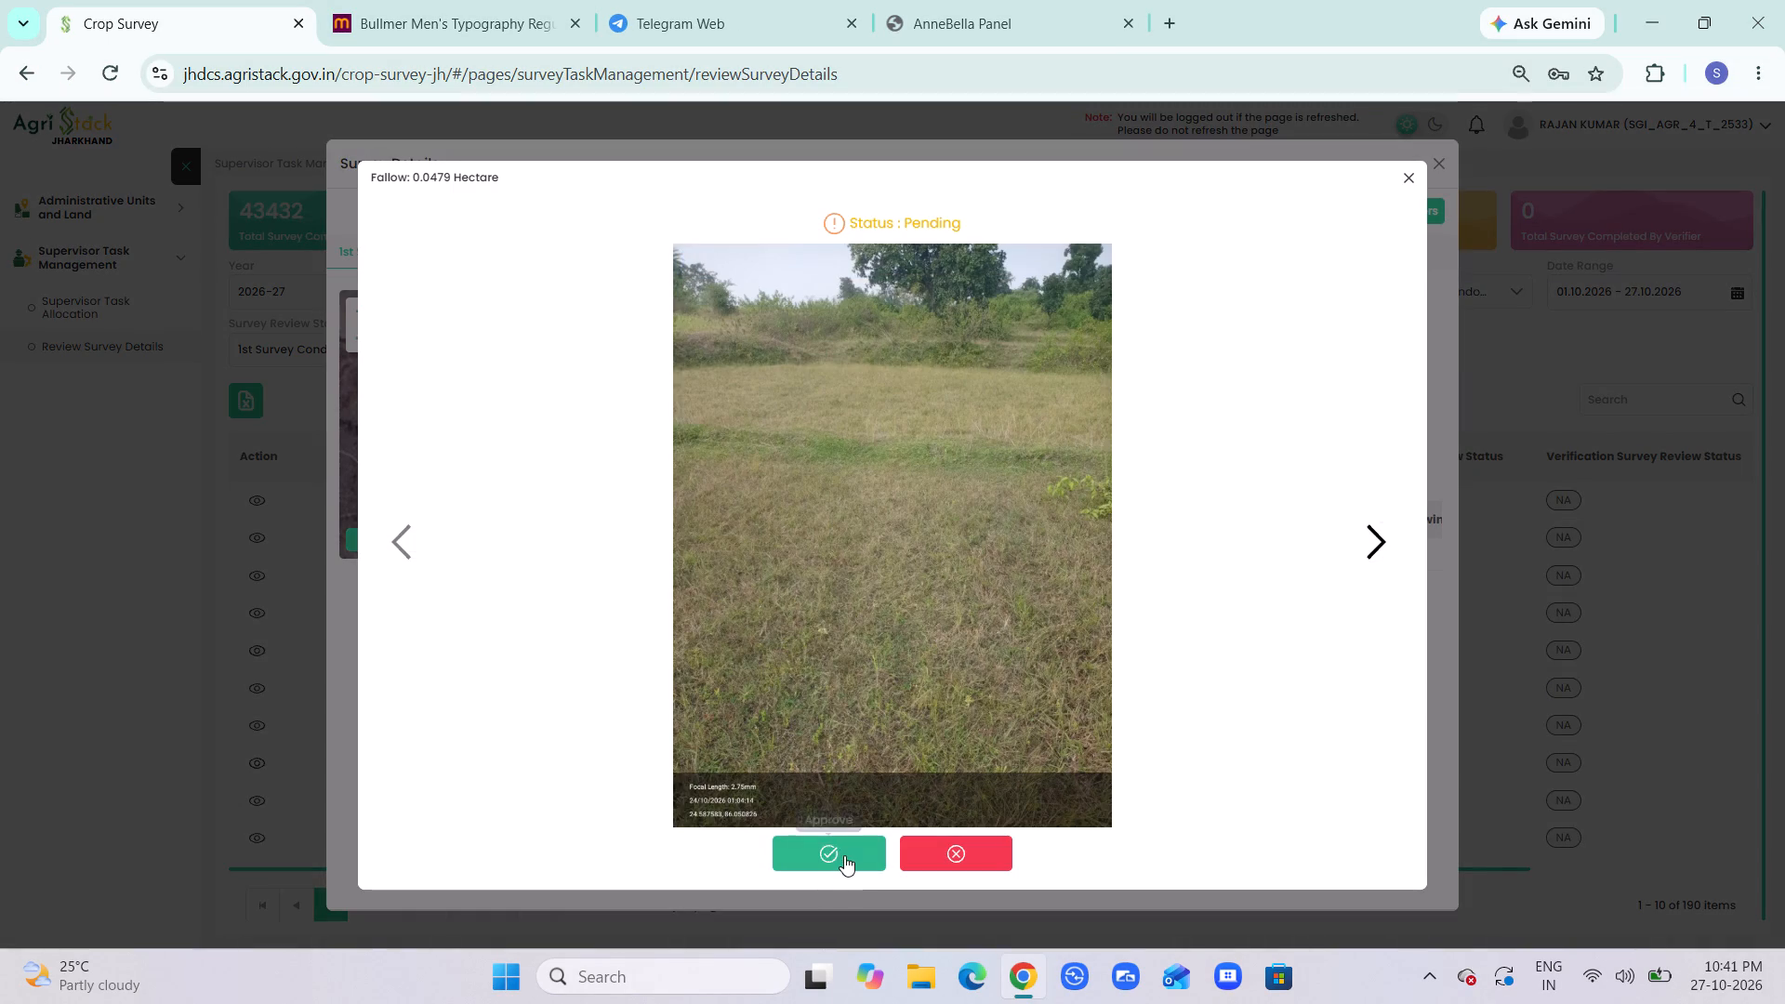
{"action": "left_click", "coordinate": [846, 854]}
{"action": "left_click_drag", "start_coordinate": [1037, 673], "coordinate": [909, 694]}
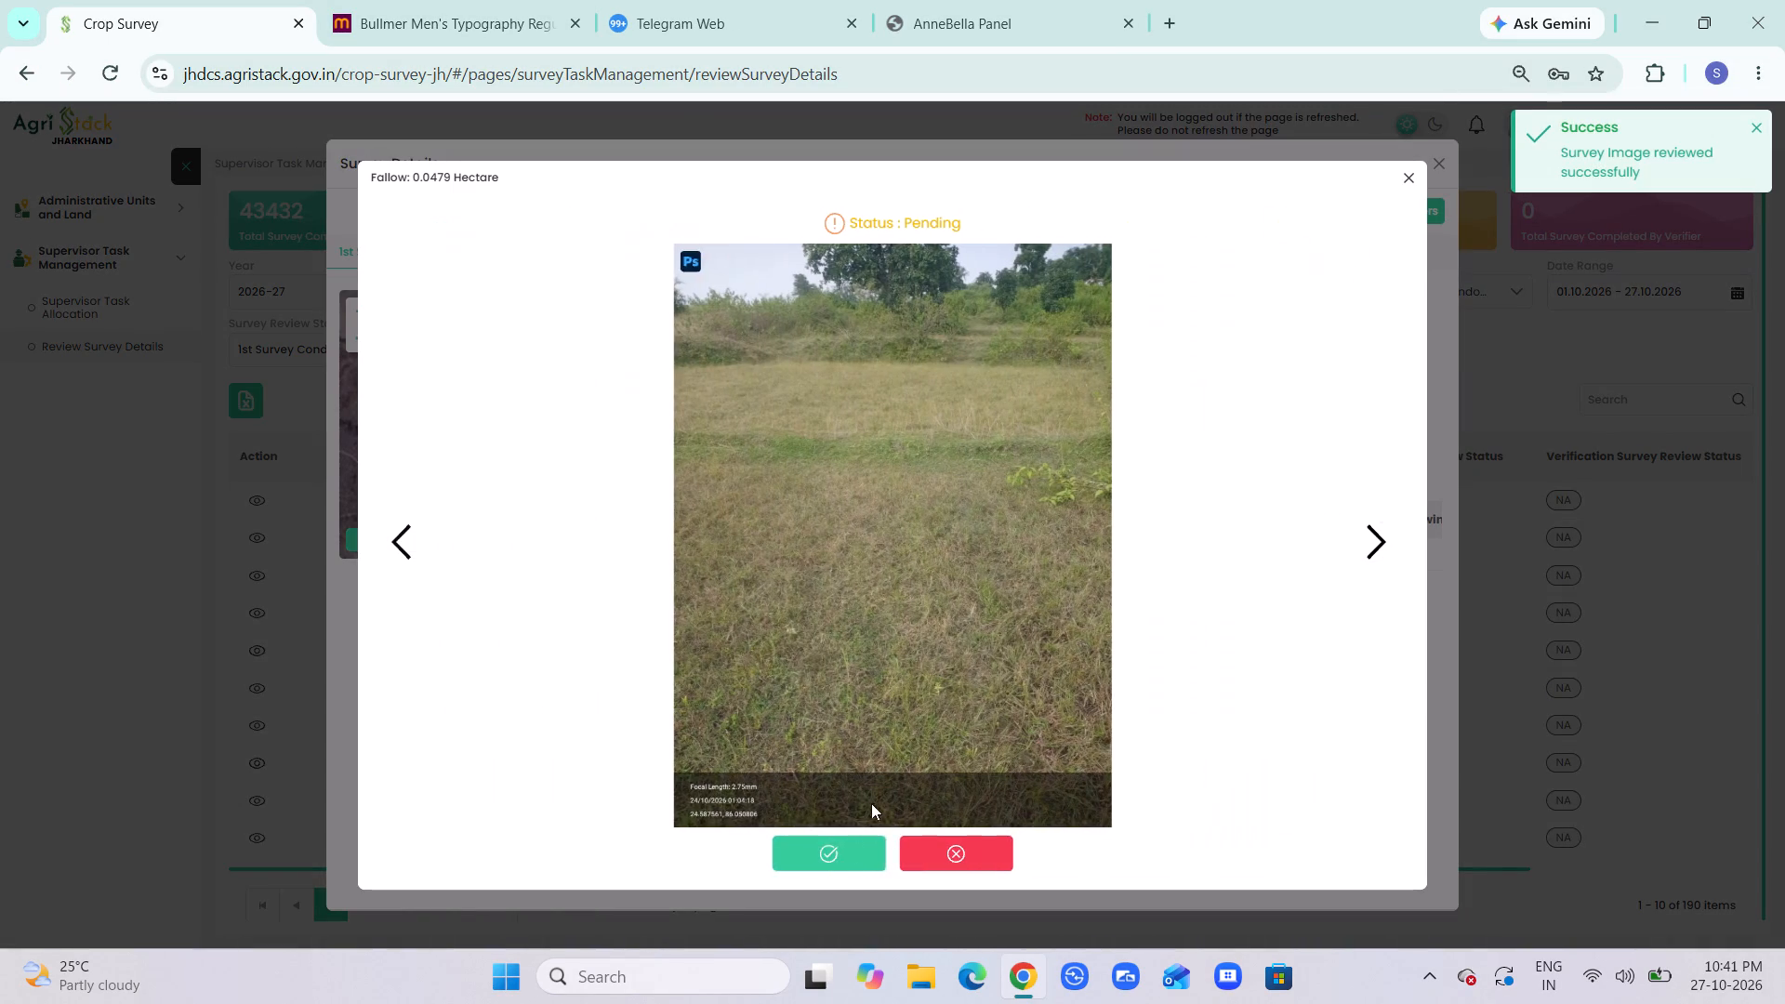
{"action": "left_click", "coordinate": [869, 852]}
{"action": "left_click_drag", "start_coordinate": [1074, 679], "coordinate": [1055, 687]}
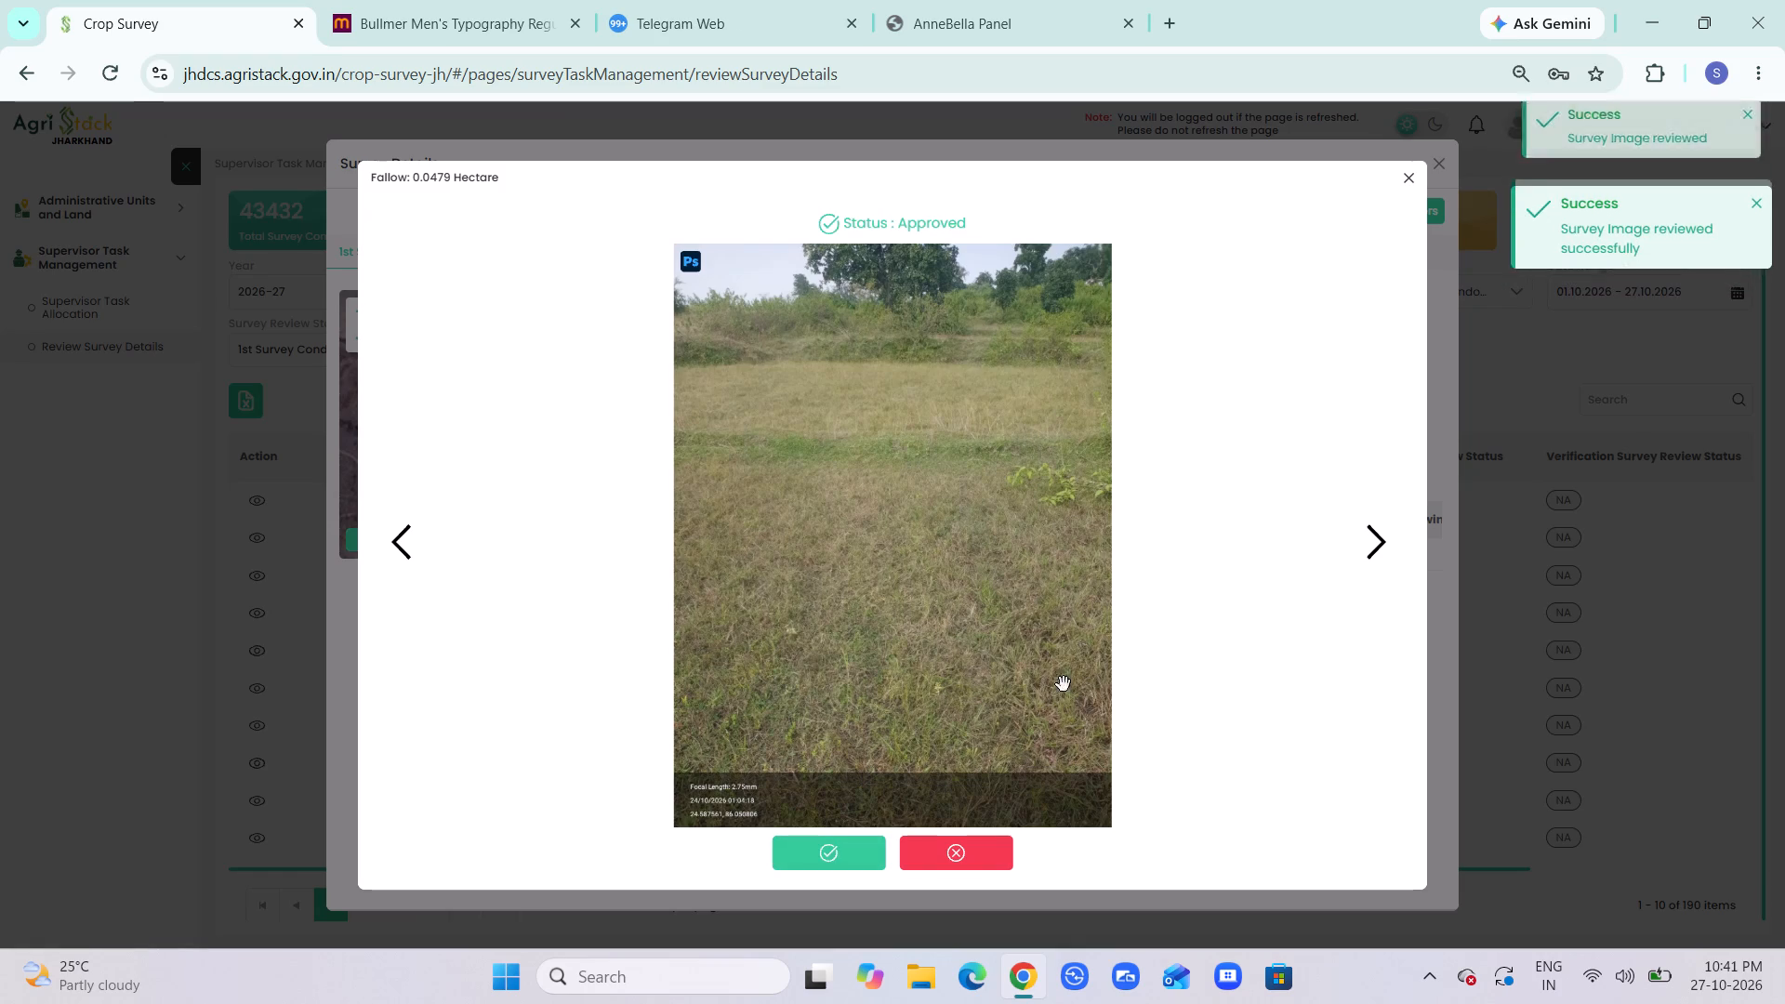
{"action": "left_click_drag", "start_coordinate": [1055, 687], "coordinate": [944, 691]}
{"action": "left_click", "coordinate": [859, 854]}
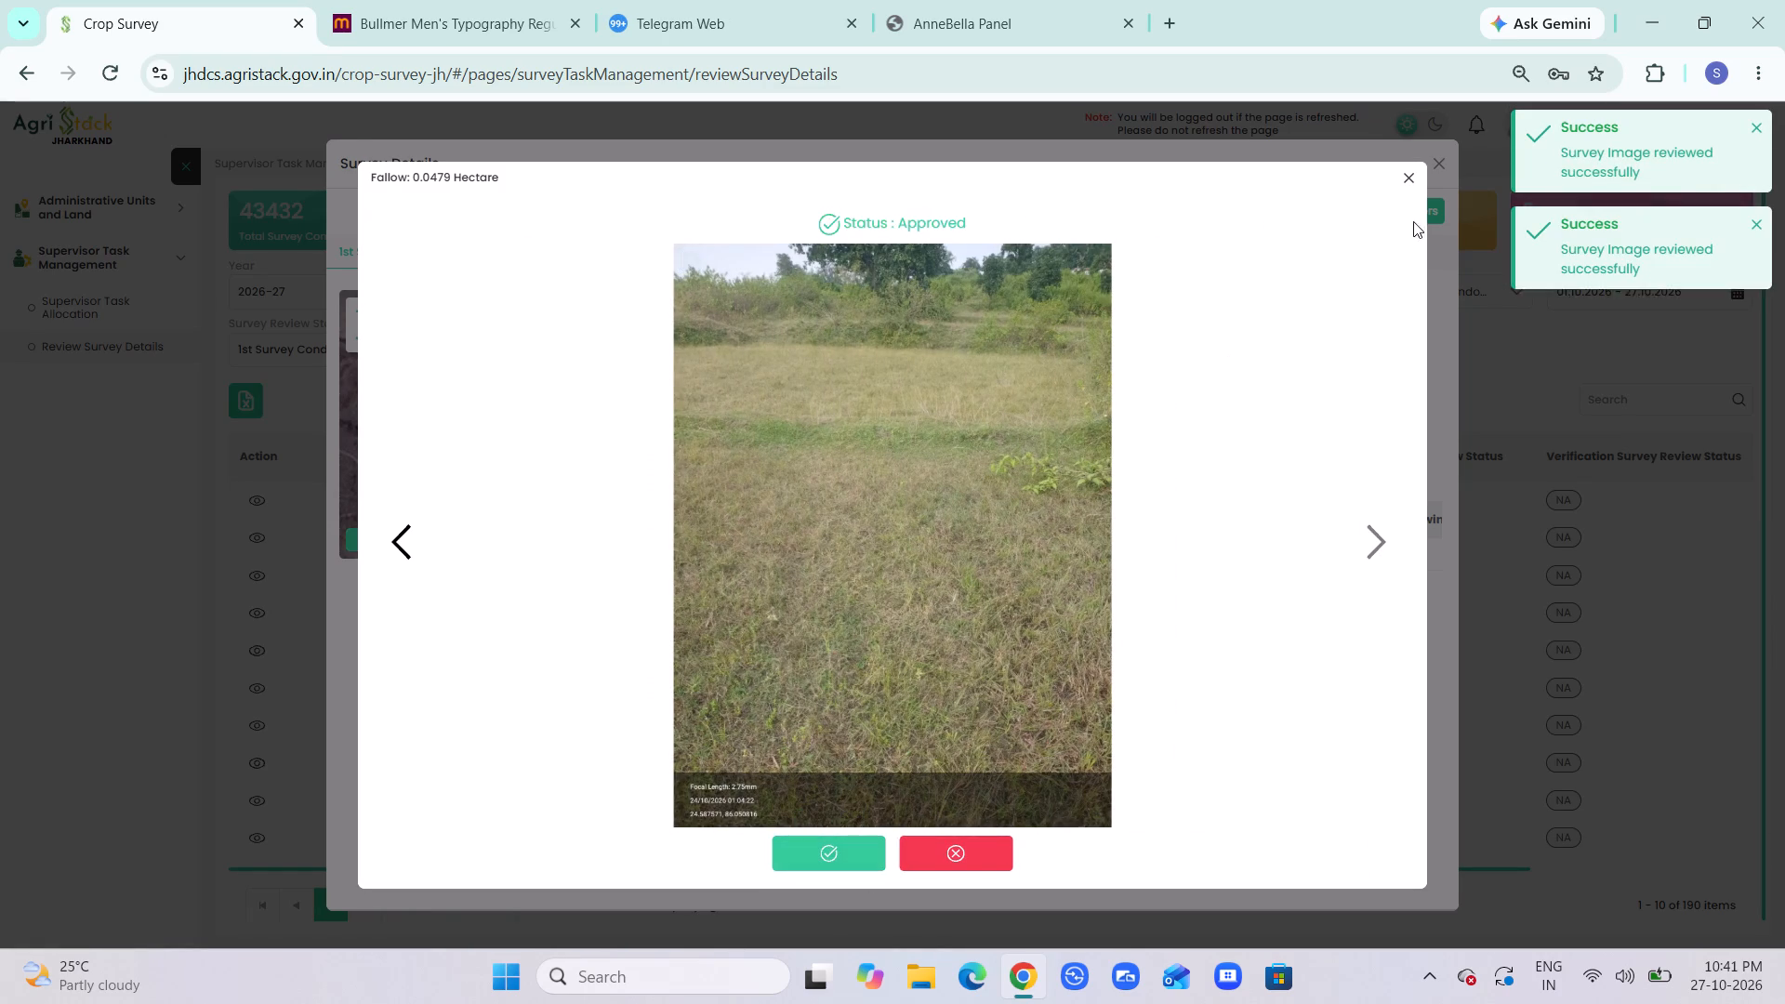
{"action": "left_click", "coordinate": [1407, 178]}
Save the 1st survey of survey number 47 as approved and return to the survey list.
{"action": "left_click", "coordinate": [744, 604]}
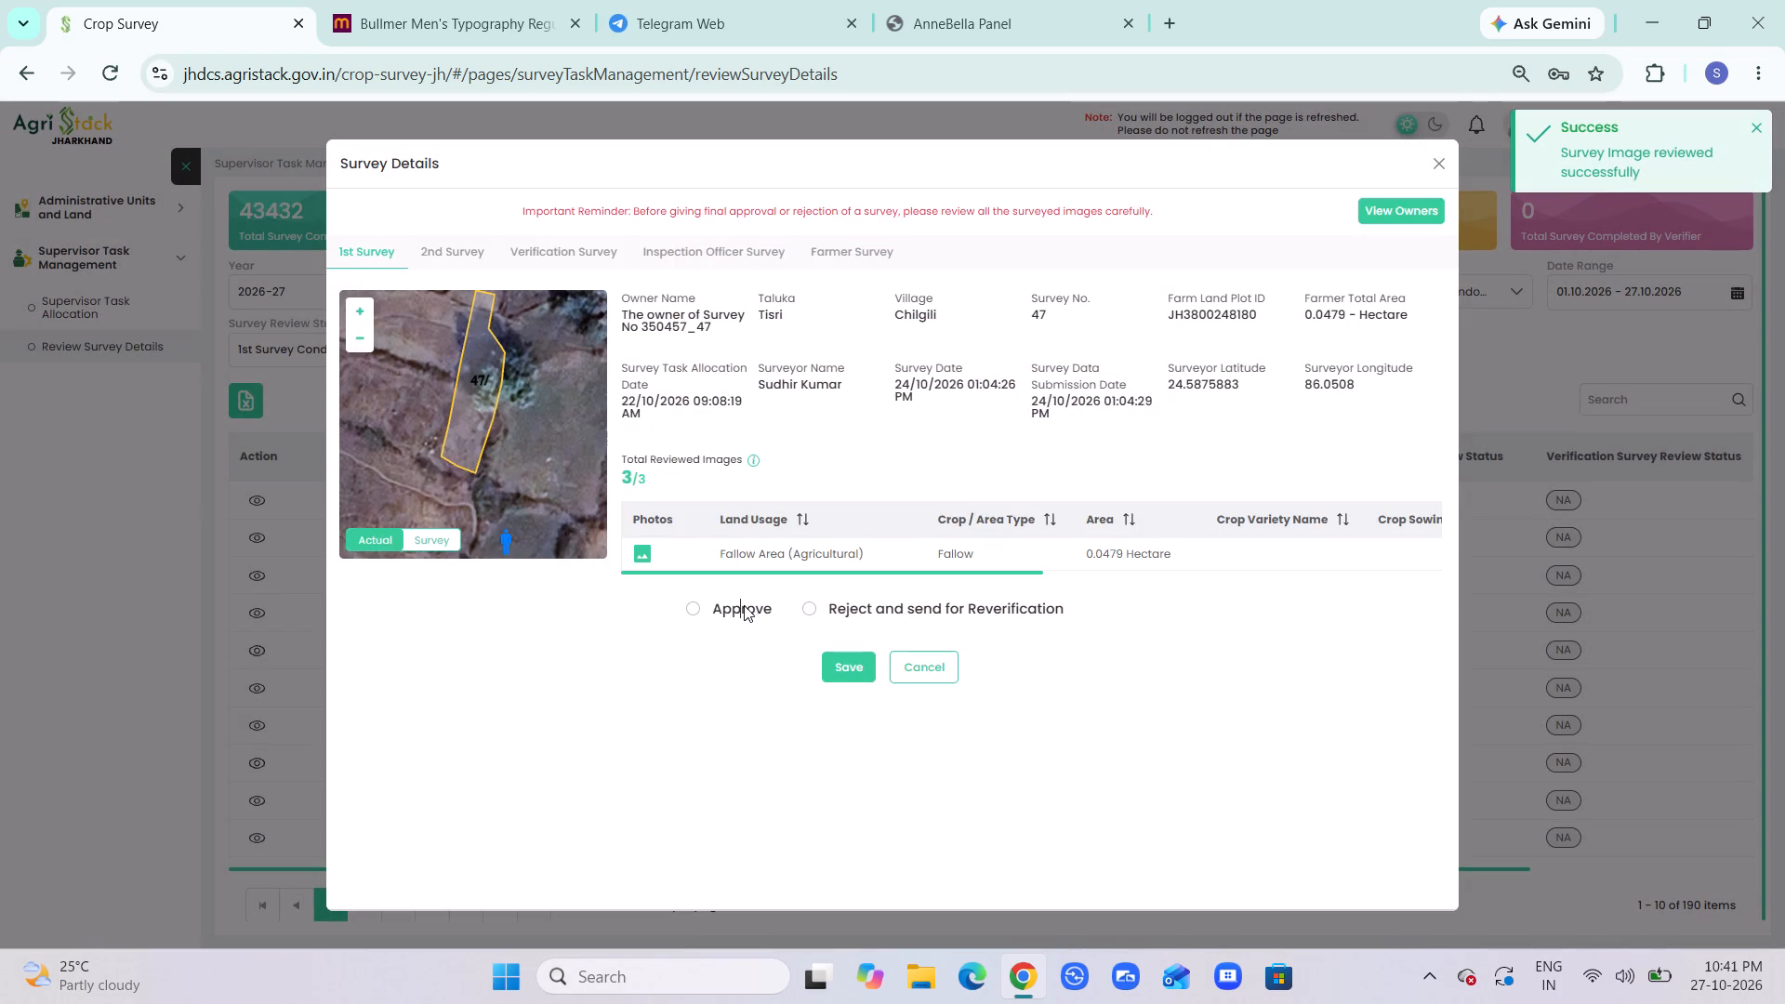
{"action": "left_click", "coordinate": [844, 667]}
{"action": "left_click", "coordinate": [859, 573]}
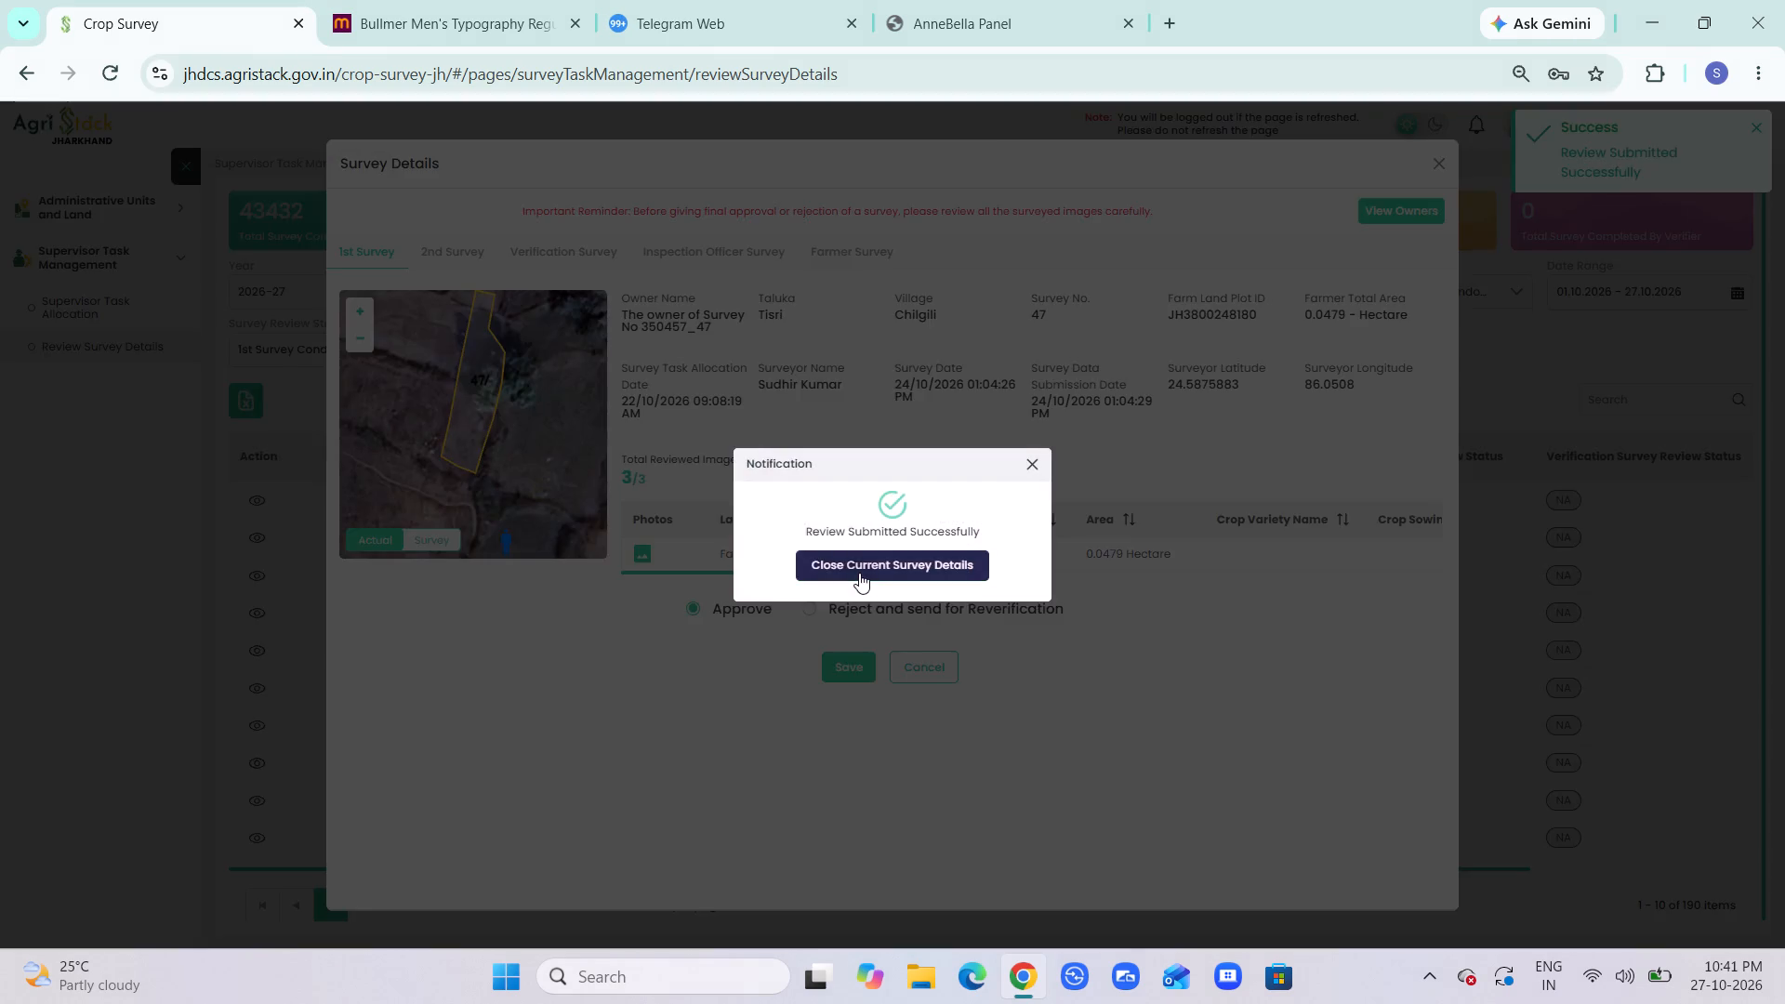
Open the survey details of survey number 49 in Chilgili, approve all three farm photos and close the photo viewer.
{"action": "left_click", "coordinate": [256, 833]}
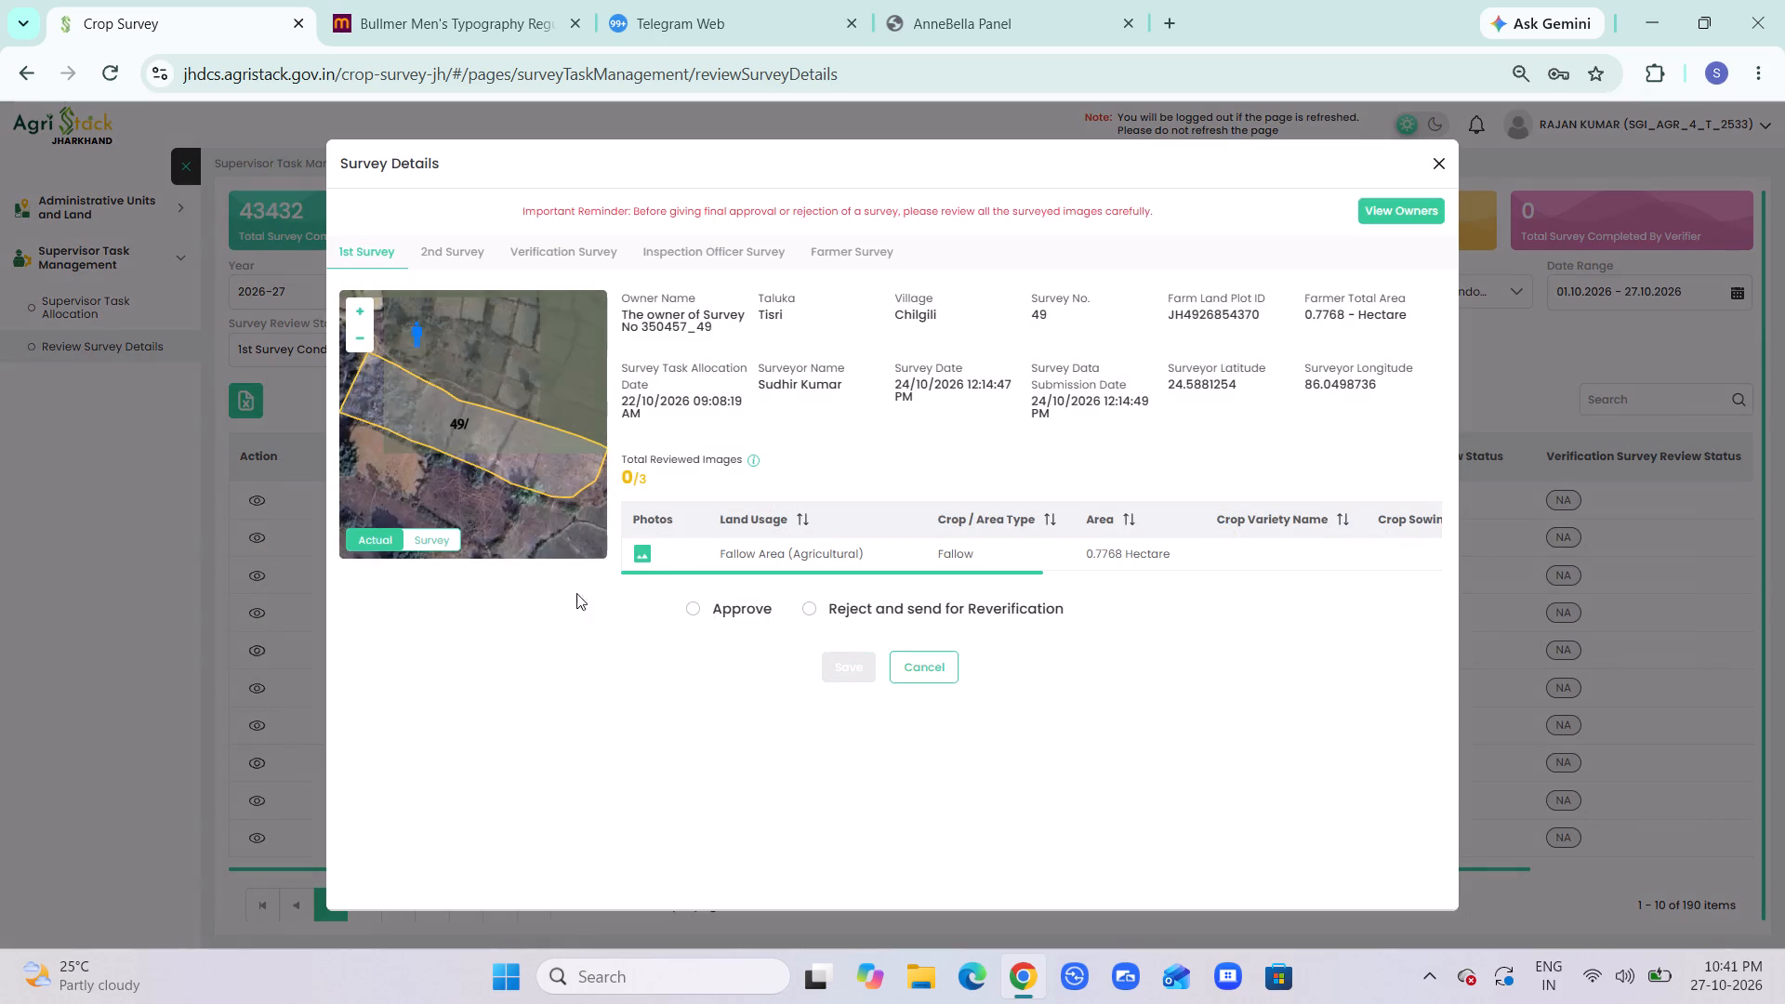
{"action": "left_click", "coordinate": [644, 553]}
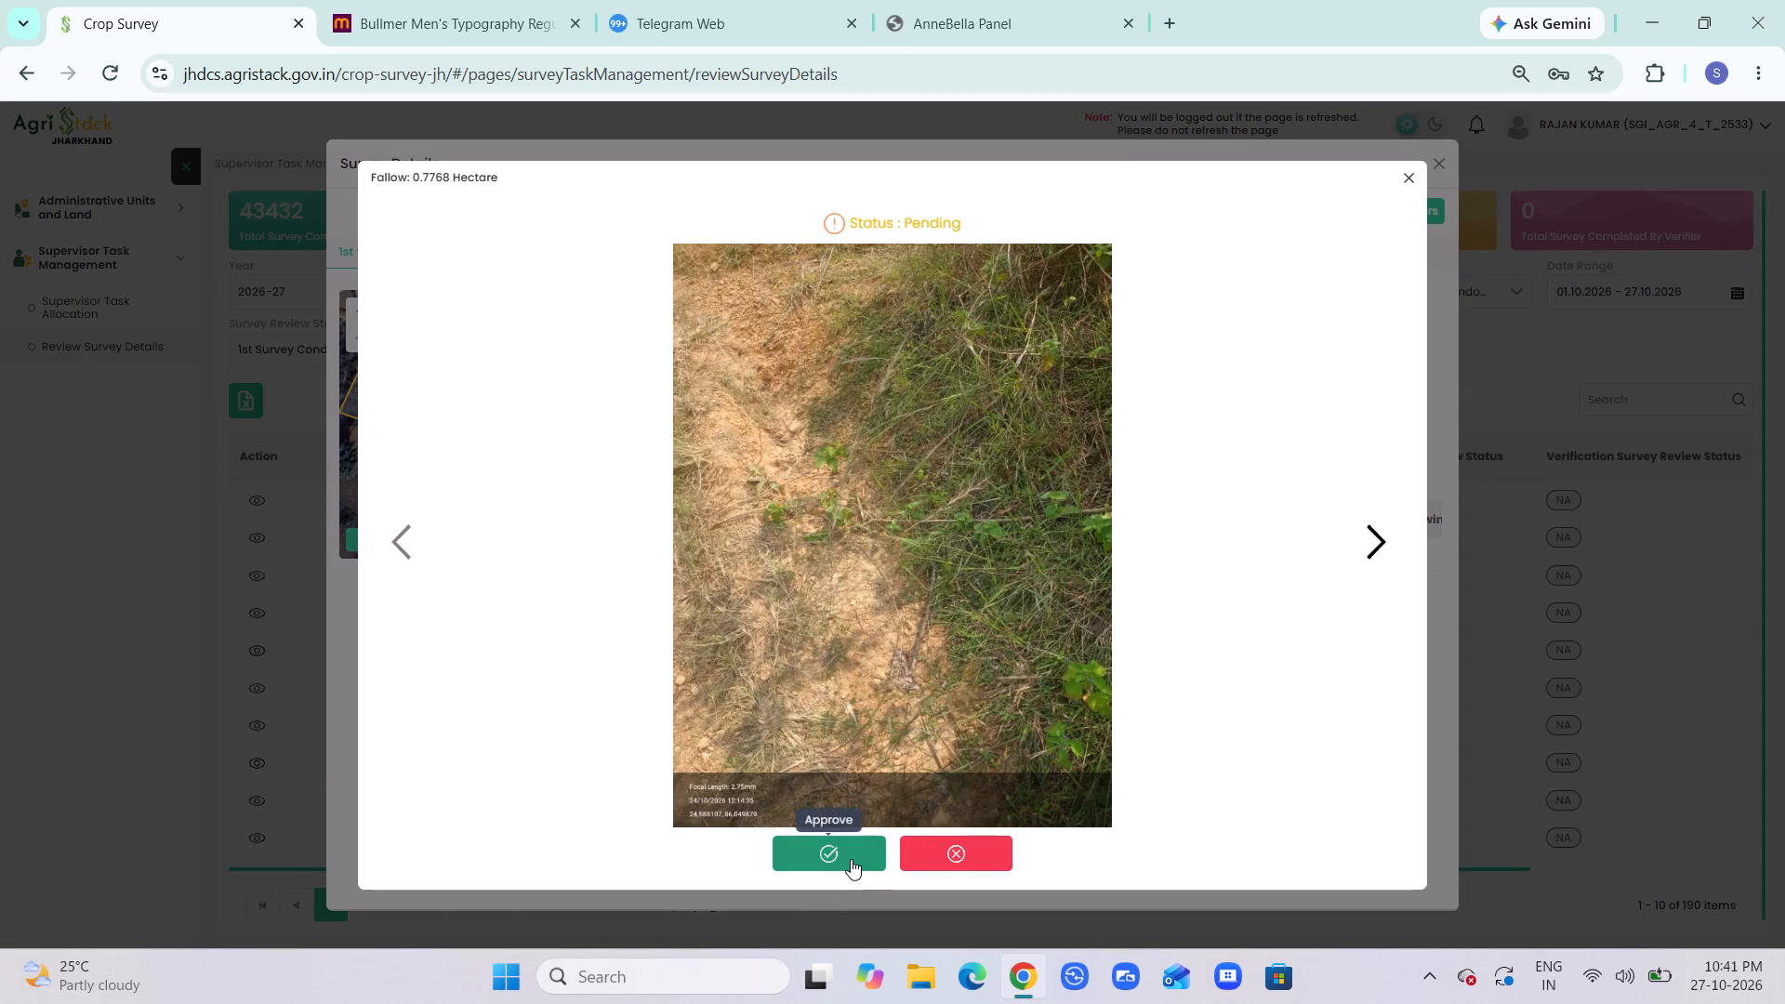
{"action": "left_click", "coordinate": [853, 857]}
{"action": "left_click_drag", "start_coordinate": [999, 661], "coordinate": [839, 688]}
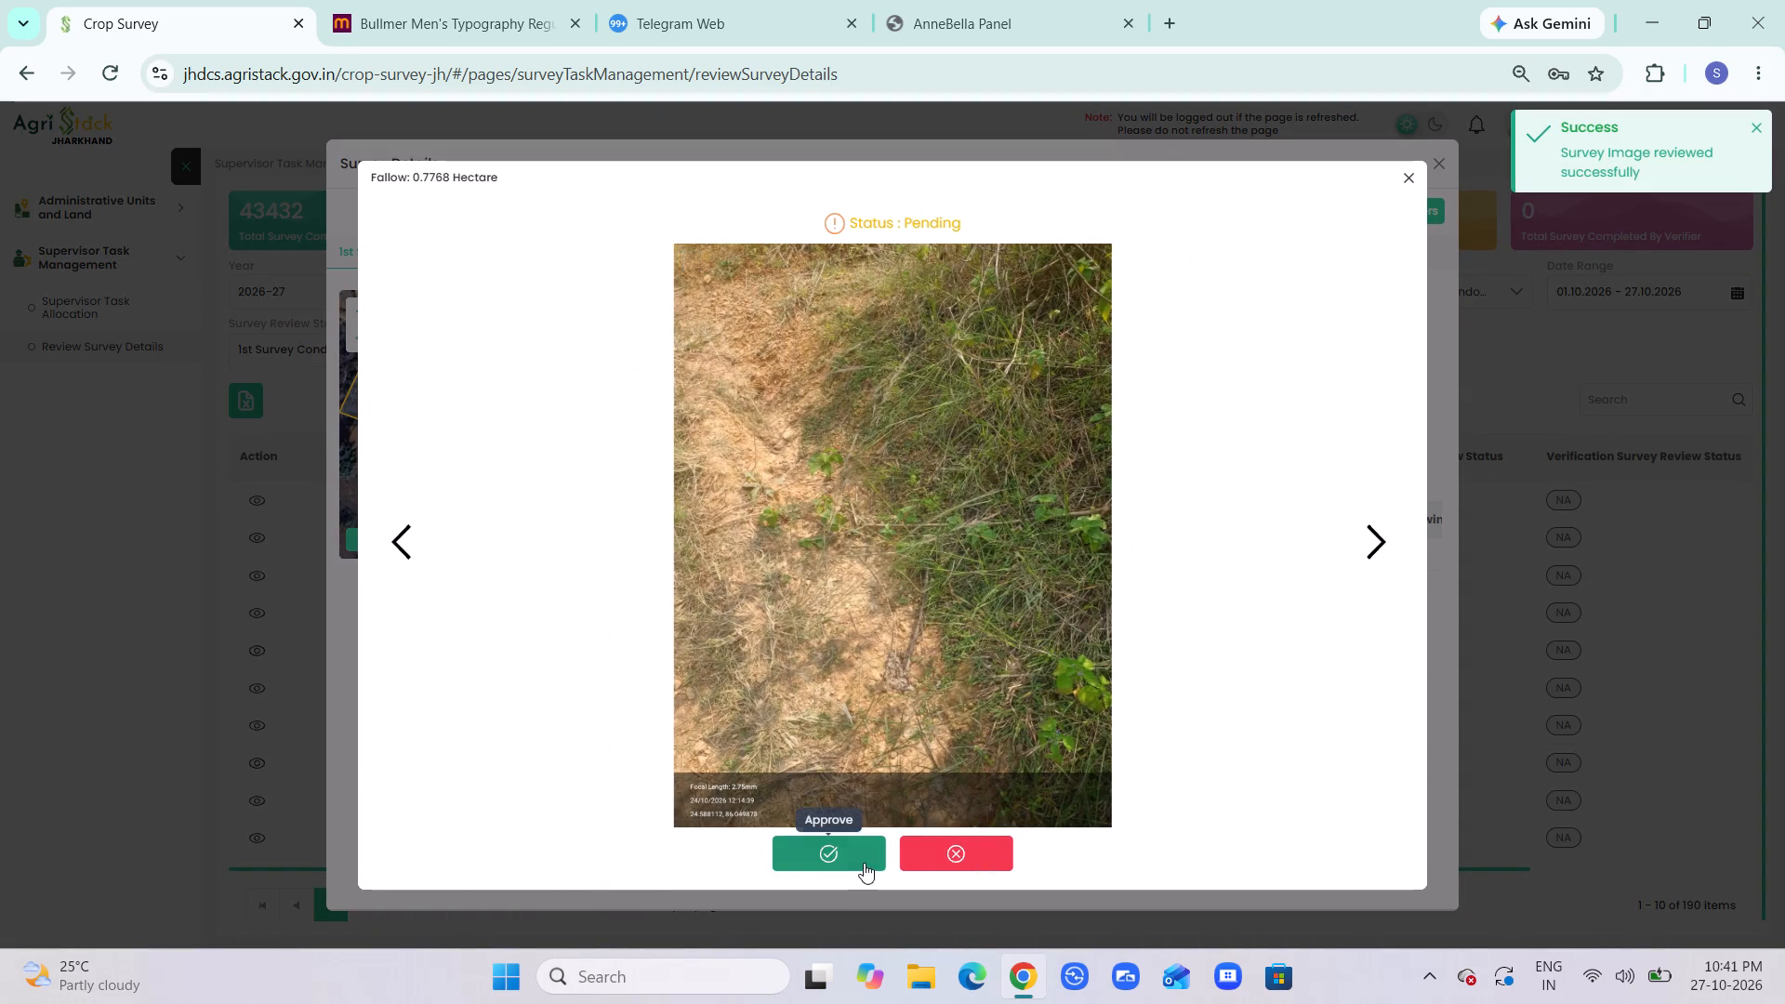
{"action": "left_click", "coordinate": [870, 851]}
{"action": "left_click_drag", "start_coordinate": [873, 687], "coordinate": [741, 709]}
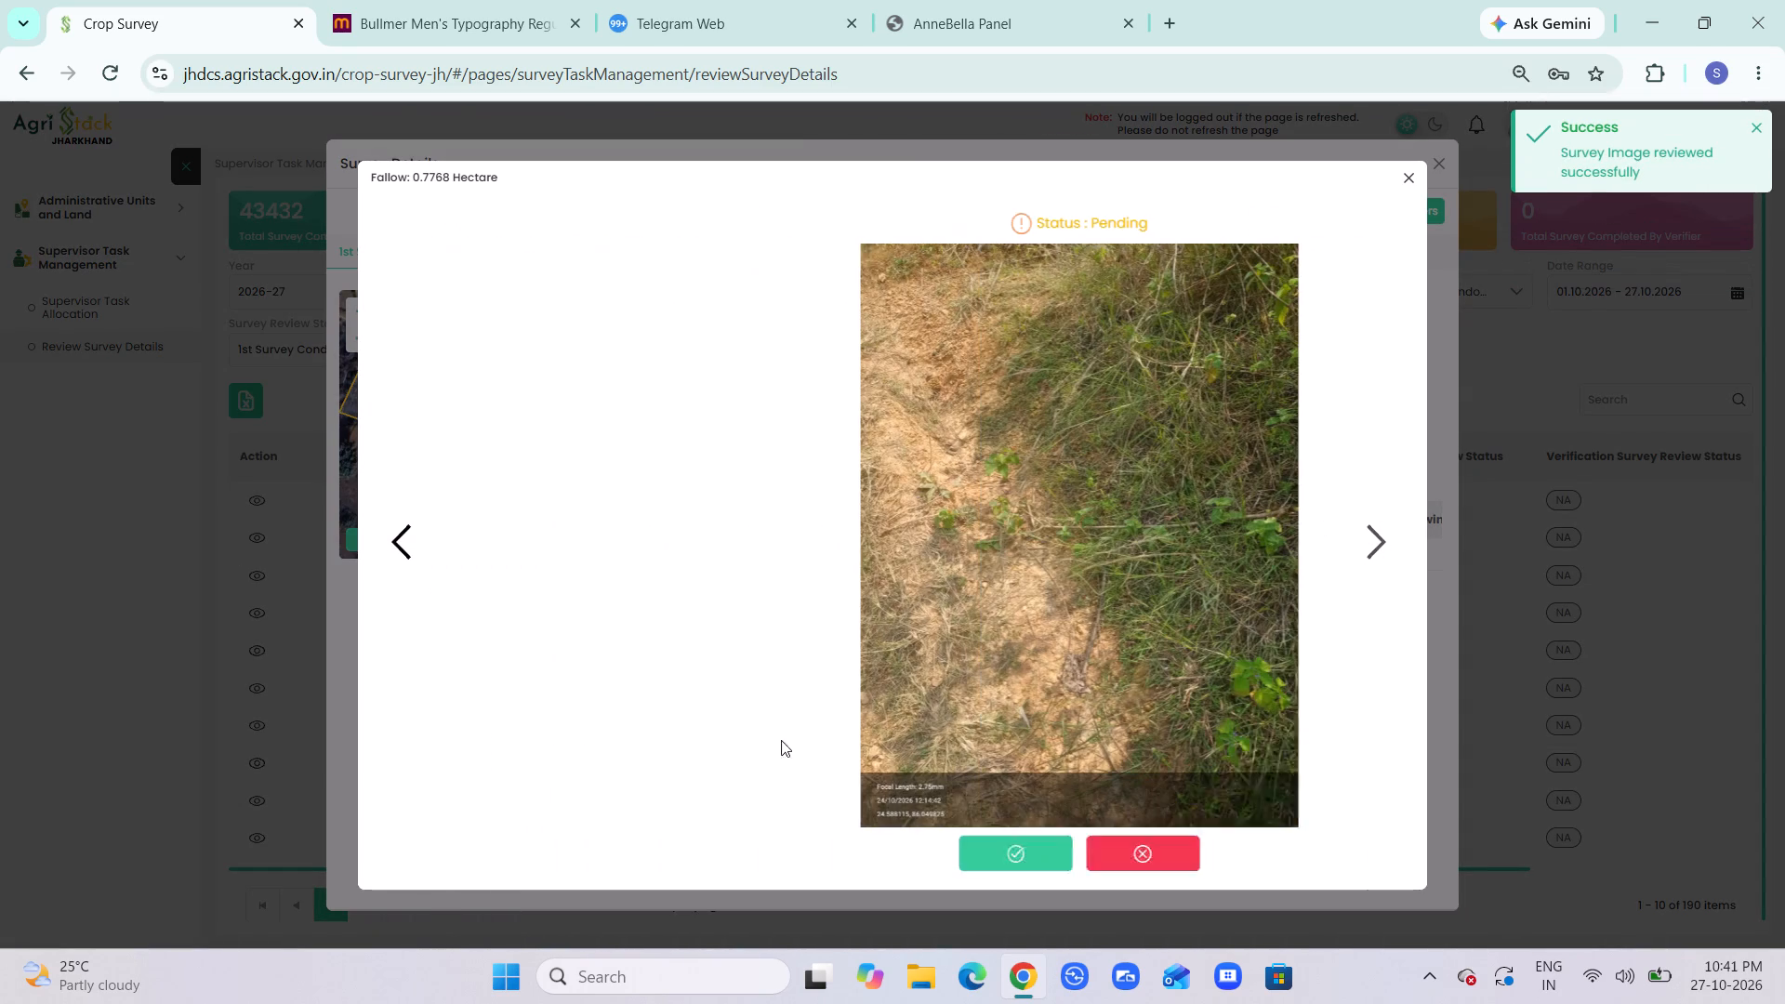
{"action": "left_click", "coordinate": [853, 854]}
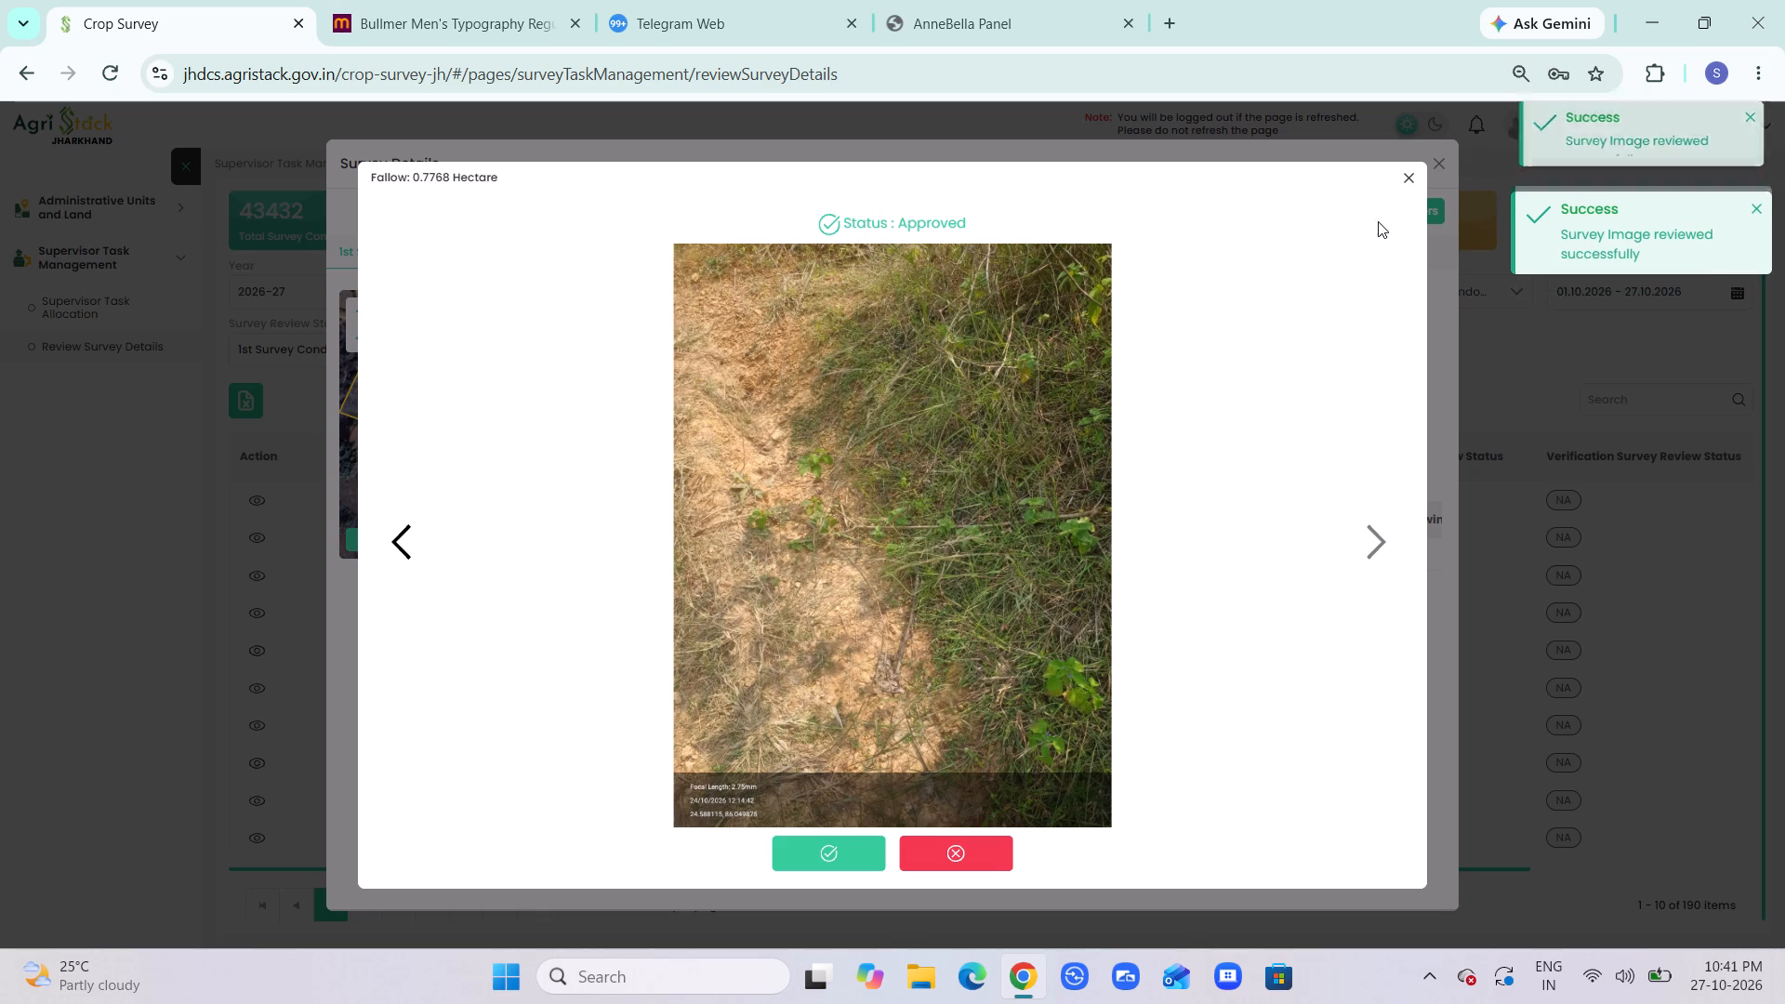
{"action": "left_click_drag", "start_coordinate": [1408, 175], "coordinate": [1395, 180]}
{"action": "left_click", "coordinate": [1420, 165]}
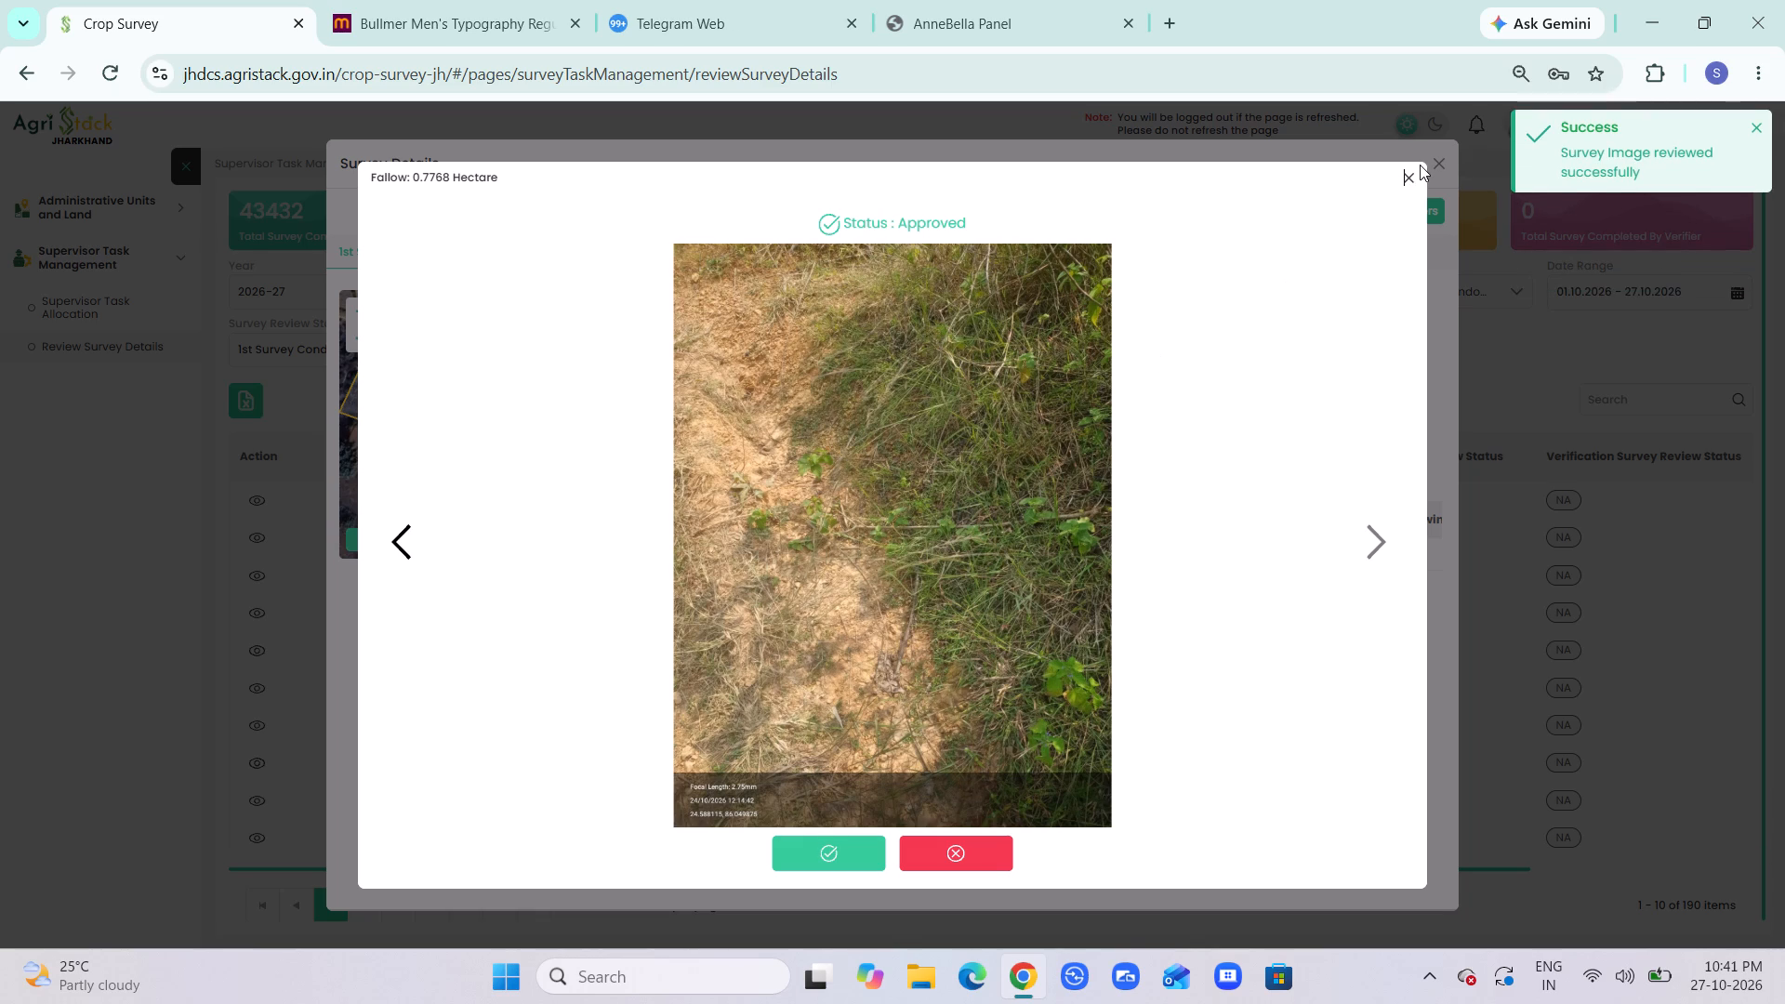
{"action": "left_click", "coordinate": [1408, 166]}
{"action": "left_click", "coordinate": [1409, 179]}
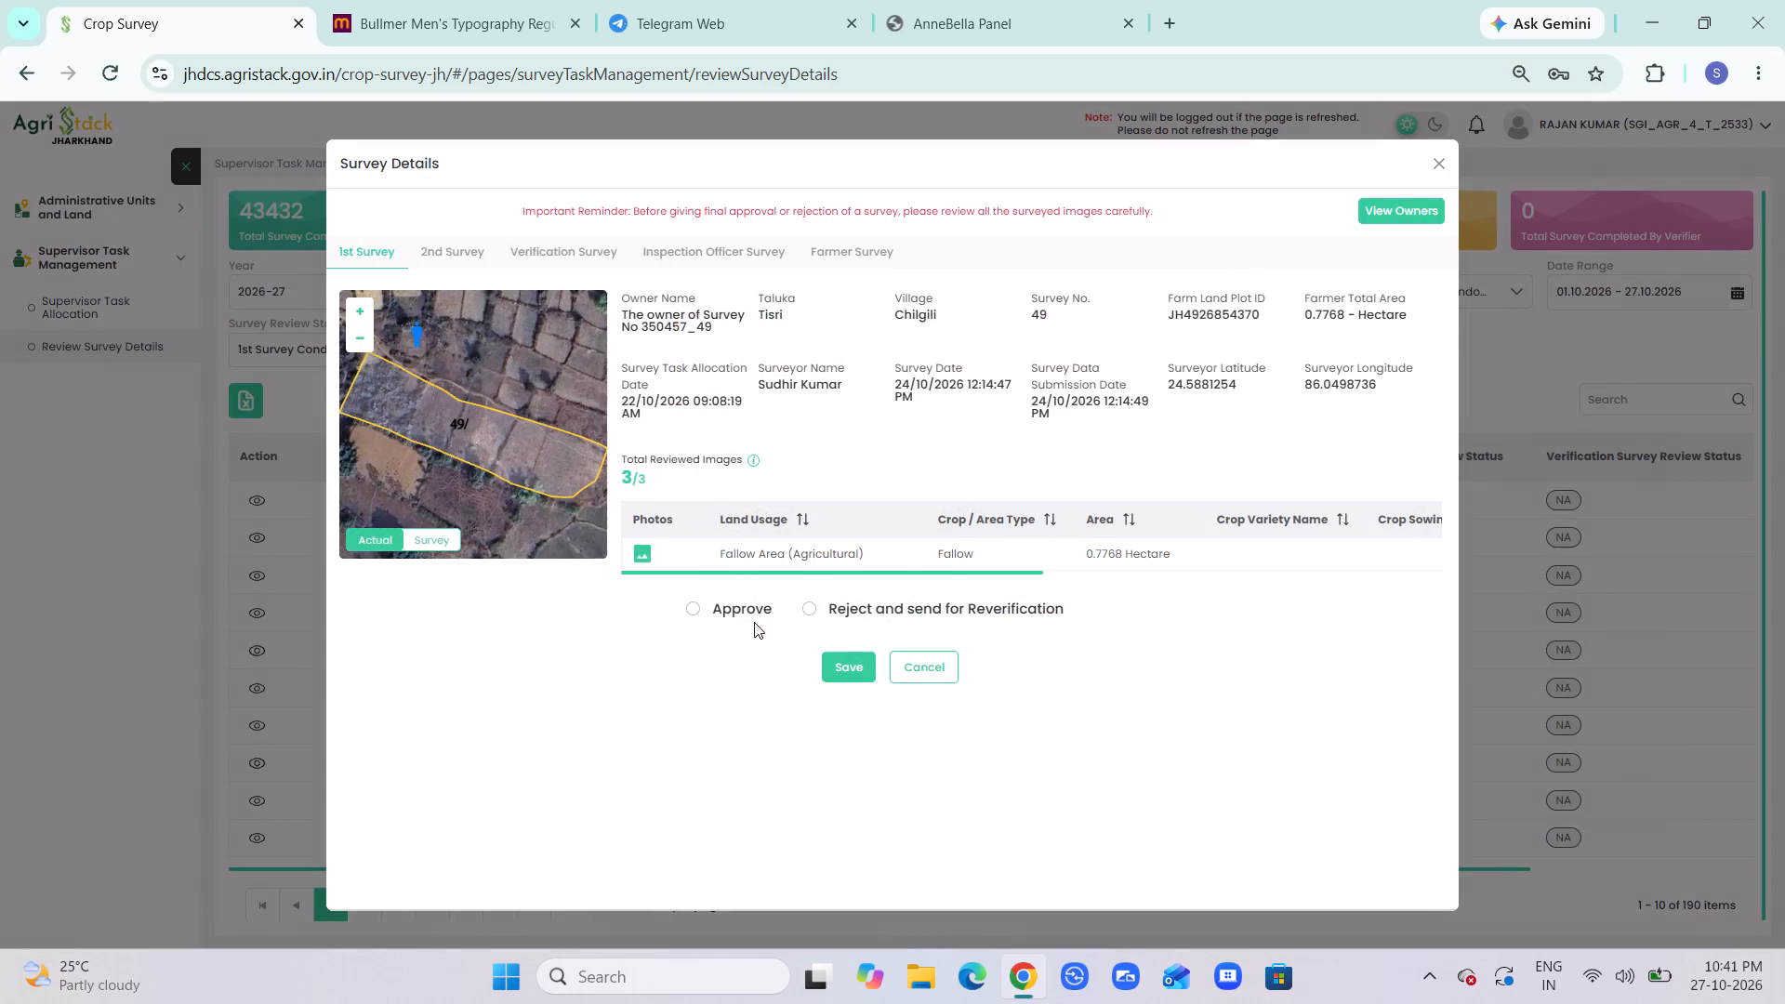
Save the 1st survey of survey number 49 as approved and return to the survey list.
{"action": "left_click", "coordinate": [739, 610]}
{"action": "left_click", "coordinate": [844, 668]}
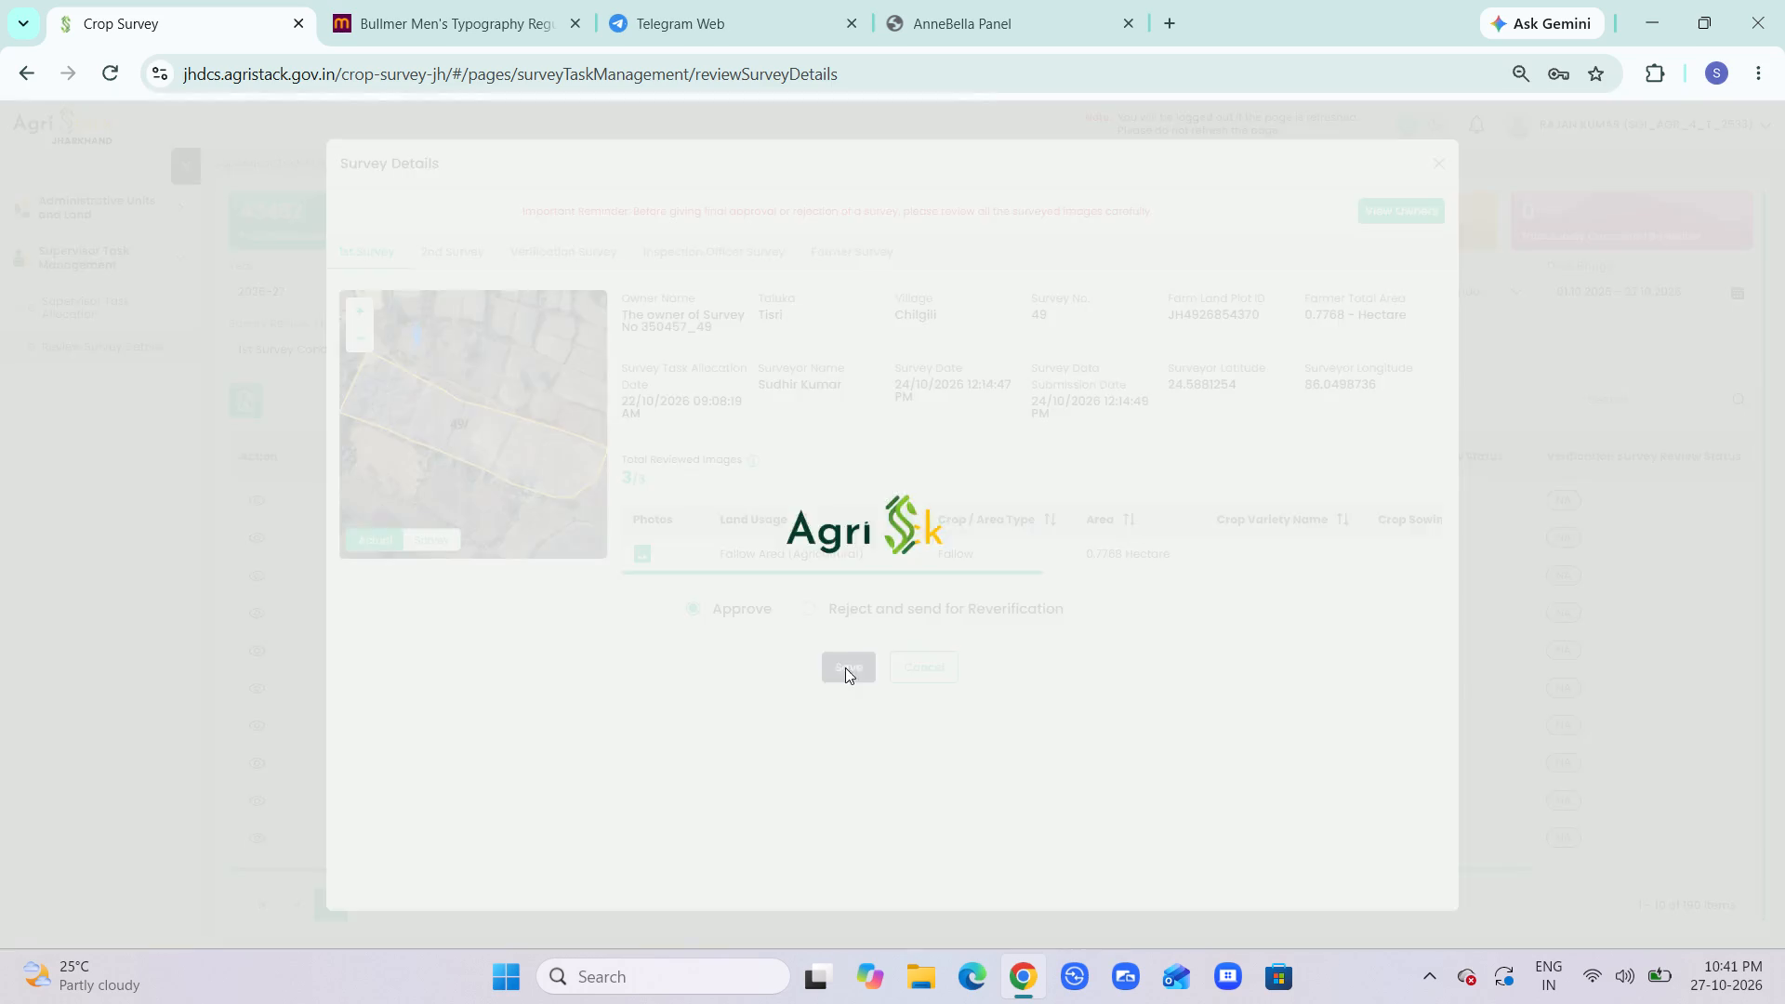
{"action": "left_click", "coordinate": [886, 552]}
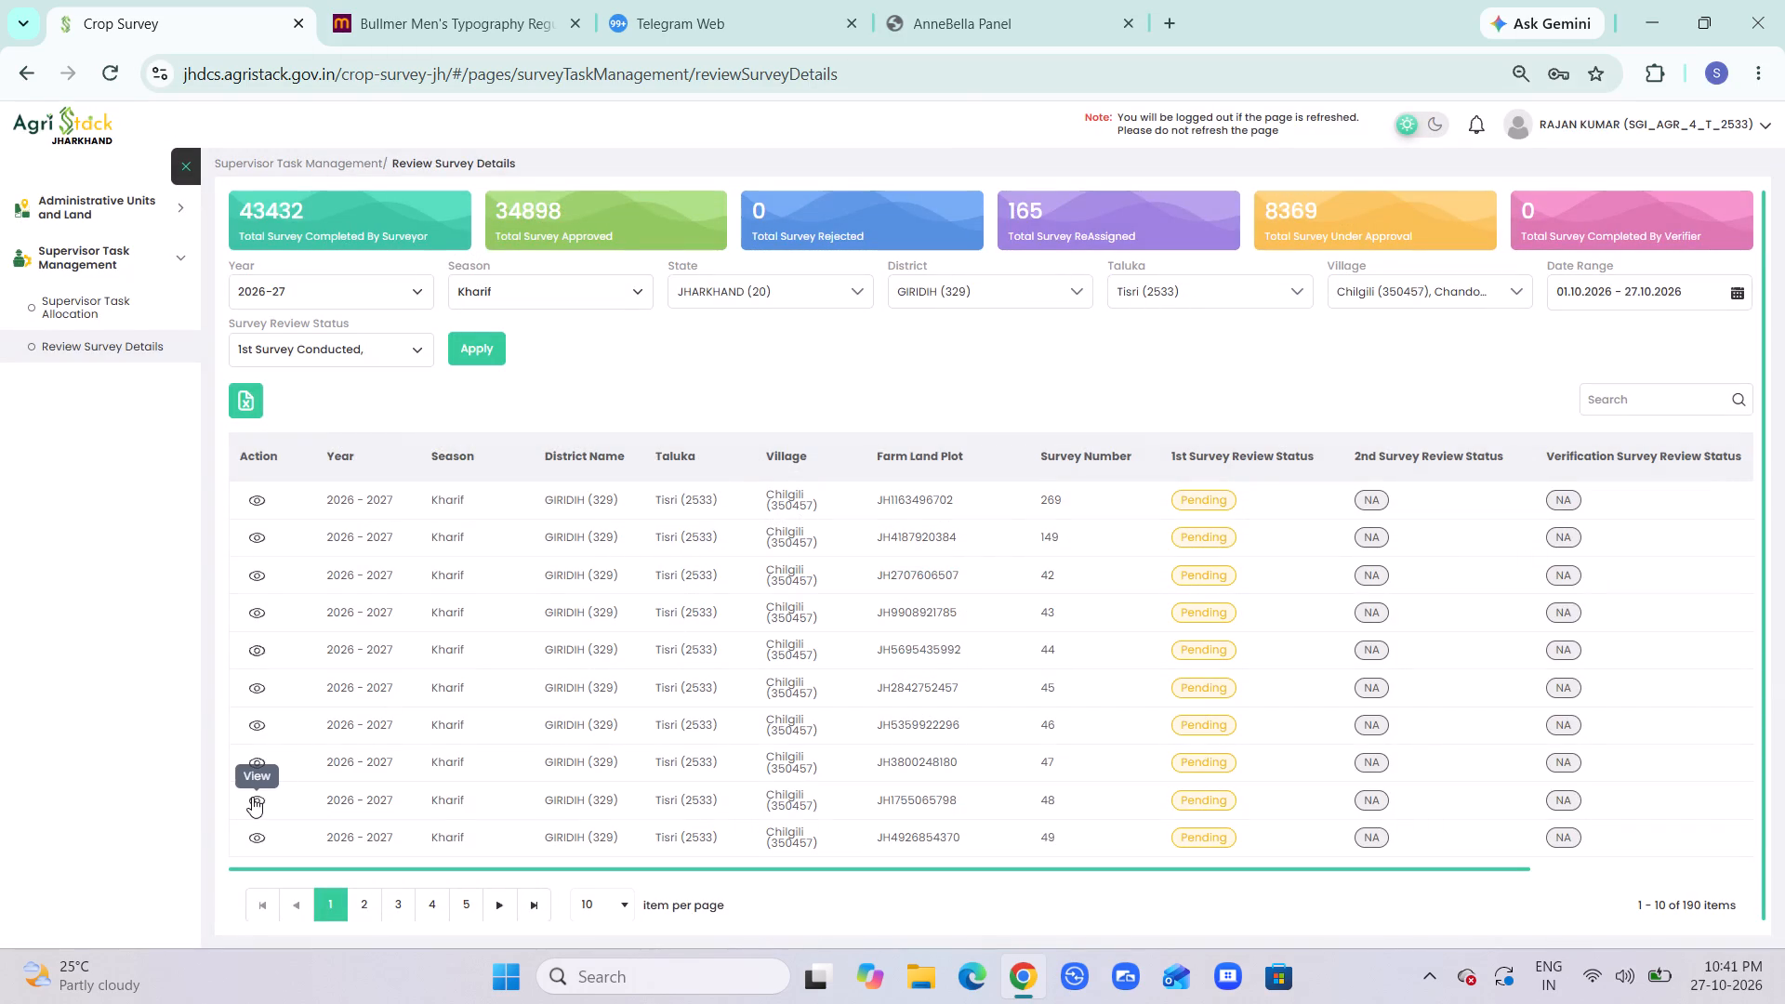
Open the survey details of survey number 48 in Chilgili, approve all three farm photos and close the photo viewer.
{"action": "left_click", "coordinate": [251, 799]}
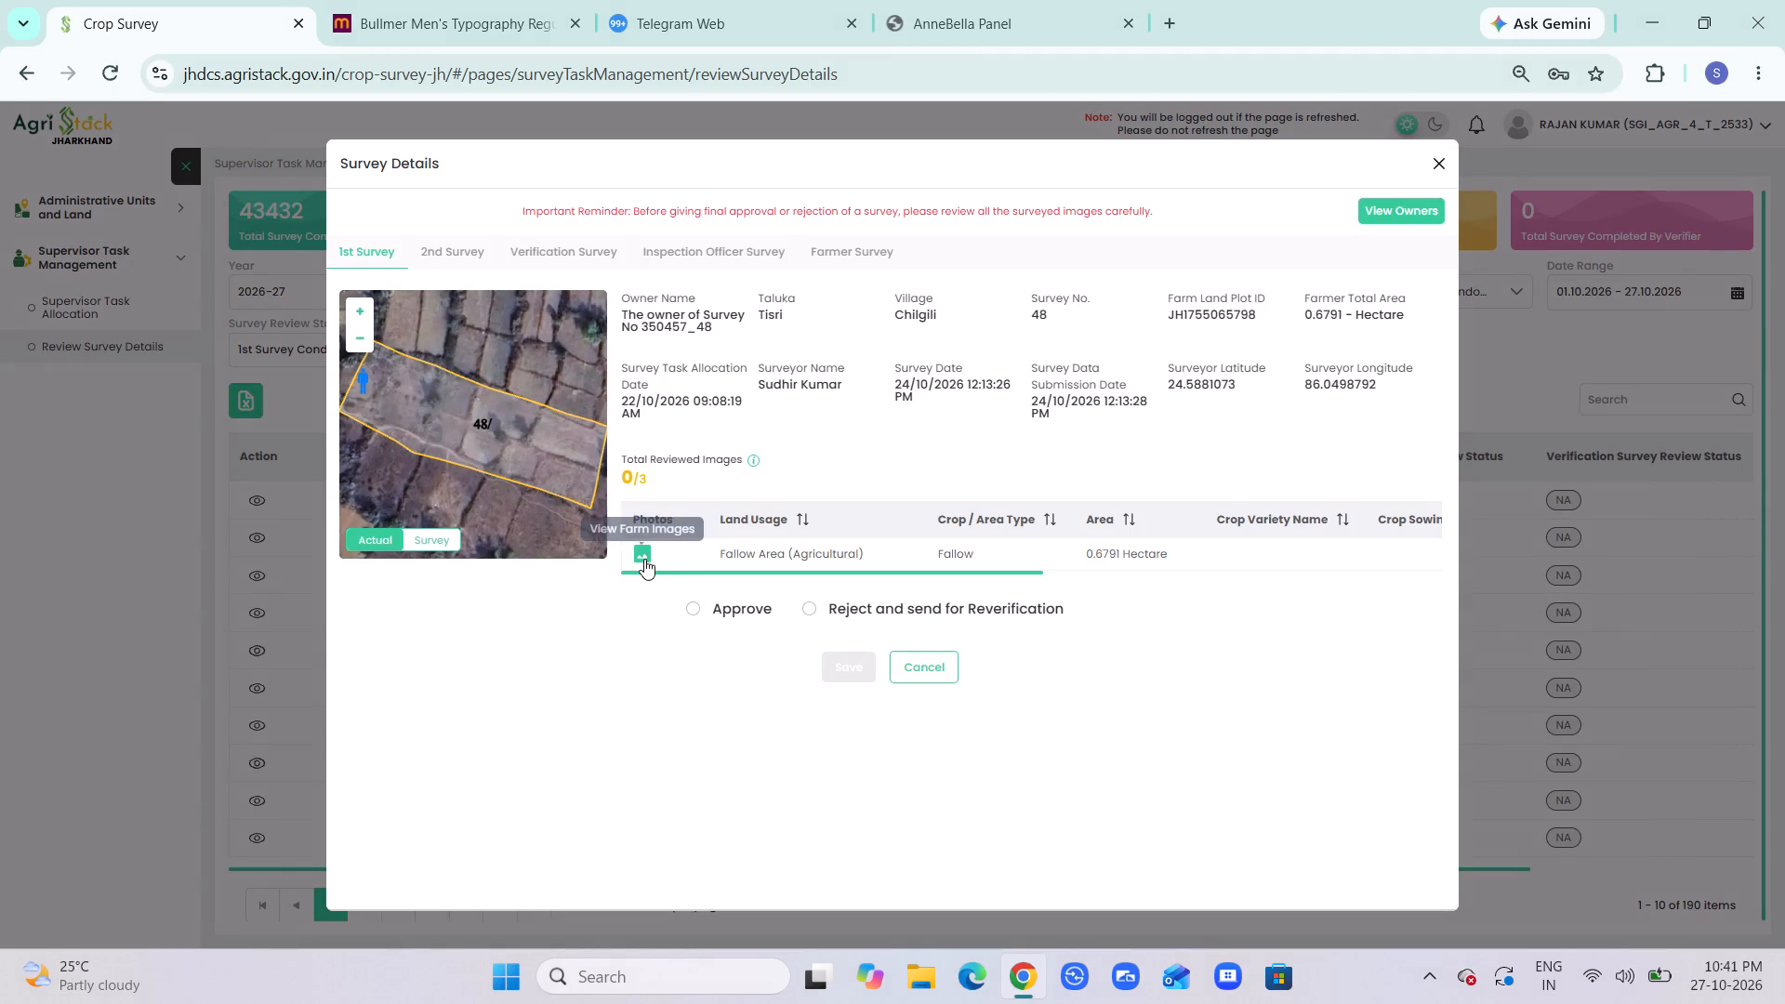
{"action": "left_click", "coordinate": [644, 559]}
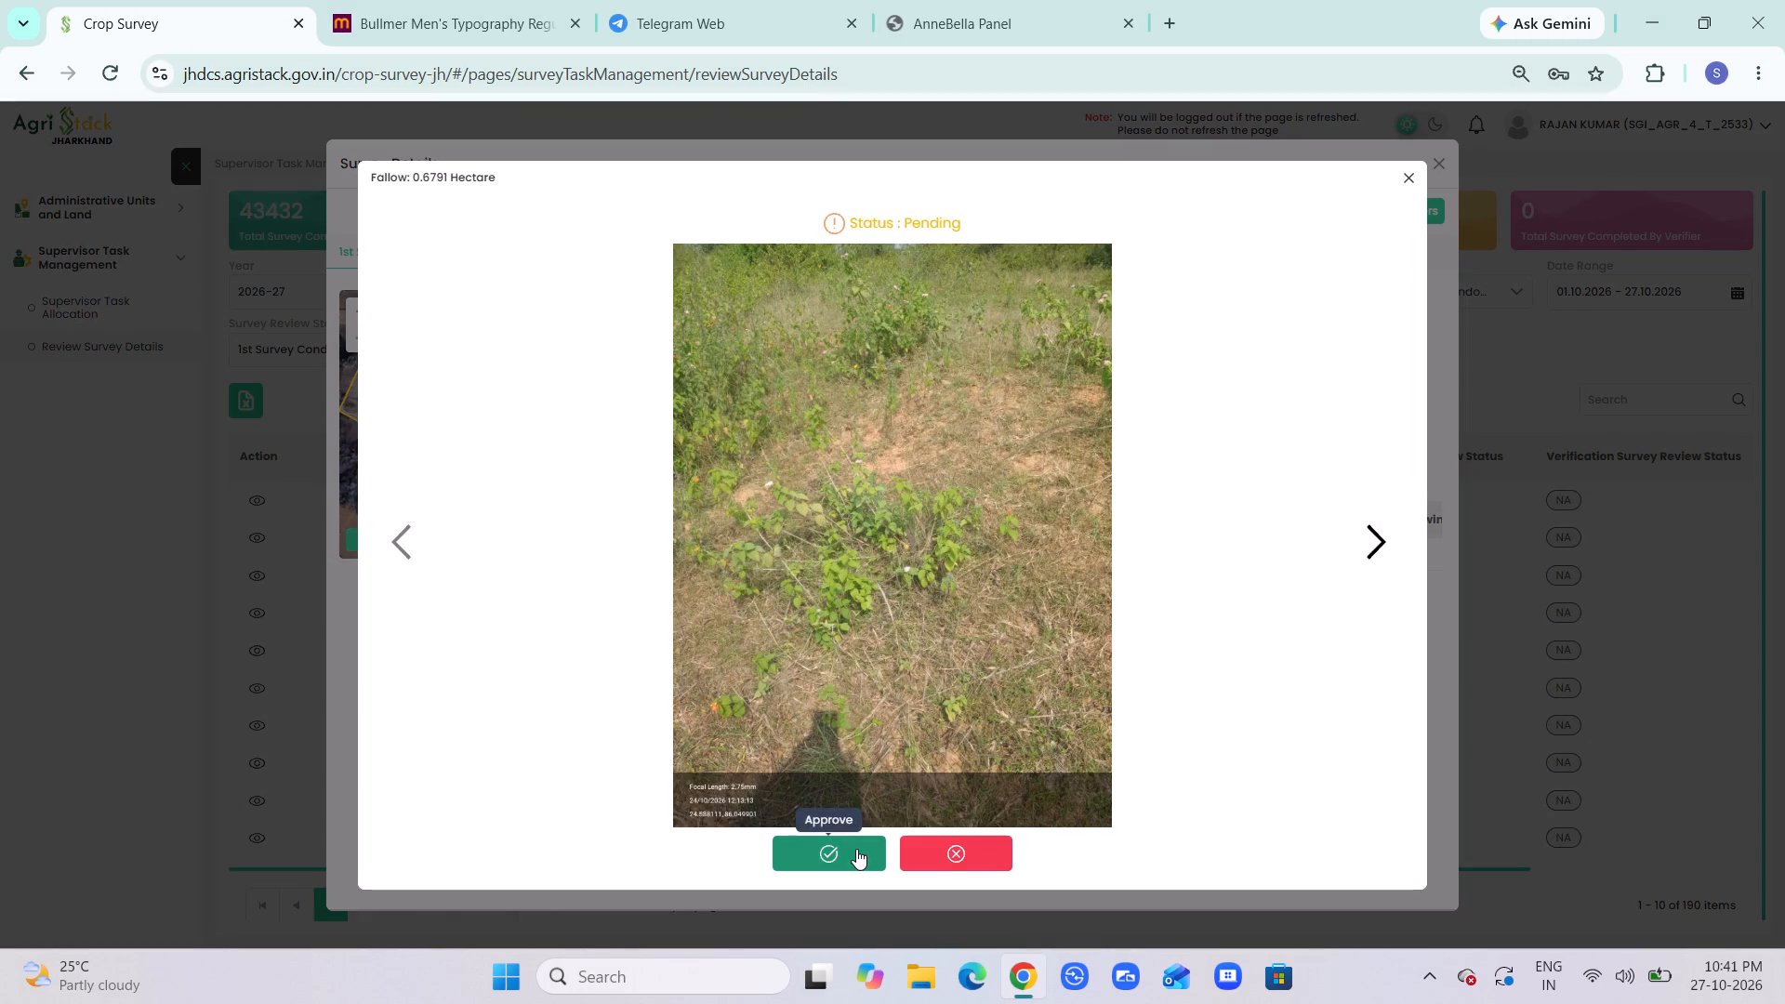
{"action": "left_click", "coordinate": [856, 849]}
{"action": "left_click_drag", "start_coordinate": [1043, 671], "coordinate": [856, 696]}
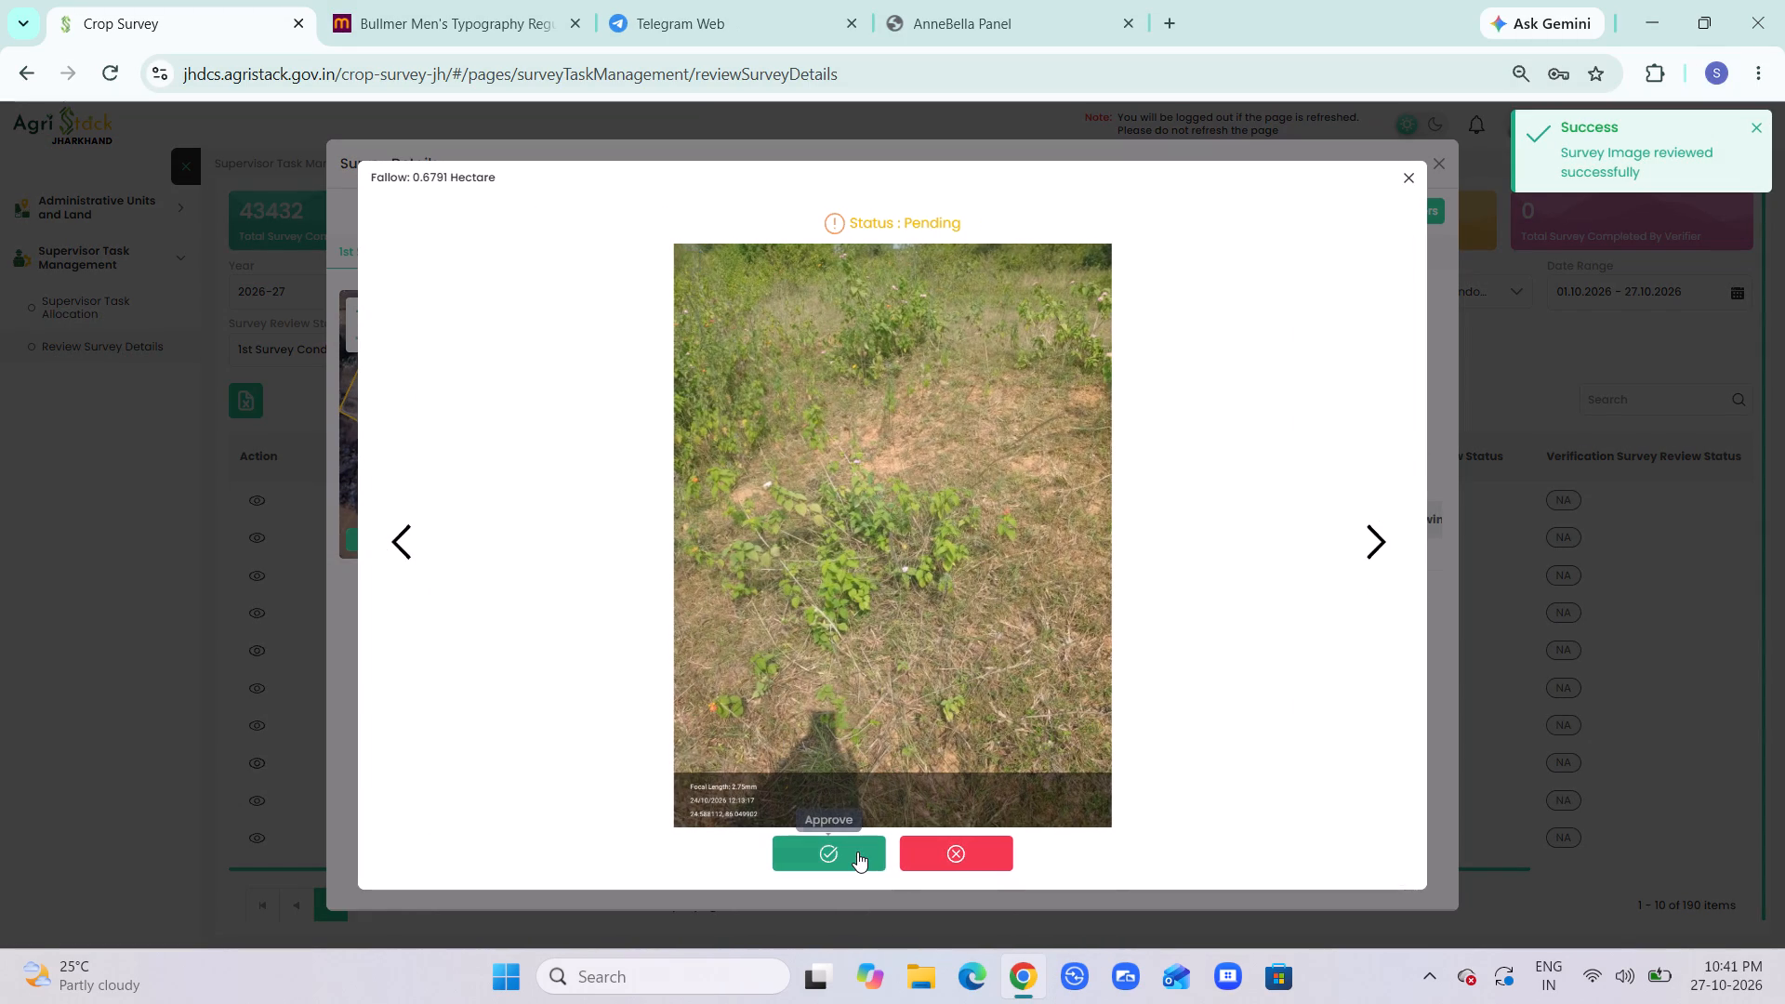
{"action": "left_click", "coordinate": [857, 852]}
{"action": "left_click_drag", "start_coordinate": [1076, 621], "coordinate": [942, 629]}
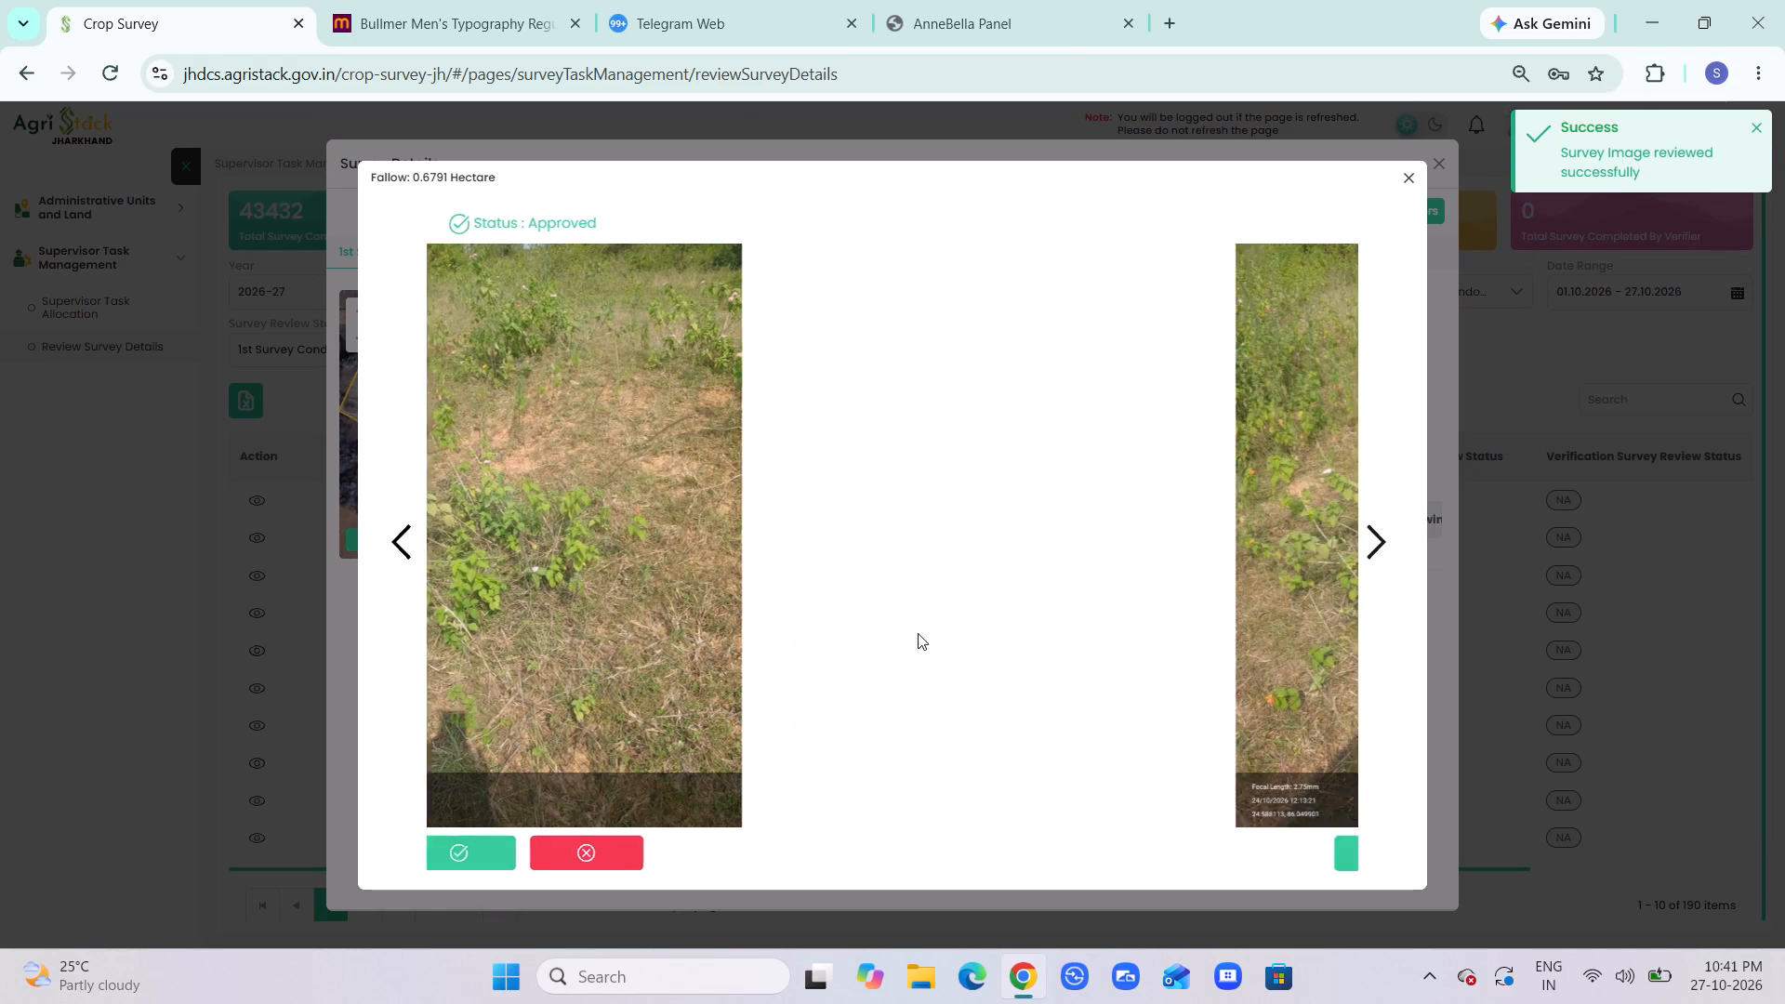
{"action": "left_click", "coordinate": [839, 847]}
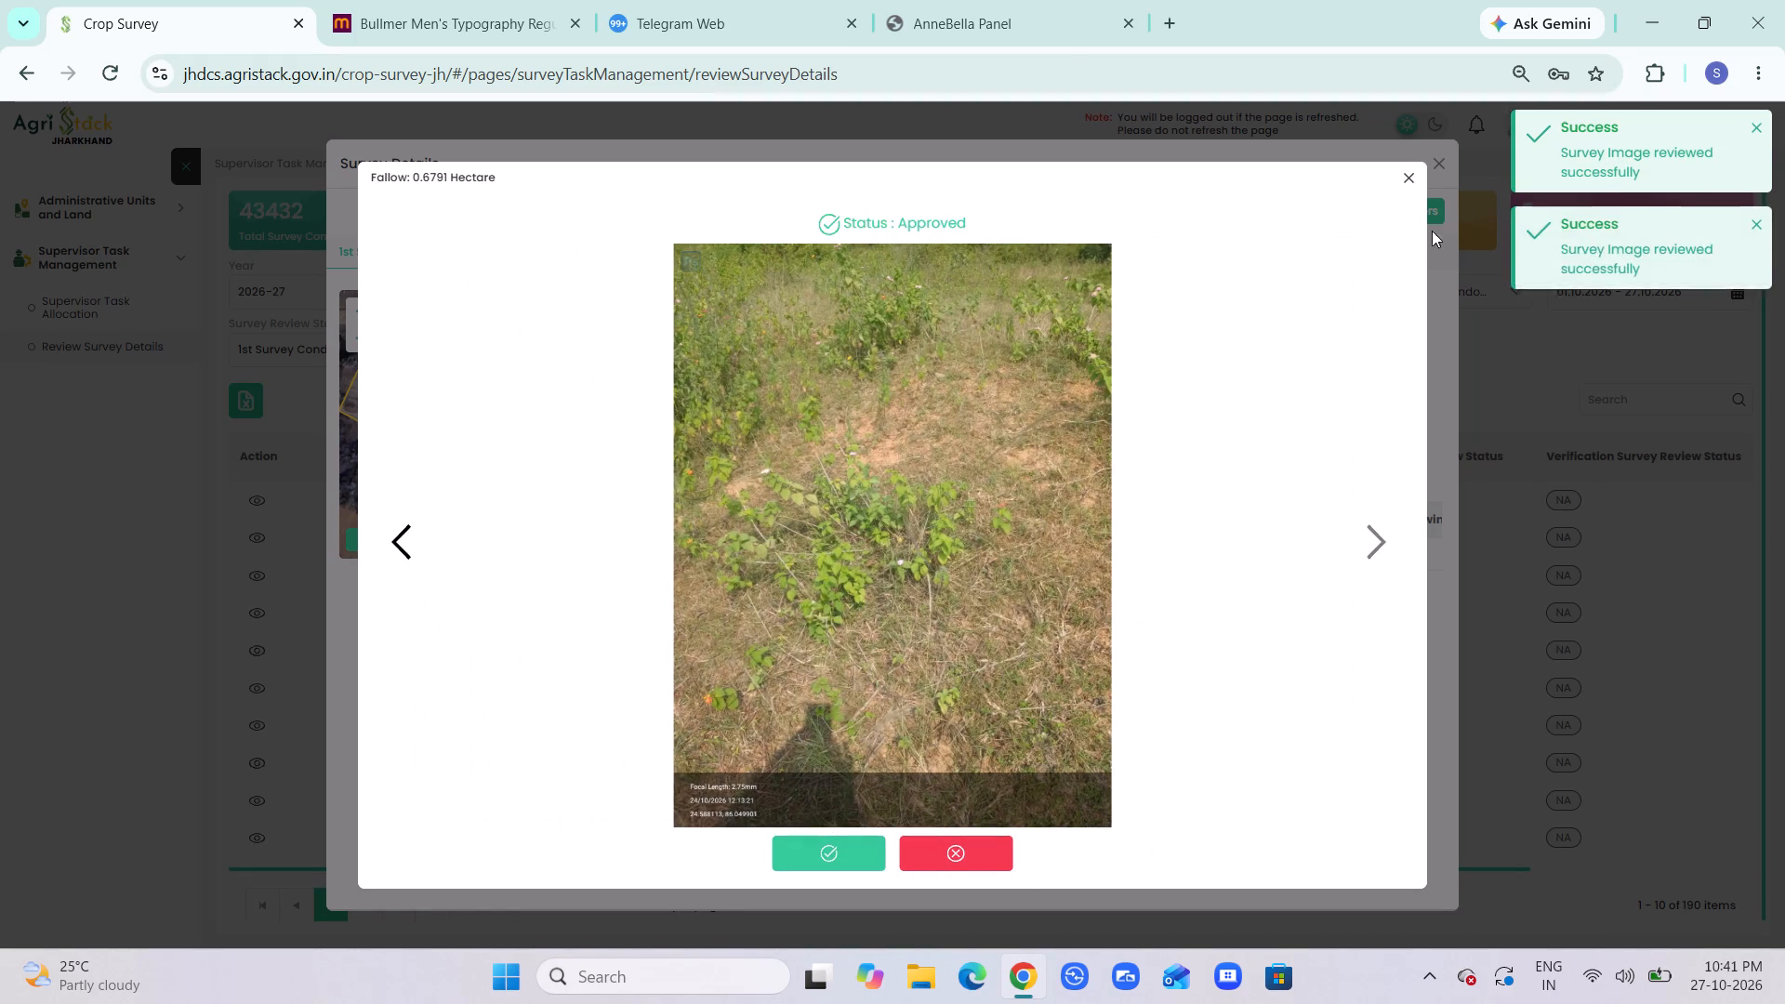
{"action": "left_click", "coordinate": [1412, 173]}
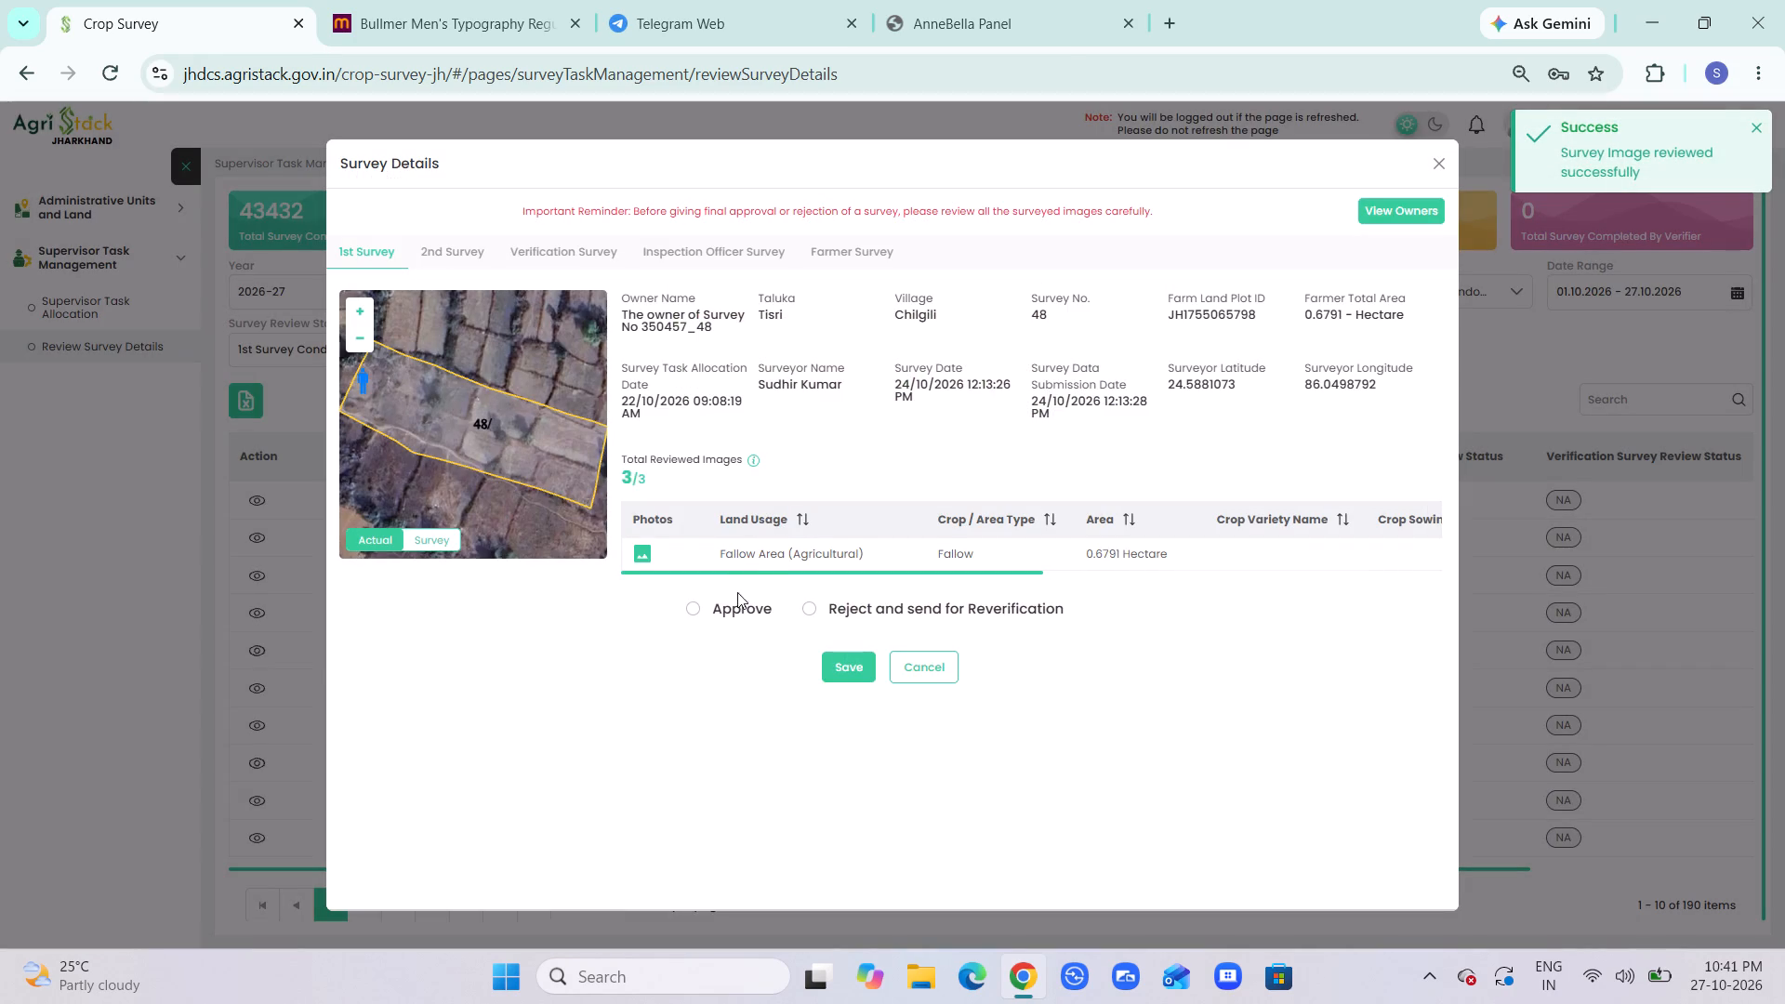
Save the 1st survey of survey number 48 as approved and return to the survey list.
{"action": "left_click", "coordinate": [737, 604]}
{"action": "left_click", "coordinate": [858, 665]}
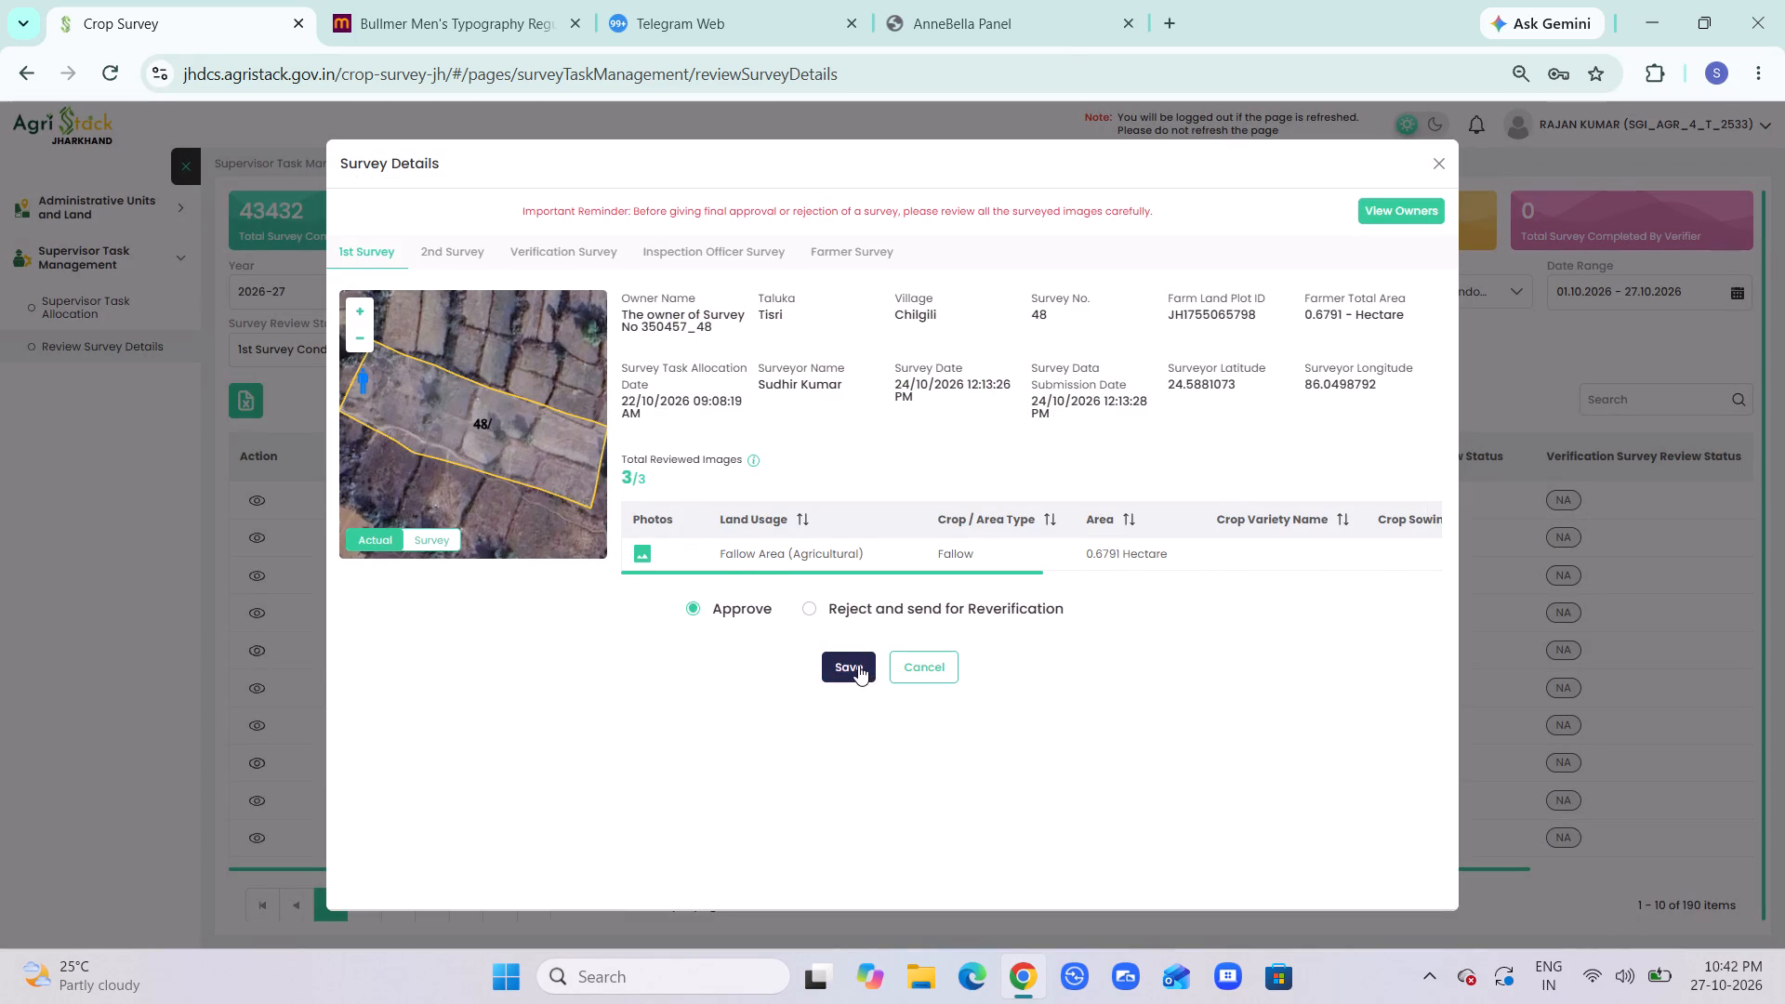
{"action": "left_click", "coordinate": [873, 573]}
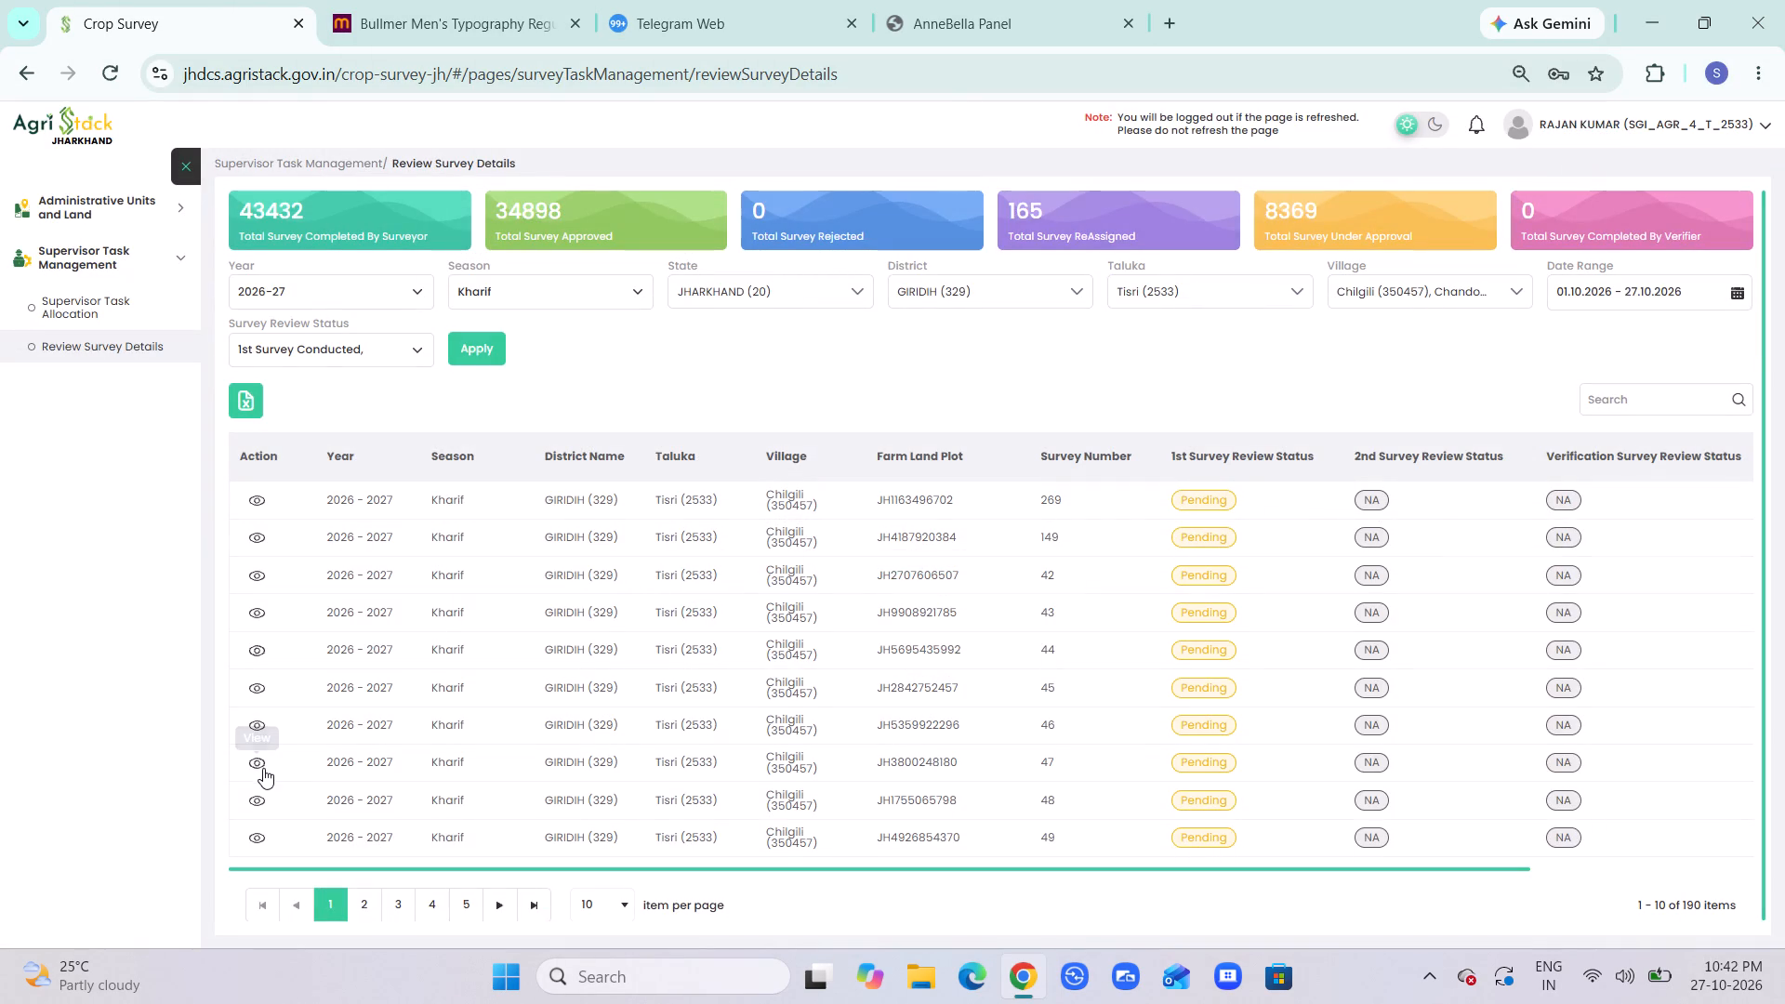
Check the survey details of survey number 47 in Chilgili and close them.
{"action": "left_click", "coordinate": [261, 765]}
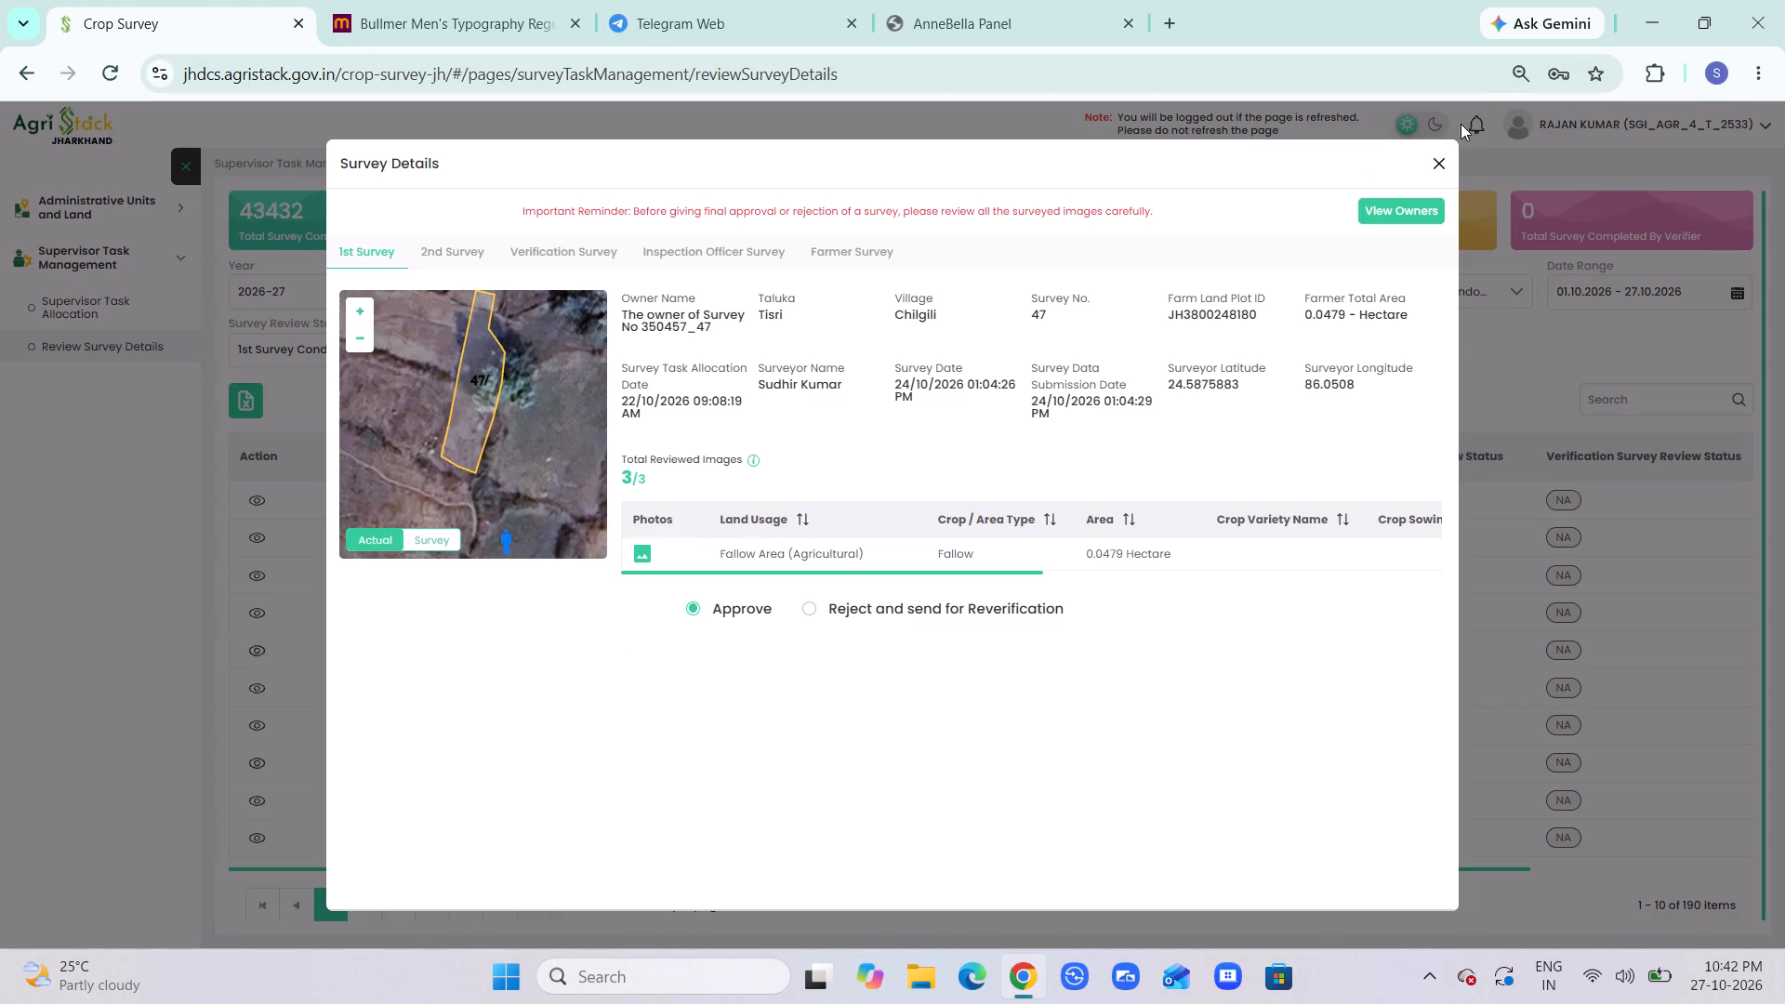
{"action": "left_click", "coordinate": [1438, 158]}
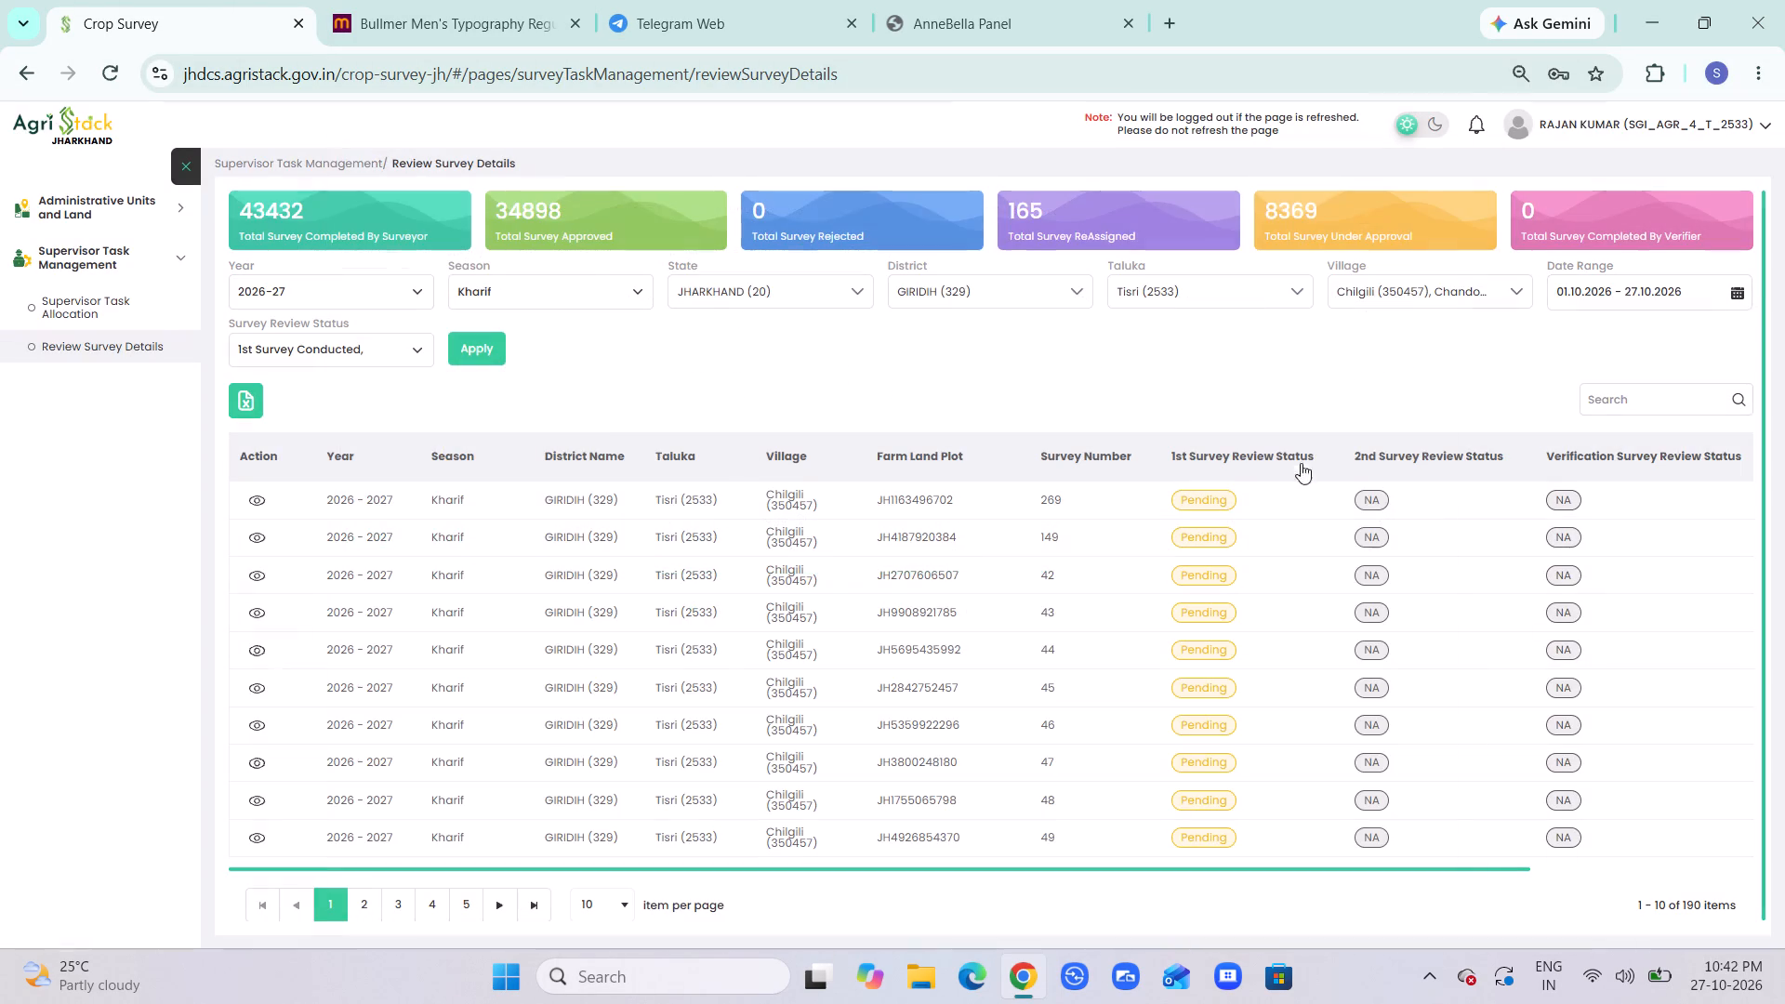
Refresh the survey list by switching to page 2 and back to page 1.
{"action": "left_click", "coordinate": [373, 900]}
{"action": "left_click", "coordinate": [336, 904]}
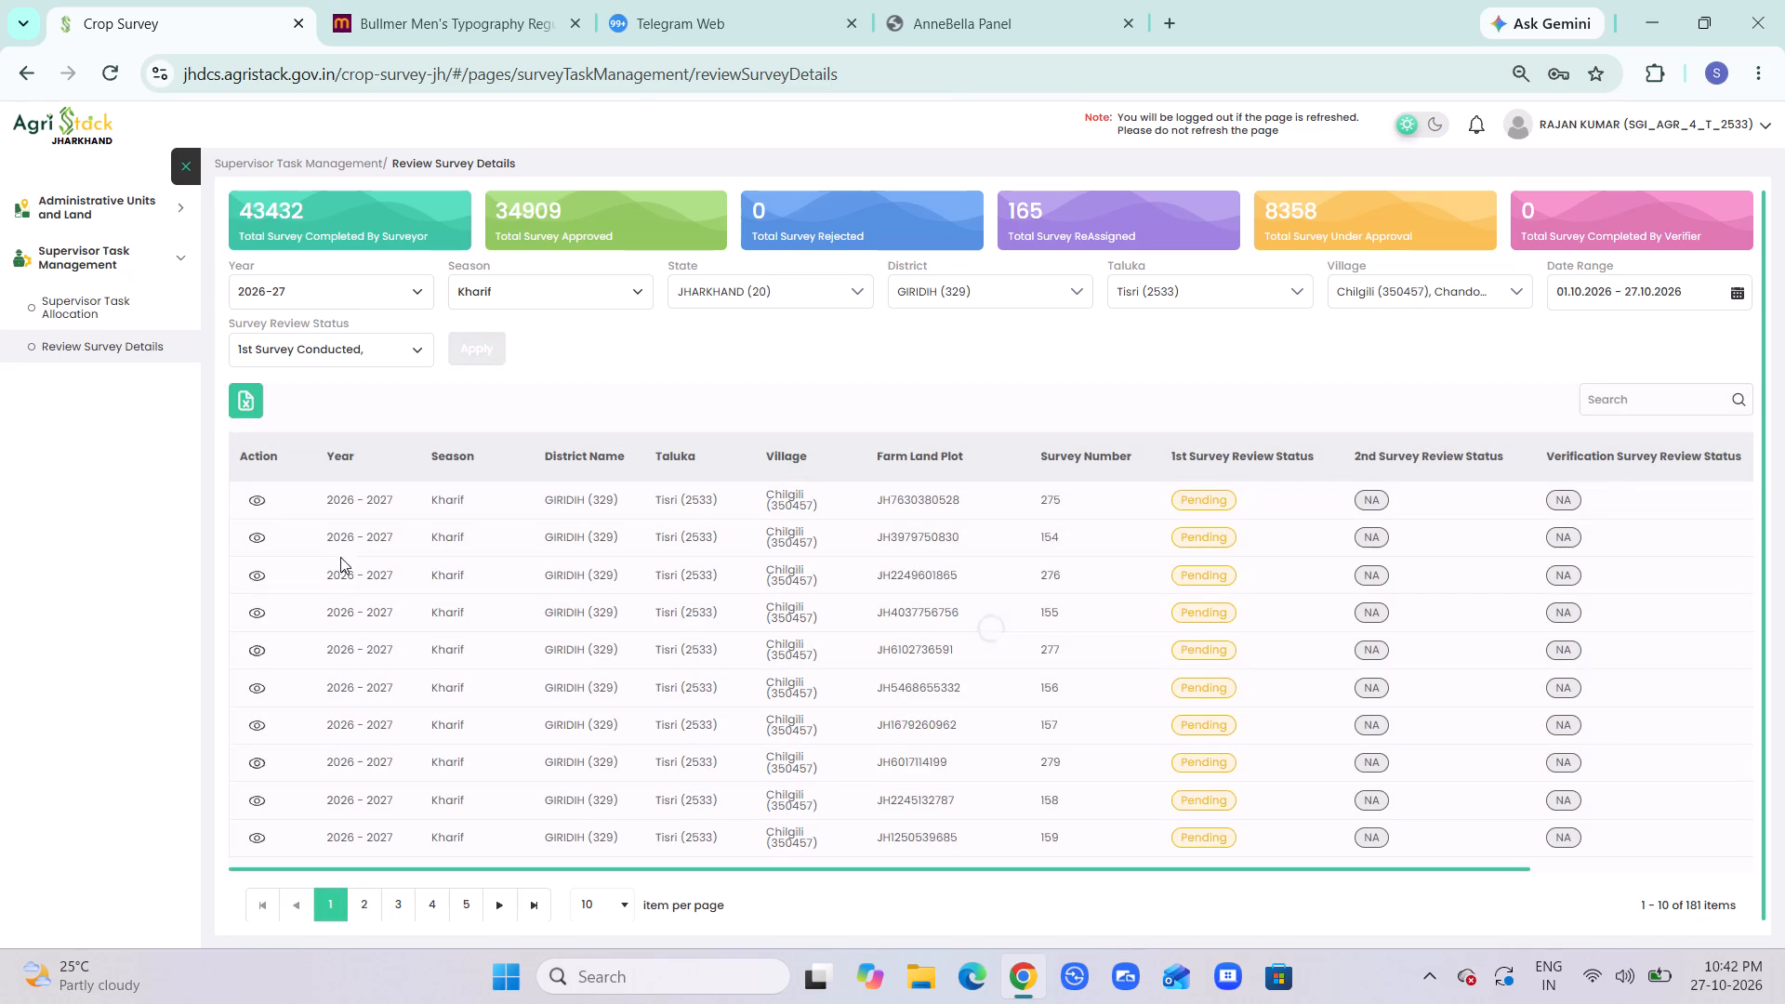
Open the survey details of survey number 46 in Chilgili, approve all three farm photos and close the photo viewer.
{"action": "left_click", "coordinate": [255, 499]}
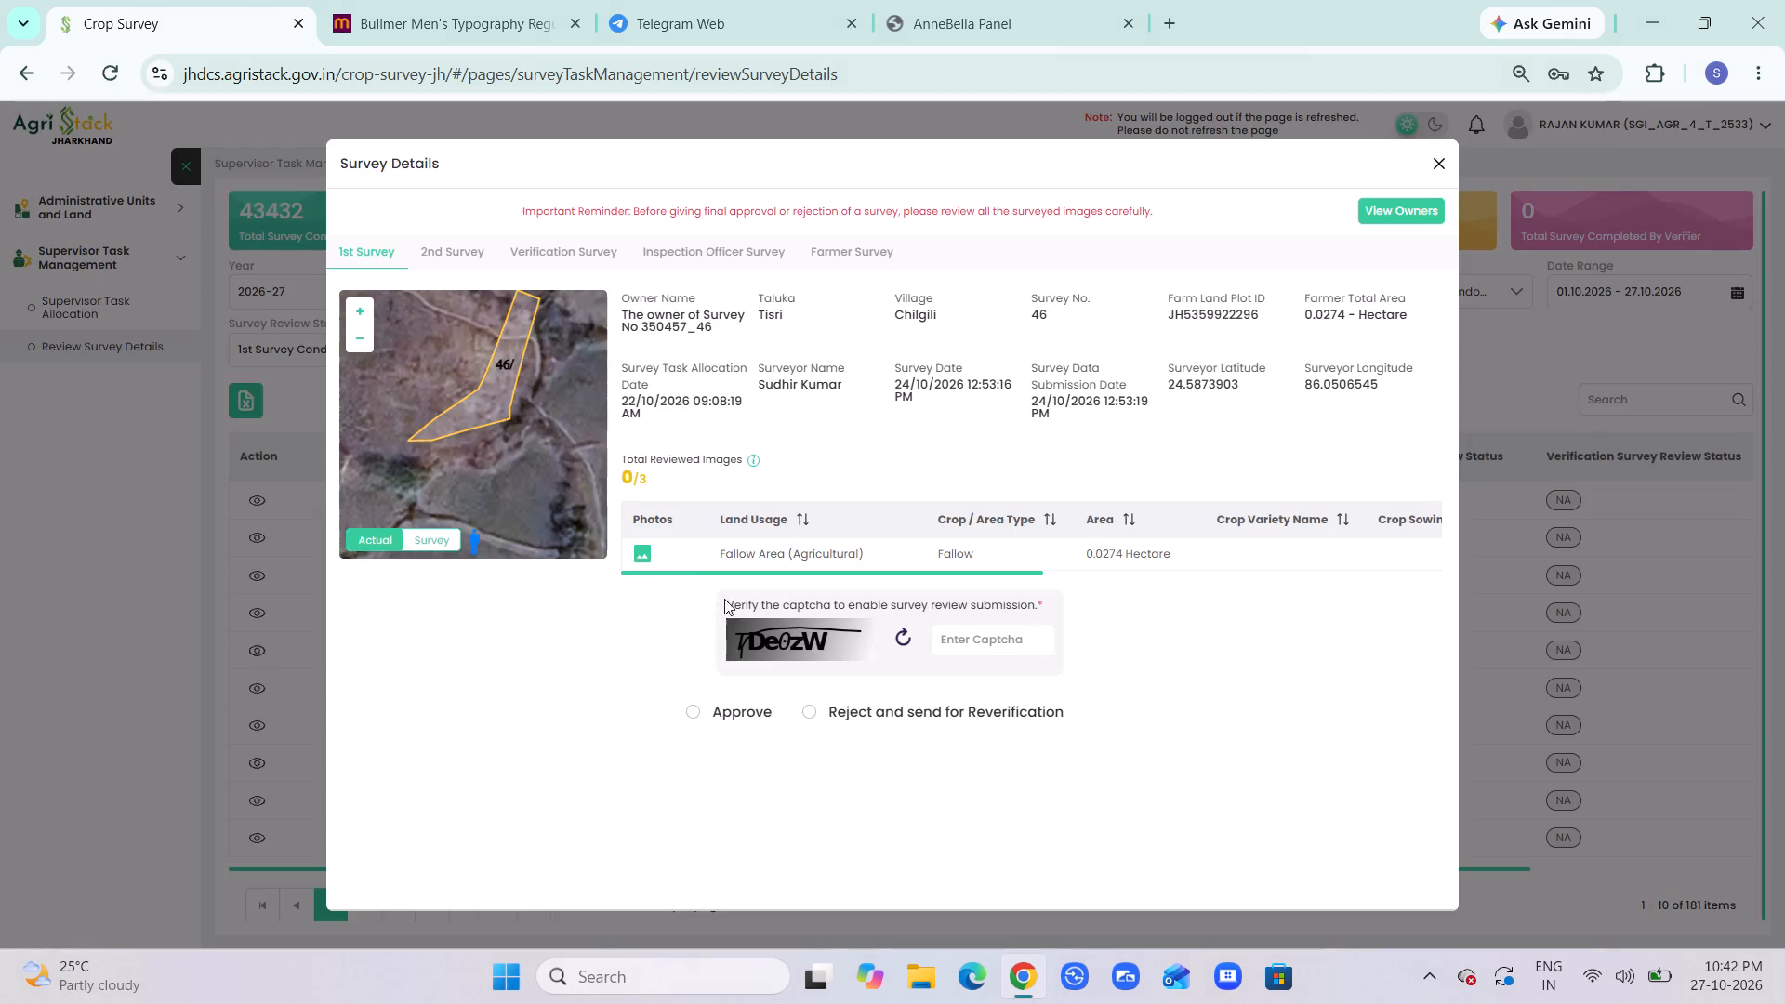
{"action": "left_click", "coordinate": [633, 561]}
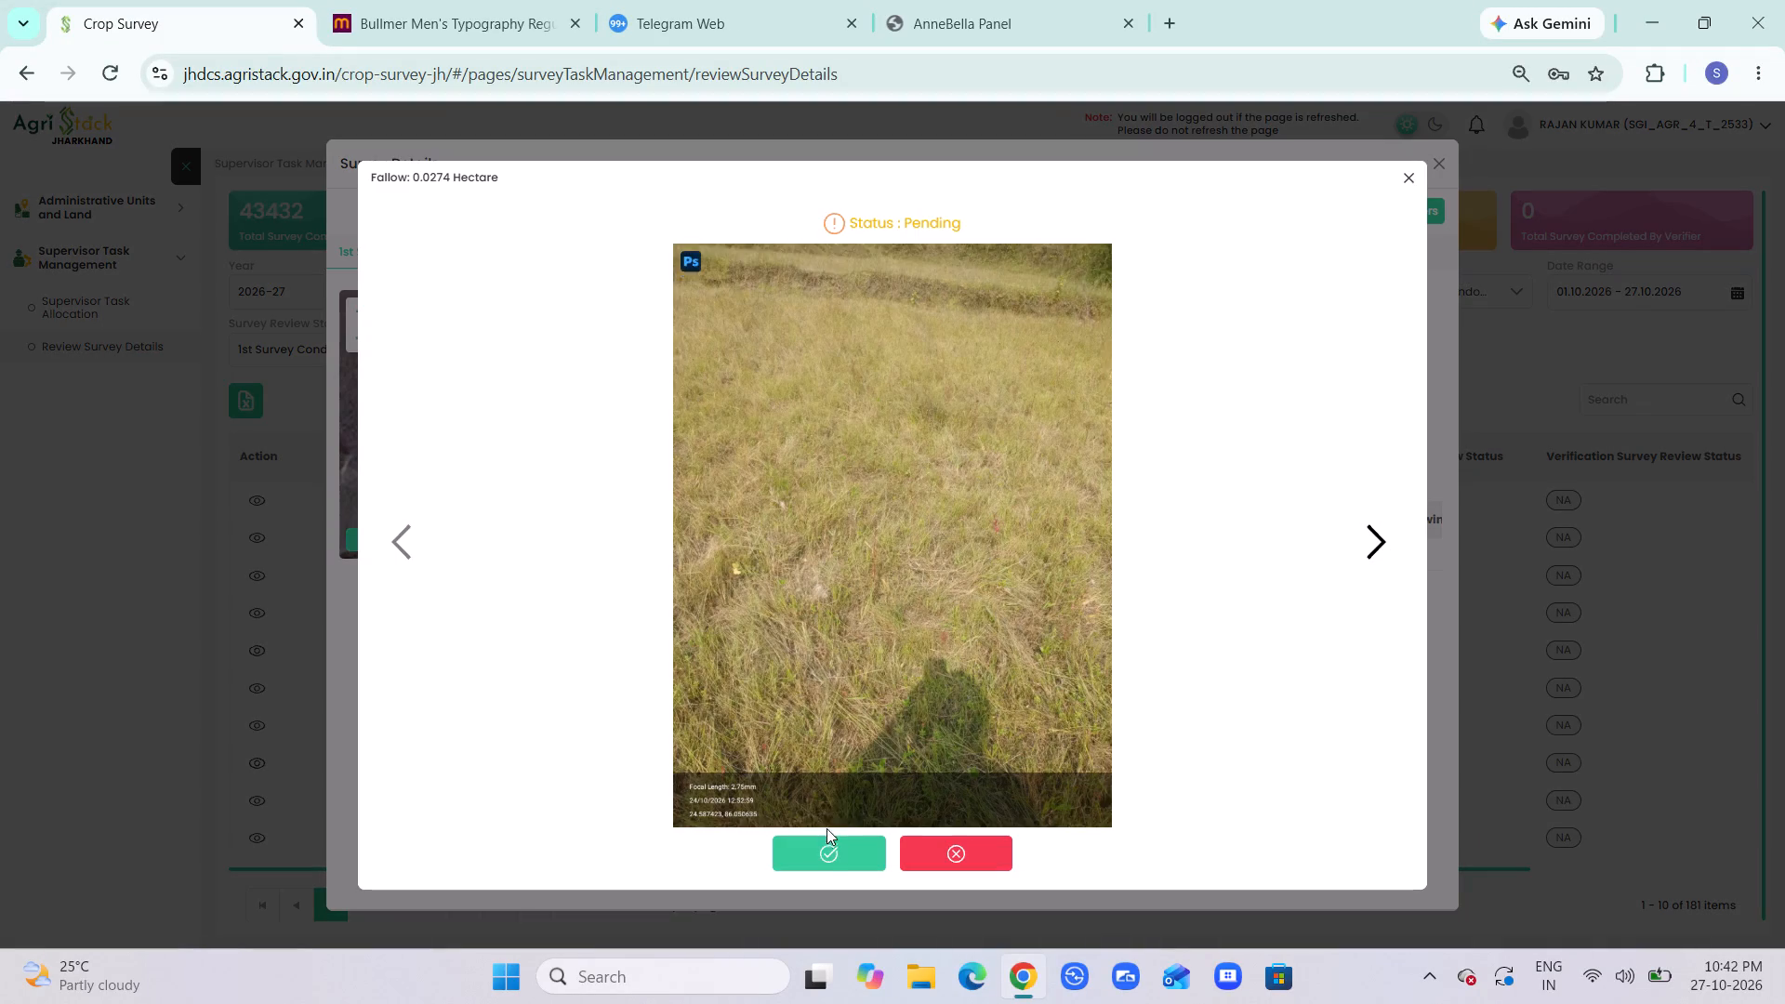
{"action": "left_click", "coordinate": [828, 845]}
{"action": "left_click_drag", "start_coordinate": [1108, 661], "coordinate": [846, 661]}
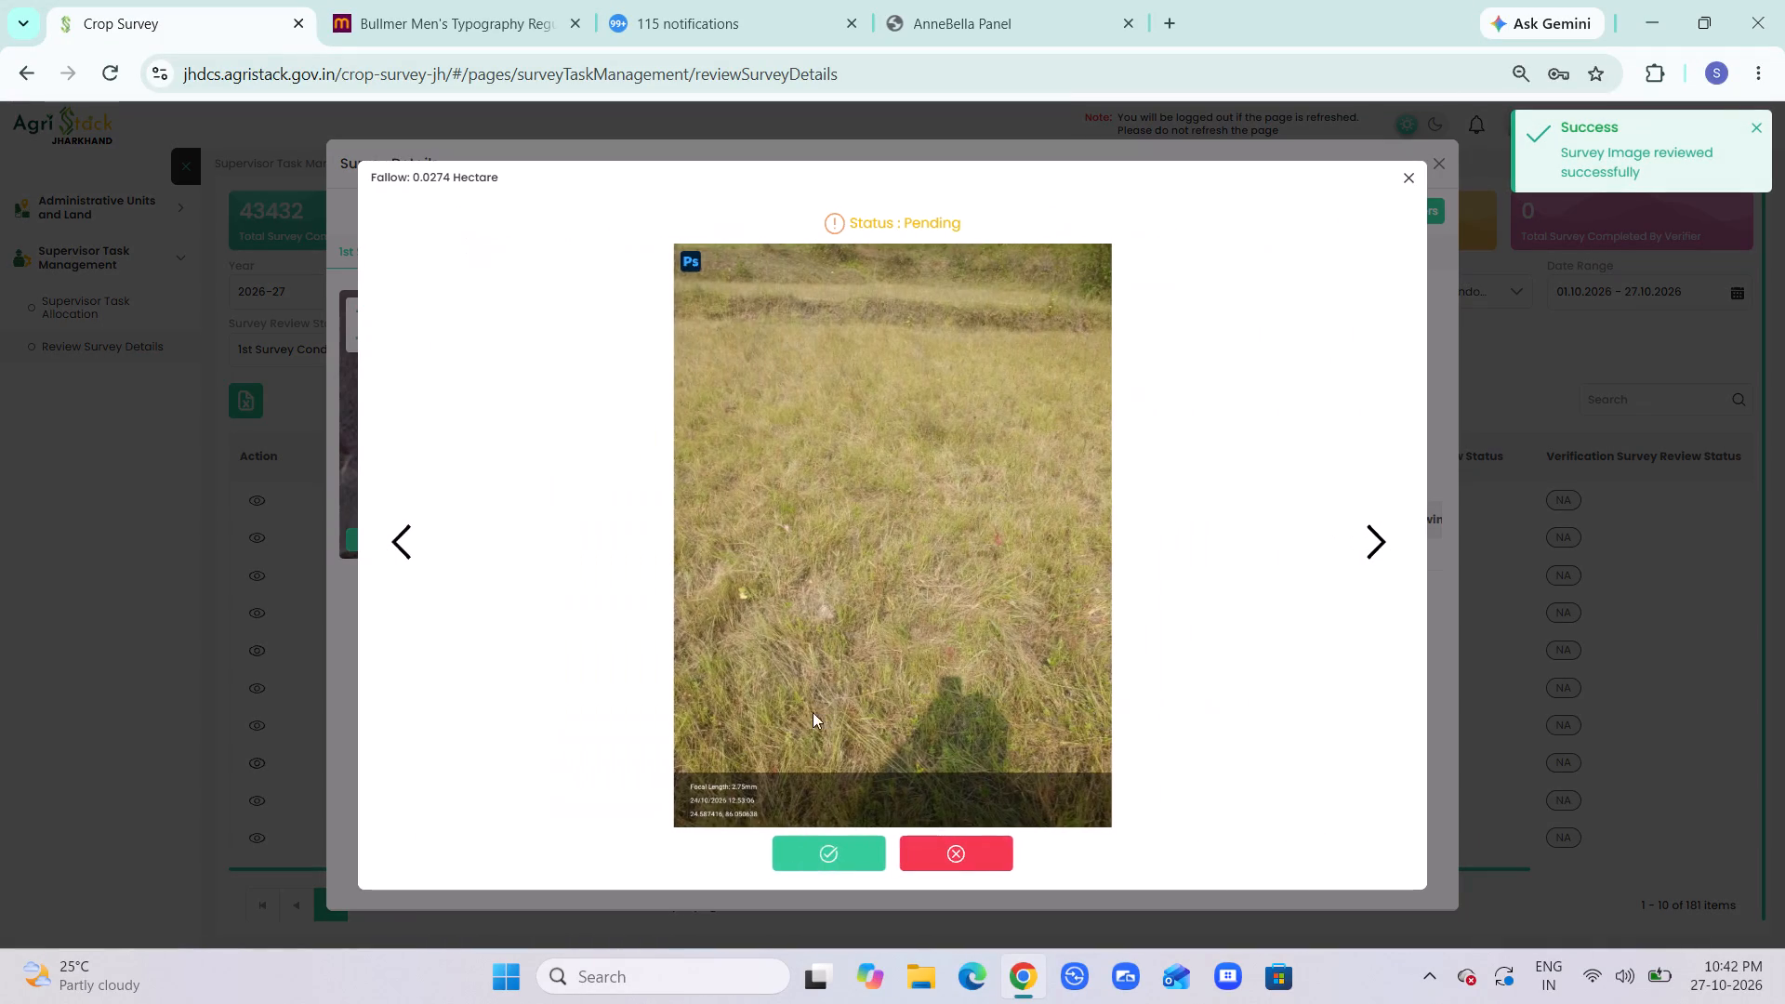
{"action": "left_click", "coordinate": [845, 848]}
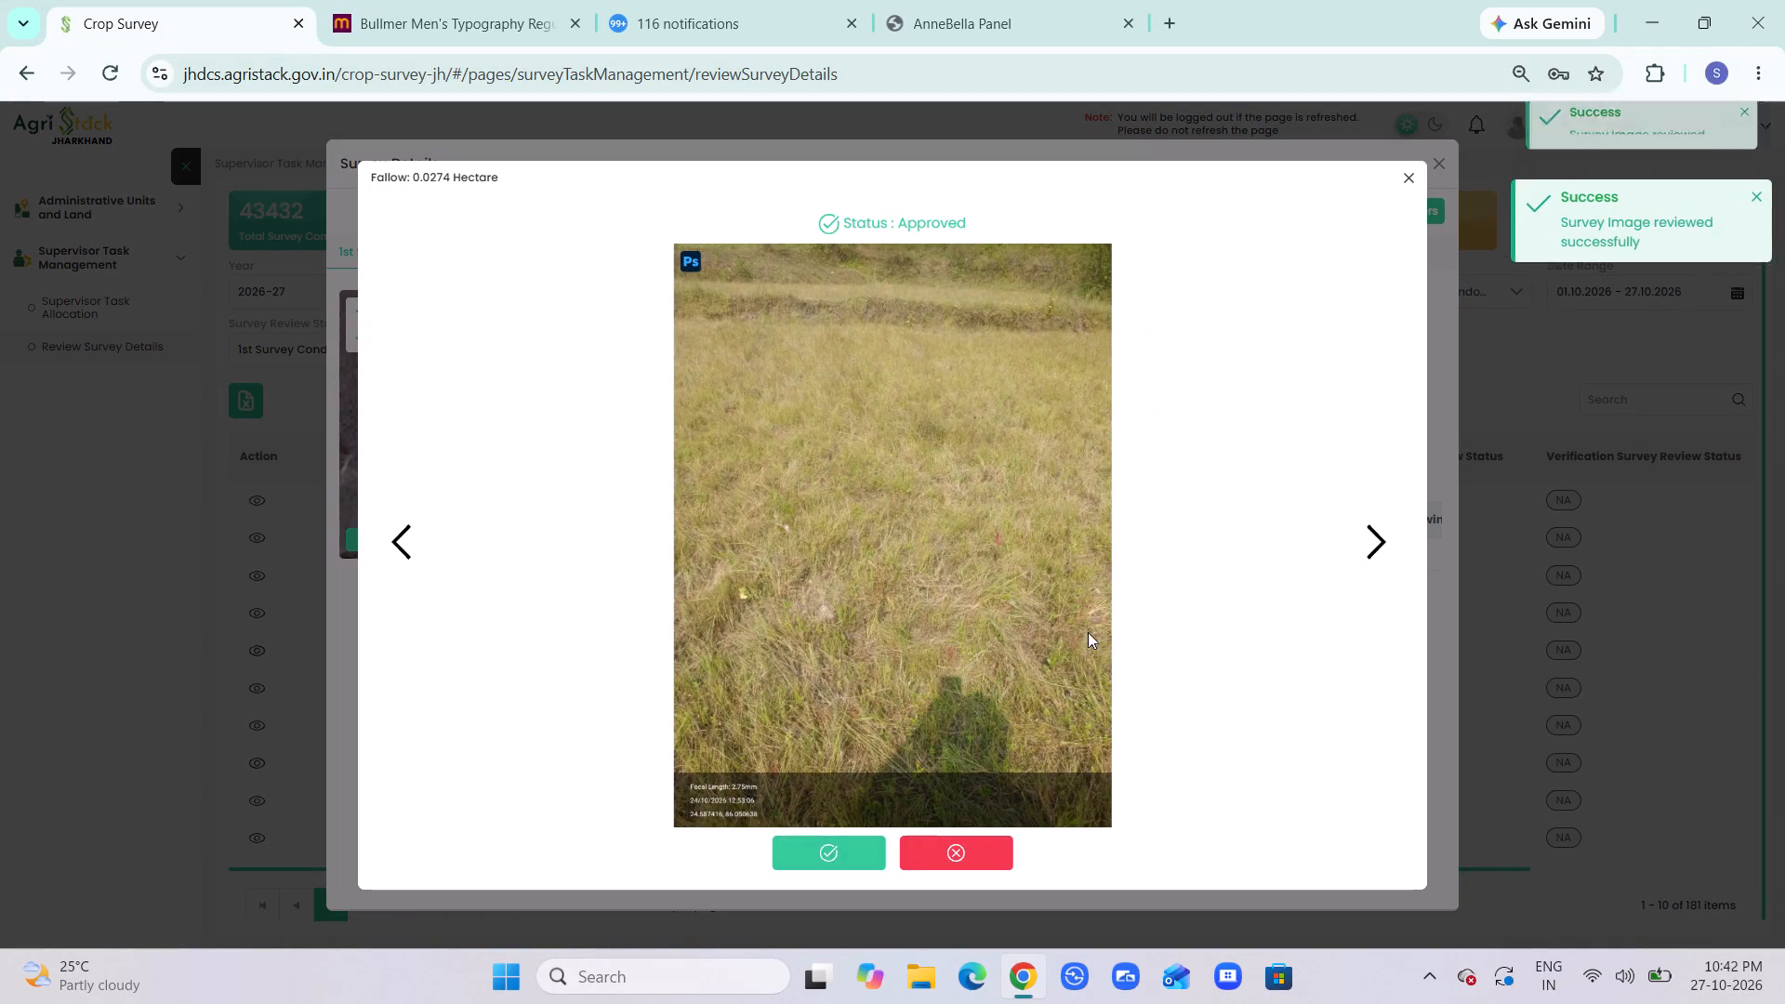
{"action": "left_click_drag", "start_coordinate": [1092, 632], "coordinate": [850, 635]}
{"action": "left_click", "coordinate": [840, 849]}
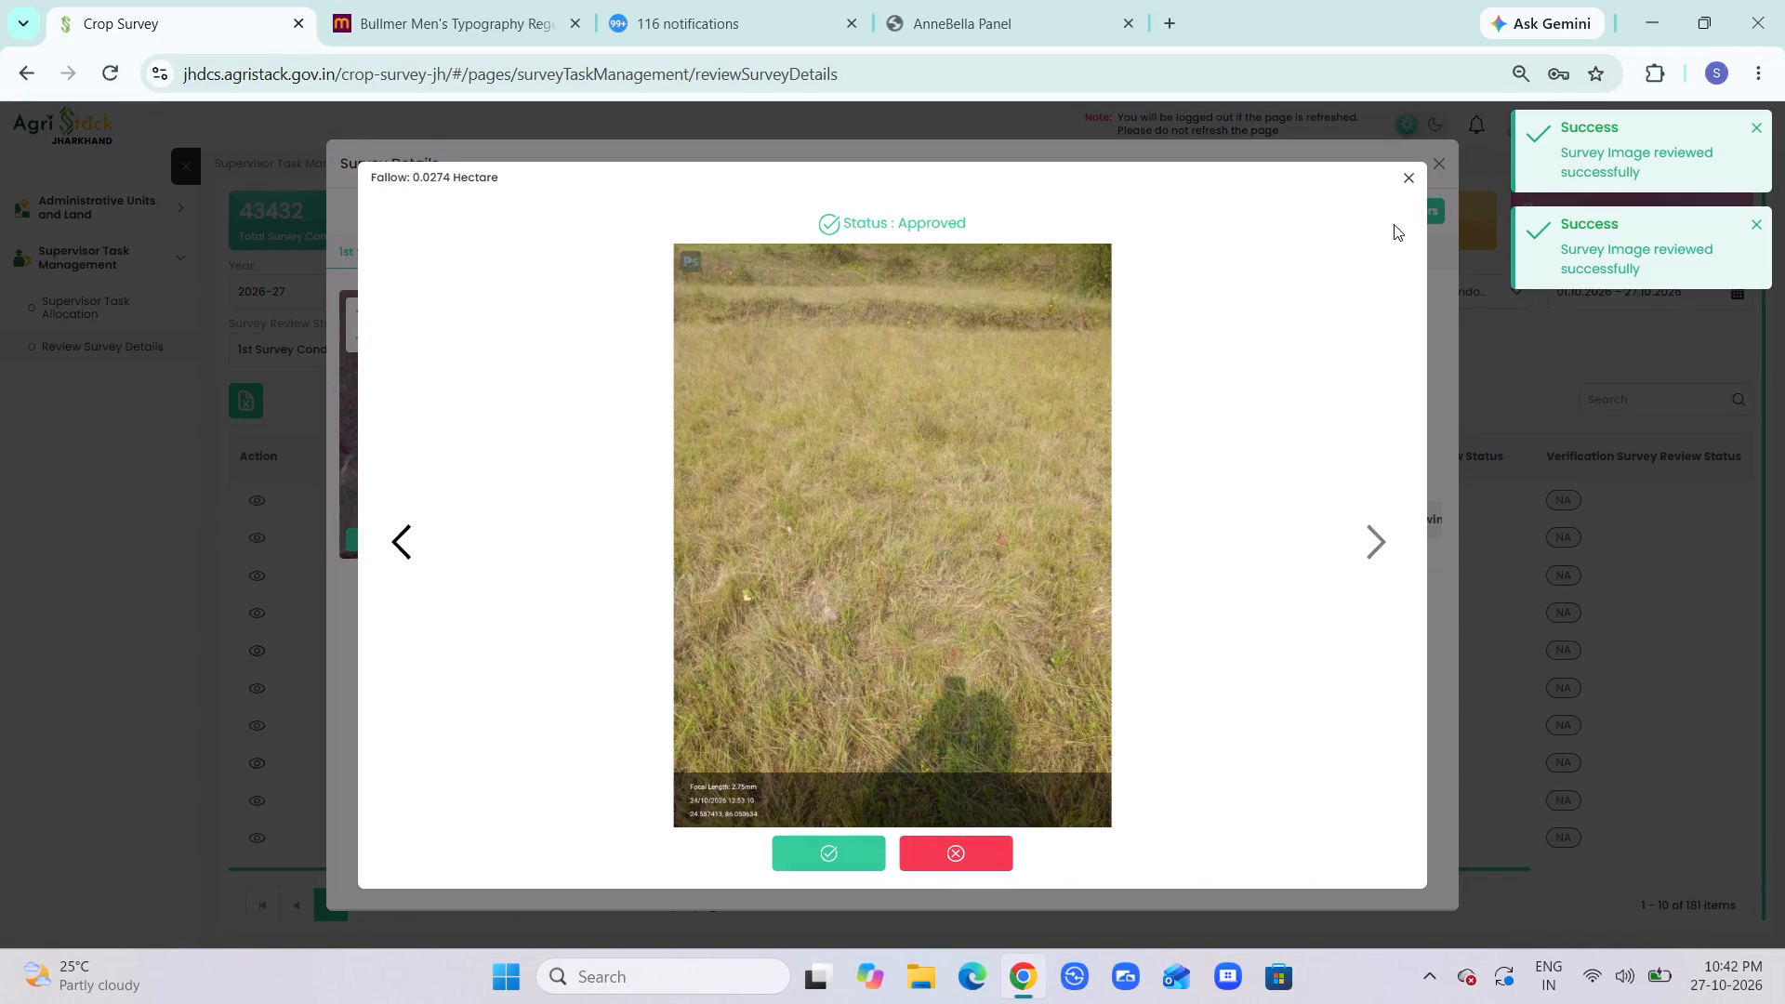
{"action": "left_click", "coordinate": [1408, 174]}
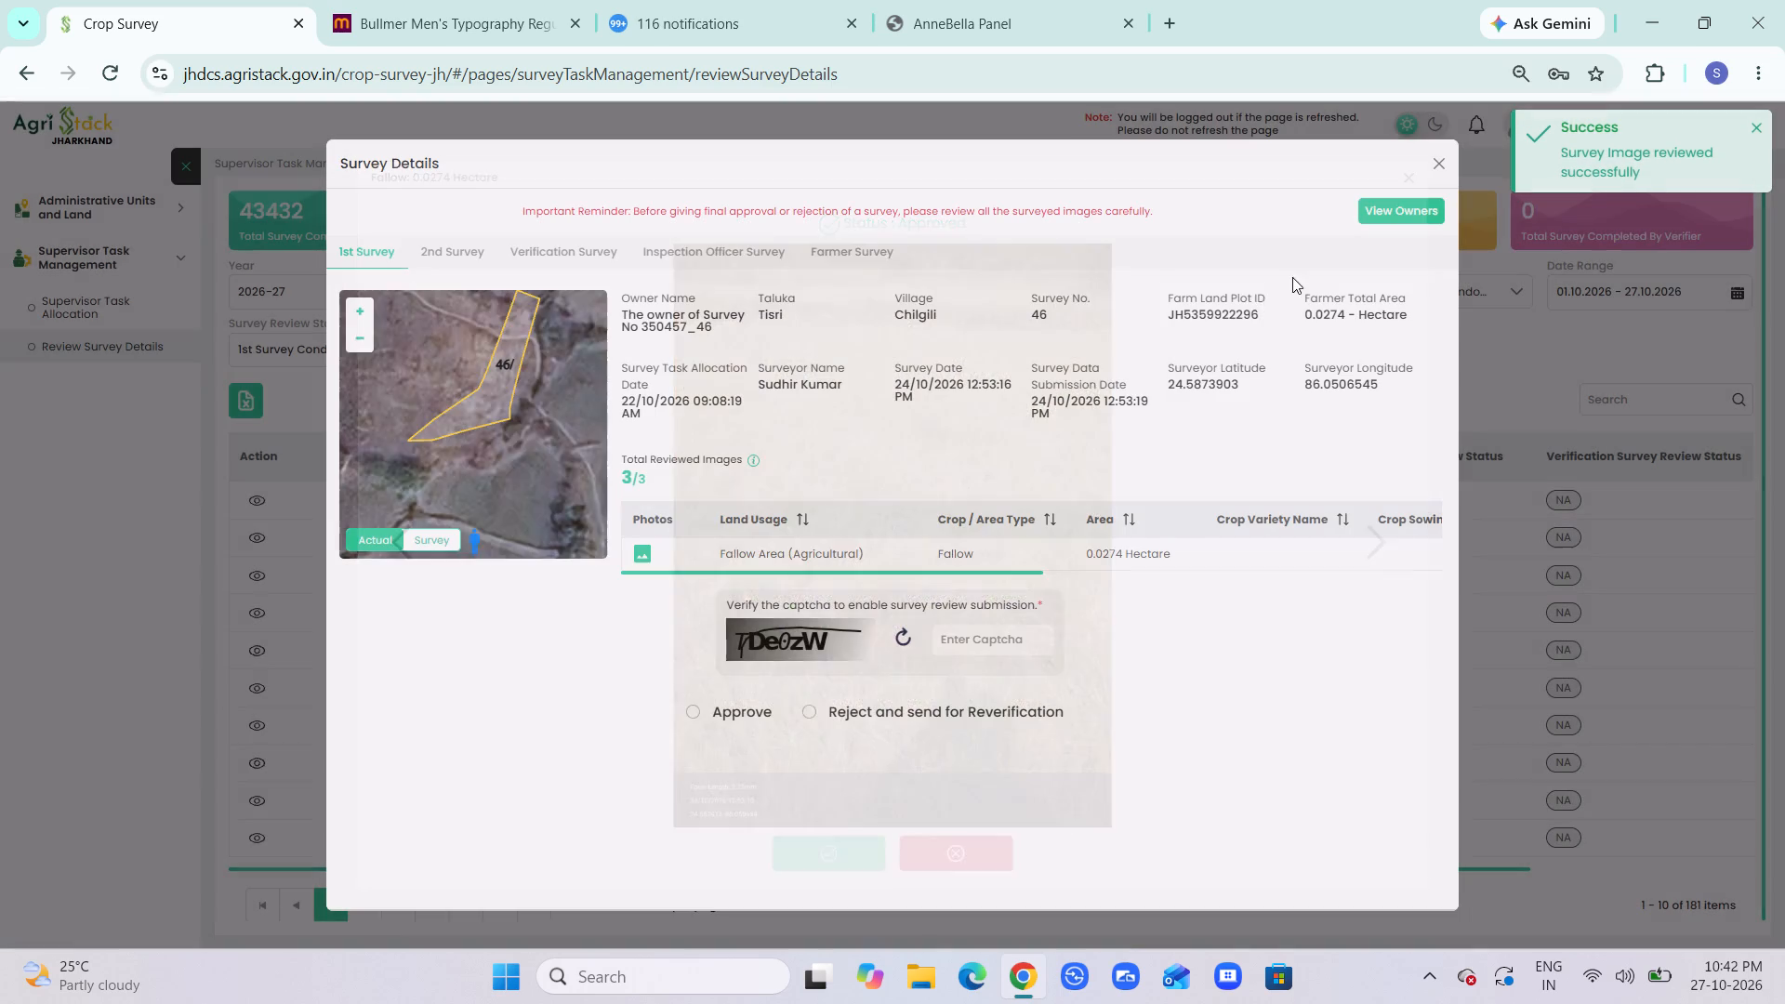
Request a new captcha for survey number 46 and enter its characters with the letters in uppercase.
{"action": "left_click", "coordinate": [894, 630]}
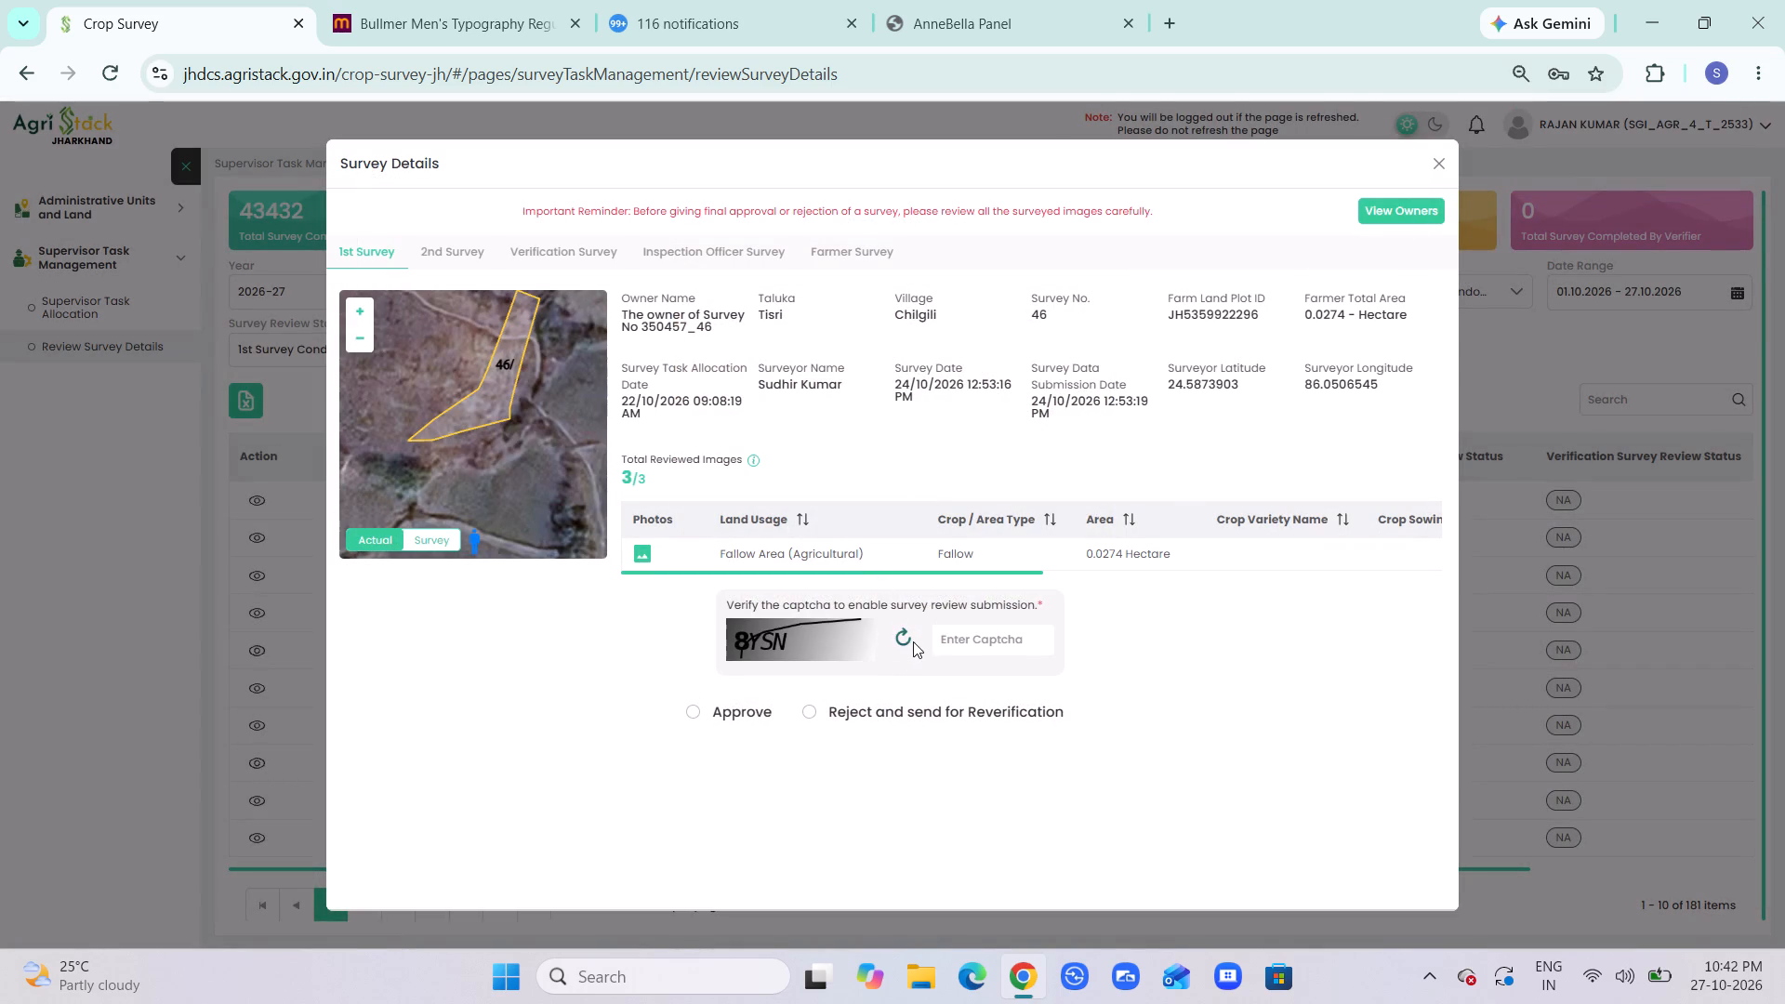
{"action": "left_click", "coordinate": [958, 646]}
{"action": "key", "text": "8"}
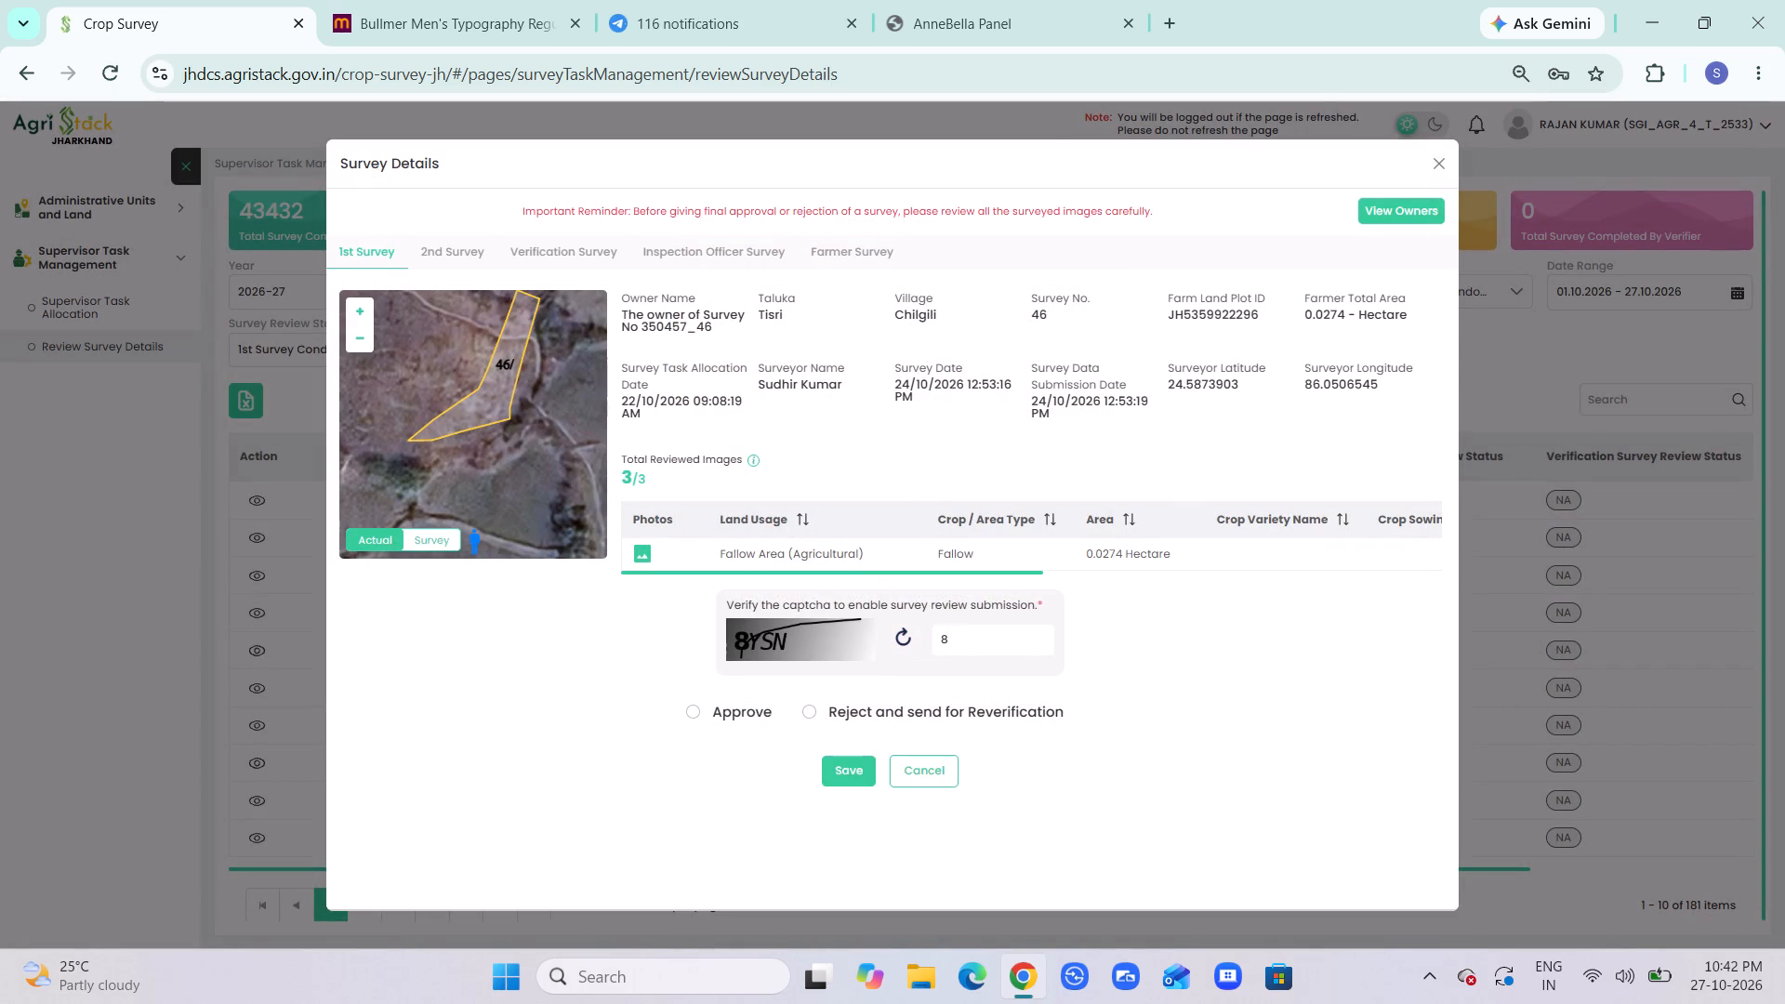
{"action": "key", "text": "y"}
{"action": "key", "text": "s"}
{"action": "key", "text": "n"}
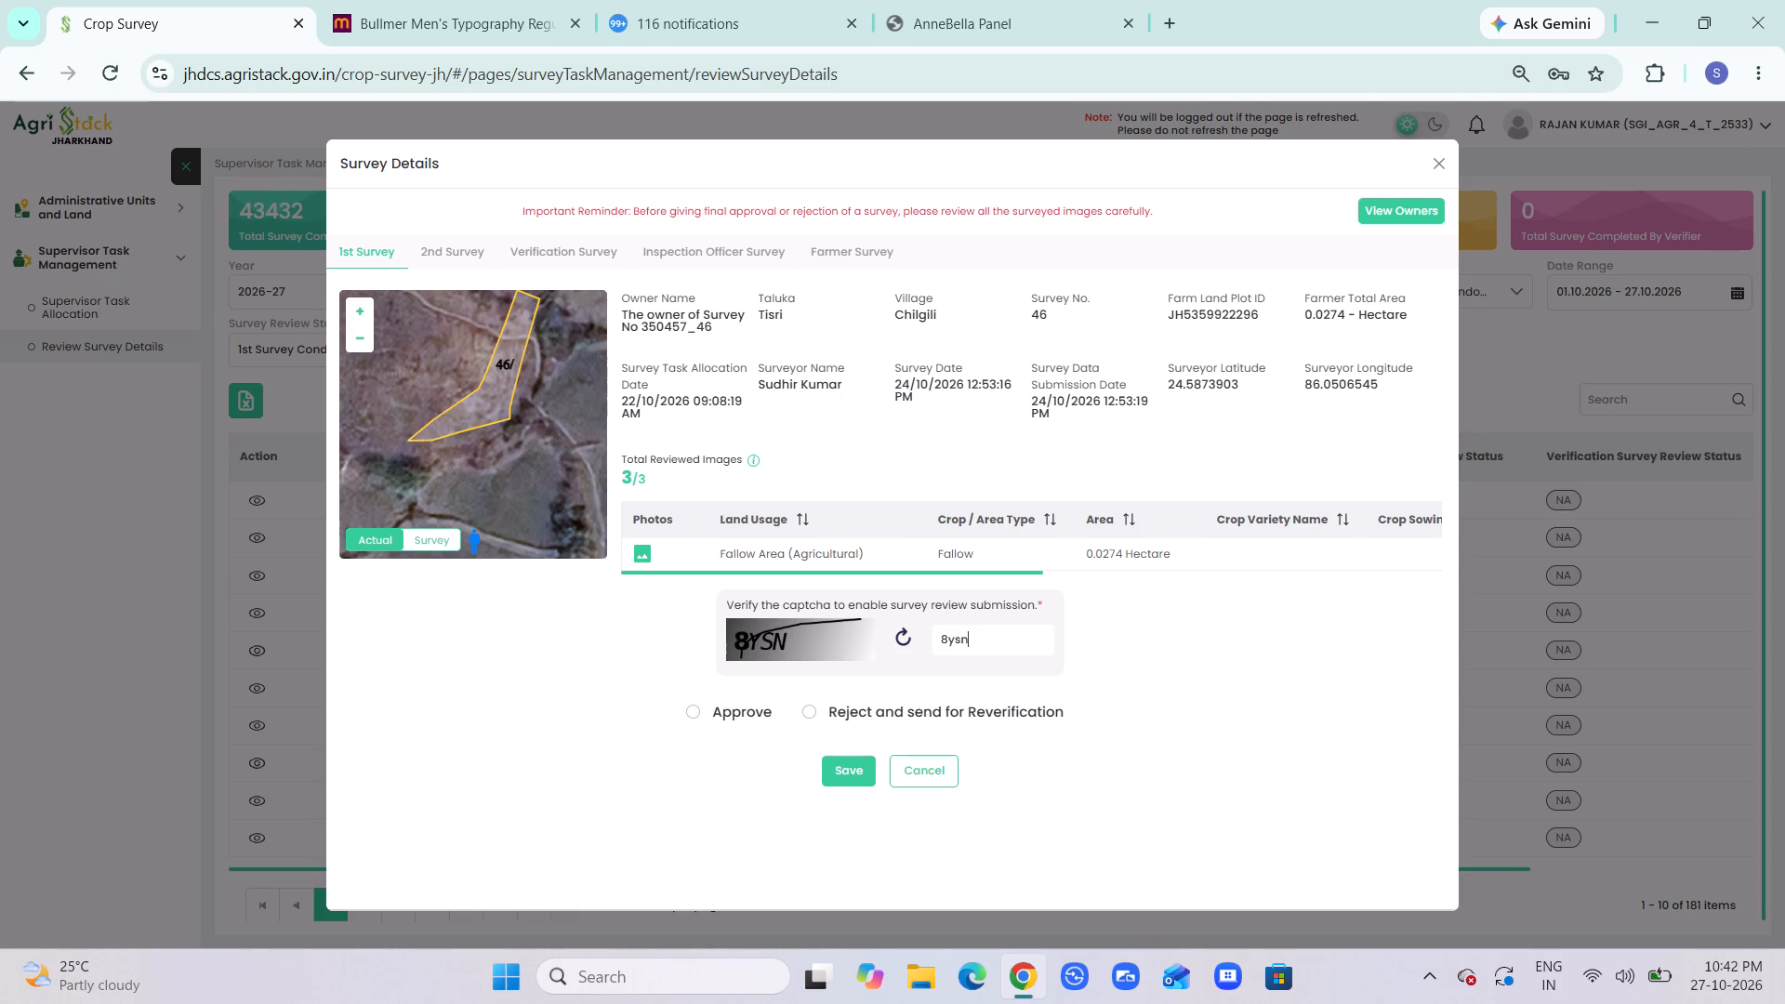
{"action": "key", "text": "BackSpace"}
{"action": "key", "text": "BackSpace"}
{"action": "key", "text": "BackSpace"}
{"action": "key", "text": "y"}
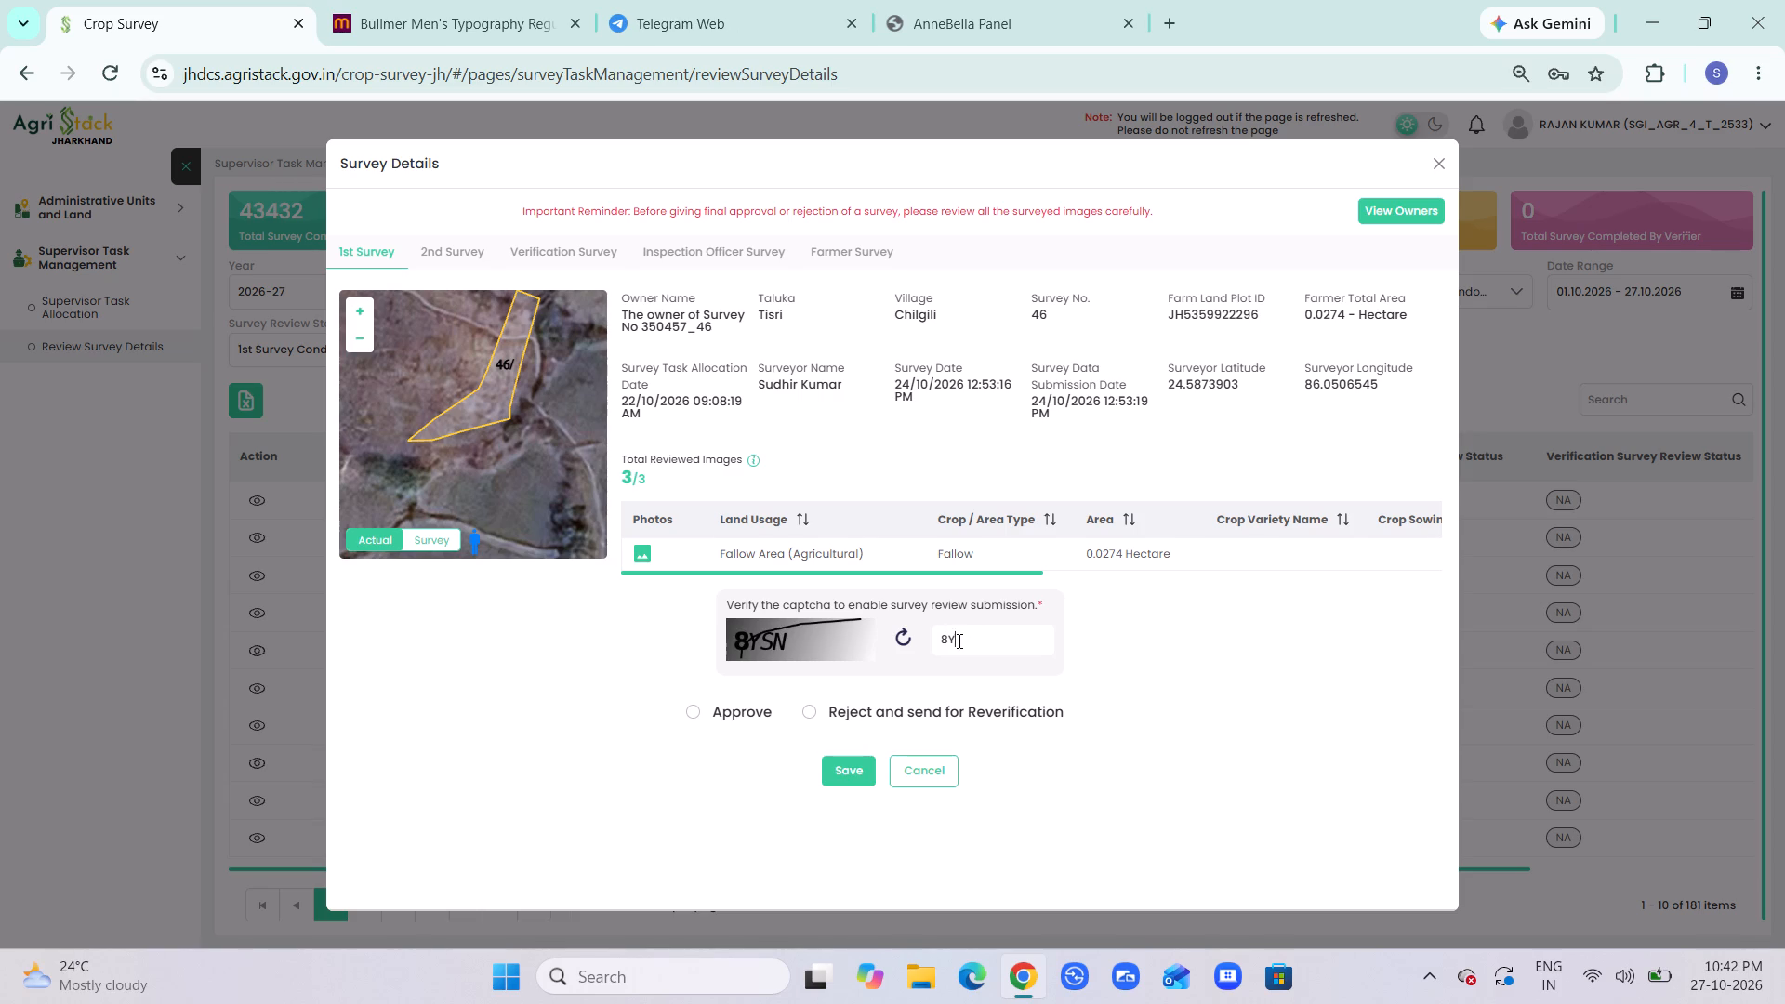
{"action": "key", "text": "s"}
{"action": "key", "text": "n"}
Approve the 1st survey of survey number 46, save the review and close its survey details.
{"action": "left_click", "coordinate": [742, 714]}
{"action": "left_click", "coordinate": [866, 772]}
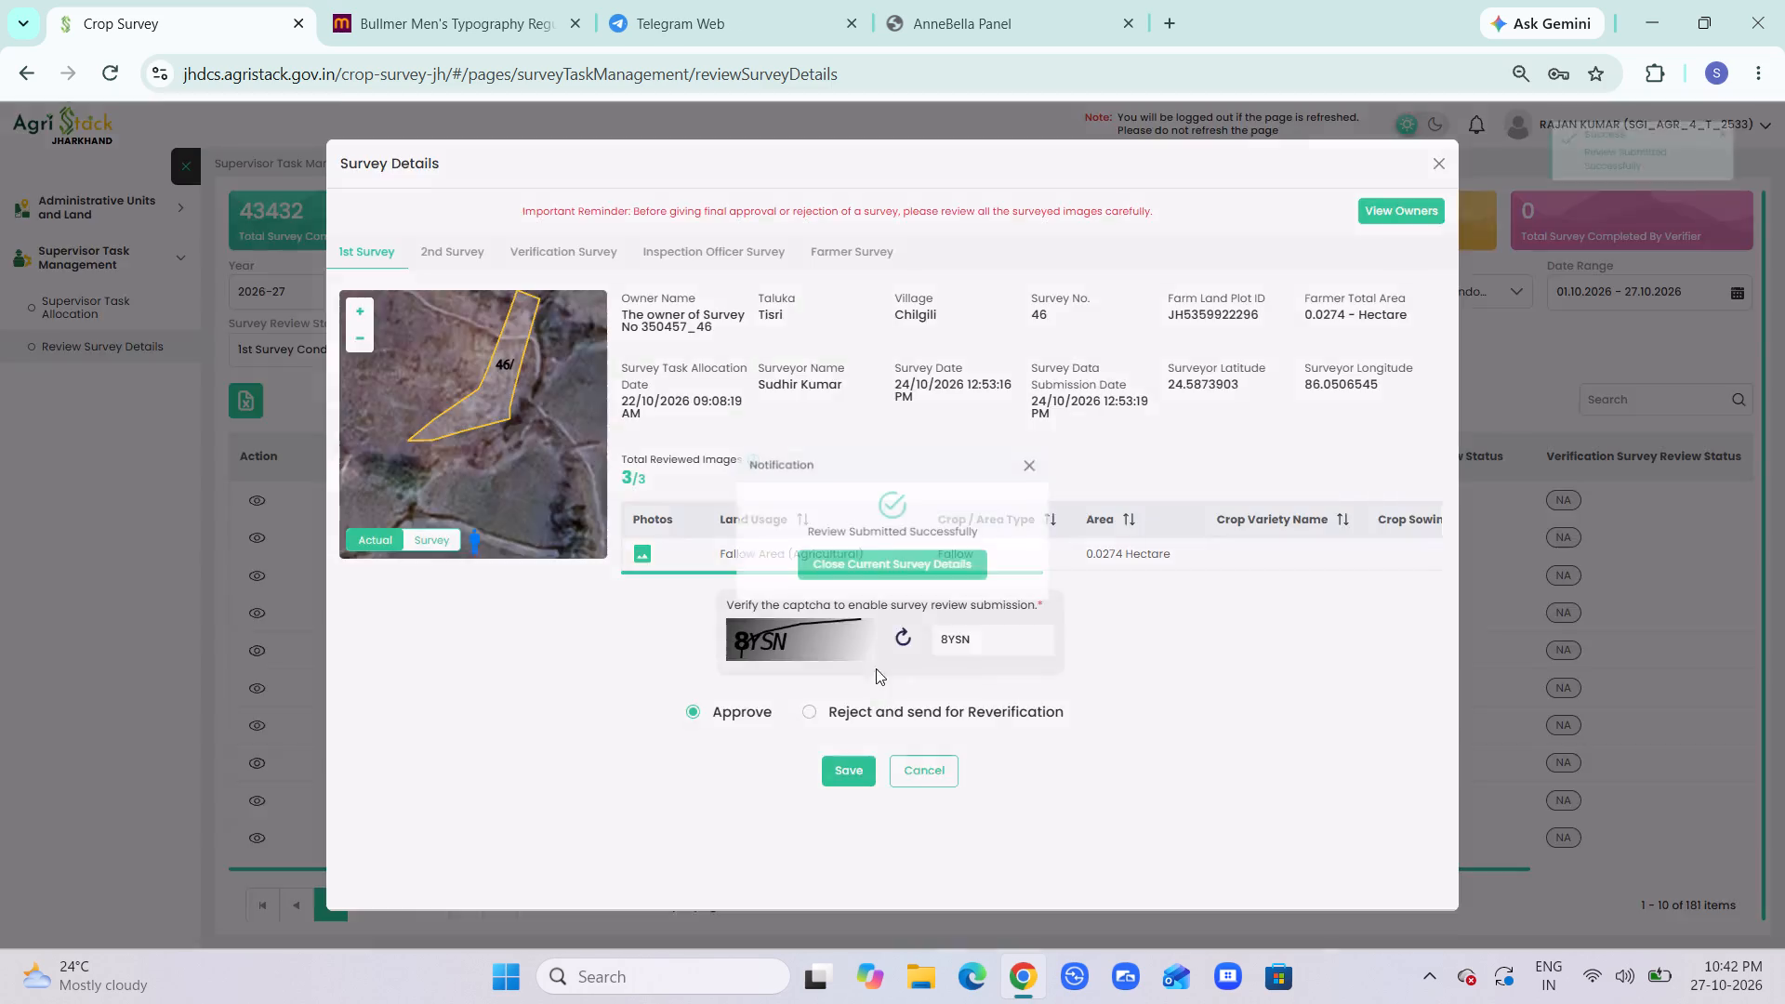
{"action": "left_click", "coordinate": [892, 577]}
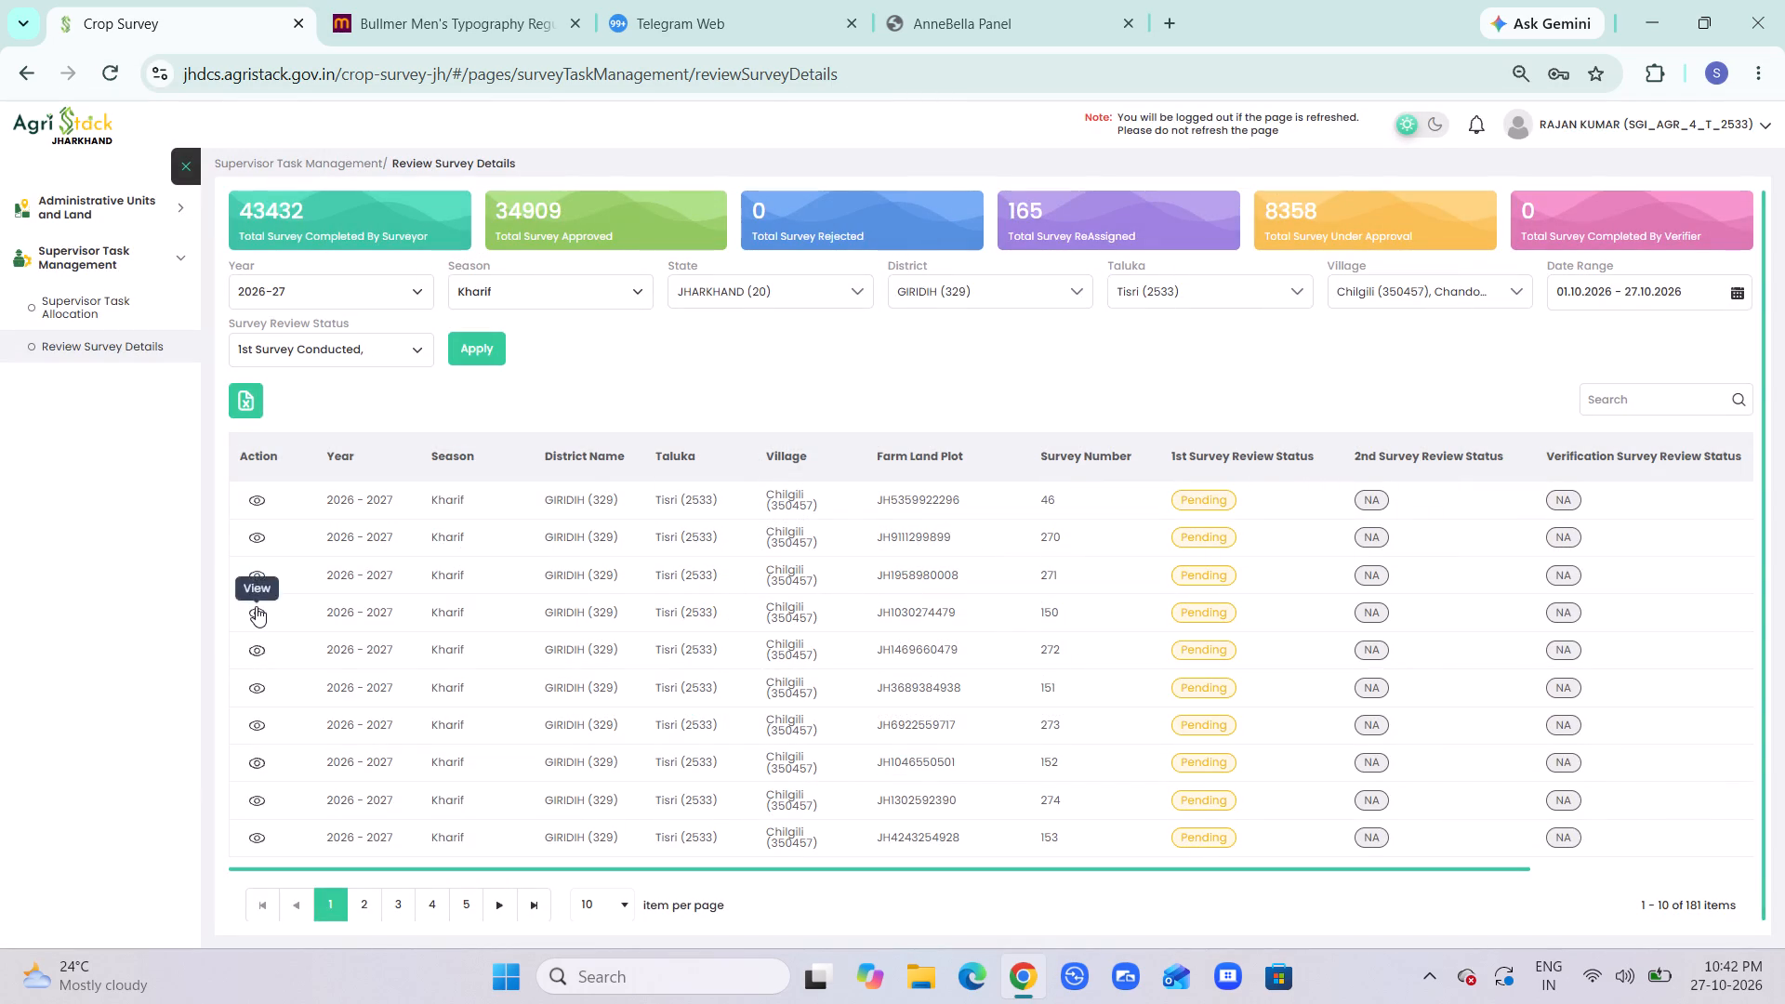
Open the survey details of survey number 150 in Chilgili, approve all three farm photos and close the photo viewer.
{"action": "left_click", "coordinate": [252, 613]}
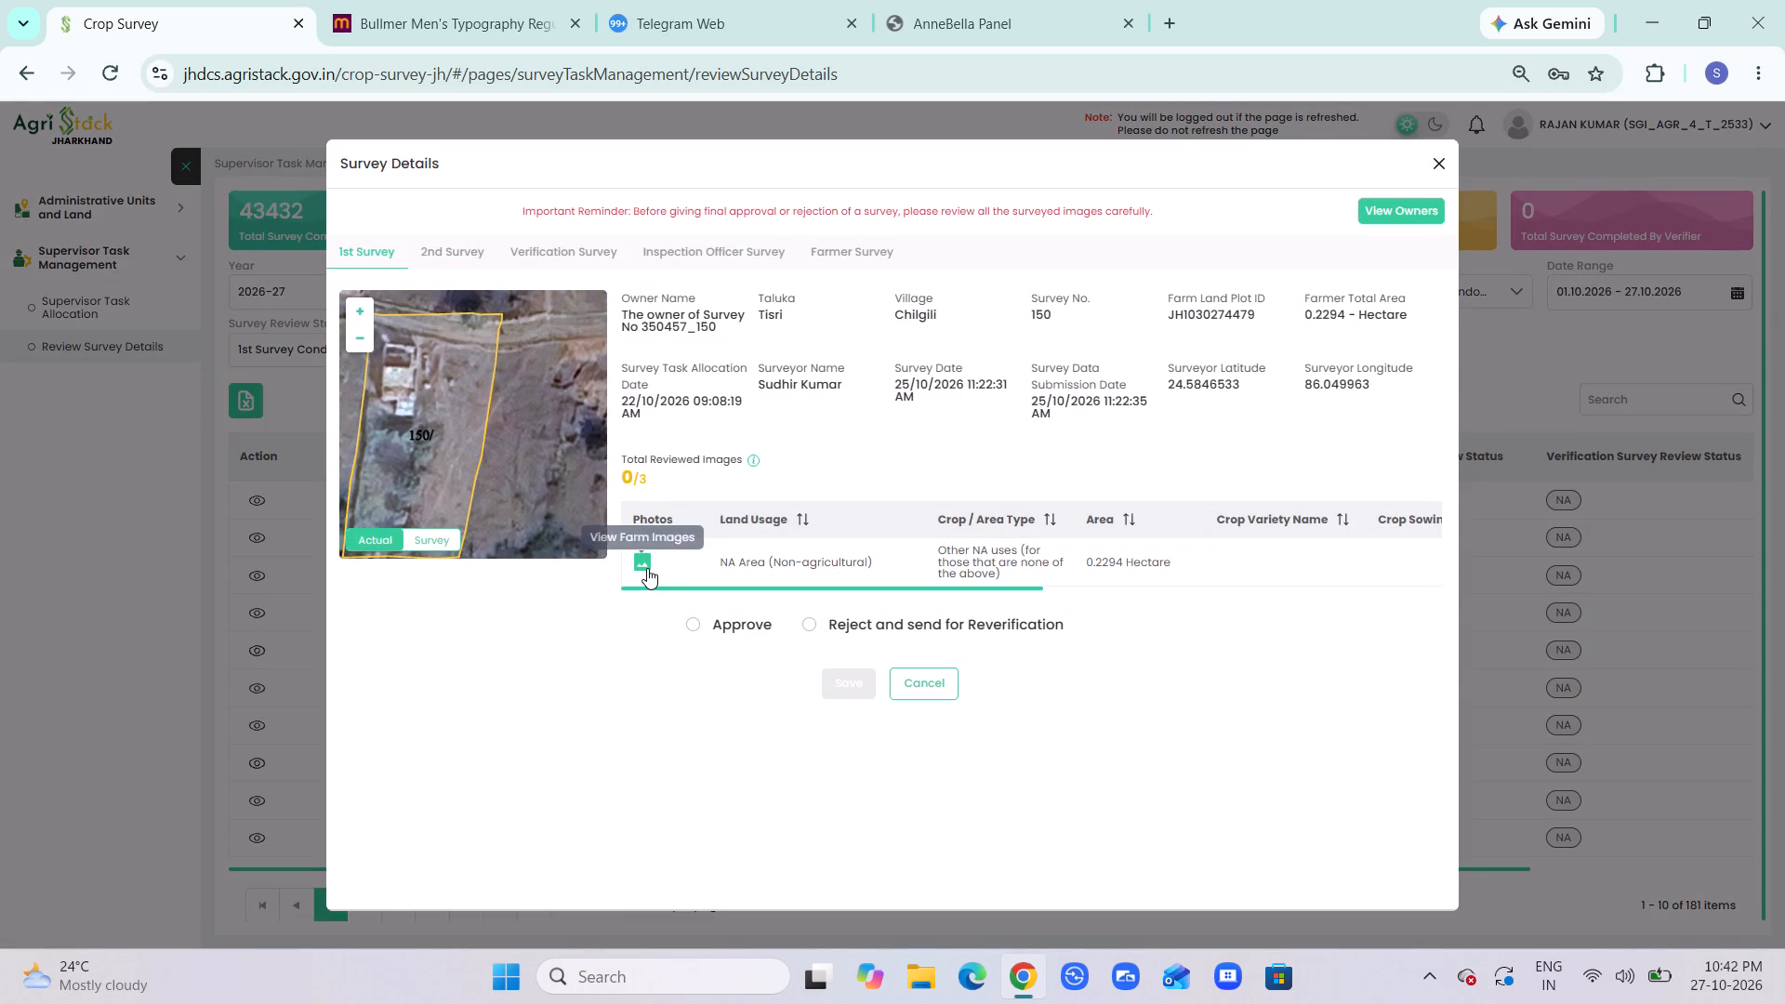
{"action": "left_click", "coordinate": [647, 568]}
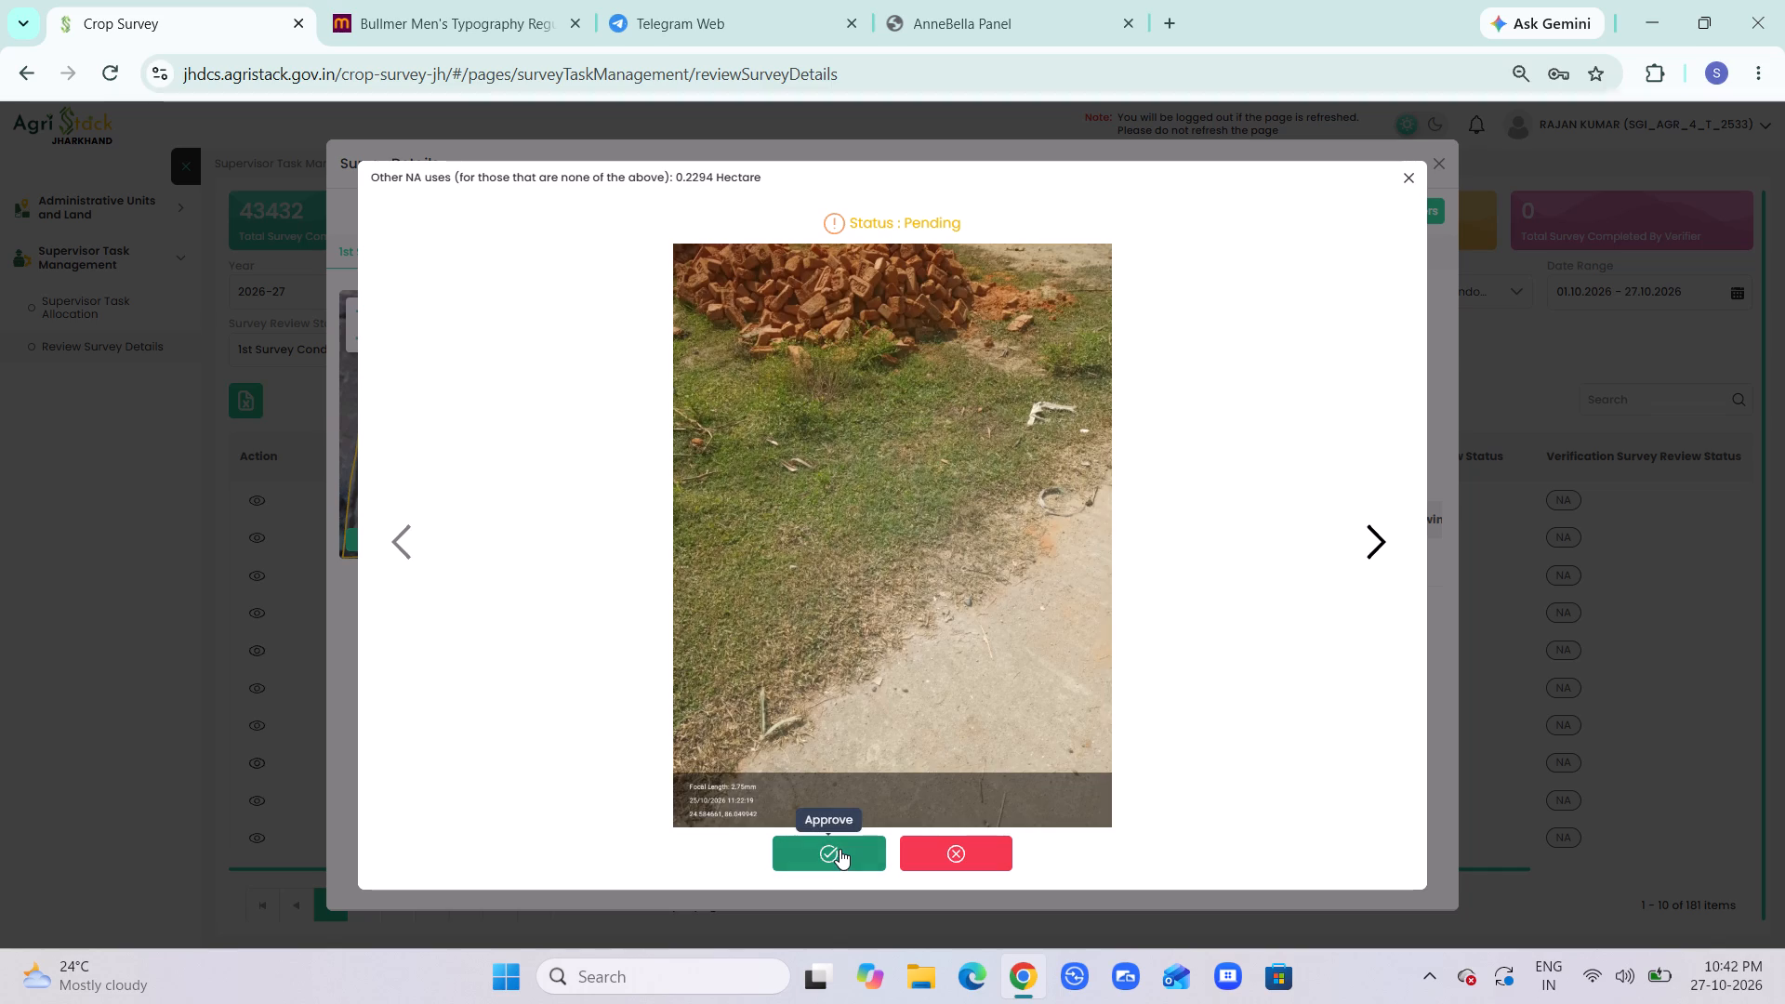
{"action": "left_click", "coordinate": [840, 849]}
{"action": "left_click_drag", "start_coordinate": [1051, 675], "coordinate": [1009, 676]}
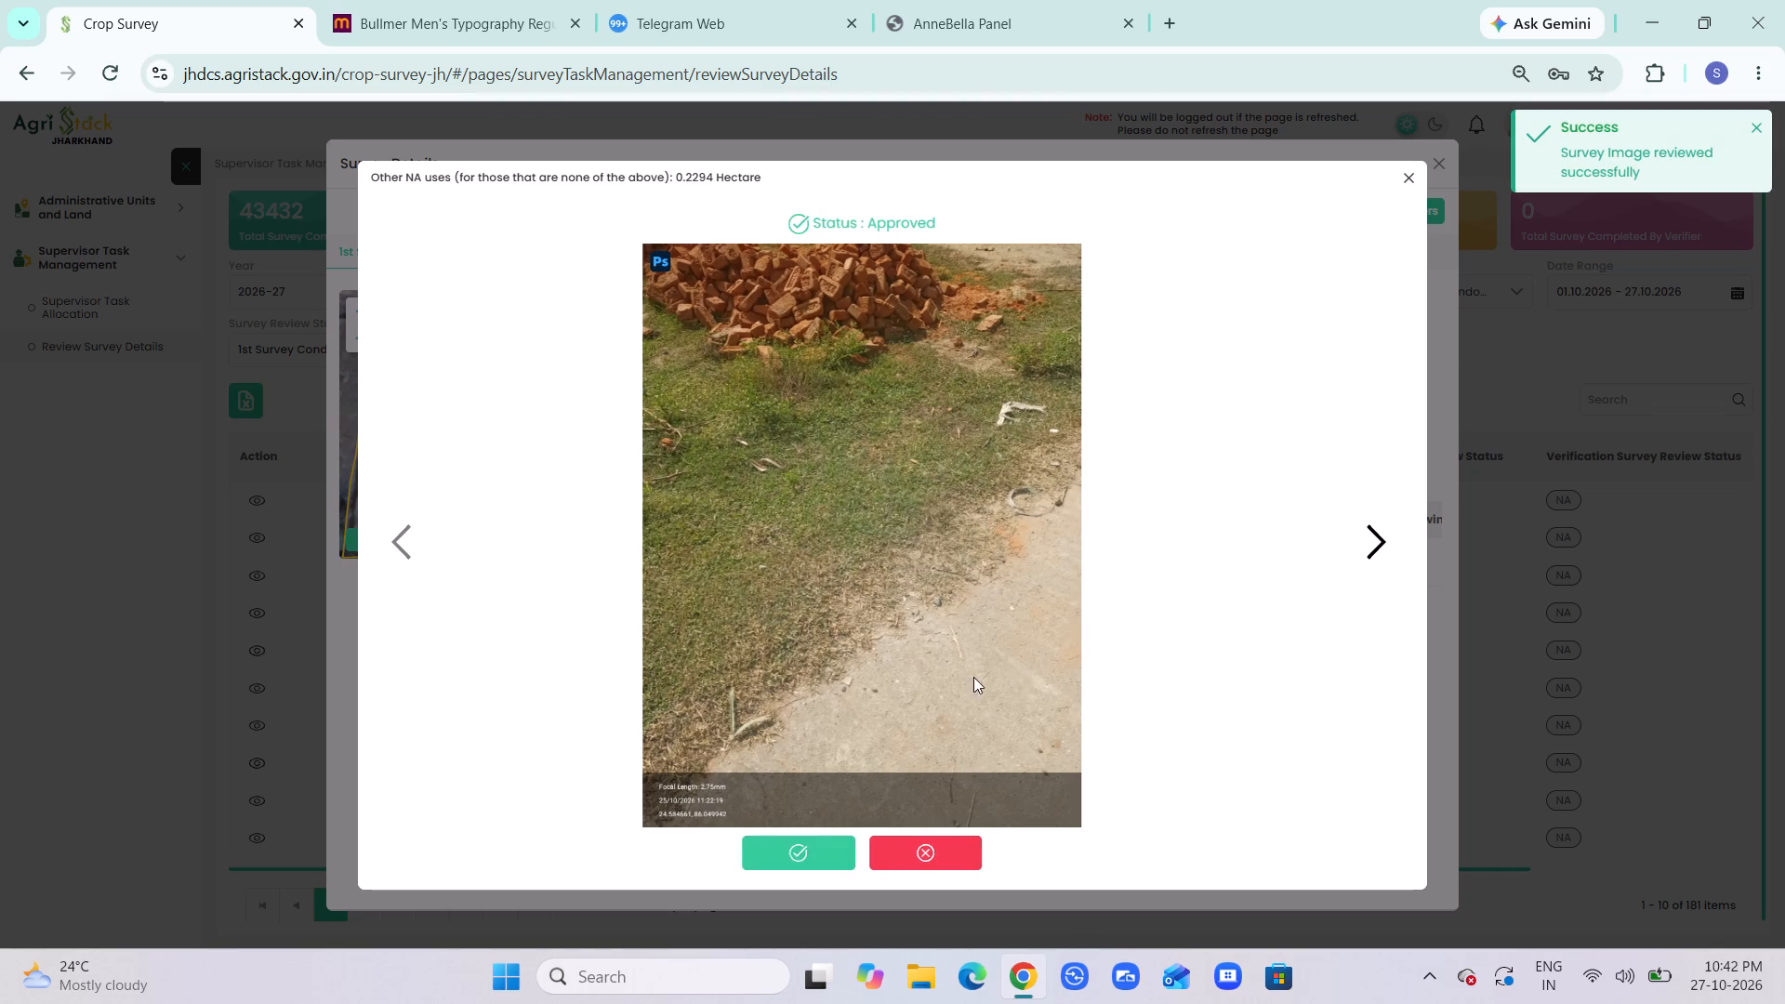
{"action": "left_click", "coordinate": [859, 850]}
{"action": "left_click_drag", "start_coordinate": [1019, 712], "coordinate": [1019, 713]}
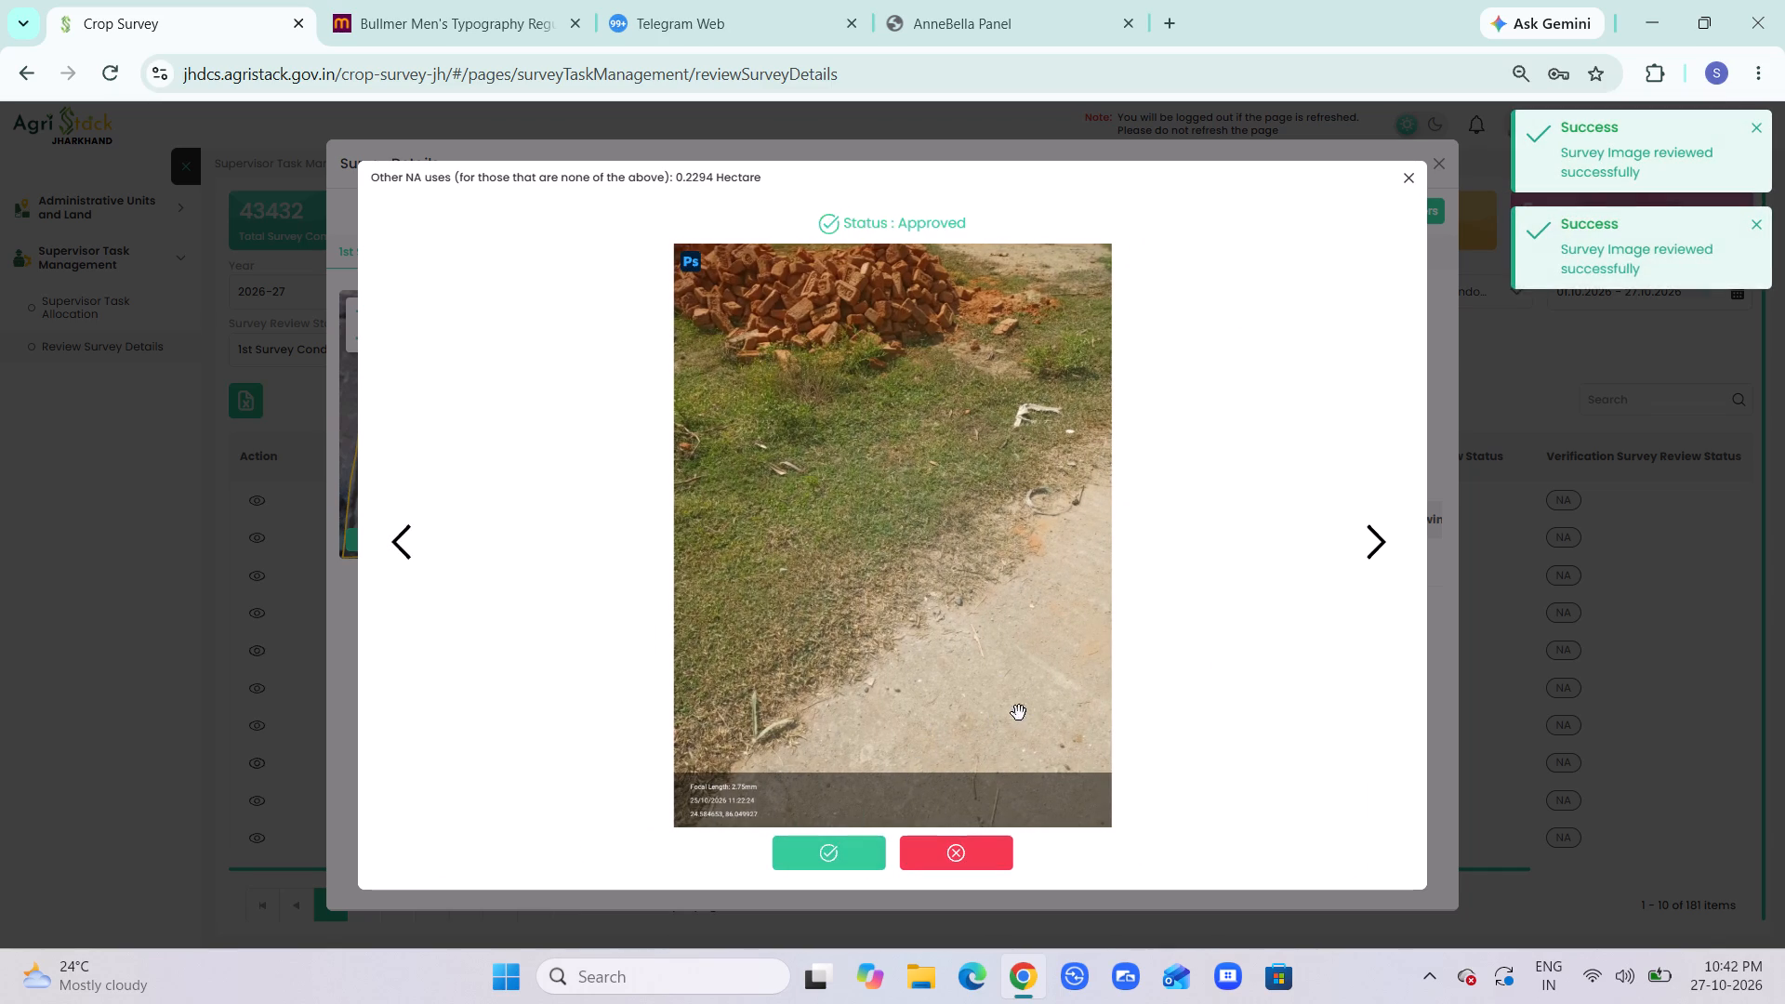
{"action": "left_click_drag", "start_coordinate": [1019, 713], "coordinate": [947, 728]}
{"action": "left_click", "coordinate": [873, 852]}
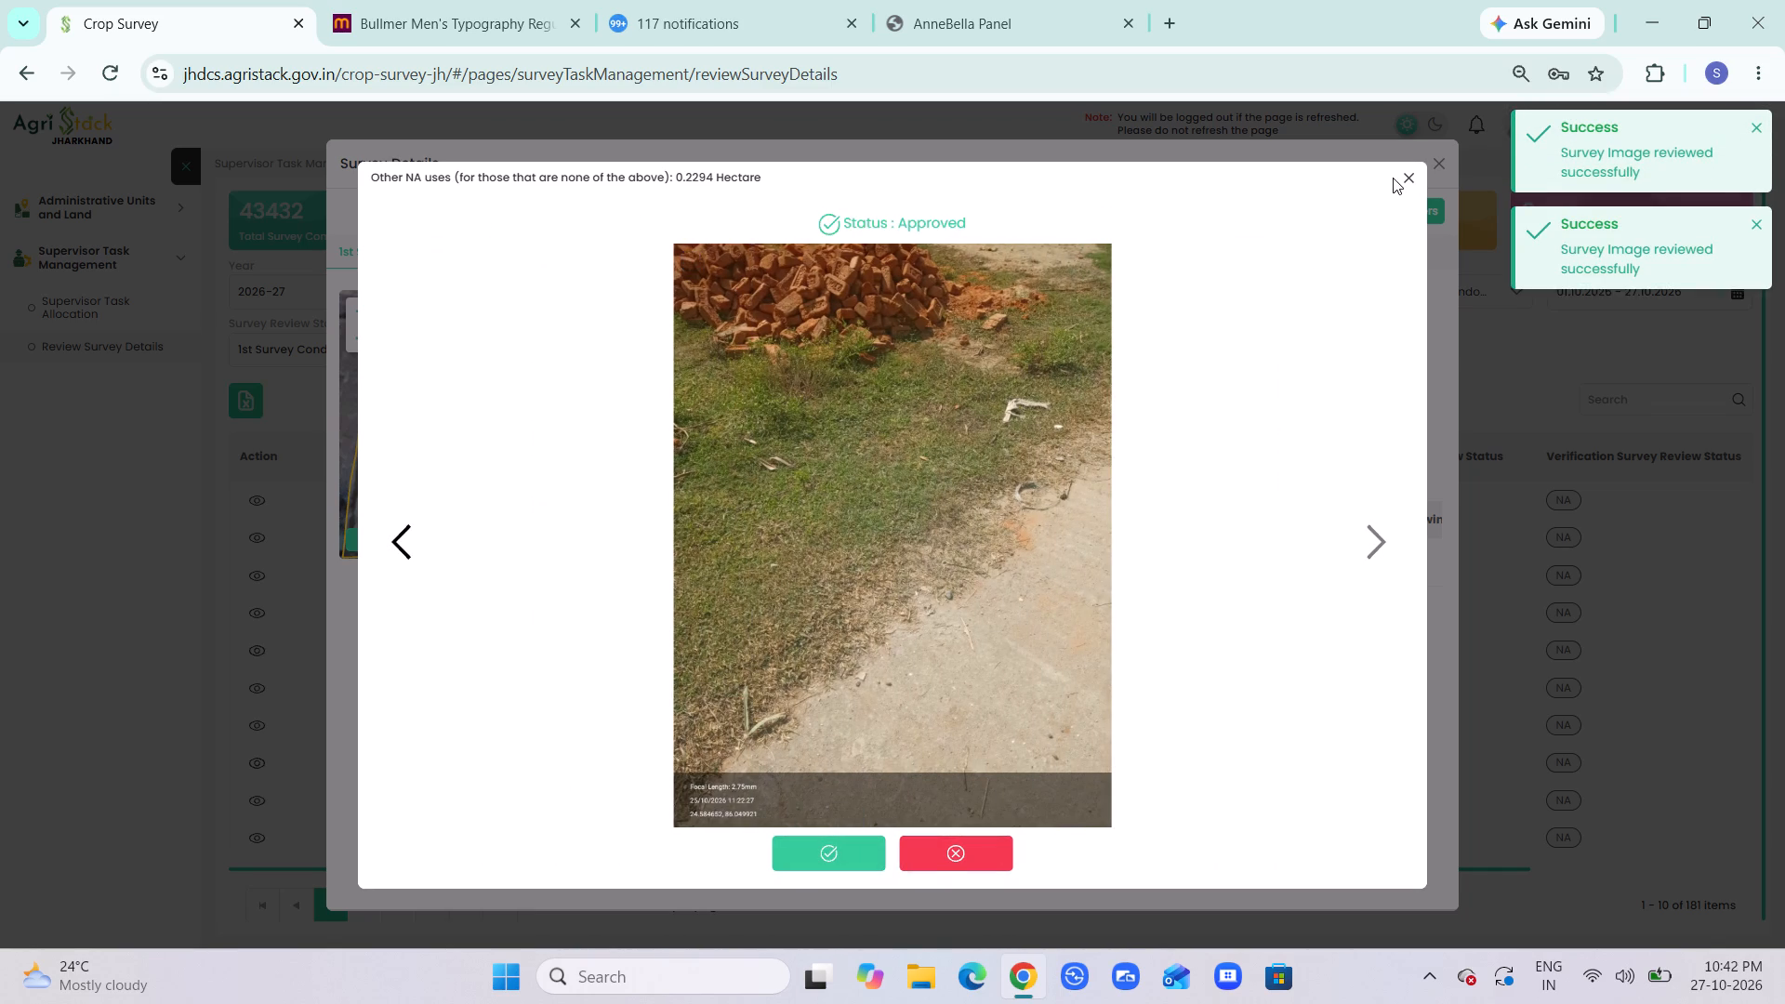
{"action": "left_click", "coordinate": [1405, 178]}
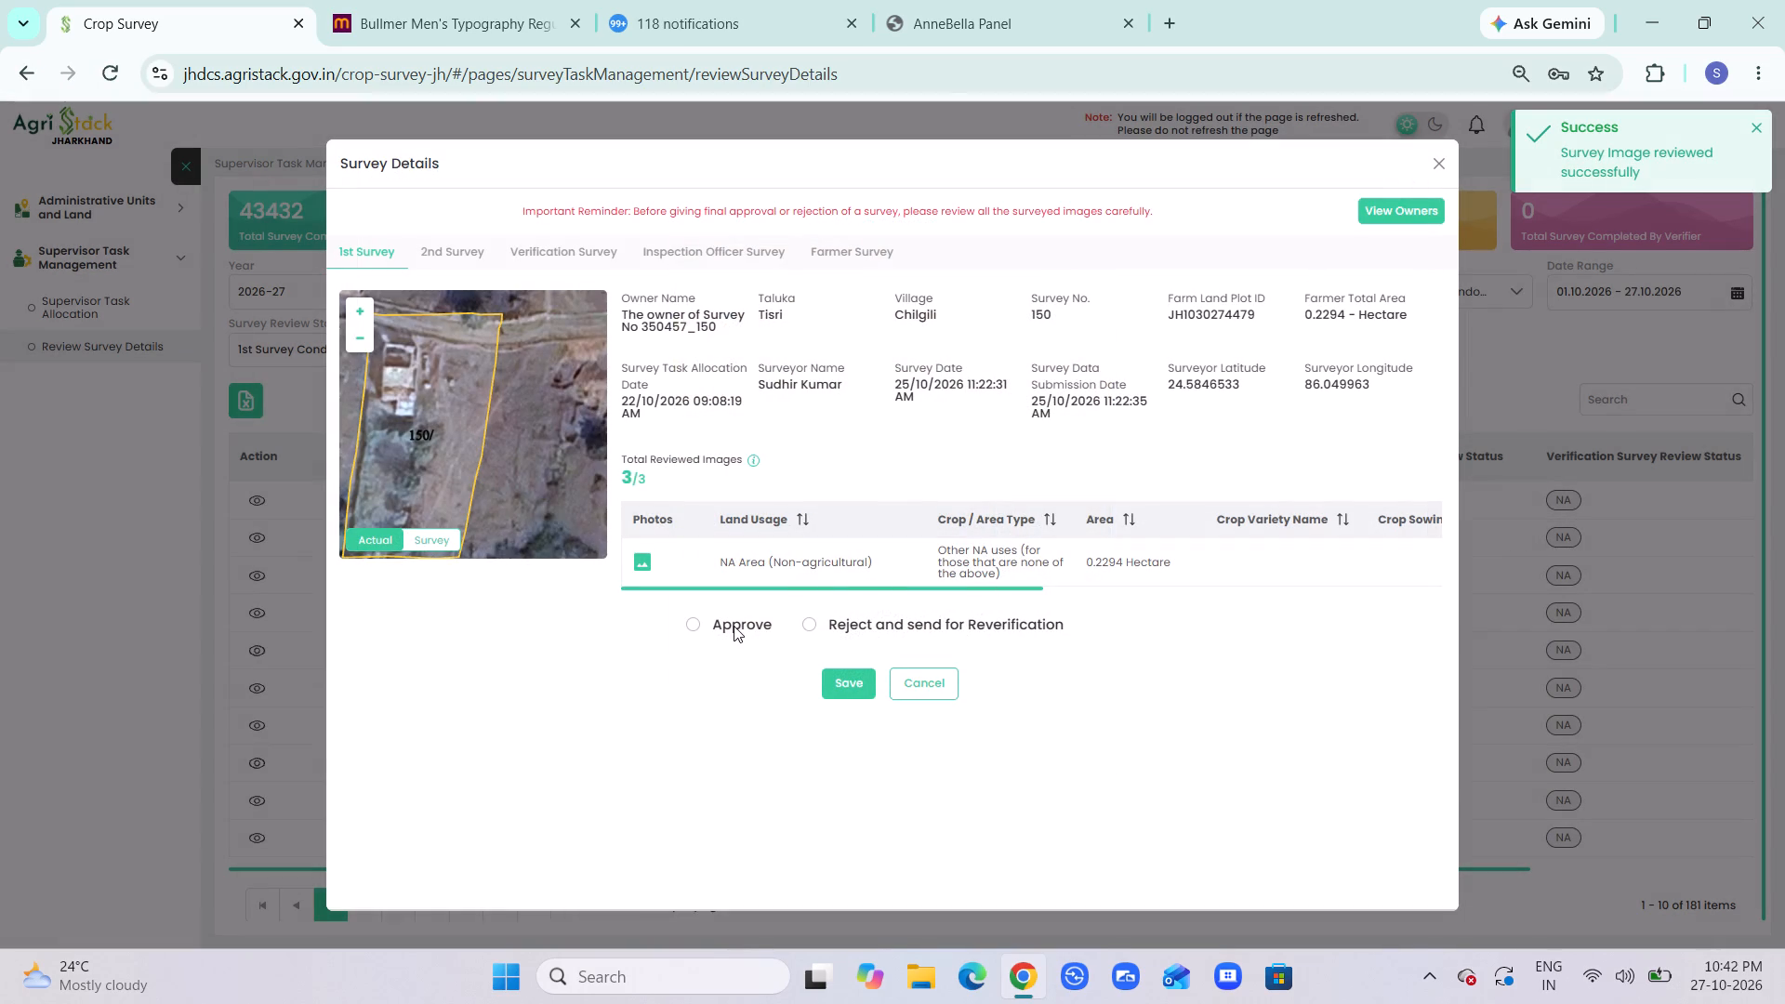
Approve the 1st survey of survey number 150, save the review and close its survey details.
{"action": "left_click", "coordinate": [734, 626]}
{"action": "left_click", "coordinate": [853, 683]}
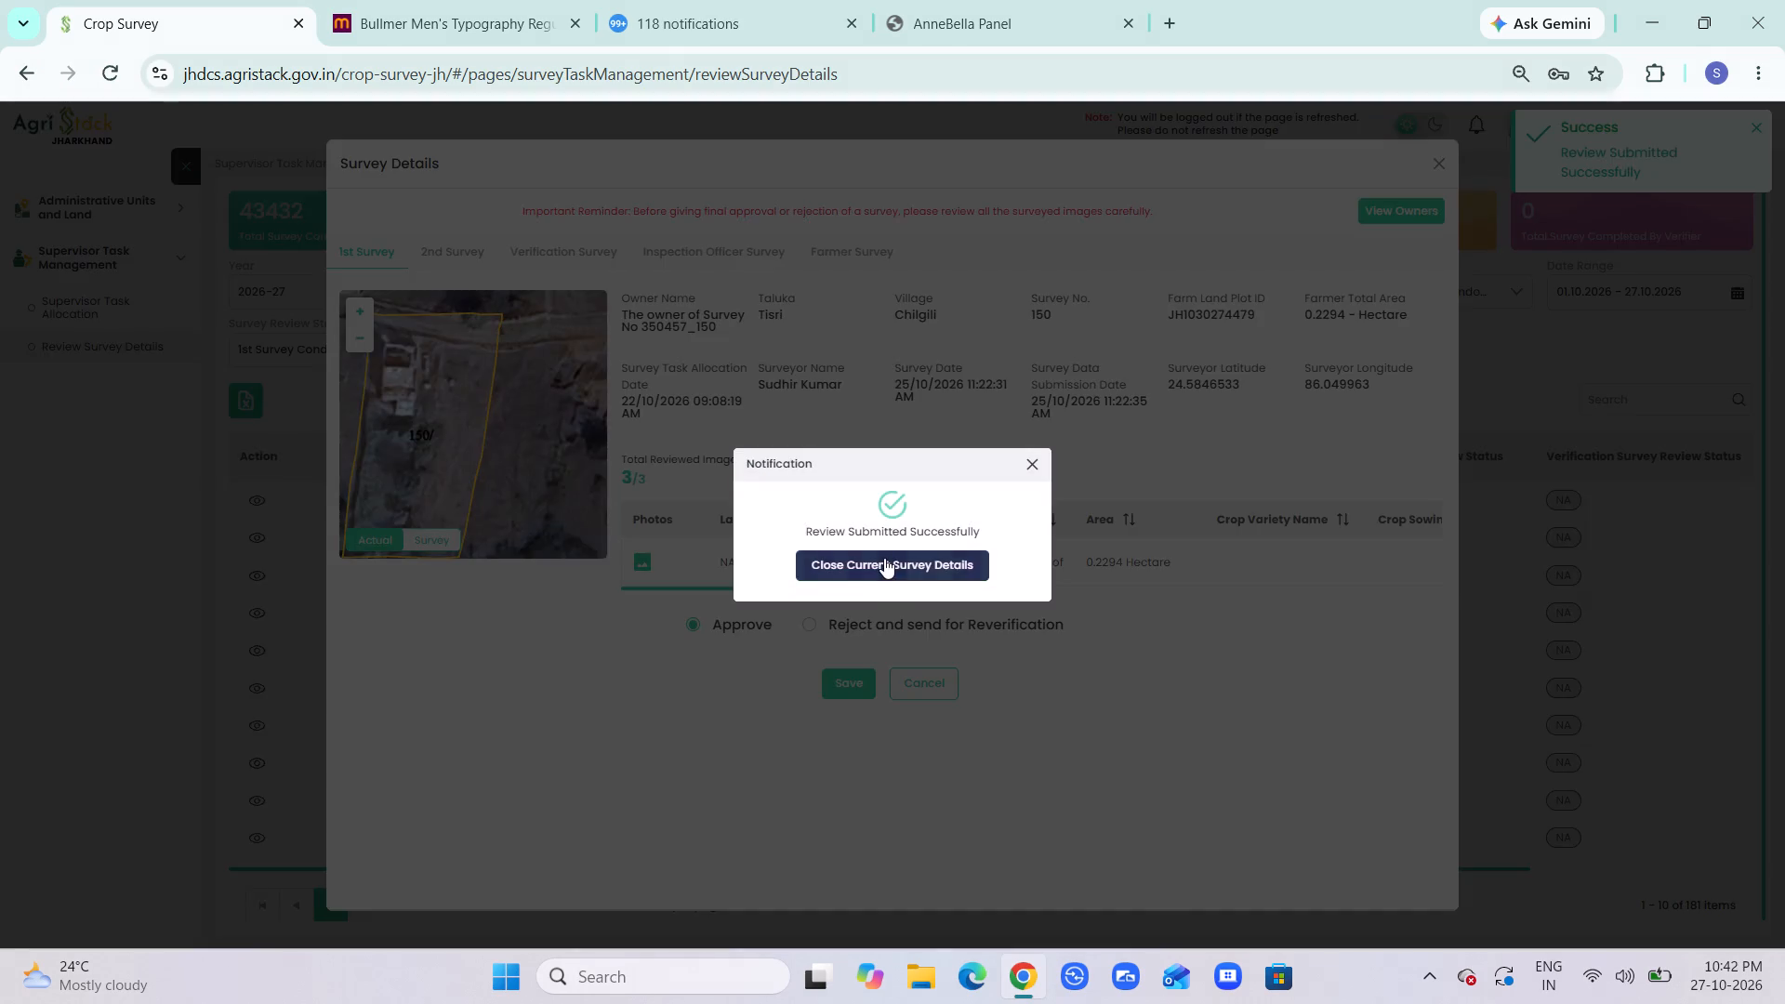
{"action": "left_click", "coordinate": [884, 558]}
Open the survey details of survey number 272 in Chilgili, approve all three farm photos and close the photo viewer.
{"action": "left_click", "coordinate": [258, 649]}
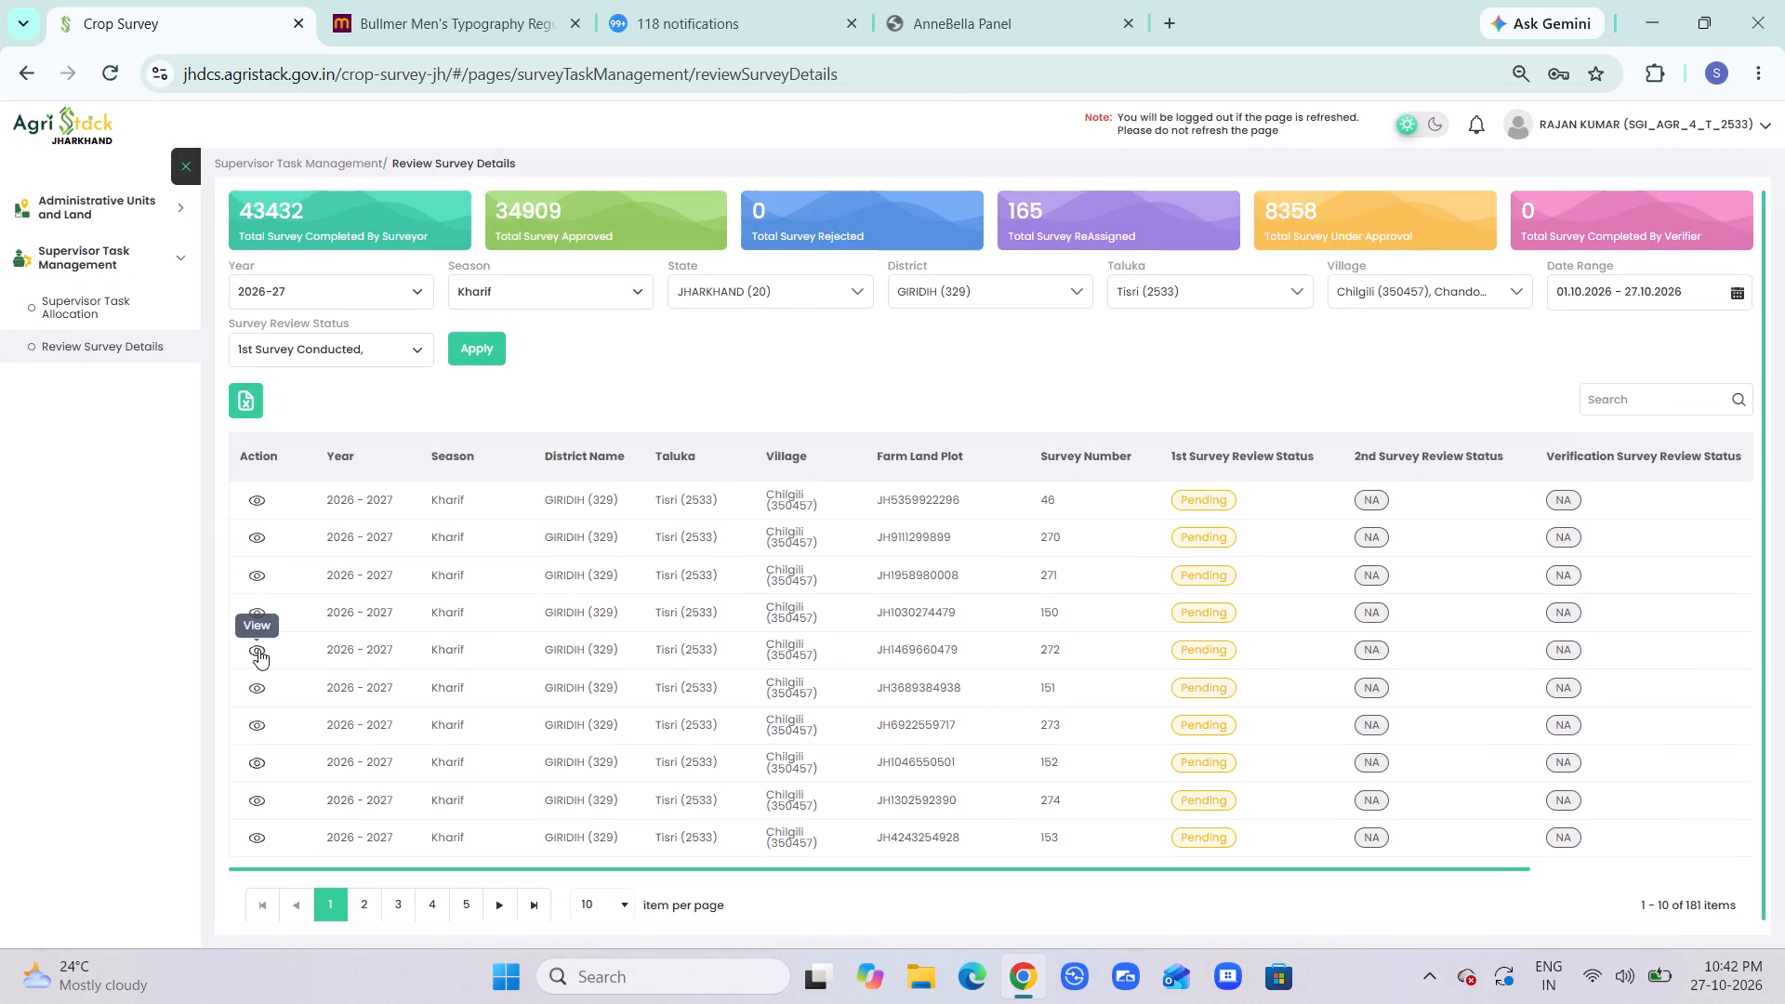
{"action": "left_click", "coordinate": [643, 556]}
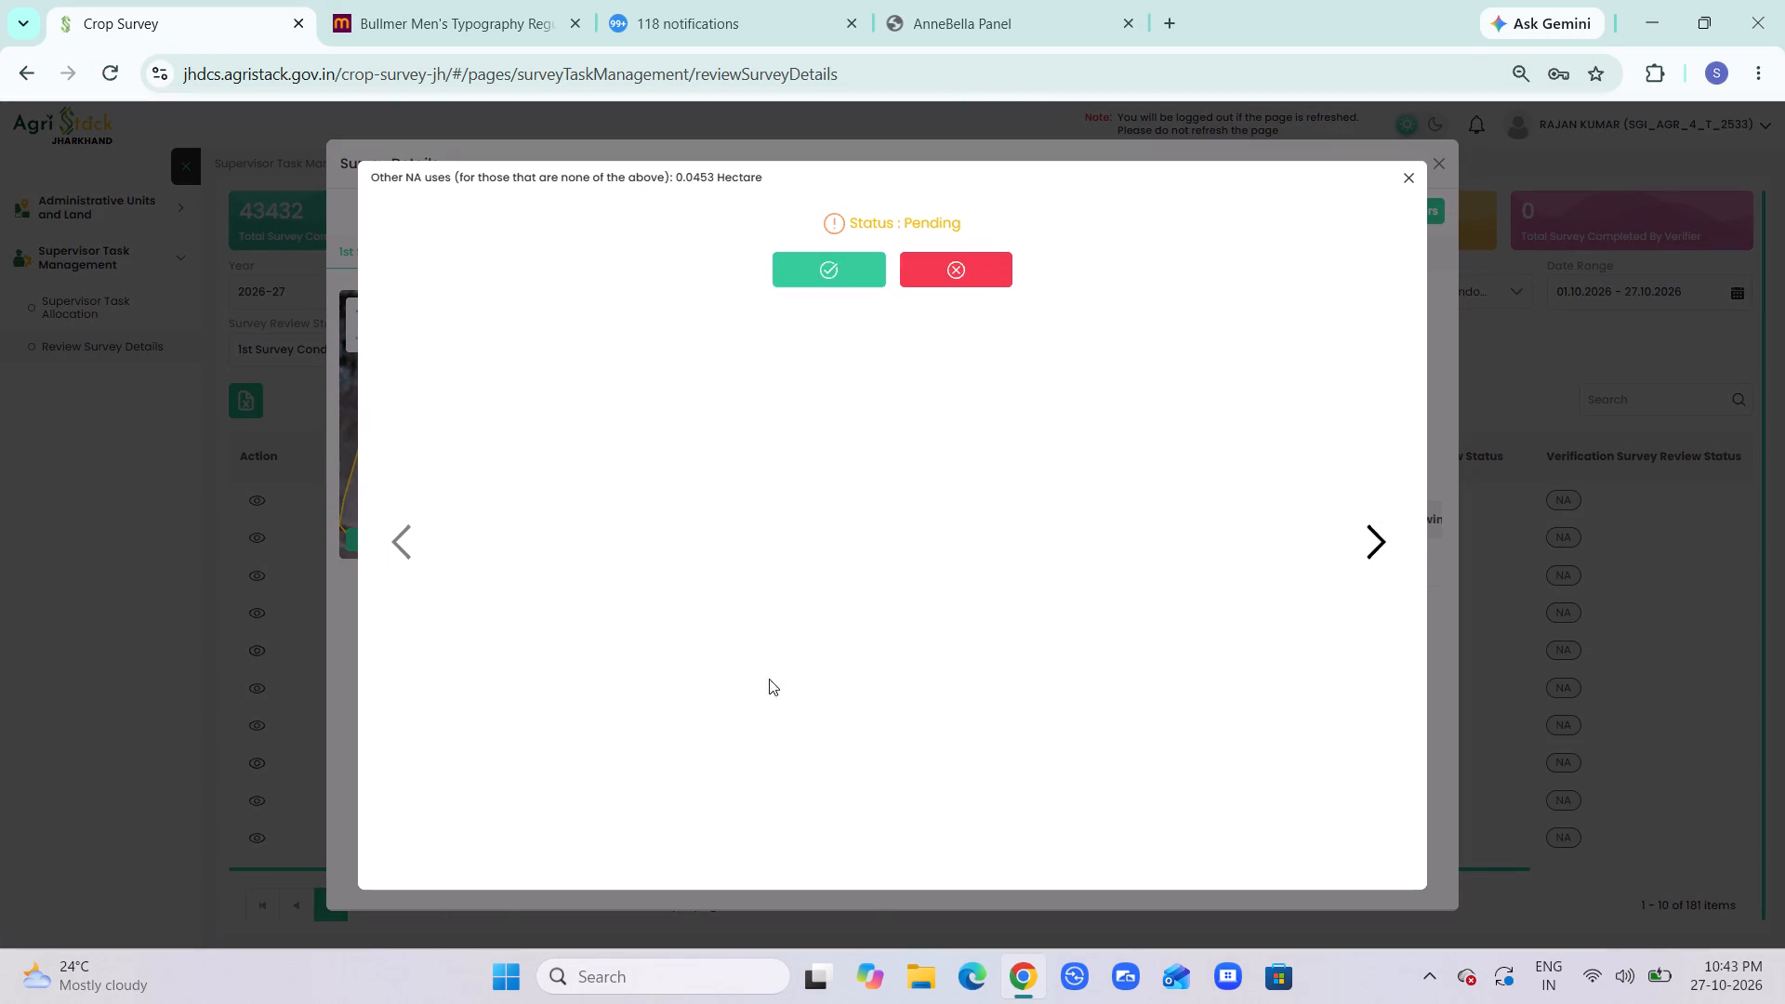
{"action": "left_click", "coordinate": [858, 858]}
{"action": "left_click_drag", "start_coordinate": [1001, 628], "coordinate": [965, 644]}
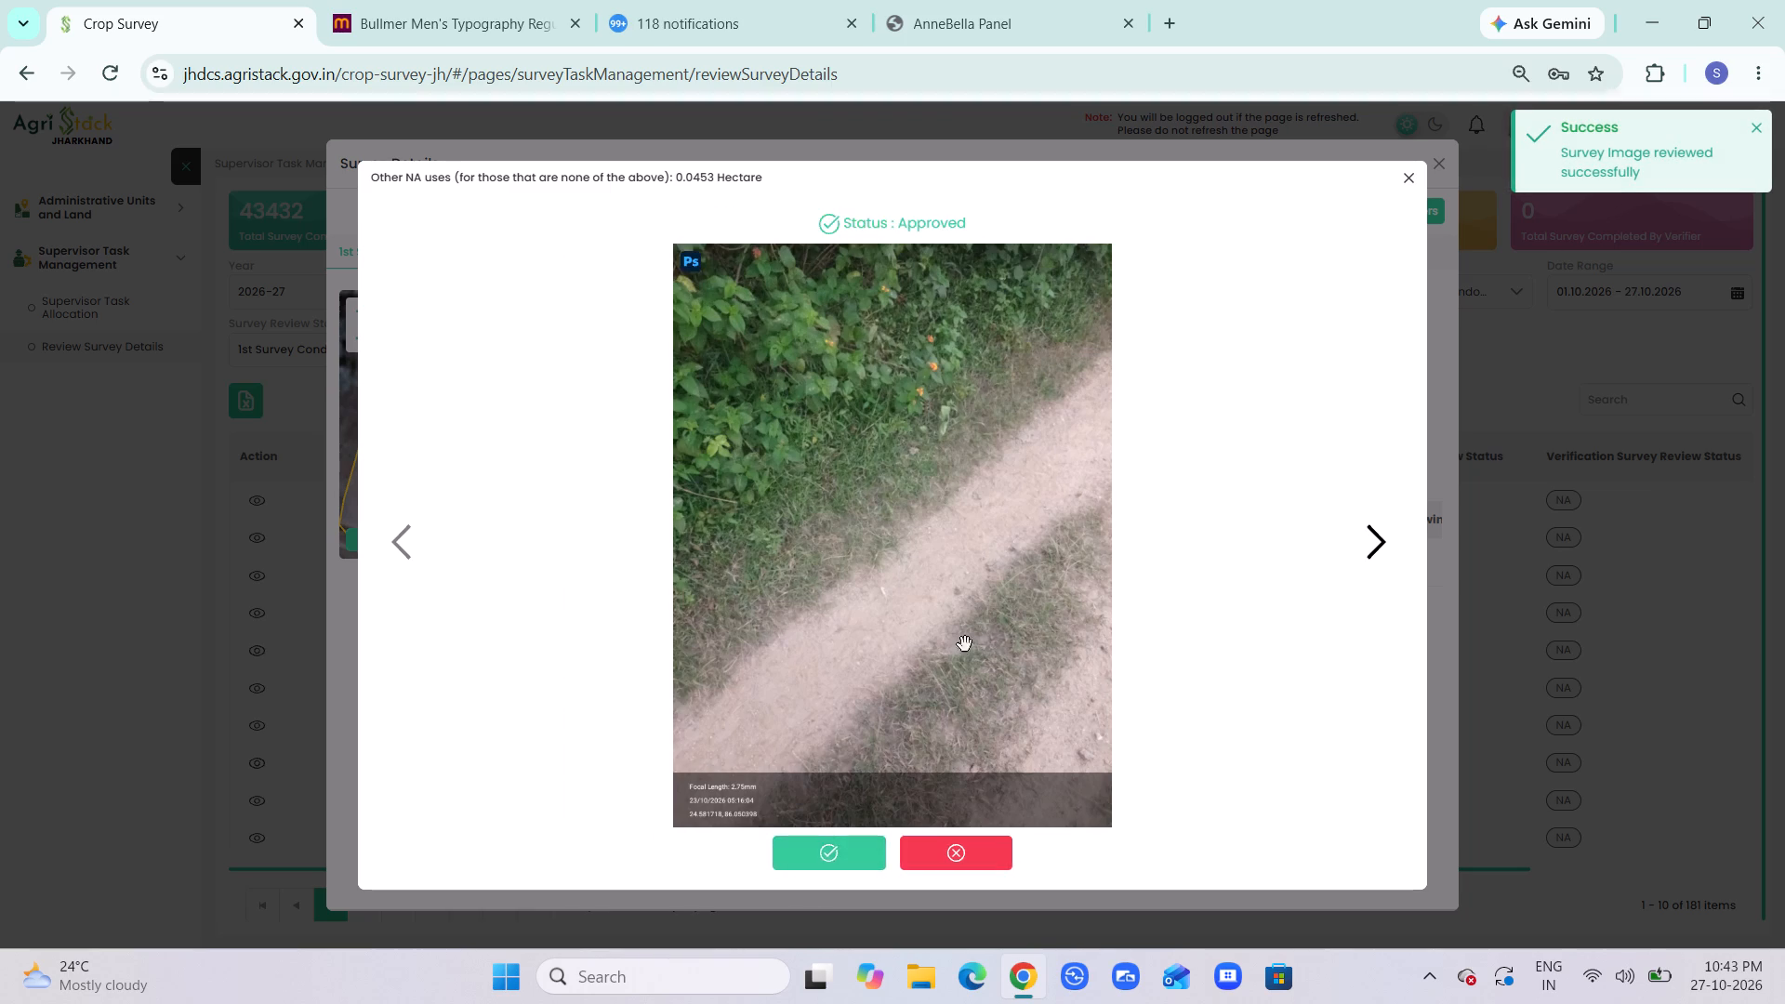
{"action": "left_click_drag", "start_coordinate": [965, 644], "coordinate": [739, 660]}
{"action": "left_click", "coordinate": [829, 851]}
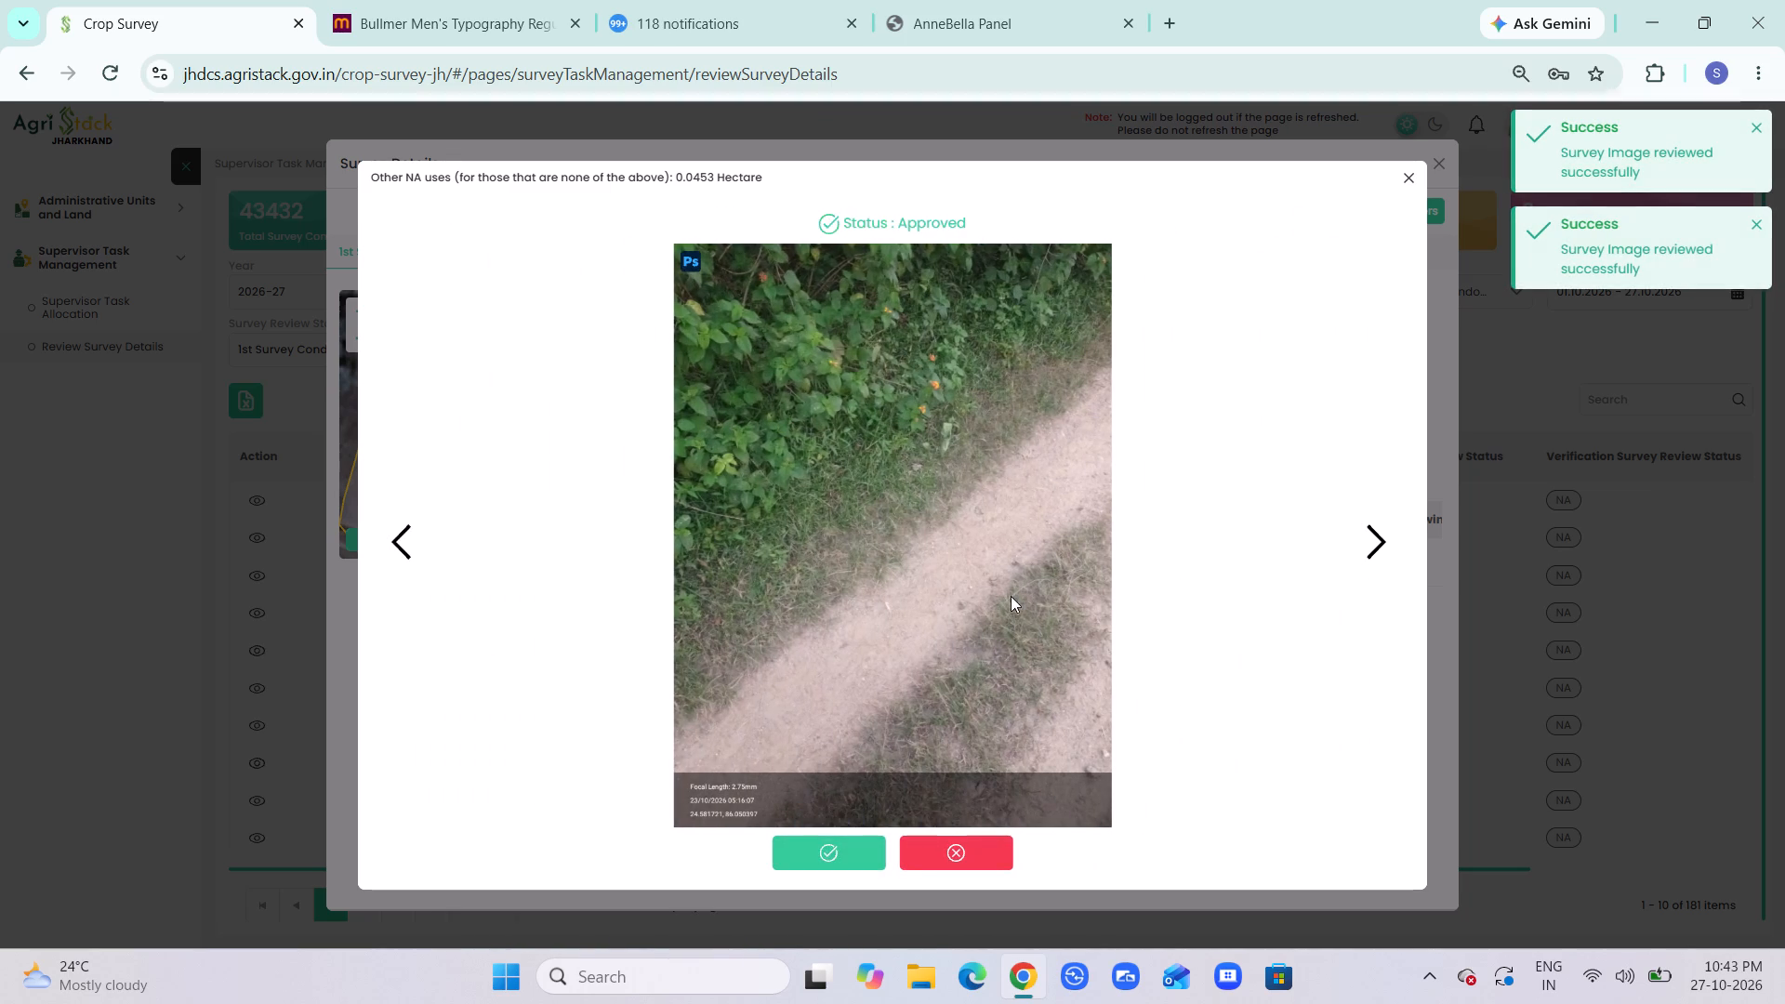
{"action": "left_click_drag", "start_coordinate": [957, 616], "coordinate": [877, 627]}
{"action": "left_click", "coordinate": [862, 844]}
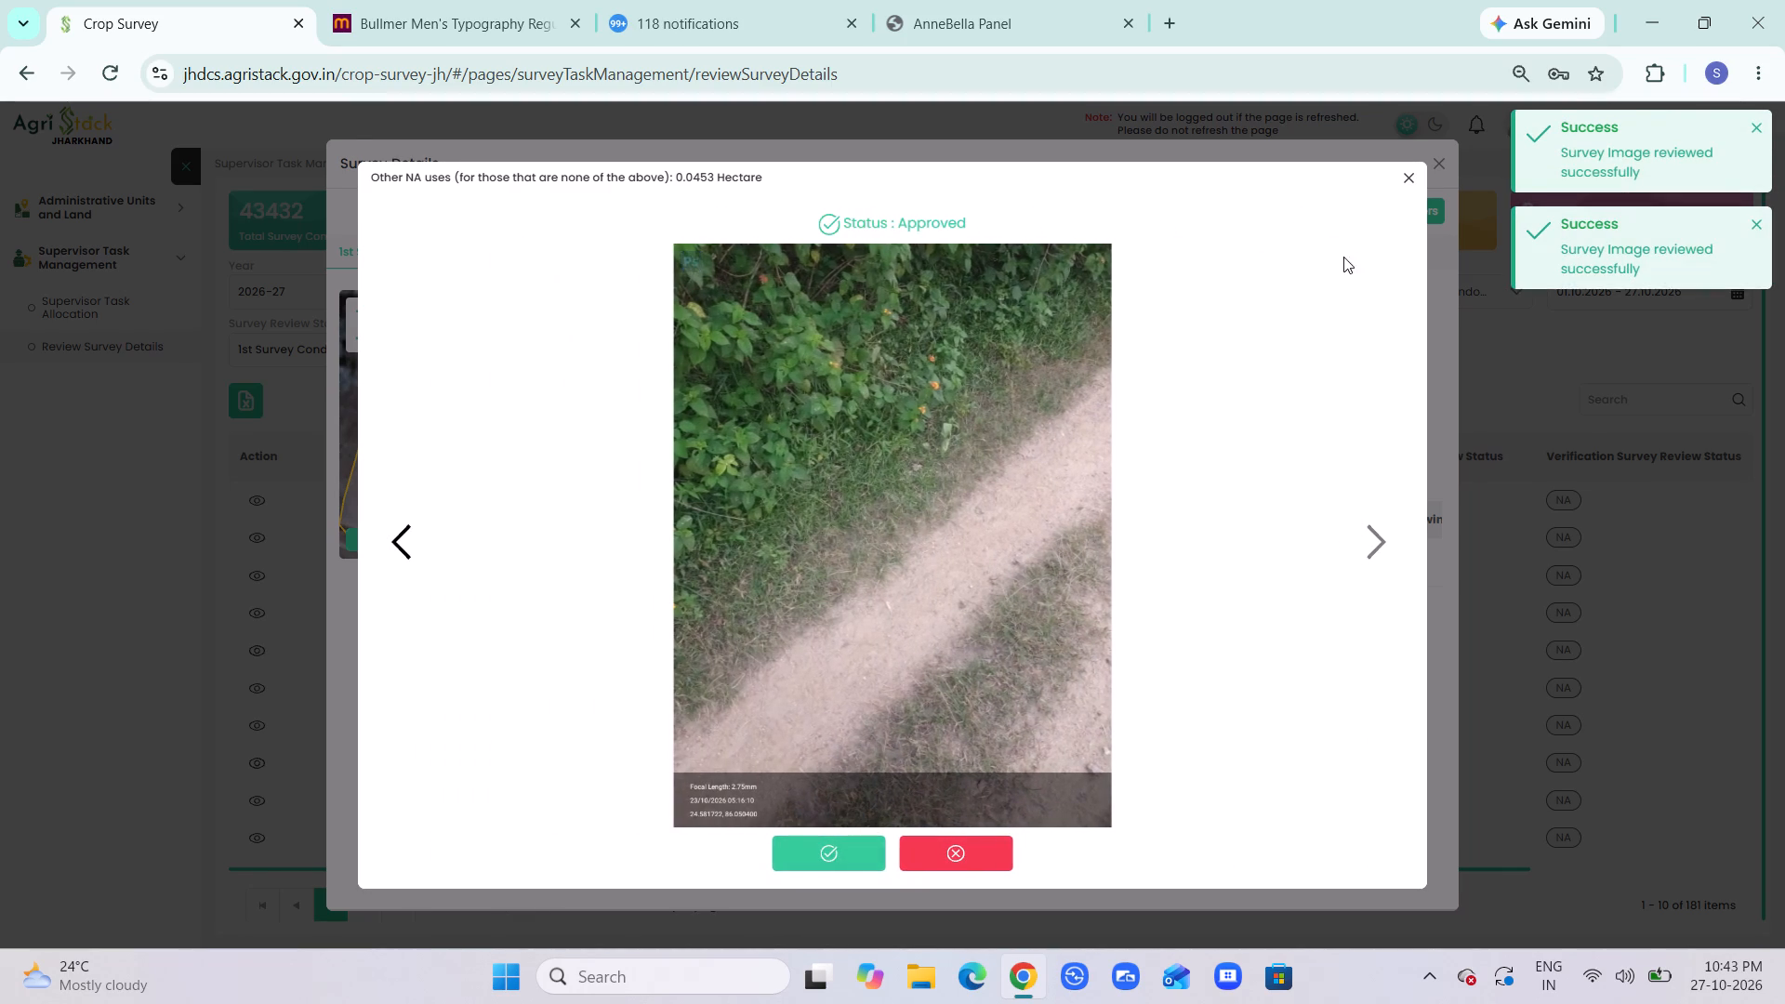
{"action": "left_click", "coordinate": [1408, 178]}
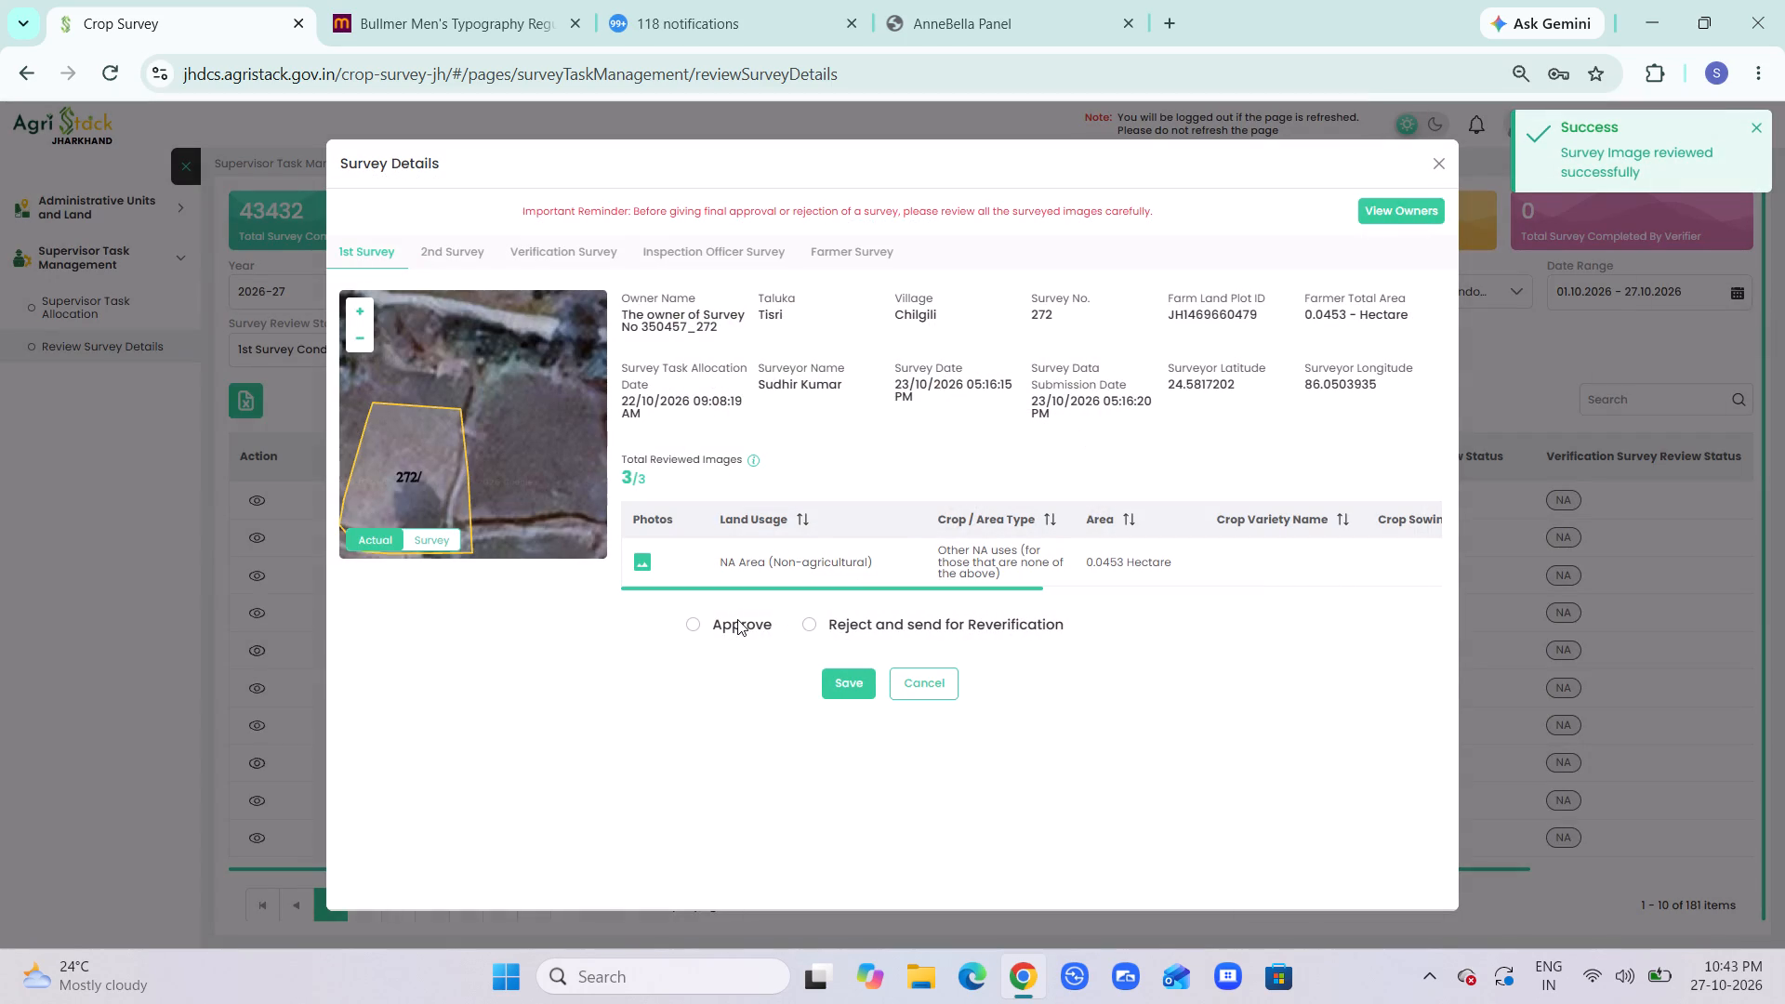
Approve the 1st survey of survey number 272, save the review and close its survey details.
{"action": "left_click", "coordinate": [737, 619]}
{"action": "left_click", "coordinate": [859, 682]}
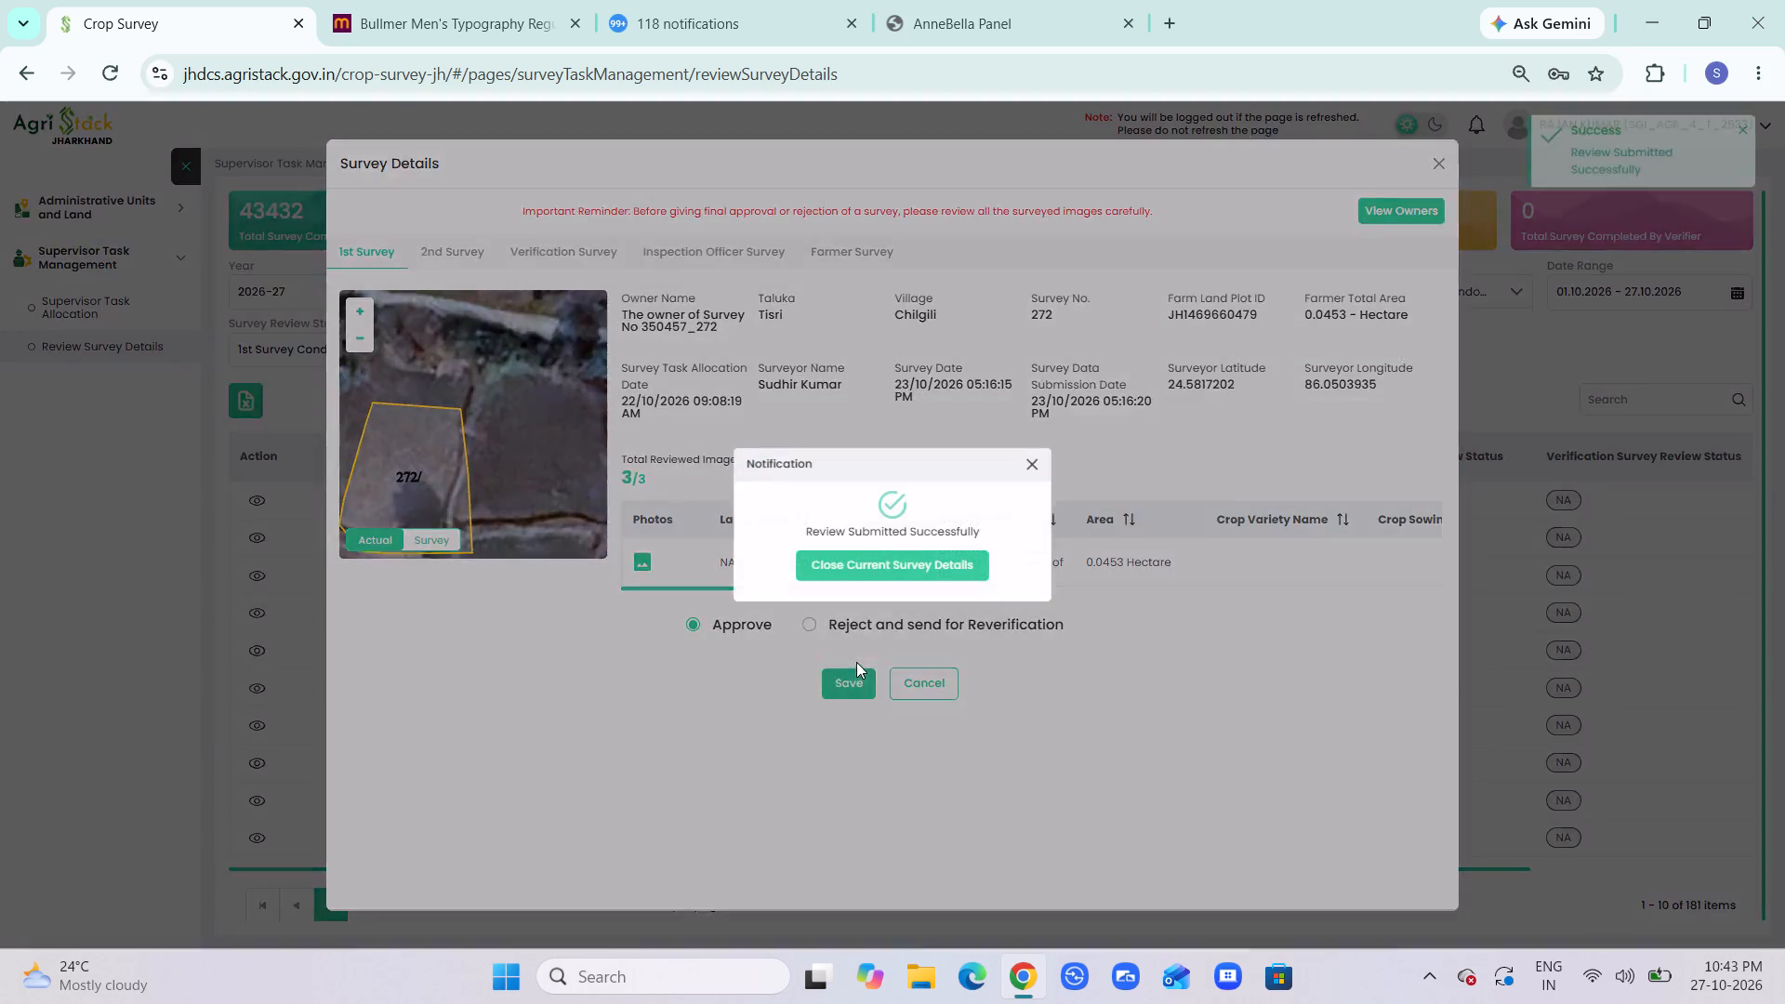
{"action": "left_click", "coordinate": [899, 565]}
Open the survey details of survey number 151 in Chilgili, approve all three farm photos and close the photo viewer.
{"action": "left_click", "coordinate": [251, 685]}
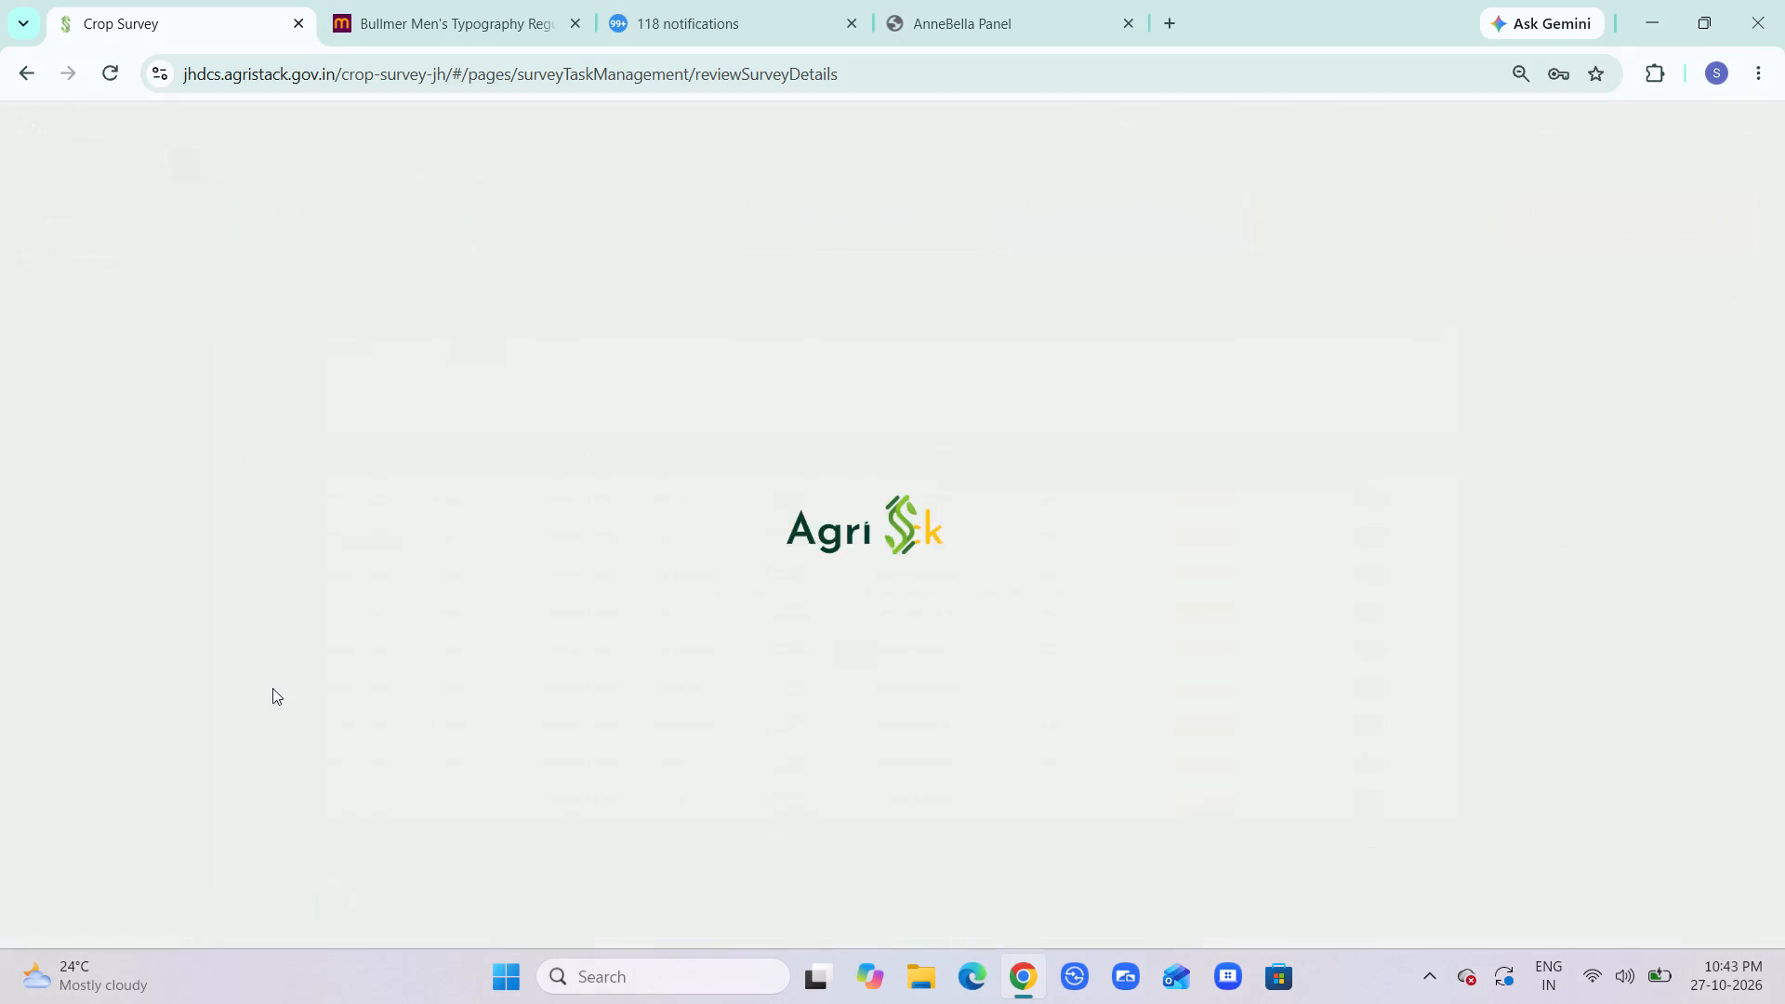
{"action": "left_click", "coordinate": [642, 555]}
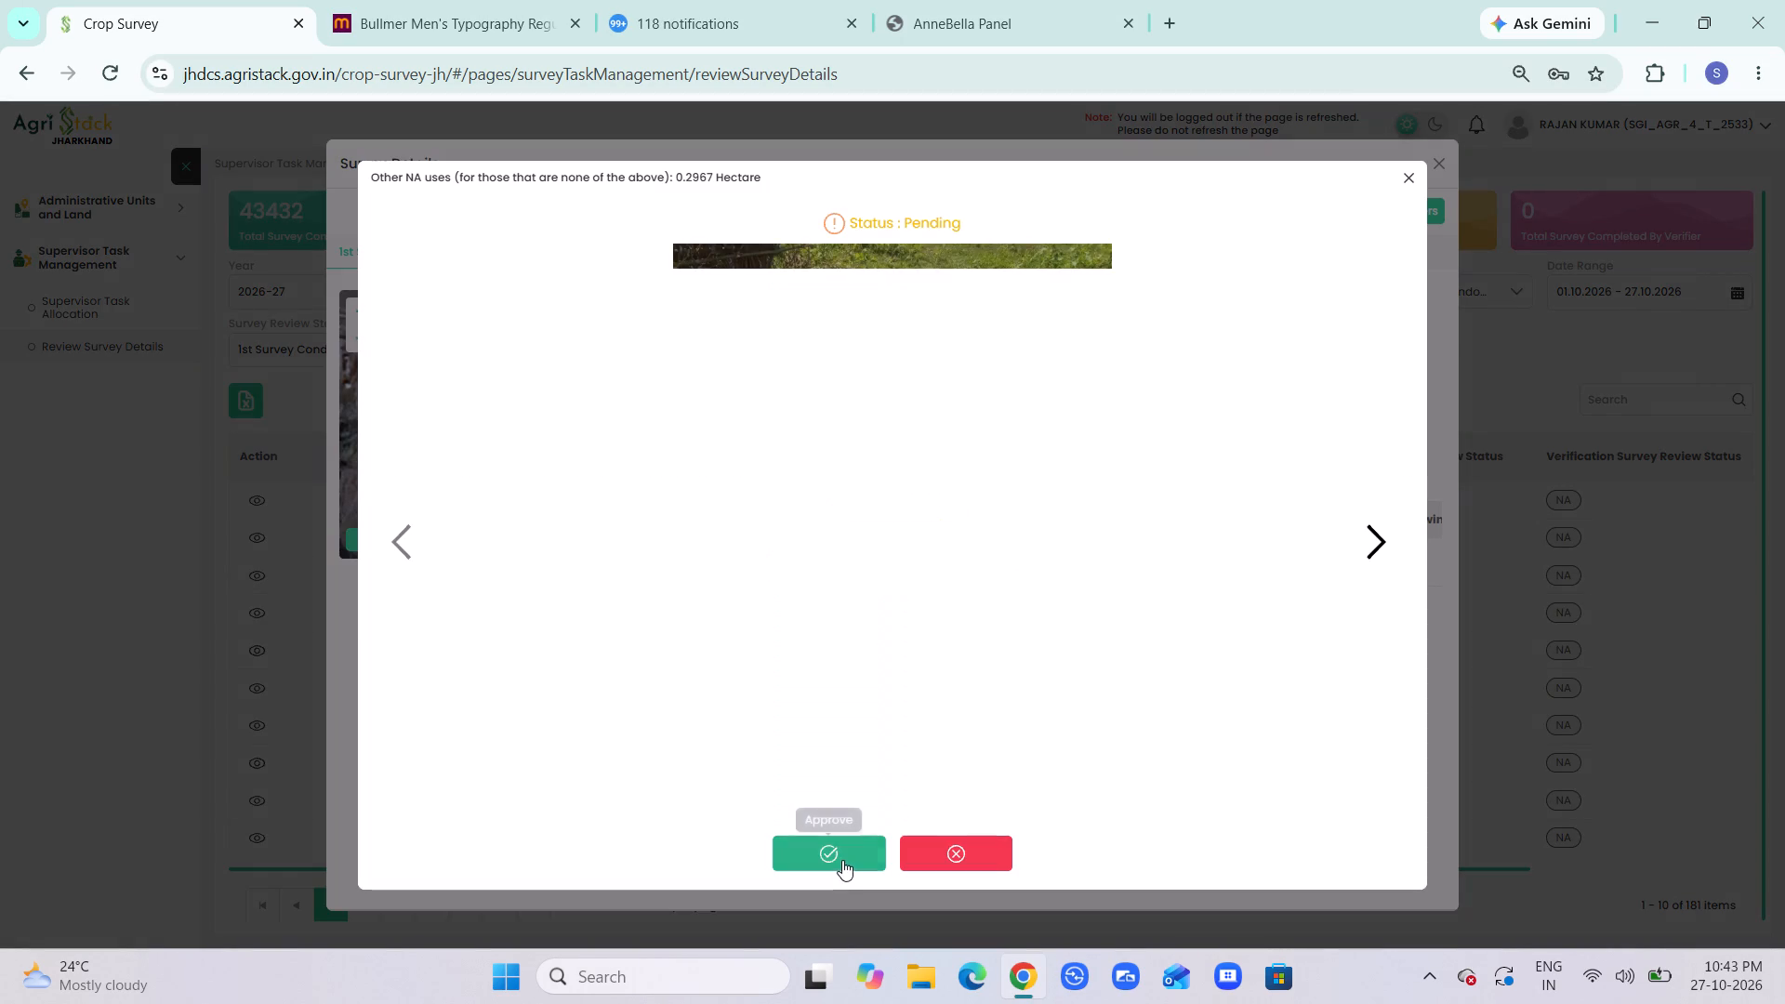
{"action": "left_click", "coordinate": [853, 857]}
{"action": "left_click_drag", "start_coordinate": [981, 691], "coordinate": [886, 691]}
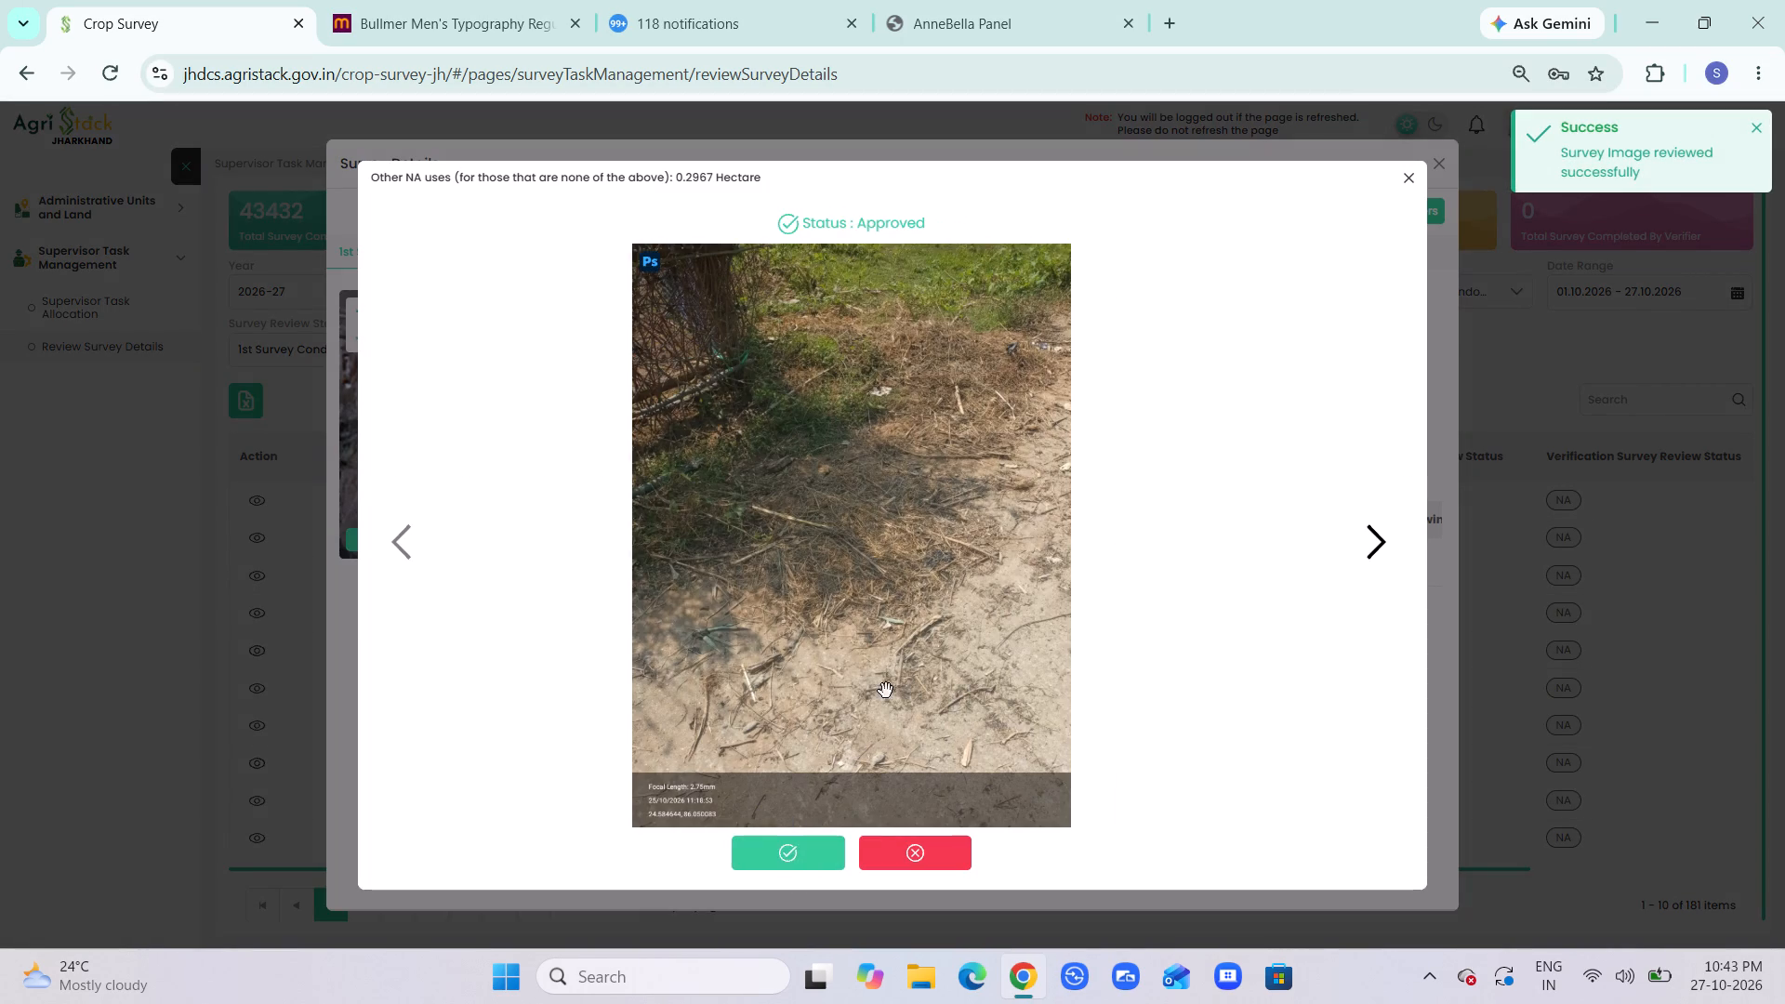
{"action": "left_click_drag", "start_coordinate": [886, 691], "coordinate": [829, 685]}
{"action": "left_click", "coordinate": [839, 859]}
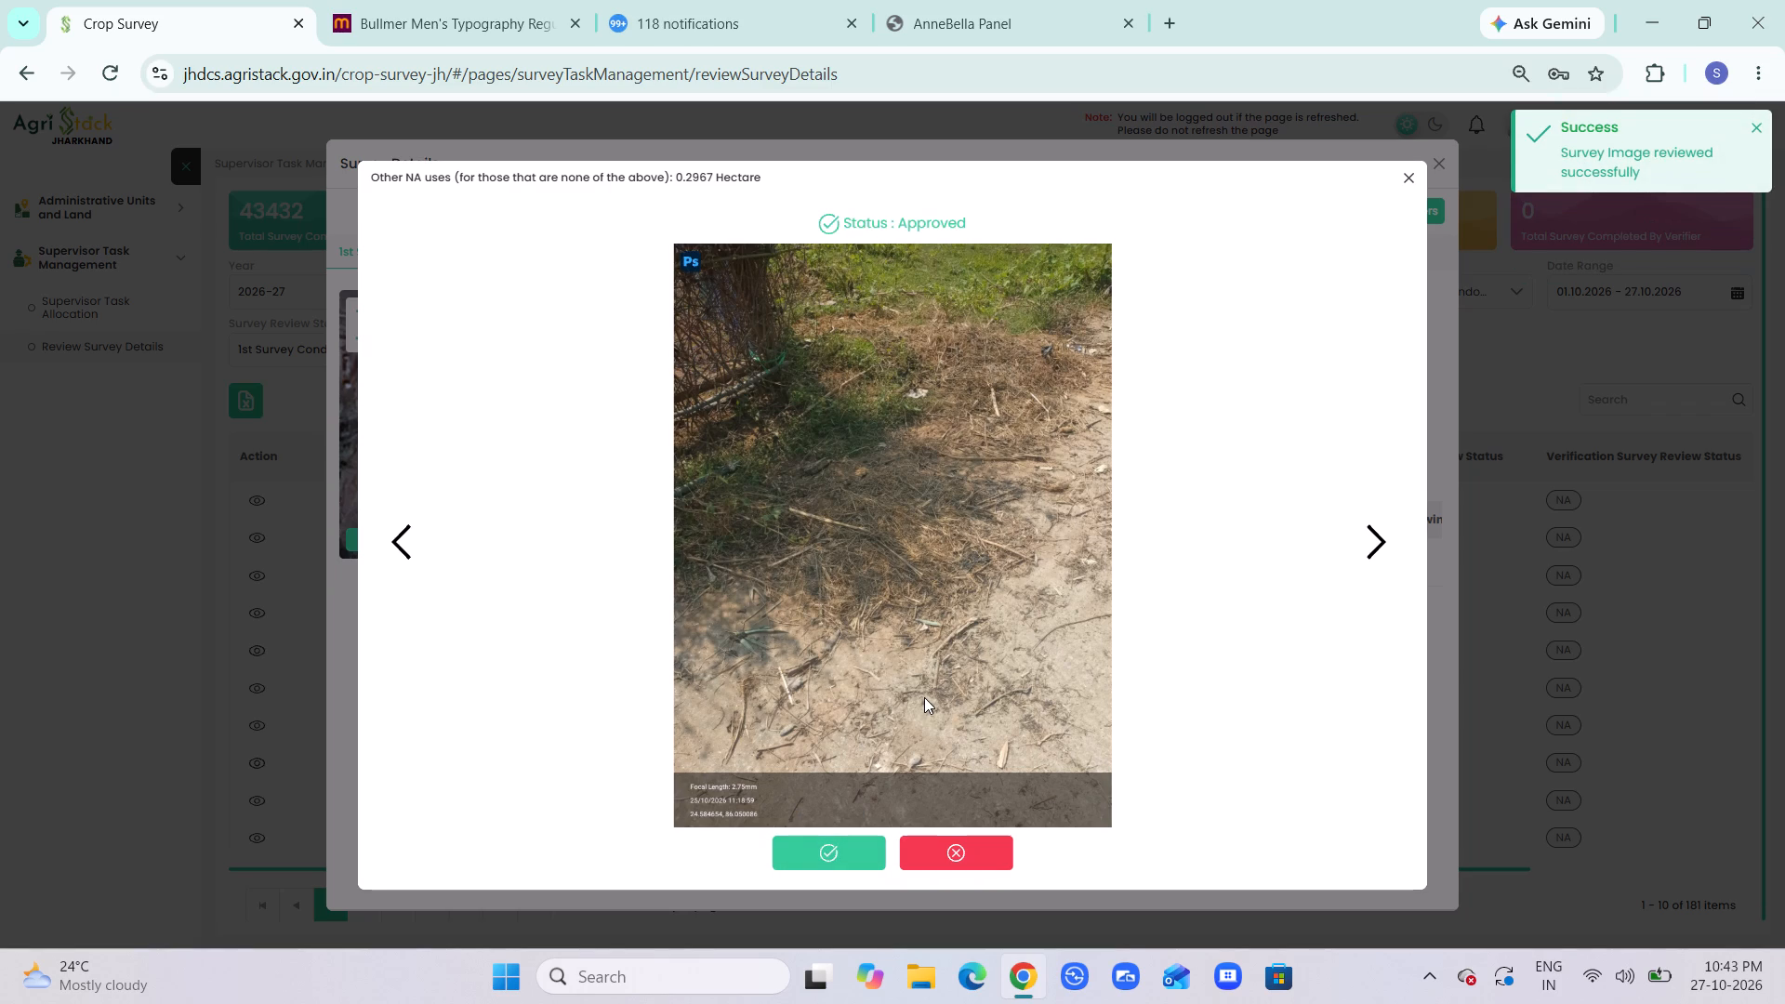
{"action": "left_click_drag", "start_coordinate": [1056, 715], "coordinate": [867, 715]}
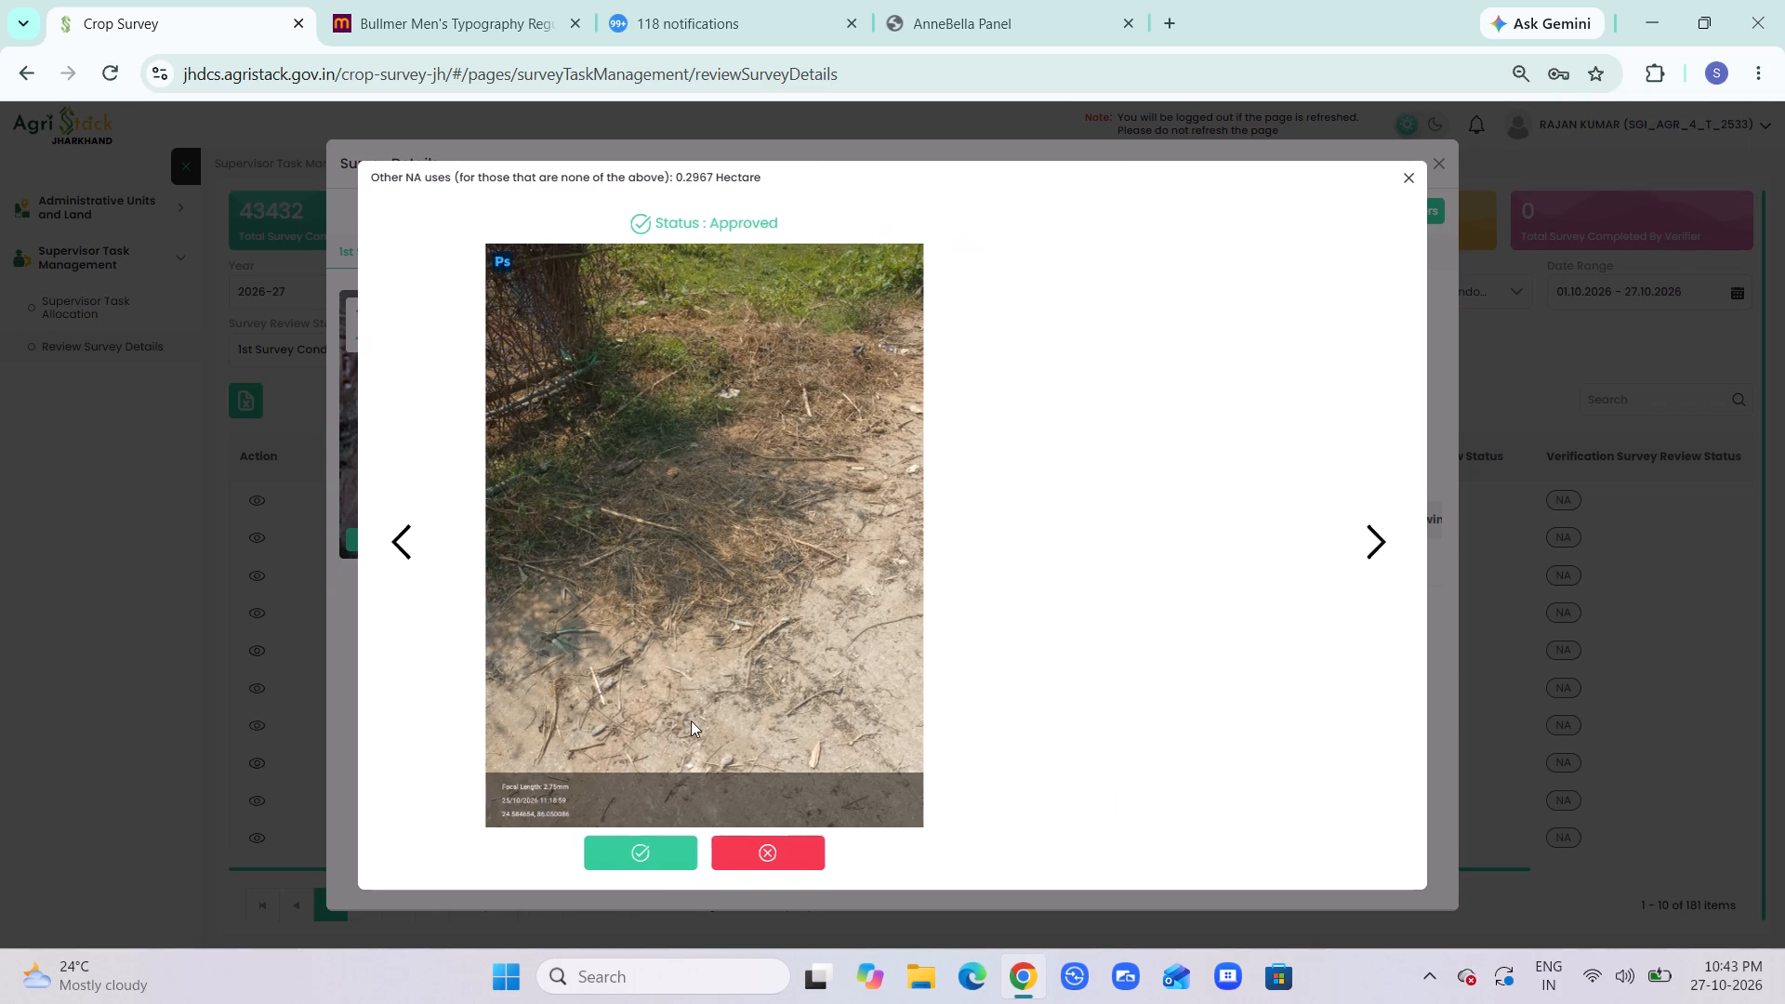
{"action": "left_click", "coordinate": [838, 847]}
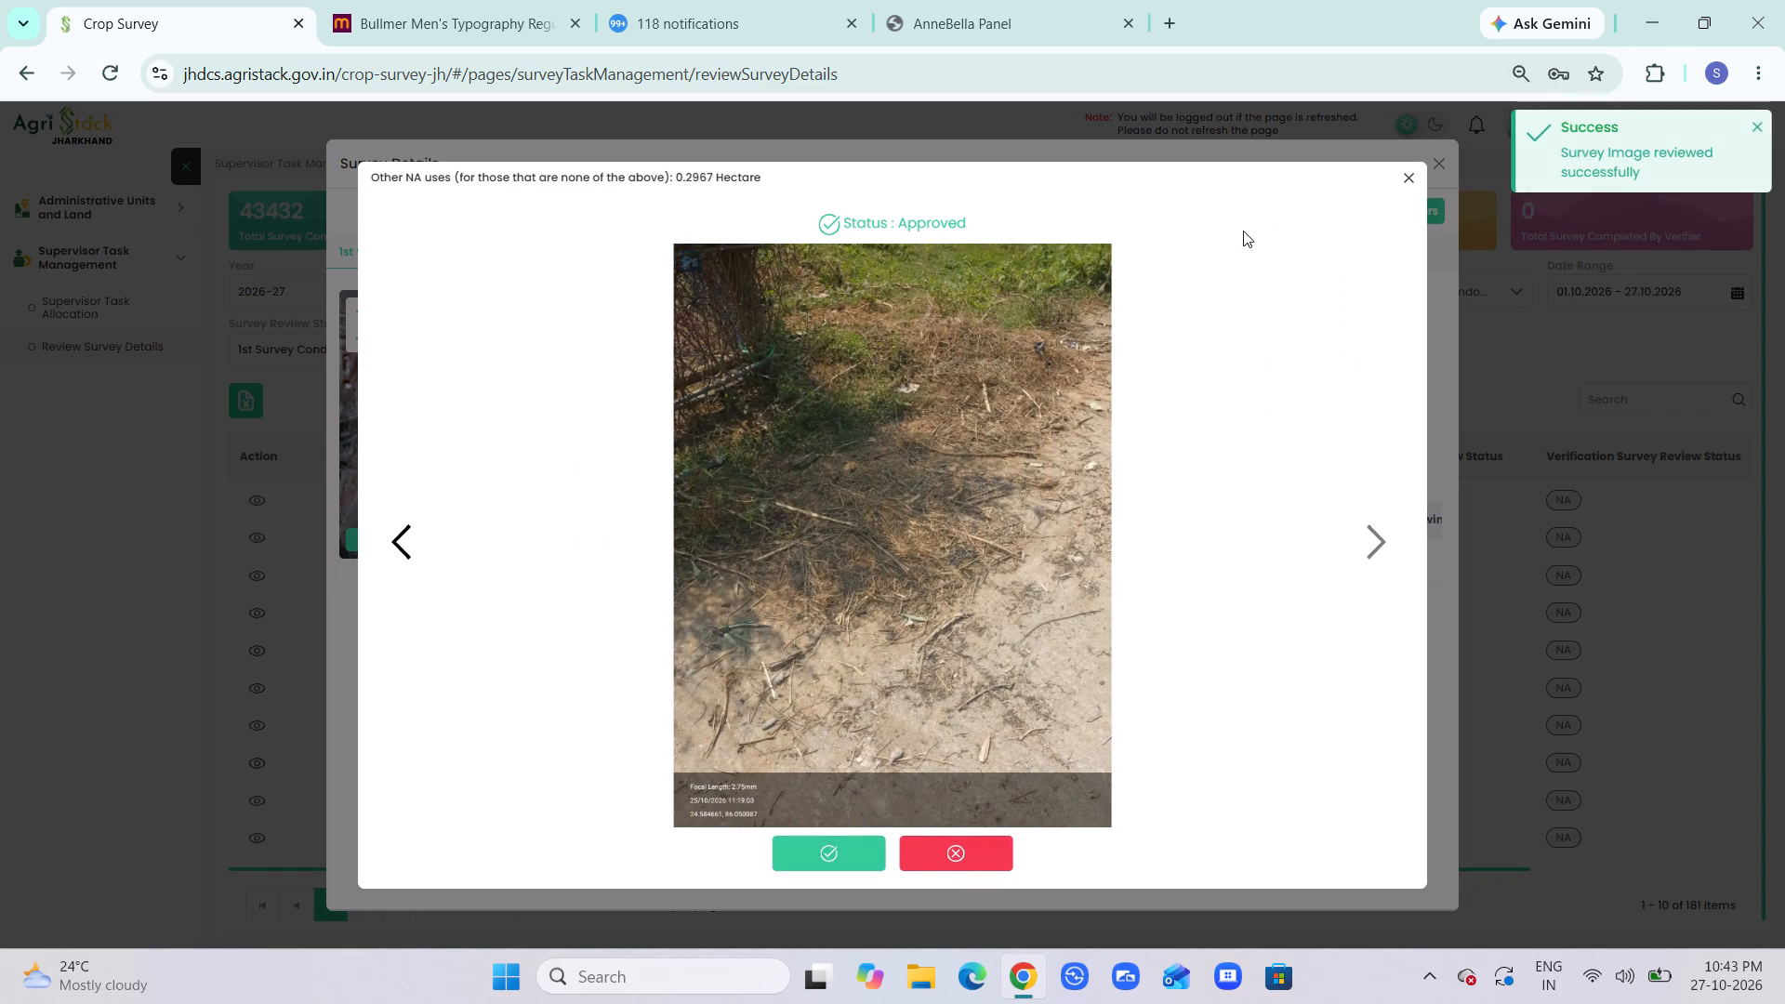
{"action": "left_click", "coordinate": [1416, 172]}
{"action": "left_click", "coordinate": [1410, 173]}
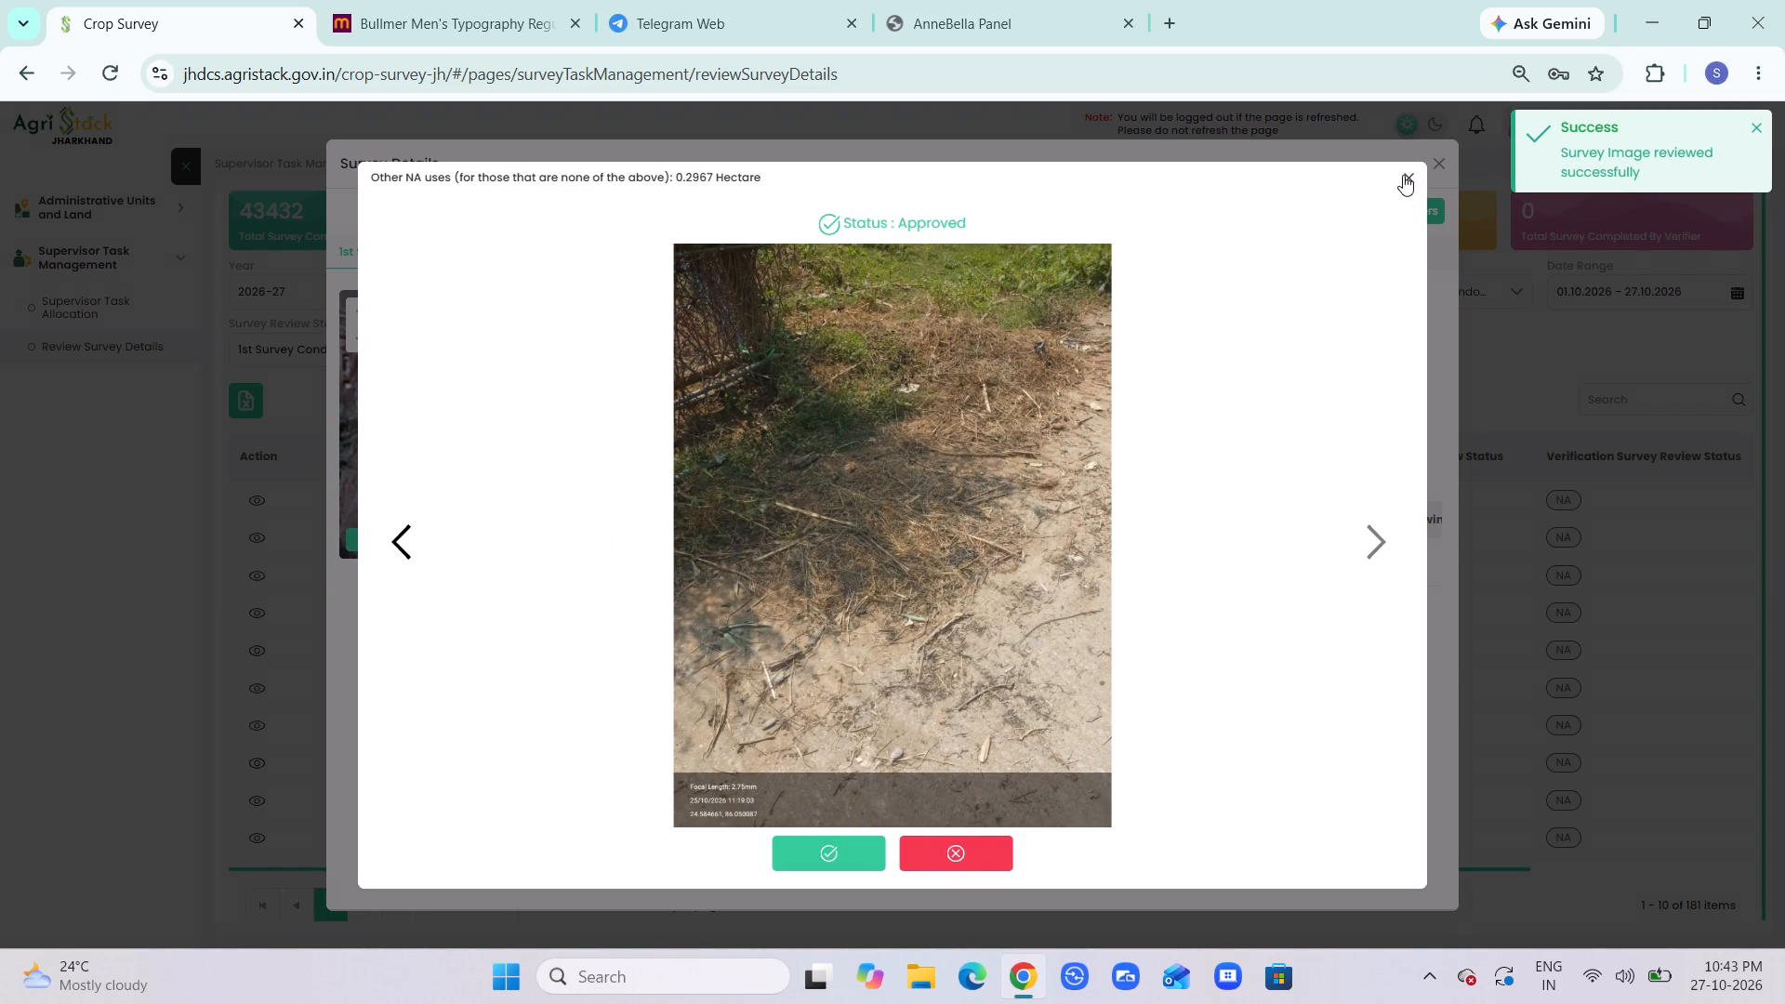
Approve the 1st survey of survey number 151, save the review and close its survey details.
{"action": "left_click", "coordinate": [710, 622]}
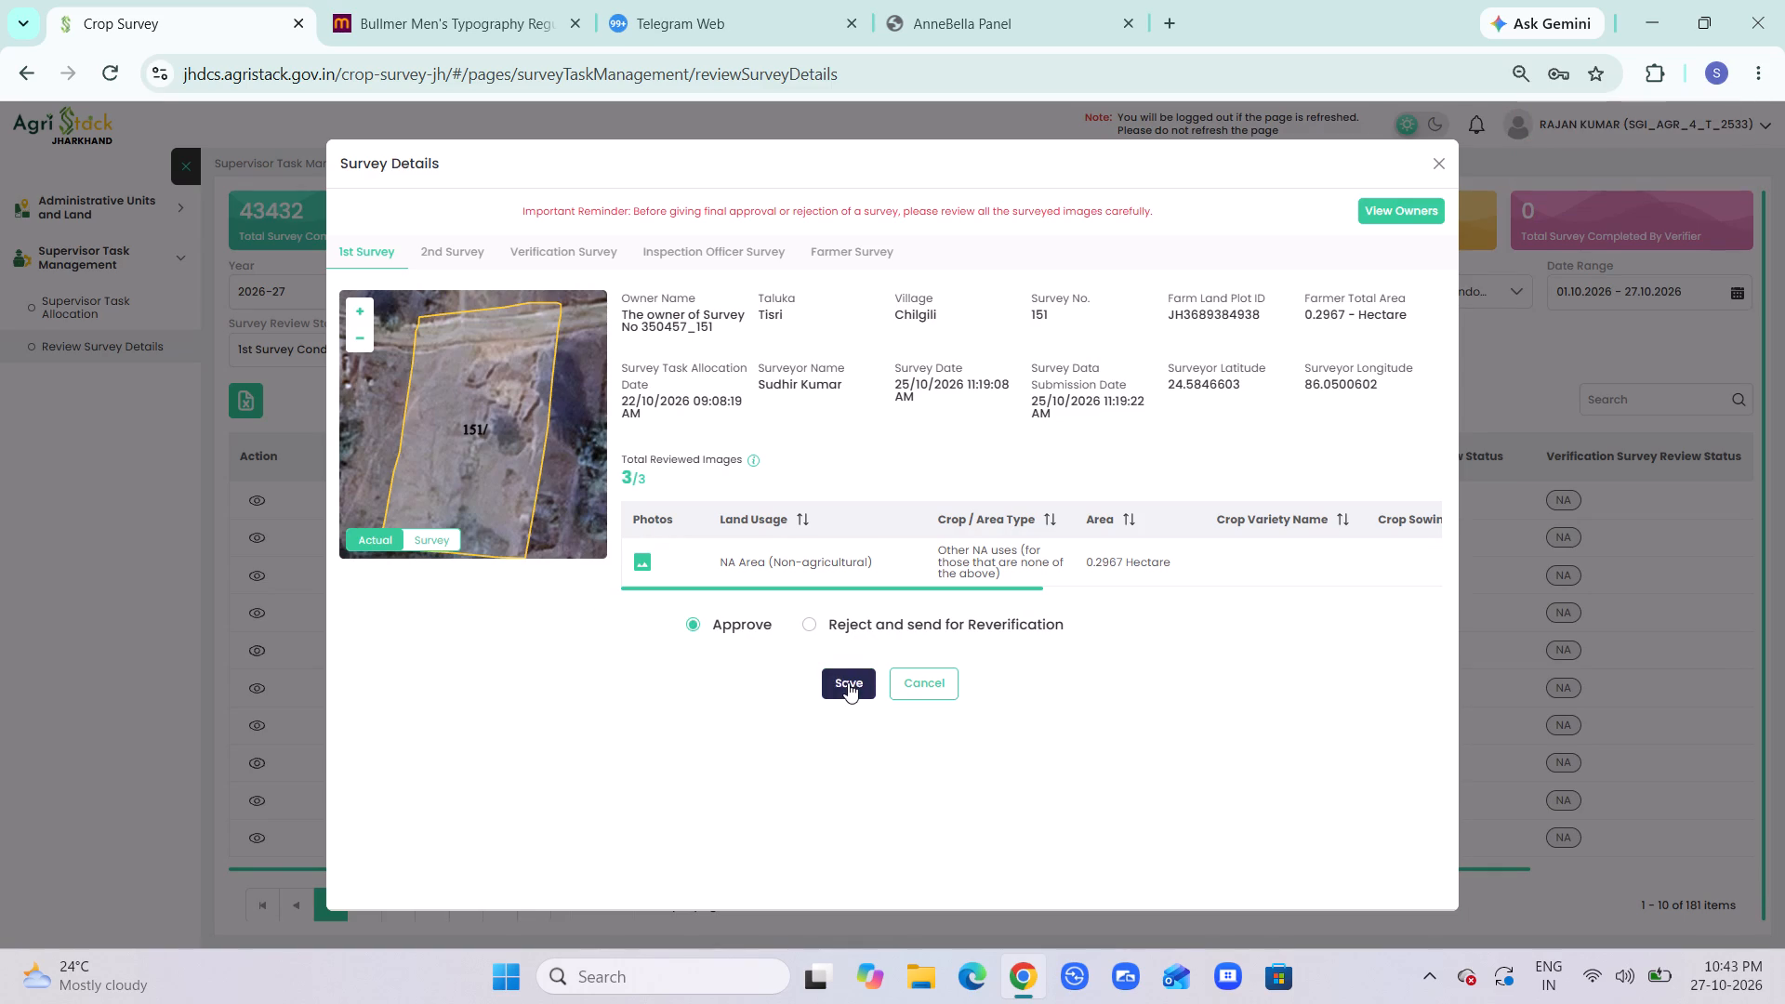
{"action": "left_click", "coordinate": [848, 683]}
{"action": "left_click", "coordinate": [871, 568]}
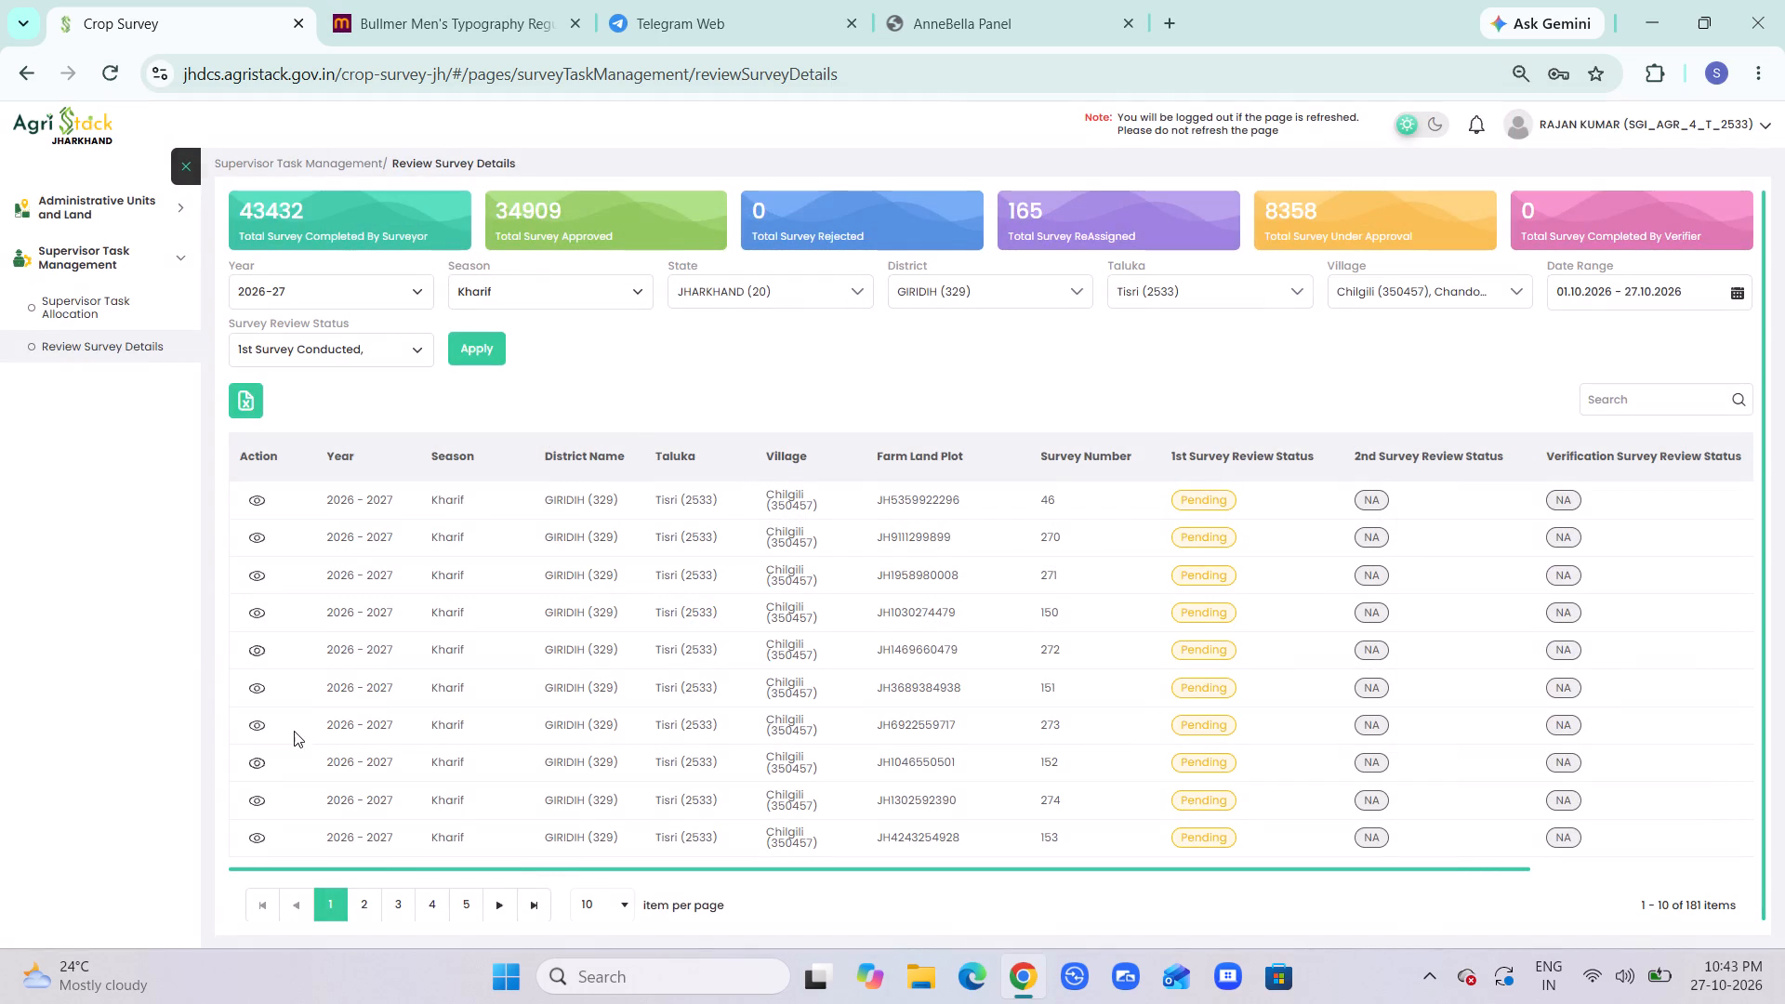
Open the survey details of survey number 273 in Chilgili, approve all three farm photos and close the photo viewer.
{"action": "left_click", "coordinate": [262, 732]}
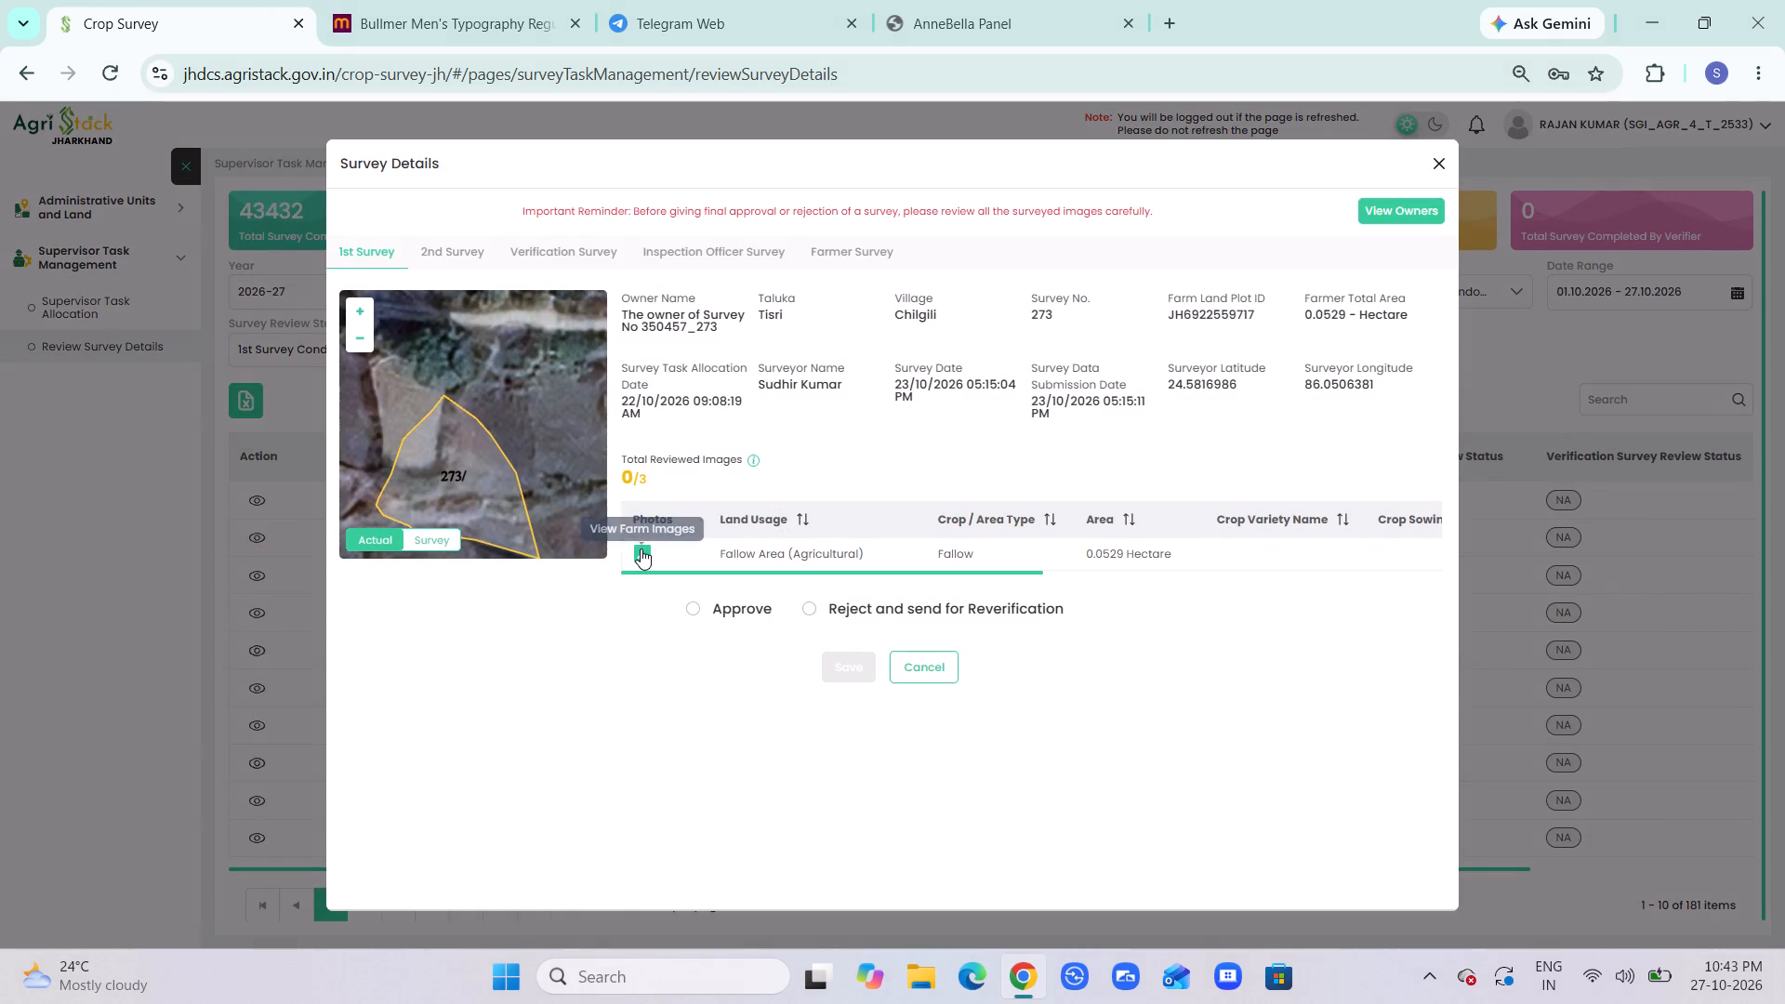
{"action": "left_click", "coordinate": [641, 548]}
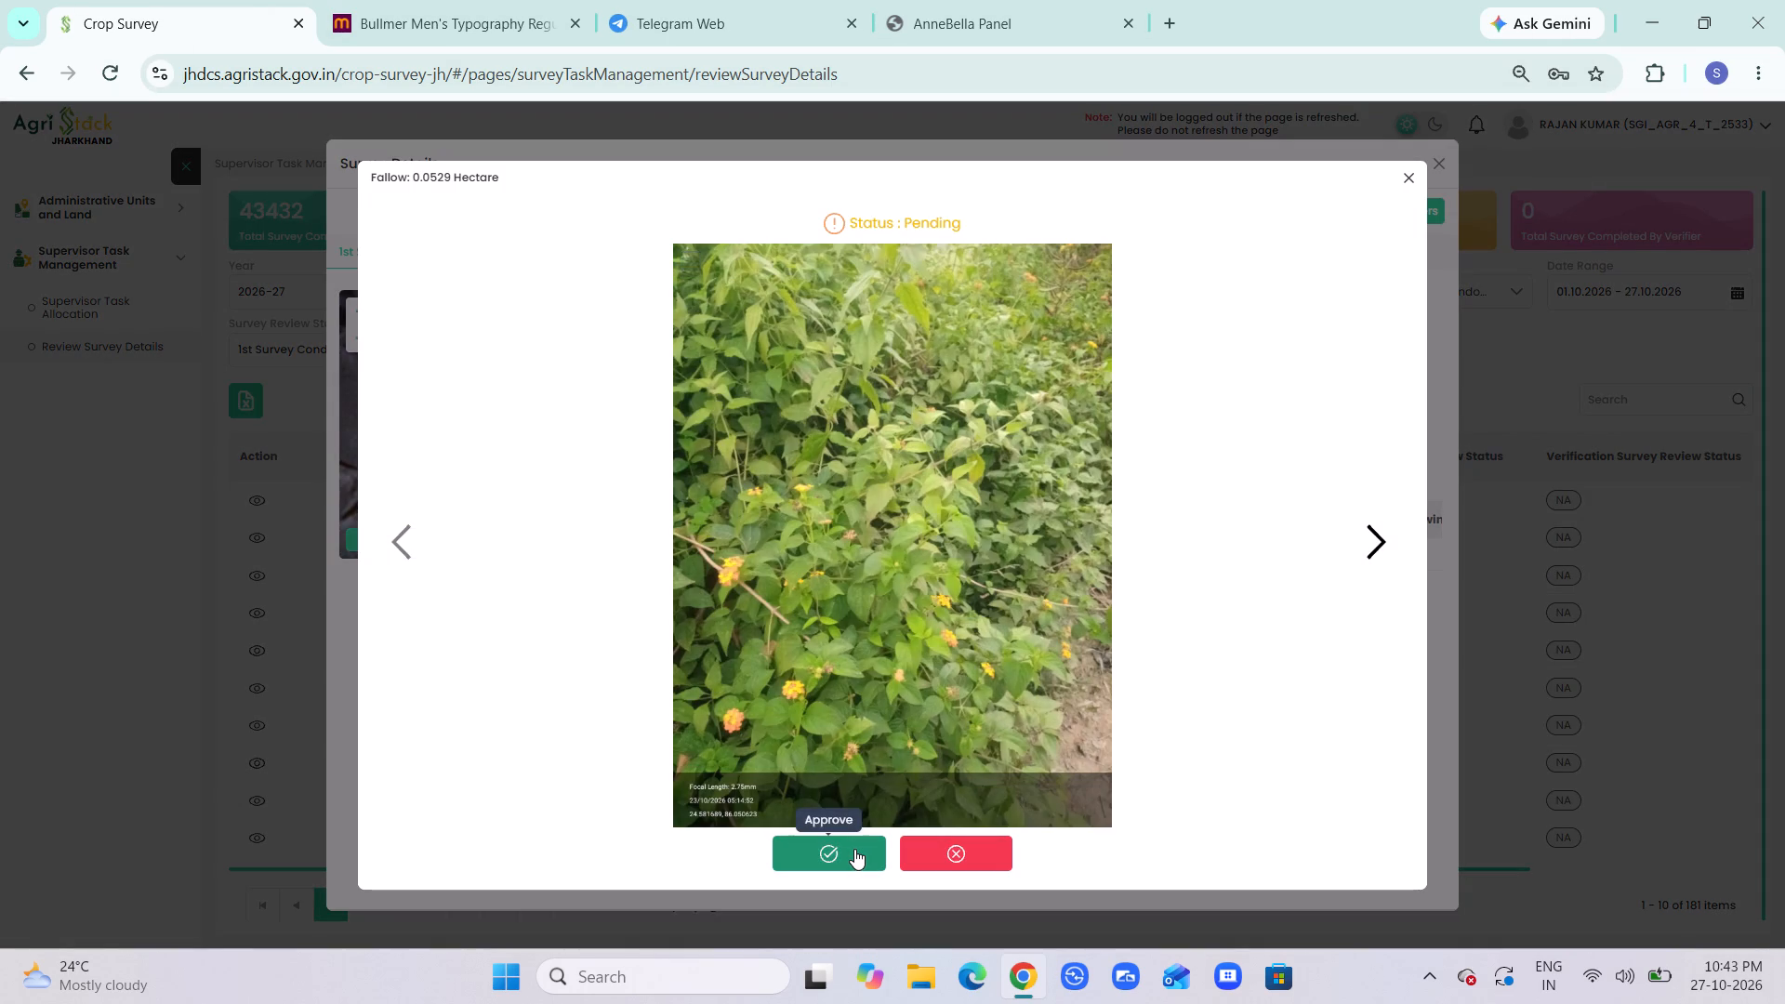
{"action": "left_click", "coordinate": [854, 849]}
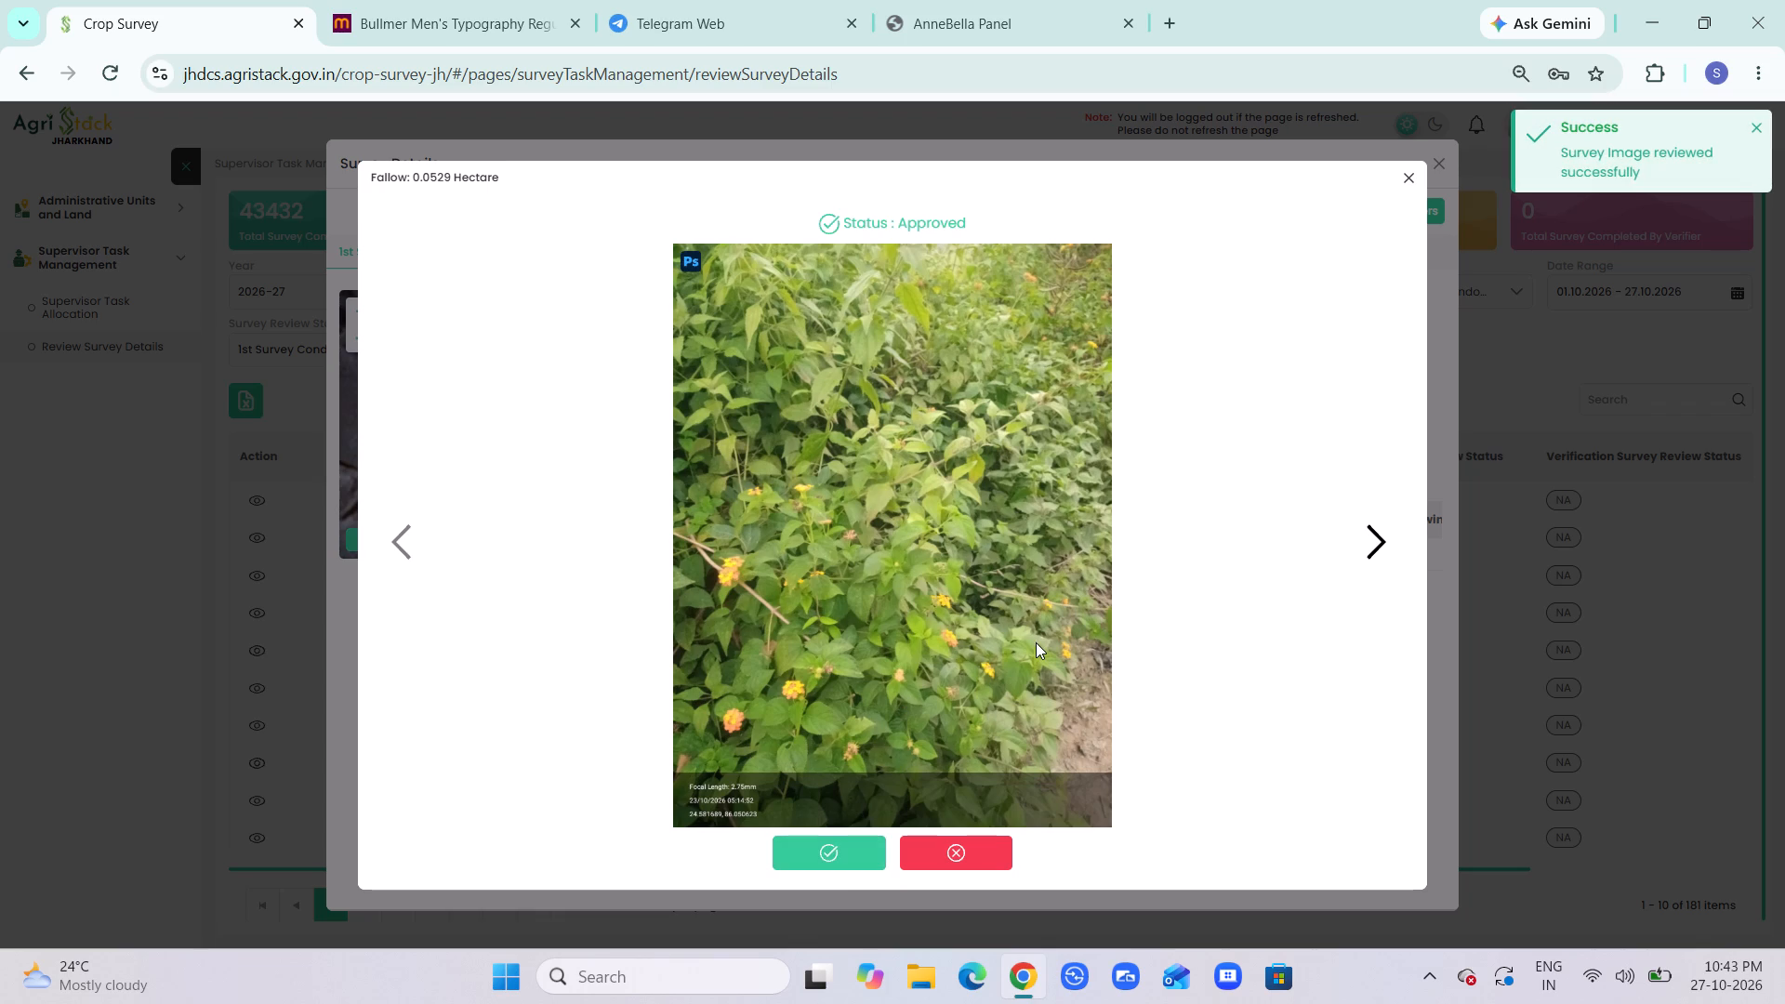
{"action": "left_click_drag", "start_coordinate": [1038, 642], "coordinate": [916, 642]}
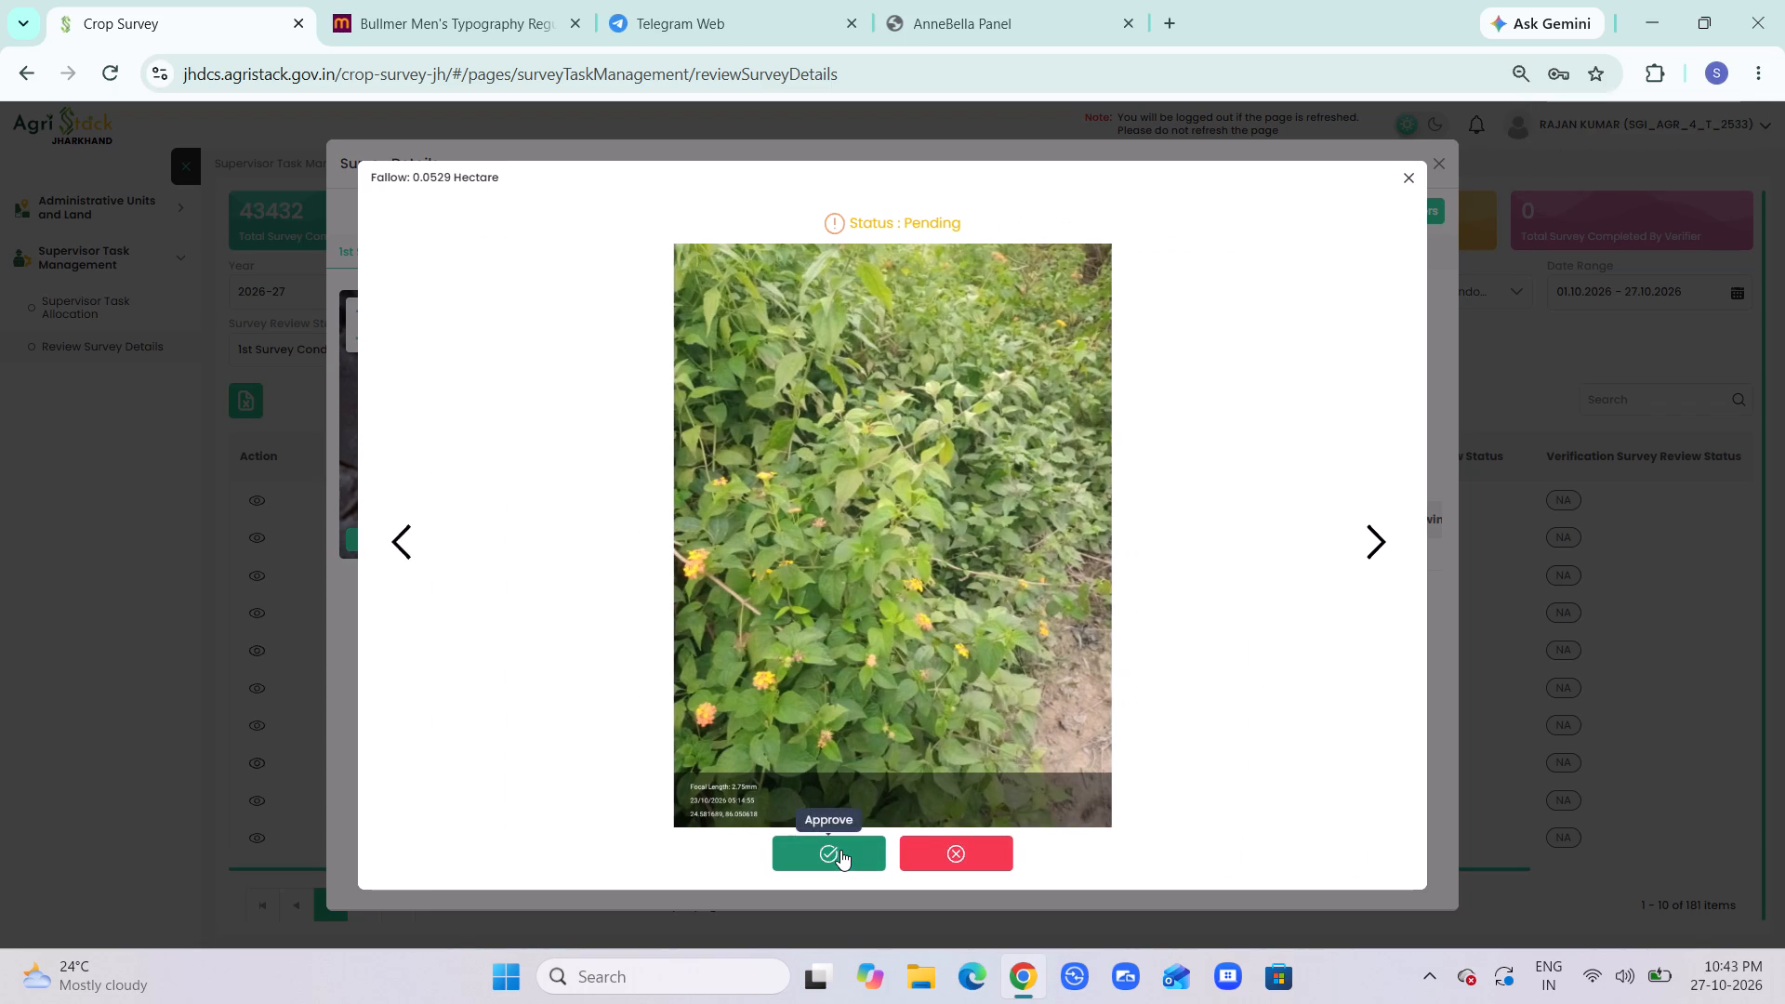
{"action": "left_click", "coordinate": [840, 850]}
{"action": "left_click_drag", "start_coordinate": [1097, 673], "coordinate": [1048, 674]}
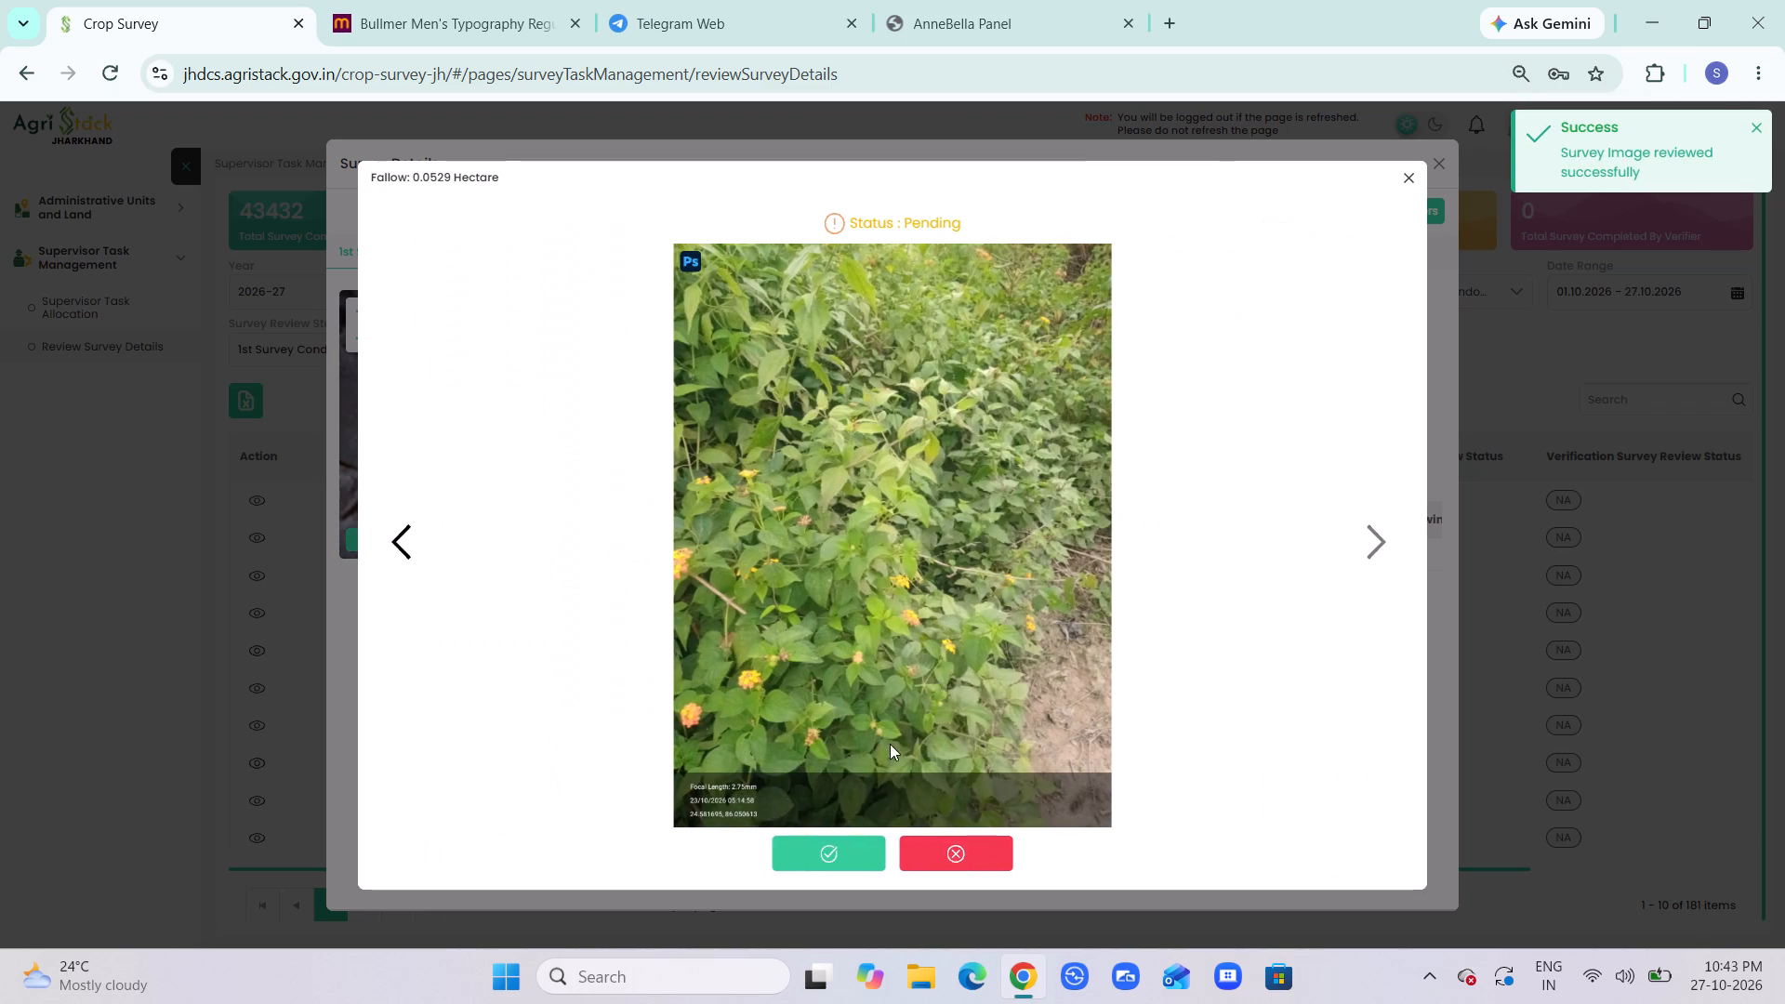
{"action": "left_click", "coordinate": [846, 852]}
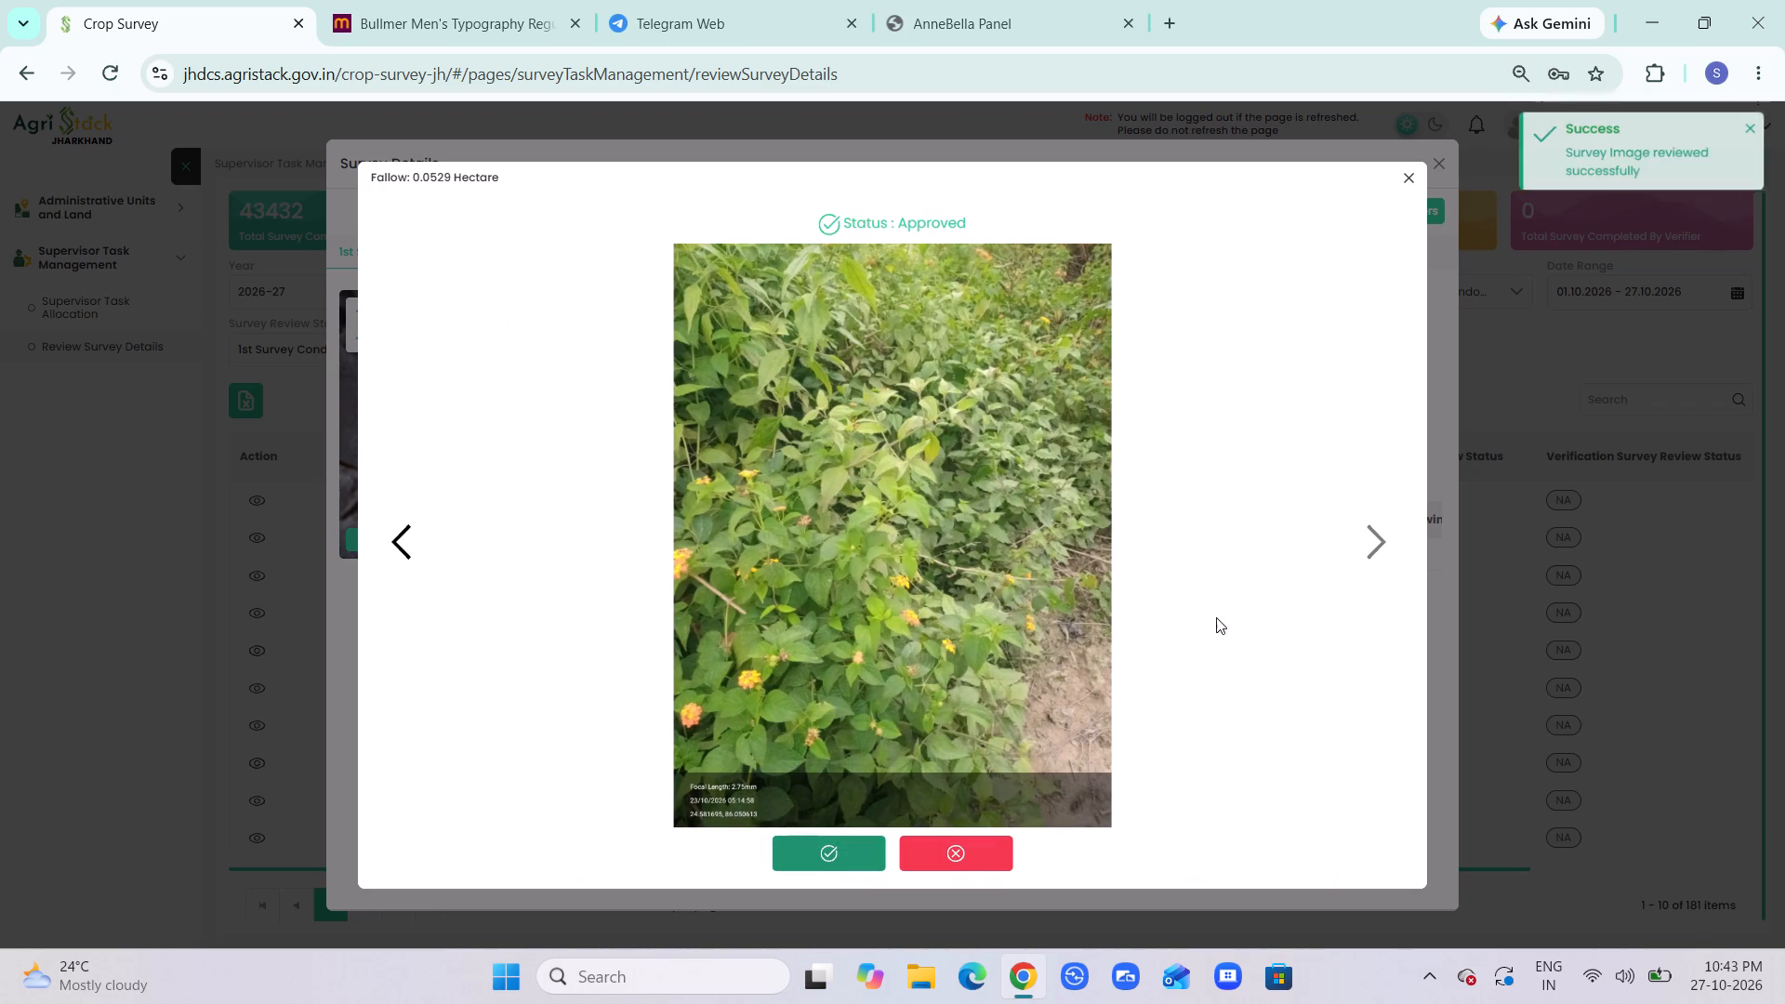
{"action": "left_click", "coordinate": [1405, 175]}
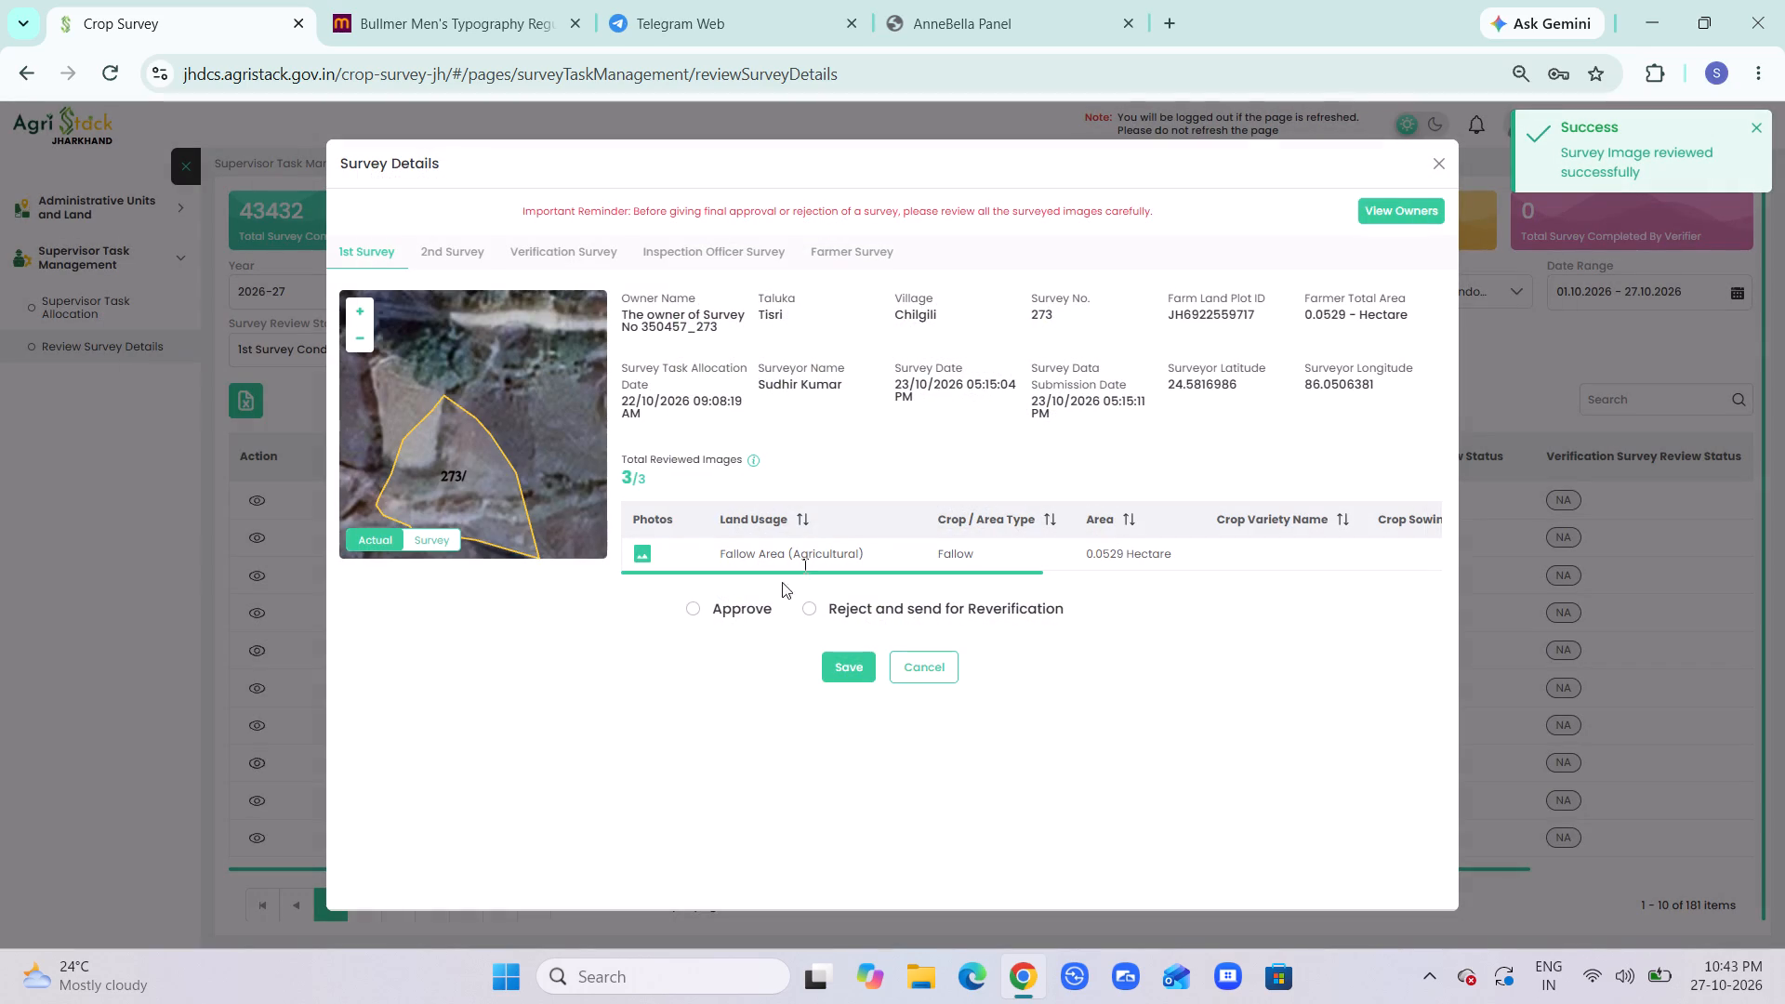
Approve the 1st survey of survey number 273, save the review and close its survey details.
{"action": "left_click", "coordinate": [739, 603]}
{"action": "left_click", "coordinate": [861, 668]}
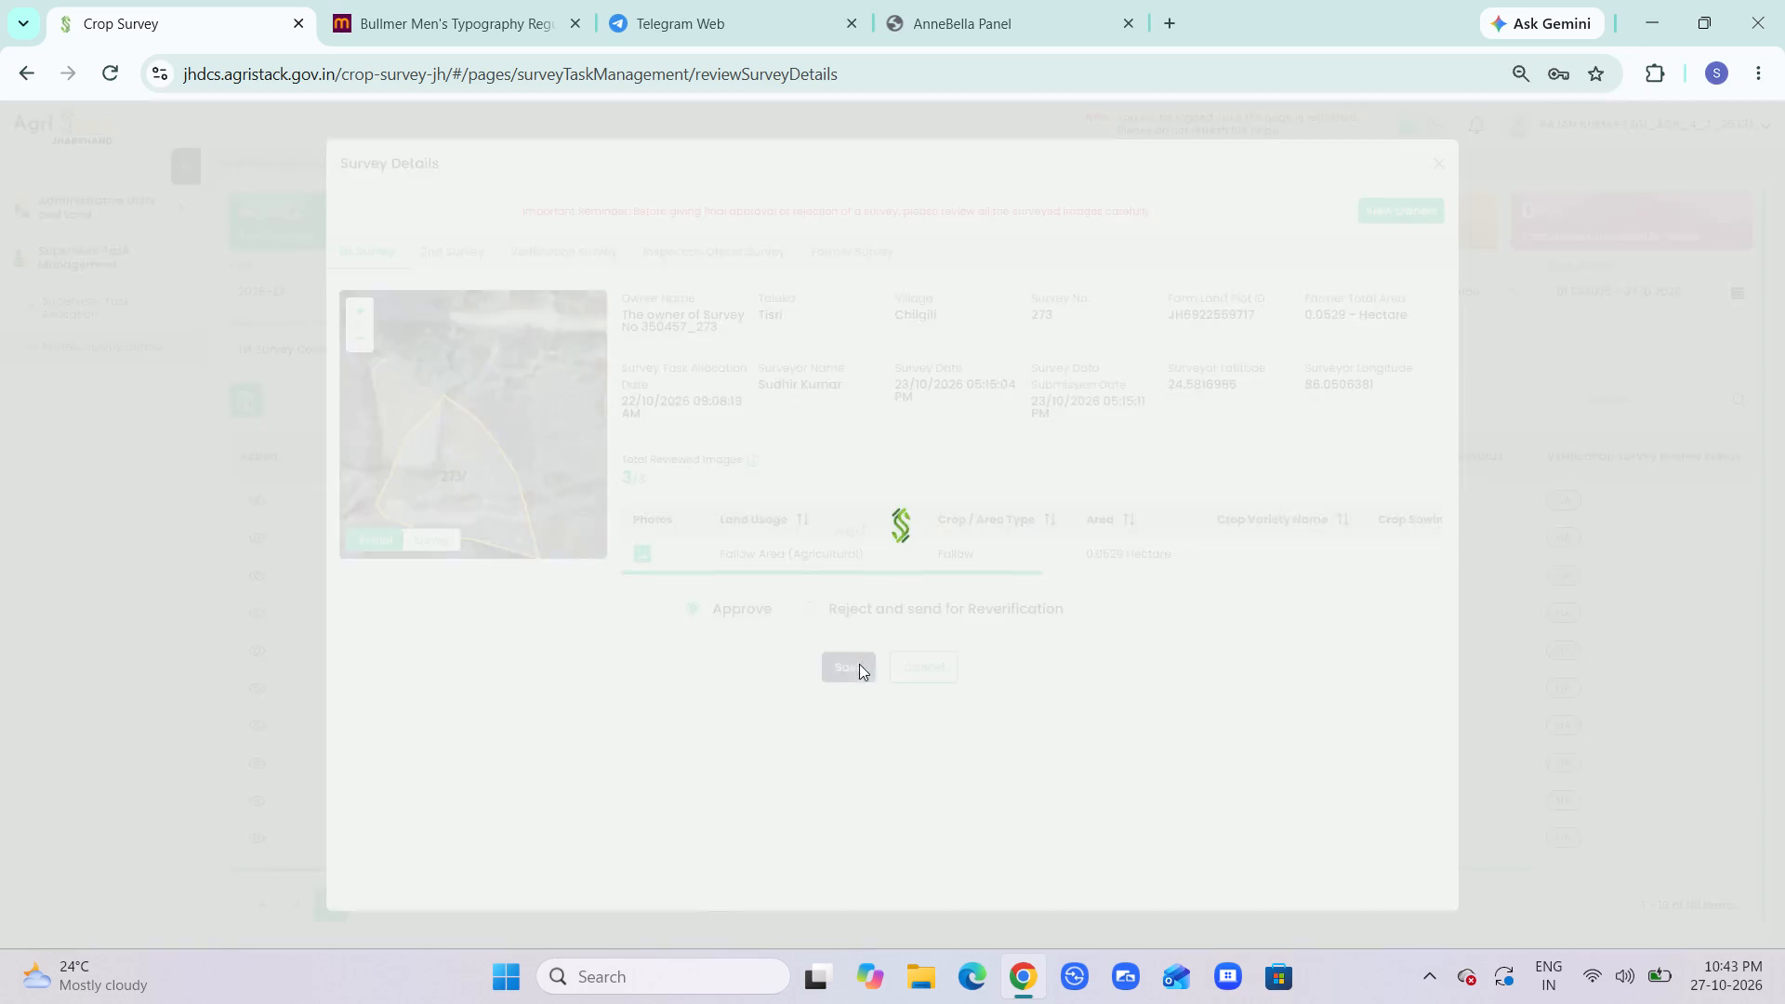
{"action": "left_click", "coordinate": [878, 572]}
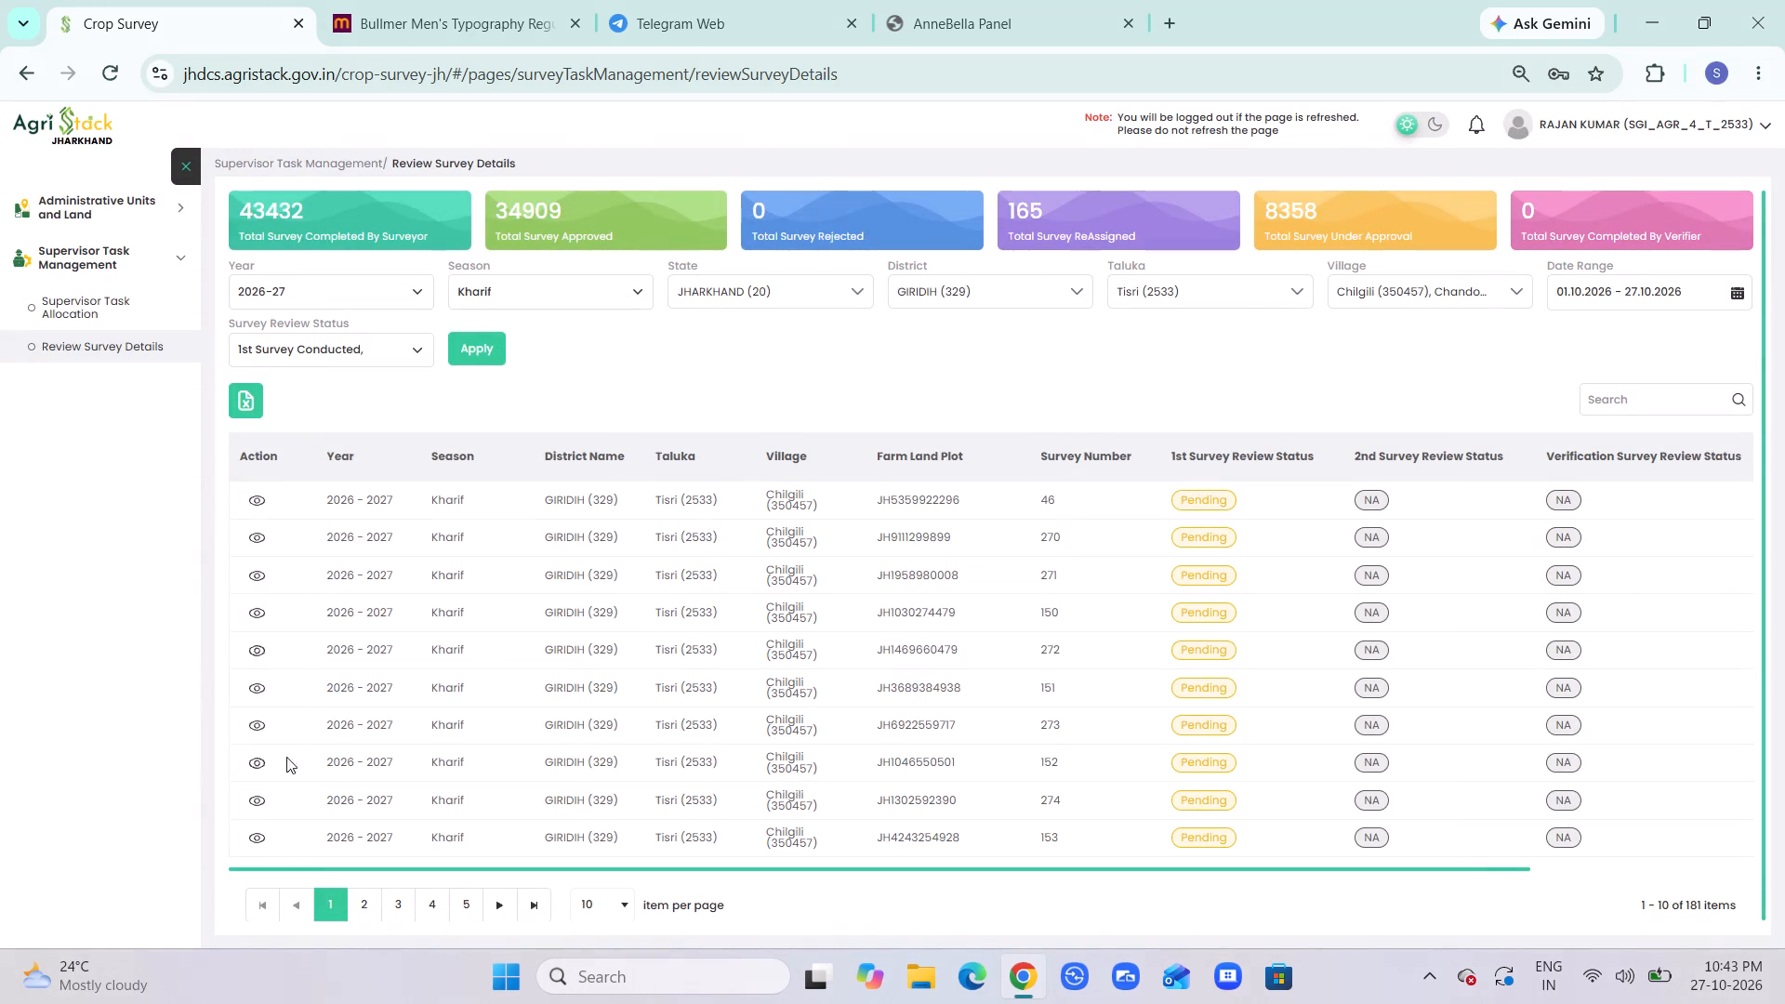
{"action": "left_click", "coordinate": [268, 763]}
{"action": "left_click", "coordinate": [263, 763]}
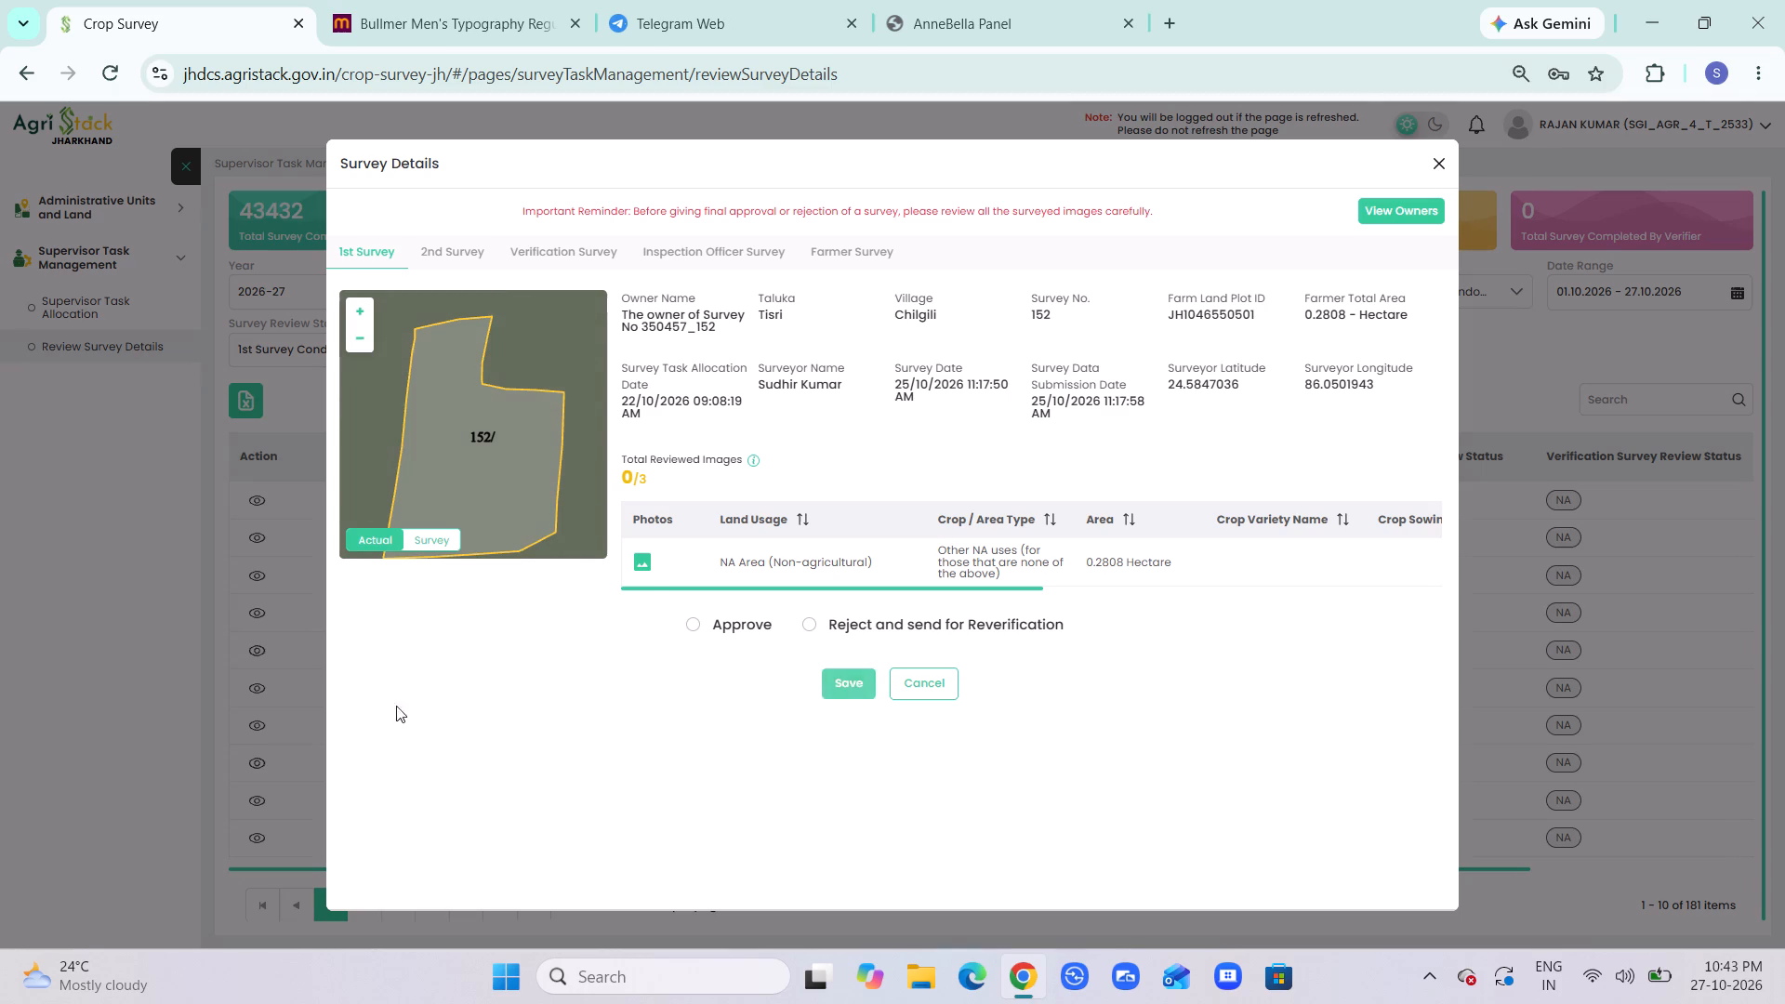
{"action": "left_click", "coordinate": [645, 560]}
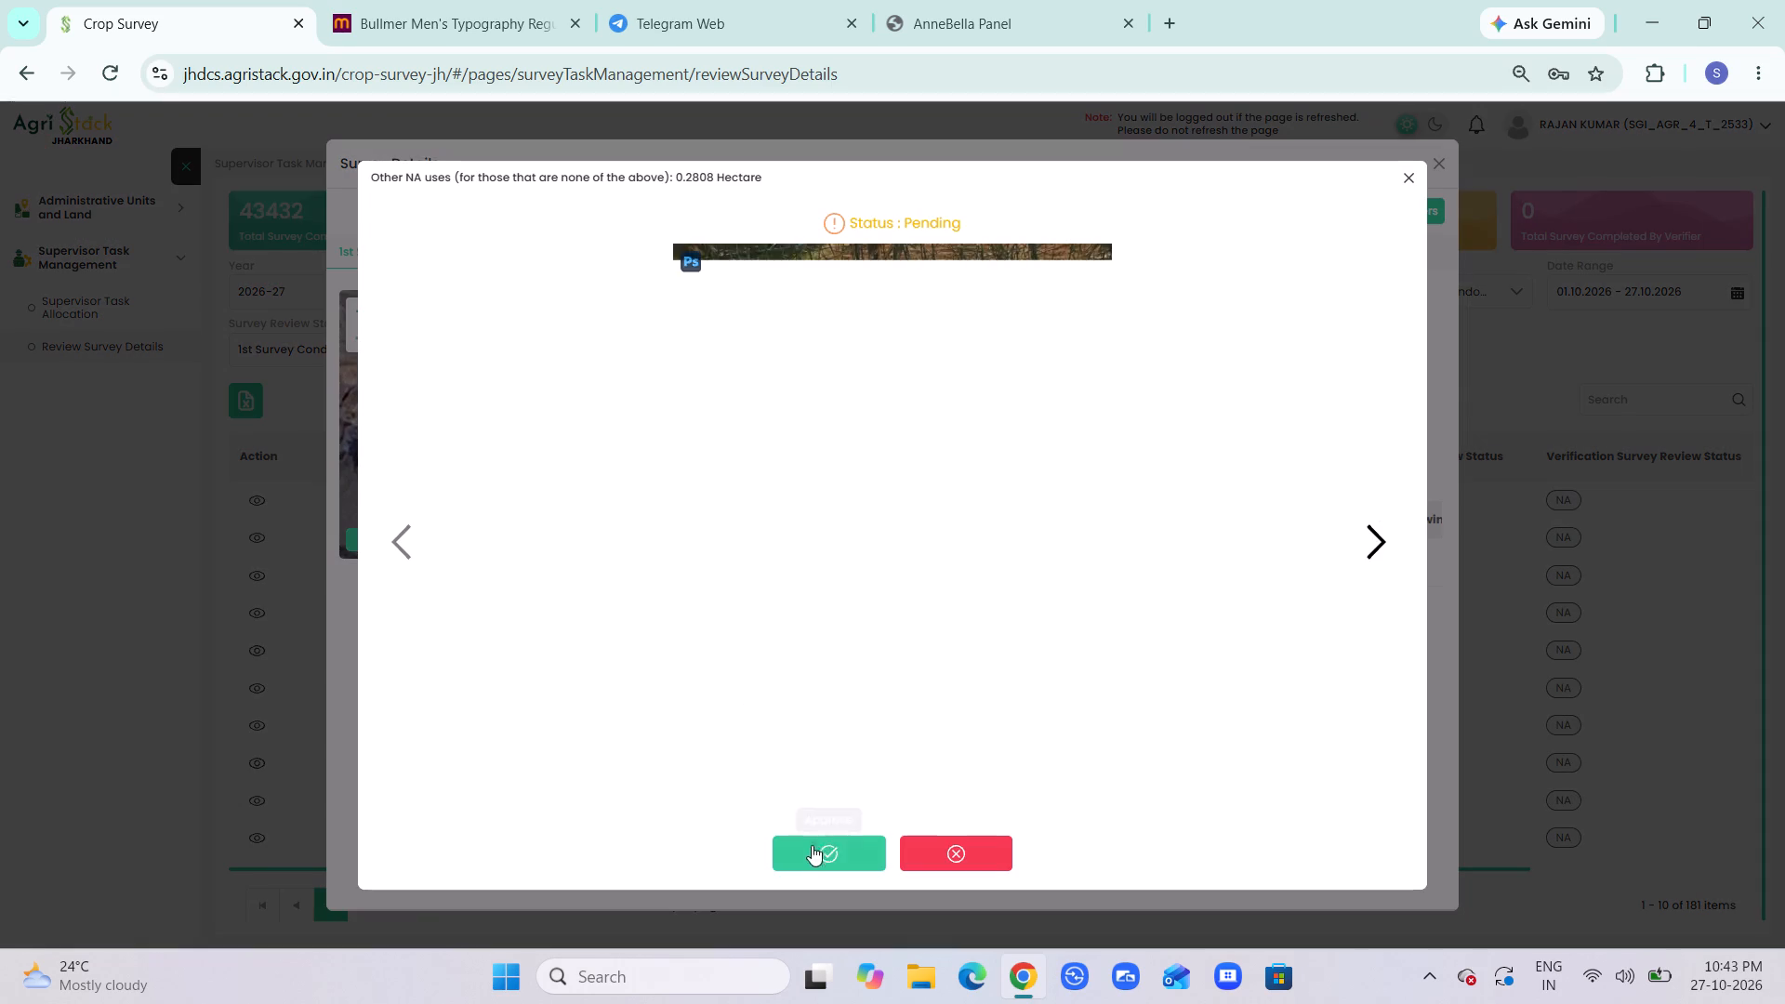
{"action": "left_click", "coordinate": [849, 846]}
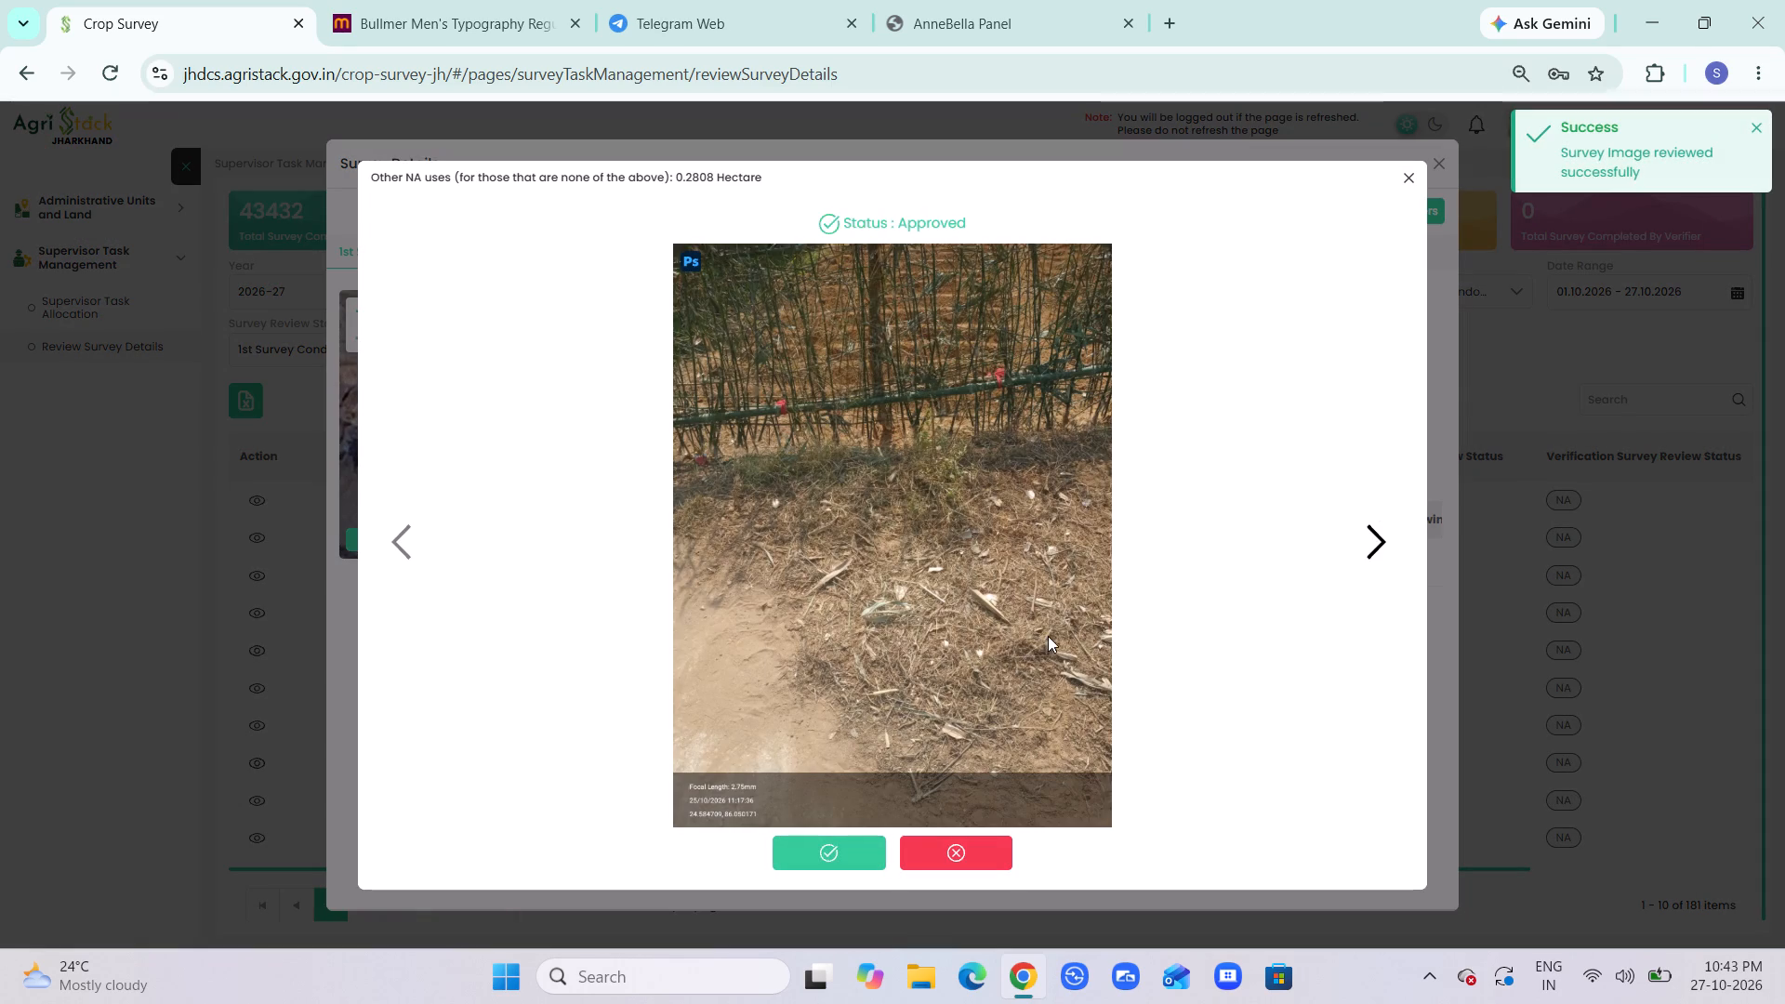
{"action": "left_click_drag", "start_coordinate": [1048, 636], "coordinate": [983, 639]}
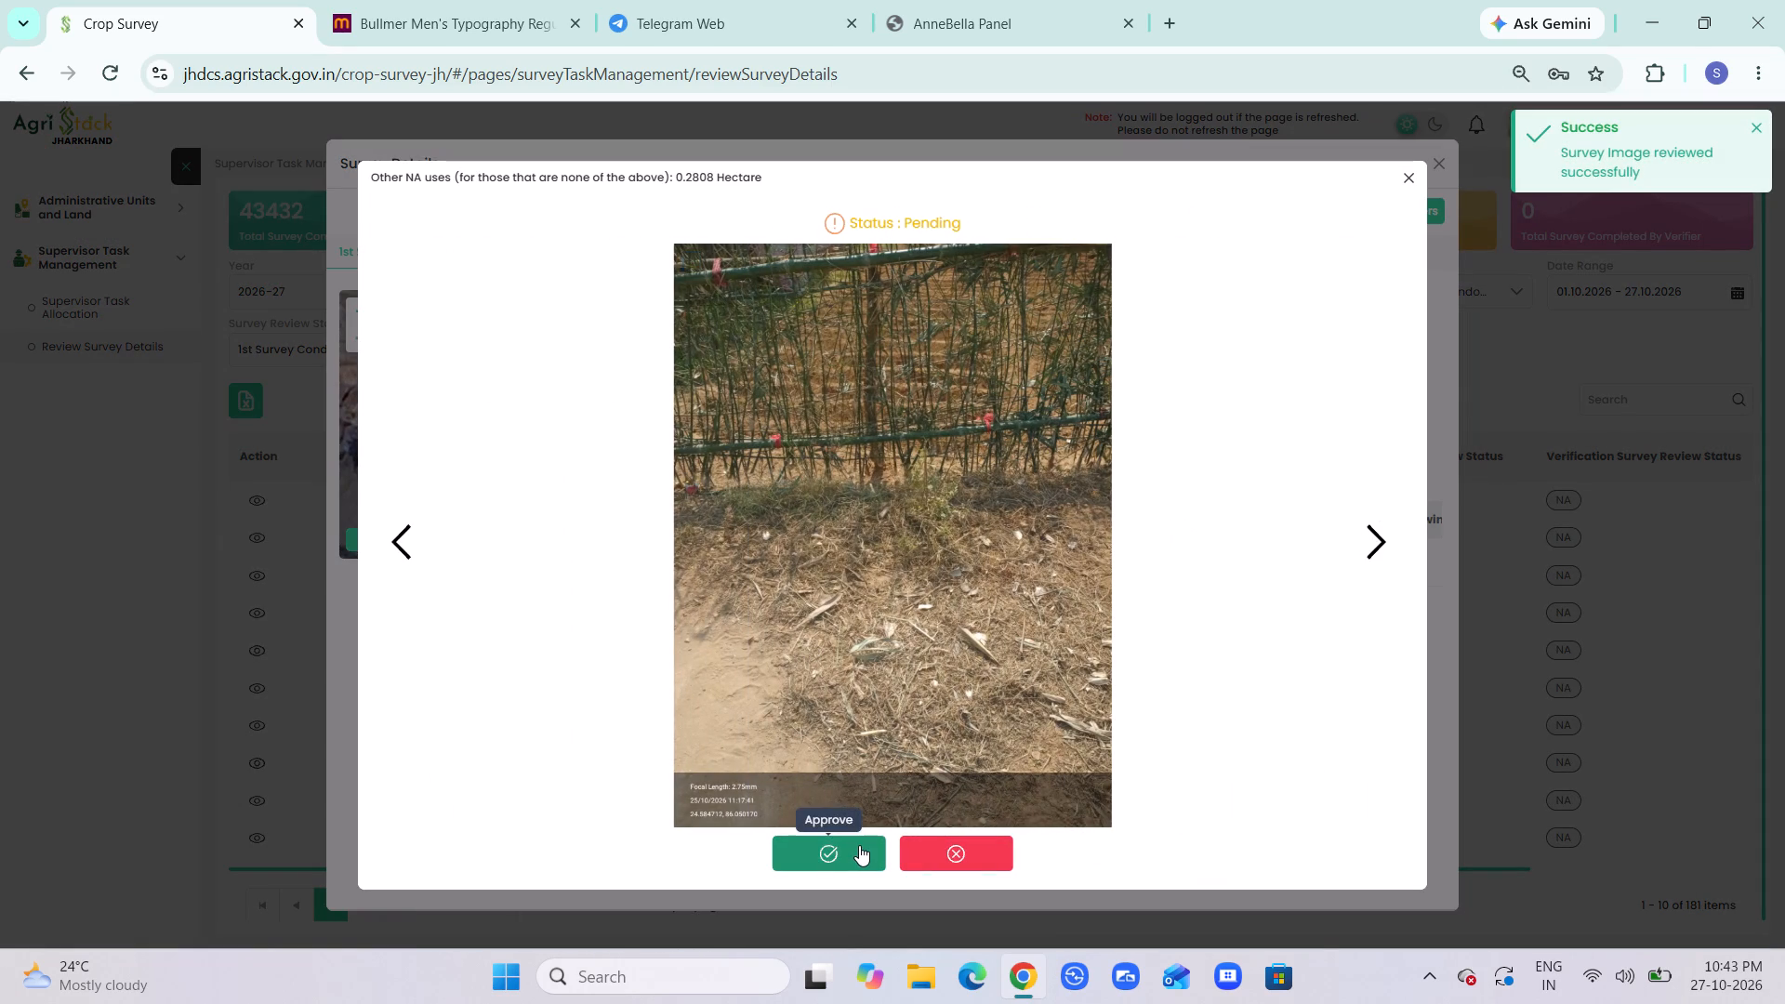
{"action": "left_click", "coordinate": [859, 845]}
{"action": "left_click_drag", "start_coordinate": [1018, 647], "coordinate": [849, 667]}
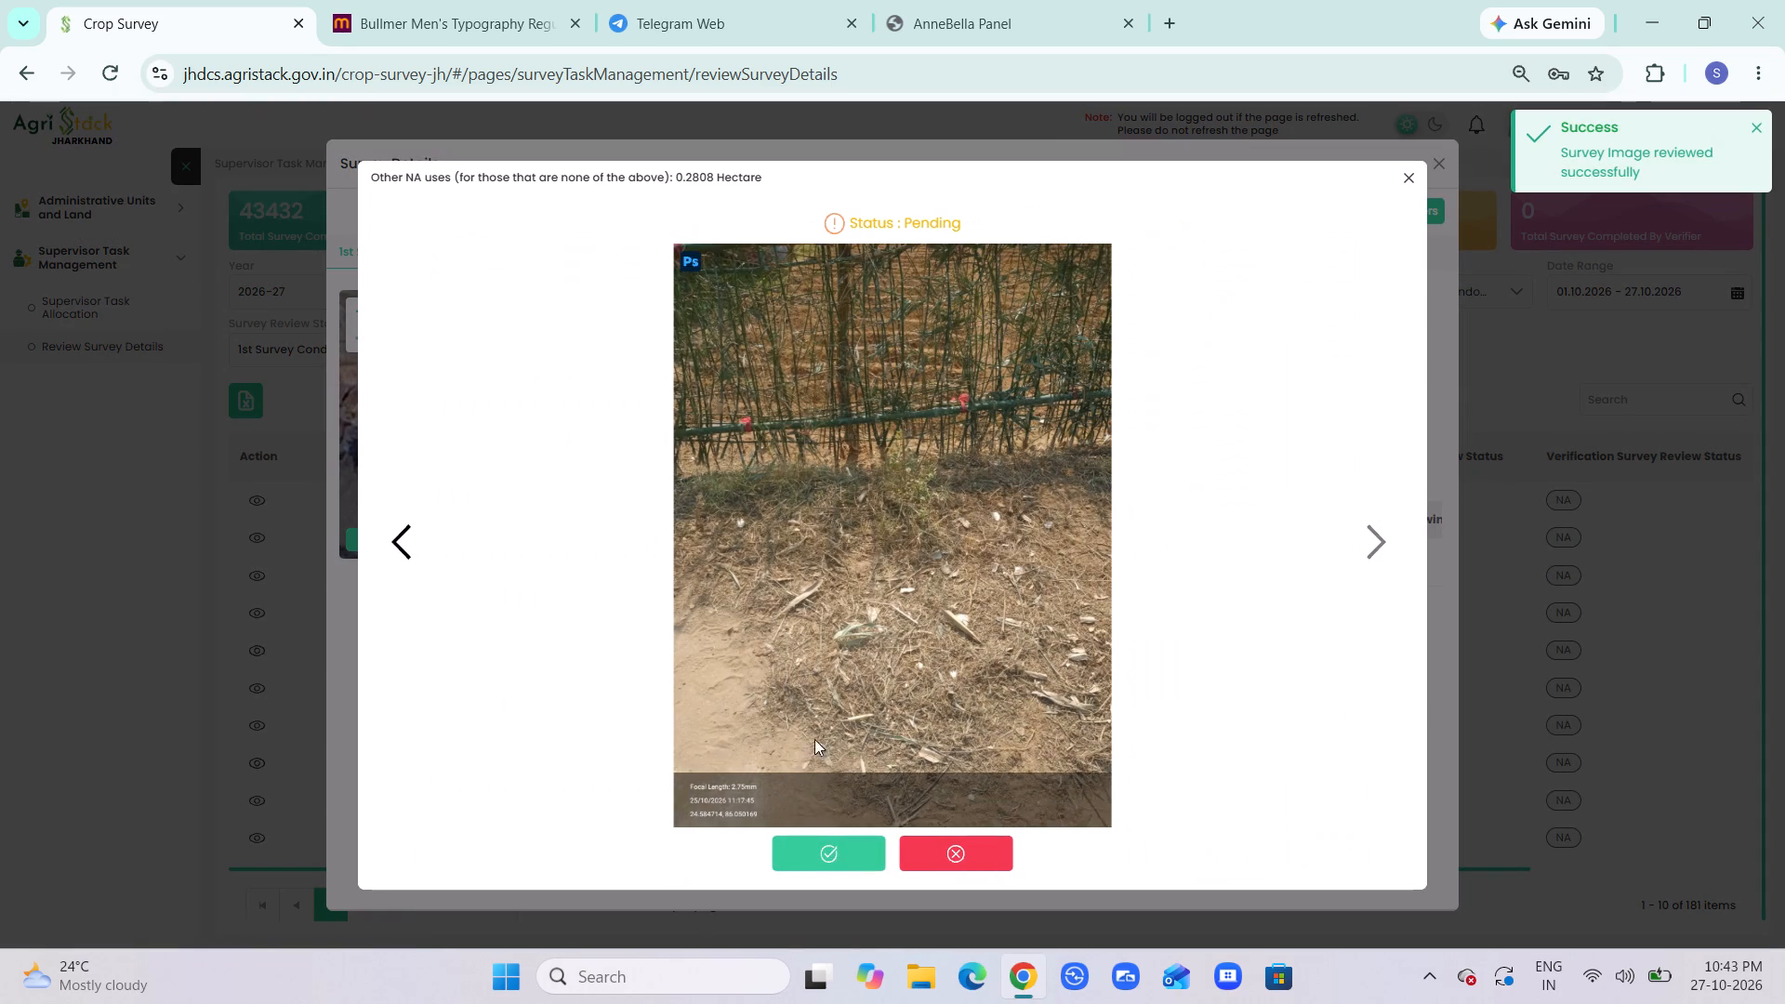
{"action": "left_click", "coordinate": [835, 848]}
{"action": "left_click_drag", "start_coordinate": [994, 654], "coordinate": [915, 664]}
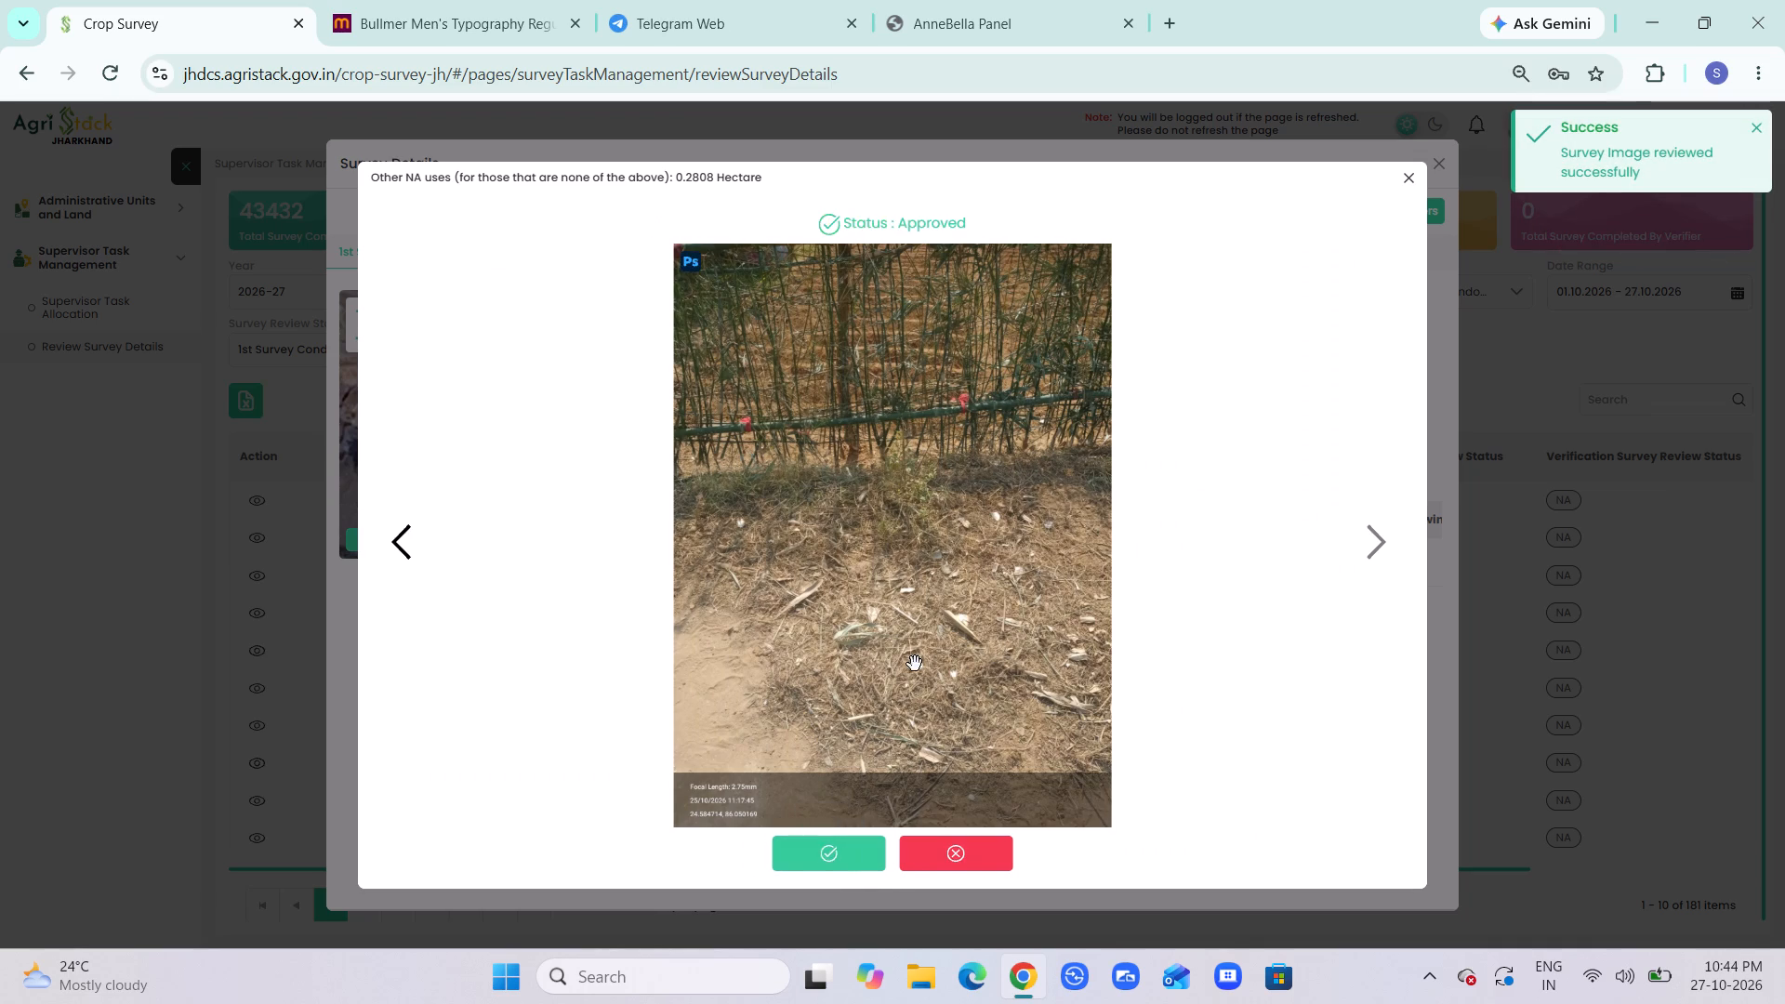
{"action": "left_click_drag", "start_coordinate": [915, 664], "coordinate": [884, 664]}
{"action": "left_click", "coordinate": [1404, 177]}
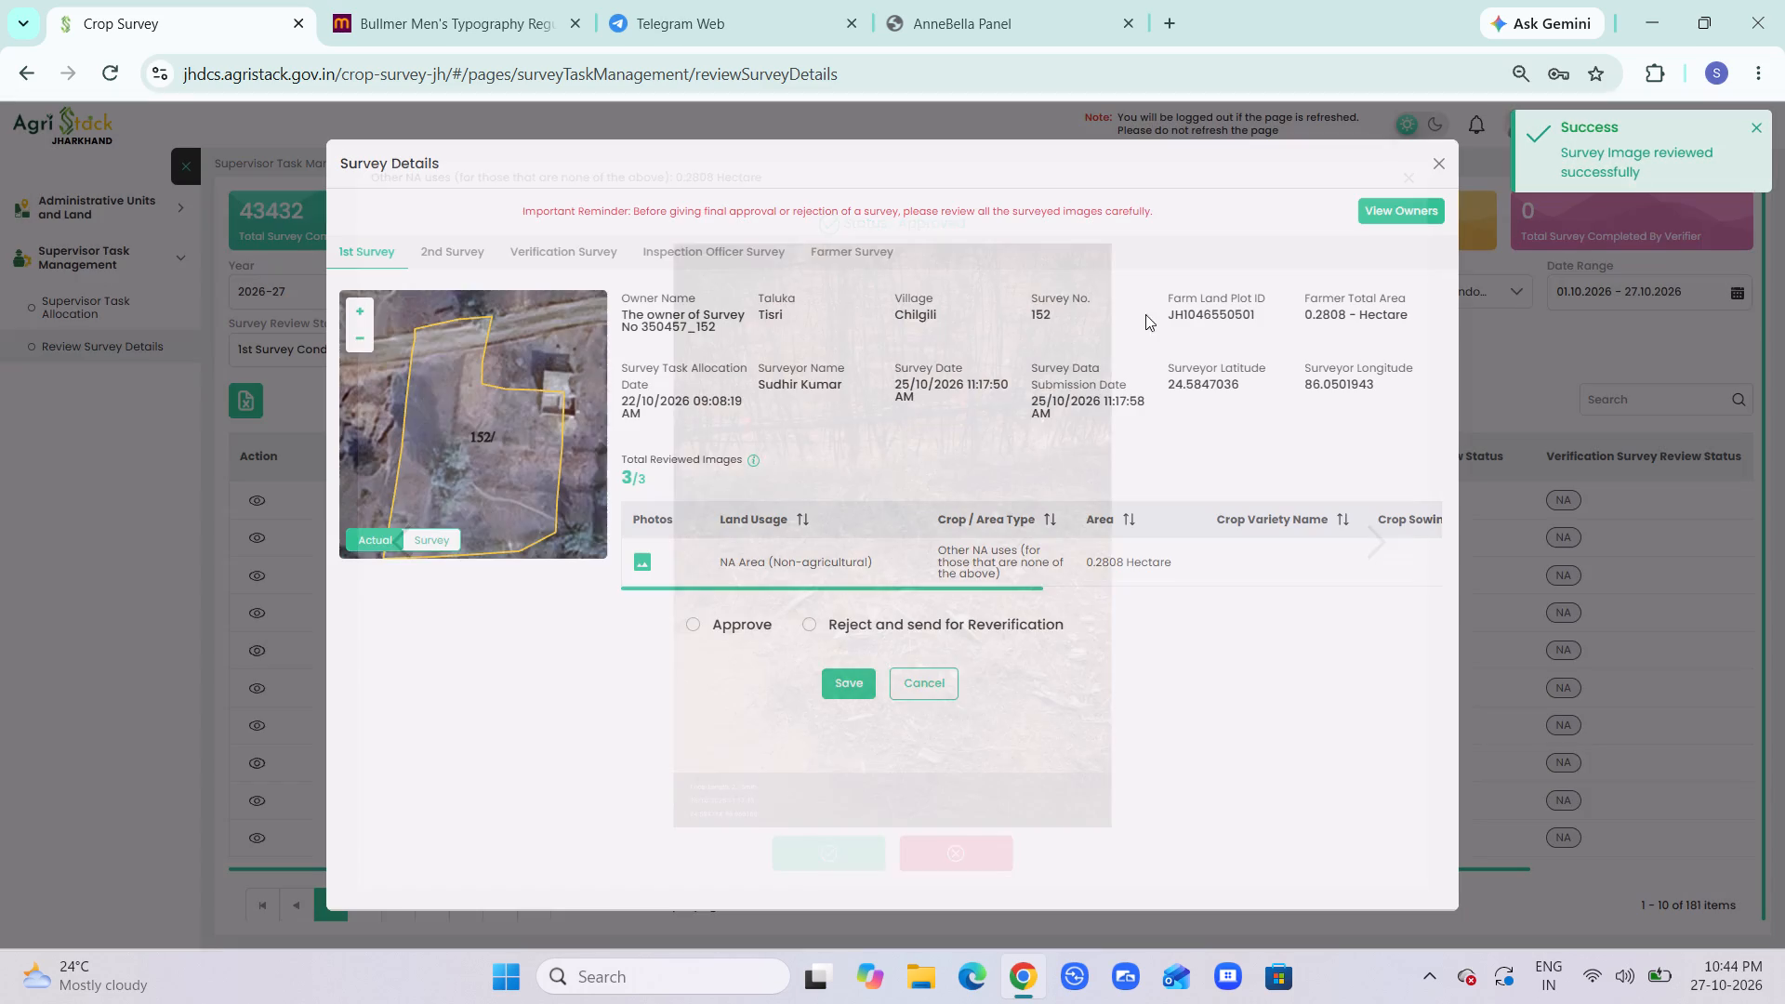
Approve the 1st survey of survey number 152, save the review and close its survey details.
{"action": "left_click", "coordinate": [753, 624]}
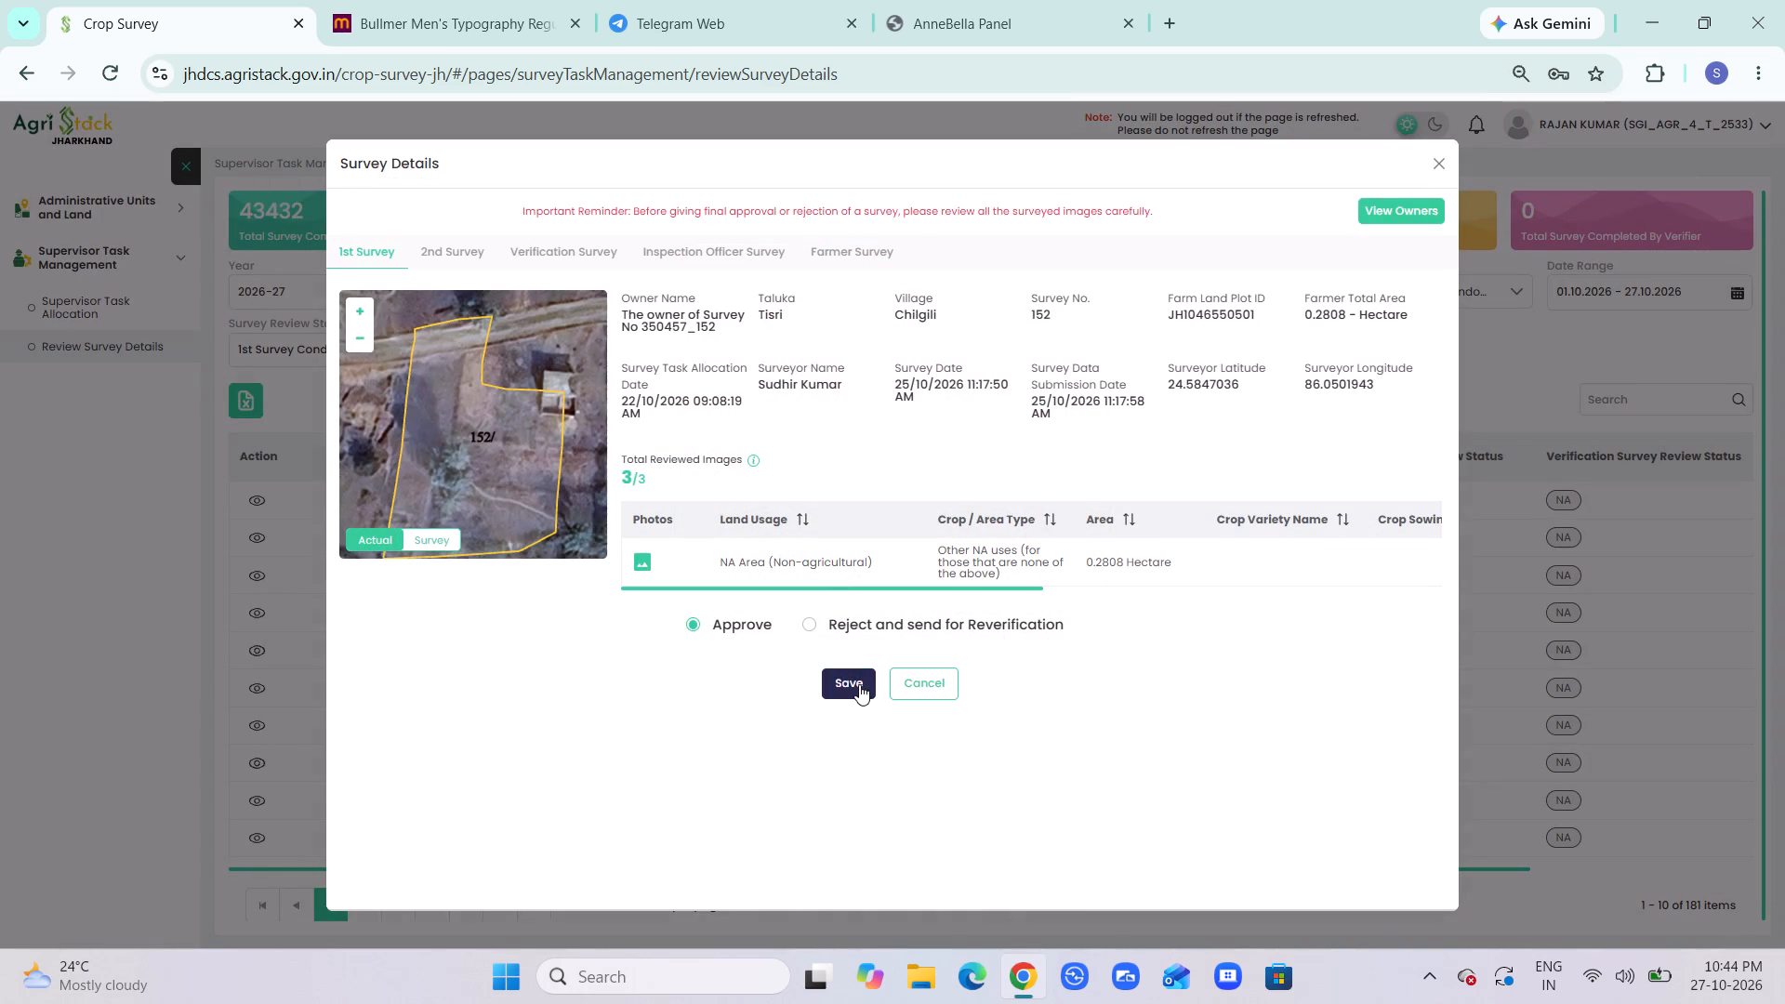
{"action": "left_click", "coordinate": [859, 684]}
{"action": "left_click", "coordinate": [855, 573]}
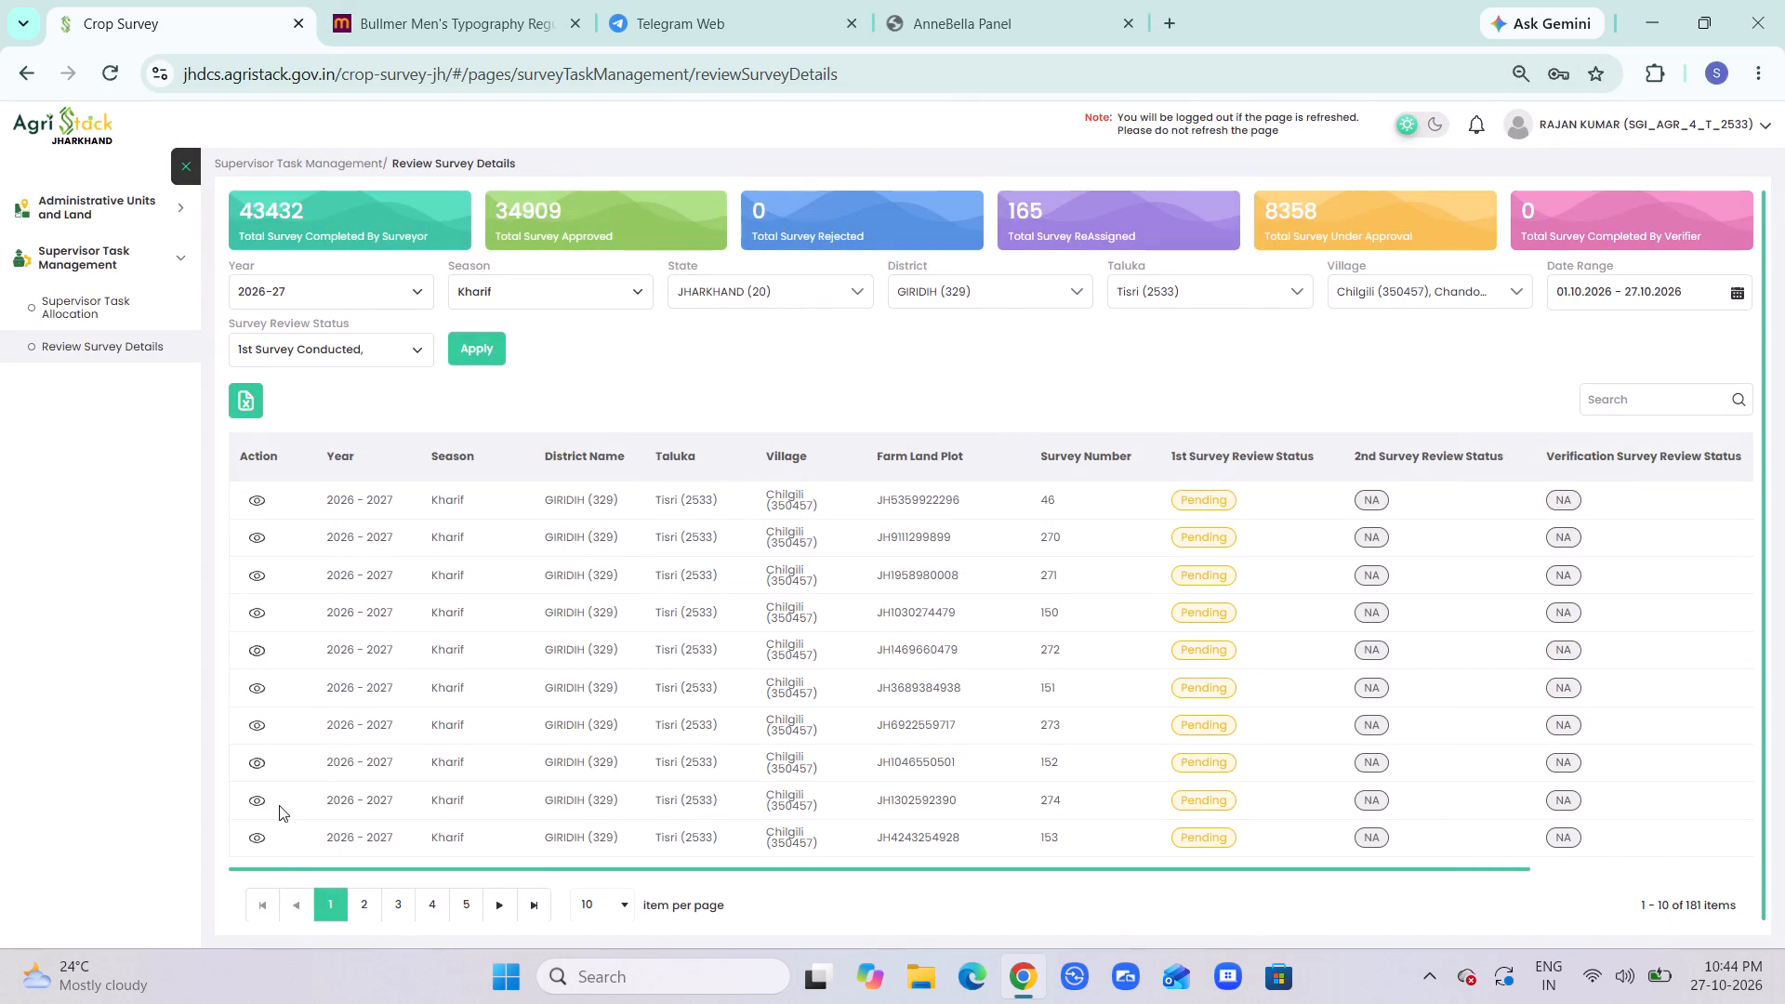
{"action": "left_click", "coordinate": [252, 798]}
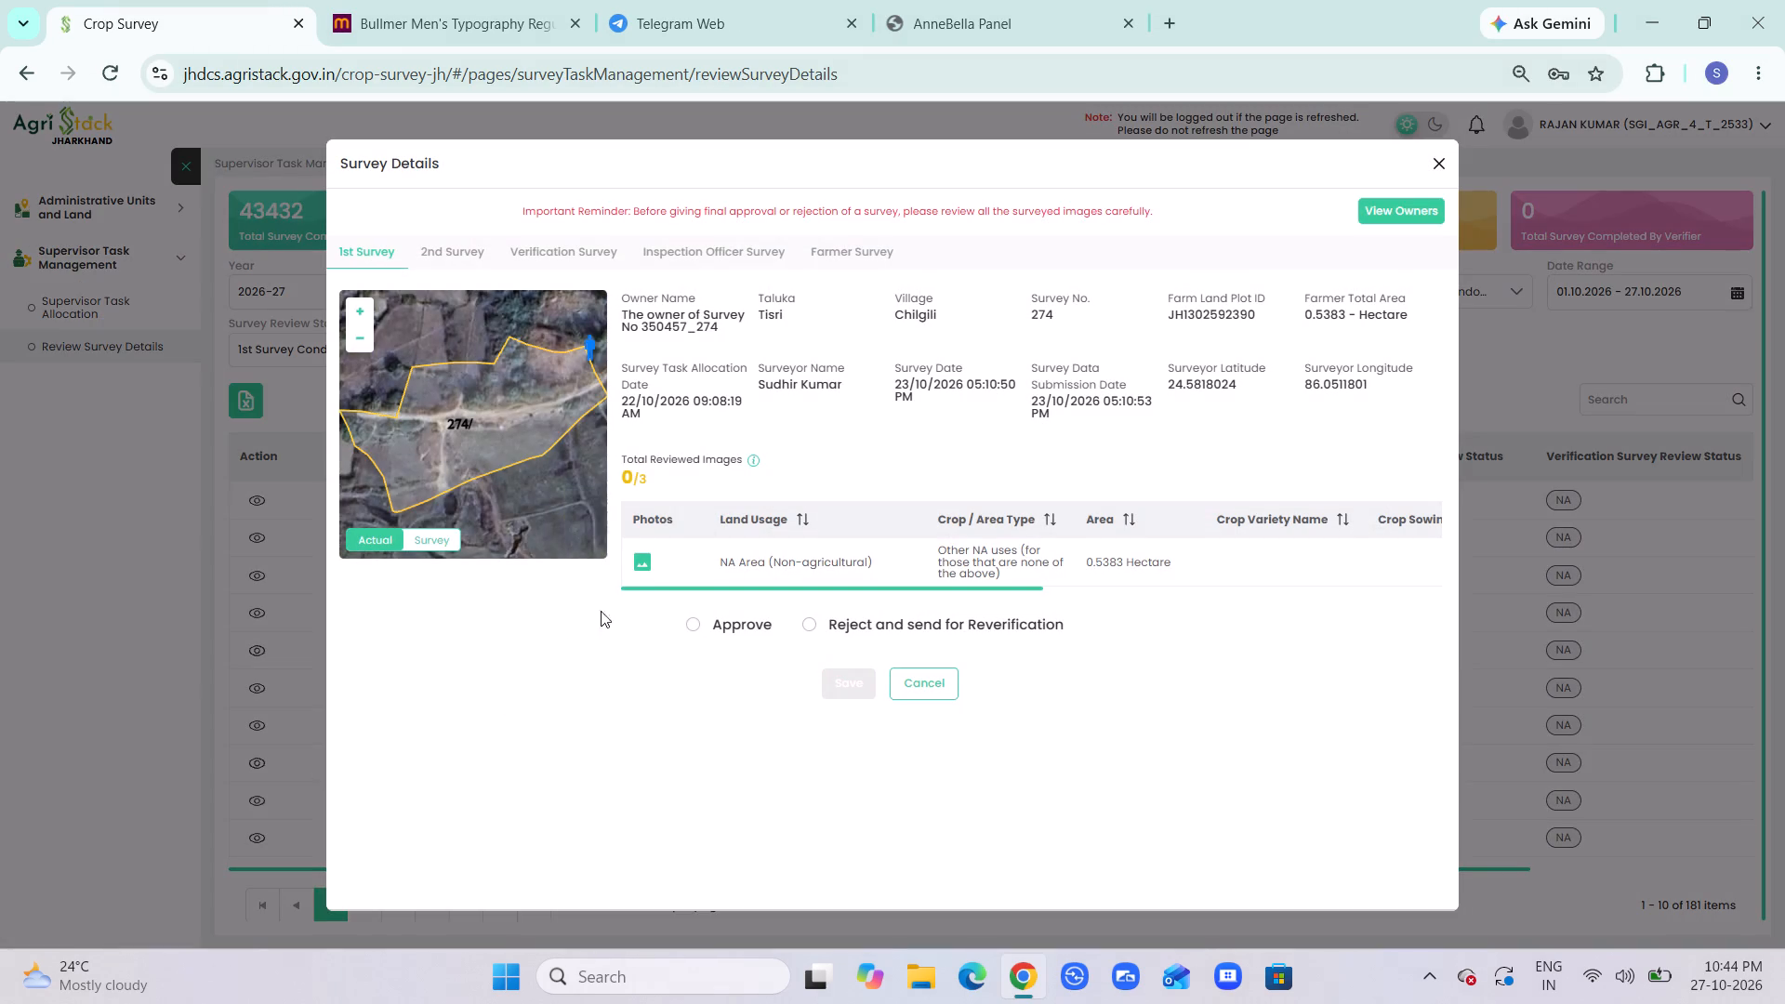
{"action": "left_click", "coordinate": [639, 563]}
{"action": "left_click", "coordinate": [834, 855]}
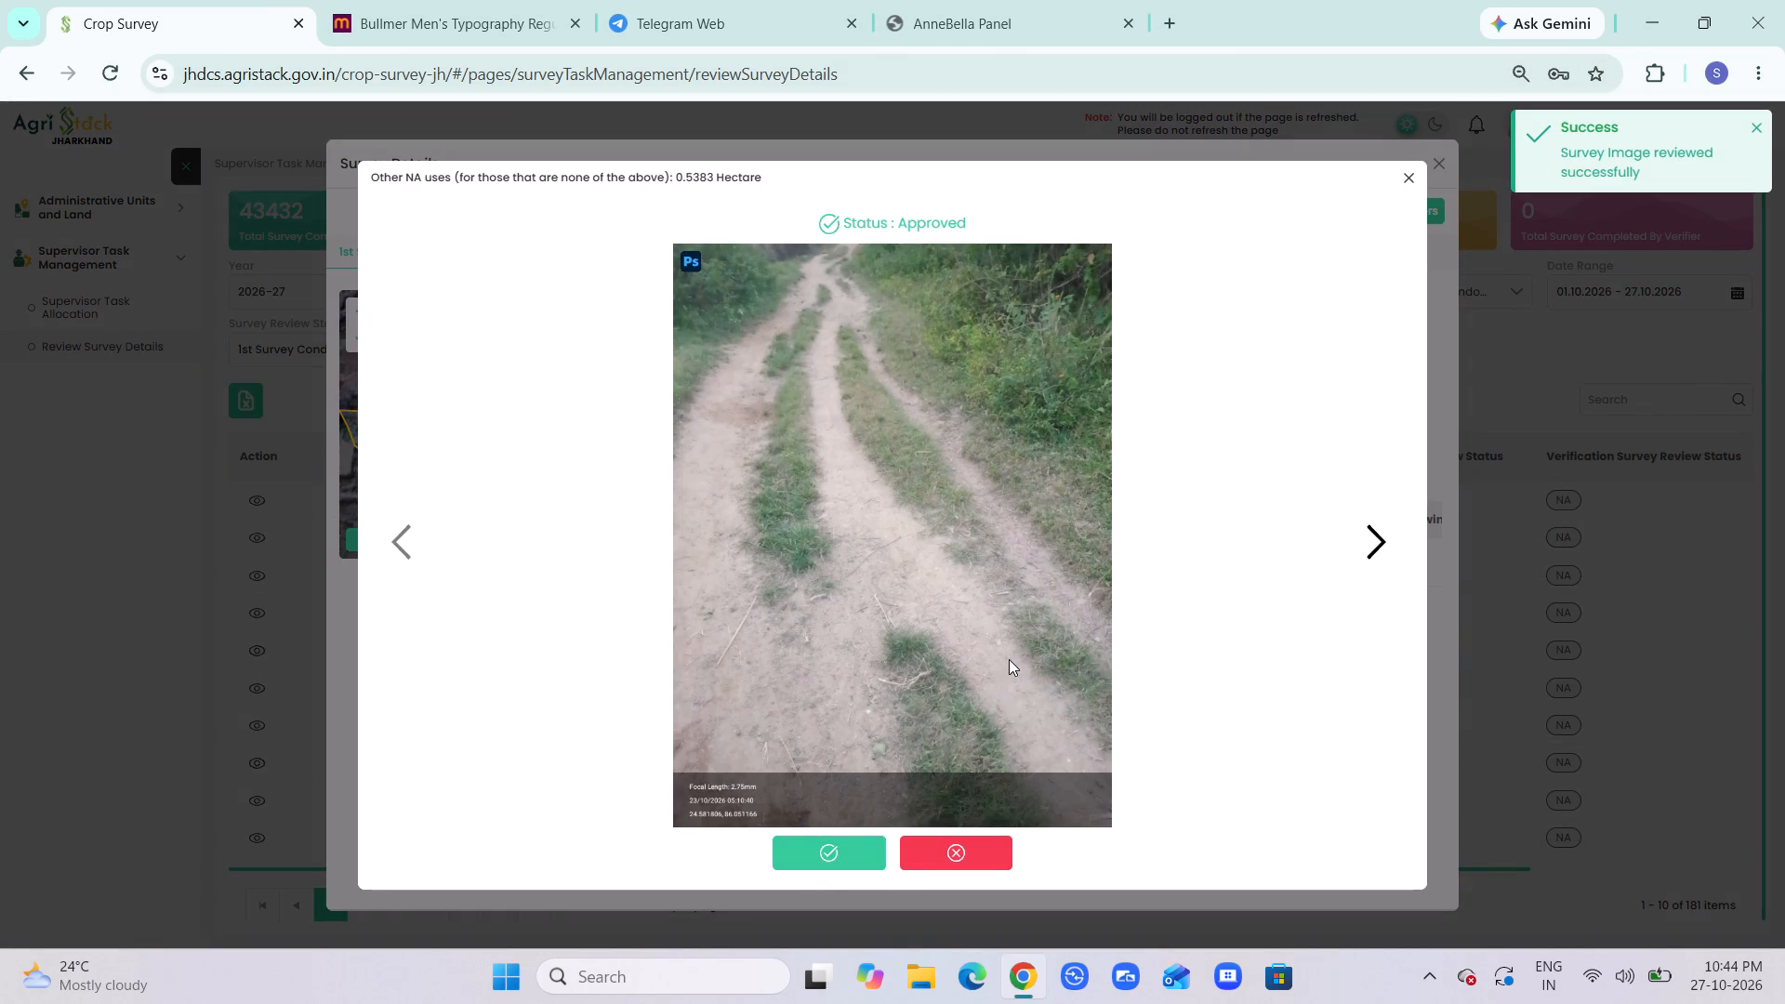
{"action": "left_click_drag", "start_coordinate": [1011, 657], "coordinate": [961, 665]}
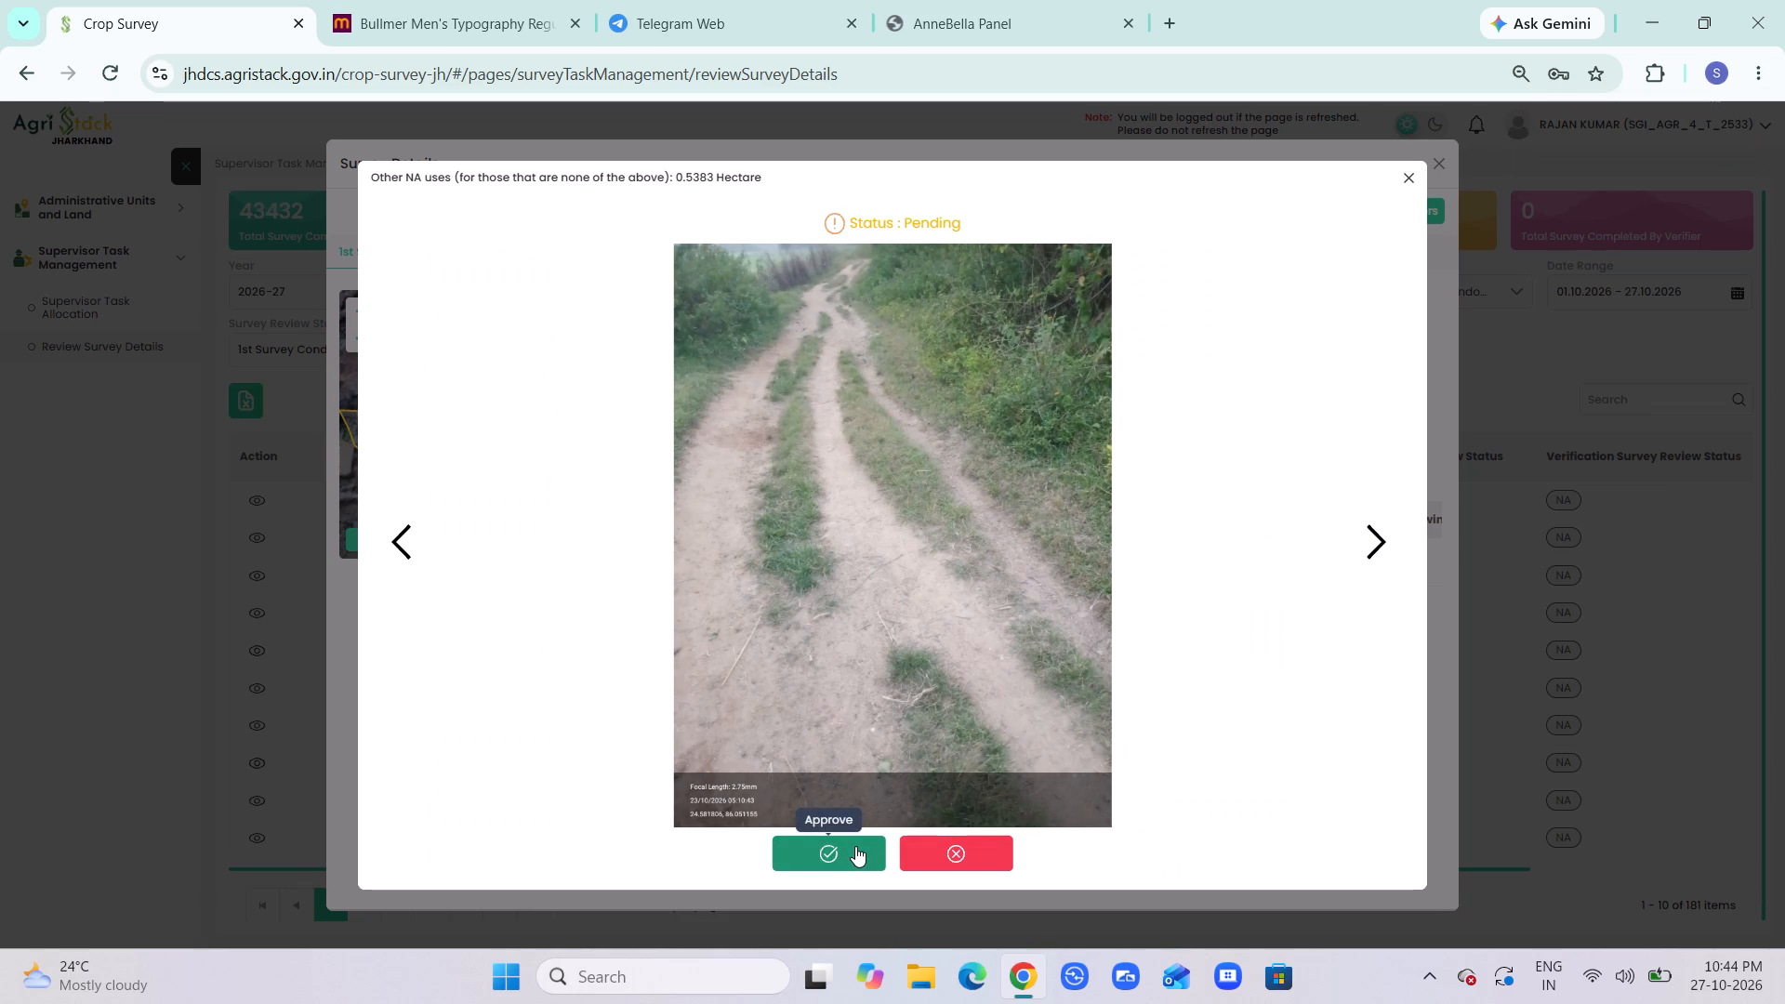
{"action": "left_click", "coordinate": [855, 846]}
{"action": "left_click_drag", "start_coordinate": [1015, 654], "coordinate": [894, 678]}
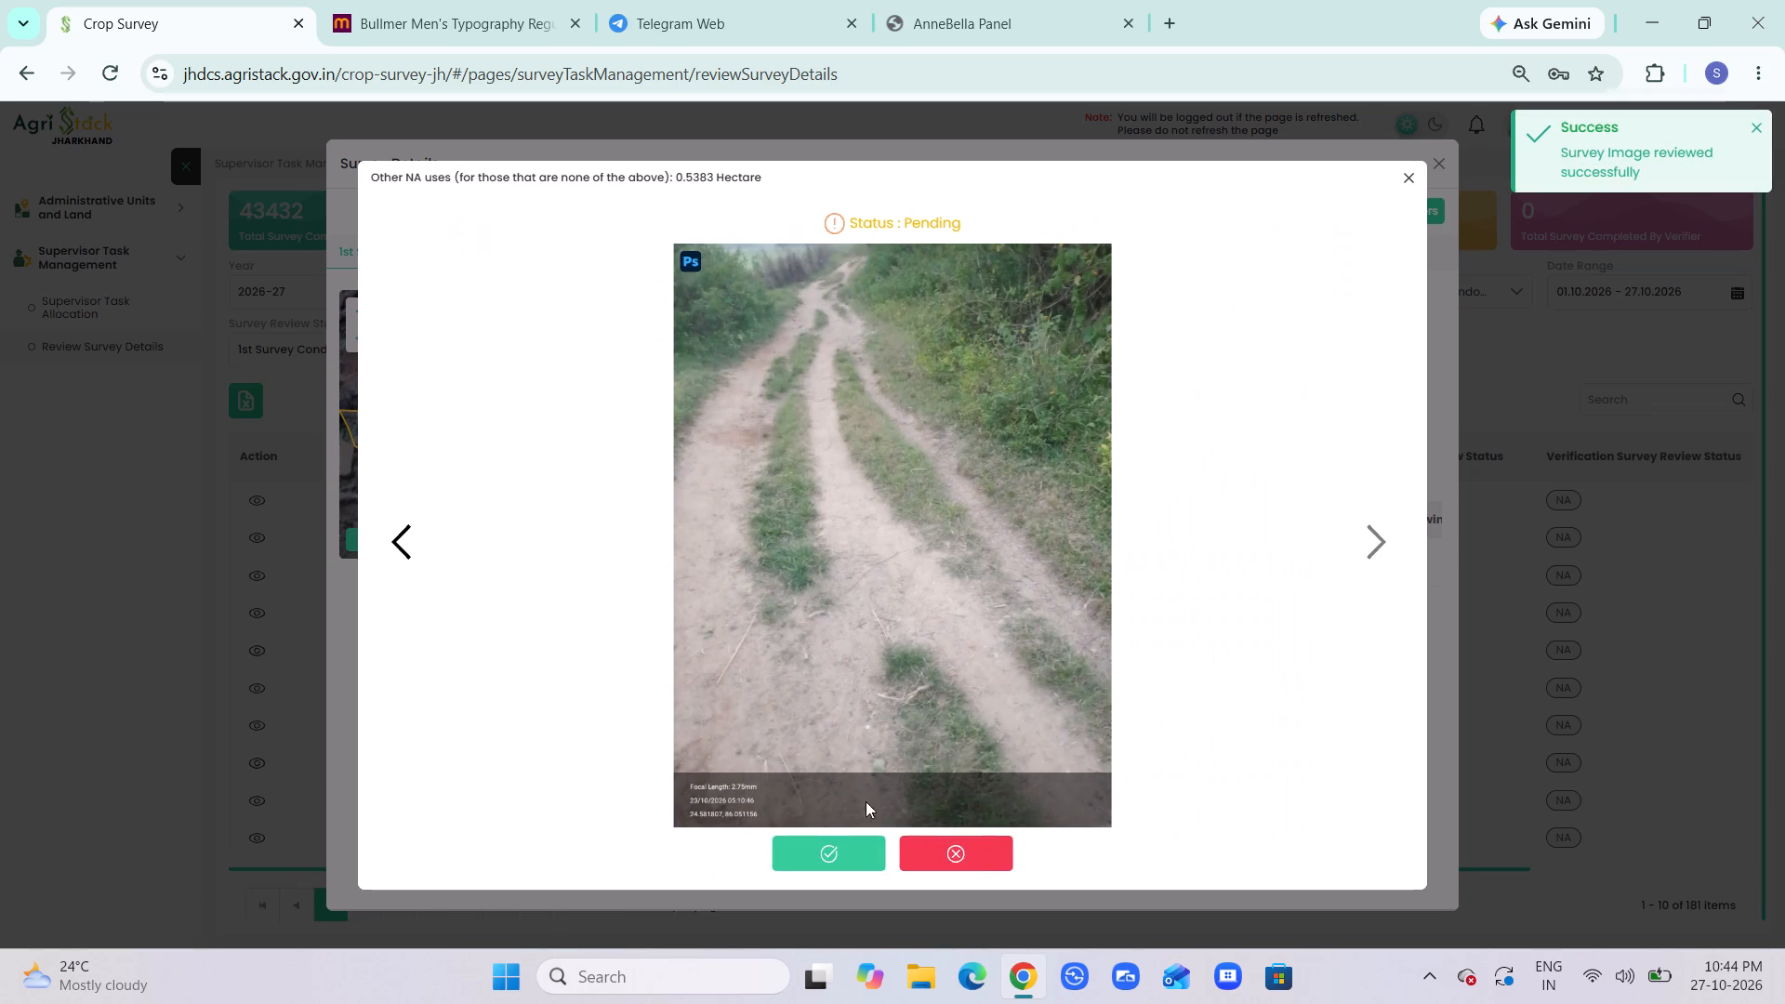
{"action": "left_click", "coordinate": [854, 848]}
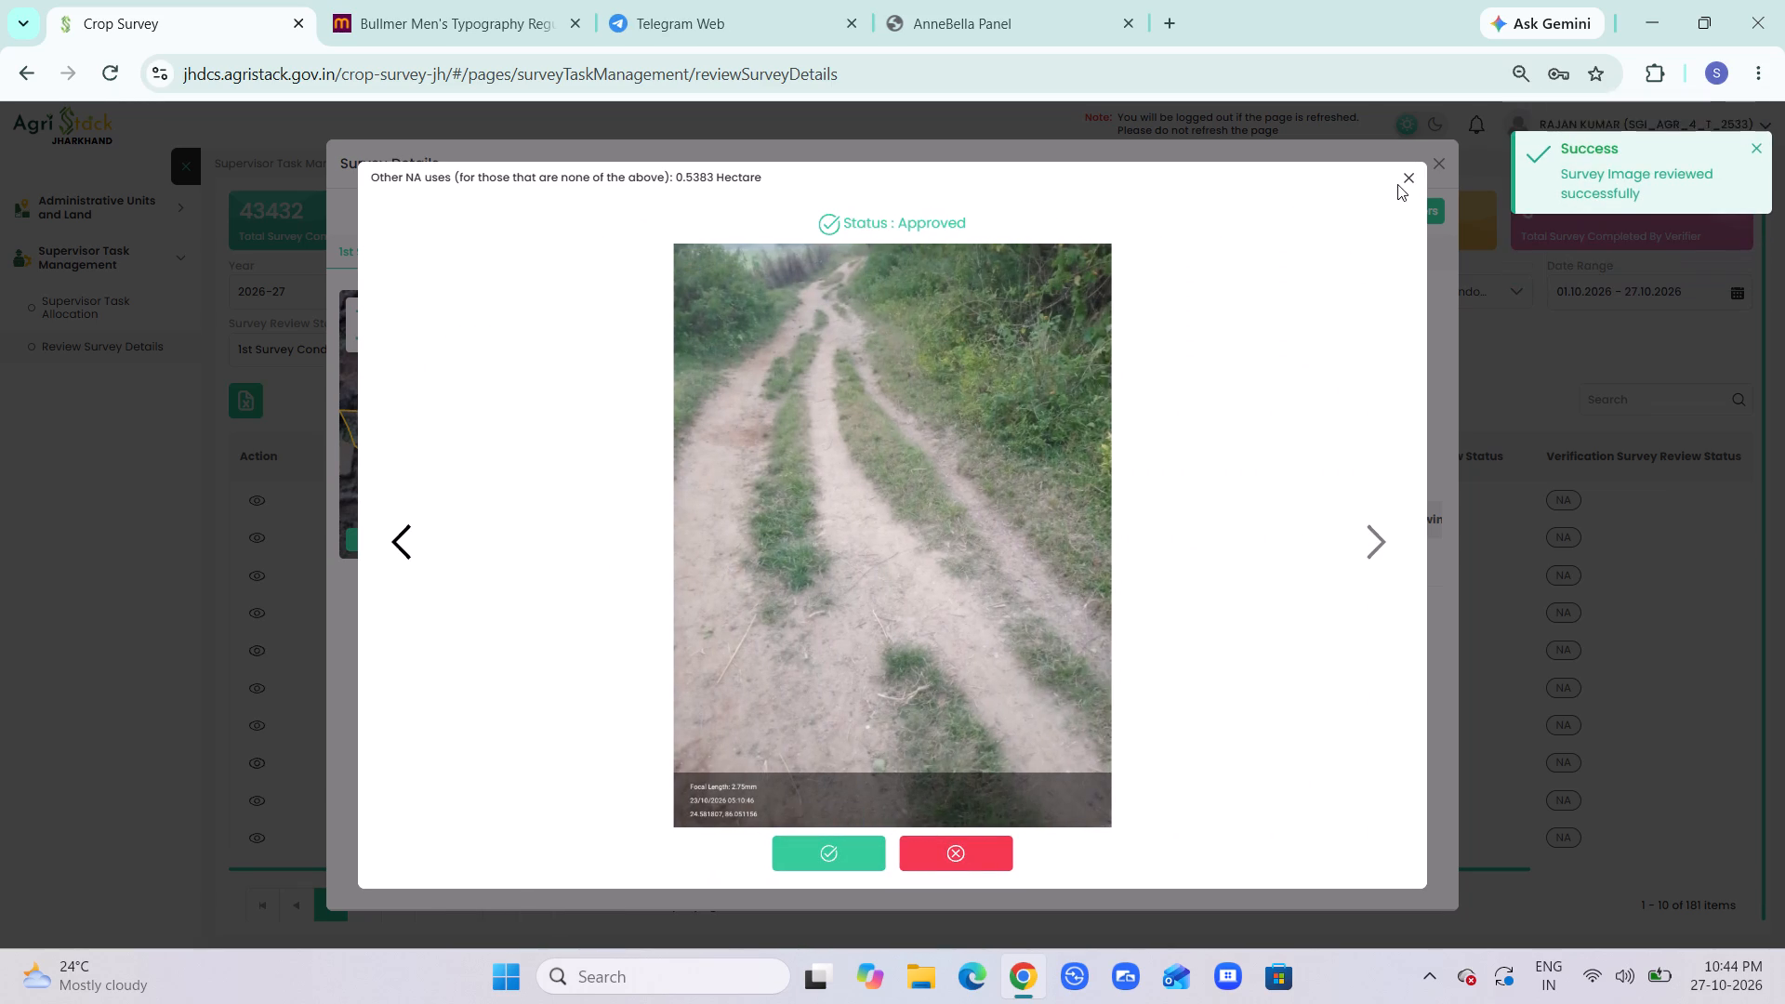
{"action": "left_click", "coordinate": [1406, 173]}
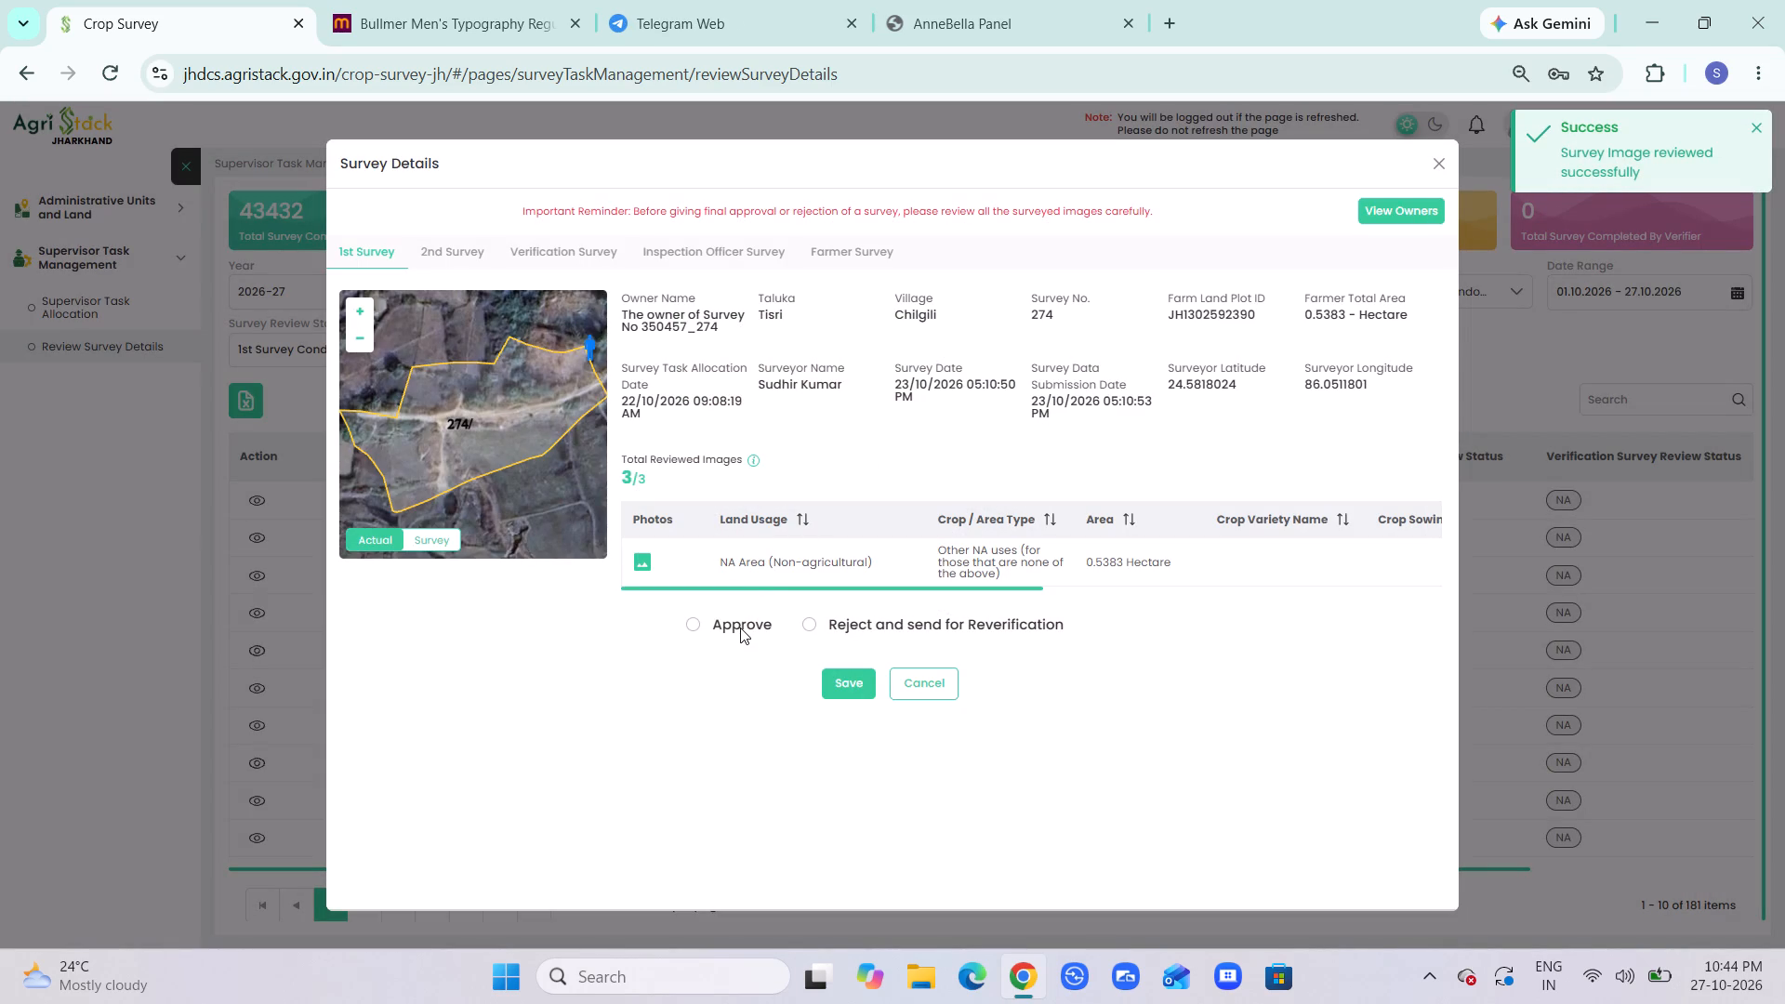
Approve the 1st survey of survey number 274, save the review and close its survey details.
{"action": "left_click", "coordinate": [740, 625]}
{"action": "left_click", "coordinate": [844, 680]}
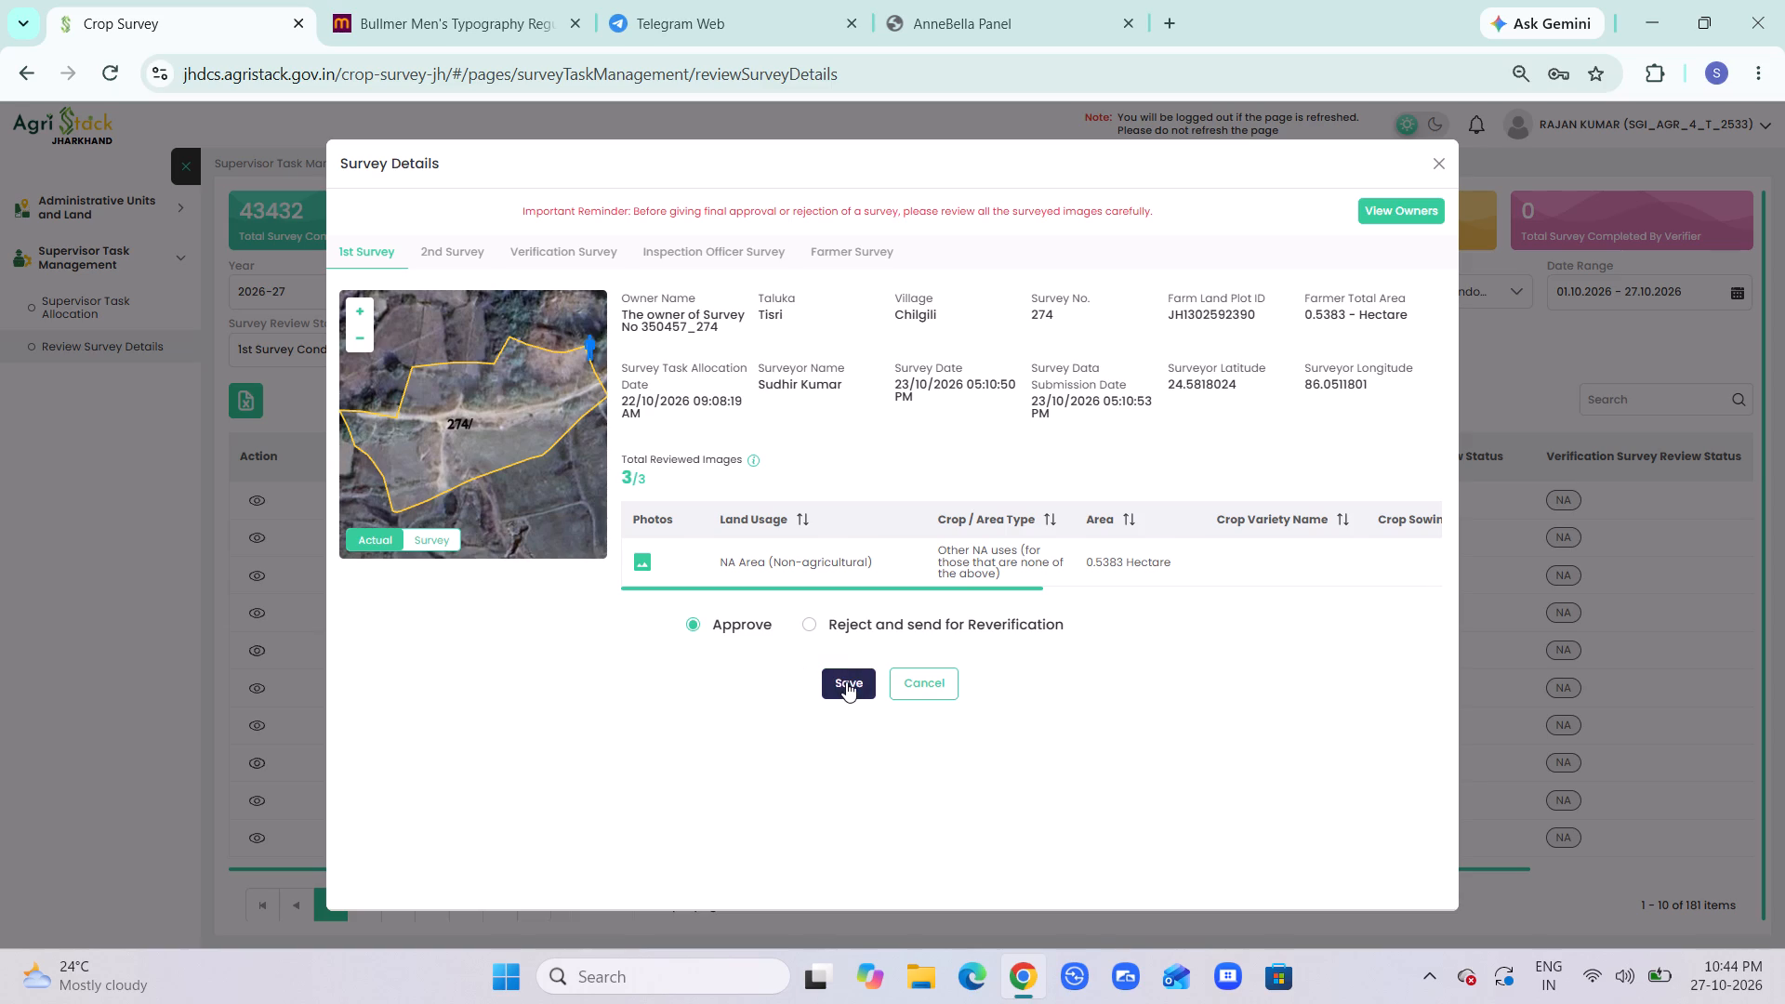
{"action": "left_click", "coordinate": [856, 572]}
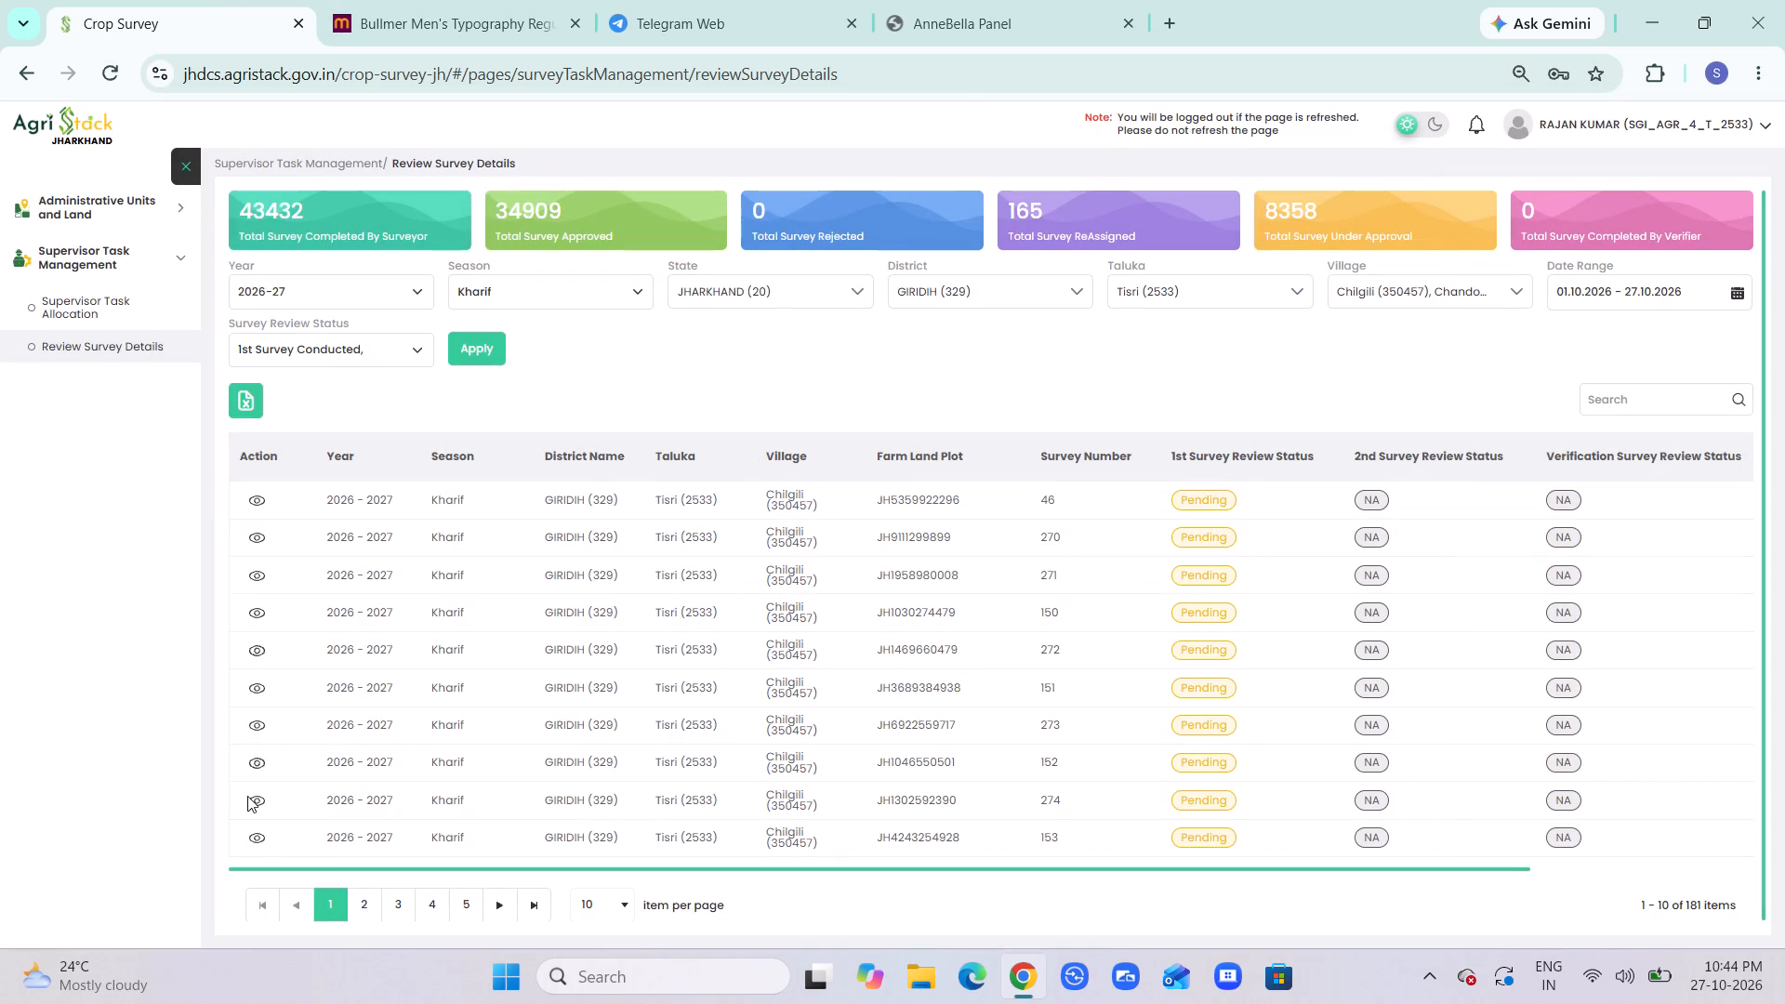
Open the survey details of survey number 153 in Chilgili, approve all three farm photos and close the photo viewer.
{"action": "left_click", "coordinate": [256, 834]}
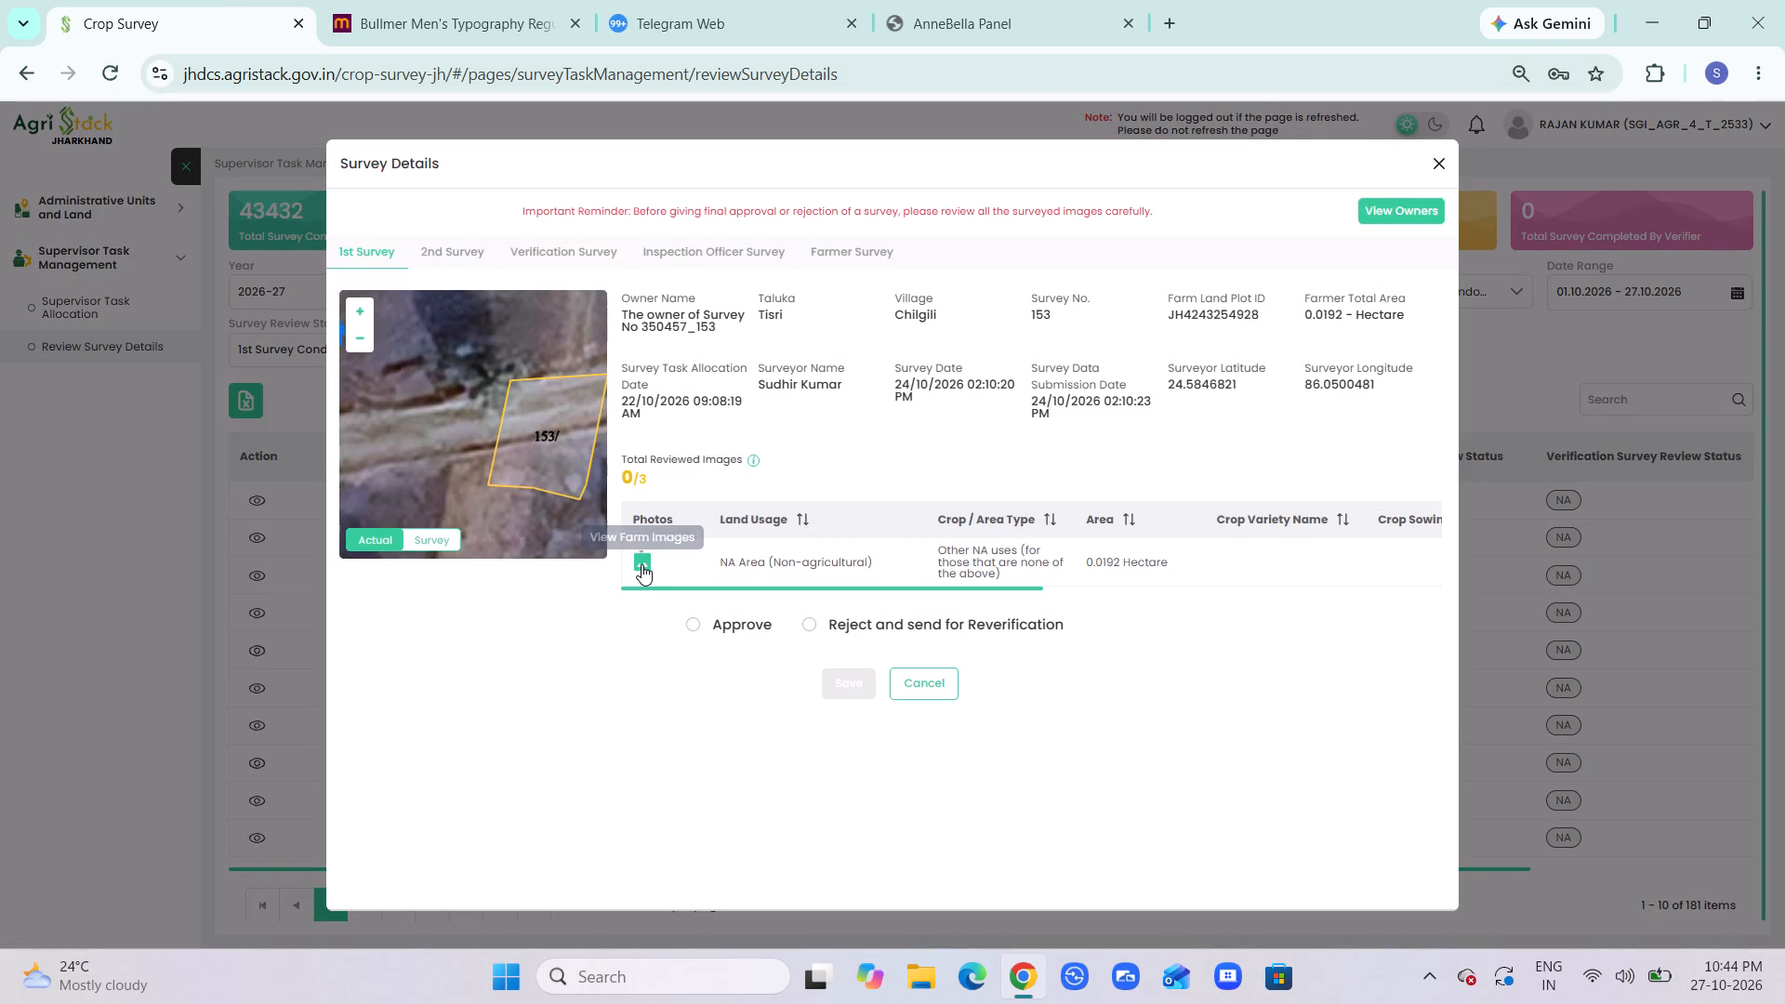
{"action": "left_click", "coordinate": [642, 564]}
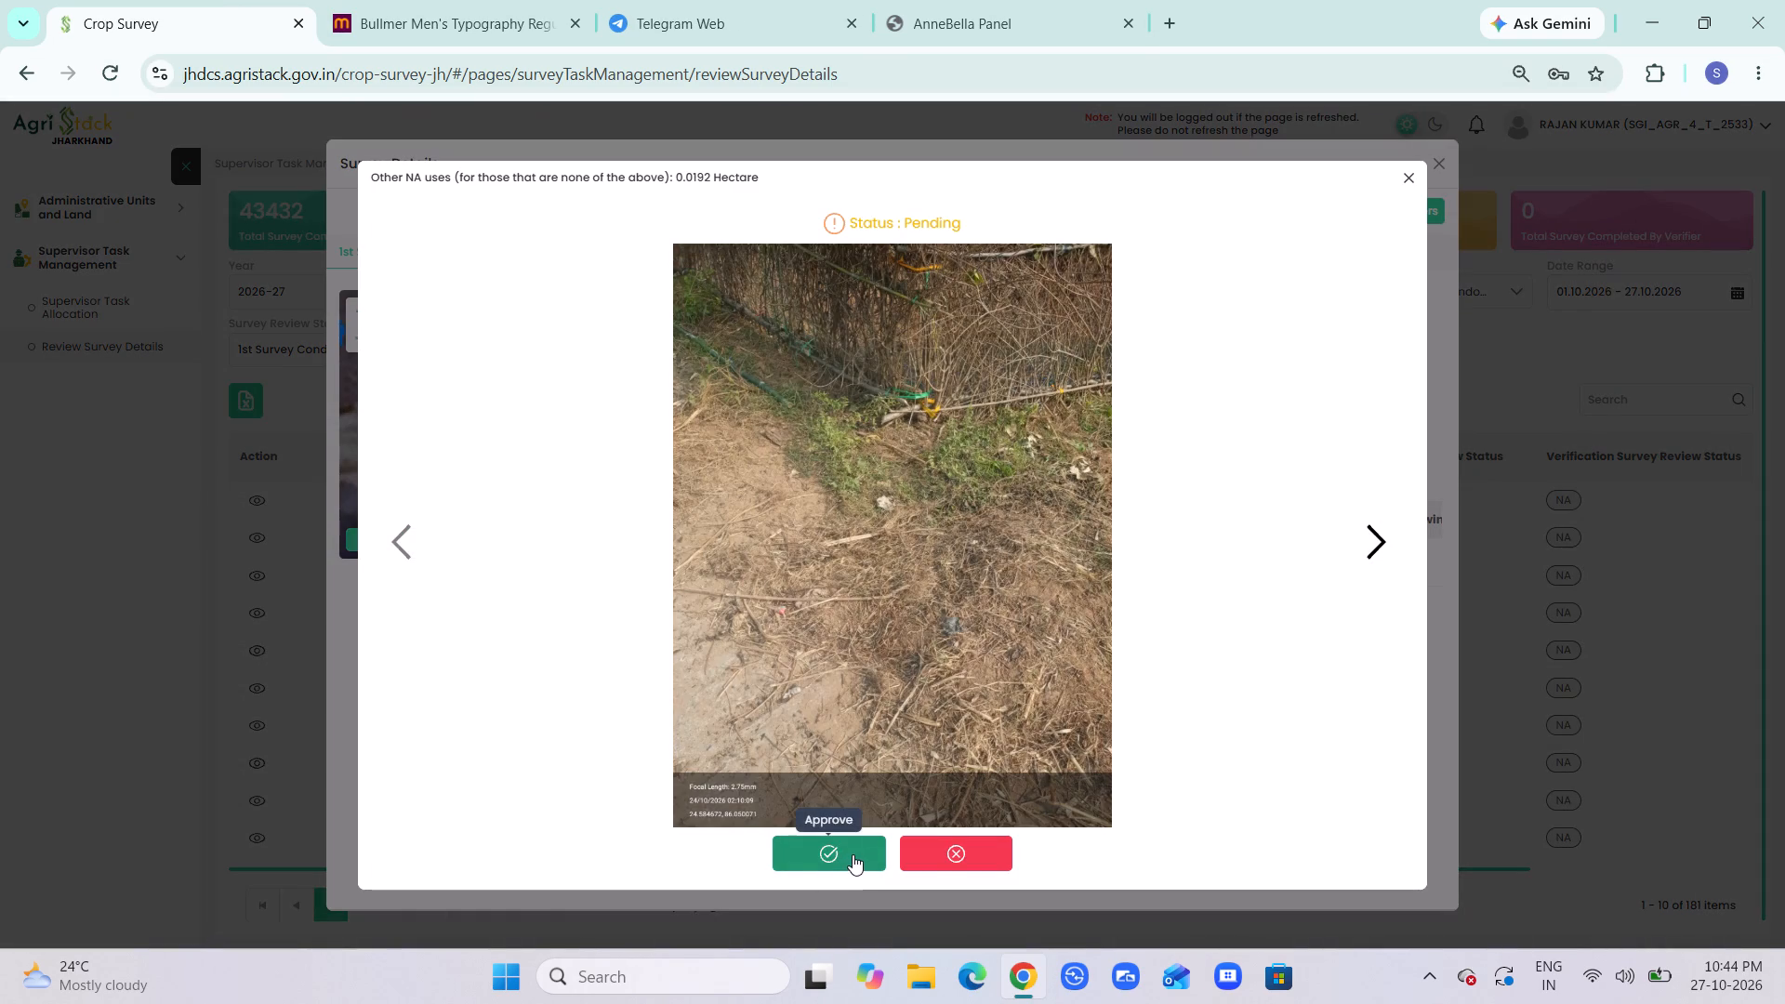
{"action": "left_click", "coordinate": [853, 853]}
{"action": "left_click_drag", "start_coordinate": [1002, 704], "coordinate": [918, 696]}
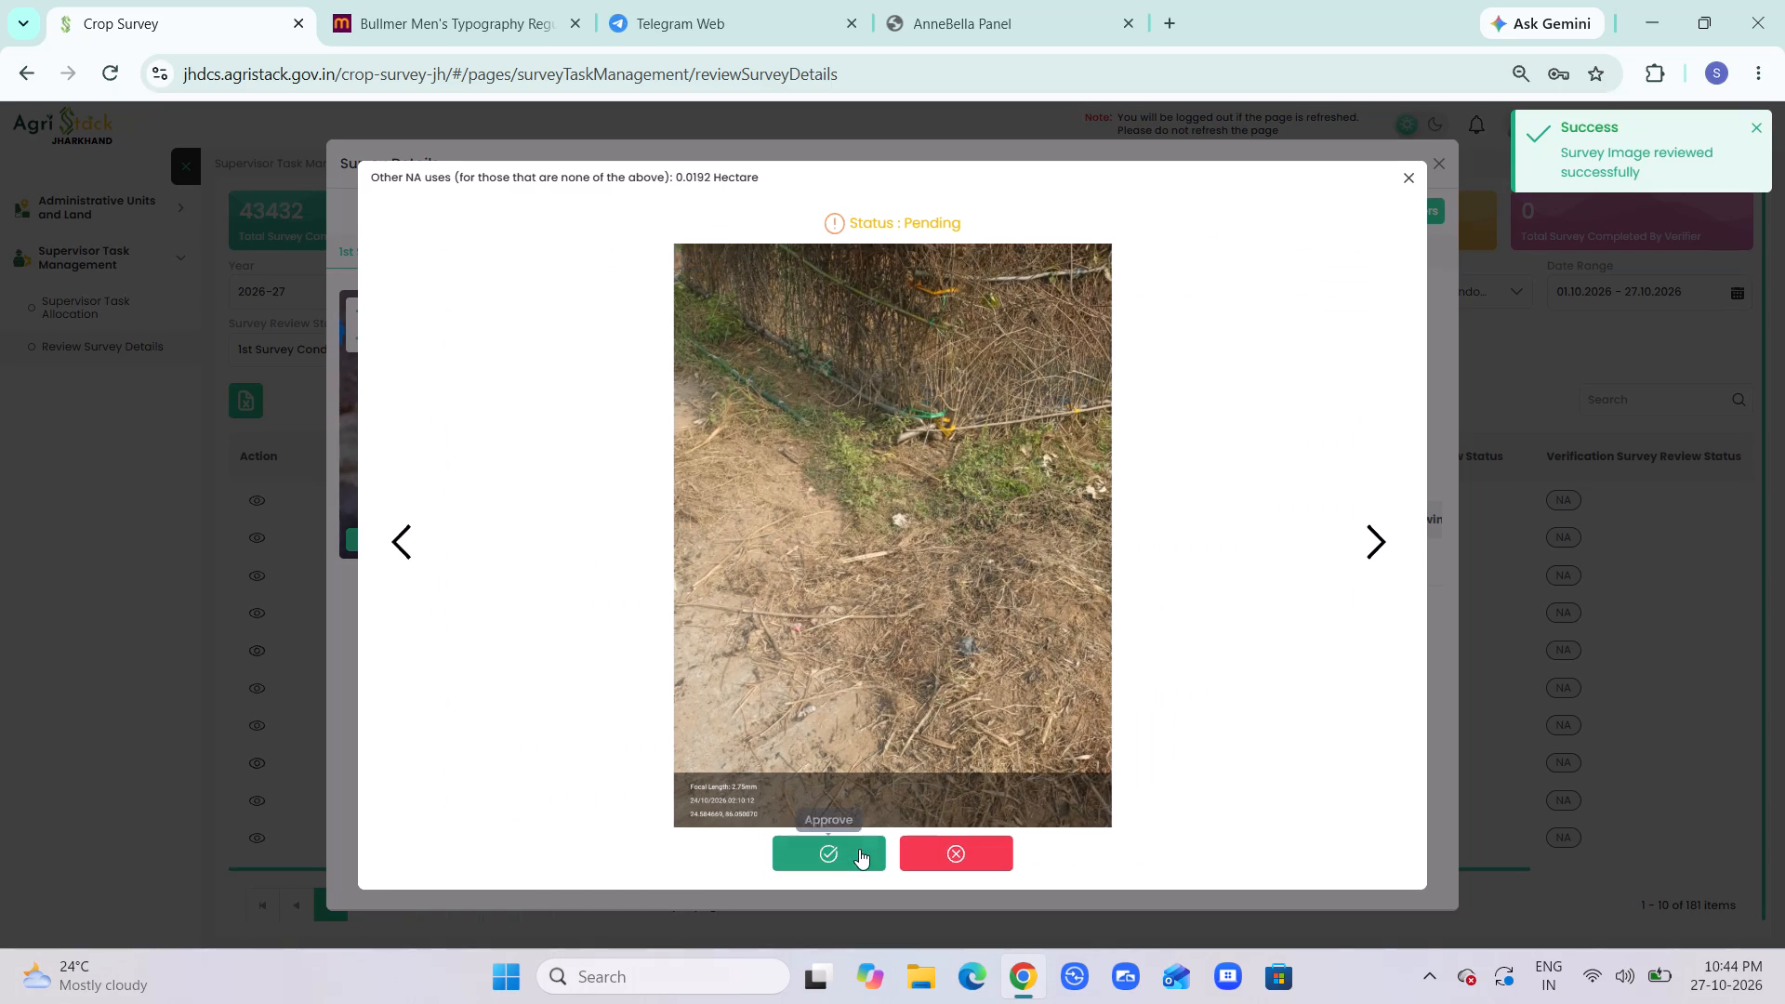
{"action": "left_click", "coordinate": [856, 852]}
{"action": "left_click_drag", "start_coordinate": [992, 644], "coordinate": [913, 657]}
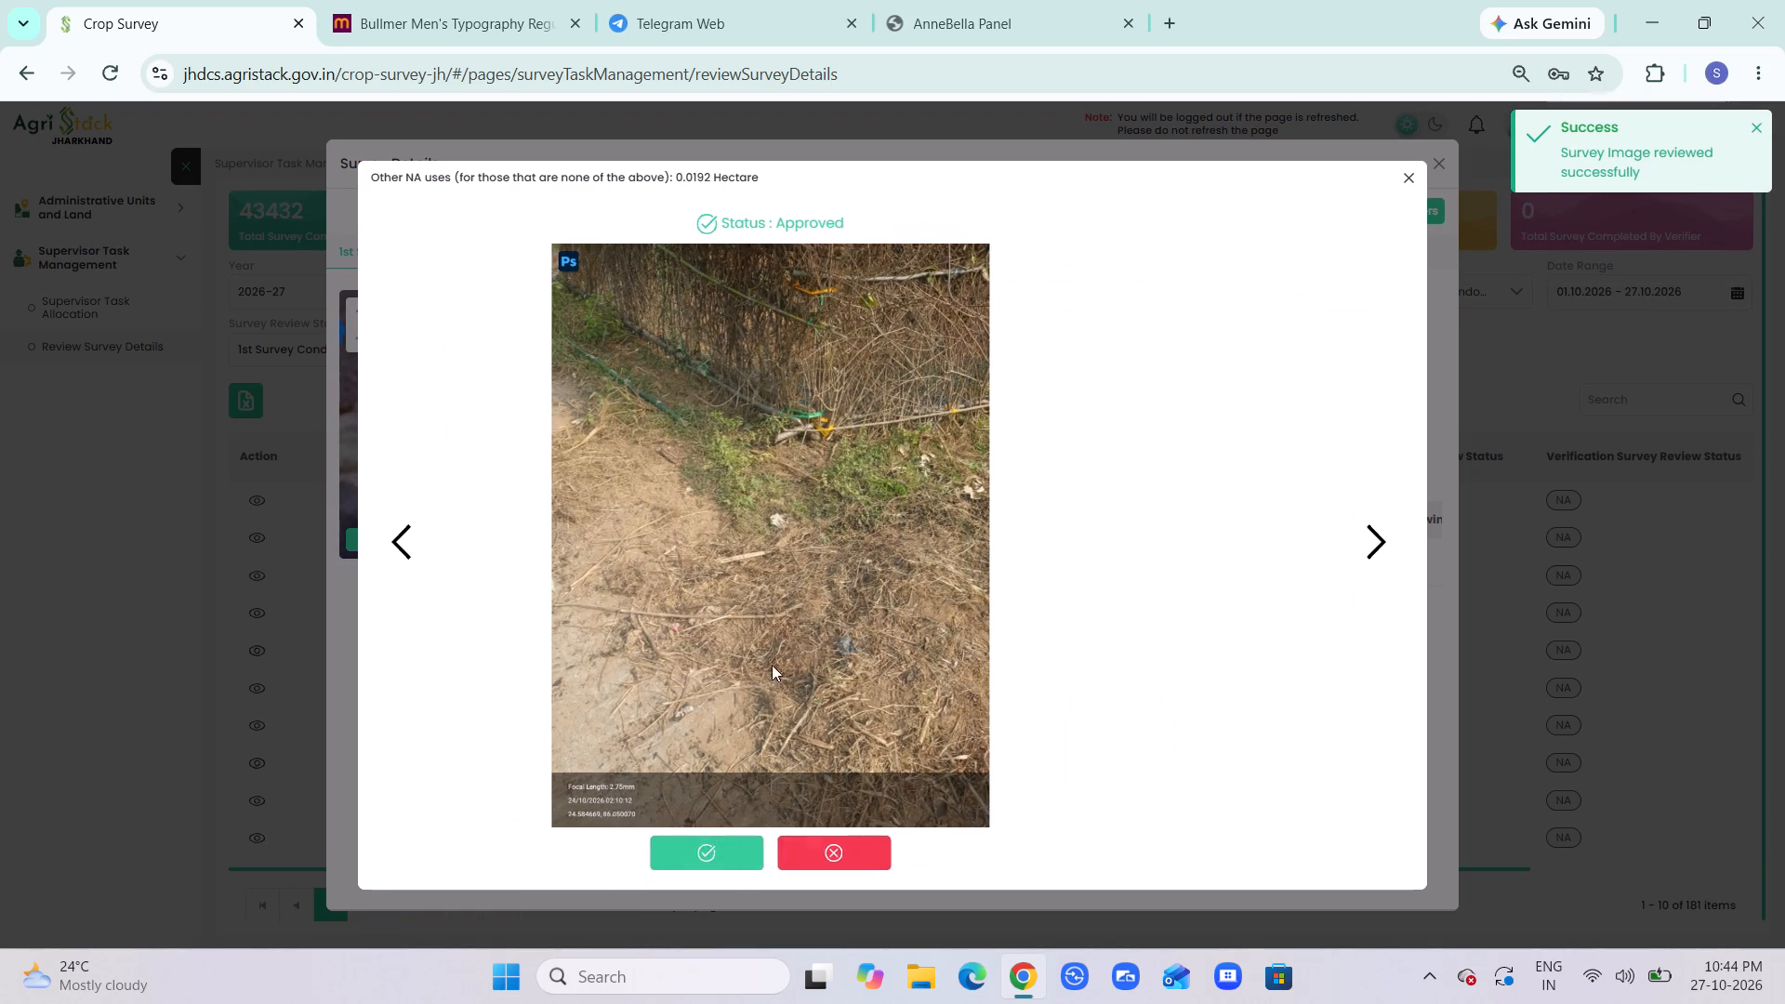
{"action": "left_click", "coordinate": [849, 849]}
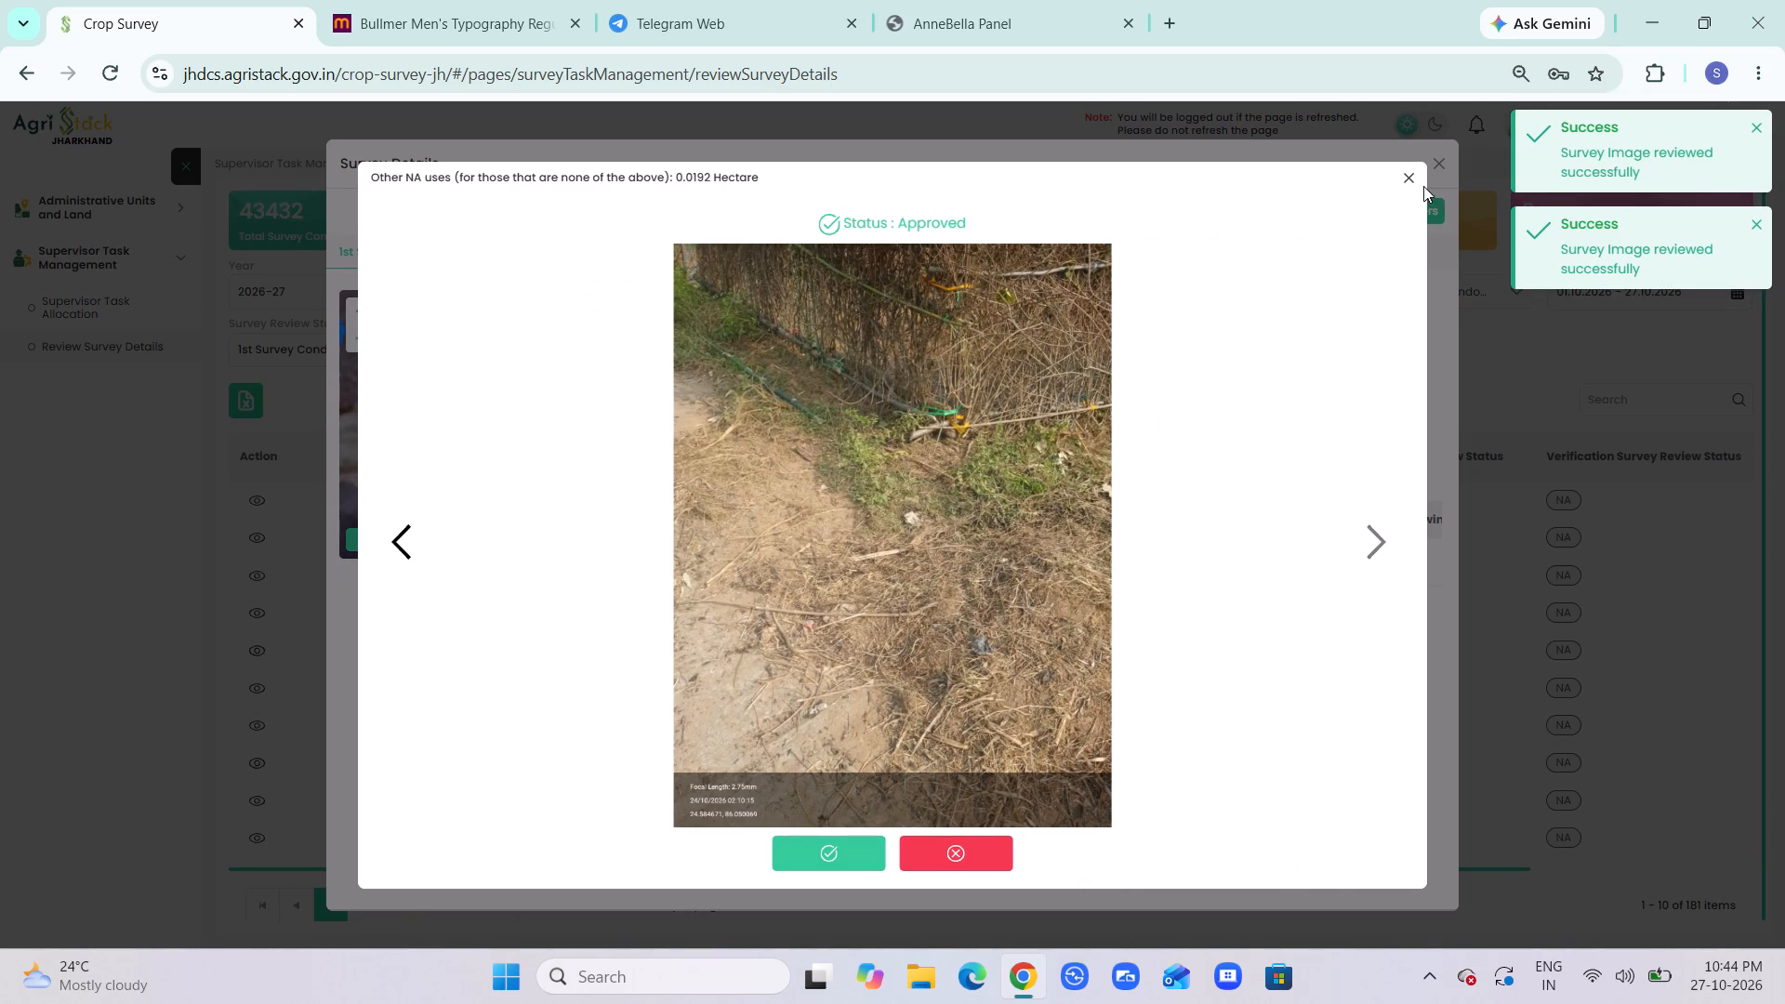
{"action": "left_click", "coordinate": [1405, 170]}
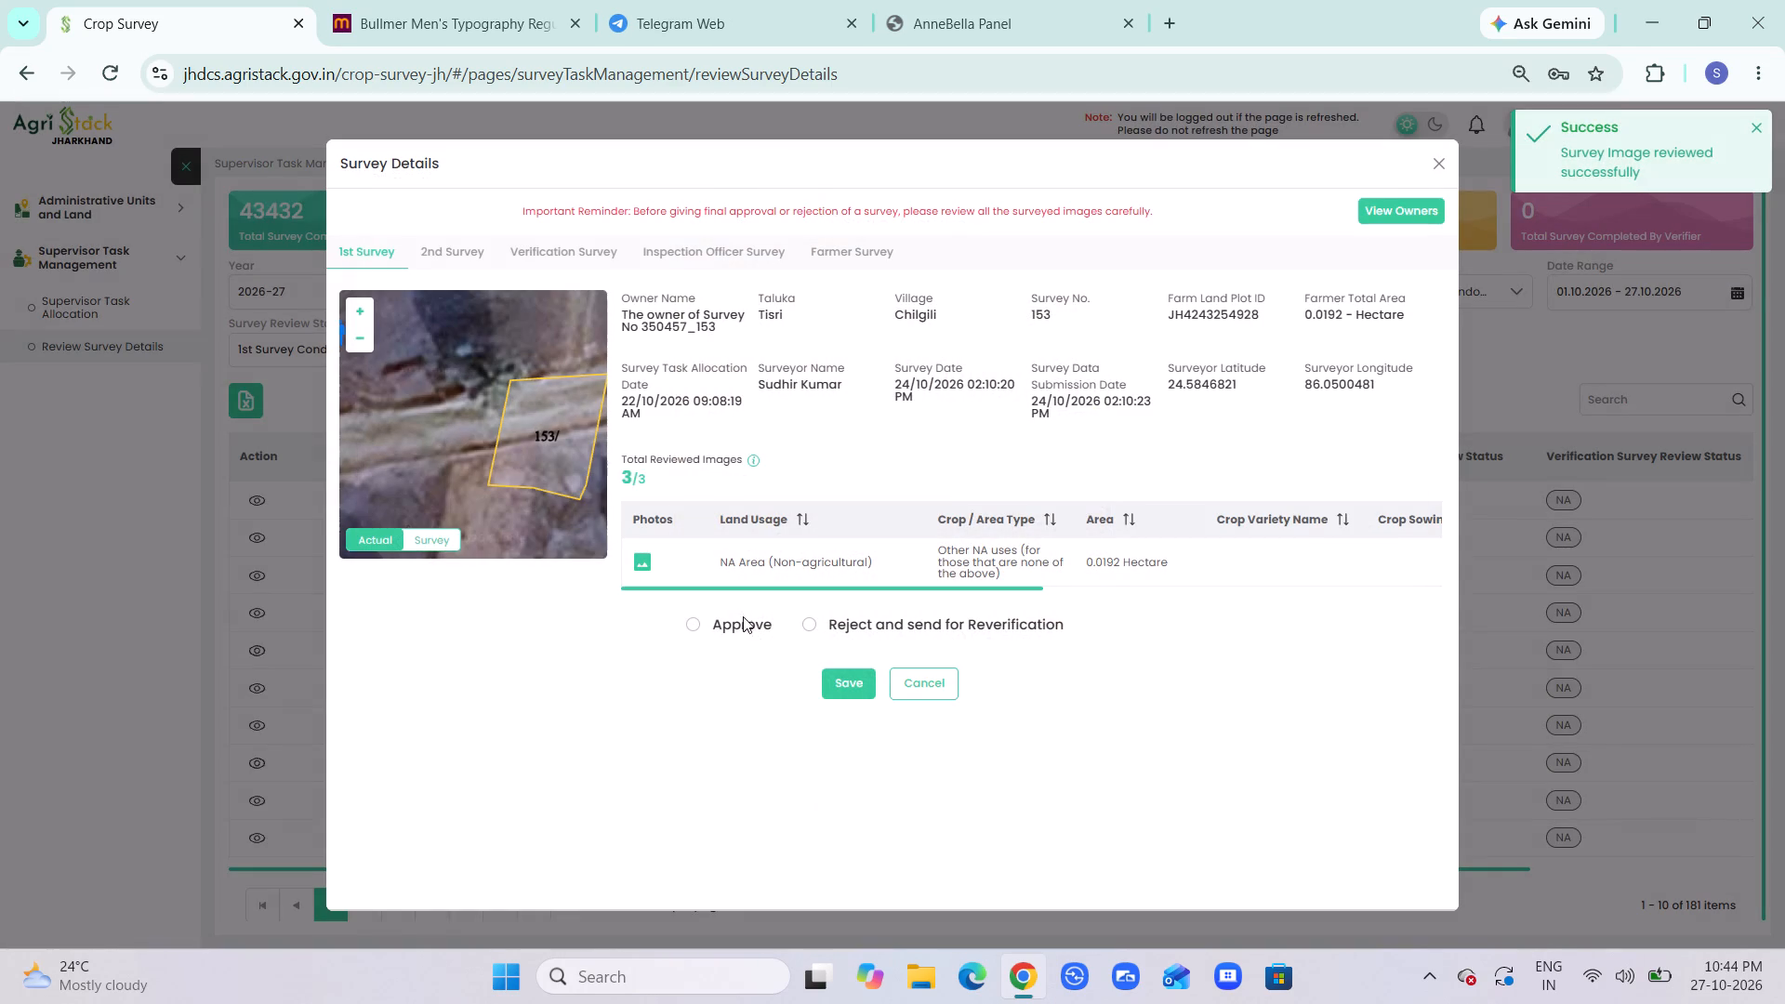
Approve the 1st survey of survey number 153, save the review and close its survey details.
{"action": "left_click", "coordinate": [746, 622]}
{"action": "left_click", "coordinate": [853, 684]}
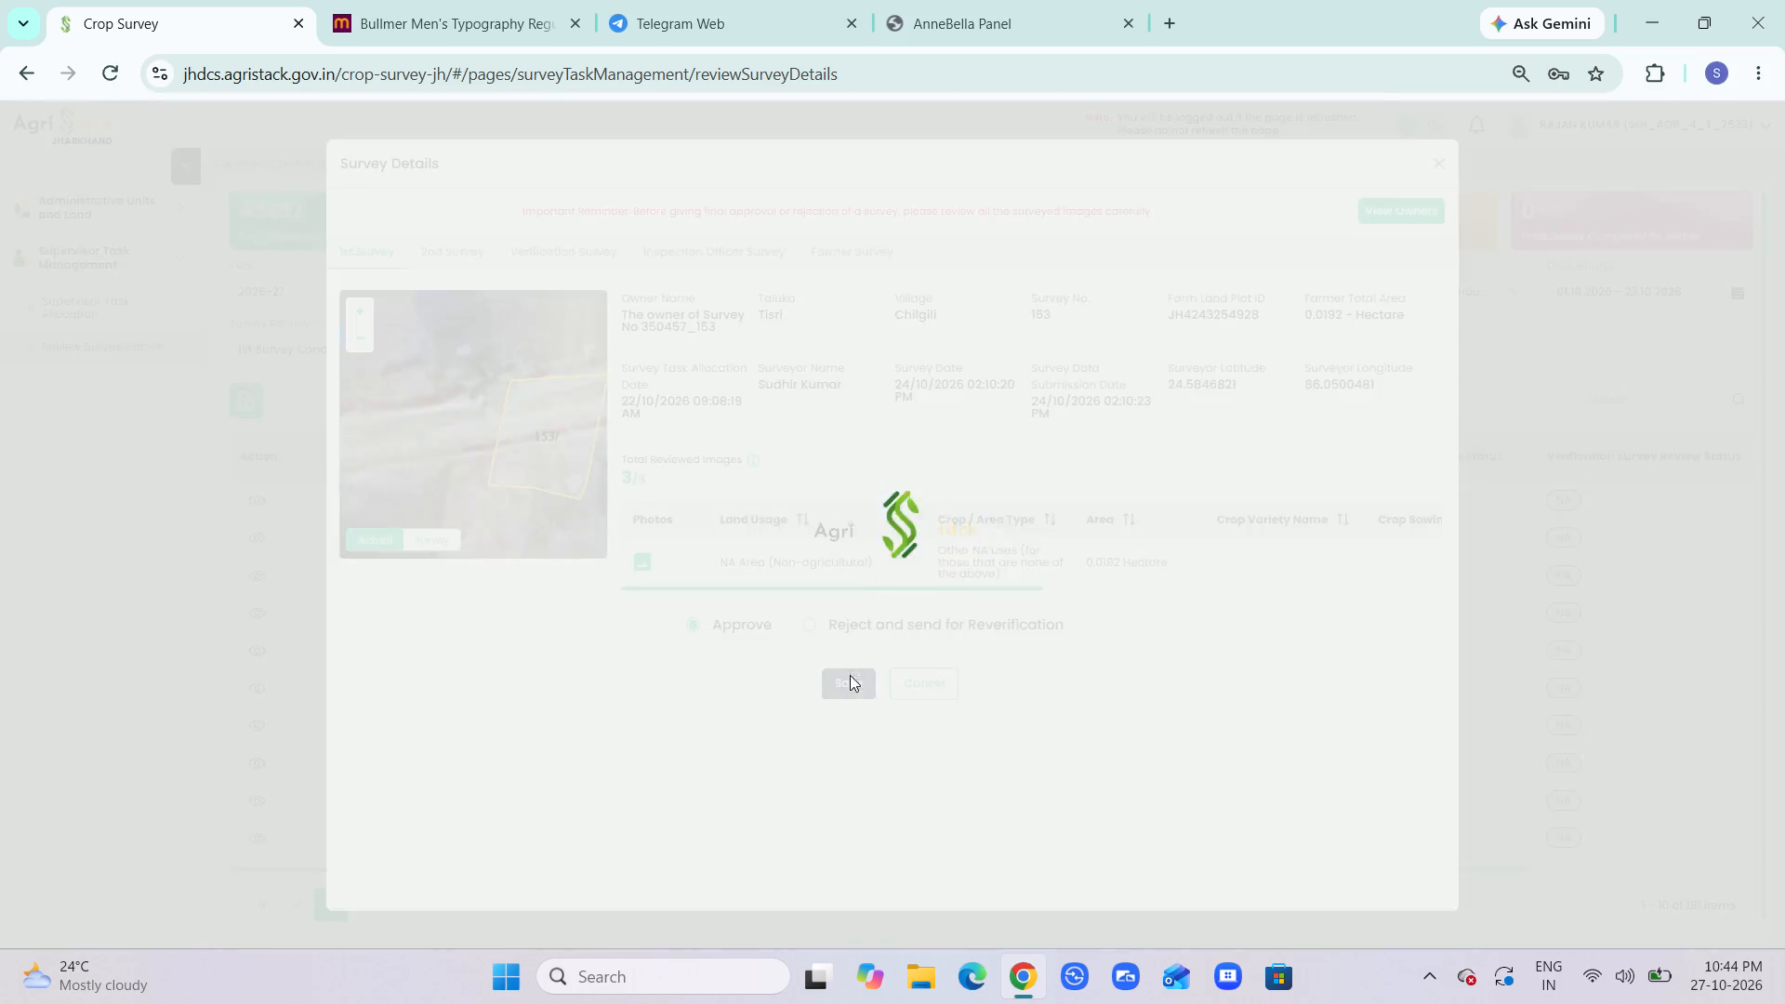
{"action": "left_click", "coordinate": [866, 570]}
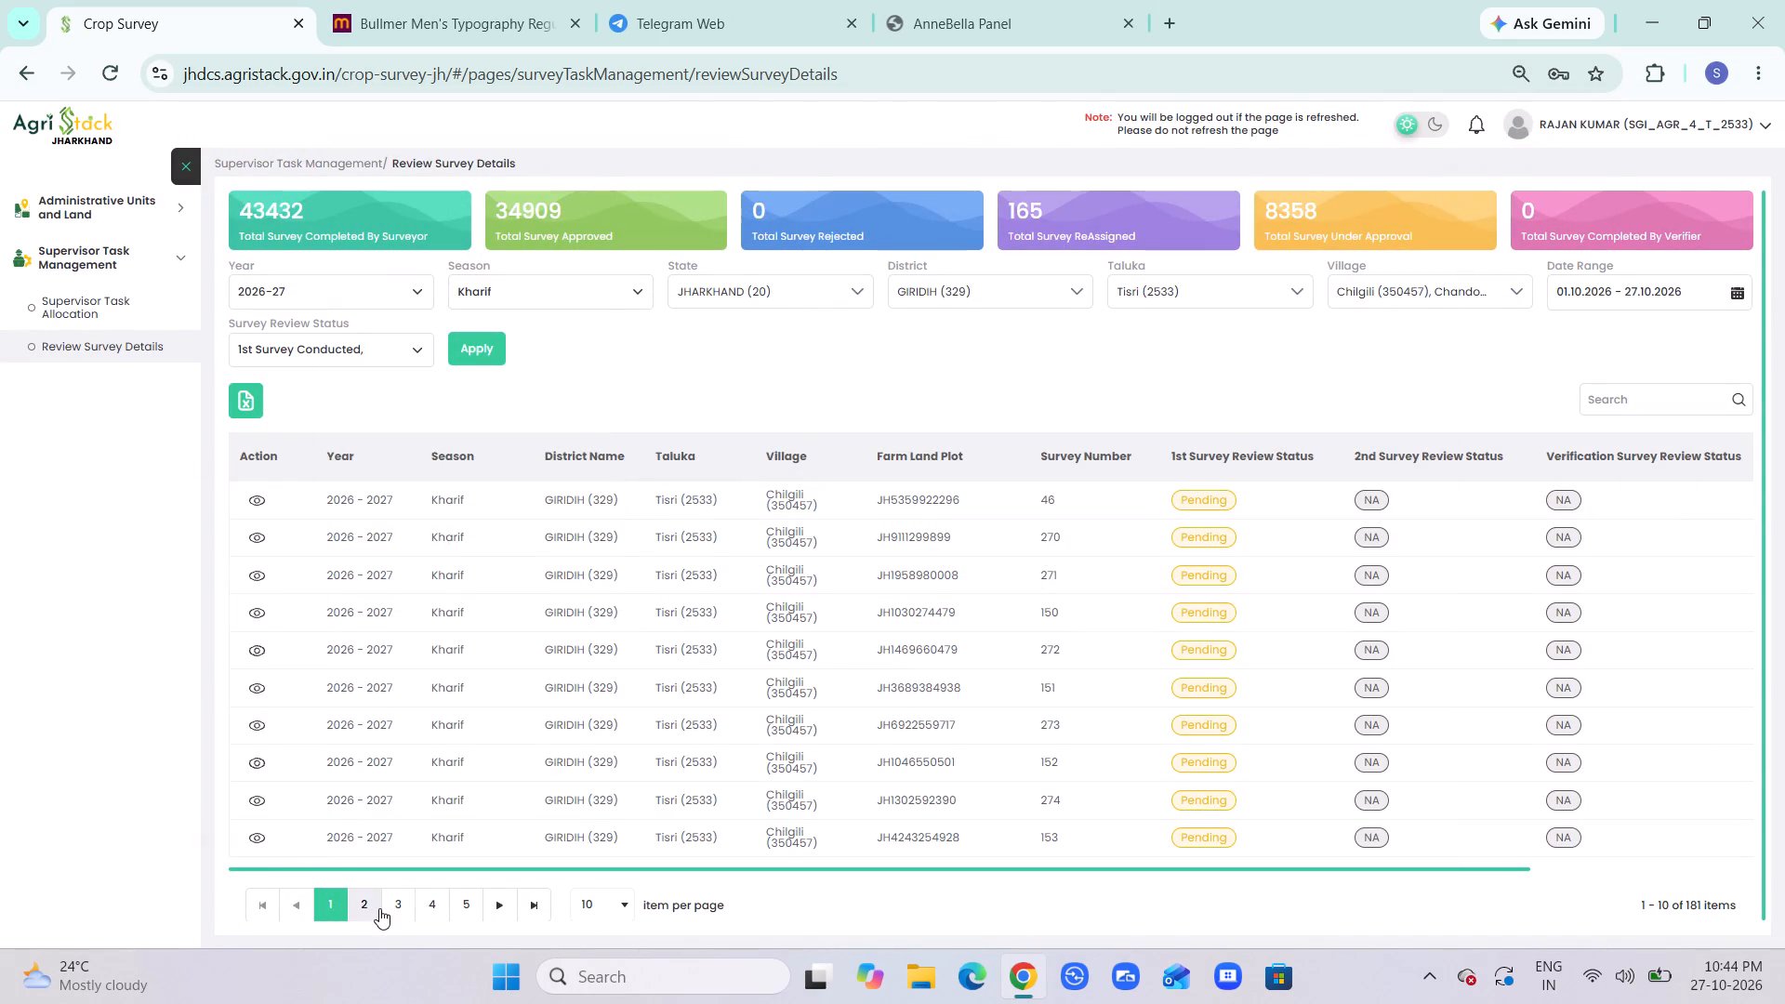
Refresh the pending survey list by going to page 2 and back to page 1.
{"action": "left_click", "coordinate": [377, 908]}
{"action": "left_click", "coordinate": [324, 899]}
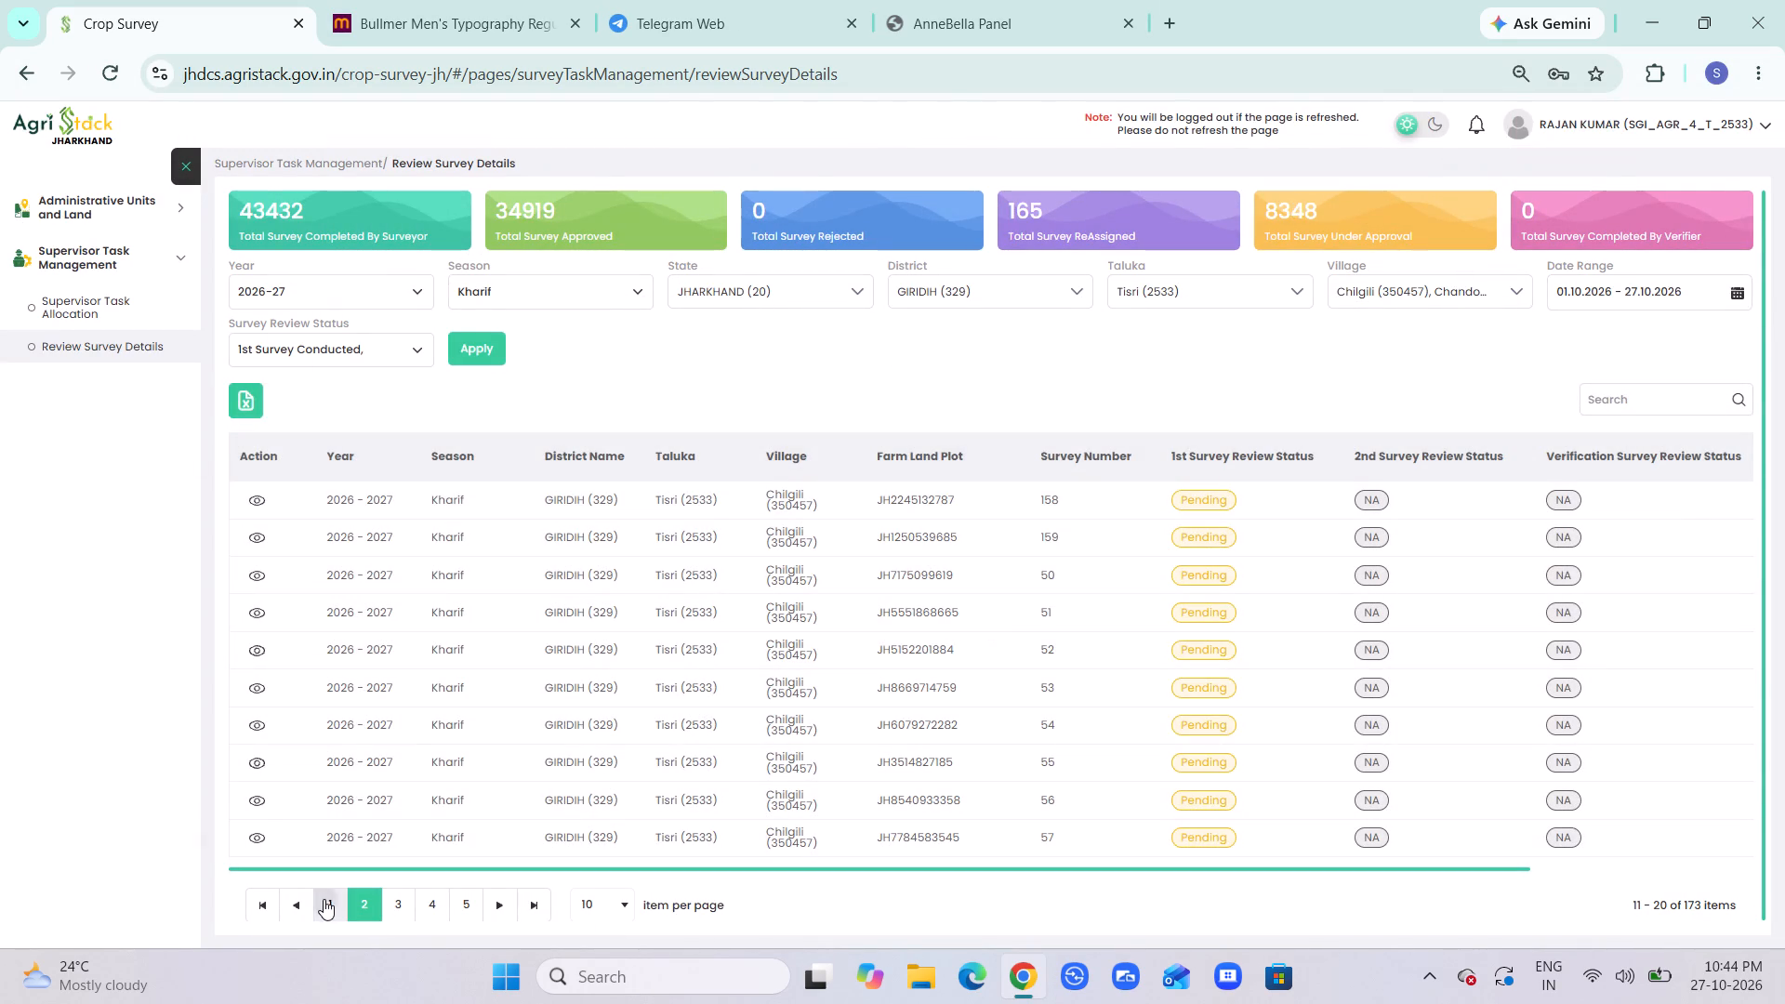
Open the survey details of survey number 270 in Chilgili, approve all three farm photos and close the photo viewer.
{"action": "left_click", "coordinate": [253, 503]}
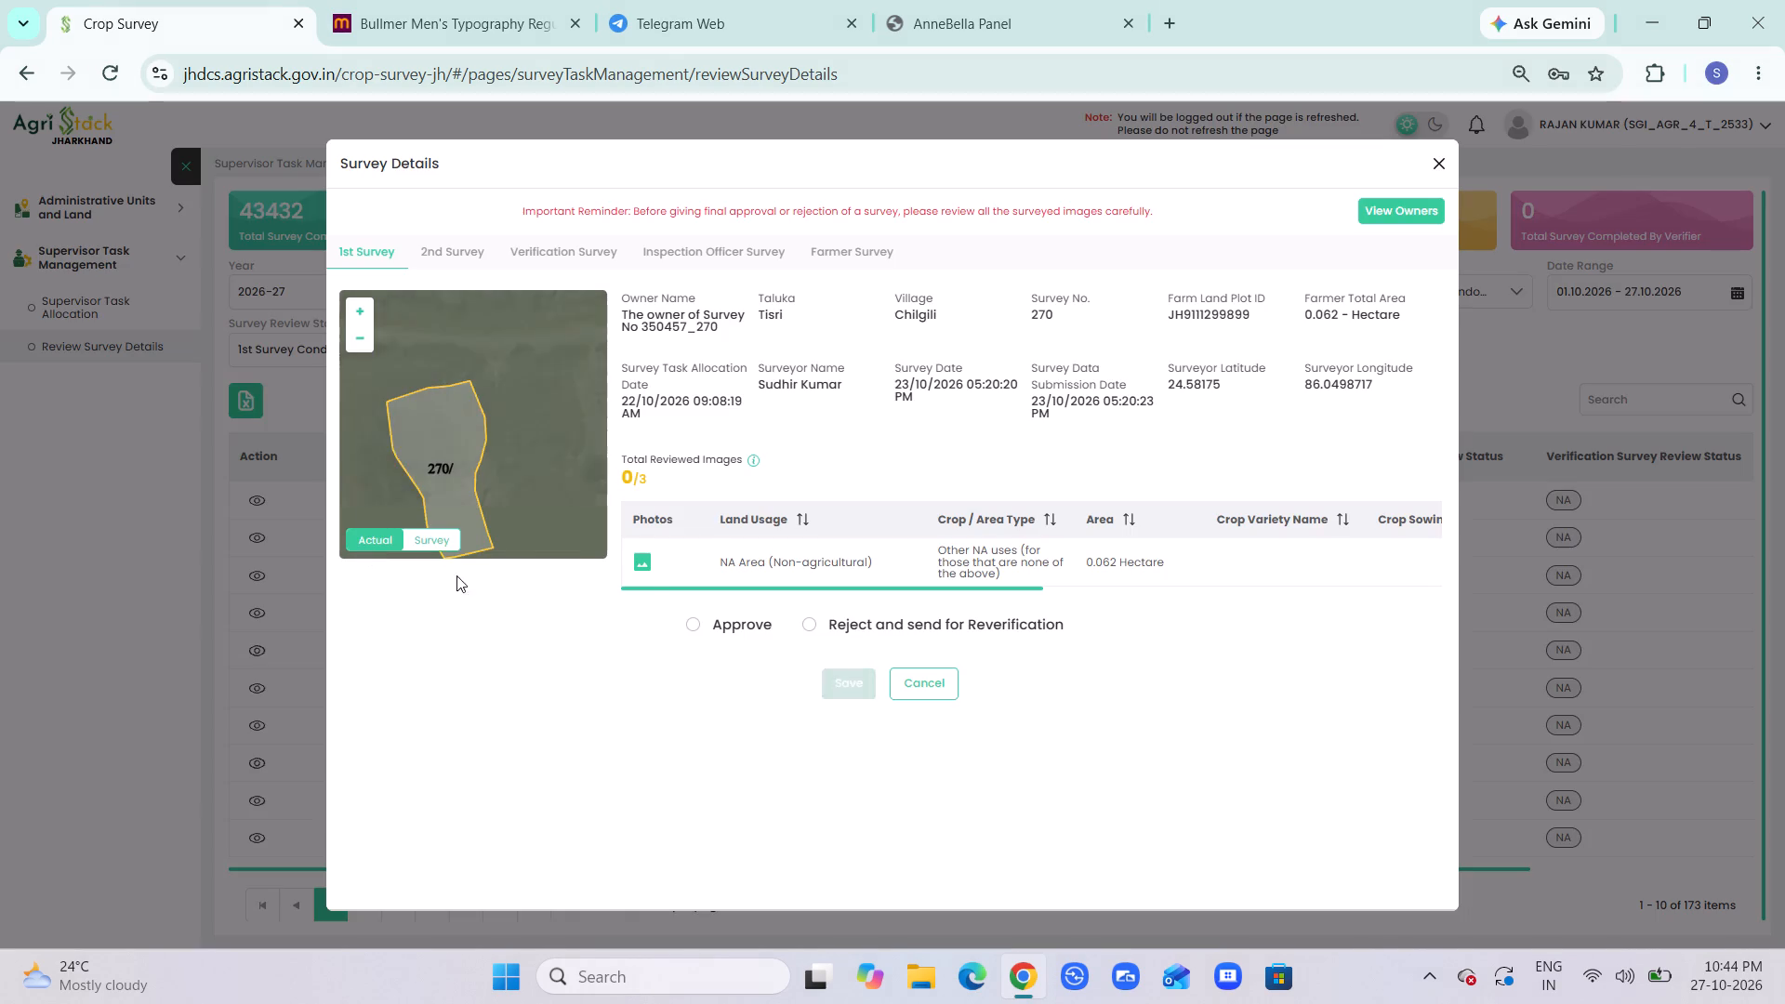
{"action": "left_click", "coordinate": [645, 565]}
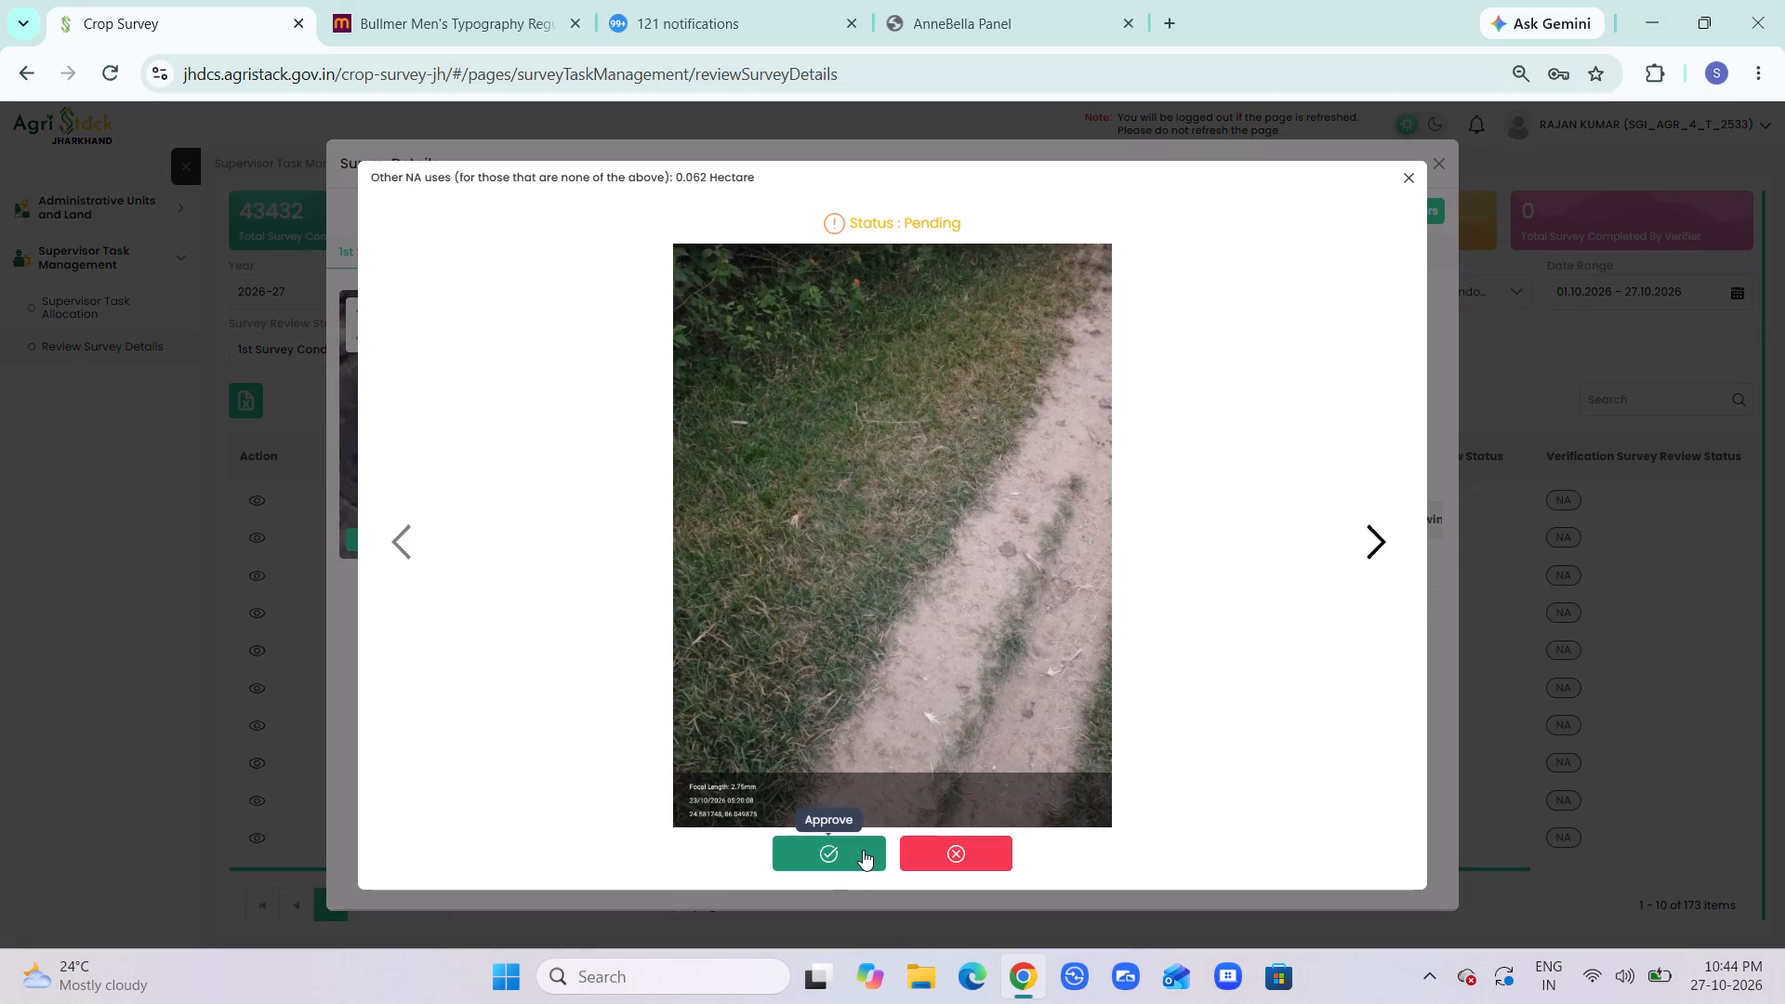
{"action": "left_click", "coordinate": [863, 849]}
{"action": "left_click_drag", "start_coordinate": [1040, 670], "coordinate": [799, 686]}
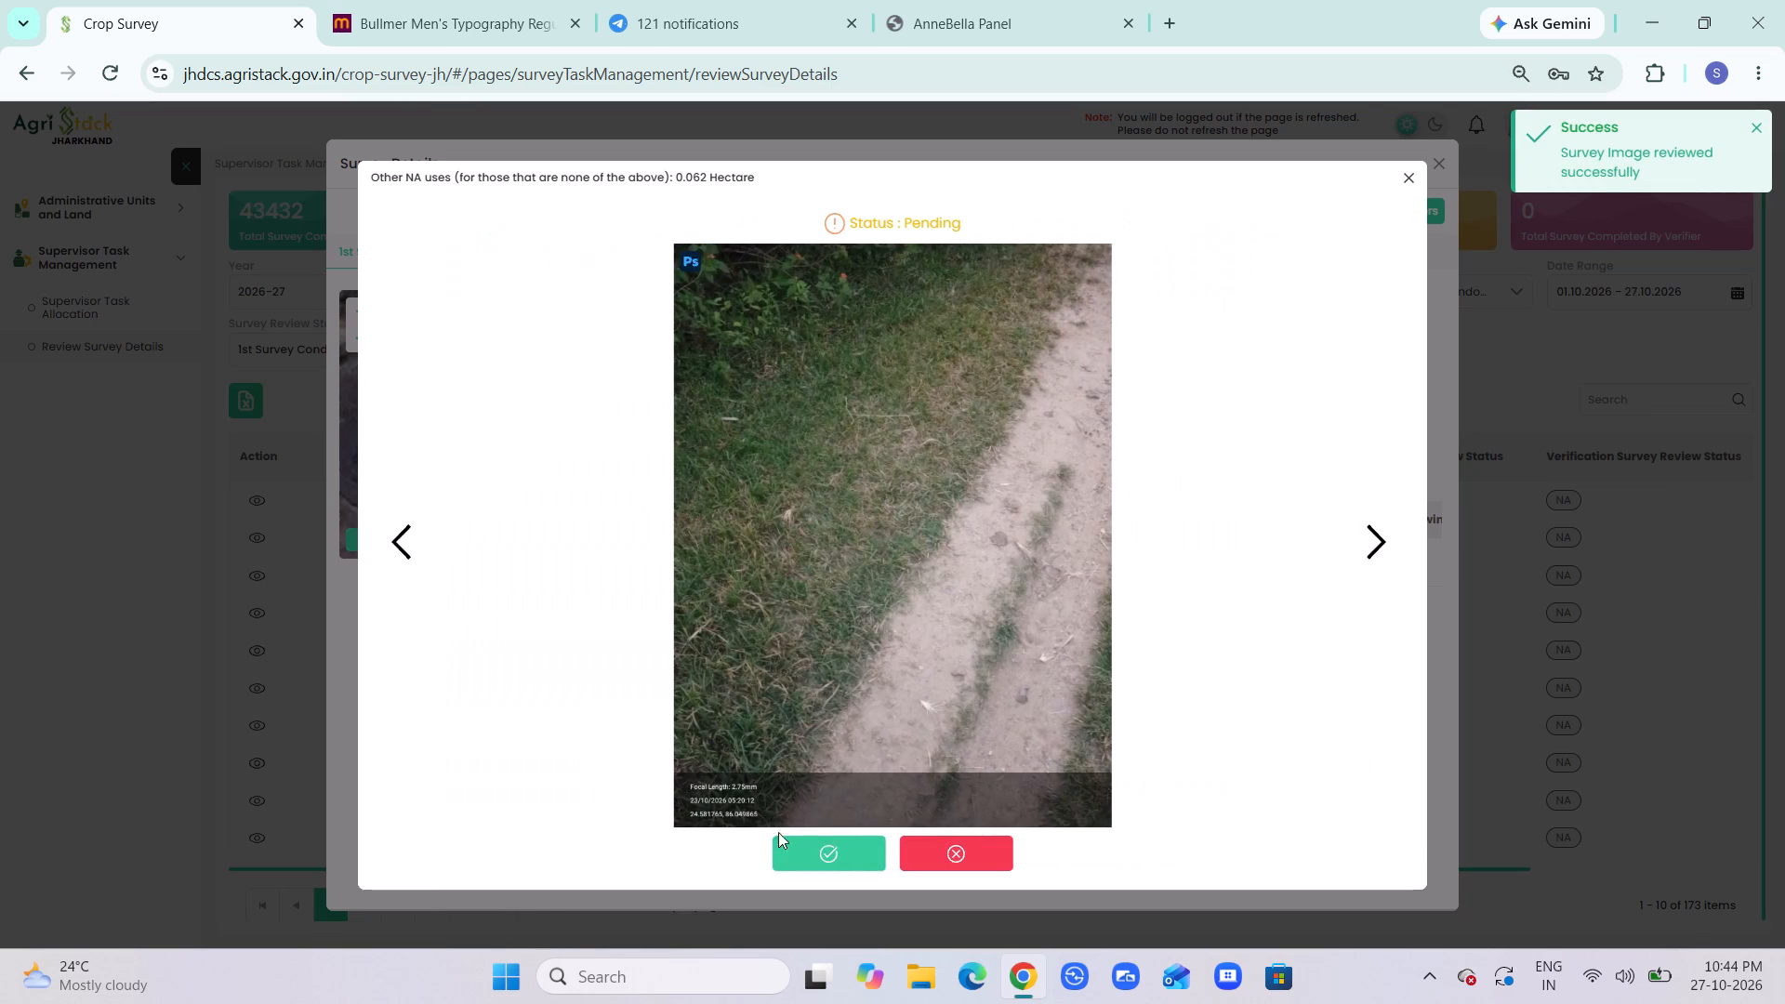
{"action": "left_click", "coordinate": [865, 857]}
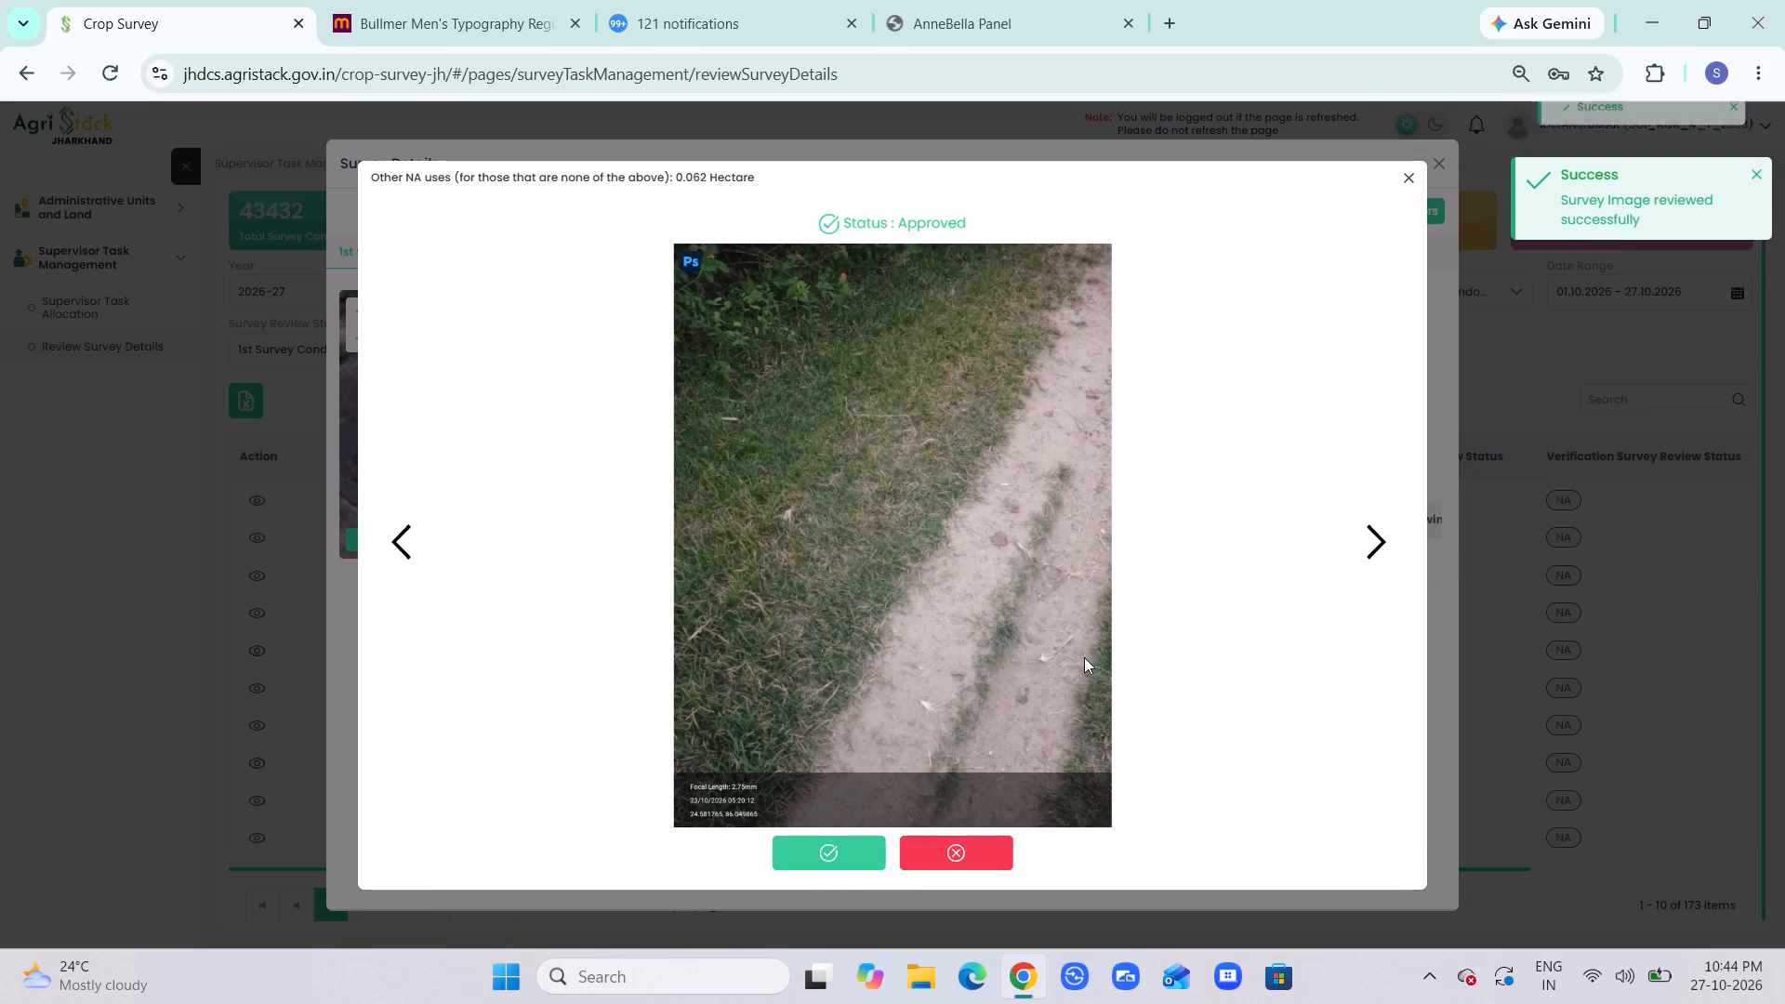
{"action": "left_click_drag", "start_coordinate": [1084, 657], "coordinate": [1026, 670]}
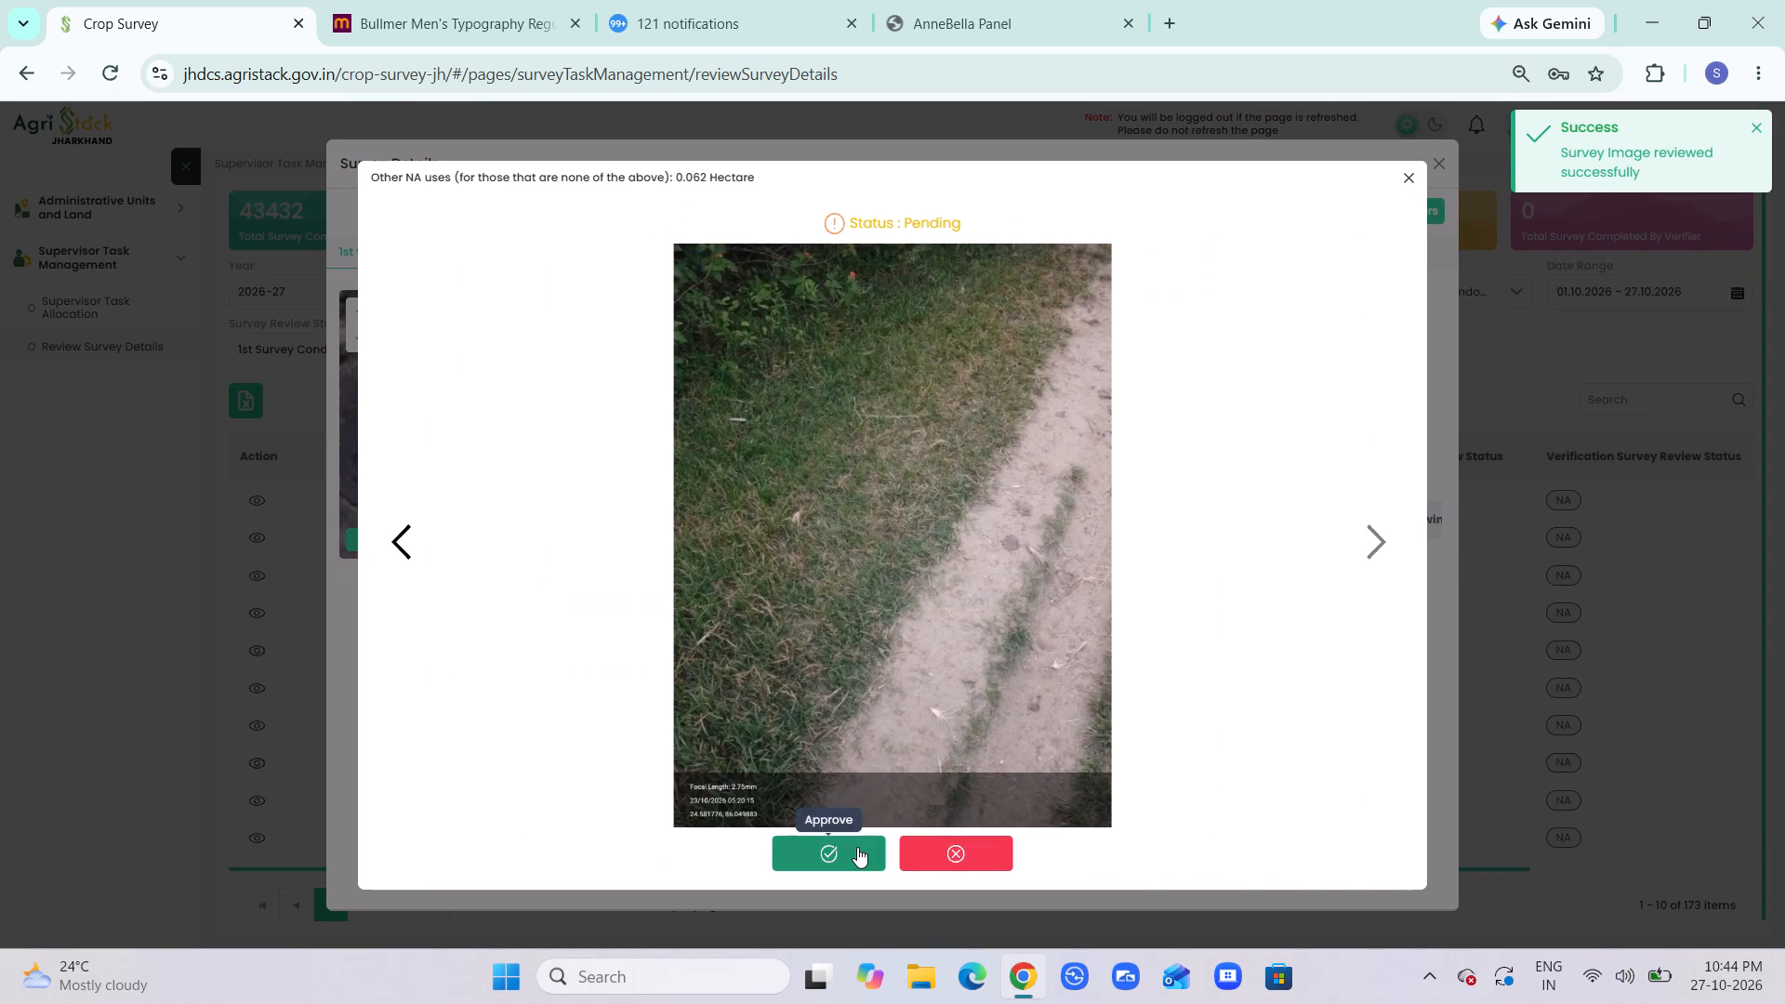
{"action": "left_click", "coordinate": [857, 847]}
{"action": "left_click", "coordinate": [1408, 176]}
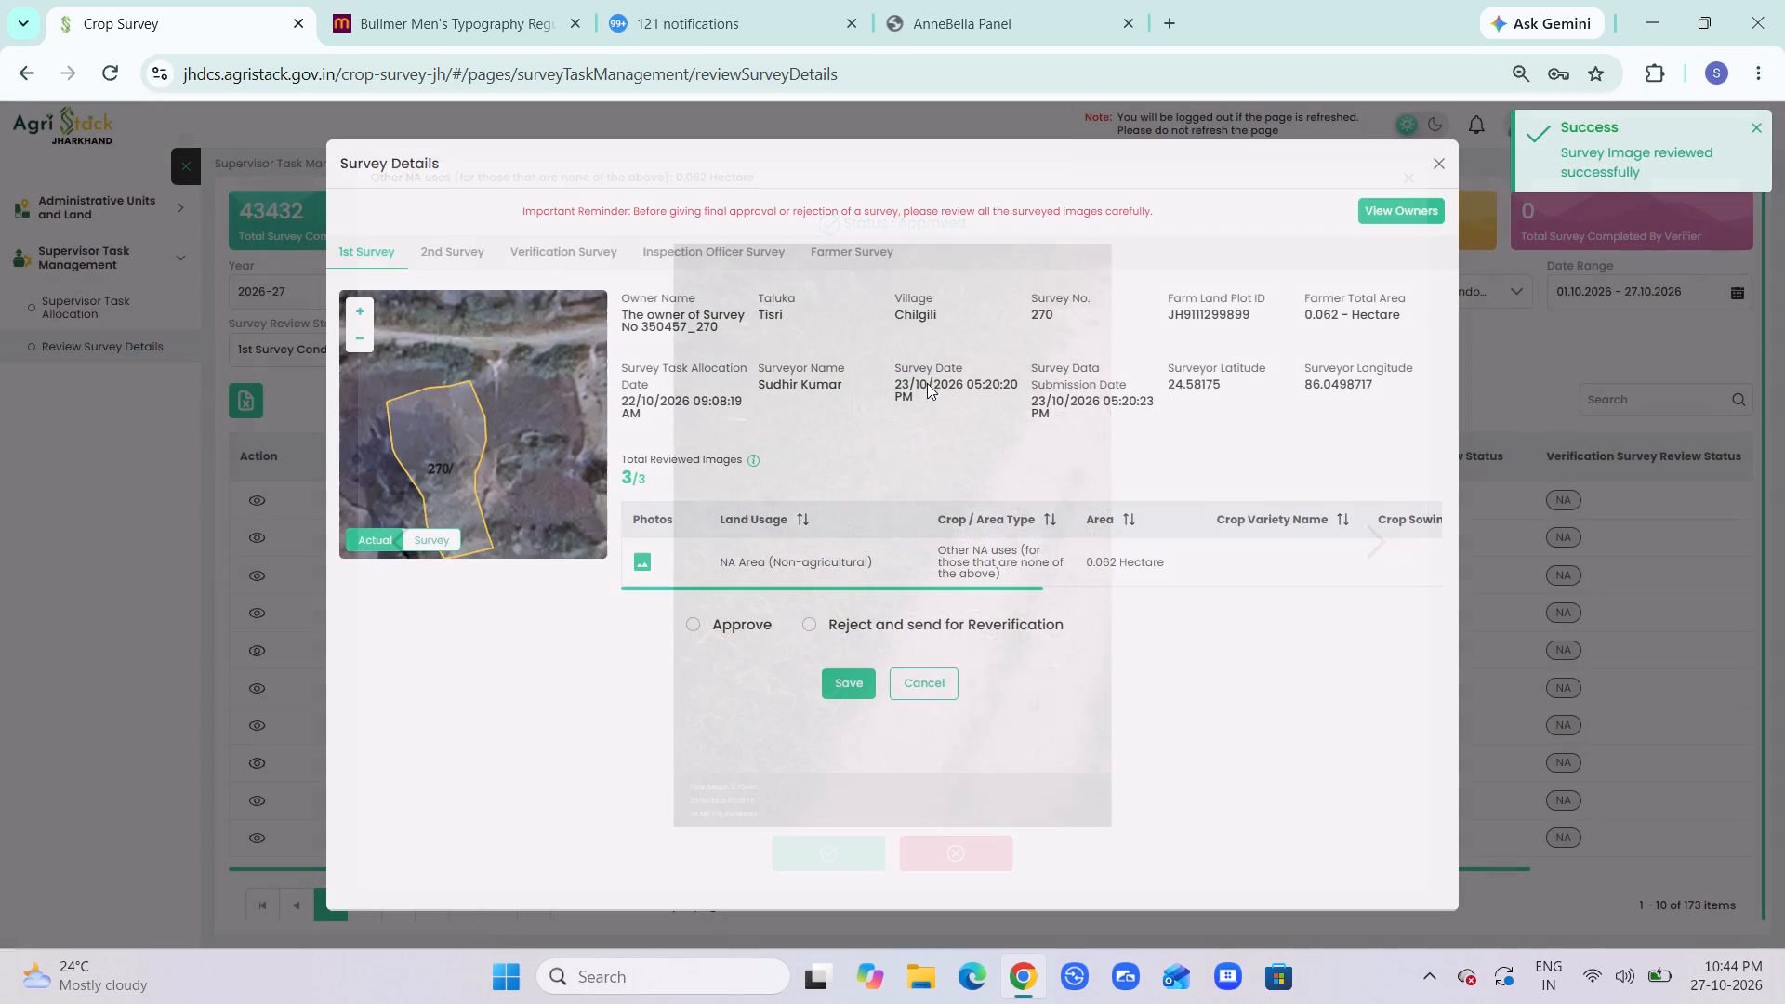
Approve the 1st survey of survey number 270, save the review and close its survey details.
{"action": "left_click", "coordinate": [723, 622]}
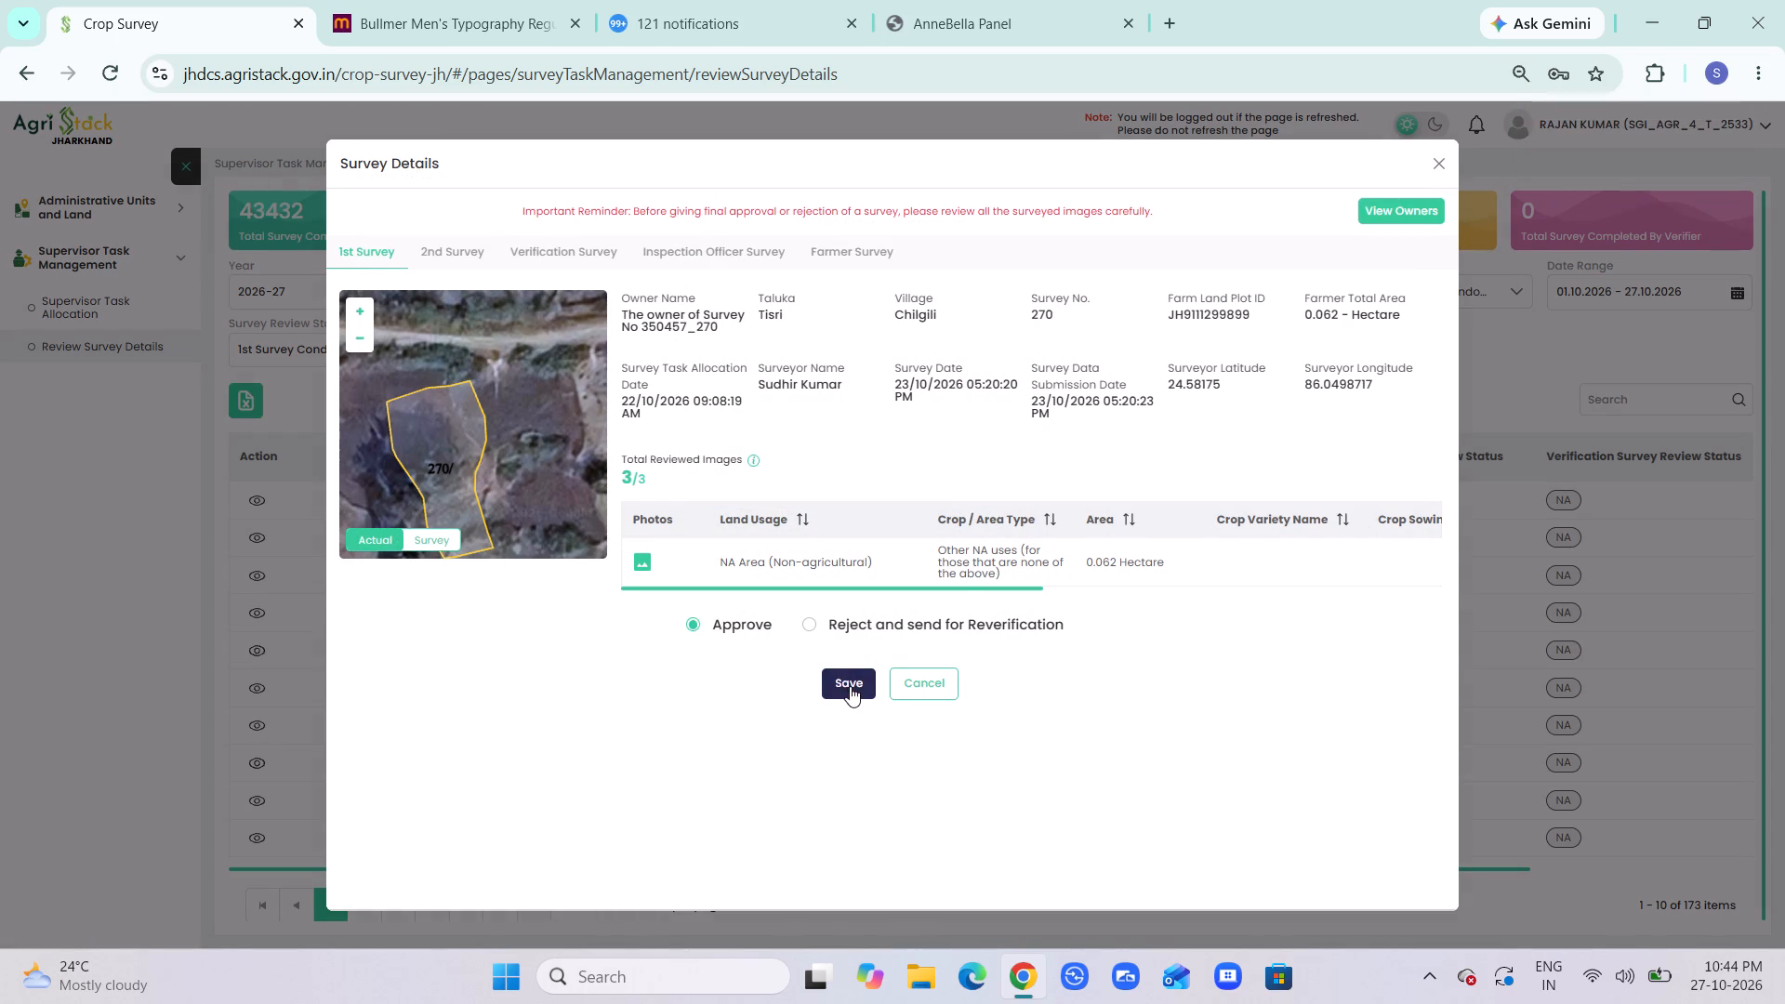
{"action": "left_click", "coordinate": [850, 686]}
{"action": "left_click", "coordinate": [853, 573]}
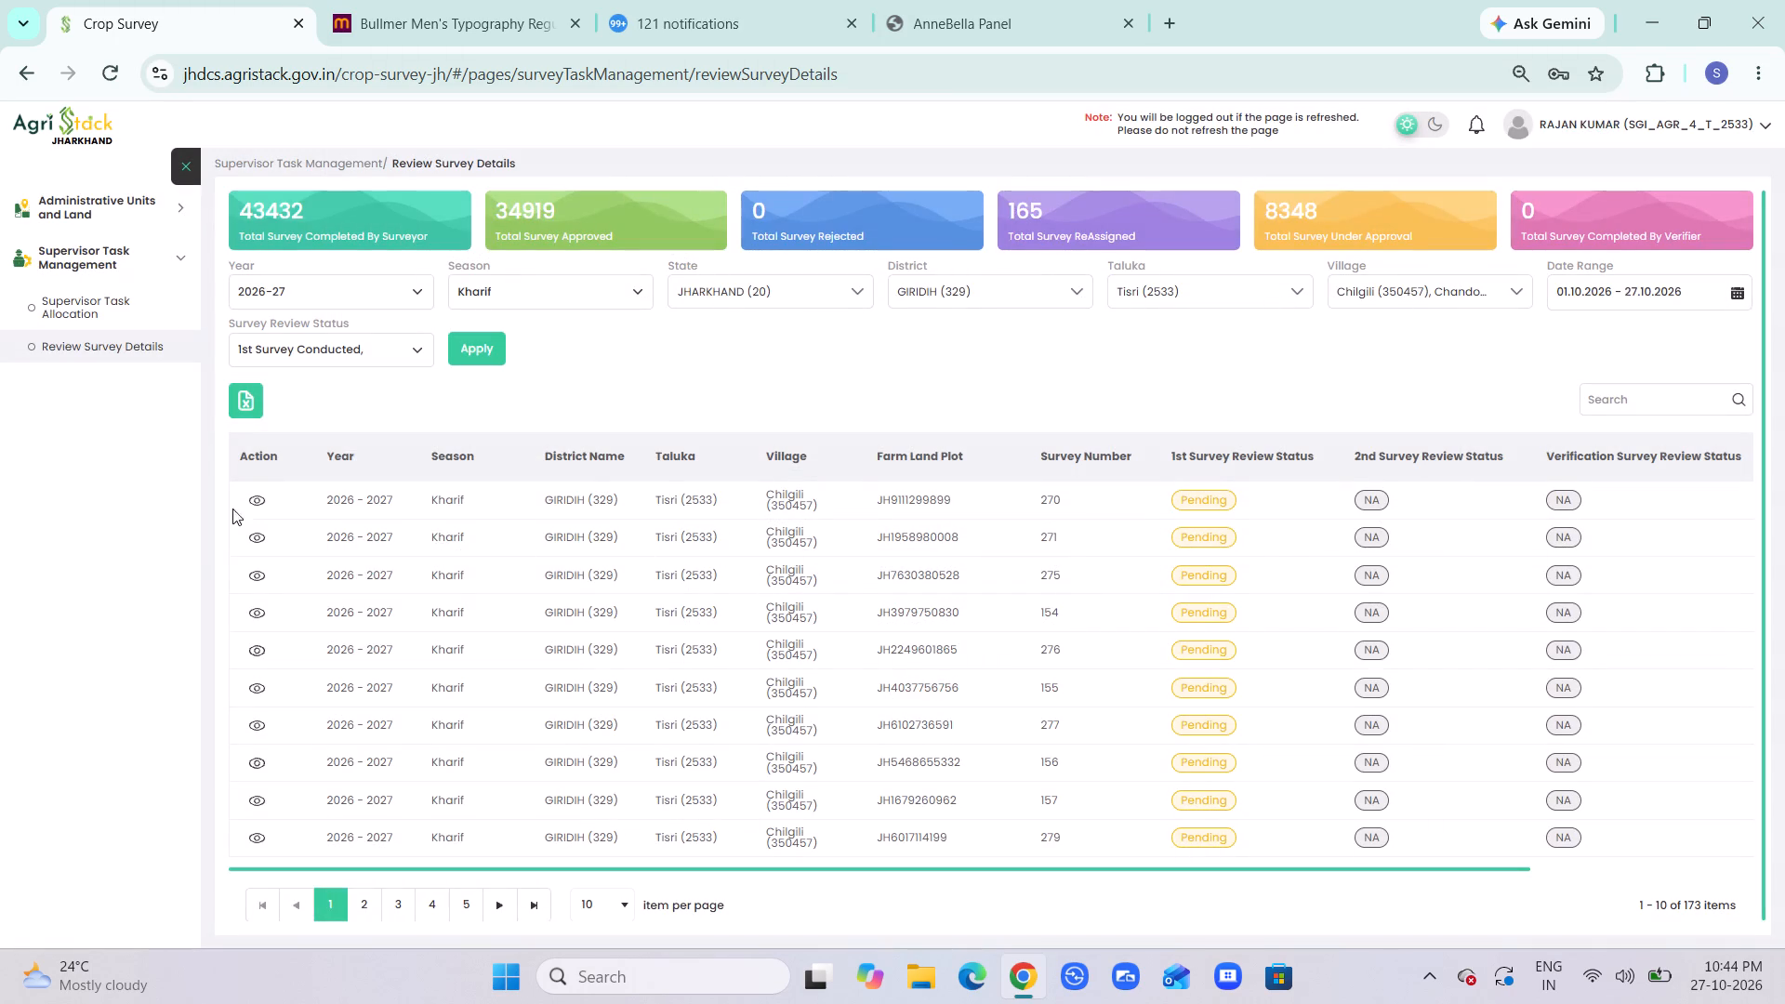
Open the survey details of survey number 271 in Chilgili, approve all three farm photos and close the photo viewer.
{"action": "left_click", "coordinate": [257, 538]}
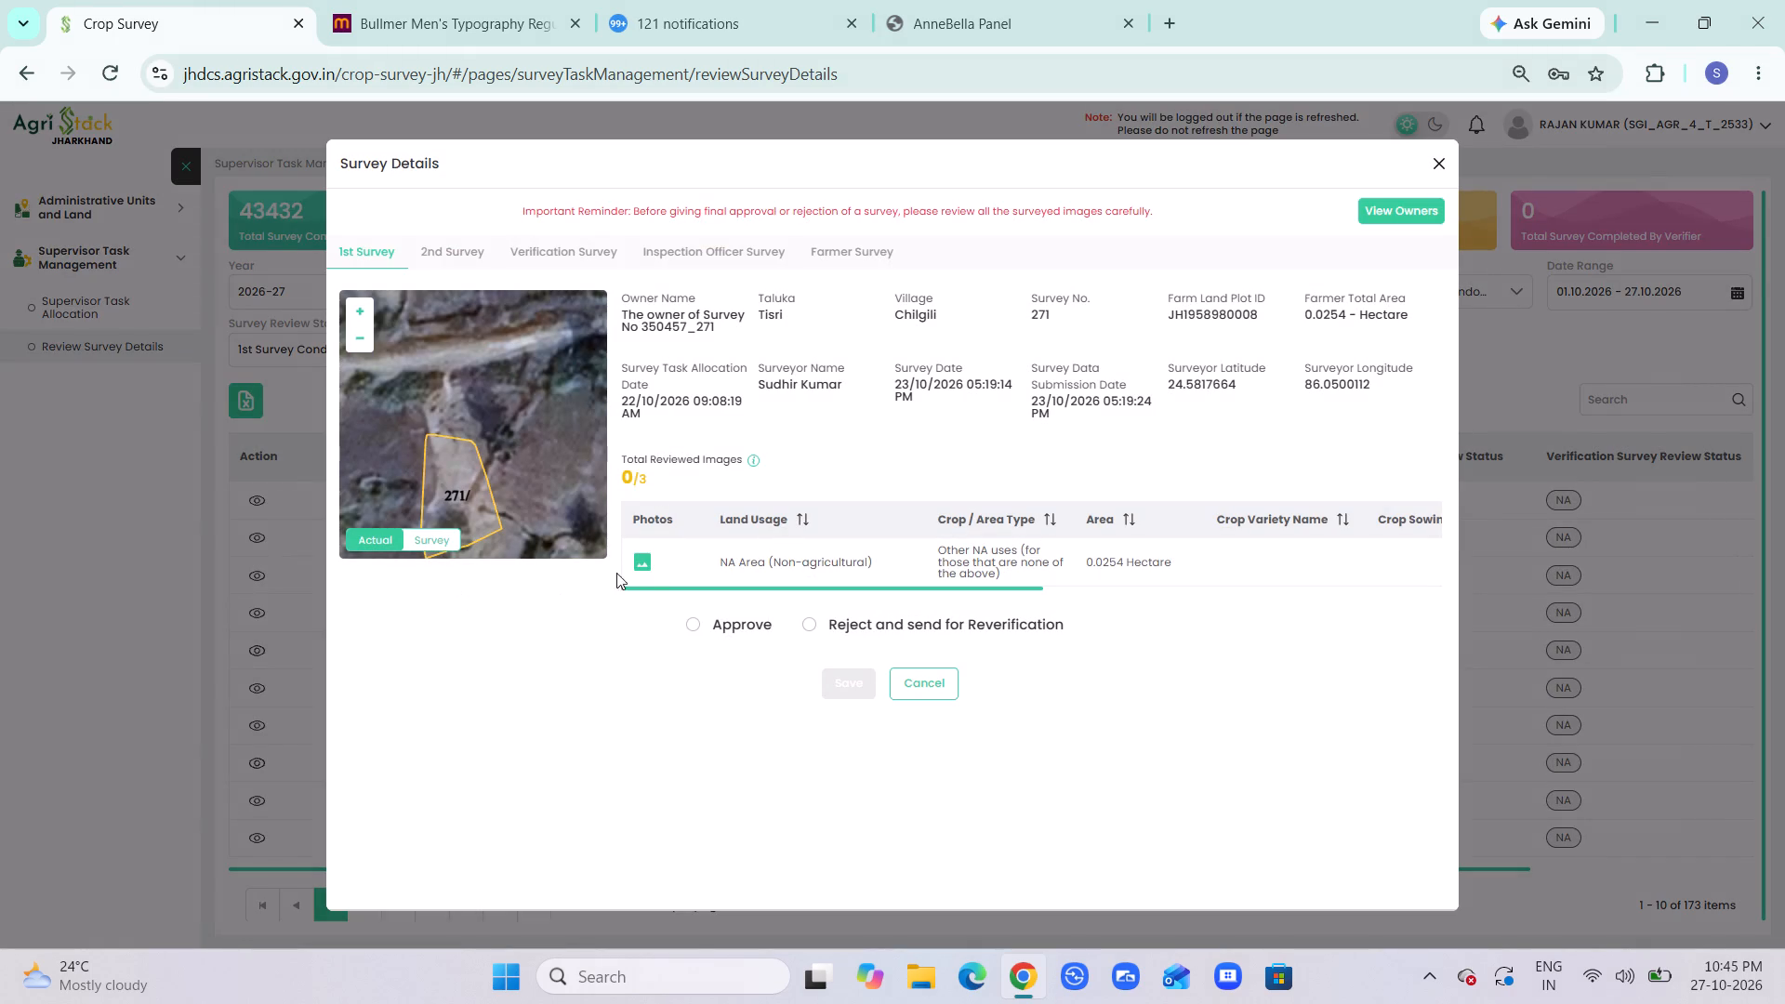
{"action": "left_click", "coordinate": [644, 566]}
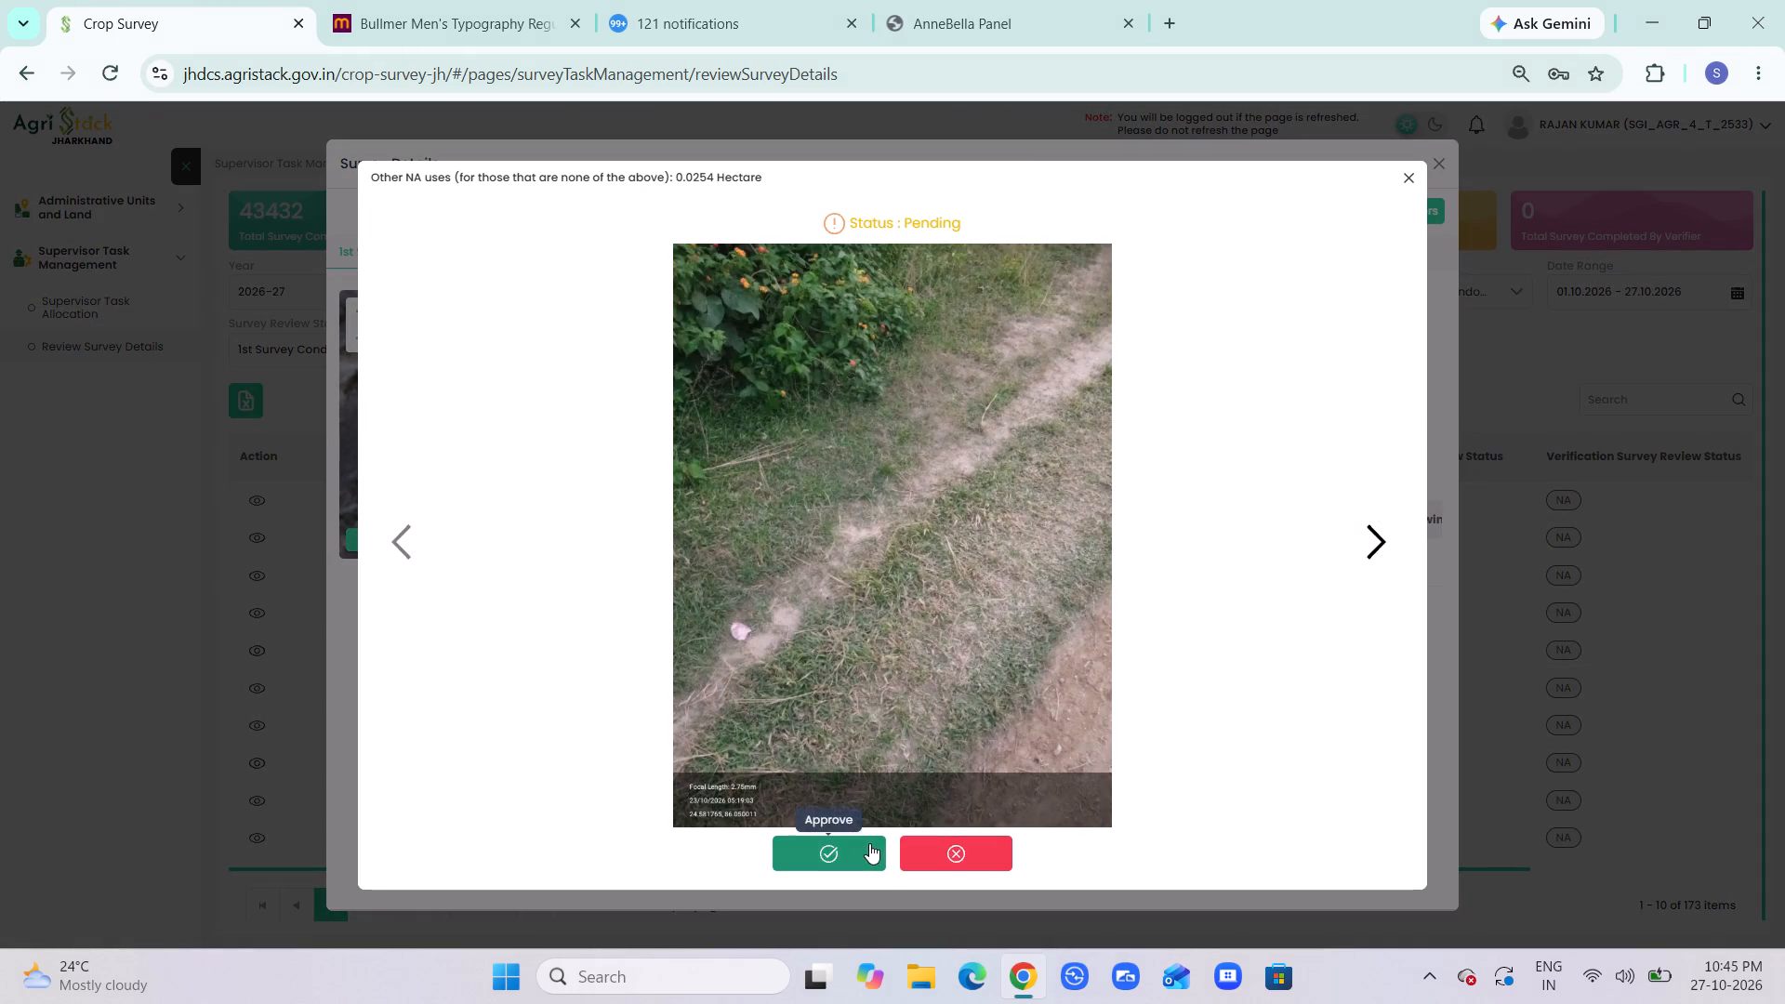
{"action": "left_click", "coordinate": [869, 843]}
{"action": "left_click_drag", "start_coordinate": [1048, 667], "coordinate": [923, 673]}
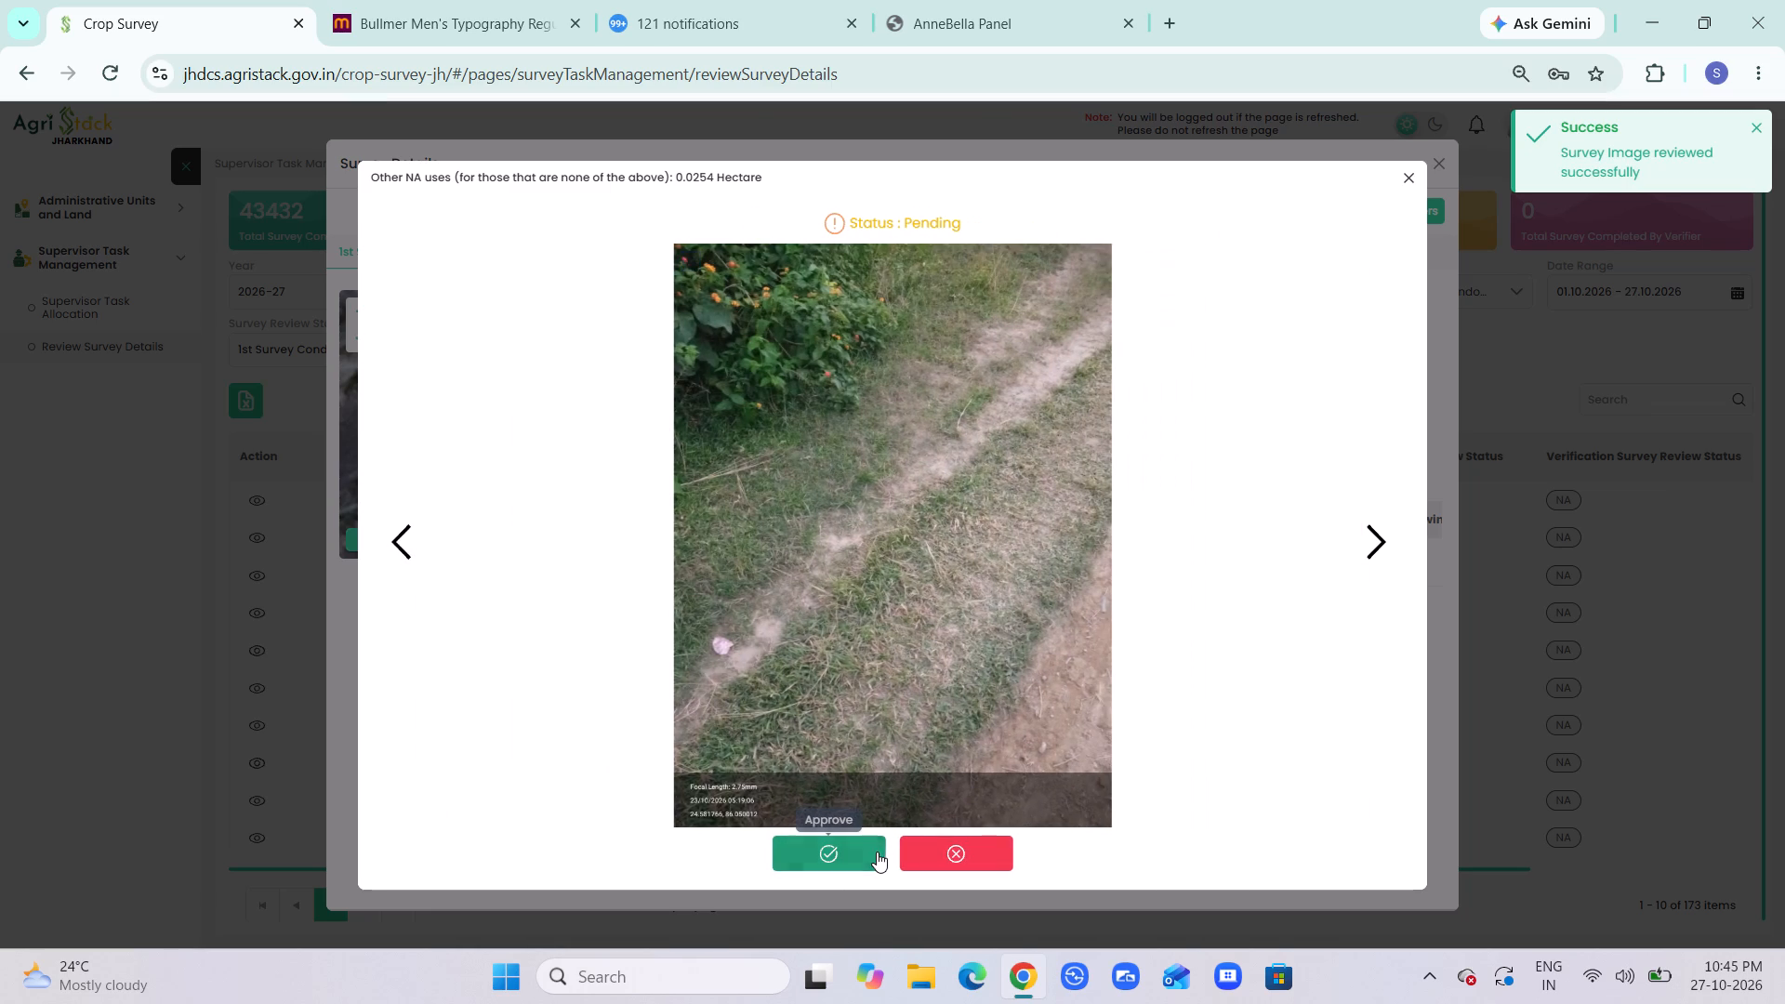
{"action": "left_click", "coordinate": [875, 852]}
{"action": "left_click_drag", "start_coordinate": [1032, 673], "coordinate": [982, 680]}
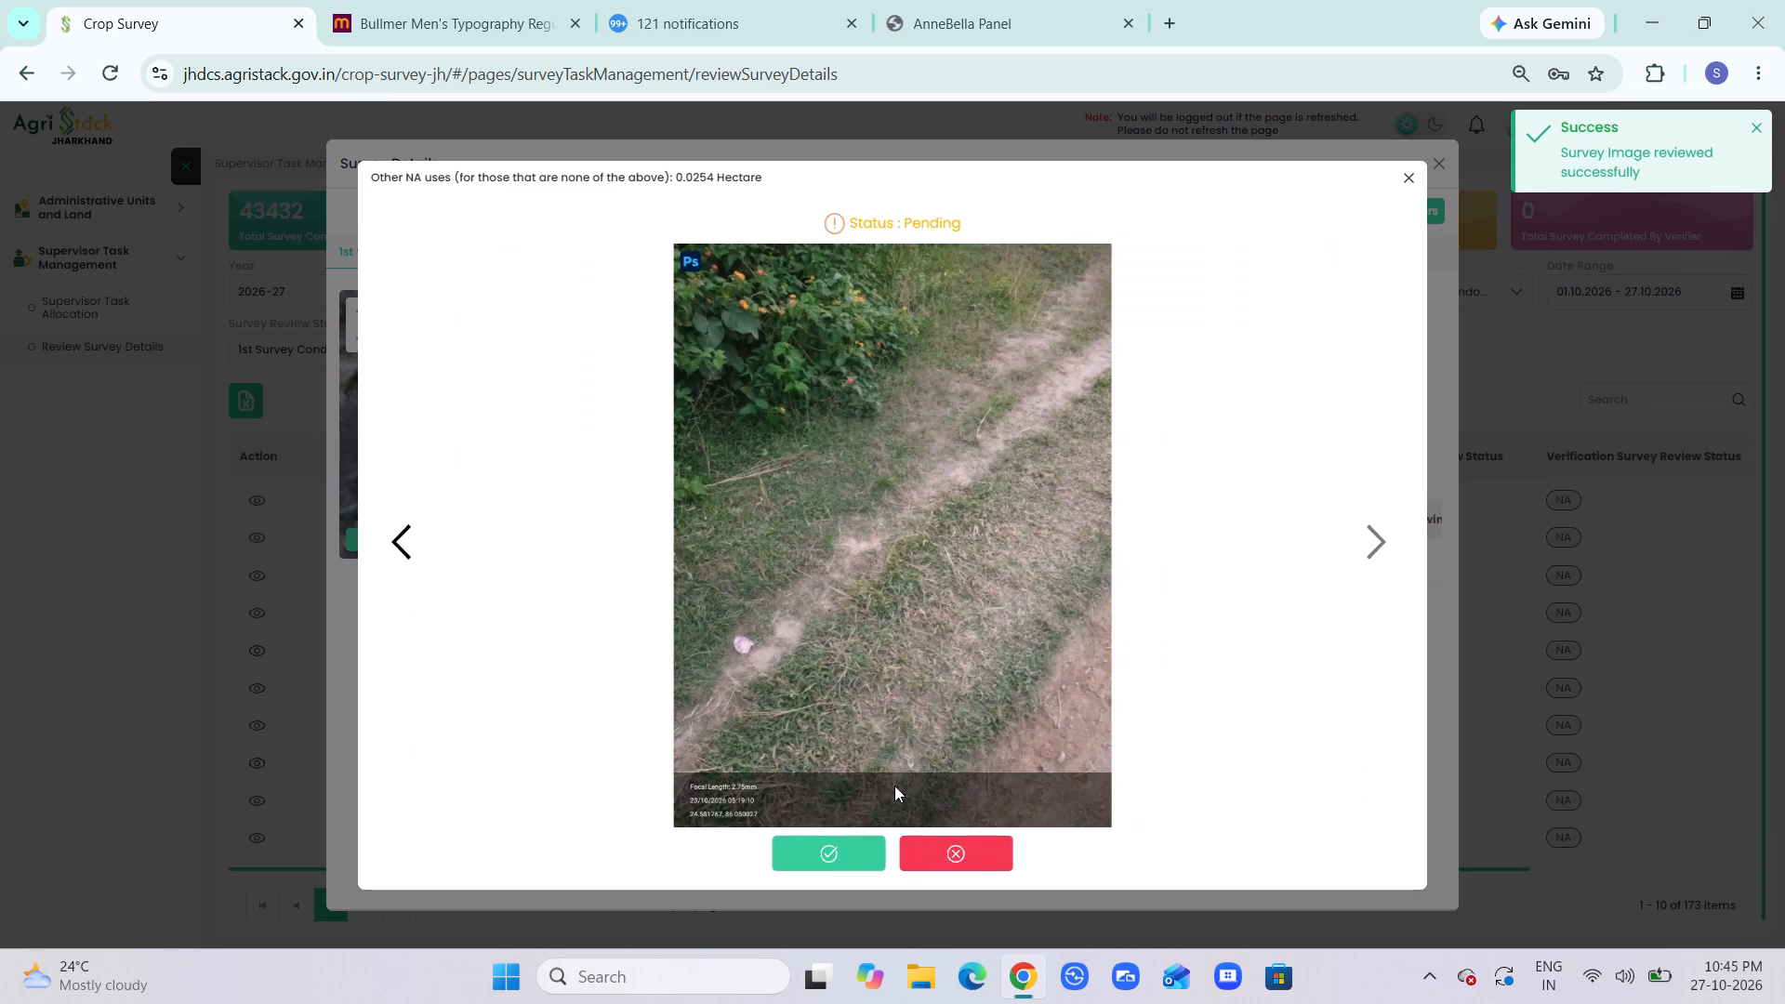
{"action": "left_click", "coordinate": [846, 851]}
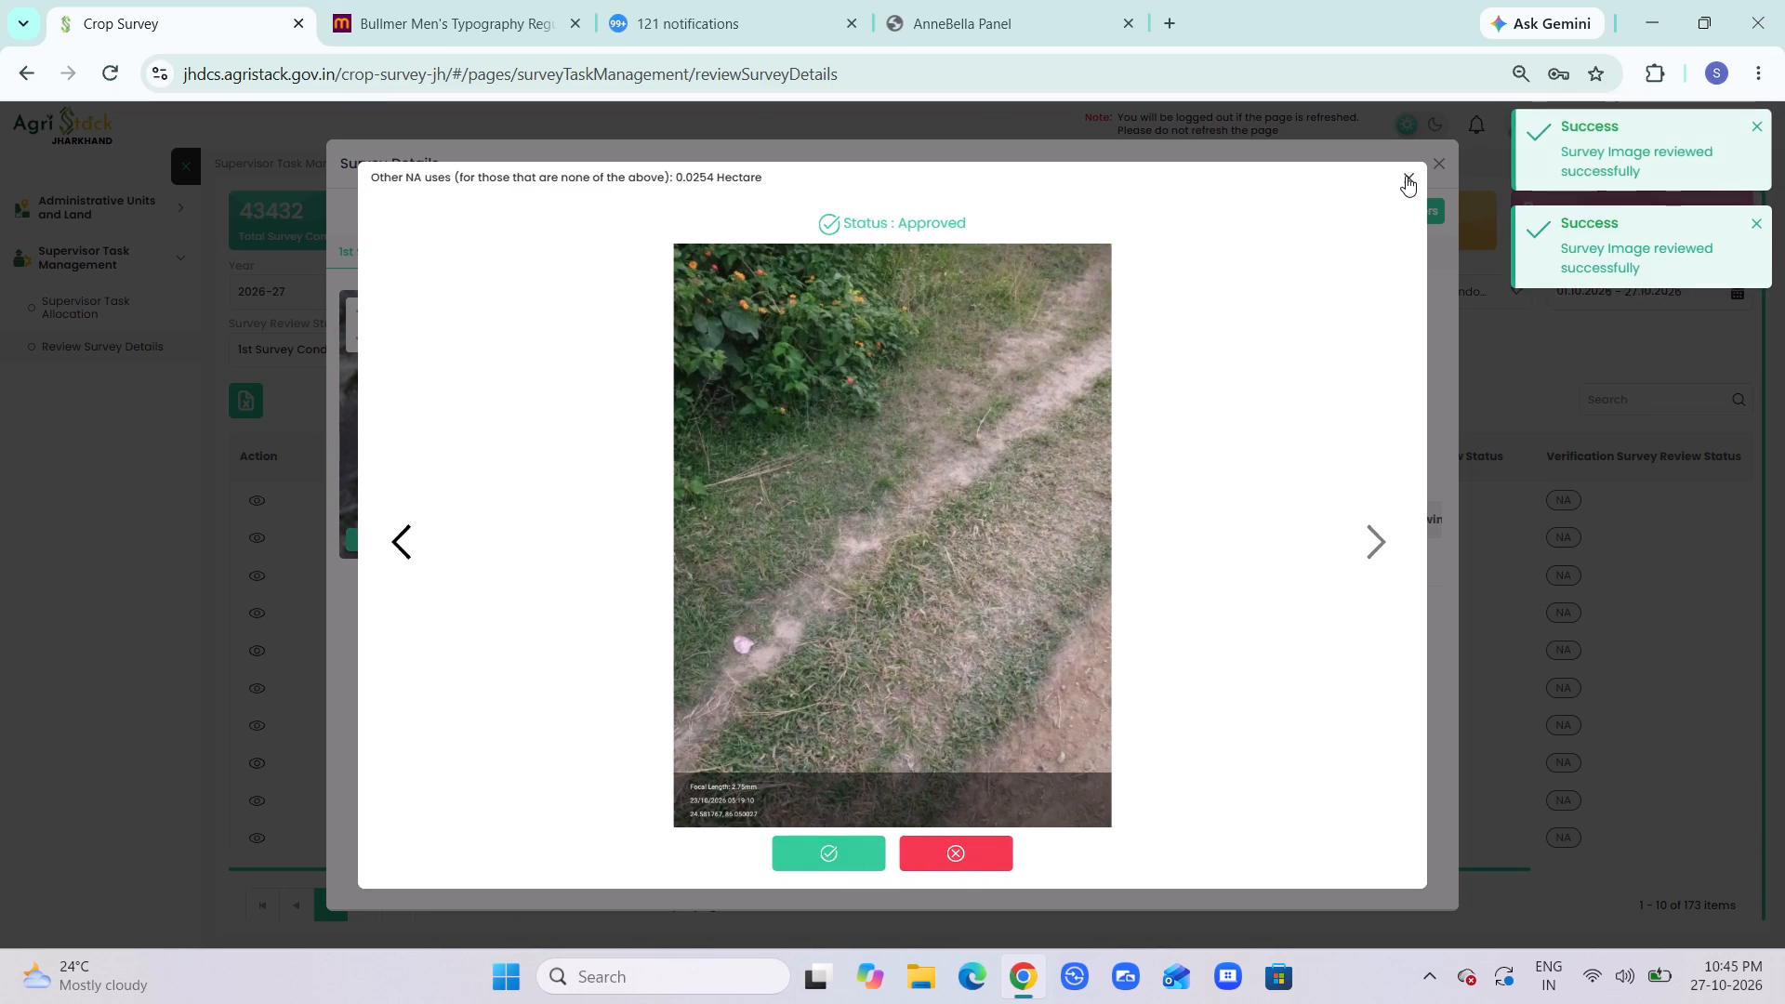
{"action": "left_click", "coordinate": [1406, 176]}
Approve the 1st survey of survey number 271, save the review and close its survey details.
{"action": "left_click", "coordinate": [747, 623]}
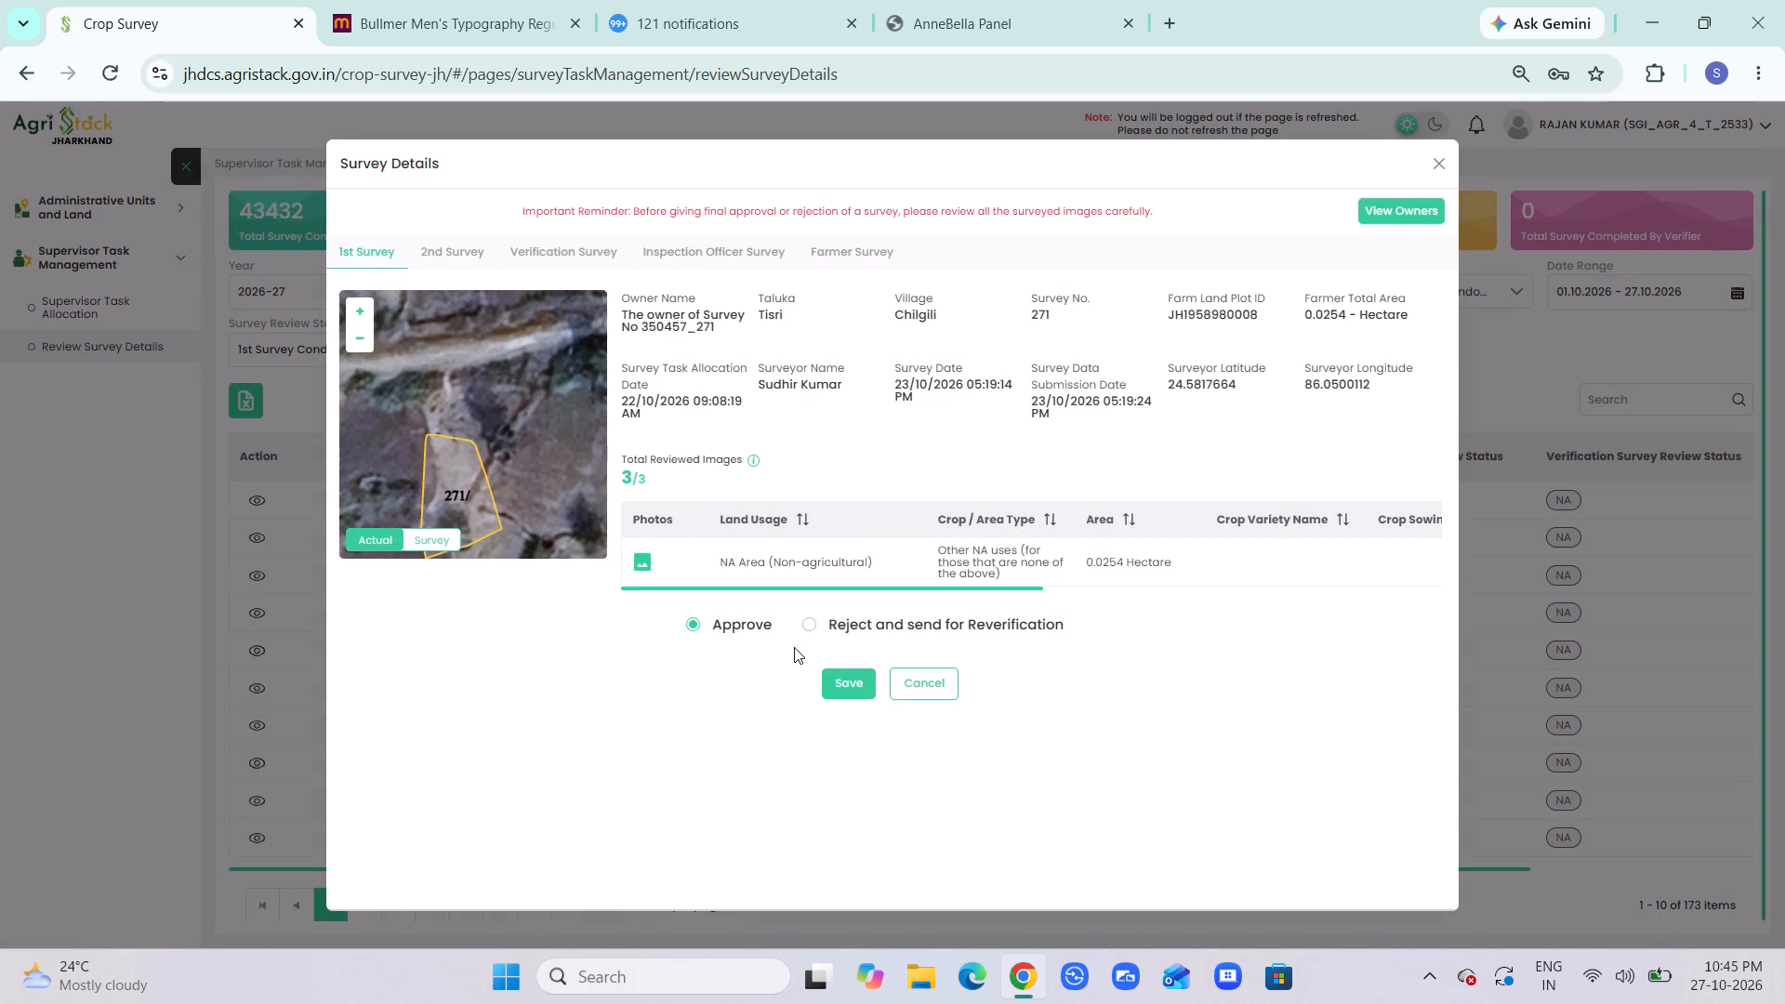
{"action": "left_click", "coordinate": [853, 685]}
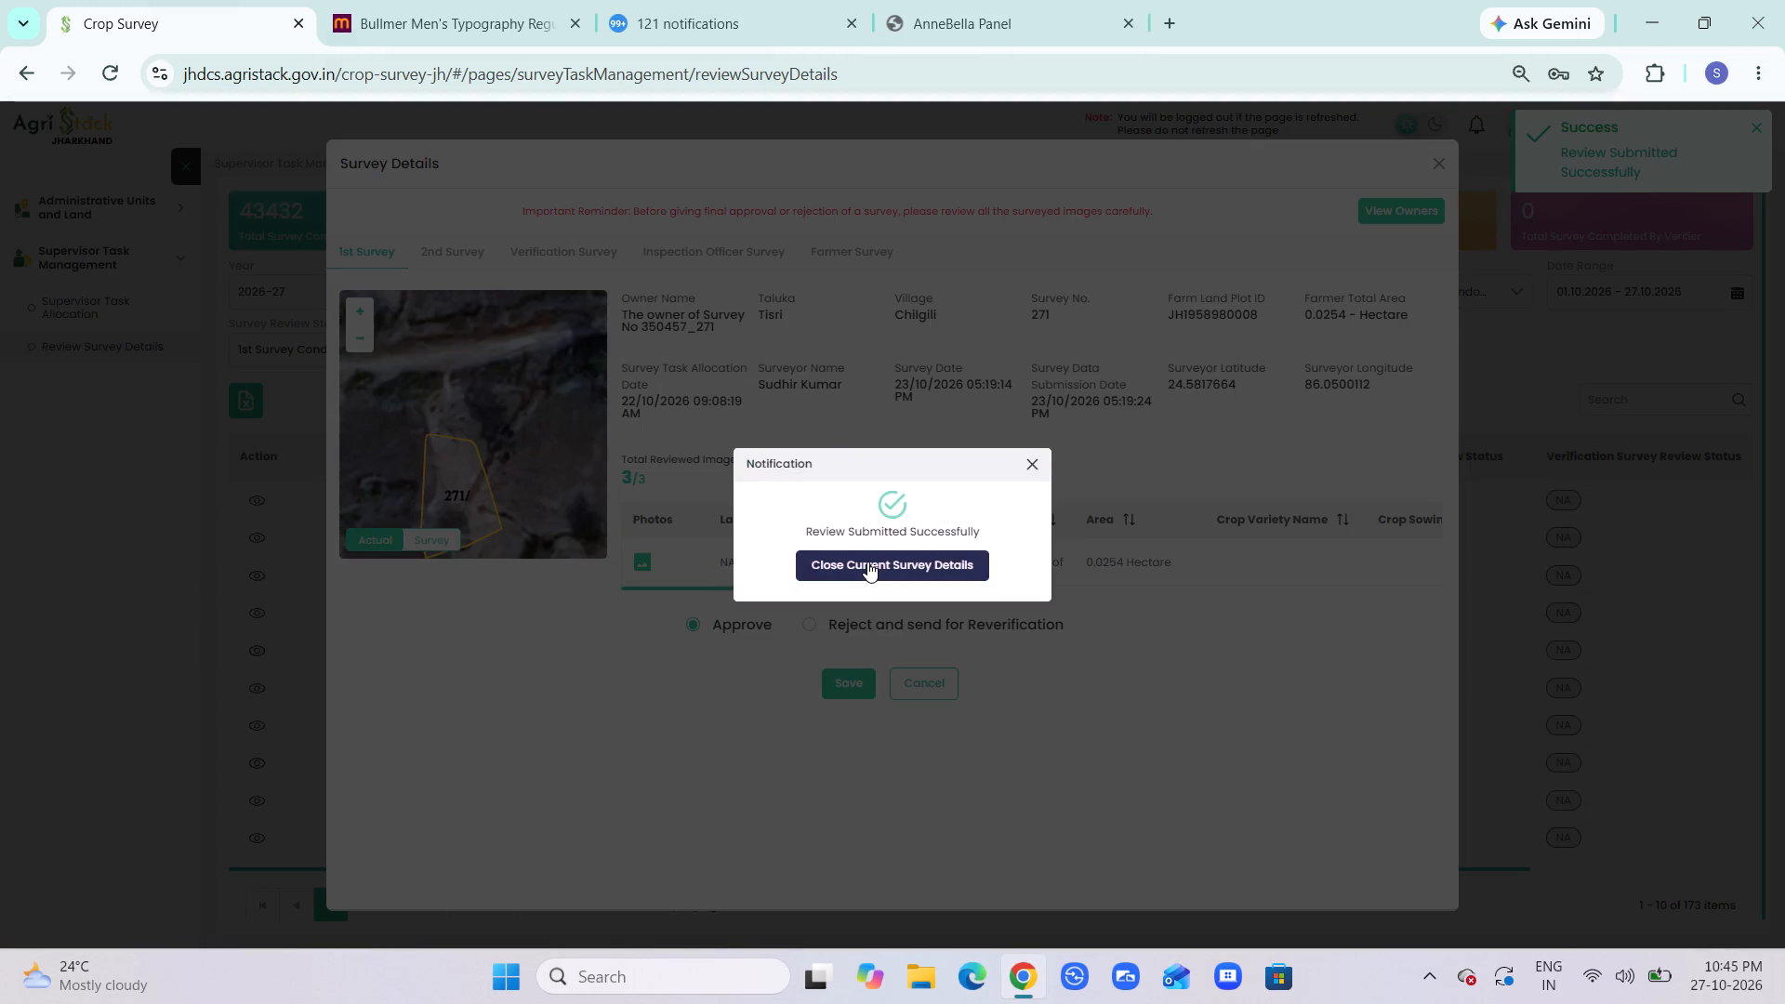
{"action": "left_click", "coordinate": [867, 561]}
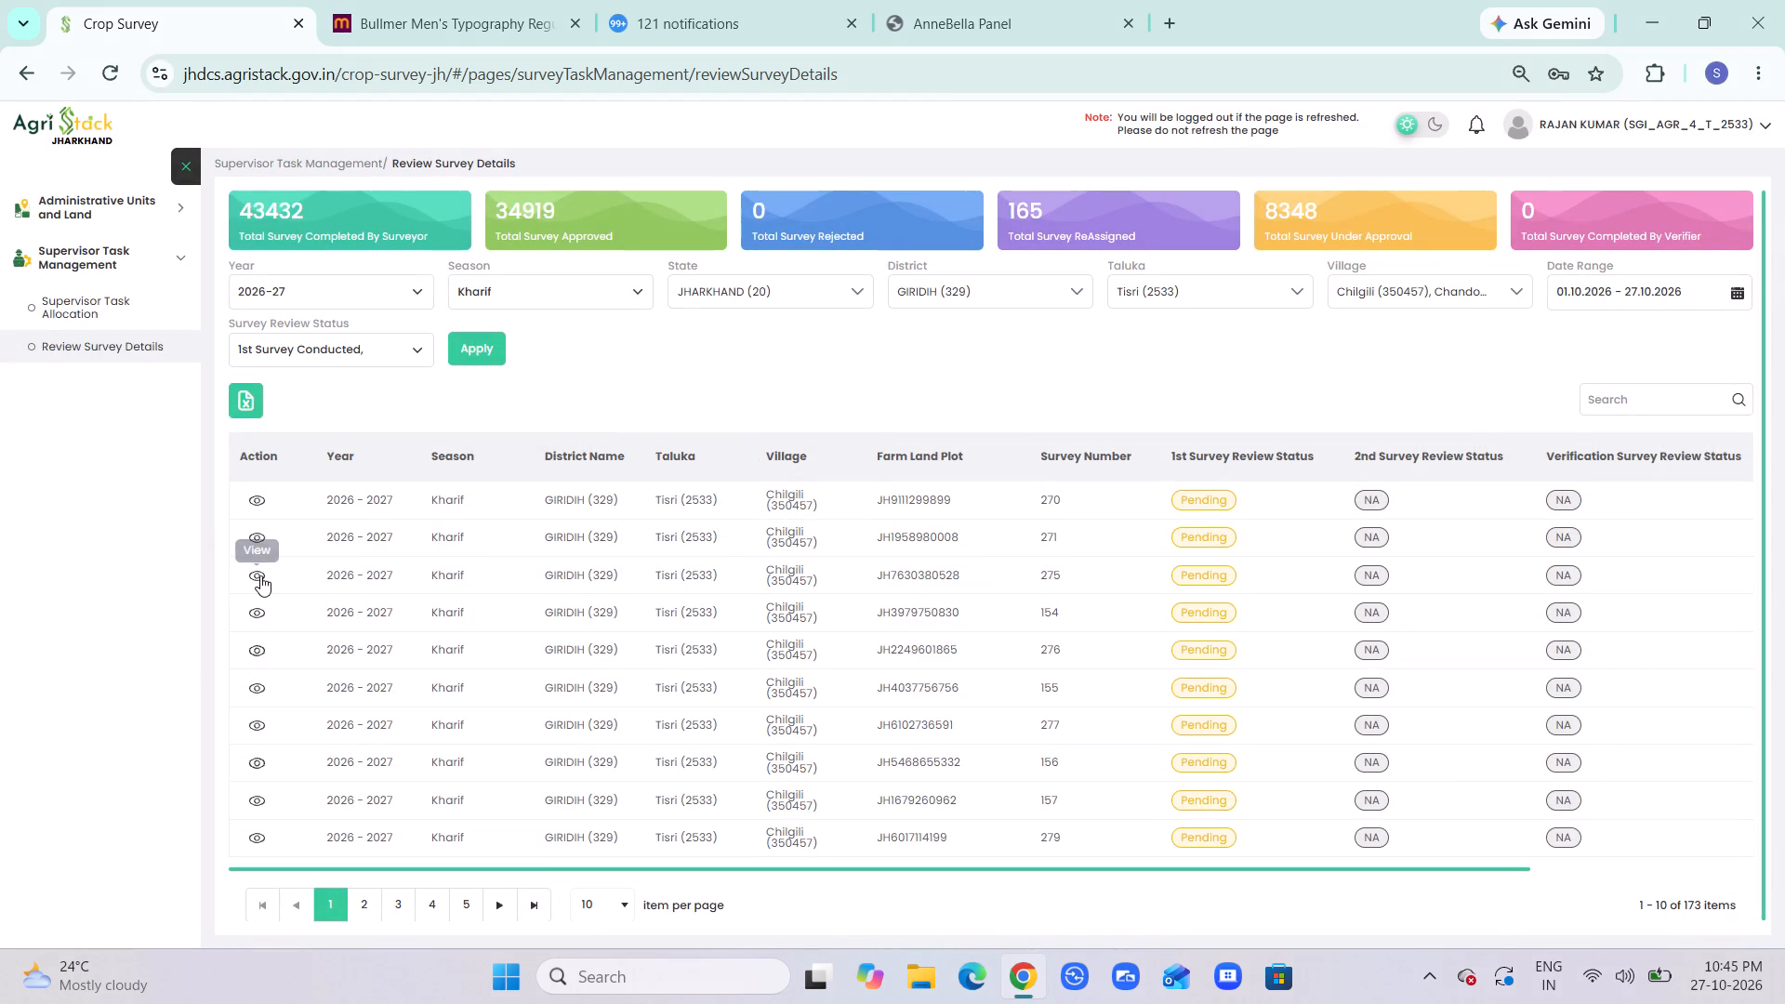
Open the survey details of survey number 275 in Chilgili, approve all three farm photos and close the photo viewer.
{"action": "left_click", "coordinate": [258, 575]}
{"action": "left_click", "coordinate": [637, 563]}
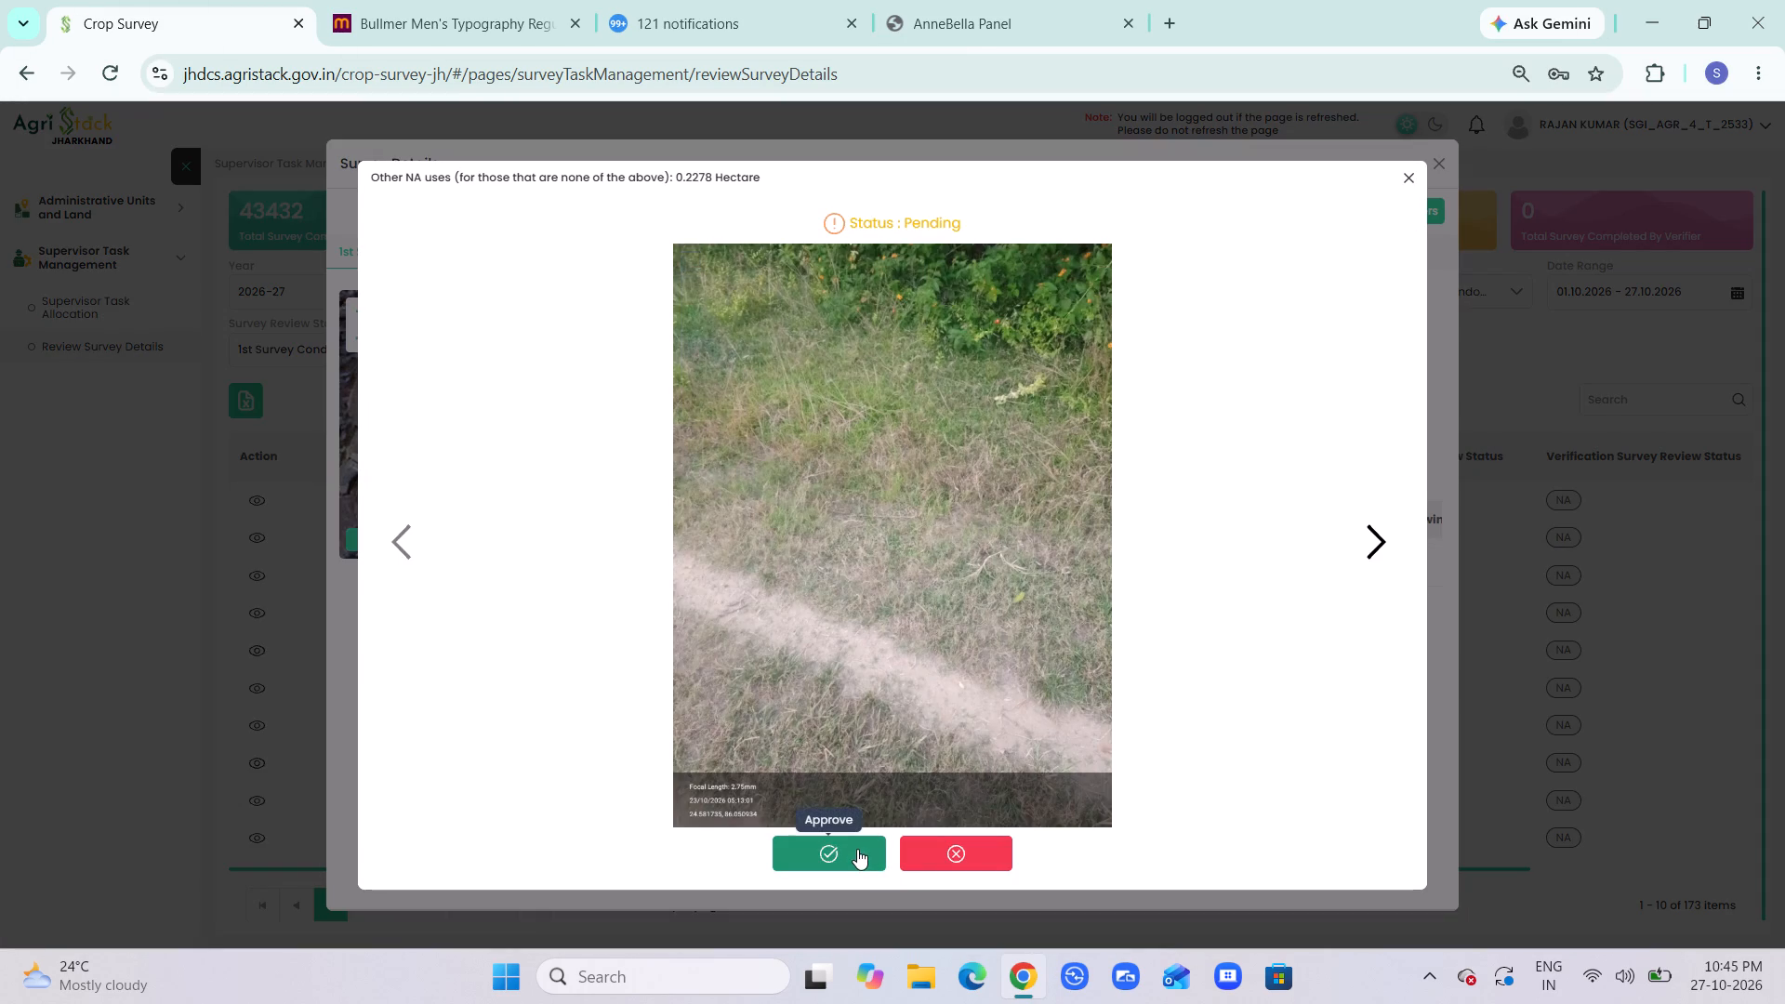
{"action": "left_click", "coordinate": [857, 849]}
{"action": "left_click_drag", "start_coordinate": [1061, 687], "coordinate": [972, 715]}
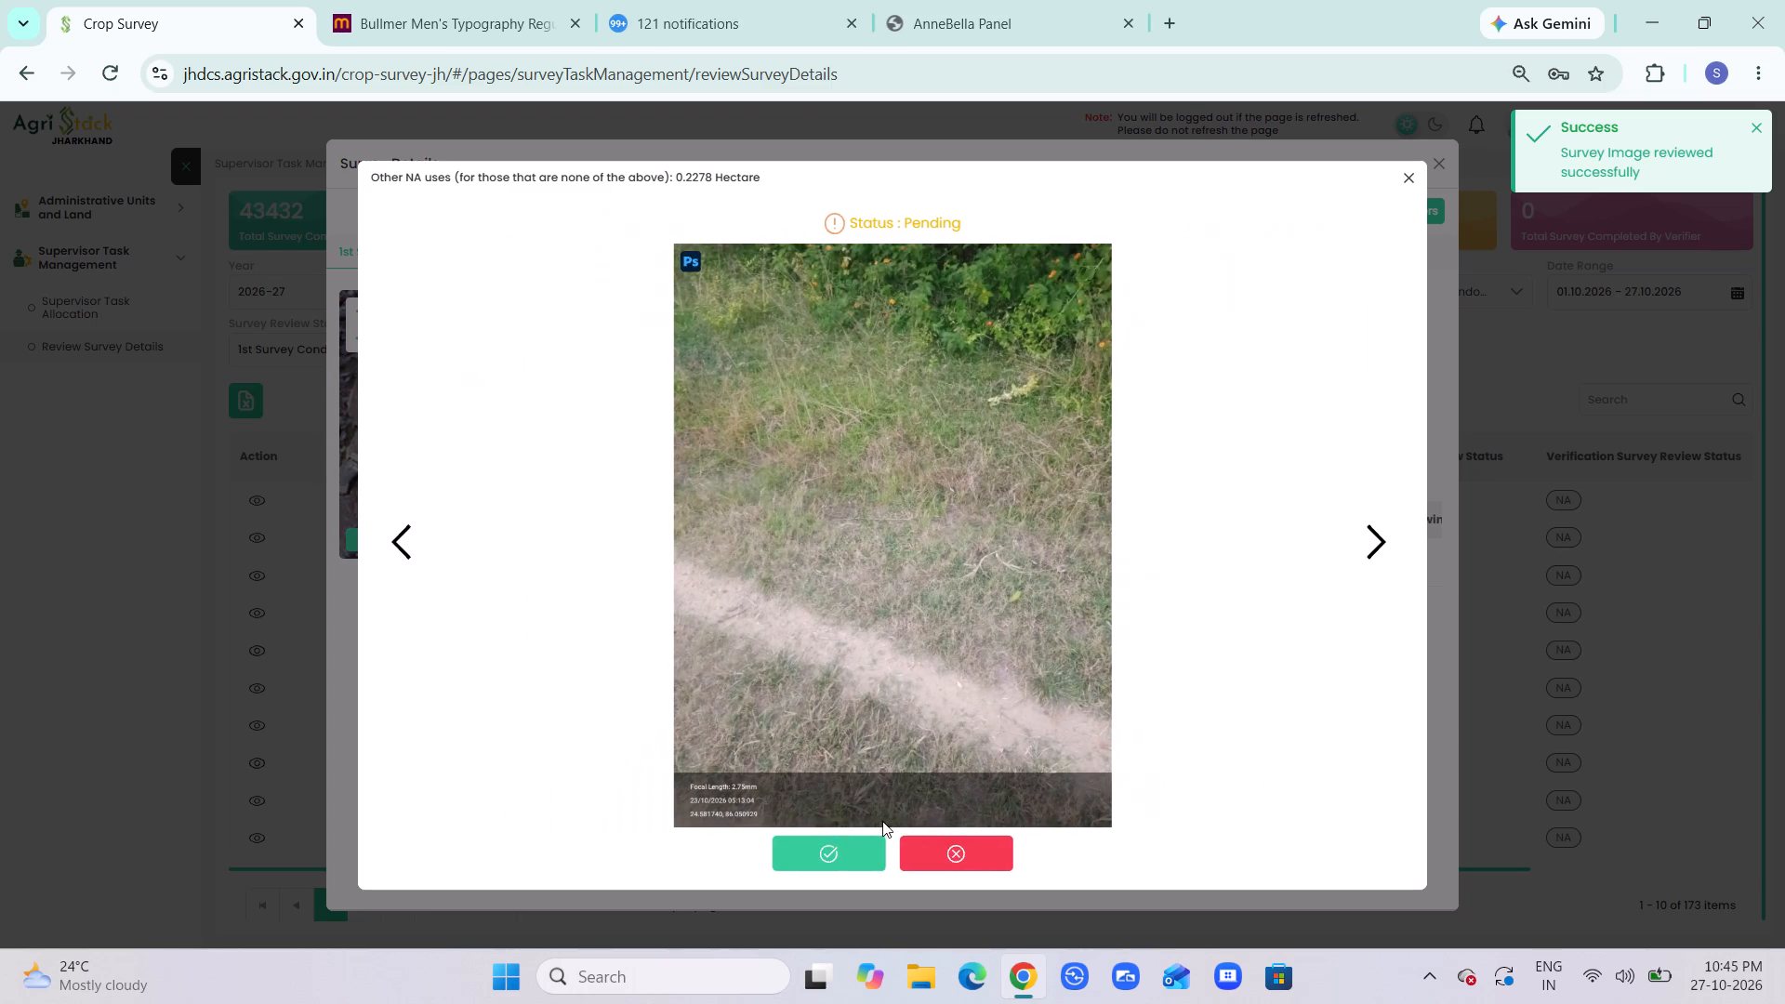
{"action": "left_click", "coordinate": [871, 850]}
{"action": "left_click_drag", "start_coordinate": [1045, 671], "coordinate": [1045, 673]}
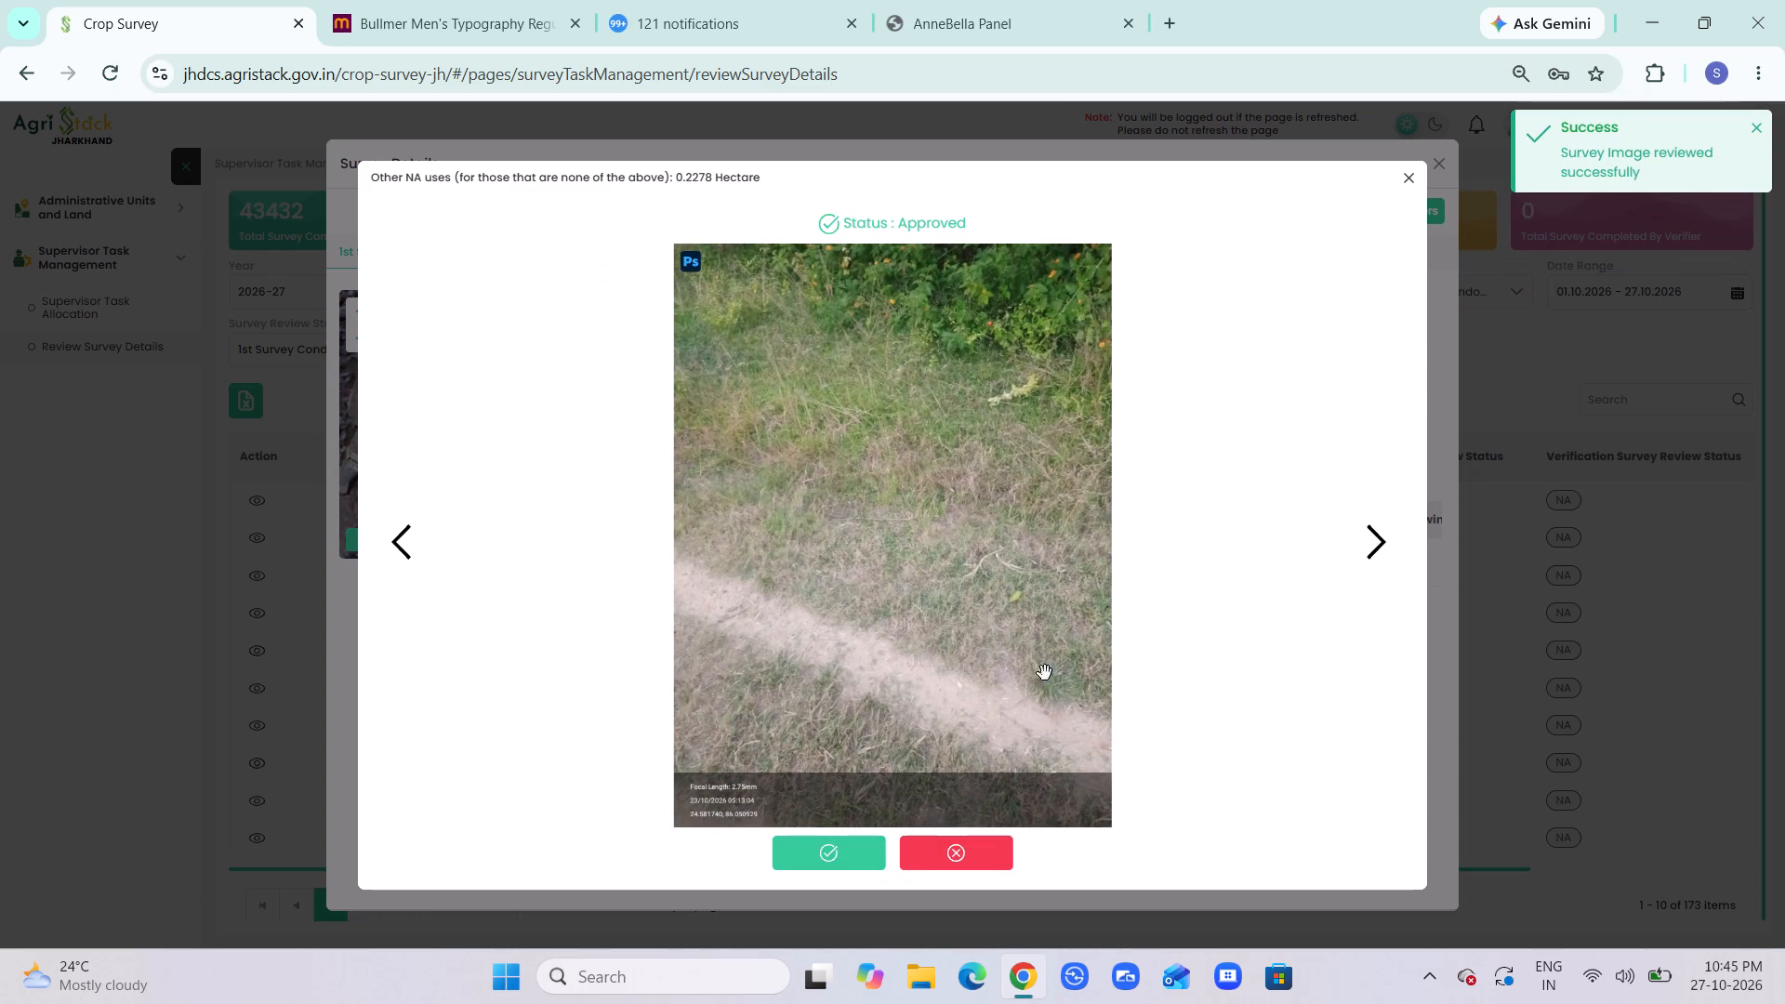
{"action": "left_click_drag", "start_coordinate": [1045, 673], "coordinate": [892, 677]}
{"action": "left_click", "coordinate": [853, 850]}
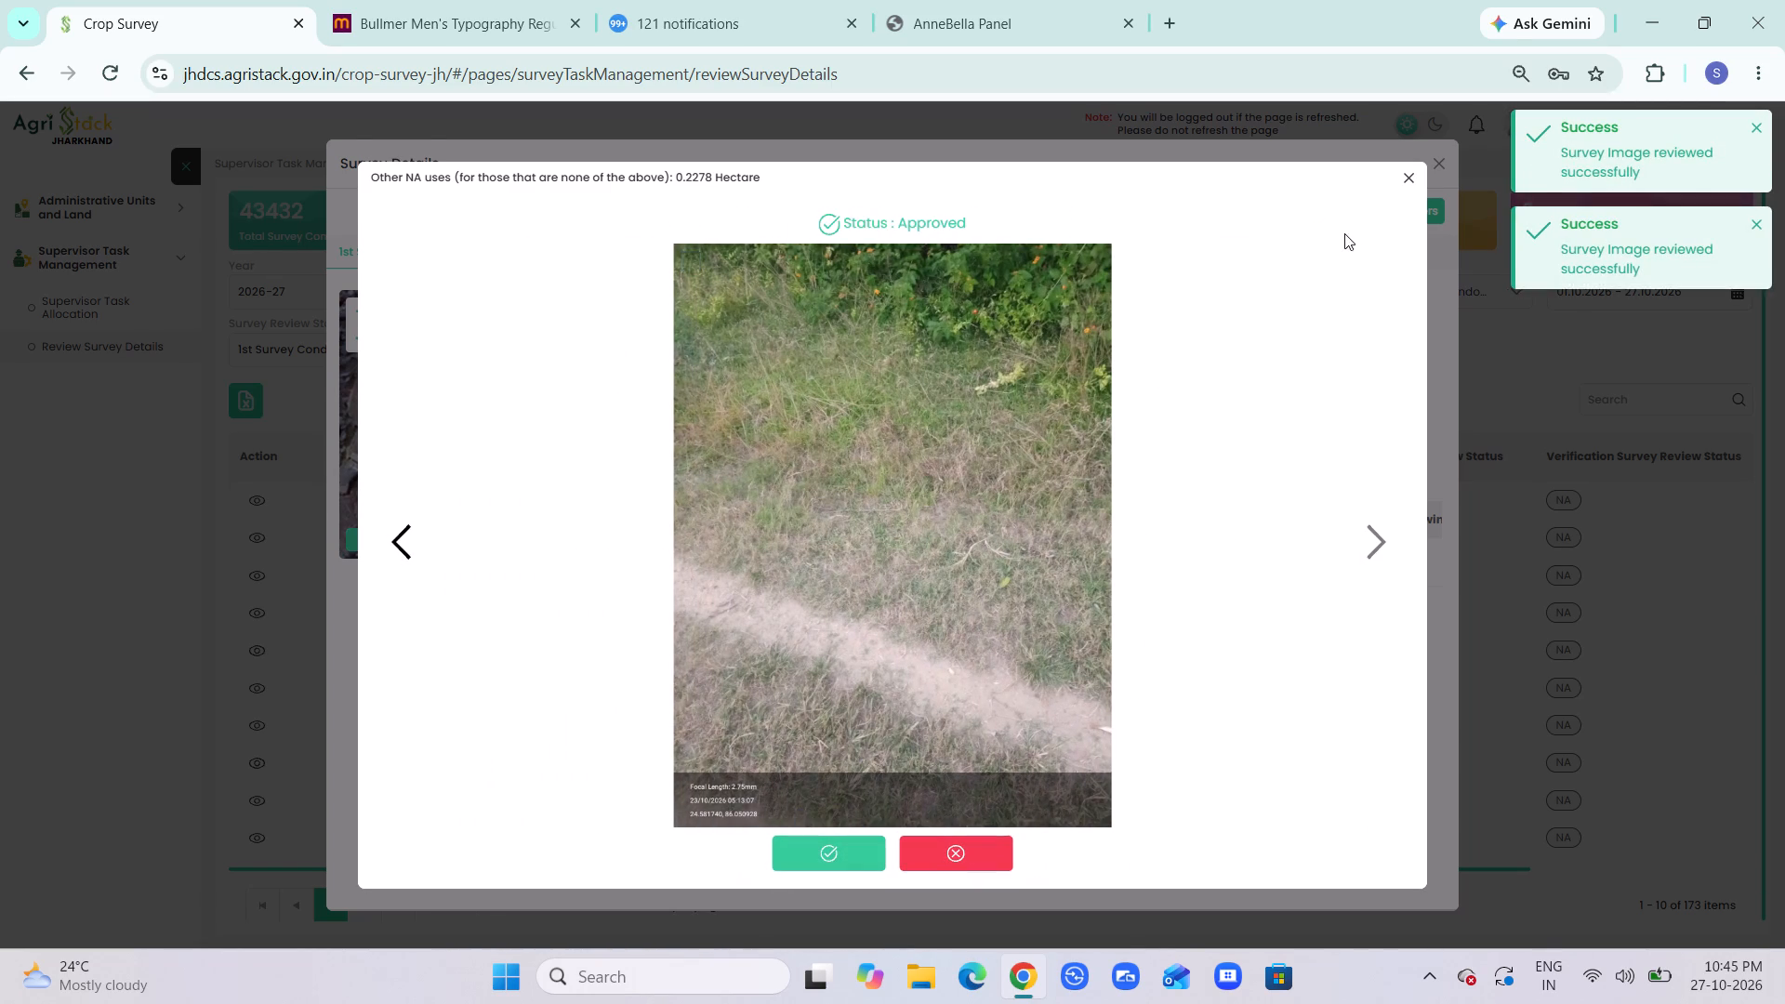
{"action": "left_click", "coordinate": [1409, 172]}
Approve the 1st survey of survey number 275, save the review, and briefly recheck its survey details before closing them.
{"action": "left_click", "coordinate": [732, 615]}
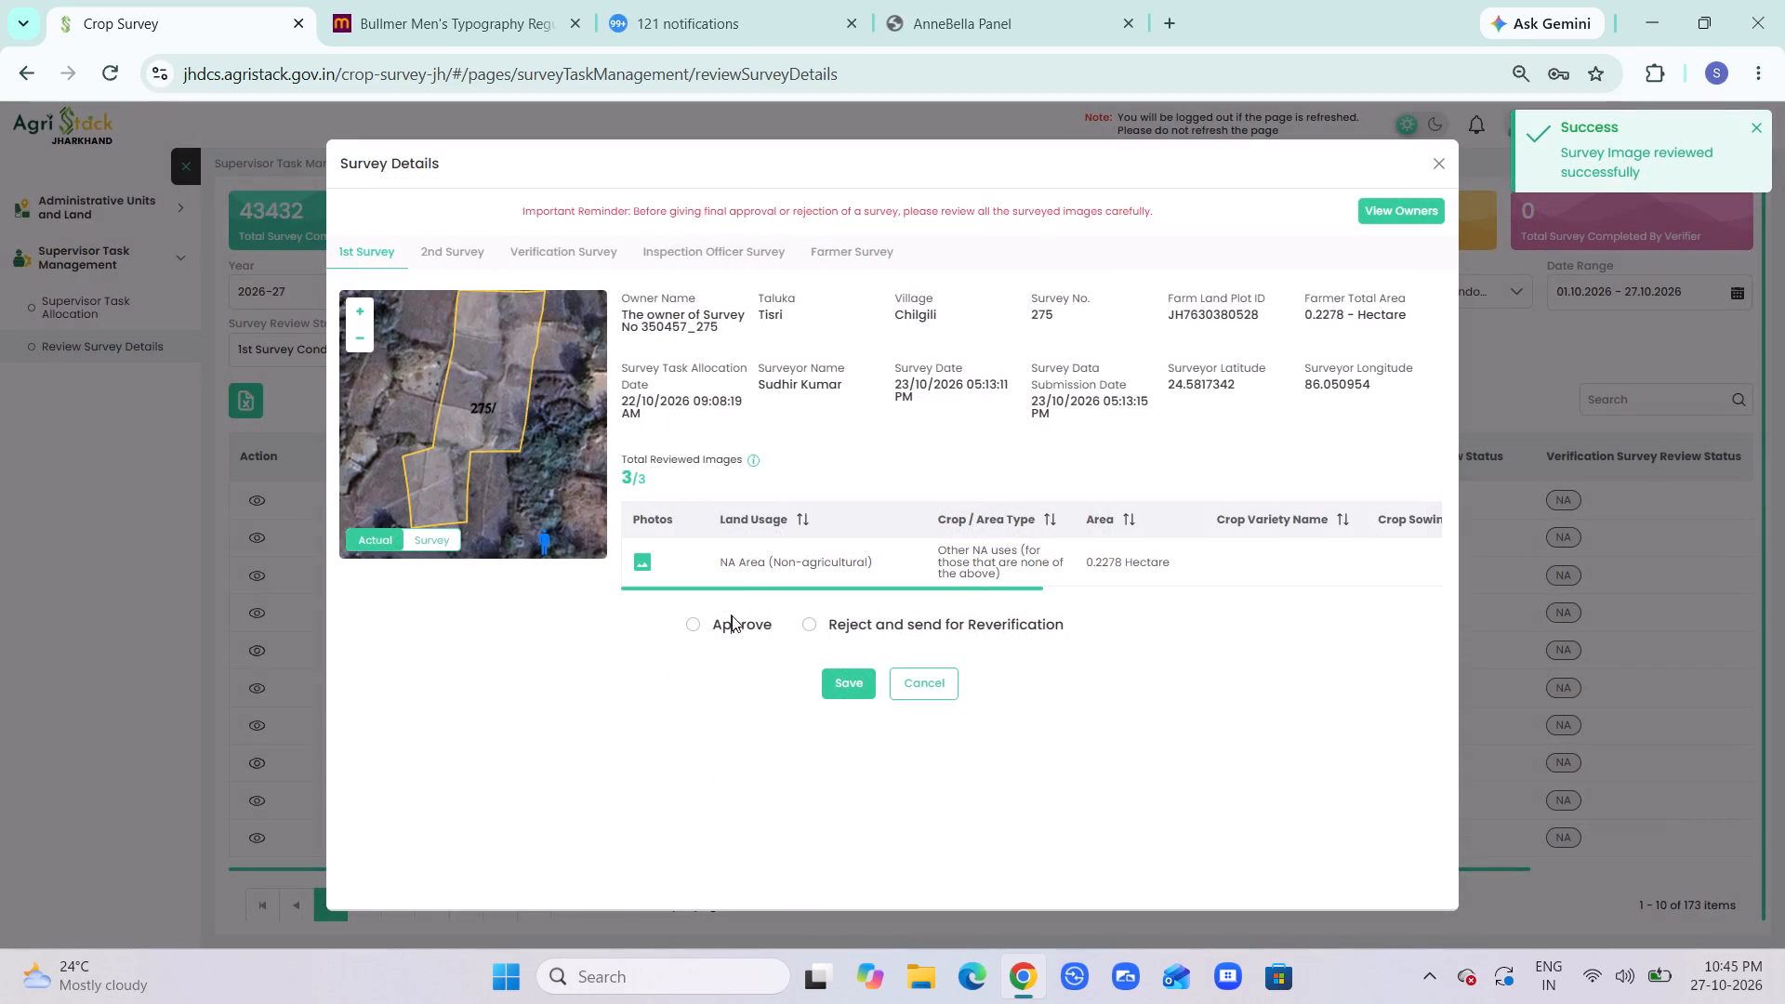
{"action": "left_click", "coordinate": [843, 683]}
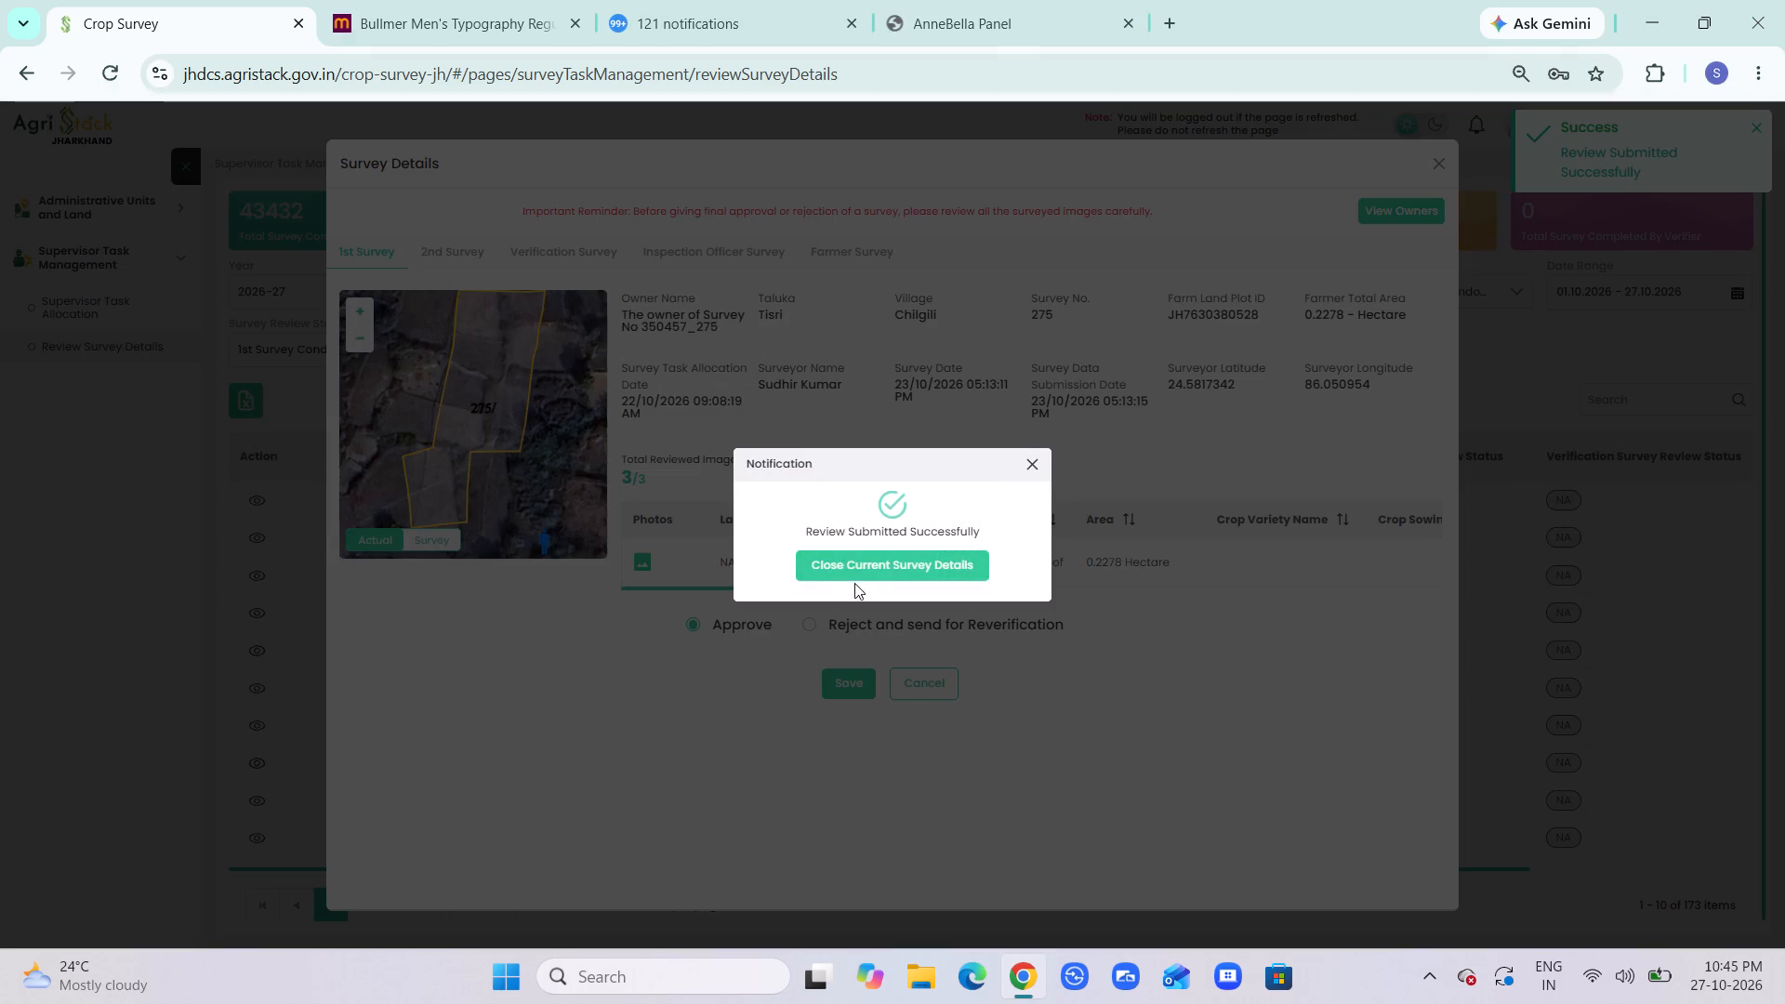
{"action": "left_click", "coordinate": [855, 569]}
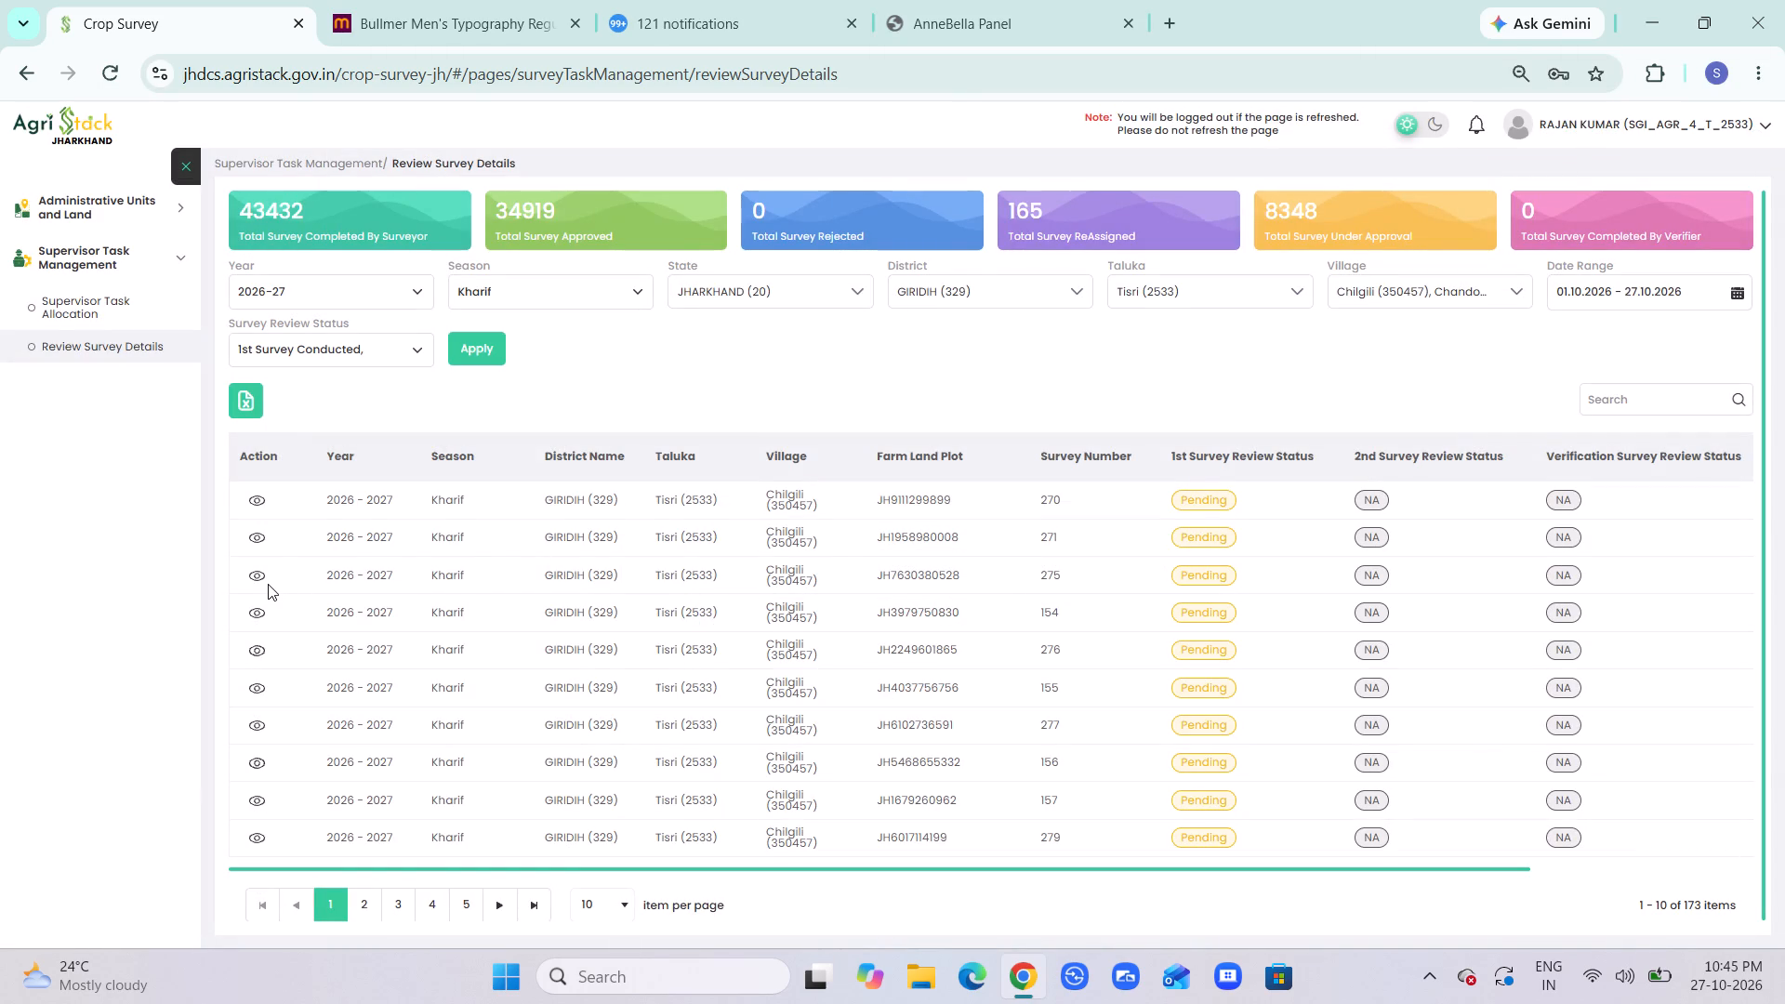
{"action": "left_click", "coordinate": [261, 581]}
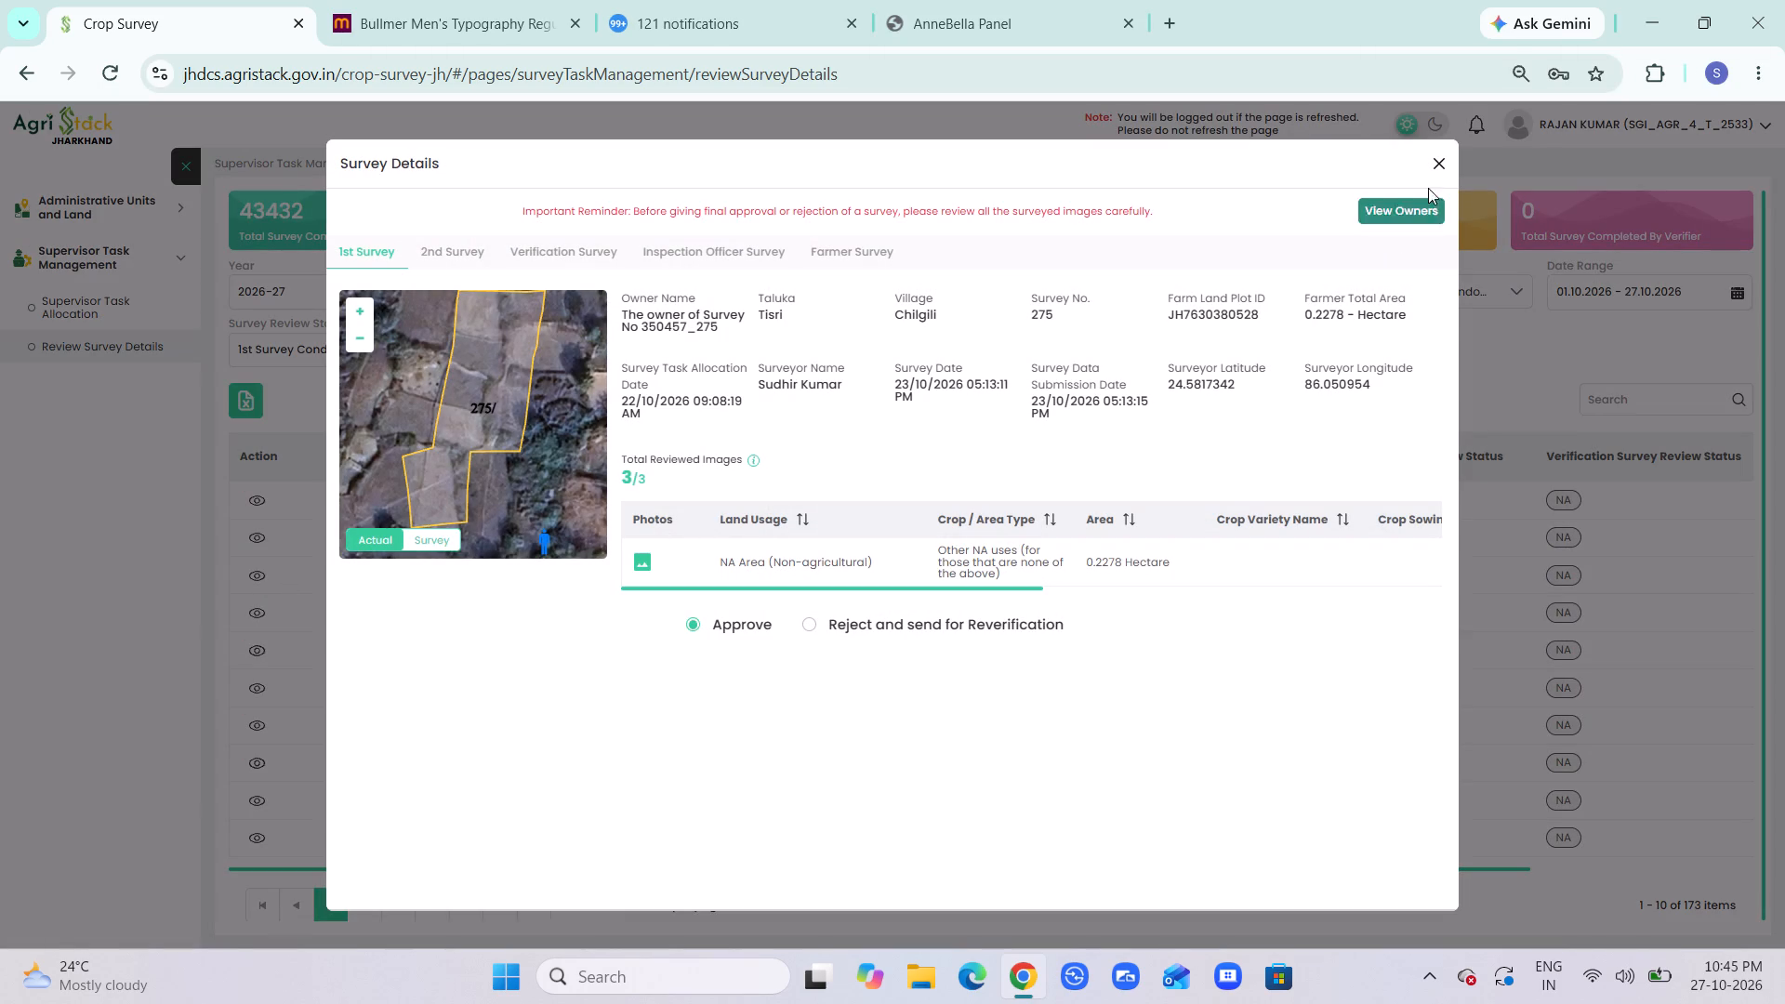
{"action": "left_click", "coordinate": [1435, 167]}
Open the survey details of survey number 154 in Chilgili, approve all three farm photos and close the photo viewer.
{"action": "left_click", "coordinate": [253, 606]}
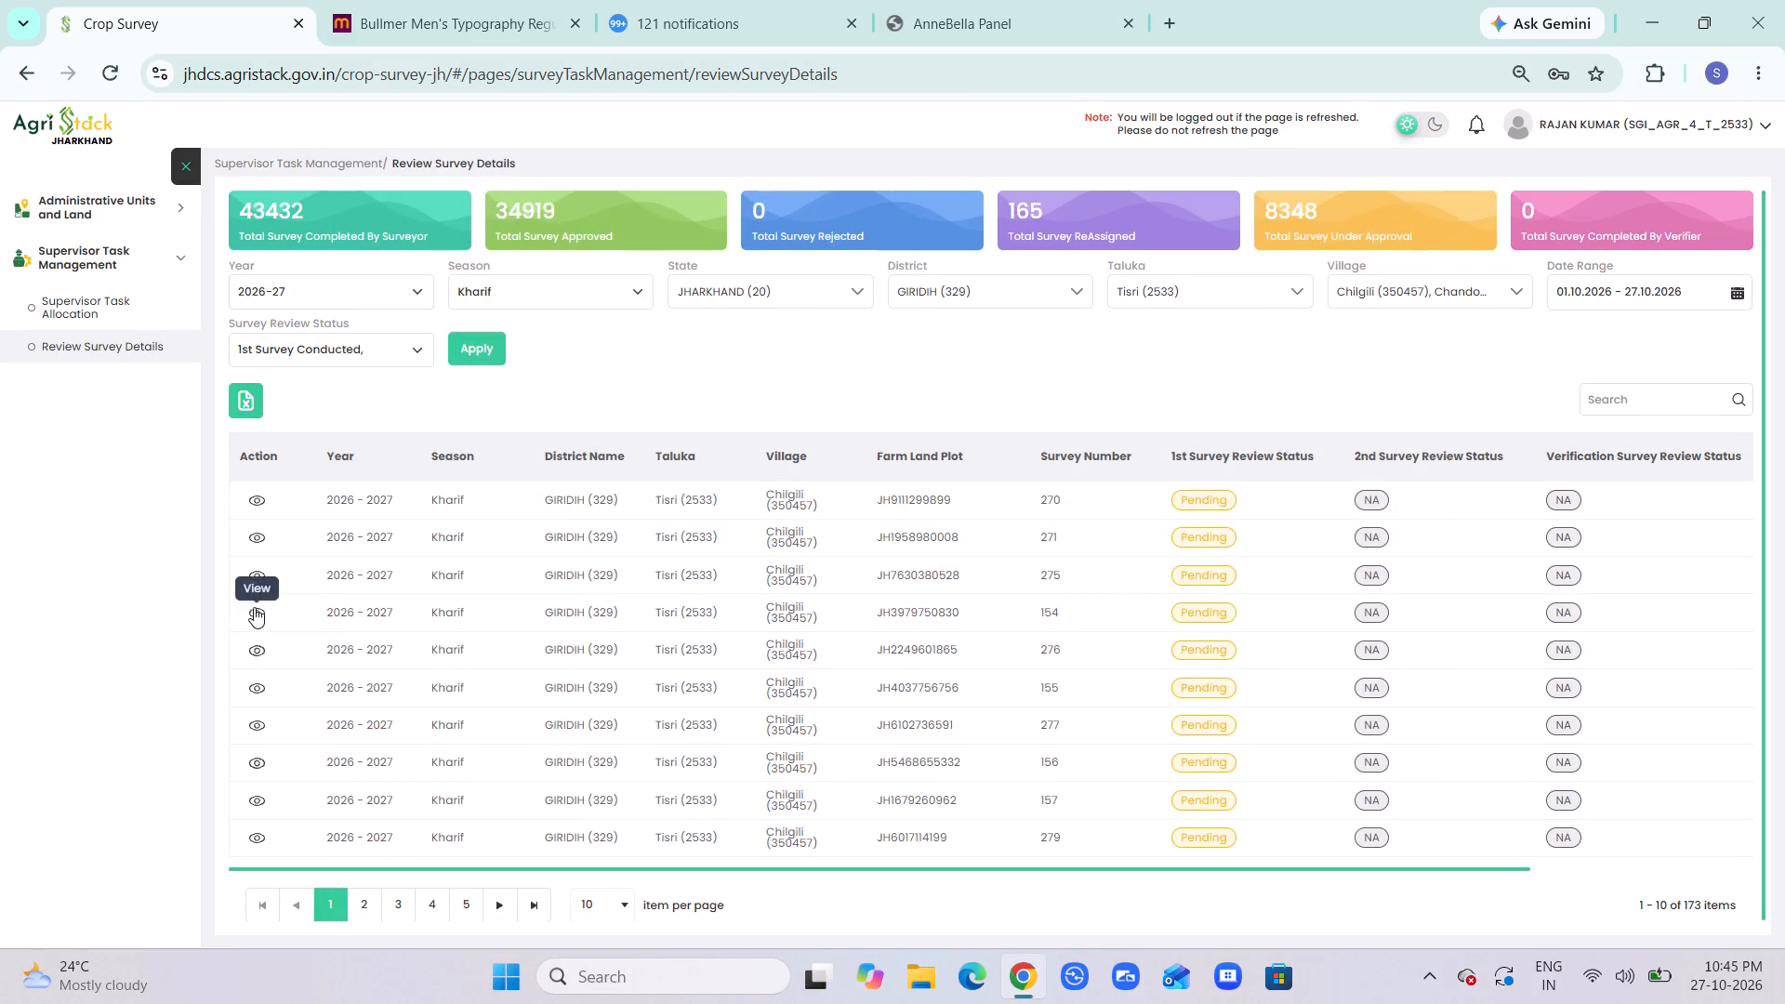
{"action": "left_click", "coordinate": [640, 561]}
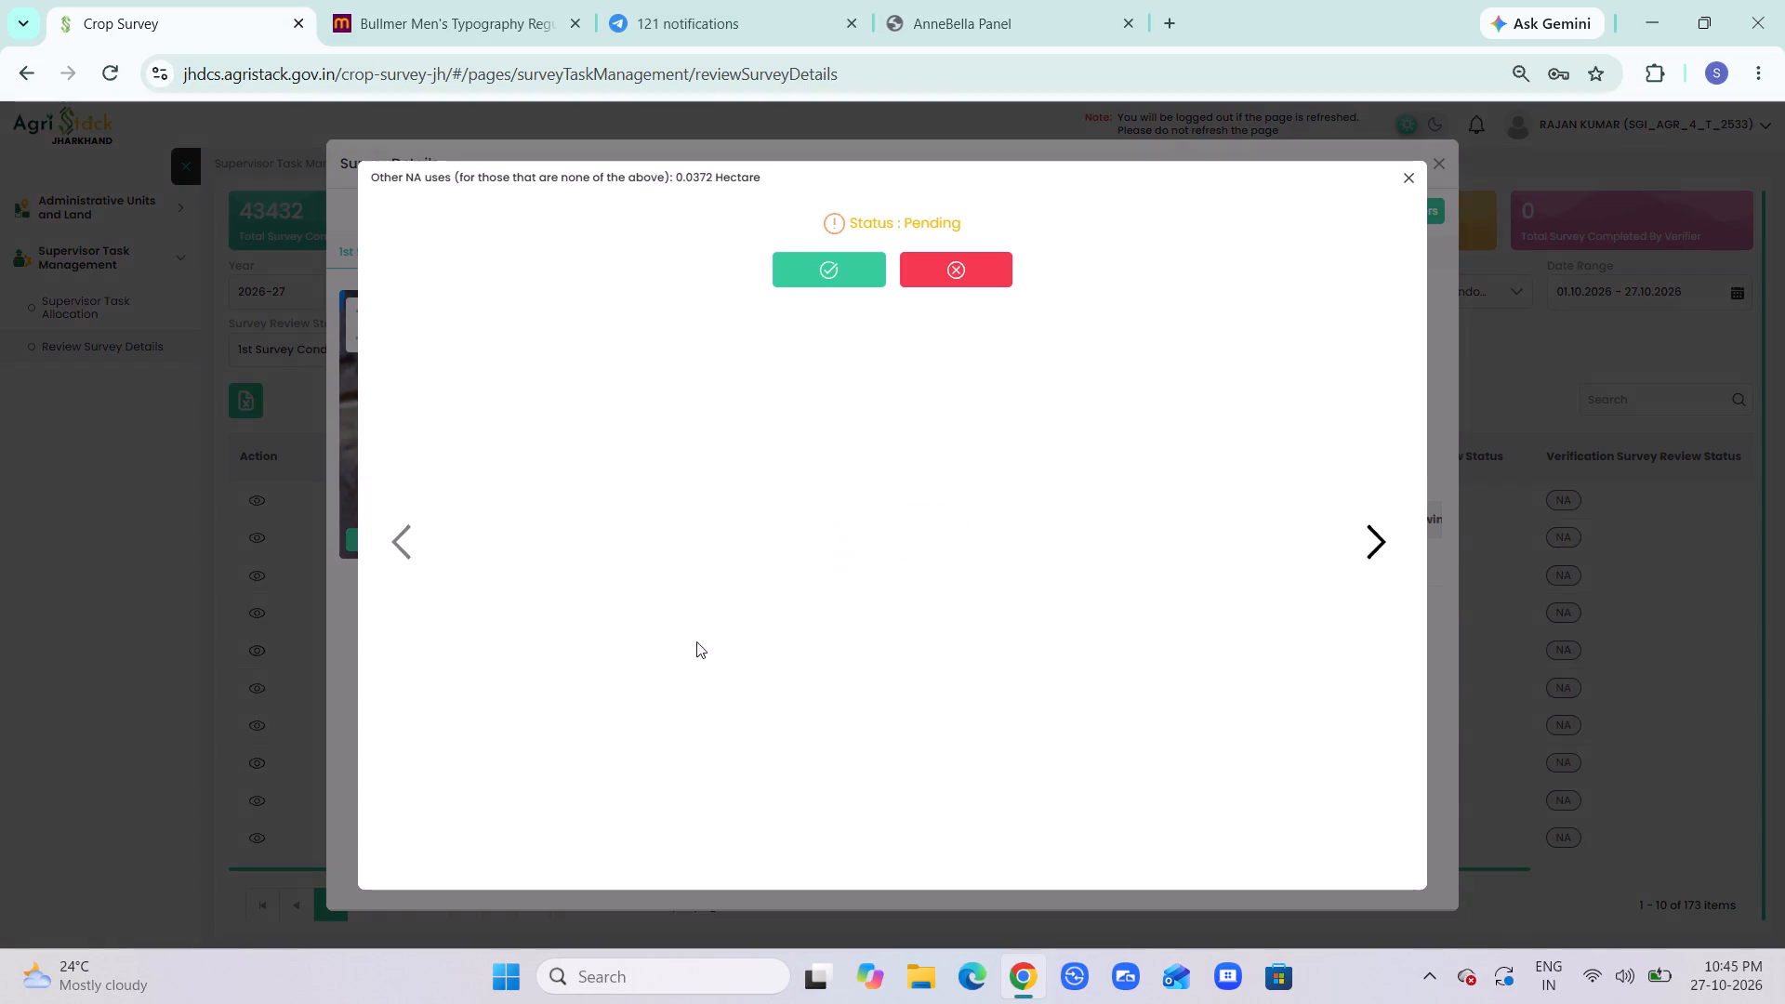
{"action": "left_click", "coordinate": [846, 850]}
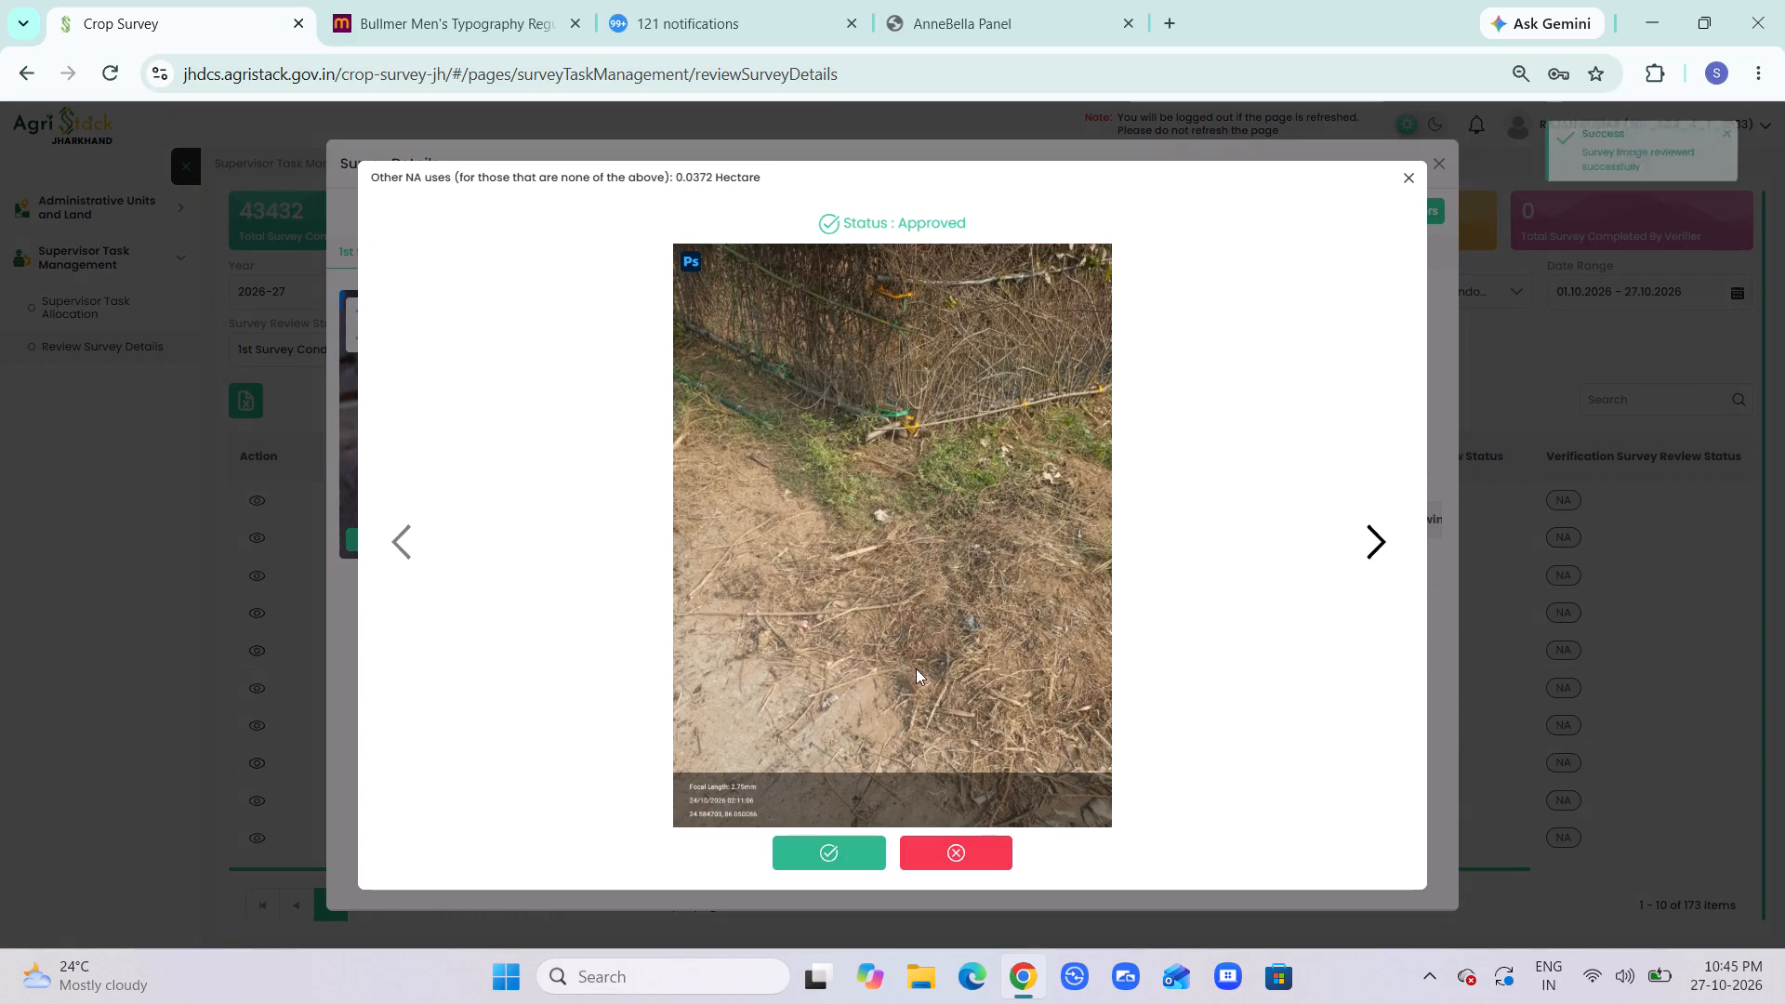
{"action": "left_click_drag", "start_coordinate": [1057, 635], "coordinate": [908, 657]}
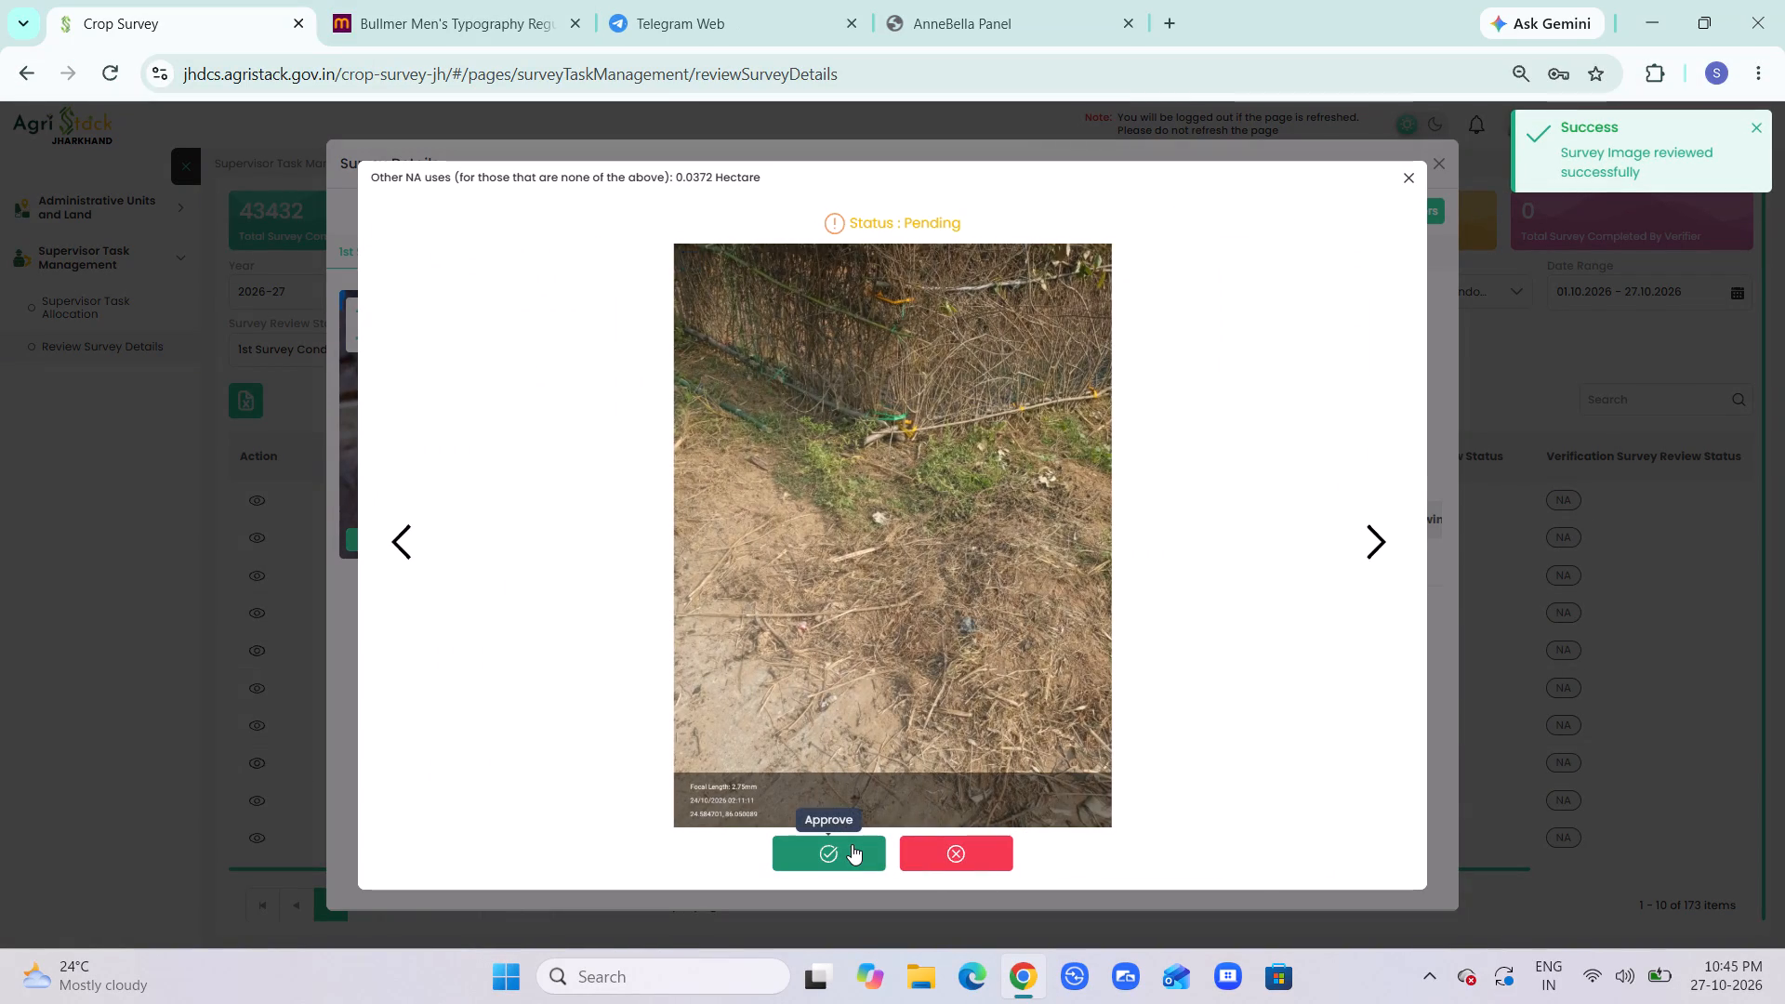
{"action": "left_click", "coordinate": [851, 844]}
{"action": "left_click_drag", "start_coordinate": [885, 705], "coordinate": [715, 715]}
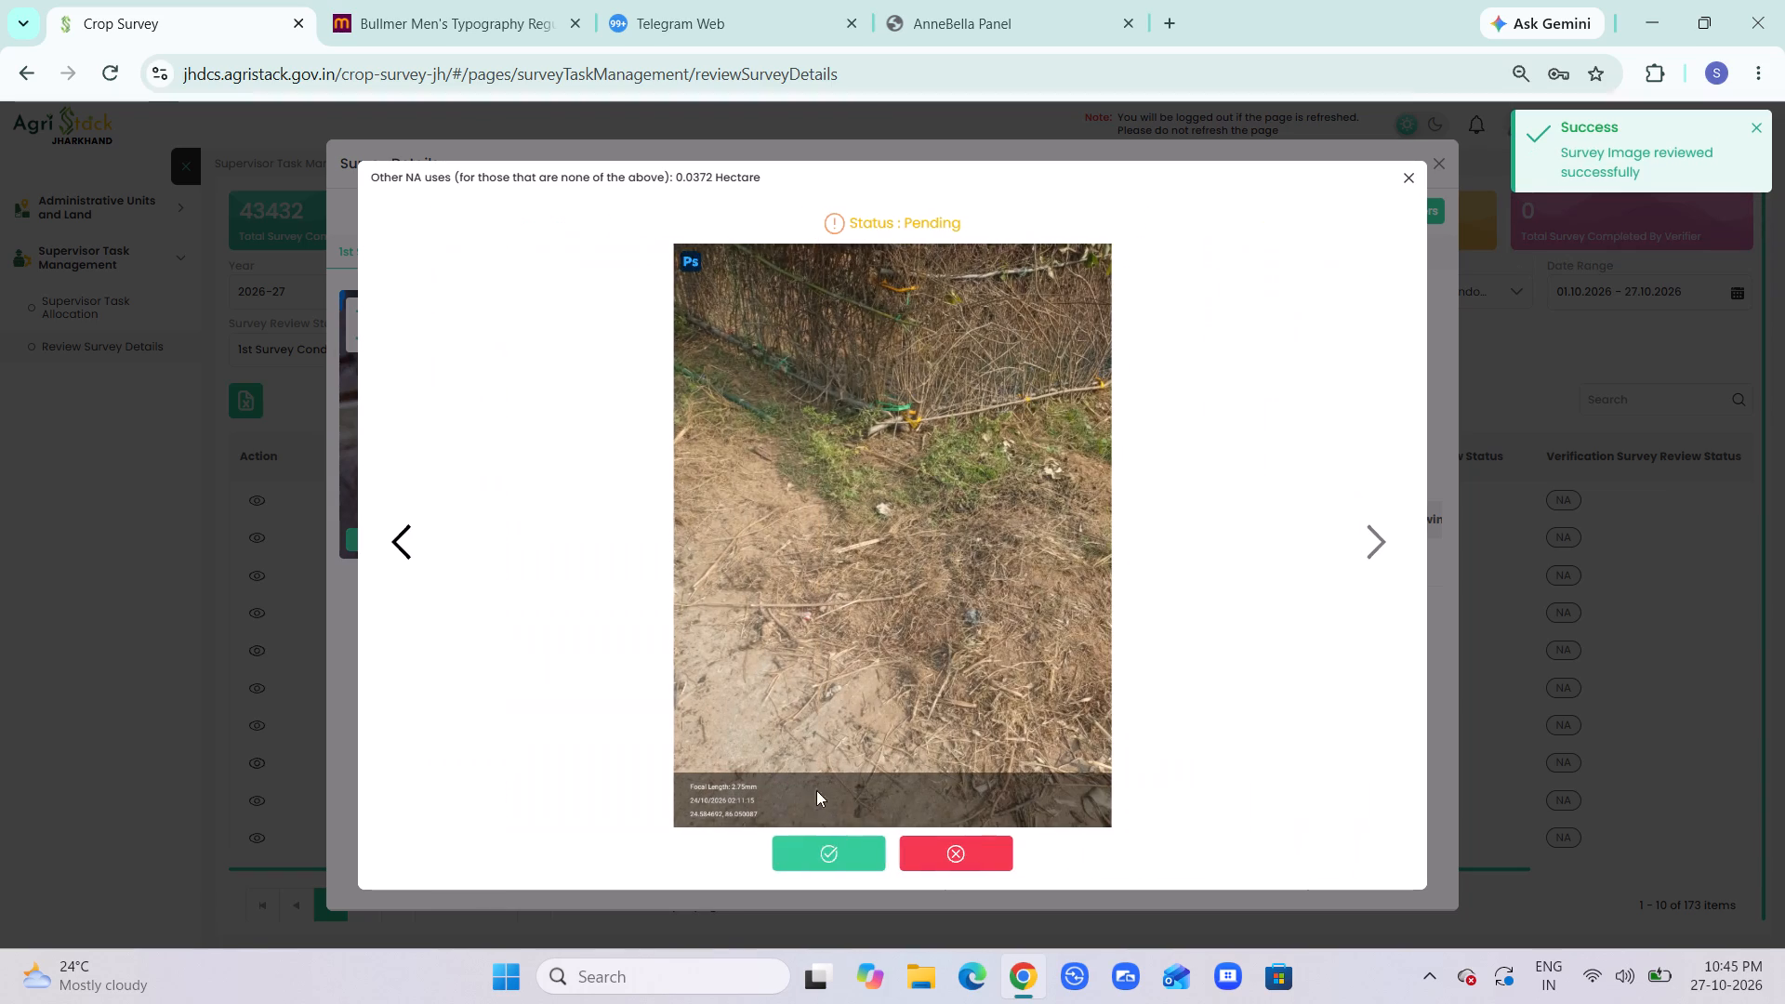
{"action": "left_click", "coordinate": [845, 852]}
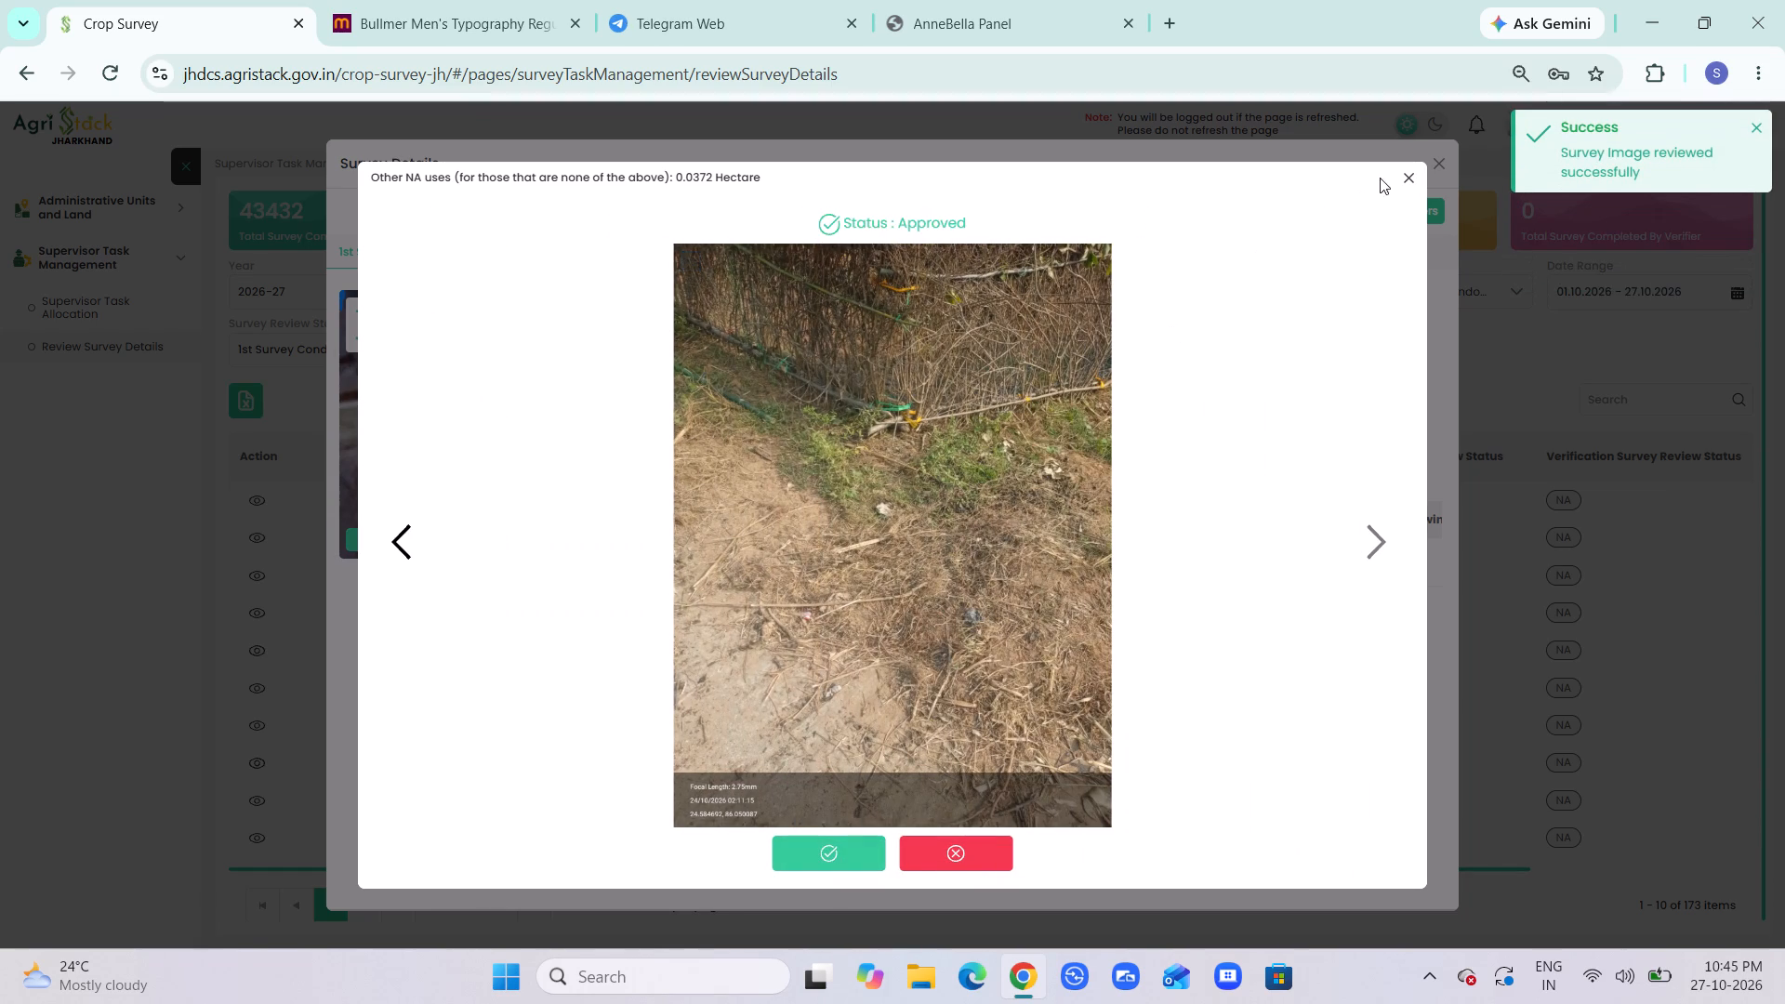
{"action": "left_click", "coordinate": [1411, 175]}
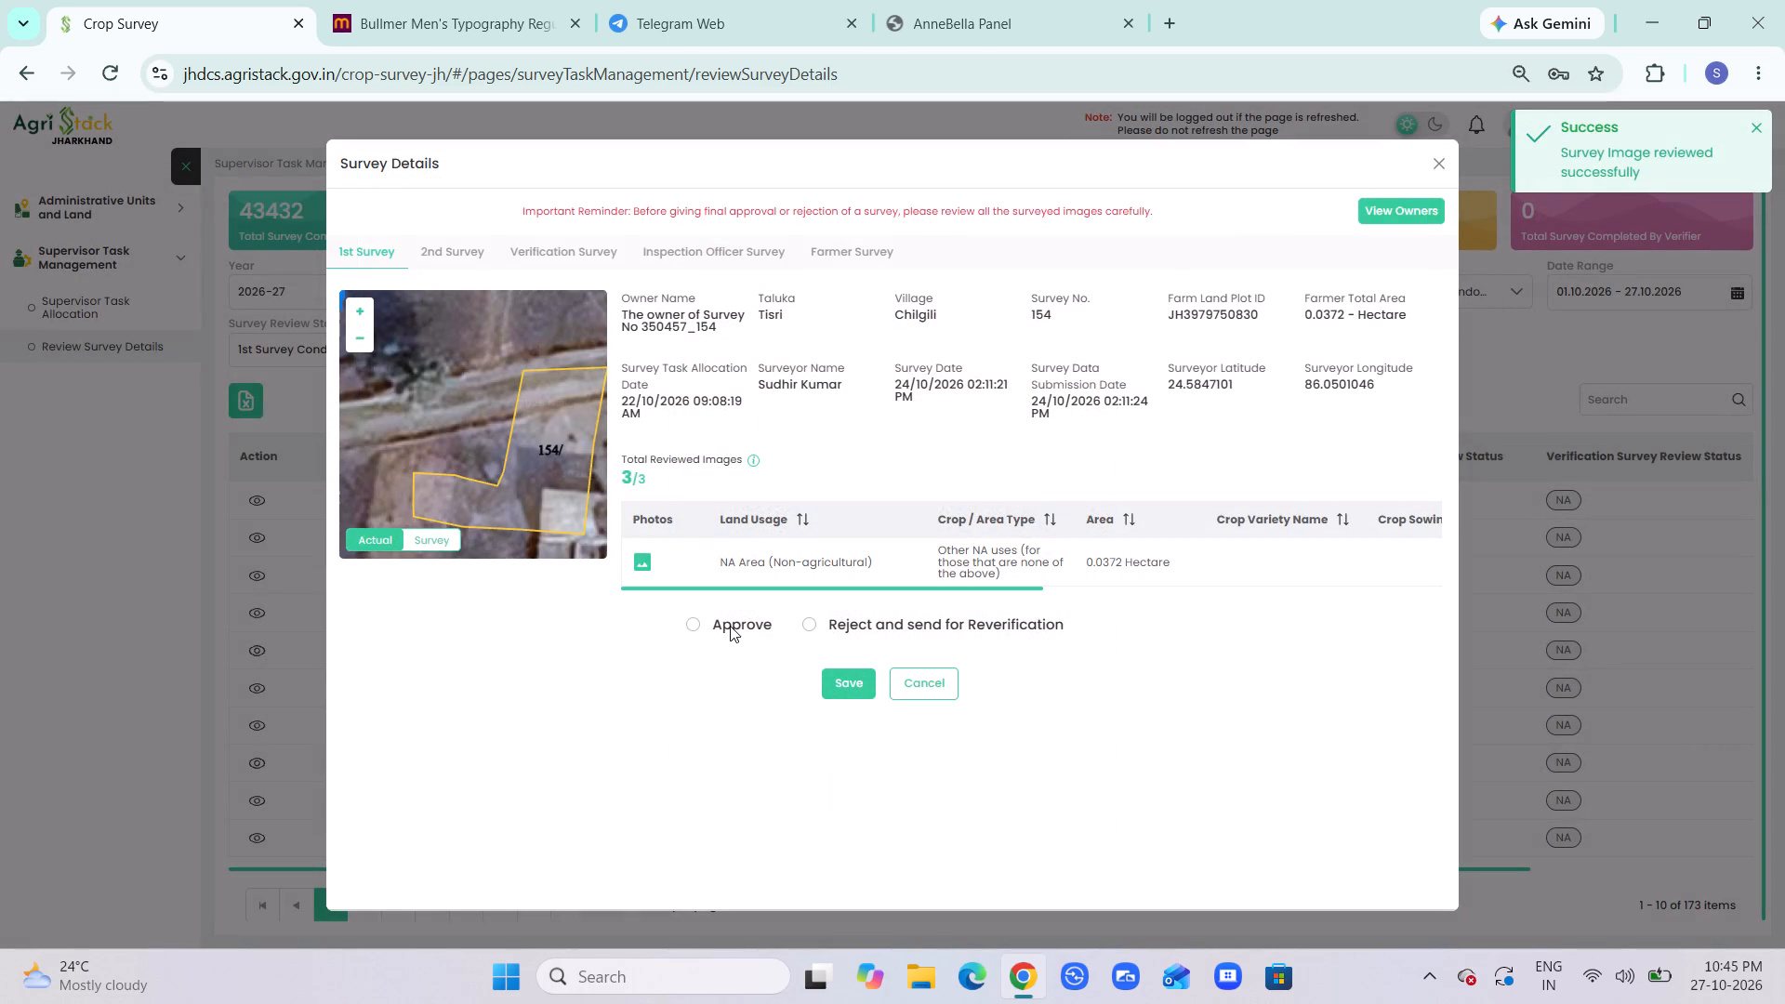
Approve the 1st survey of survey number 154, save the review, and briefly recheck its survey details before closing them.
{"action": "left_click", "coordinate": [730, 626]}
{"action": "left_click", "coordinate": [851, 686]}
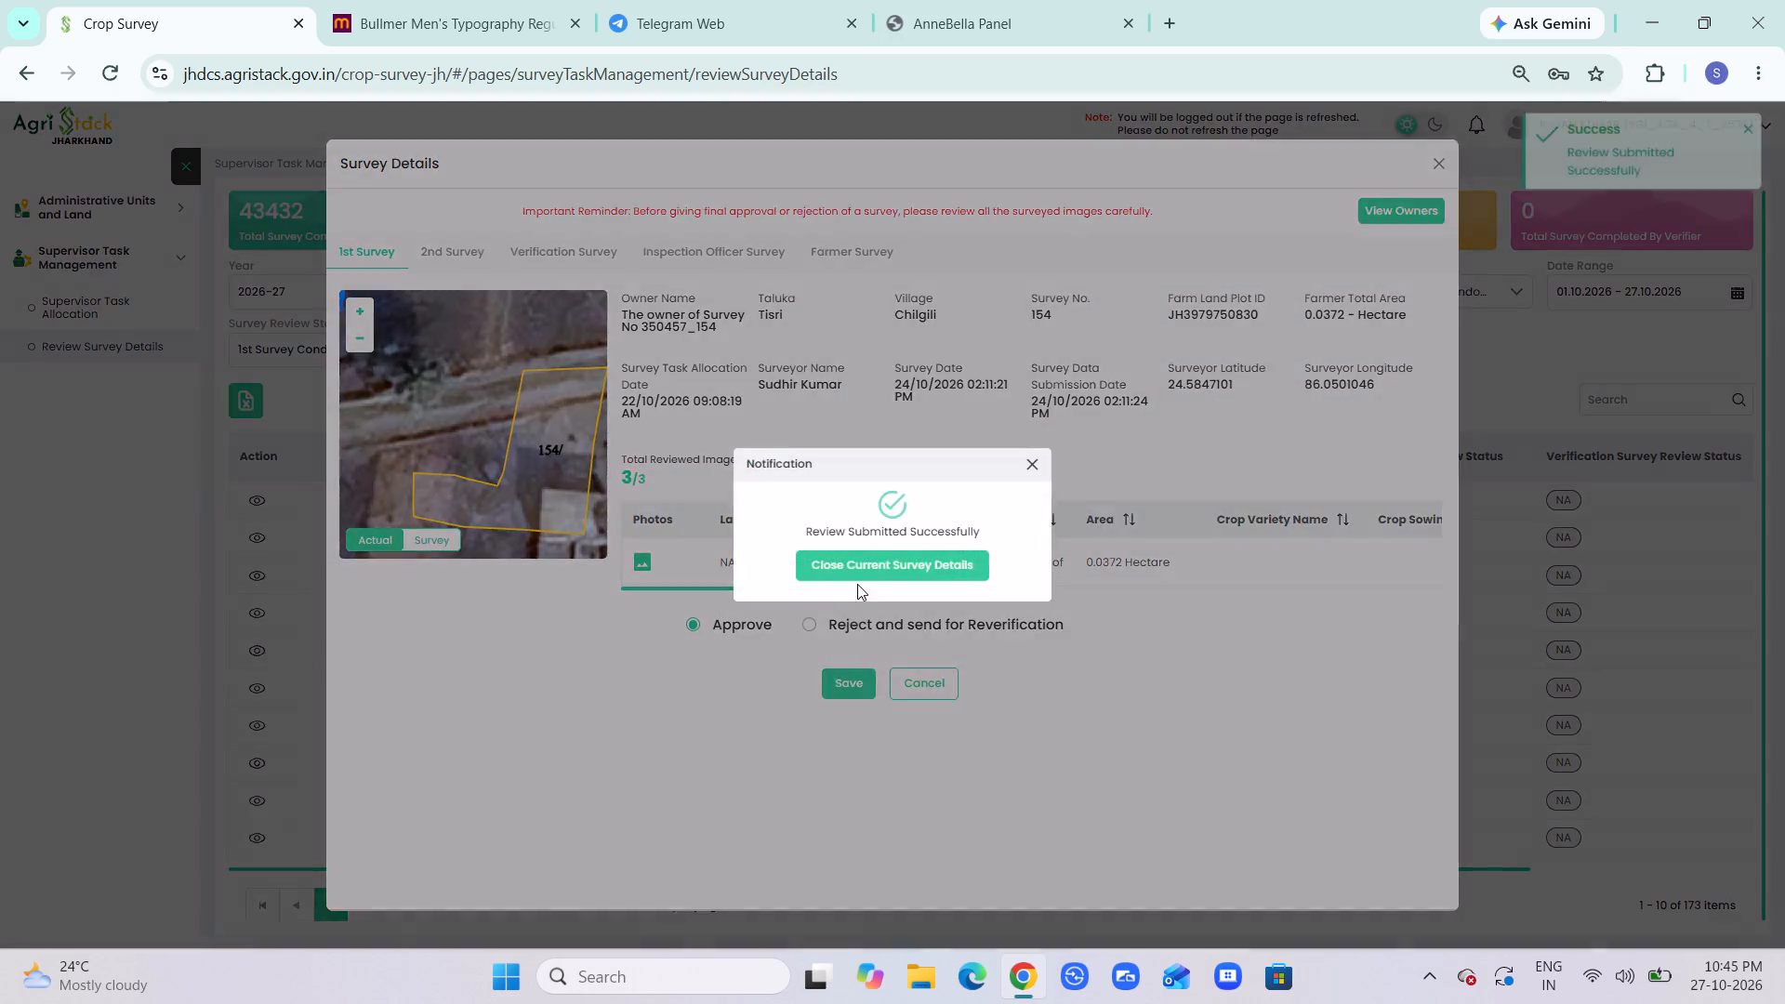
{"action": "left_click", "coordinate": [862, 566]}
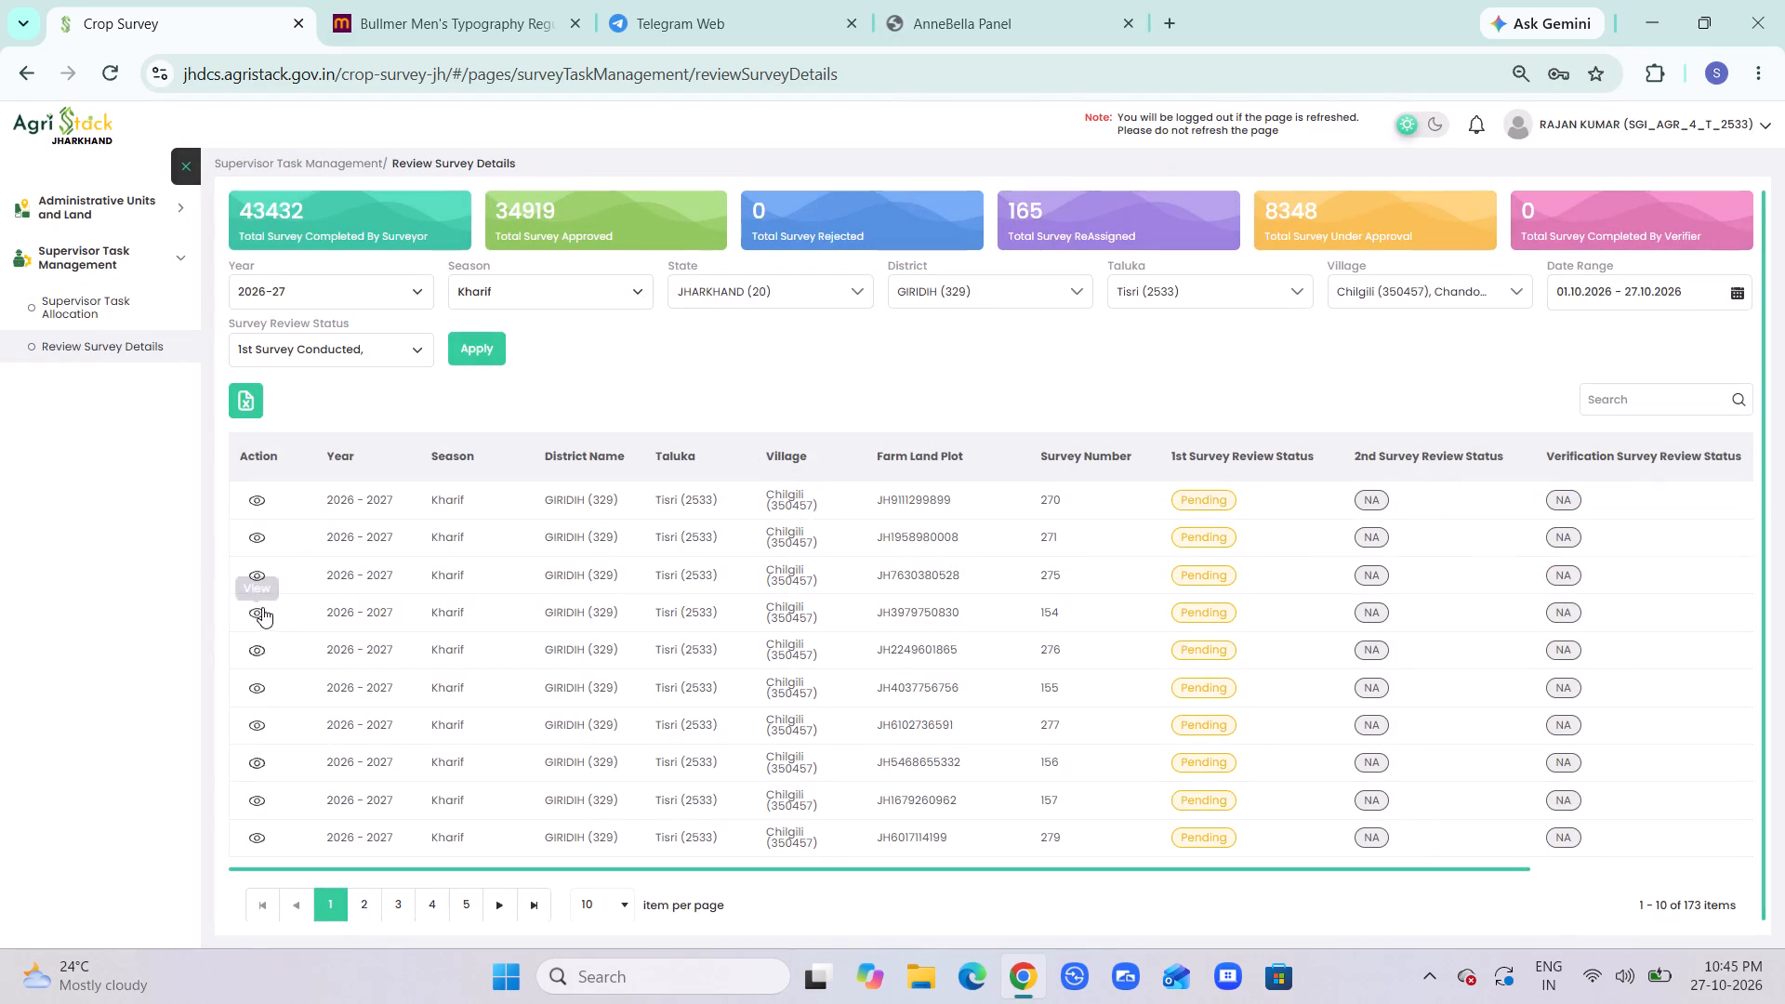
{"action": "left_click", "coordinate": [260, 609]}
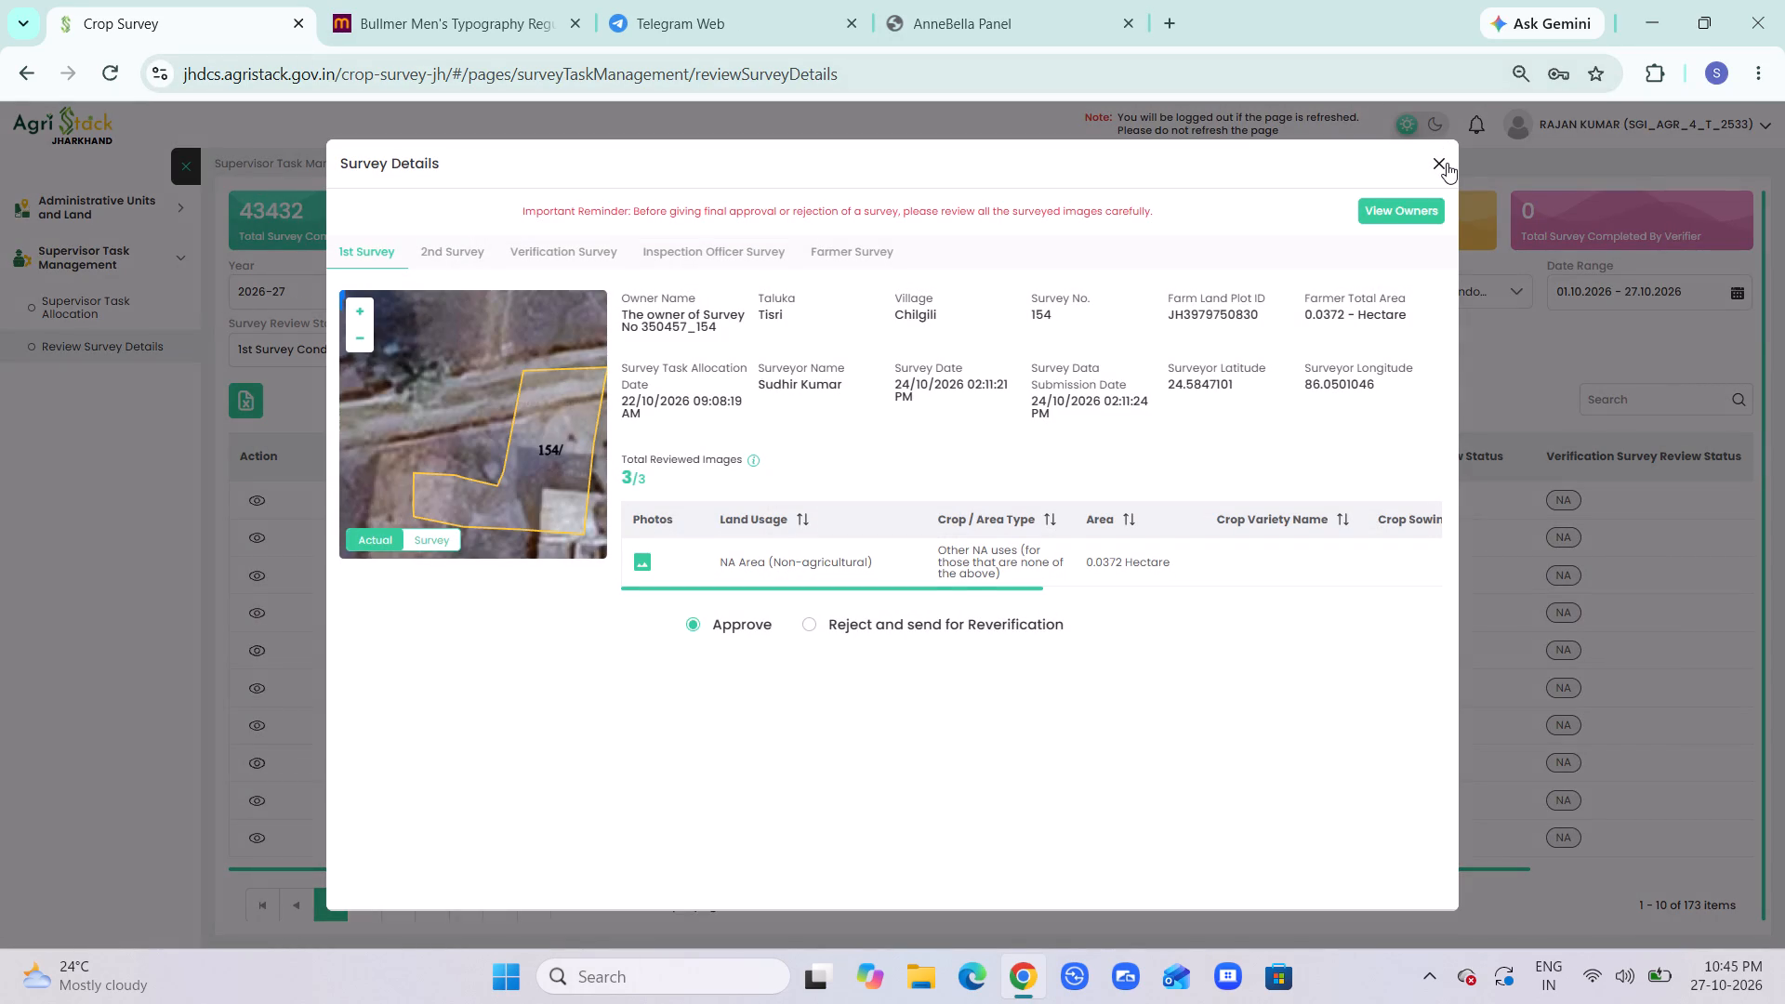
{"action": "left_click", "coordinate": [1447, 163]}
Open the survey details of survey number 276 in Chilgili, approve all three farm photos and close the photo viewer.
{"action": "left_click", "coordinate": [267, 642]}
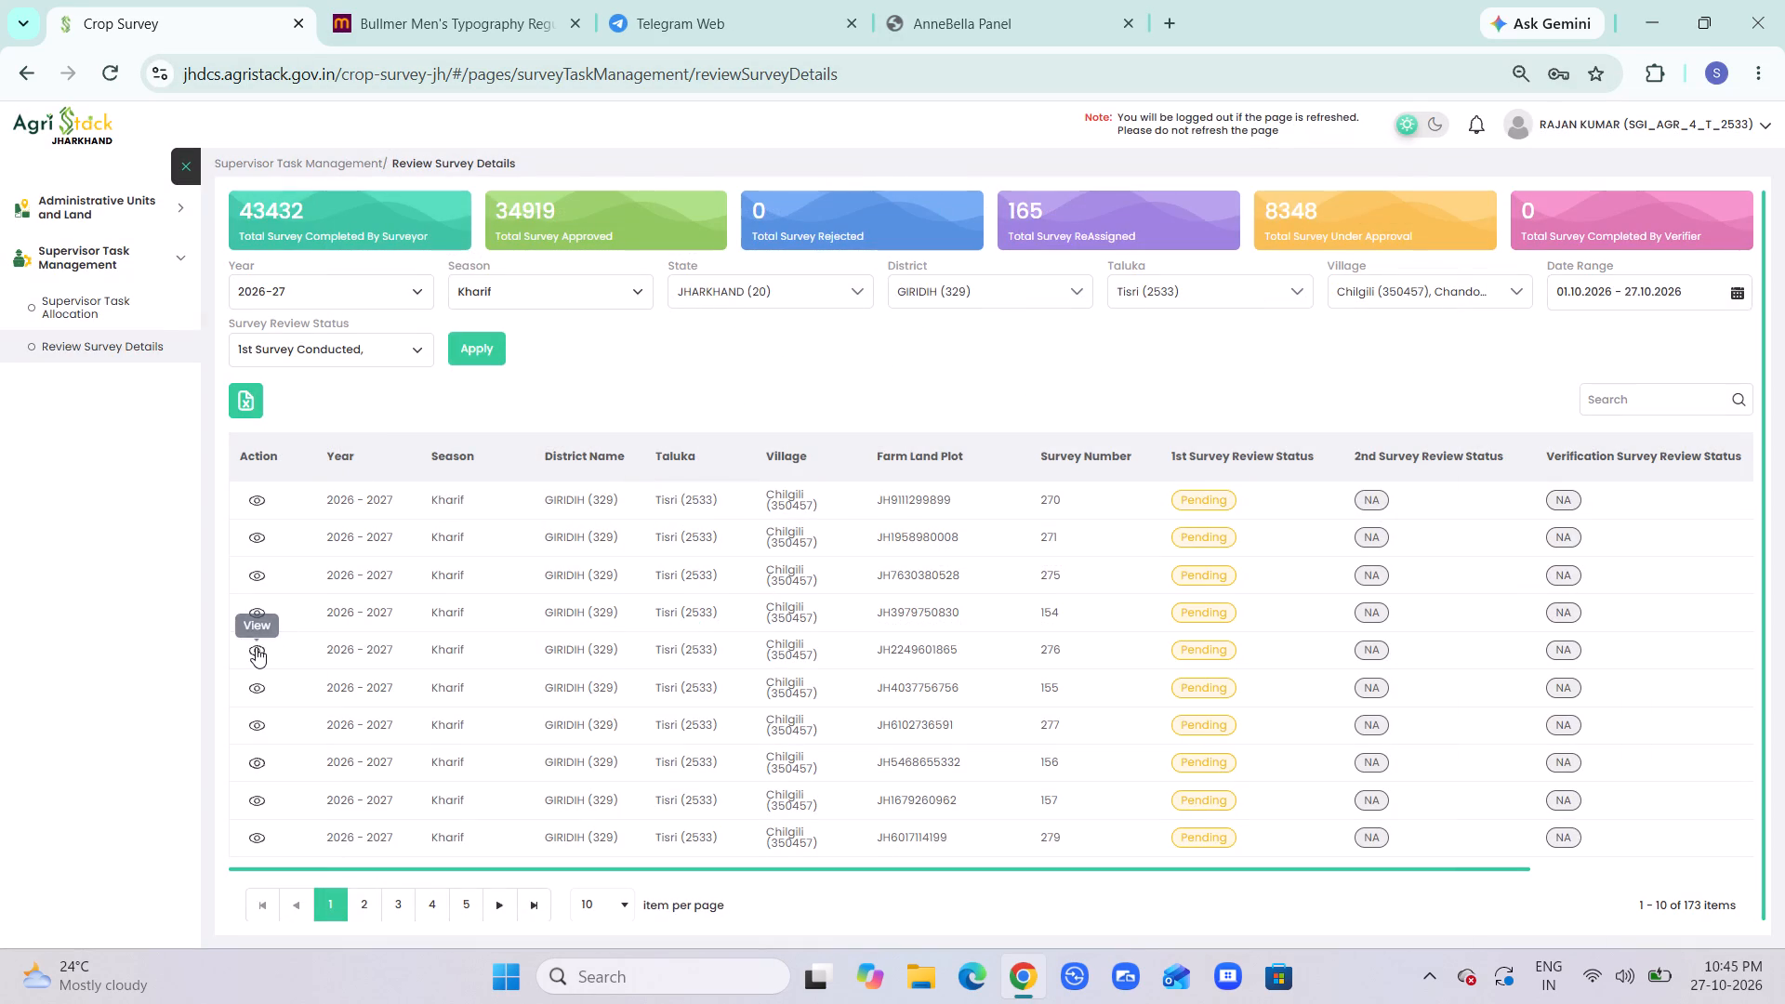
{"action": "left_click", "coordinate": [256, 647]}
{"action": "left_click", "coordinate": [636, 556]}
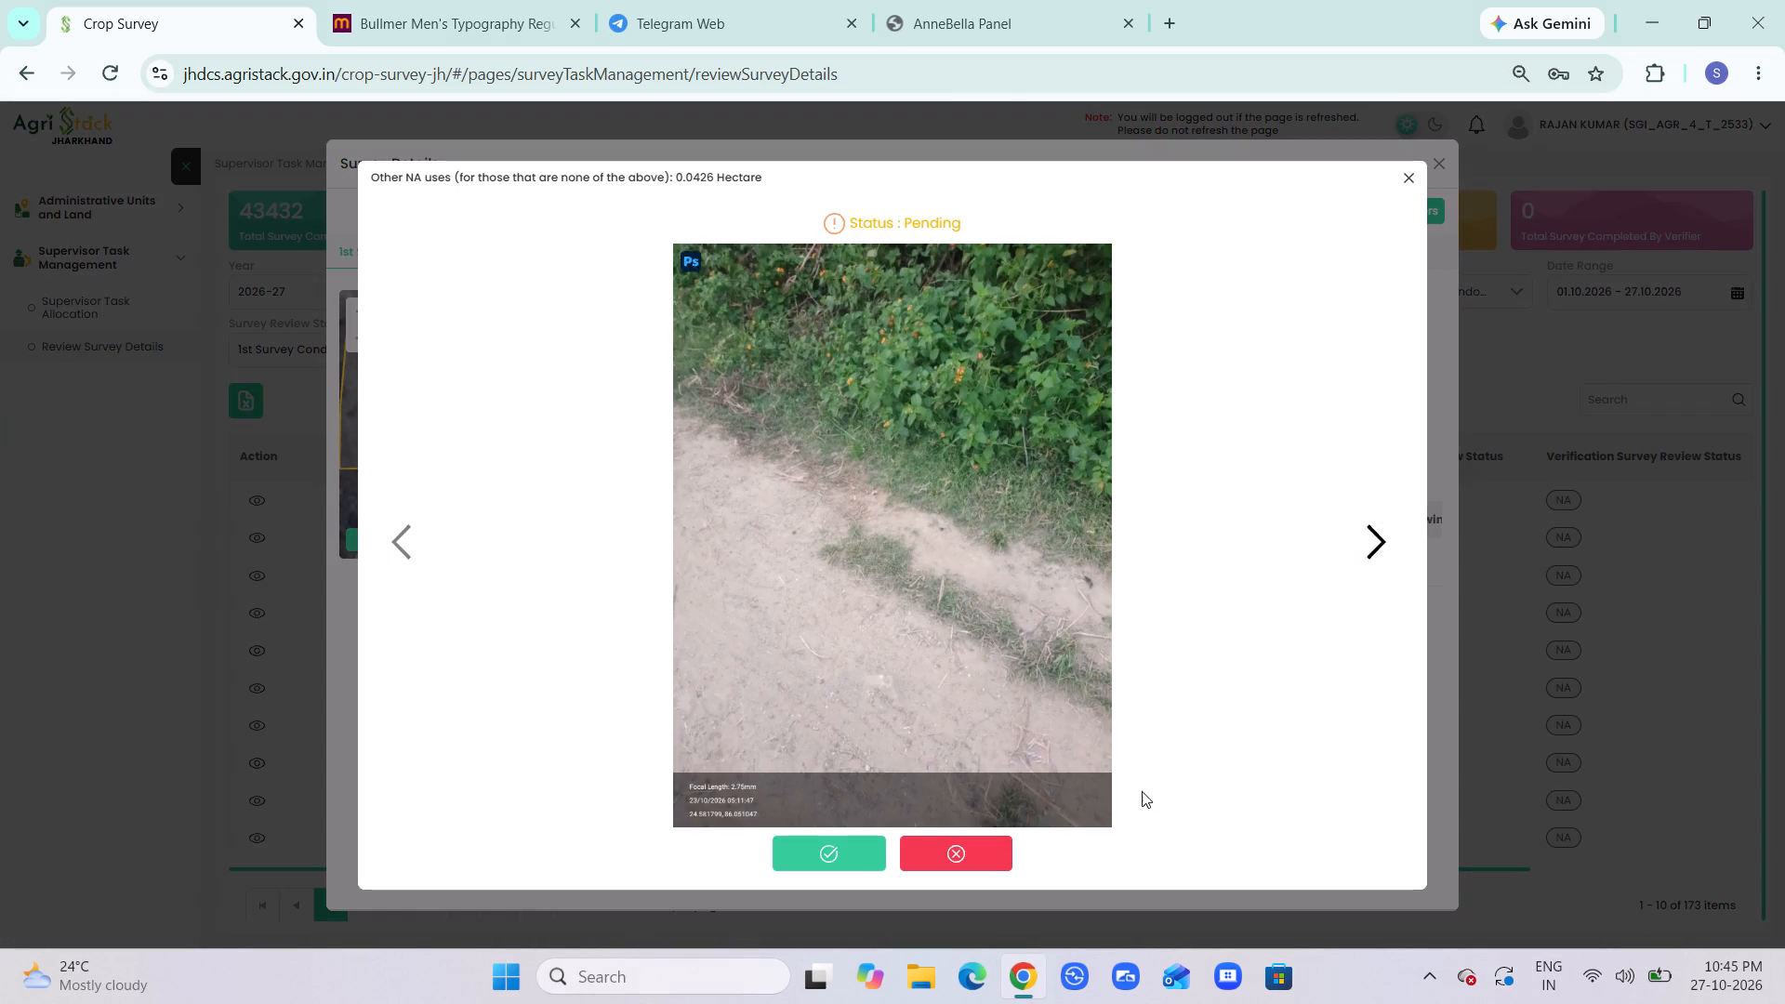
{"action": "left_click", "coordinate": [835, 852]}
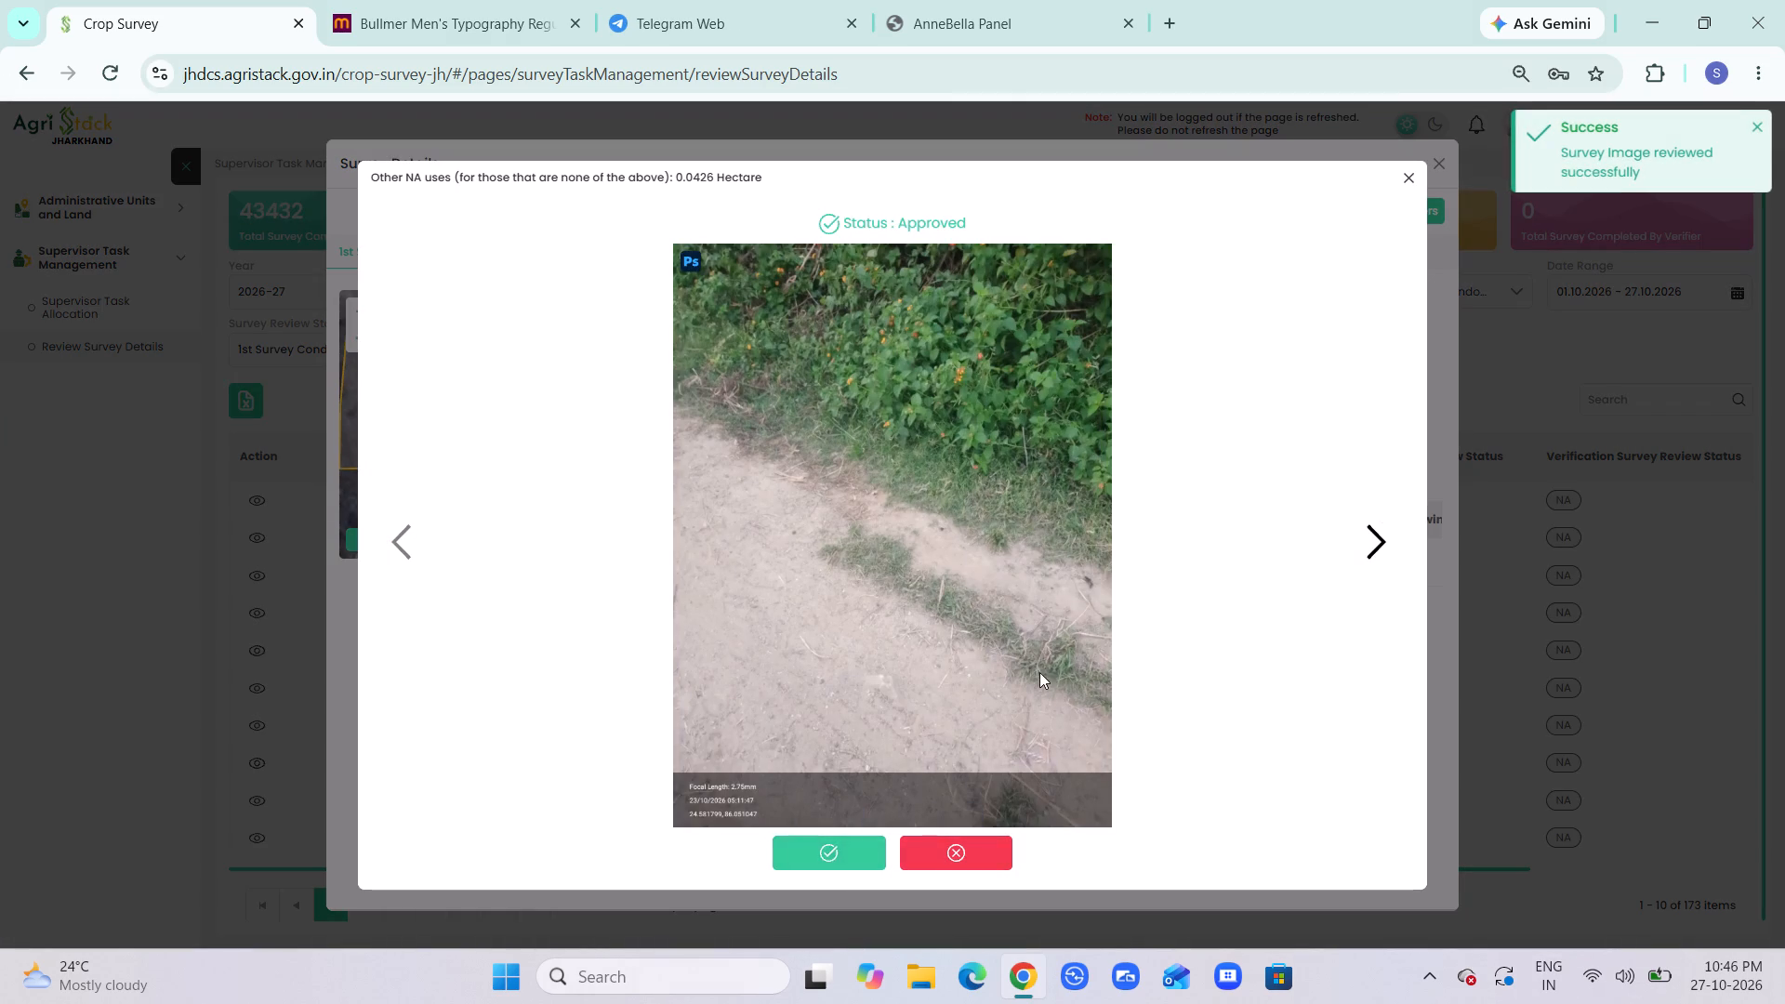
{"action": "left_click_drag", "start_coordinate": [1120, 688], "coordinate": [900, 699]}
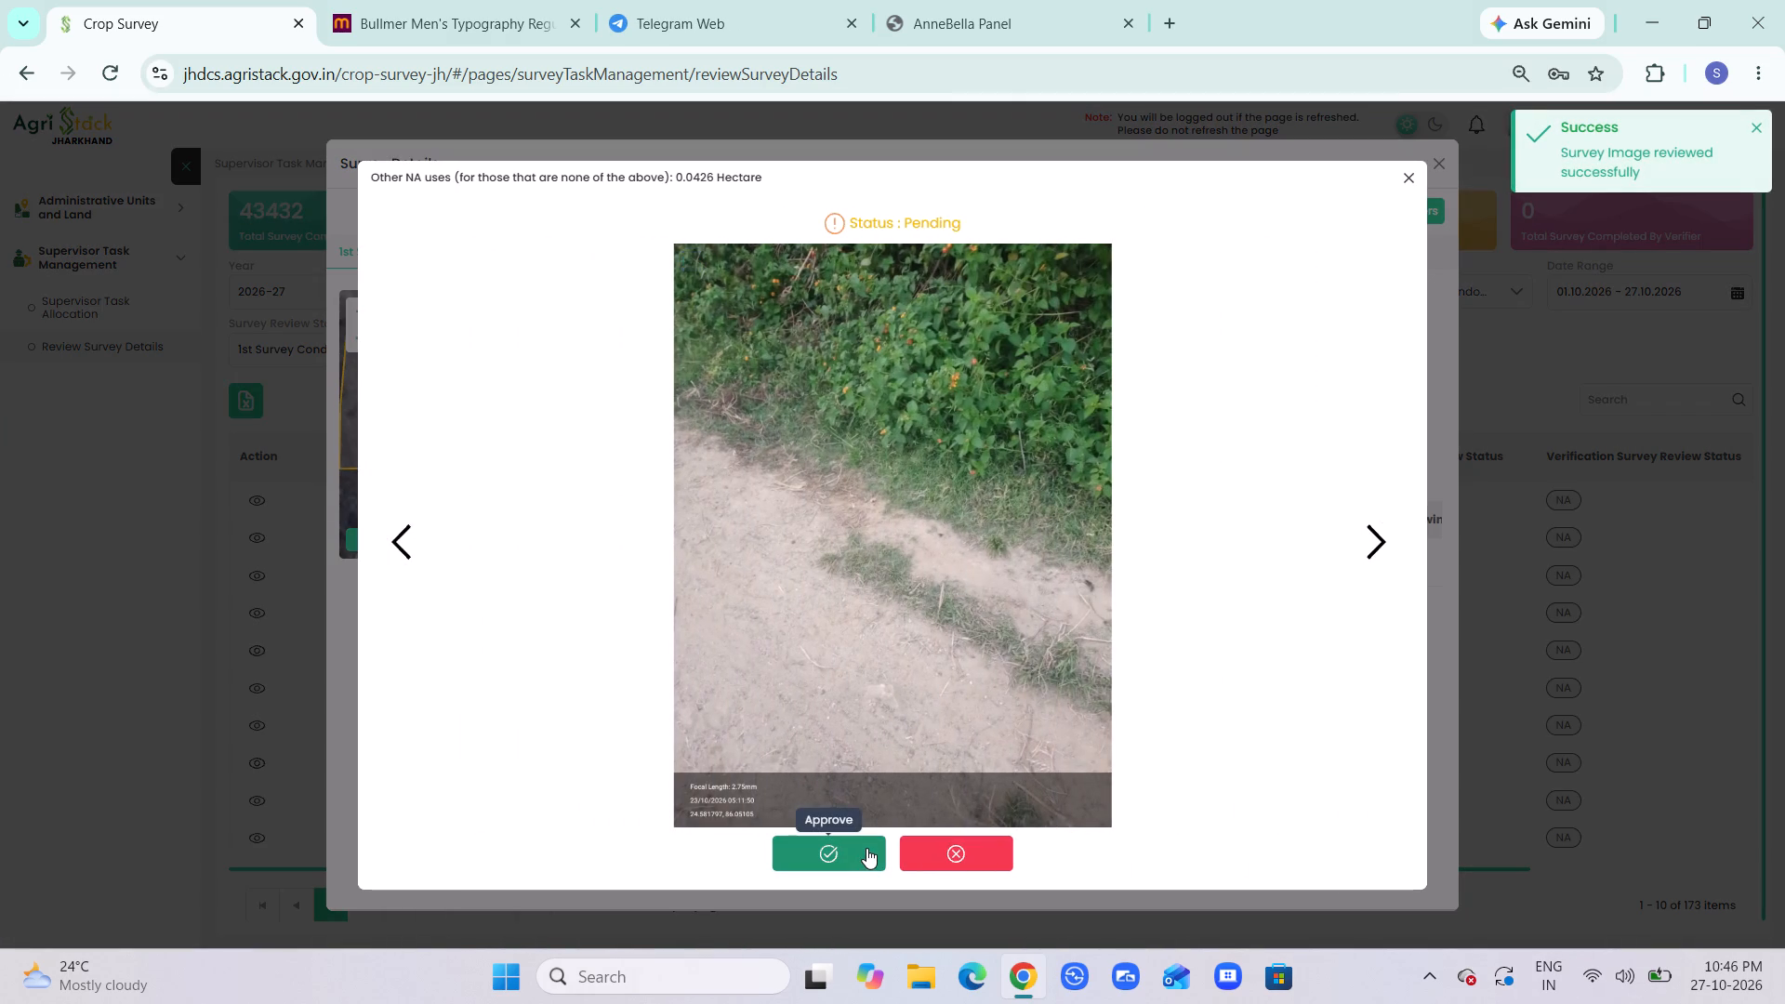
{"action": "left_click", "coordinate": [866, 848]}
{"action": "left_click_drag", "start_coordinate": [1144, 626], "coordinate": [1056, 640]}
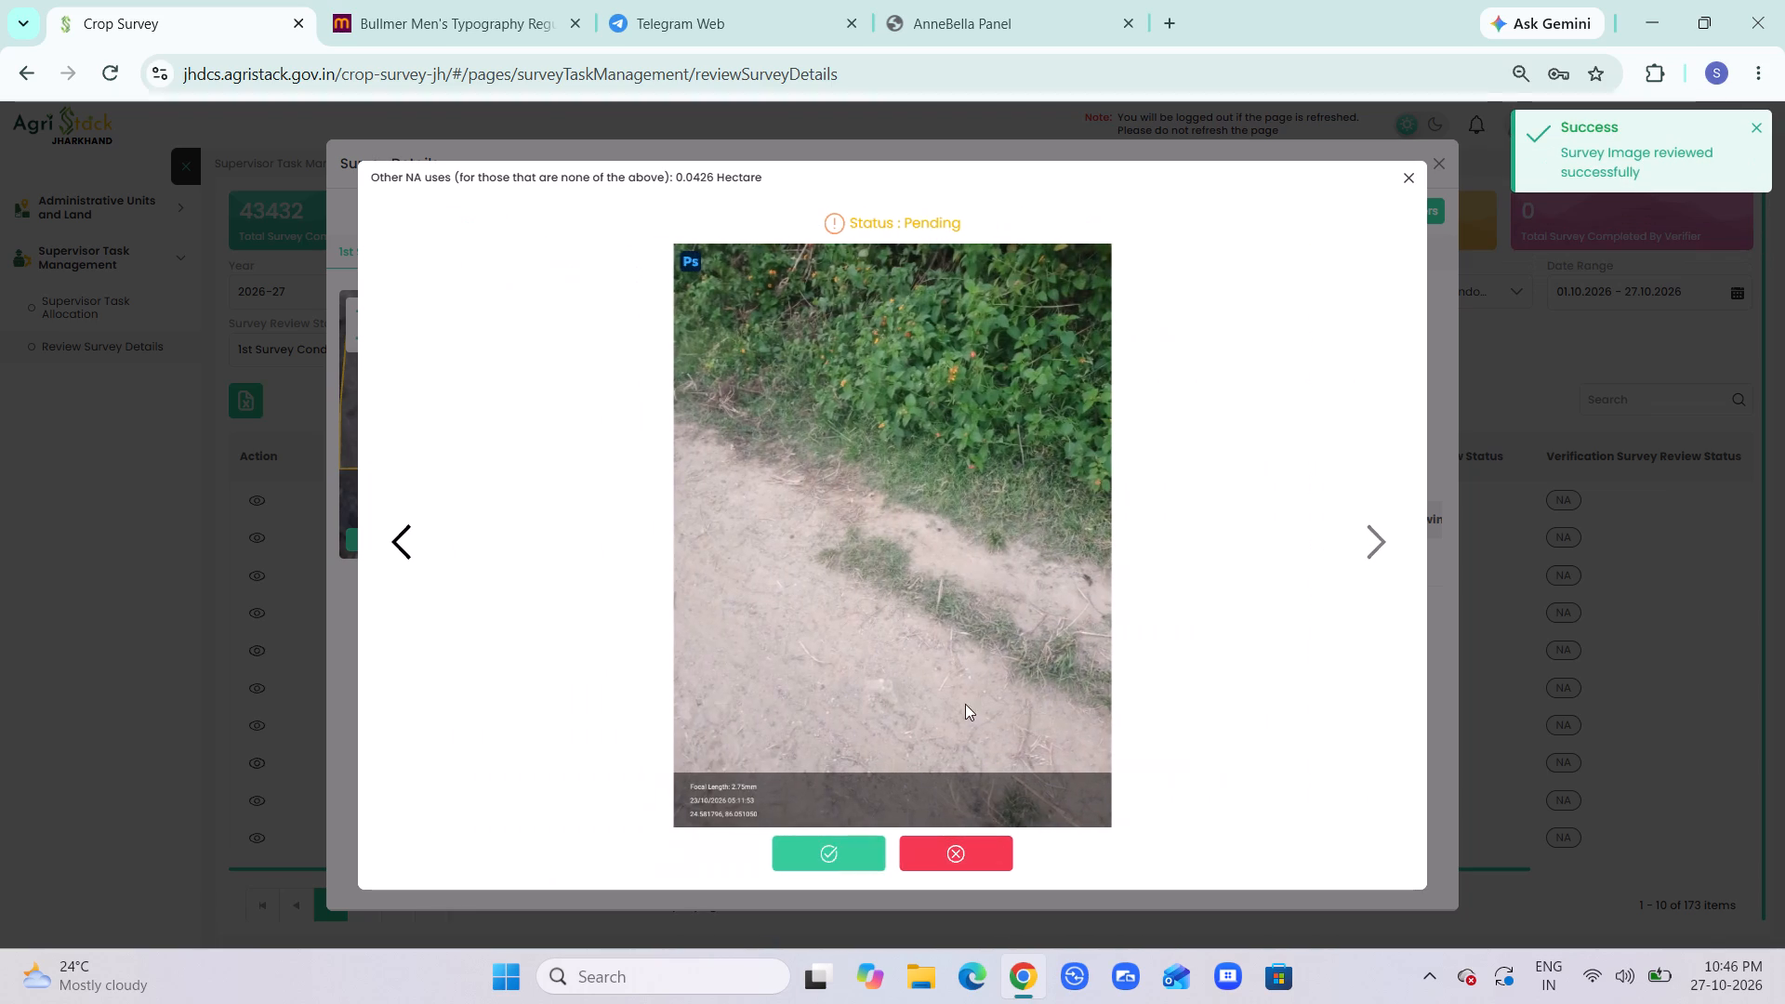
{"action": "left_click", "coordinate": [863, 849]}
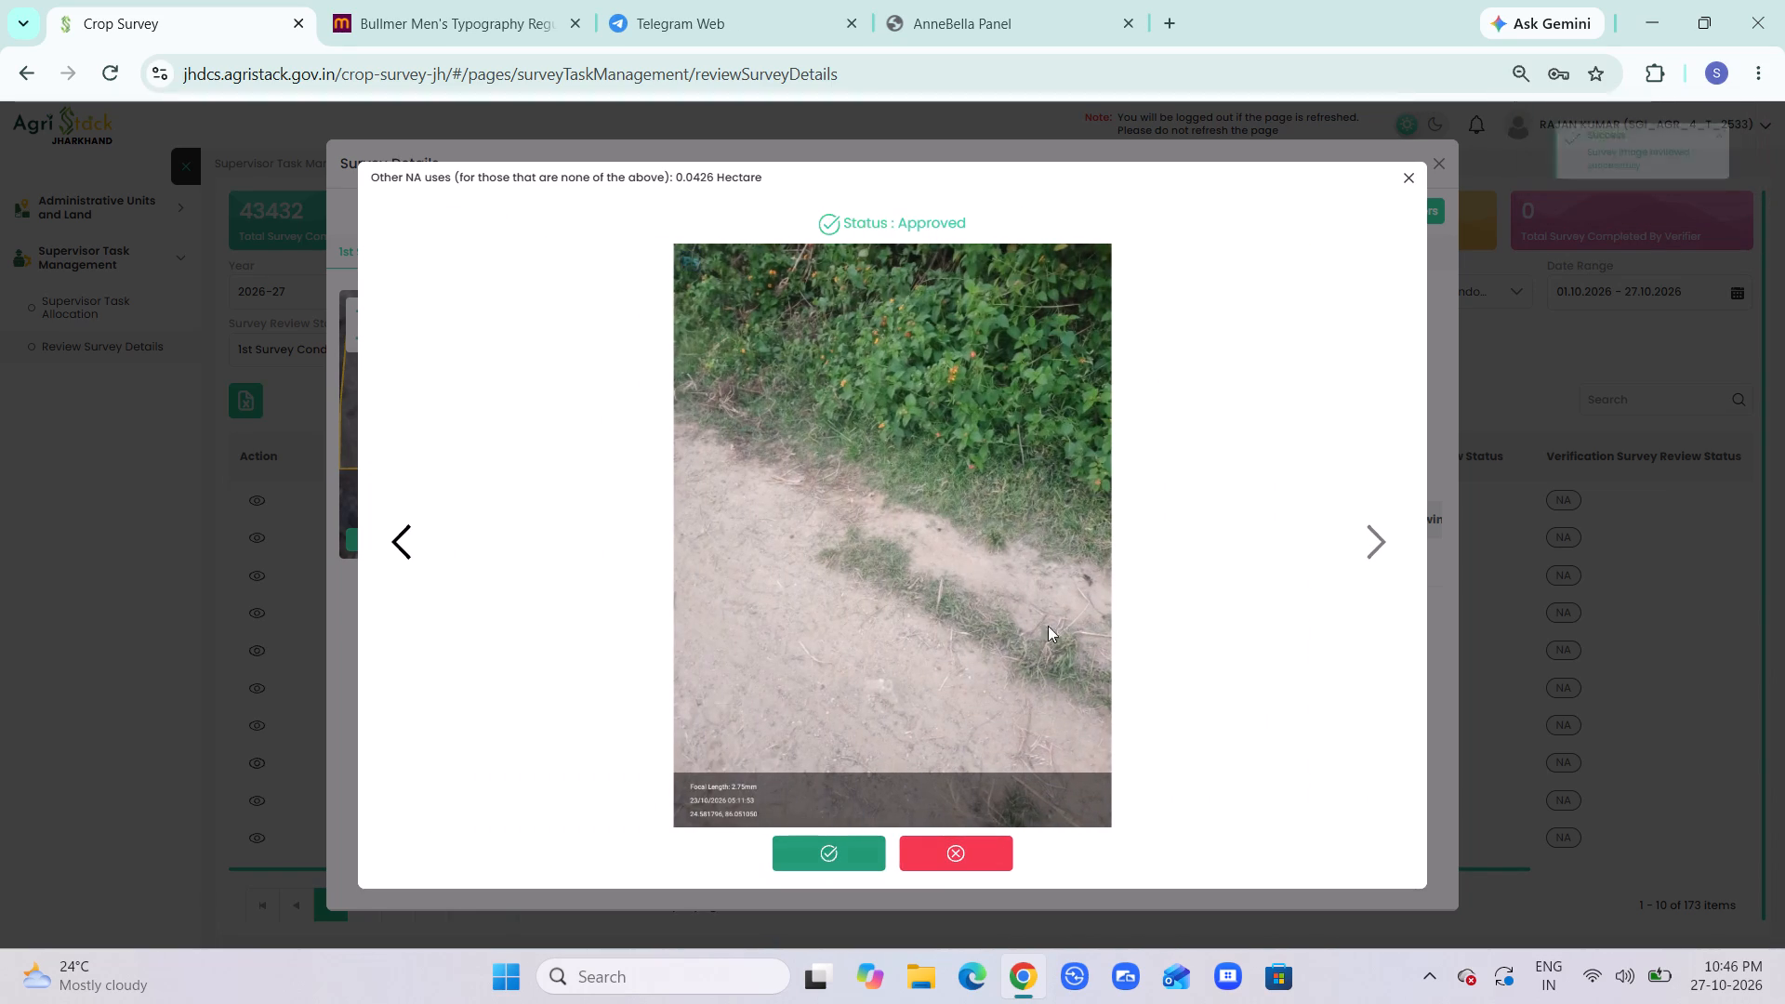
{"action": "left_click", "coordinate": [1409, 176]}
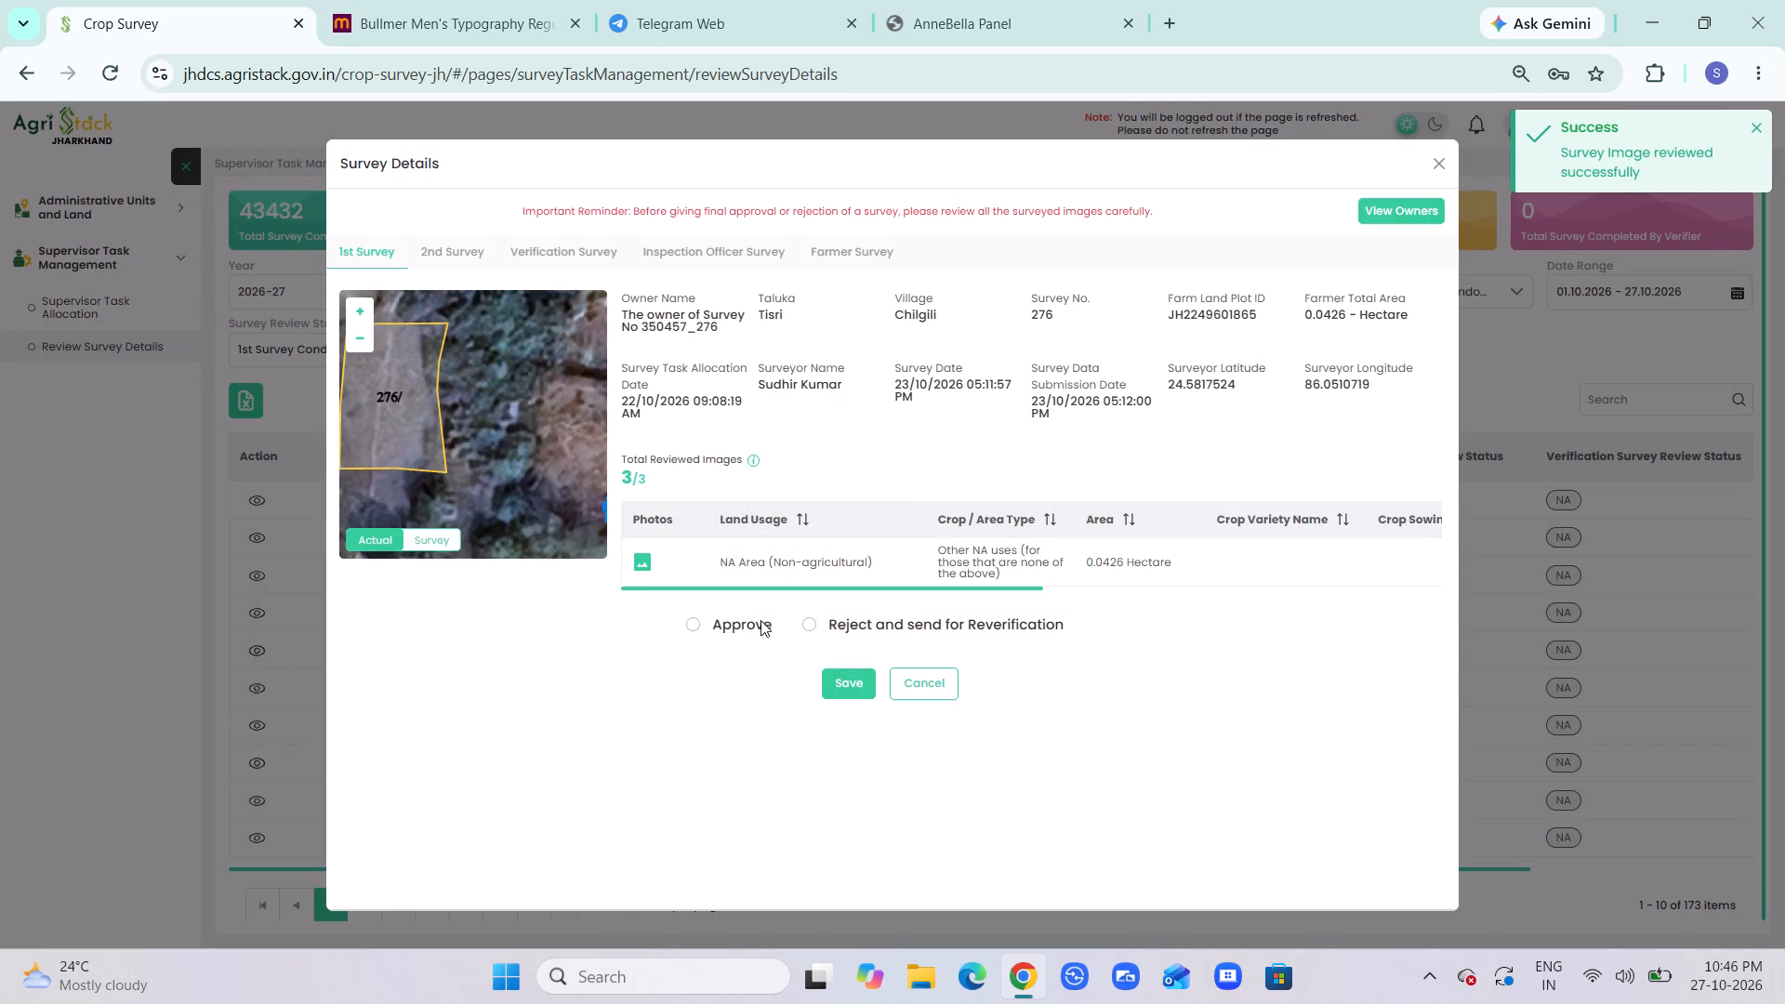
Approve the 1st survey of survey number 276, save the review and close its survey details.
{"action": "left_click", "coordinate": [759, 621]}
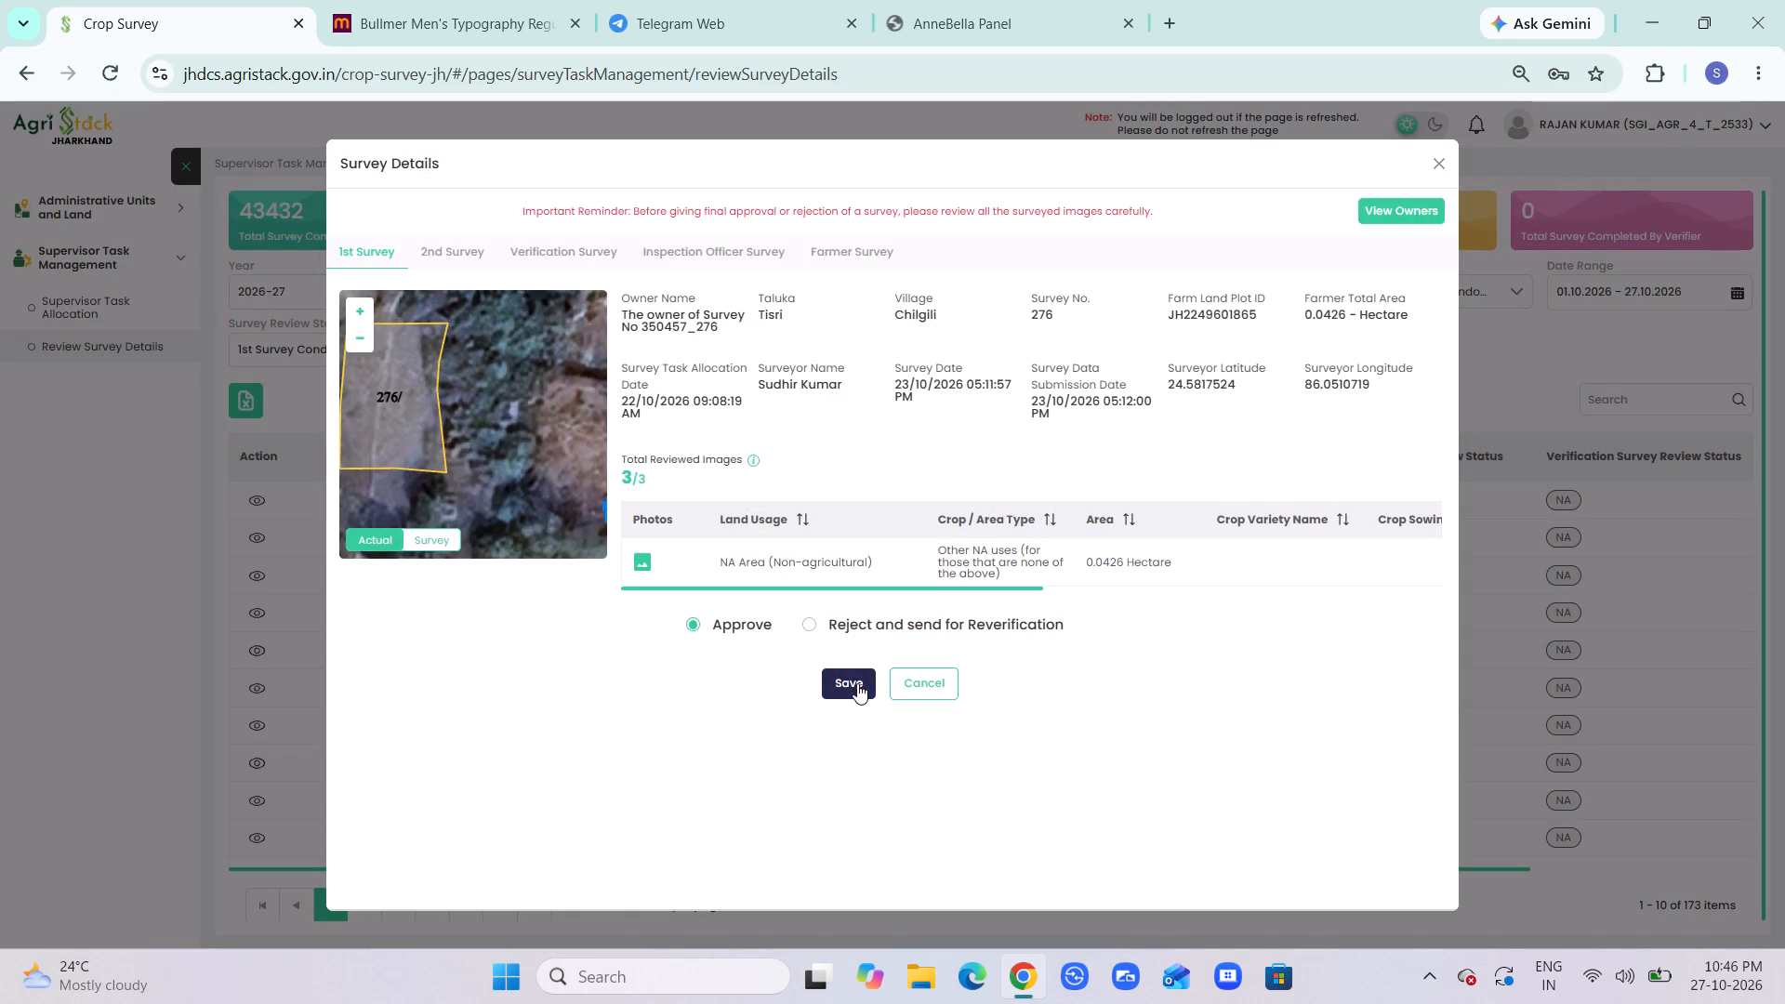
{"action": "left_click", "coordinate": [857, 683]}
{"action": "left_click", "coordinate": [871, 563]}
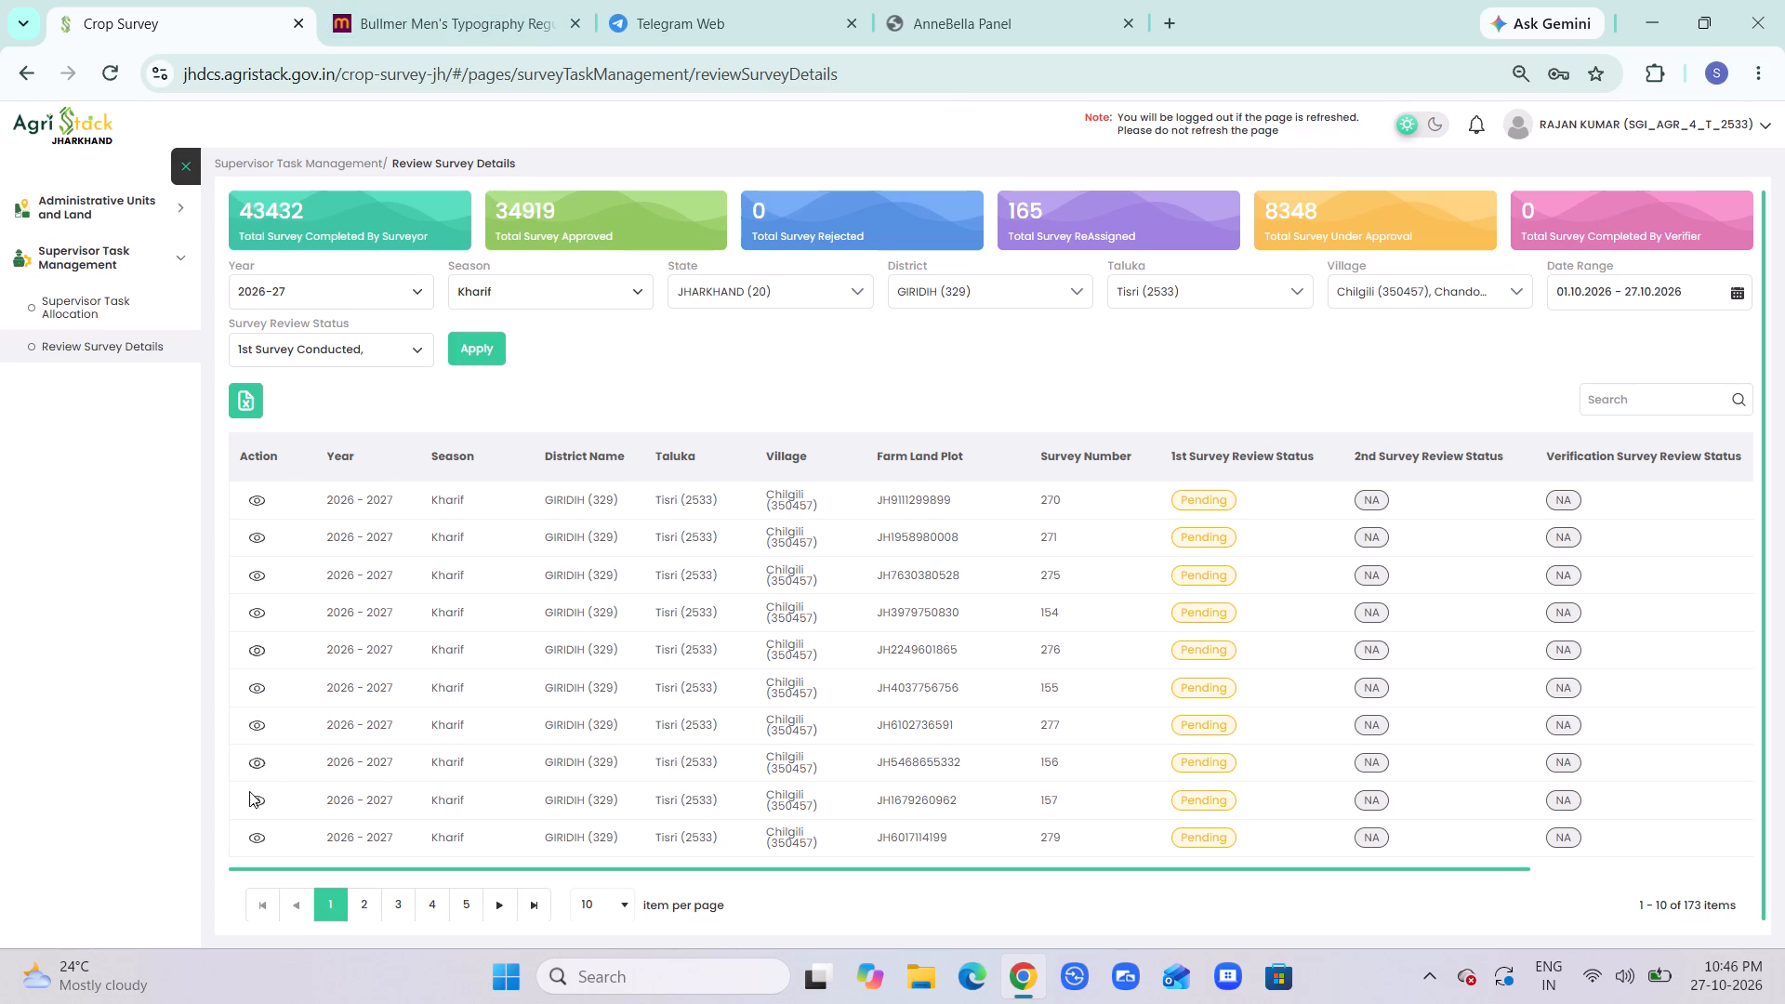
Open the survey details of survey number 279 in Chilgili, approve all three farm photos and close the photo viewer.
{"action": "left_click", "coordinate": [256, 840]}
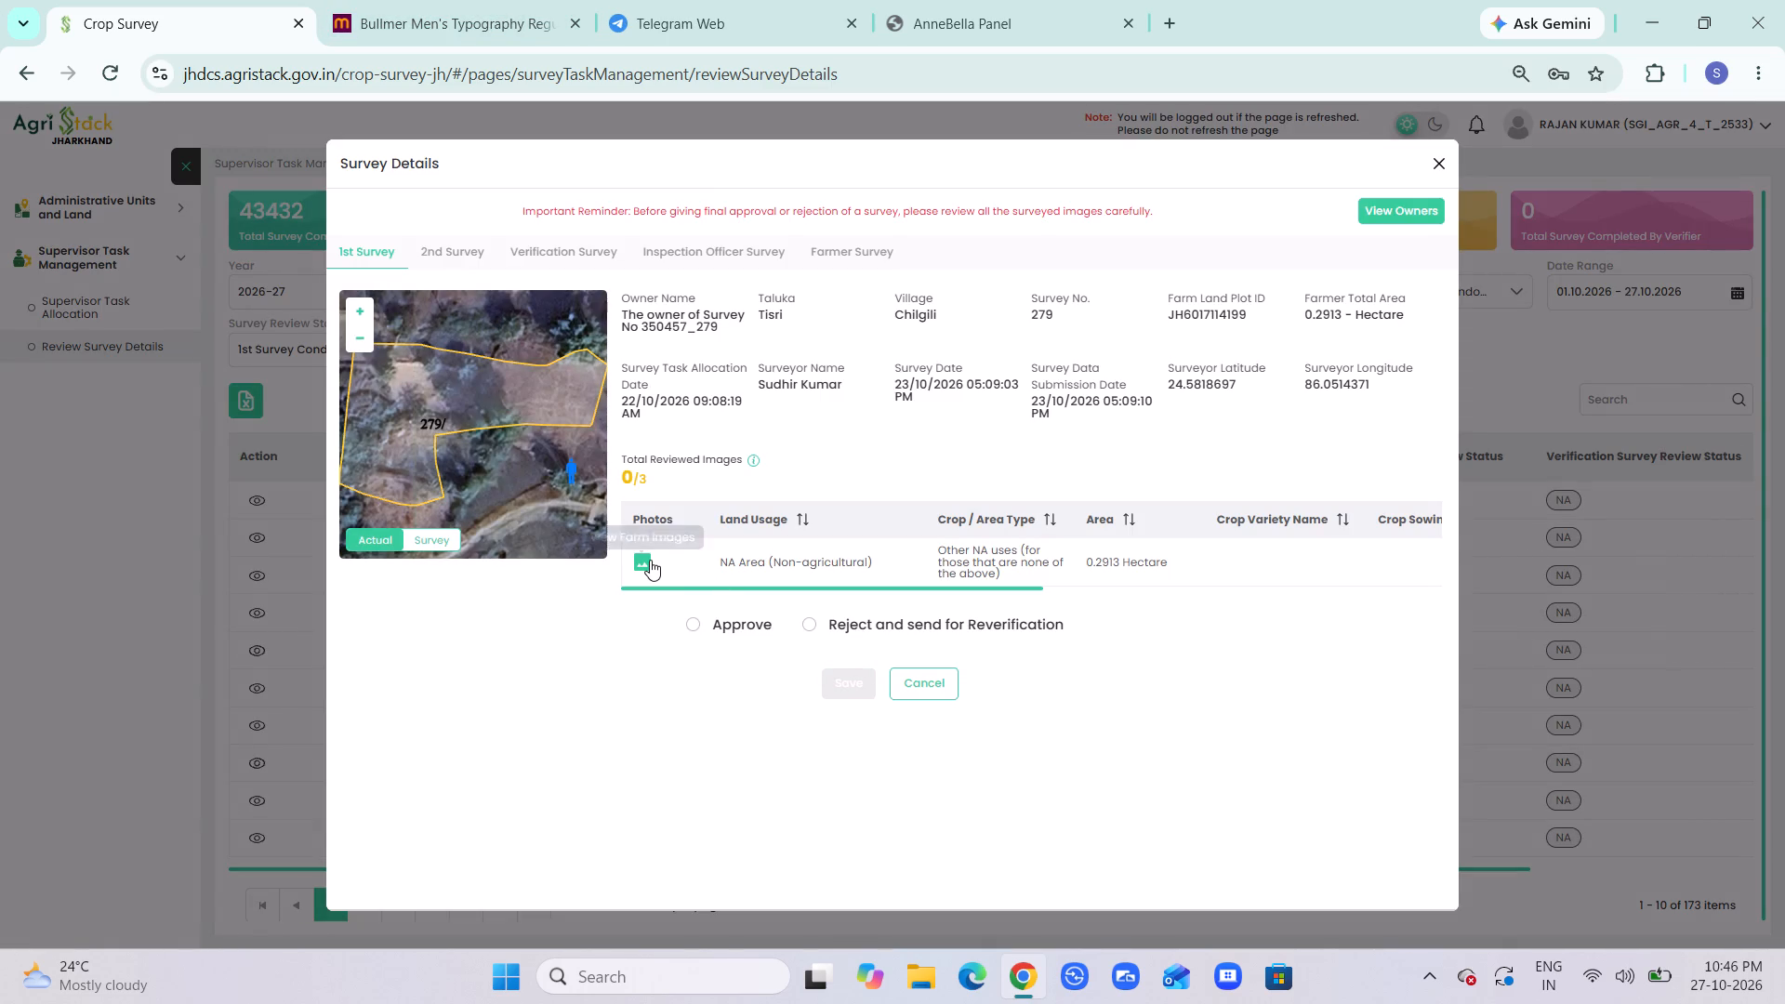
{"action": "left_click", "coordinate": [649, 560]}
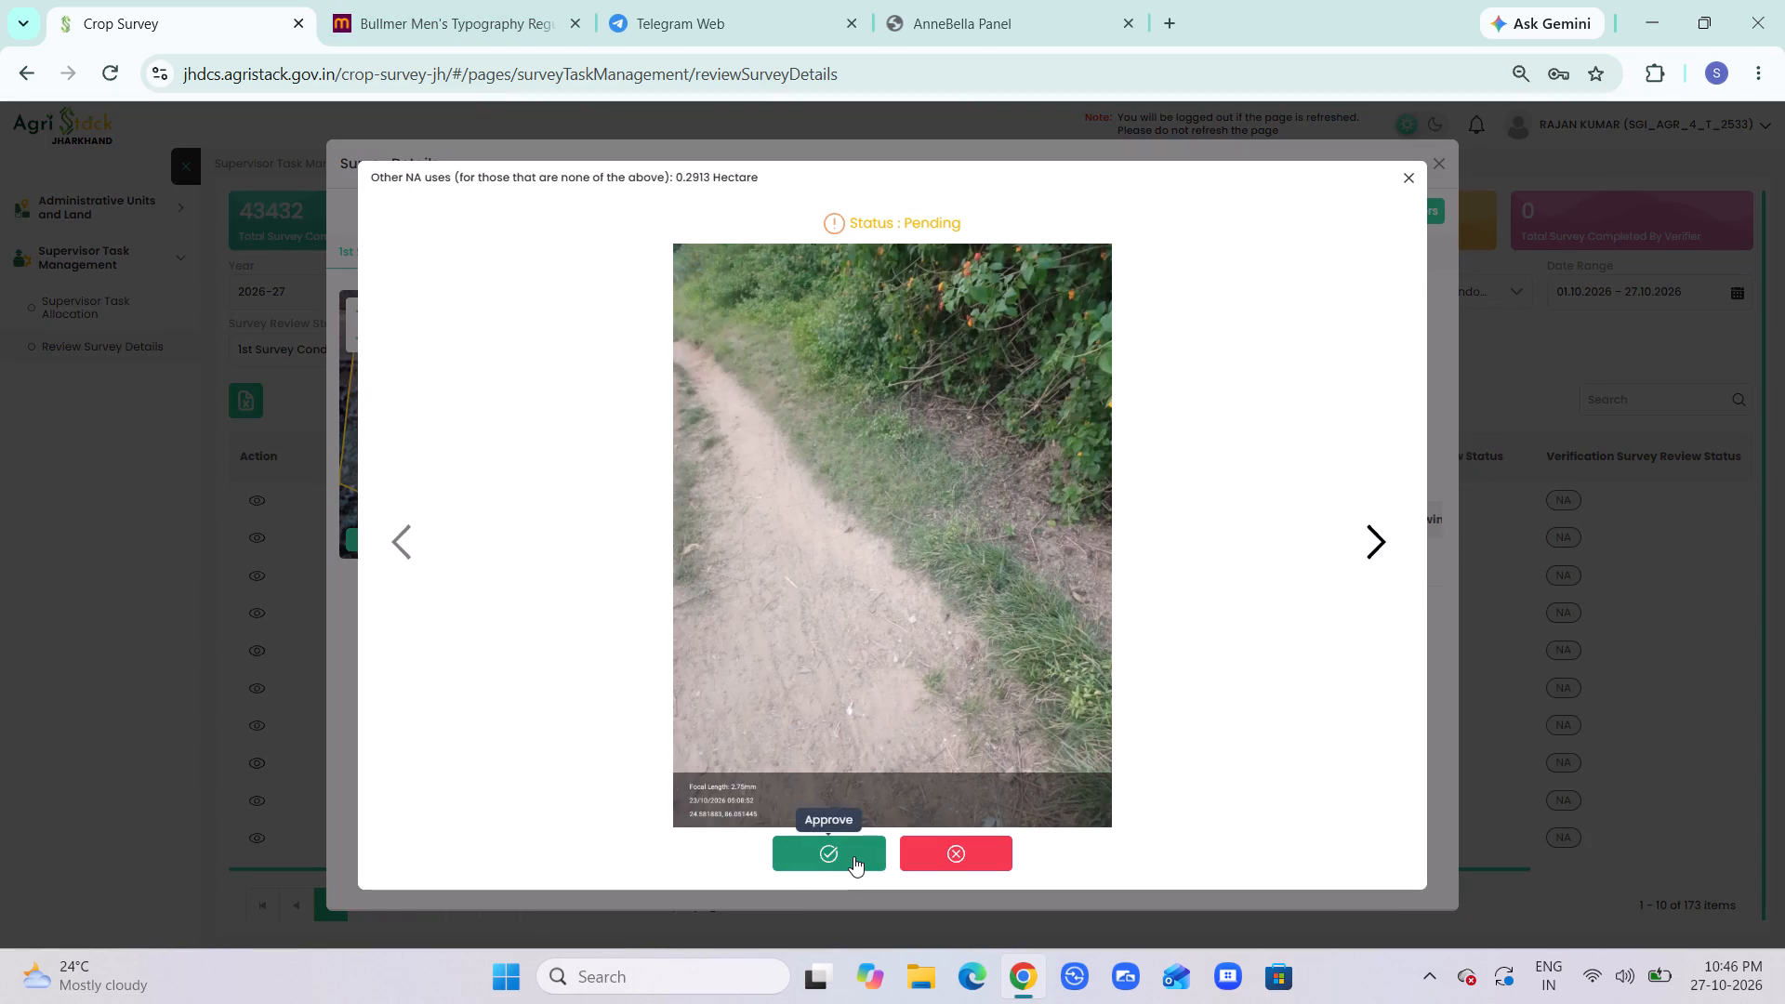
{"action": "left_click", "coordinate": [853, 856]}
{"action": "left_click_drag", "start_coordinate": [1021, 672], "coordinate": [930, 682]}
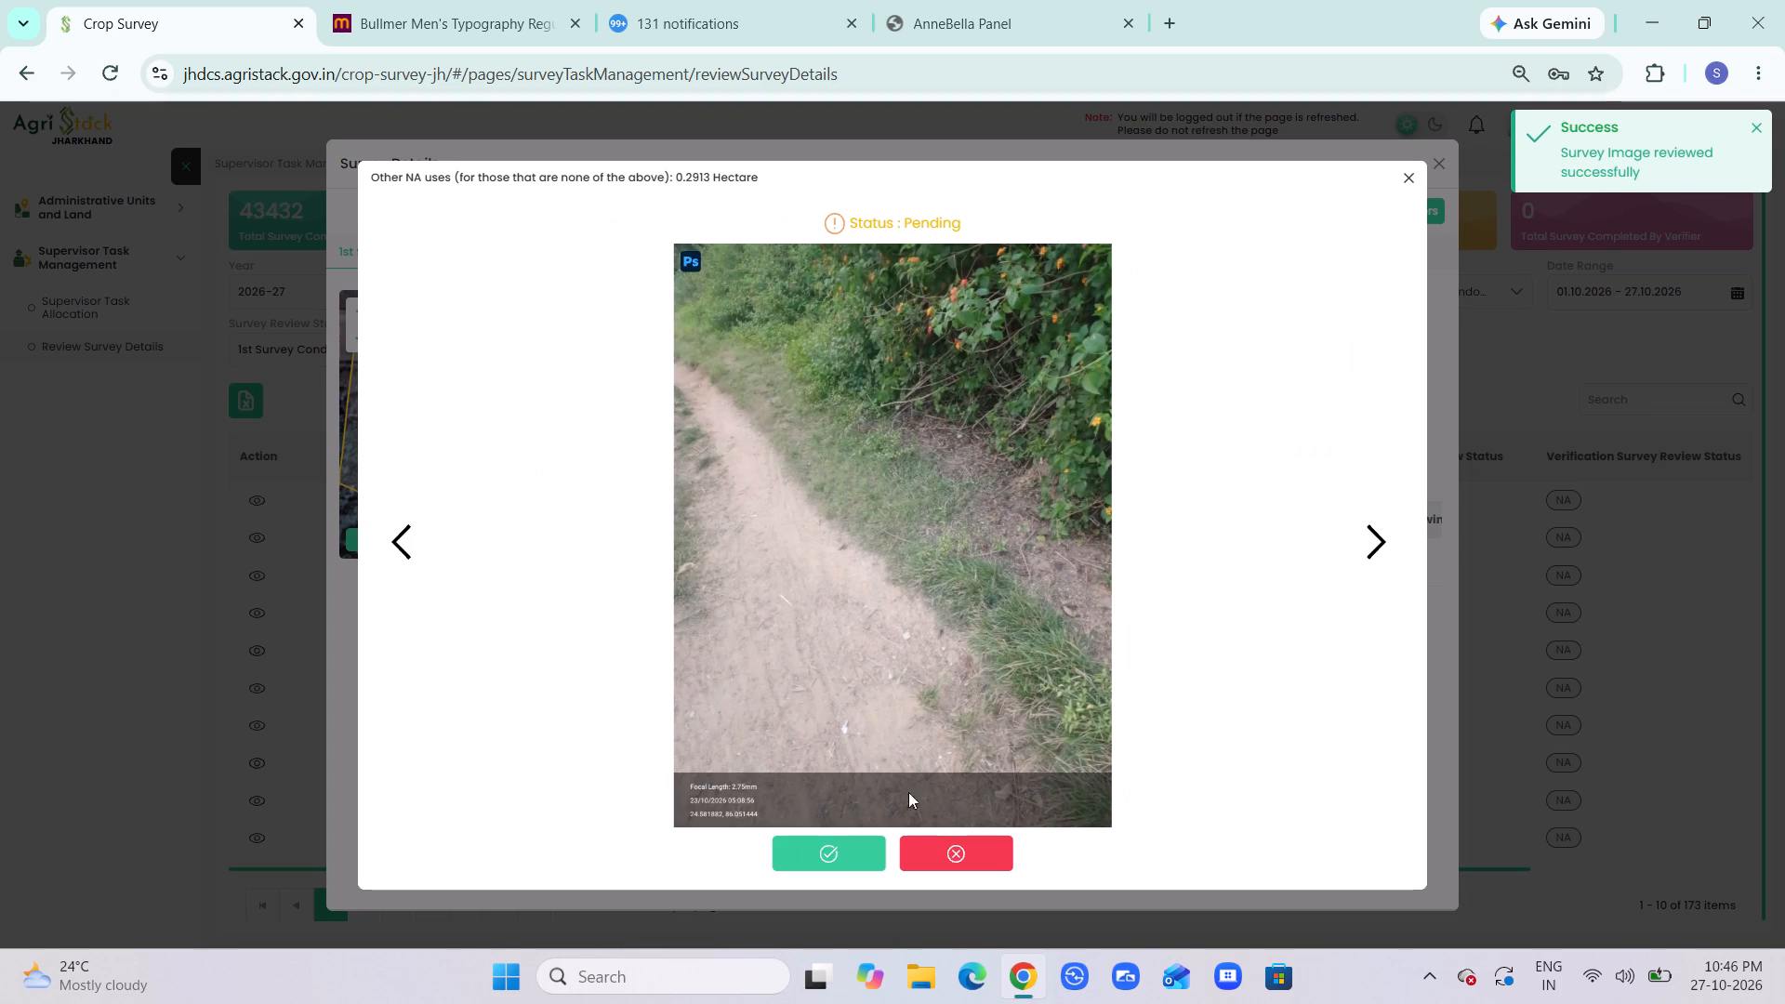
{"action": "left_click", "coordinate": [852, 854]}
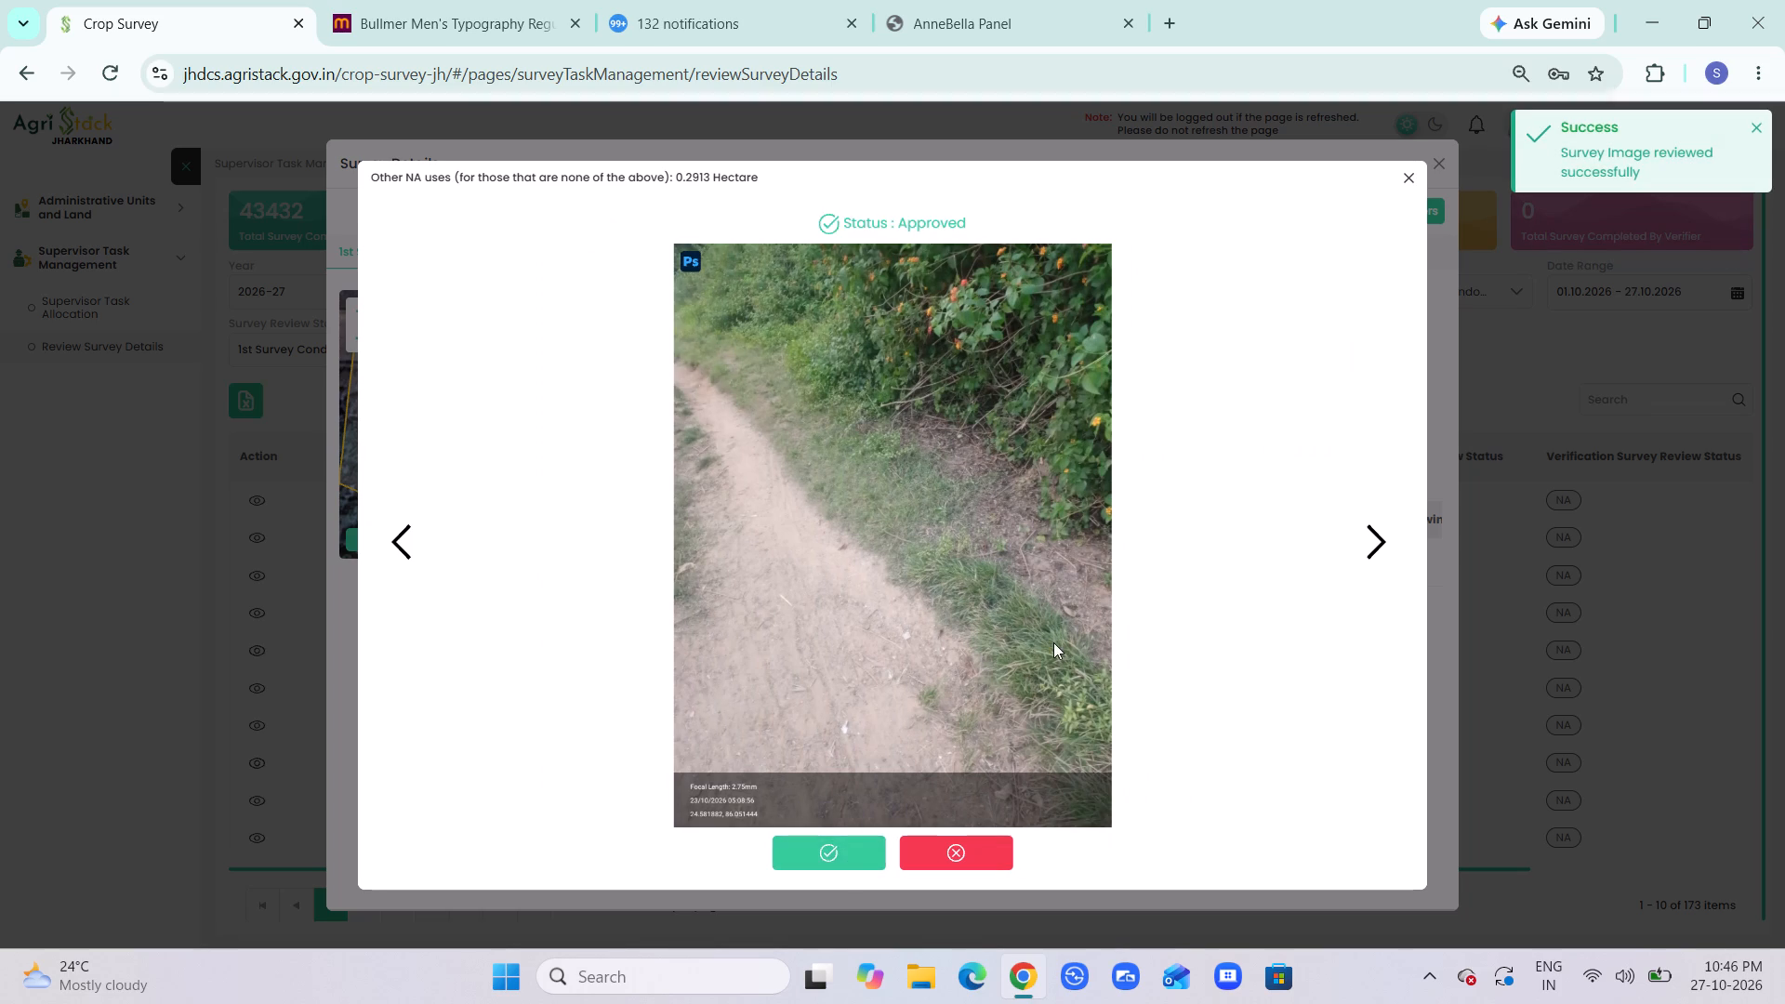
{"action": "left_click_drag", "start_coordinate": [1053, 642], "coordinate": [987, 656]}
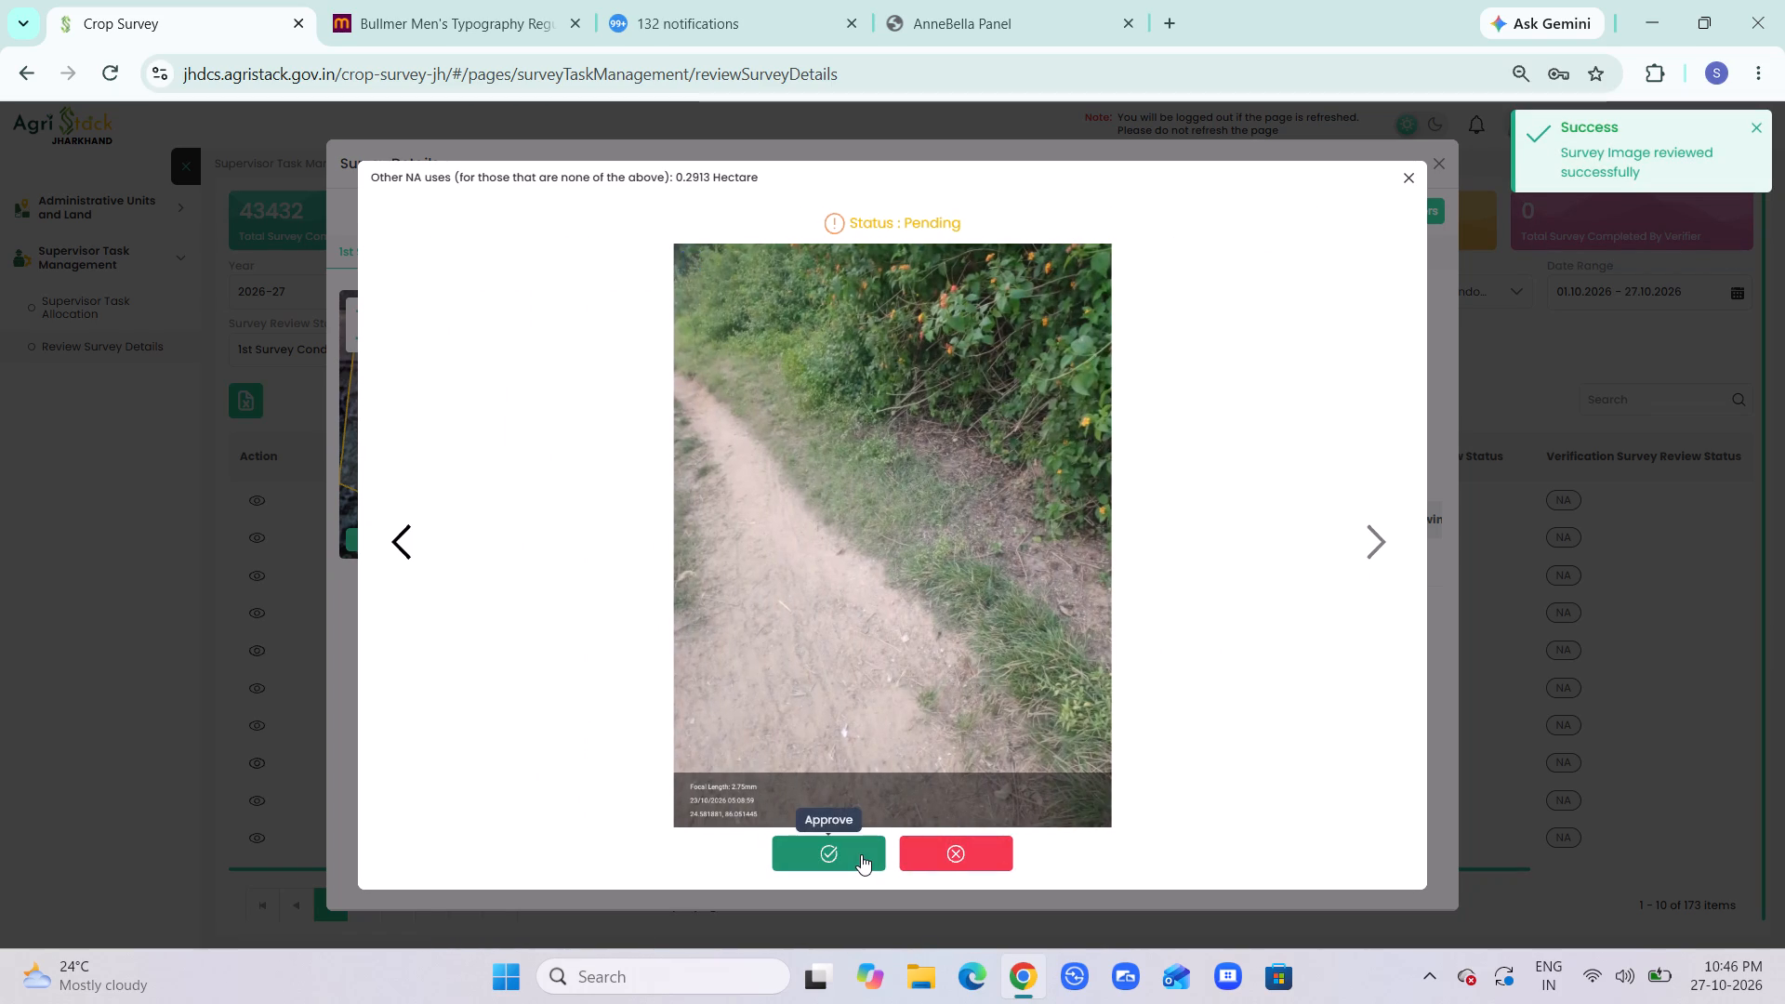
{"action": "left_click", "coordinate": [861, 854]}
{"action": "left_click", "coordinate": [1407, 173]}
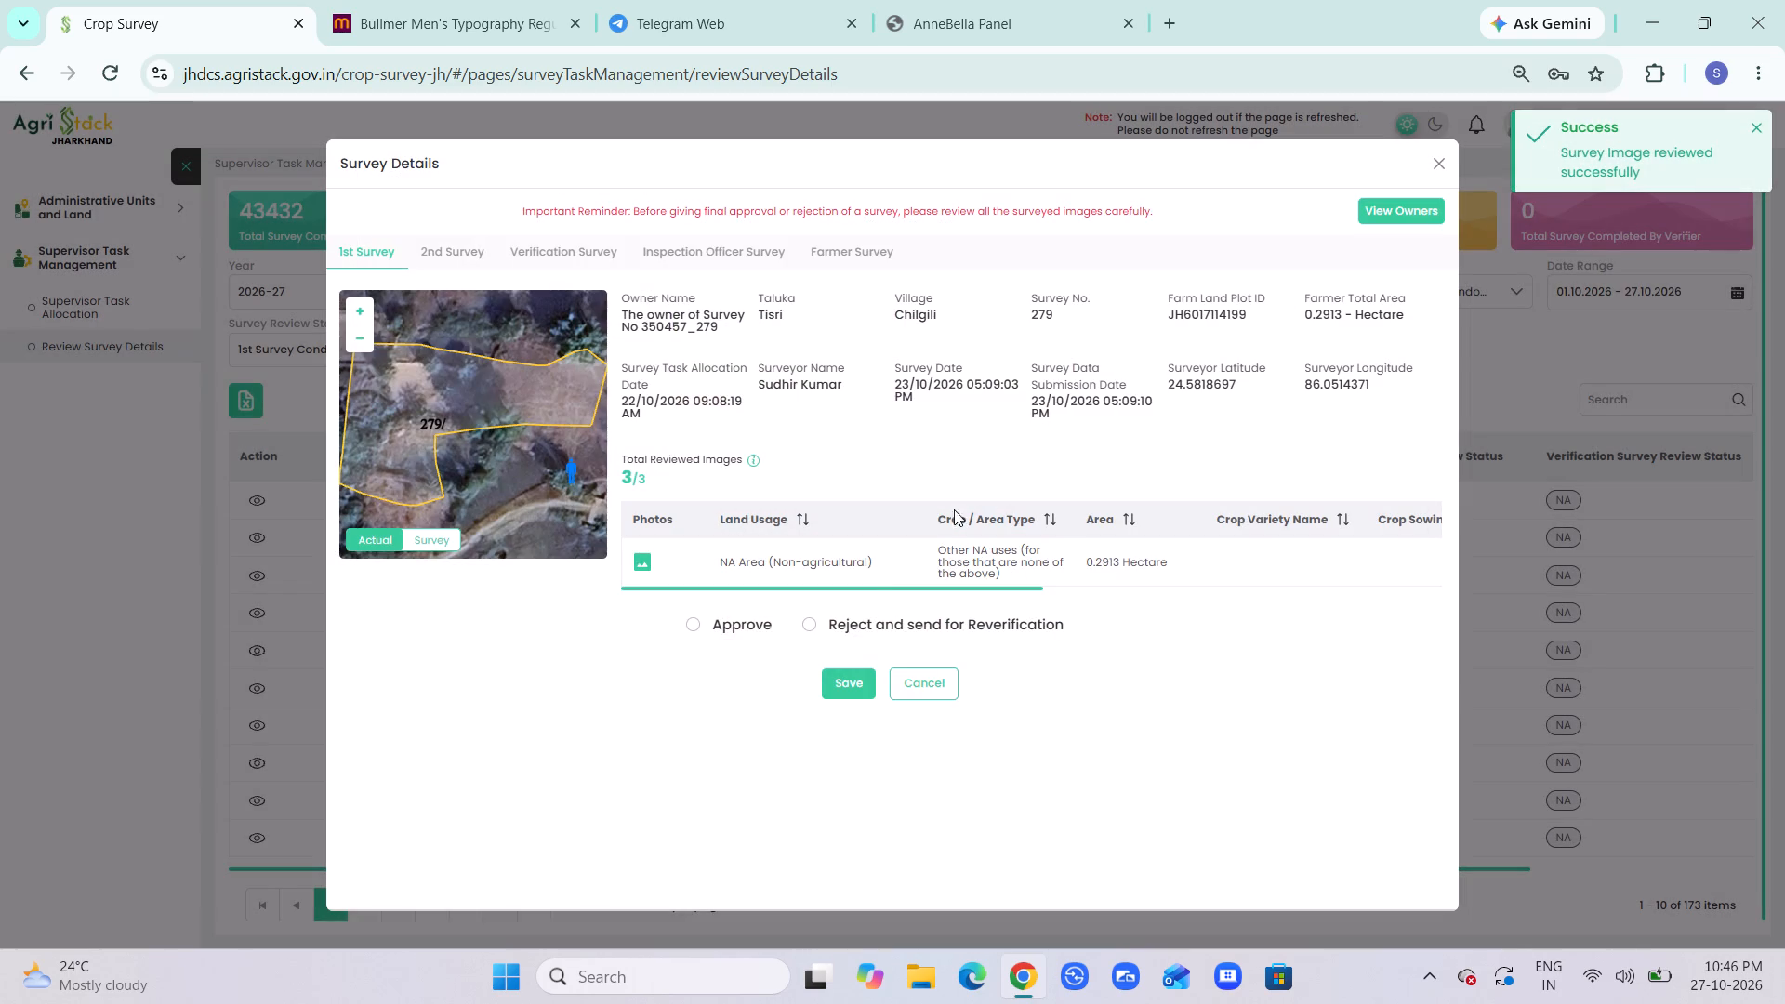
Approve the 1st survey of survey number 279, save the review and close its survey details.
{"action": "left_click", "coordinate": [717, 625]}
{"action": "left_click", "coordinate": [752, 623]}
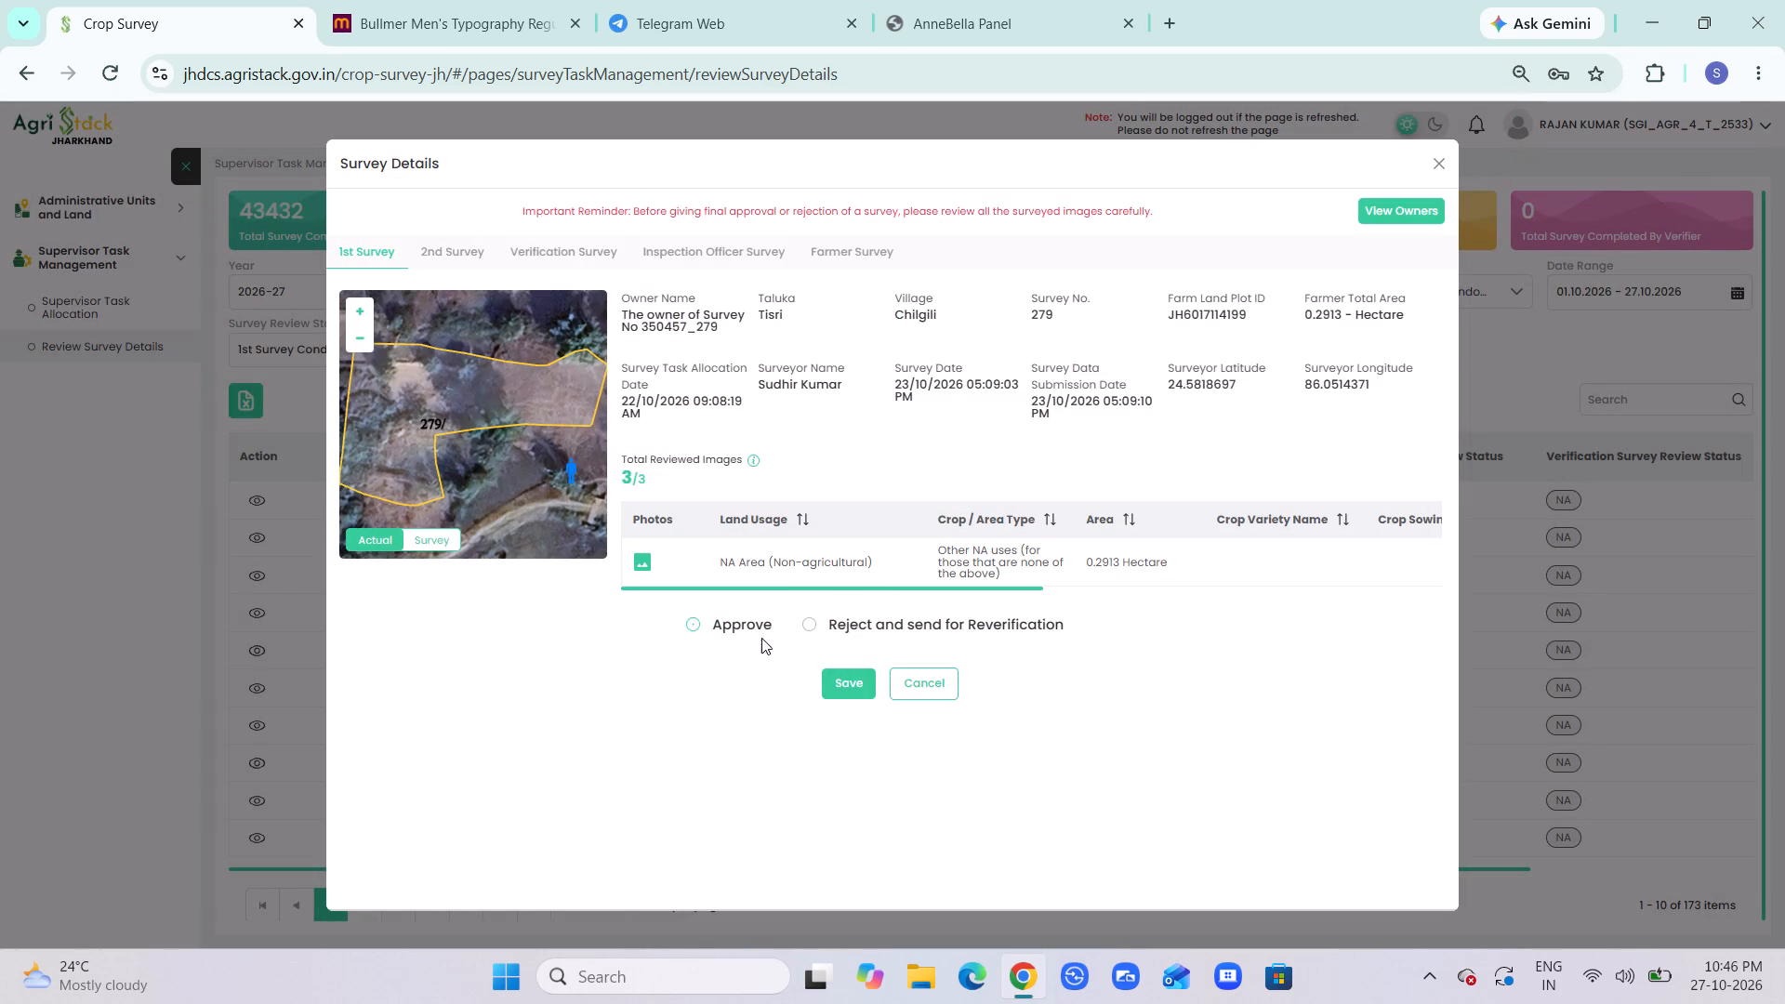
{"action": "left_click", "coordinate": [851, 686]}
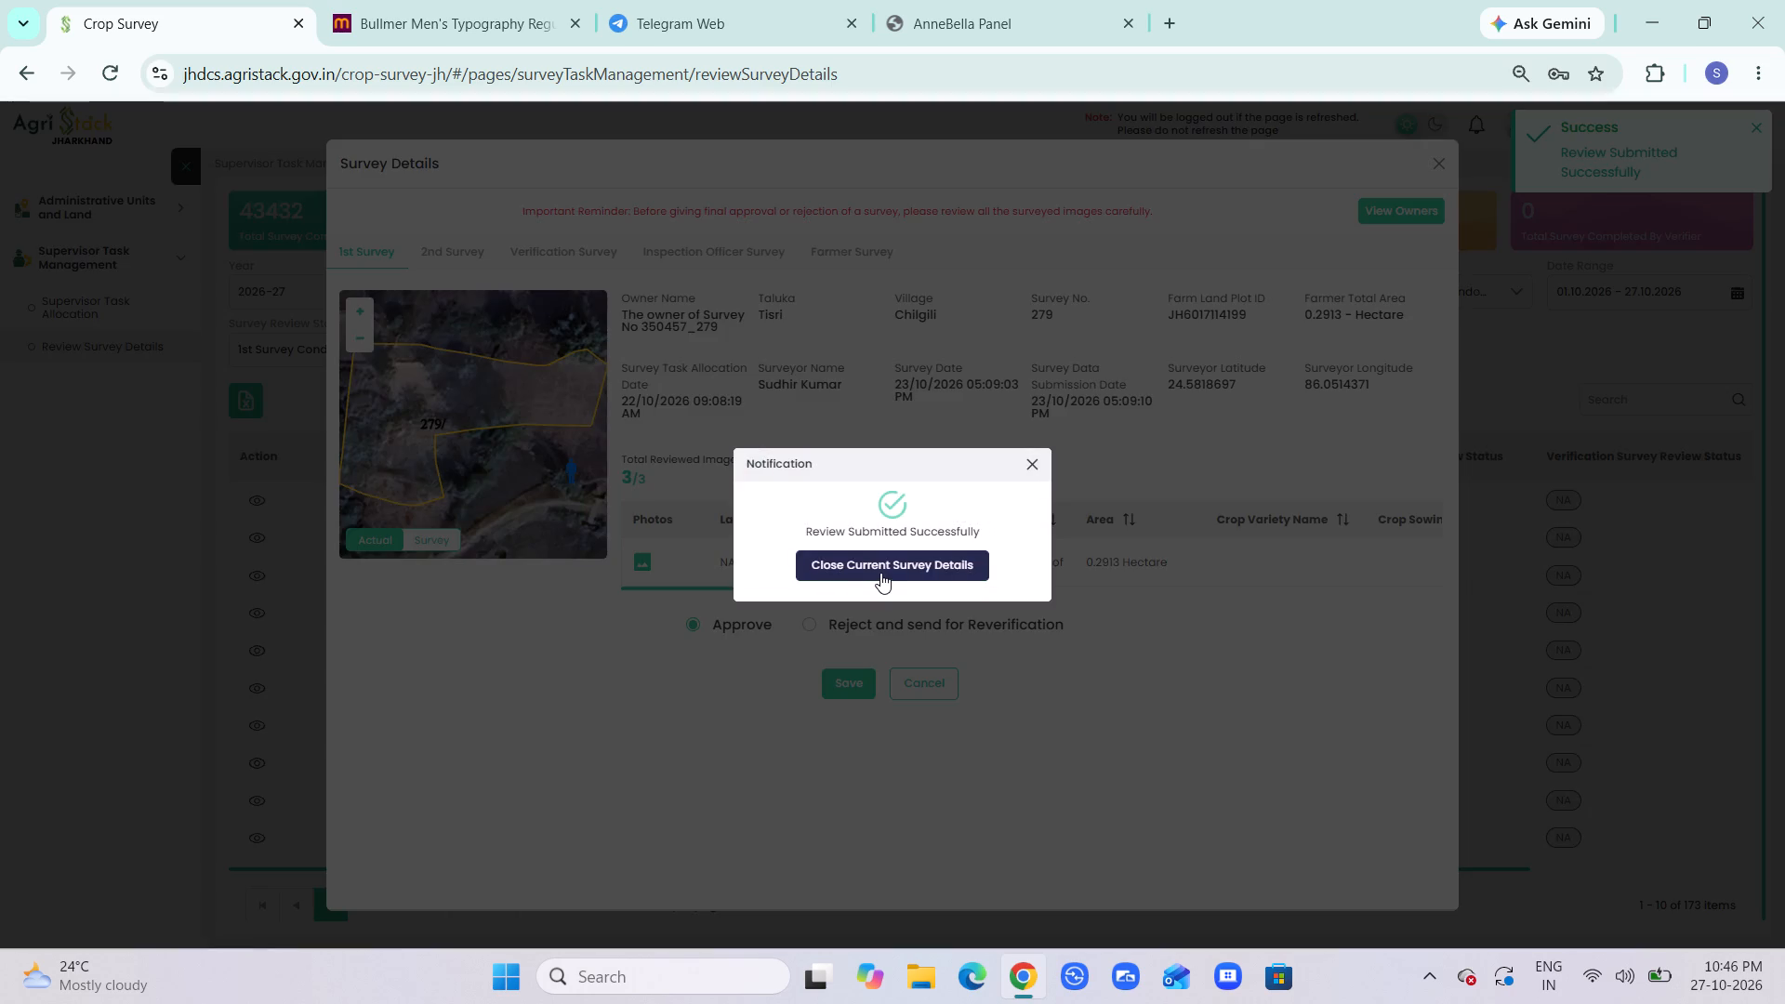
{"action": "left_click", "coordinate": [880, 573]}
Open the survey details of survey number 157 in Chilgili, approve all three farm photos and close the photo viewer.
{"action": "left_click", "coordinate": [249, 806]}
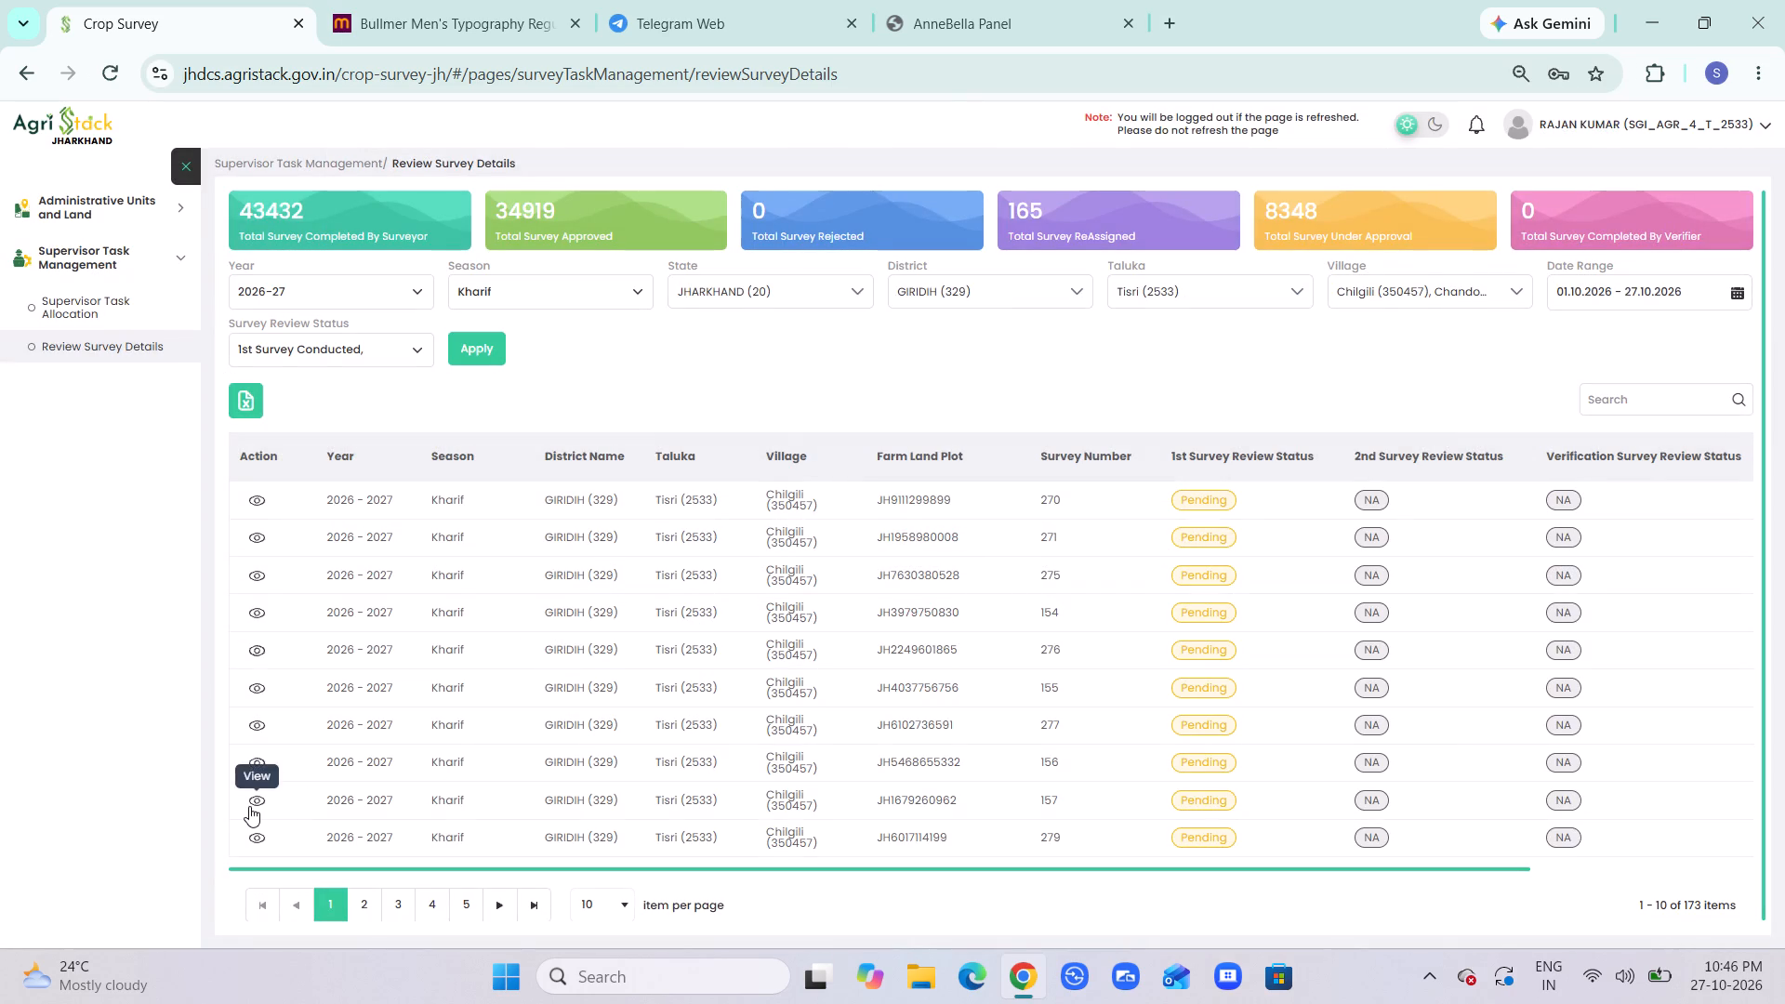
{"action": "left_click", "coordinate": [649, 548]}
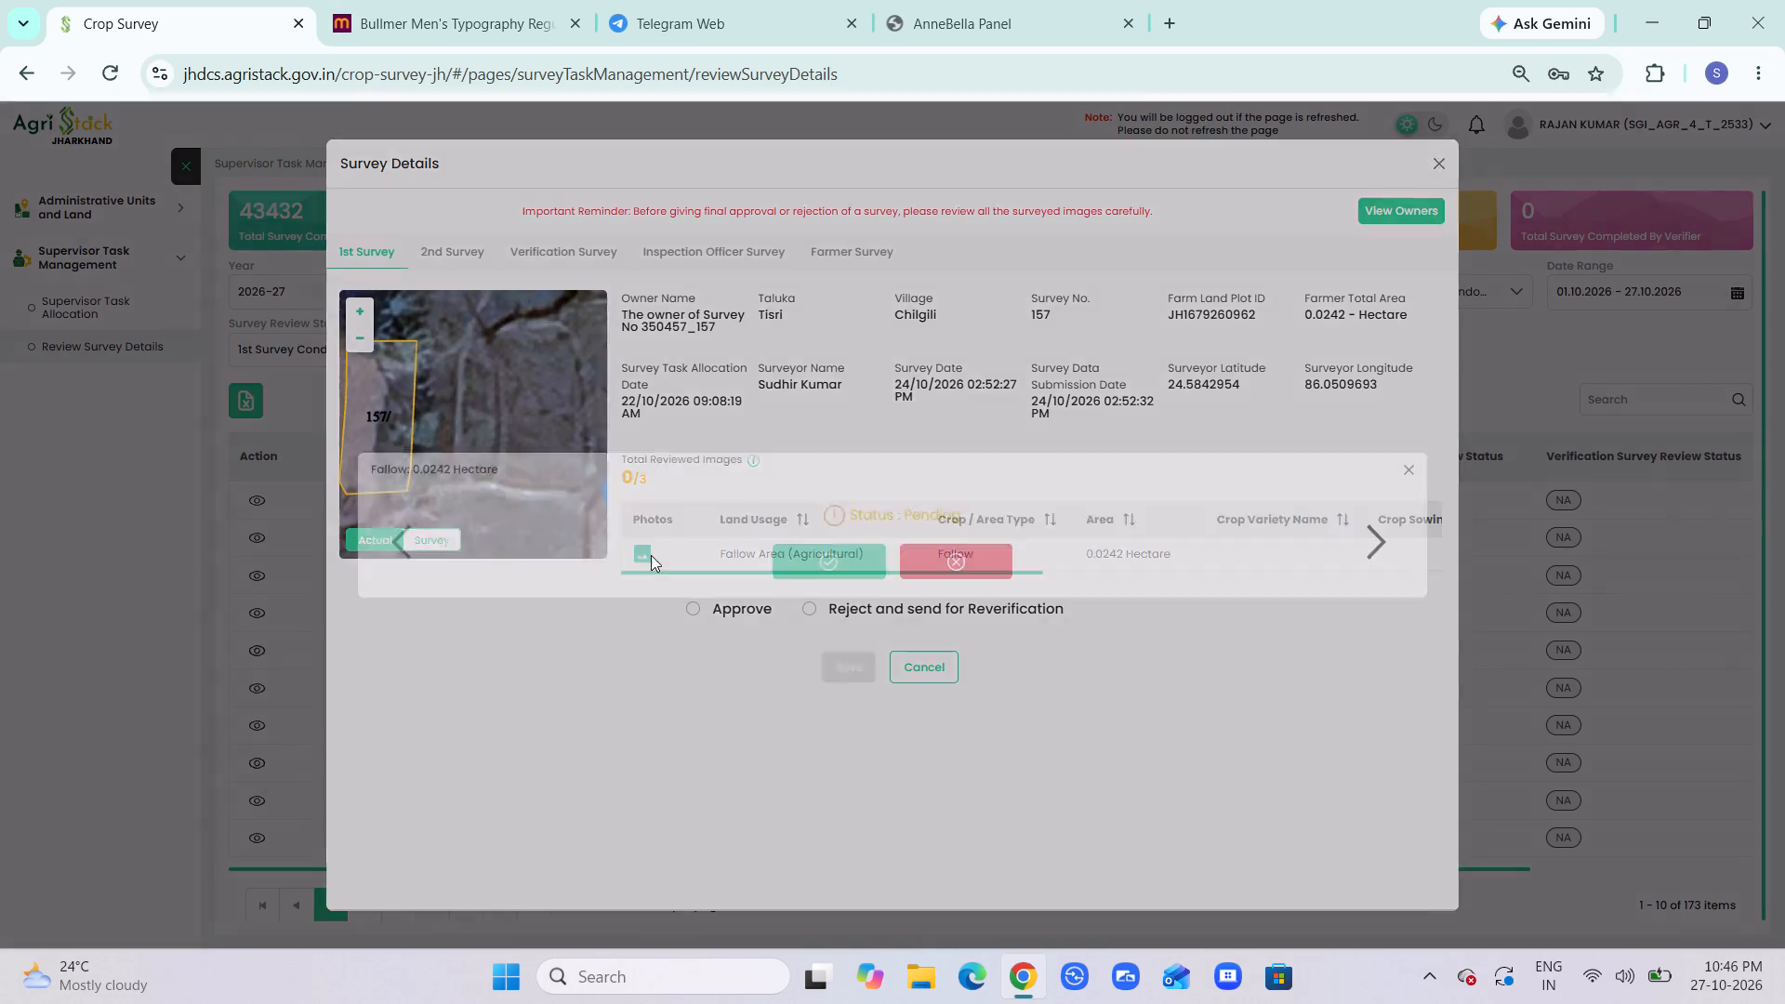
{"action": "left_click", "coordinate": [868, 844]}
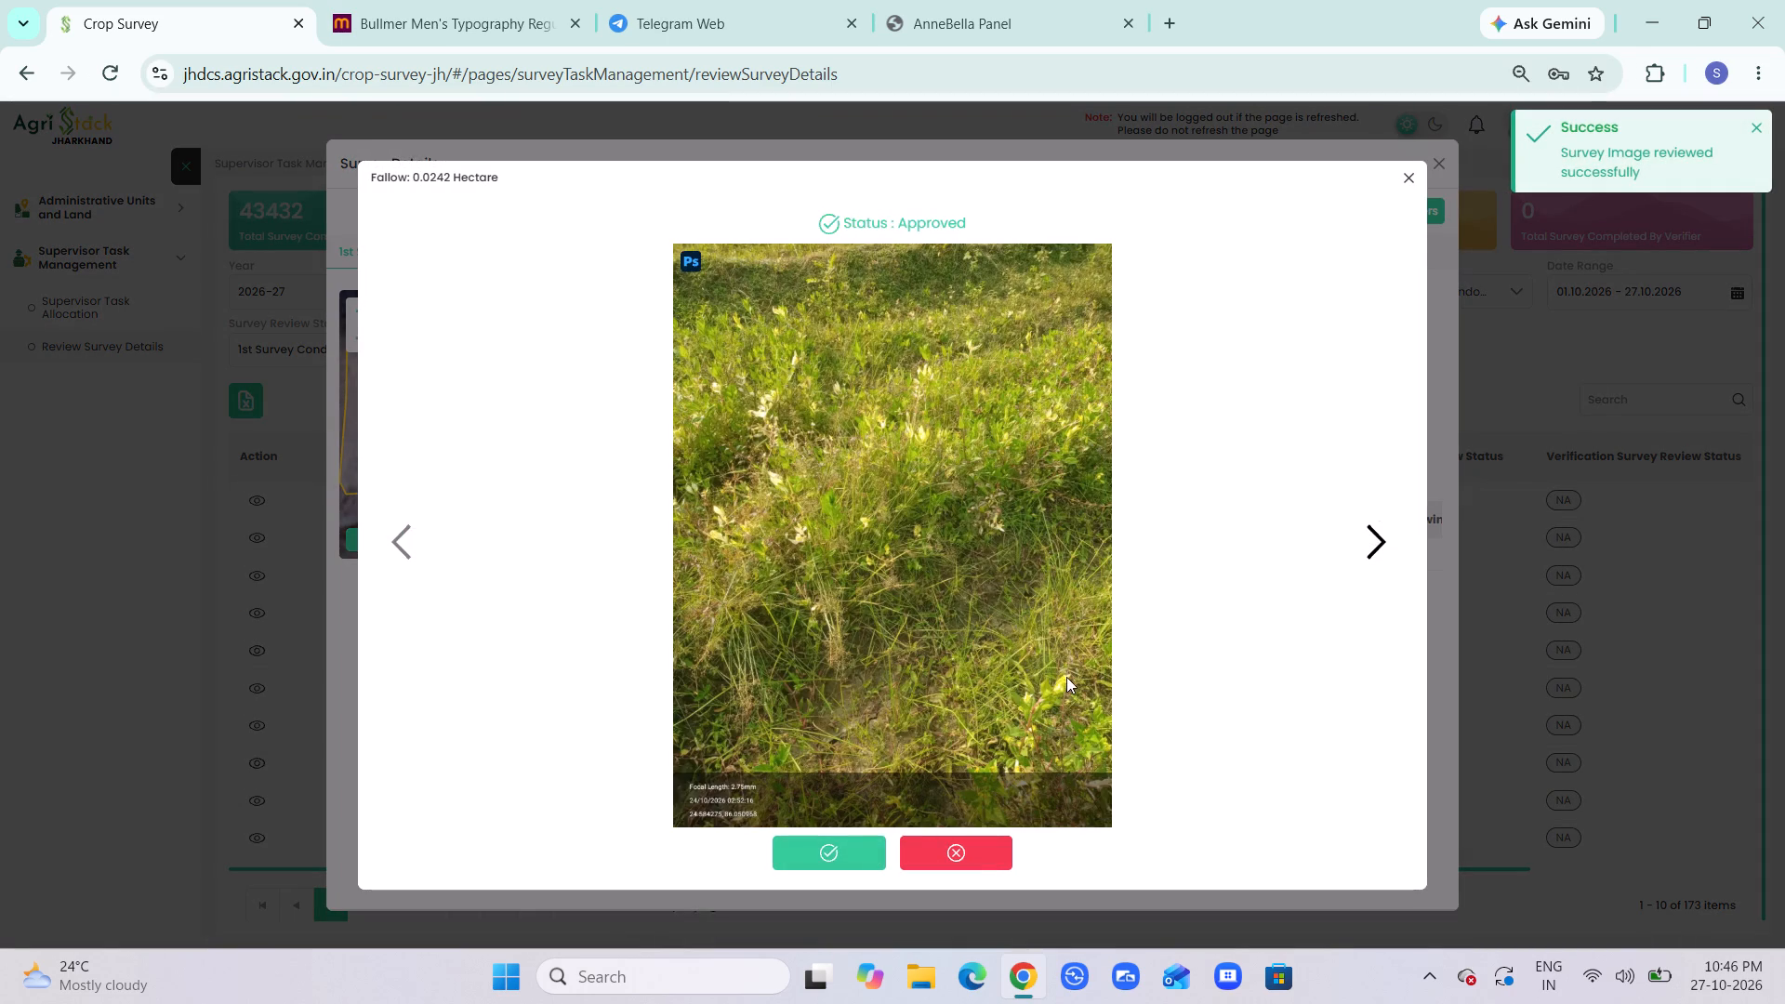
{"action": "left_click_drag", "start_coordinate": [1066, 677], "coordinate": [904, 684]}
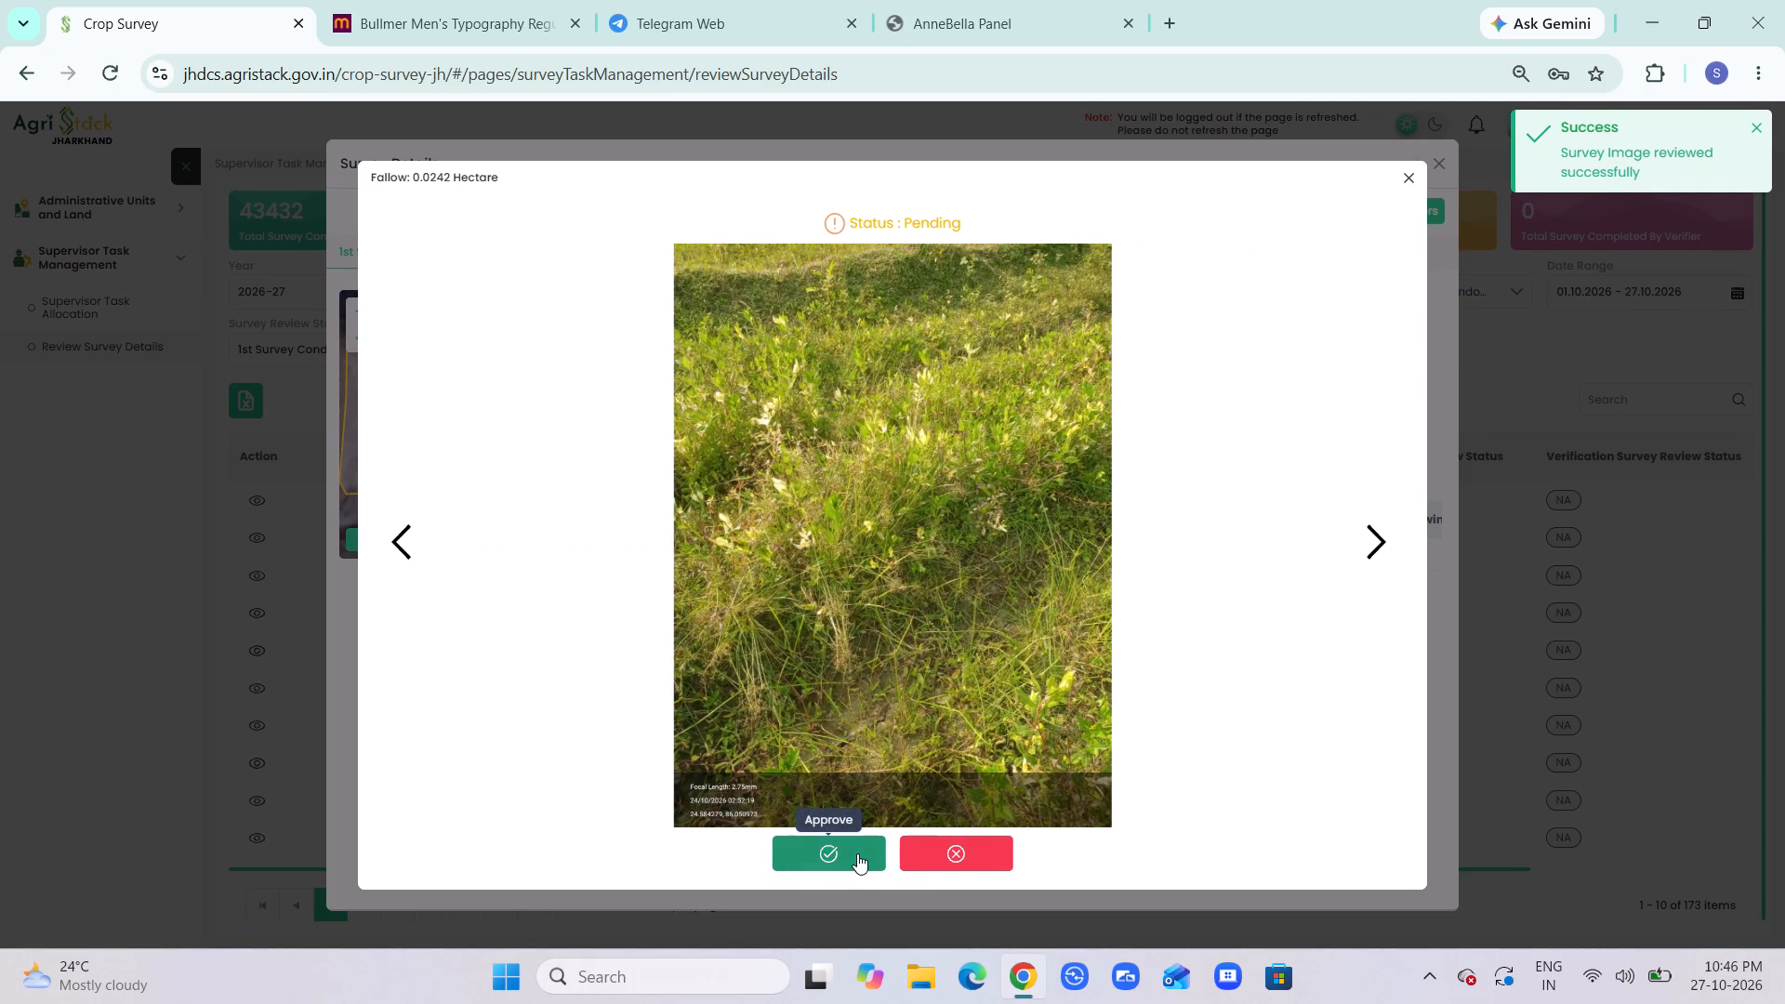
{"action": "left_click", "coordinate": [858, 852]}
{"action": "left_click_drag", "start_coordinate": [1103, 617], "coordinate": [988, 628]}
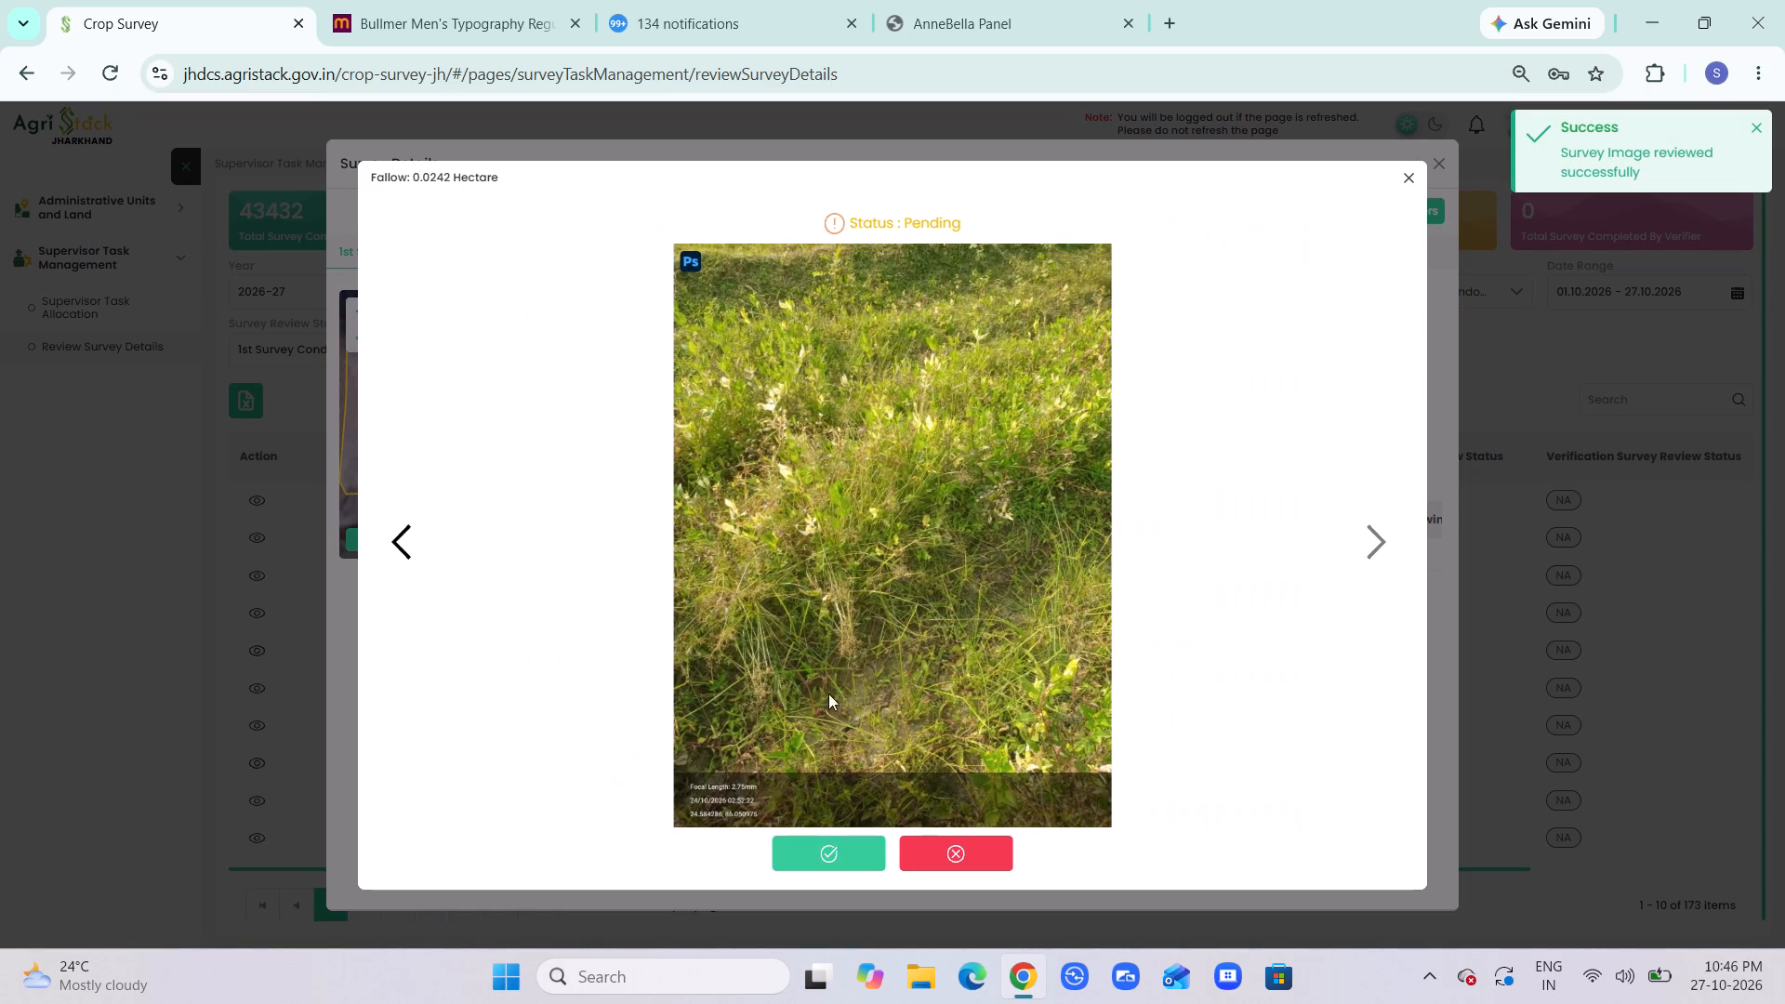
{"action": "left_click", "coordinate": [859, 846]}
{"action": "left_click", "coordinate": [1405, 174]}
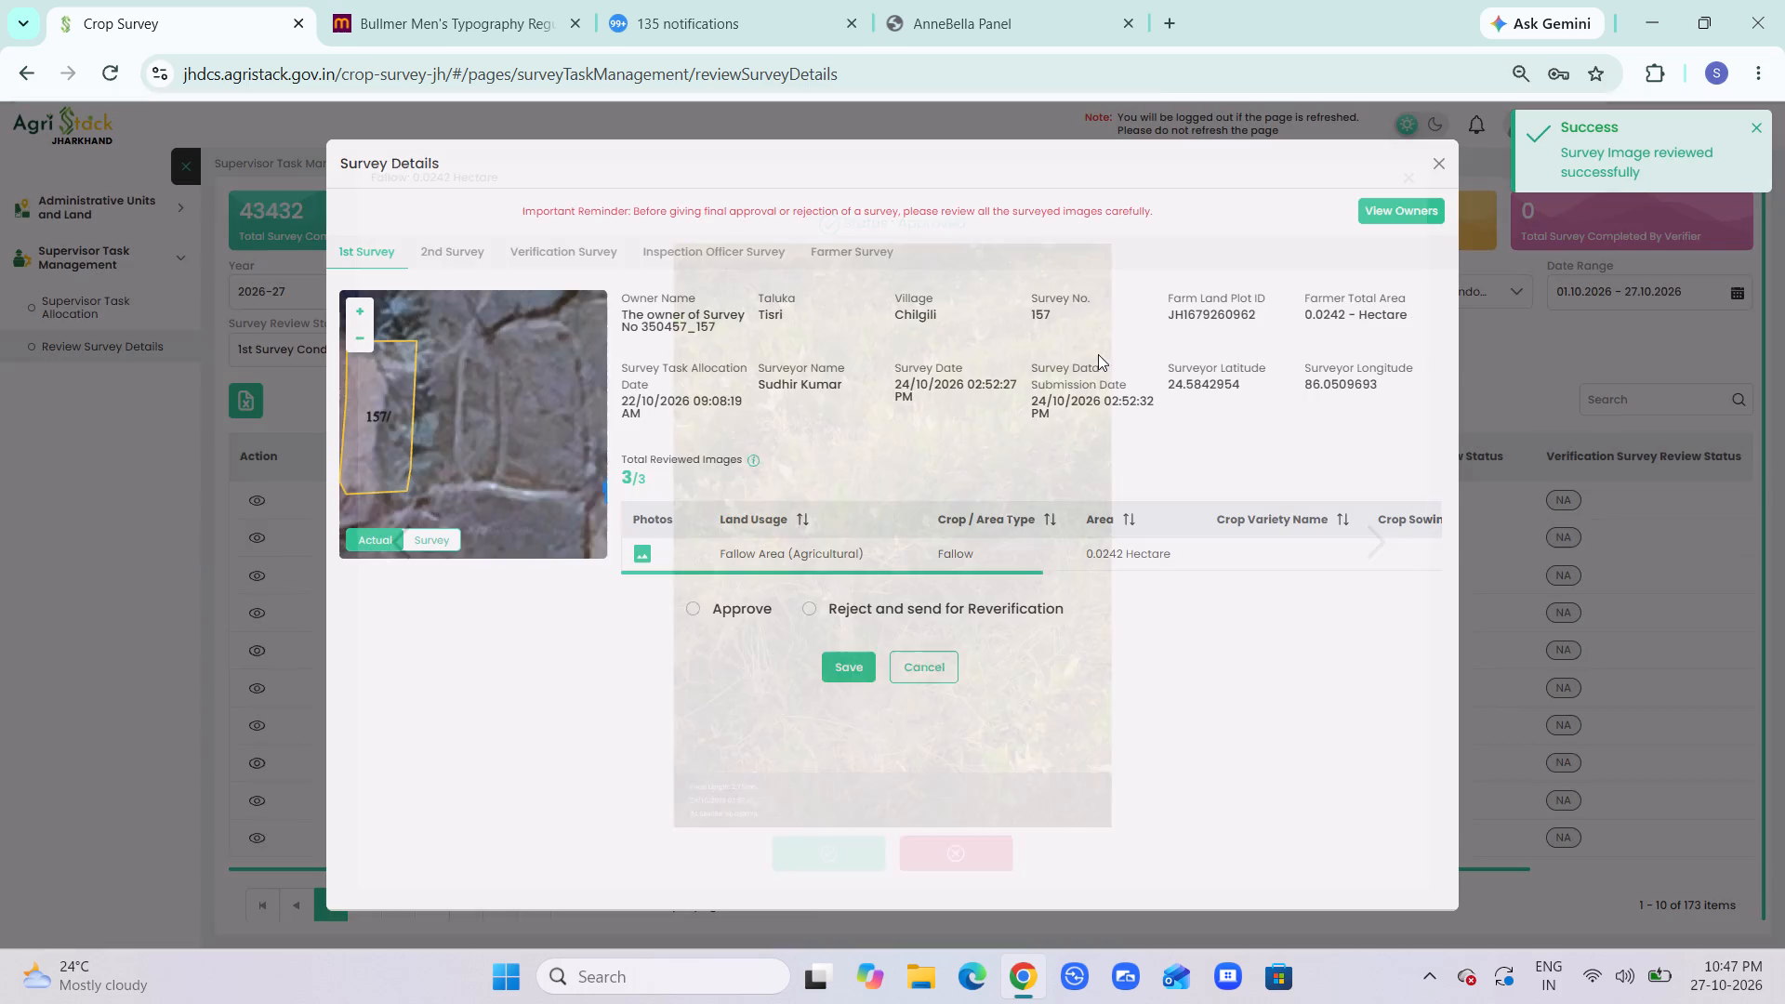
Approve the 1st survey of survey number 157, save the review, and briefly recheck its survey details before closing them.
{"action": "left_click", "coordinate": [730, 612]}
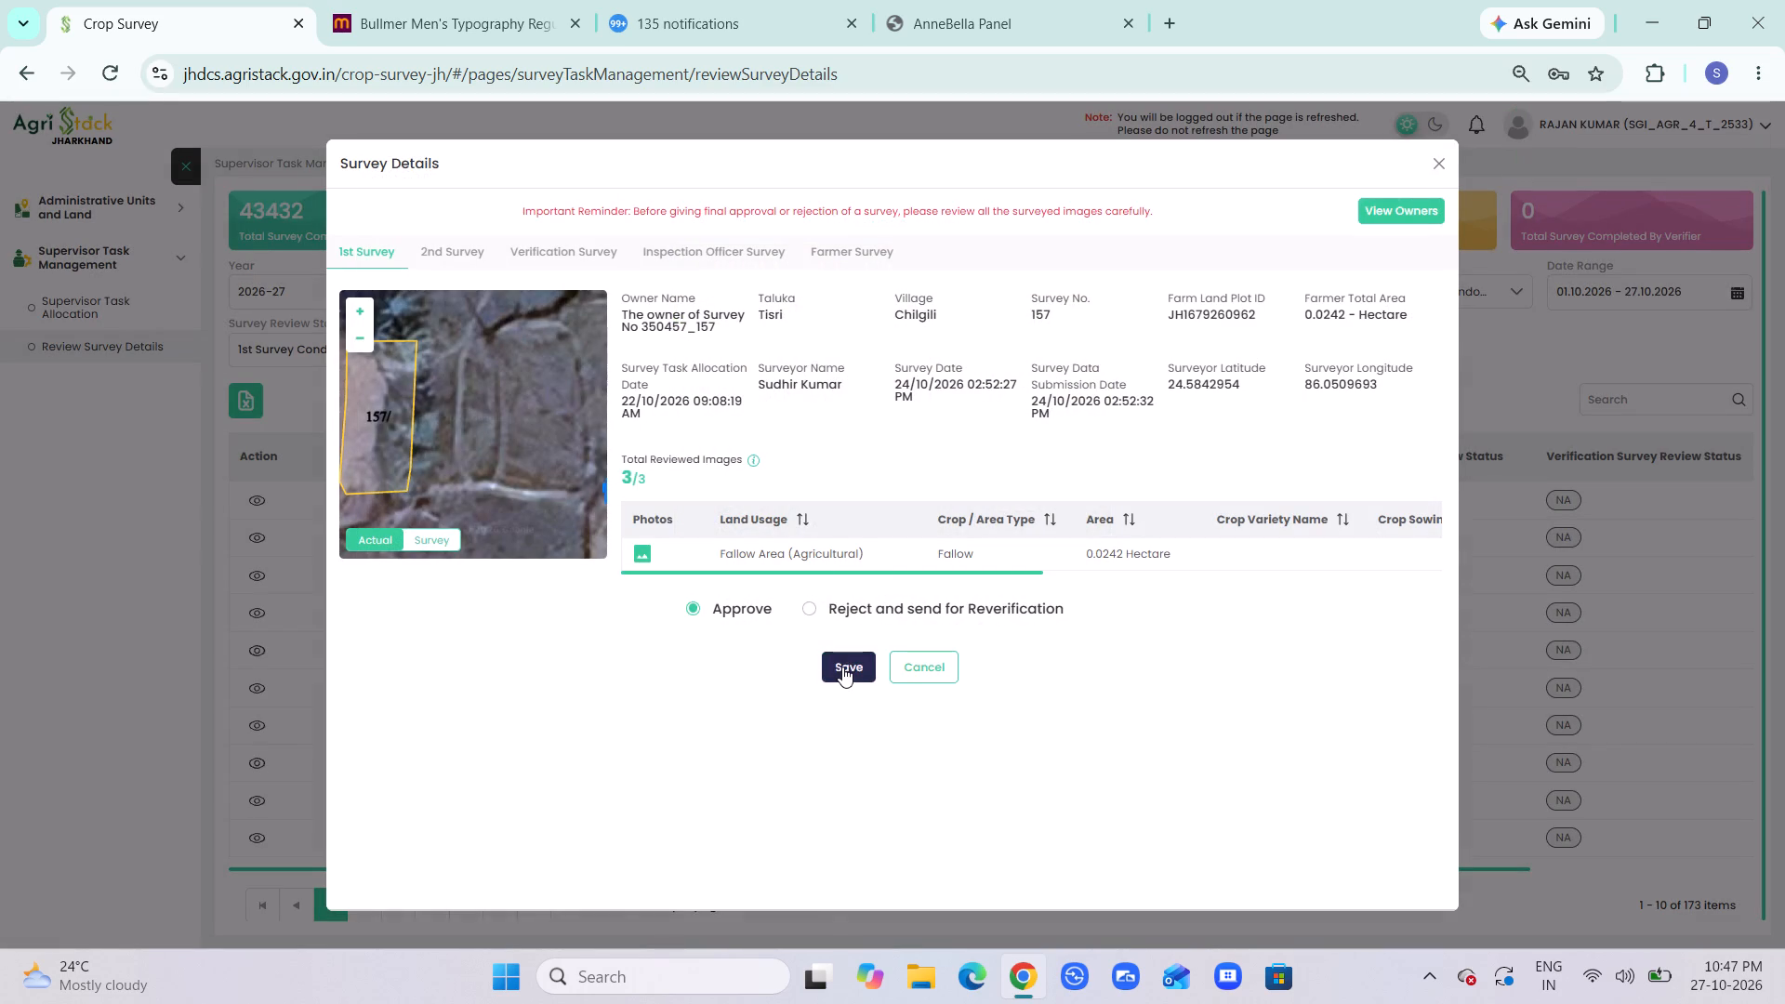
{"action": "left_click", "coordinate": [842, 667]}
{"action": "left_click", "coordinate": [858, 571]}
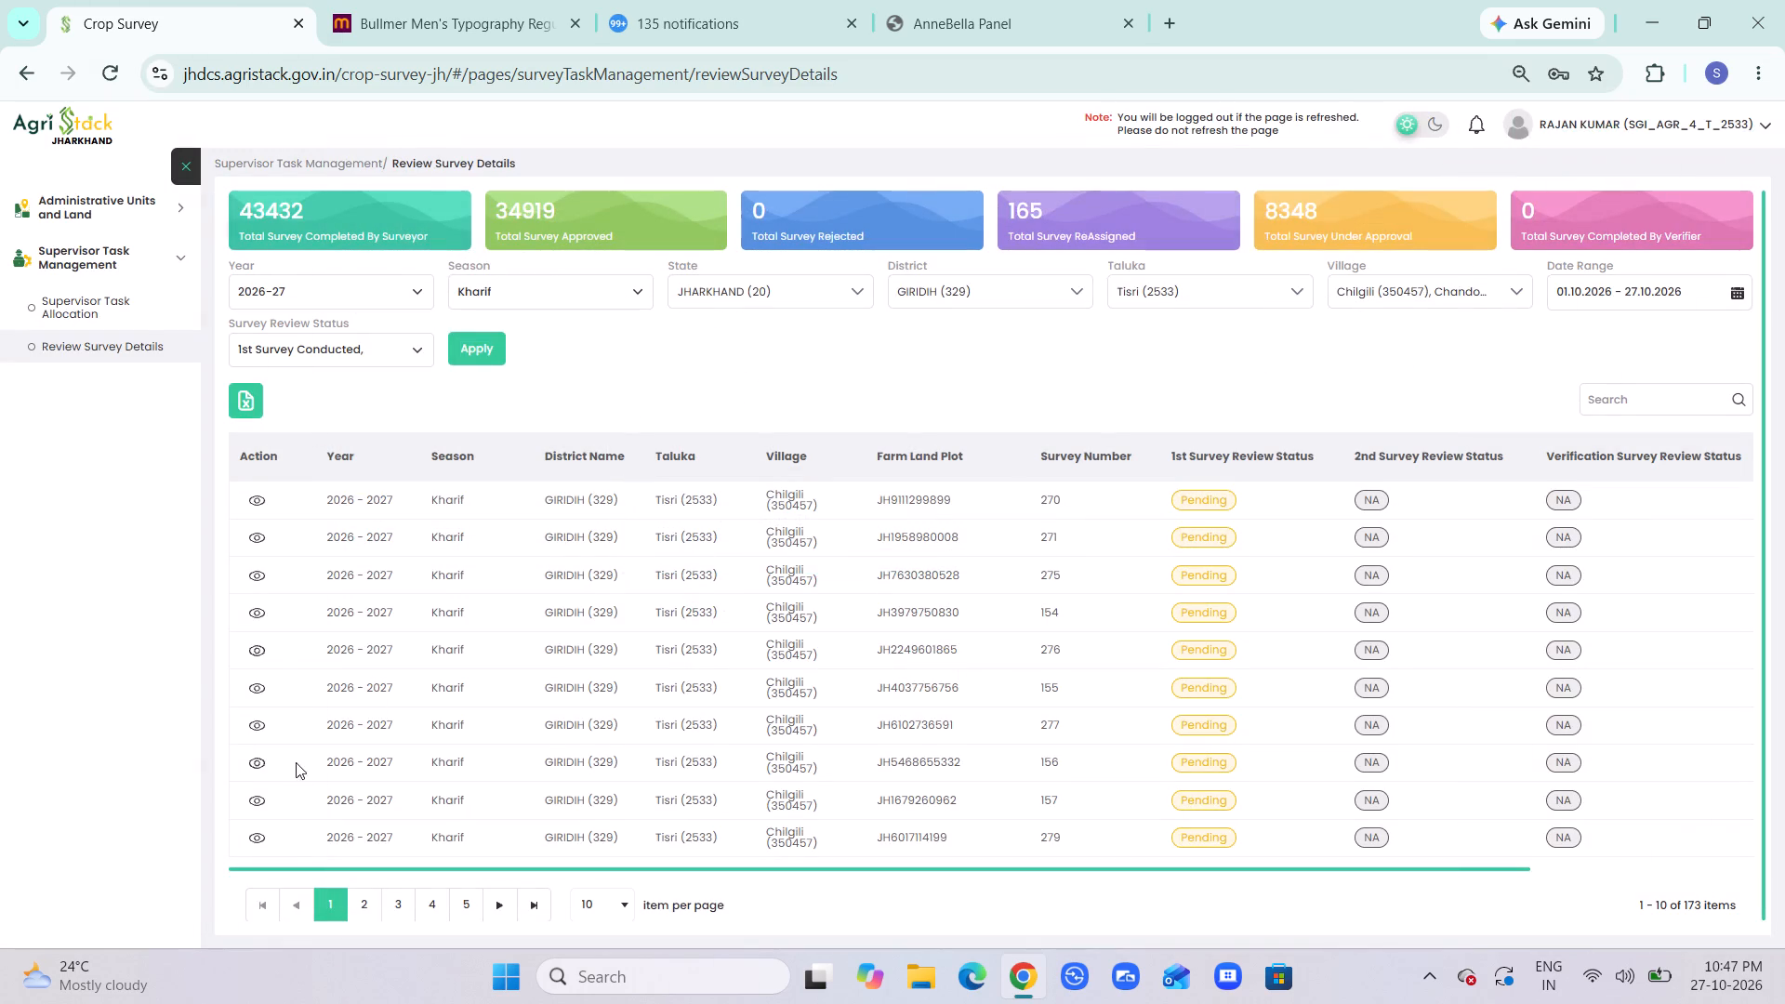
{"action": "left_click", "coordinate": [258, 803]}
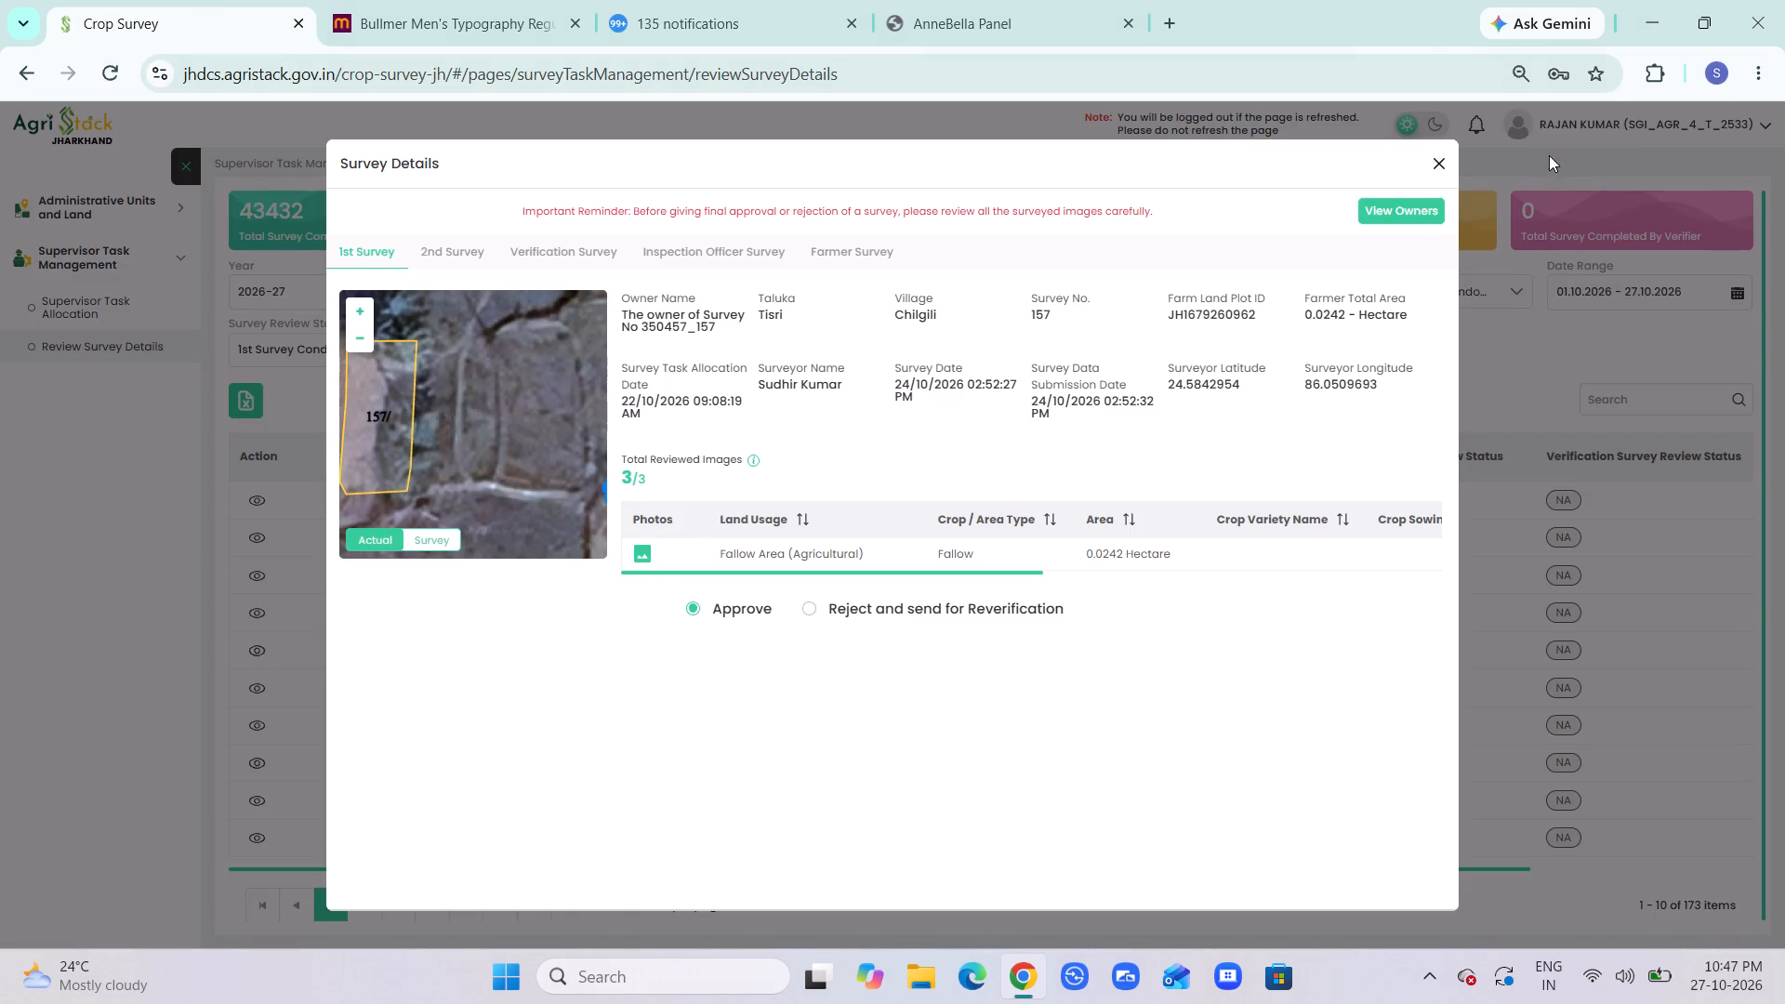
{"action": "left_click", "coordinate": [1437, 166]}
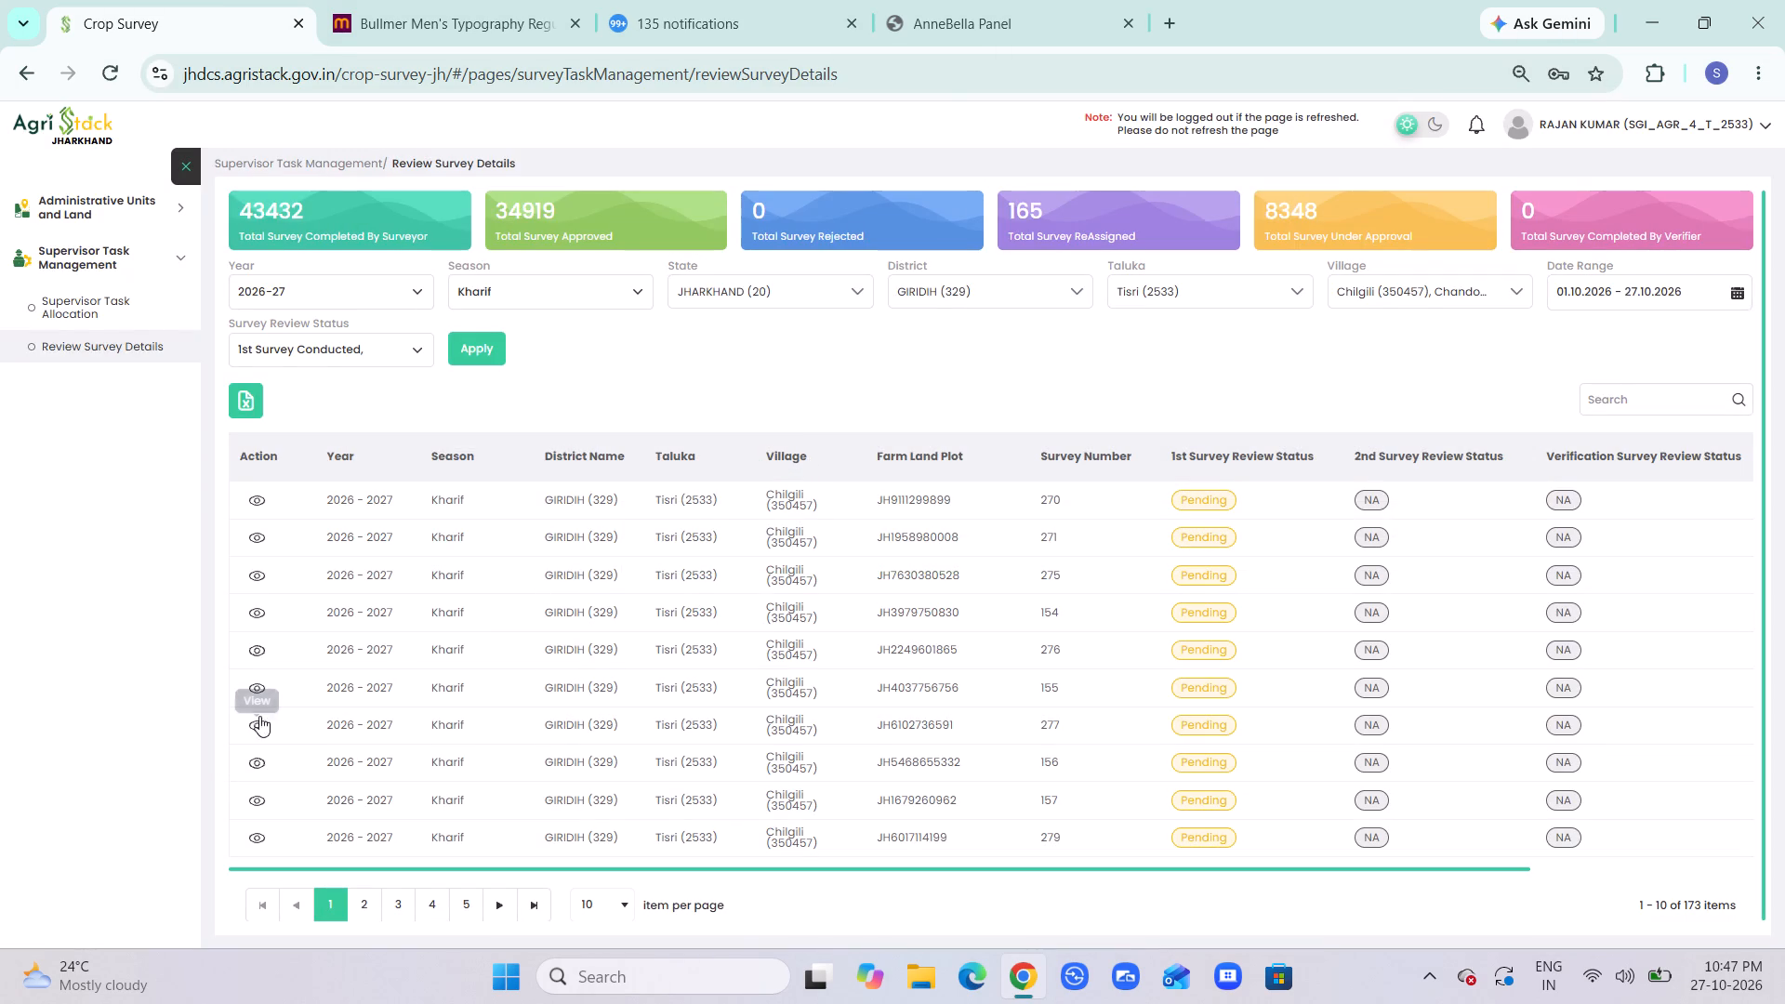
Open the survey details of survey number 155 in Chilgili, approve all three farm photos and close the photo viewer.
{"action": "left_click", "coordinate": [252, 685]}
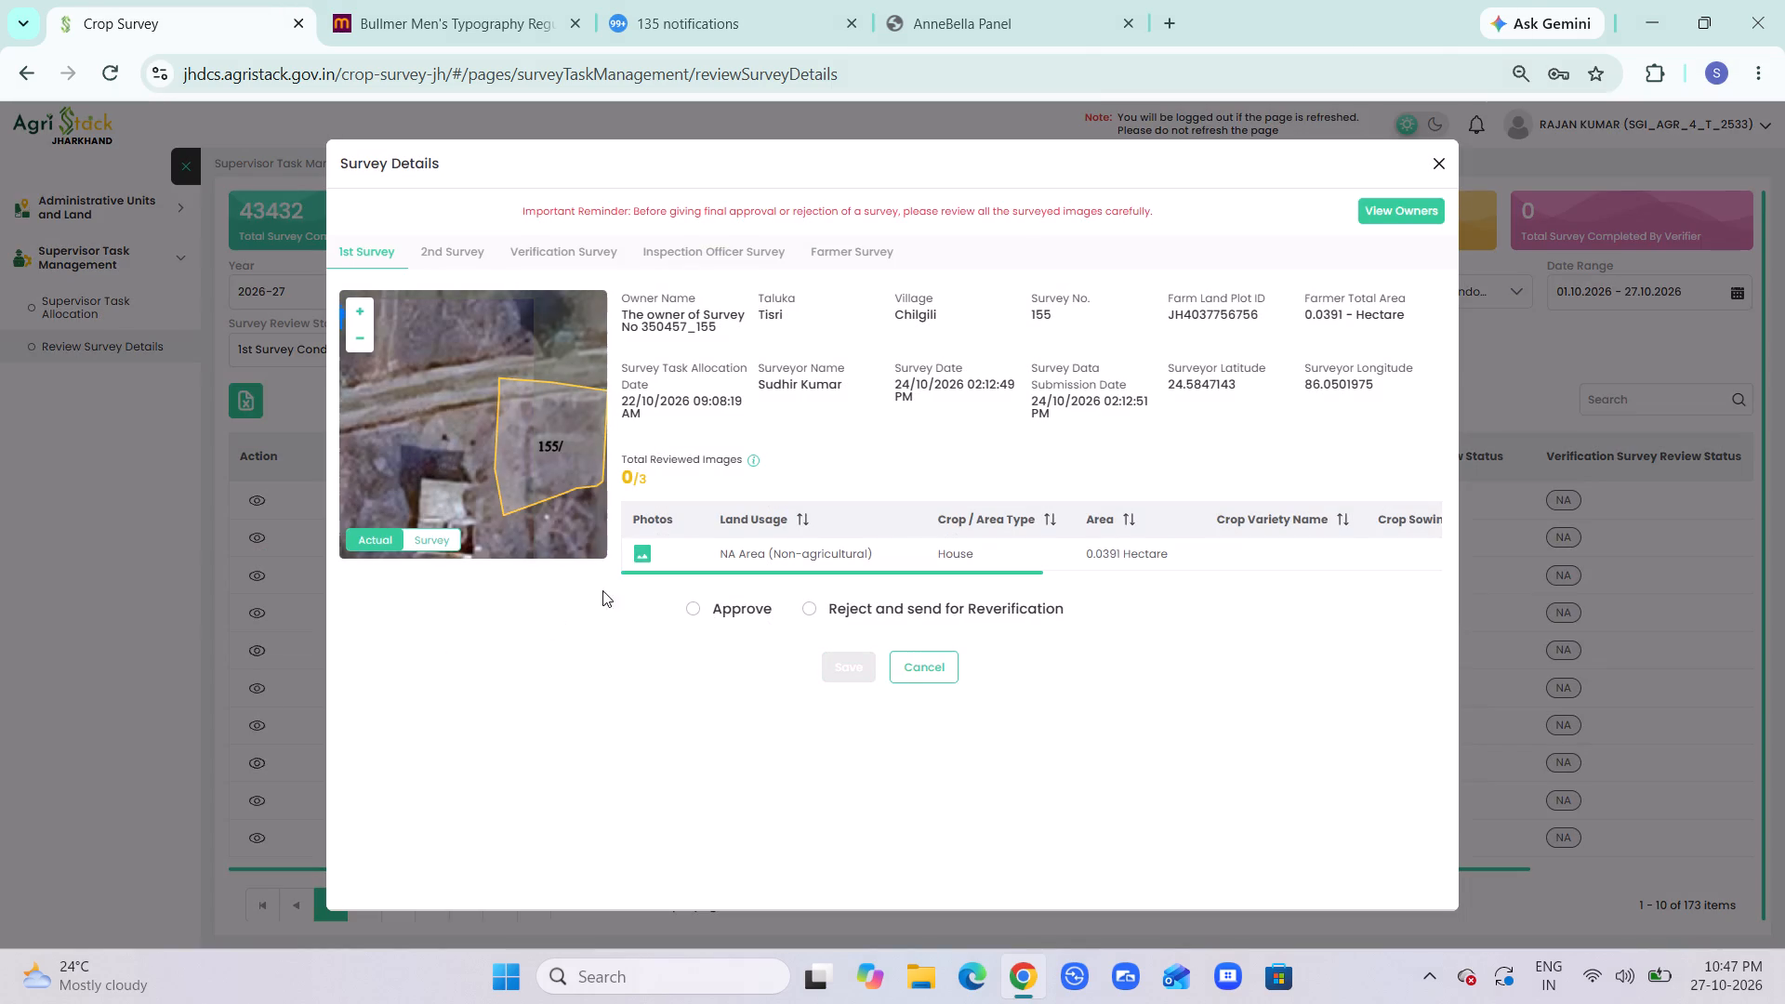
{"action": "left_click", "coordinate": [636, 552]}
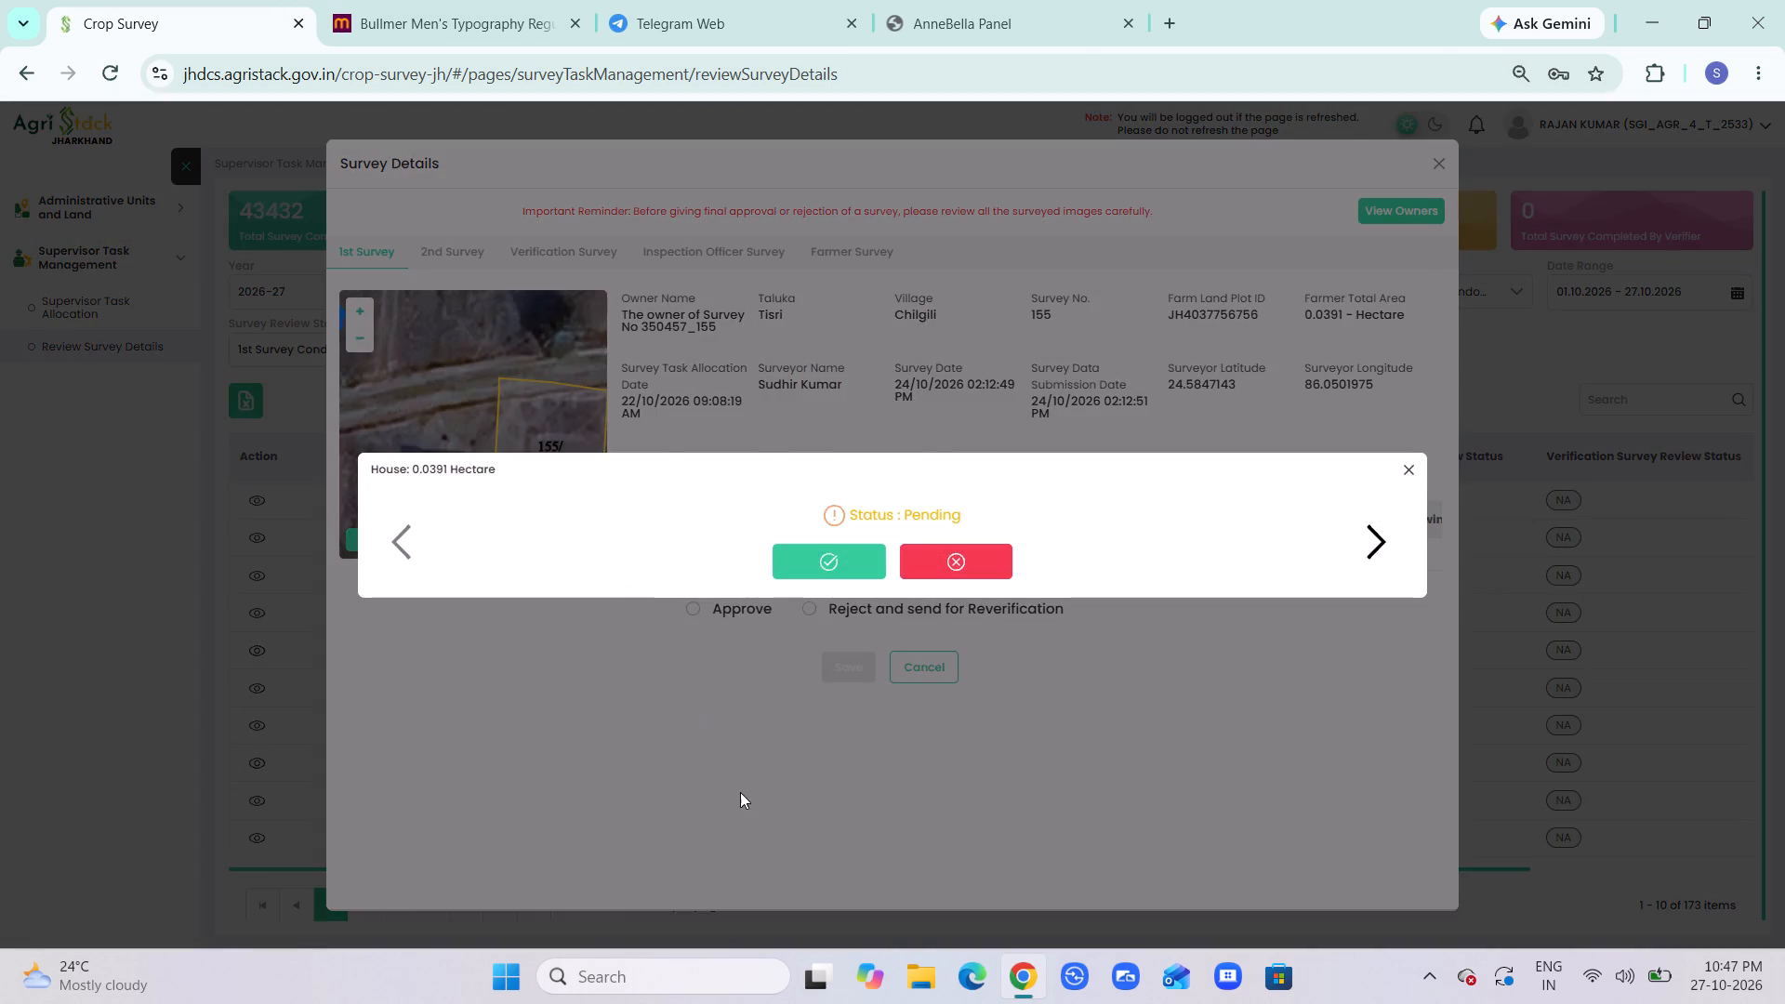
{"action": "left_click", "coordinate": [848, 848]}
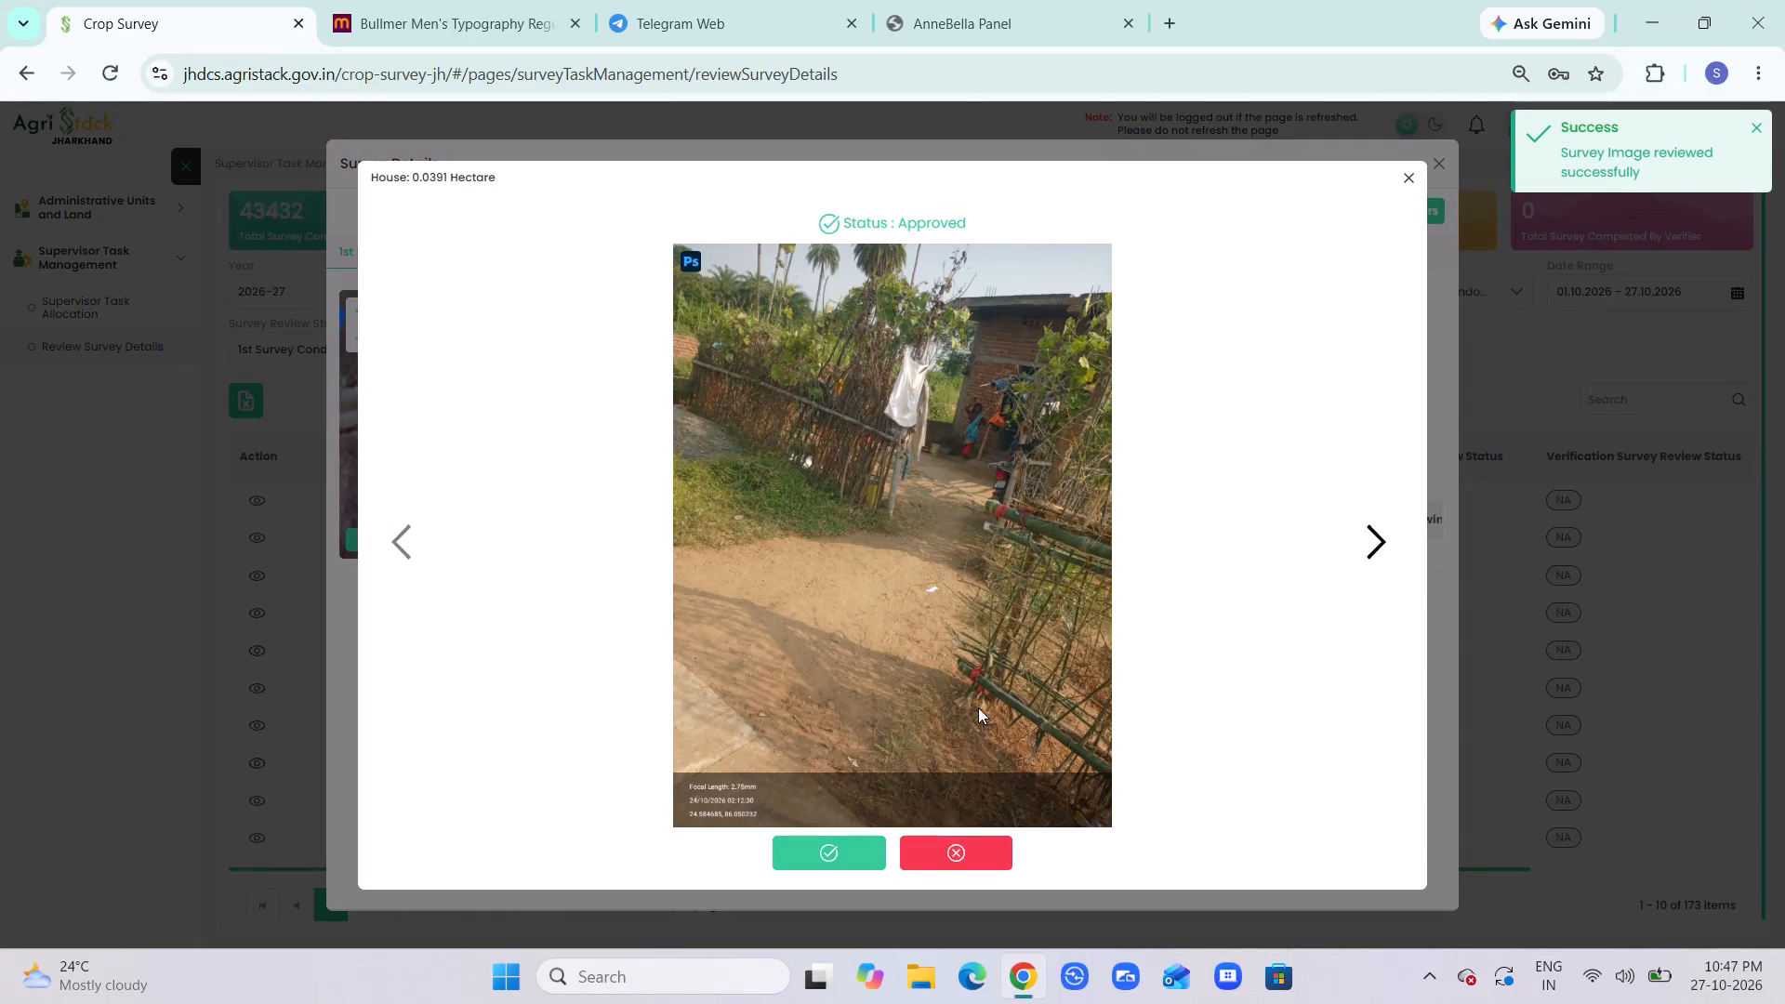
{"action": "left_click_drag", "start_coordinate": [994, 704], "coordinate": [838, 721]}
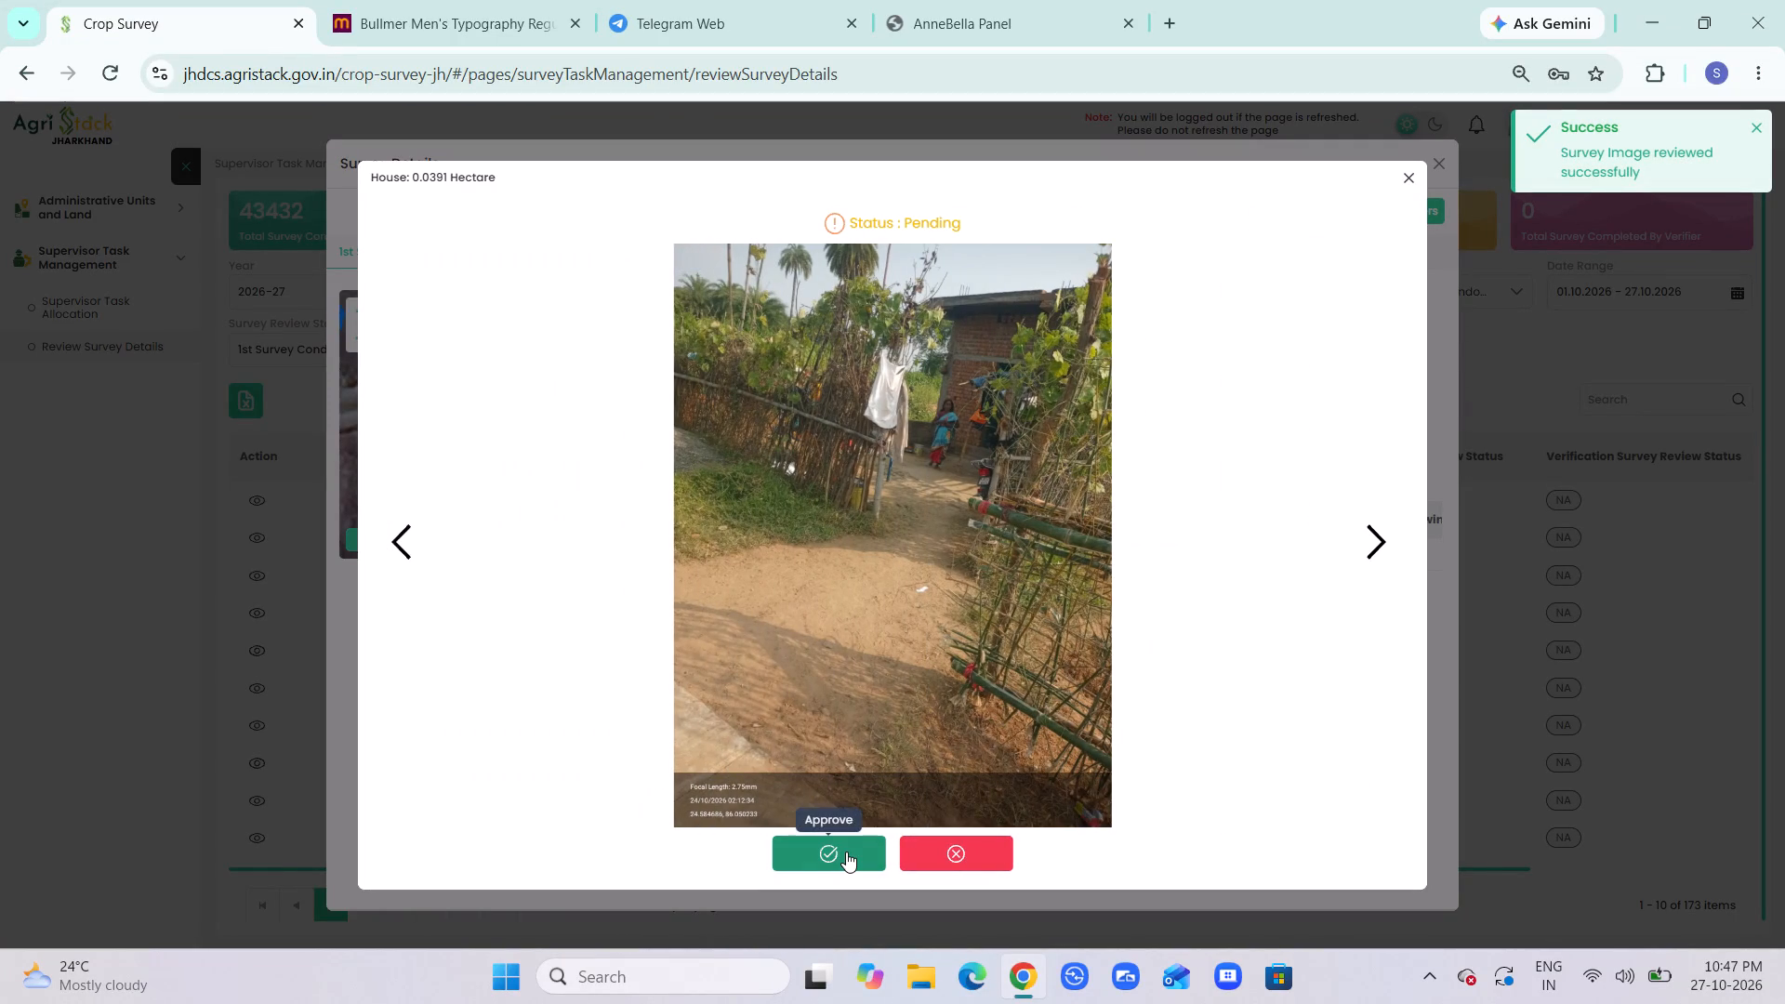
{"action": "left_click", "coordinate": [846, 852]}
{"action": "left_click_drag", "start_coordinate": [985, 690], "coordinate": [957, 690]}
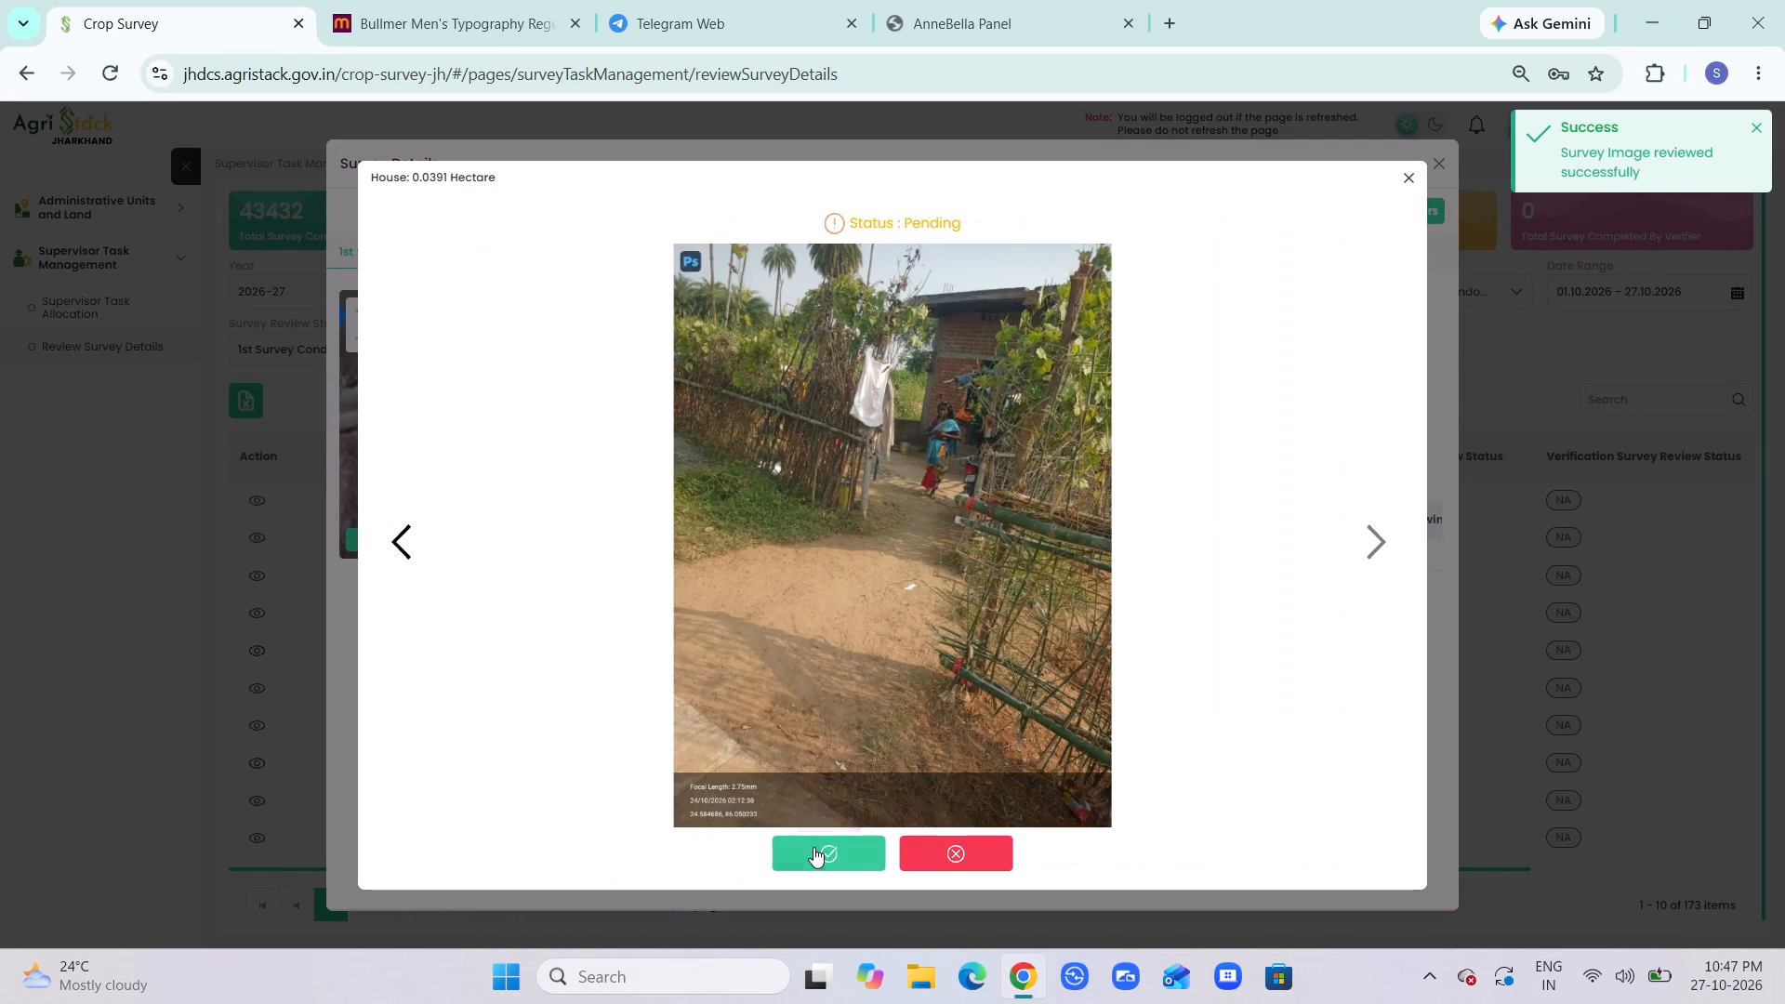
{"action": "left_click", "coordinate": [832, 850]}
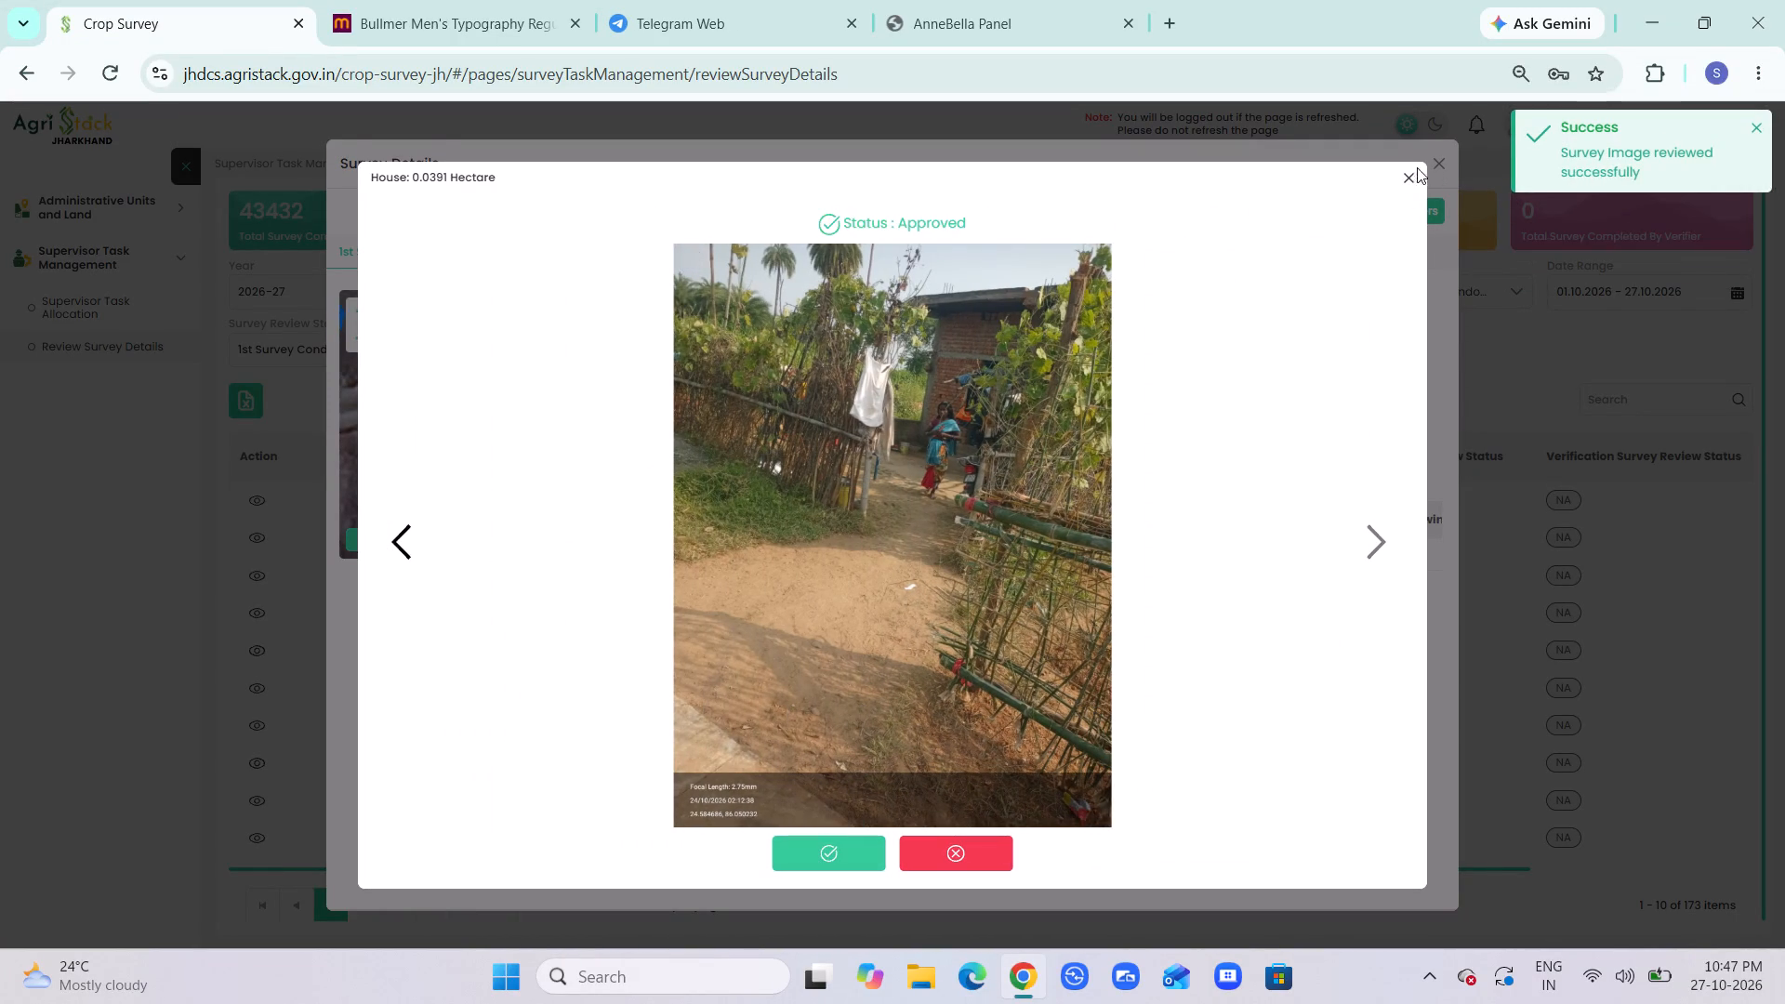
{"action": "left_click", "coordinate": [1407, 172]}
Approve the 1st survey of survey number 155, save the review and close its survey details.
{"action": "left_click", "coordinate": [757, 603]}
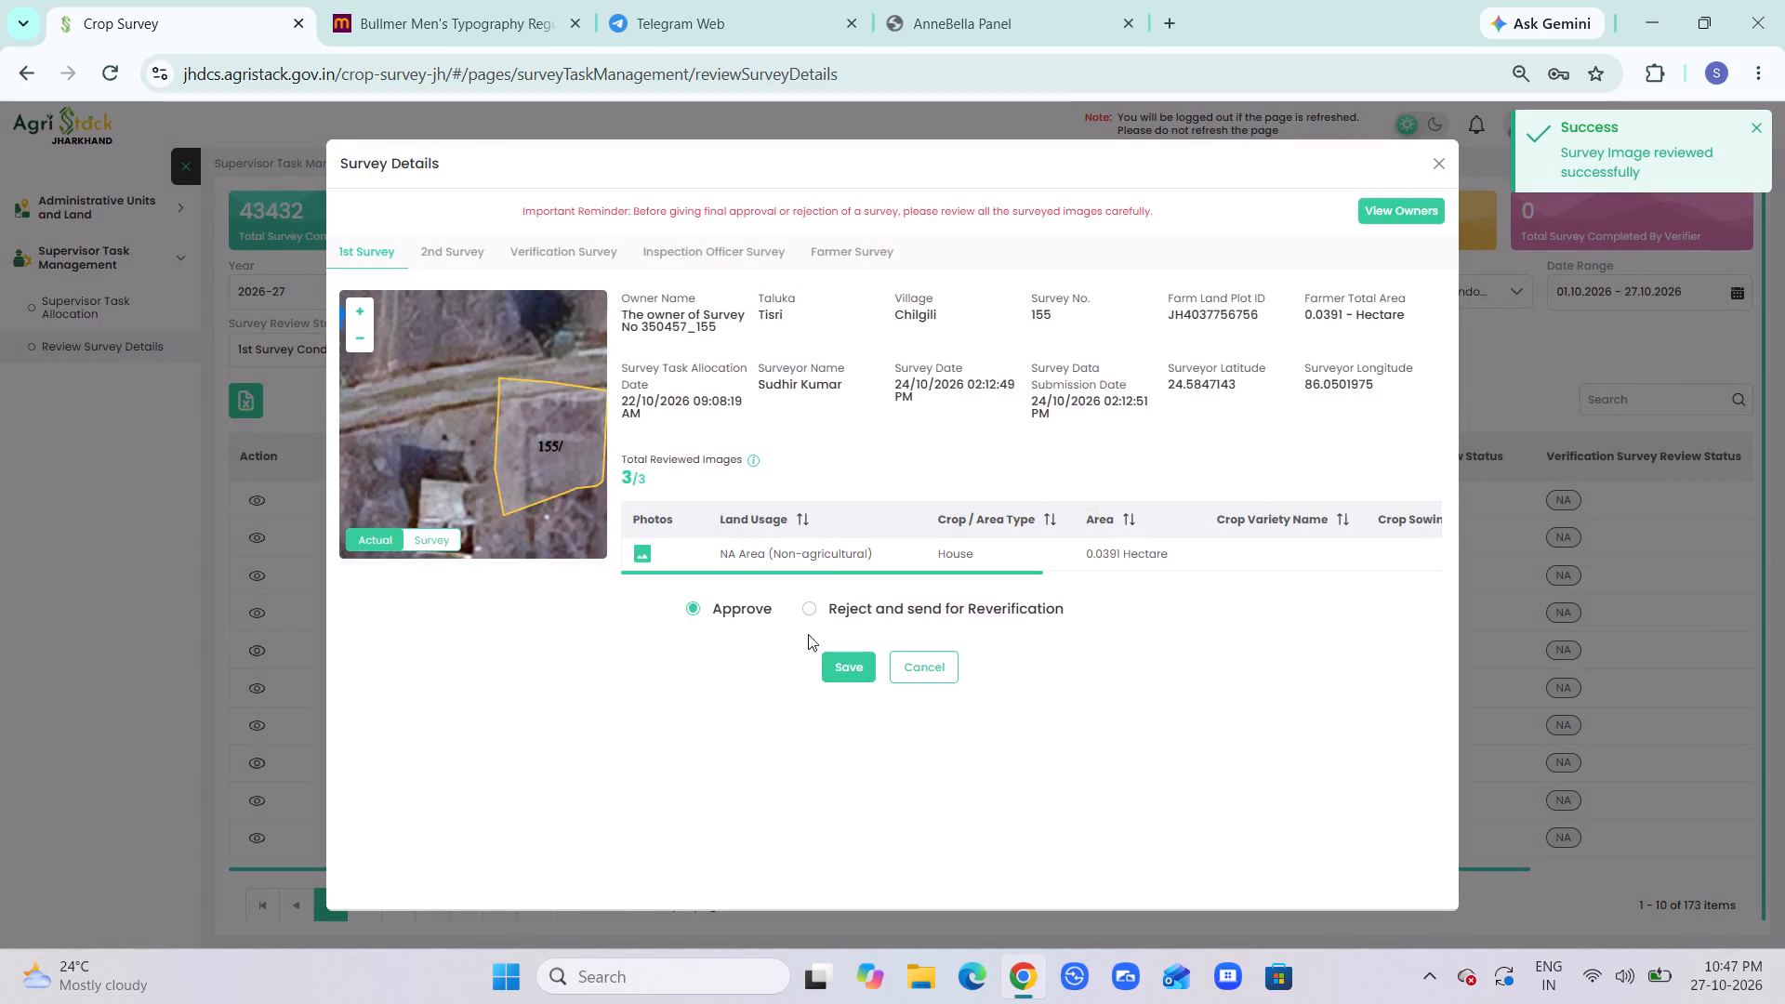
{"action": "left_click", "coordinate": [851, 661]}
{"action": "left_click", "coordinate": [872, 571]}
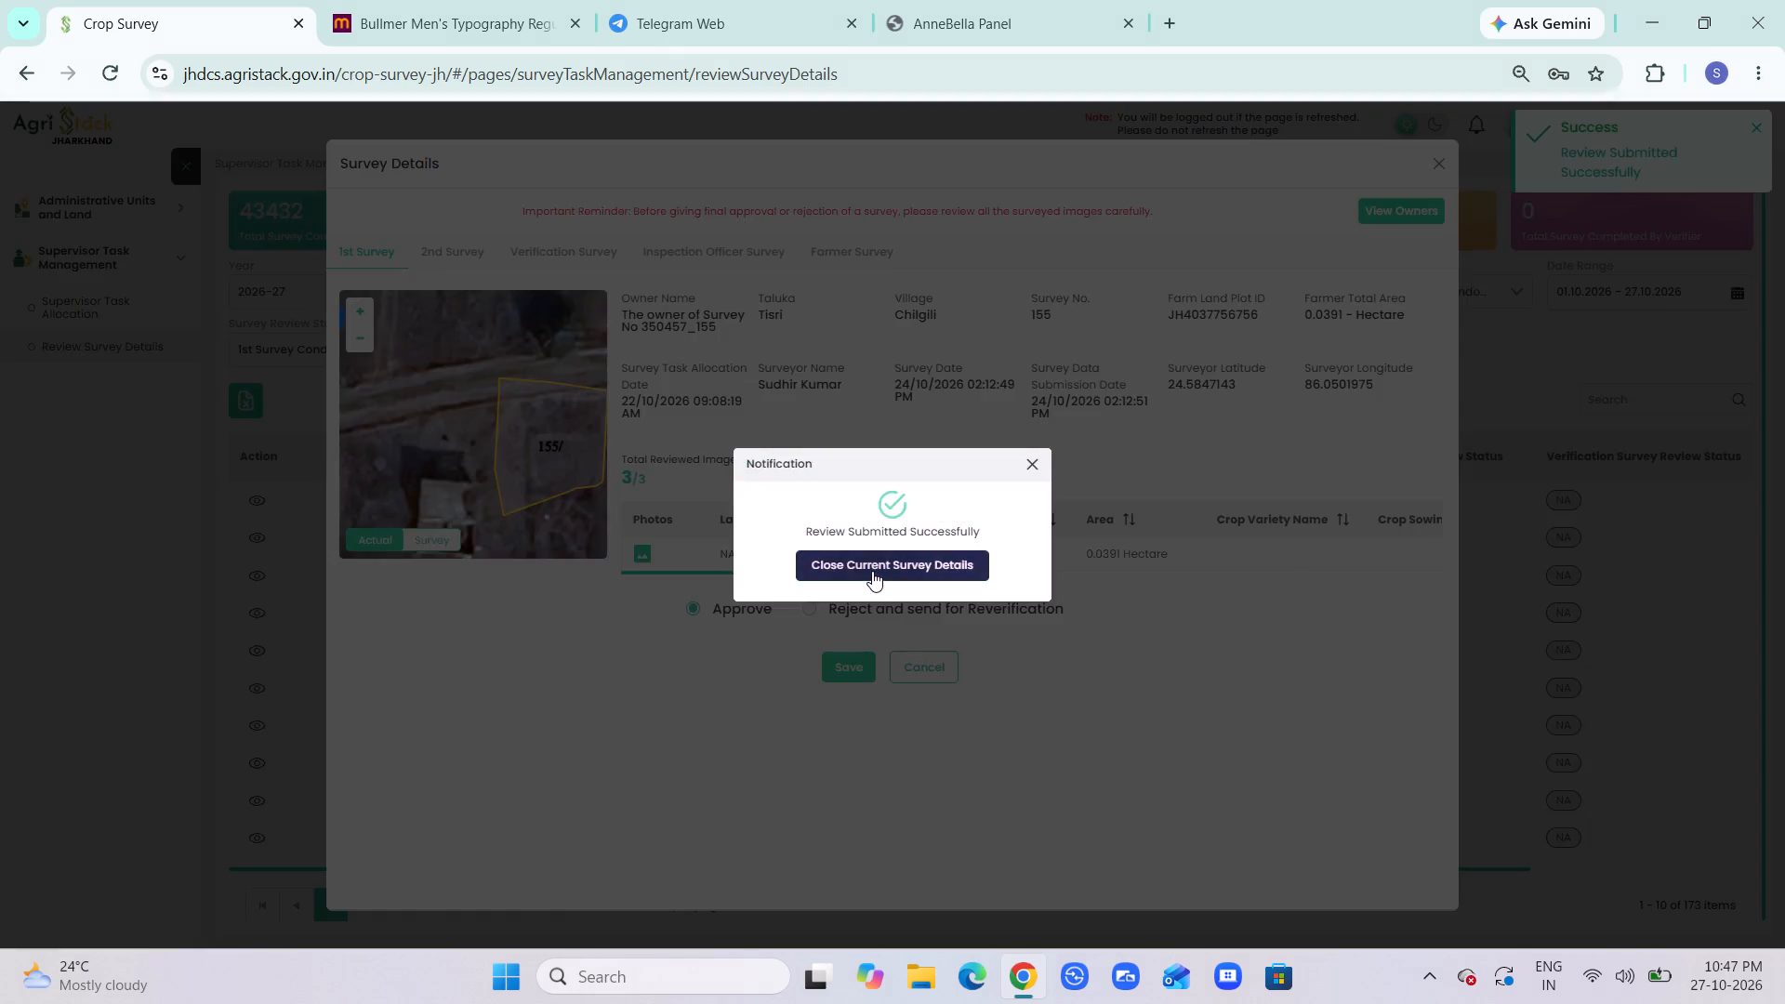
{"action": "left_click", "coordinate": [258, 732]}
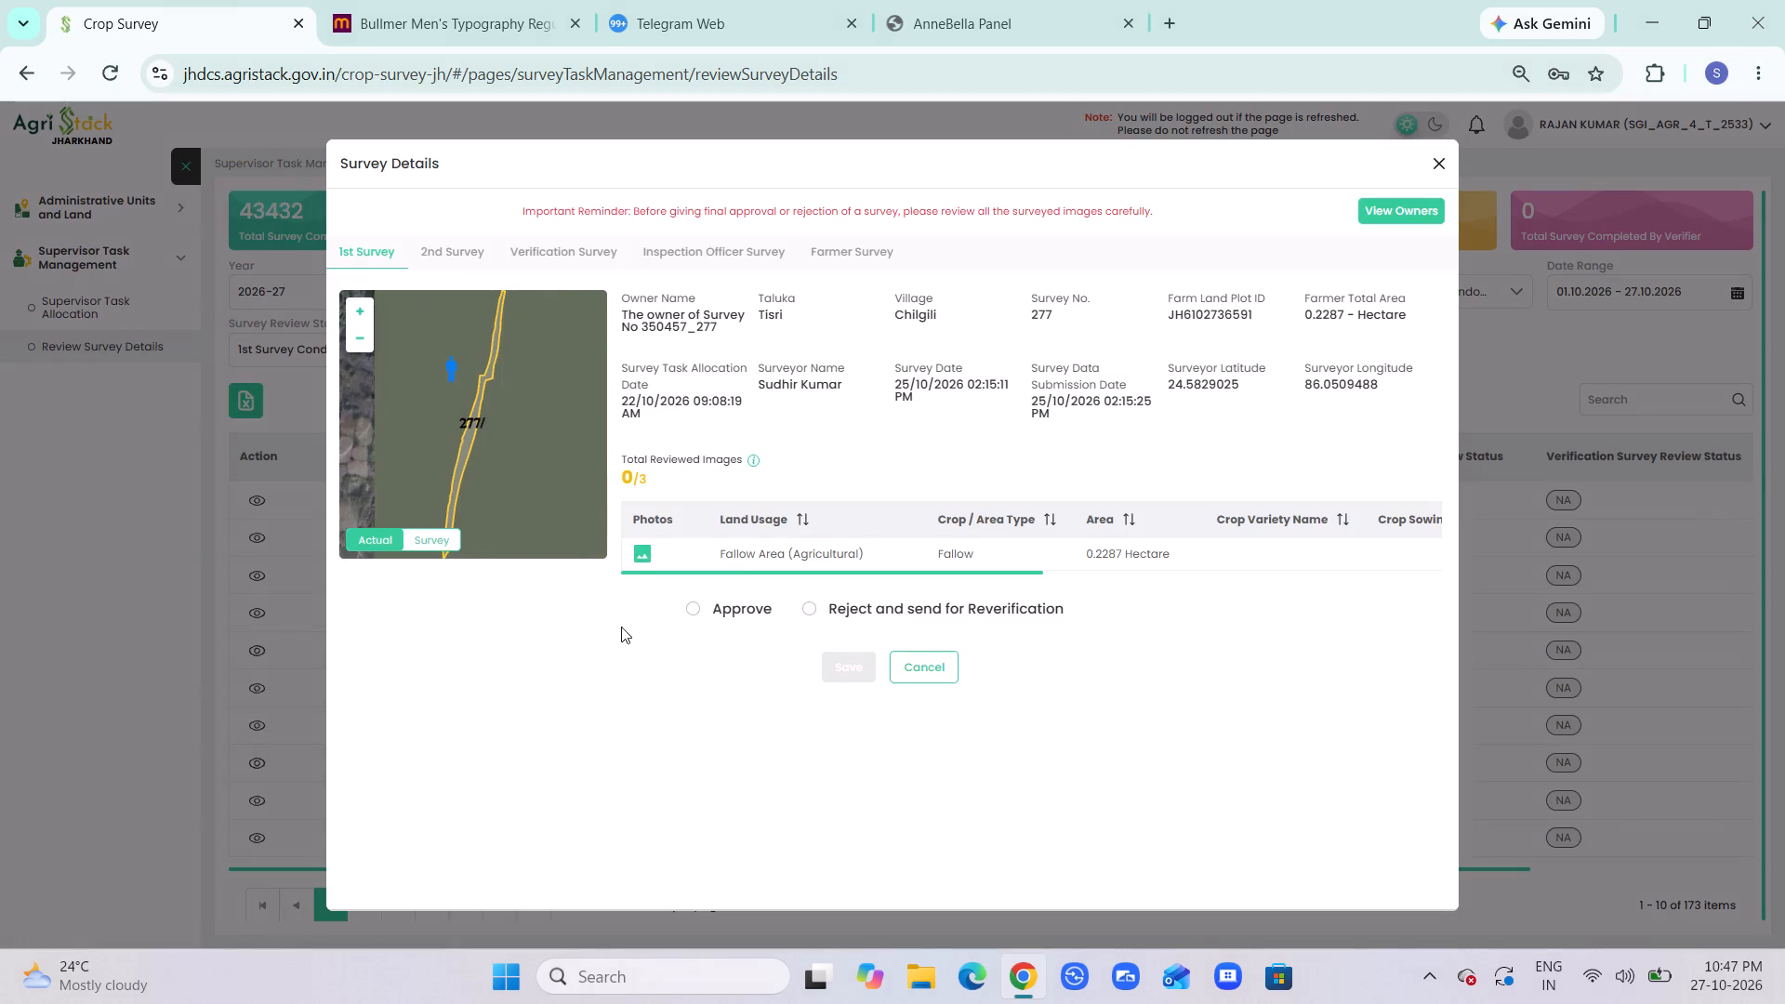
{"action": "left_click", "coordinate": [634, 552]}
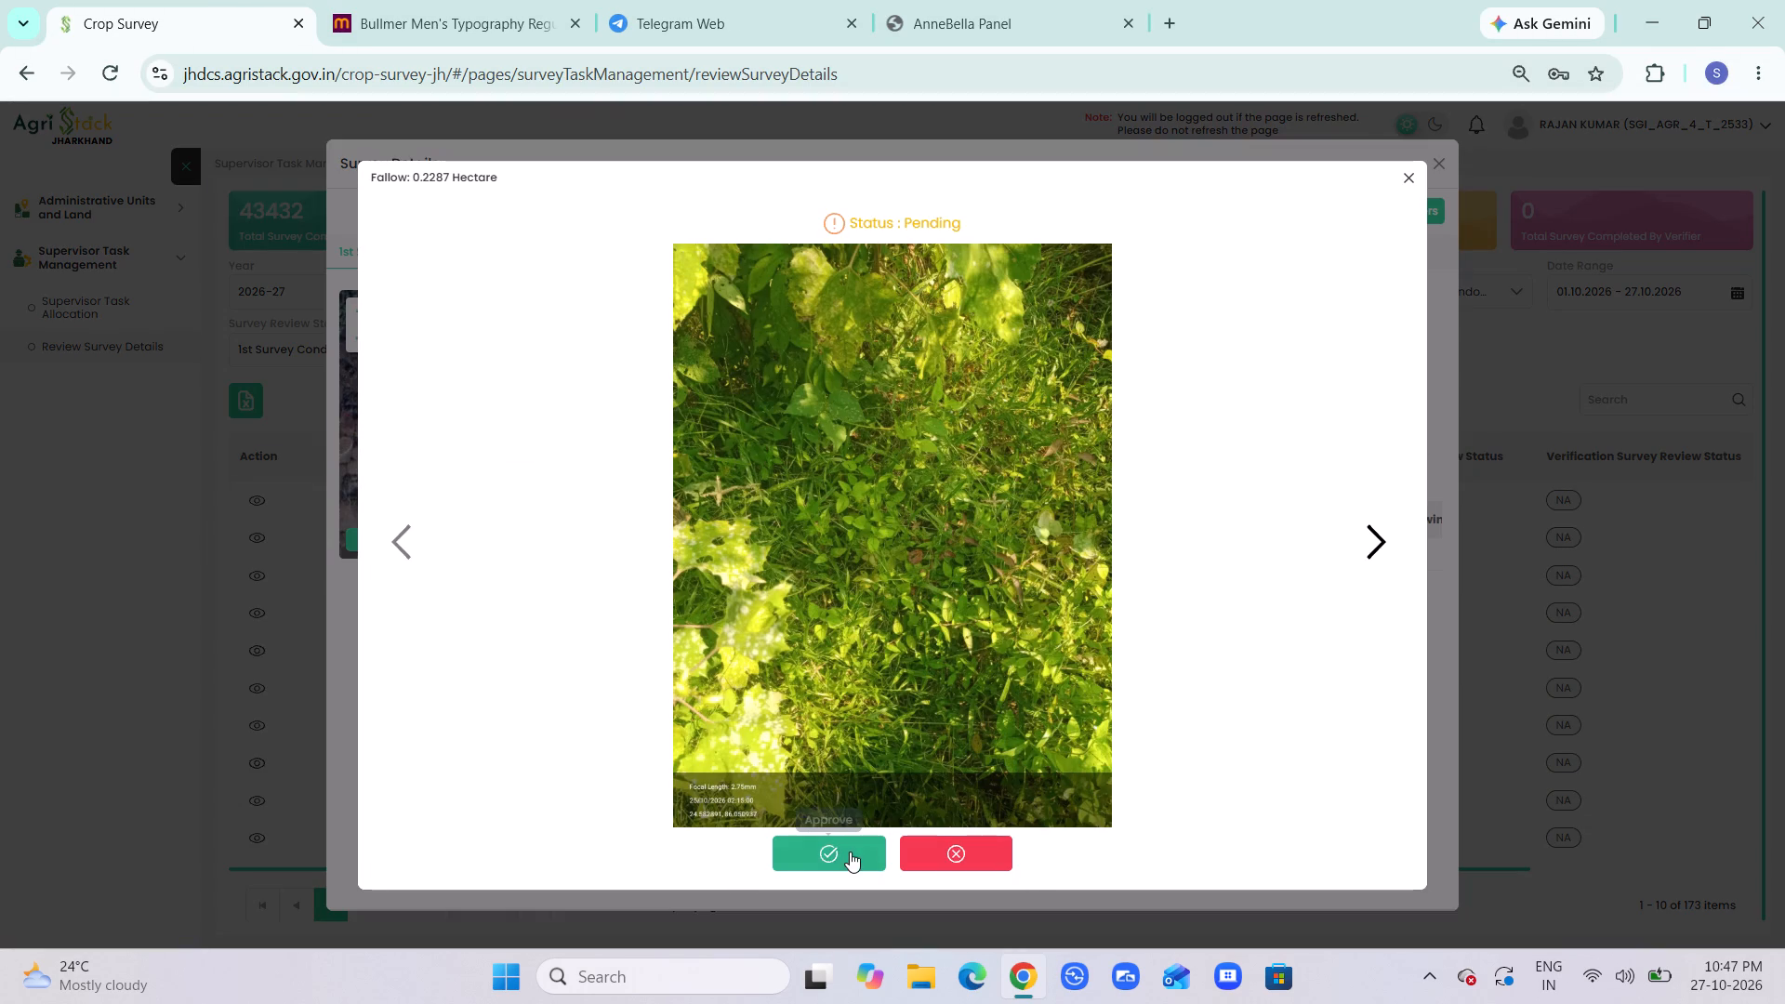
{"action": "left_click", "coordinate": [853, 853]}
{"action": "left_click_drag", "start_coordinate": [900, 709], "coordinate": [682, 726]}
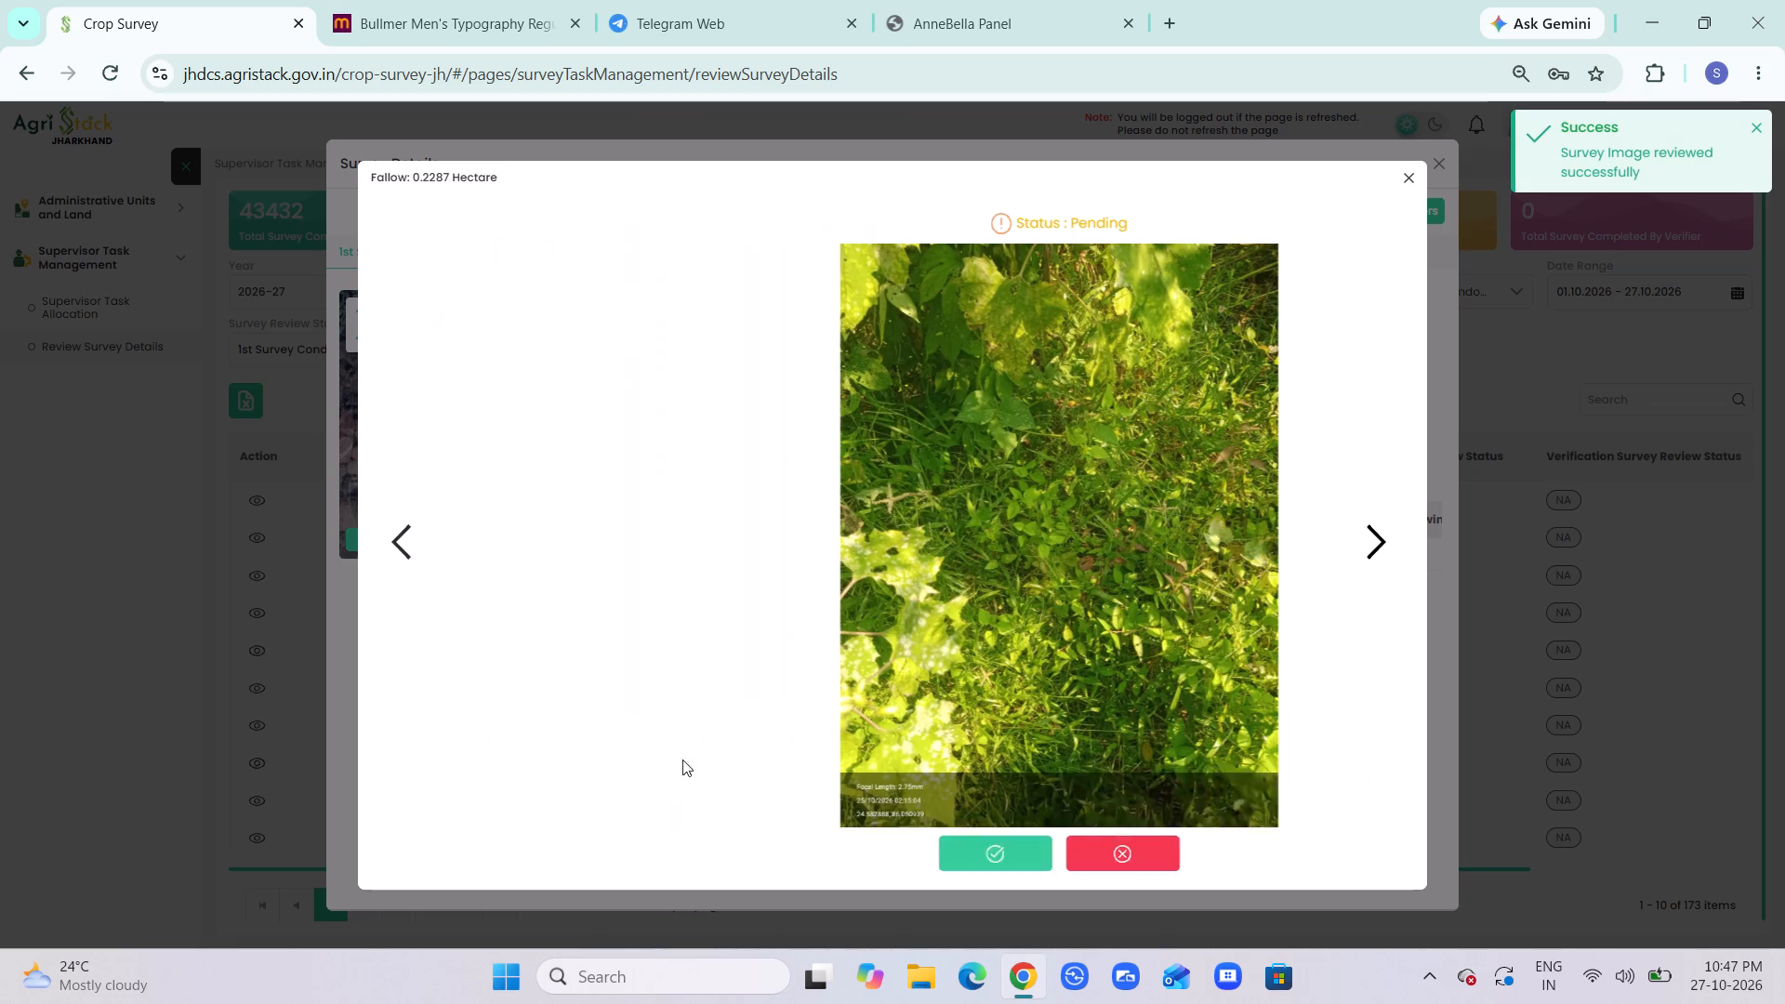
{"action": "left_click", "coordinate": [857, 858]}
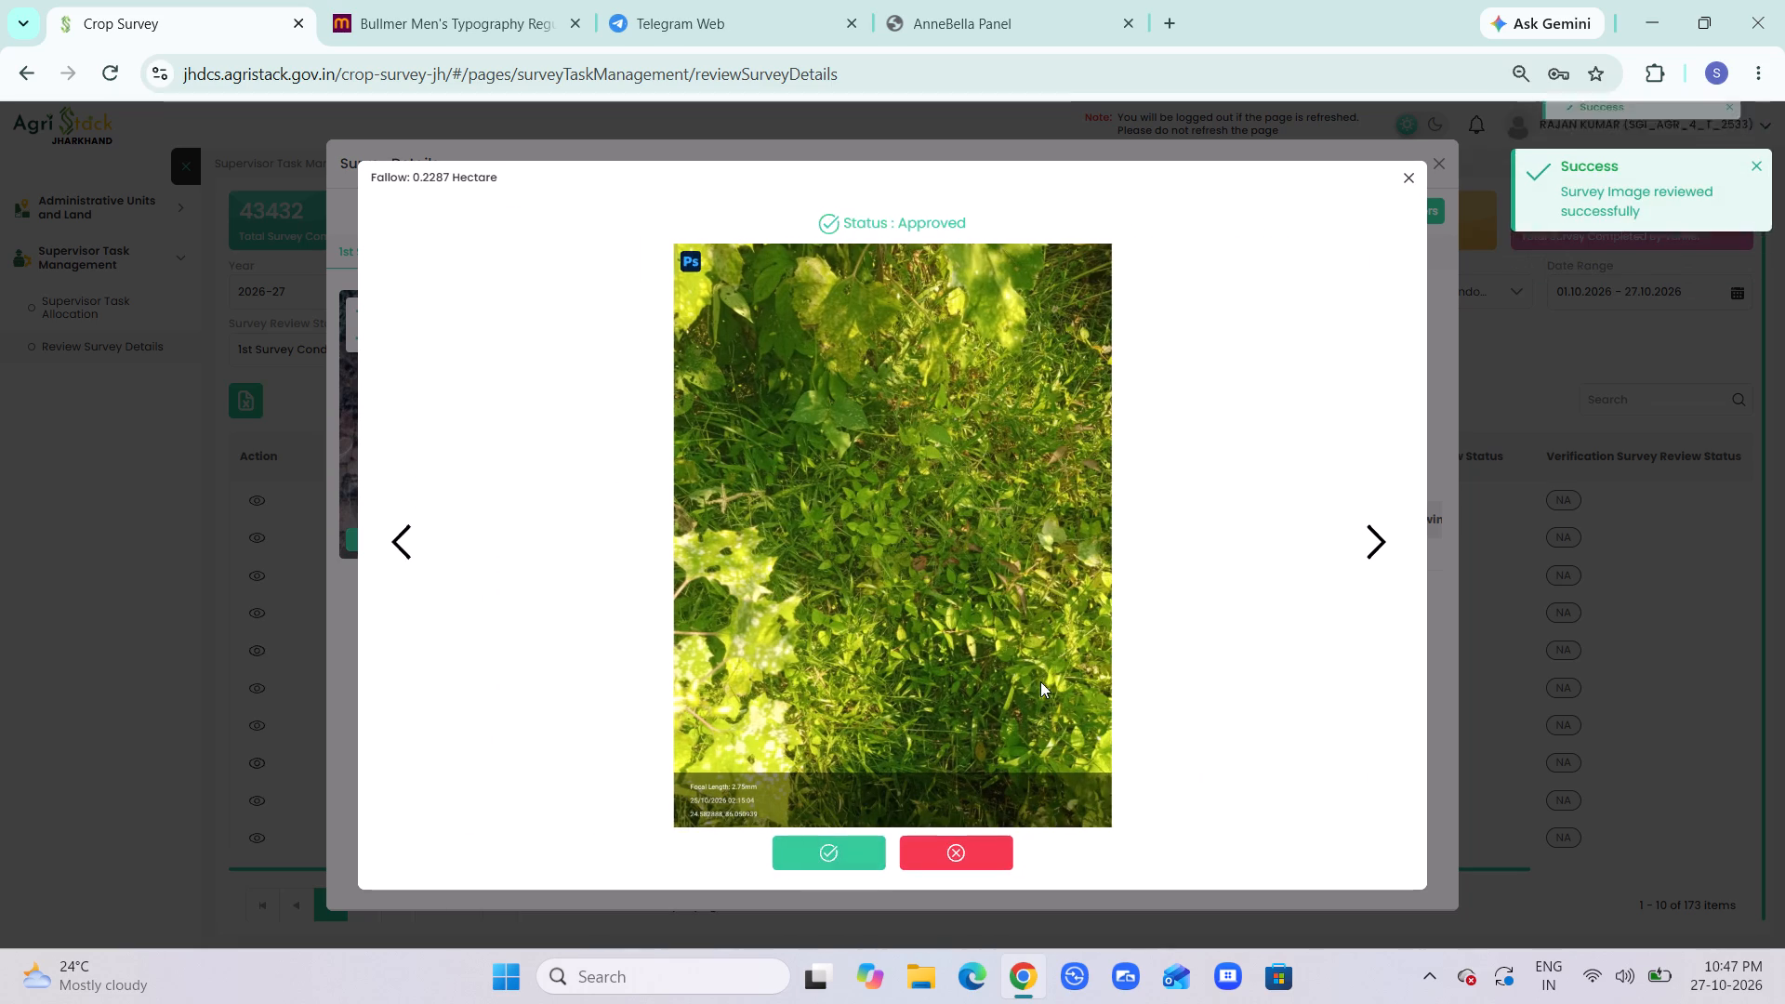
{"action": "left_click_drag", "start_coordinate": [1071, 668], "coordinate": [1016, 670]}
{"action": "left_click", "coordinate": [845, 848]}
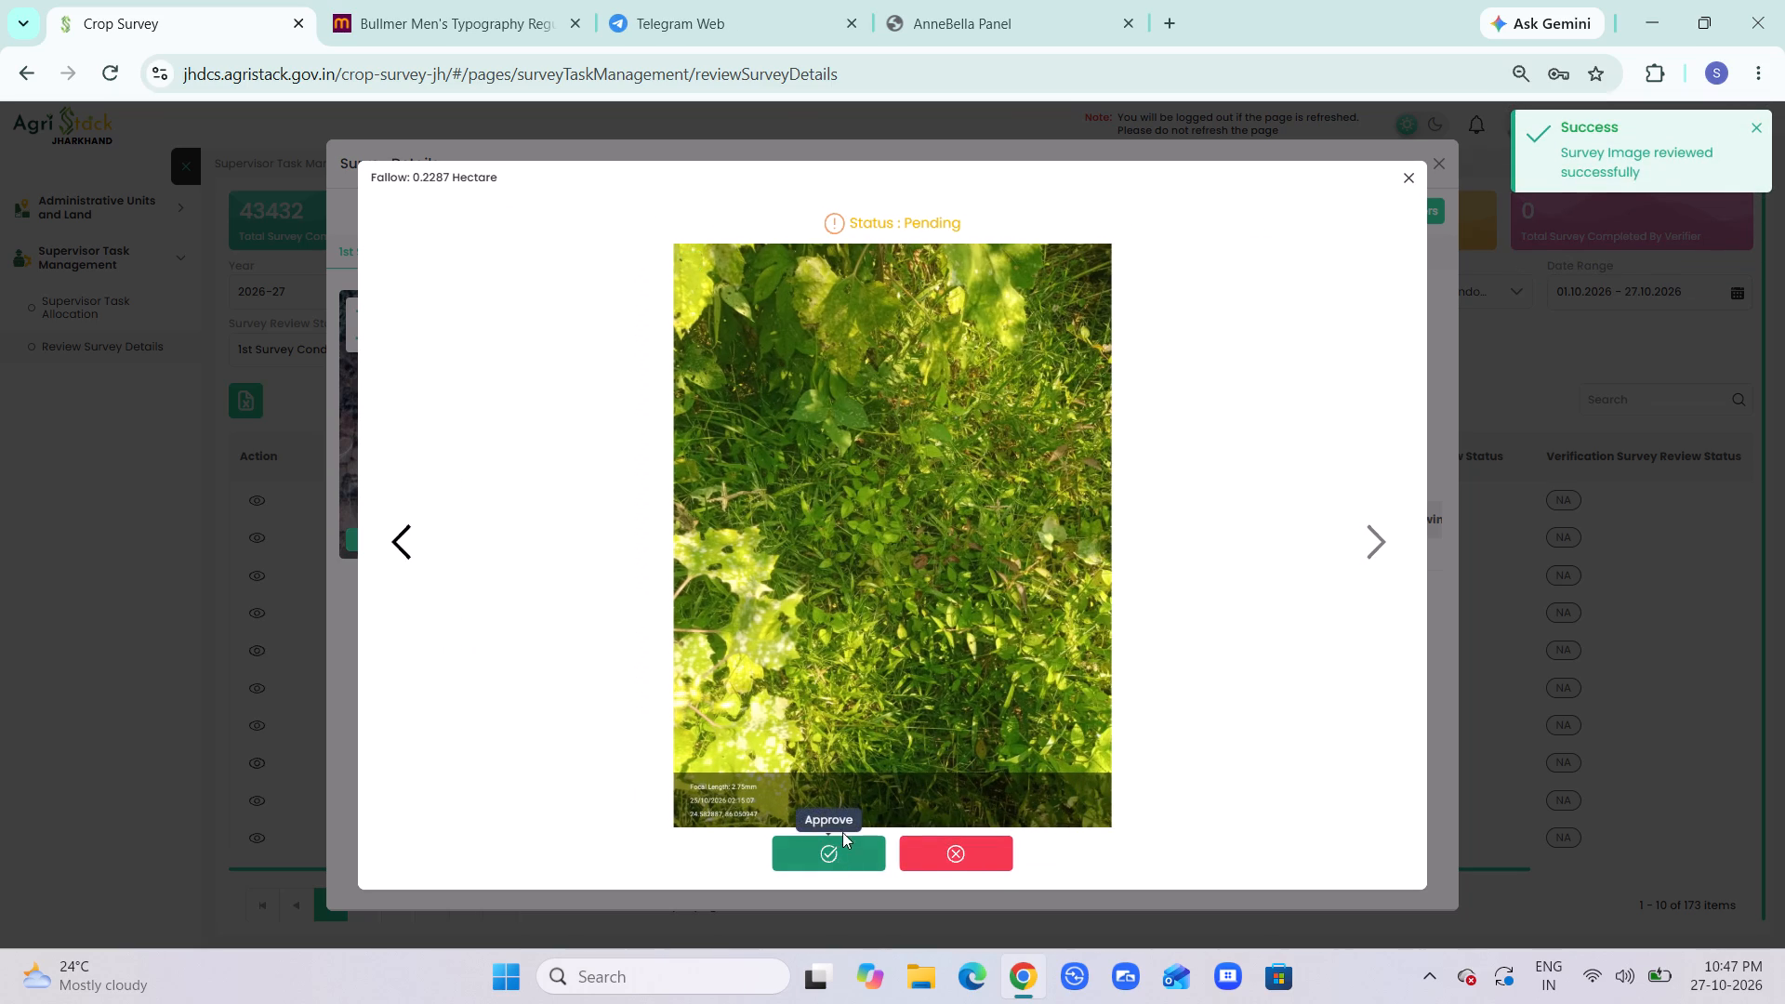
{"action": "left_click", "coordinate": [1409, 174]}
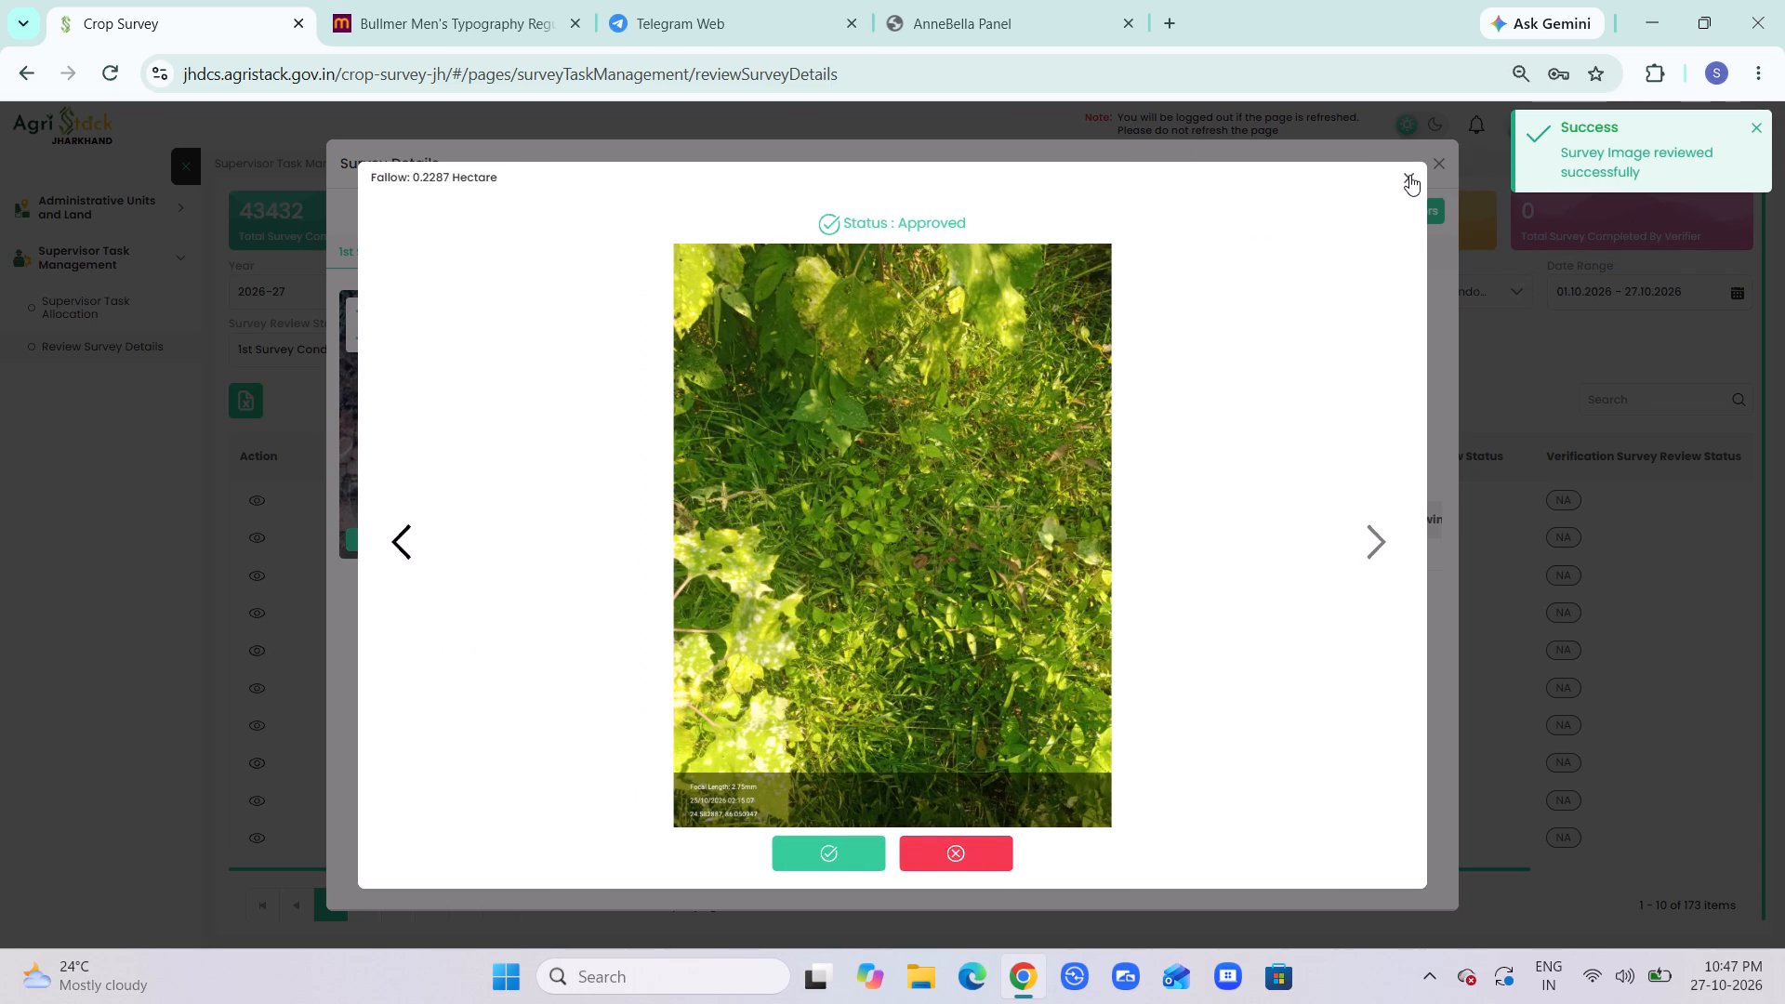
Approve the 1st survey of survey number 277, save the review and close its survey details.
{"action": "left_click", "coordinate": [721, 602]}
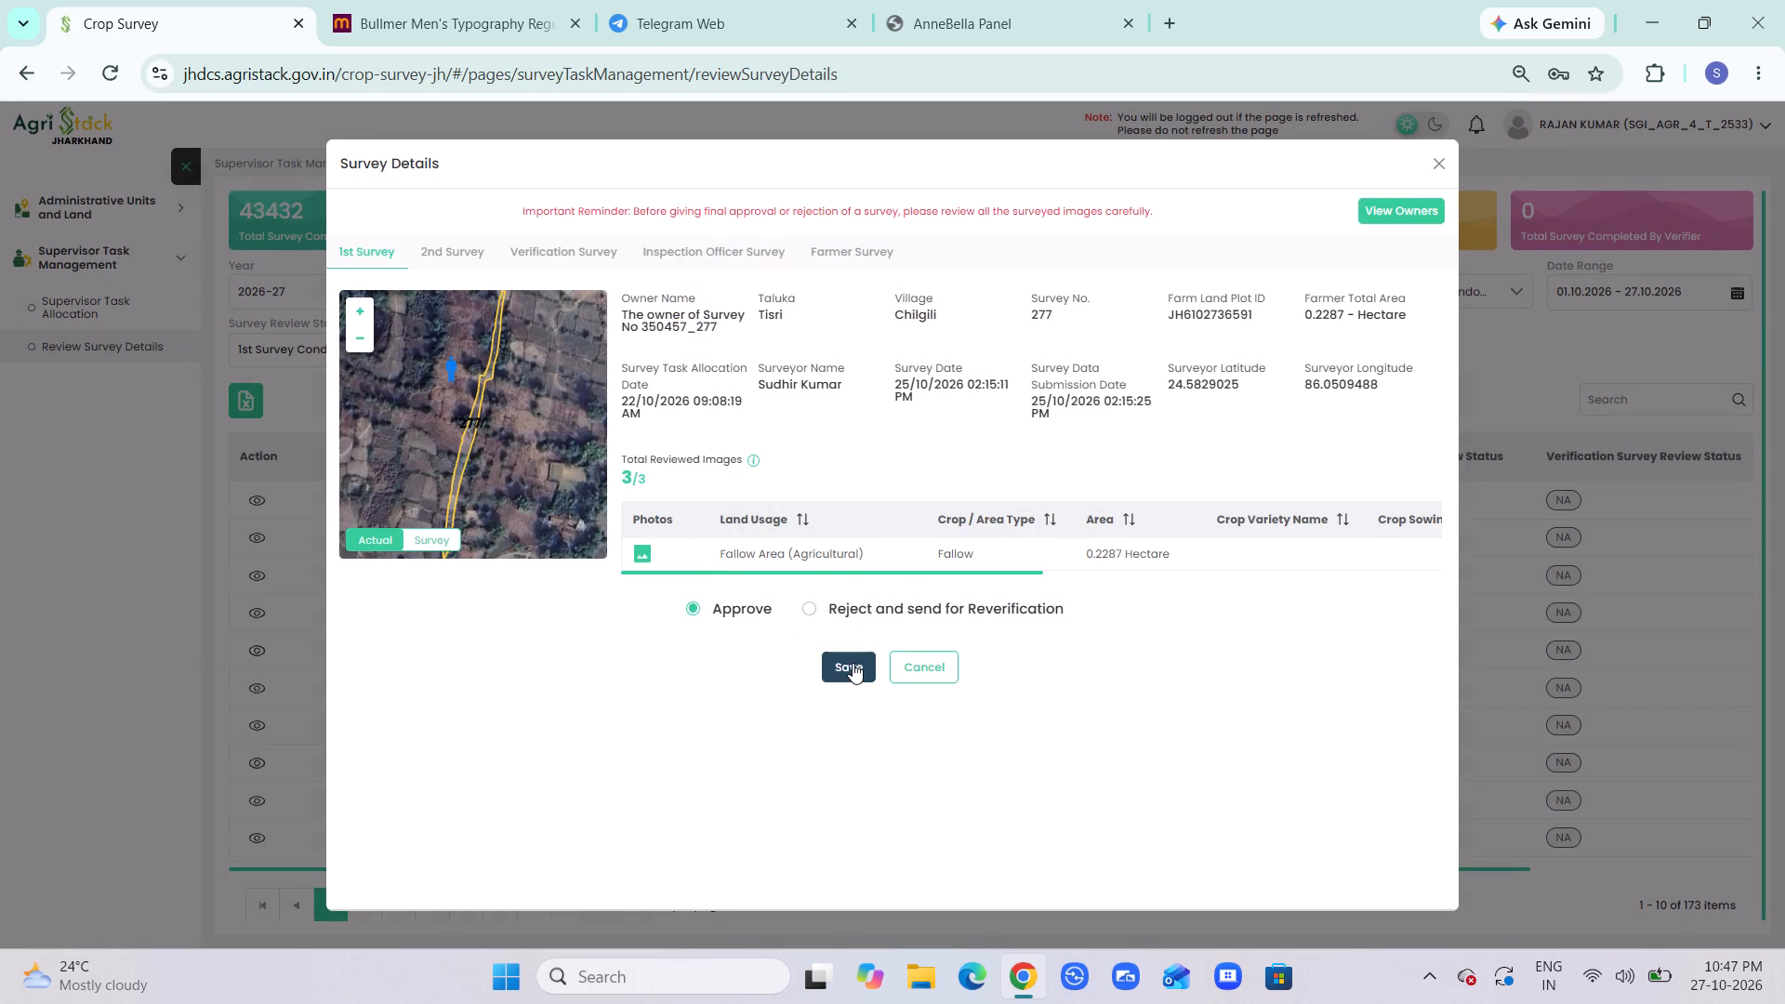
{"action": "left_click", "coordinate": [856, 663]}
{"action": "left_click", "coordinate": [880, 556]}
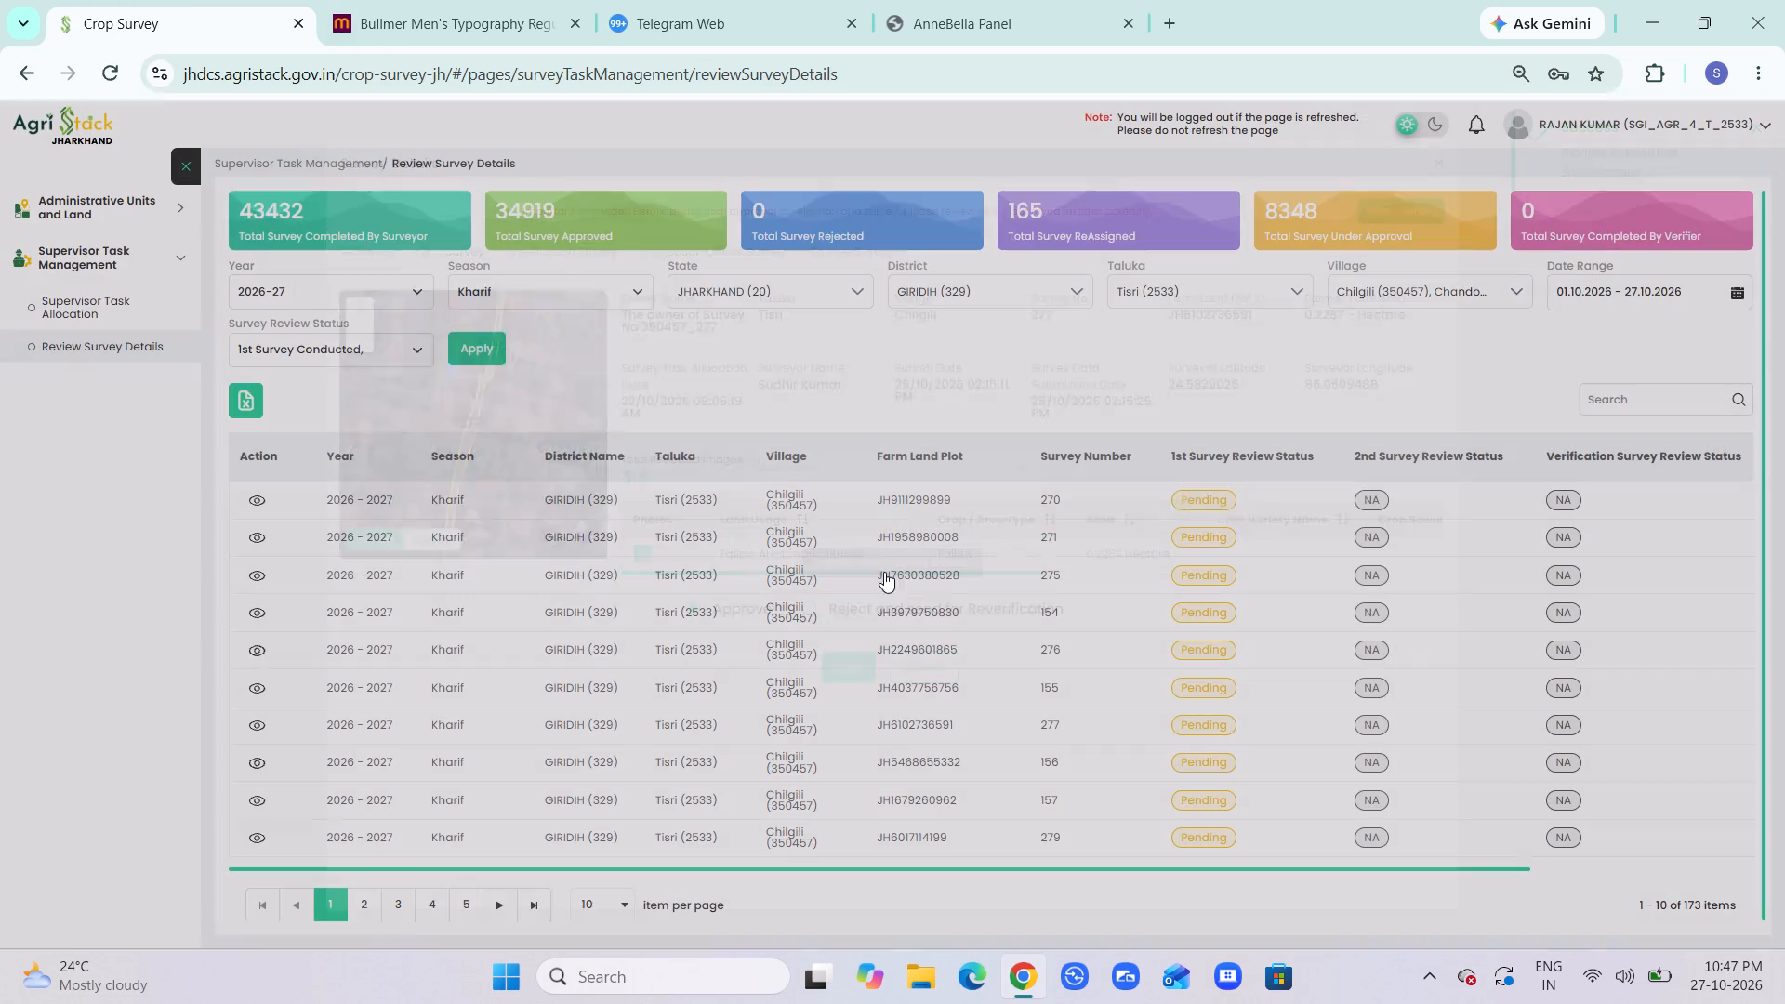
Go to page 2 of the pending Chilgili survey list.
{"action": "left_click", "coordinate": [366, 892]}
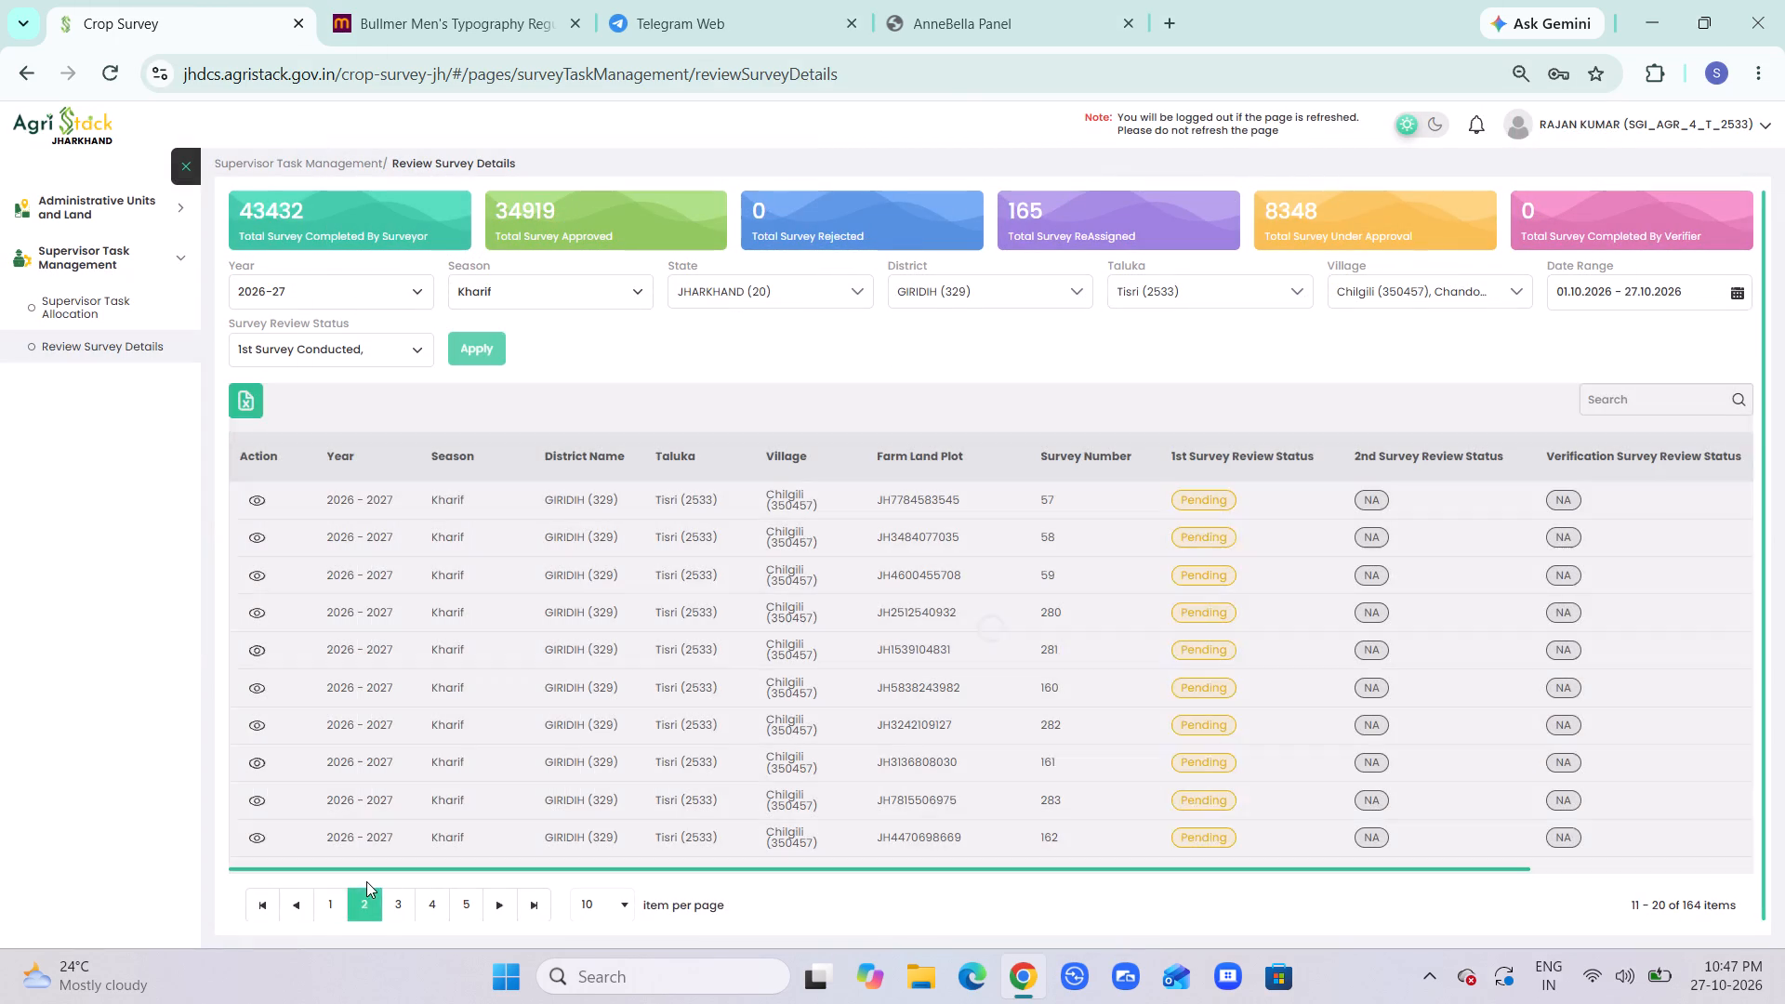
Return to page 1 of the pending Chilgili survey list.
{"action": "left_click", "coordinate": [328, 910]}
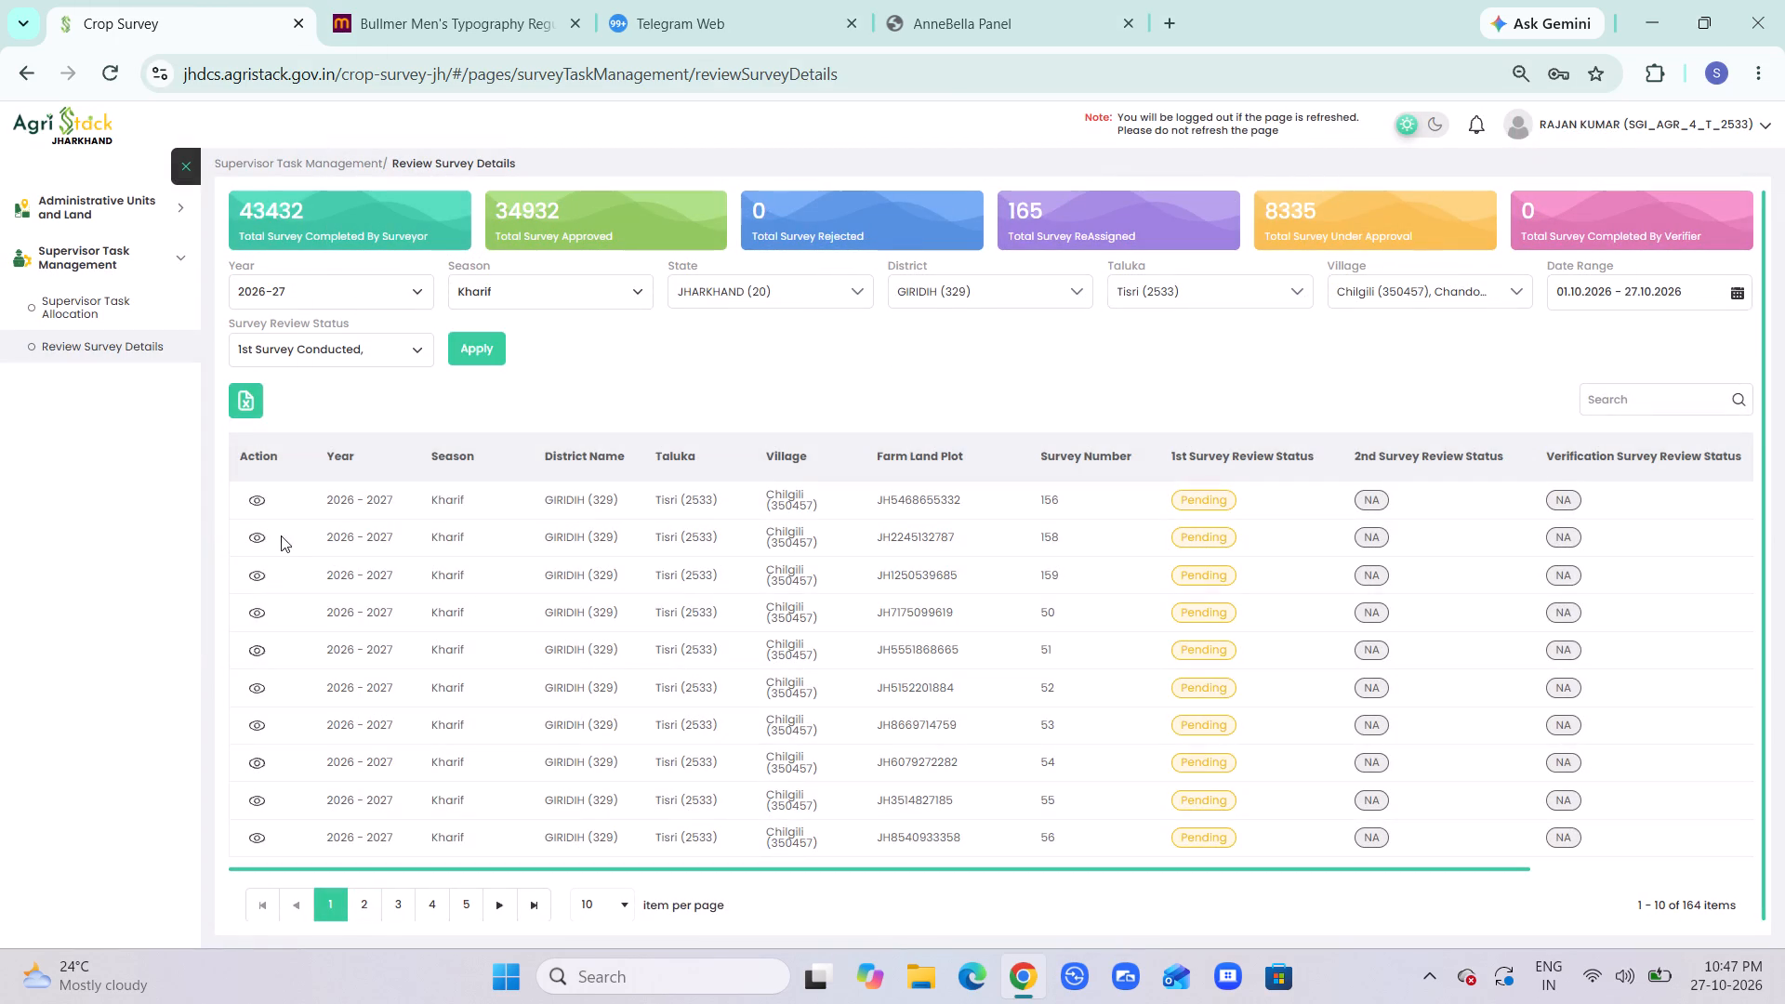
Open the survey details of survey number 156 in Chilgili, approve all three farm photos and close the photo viewer.
{"action": "left_click", "coordinate": [259, 502]}
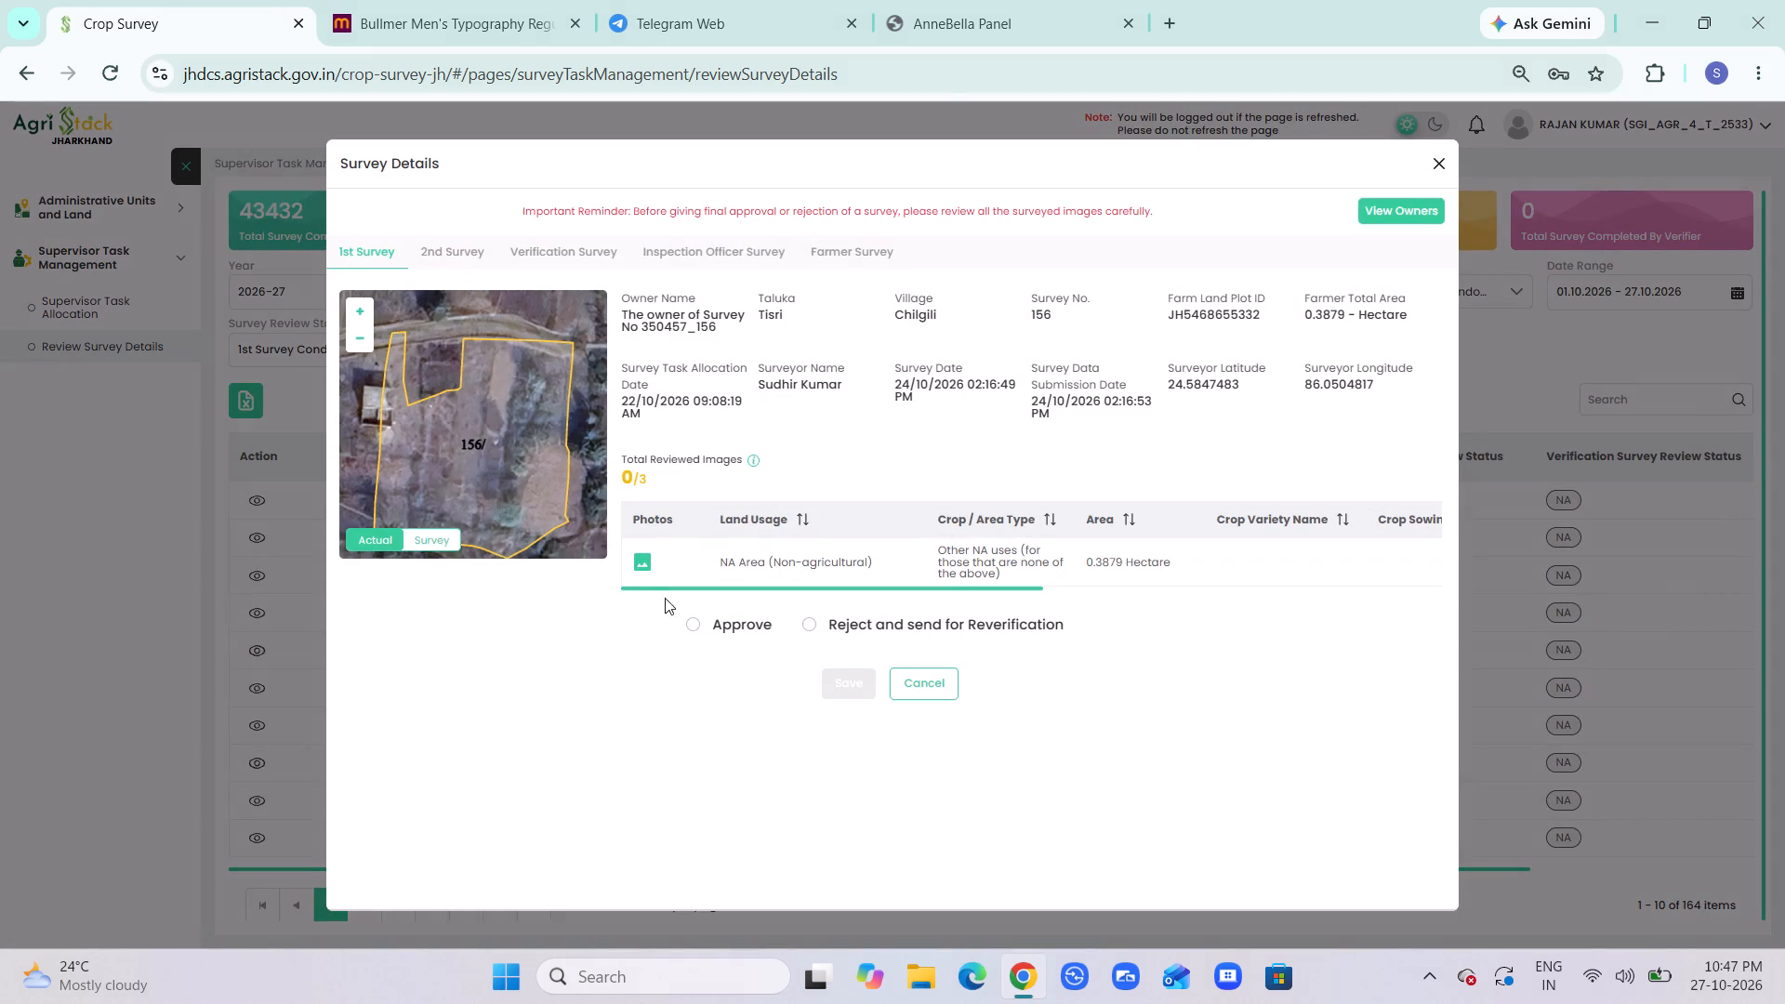
{"action": "left_click", "coordinate": [635, 558]}
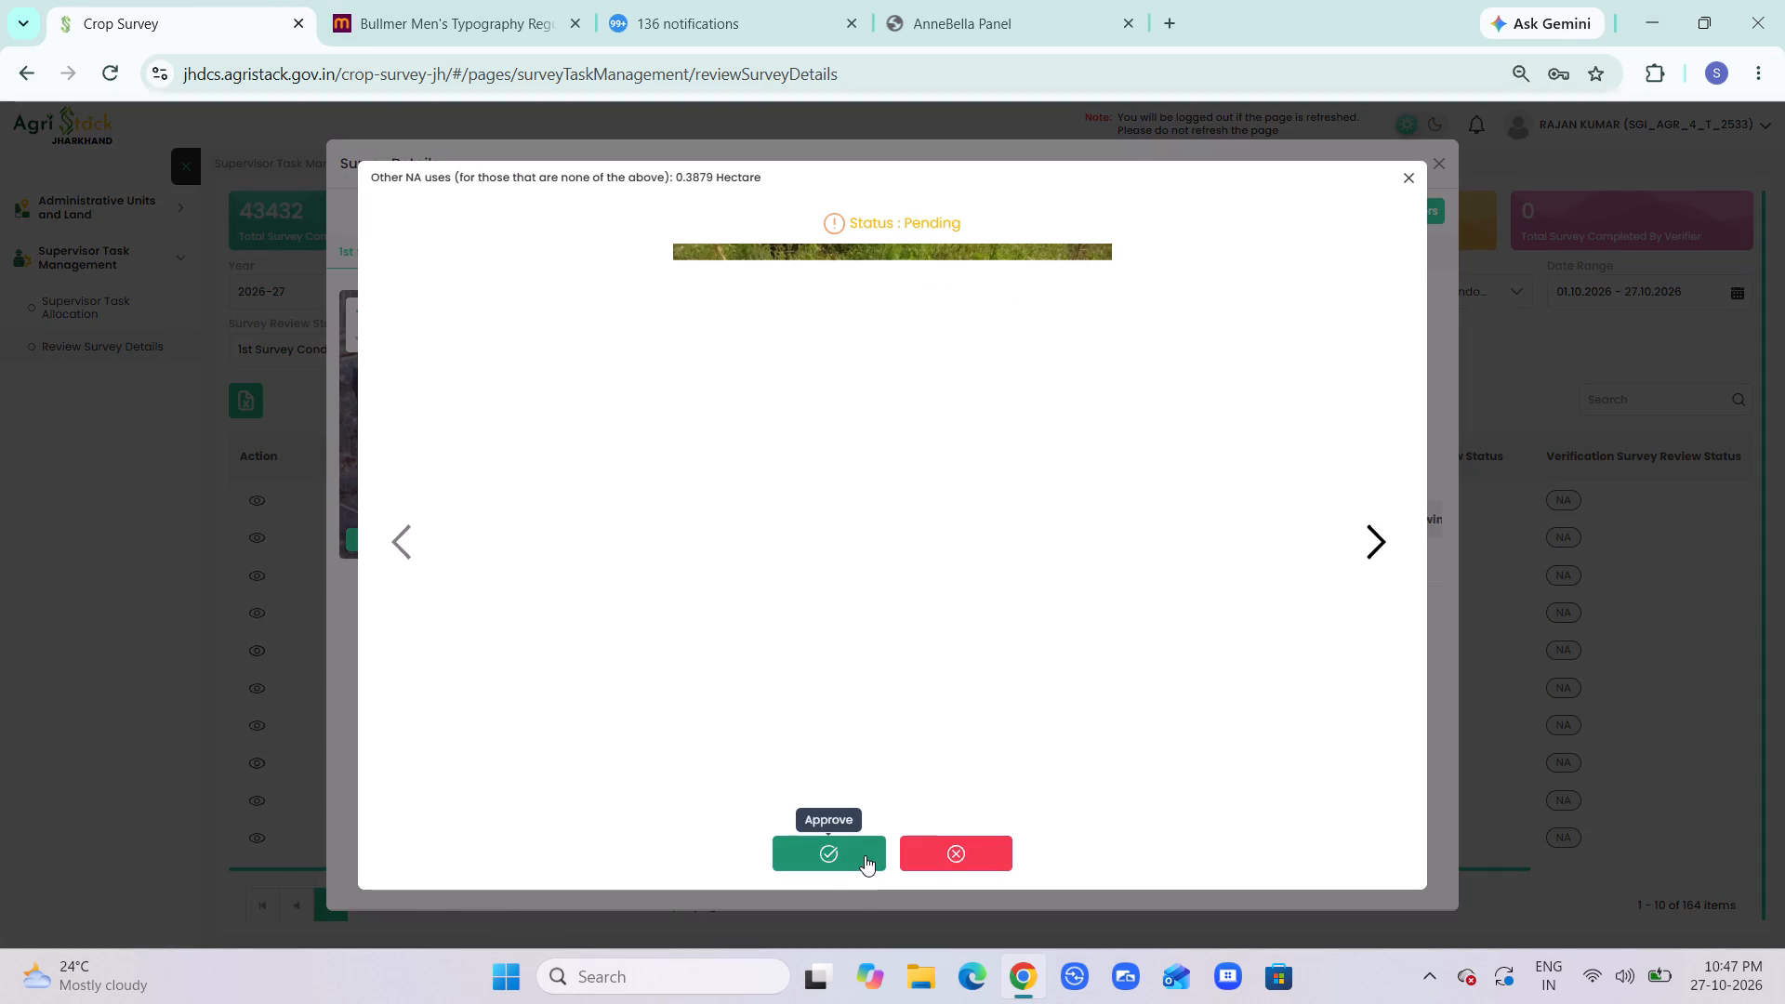
{"action": "left_click", "coordinate": [865, 855]}
{"action": "left_click_drag", "start_coordinate": [1095, 682], "coordinate": [924, 692]}
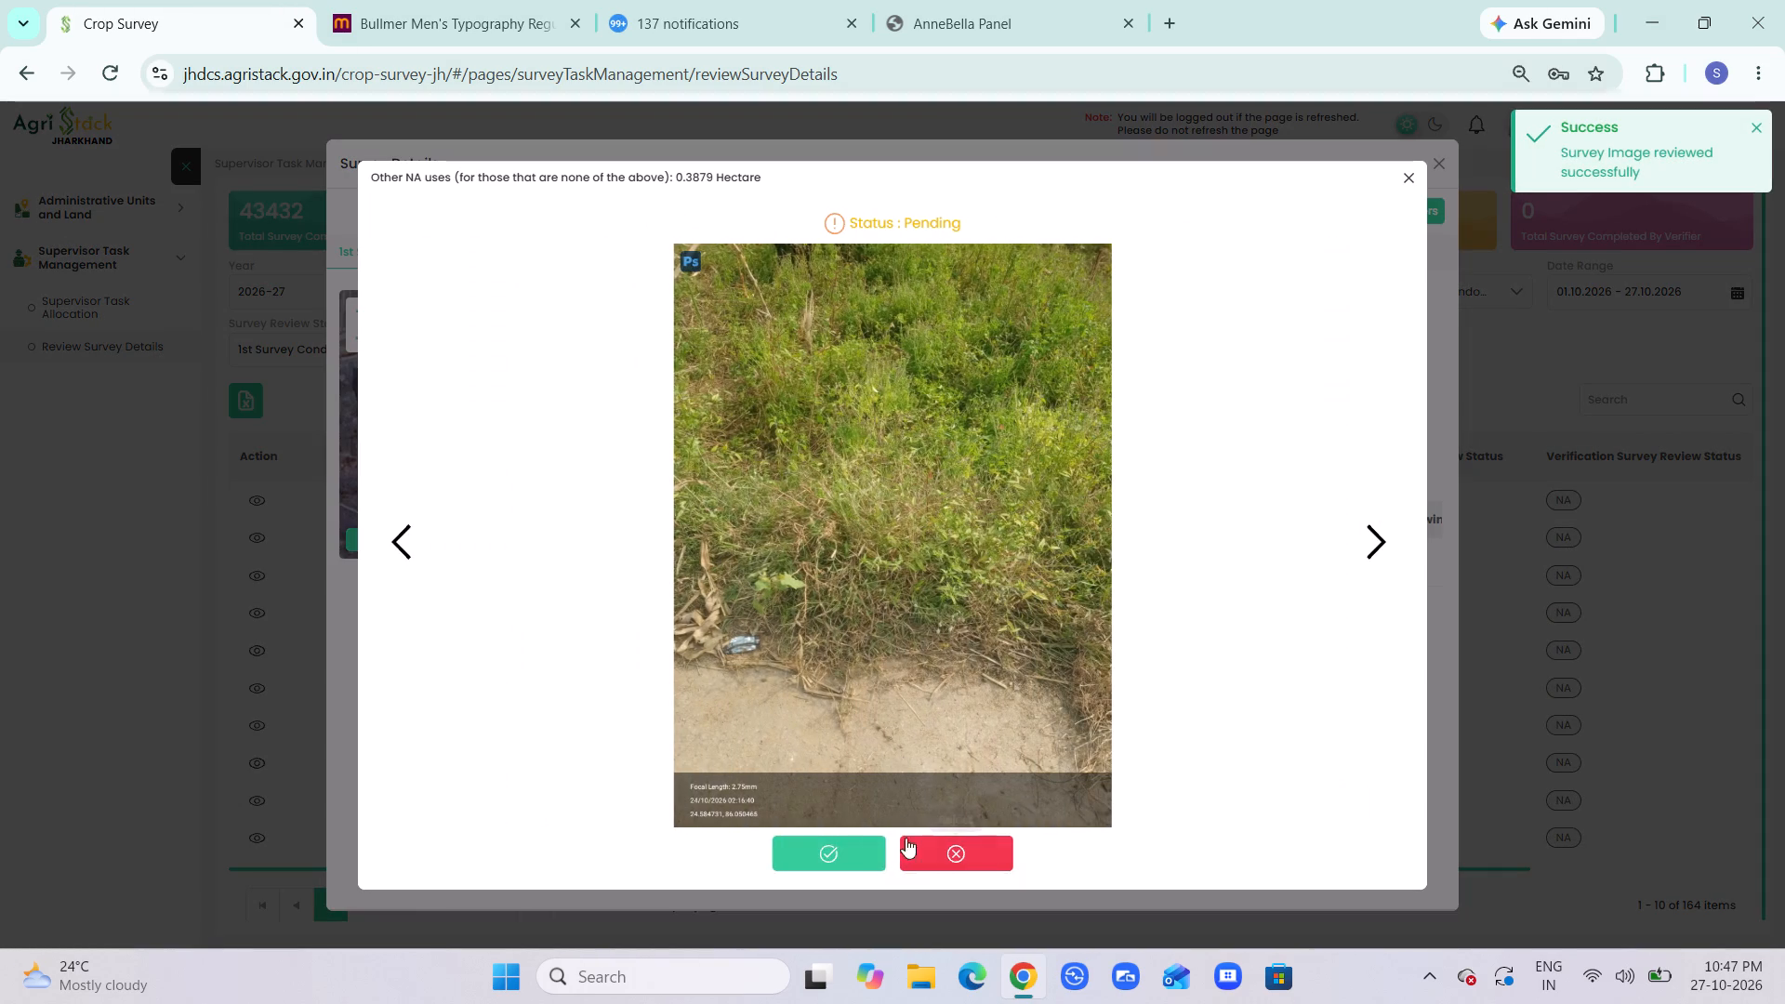
{"action": "left_click", "coordinate": [857, 843]}
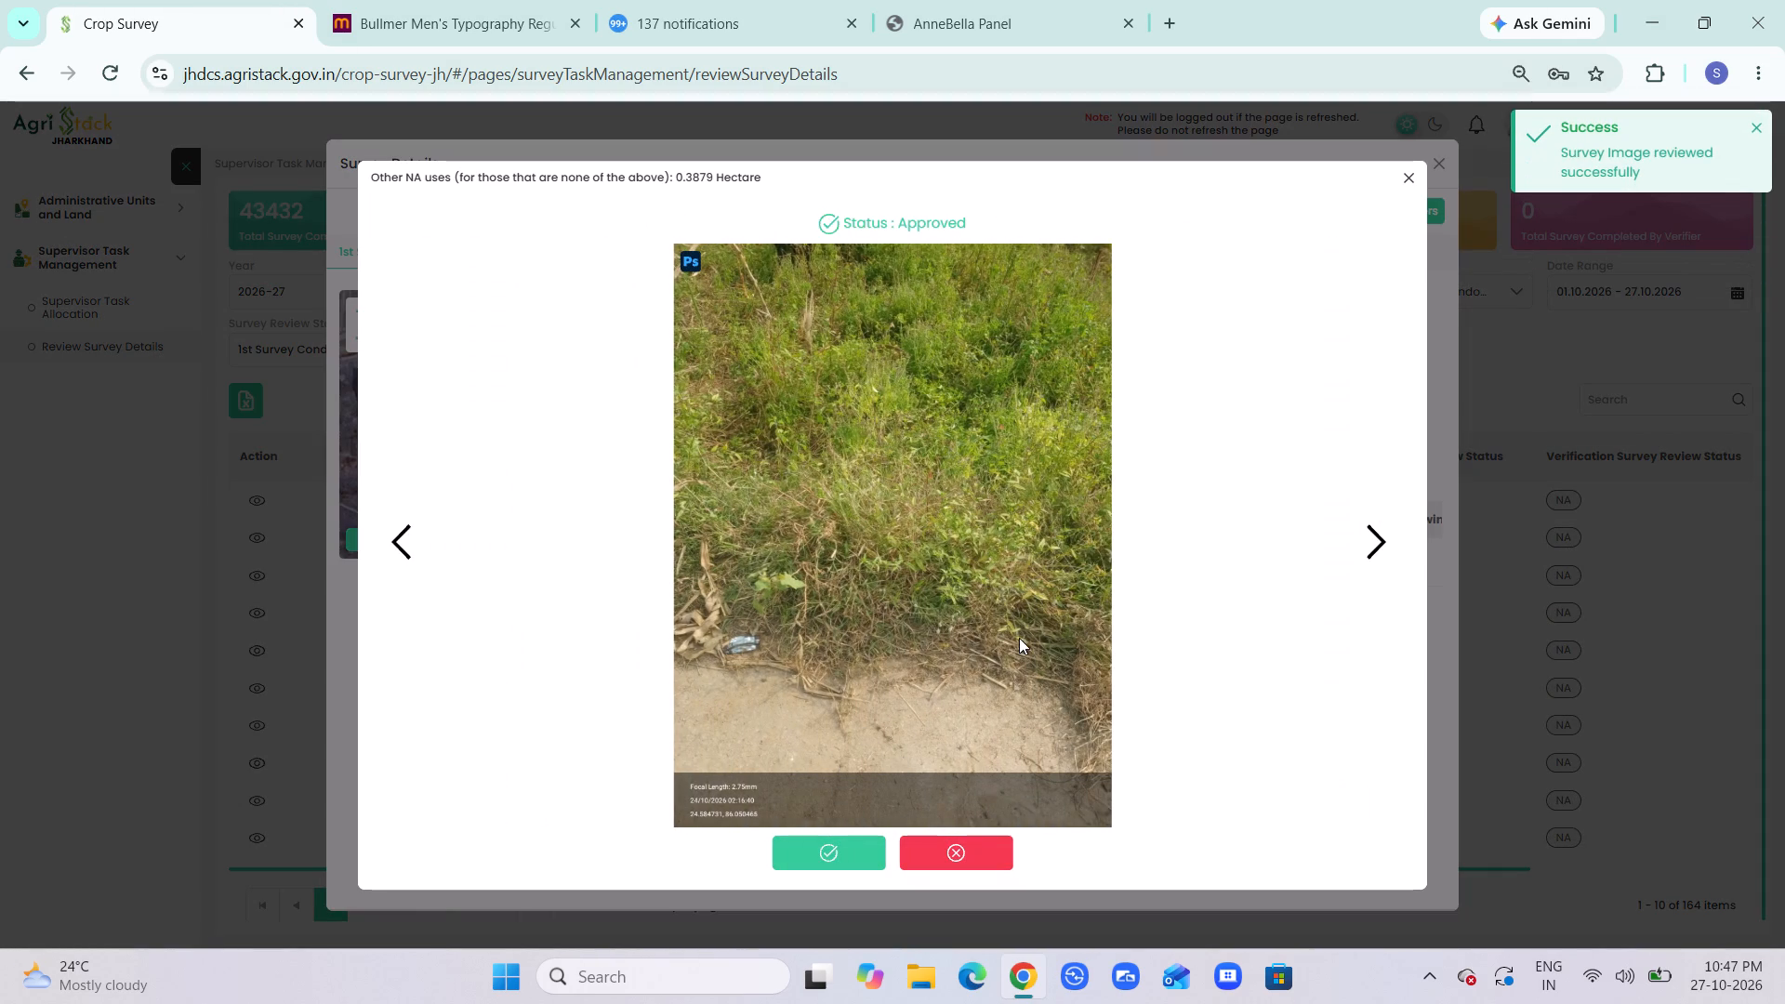
{"action": "left_click_drag", "start_coordinate": [1076, 650], "coordinate": [976, 662]}
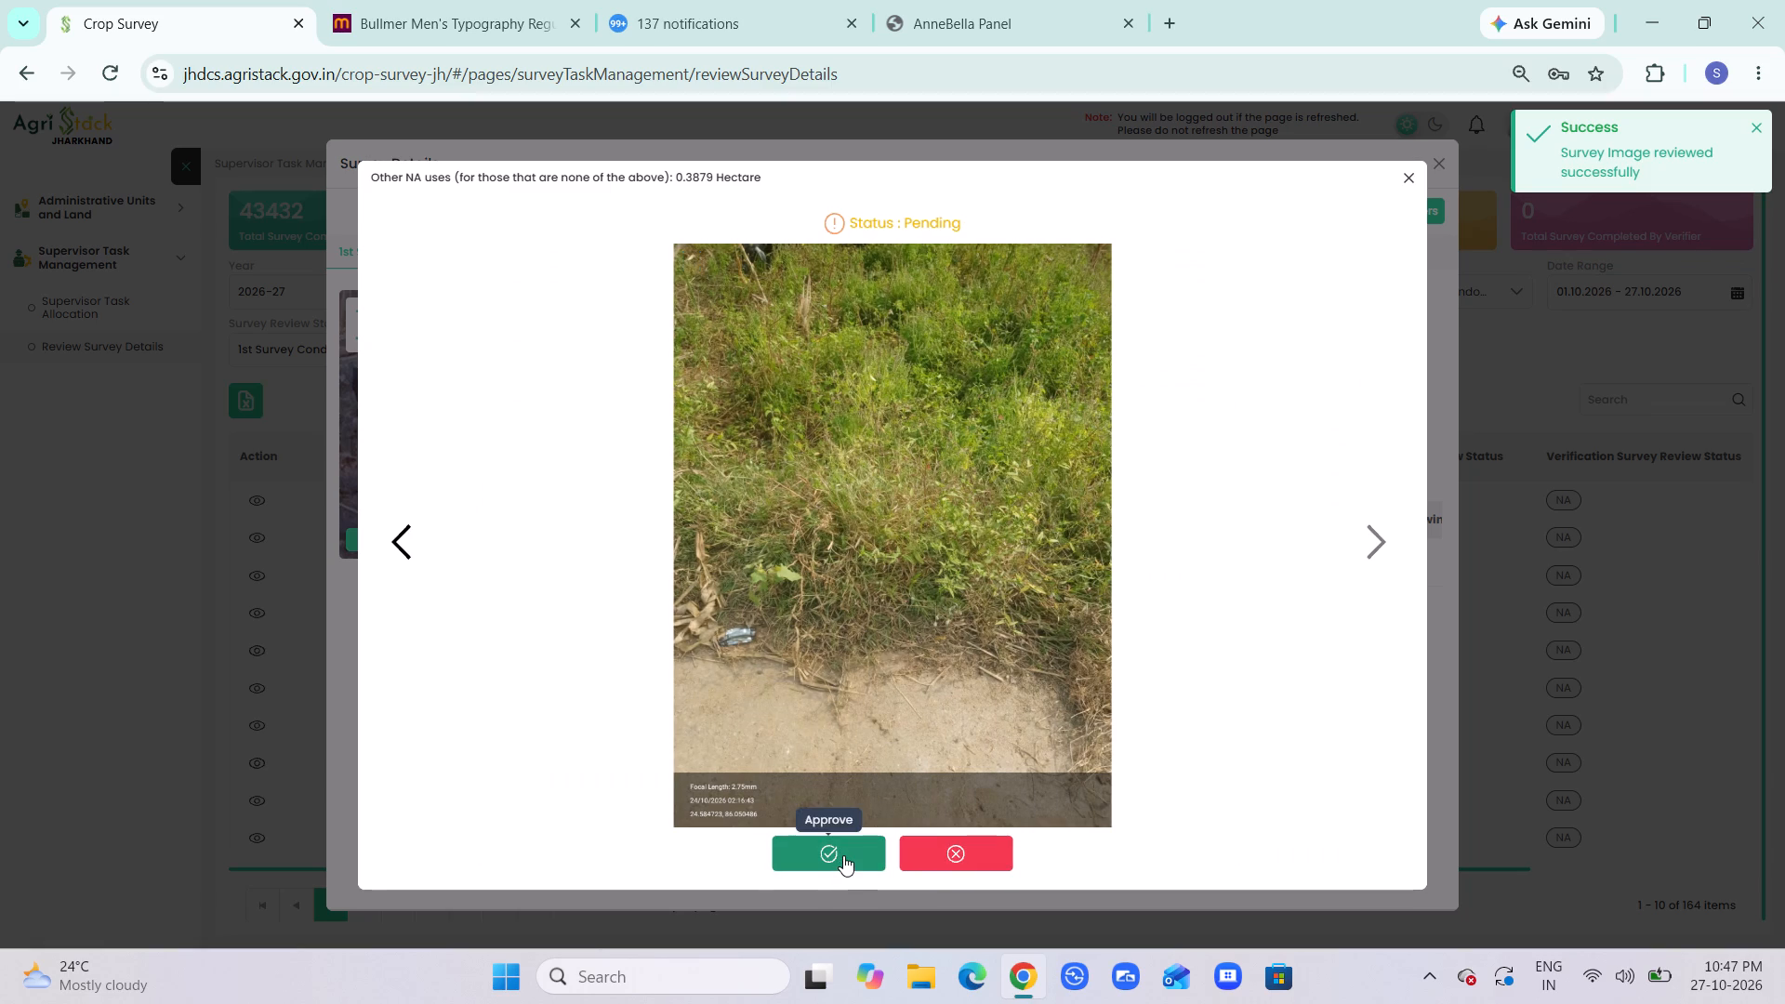
{"action": "left_click", "coordinate": [843, 855]}
{"action": "left_click", "coordinate": [1408, 180]}
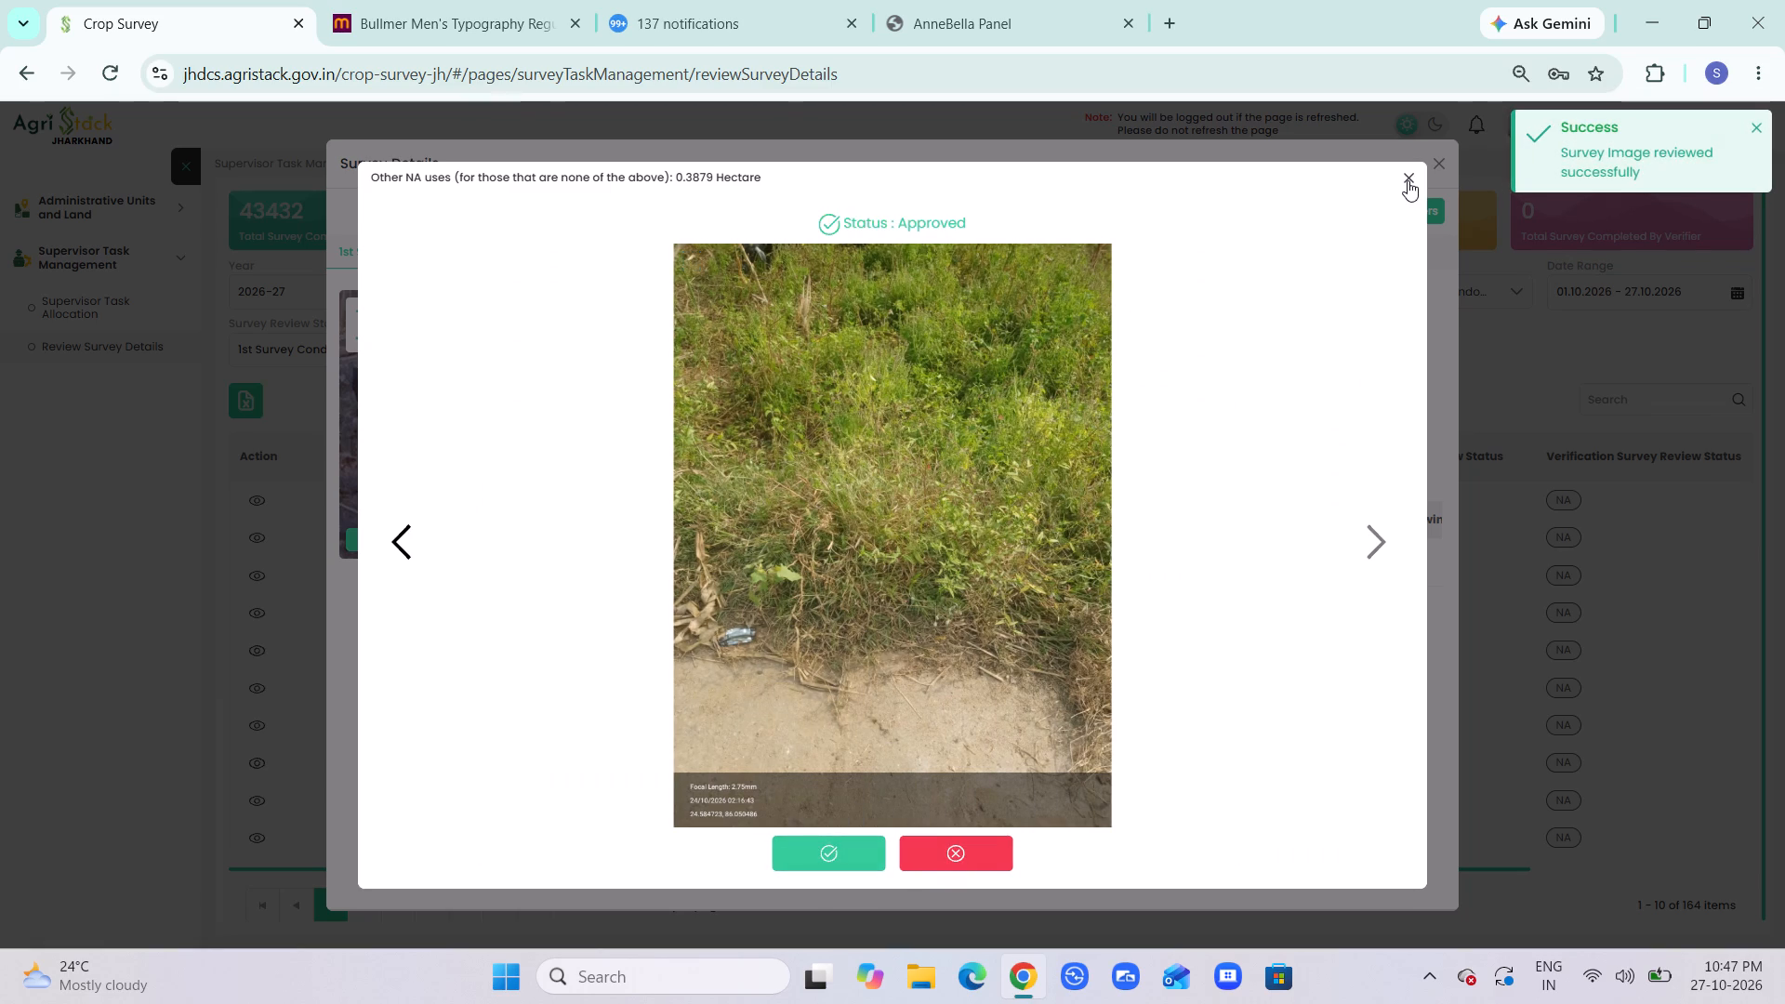
Approve the 1st survey of survey number 156, save the review and close its survey details.
{"action": "left_click", "coordinate": [715, 627]}
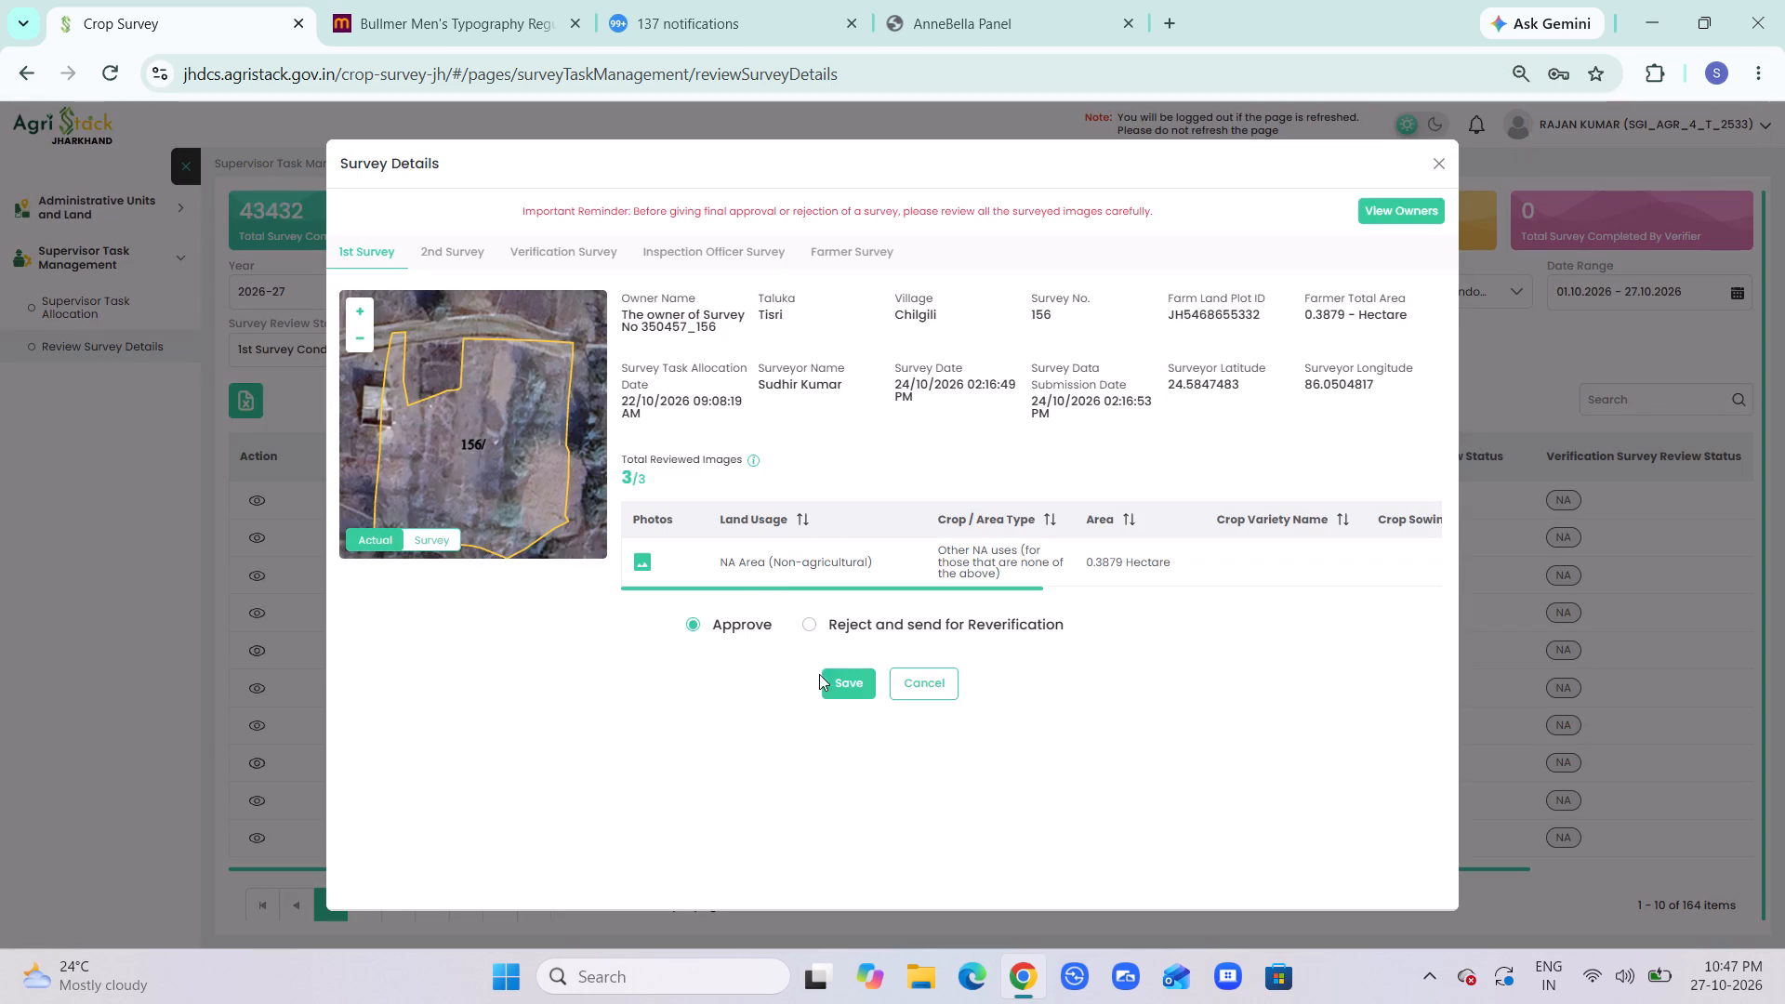
{"action": "left_click", "coordinate": [842, 685]}
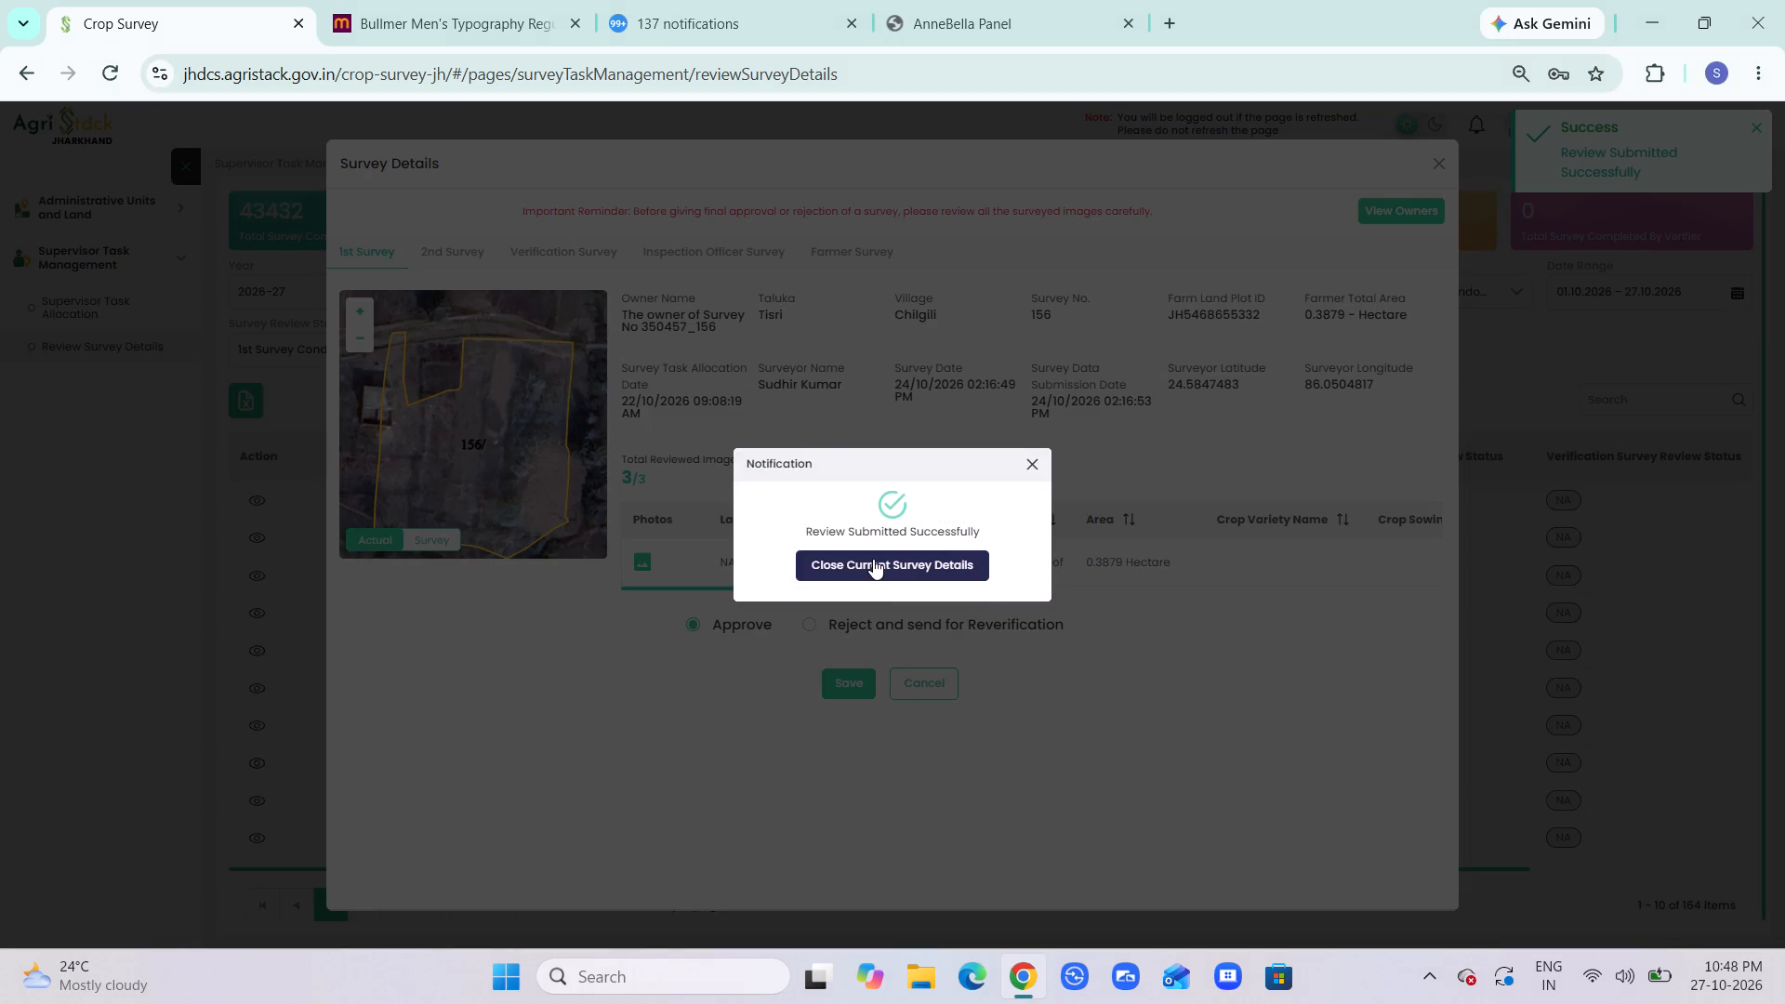
{"action": "left_click", "coordinate": [873, 559]}
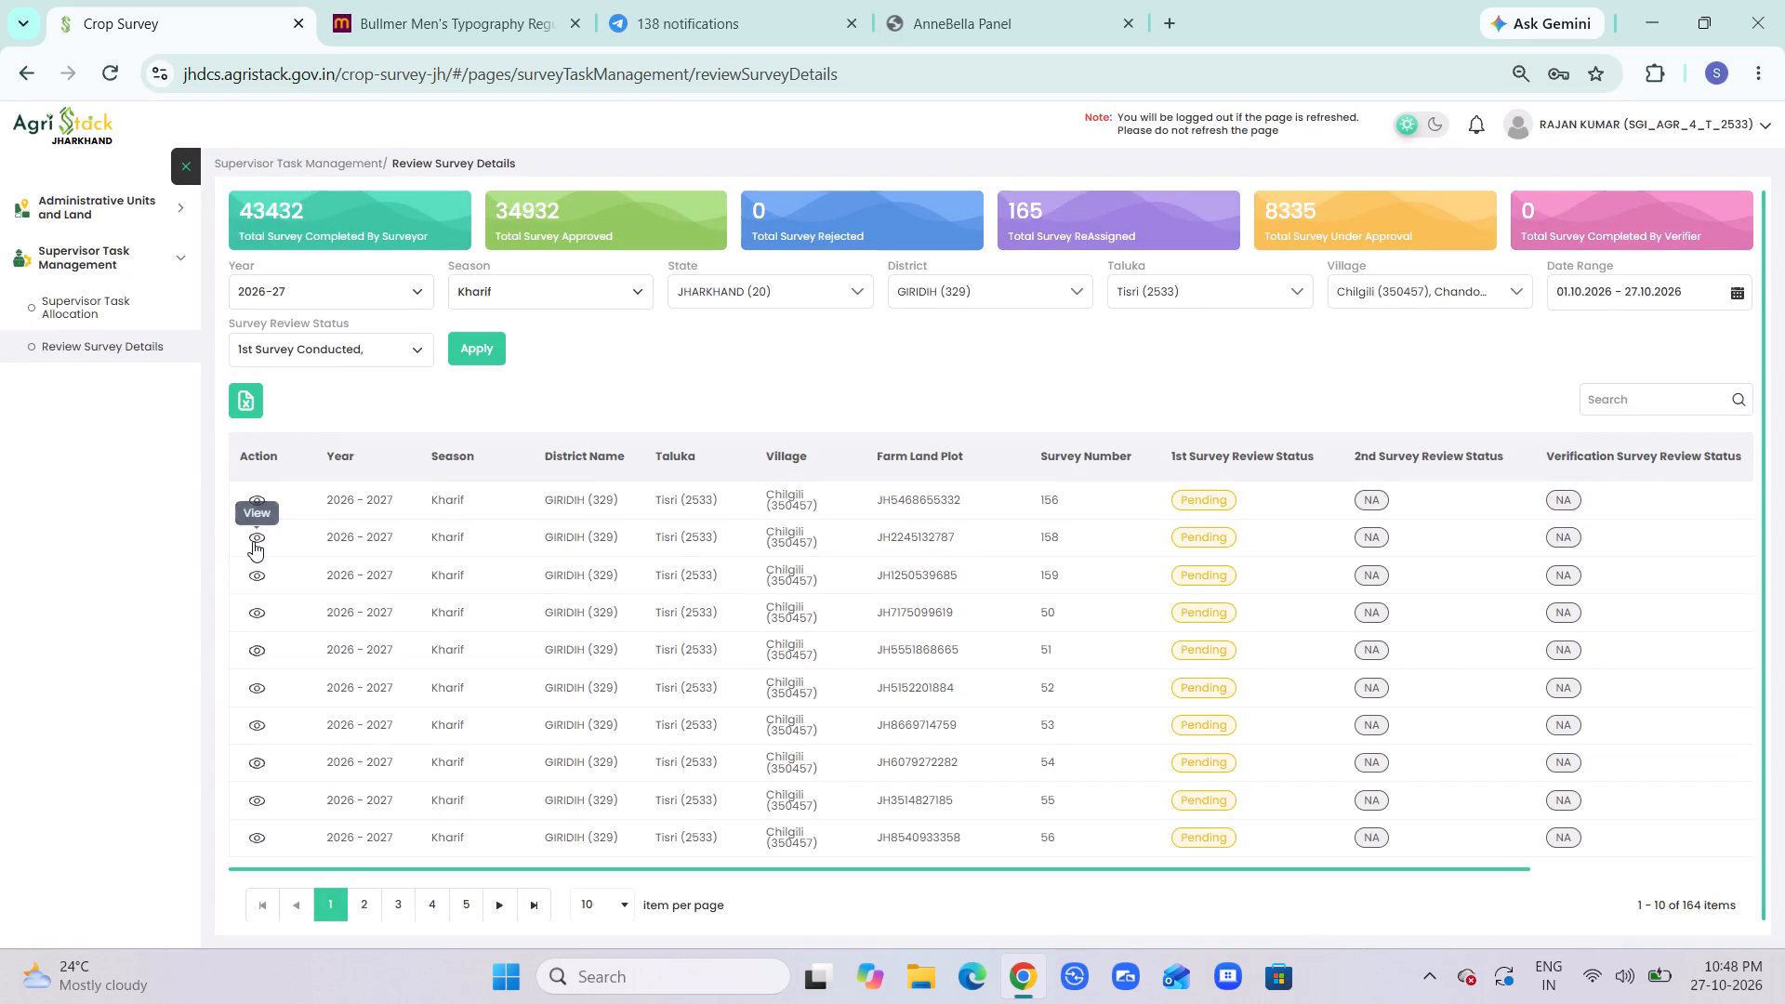
{"action": "left_click", "coordinate": [253, 541]}
{"action": "left_click", "coordinate": [638, 549]}
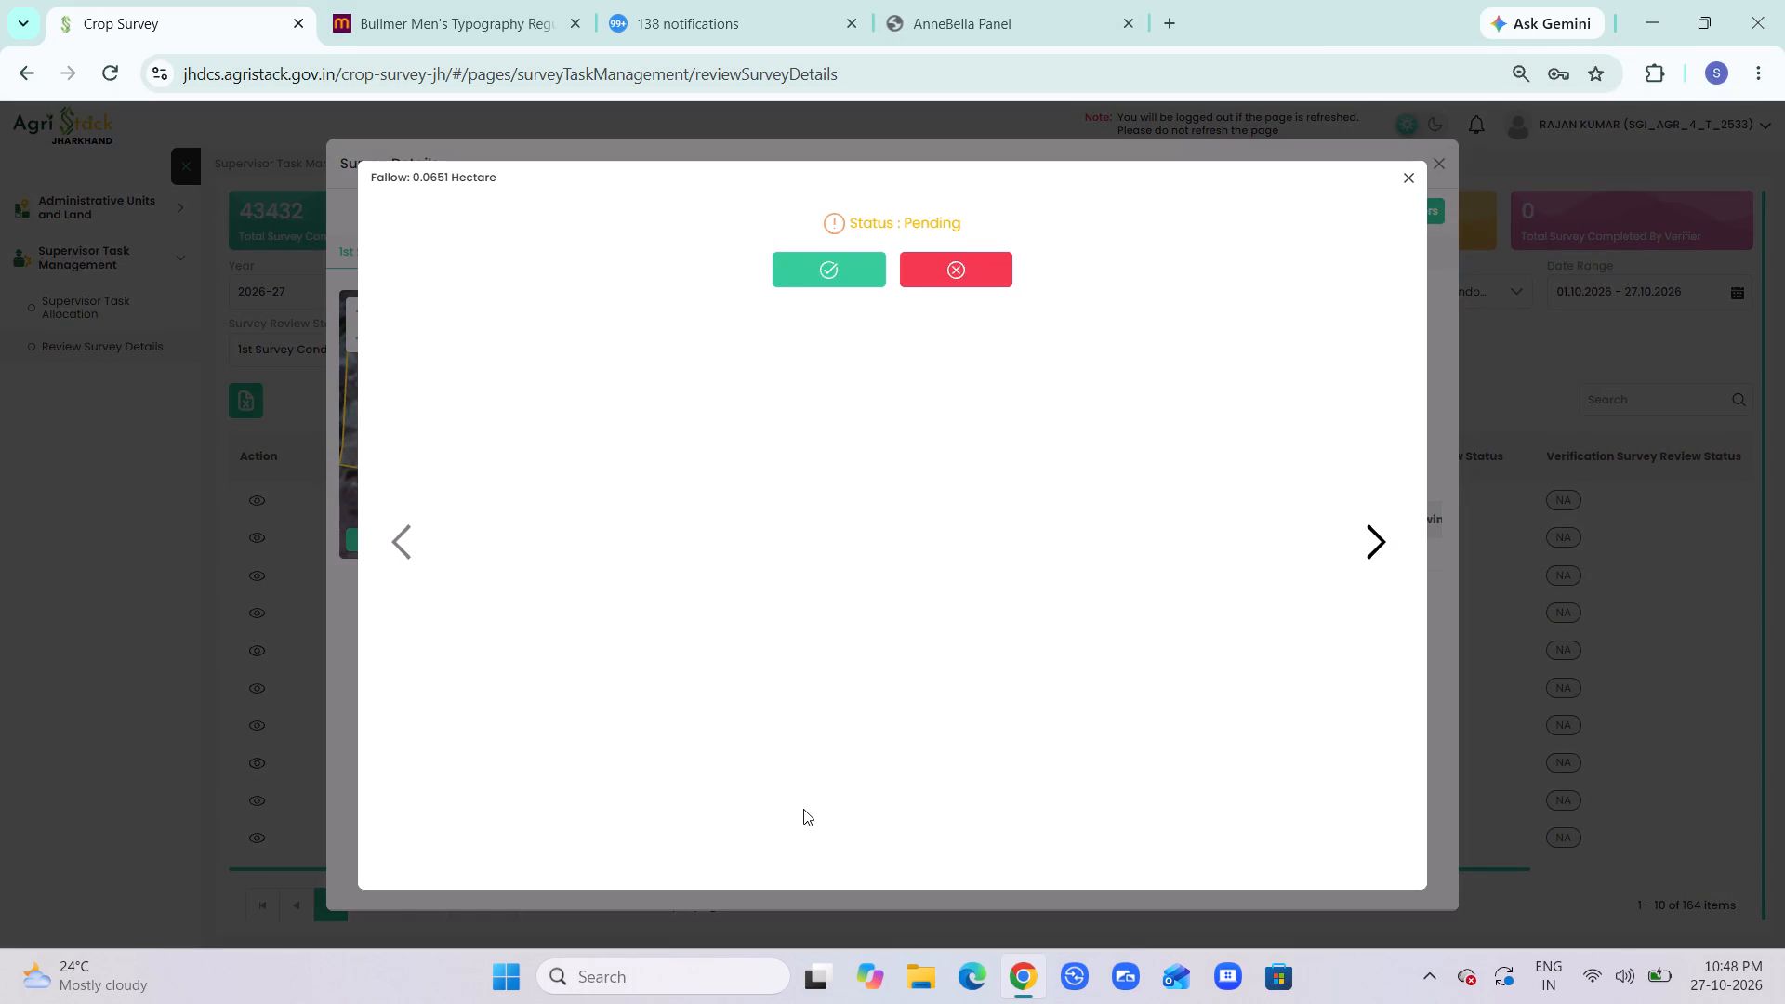
{"action": "left_click", "coordinate": [865, 852]}
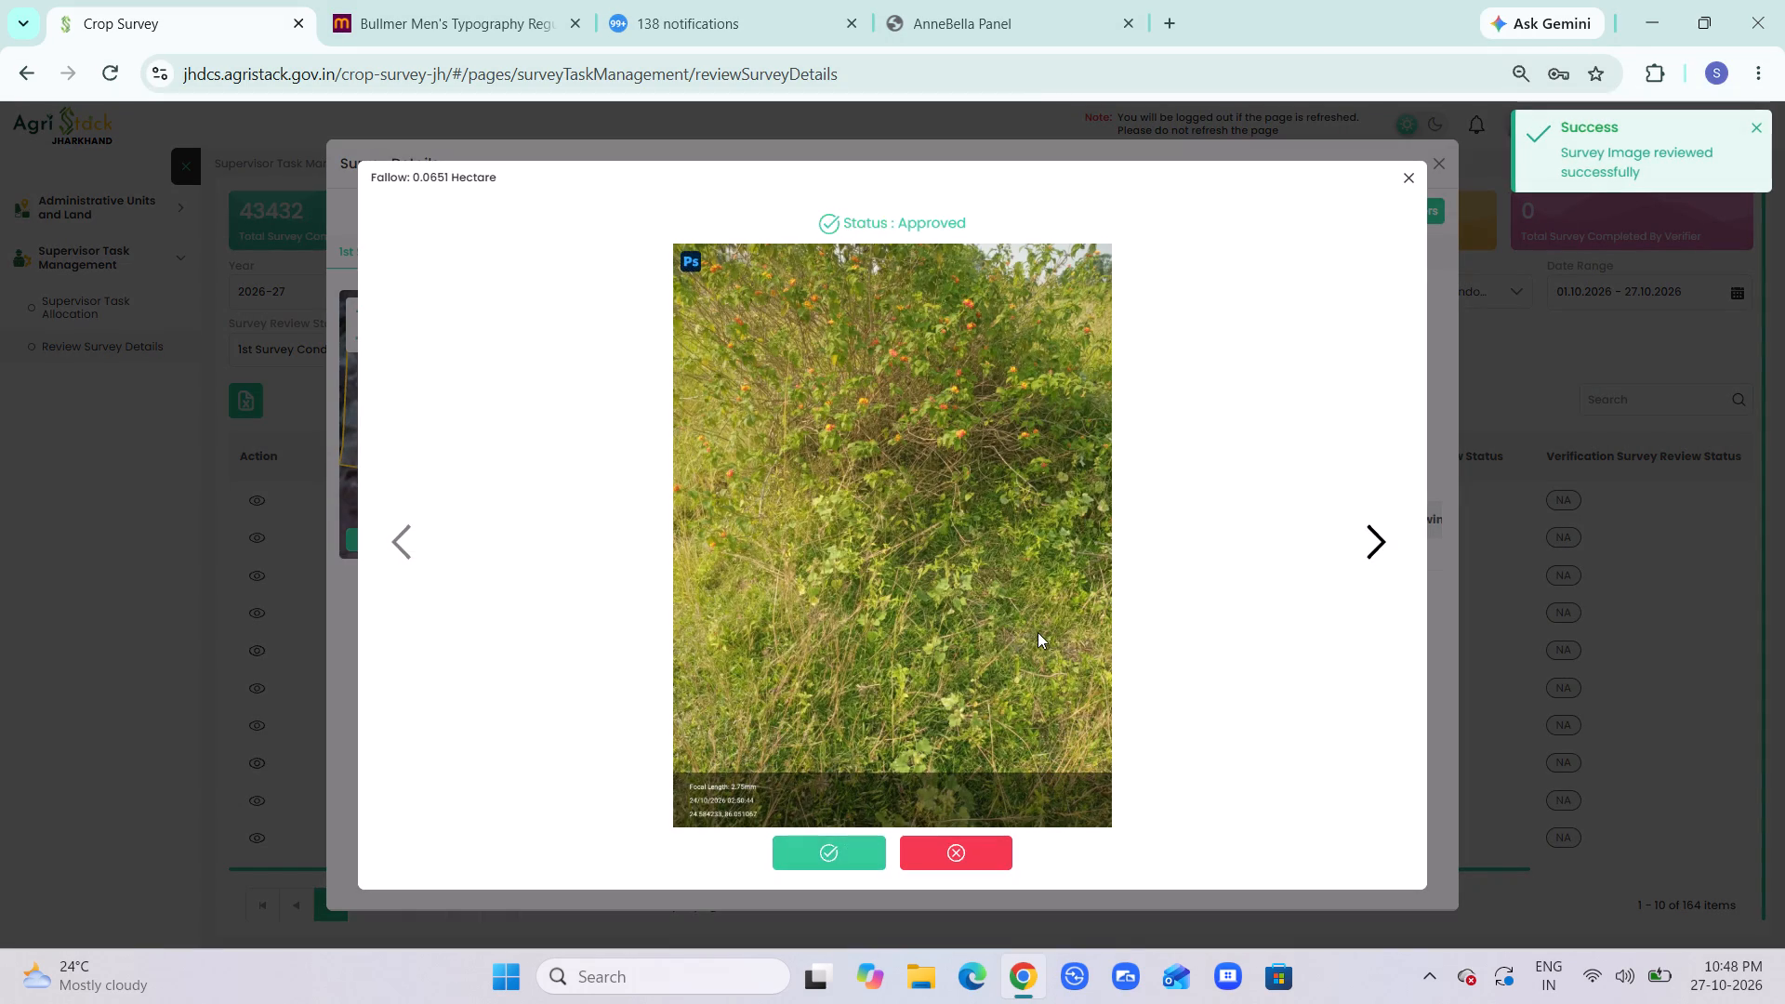
{"action": "left_click_drag", "start_coordinate": [1045, 641], "coordinate": [879, 667]}
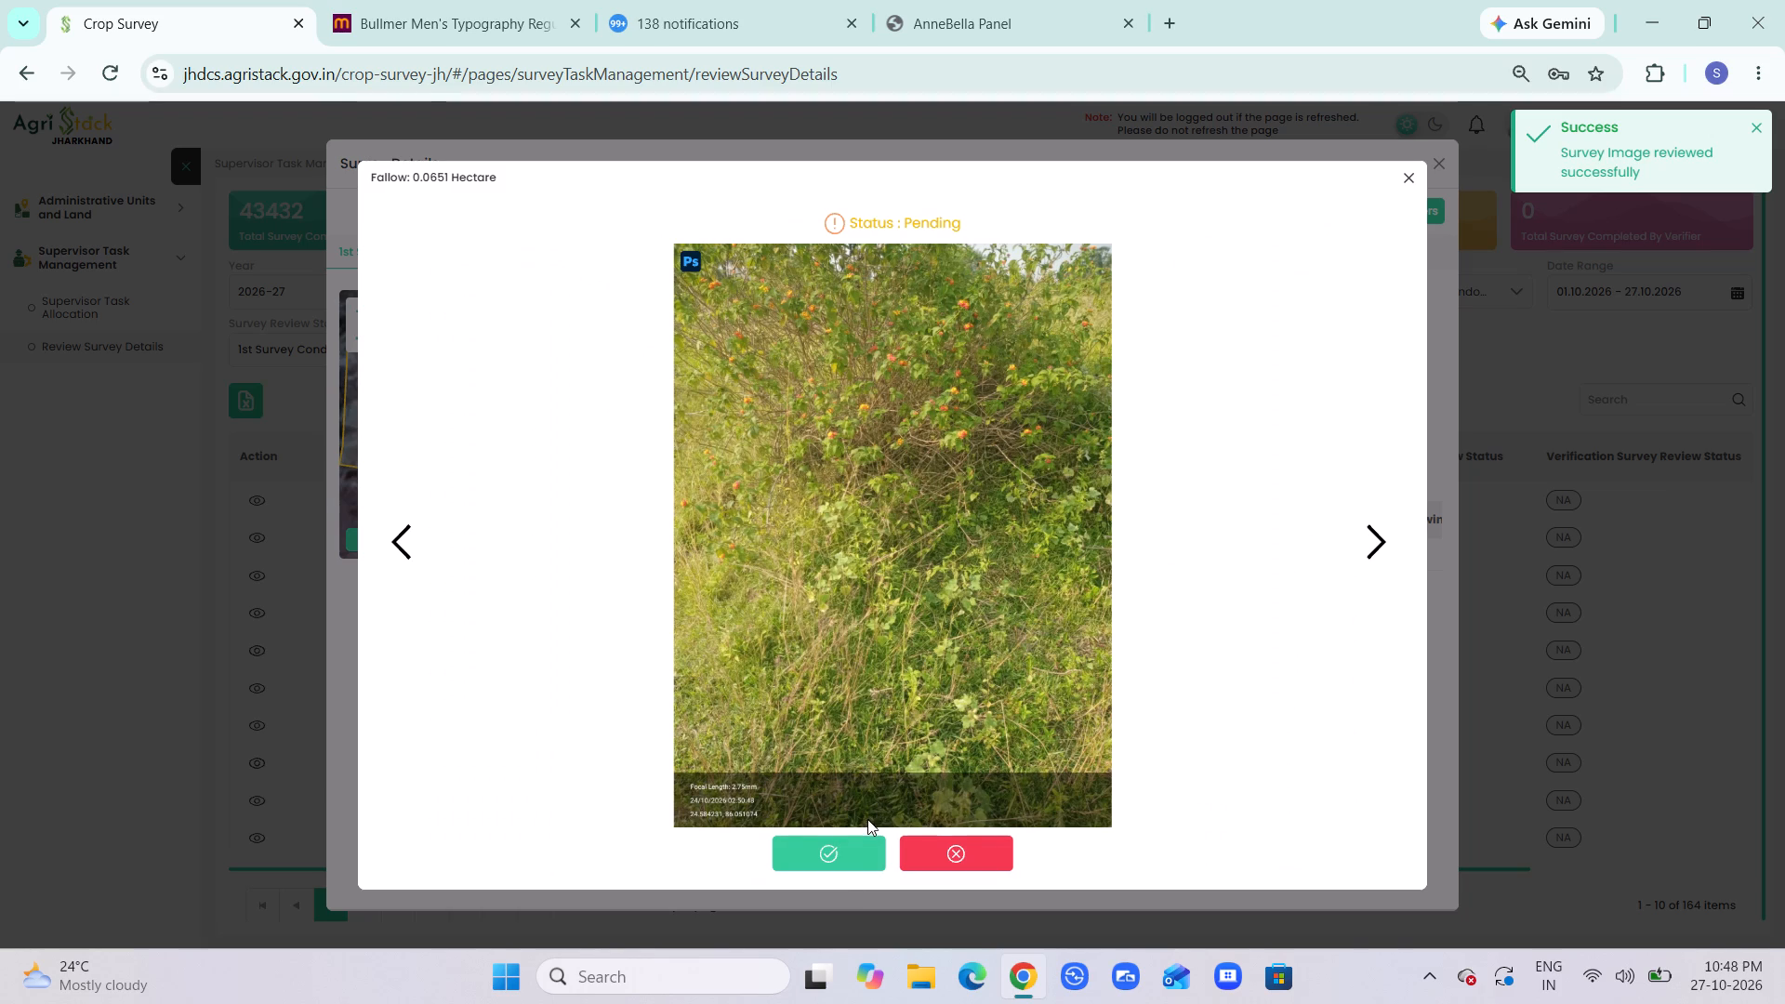
{"action": "left_click", "coordinate": [845, 857]}
{"action": "left_click_drag", "start_coordinate": [1034, 668], "coordinate": [975, 682]}
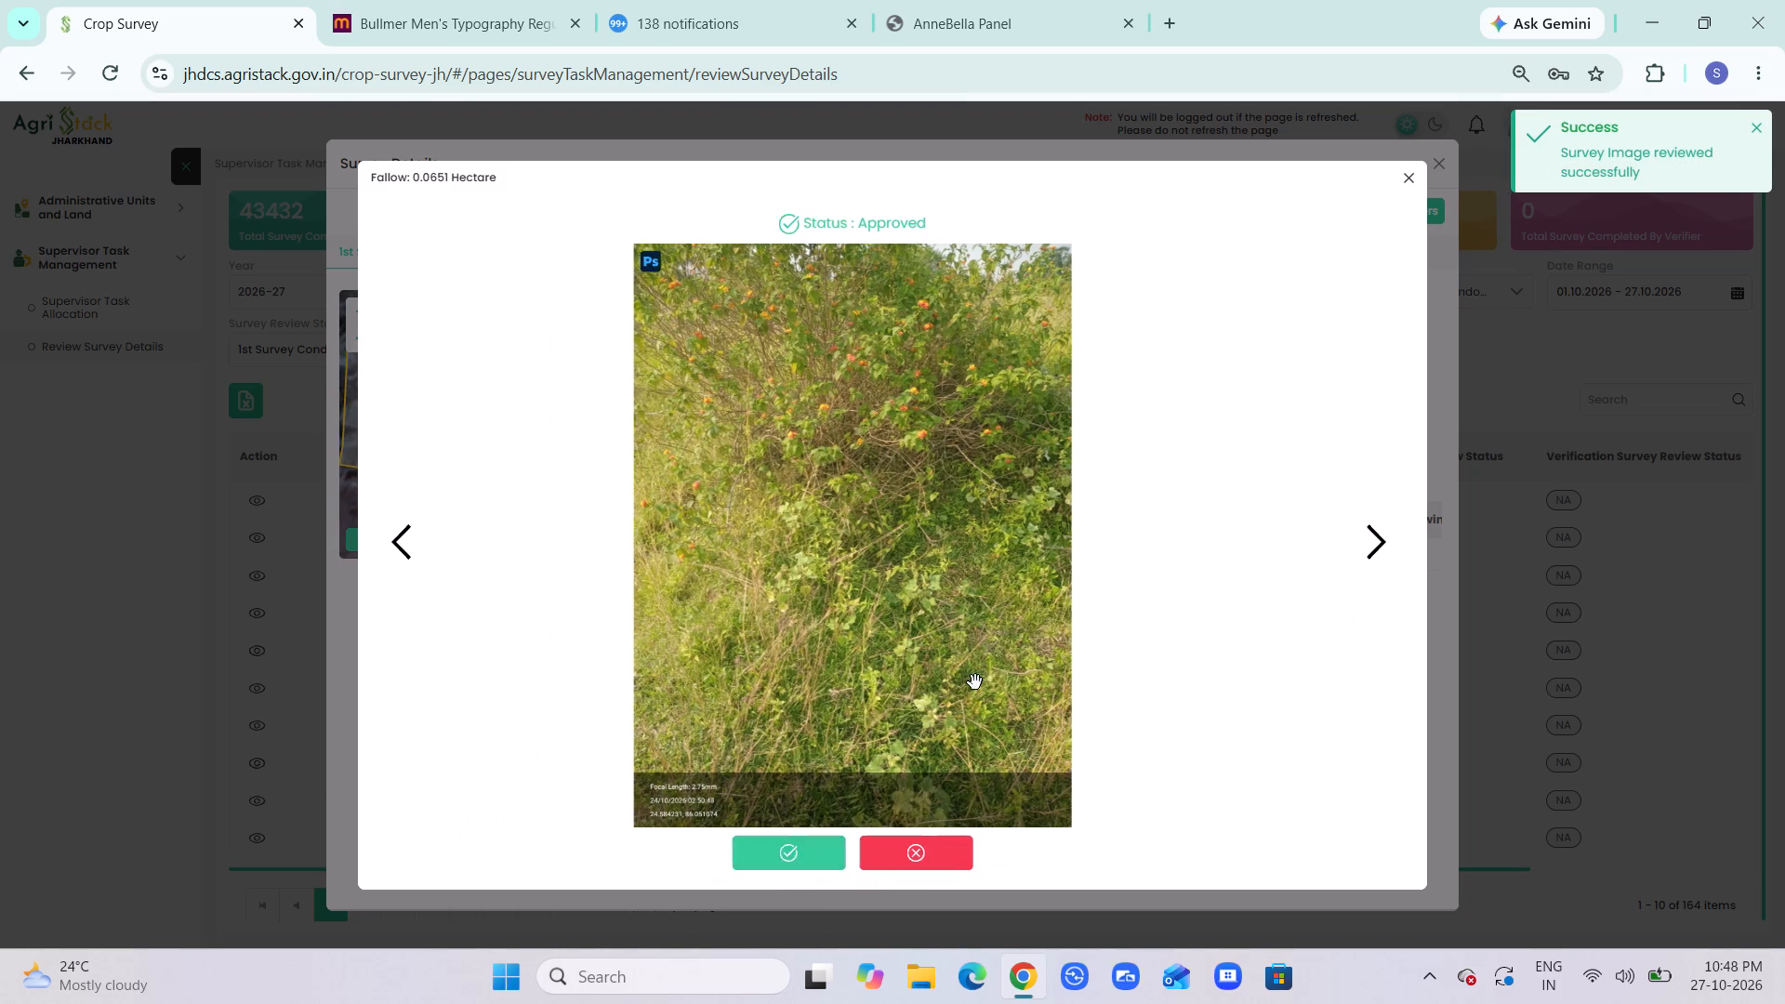
{"action": "left_click_drag", "start_coordinate": [975, 682], "coordinate": [957, 682]}
{"action": "left_click", "coordinate": [865, 852]}
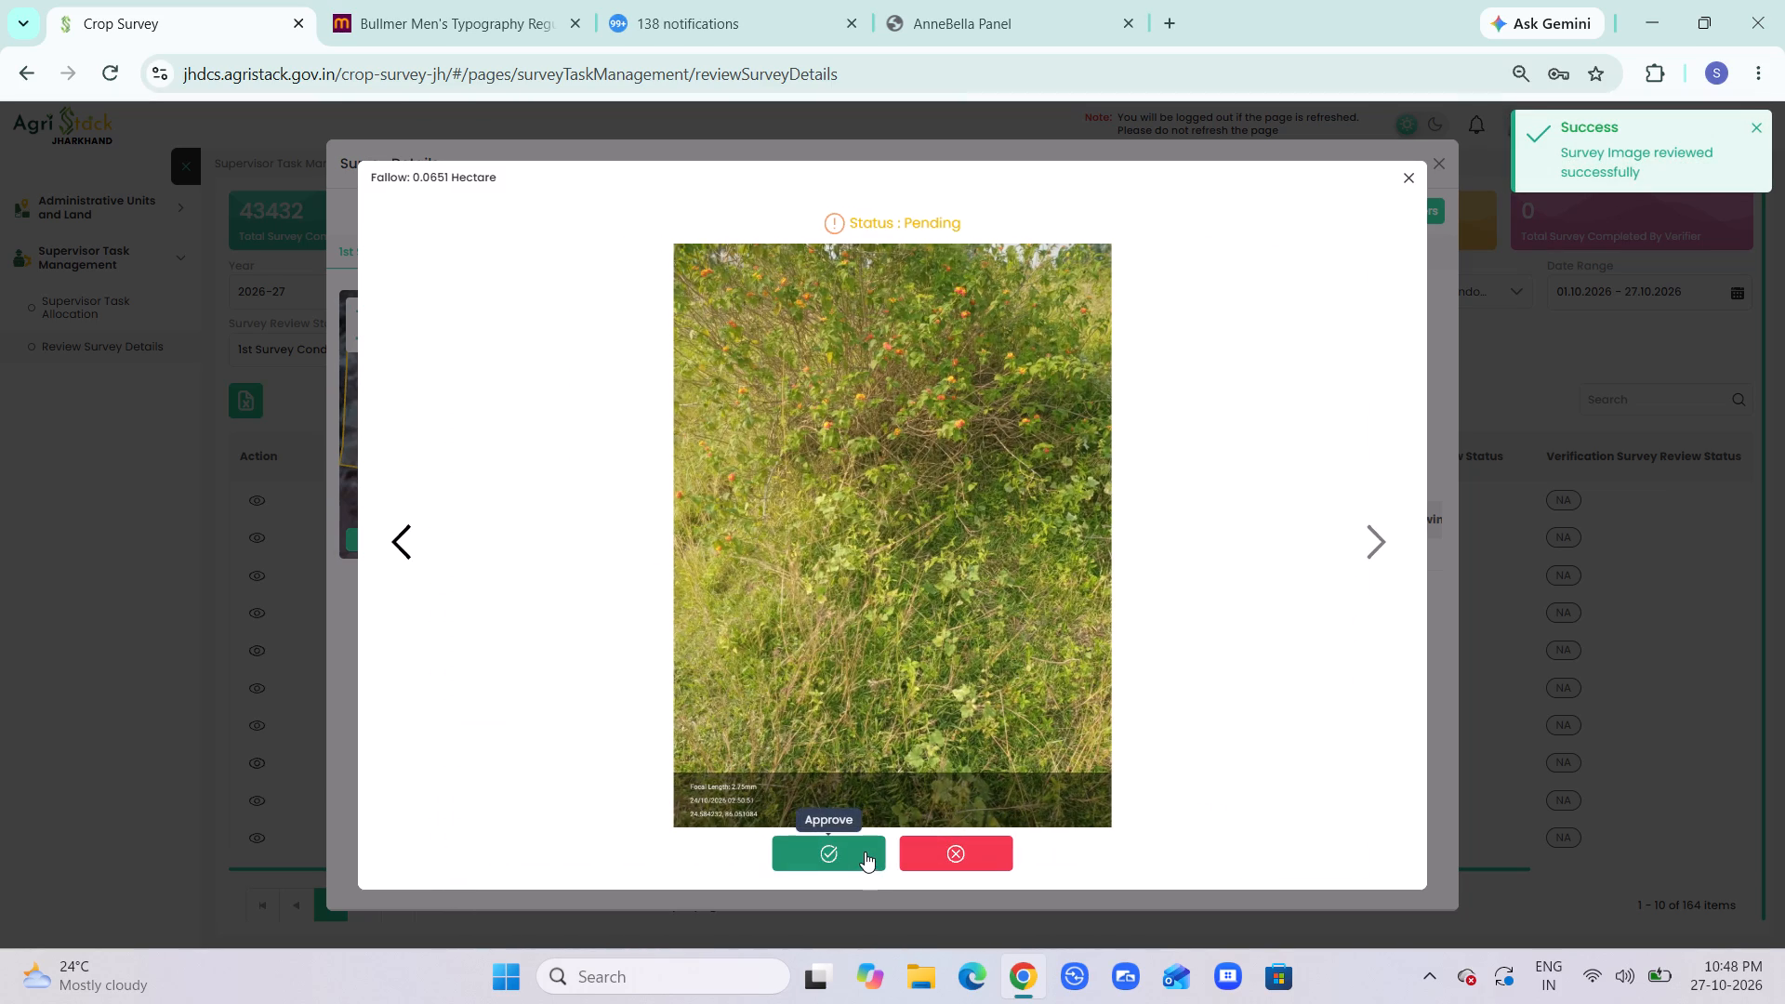
{"action": "left_click", "coordinate": [1404, 178]}
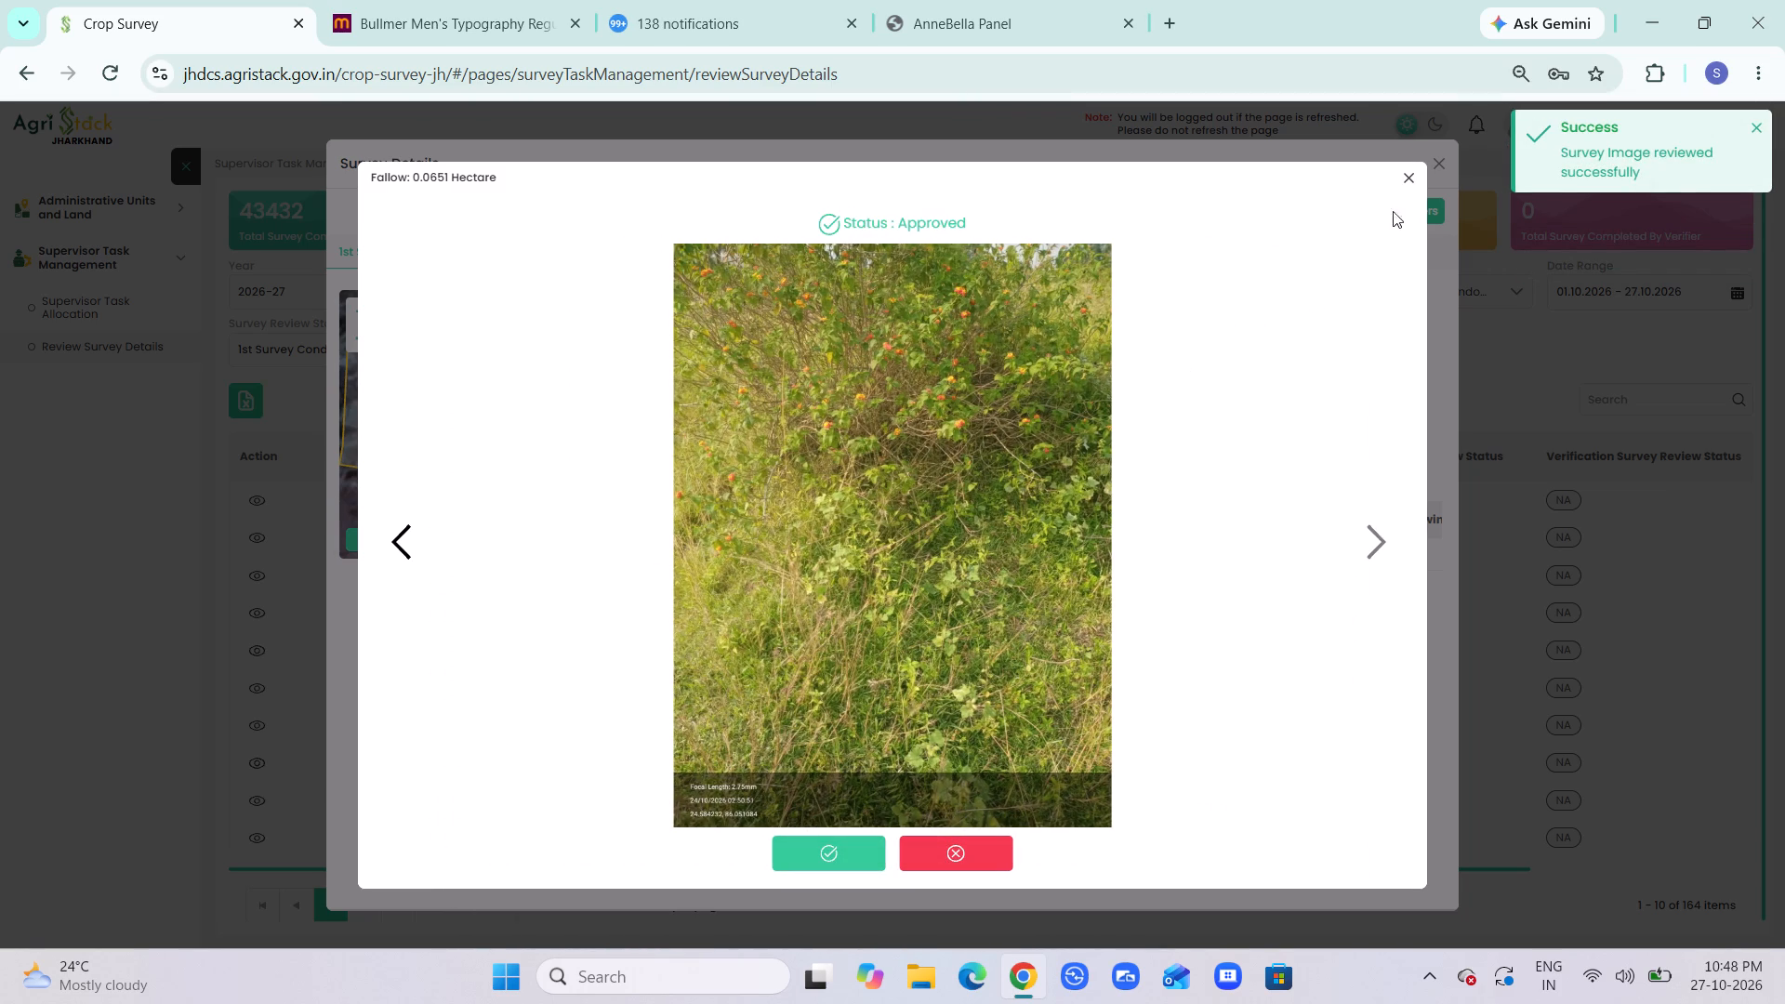
{"action": "left_click", "coordinate": [1412, 173]}
{"action": "left_click", "coordinate": [1410, 176]}
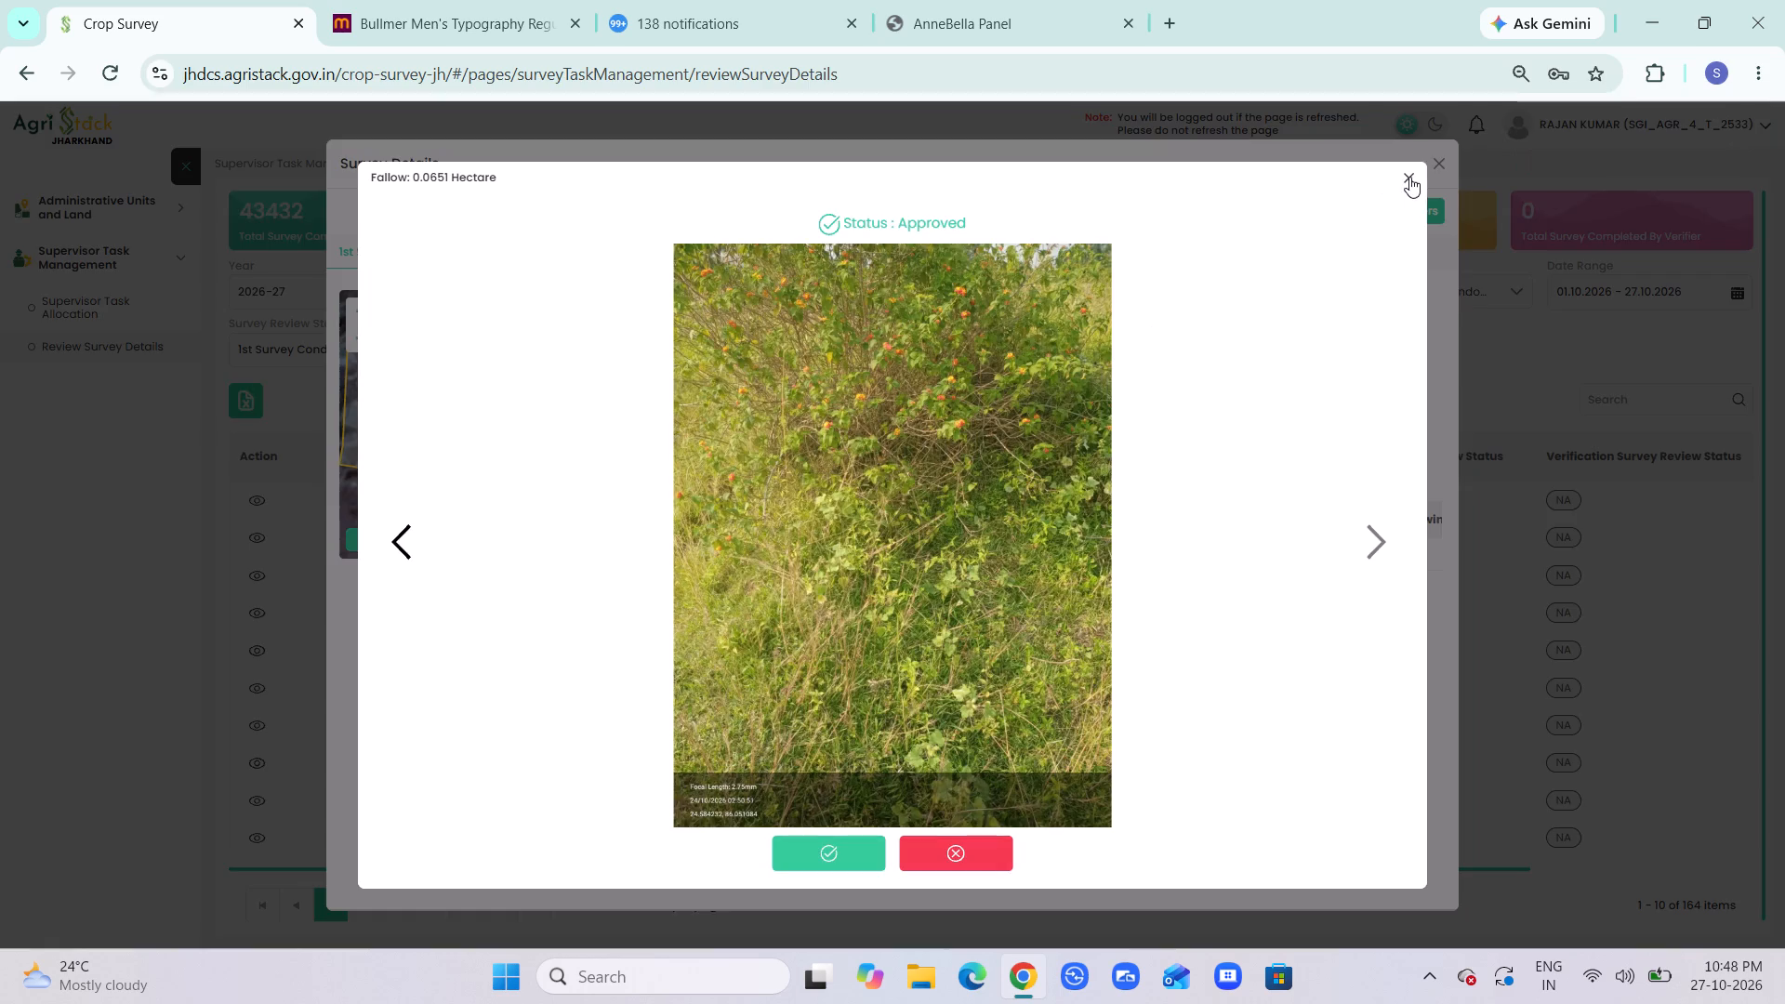
Approve the 1st survey of survey number 158, save the review and close its survey details.
{"action": "left_click", "coordinate": [747, 603]}
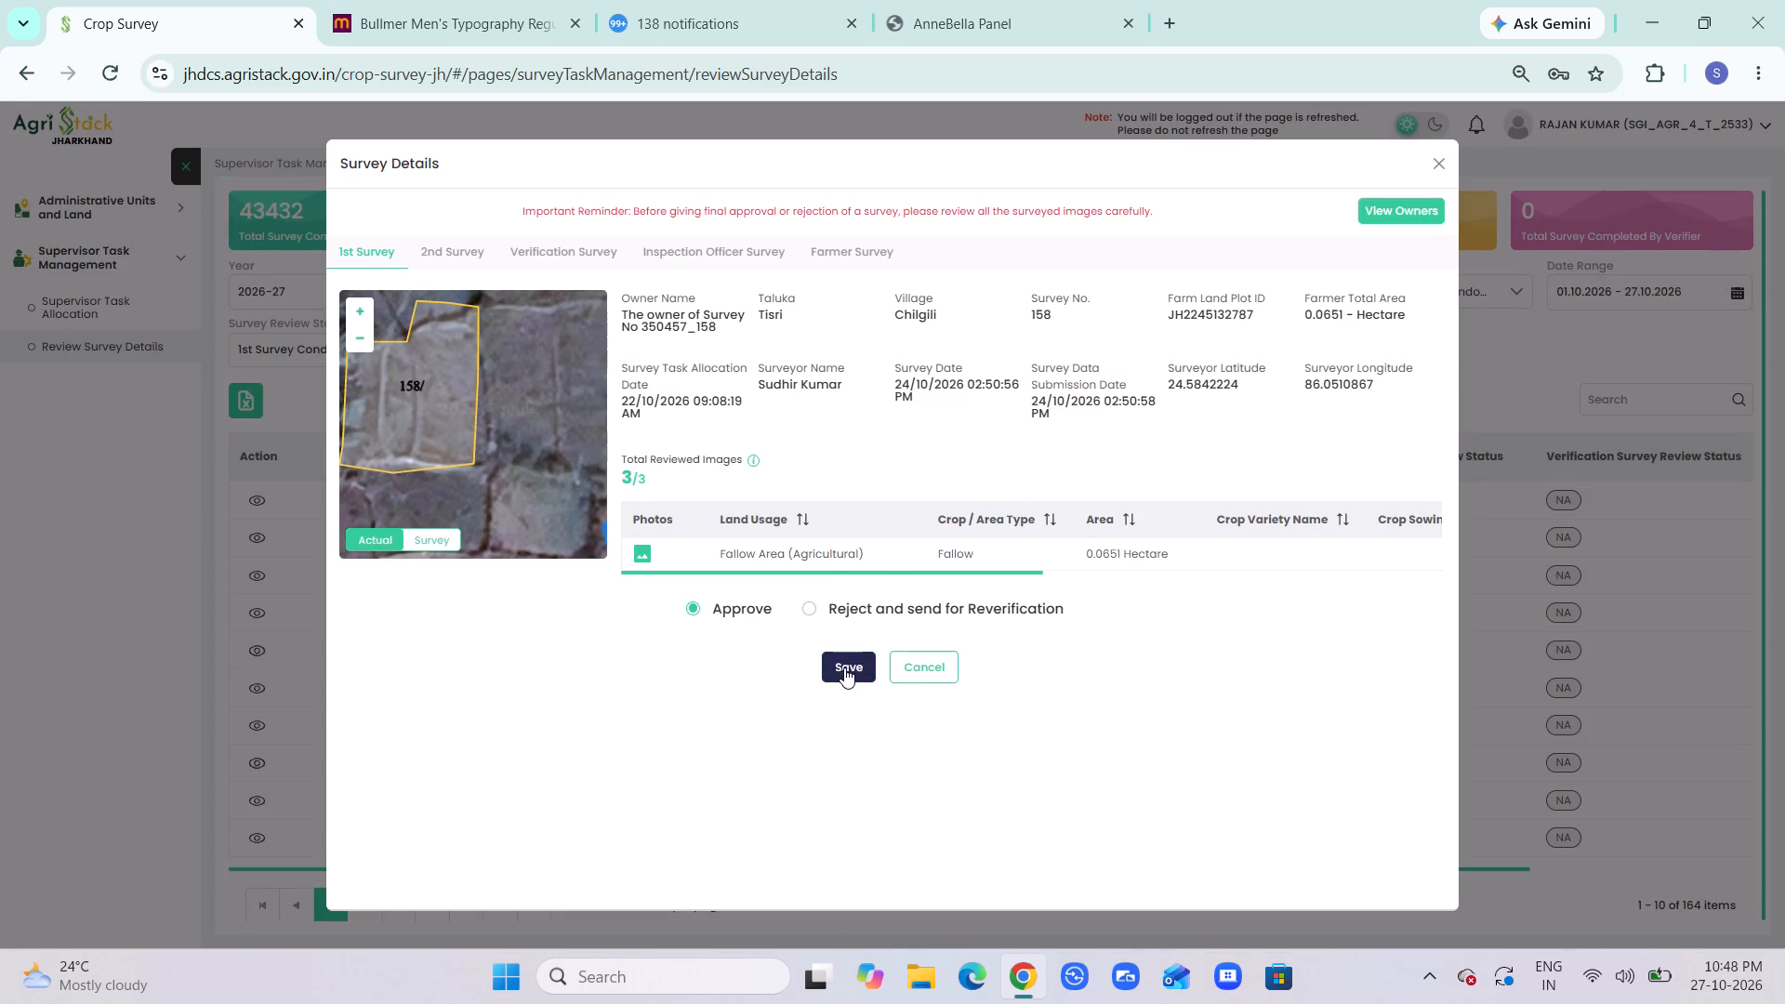
{"action": "left_click", "coordinate": [844, 667]}
{"action": "left_click", "coordinate": [860, 568]}
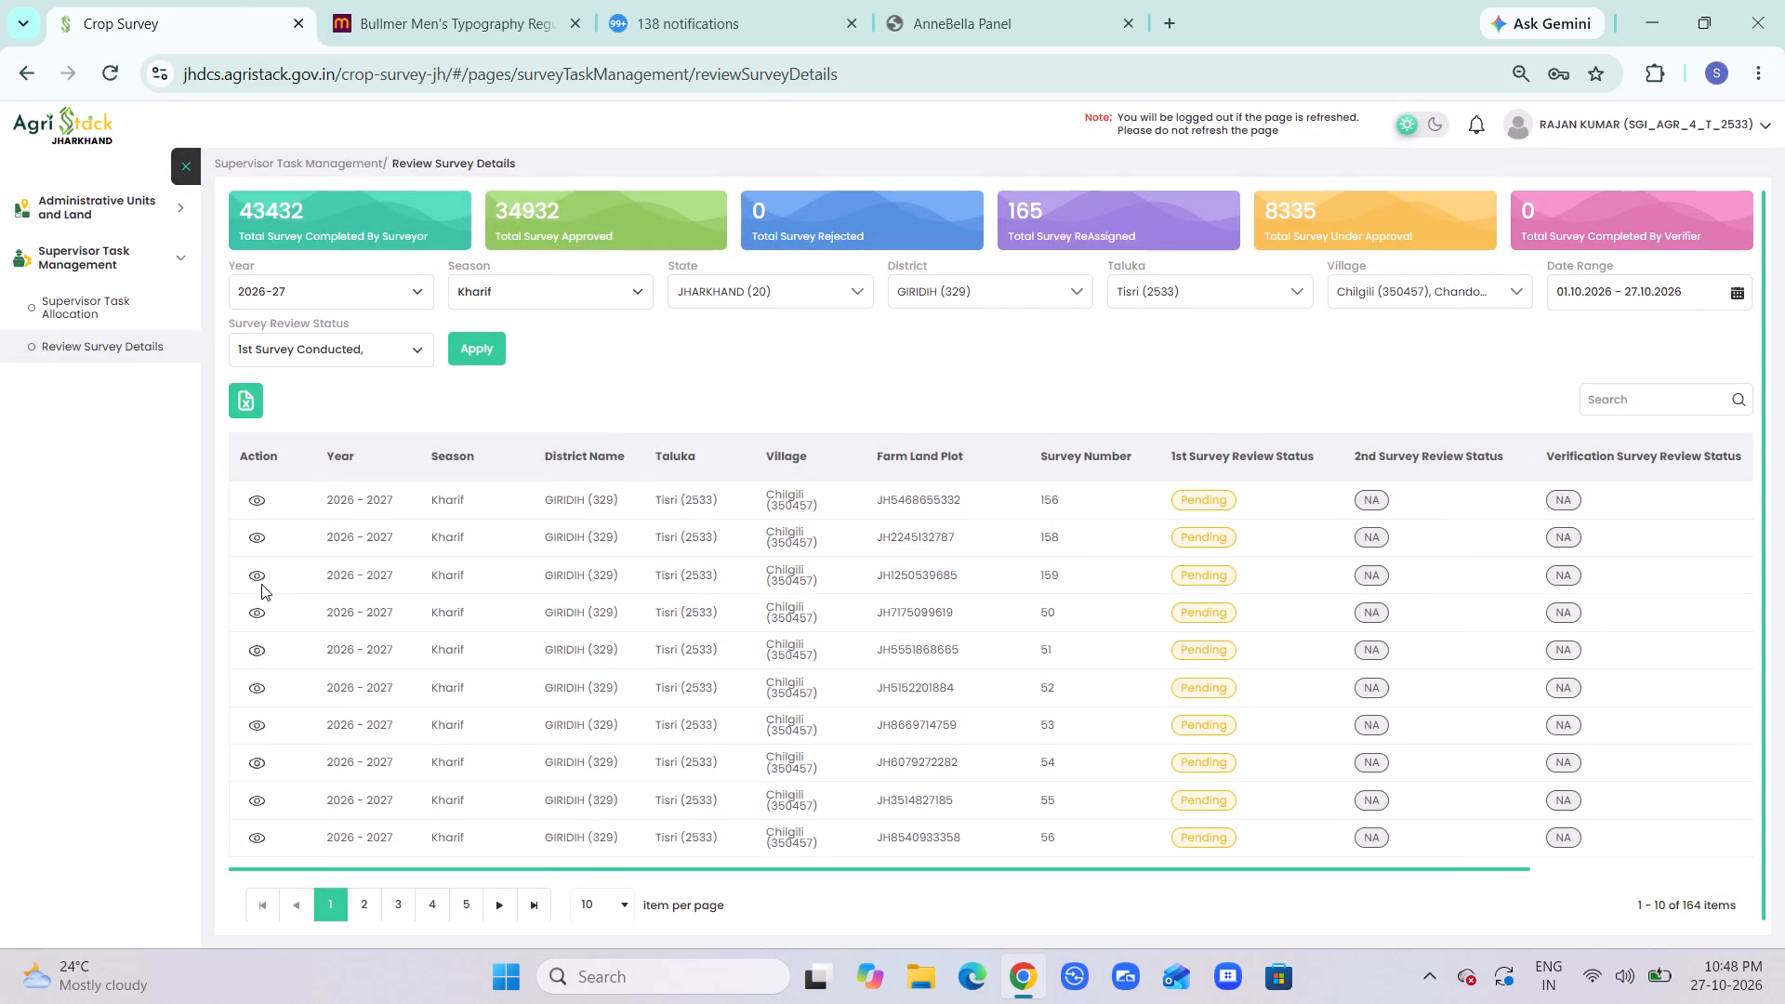
Open the survey details of survey number 159 in Chilgili, approve all three farm photos and close the photo viewer.
{"action": "left_click", "coordinate": [259, 583]}
{"action": "left_click", "coordinate": [641, 561]}
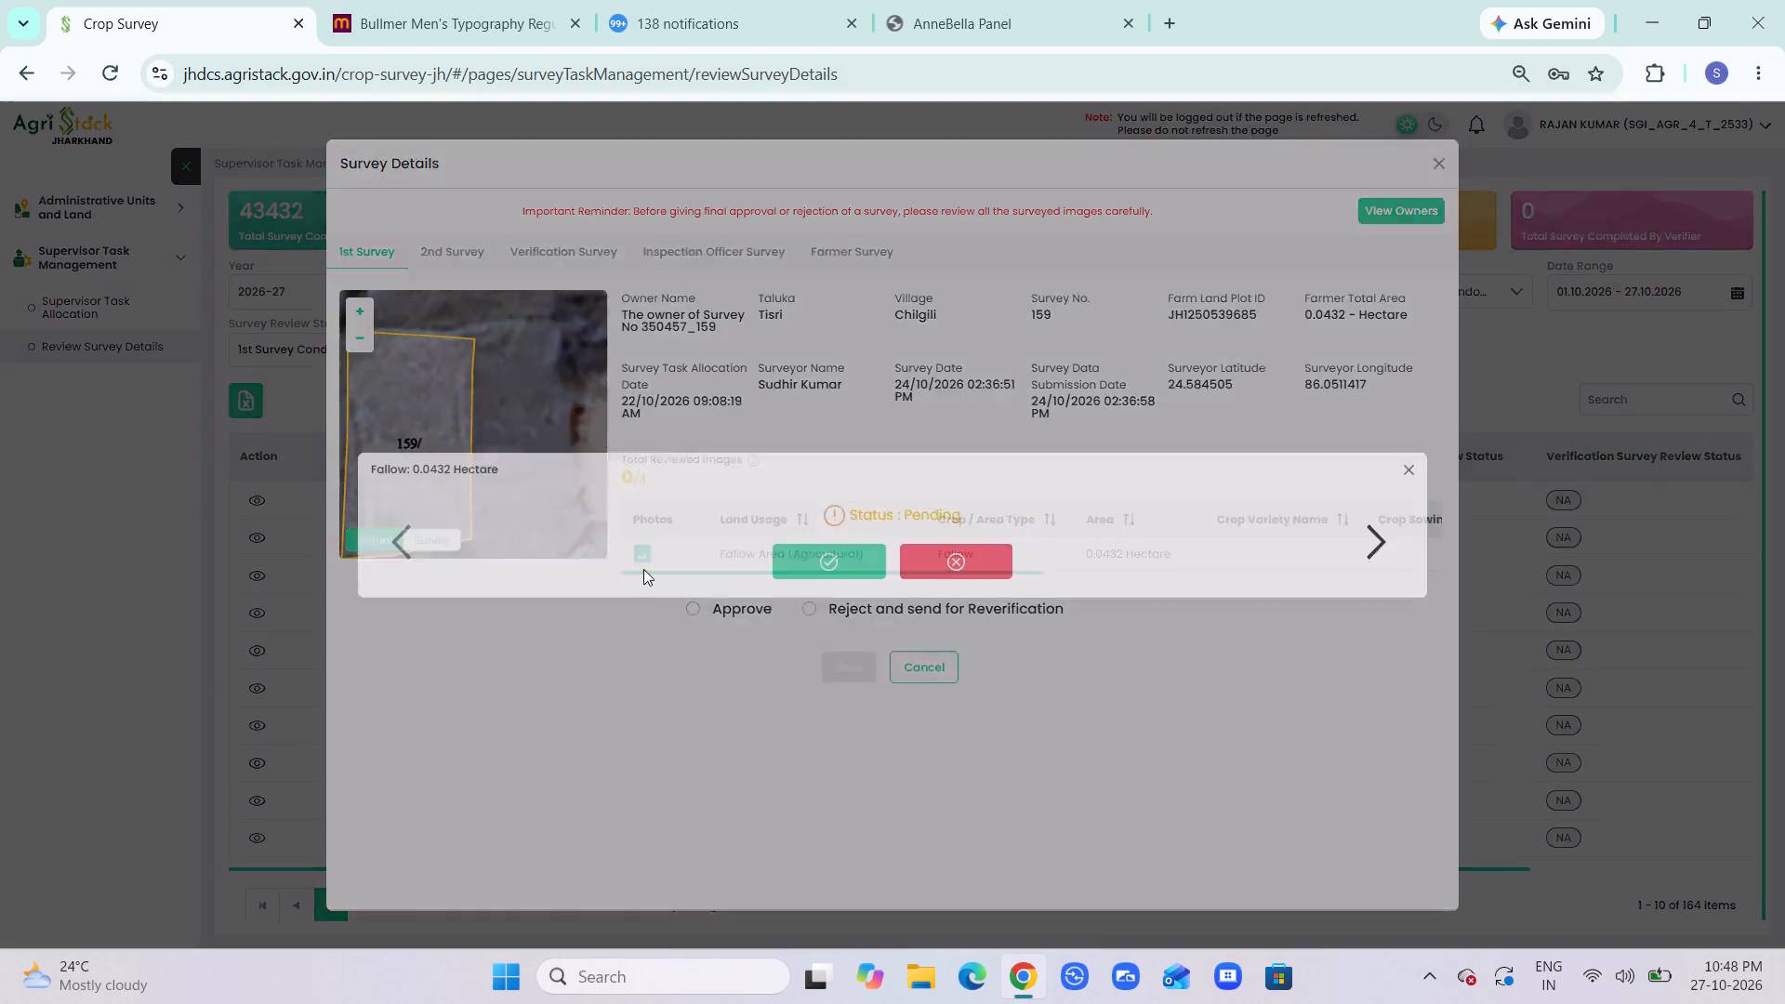
{"action": "left_click", "coordinate": [852, 849]}
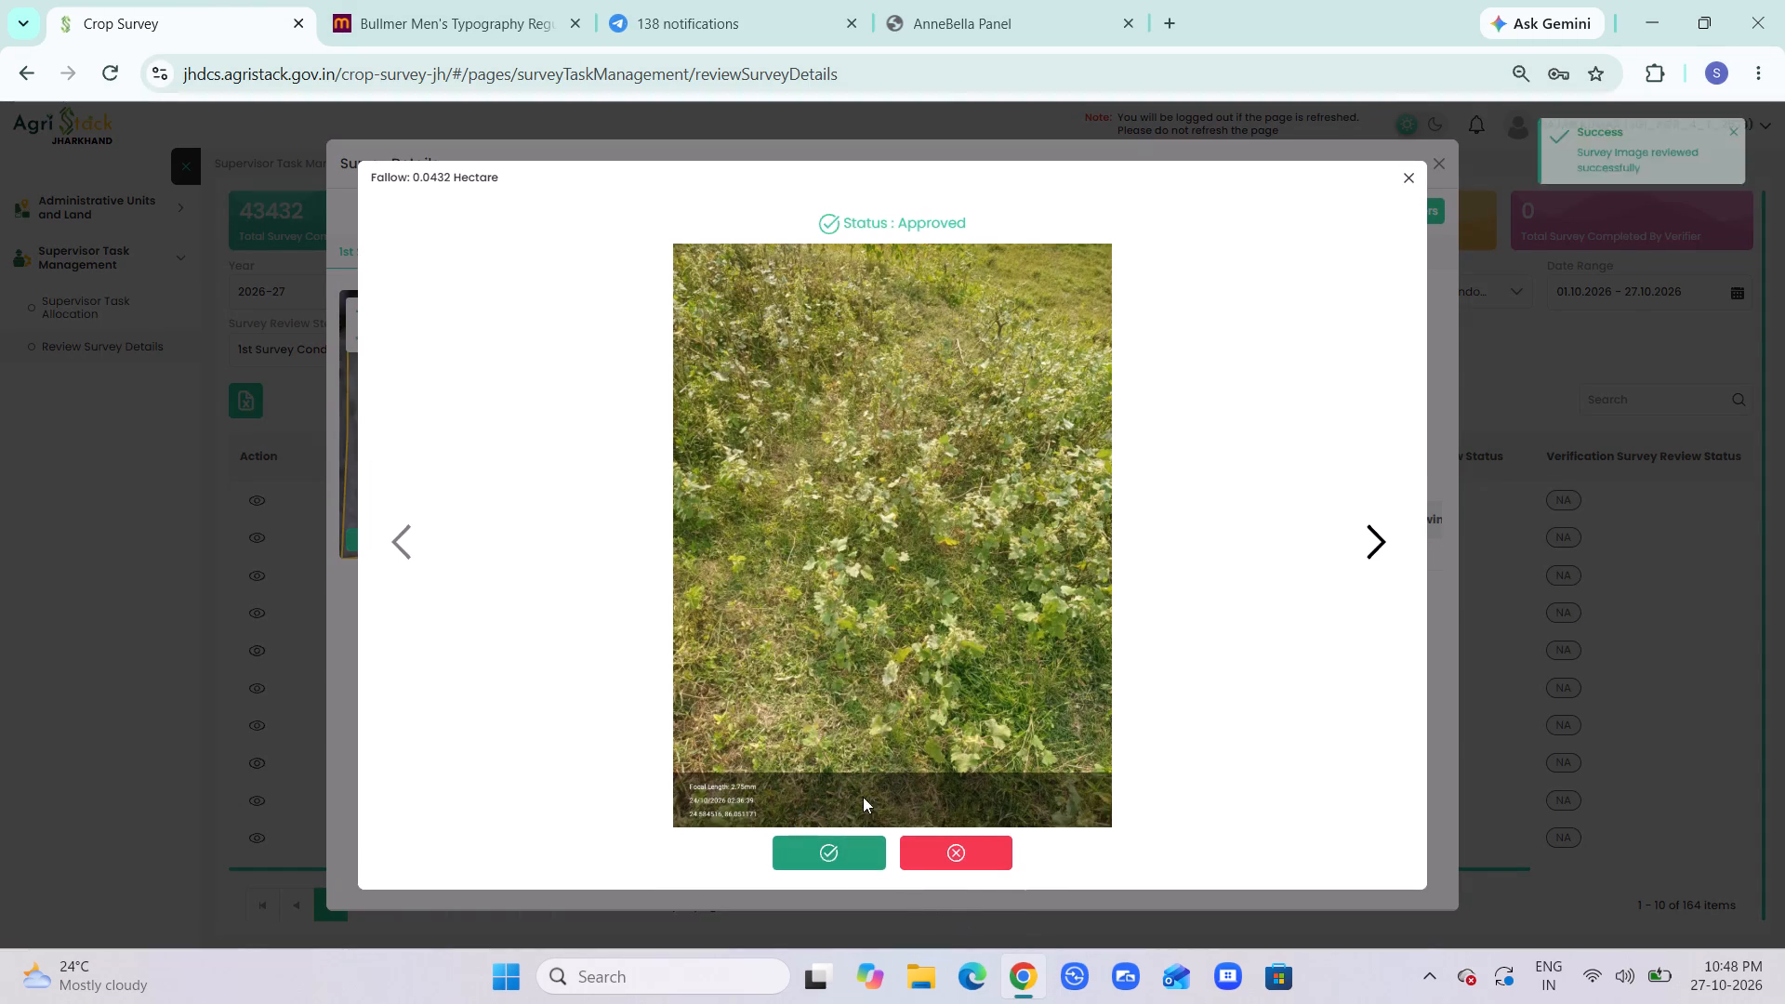
{"action": "left_click_drag", "start_coordinate": [980, 690], "coordinate": [917, 690]}
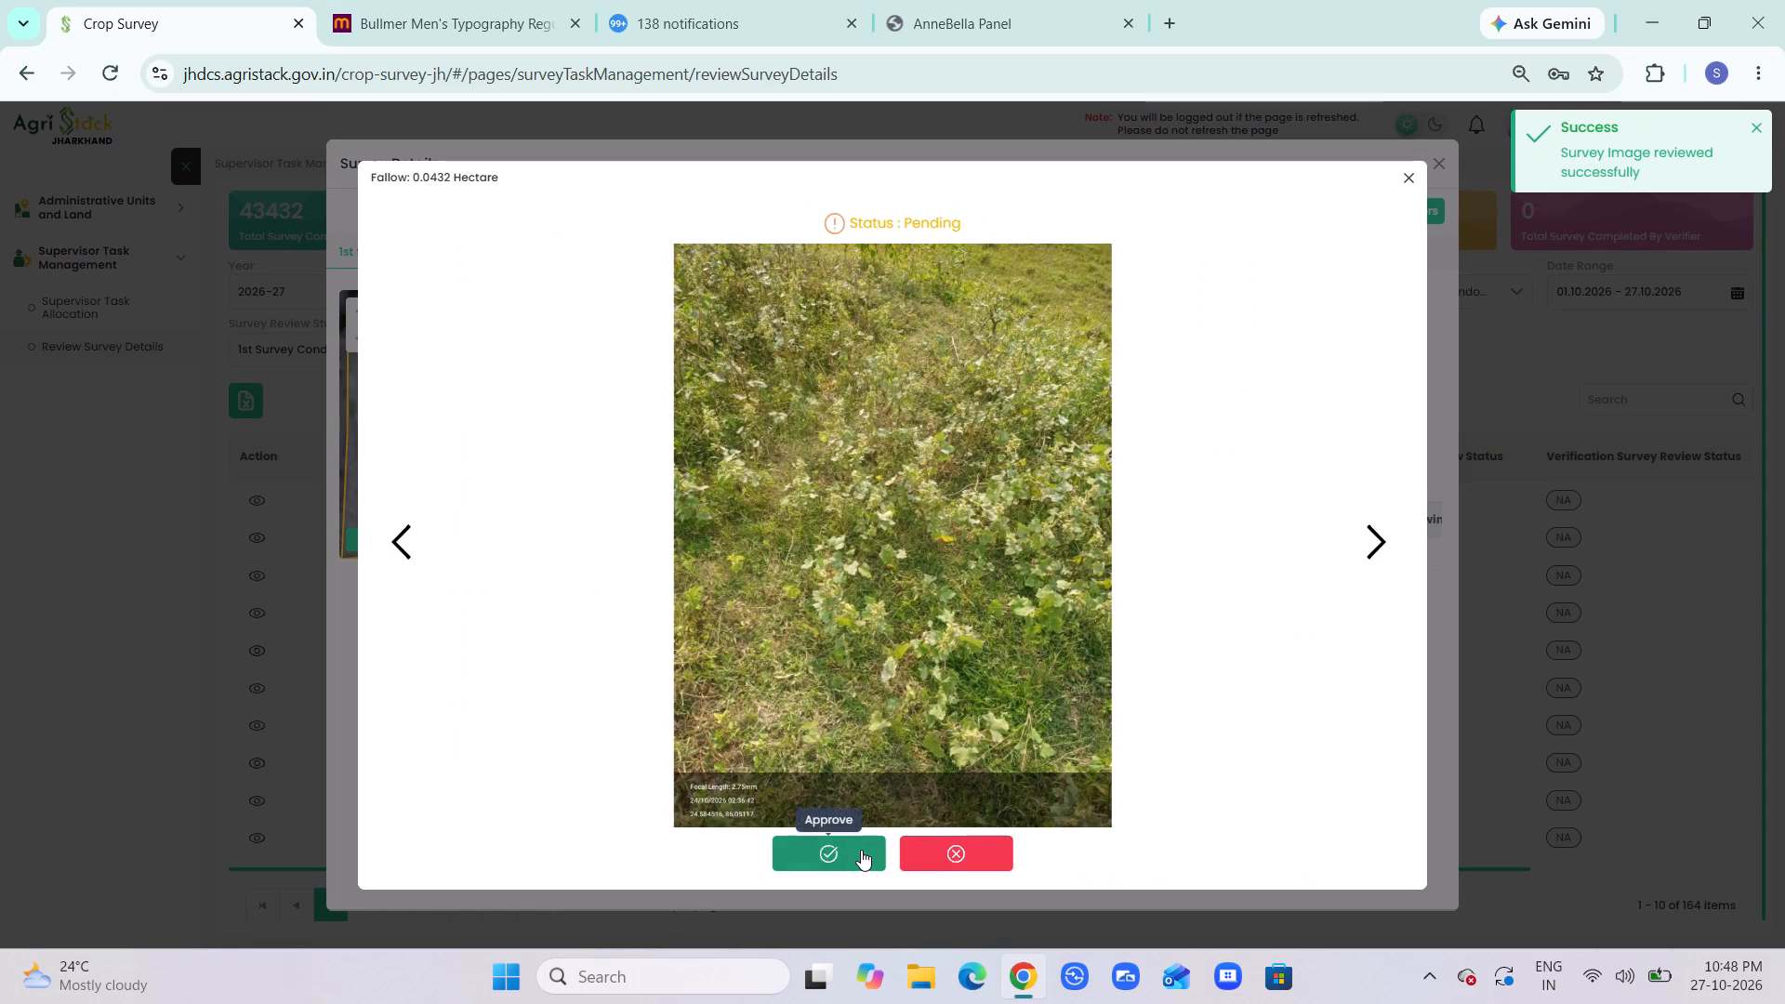
{"action": "left_click", "coordinate": [861, 850]}
{"action": "left_click_drag", "start_coordinate": [946, 694], "coordinate": [879, 730]}
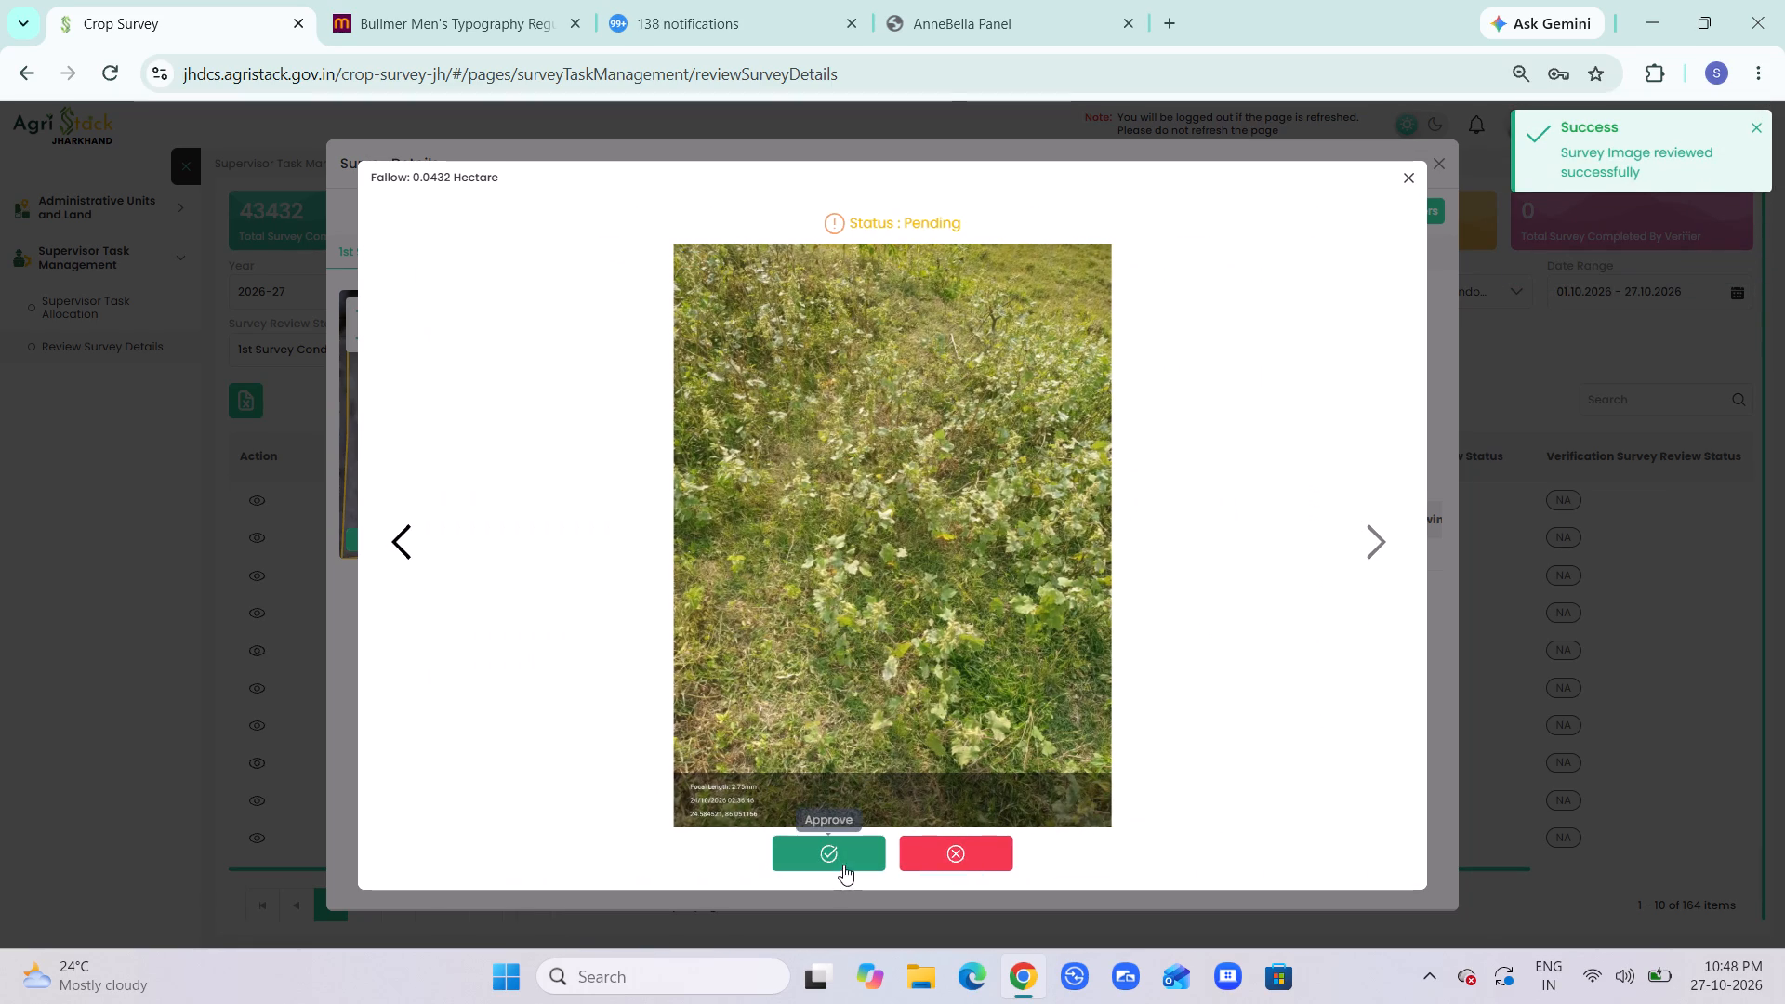
{"action": "left_click", "coordinate": [848, 851]}
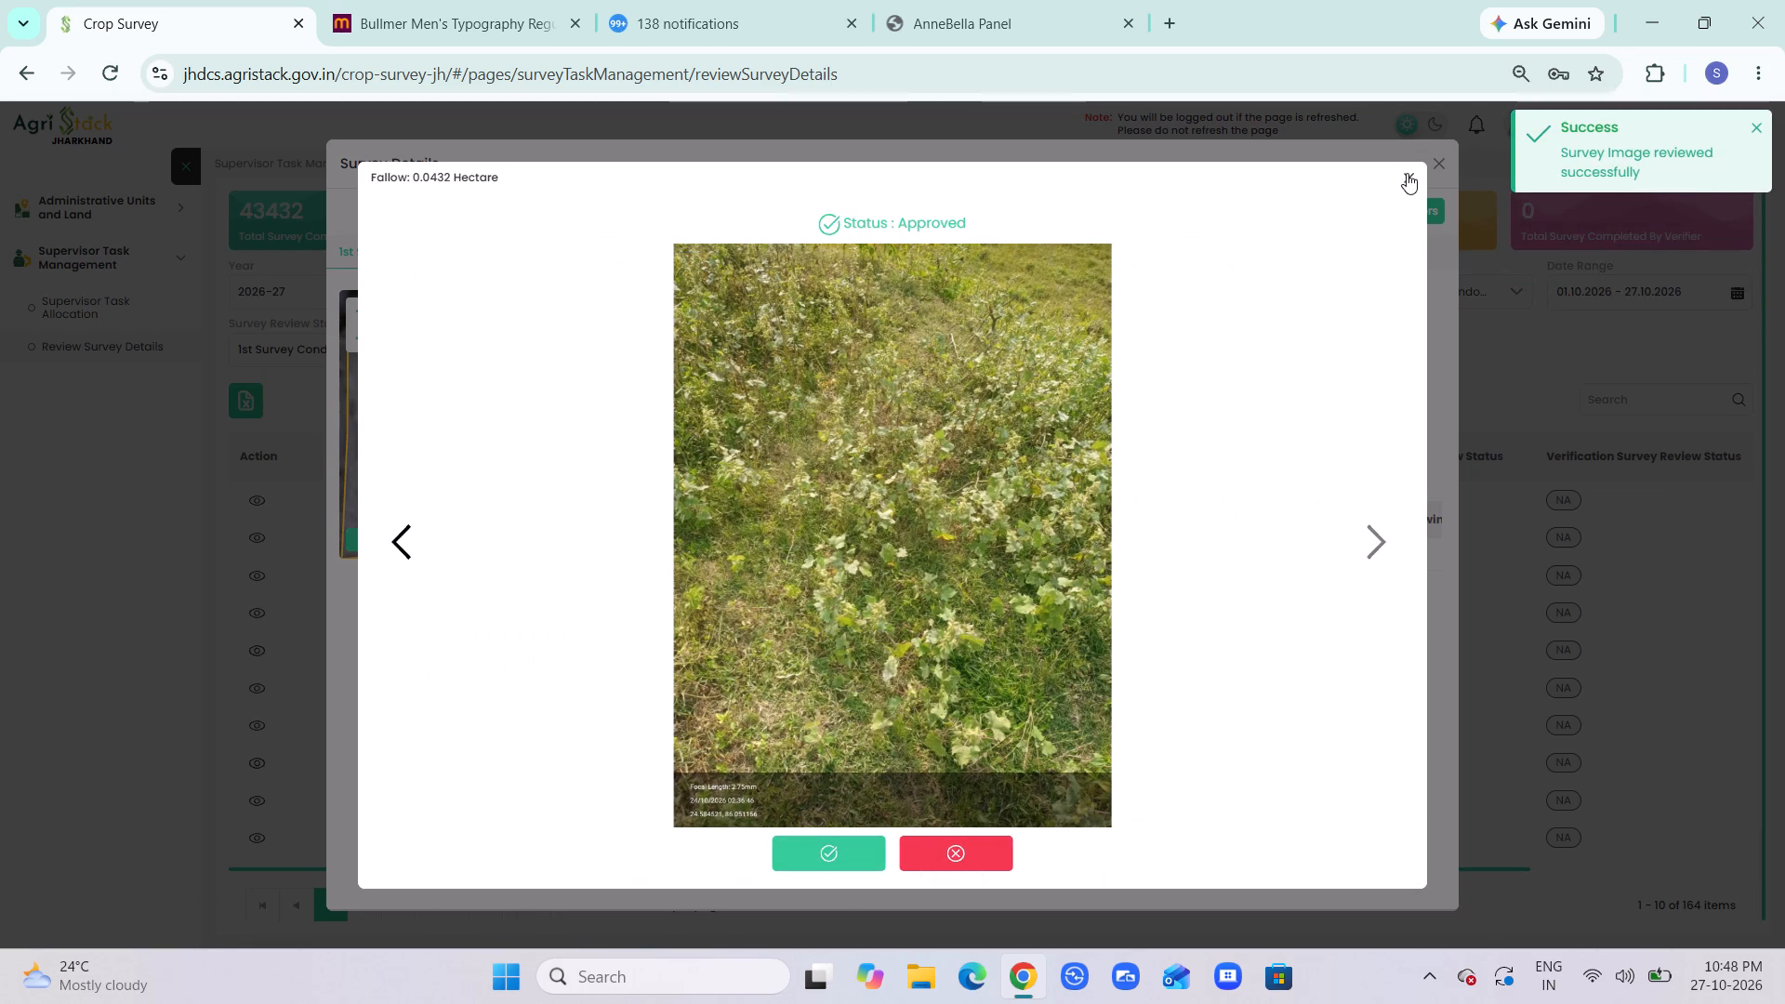
{"action": "left_click", "coordinate": [1407, 173]}
Approve the 1st survey of survey number 159, save the review and close its survey details.
{"action": "left_click", "coordinate": [735, 612]}
{"action": "left_click", "coordinate": [826, 669]}
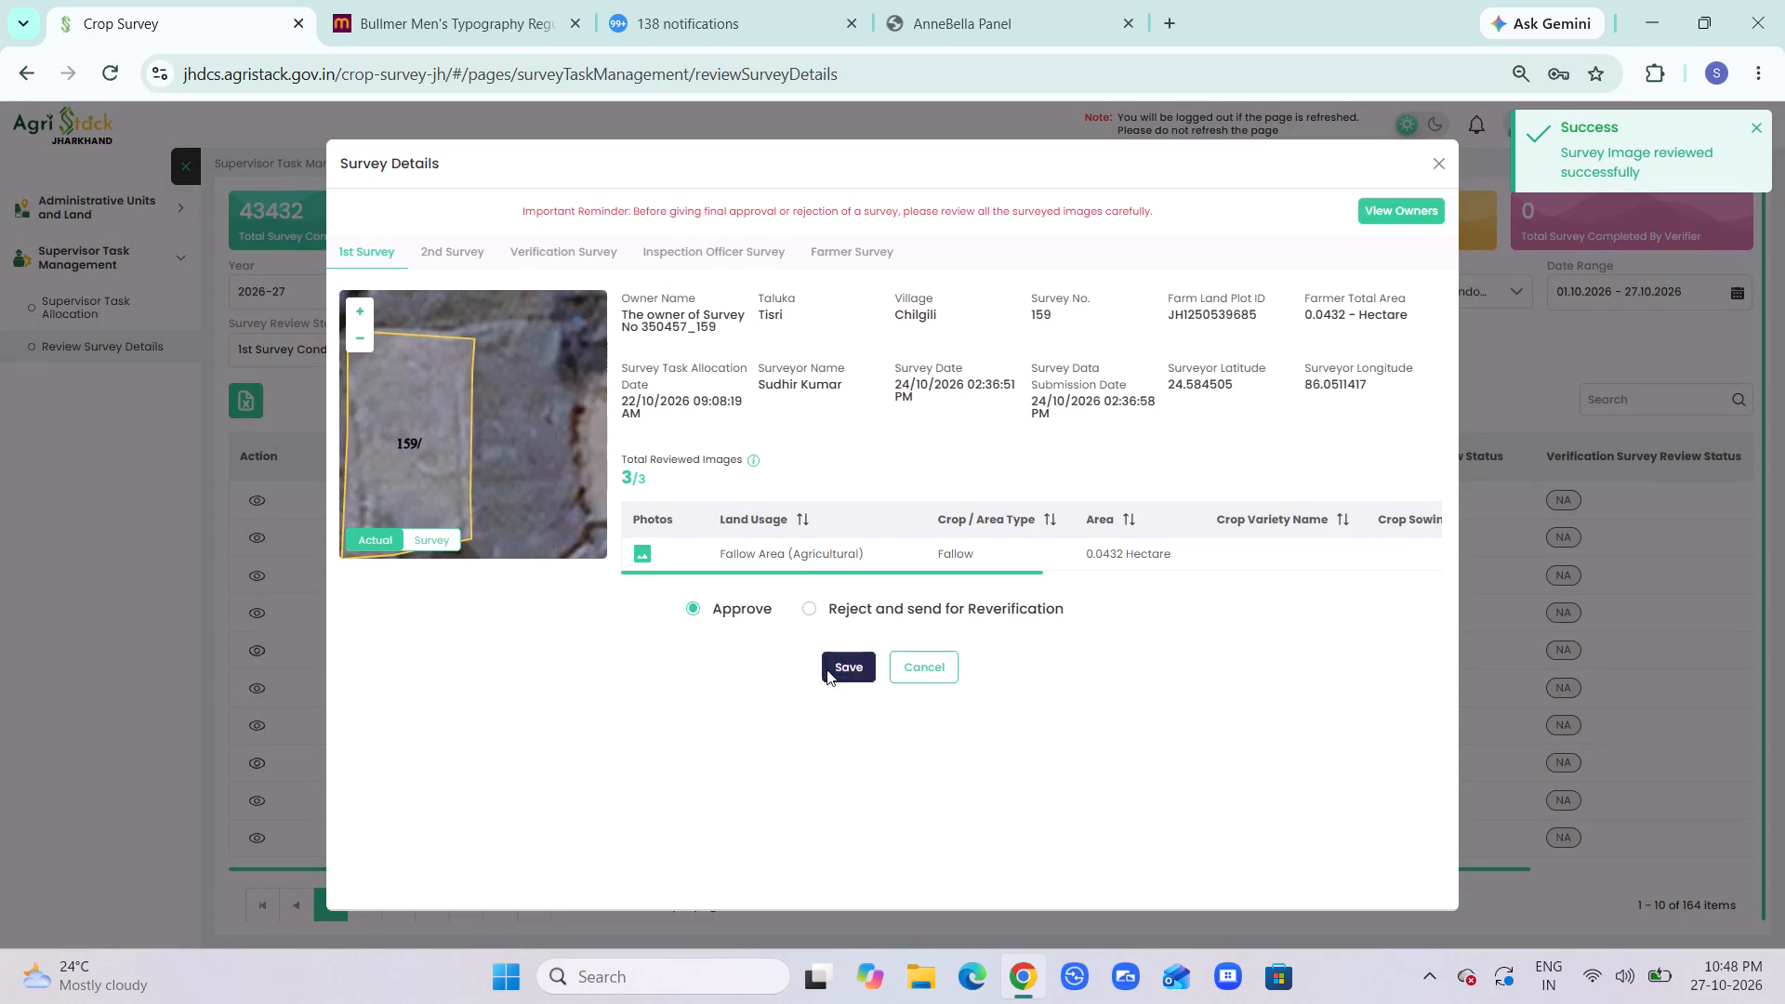
{"action": "left_click", "coordinate": [871, 575]}
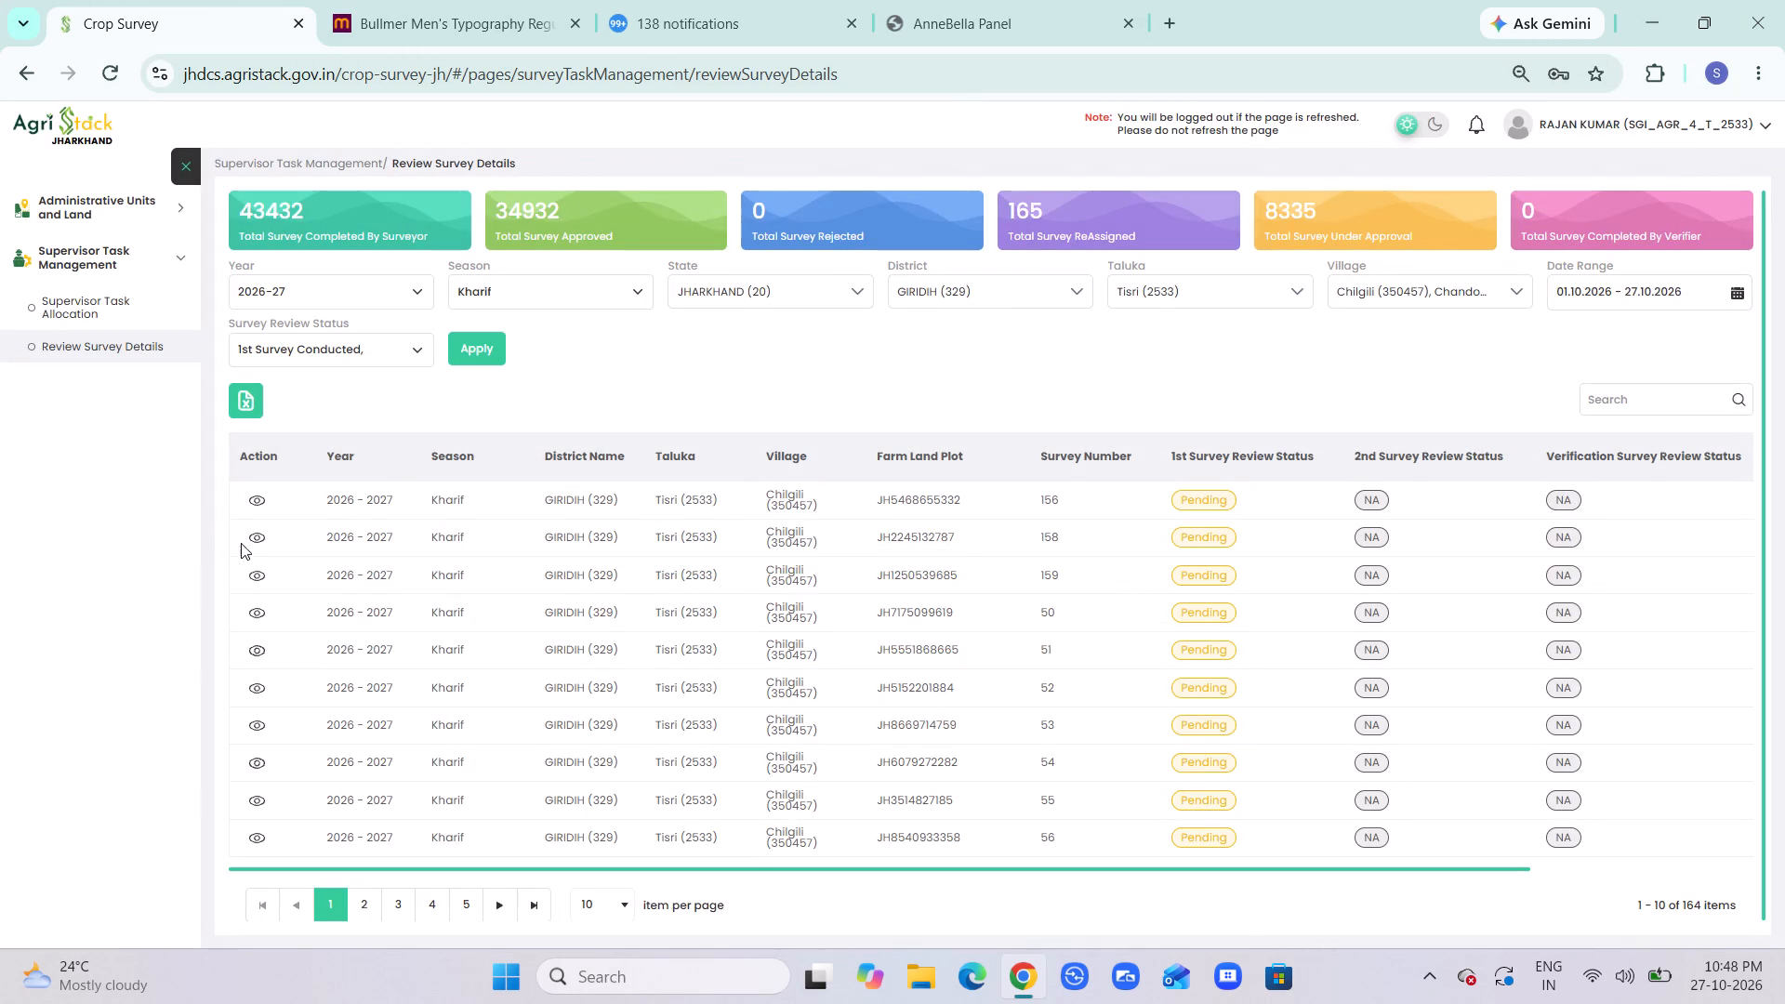
Open the survey details of survey number 50 in Chilgili, approve all three farm photos and close the photo viewer.
{"action": "left_click", "coordinate": [261, 605]}
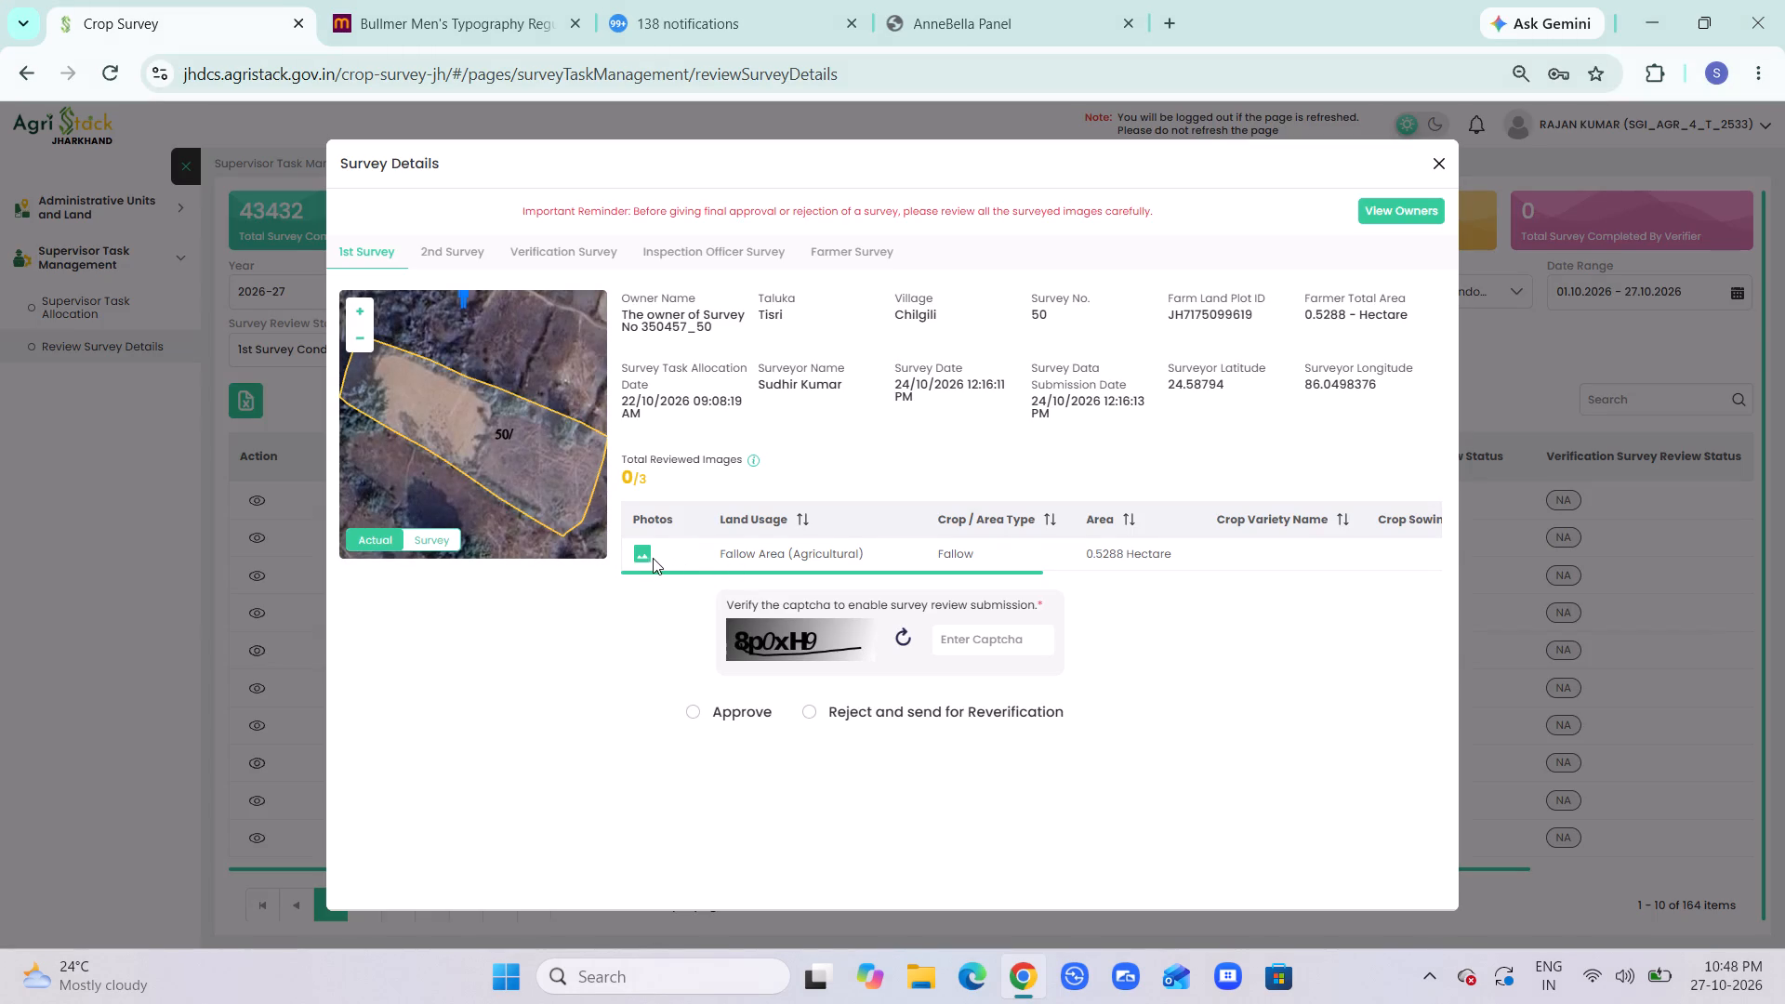
{"action": "left_click", "coordinate": [648, 558]}
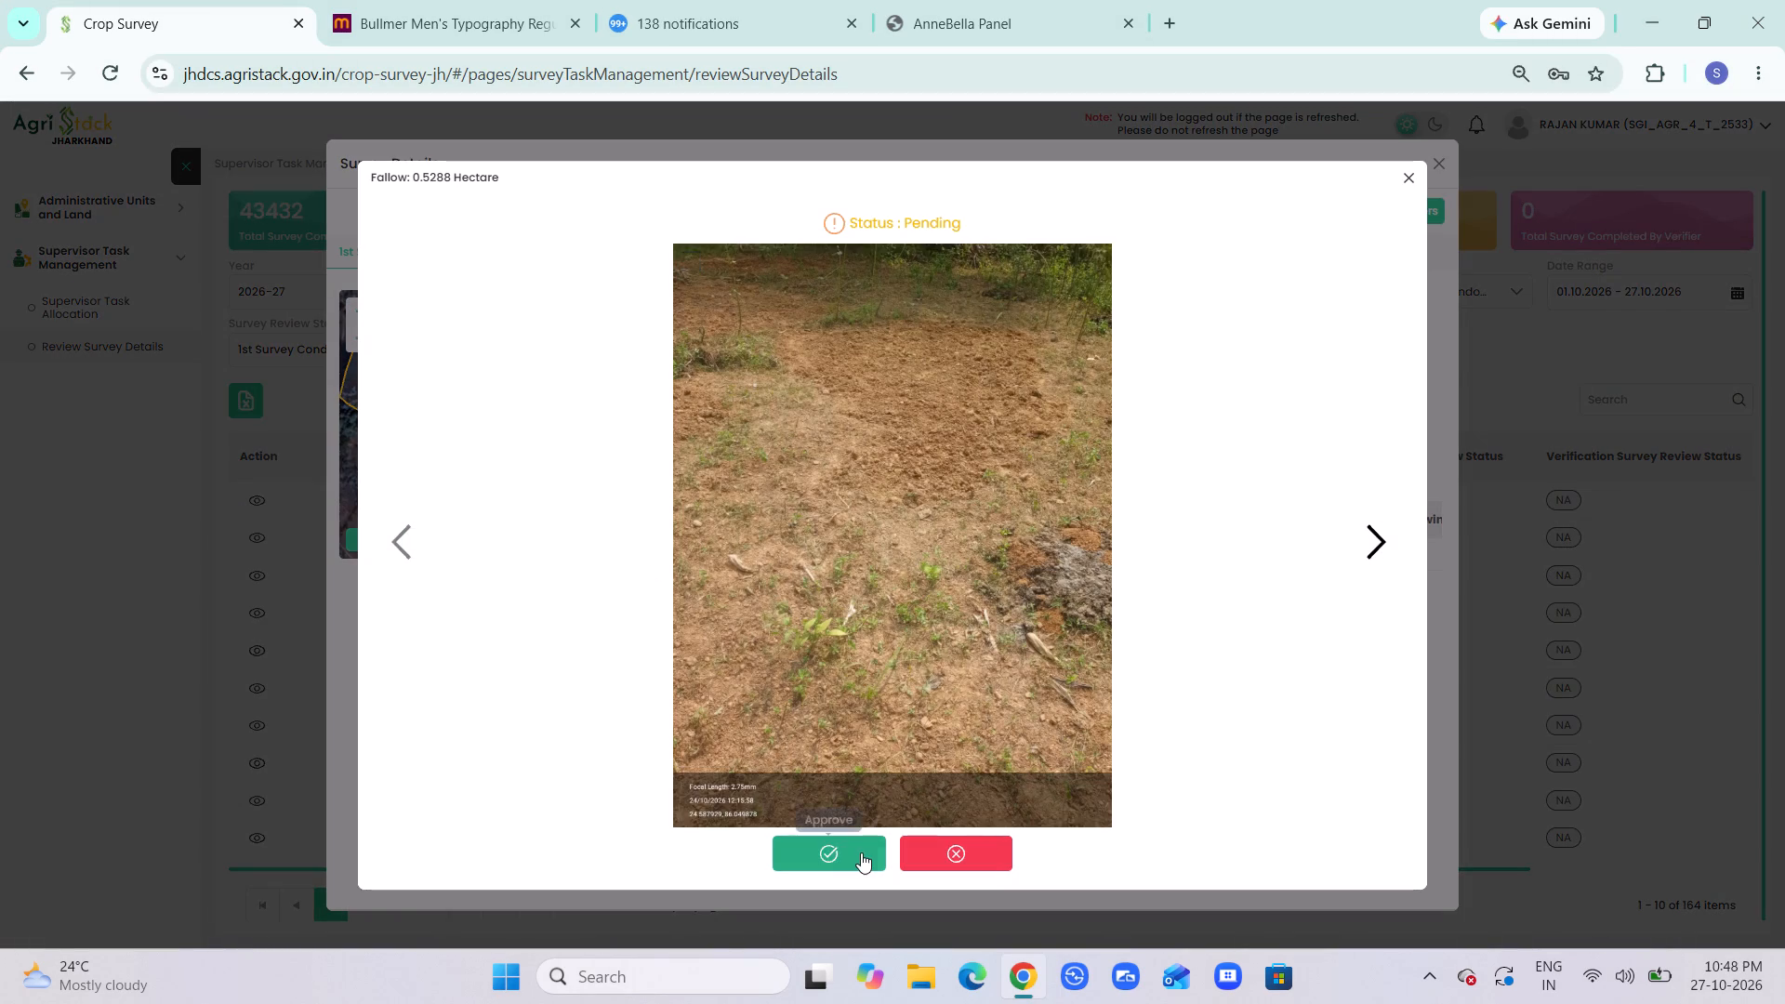
{"action": "left_click", "coordinate": [866, 851]}
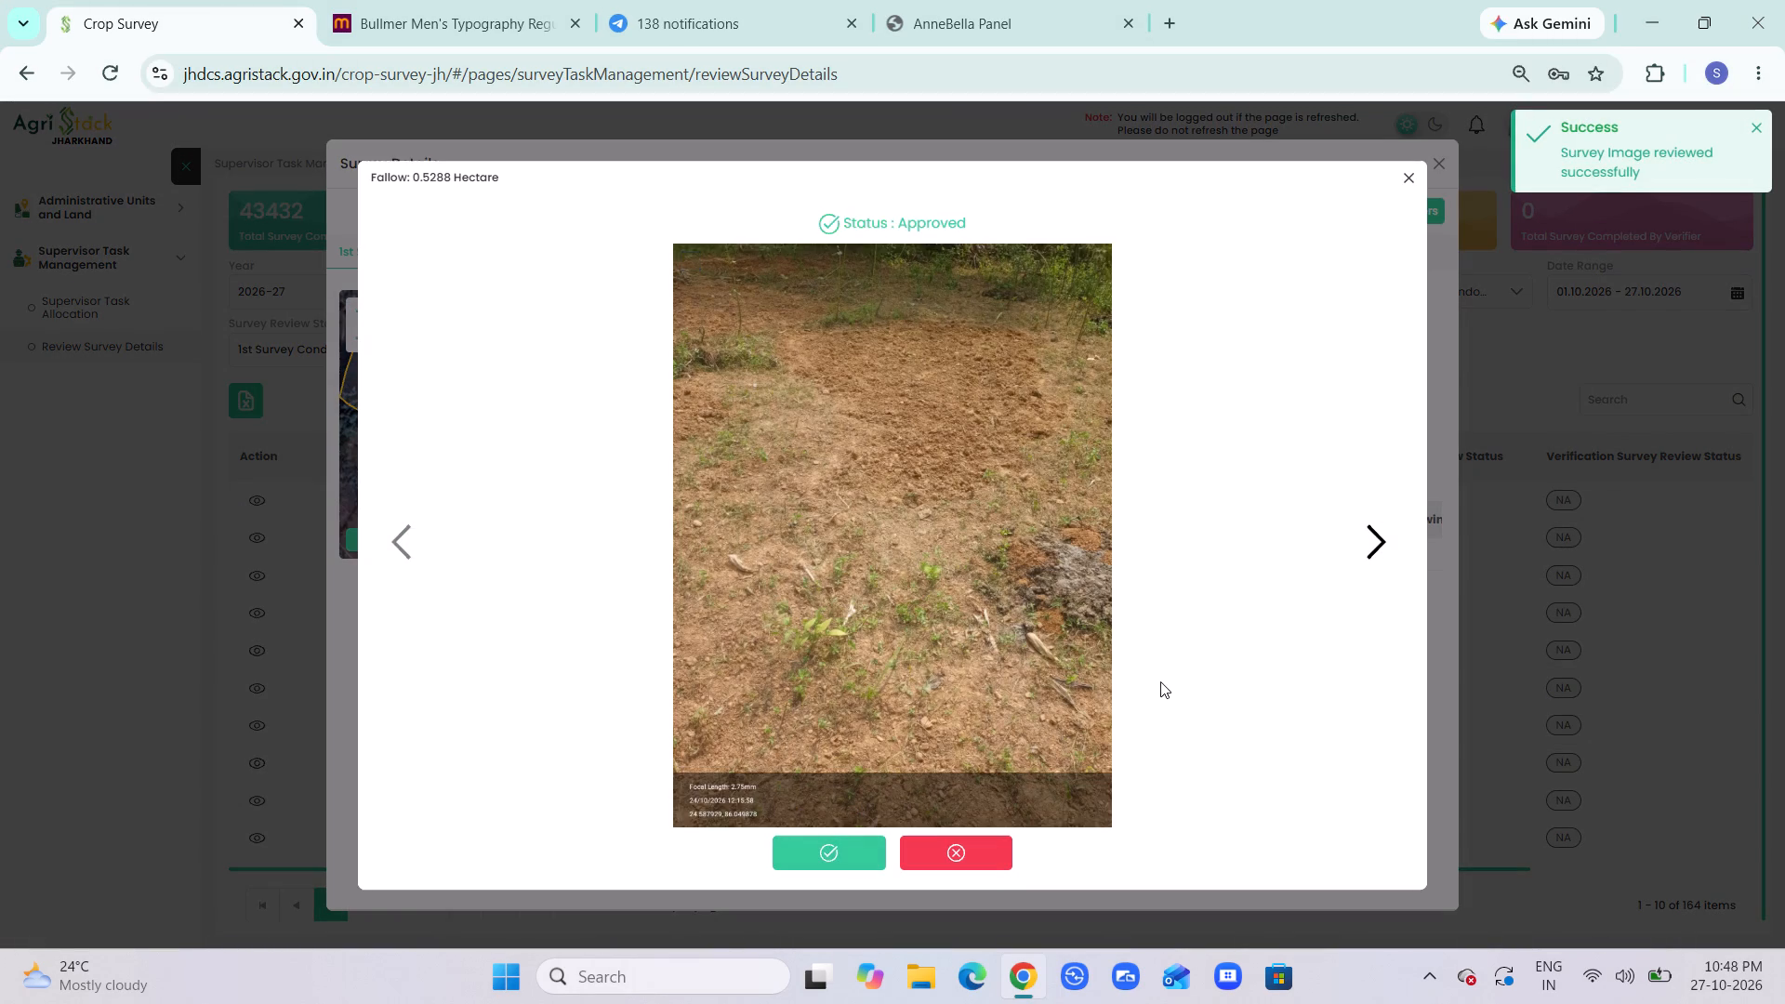
{"action": "left_click_drag", "start_coordinate": [1160, 681], "coordinate": [732, 636]}
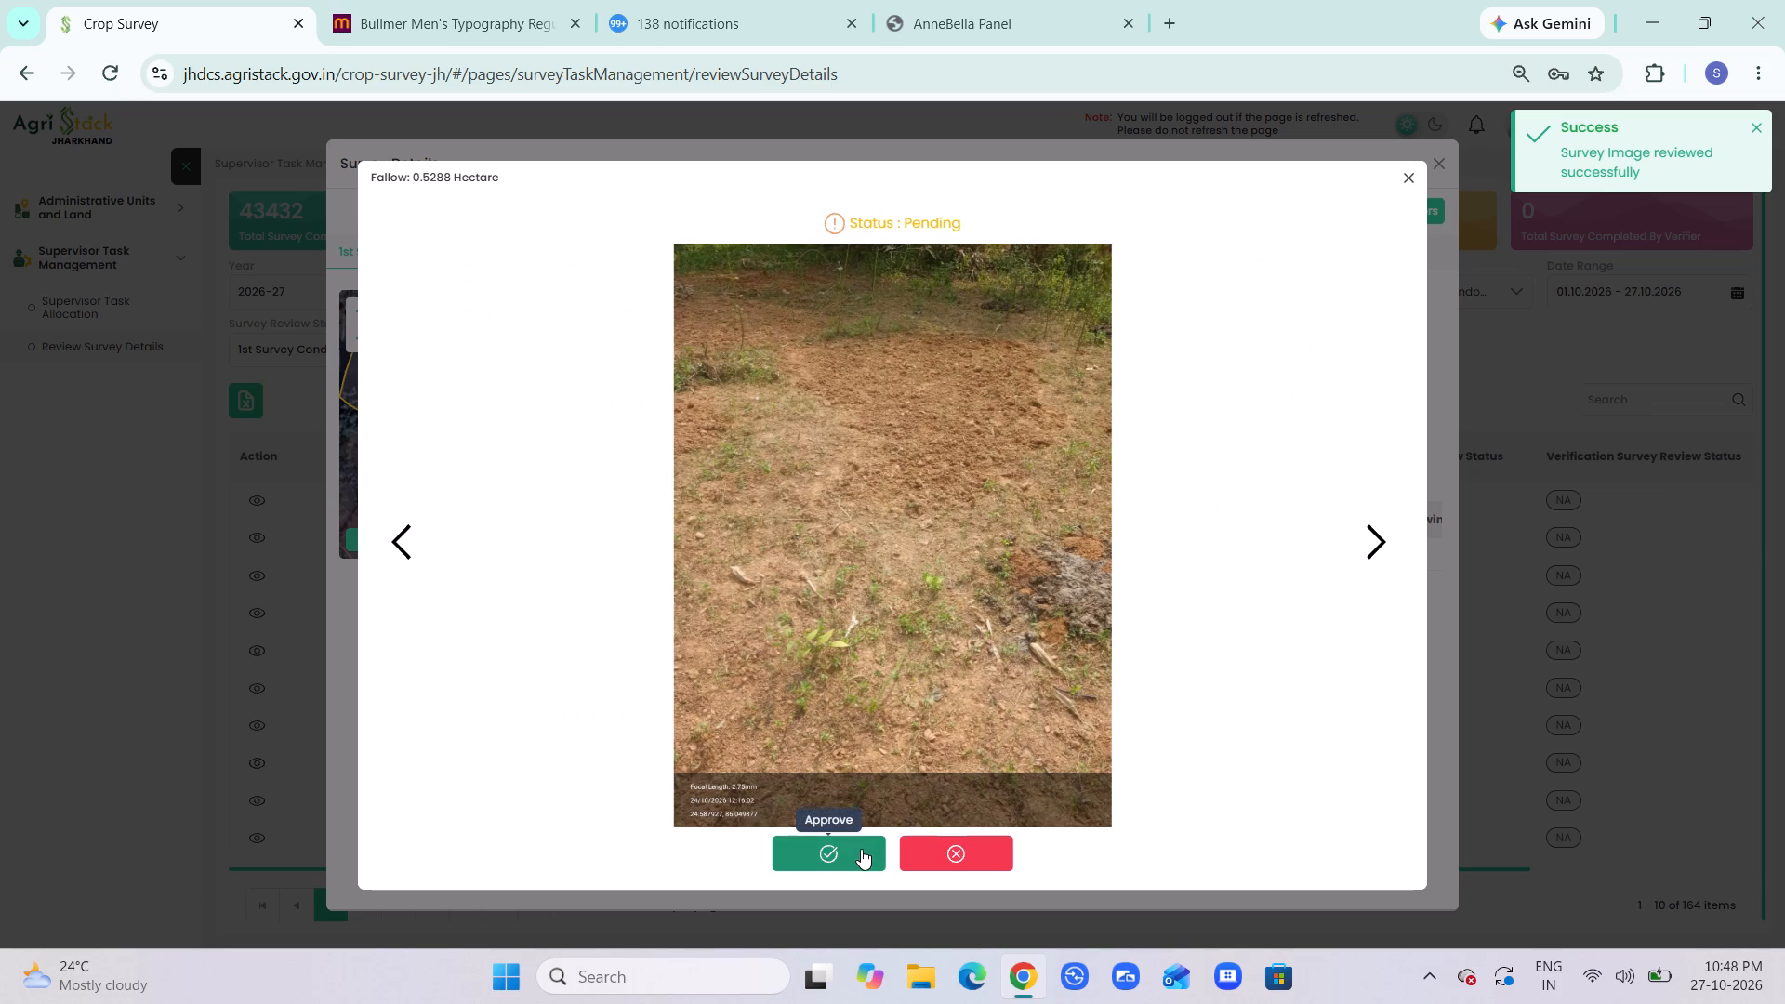
{"action": "left_click", "coordinate": [861, 849]}
{"action": "left_click_drag", "start_coordinate": [1131, 661], "coordinate": [874, 698]}
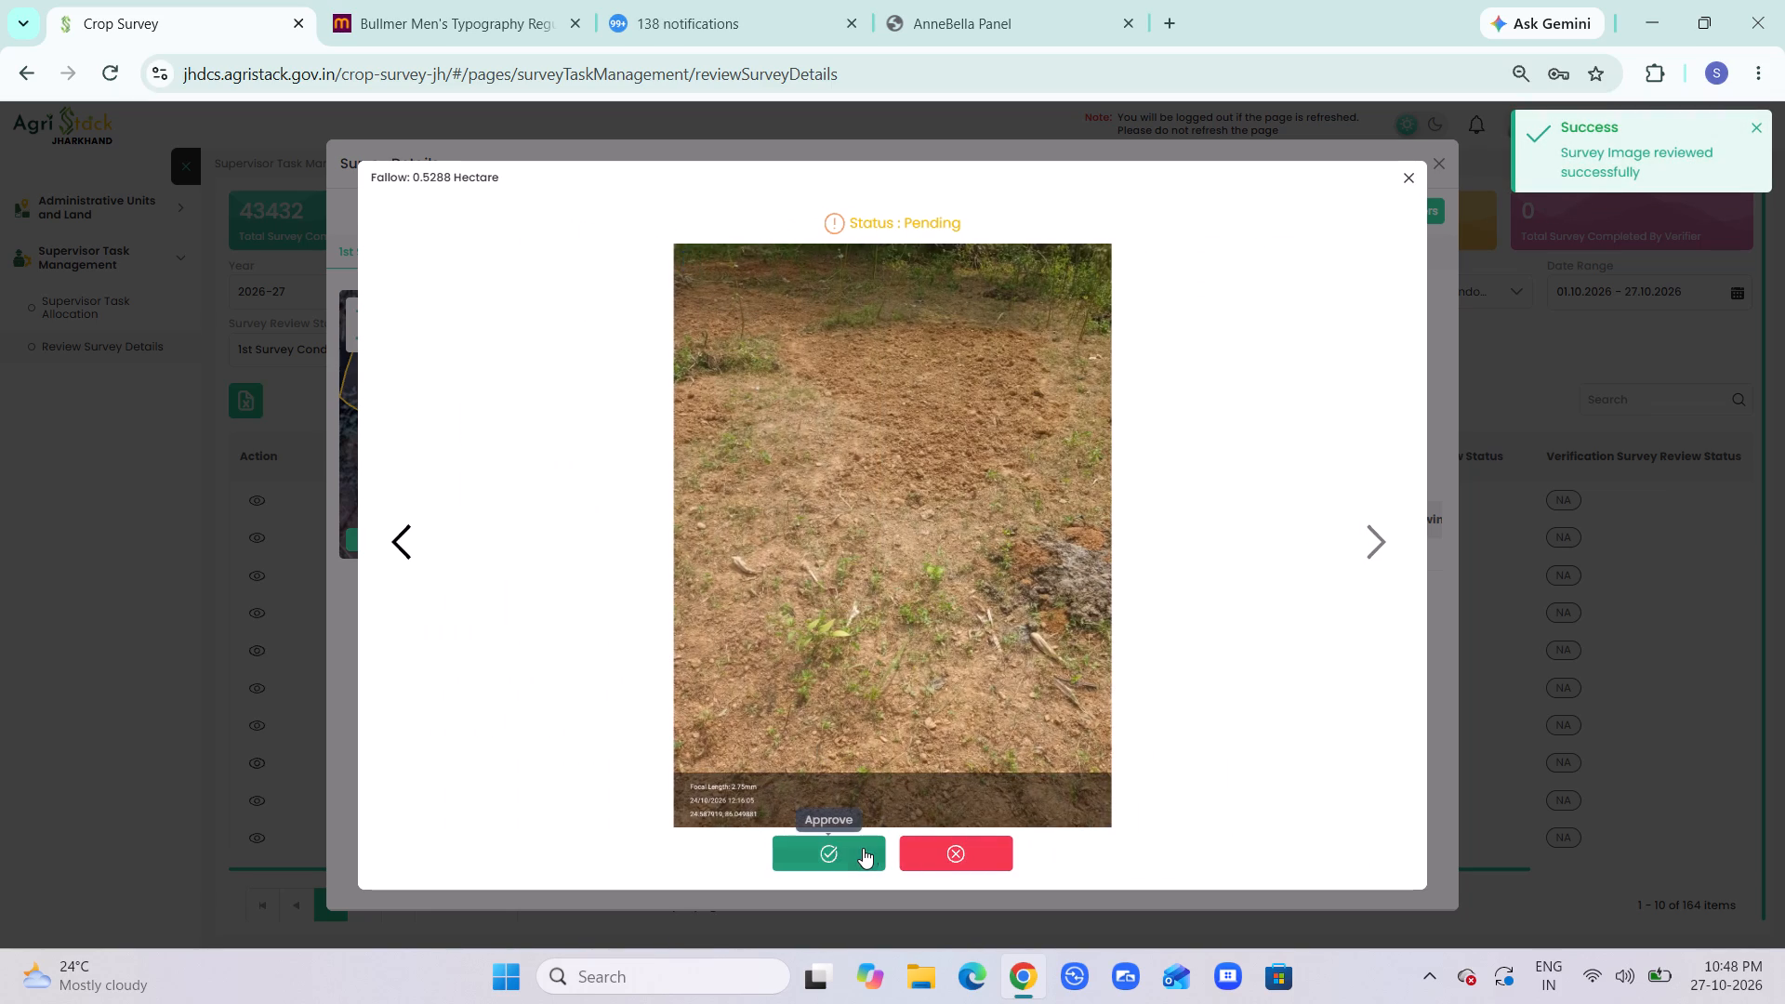
{"action": "left_click", "coordinate": [862, 848]}
{"action": "left_click_drag", "start_coordinate": [1413, 173], "coordinate": [1398, 176]}
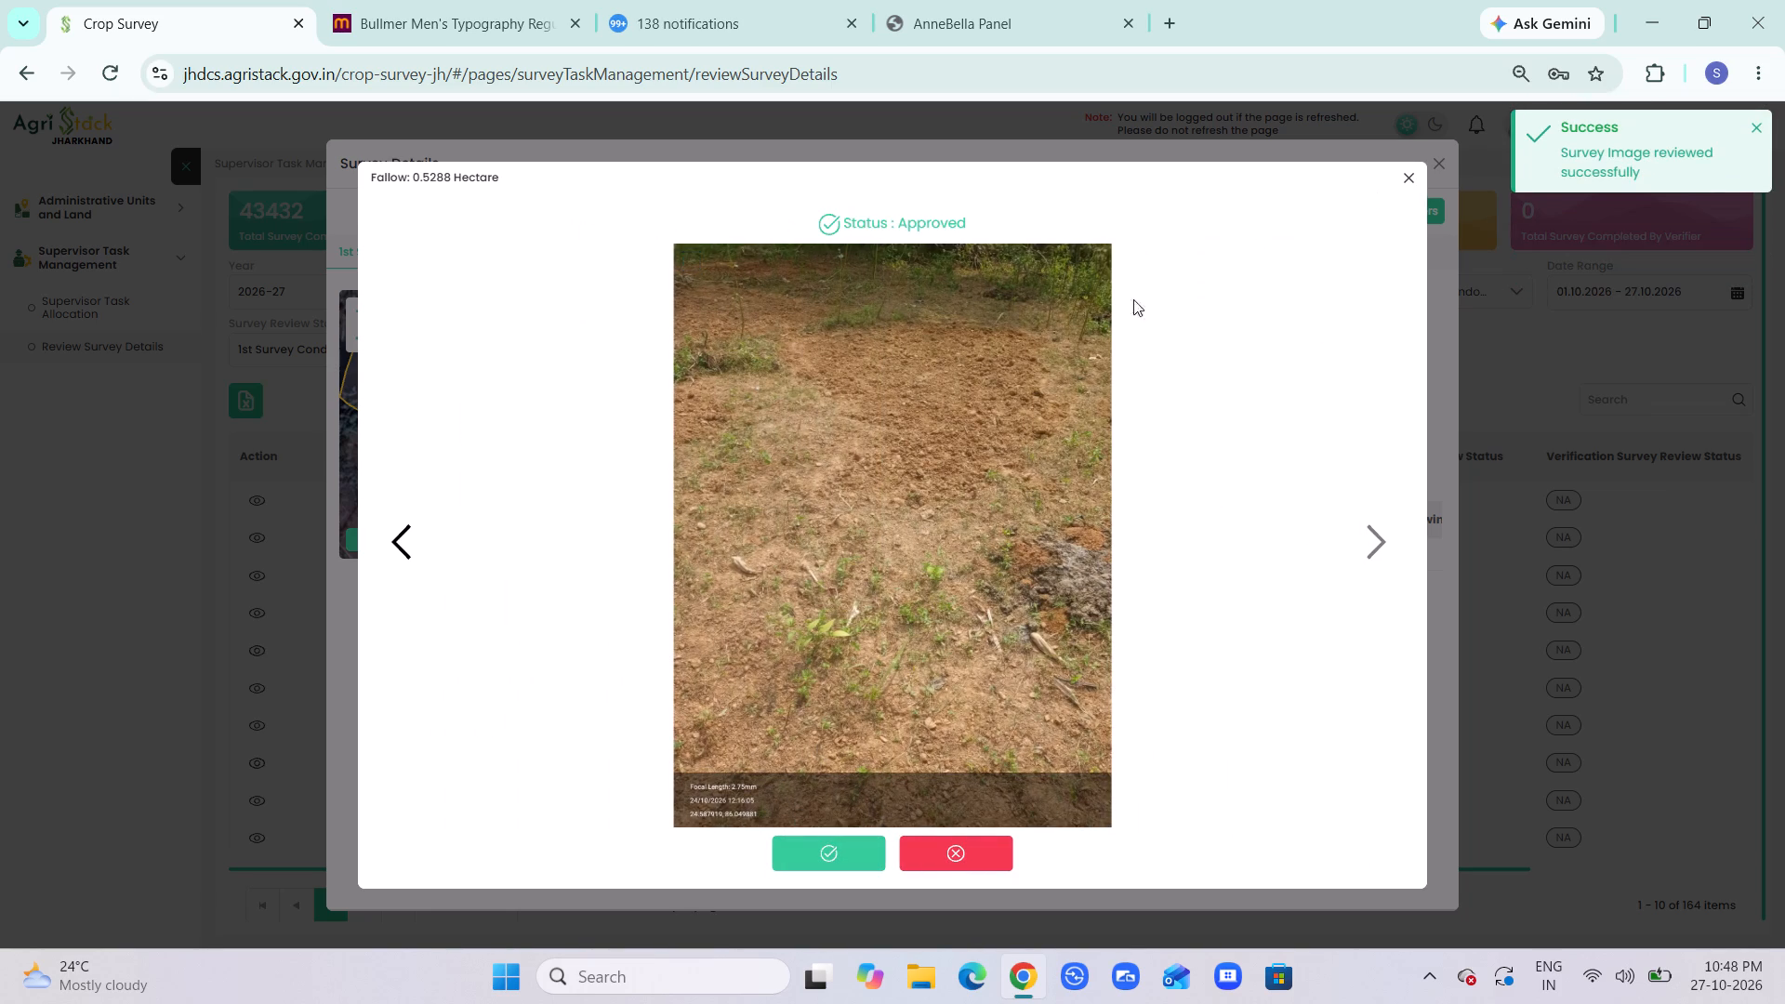
{"action": "left_click", "coordinate": [1414, 173]}
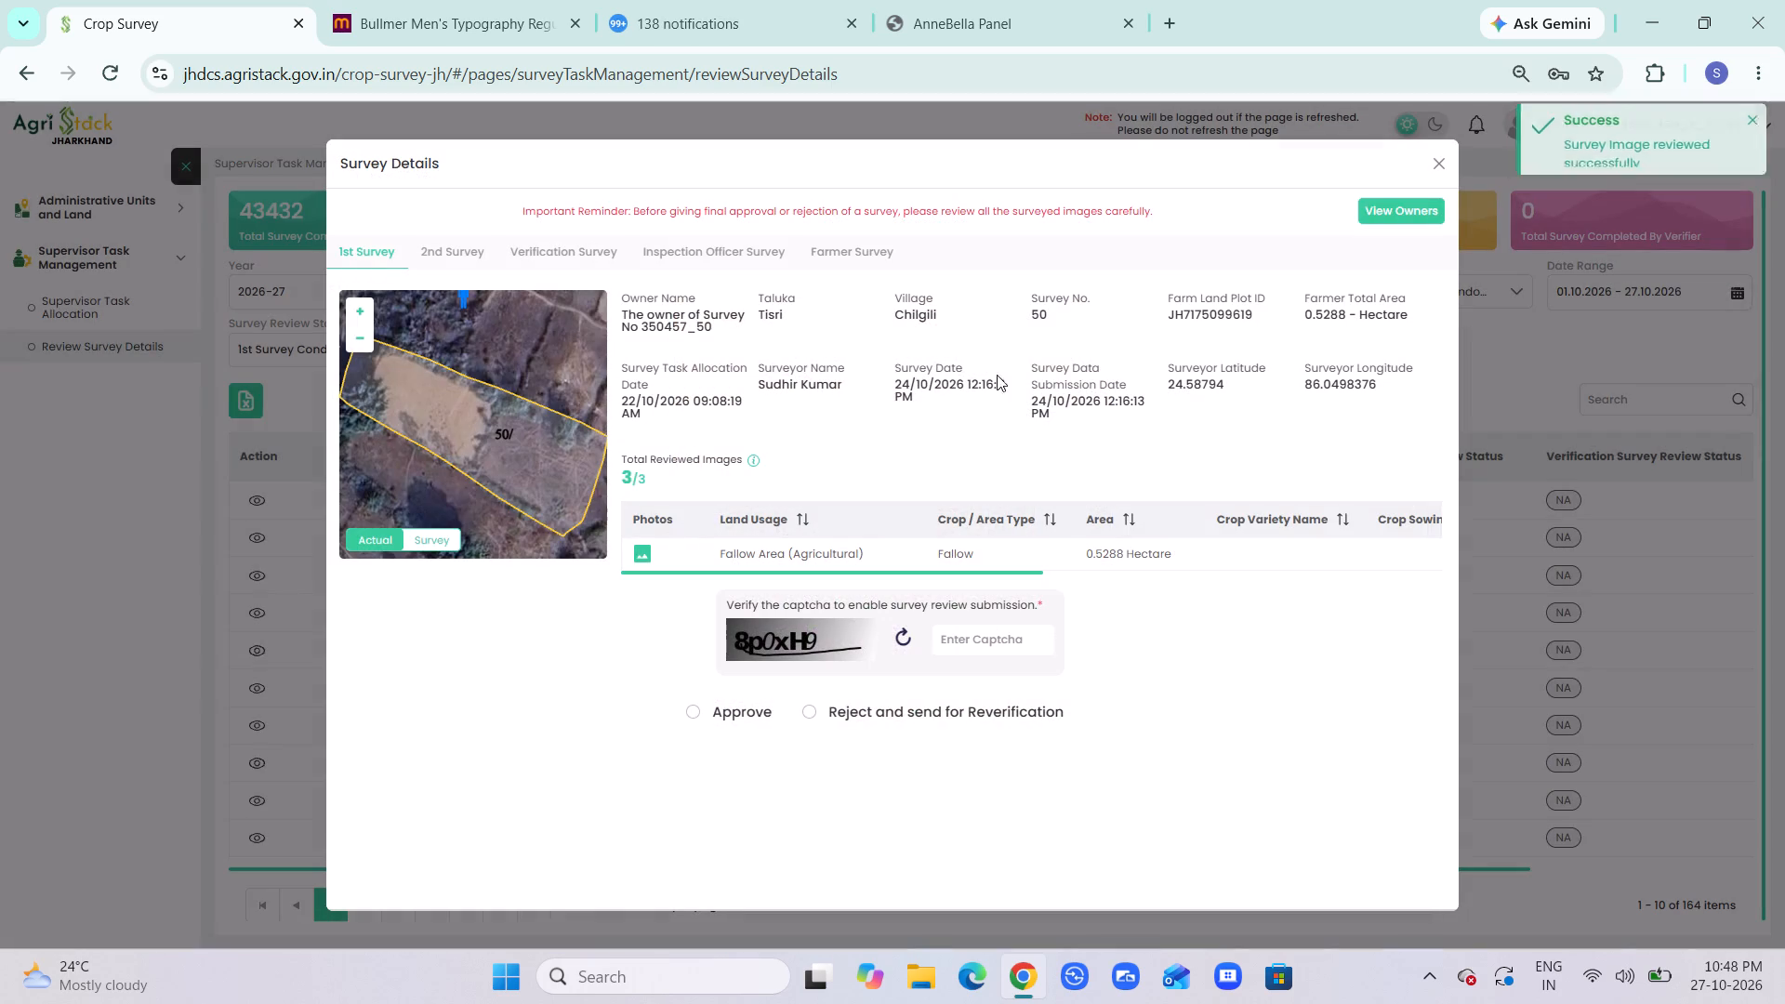
Refresh the captcha for survey number 50, enter the new code, approve its 1st survey, save the review and close its survey details.
{"action": "left_click", "coordinate": [906, 639]}
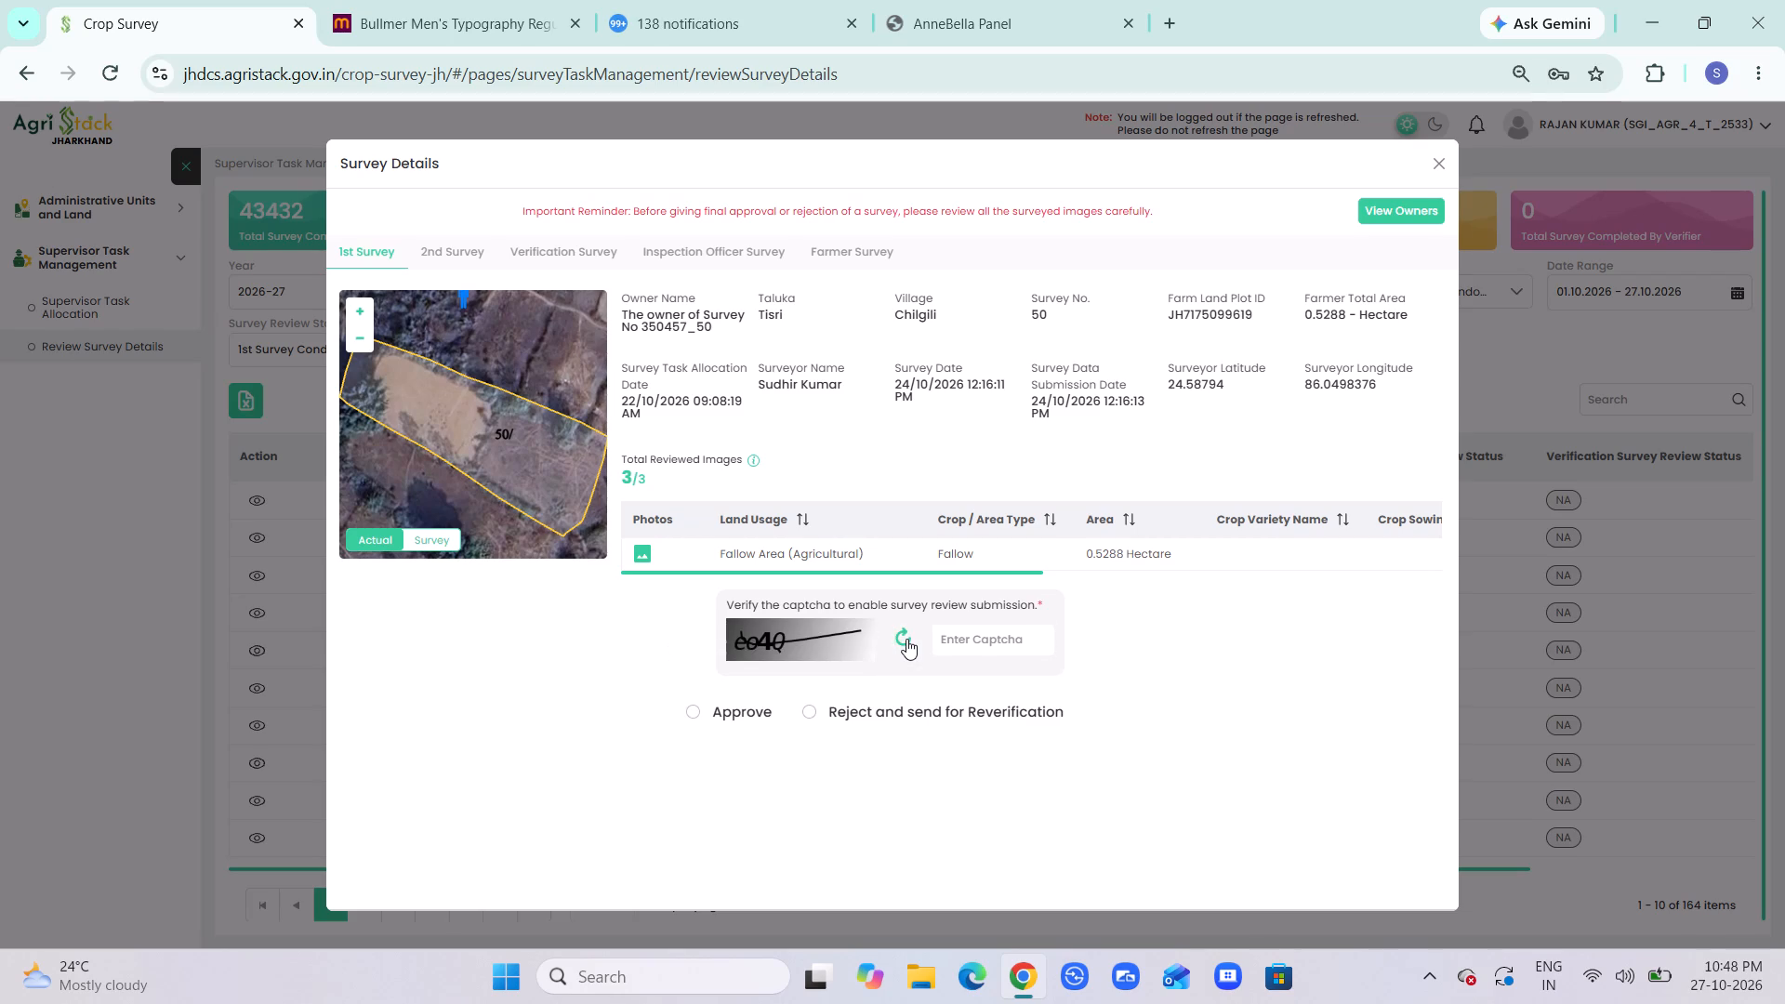
{"action": "left_click", "coordinate": [966, 635]}
{"action": "key", "text": "e"}
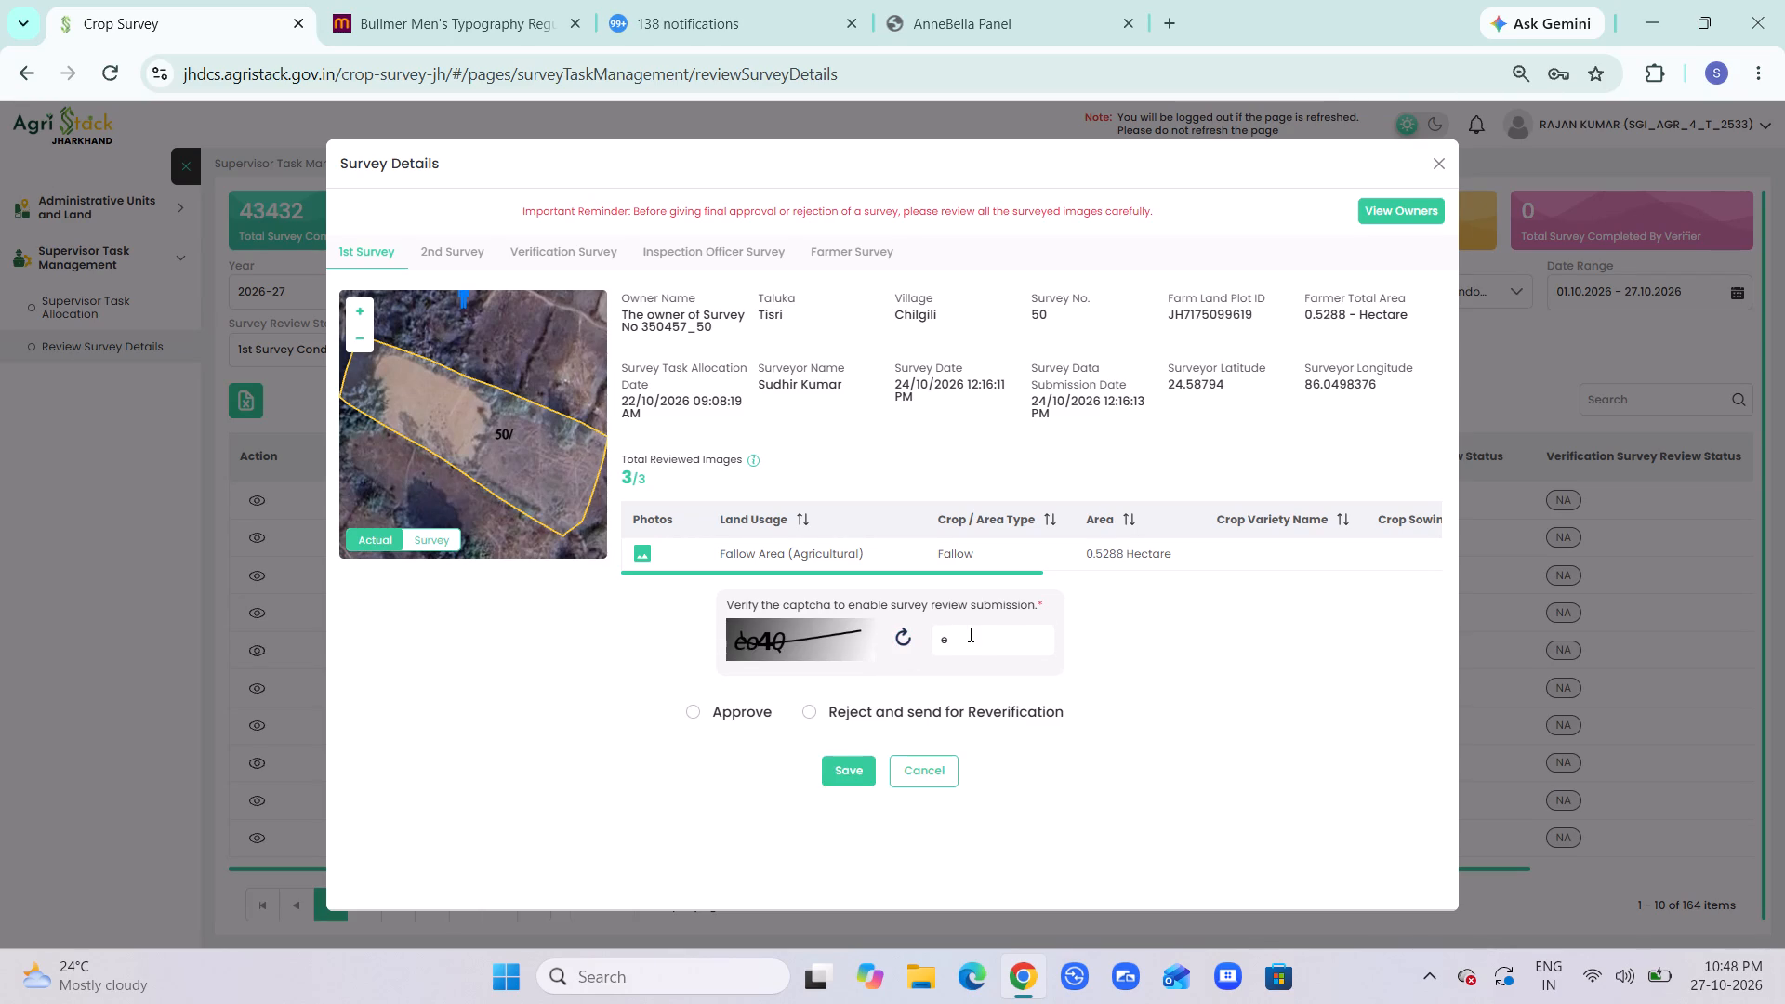
{"action": "key", "text": "o"}
{"action": "key", "text": "4"}
{"action": "key", "text": "shift+q"}
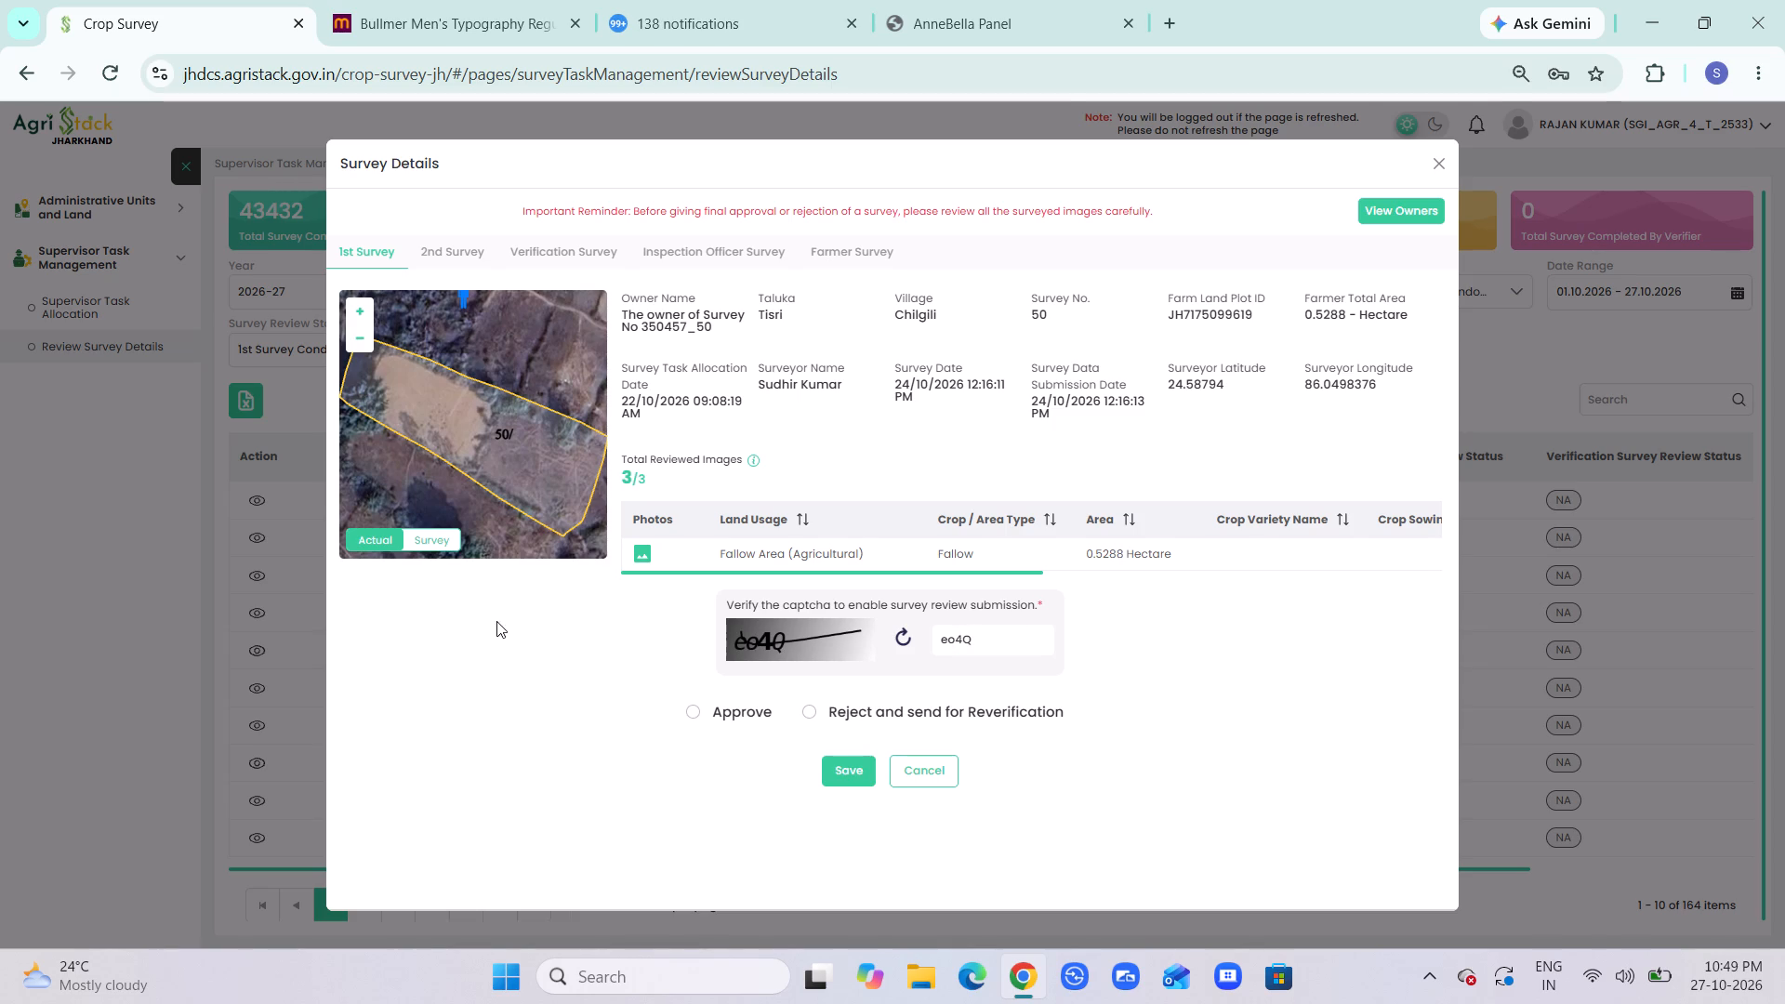
{"action": "left_click", "coordinate": [739, 707]}
{"action": "left_click", "coordinate": [860, 778]}
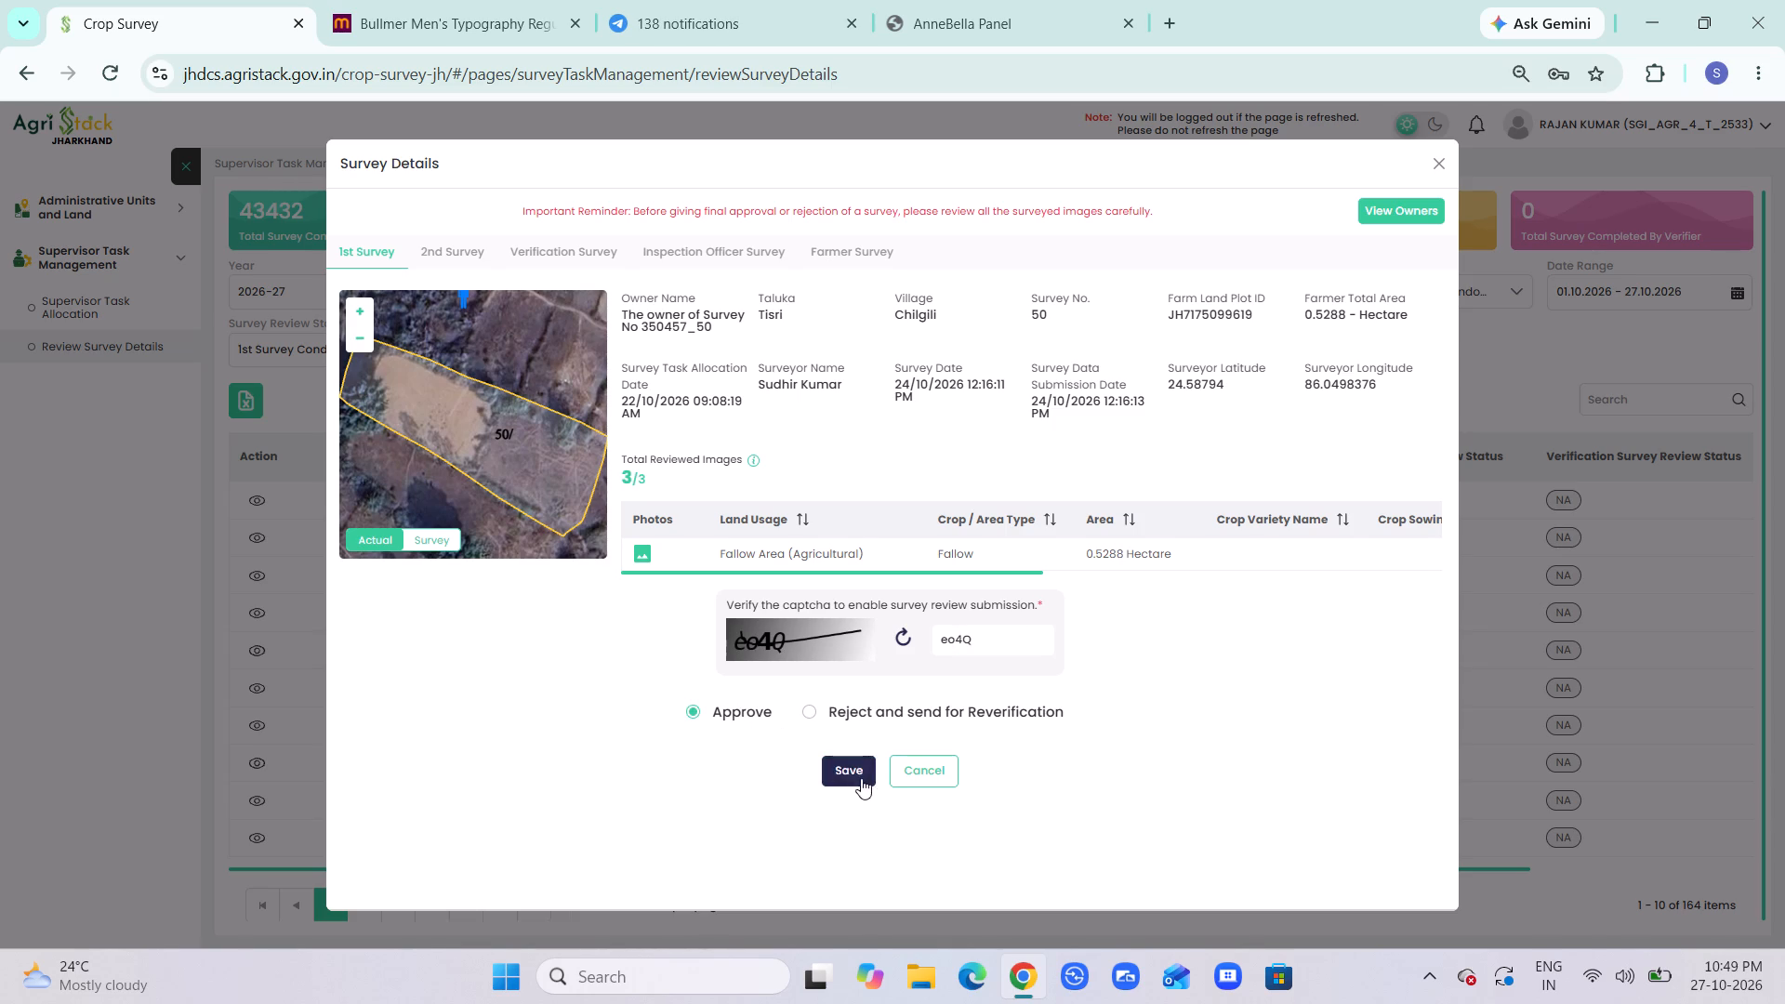
{"action": "left_click", "coordinate": [906, 572]}
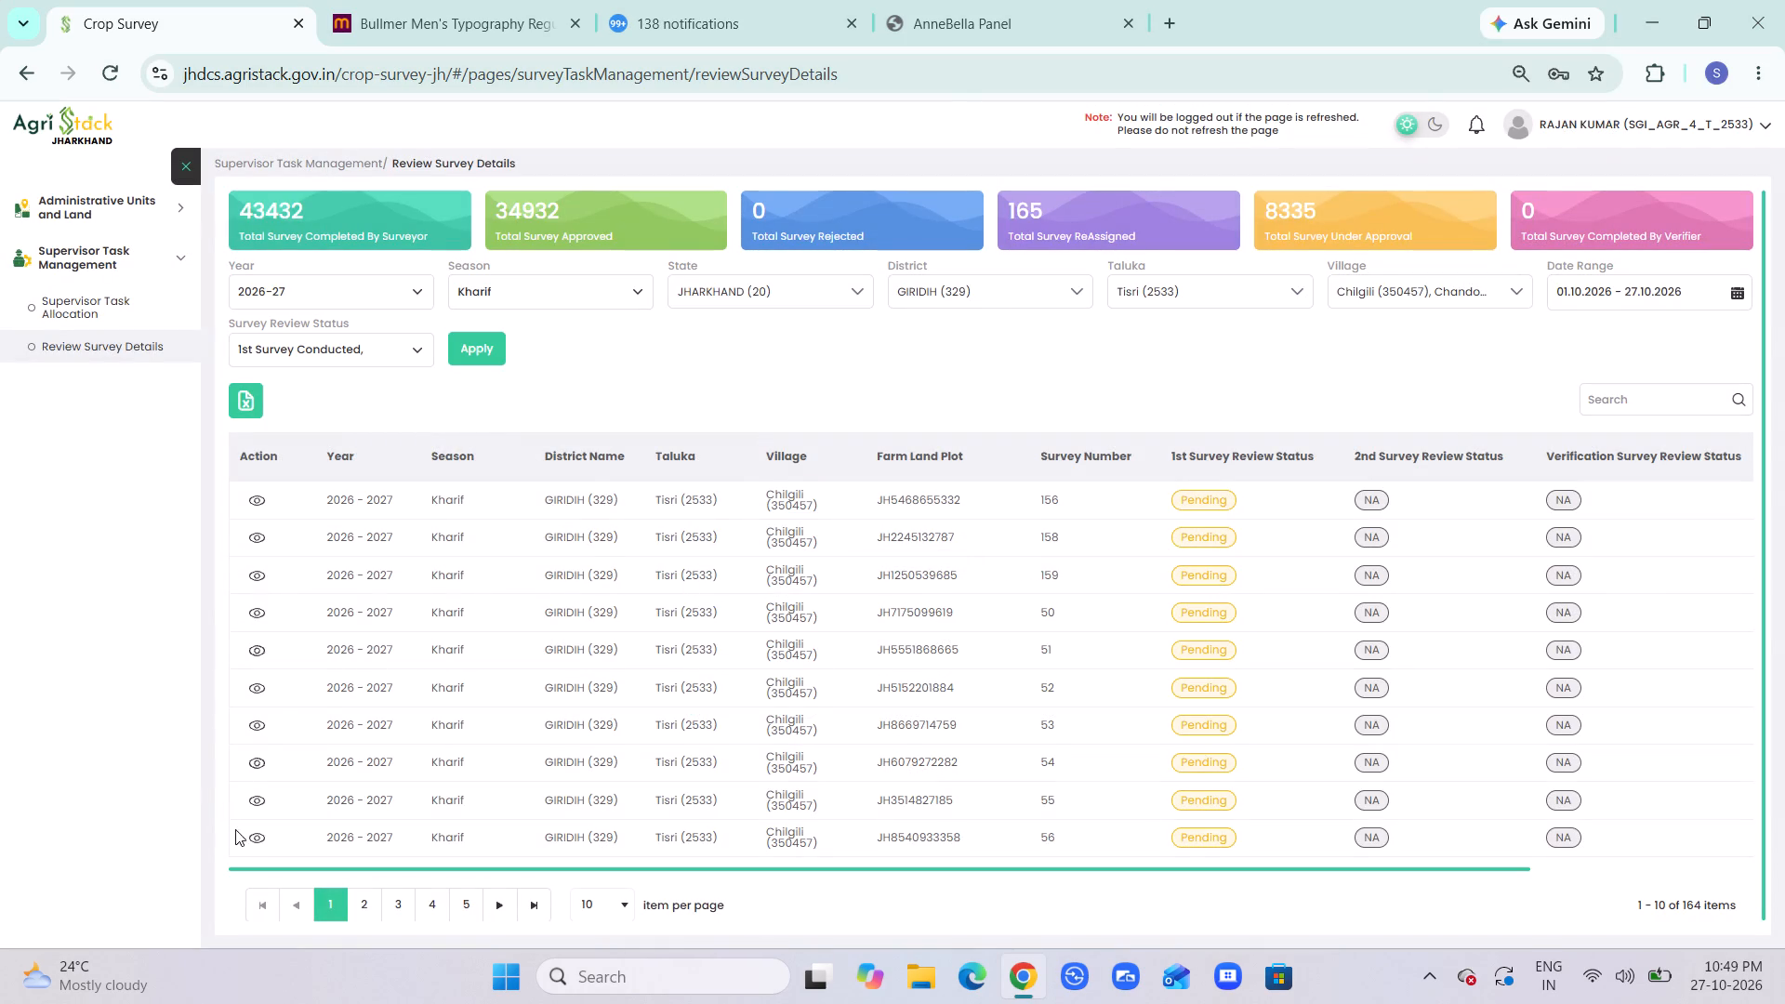
Open the survey details of survey number 56 in Chilgili, approve all three farm photos and close the photo viewer.
{"action": "left_click", "coordinate": [249, 836]}
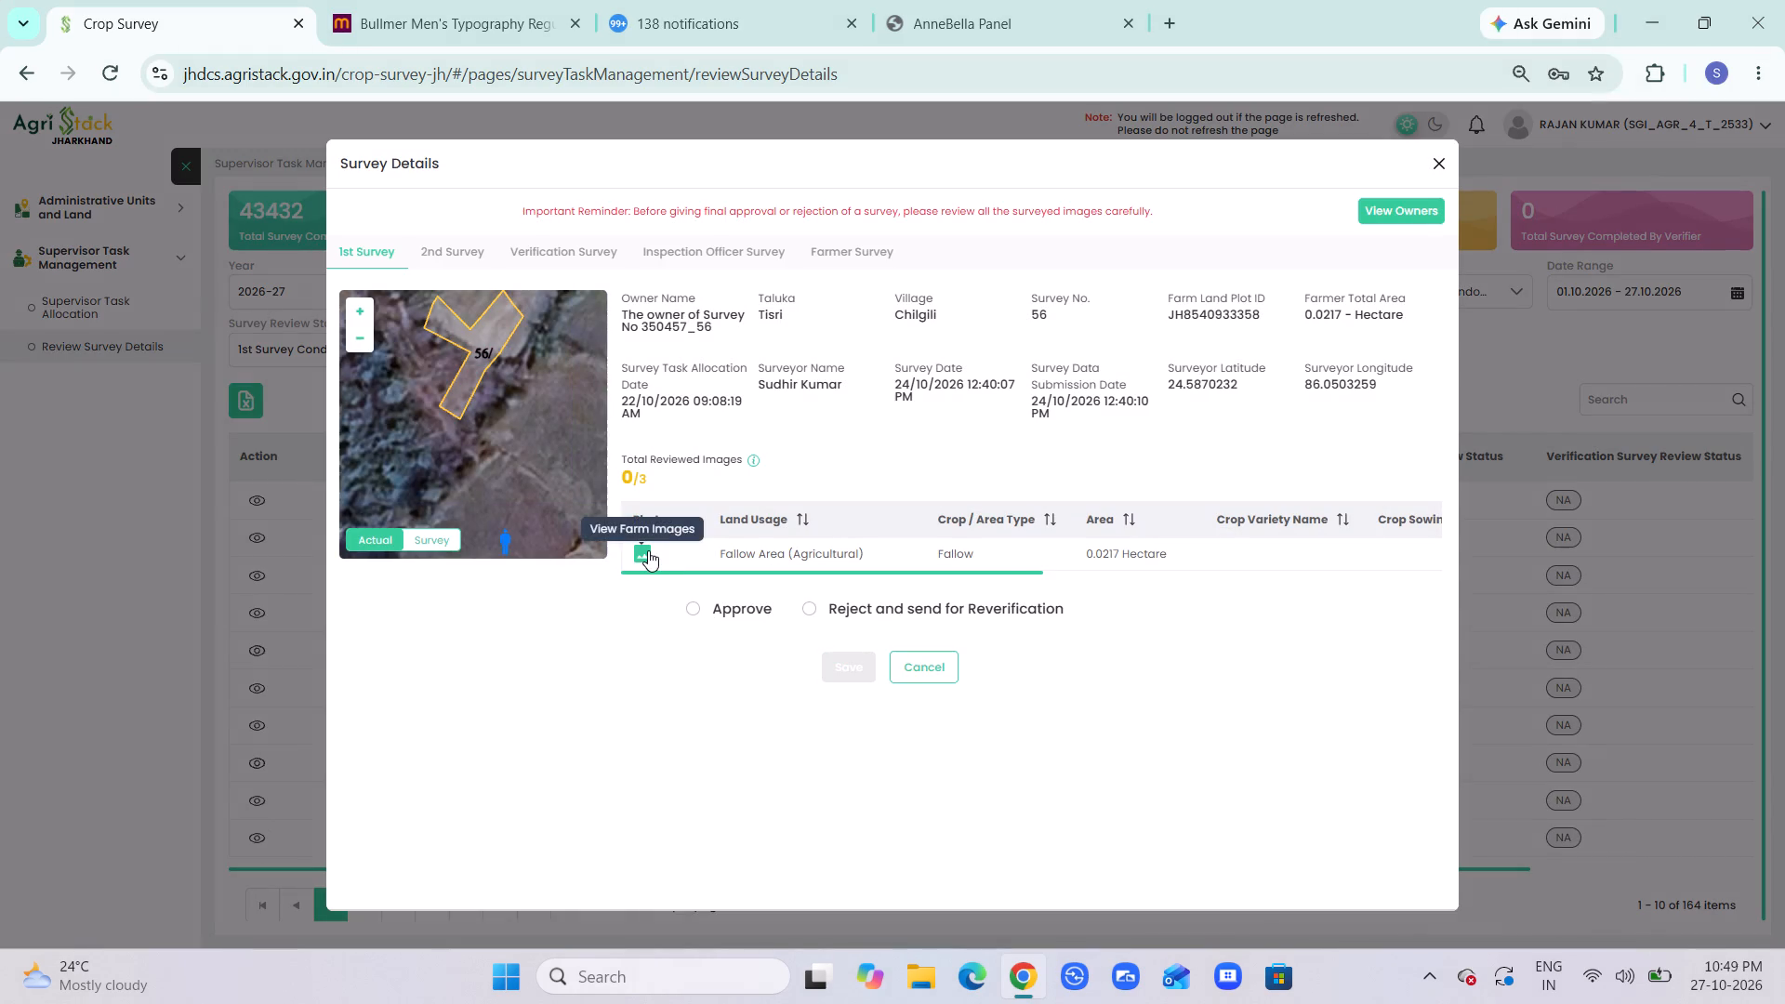
{"action": "left_click", "coordinate": [648, 550]}
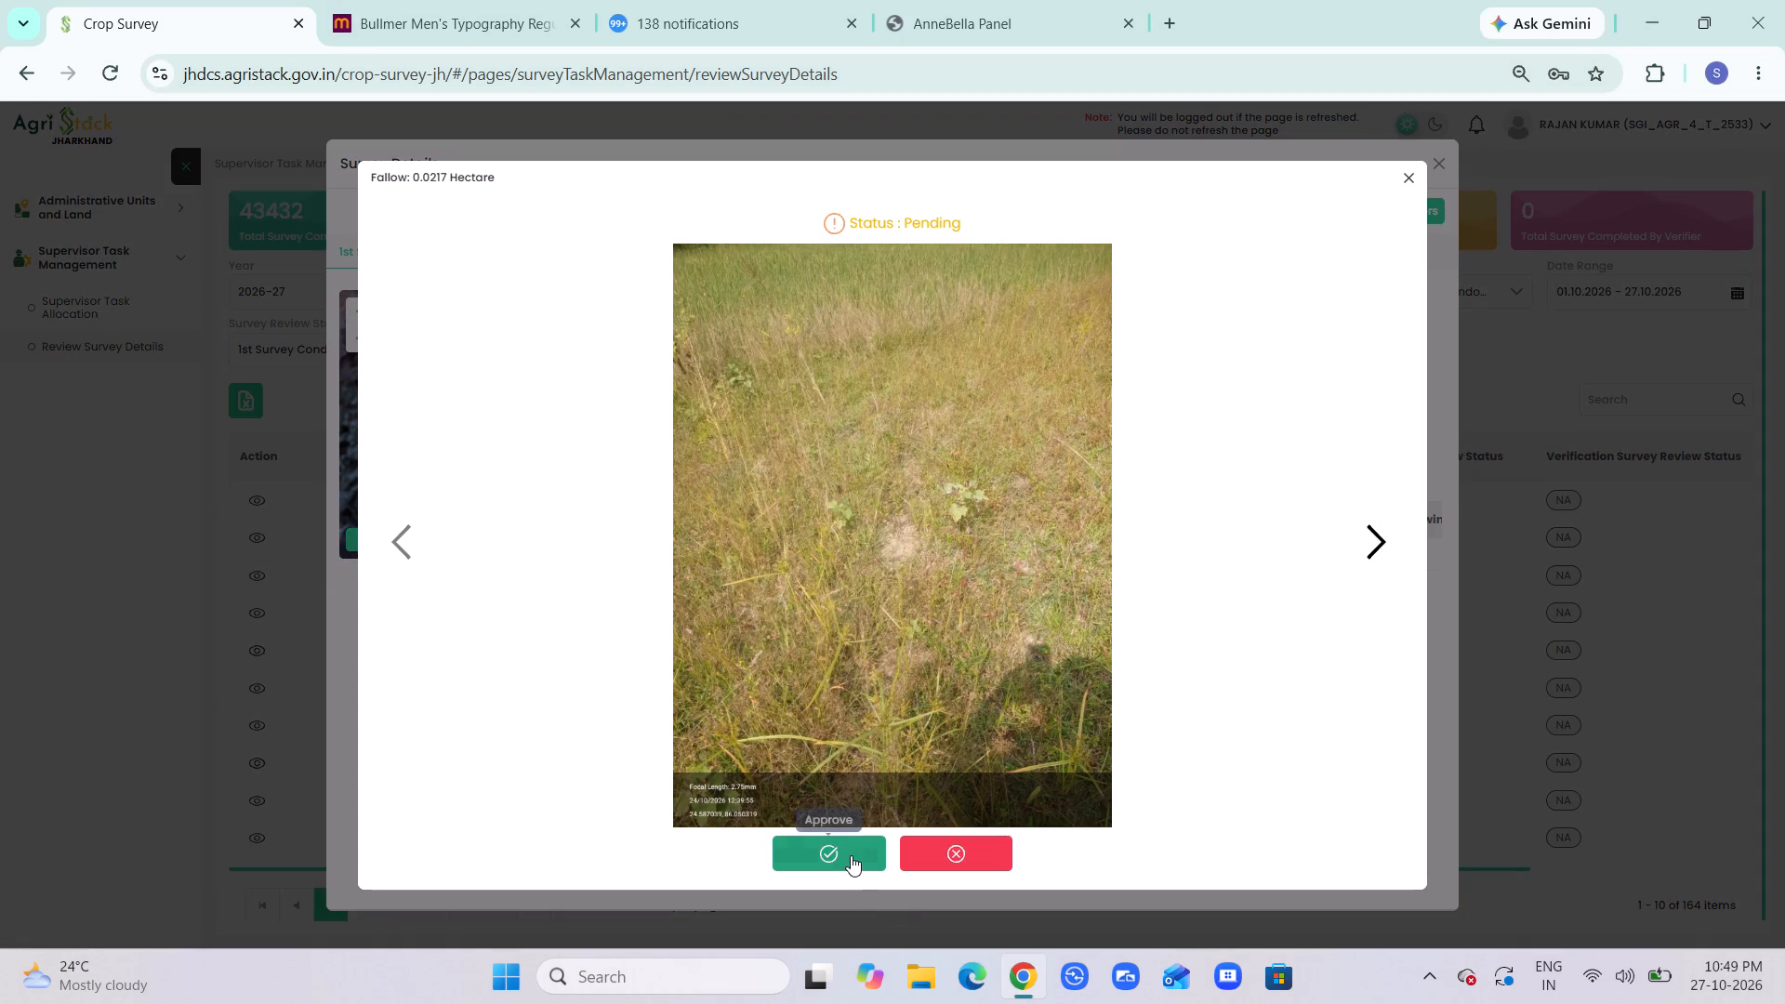
{"action": "left_click", "coordinate": [851, 853]}
{"action": "left_click_drag", "start_coordinate": [1057, 668], "coordinate": [1045, 668]}
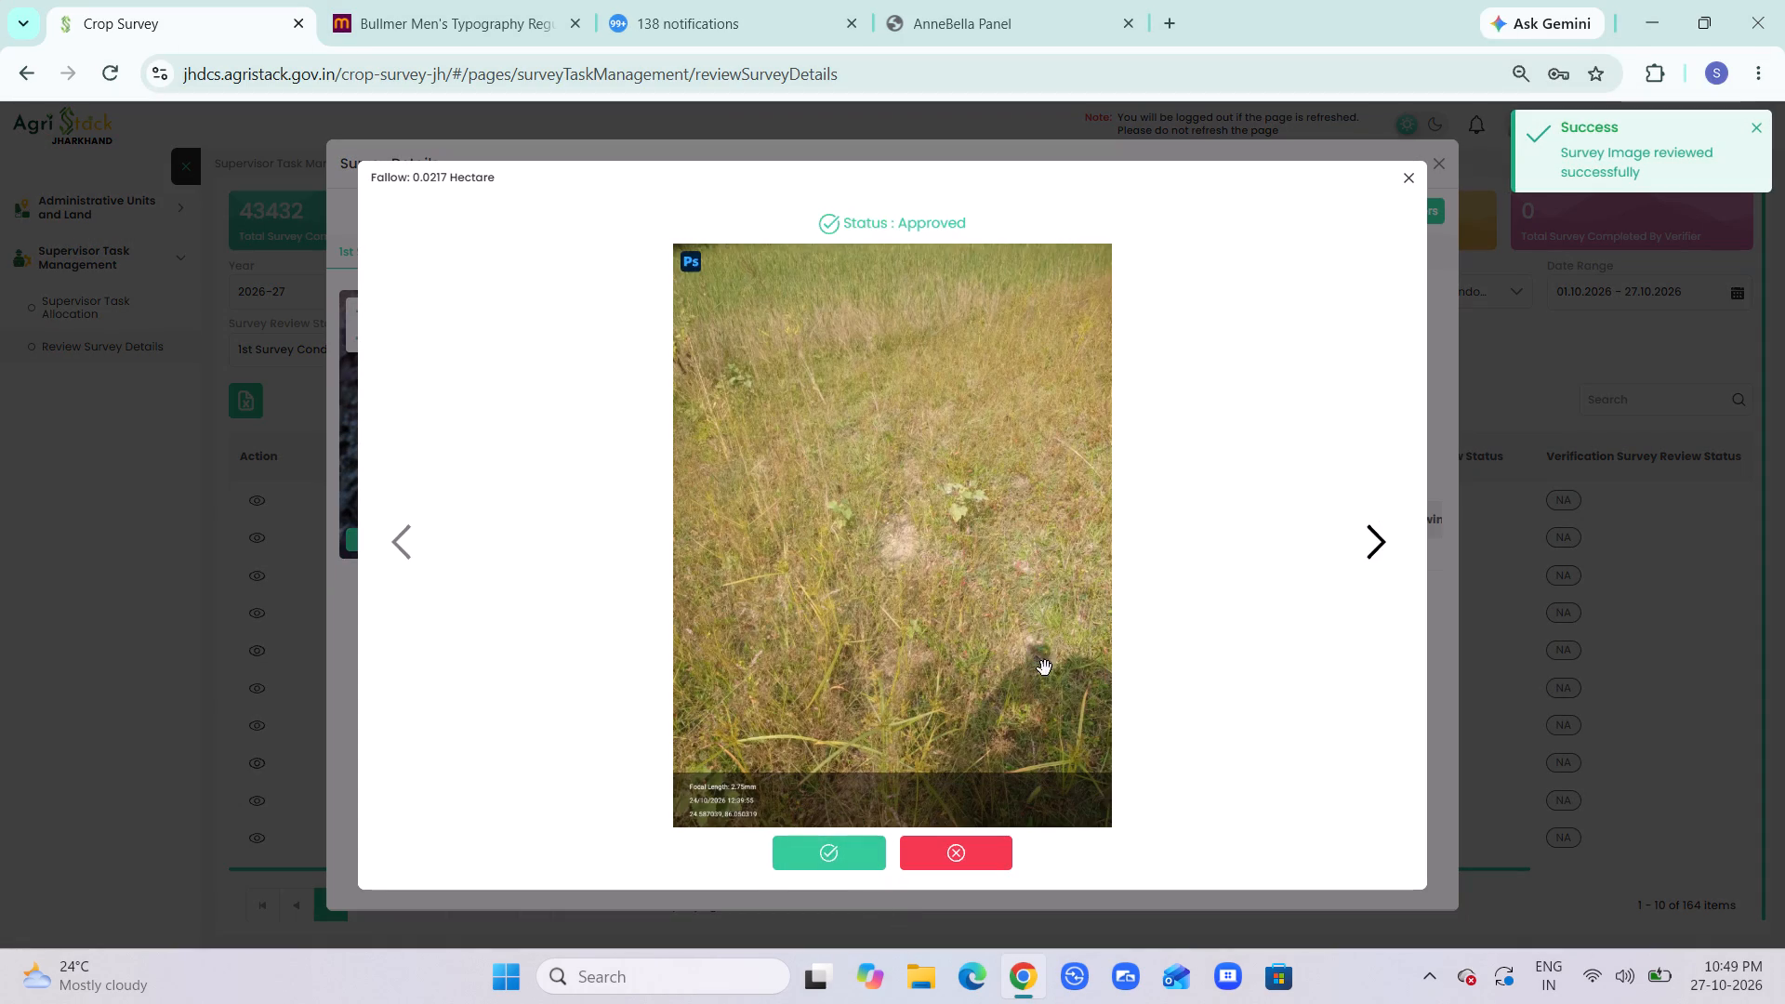
{"action": "left_click_drag", "start_coordinate": [1045, 668], "coordinate": [897, 677]}
{"action": "left_click", "coordinate": [854, 855]}
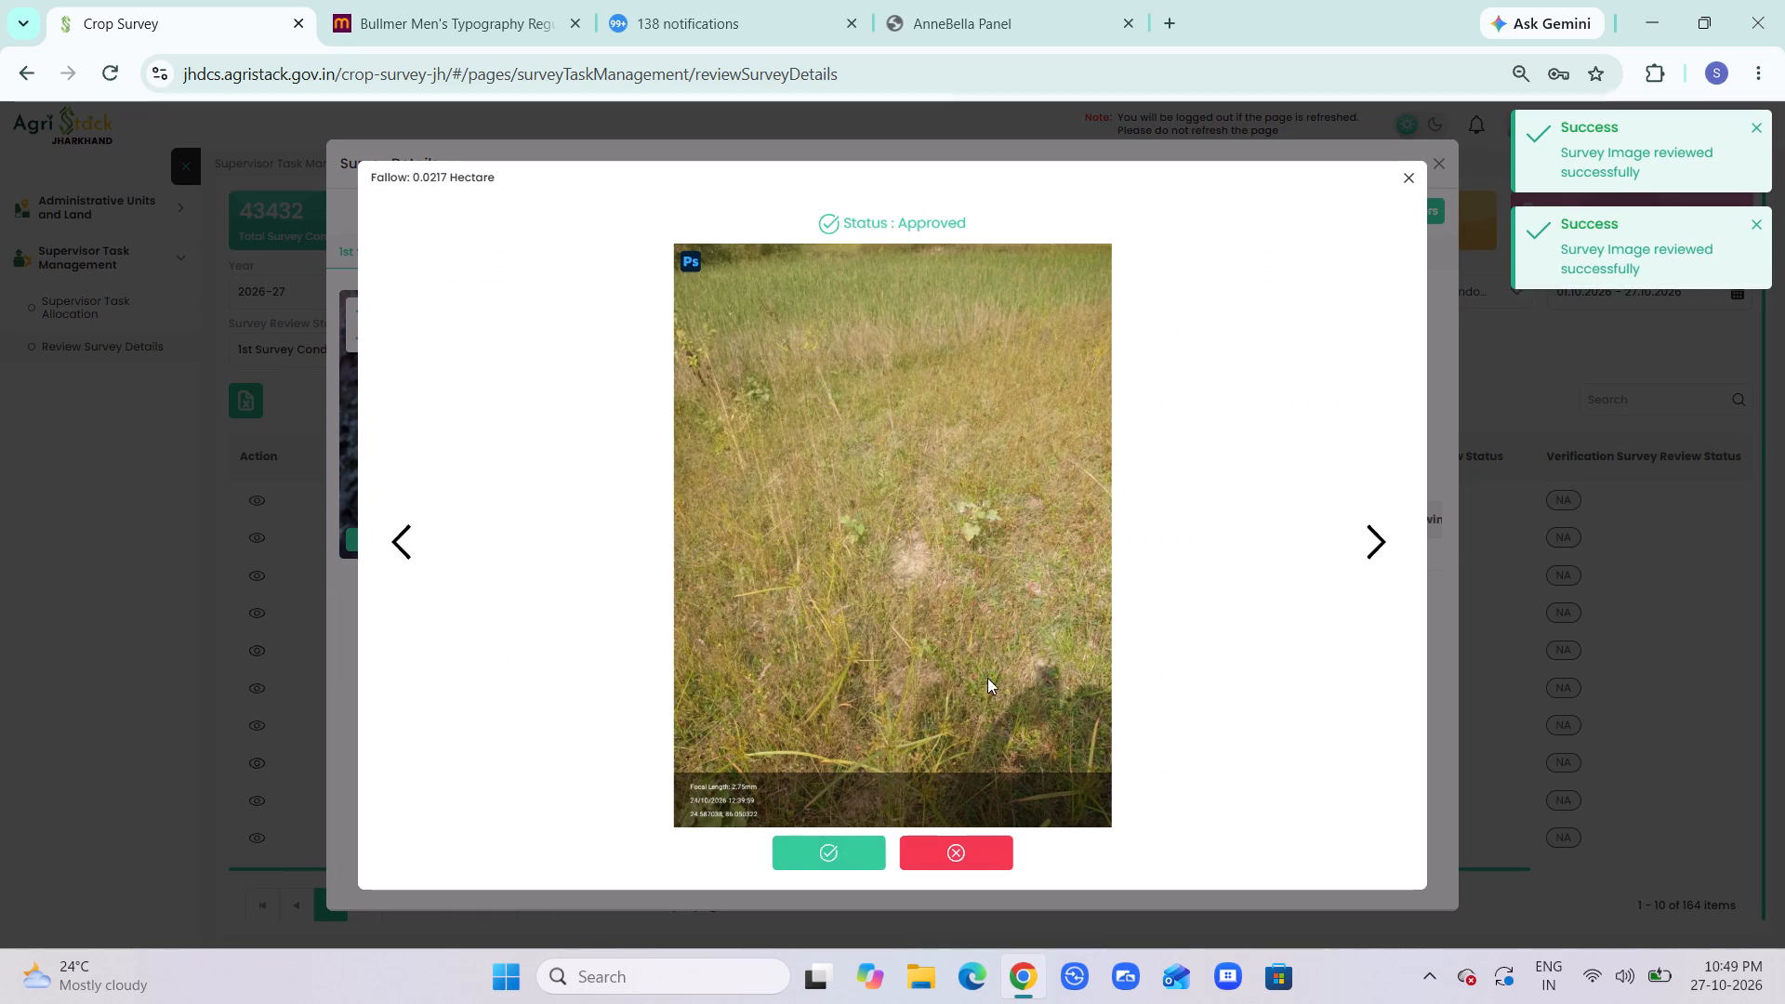
{"action": "left_click_drag", "start_coordinate": [988, 678], "coordinate": [884, 689]}
{"action": "left_click", "coordinate": [836, 850]}
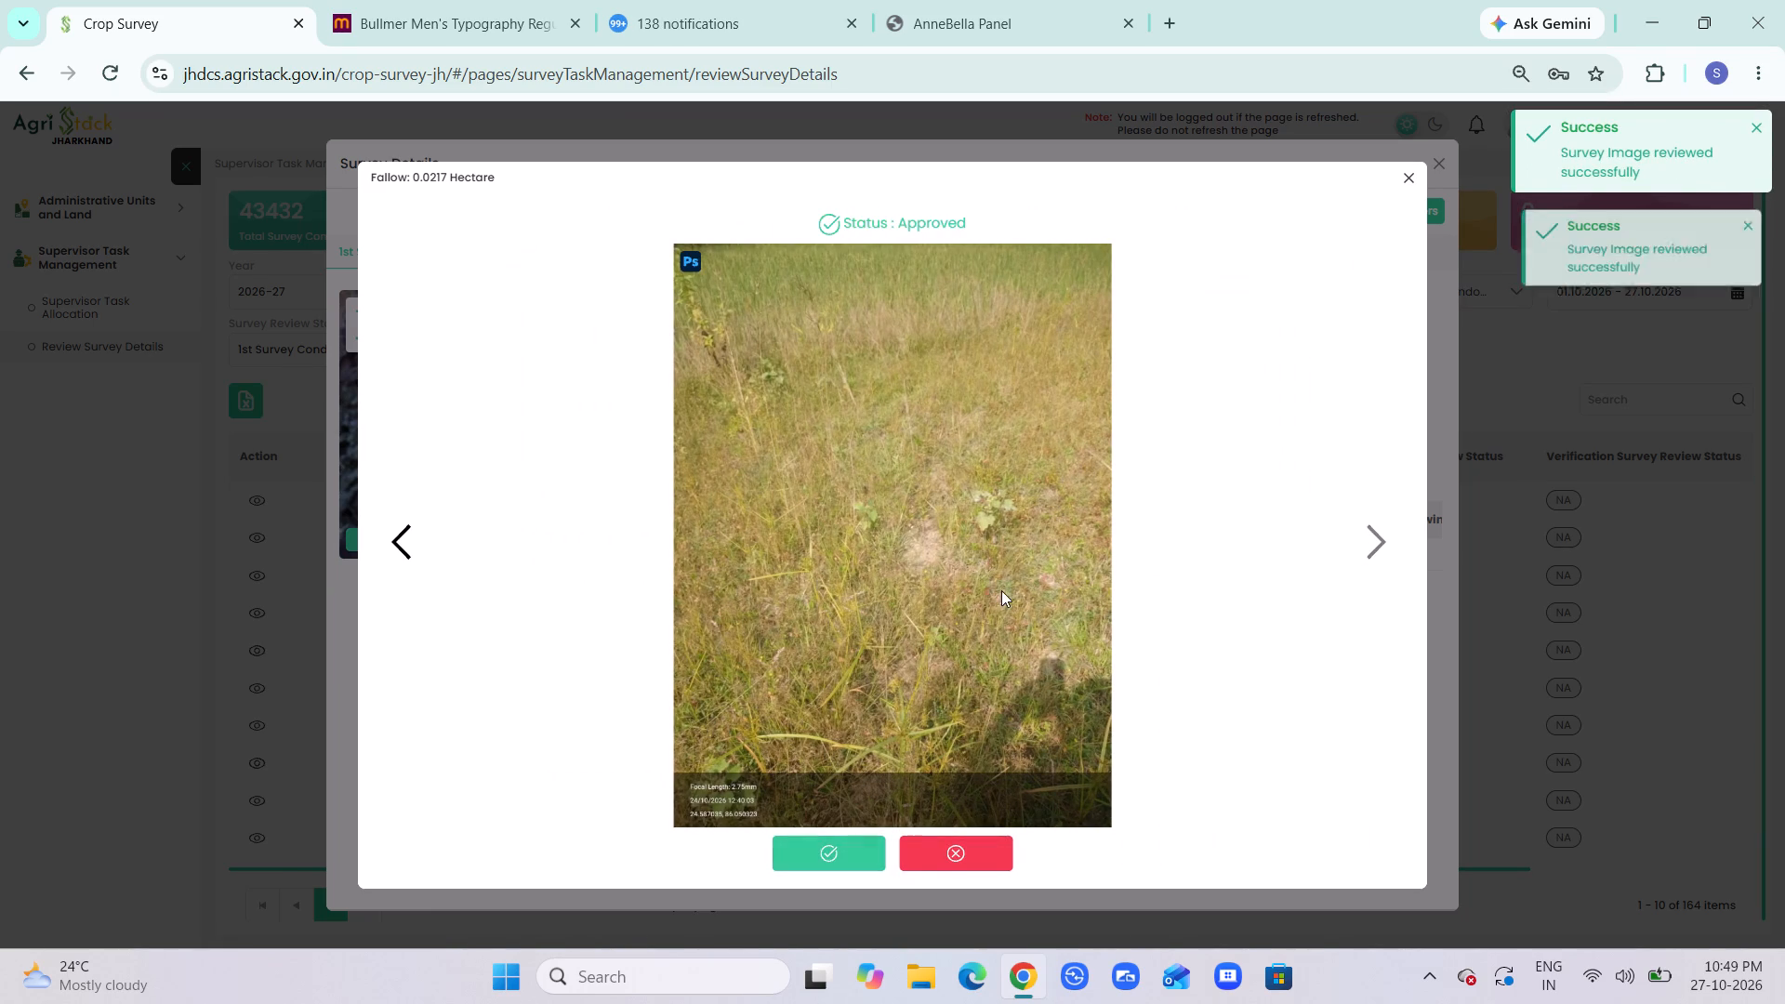
{"action": "left_click_drag", "start_coordinate": [1051, 596], "coordinate": [901, 605]}
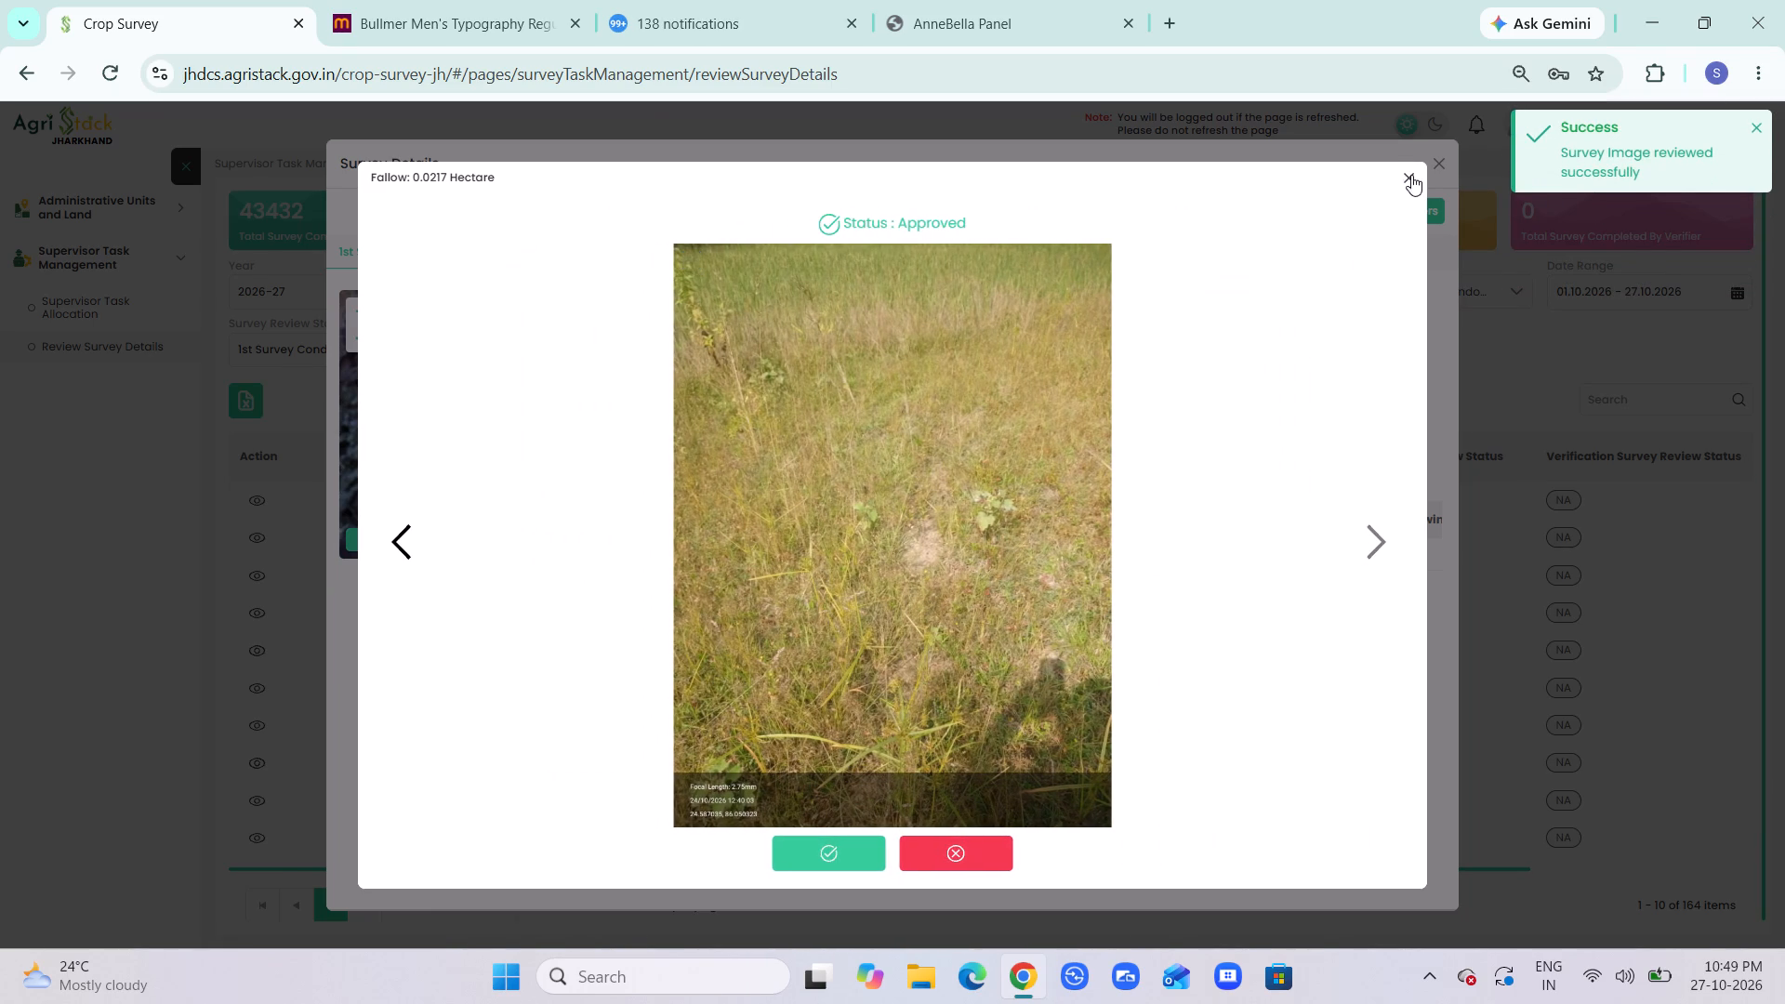
{"action": "left_click", "coordinate": [1411, 175]}
{"action": "left_click", "coordinate": [1403, 178]}
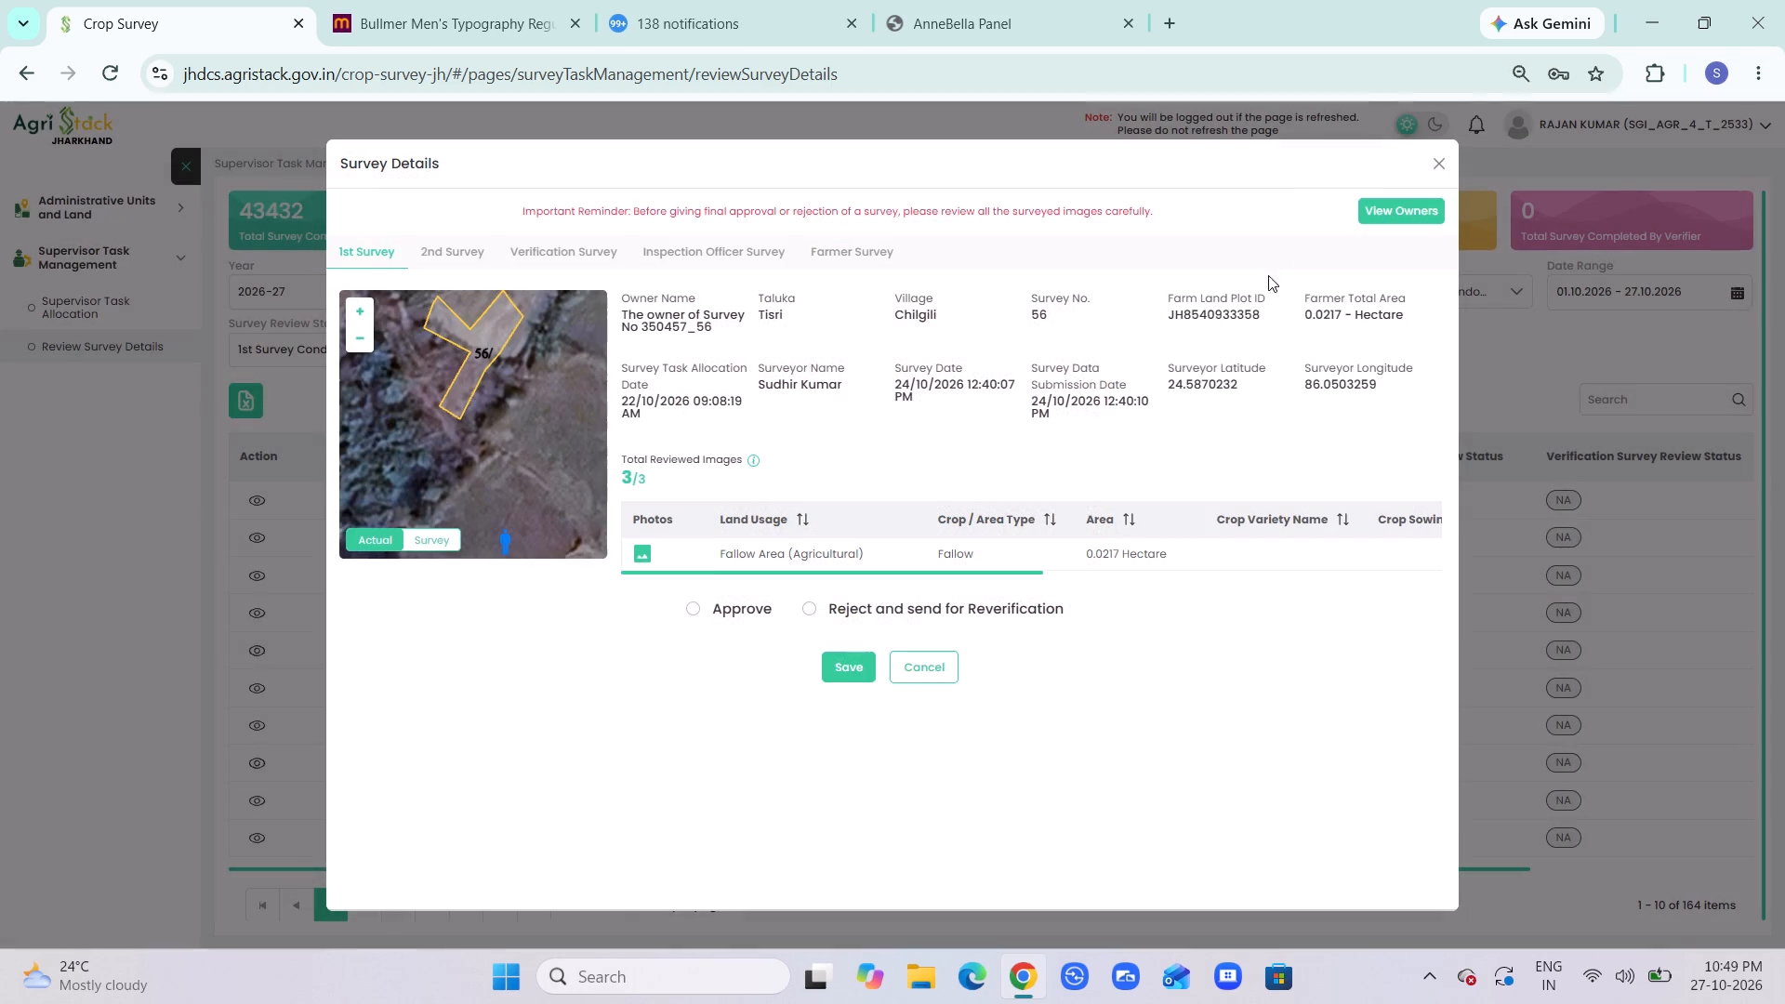
Approve the 1st survey of survey number 56, save the review and close its survey details.
{"action": "left_click", "coordinate": [718, 614]}
{"action": "left_click", "coordinate": [842, 664]}
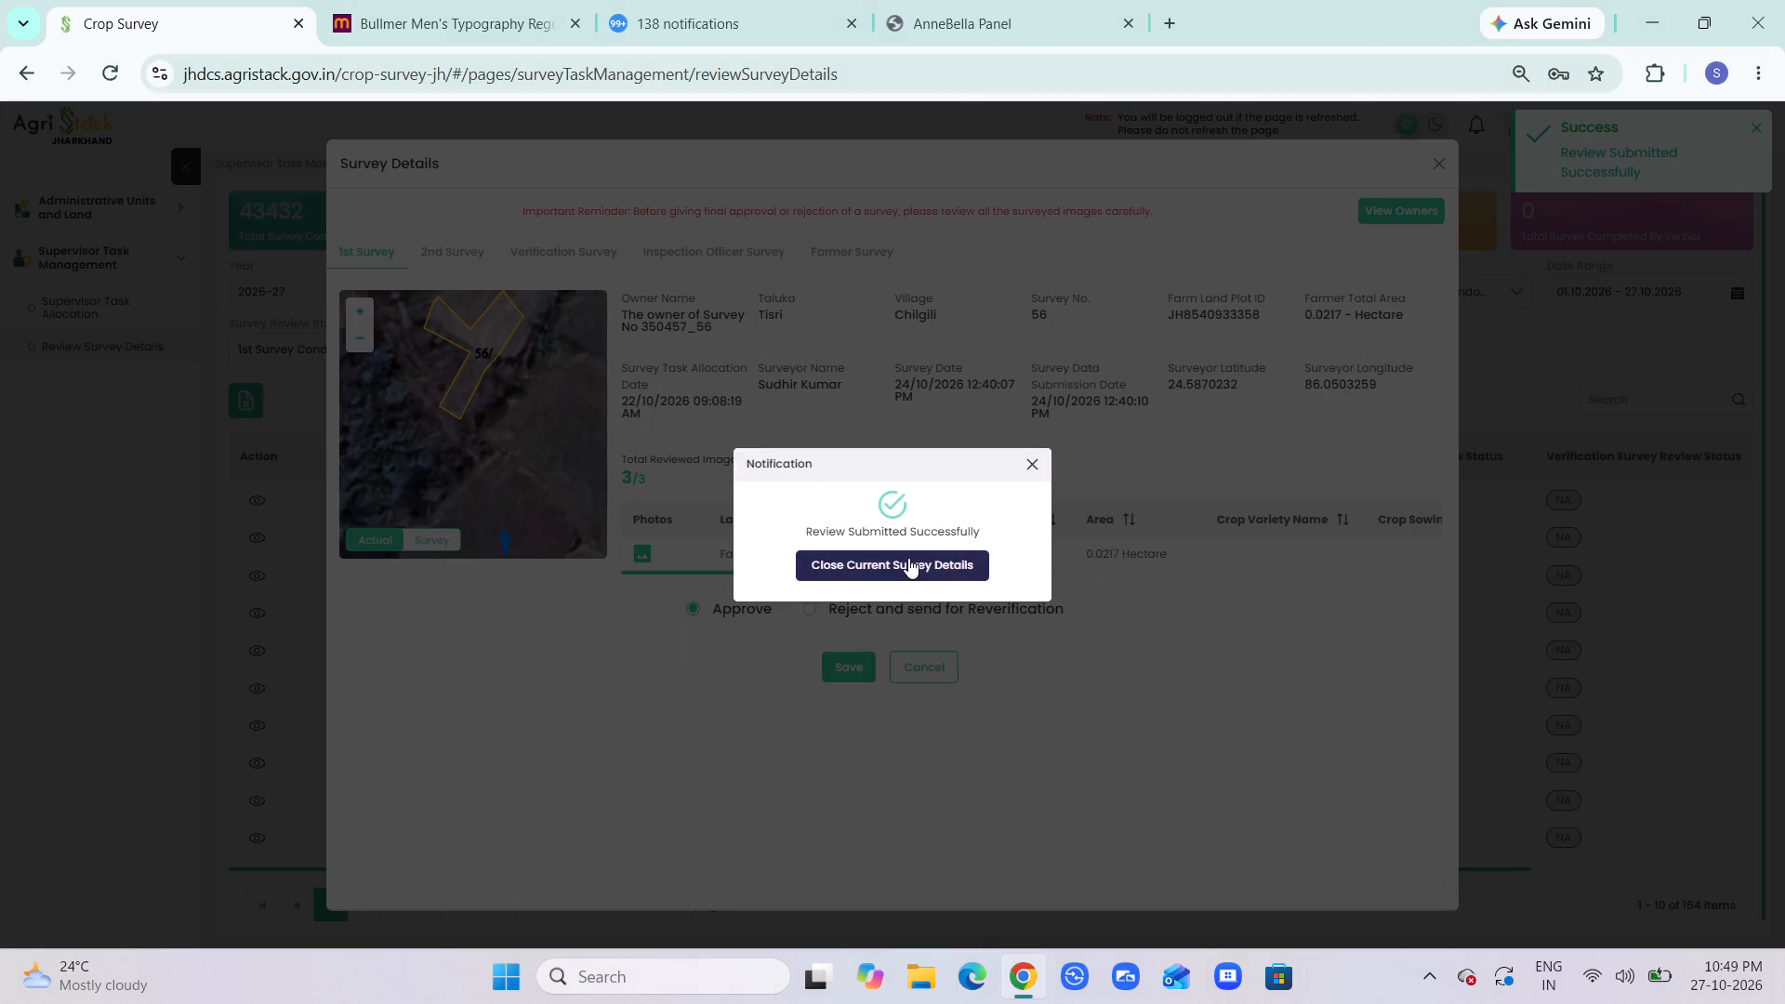
{"action": "left_click", "coordinate": [908, 563]}
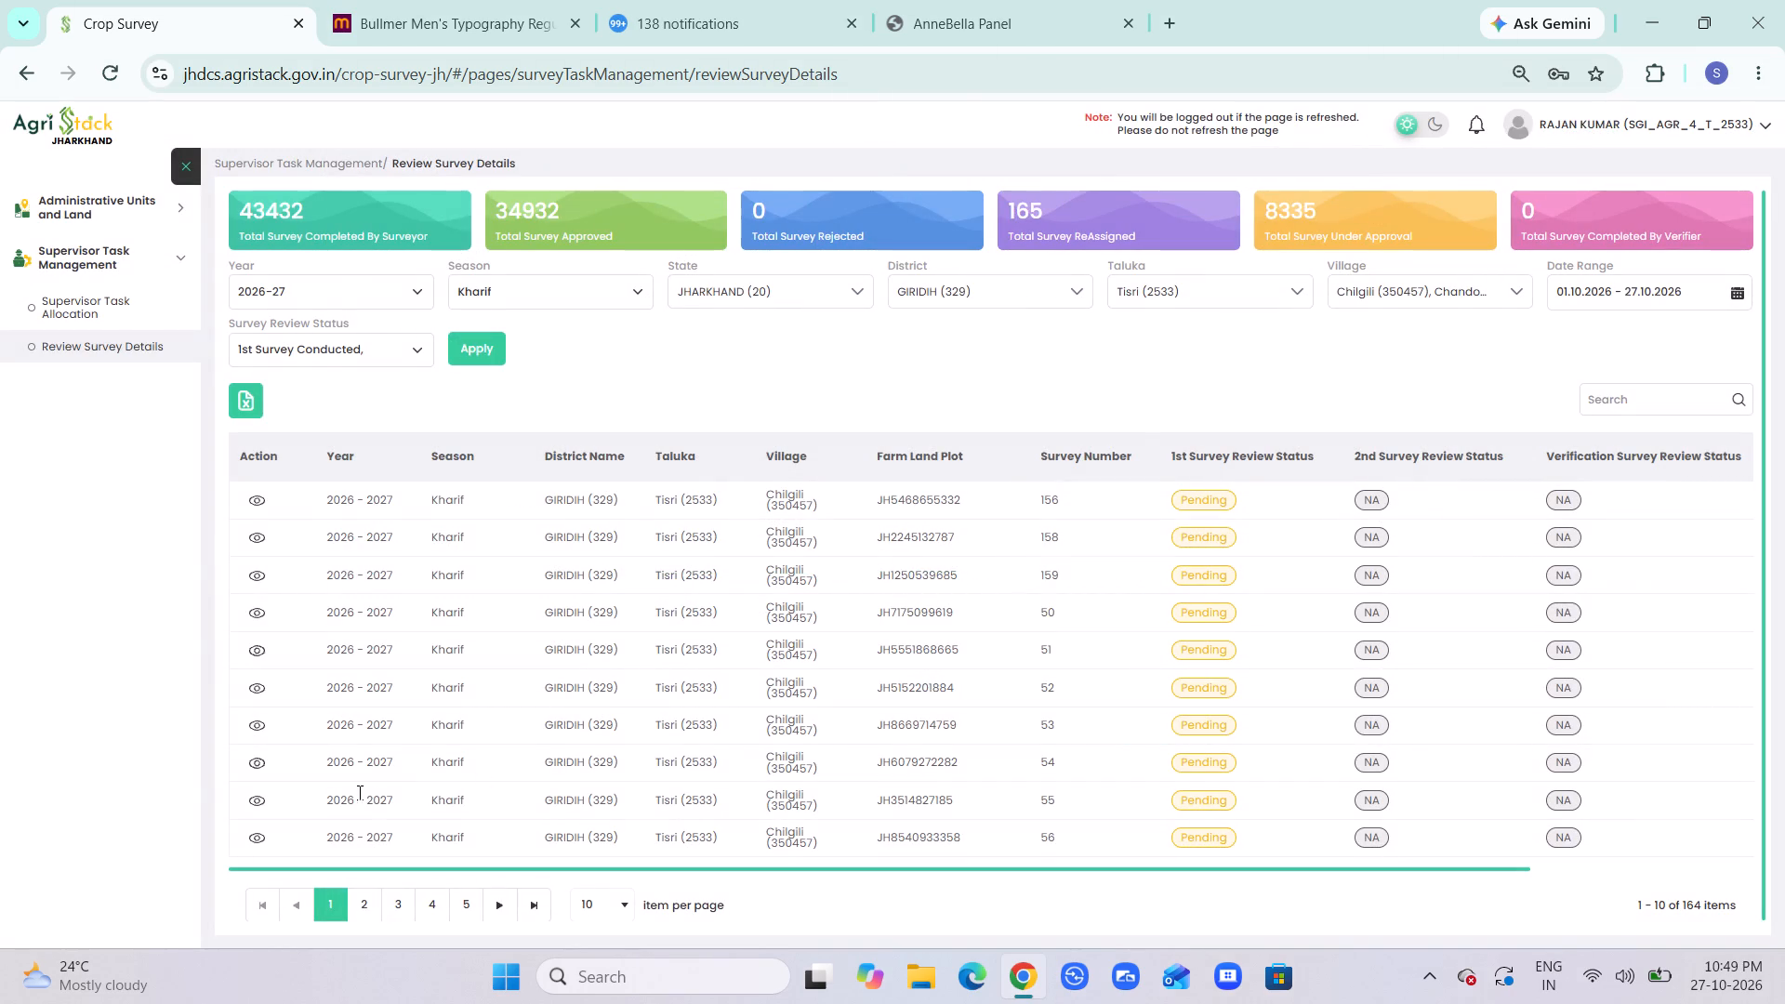
Open the survey details of survey number 55 in Chilgili, approve all three farm photos and close the photo viewer.
{"action": "left_click", "coordinate": [257, 794]}
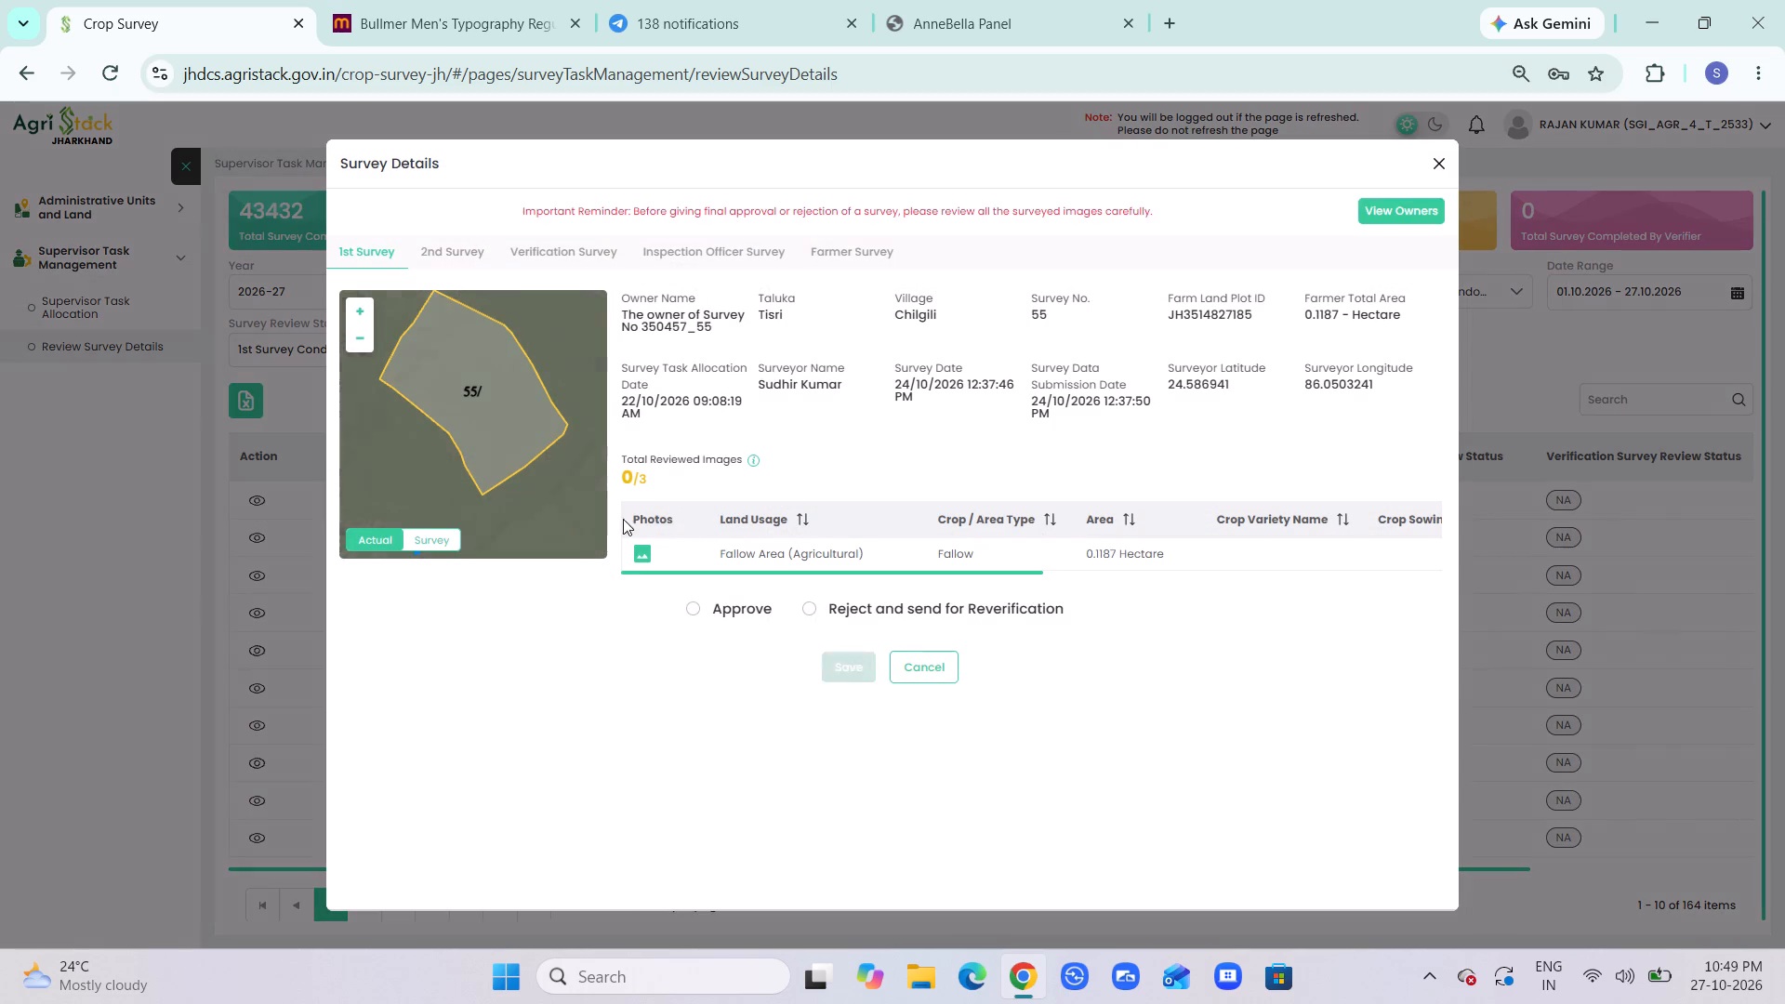
{"action": "left_click", "coordinate": [646, 561]}
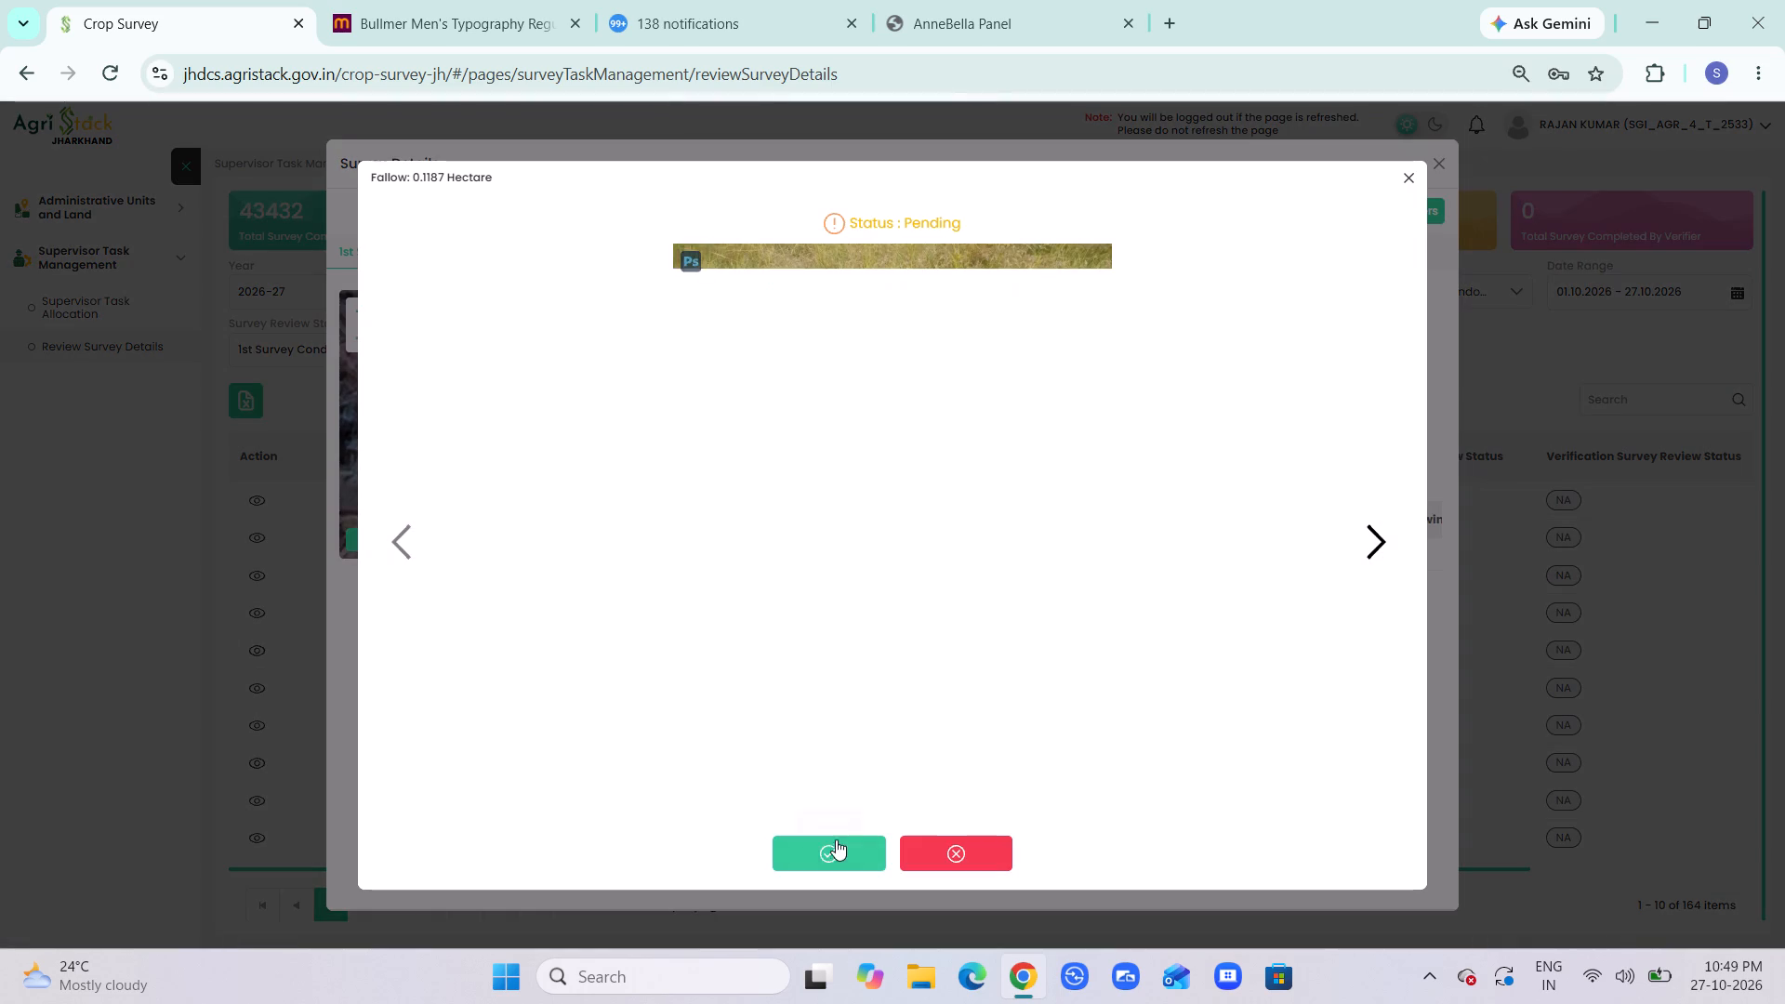
{"action": "left_click", "coordinate": [835, 846]}
{"action": "left_click_drag", "start_coordinate": [1021, 638], "coordinate": [891, 643]}
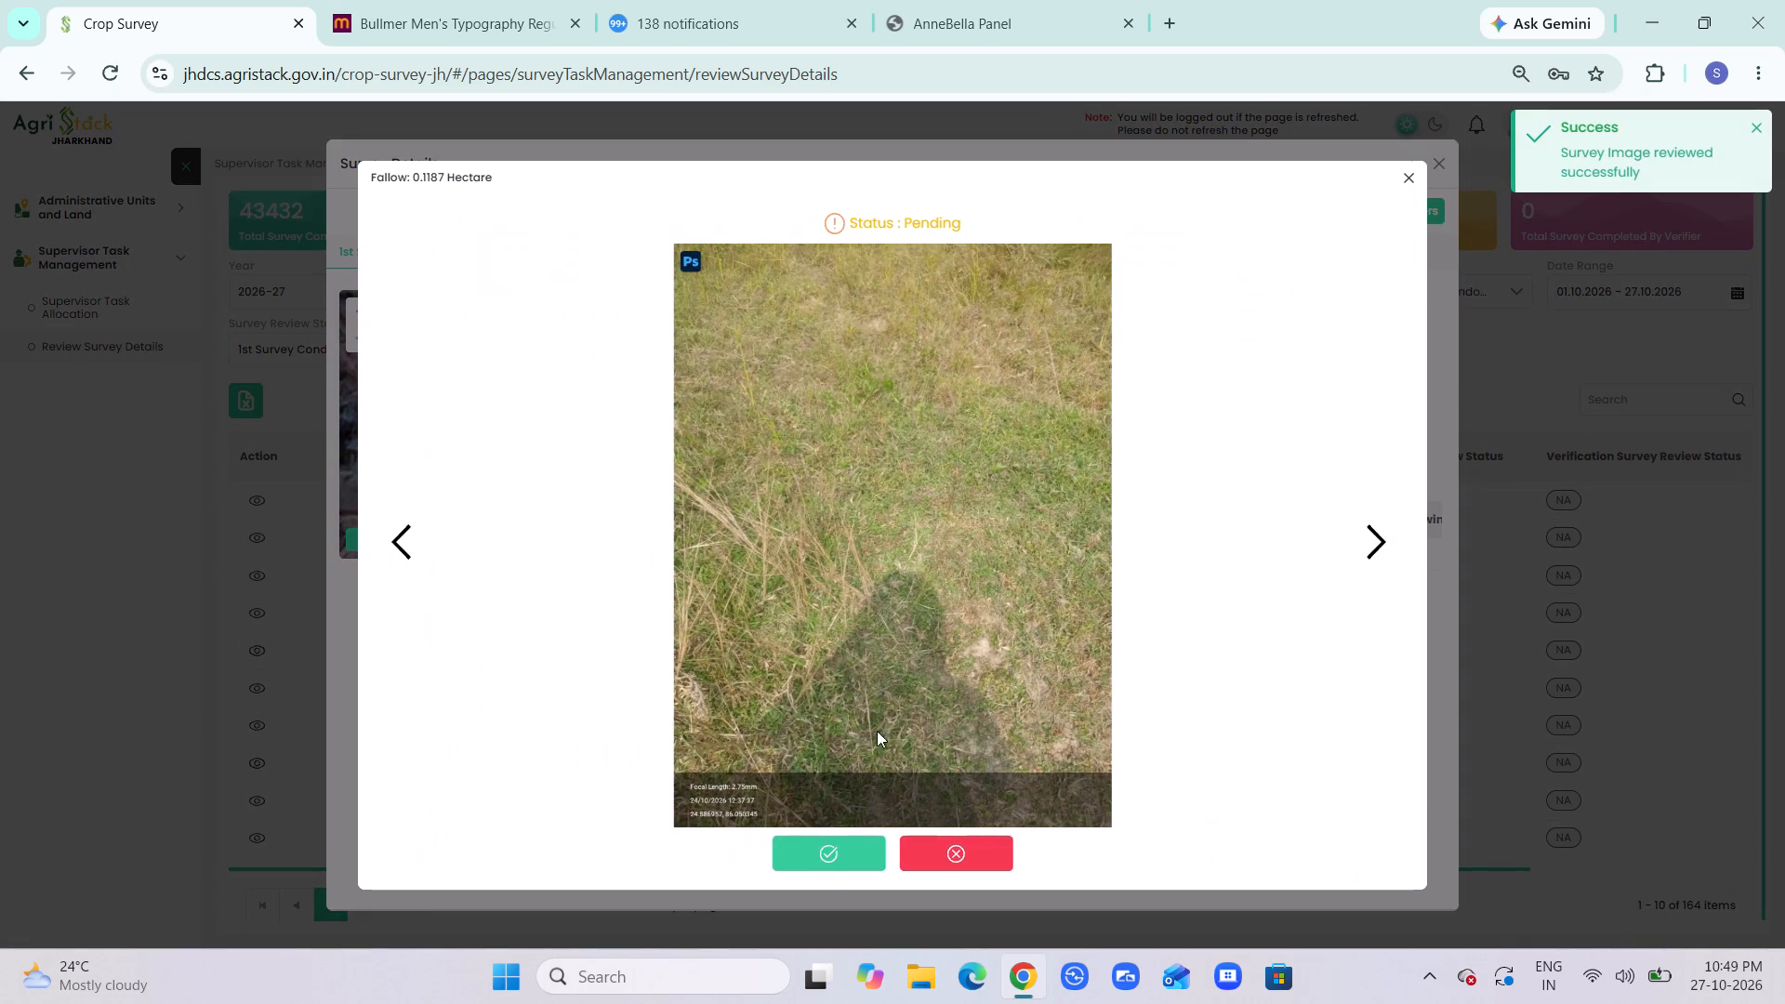
{"action": "left_click_drag", "start_coordinate": [845, 847], "coordinate": [843, 838]}
{"action": "left_click_drag", "start_coordinate": [1054, 591], "coordinate": [829, 588]}
{"action": "left_click", "coordinate": [842, 848]}
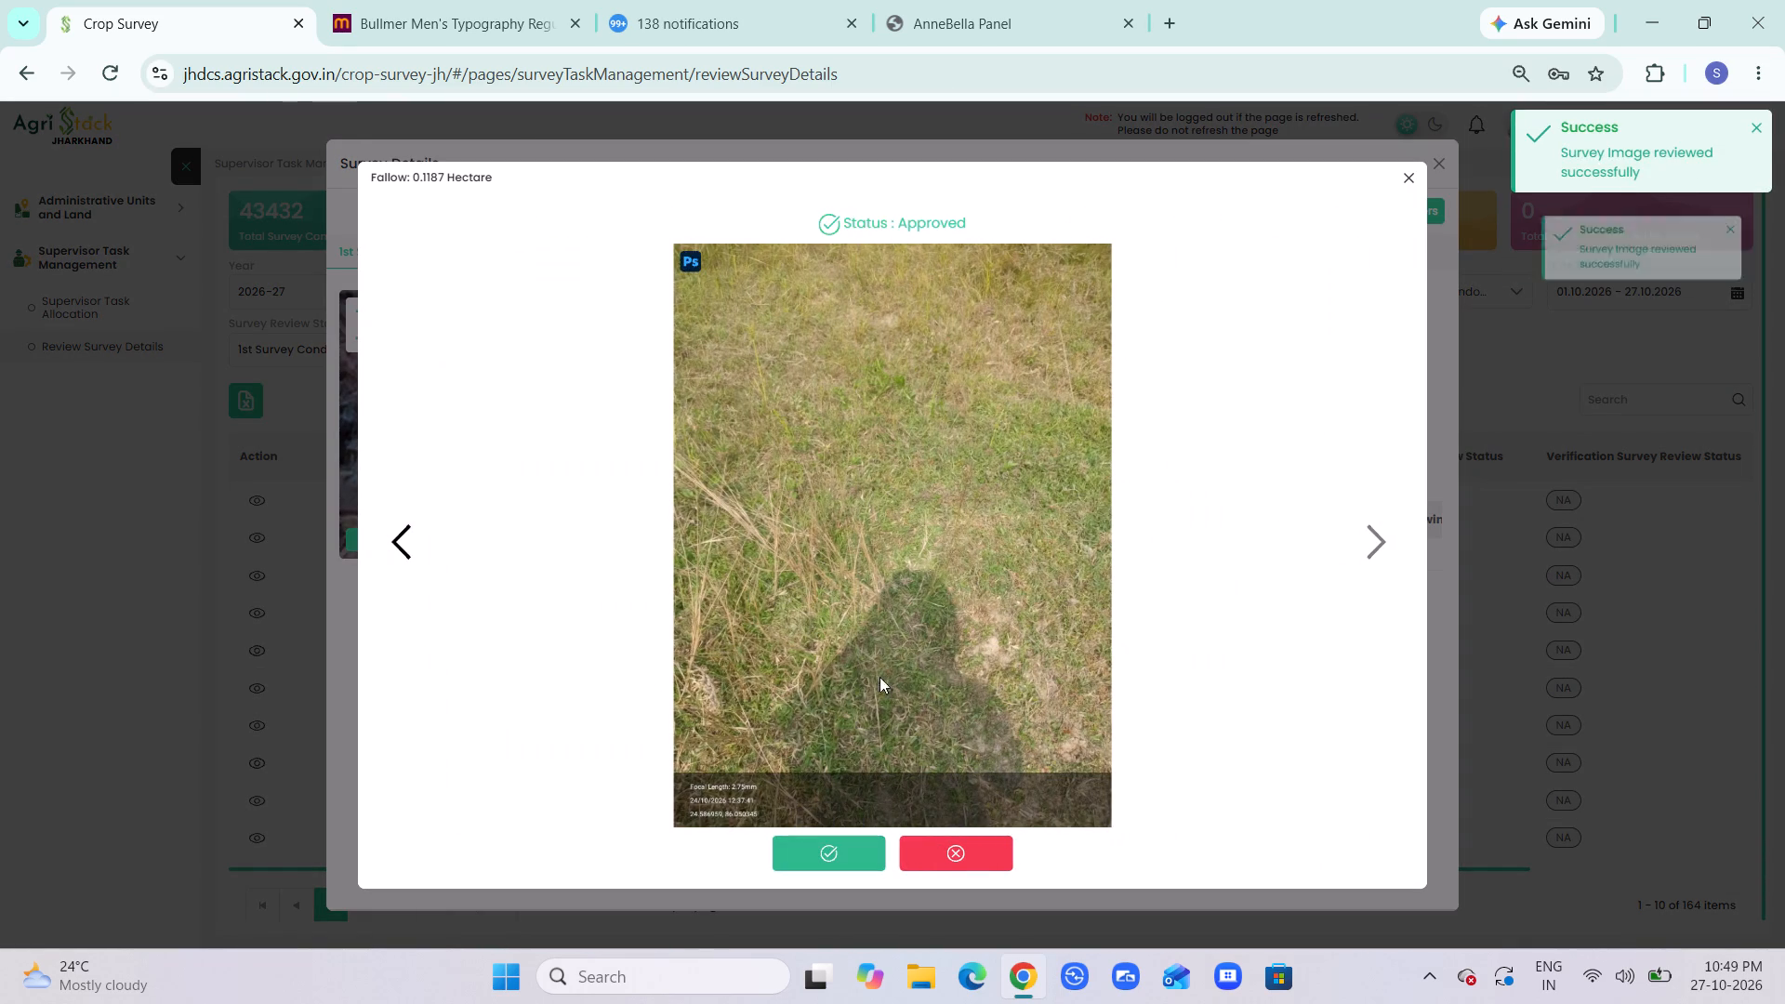
{"action": "left_click", "coordinate": [1410, 178]}
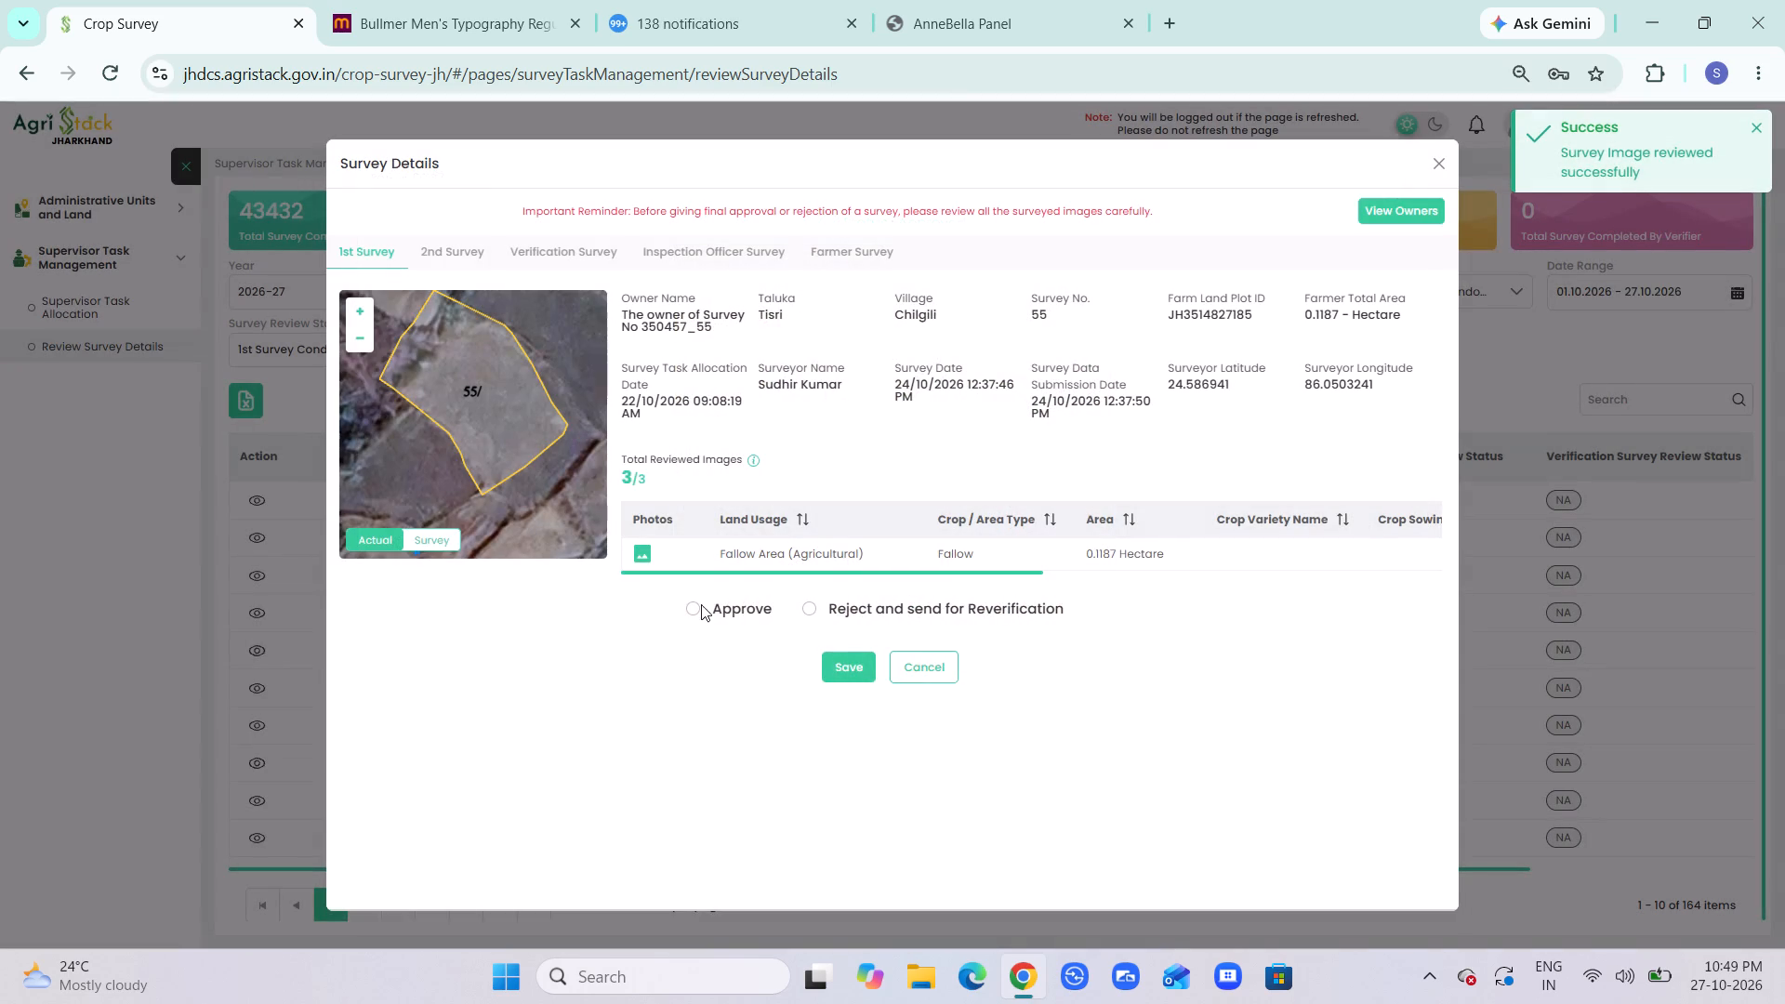
Approve the 1st survey of survey number 55, save the review and close its survey details.
{"action": "left_click", "coordinate": [719, 600]}
{"action": "left_click", "coordinate": [847, 662]}
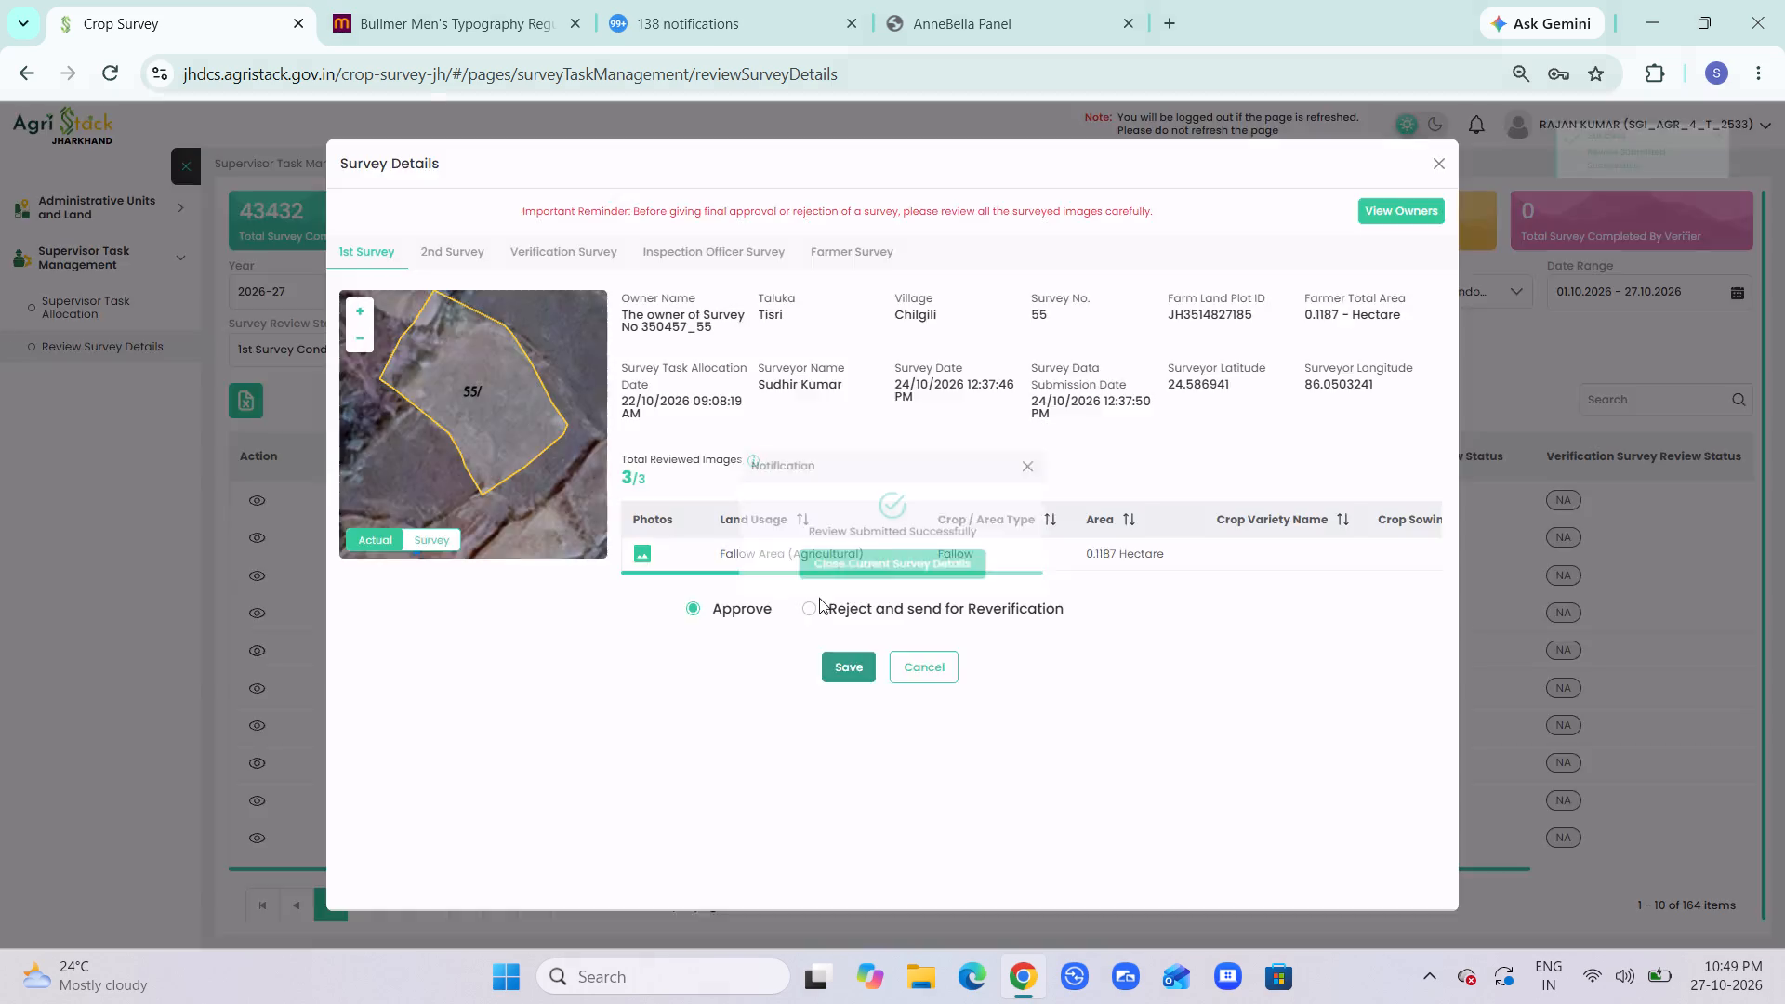
{"action": "left_click", "coordinate": [819, 572]}
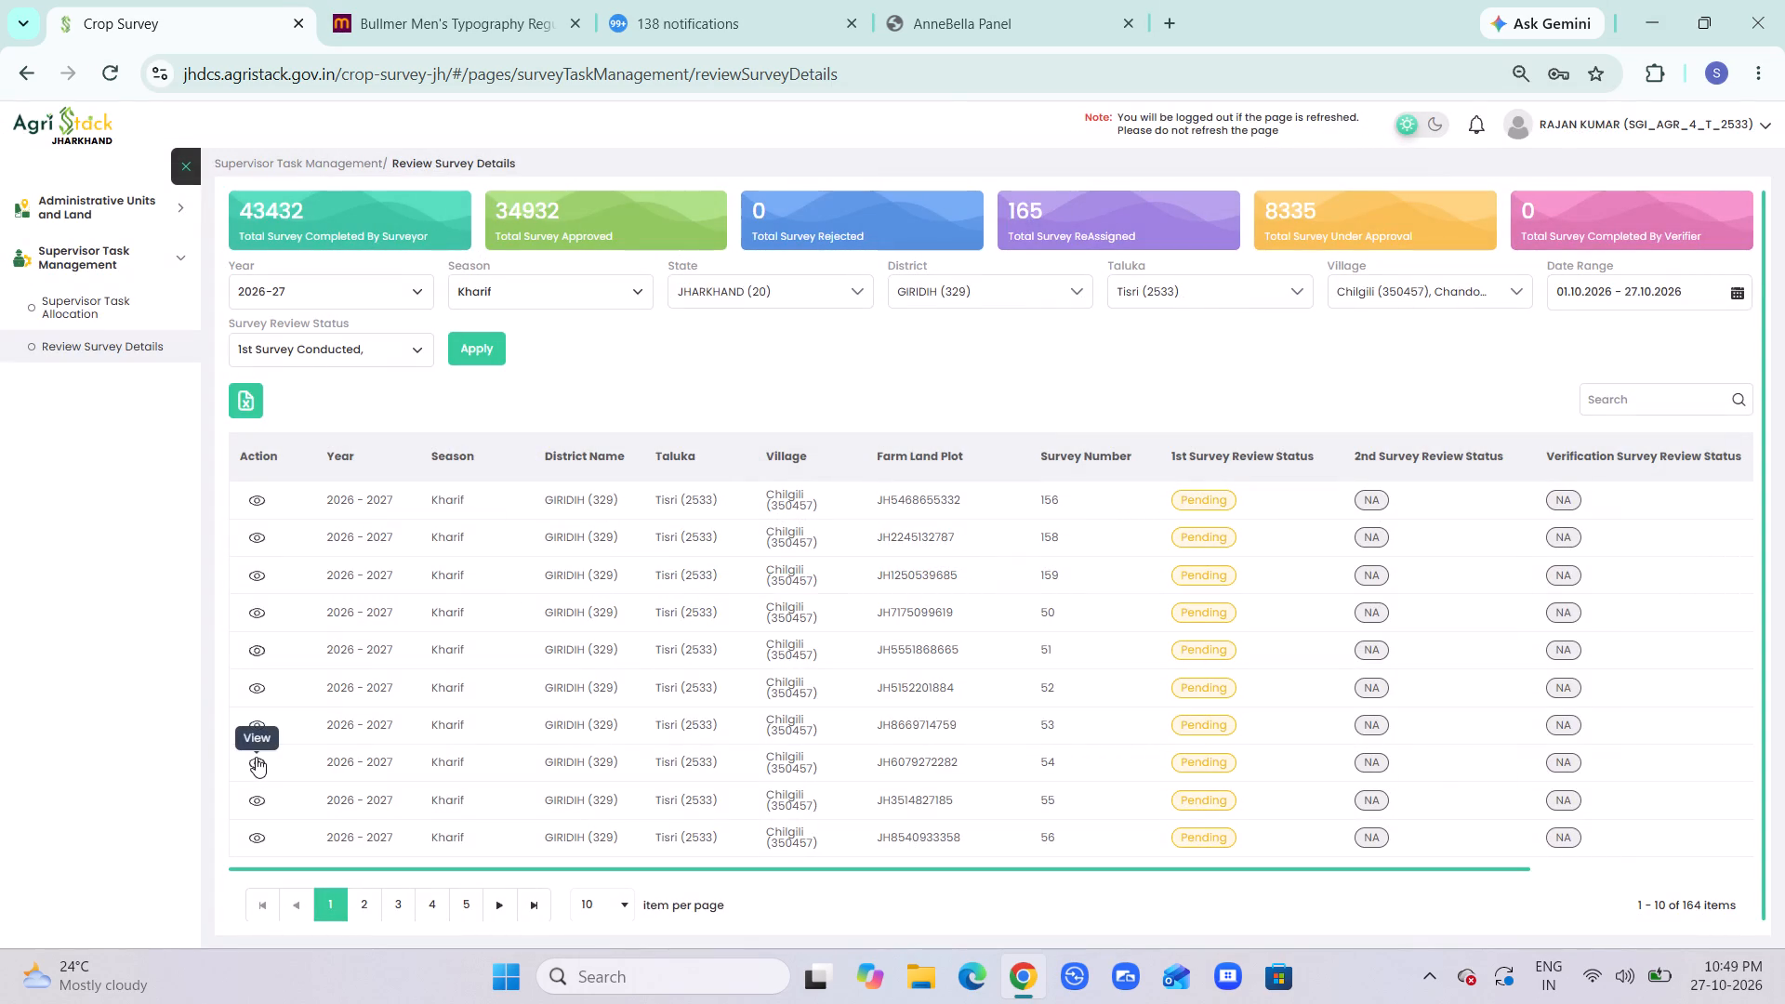
Open the survey details of survey number 54 in Chilgili, approve all three farm photos and close the photo viewer.
{"action": "left_click", "coordinate": [256, 757]}
{"action": "left_click", "coordinate": [638, 556]}
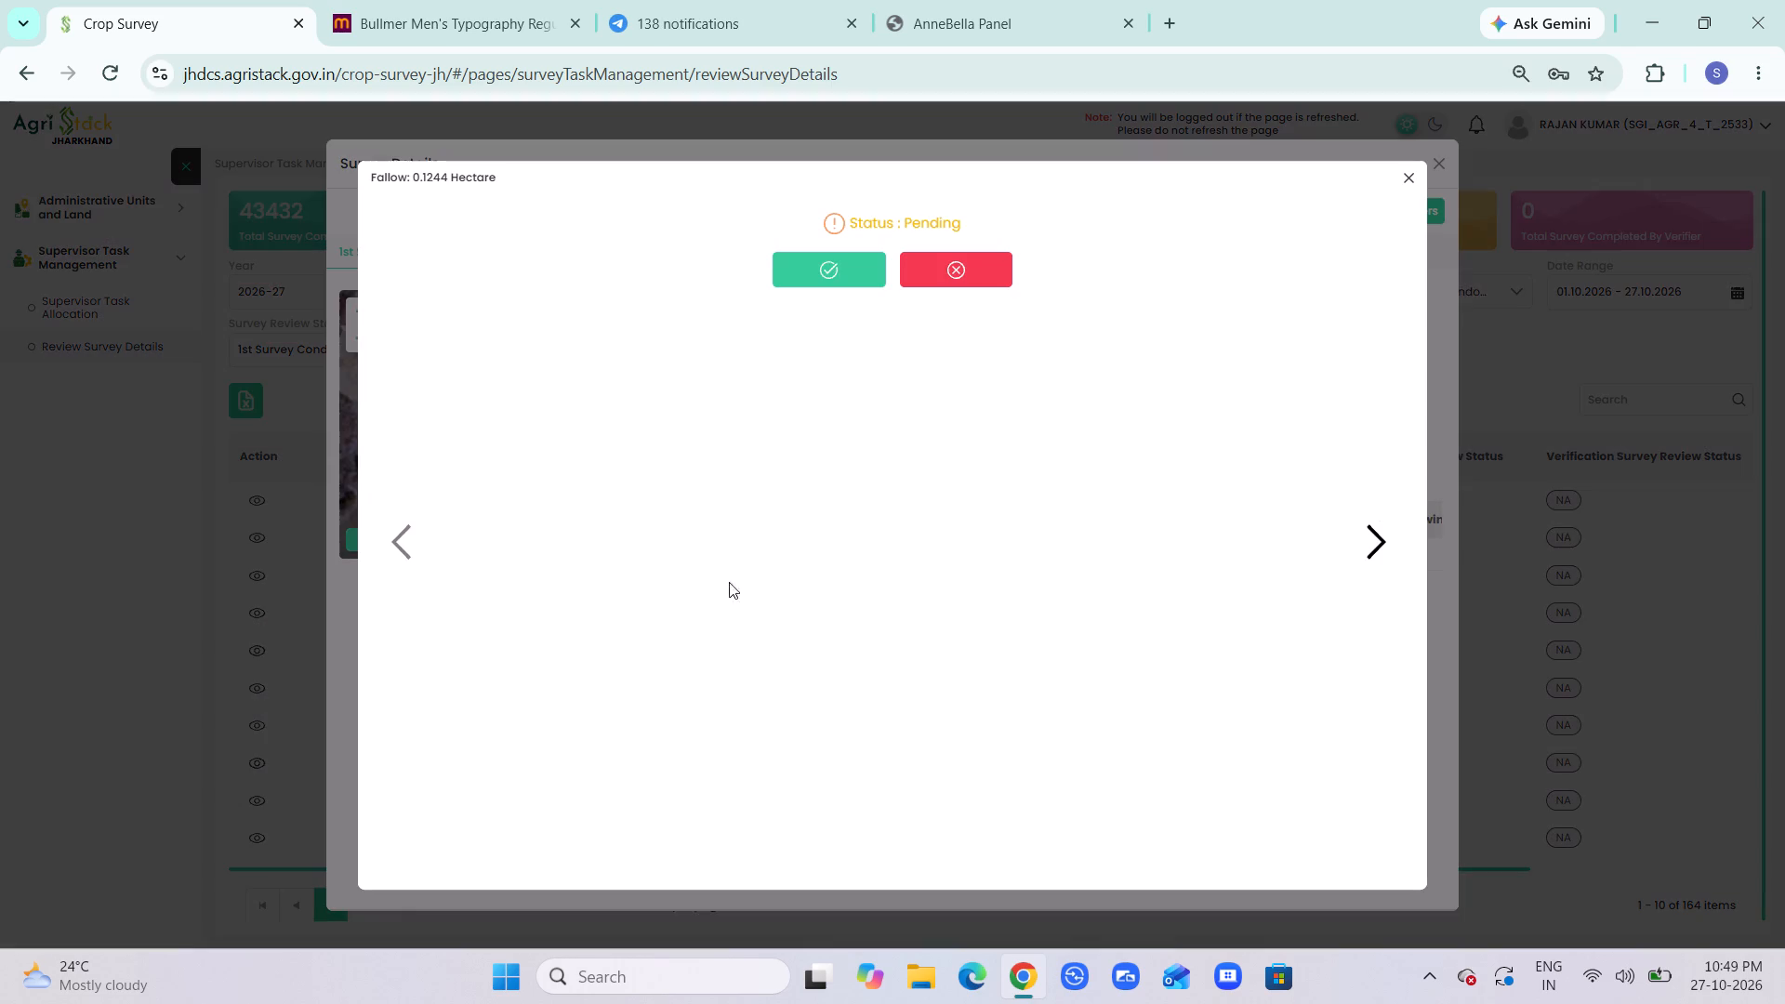
{"action": "left_click", "coordinate": [871, 854]}
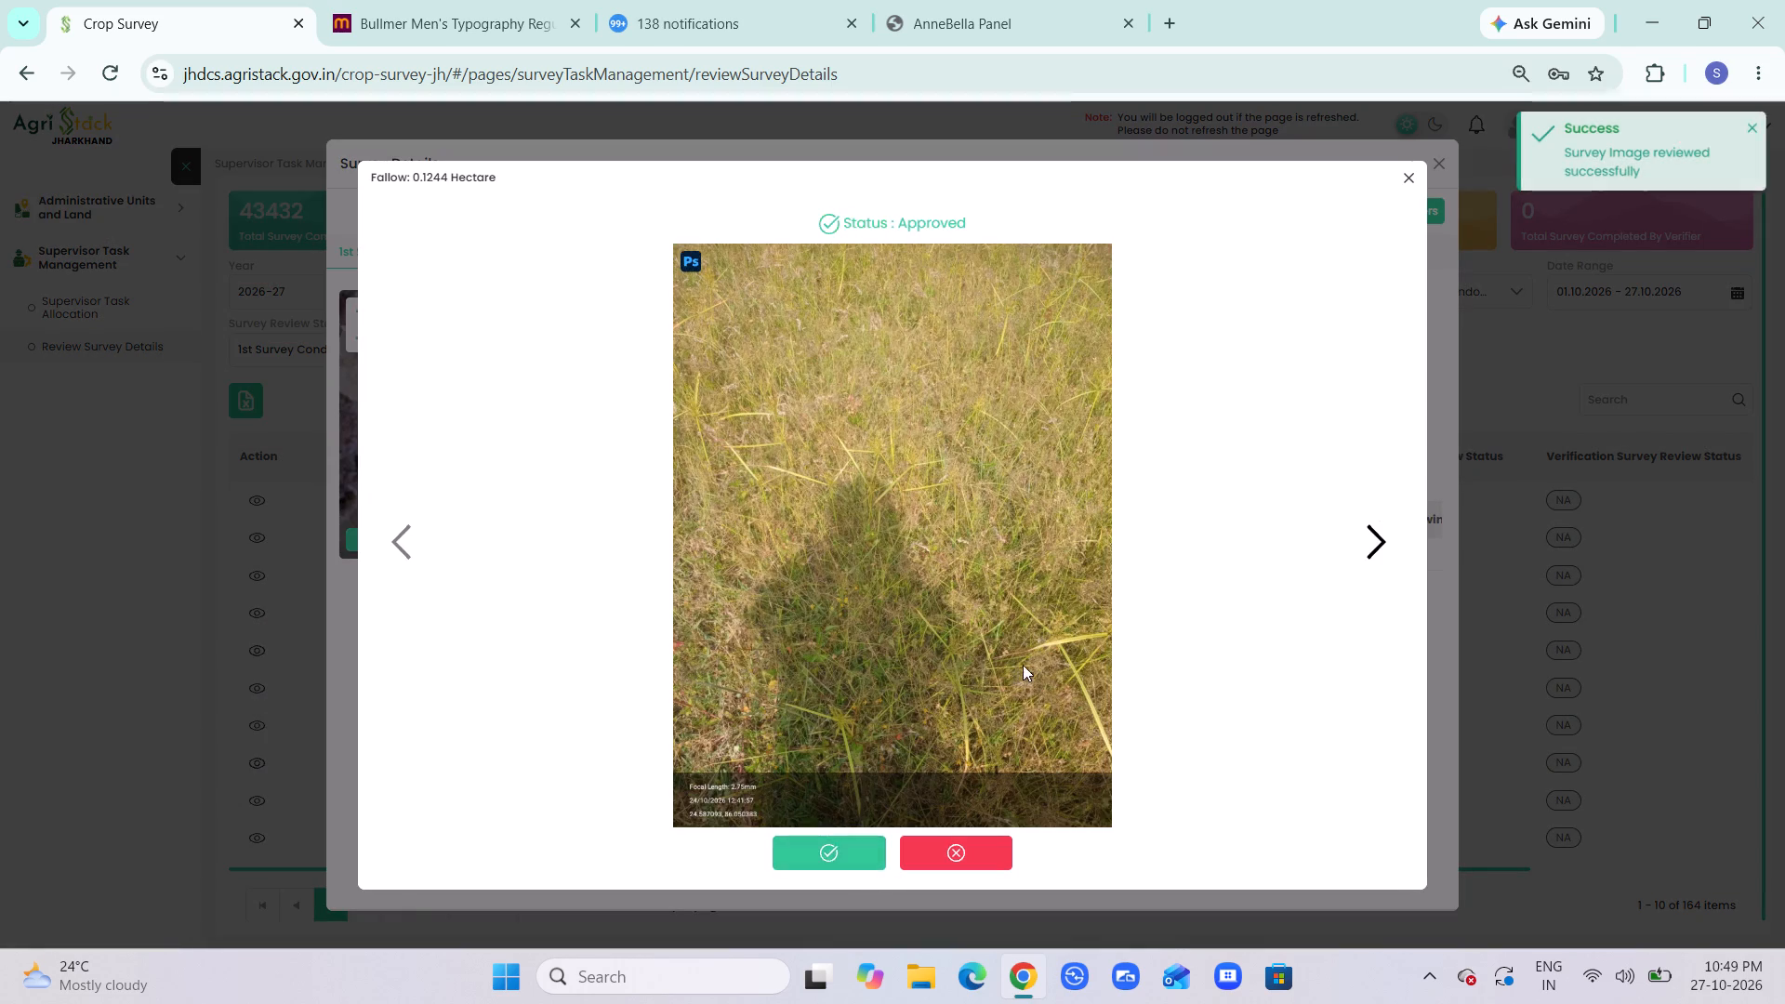
{"action": "left_click_drag", "start_coordinate": [1043, 666], "coordinate": [913, 681]}
{"action": "left_click", "coordinate": [853, 850]}
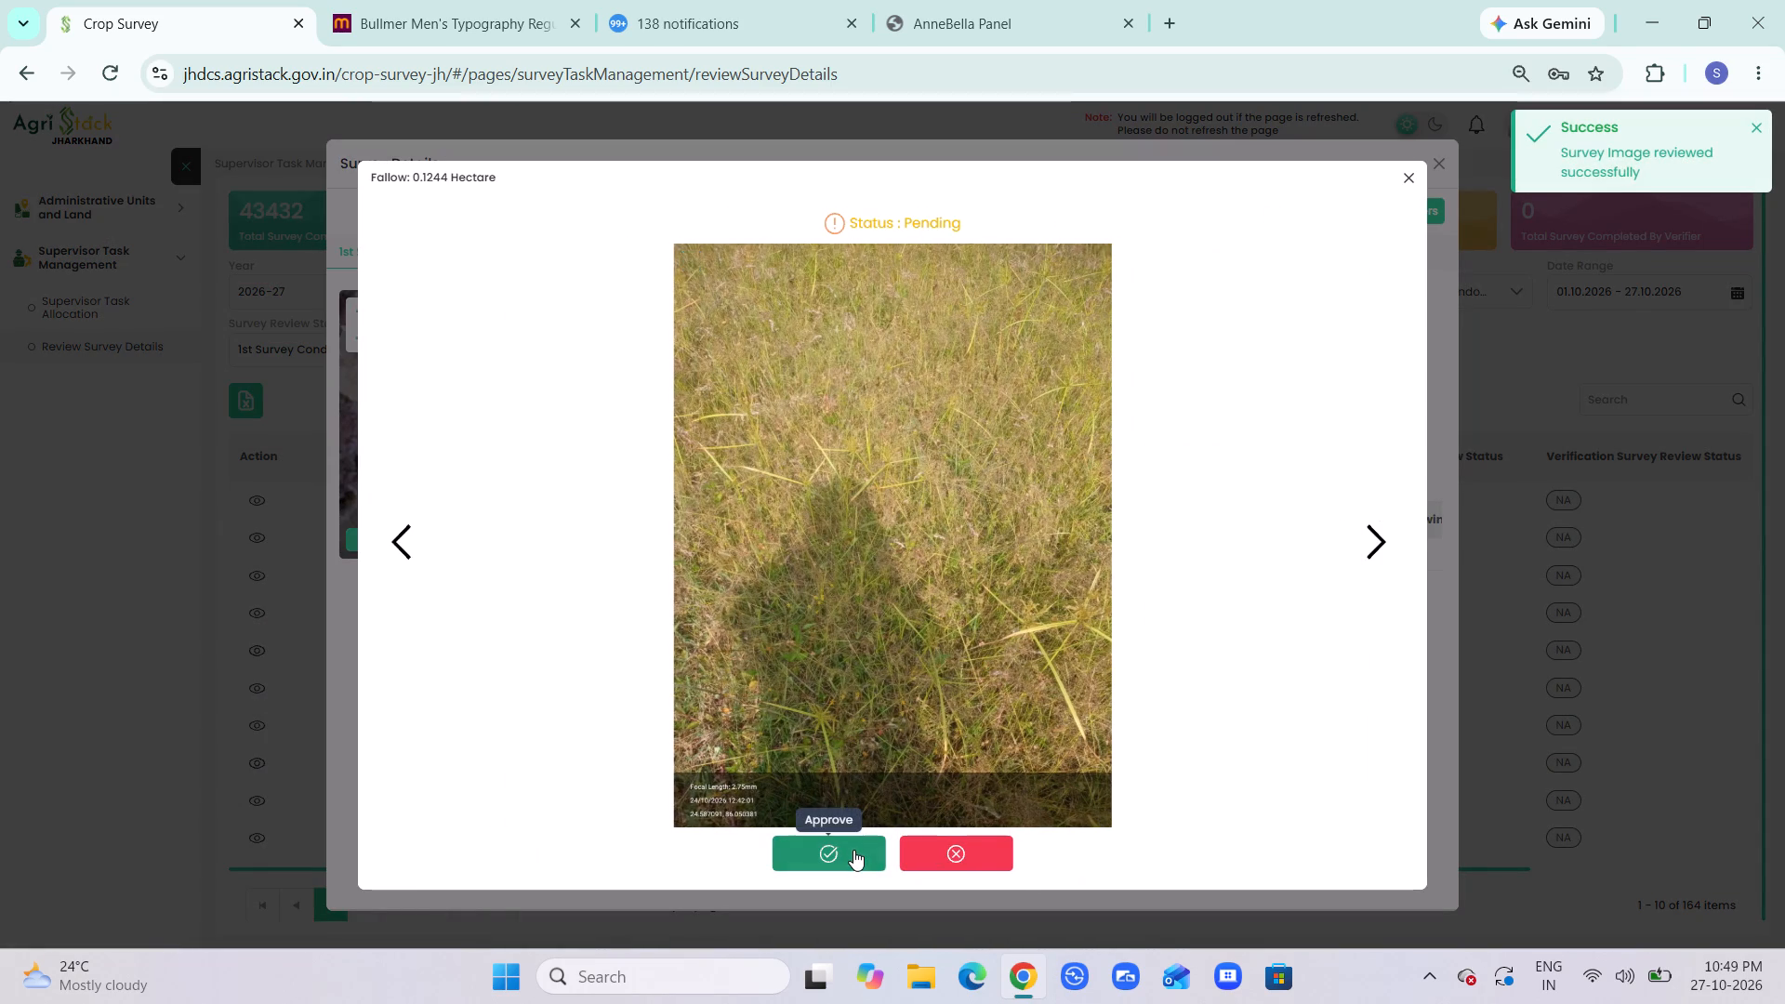
{"action": "left_click_drag", "start_coordinate": [1052, 680], "coordinate": [940, 698]}
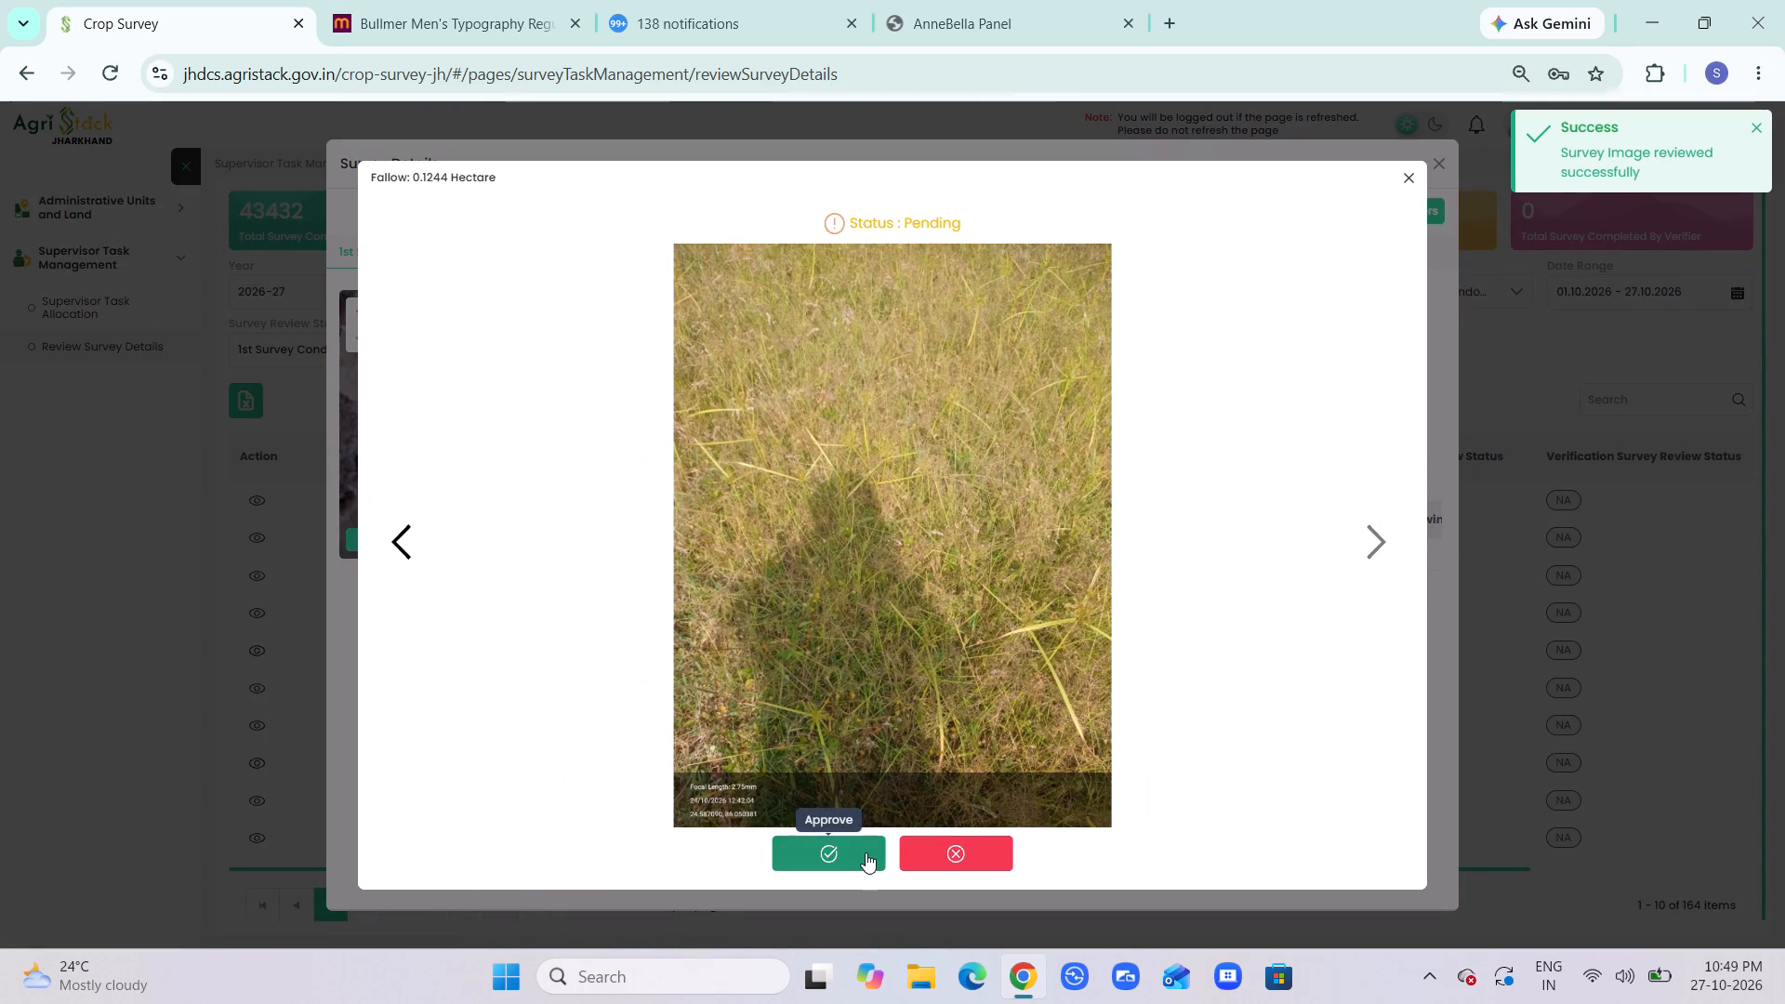
{"action": "left_click_drag", "start_coordinate": [866, 852], "coordinate": [866, 836]}
{"action": "left_click", "coordinate": [1410, 176]}
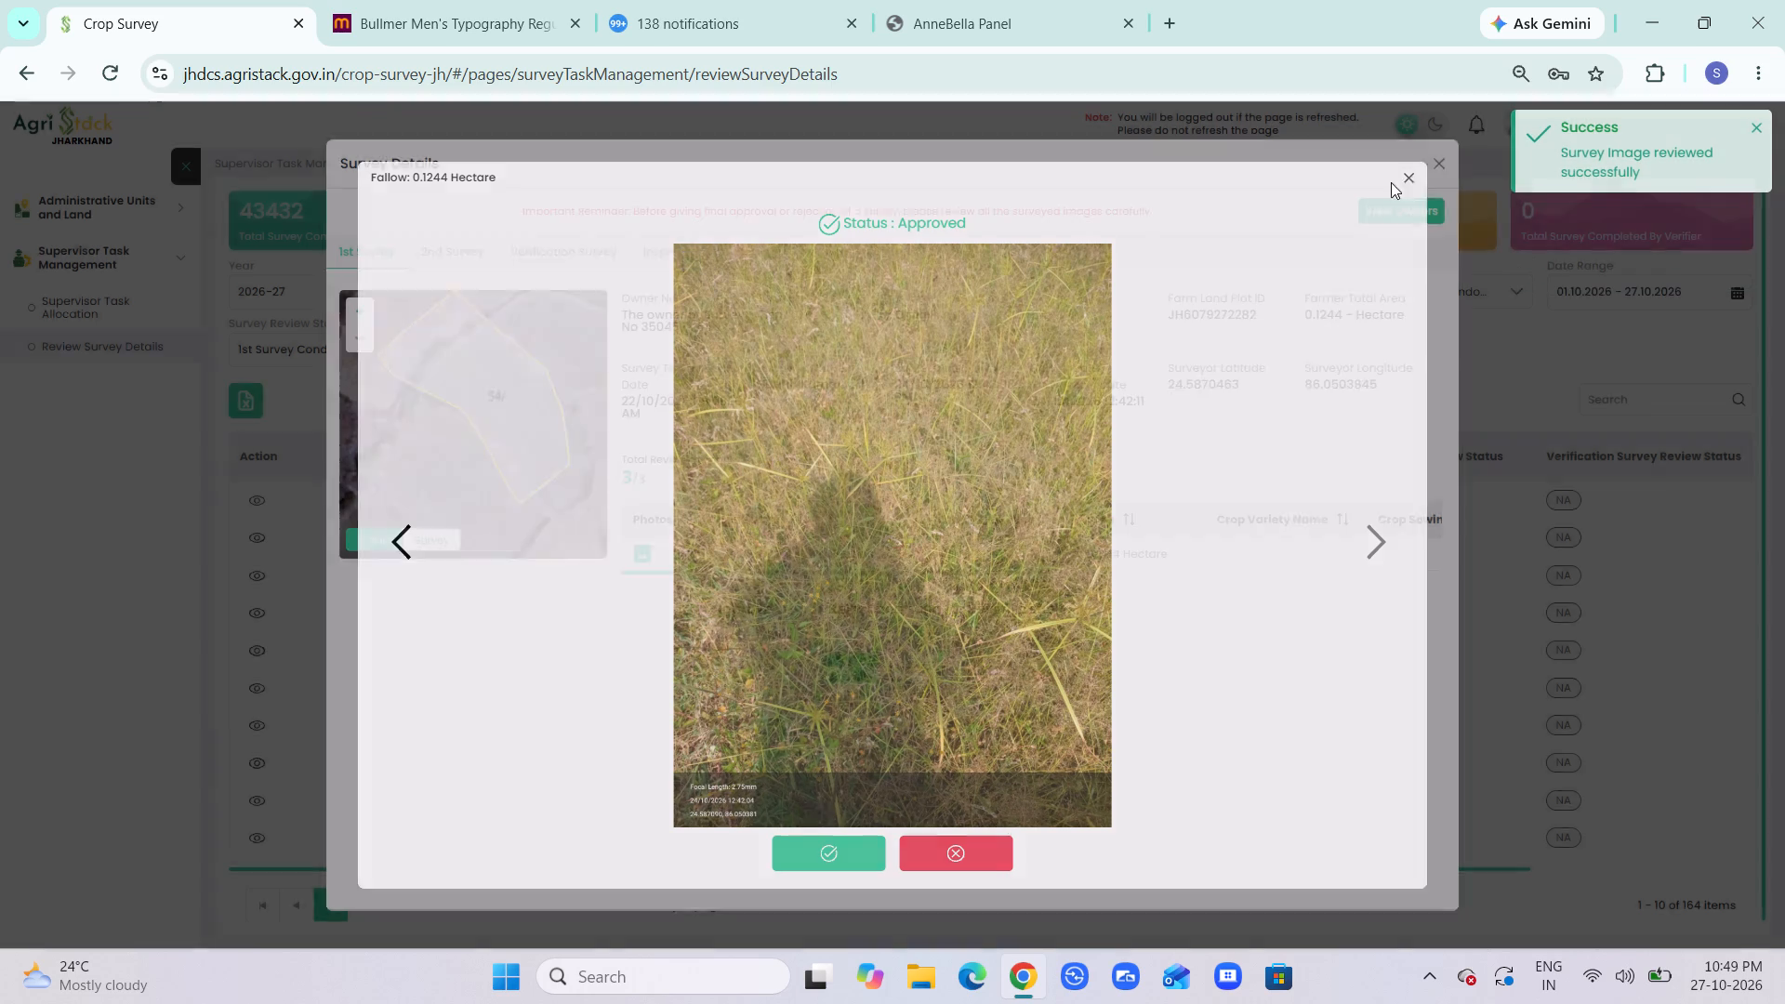
Approve the 1st survey of survey number 54, save the review and close its survey details.
{"action": "left_click", "coordinate": [763, 604]}
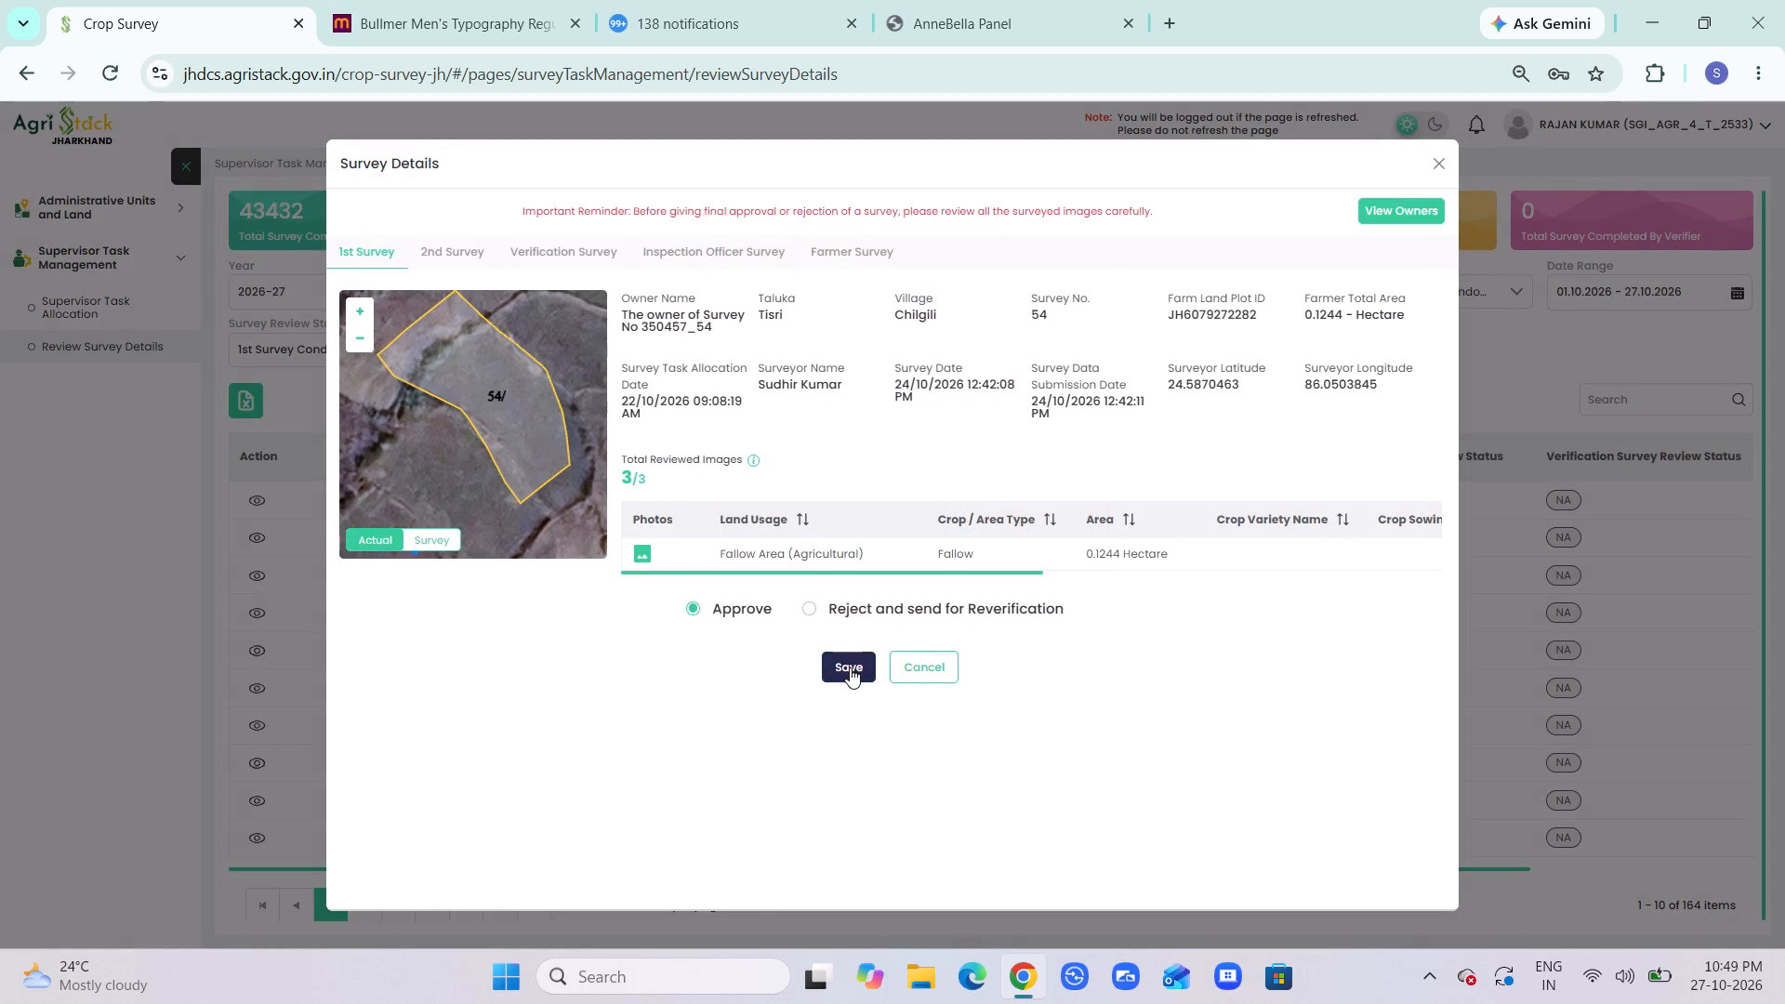
{"action": "left_click", "coordinate": [851, 668]}
{"action": "left_click", "coordinate": [881, 565]}
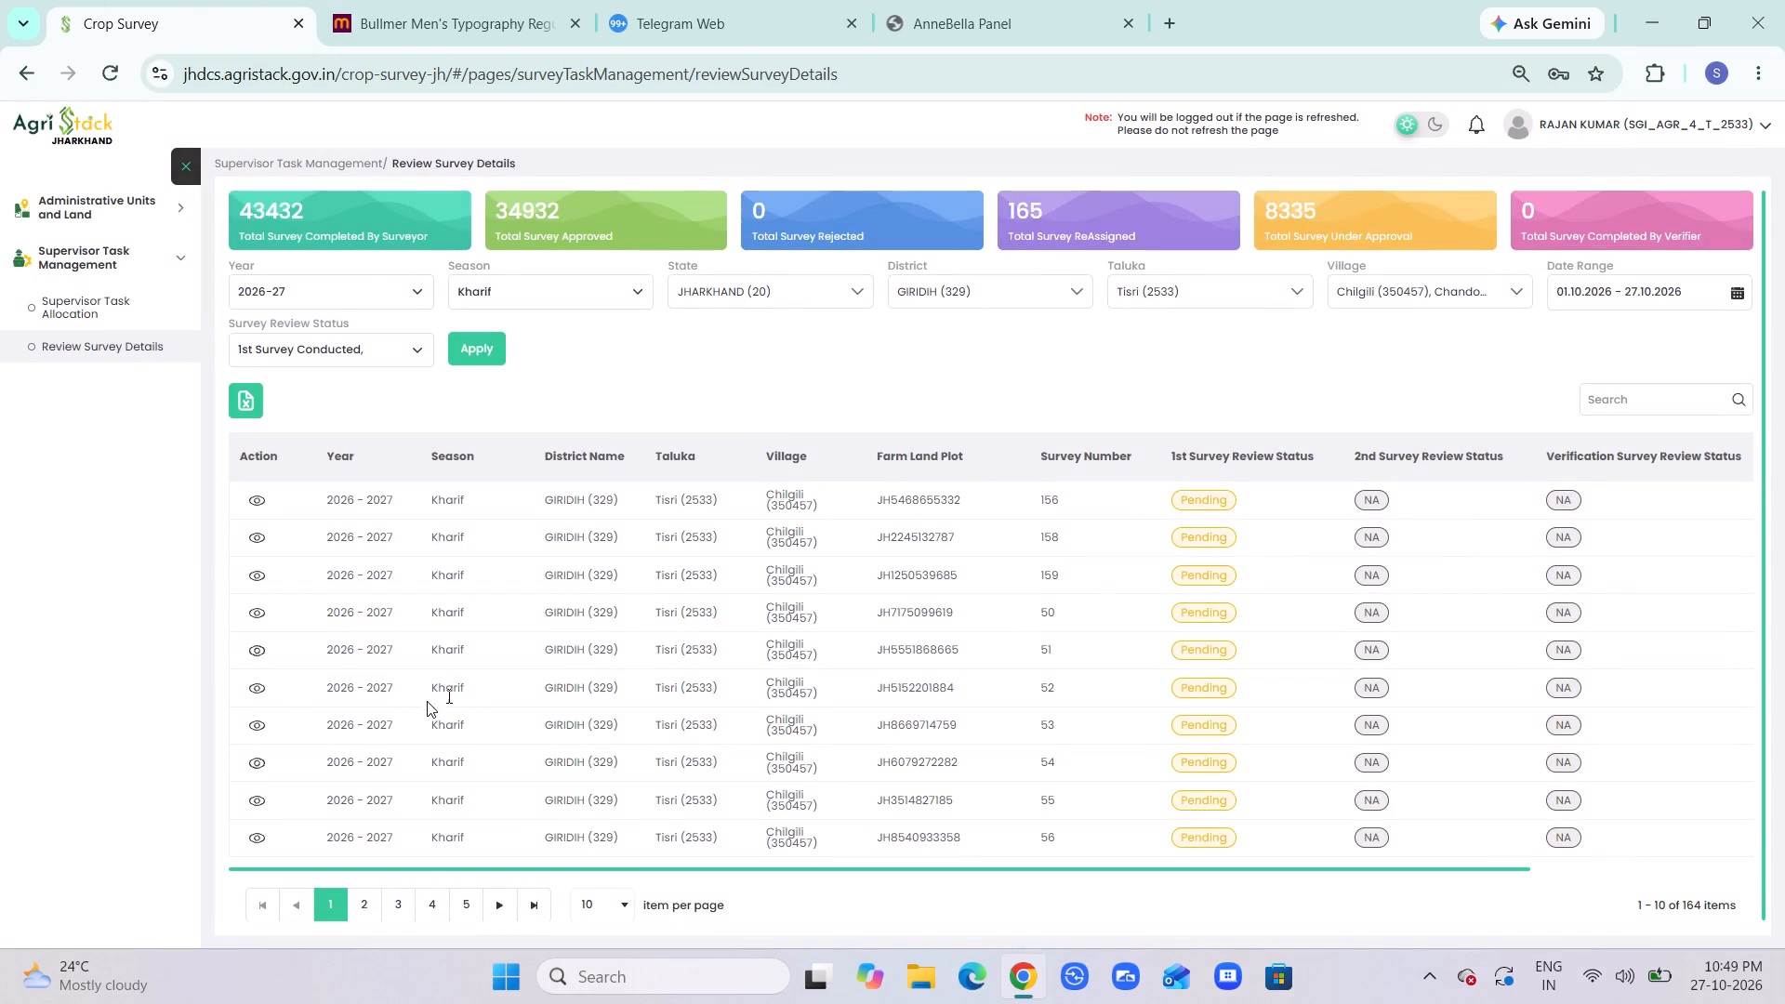
Open the survey details of survey number 52 in Chilgili, approve all three farm photos and close the photo viewer.
{"action": "left_click", "coordinate": [267, 688]}
{"action": "left_click", "coordinate": [264, 686]}
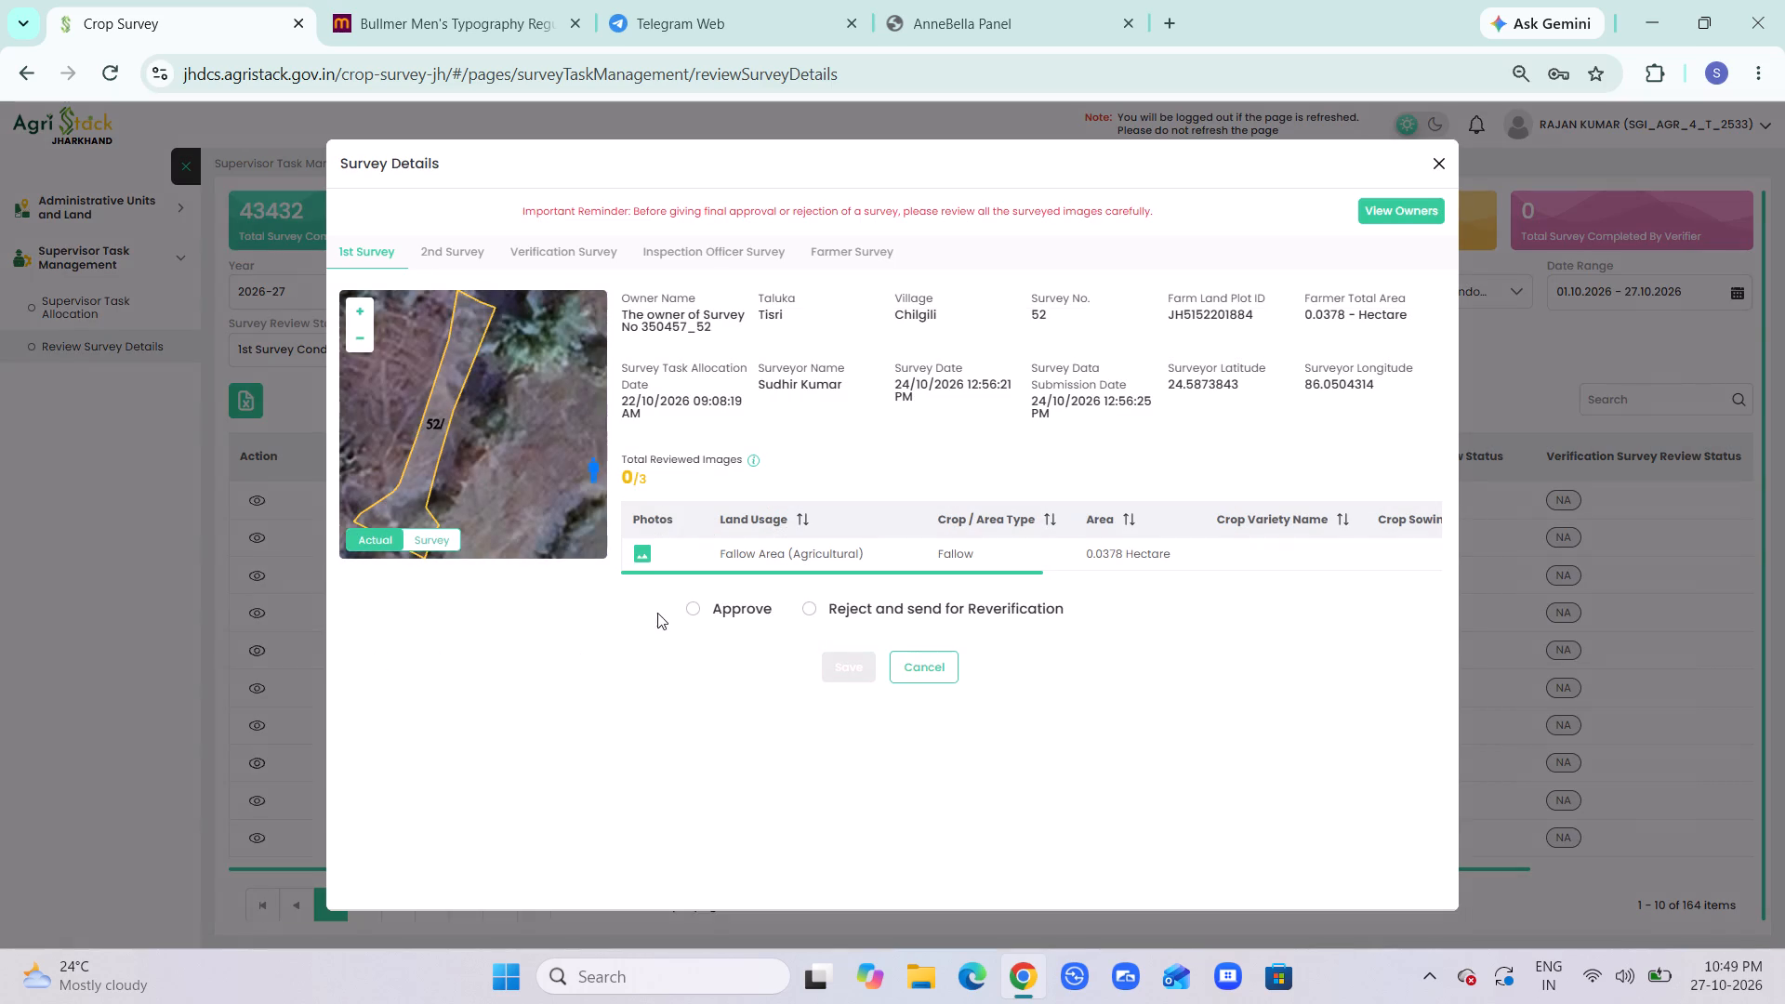
{"action": "left_click", "coordinate": [638, 548]}
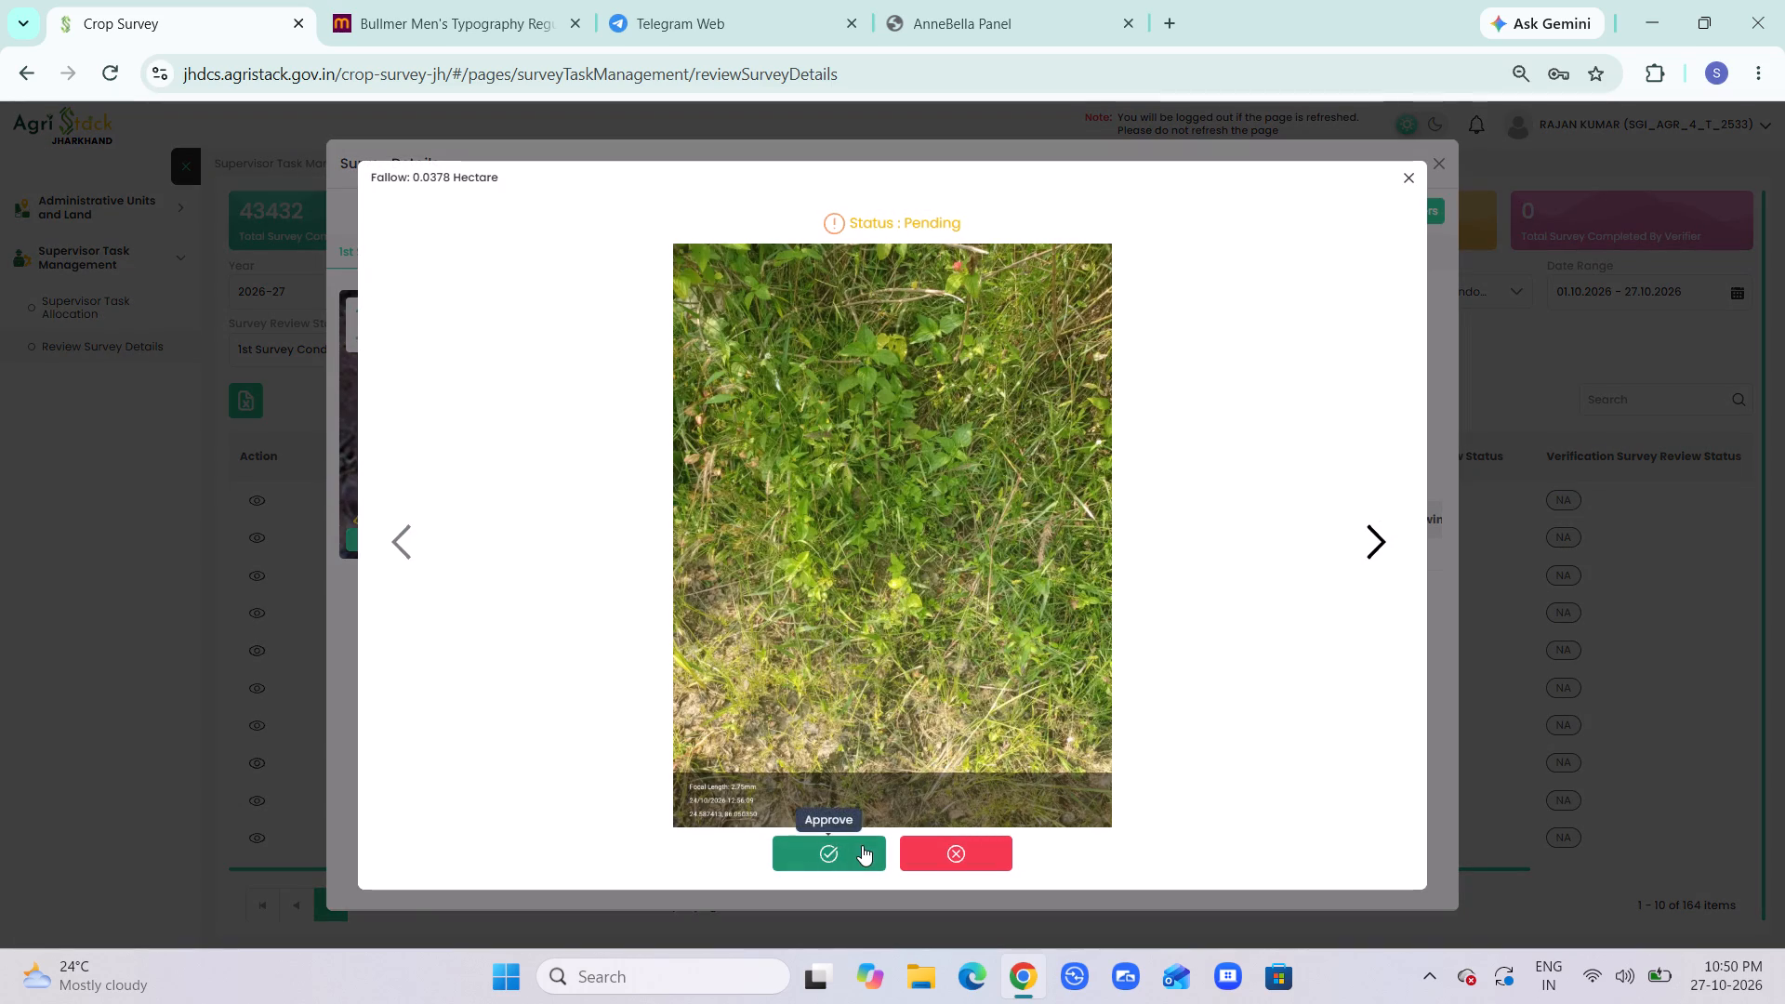
{"action": "left_click", "coordinate": [862, 845]}
{"action": "left_click_drag", "start_coordinate": [903, 642], "coordinate": [724, 638]}
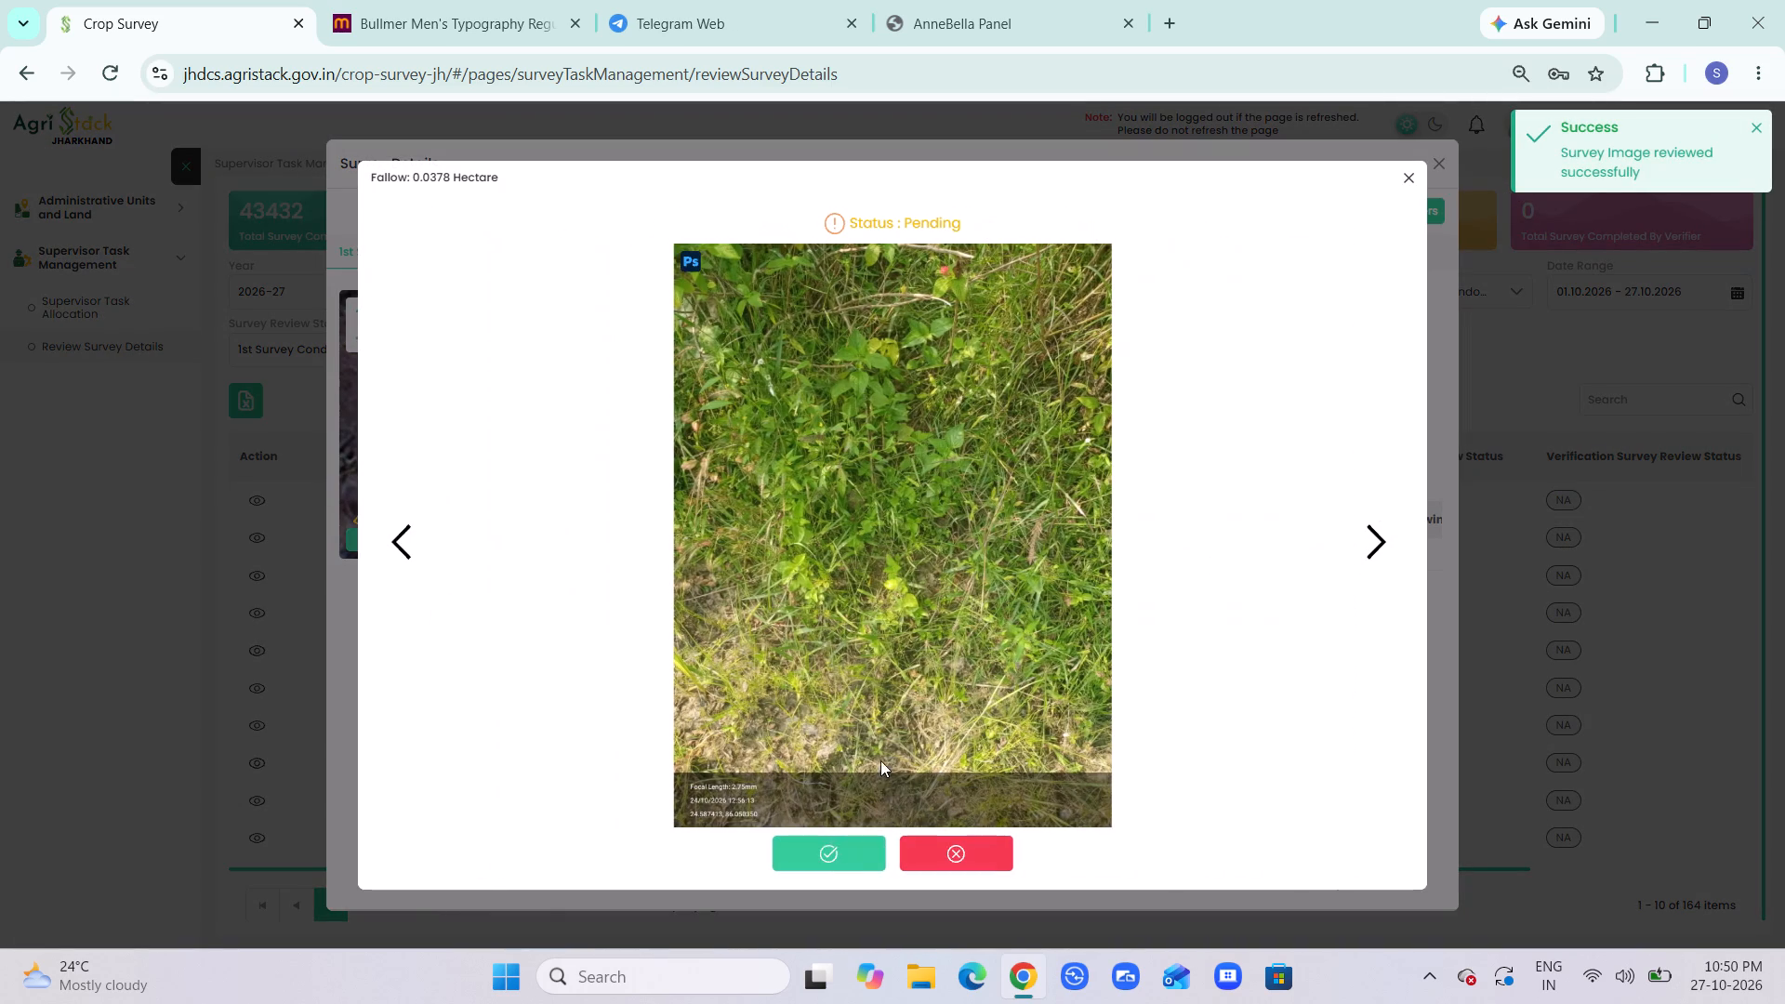
{"action": "left_click", "coordinate": [852, 852]}
{"action": "left_click_drag", "start_coordinate": [1043, 667], "coordinate": [788, 679]}
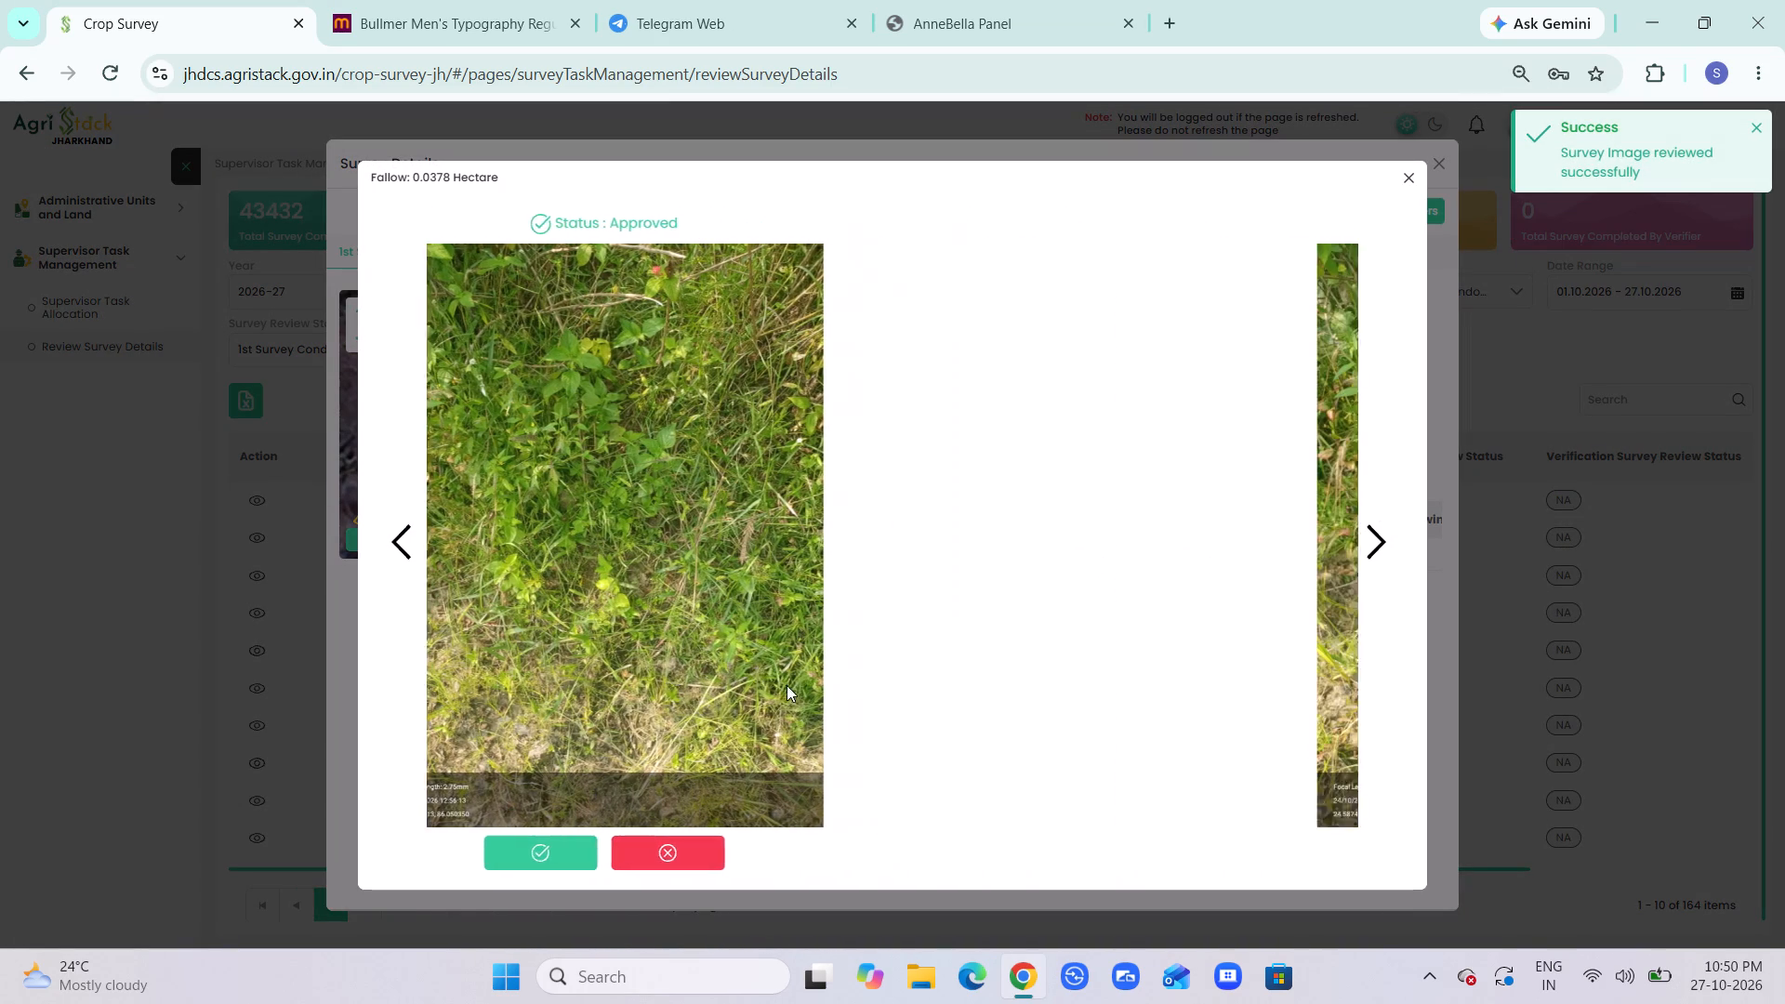
{"action": "left_click", "coordinate": [854, 852]}
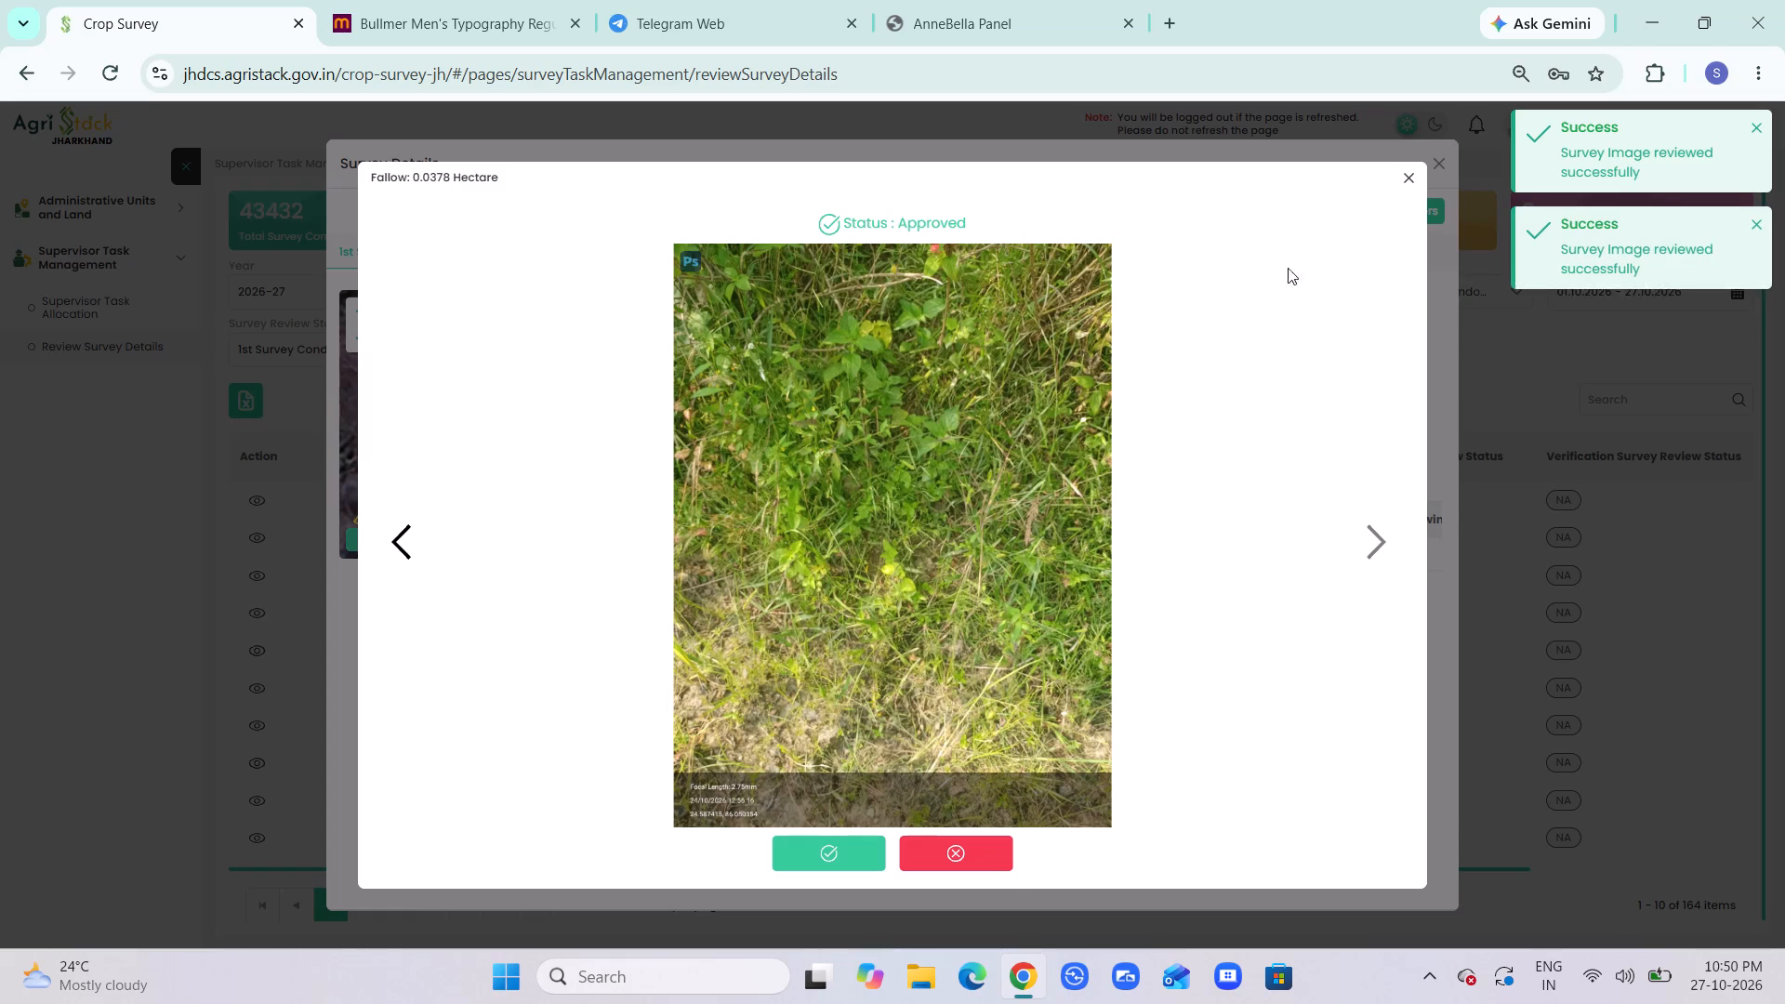
{"action": "left_click", "coordinate": [1413, 175]}
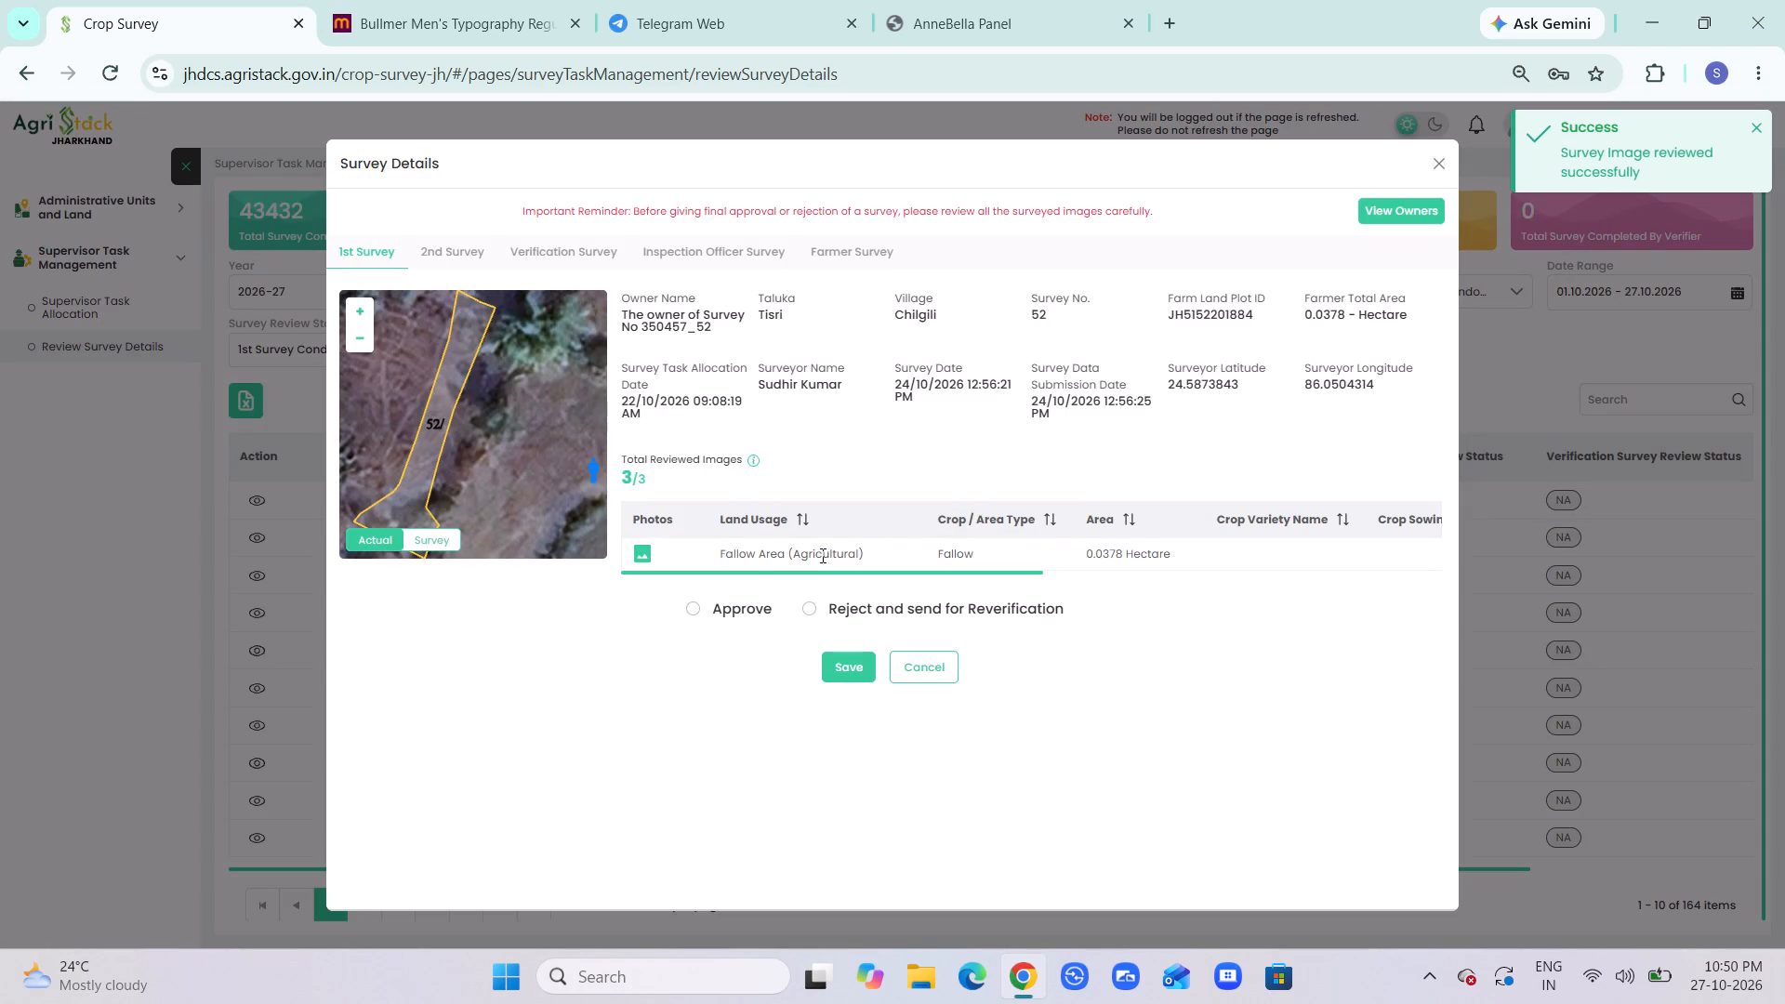
Approve the 1st survey of survey number 52, save the review and close its survey details.
{"action": "left_click", "coordinate": [760, 599]}
{"action": "left_click", "coordinate": [759, 610]}
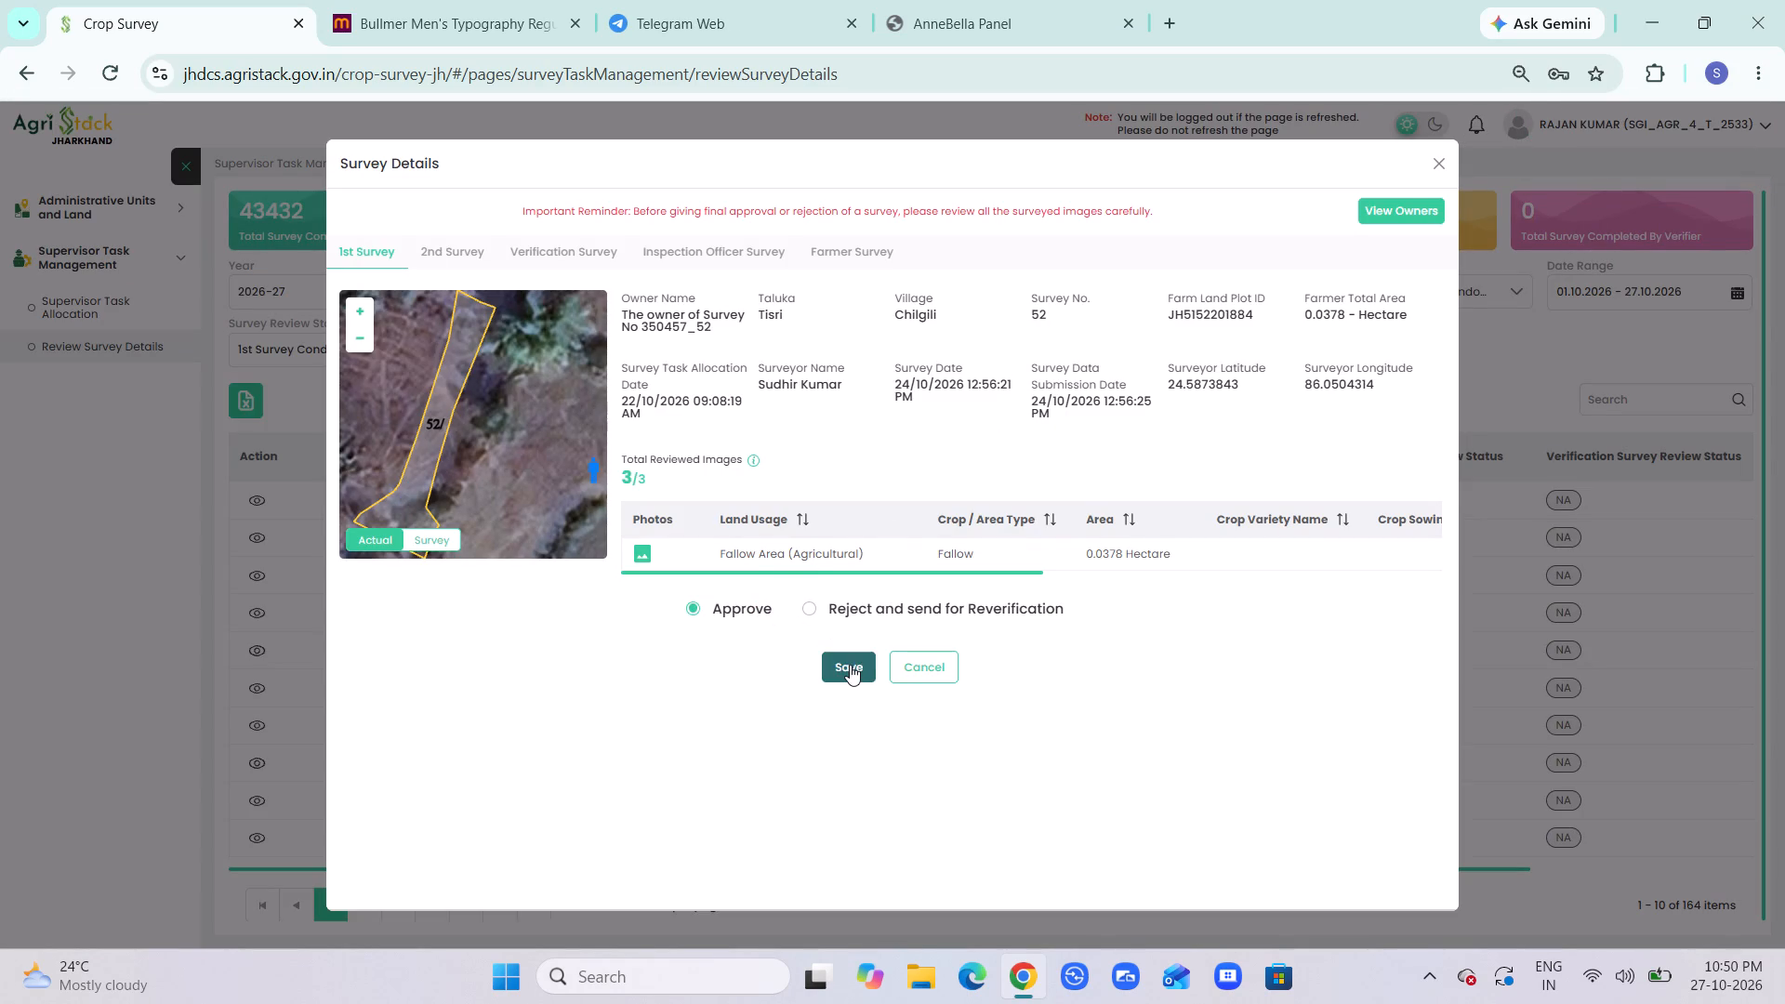
{"action": "left_click", "coordinate": [852, 668]}
{"action": "left_click", "coordinate": [896, 573]}
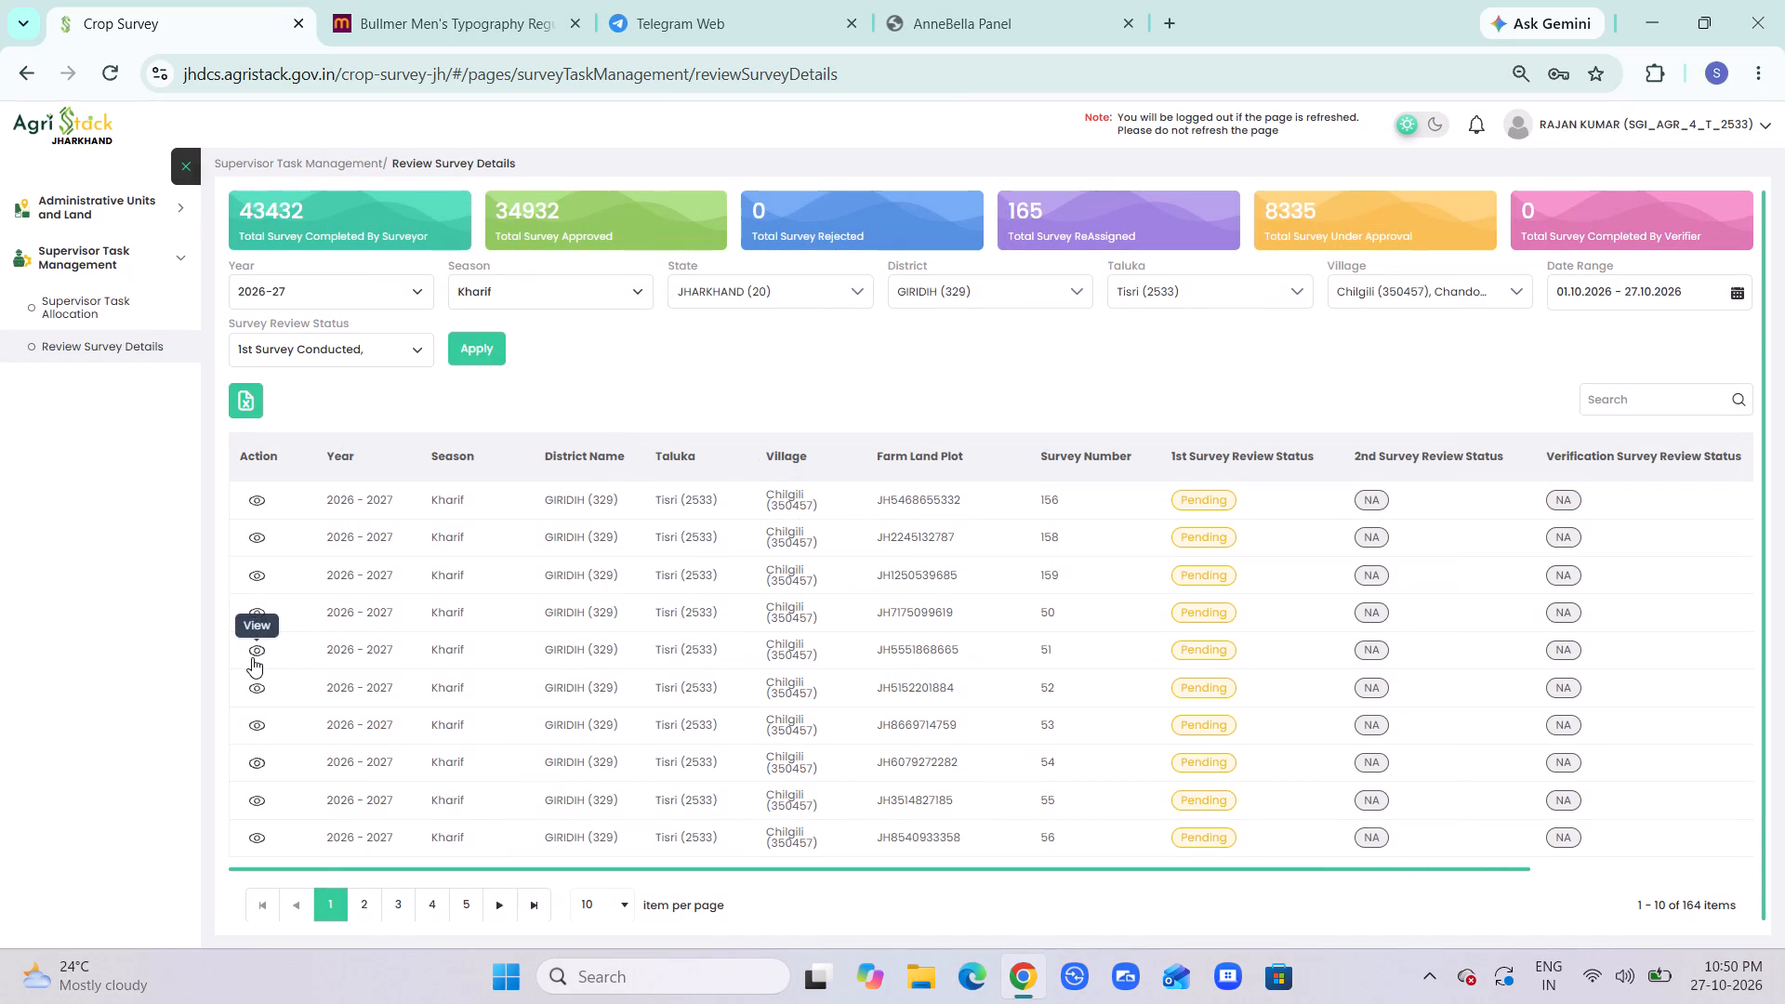
Open the survey details of survey number 51 in Chilgili, approve all three farm photos and close the photo viewer.
{"action": "left_click", "coordinate": [252, 657]}
{"action": "left_click", "coordinate": [630, 554]}
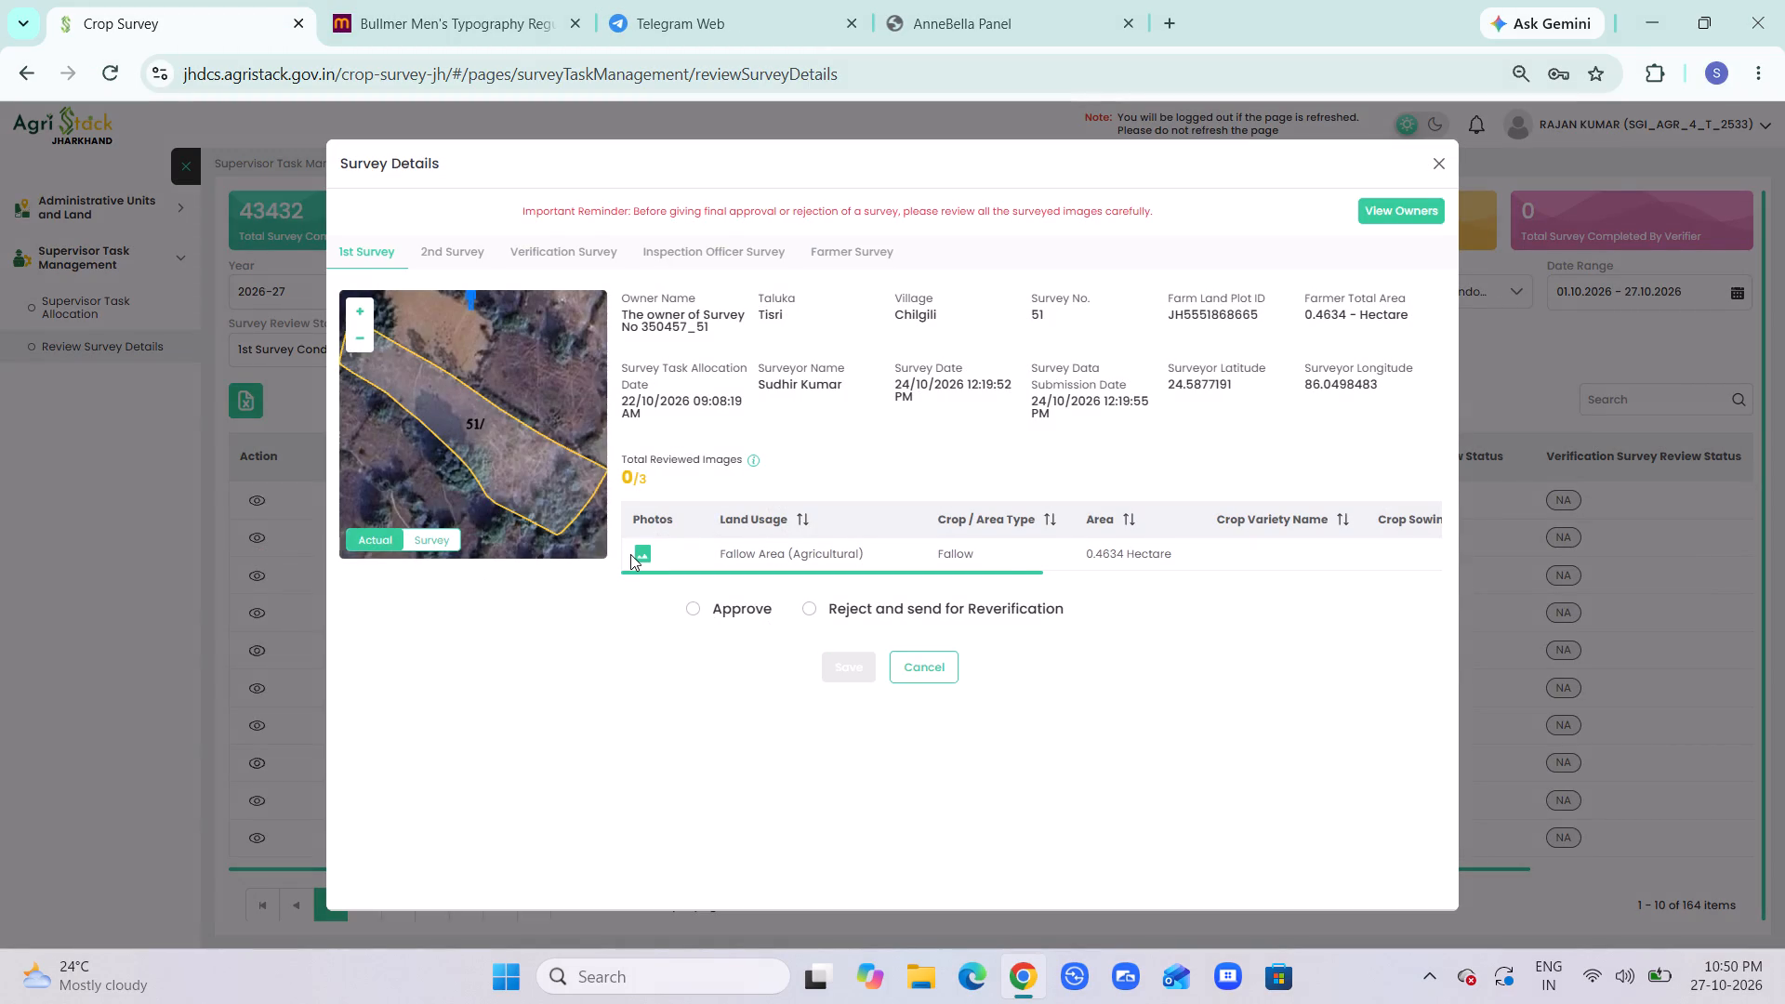
{"action": "left_click", "coordinate": [637, 554]}
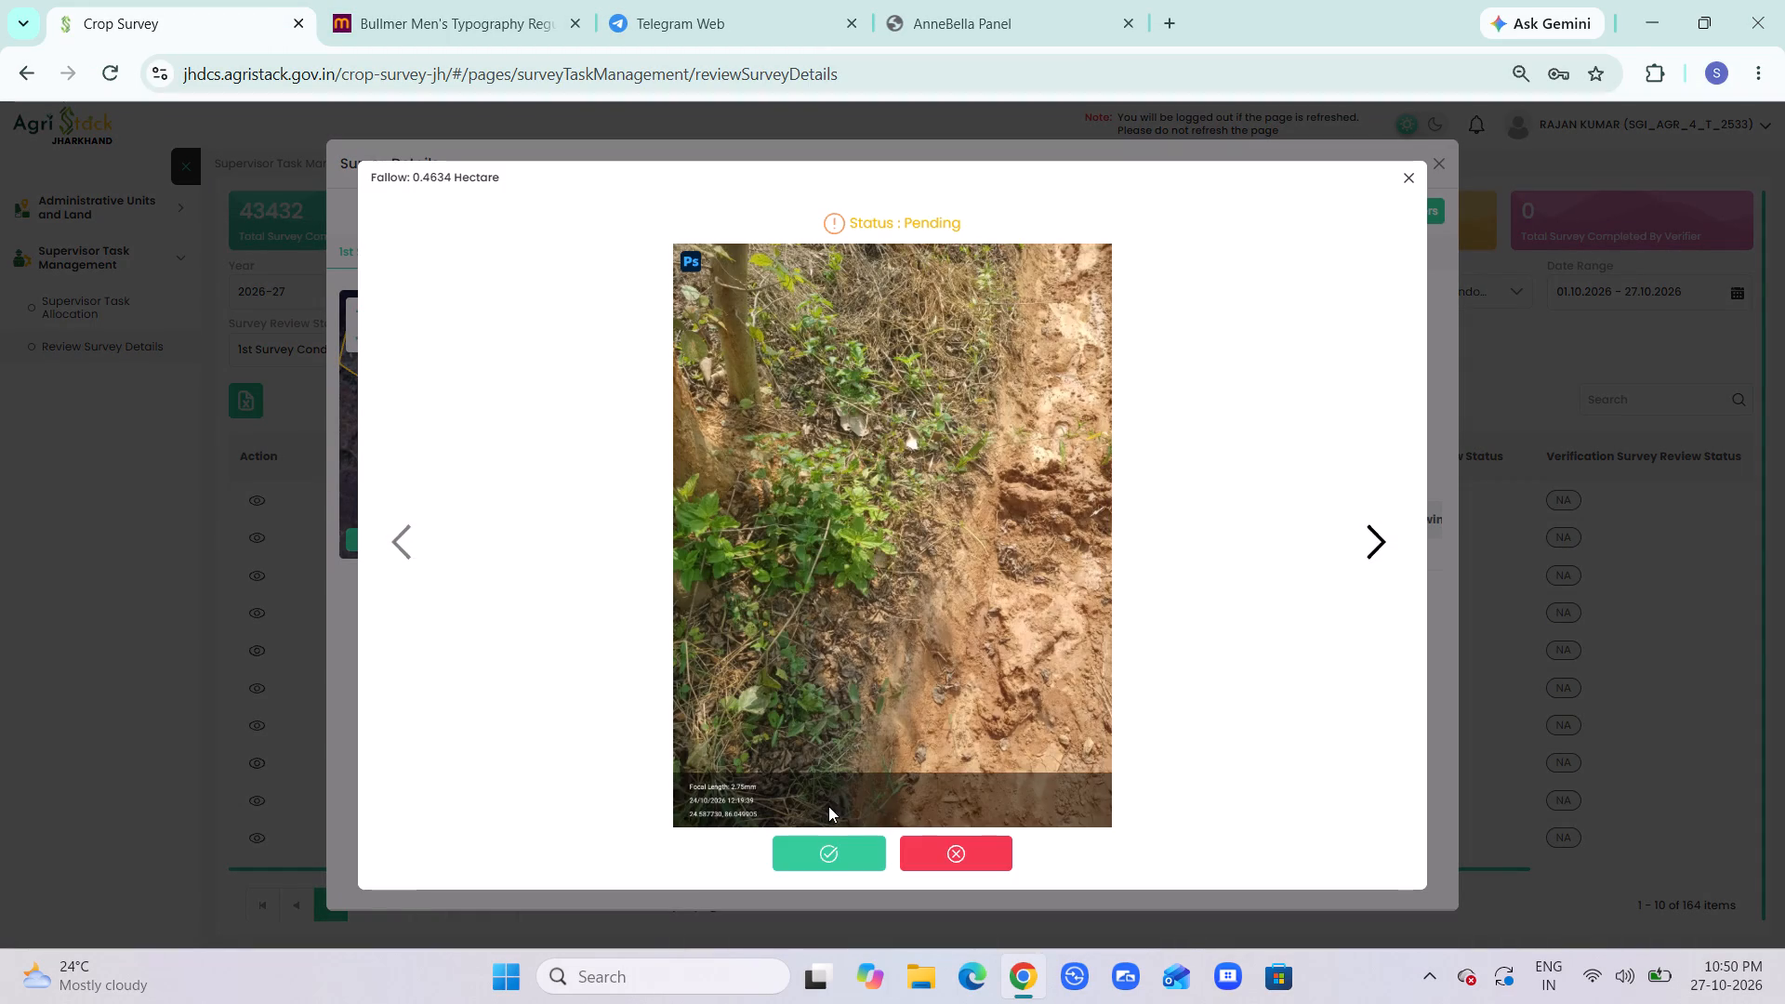
{"action": "right_click", "coordinate": [828, 807]}
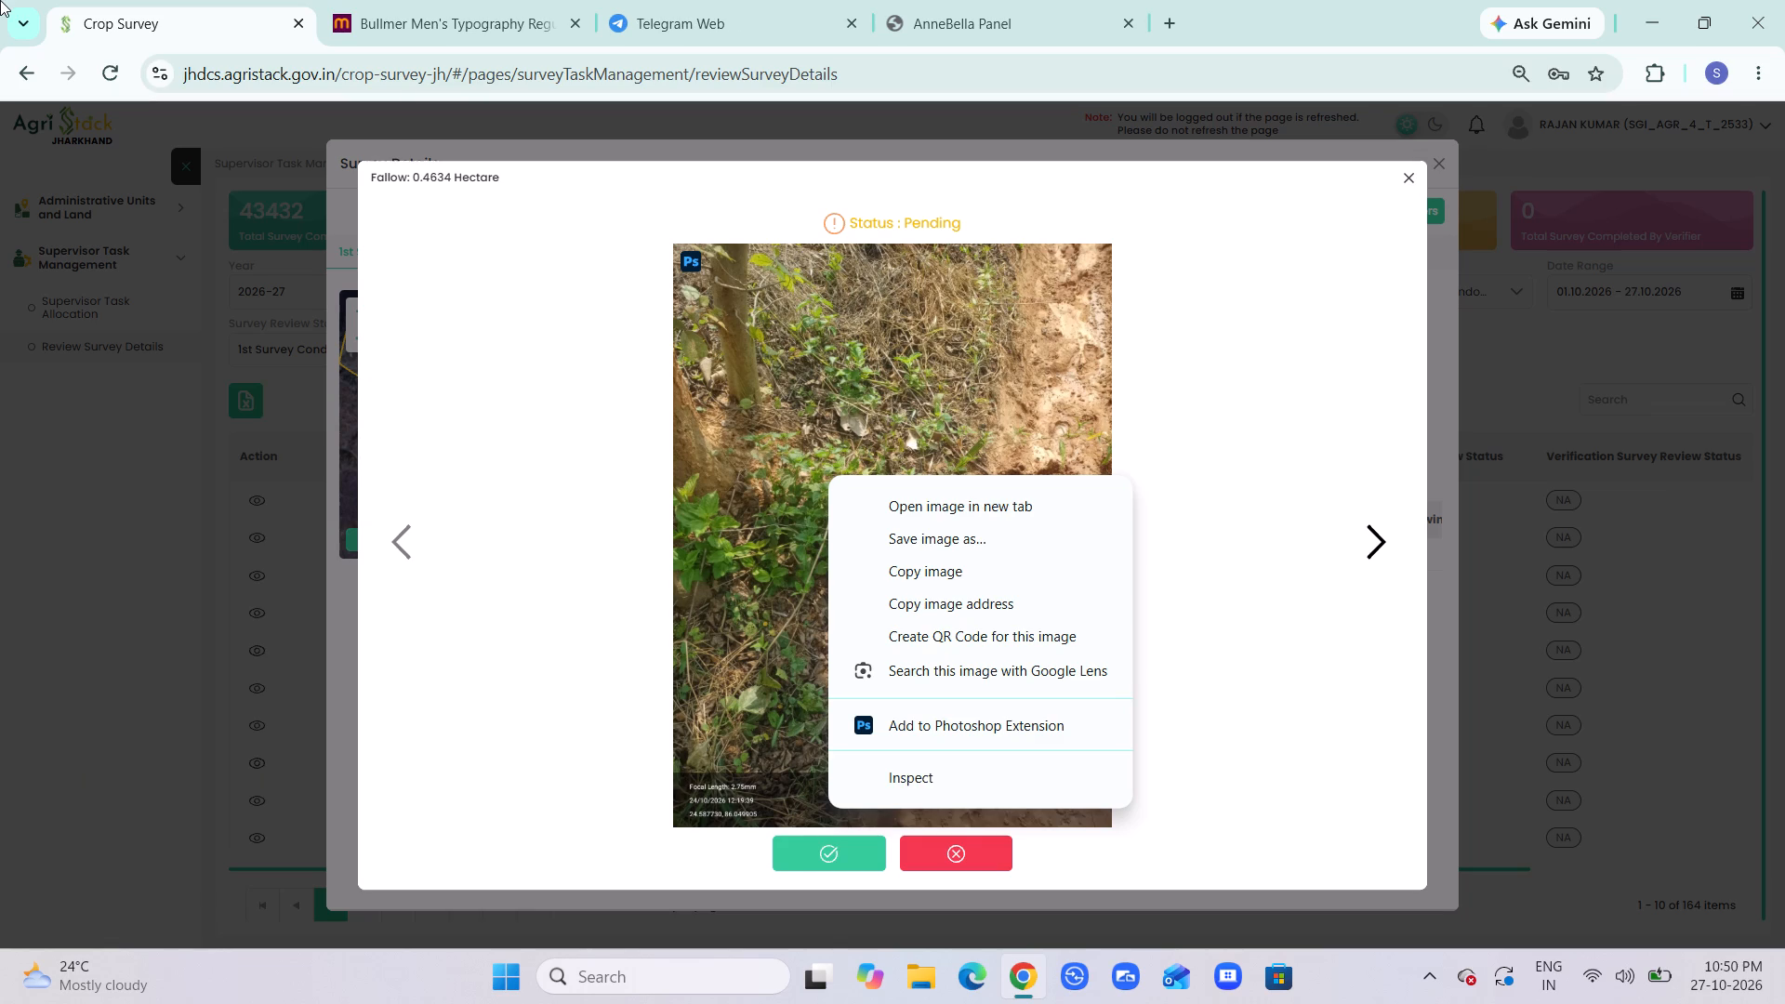
{"action": "left_click", "coordinate": [1333, 786]}
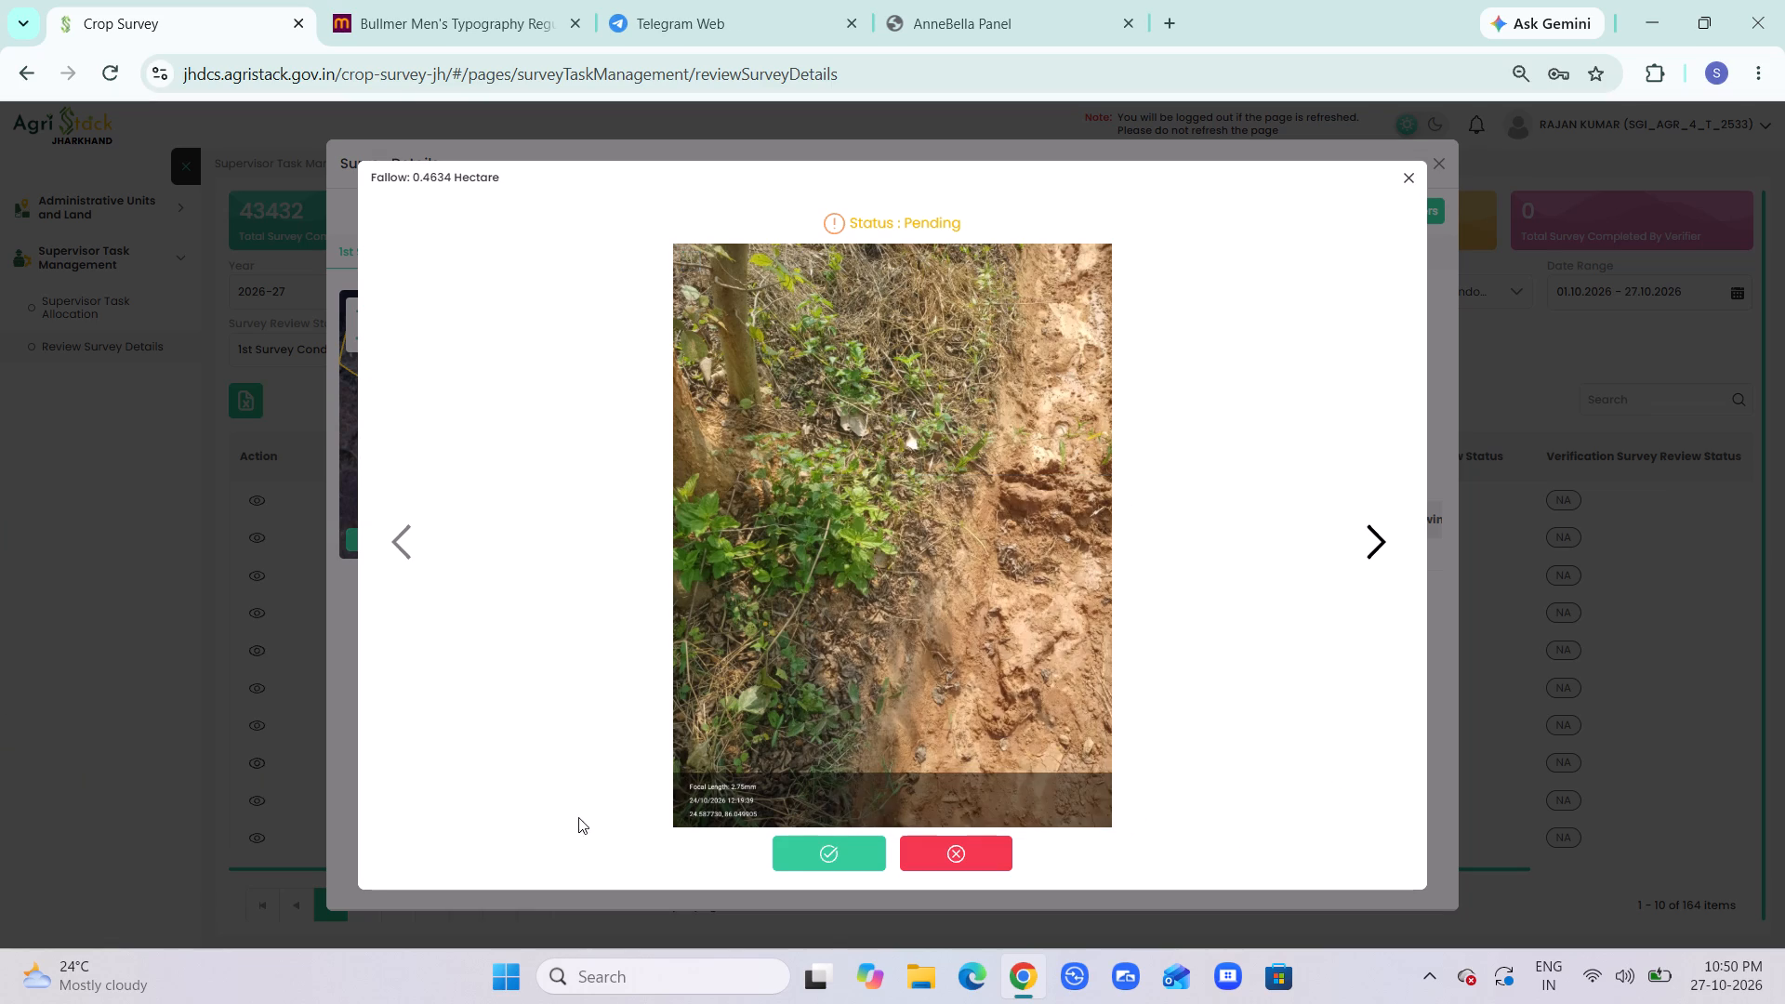
{"action": "left_click", "coordinate": [808, 846]}
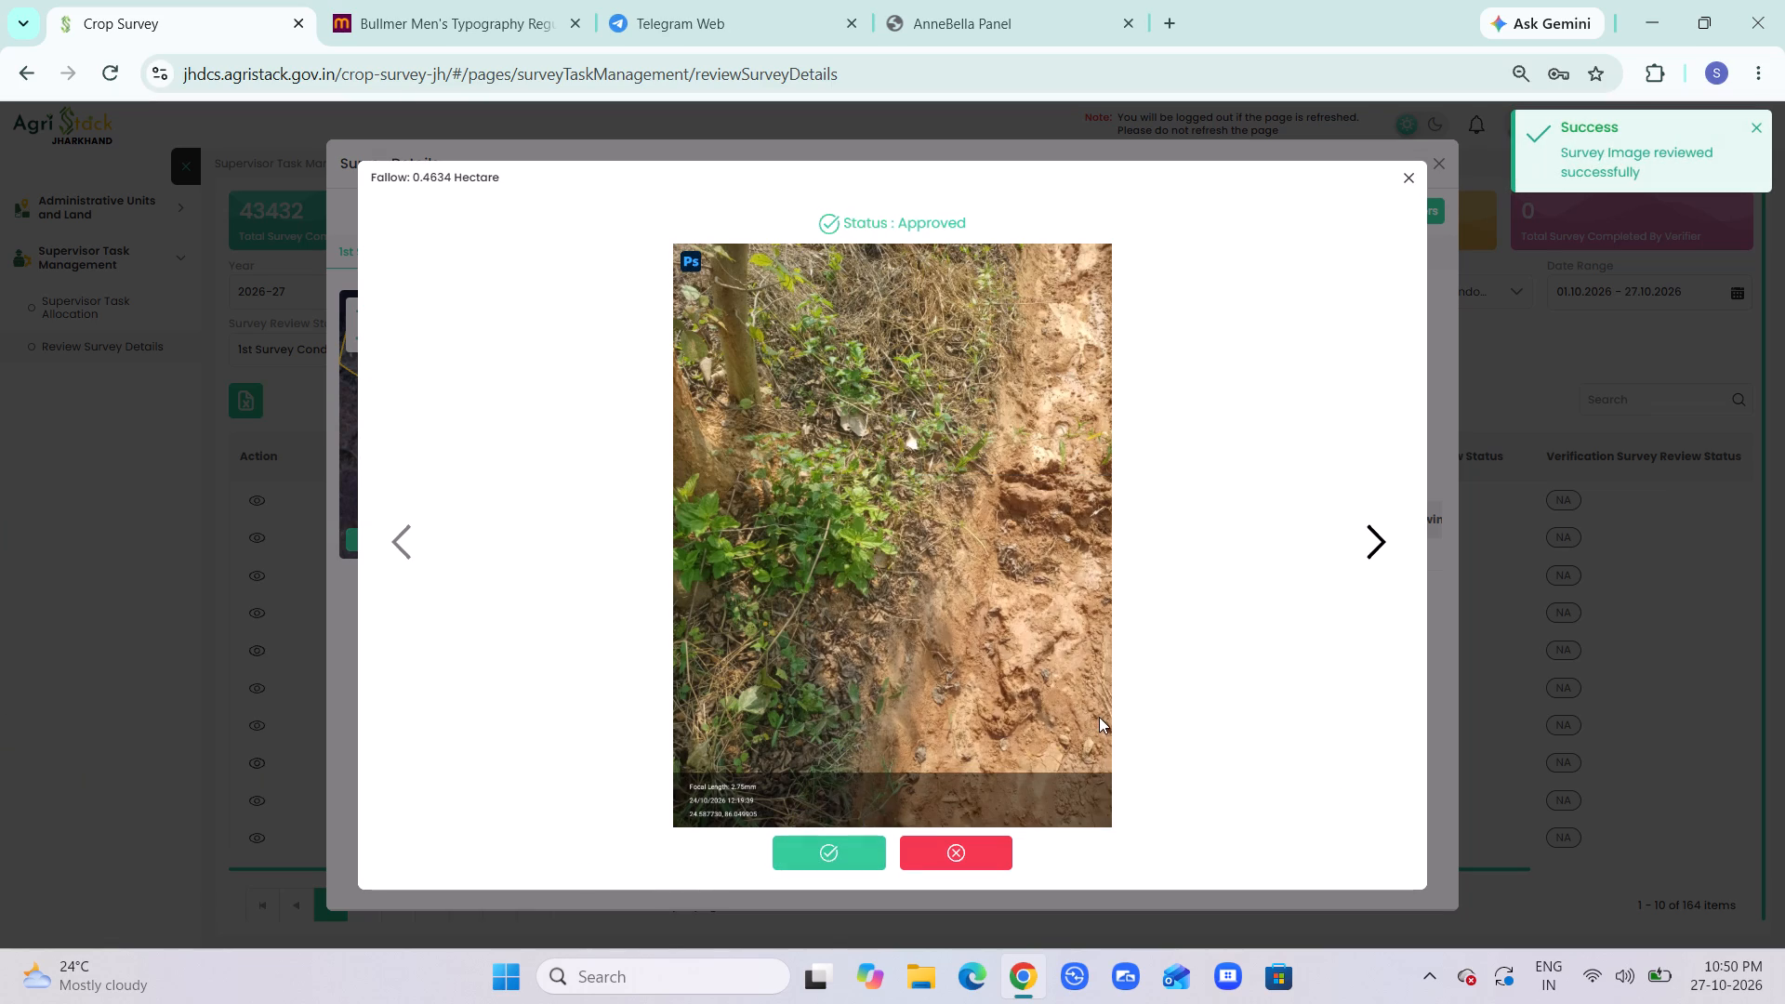
{"action": "left_click_drag", "start_coordinate": [1099, 717], "coordinate": [1061, 717]}
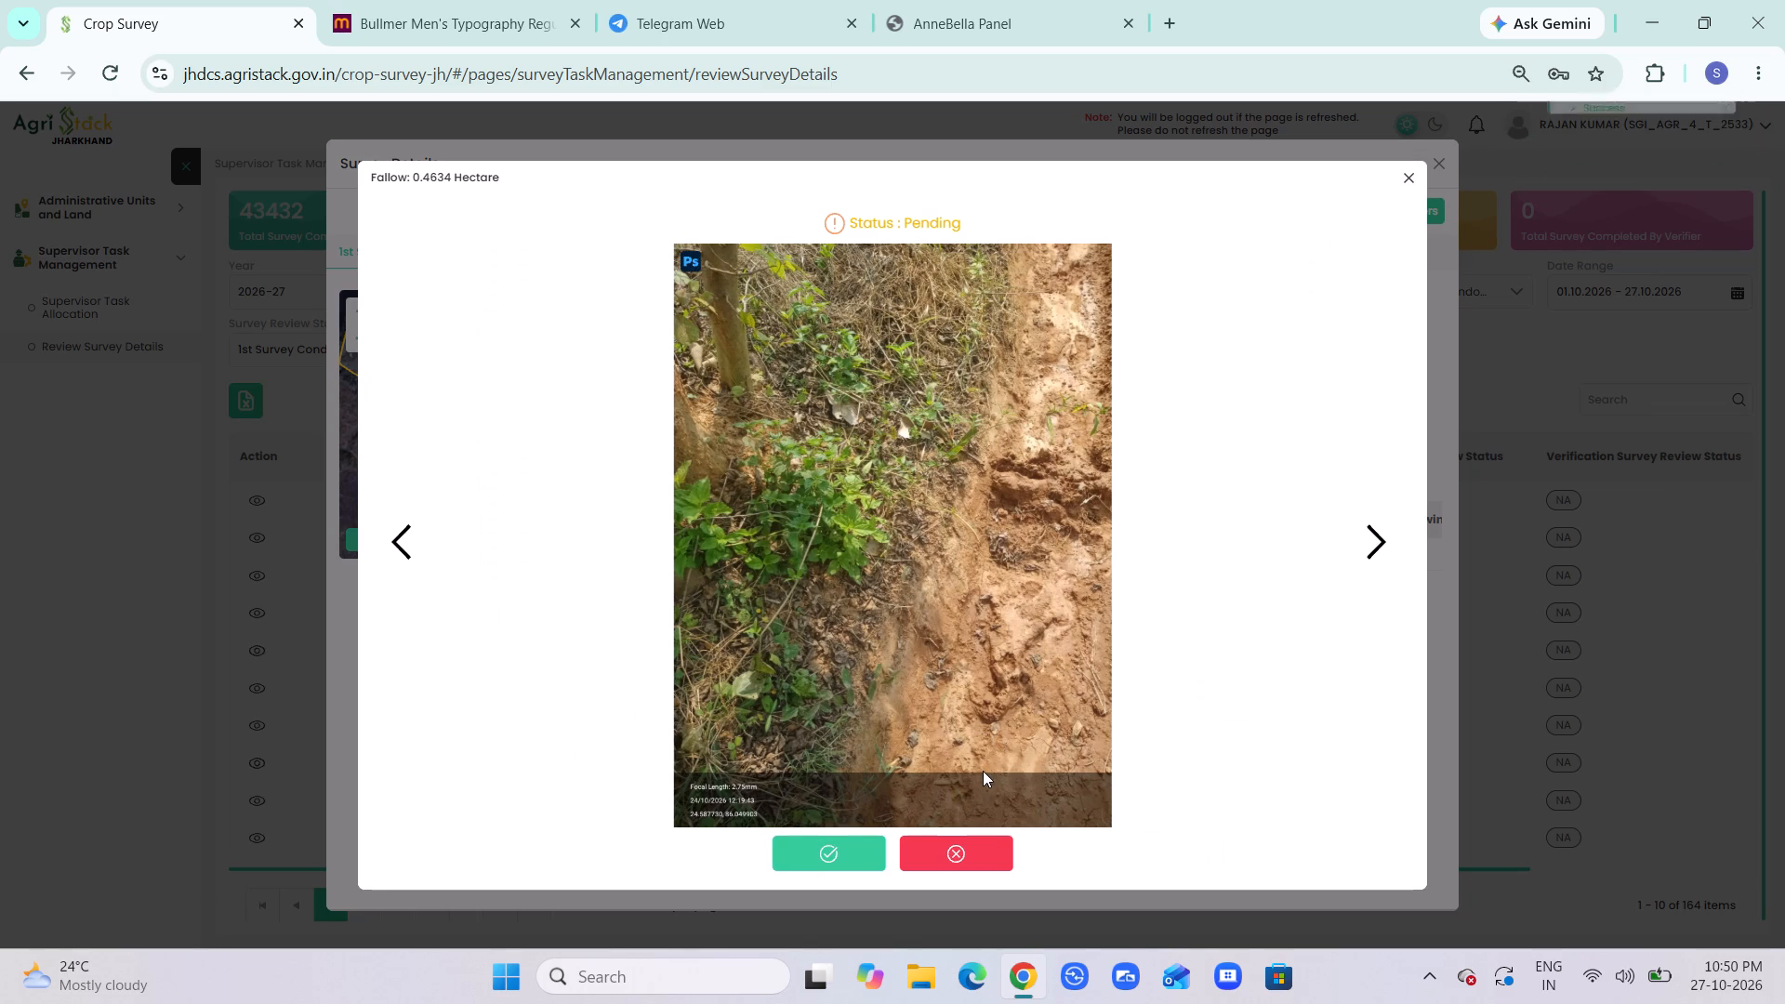
{"action": "left_click", "coordinate": [854, 853]}
{"action": "left_click_drag", "start_coordinate": [1090, 646], "coordinate": [968, 690]}
{"action": "left_click", "coordinate": [866, 854]}
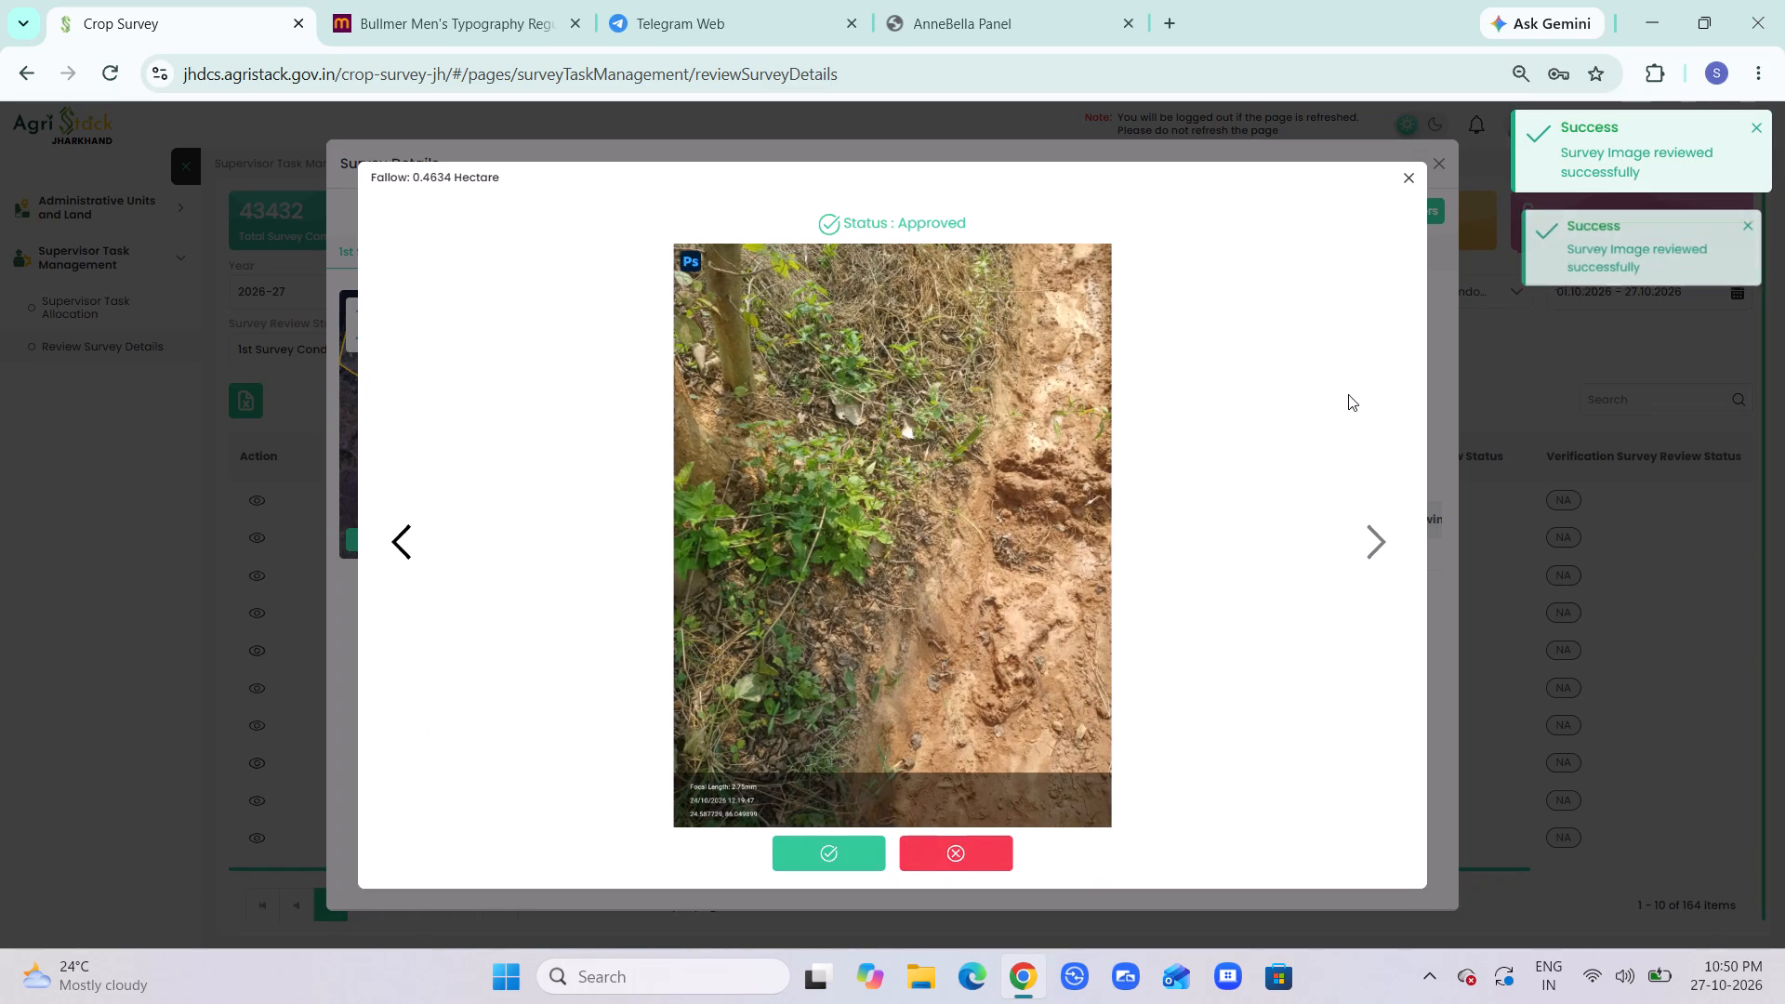
{"action": "left_click", "coordinate": [1405, 175]}
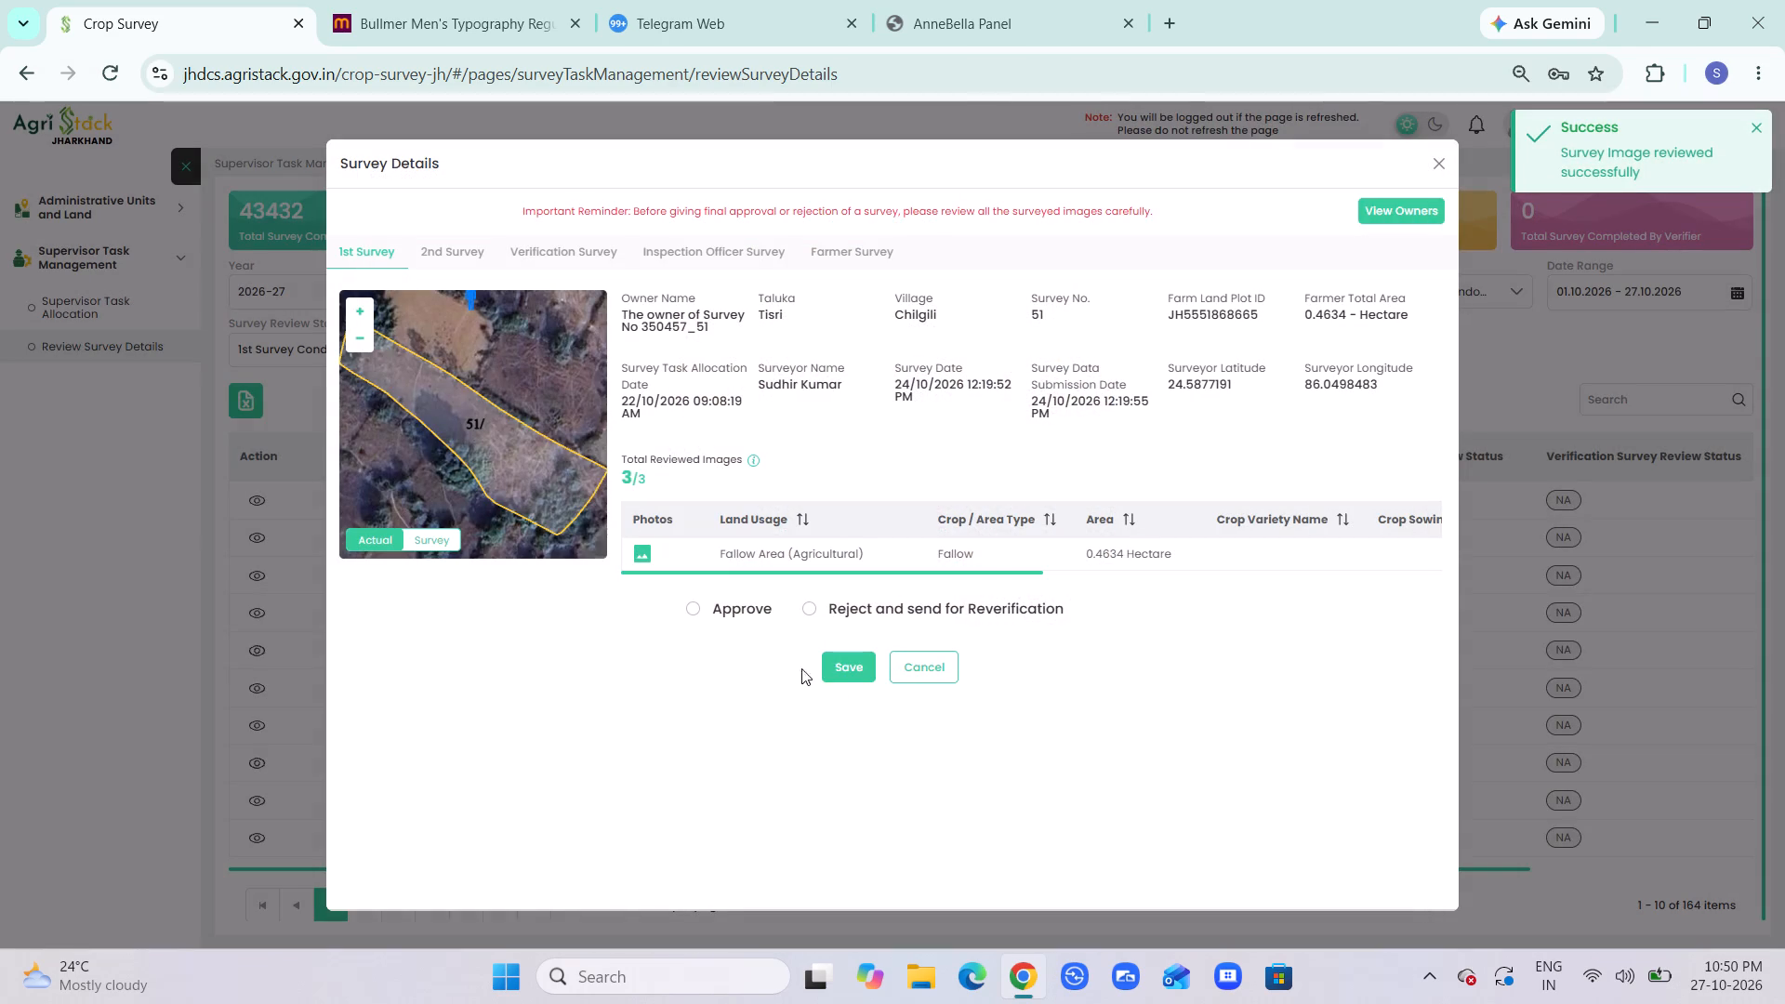
Approve the 1st survey of survey number 51, save the review and close its survey details.
{"action": "left_click", "coordinate": [753, 616]}
{"action": "left_click", "coordinate": [847, 667]}
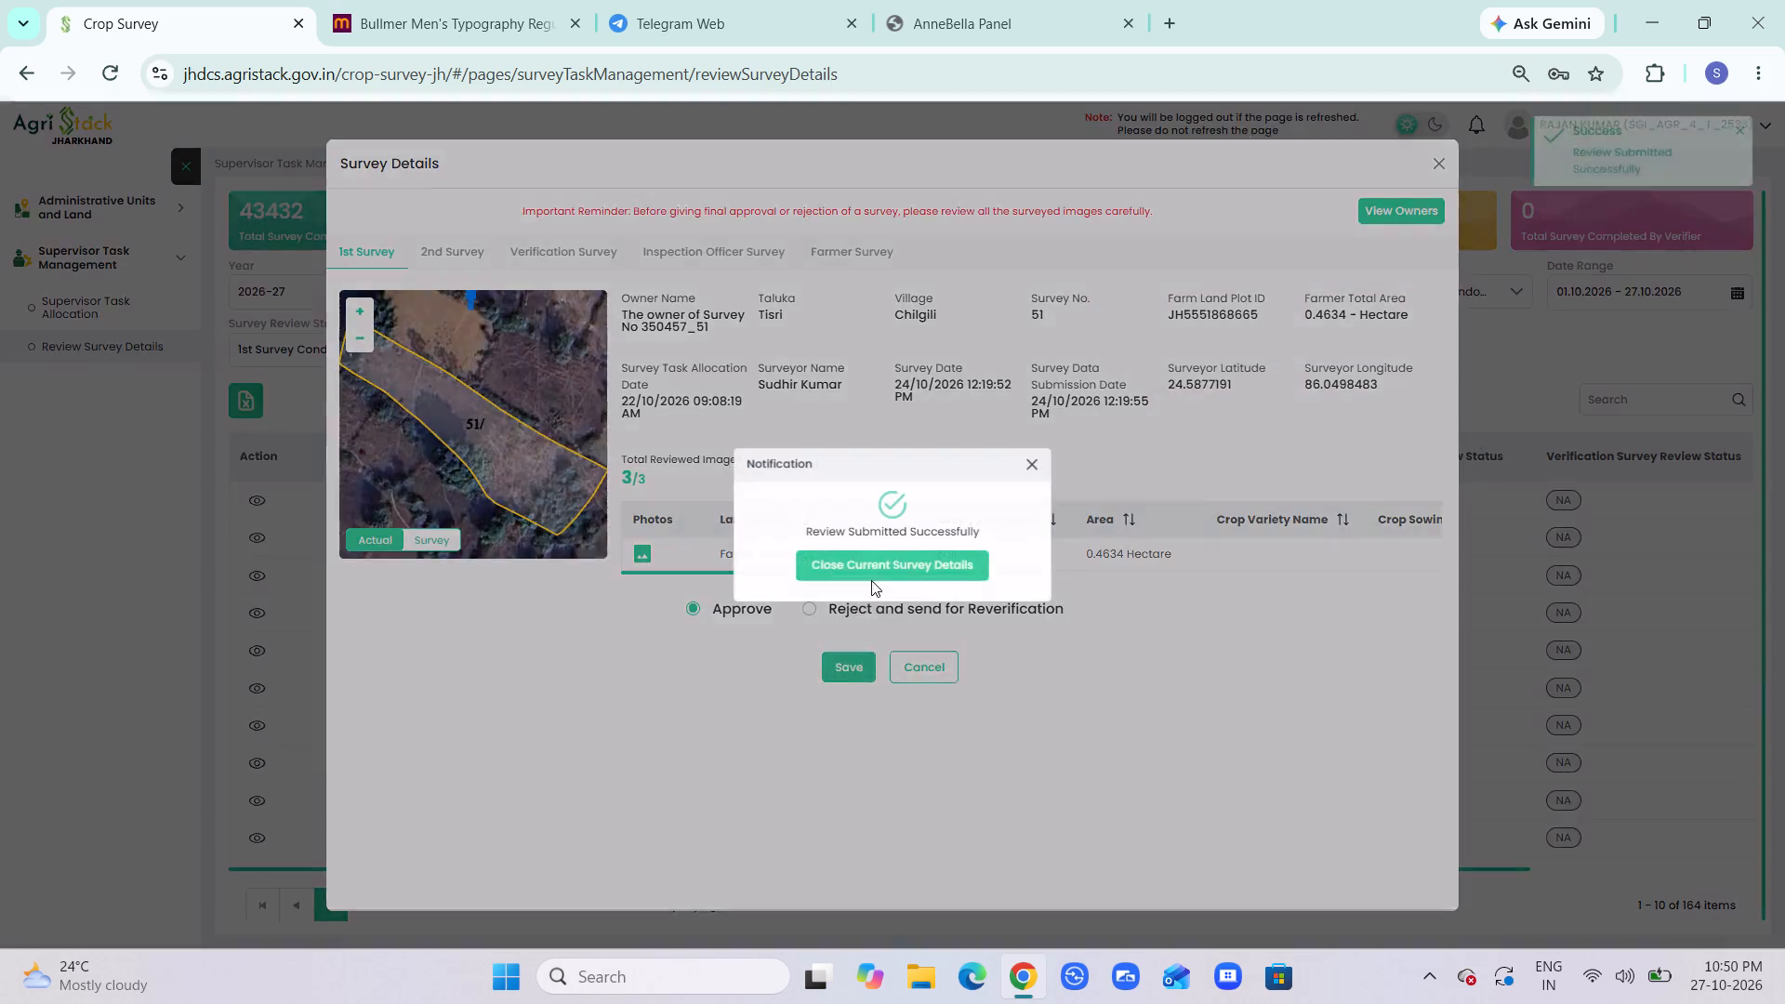
{"action": "left_click", "coordinate": [879, 565]}
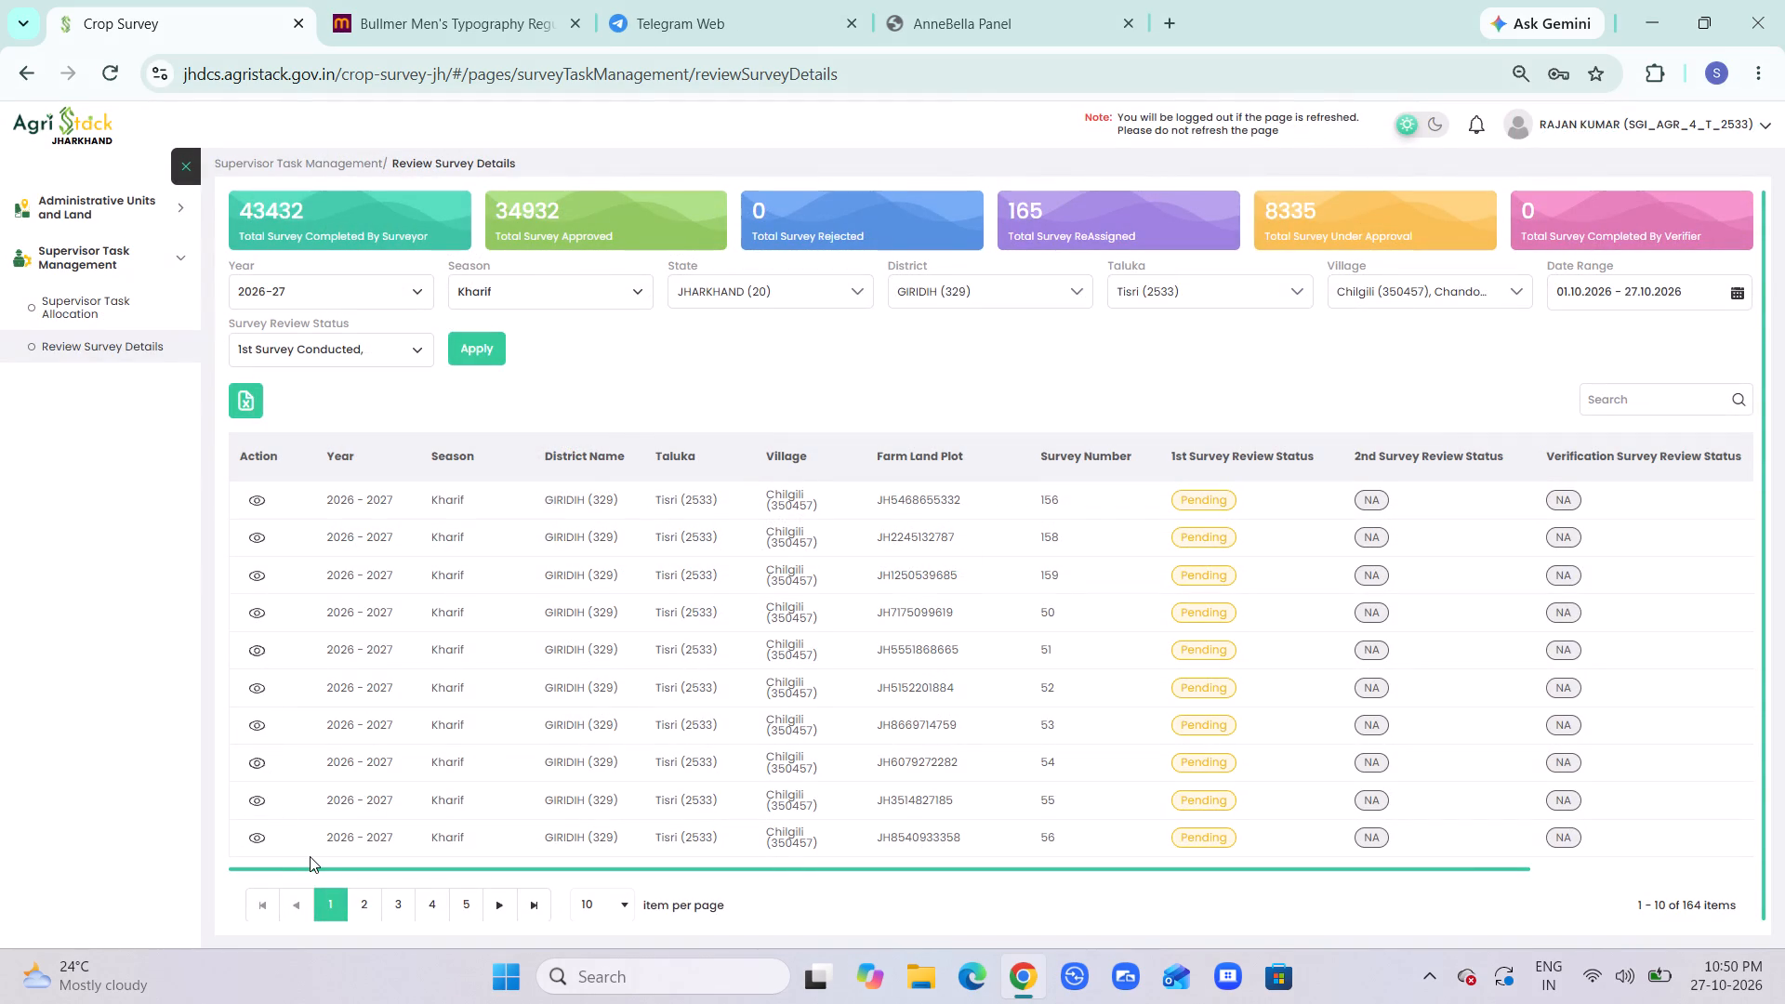
Refresh the pending survey list by going to page 2 and returning to page 1.
{"action": "left_click", "coordinate": [361, 902]}
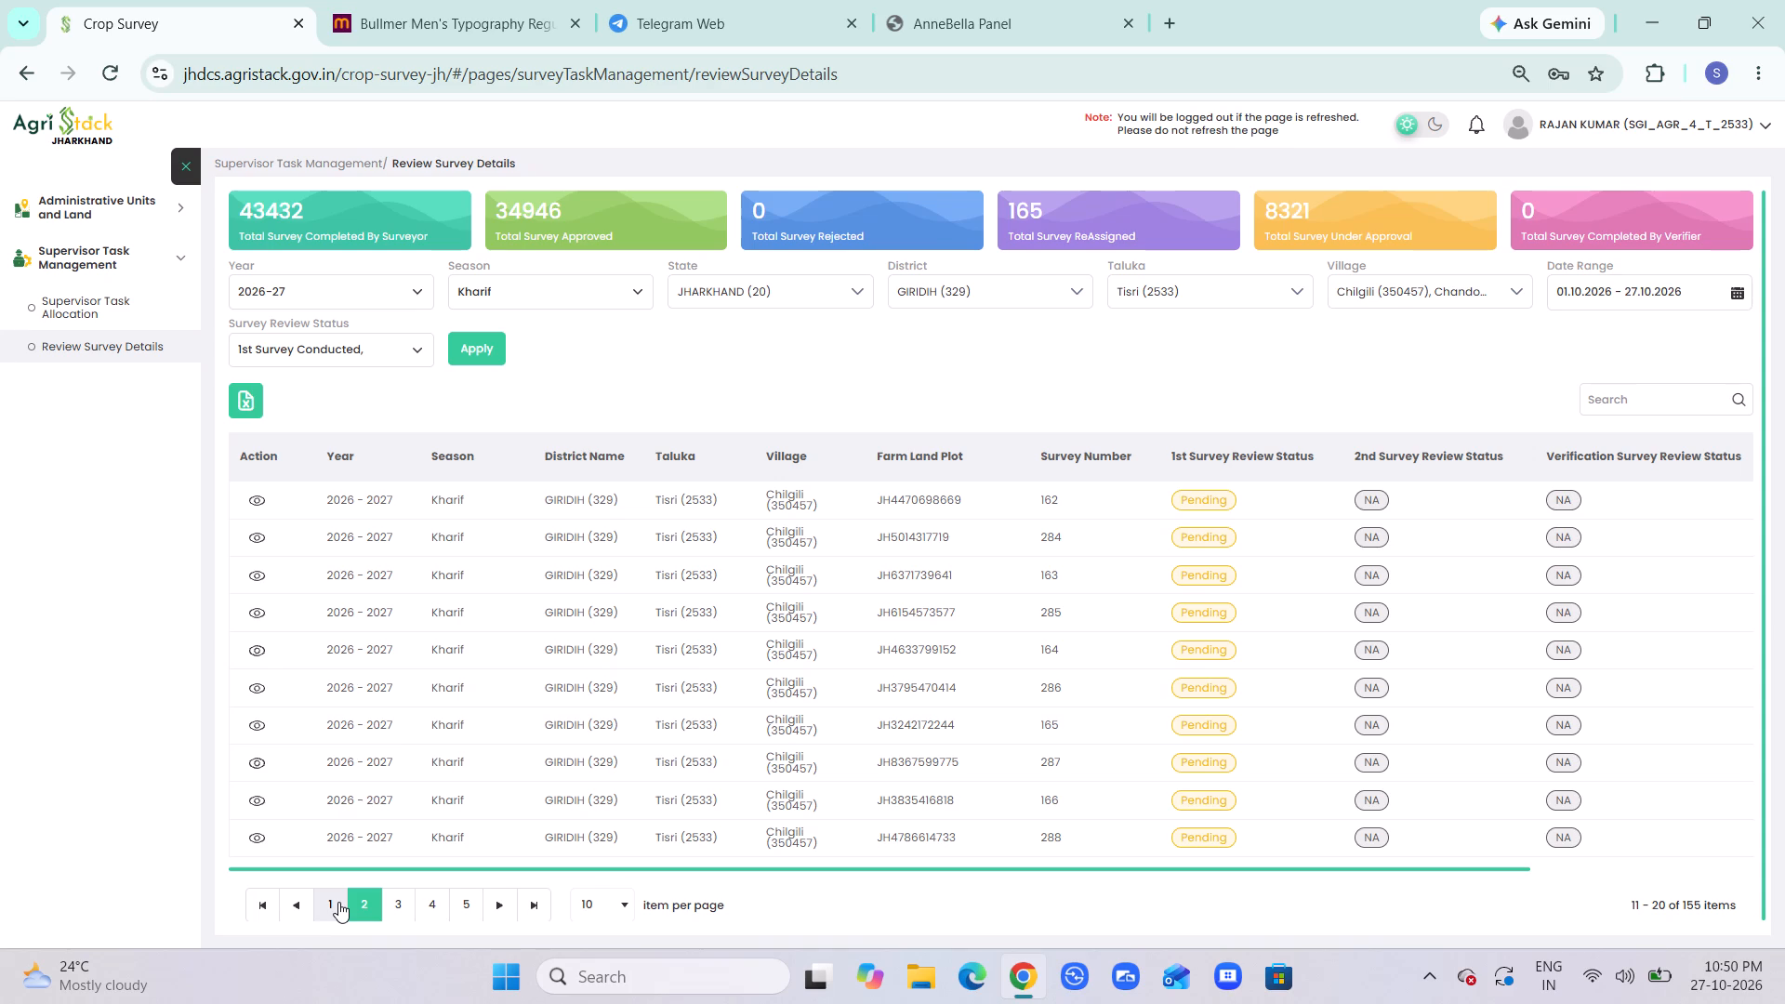
{"action": "left_click", "coordinate": [338, 902]}
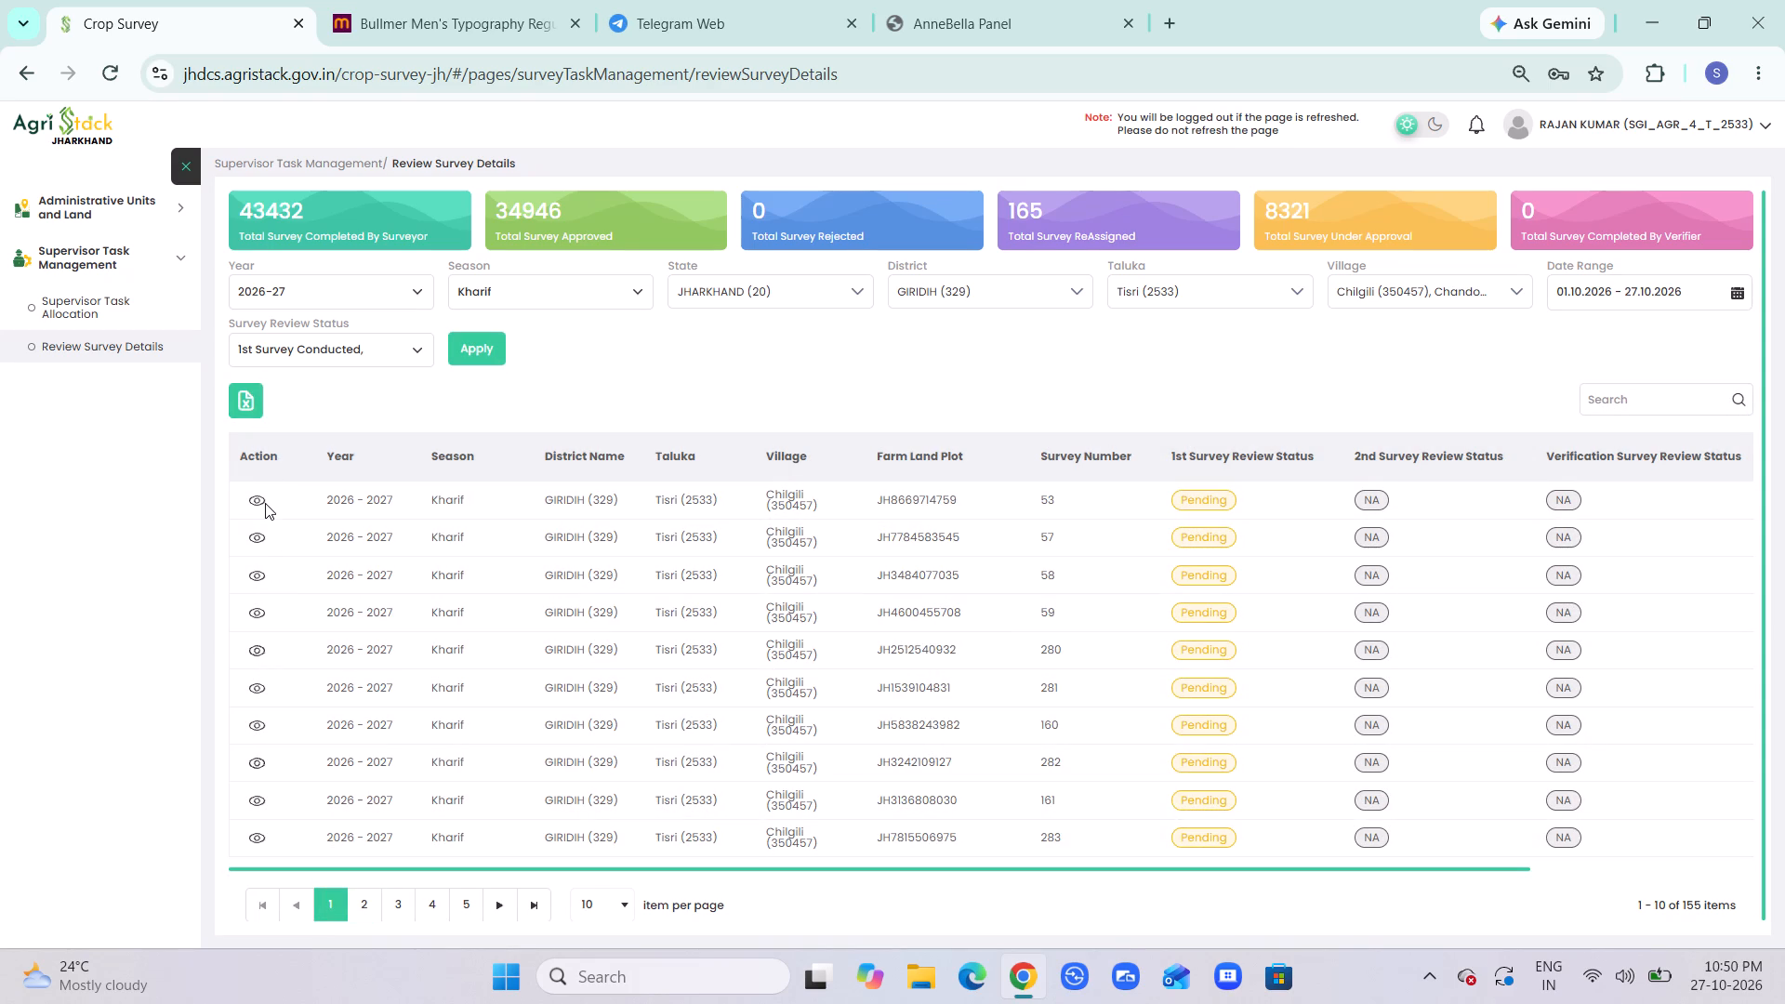
Open the survey details of survey number 53 in Chilgili, approve all three farm photos and close the photo viewer.
{"action": "left_click", "coordinate": [265, 503]}
{"action": "left_click", "coordinate": [264, 499]}
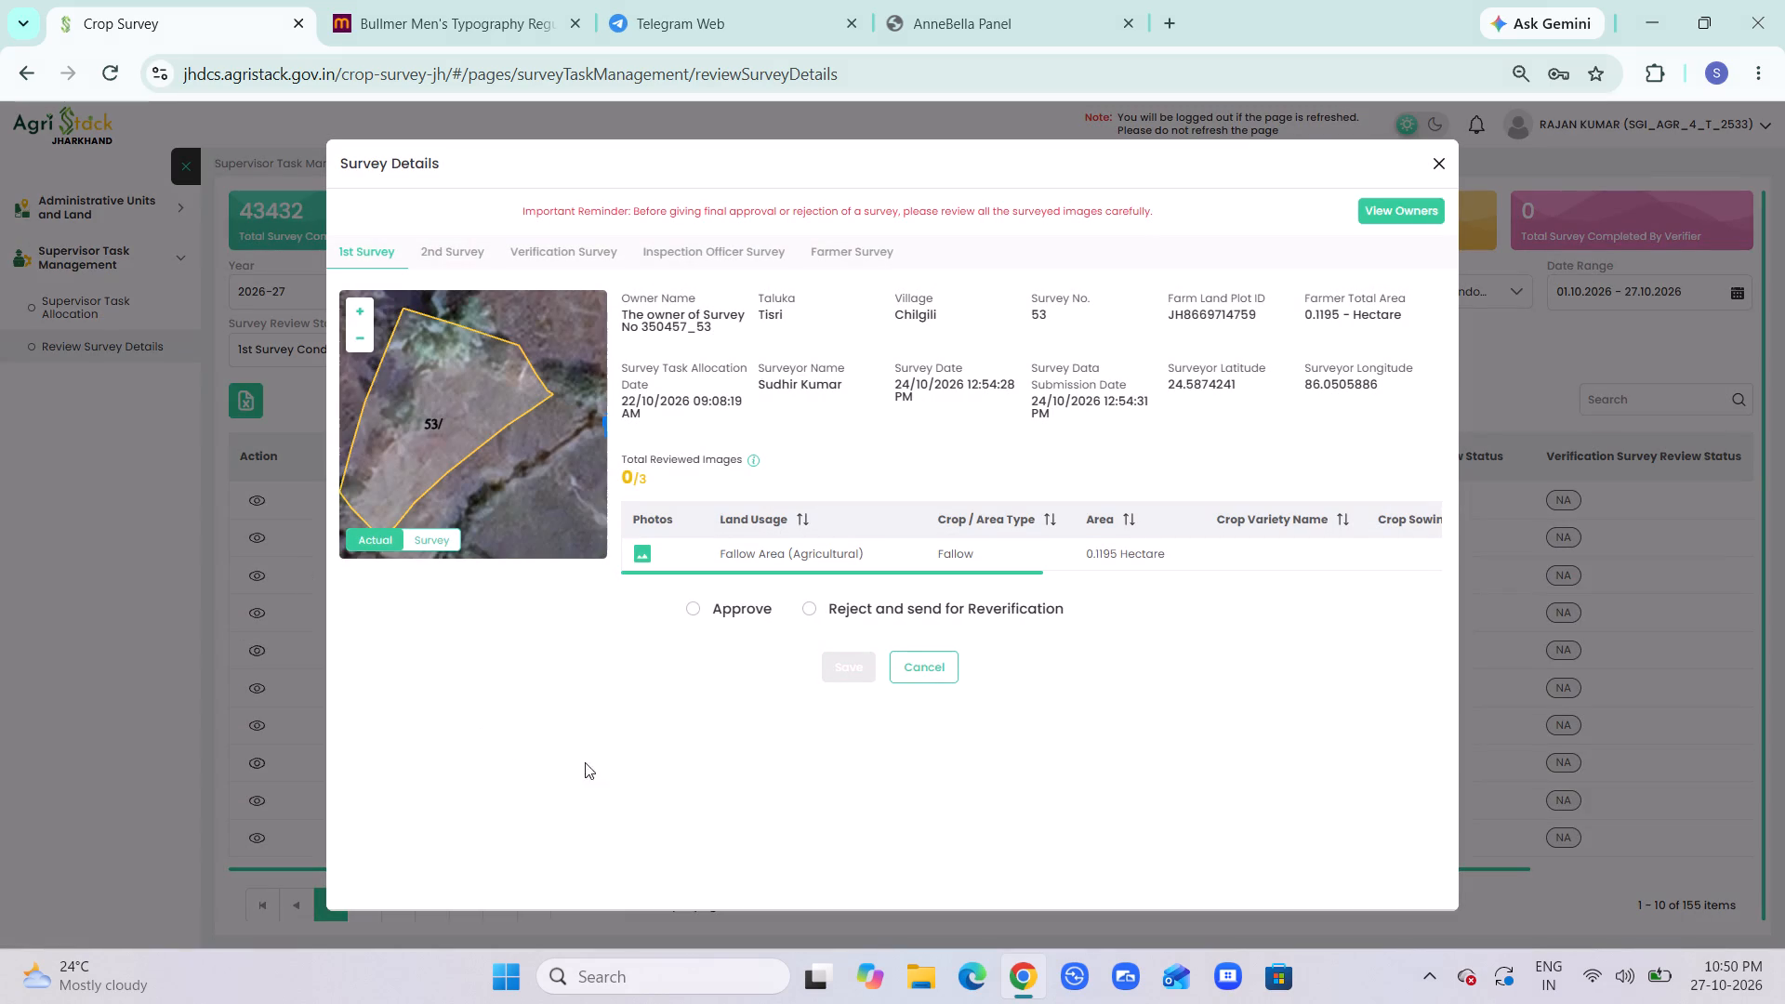
{"action": "left_click", "coordinate": [649, 548]}
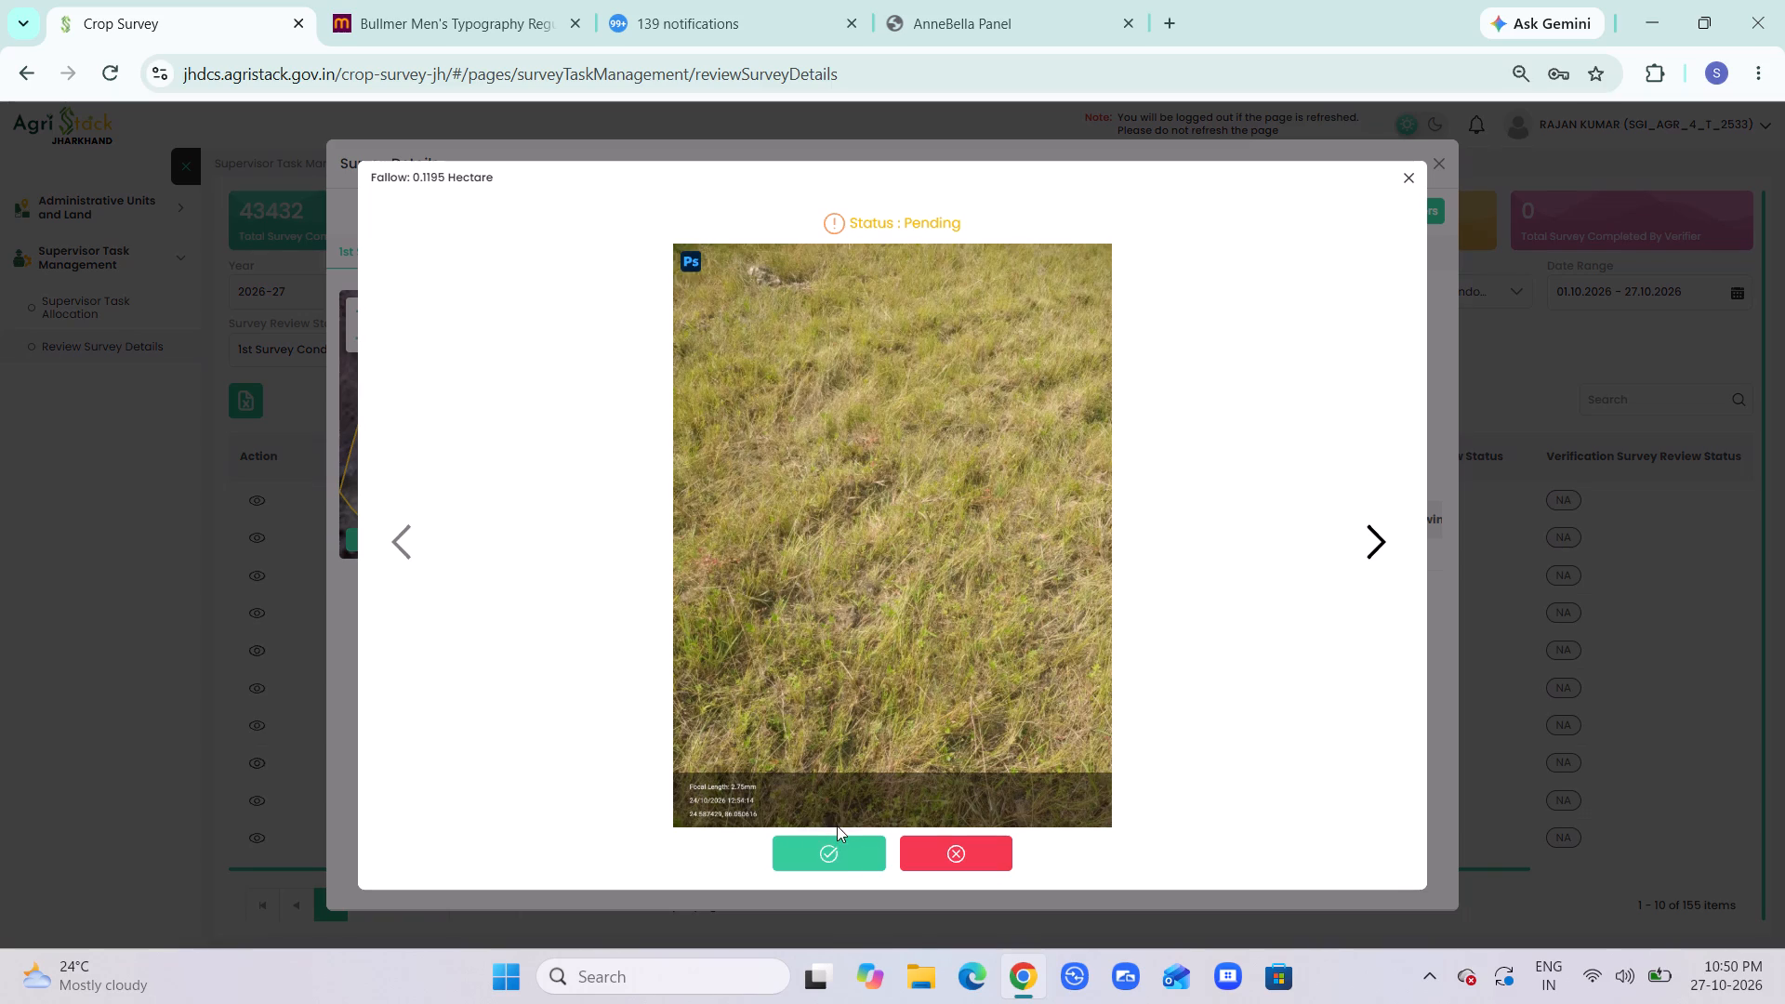
{"action": "left_click", "coordinate": [848, 852]}
{"action": "left_click_drag", "start_coordinate": [1064, 623], "coordinate": [909, 649]}
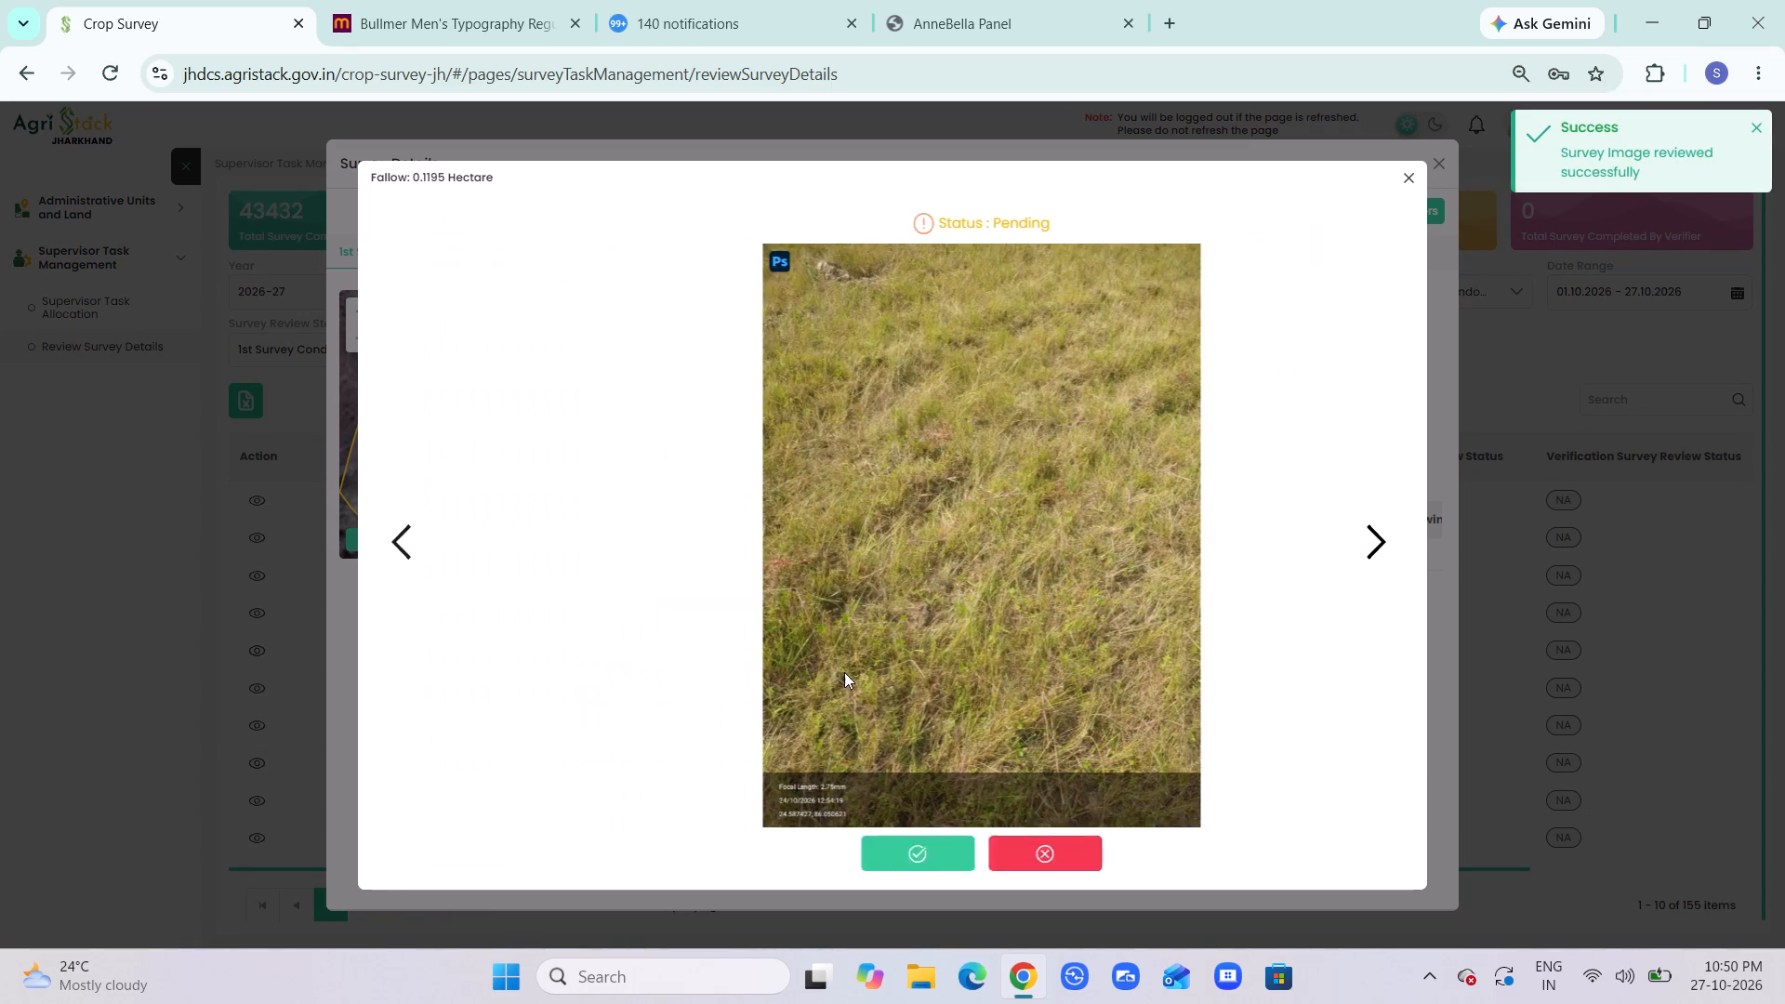
{"action": "left_click", "coordinate": [857, 857]}
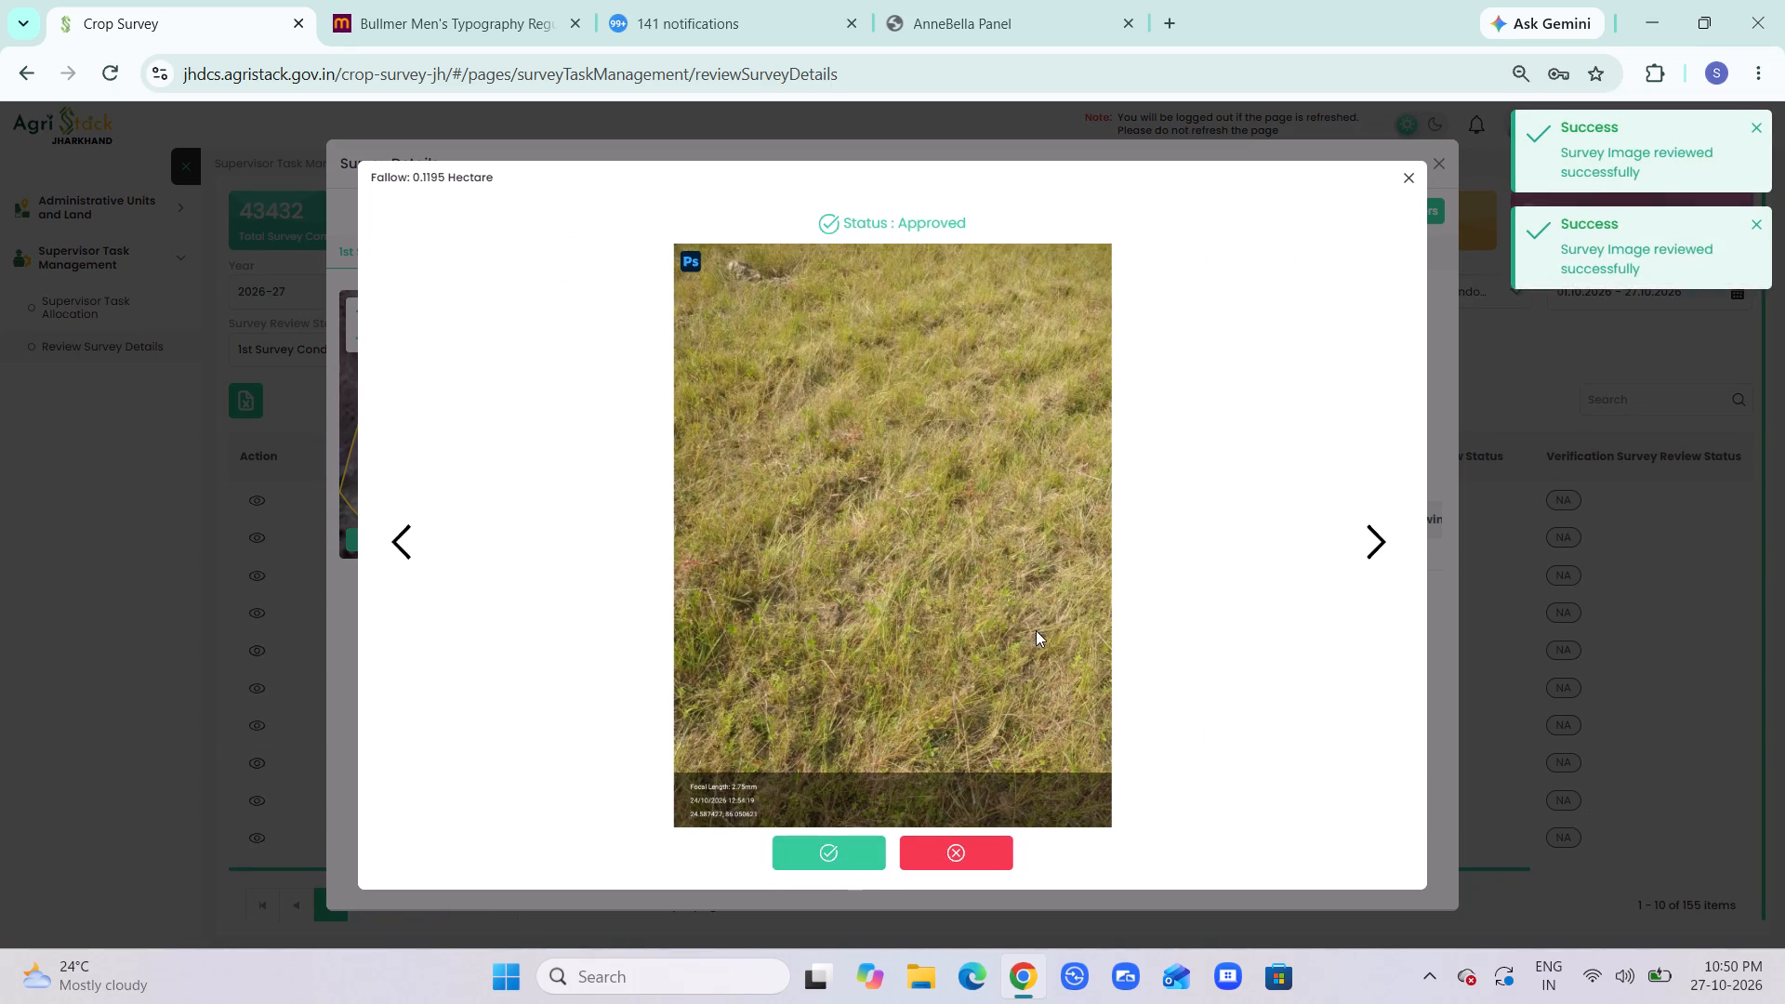
{"action": "left_click_drag", "start_coordinate": [1055, 628], "coordinate": [981, 637]}
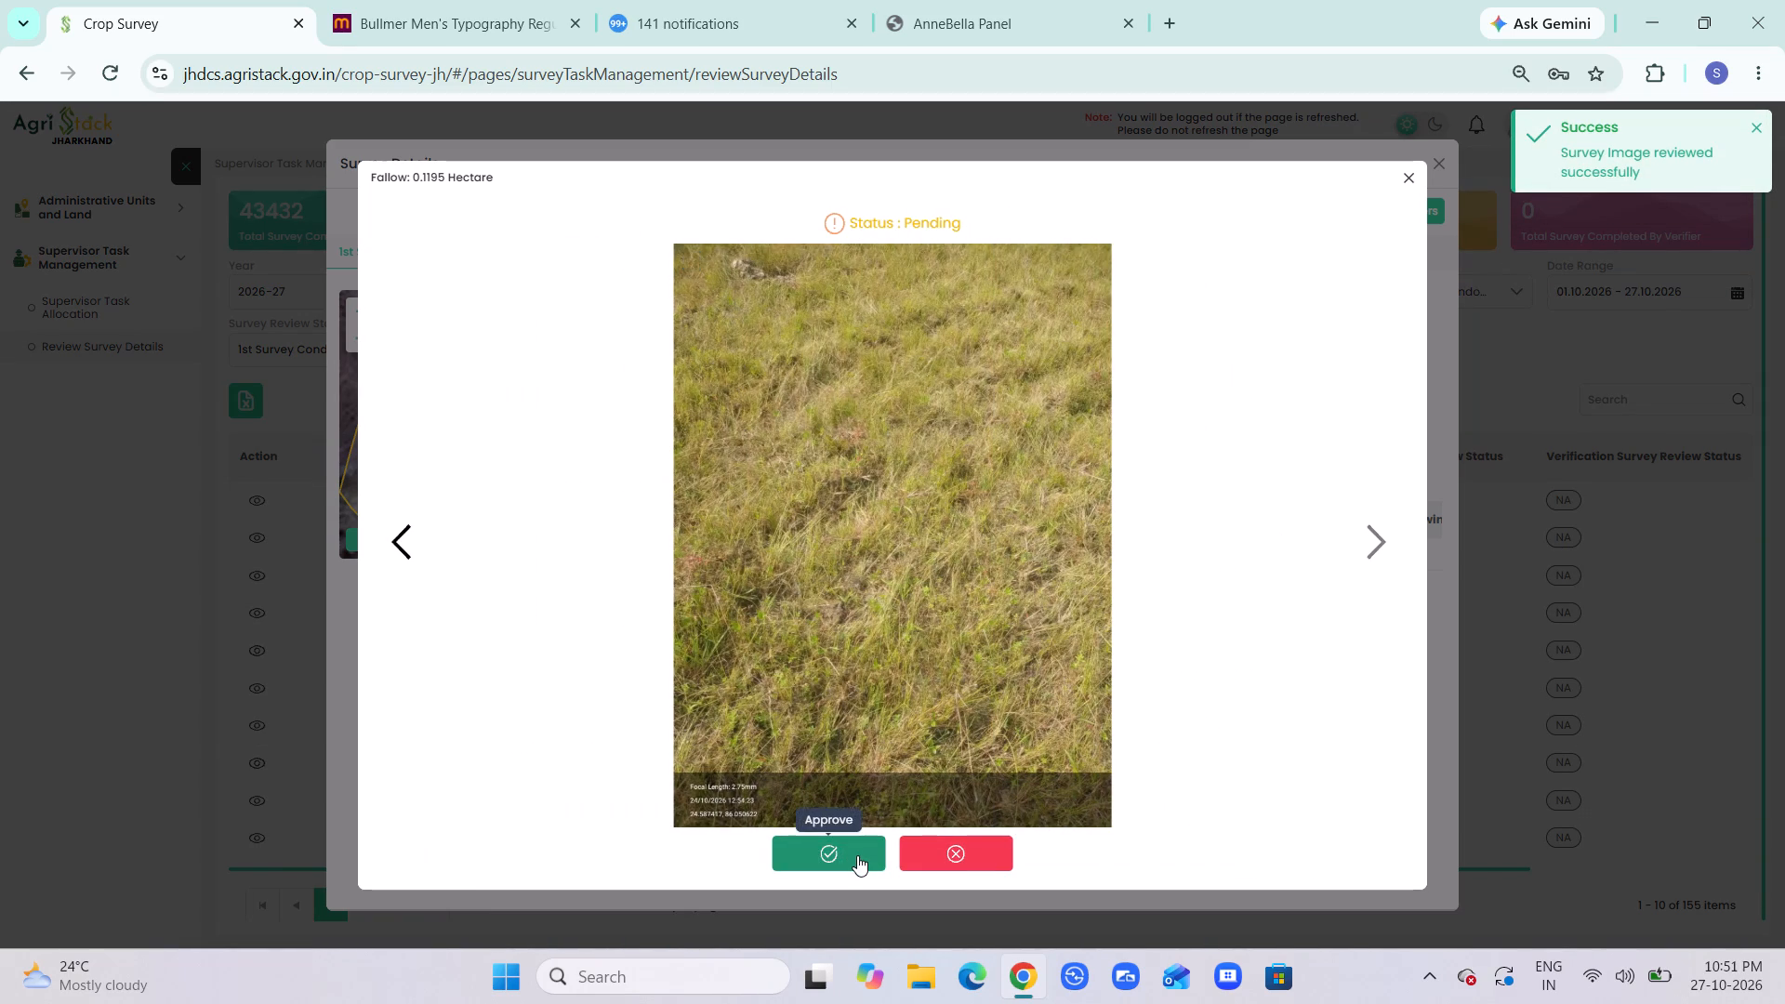
{"action": "left_click", "coordinate": [857, 855]}
{"action": "left_click_drag", "start_coordinate": [1053, 588], "coordinate": [919, 614]}
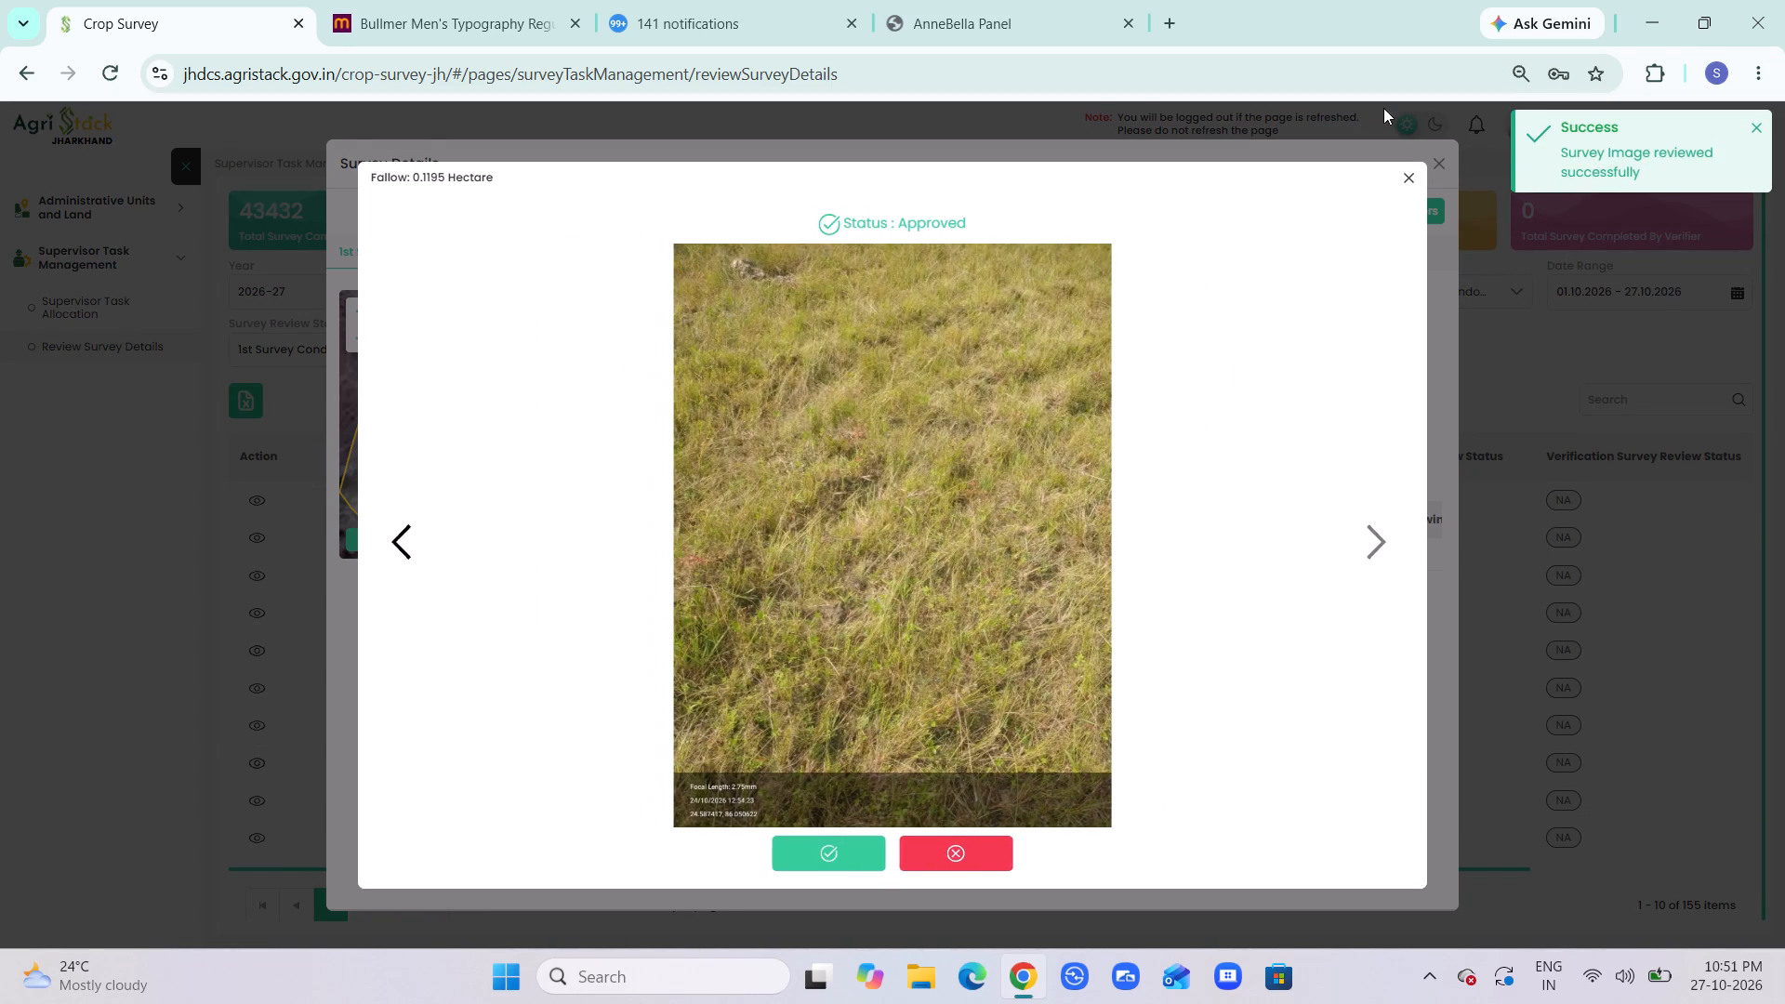
{"action": "left_click", "coordinate": [1407, 177]}
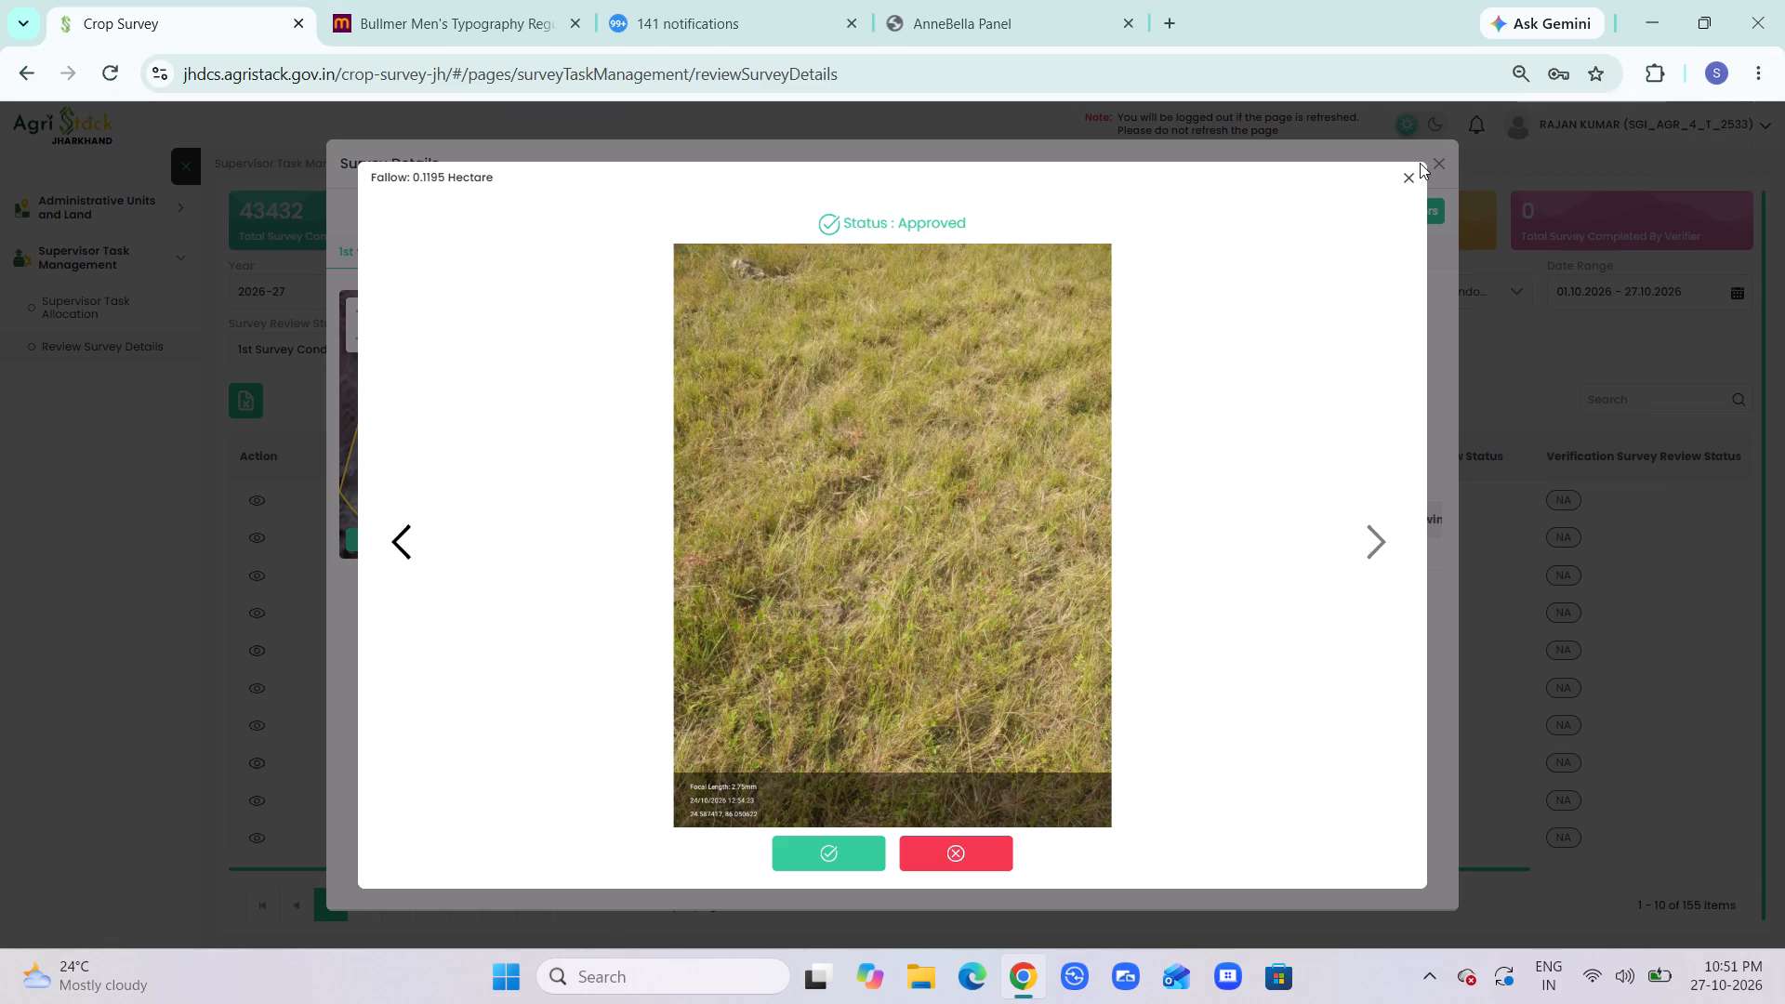
{"action": "left_click", "coordinate": [1413, 176]}
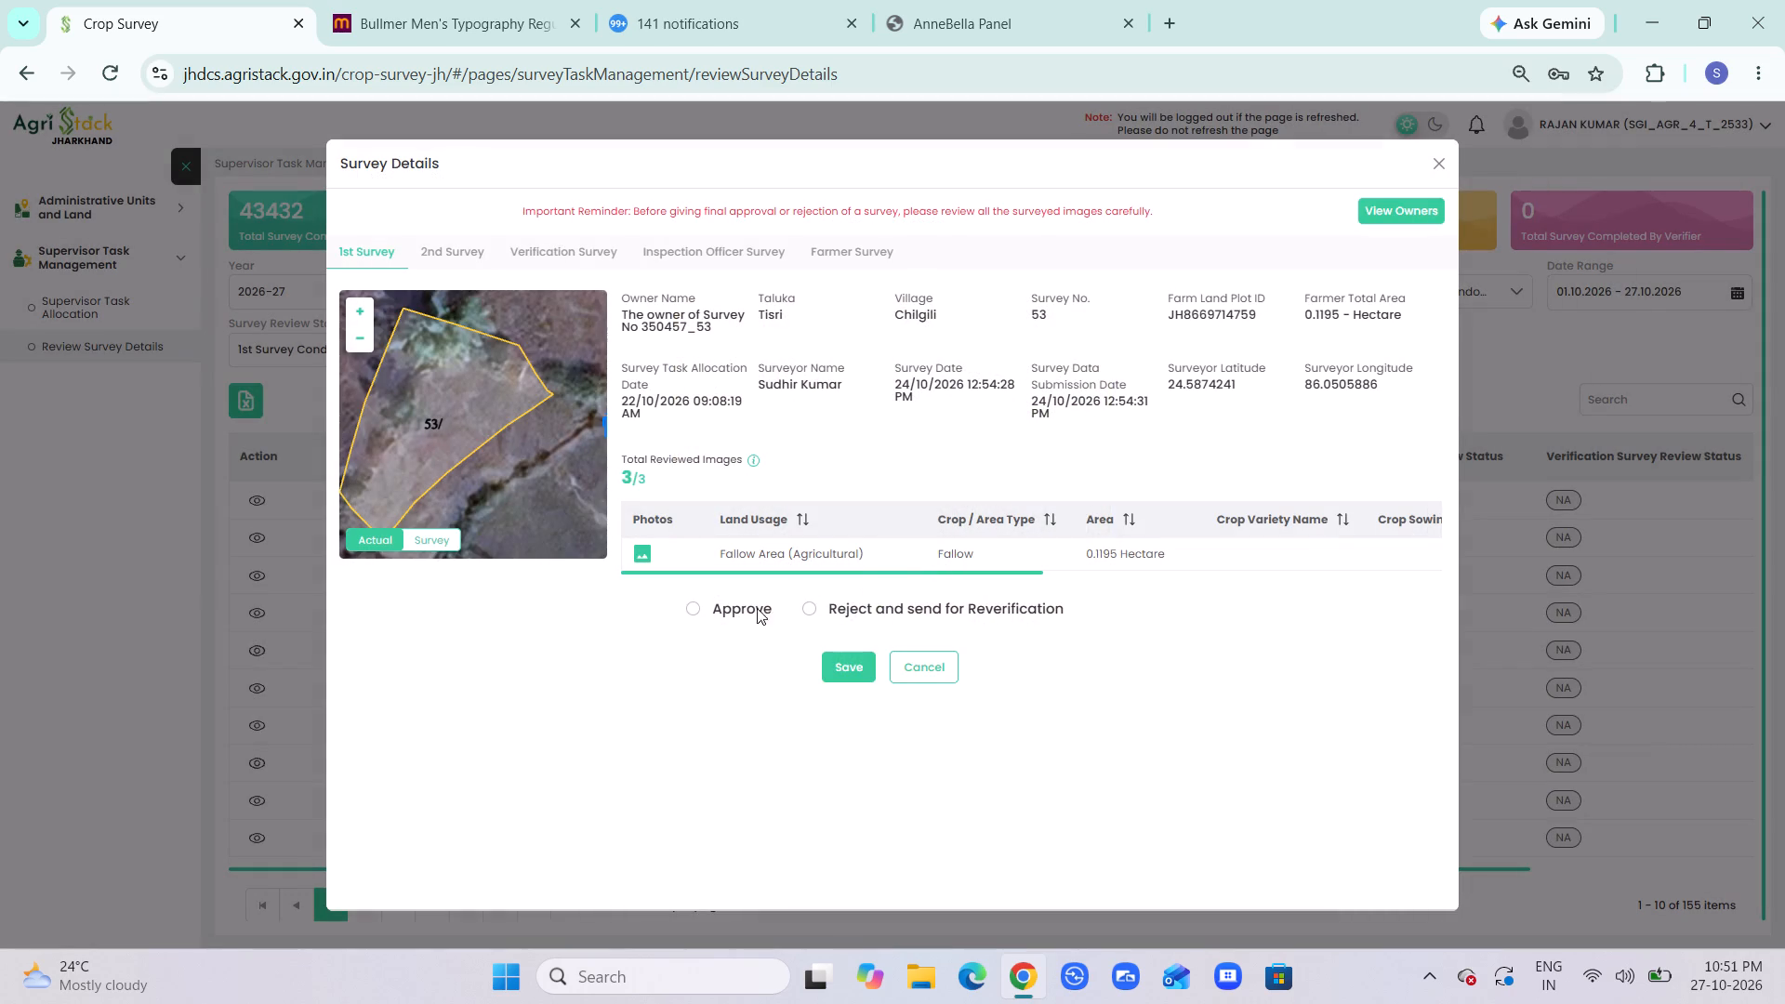
Approve the 1st survey of survey number 53, save the review and close its survey details.
{"action": "left_click", "coordinate": [752, 600]}
{"action": "left_click", "coordinate": [866, 671]}
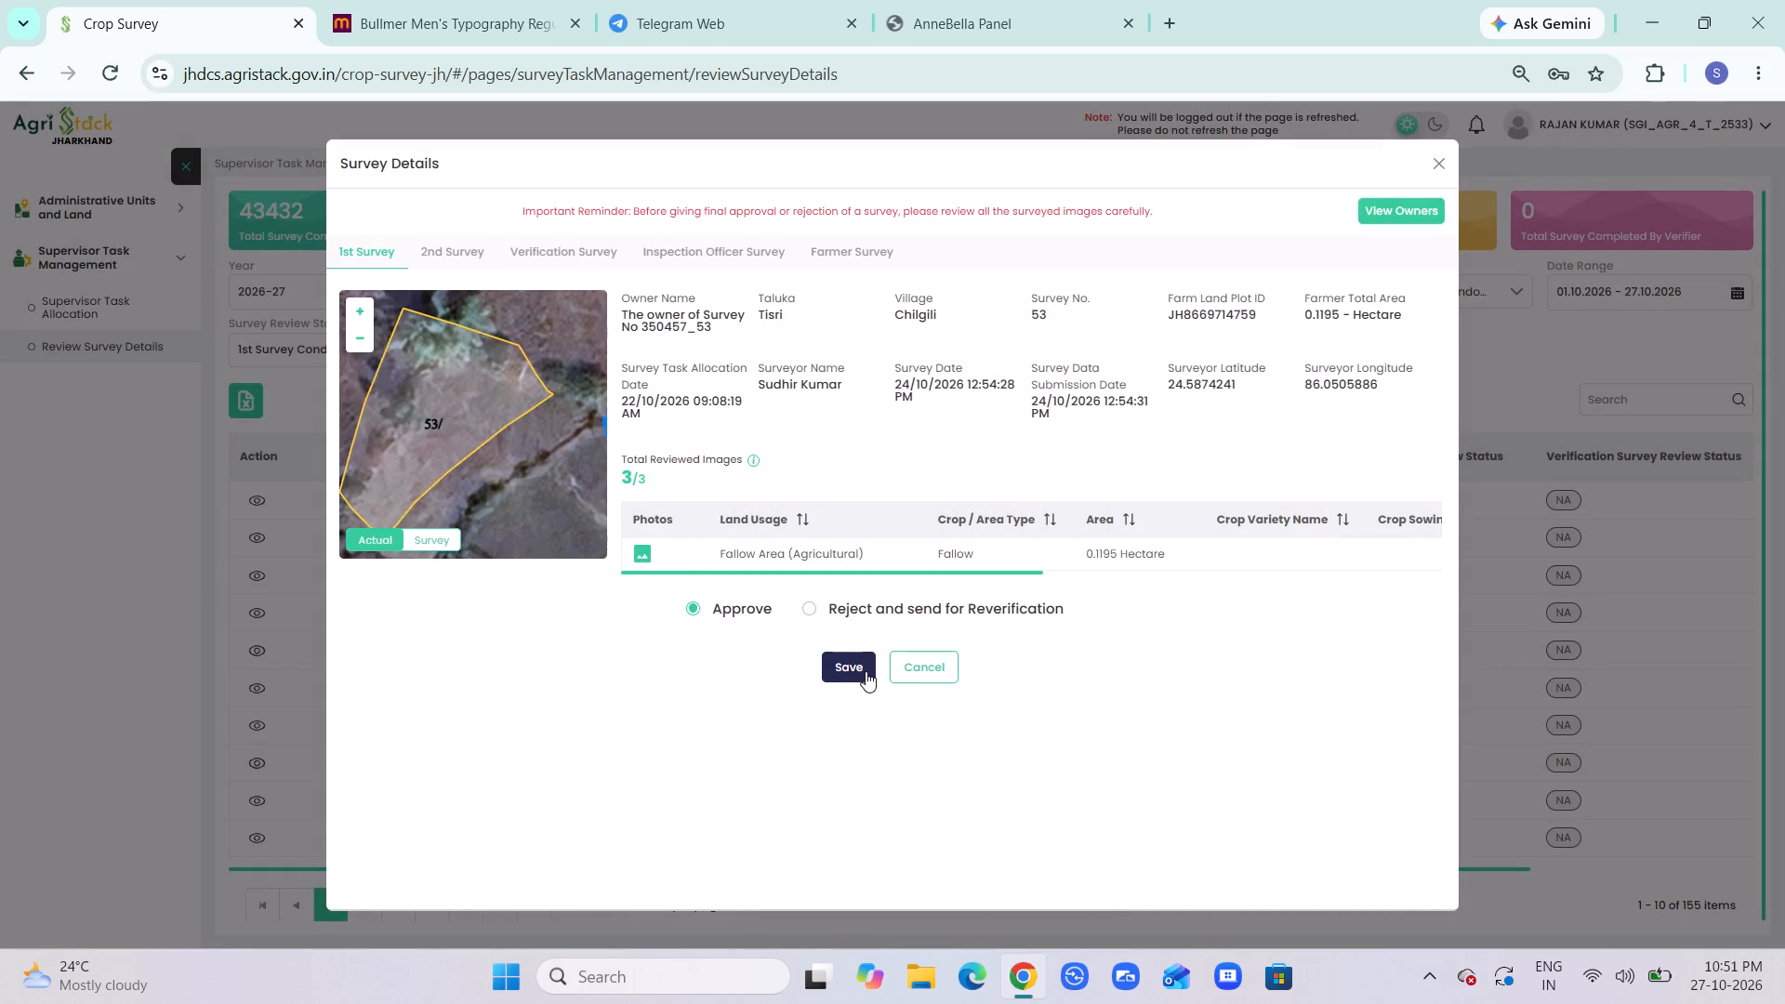
{"action": "left_click", "coordinate": [866, 569]}
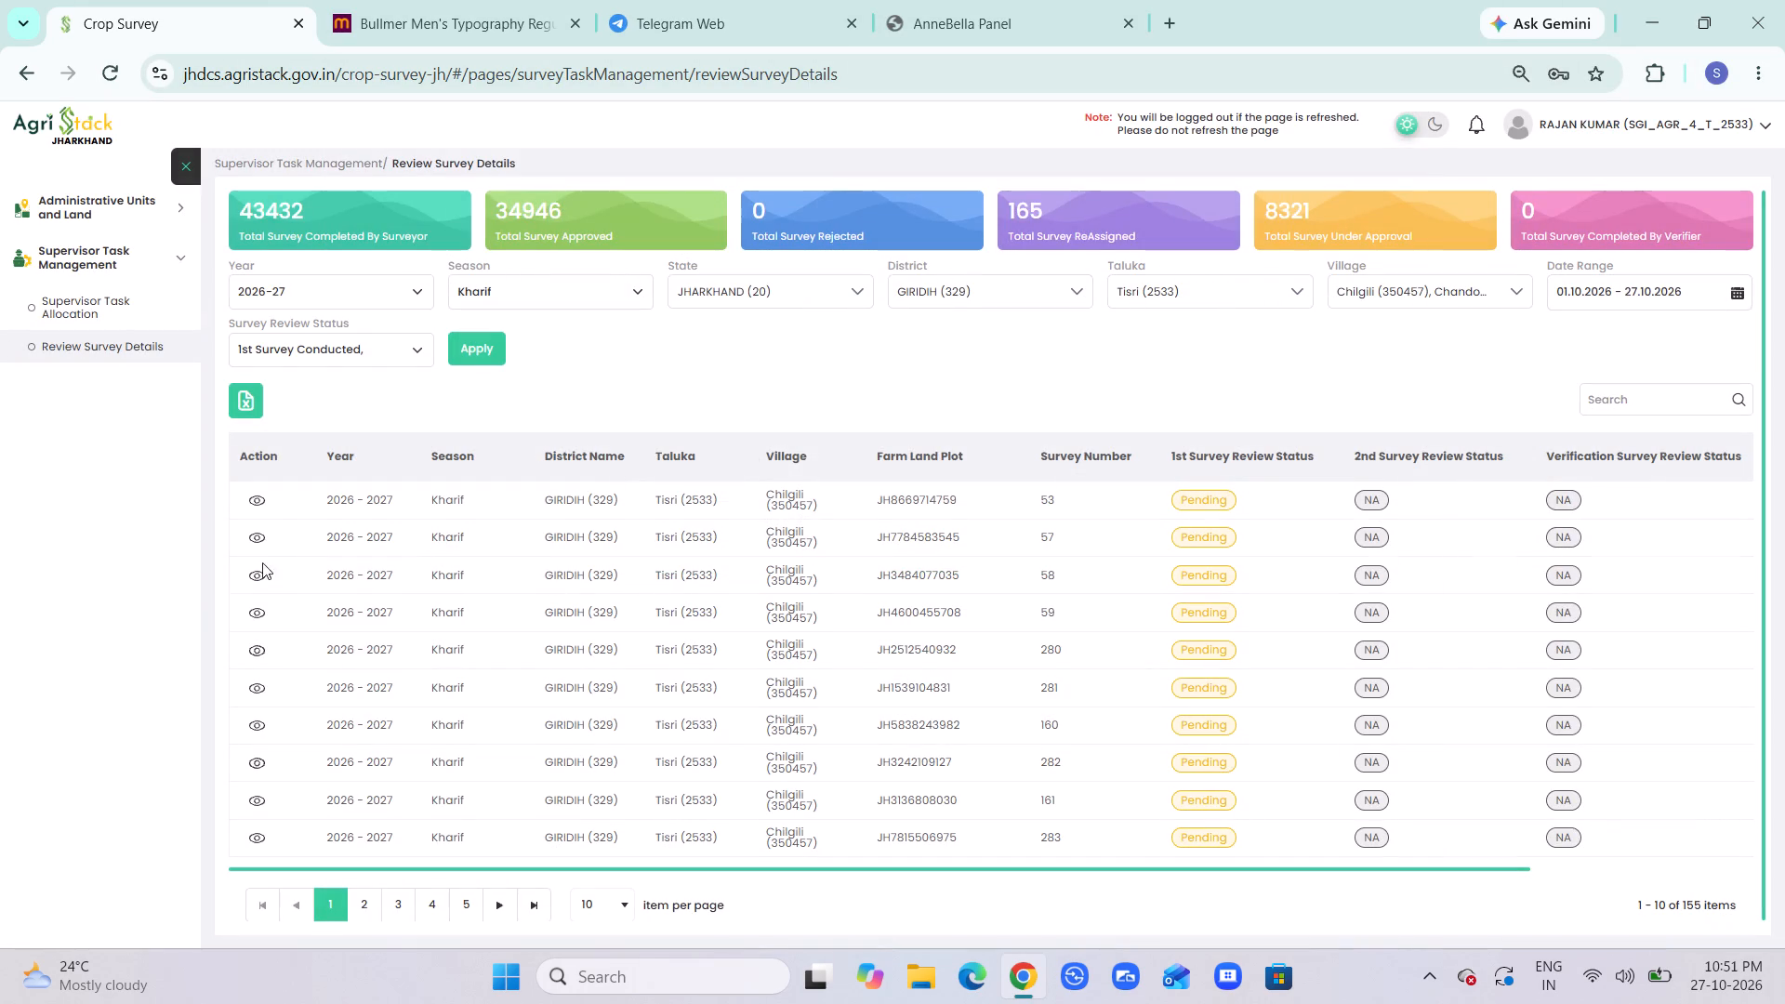
Open the survey details of survey number 57 in Chilgili, approve all three farm photos and close the photo viewer.
{"action": "left_click", "coordinate": [258, 542]}
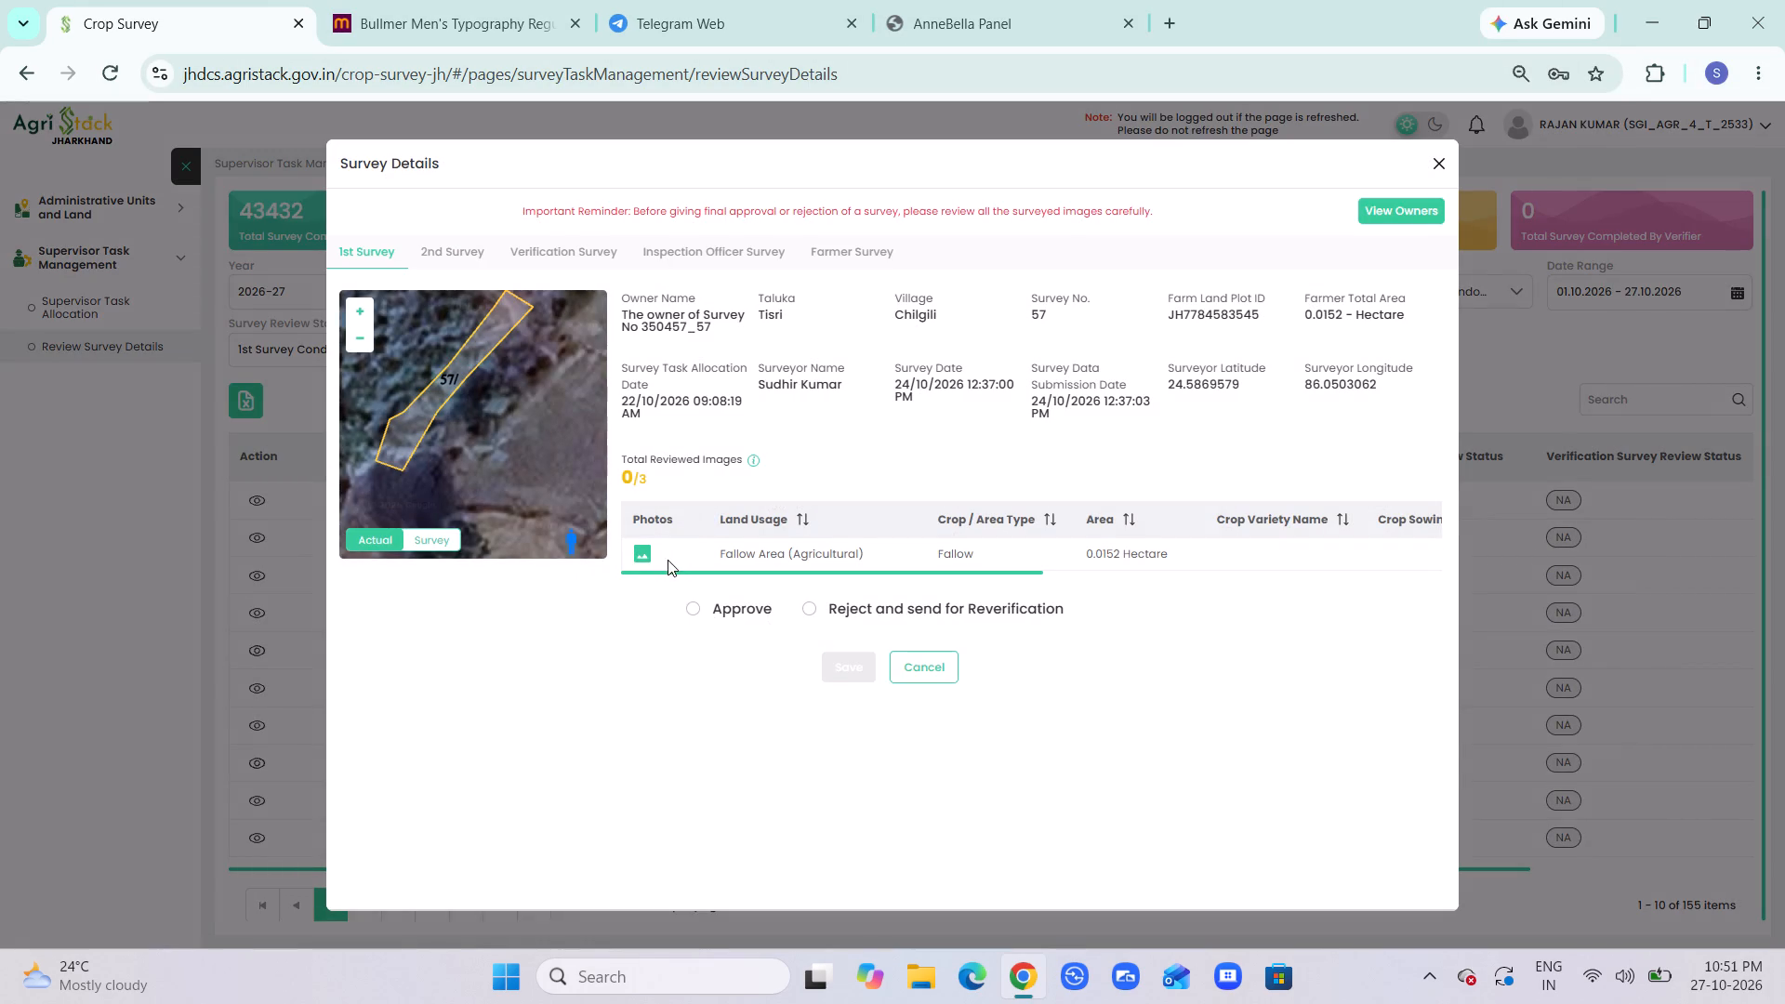
{"action": "left_click", "coordinate": [641, 550]}
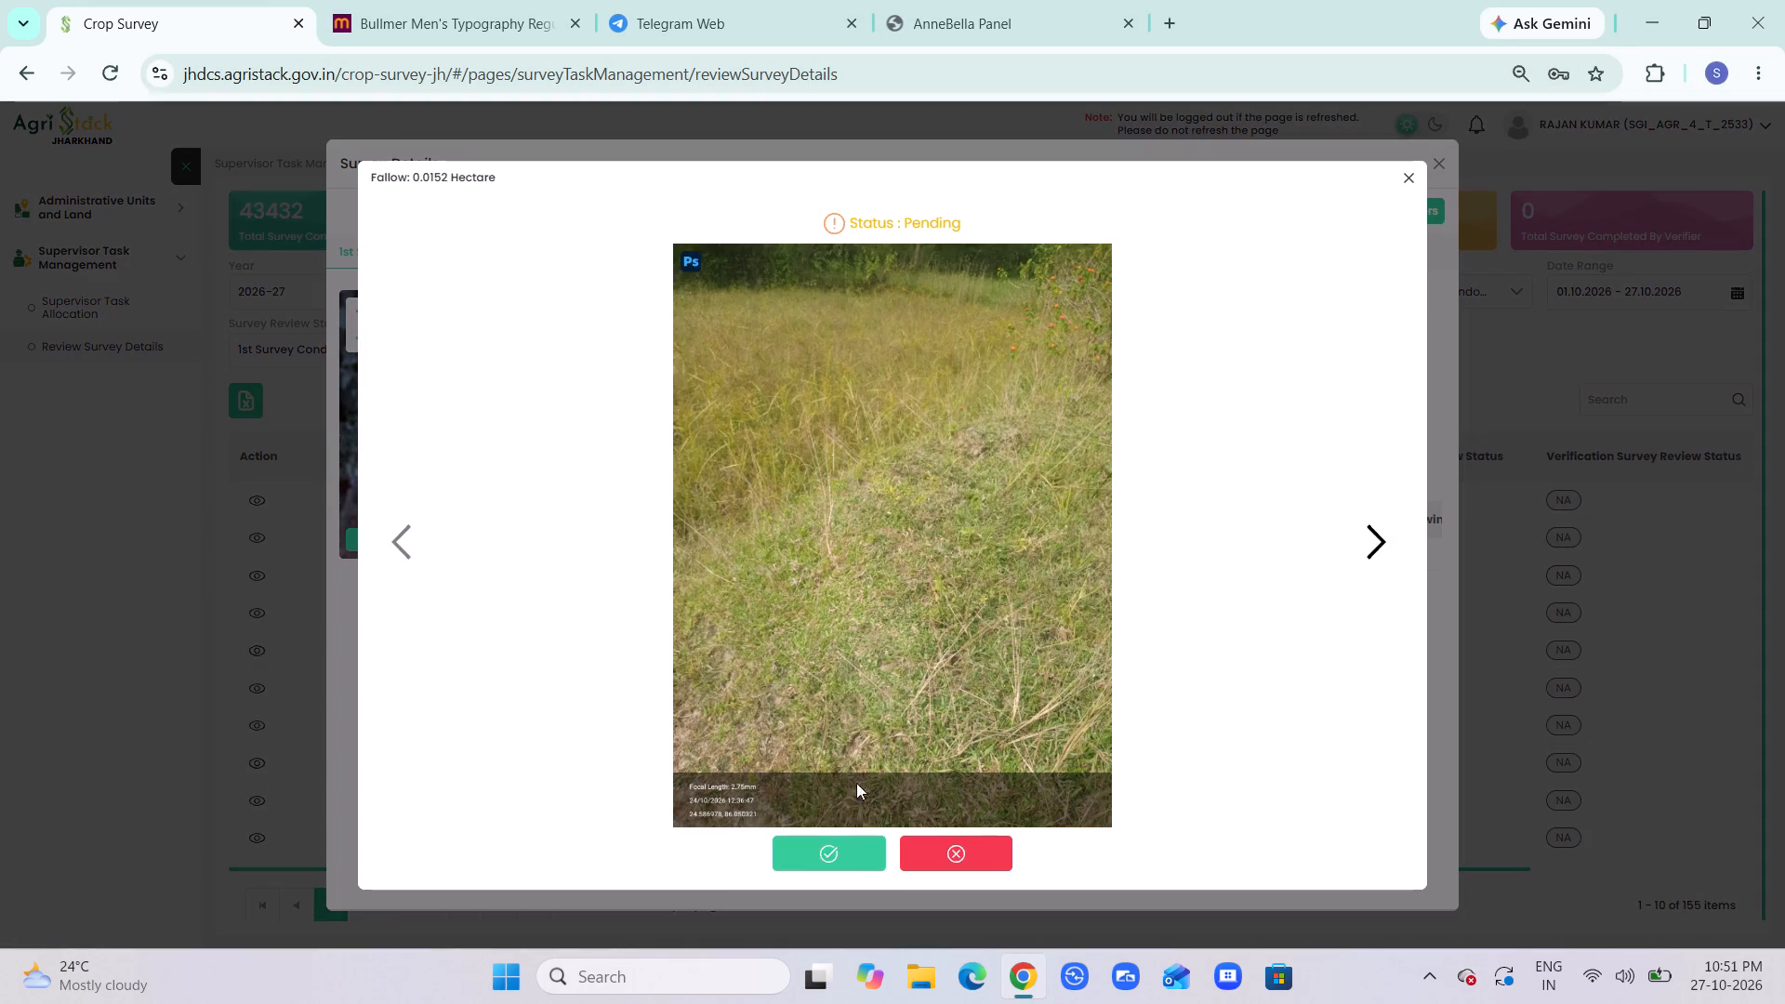
{"action": "left_click", "coordinate": [859, 854]}
{"action": "left_click_drag", "start_coordinate": [945, 674], "coordinate": [943, 675]}
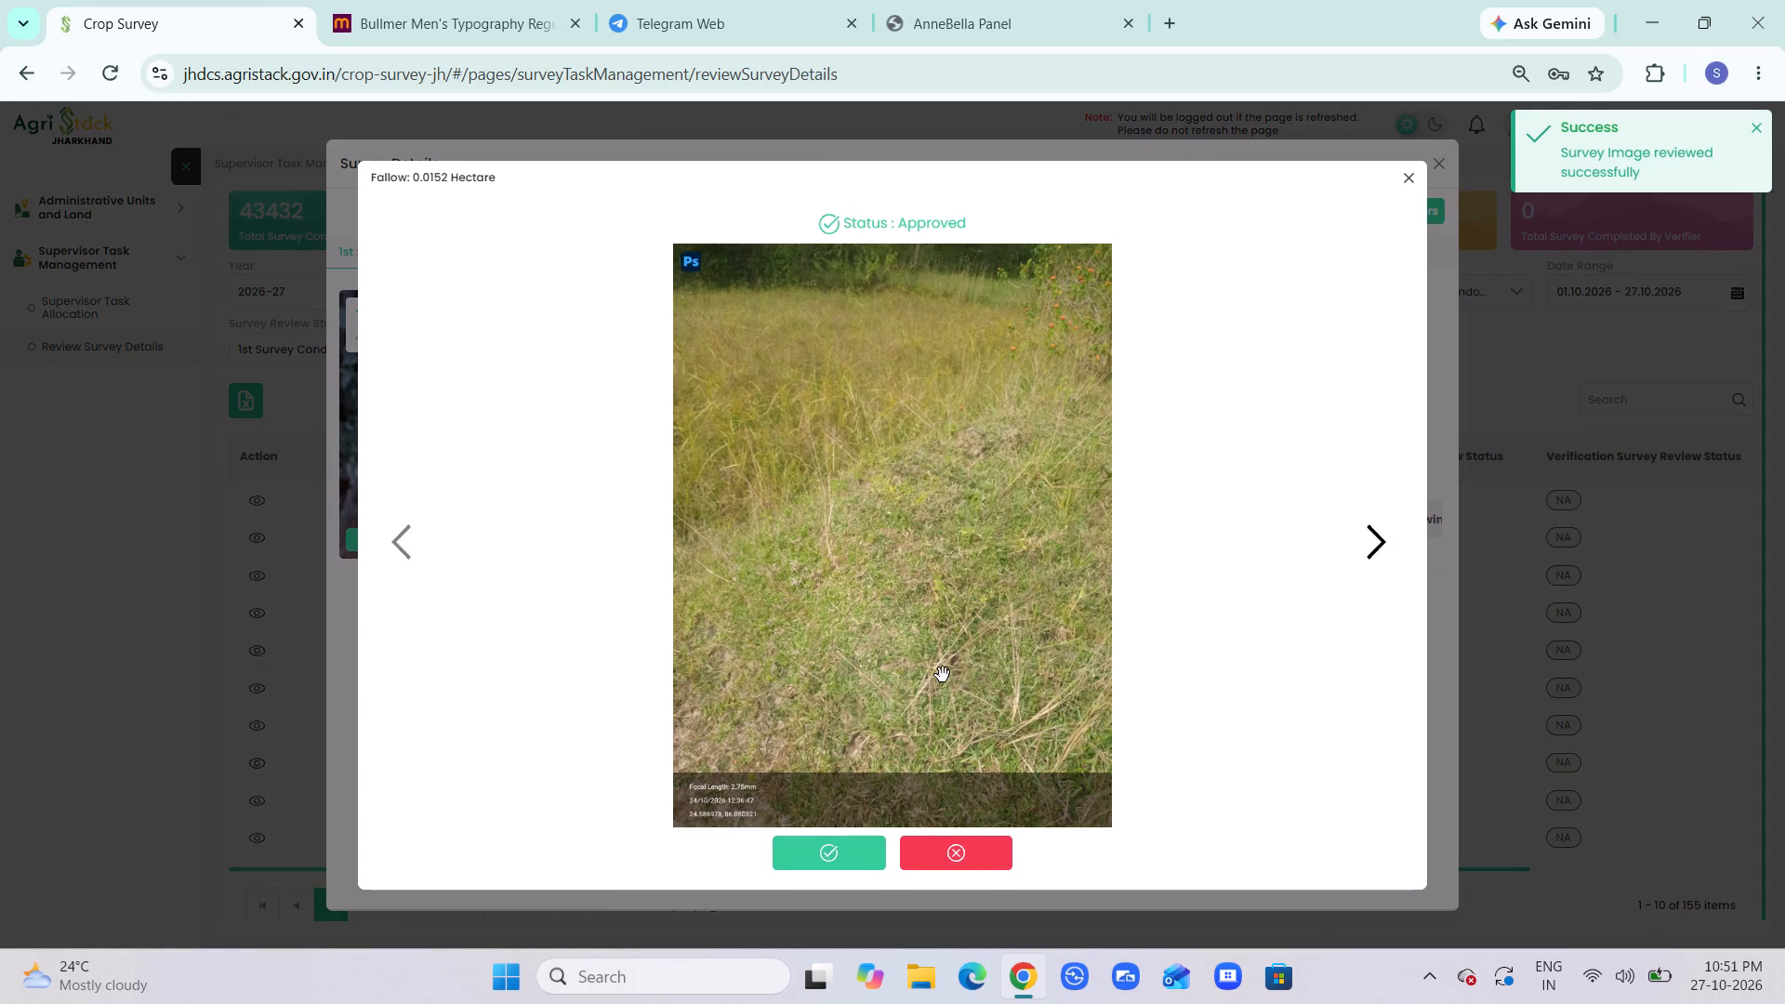
{"action": "left_click_drag", "start_coordinate": [943, 675], "coordinate": [767, 689]}
{"action": "left_click", "coordinate": [850, 866]}
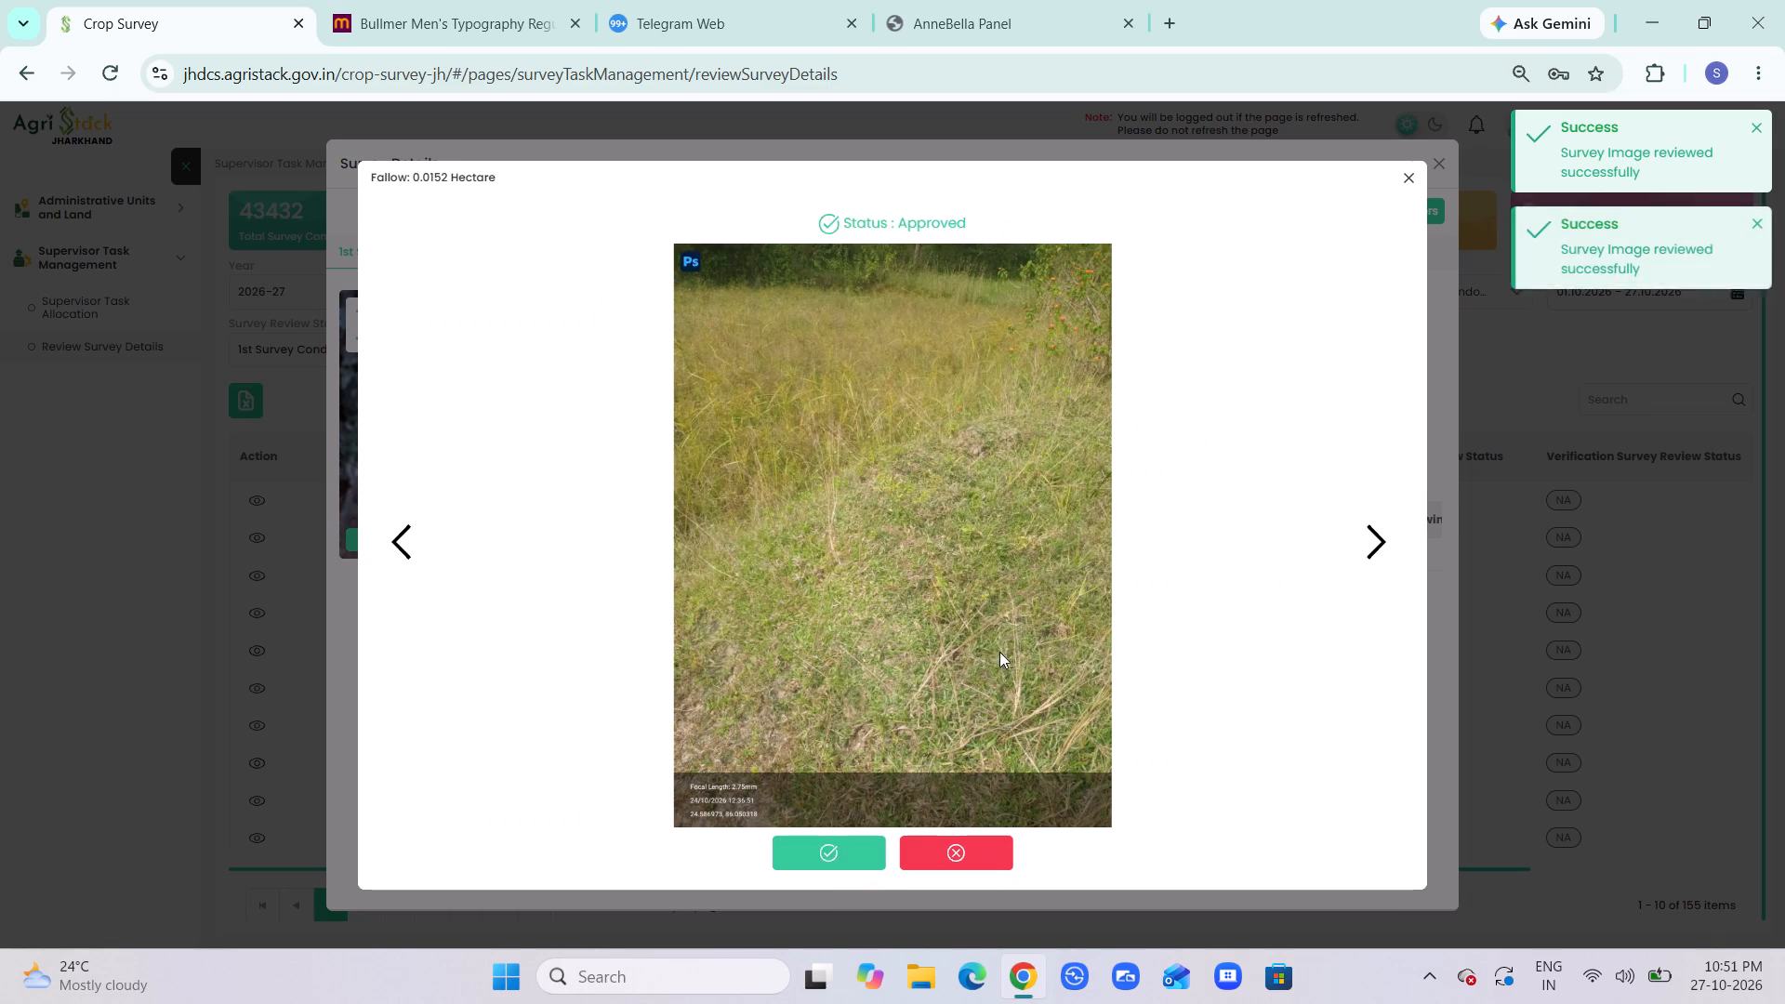
{"action": "left_click_drag", "start_coordinate": [1043, 644], "coordinate": [862, 676]}
{"action": "left_click", "coordinate": [846, 858]}
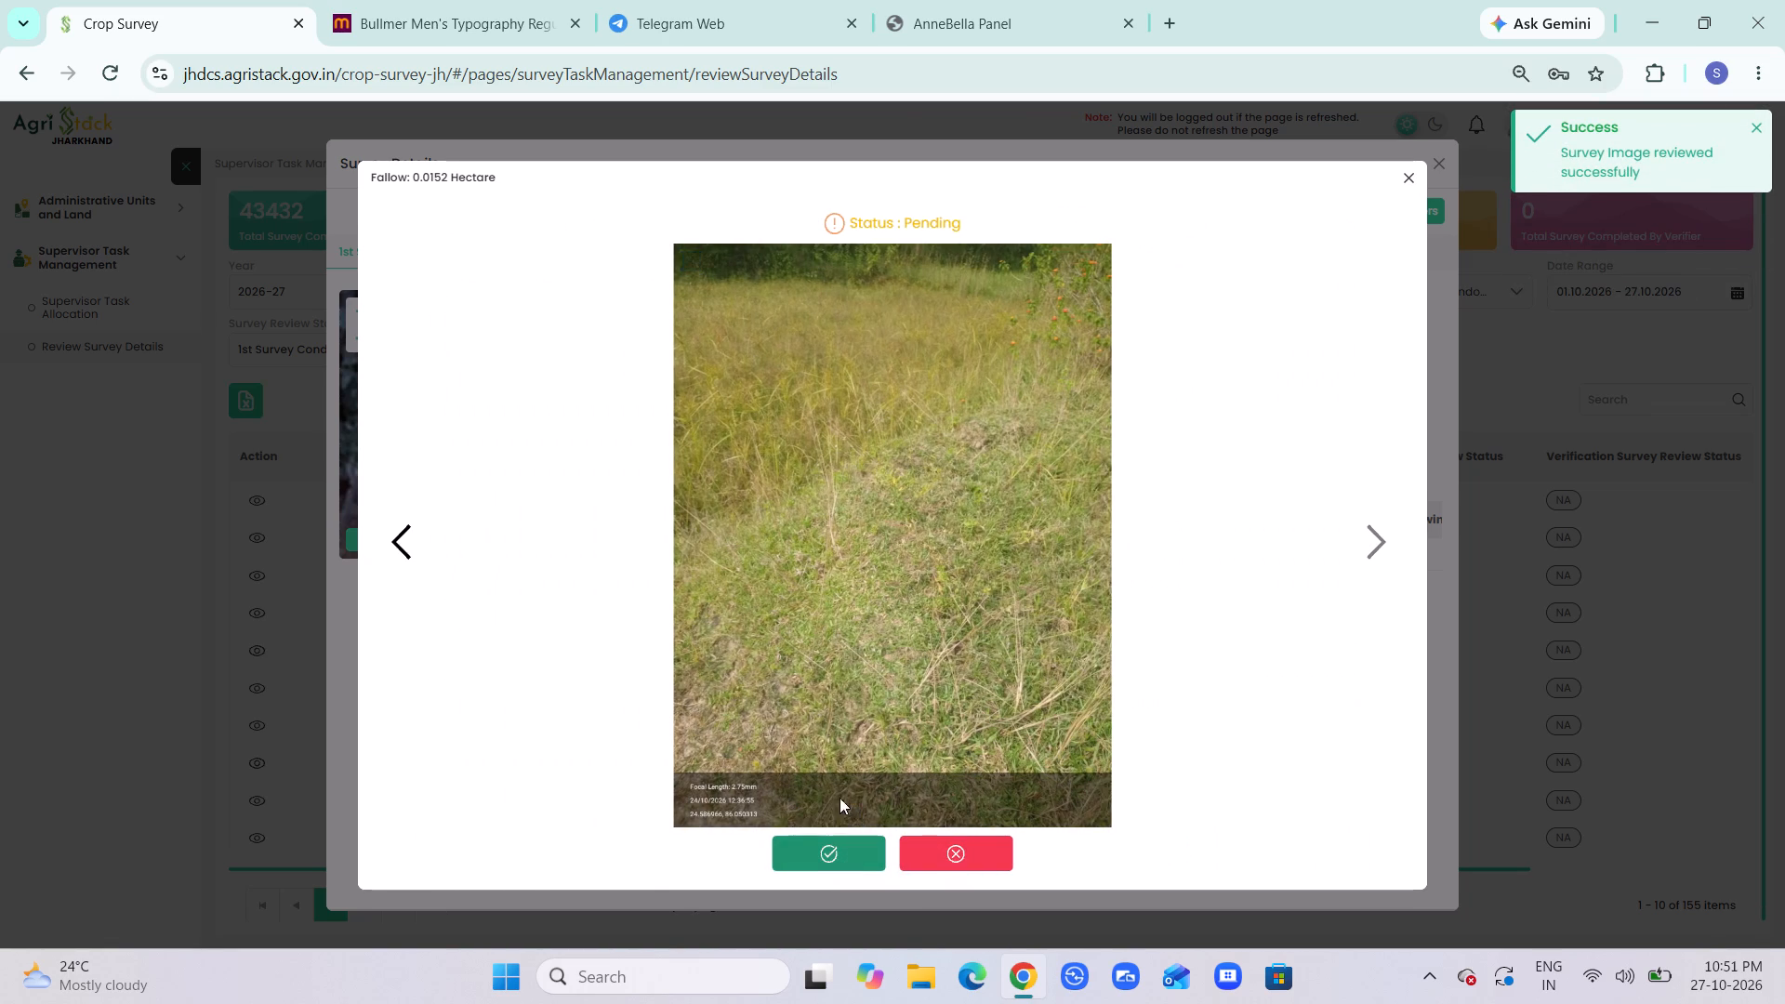
{"action": "left_click", "coordinate": [1408, 174]}
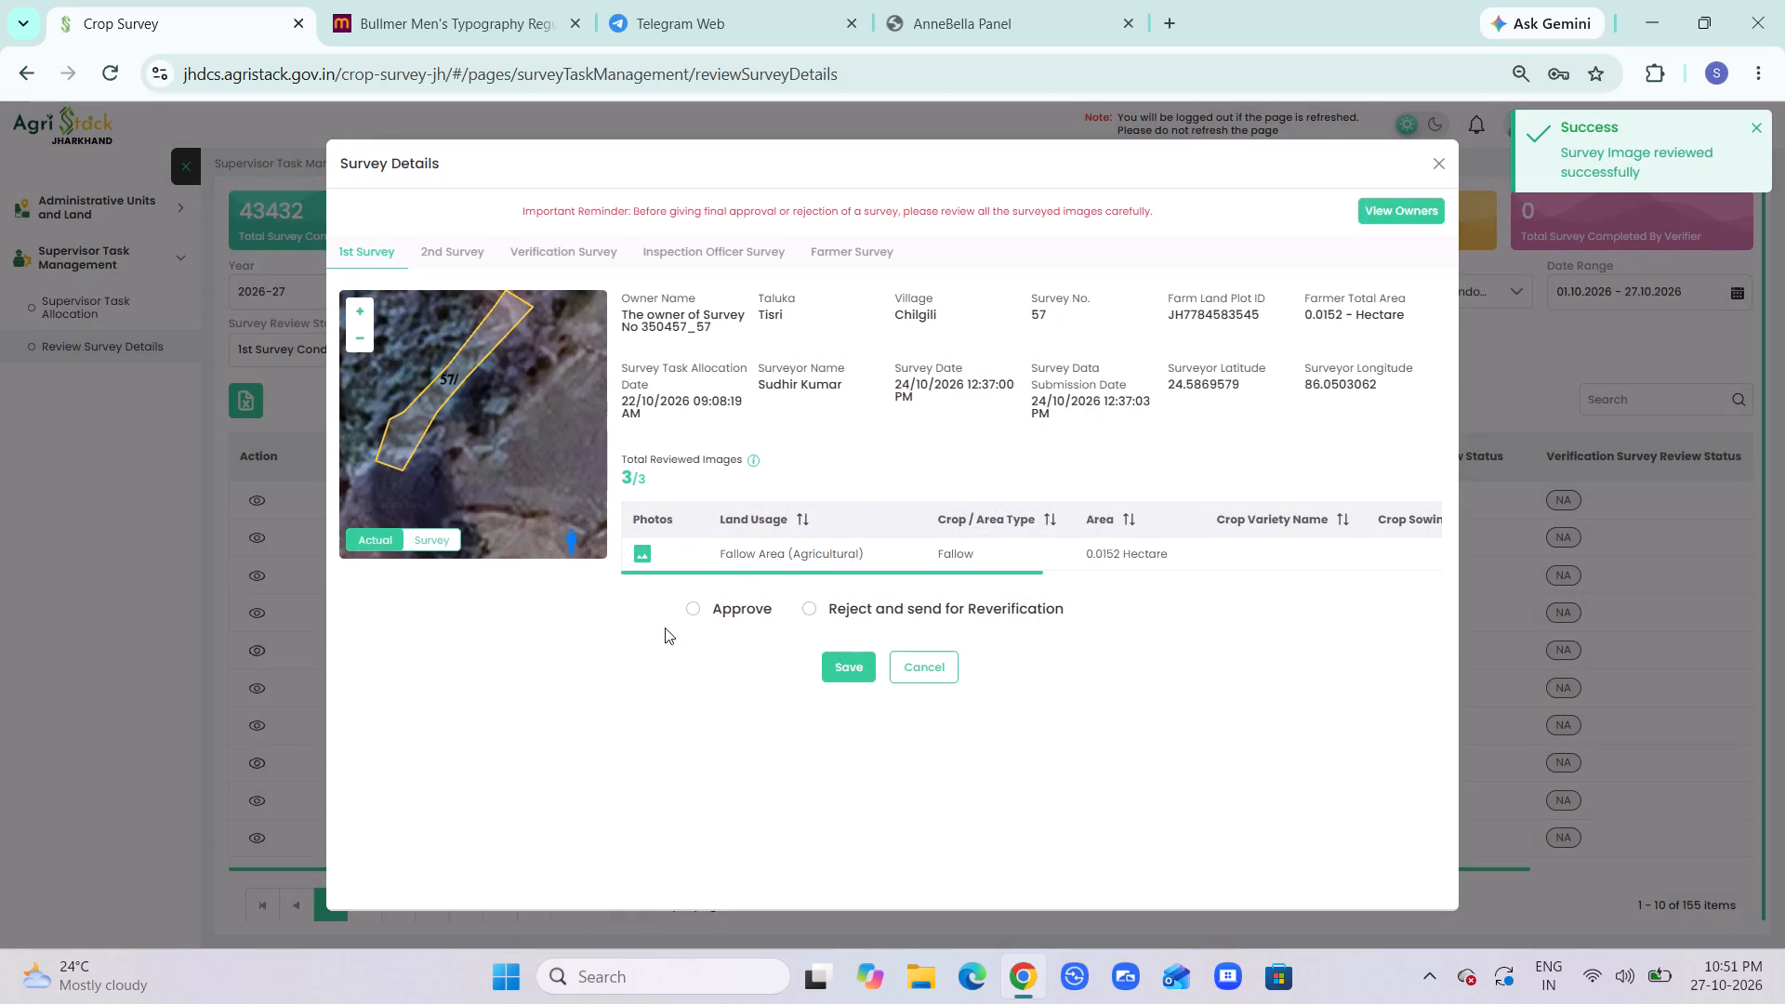
Approve the 1st survey of survey number 57, save the review and close its survey details.
{"action": "left_click", "coordinate": [727, 603]}
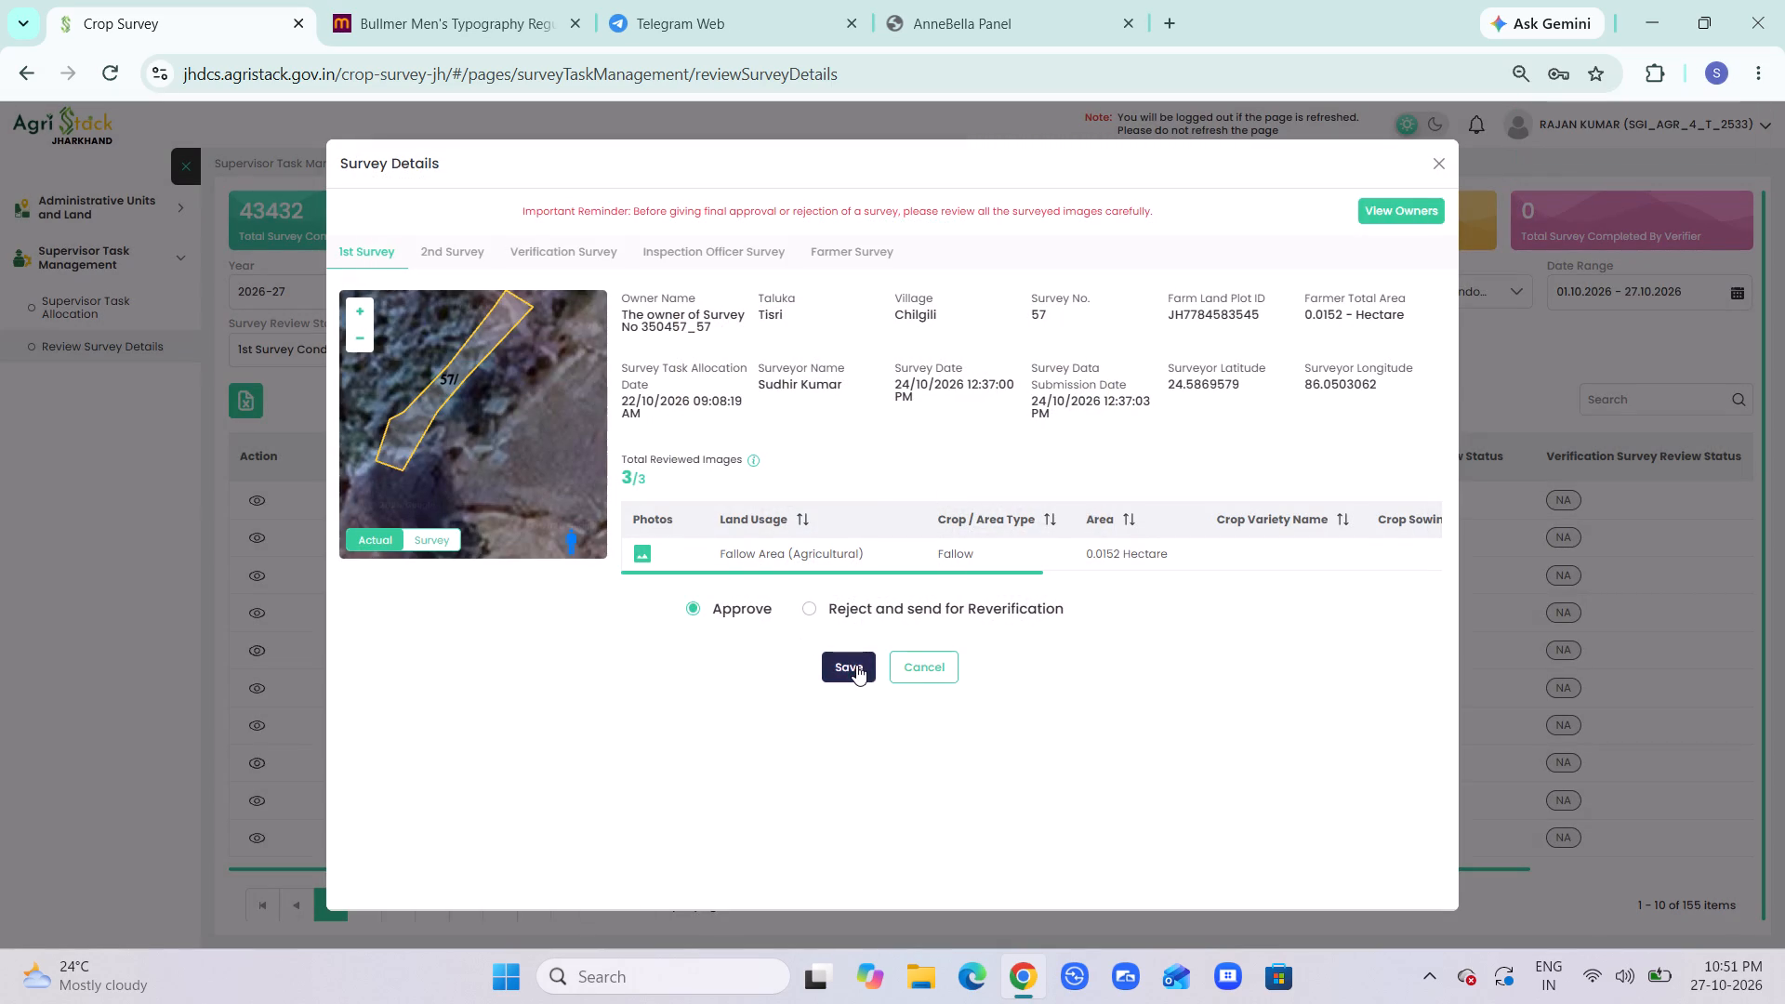
{"action": "left_click", "coordinate": [856, 665]}
{"action": "left_click", "coordinate": [867, 560]}
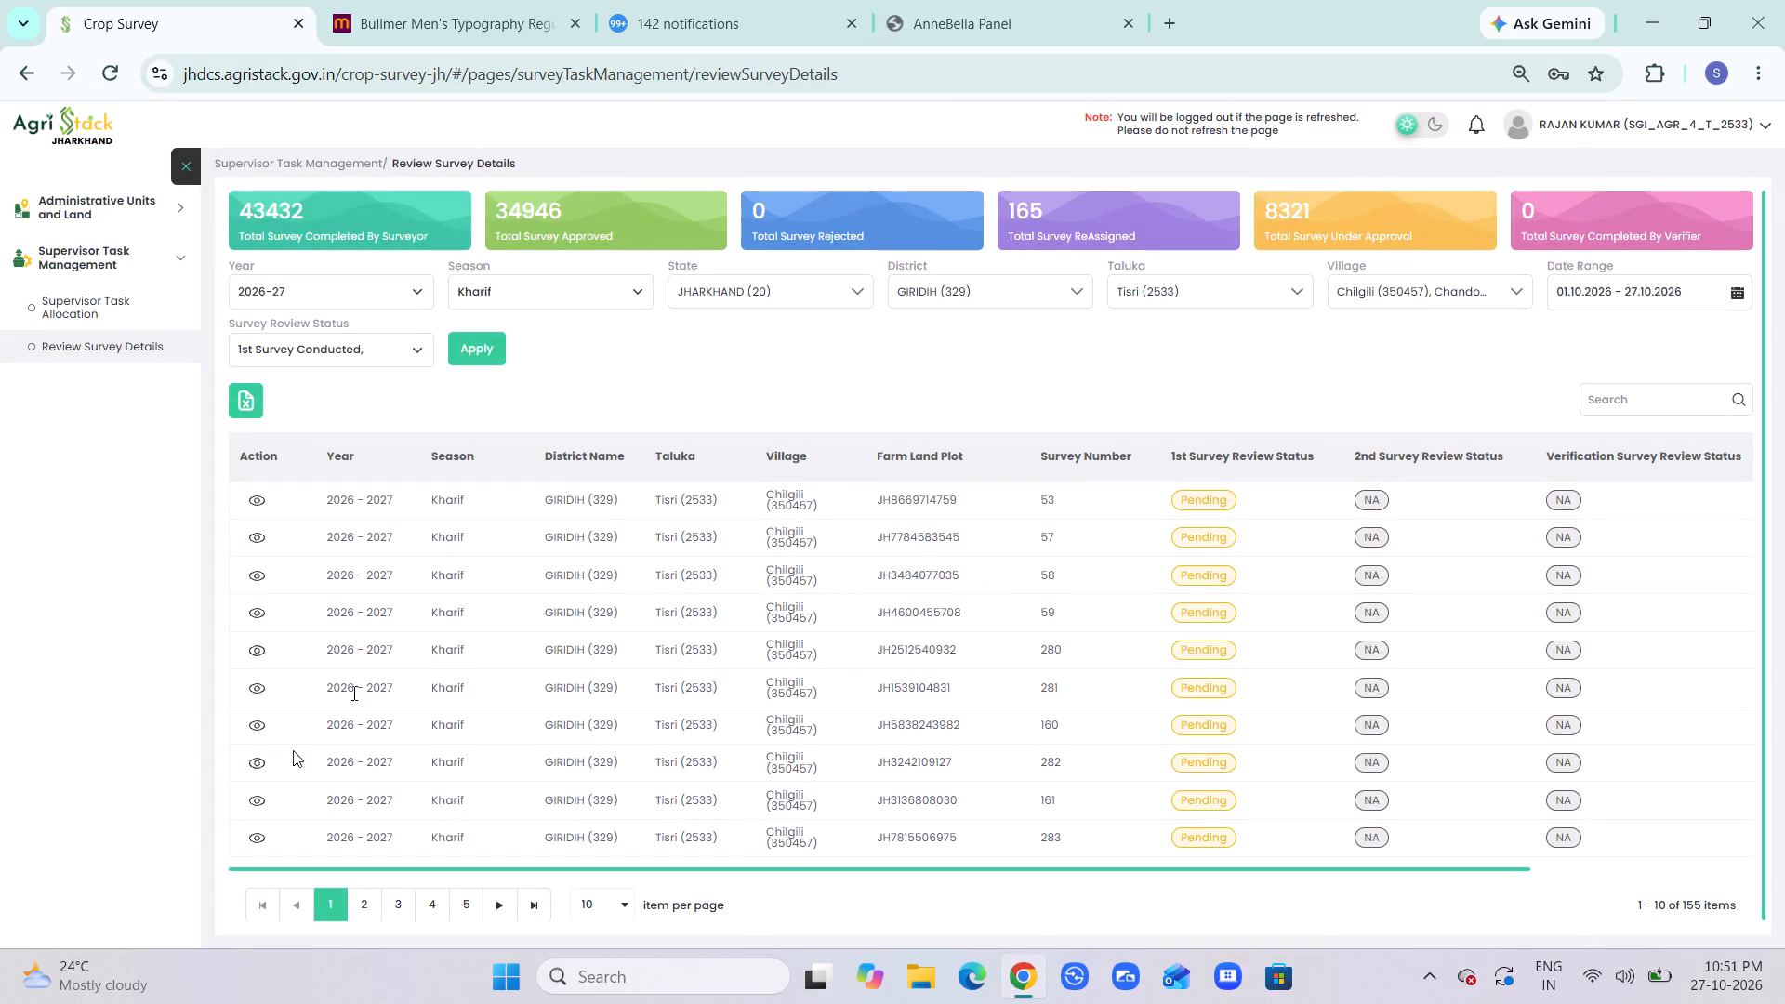
Open the survey details of survey number 58 in Chilgili, approve all three farm photos and close the photo viewer.
{"action": "left_click", "coordinate": [259, 574]}
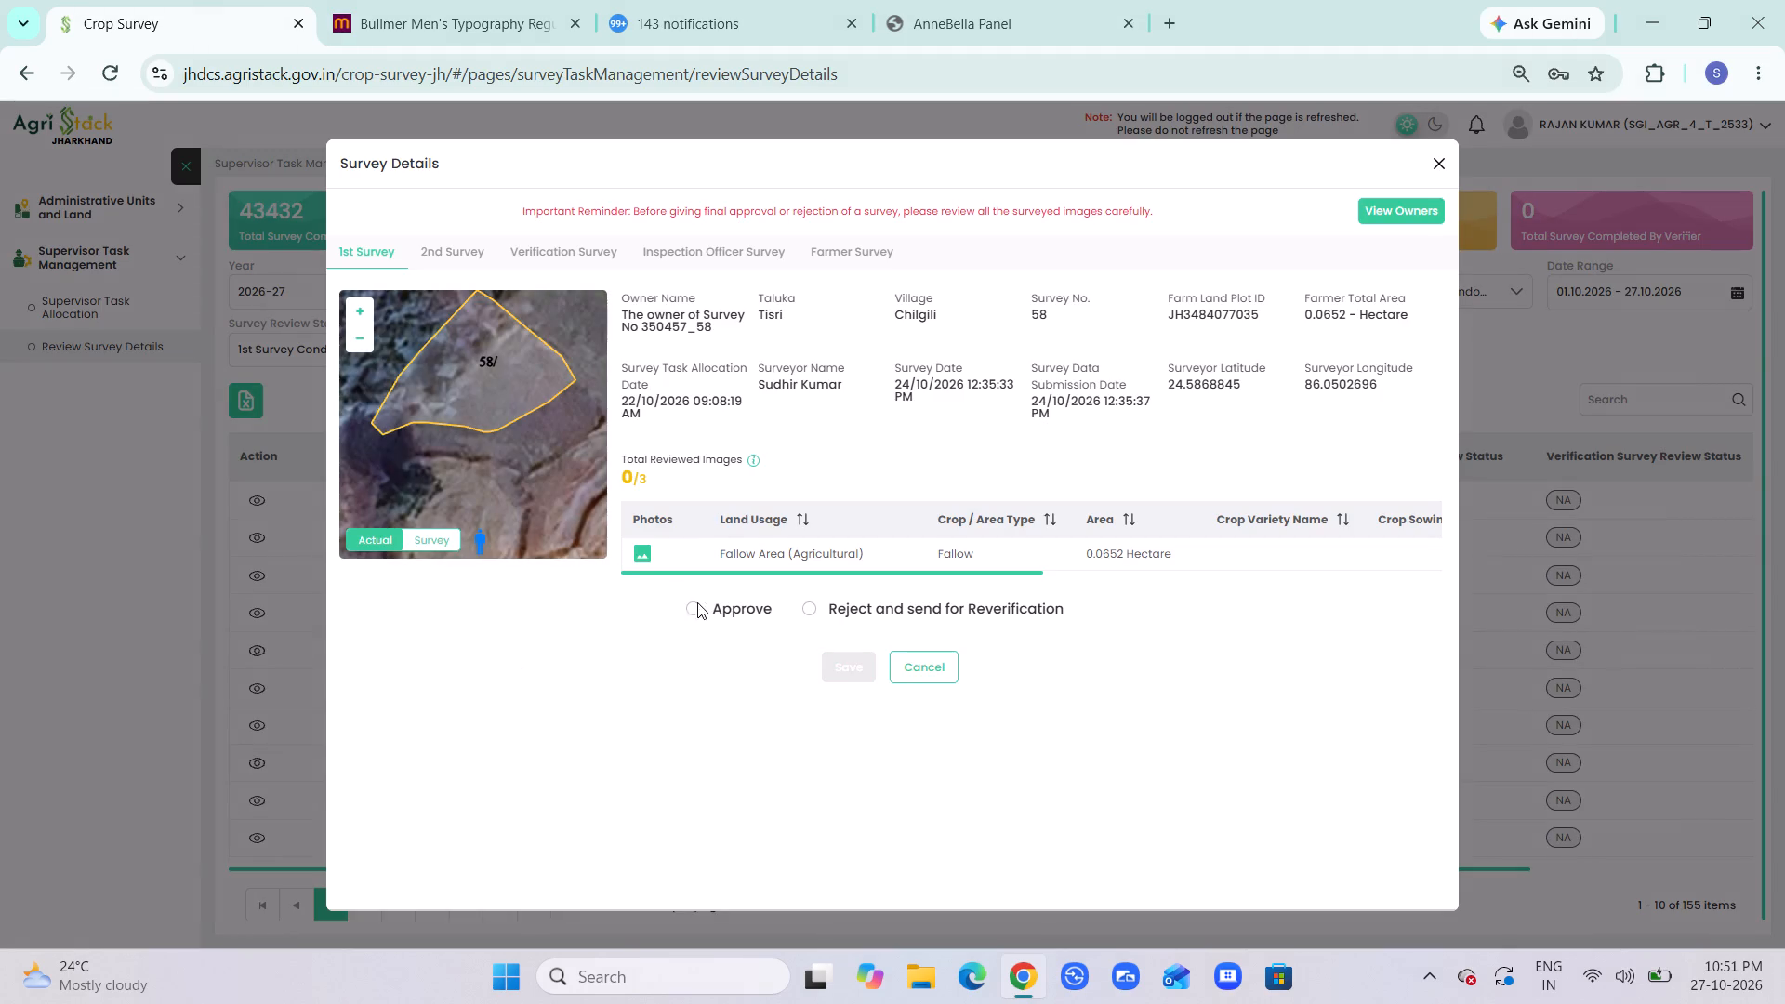
{"action": "left_click", "coordinate": [635, 559]}
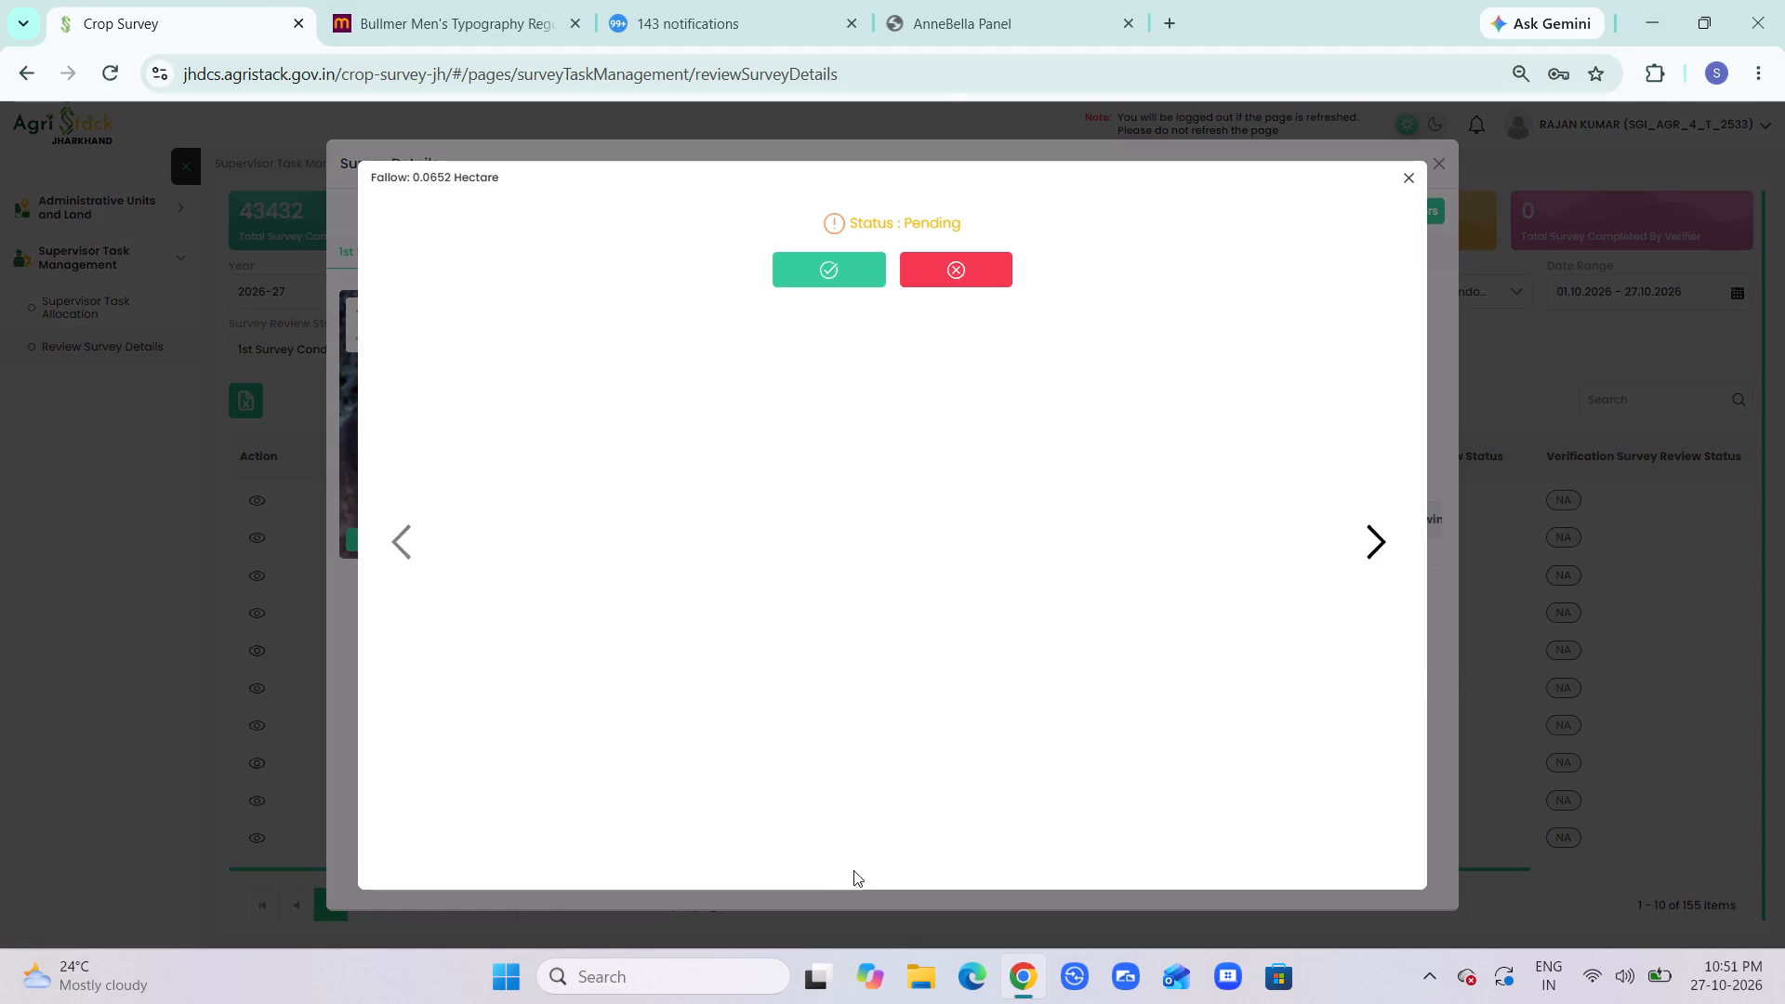
{"action": "left_click", "coordinate": [870, 857]}
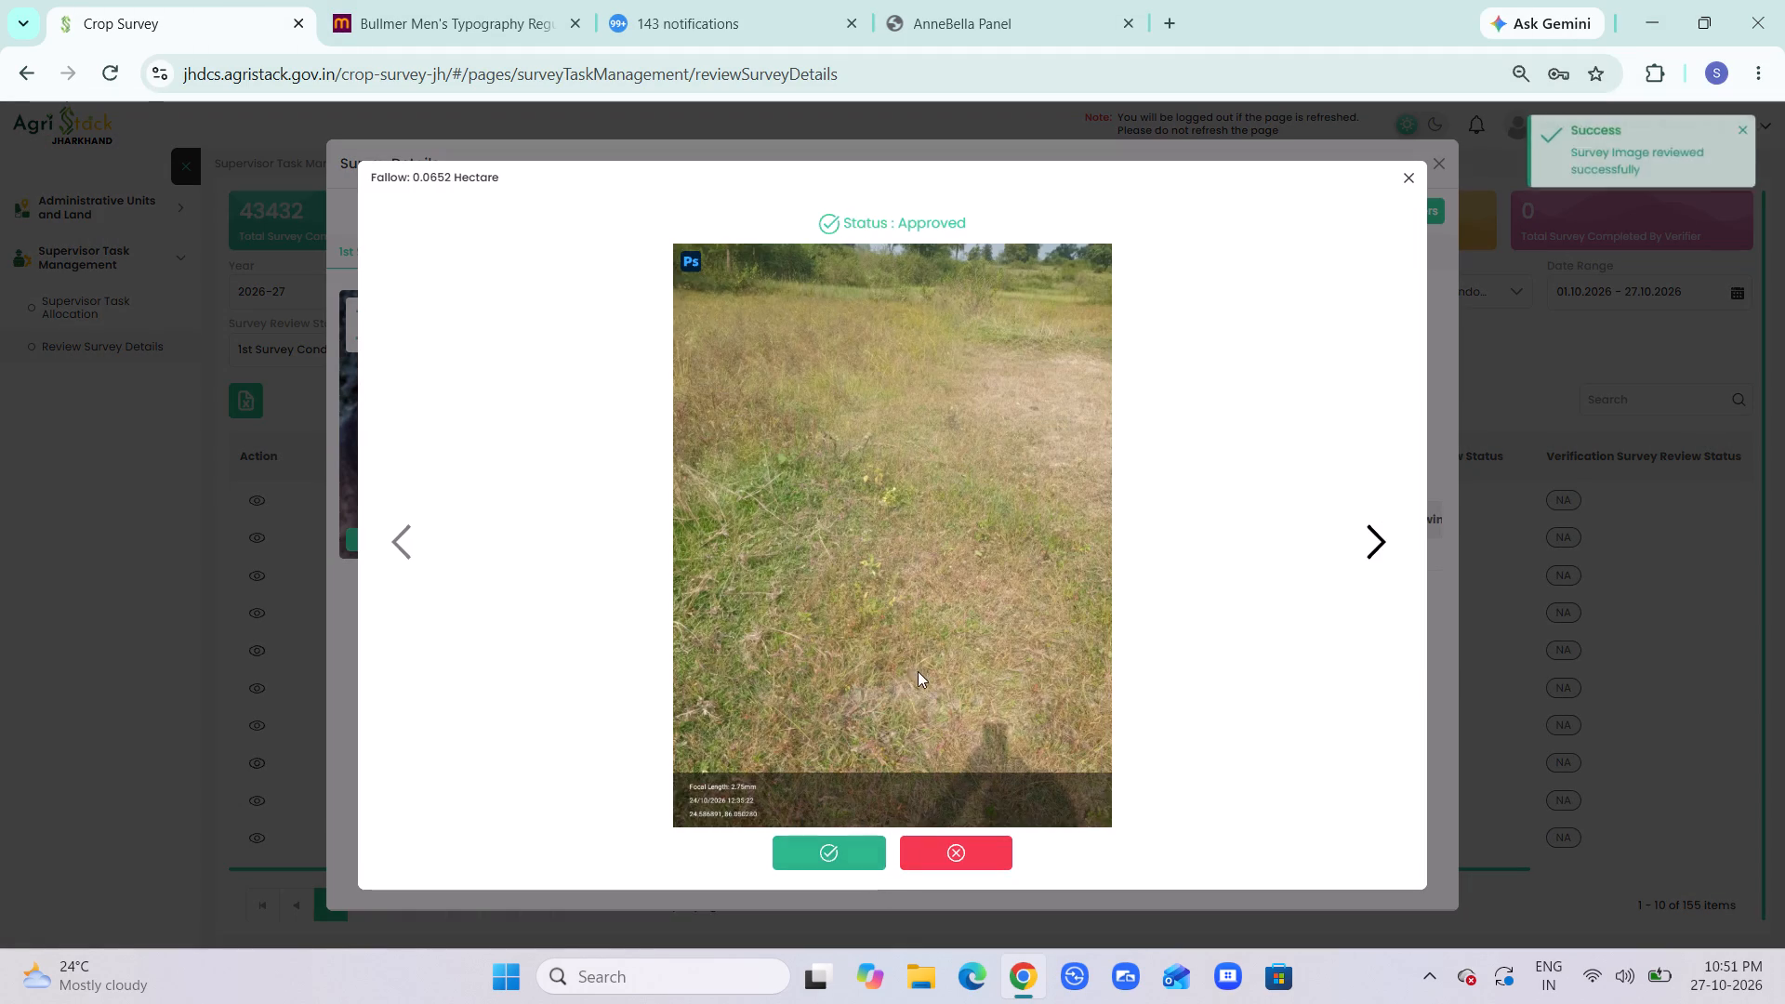
{"action": "left_click_drag", "start_coordinate": [1173, 642], "coordinate": [1067, 654]}
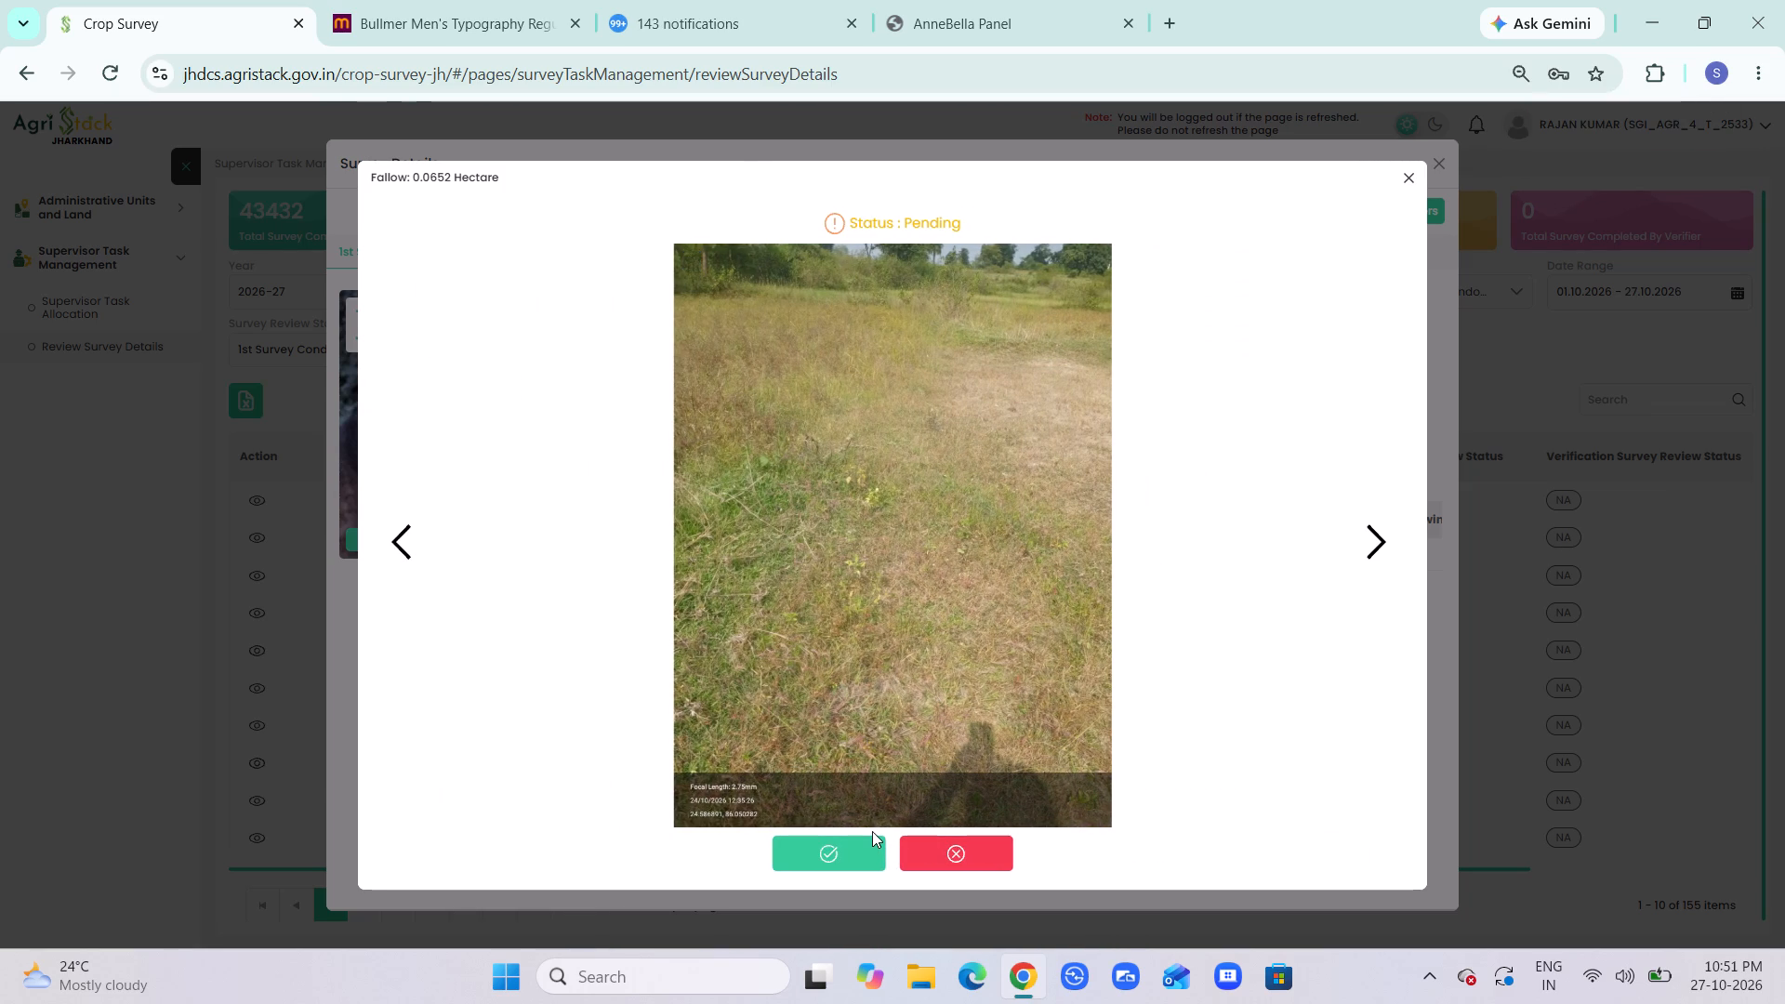
{"action": "left_click", "coordinate": [872, 831]}
{"action": "left_click", "coordinate": [859, 852]}
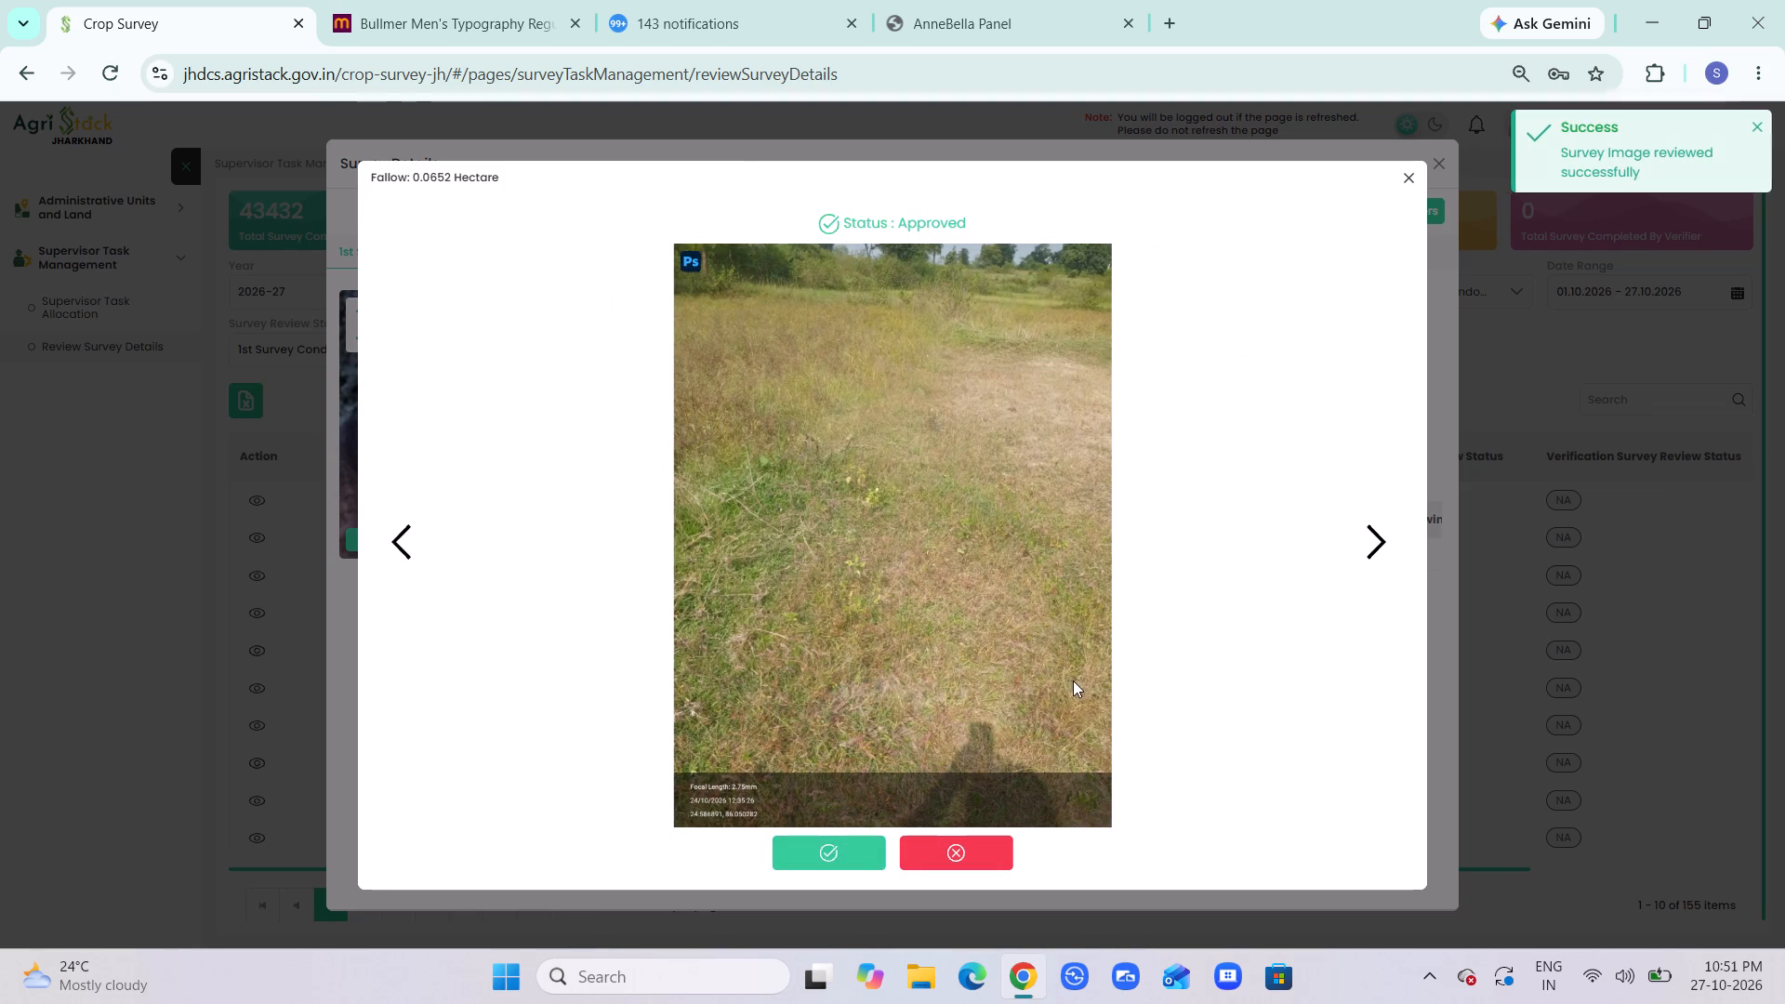
{"action": "left_click_drag", "start_coordinate": [1074, 680], "coordinate": [979, 701]}
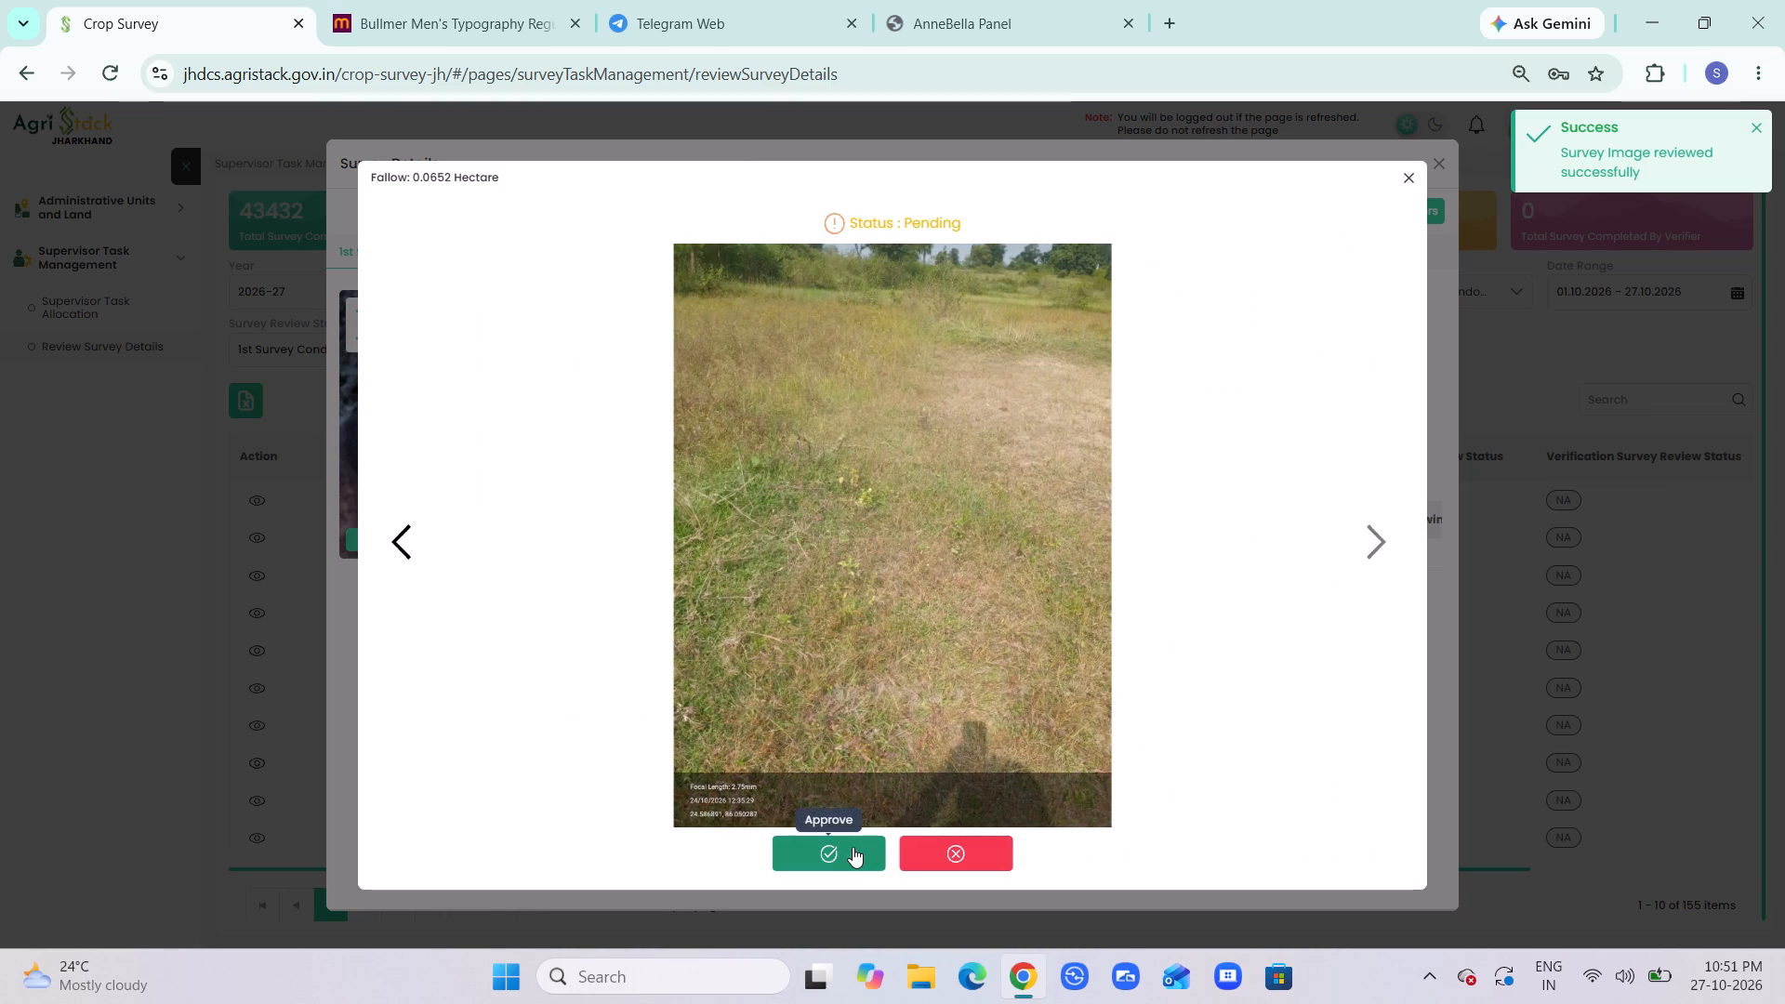
{"action": "left_click", "coordinate": [851, 848]}
{"action": "left_click_drag", "start_coordinate": [1406, 185], "coordinate": [1388, 186]}
{"action": "left_click", "coordinate": [1406, 173]}
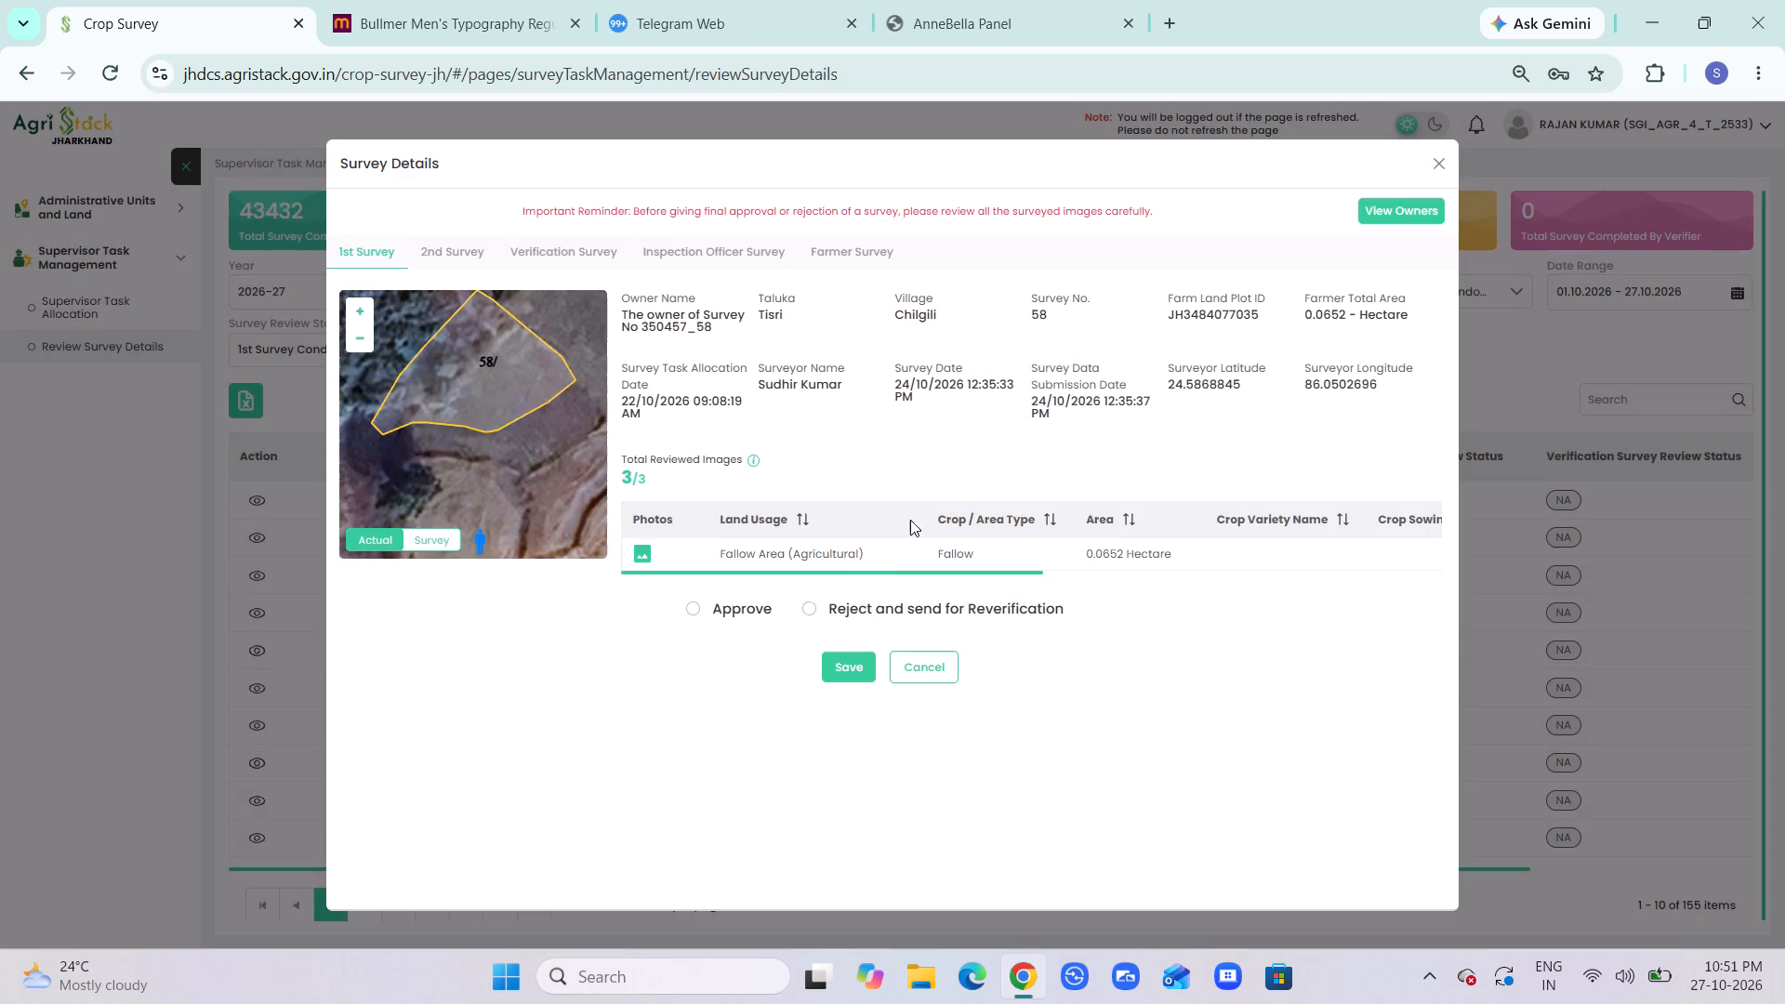
Approve the 1st survey of survey number 58, save the review and close its survey details.
{"action": "left_click", "coordinate": [757, 608]}
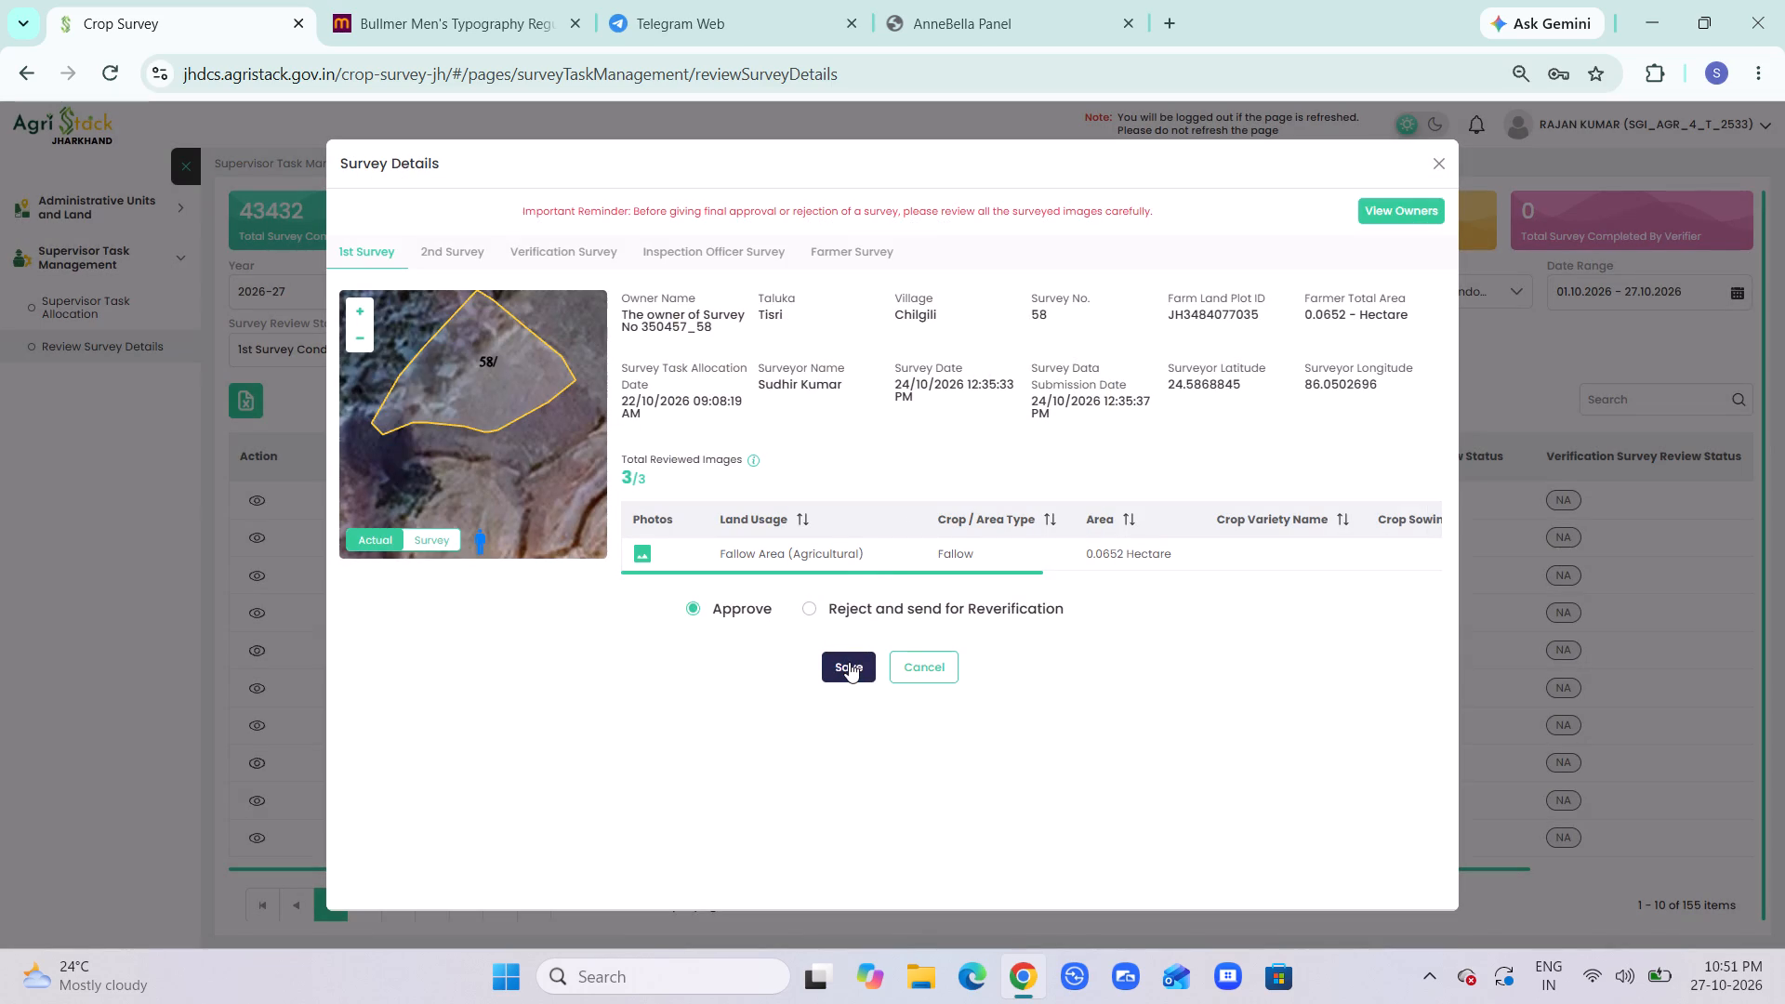
{"action": "left_click", "coordinate": [849, 663]}
{"action": "left_click", "coordinate": [863, 573]}
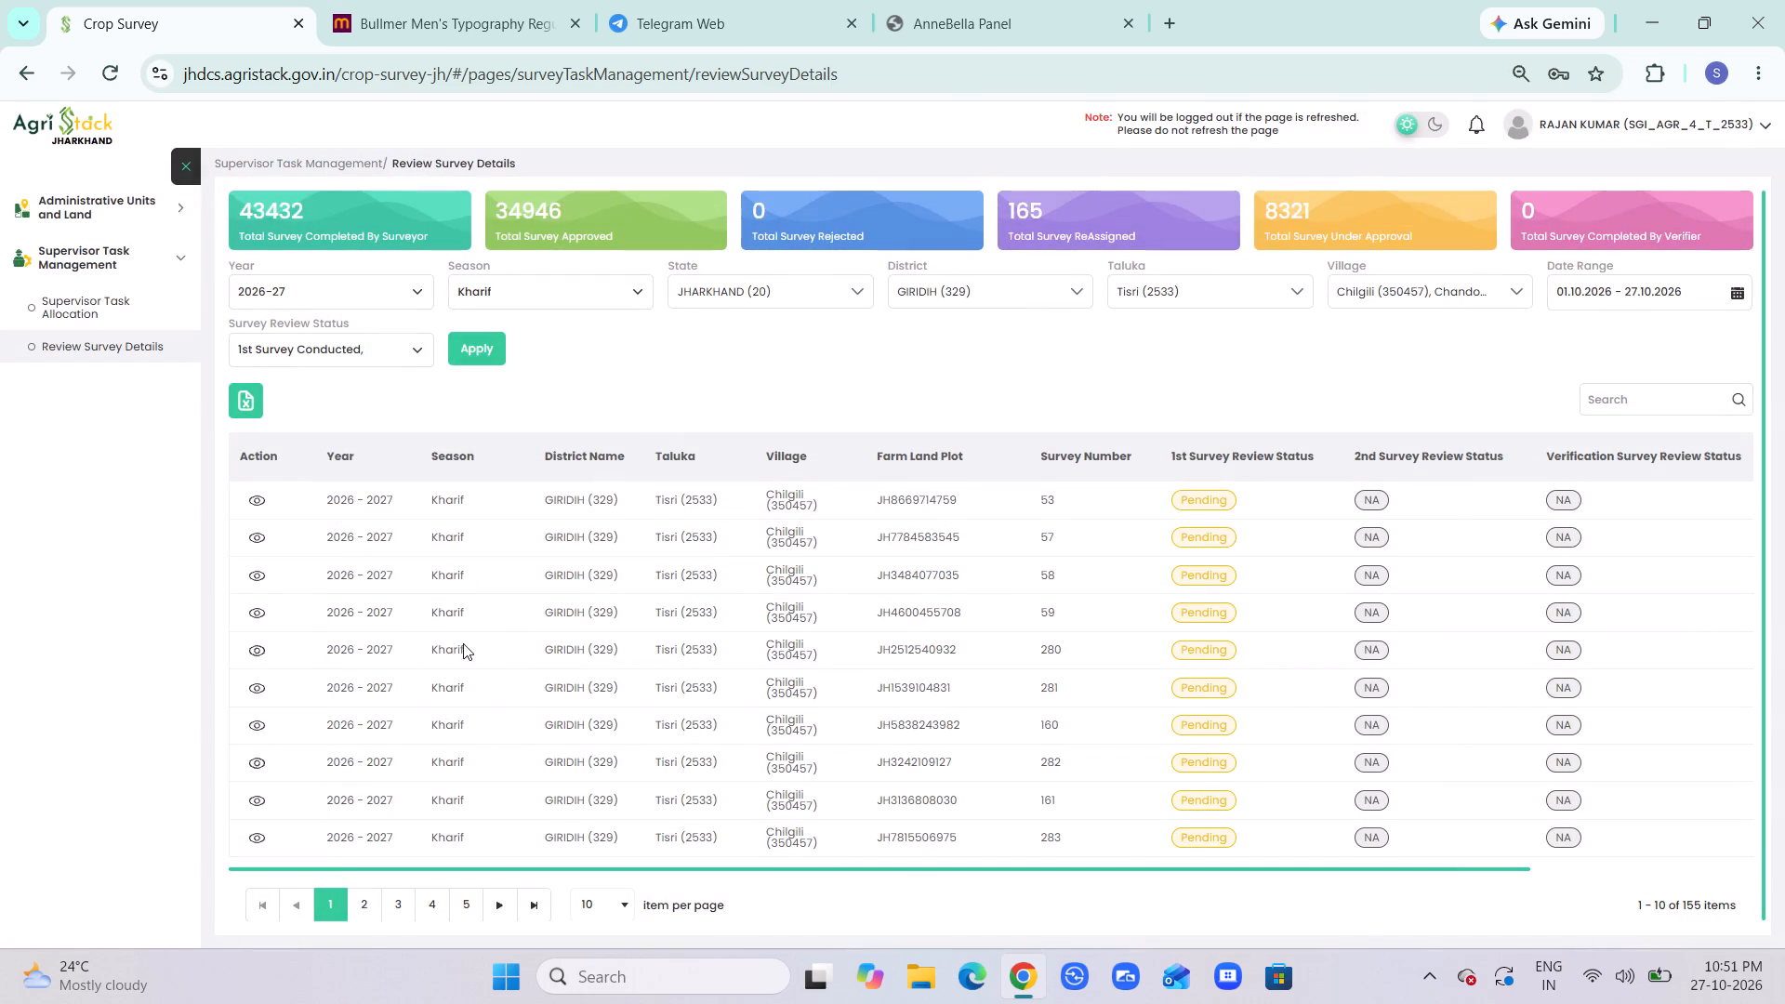
{"action": "left_click", "coordinate": [256, 616]}
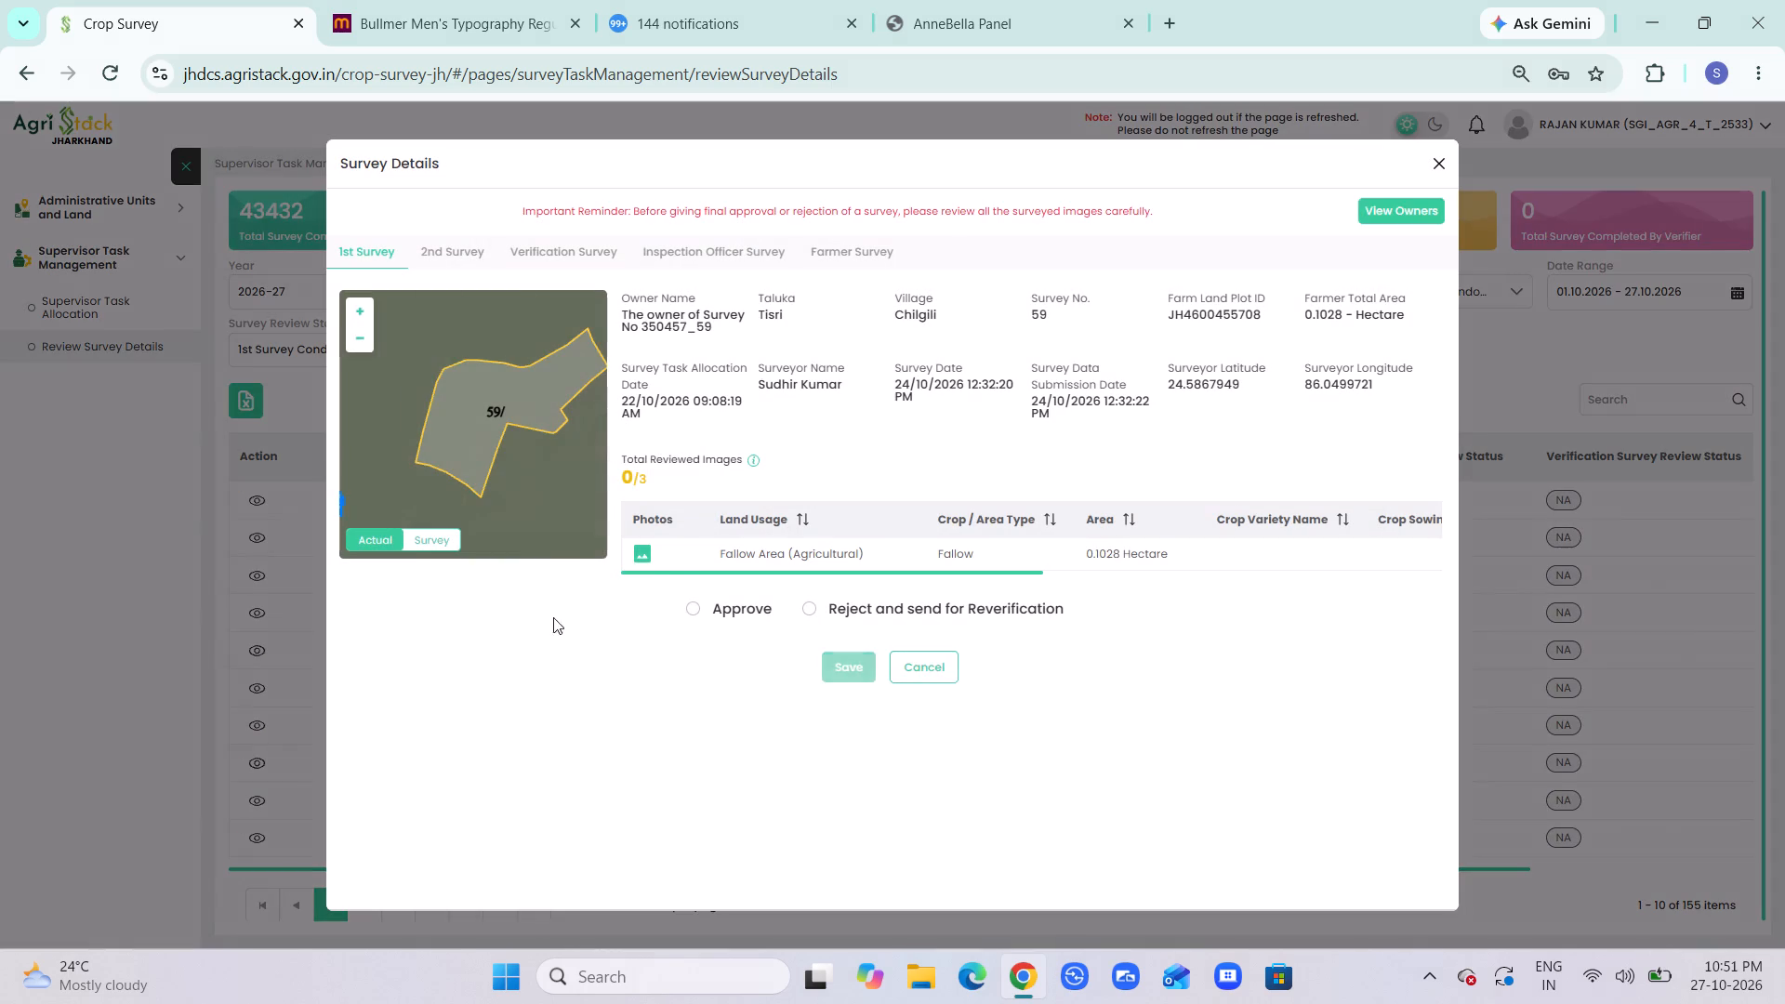
{"action": "left_click", "coordinate": [633, 554]}
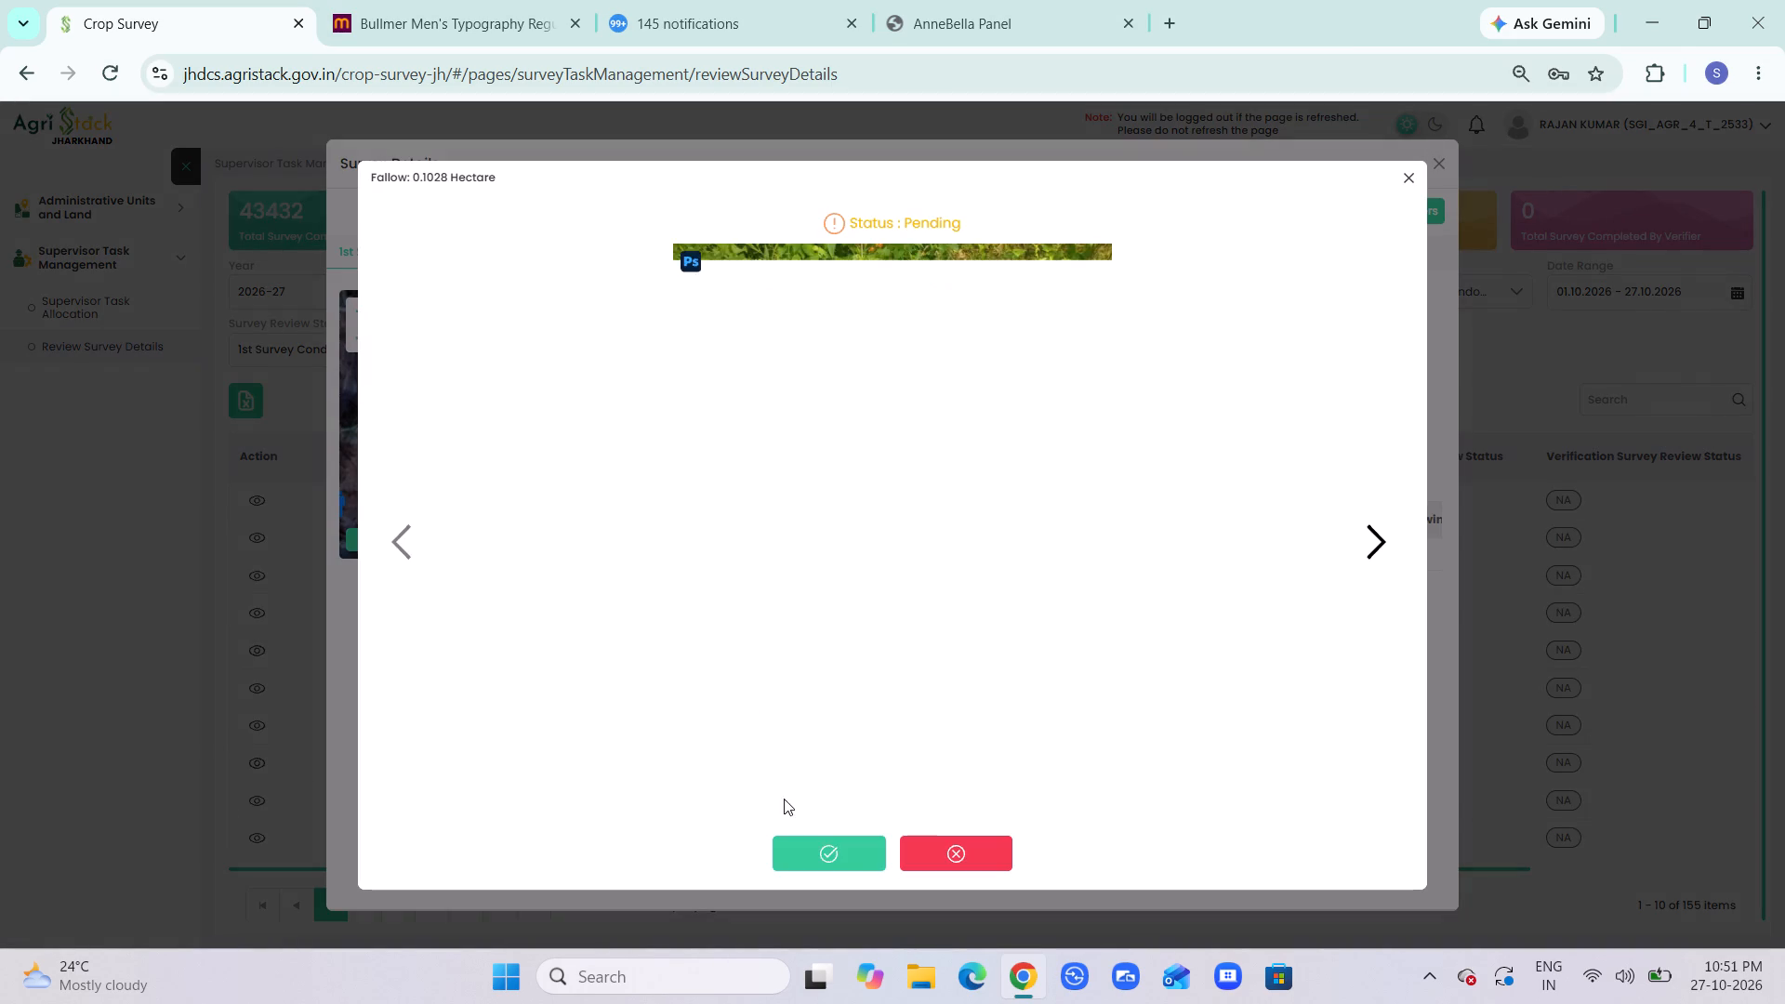
{"action": "left_click", "coordinate": [842, 854]}
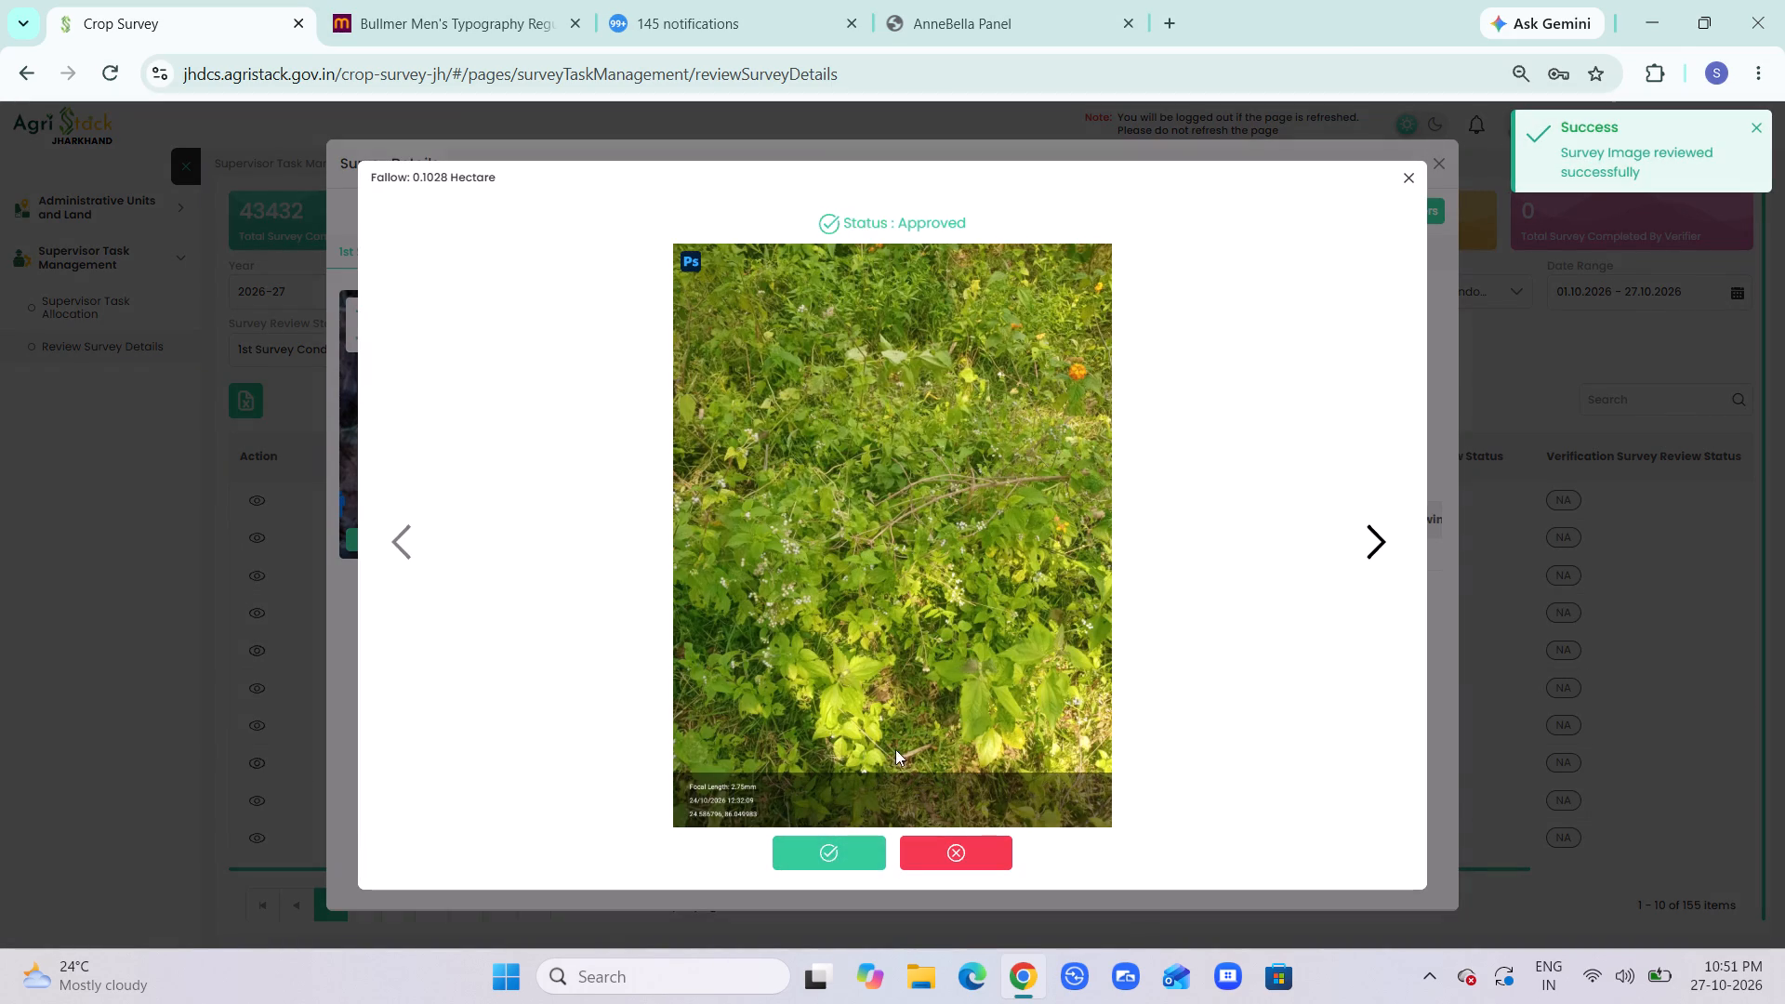
{"action": "left_click_drag", "start_coordinate": [1084, 732], "coordinate": [1018, 733]}
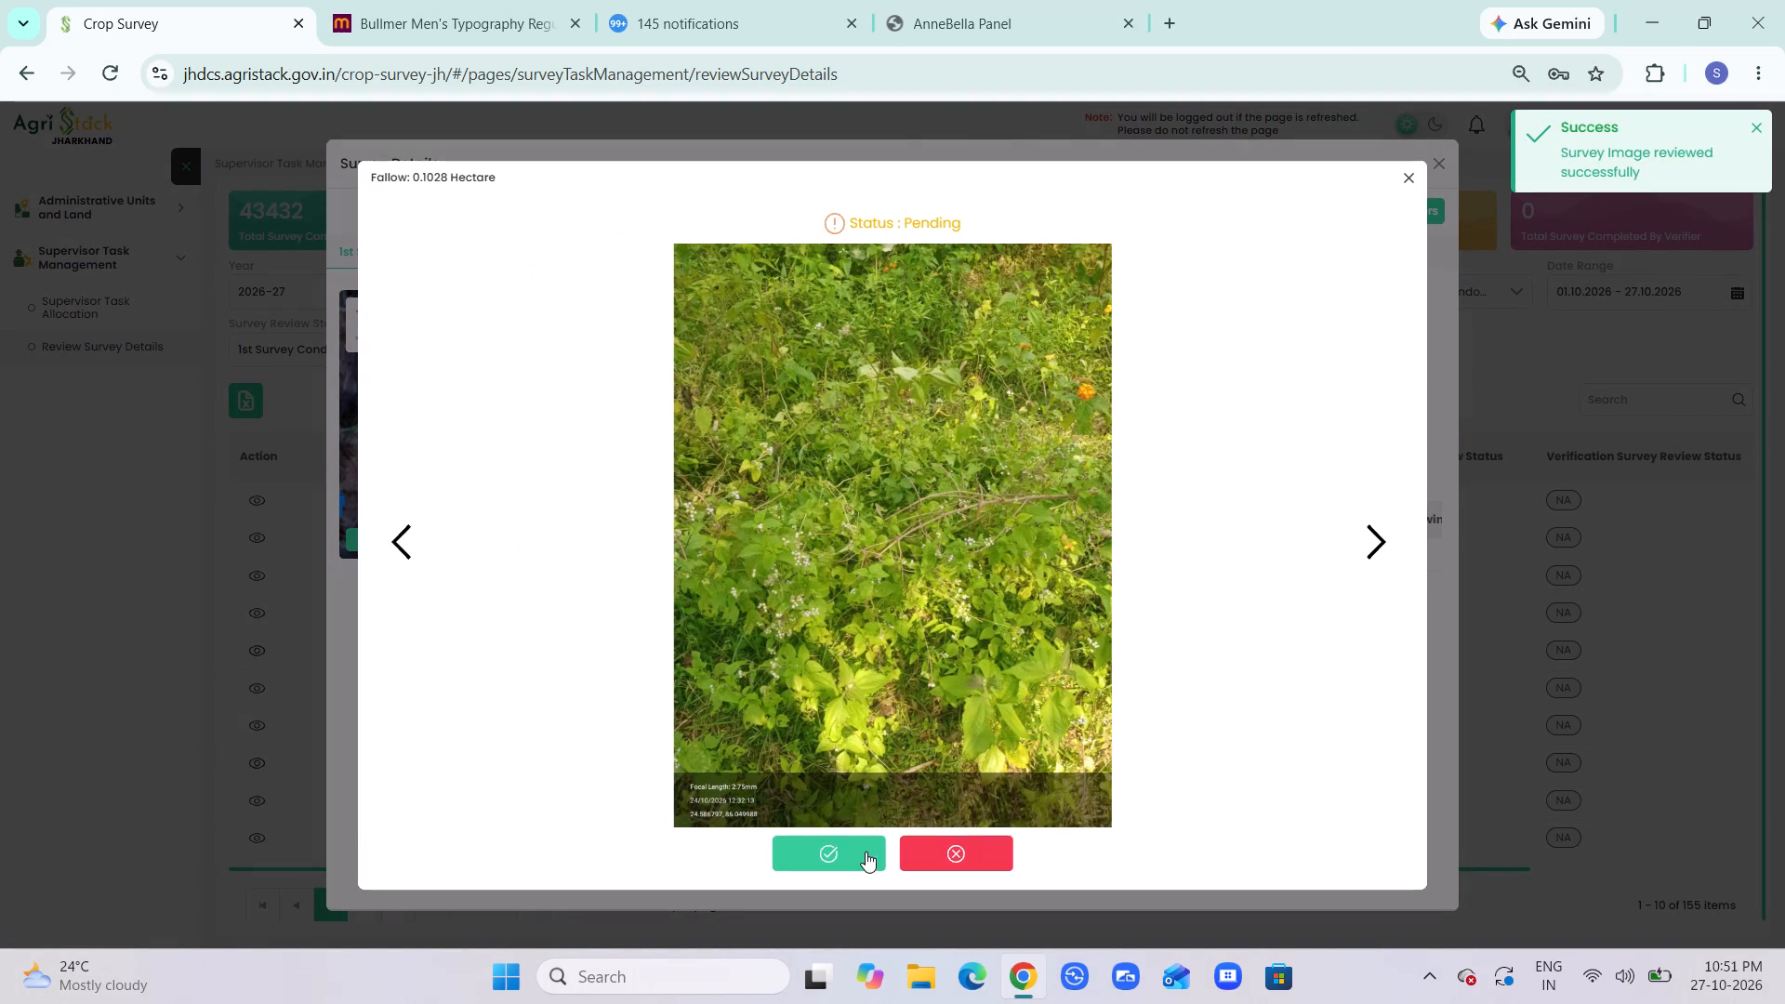
{"action": "left_click", "coordinate": [854, 855]}
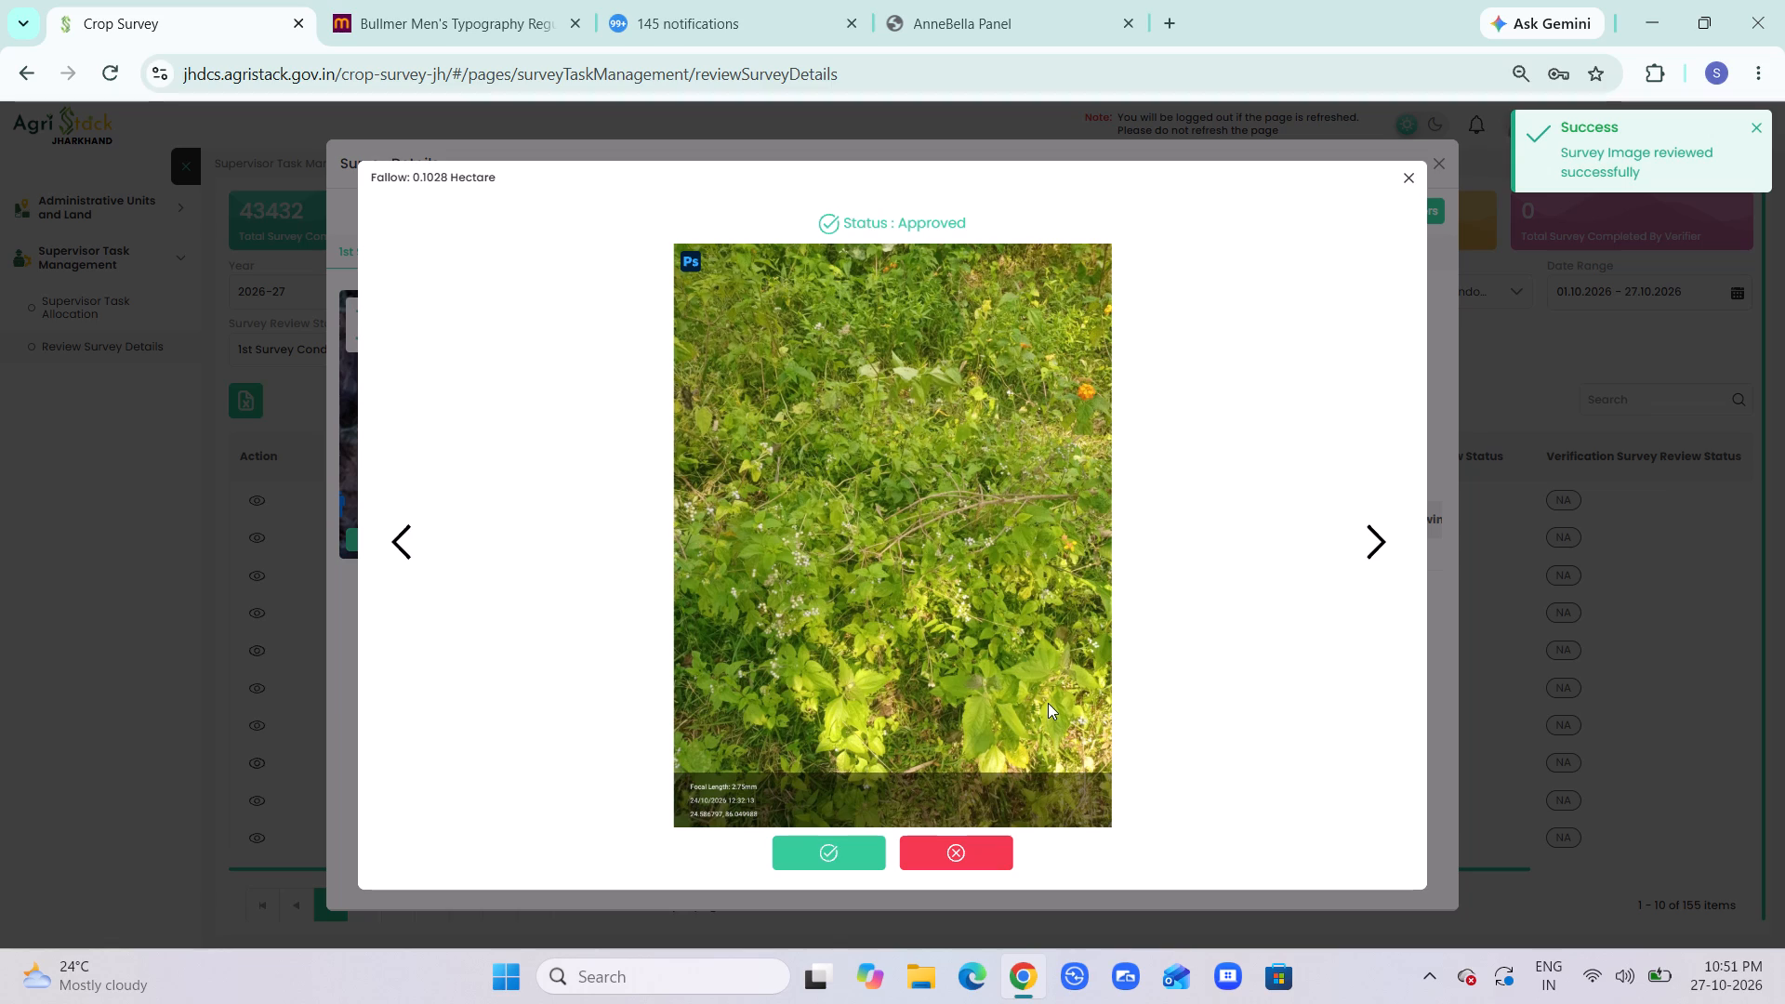
{"action": "left_click_drag", "start_coordinate": [1052, 707], "coordinate": [937, 729]}
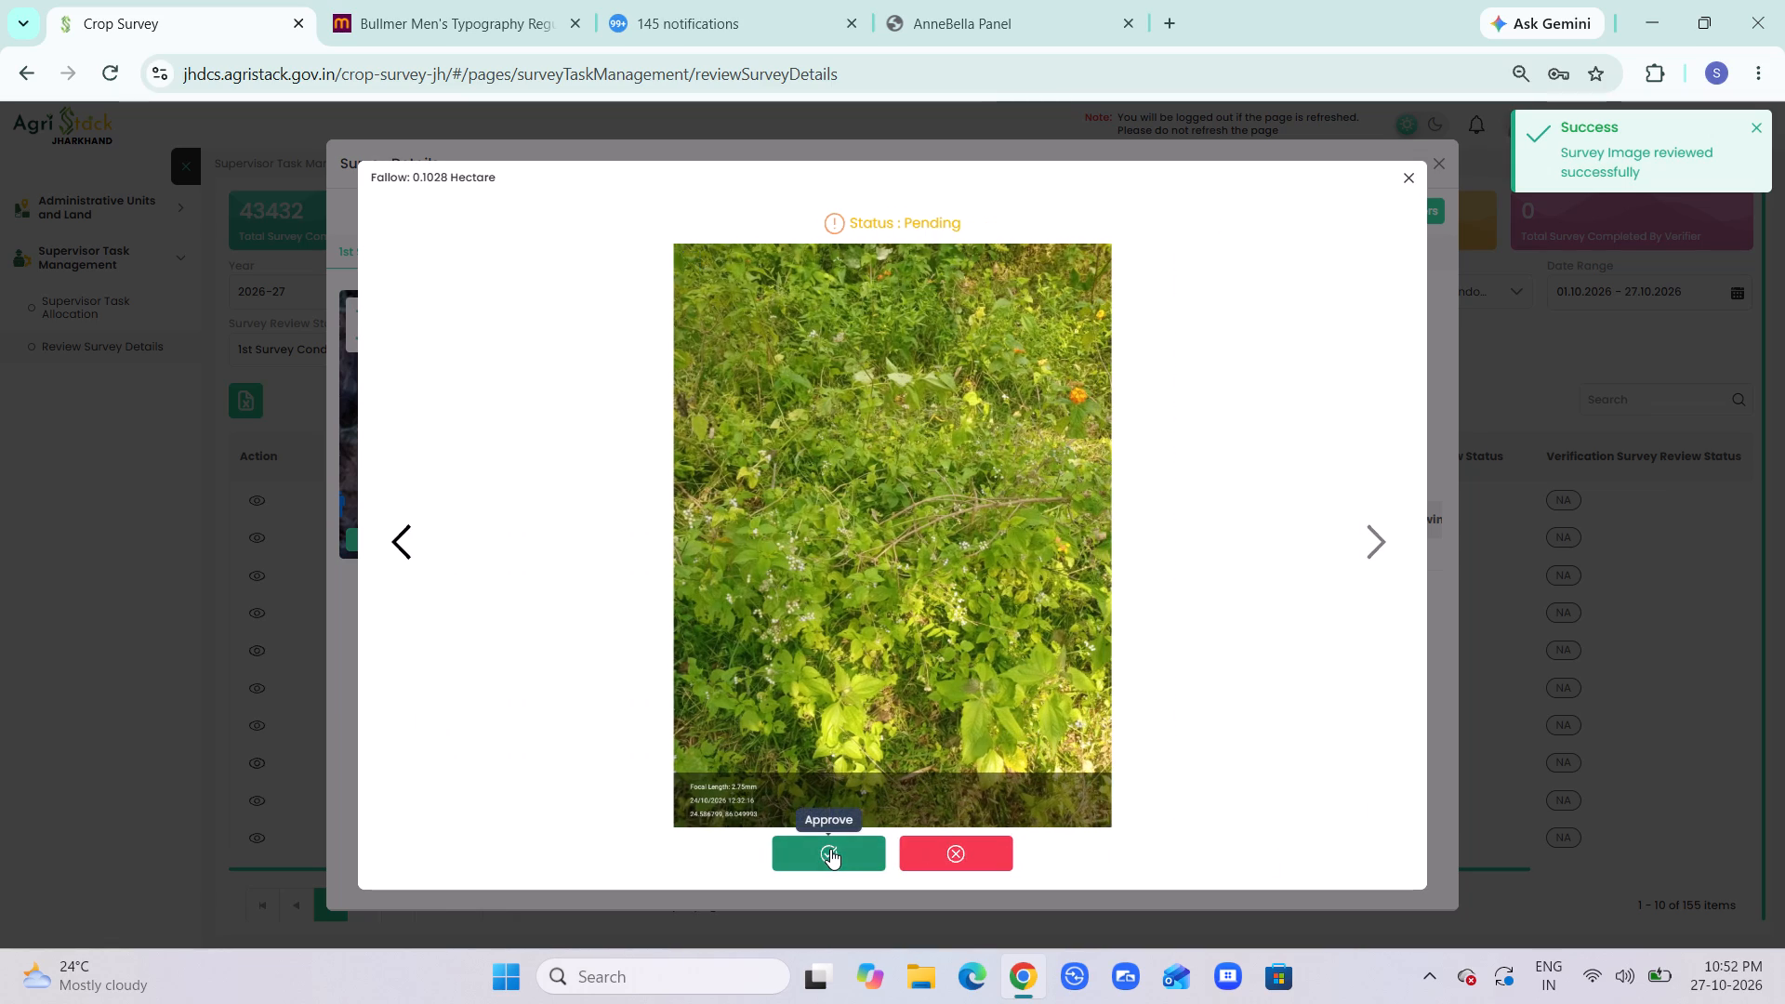
{"action": "left_click", "coordinate": [830, 849]}
{"action": "left_click", "coordinate": [1410, 171]}
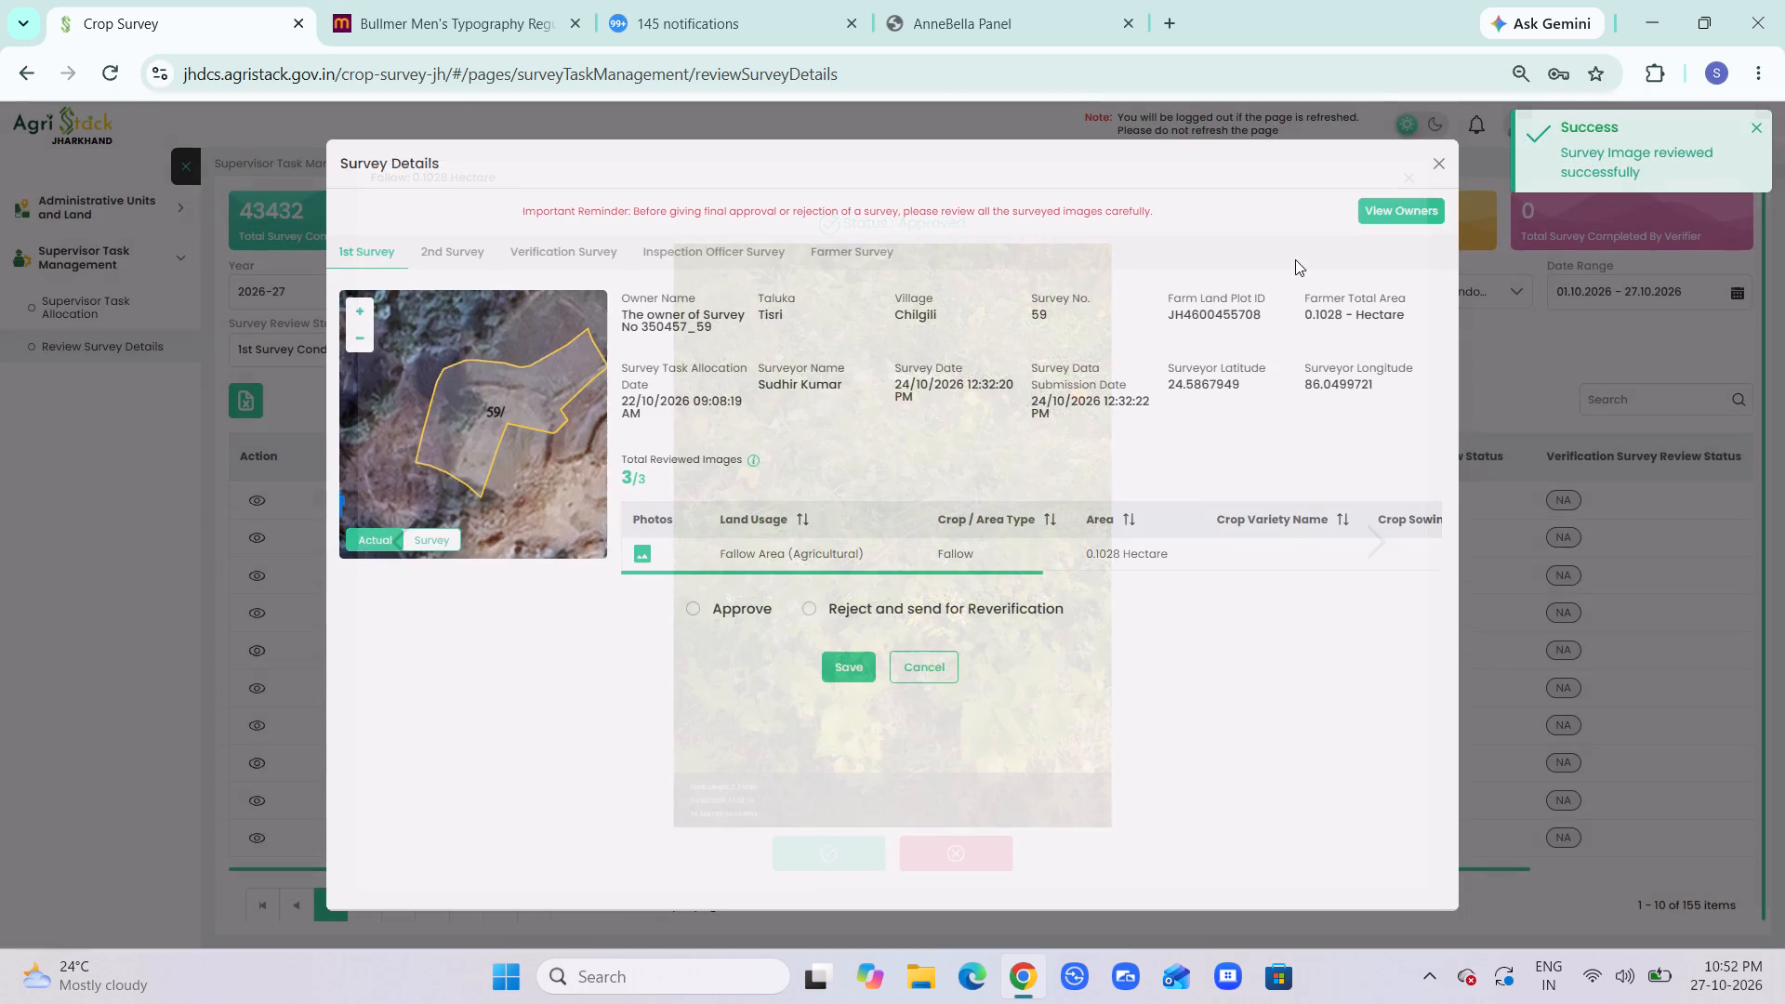
Approve the 1st survey of survey number 59, save the review and close its survey details.
{"action": "left_click", "coordinate": [759, 612]}
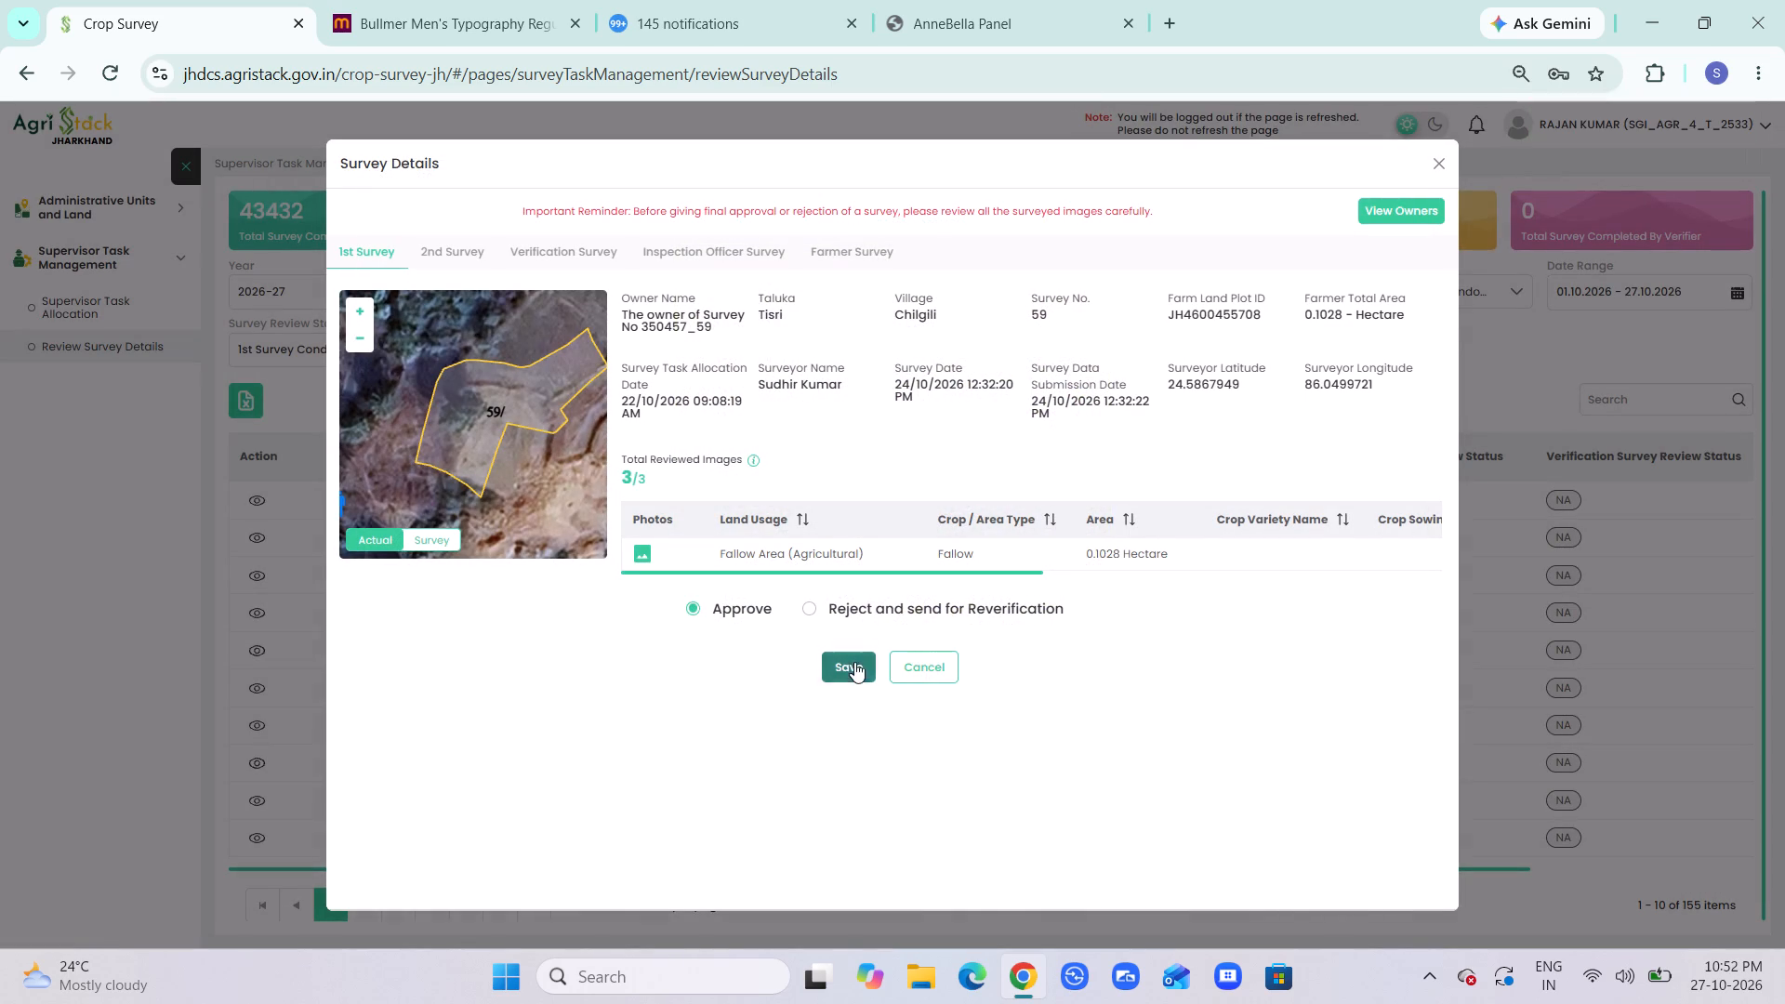
{"action": "left_click", "coordinate": [855, 666]}
{"action": "left_click", "coordinate": [867, 565]}
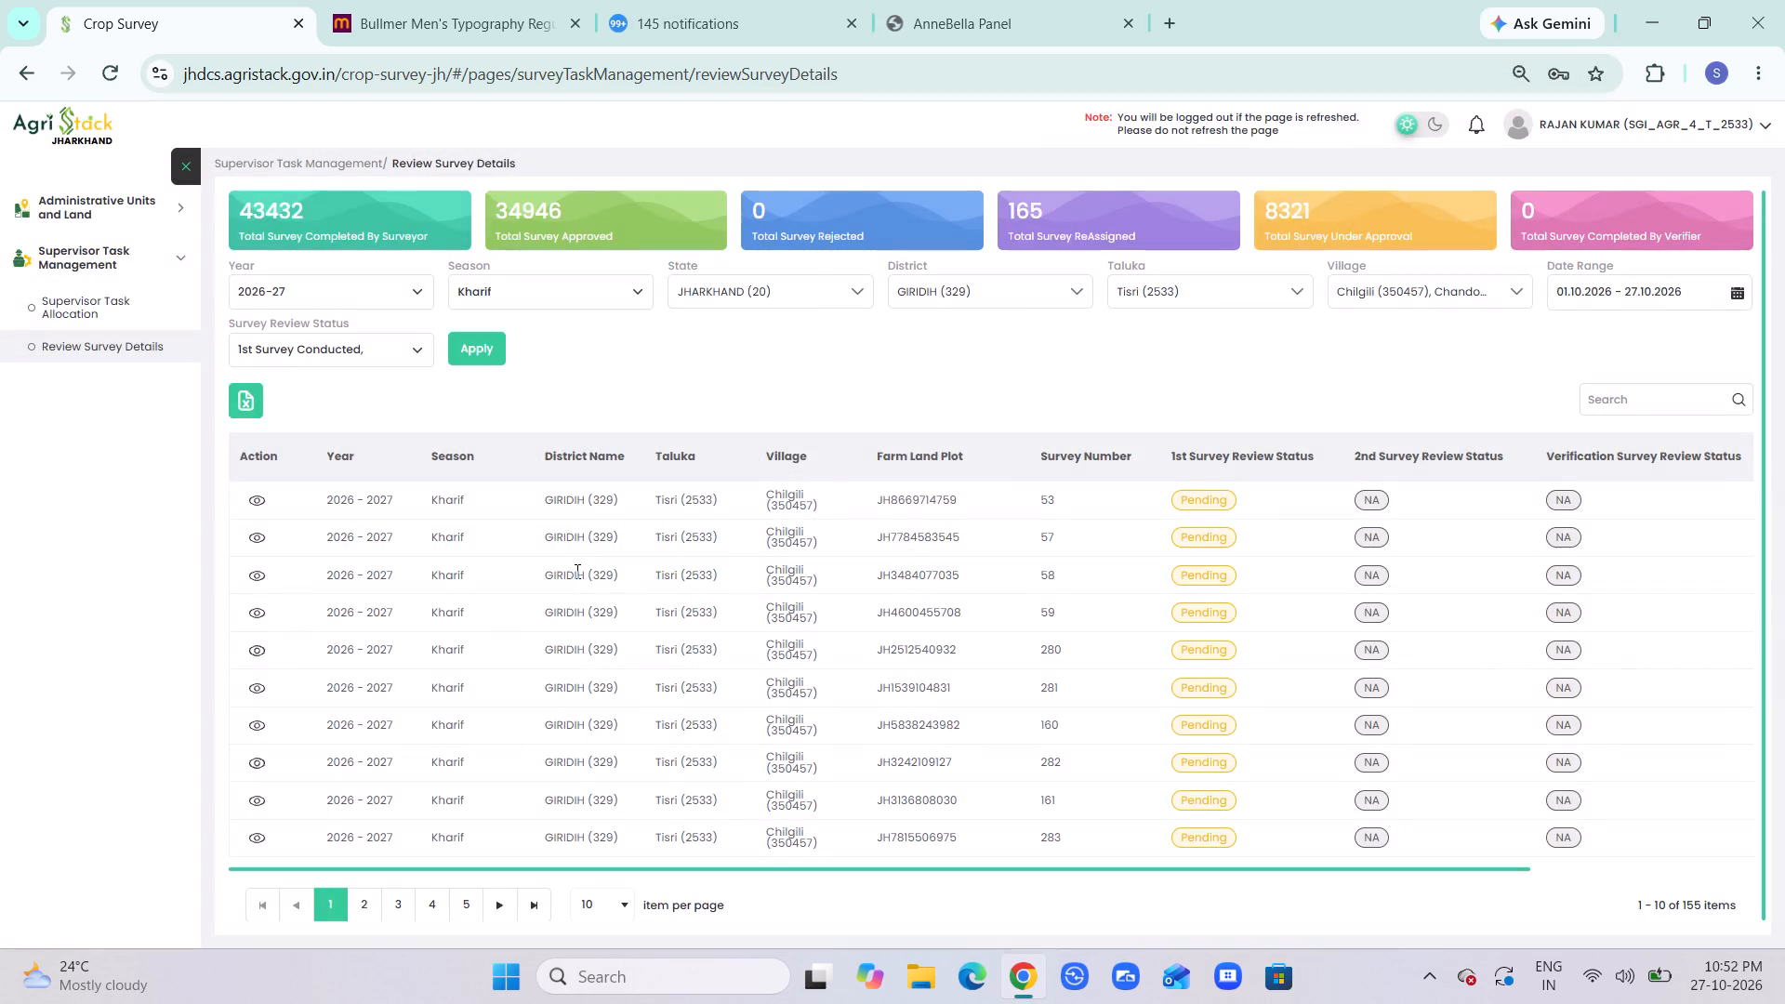
Open the survey details of survey number 280 in Chilgili, approve all three farm photos and close the photo viewer.
{"action": "left_click", "coordinate": [261, 654]}
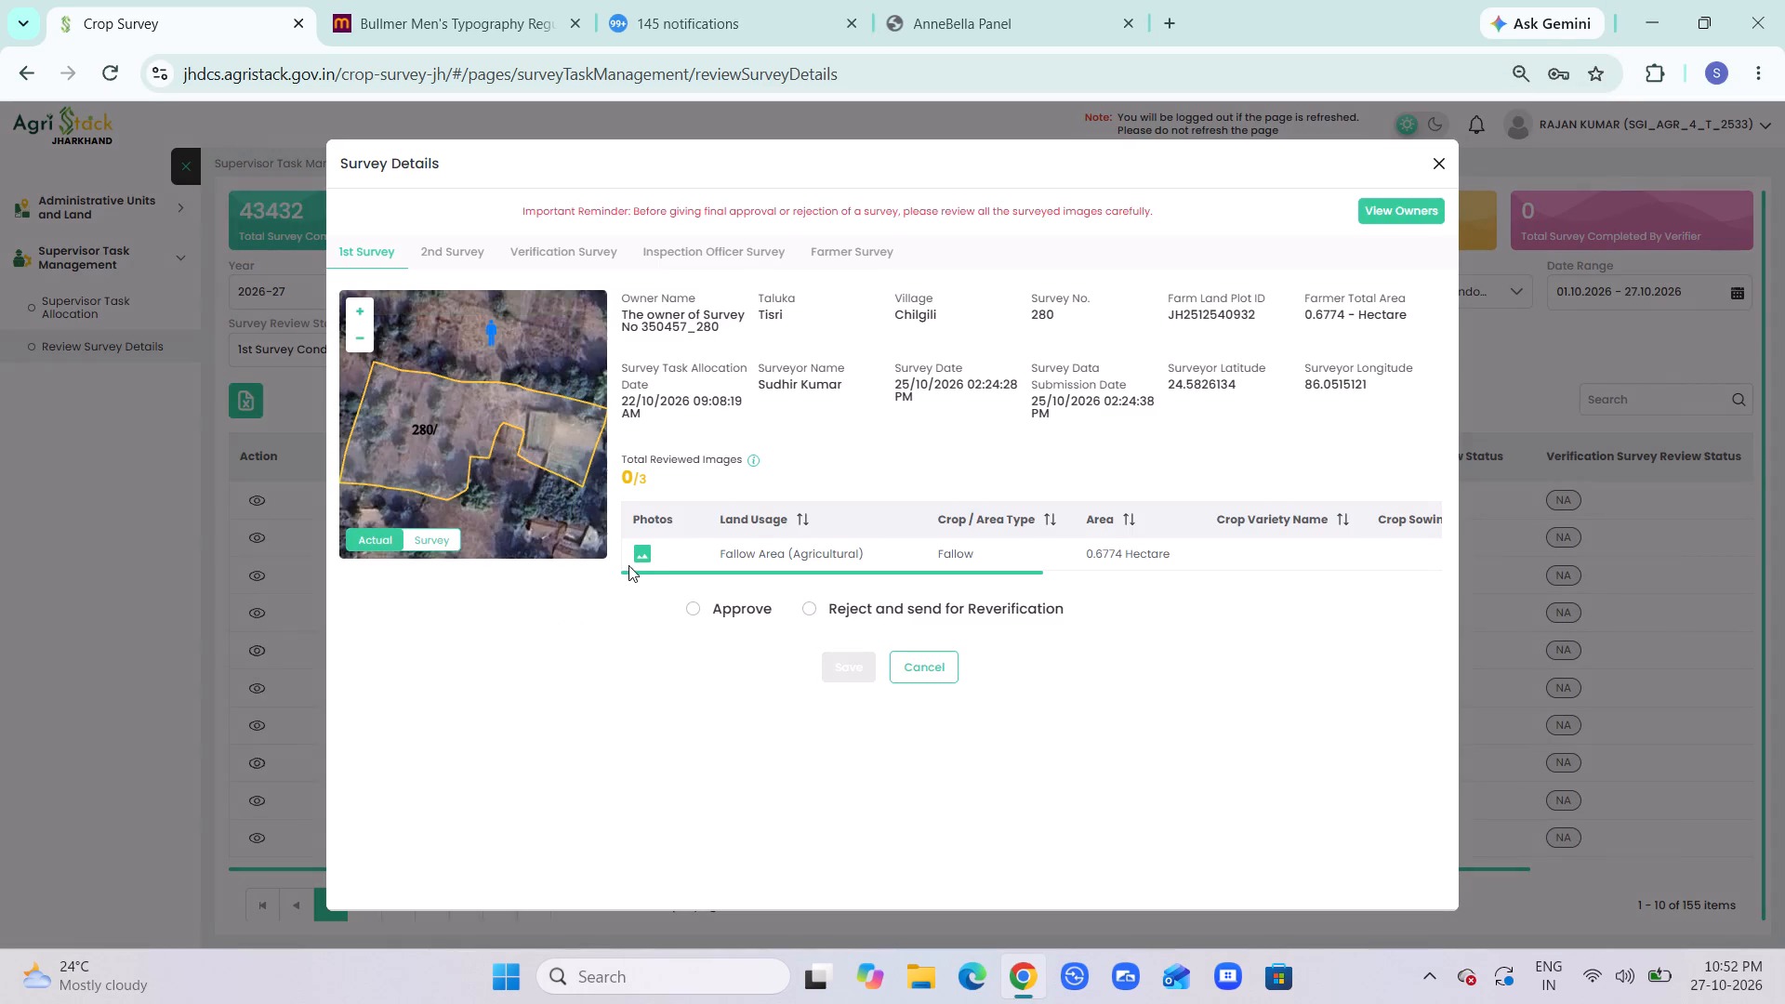
{"action": "left_click", "coordinate": [637, 554]}
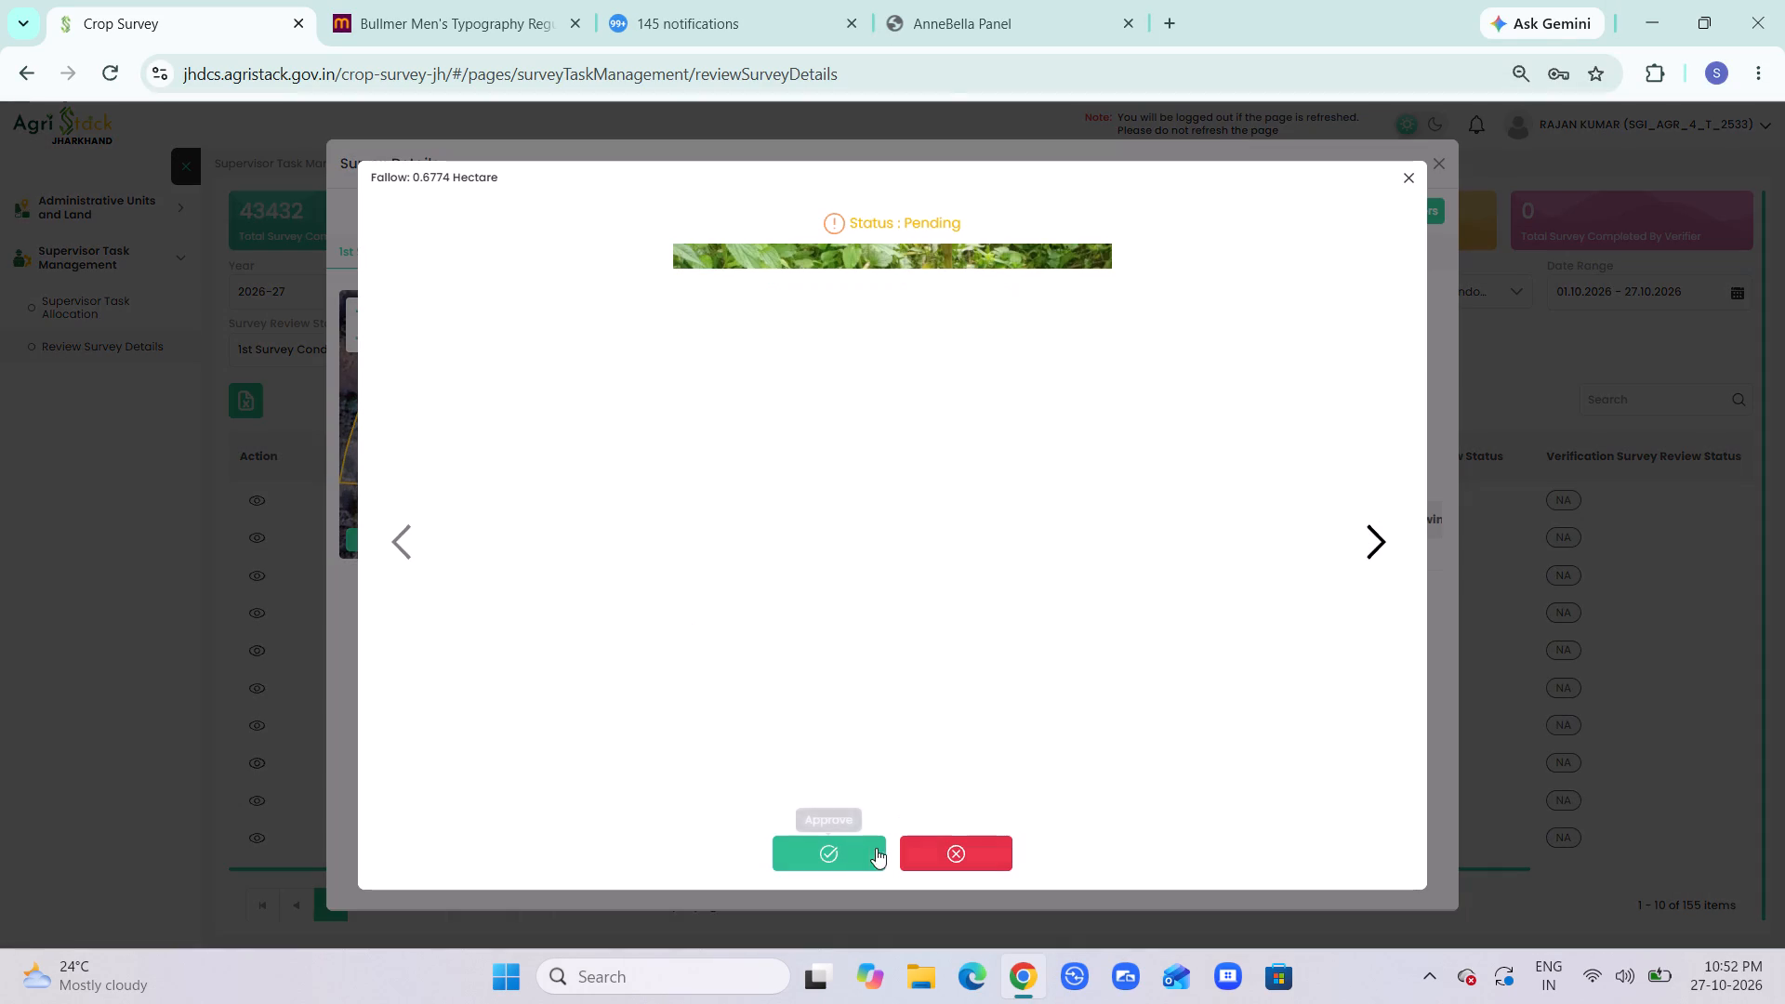
{"action": "left_click", "coordinate": [848, 846]}
{"action": "left_click_drag", "start_coordinate": [1031, 707], "coordinate": [880, 707]}
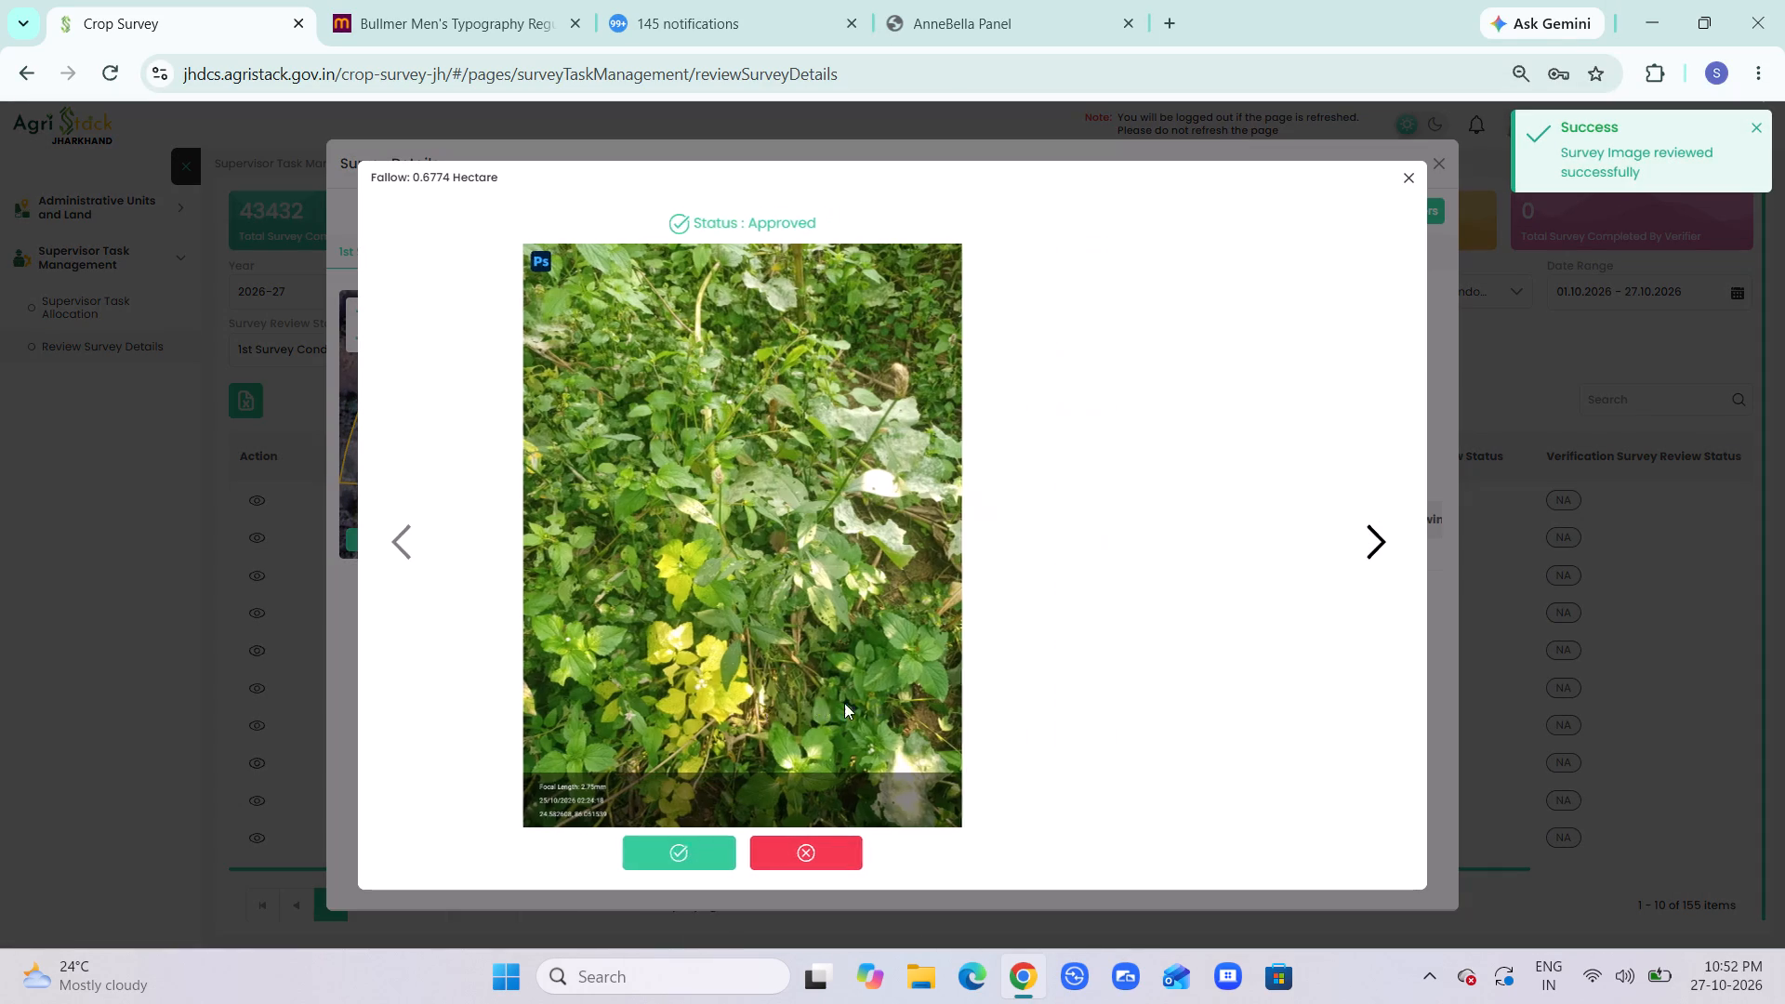
{"action": "left_click", "coordinate": [837, 850]}
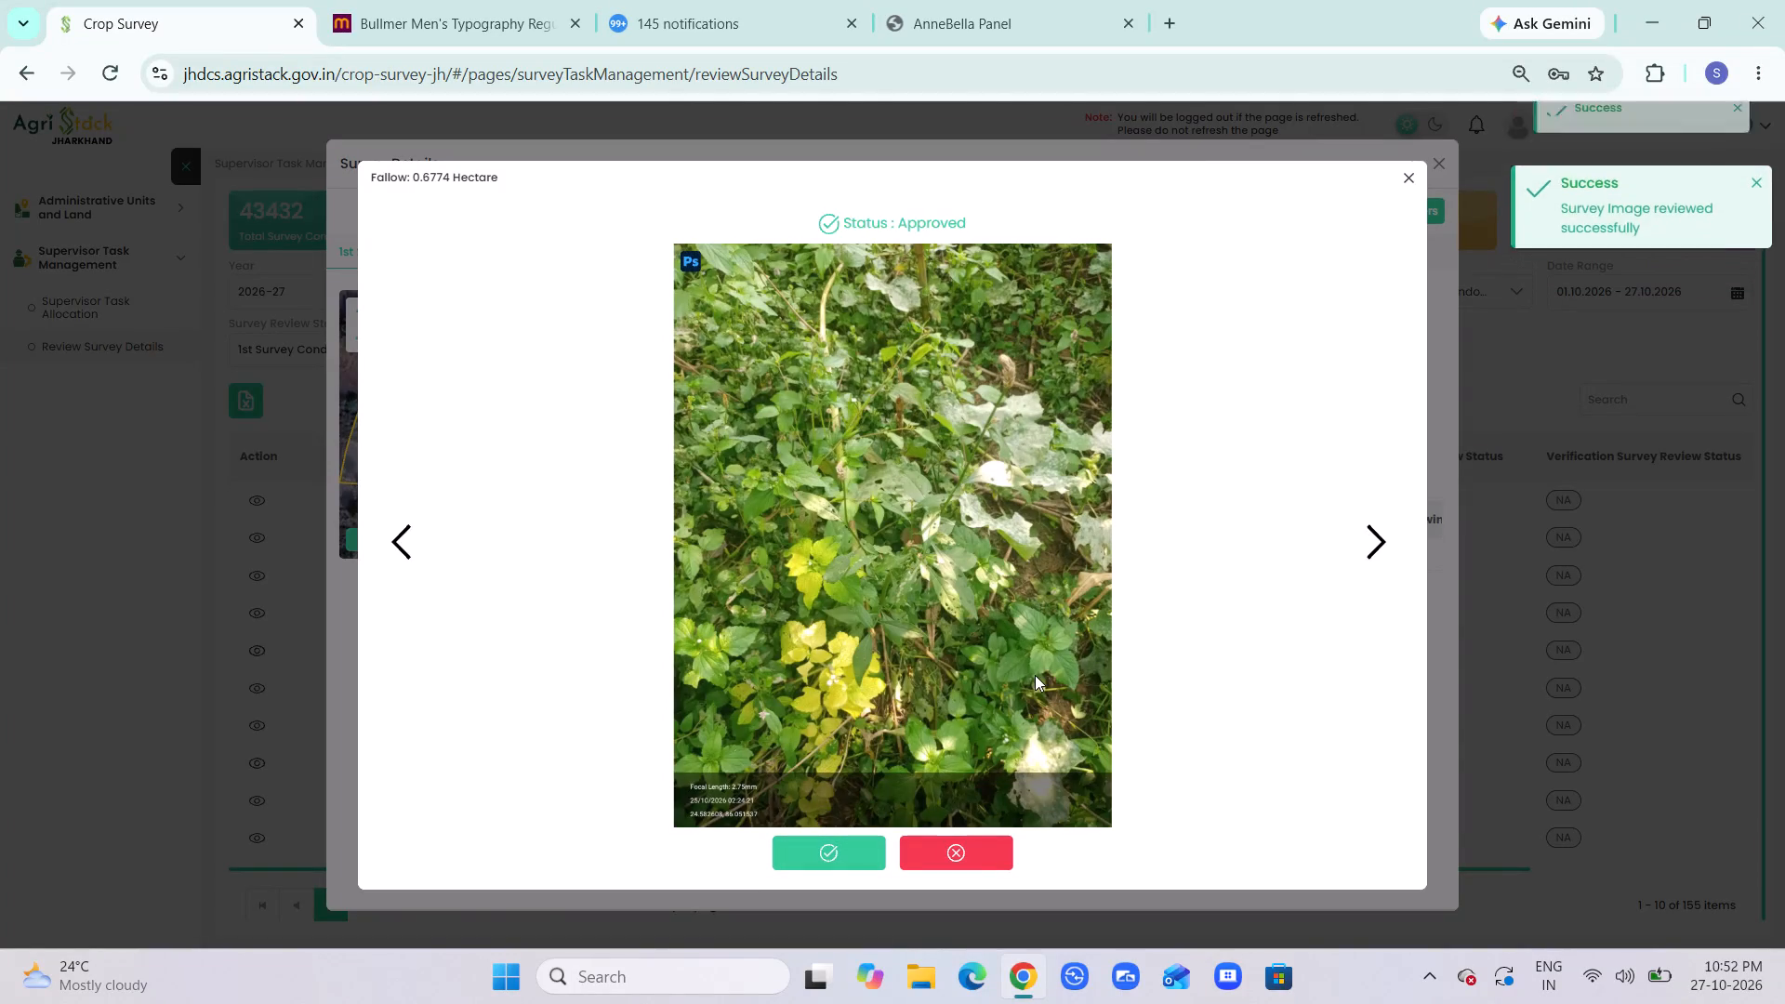
{"action": "left_click_drag", "start_coordinate": [1036, 674], "coordinate": [799, 704]}
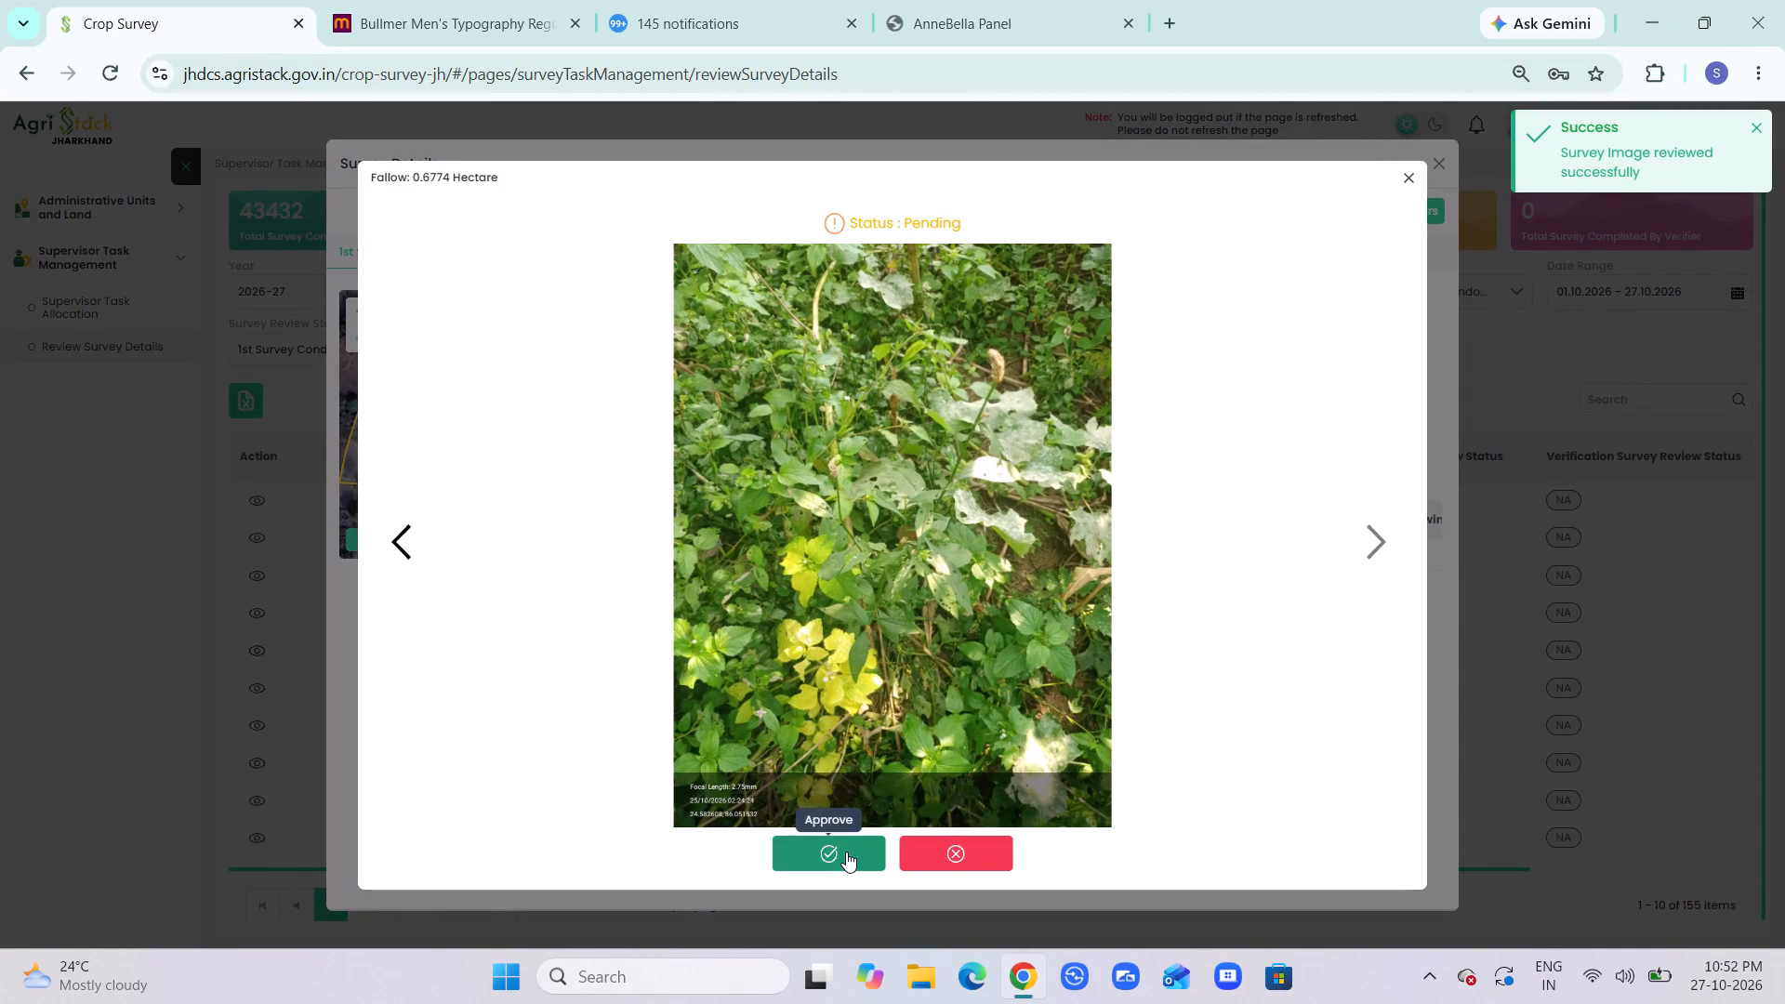
{"action": "left_click", "coordinate": [846, 852]}
{"action": "left_click", "coordinate": [1406, 173]}
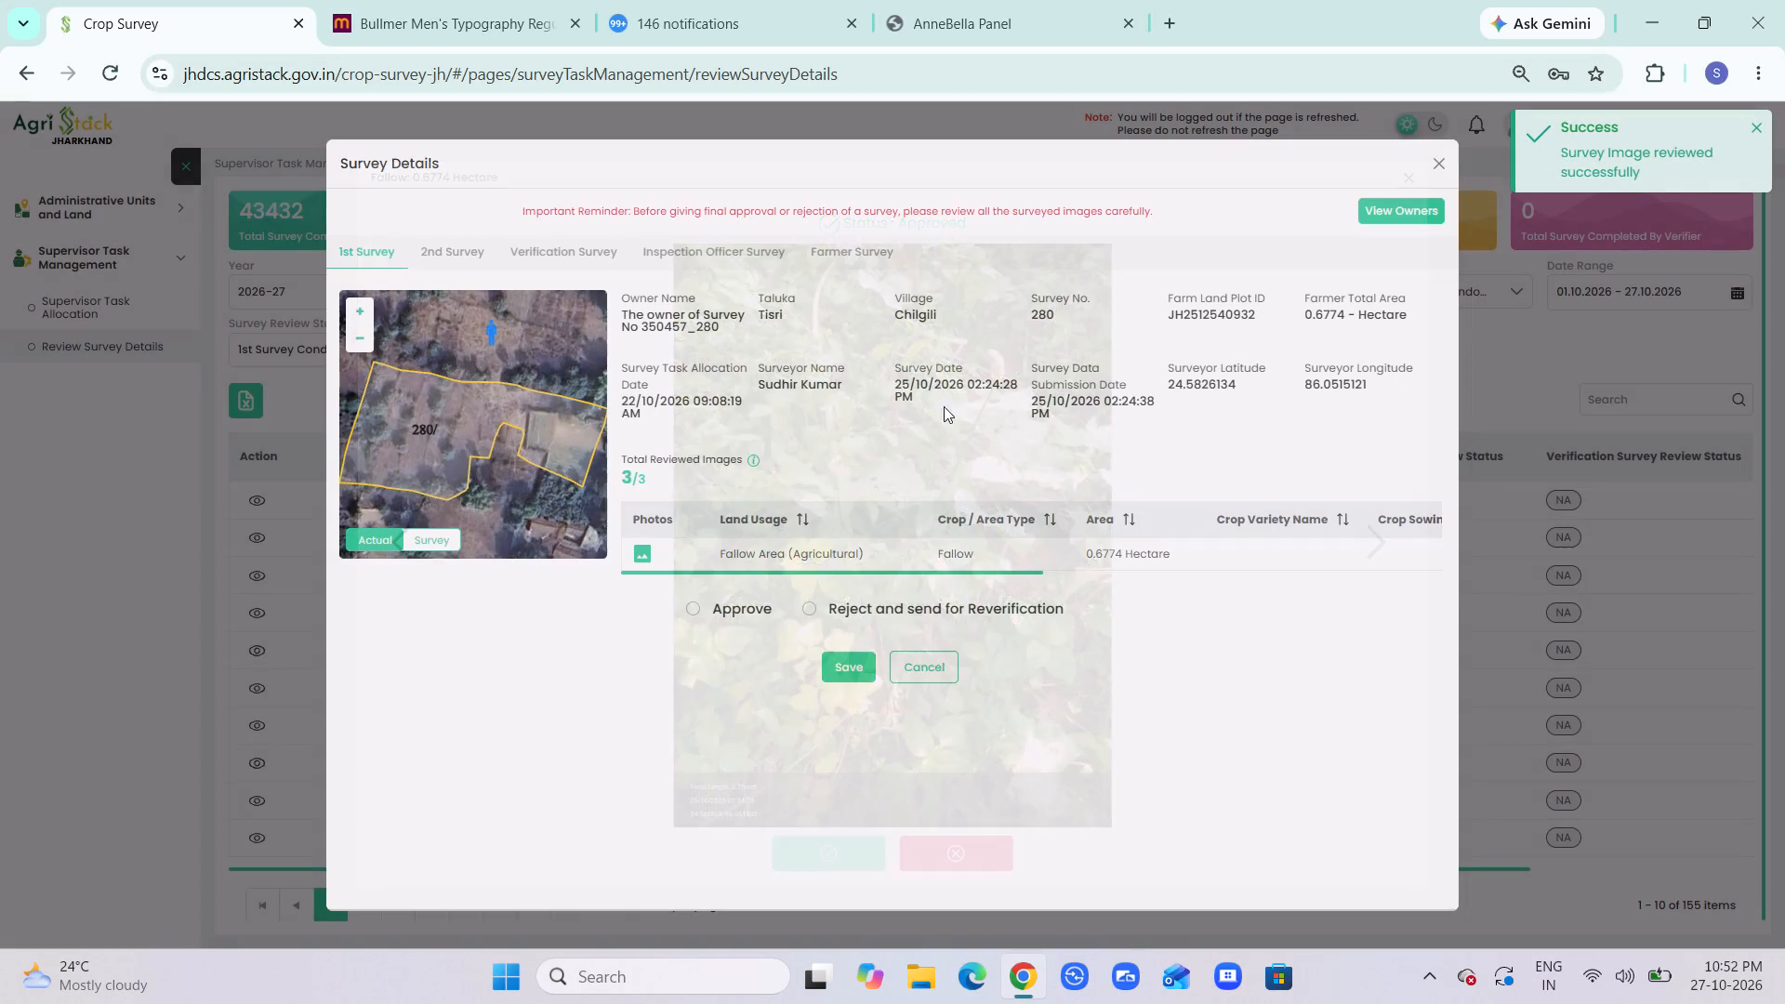
Approve the 1st survey of survey number 280, save the review and close its survey details.
{"action": "left_click", "coordinate": [732, 605]}
{"action": "left_click", "coordinate": [846, 650]}
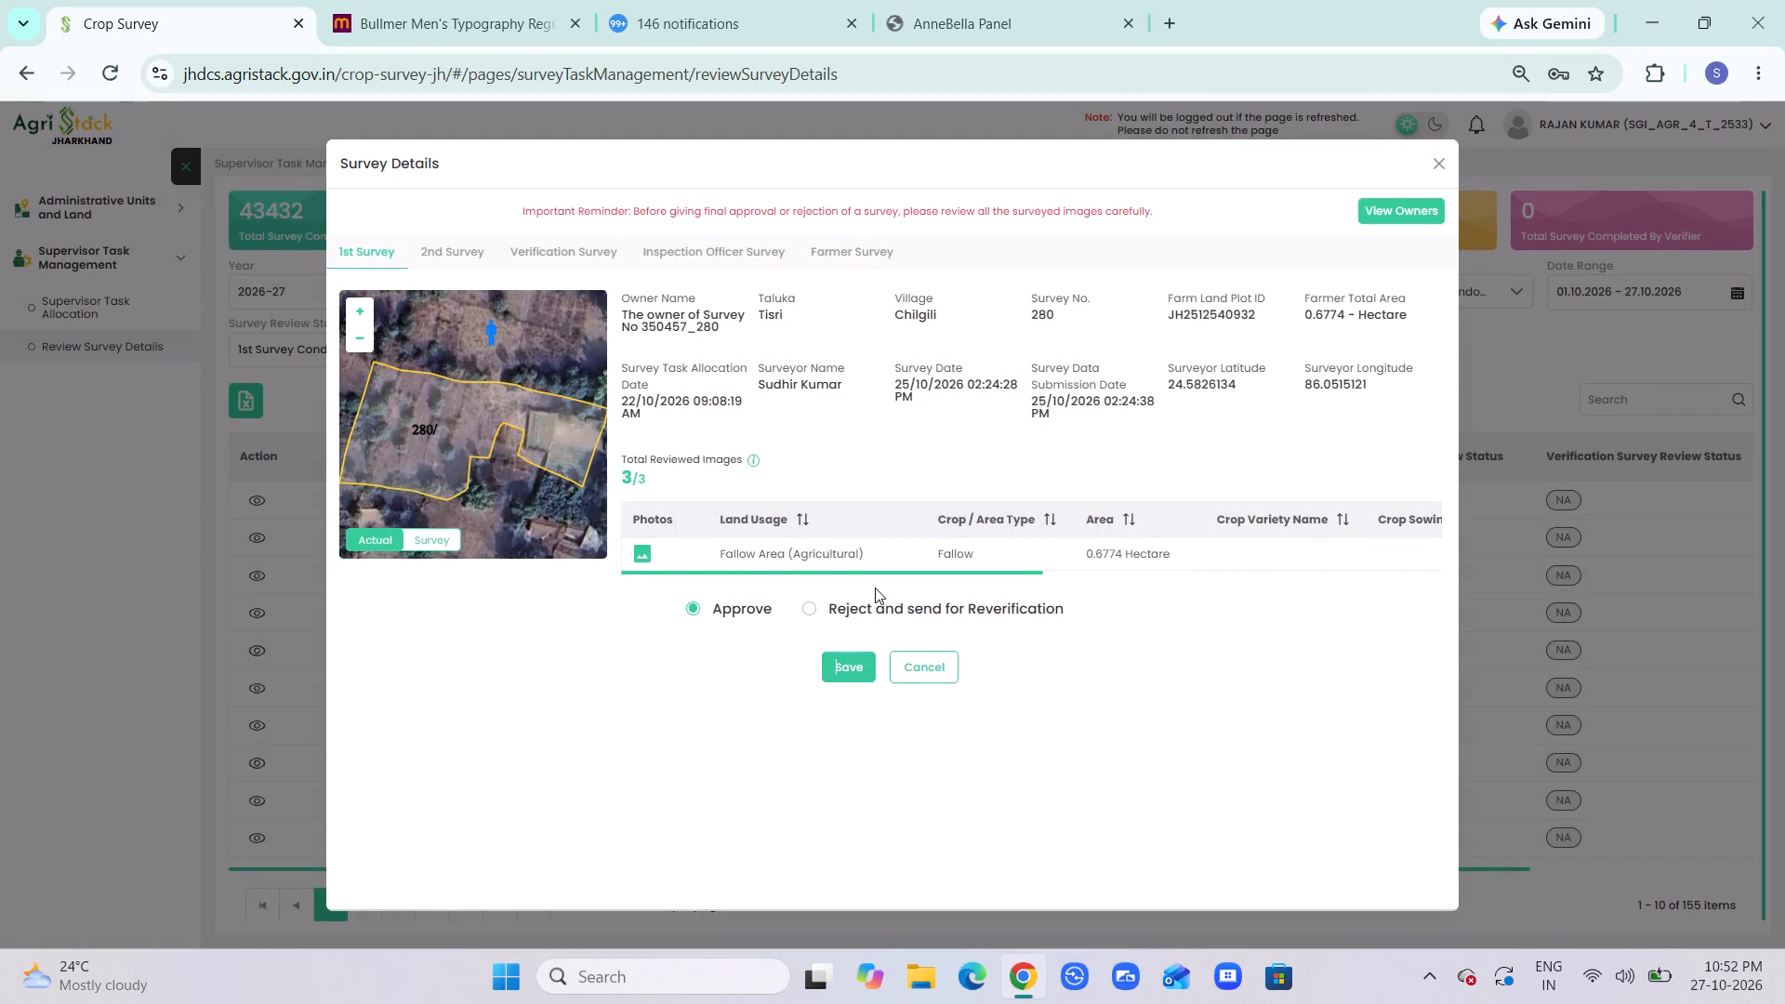
{"action": "left_click", "coordinate": [871, 653]}
{"action": "left_click", "coordinate": [920, 571]}
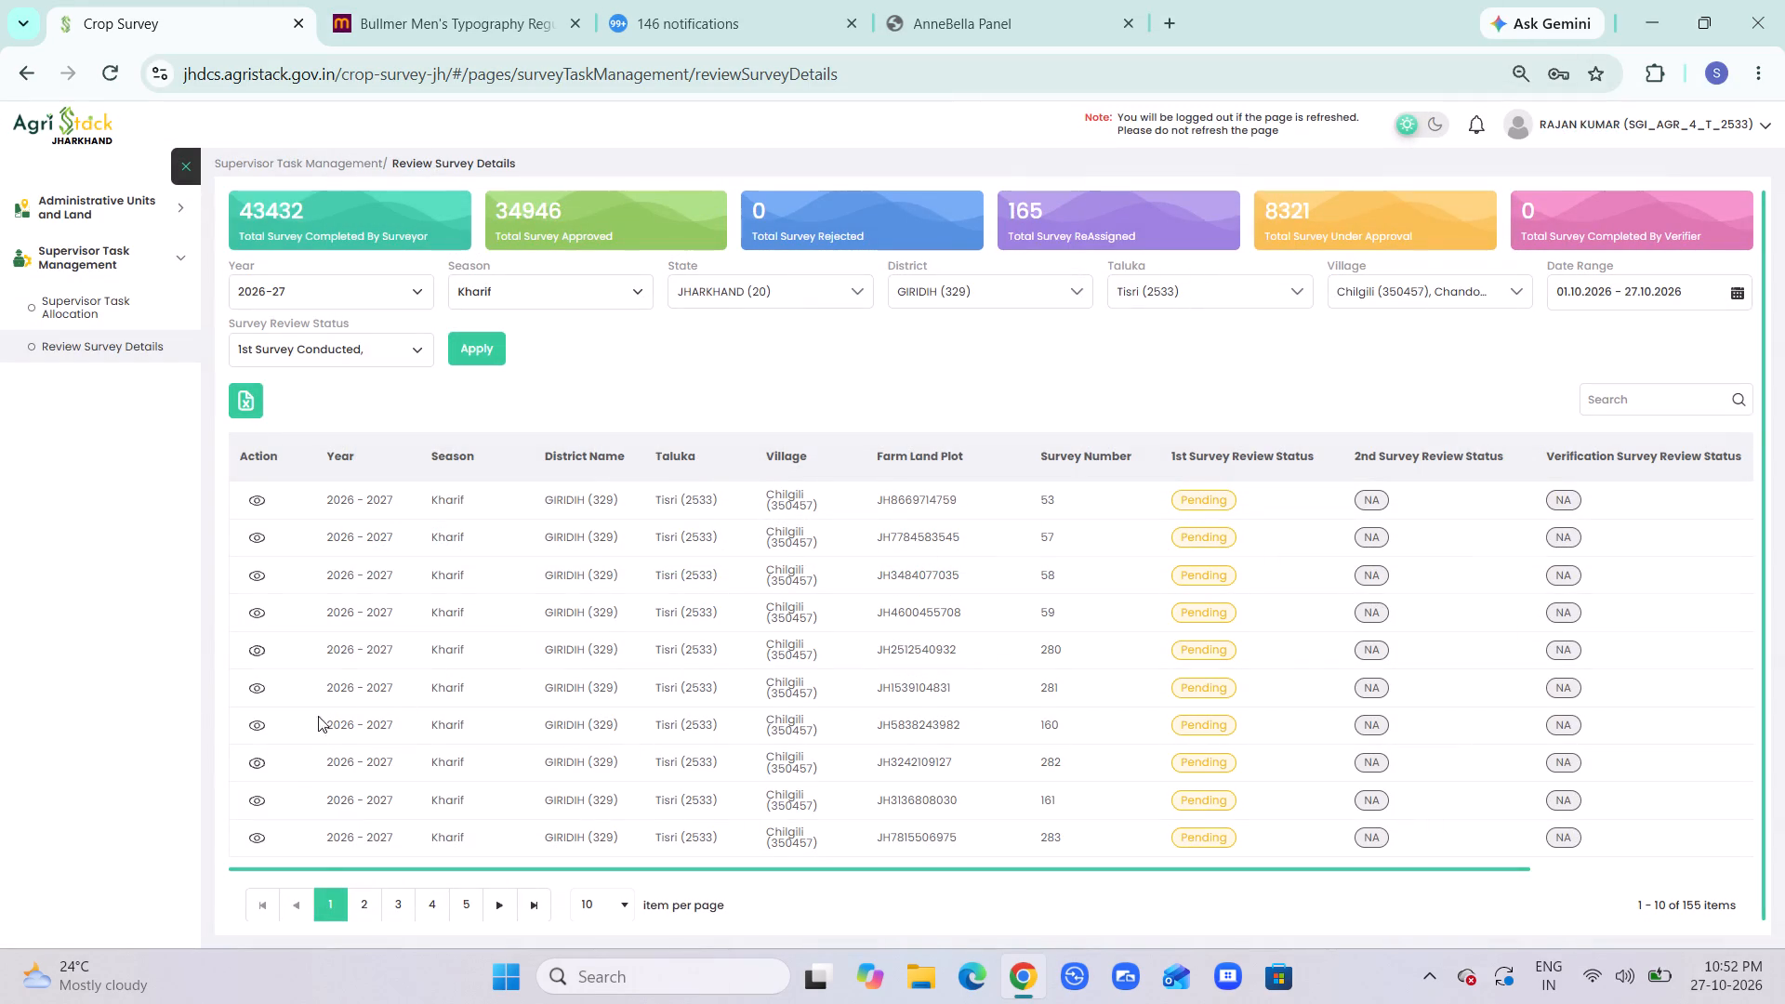
Refresh the pending survey list by going to page 2 and returning to page 1.
{"action": "left_click", "coordinate": [353, 905]}
{"action": "left_click", "coordinate": [324, 899]}
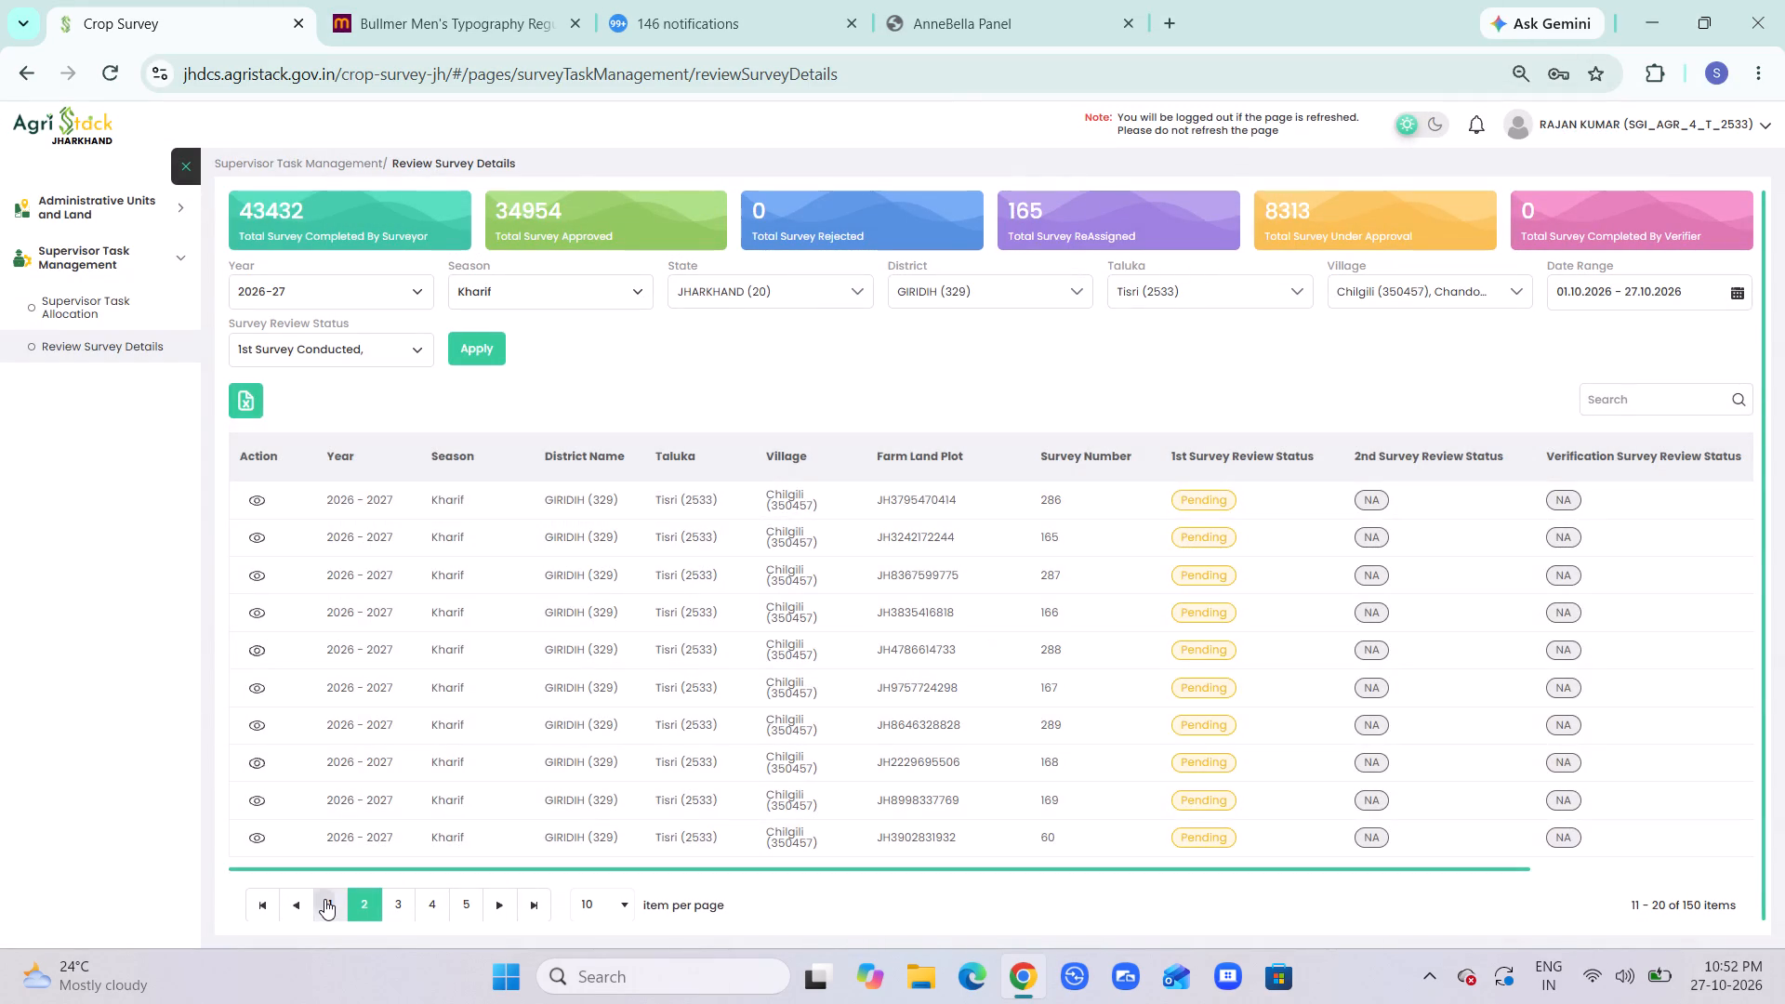
{"action": "left_click", "coordinate": [265, 497]}
{"action": "left_click", "coordinate": [259, 498]}
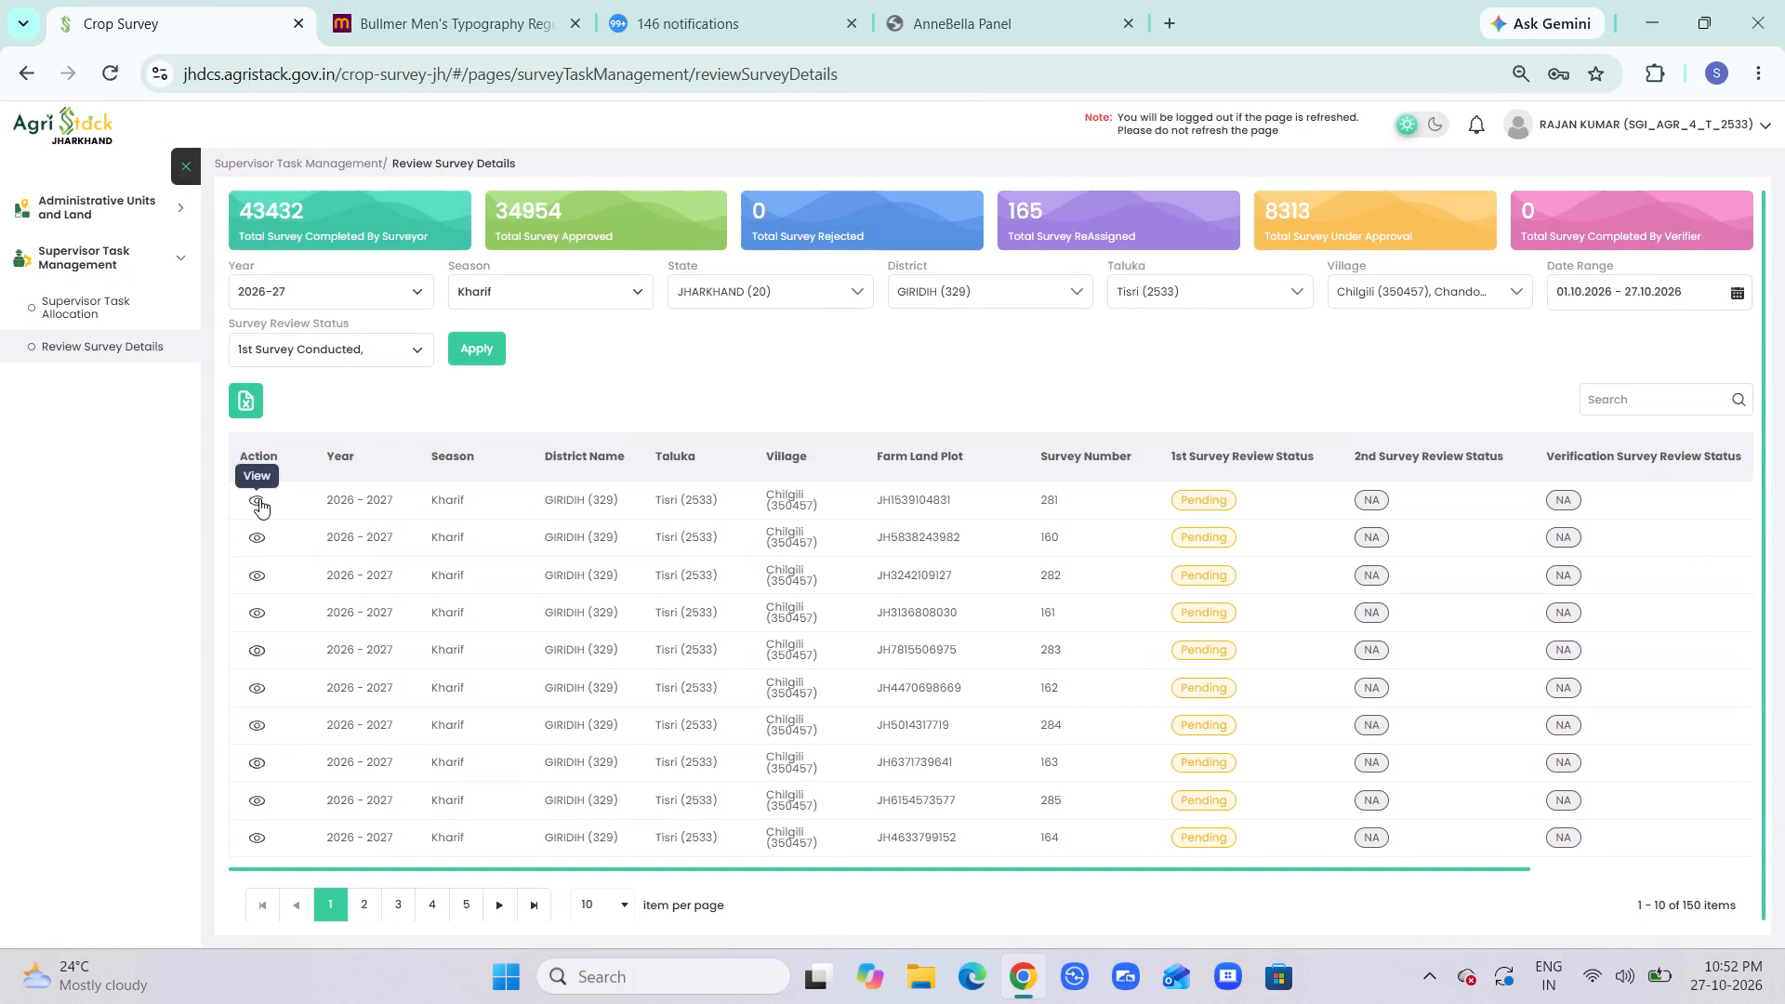
{"action": "left_click", "coordinate": [636, 560]}
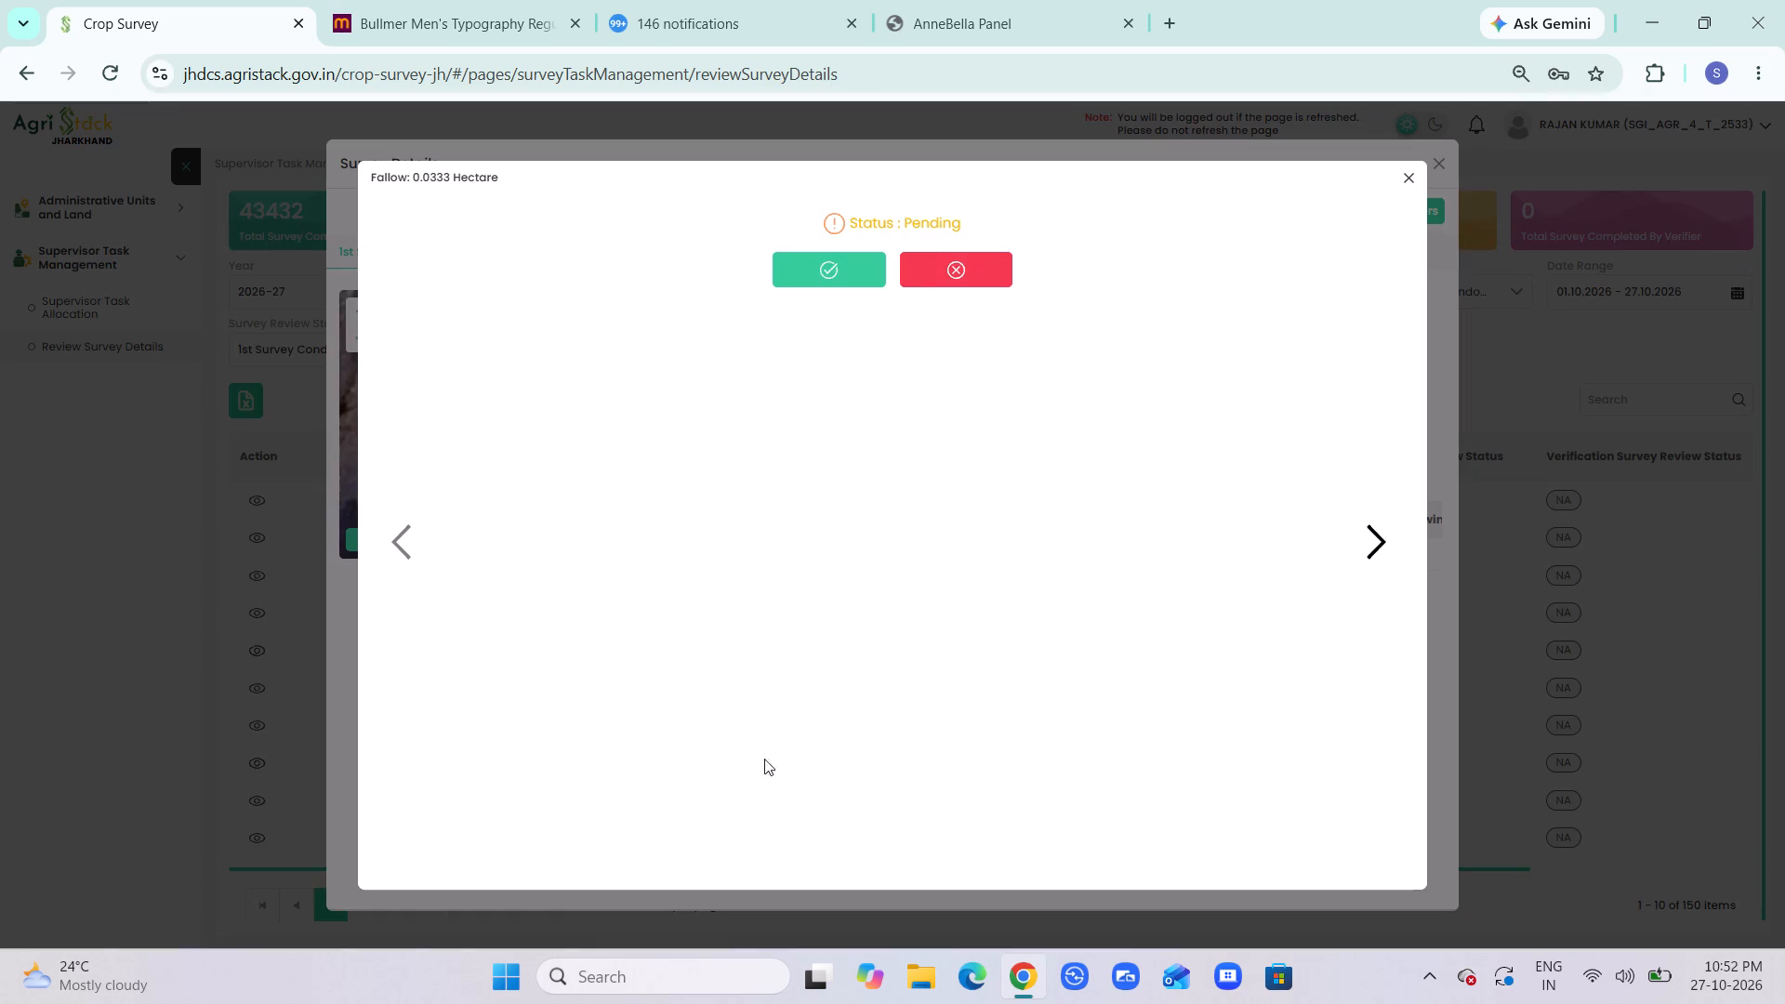
{"action": "left_click", "coordinate": [837, 839]}
{"action": "left_click_drag", "start_coordinate": [1035, 646], "coordinate": [895, 640]}
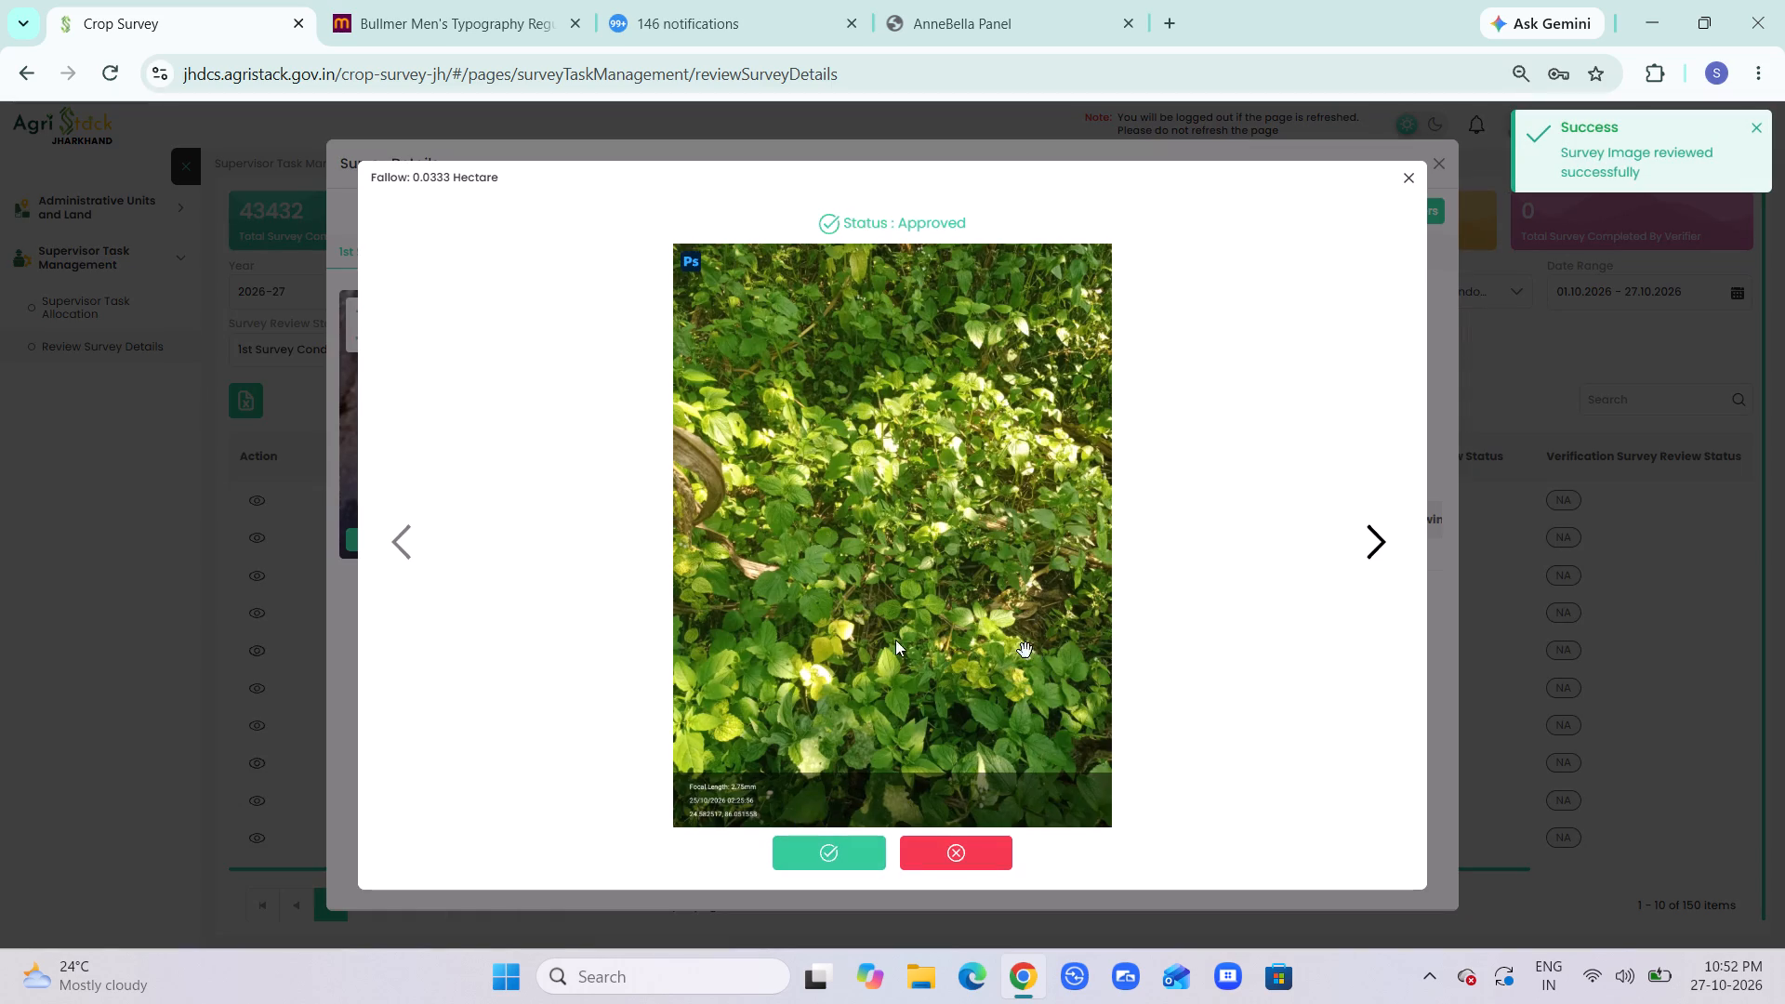
{"action": "left_click_drag", "start_coordinate": [895, 640], "coordinate": [978, 641]}
{"action": "left_click", "coordinate": [859, 852]}
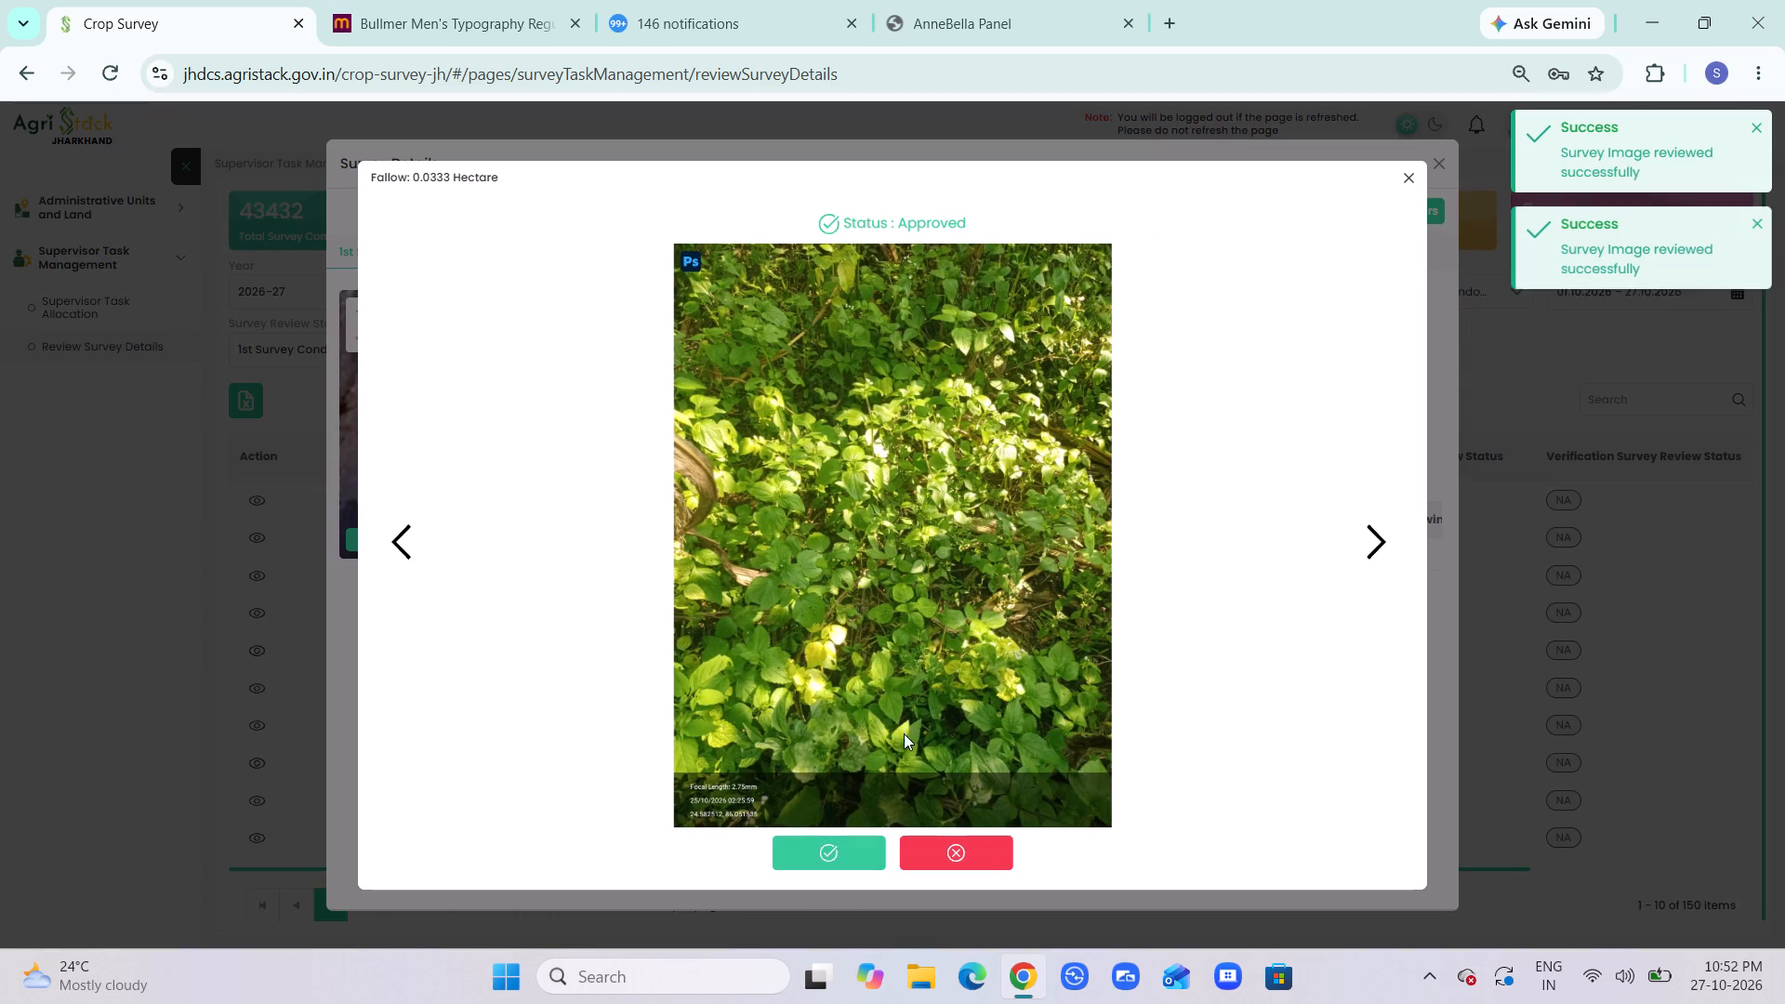
{"action": "left_click_drag", "start_coordinate": [1003, 720], "coordinate": [911, 739]}
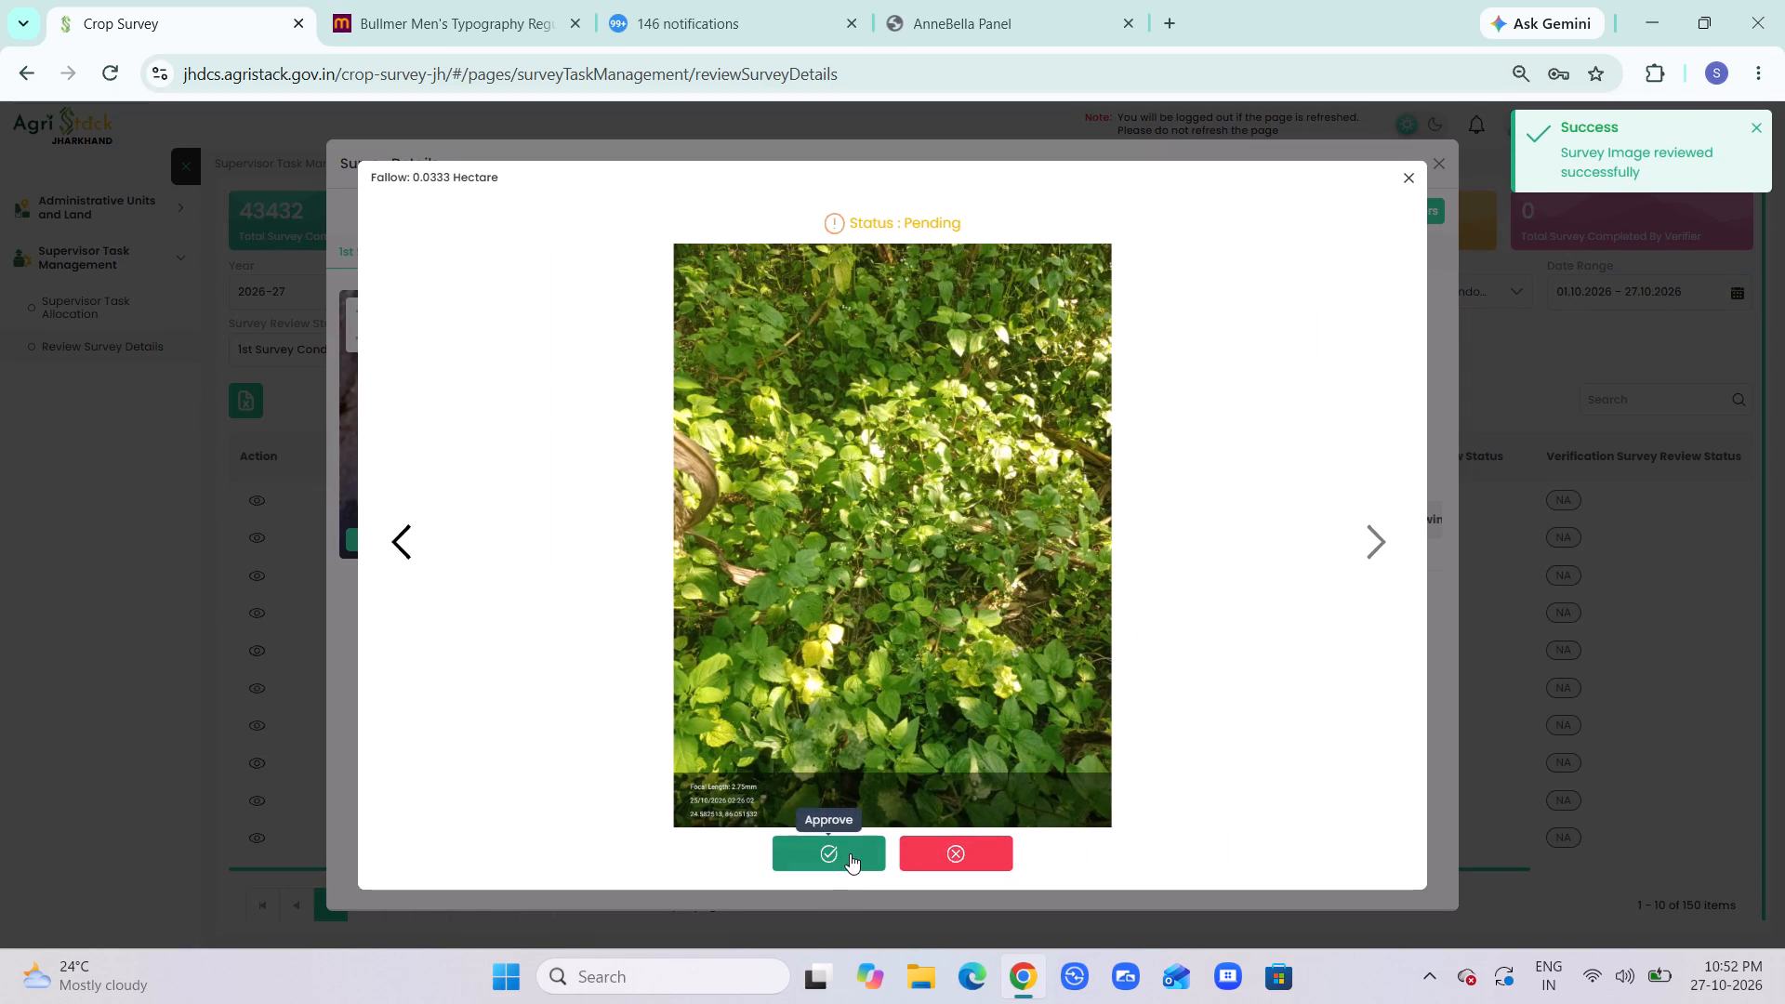
{"action": "left_click", "coordinate": [850, 852]}
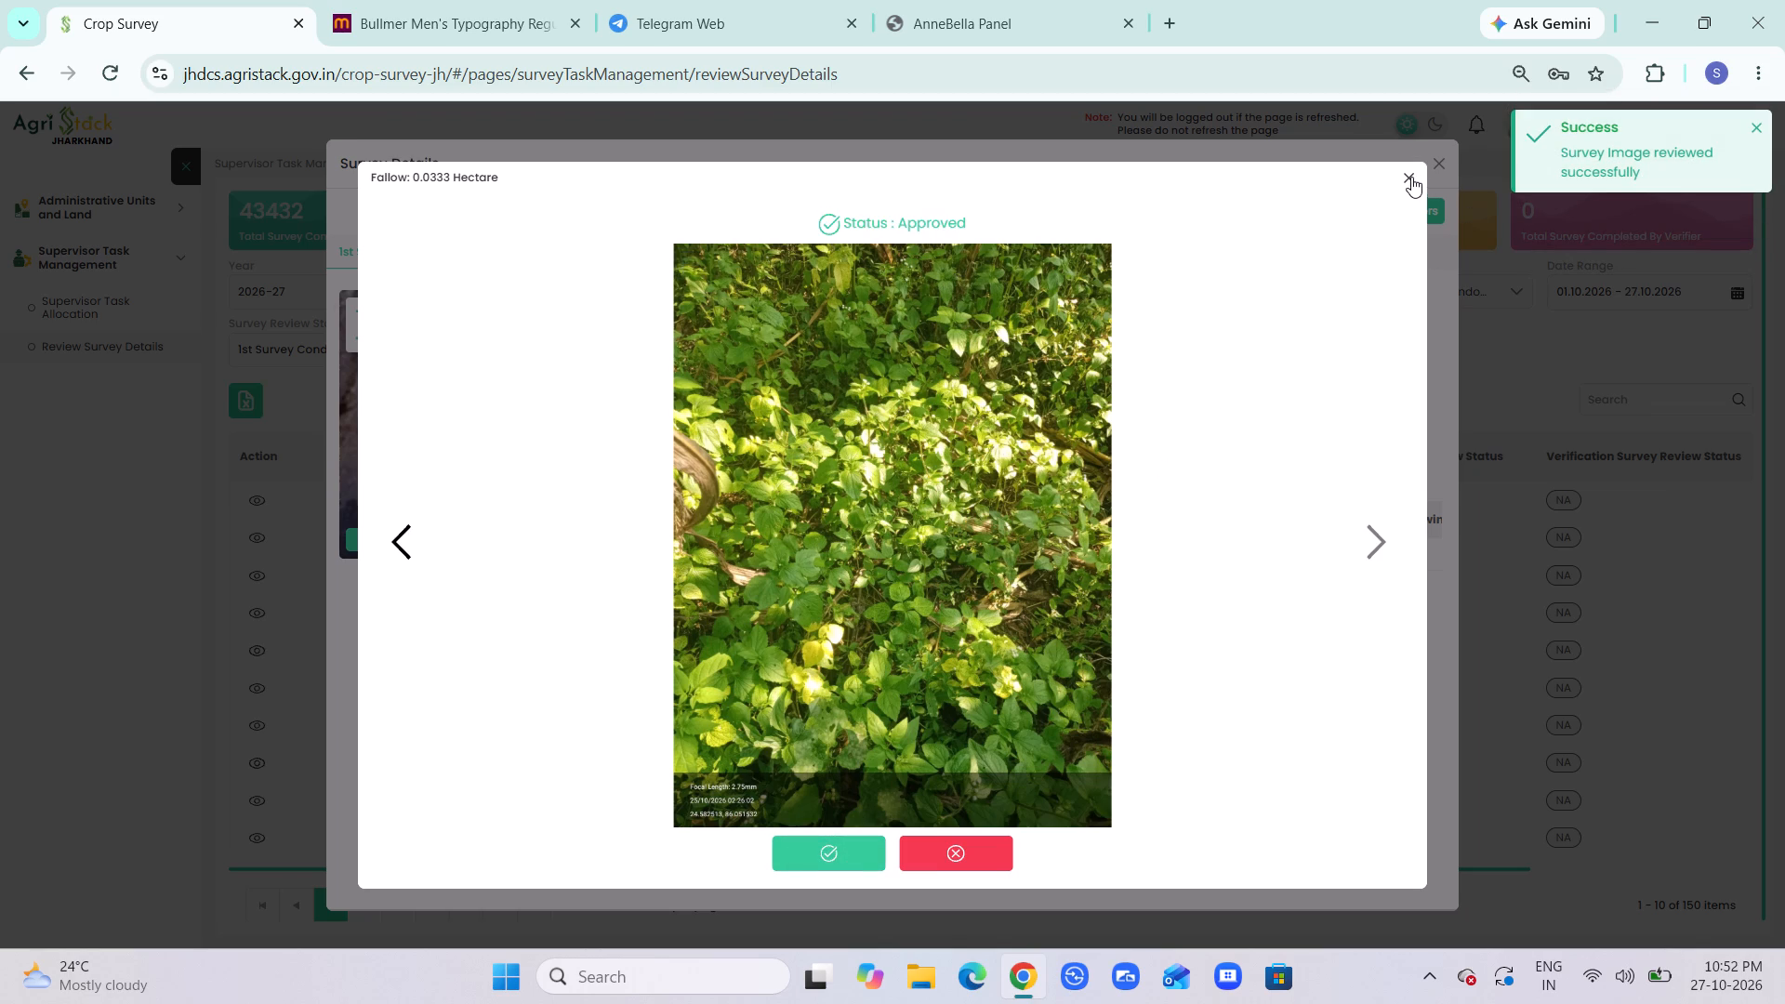
{"action": "left_click", "coordinate": [1411, 177]}
Approve the 1st survey of survey number 281, save the review and close its survey details.
{"action": "left_click", "coordinate": [723, 613]}
{"action": "left_click", "coordinate": [826, 667]}
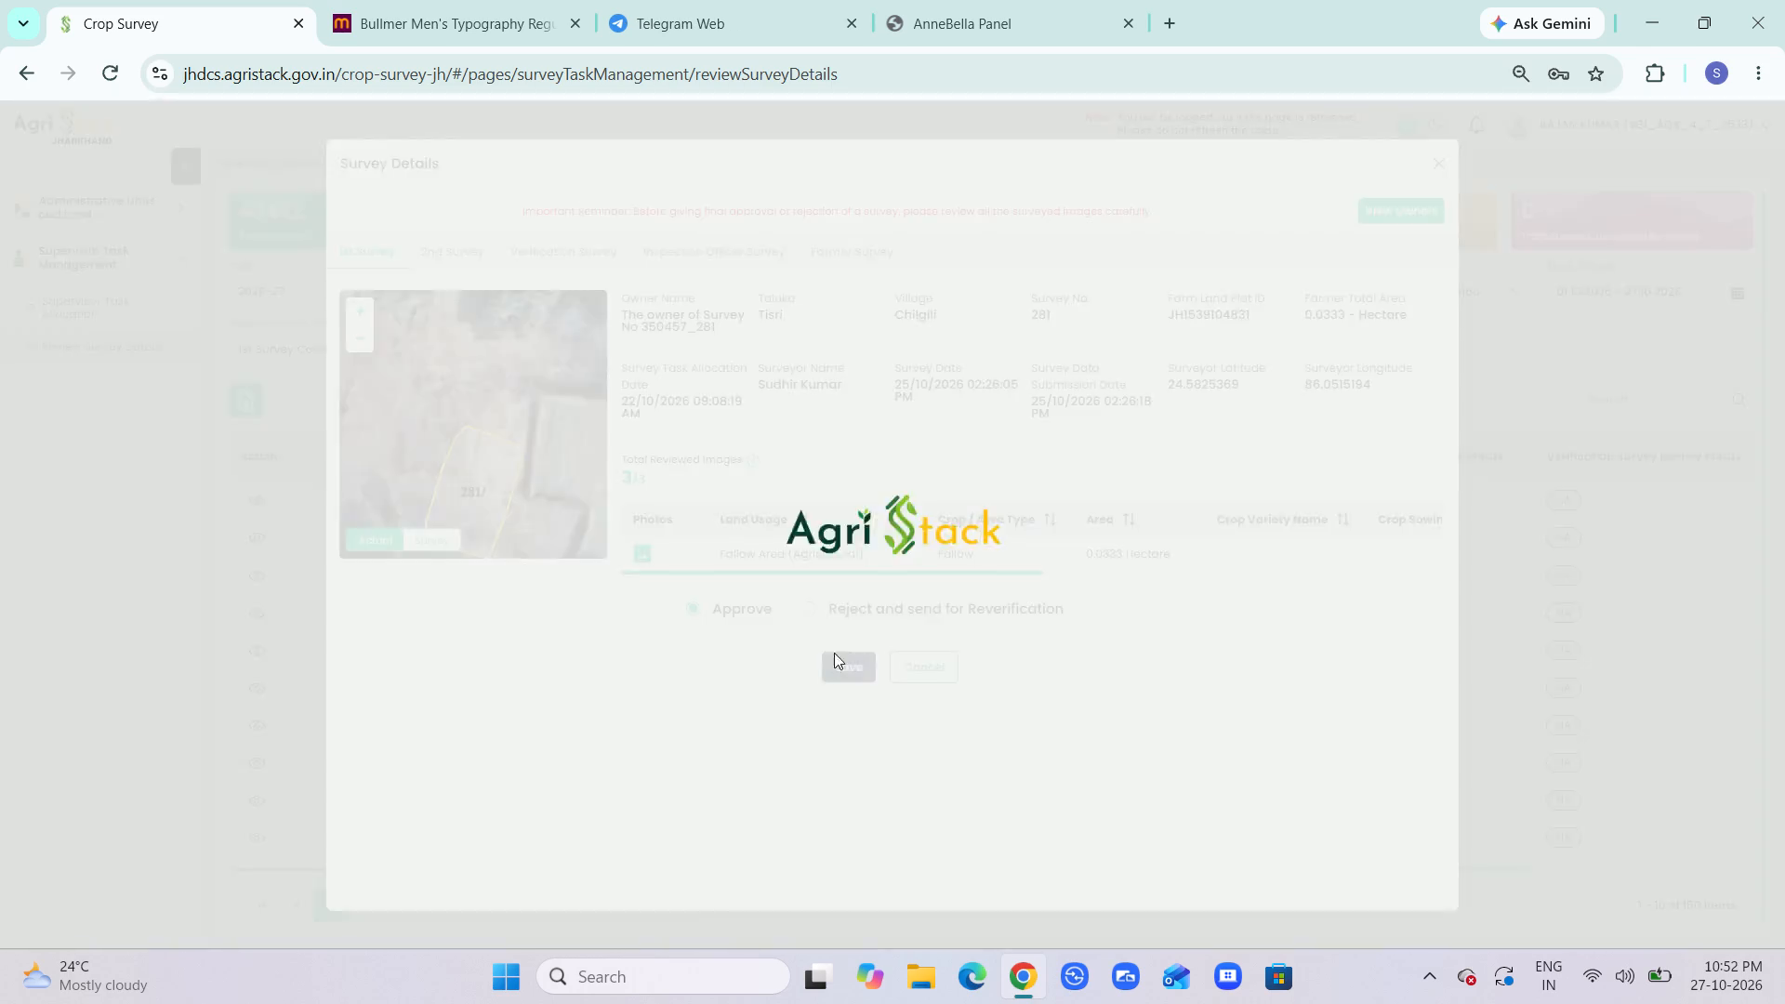
{"action": "left_click", "coordinate": [885, 569]}
{"action": "left_click", "coordinate": [254, 541]}
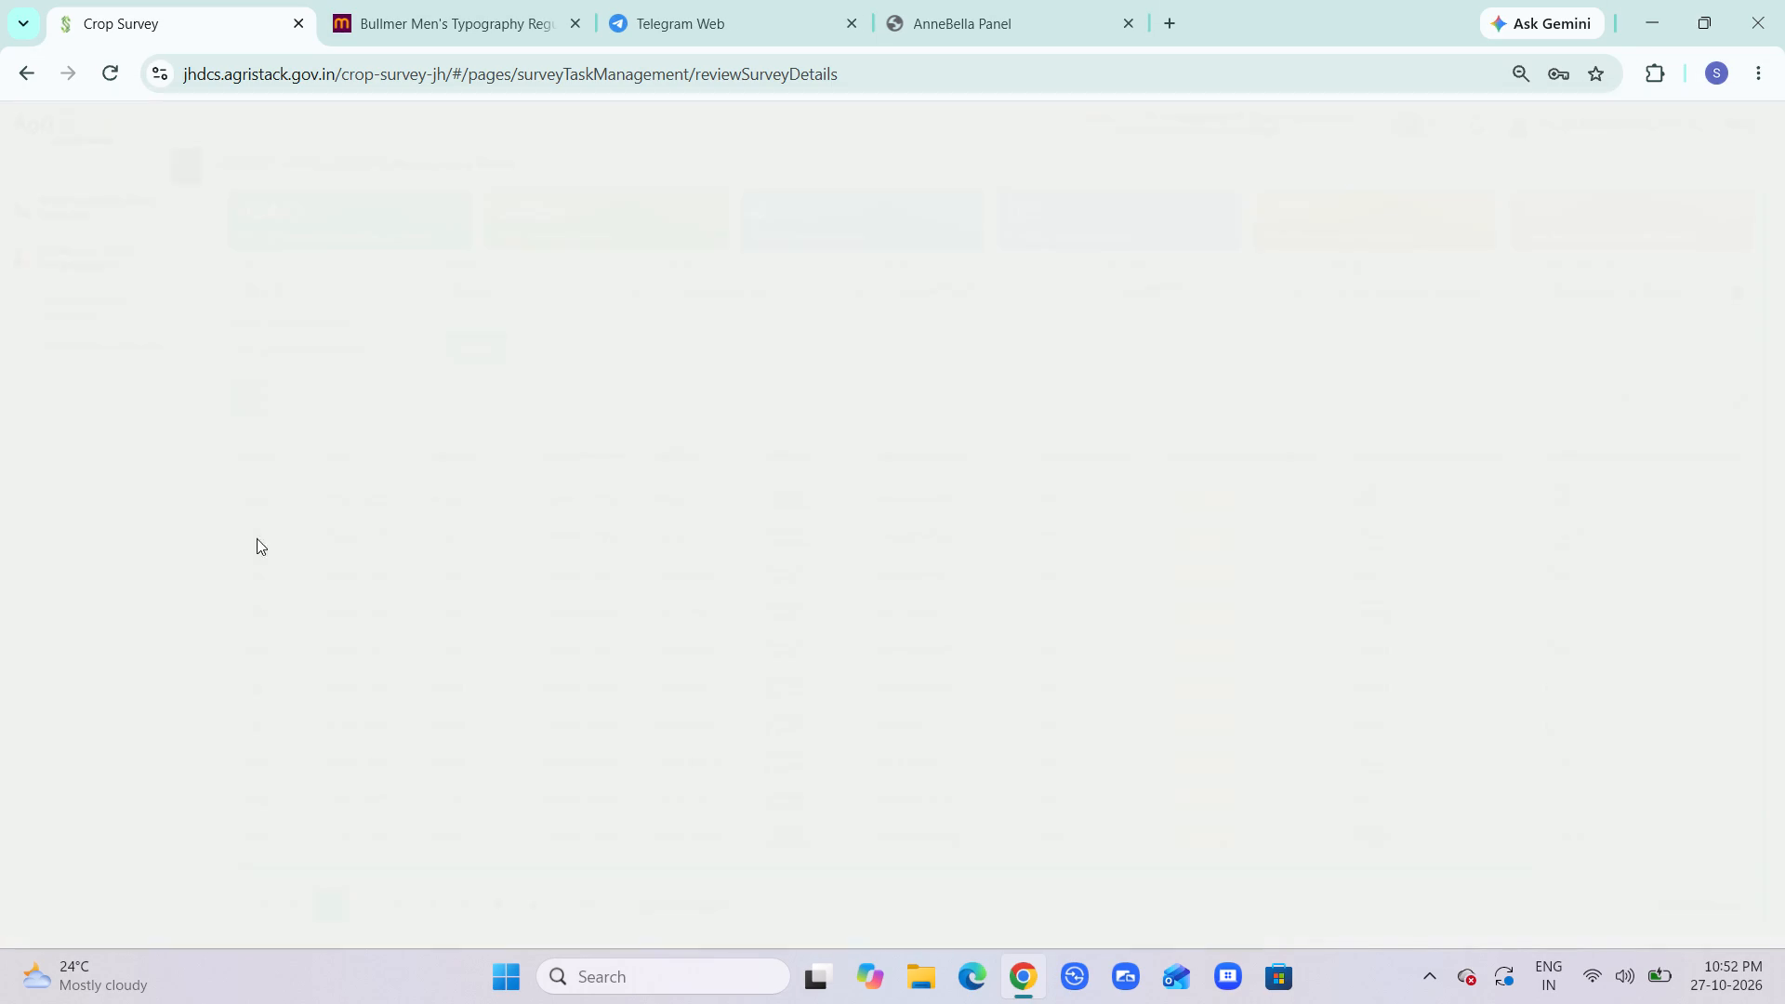
{"action": "left_click", "coordinate": [634, 559]}
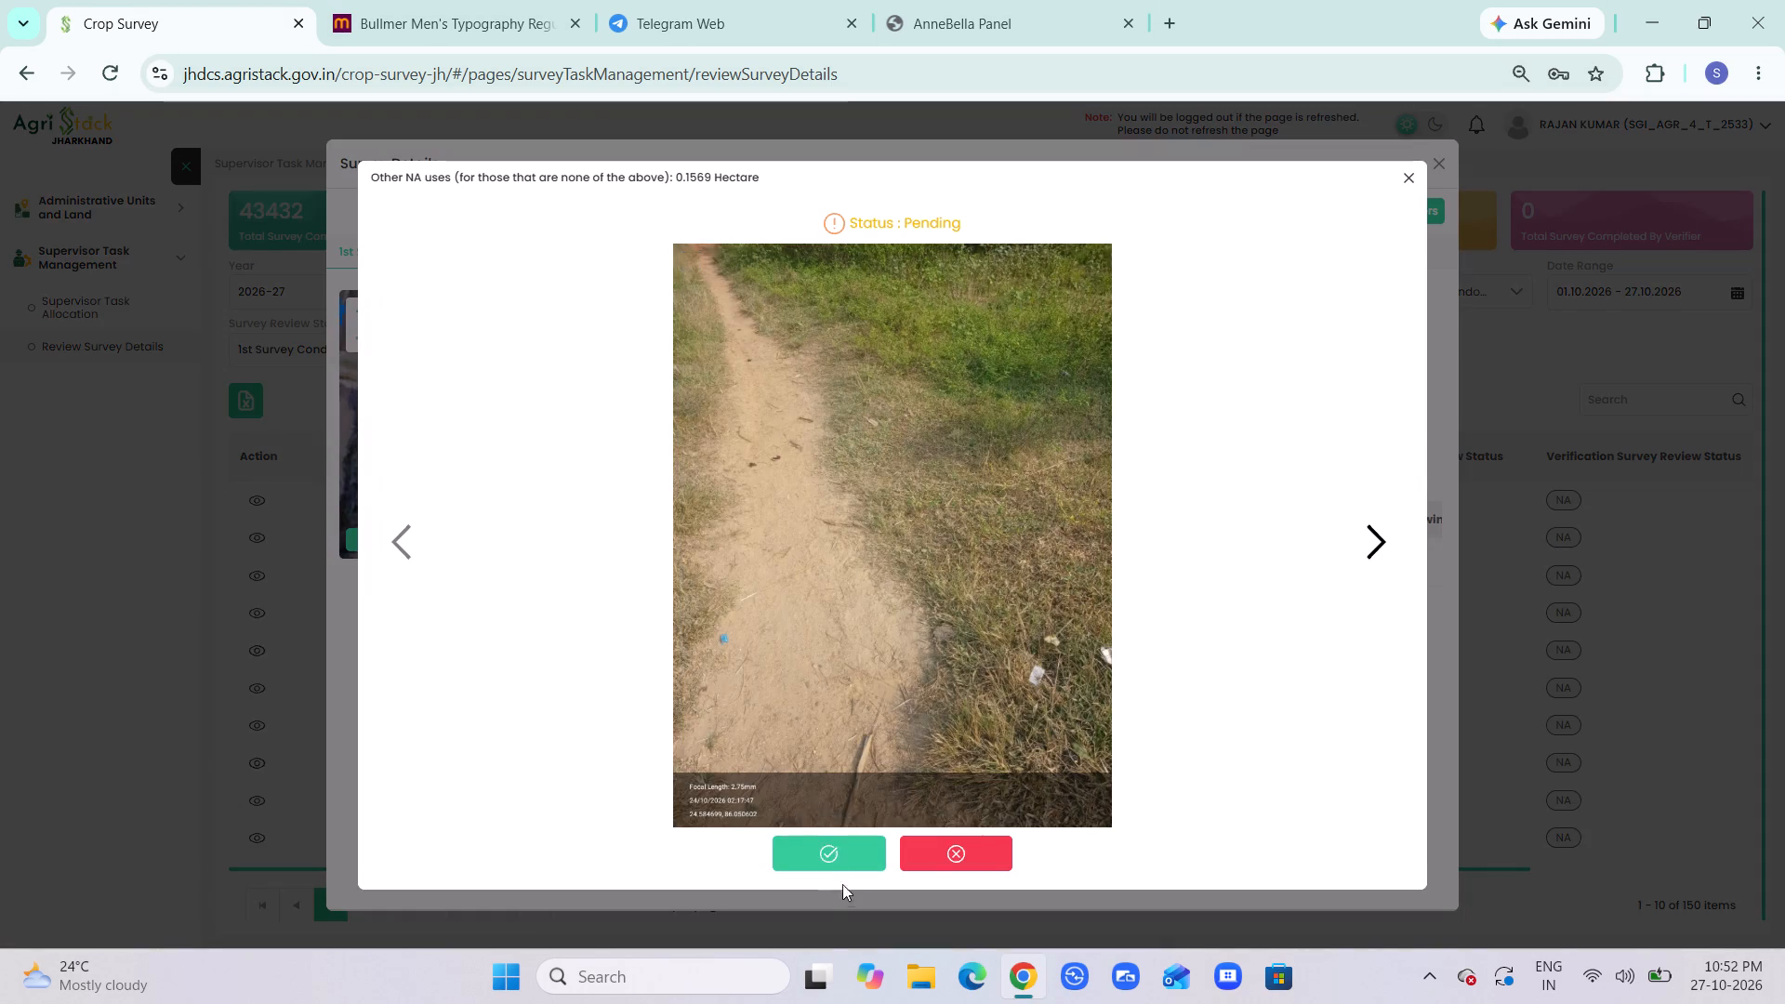
{"action": "left_click", "coordinate": [852, 856]}
{"action": "left_click_drag", "start_coordinate": [1261, 603], "coordinate": [999, 601]}
{"action": "left_click", "coordinate": [853, 851]}
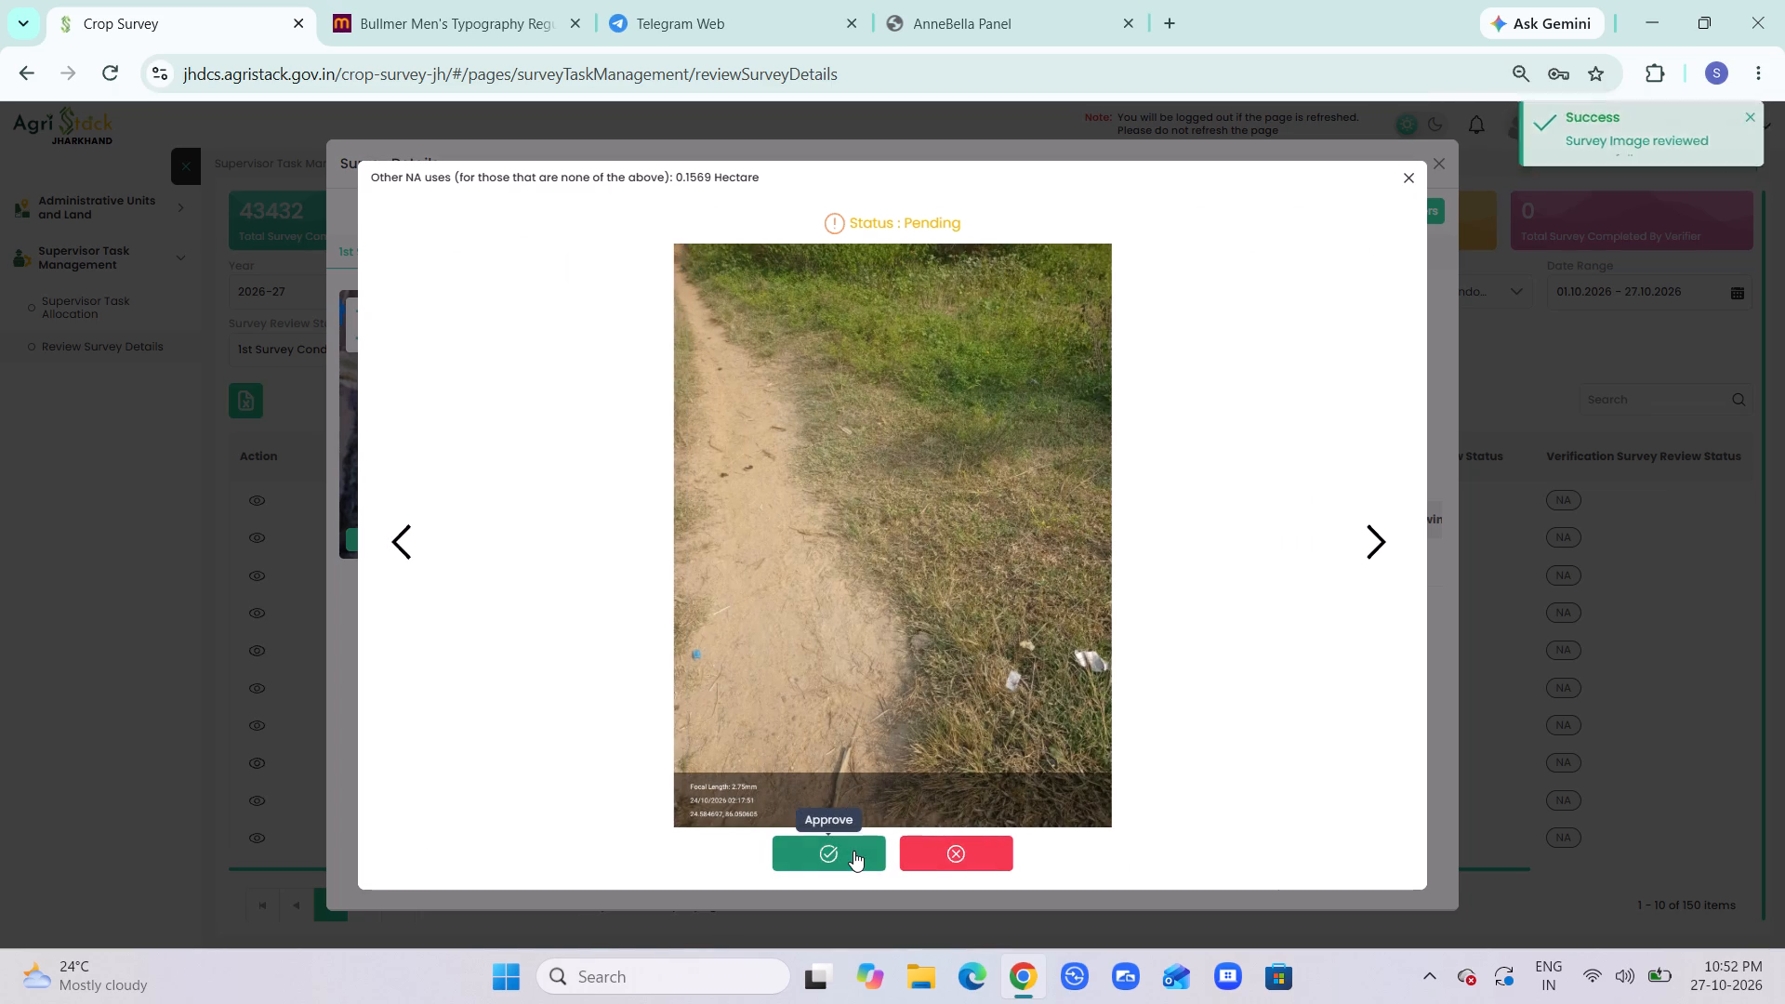
{"action": "left_click_drag", "start_coordinate": [1183, 644], "coordinate": [776, 634]}
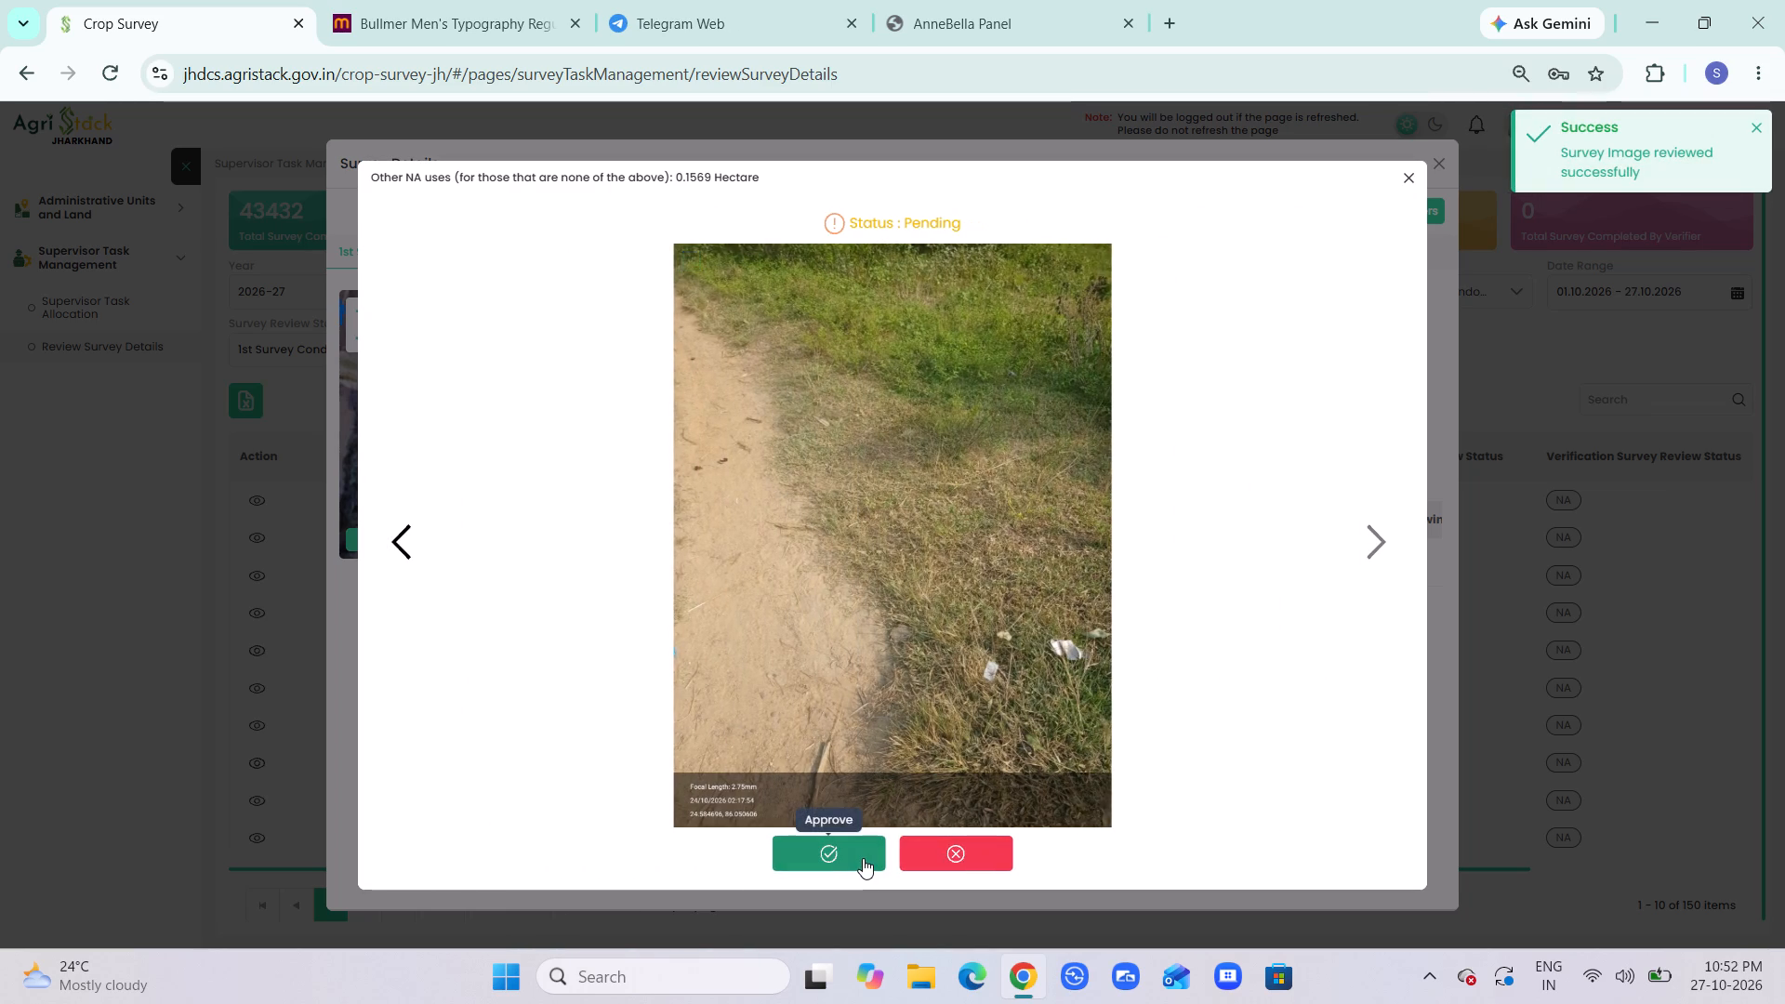
{"action": "left_click_drag", "start_coordinate": [863, 855], "coordinate": [863, 847]}
{"action": "left_click", "coordinate": [1412, 176]}
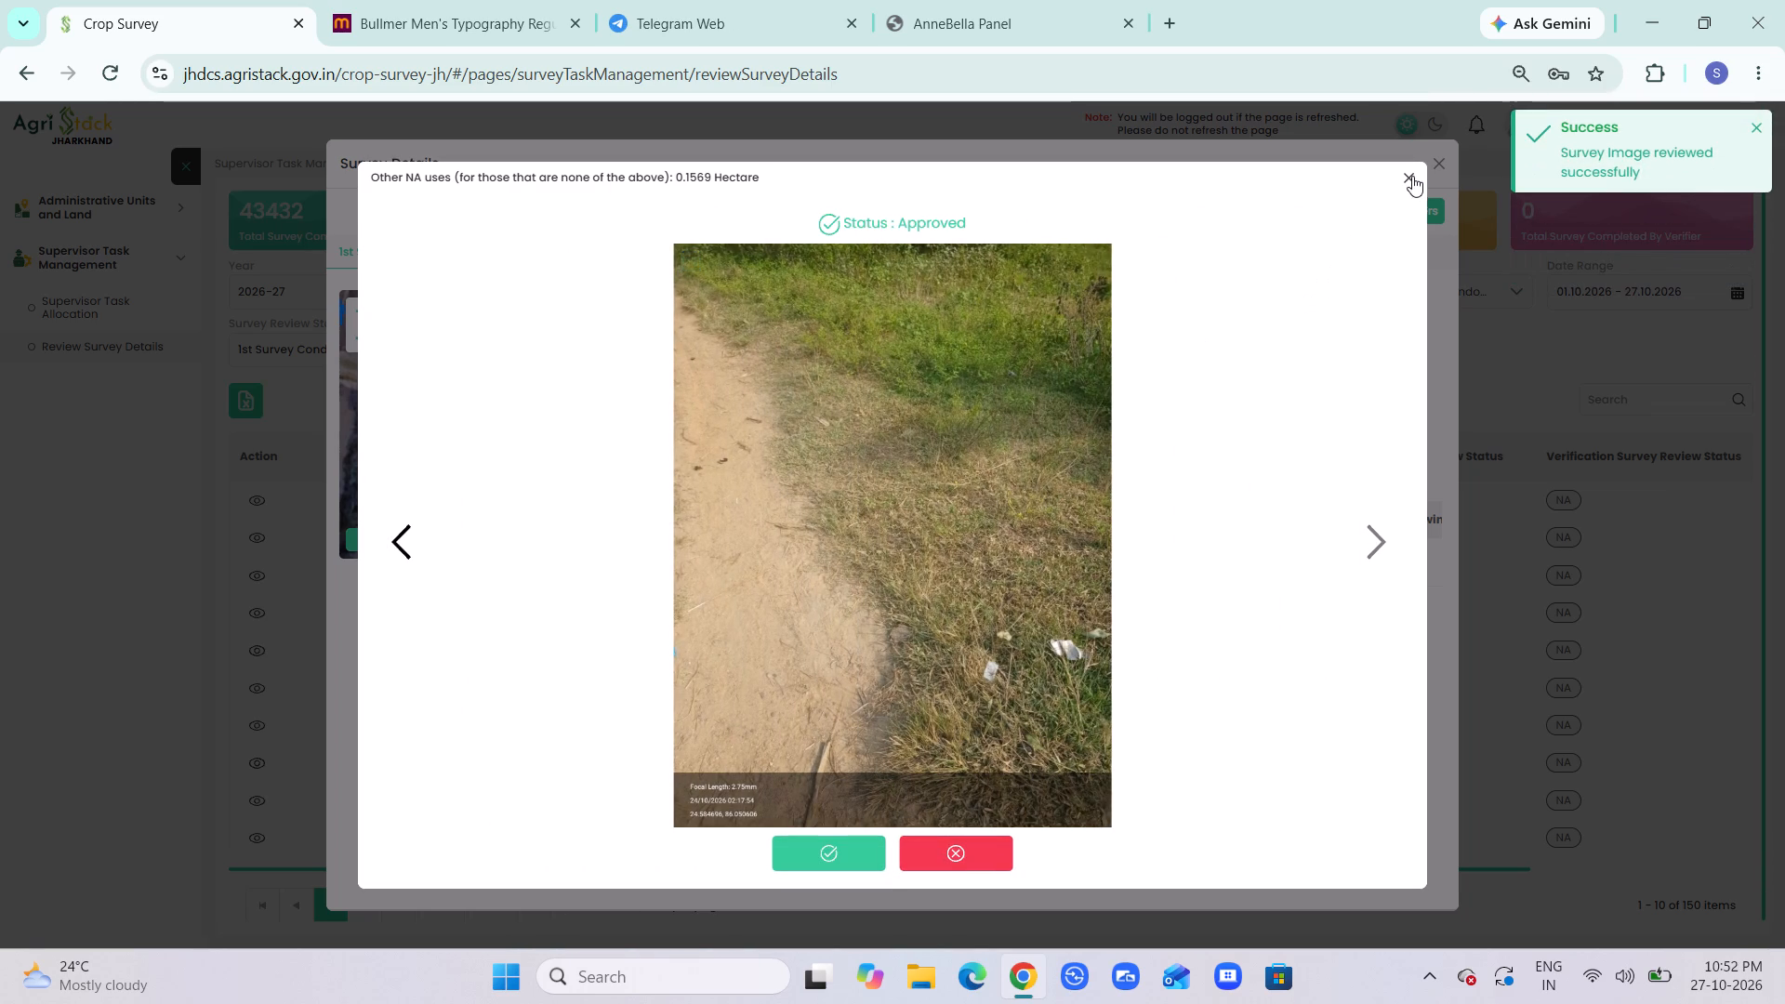
Approve the 1st survey of survey number 160, save the review and close its survey details.
{"action": "left_click", "coordinate": [755, 620]}
{"action": "left_click", "coordinate": [866, 681]}
{"action": "left_click", "coordinate": [891, 565]}
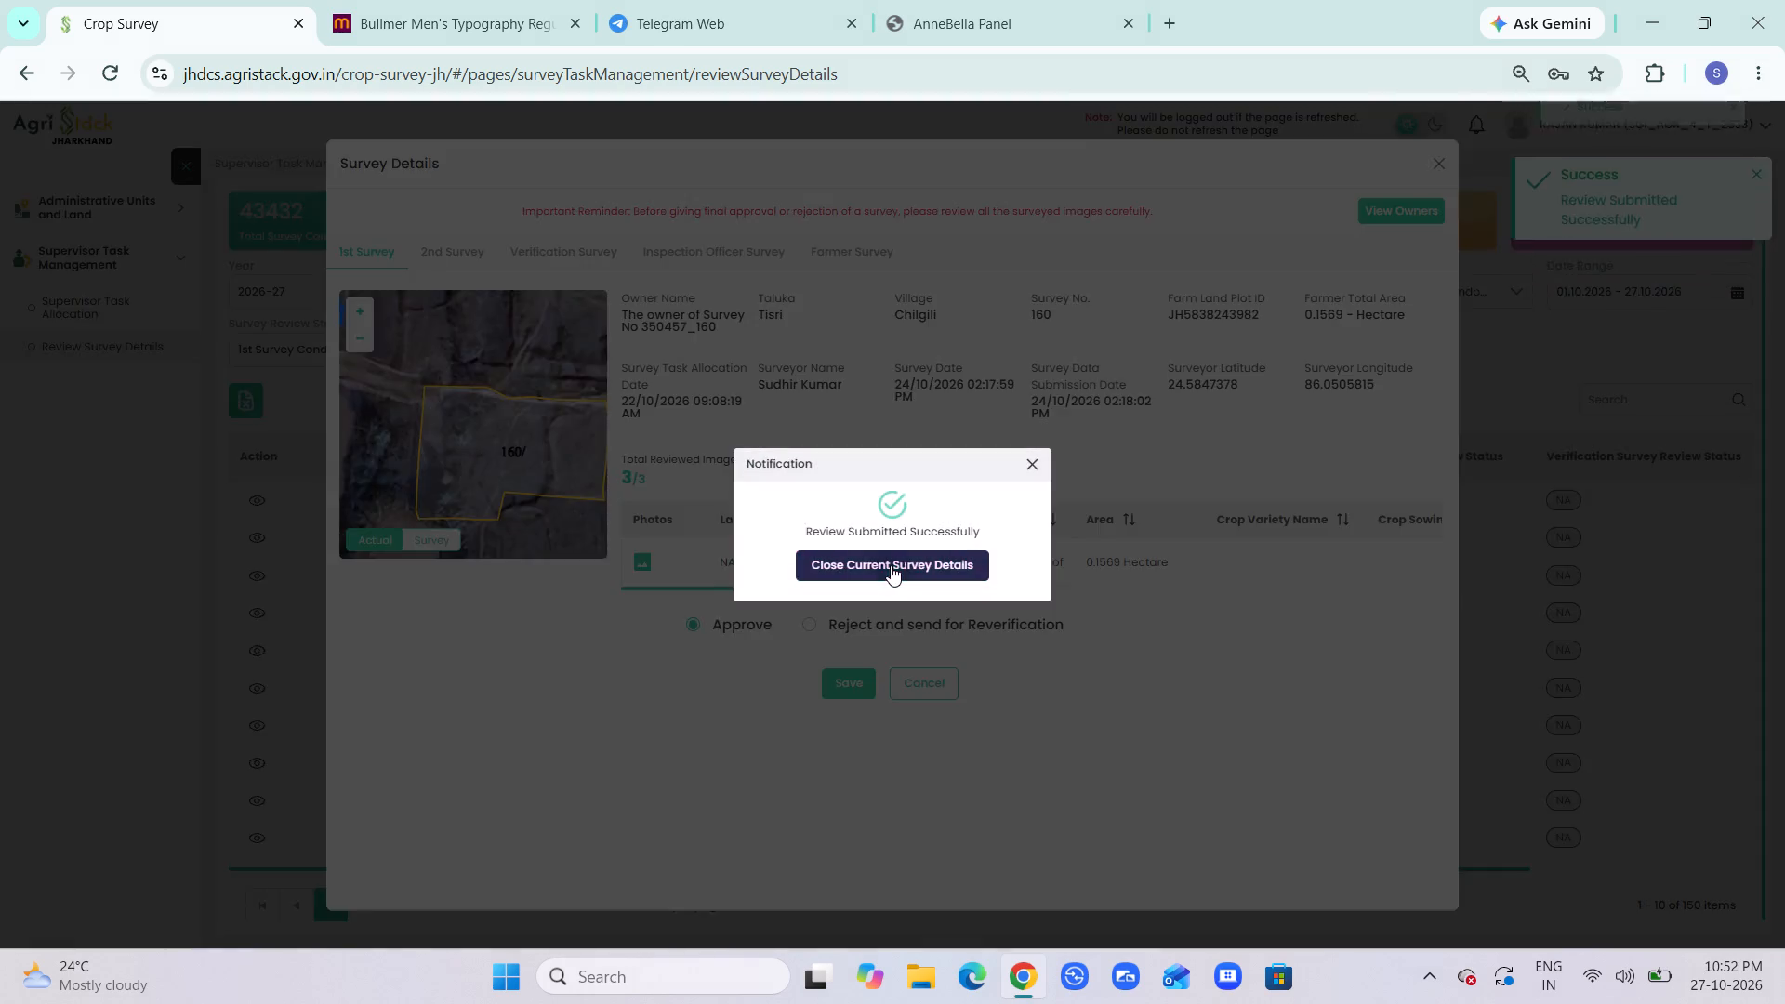
Open the survey details of survey number 282 in Chilgili, approve all three farm photos and close the photo viewer.
{"action": "left_click", "coordinate": [254, 585]}
{"action": "left_click", "coordinate": [257, 574]}
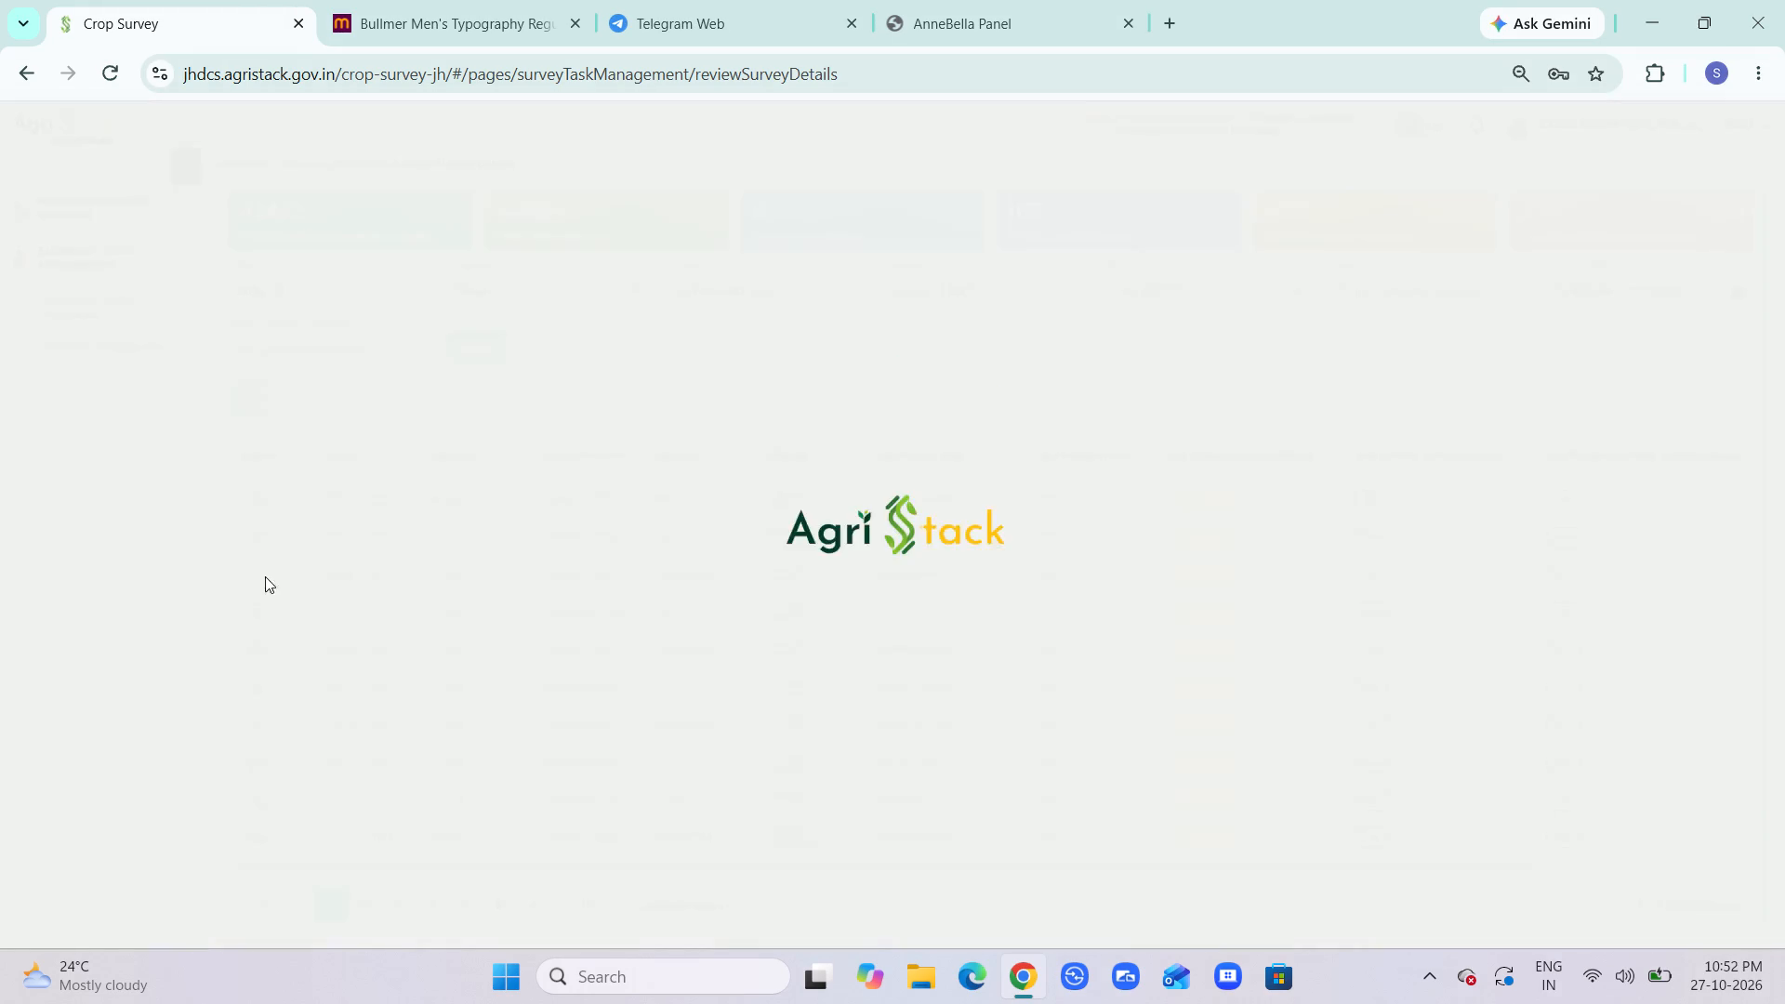
{"action": "left_click", "coordinate": [637, 561]}
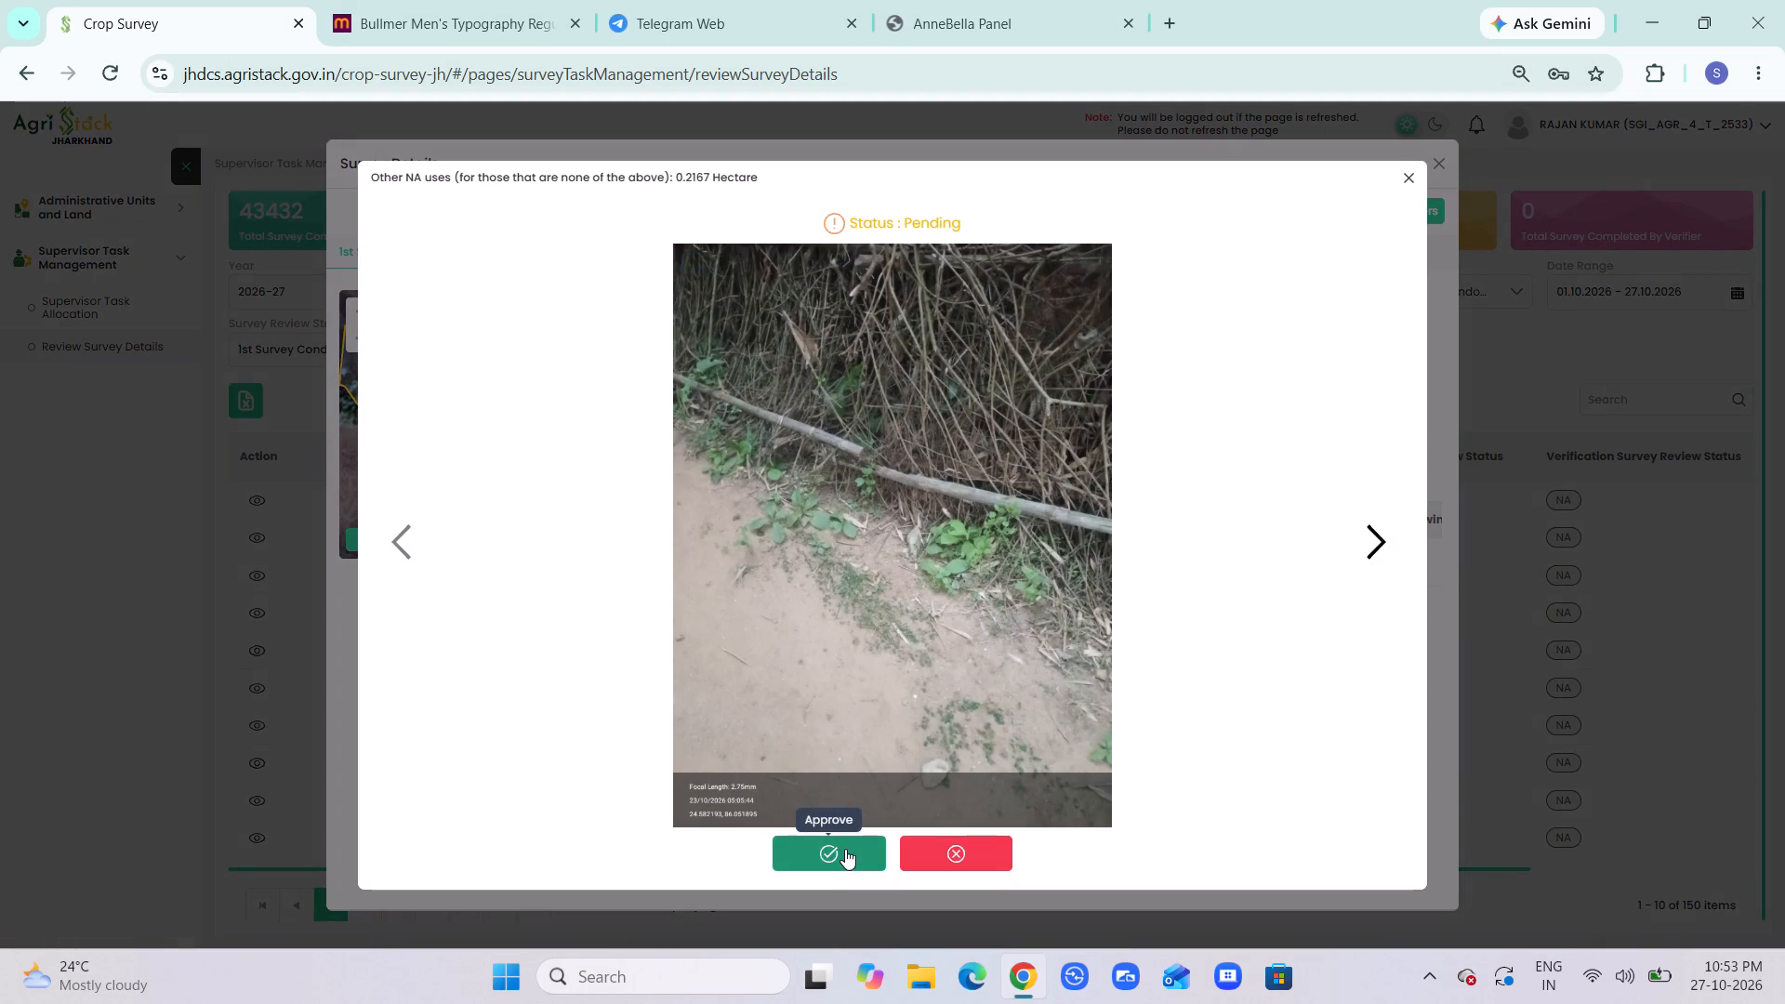
{"action": "left_click", "coordinate": [866, 849]}
{"action": "left_click_drag", "start_coordinate": [1082, 673], "coordinate": [550, 629]}
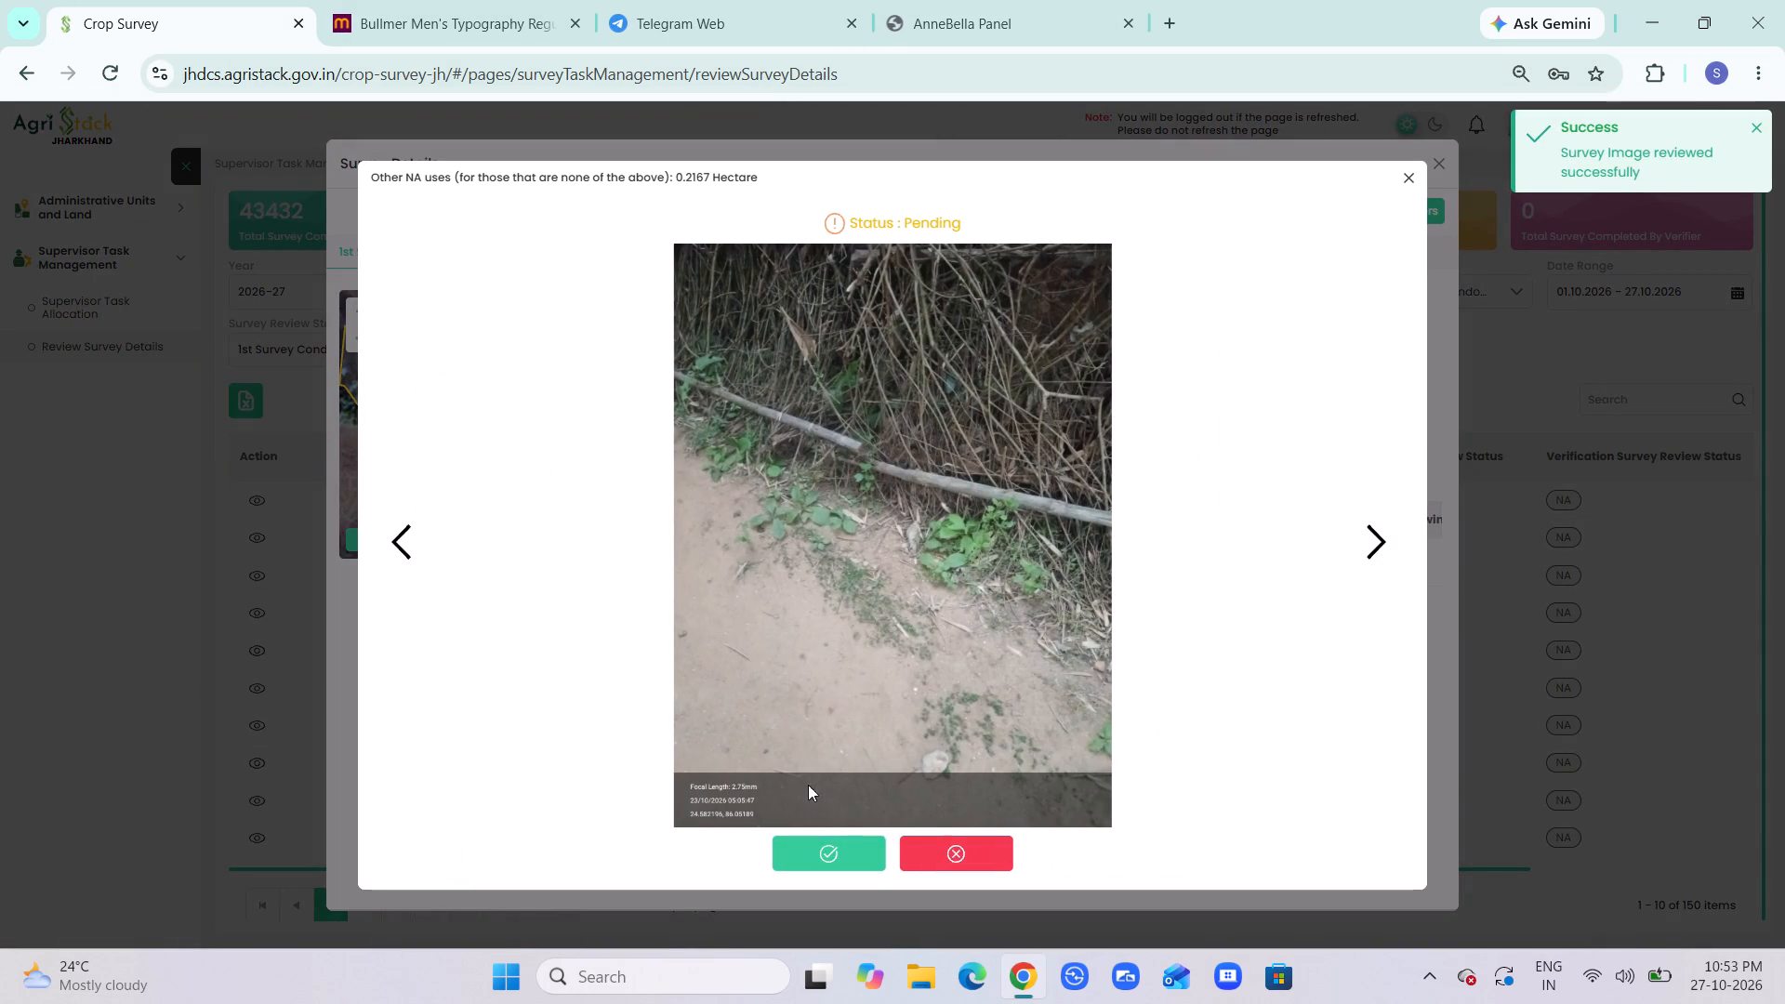
{"action": "left_click", "coordinate": [858, 843]}
{"action": "left_click_drag", "start_coordinate": [787, 673], "coordinate": [712, 688]}
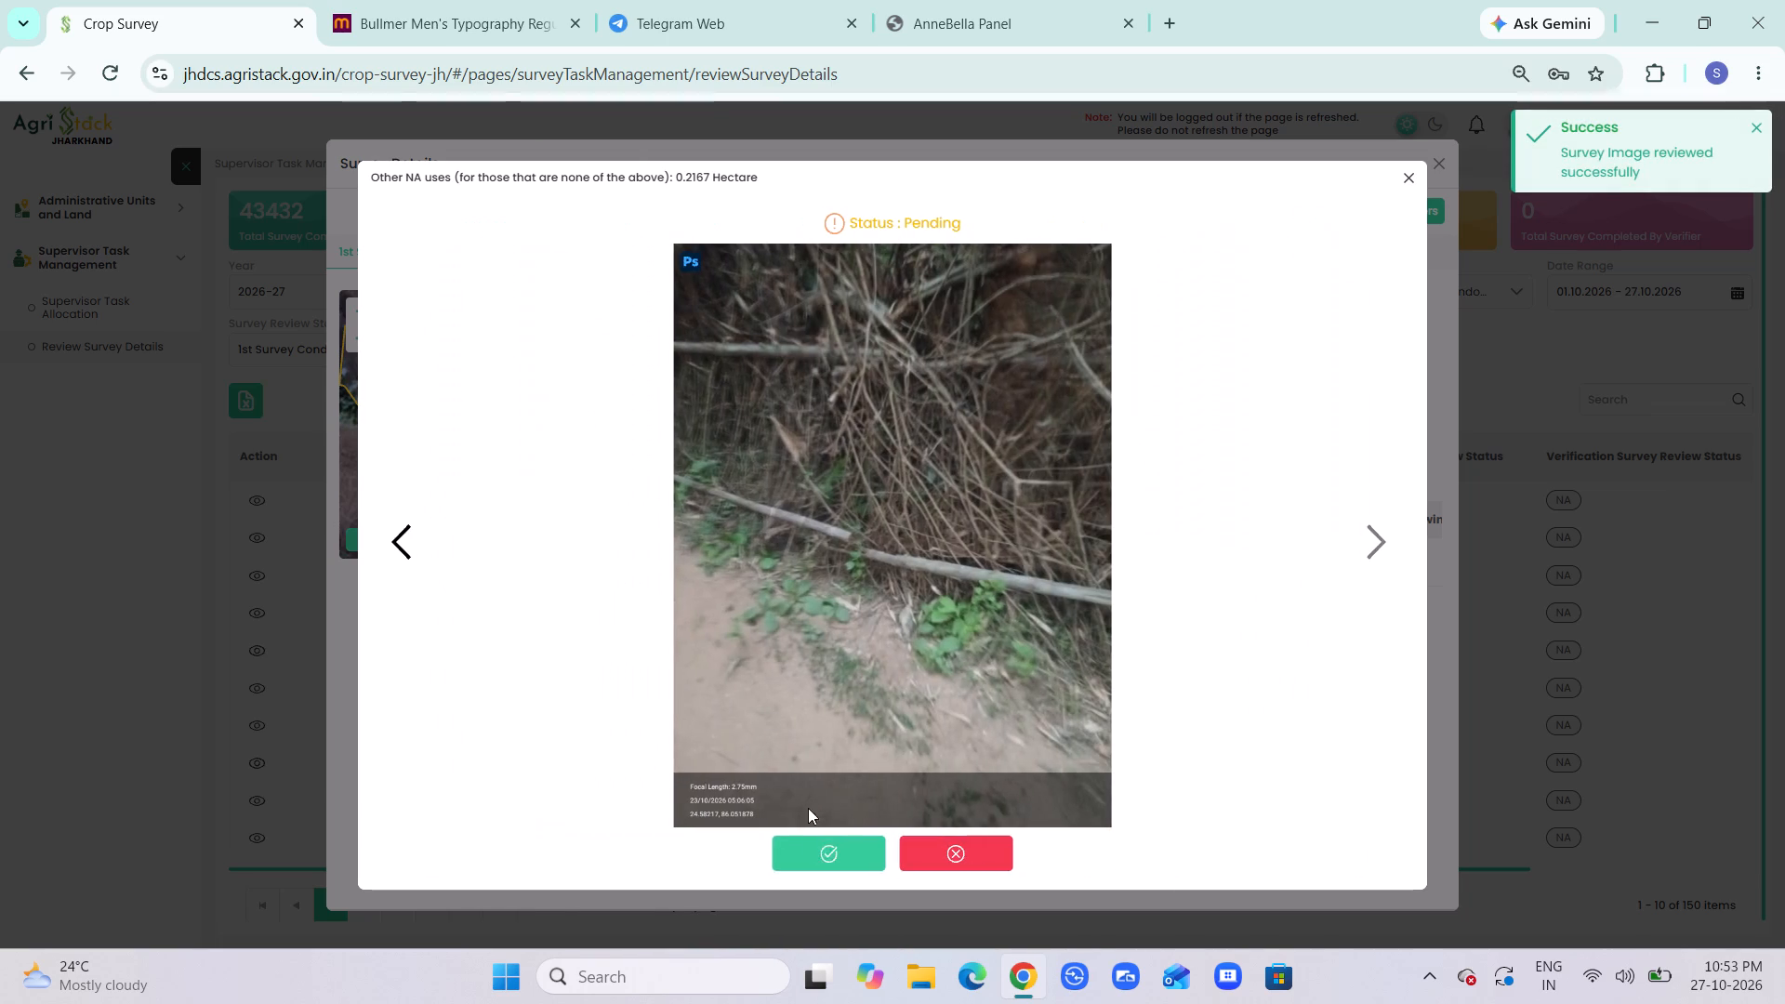
{"action": "left_click", "coordinate": [850, 843]}
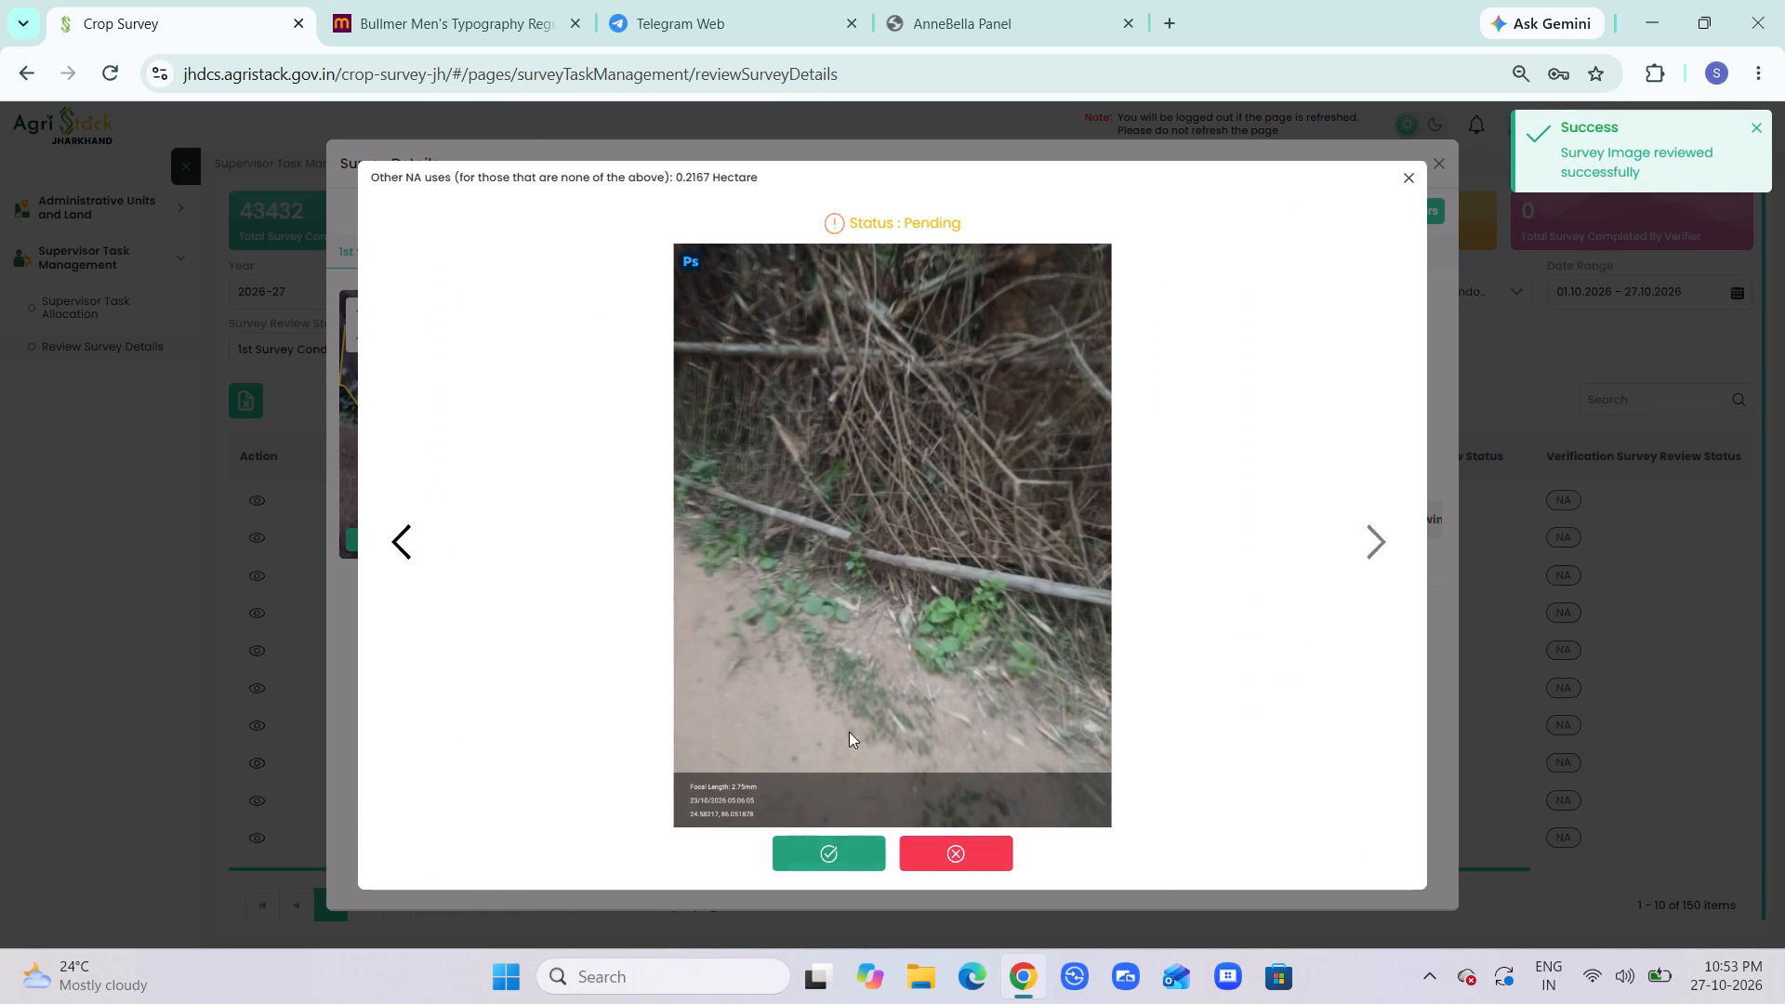
{"action": "left_click", "coordinate": [1412, 170]}
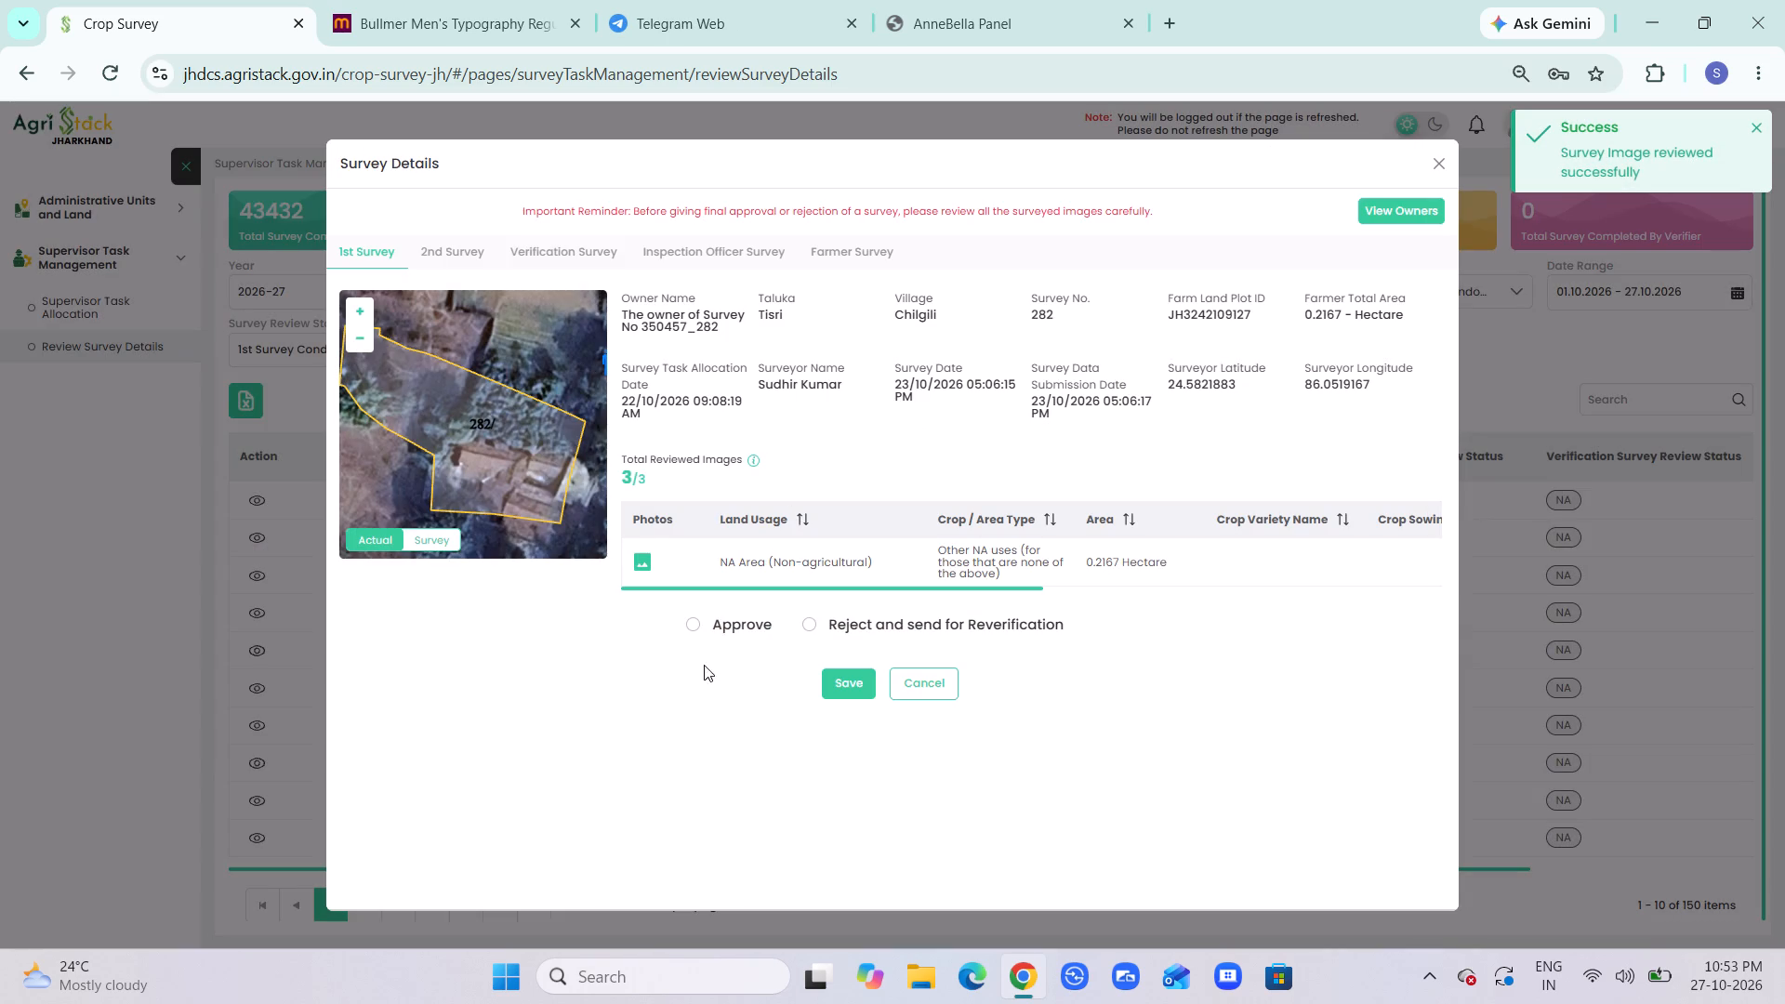
Approve the 1st survey of survey number 282, save the review and close its survey details.
{"action": "left_click", "coordinate": [725, 627]}
{"action": "left_click", "coordinate": [860, 703]}
{"action": "left_click", "coordinate": [857, 658]}
{"action": "left_click", "coordinate": [839, 678]}
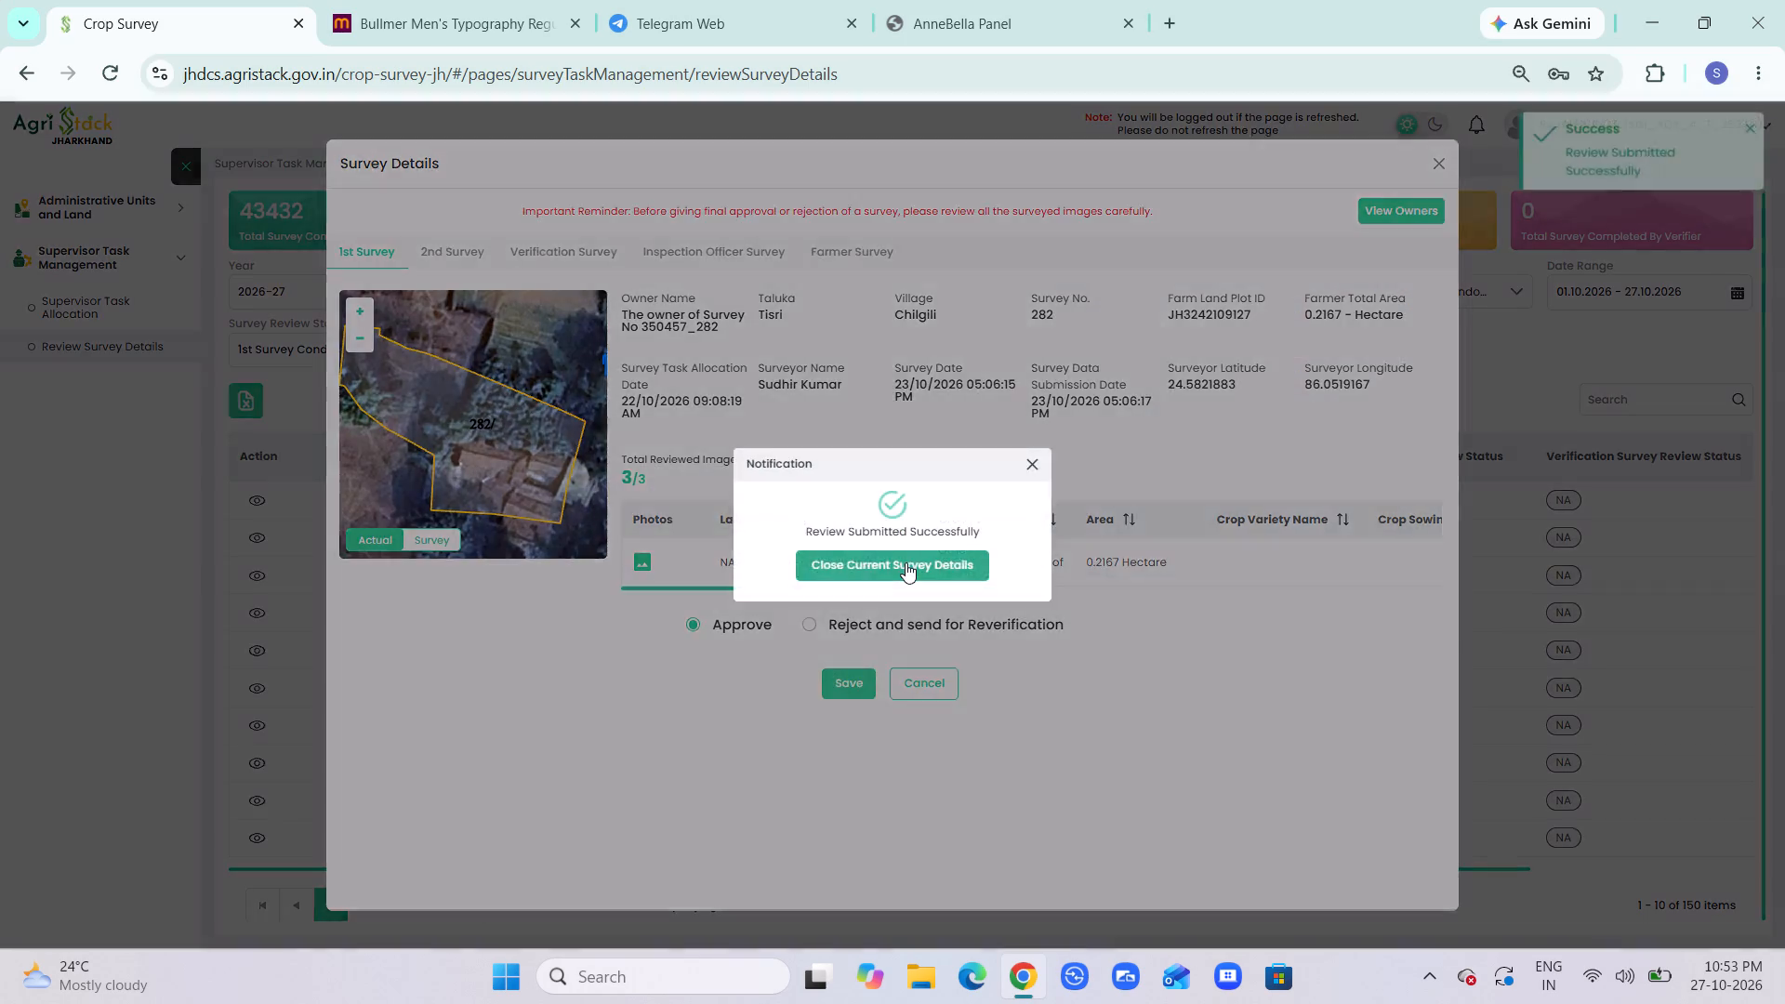
{"action": "left_click_drag", "start_coordinate": [906, 562], "coordinate": [895, 560]}
Open the survey details of survey number 283 in Chilgili, approve all three farm photos and close the photo viewer.
{"action": "left_click", "coordinate": [249, 653]}
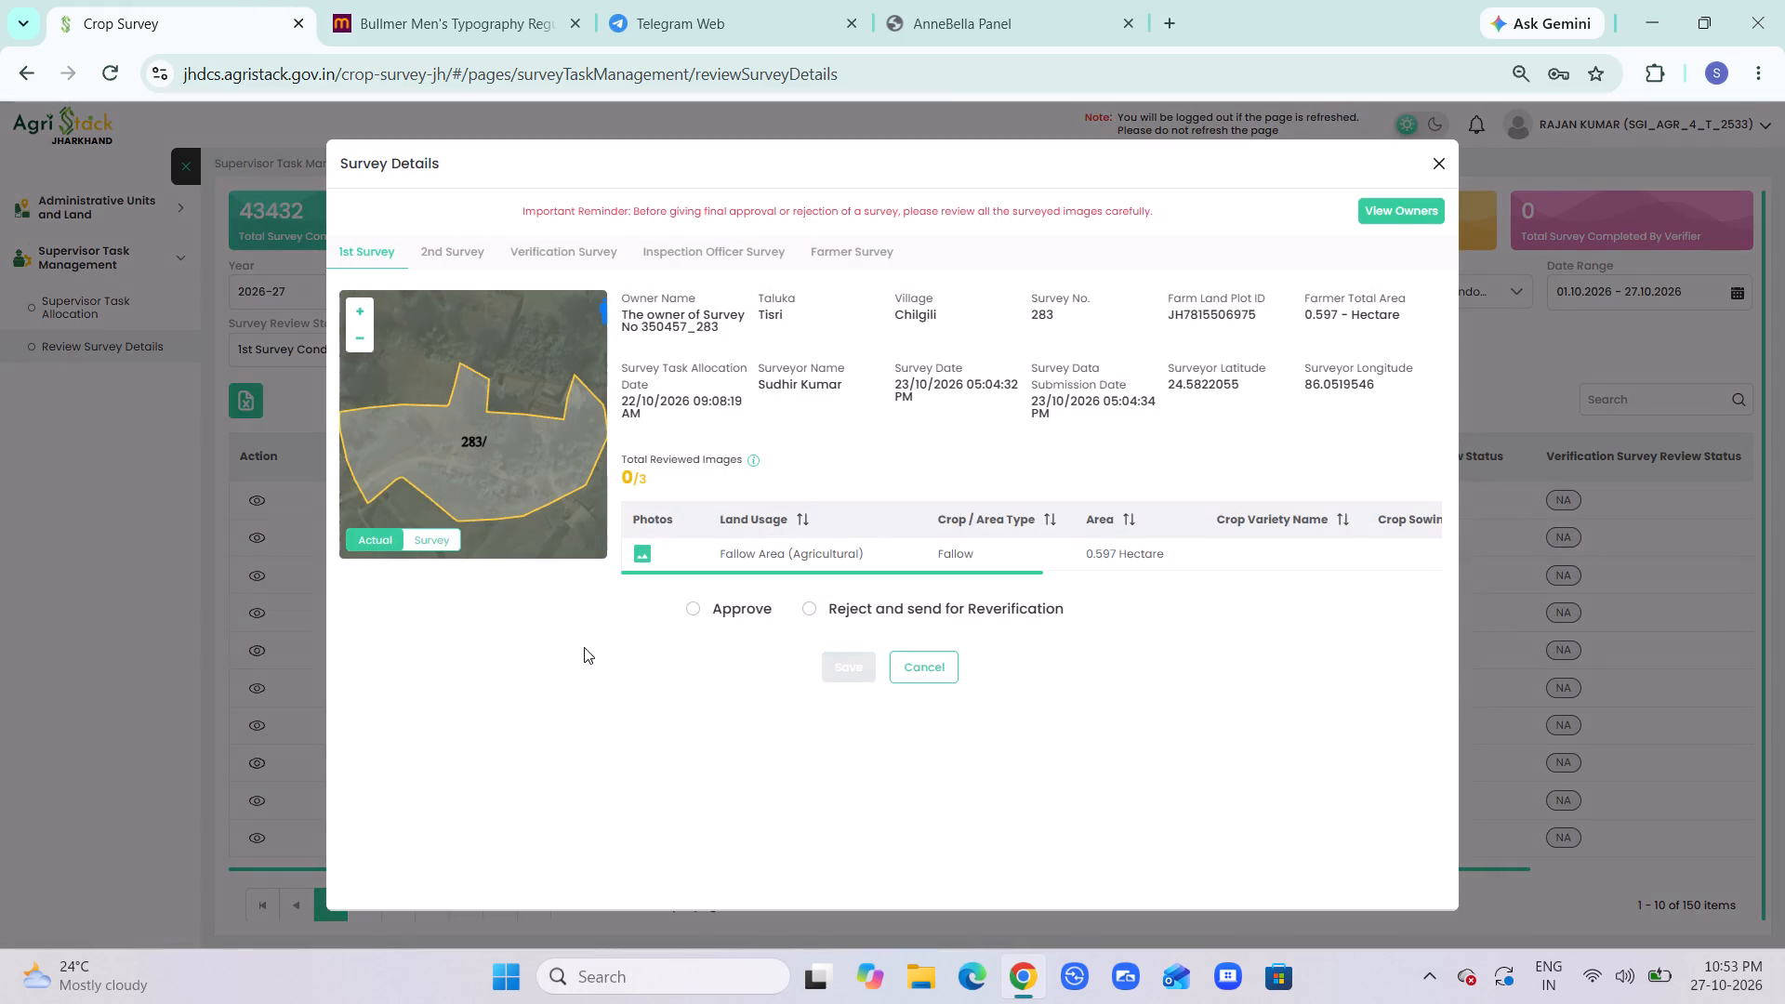
{"action": "left_click", "coordinate": [635, 549]}
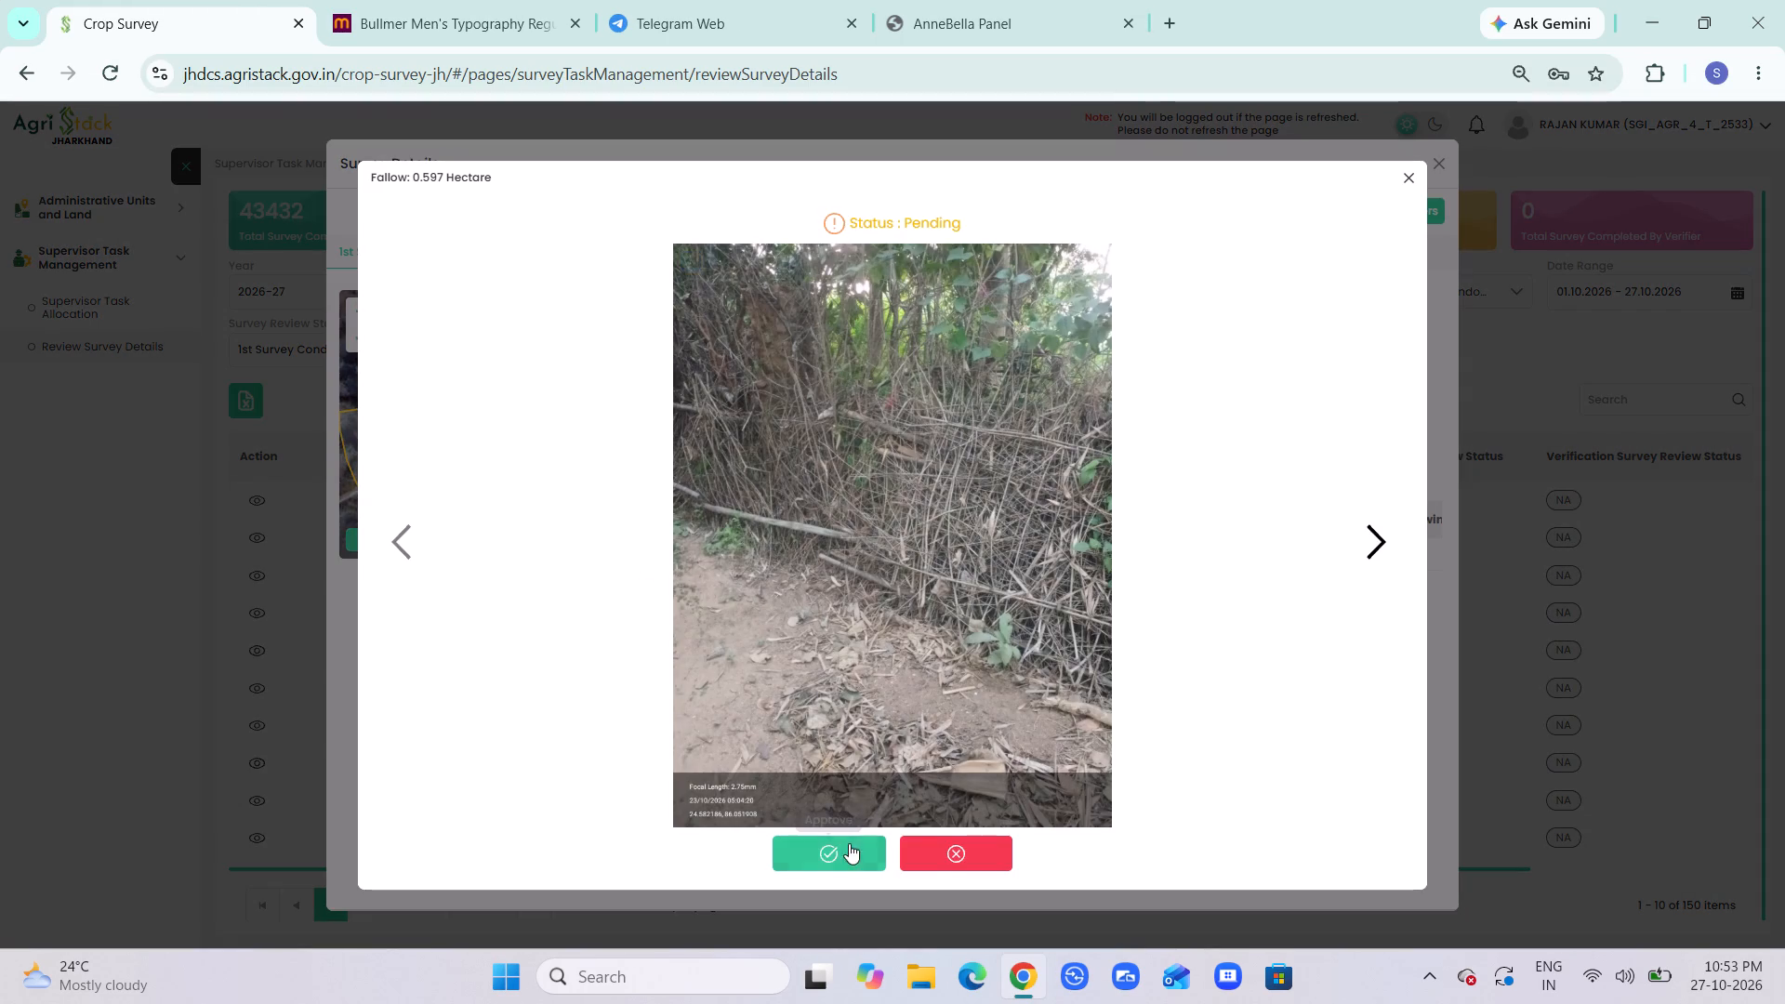
{"action": "left_click", "coordinate": [849, 846]}
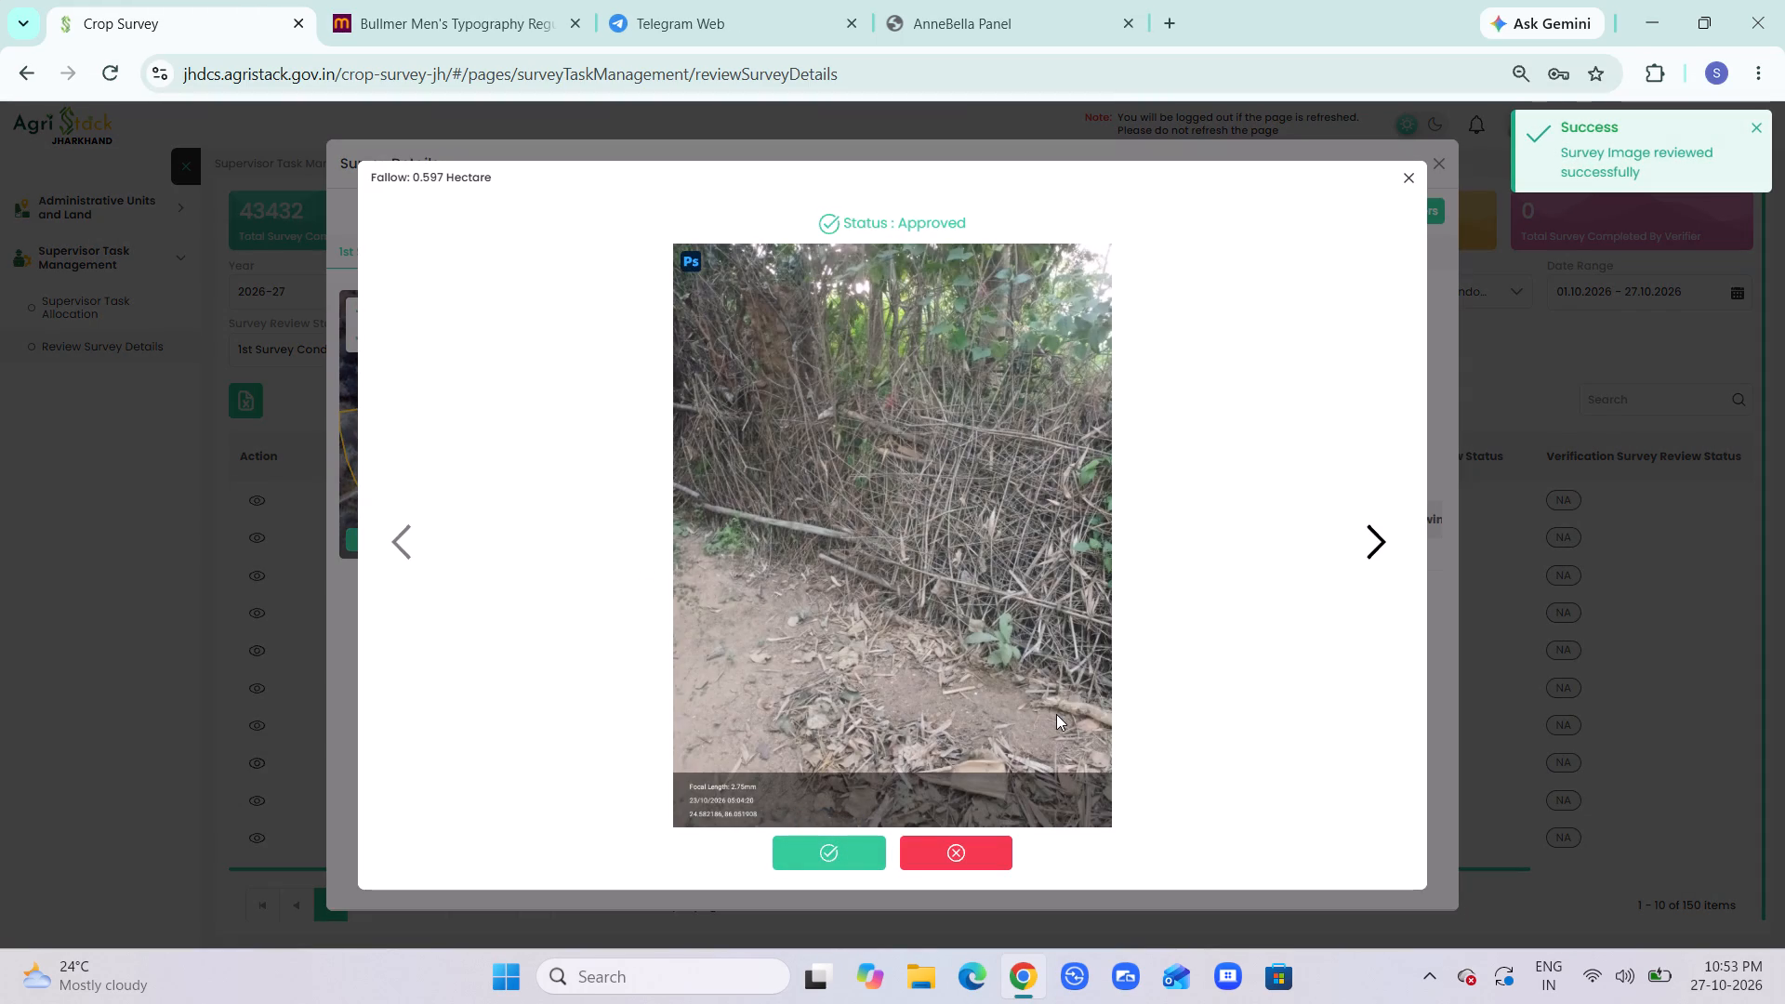
{"action": "left_click_drag", "start_coordinate": [1056, 714], "coordinate": [924, 717]}
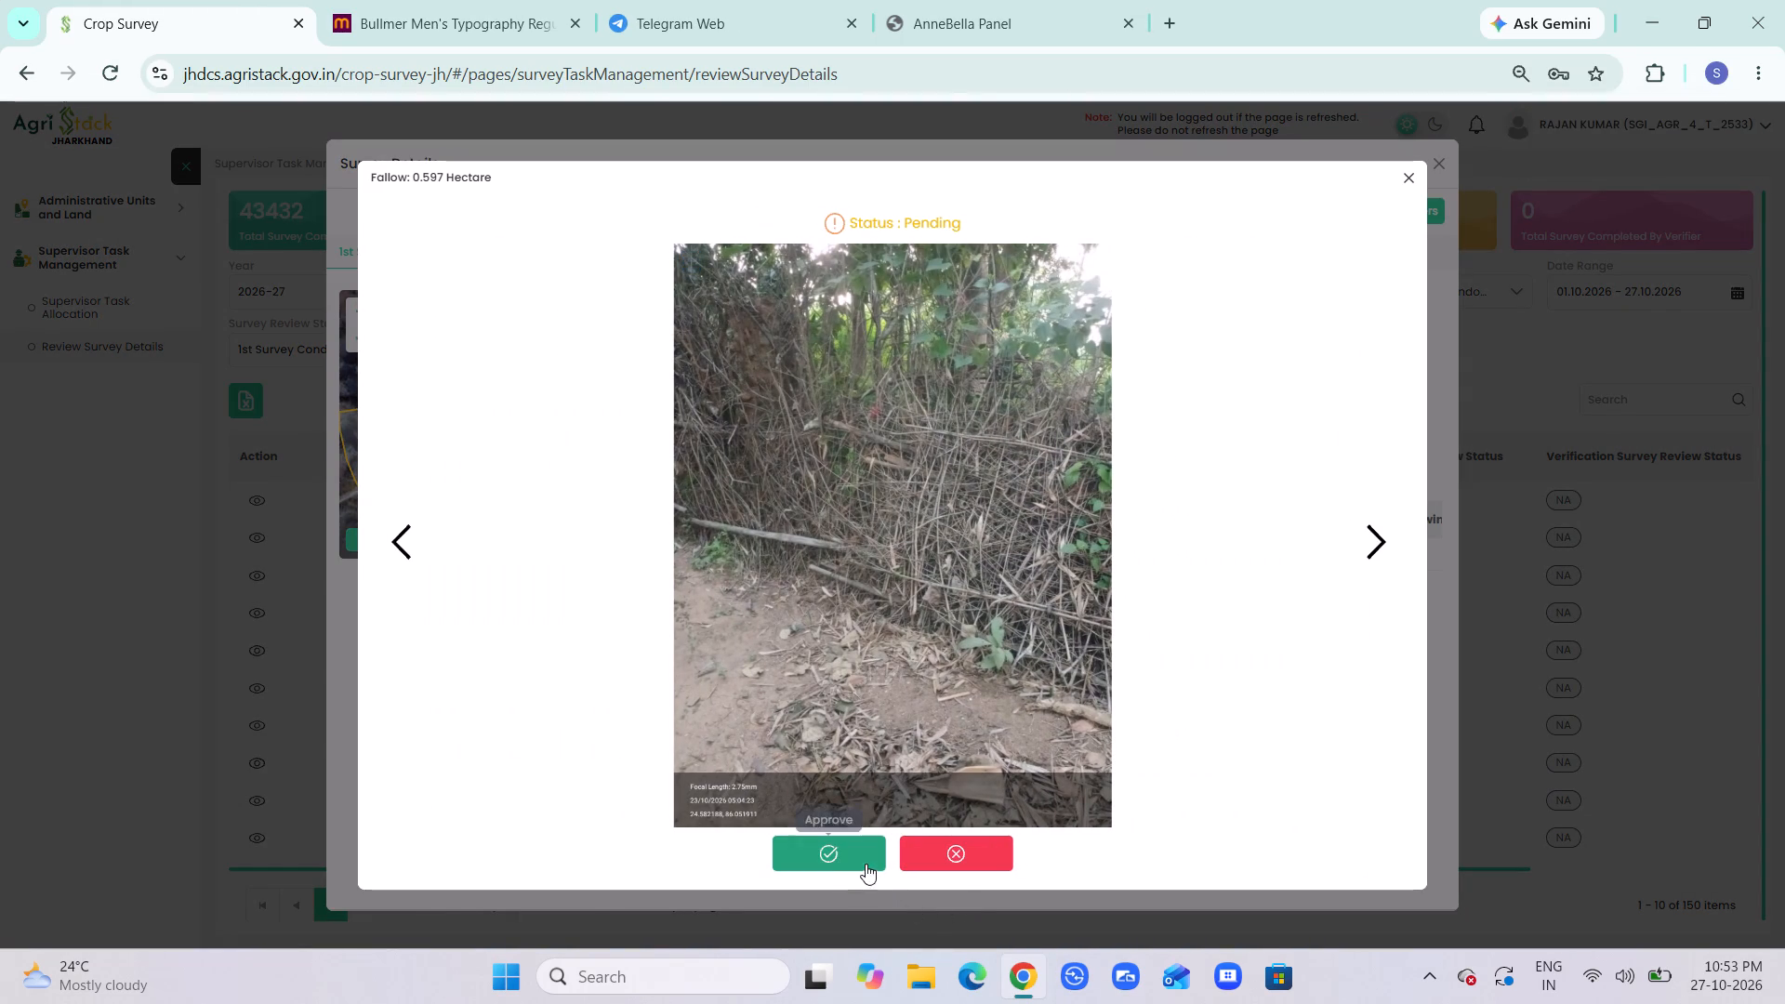
{"action": "left_click", "coordinate": [861, 847]}
{"action": "left_click_drag", "start_coordinate": [1036, 692], "coordinate": [789, 682]}
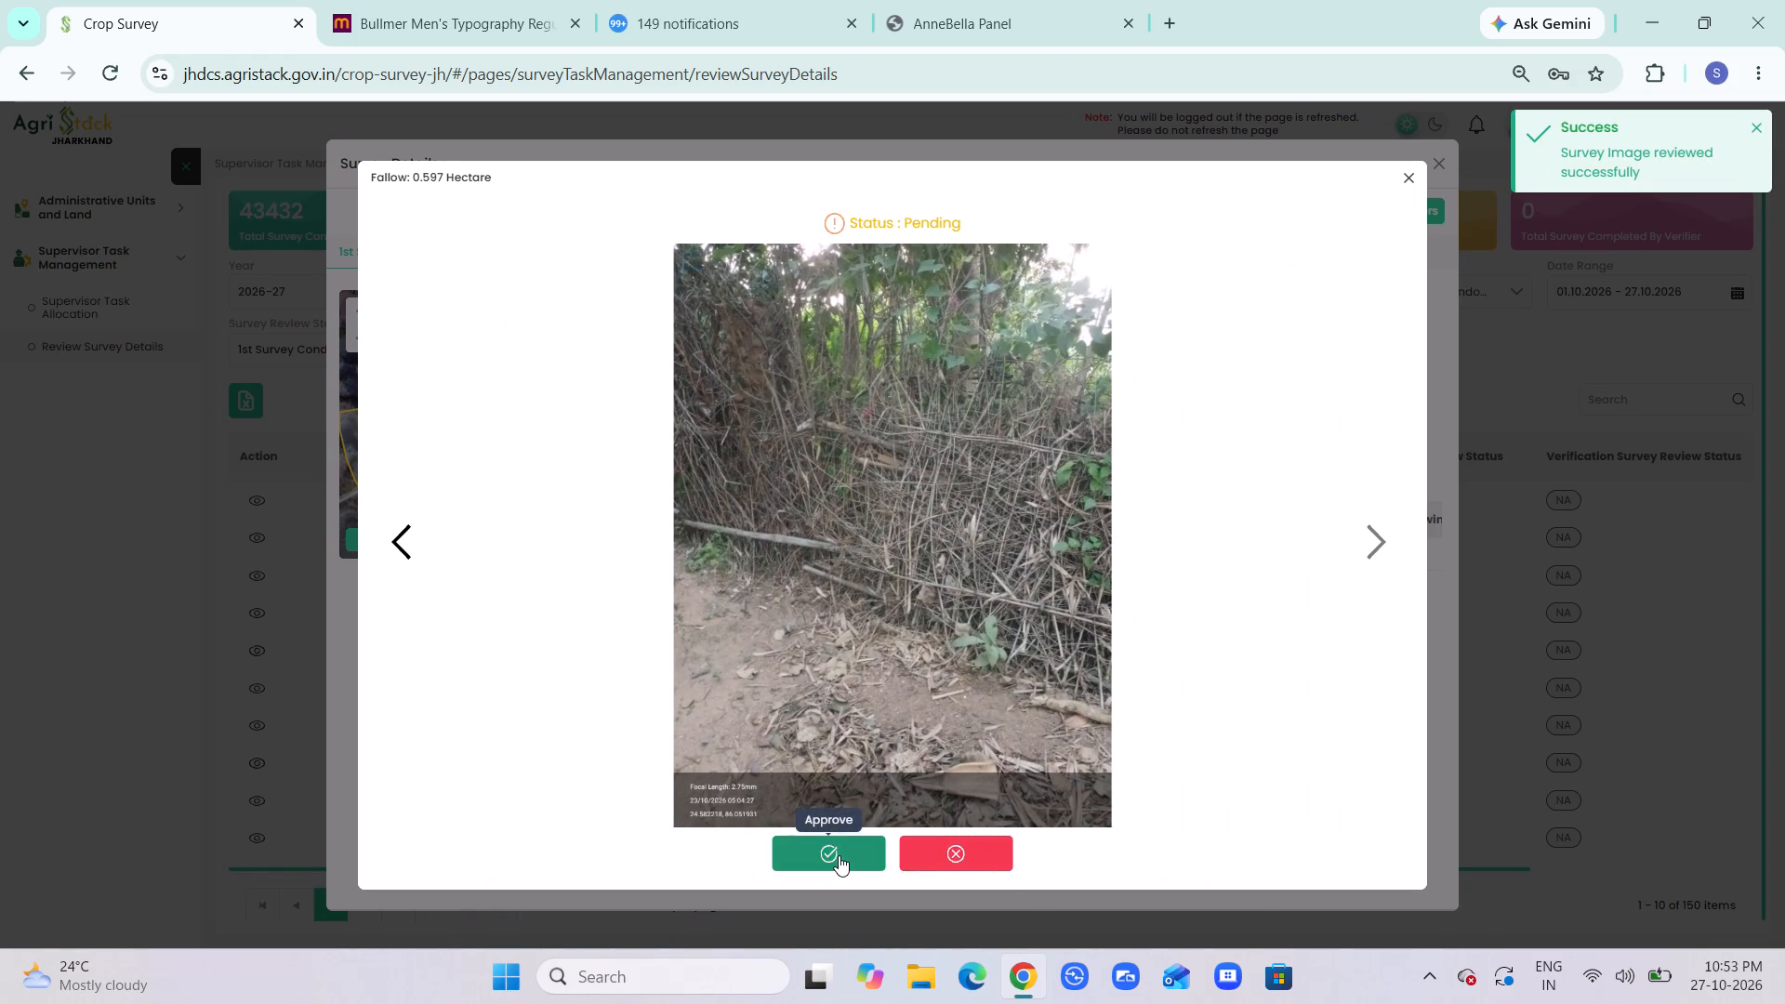
{"action": "left_click", "coordinate": [839, 855]}
{"action": "left_click", "coordinate": [1410, 169]}
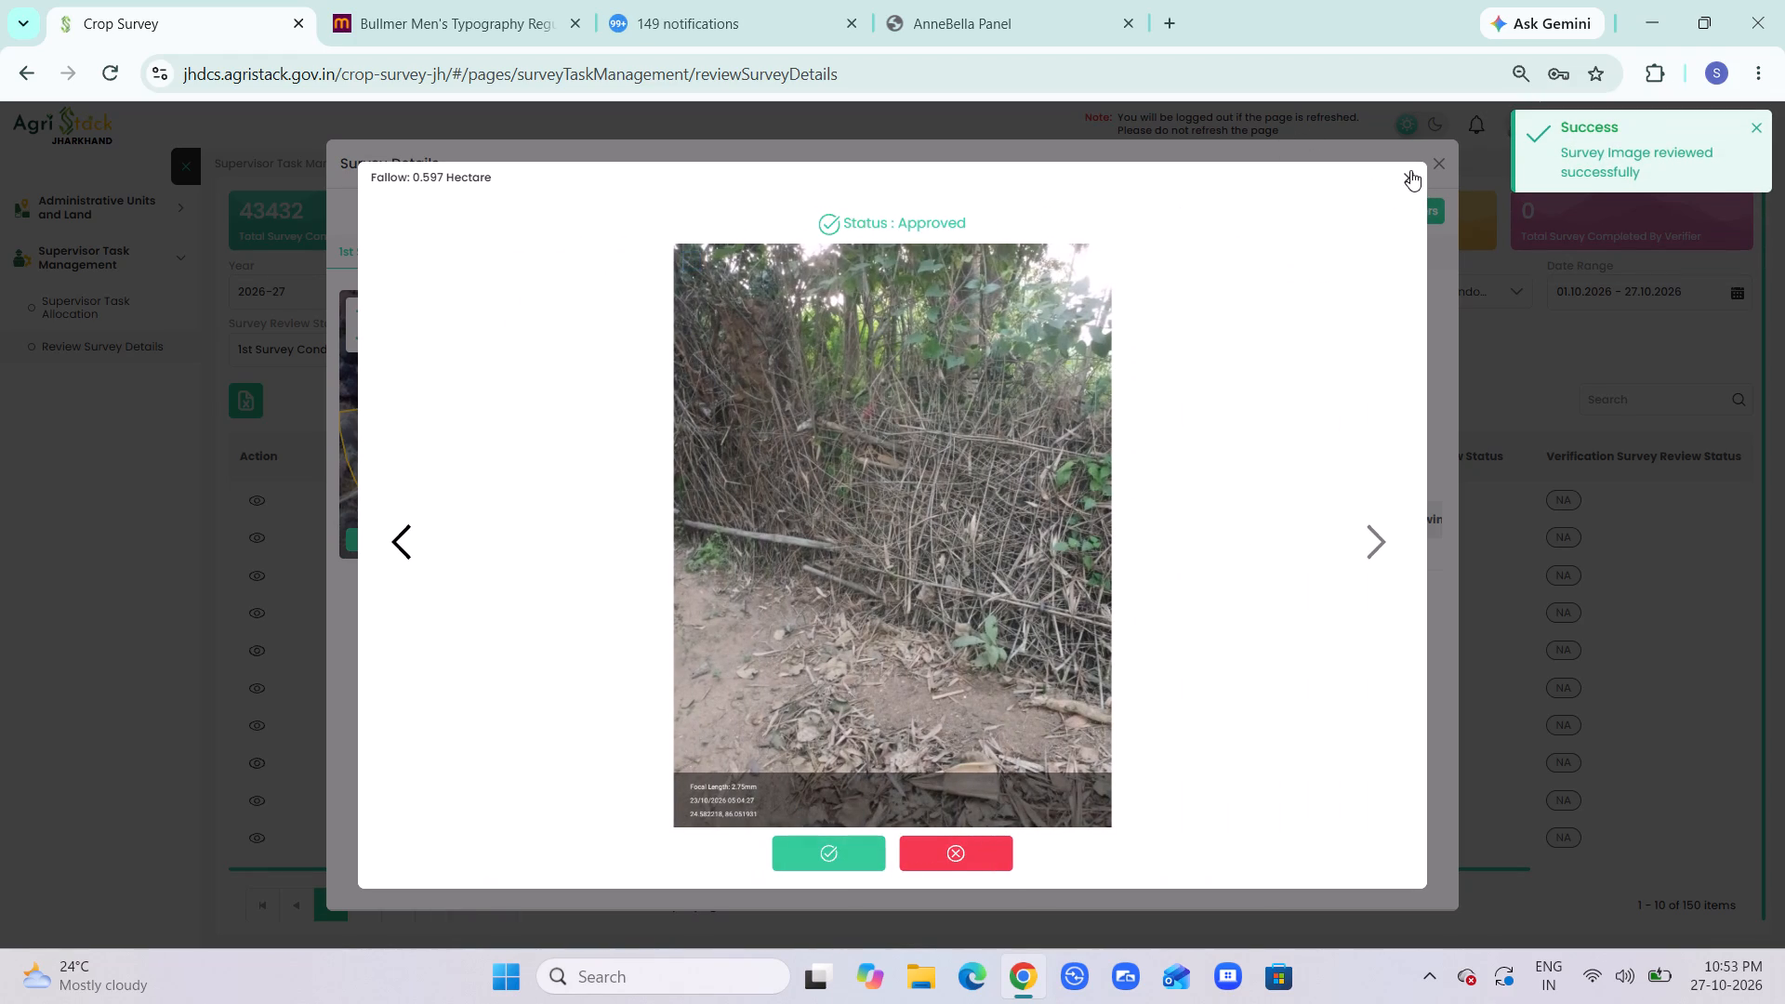
Approve the 1st survey of survey number 283, save the review and close its survey details.
{"action": "left_click", "coordinate": [749, 607]}
{"action": "left_click_drag", "start_coordinate": [677, 601], "coordinate": [692, 605]}
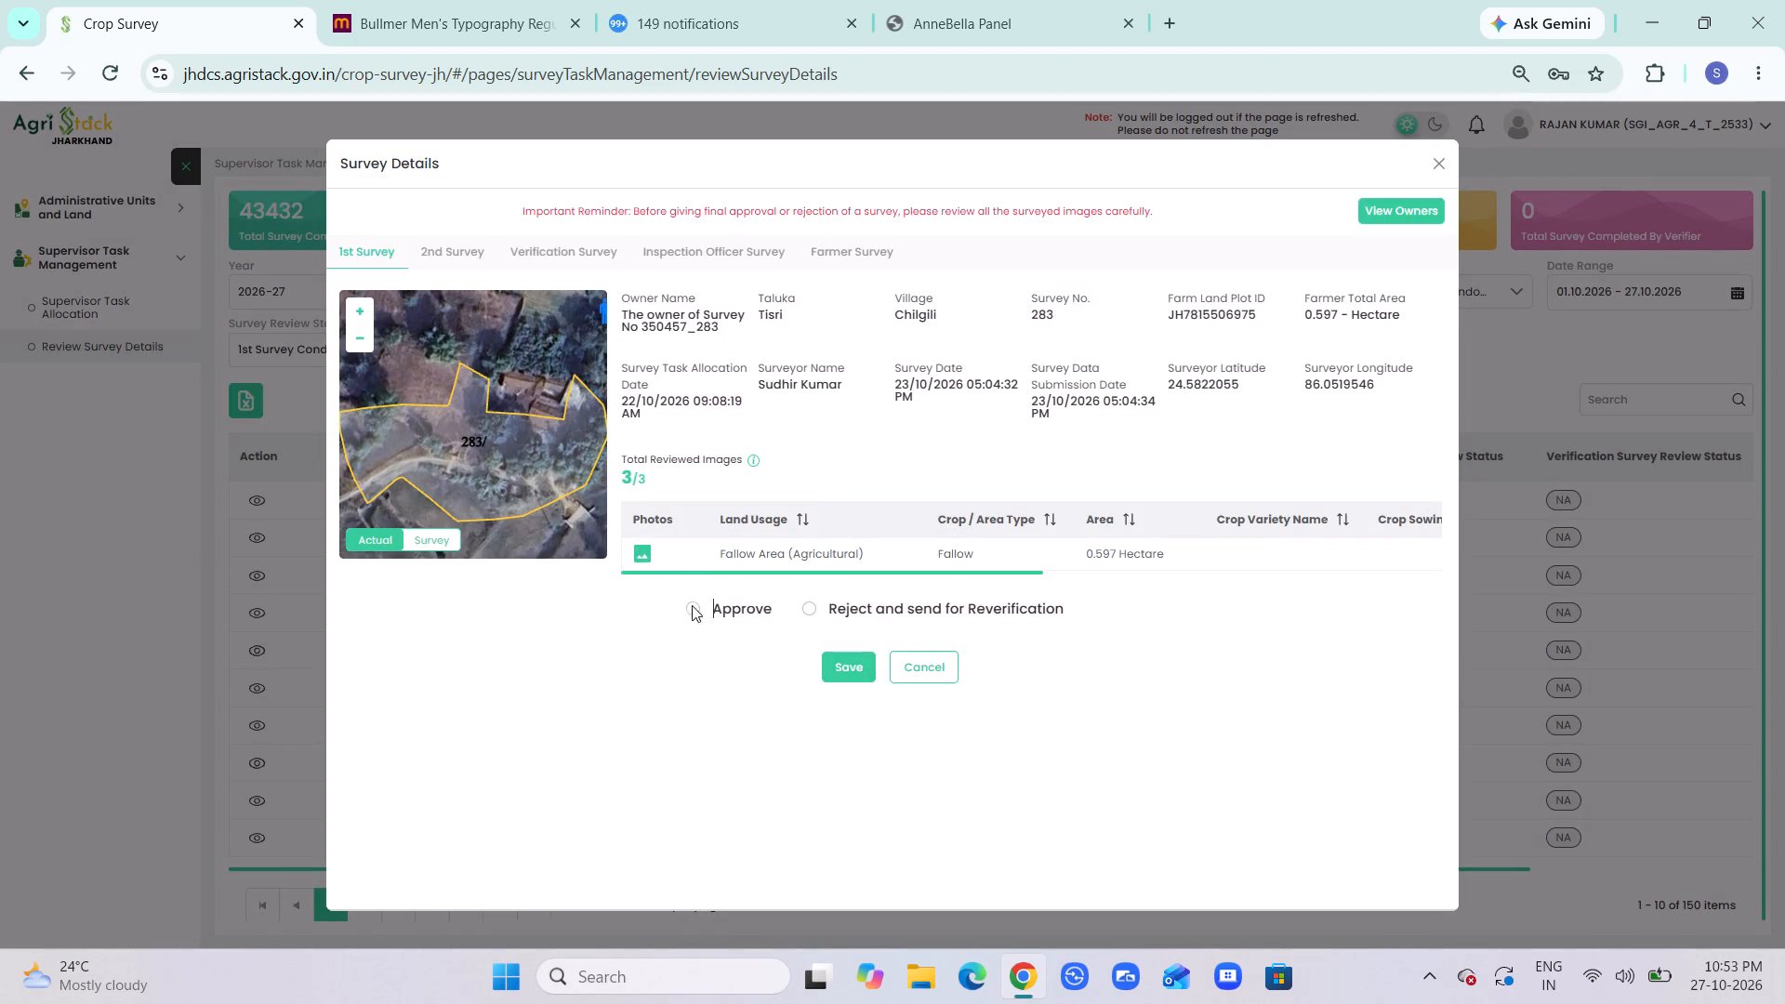
{"action": "left_click_drag", "start_coordinate": [692, 605], "coordinate": [695, 605]}
{"action": "left_click", "coordinate": [731, 605]}
{"action": "left_click", "coordinate": [837, 664]}
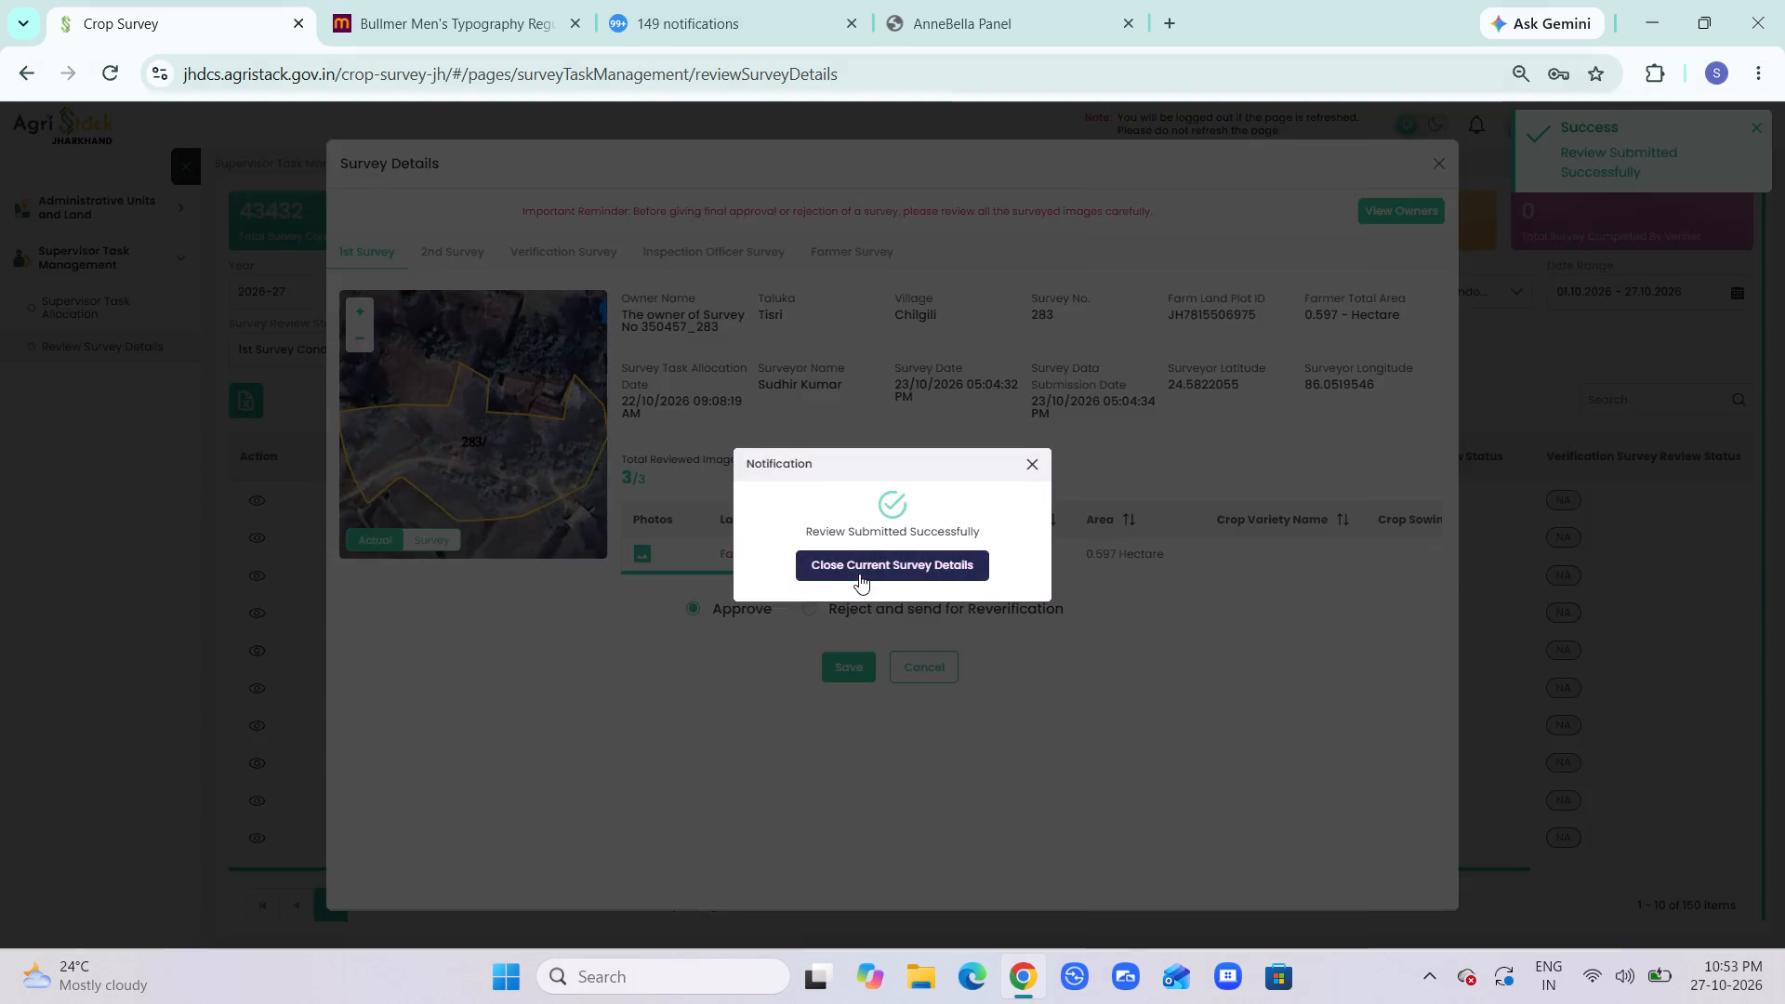
{"action": "left_click", "coordinate": [859, 574]}
Open the survey details of survey number 162 in Chilgili, approve all three farm photos and close the photo viewer.
{"action": "left_click", "coordinate": [260, 687]}
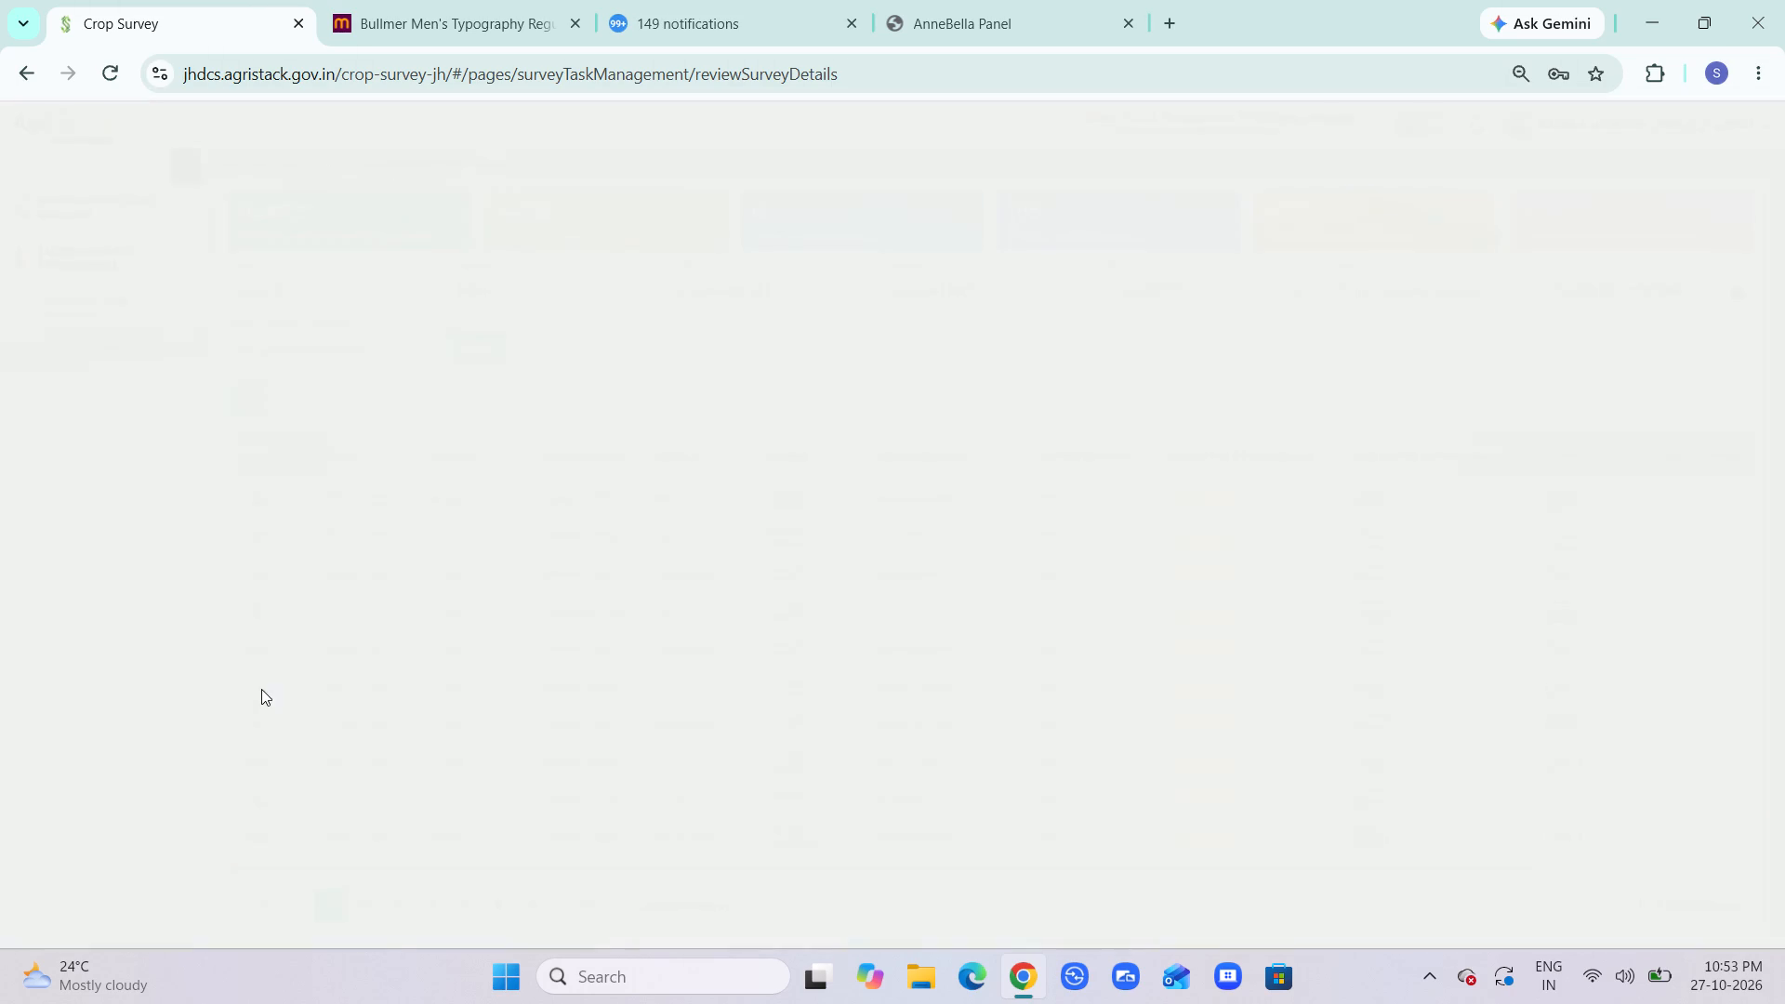
{"action": "left_click", "coordinate": [647, 553]}
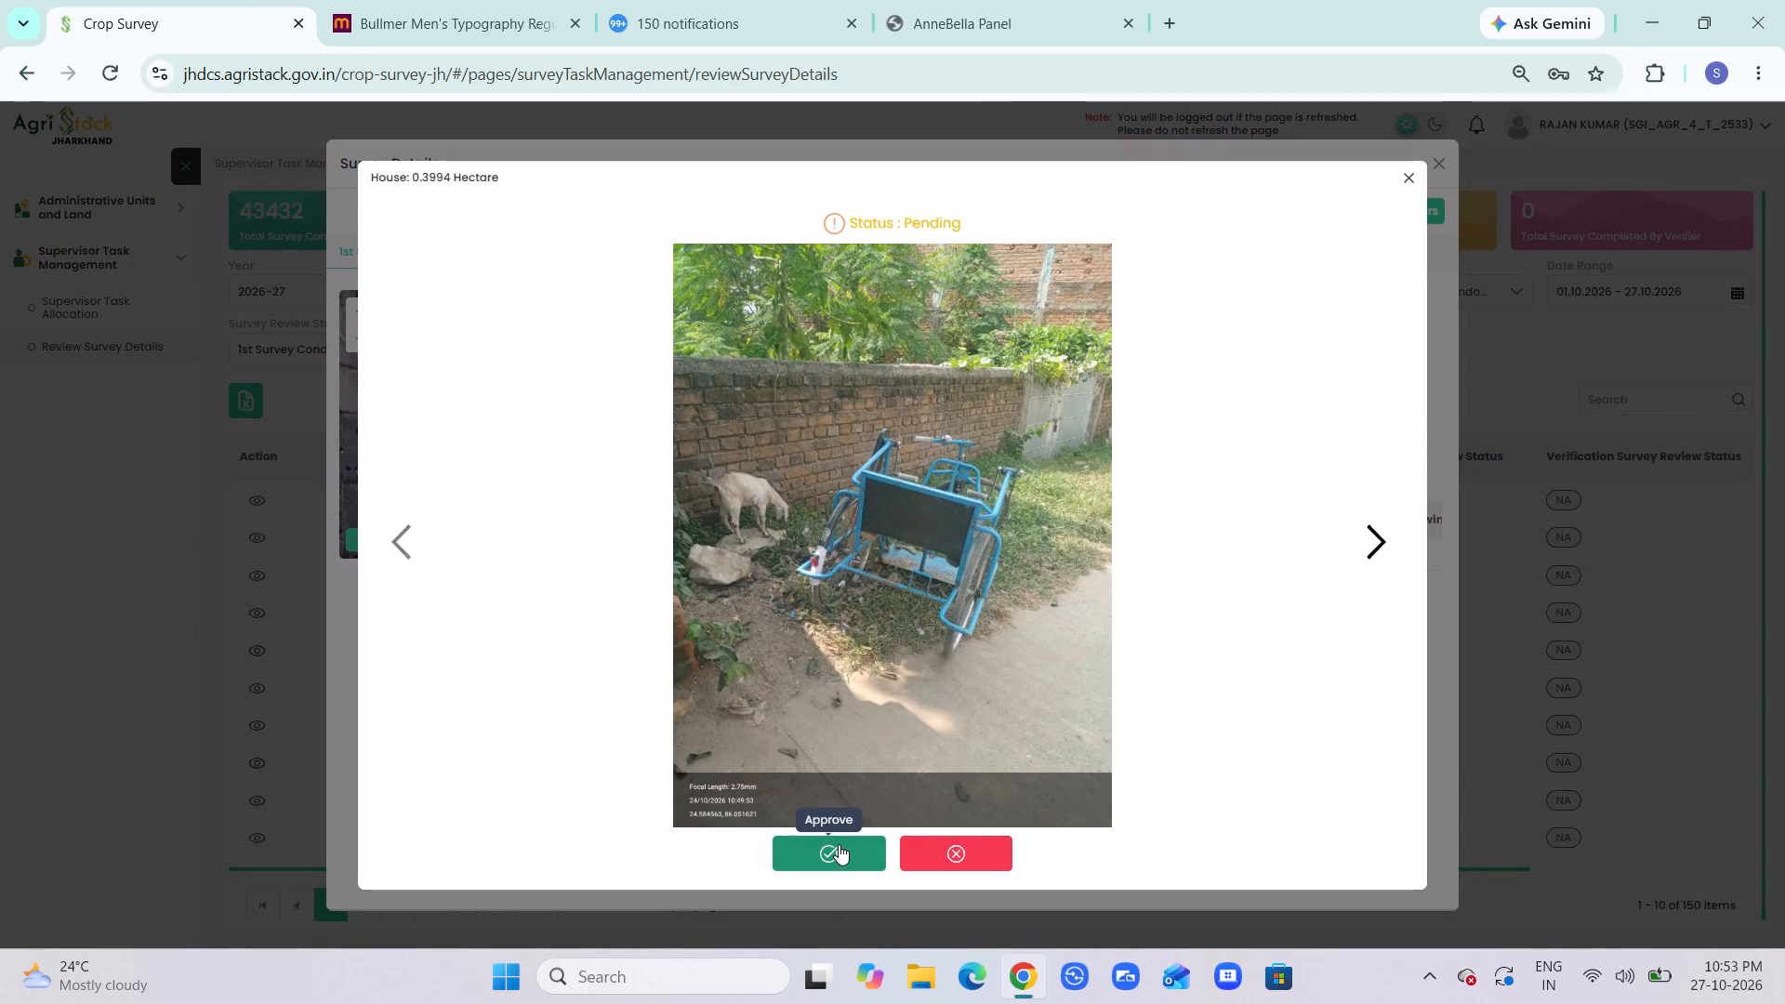
{"action": "left_click", "coordinate": [839, 844]}
{"action": "left_click_drag", "start_coordinate": [1078, 627], "coordinate": [864, 641]}
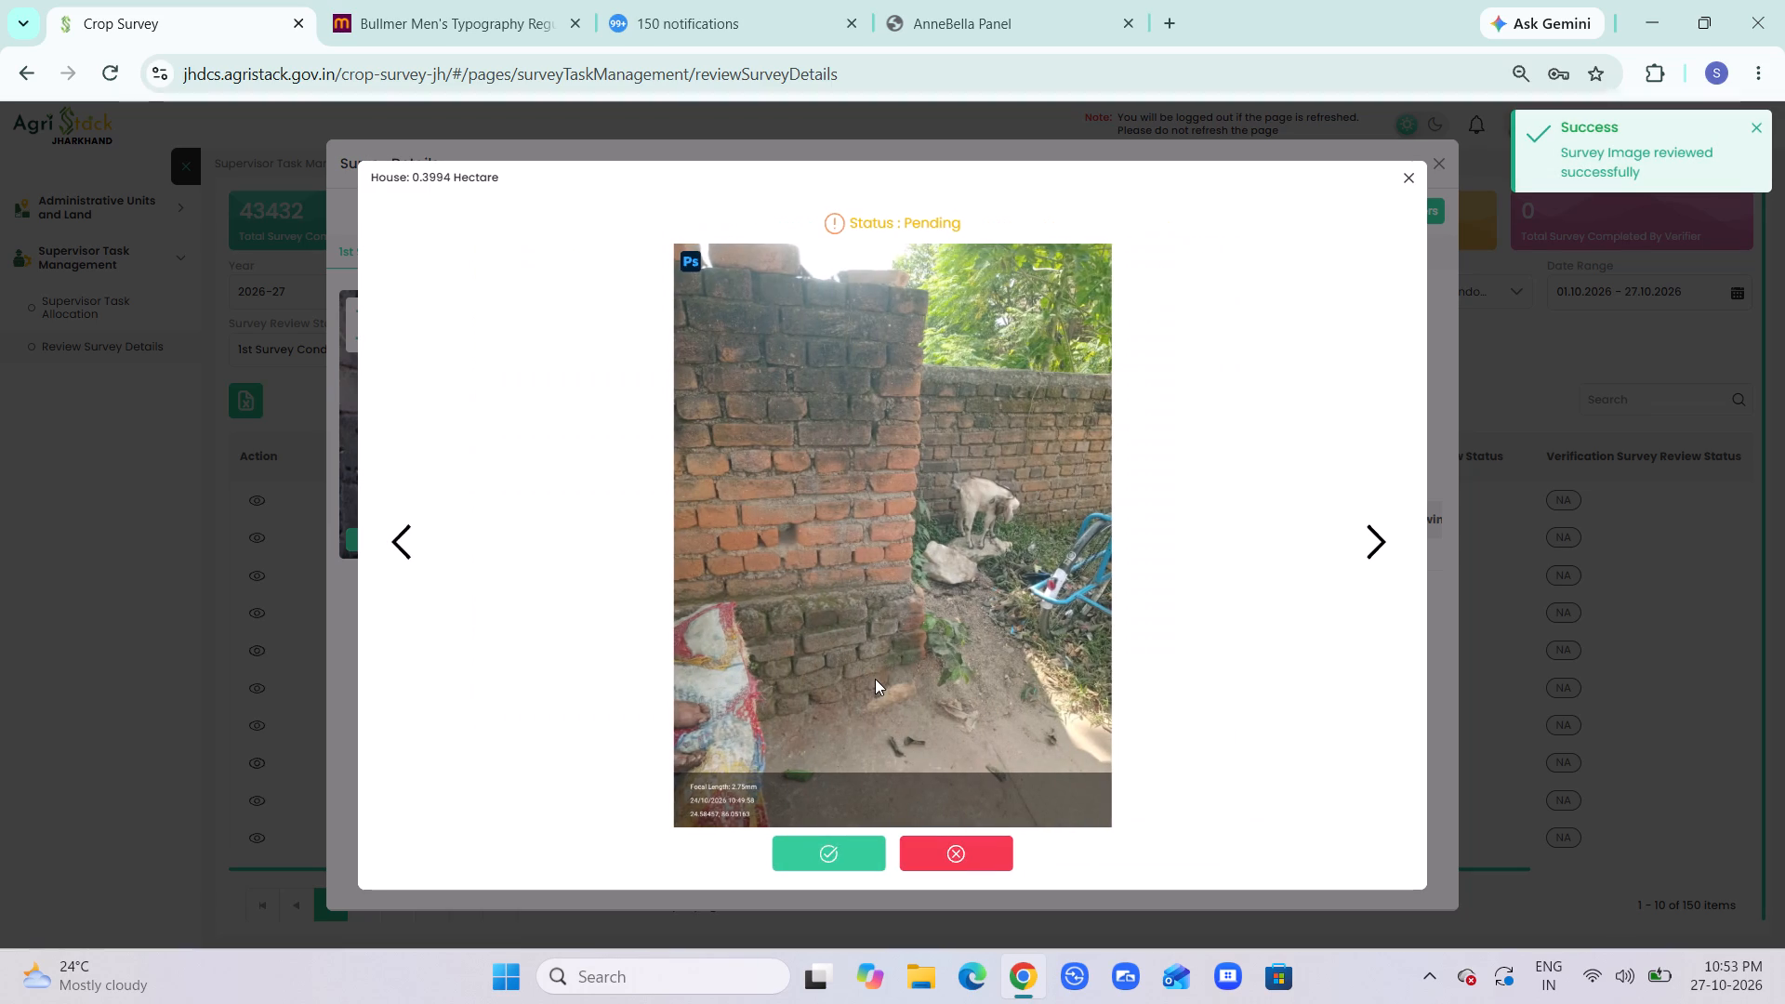
{"action": "left_click", "coordinate": [829, 854]}
{"action": "left_click_drag", "start_coordinate": [1098, 642], "coordinate": [657, 662]}
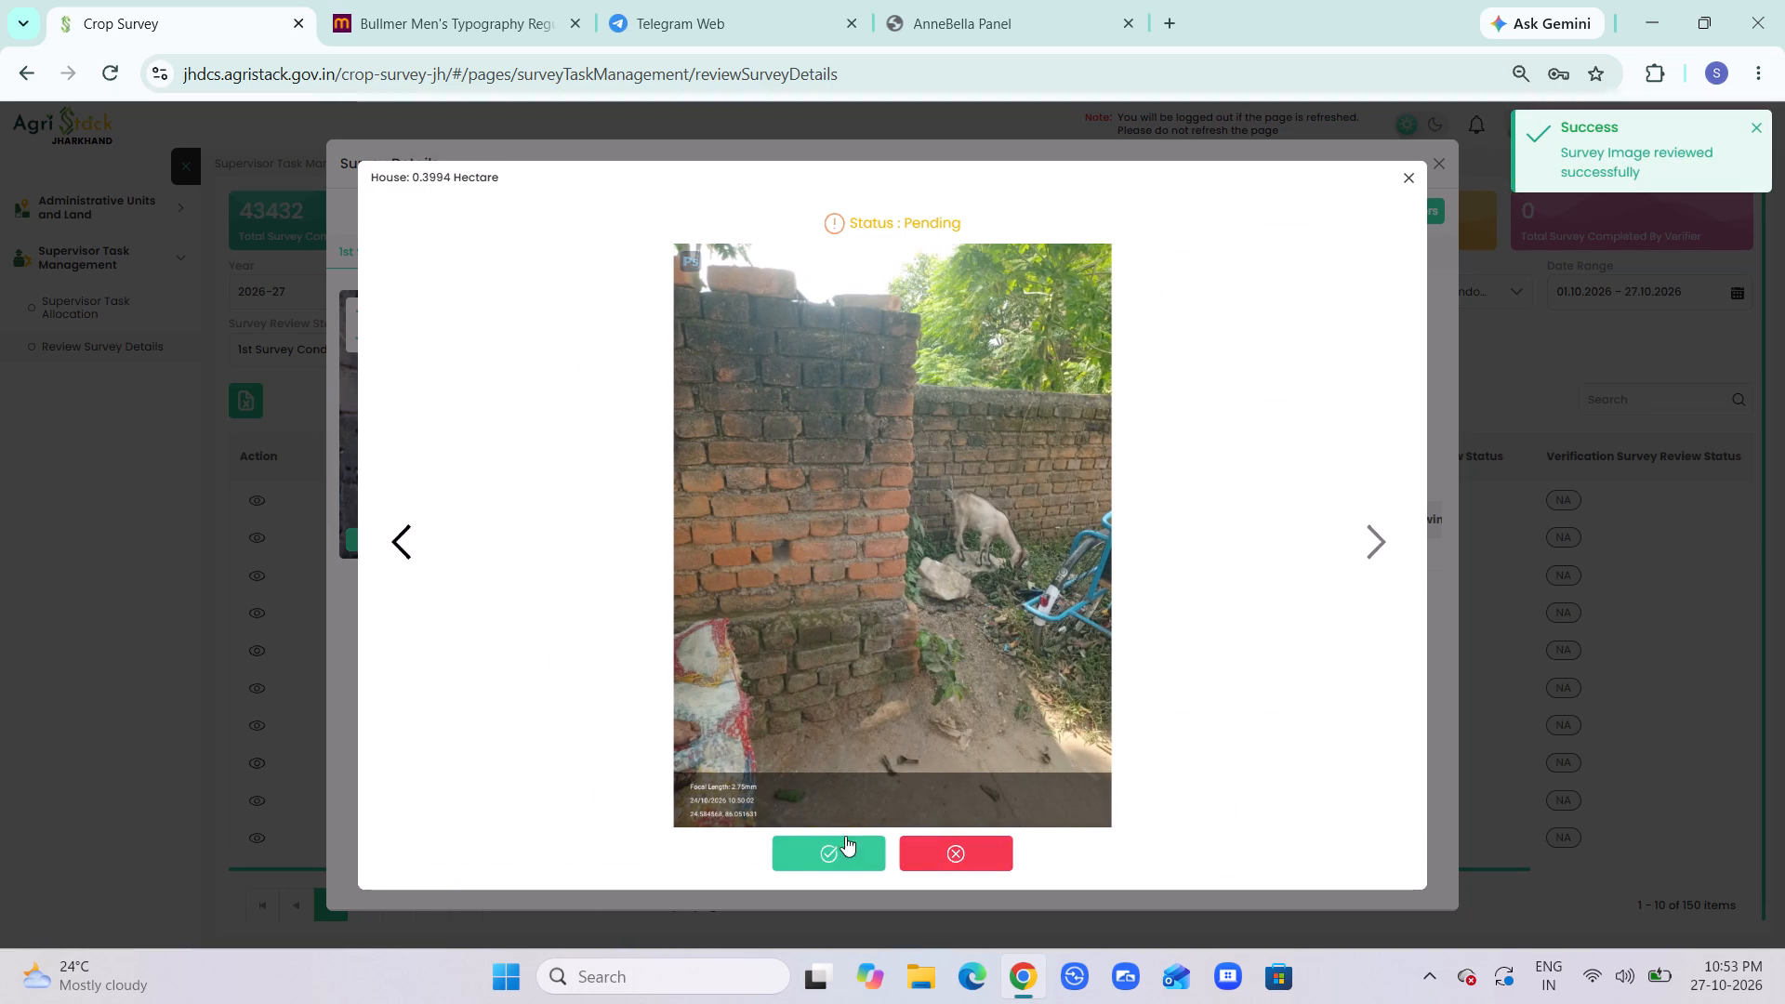
{"action": "left_click", "coordinate": [848, 846]}
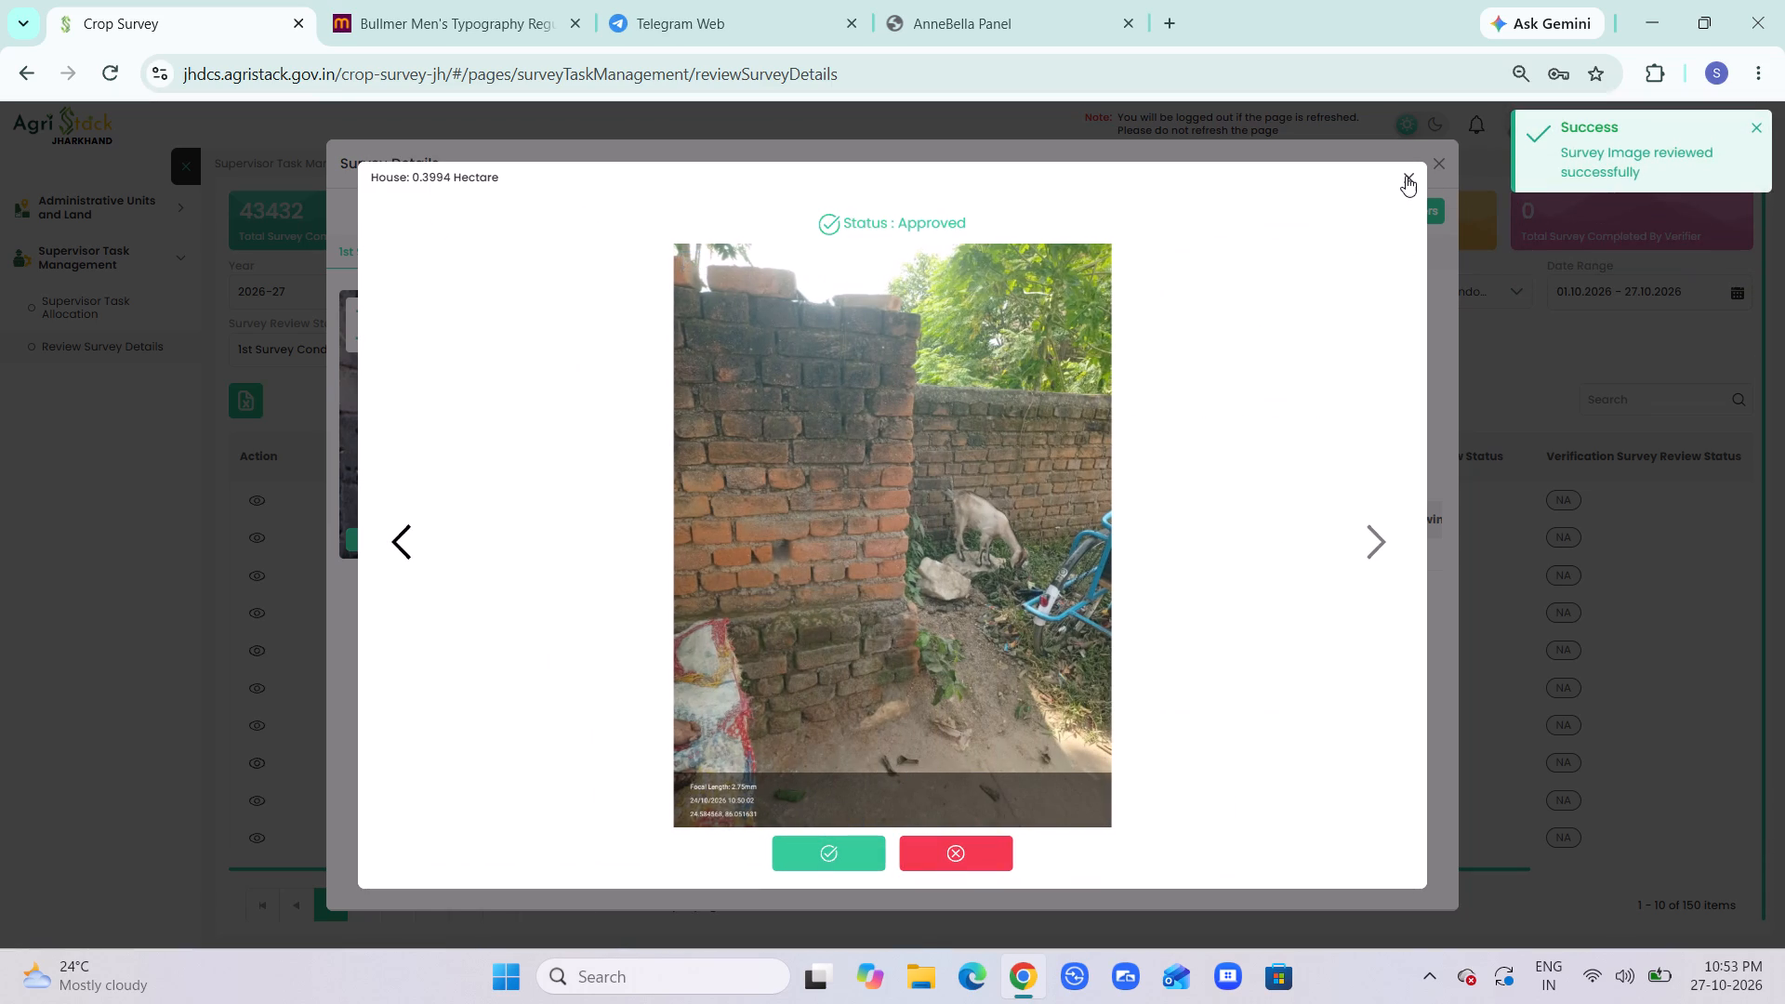
{"action": "left_click", "coordinate": [1406, 176]}
Approve the 1st survey of survey number 162, save the review and close its survey details.
{"action": "left_click", "coordinate": [744, 598]}
{"action": "left_click", "coordinate": [821, 653]}
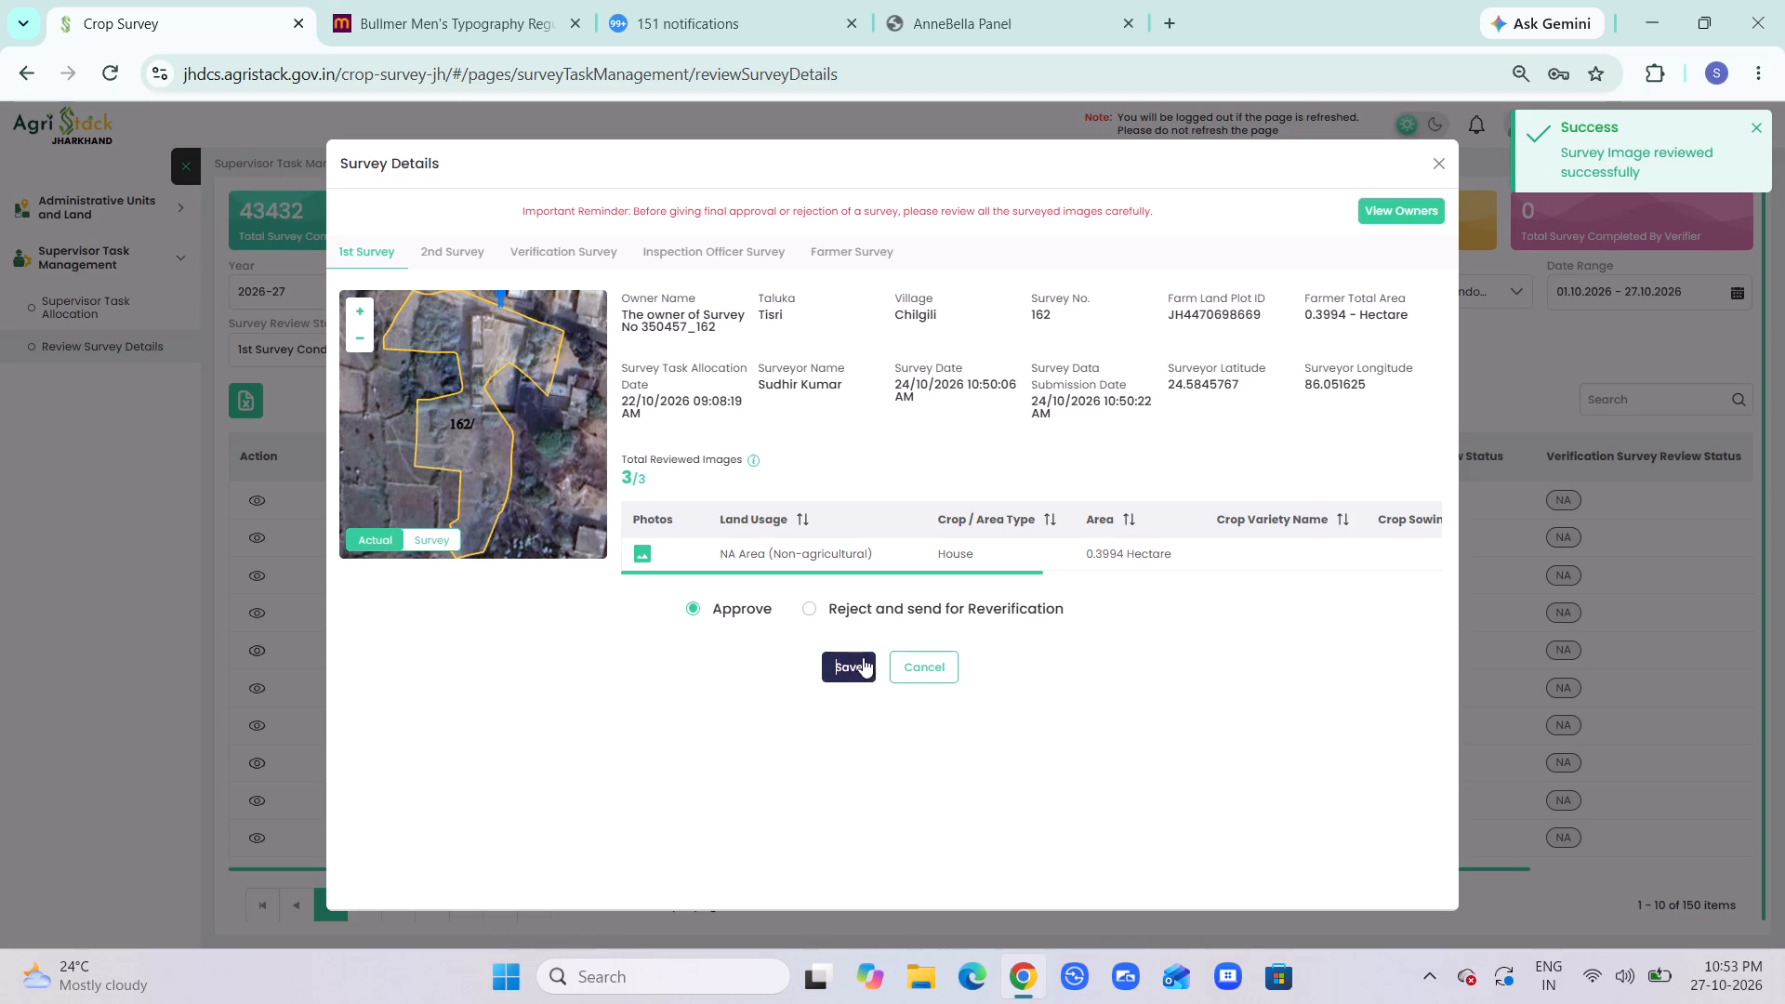
{"action": "left_click", "coordinate": [866, 659]}
{"action": "left_click", "coordinate": [859, 572]}
Open the survey details of survey number 163 in Chilgili, approve all three farm photos and close the photo viewer.
{"action": "left_click_drag", "start_coordinate": [269, 760], "coordinate": [258, 756]}
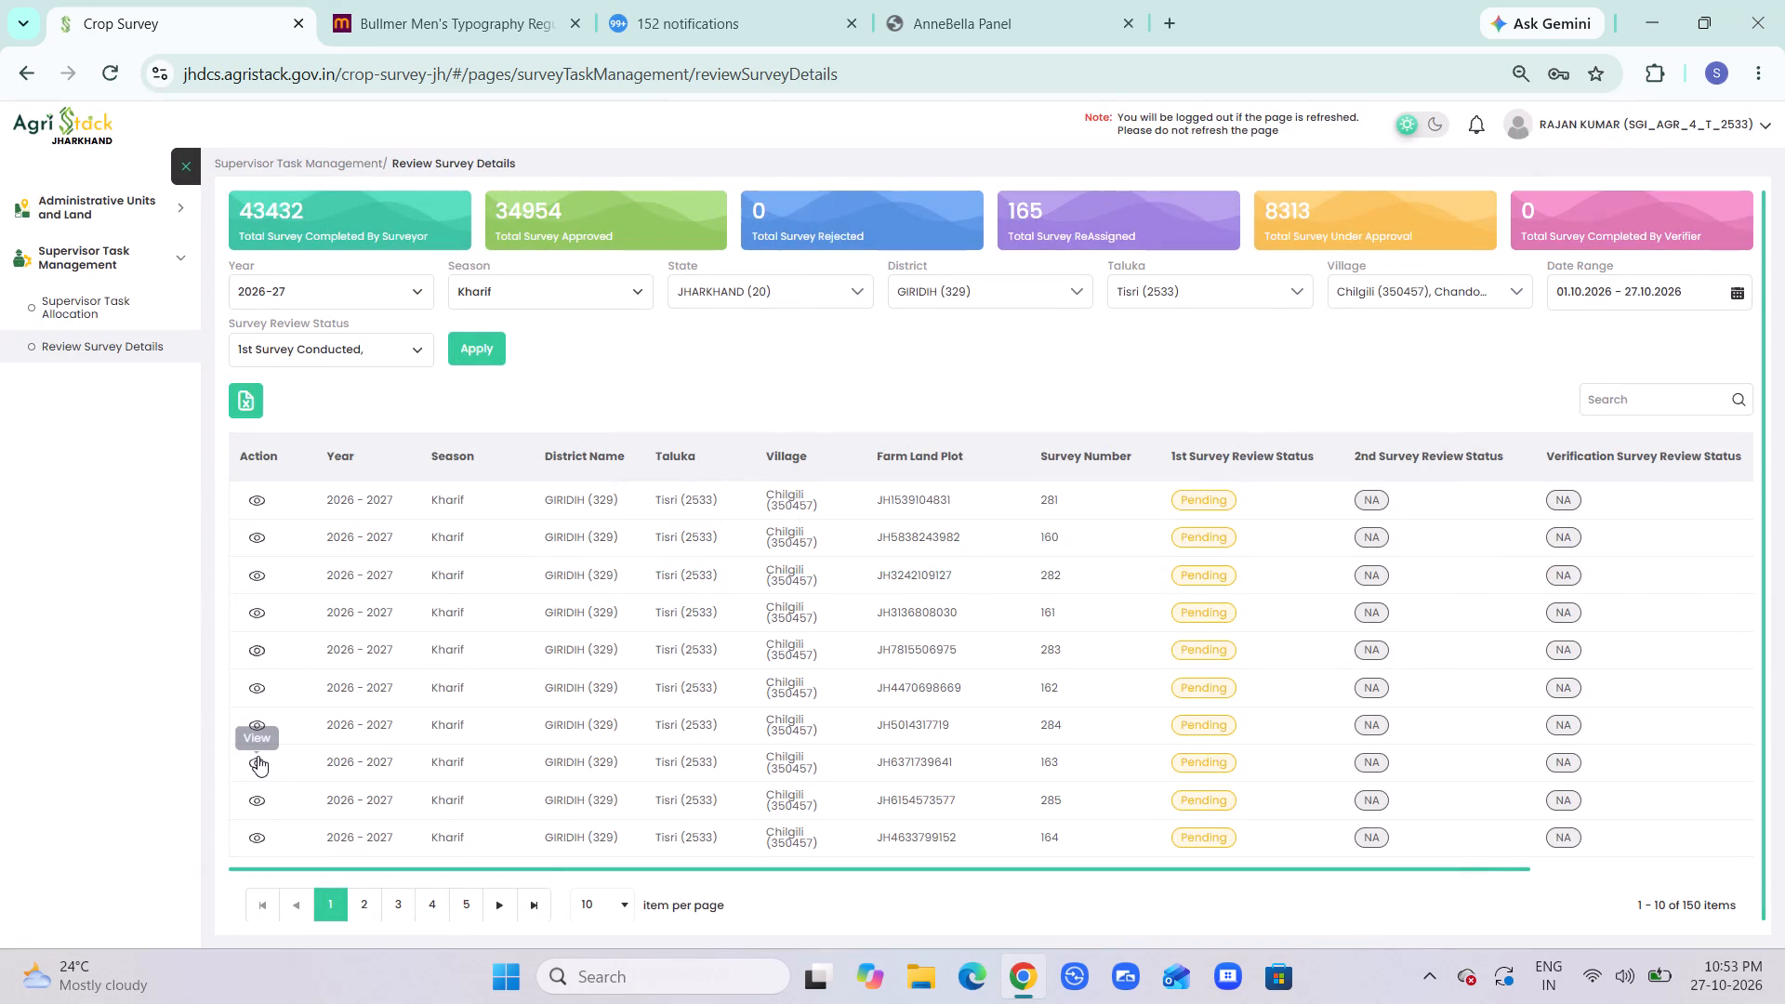
{"action": "left_click", "coordinate": [258, 756]}
{"action": "left_click", "coordinate": [633, 560]}
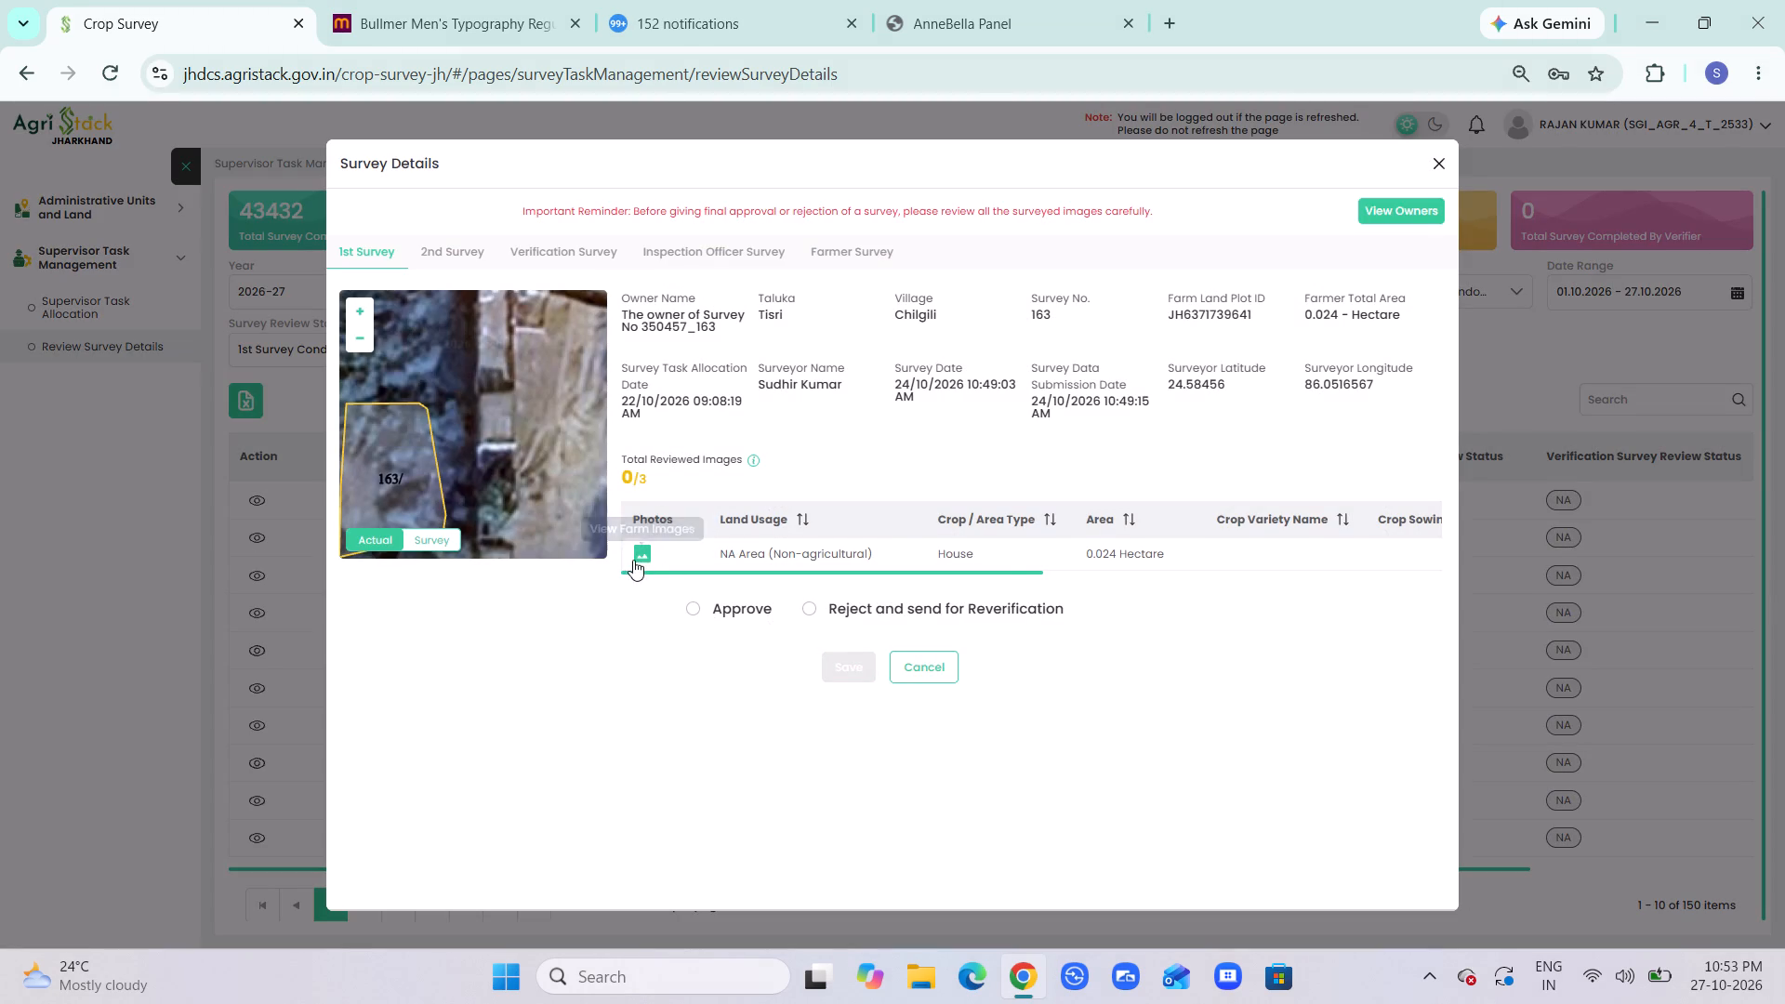
{"action": "left_click", "coordinate": [848, 848]}
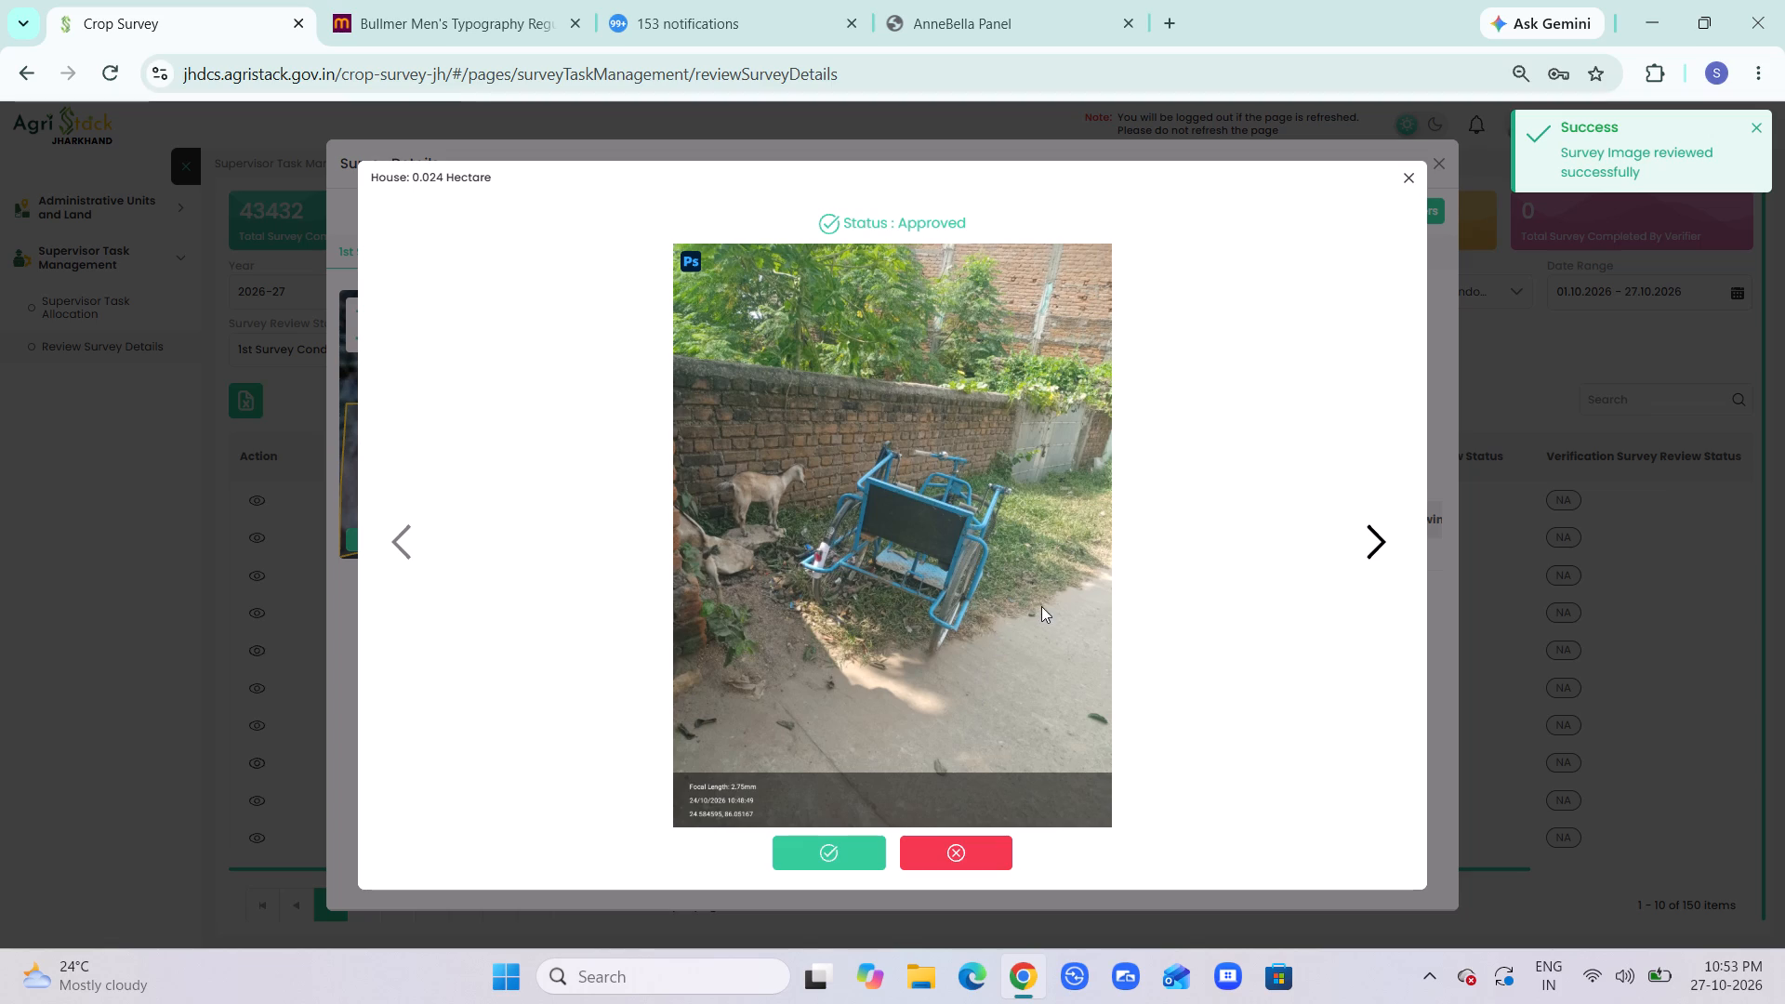
{"action": "left_click_drag", "start_coordinate": [1041, 606], "coordinate": [998, 606]}
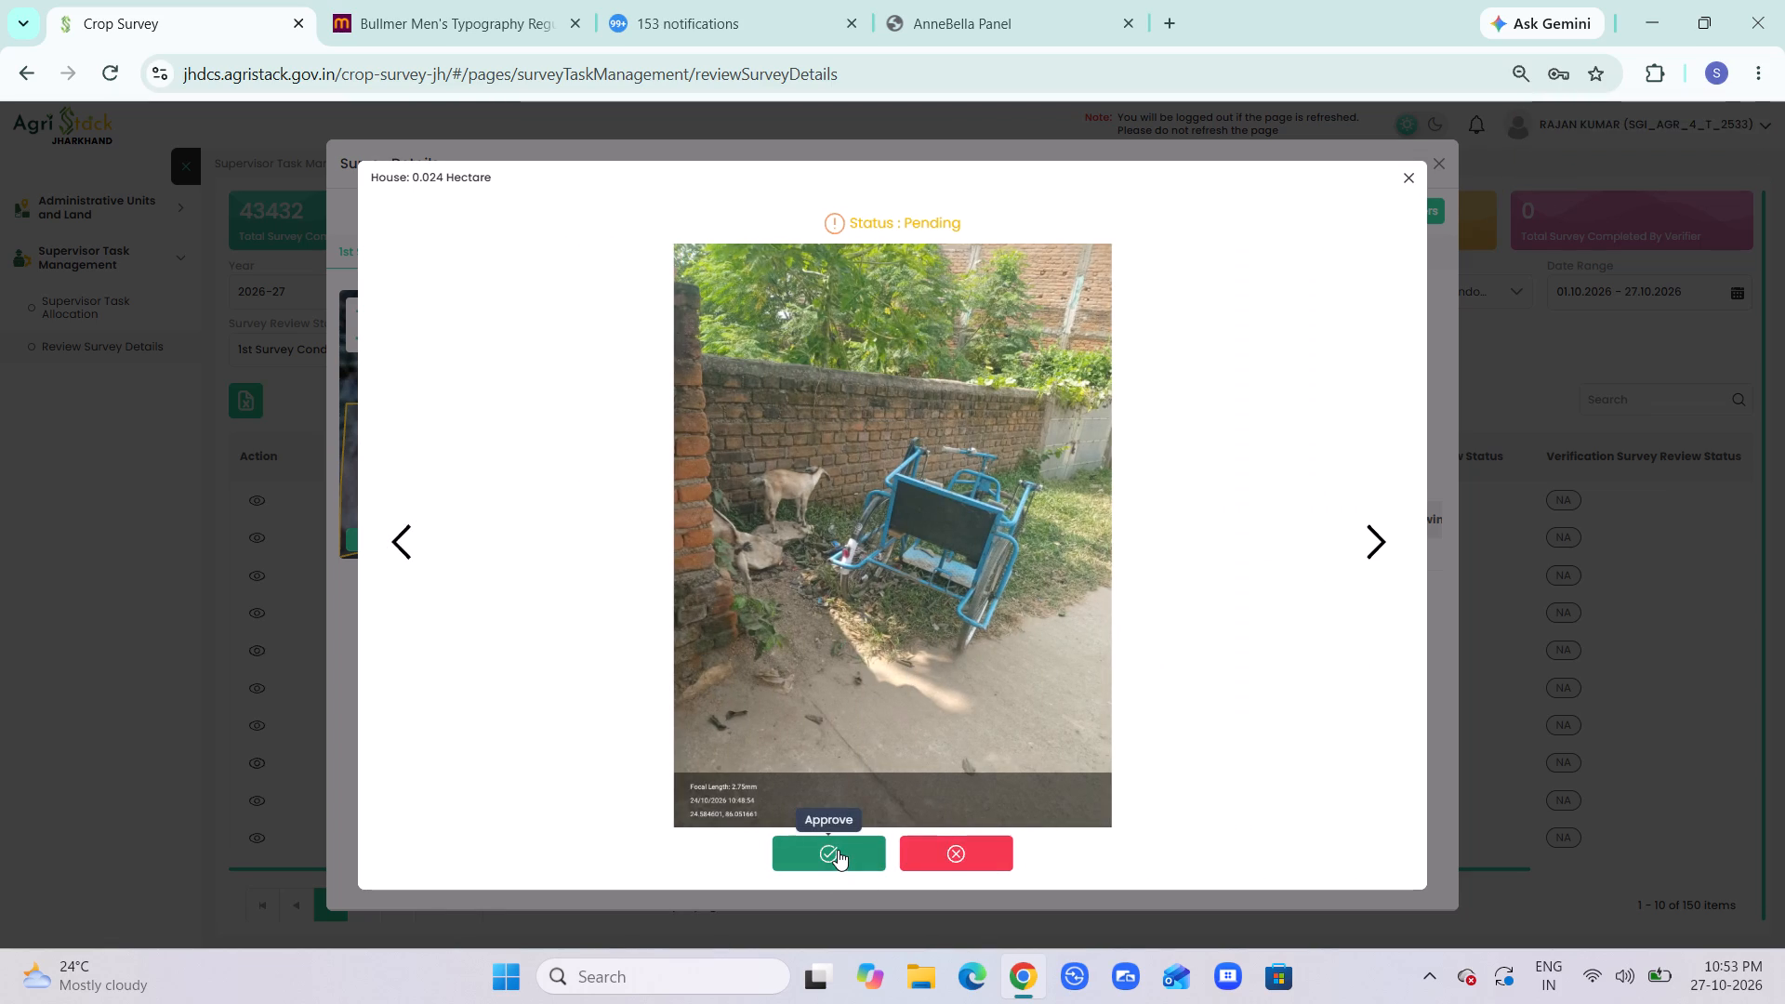
{"action": "left_click", "coordinate": [838, 849]}
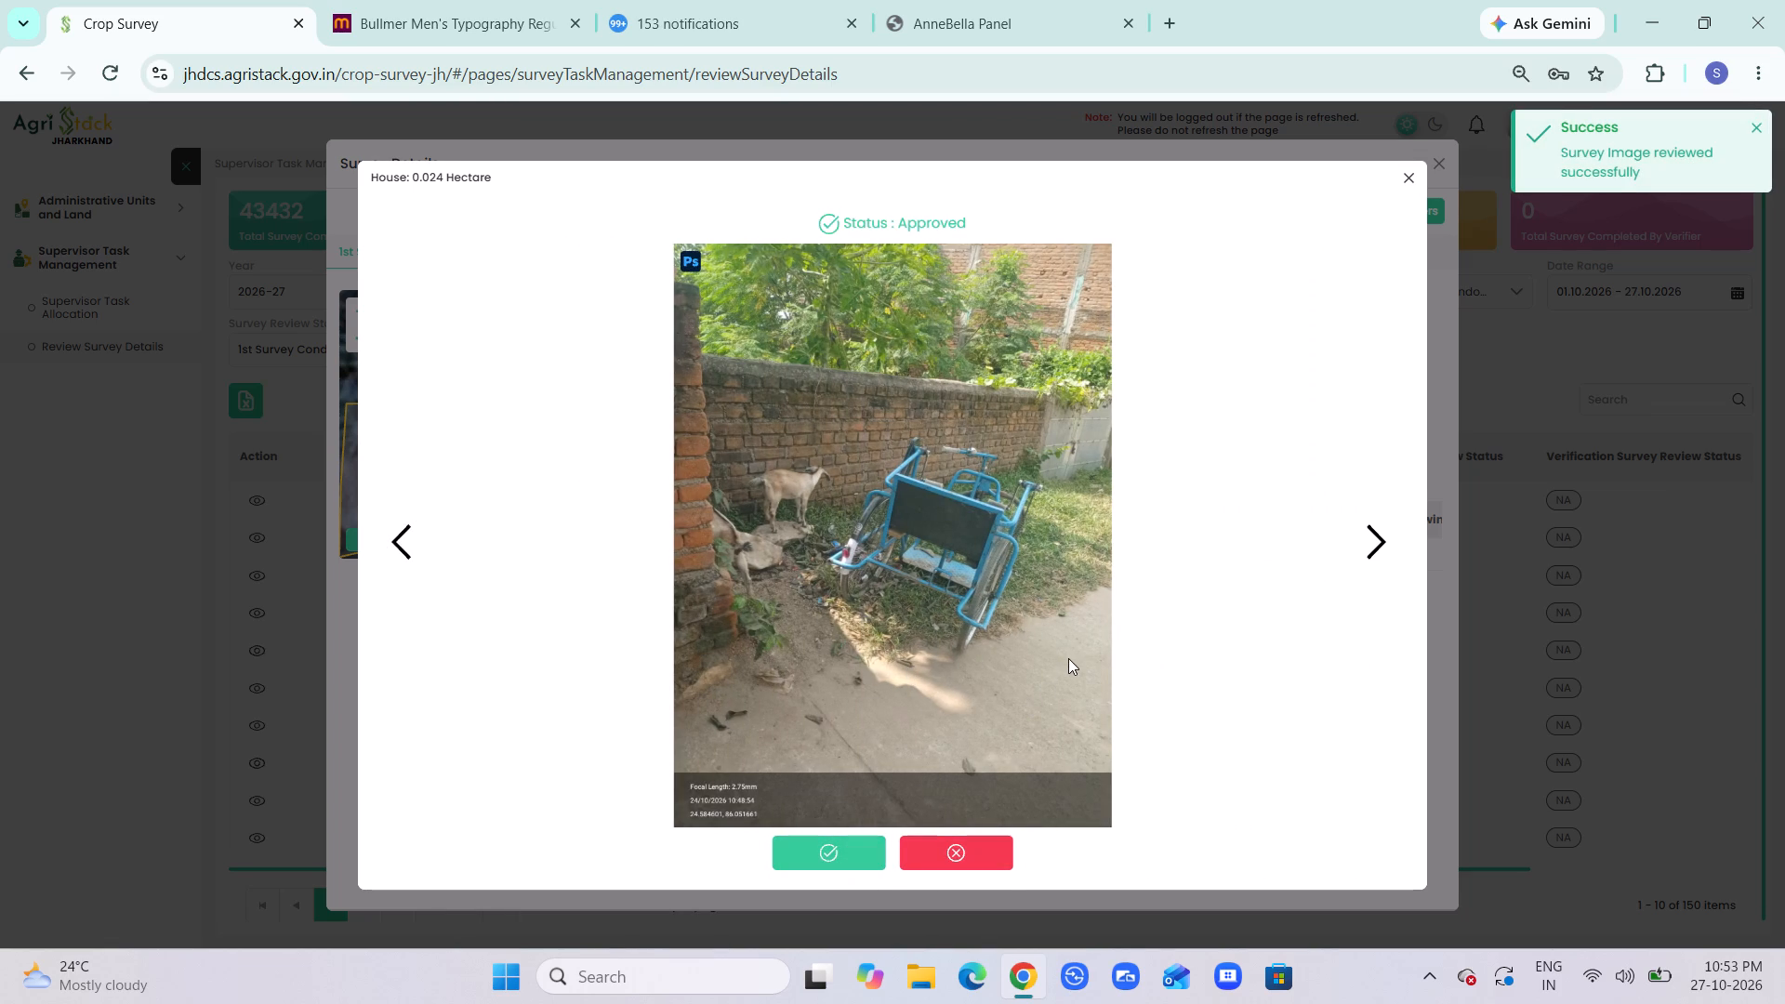
{"action": "left_click_drag", "start_coordinate": [1069, 657], "coordinate": [945, 668]}
{"action": "left_click", "coordinate": [862, 856]}
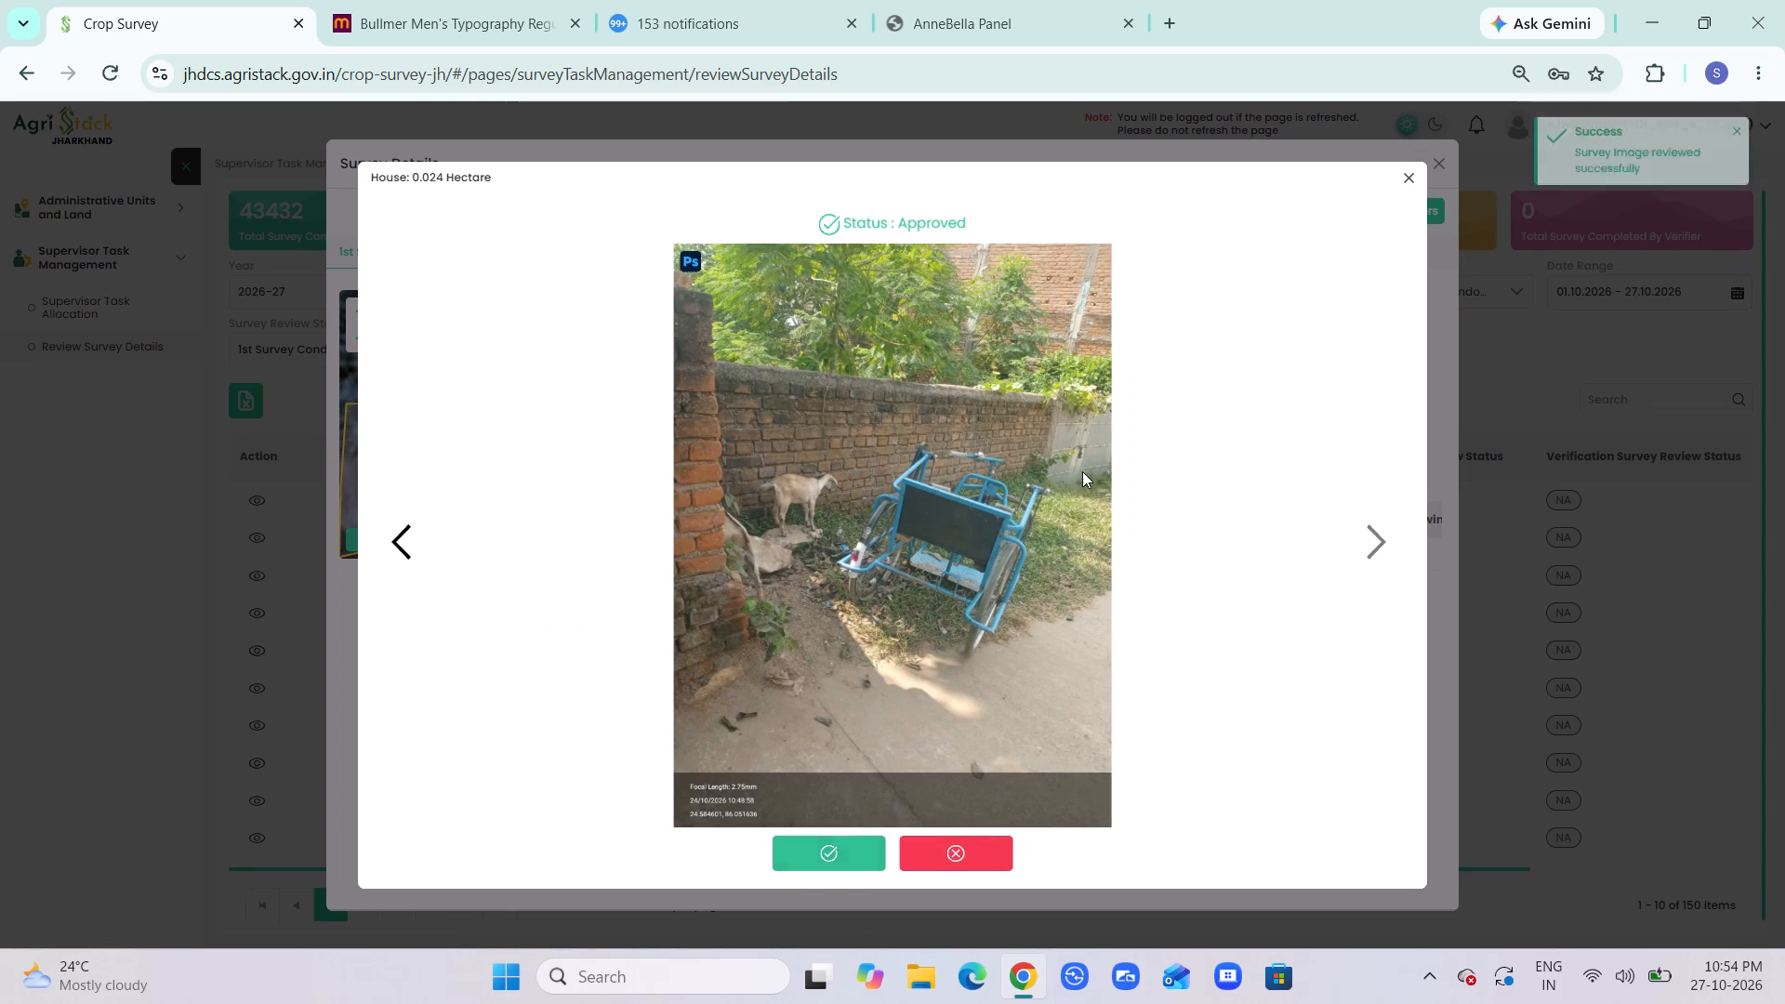
{"action": "left_click", "coordinate": [1408, 165]}
{"action": "left_click", "coordinate": [1405, 172]}
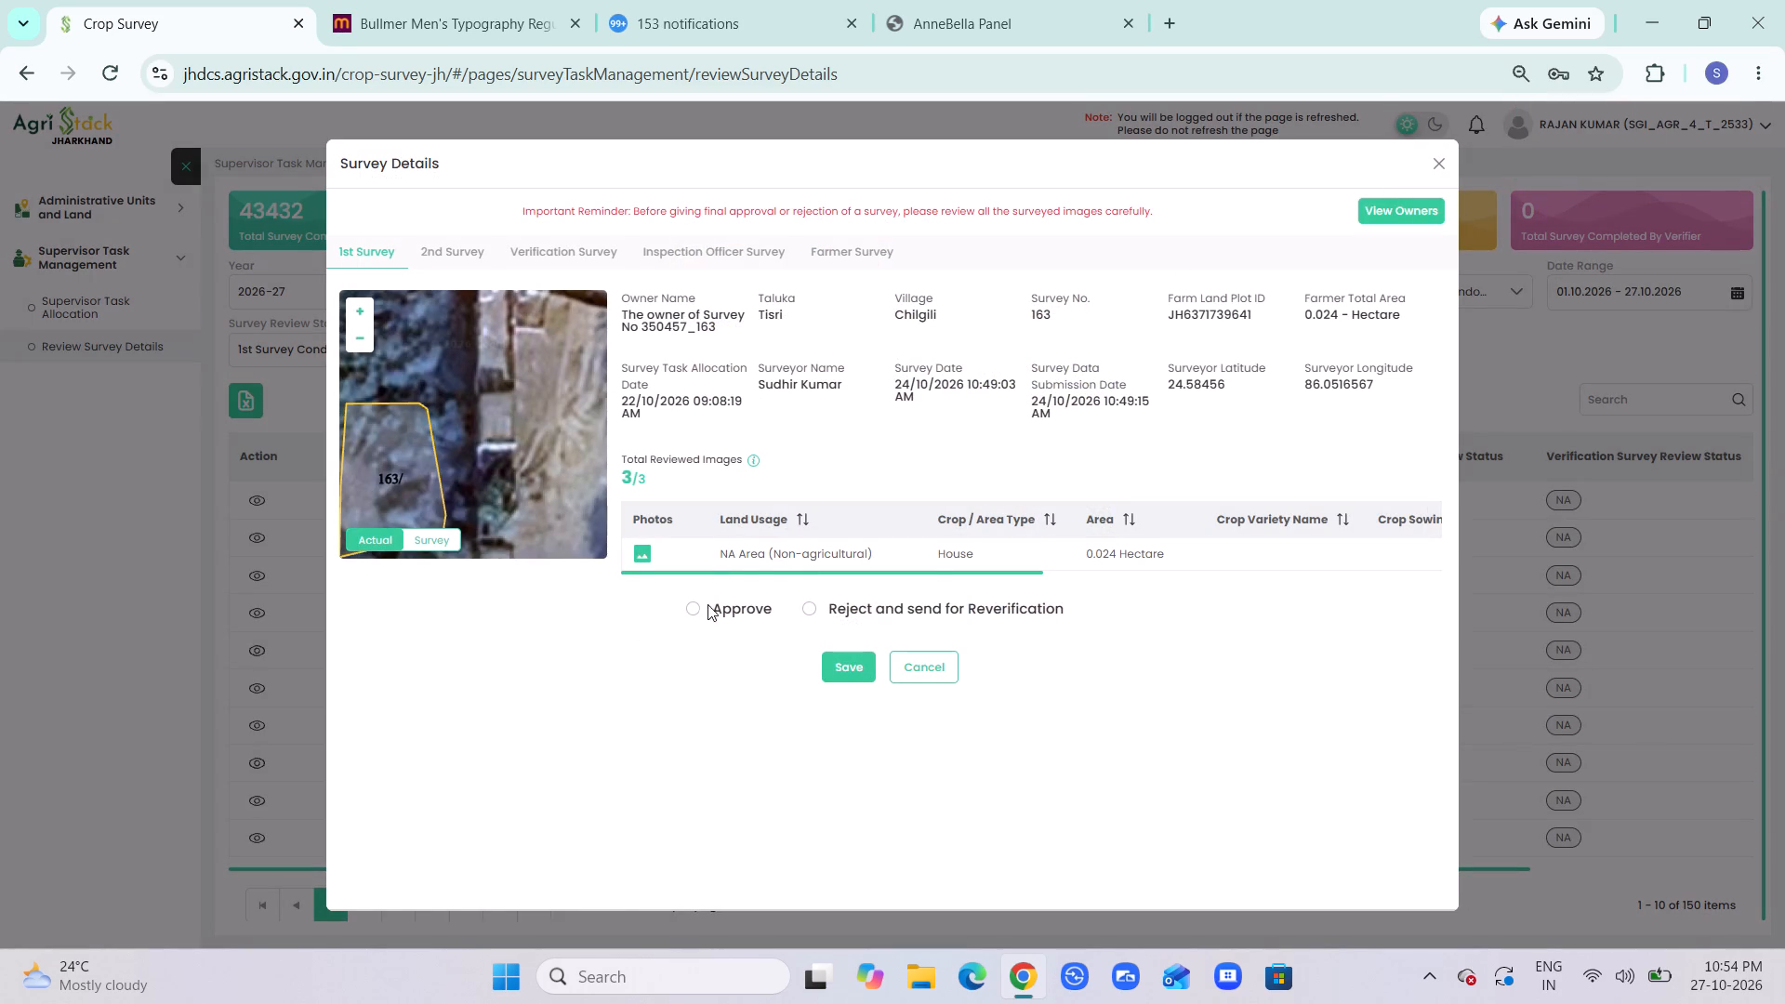
Approve the 1st survey of survey number 163, save the review and close its survey details.
{"action": "left_click", "coordinate": [721, 604]}
{"action": "left_click", "coordinate": [864, 676]}
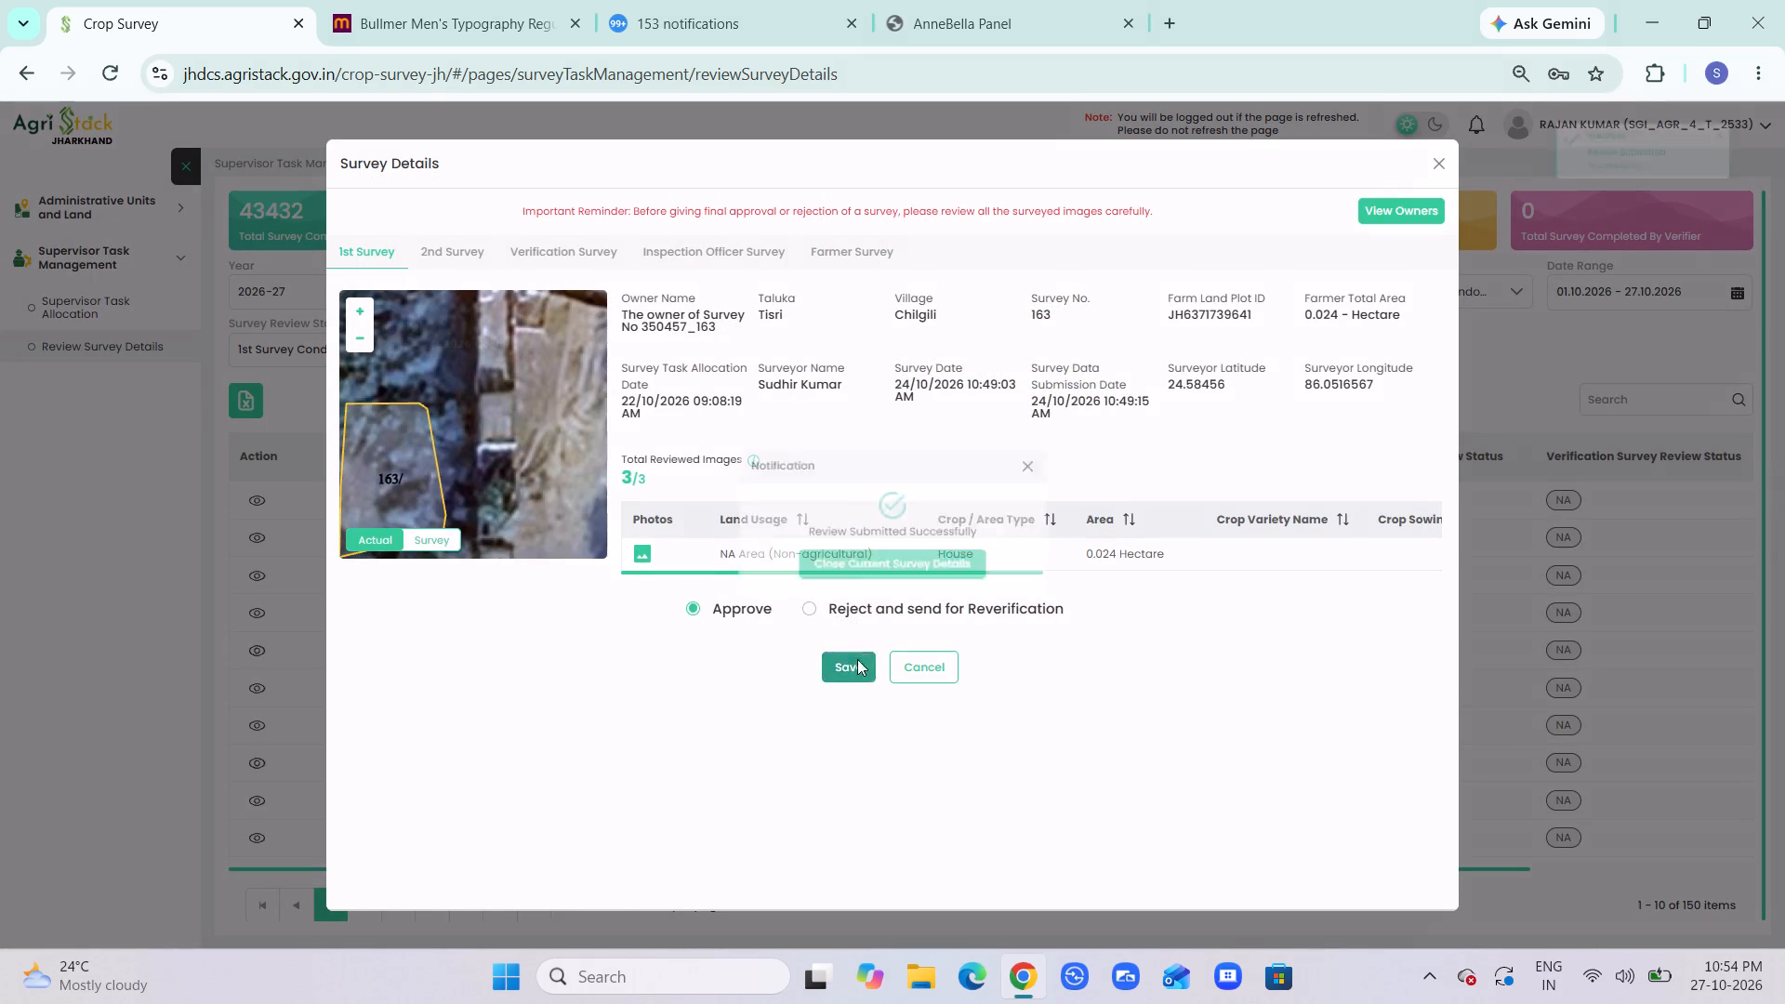
{"action": "left_click", "coordinate": [869, 542]}
{"action": "left_click", "coordinate": [878, 561]}
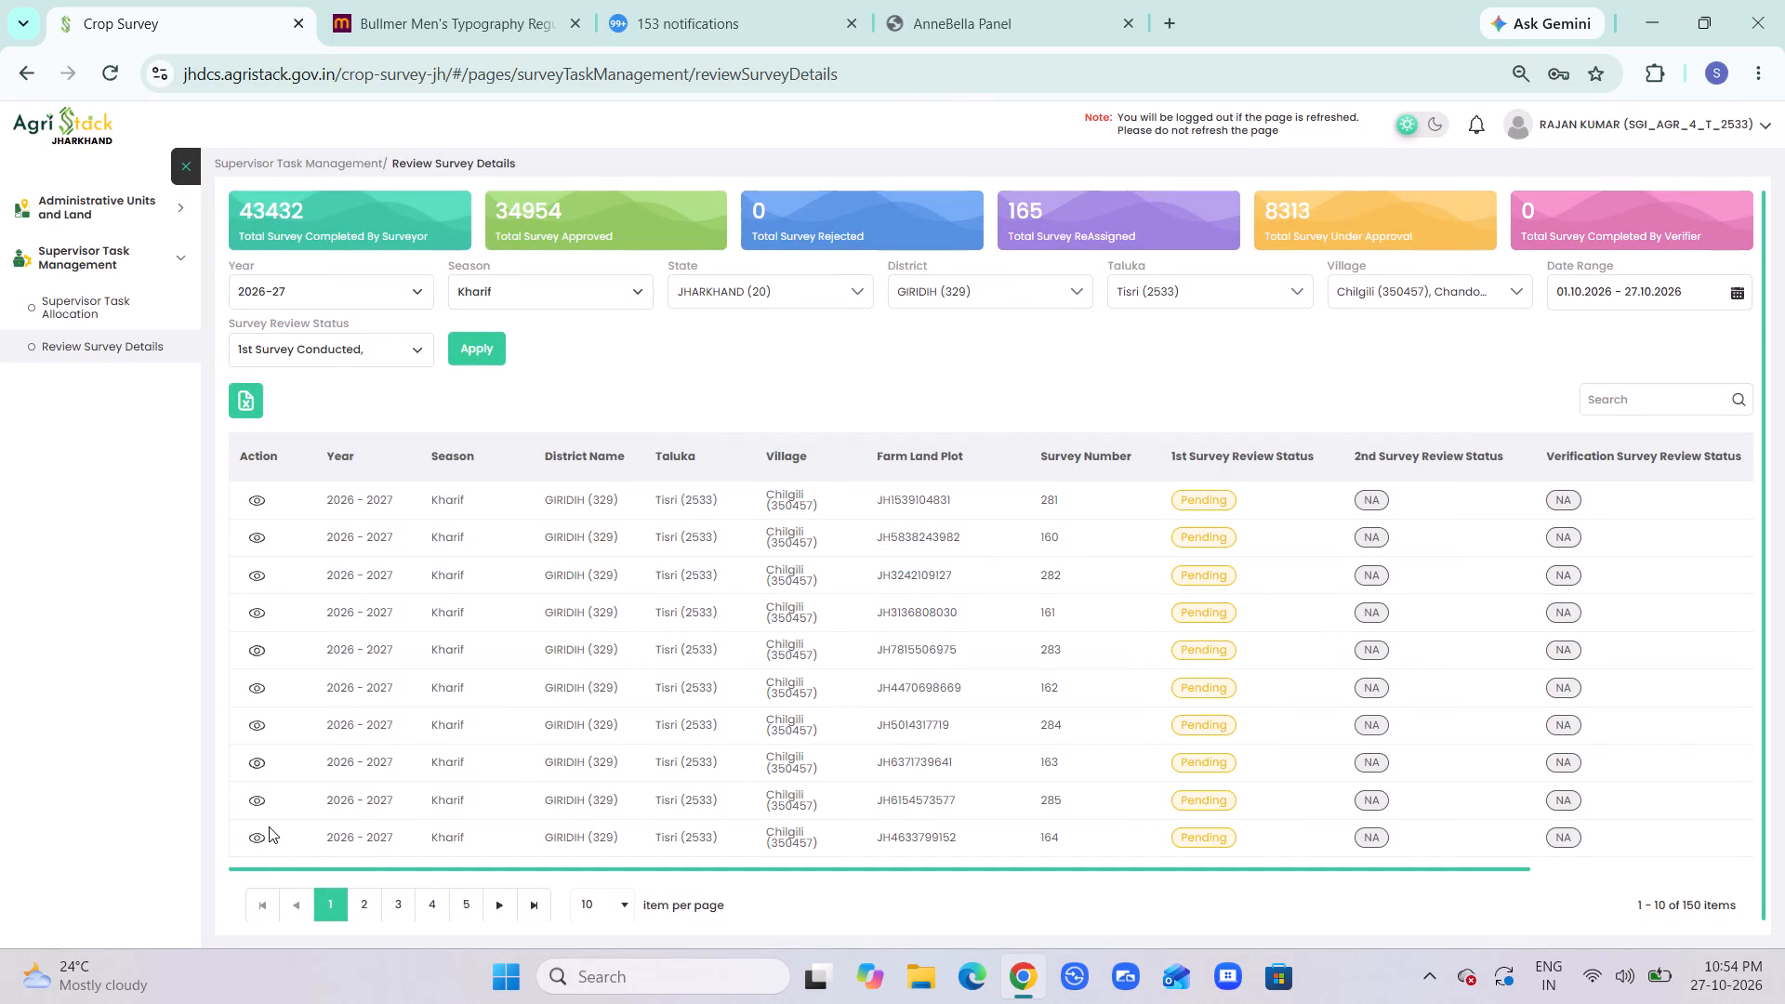
Open the survey details of survey number 285 in Chilgili, approve all three farm photos and close the photo viewer.
{"action": "left_click", "coordinate": [263, 810]}
{"action": "left_click", "coordinate": [260, 806]}
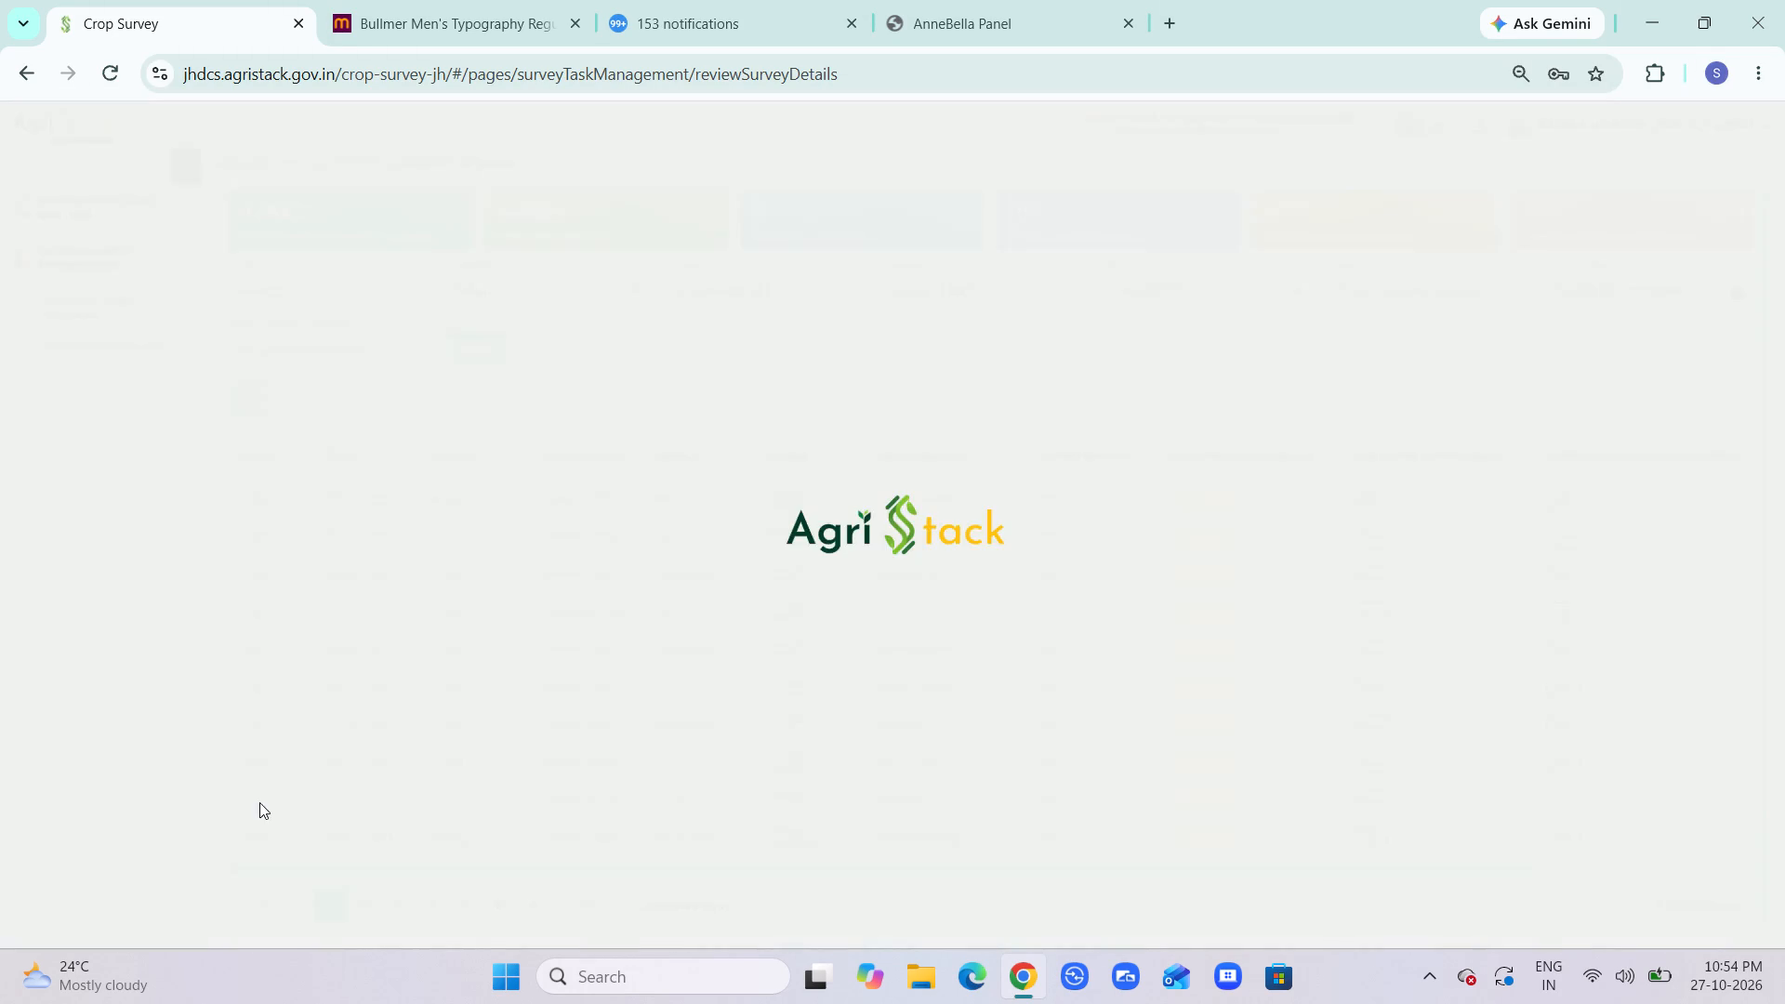
{"action": "left_click", "coordinate": [643, 552]}
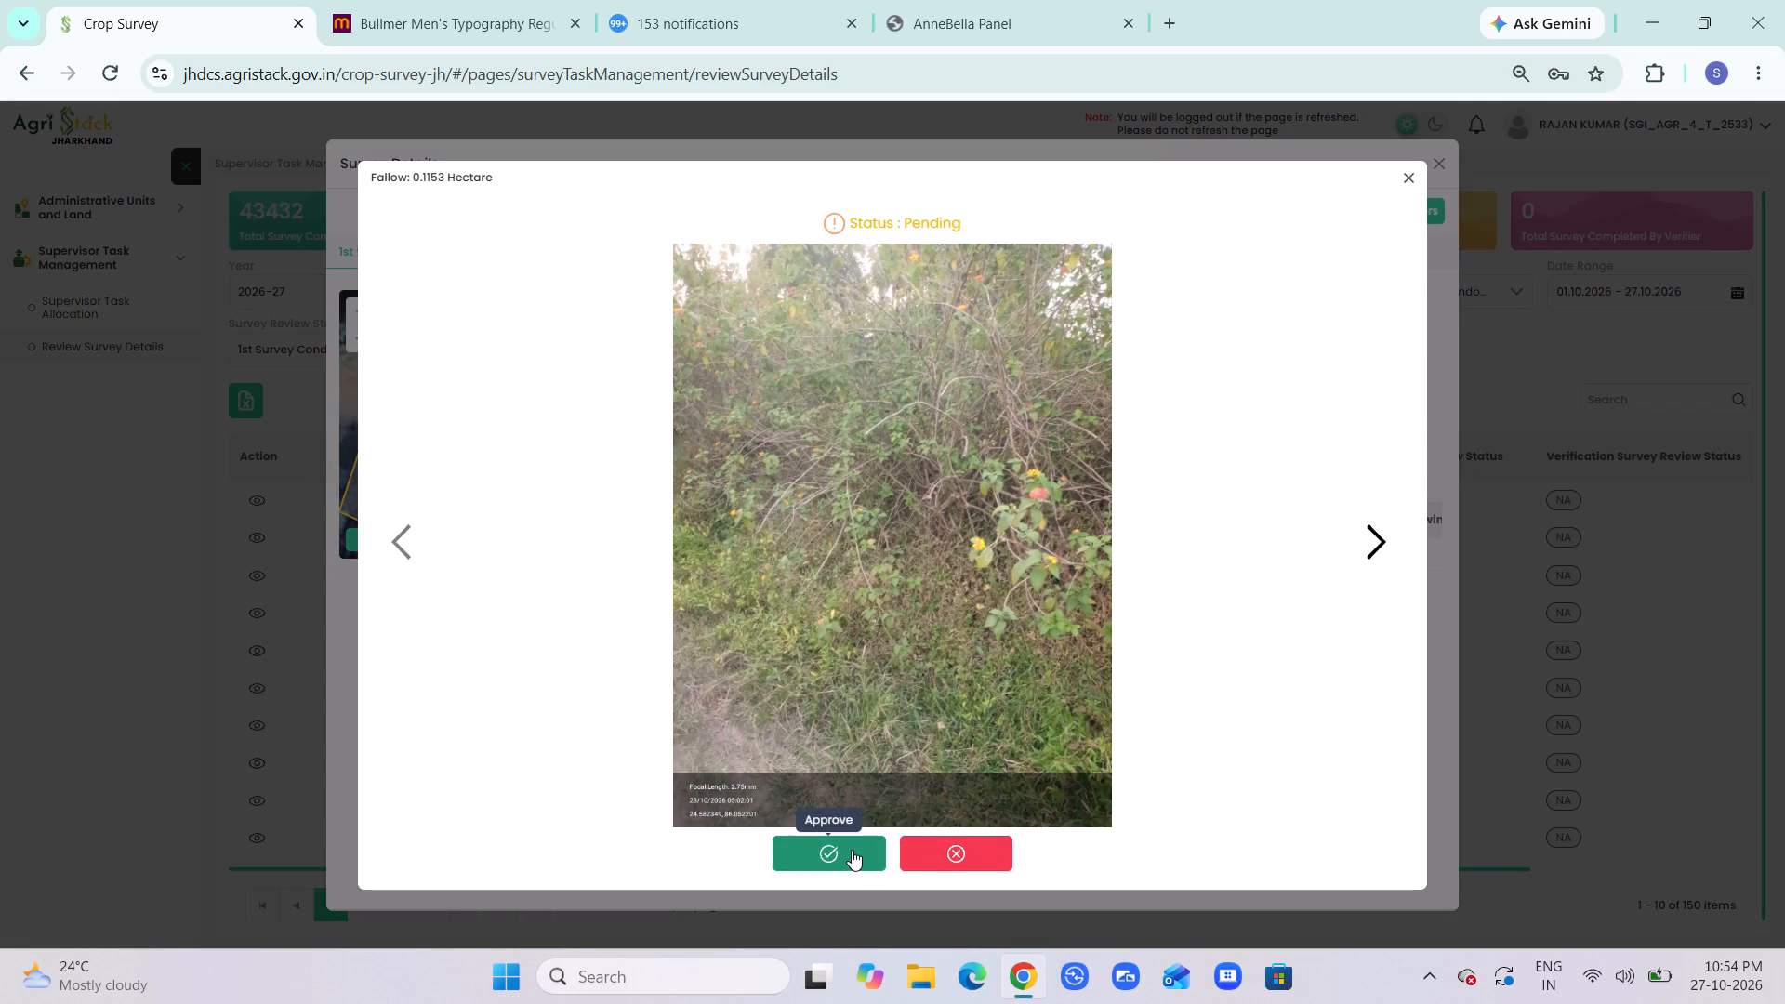
{"action": "left_click", "coordinate": [852, 850]}
{"action": "left_click_drag", "start_coordinate": [1078, 694], "coordinate": [927, 700]}
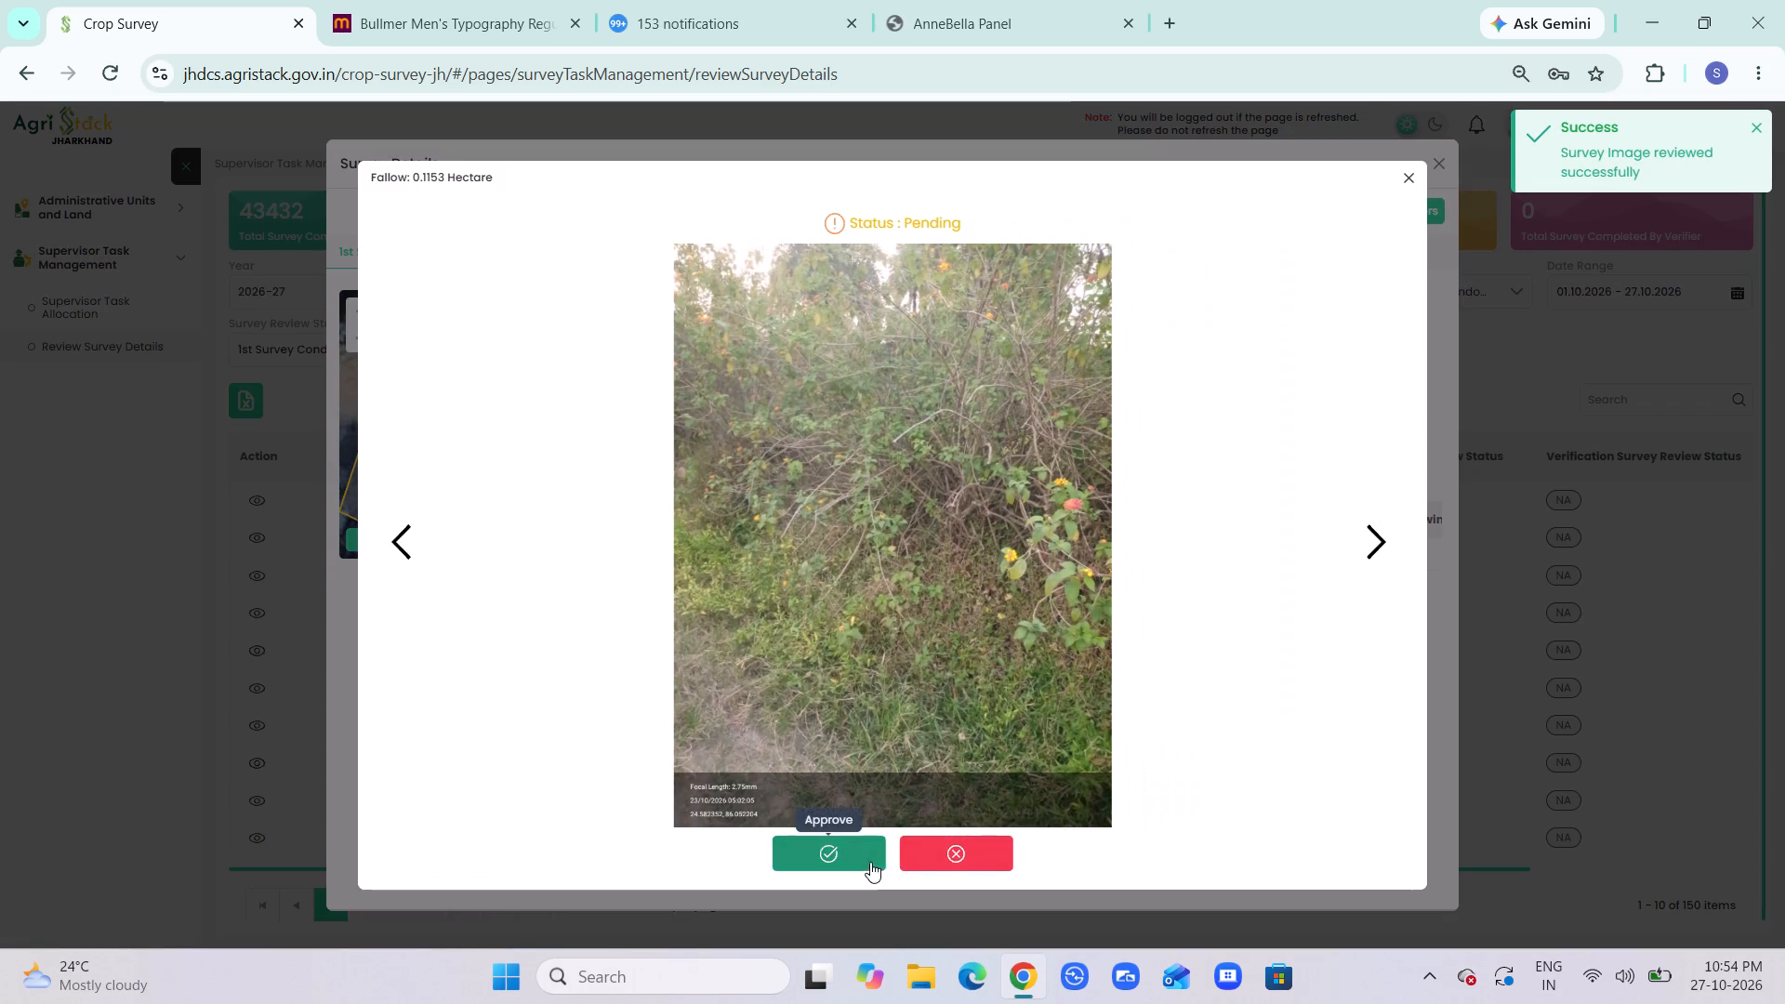
{"action": "left_click", "coordinate": [869, 854]}
{"action": "left_click_drag", "start_coordinate": [1093, 666], "coordinate": [941, 695]}
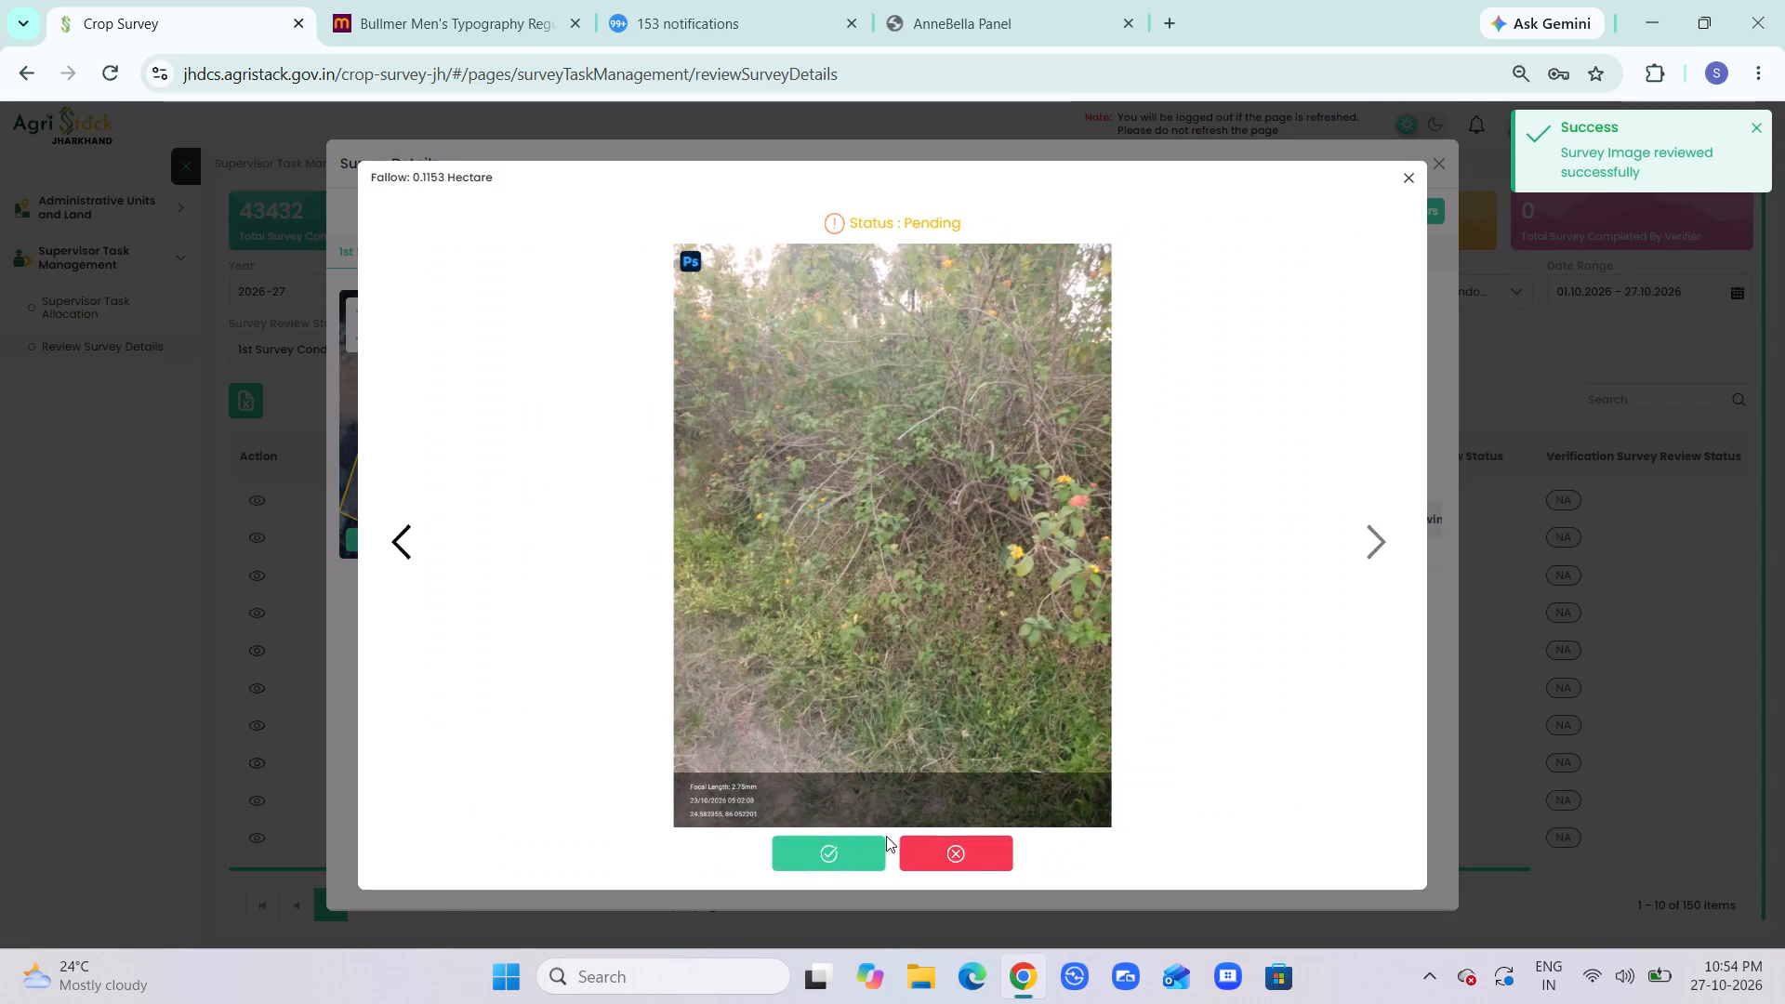
{"action": "left_click", "coordinate": [853, 856]}
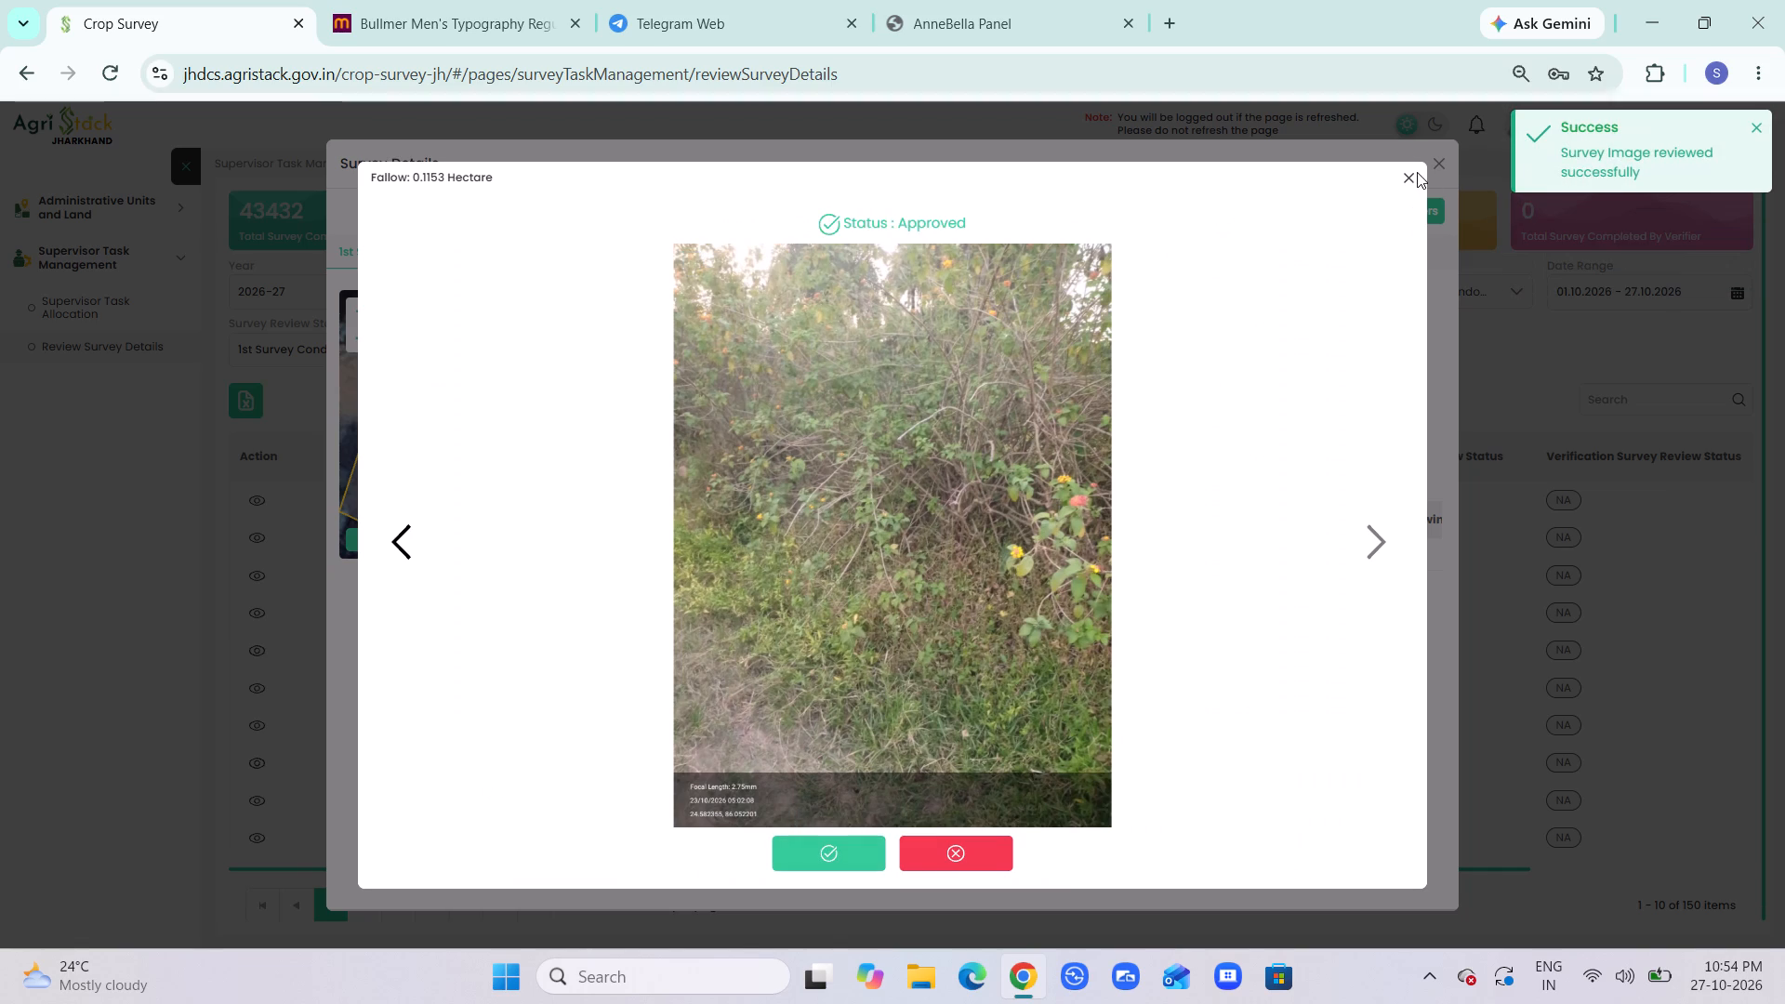
{"action": "left_click", "coordinate": [1408, 173]}
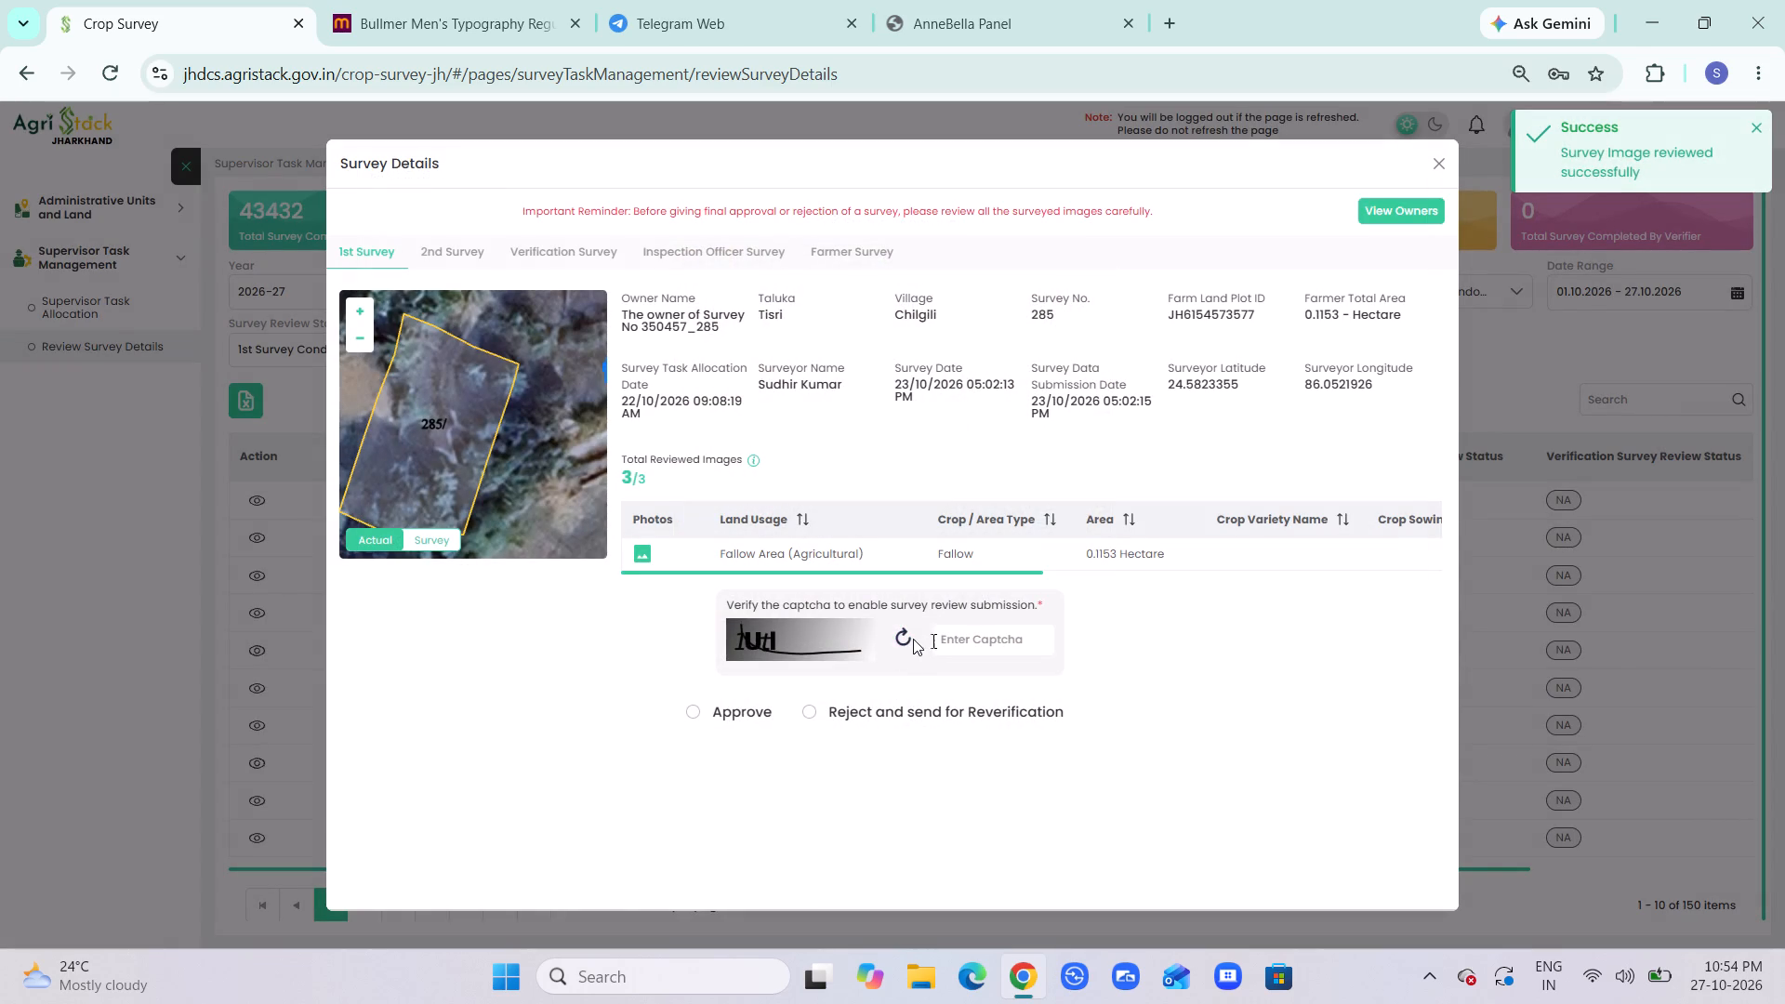
Refresh the captcha for survey number 285 and enter the characters of the new captcha image.
{"action": "left_click", "coordinate": [913, 639]}
{"action": "left_click", "coordinate": [912, 639]}
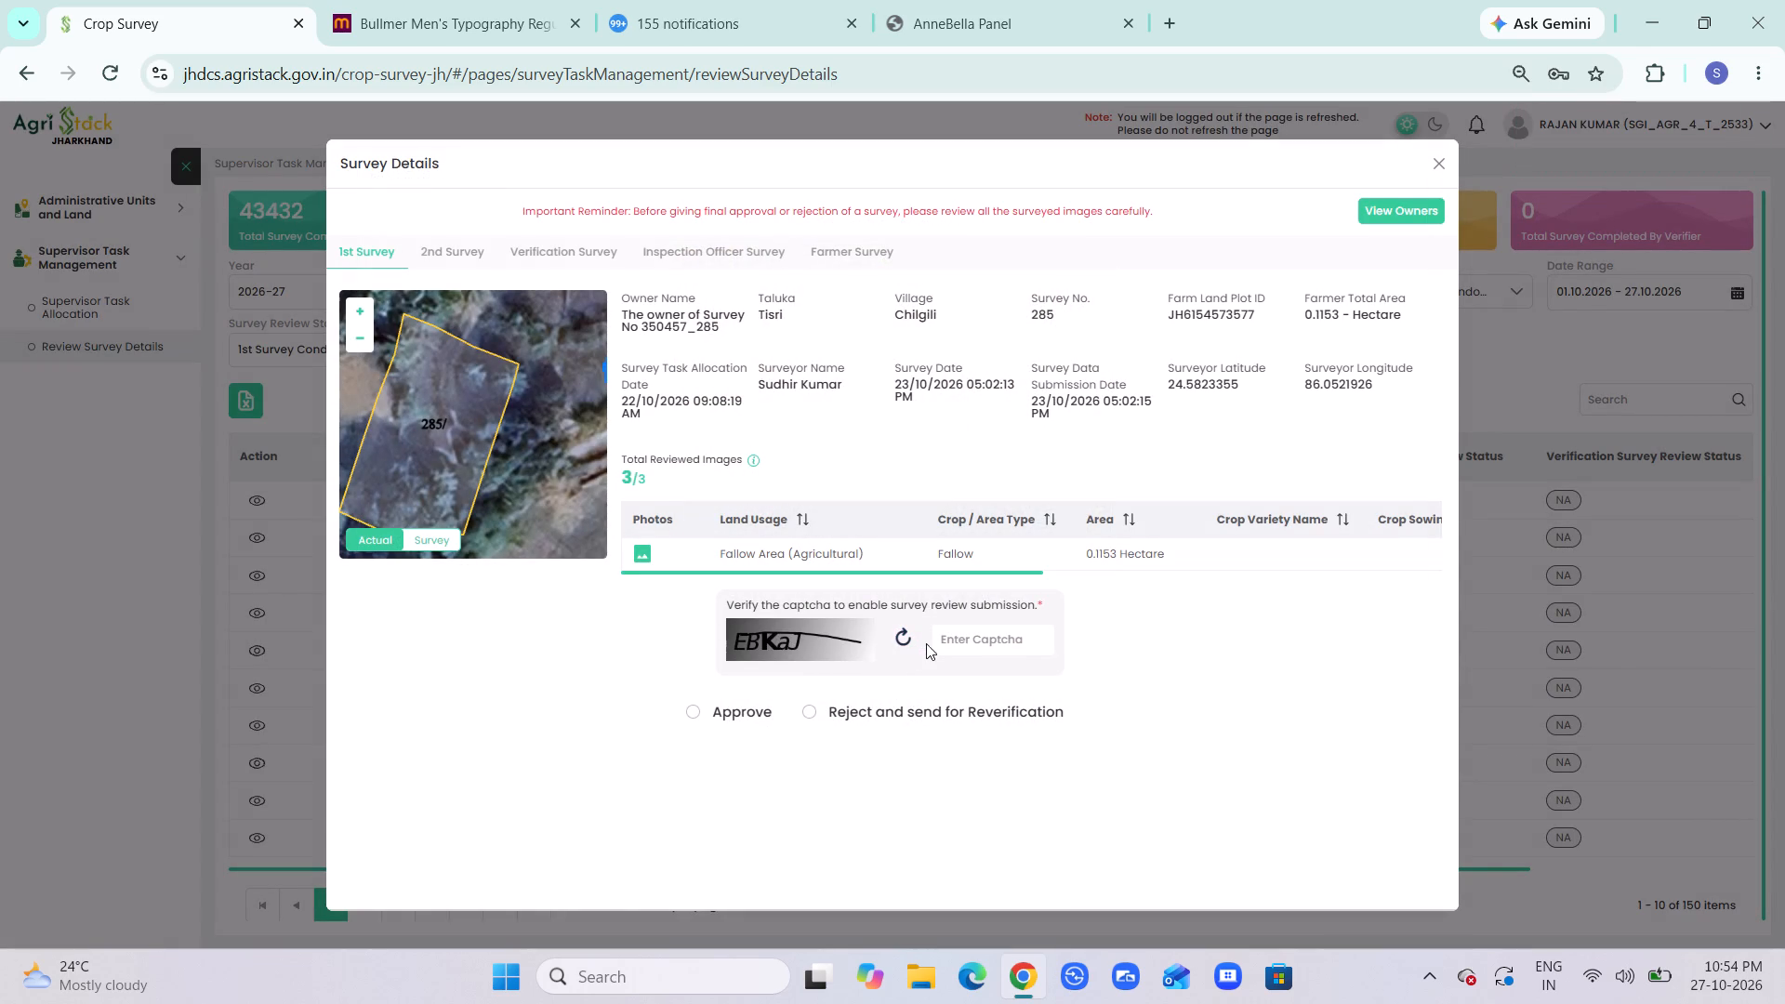
{"action": "left_click", "coordinate": [955, 638]}
{"action": "key", "text": "e"}
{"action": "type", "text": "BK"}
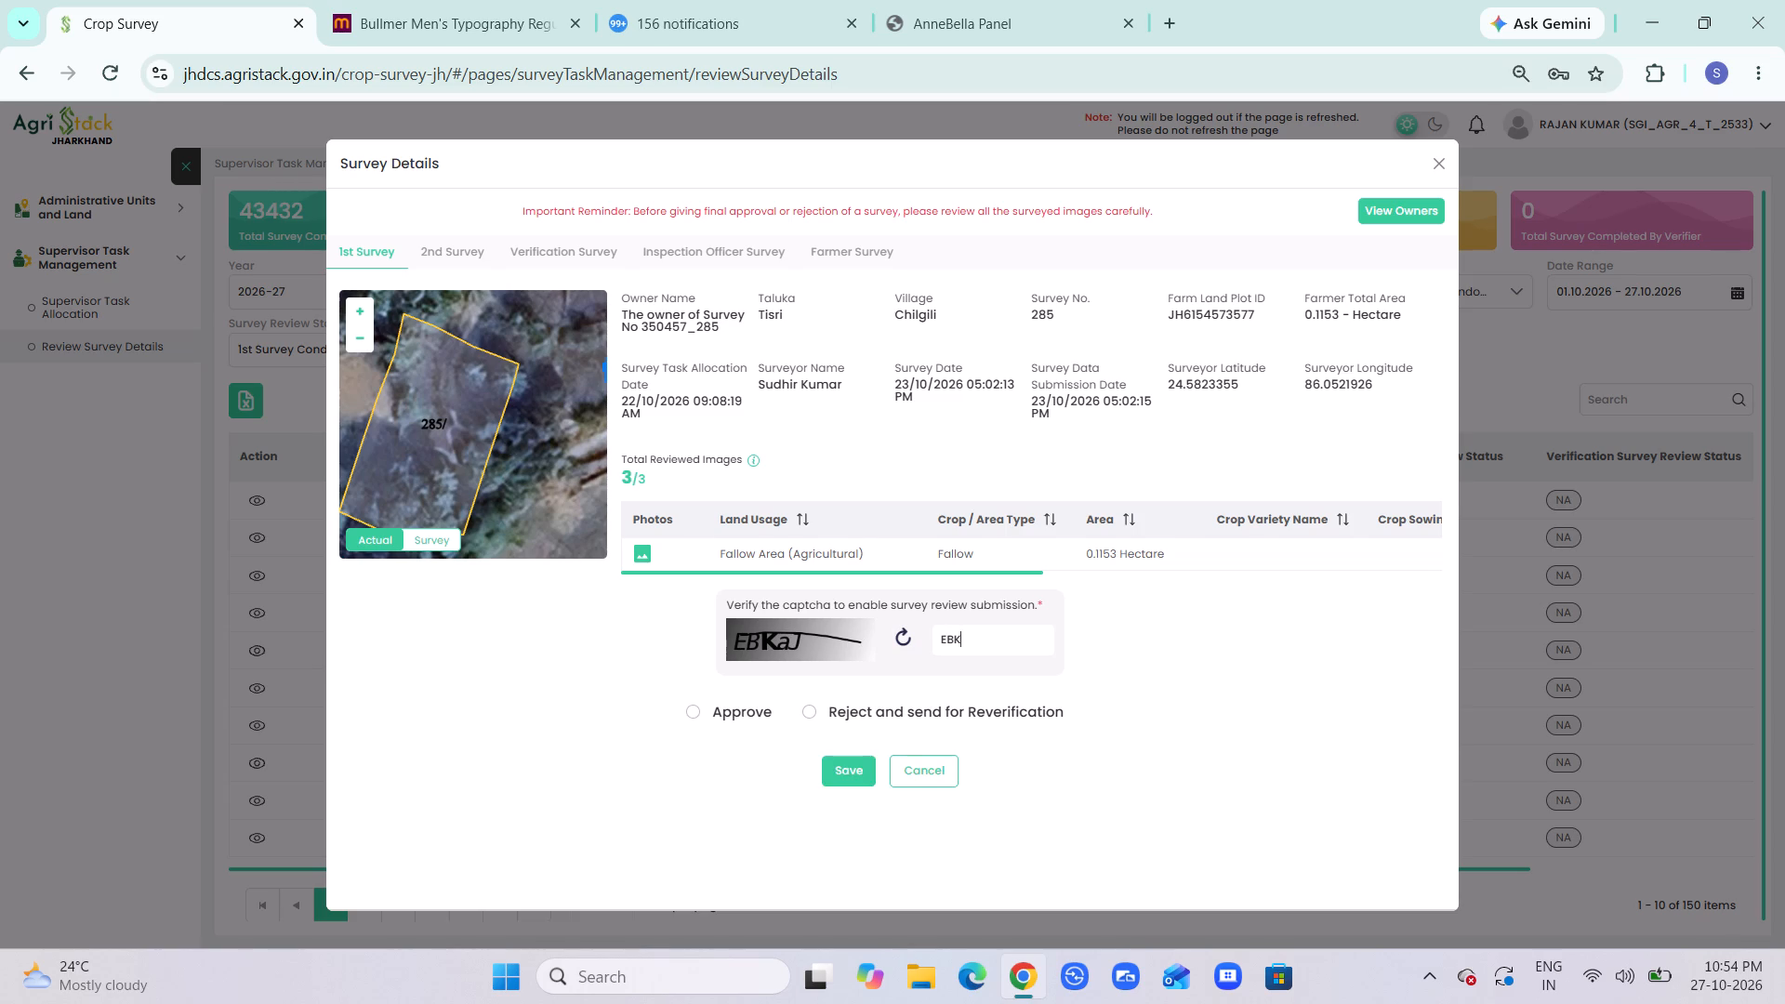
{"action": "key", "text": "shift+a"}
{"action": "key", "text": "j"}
Approve the 1st survey of survey number 285, save the review and close its survey details.
{"action": "left_click", "coordinate": [734, 695]}
{"action": "left_click", "coordinate": [737, 699]}
{"action": "left_click", "coordinate": [765, 713]}
{"action": "left_click", "coordinate": [840, 767]}
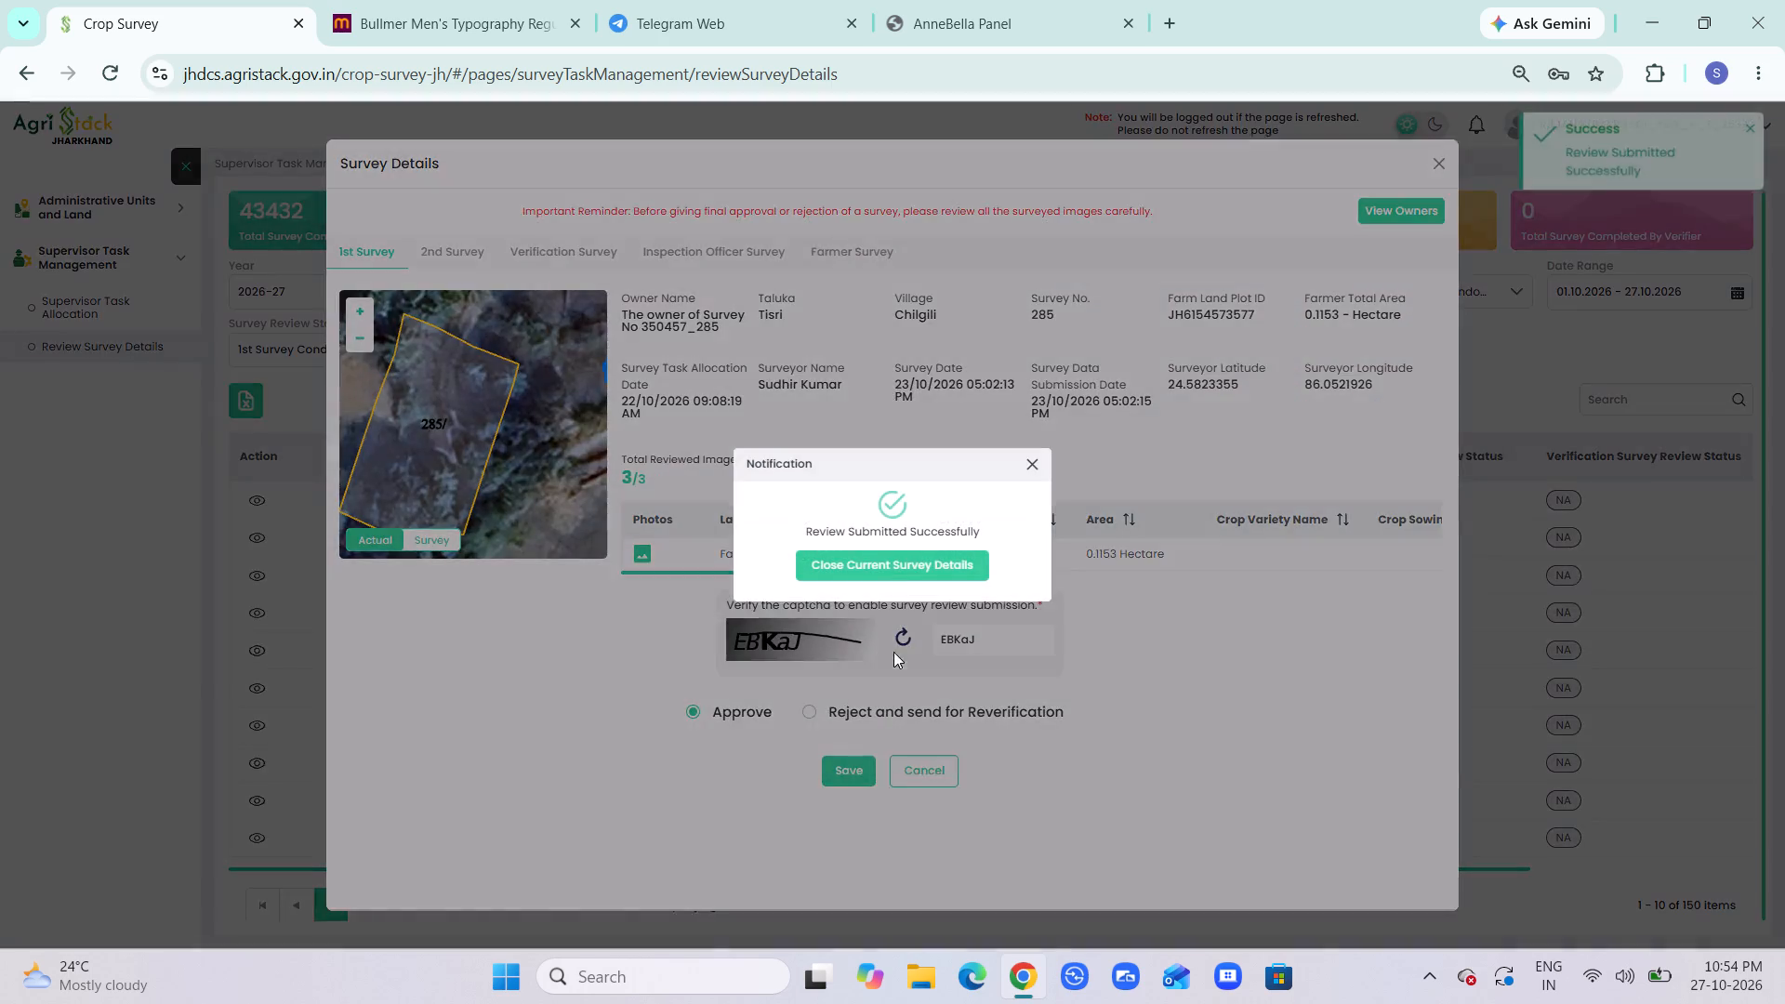
{"action": "left_click", "coordinate": [904, 570]}
Open the survey details of survey number 164 in Chilgili, approve all three farm photos and close the photo viewer.
{"action": "left_click", "coordinate": [254, 826]}
{"action": "left_click", "coordinate": [255, 832]}
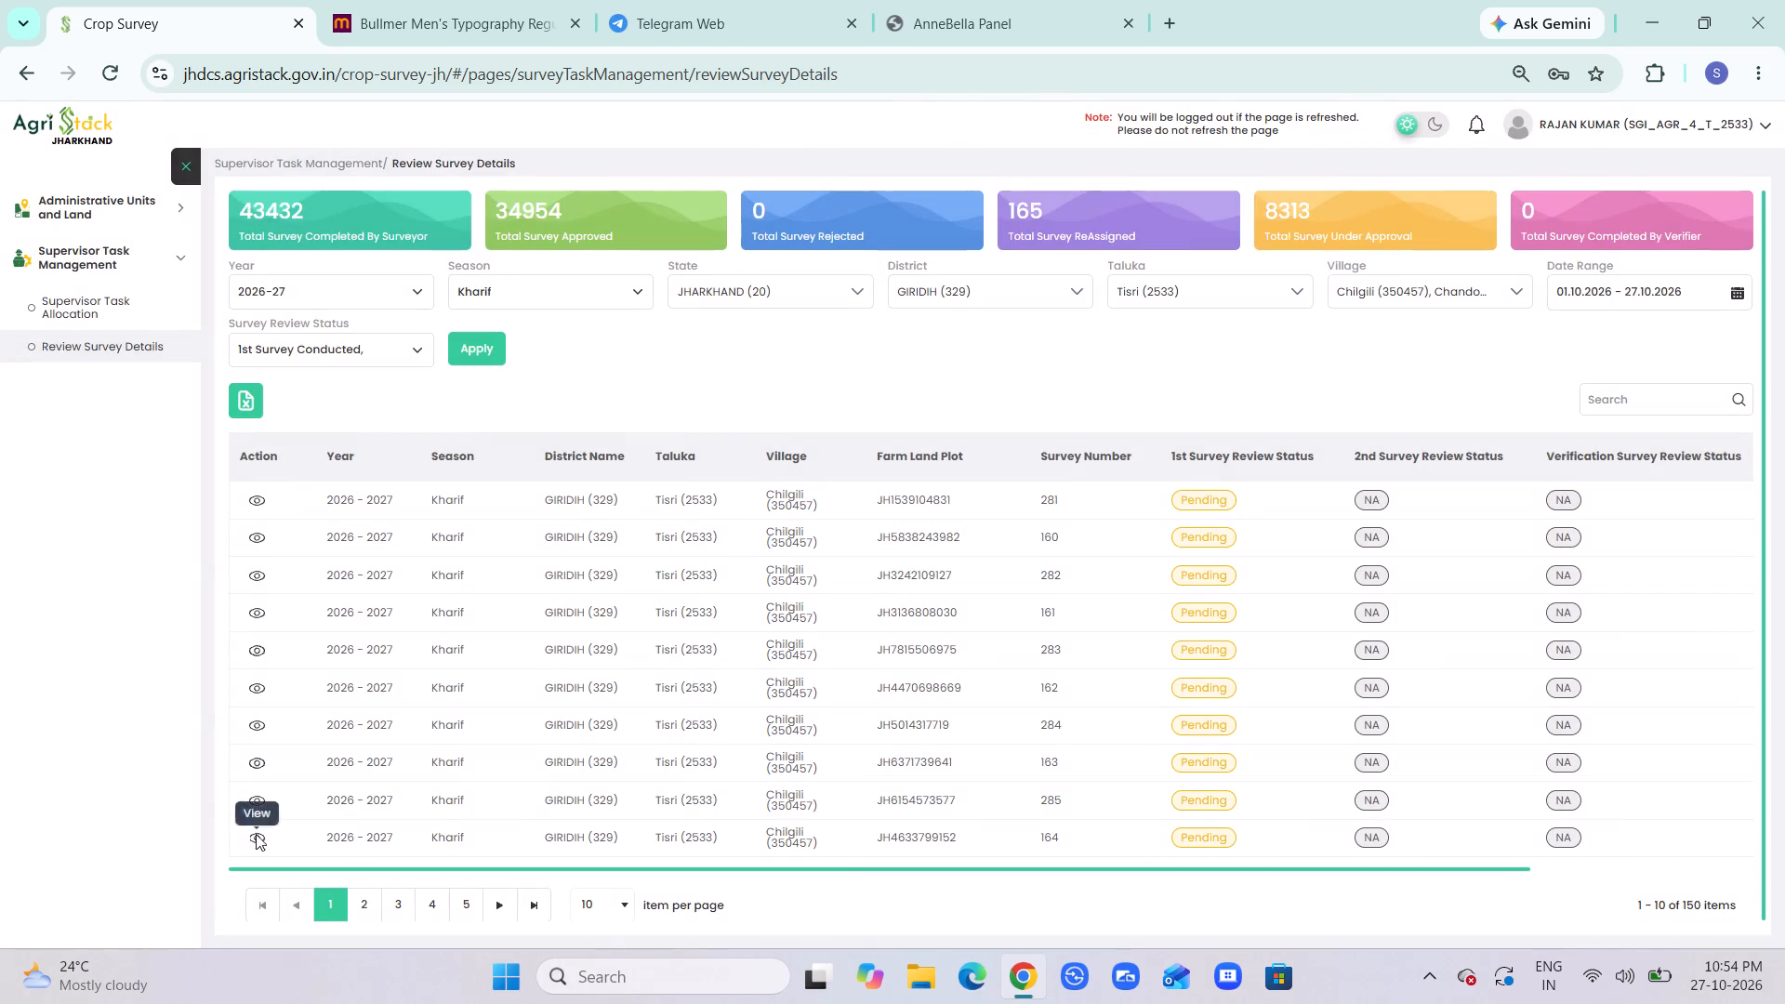
{"action": "left_click", "coordinate": [258, 839]}
{"action": "left_click", "coordinate": [640, 553]}
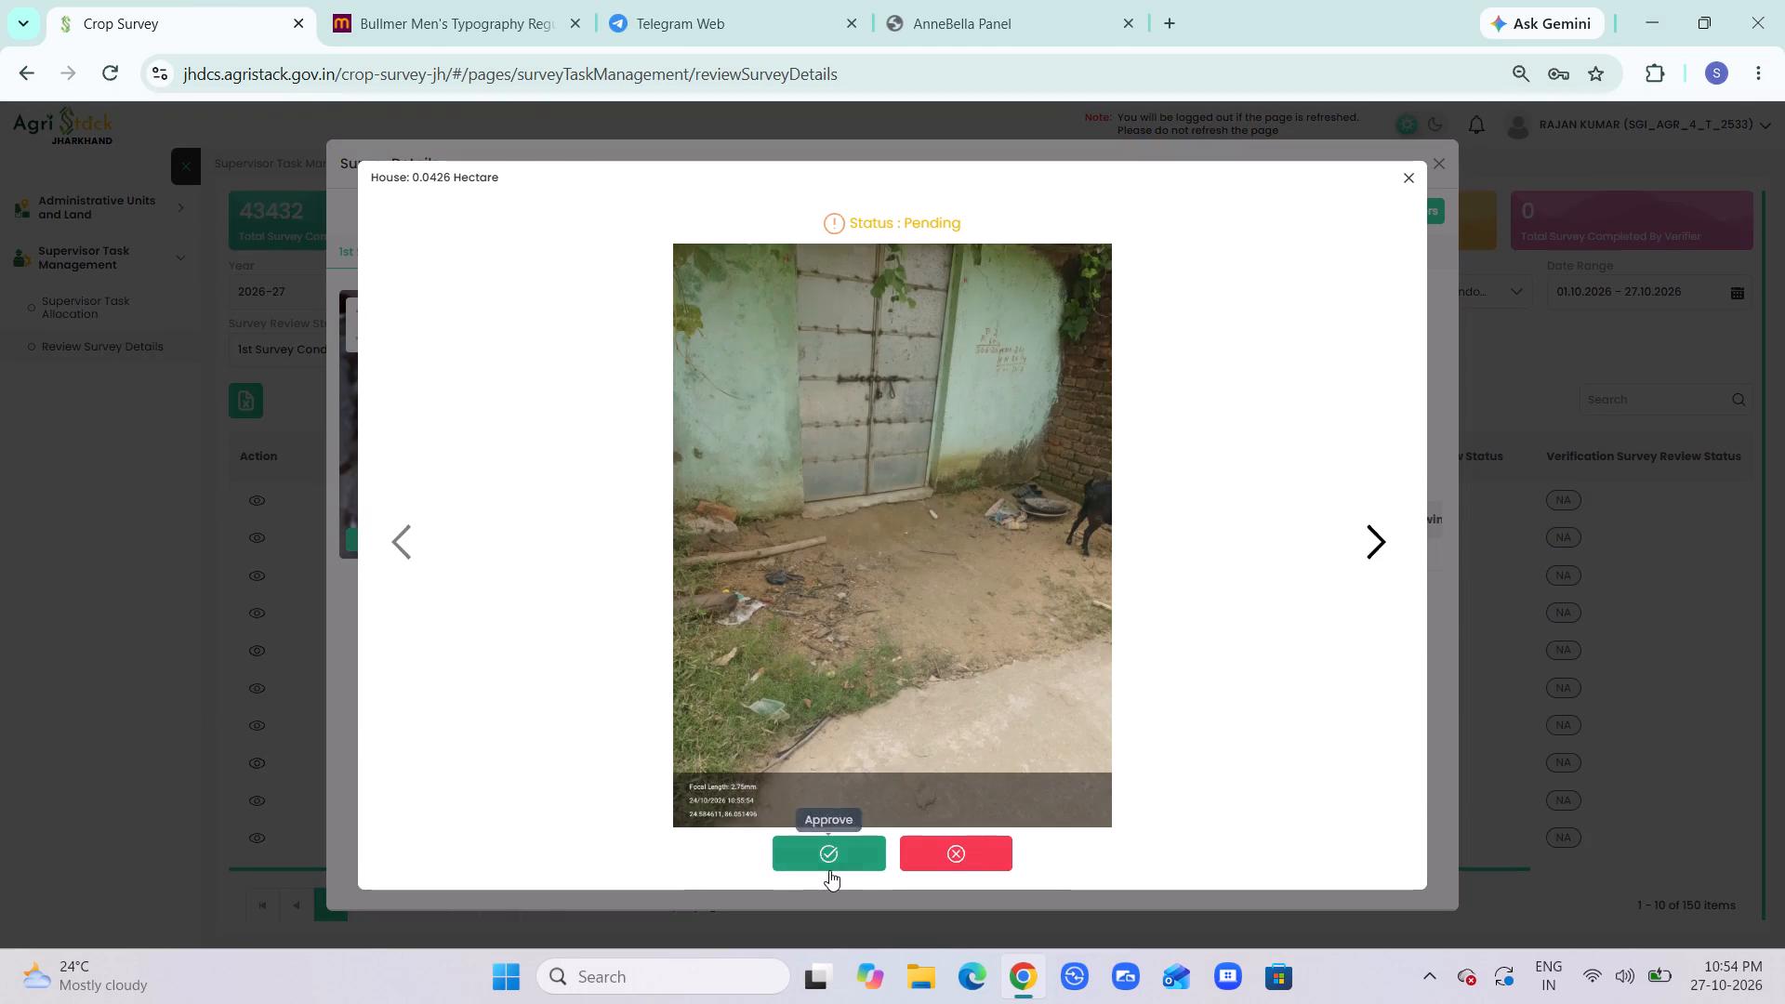
{"action": "left_click", "coordinate": [855, 853]}
{"action": "left_click_drag", "start_coordinate": [1000, 649], "coordinate": [887, 658]}
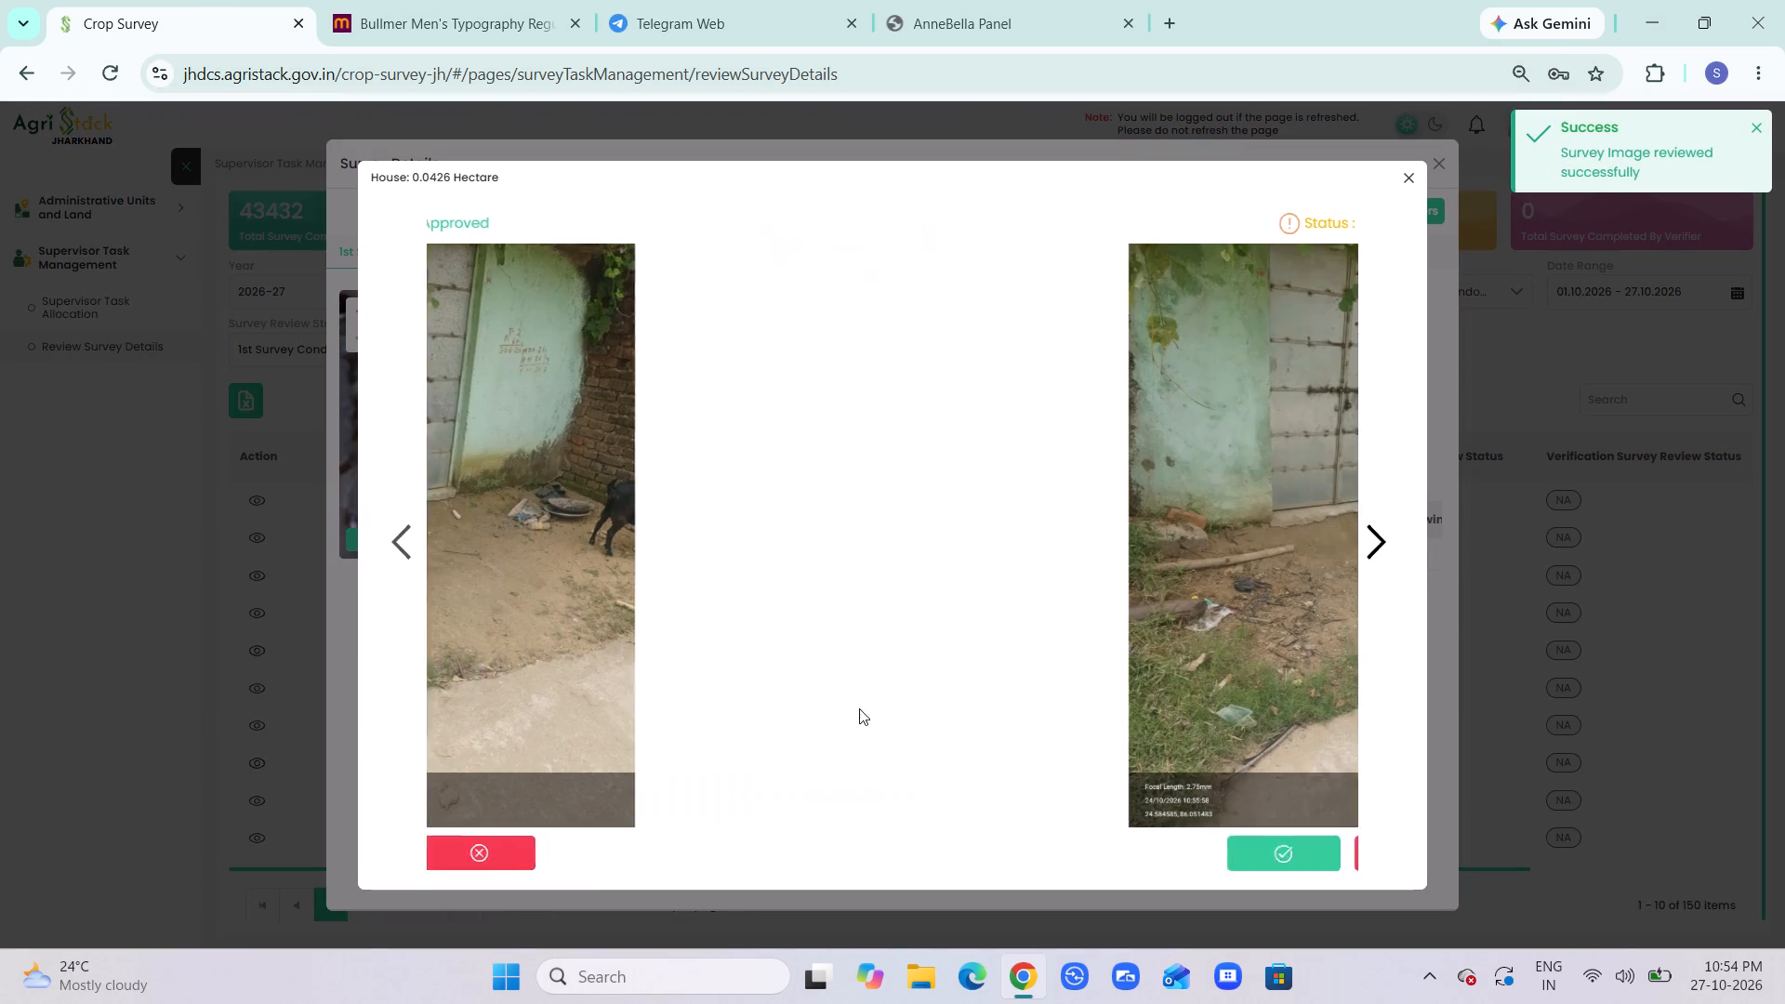
{"action": "left_click", "coordinate": [862, 854]}
{"action": "left_click_drag", "start_coordinate": [998, 655], "coordinate": [960, 655]}
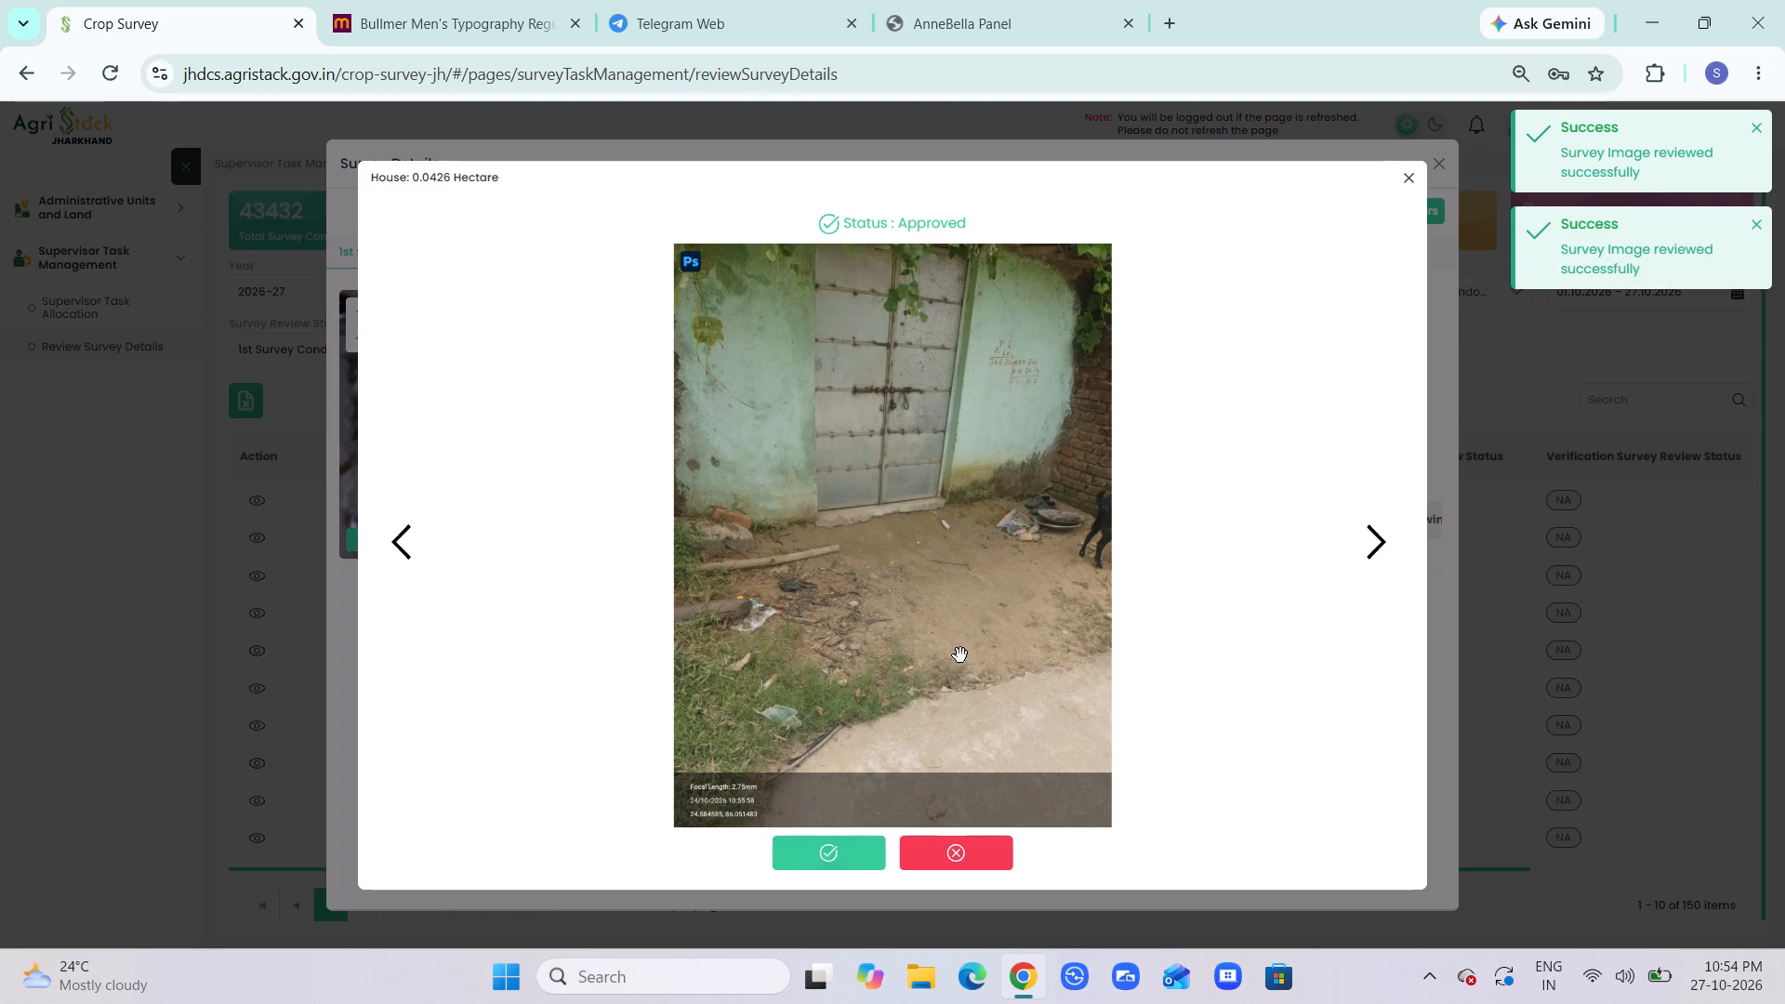
{"action": "left_click_drag", "start_coordinate": [960, 655], "coordinate": [836, 659]}
{"action": "left_click", "coordinate": [844, 846]}
{"action": "left_click_drag", "start_coordinate": [1084, 583], "coordinate": [1005, 585]}
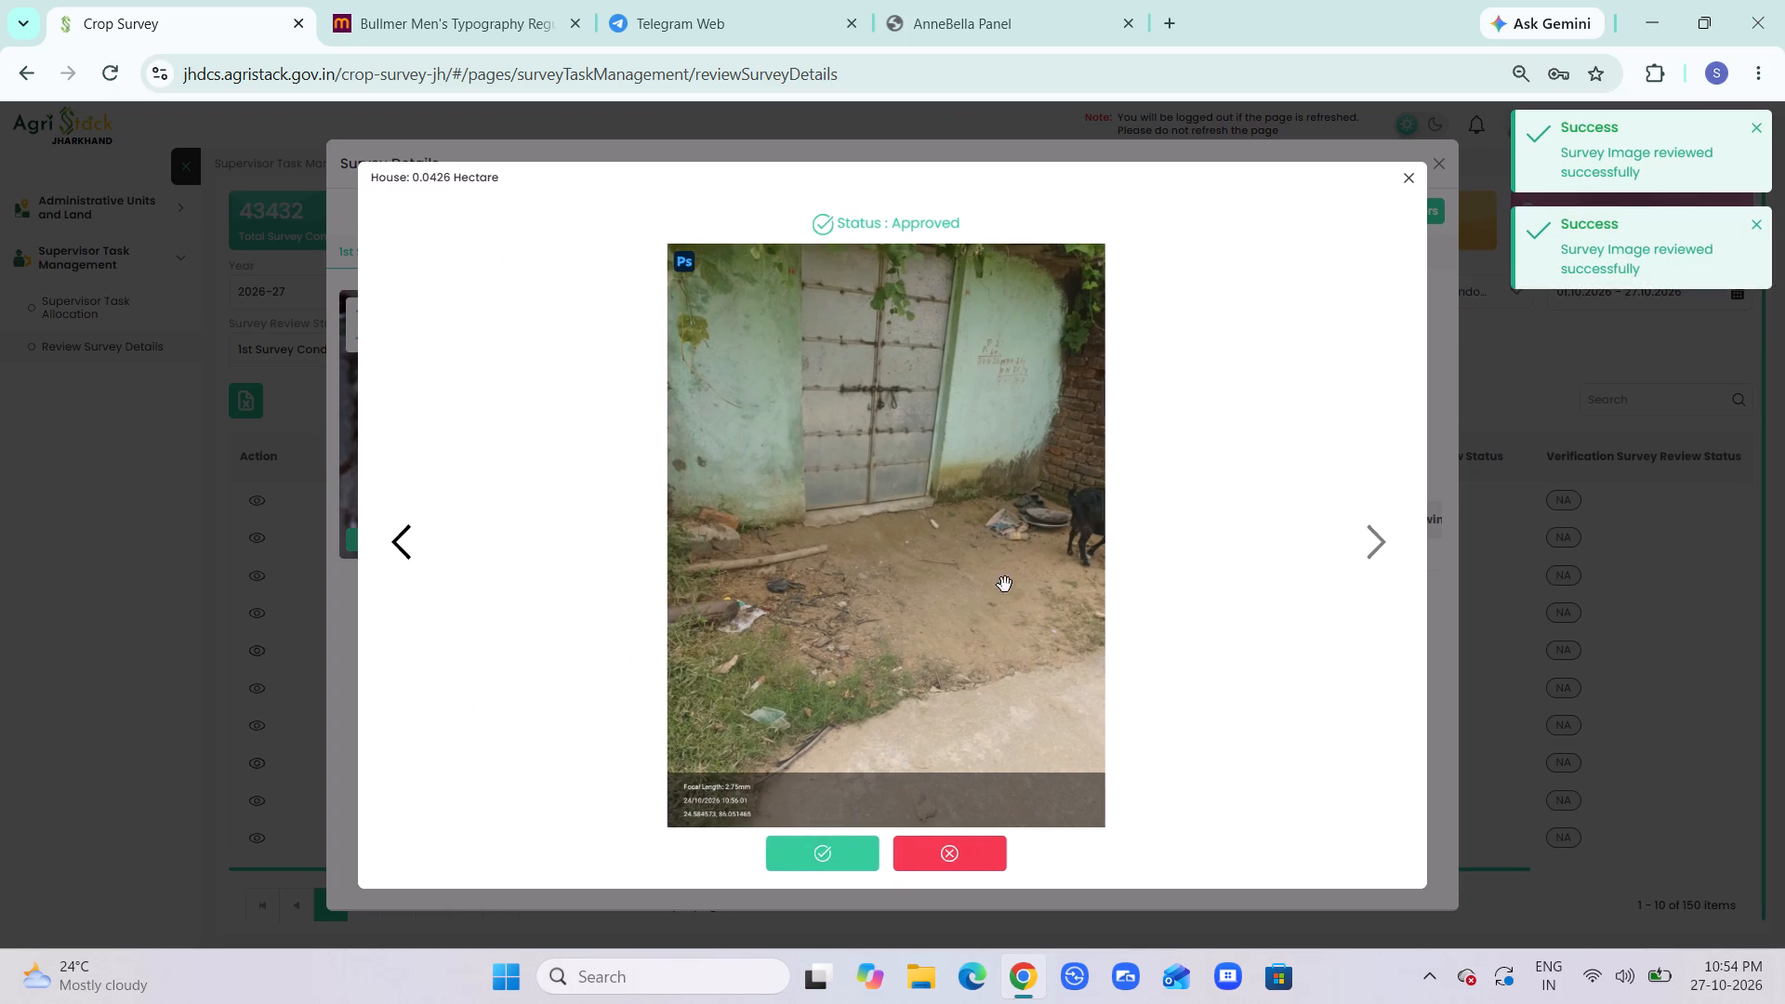
{"action": "left_click_drag", "start_coordinate": [1005, 585], "coordinate": [991, 588]}
{"action": "left_click", "coordinate": [1406, 178]}
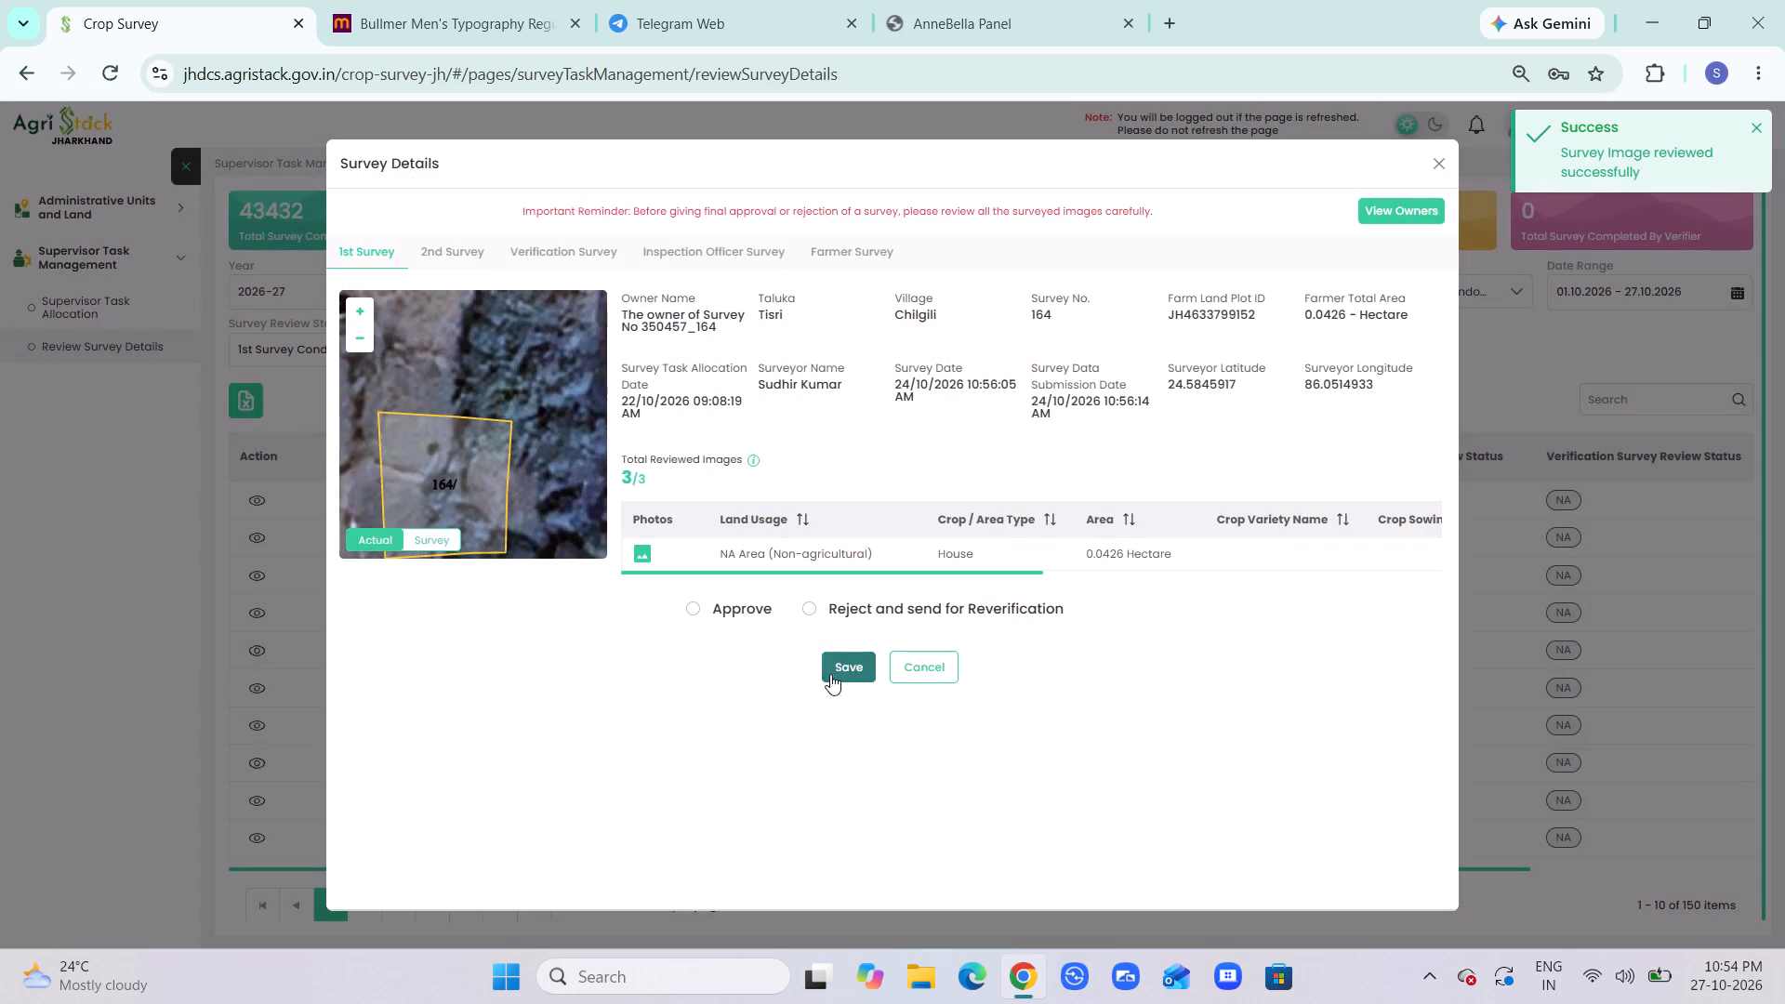
Approve the 1st survey of survey number 164, save the review and close its survey details.
{"action": "left_click", "coordinate": [750, 613]}
{"action": "left_click_drag", "start_coordinate": [909, 692], "coordinate": [897, 677]}
{"action": "left_click", "coordinate": [754, 604]}
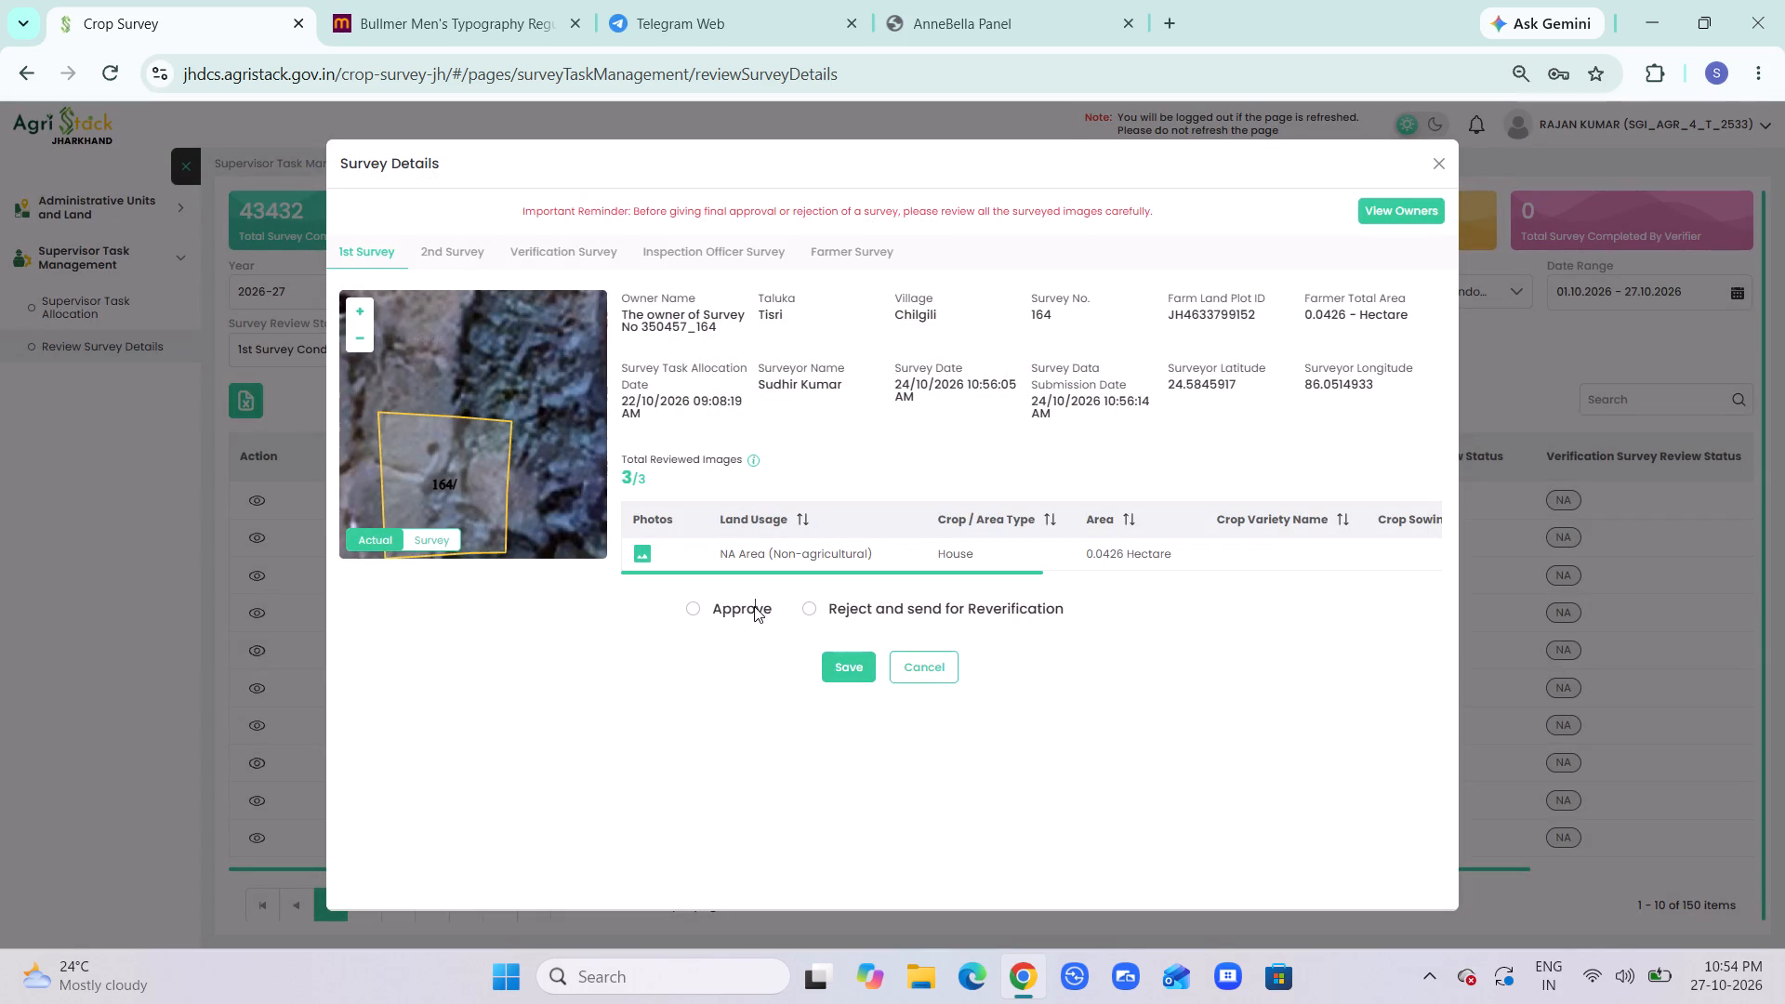
{"action": "left_click", "coordinate": [872, 664]}
{"action": "left_click", "coordinate": [853, 575]}
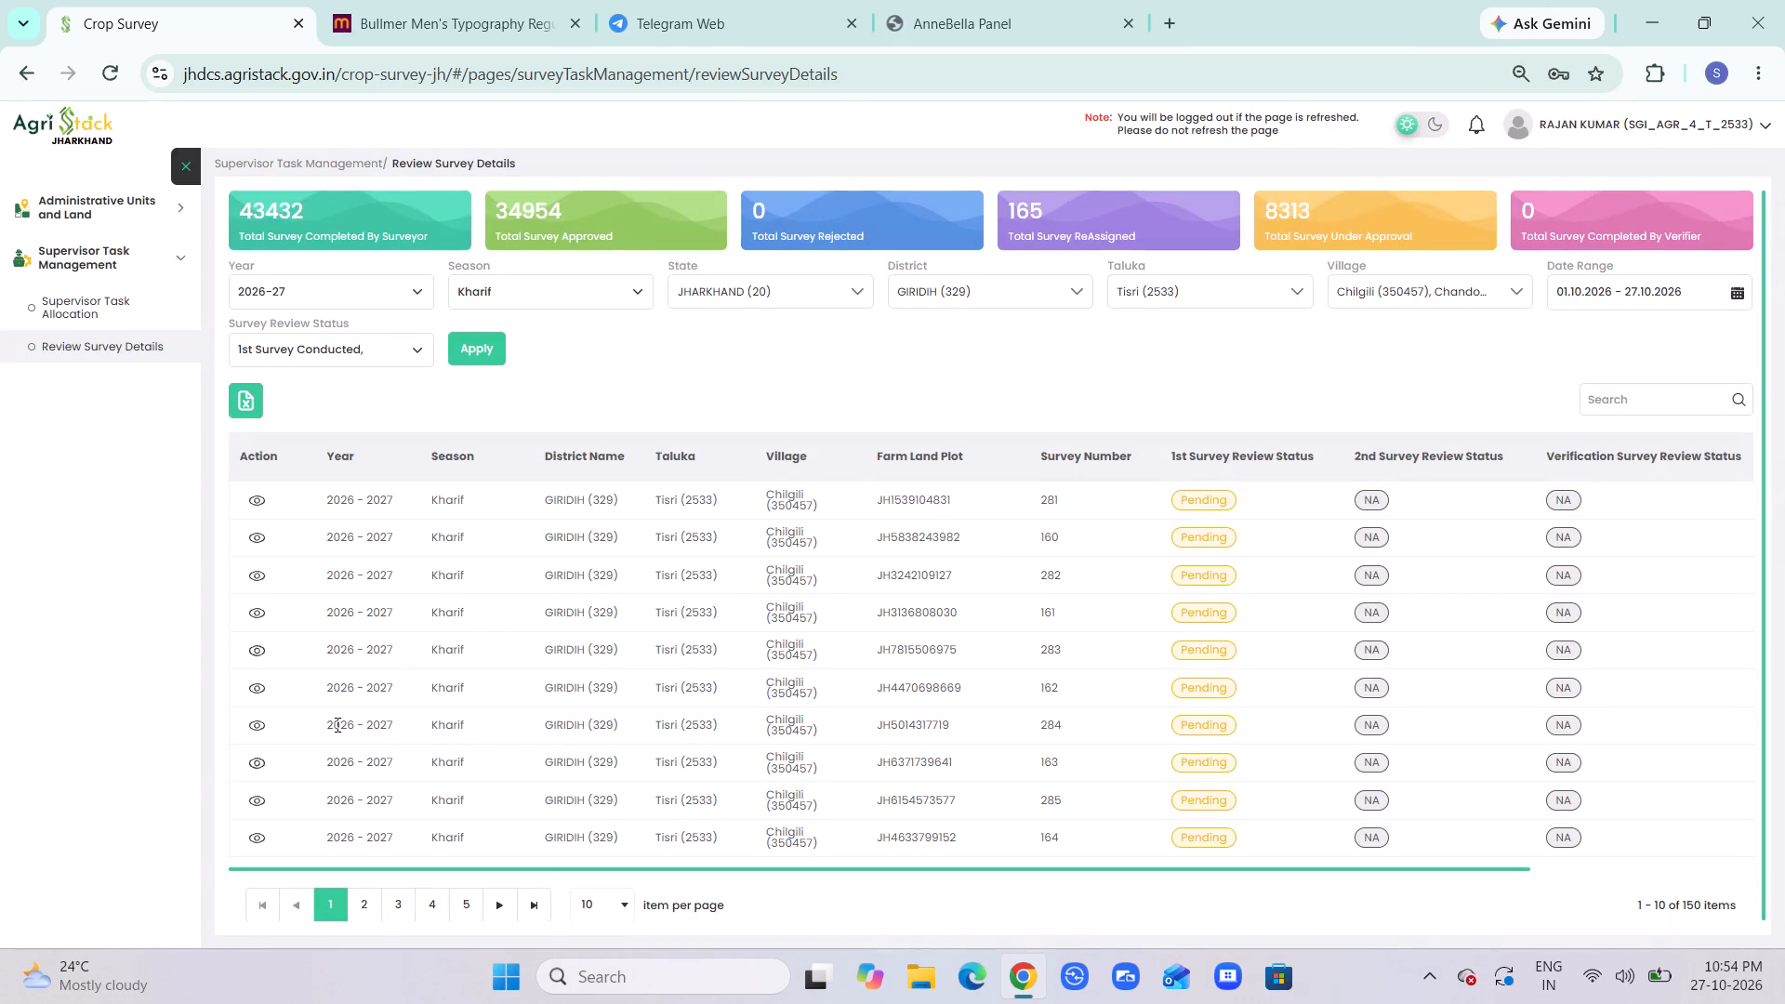
Refresh the list of pending surveys by switching to page 2 and returning to page 1.
{"action": "left_click", "coordinate": [371, 909]}
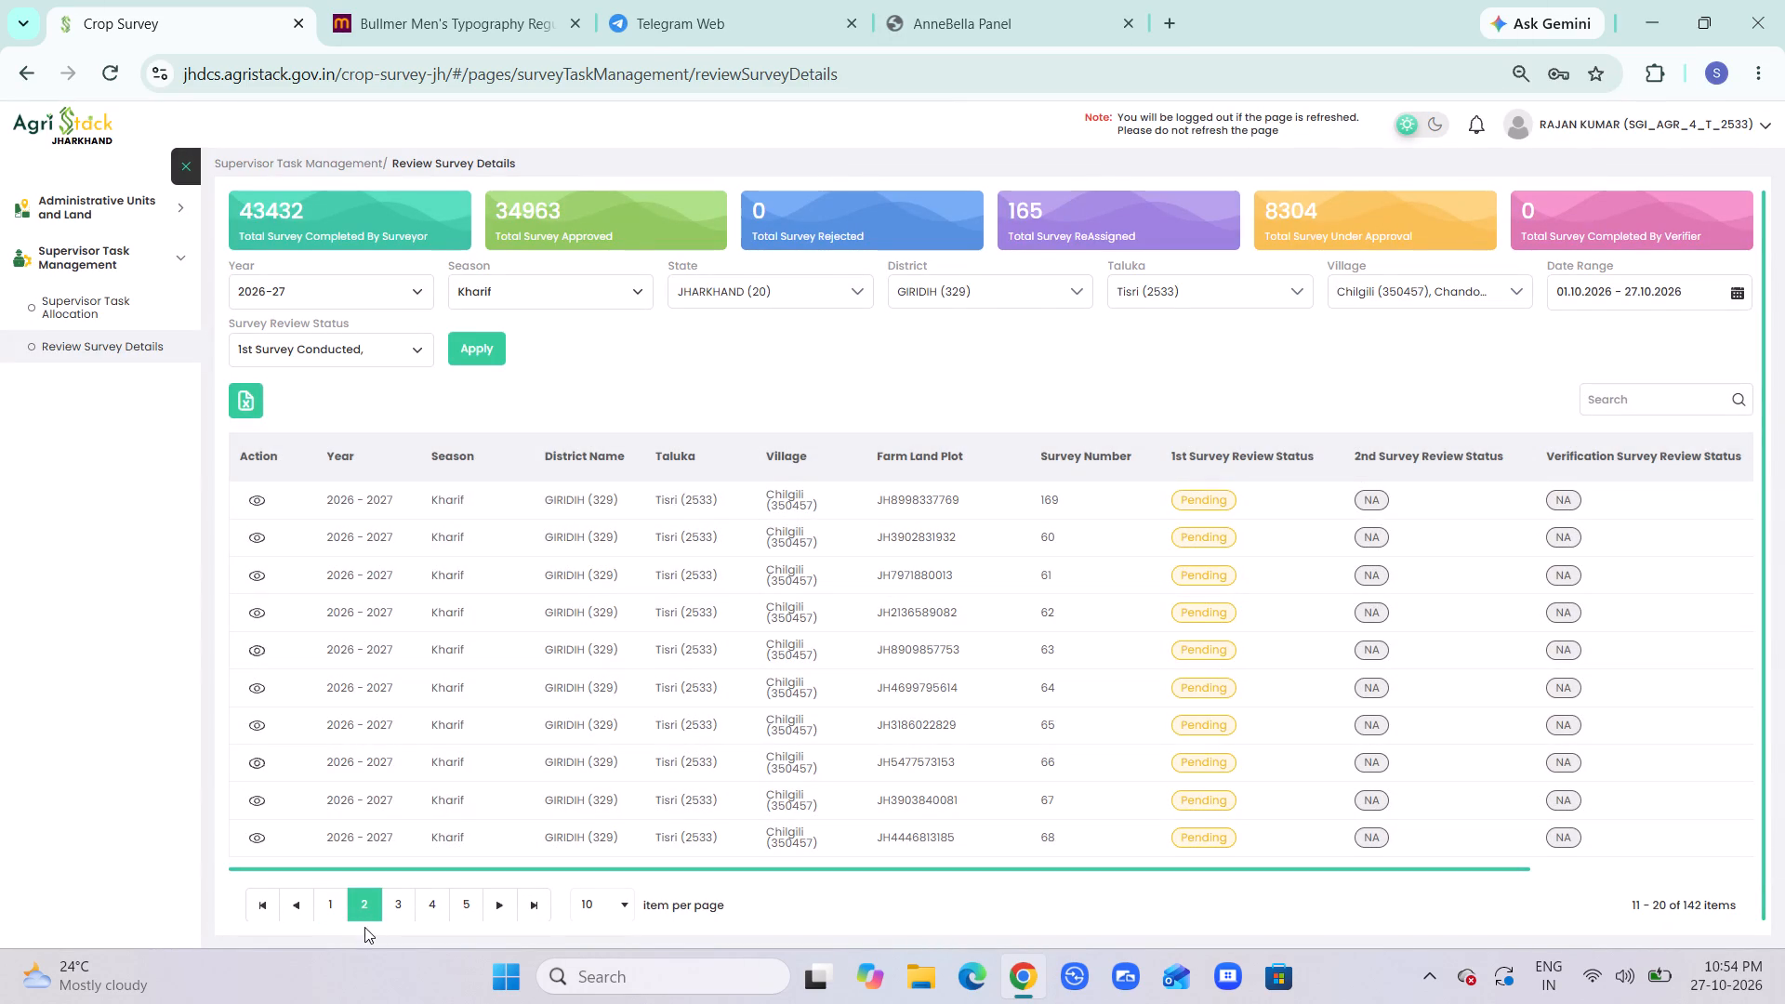
{"action": "left_click", "coordinate": [332, 906]}
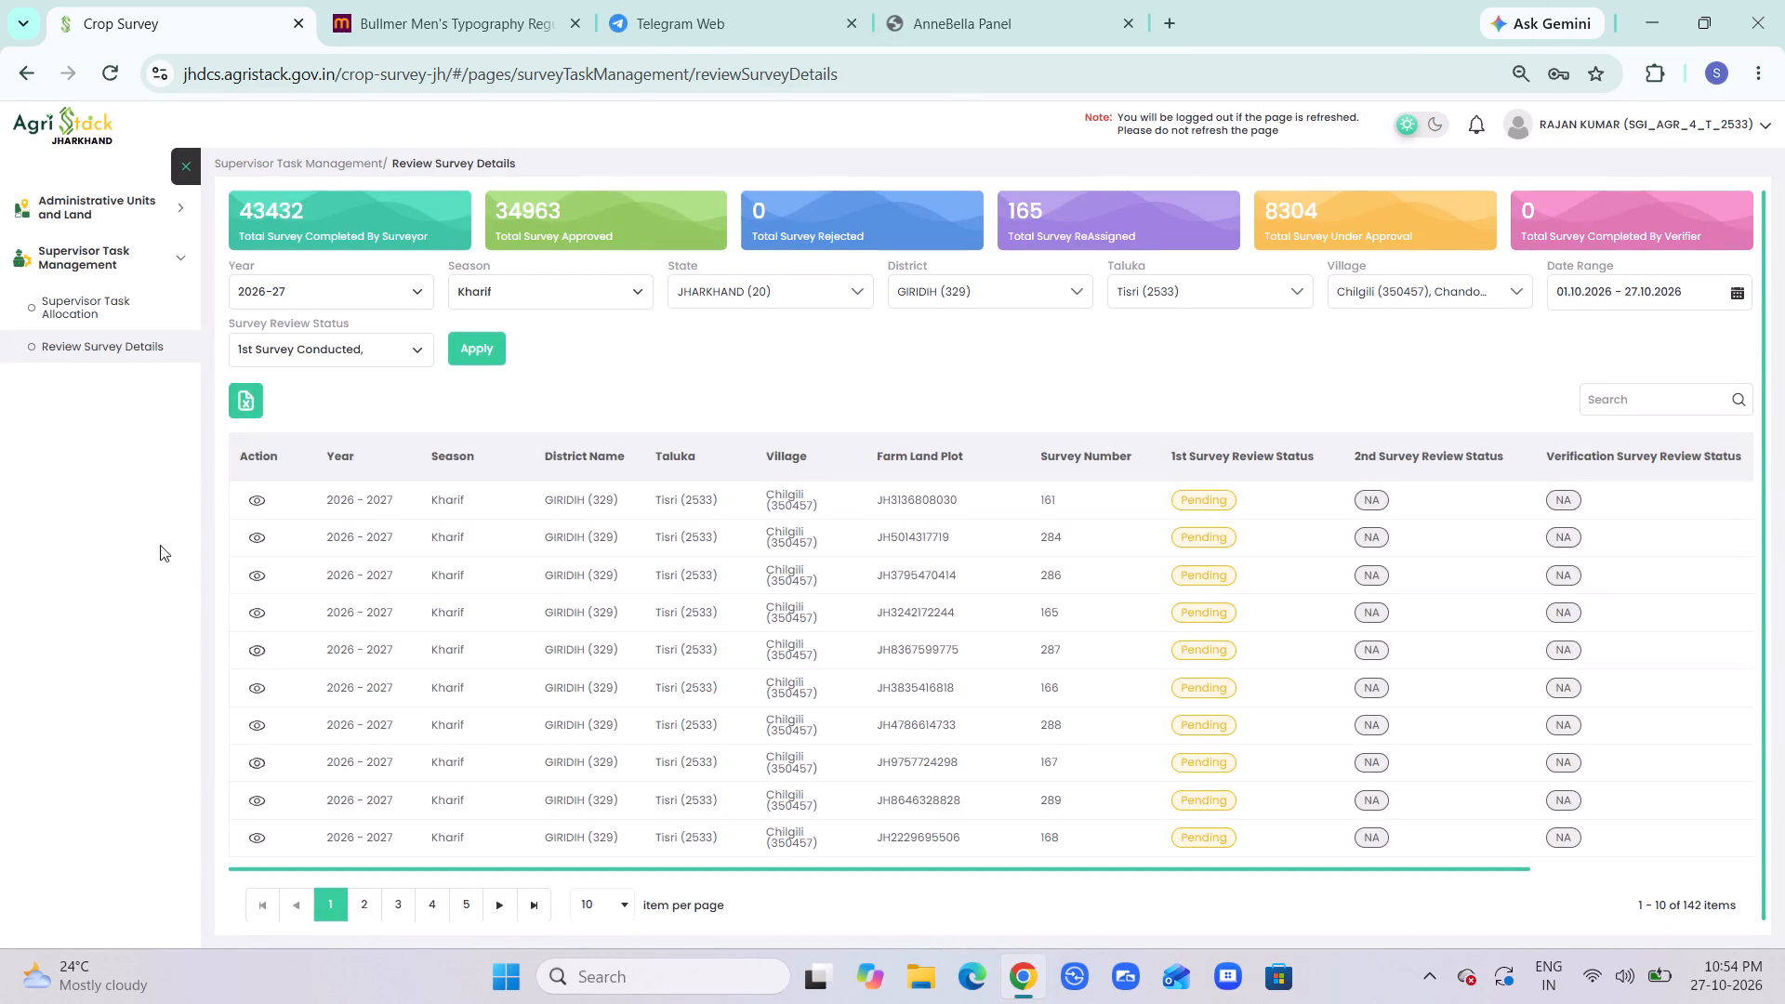
{"action": "left_click", "coordinate": [249, 503]}
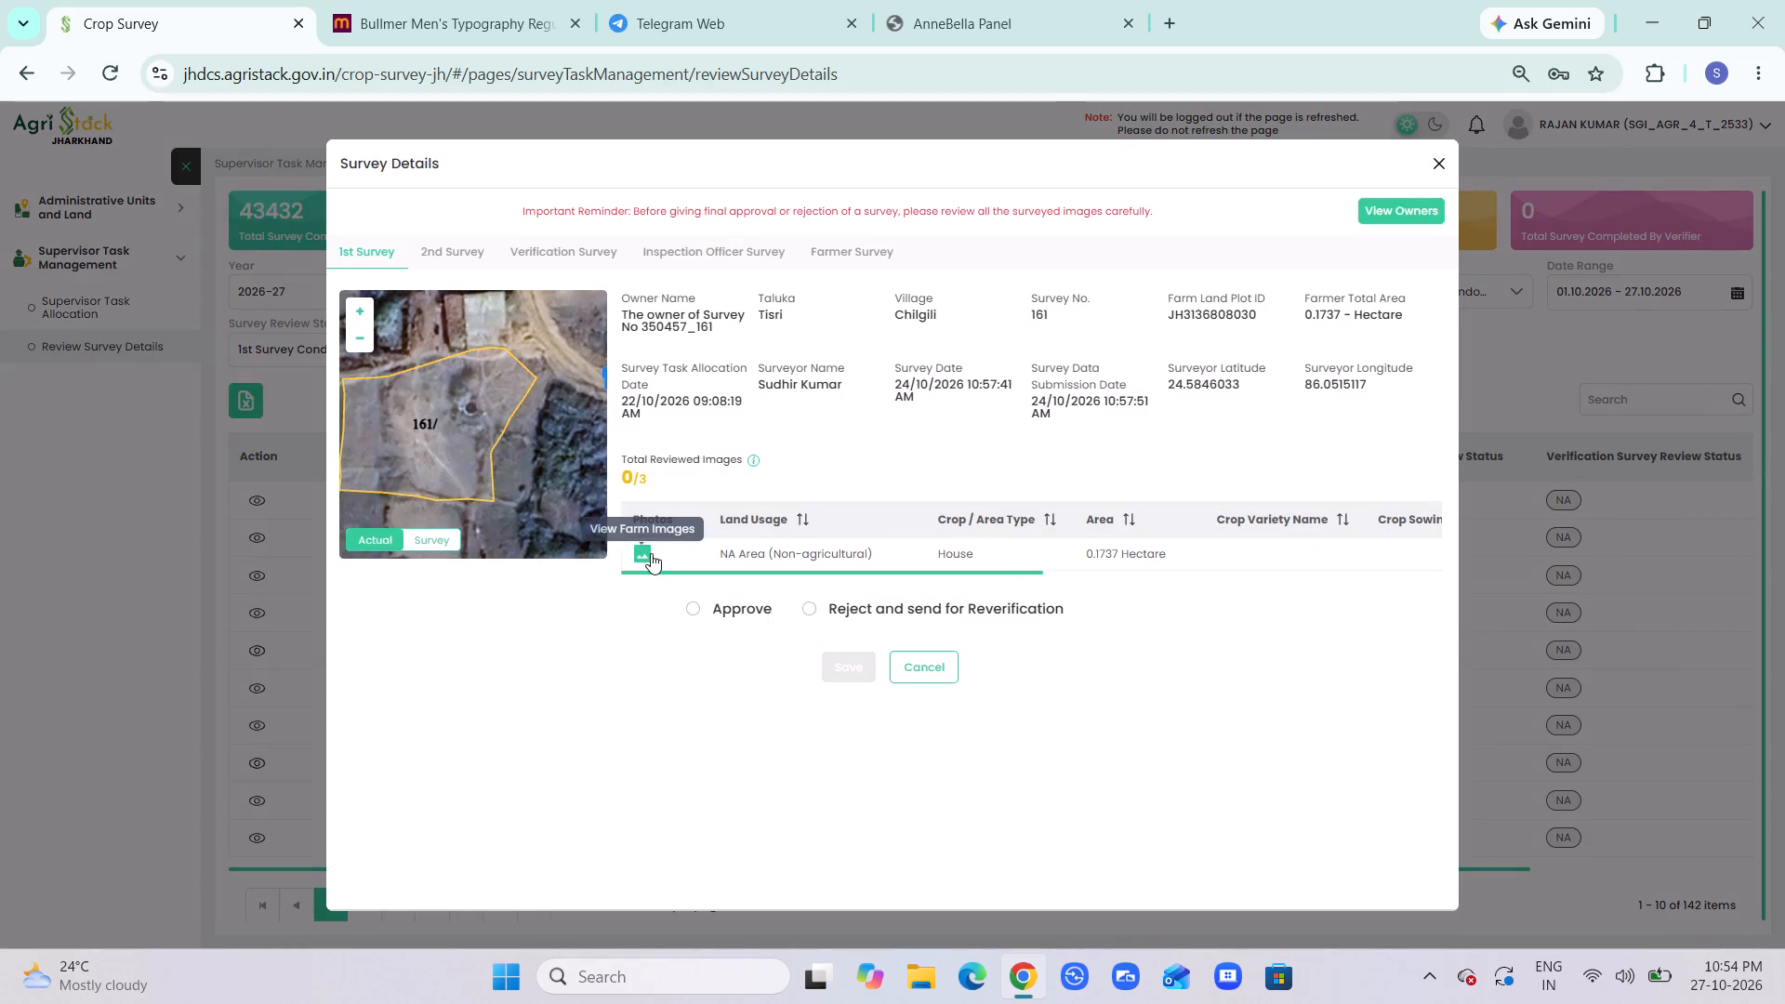
{"action": "left_click", "coordinate": [651, 553]}
{"action": "left_click", "coordinate": [849, 853]}
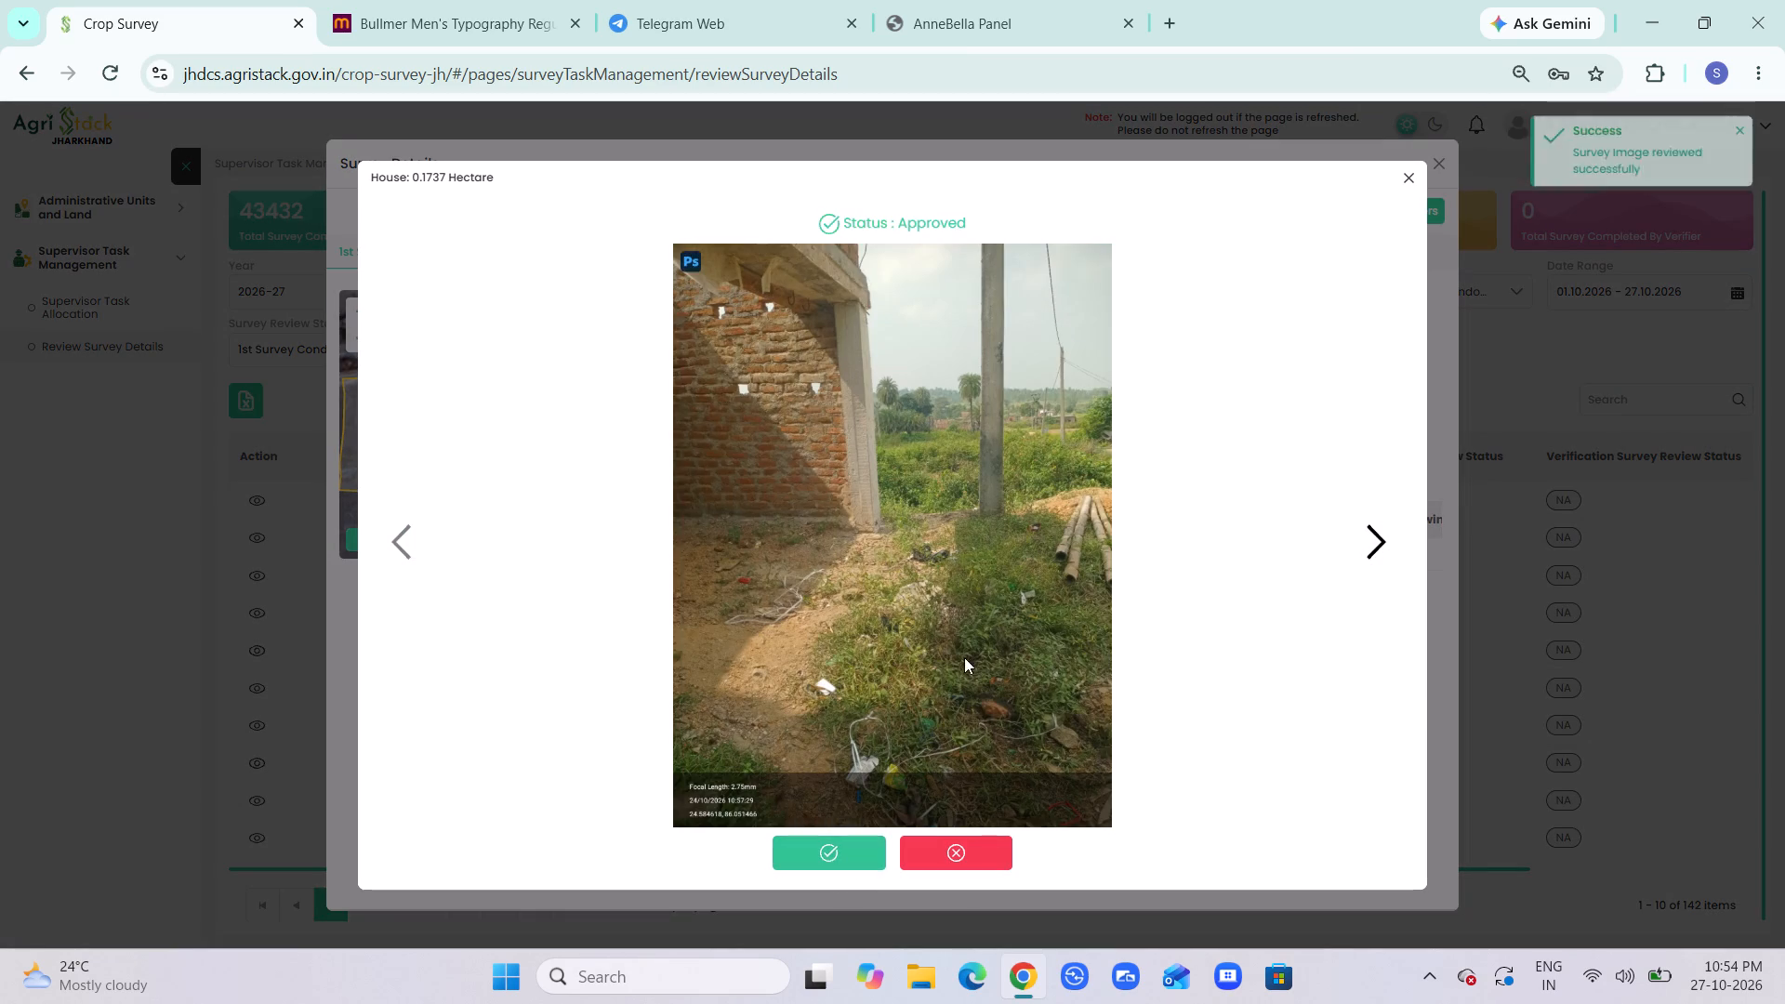
{"action": "left_click_drag", "start_coordinate": [1119, 627], "coordinate": [892, 625]}
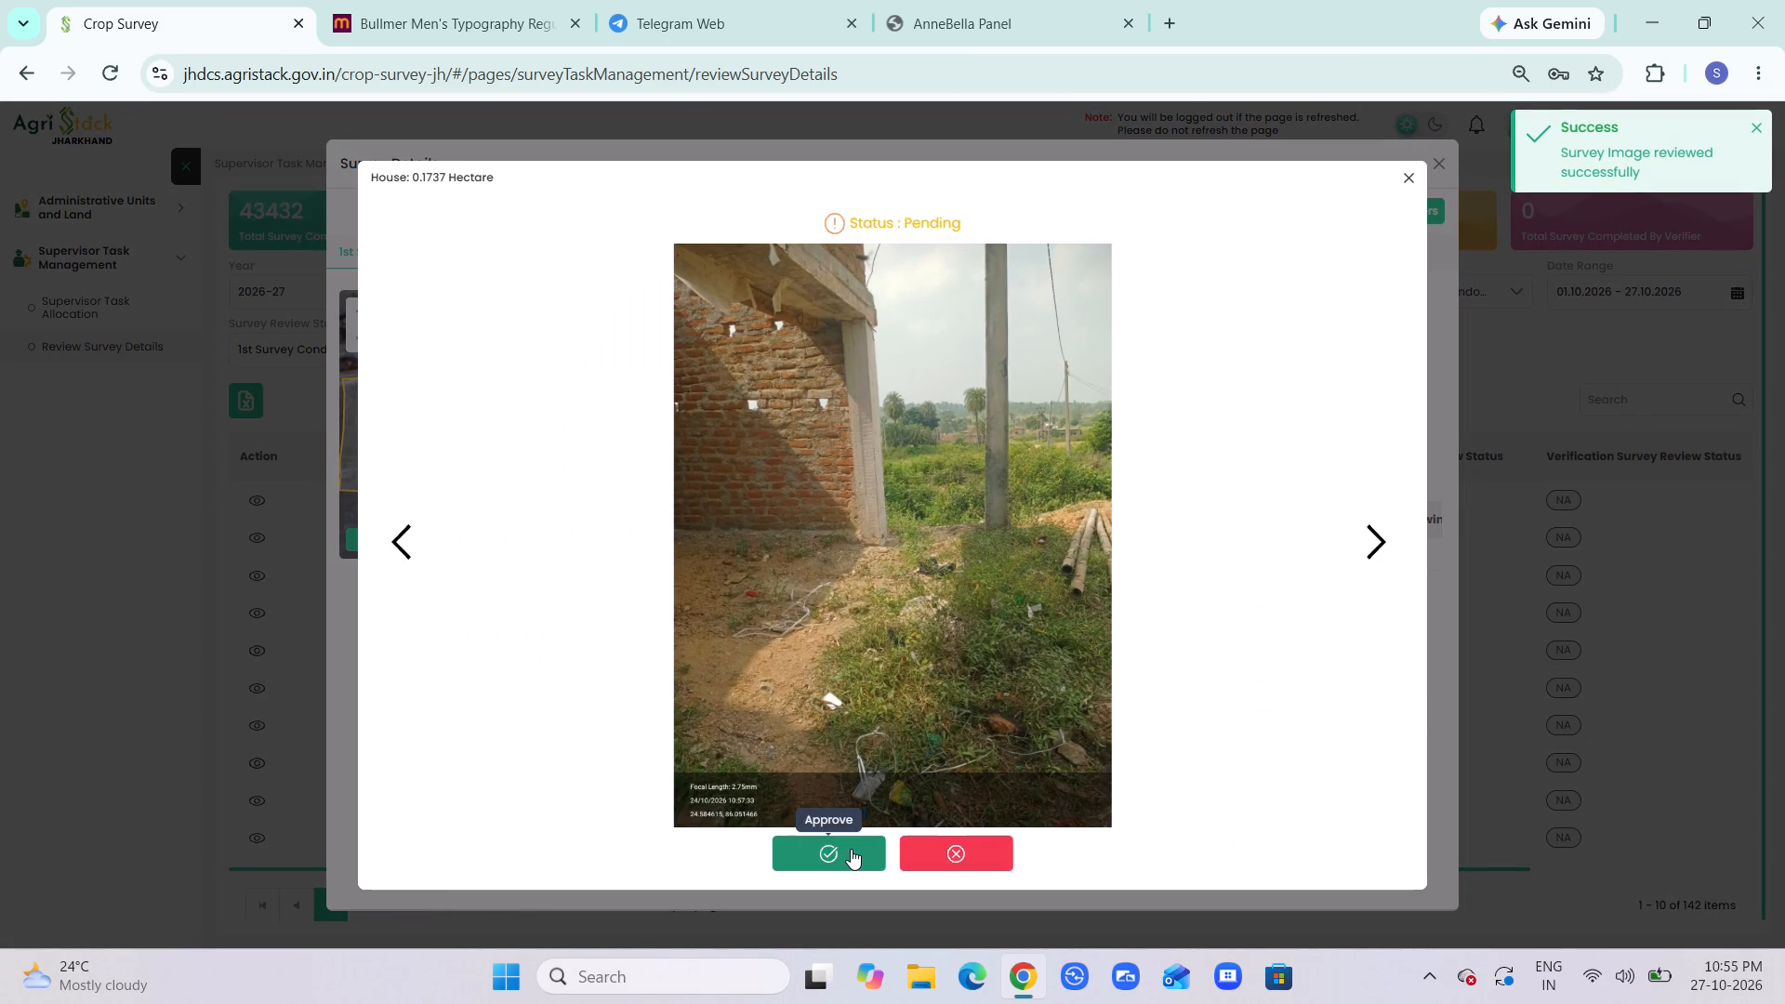
{"action": "left_click", "coordinate": [850, 849]}
{"action": "left_click_drag", "start_coordinate": [1027, 661], "coordinate": [843, 666]}
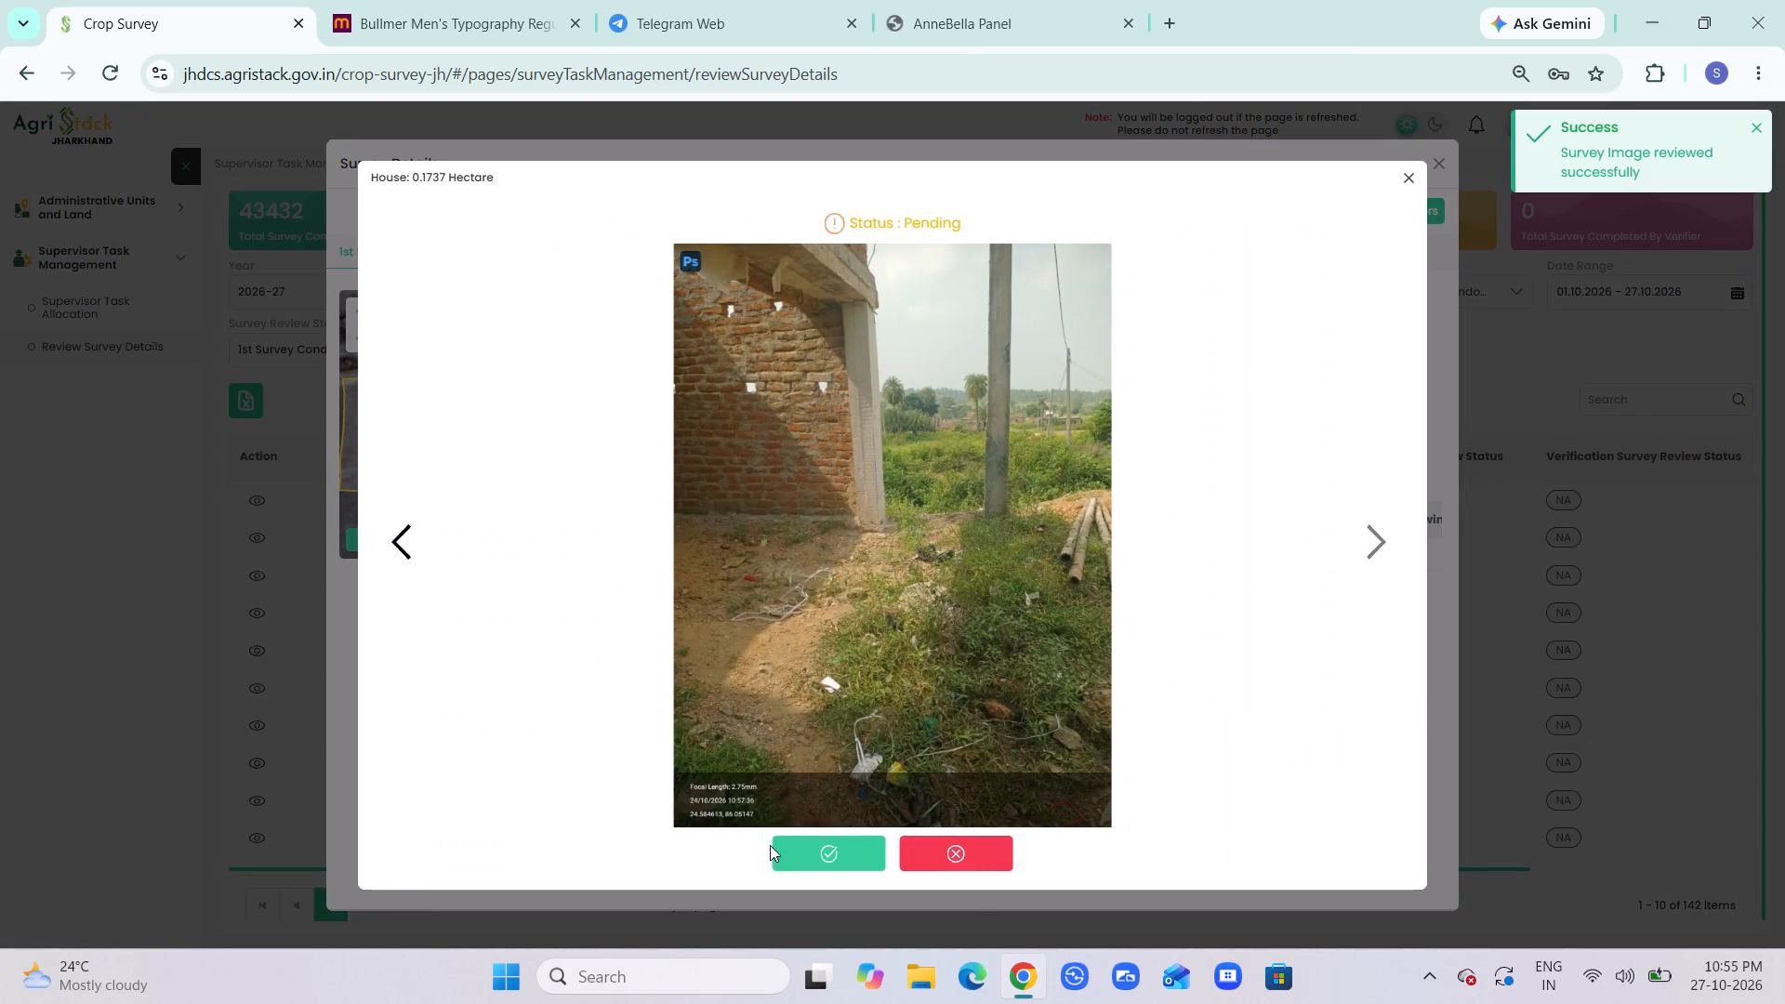
{"action": "left_click", "coordinate": [836, 850]}
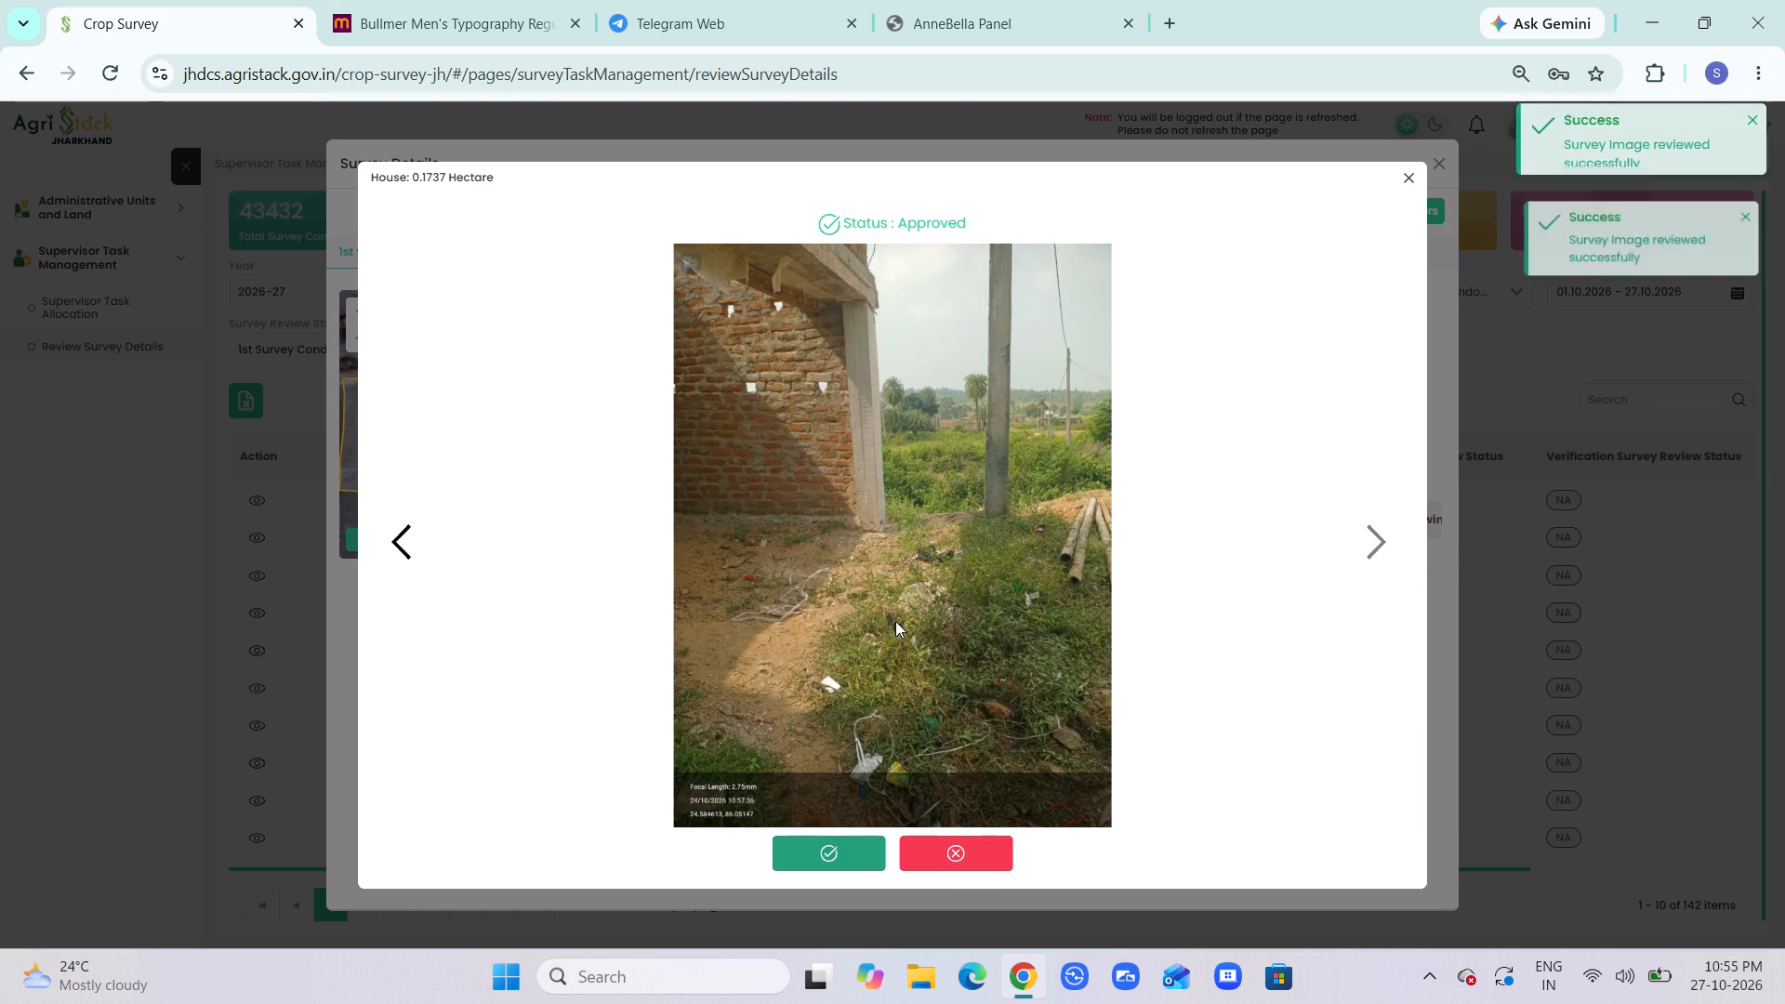
{"action": "left_click_drag", "start_coordinate": [1006, 571], "coordinate": [824, 569]}
{"action": "left_click", "coordinate": [1407, 176]}
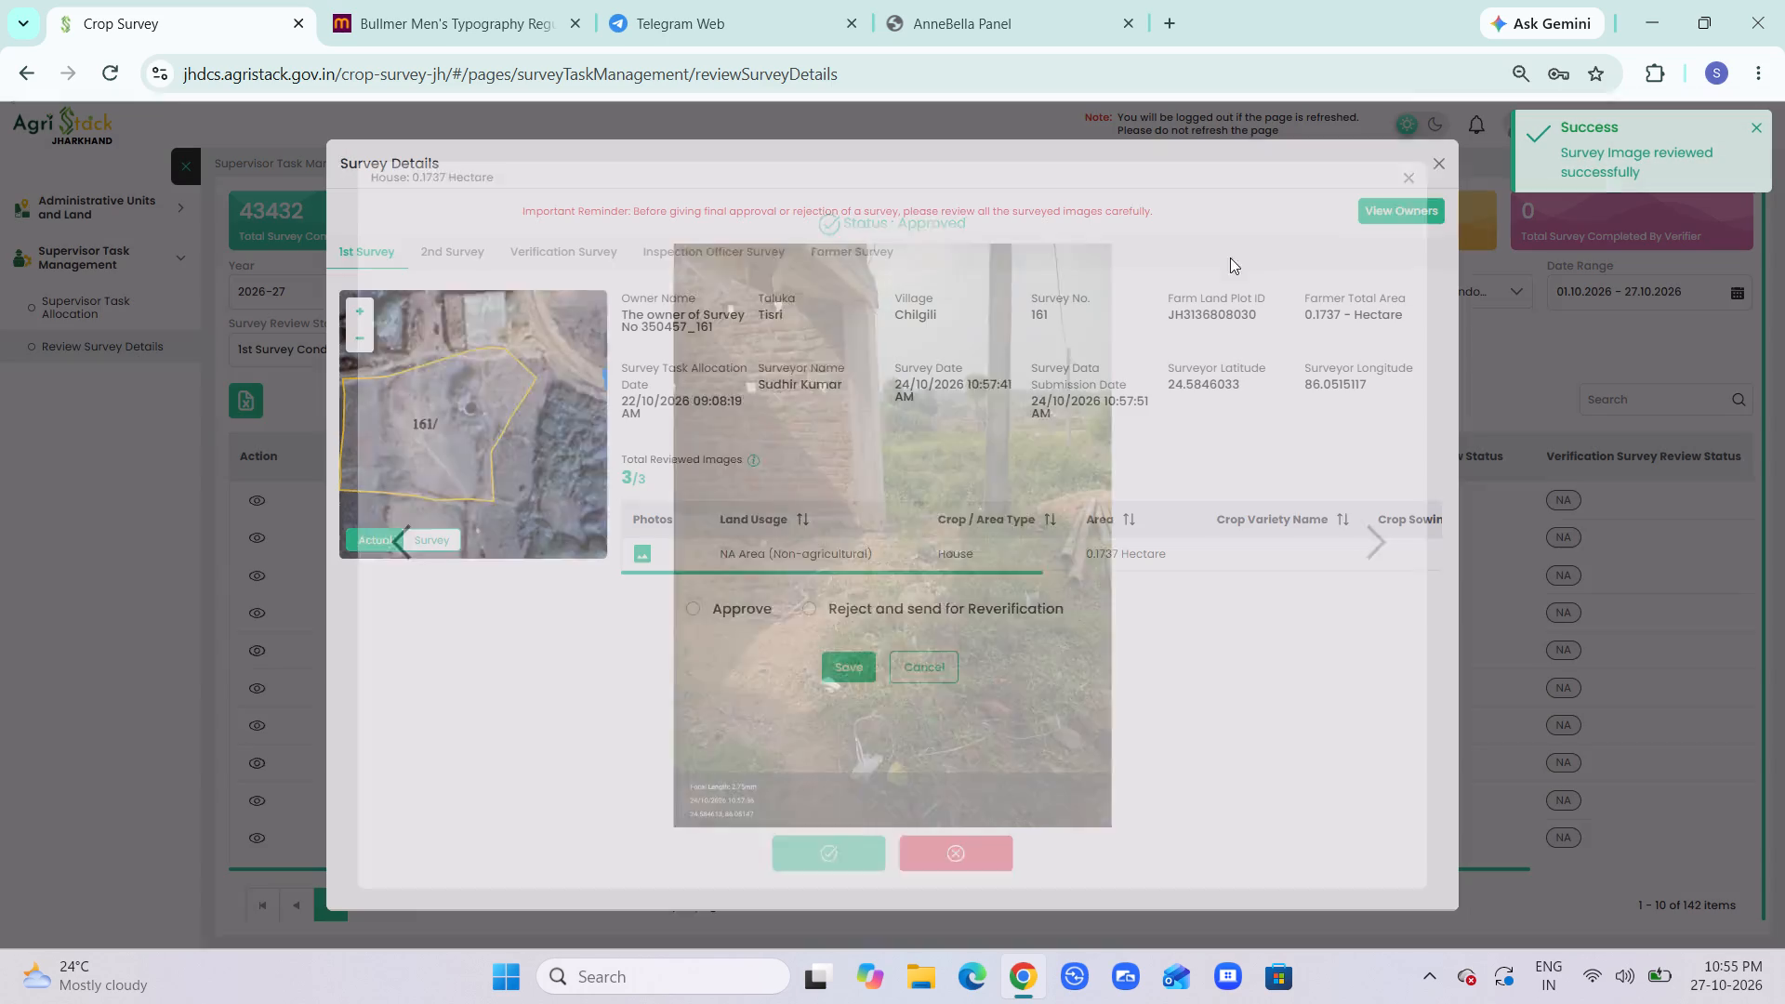
Approve the 1st survey of survey number 161, save the review and close its survey details.
{"action": "left_click", "coordinate": [760, 601]}
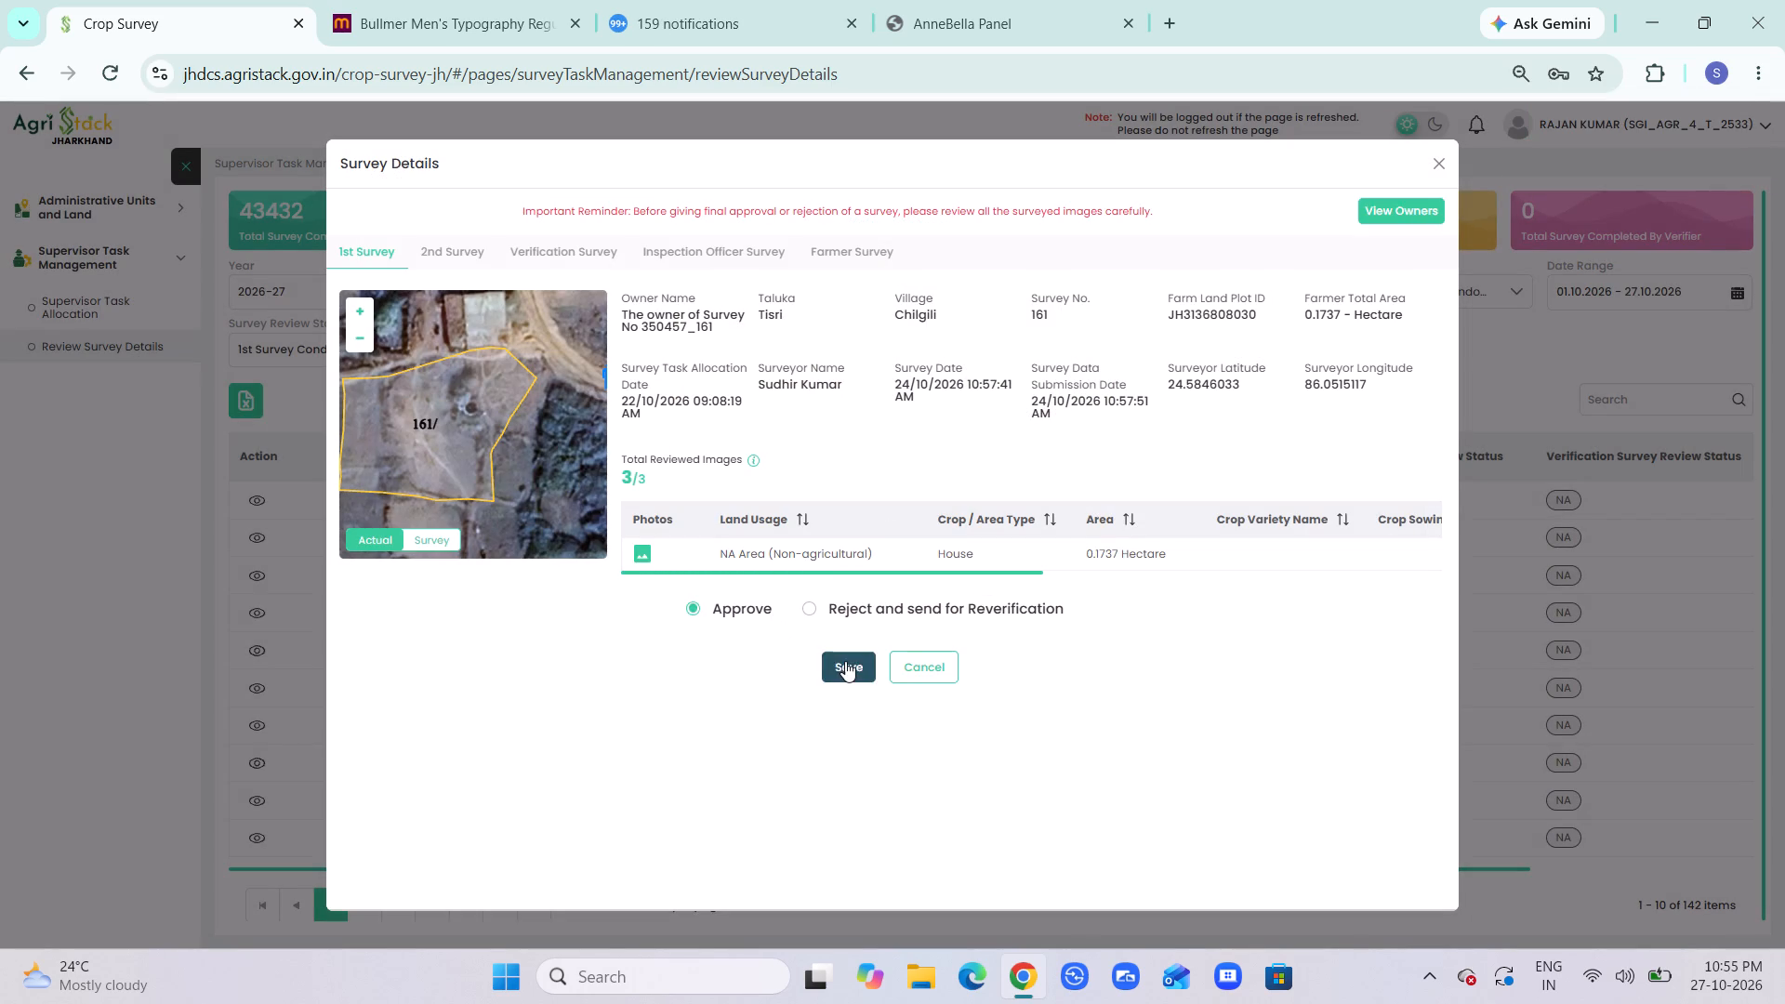
{"action": "left_click", "coordinate": [847, 661]}
{"action": "left_click", "coordinate": [856, 553]}
Open the survey details of survey number 284 in Chilgili, approve all three farm photos and close the photo viewer.
{"action": "left_click", "coordinate": [254, 540]}
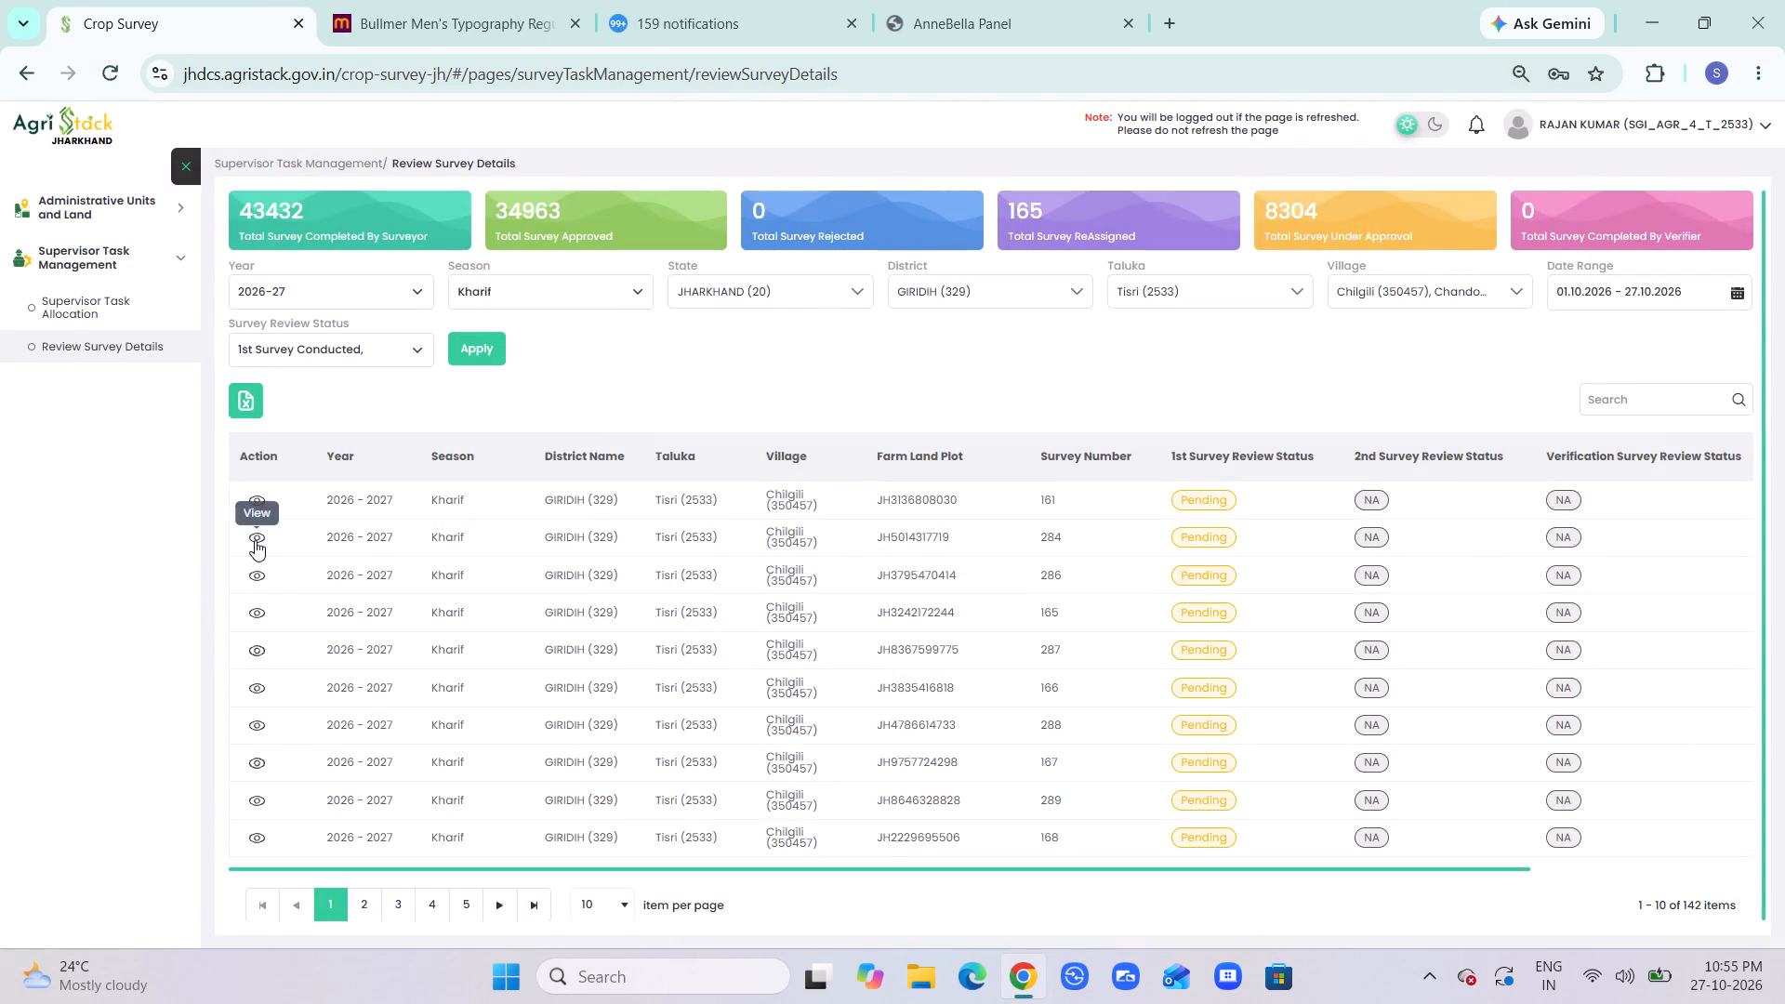
{"action": "left_click", "coordinate": [638, 557]}
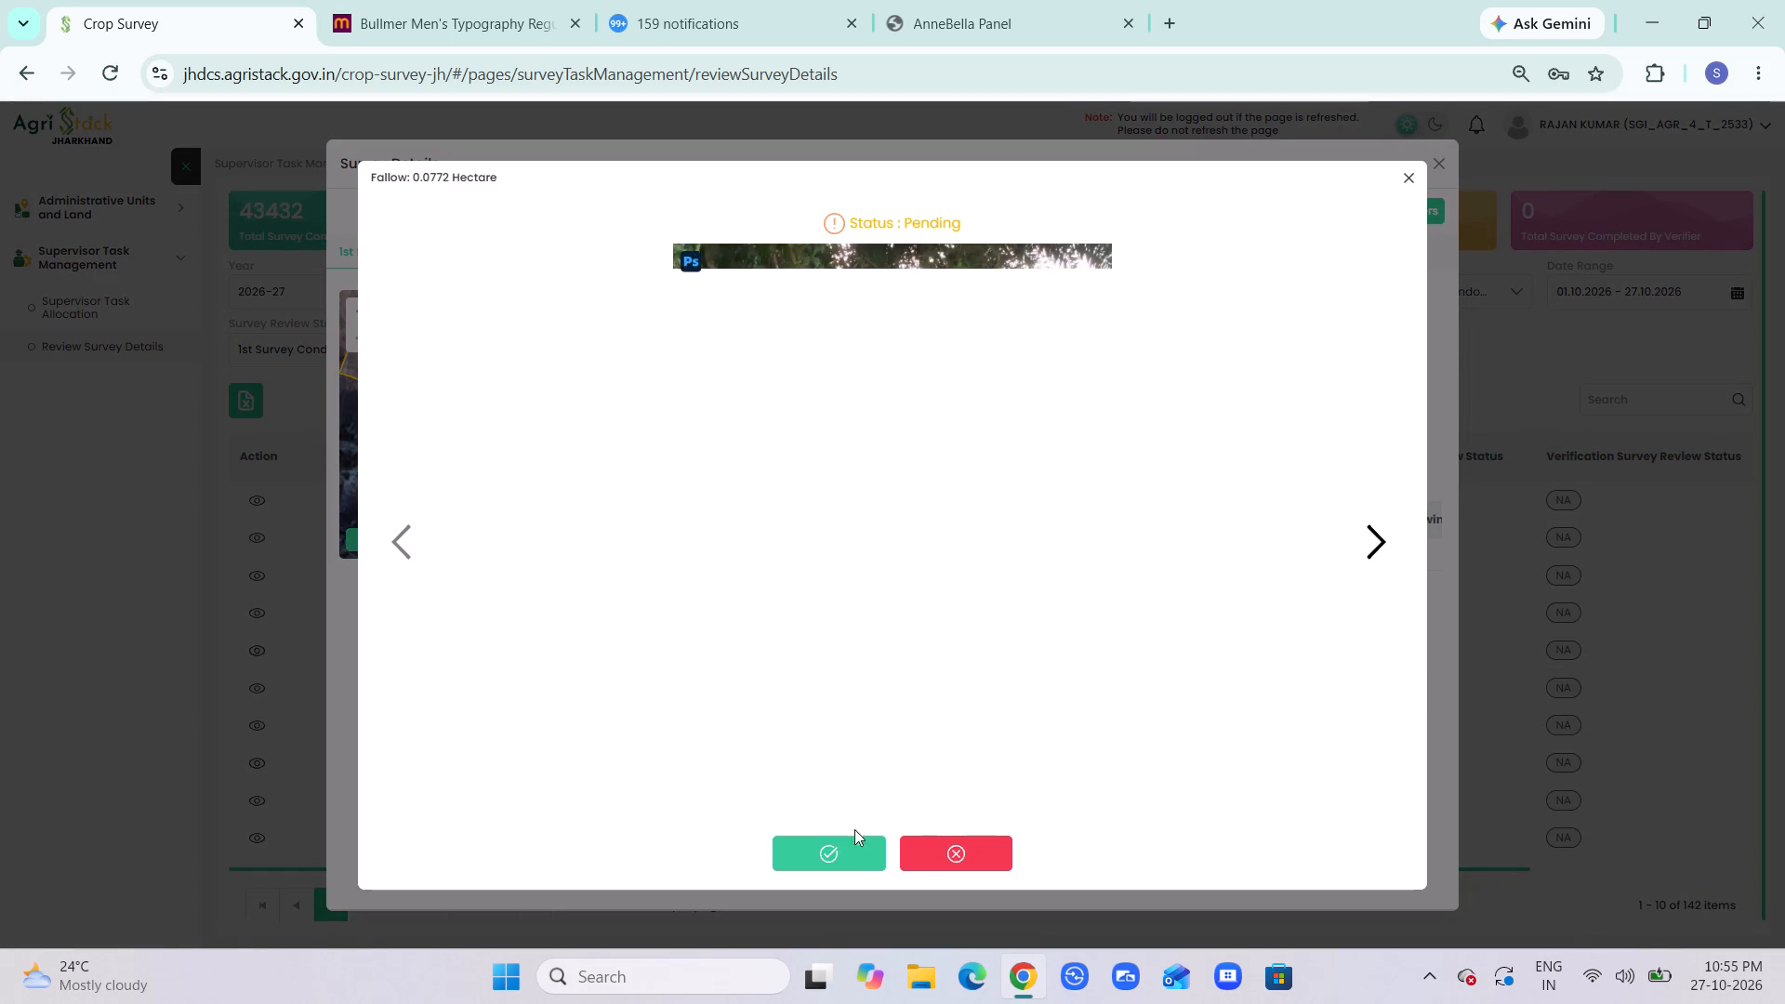
{"action": "left_click", "coordinate": [850, 845]}
{"action": "left_click_drag", "start_coordinate": [877, 603], "coordinate": [692, 616]}
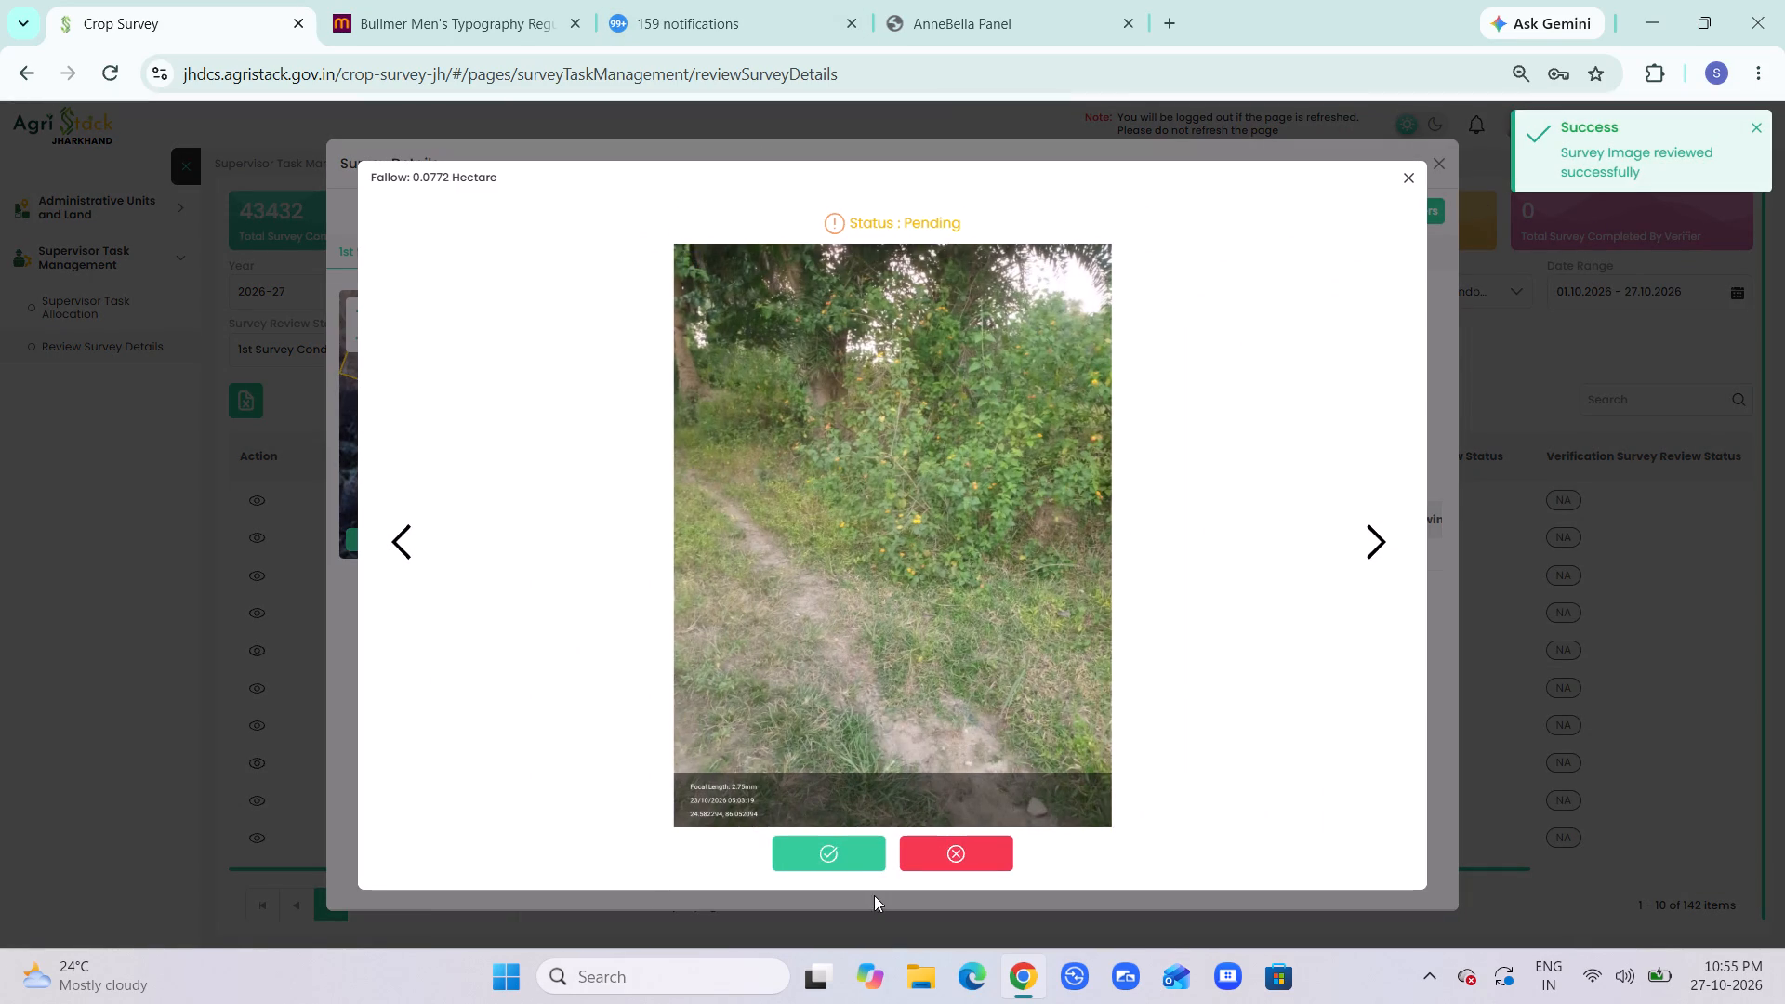
{"action": "left_click", "coordinate": [853, 854]}
{"action": "left_click_drag", "start_coordinate": [940, 732], "coordinate": [844, 739]}
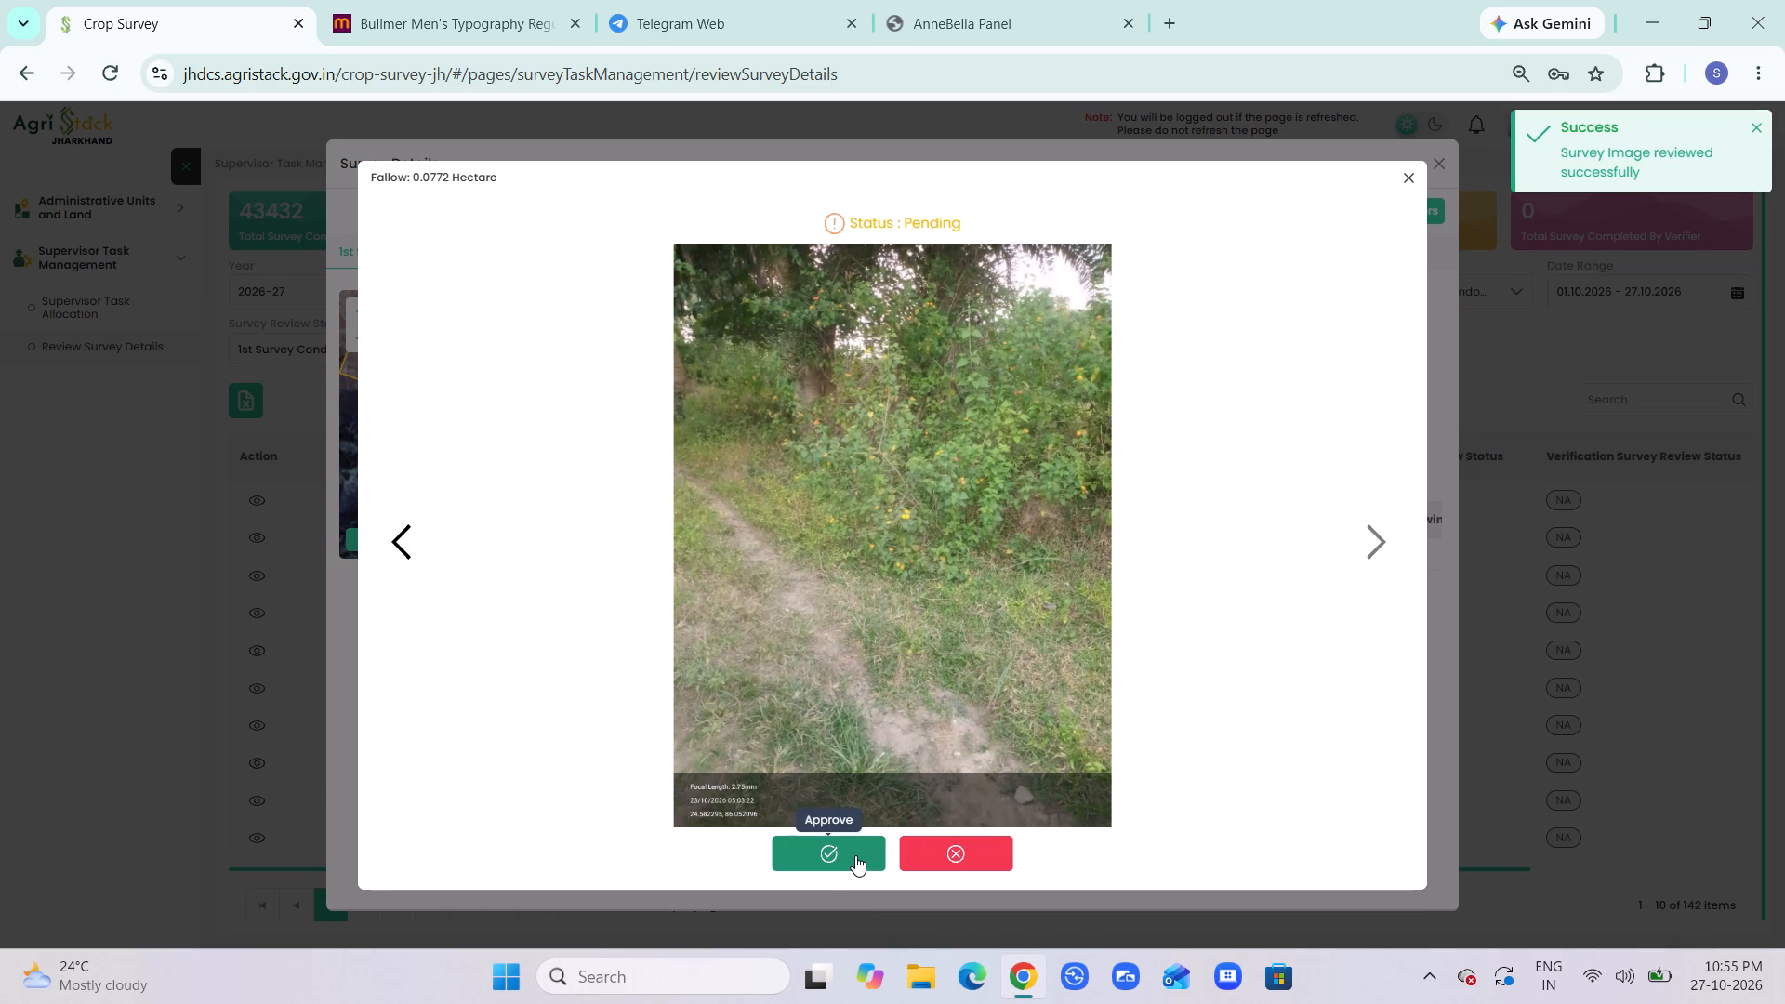
{"action": "left_click", "coordinate": [854, 855]}
{"action": "left_click_drag", "start_coordinate": [1015, 592], "coordinate": [710, 634]}
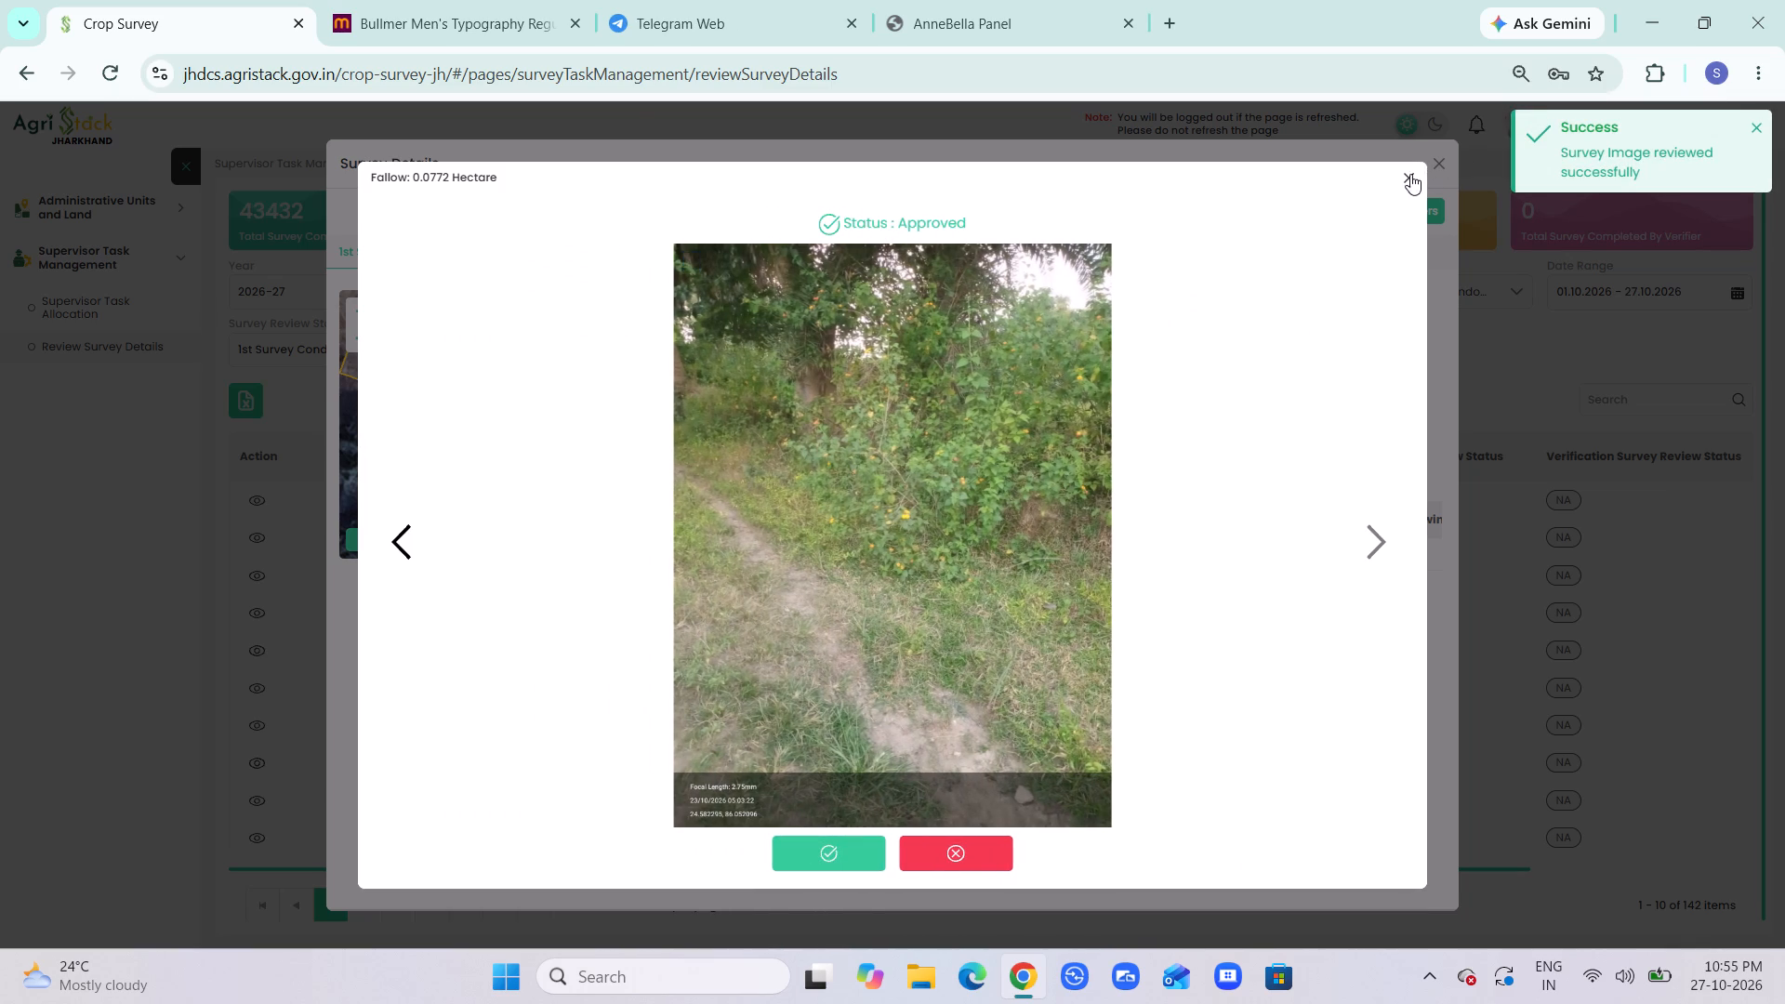
{"action": "left_click", "coordinate": [1408, 174]}
Approve the 1st survey of survey number 284, save the review and close its survey details.
{"action": "left_click", "coordinate": [712, 610]}
{"action": "left_click", "coordinate": [894, 705]}
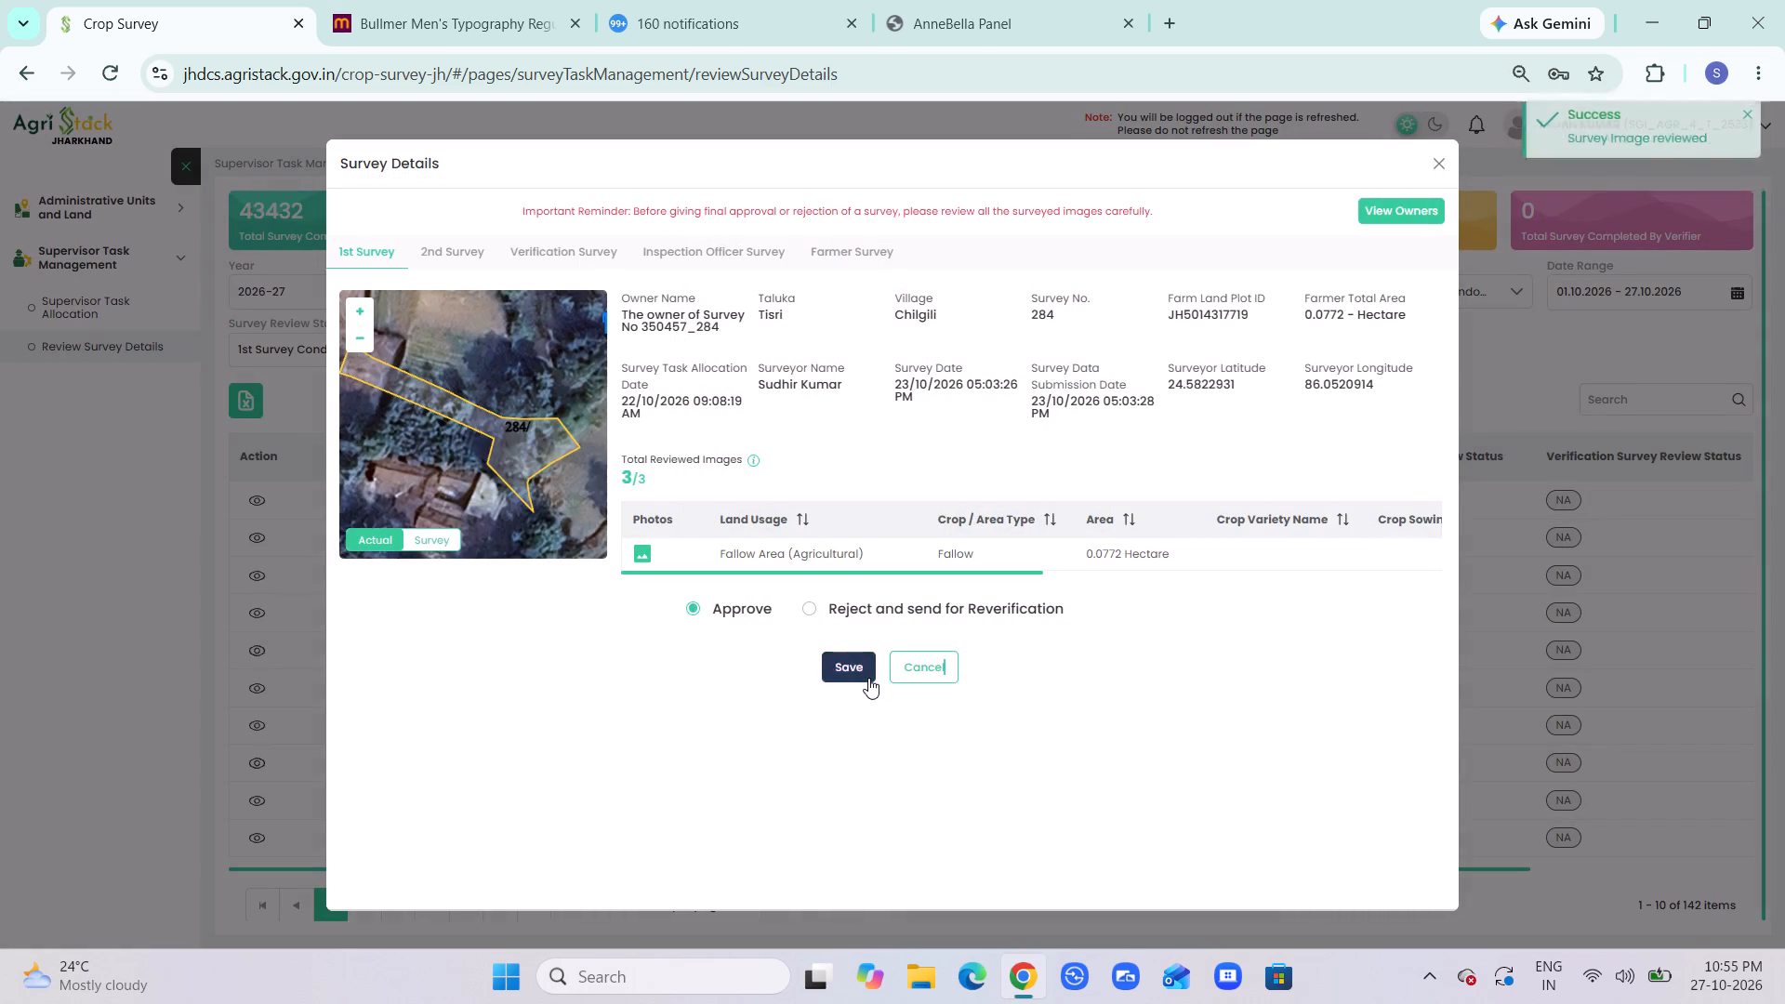
{"action": "left_click", "coordinate": [868, 678]}
{"action": "left_click", "coordinate": [866, 548]}
{"action": "left_click", "coordinate": [814, 564]}
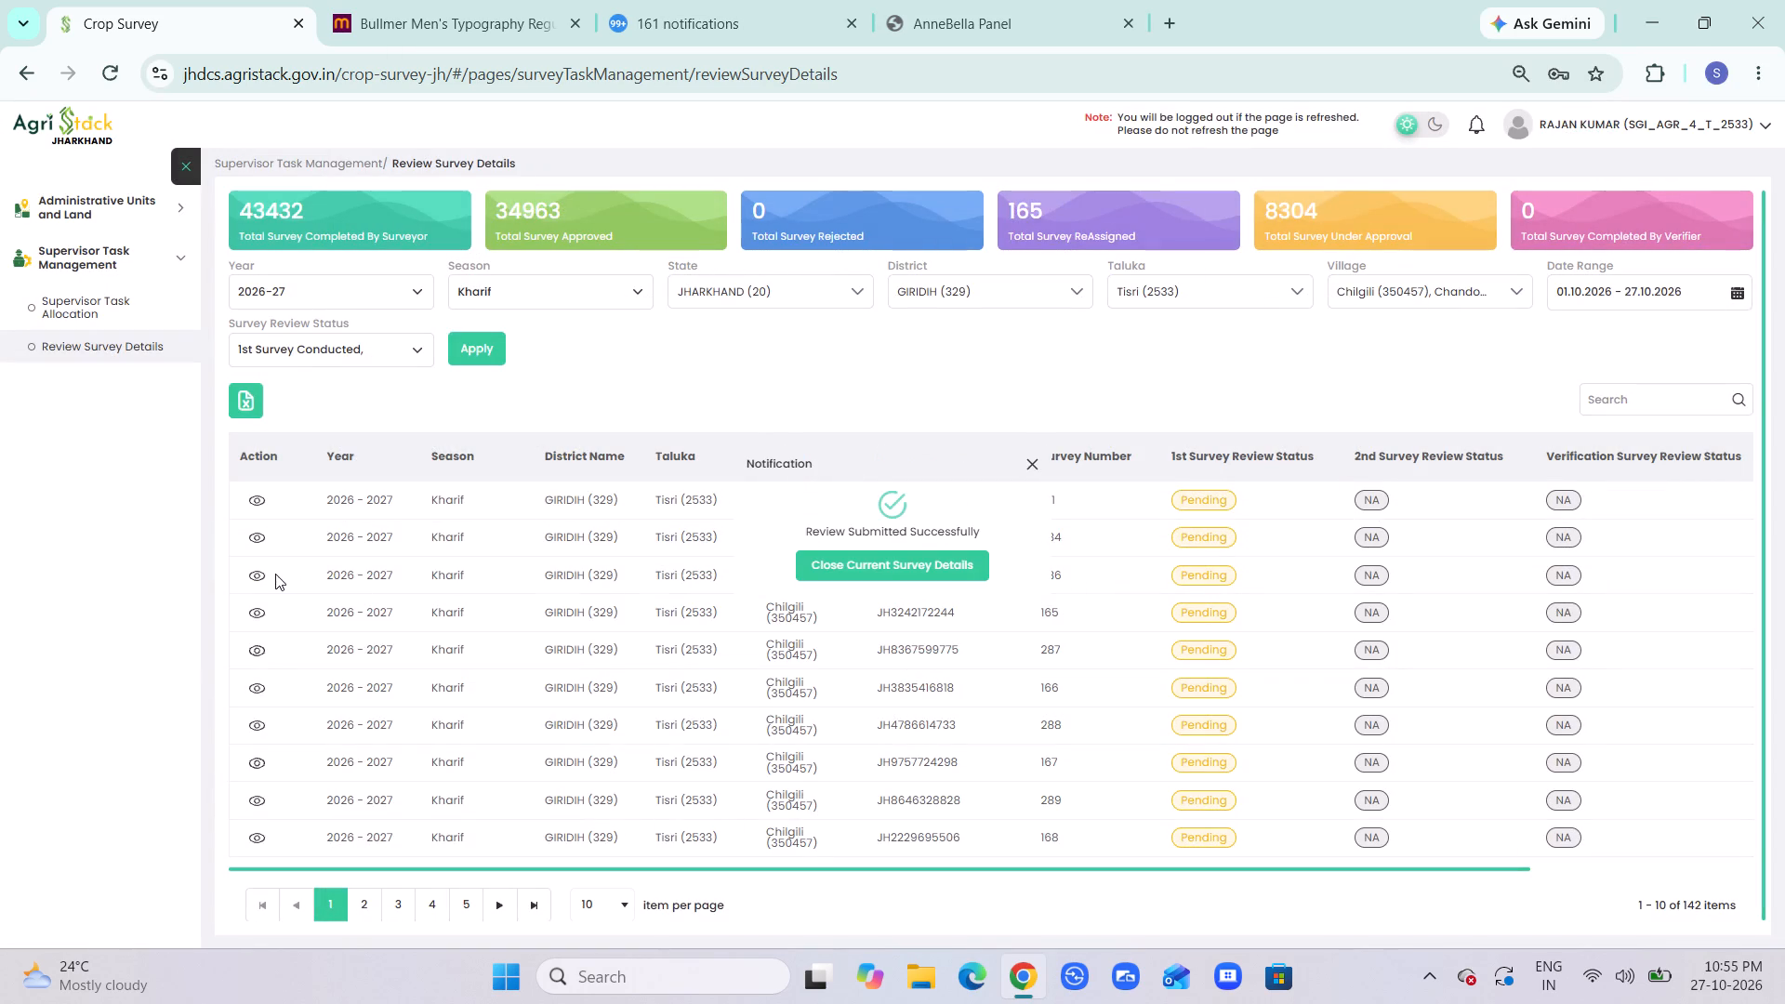
{"action": "left_click", "coordinate": [268, 575]}
{"action": "left_click", "coordinate": [262, 576]}
{"action": "left_click", "coordinate": [639, 559]}
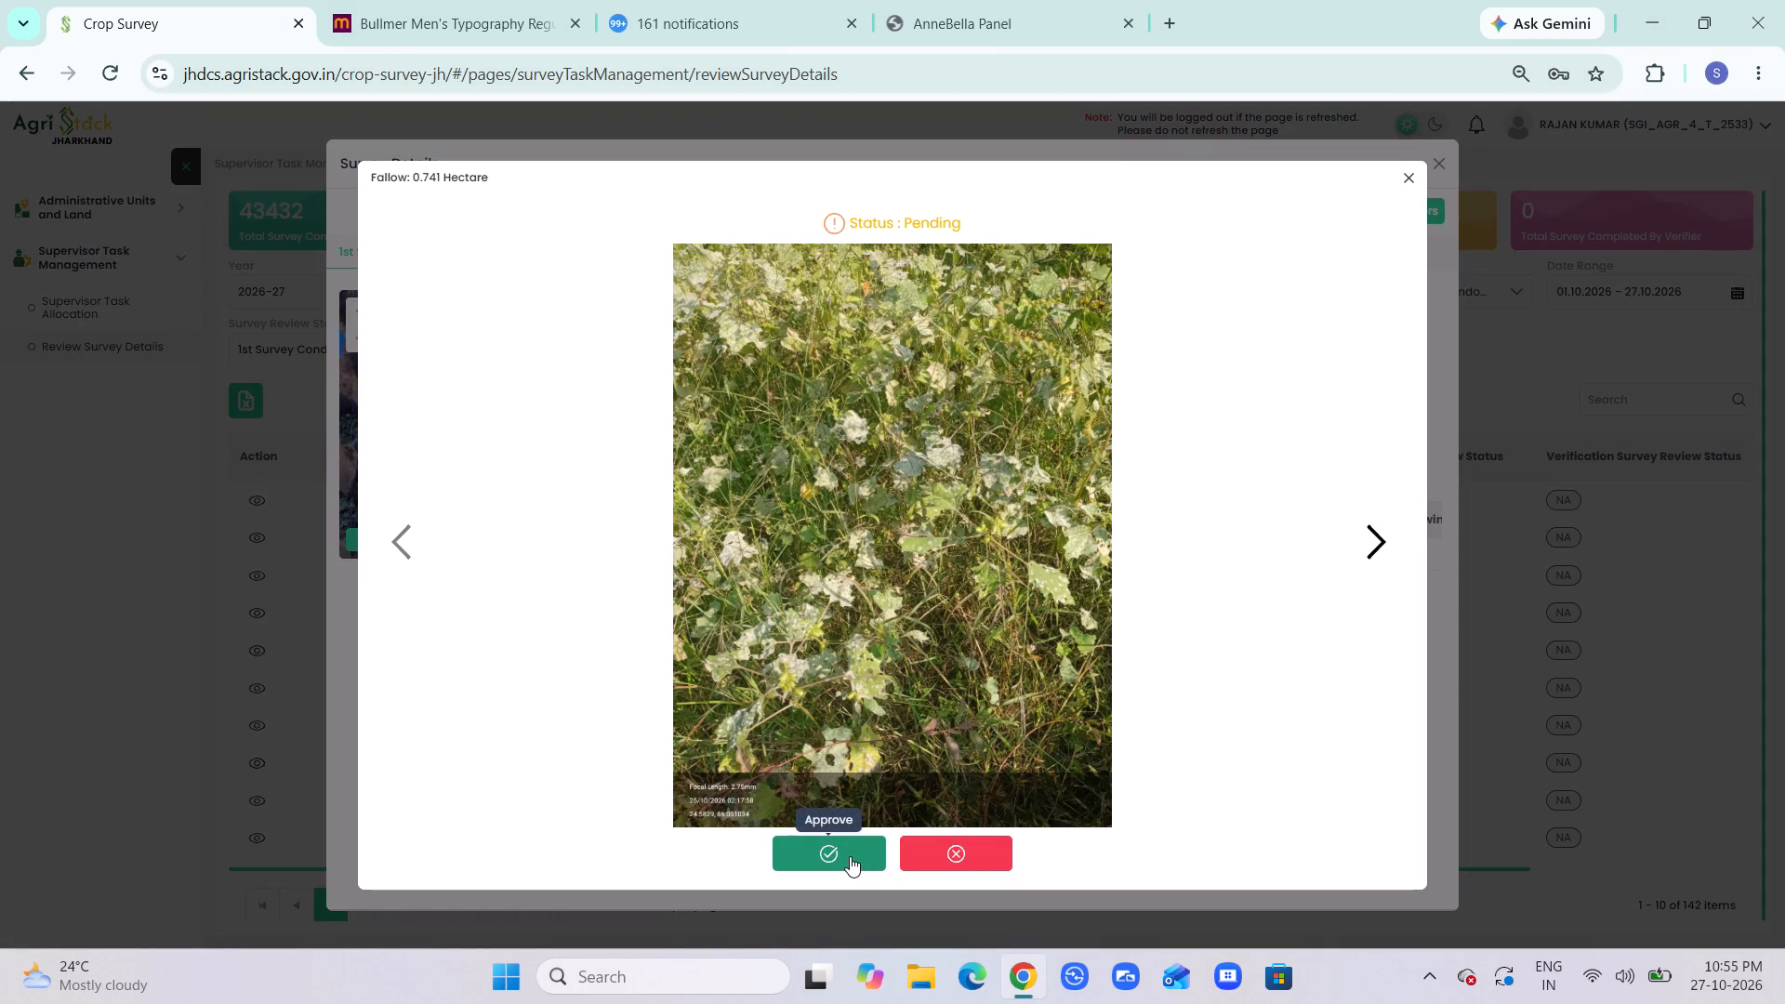
{"action": "left_click", "coordinate": [850, 856]}
{"action": "left_click_drag", "start_coordinate": [1028, 709], "coordinate": [935, 731]}
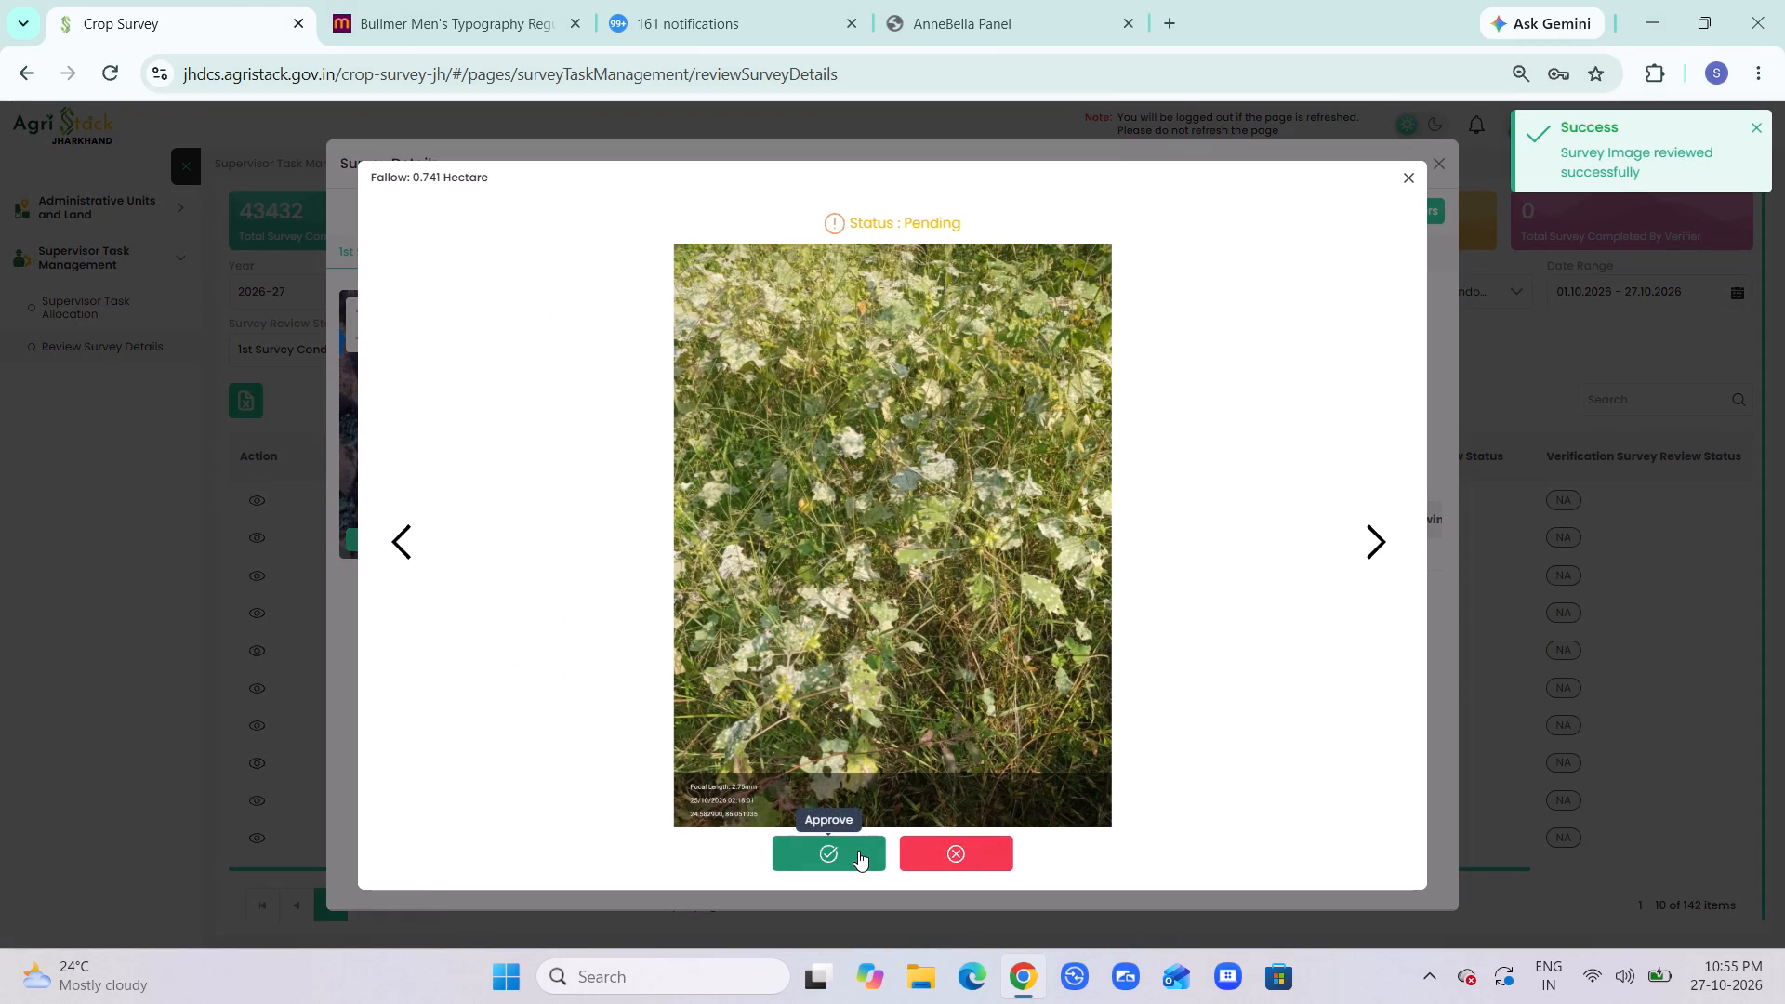
{"action": "left_click", "coordinate": [858, 851]}
{"action": "left_click_drag", "start_coordinate": [1039, 656], "coordinate": [882, 659]}
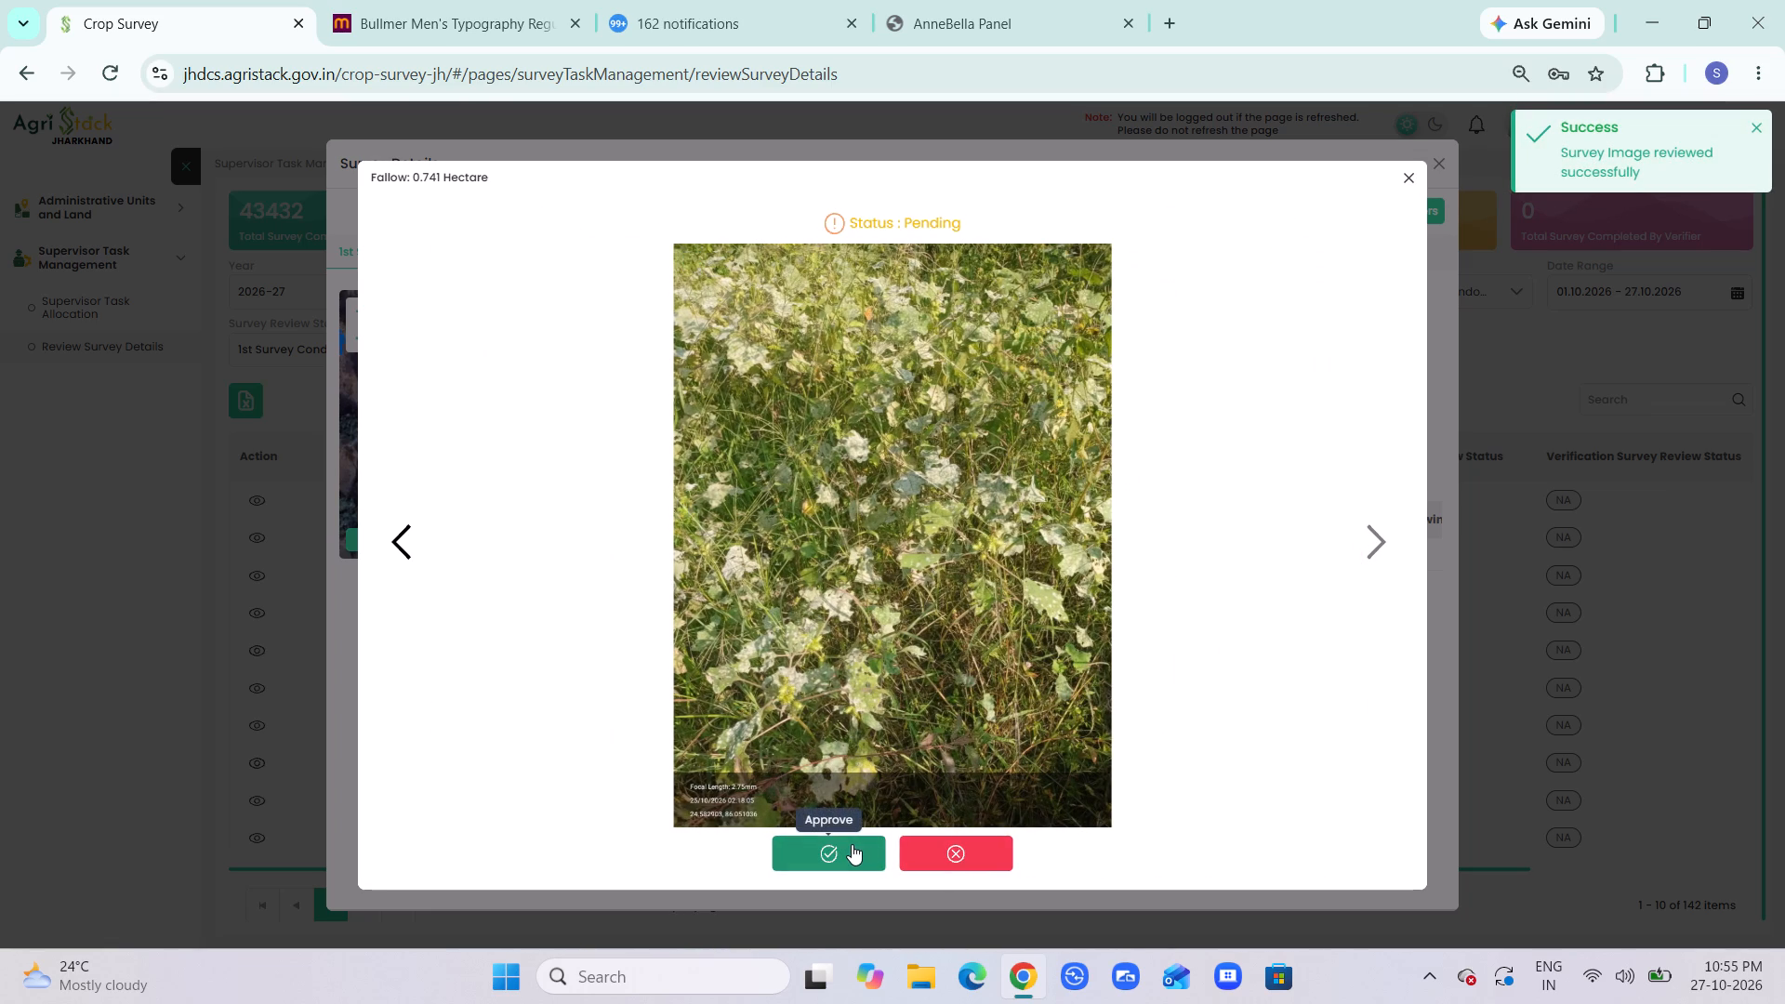
{"action": "left_click", "coordinate": [852, 844]}
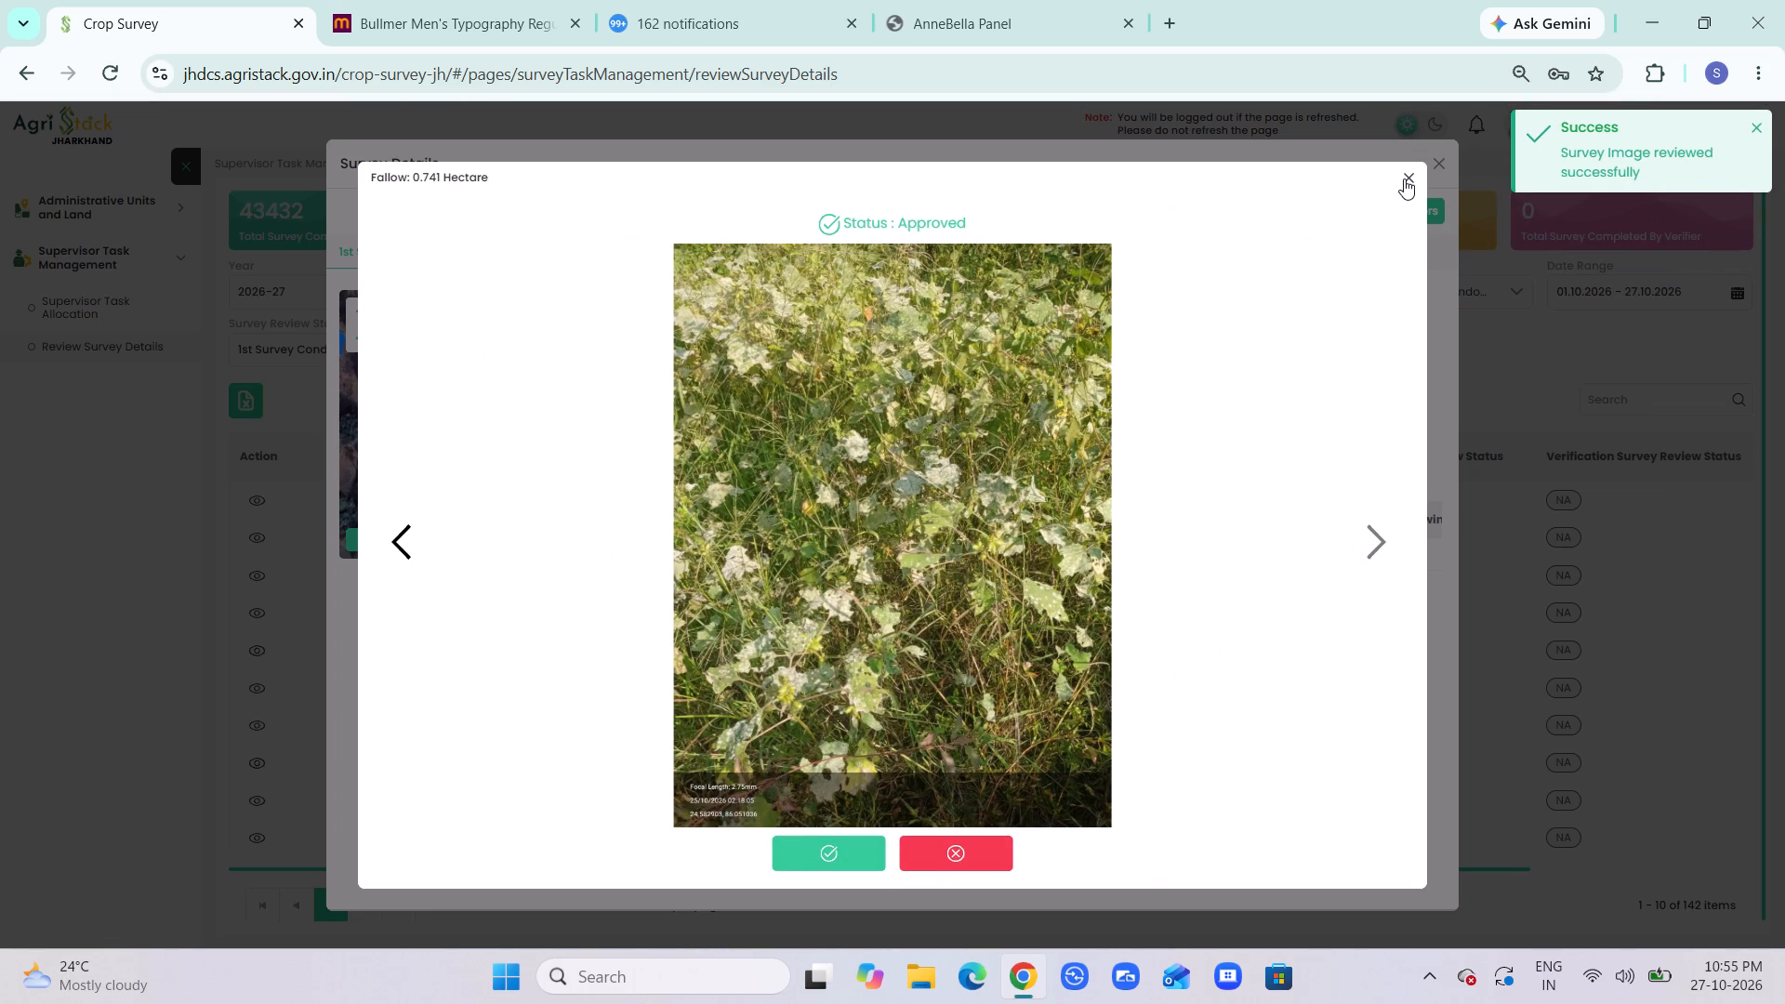
{"action": "left_click", "coordinate": [1404, 178]}
Approve the 1st survey of survey number 286, save the review and close its survey details.
{"action": "left_click", "coordinate": [754, 601]}
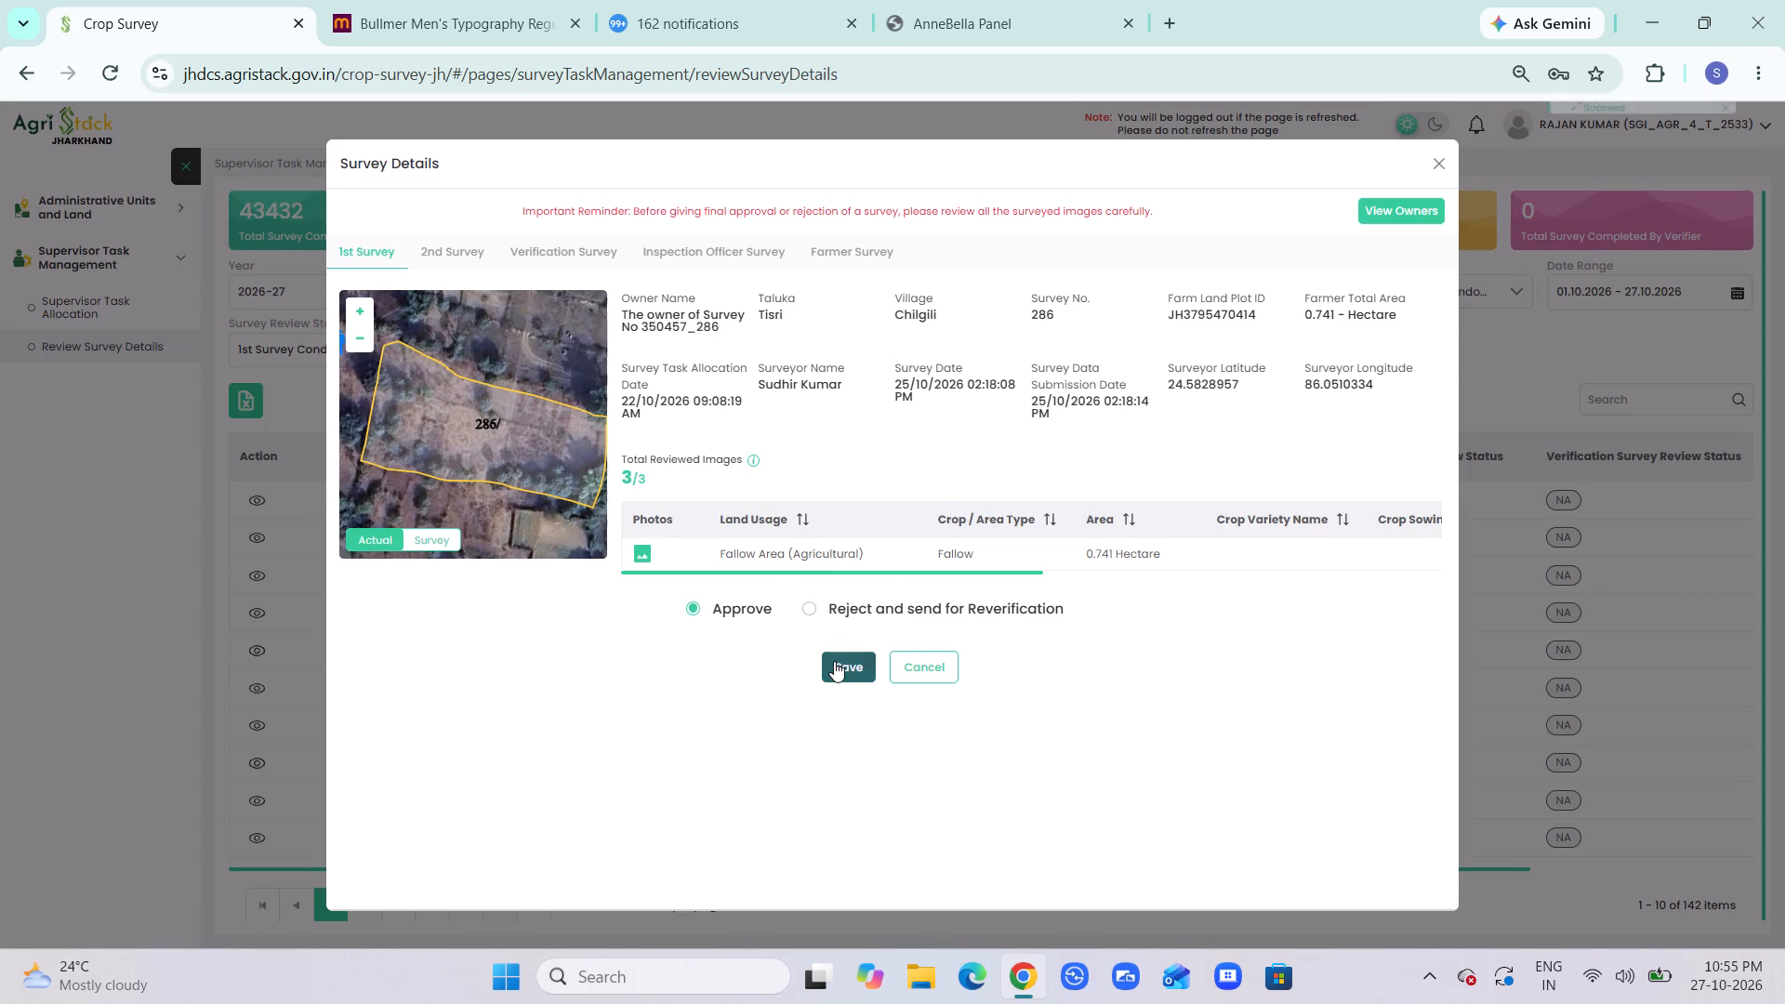
{"action": "left_click", "coordinate": [835, 661]}
{"action": "left_click", "coordinate": [853, 575]}
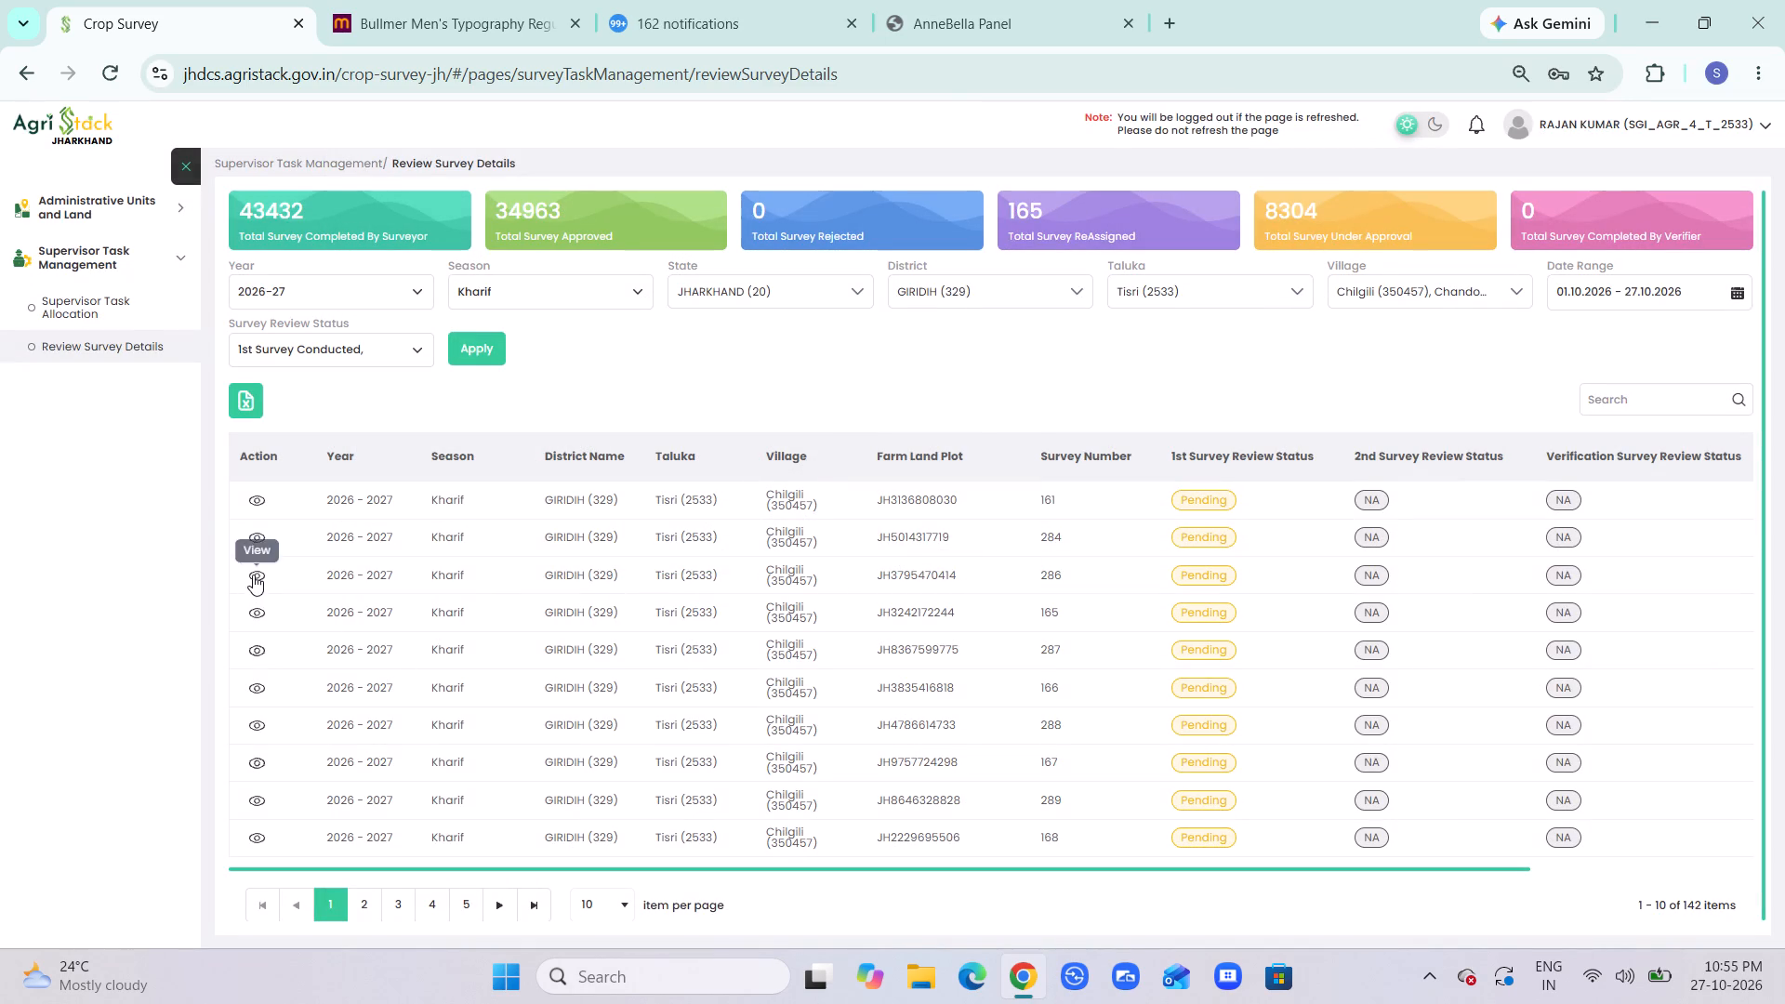
Reopen the survey details of survey number 286 to check its review, and close them.
{"action": "left_click", "coordinate": [253, 575]}
{"action": "left_click", "coordinate": [1443, 159]}
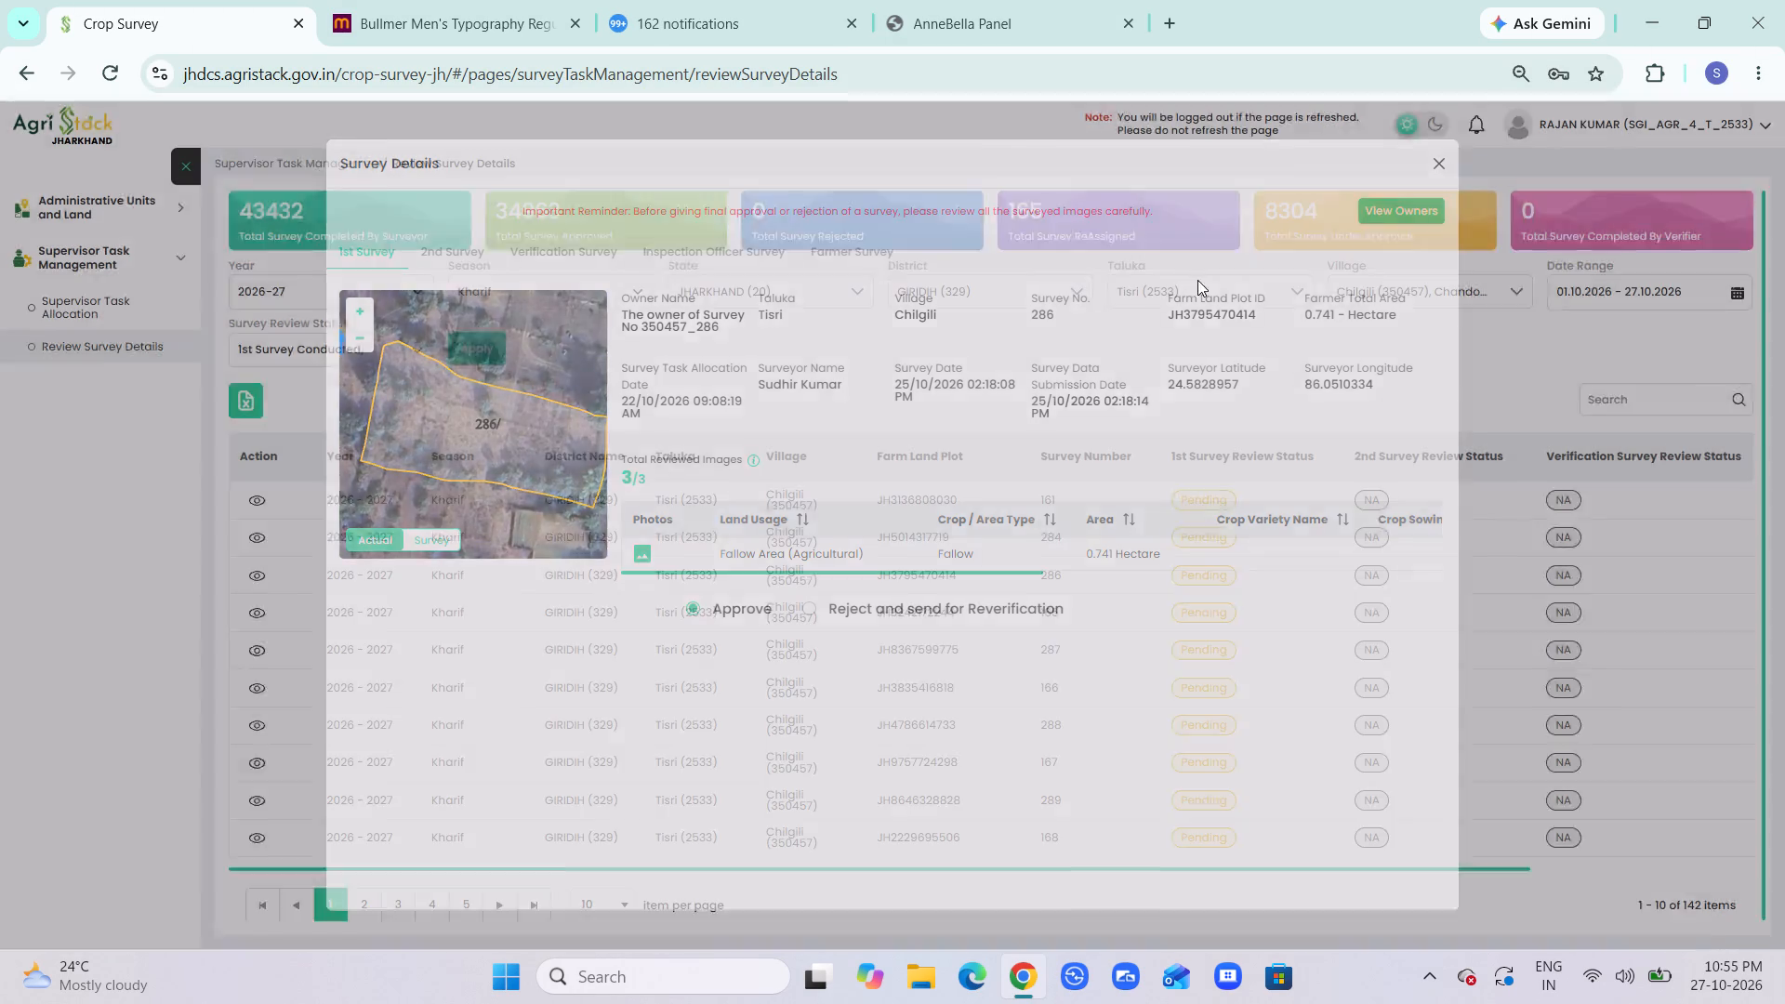
Open the survey details of survey number 165 in Chilgili, approve all three farm photos and close the photo viewer.
{"action": "left_click", "coordinate": [257, 609]}
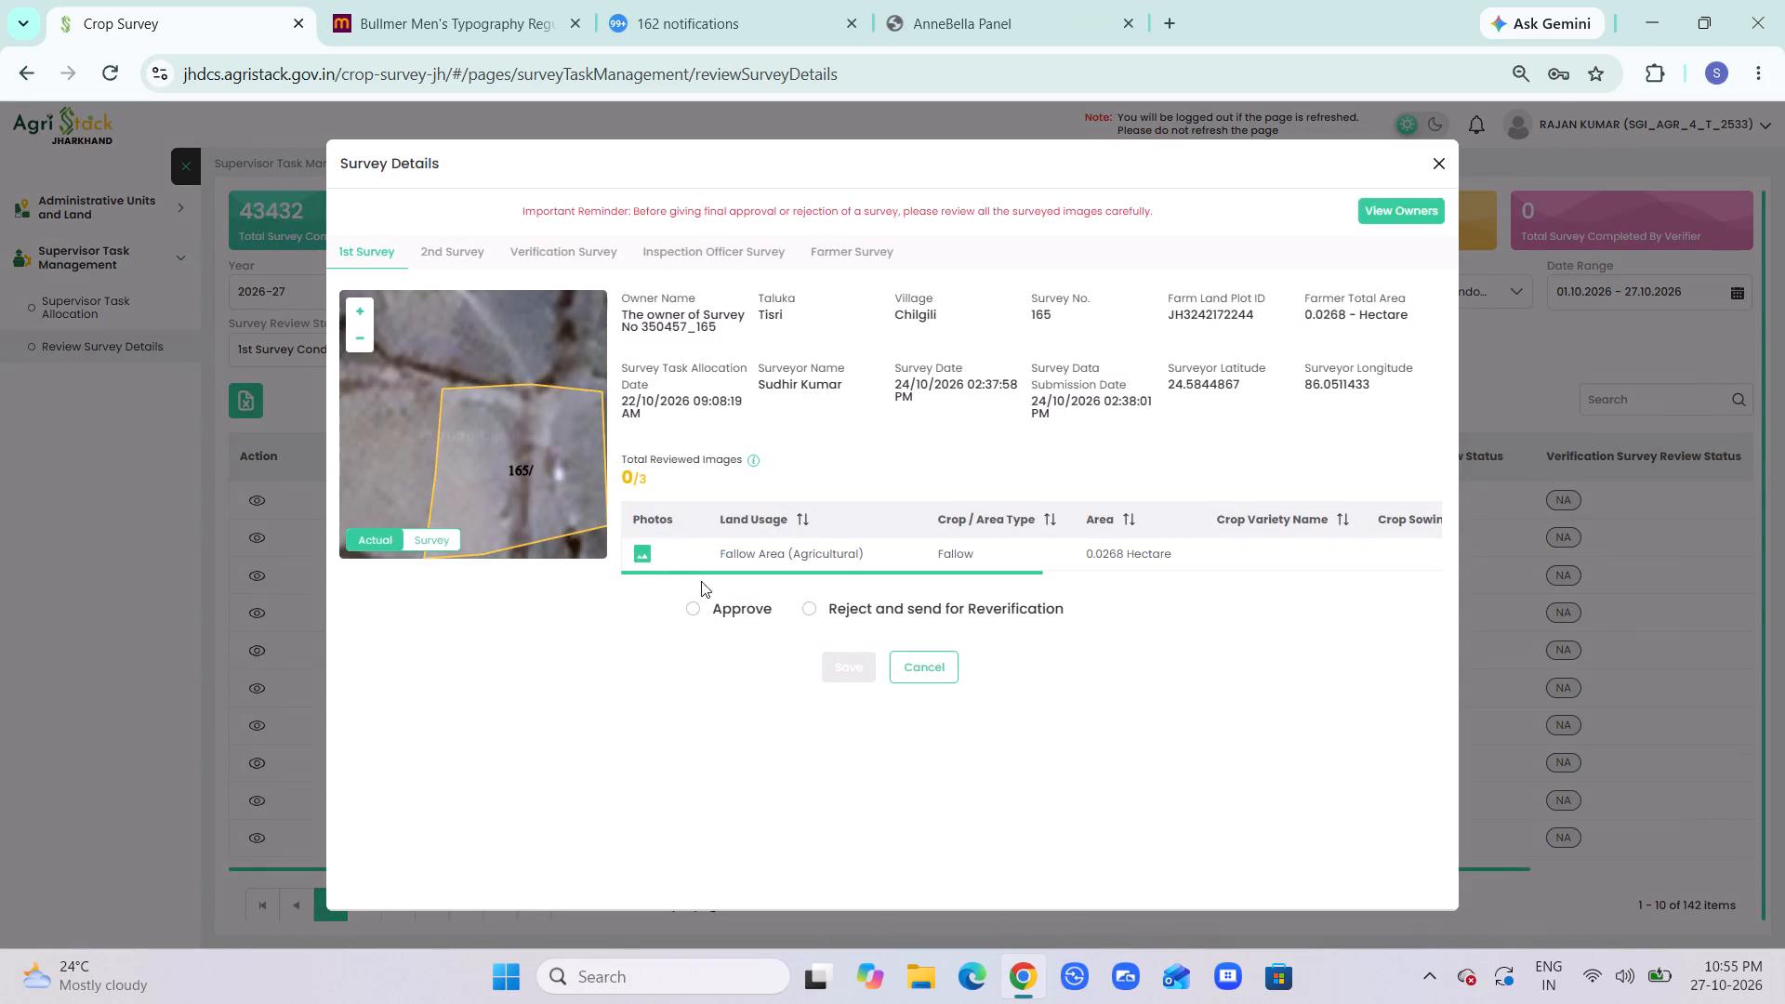
{"action": "left_click", "coordinate": [645, 556]}
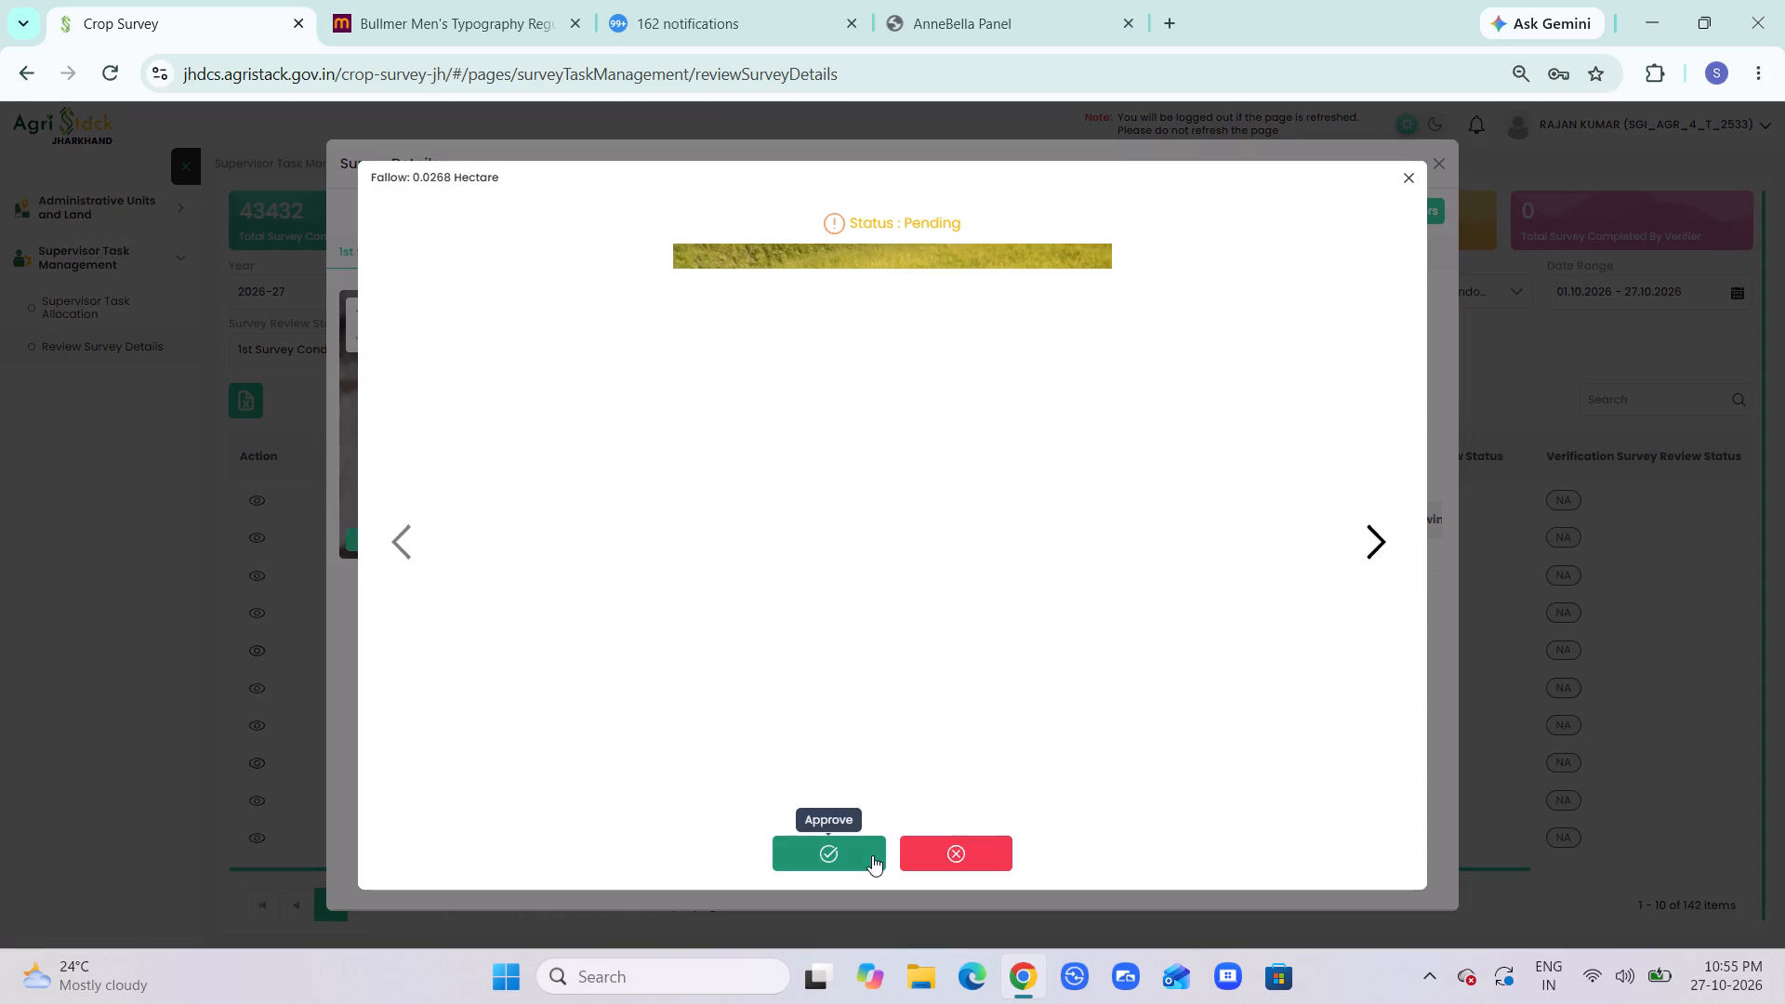
{"action": "left_click", "coordinate": [871, 855]}
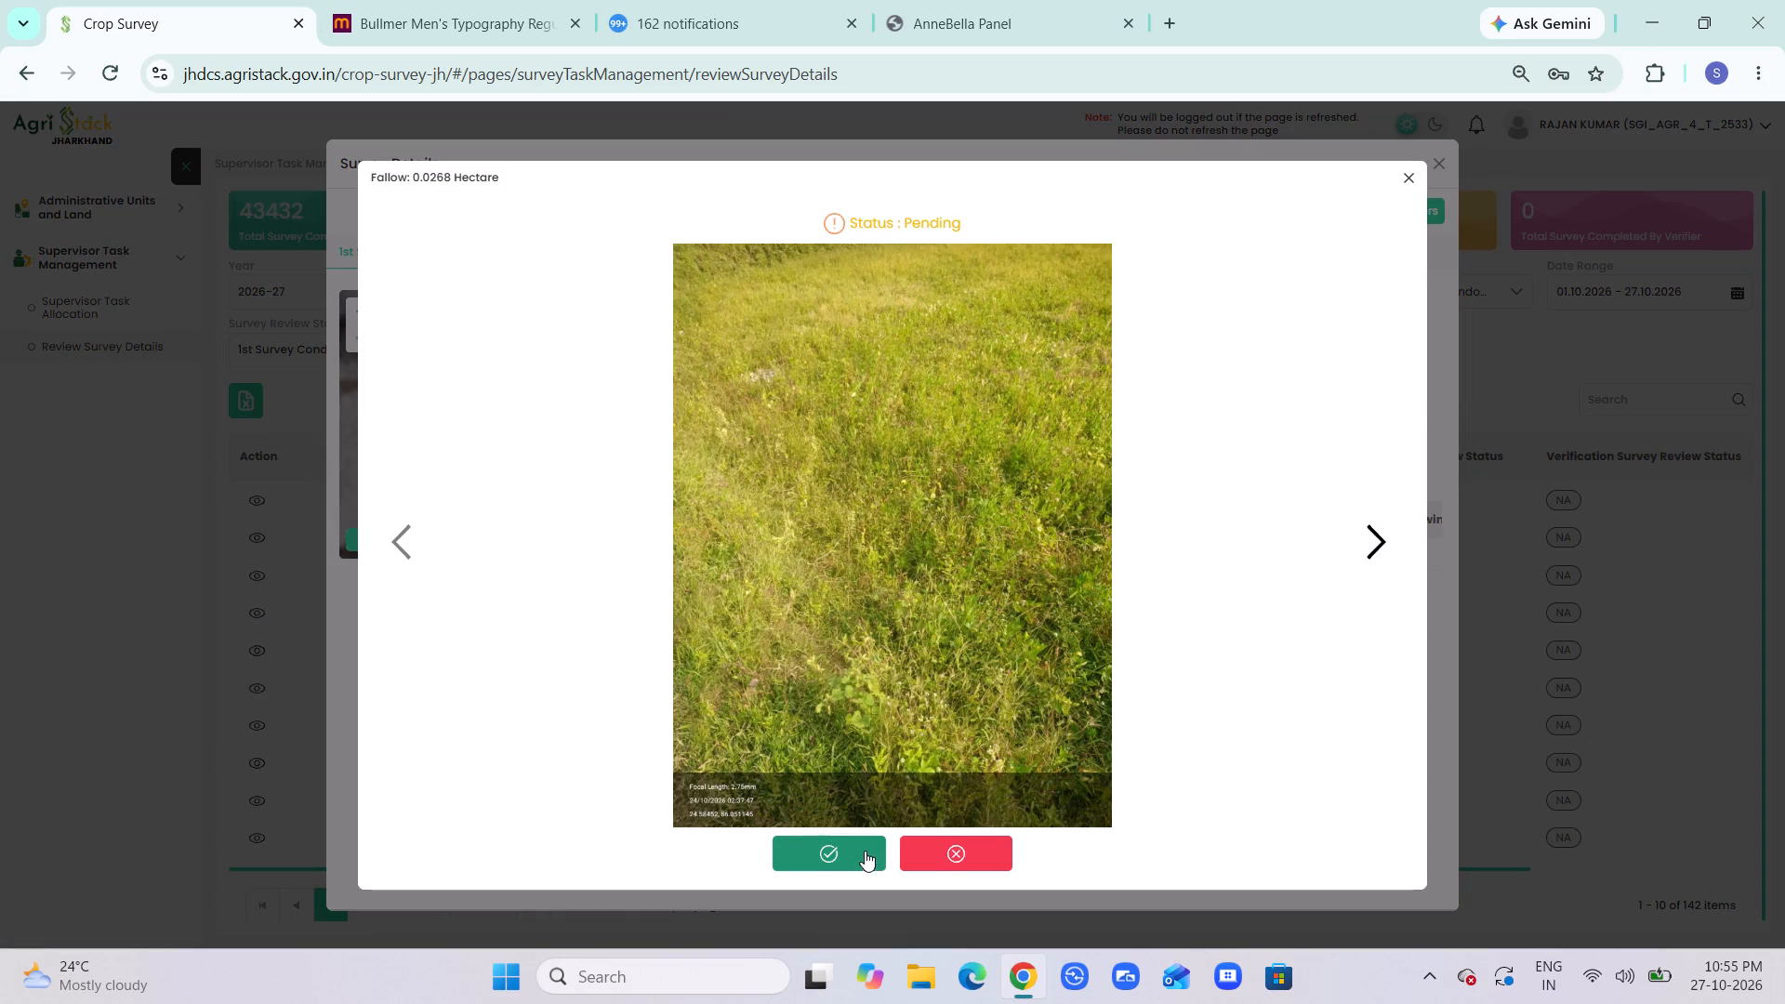
{"action": "left_click_drag", "start_coordinate": [1090, 665], "coordinate": [843, 676]}
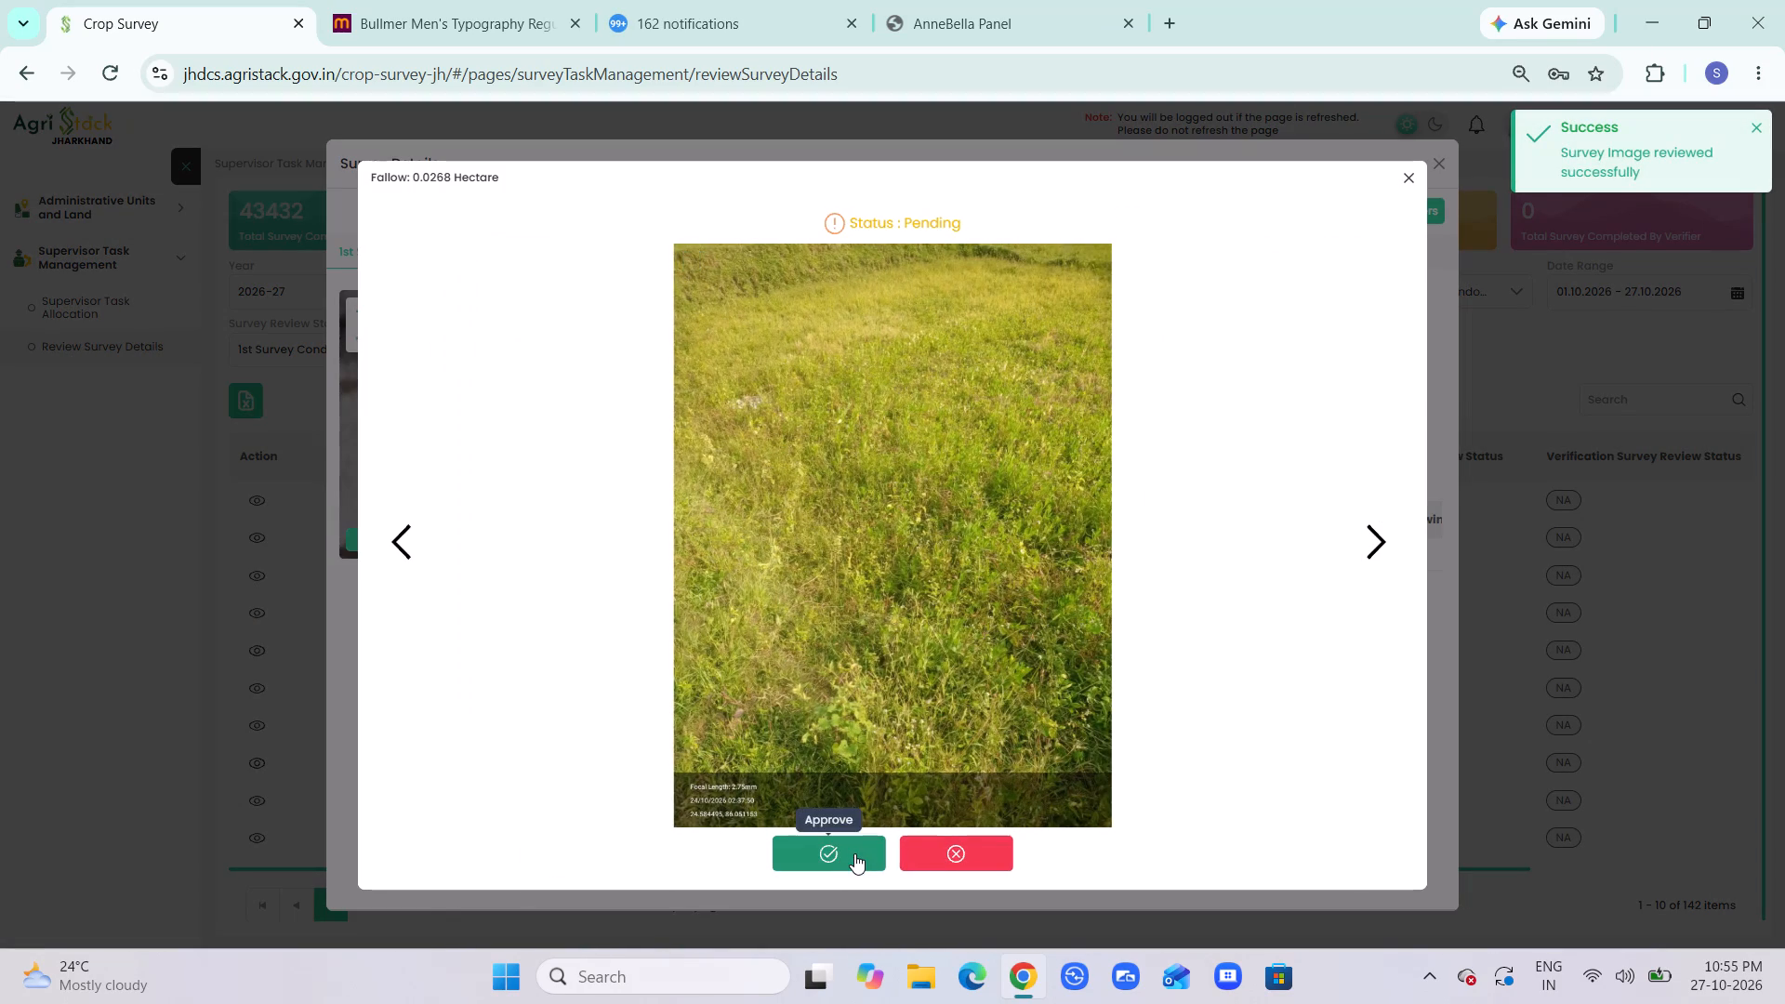
{"action": "left_click", "coordinate": [855, 852]}
{"action": "left_click_drag", "start_coordinate": [1060, 683], "coordinate": [894, 700]}
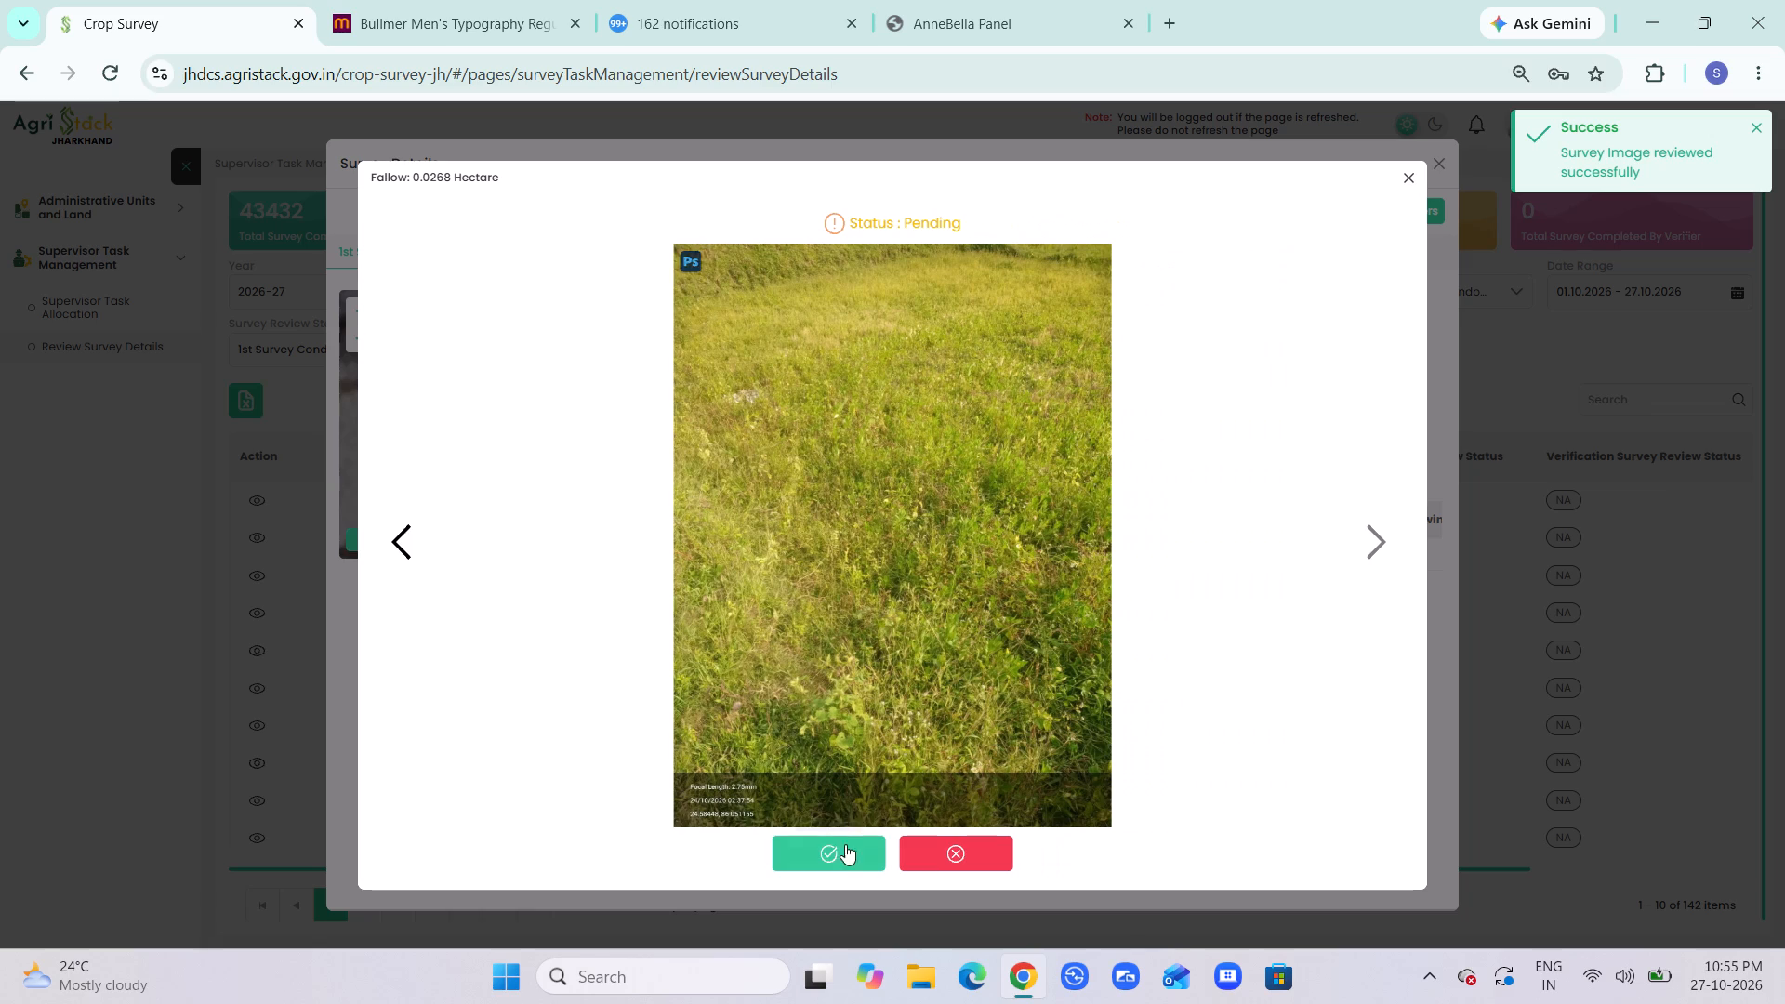
{"action": "left_click_drag", "start_coordinate": [845, 850], "coordinate": [854, 836]}
{"action": "left_click", "coordinate": [1406, 178]}
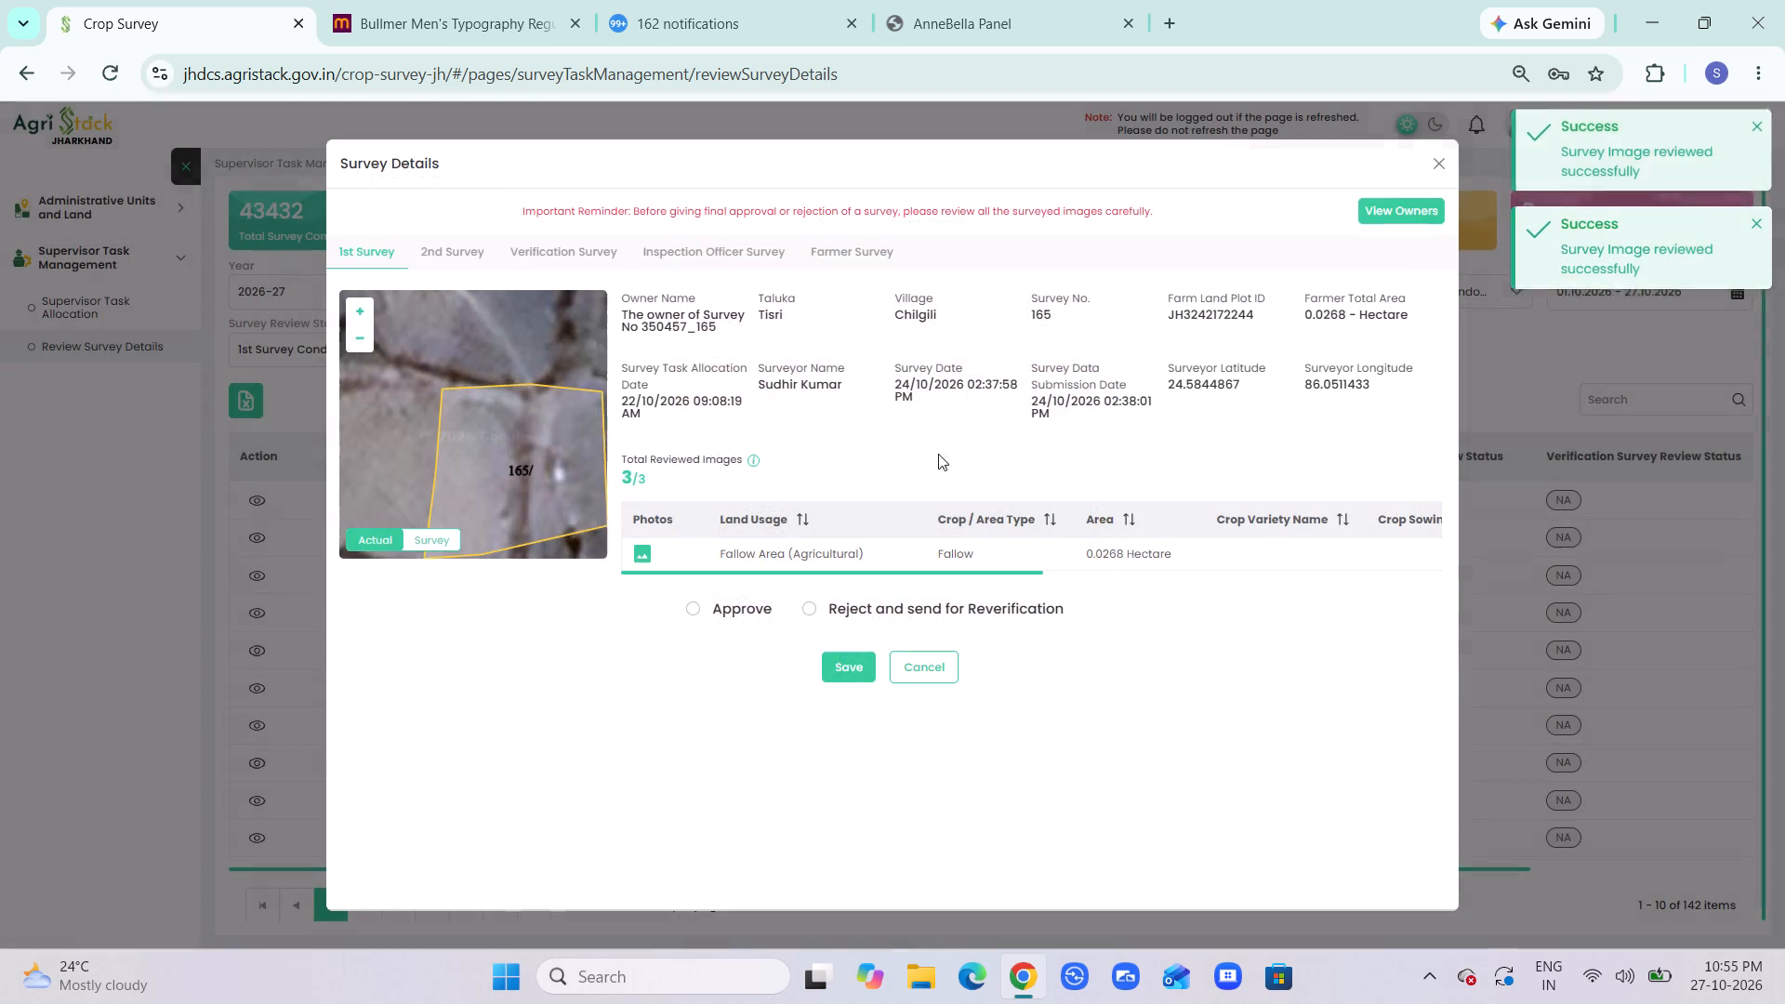
Approve the 1st survey of survey number 165, save the review and close its survey details.
{"action": "left_click", "coordinate": [732, 611]}
{"action": "left_click", "coordinate": [826, 662]}
{"action": "left_click", "coordinate": [892, 556]}
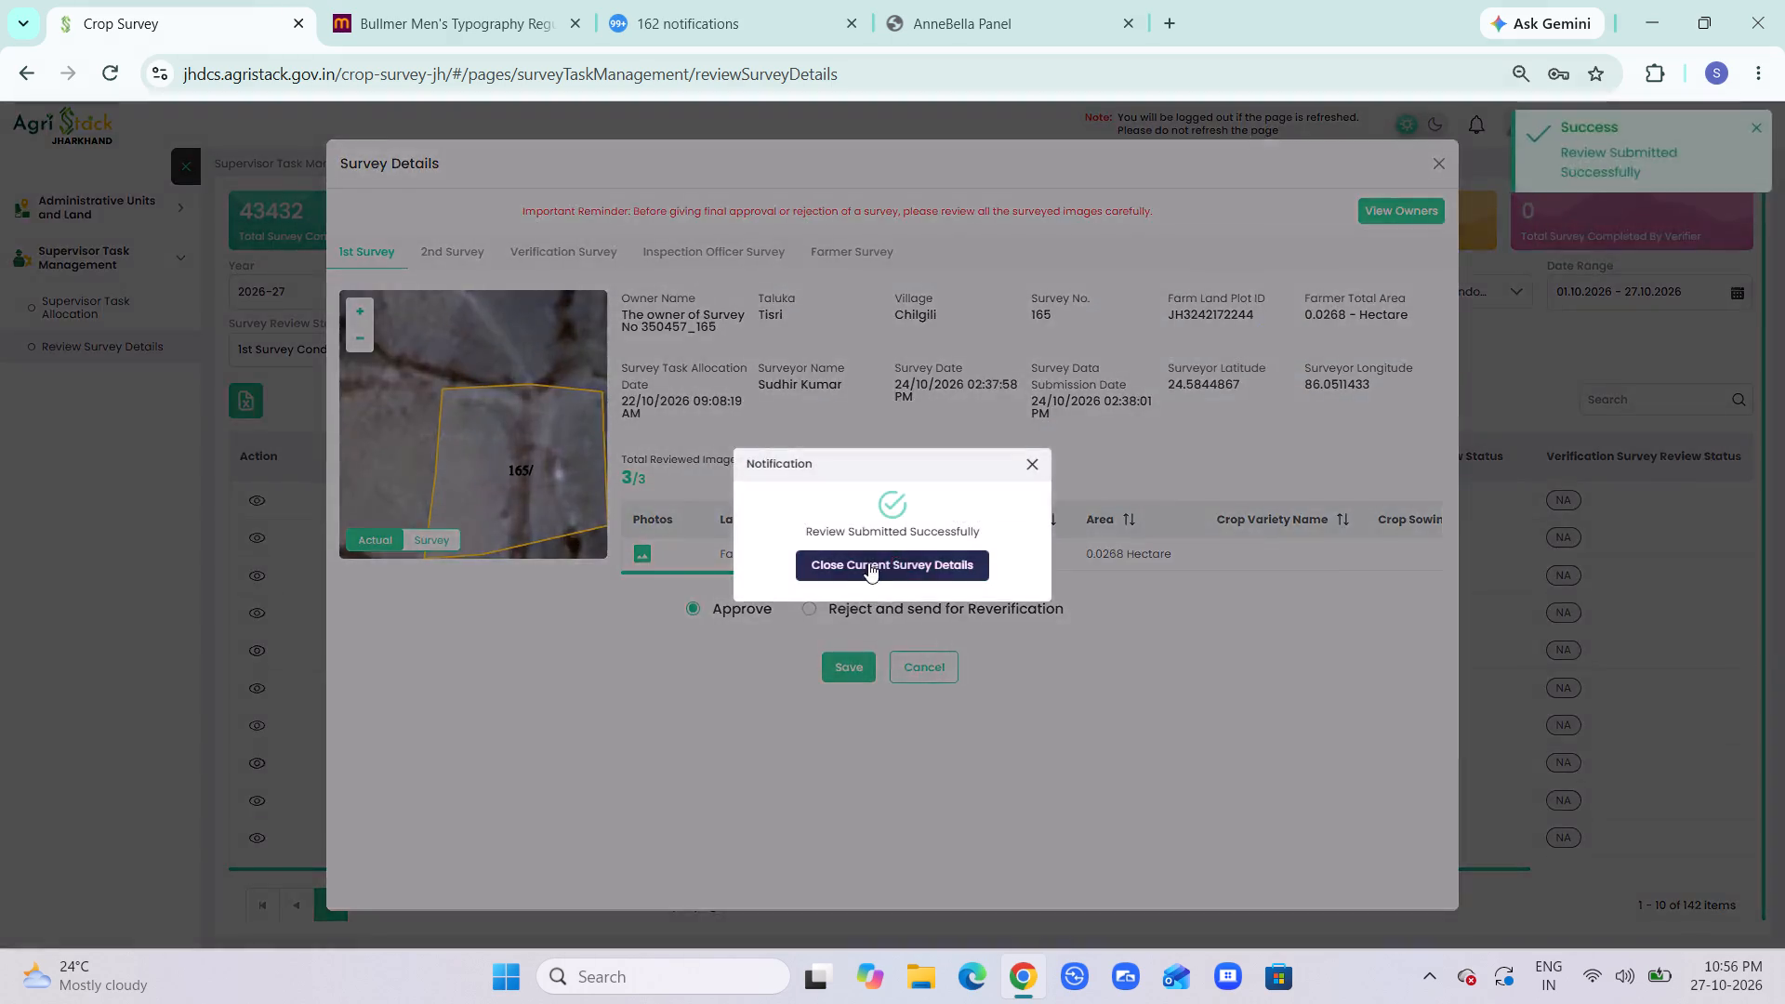
Open the survey details of survey number 166 in Chilgili, approve all three farm photos and close the photo viewer.
{"action": "triple_click", "coordinate": [267, 696]}
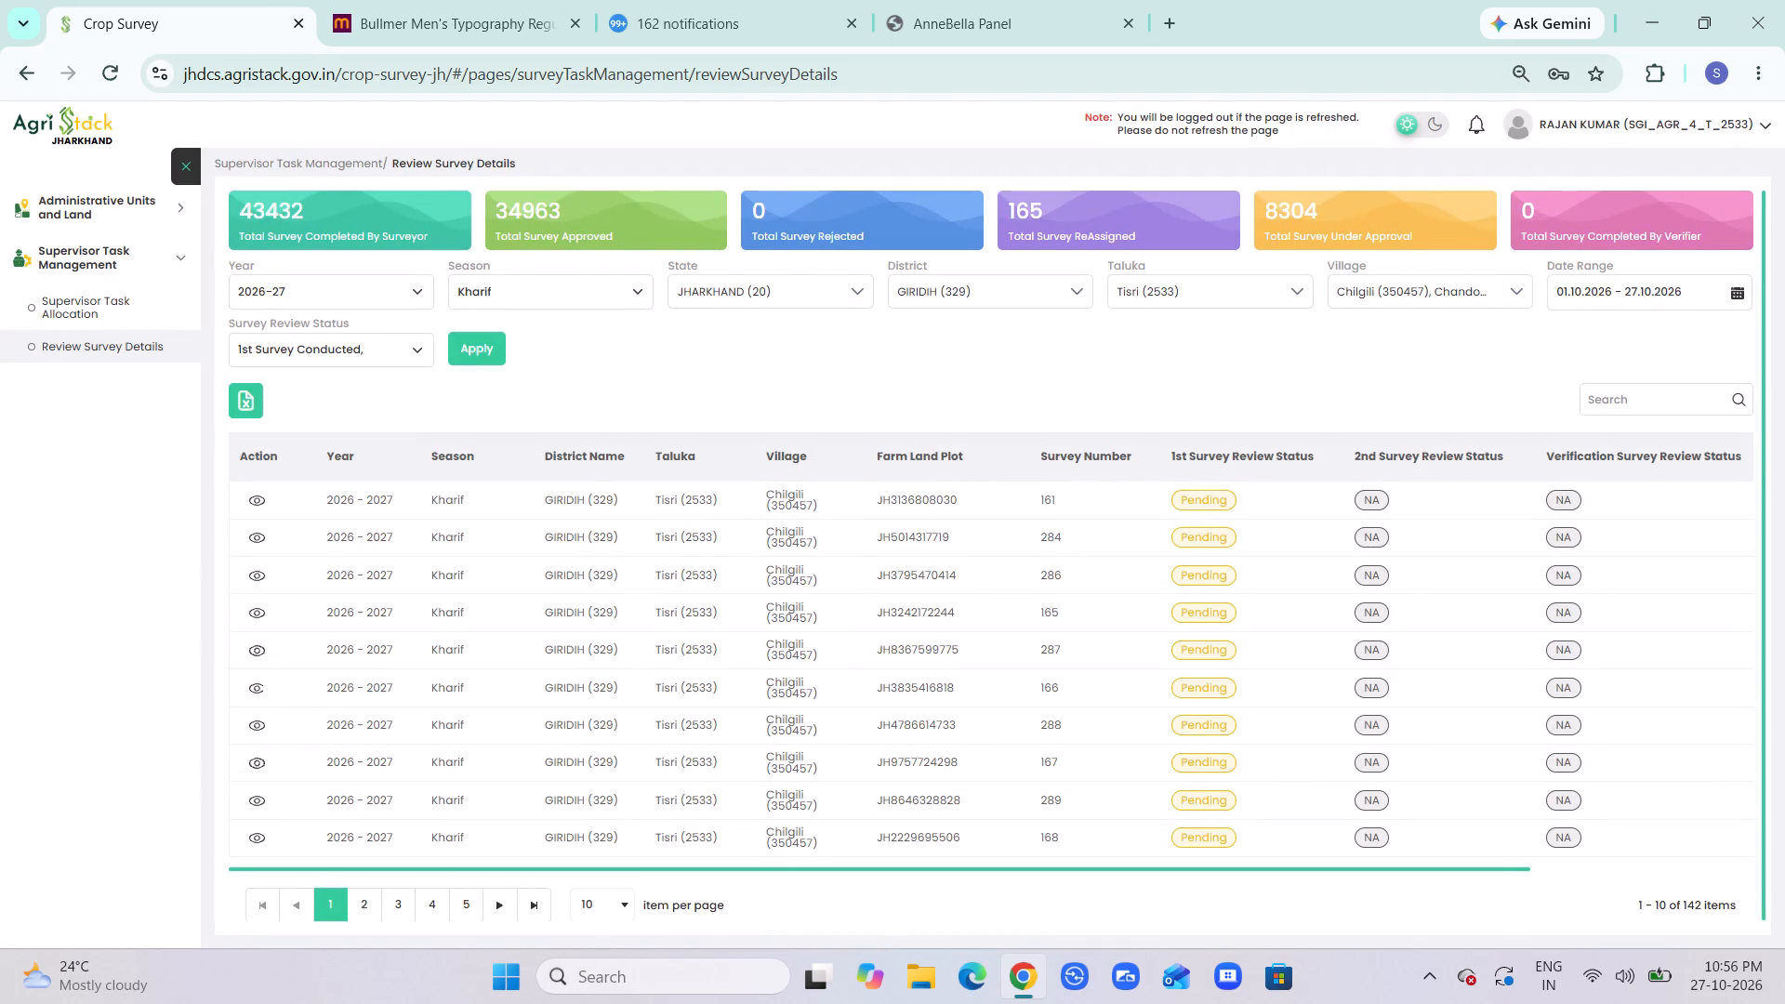
{"action": "left_click", "coordinate": [251, 680]}
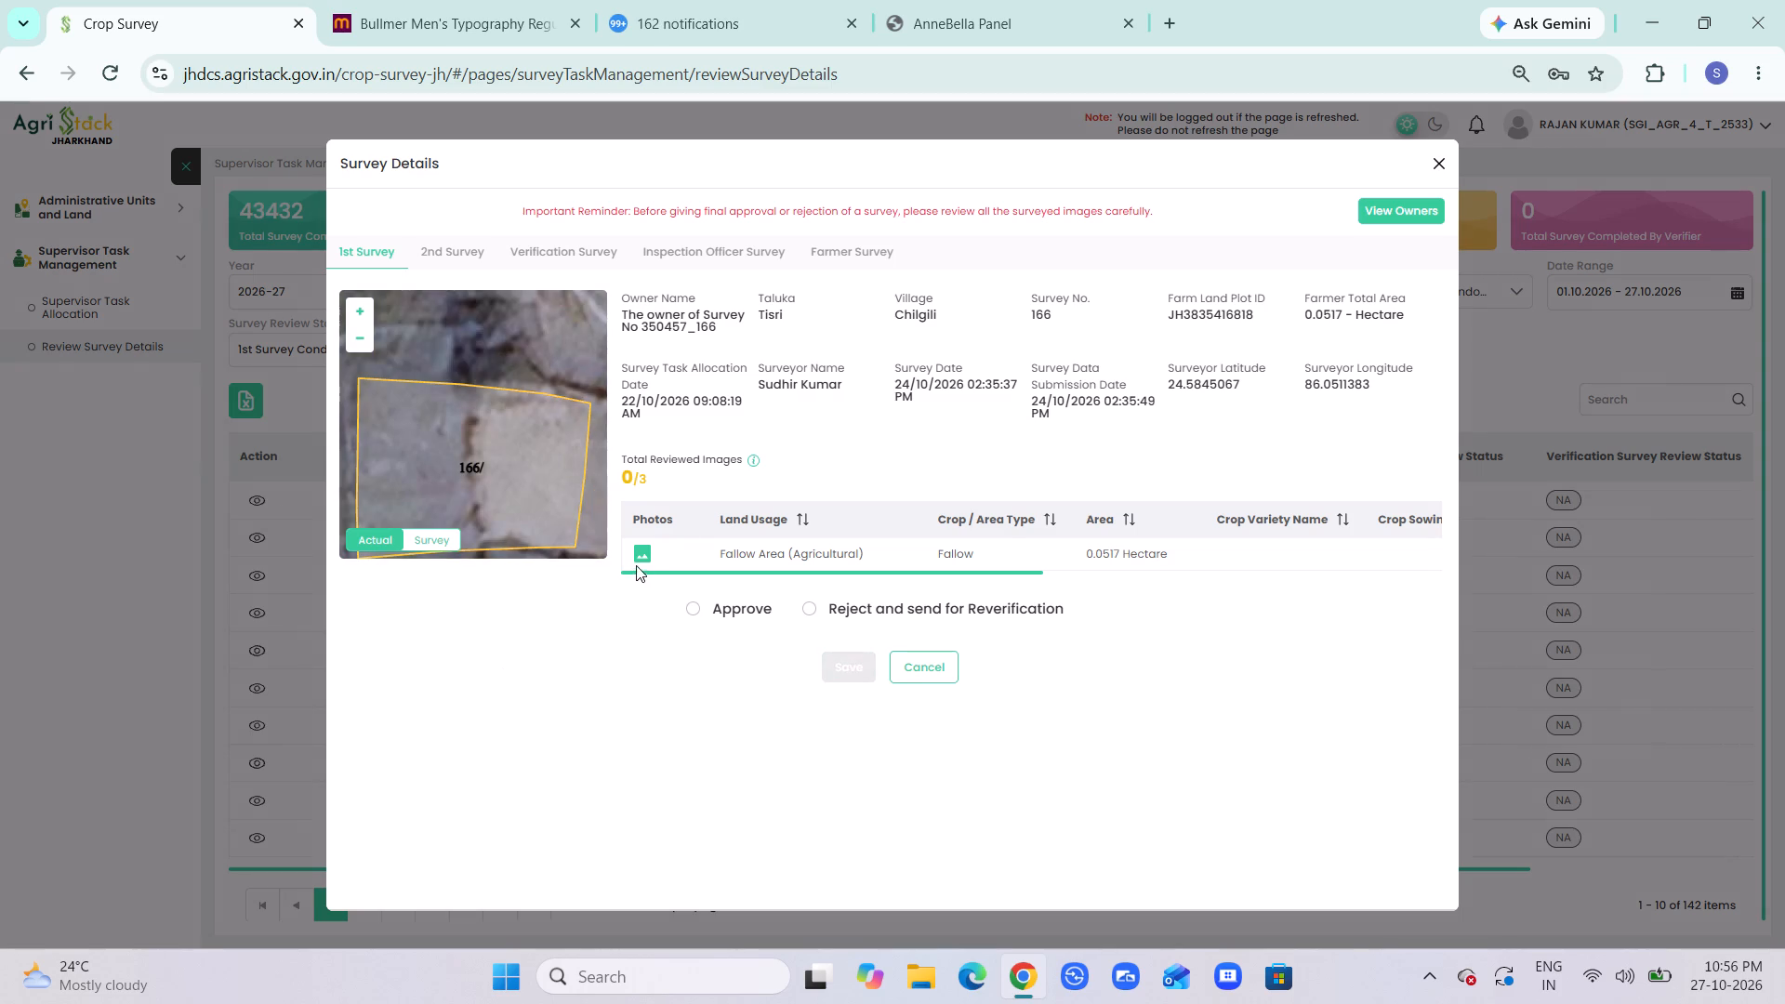
{"action": "left_click", "coordinate": [642, 561]}
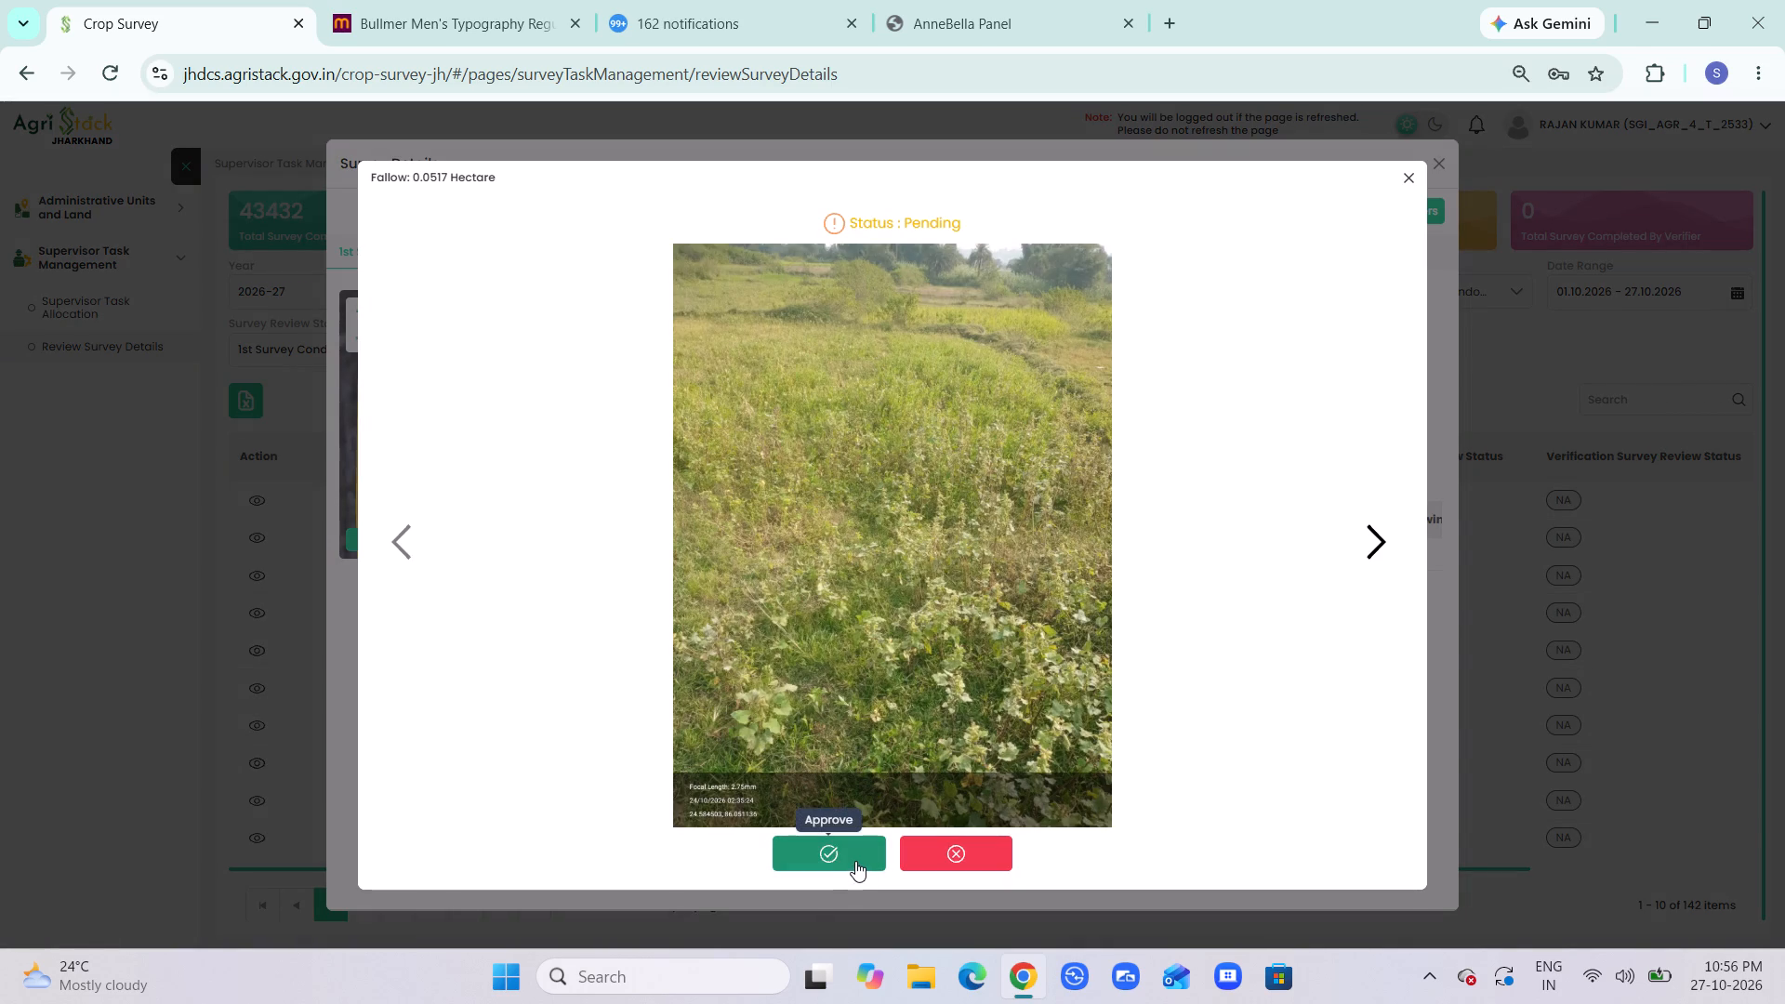
{"action": "left_click", "coordinate": [855, 854]}
{"action": "left_click_drag", "start_coordinate": [1113, 691], "coordinate": [834, 691]}
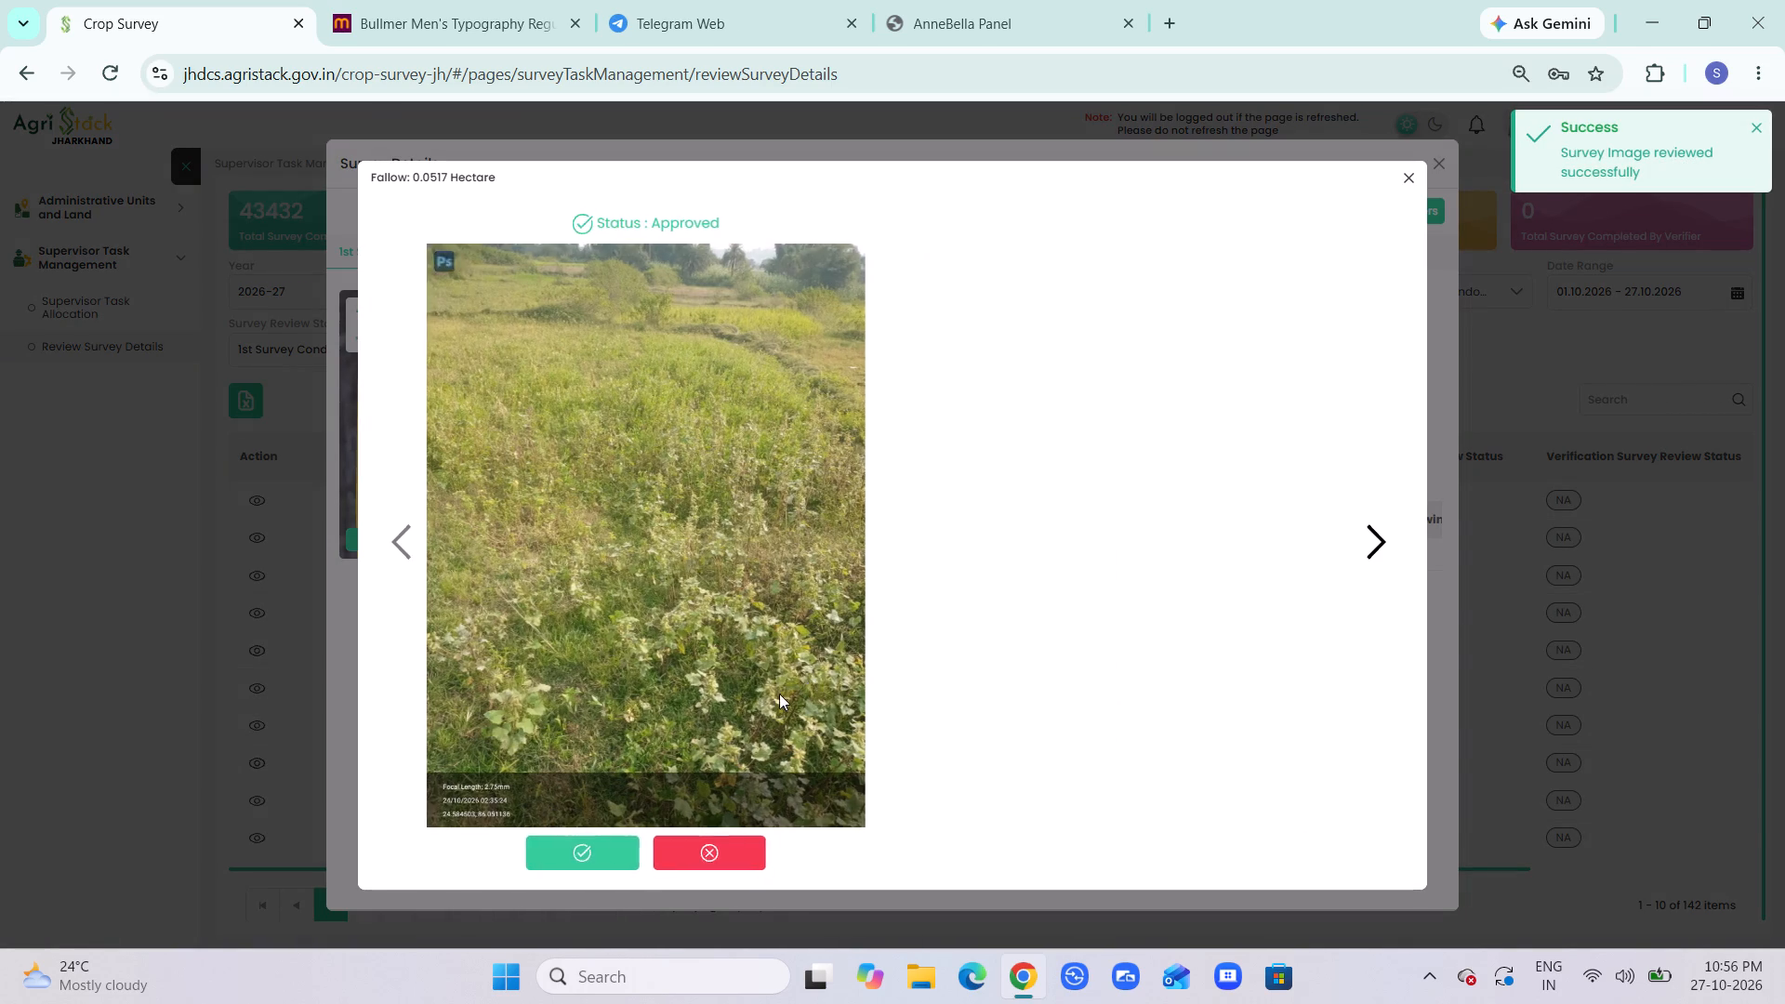
{"action": "left_click", "coordinate": [879, 848]}
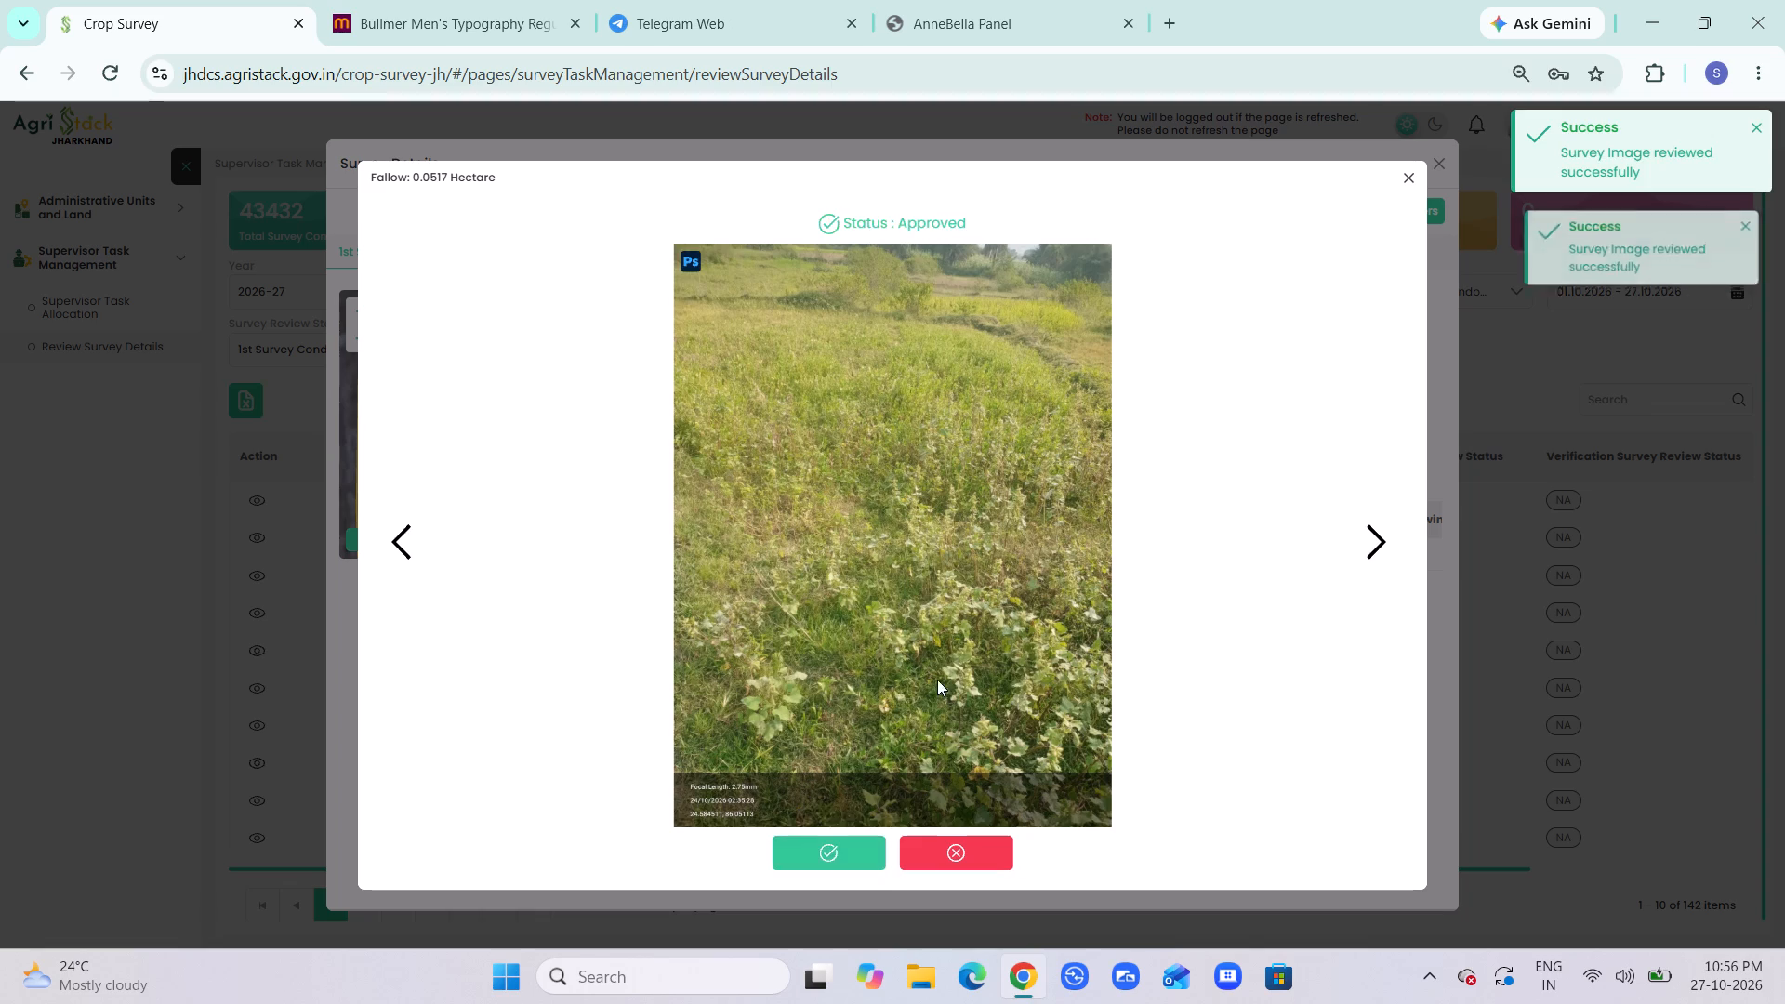
{"action": "left_click_drag", "start_coordinate": [1087, 645], "coordinate": [899, 677]}
{"action": "left_click", "coordinate": [854, 845]}
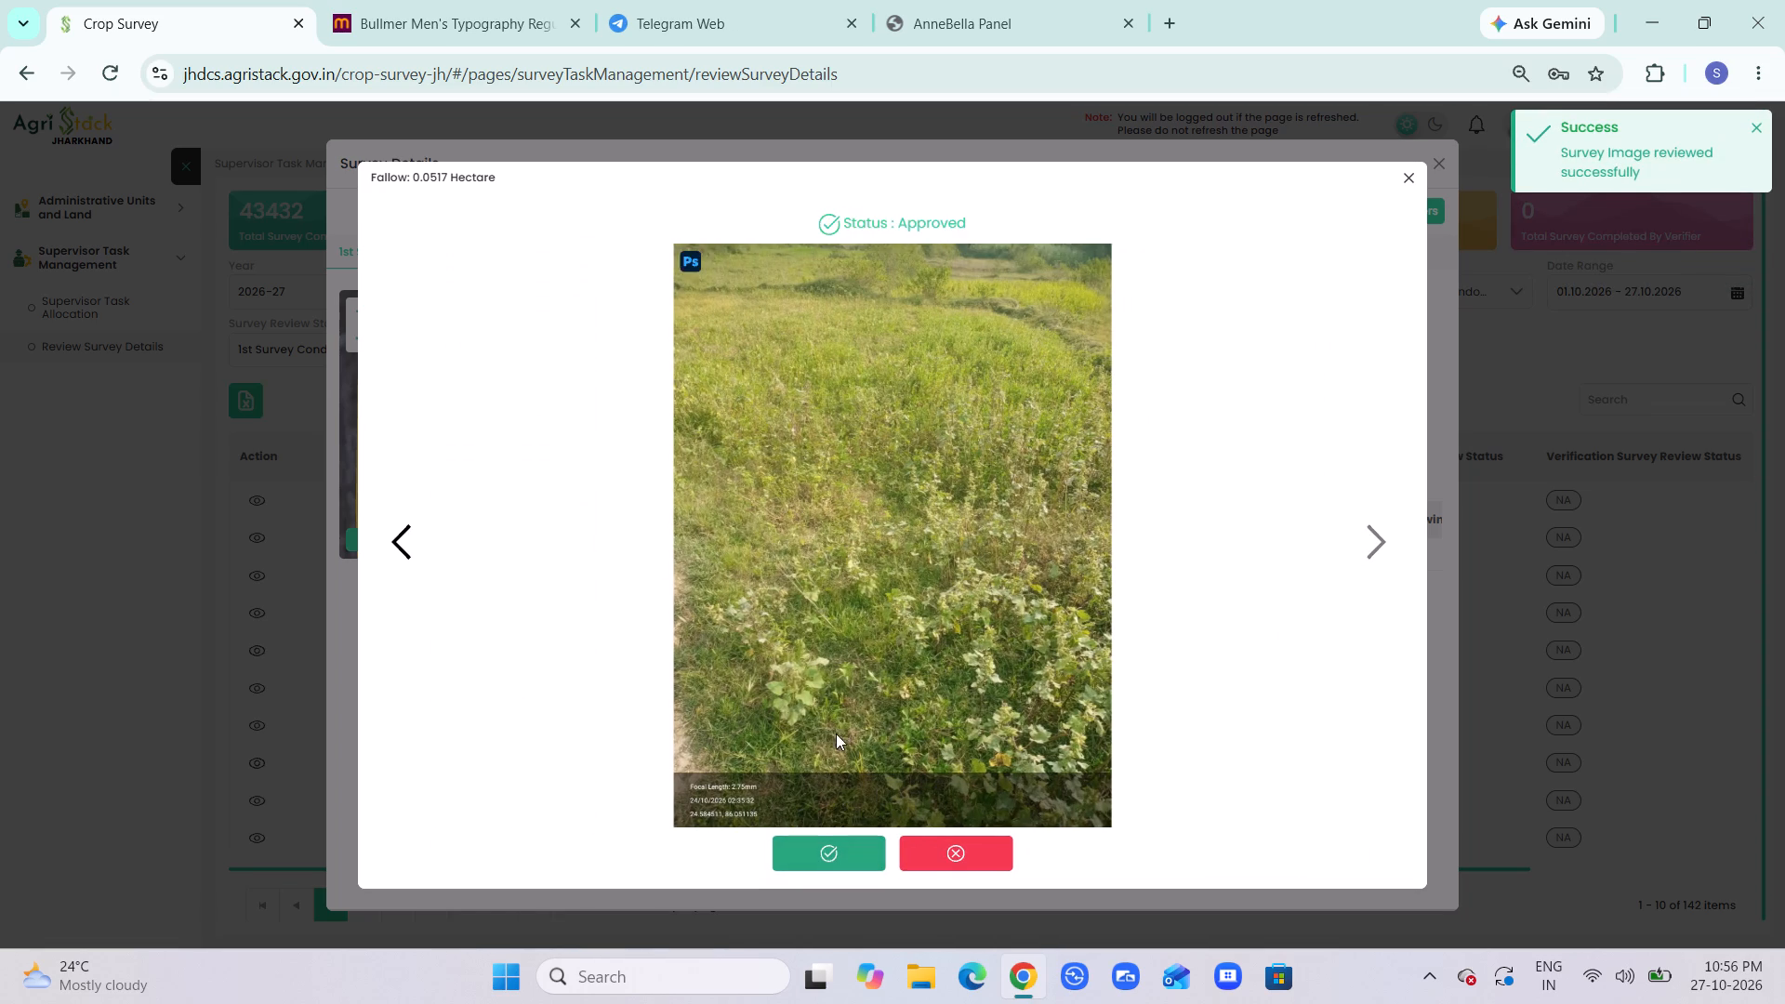
{"action": "left_click", "coordinate": [1409, 174]}
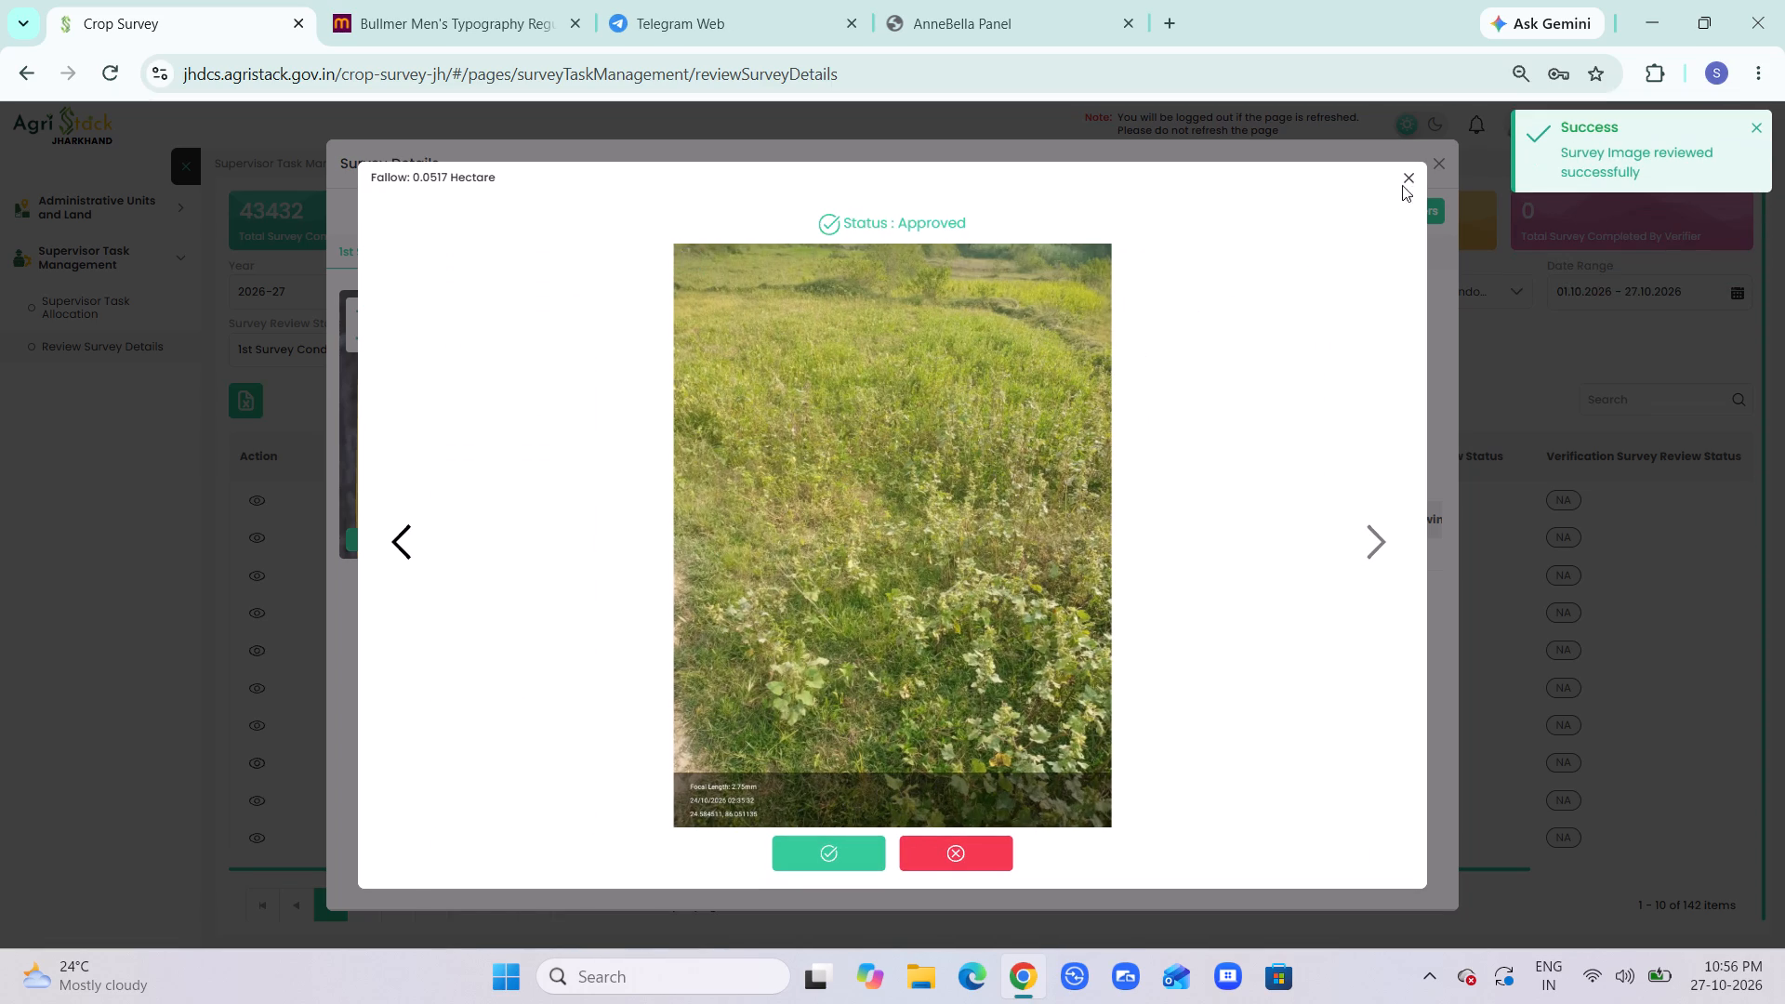
Close the photo viewer, approve the 1st survey of survey number 166, save the review and close its survey details.
{"action": "left_click_drag", "start_coordinate": [1409, 174], "coordinate": [1400, 175]}
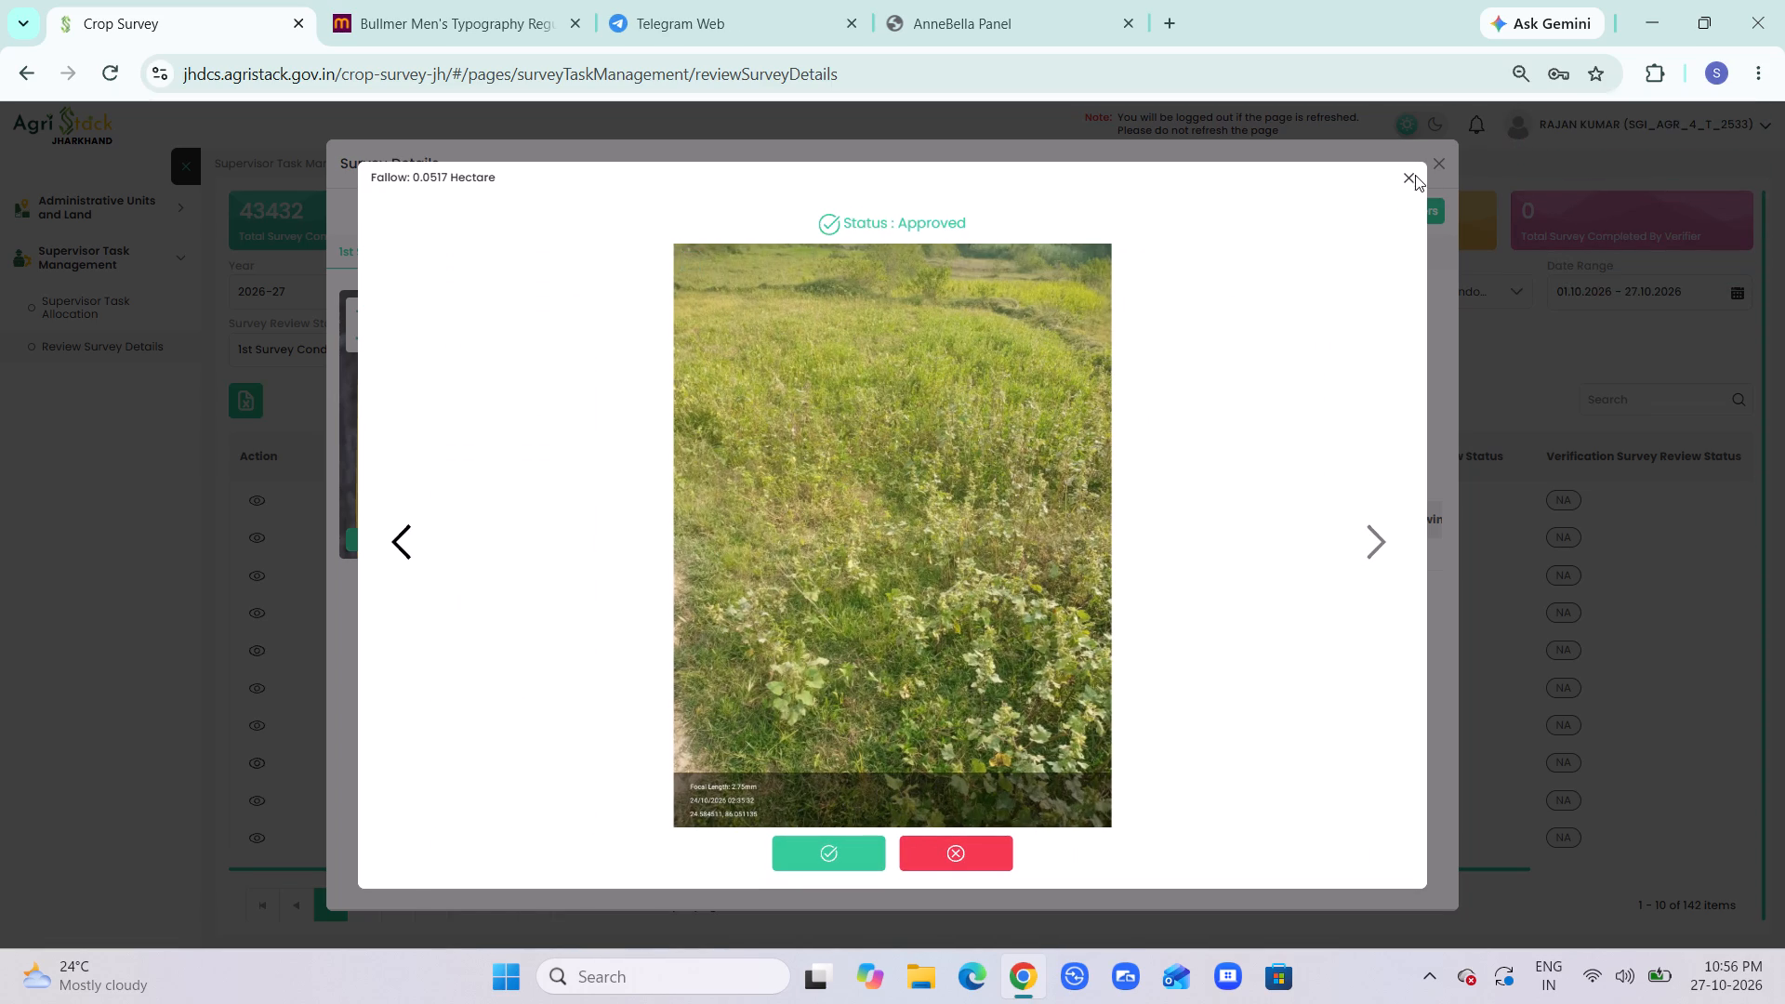
{"action": "left_click", "coordinate": [1410, 173]}
{"action": "left_click", "coordinate": [705, 612]}
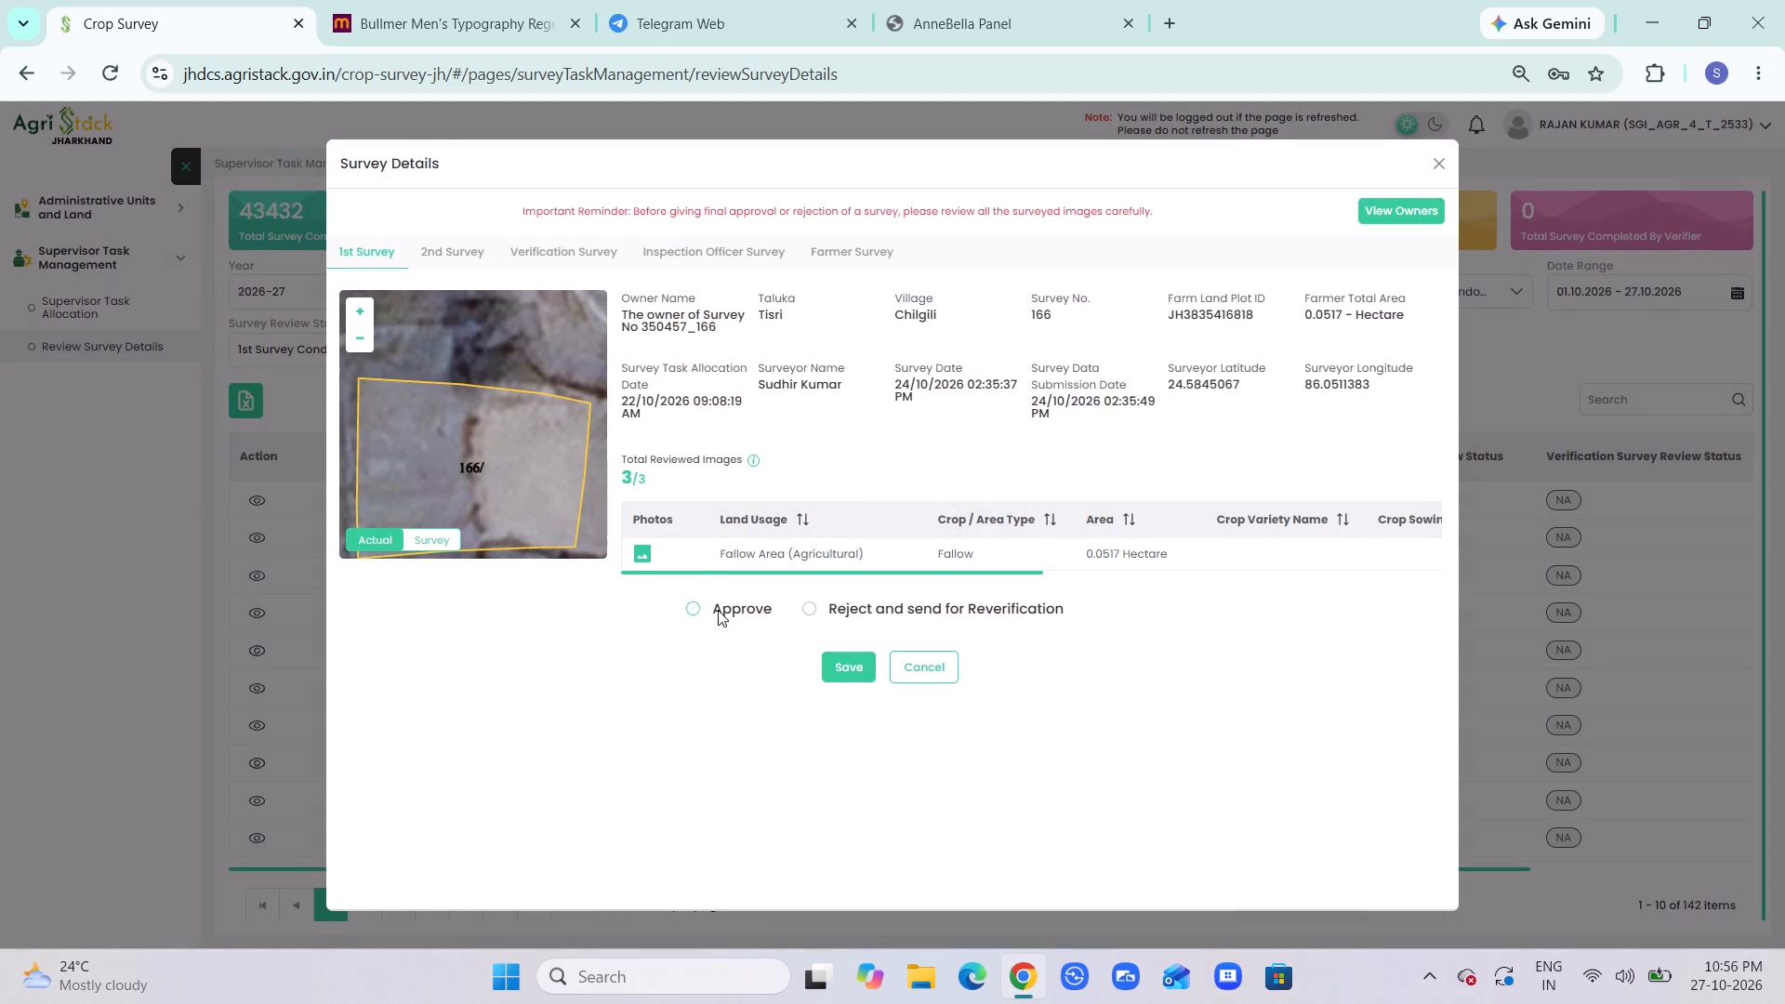
{"action": "left_click", "coordinate": [848, 667]}
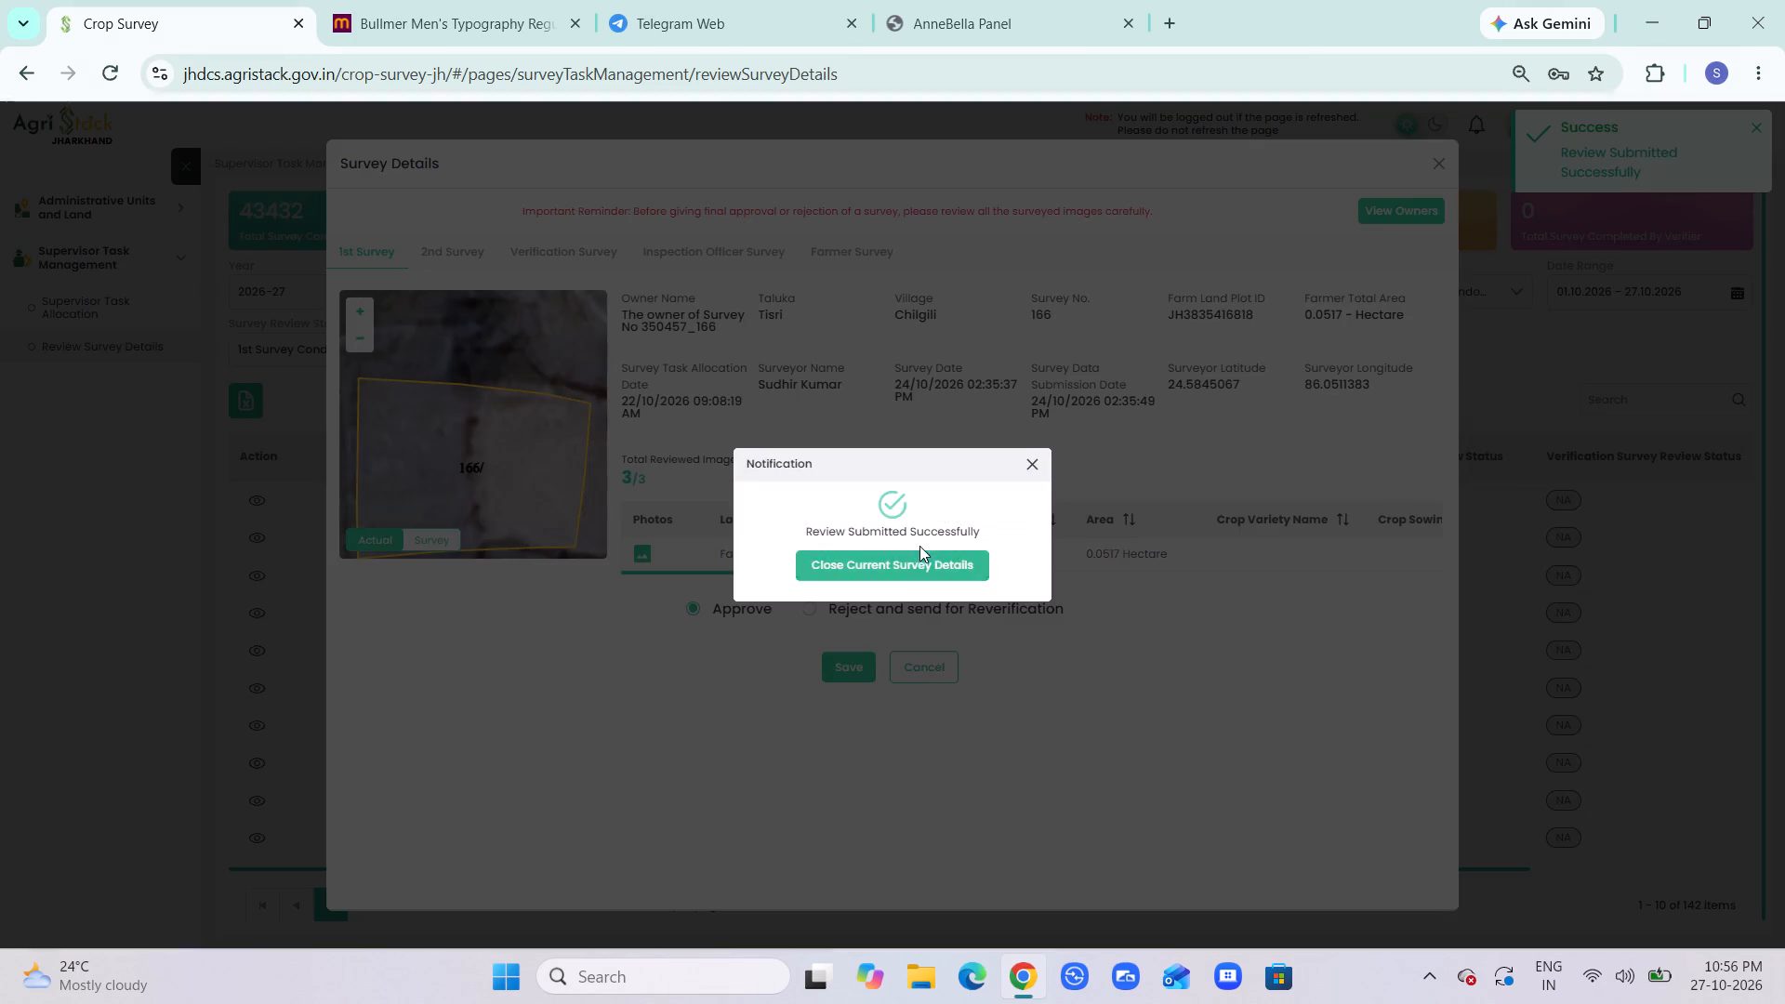
{"action": "left_click", "coordinate": [921, 569]}
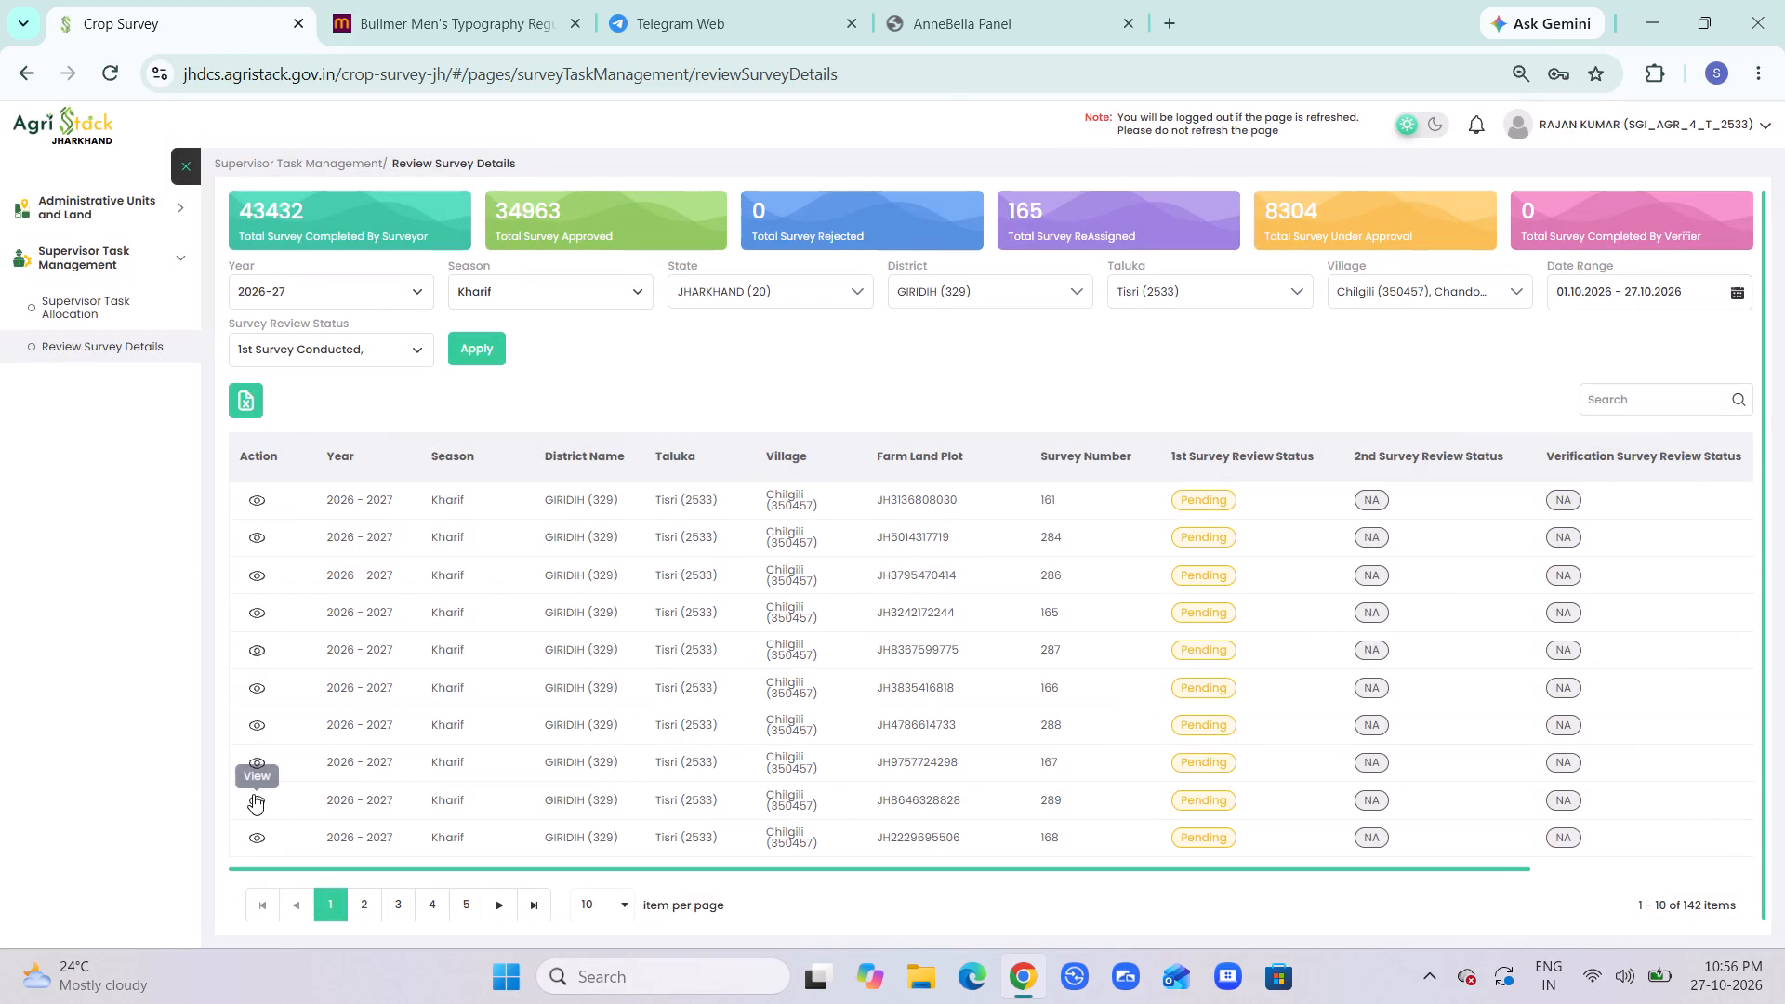
{"action": "left_click", "coordinate": [253, 794]}
{"action": "left_click", "coordinate": [636, 548]}
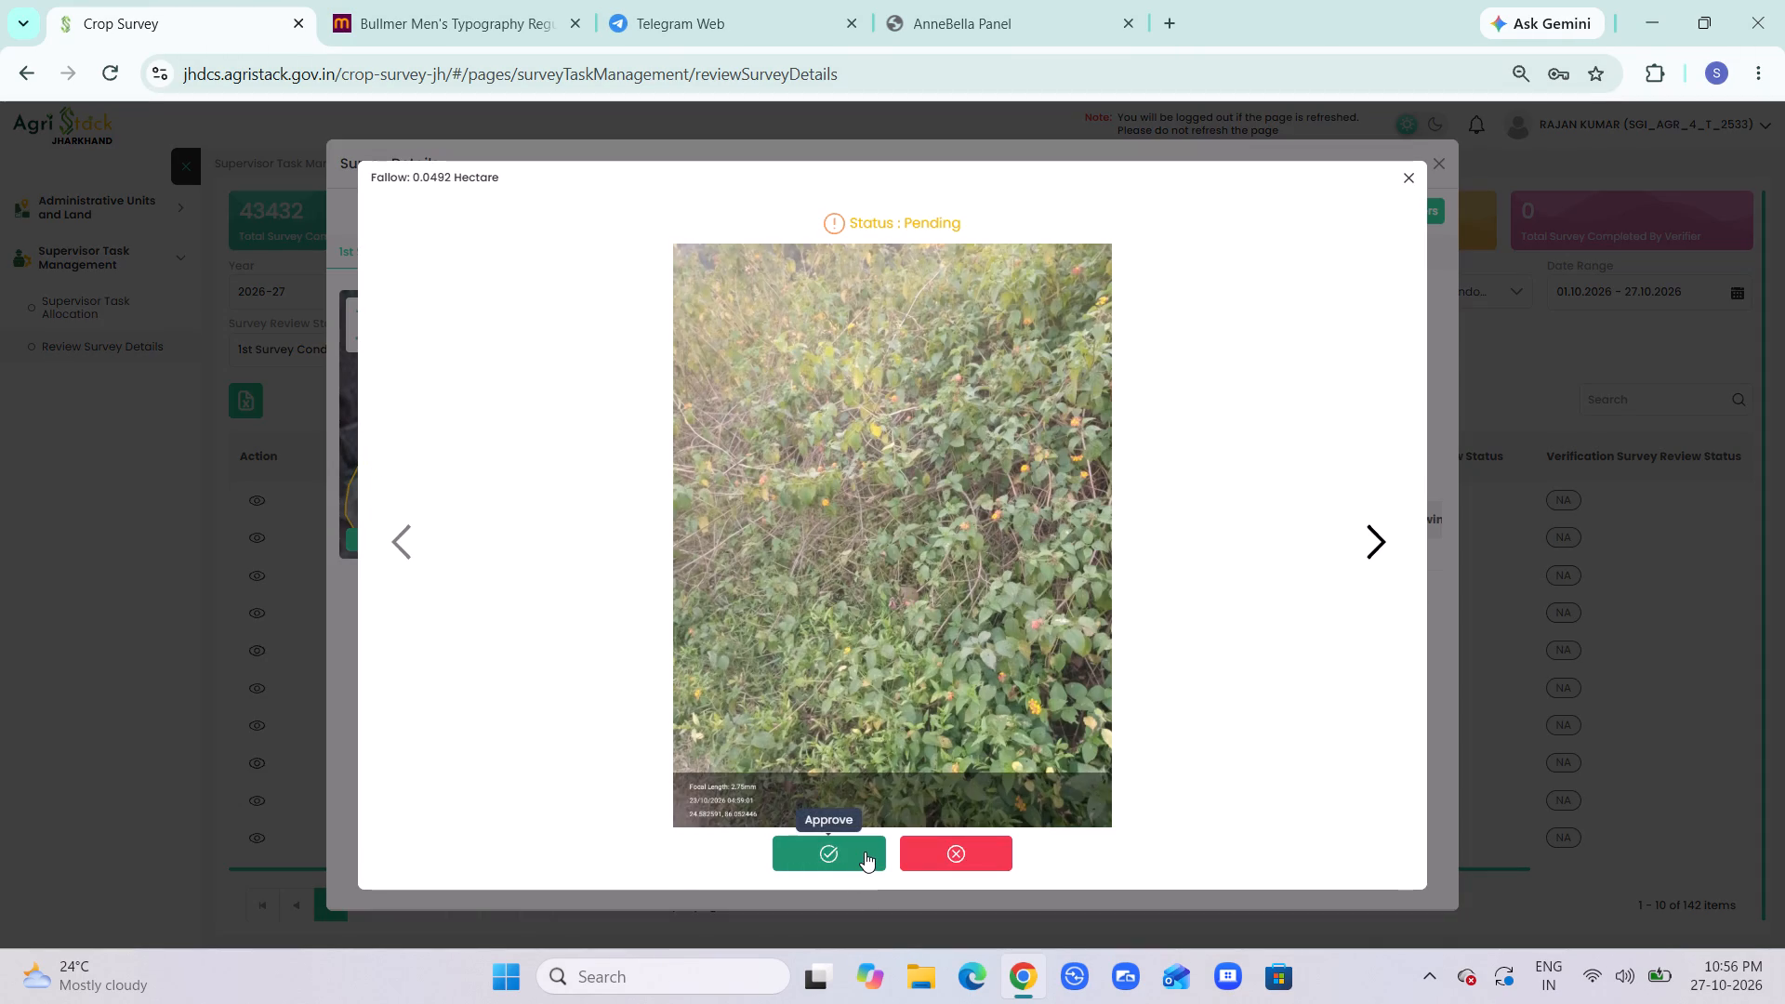
{"action": "left_click", "coordinate": [865, 852]}
{"action": "left_click_drag", "start_coordinate": [1046, 696], "coordinate": [859, 707]}
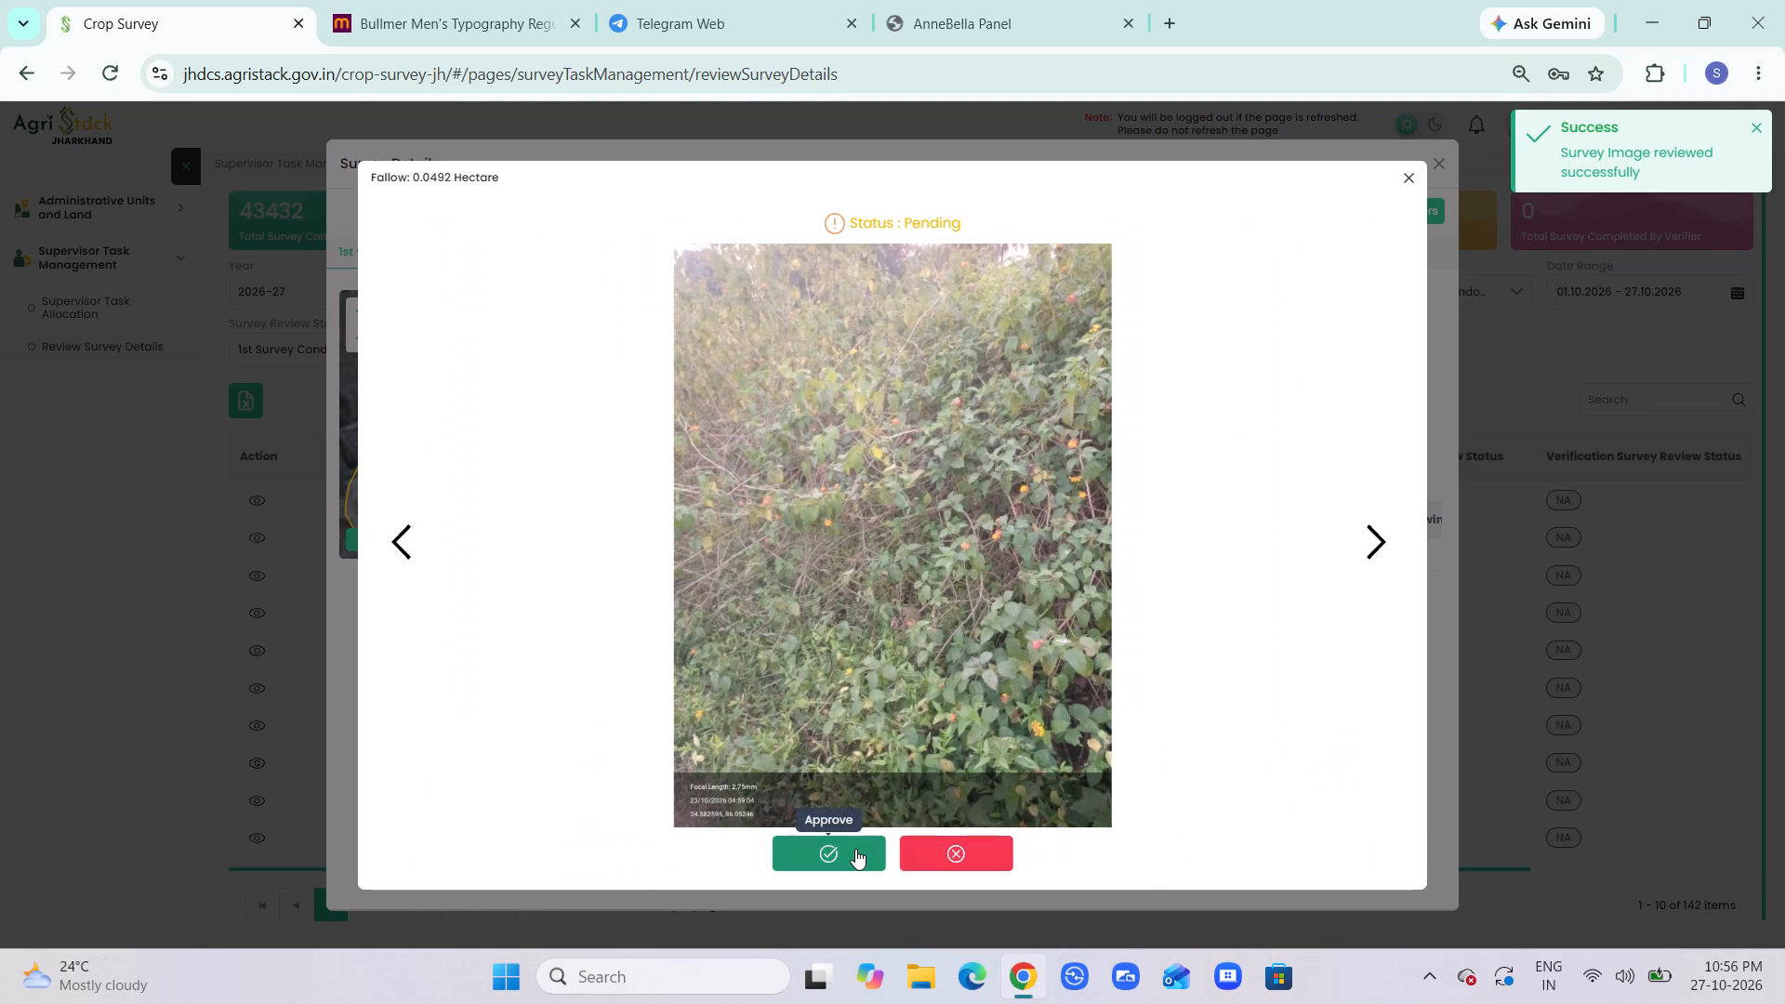
{"action": "left_click", "coordinate": [855, 850]}
{"action": "left_click_drag", "start_coordinate": [958, 688], "coordinate": [915, 701]}
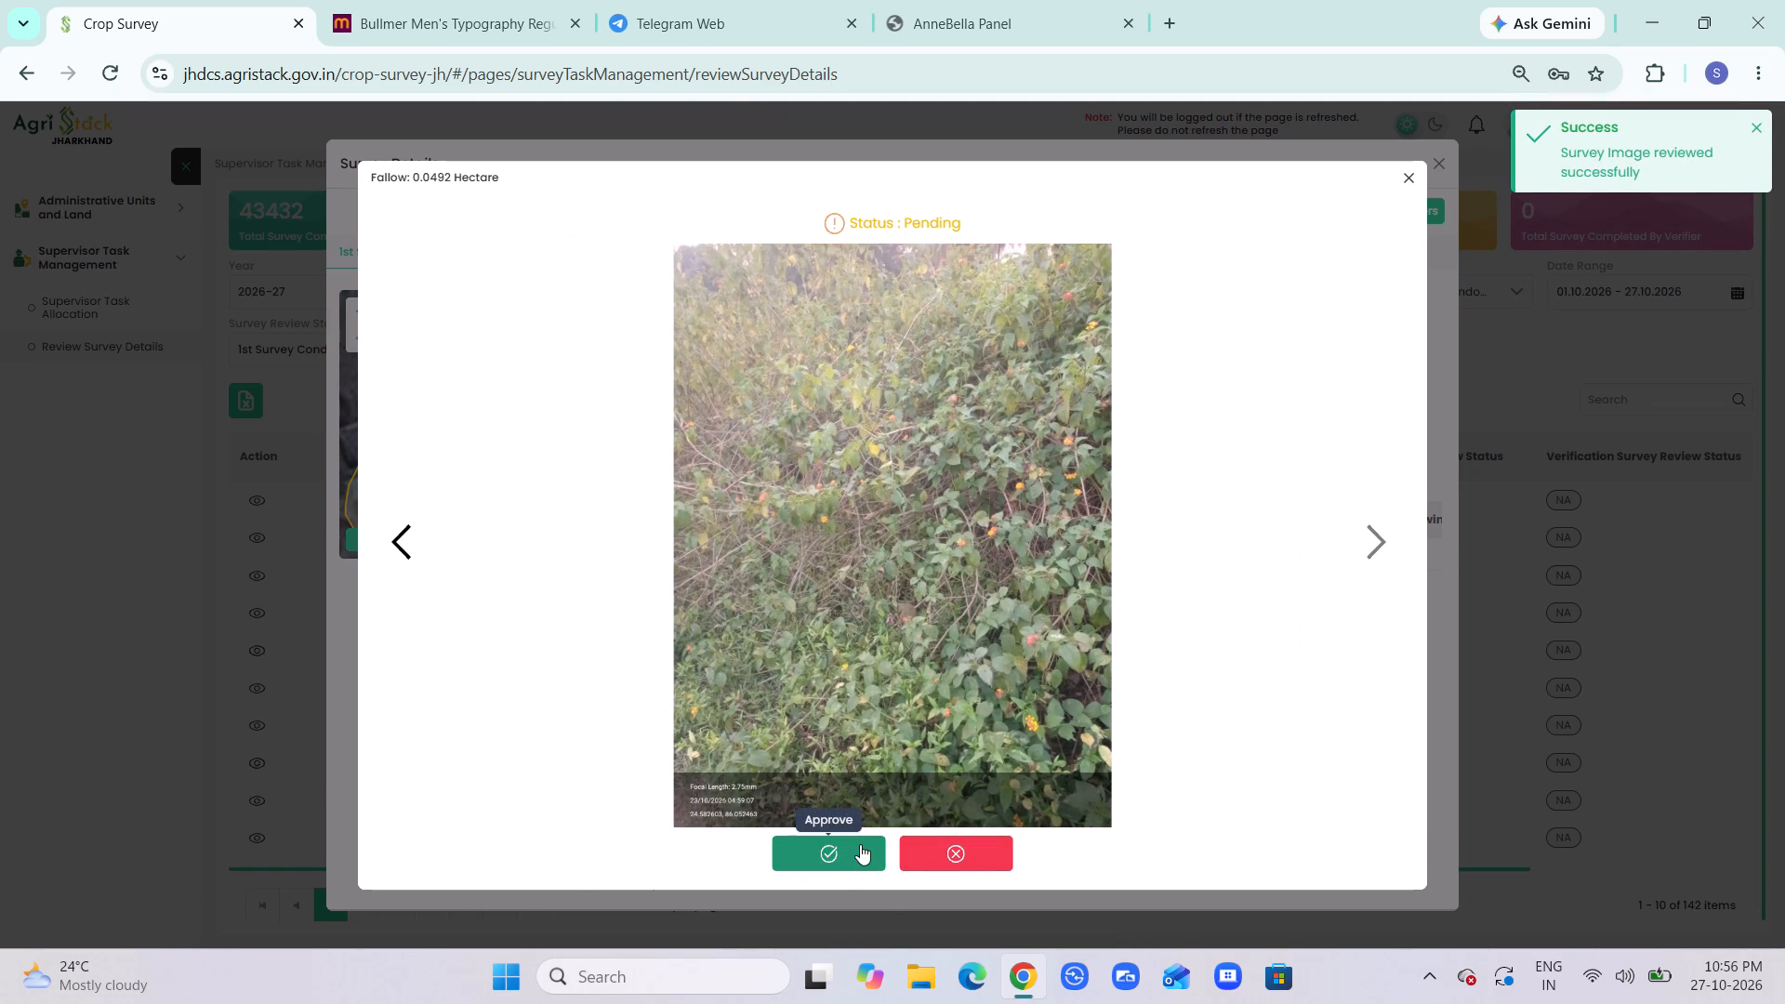
{"action": "left_click", "coordinate": [859, 841]}
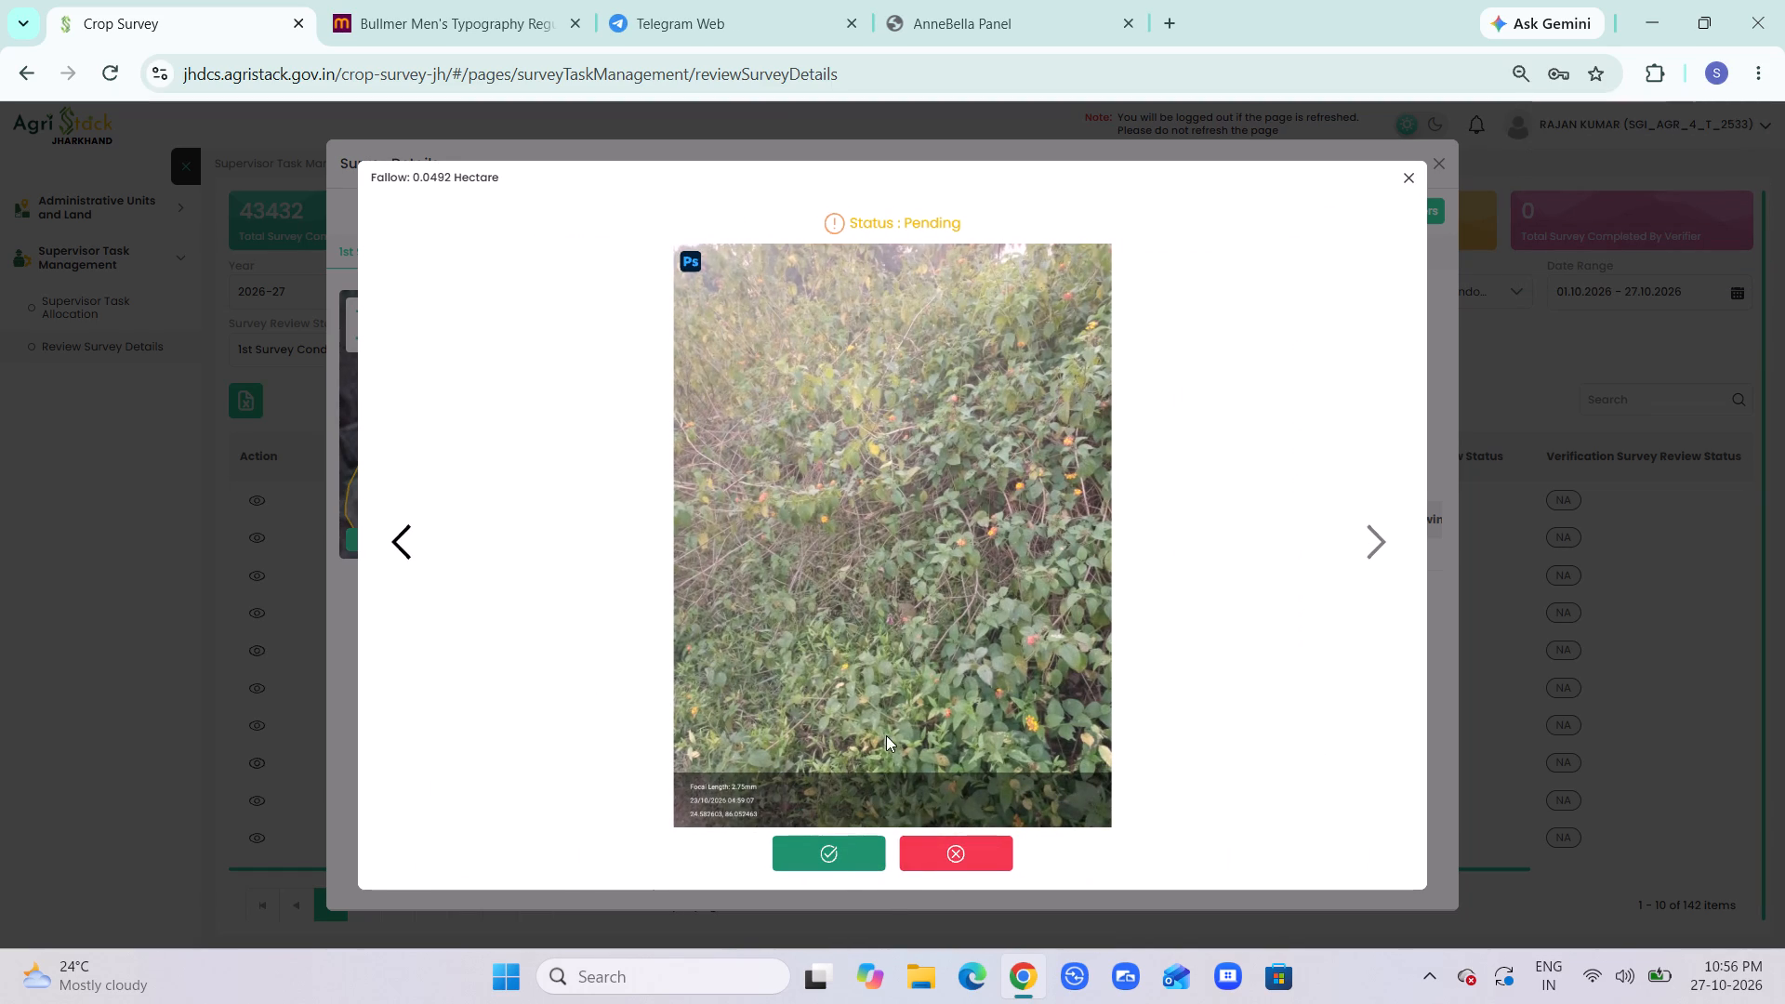
{"action": "left_click_drag", "start_coordinate": [1100, 513], "coordinate": [944, 549]}
{"action": "left_click", "coordinate": [1405, 164]}
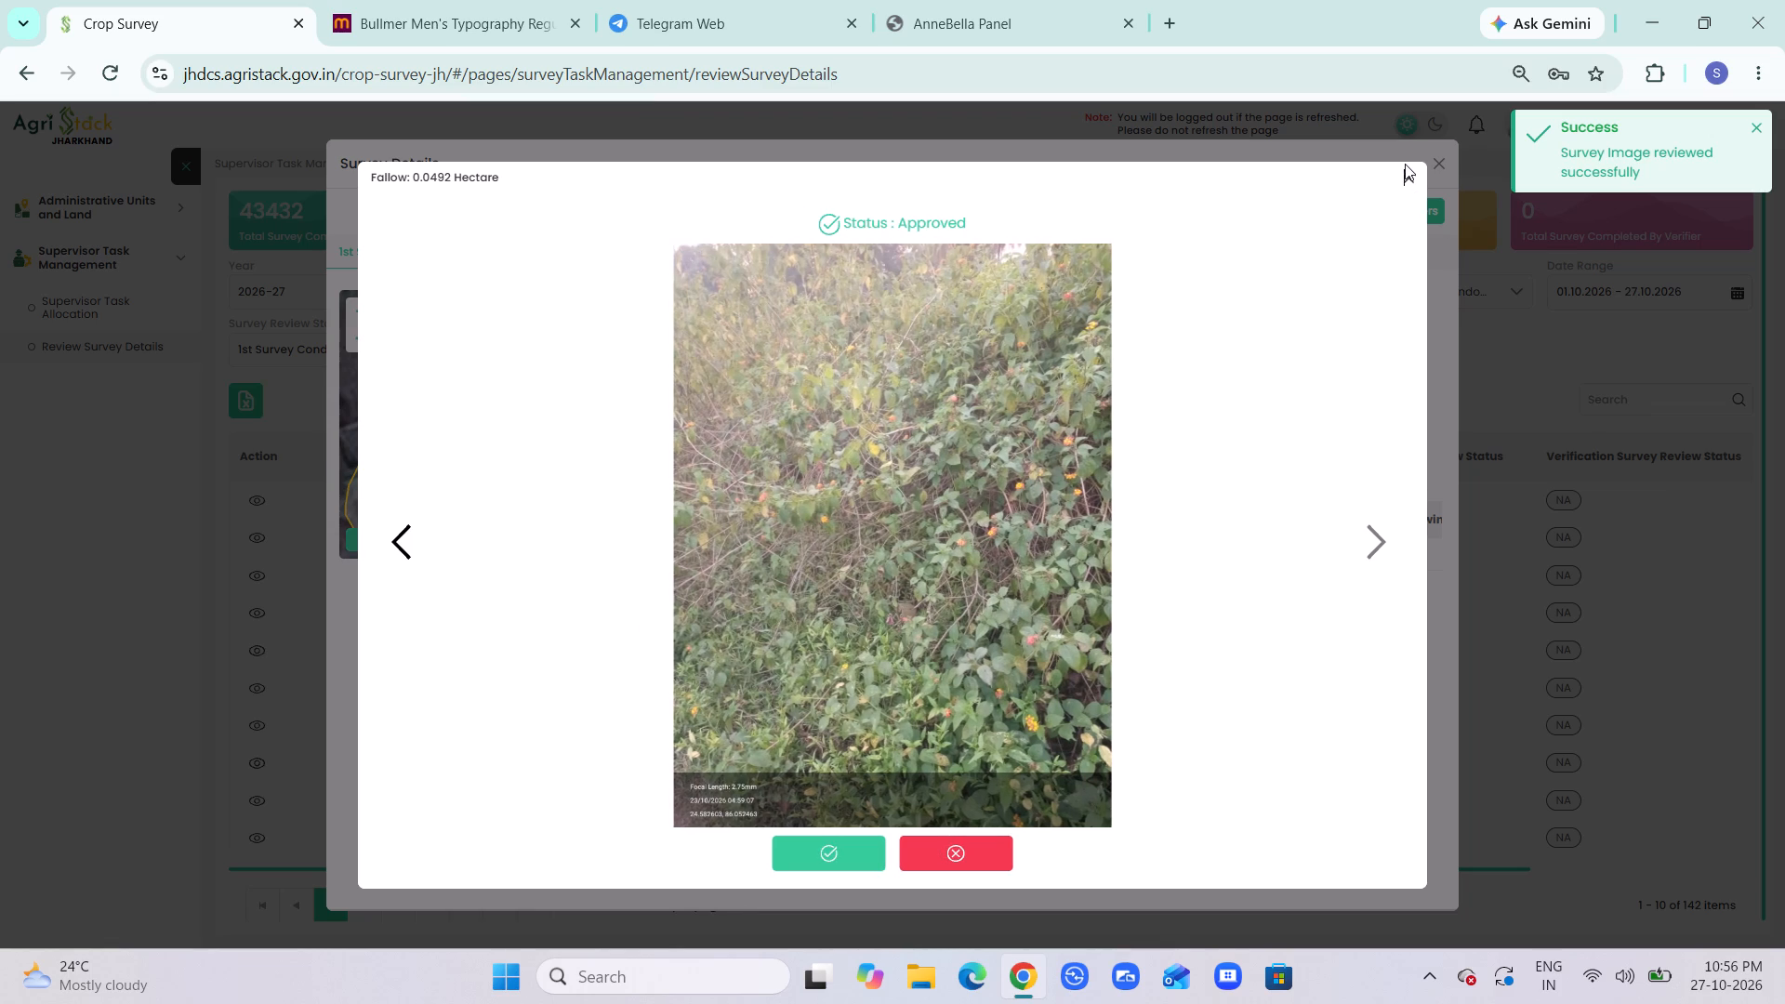
{"action": "left_click", "coordinate": [1408, 171]}
Approve the 1st survey of survey number 289, save the review and close its survey details.
{"action": "left_click", "coordinate": [731, 613]}
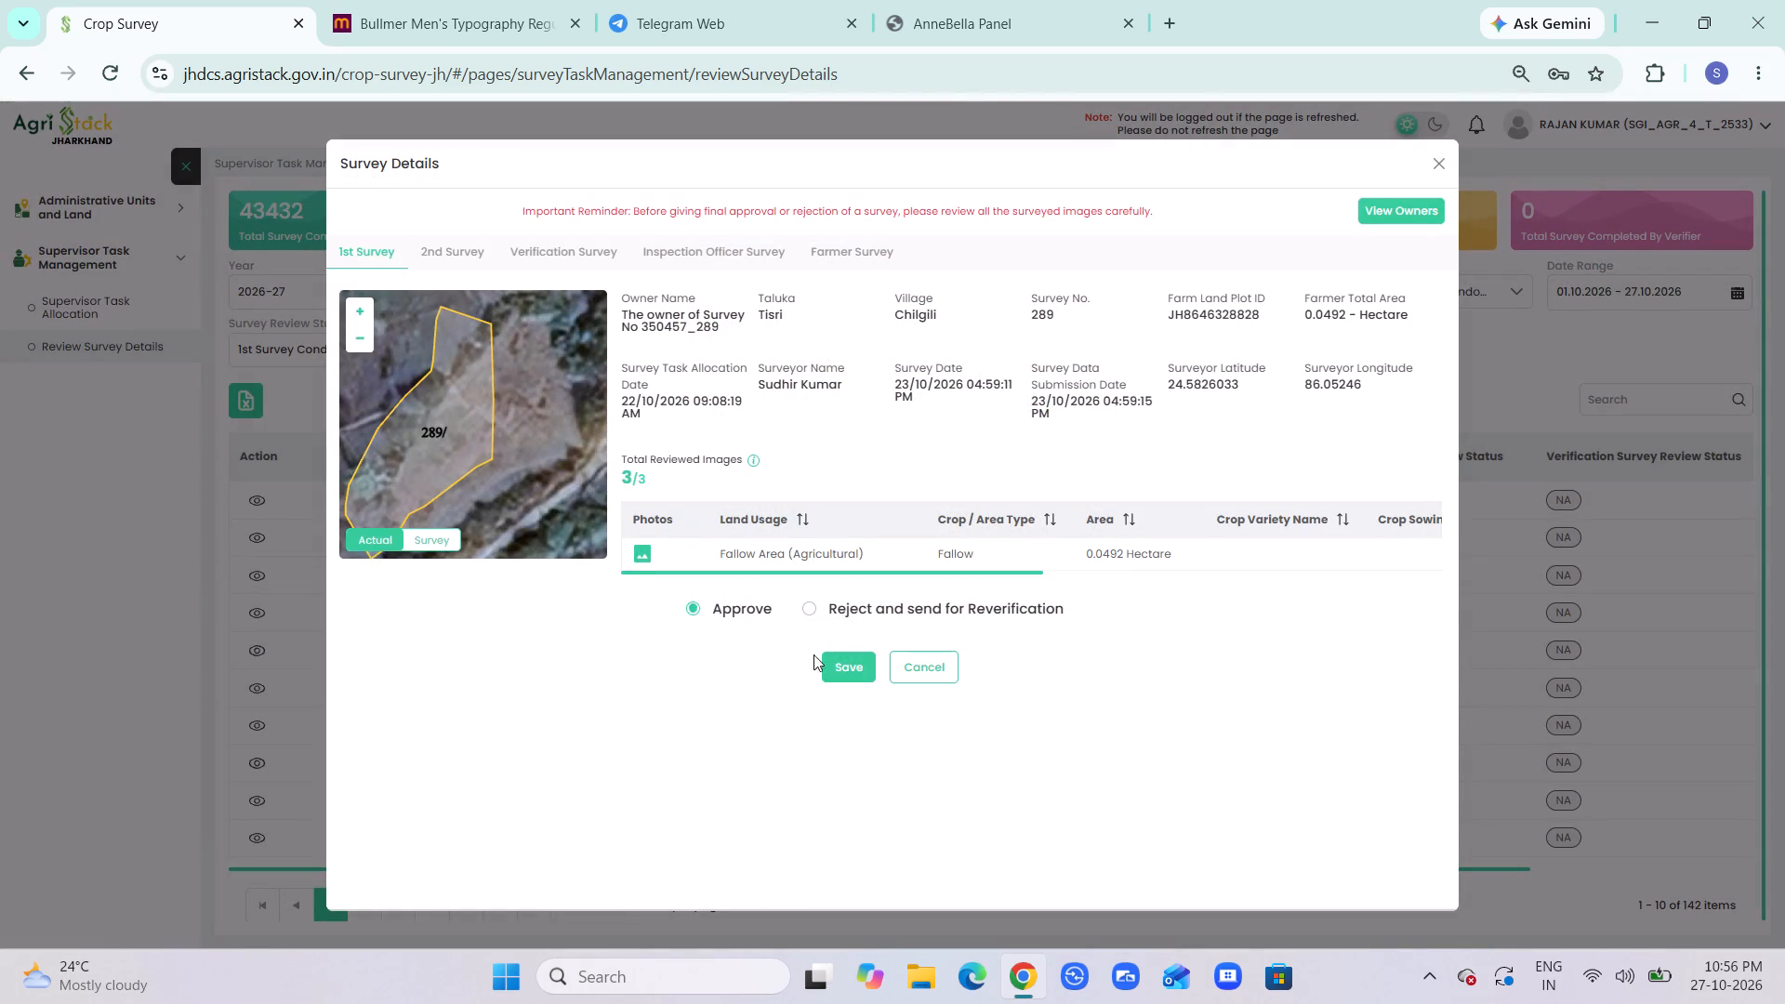
{"action": "left_click", "coordinate": [859, 668]}
{"action": "left_click", "coordinate": [880, 575]}
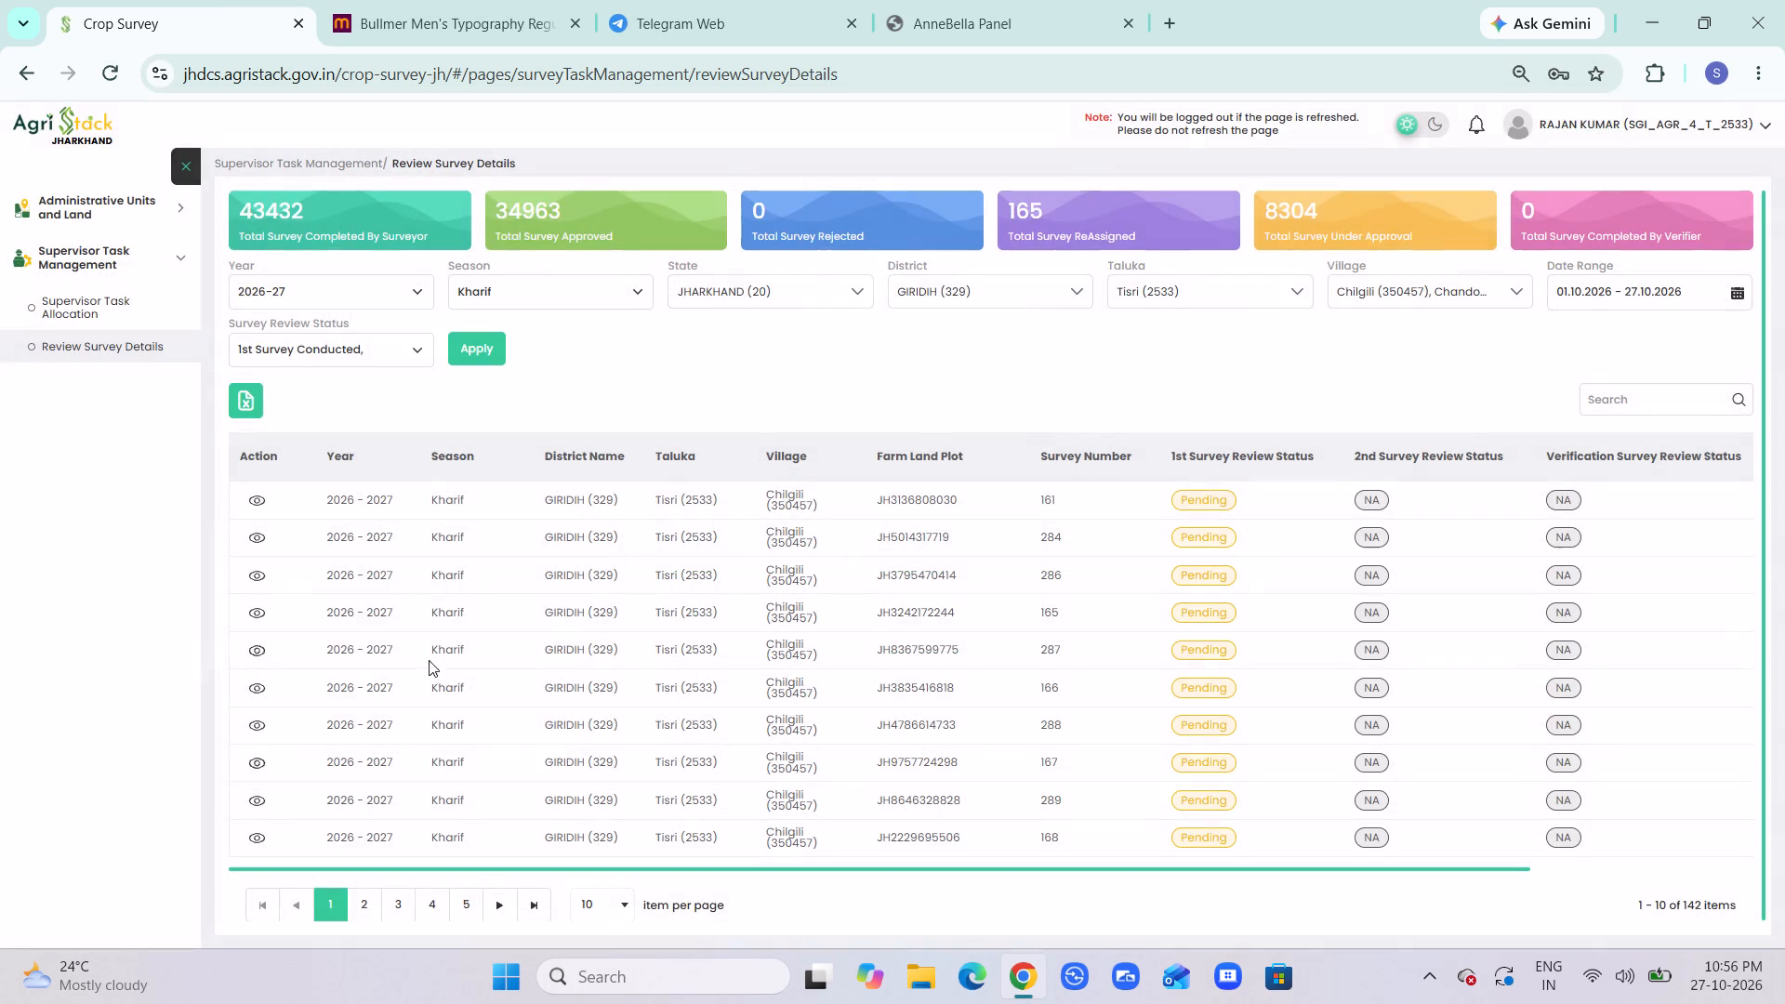
{"action": "left_click", "coordinate": [250, 837]}
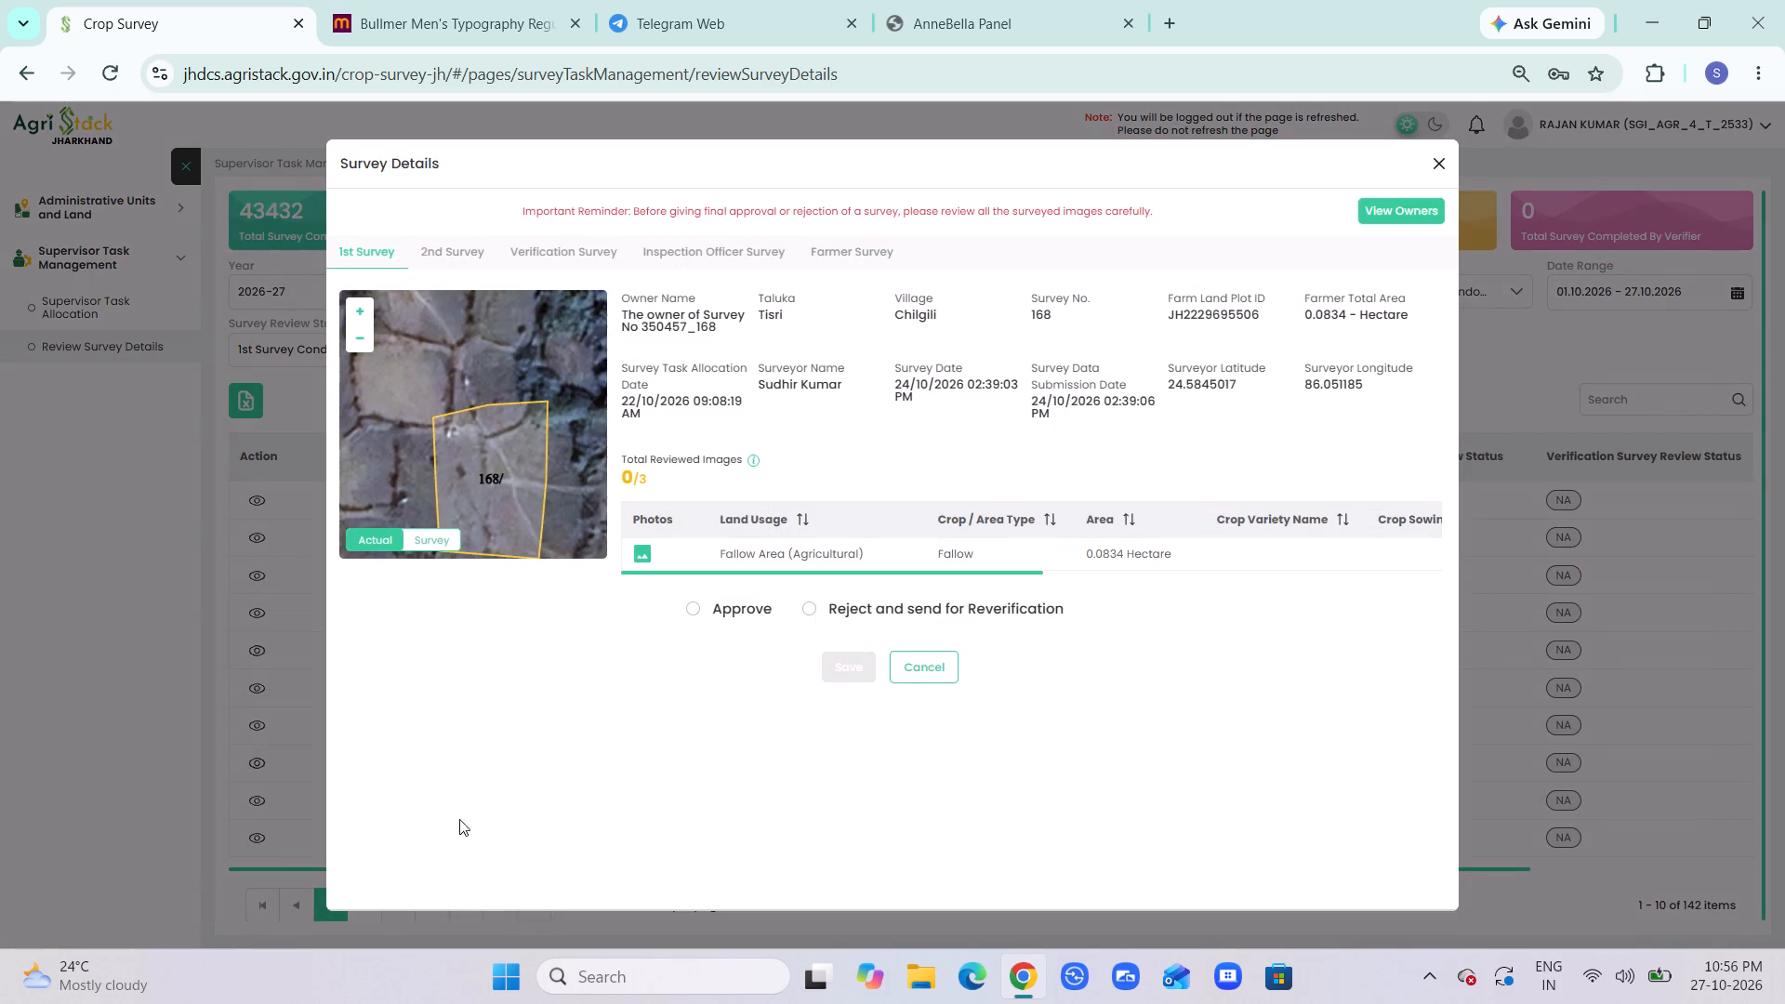
{"action": "left_click", "coordinate": [637, 559]}
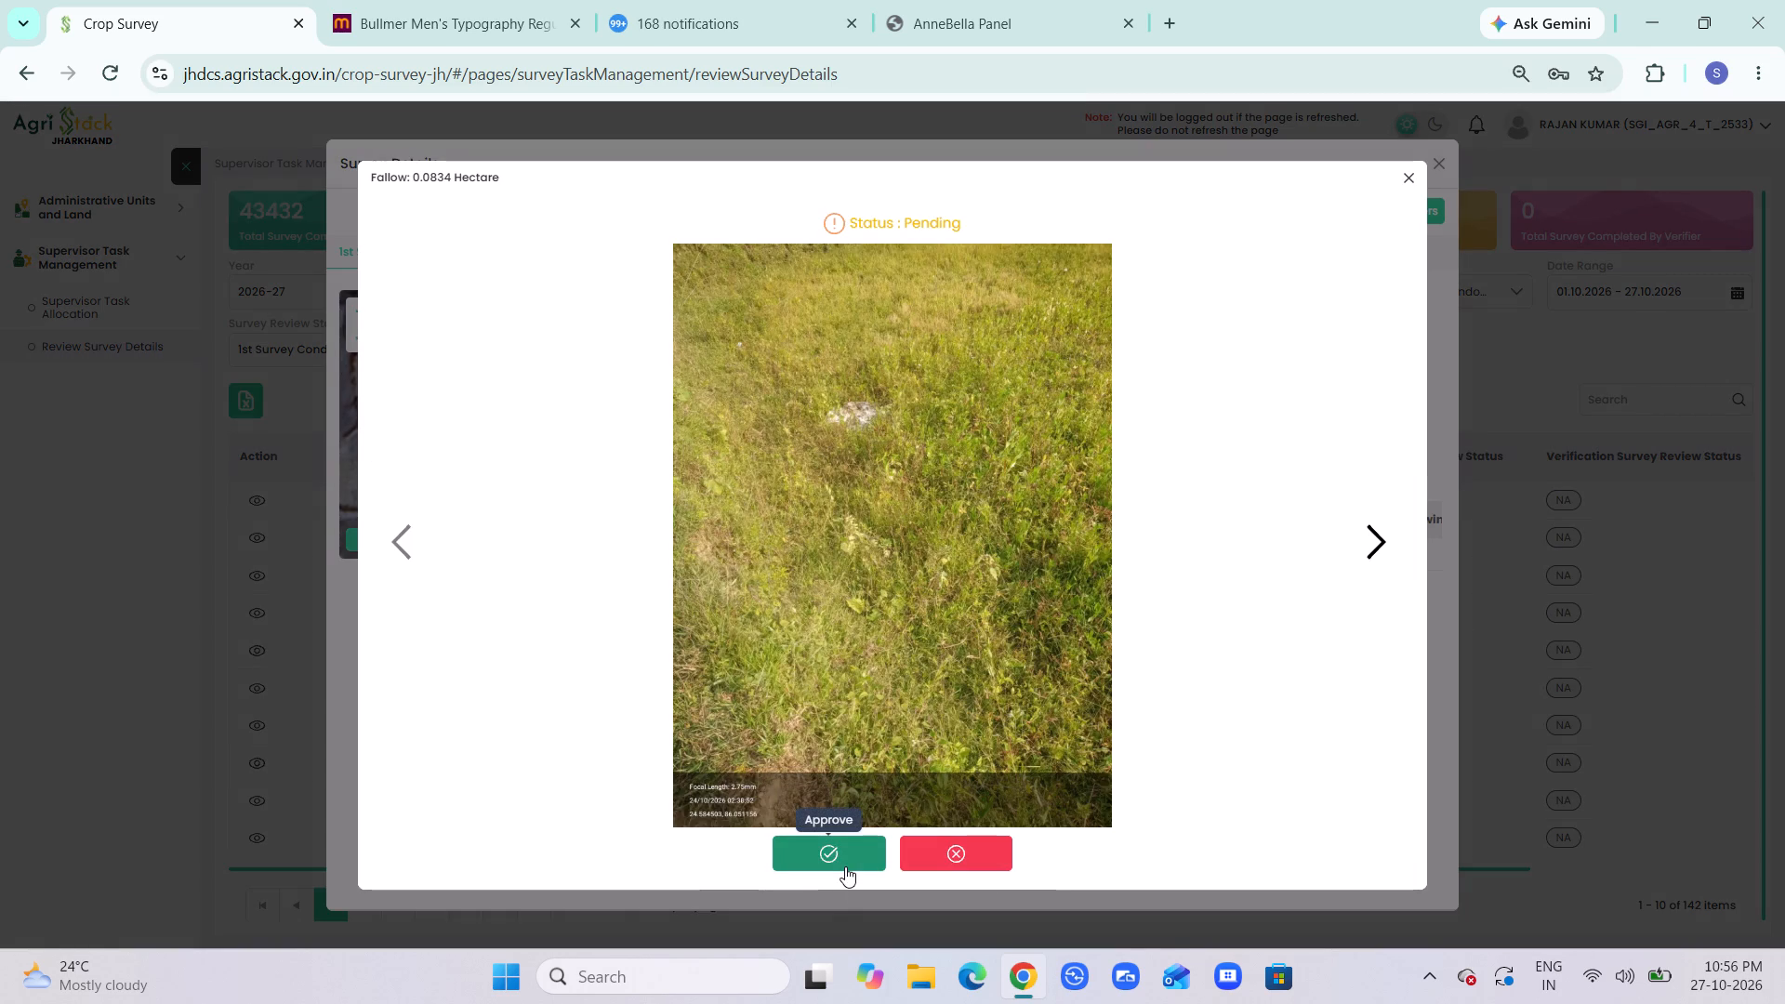
{"action": "left_click", "coordinate": [845, 860]}
{"action": "left_click_drag", "start_coordinate": [1019, 676], "coordinate": [848, 690]}
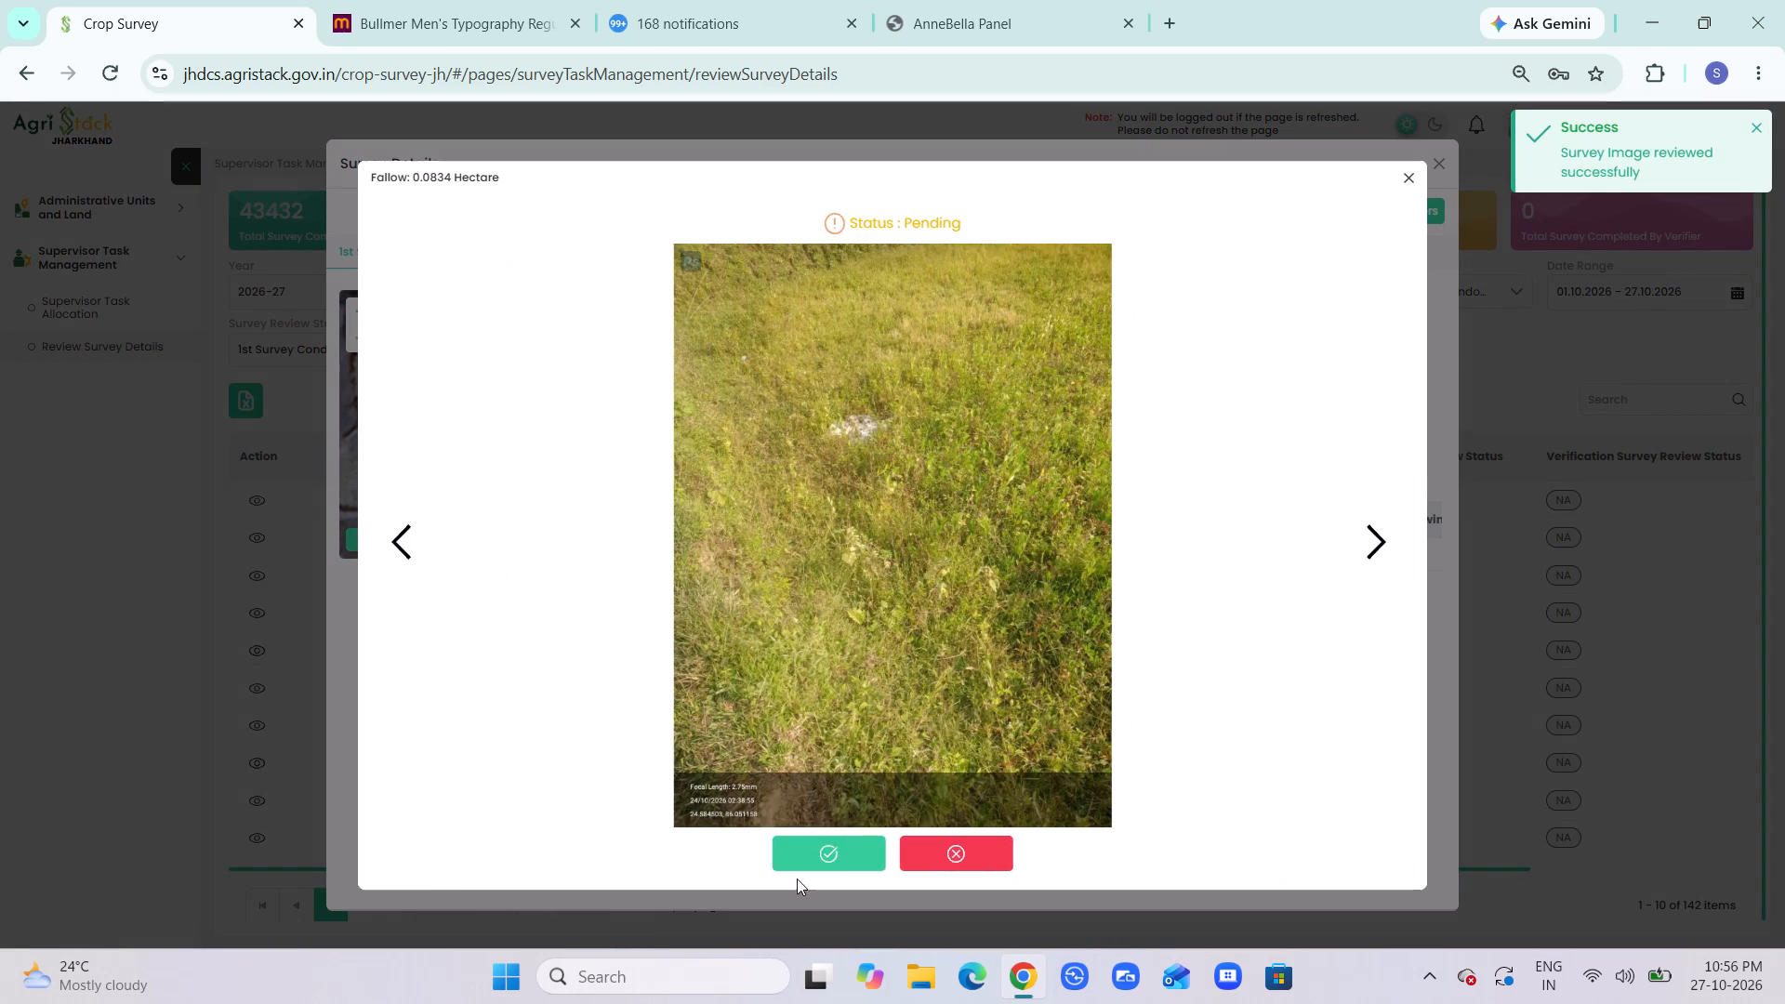
{"action": "left_click_drag", "start_coordinate": [848, 852], "coordinate": [814, 865]}
{"action": "left_click_drag", "start_coordinate": [894, 761], "coordinate": [1027, 752]}
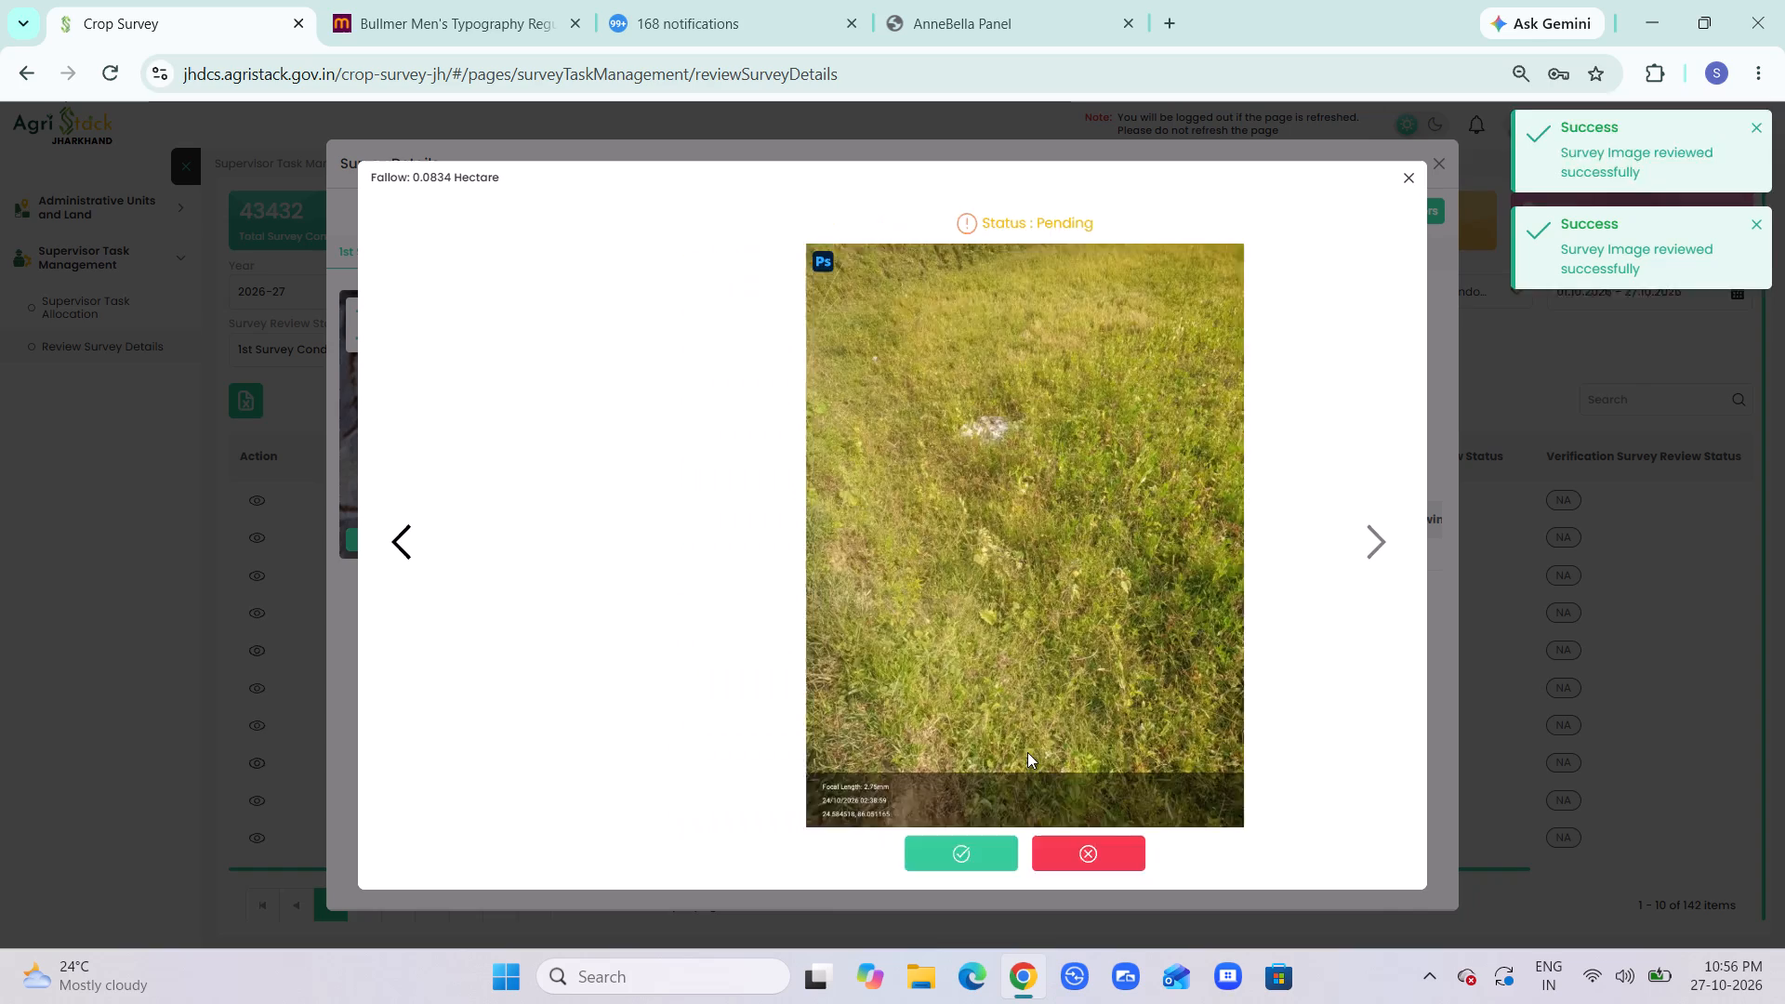
{"action": "left_click_drag", "start_coordinate": [1029, 750], "coordinate": [896, 755]}
{"action": "left_click", "coordinate": [855, 853]}
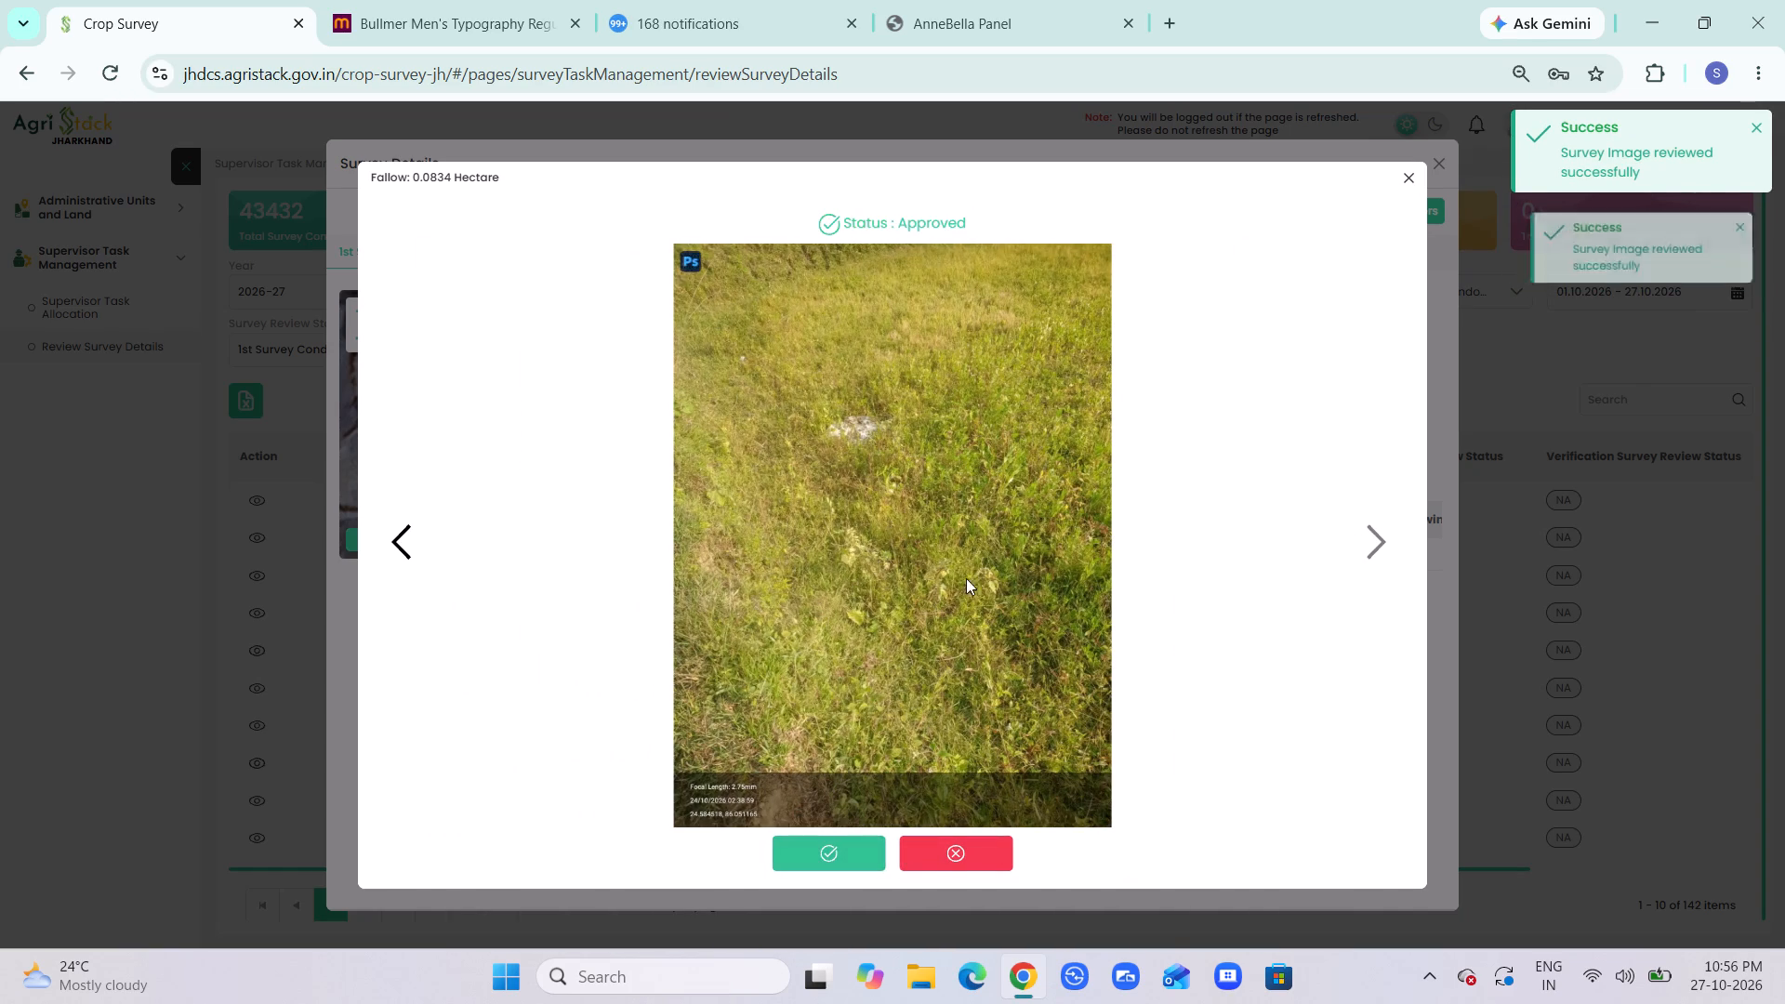
{"action": "left_click", "coordinate": [1408, 178]}
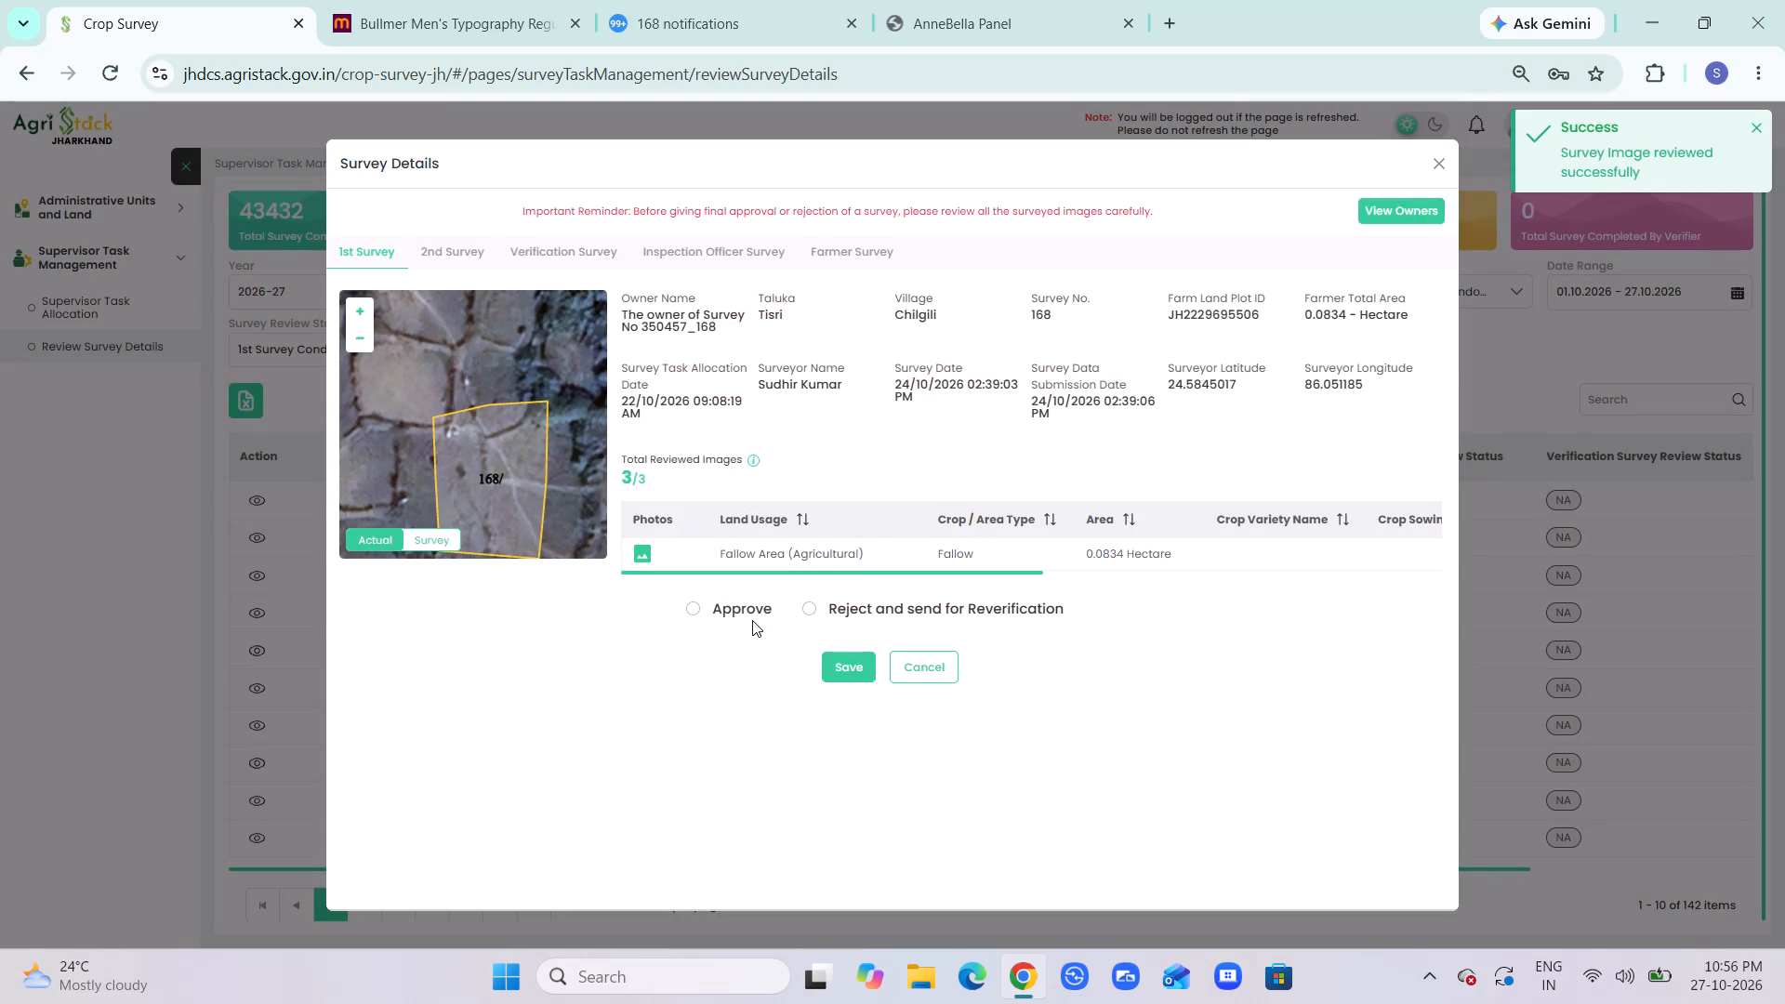
Approve the 1st survey of survey number 168, save the review and close its survey details.
{"action": "left_click", "coordinate": [750, 612]}
{"action": "left_click", "coordinate": [840, 659]}
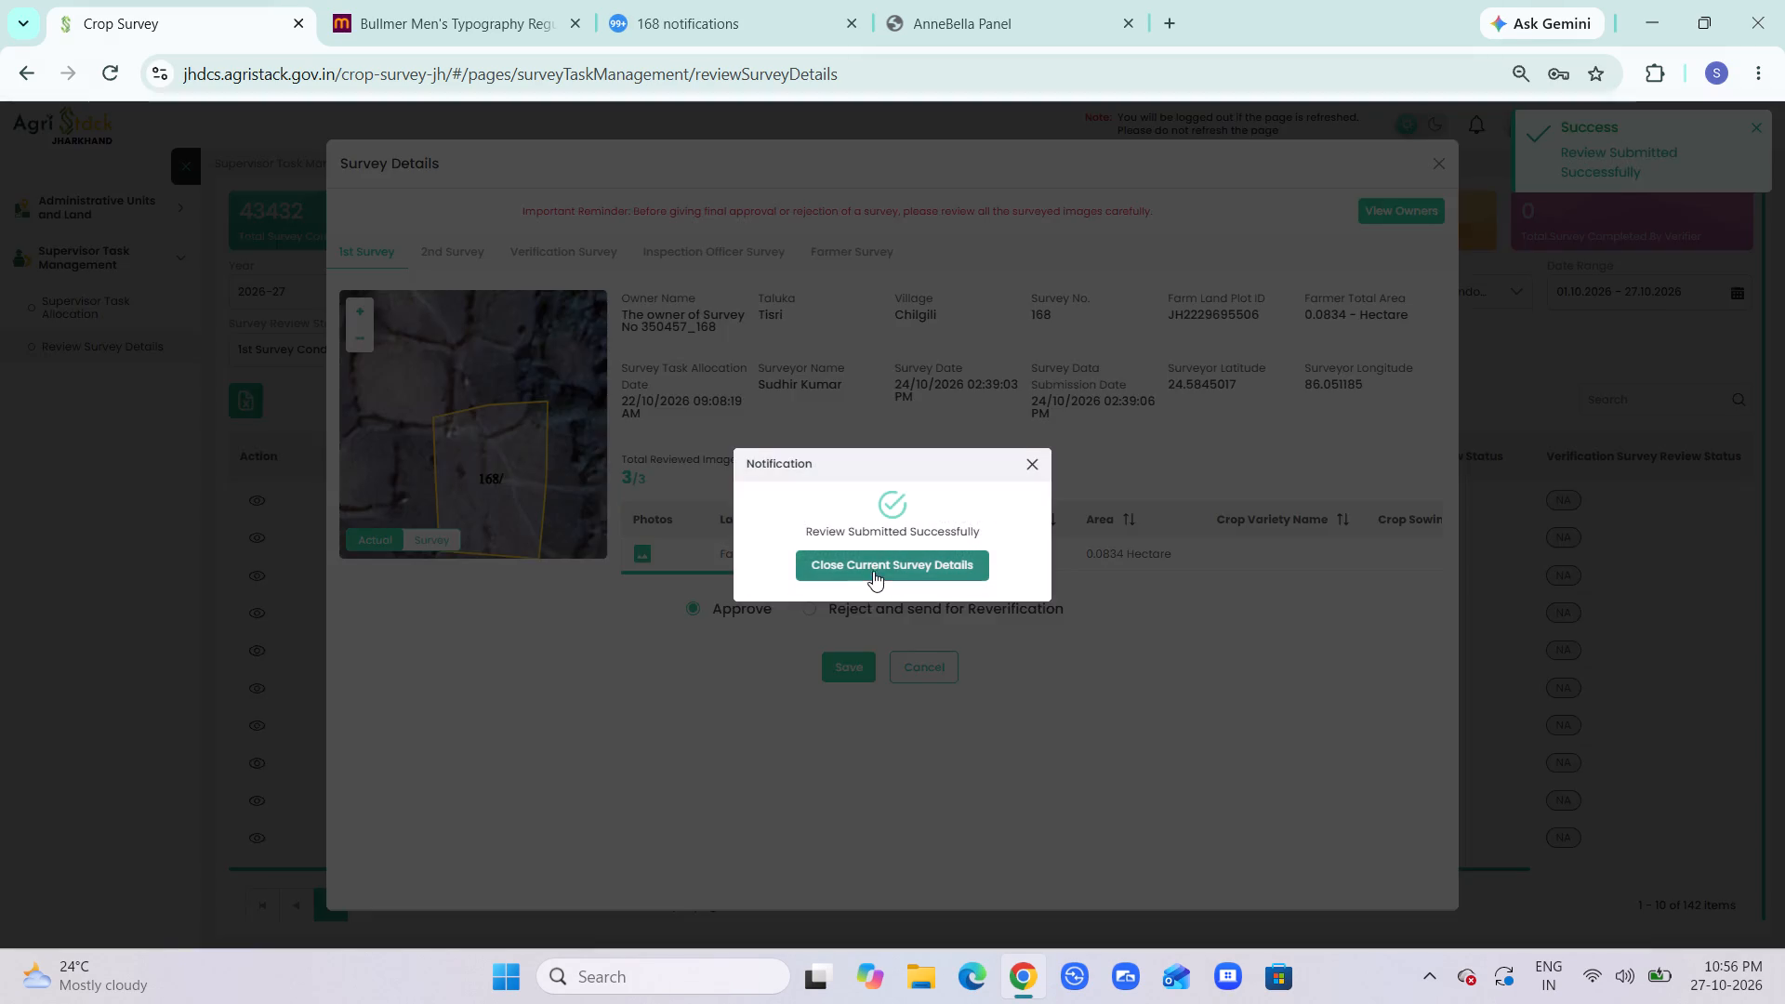
{"action": "left_click", "coordinate": [874, 568]}
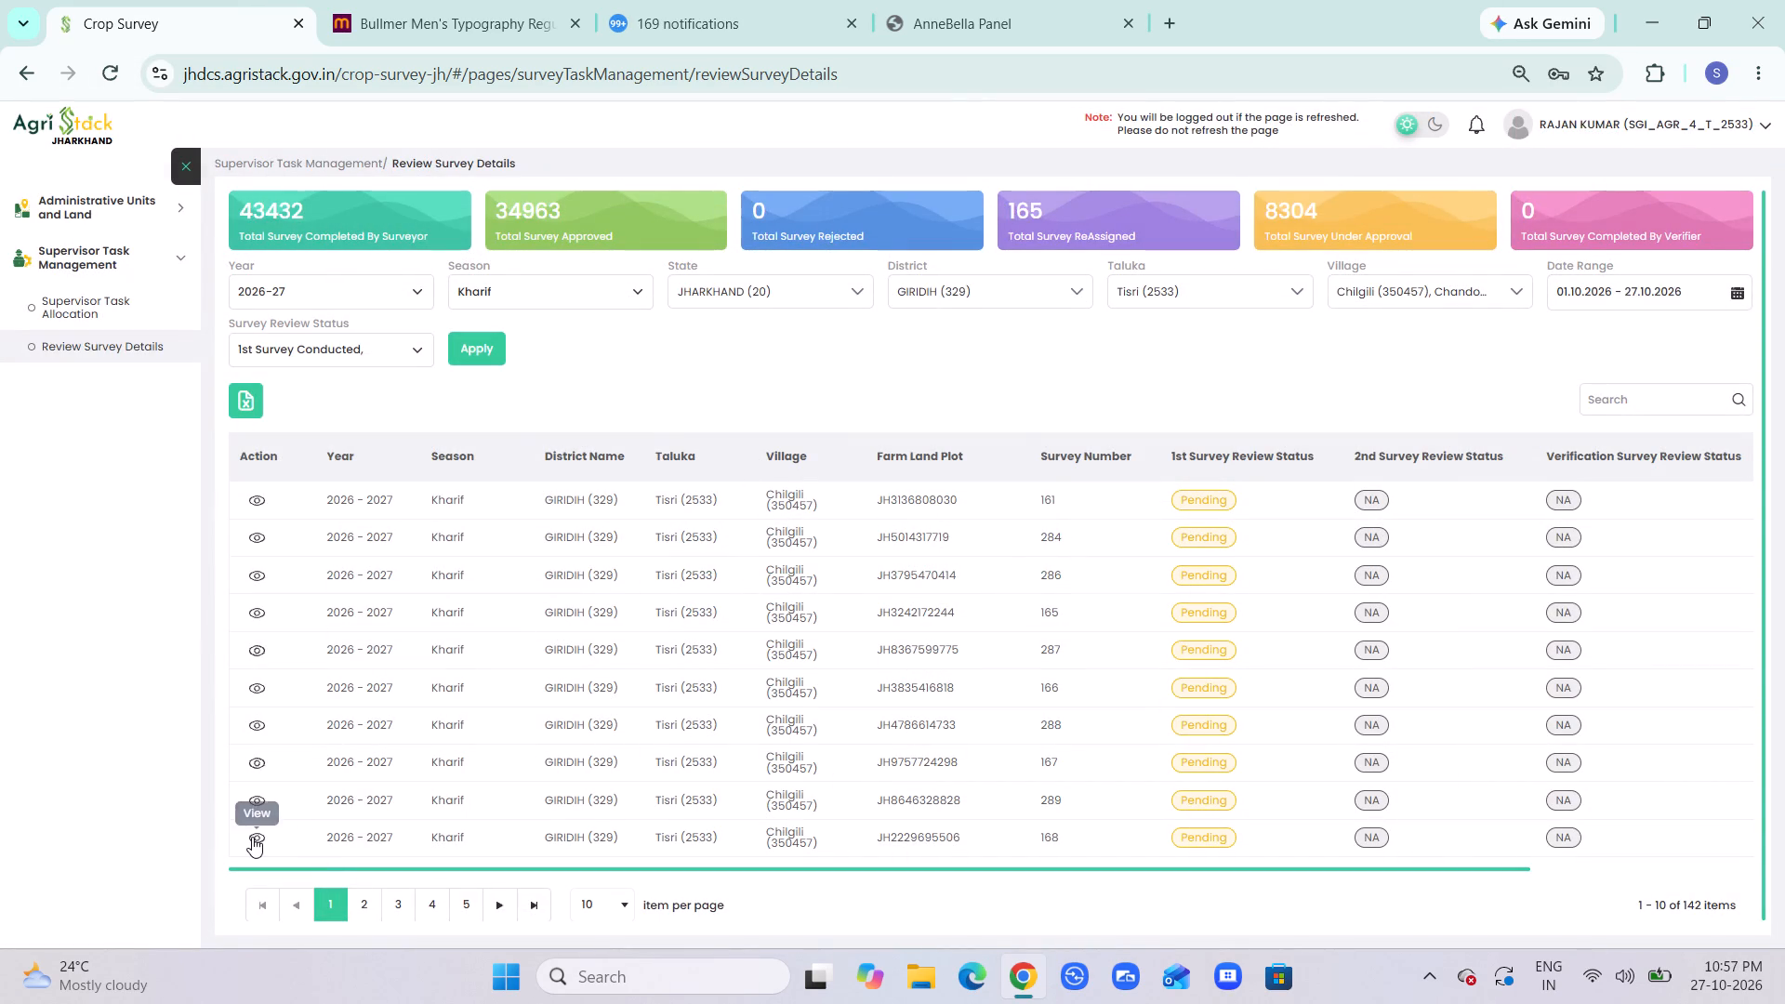
Reopen the survey details of survey number 168 to check its review, and close them.
{"action": "left_click", "coordinate": [252, 837]}
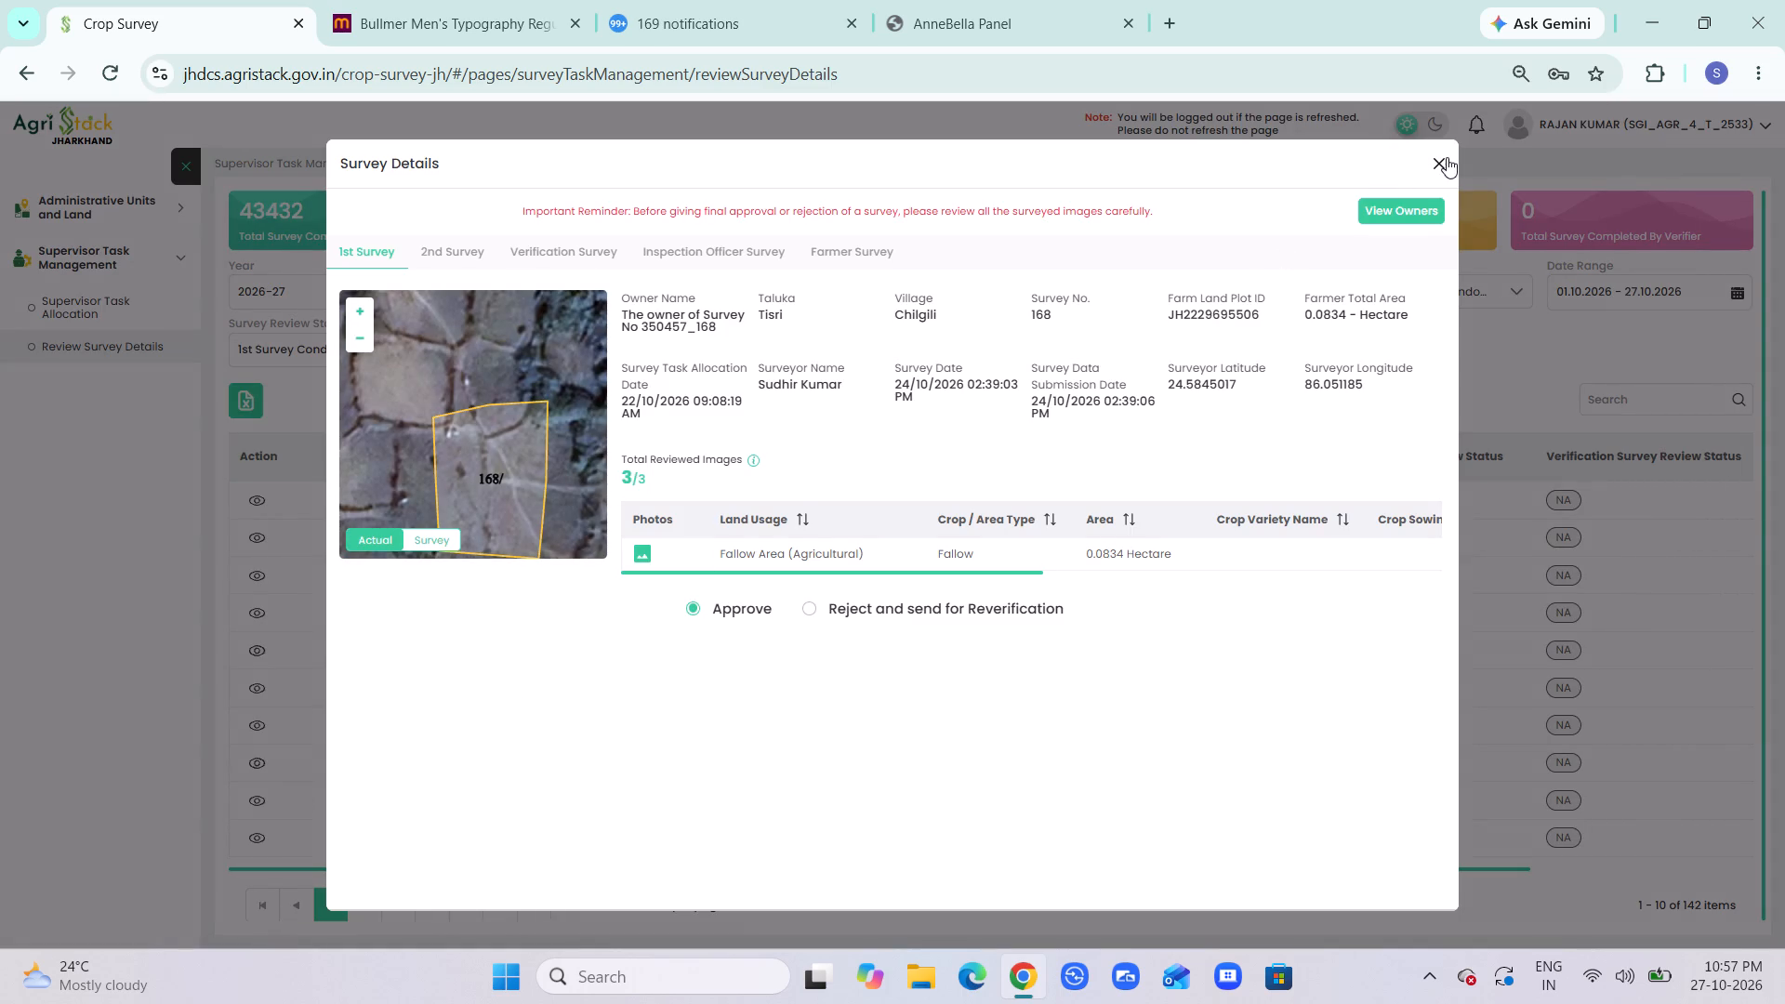
{"action": "left_click", "coordinate": [1437, 159]}
Refresh the pending survey list by switching to page 2 and back to page 1.
{"action": "left_click", "coordinate": [353, 907]}
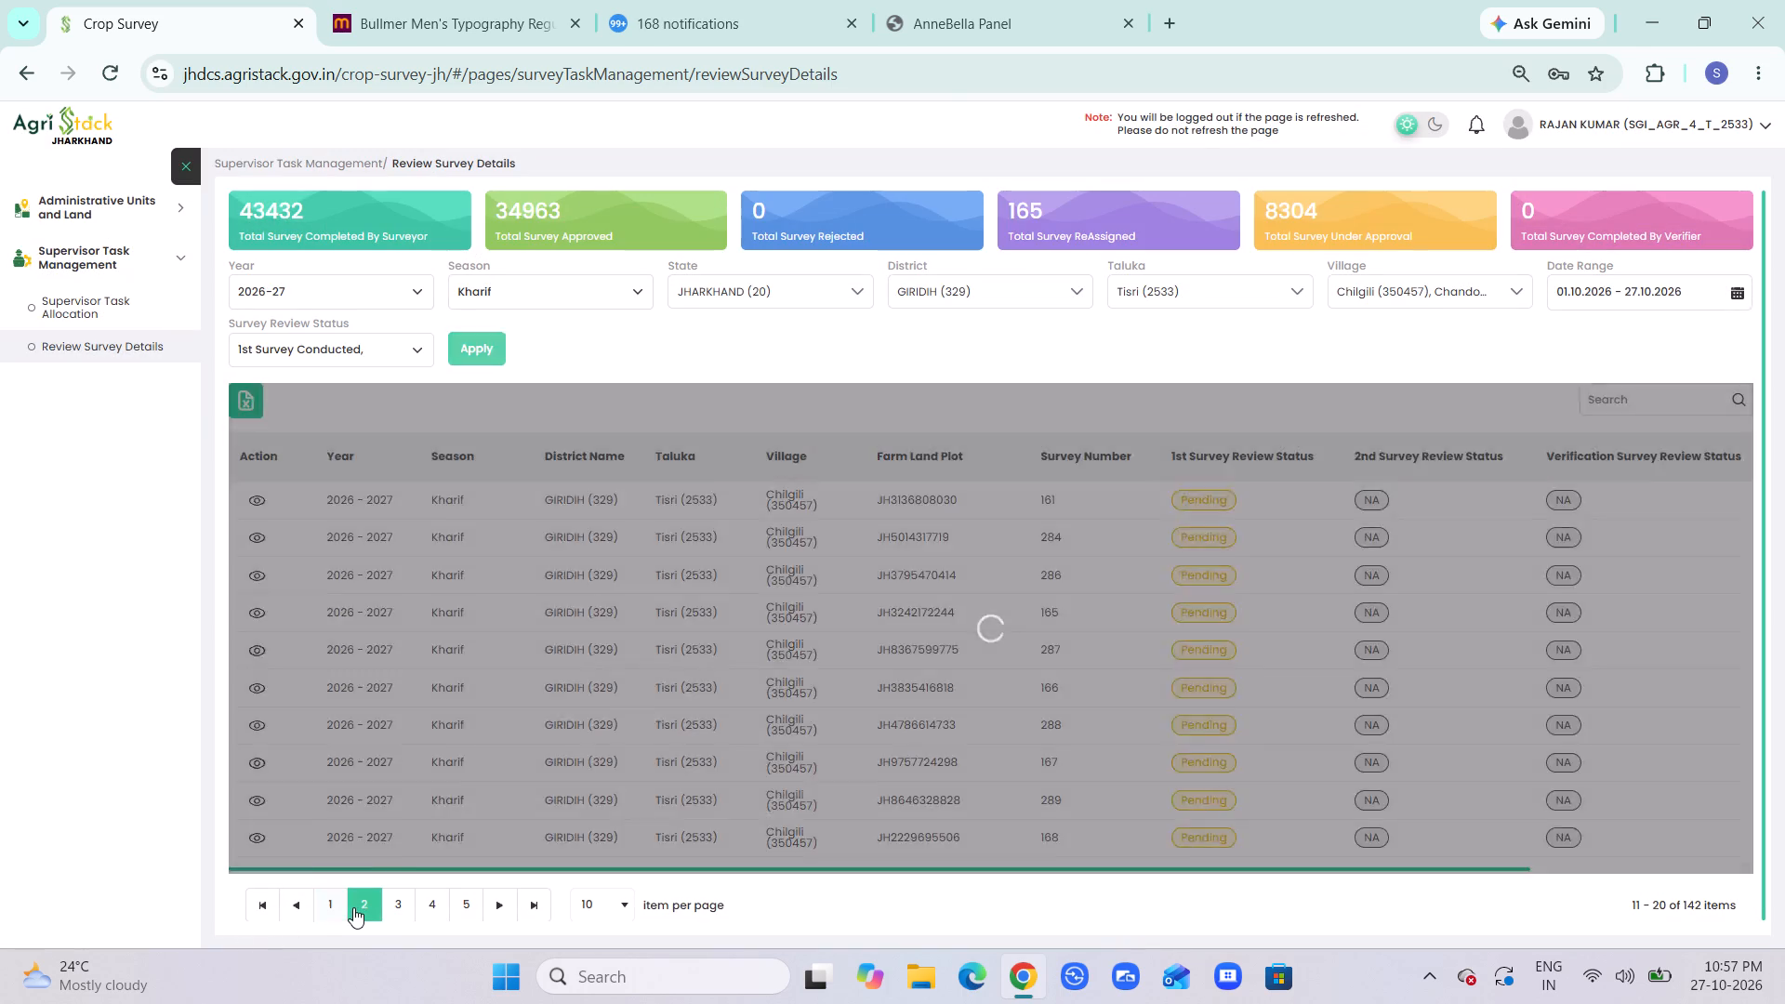
{"action": "left_click", "coordinate": [337, 909]}
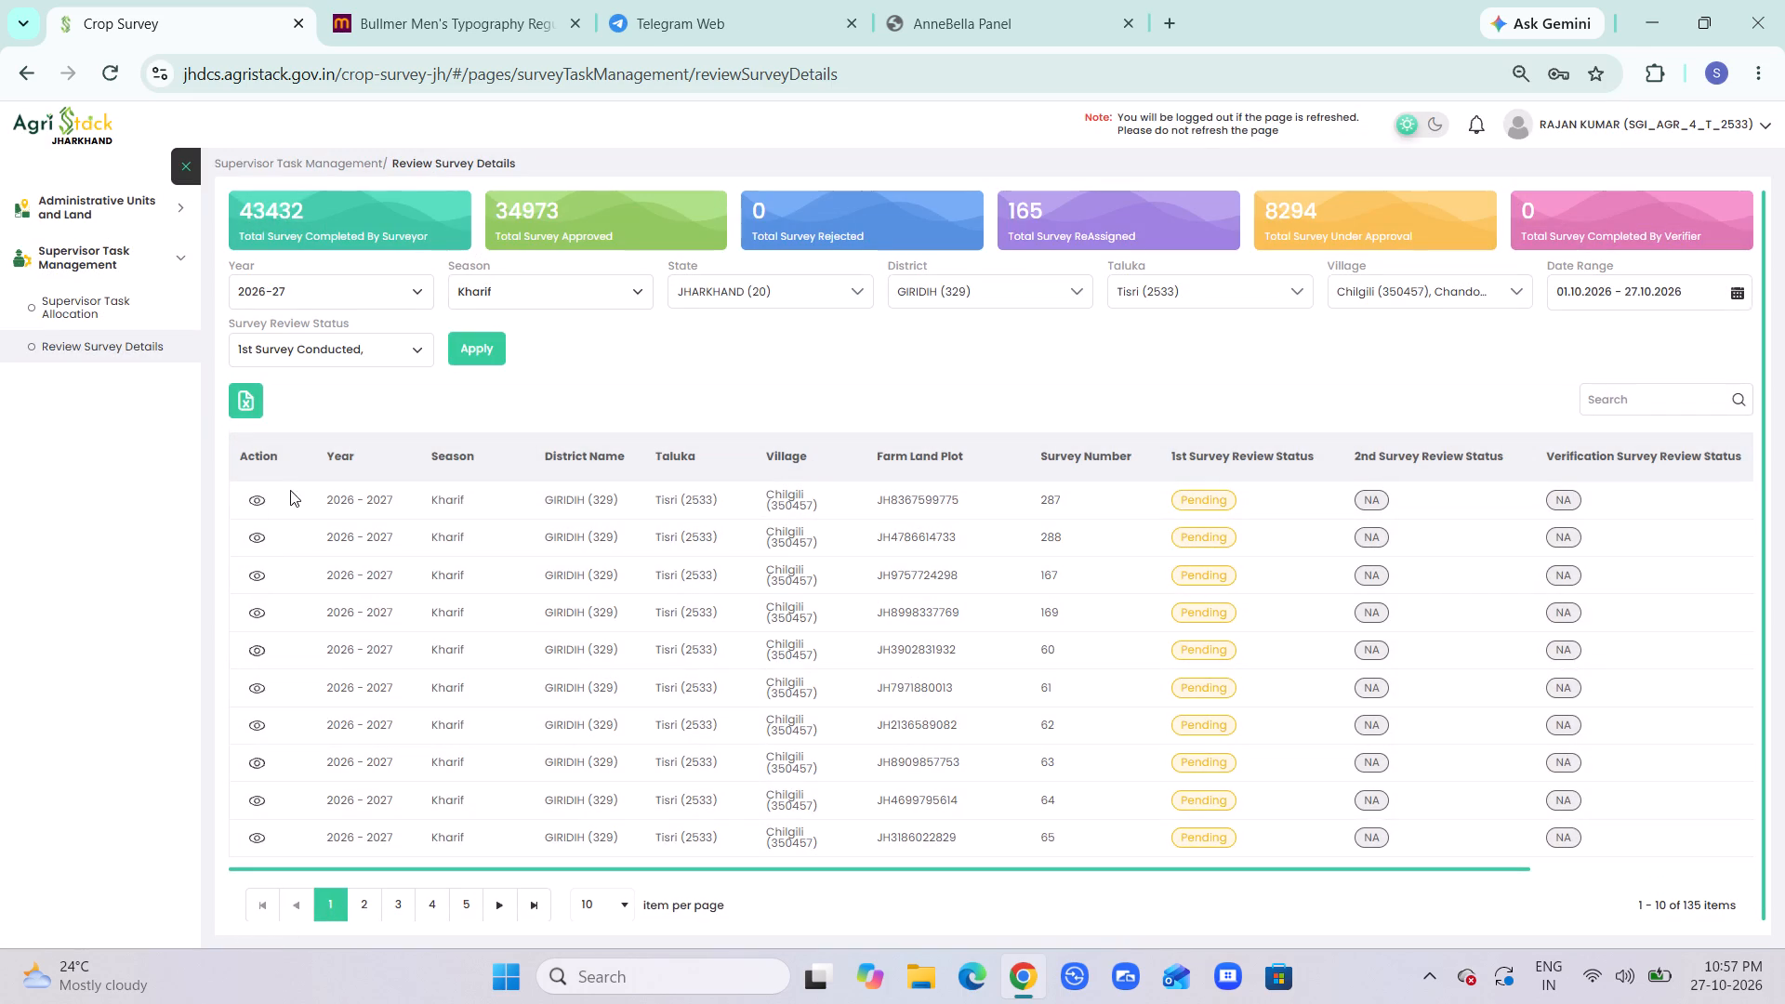
Open the survey details of survey number 287 in Chilgili, approve all three farm photos and close the photo viewer.
{"action": "left_click", "coordinate": [260, 493]}
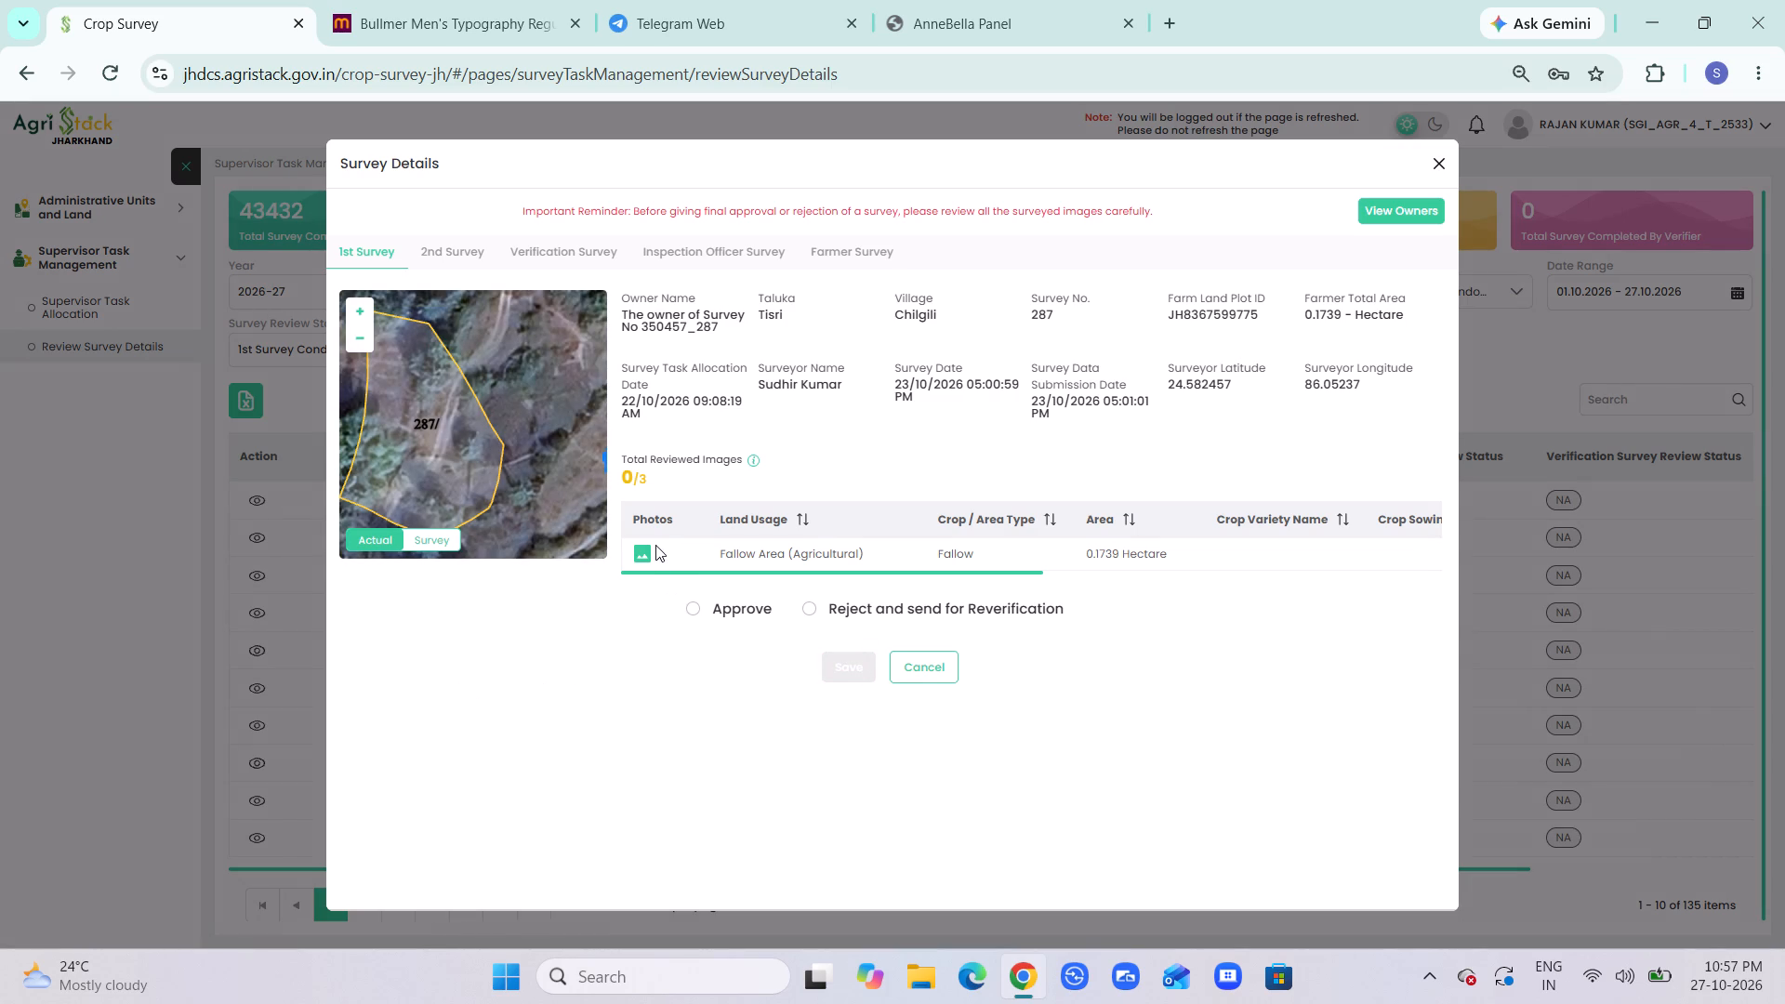
{"action": "left_click", "coordinate": [647, 545]}
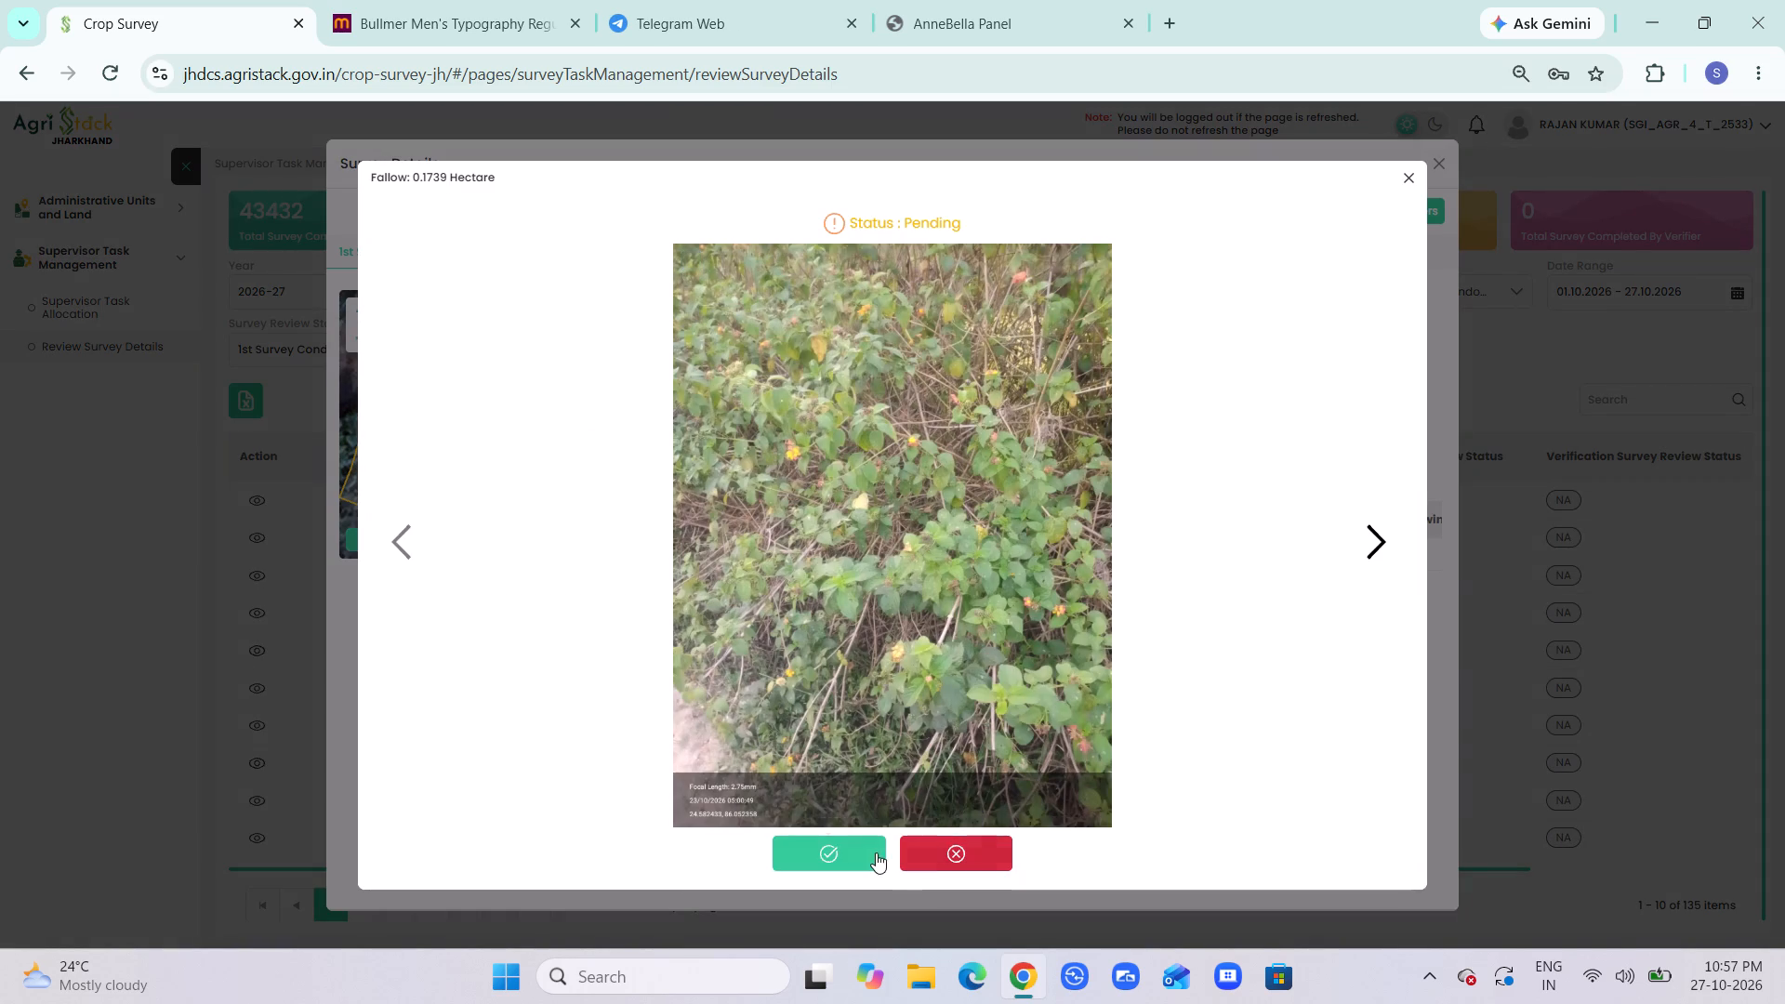
{"action": "left_click", "coordinate": [873, 852]}
{"action": "left_click_drag", "start_coordinate": [1088, 636], "coordinate": [934, 664]}
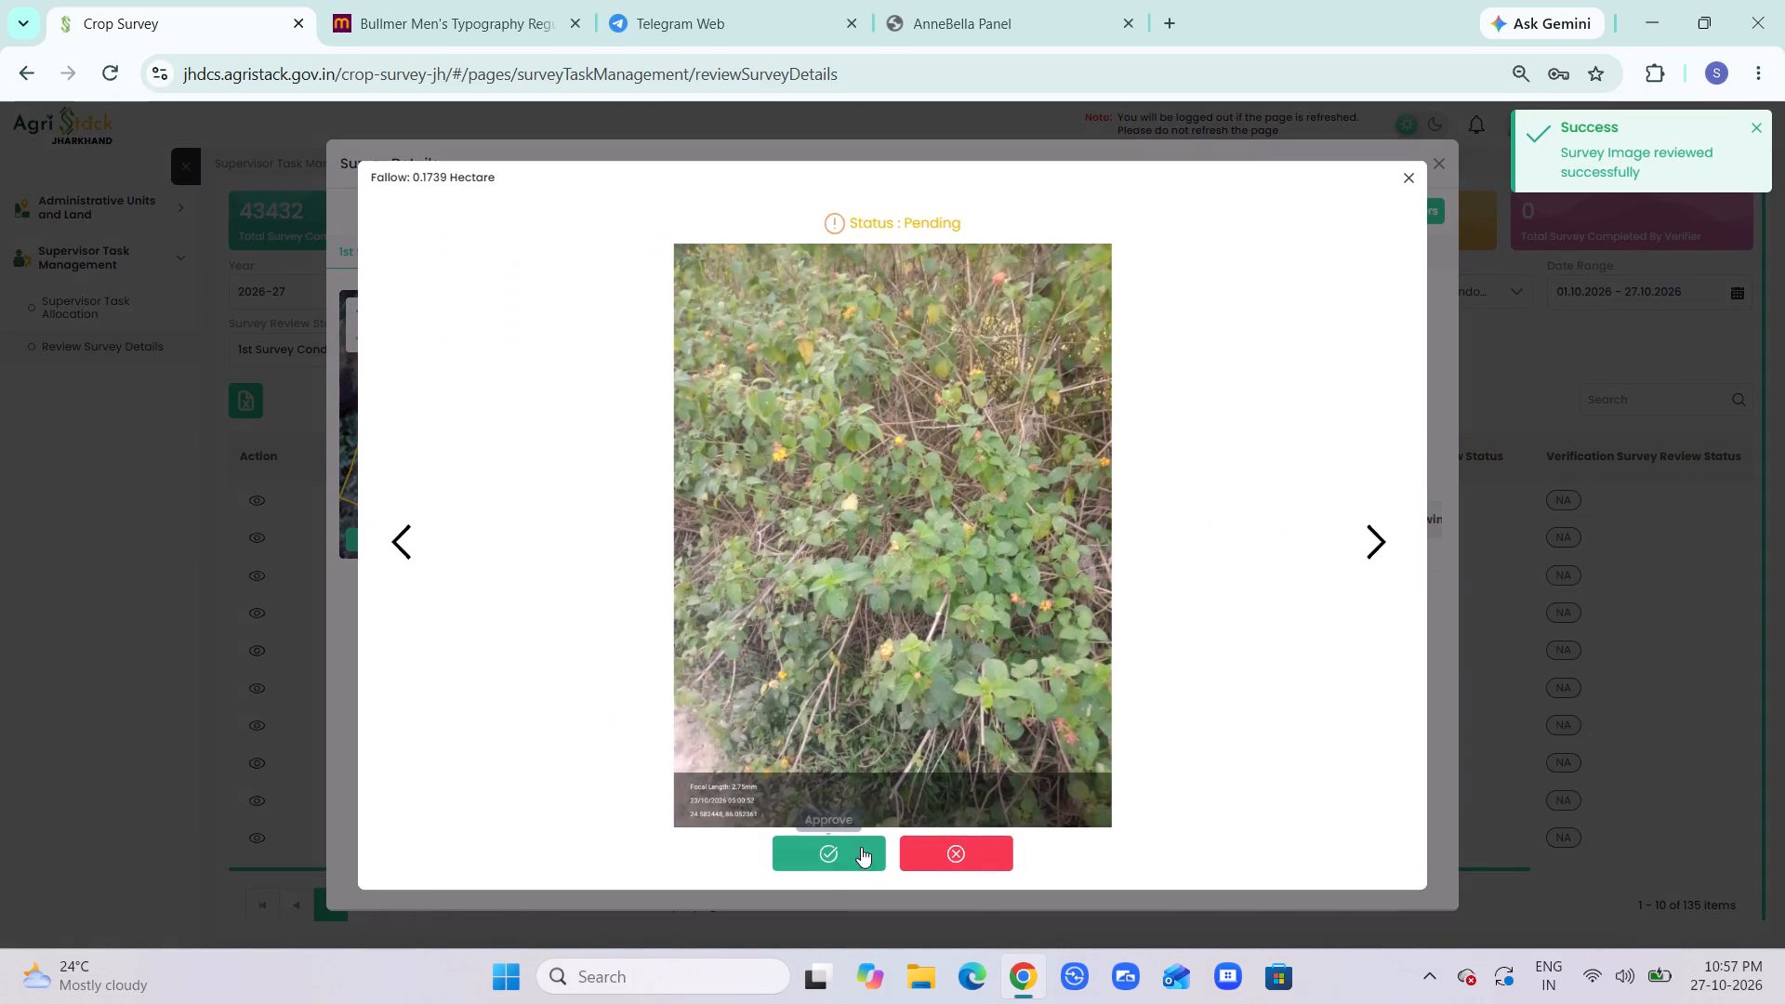
{"action": "left_click", "coordinate": [856, 852]}
{"action": "left_click_drag", "start_coordinate": [1132, 633], "coordinate": [885, 626]}
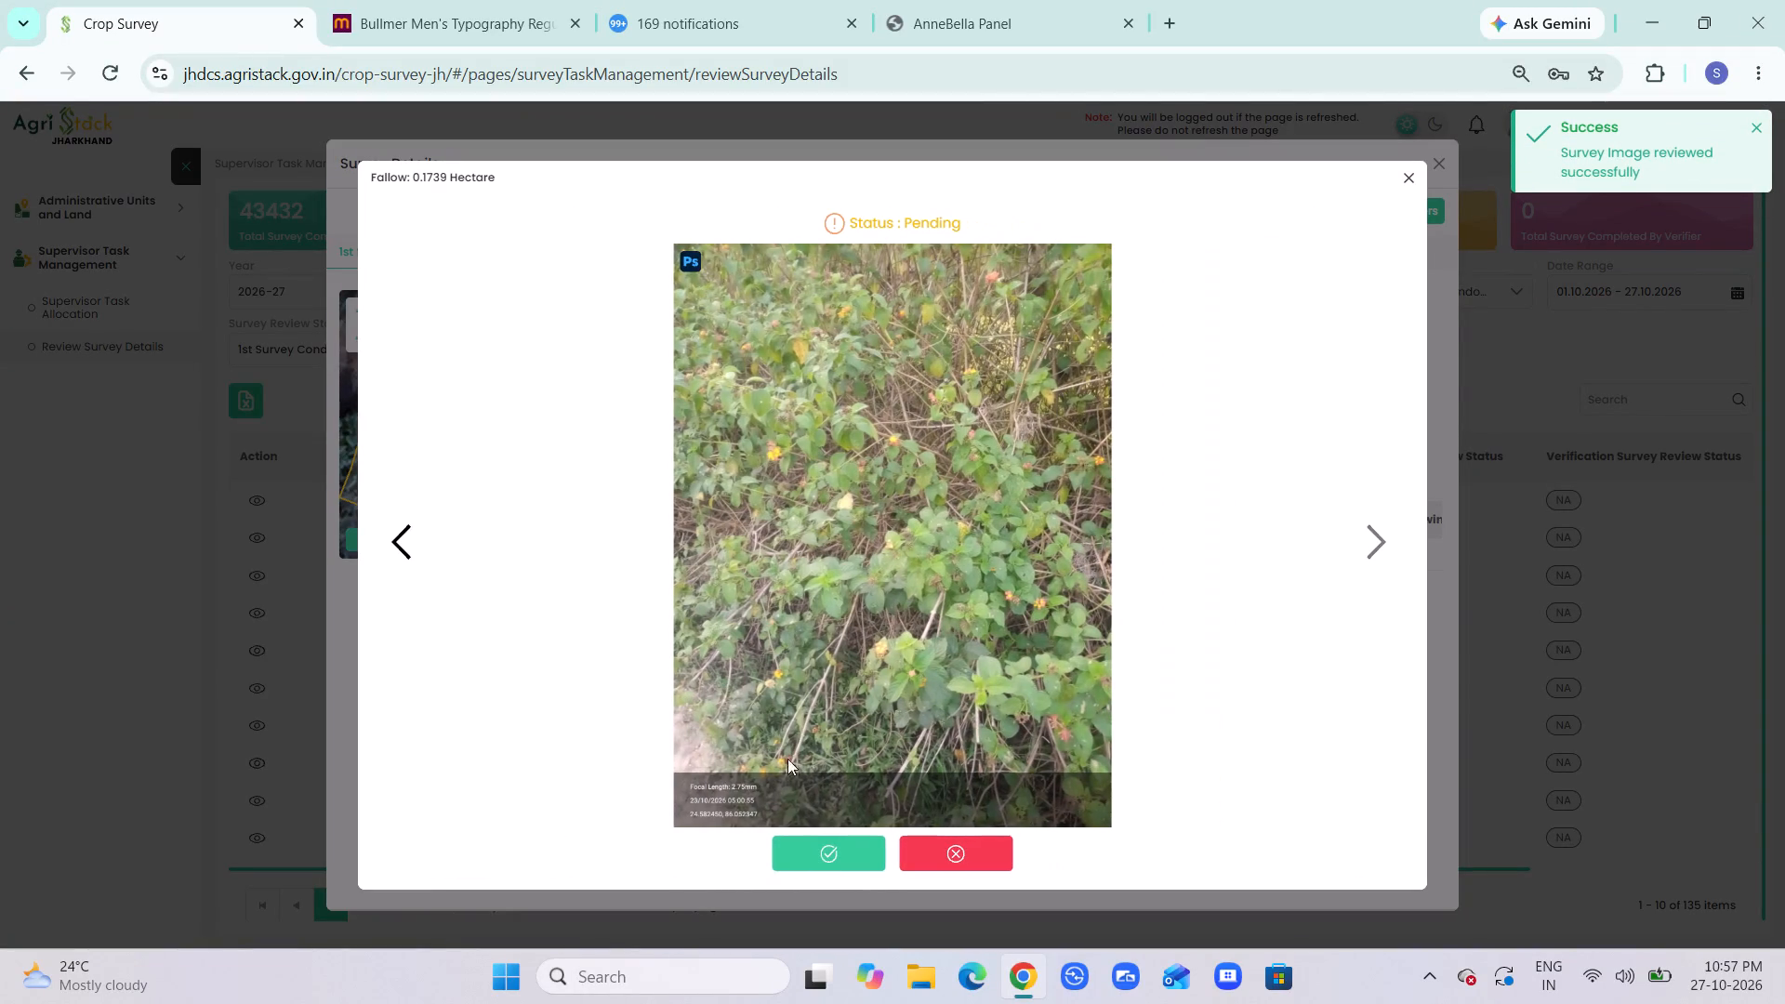
{"action": "left_click", "coordinate": [830, 849]}
{"action": "left_click_drag", "start_coordinate": [1099, 629], "coordinate": [1025, 649]}
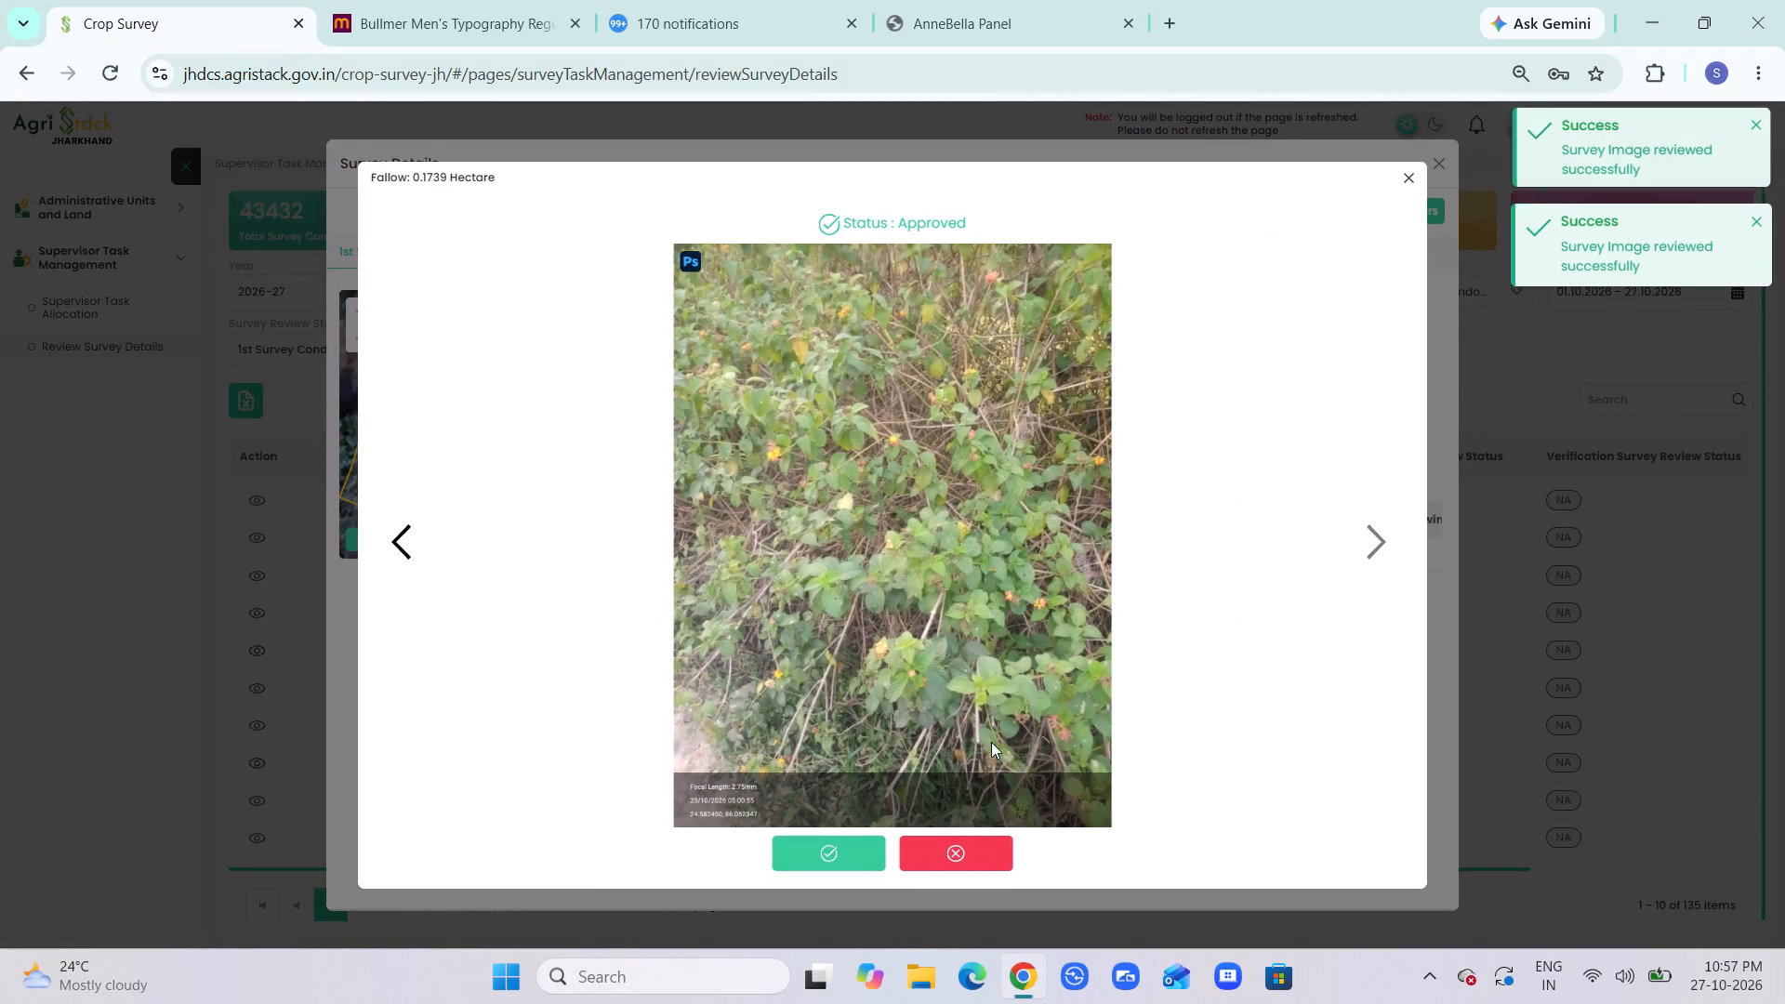
{"action": "left_click", "coordinate": [1409, 167]}
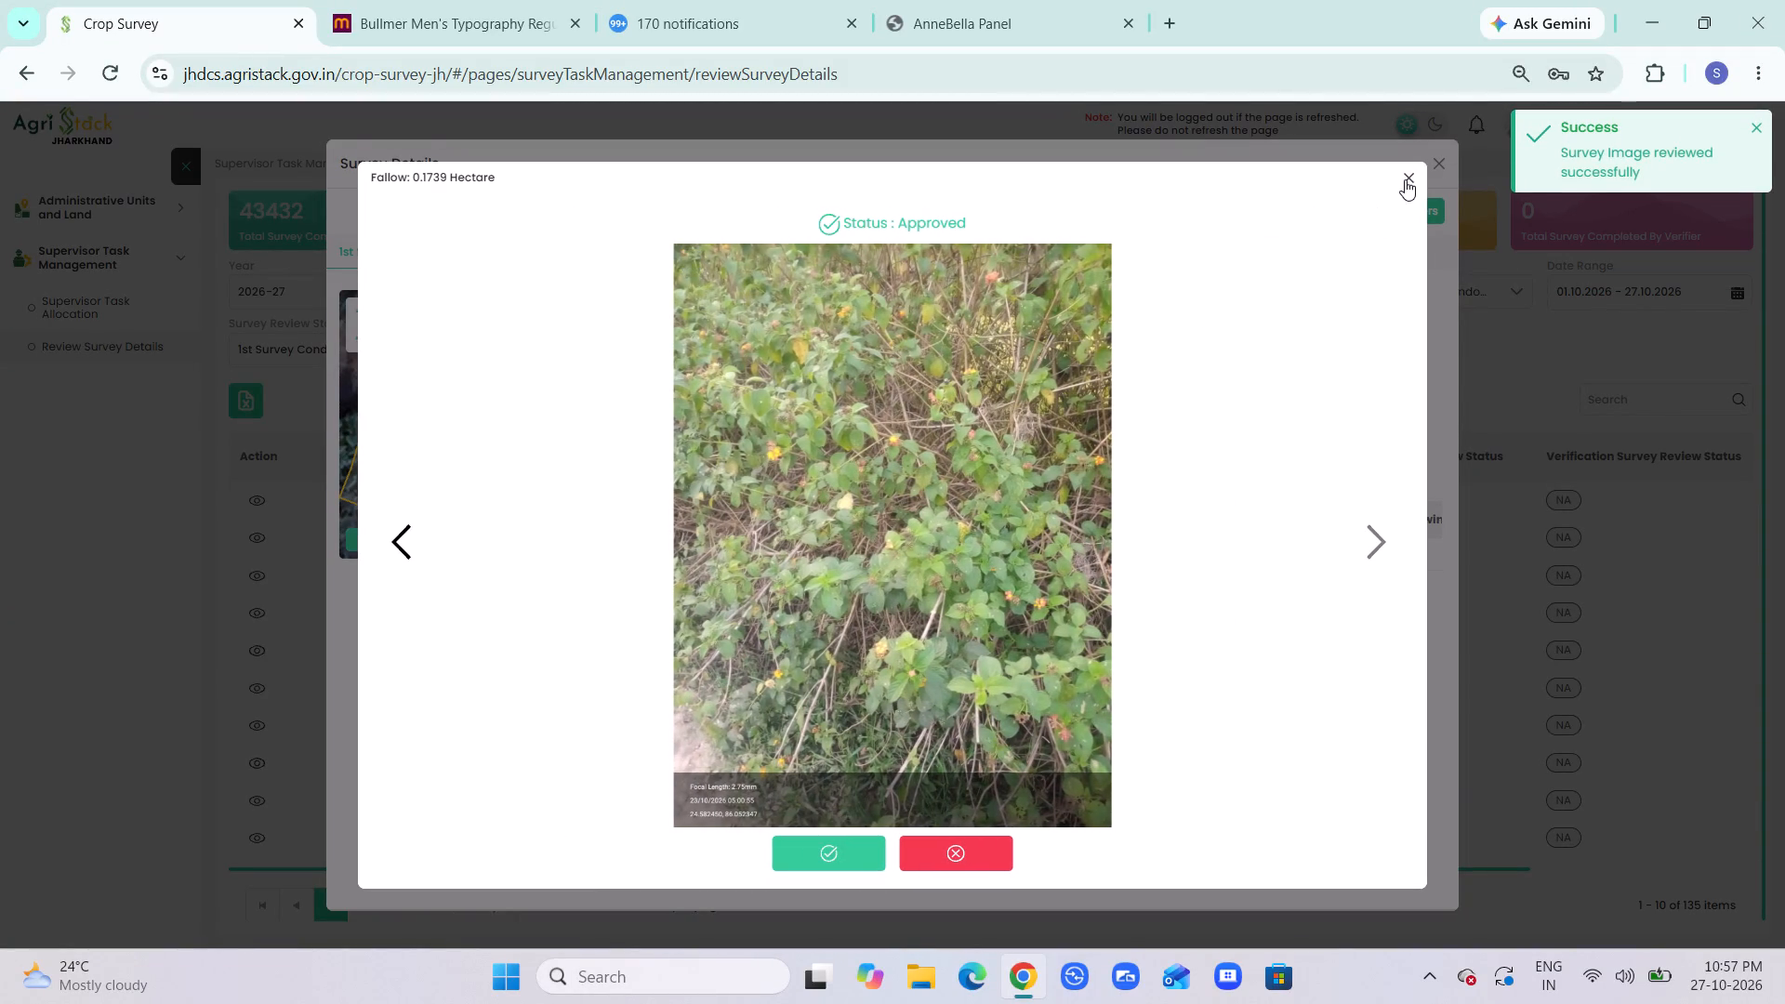
{"action": "left_click", "coordinate": [1405, 179]}
{"action": "left_click", "coordinate": [1414, 172]}
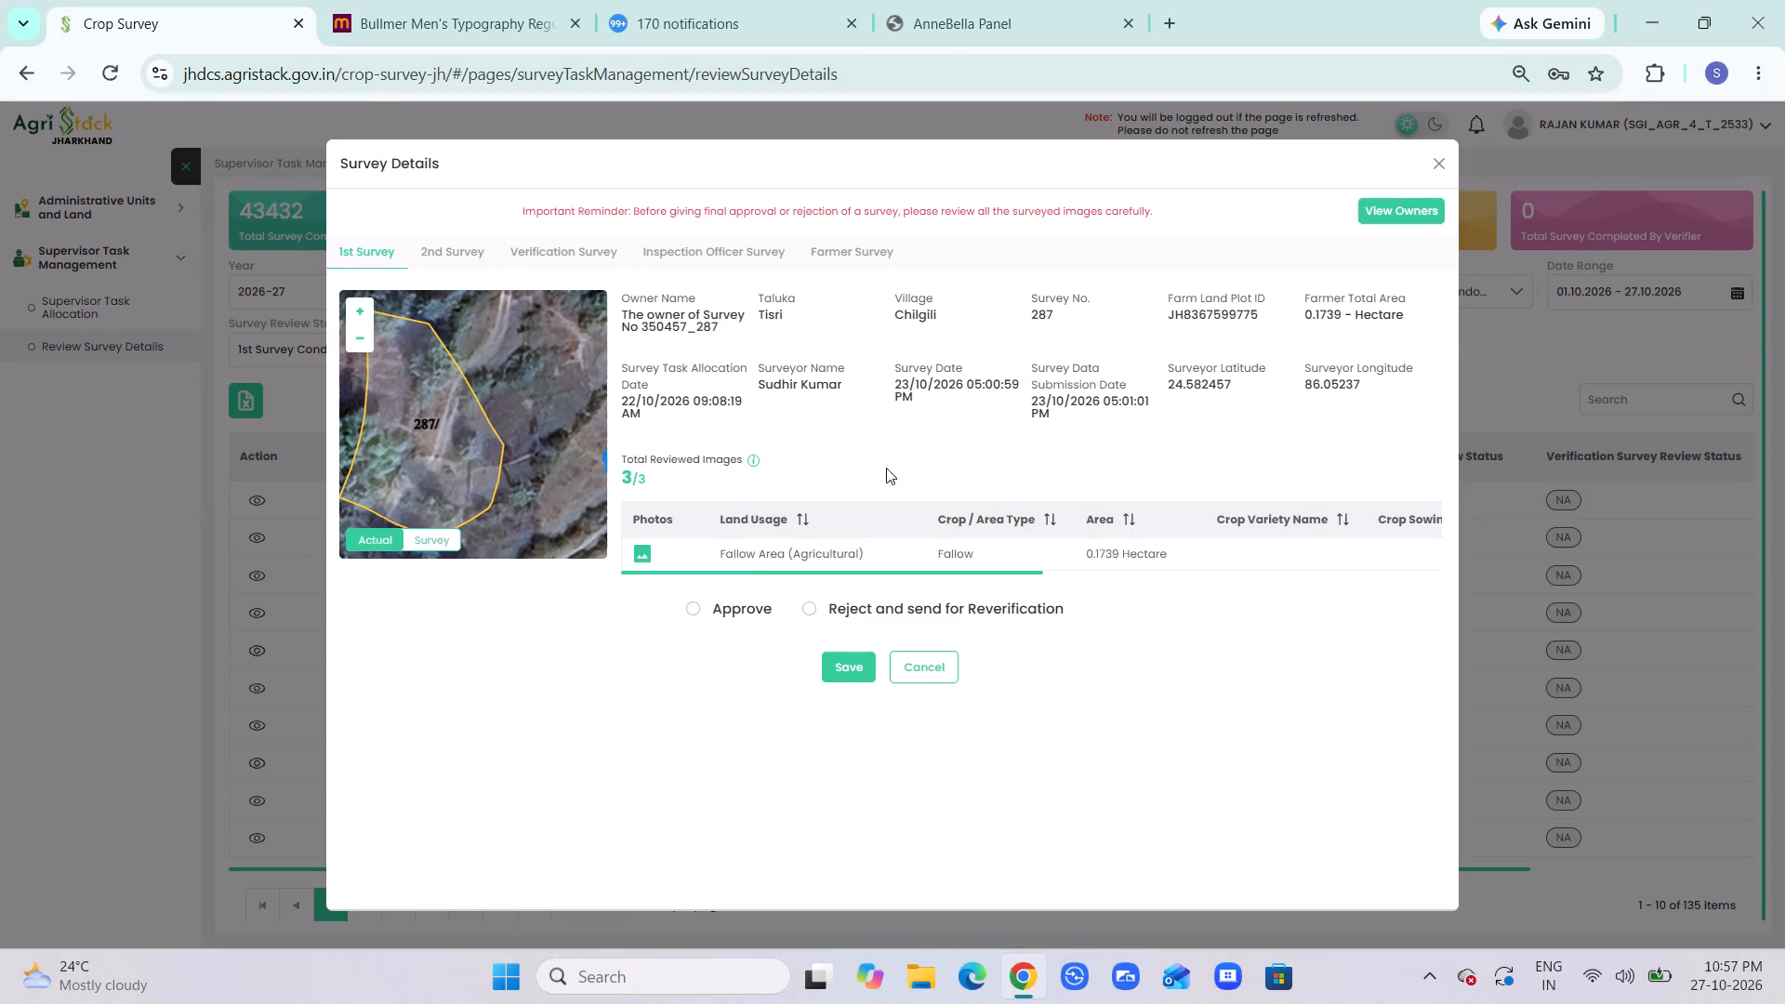
Approve the 1st survey of survey number 287, save the review and close its survey details.
{"action": "left_click", "coordinate": [735, 609]}
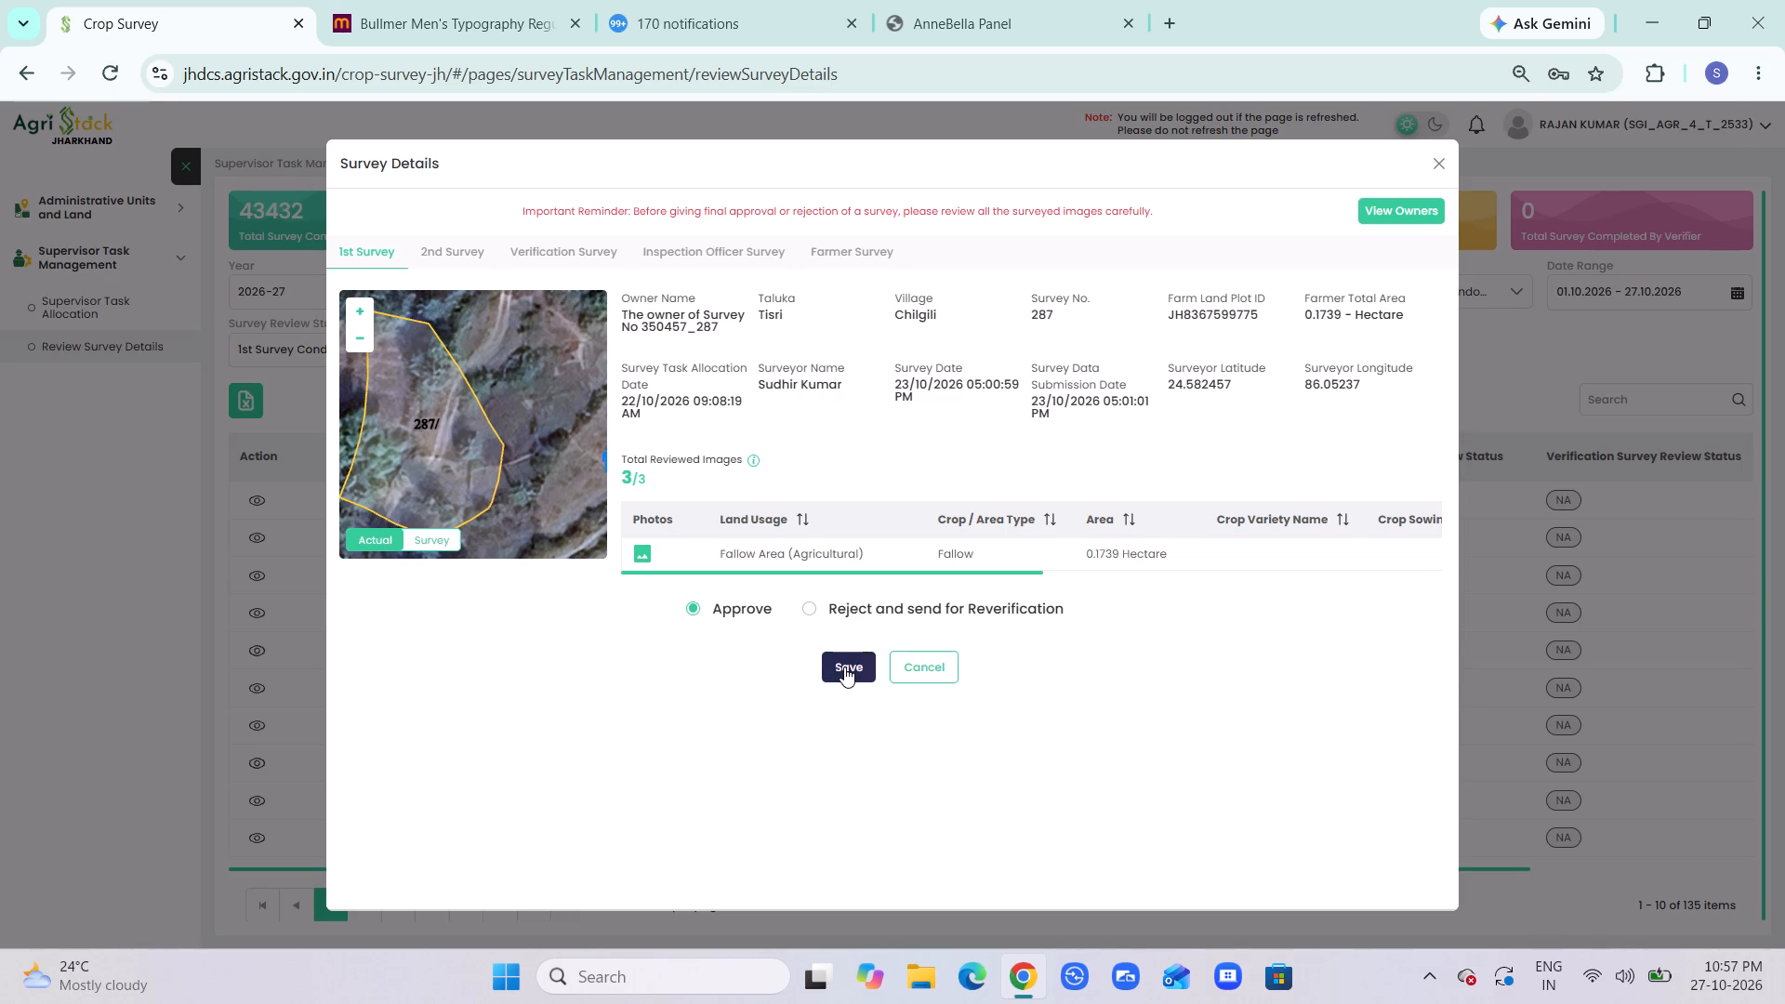
{"action": "left_click", "coordinate": [844, 667]}
{"action": "left_click", "coordinate": [886, 567]}
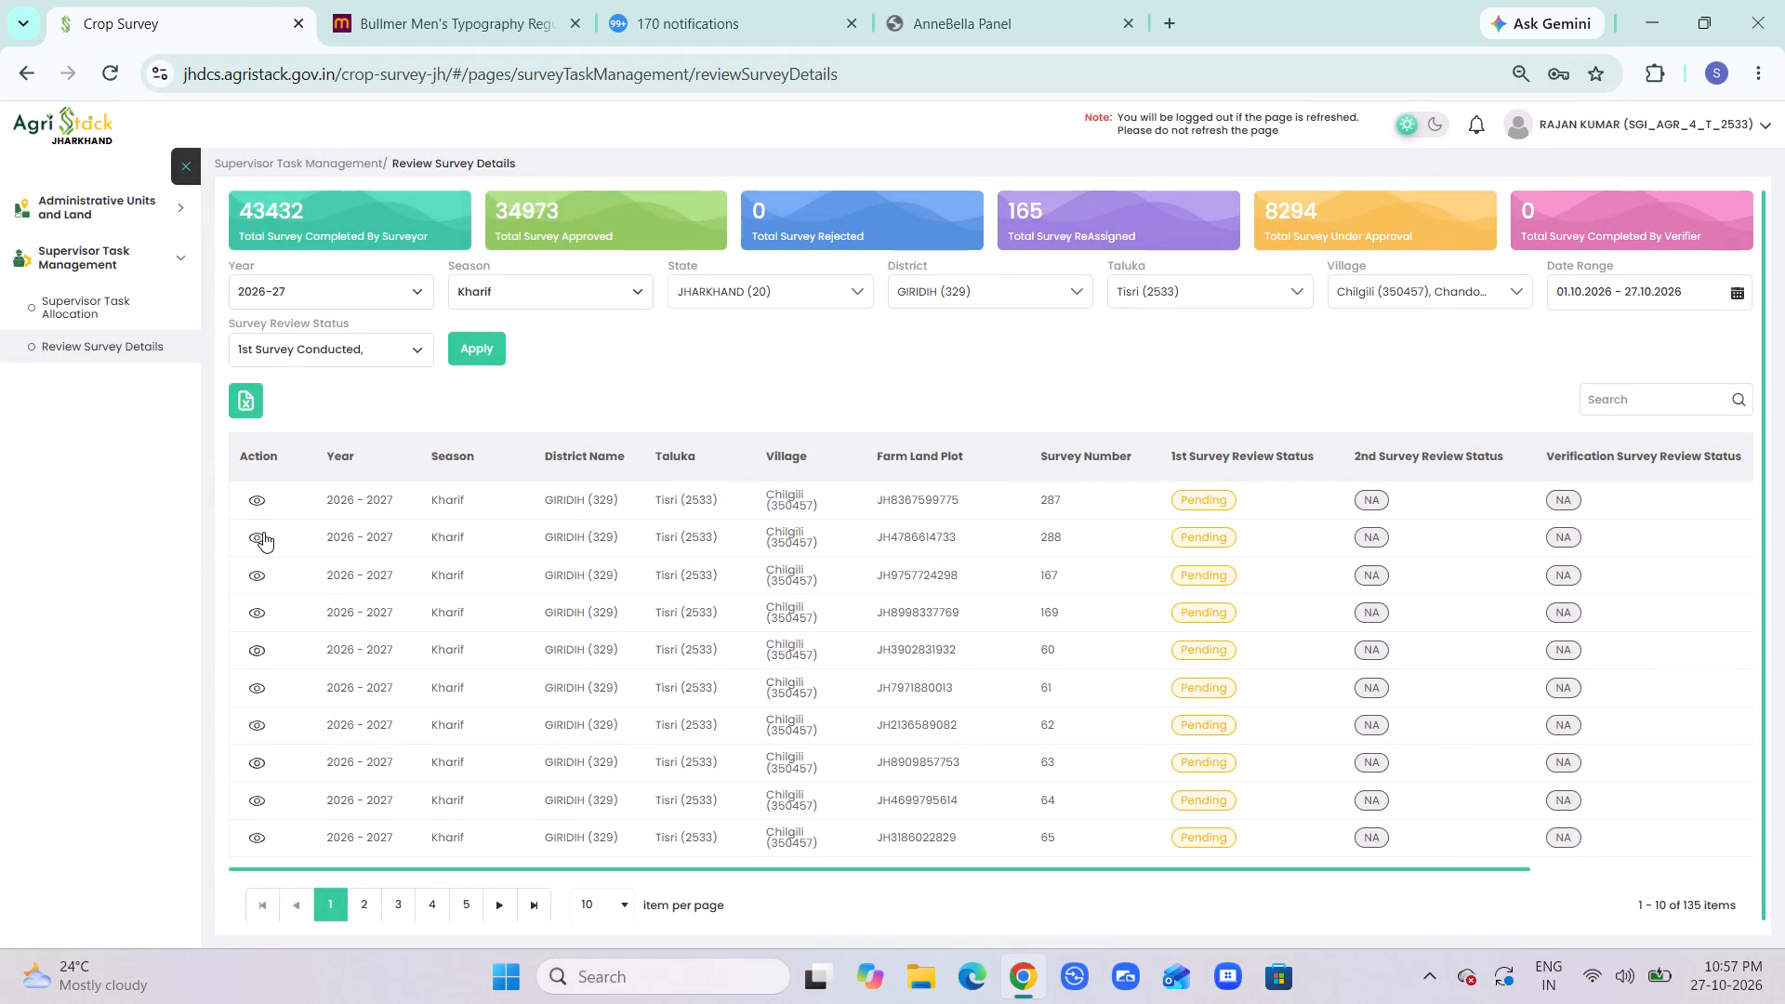
{"action": "left_click", "coordinate": [263, 532]}
{"action": "left_click", "coordinate": [641, 548]}
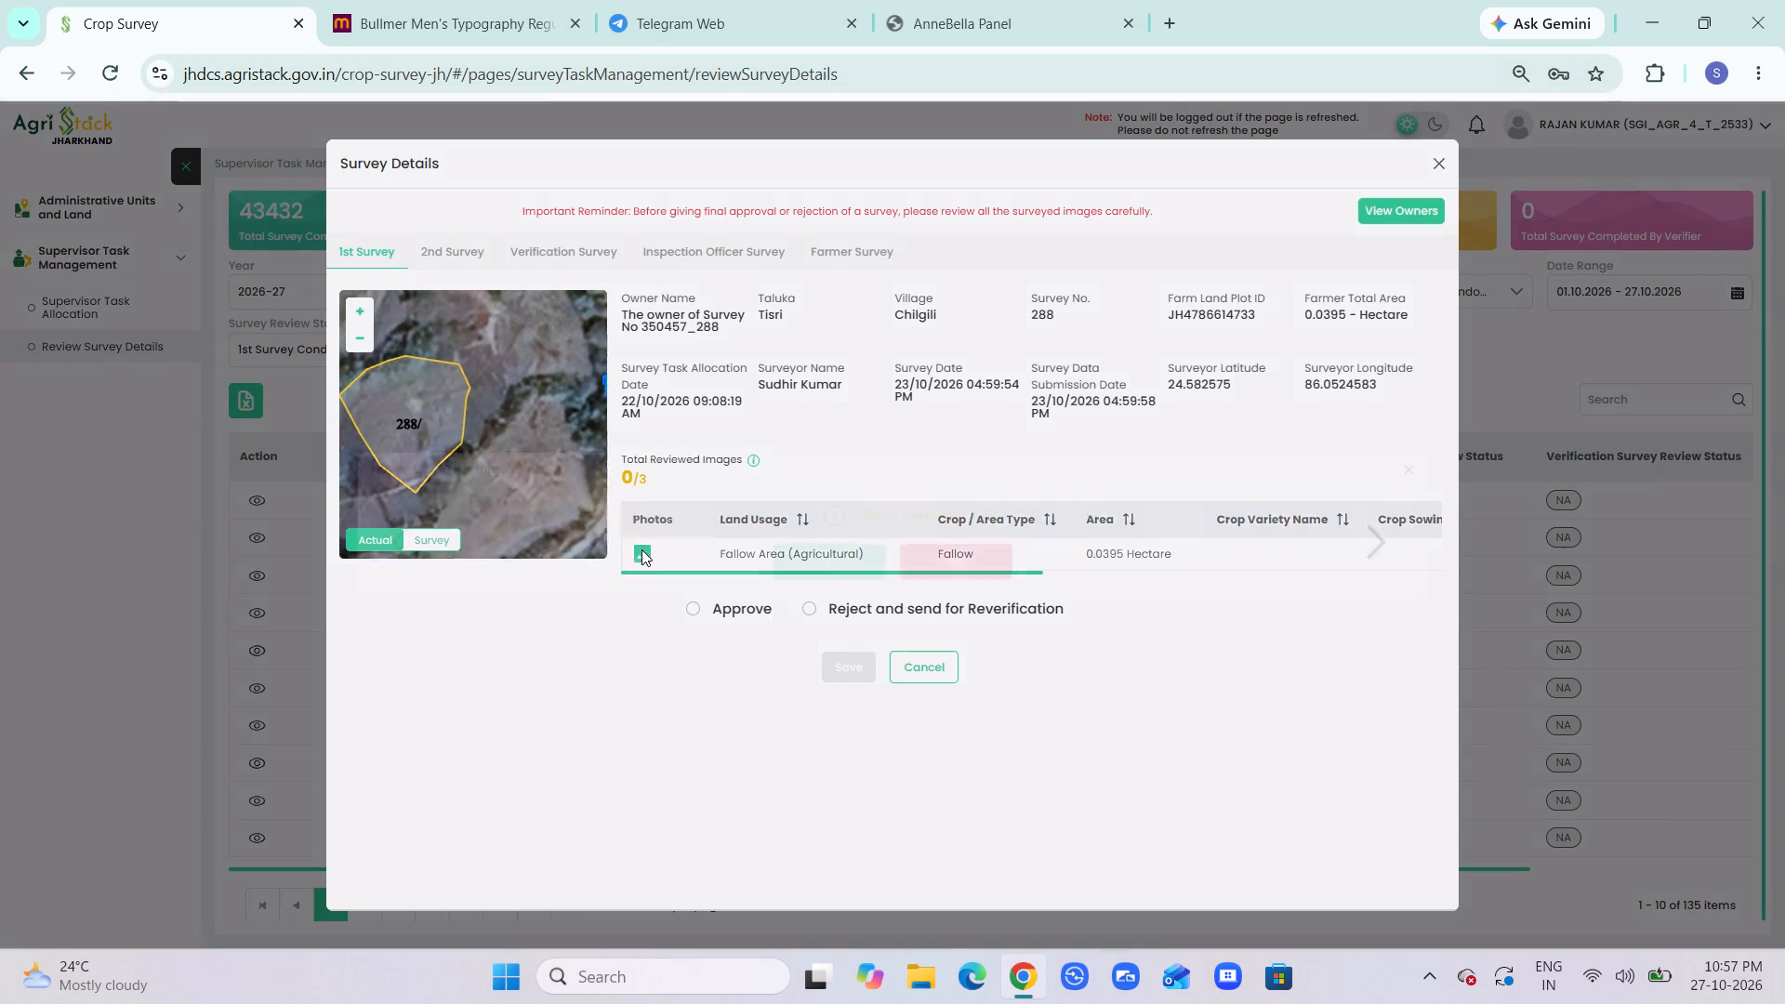
{"action": "left_click", "coordinate": [840, 848]}
{"action": "left_click_drag", "start_coordinate": [971, 676], "coordinate": [840, 687]}
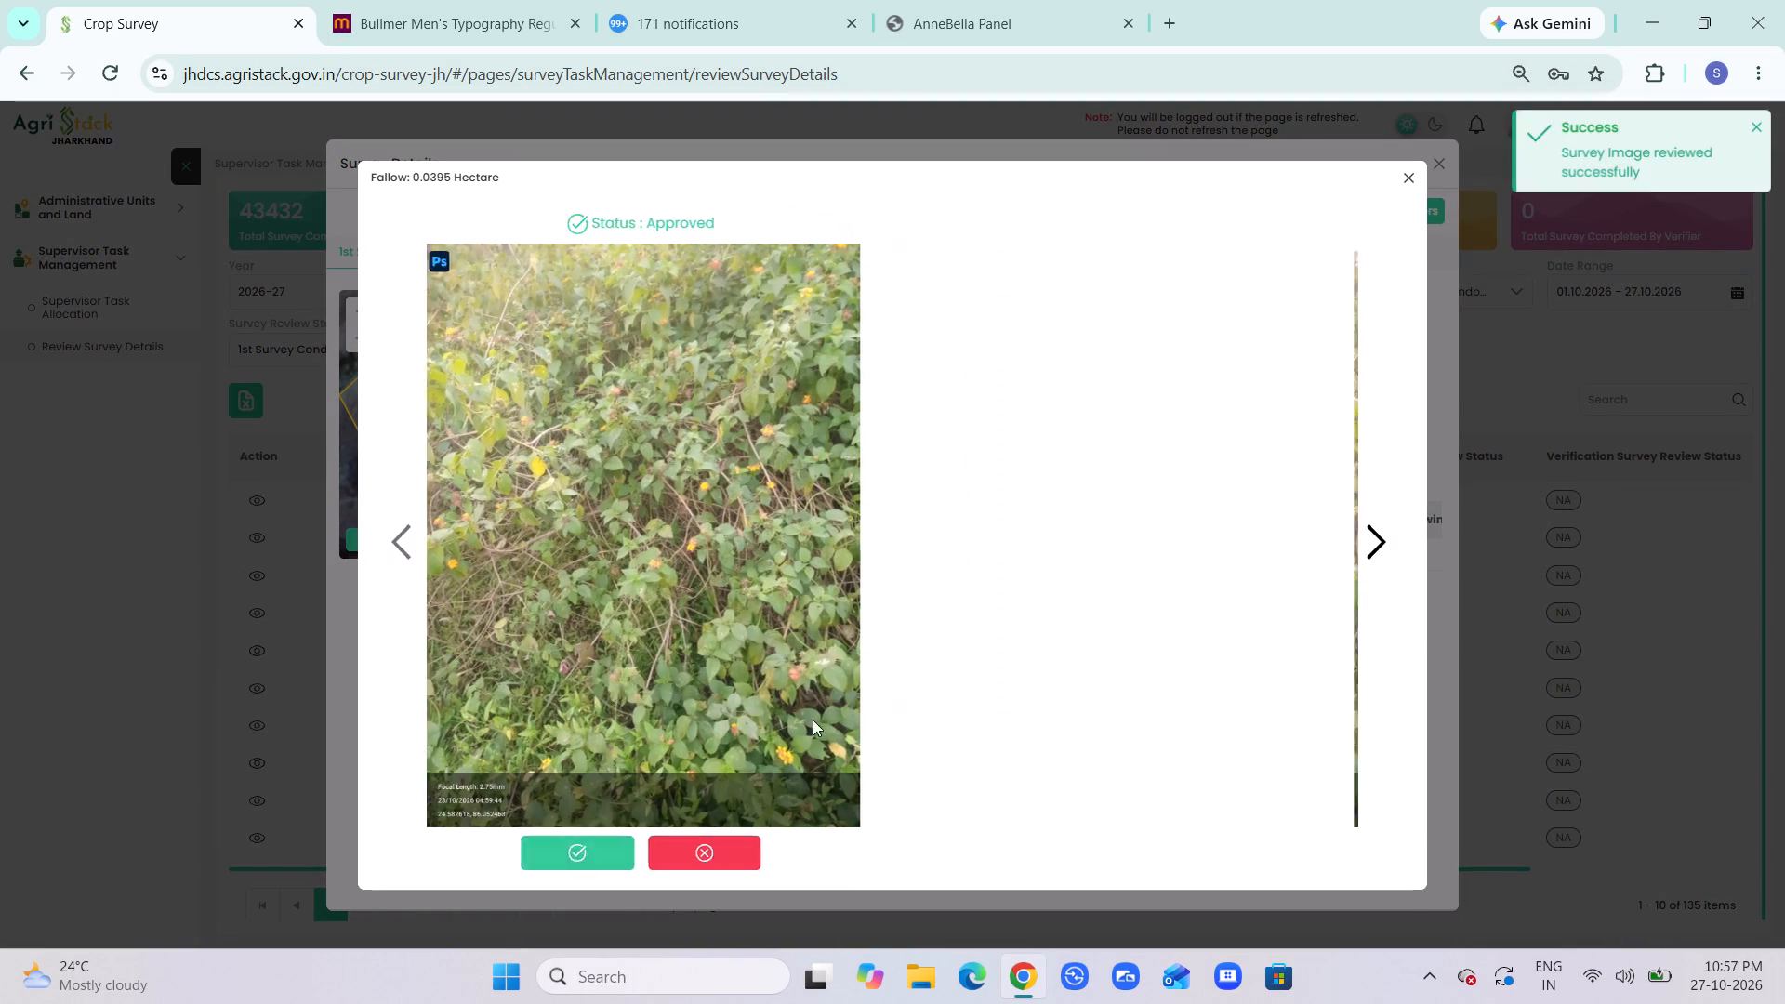
{"action": "left_click", "coordinate": [853, 850]}
{"action": "left_click_drag", "start_coordinate": [987, 626], "coordinate": [871, 630]}
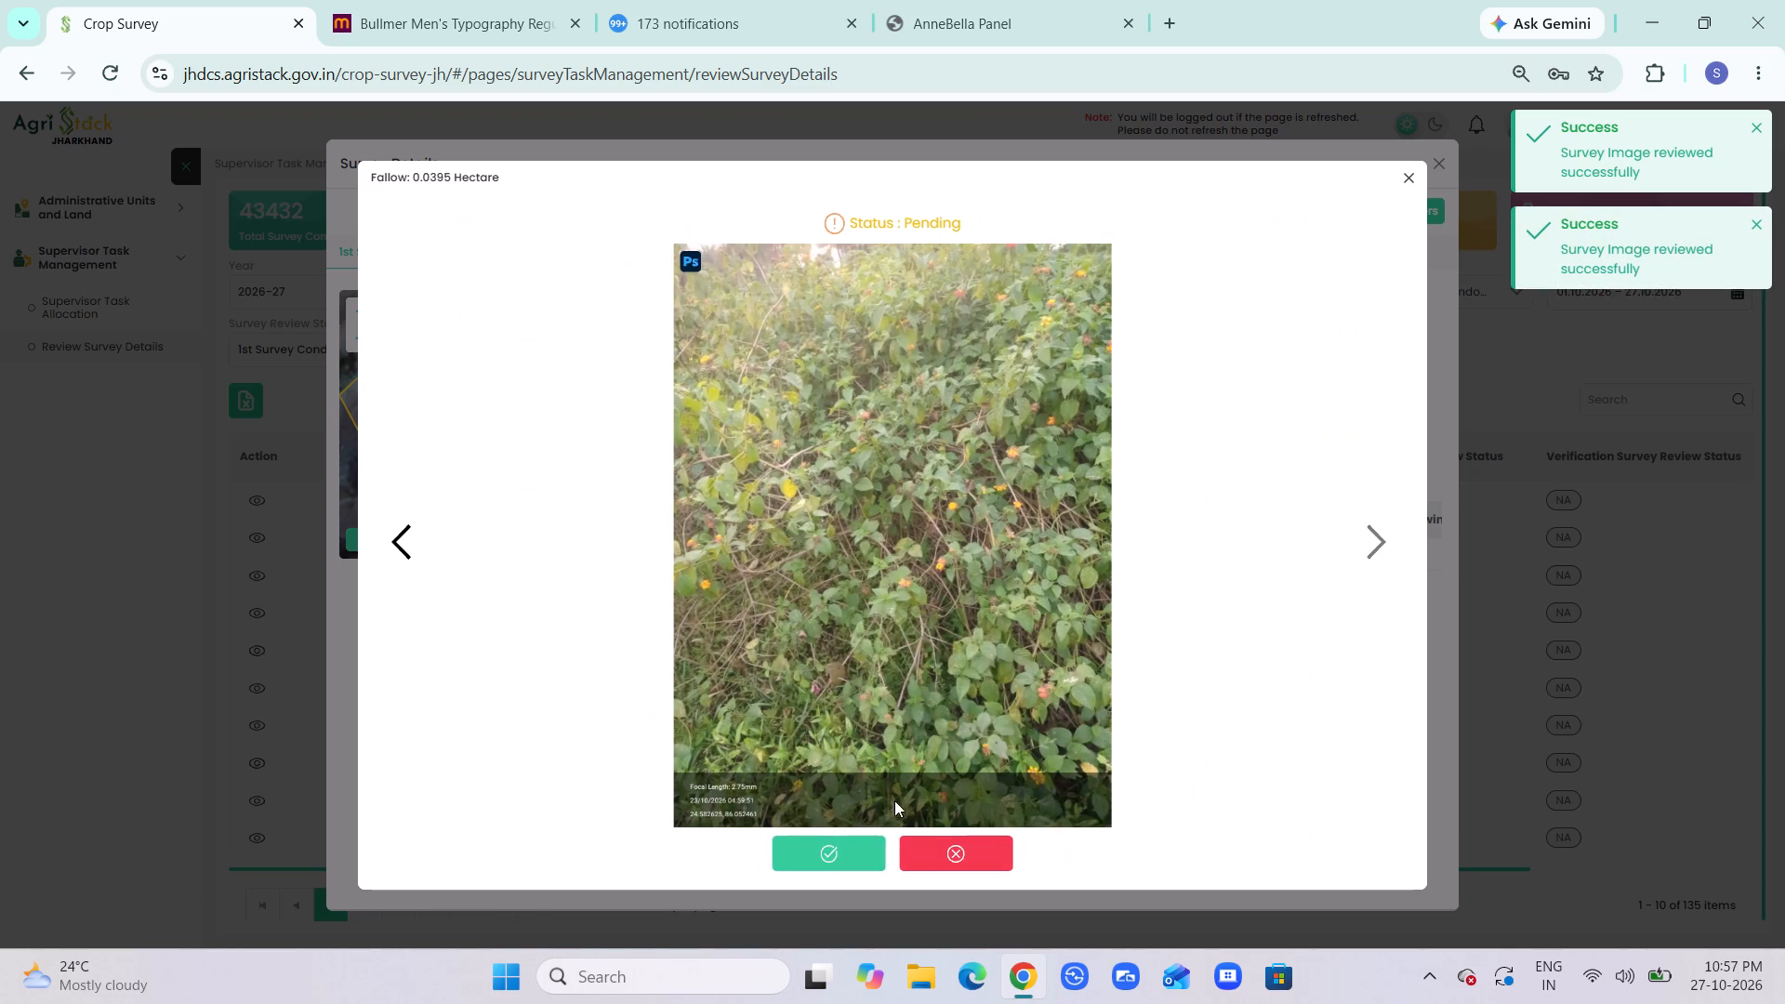
{"action": "left_click_drag", "start_coordinate": [871, 850], "coordinate": [870, 840]}
{"action": "left_click", "coordinate": [1407, 176]}
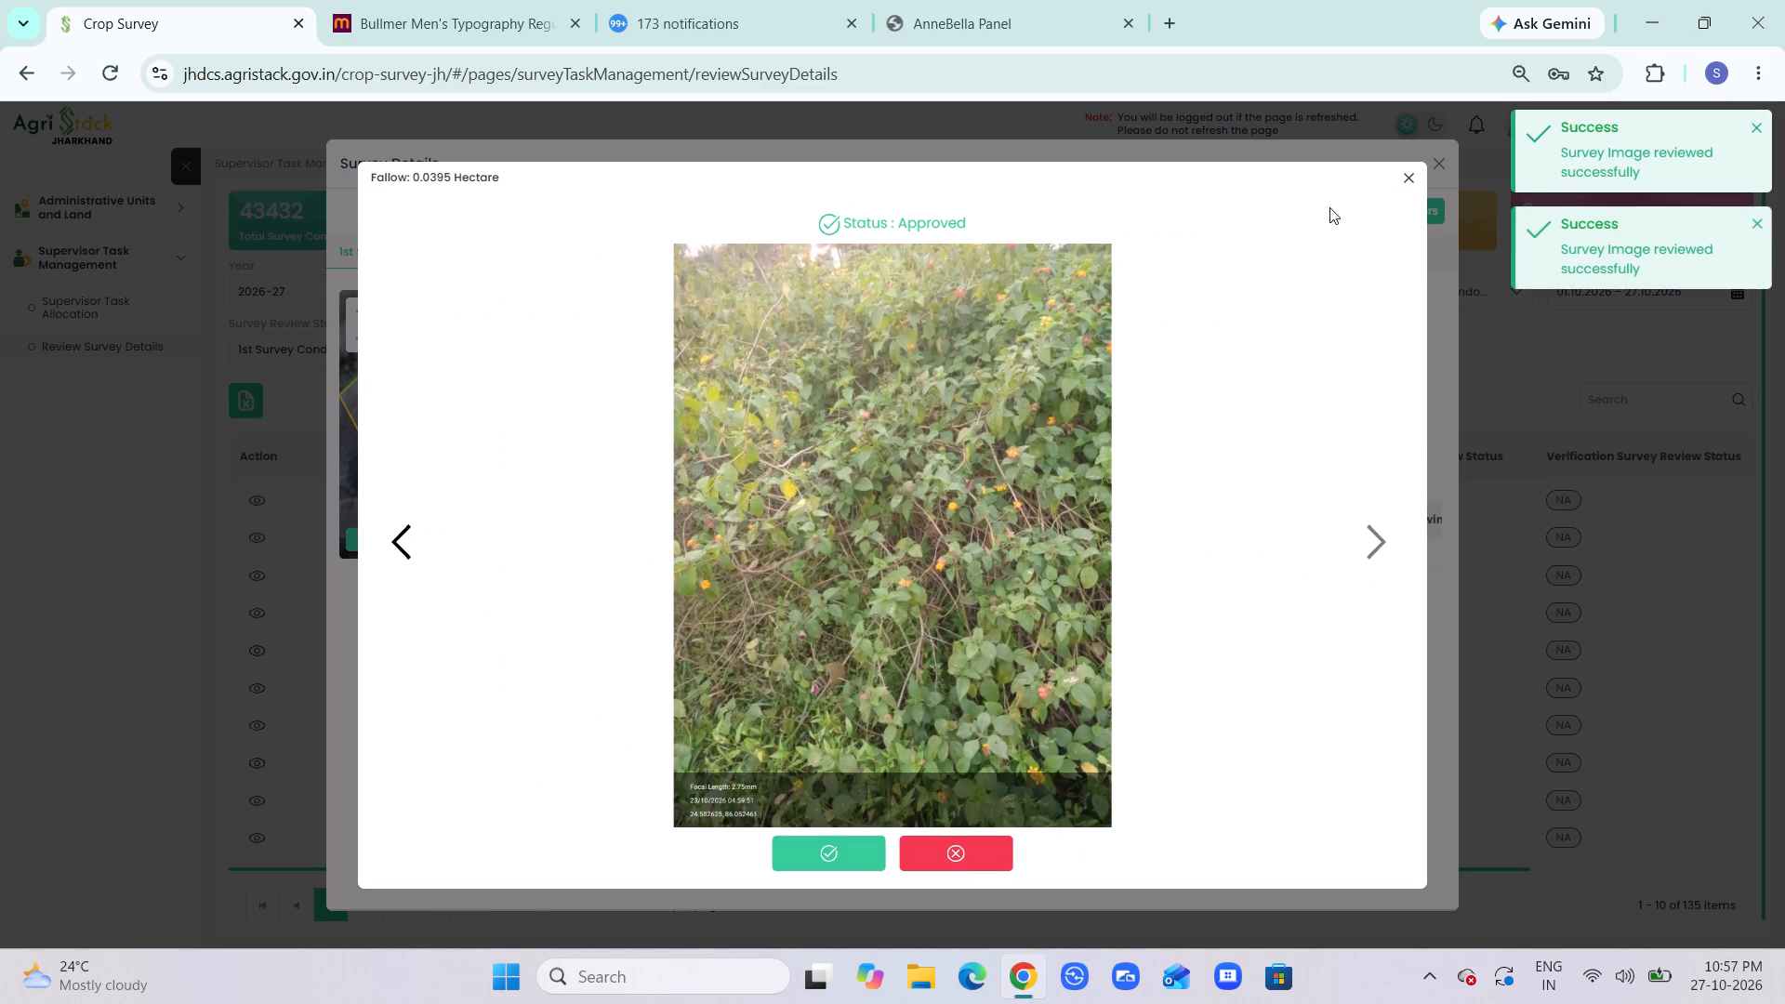
Close the photo viewer, approve the 1st survey of survey number 288, save the review and close its survey details.
{"action": "left_click", "coordinate": [1412, 178]}
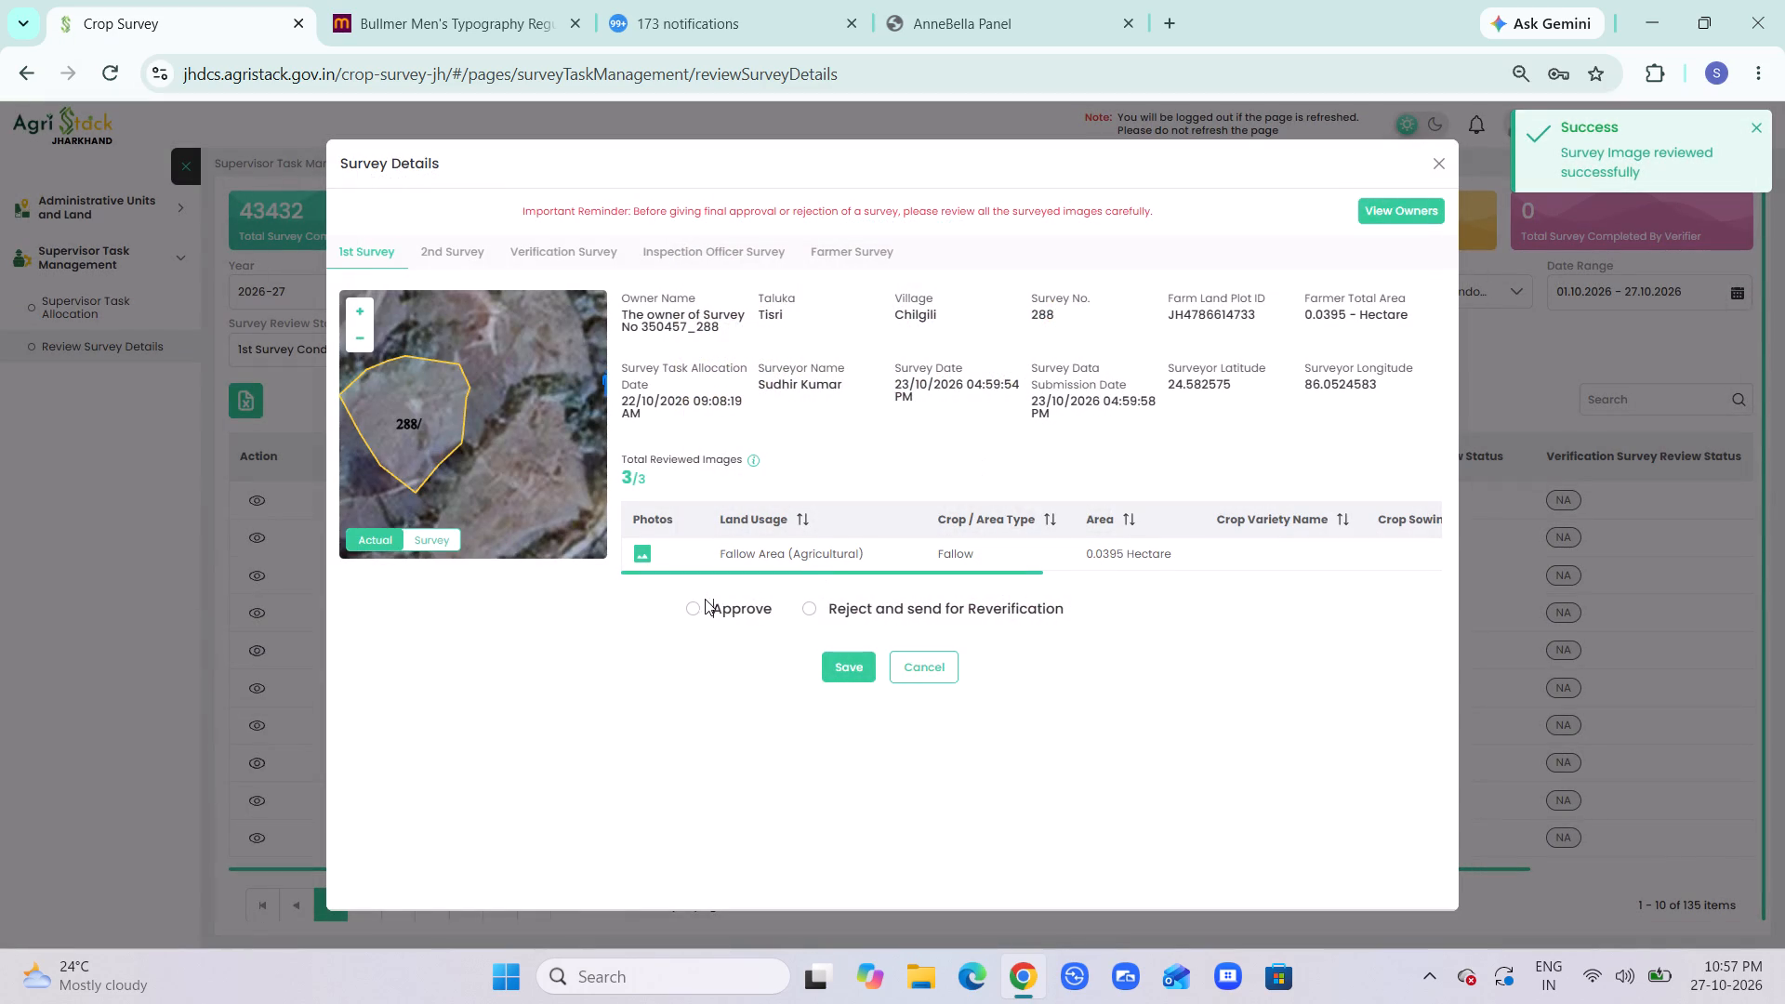
{"action": "left_click", "coordinate": [705, 596]}
{"action": "left_click", "coordinate": [747, 615]}
{"action": "left_click", "coordinate": [835, 657]}
{"action": "left_click_drag", "start_coordinate": [925, 553], "coordinate": [920, 555]}
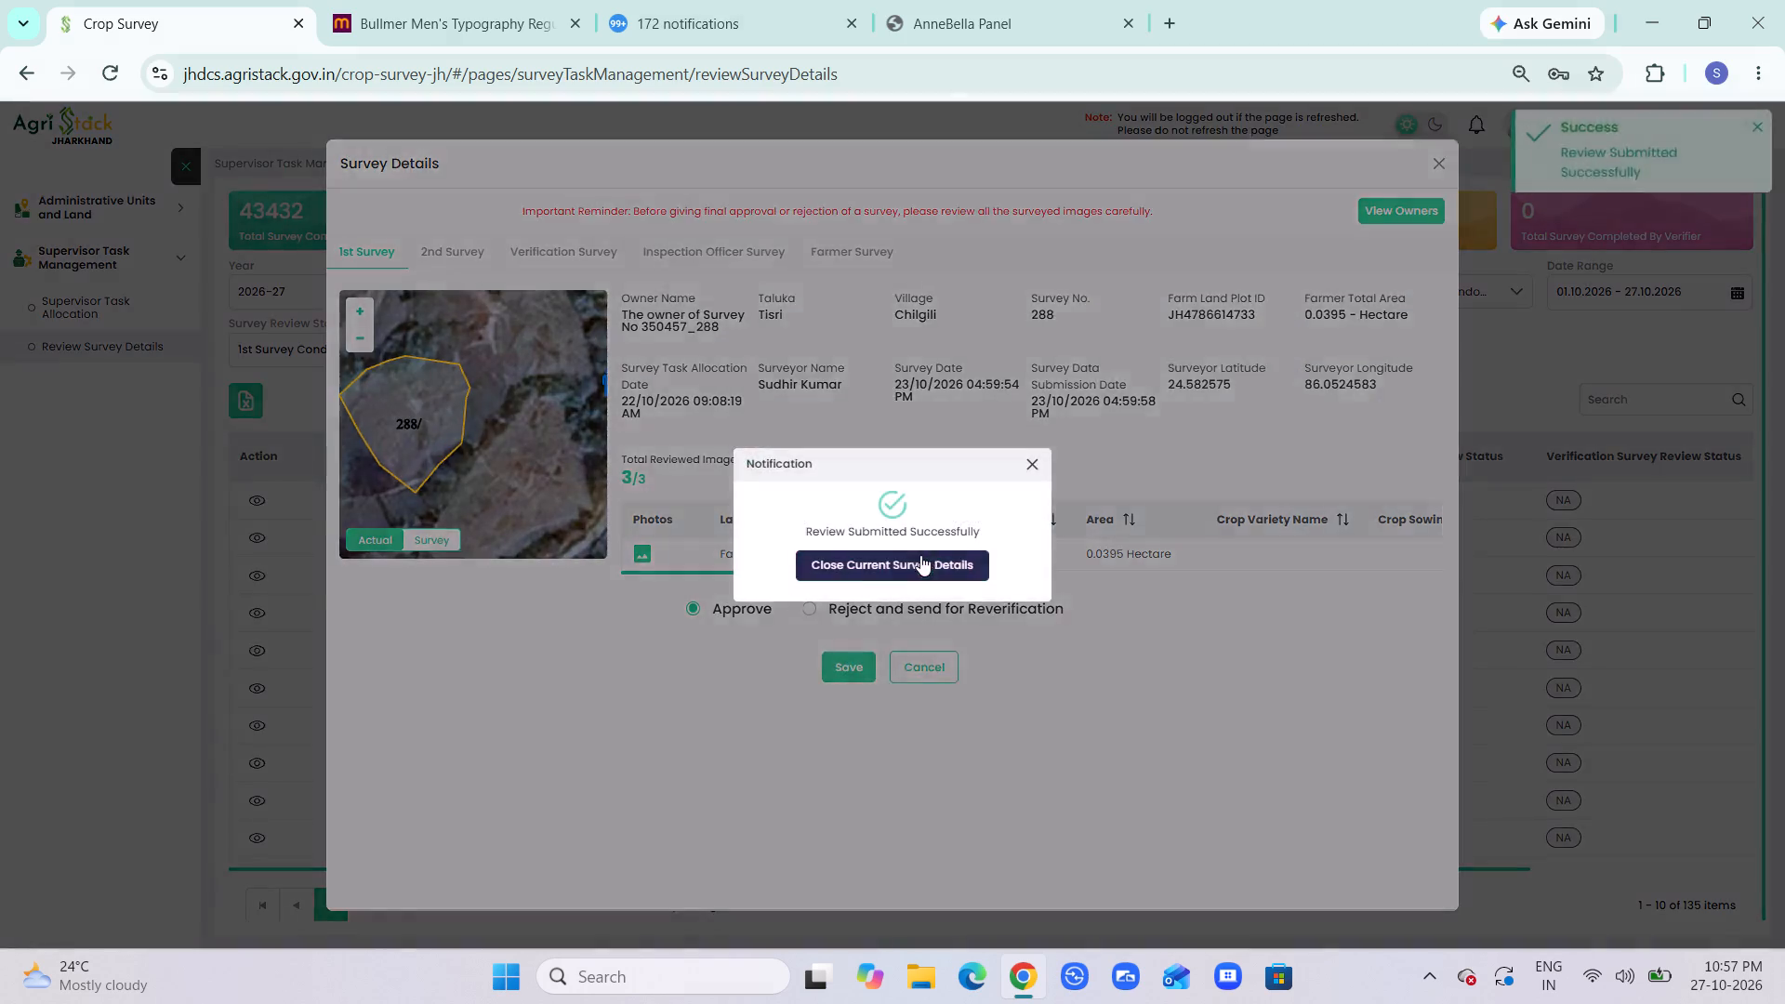
{"action": "left_click_drag", "start_coordinate": [920, 555], "coordinate": [911, 558]}
Open the survey details of survey number 167 in Chilgili, approve all three farm photos and close the photo viewer.
{"action": "left_click", "coordinate": [262, 575]}
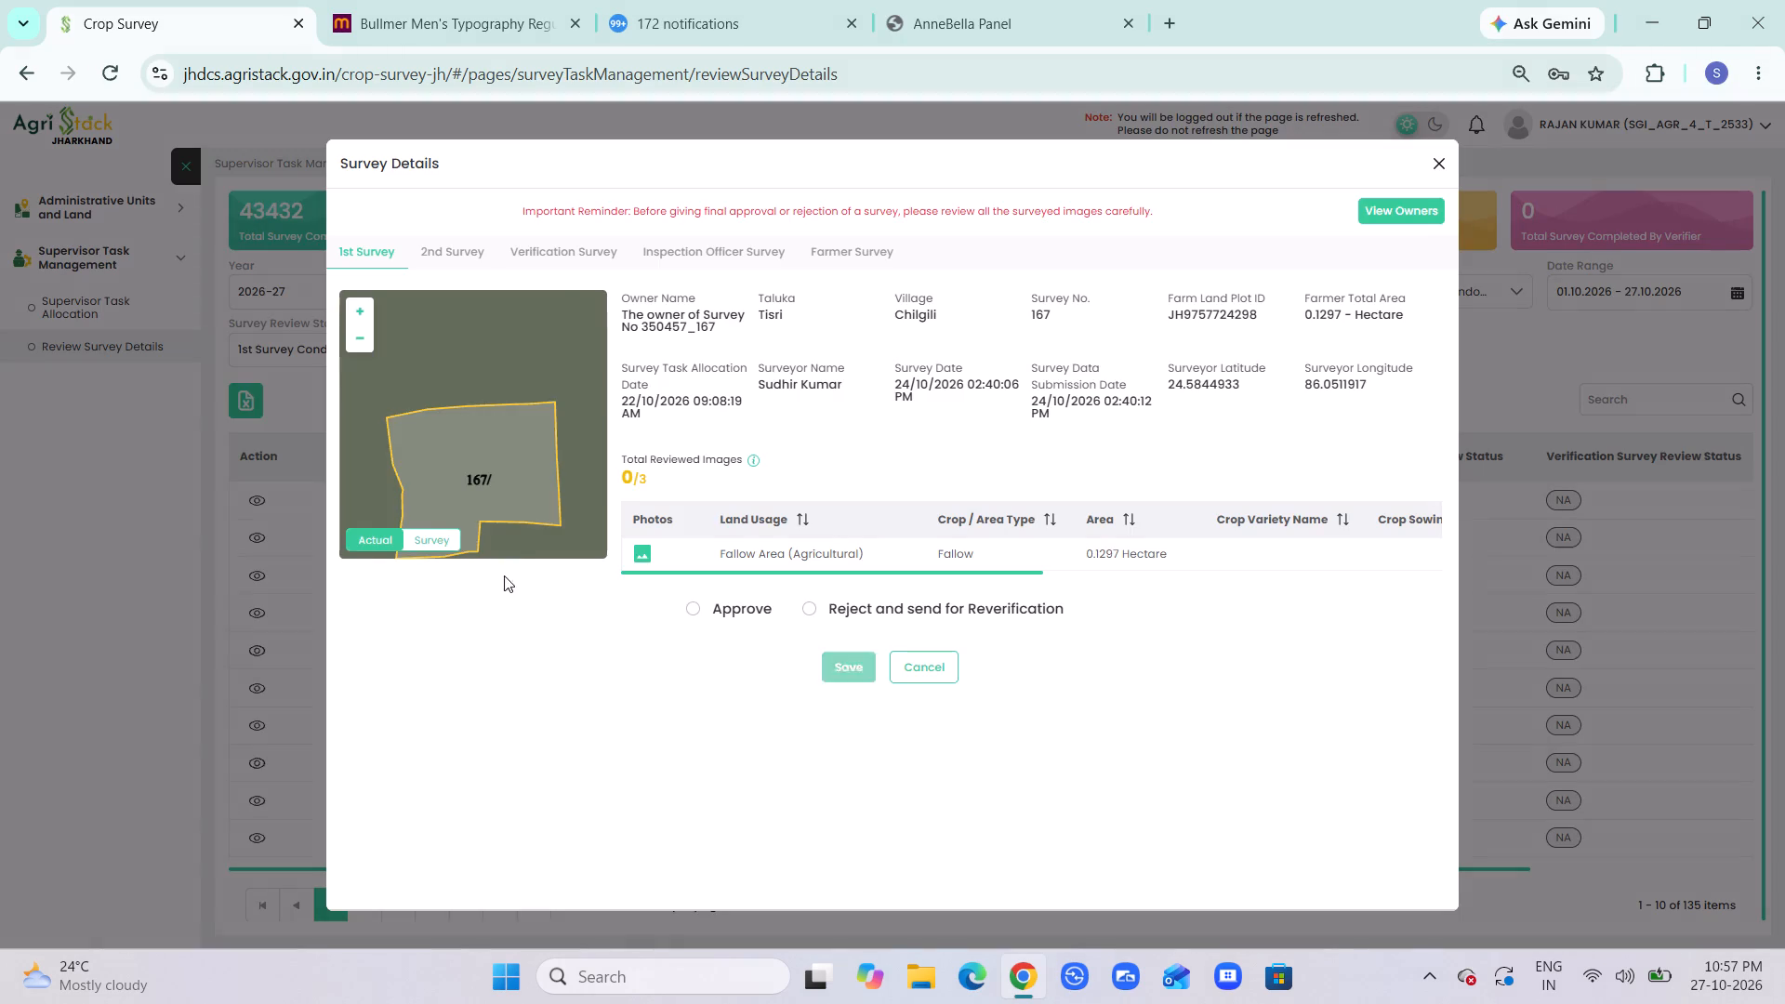
{"action": "double_click", "coordinate": [627, 562]}
{"action": "left_click", "coordinate": [637, 561]}
{"action": "left_click", "coordinate": [643, 561]}
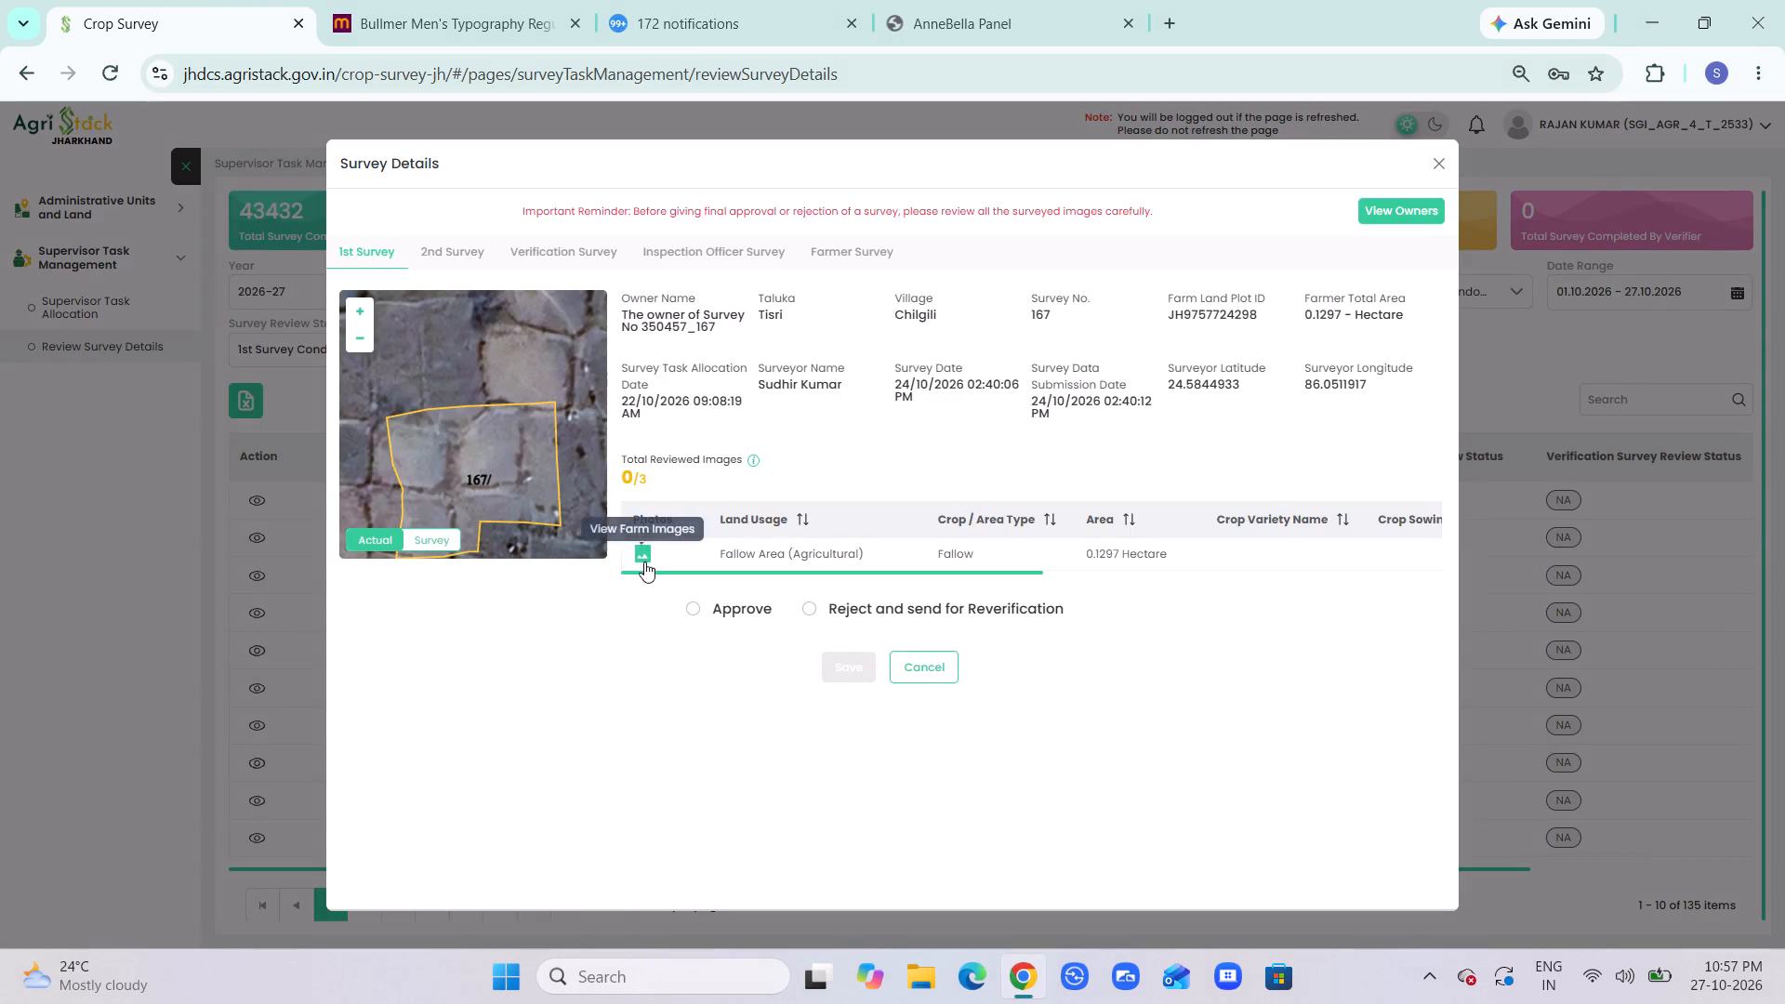
{"action": "left_click_drag", "start_coordinate": [828, 844], "coordinate": [824, 825]}
{"action": "left_click_drag", "start_coordinate": [929, 694], "coordinate": [692, 707]}
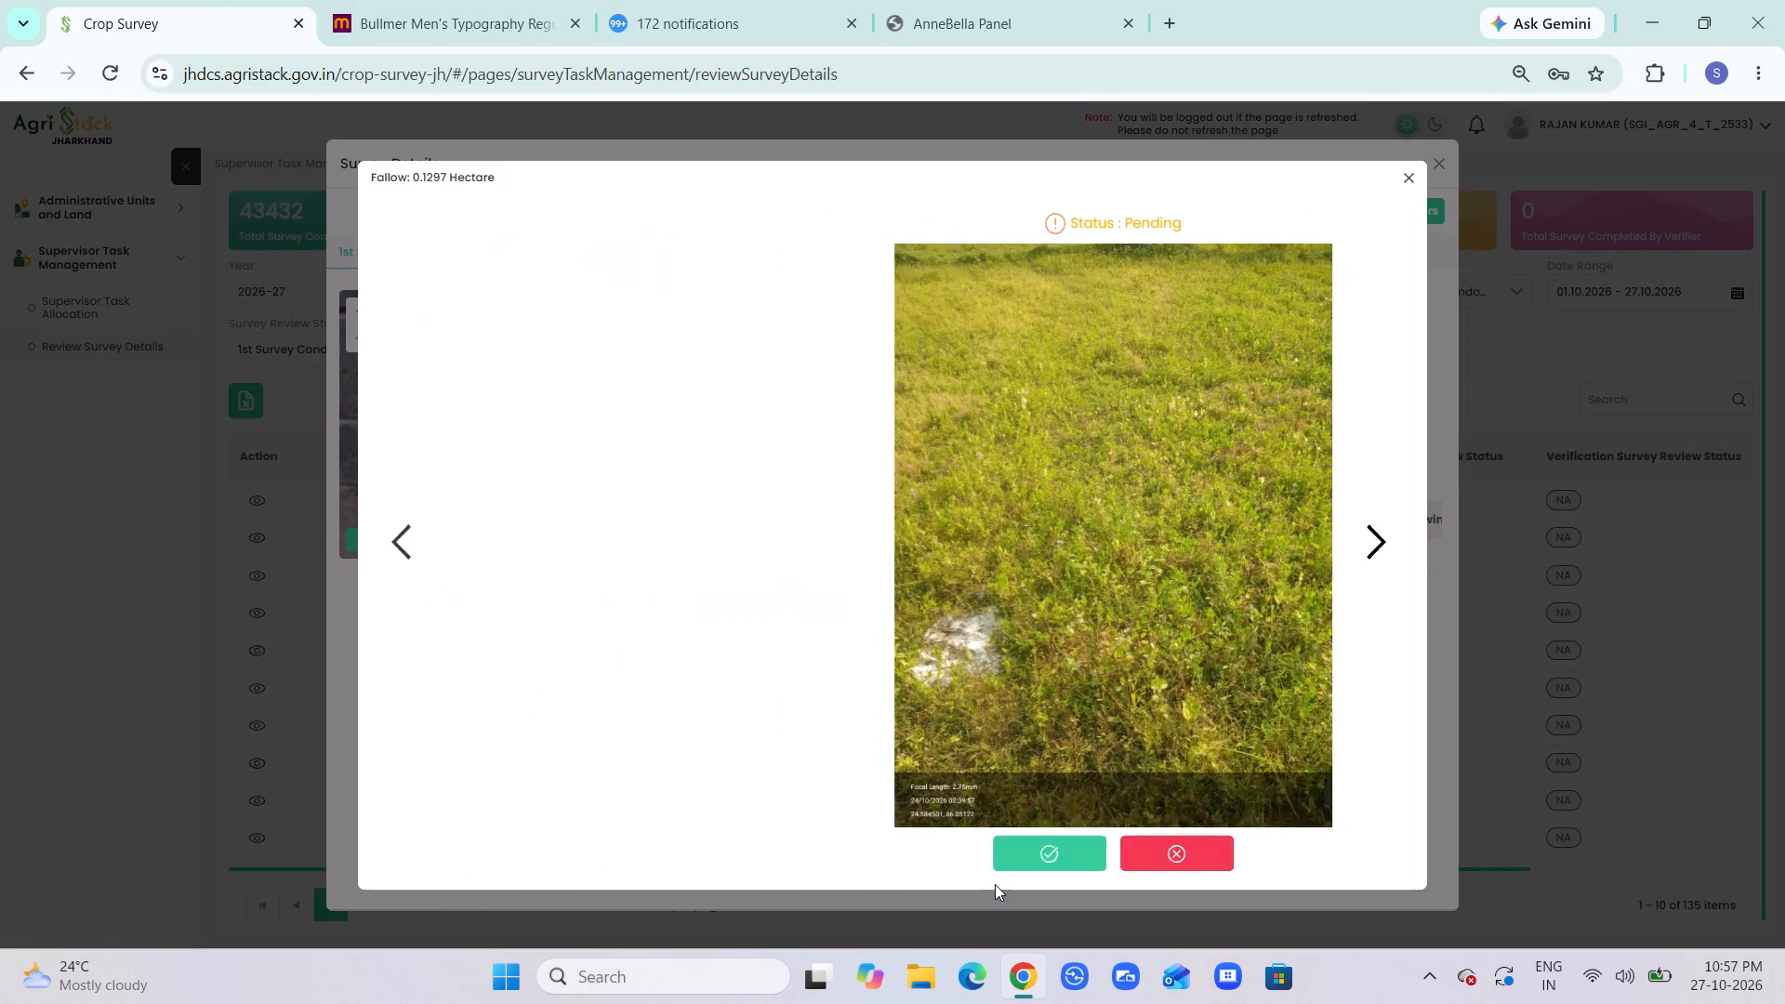
{"action": "left_click_drag", "start_coordinate": [998, 876], "coordinate": [1130, 870]}
{"action": "left_click_drag", "start_coordinate": [998, 766], "coordinate": [1039, 760]}
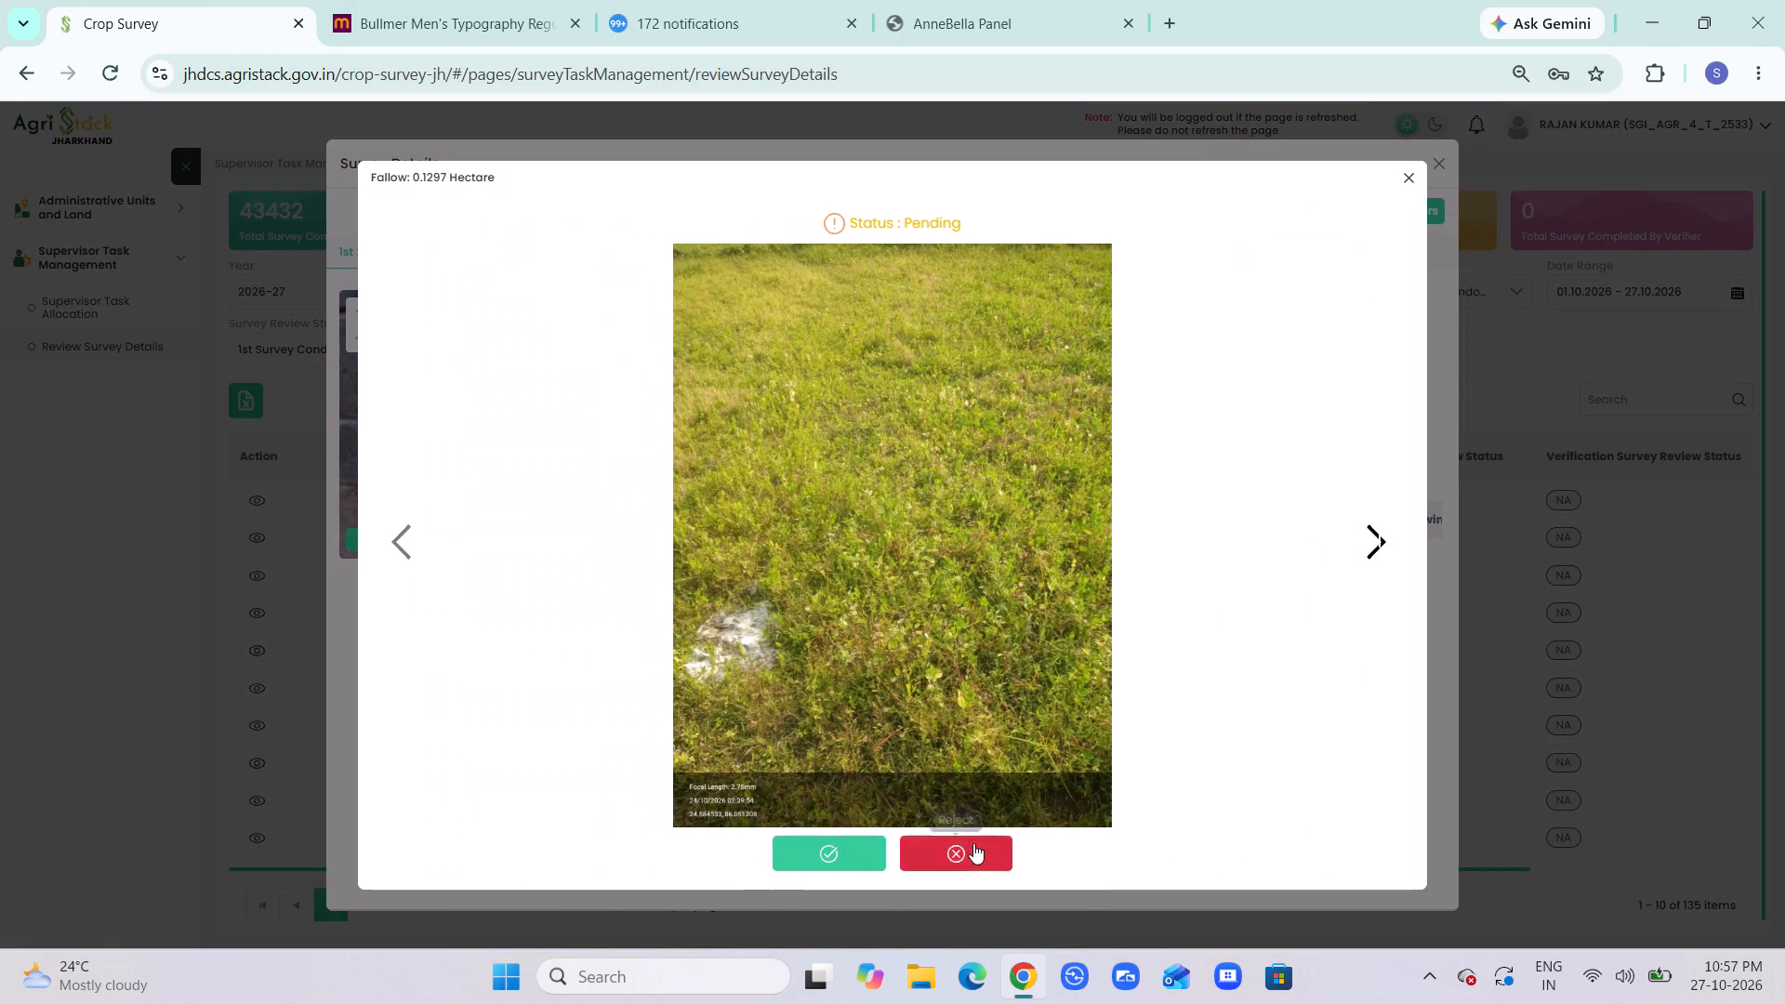
{"action": "left_click", "coordinate": [842, 837]}
{"action": "left_click_drag", "start_coordinate": [1047, 696], "coordinate": [779, 749]}
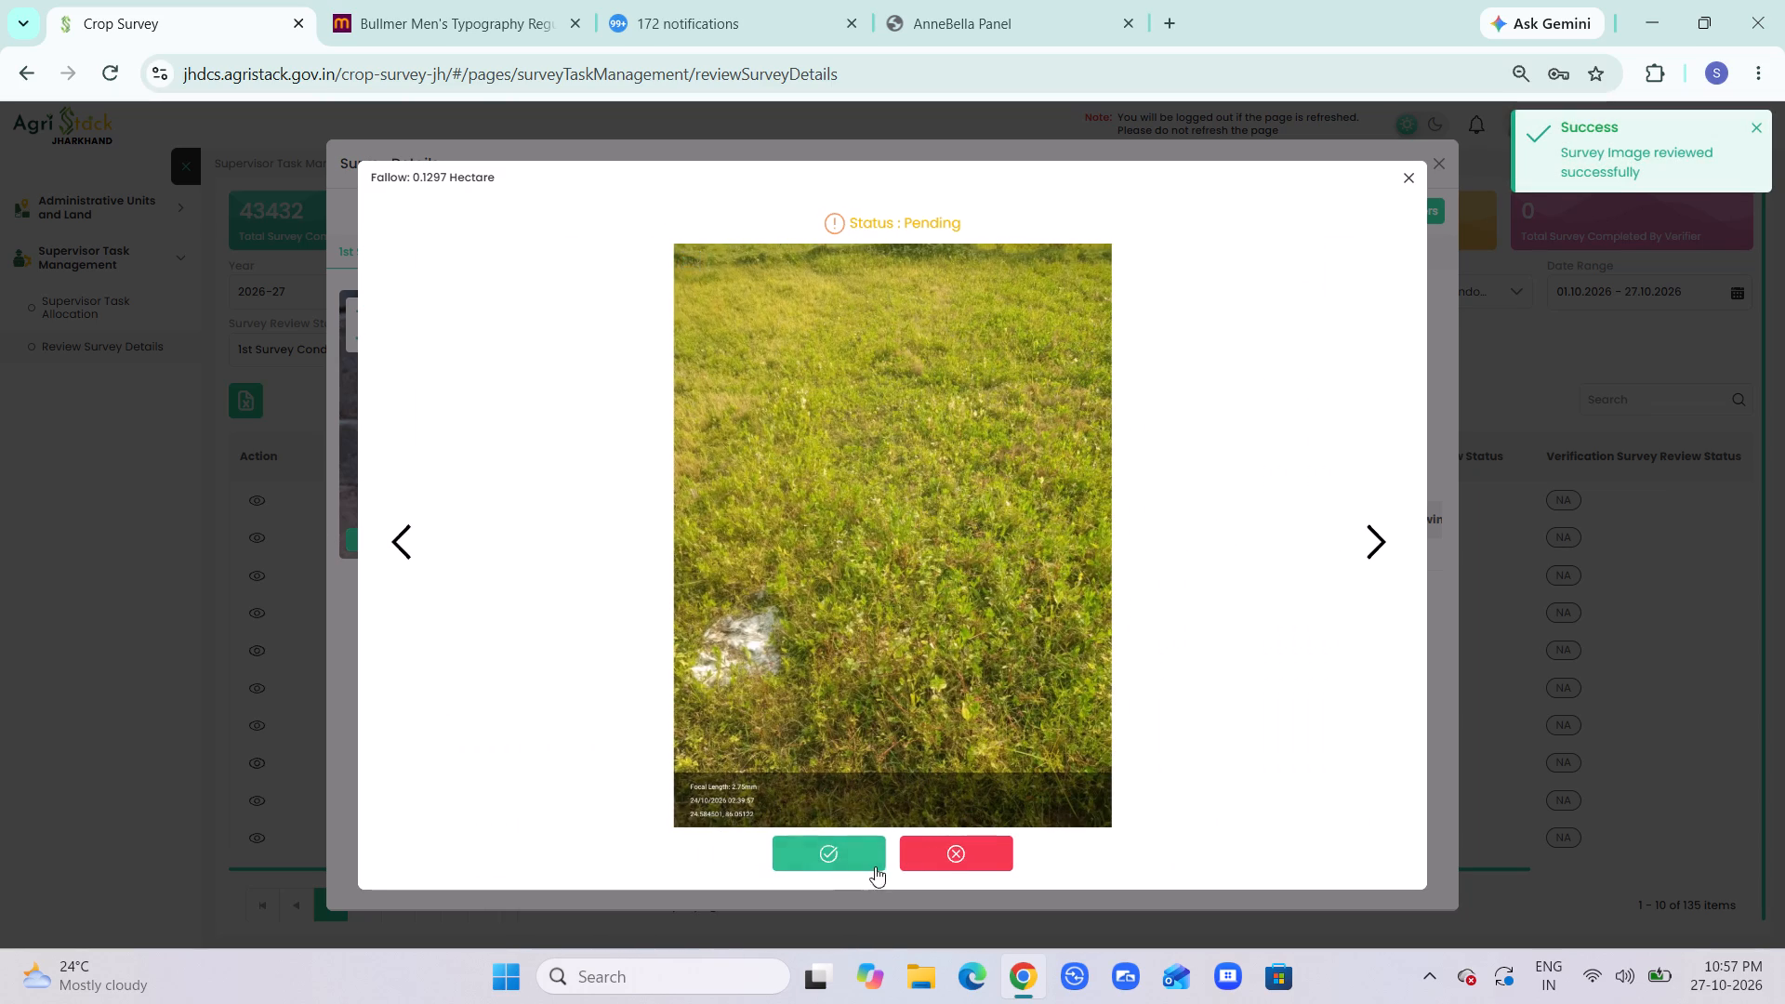
{"action": "left_click", "coordinate": [861, 853]}
{"action": "left_click_drag", "start_coordinate": [1043, 642], "coordinate": [974, 642]}
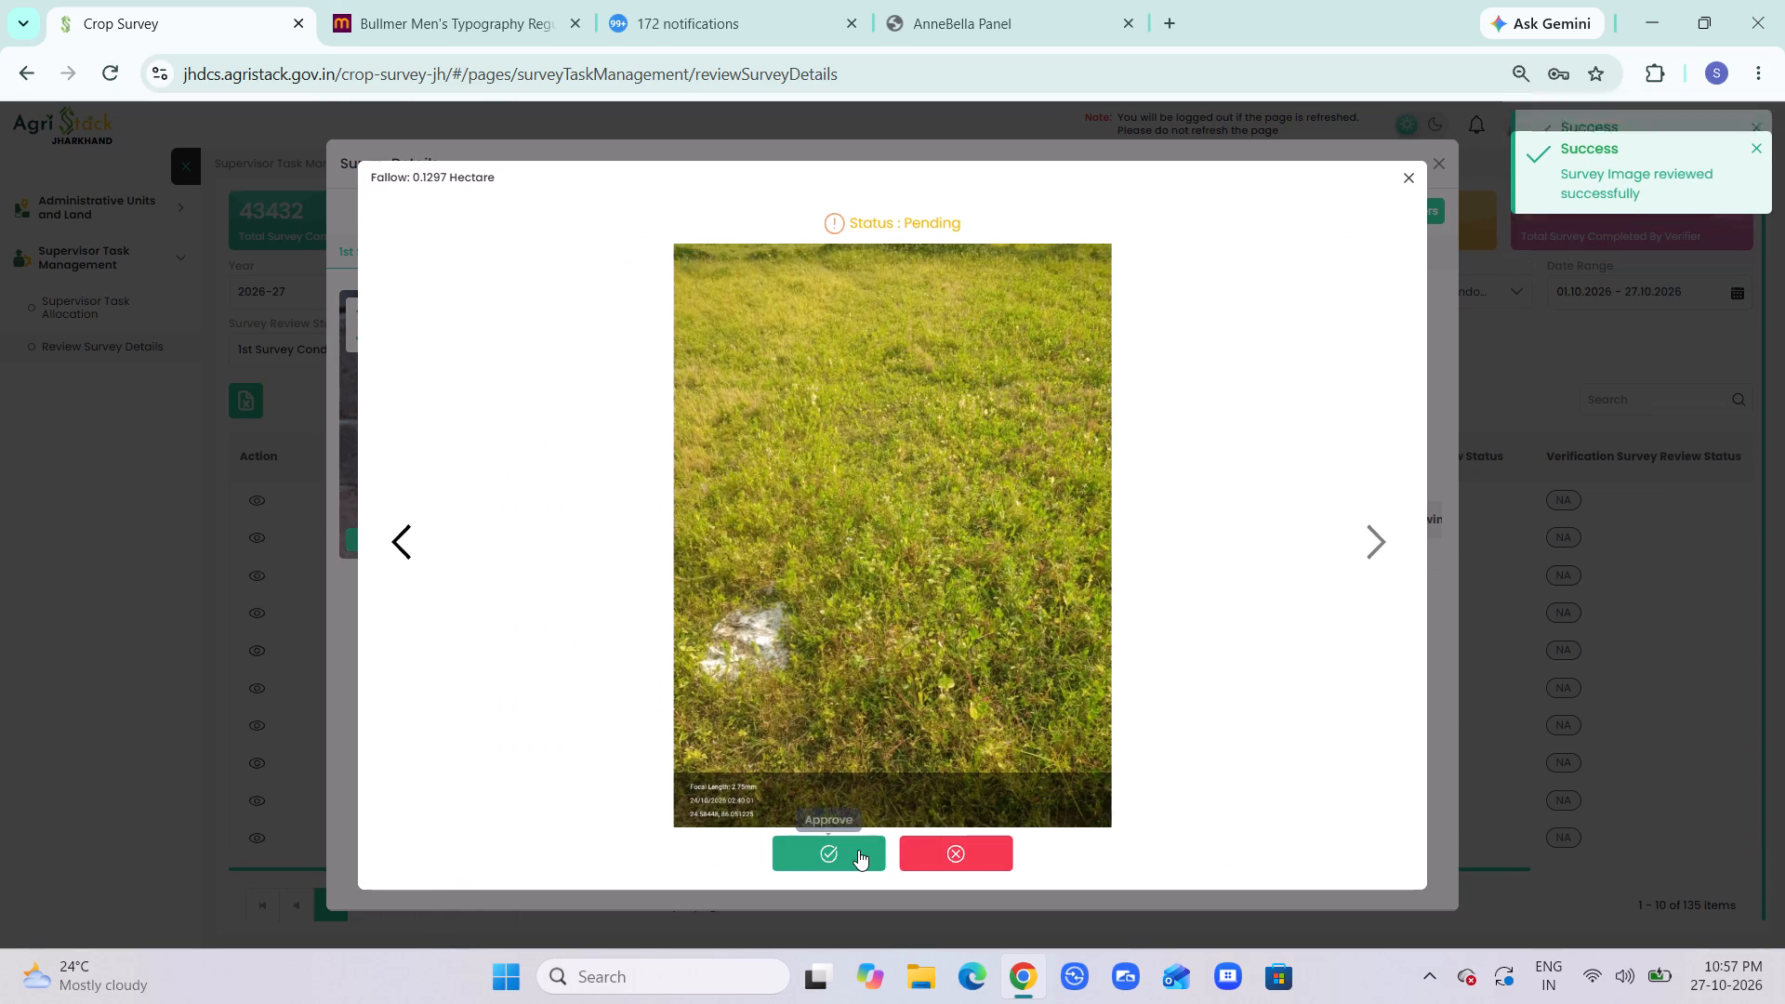
{"action": "left_click", "coordinate": [858, 850]}
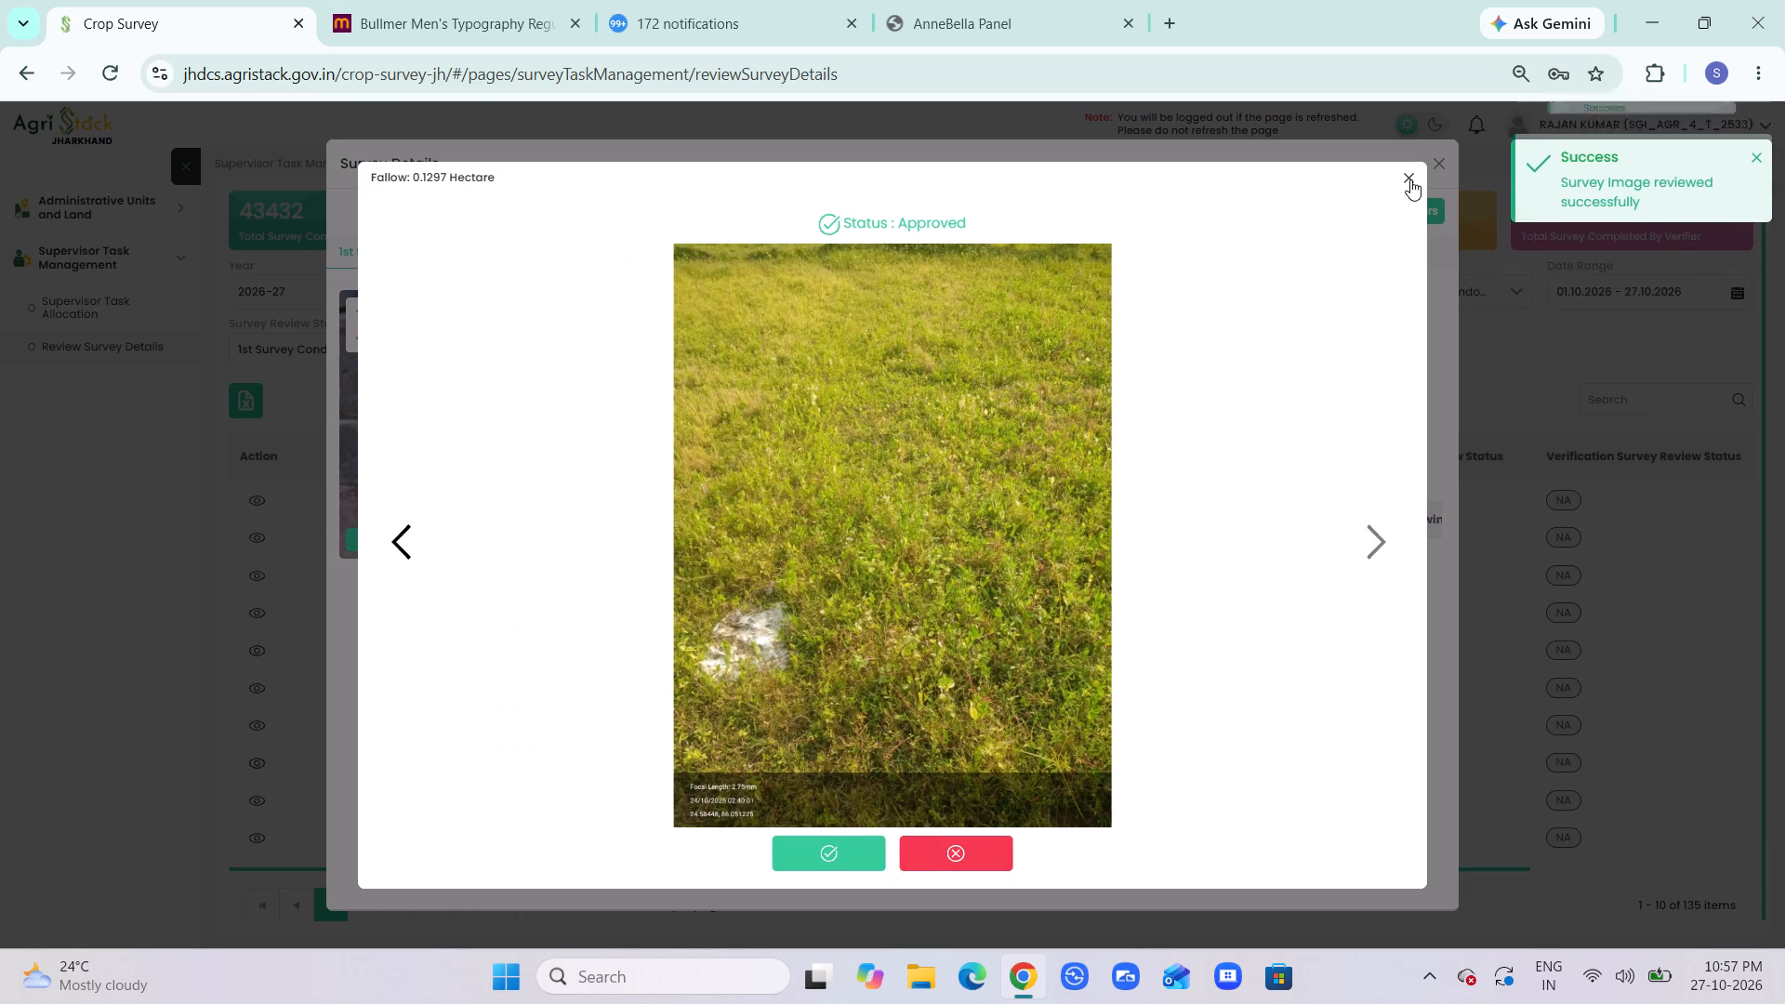
{"action": "left_click", "coordinate": [1410, 179]}
Approve the 1st survey of survey number 167, save the review and close its survey details.
{"action": "left_click", "coordinate": [731, 608]}
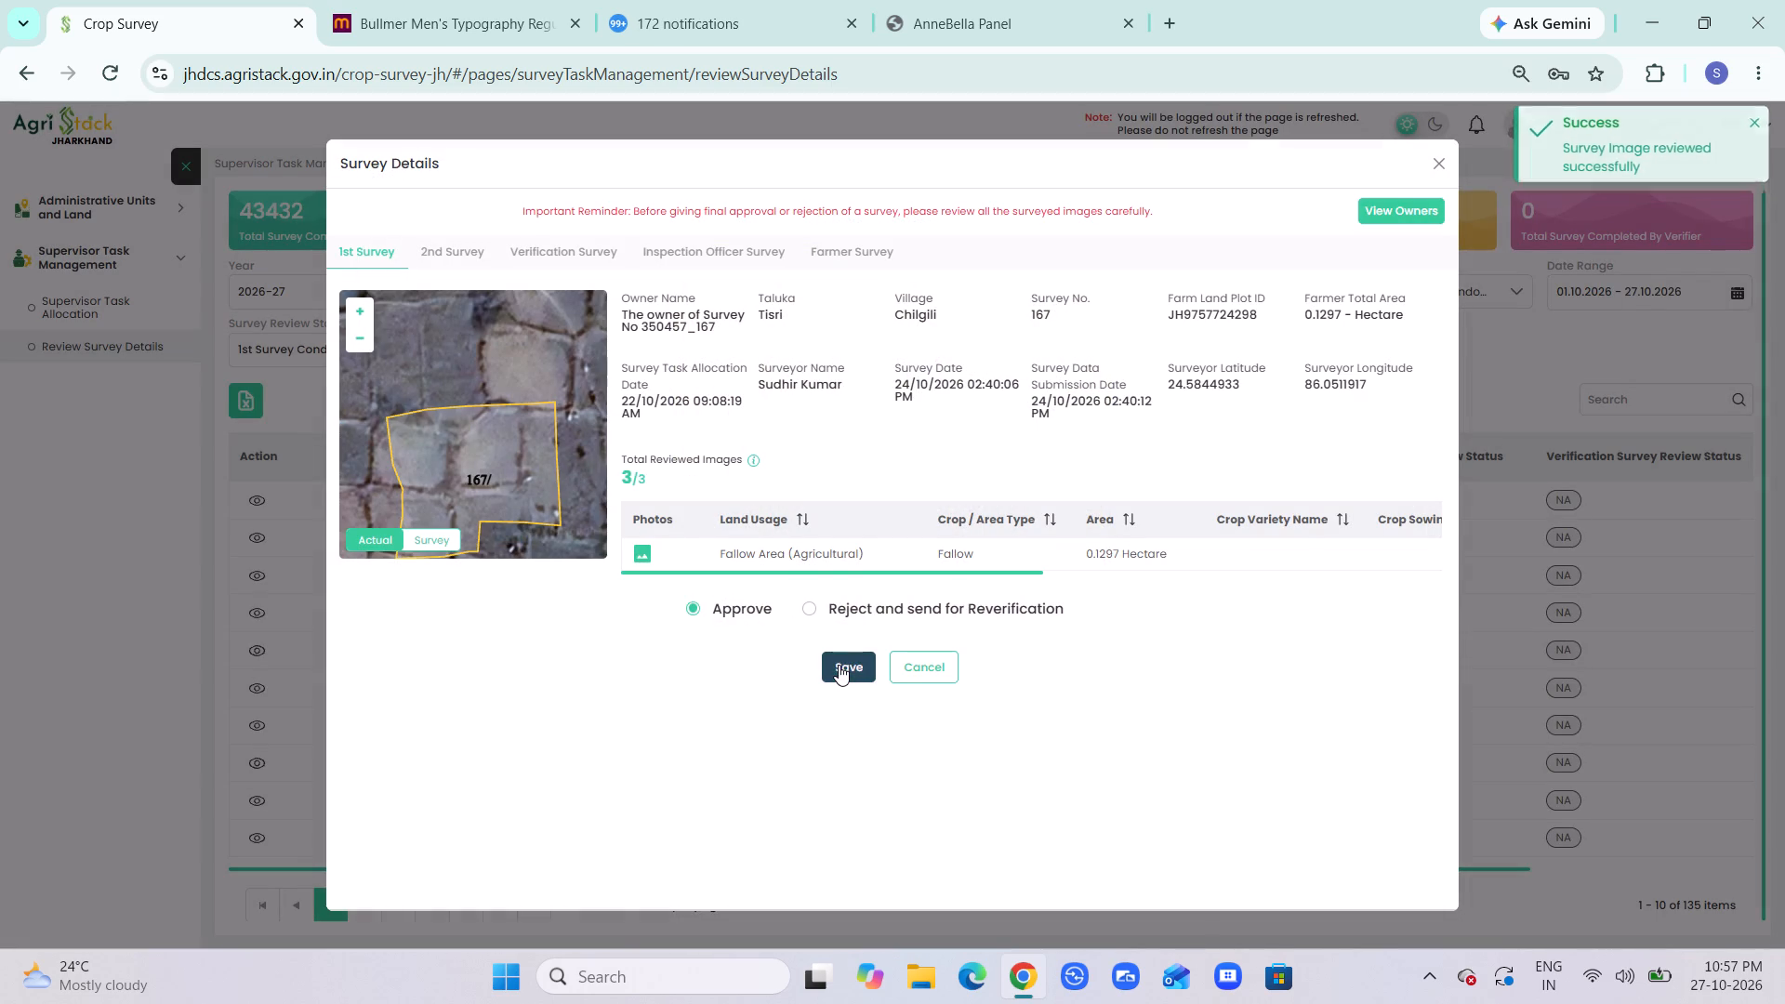
{"action": "left_click", "coordinate": [840, 667]}
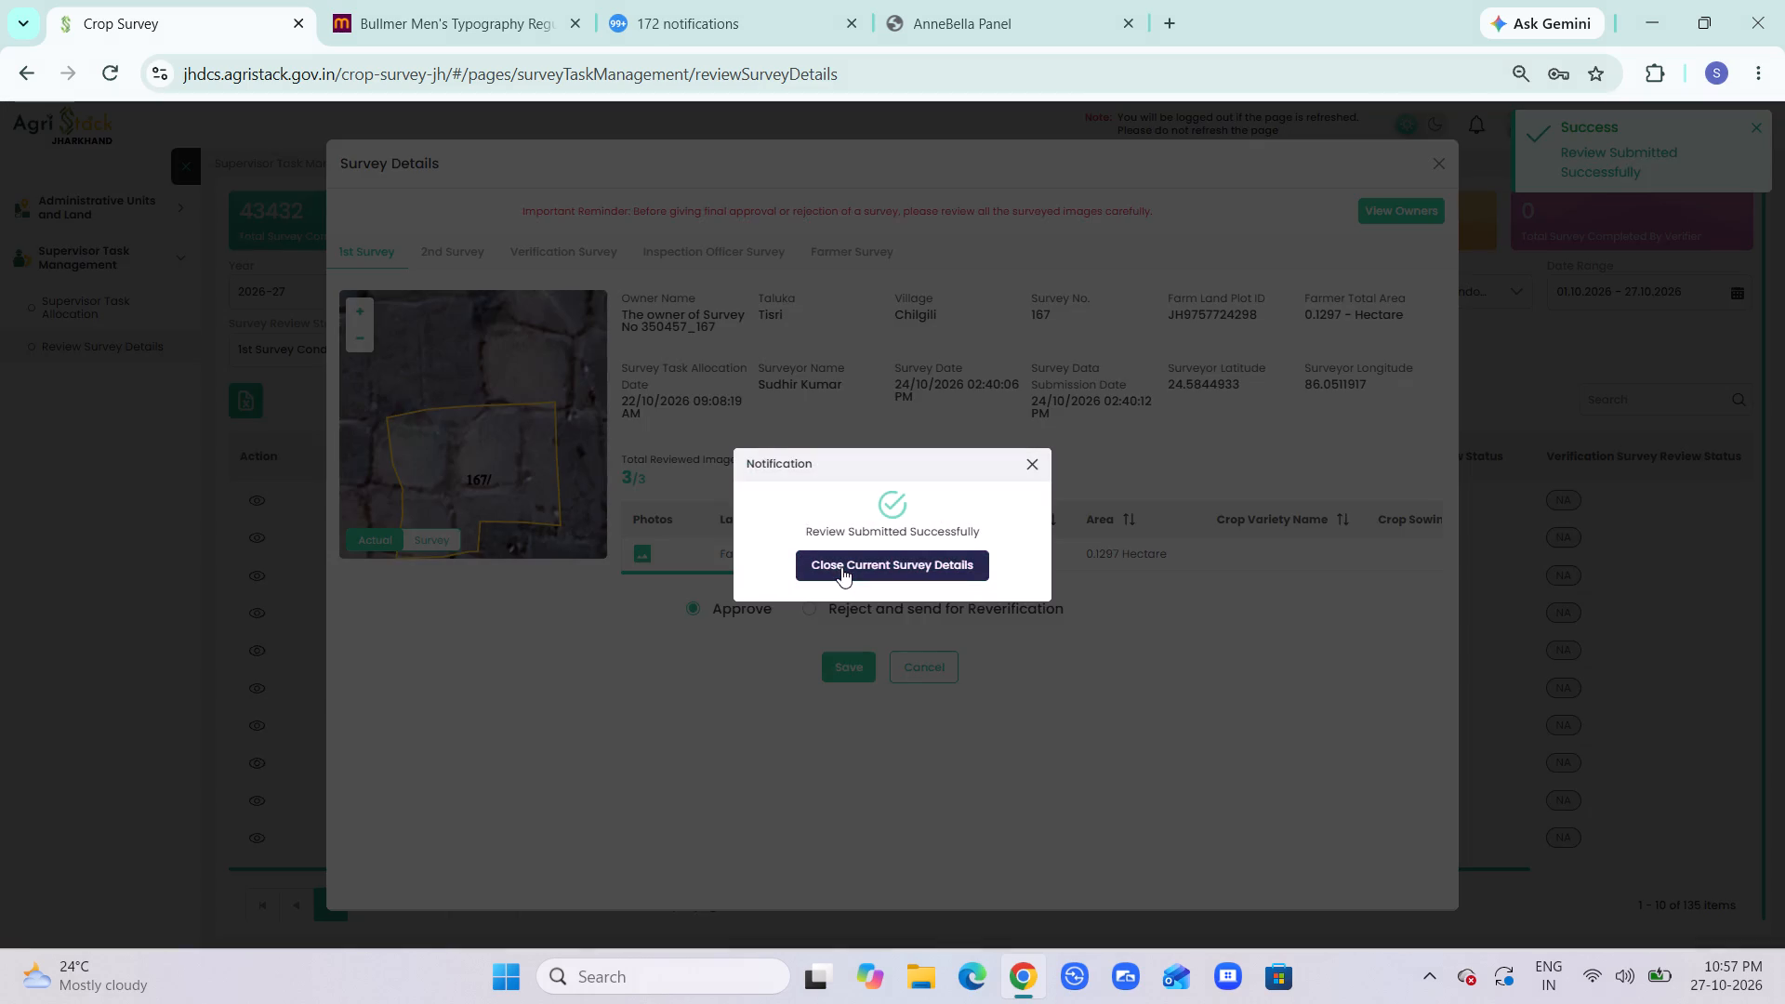
{"action": "left_click", "coordinate": [841, 567]}
Open the survey details of survey number 169 in Chilgili, approve all three farm photos and close the photo viewer.
{"action": "left_click", "coordinate": [255, 615]}
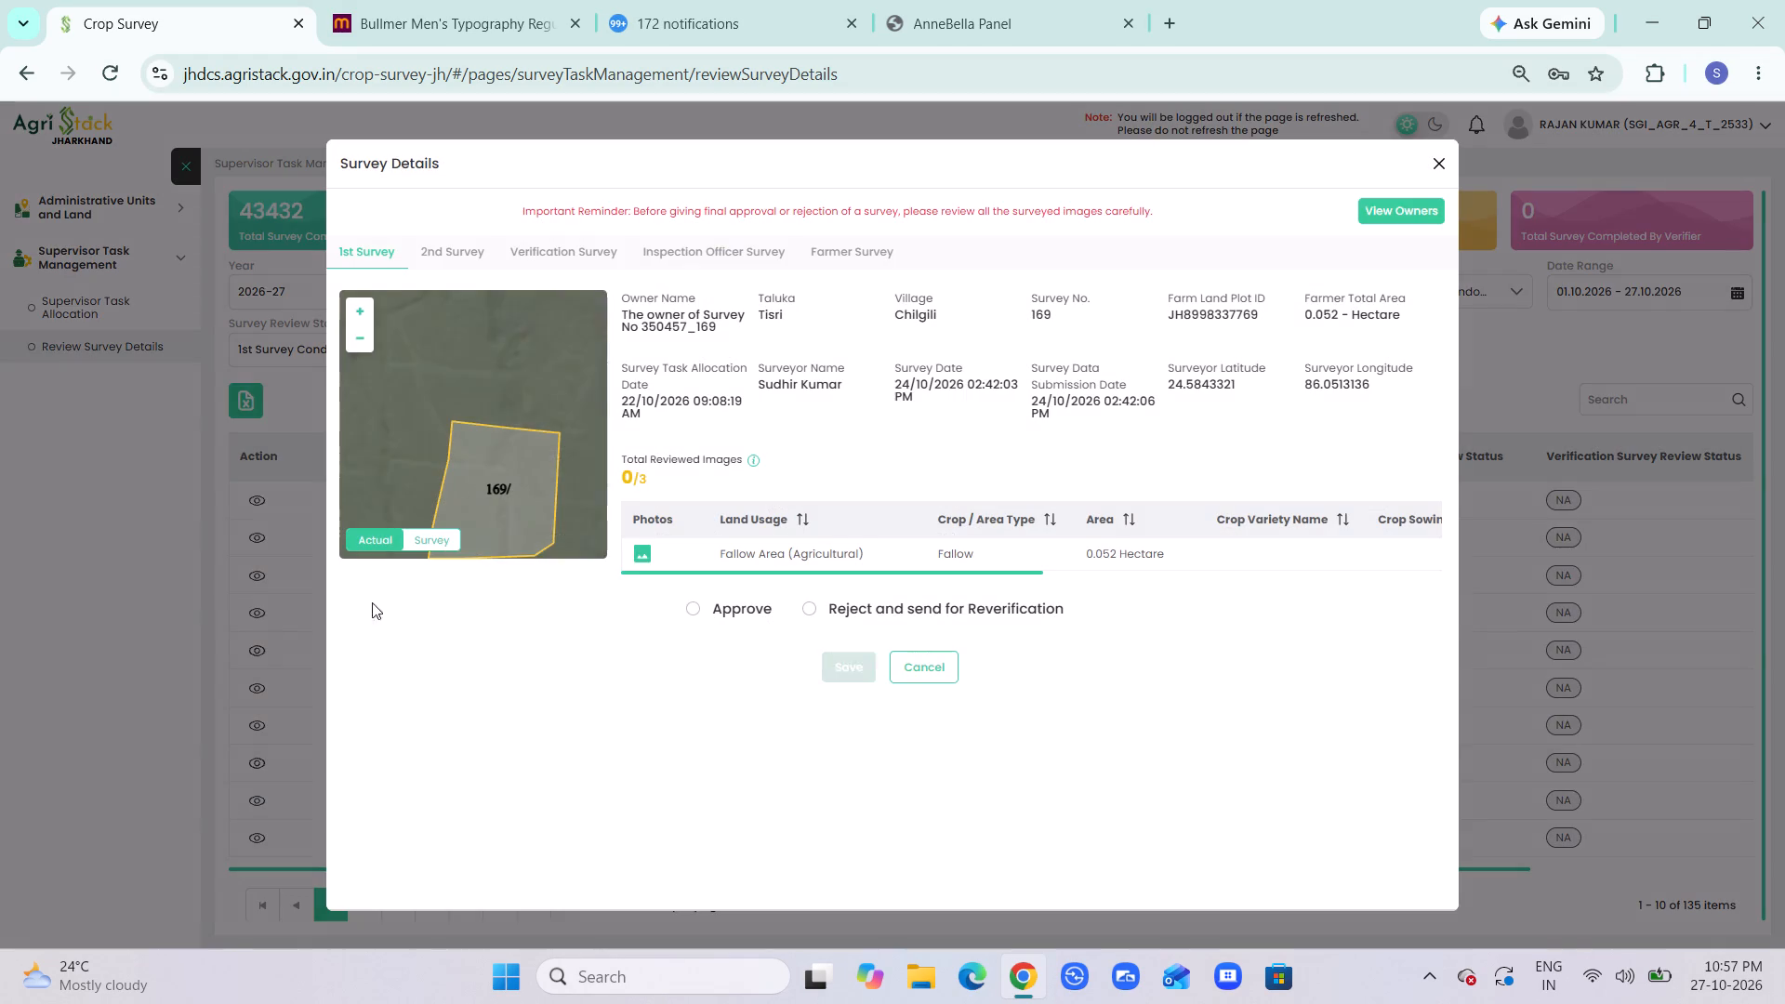
{"action": "left_click", "coordinate": [631, 553]}
{"action": "left_click", "coordinate": [634, 553]}
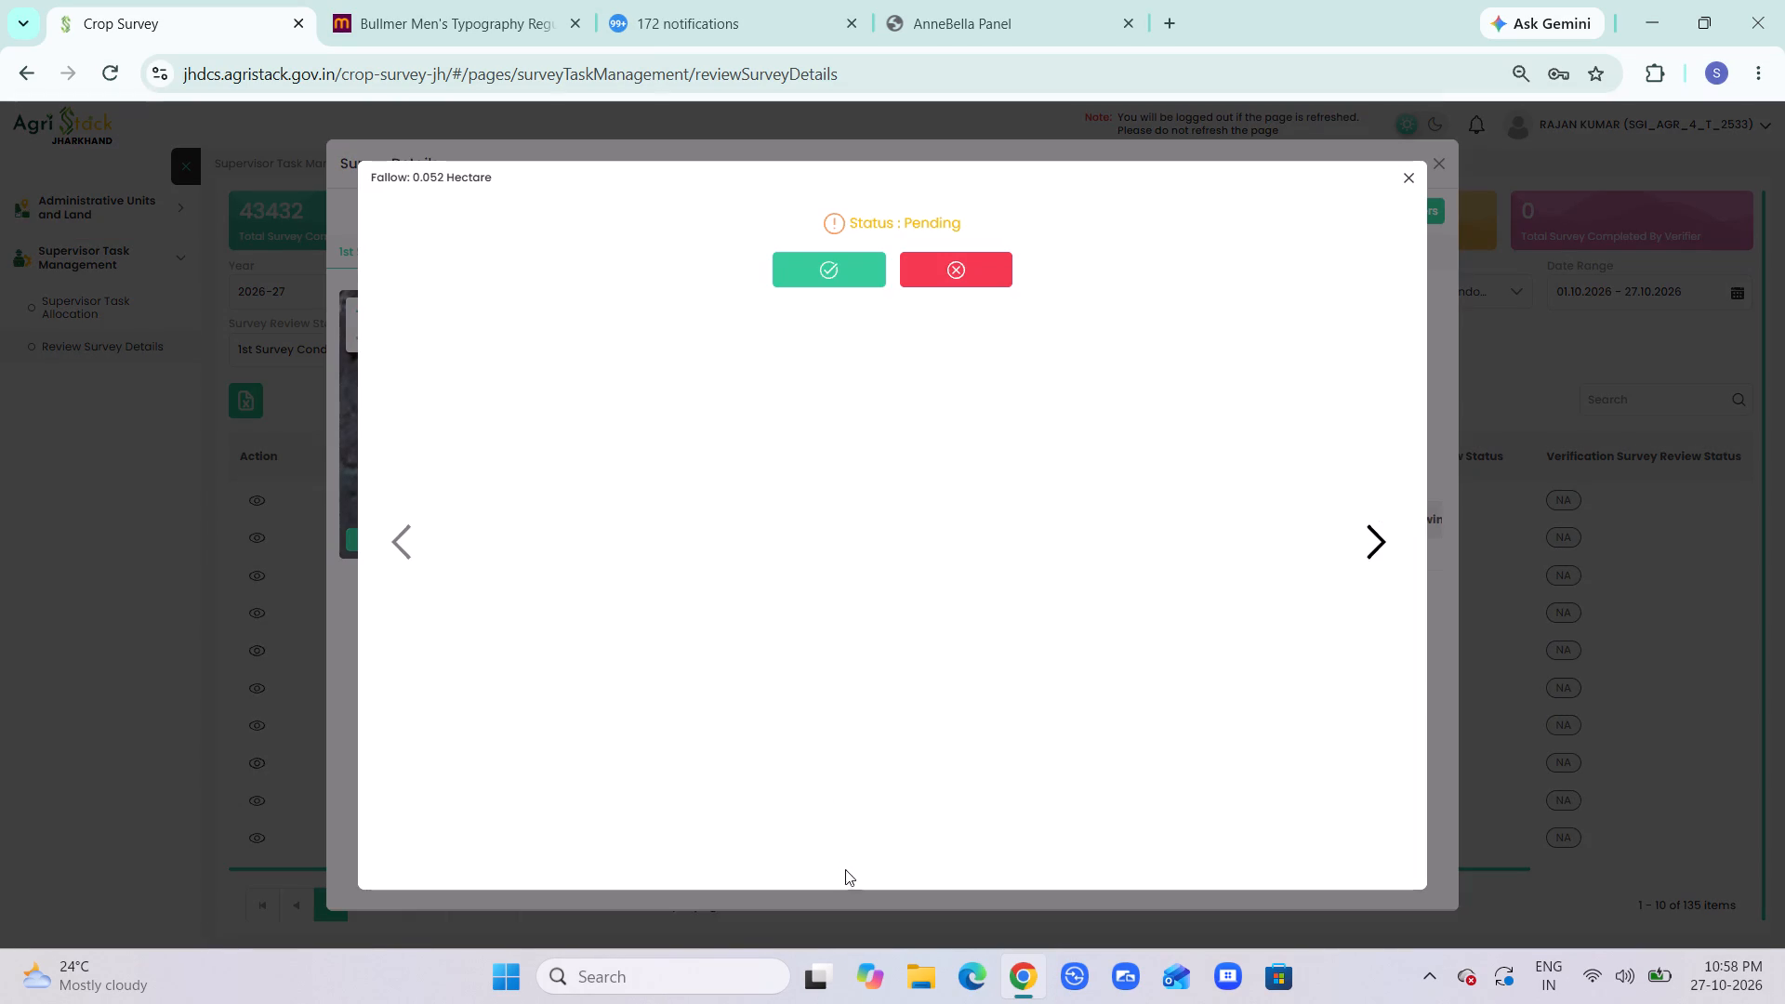
{"action": "left_click", "coordinate": [857, 856]}
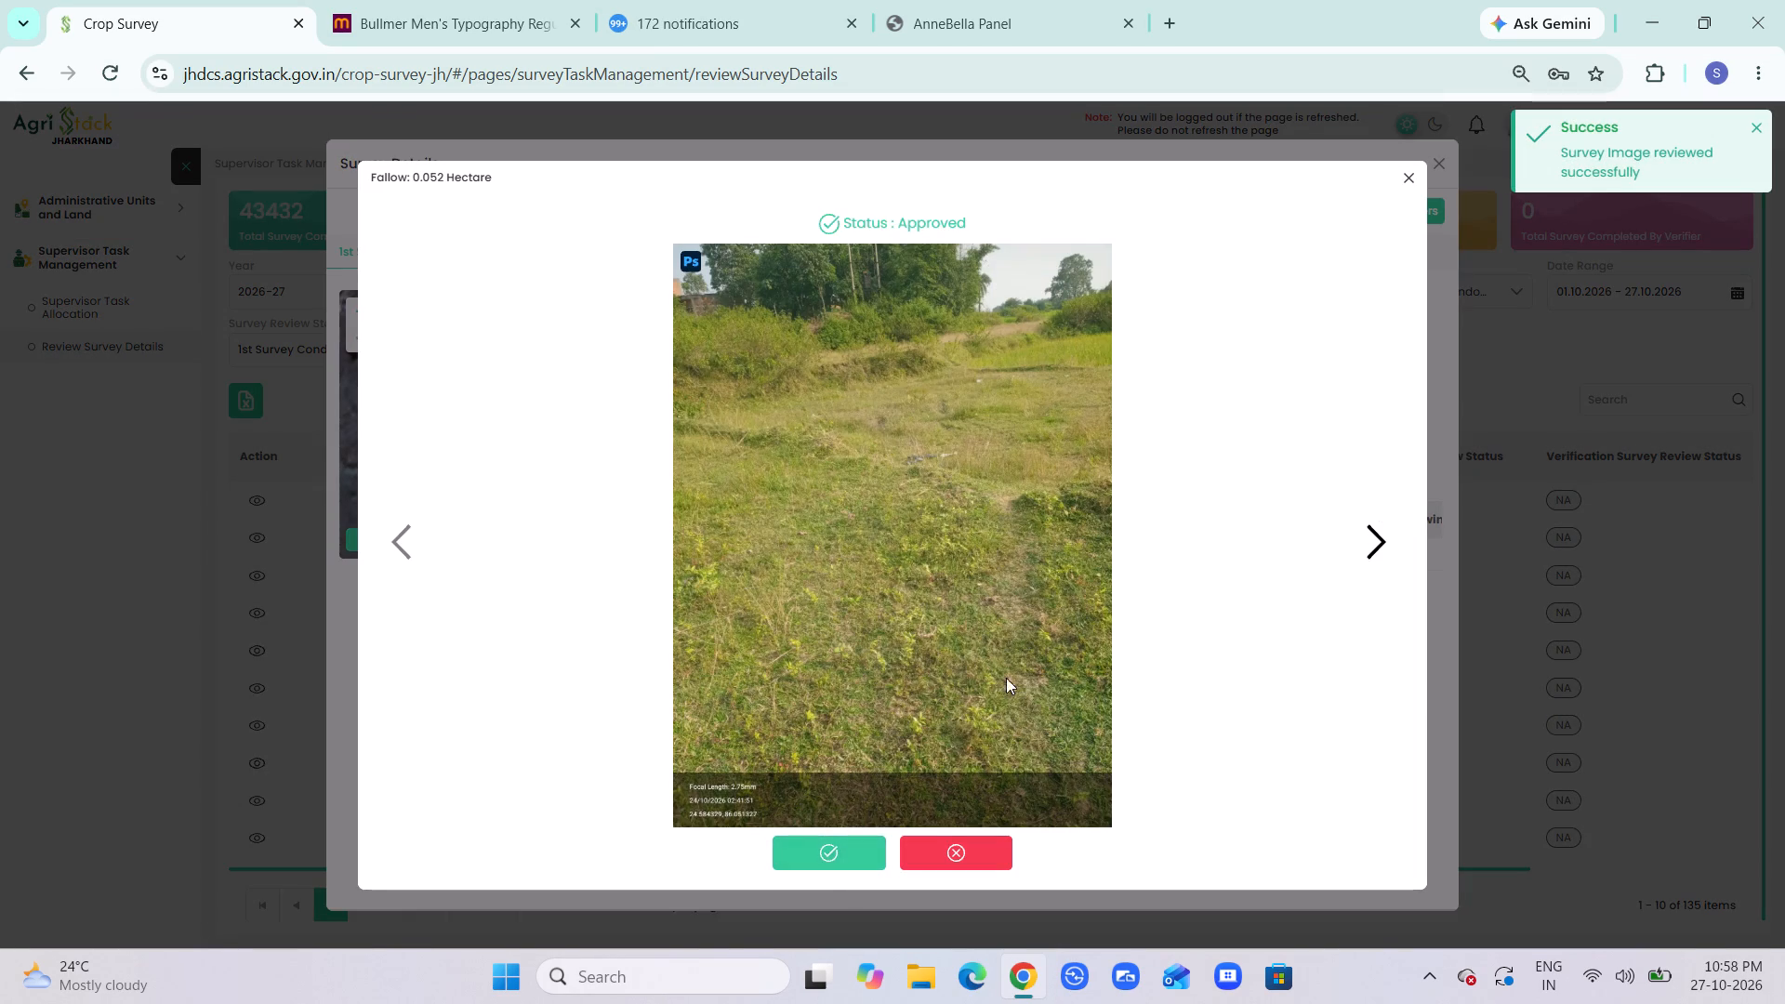
{"action": "left_click_drag", "start_coordinate": [1103, 678], "coordinate": [977, 695]}
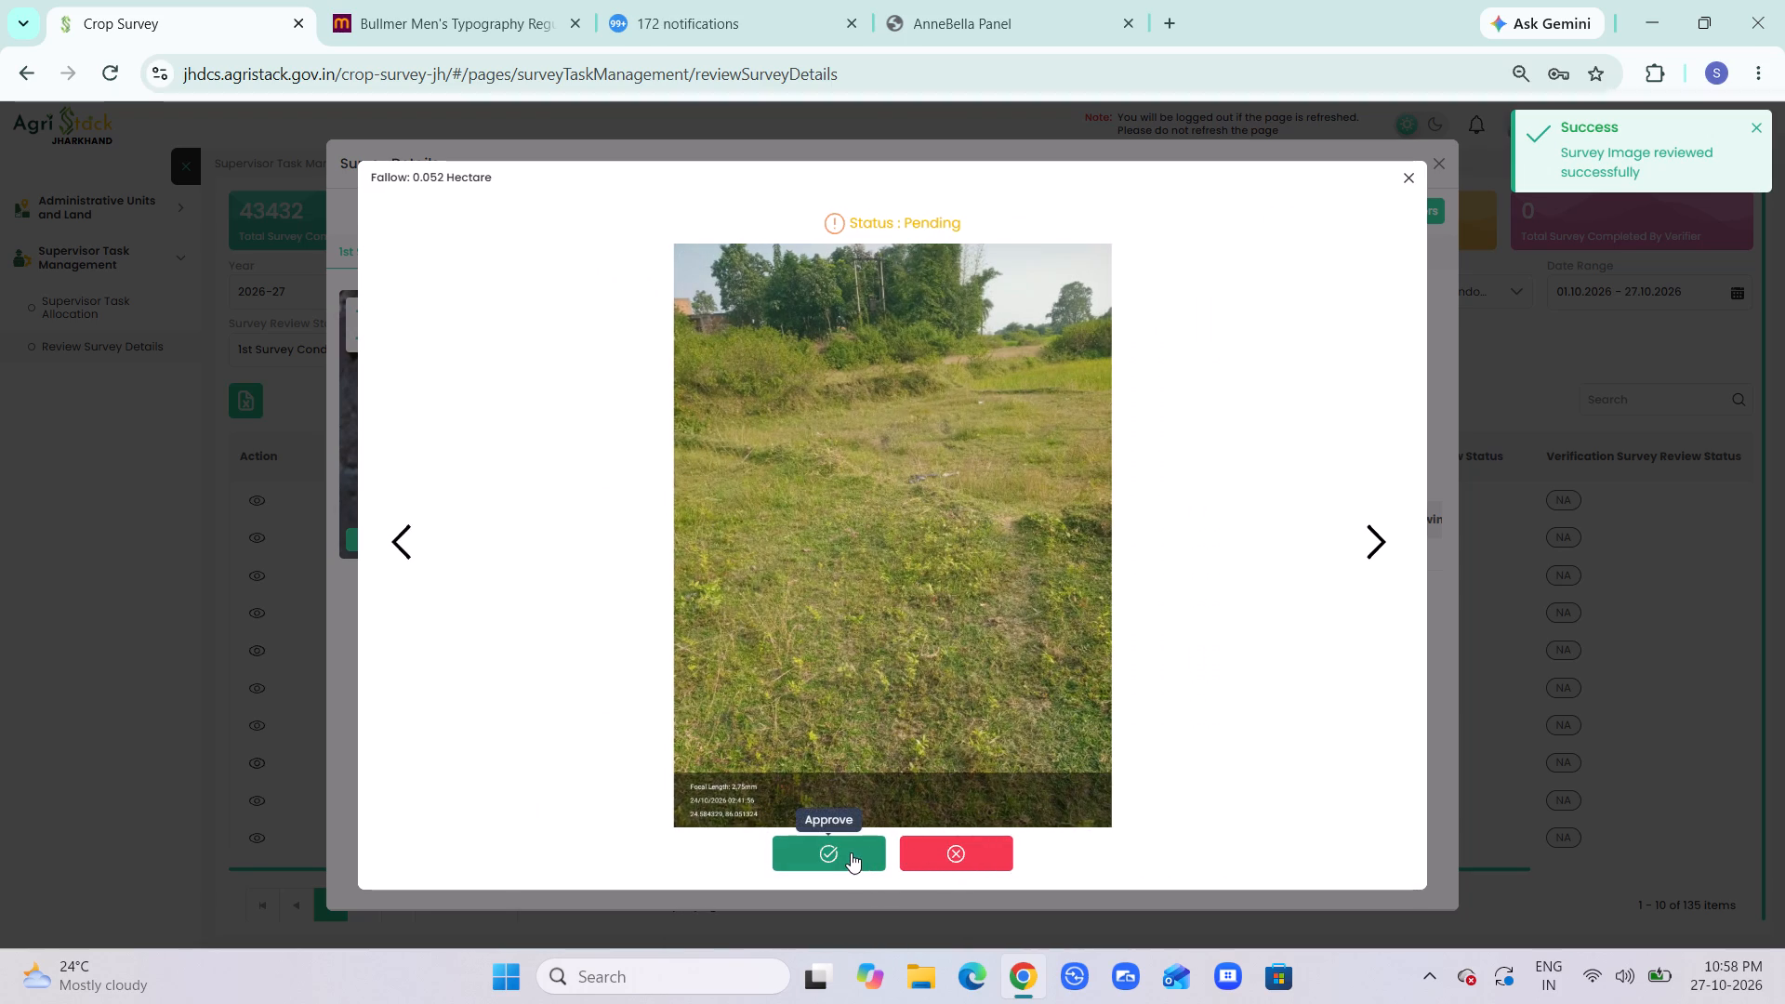
{"action": "left_click", "coordinate": [854, 848]}
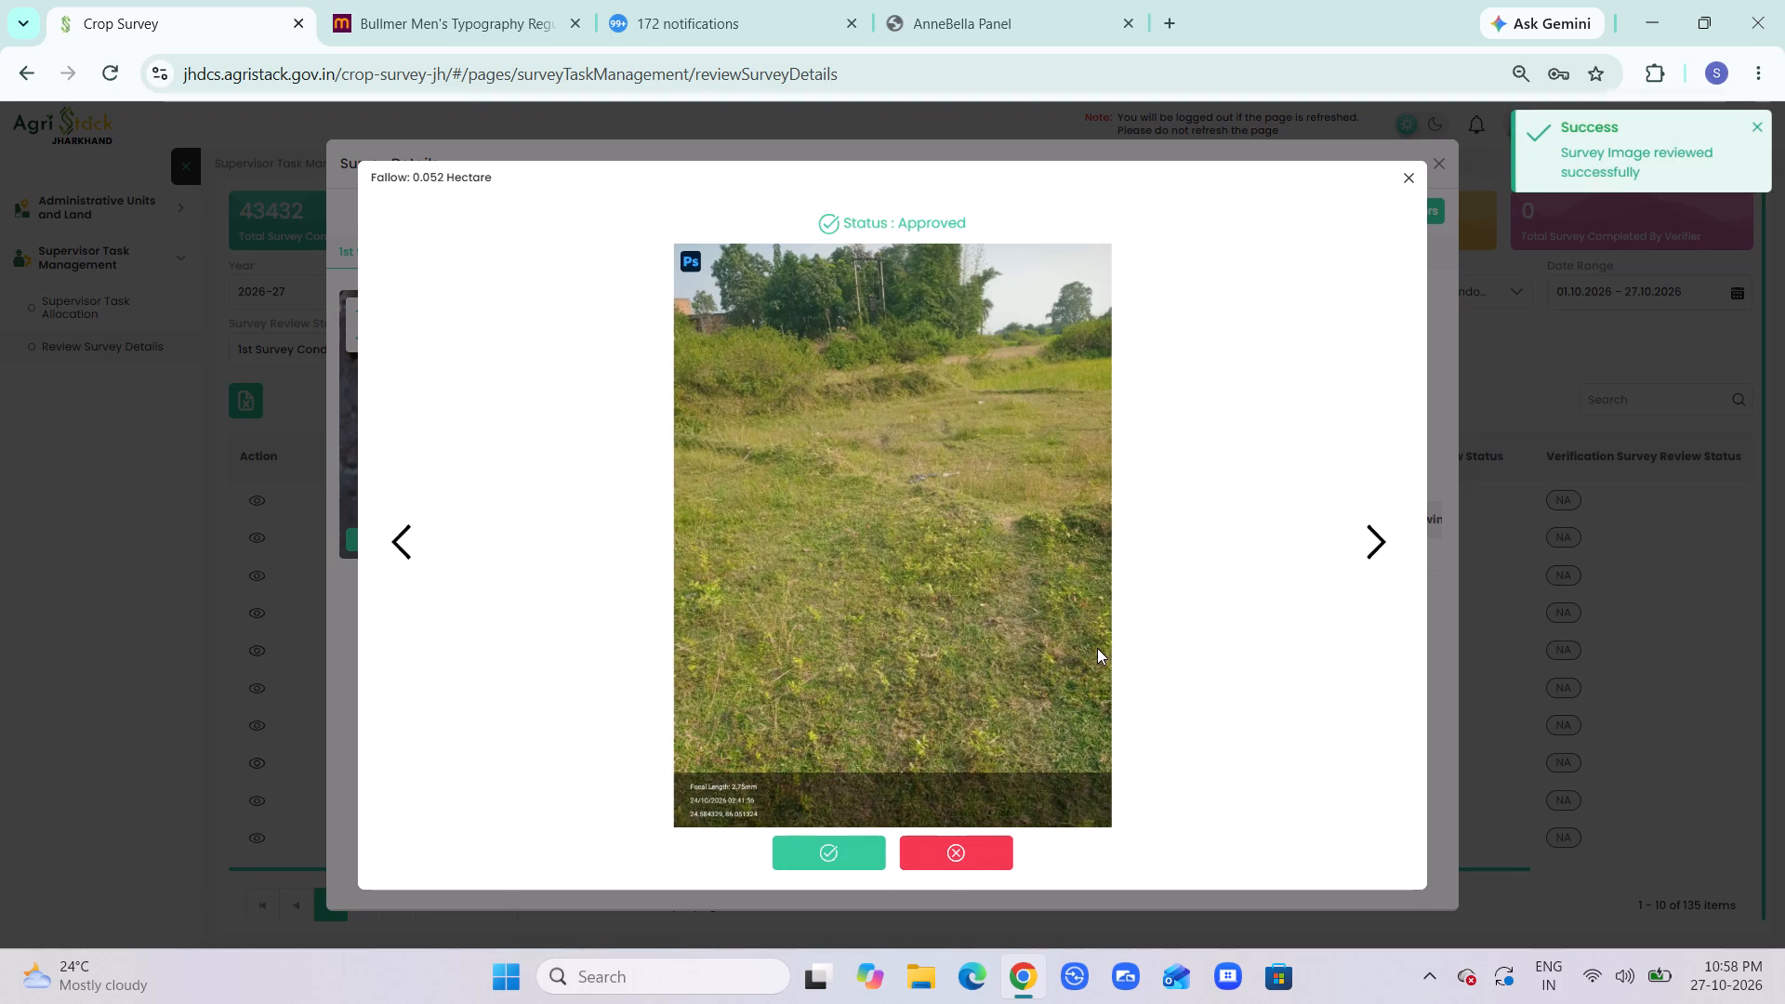
{"action": "left_click_drag", "start_coordinate": [1110, 648], "coordinate": [985, 674]}
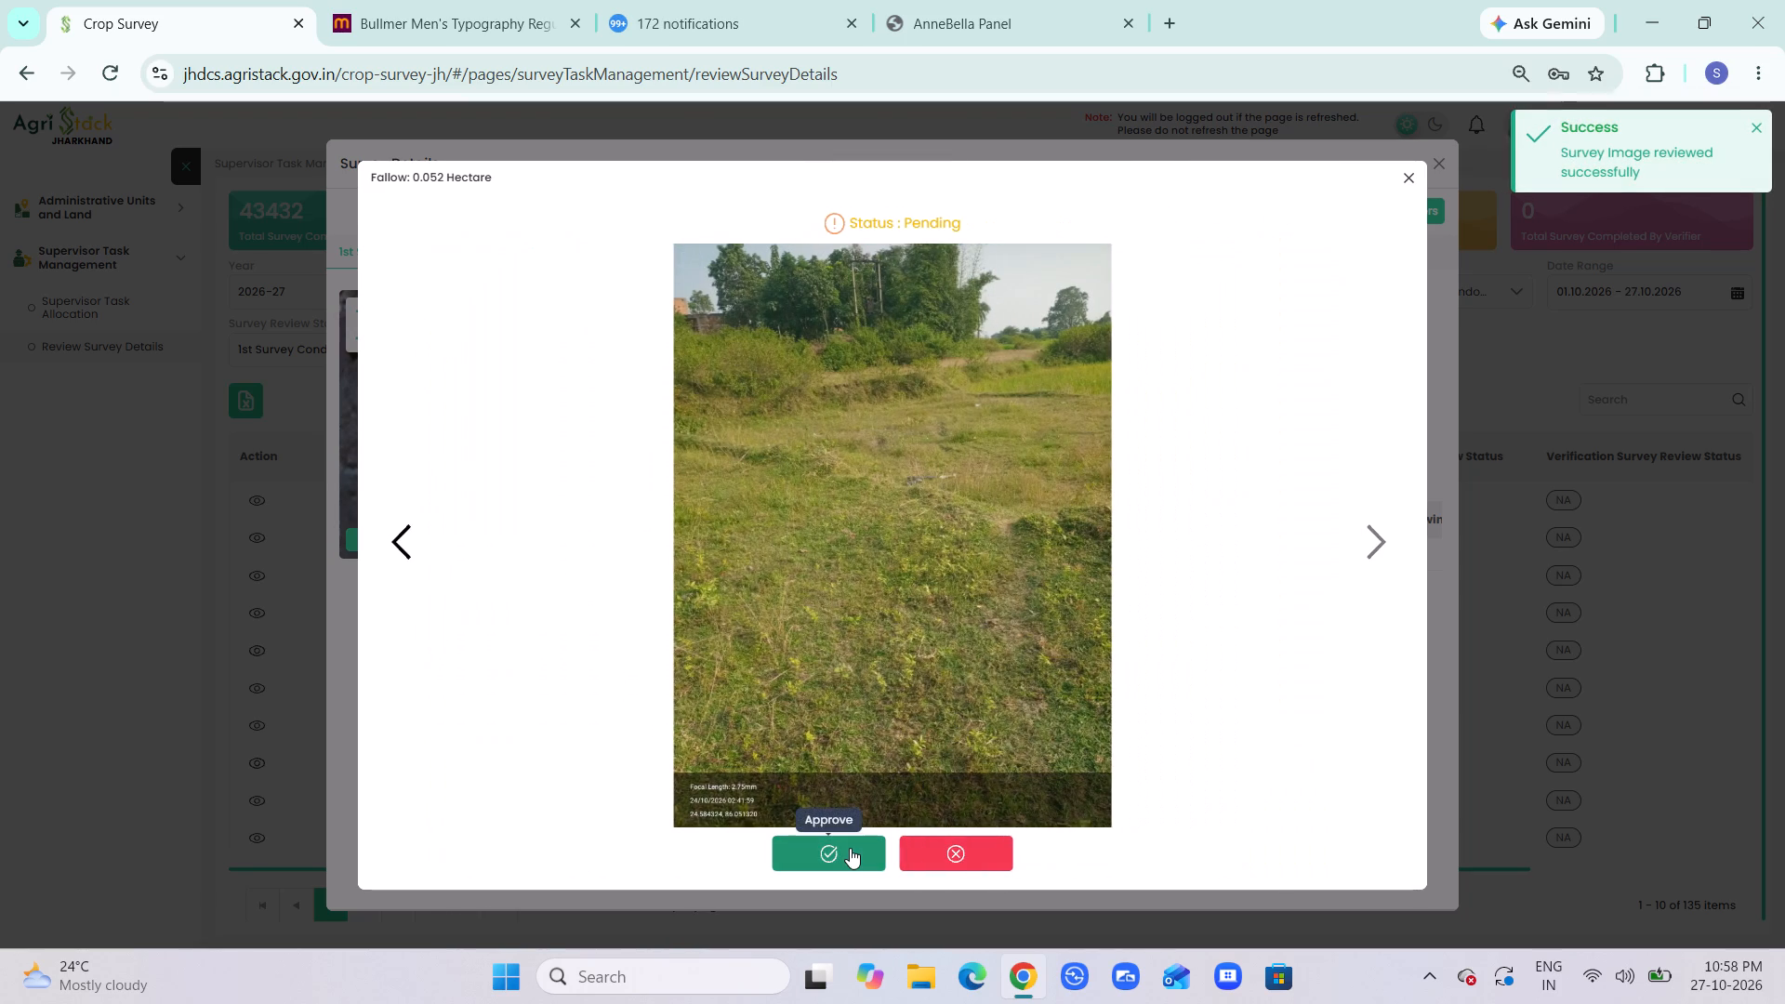
{"action": "left_click", "coordinate": [850, 846]}
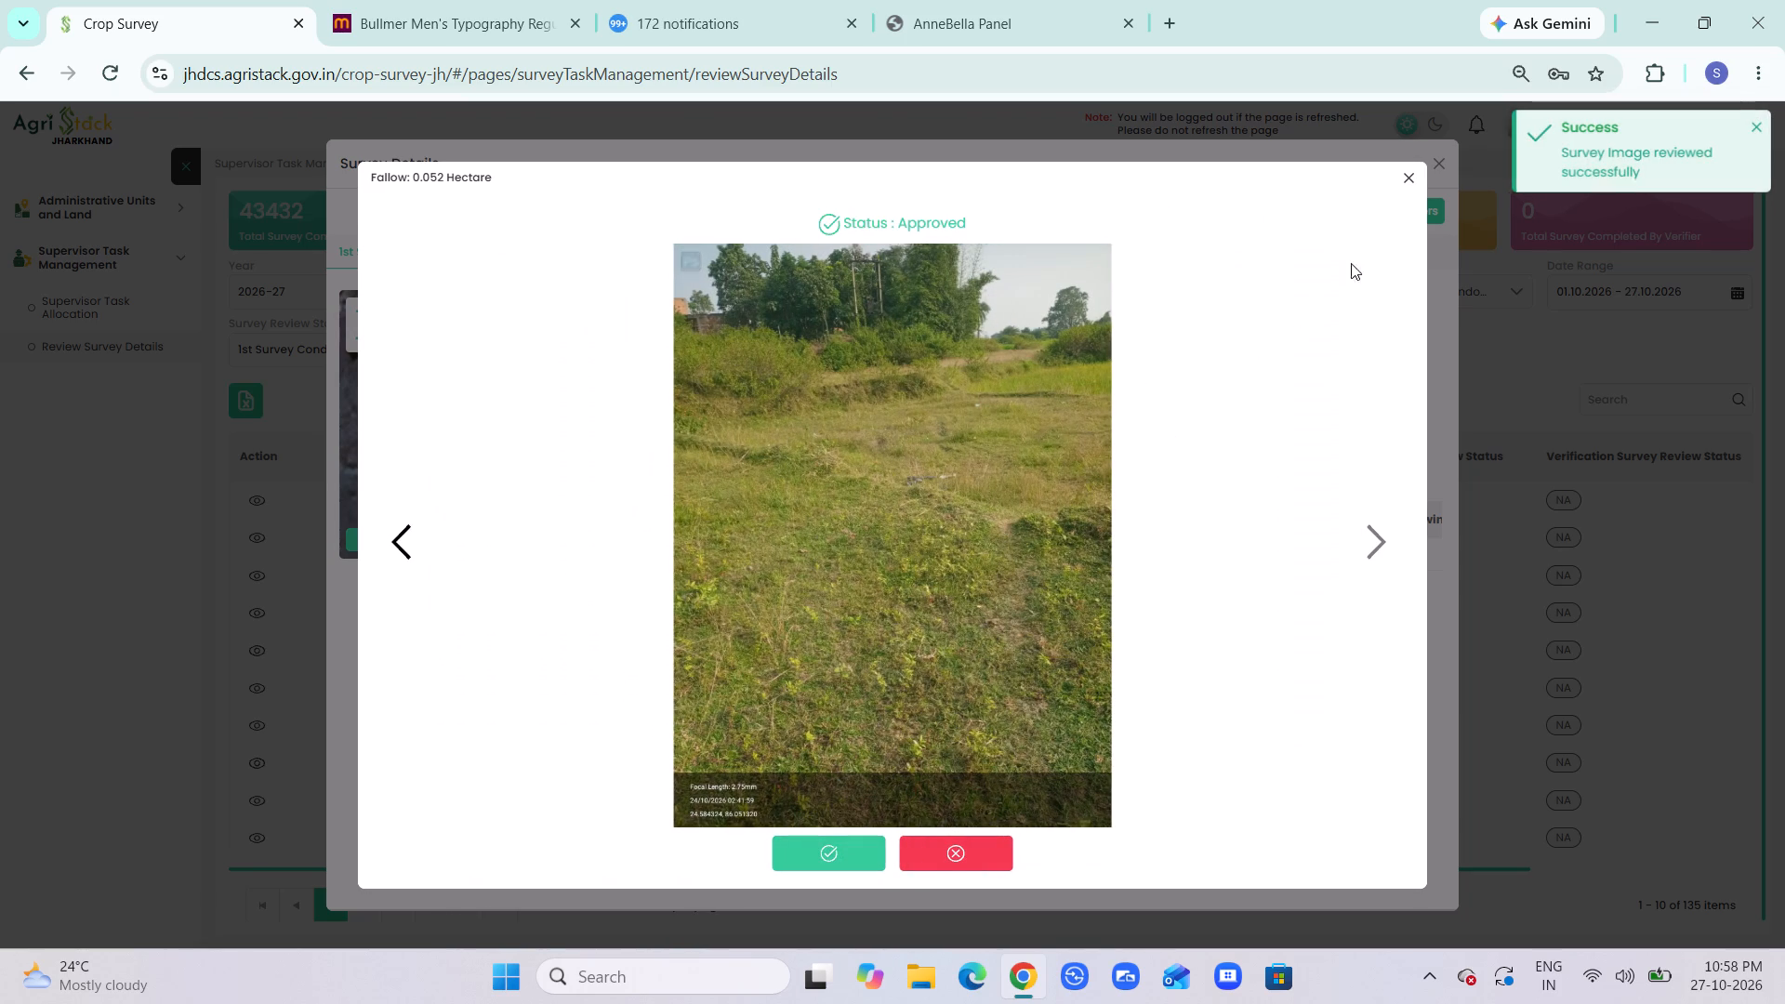
{"action": "left_click", "coordinate": [1413, 176]}
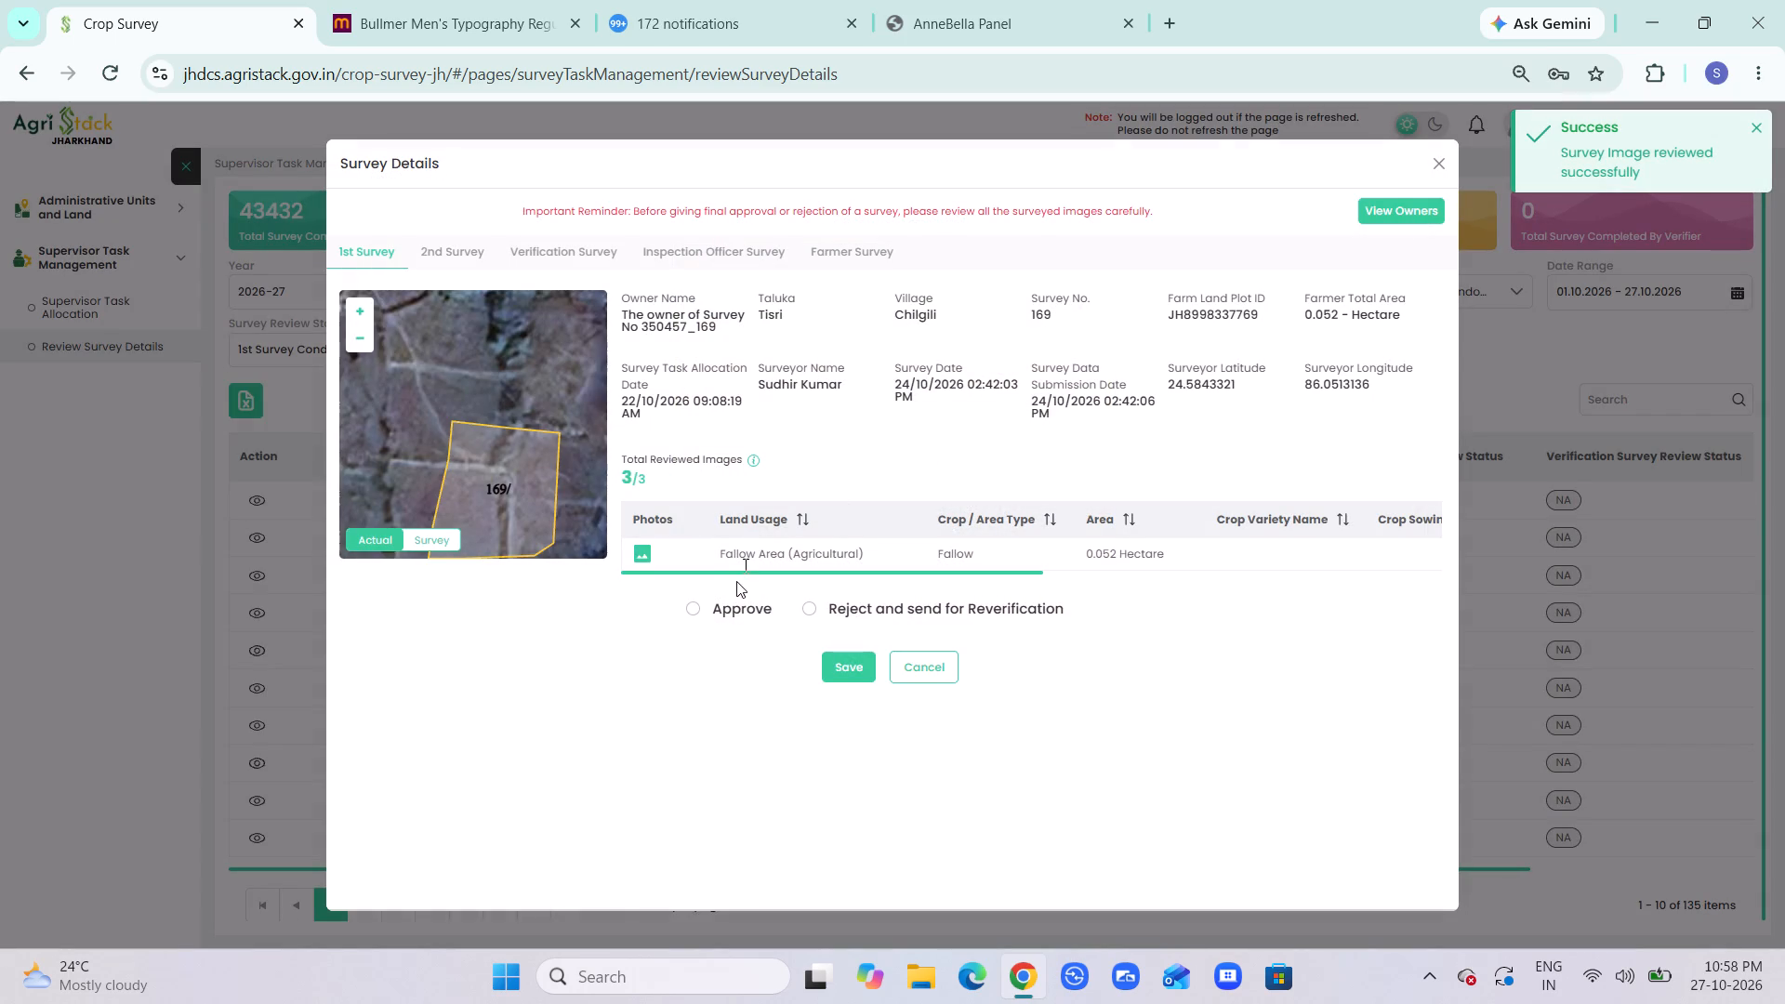
Approve the 1st survey of survey number 169, save the review and close its survey details.
{"action": "left_click", "coordinate": [738, 604]}
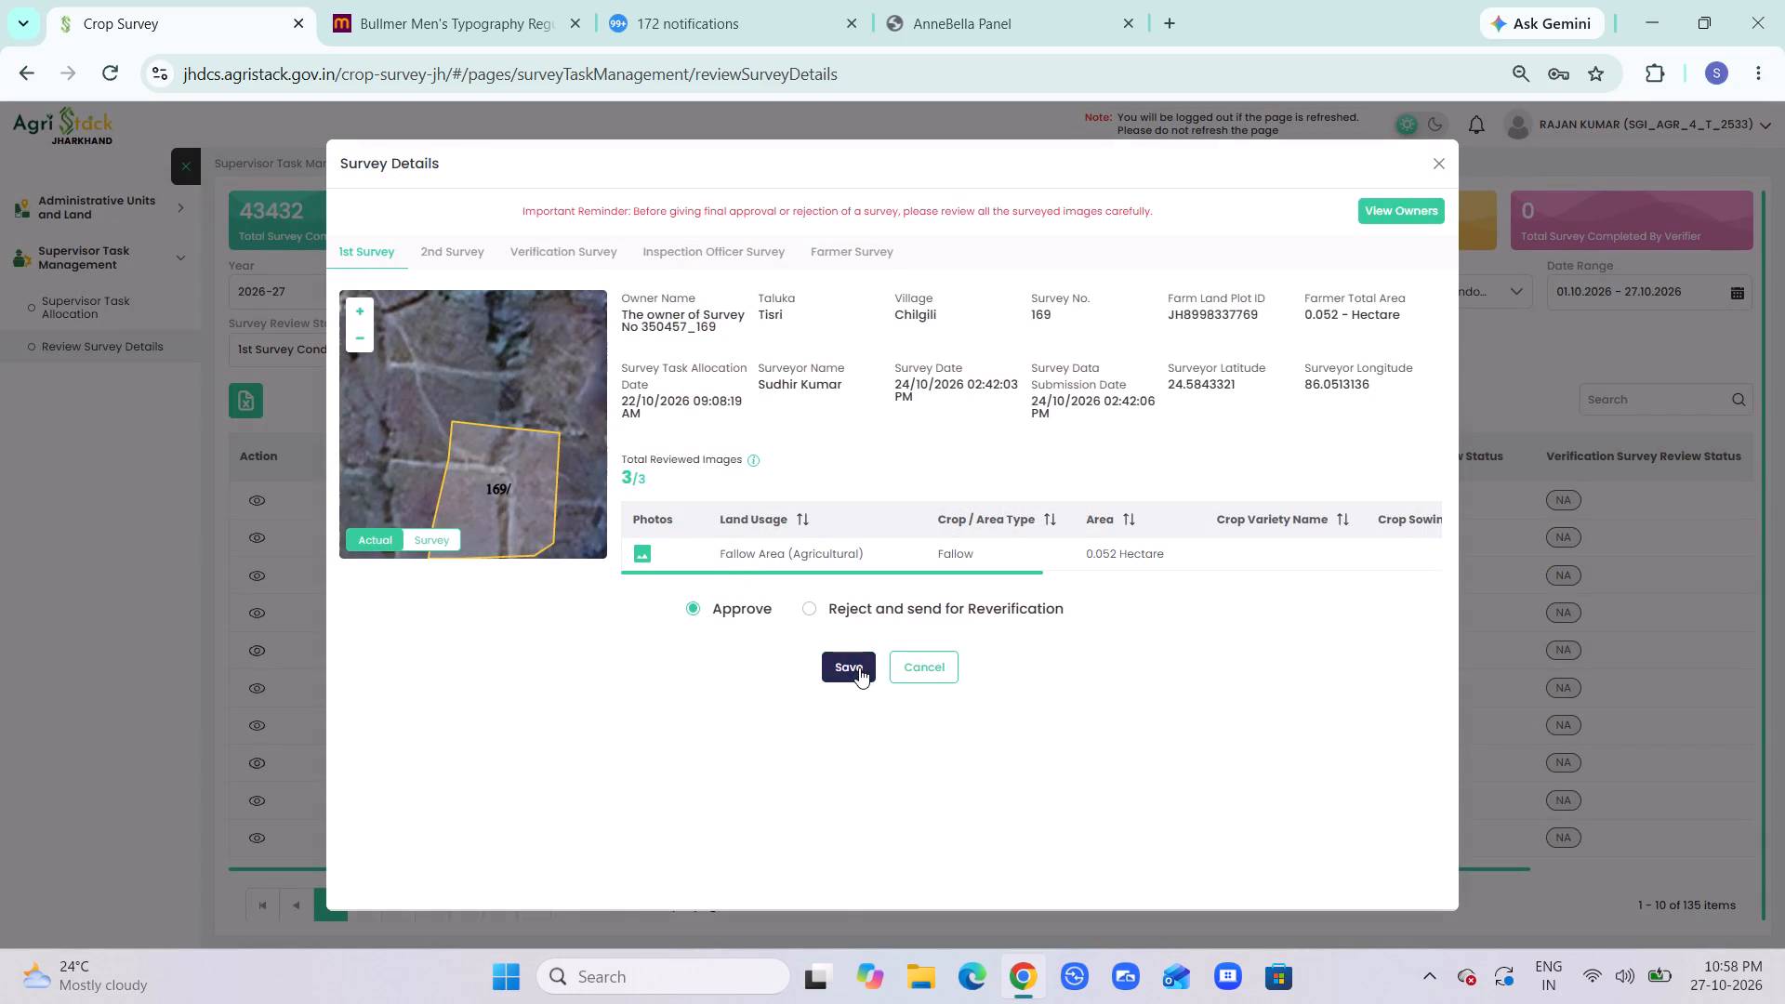
{"action": "left_click", "coordinate": [859, 667]}
{"action": "left_click", "coordinate": [856, 565]}
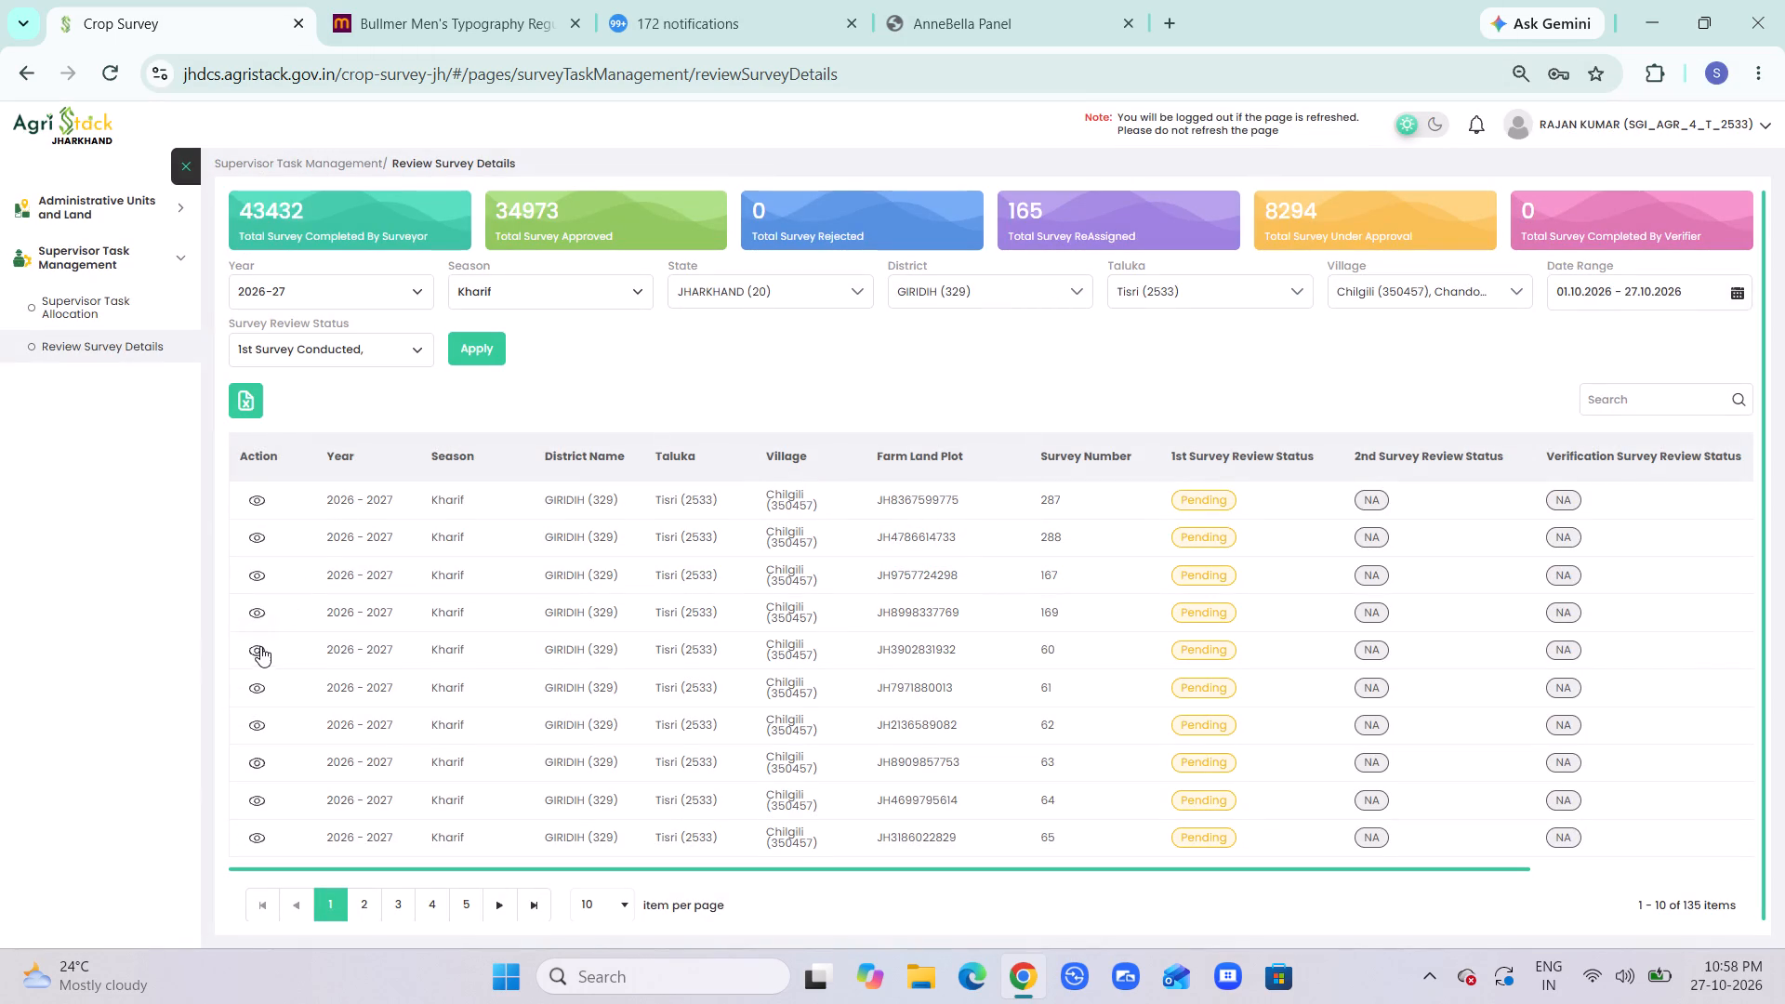
Open the survey details of survey number 60 in Chilgili, approve all three farm photos and close the photo viewer.
{"action": "left_click", "coordinate": [260, 649]}
{"action": "left_click", "coordinate": [634, 555]}
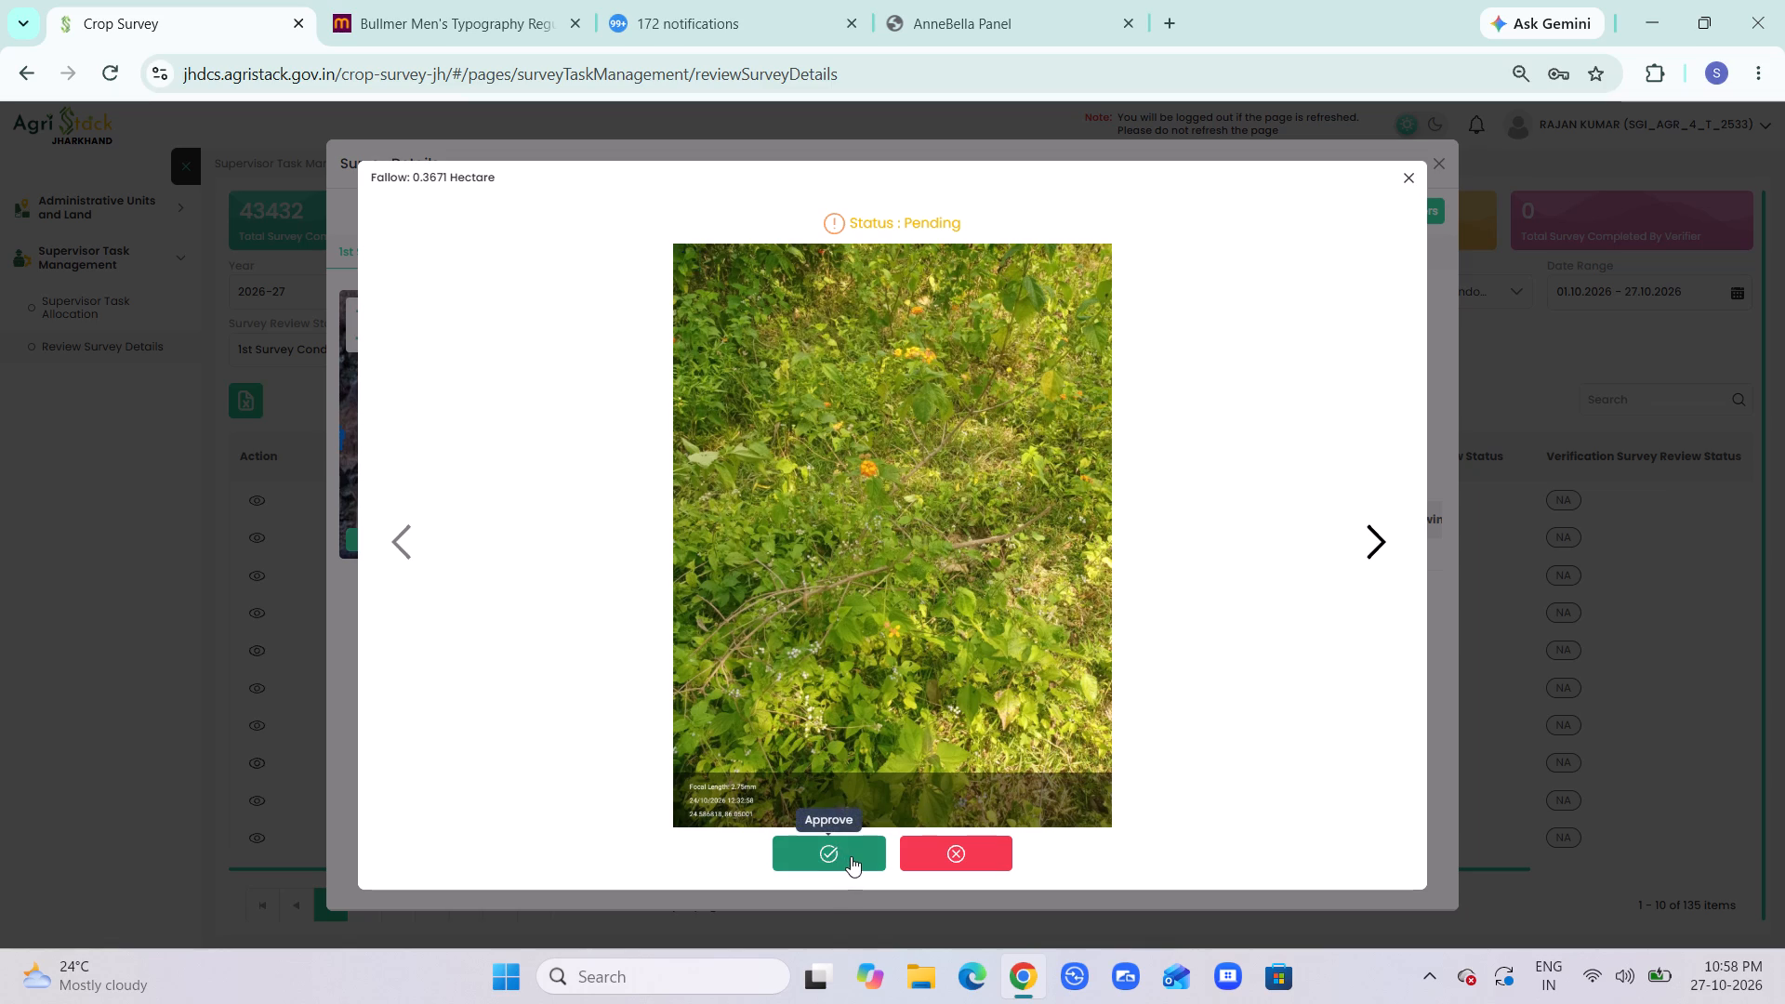
{"action": "left_click", "coordinate": [853, 854]}
{"action": "left_click_drag", "start_coordinate": [1098, 702], "coordinate": [985, 707]}
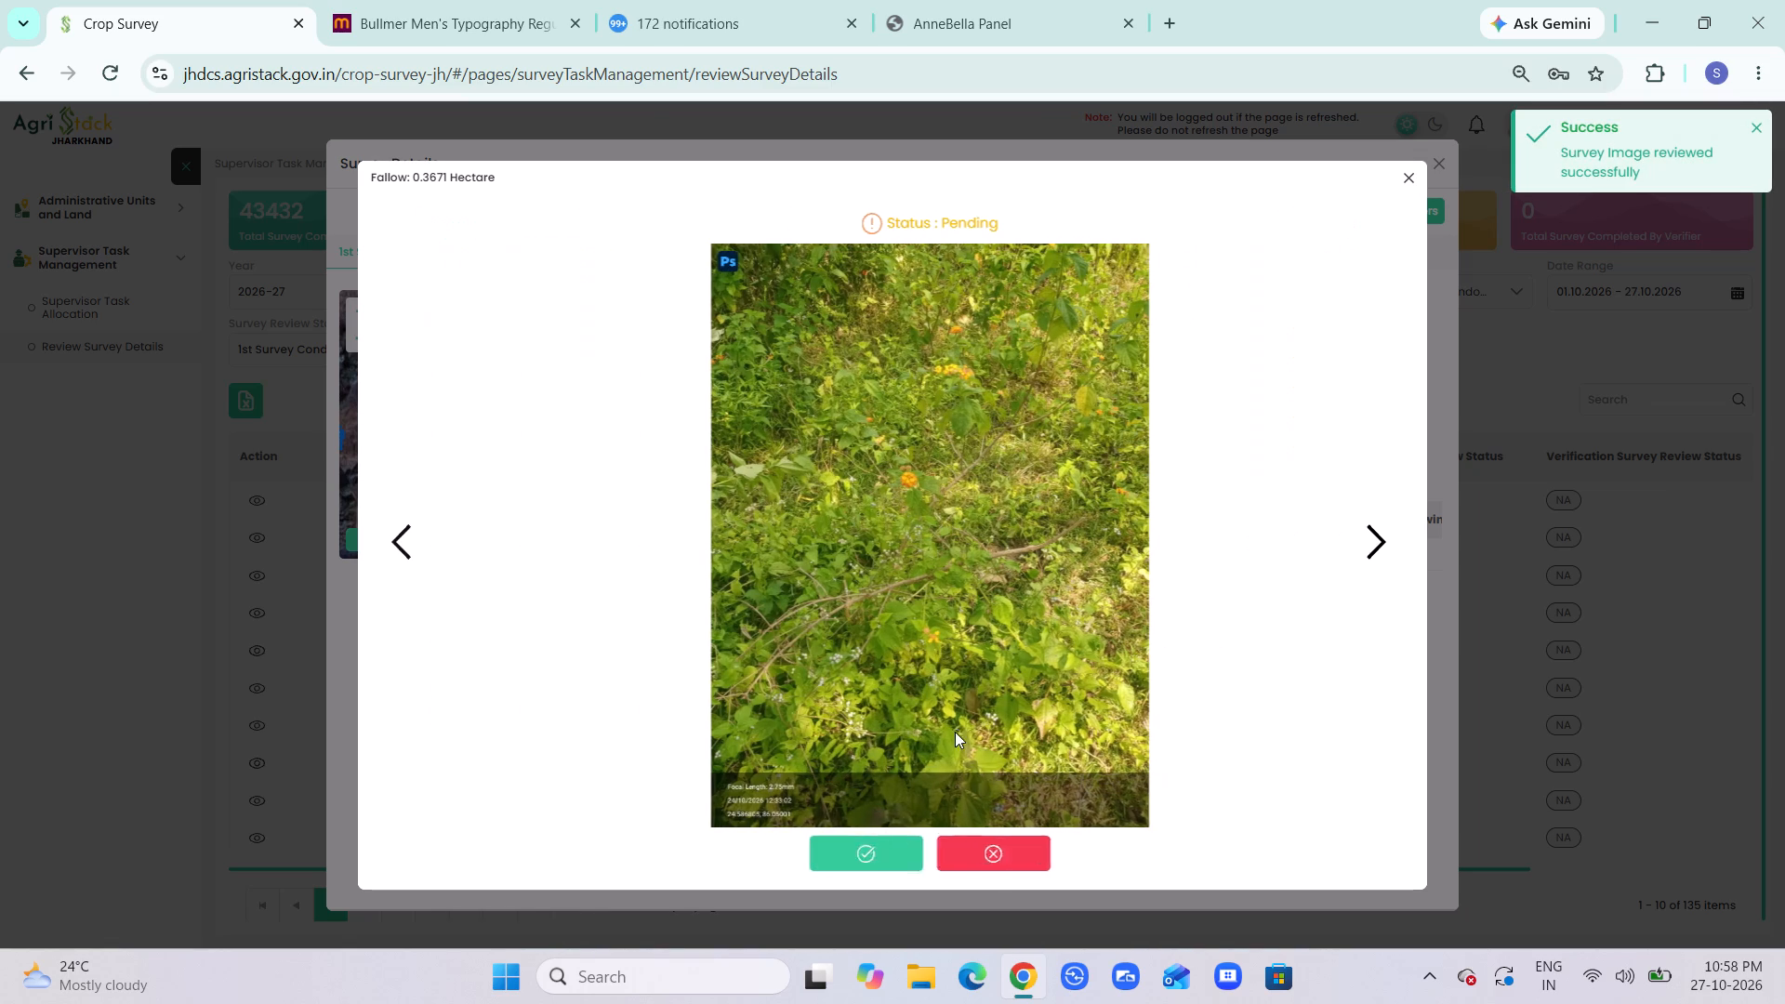
{"action": "left_click", "coordinate": [853, 845]}
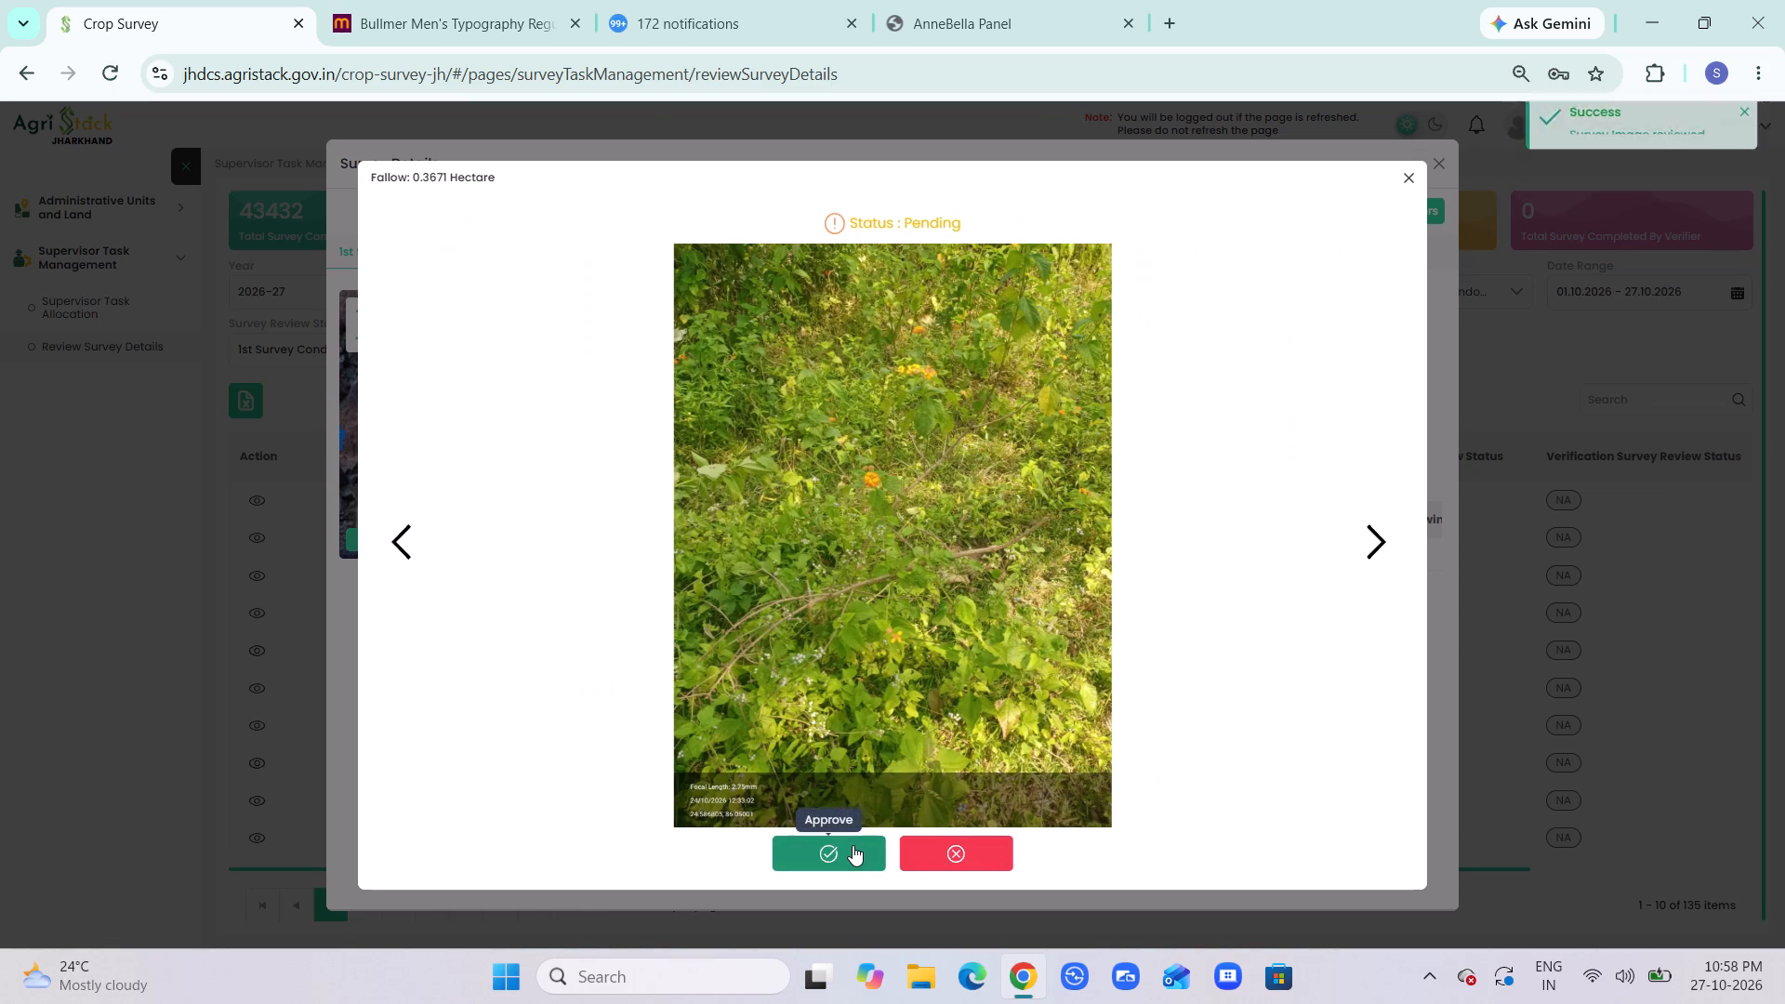
{"action": "left_click_drag", "start_coordinate": [1089, 656], "coordinate": [1026, 668]}
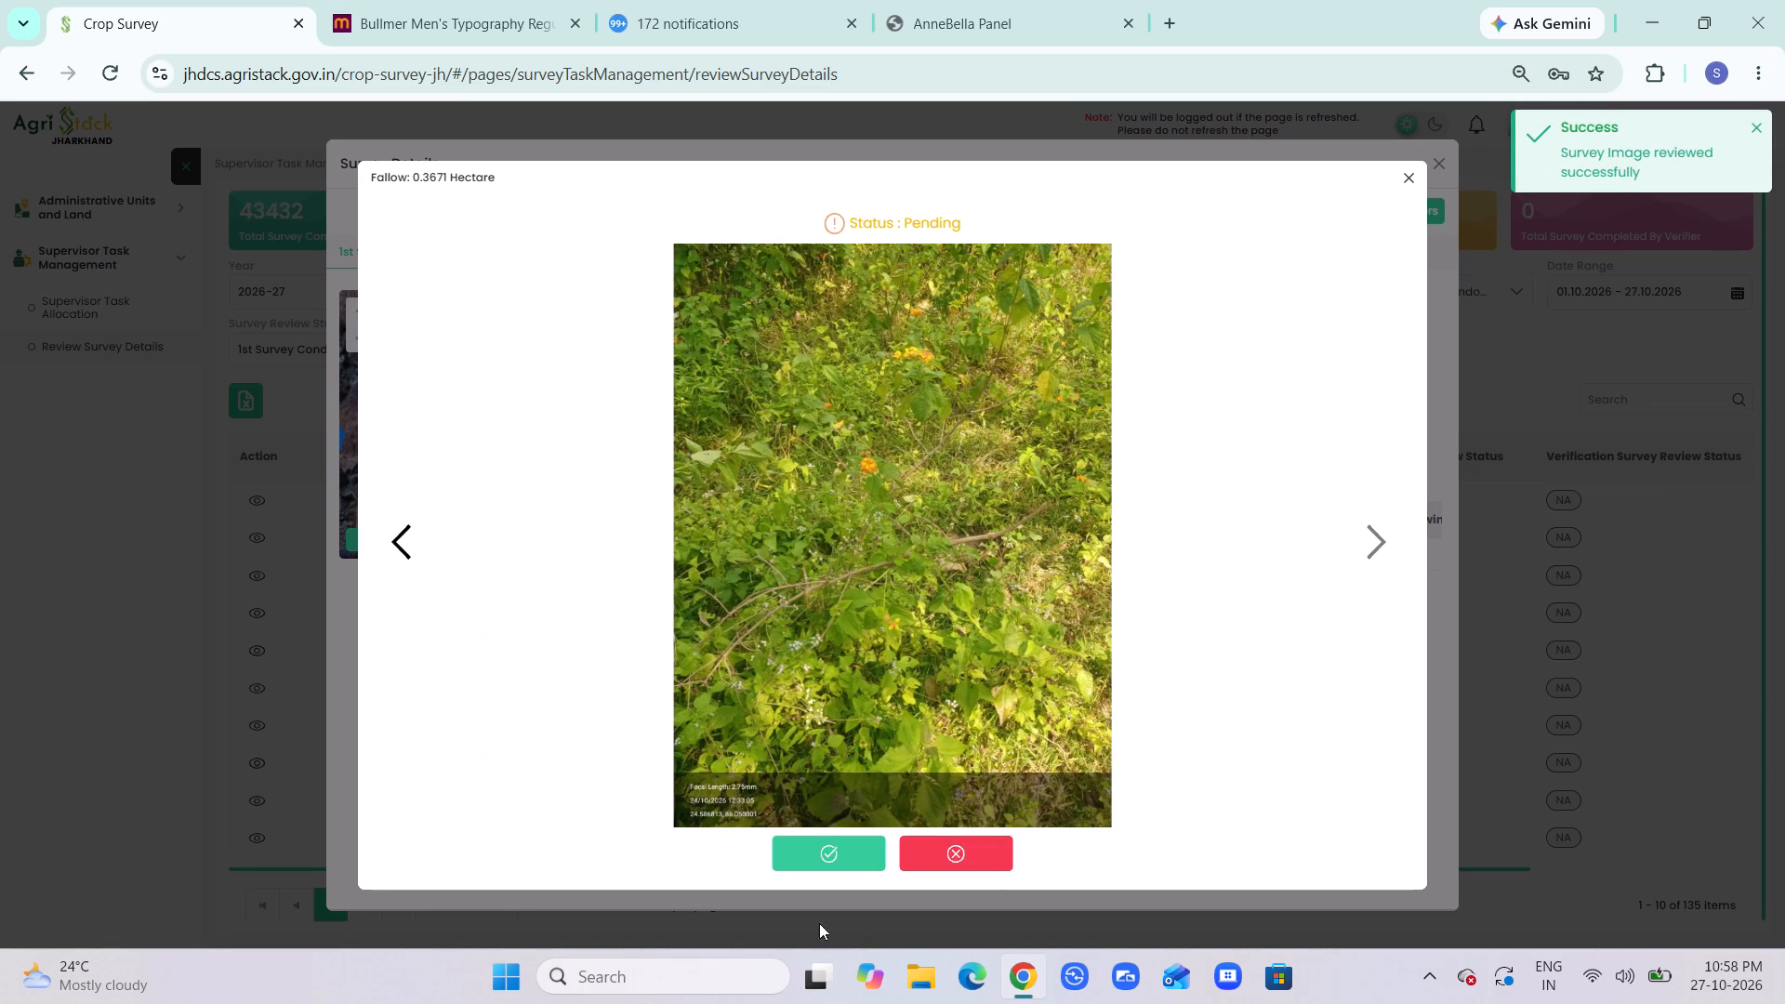
{"action": "left_click", "coordinate": [860, 846]}
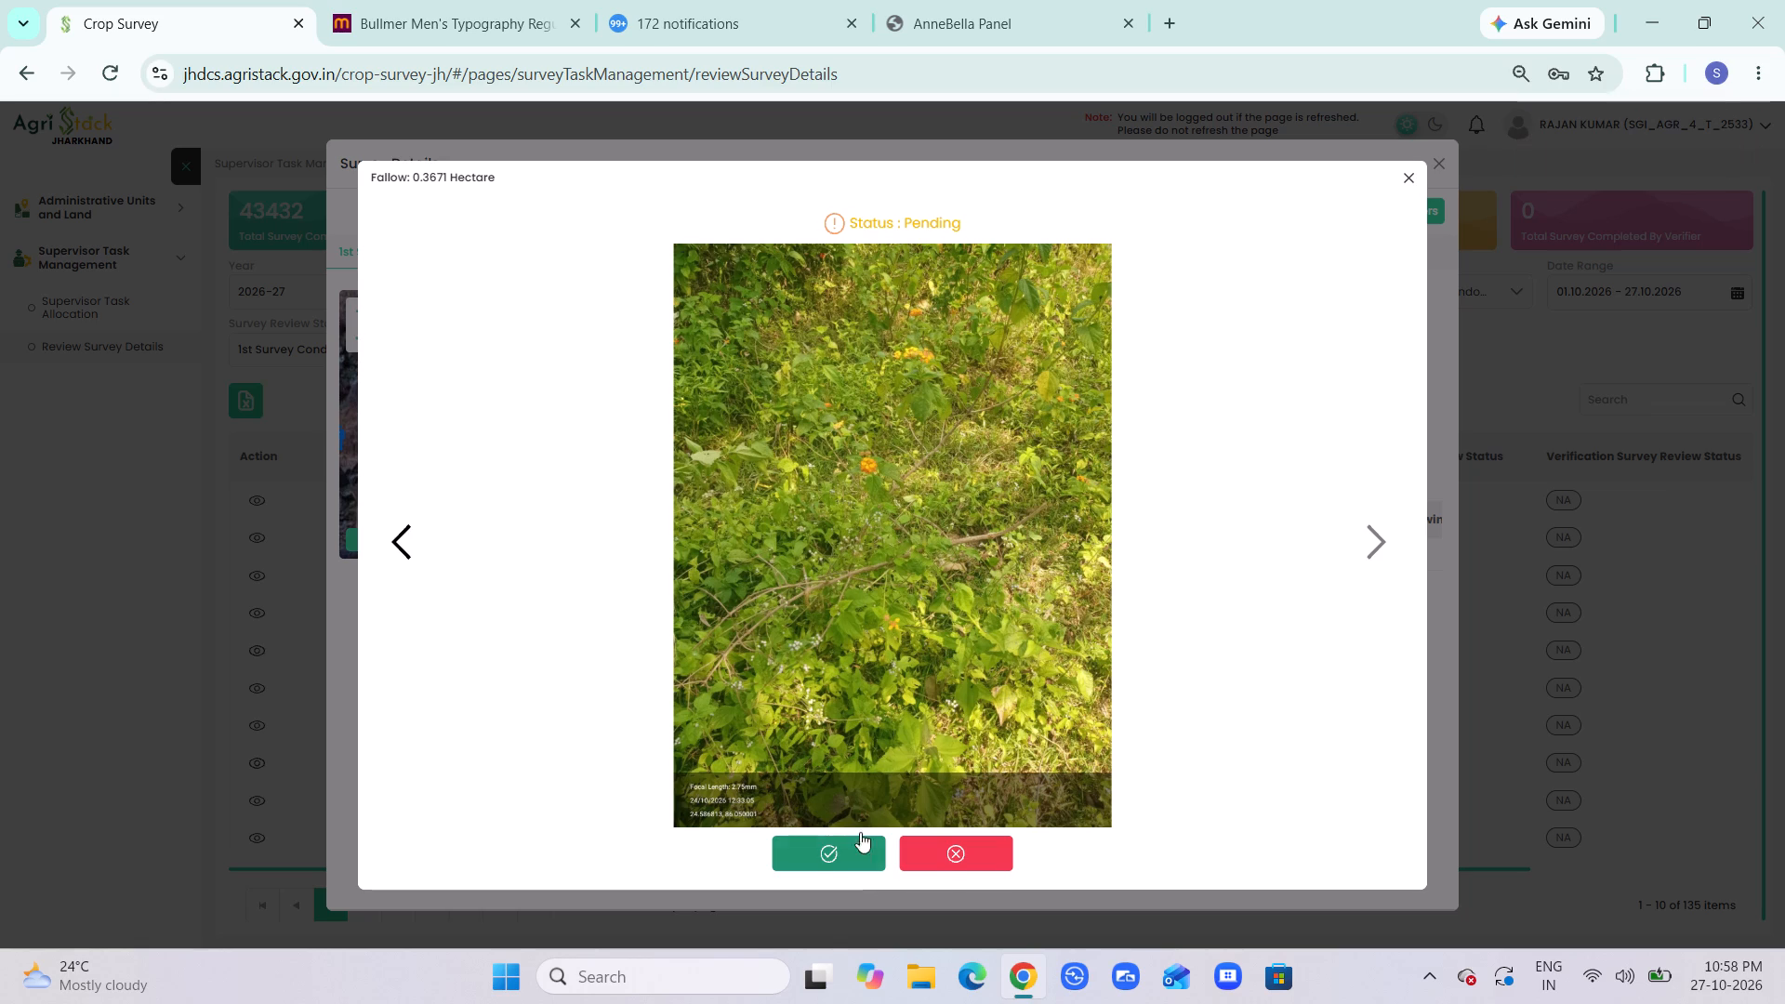
{"action": "left_click", "coordinate": [1410, 172]}
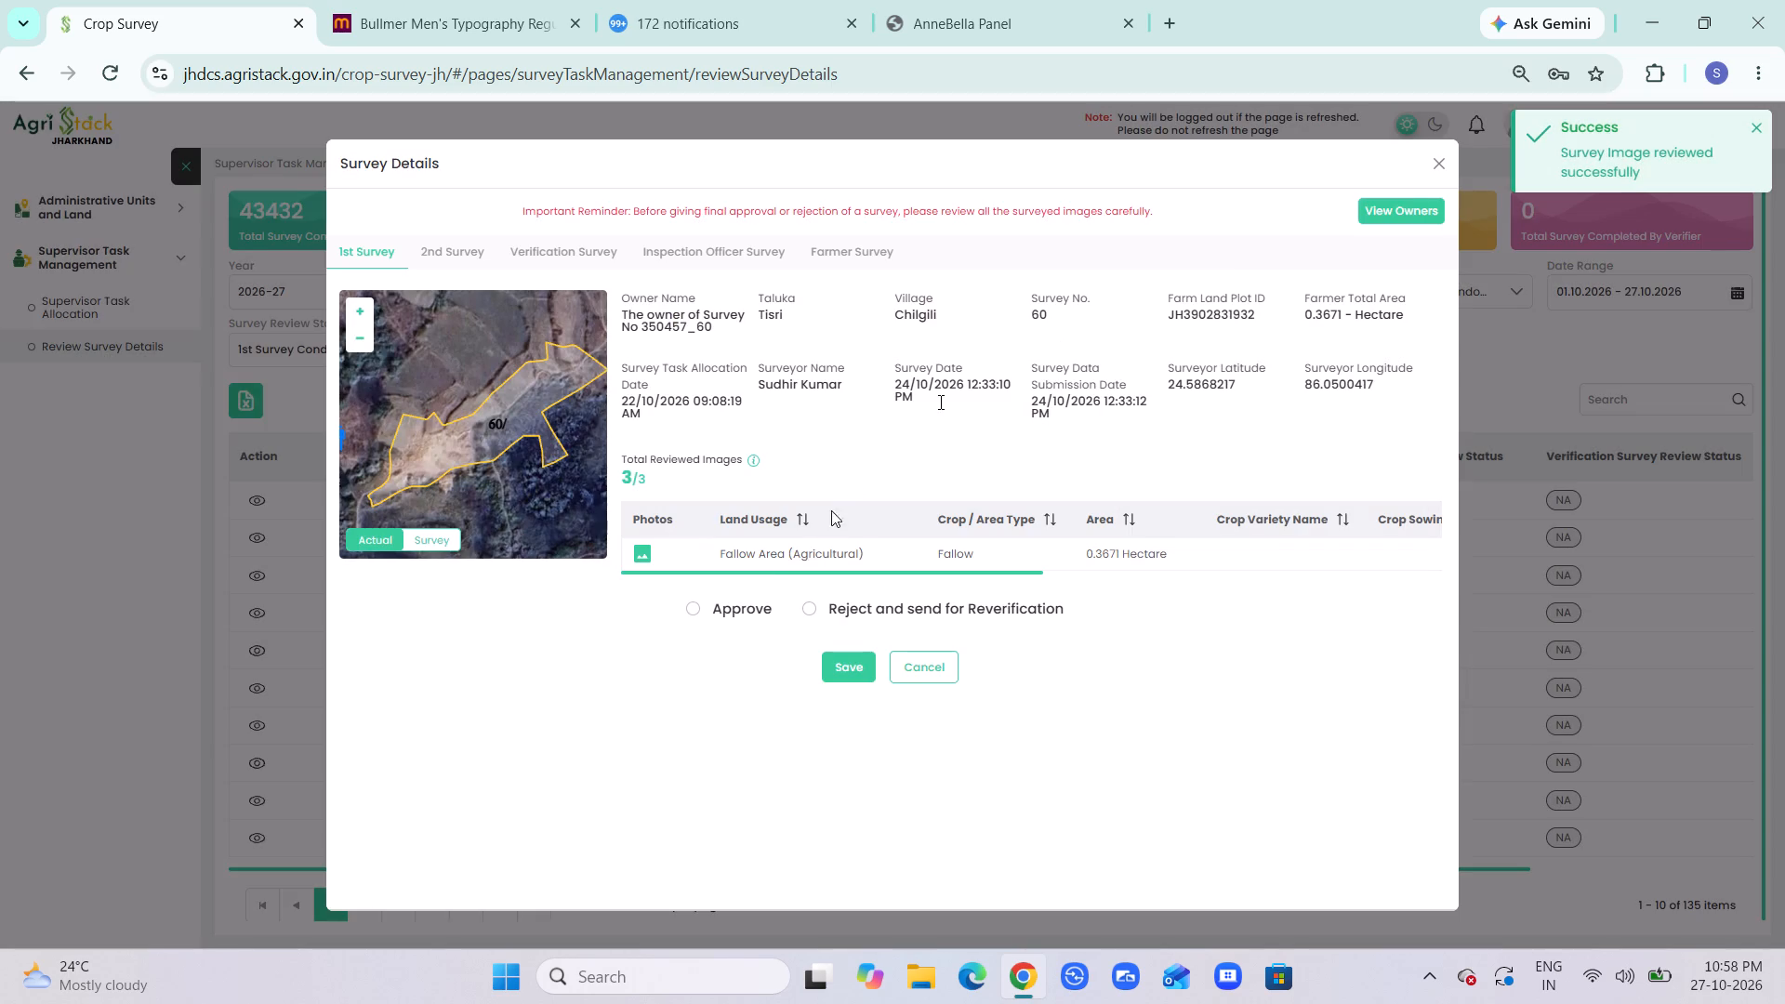
Approve the 1st survey of survey number 60, save the review and close its survey details.
{"action": "left_click", "coordinate": [740, 601]}
{"action": "left_click", "coordinate": [852, 665]}
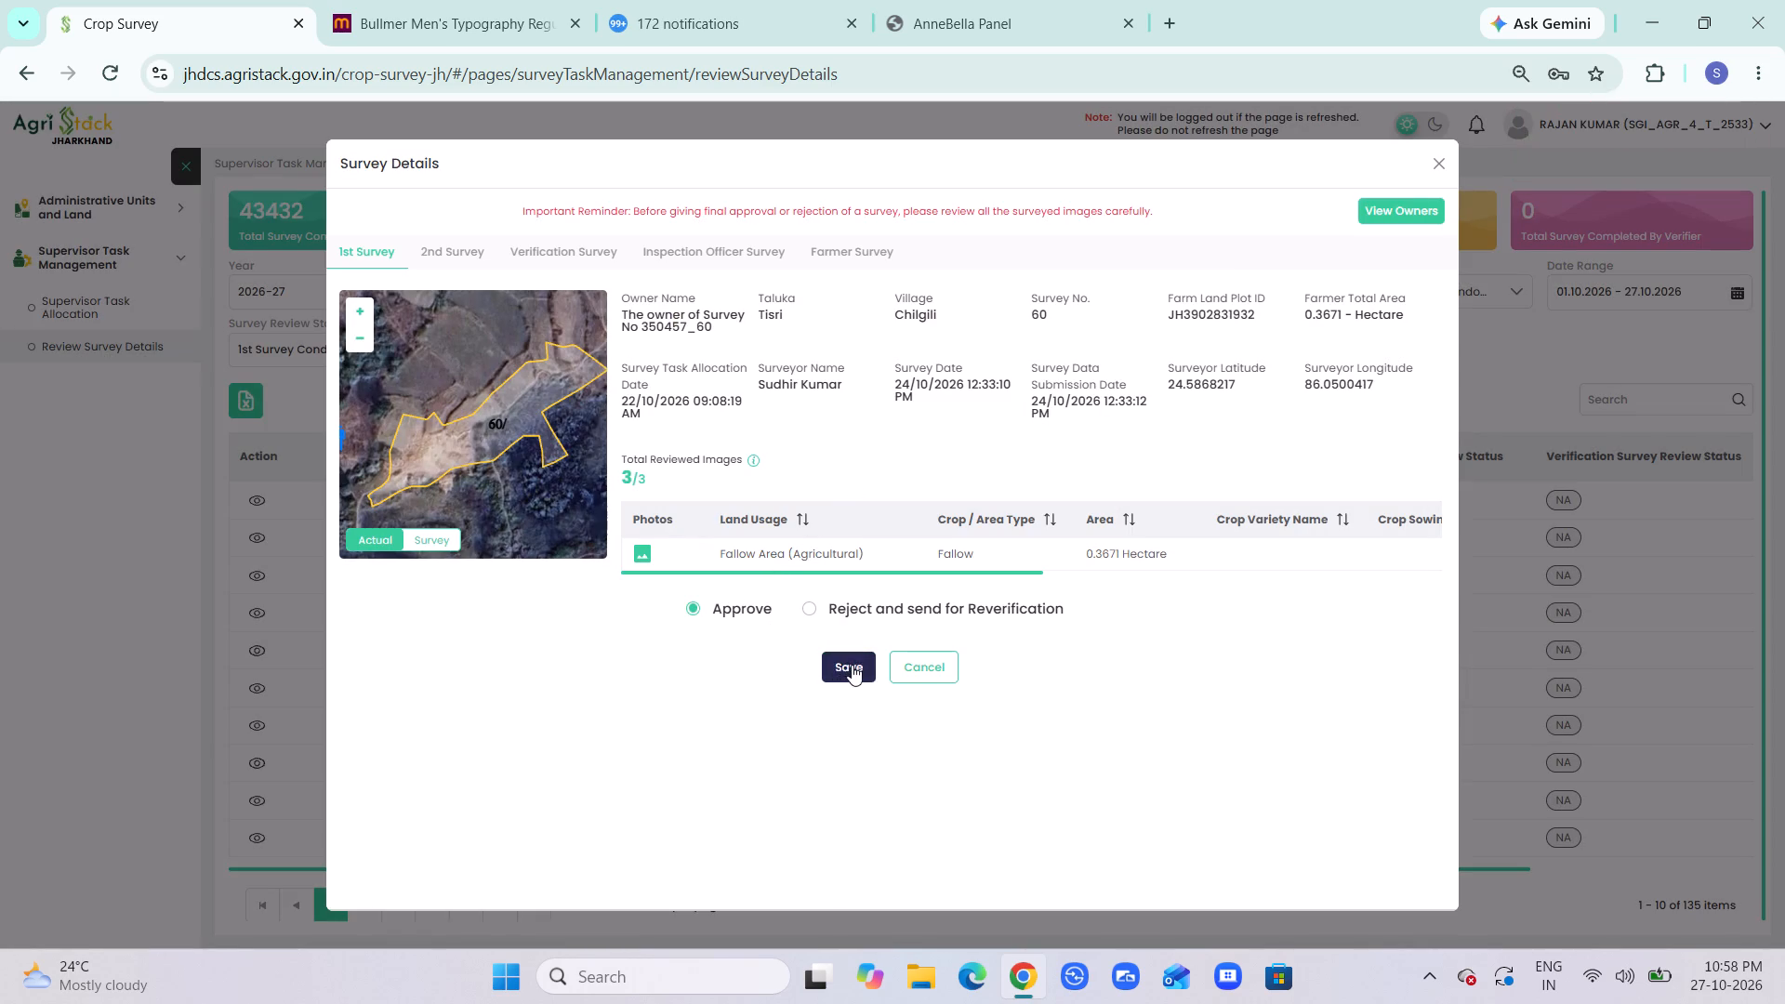
{"action": "left_click", "coordinate": [876, 564]}
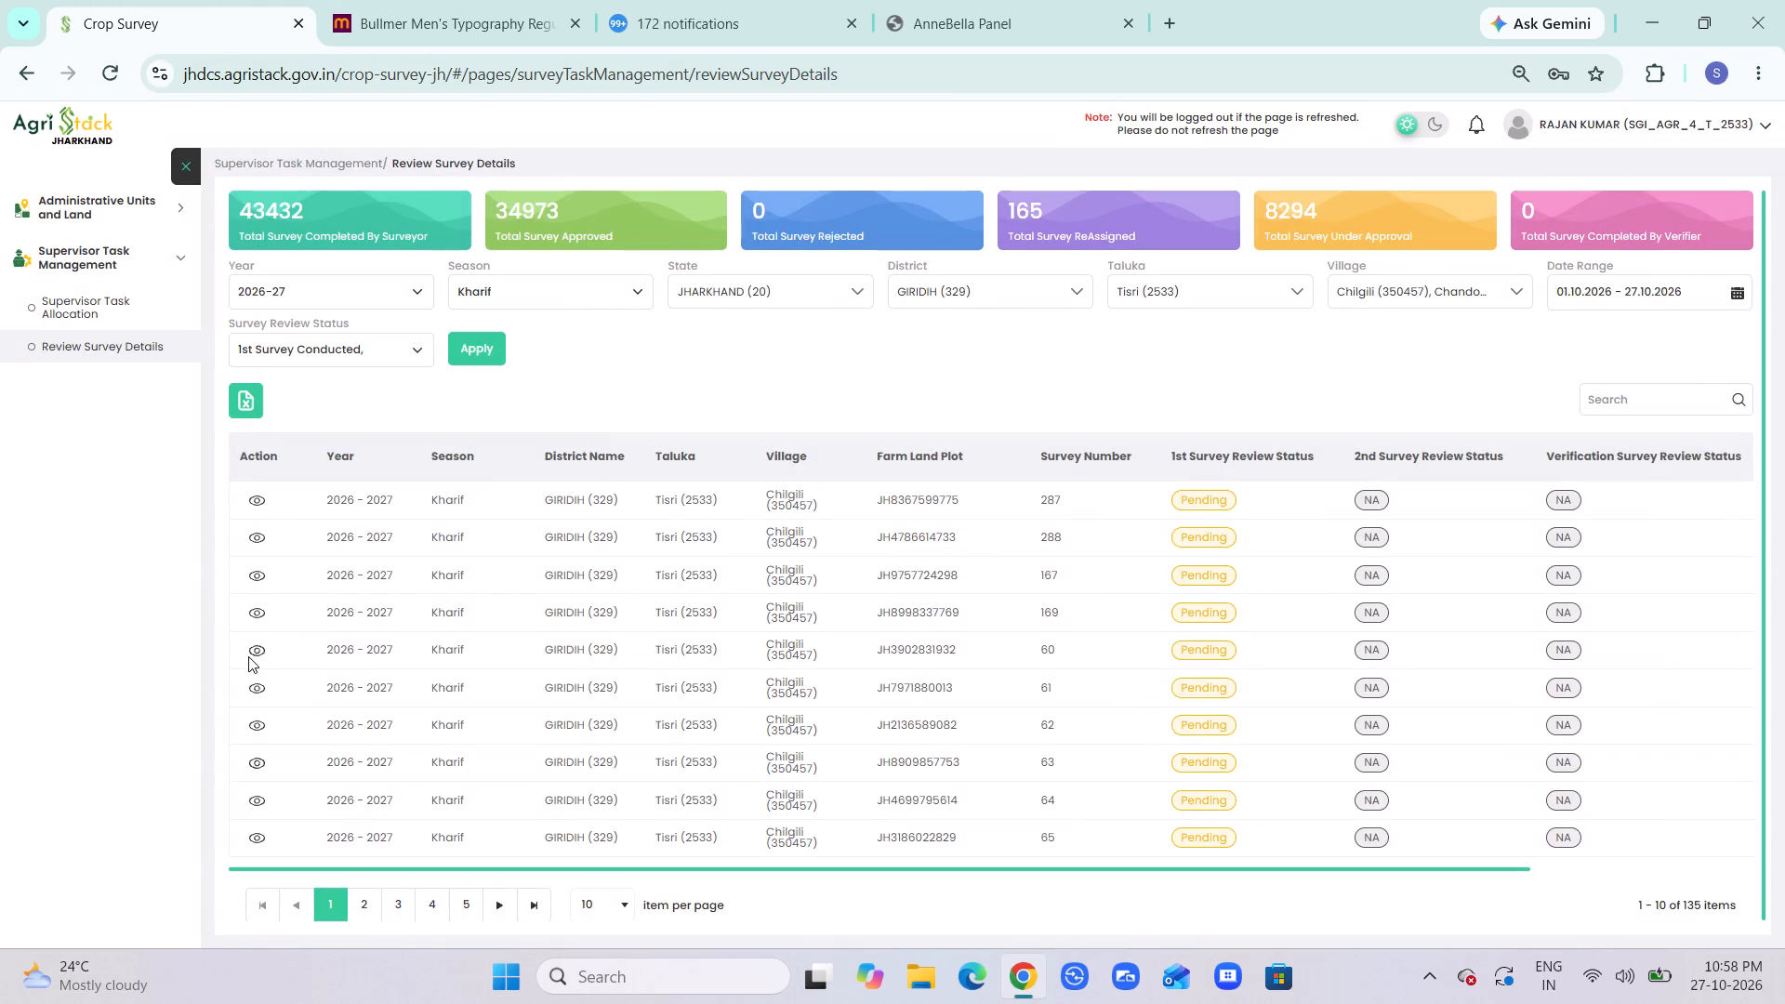
{"action": "left_click", "coordinate": [252, 654]}
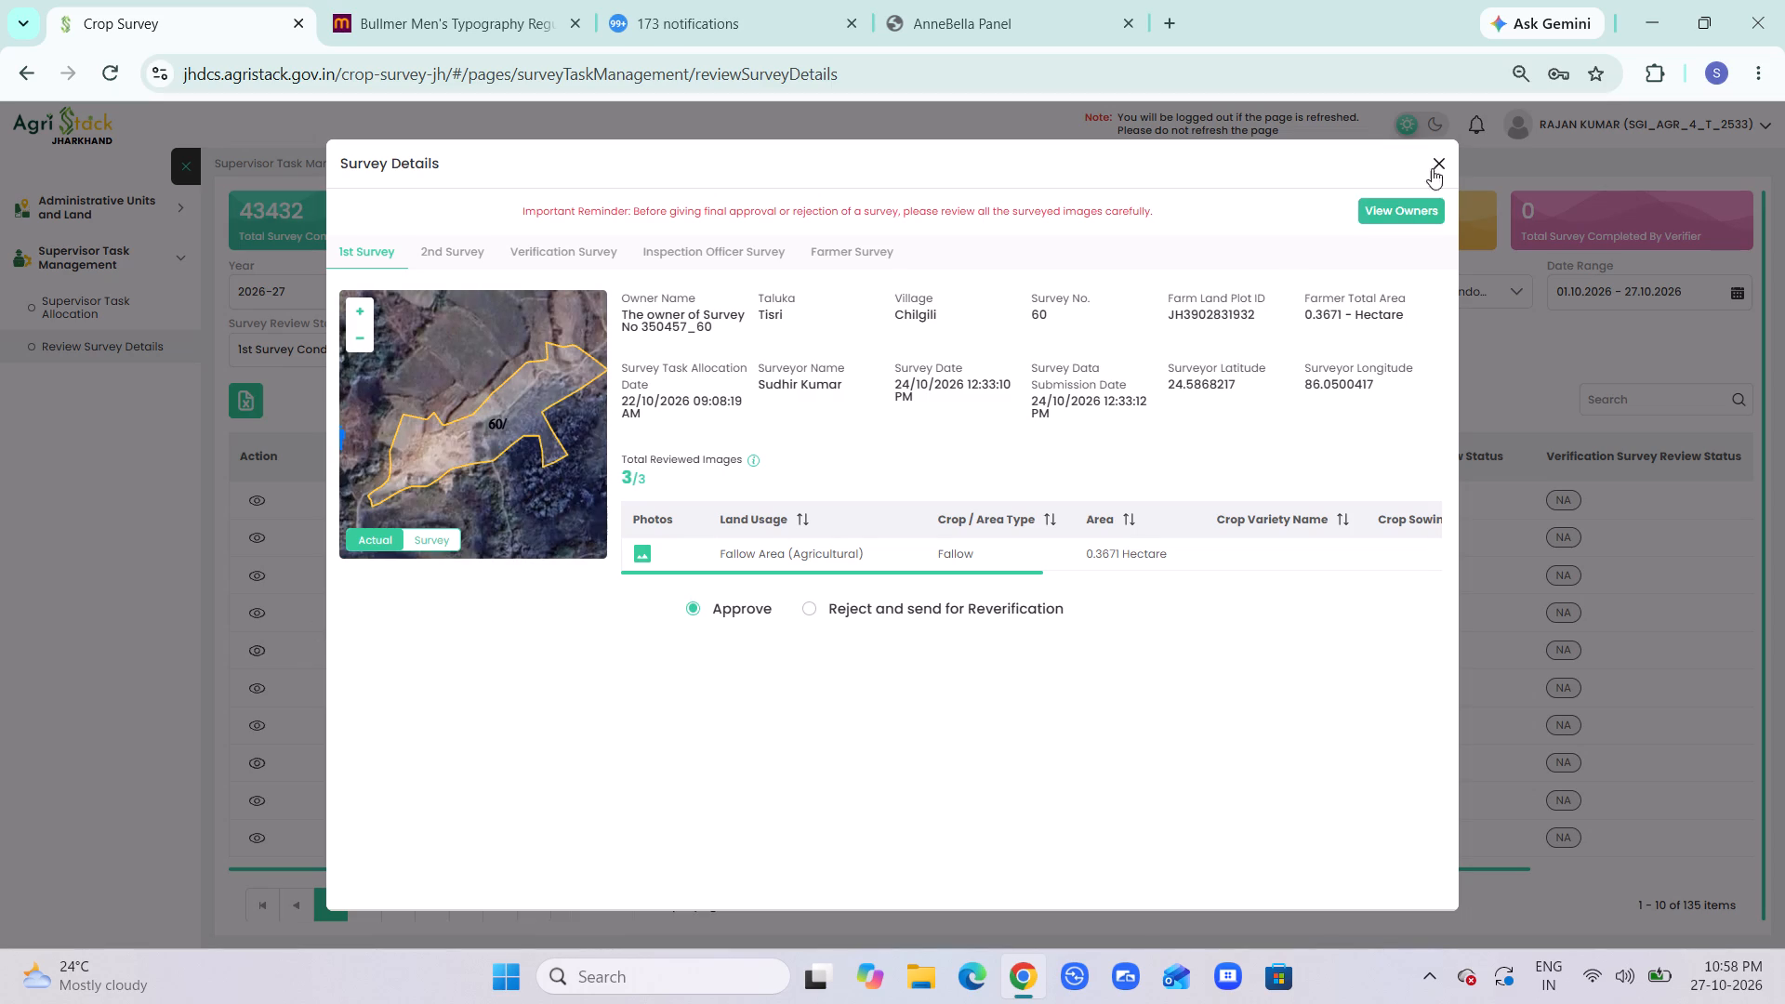
{"action": "left_click", "coordinate": [1438, 151]}
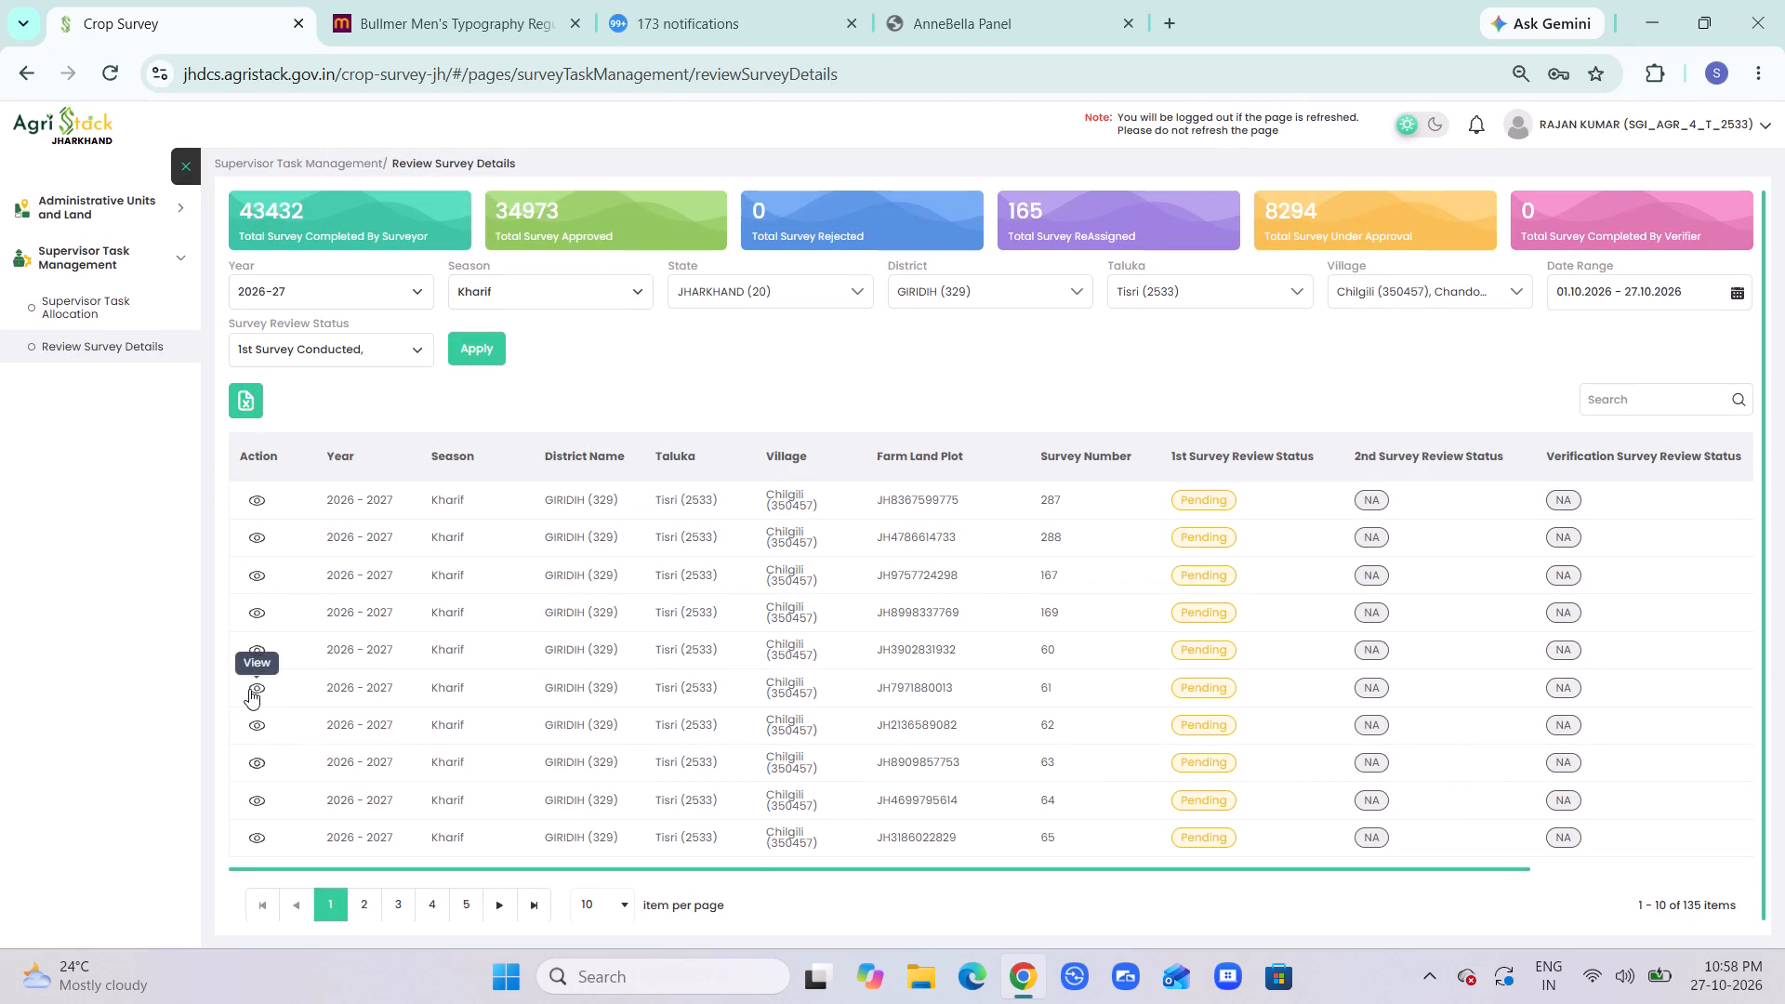
{"action": "left_click", "coordinate": [249, 689]}
{"action": "left_click", "coordinate": [642, 554]}
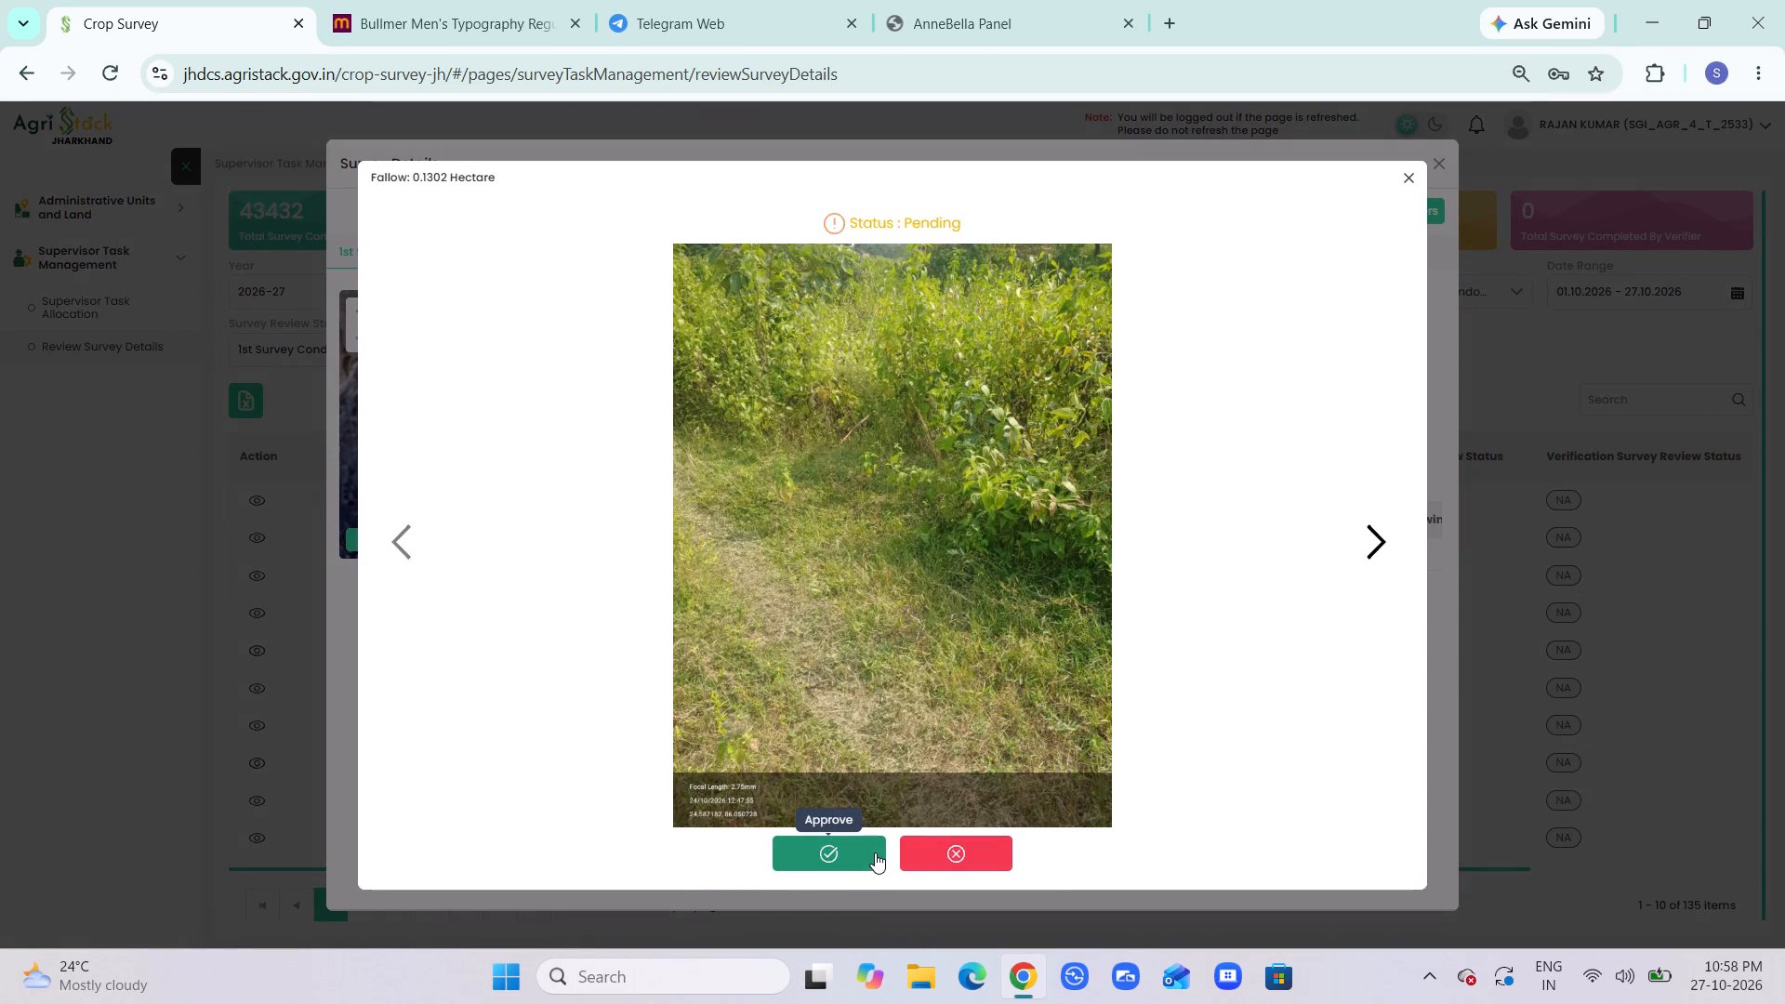
{"action": "left_click", "coordinate": [875, 852]}
{"action": "left_click_drag", "start_coordinate": [981, 725], "coordinate": [841, 734]}
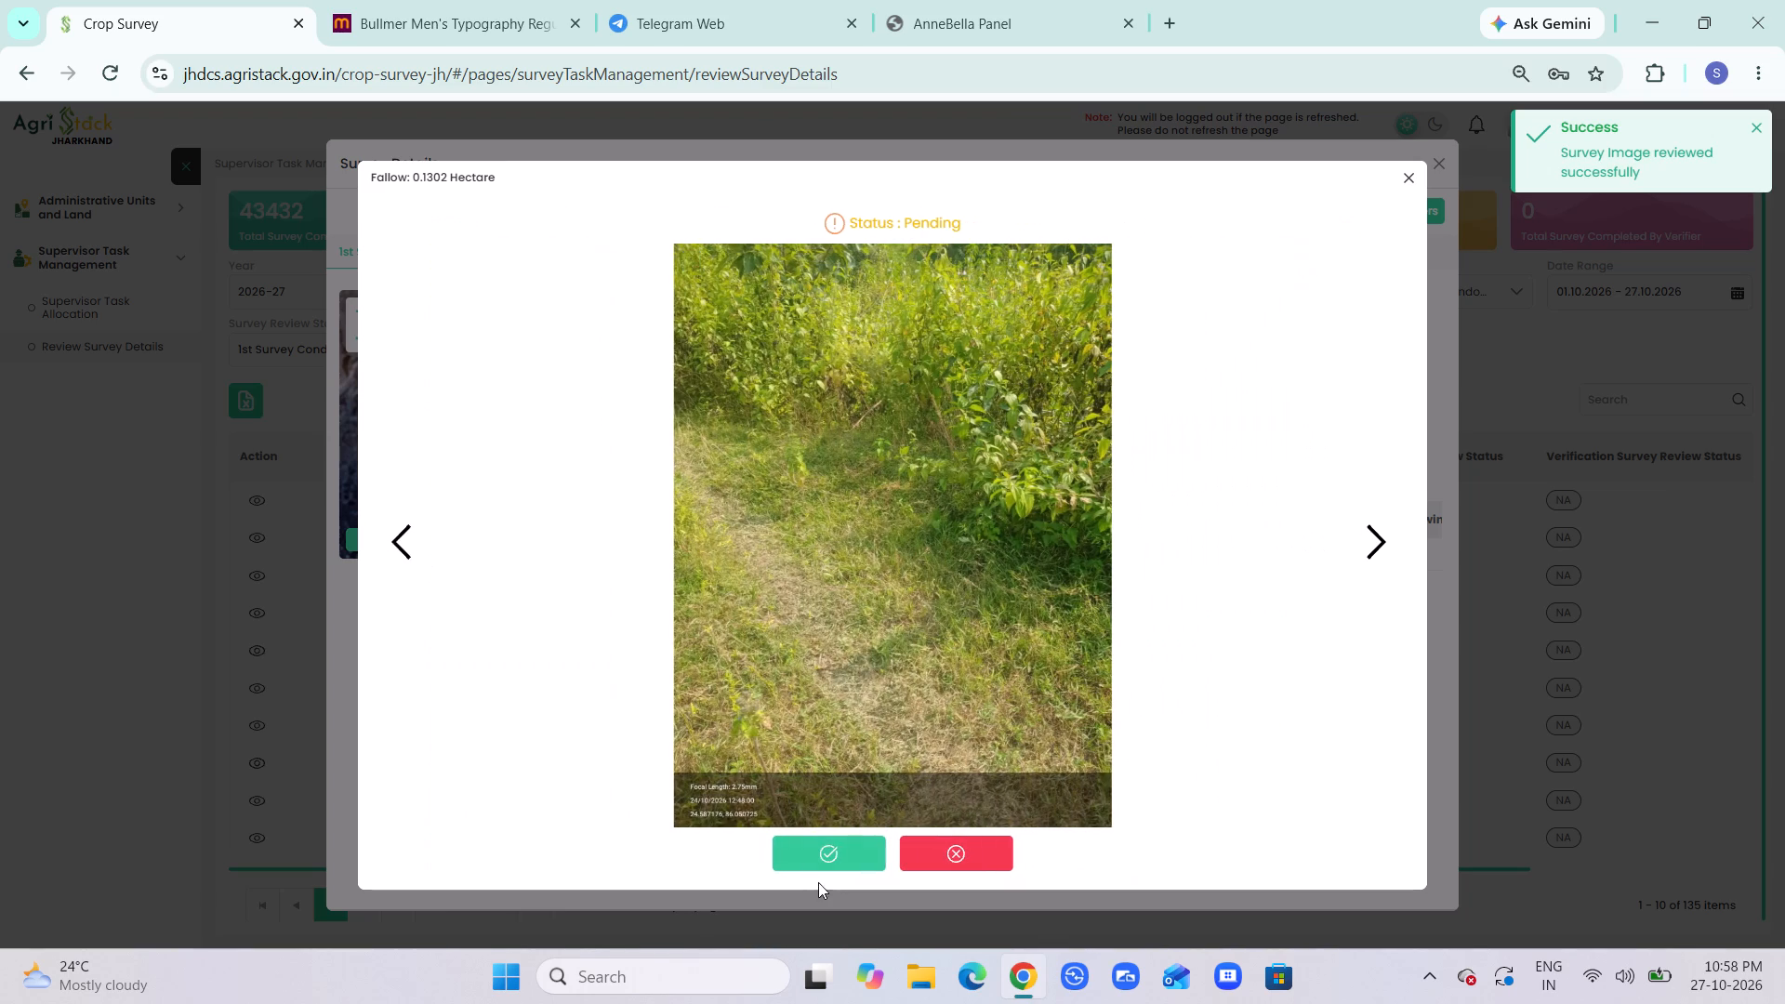
{"action": "left_click", "coordinate": [865, 857]}
{"action": "left_click_drag", "start_coordinate": [1015, 683], "coordinate": [949, 695]}
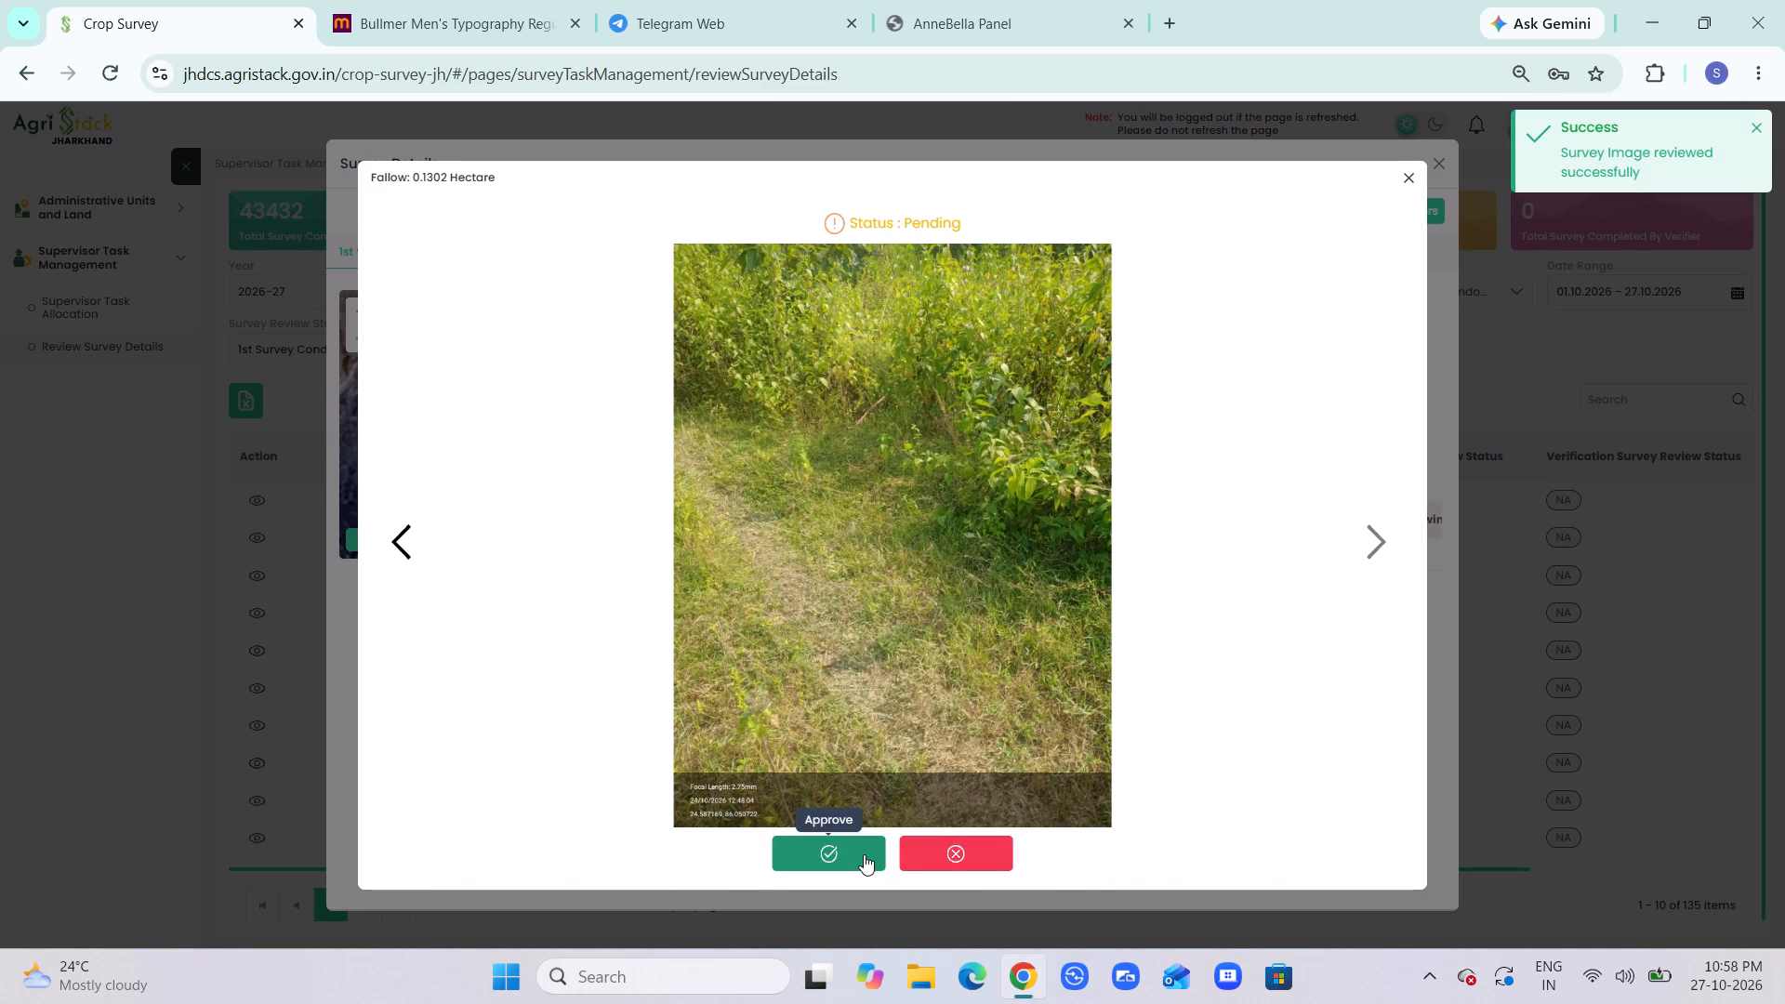
{"action": "left_click", "coordinate": [864, 854]}
{"action": "left_click", "coordinate": [1410, 177]}
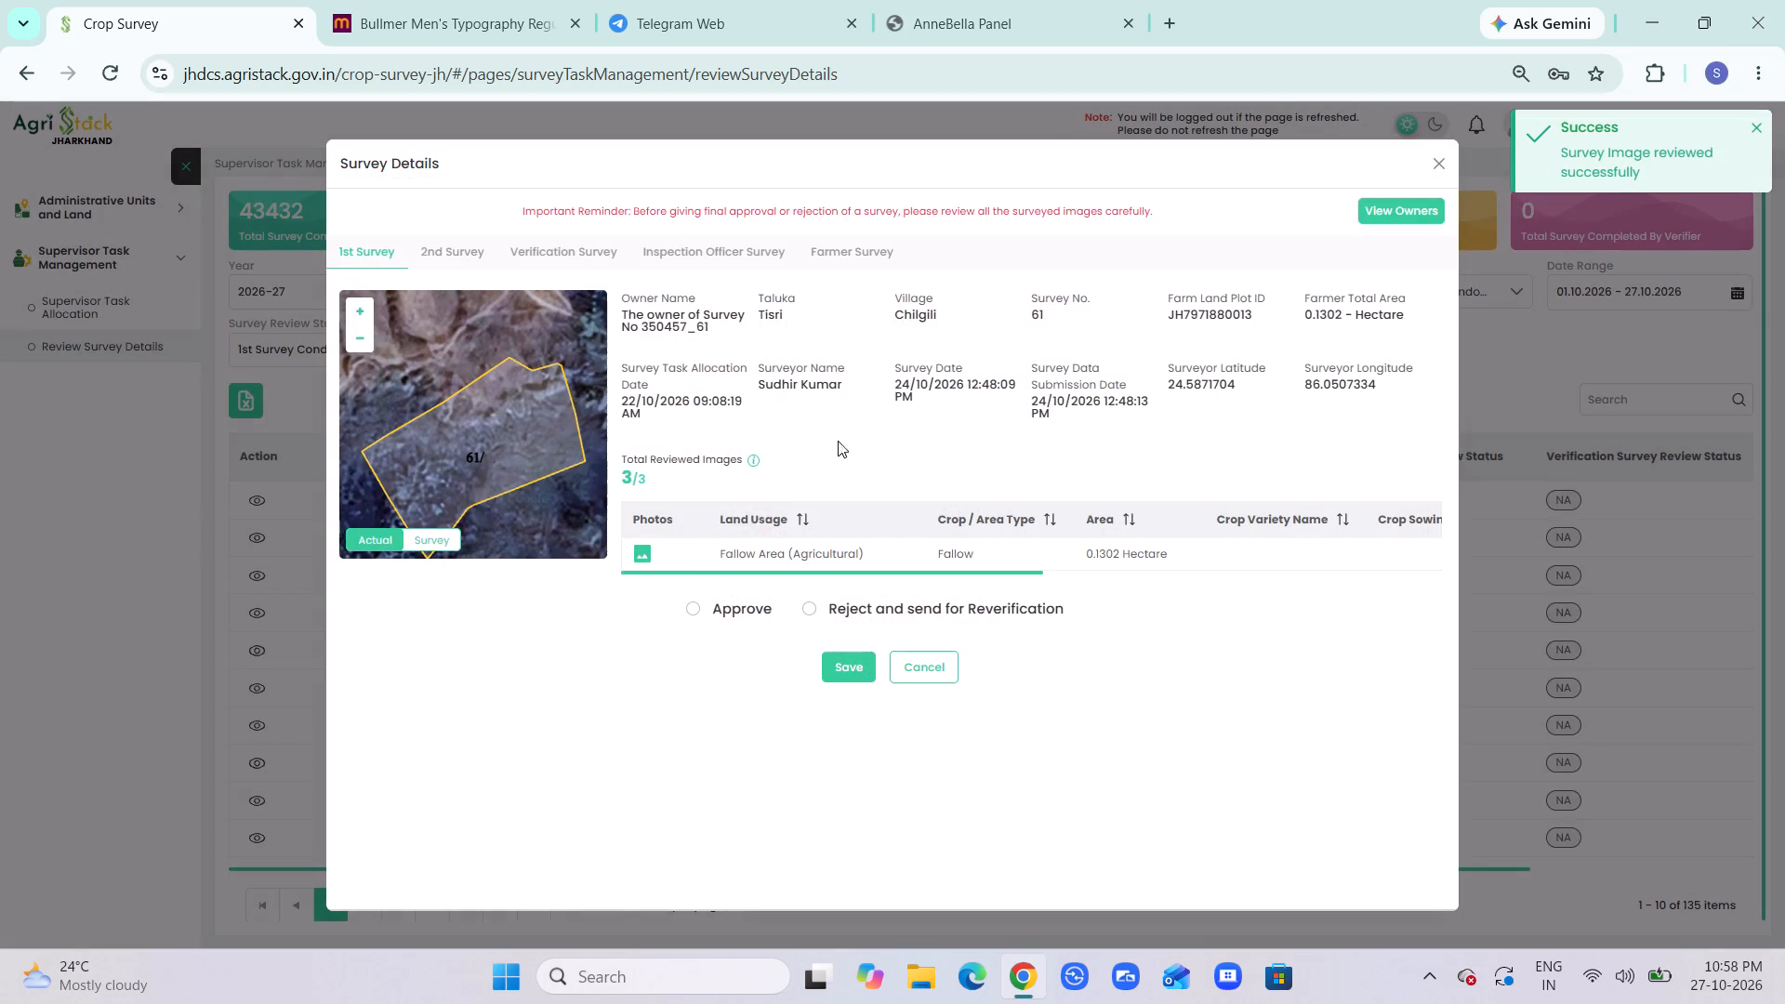
Approve the 1st survey of survey number 61, save the review and close its survey details.
{"action": "left_click", "coordinate": [723, 608]}
{"action": "left_click", "coordinate": [848, 659]}
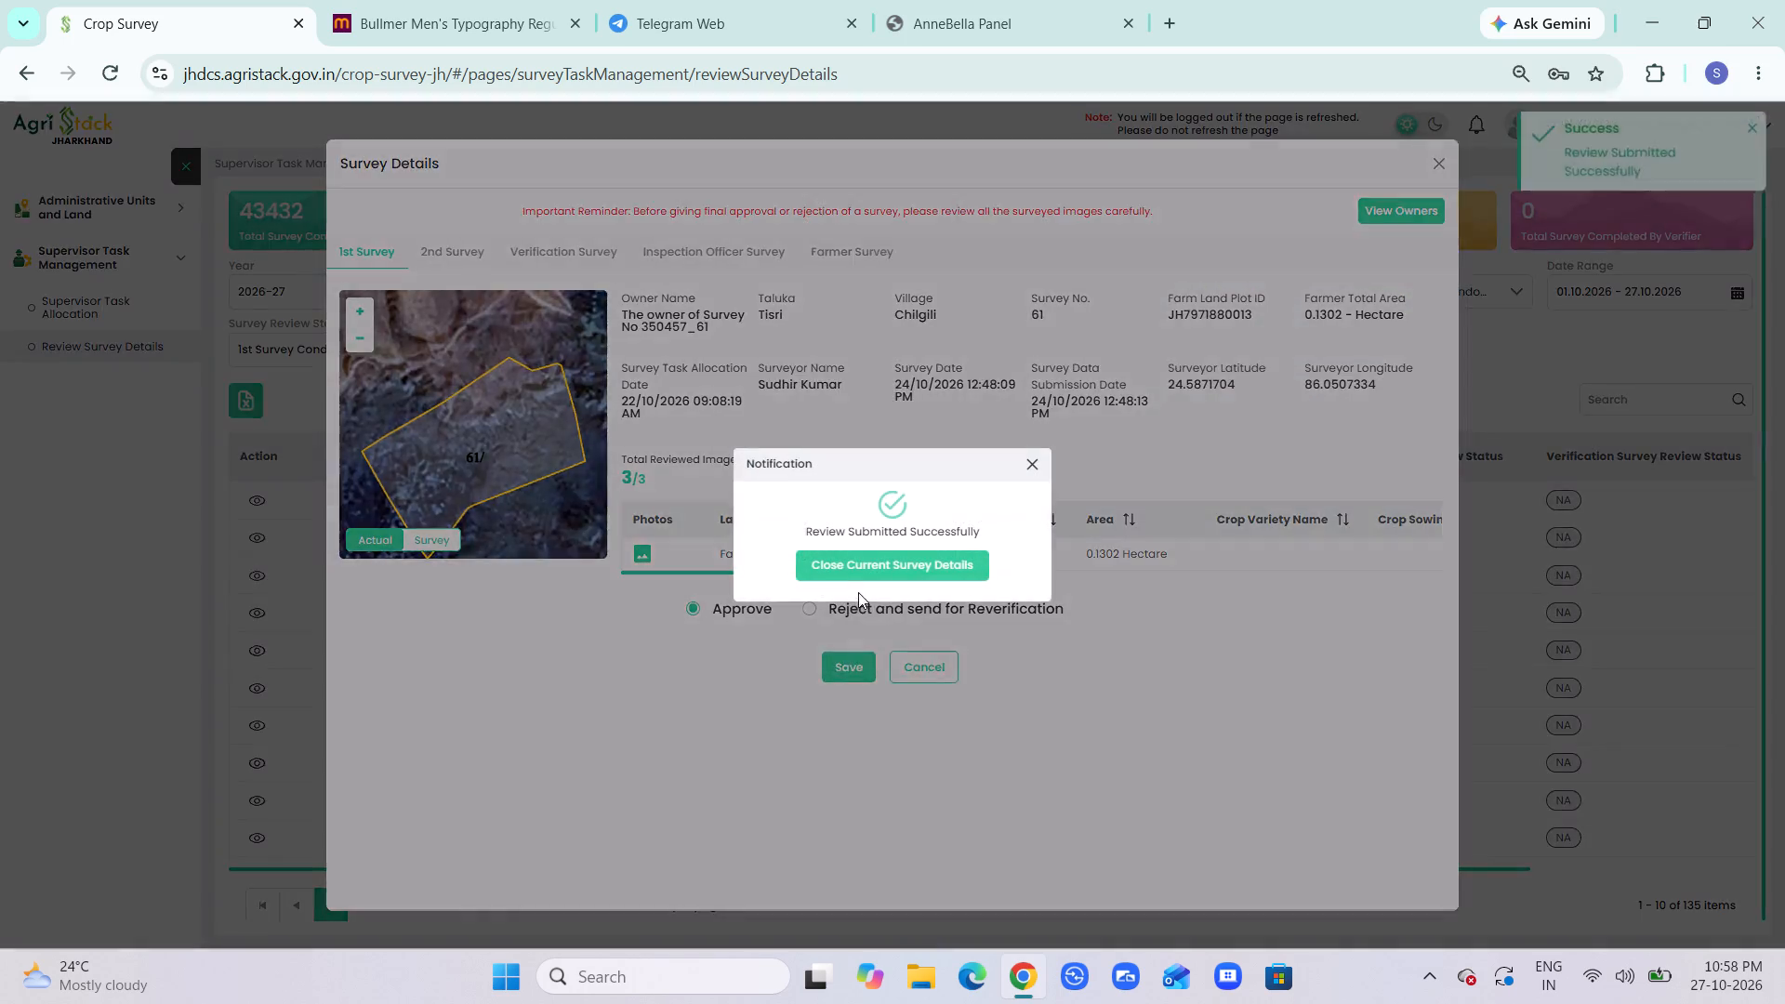
{"action": "left_click", "coordinate": [864, 569]}
Open the survey details of survey number 65 in Chilgili, approve all three farm photos and close the photo viewer.
{"action": "left_click", "coordinate": [264, 833]}
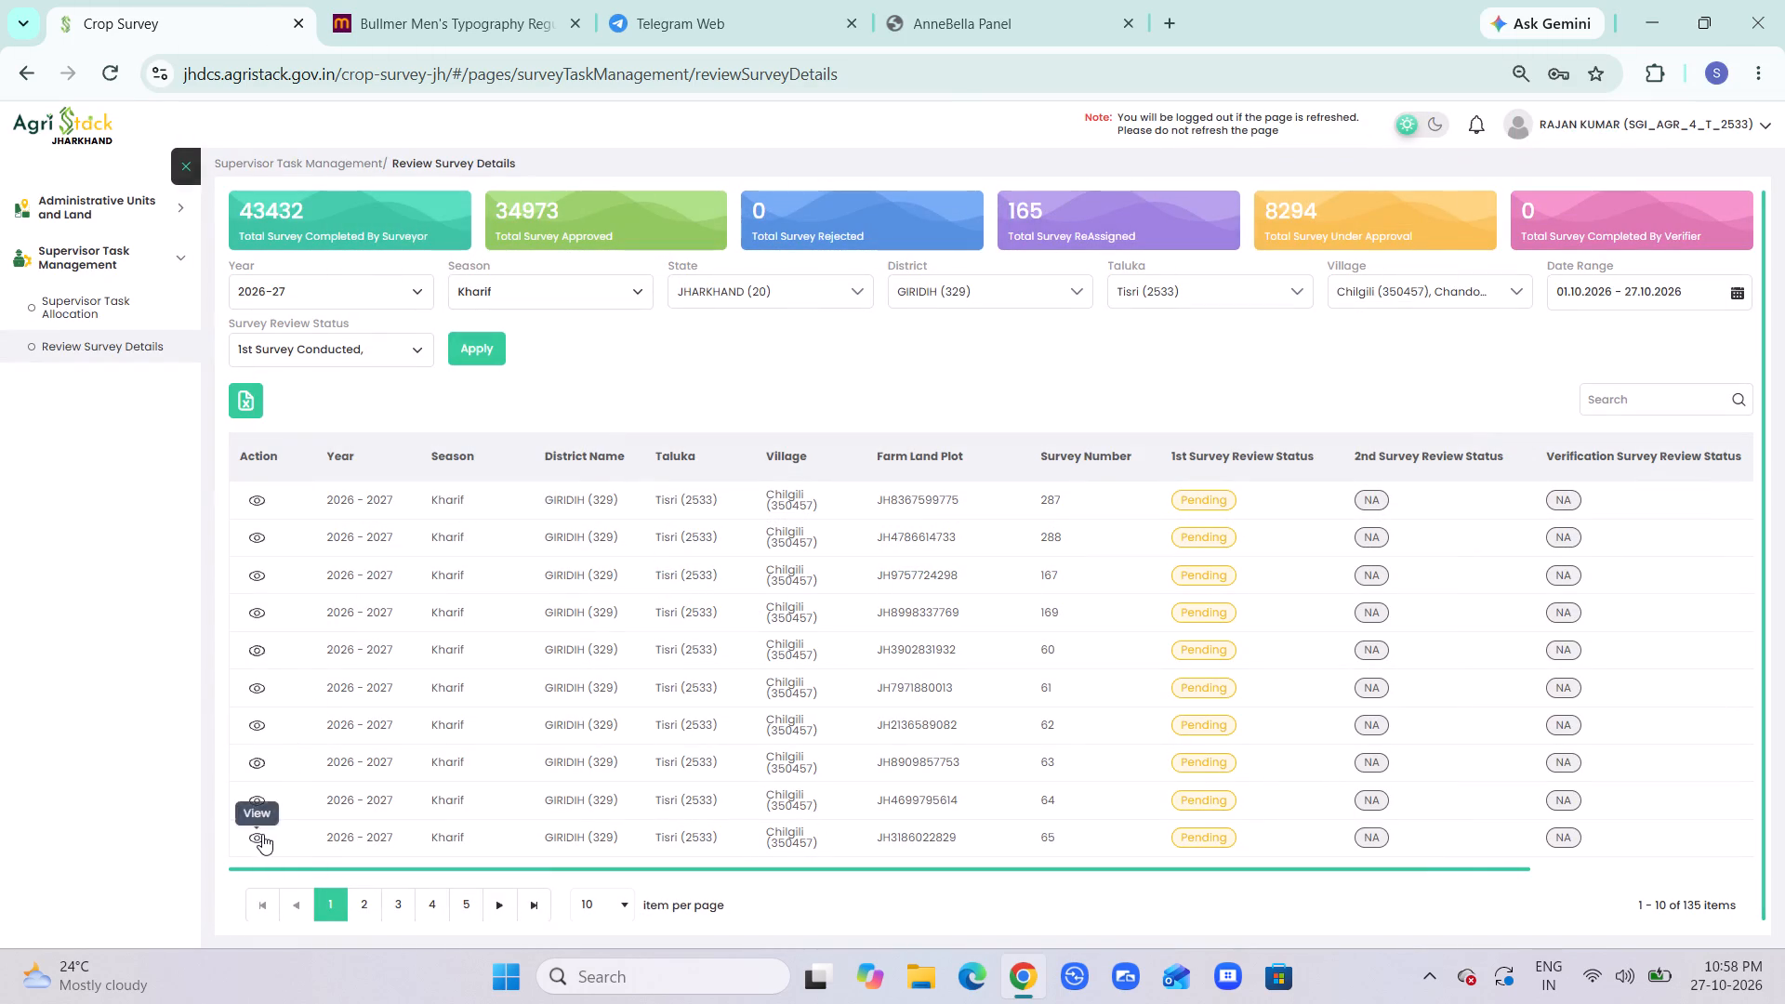
{"action": "left_click", "coordinate": [260, 833]}
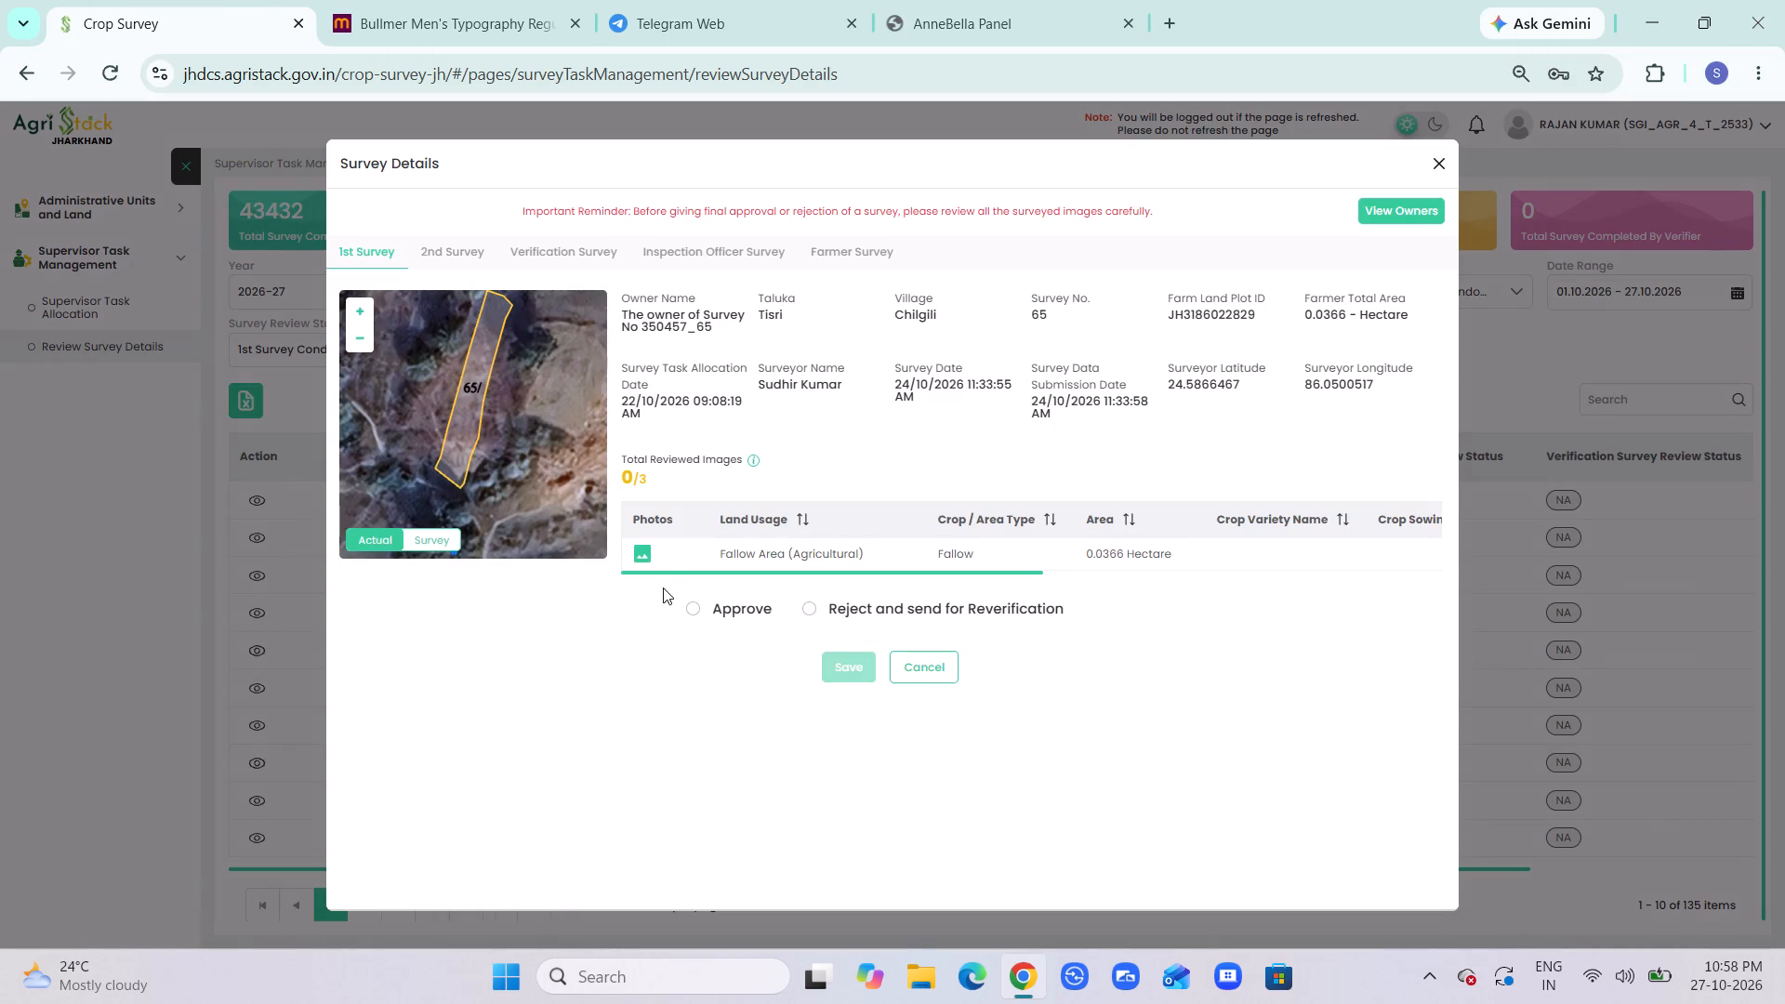
{"action": "left_click", "coordinate": [647, 549]}
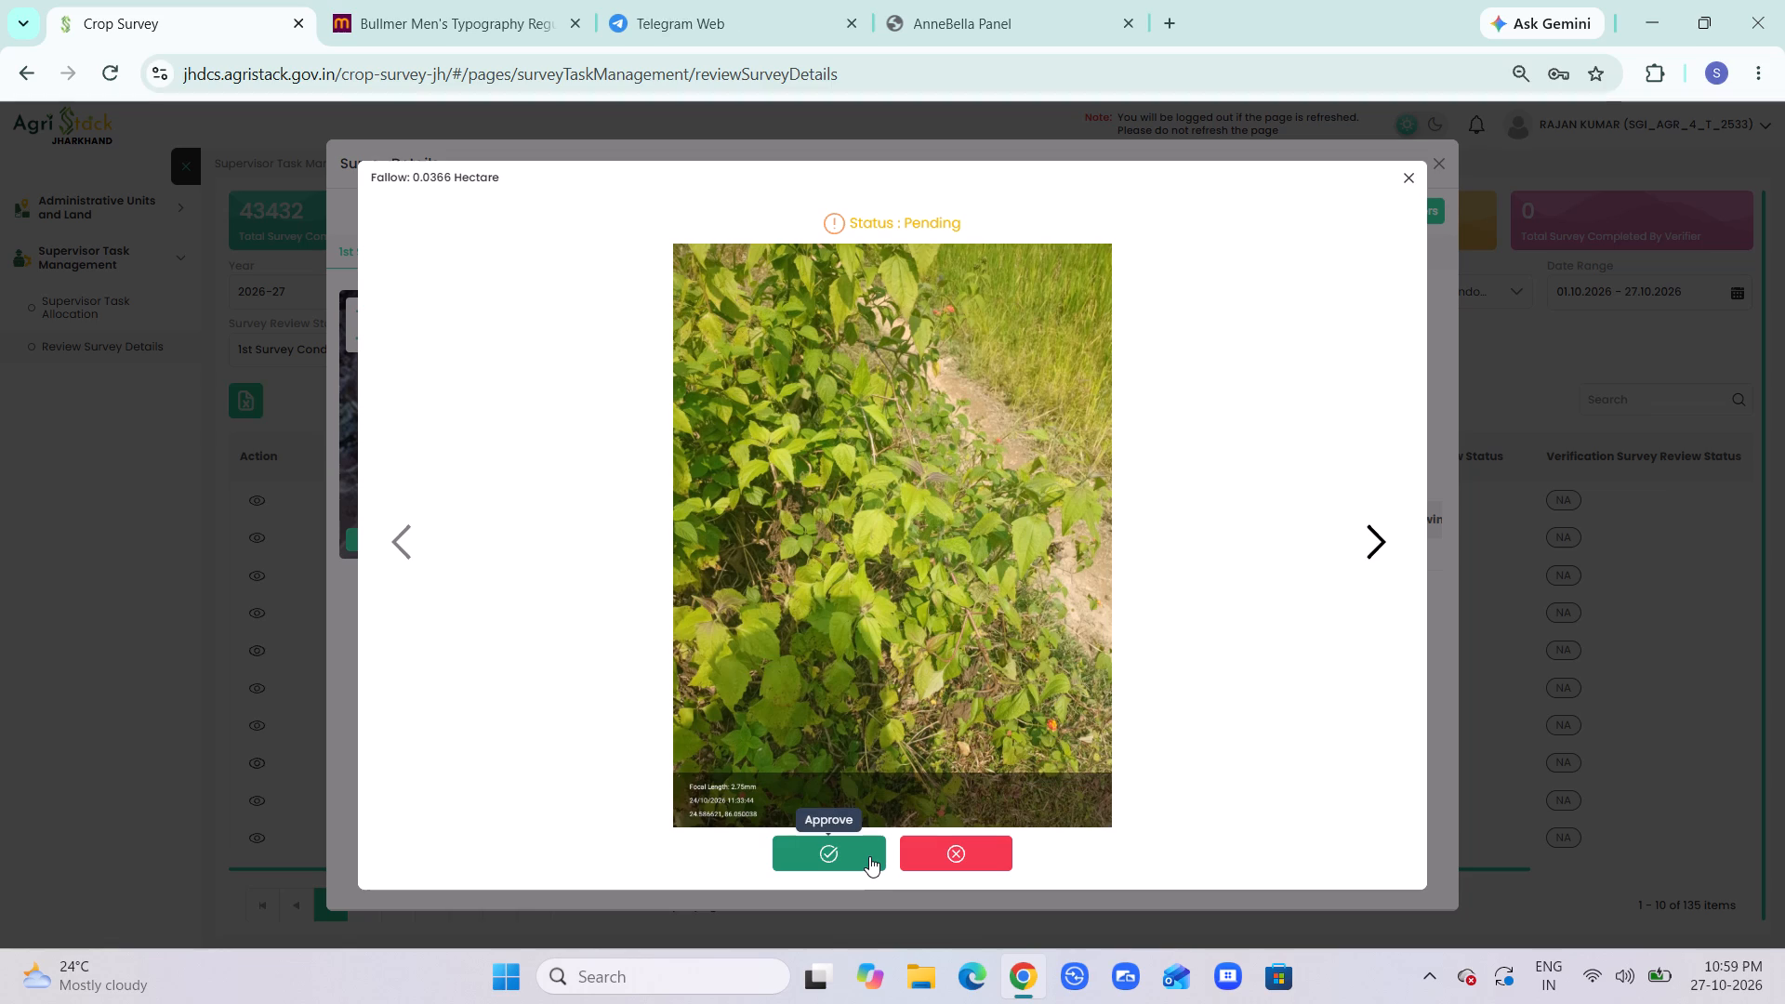
{"action": "left_click", "coordinate": [869, 856]}
{"action": "left_click_drag", "start_coordinate": [1094, 625], "coordinate": [669, 606]}
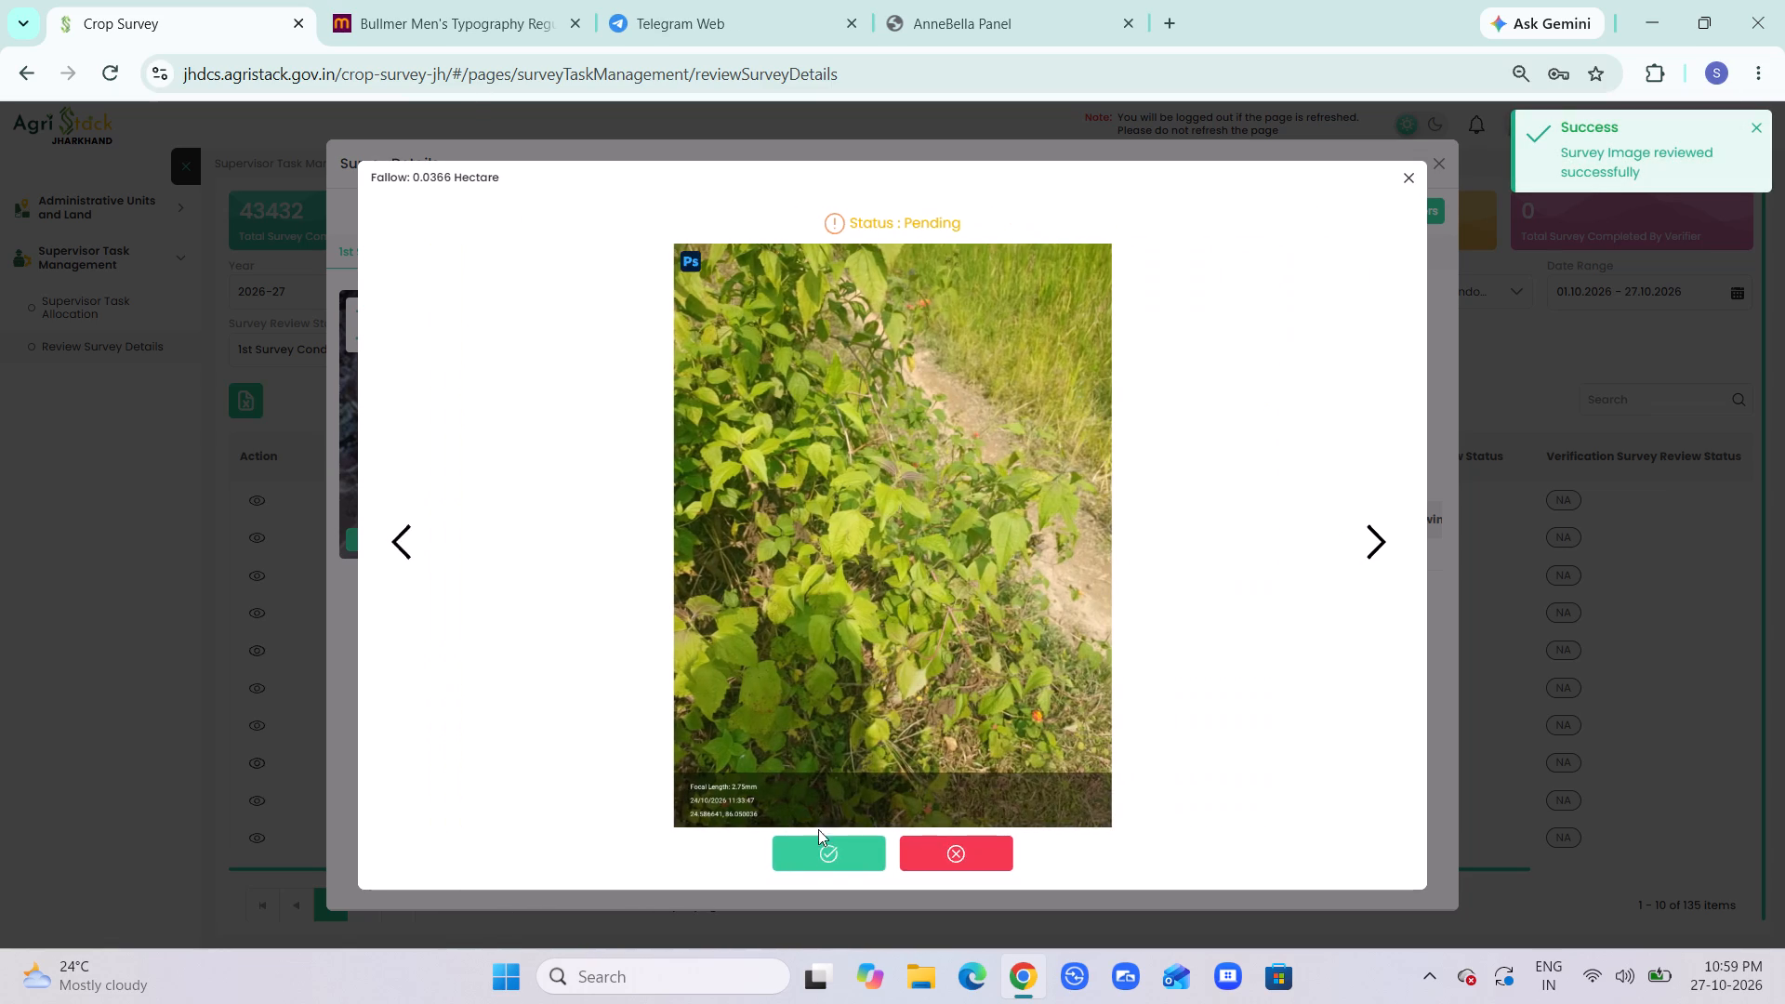
{"action": "left_click", "coordinate": [857, 852]}
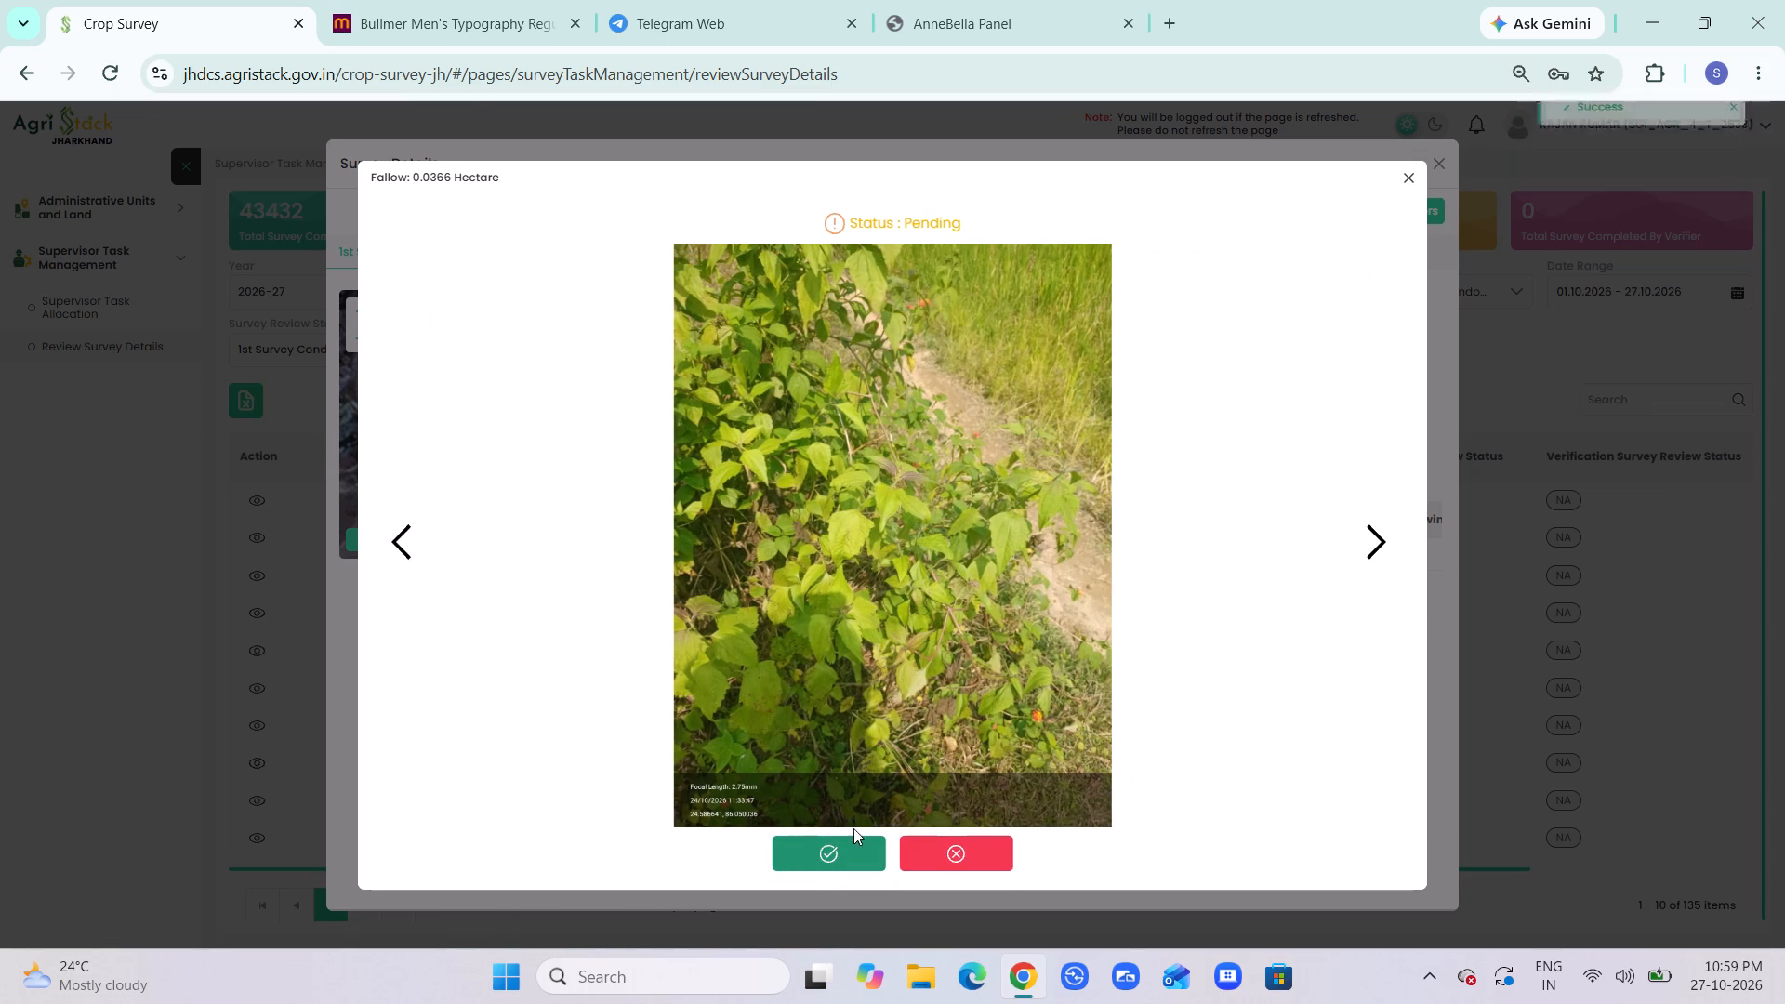
{"action": "left_click_drag", "start_coordinate": [1136, 735], "coordinate": [826, 755]}
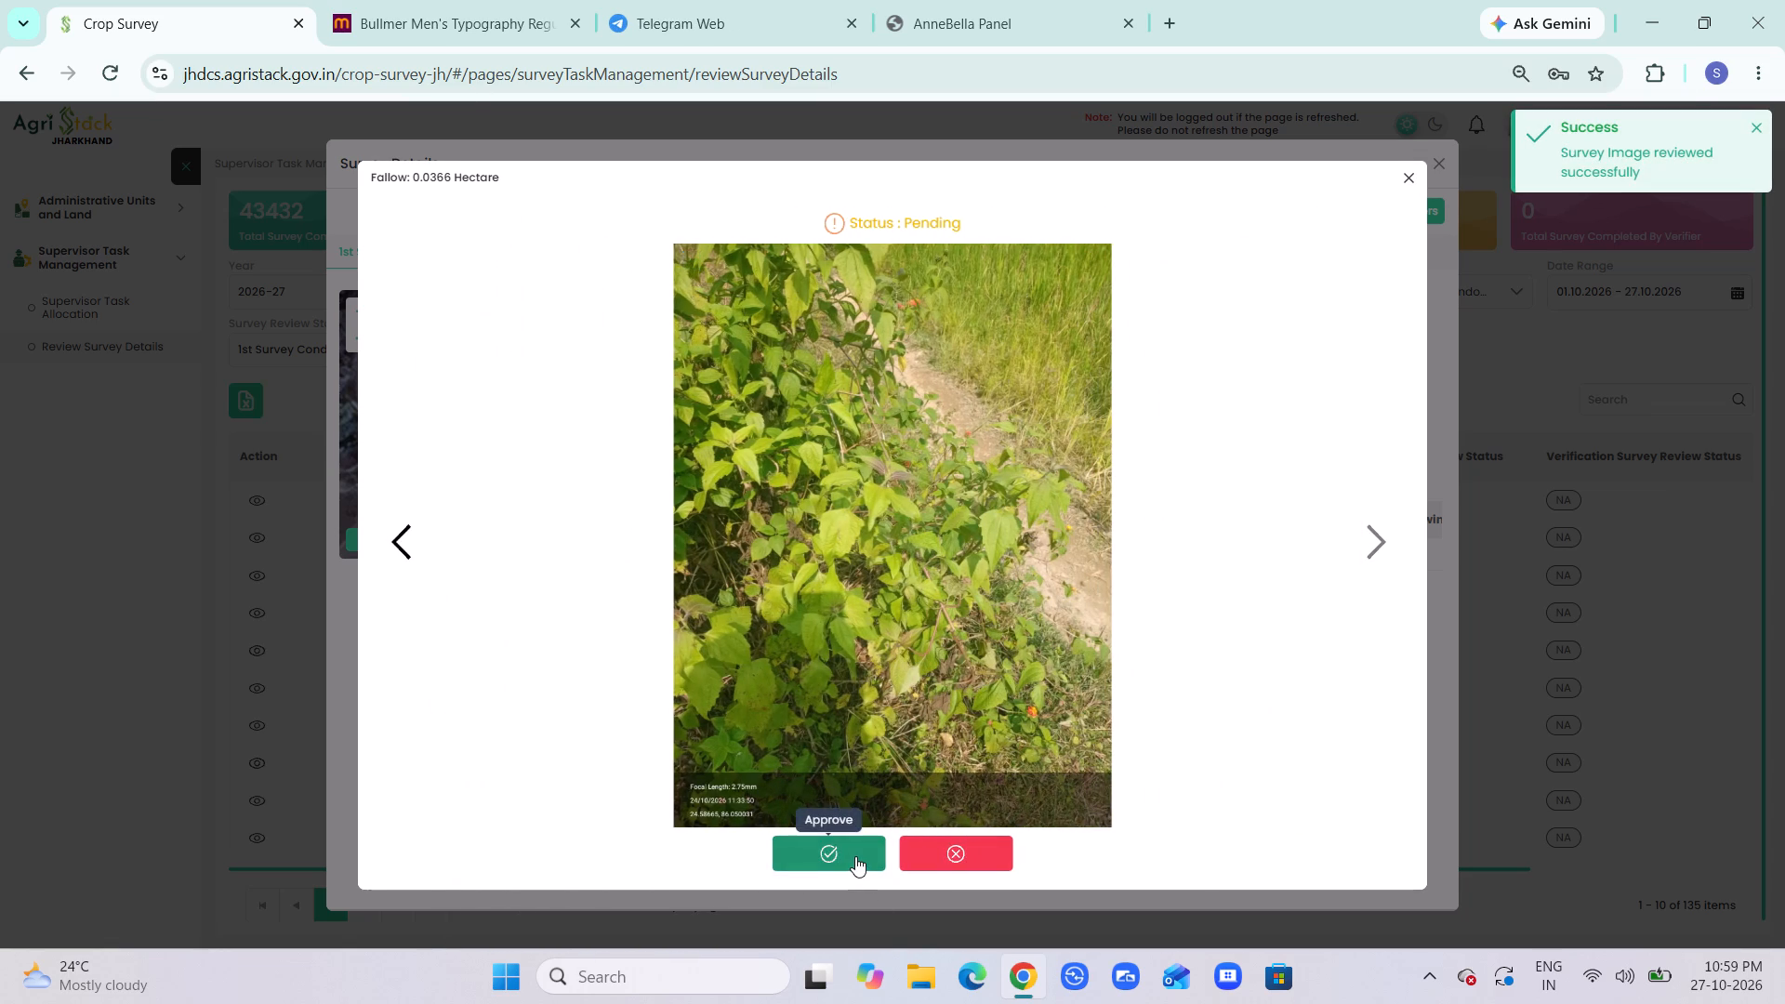
{"action": "left_click", "coordinate": [855, 855]}
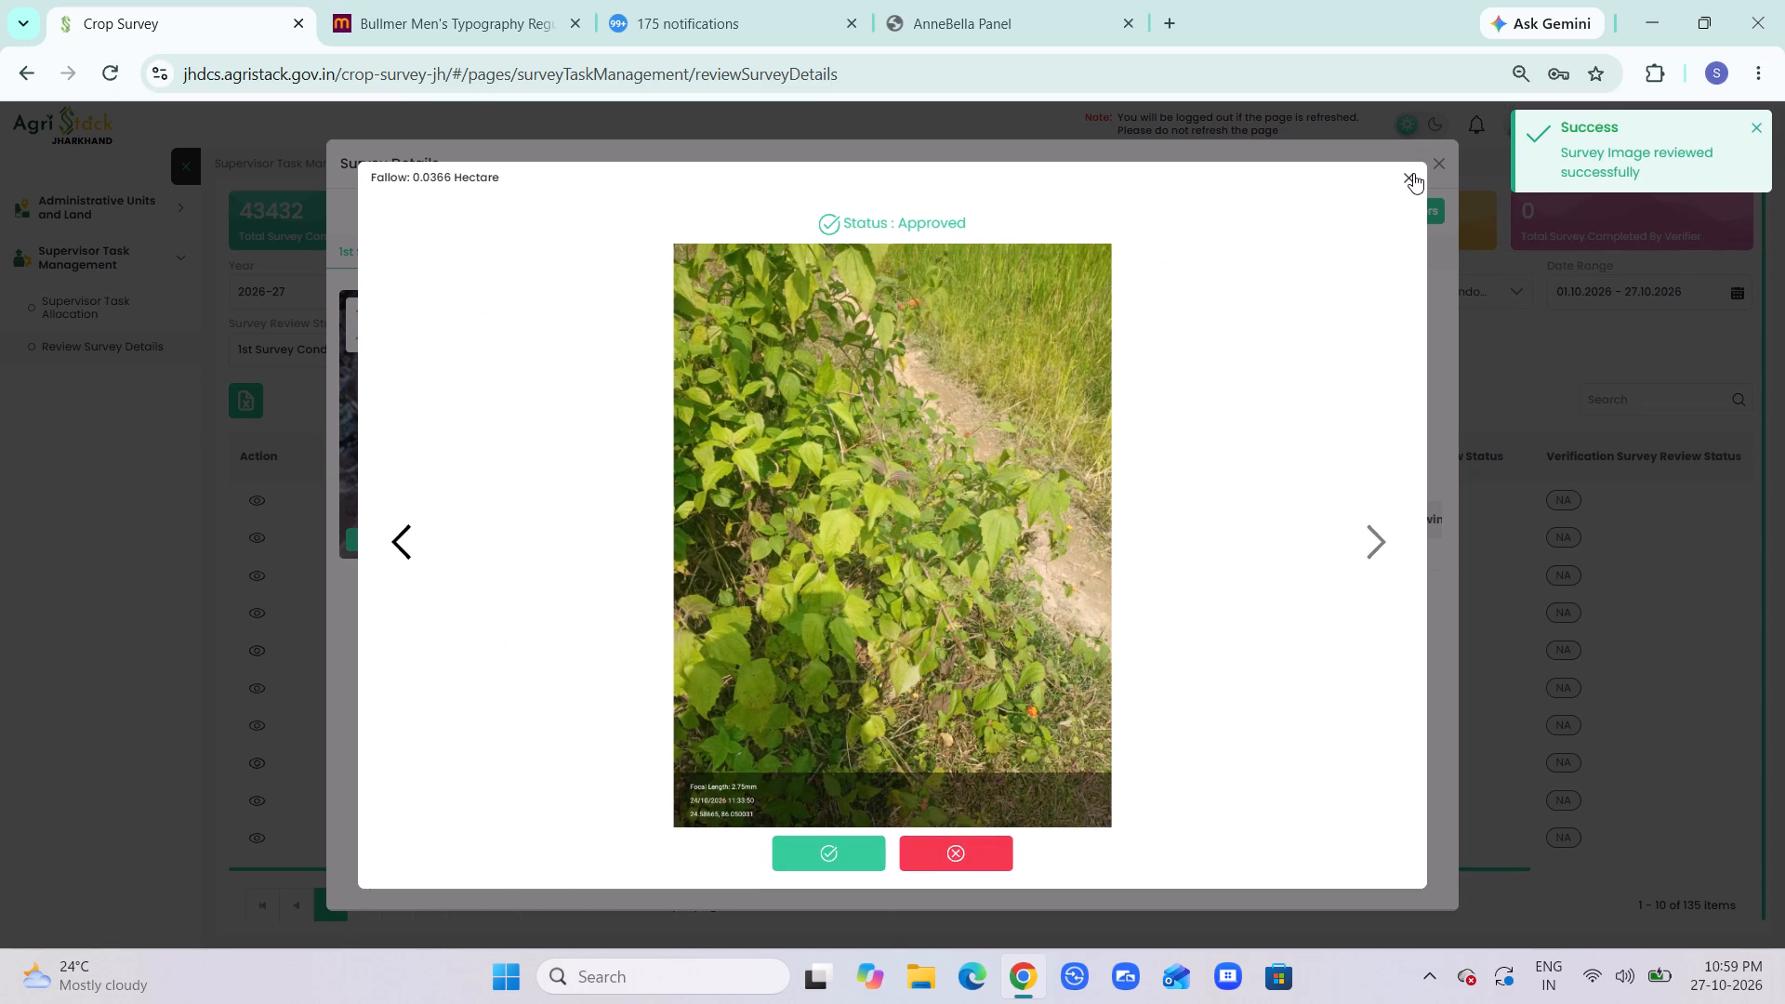
{"action": "left_click", "coordinate": [1411, 175]}
Approve the 1st survey of survey number 65, save the review and close its survey details.
{"action": "left_click", "coordinate": [723, 602]}
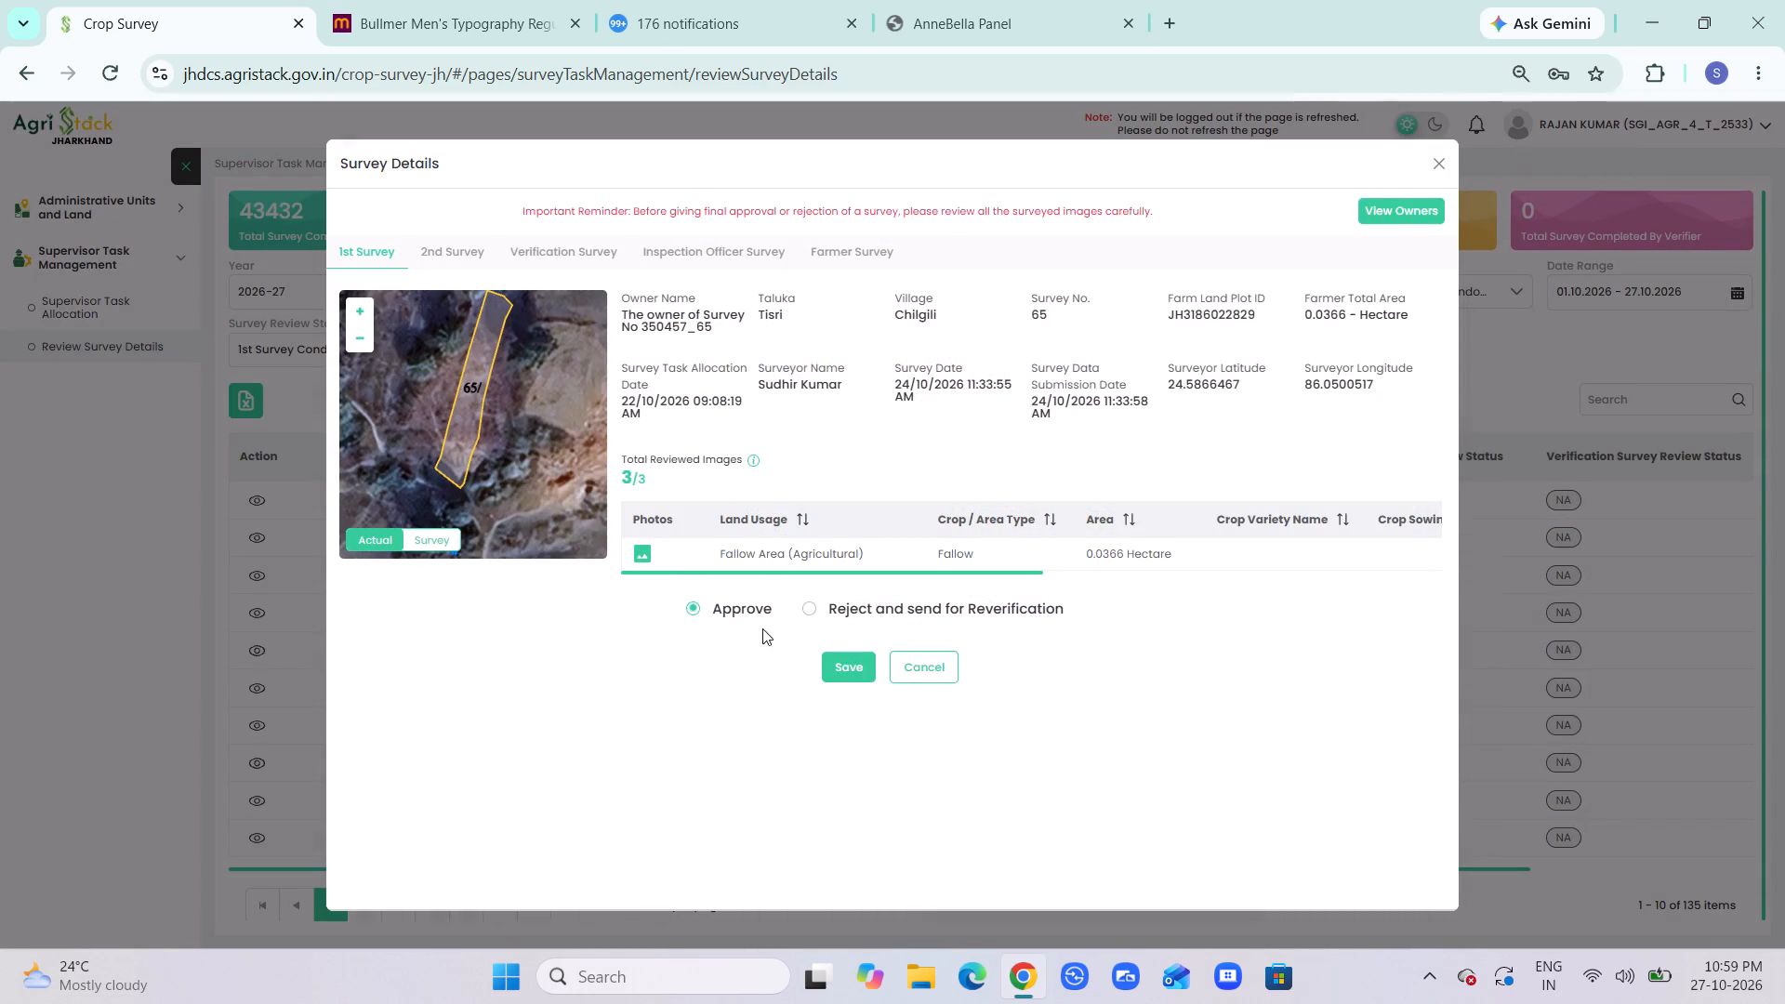
{"action": "left_click", "coordinate": [844, 666]}
{"action": "left_click", "coordinate": [866, 568]}
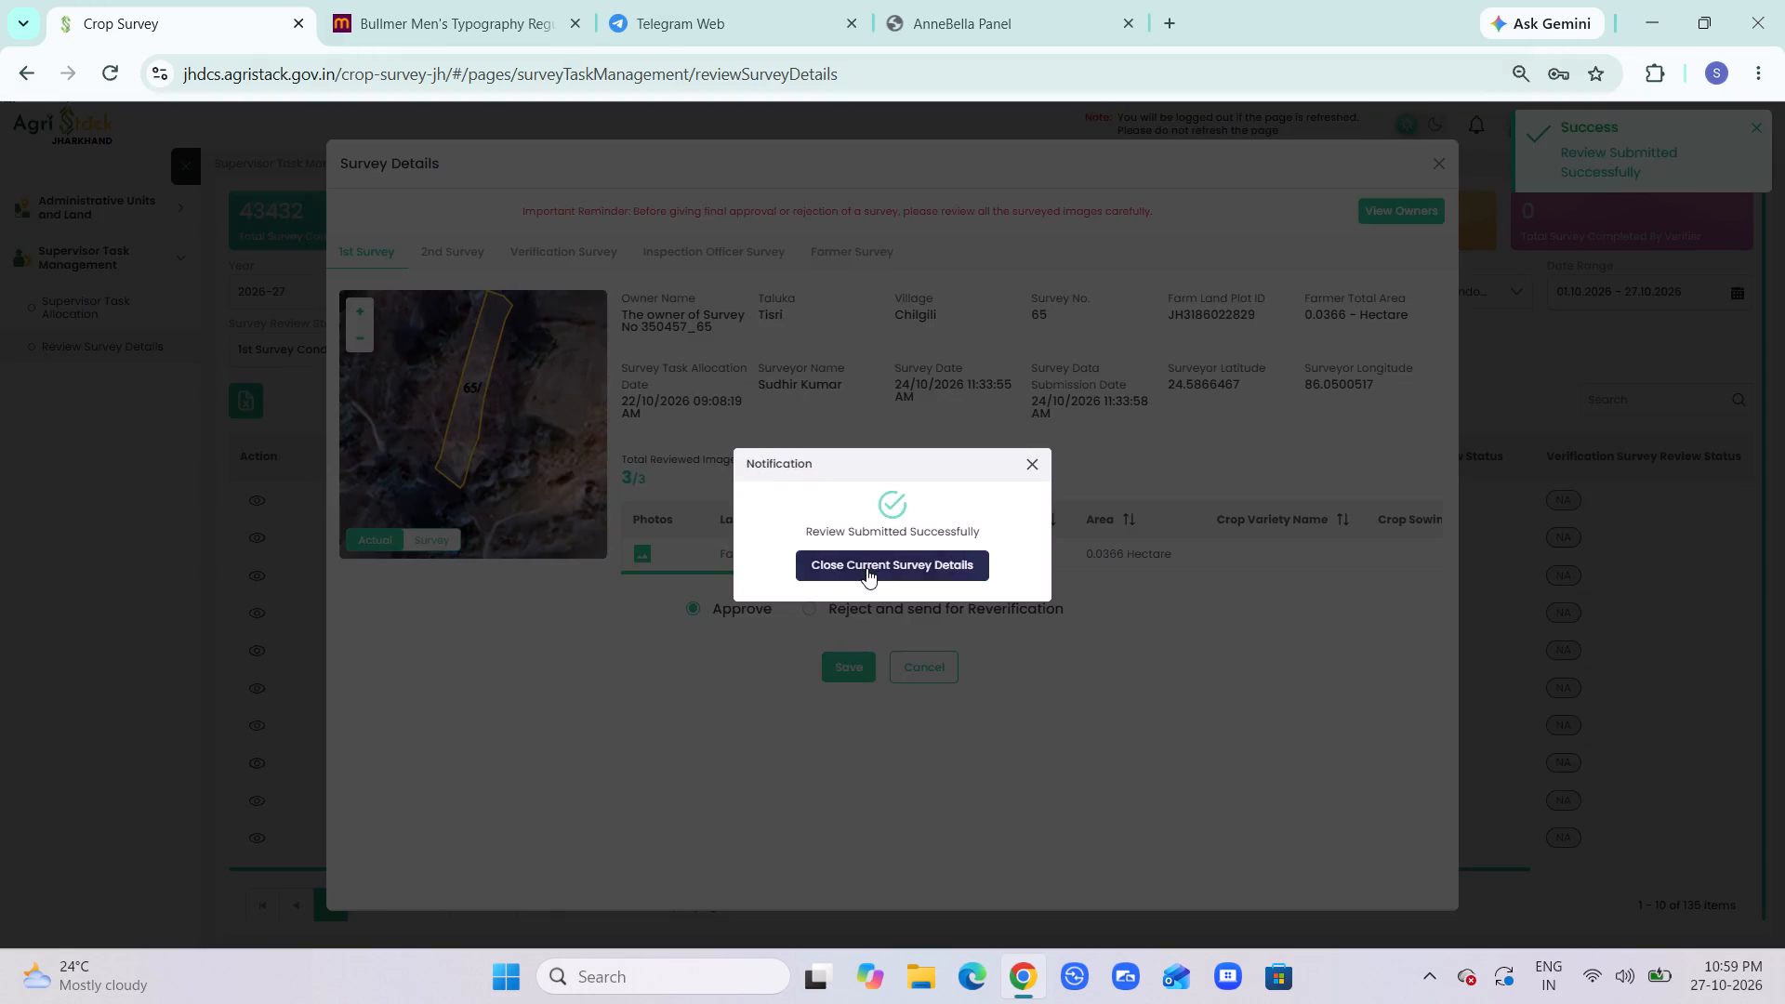
Open the survey details of survey number 64 in Chilgili, approve all three farm photos and close the photo viewer.
{"action": "left_click", "coordinate": [248, 799]}
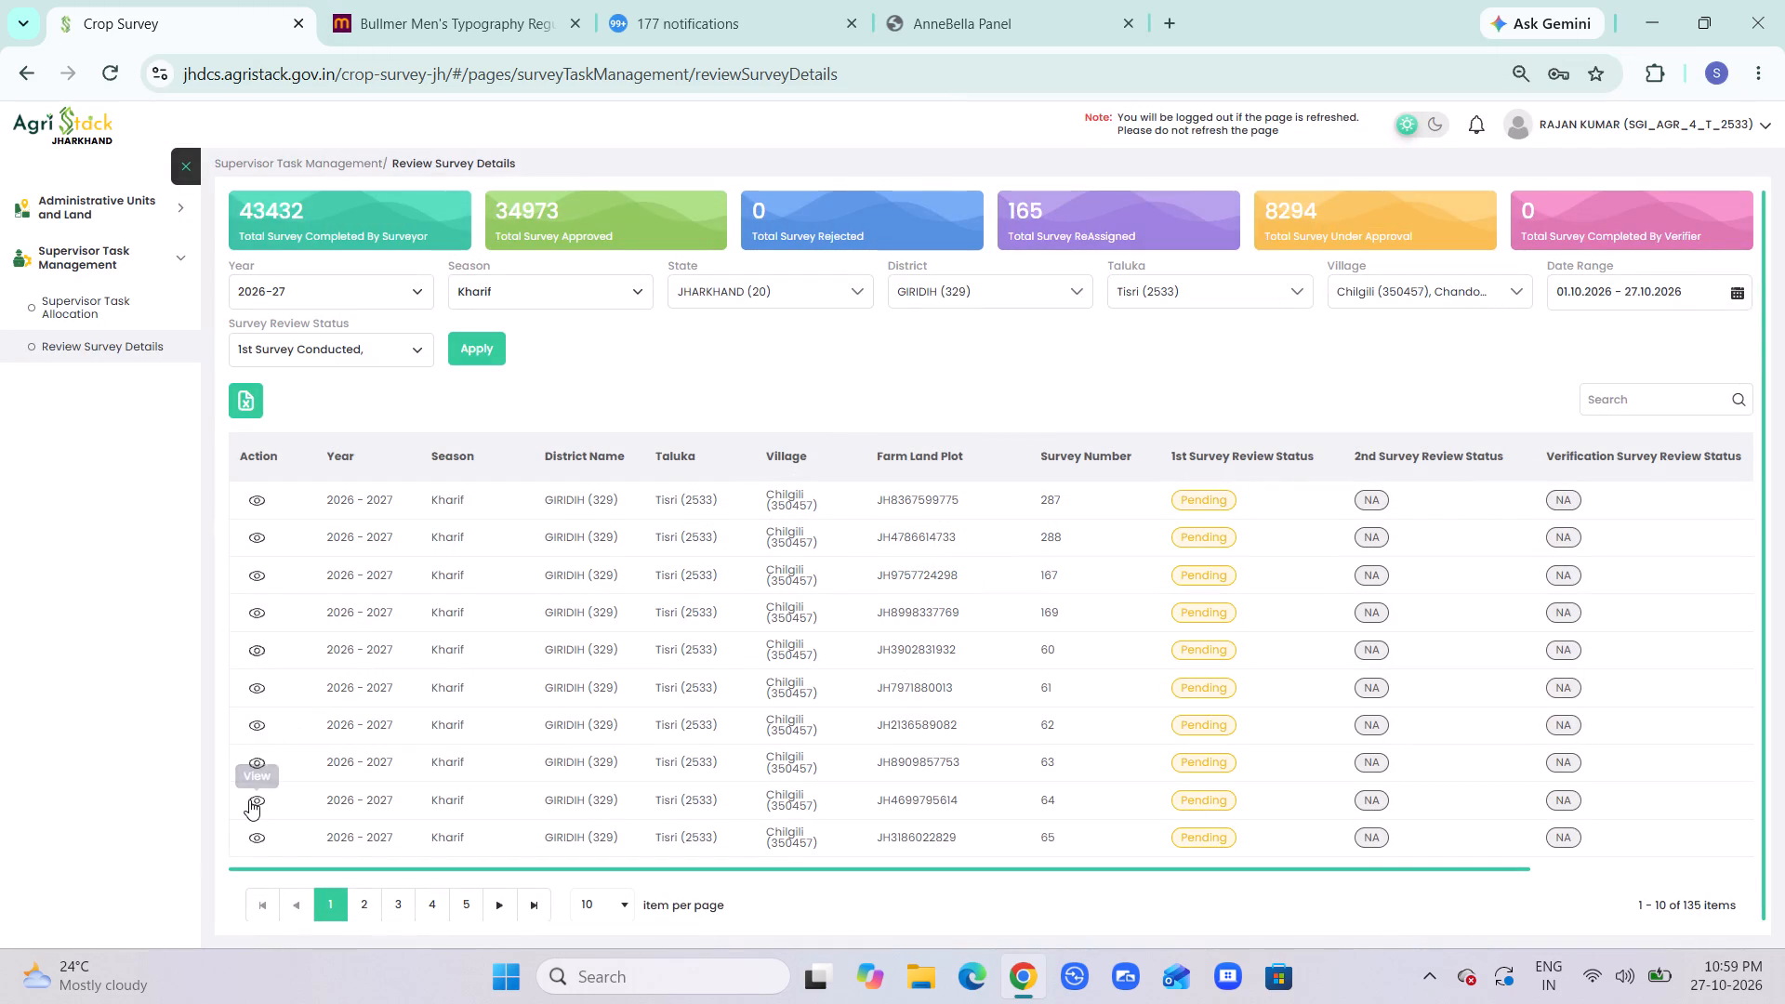
{"action": "left_click", "coordinate": [251, 799]}
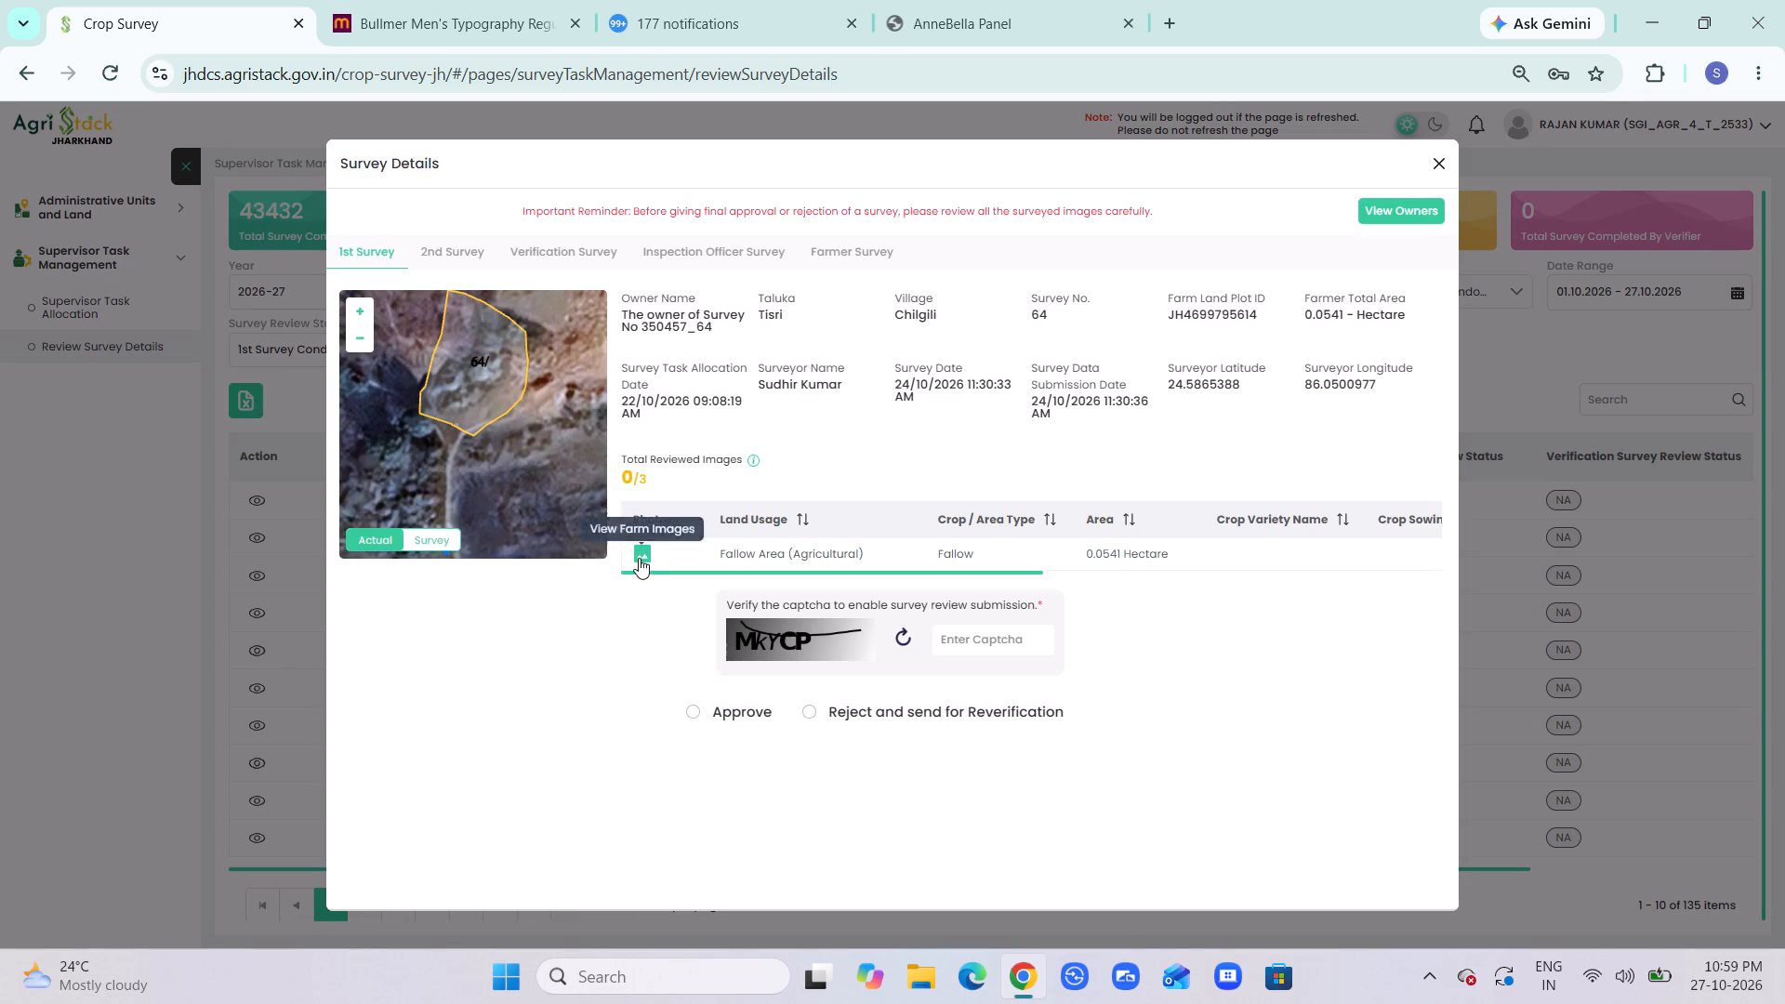
{"action": "left_click", "coordinate": [639, 558]}
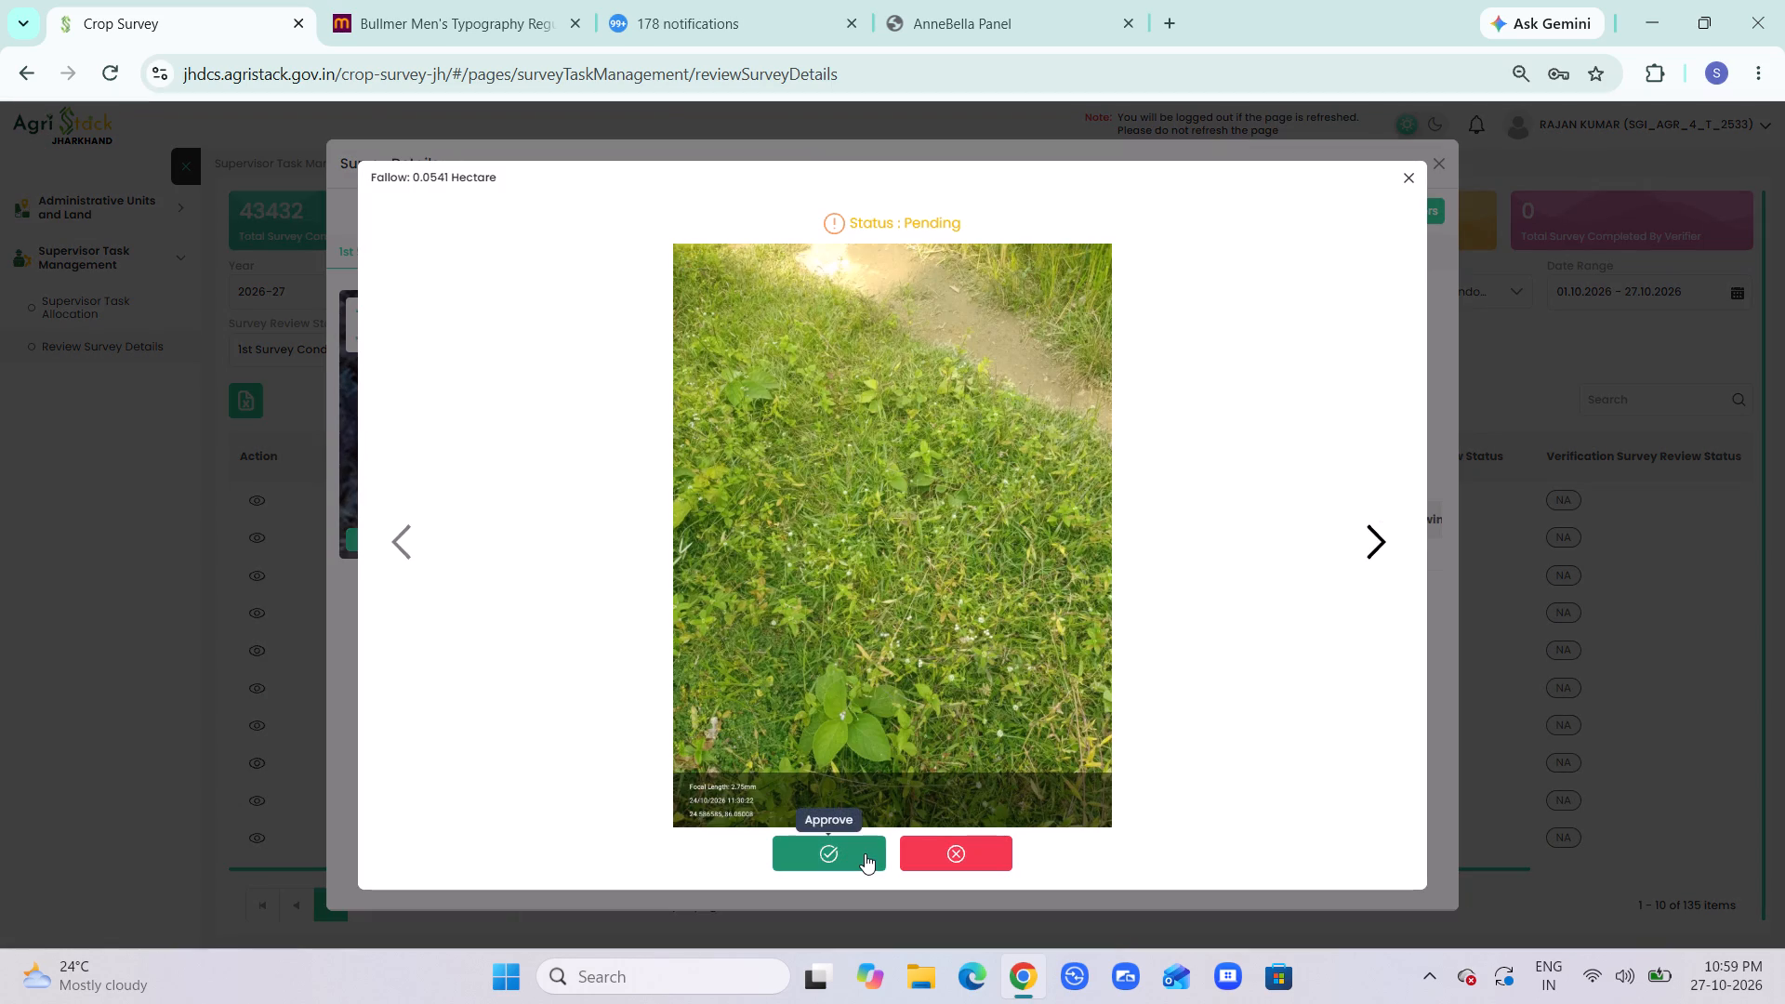
{"action": "left_click", "coordinate": [865, 853]}
{"action": "left_click_drag", "start_coordinate": [998, 728], "coordinate": [824, 748]}
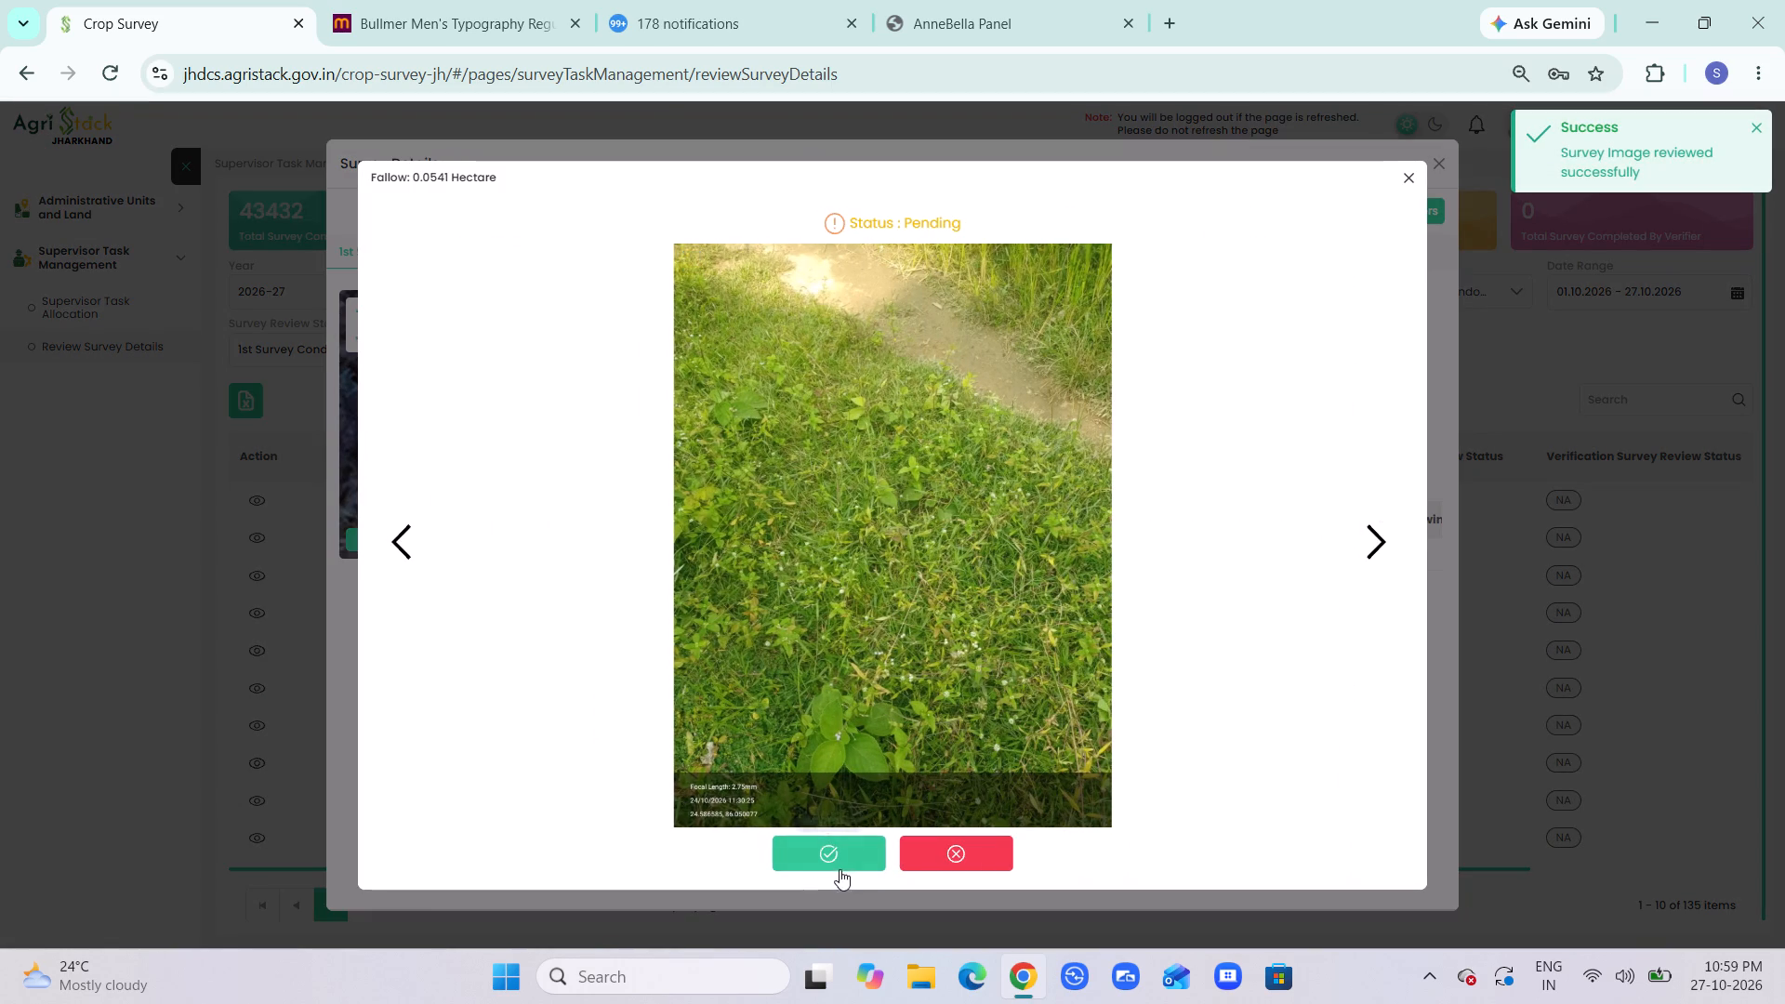
{"action": "left_click", "coordinate": [848, 855]}
{"action": "left_click_drag", "start_coordinate": [881, 686], "coordinate": [786, 706]}
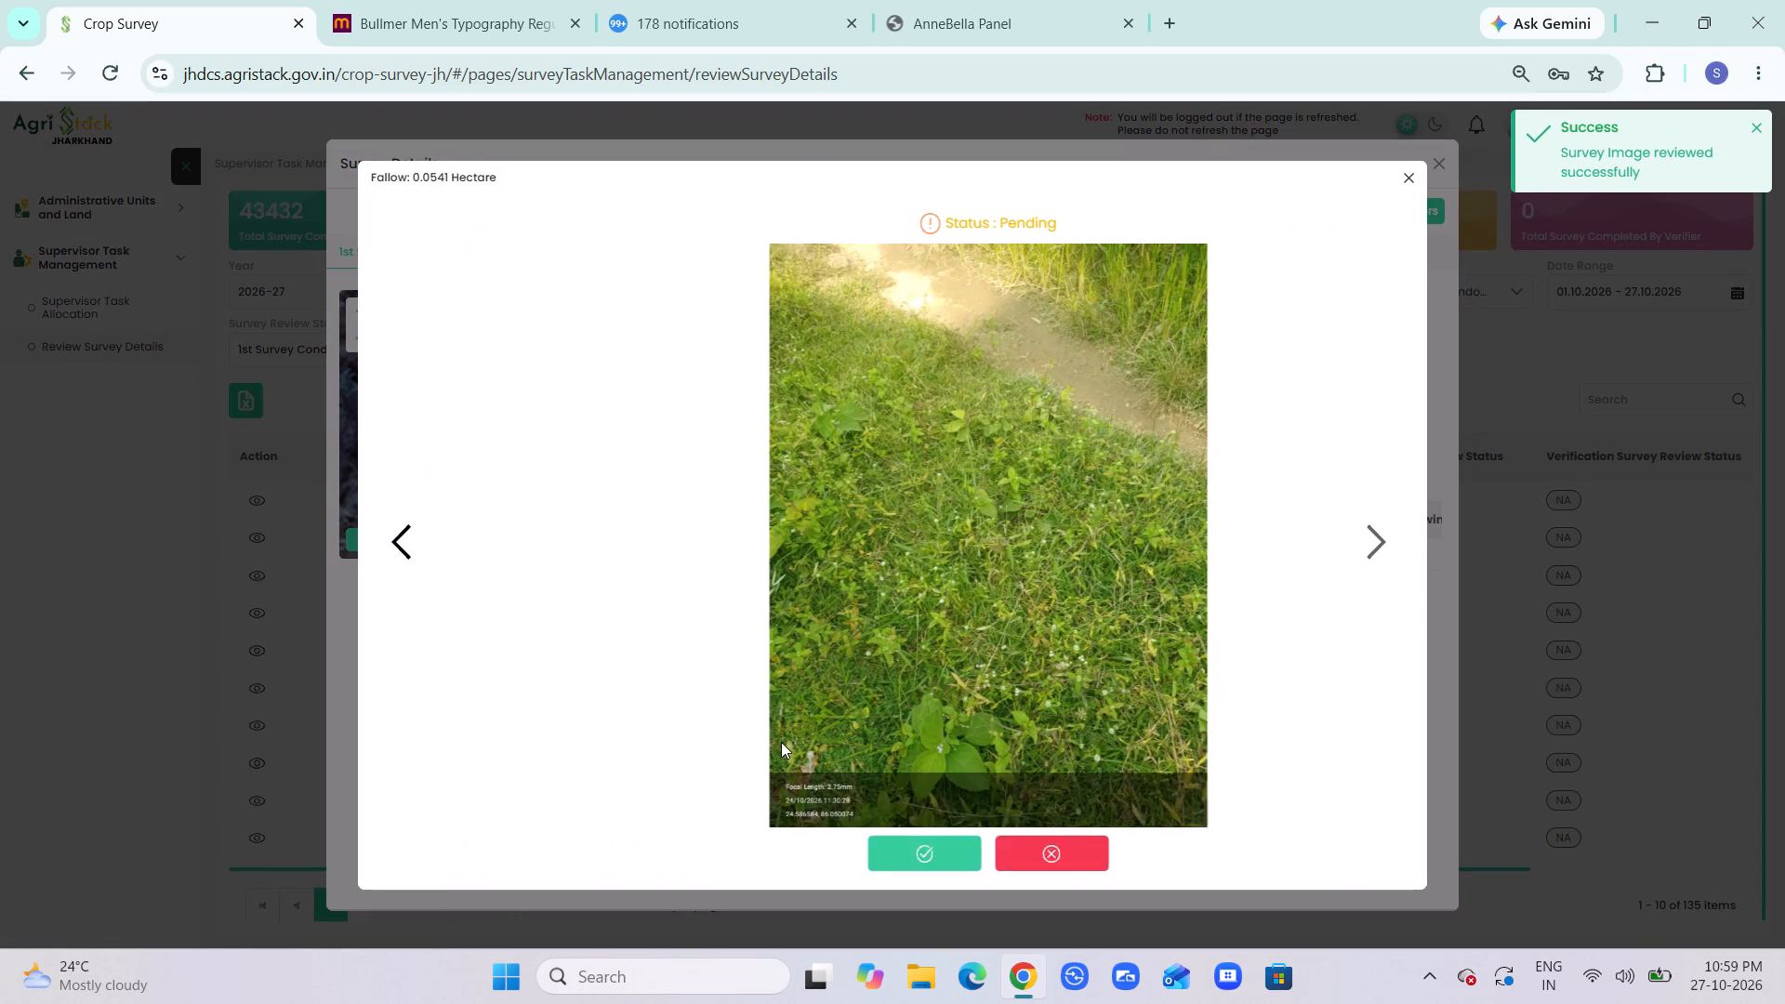
{"action": "left_click", "coordinate": [820, 859]}
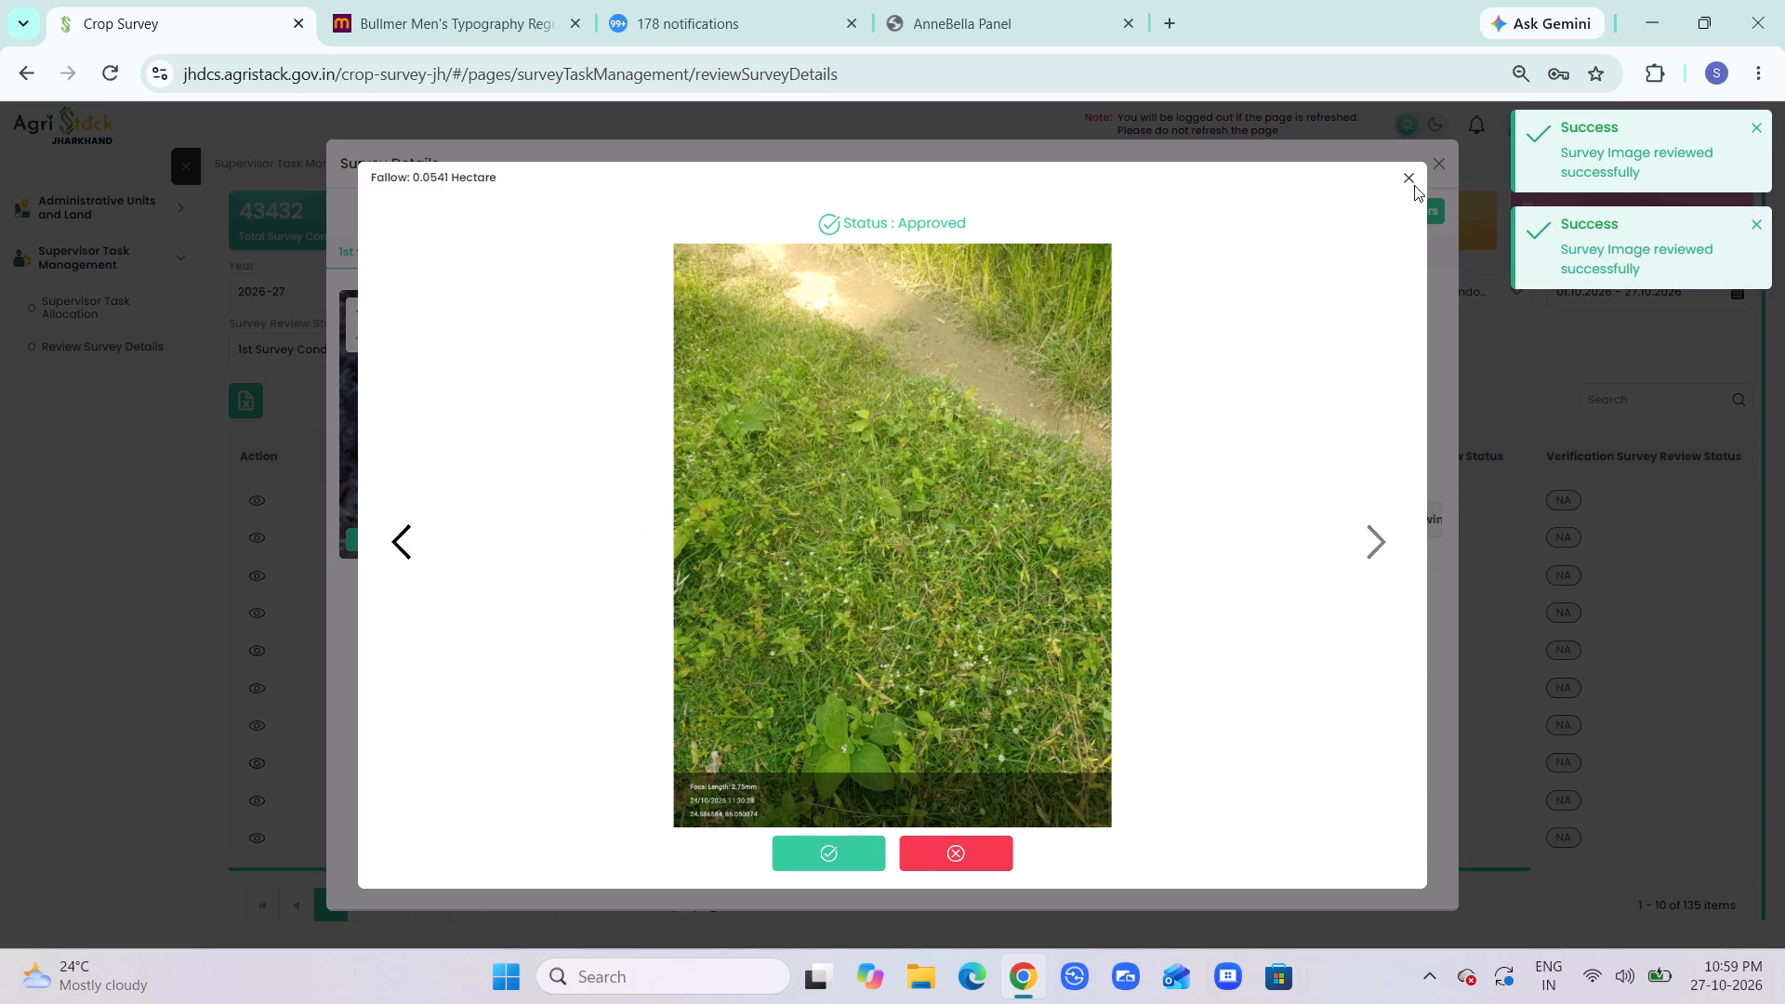
{"action": "left_click", "coordinate": [1411, 172]}
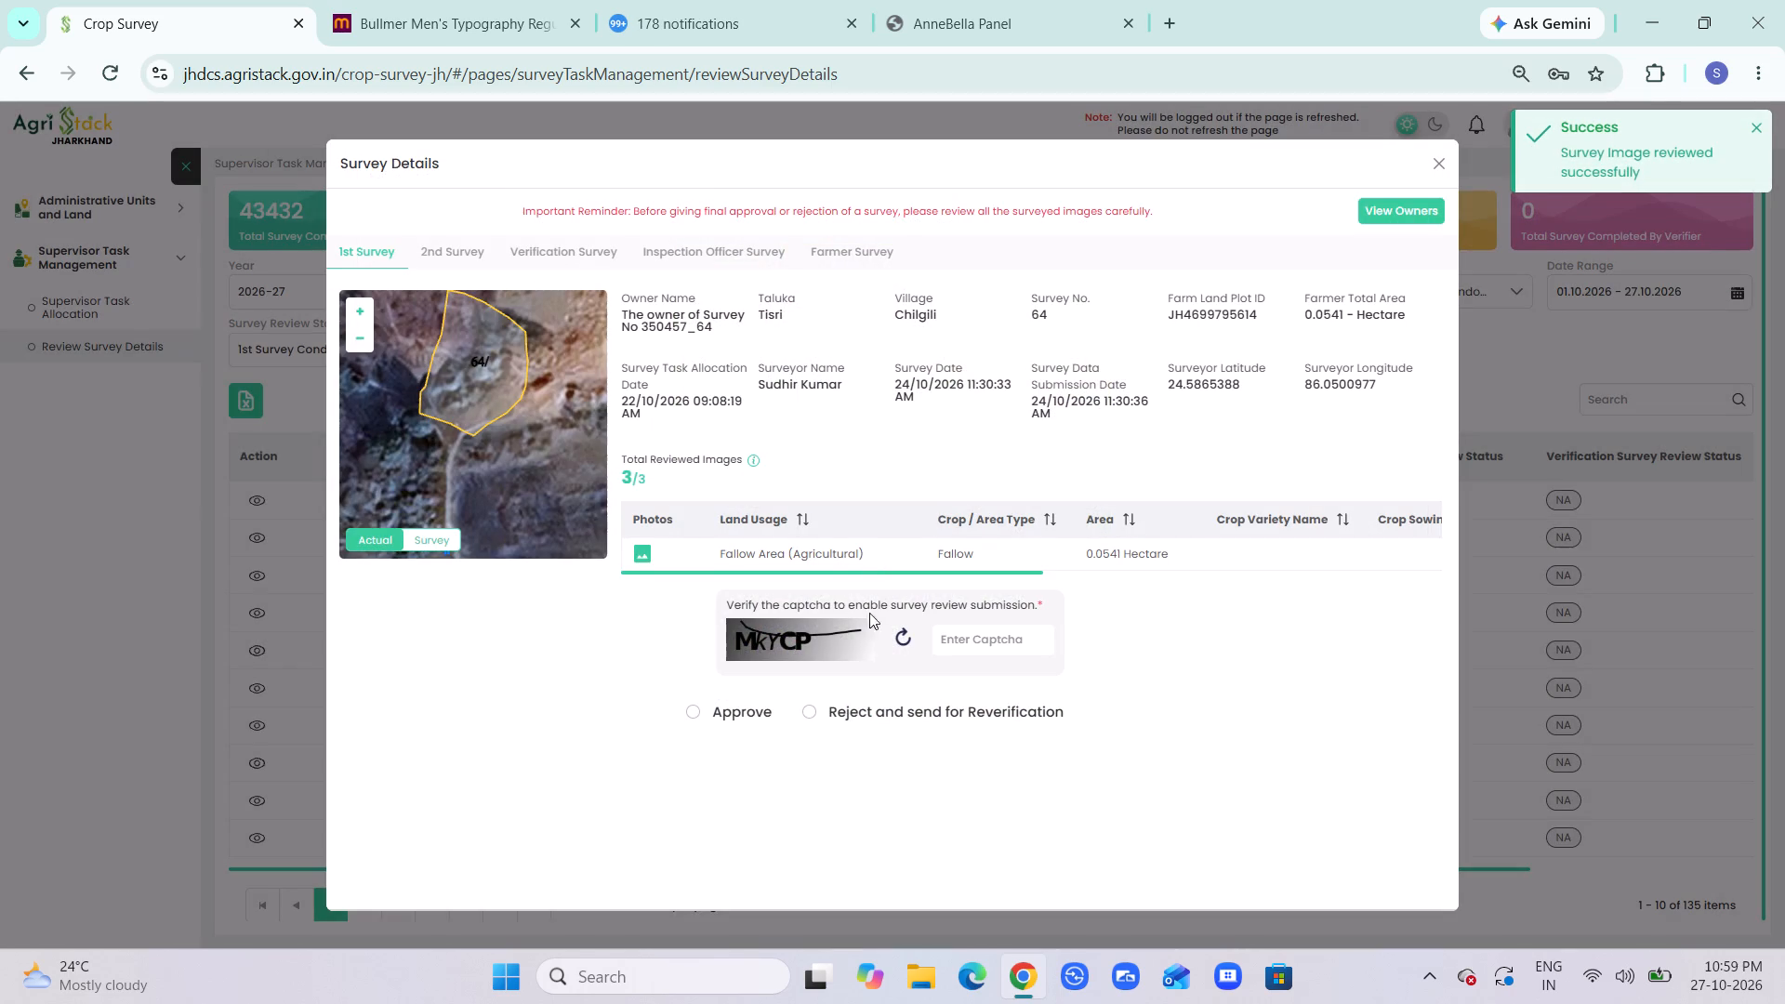
Enter the displayed captcha for survey number 64, approve its 1st survey, save the review and close its survey details.
{"action": "left_click", "coordinate": [968, 641]}
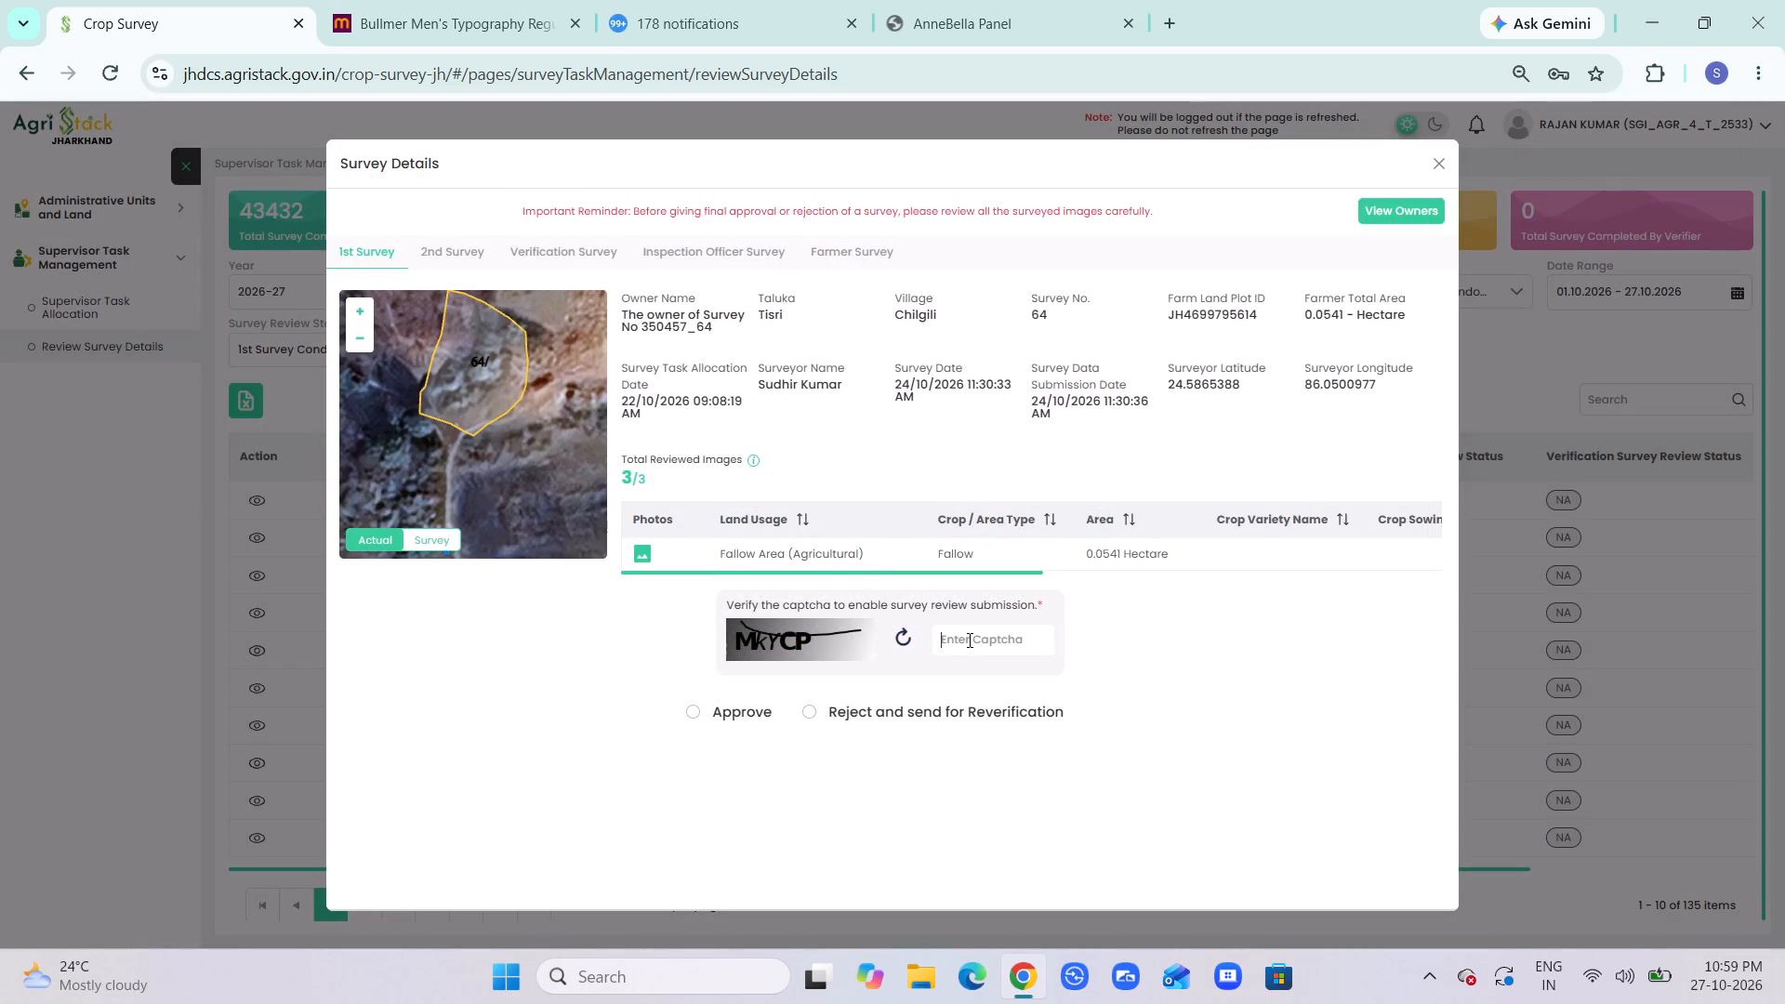
{"action": "key", "text": "m"}
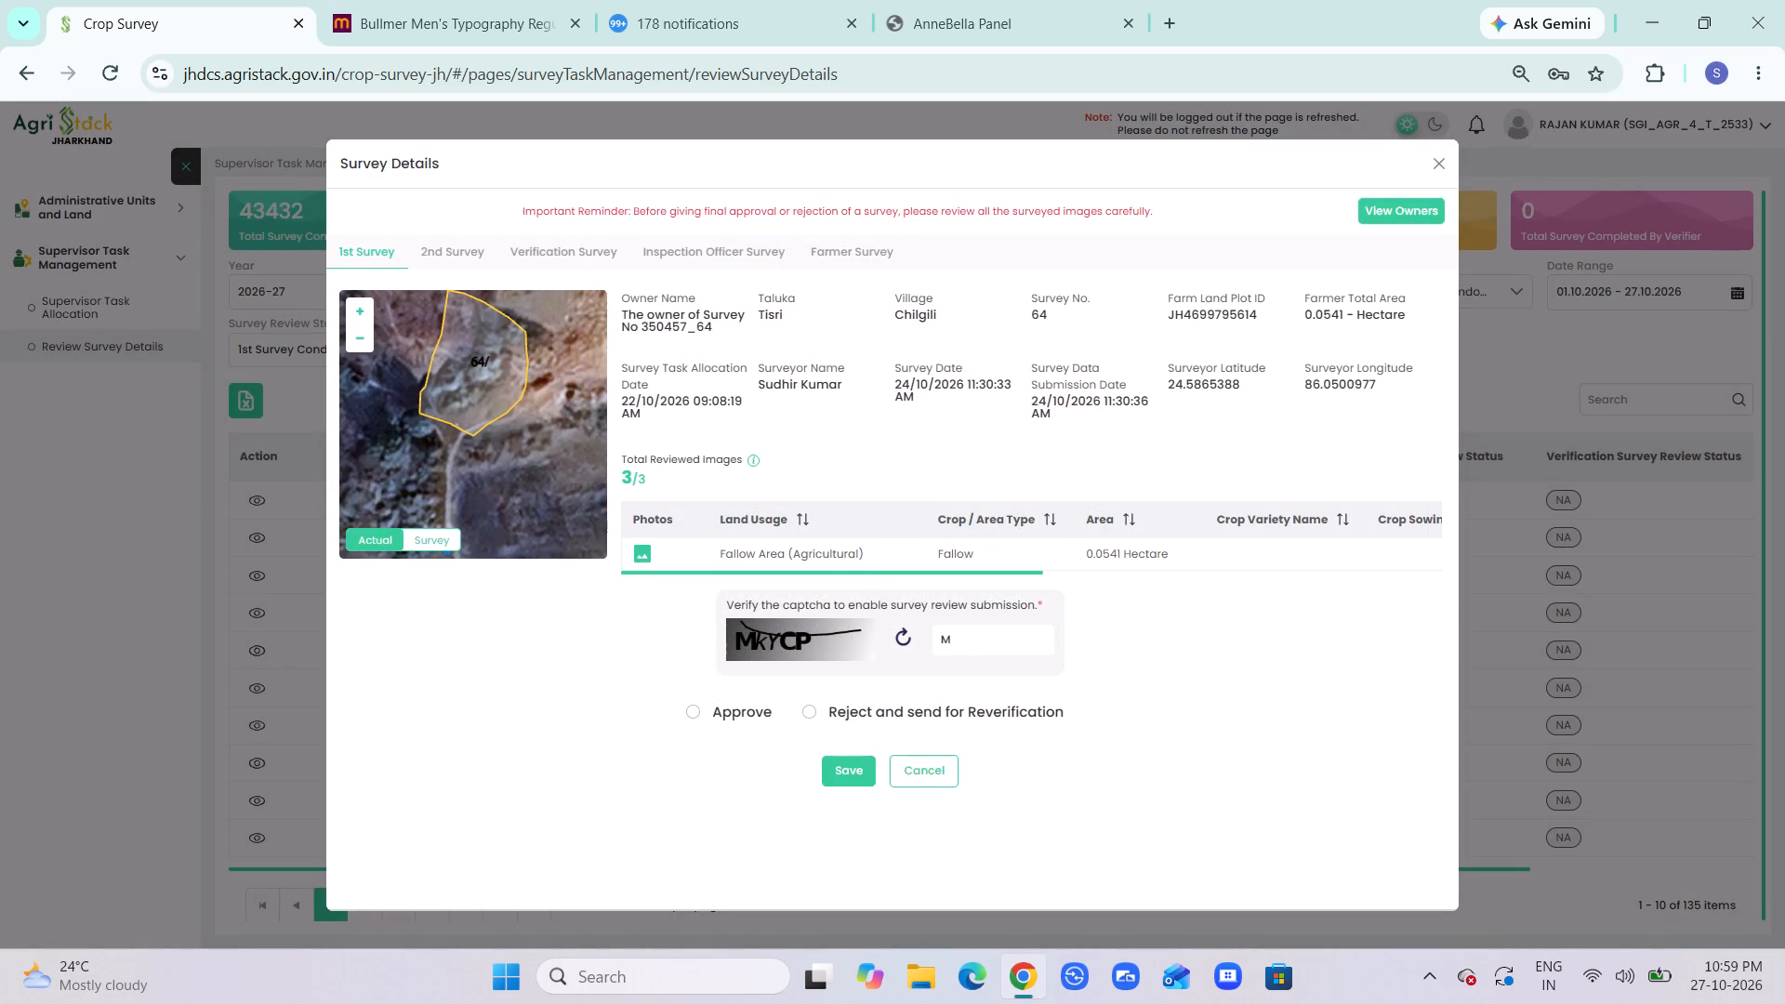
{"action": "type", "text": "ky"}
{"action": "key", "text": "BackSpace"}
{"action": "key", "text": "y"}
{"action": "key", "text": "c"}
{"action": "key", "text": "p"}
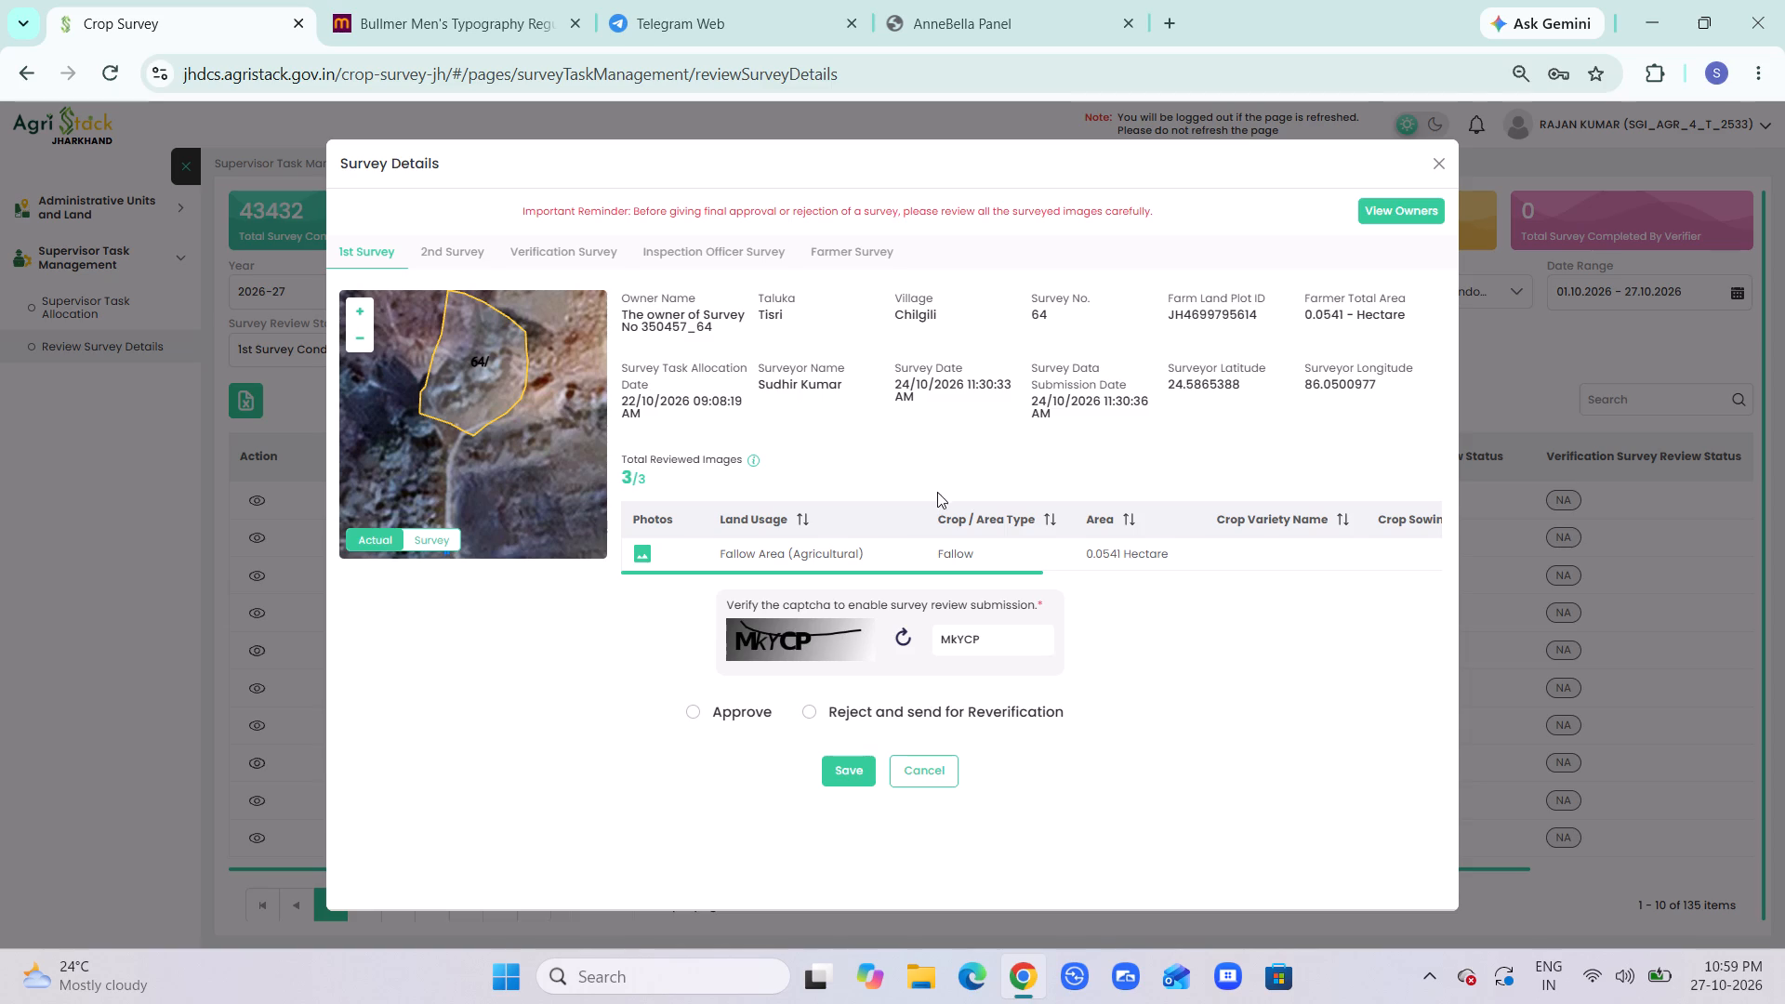
{"action": "left_click", "coordinate": [761, 707]}
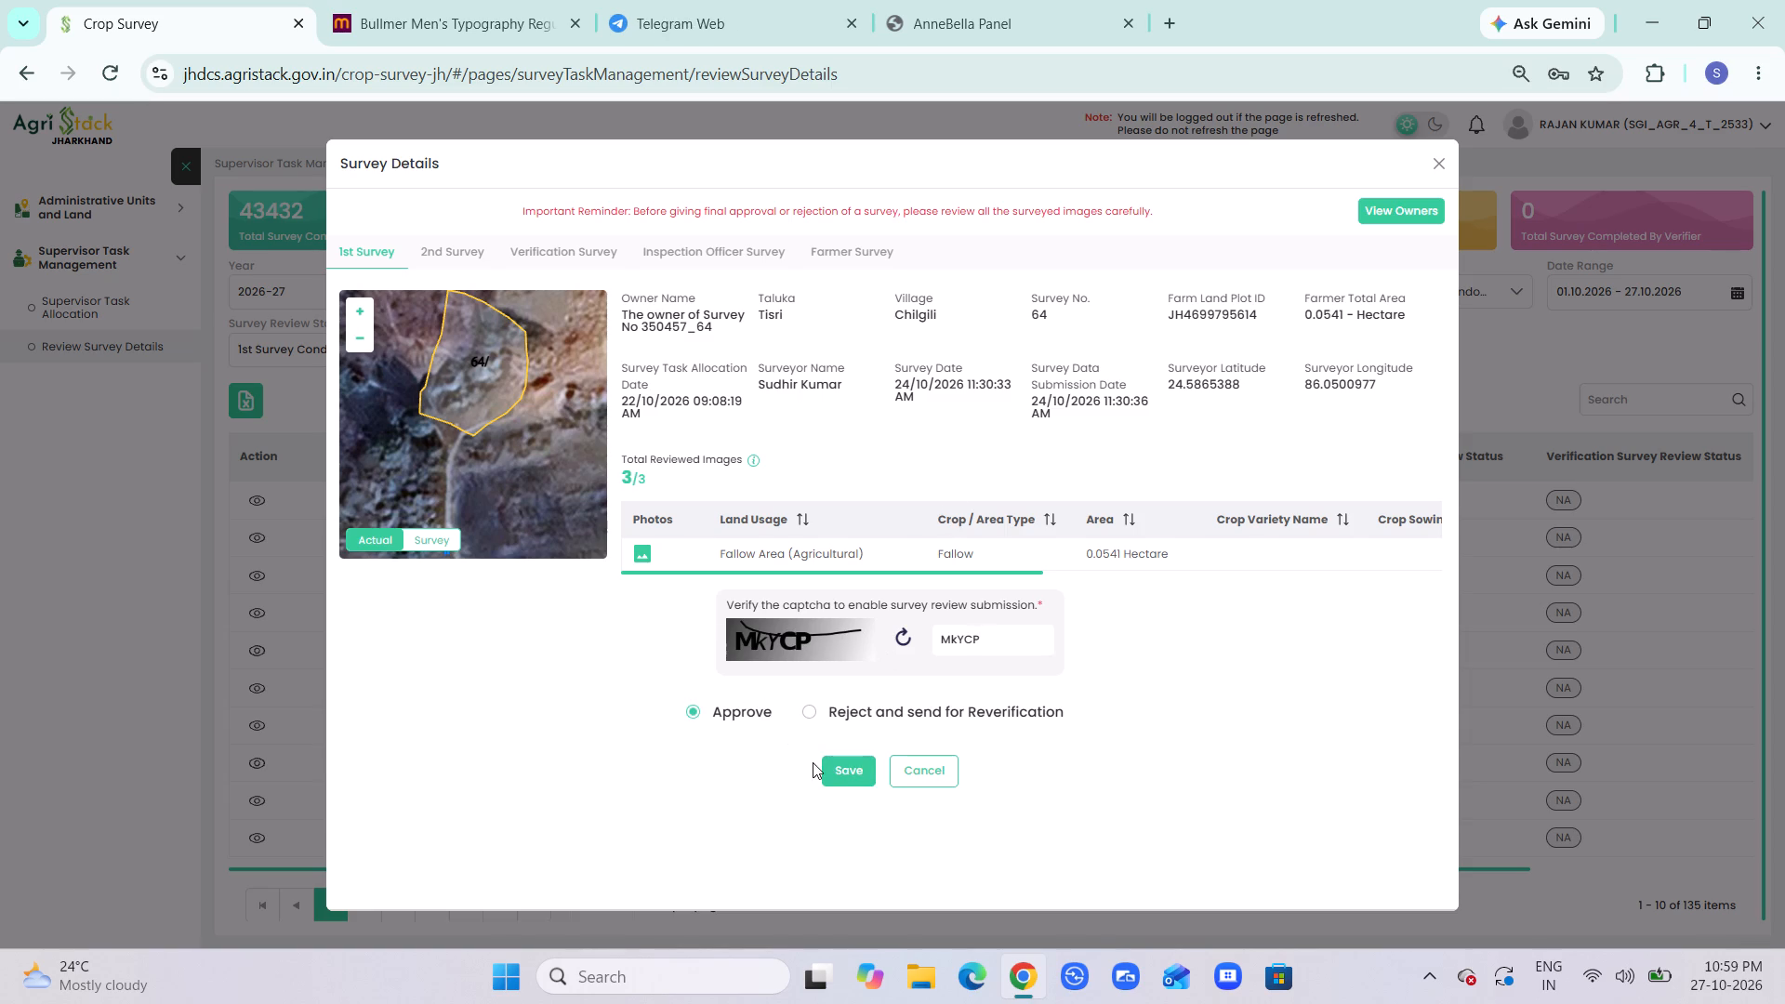
{"action": "left_click", "coordinate": [827, 764]}
{"action": "left_click", "coordinate": [874, 565]}
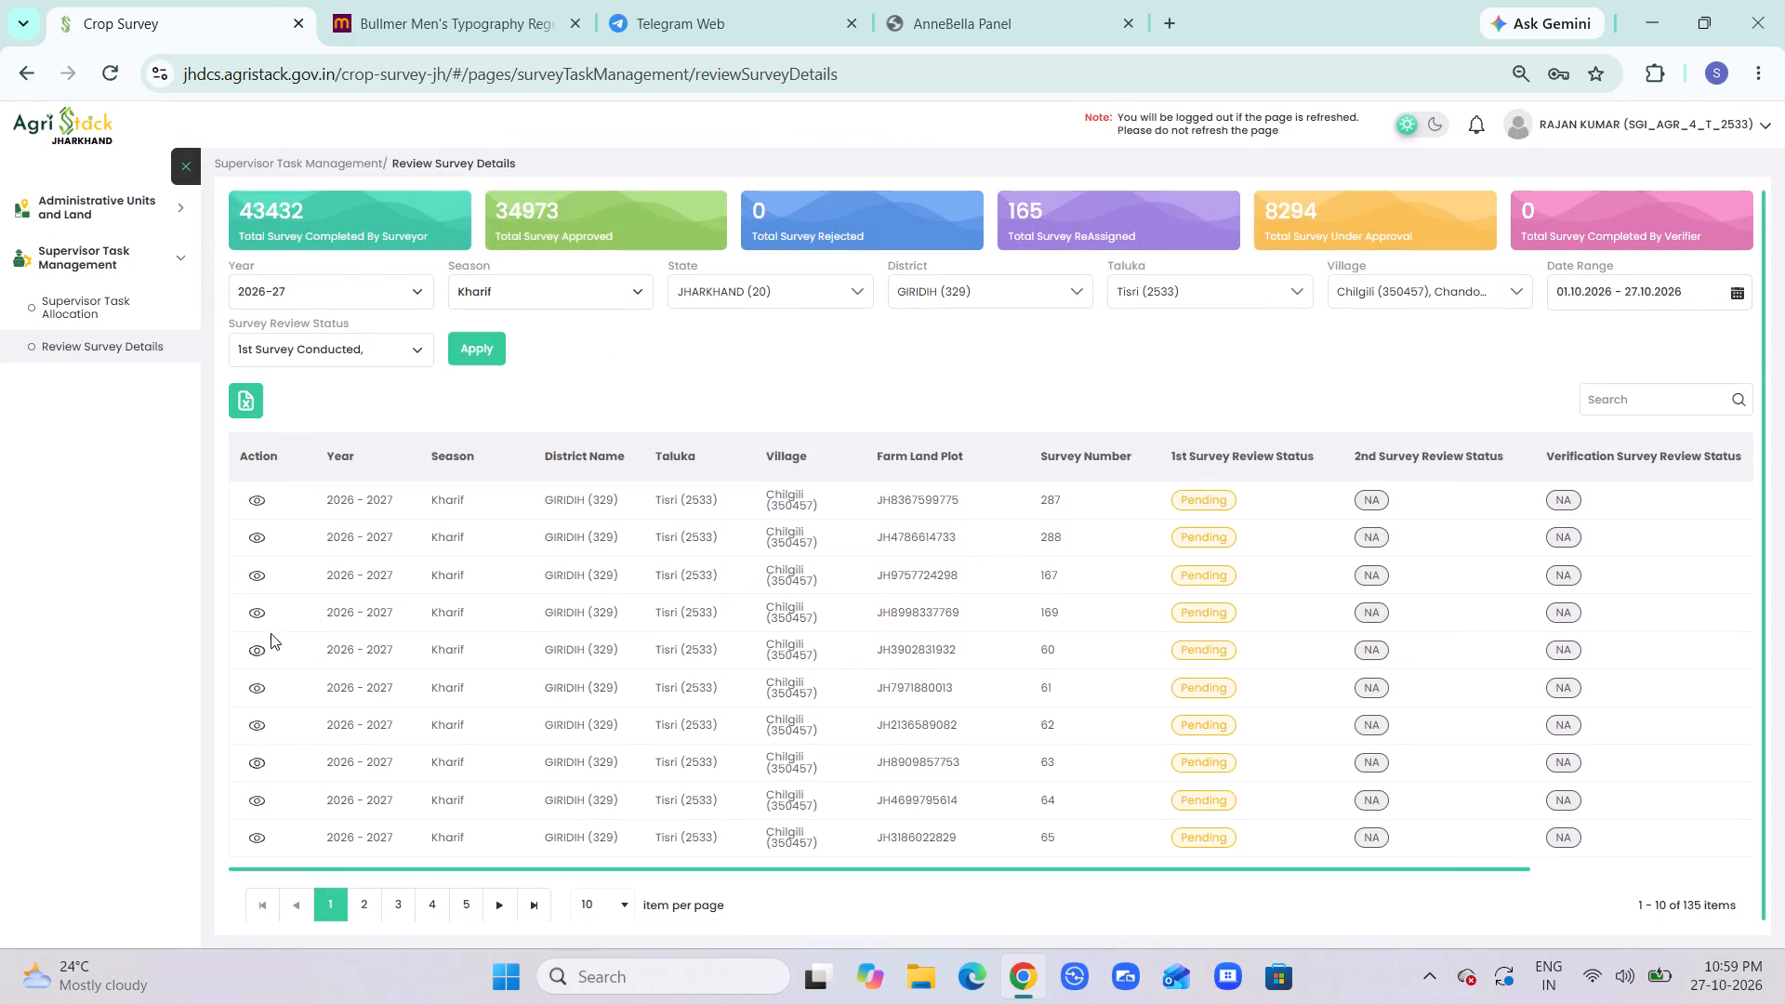
Check the review state of survey number 169 in its survey details and close them.
{"action": "left_click", "coordinate": [262, 612]}
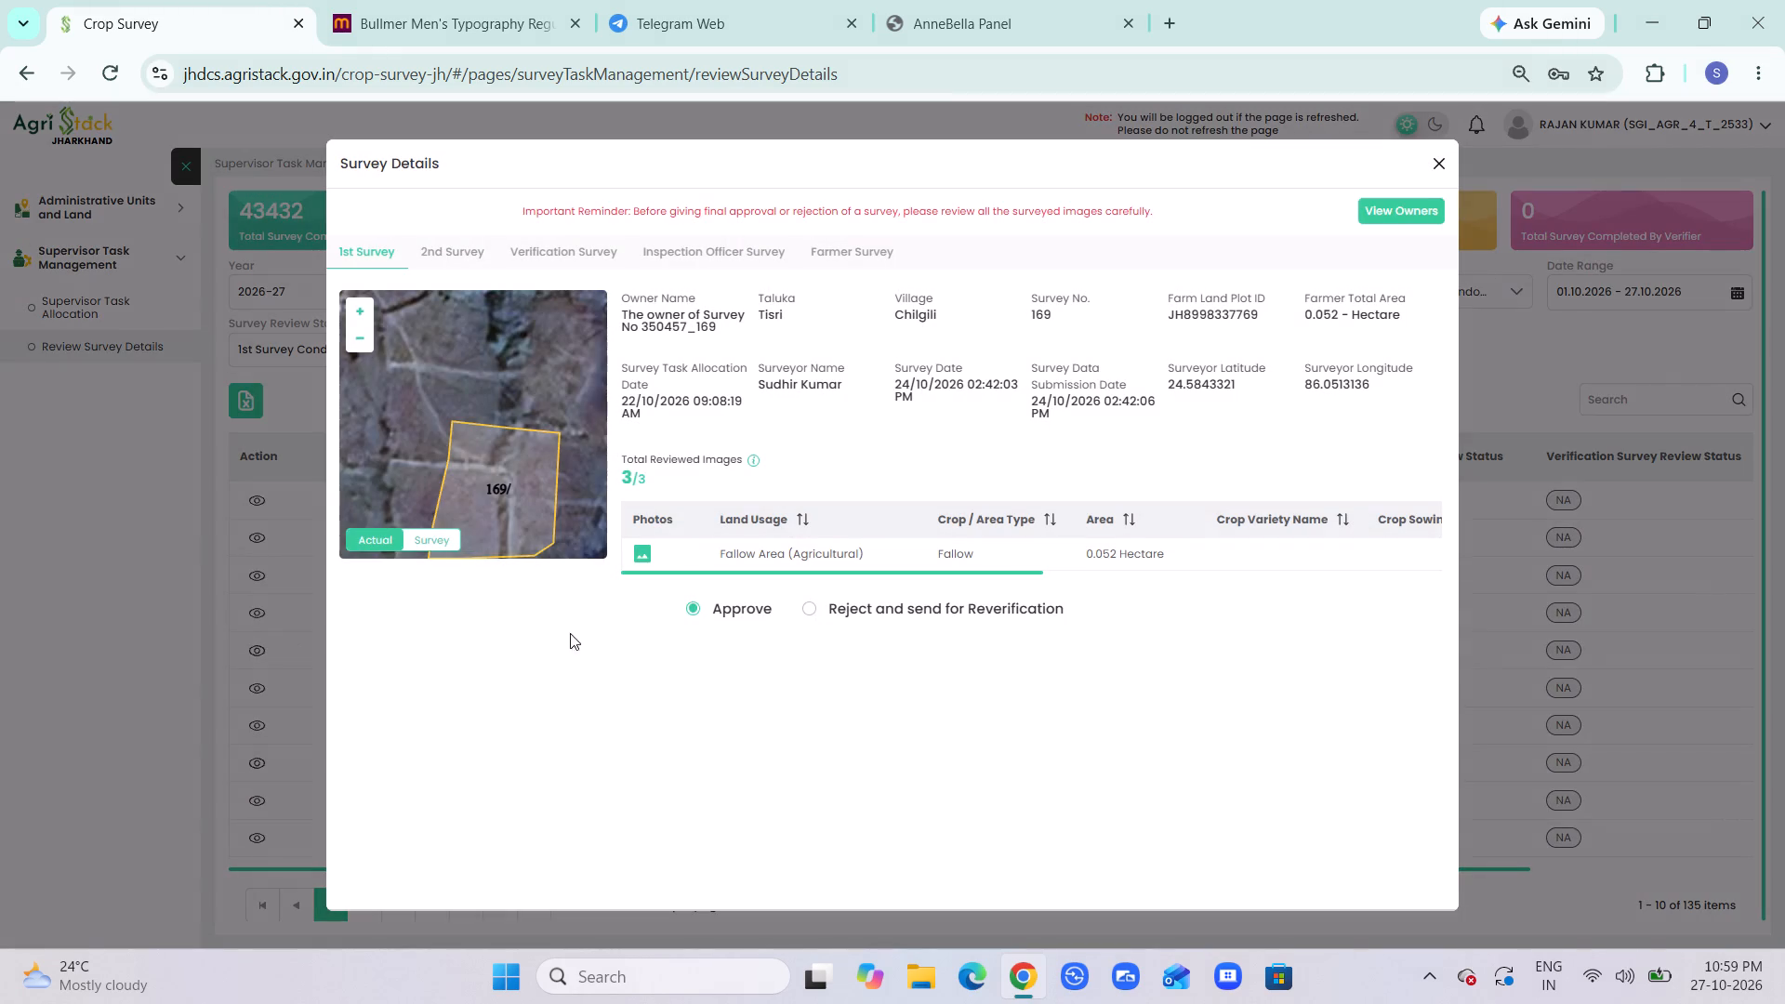
{"action": "left_click", "coordinate": [1435, 162]}
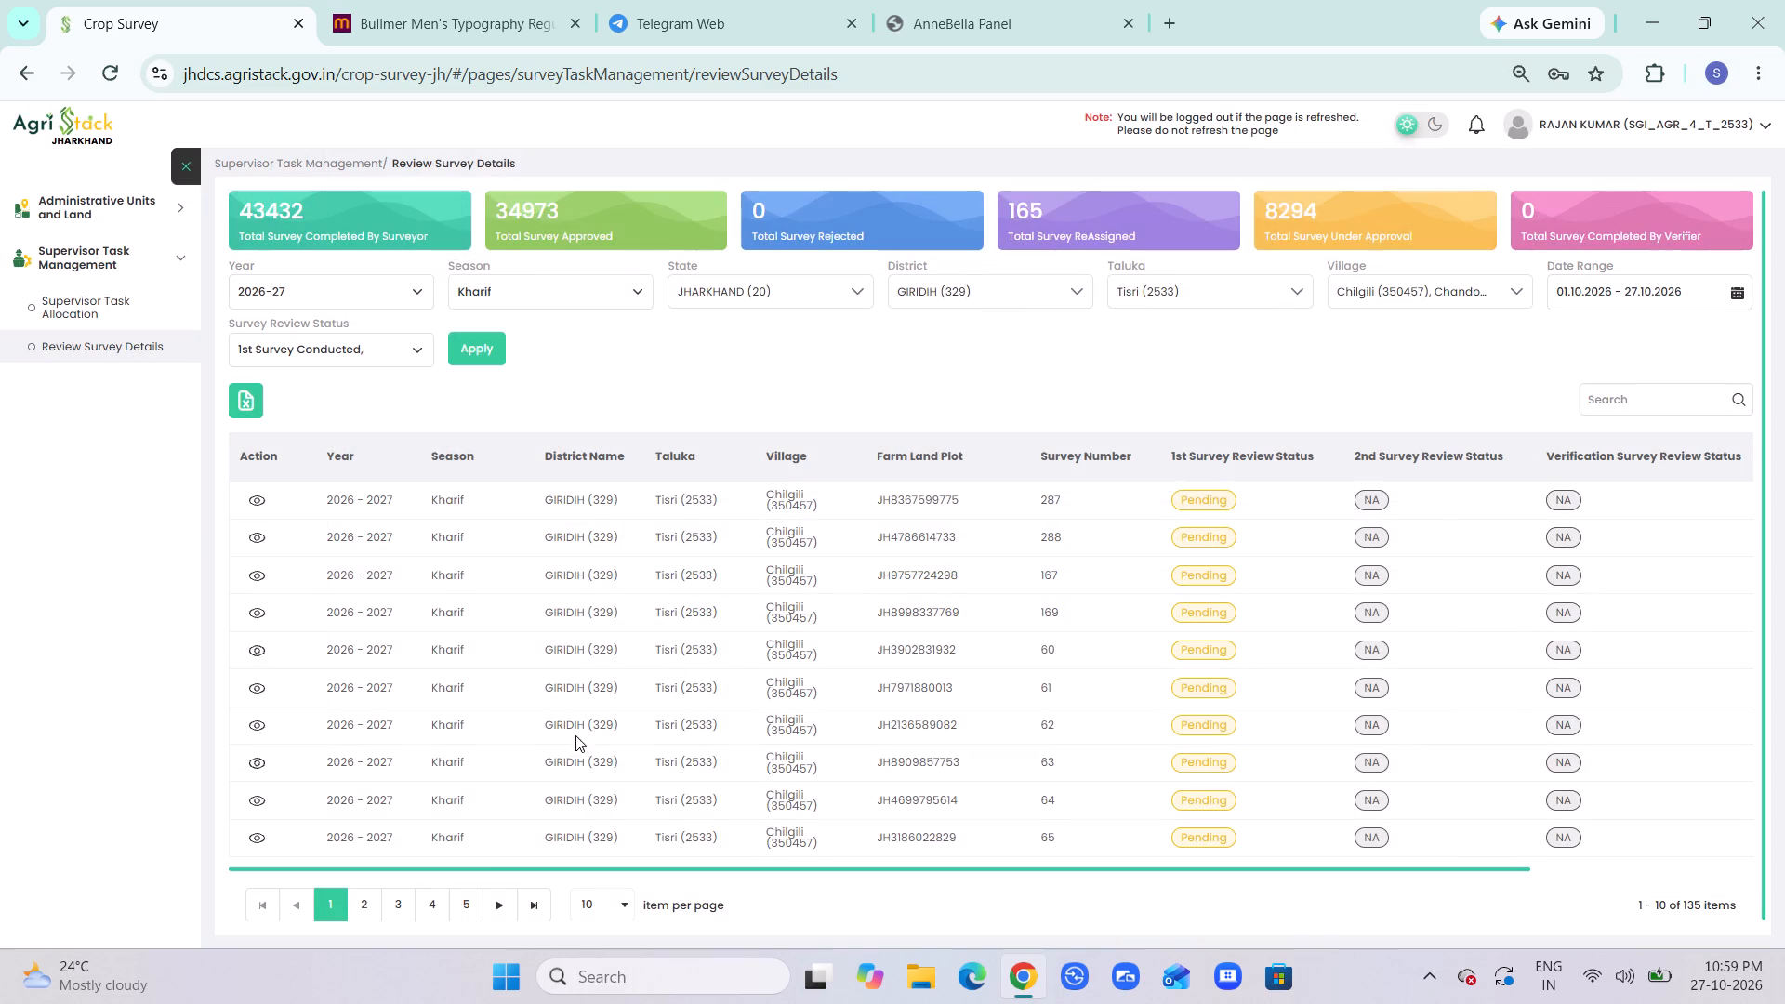
Refresh the pending survey list by going to page 2 and returning to page 1.
{"action": "left_click", "coordinate": [359, 900]}
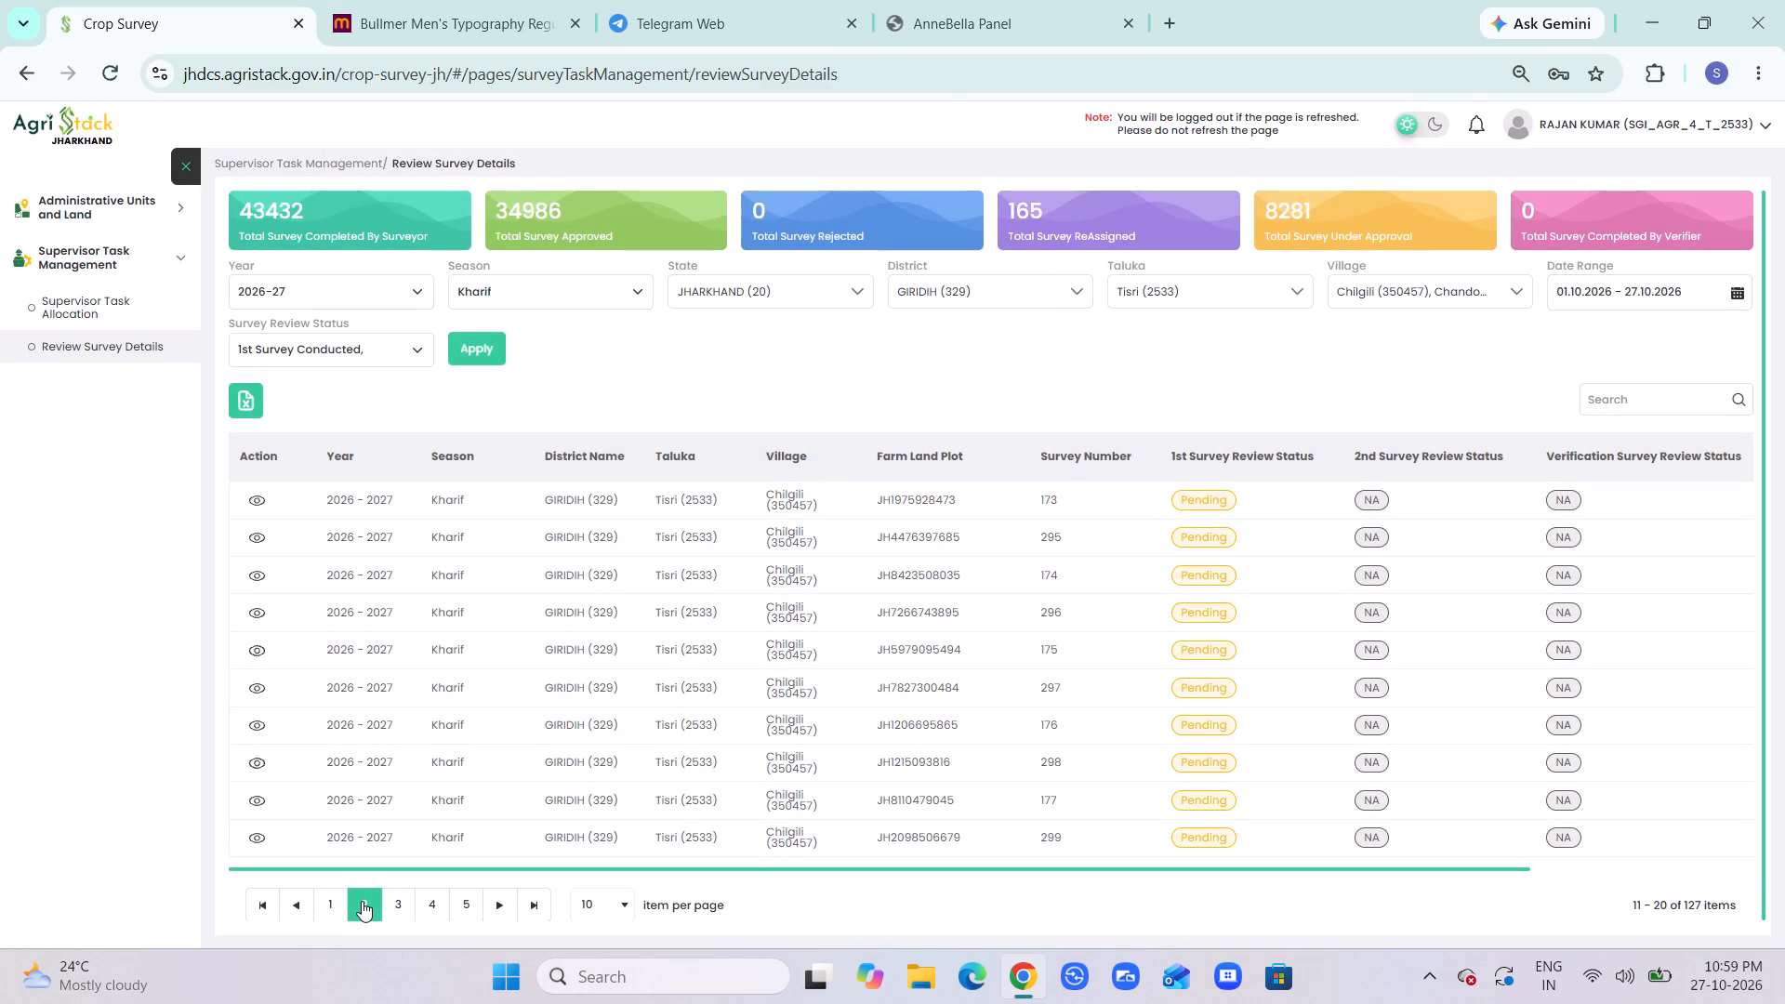
{"action": "left_click", "coordinate": [342, 908]}
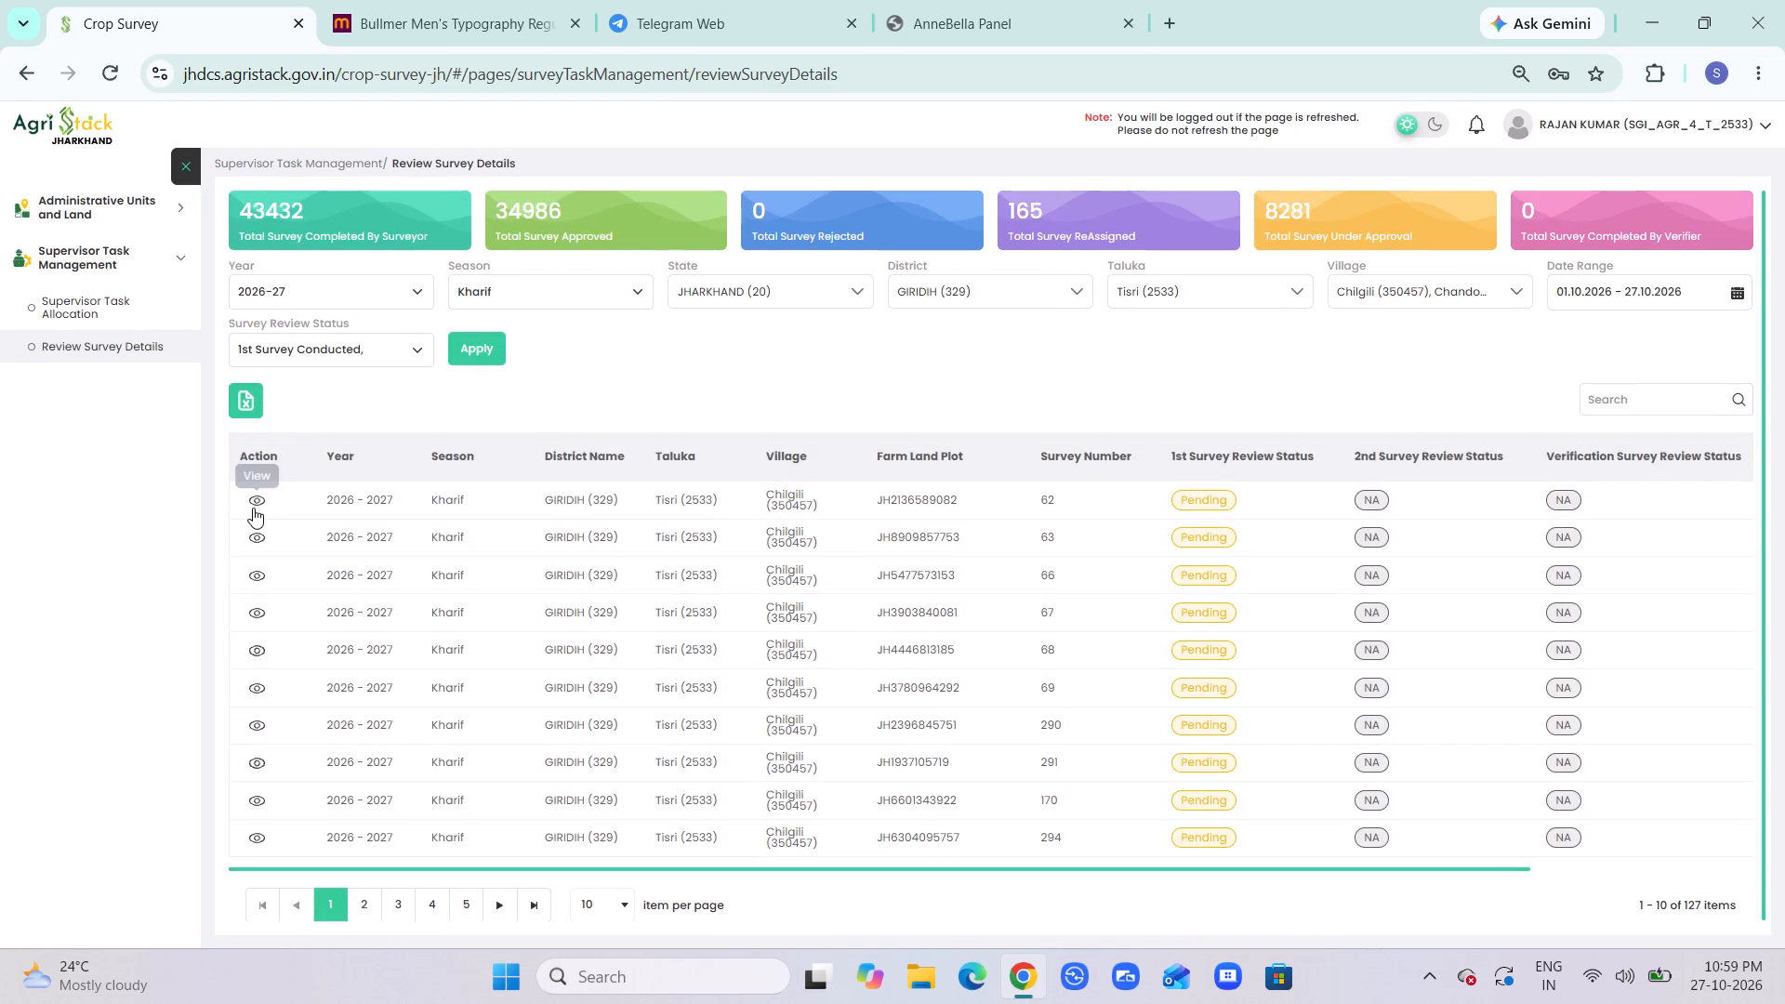
Open the survey details of survey number 62 in Chilgili, approve all three farm photos and close the photo viewer.
{"action": "left_click", "coordinate": [253, 508]}
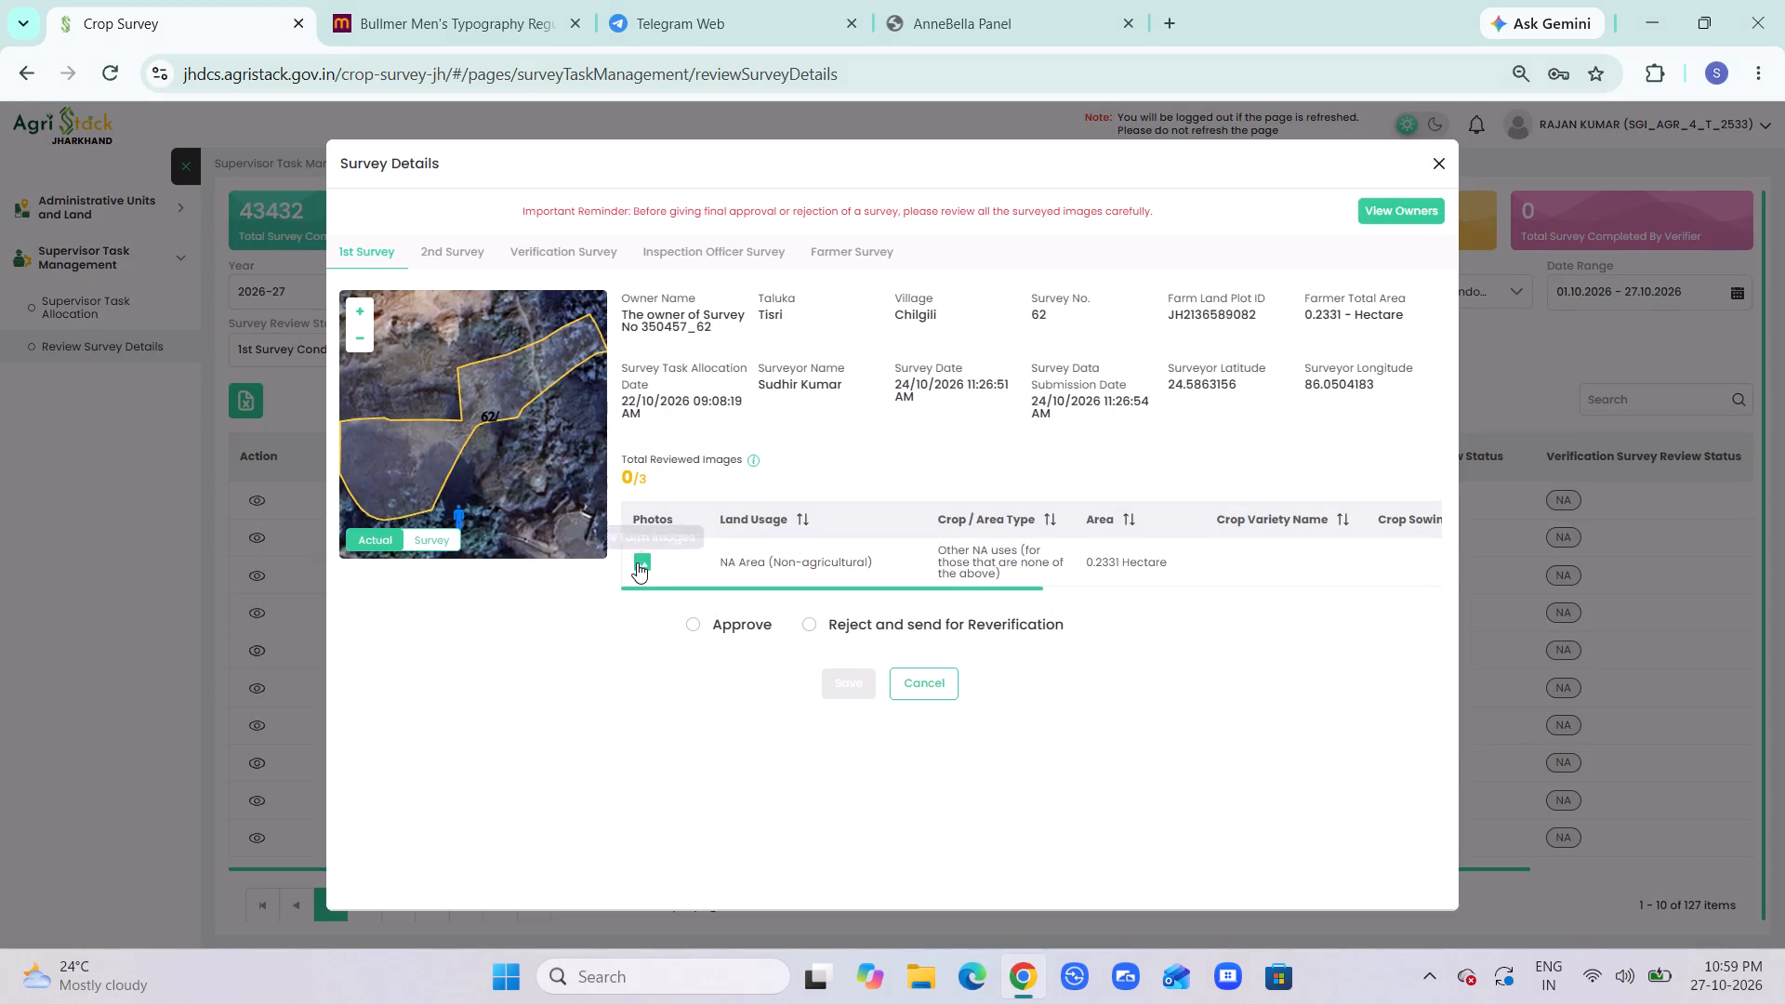
{"action": "left_click", "coordinate": [638, 562]}
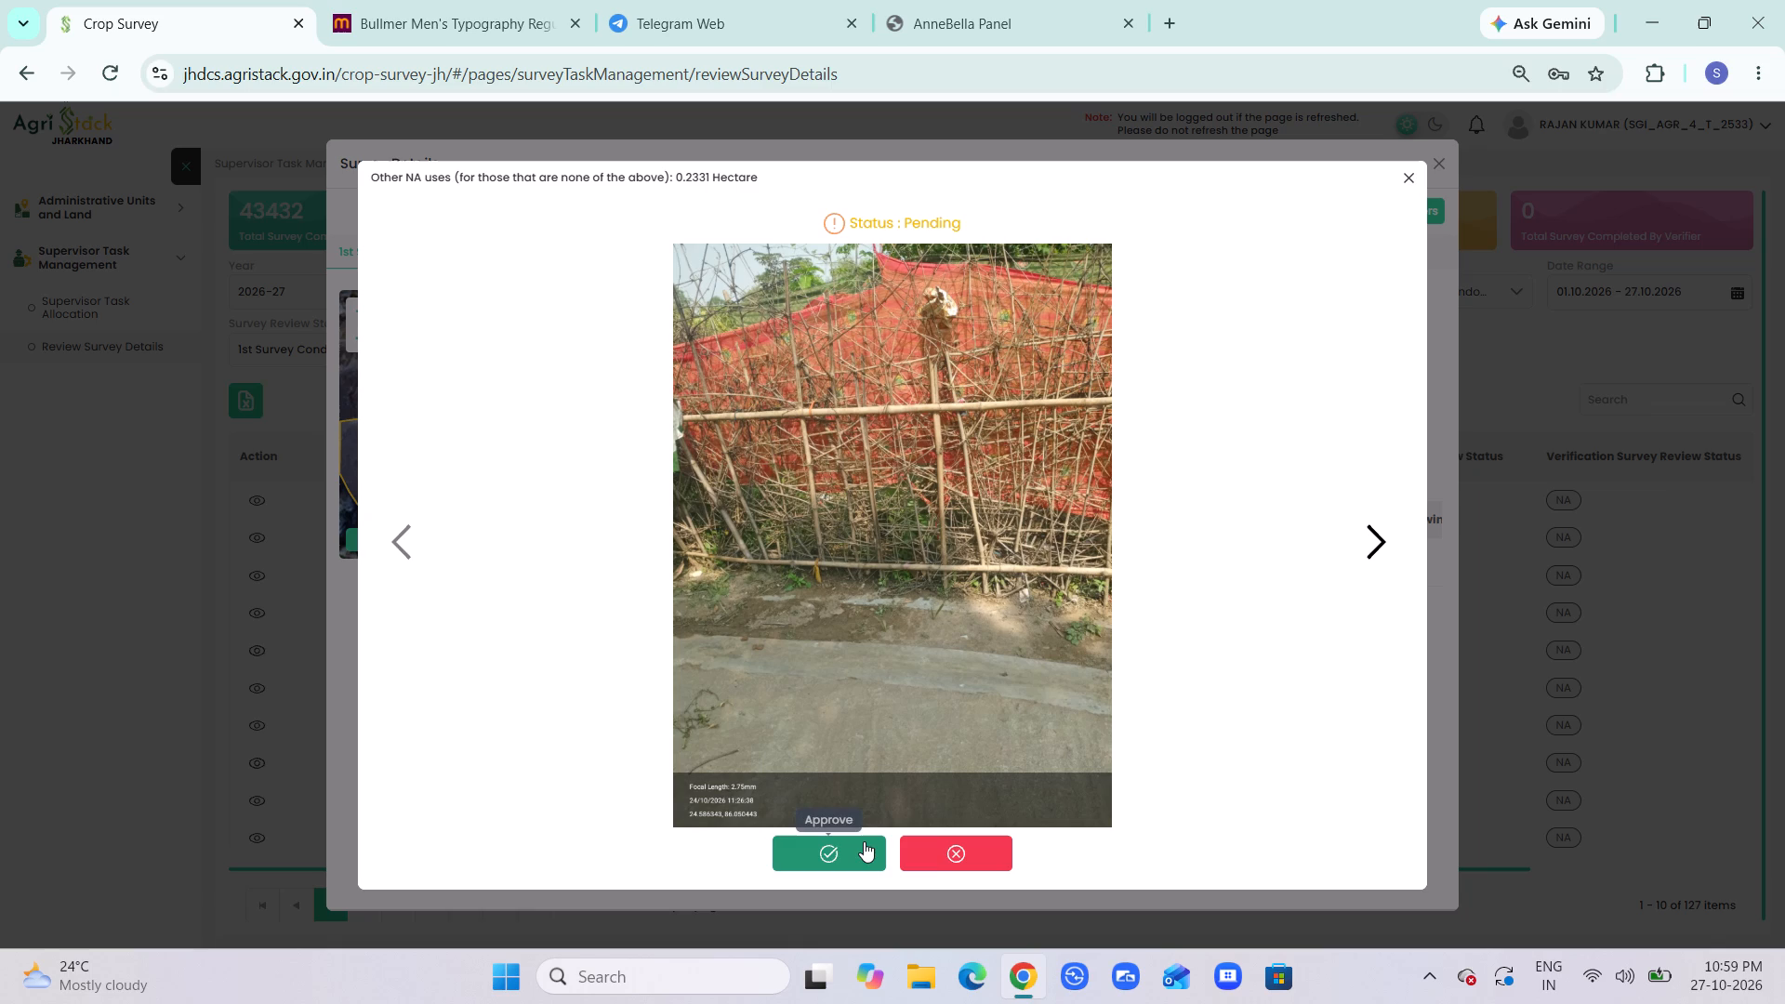
{"action": "left_click", "coordinate": [864, 841]}
{"action": "left_click_drag", "start_coordinate": [1071, 674], "coordinate": [742, 702]}
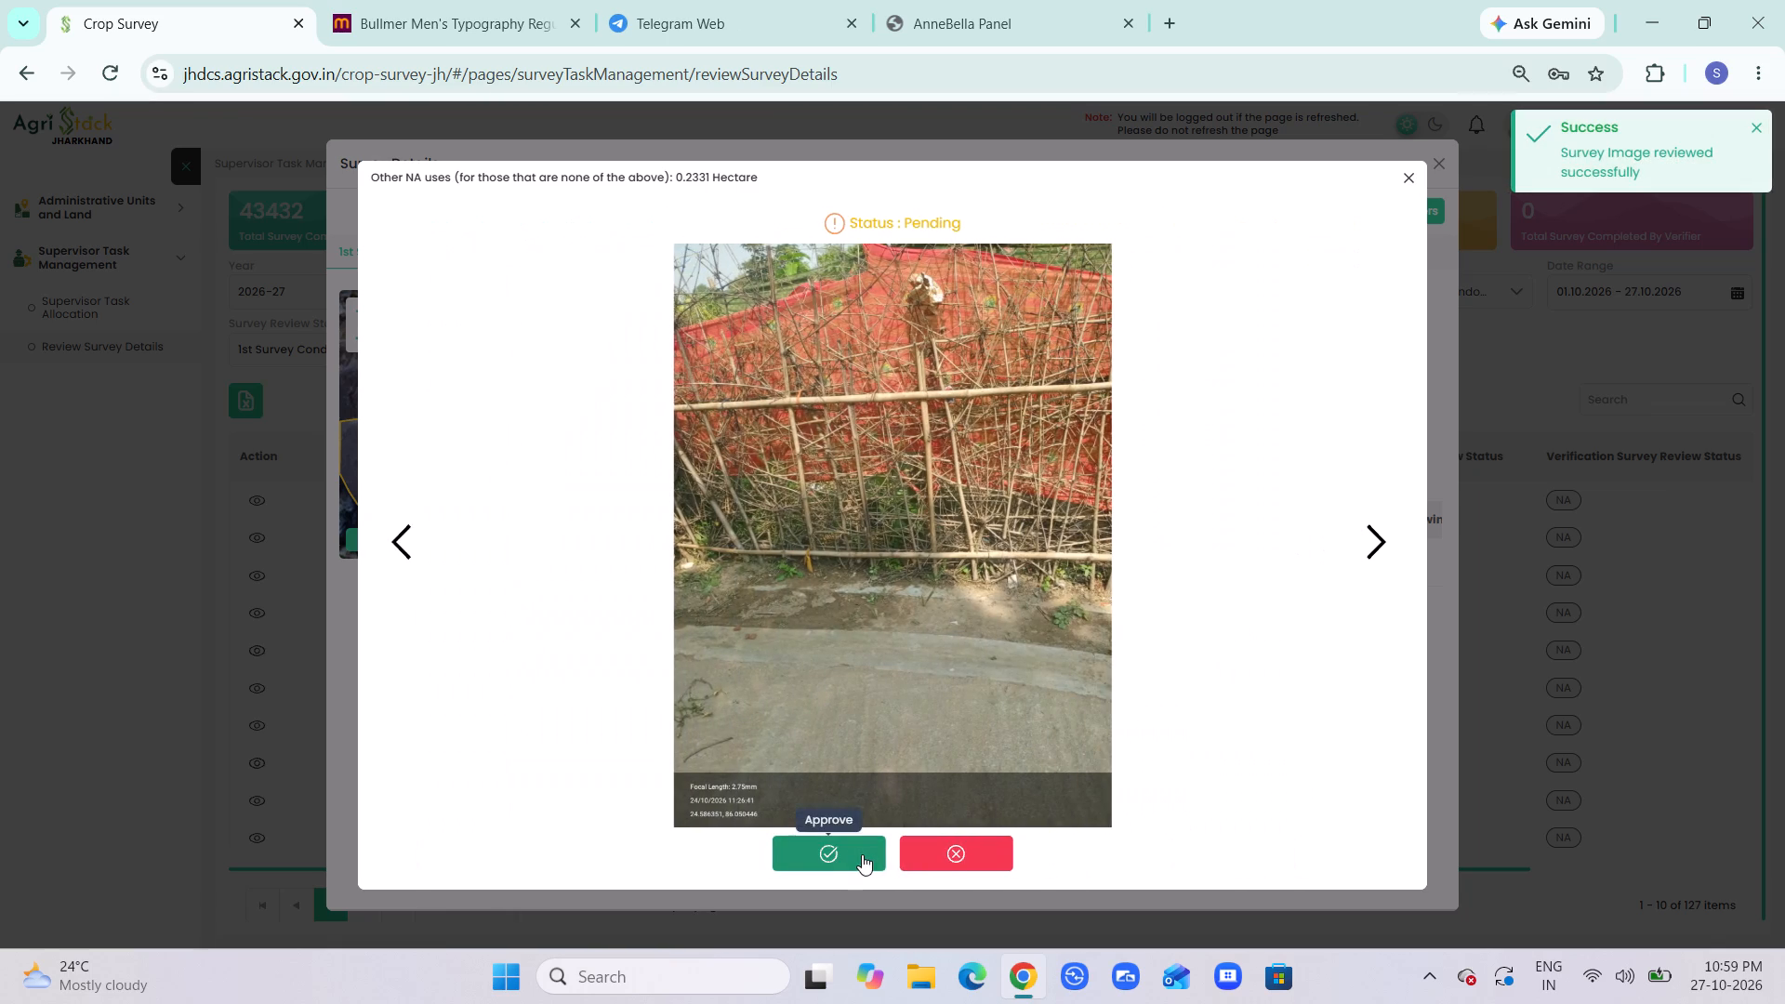
{"action": "left_click", "coordinate": [862, 854]}
{"action": "left_click_drag", "start_coordinate": [994, 699], "coordinate": [840, 706]}
{"action": "left_click", "coordinate": [846, 865]}
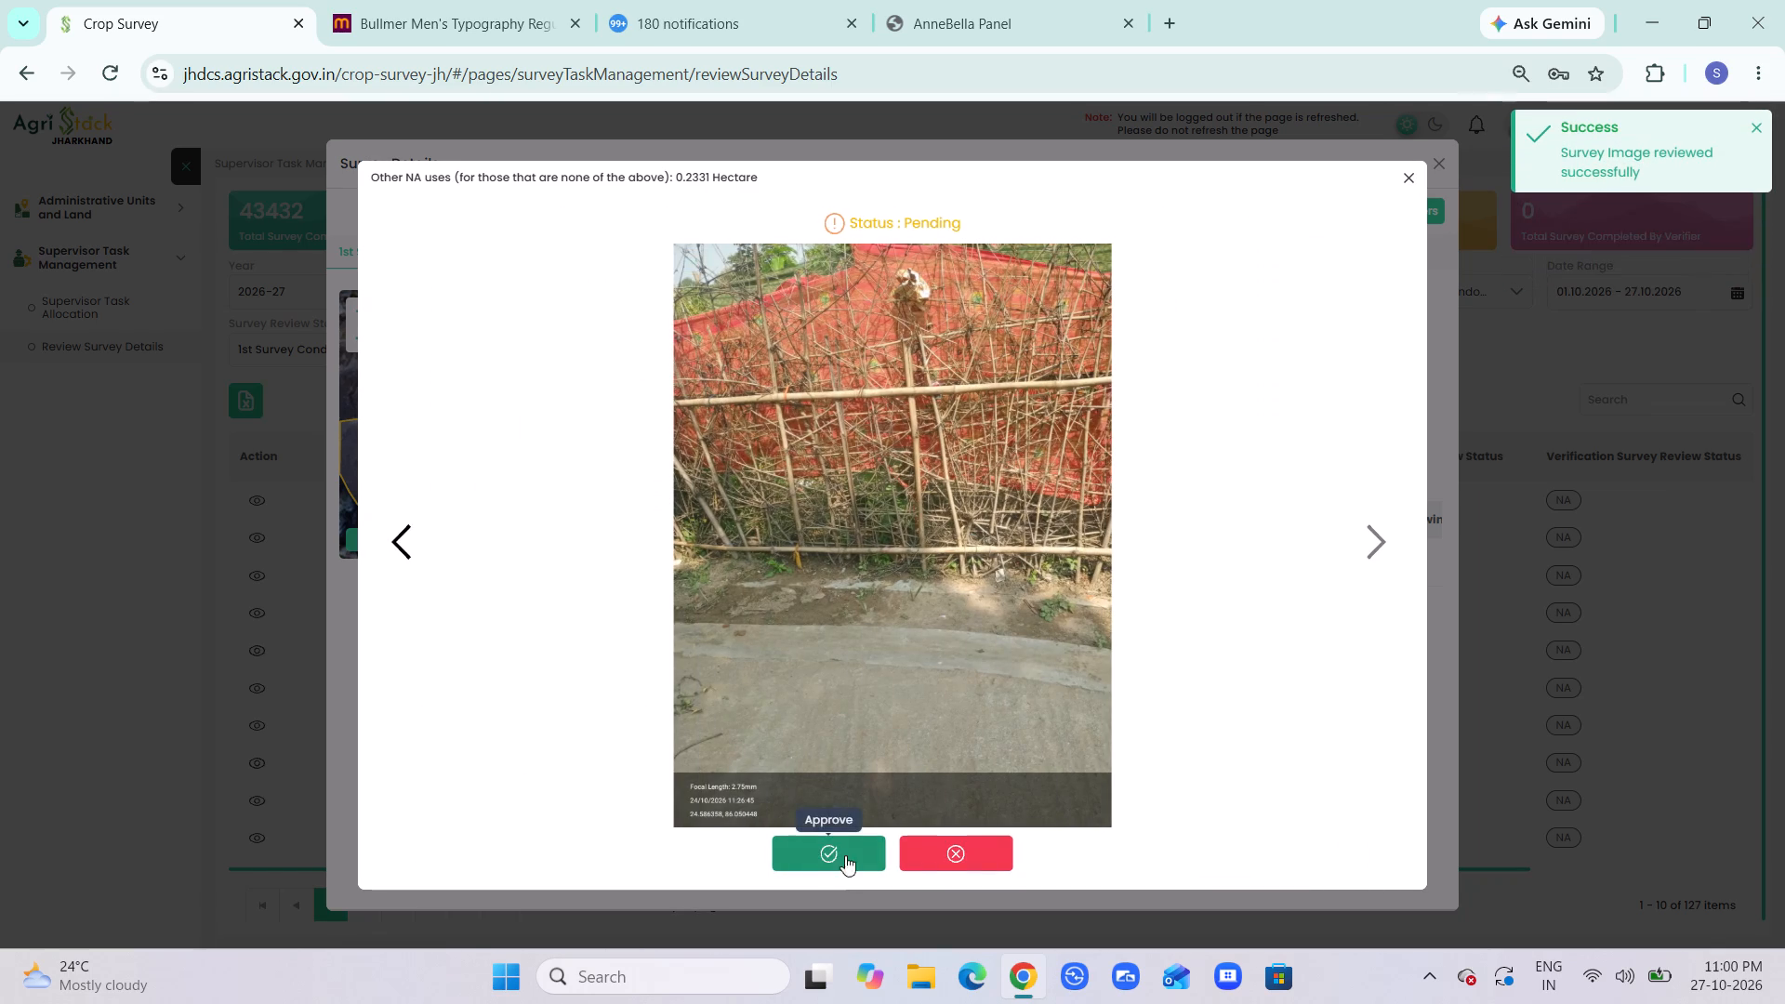
{"action": "left_click", "coordinate": [1408, 180]}
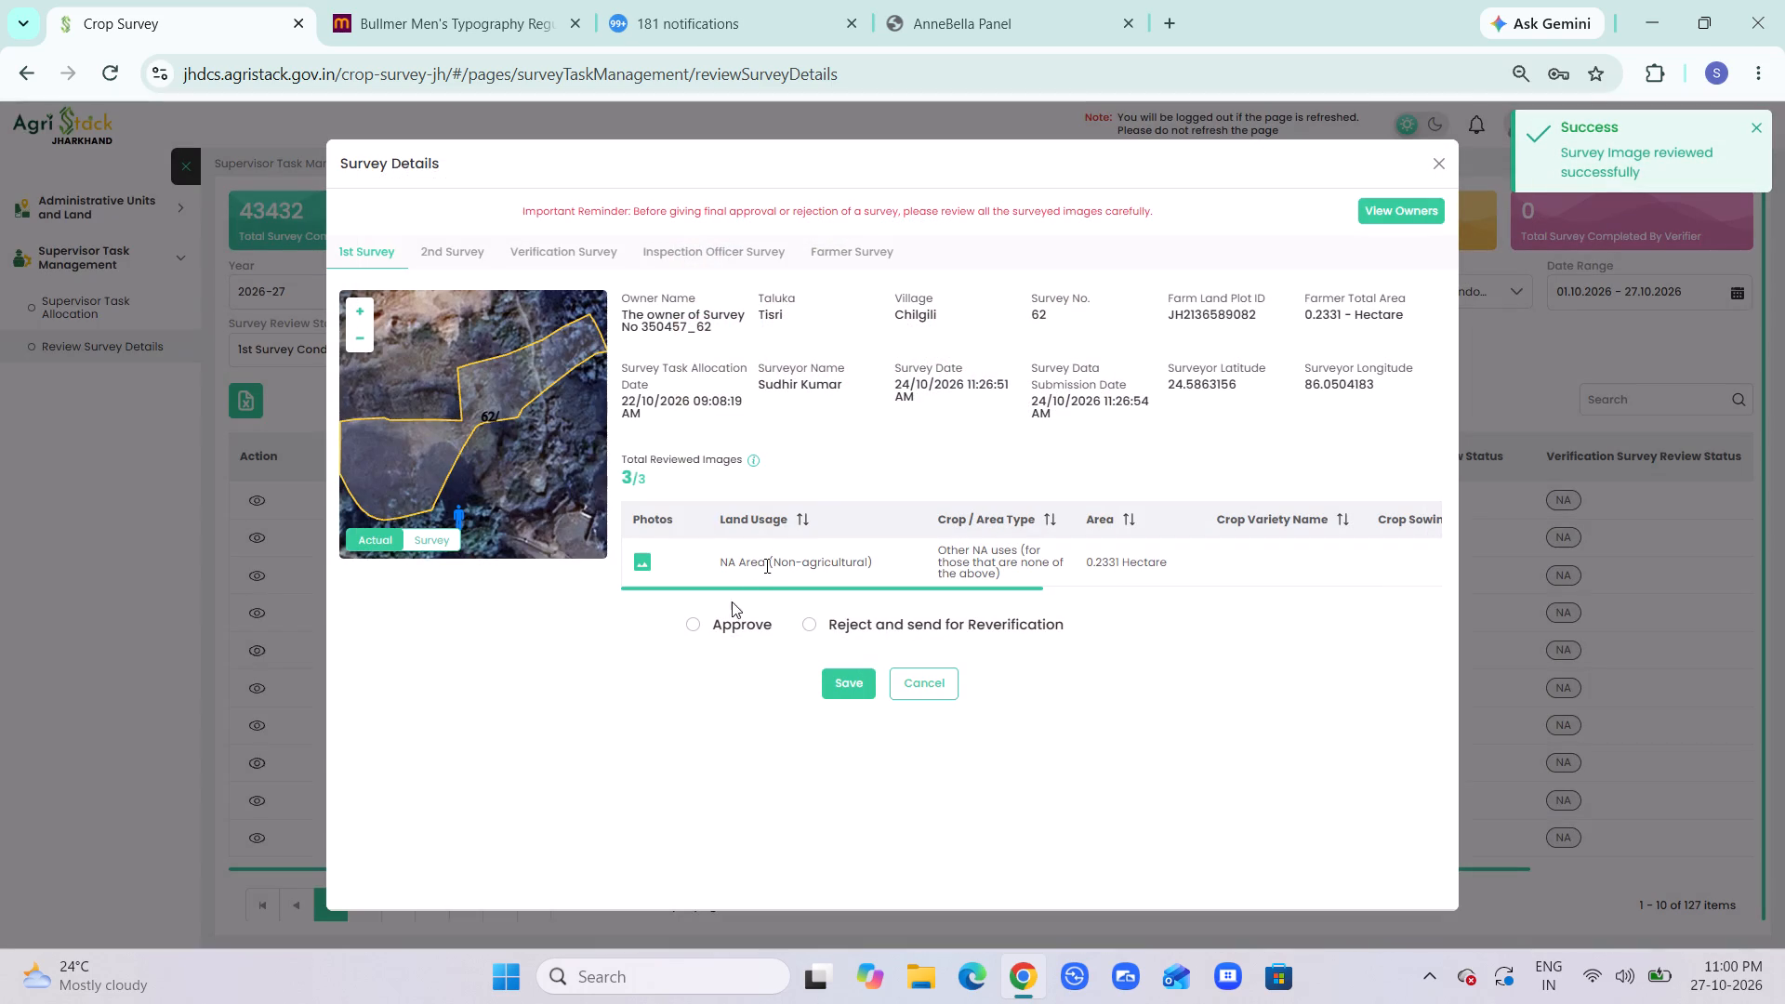
Approve the 1st survey of survey number 62, save the review and close its survey details.
{"action": "left_click", "coordinate": [714, 618]}
{"action": "left_click", "coordinate": [860, 679]}
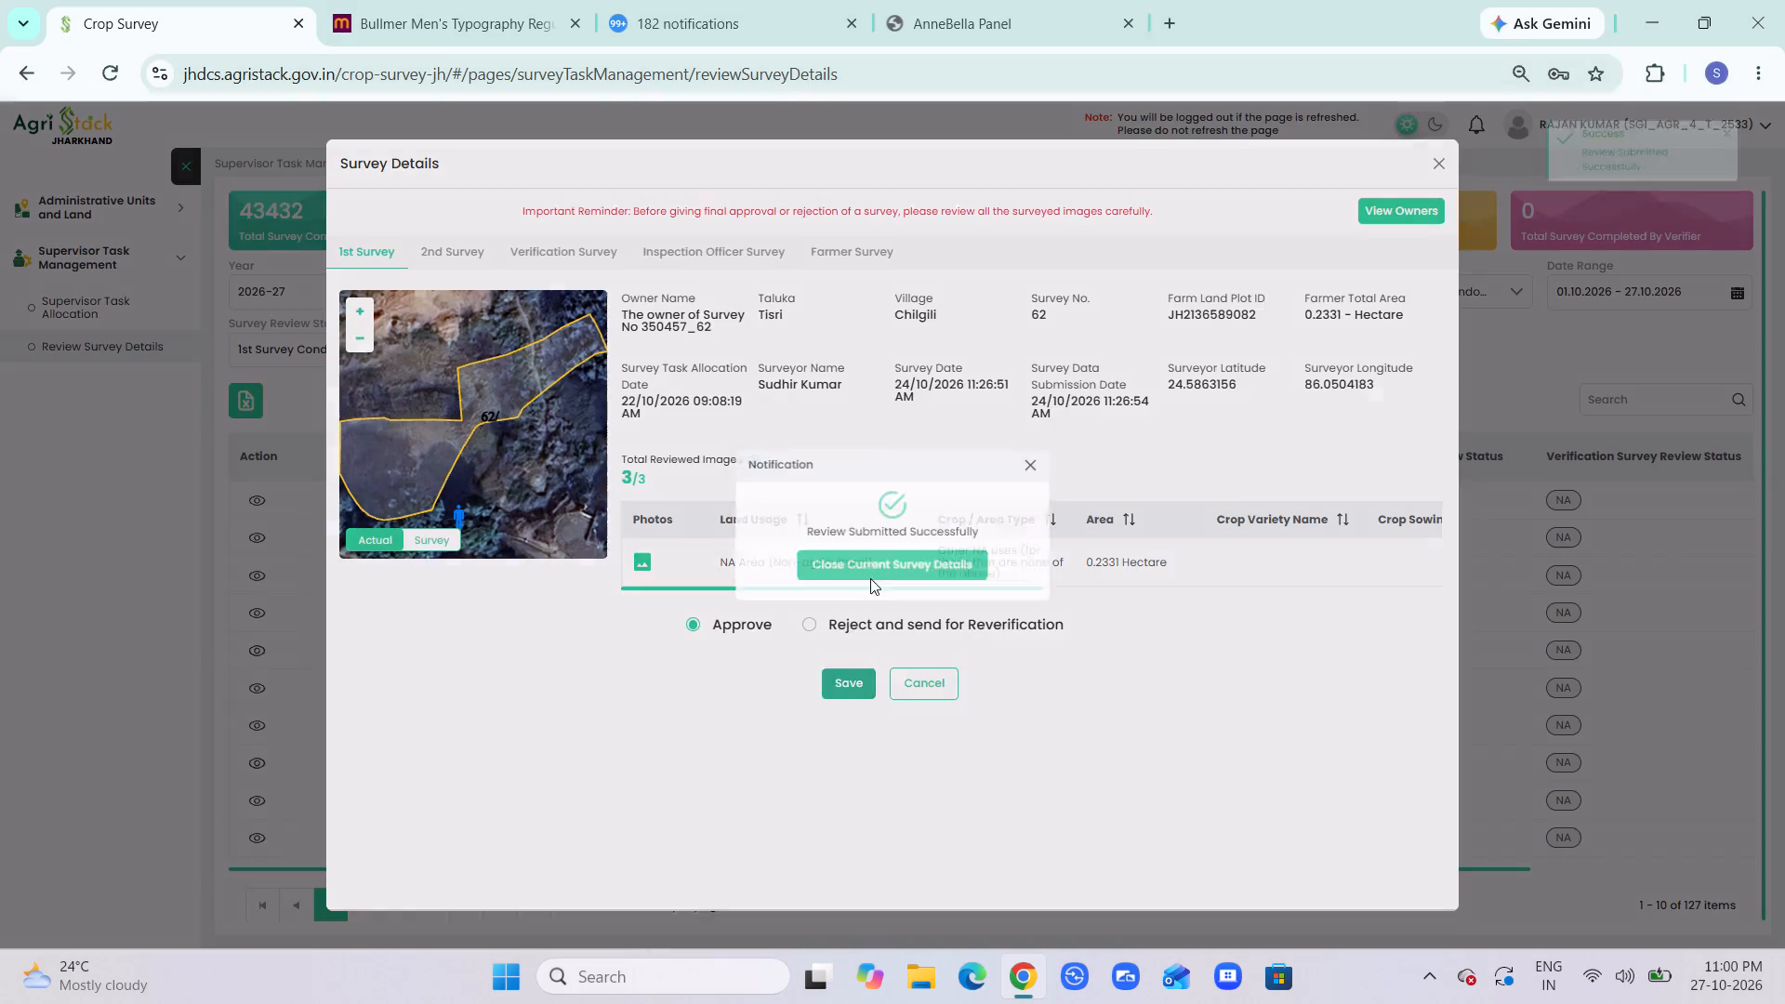
{"action": "left_click", "coordinate": [875, 569]}
{"action": "left_click", "coordinate": [262, 545]}
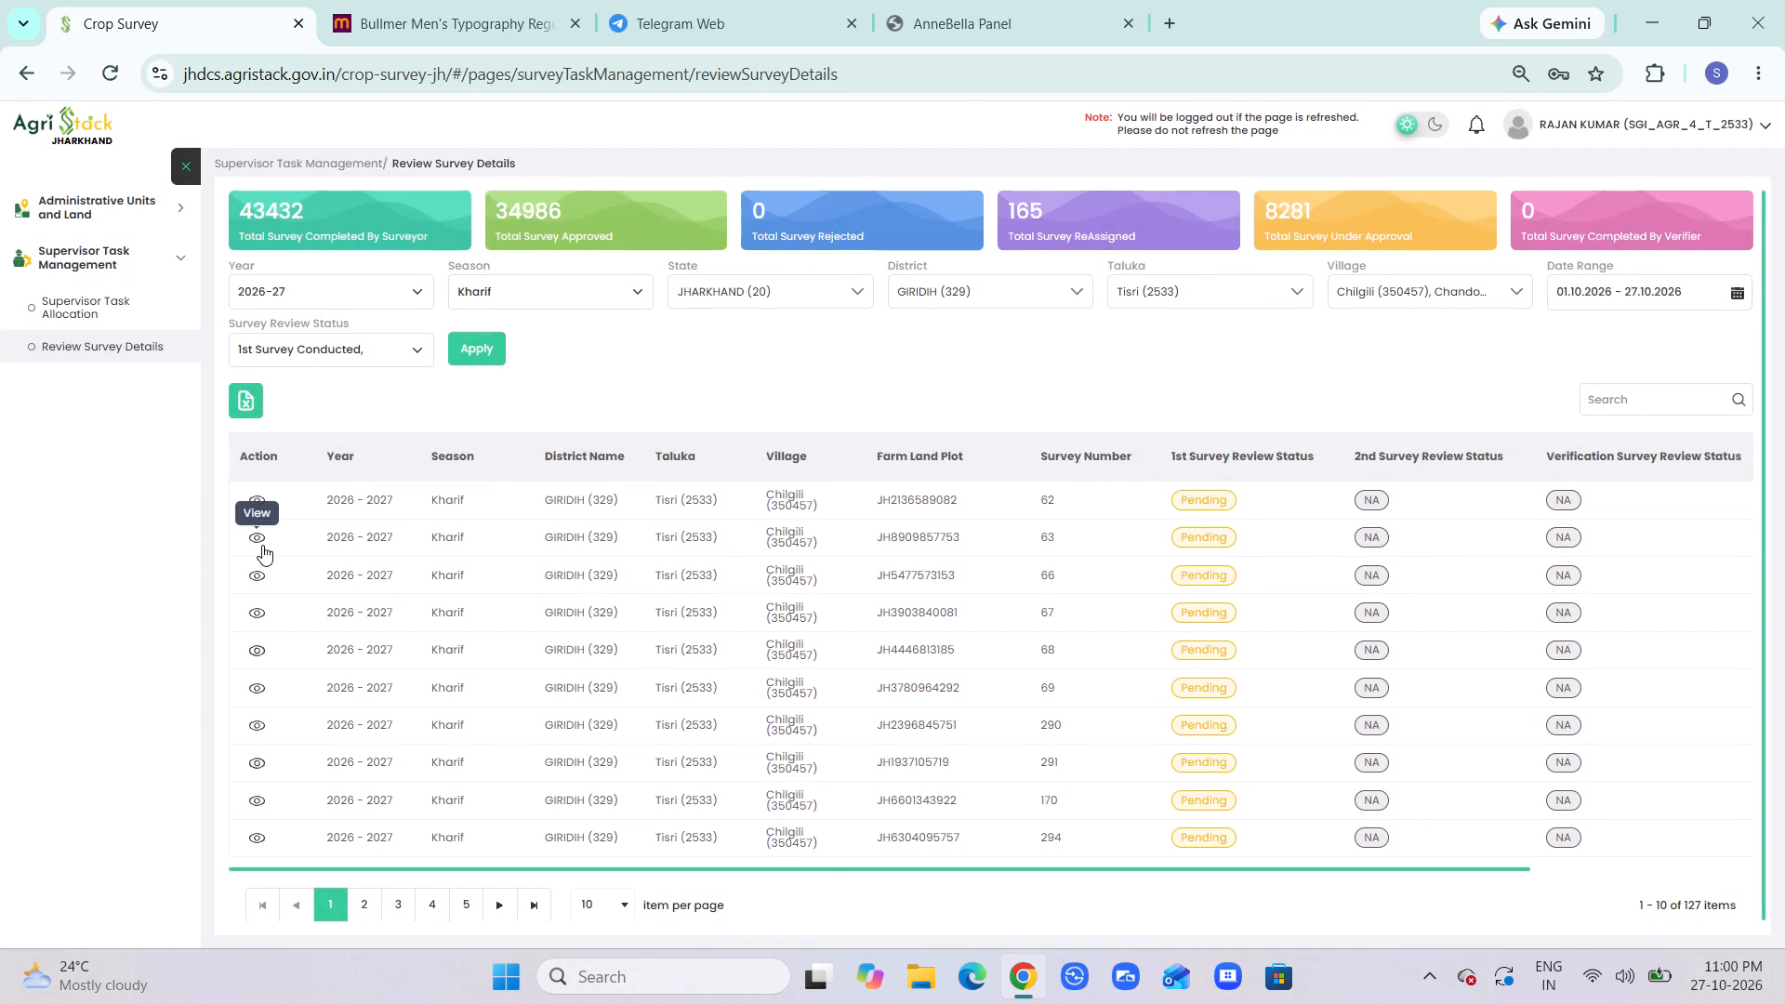
{"action": "left_click", "coordinate": [645, 560]}
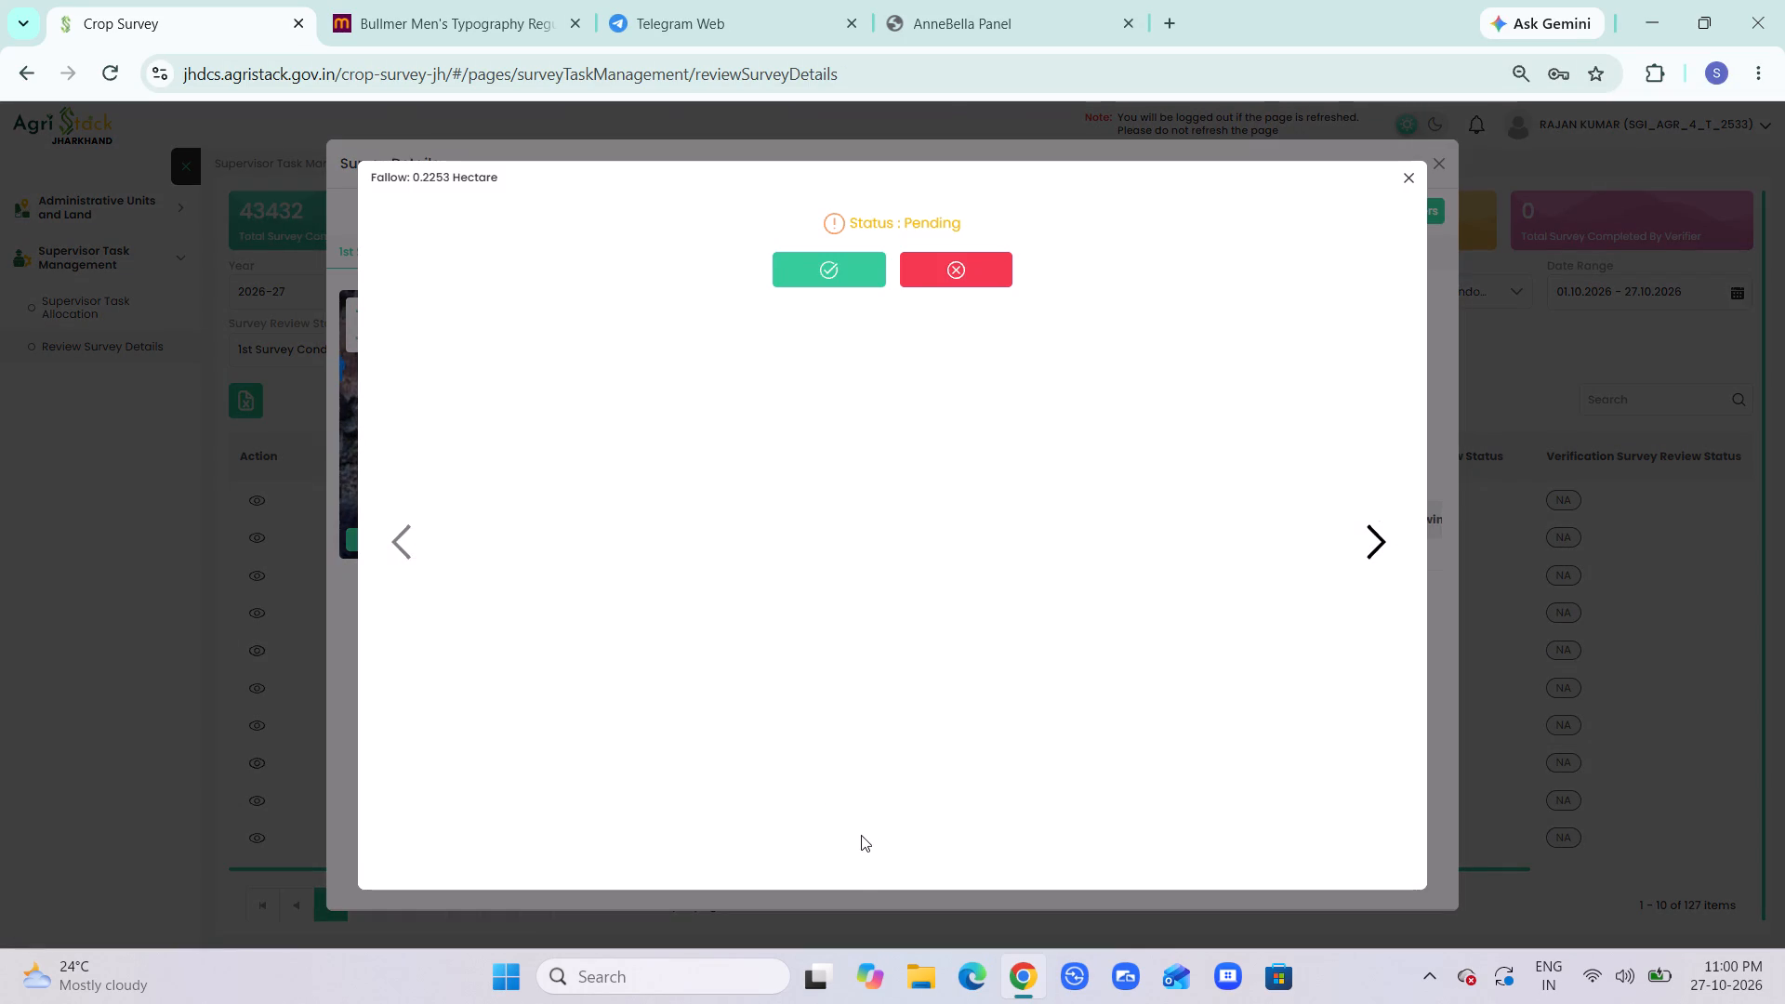
{"action": "left_click_drag", "start_coordinate": [863, 860], "coordinate": [862, 848]}
{"action": "left_click_drag", "start_coordinate": [966, 677], "coordinate": [838, 687]}
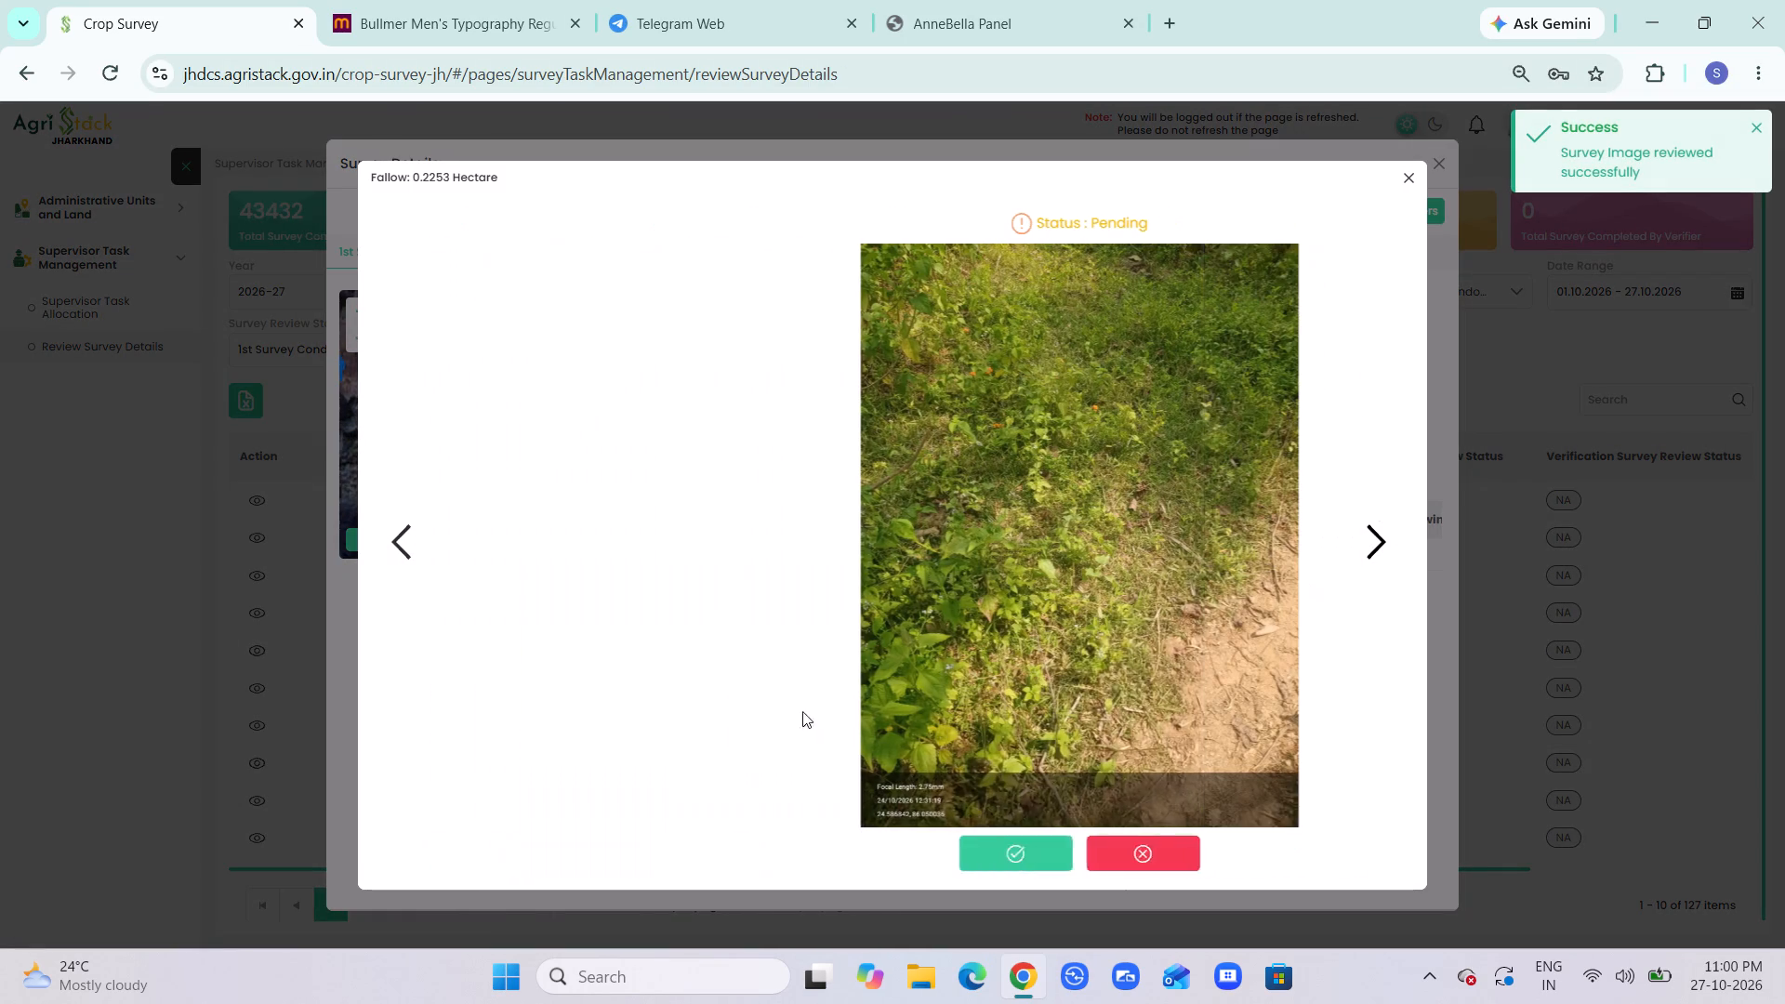
{"action": "left_click", "coordinate": [836, 849]}
{"action": "left_click_drag", "start_coordinate": [1013, 657], "coordinate": [860, 657]}
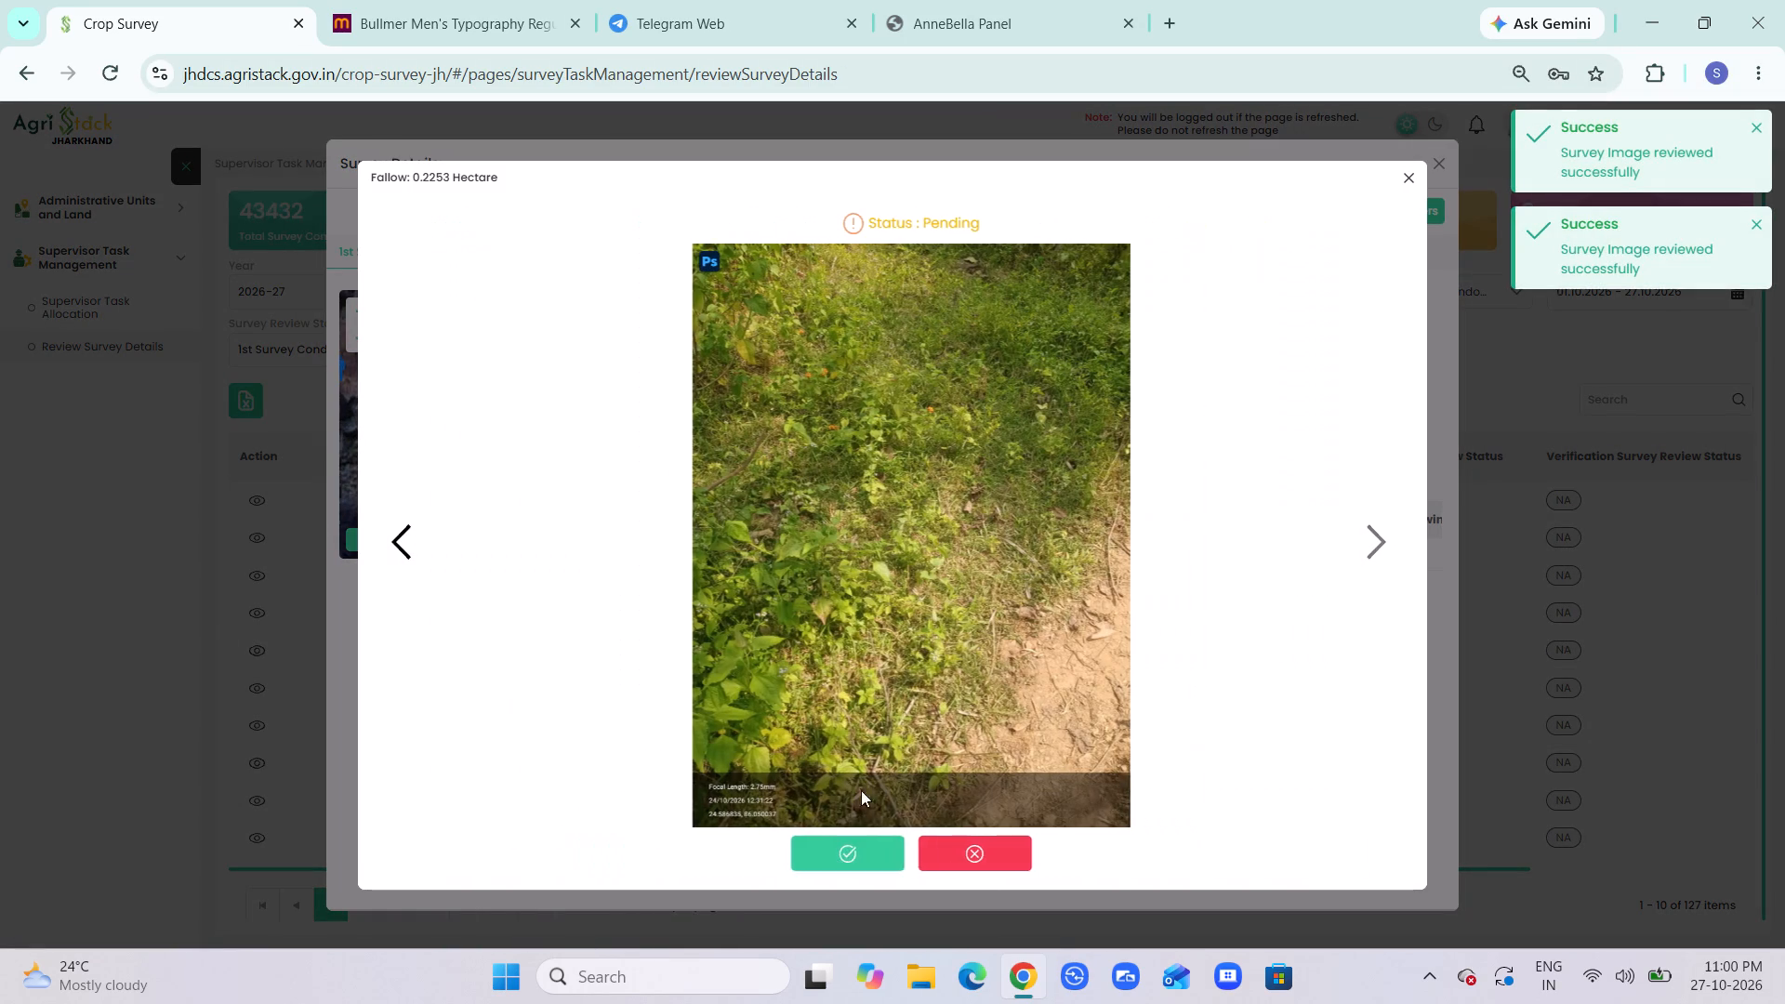
{"action": "left_click", "coordinate": [868, 848]}
{"action": "left_click_drag", "start_coordinate": [1007, 627], "coordinate": [1007, 628]}
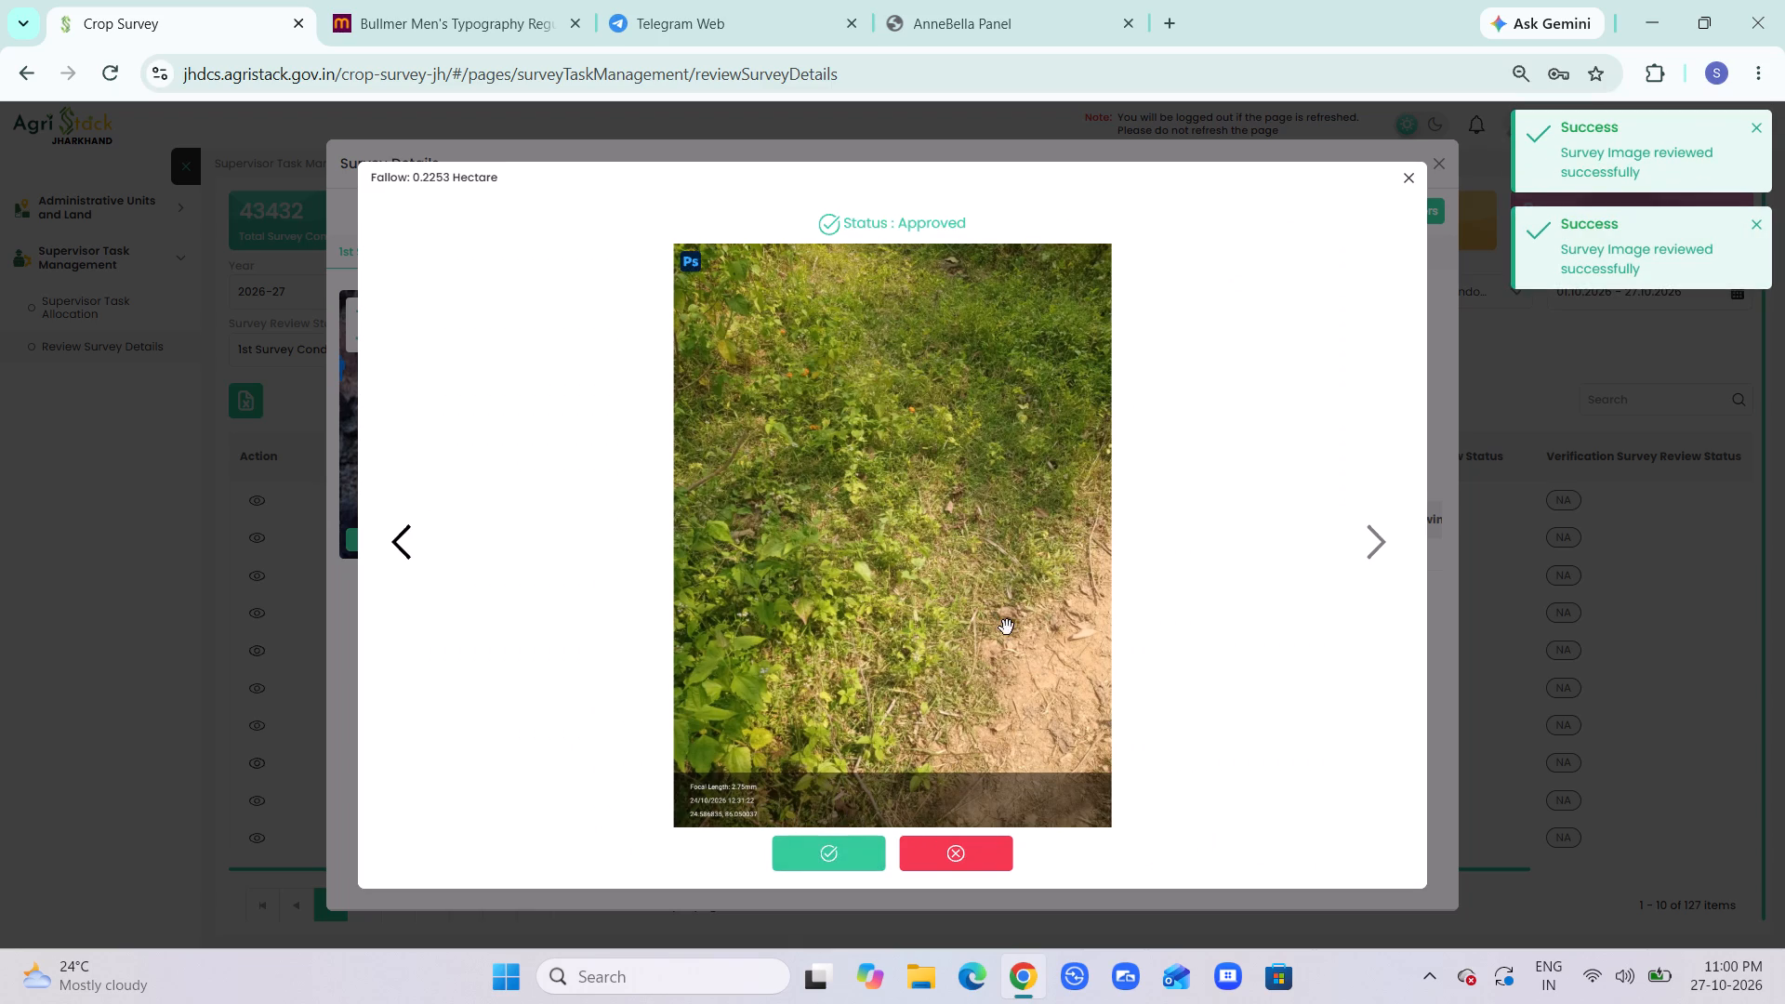
{"action": "left_click_drag", "start_coordinate": [1007, 628], "coordinate": [846, 659]}
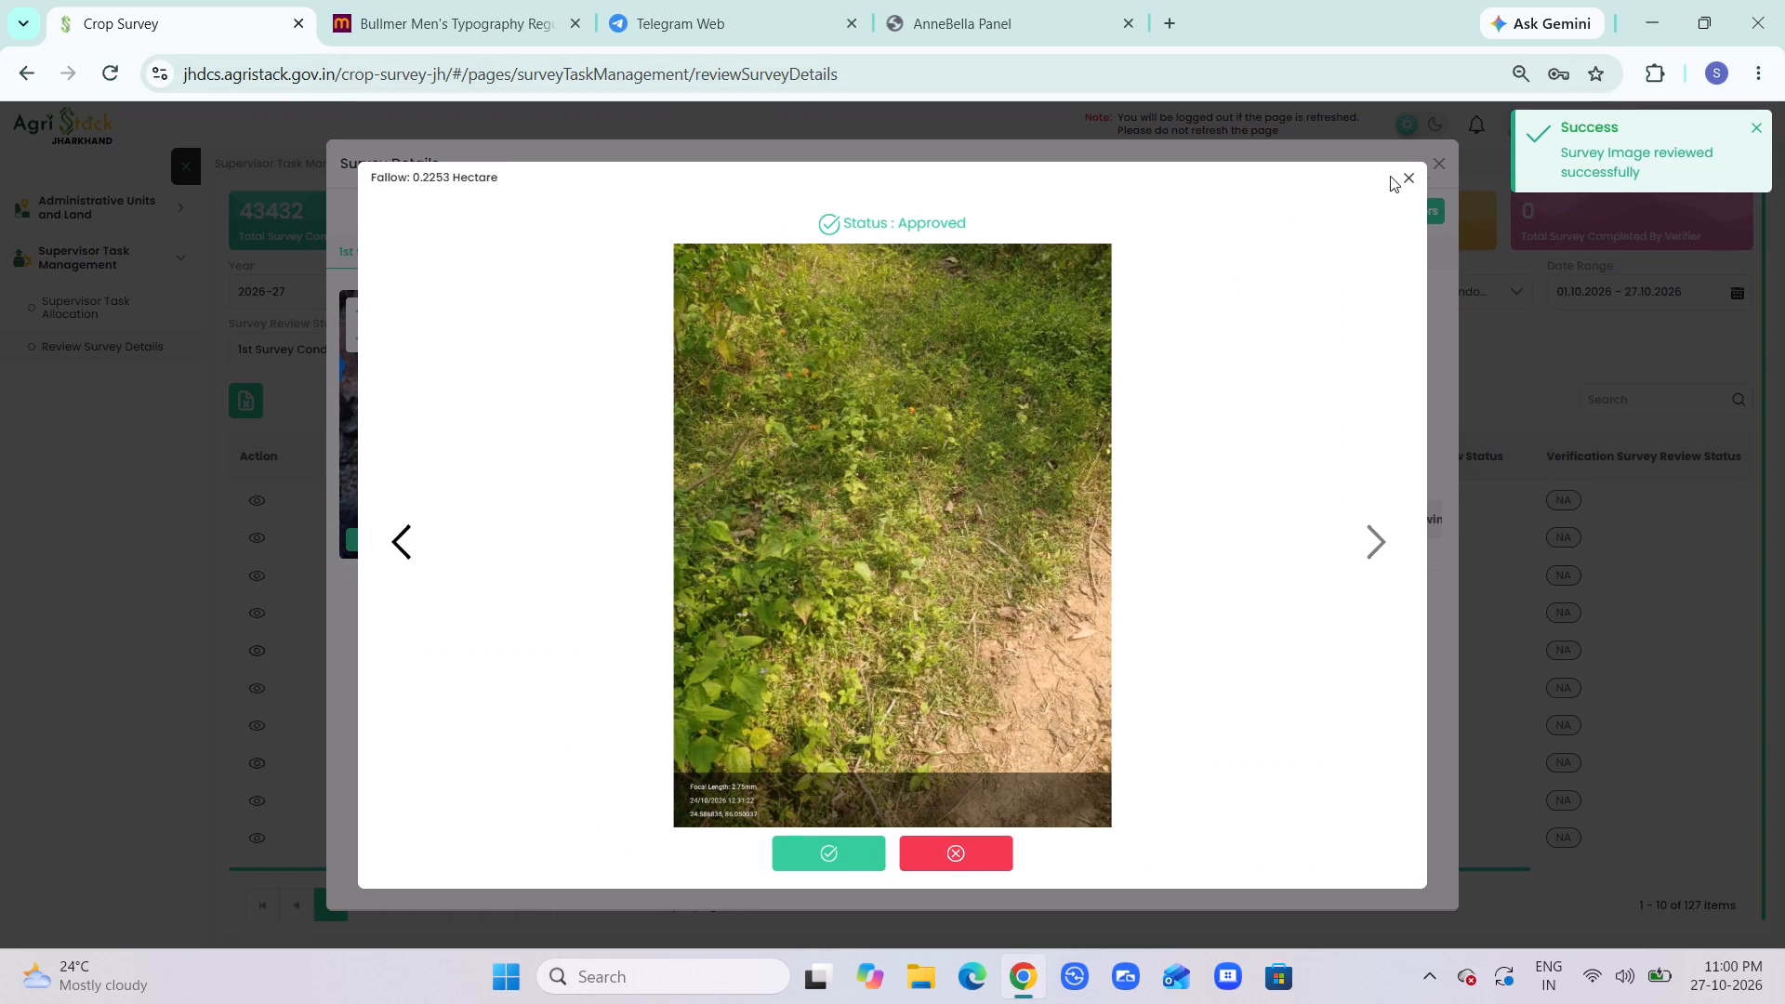
{"action": "left_click", "coordinate": [1410, 173]}
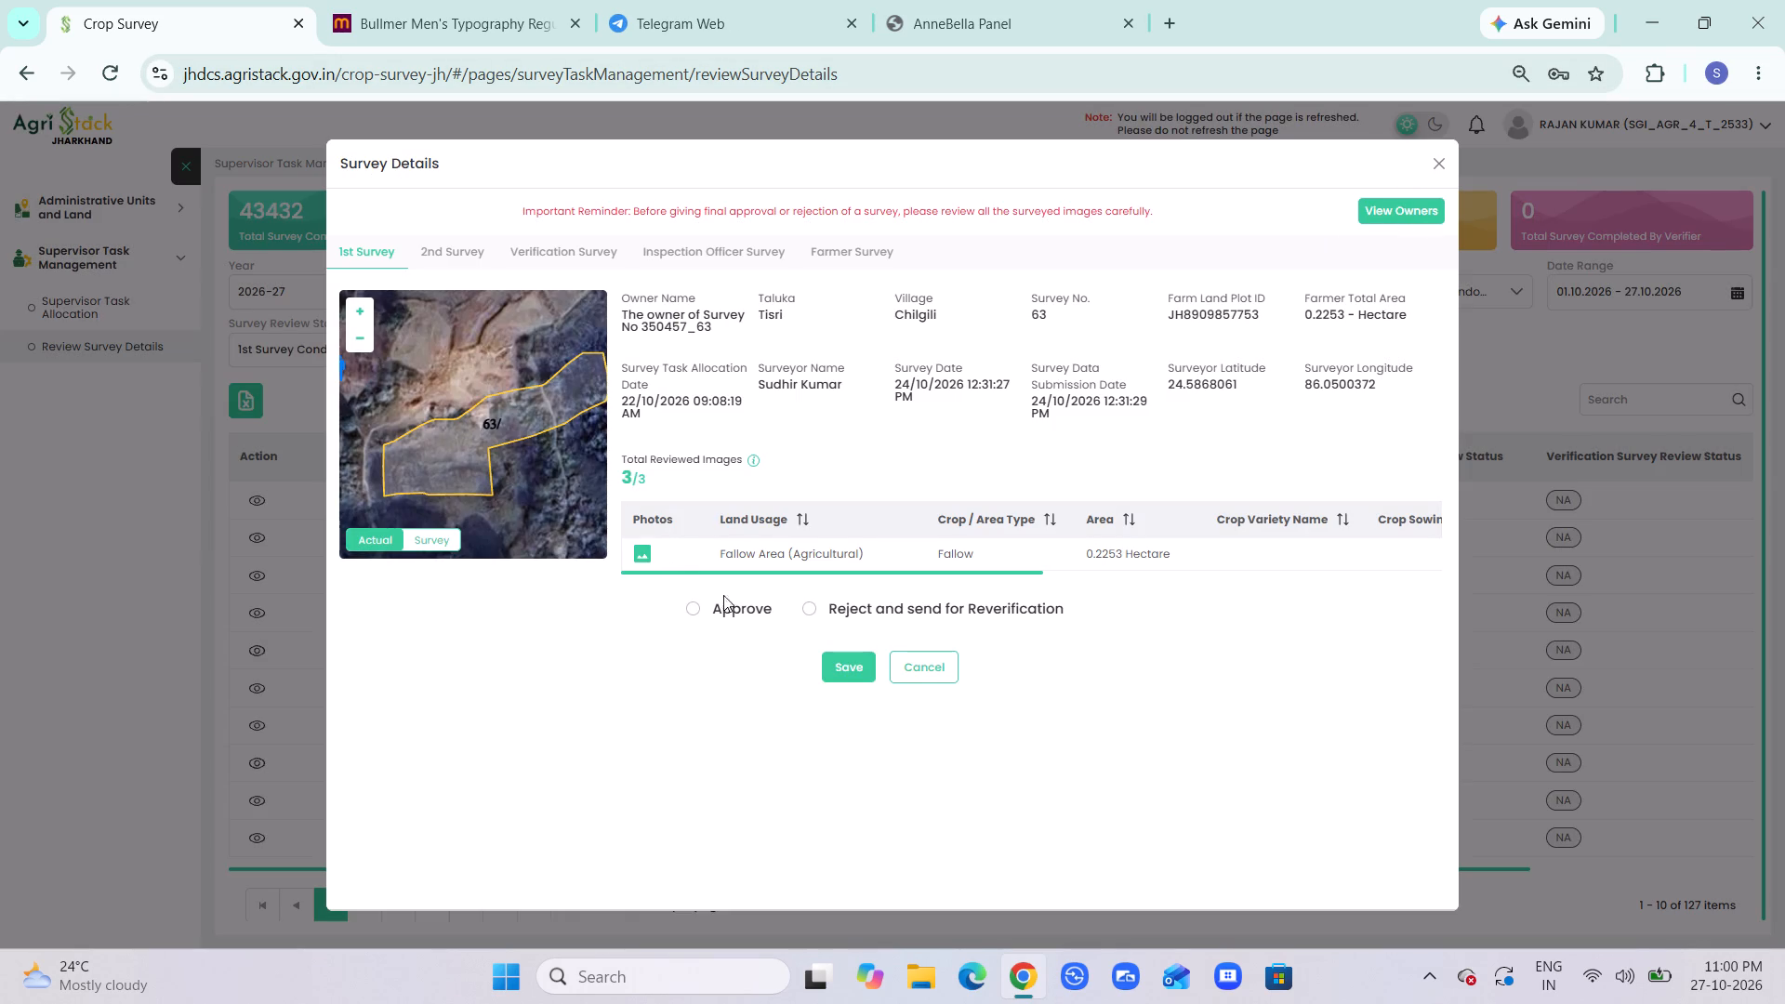
Approve the 1st survey of survey number 63, save the review and close its survey details.
{"action": "left_click", "coordinate": [749, 601]}
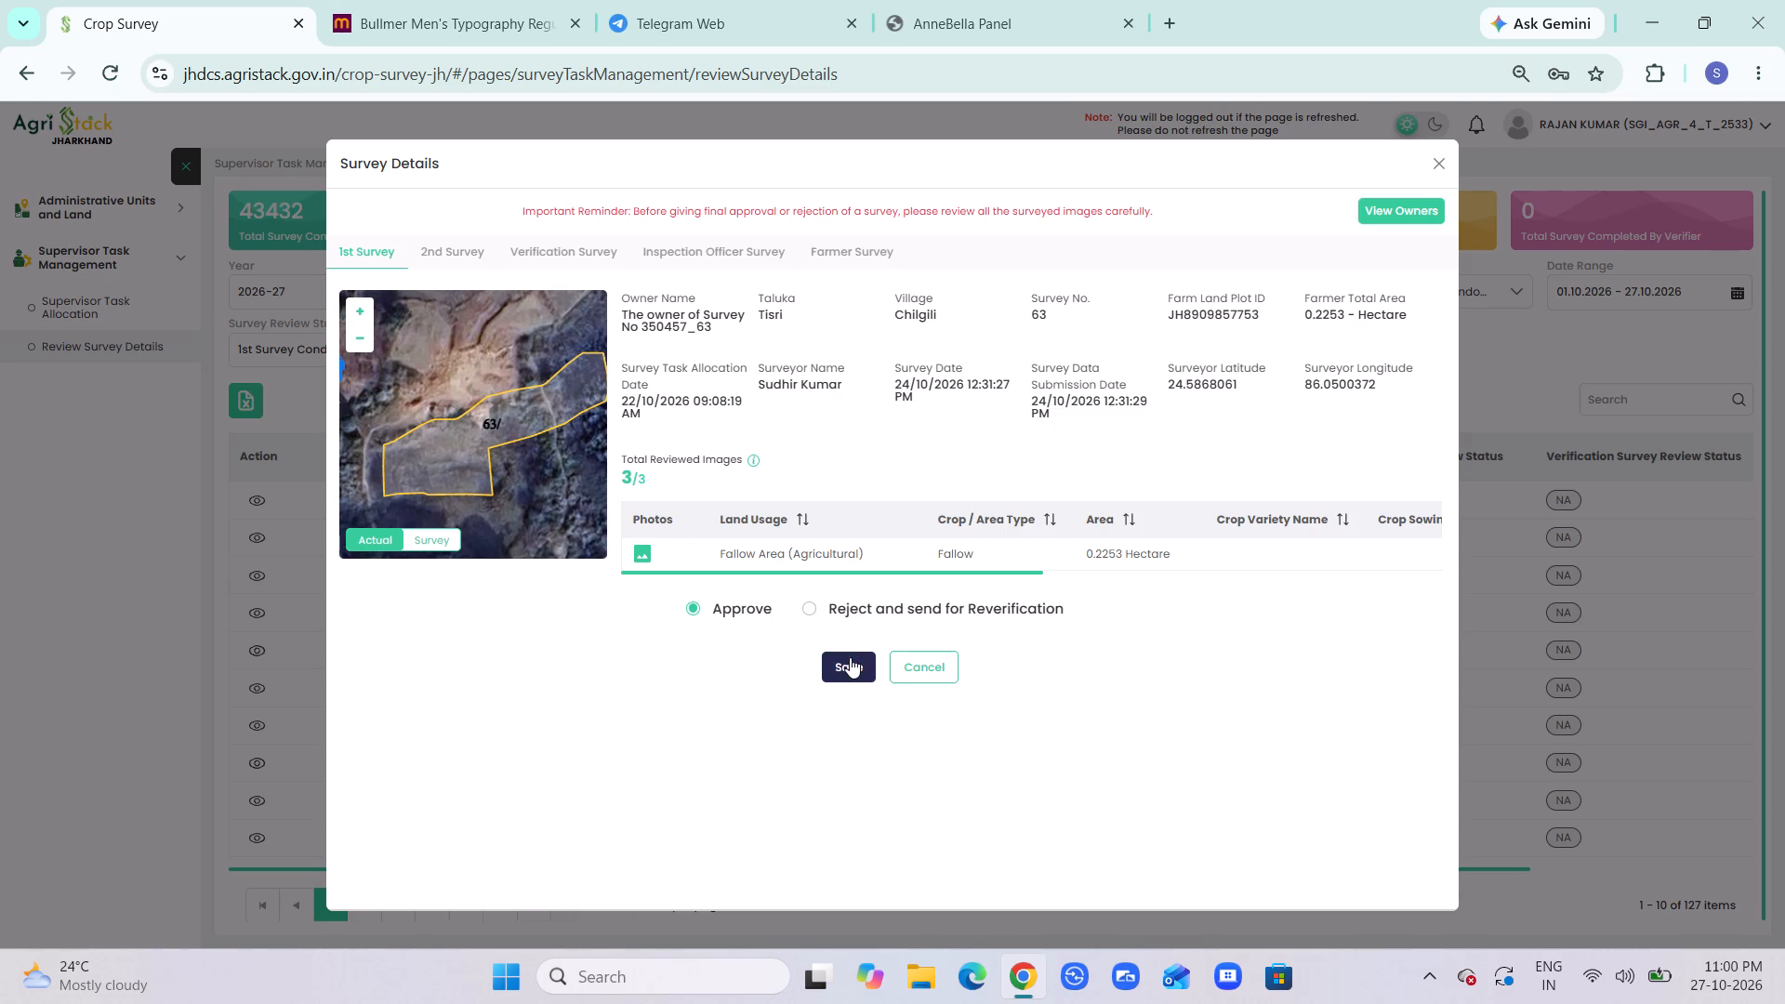
{"action": "left_click", "coordinate": [853, 658]}
{"action": "left_click", "coordinate": [897, 568]}
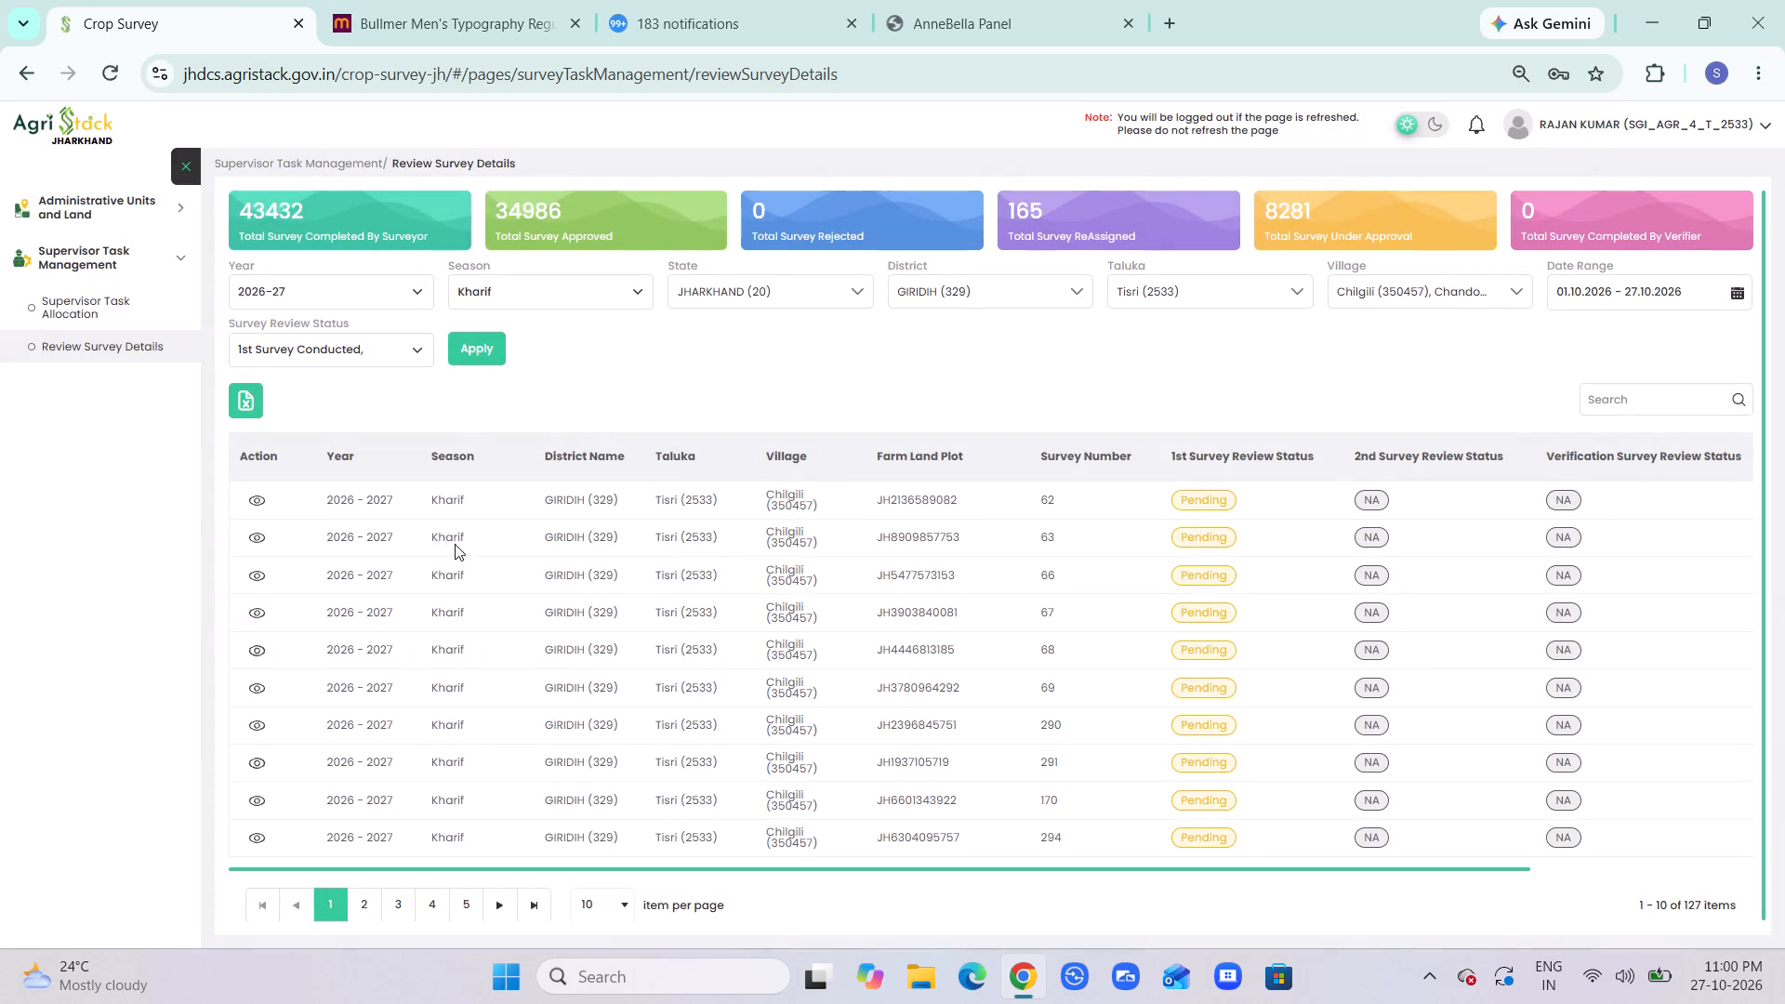
Open the survey details of survey number 67 in Chilgili, approve all three farm photos and close the photo viewer.
{"action": "left_click", "coordinate": [252, 618]}
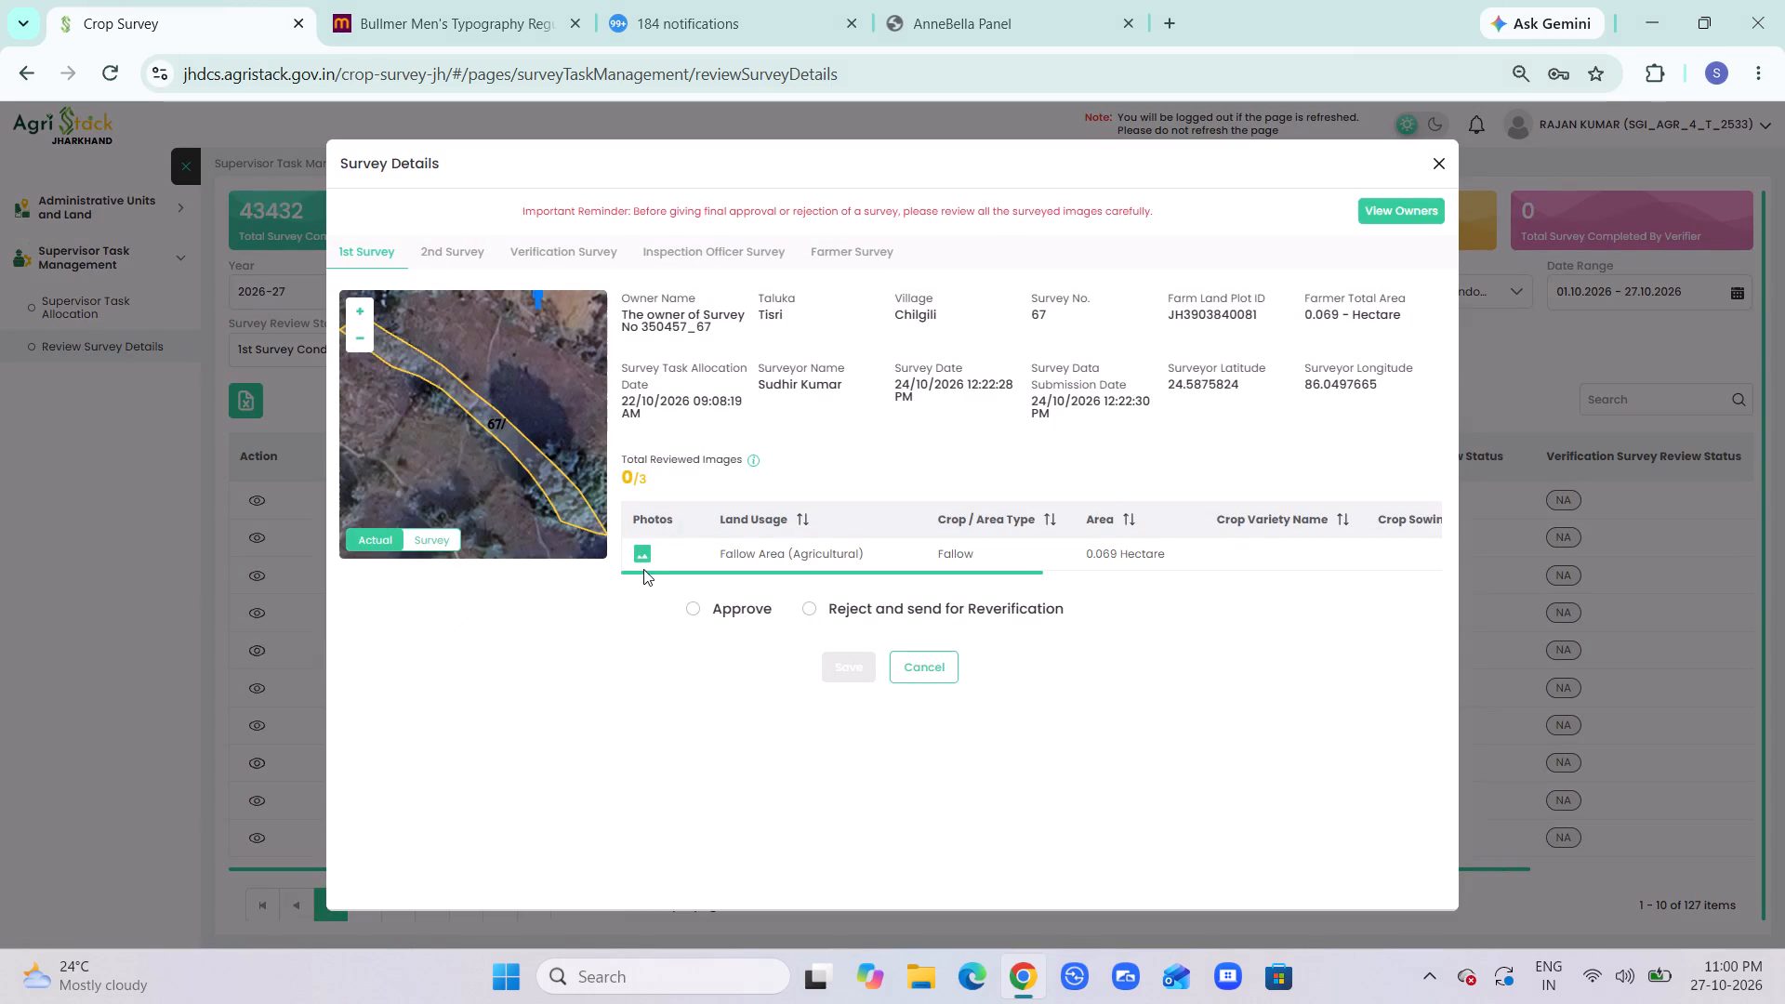
{"action": "left_click", "coordinate": [638, 554]}
{"action": "left_click", "coordinate": [639, 558]}
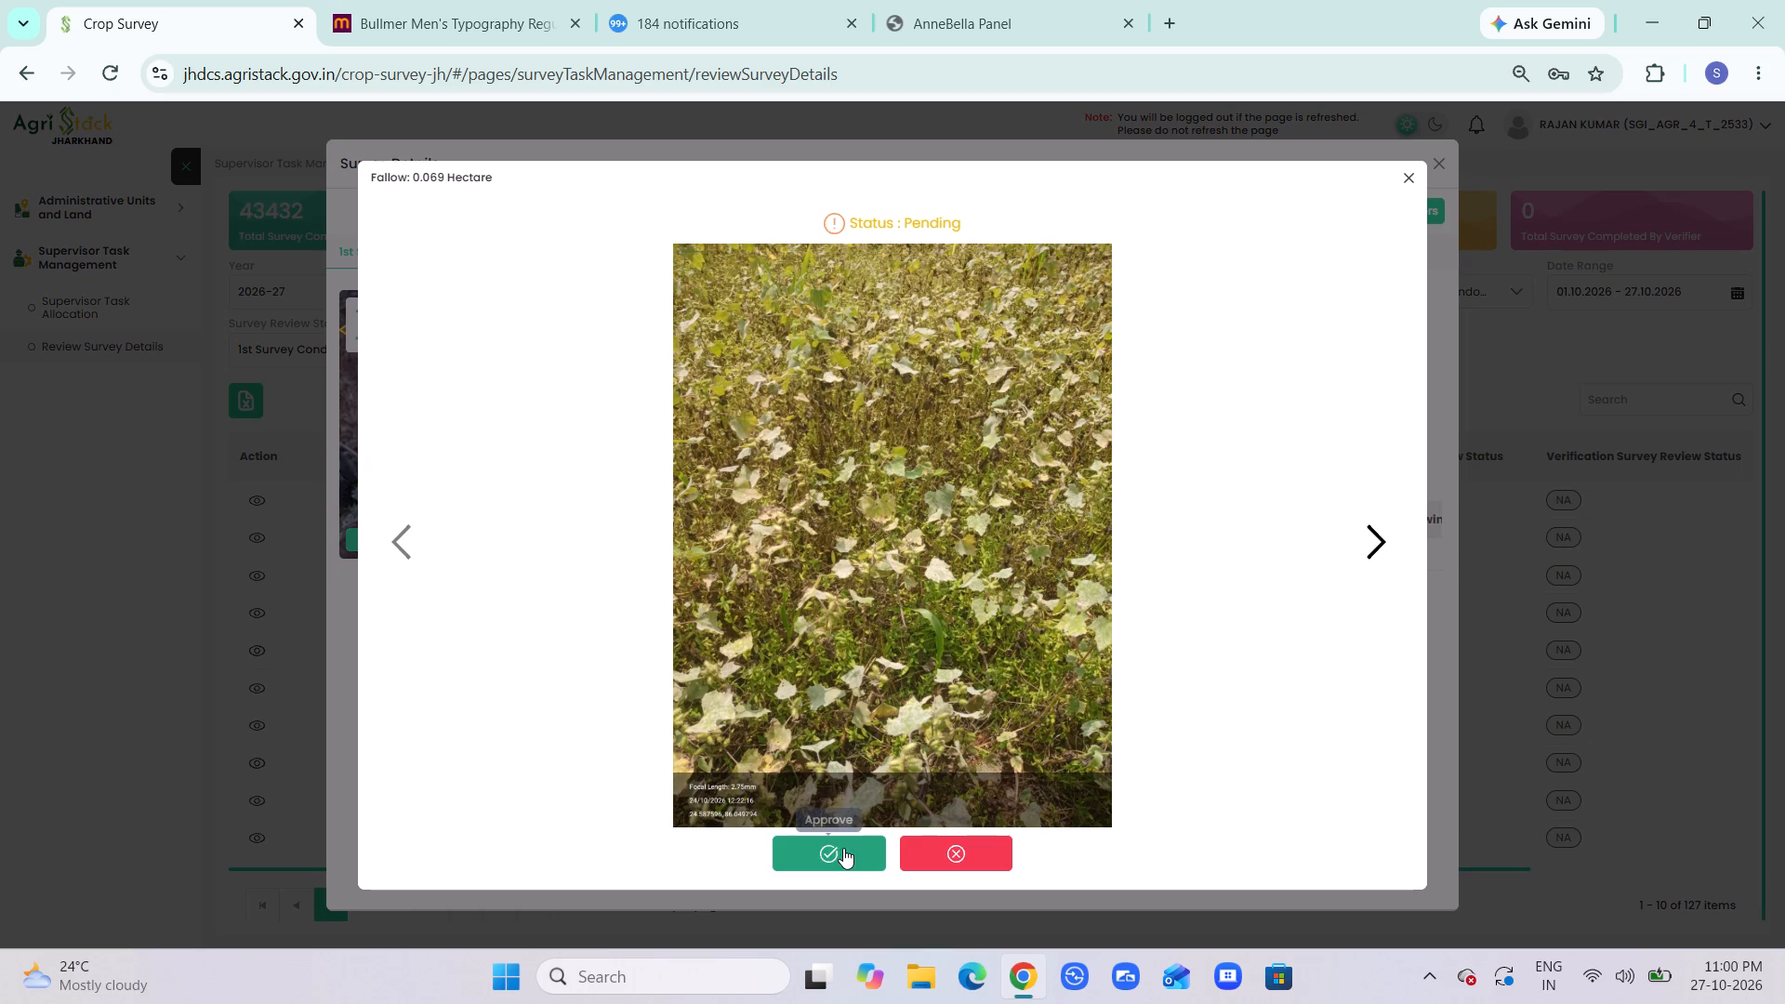
{"action": "left_click", "coordinate": [847, 851]}
{"action": "left_click_drag", "start_coordinate": [1061, 694], "coordinate": [942, 685]}
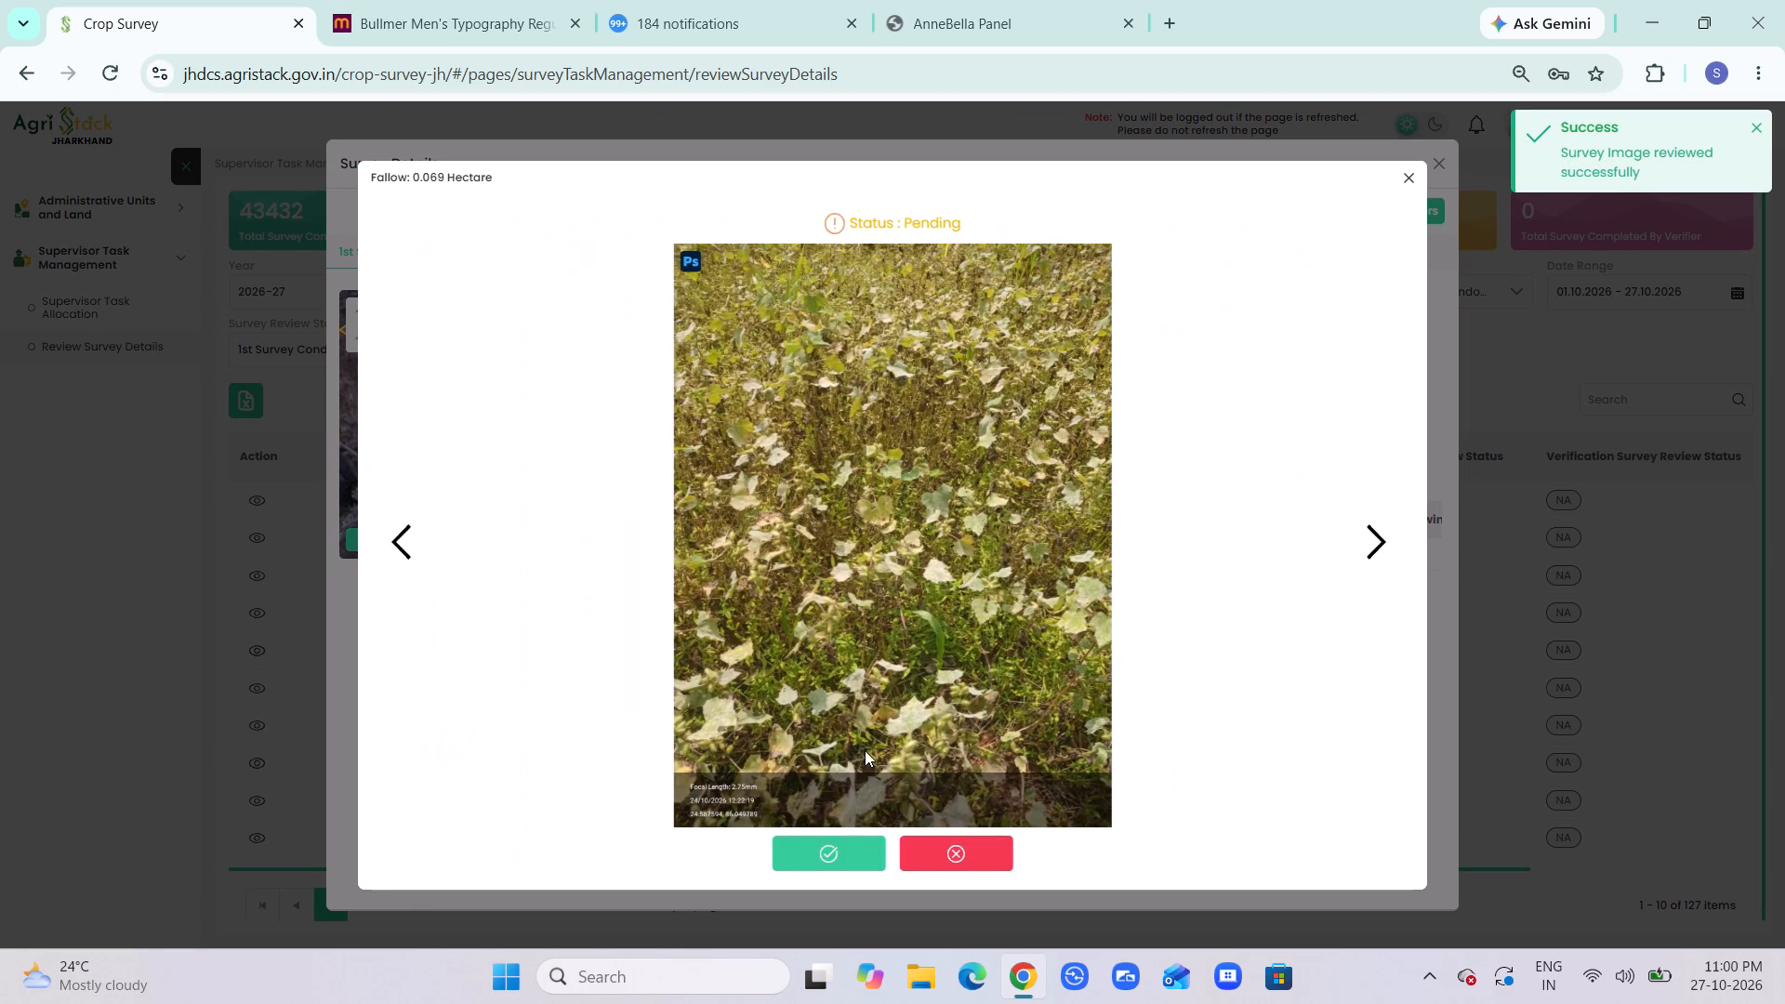
{"action": "left_click", "coordinate": [856, 848]}
{"action": "left_click_drag", "start_coordinate": [1055, 622], "coordinate": [896, 627]}
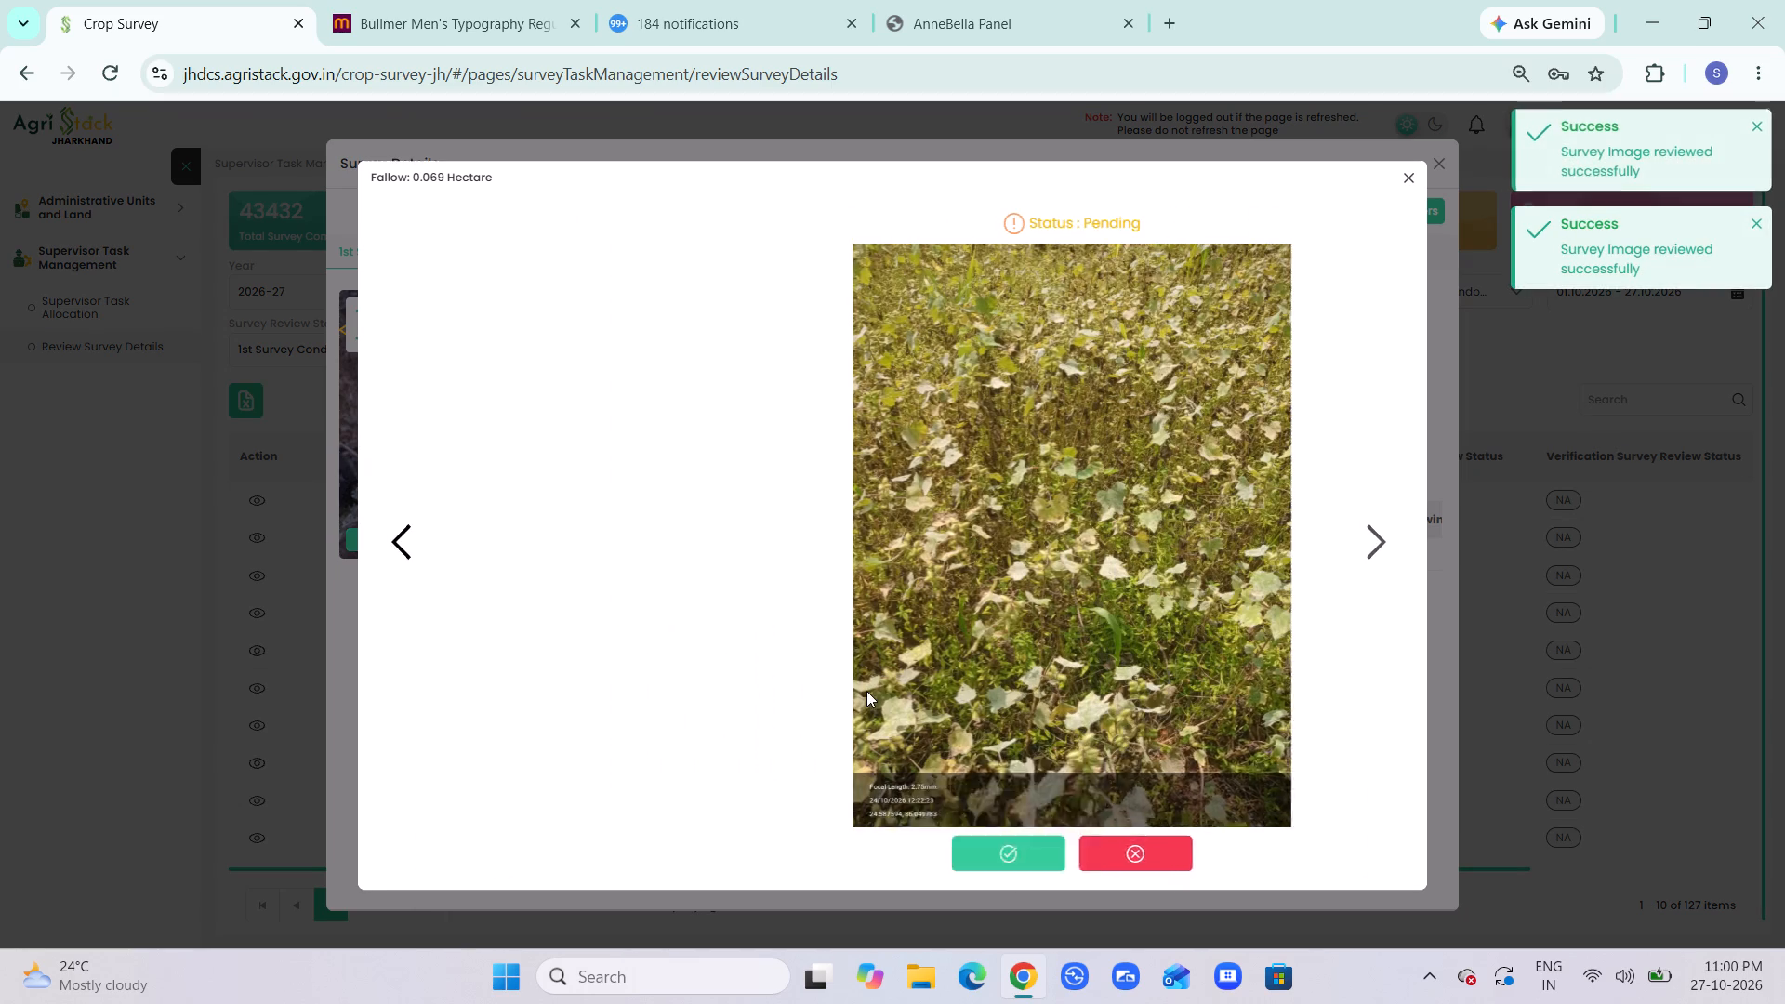
{"action": "left_click", "coordinate": [832, 848]}
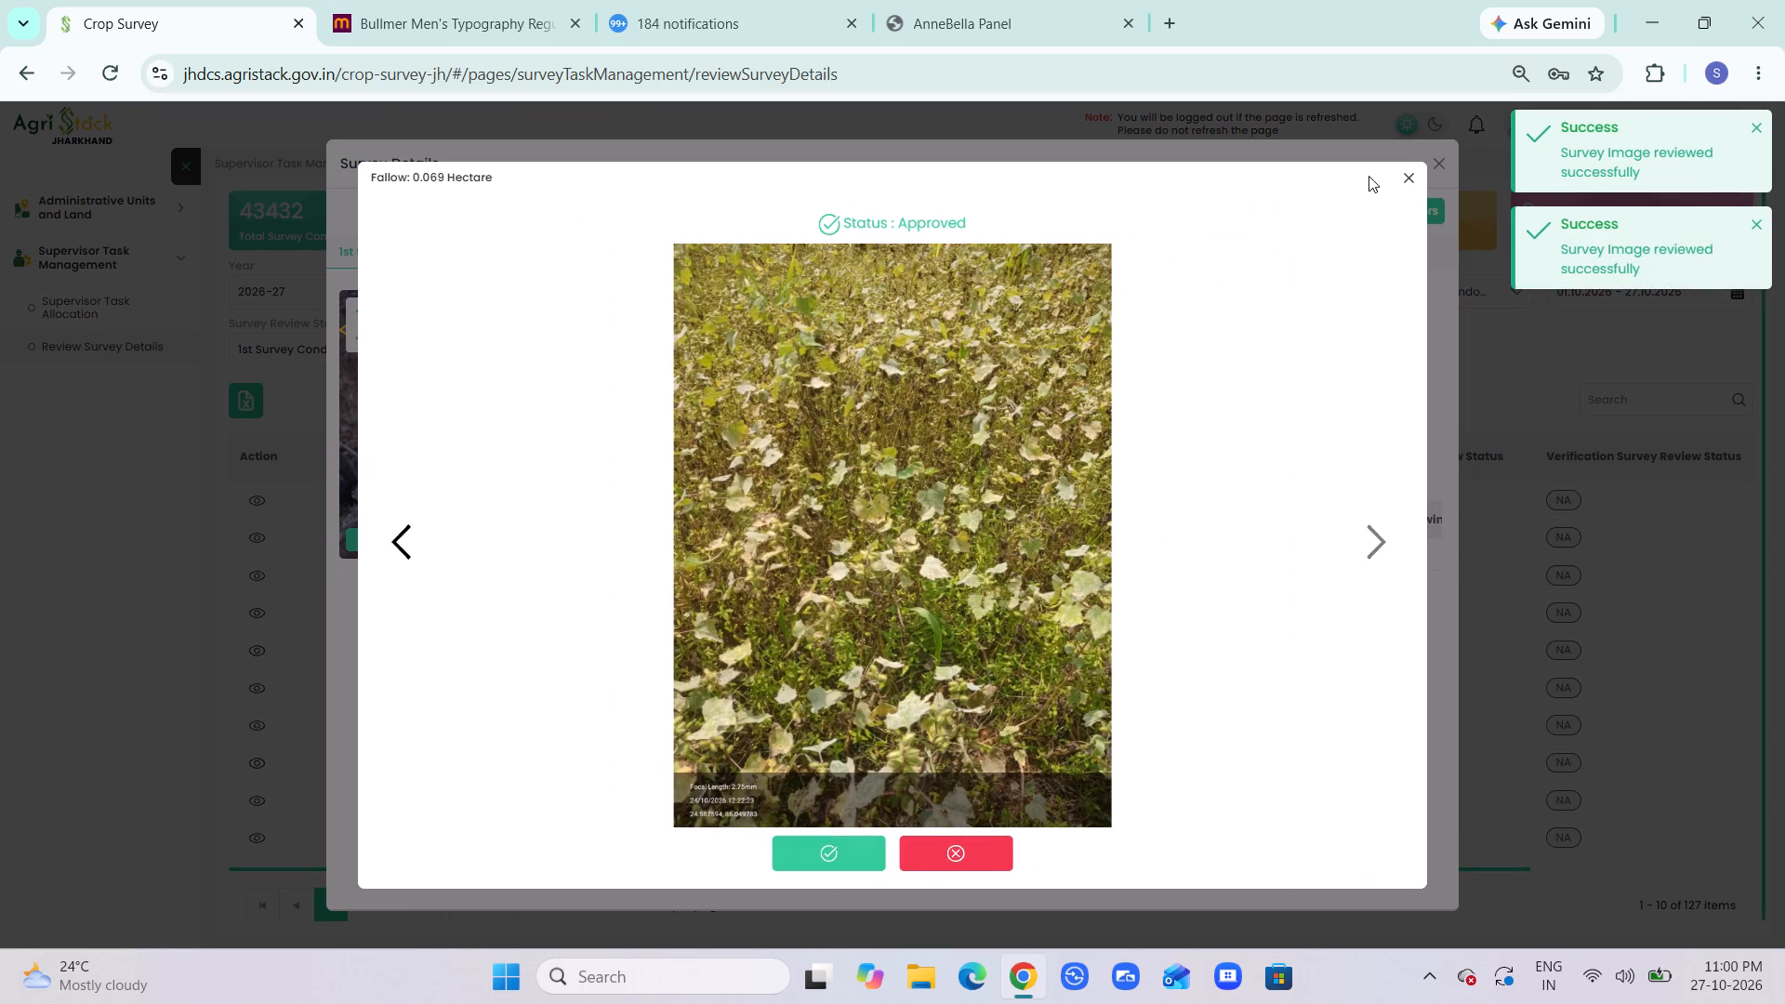
{"action": "left_click", "coordinate": [1410, 174]}
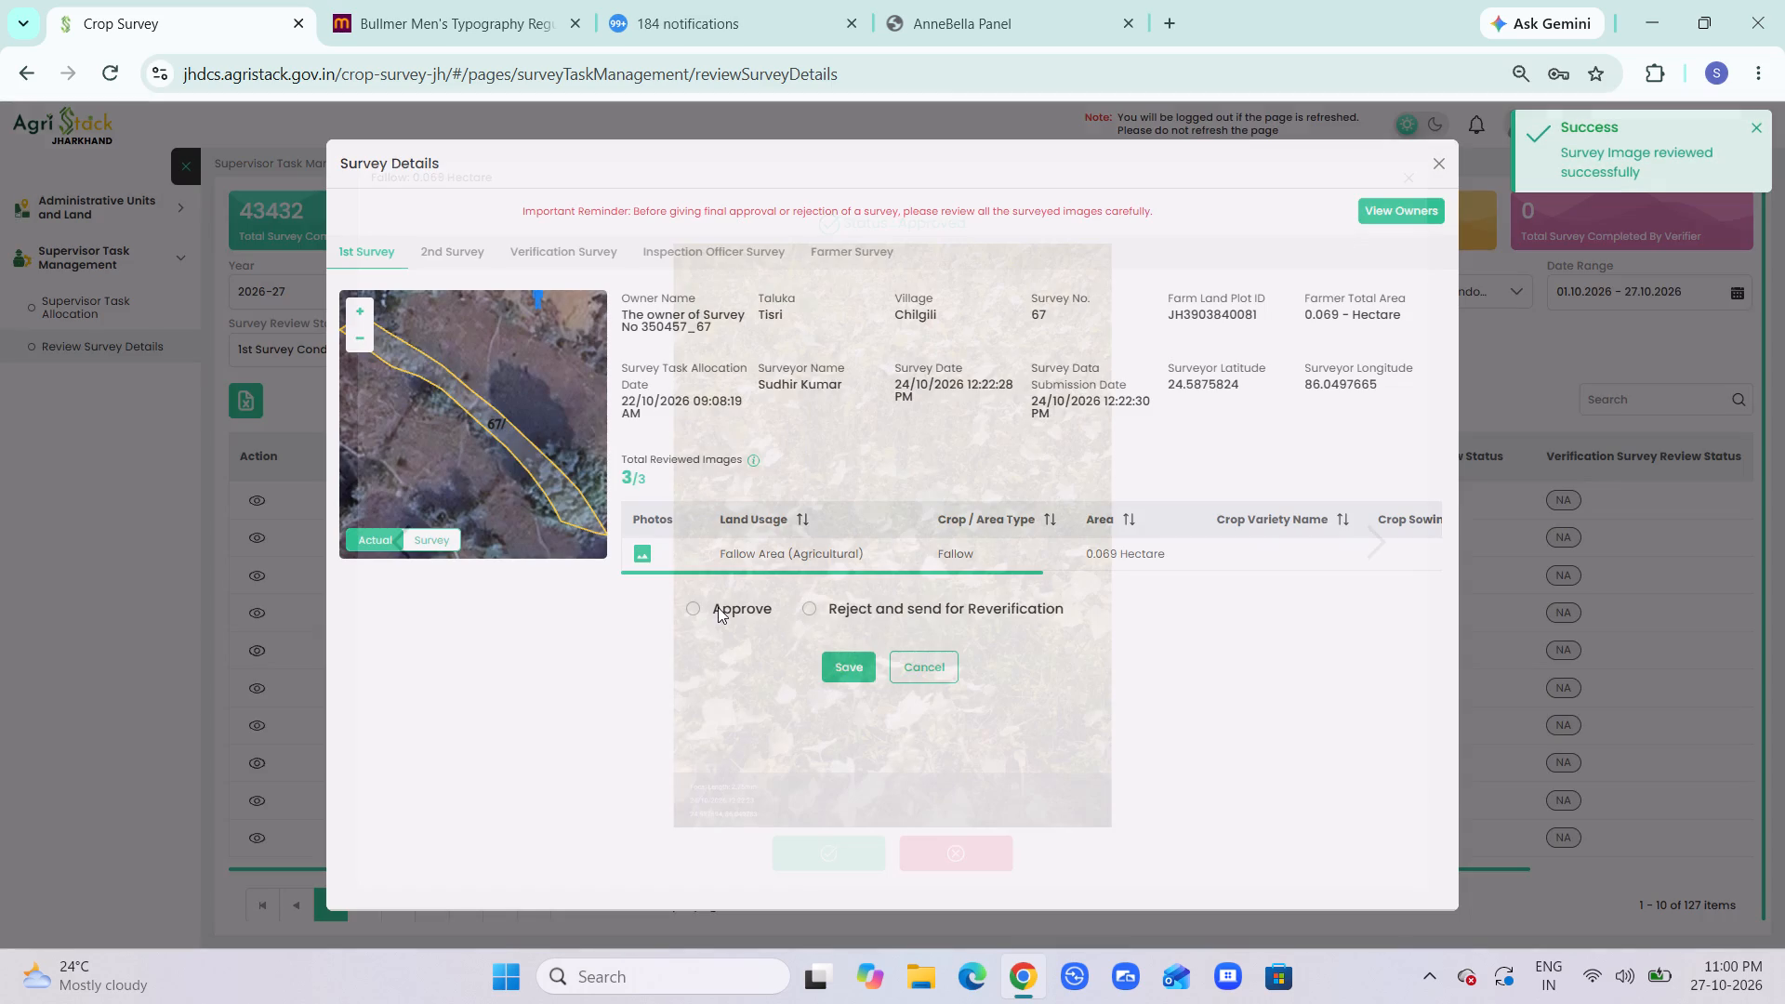
Approve the 1st survey of survey number 67, save the review and close its survey details.
{"action": "left_click", "coordinate": [719, 610]}
{"action": "left_click", "coordinate": [839, 671]}
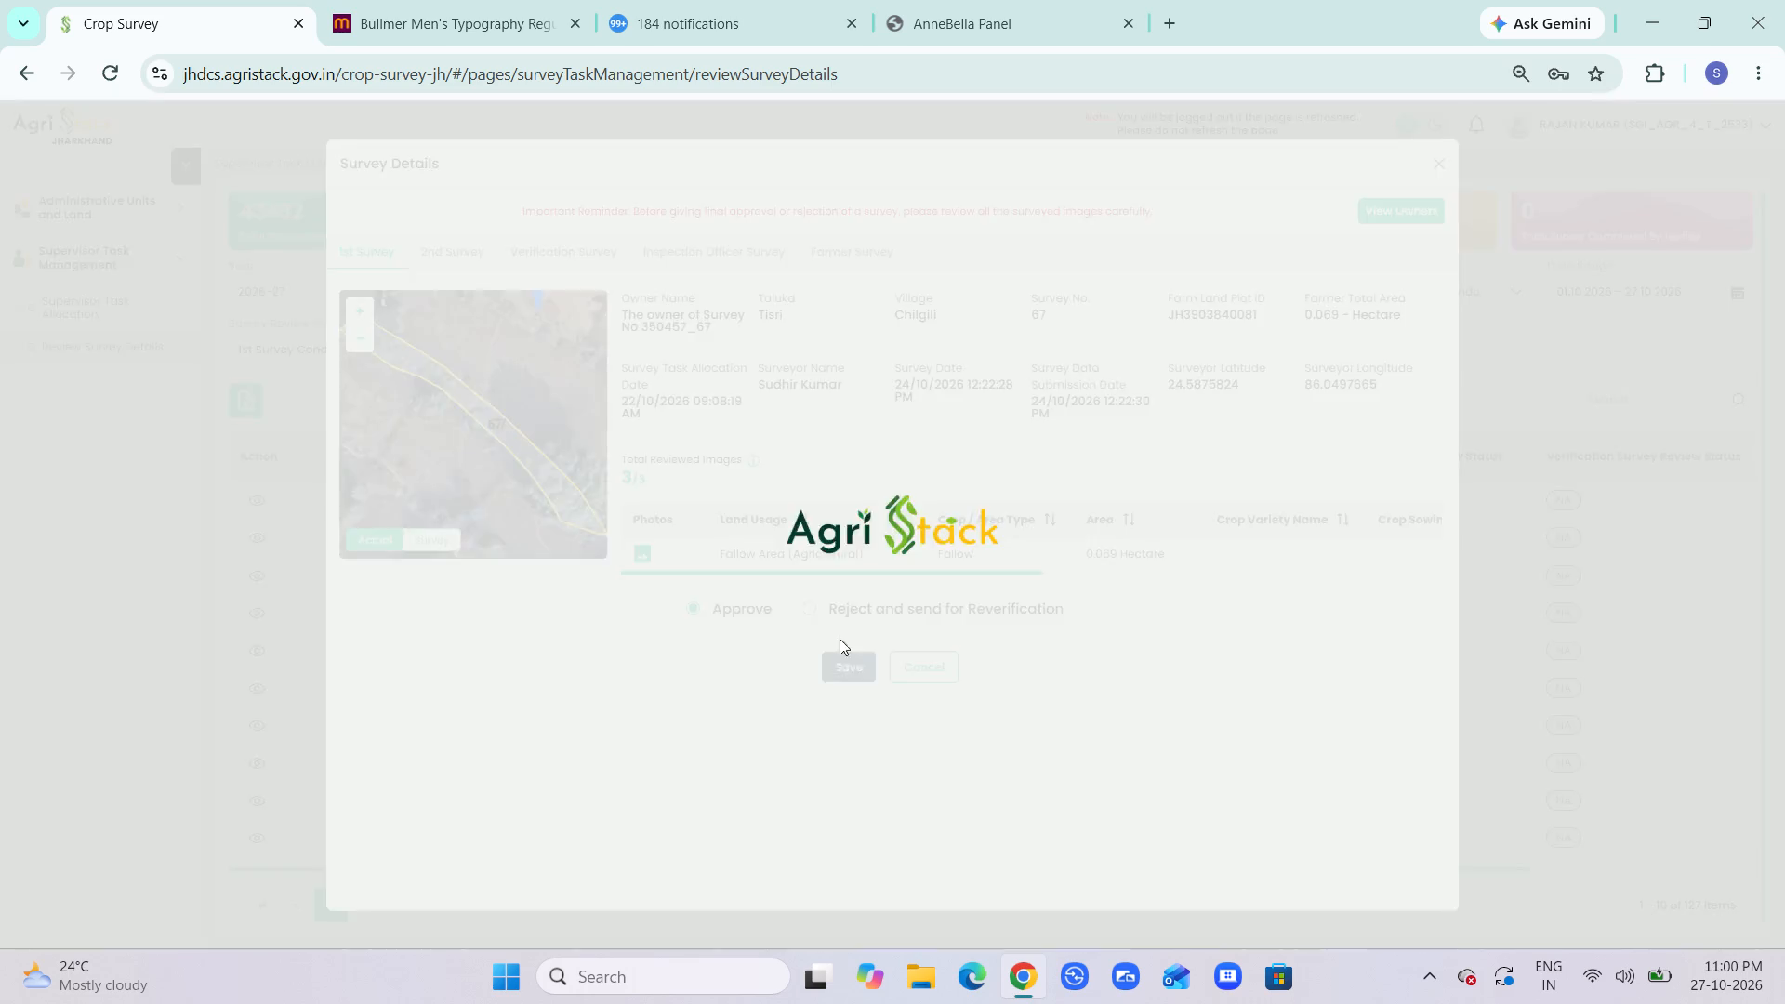
{"action": "left_click", "coordinate": [868, 556]}
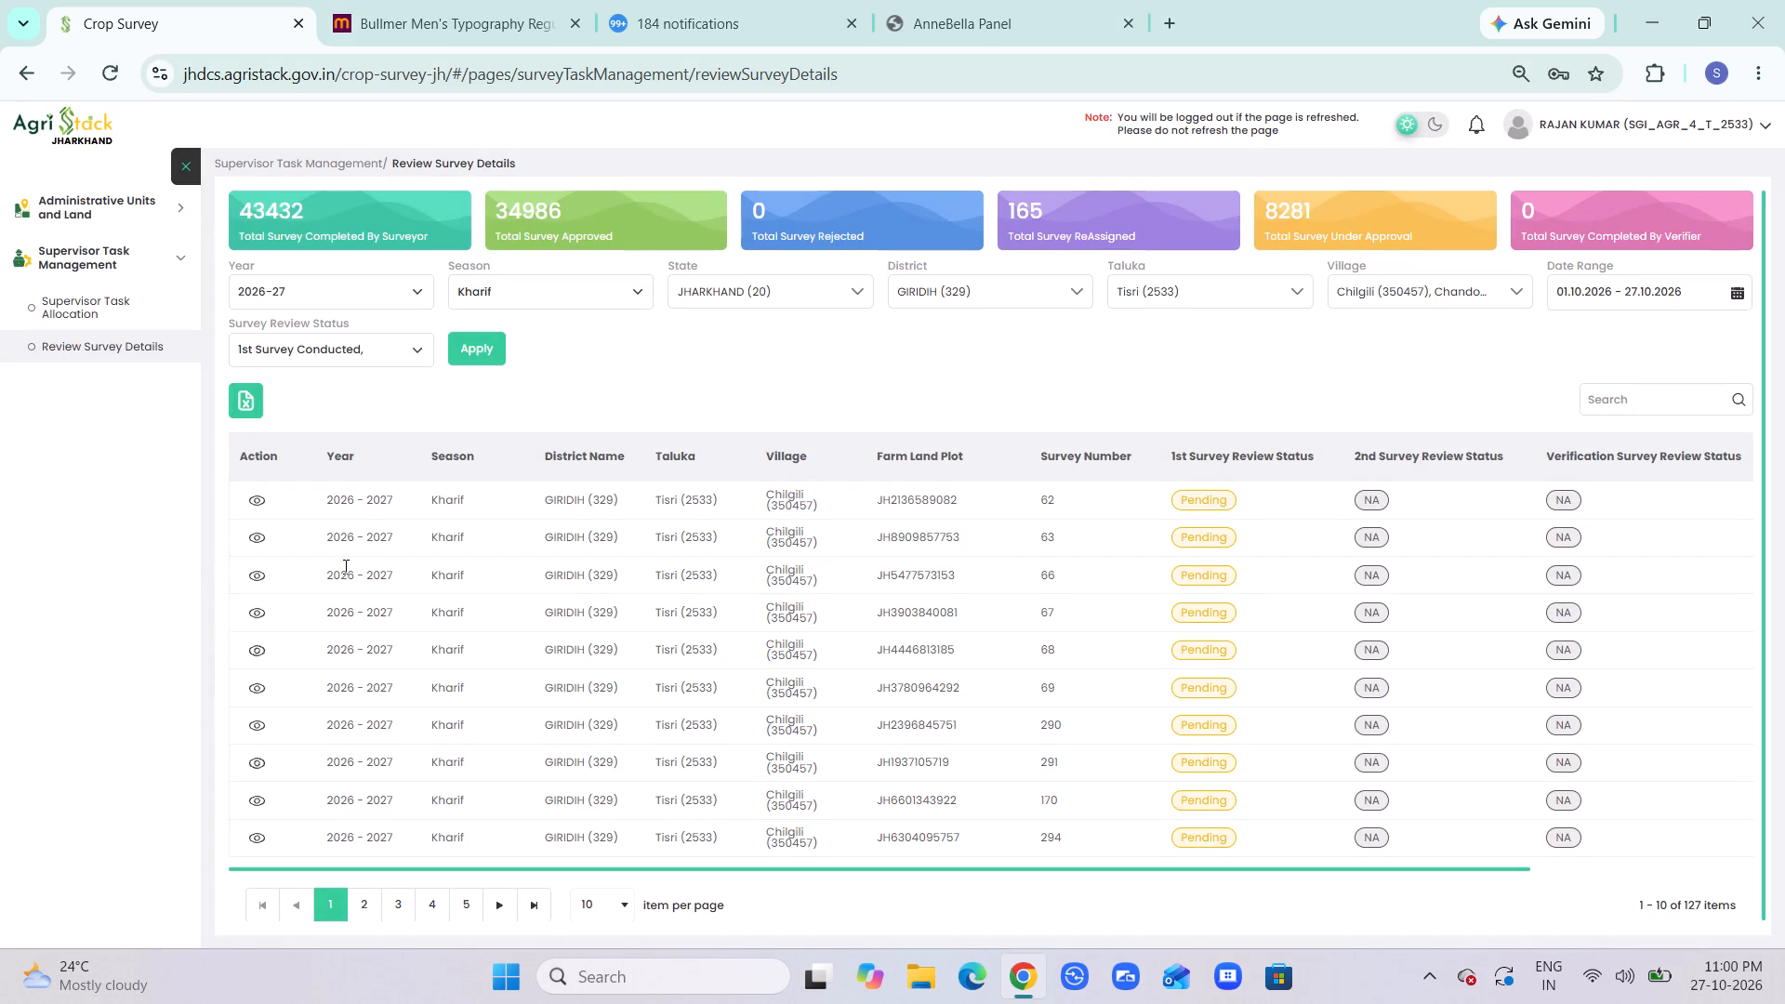
Check the review state of survey number 67 in its survey details and close them.
{"action": "left_click", "coordinate": [262, 612]}
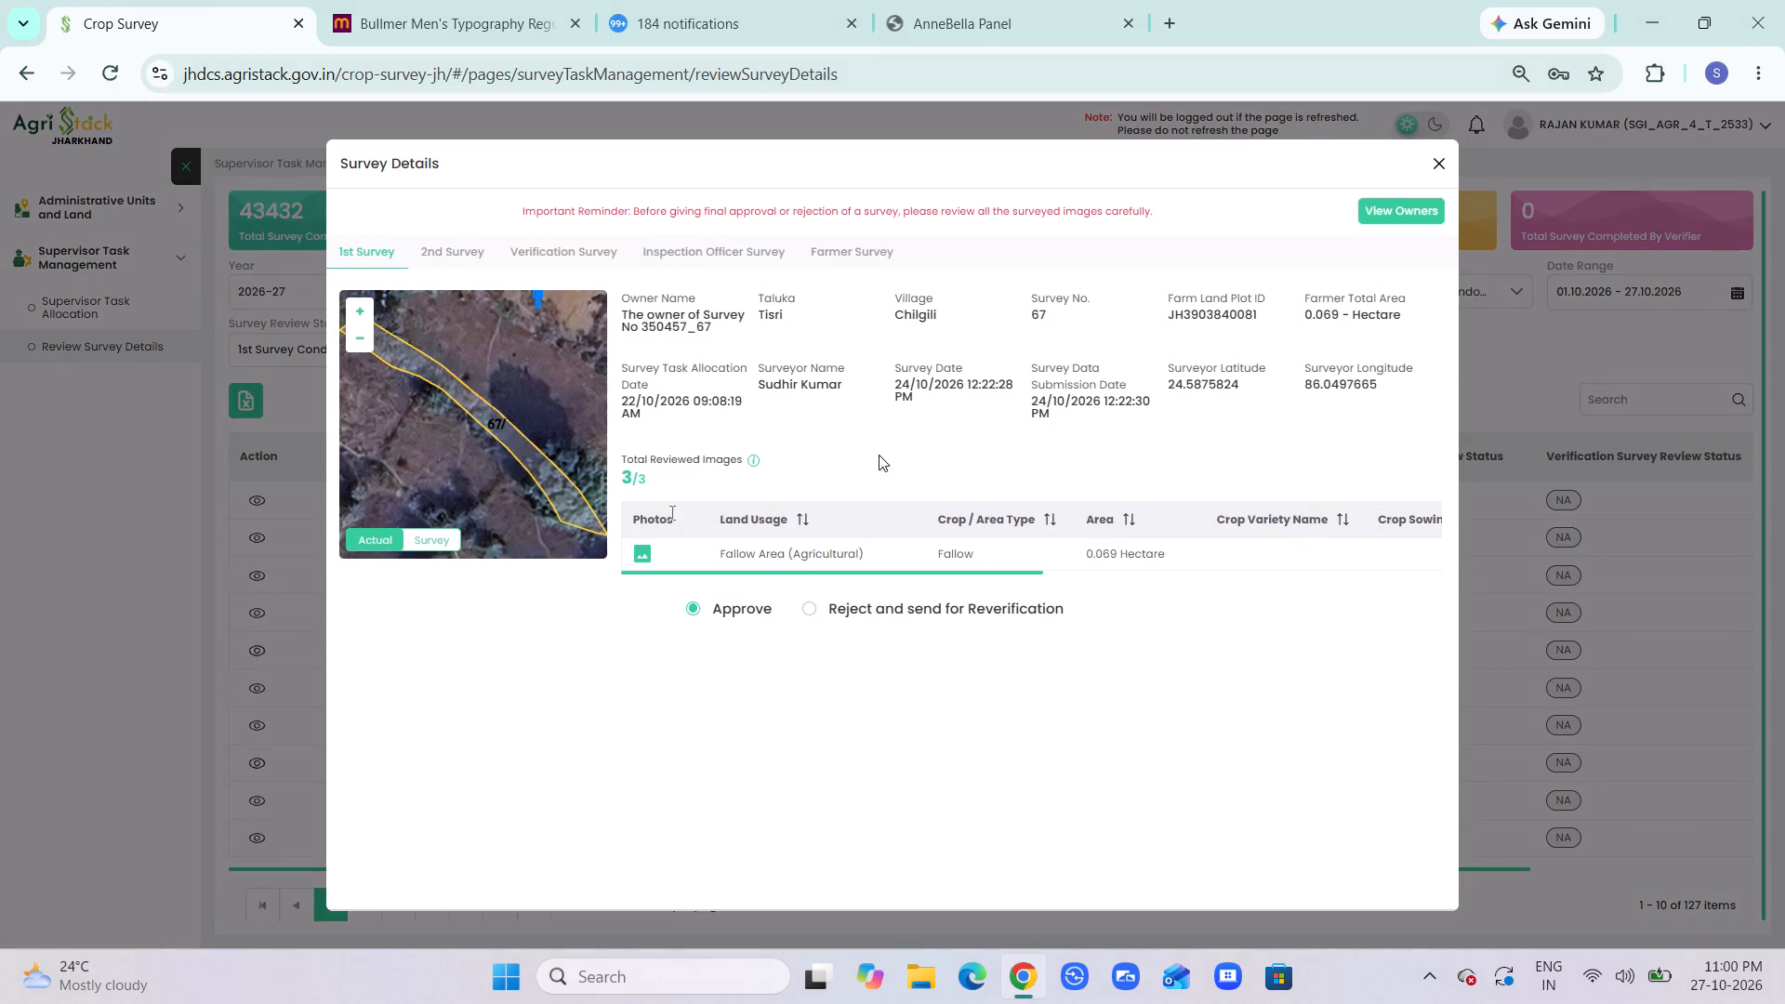
{"action": "left_click", "coordinate": [1448, 160]}
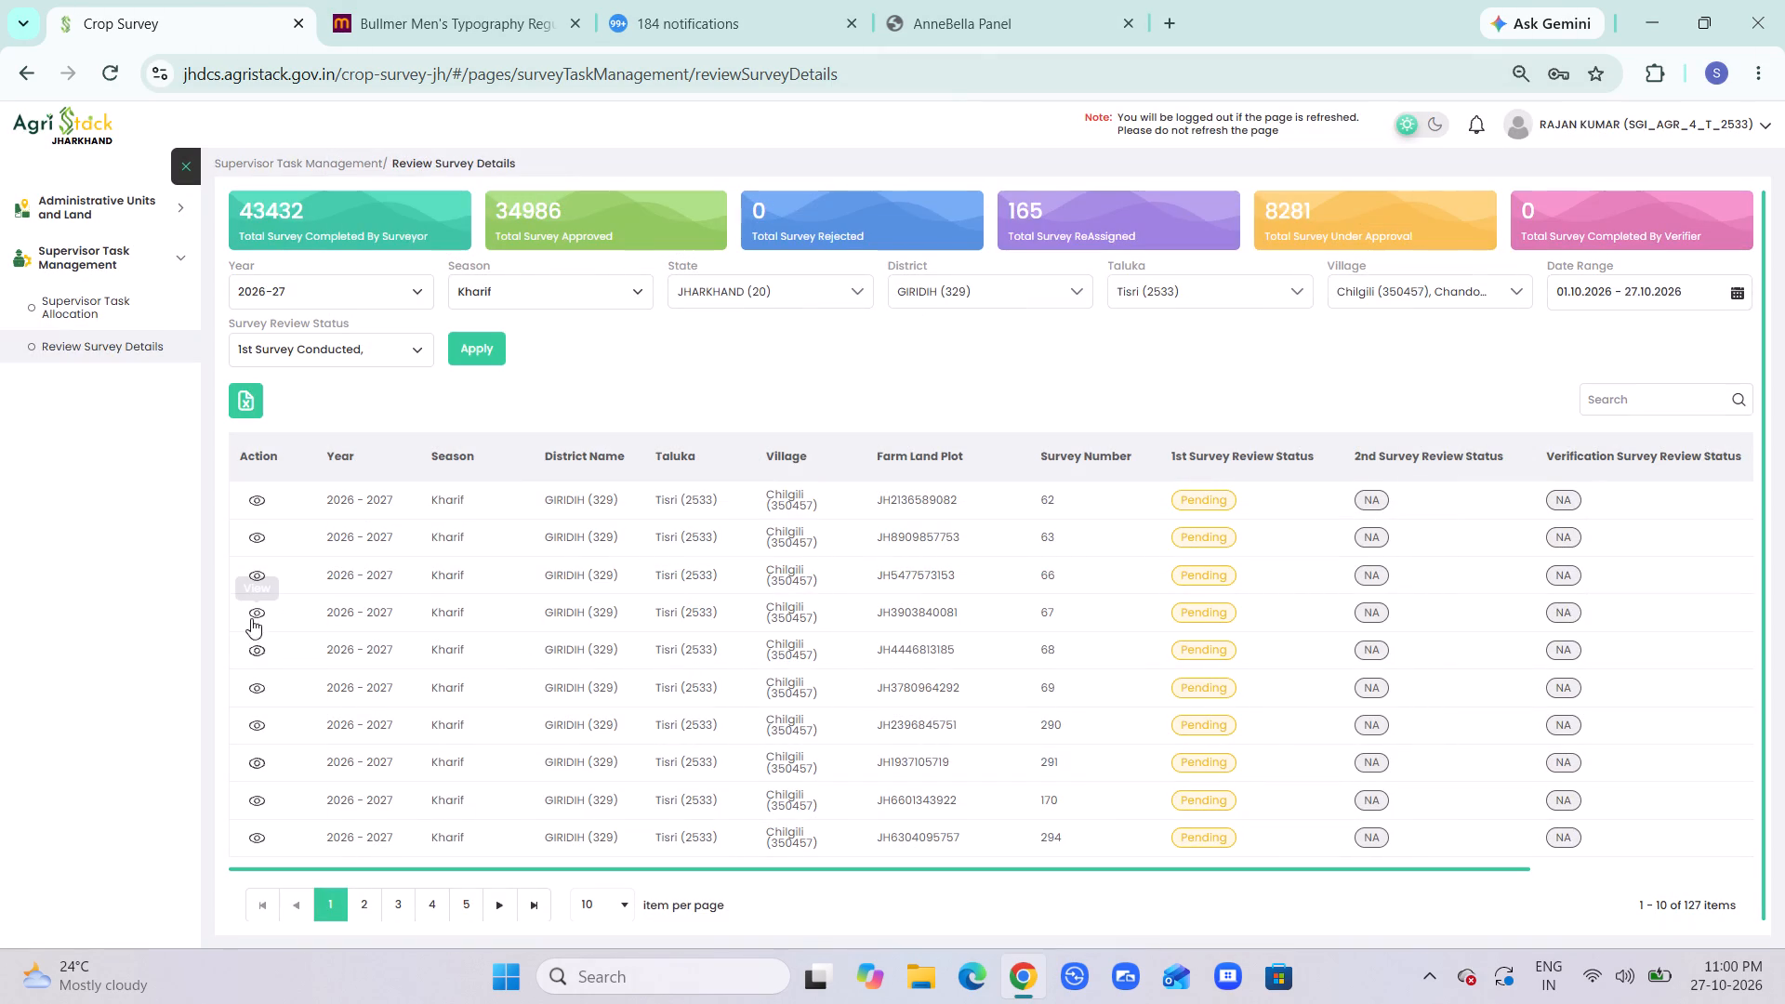
Open the survey details of survey number 68 in Chilgili, approve all three farm photos and close the photo viewer.
{"action": "left_click", "coordinate": [256, 641]}
{"action": "left_click", "coordinate": [256, 651]}
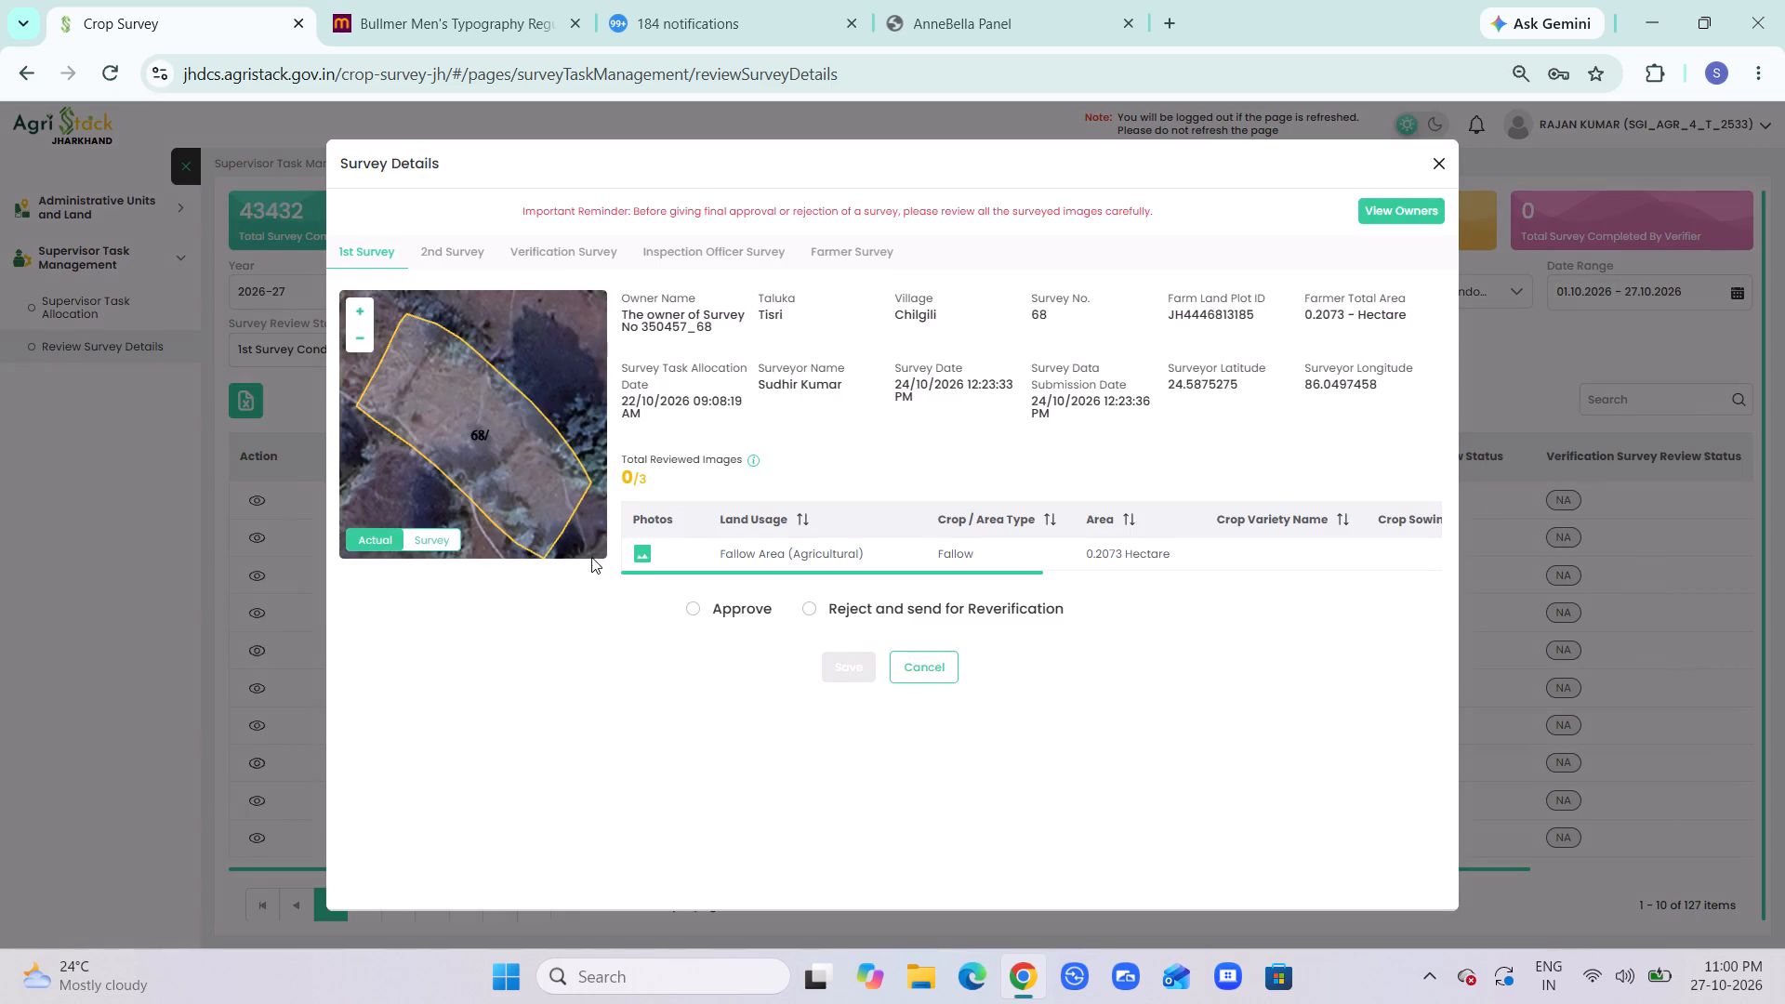
{"action": "left_click", "coordinate": [636, 550]}
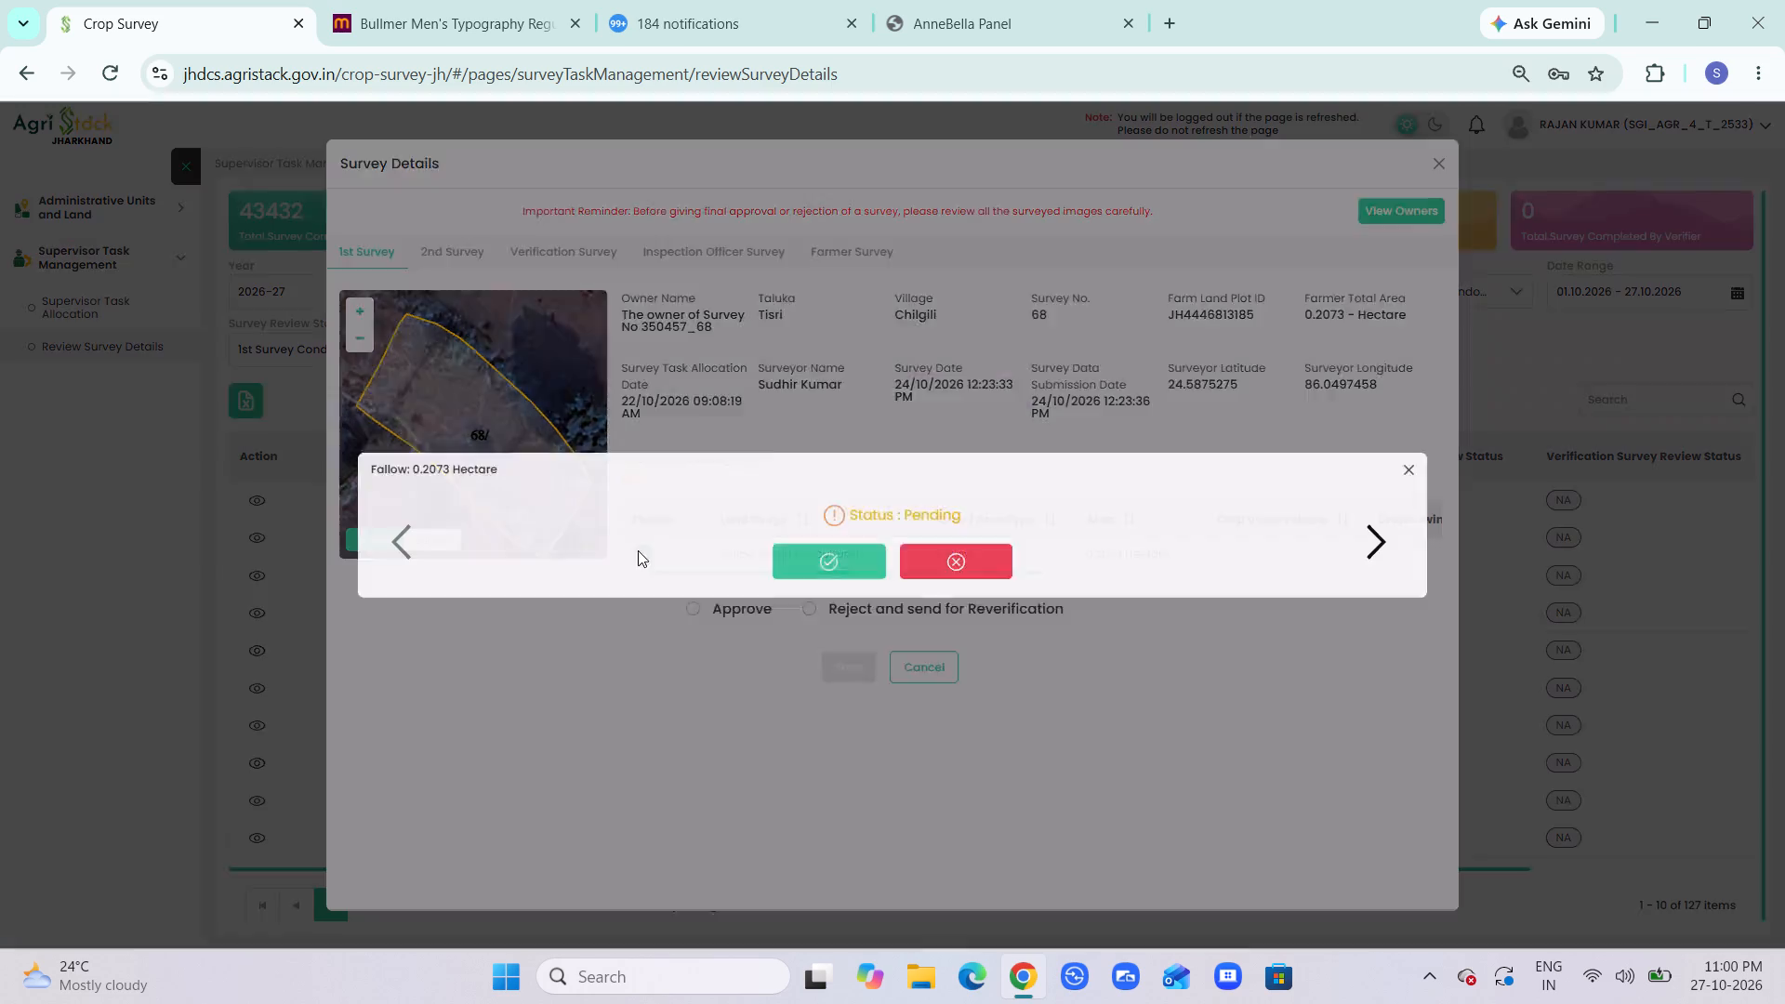
{"action": "left_click", "coordinate": [833, 852]}
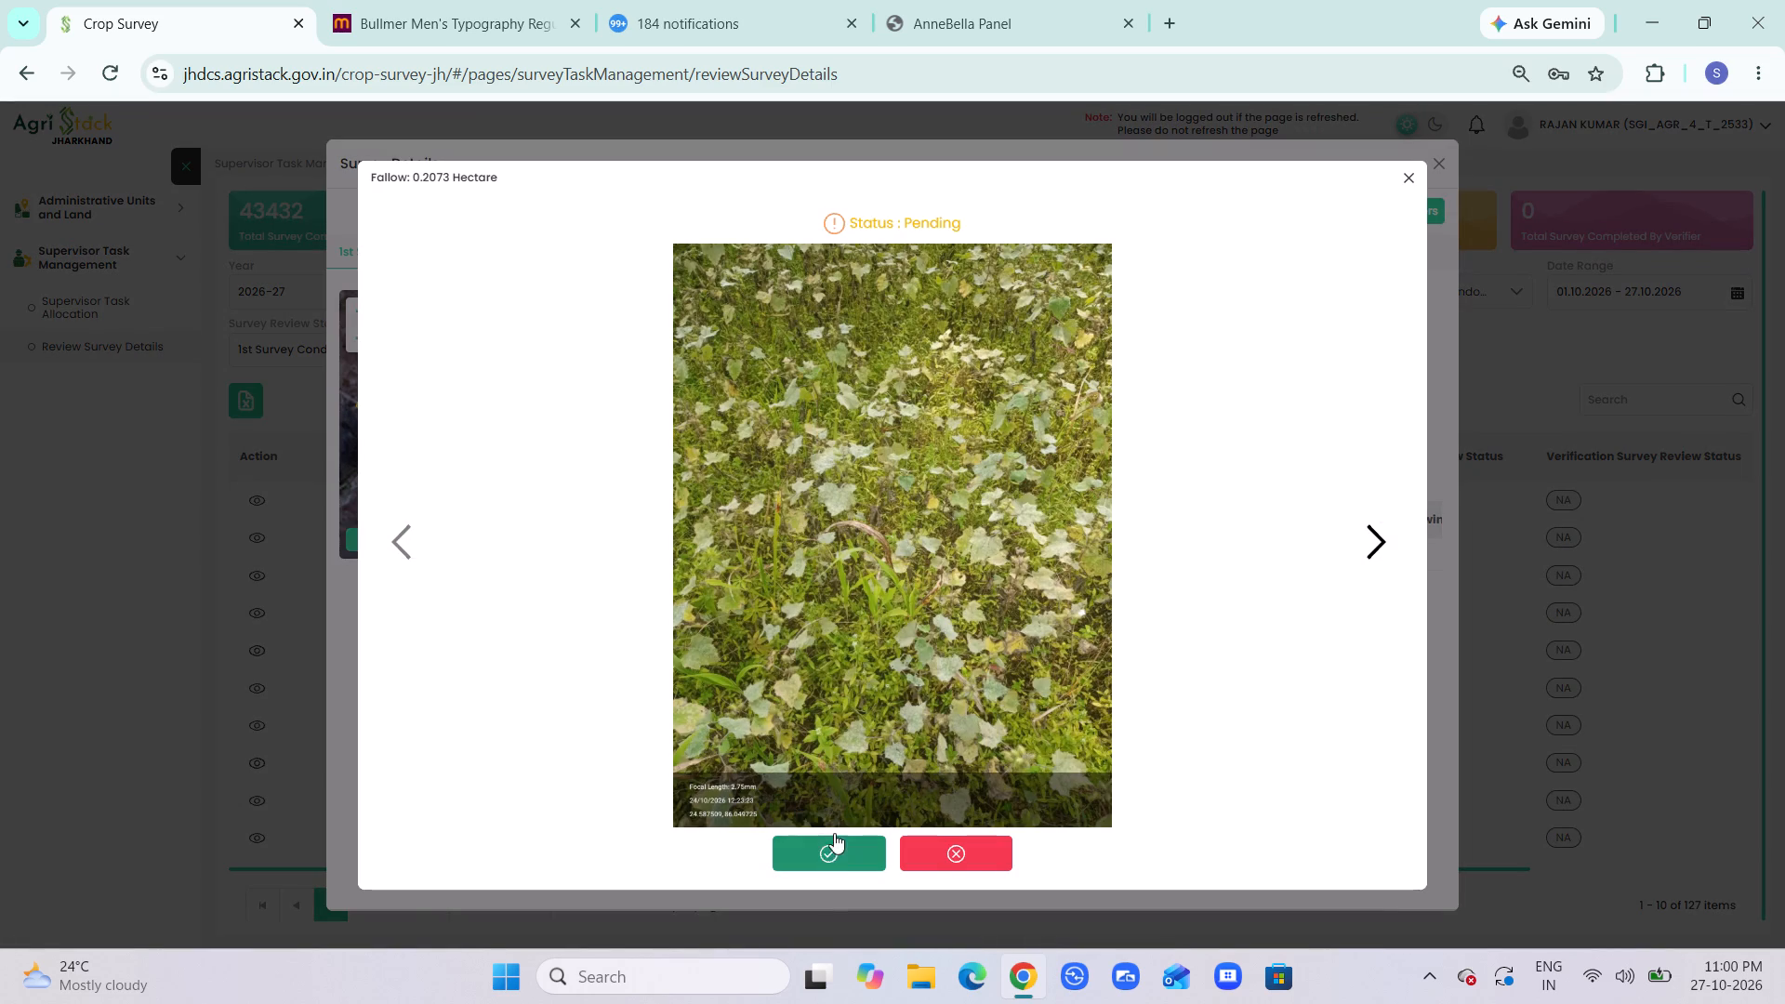
{"action": "left_click_drag", "start_coordinate": [1048, 646], "coordinate": [906, 692]}
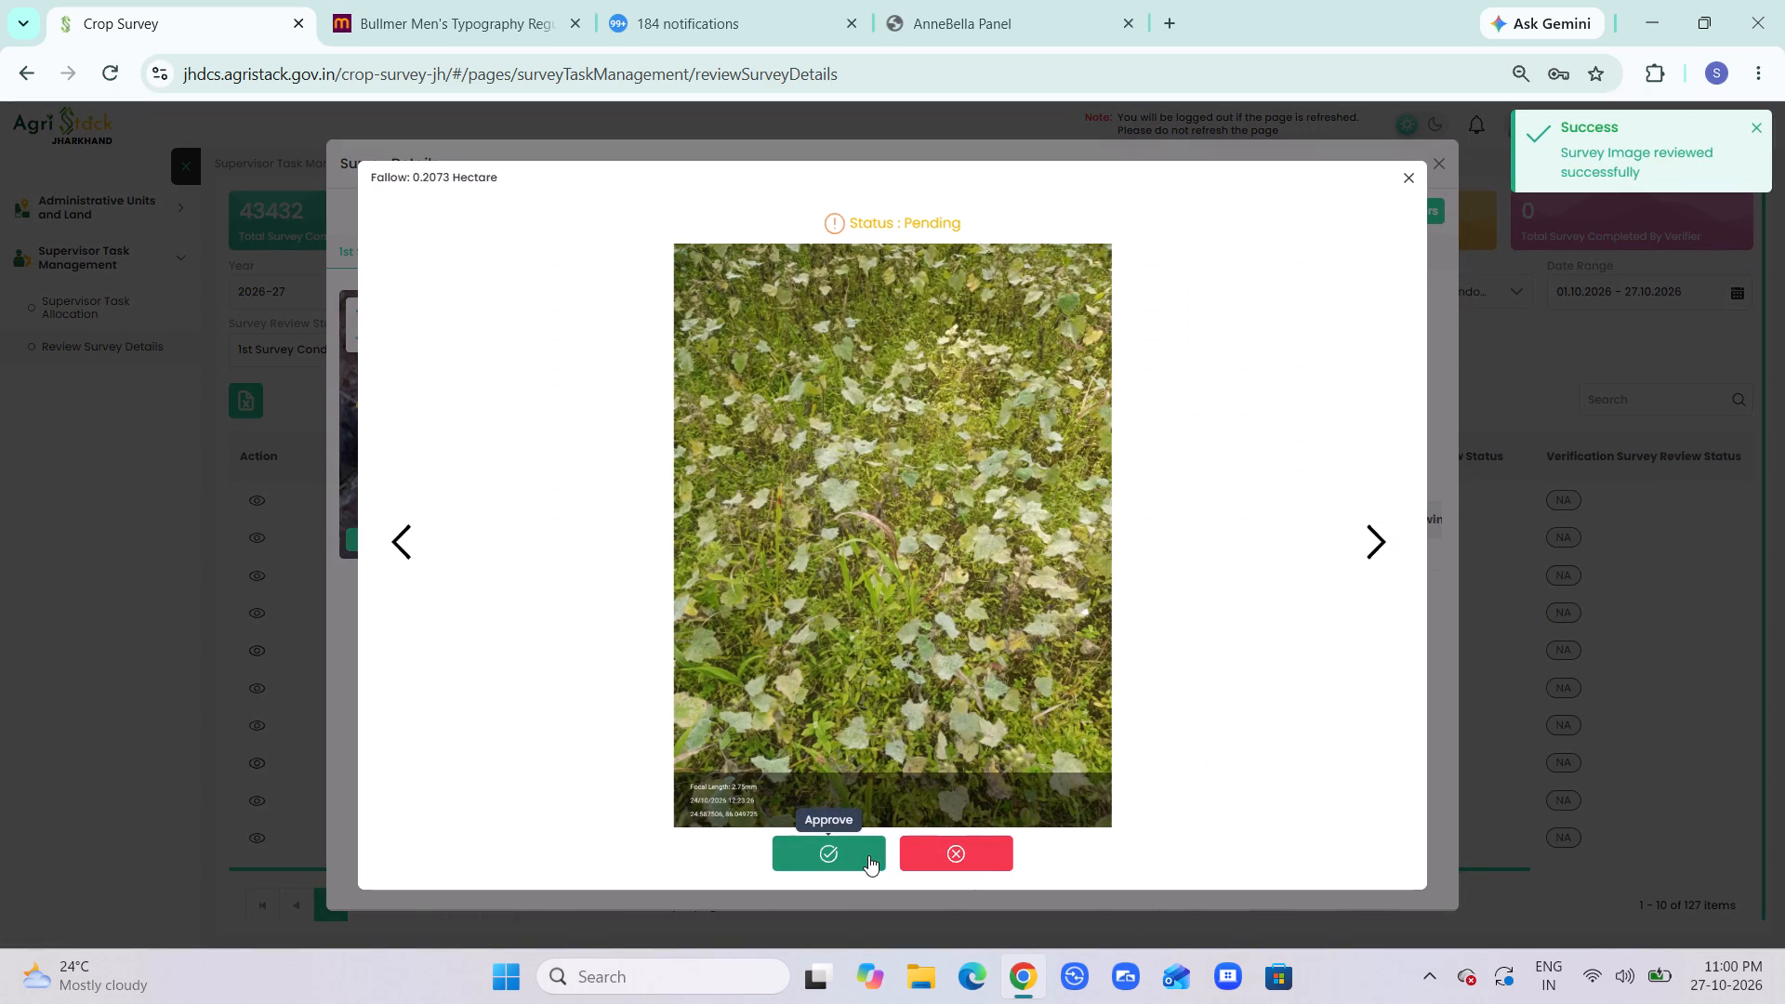
{"action": "left_click", "coordinate": [867, 855]}
{"action": "left_click_drag", "start_coordinate": [1034, 607], "coordinate": [913, 619]}
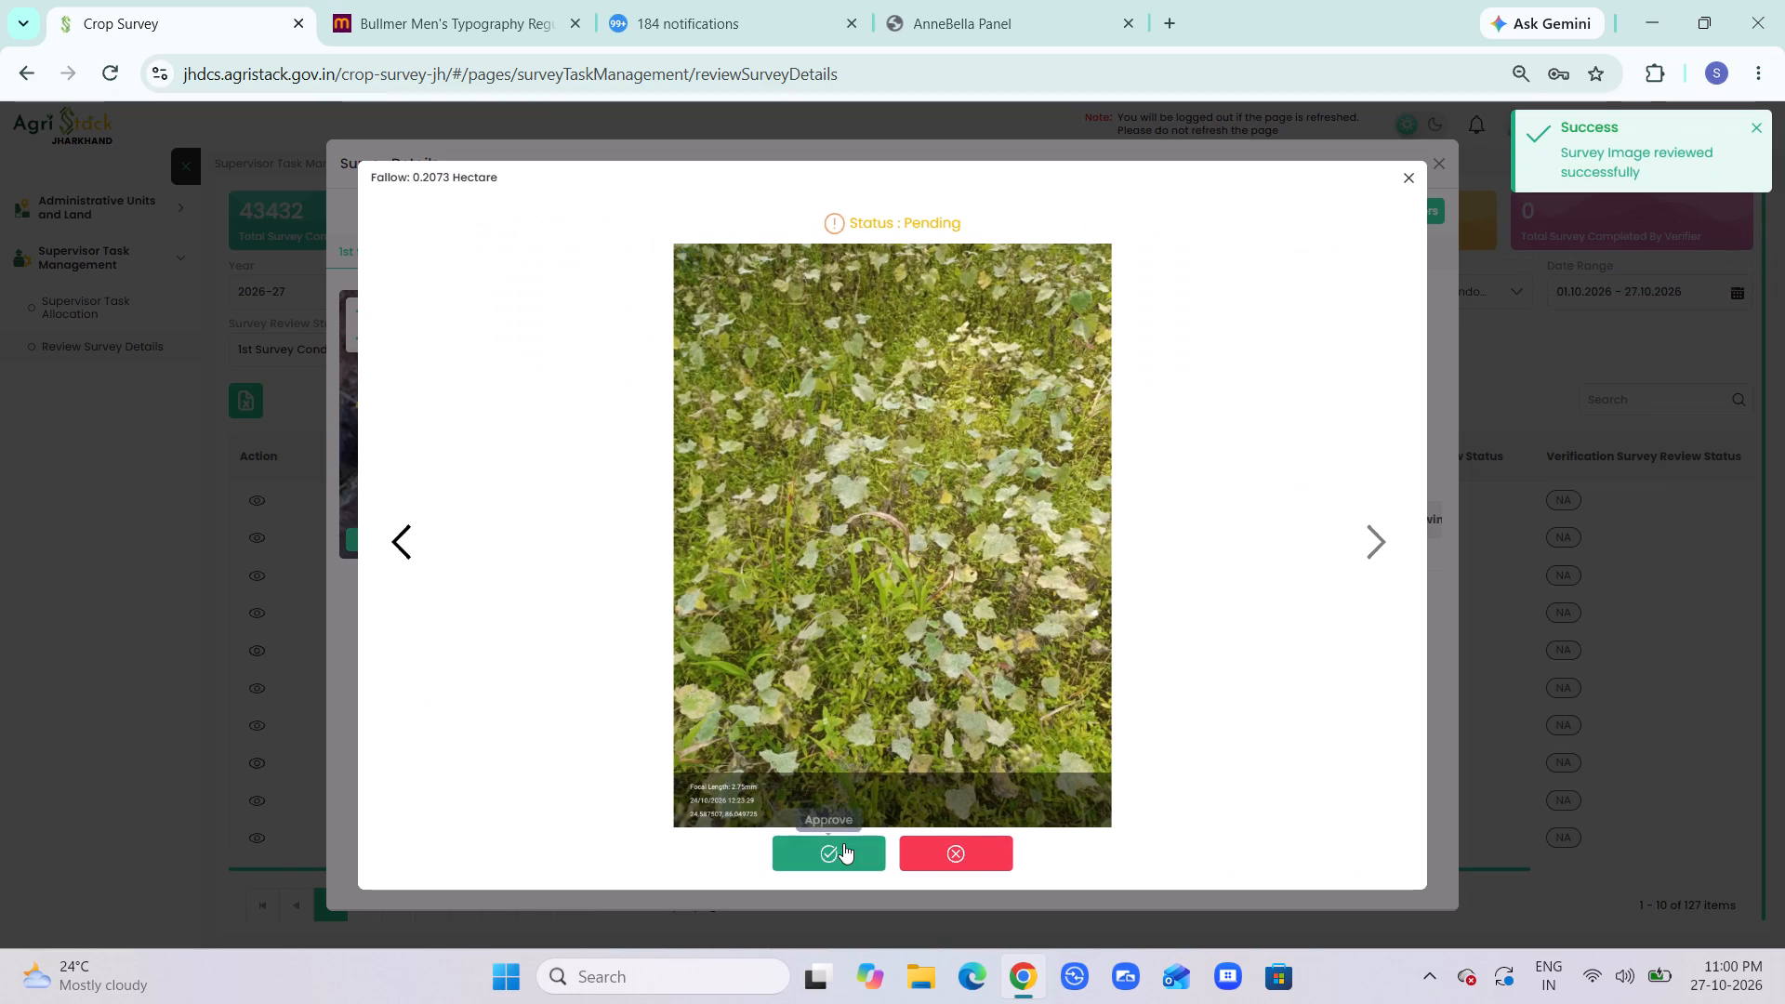
{"action": "left_click", "coordinate": [854, 843]}
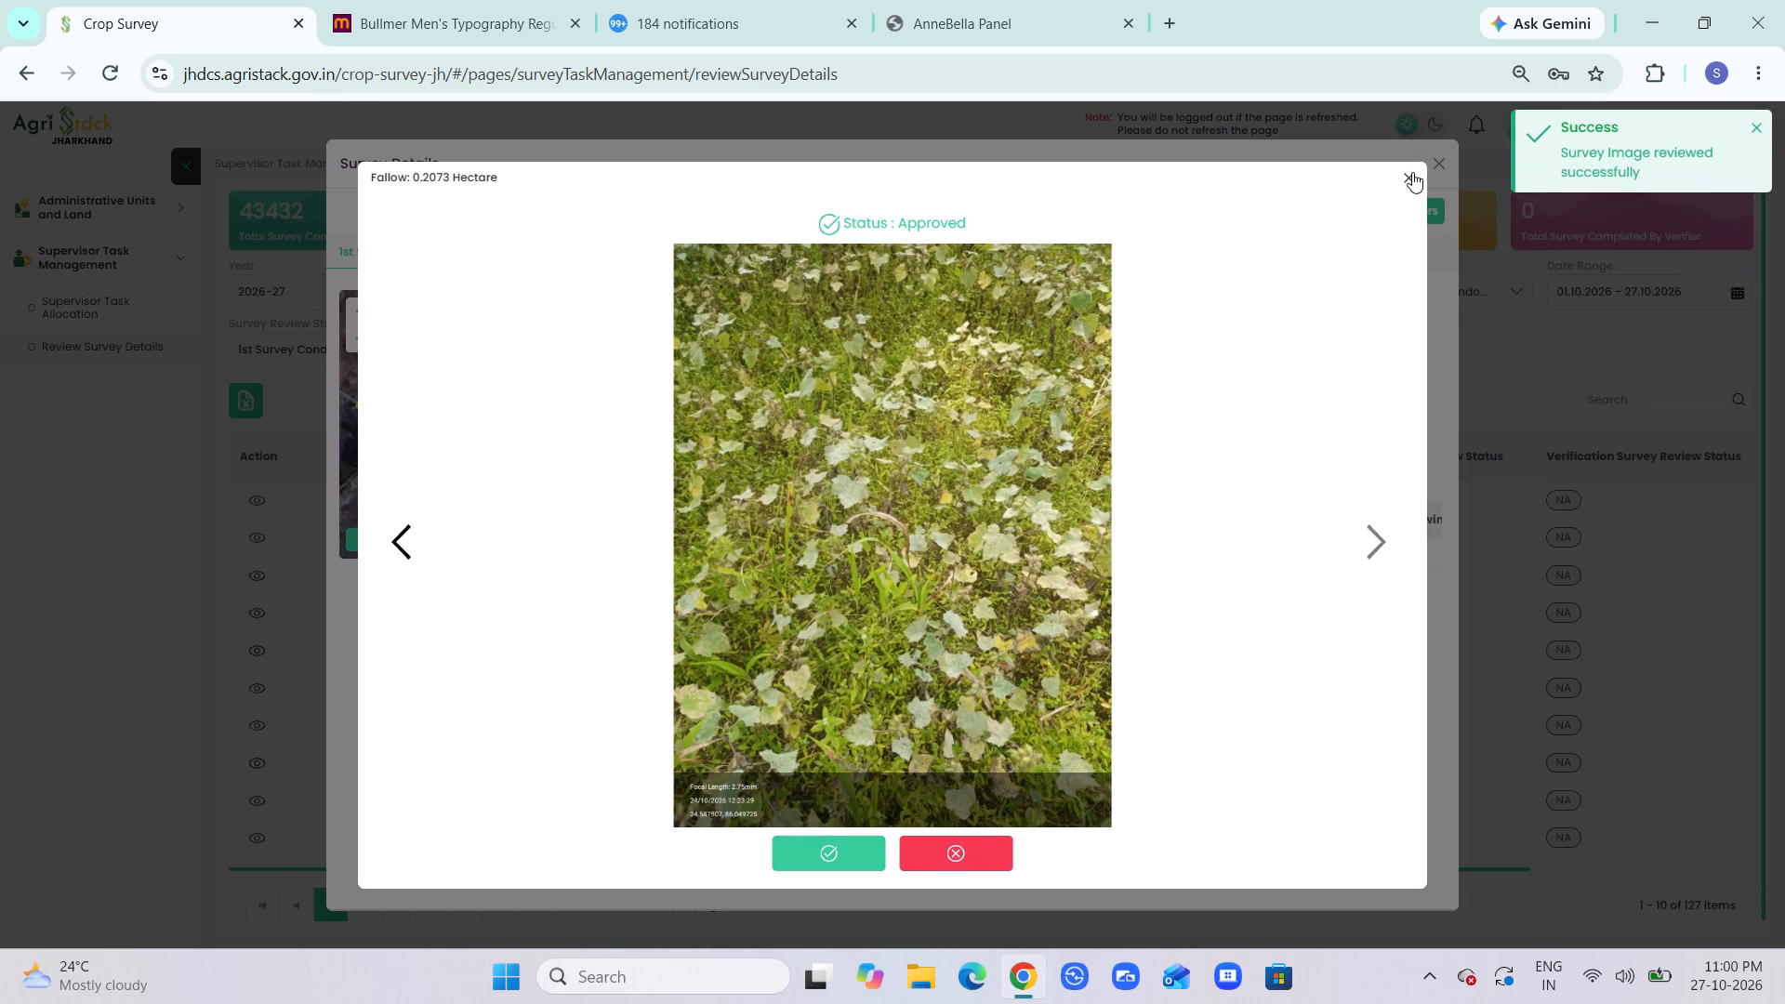
{"action": "left_click", "coordinate": [1414, 172]}
Approve the 1st survey of survey number 68, save the review and close its survey details.
{"action": "left_click", "coordinate": [742, 611]}
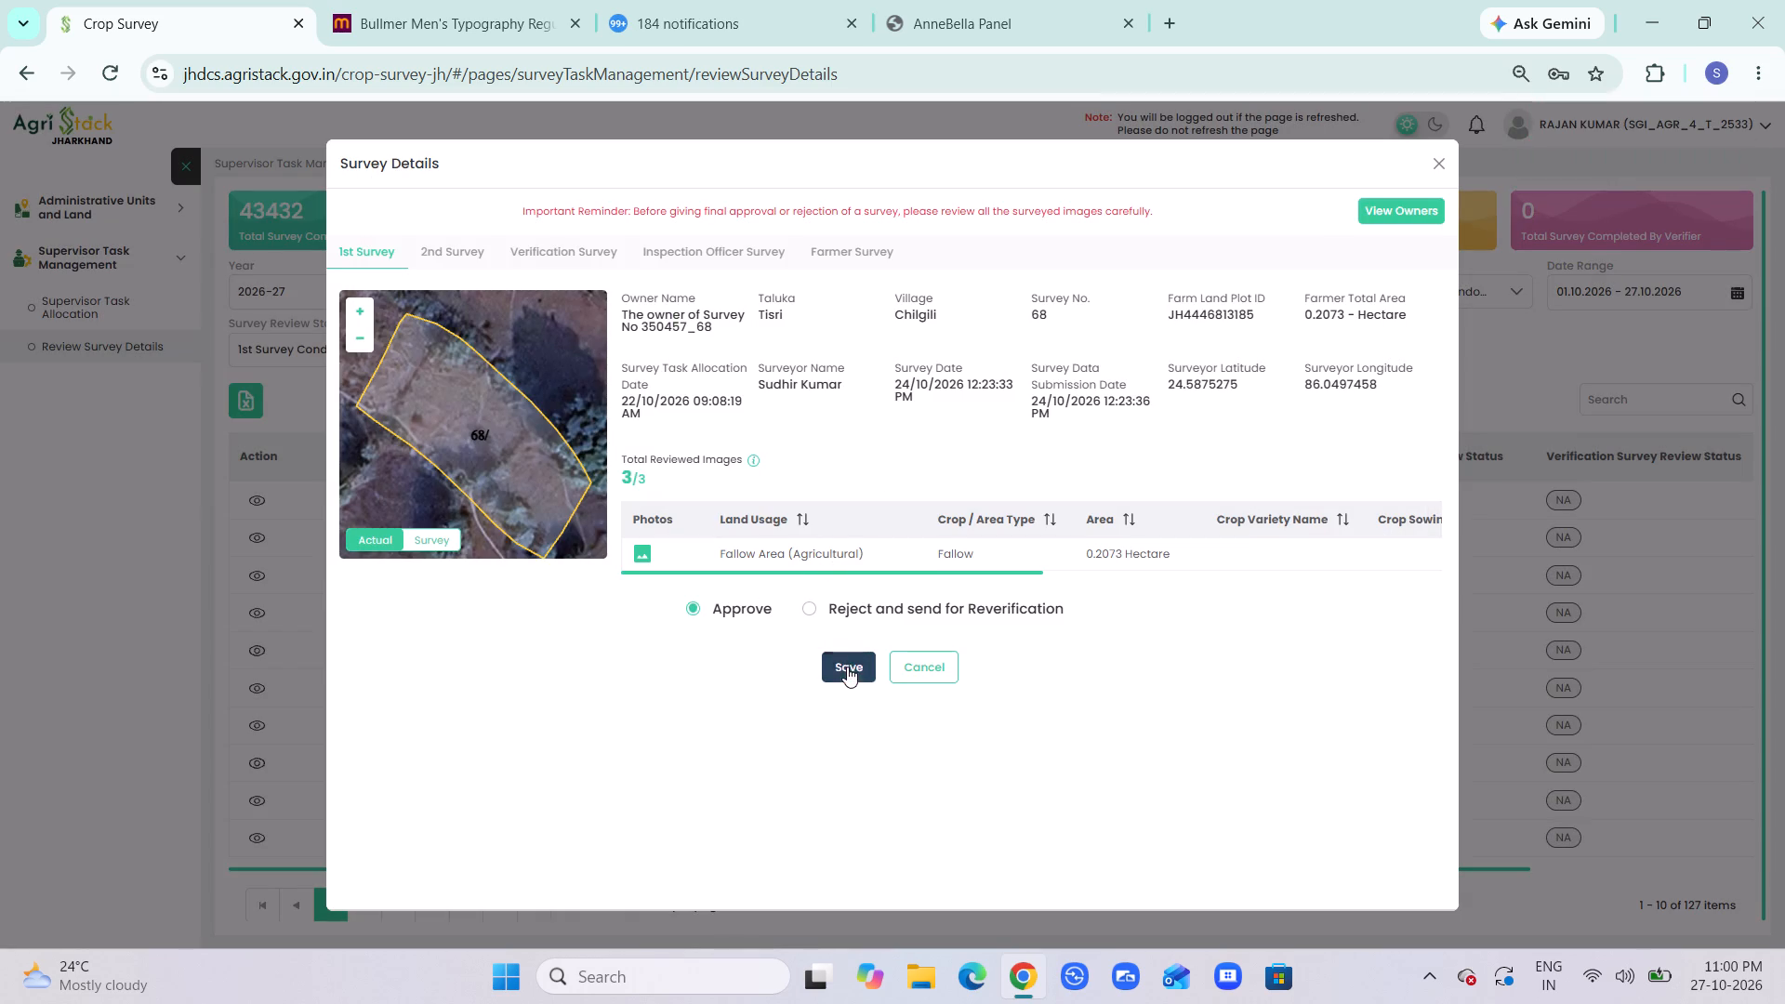
{"action": "left_click", "coordinate": [848, 670]}
{"action": "left_click", "coordinate": [862, 570]}
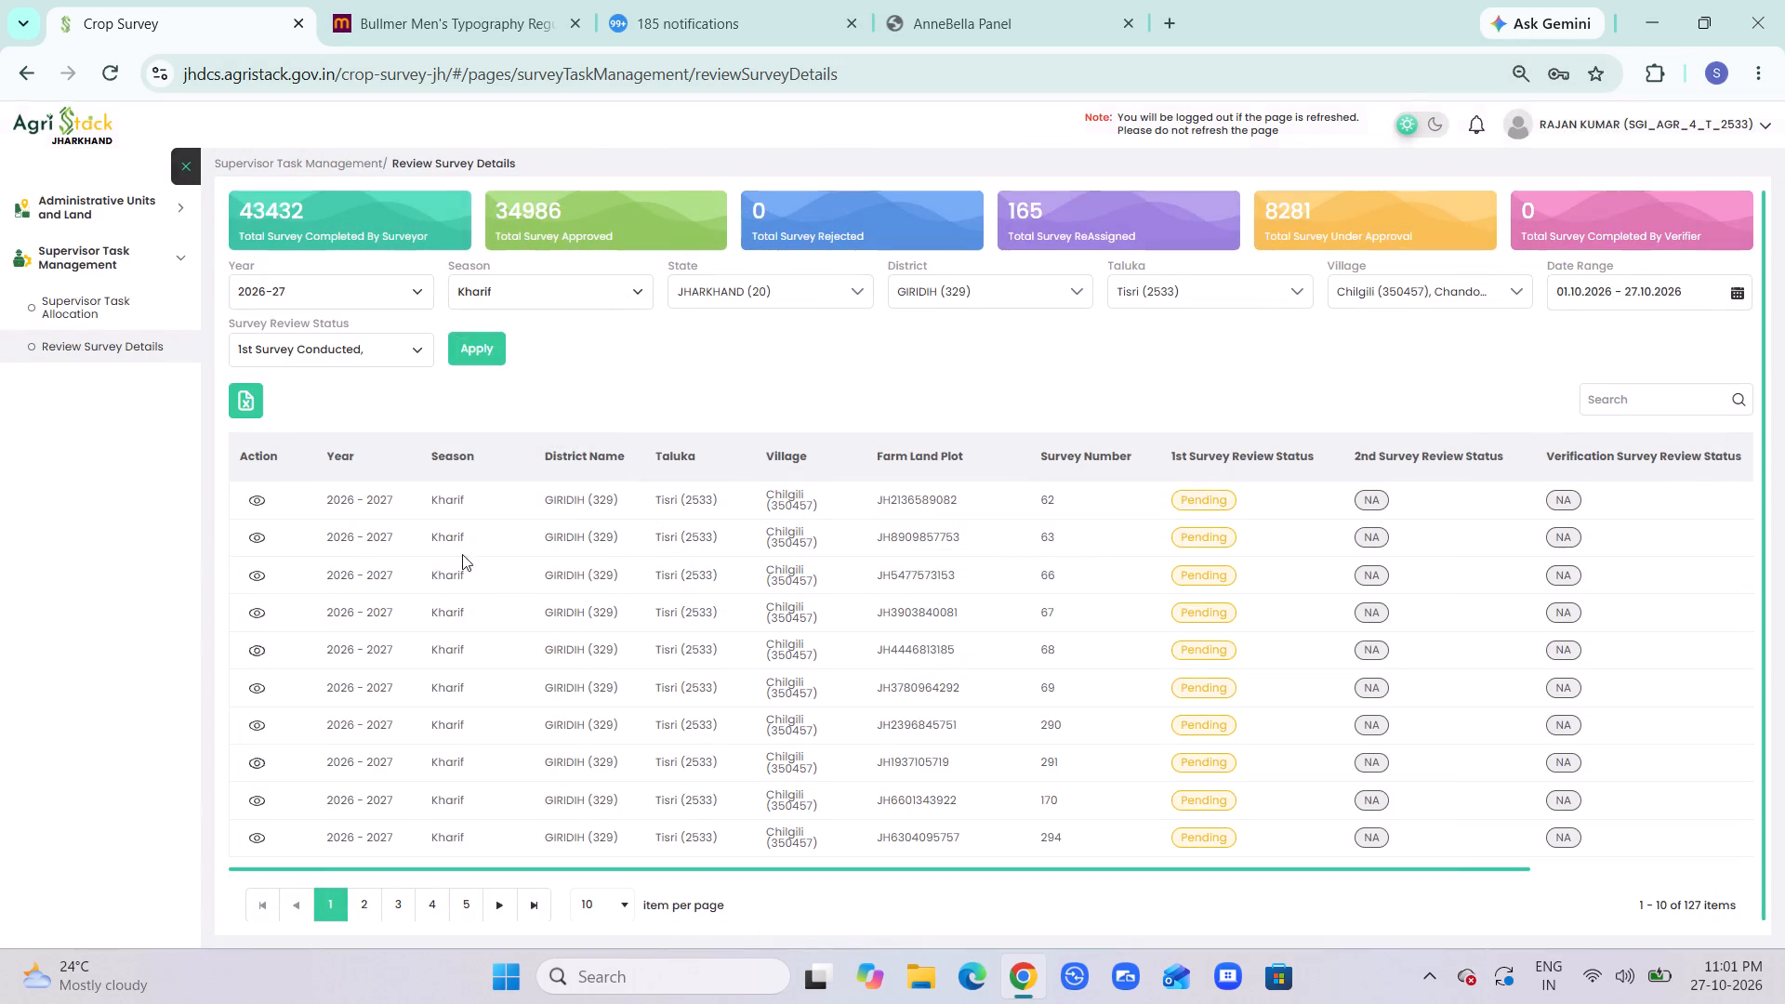
Open the survey details of survey number 69 in Chilgili, approve all three farm photos and close the photo viewer.
{"action": "left_click", "coordinate": [262, 687]}
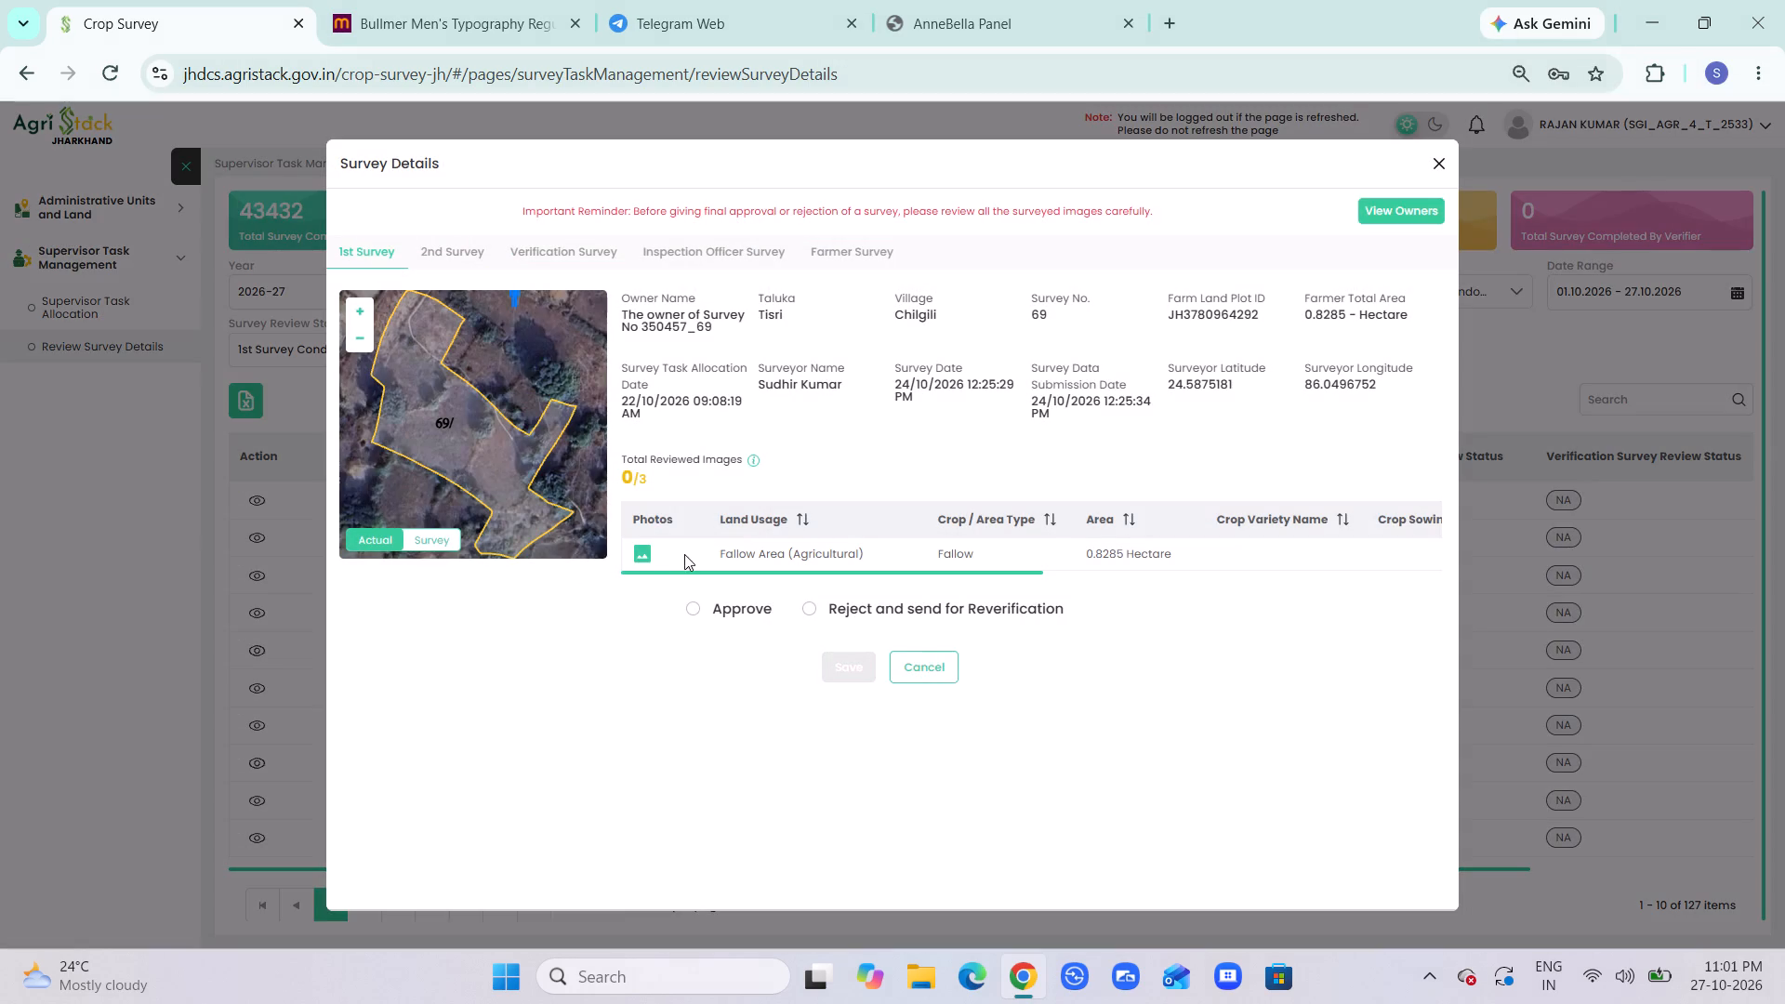
{"action": "left_click", "coordinate": [637, 555]}
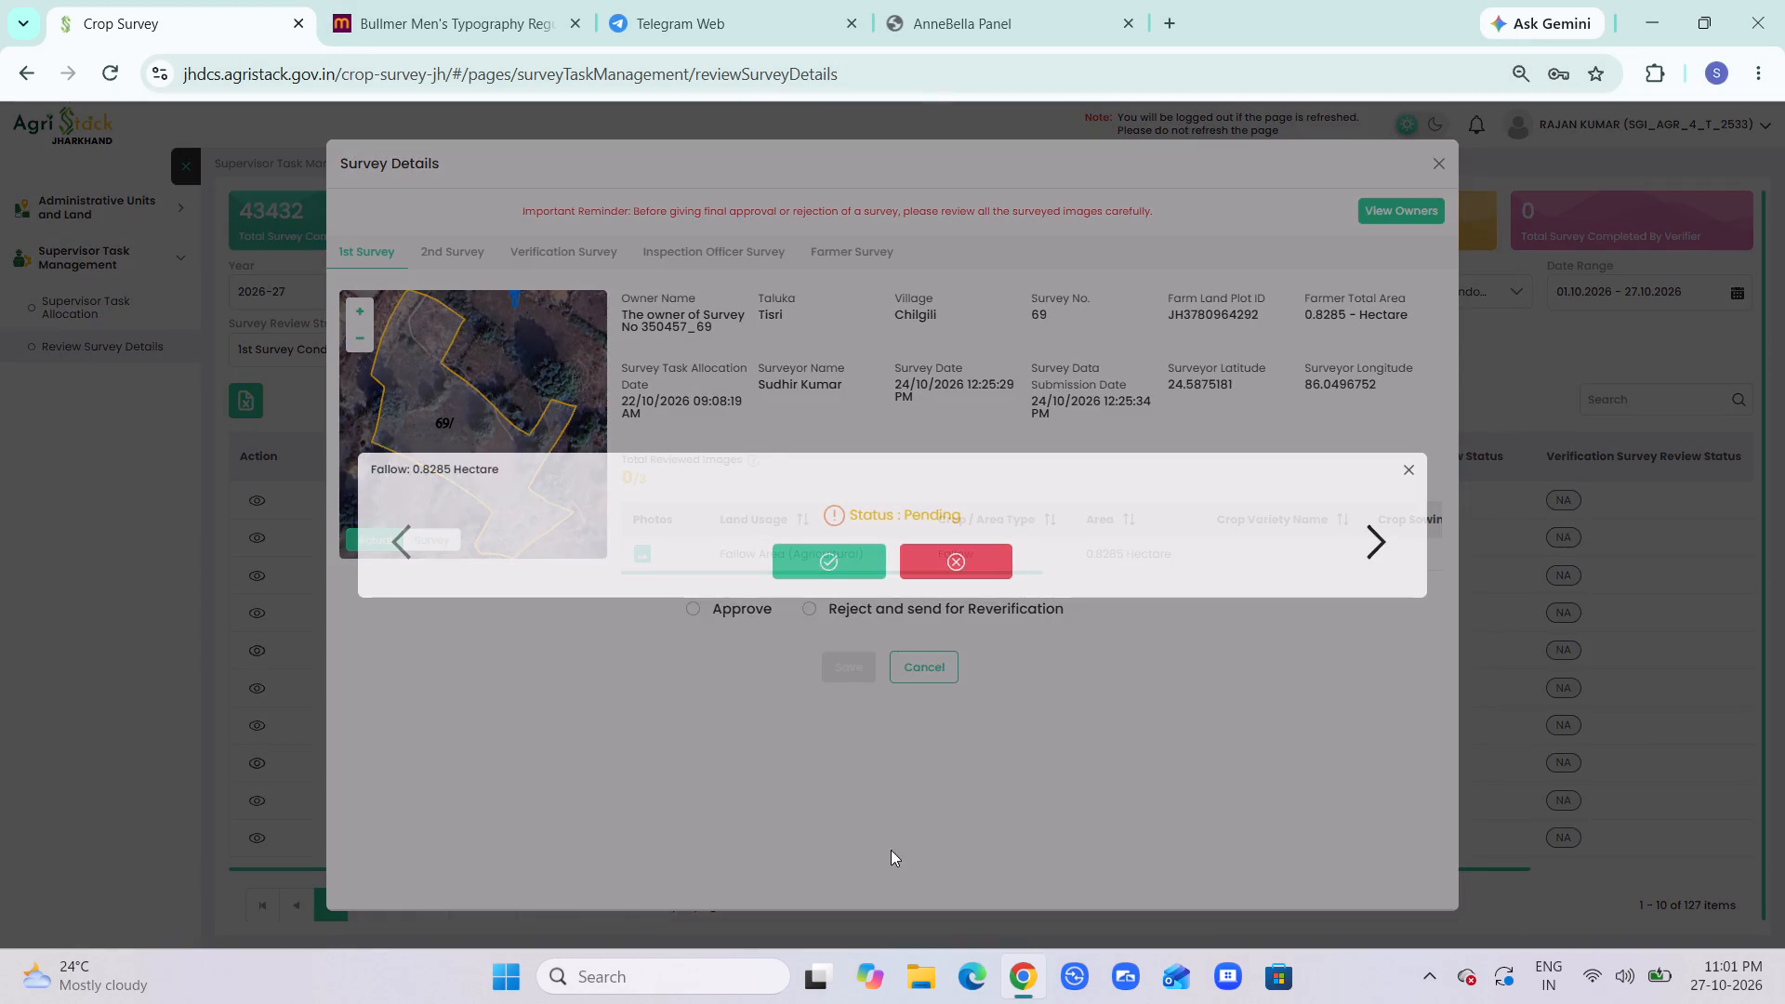
{"action": "left_click", "coordinate": [859, 838]}
{"action": "left_click_drag", "start_coordinate": [1037, 633], "coordinate": [951, 668]}
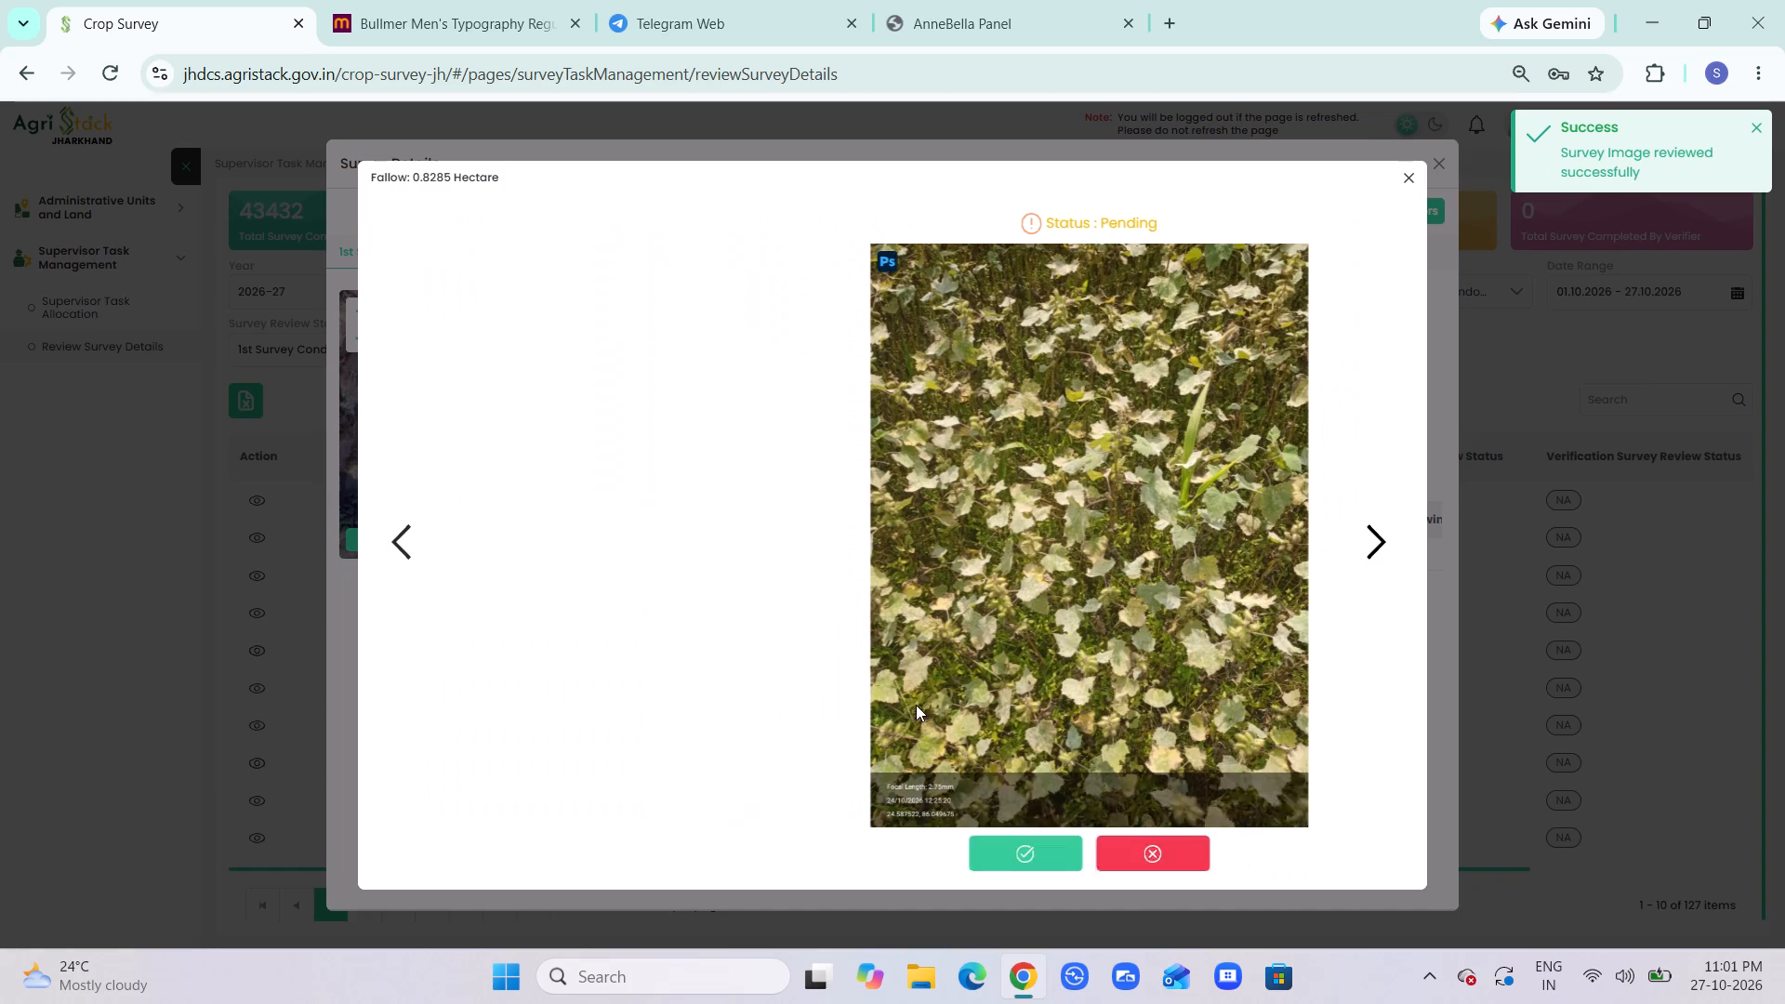
{"action": "left_click", "coordinate": [862, 855]}
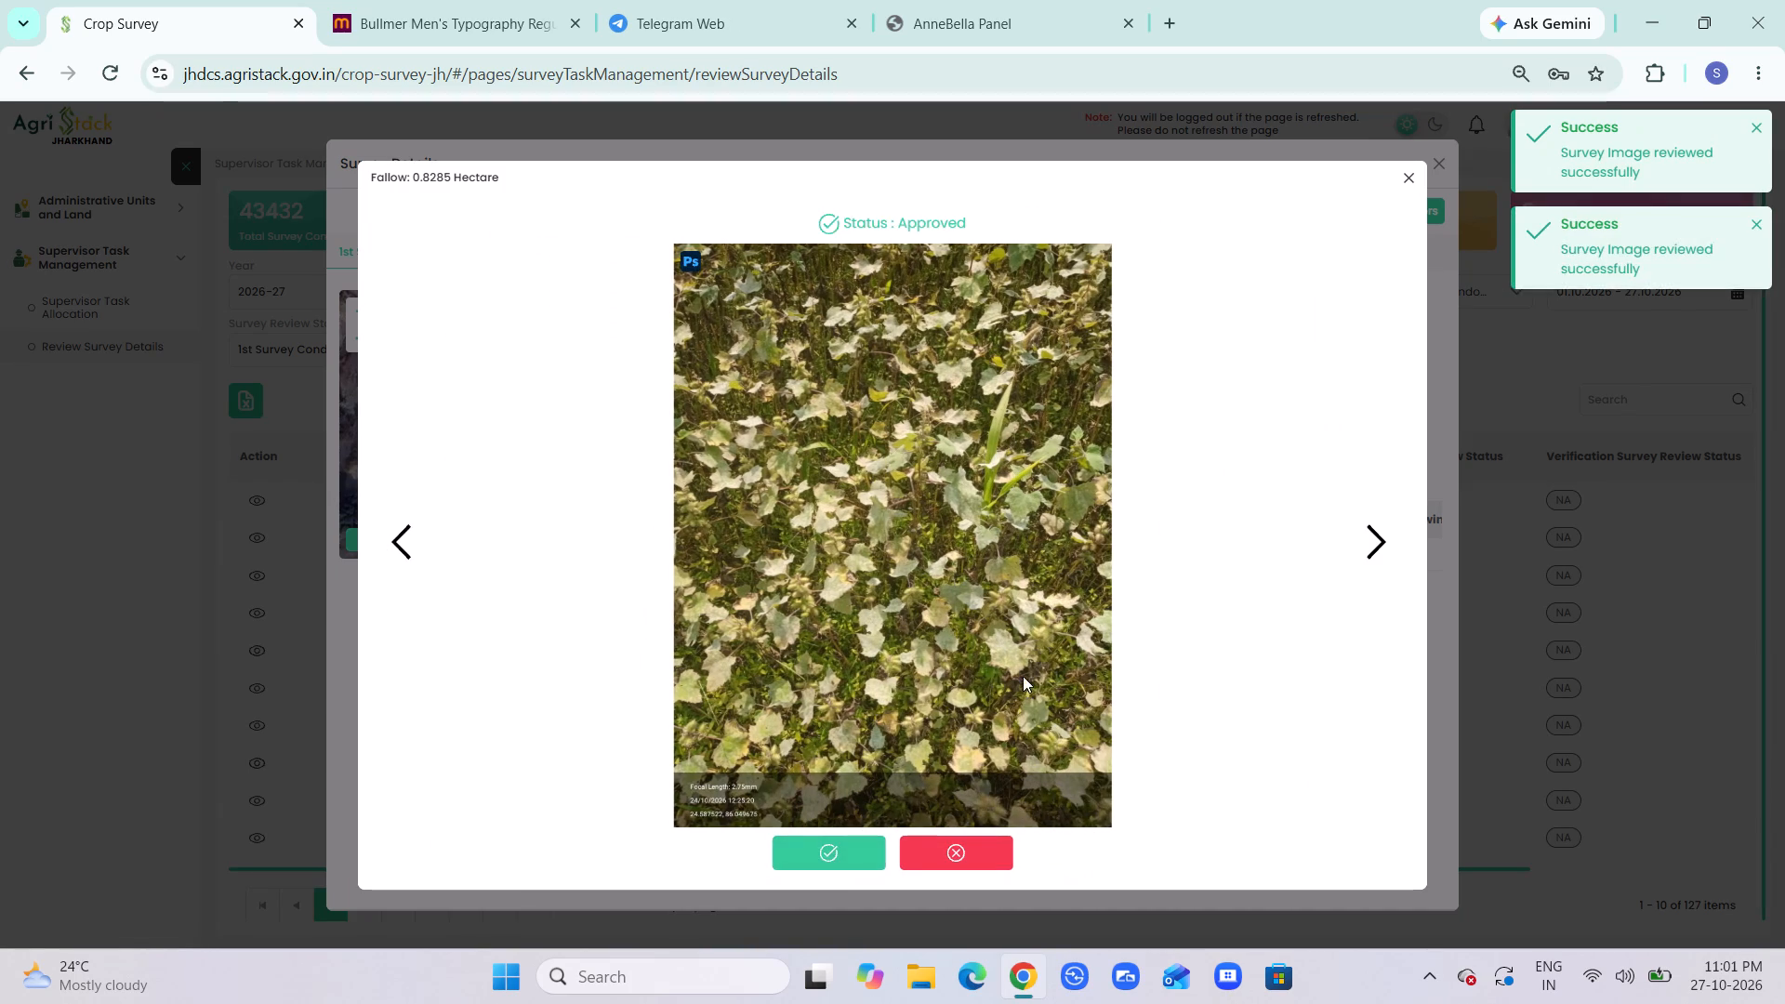
{"action": "left_click_drag", "start_coordinate": [1020, 677], "coordinate": [962, 694]}
{"action": "left_click", "coordinate": [863, 848]}
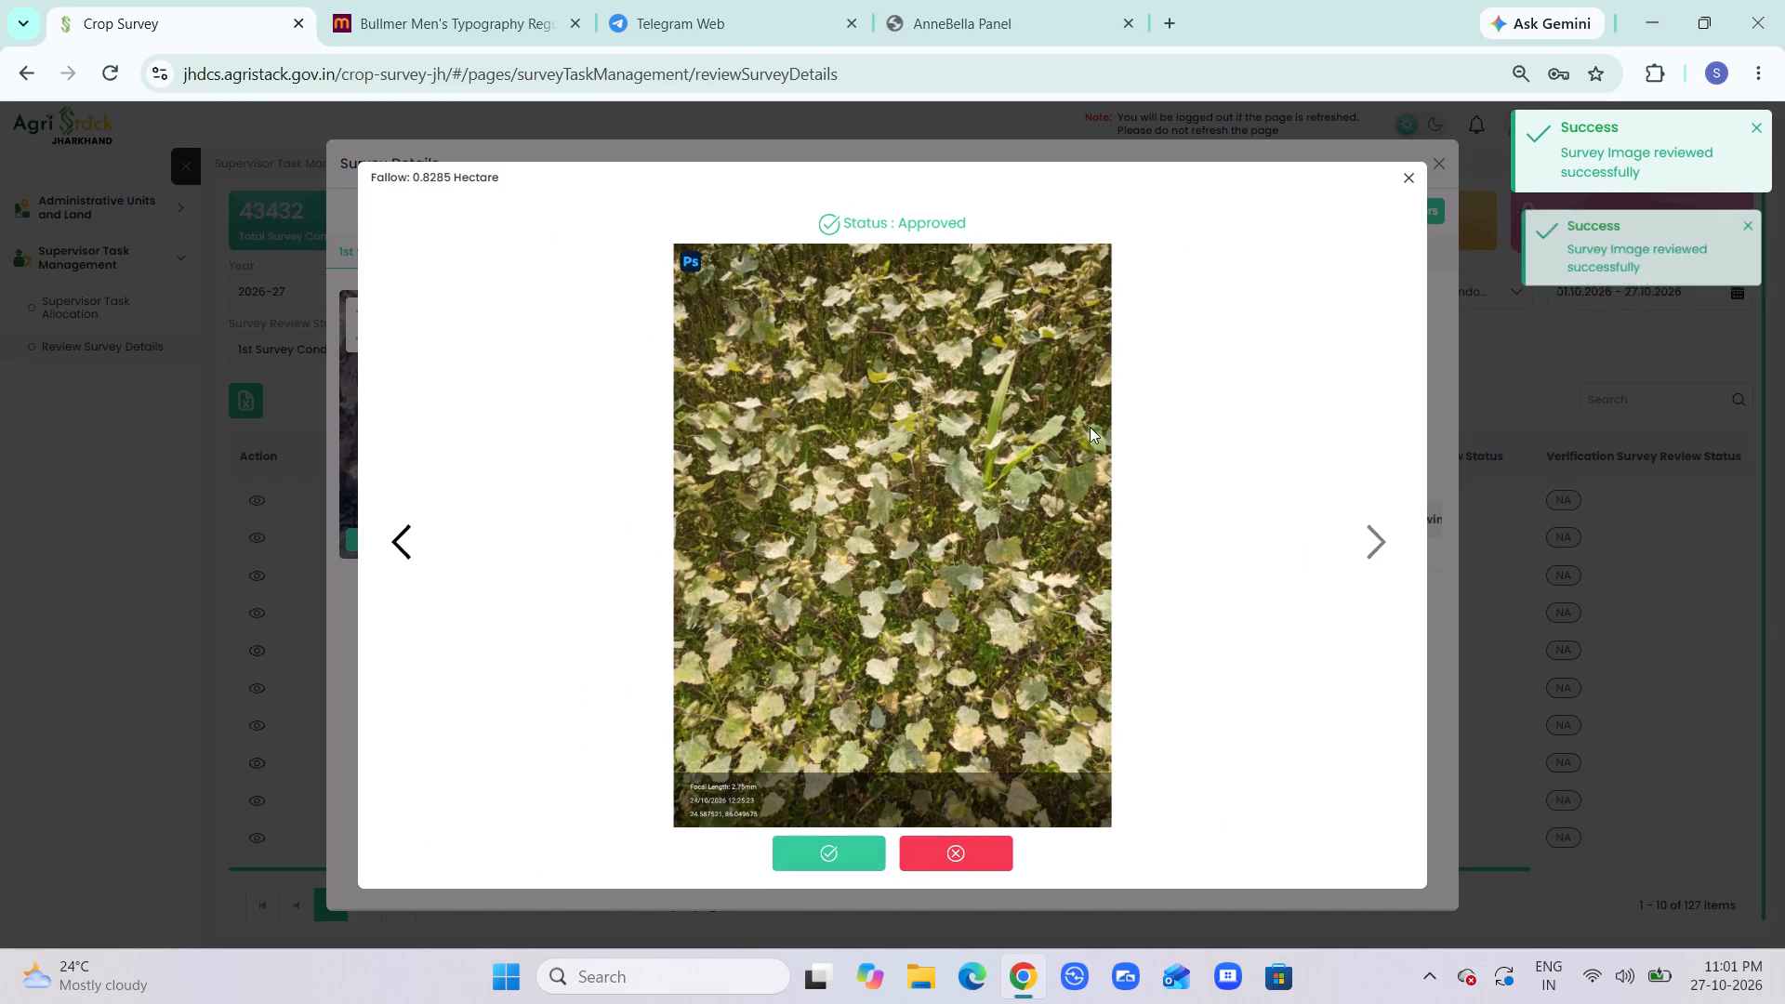
{"action": "left_click", "coordinate": [1406, 178]}
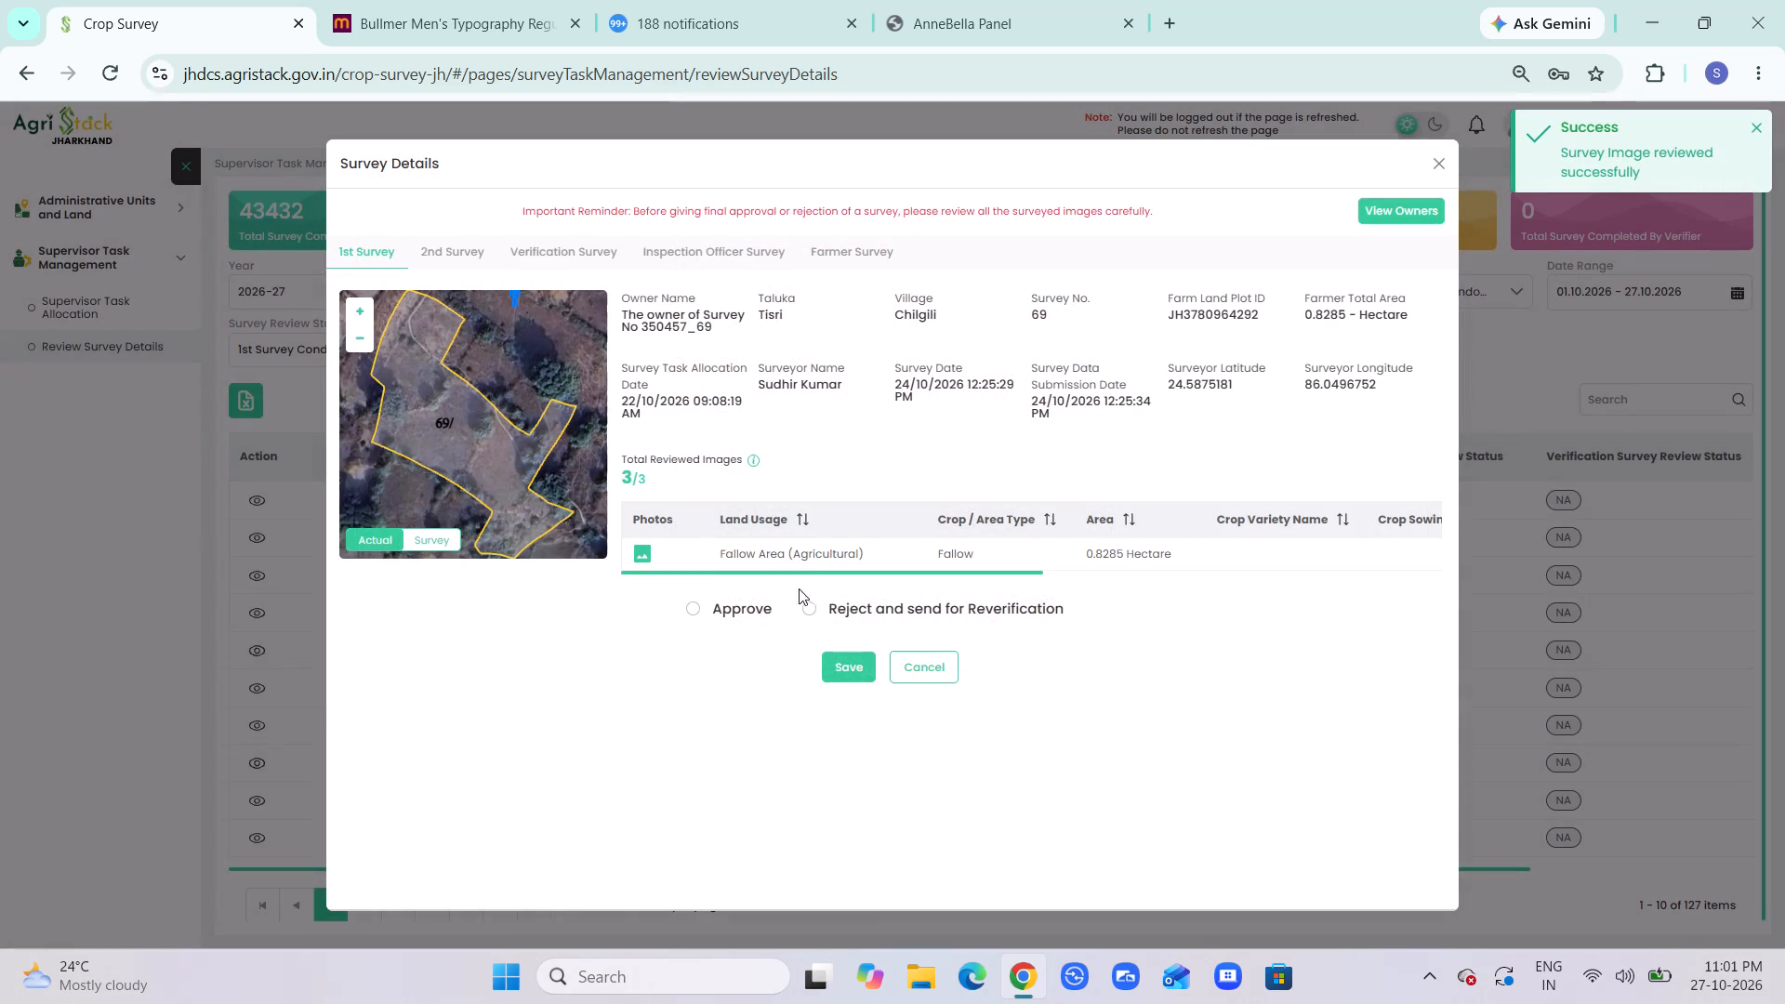
Approve the 1st survey of survey number 69, save the review and close its survey details.
{"action": "left_click", "coordinate": [765, 608]}
{"action": "left_click", "coordinate": [853, 674]}
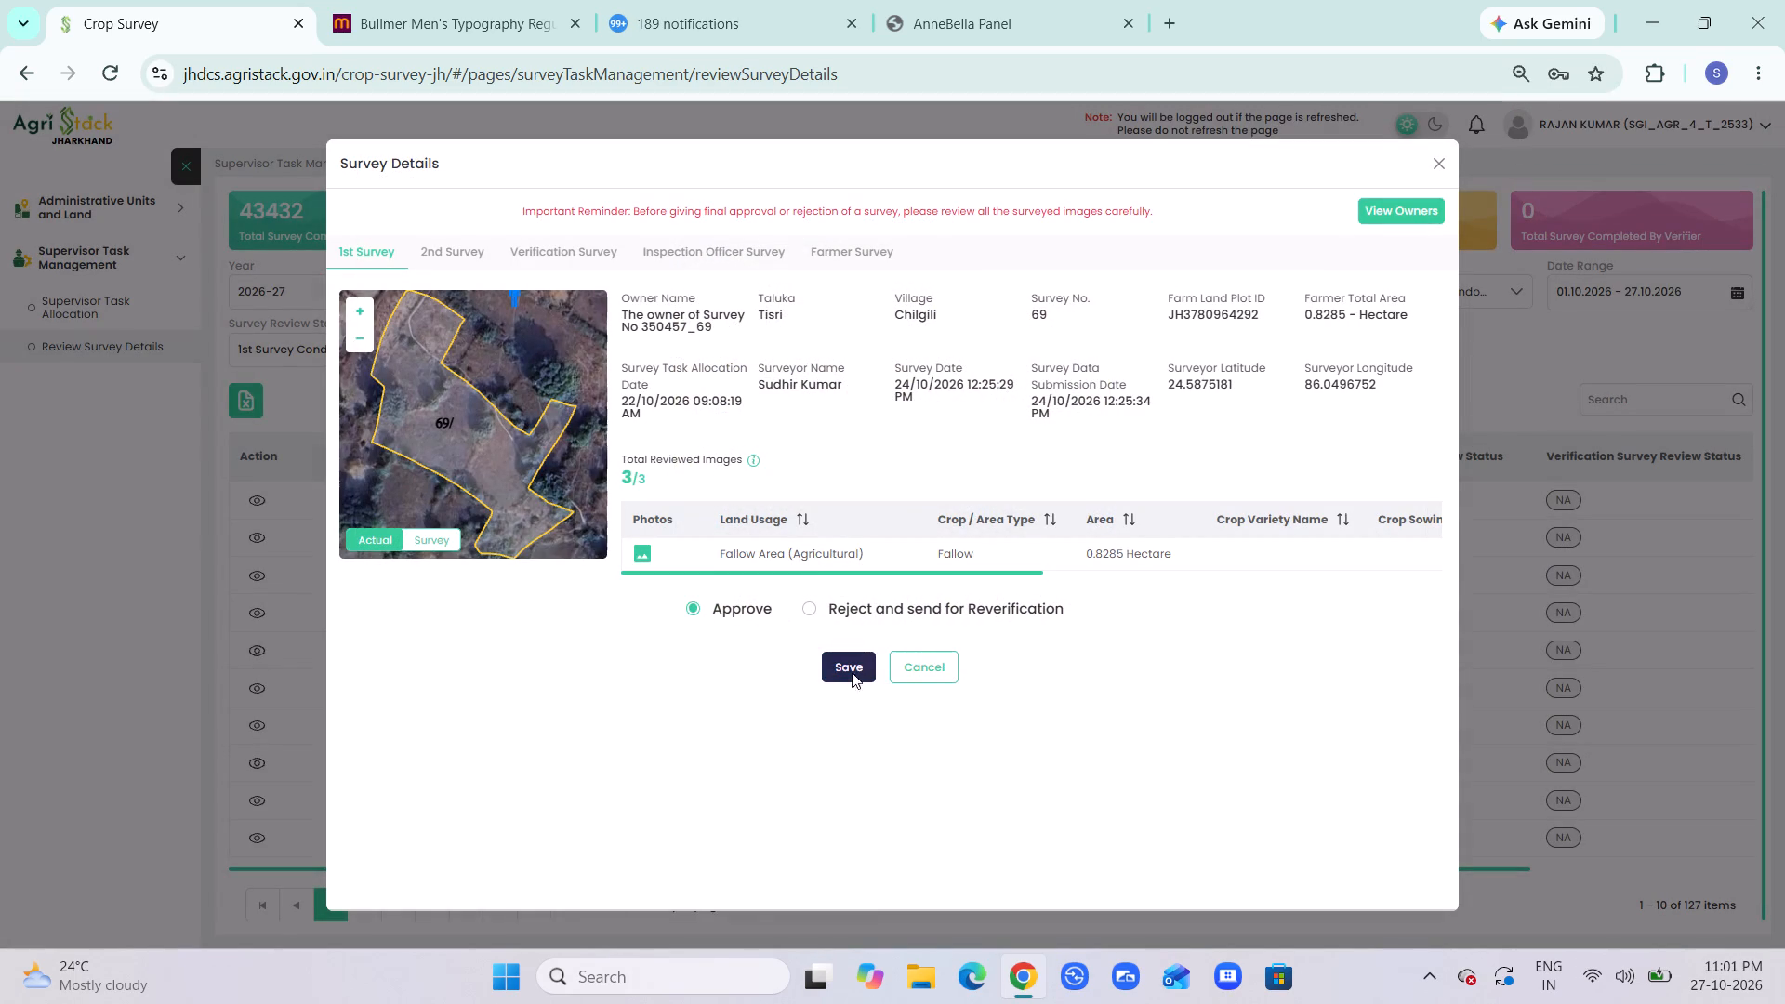
{"action": "left_click", "coordinate": [869, 565]}
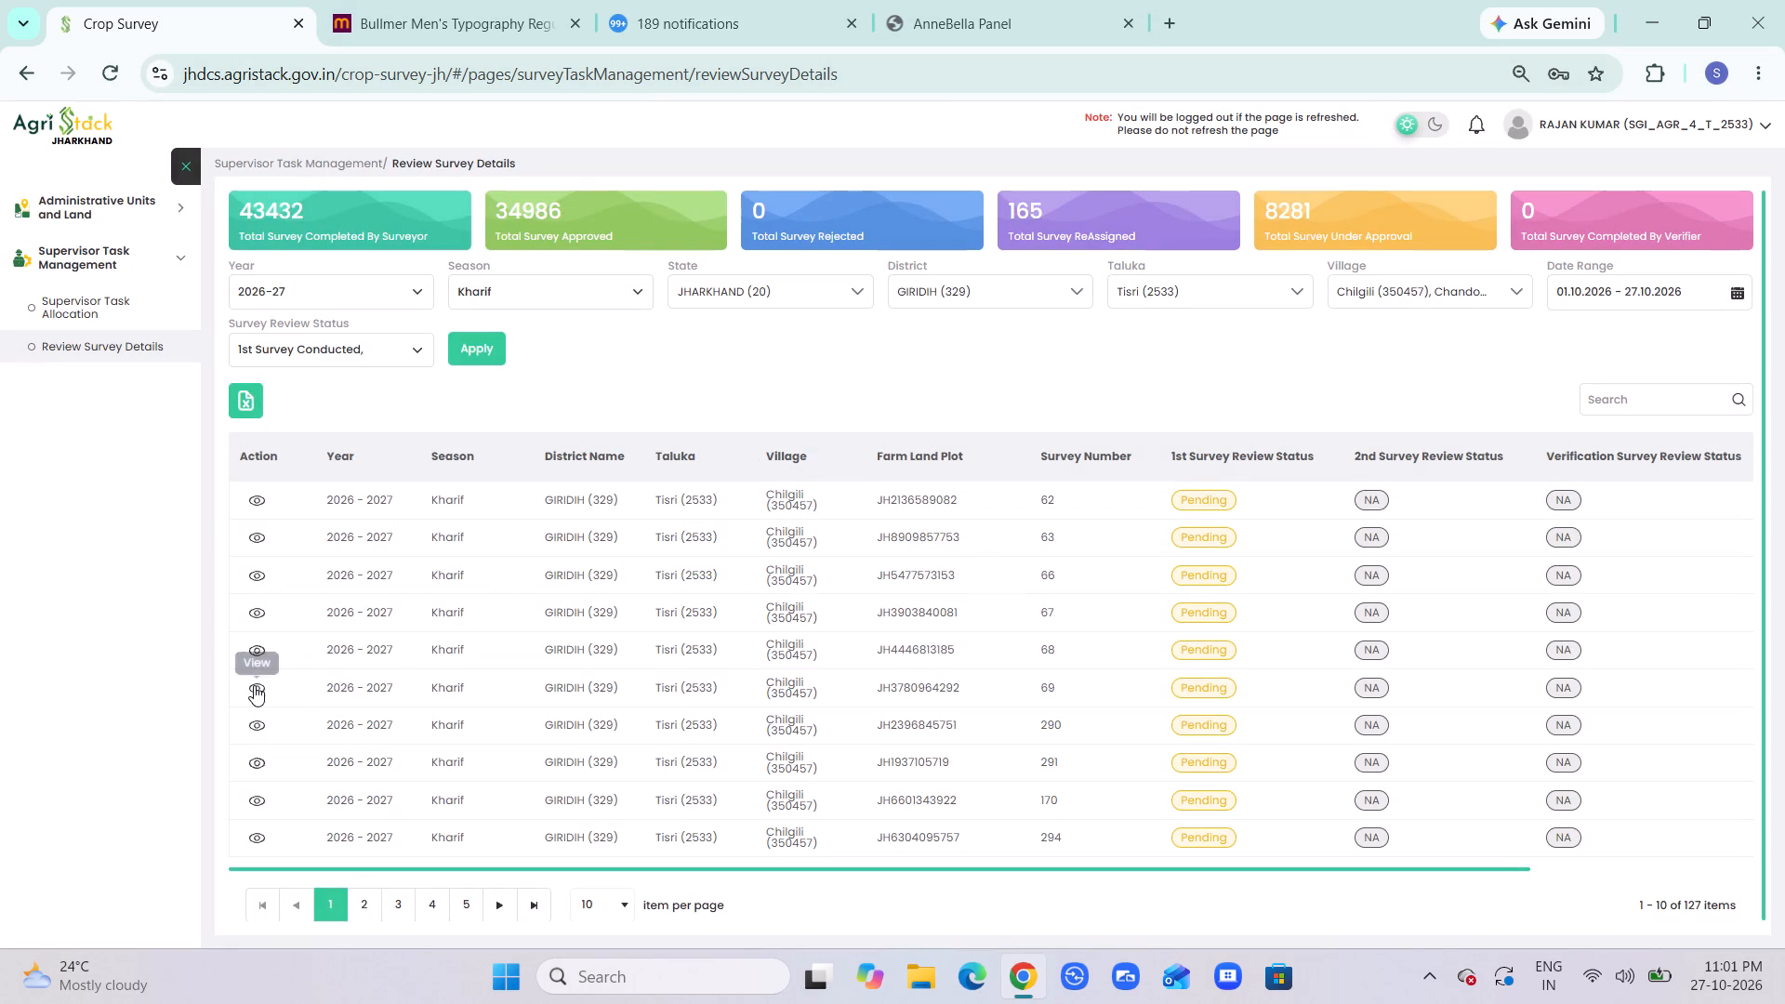
Check the review state of survey number 69 in its survey details and close them.
{"action": "left_click", "coordinate": [254, 685]}
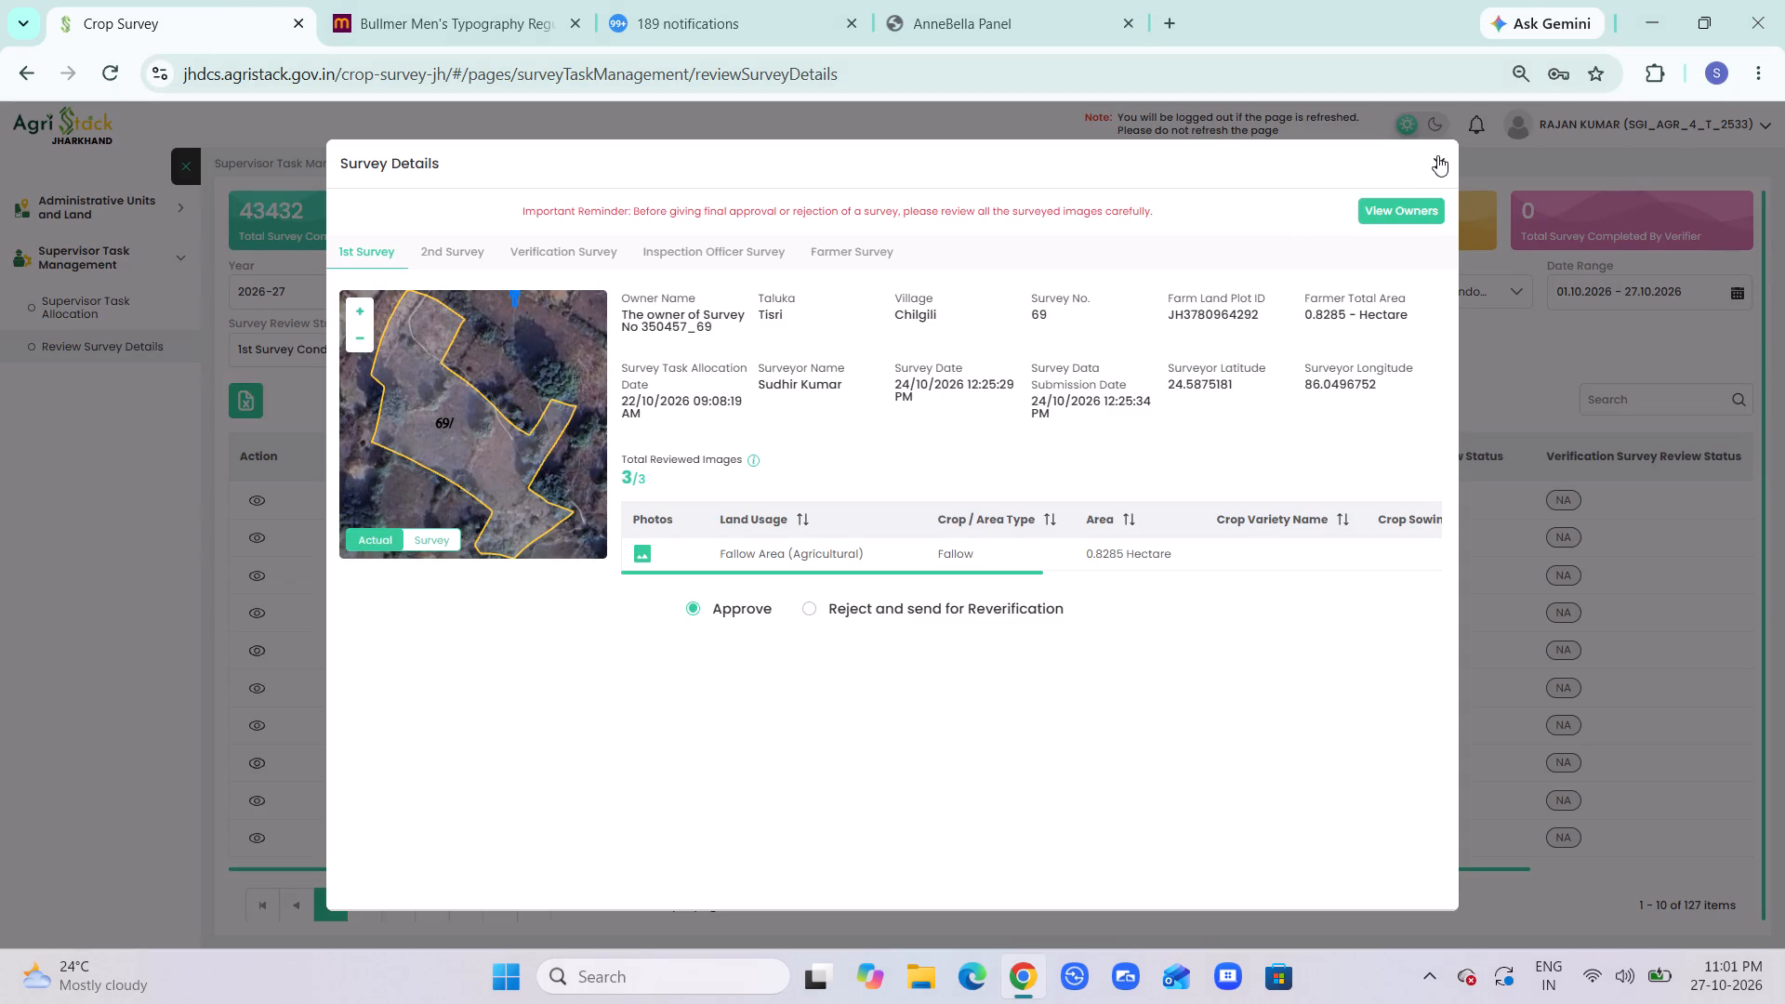
{"action": "left_click", "coordinate": [1437, 155]}
Open the survey details of survey number 290 in Chilgili, approve all three farm photos and close the photo viewer.
{"action": "left_click", "coordinate": [256, 716]}
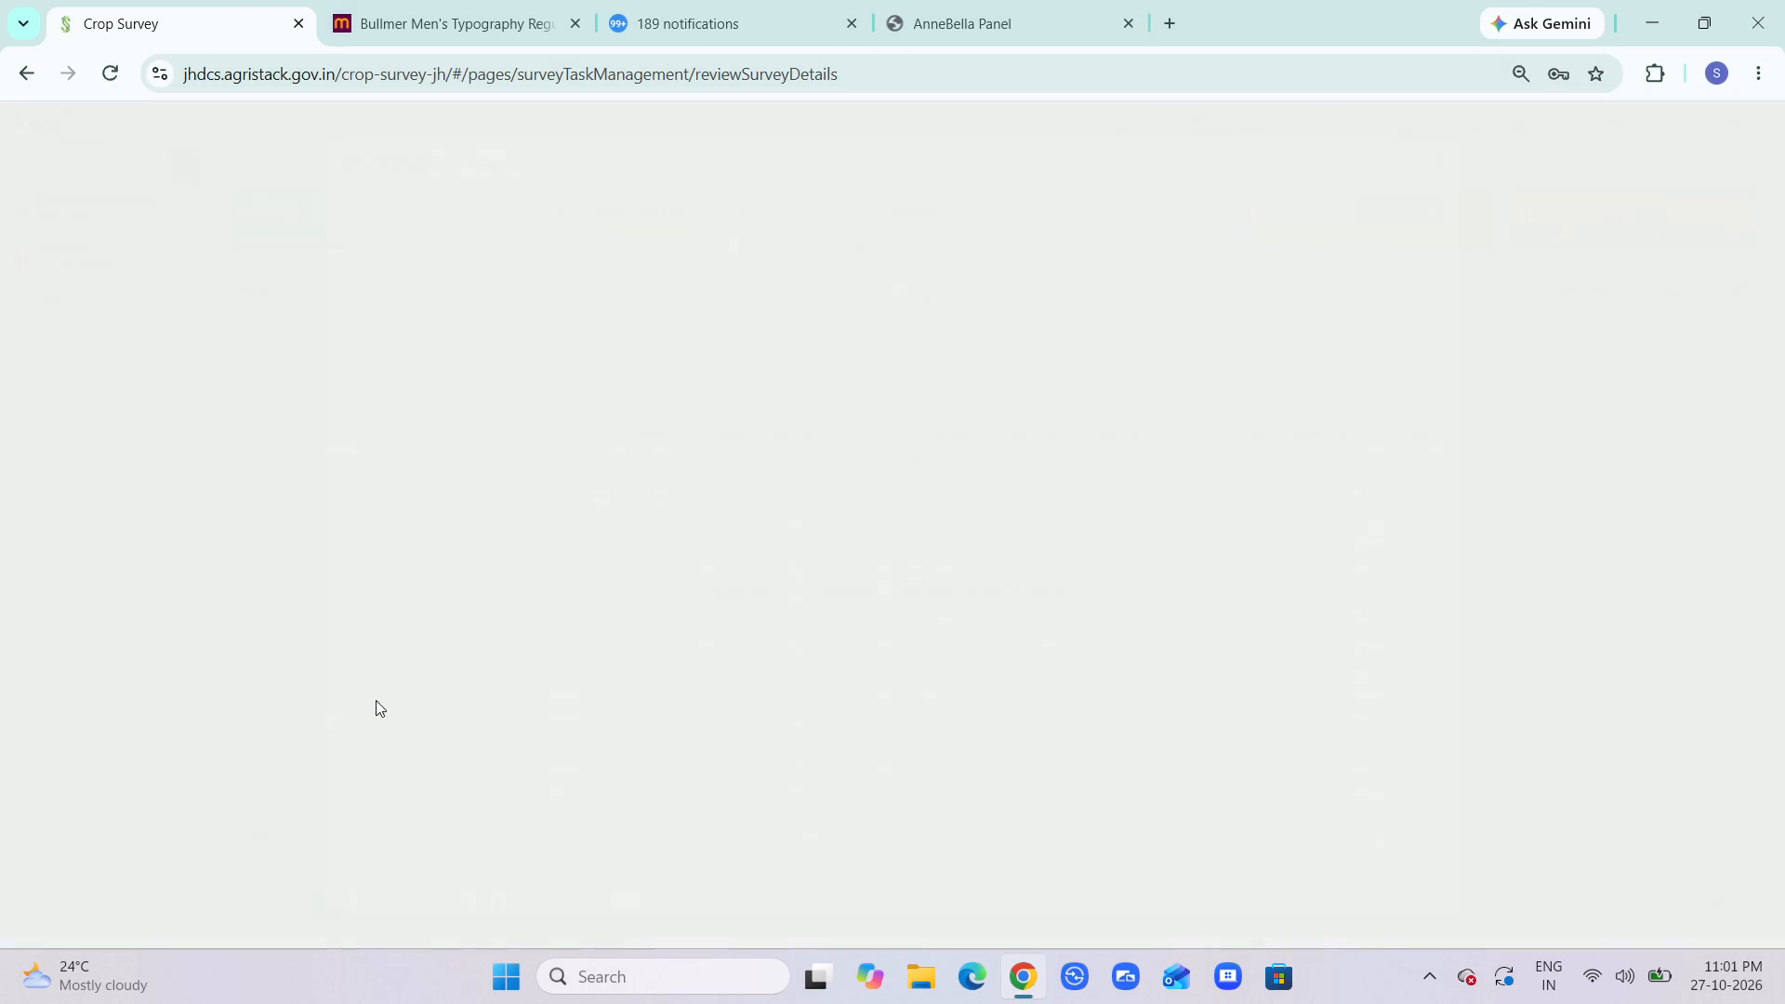
{"action": "left_click", "coordinate": [642, 557]}
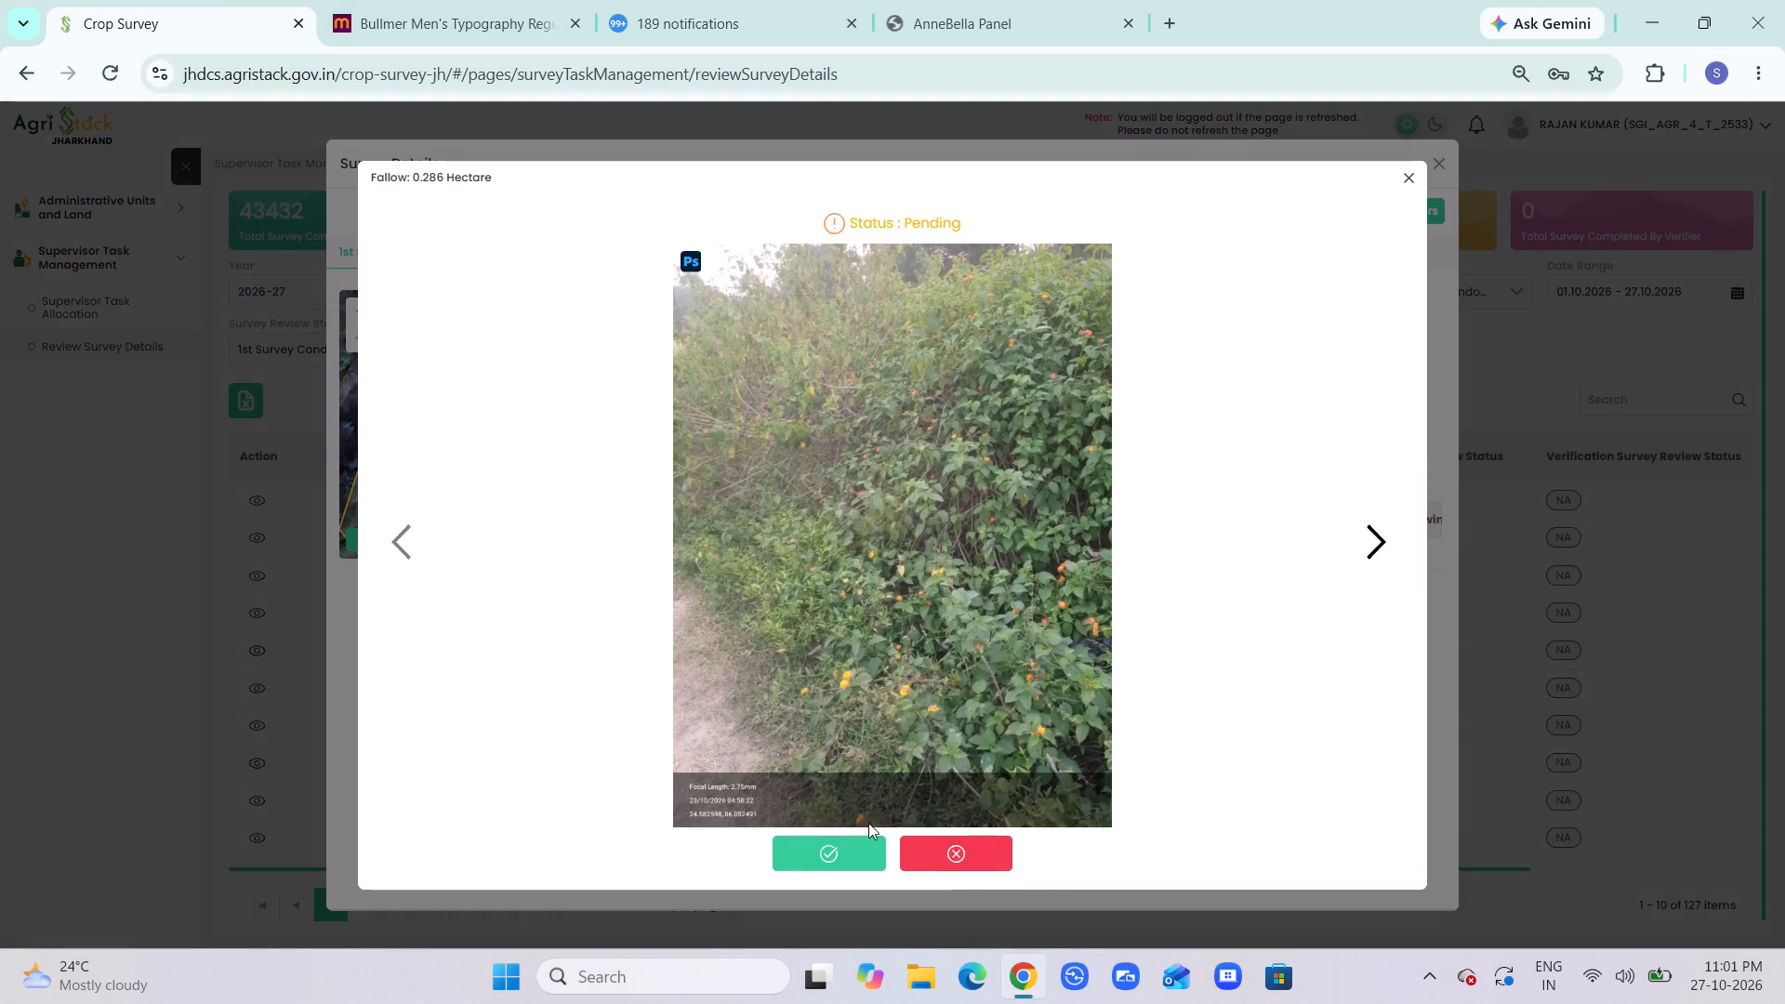
{"action": "left_click", "coordinate": [859, 852]}
{"action": "left_click_drag", "start_coordinate": [1038, 612], "coordinate": [827, 617]}
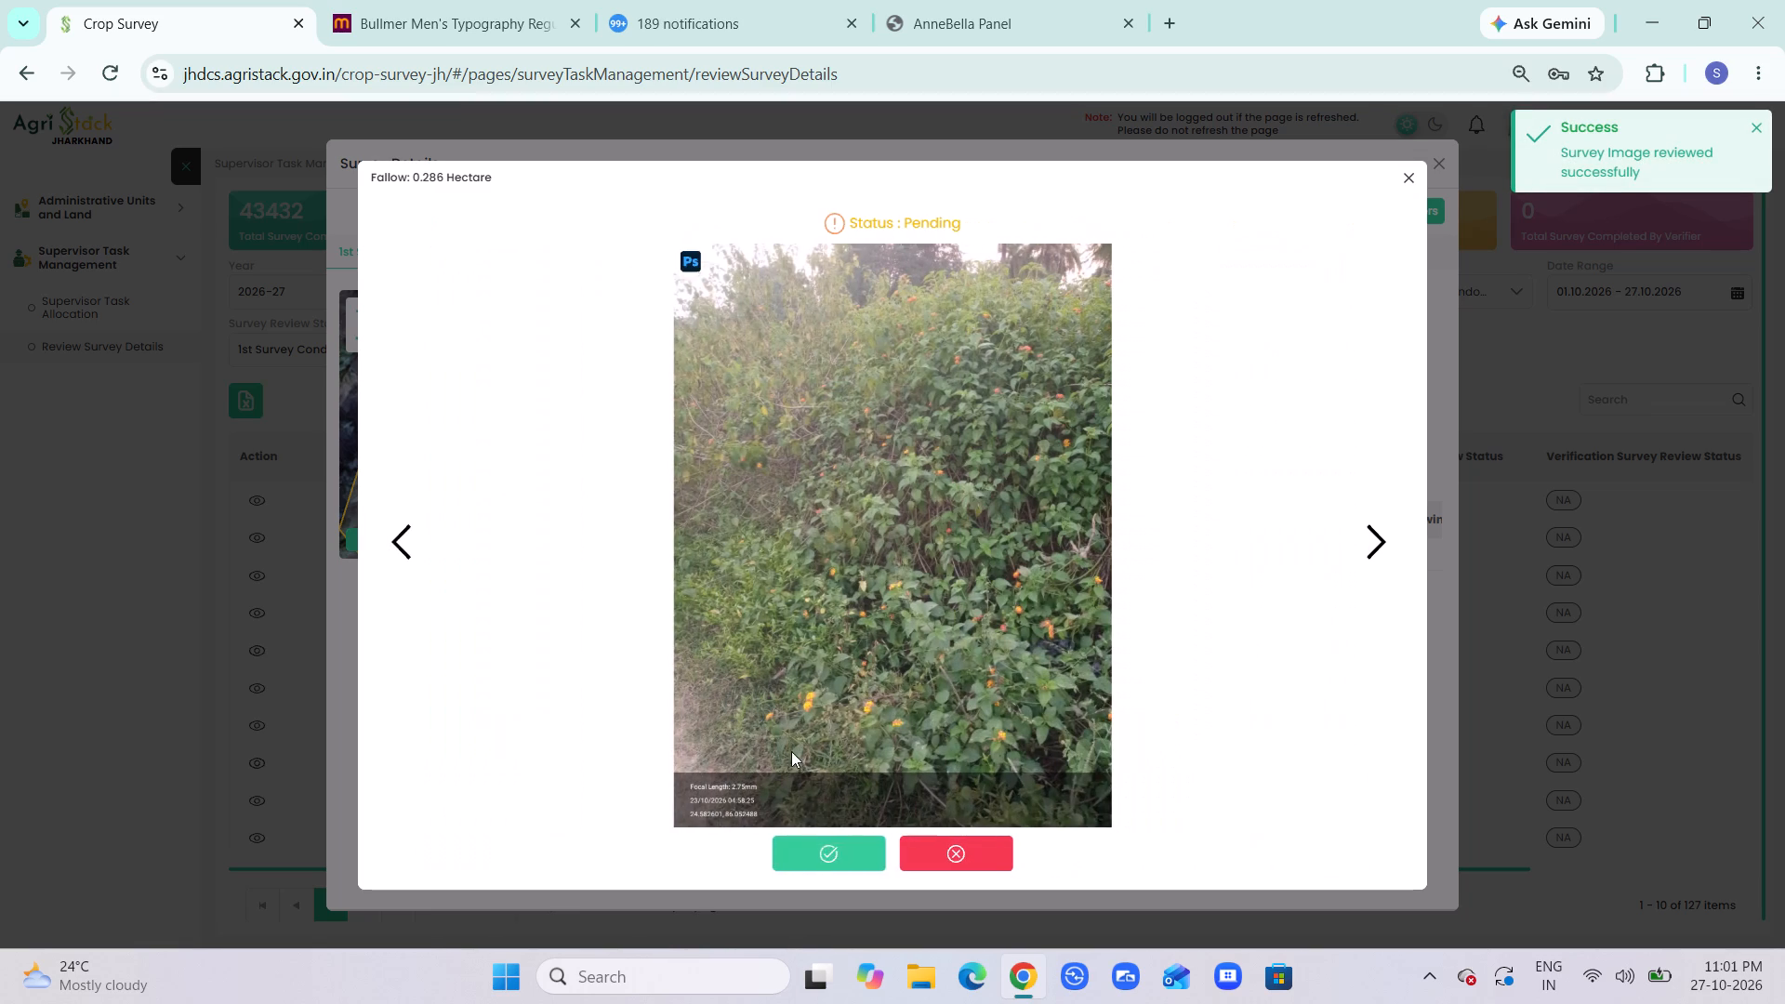
{"action": "left_click", "coordinate": [843, 848]}
{"action": "left_click_drag", "start_coordinate": [1002, 643], "coordinate": [851, 670]}
{"action": "left_click", "coordinate": [856, 854]}
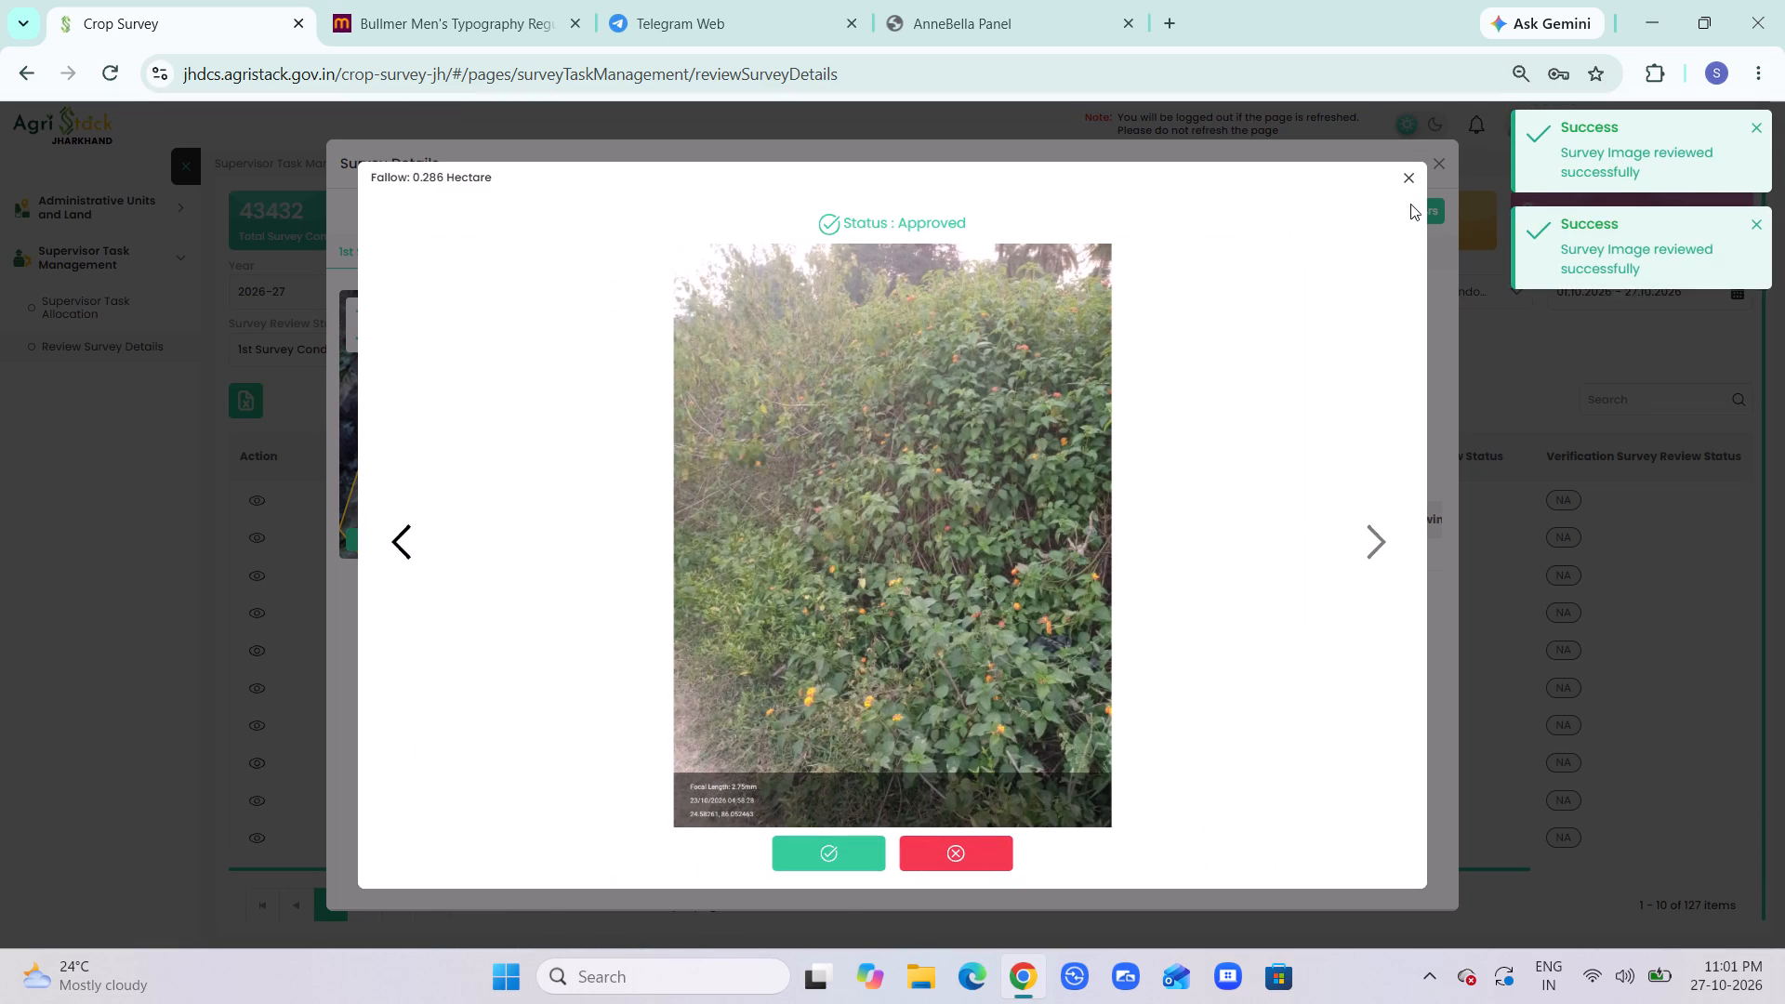
{"action": "left_click", "coordinate": [1410, 174]}
Approve the 1st survey of survey number 290, save the review and close its survey details.
{"action": "left_click", "coordinate": [759, 609]}
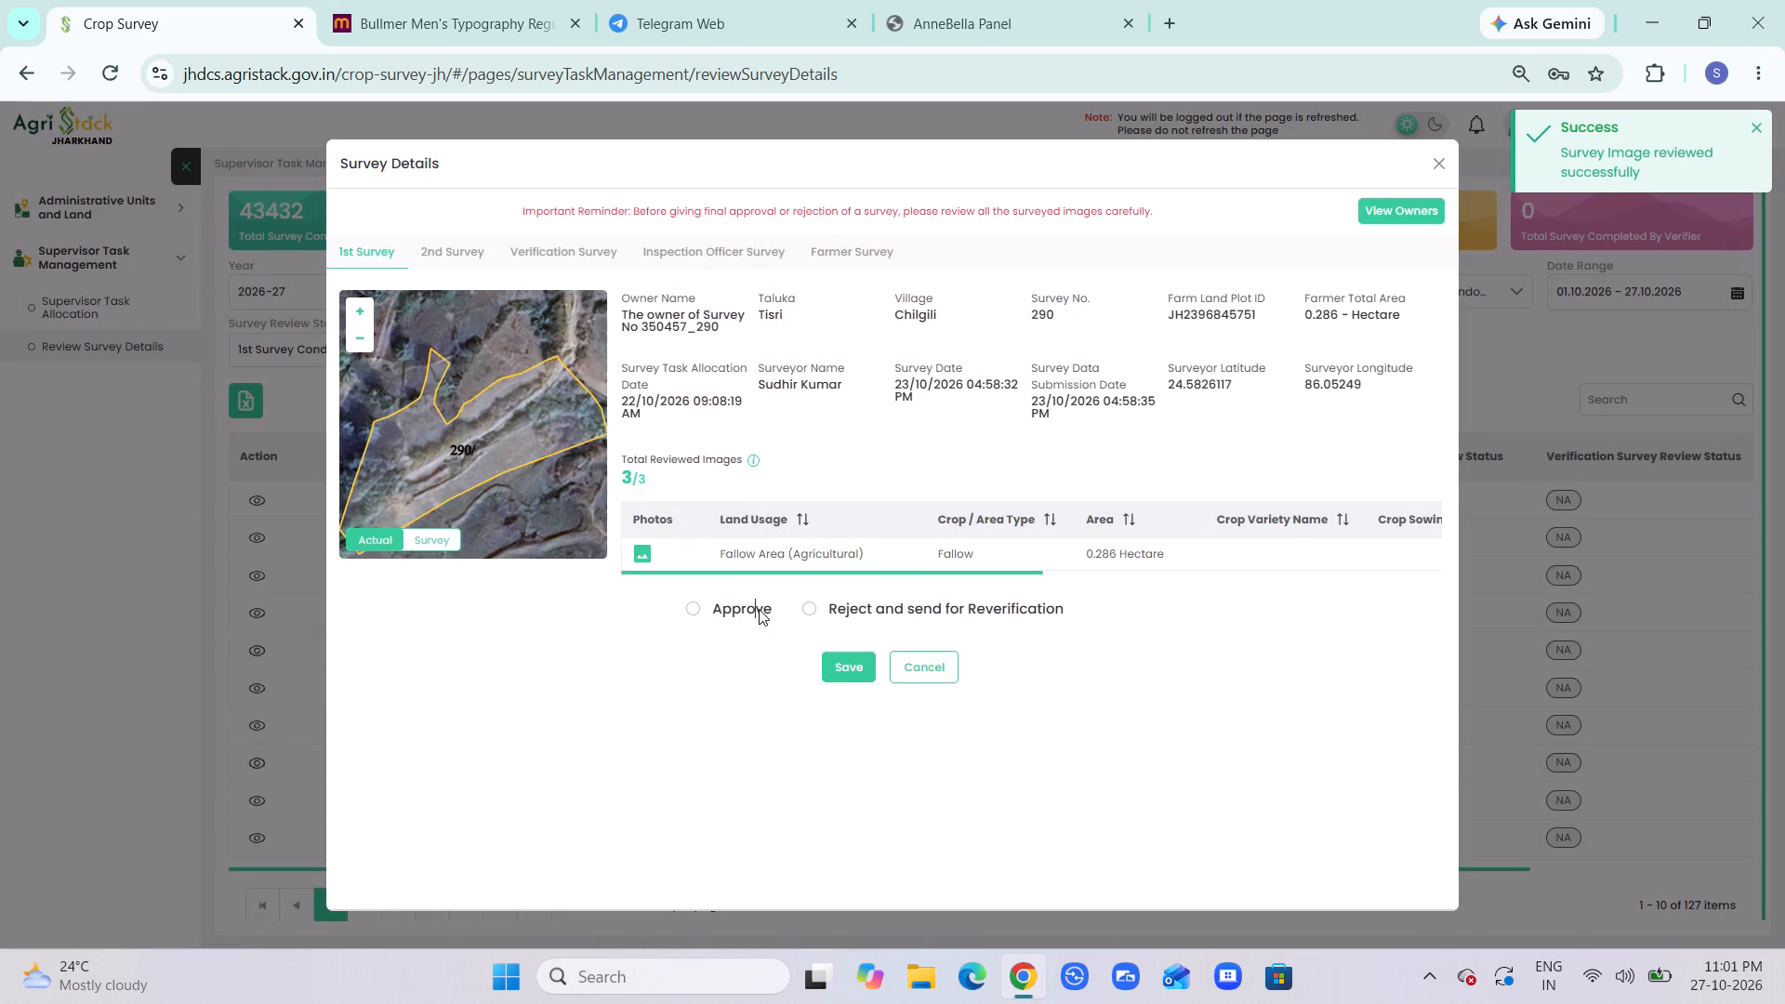
{"action": "left_click", "coordinate": [865, 664]}
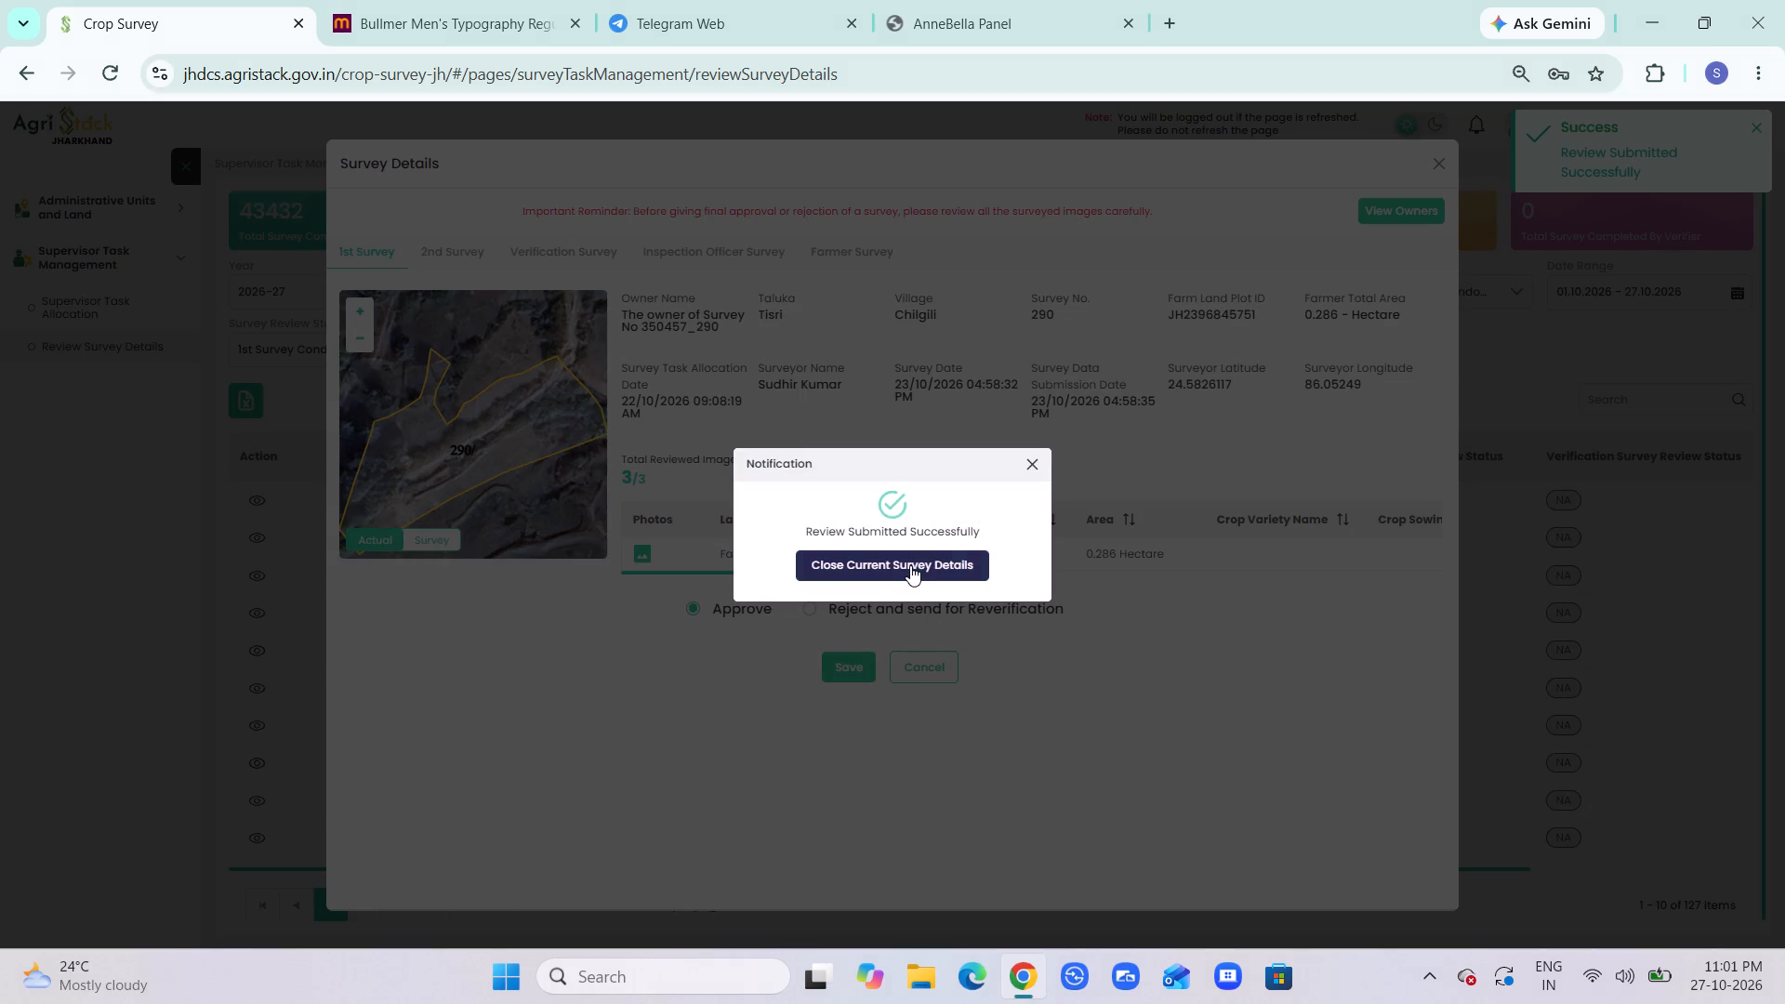
{"action": "left_click", "coordinate": [911, 565]}
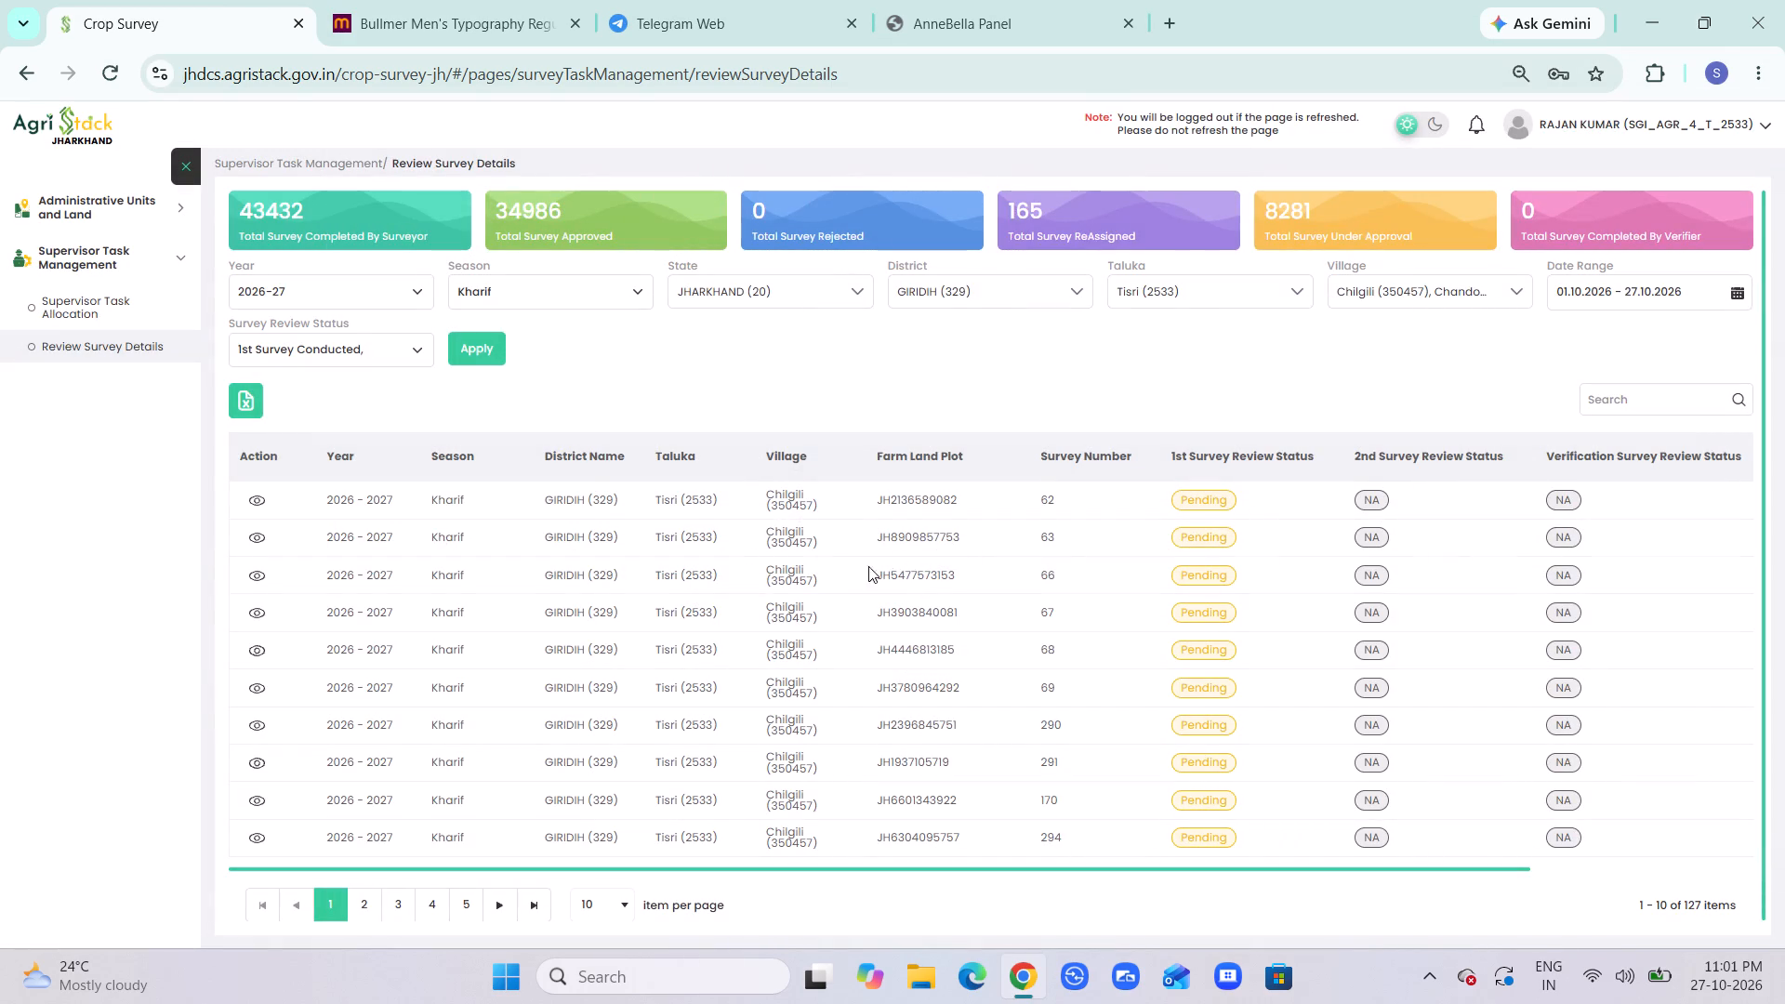
{"action": "left_click", "coordinate": [261, 758]}
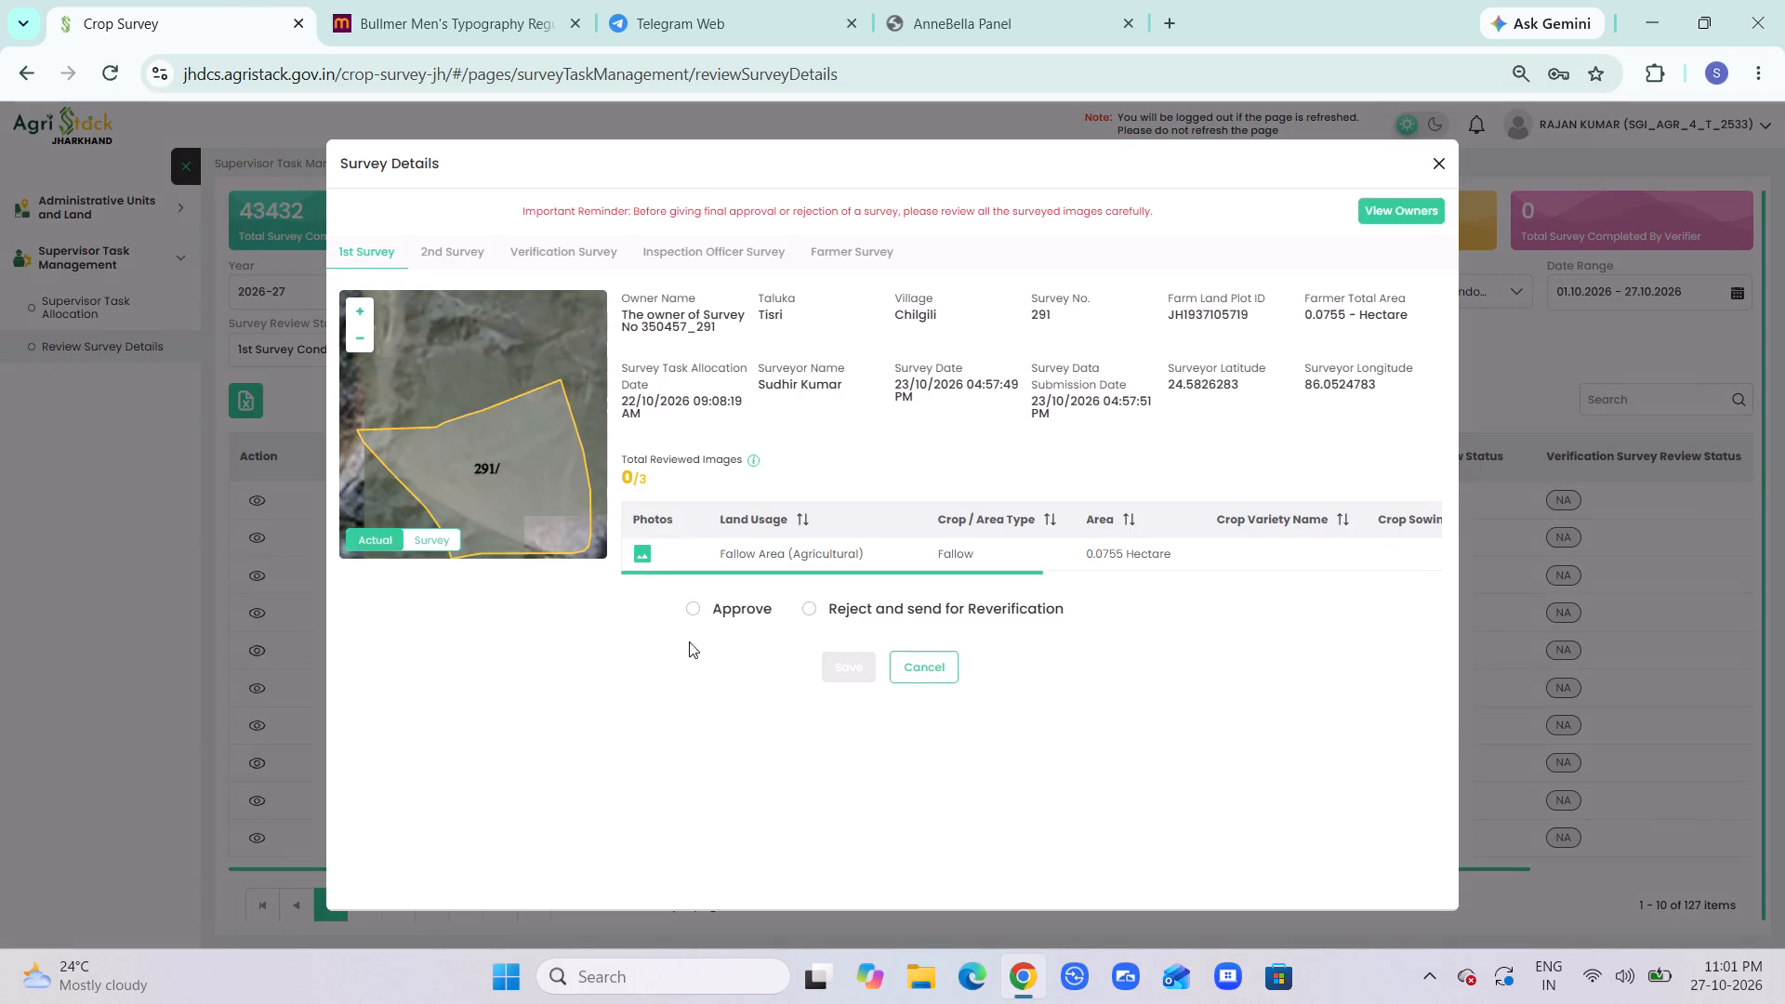
{"action": "left_click", "coordinate": [642, 556]}
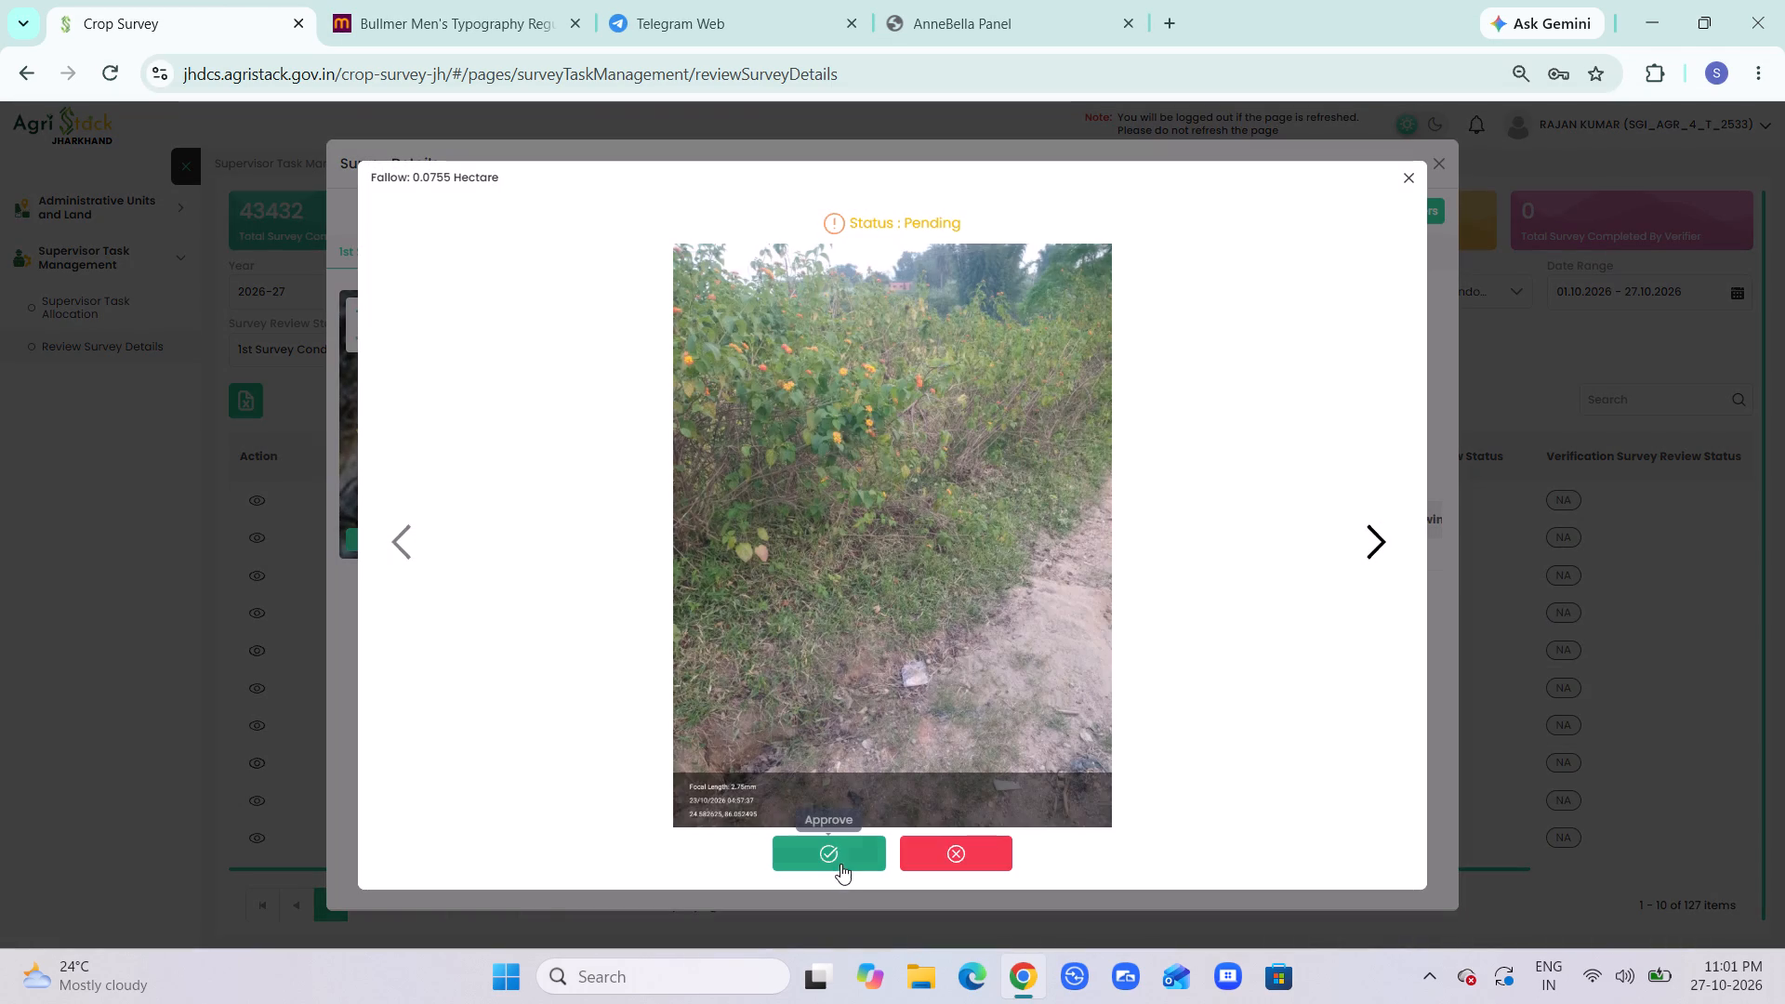
{"action": "left_click", "coordinate": [845, 856]}
{"action": "left_click_drag", "start_coordinate": [1039, 669], "coordinate": [769, 729]}
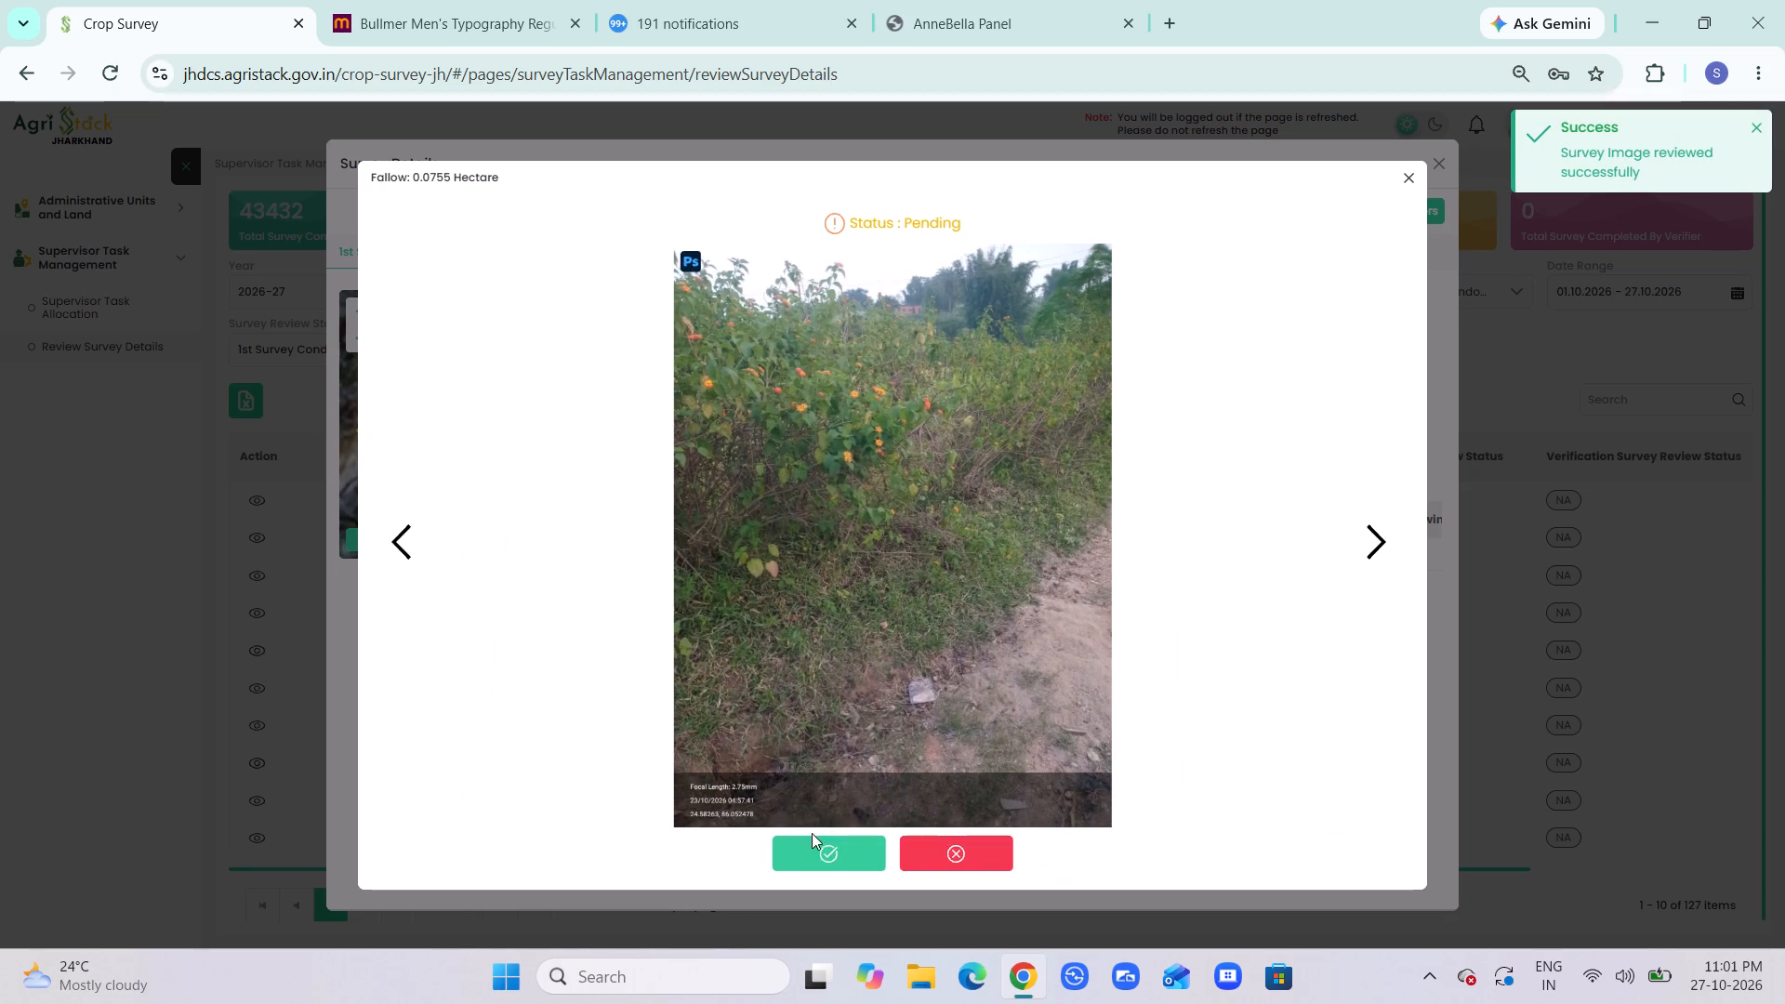
{"action": "left_click", "coordinate": [839, 842]}
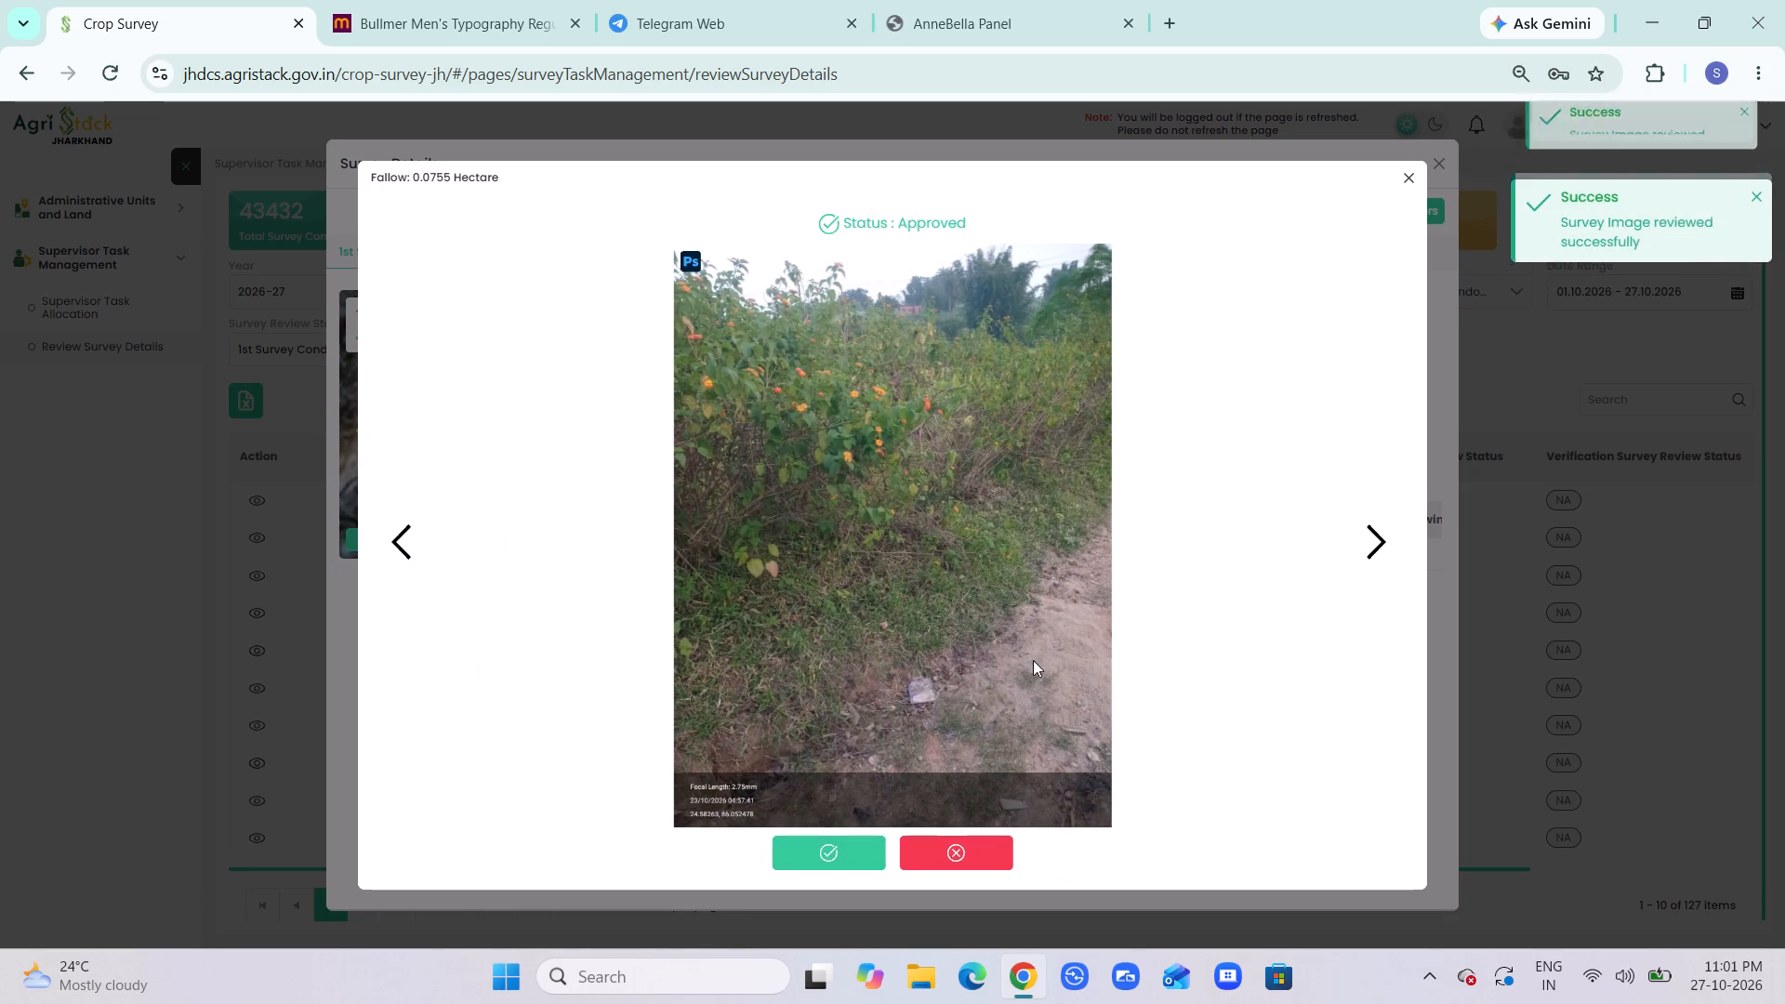
{"action": "left_click_drag", "start_coordinate": [1031, 668], "coordinate": [679, 720]}
{"action": "left_click", "coordinate": [836, 860]}
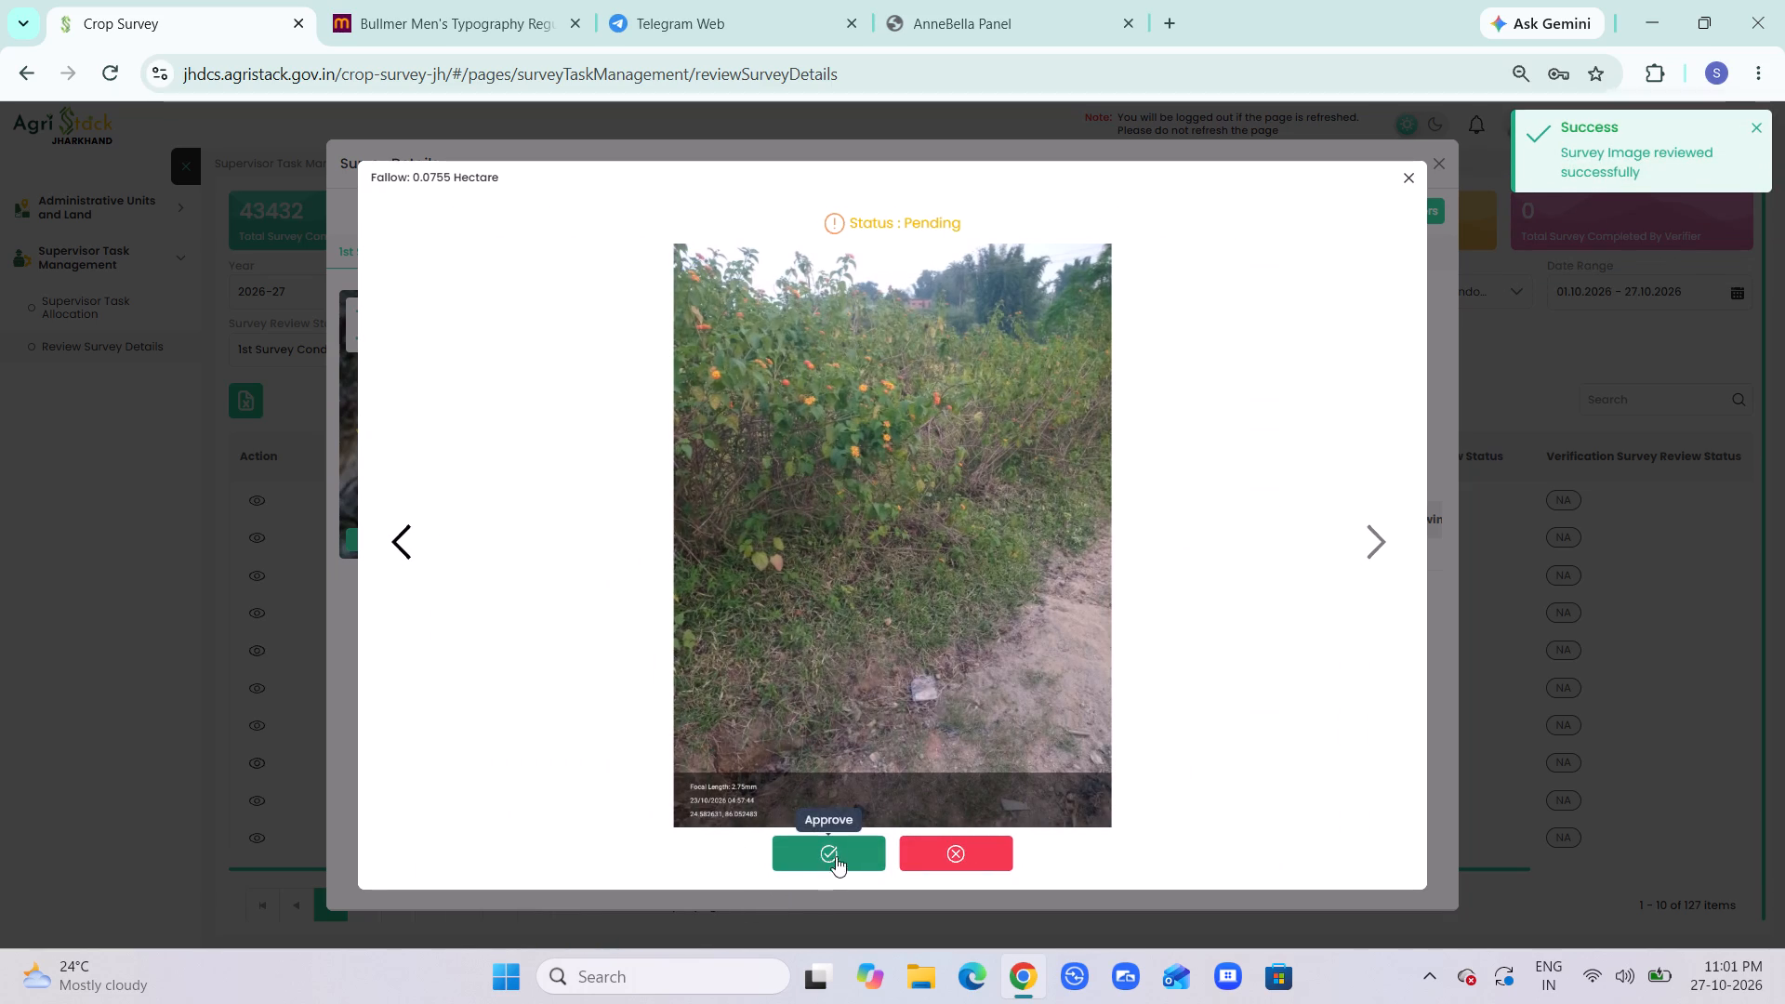
{"action": "left_click", "coordinate": [1410, 171]}
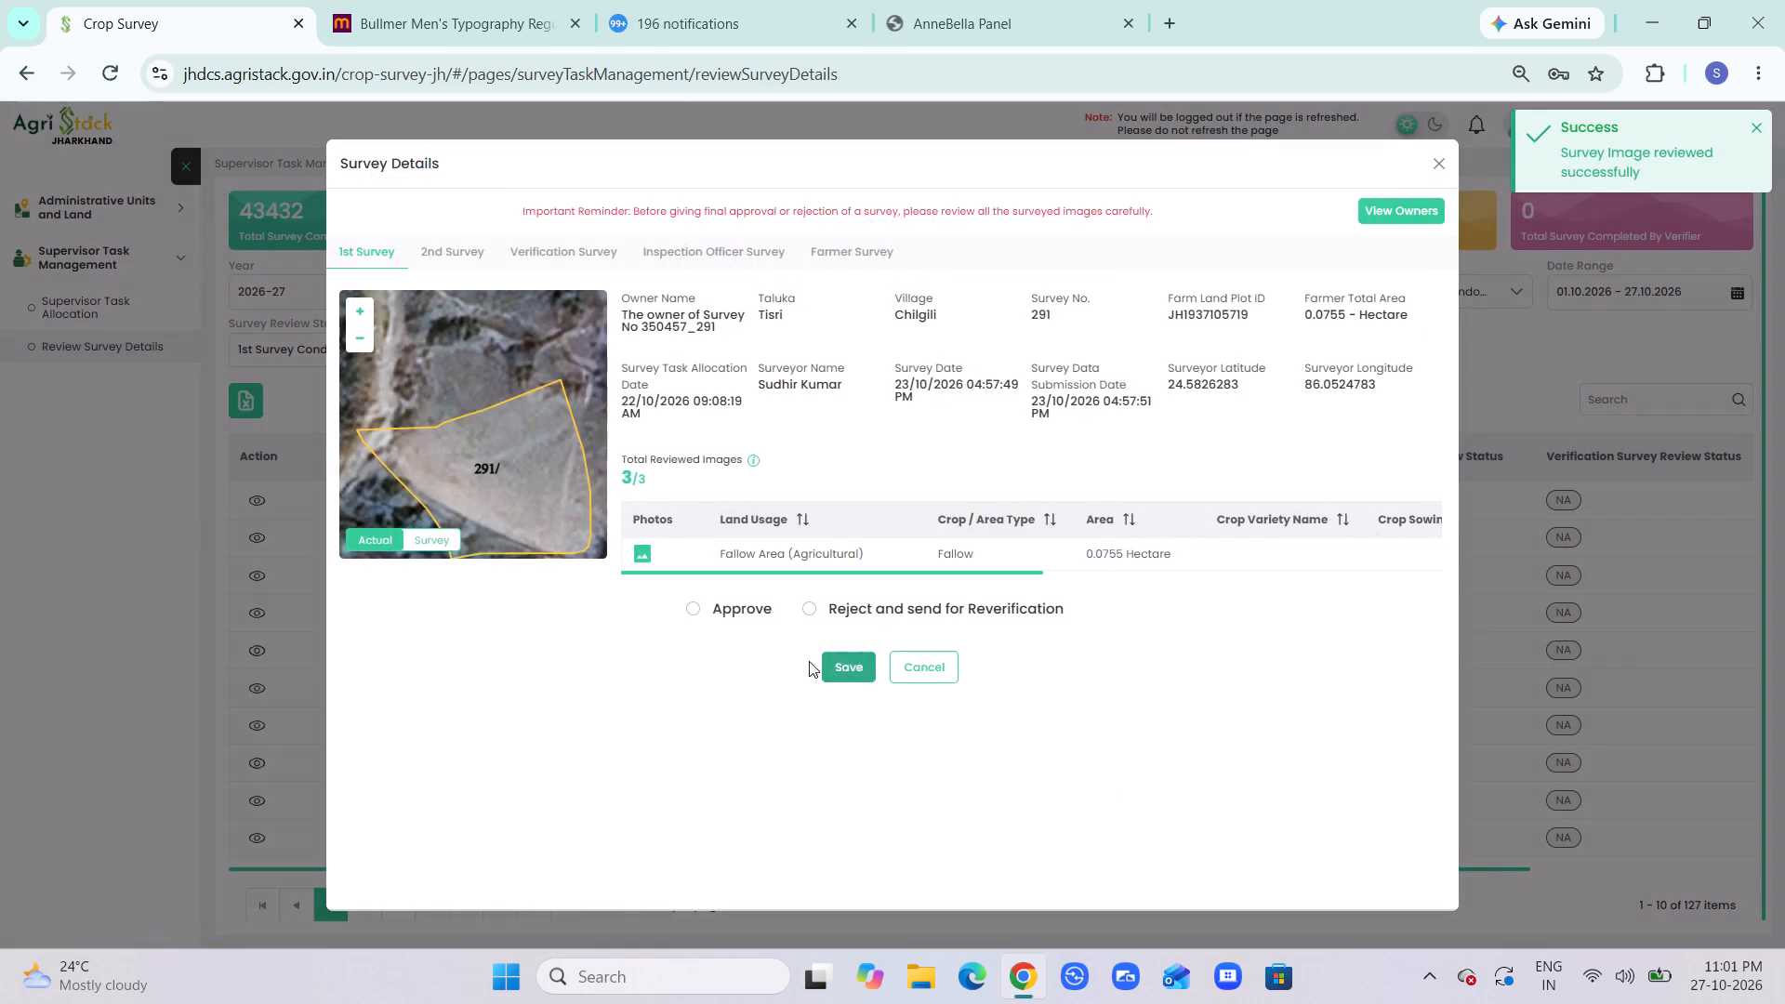
Approve the 1st survey of survey number 291, save the review and close its survey details.
{"action": "left_click", "coordinate": [722, 607]}
{"action": "left_click", "coordinate": [841, 665]}
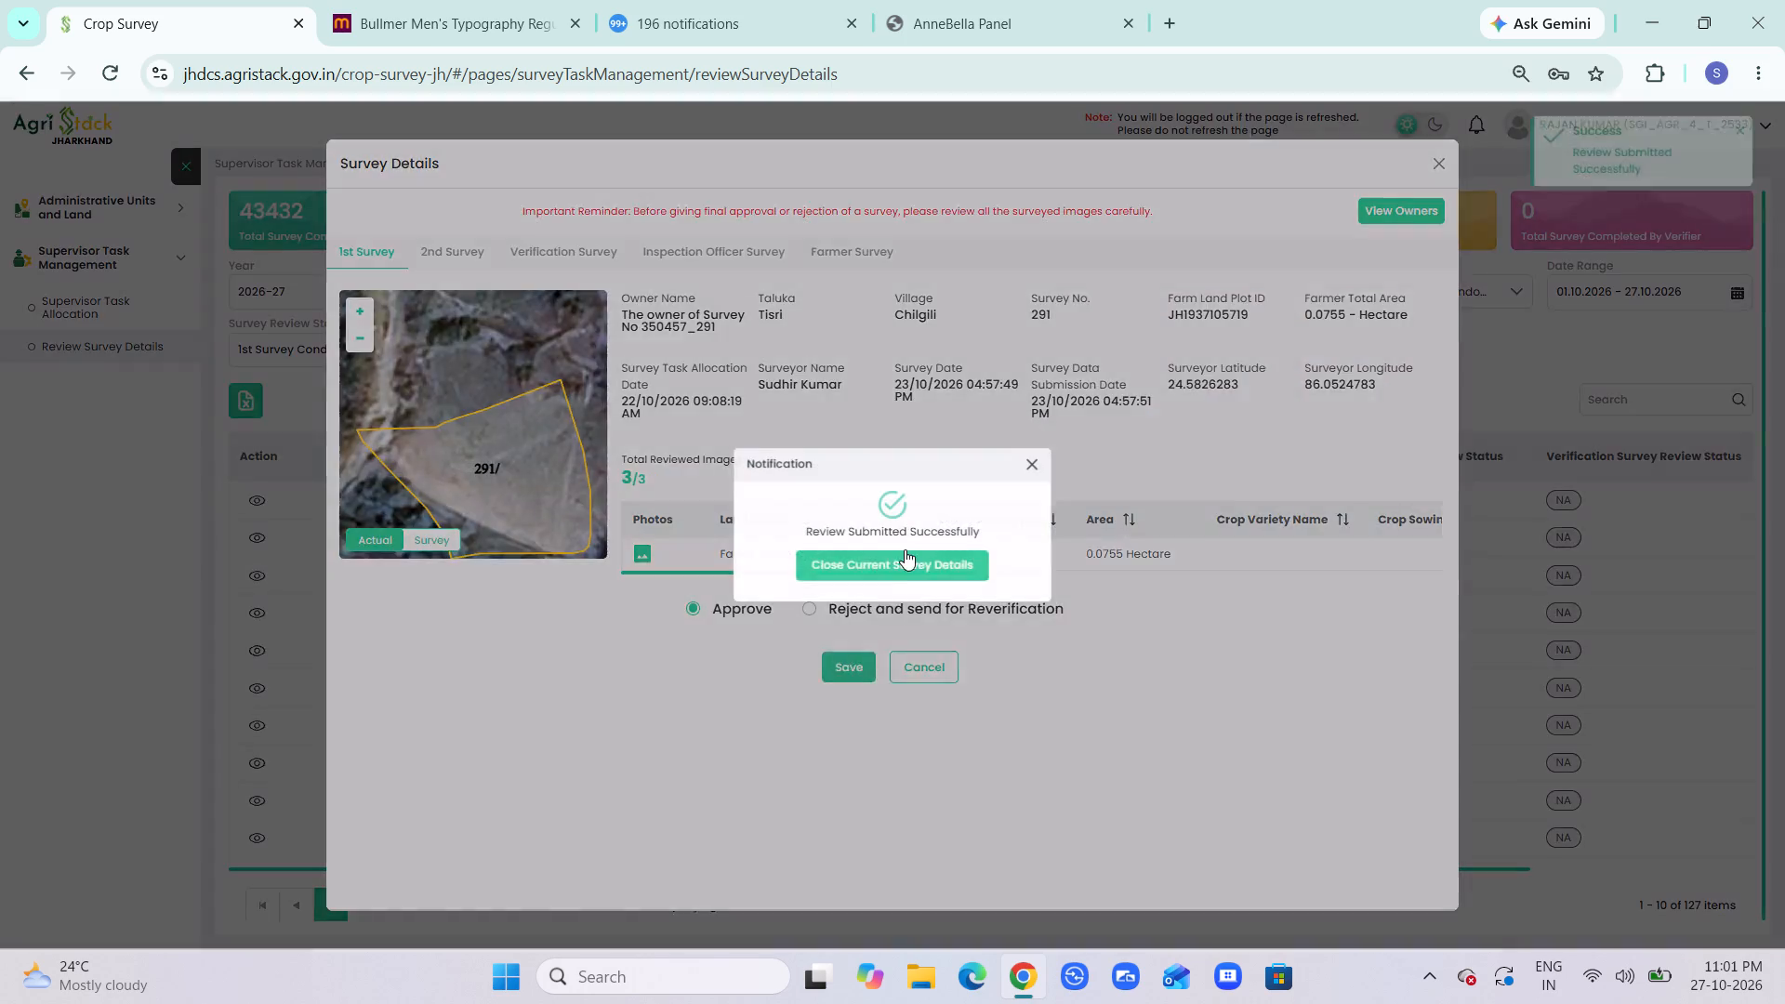
{"action": "left_click", "coordinate": [913, 563]}
{"action": "left_click", "coordinate": [262, 810]}
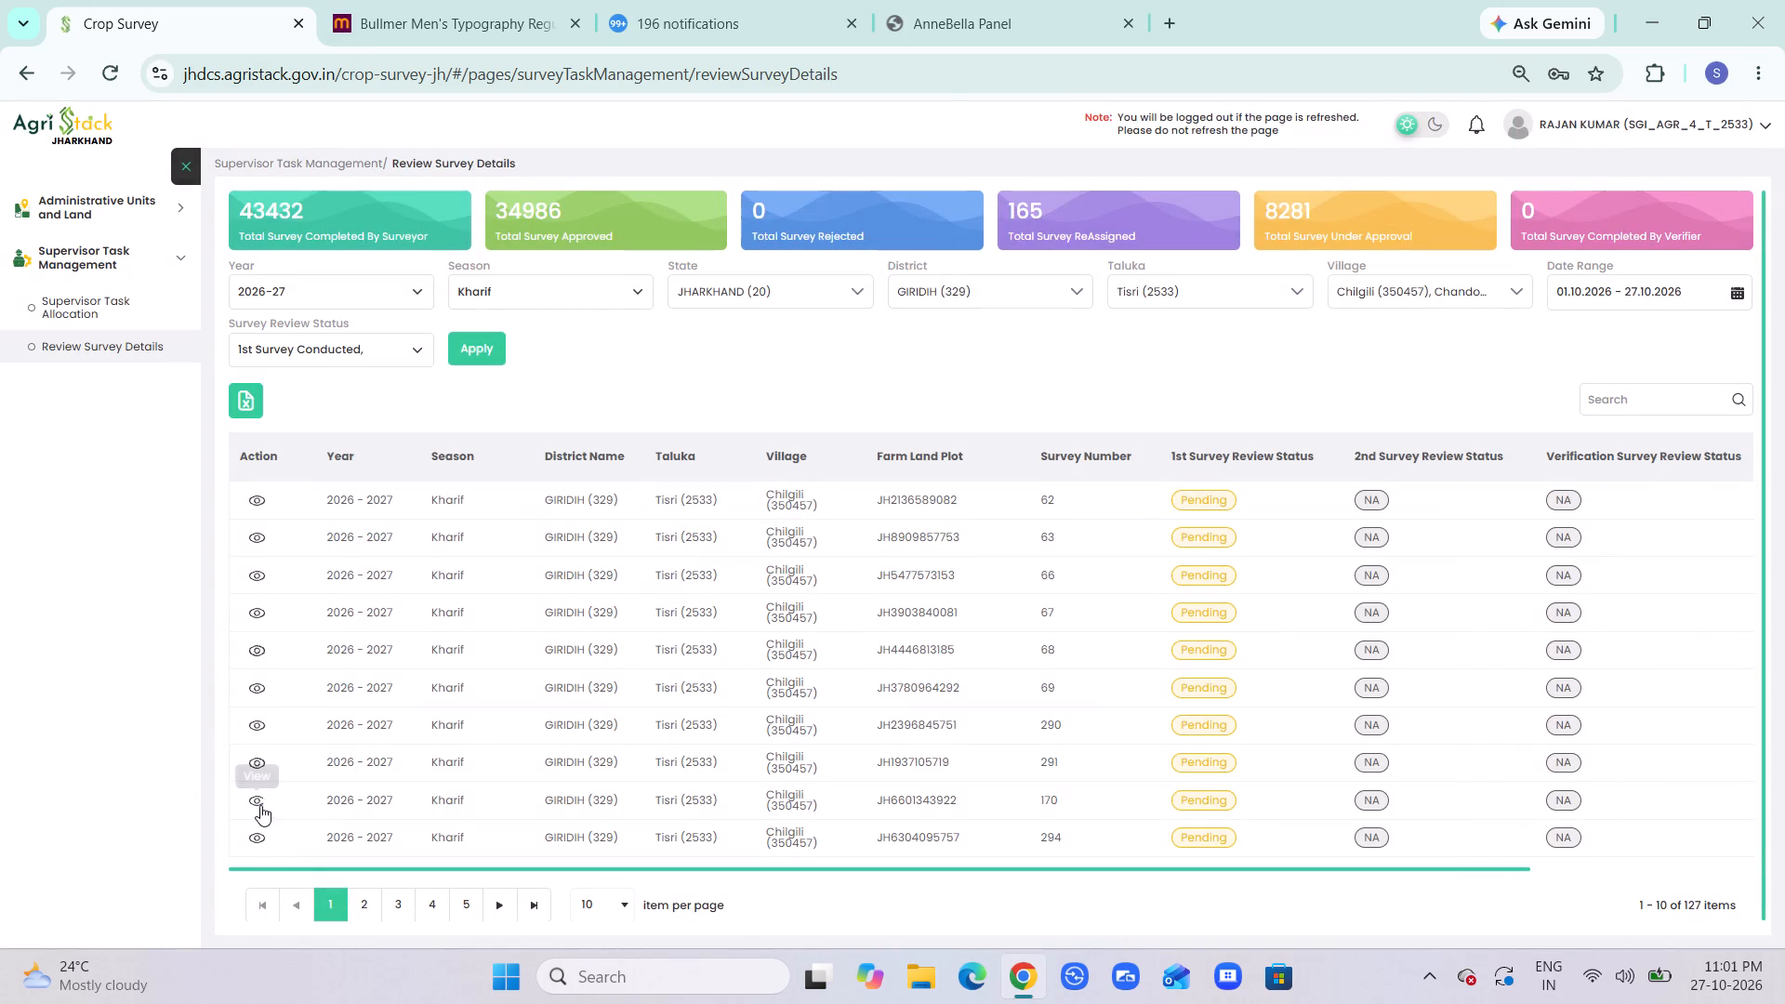
{"action": "left_click", "coordinate": [258, 802]}
{"action": "left_click", "coordinate": [633, 553]}
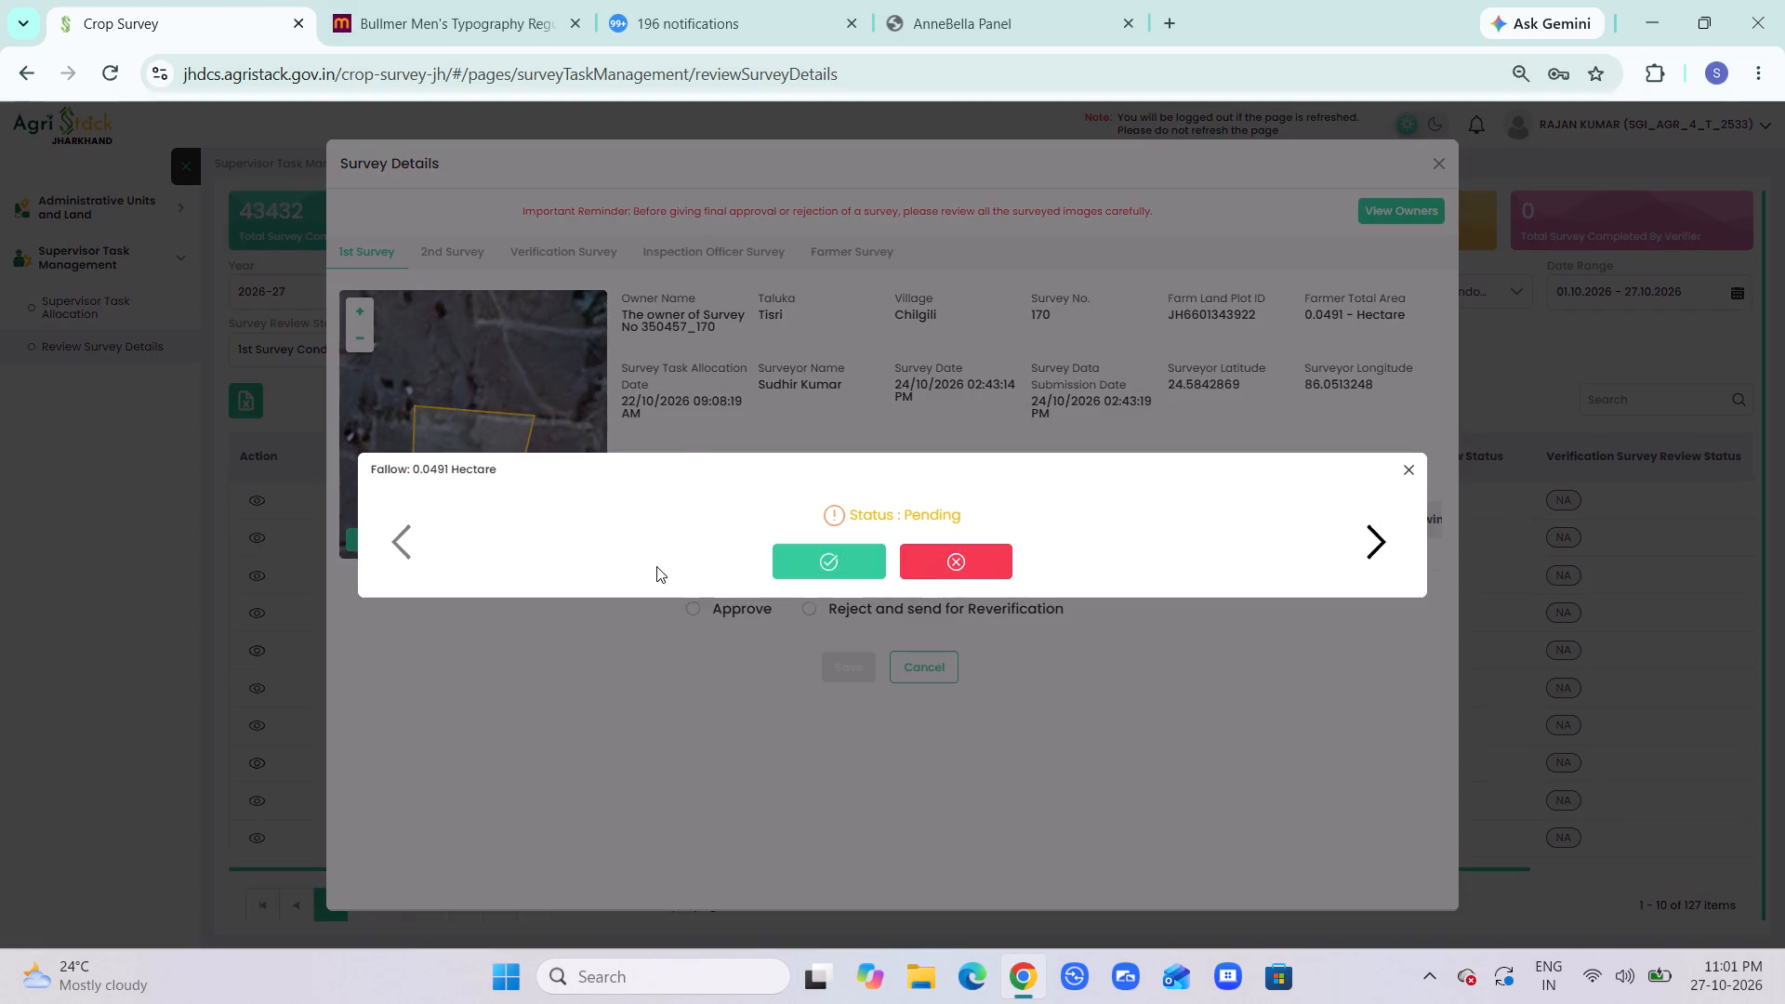
{"action": "left_click", "coordinate": [861, 856]}
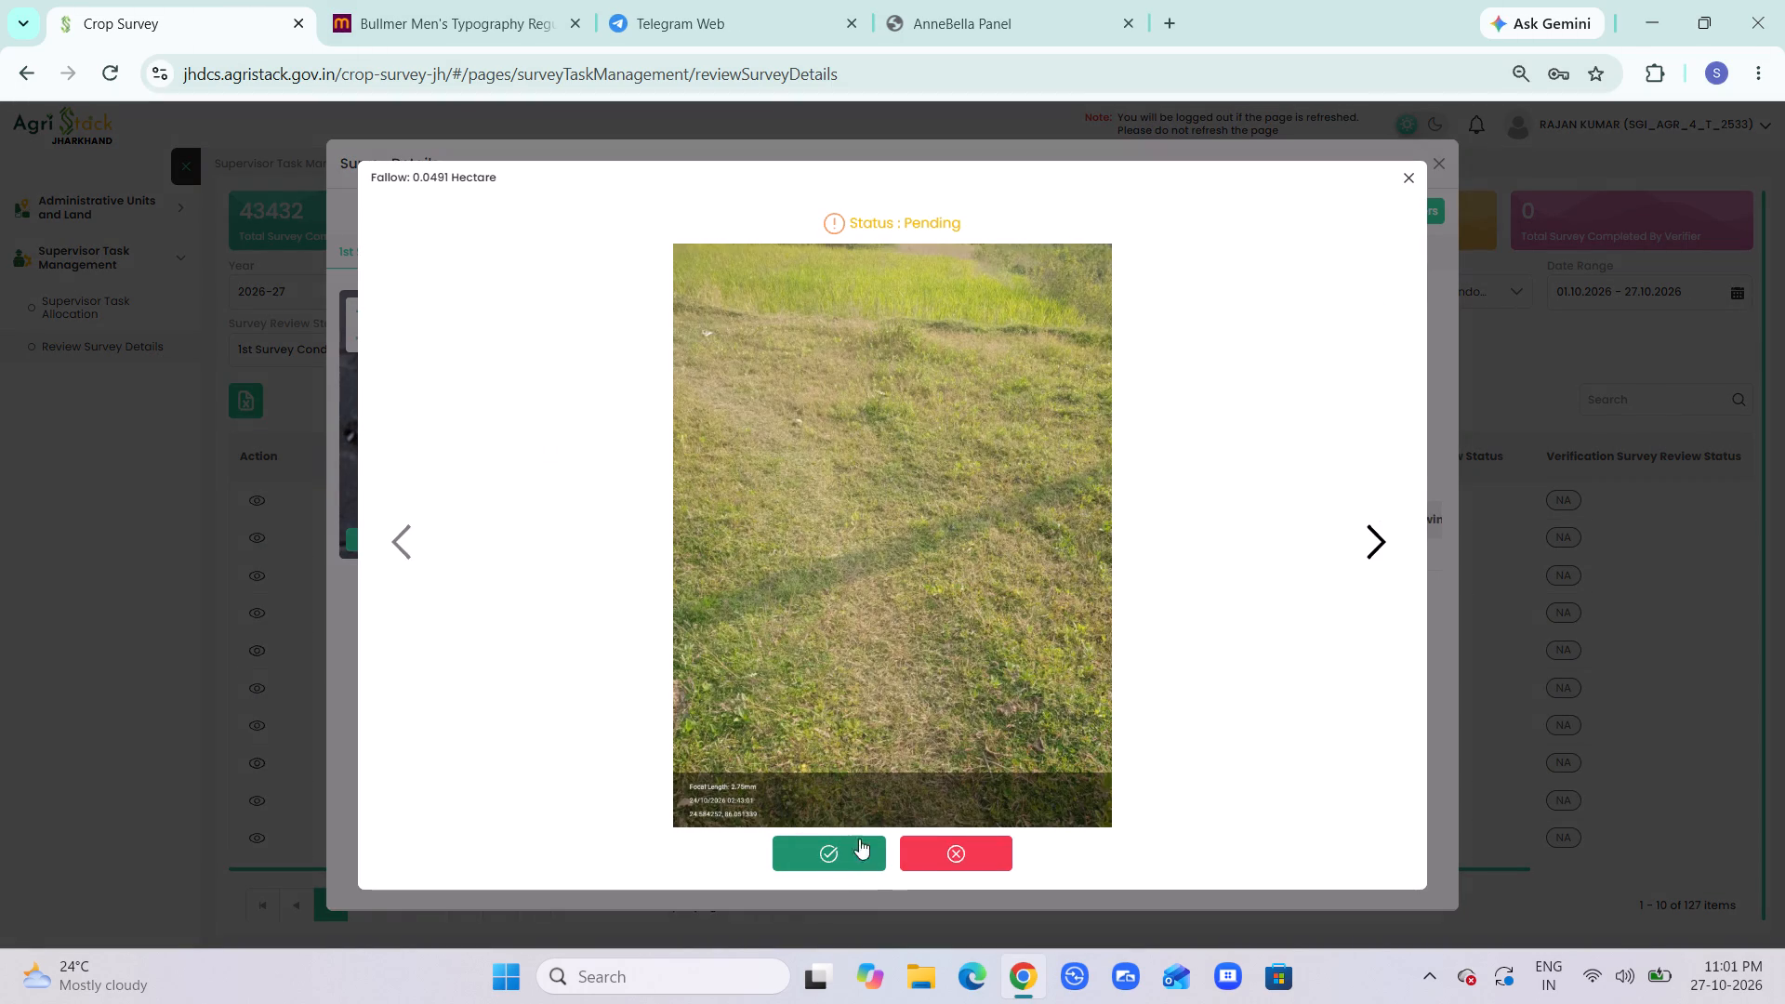
{"action": "left_click_drag", "start_coordinate": [1125, 684], "coordinate": [1071, 690]}
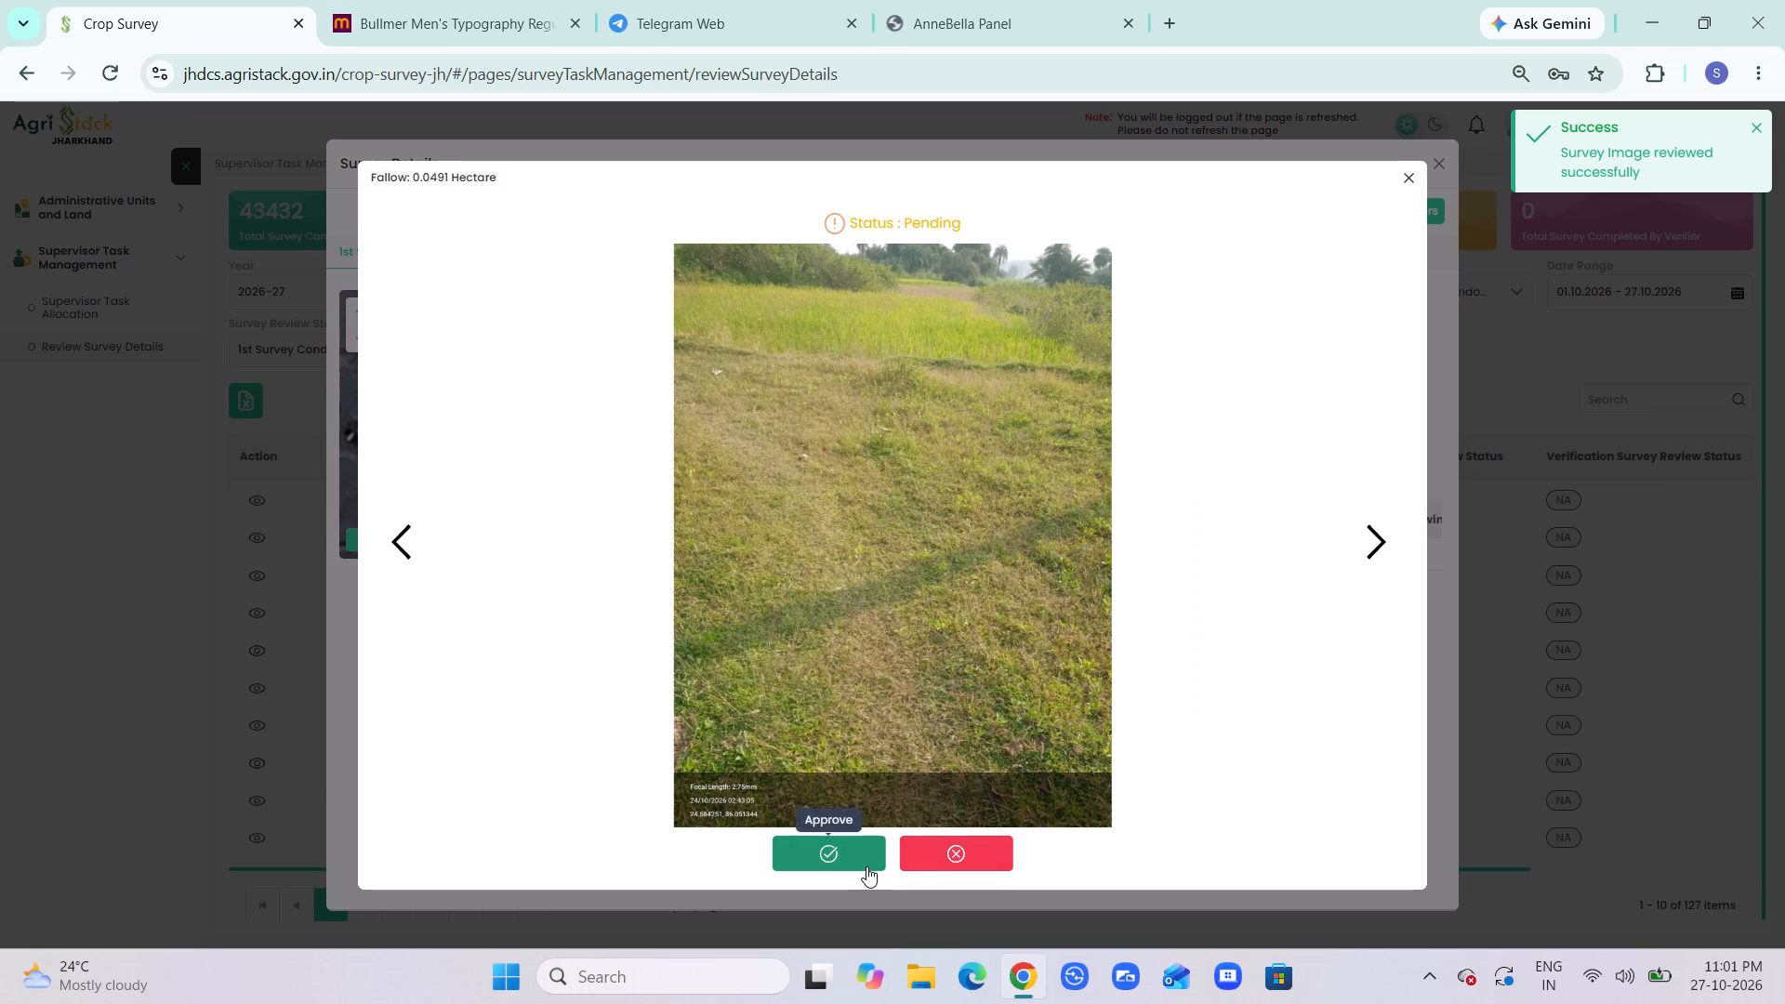
{"action": "left_click", "coordinate": [866, 866]}
{"action": "left_click_drag", "start_coordinate": [1004, 690], "coordinate": [906, 705]}
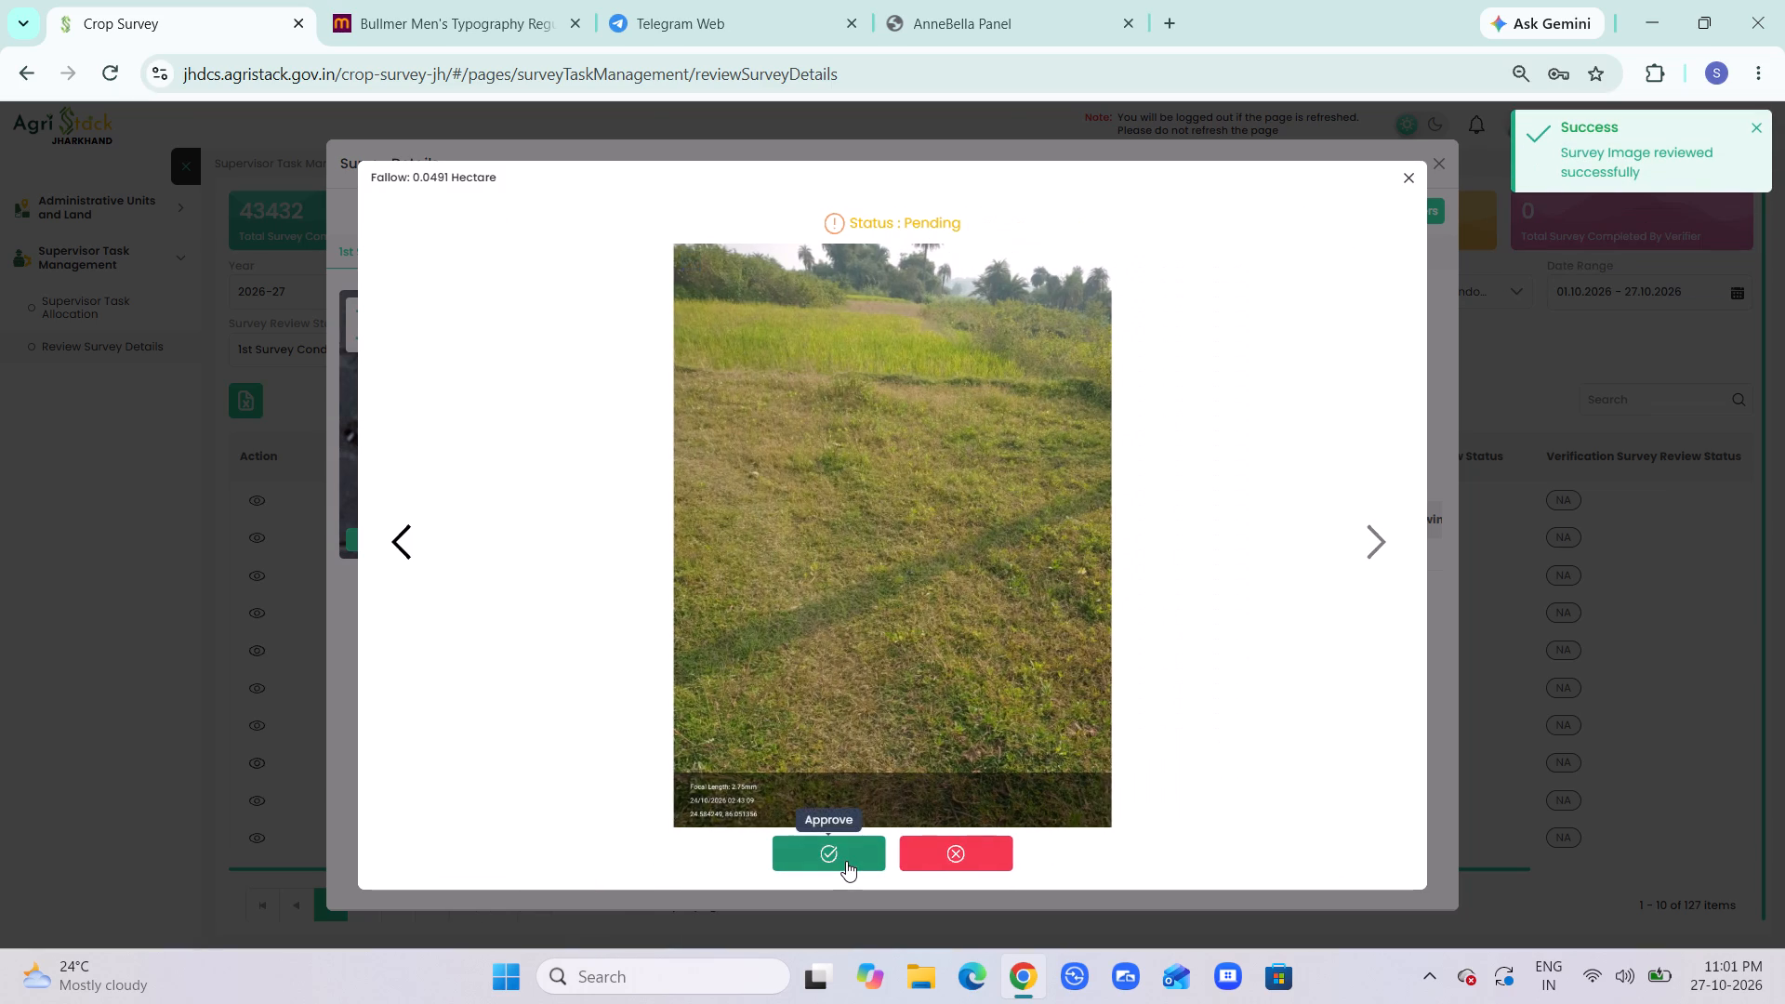
{"action": "left_click", "coordinate": [847, 857]}
{"action": "left_click", "coordinate": [1409, 177]}
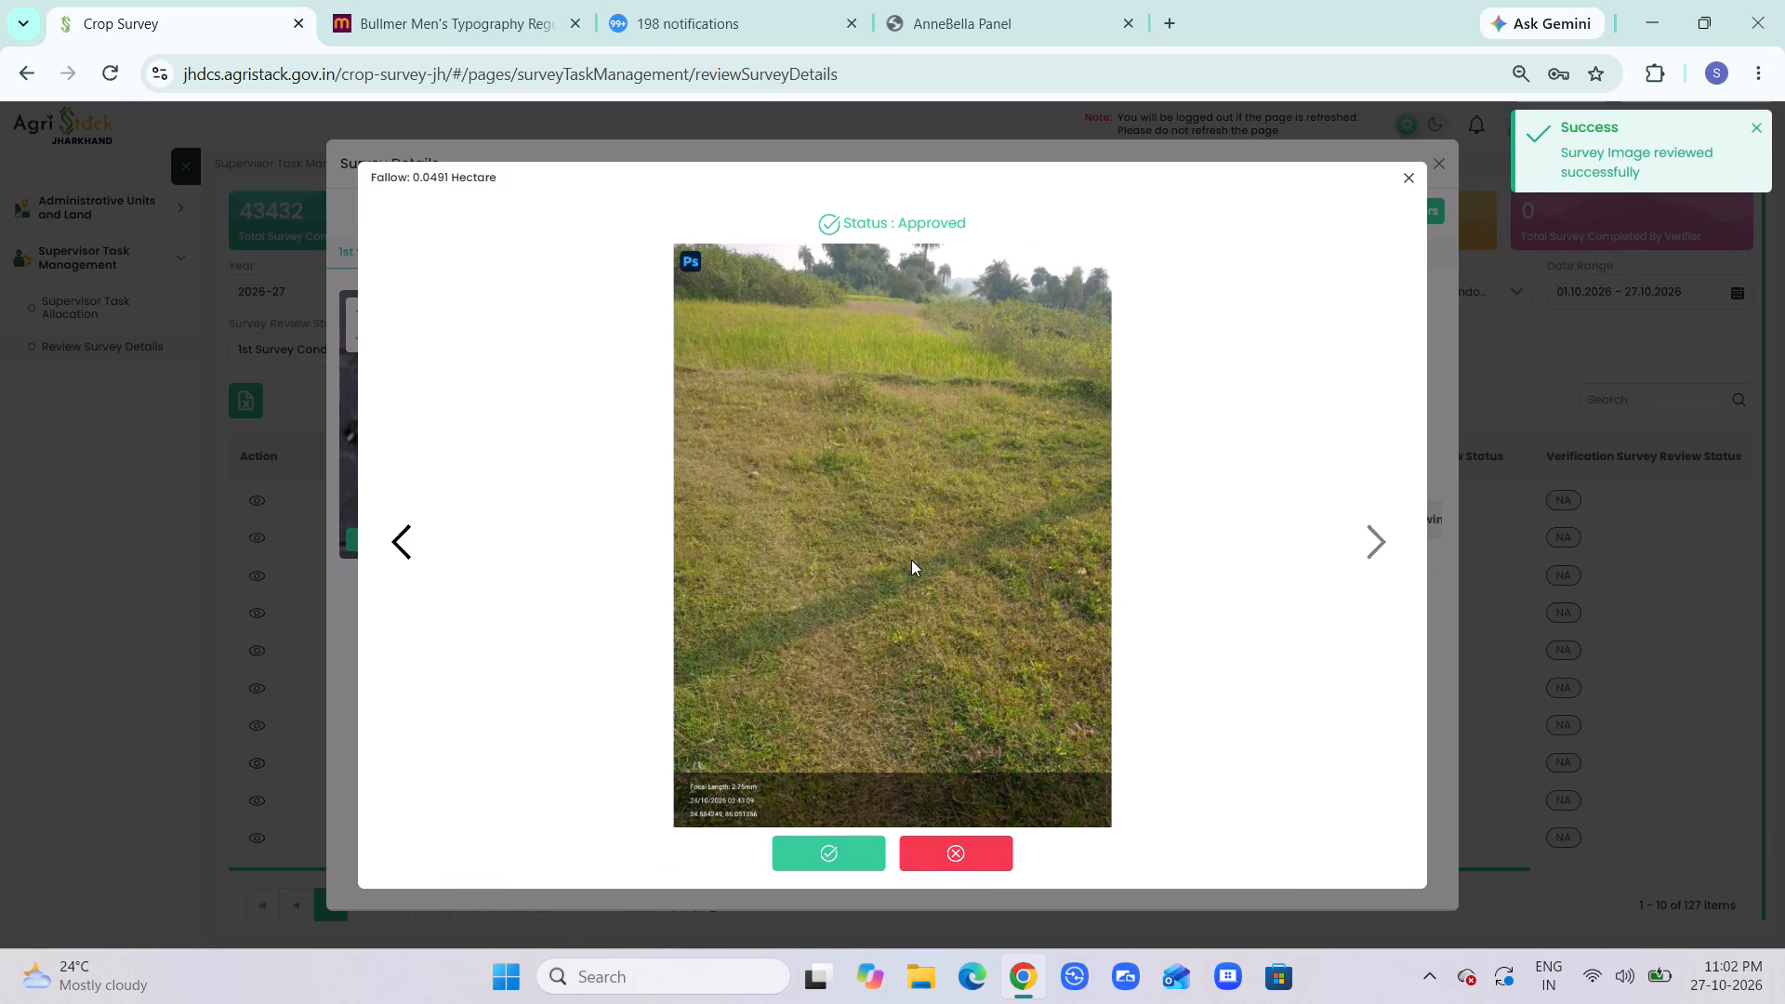
{"action": "left_click", "coordinate": [1405, 177]}
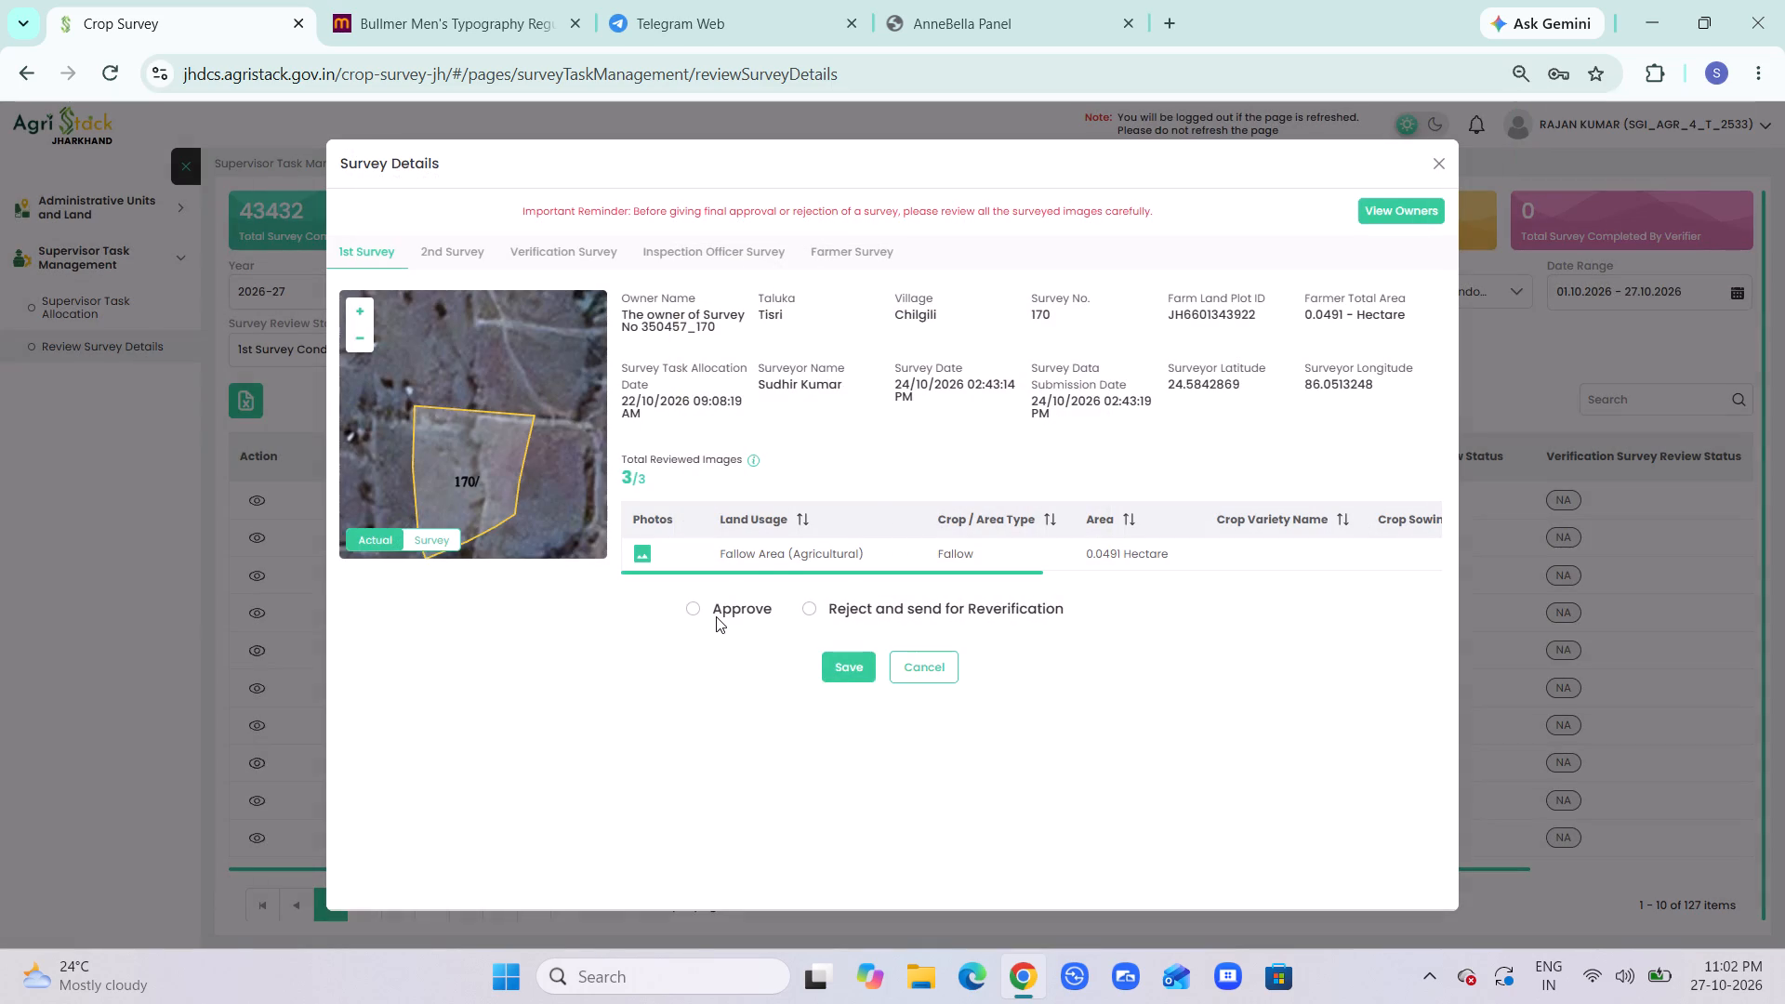
Approve the 1st survey of survey number 170, save the review and close its survey details.
{"action": "left_click", "coordinate": [716, 616]}
{"action": "left_click", "coordinate": [747, 614]}
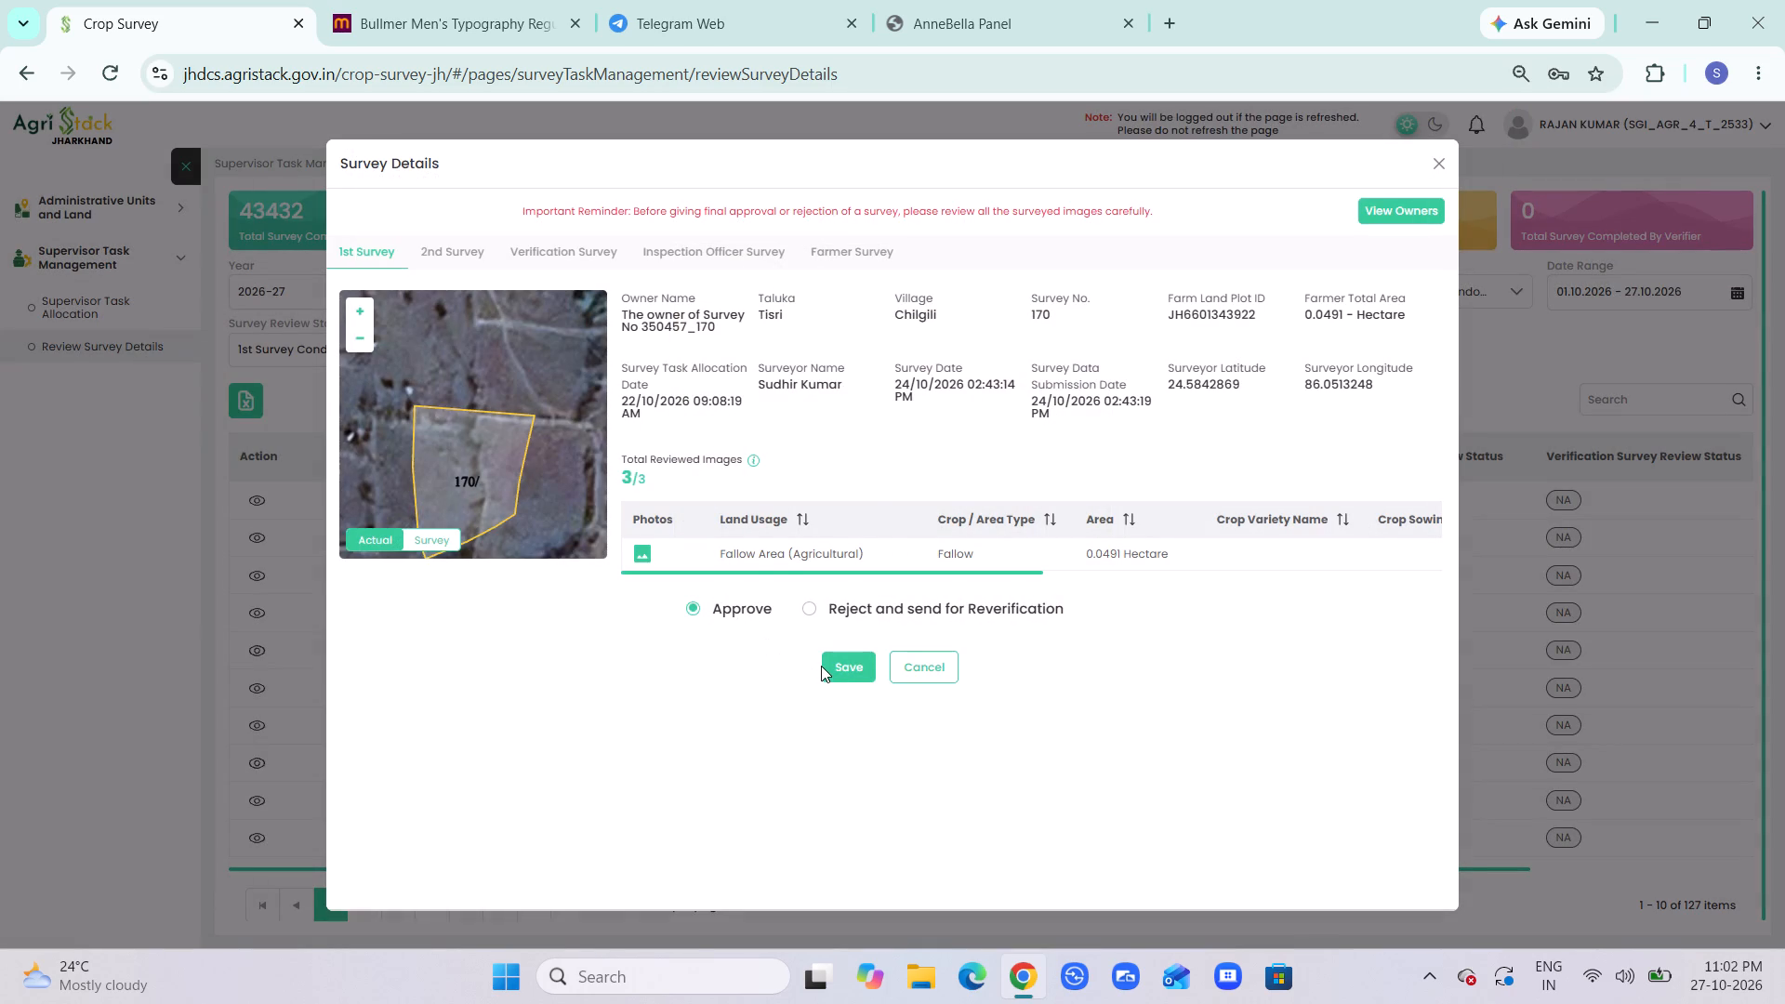
{"action": "left_click_drag", "start_coordinate": [821, 666], "coordinate": [840, 659]}
{"action": "left_click", "coordinate": [858, 657]}
{"action": "left_click", "coordinate": [901, 566]}
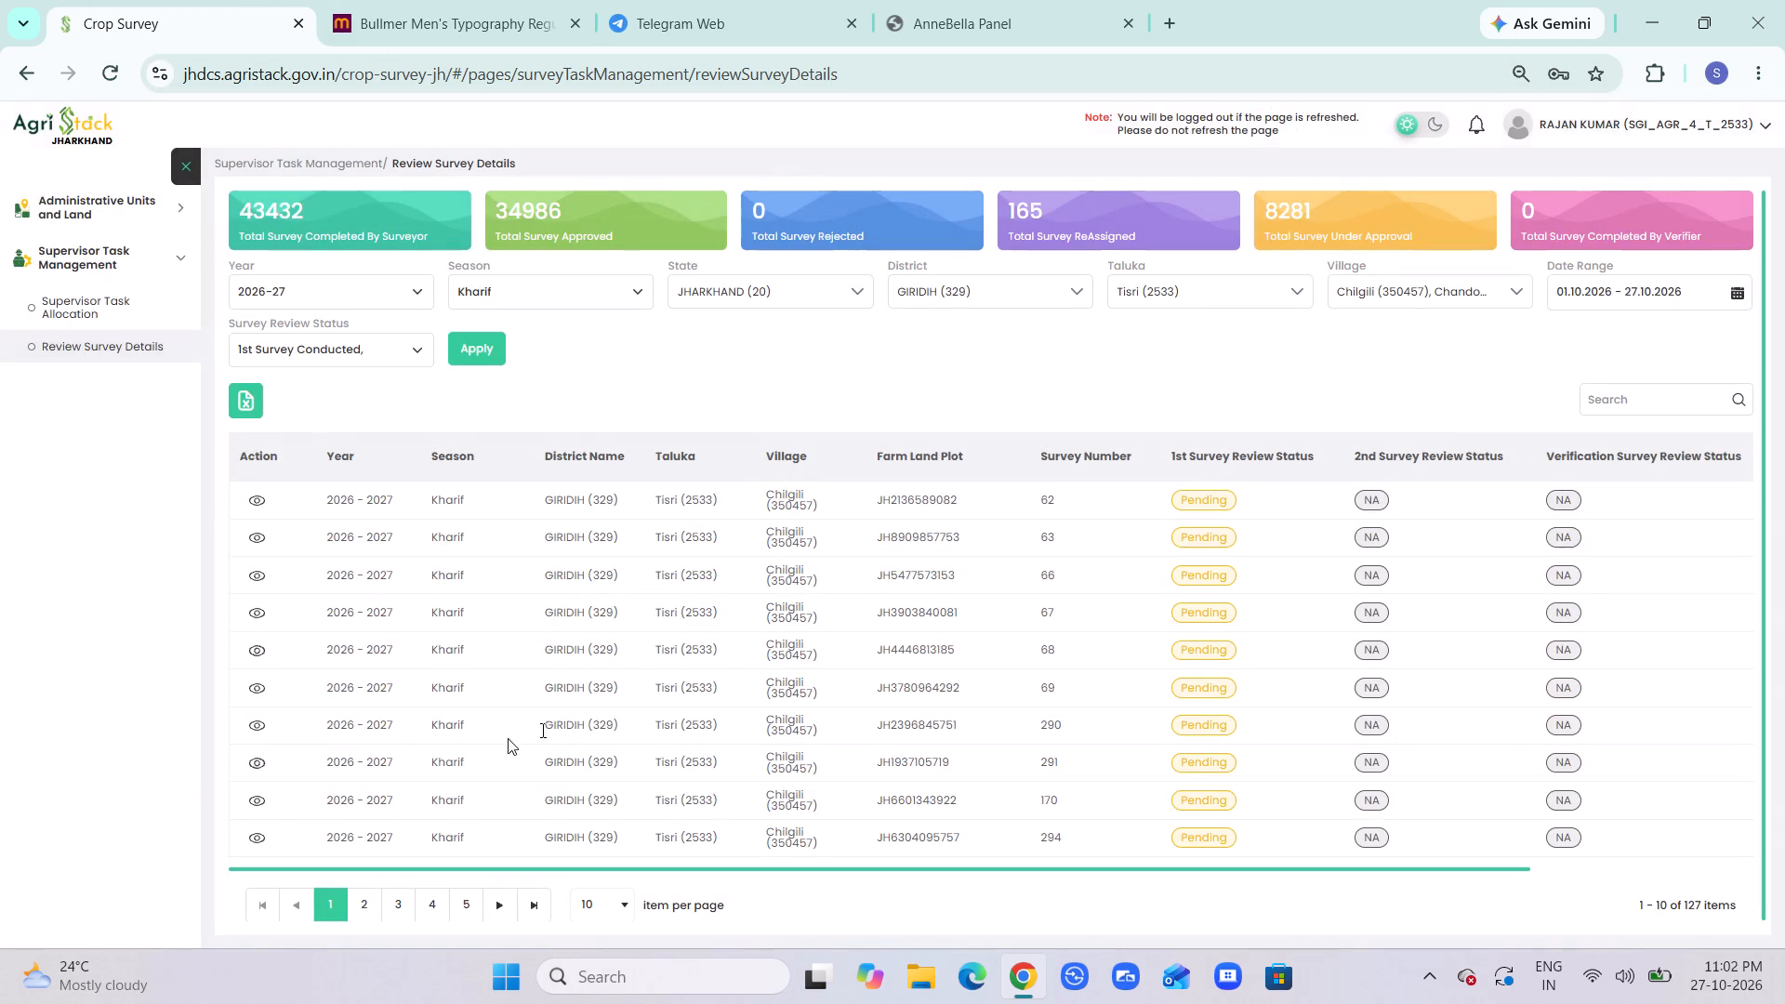
Open the survey details of survey number 294 in Chilgili, approve all three farm photos and close the photo viewer.
{"action": "left_click", "coordinate": [263, 836]}
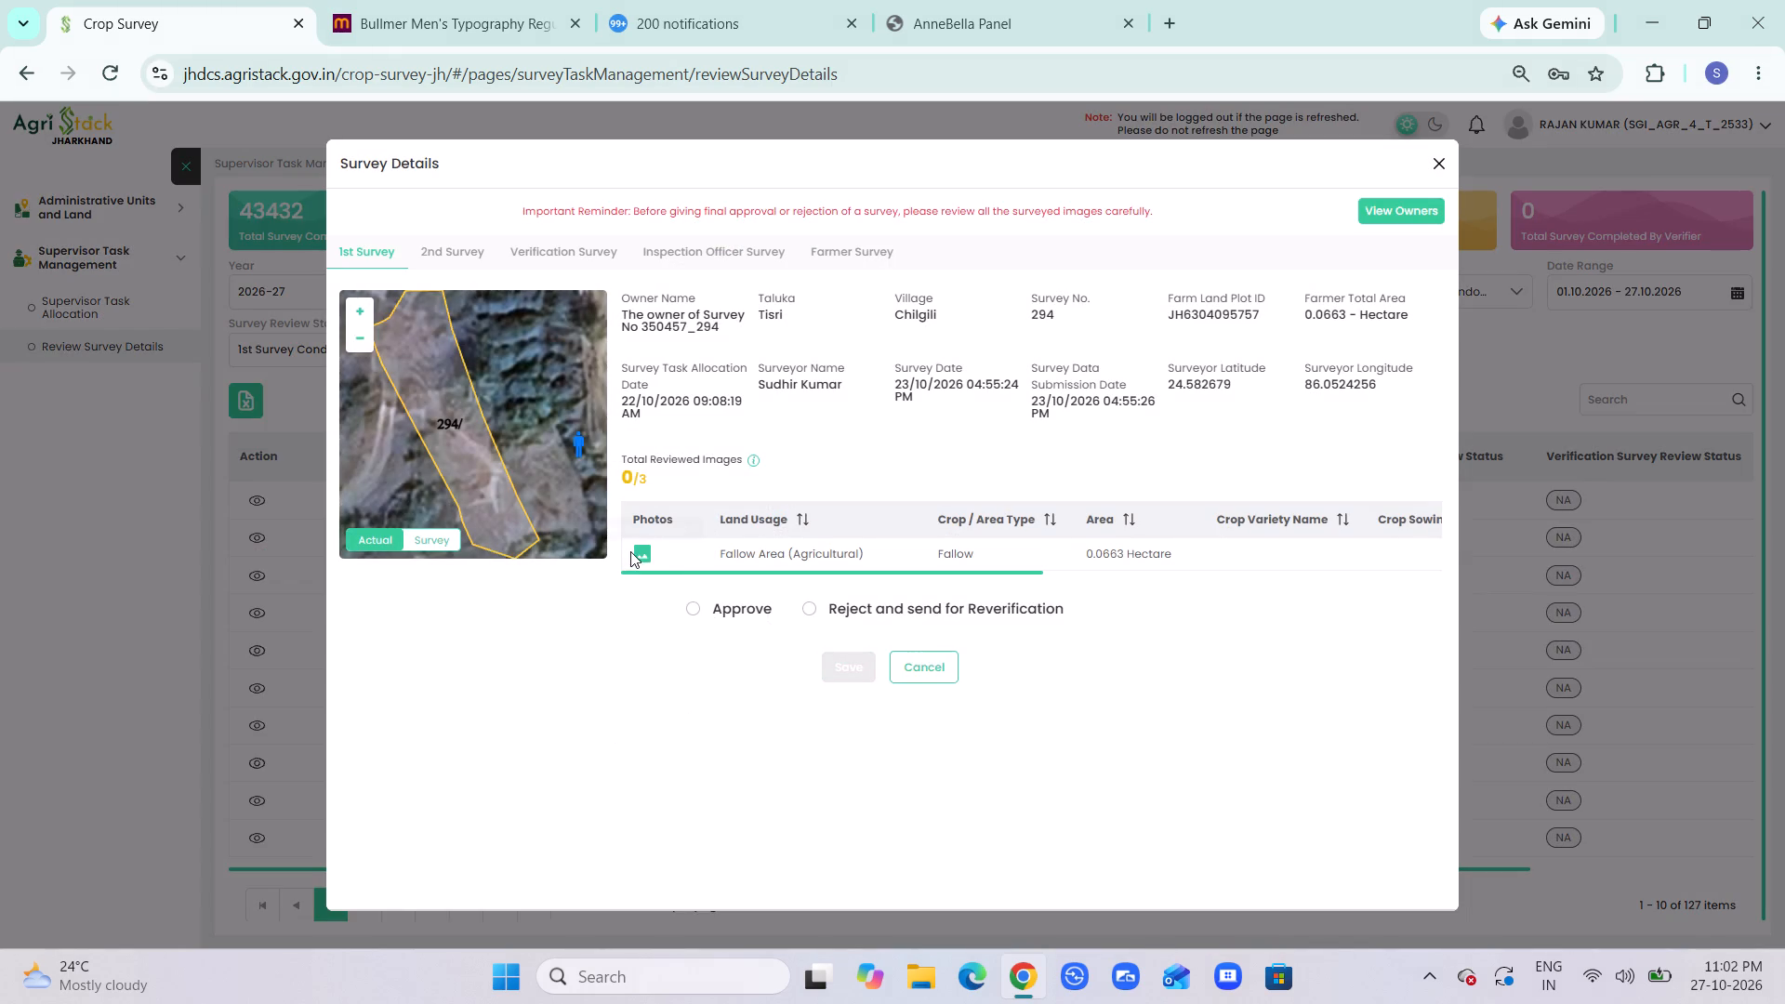
{"action": "left_click_drag", "start_coordinate": [637, 550], "coordinate": [628, 553]}
{"action": "left_click", "coordinate": [641, 558]}
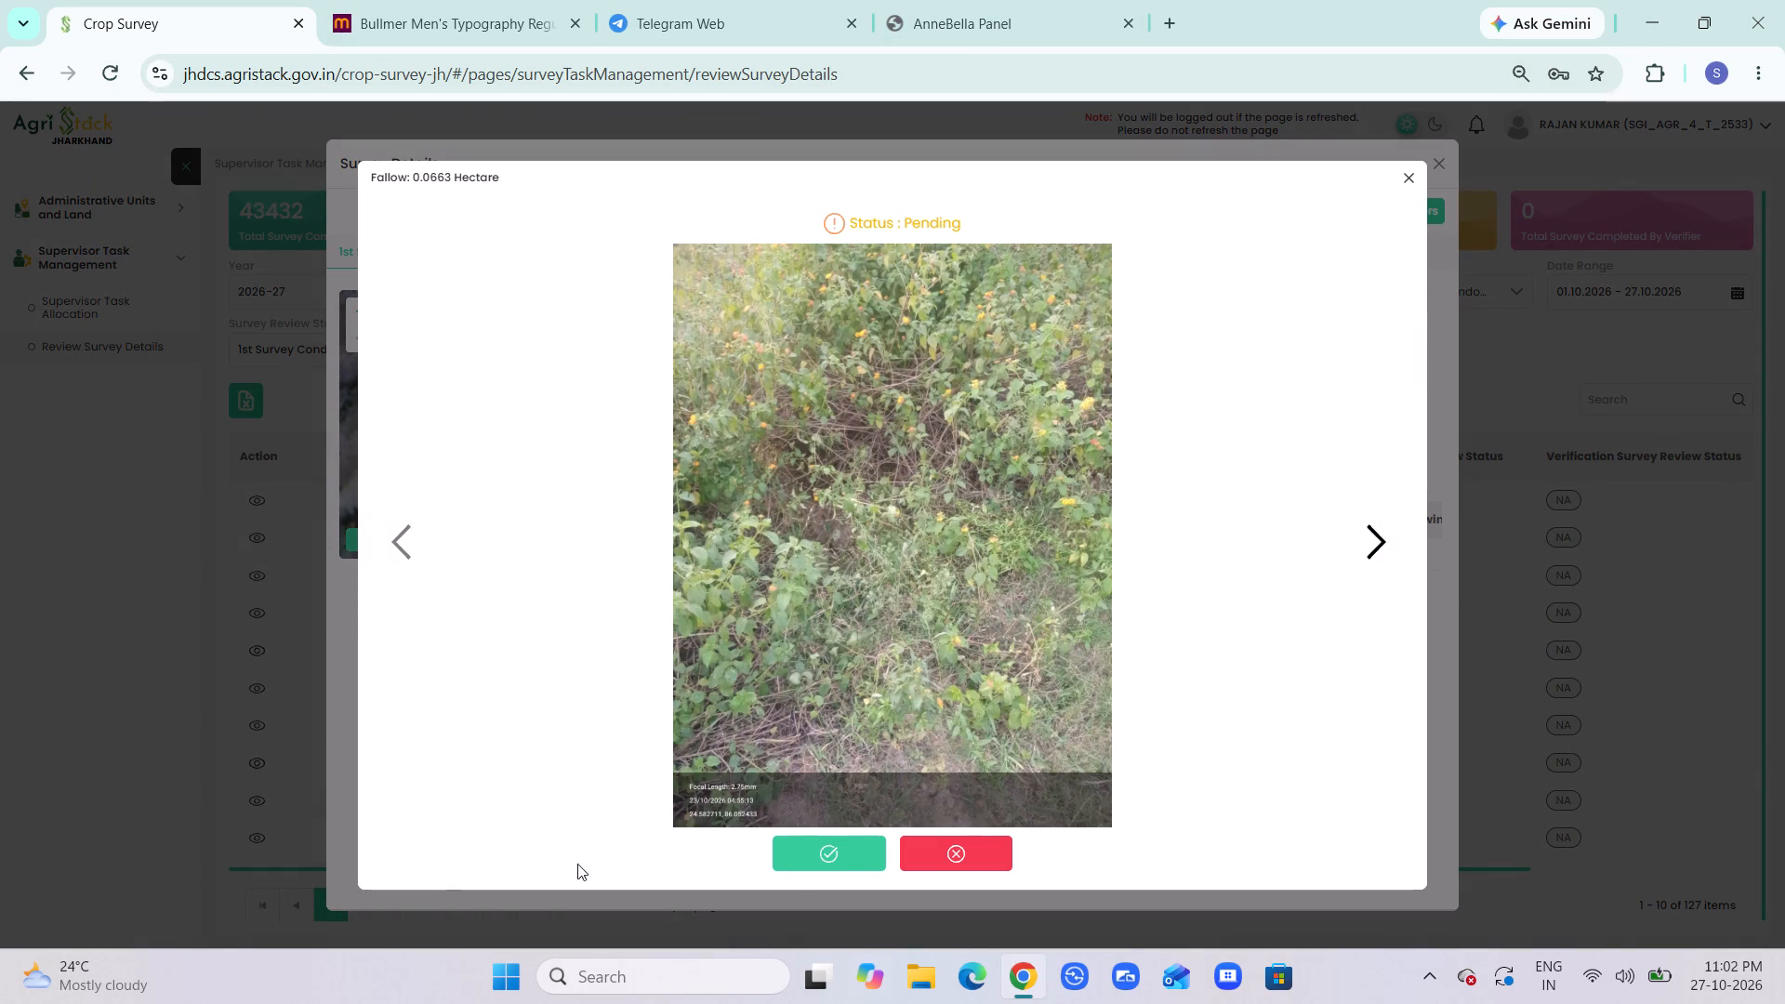
{"action": "left_click", "coordinate": [853, 853]}
{"action": "left_click_drag", "start_coordinate": [940, 737], "coordinate": [647, 725]}
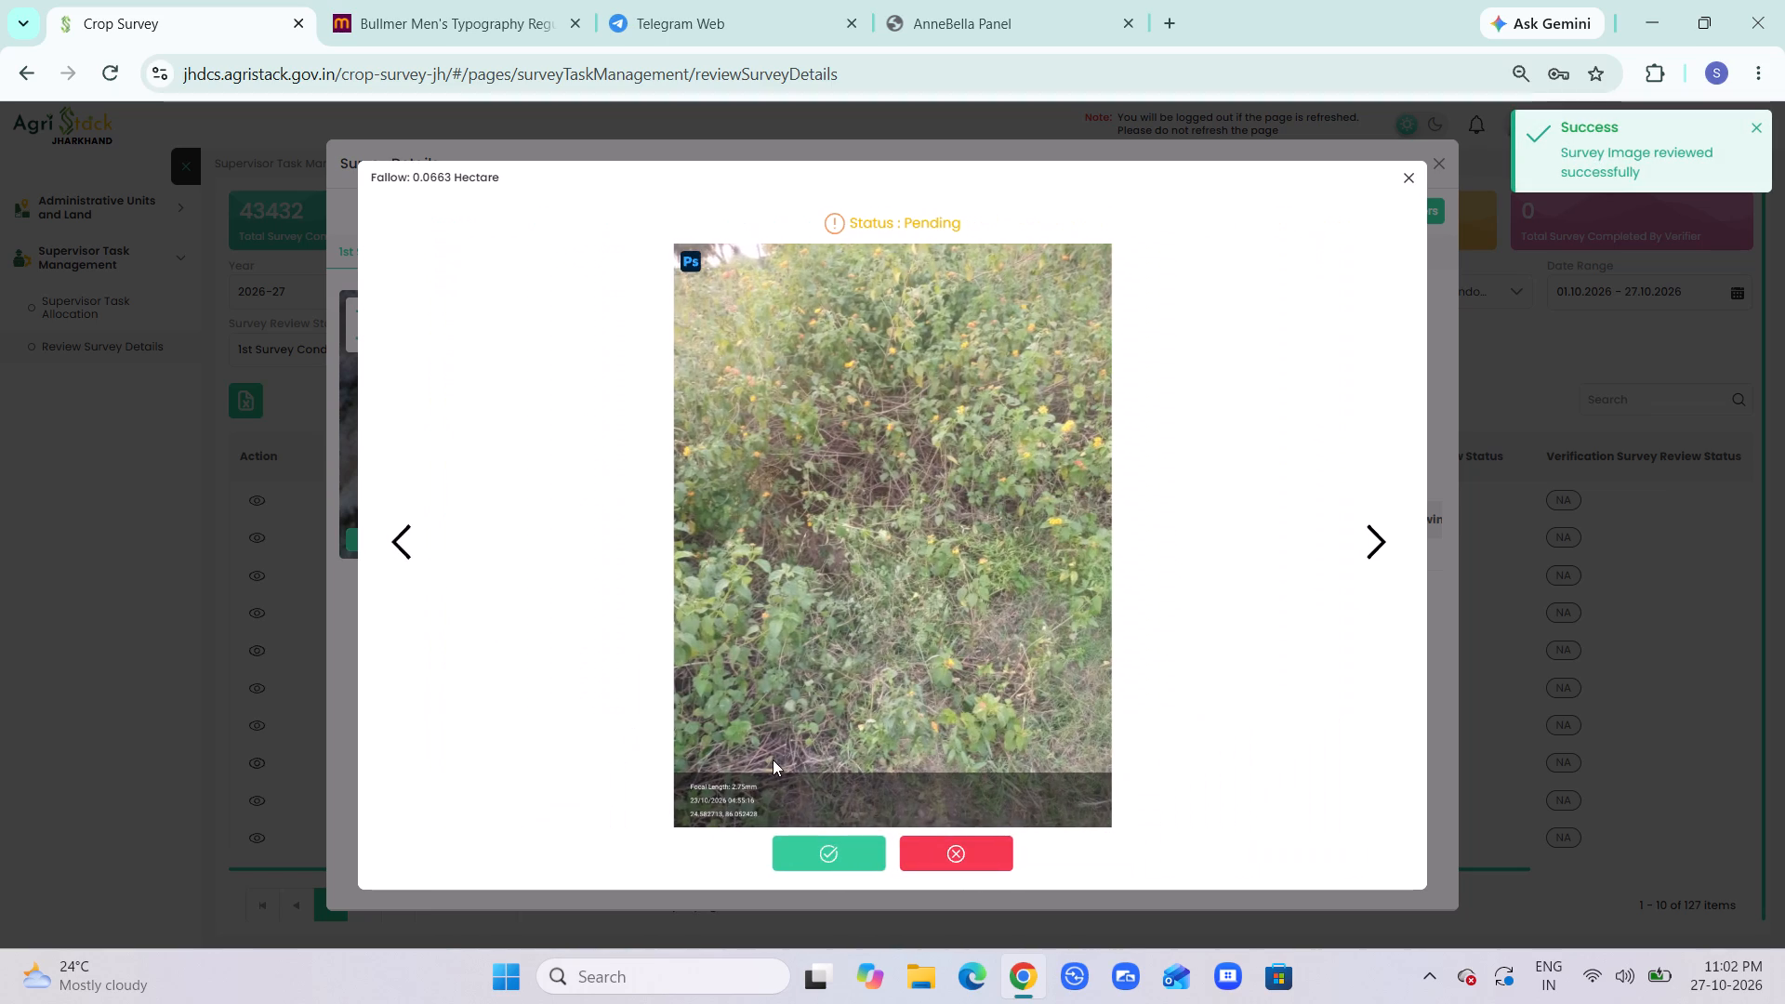
{"action": "left_click", "coordinate": [850, 841]}
{"action": "left_click_drag", "start_coordinate": [910, 580], "coordinate": [869, 594]}
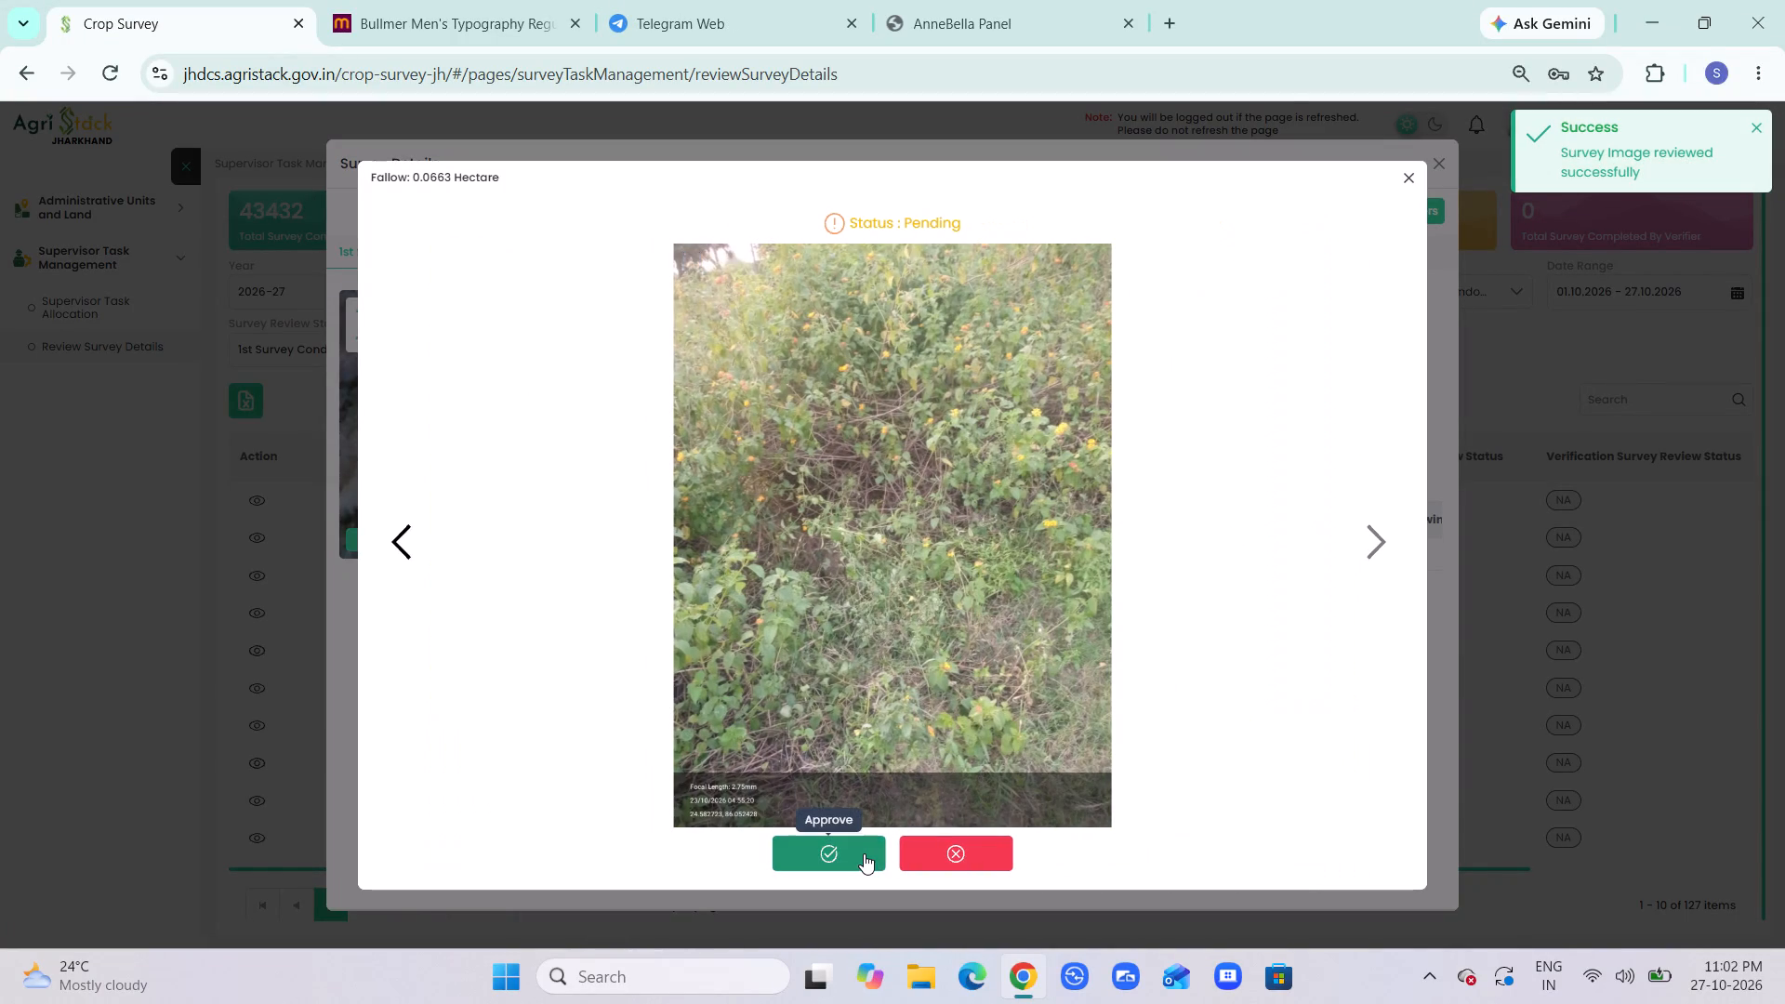
{"action": "left_click", "coordinate": [864, 853]}
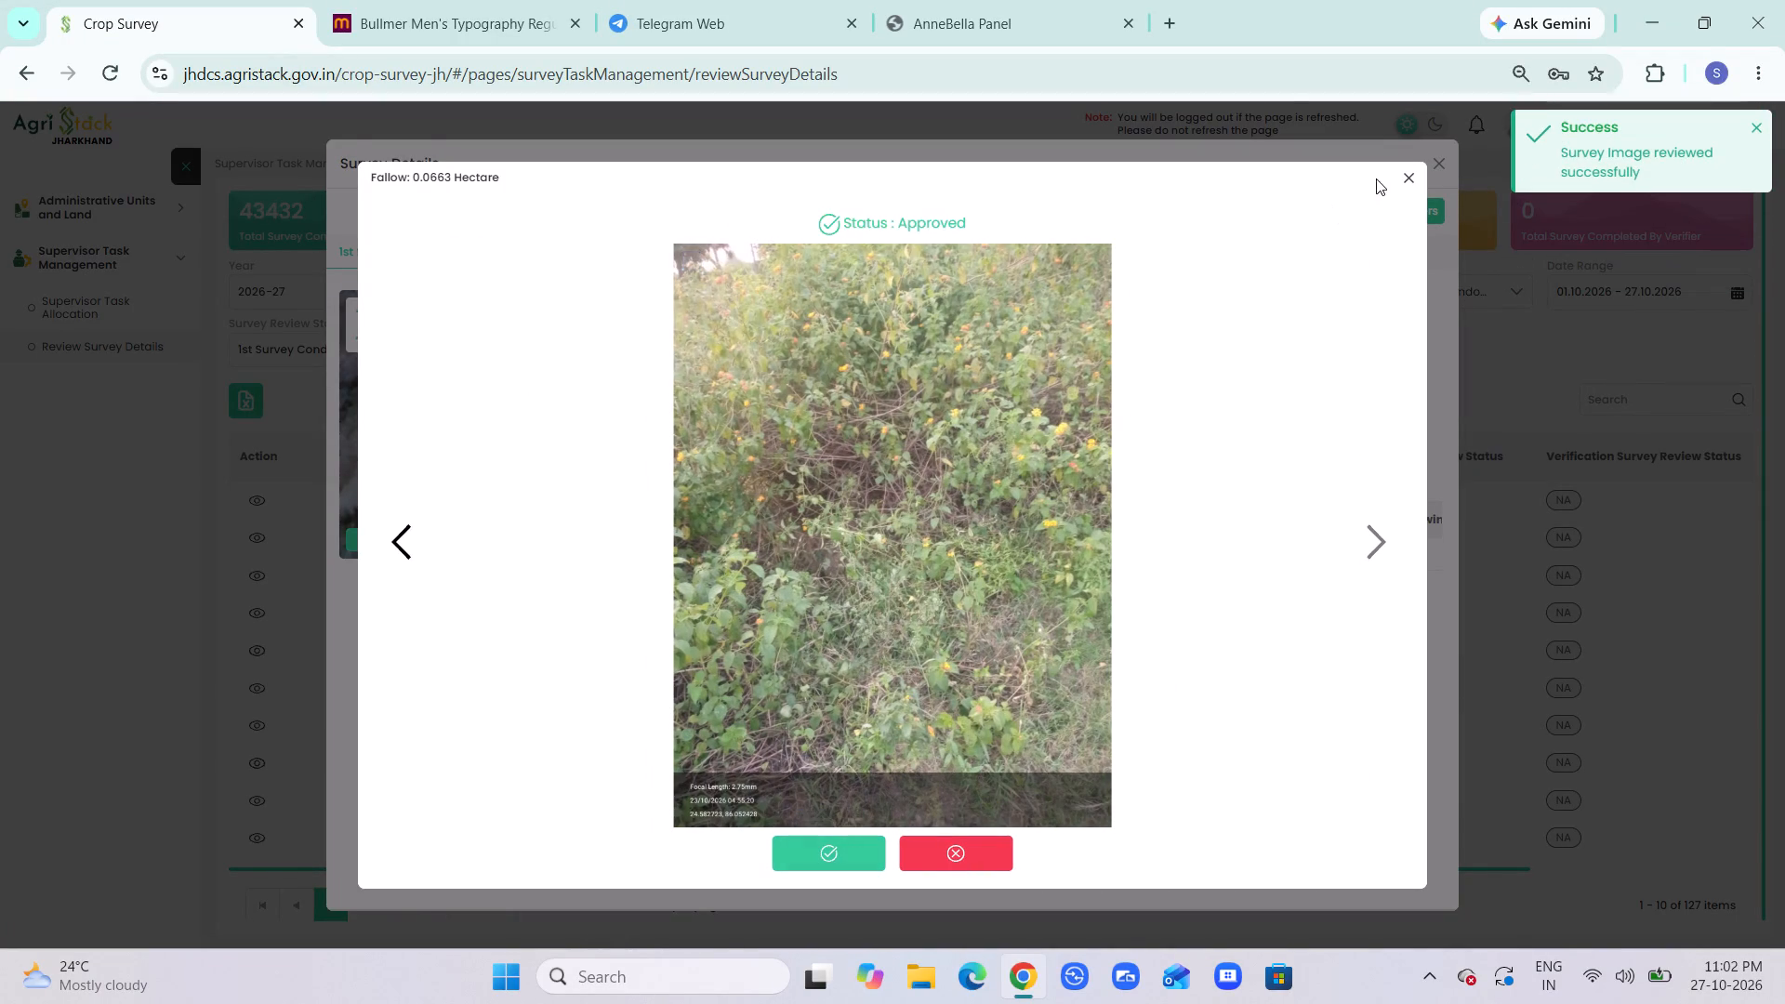
{"action": "left_click", "coordinate": [1412, 169]}
Approve the 1st survey of survey number 294, save the review and close its survey details.
{"action": "left_click", "coordinate": [744, 603]}
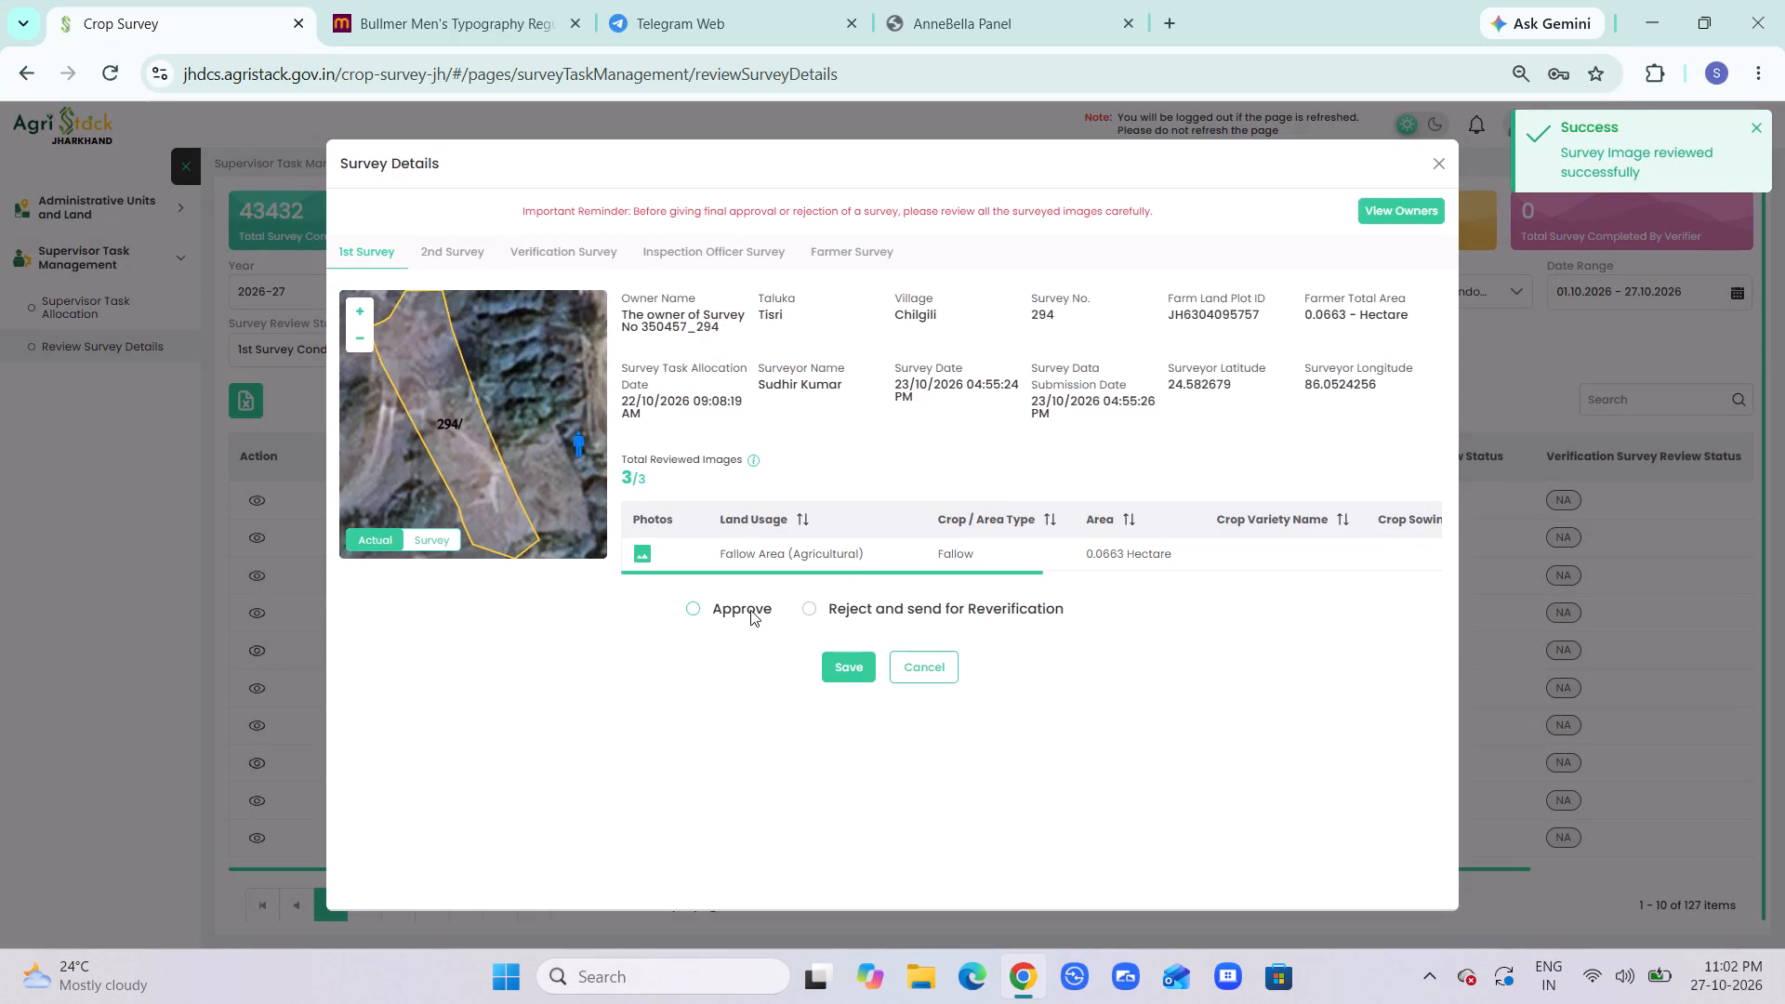
{"action": "left_click", "coordinate": [864, 660]}
{"action": "left_click", "coordinate": [879, 555]}
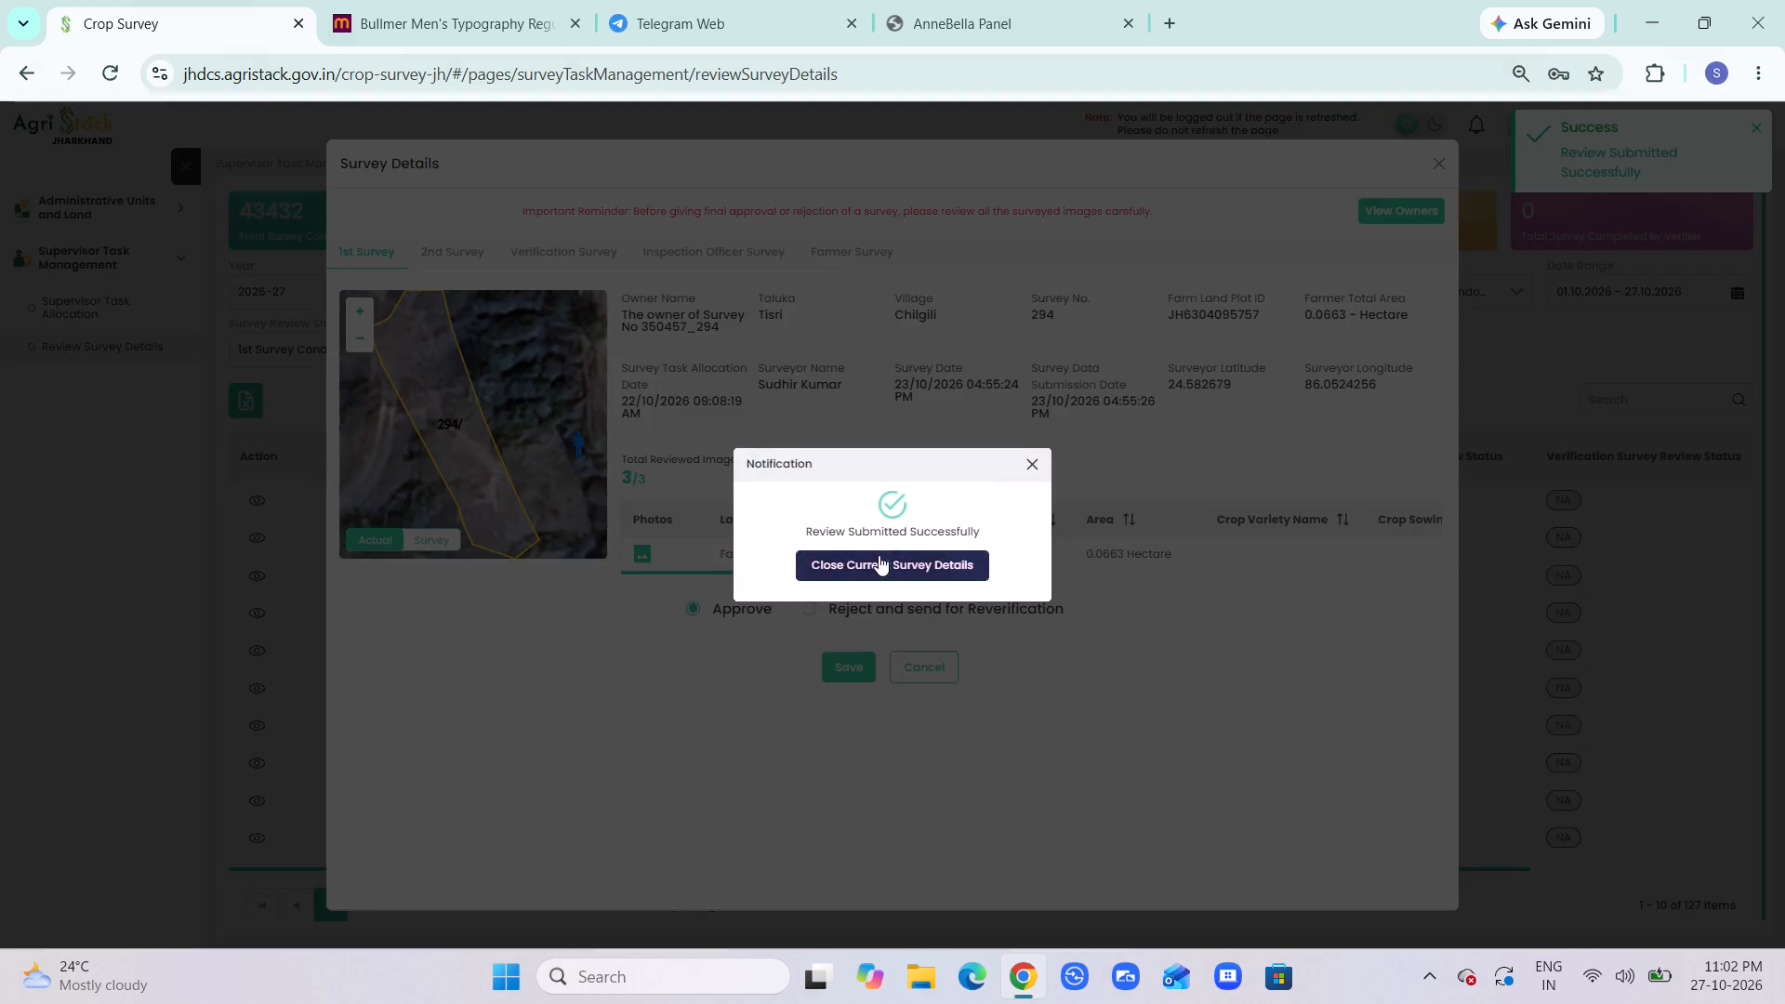
Refresh the pending survey list by going to page 2 and back to page 1.
{"action": "left_click", "coordinate": [363, 917]}
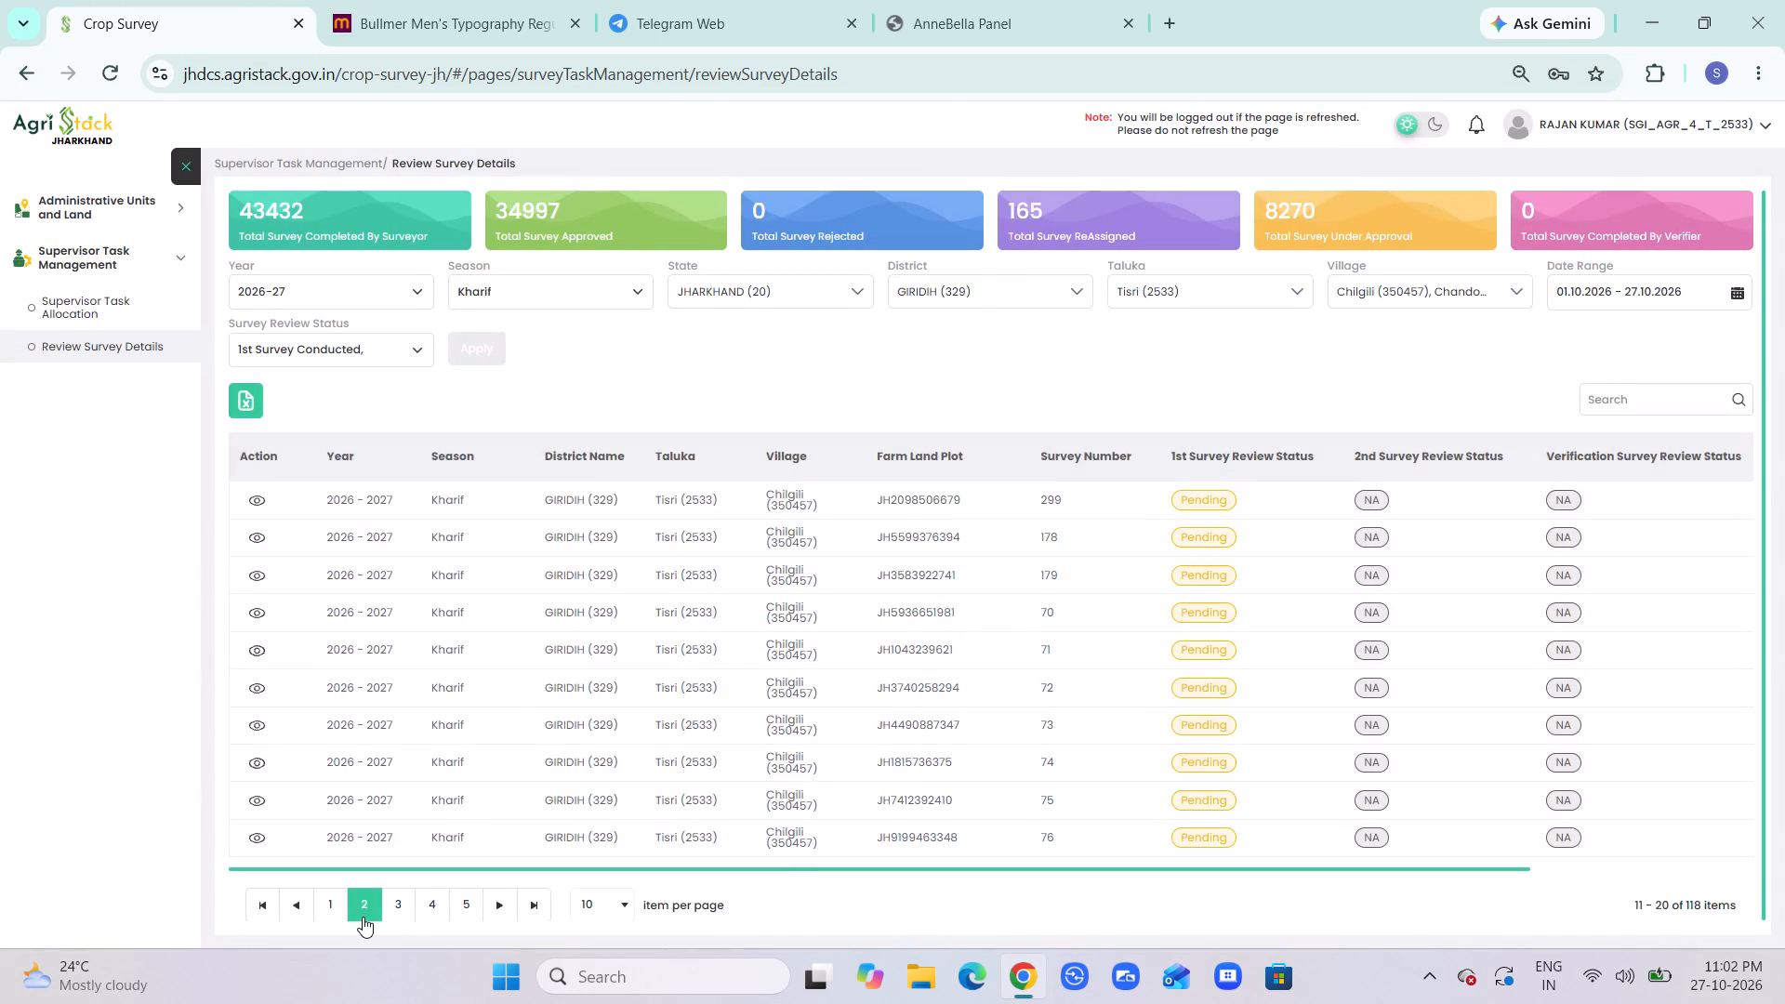
{"action": "left_click", "coordinate": [323, 901]}
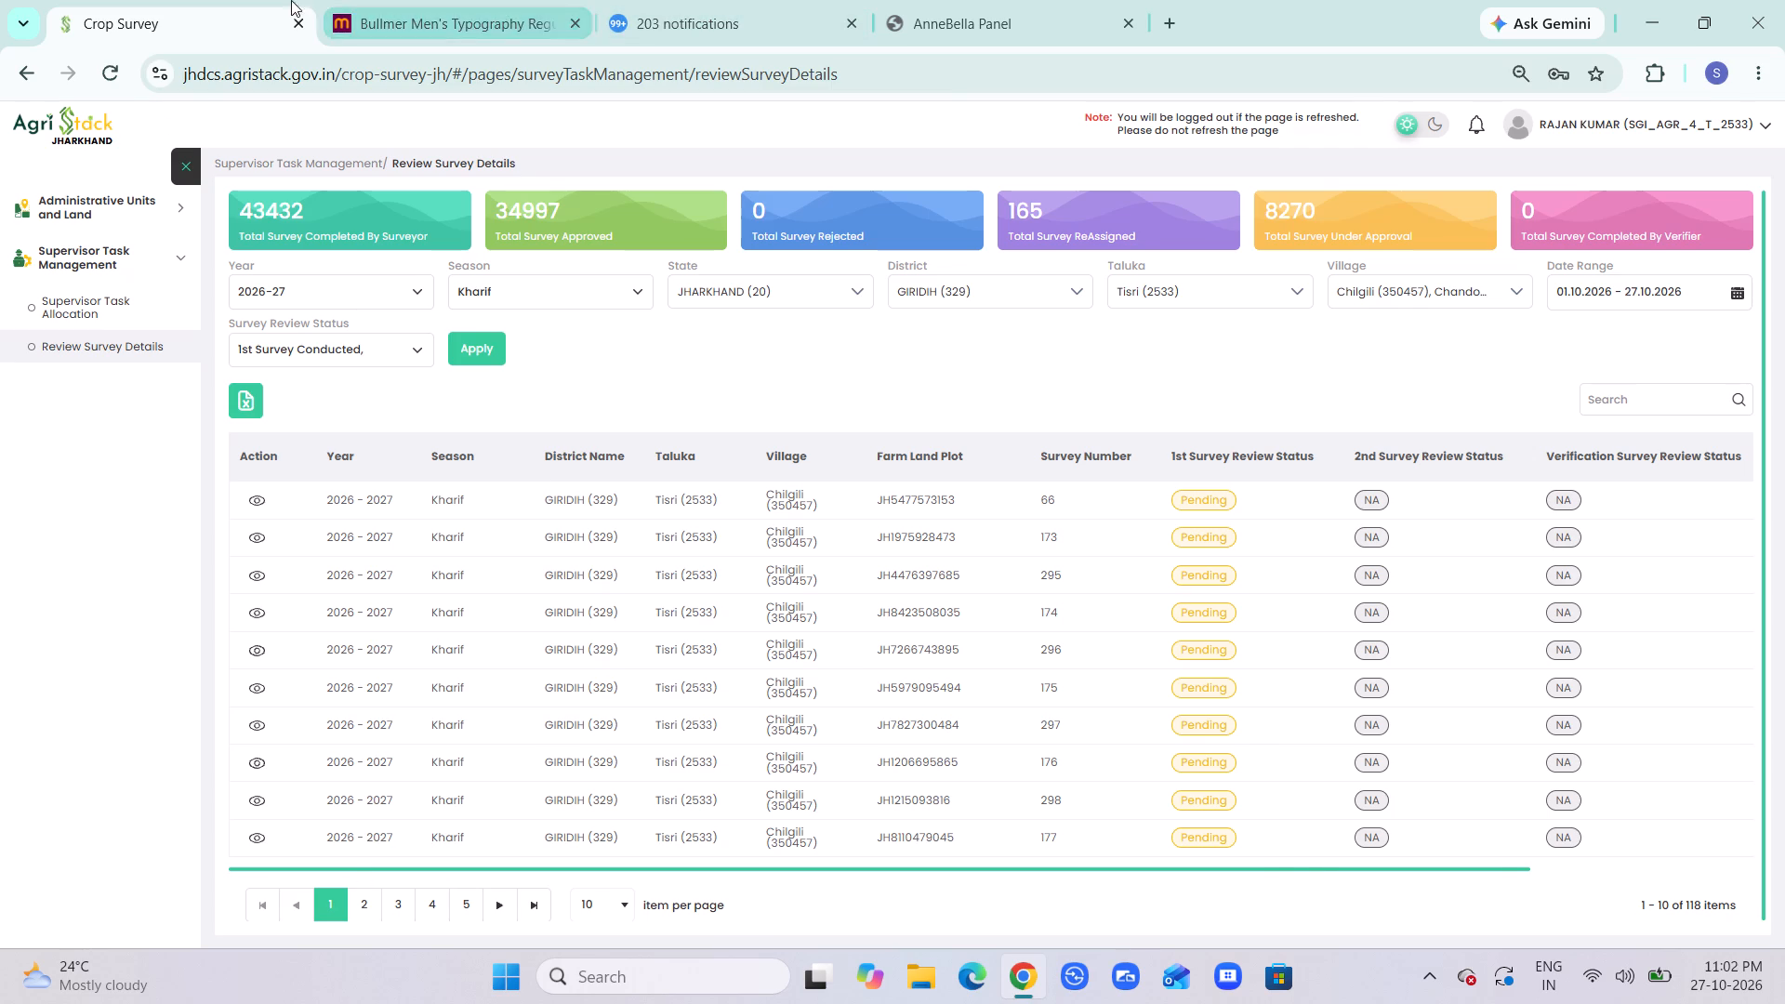
Switch to the Meesho product page of the Bullmer purple T-shirt and show its main product photo.
{"action": "left_click", "coordinate": [350, 0]}
{"action": "scroll", "coordinate": [671, 433], "scroll_direction": "up", "scroll_amount": 1}
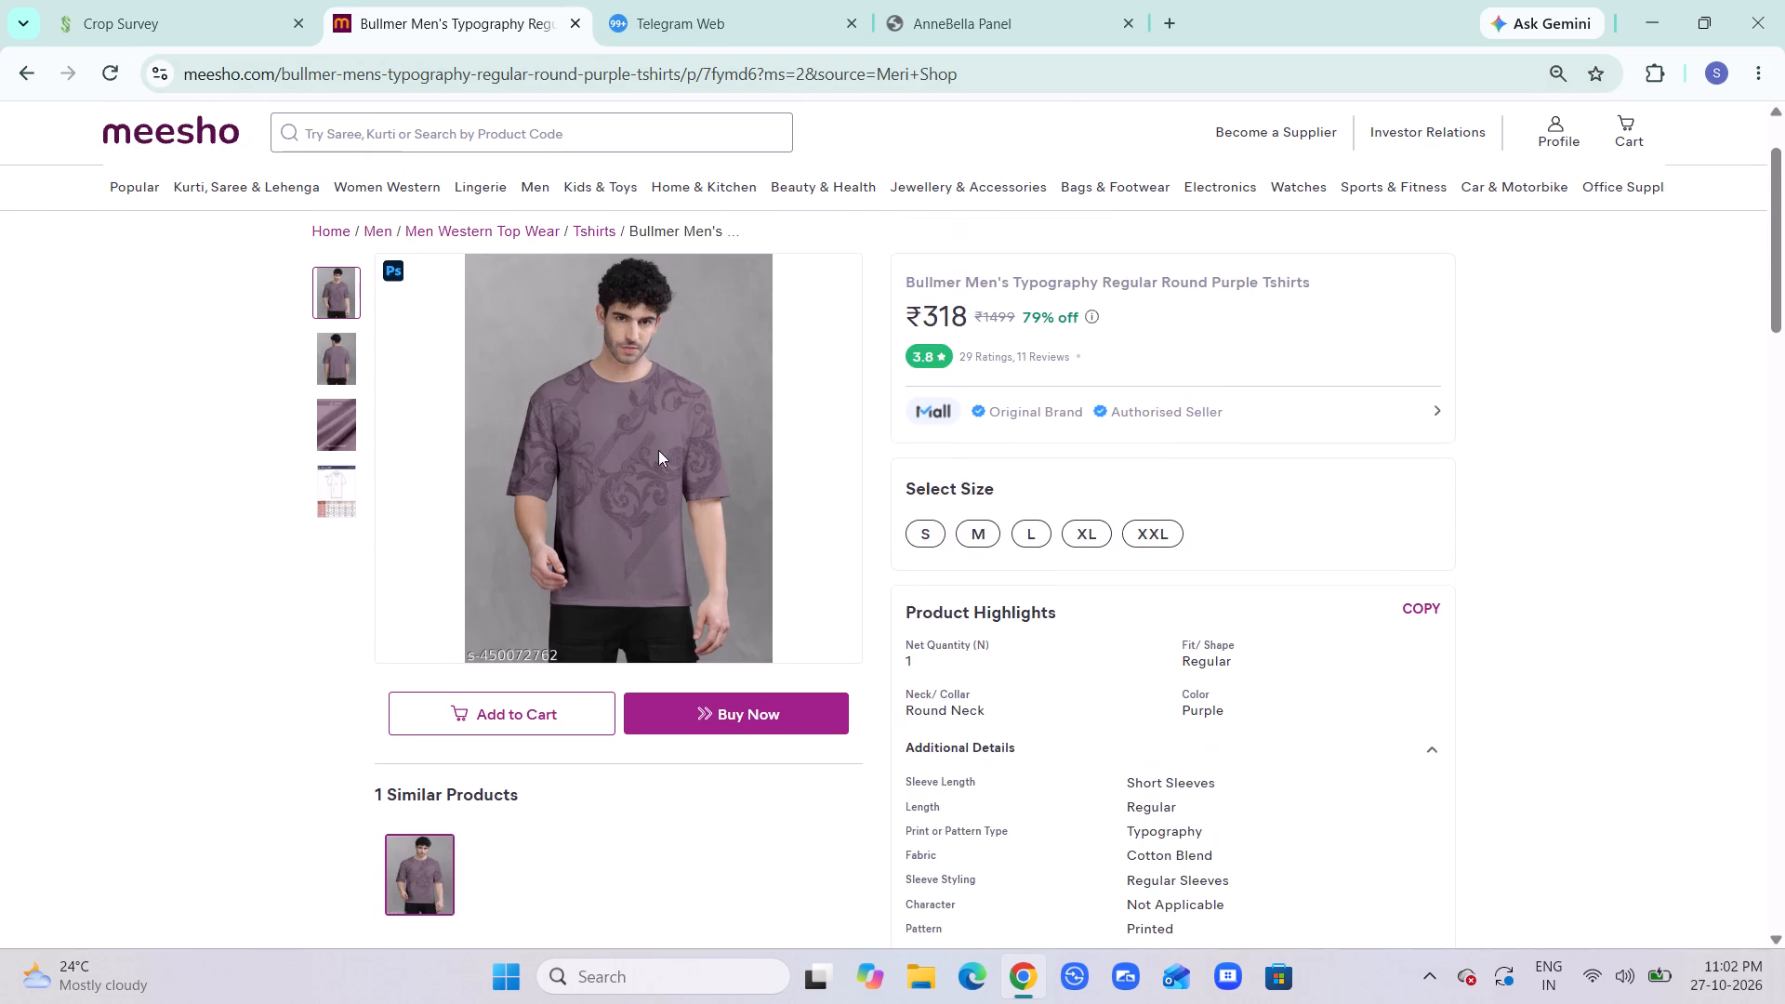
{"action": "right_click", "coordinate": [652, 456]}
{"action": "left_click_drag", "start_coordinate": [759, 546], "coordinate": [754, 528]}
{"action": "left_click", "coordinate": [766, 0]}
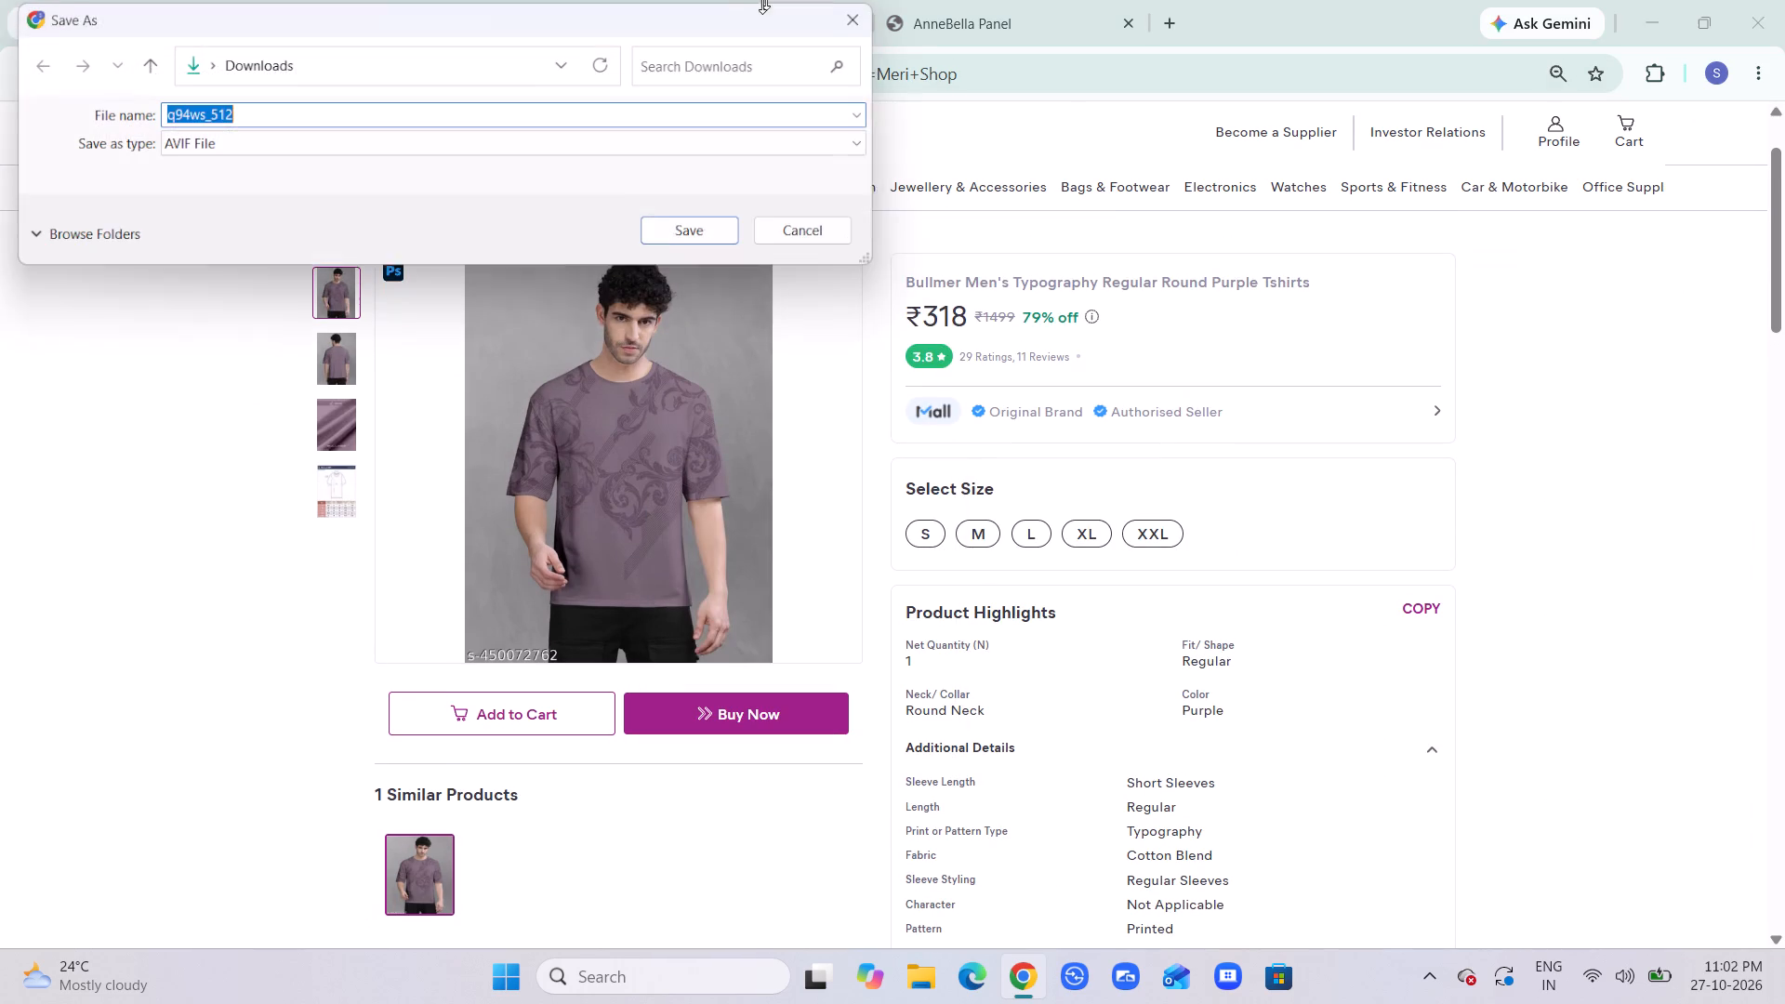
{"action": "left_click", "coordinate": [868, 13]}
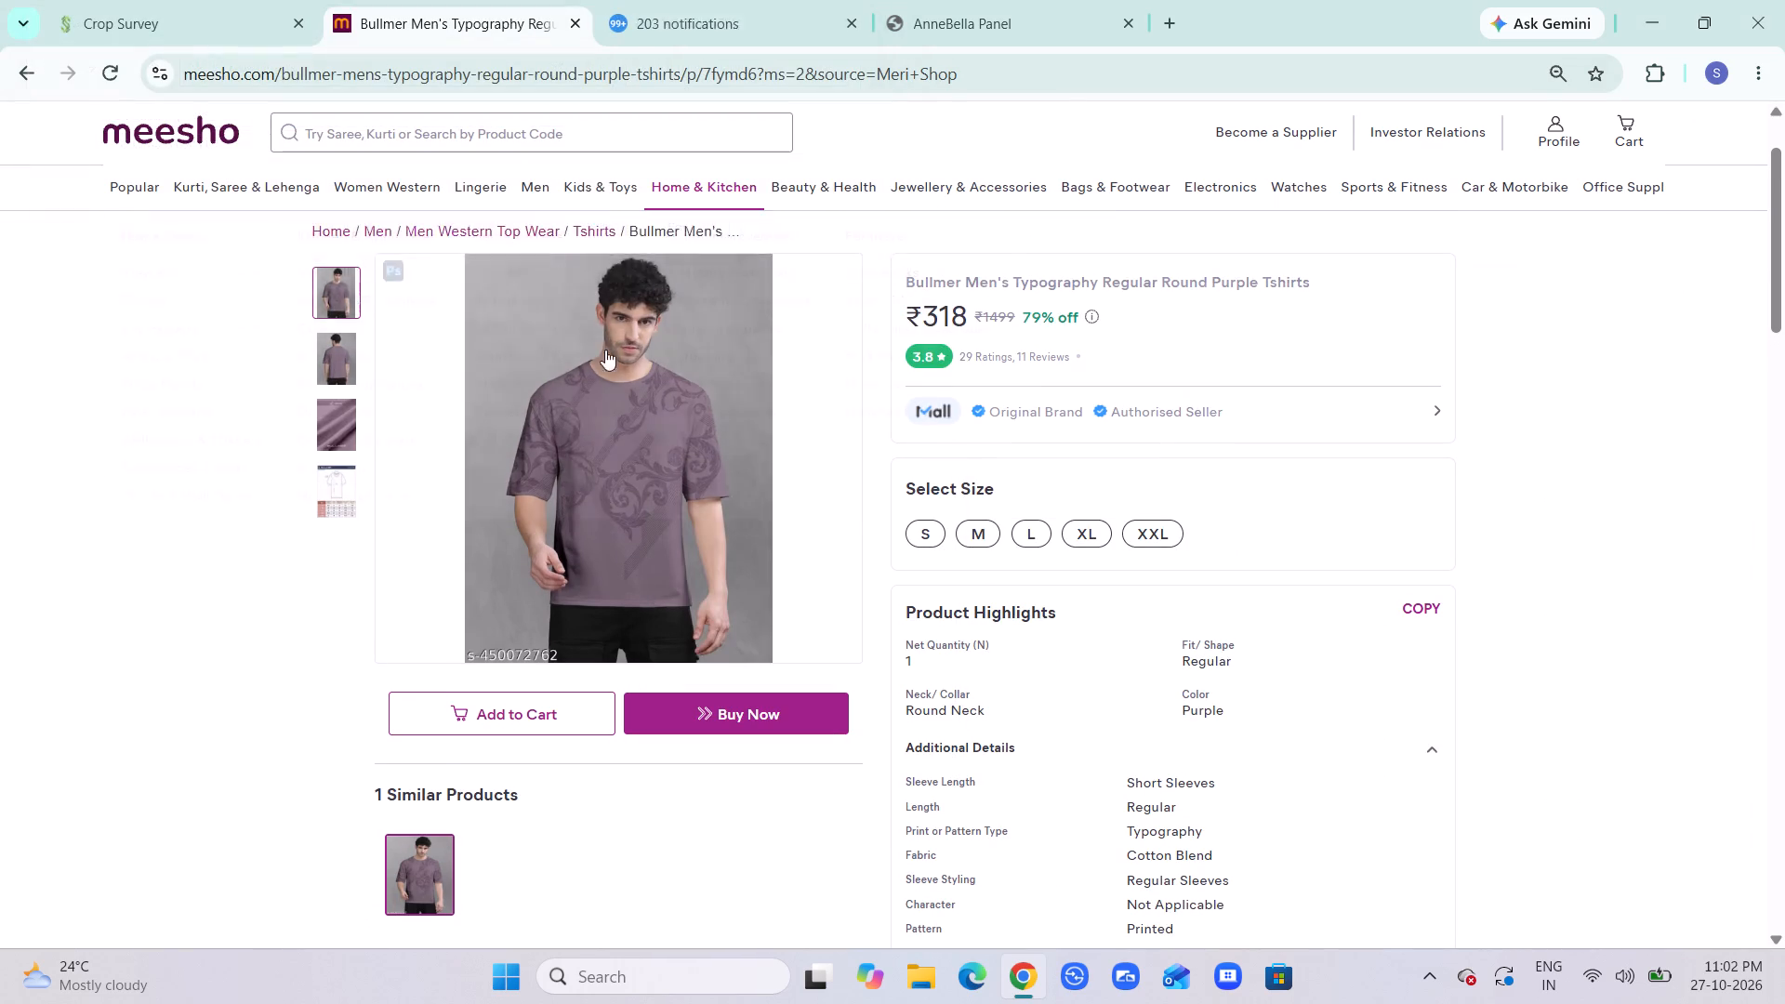
Bring up the image options for the purple T-shirt's main product photo on the Meesho page.
{"action": "right_click", "coordinate": [550, 453]}
{"action": "left_click", "coordinate": [505, 568]}
{"action": "right_click", "coordinate": [529, 538]}
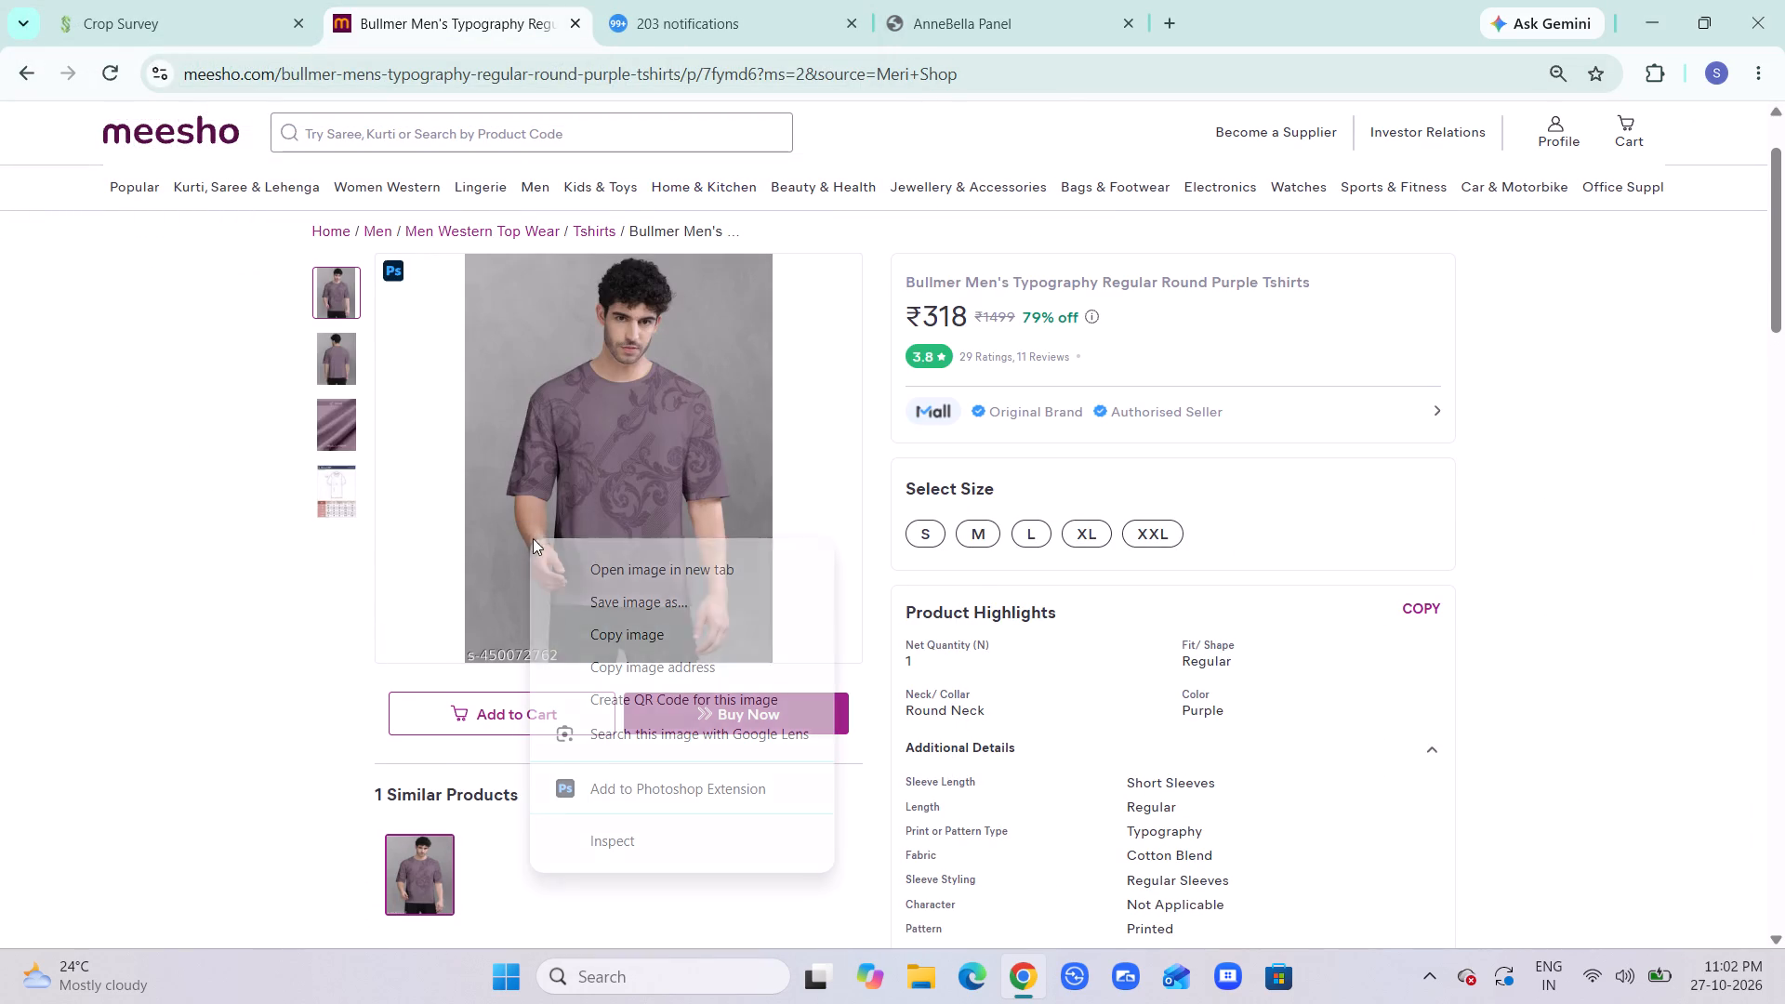
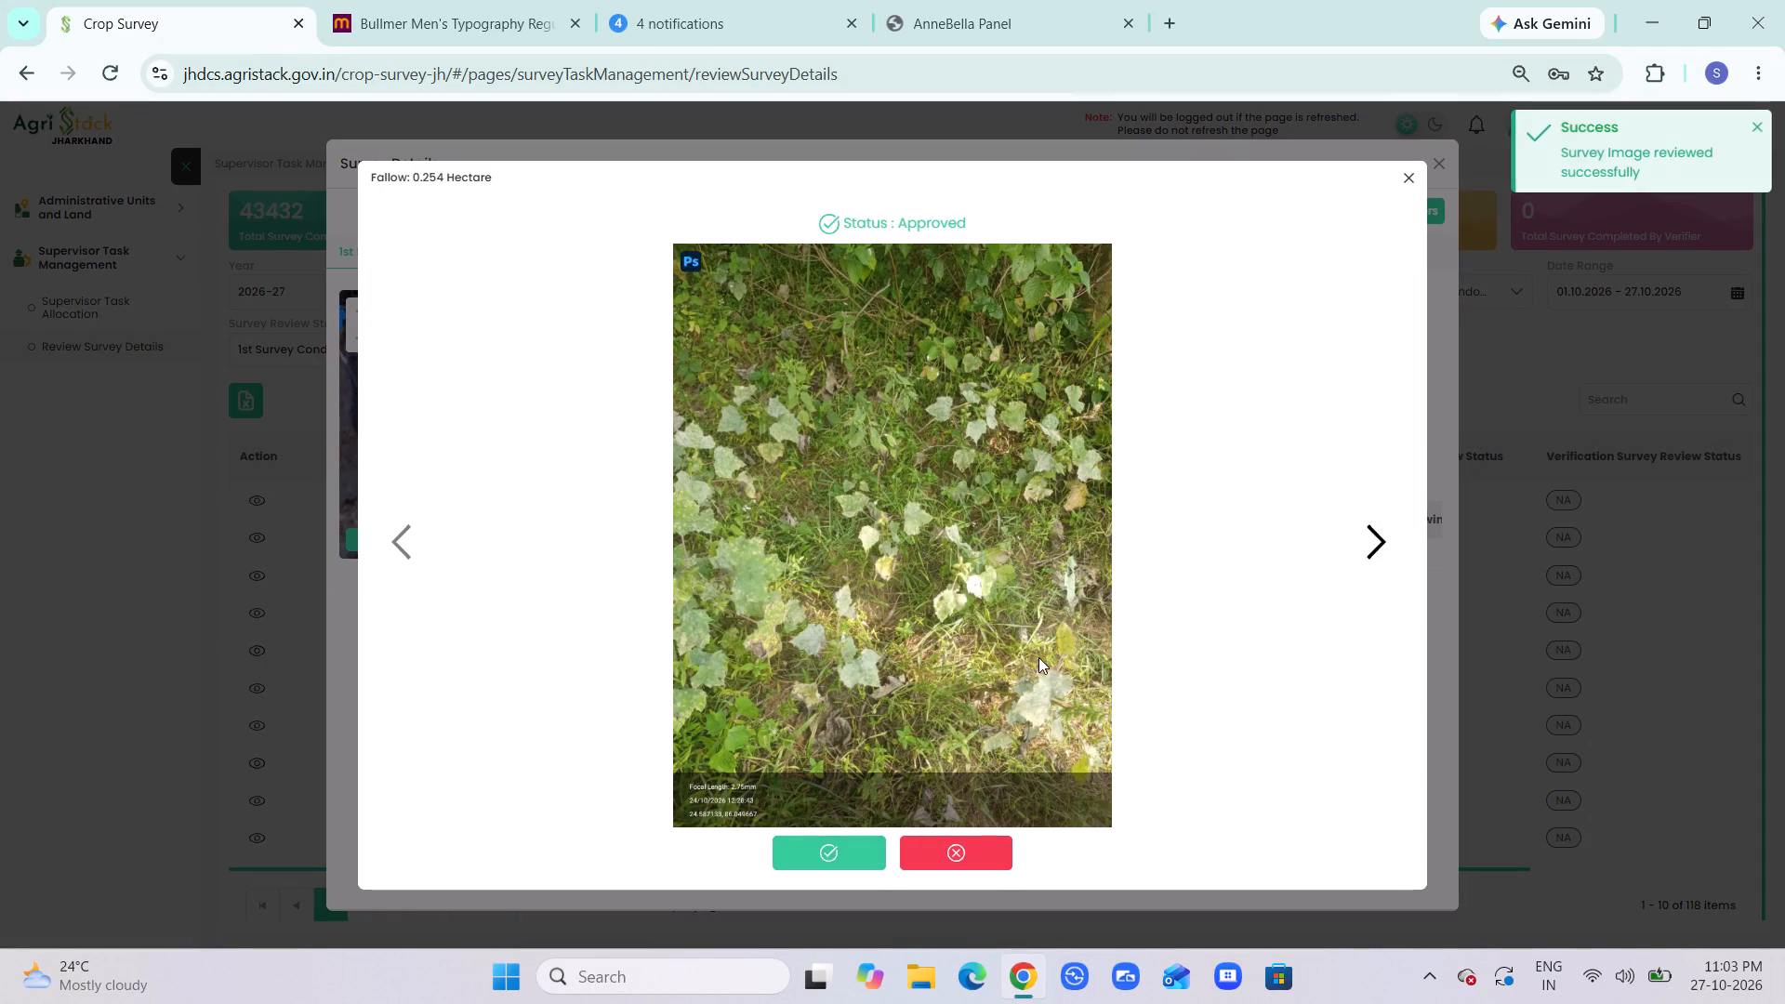
Approve the remaining two farm images of survey number 66 and close the image viewer.
{"action": "left_click_drag", "start_coordinate": [1038, 657], "coordinate": [933, 672]}
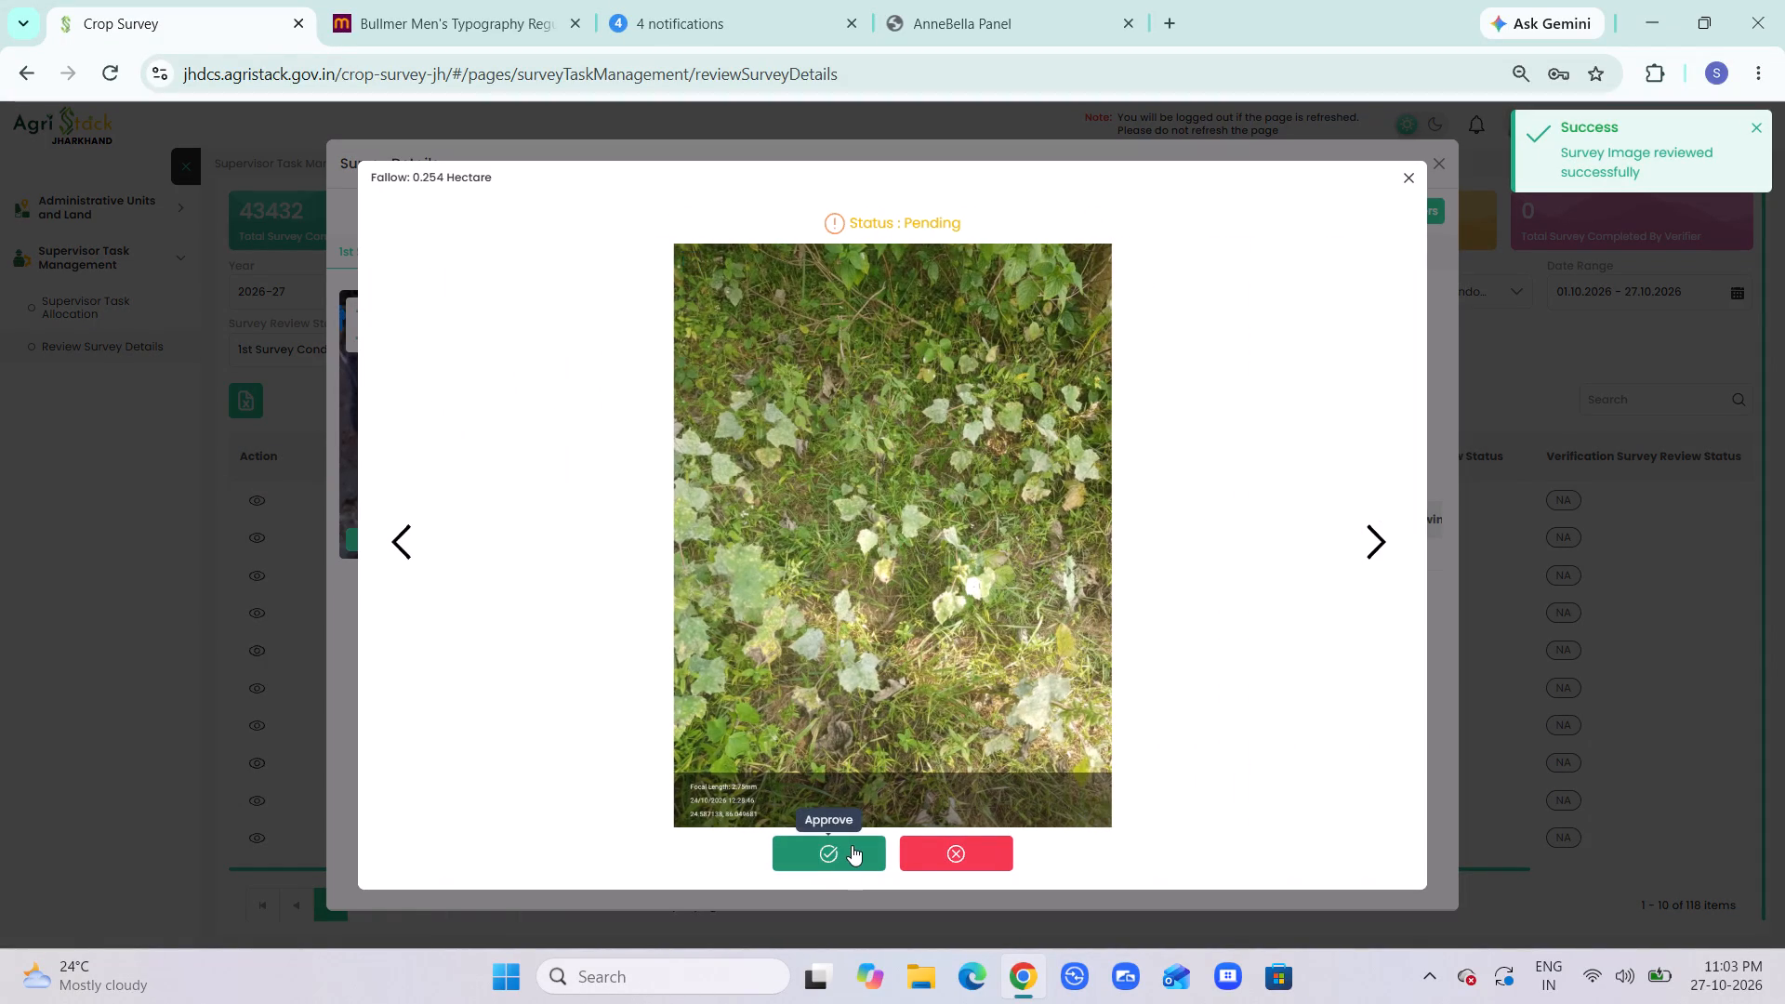
{"action": "left_click", "coordinate": [852, 845]}
{"action": "left_click_drag", "start_coordinate": [1030, 665], "coordinate": [721, 723]}
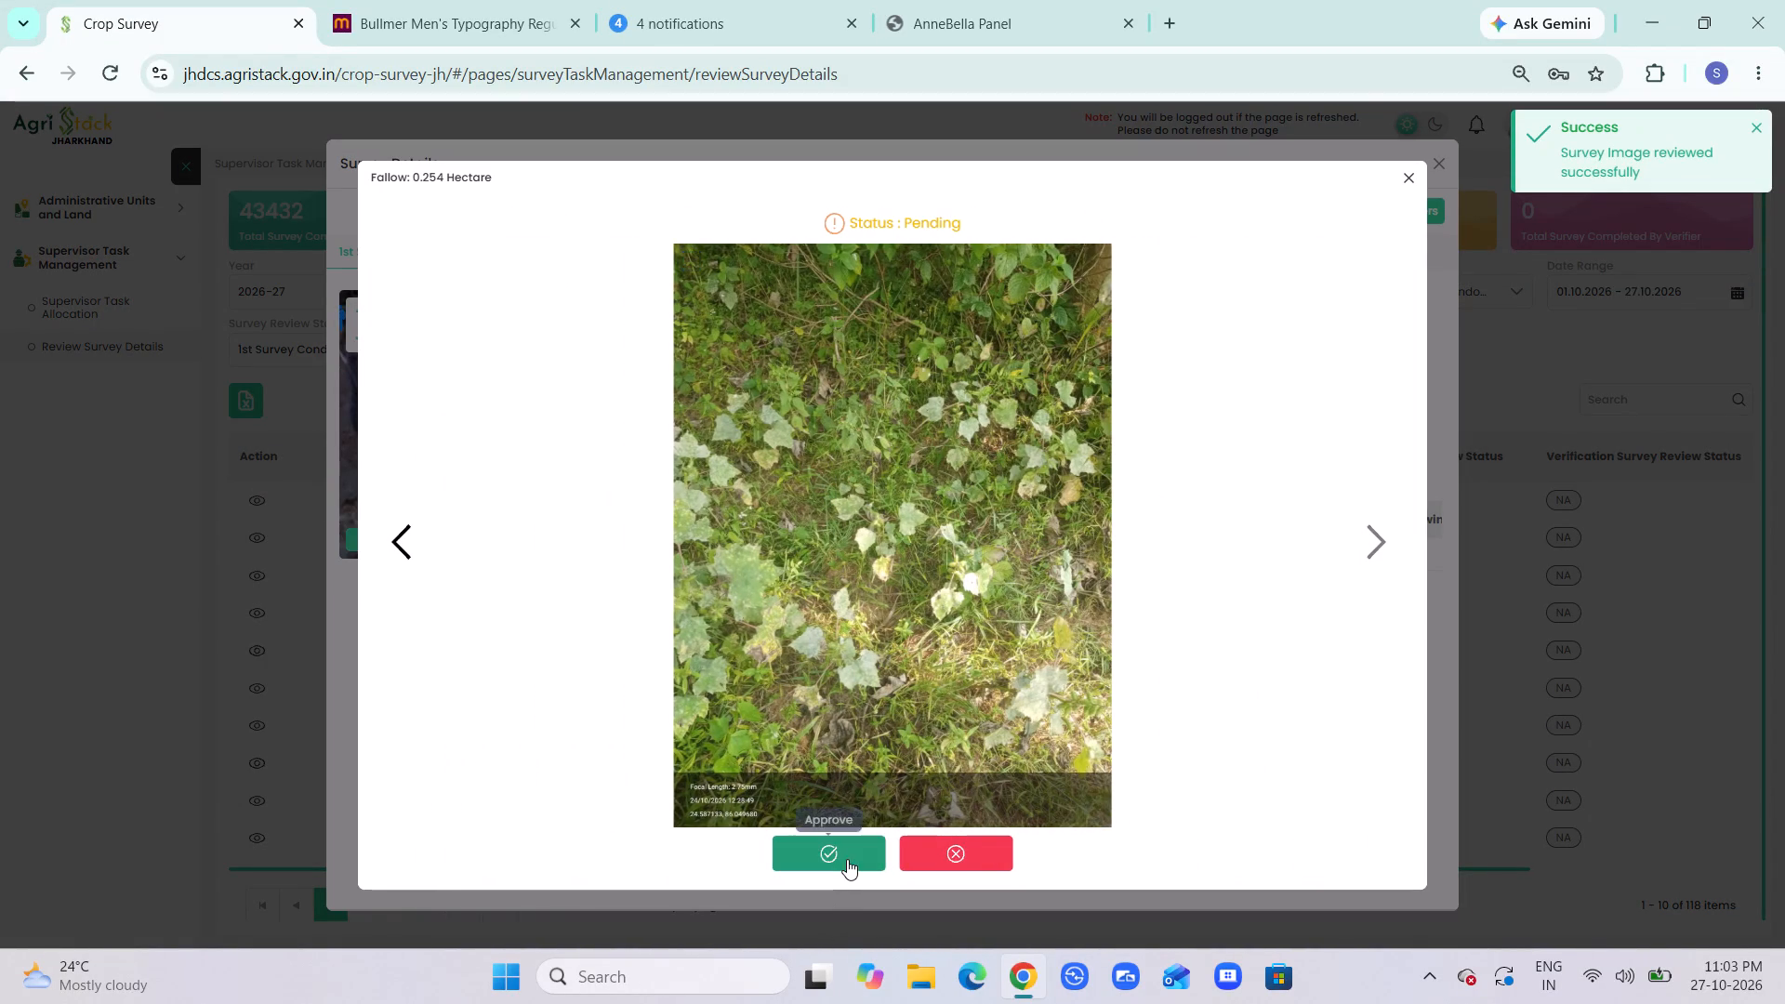
{"action": "left_click", "coordinate": [847, 859]}
{"action": "left_click", "coordinate": [1407, 177]}
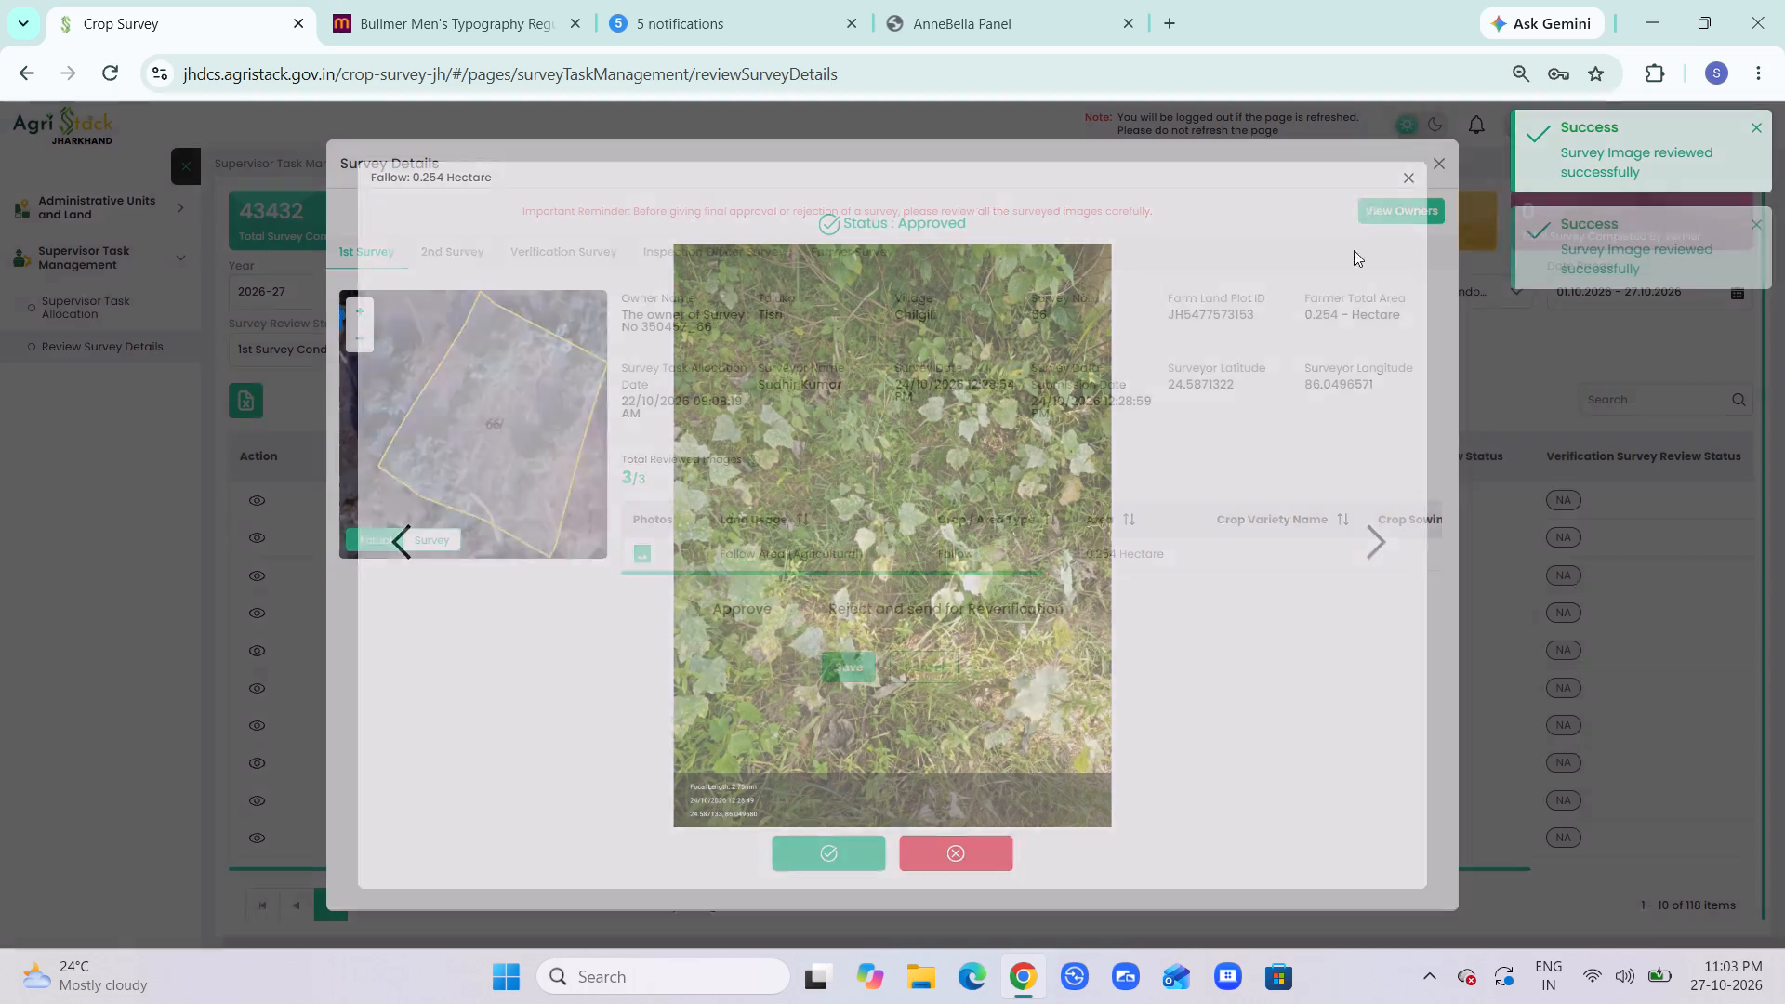
Mark the 1st survey of survey number 66 as Approve, save the review and close its details.
{"action": "left_click", "coordinate": [743, 613]}
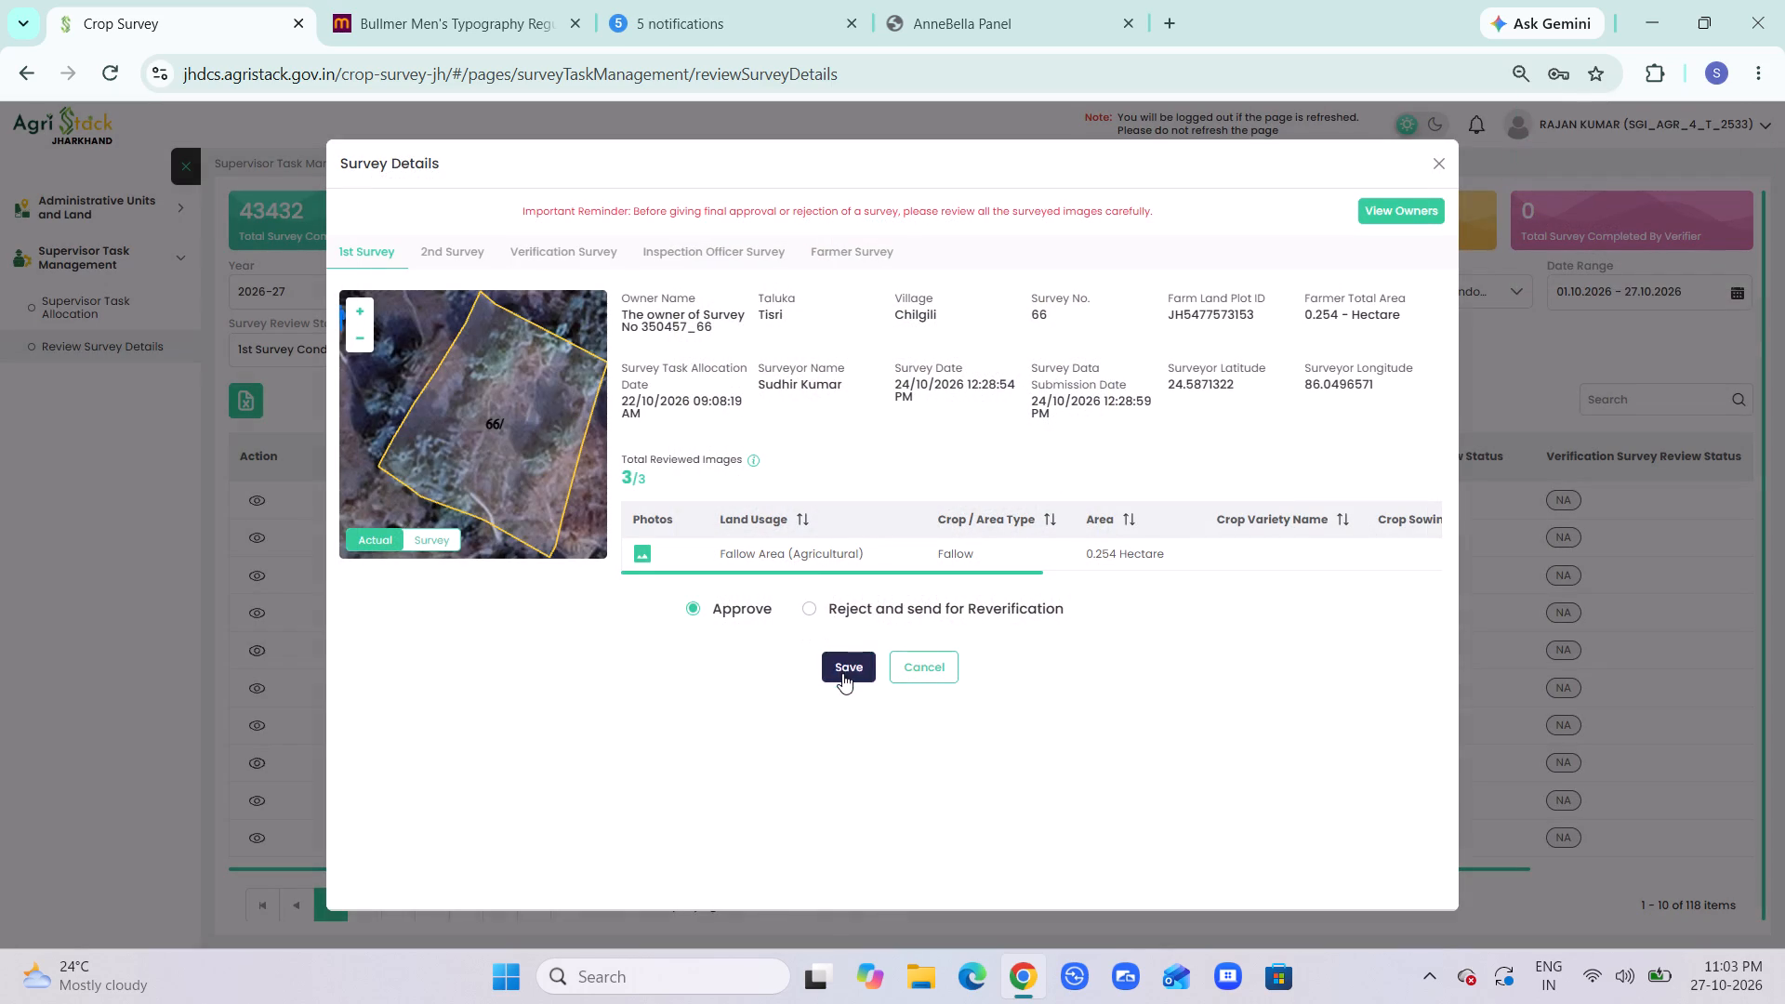
{"action": "left_click", "coordinate": [842, 675]}
{"action": "left_click", "coordinate": [865, 575]}
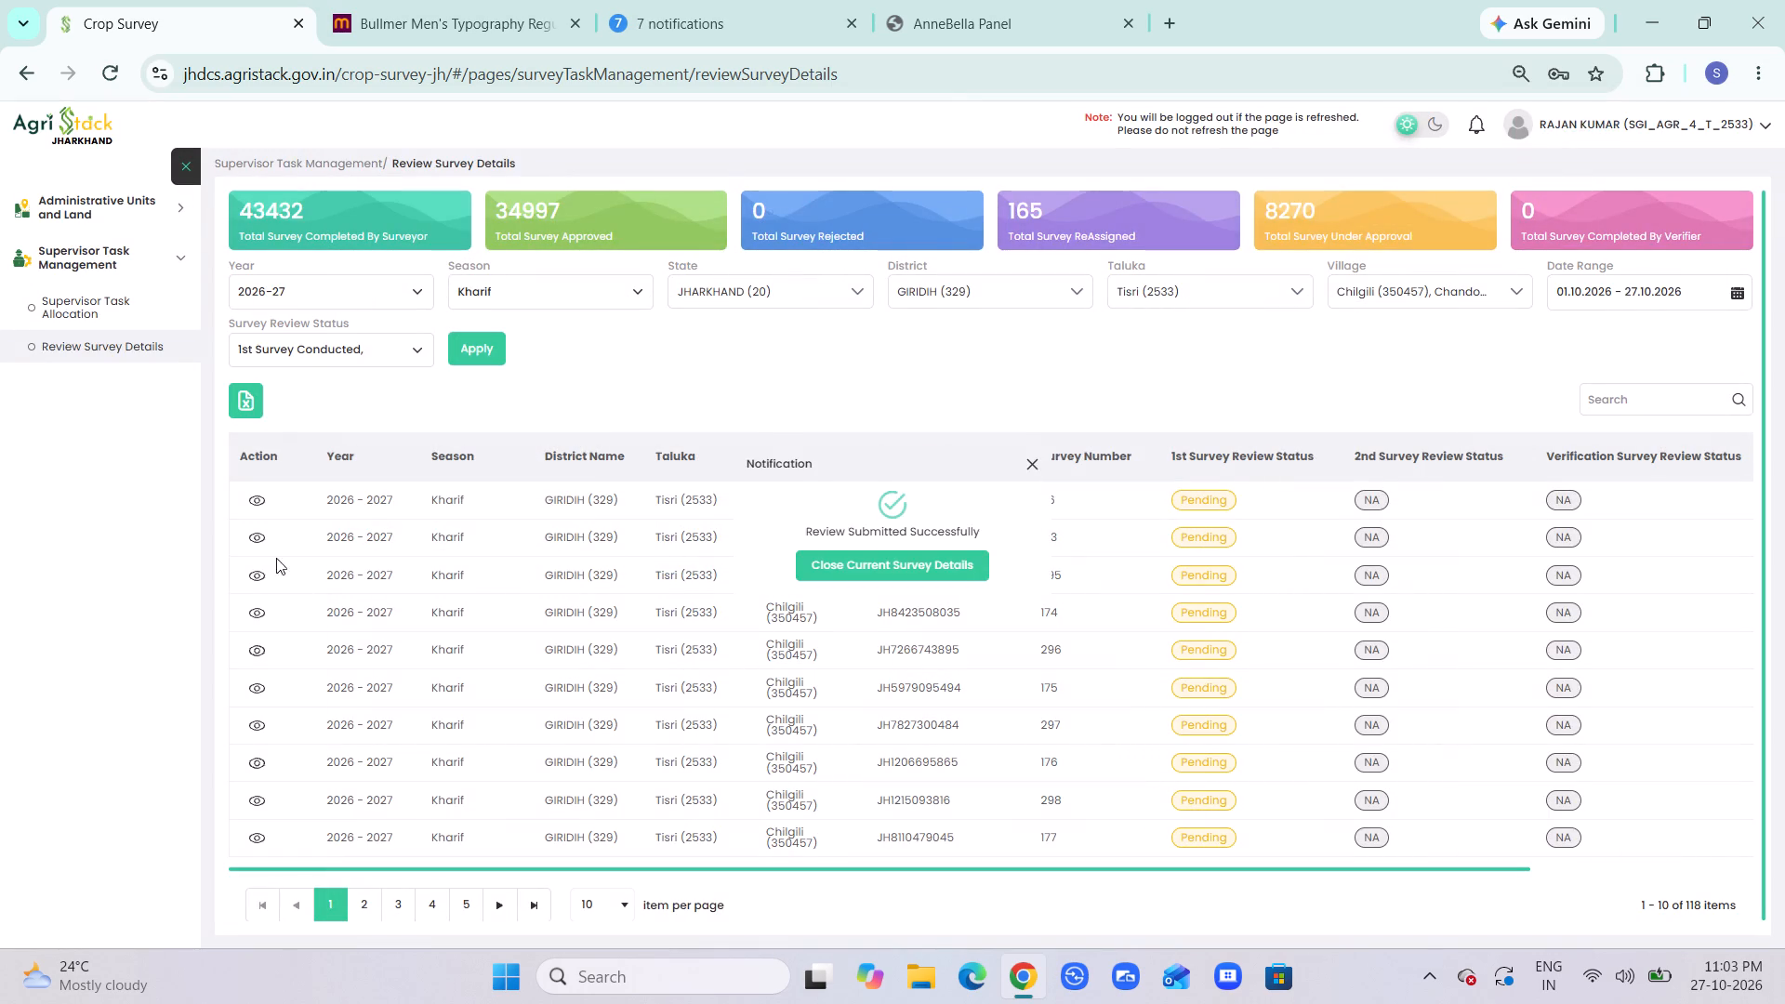
Open survey number 173 in Chilgili and approve all three of its fallow-land farm images.
{"action": "left_click", "coordinate": [254, 540]}
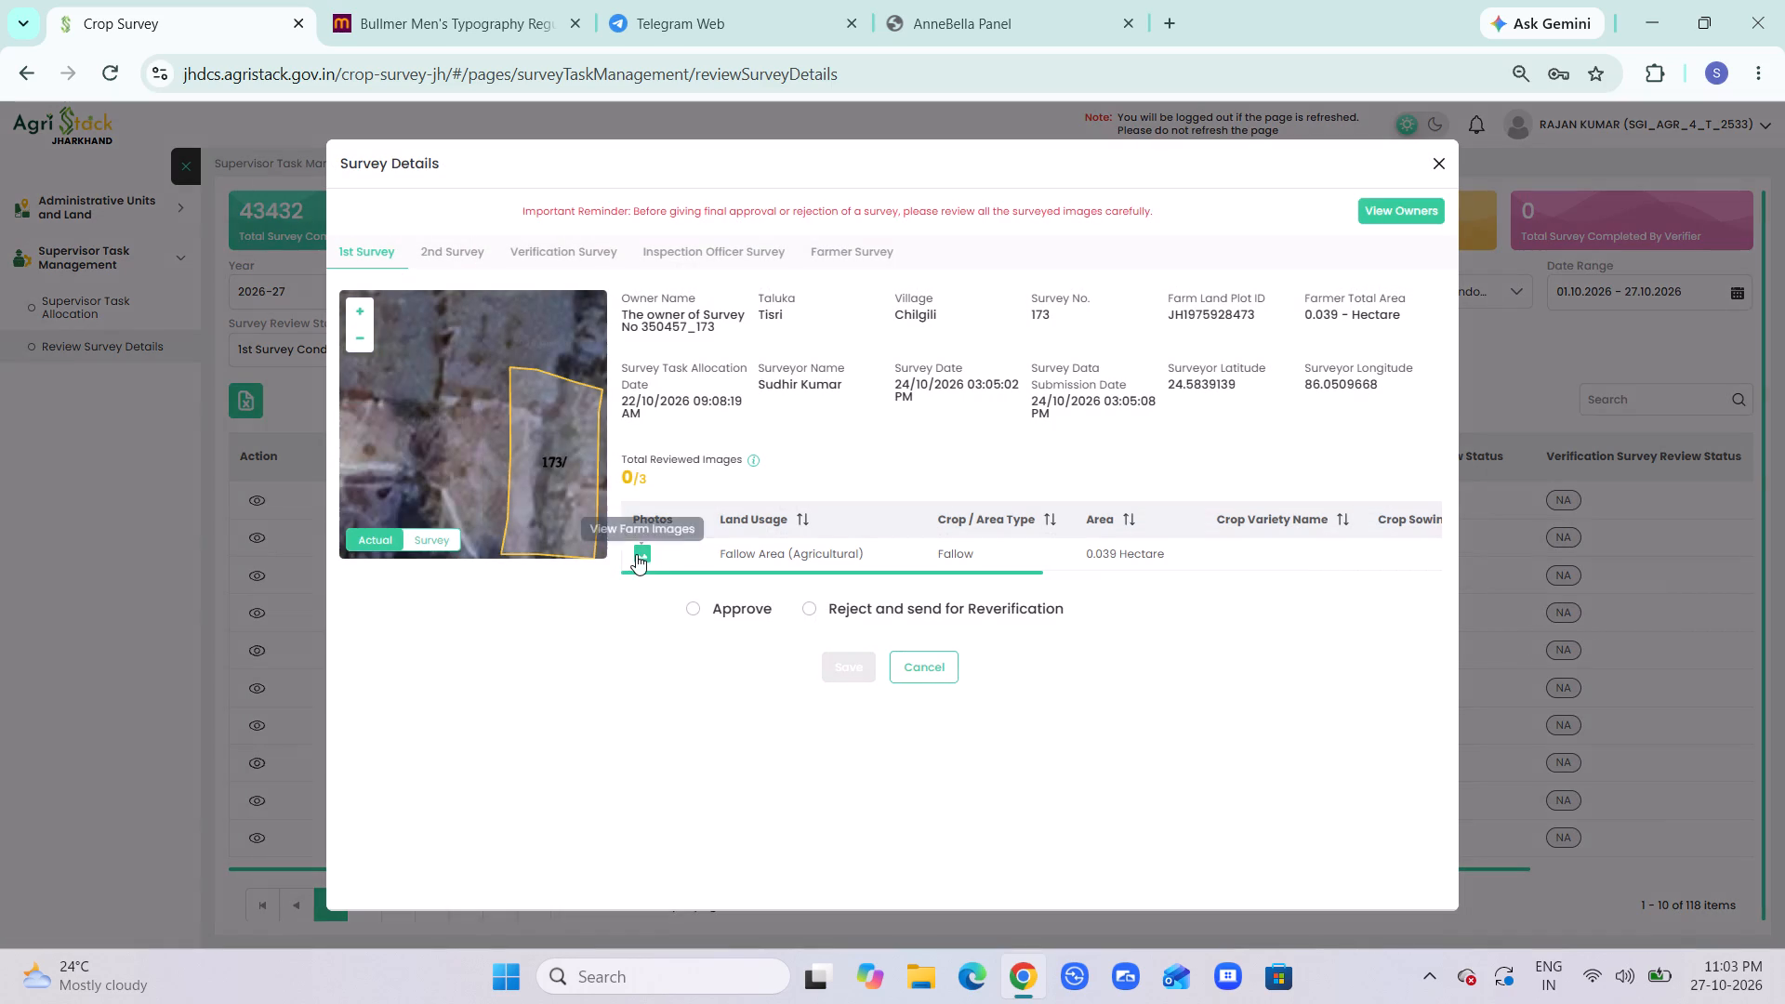
{"action": "left_click", "coordinate": [636, 554]}
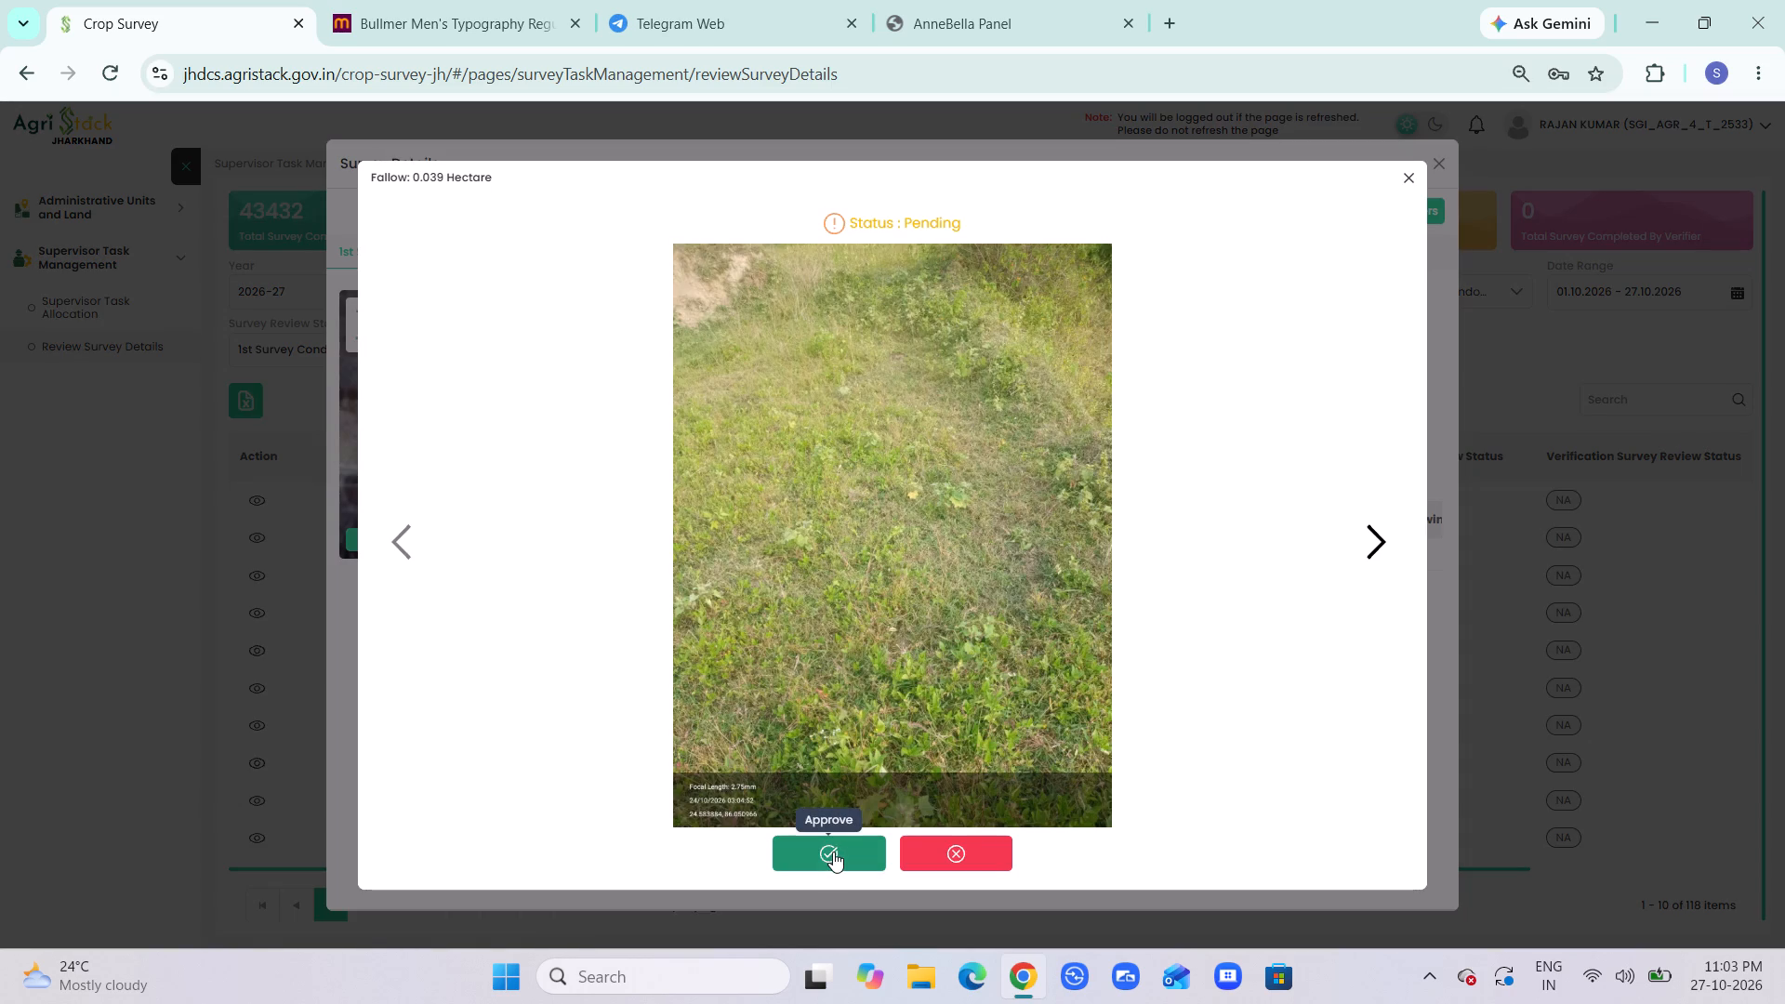
{"action": "left_click", "coordinate": [833, 852]}
{"action": "left_click_drag", "start_coordinate": [1022, 667], "coordinate": [910, 686]}
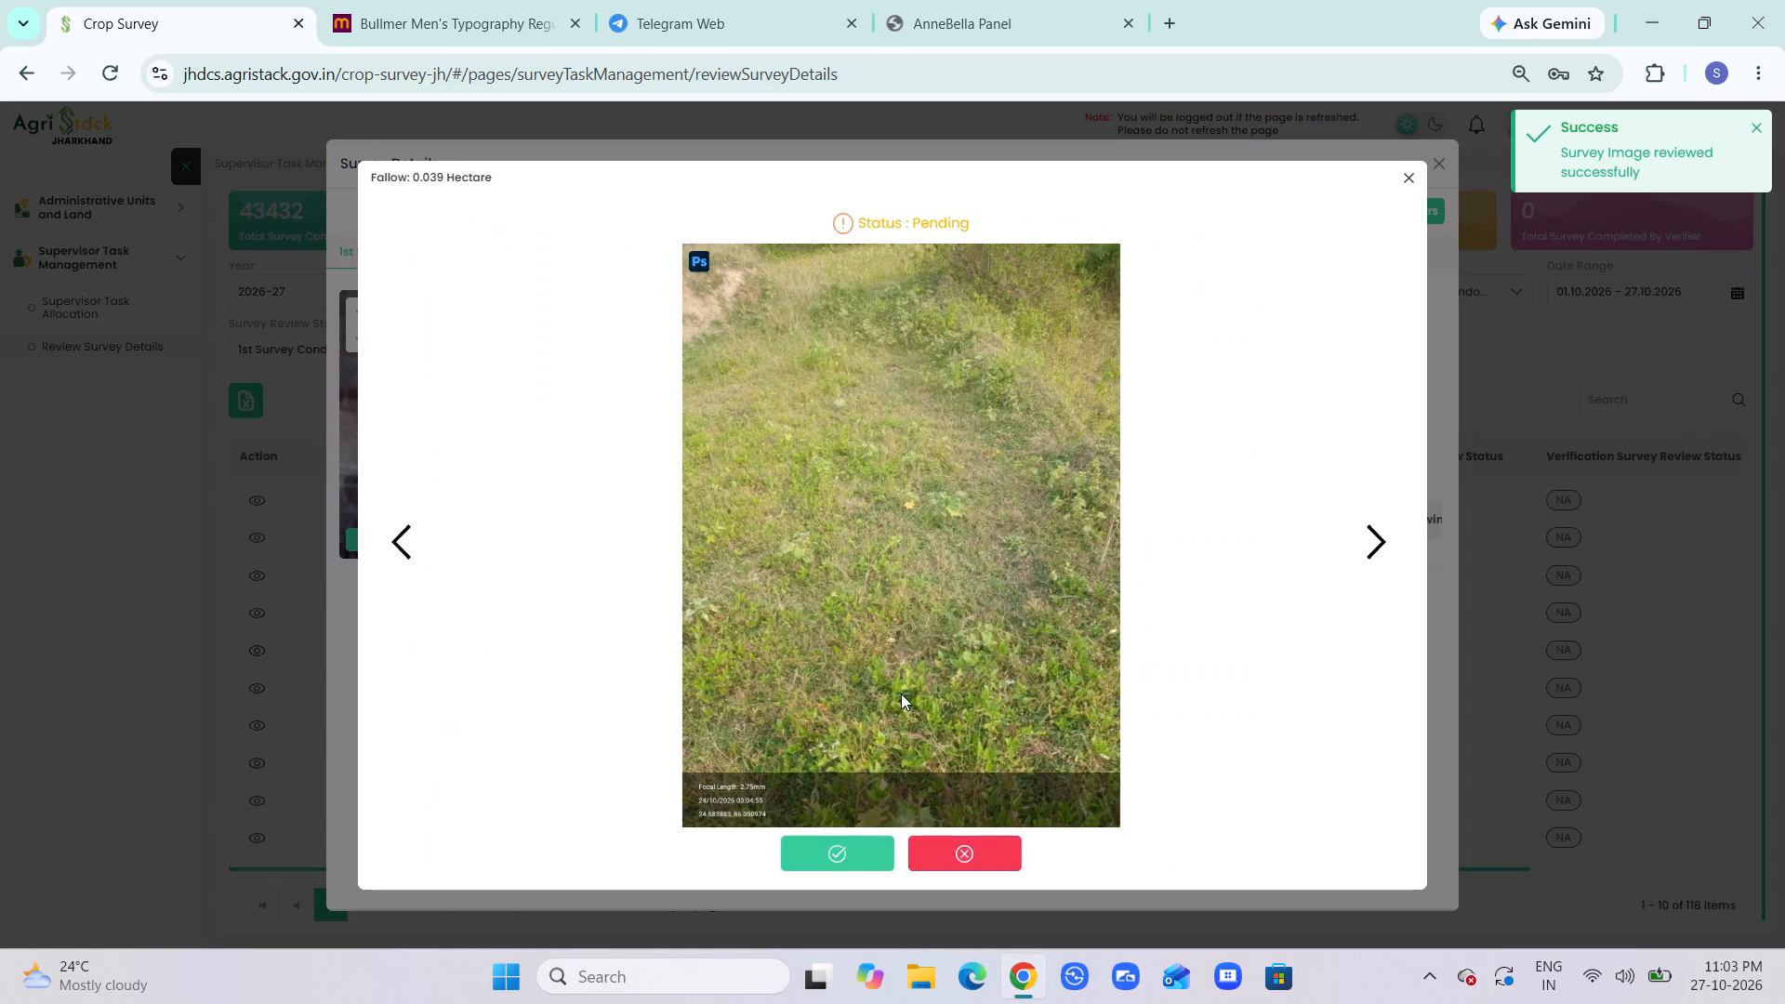
{"action": "left_click", "coordinate": [855, 851]}
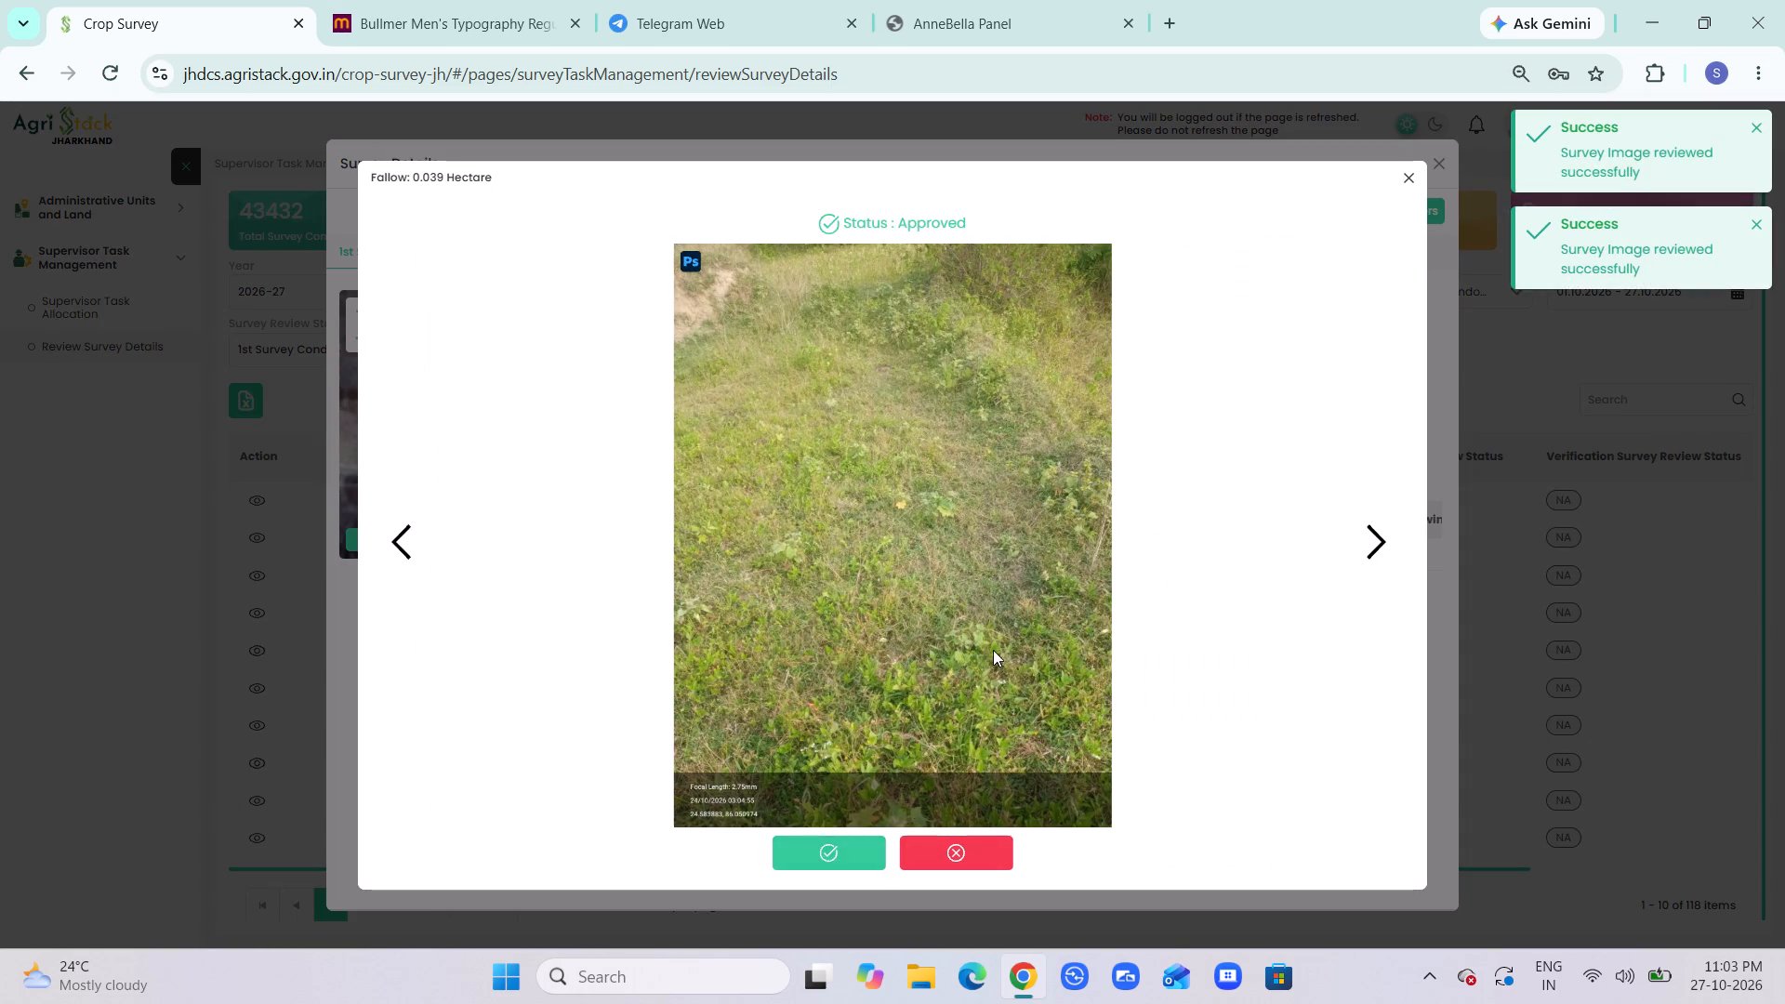
{"action": "left_click_drag", "start_coordinate": [1008, 647], "coordinate": [912, 669]}
{"action": "left_click", "coordinate": [863, 847]}
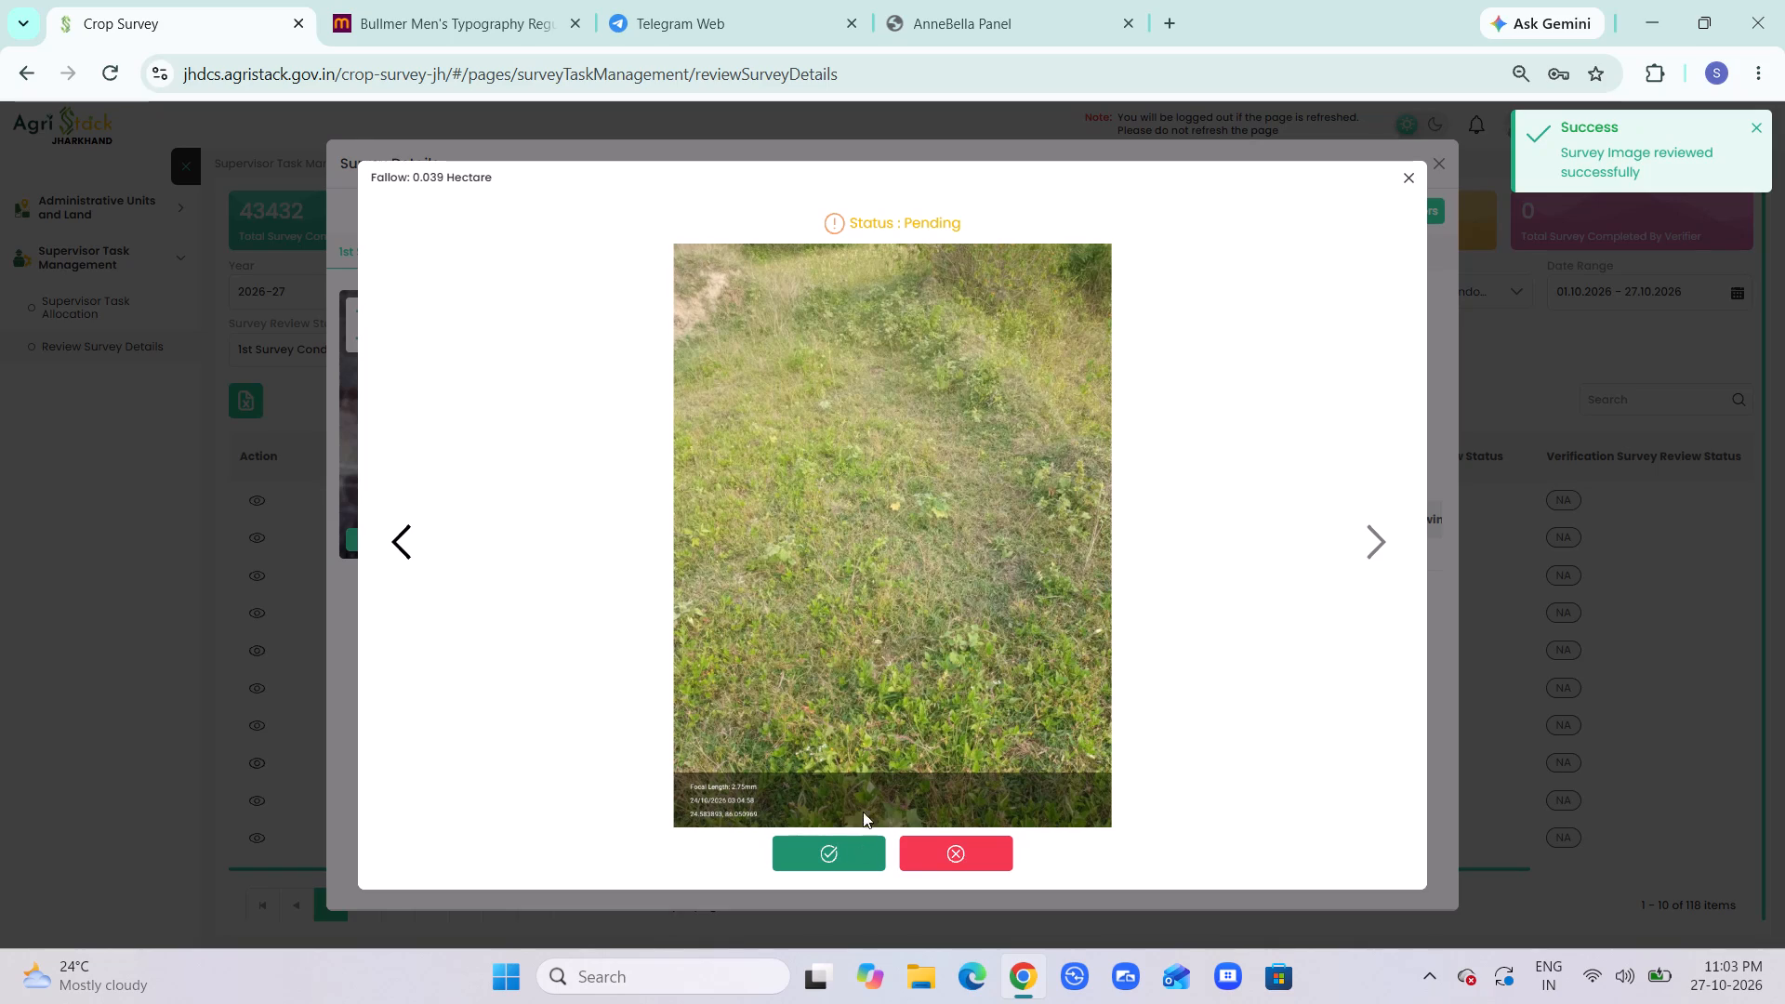
{"action": "left_click", "coordinate": [1408, 176]}
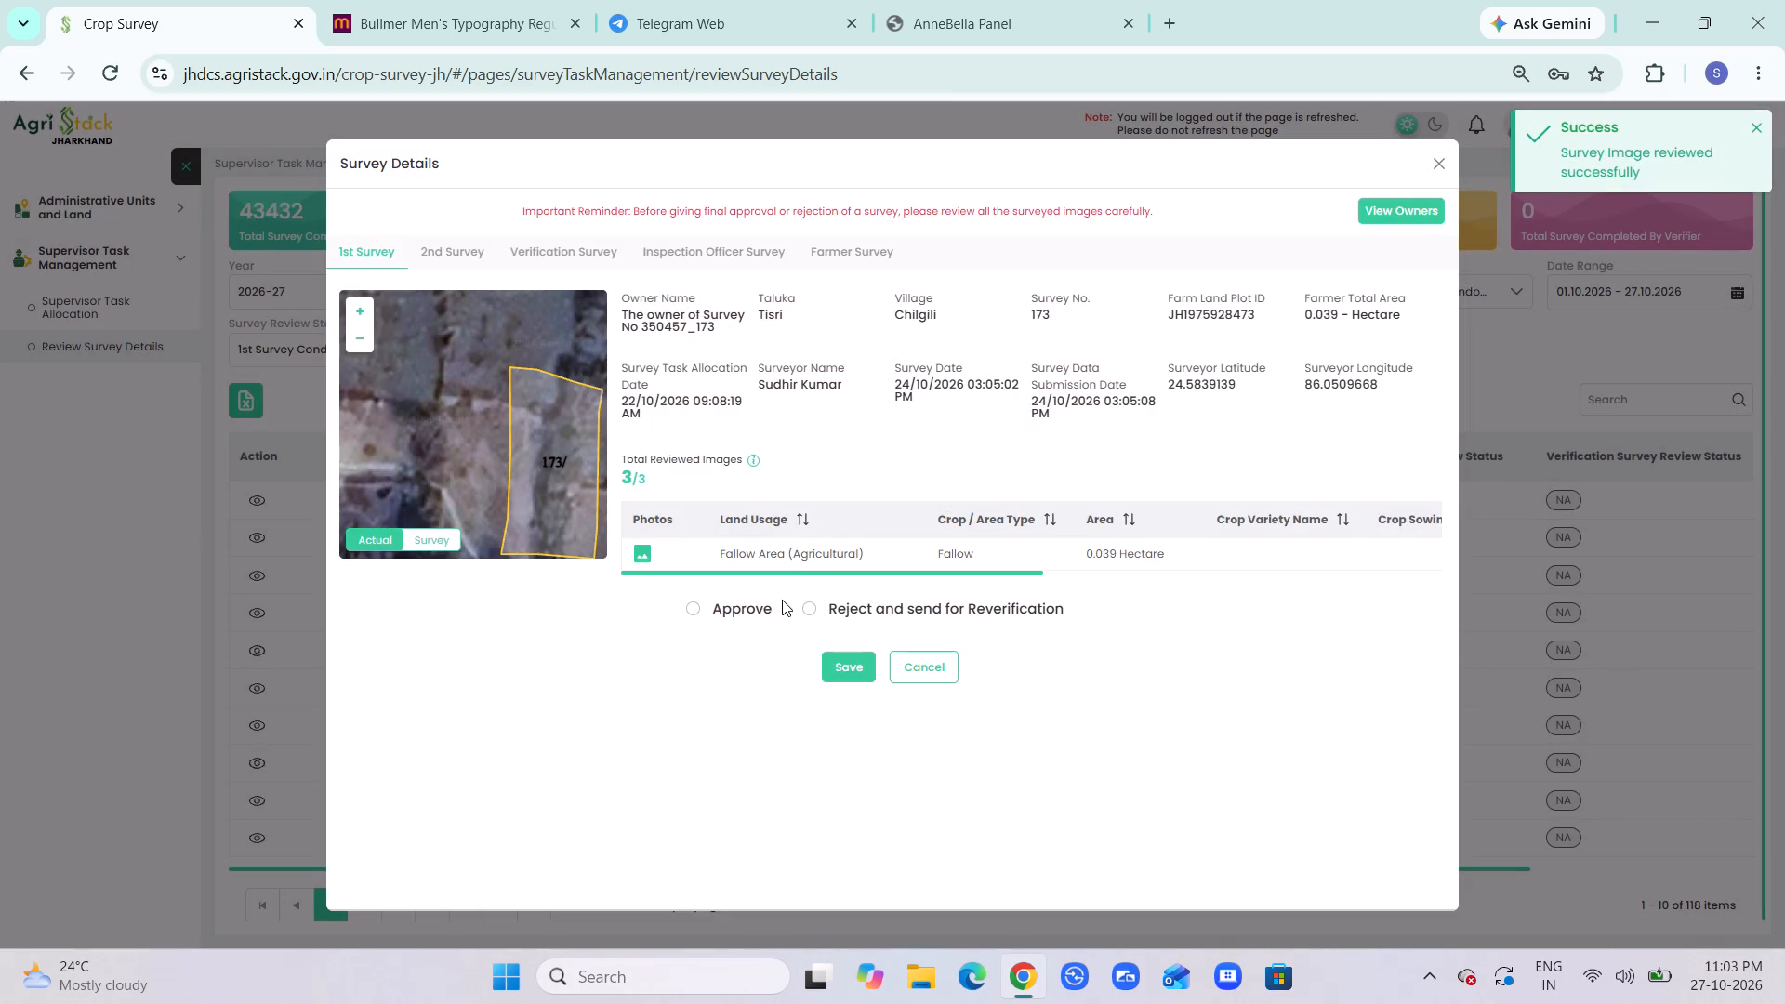
Mark the 1st survey of survey number 173 as Approve, save the review and close its details.
{"action": "left_click", "coordinate": [760, 607]}
{"action": "left_click", "coordinate": [849, 664]}
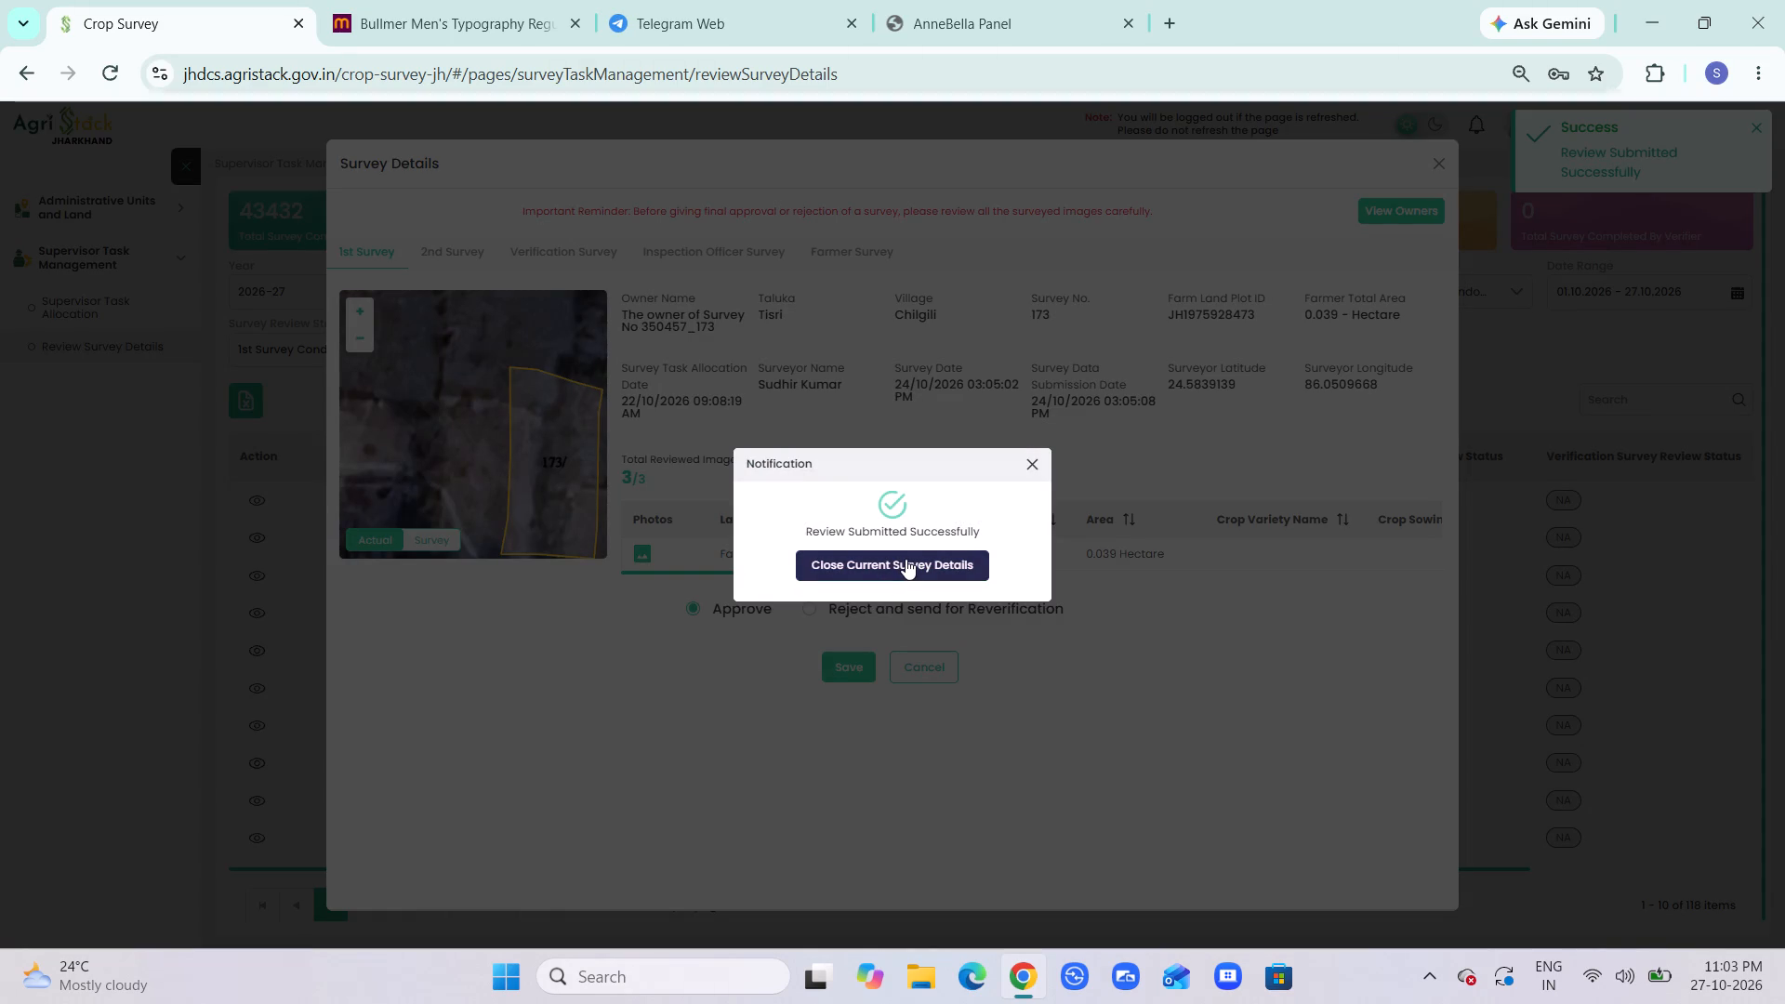
{"action": "left_click", "coordinate": [906, 559]}
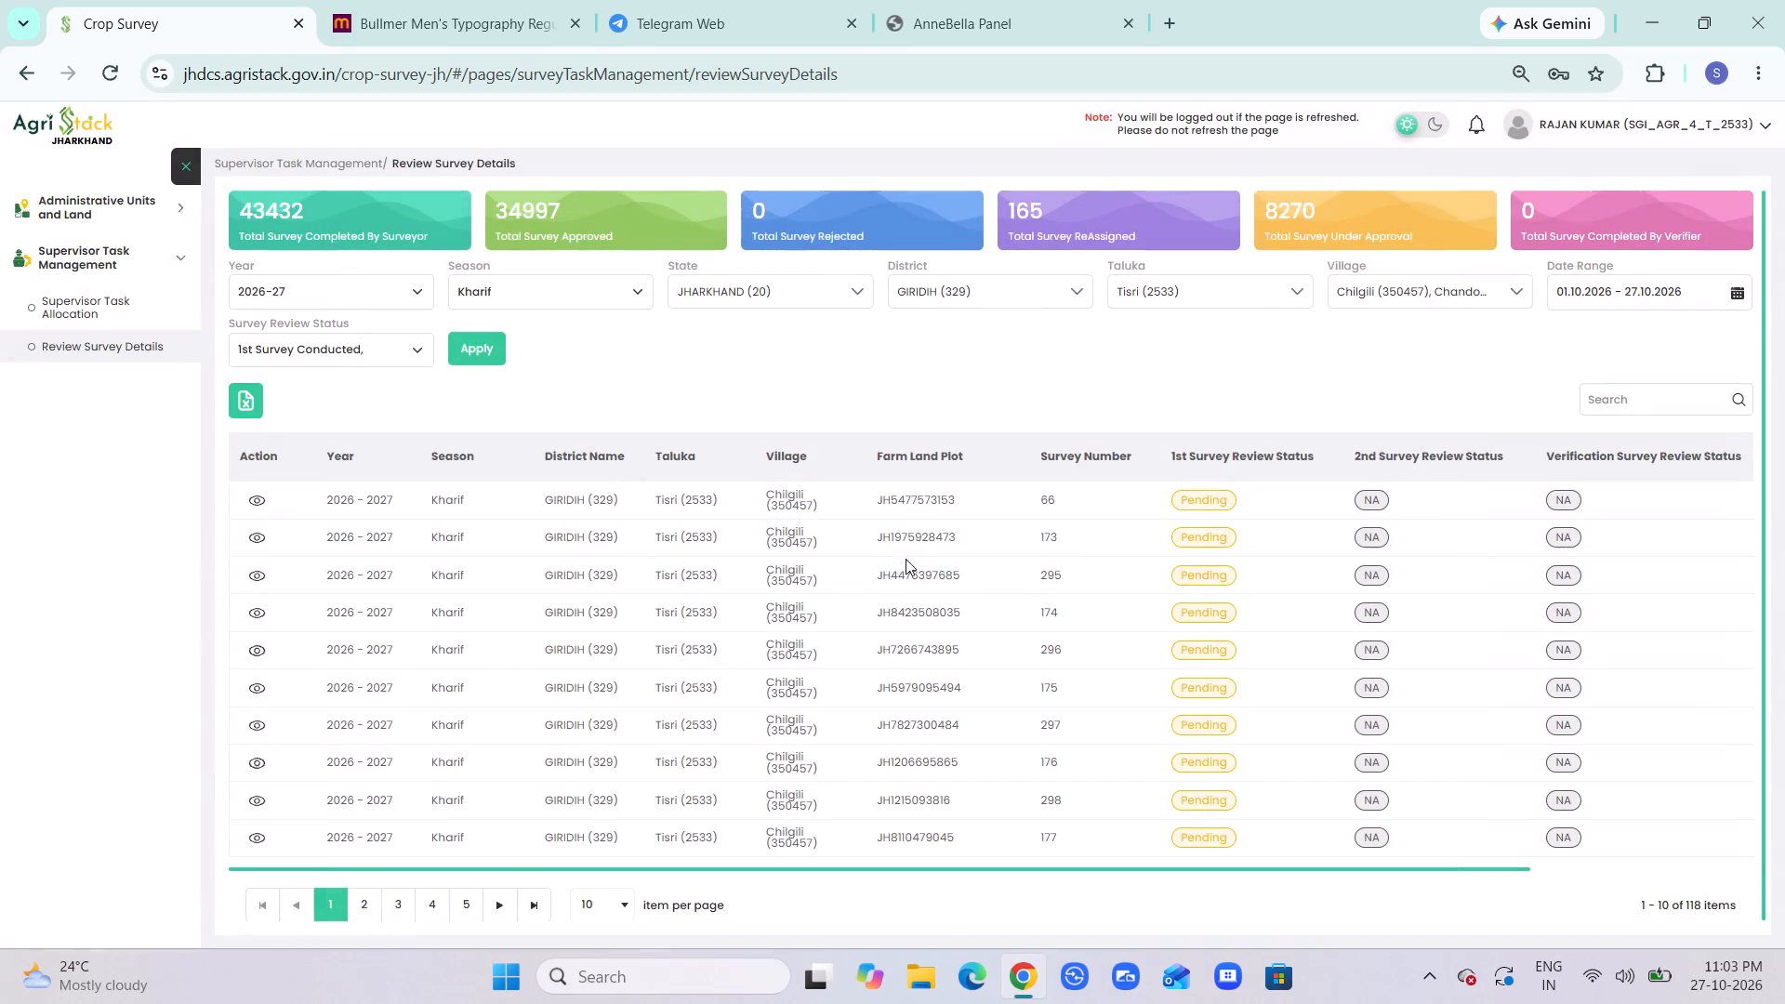
{"action": "left_click", "coordinate": [258, 574]}
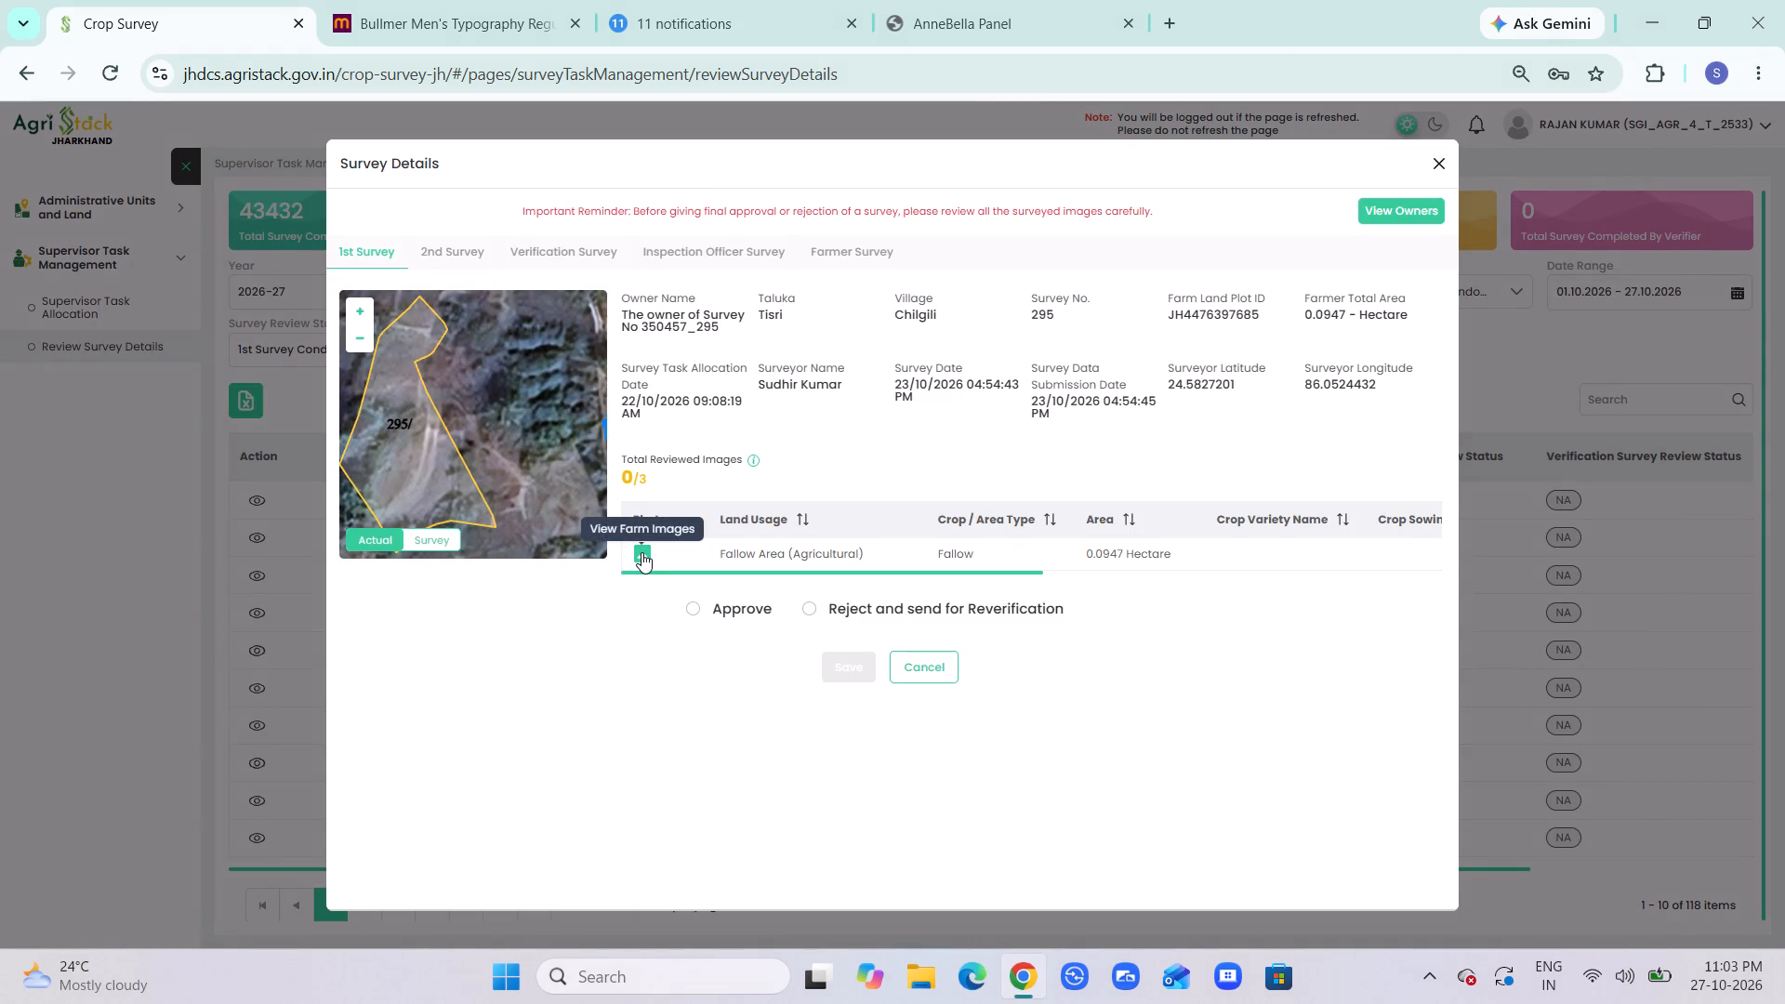
{"action": "left_click", "coordinate": [641, 552]}
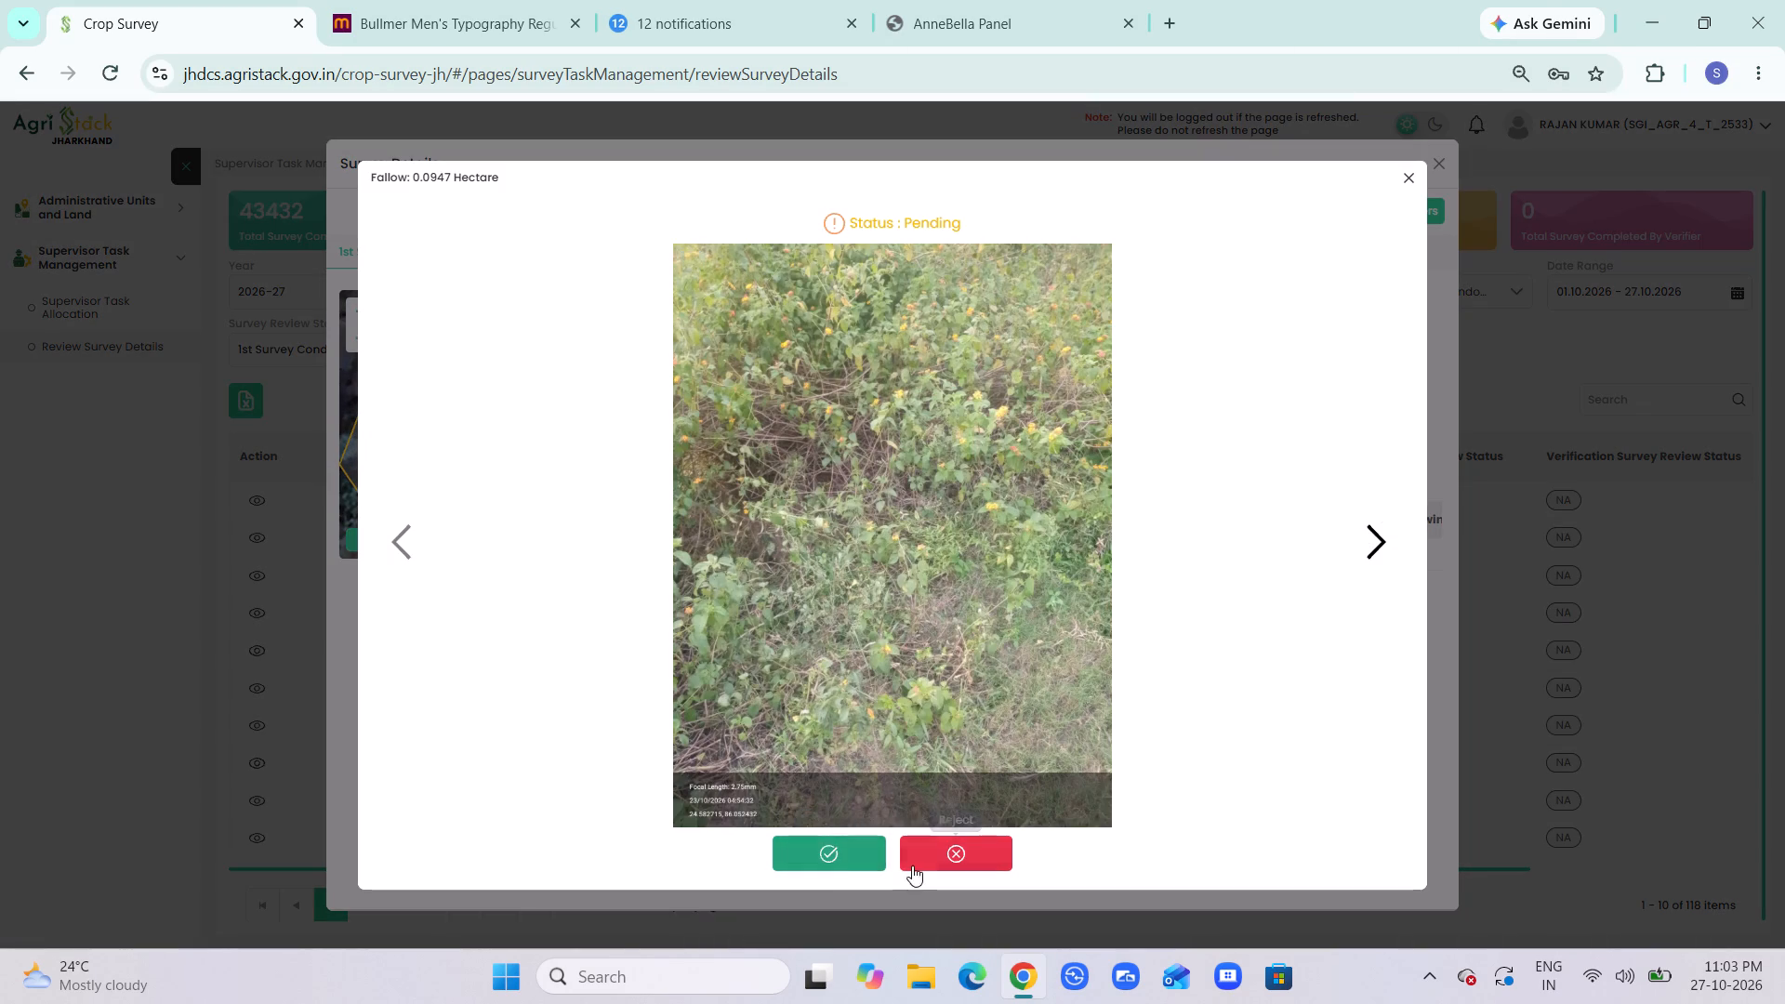
{"action": "left_click", "coordinate": [828, 862]}
{"action": "left_click_drag", "start_coordinate": [1073, 662], "coordinate": [1091, 659]}
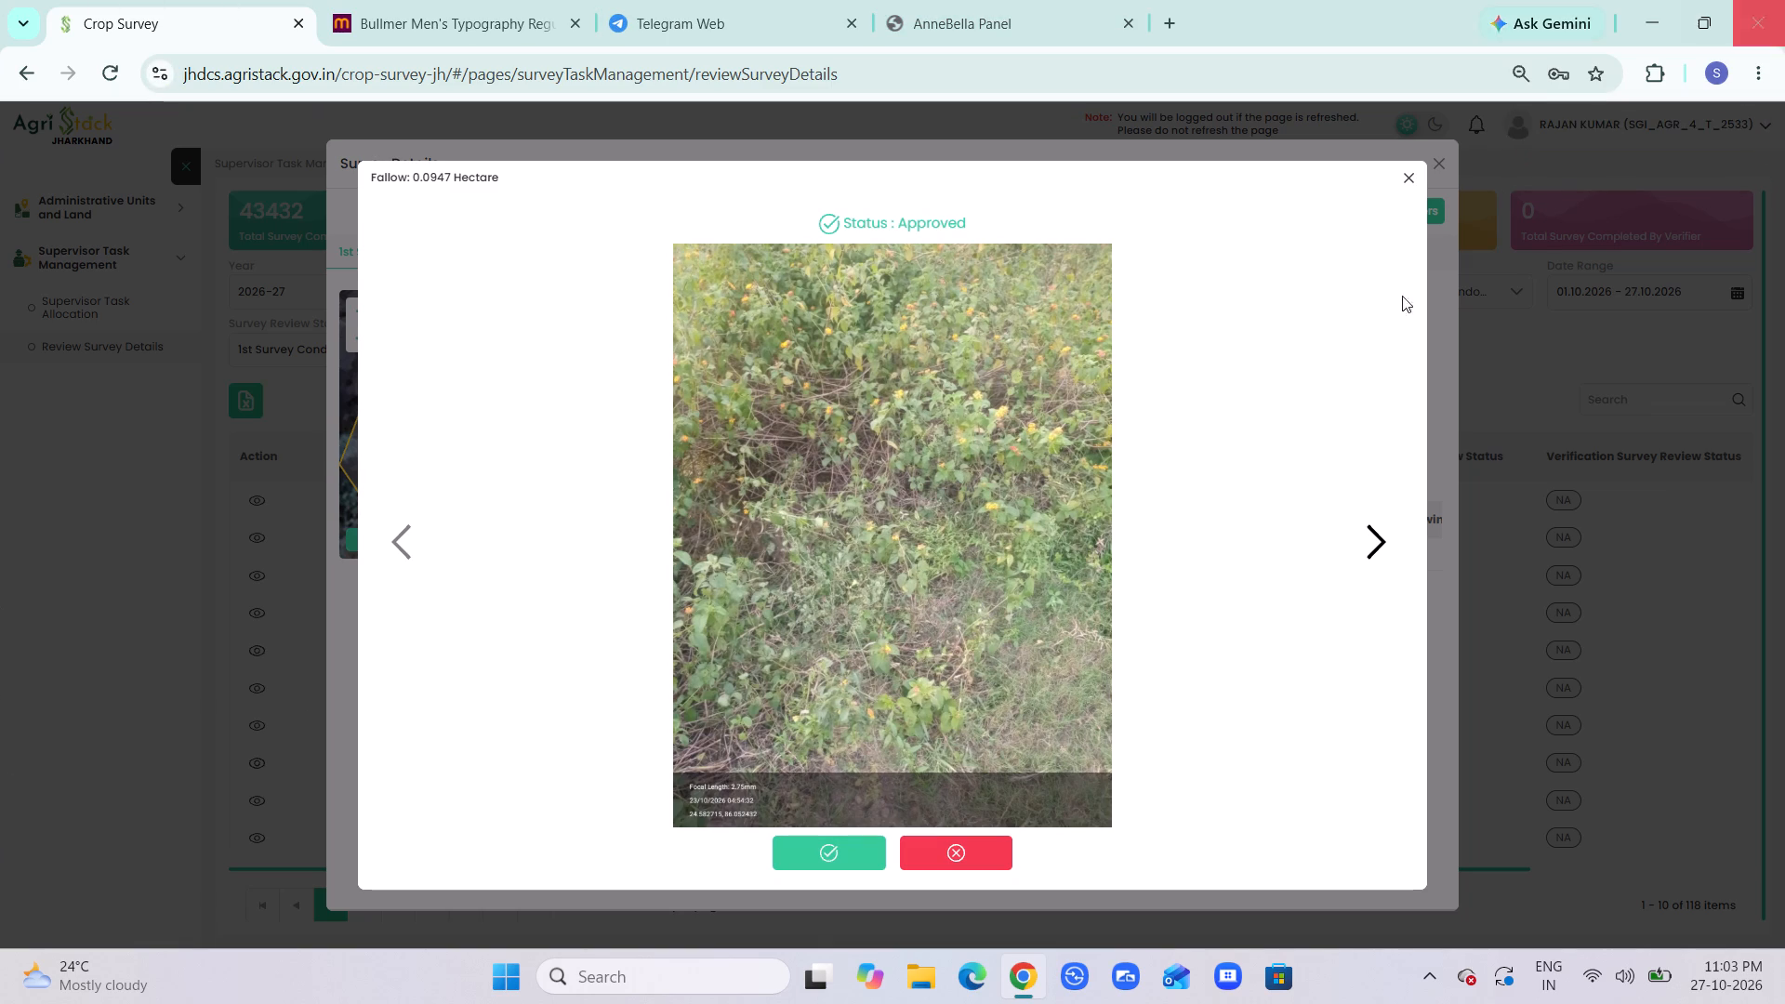
{"action": "left_click_drag", "start_coordinate": [1092, 471], "coordinate": [1014, 476]}
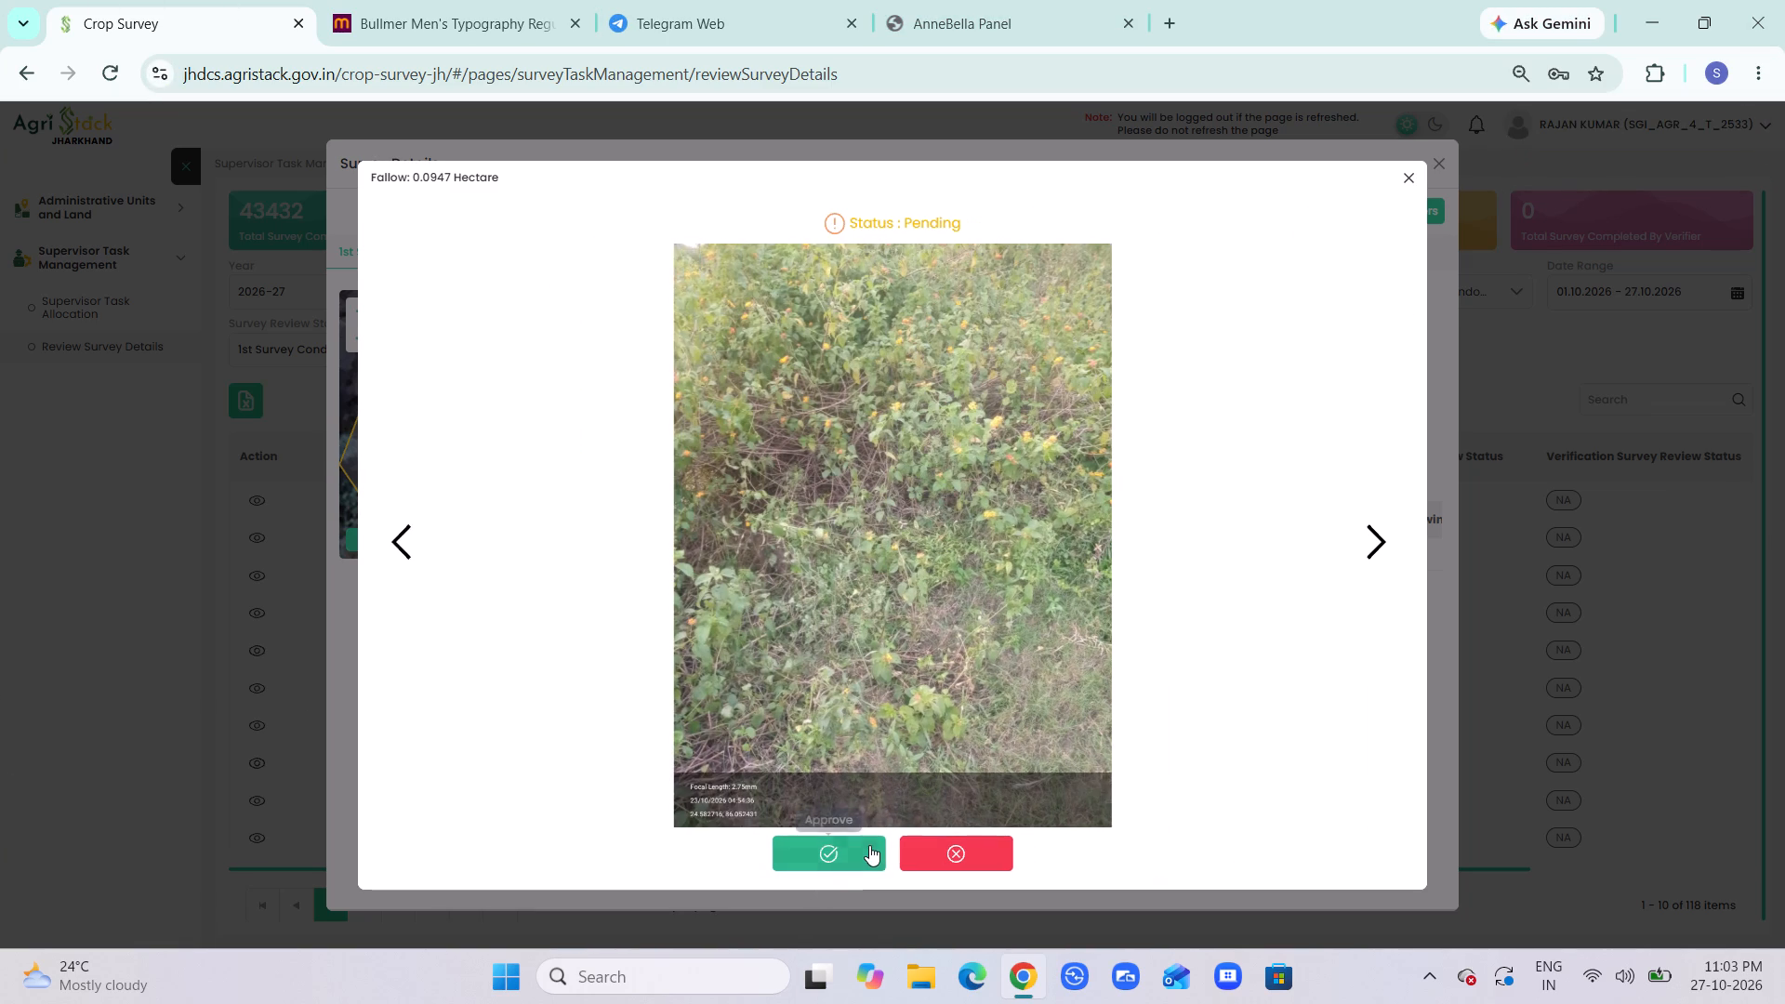
{"action": "left_click", "coordinate": [871, 844]}
{"action": "left_click_drag", "start_coordinate": [1088, 635], "coordinate": [944, 672]}
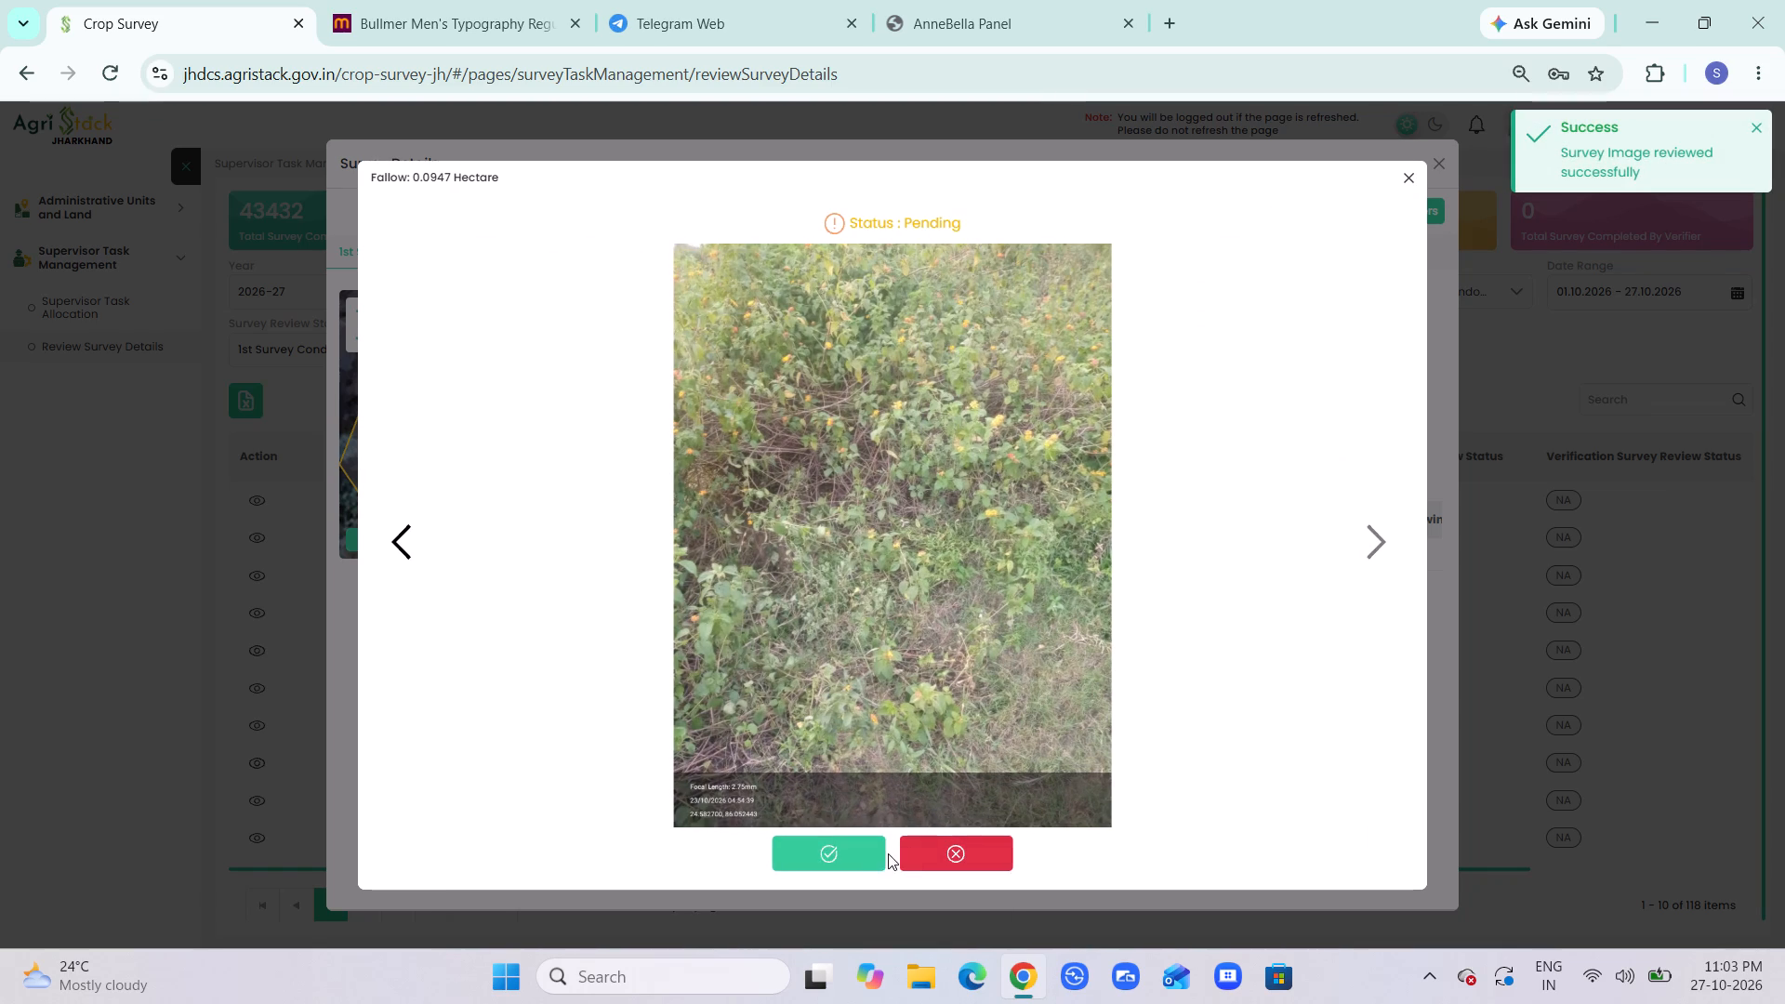
{"action": "left_click", "coordinate": [871, 853]}
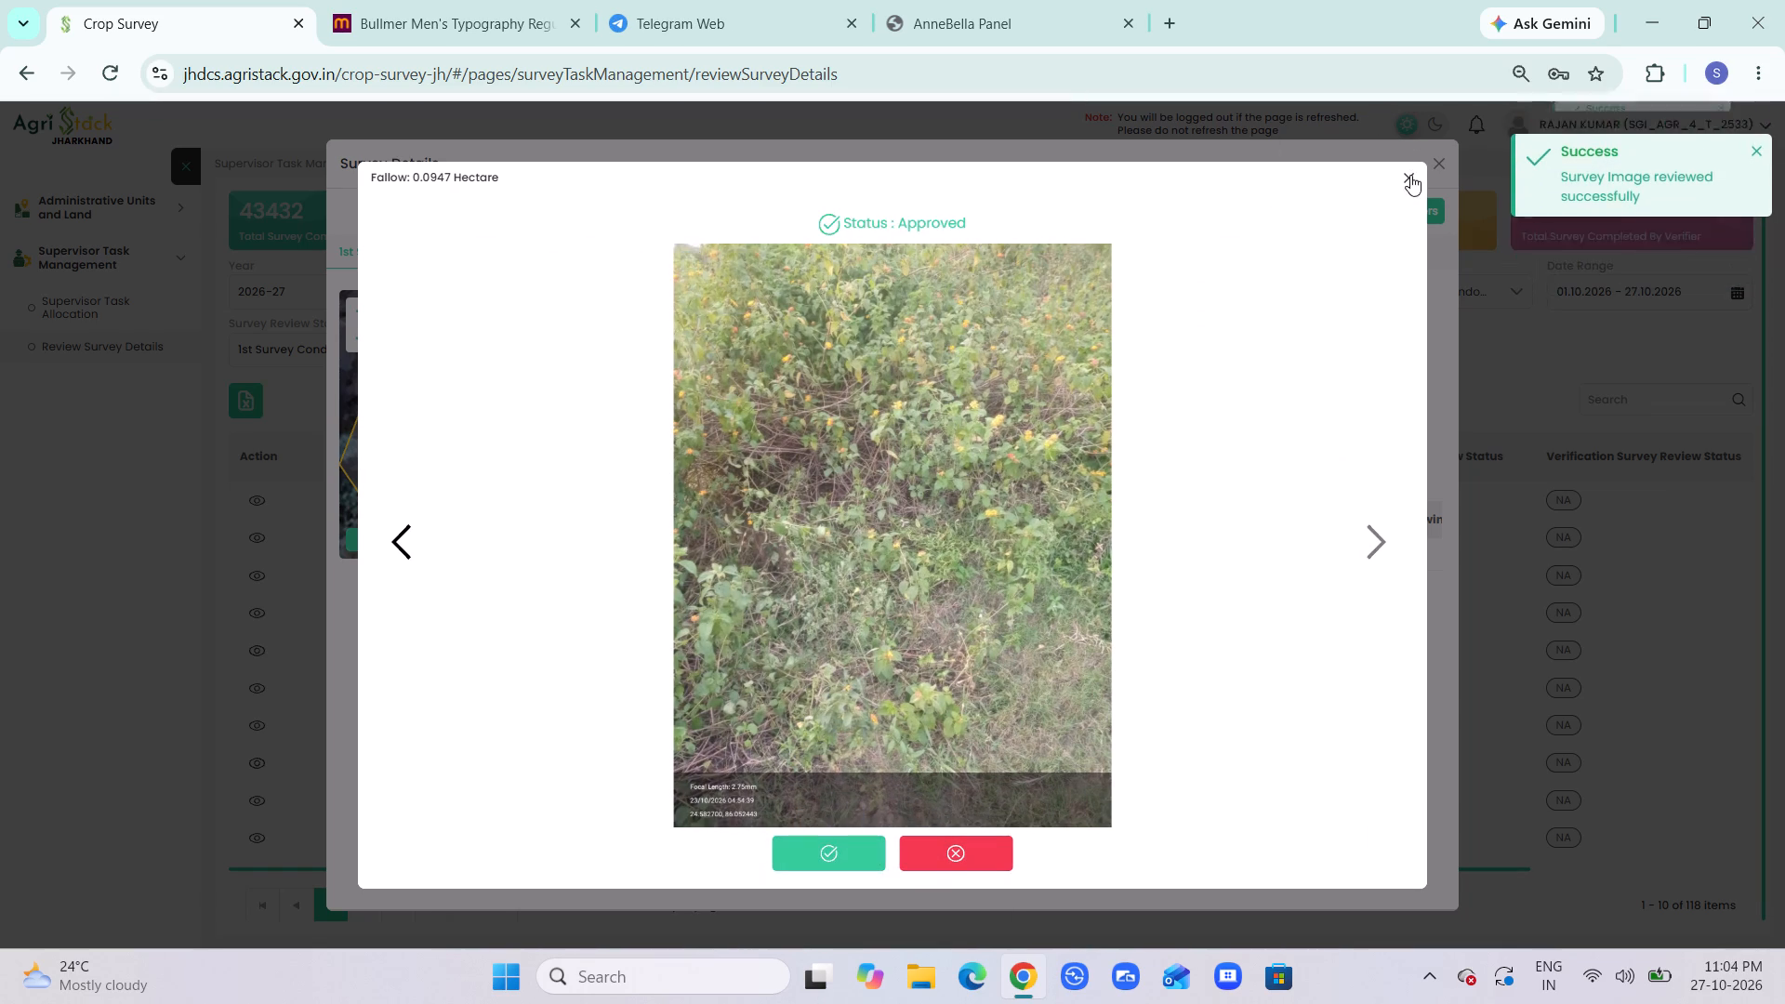
{"action": "left_click", "coordinate": [1410, 175]}
Mark the 1st survey of survey number 295 as Approve, save the review and close its details.
{"action": "left_click", "coordinate": [734, 599]}
{"action": "left_click_drag", "start_coordinate": [811, 661], "coordinate": [834, 669]}
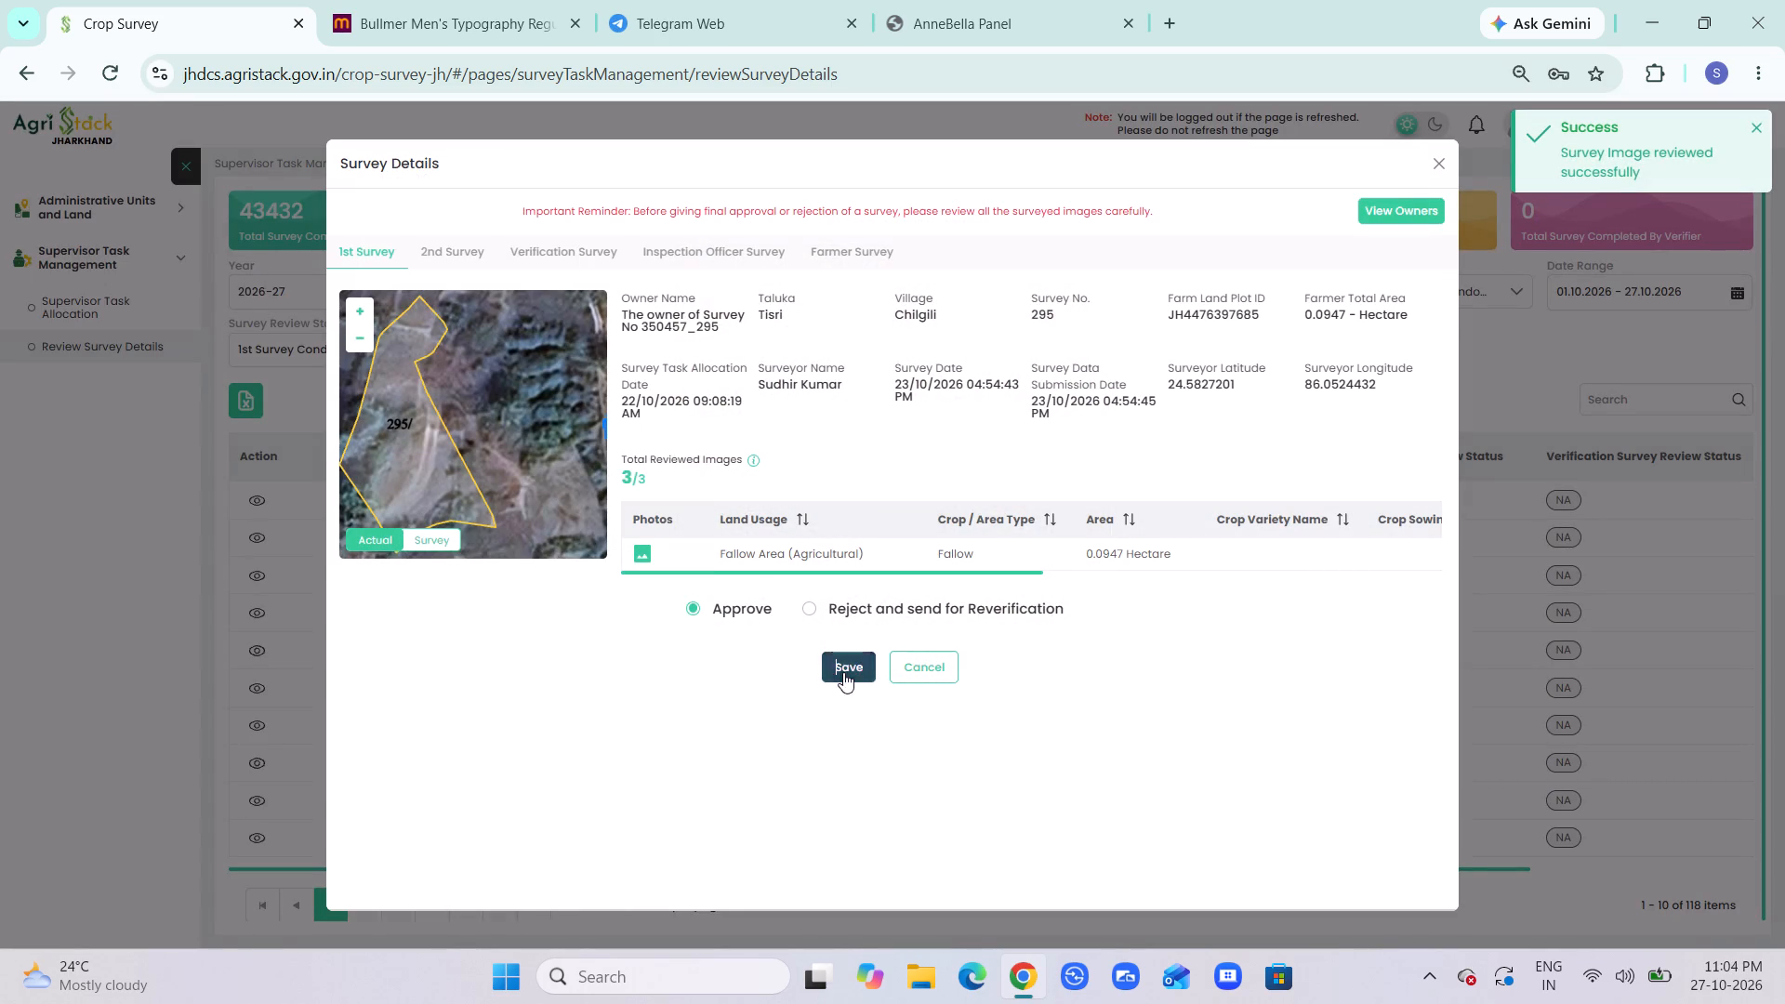
{"action": "left_click", "coordinate": [844, 674]}
{"action": "left_click", "coordinate": [856, 573]}
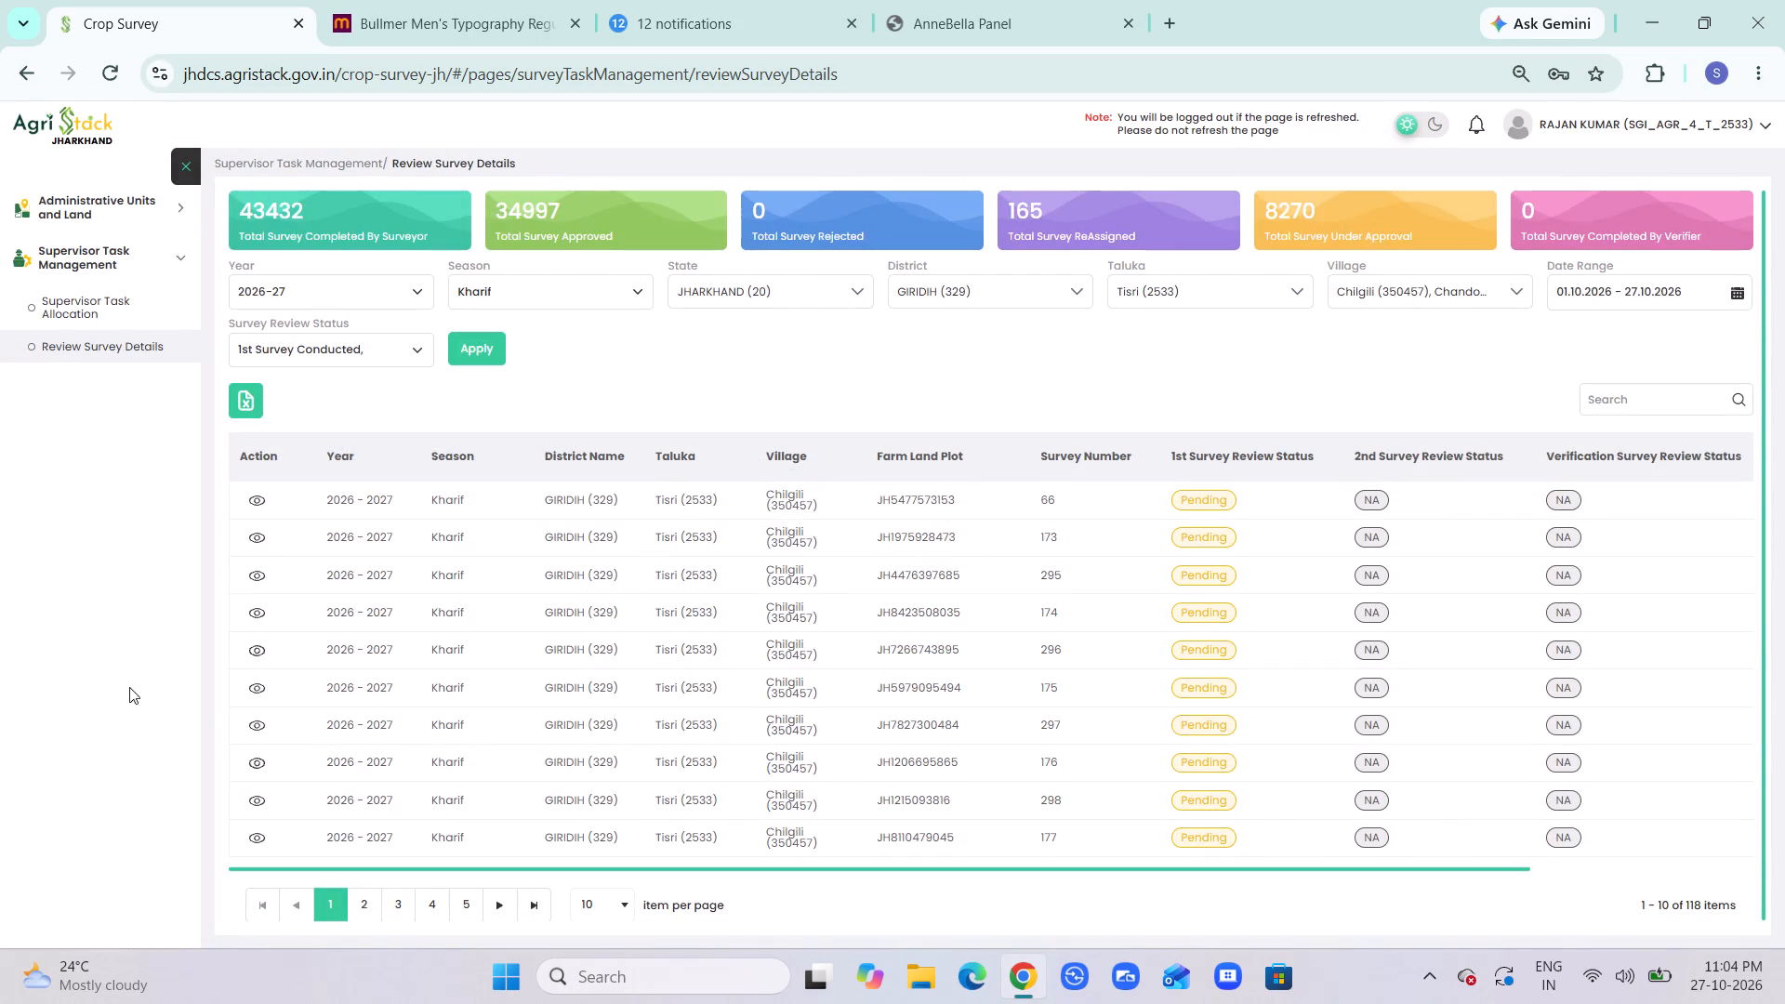
Open survey number 174 in Chilgili and approve all three of its fallow-land farm images.
{"action": "left_click", "coordinate": [250, 616]}
{"action": "left_click", "coordinate": [637, 555]}
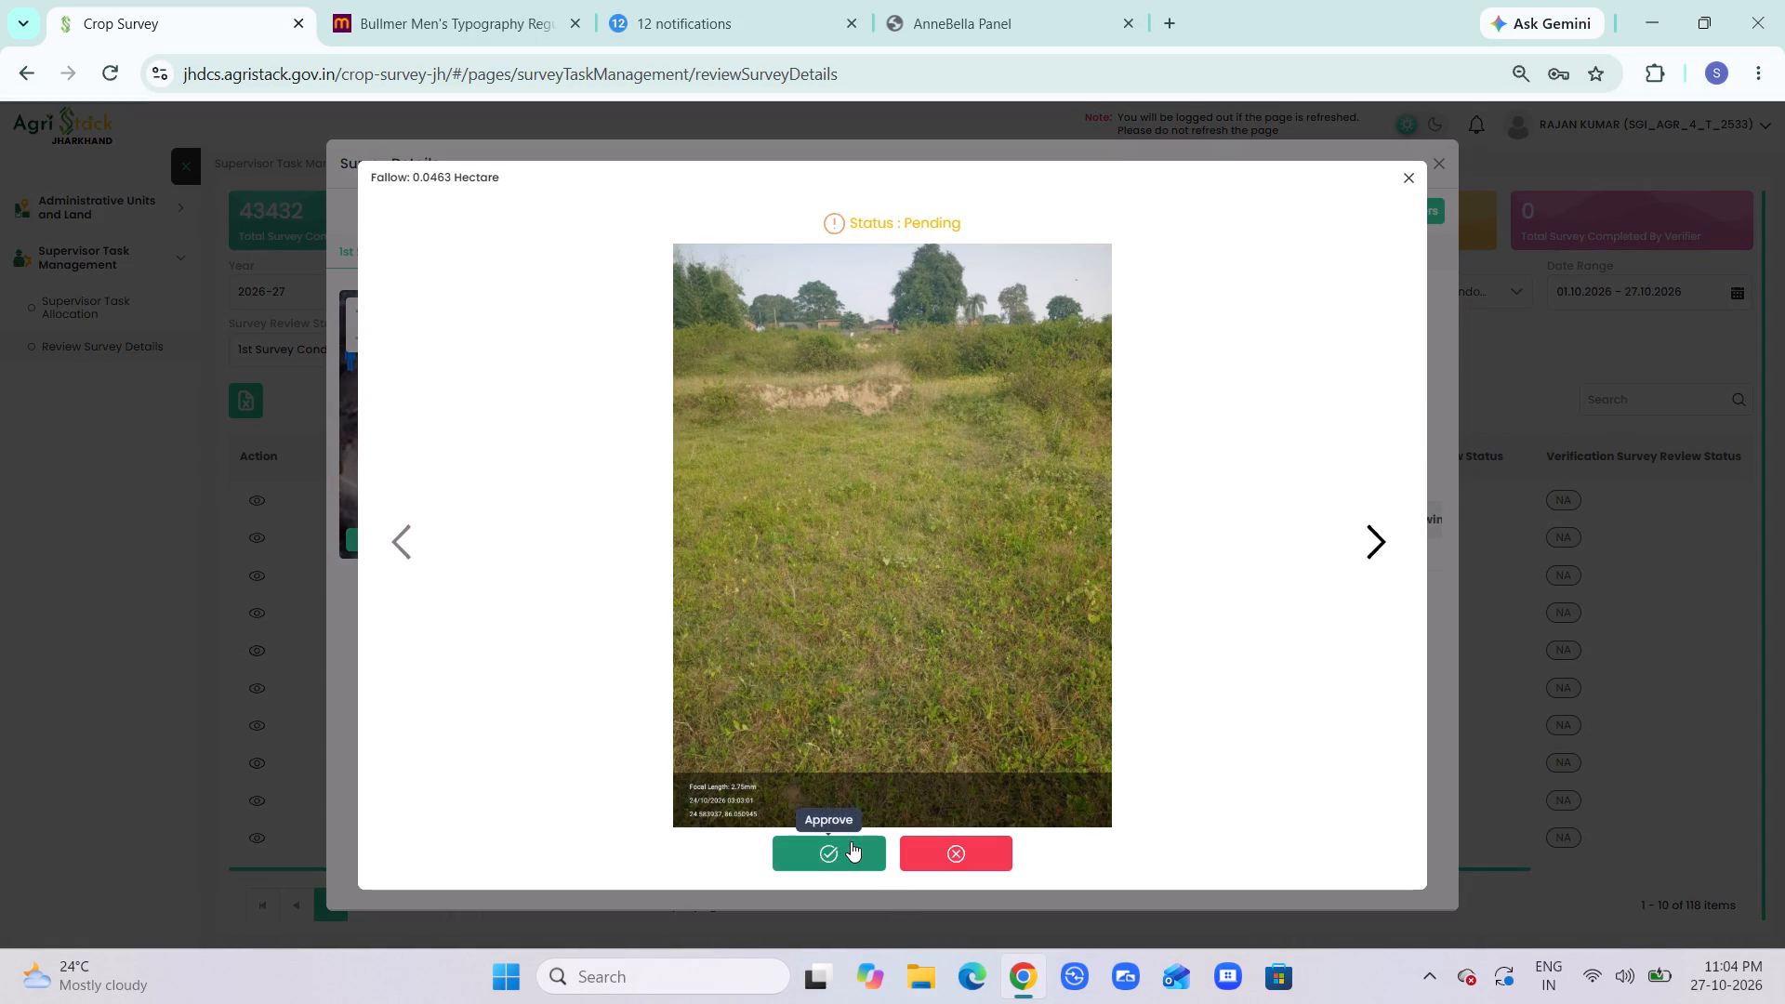
{"action": "left_click", "coordinate": [851, 841]}
{"action": "left_click_drag", "start_coordinate": [1103, 688], "coordinate": [980, 705]}
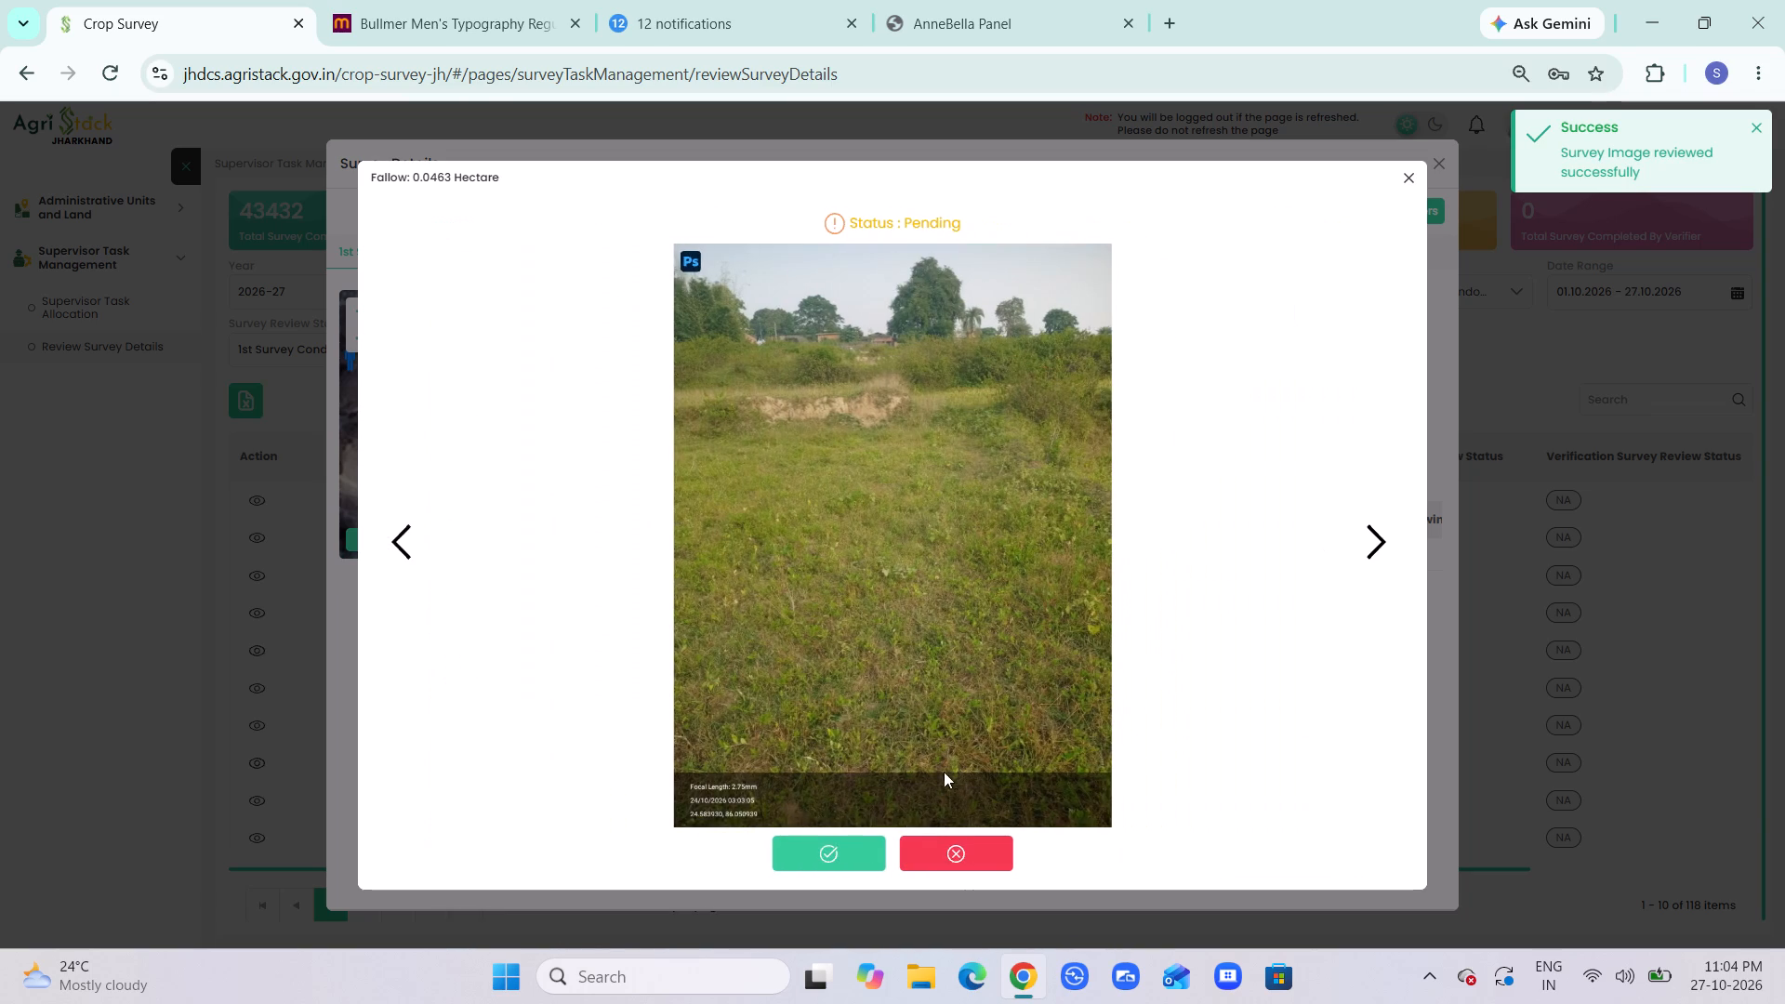
{"action": "left_click", "coordinate": [850, 857]}
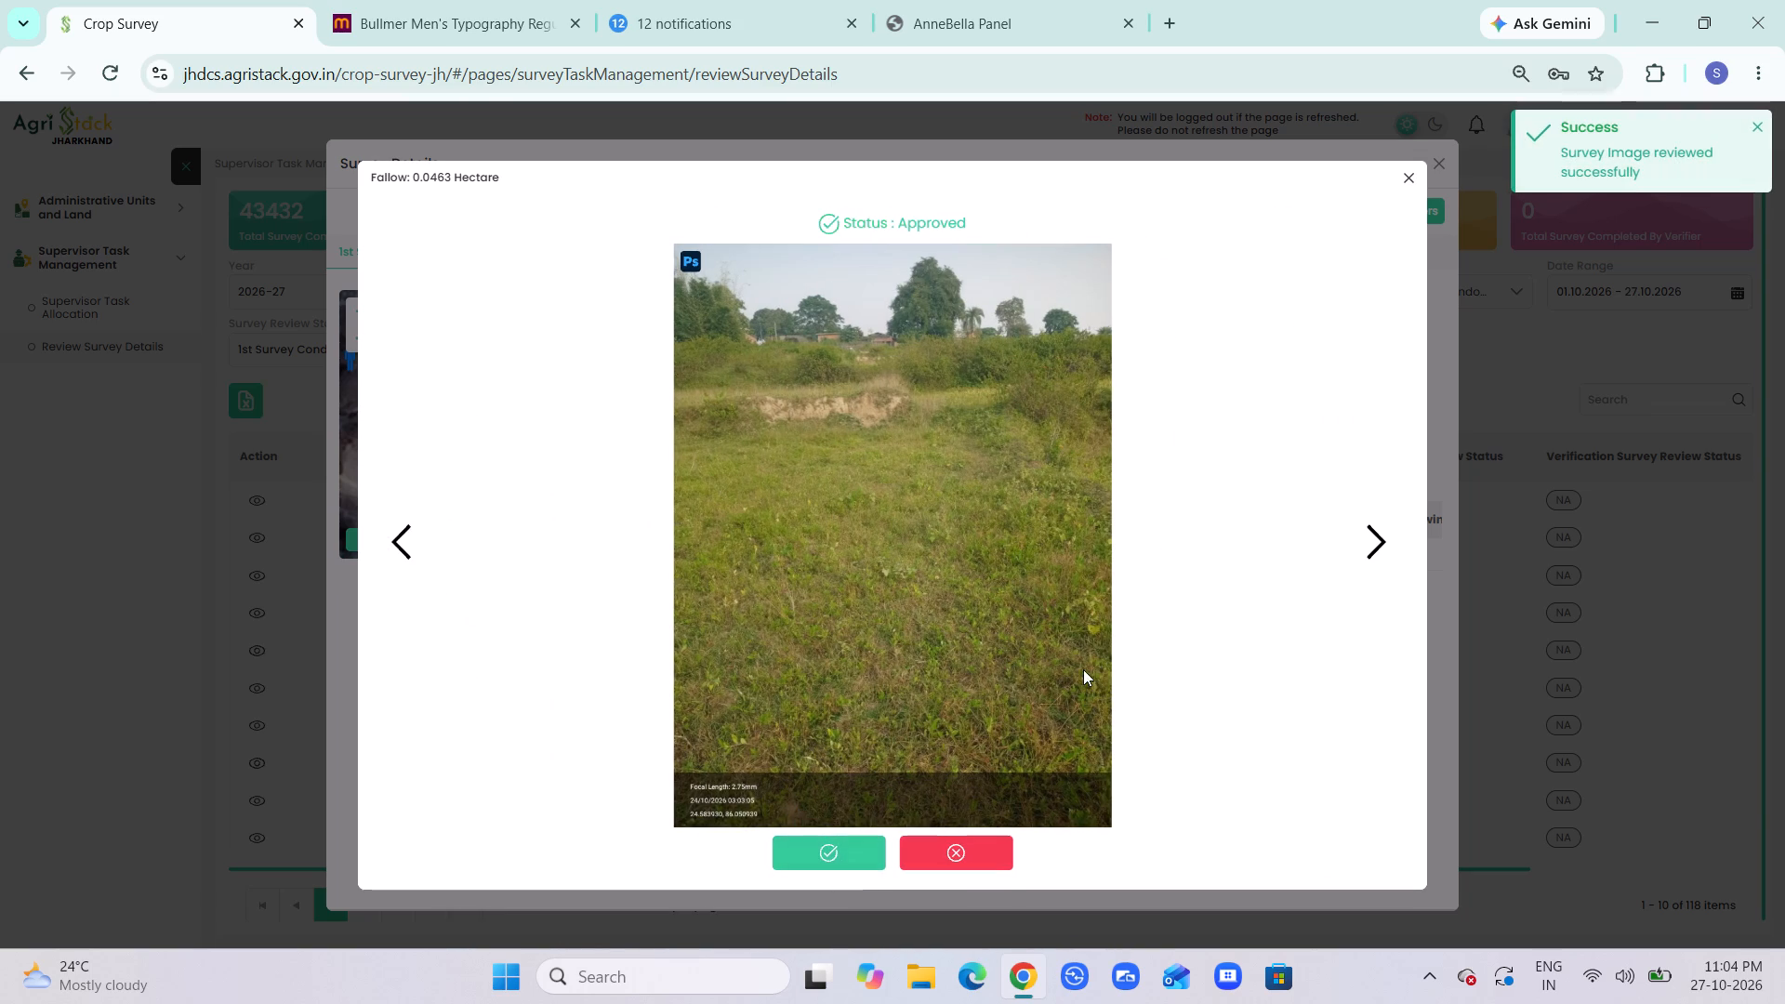
{"action": "left_click_drag", "start_coordinate": [1092, 667], "coordinate": [1034, 674]}
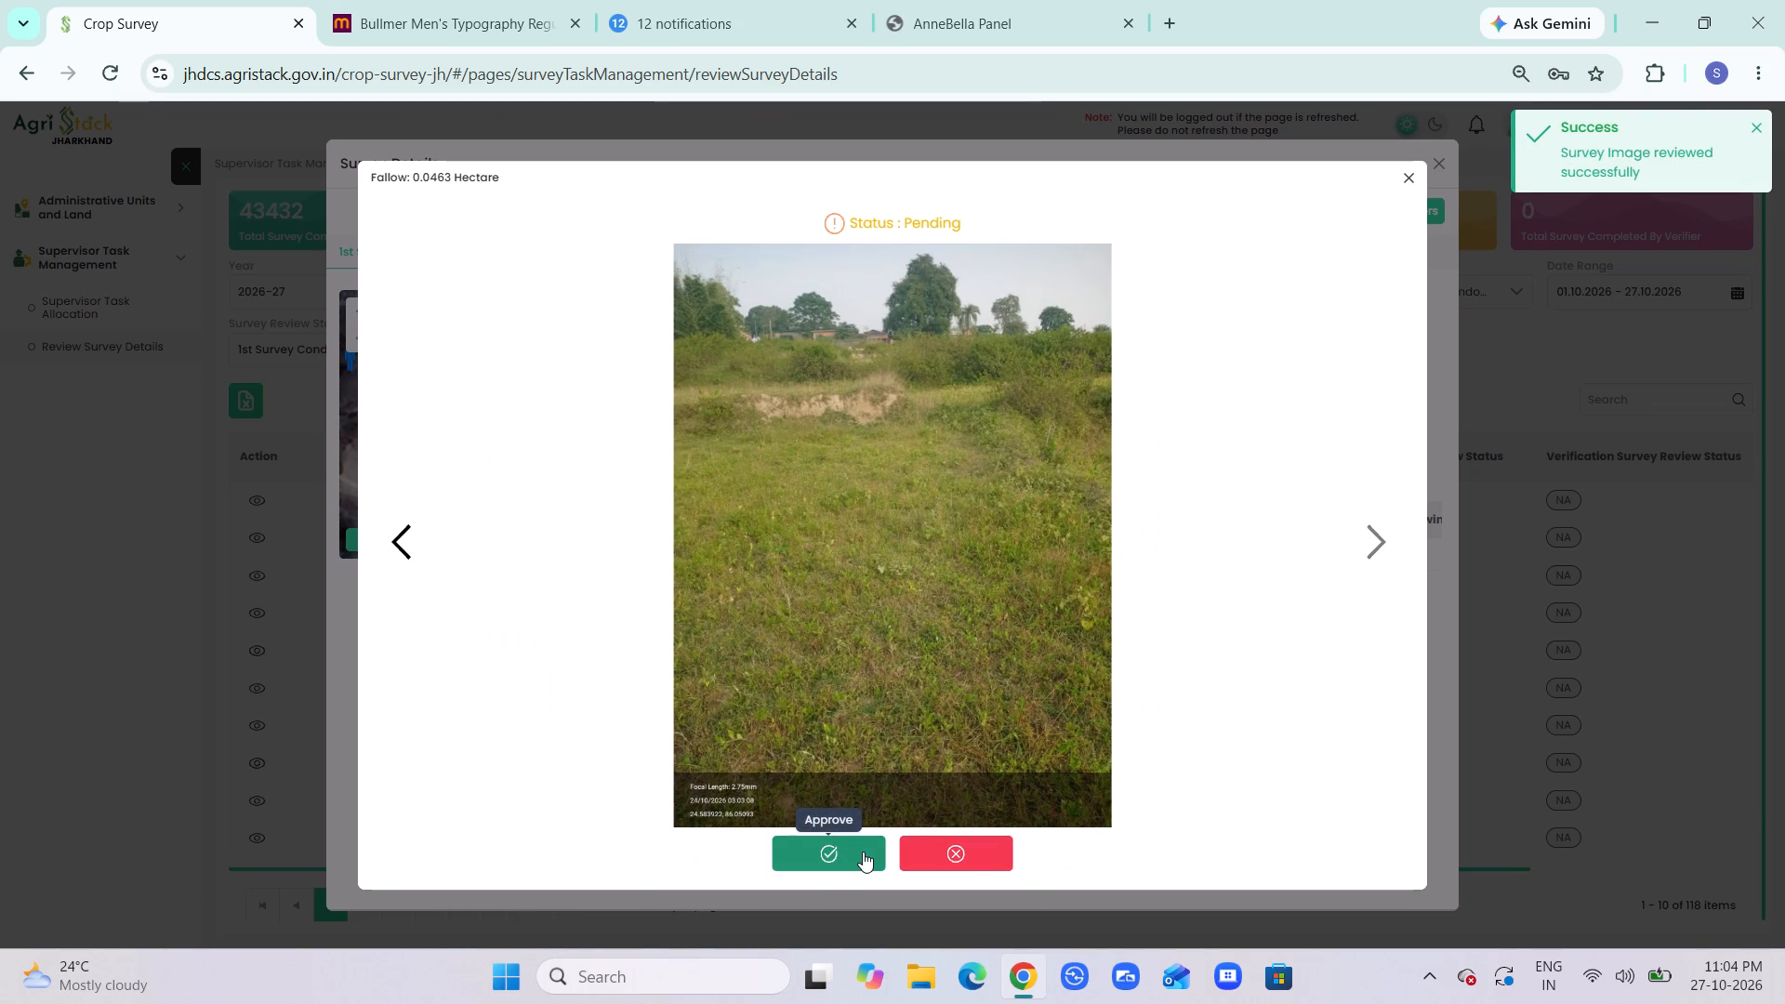
{"action": "left_click", "coordinate": [863, 852]}
{"action": "left_click", "coordinate": [1412, 170]}
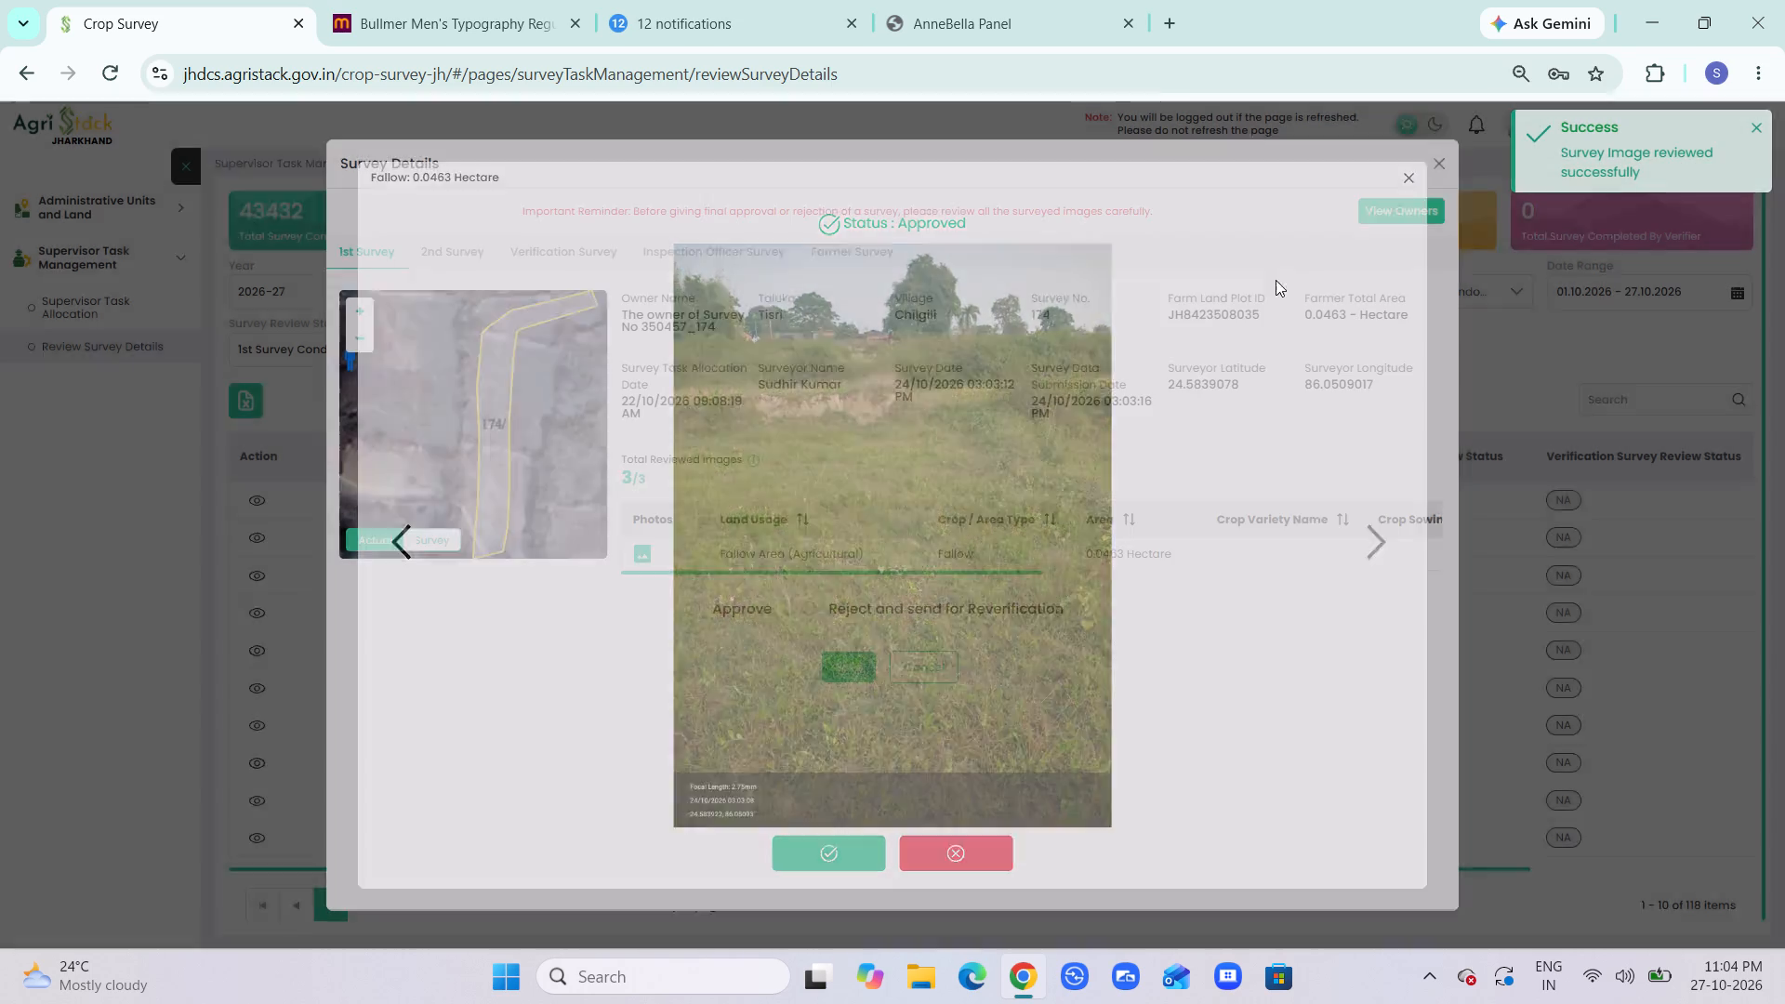
Mark the 1st survey of survey number 174 as Approve, save the review and close its details.
{"action": "left_click", "coordinate": [764, 608]}
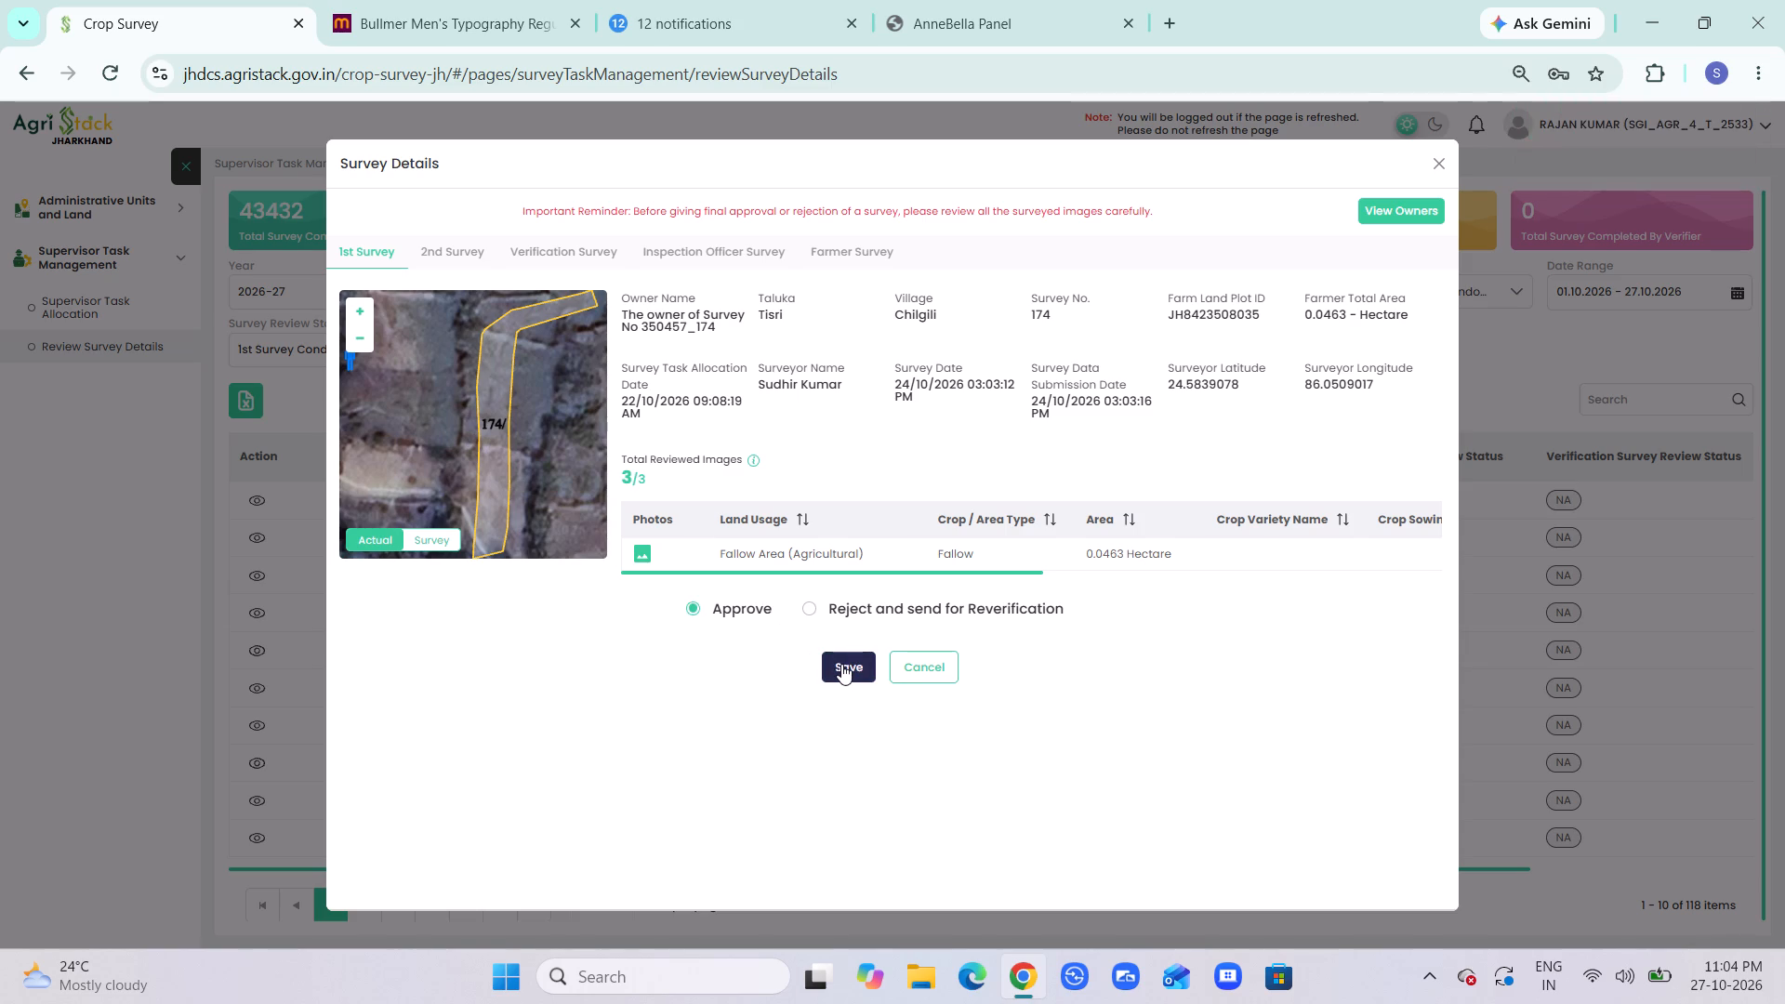
{"action": "left_click", "coordinate": [841, 664]}
{"action": "left_click", "coordinate": [833, 567]}
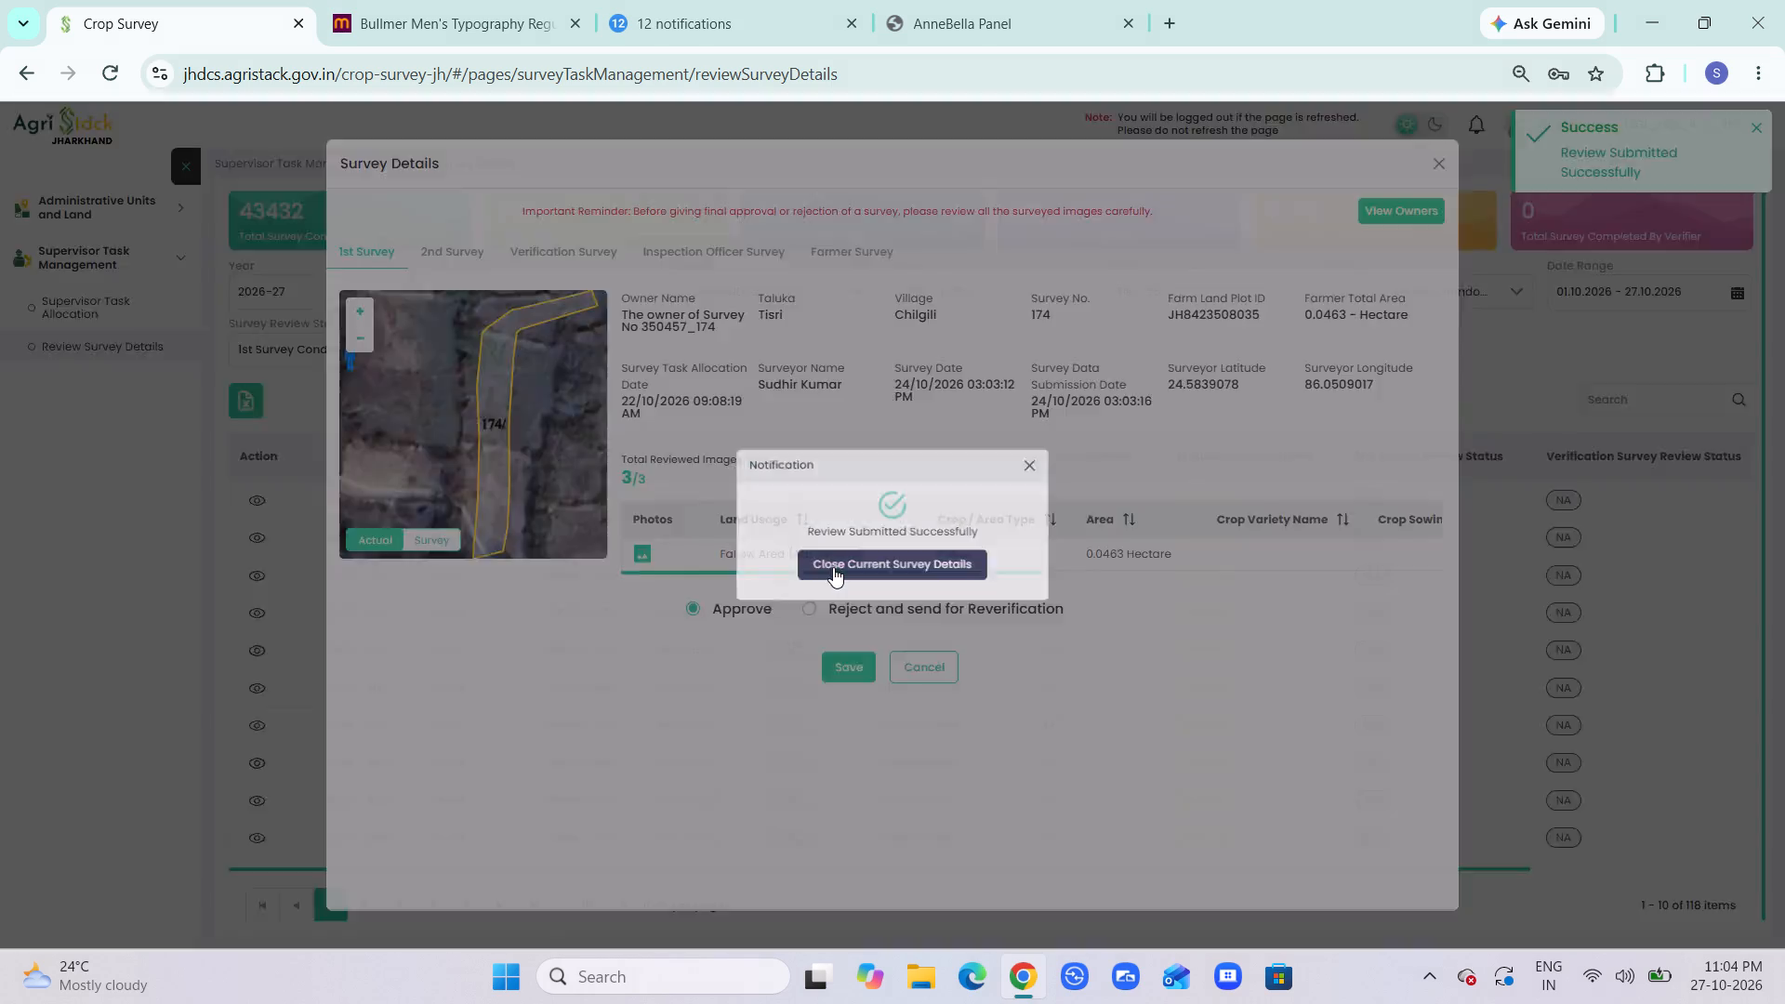
Open survey number 296 in Chilgili and approve all three of its fallow-land farm images.
{"action": "left_click", "coordinate": [255, 647]}
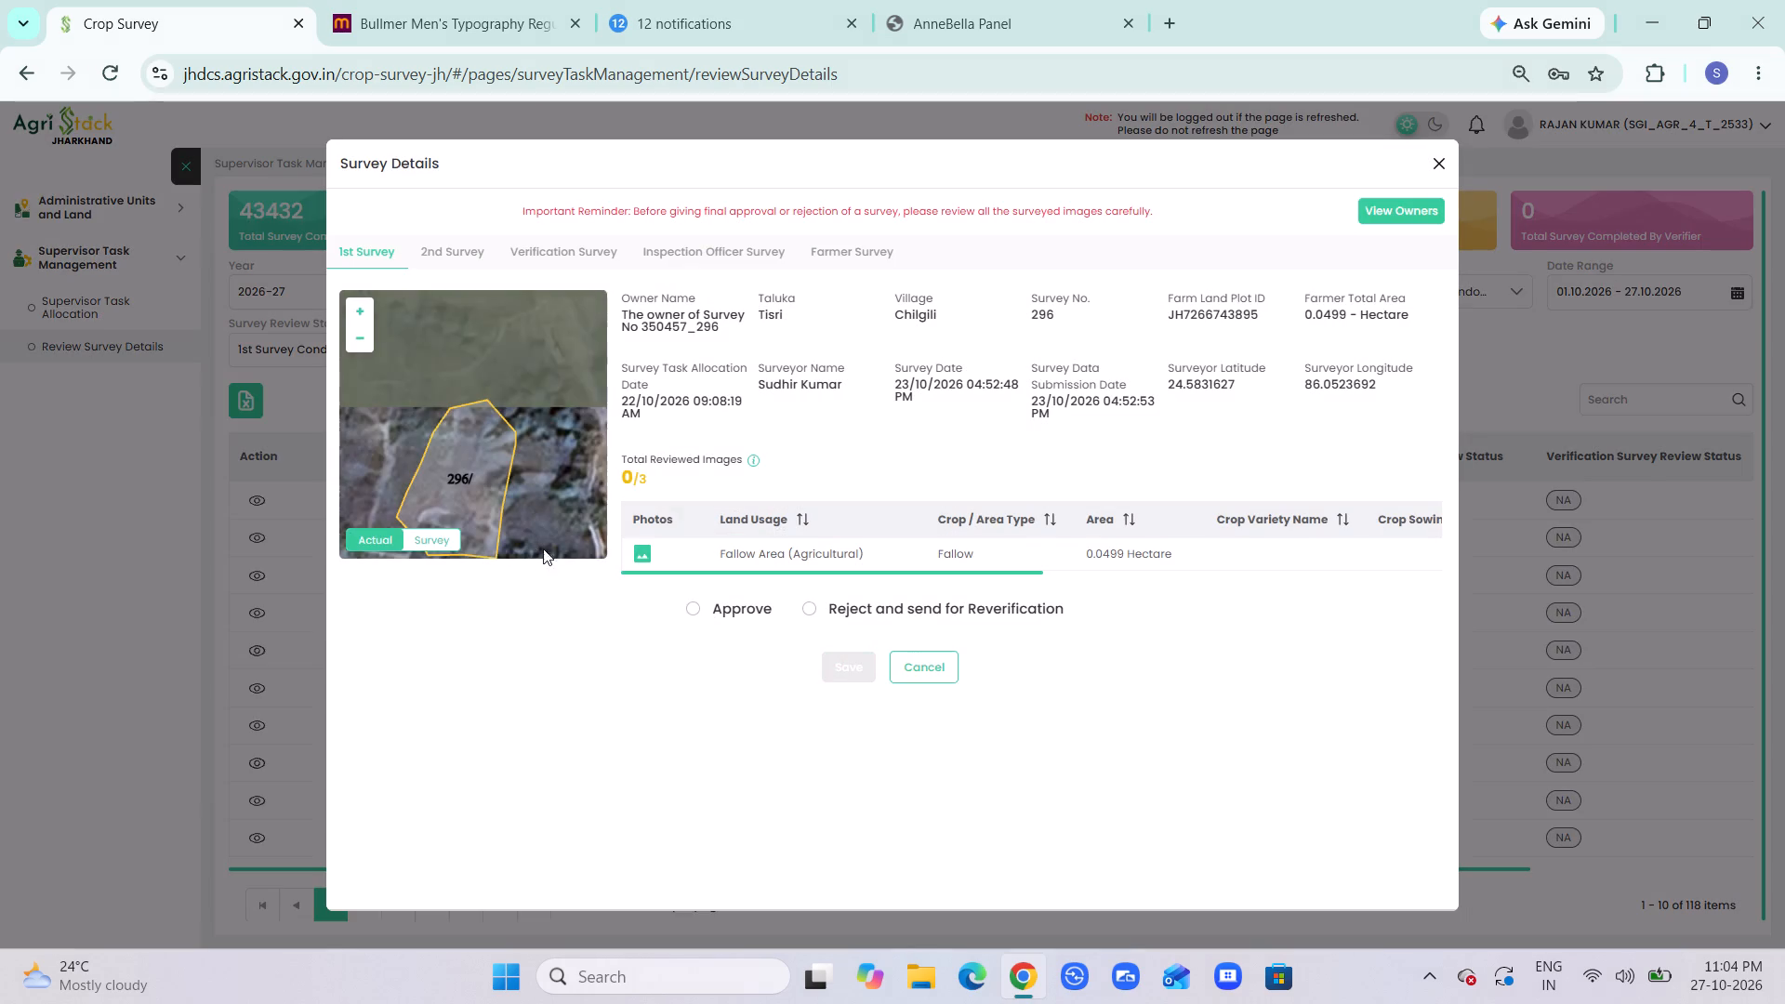
{"action": "left_click", "coordinate": [649, 558]}
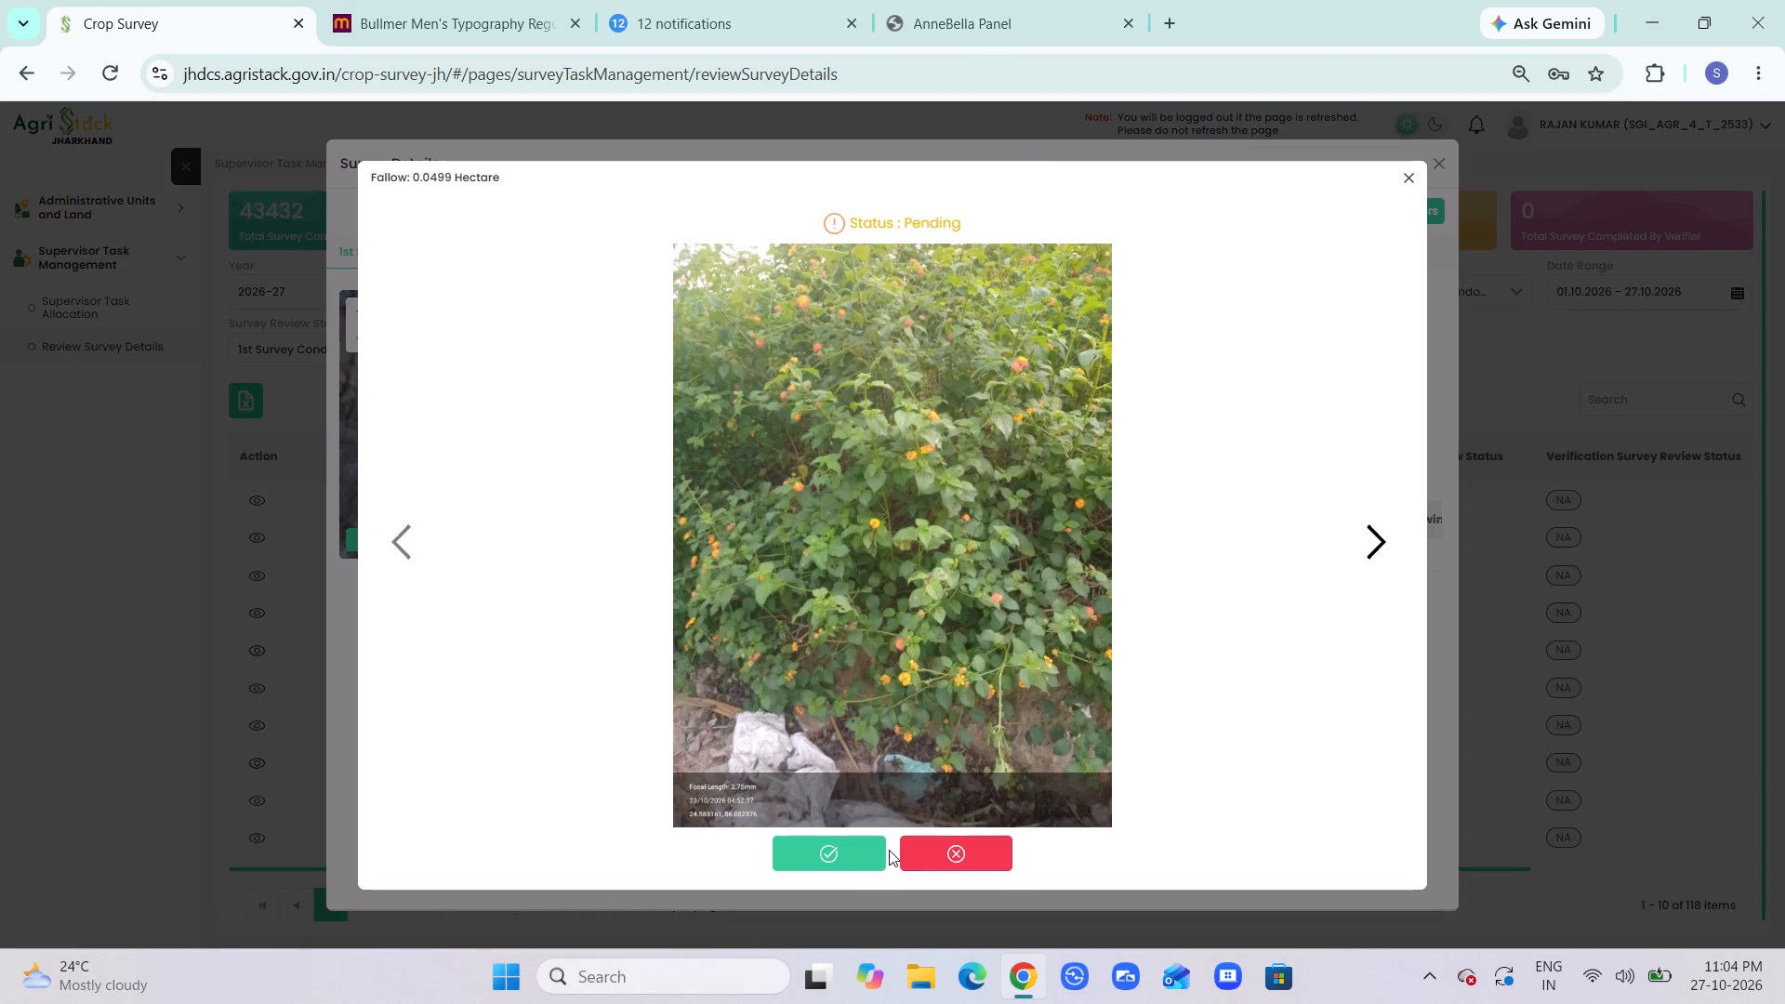
{"action": "left_click", "coordinate": [863, 847]}
{"action": "left_click_drag", "start_coordinate": [1209, 638], "coordinate": [909, 677]}
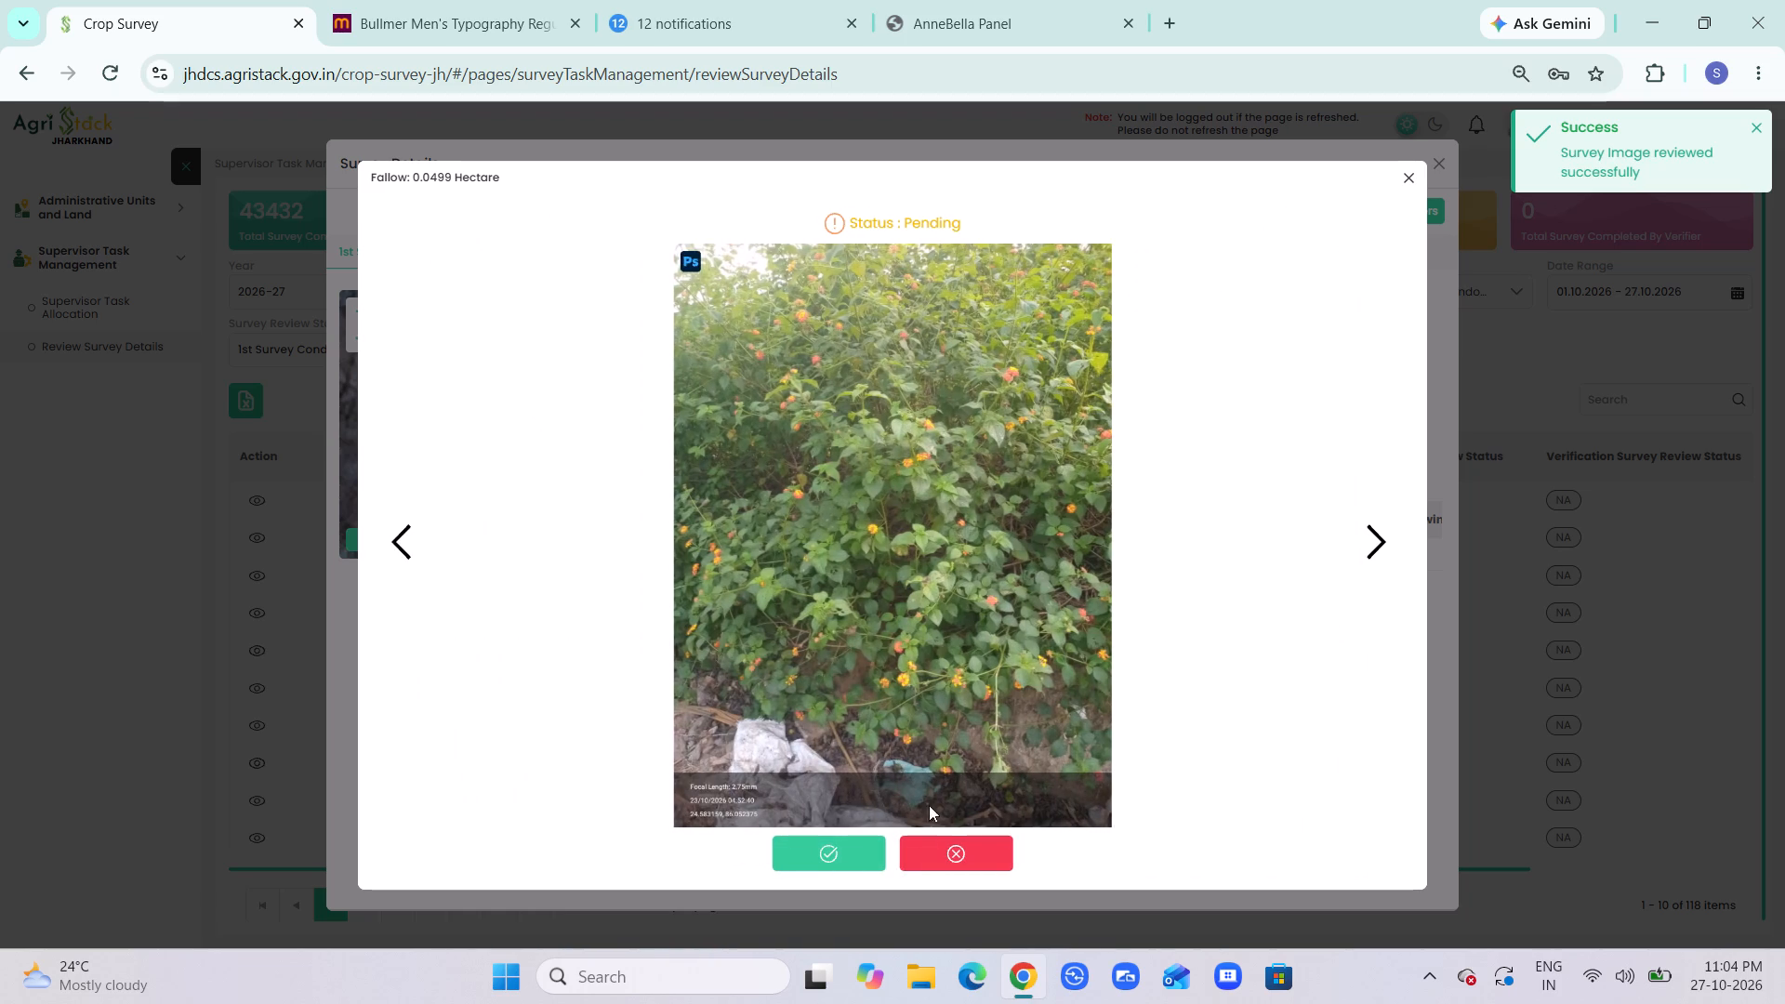
{"action": "left_click", "coordinate": [864, 852]}
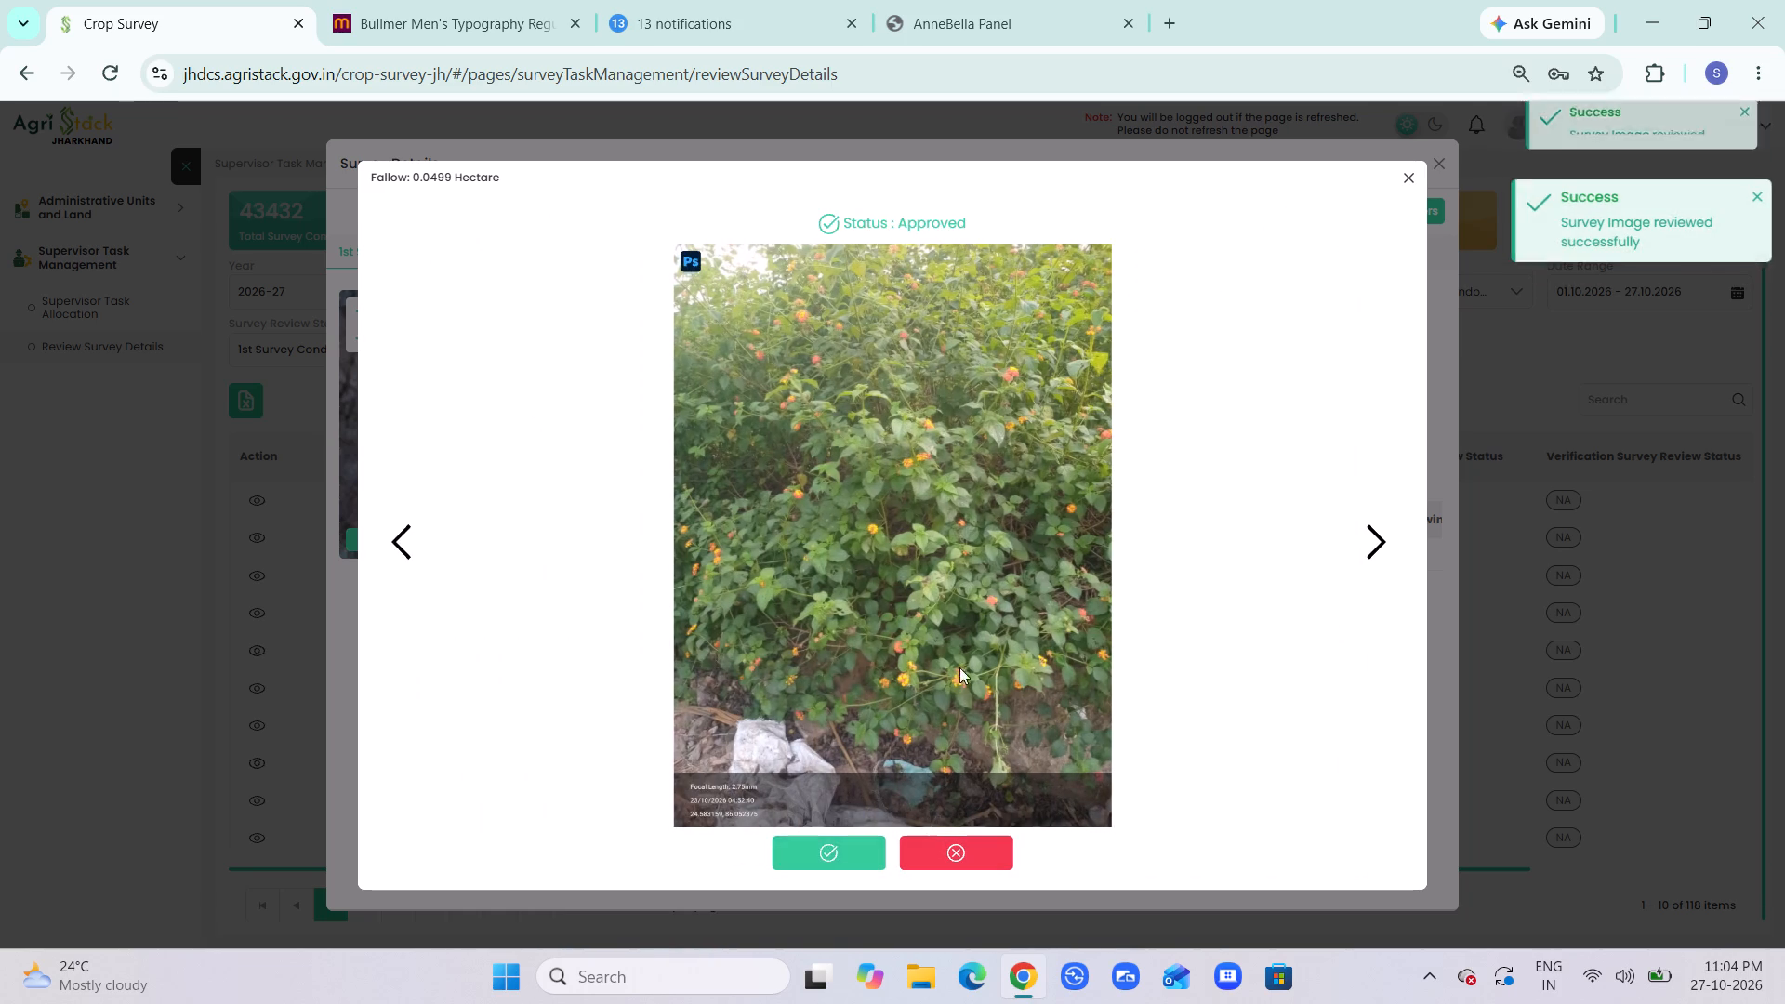
{"action": "left_click_drag", "start_coordinate": [1091, 665], "coordinate": [909, 694]}
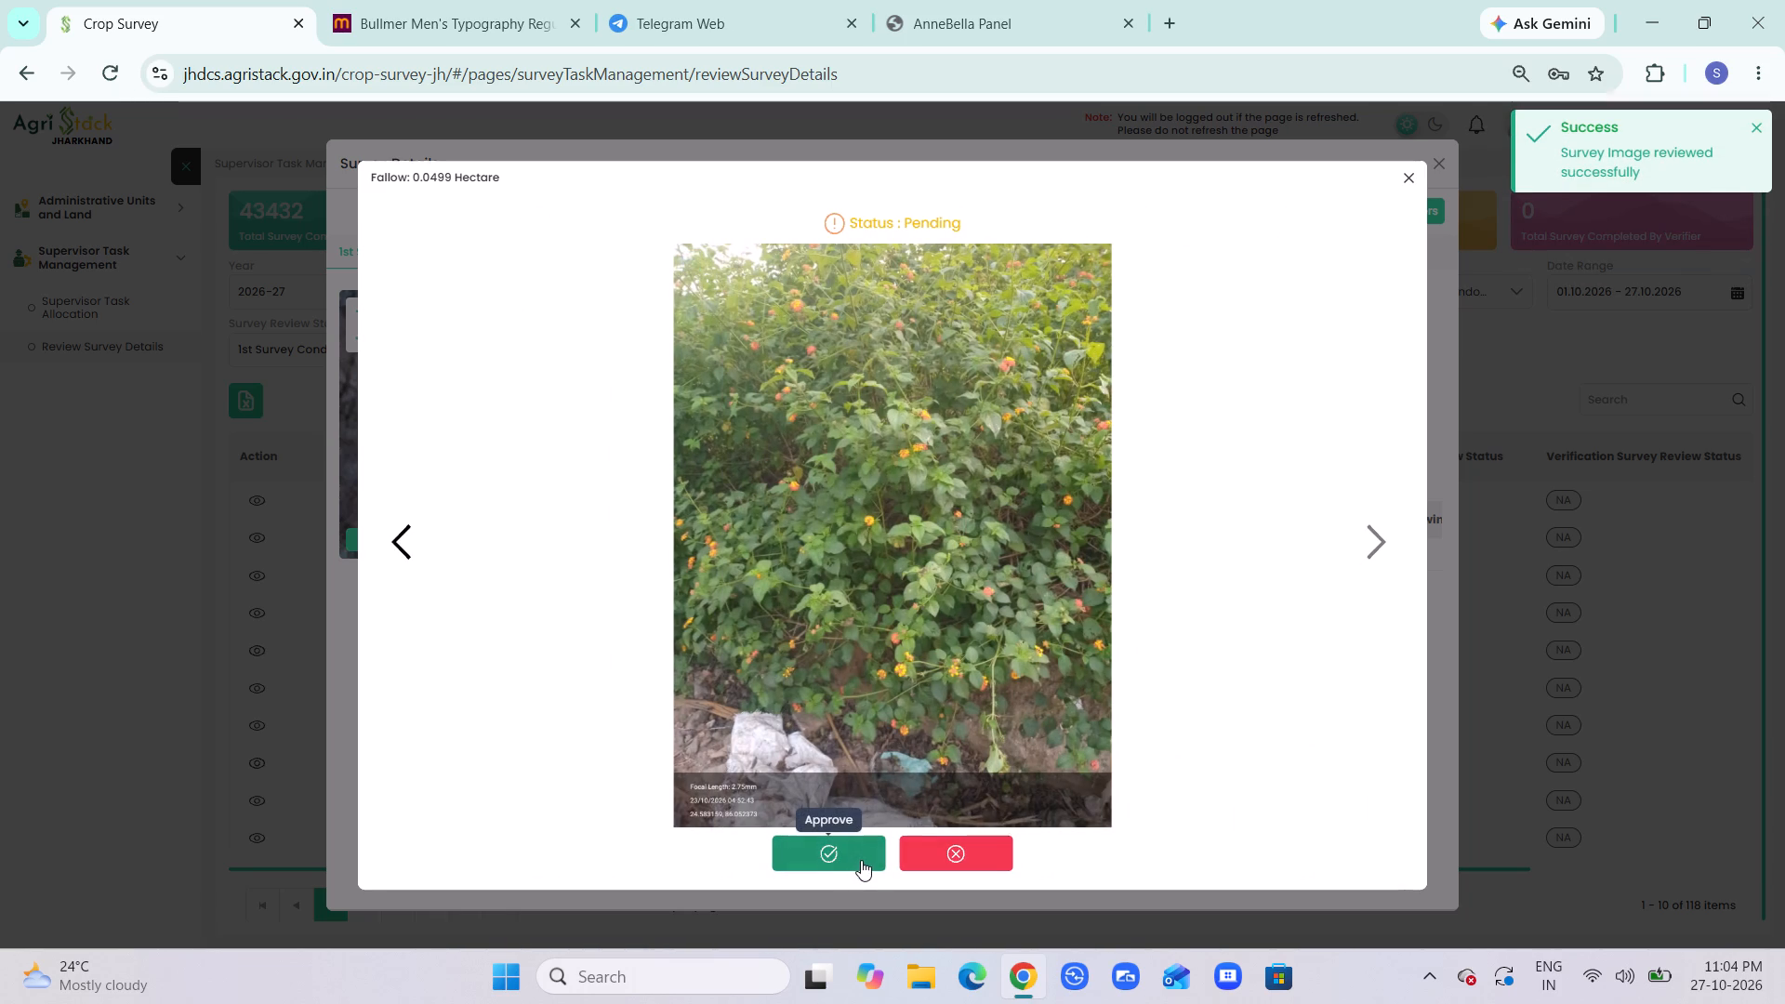
{"action": "left_click", "coordinate": [863, 860]}
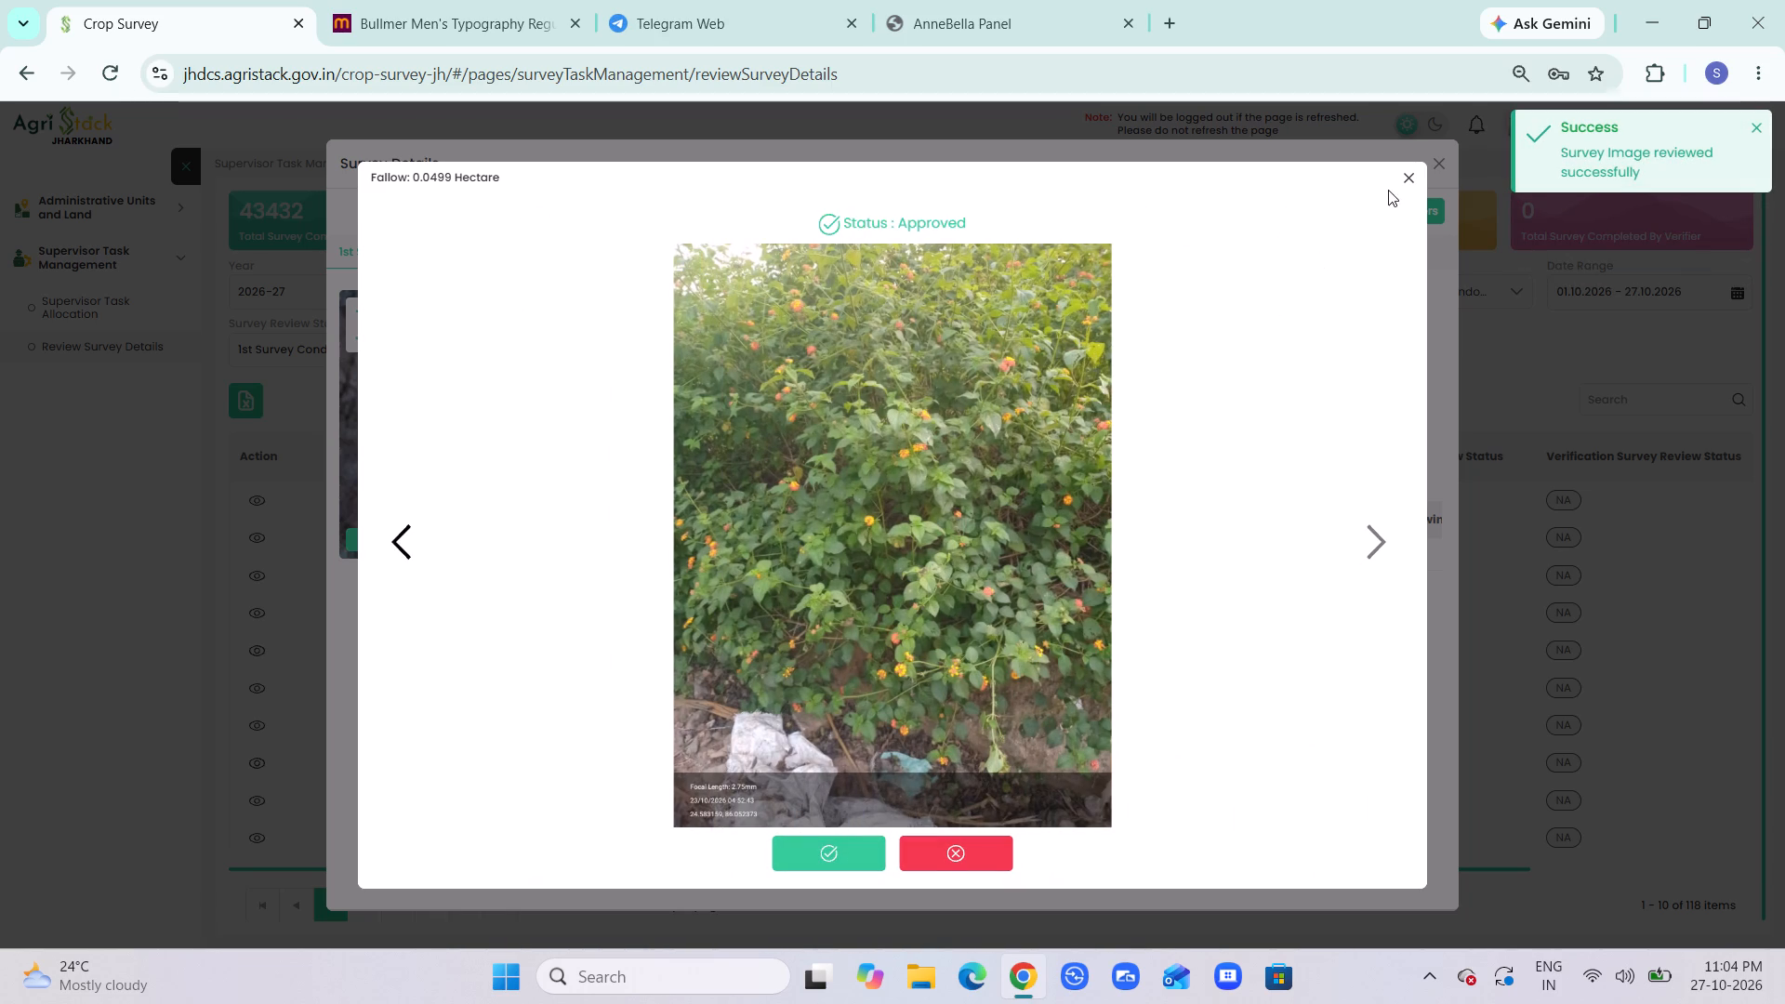
{"action": "left_click", "coordinate": [1405, 171]}
Mark the 1st survey of survey number 296 as Approve, save the review and close its details.
{"action": "left_click", "coordinate": [696, 613]}
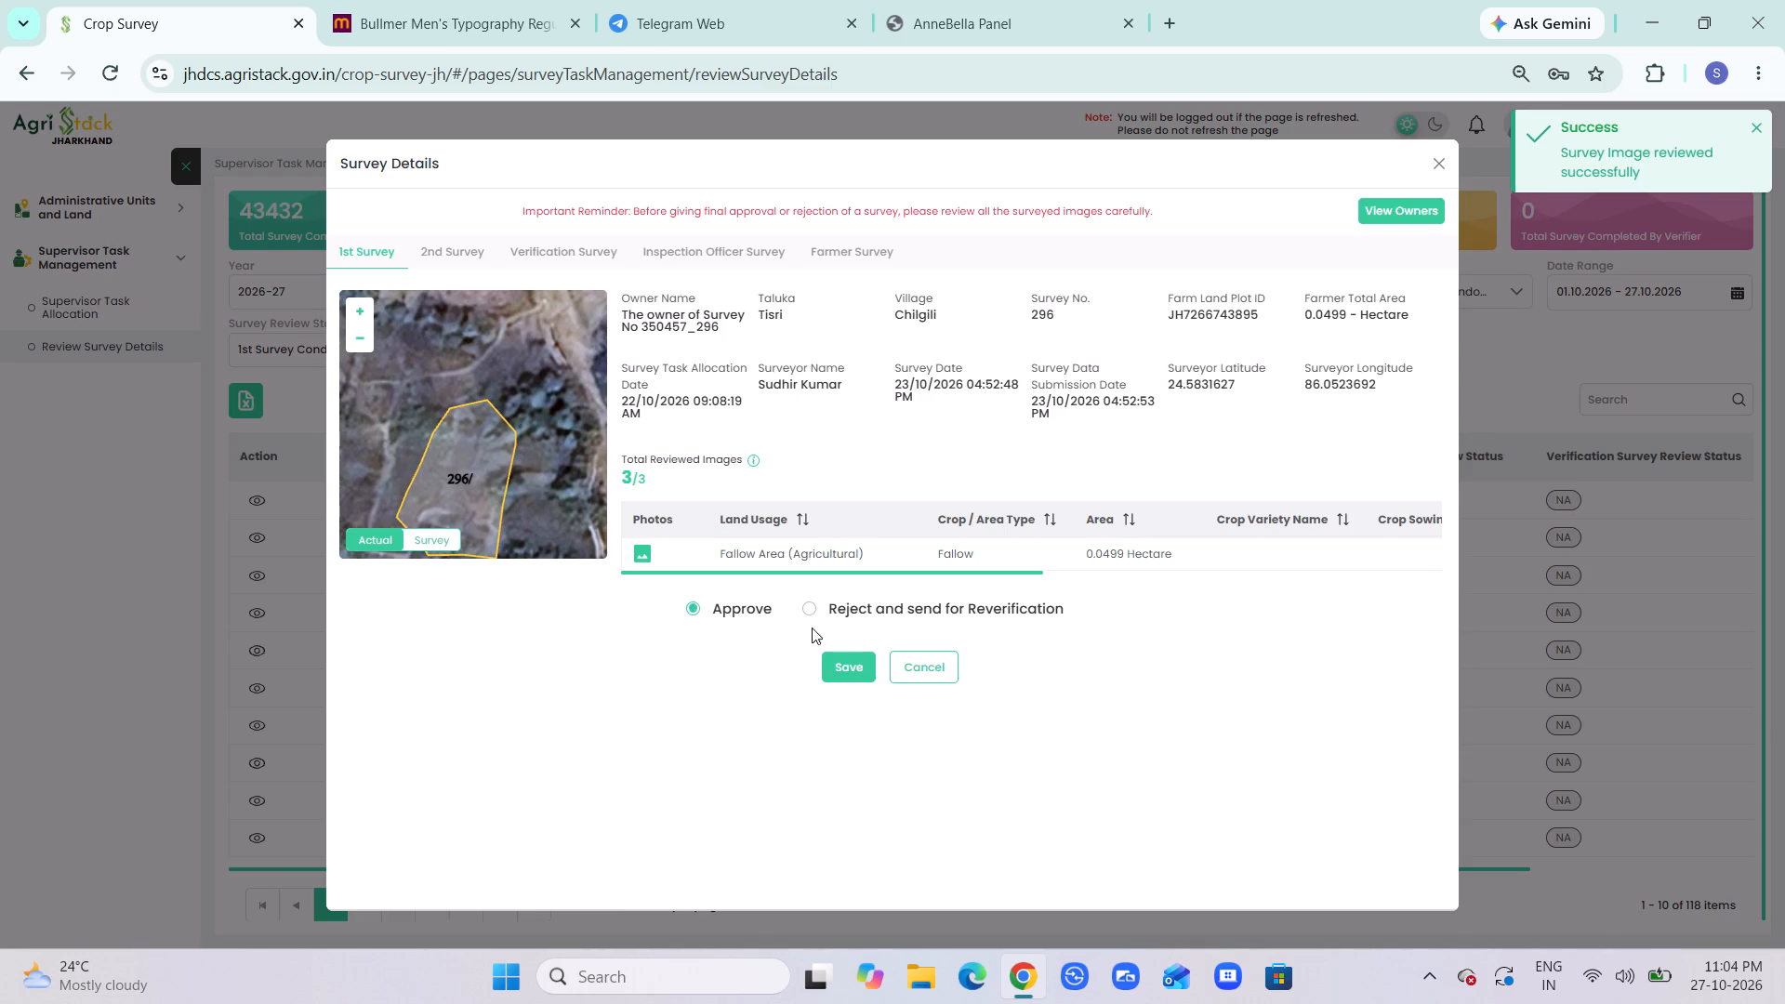
{"action": "left_click", "coordinate": [850, 664]}
{"action": "left_click", "coordinate": [878, 570]}
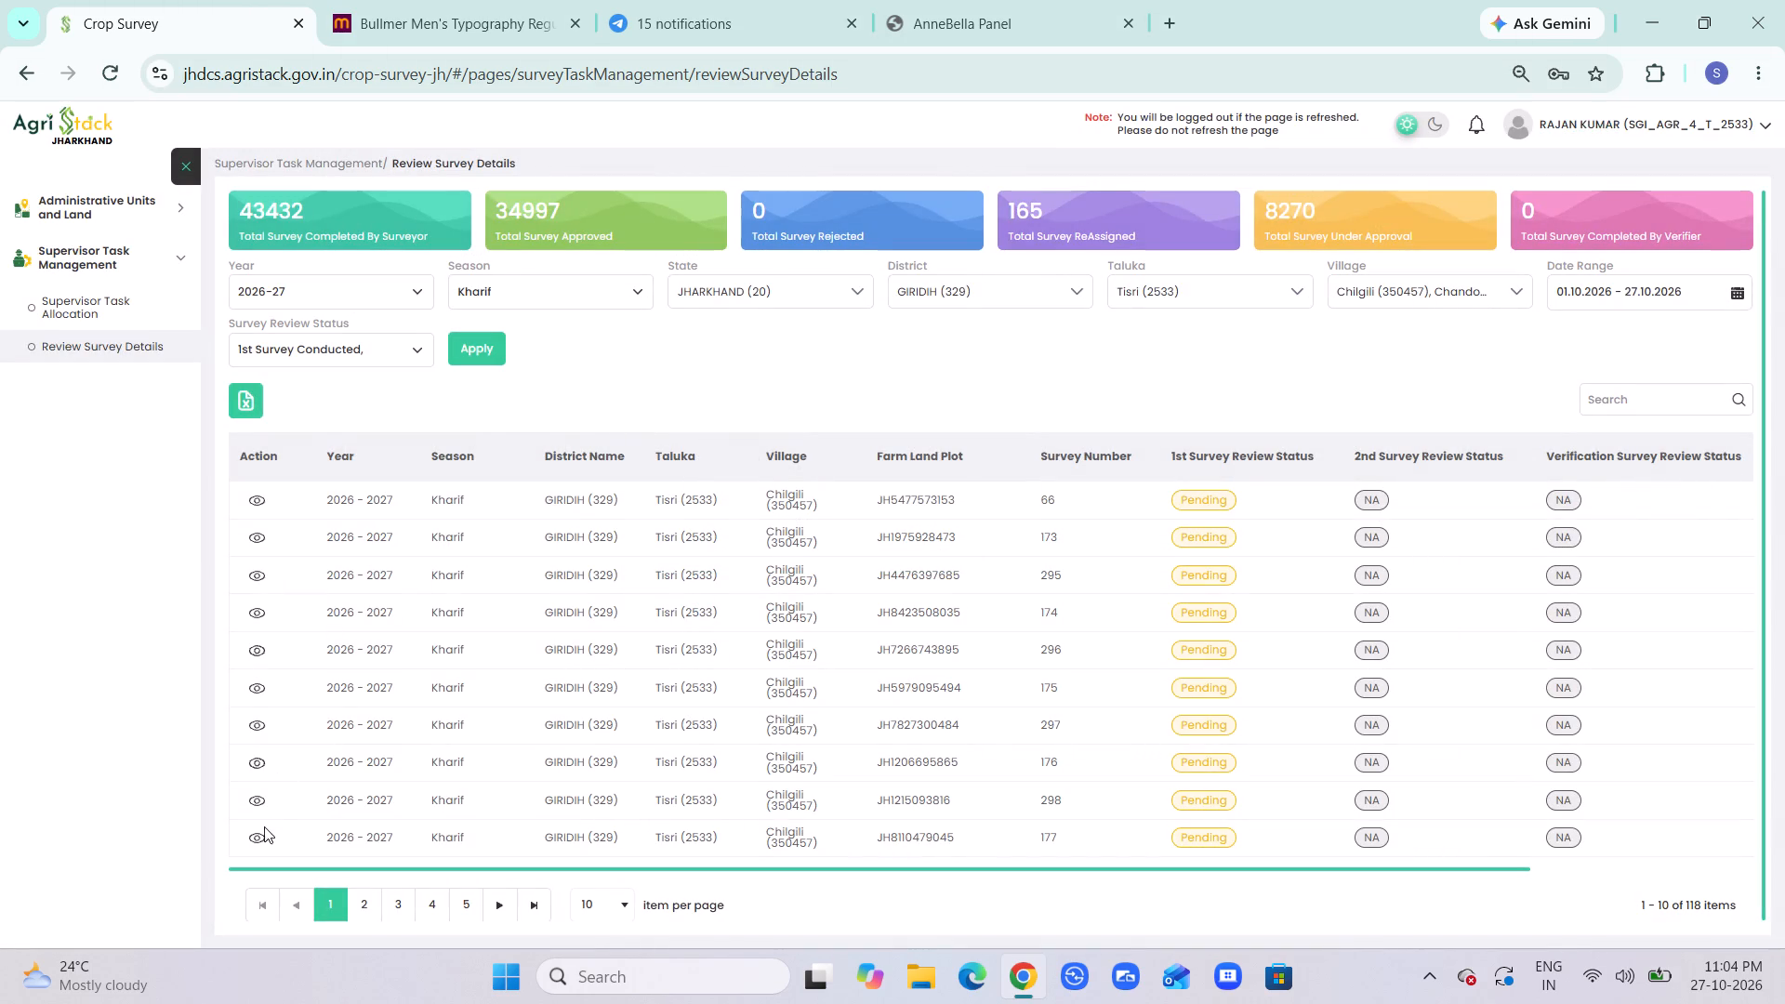
Open survey number 175 in Chilgili and approve all three of its fallow-land farm images.
{"action": "left_click", "coordinate": [255, 681]}
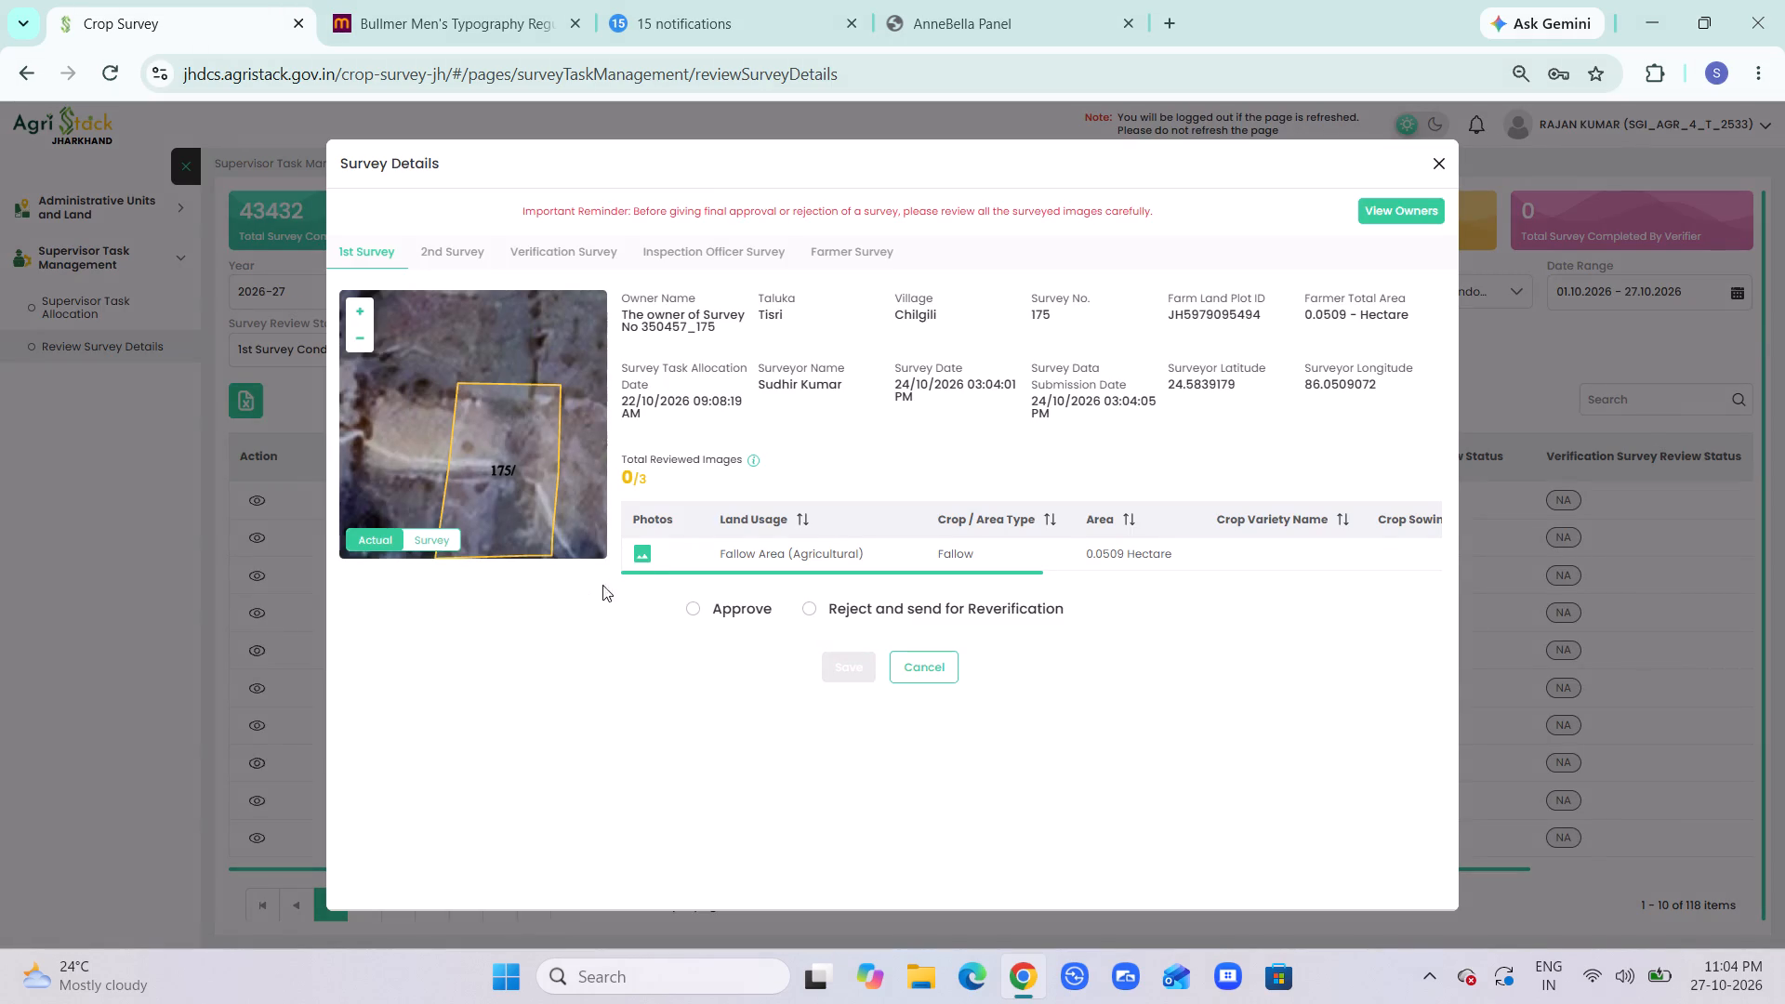
{"action": "left_click", "coordinate": [647, 556]}
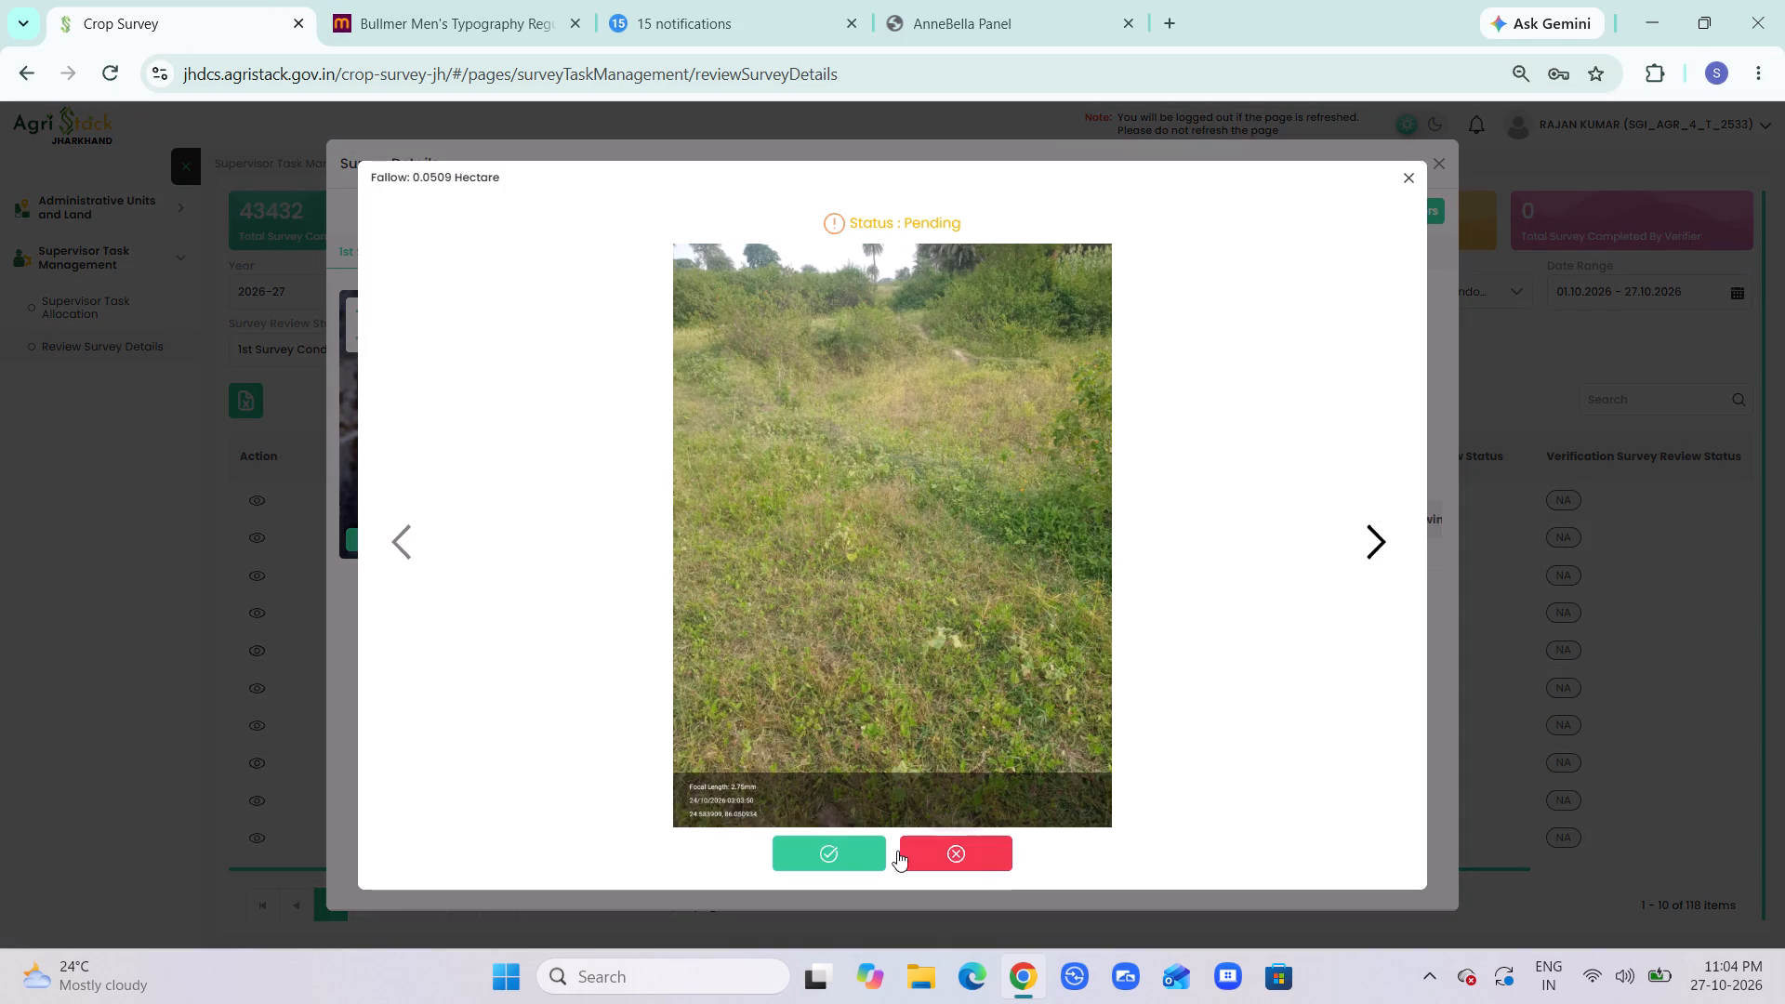
{"action": "left_click", "coordinate": [852, 839]}
{"action": "left_click_drag", "start_coordinate": [1070, 647], "coordinate": [996, 653]}
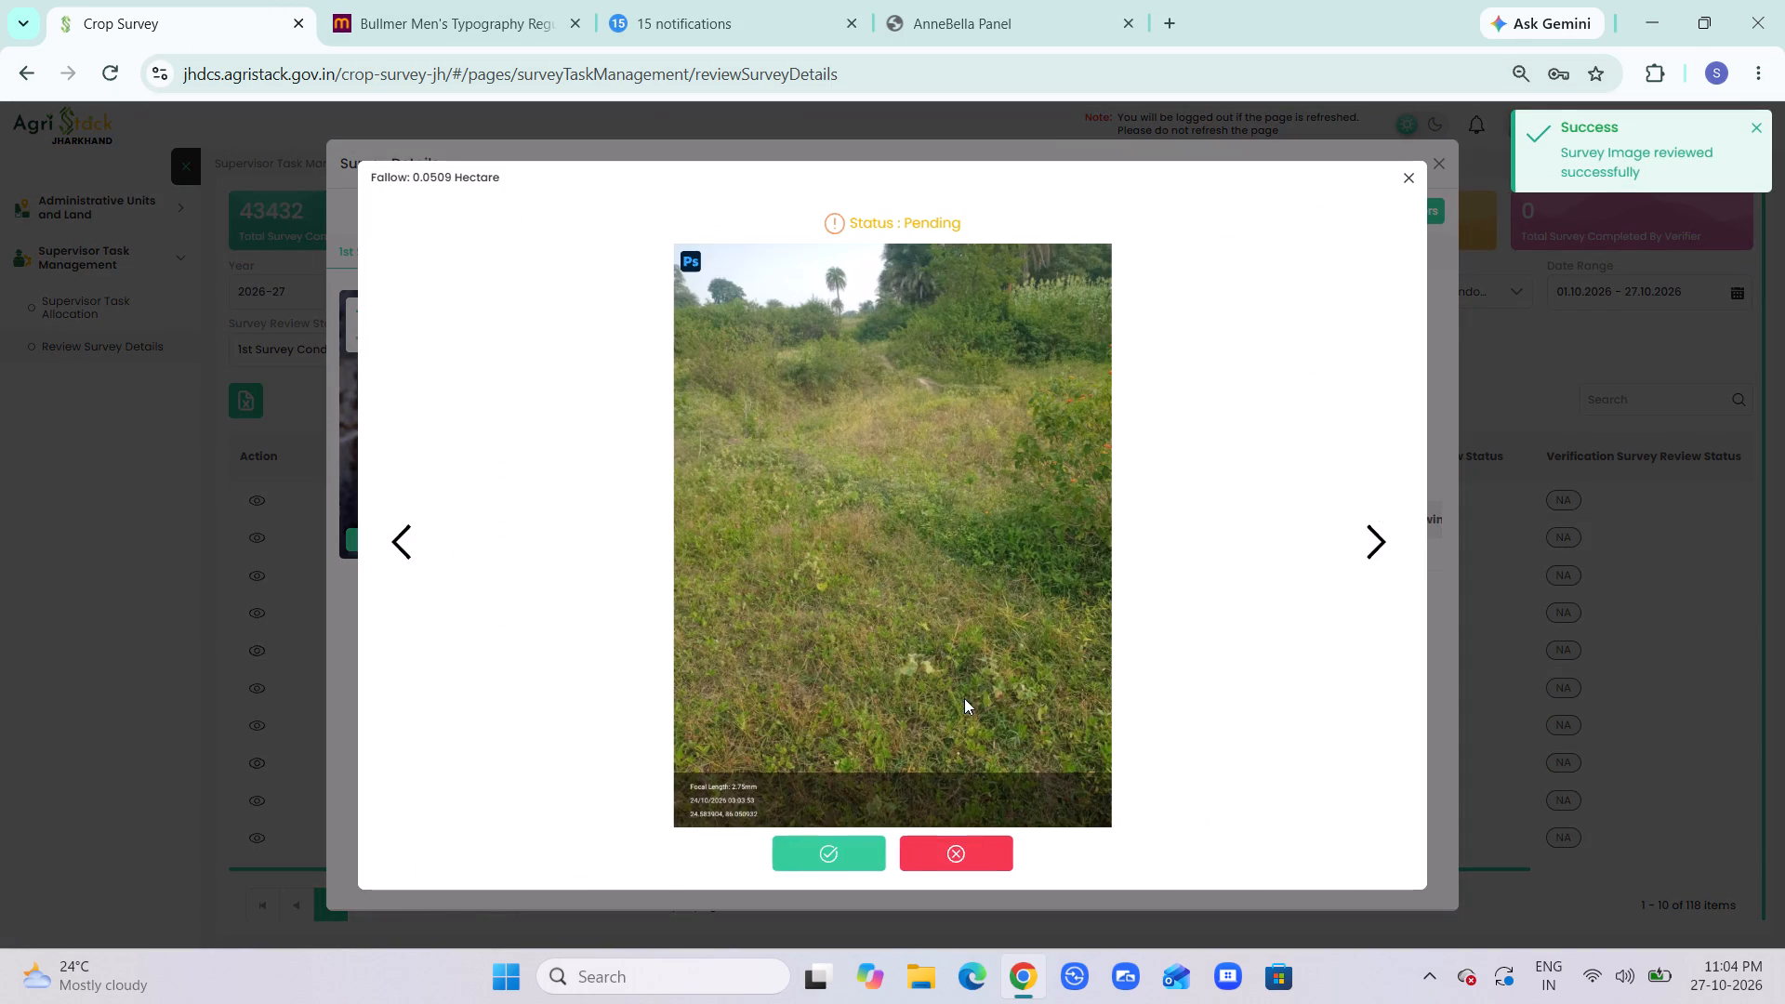
{"action": "left_click", "coordinate": [846, 849]}
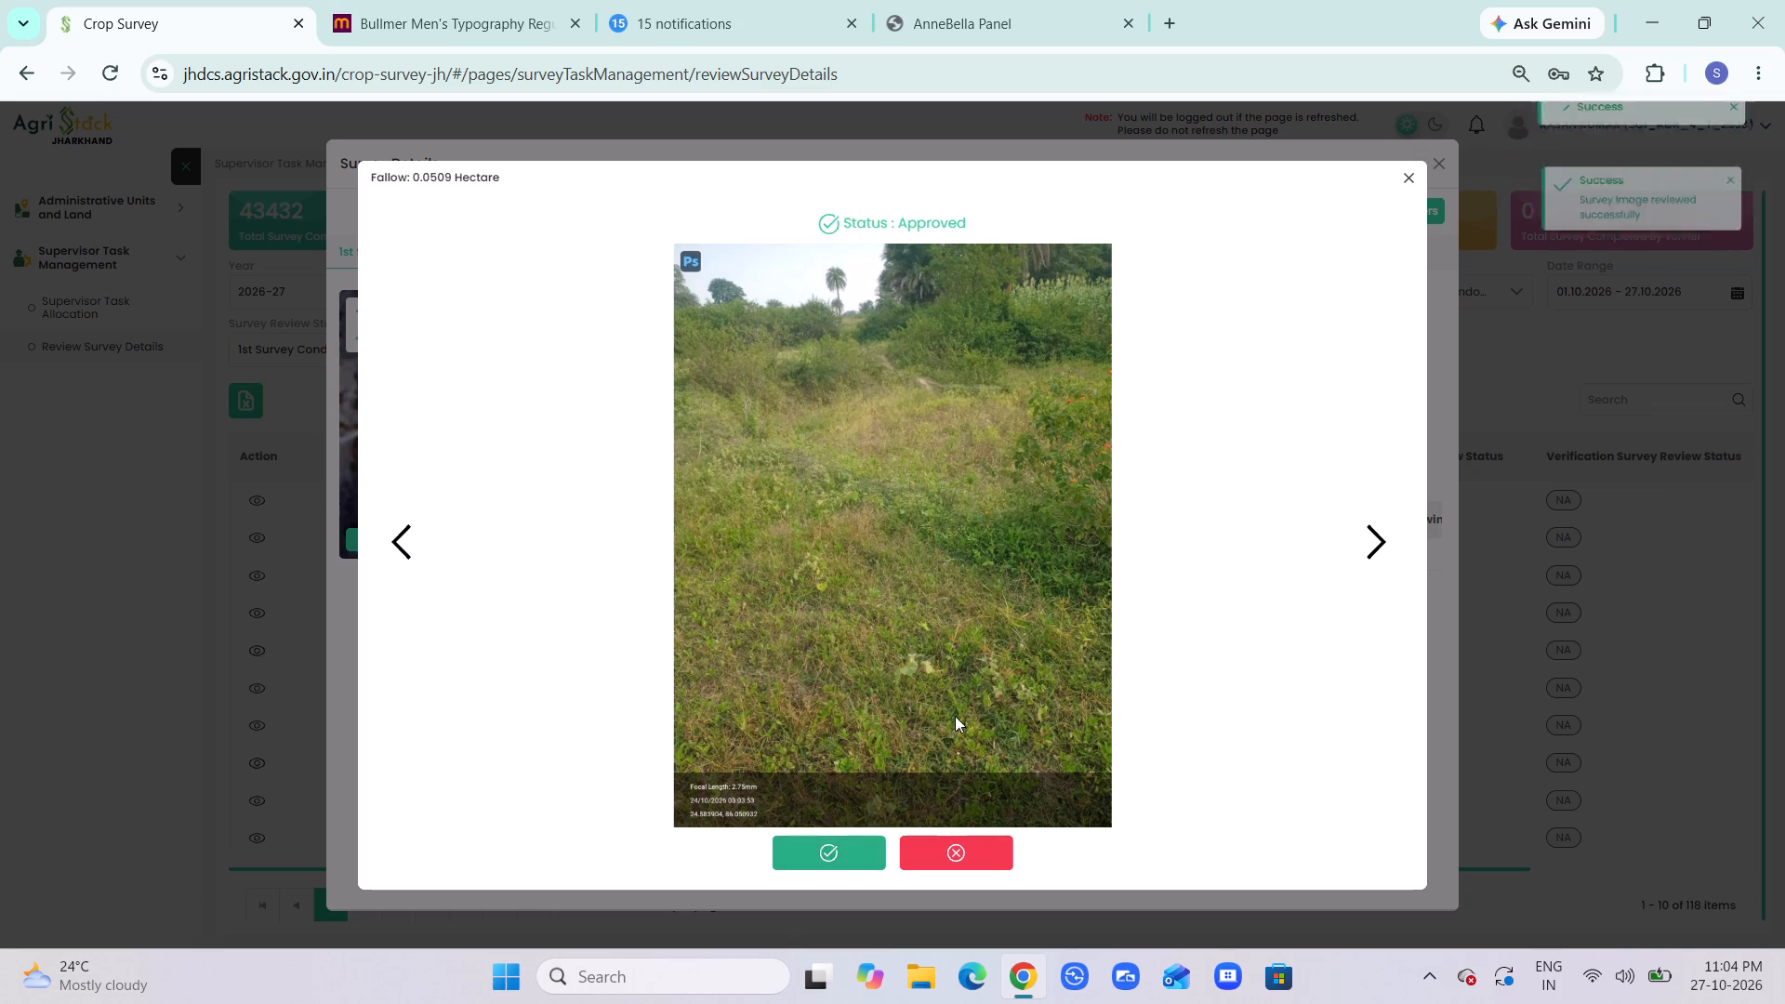
{"action": "left_click_drag", "start_coordinate": [960, 715], "coordinate": [813, 724]}
{"action": "left_click", "coordinate": [839, 849]}
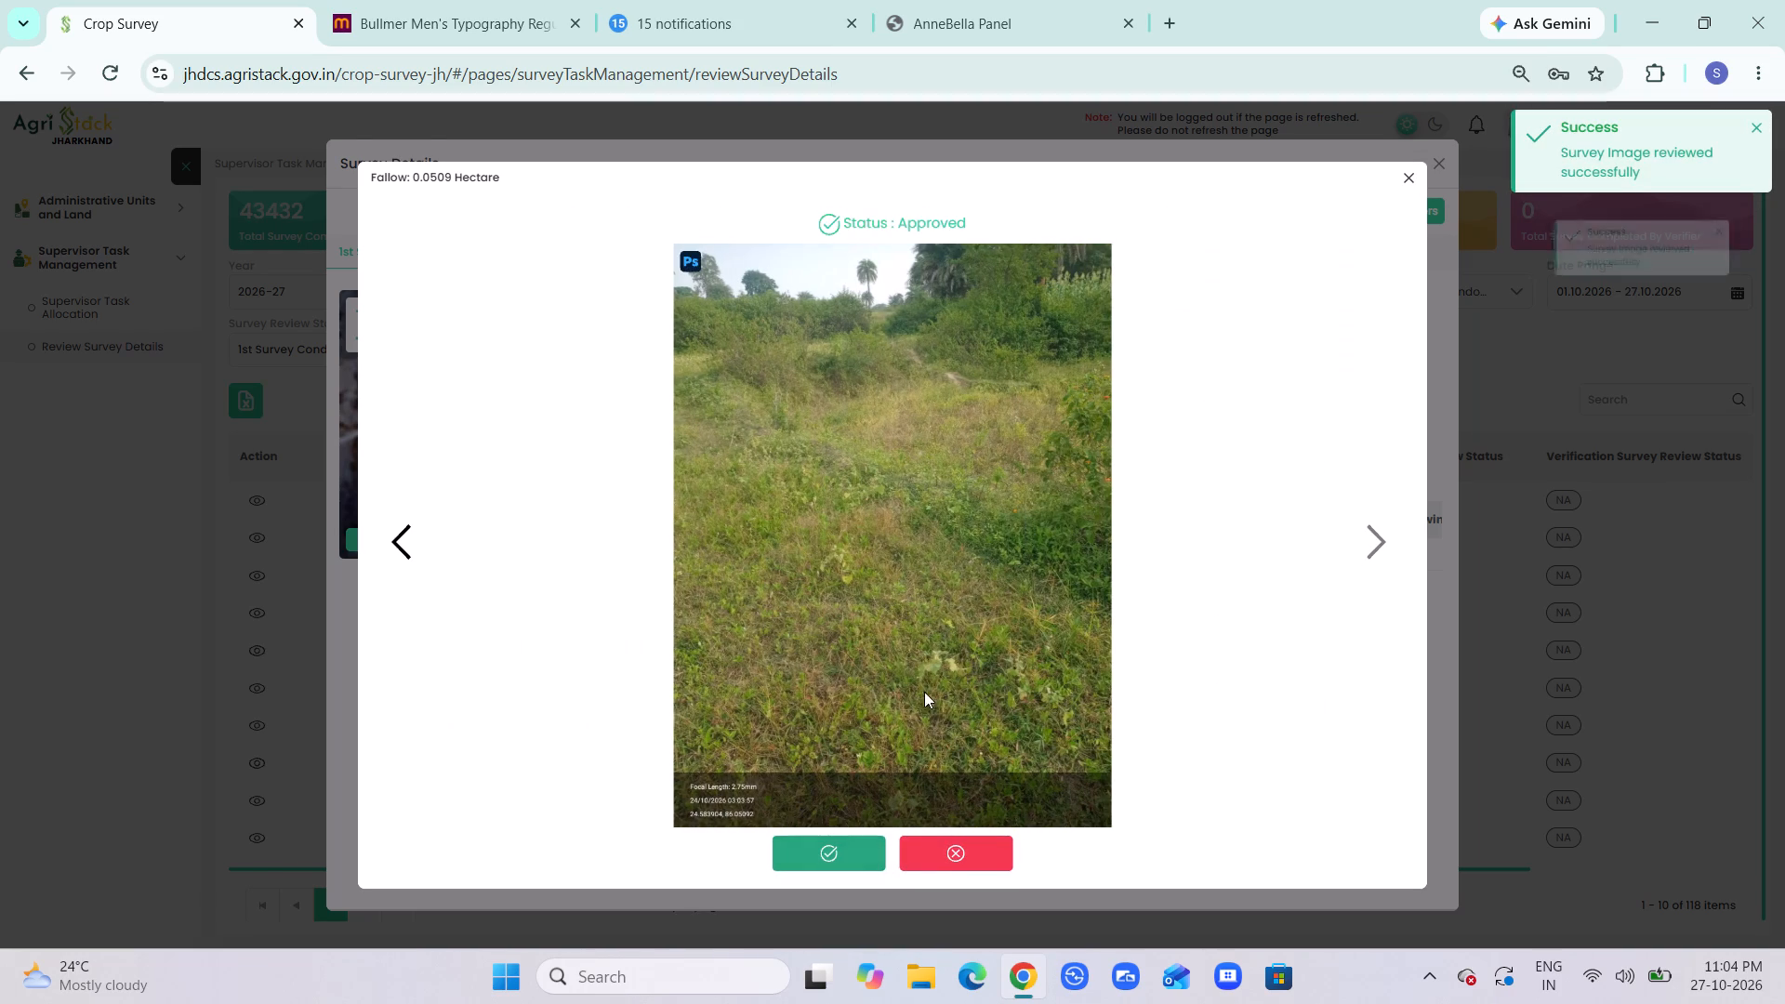
{"action": "left_click", "coordinate": [1410, 171]}
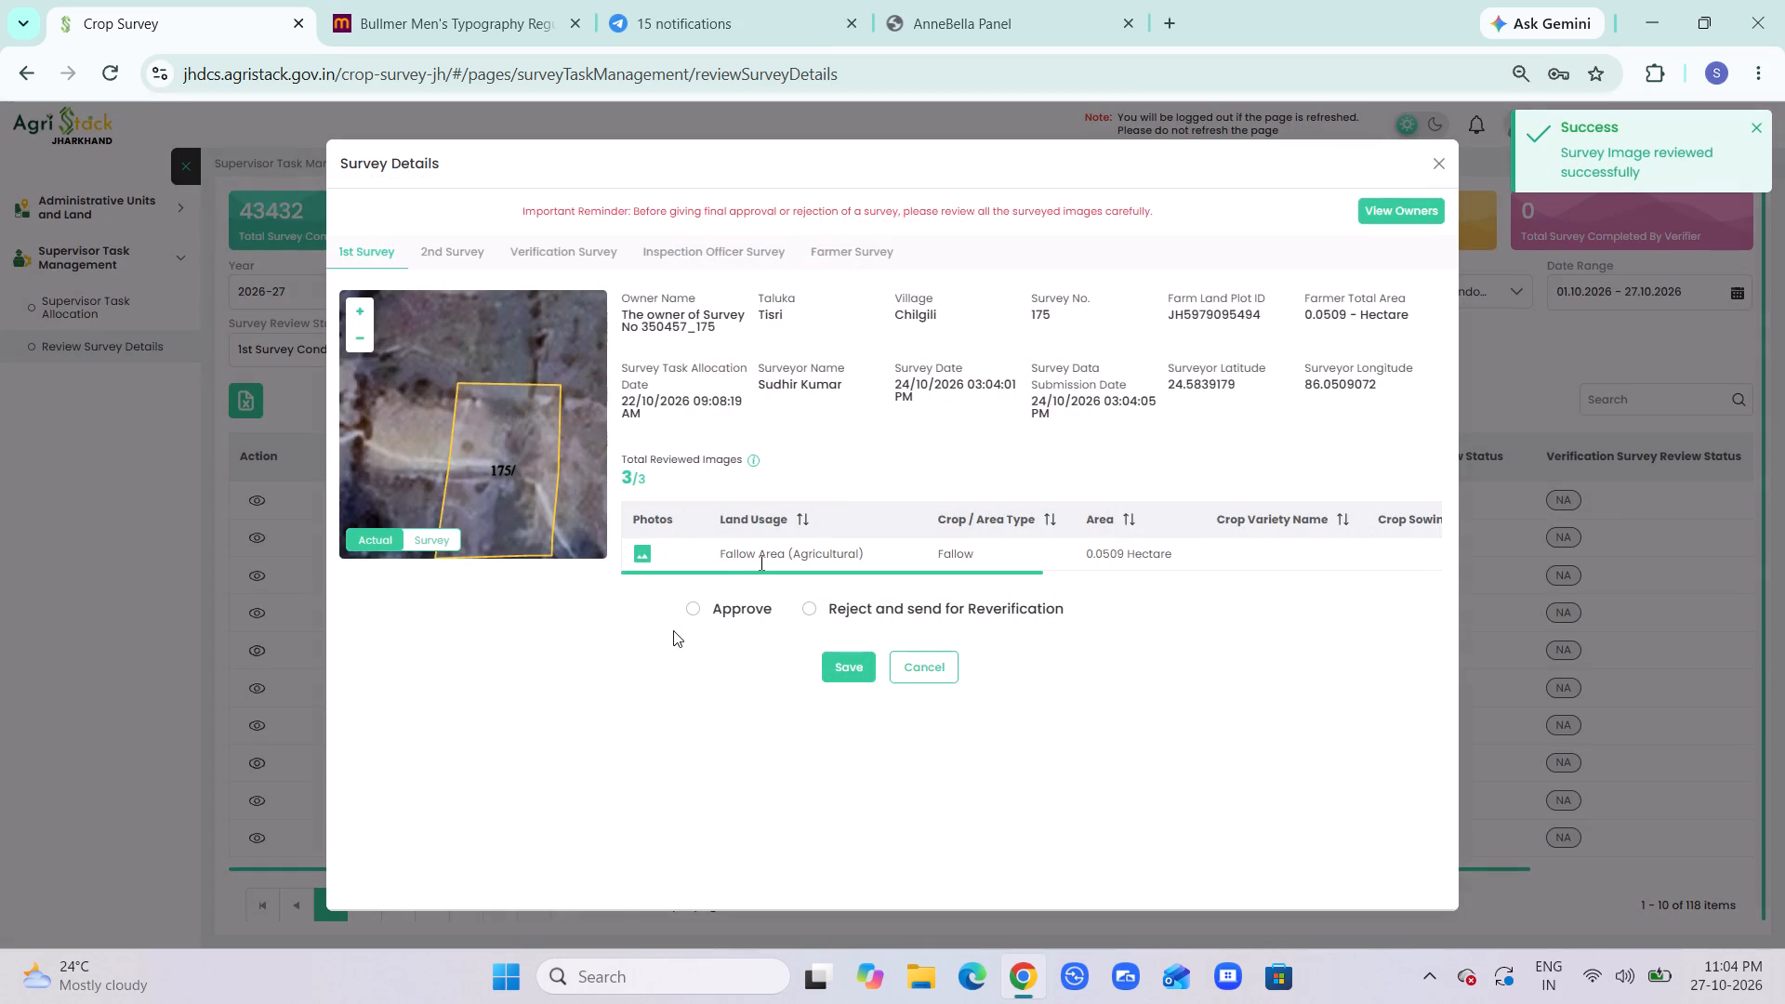
Mark the 1st survey of survey number 175 as Approve, save the review and close its details.
{"action": "left_click", "coordinate": [731, 615]}
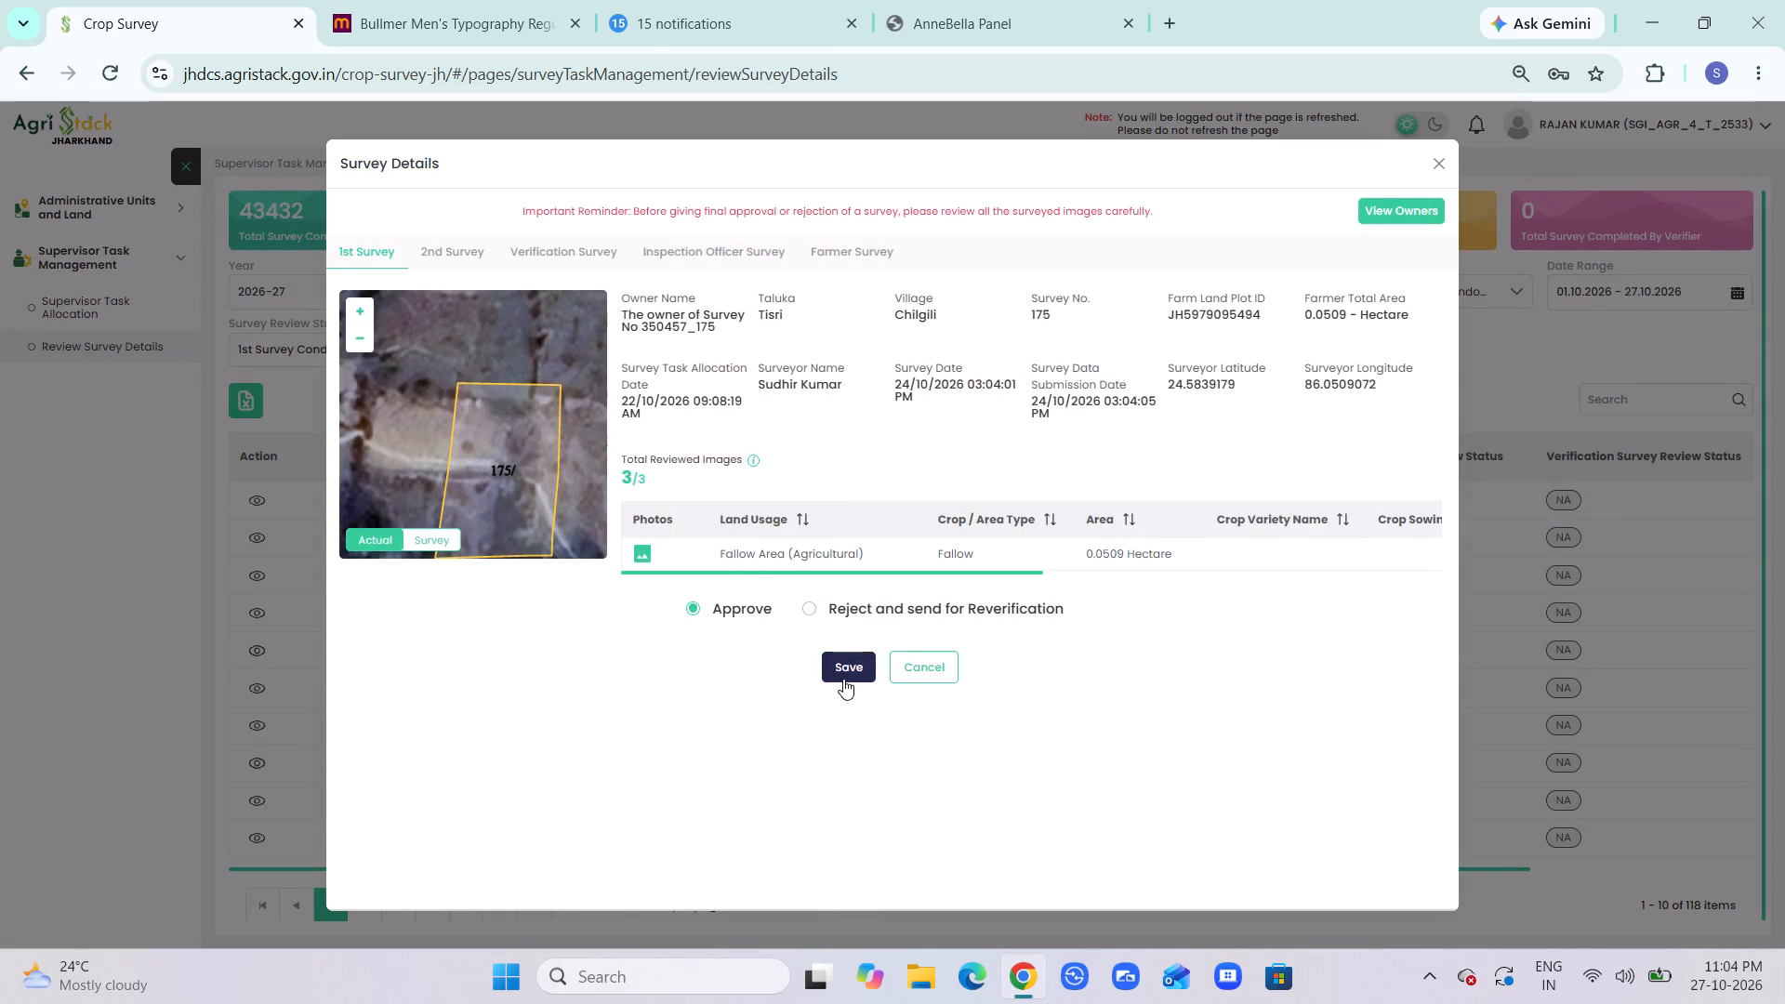
{"action": "left_click", "coordinate": [843, 676]}
{"action": "left_click", "coordinate": [895, 566]}
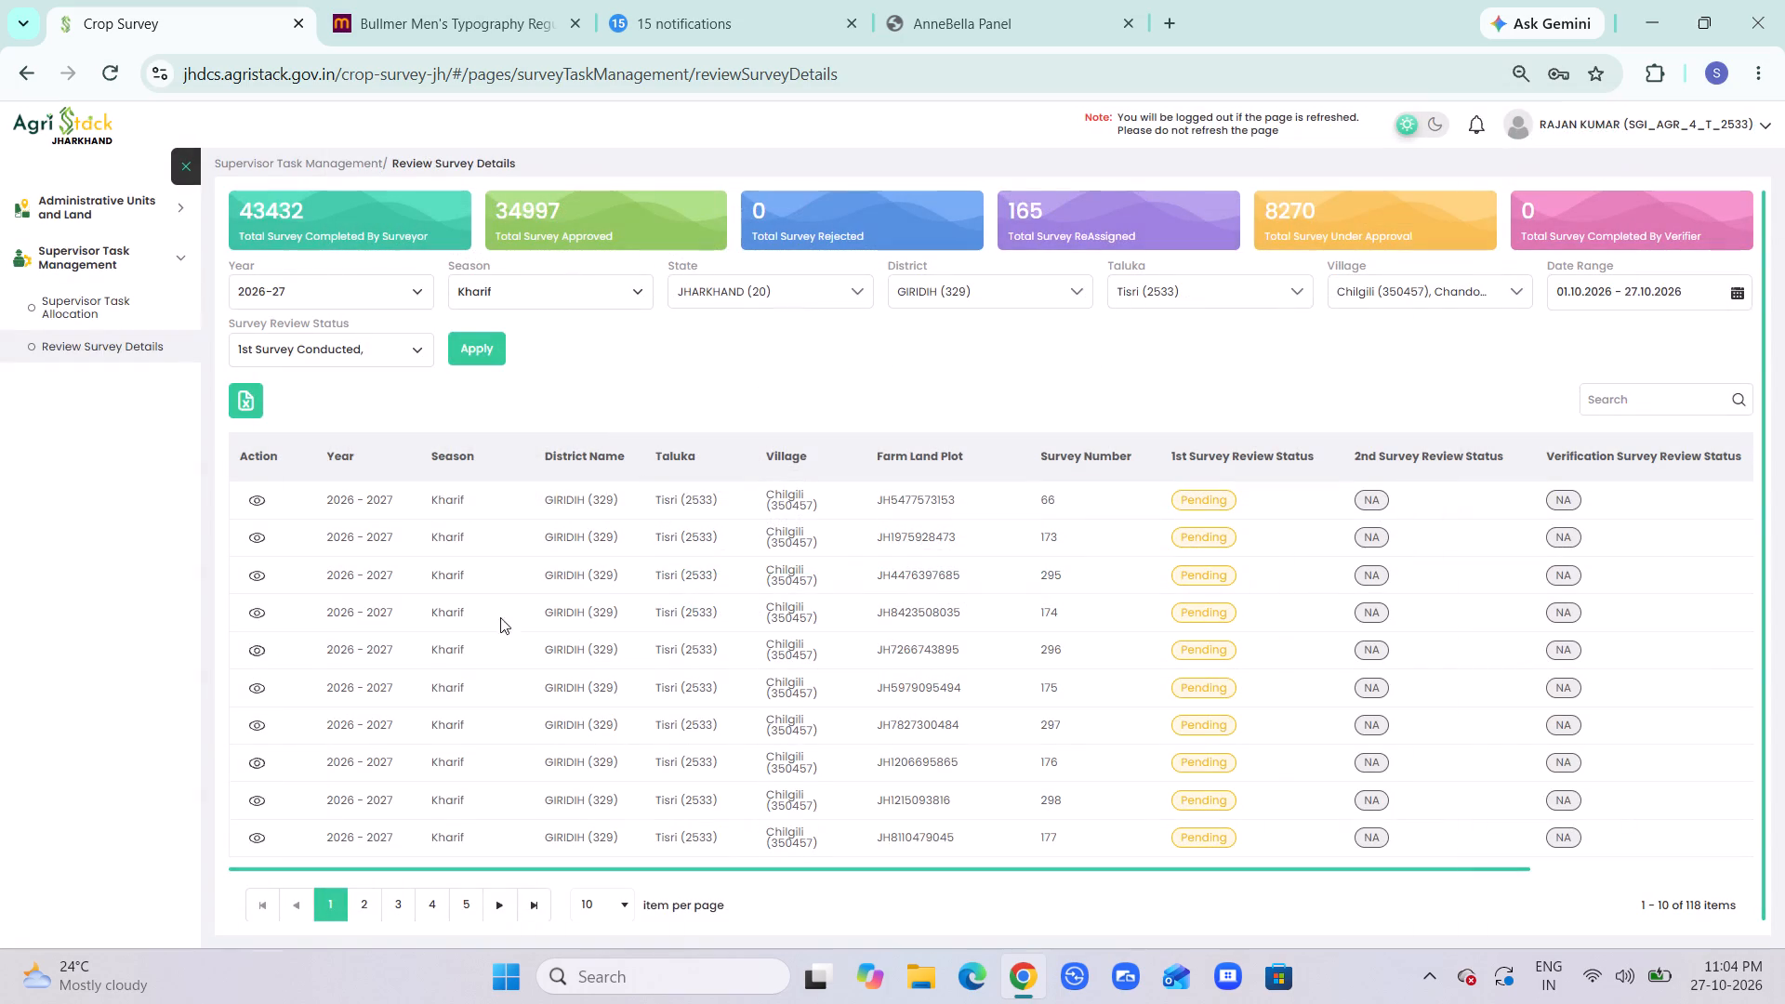
Open survey number 297 in Chilgili and approve all three of its fallow-land farm images.
{"action": "left_click", "coordinate": [253, 717]}
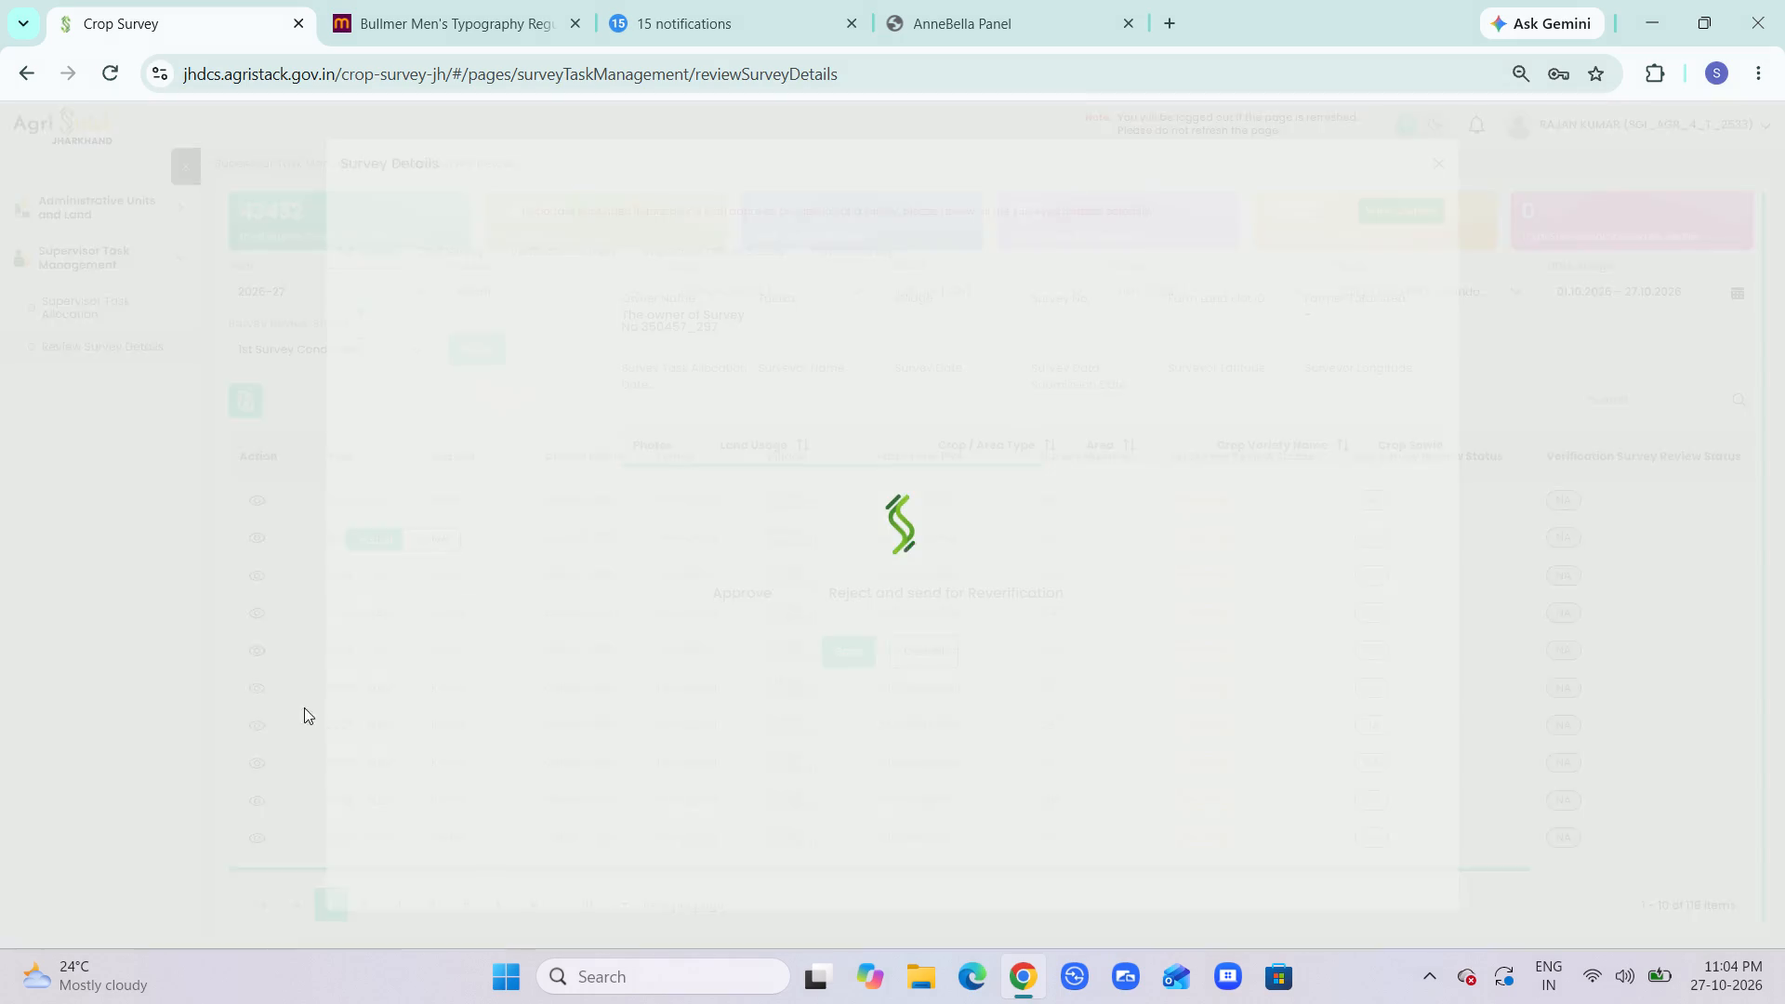
{"action": "left_click", "coordinate": [644, 552]}
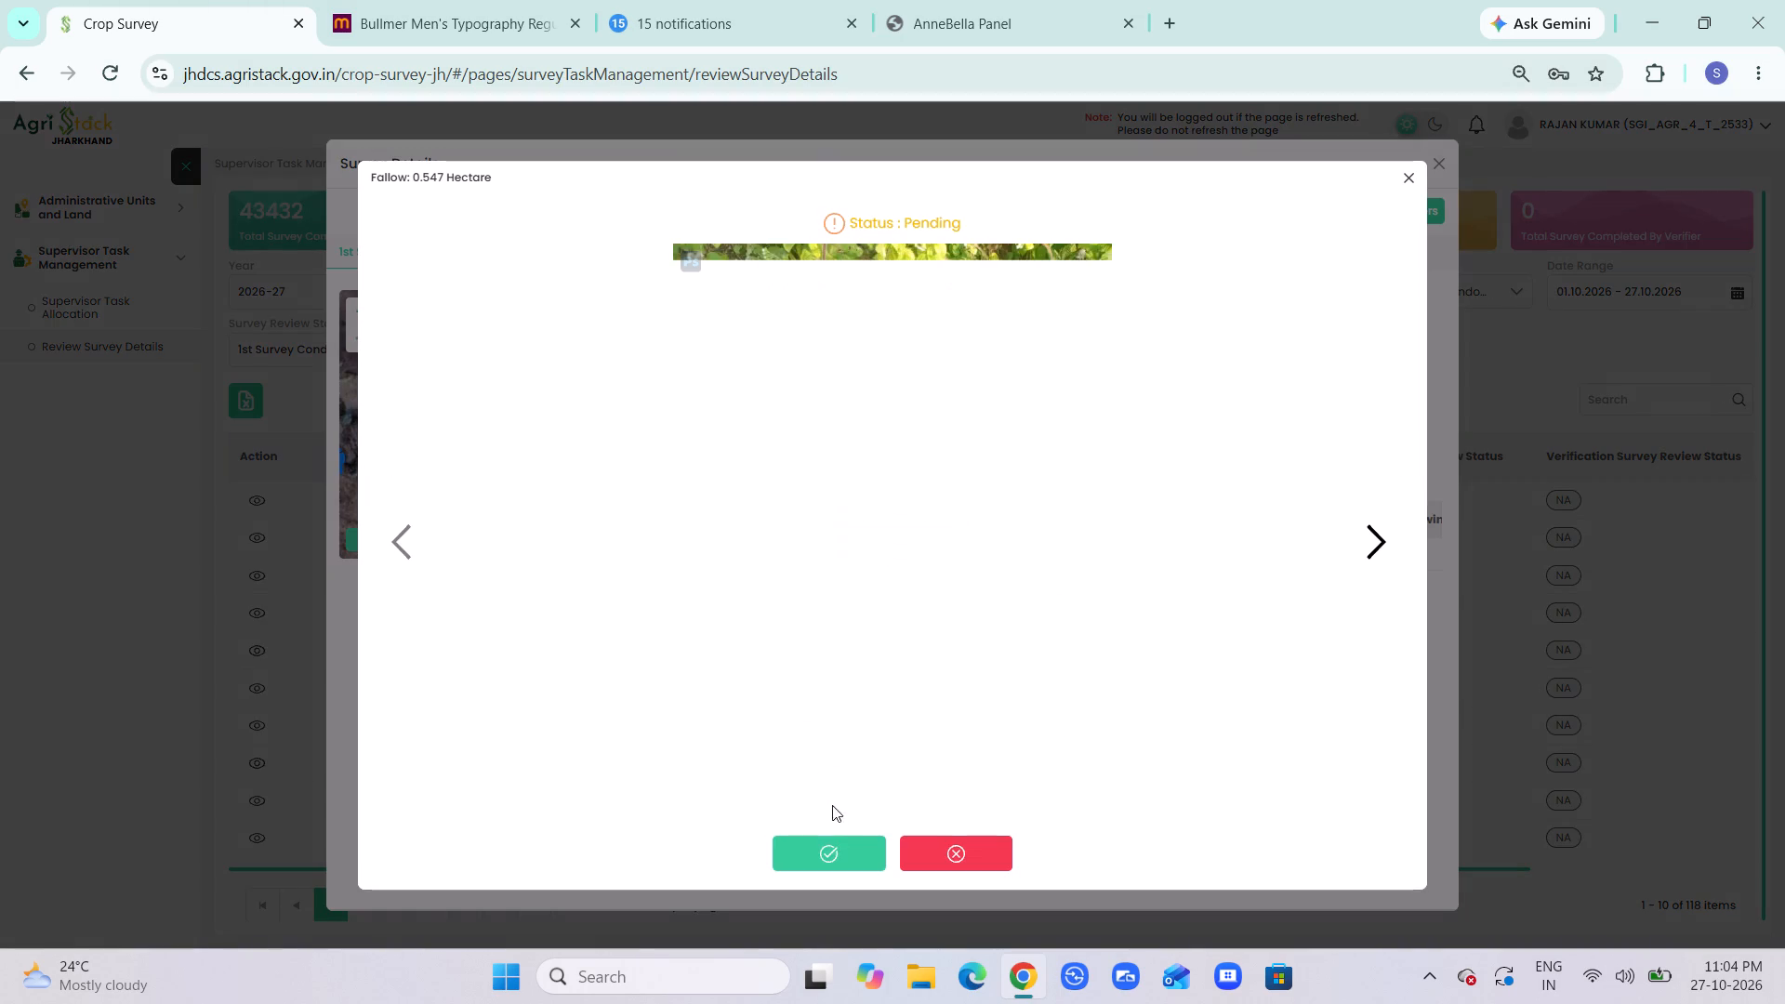
{"action": "left_click", "coordinate": [866, 848]}
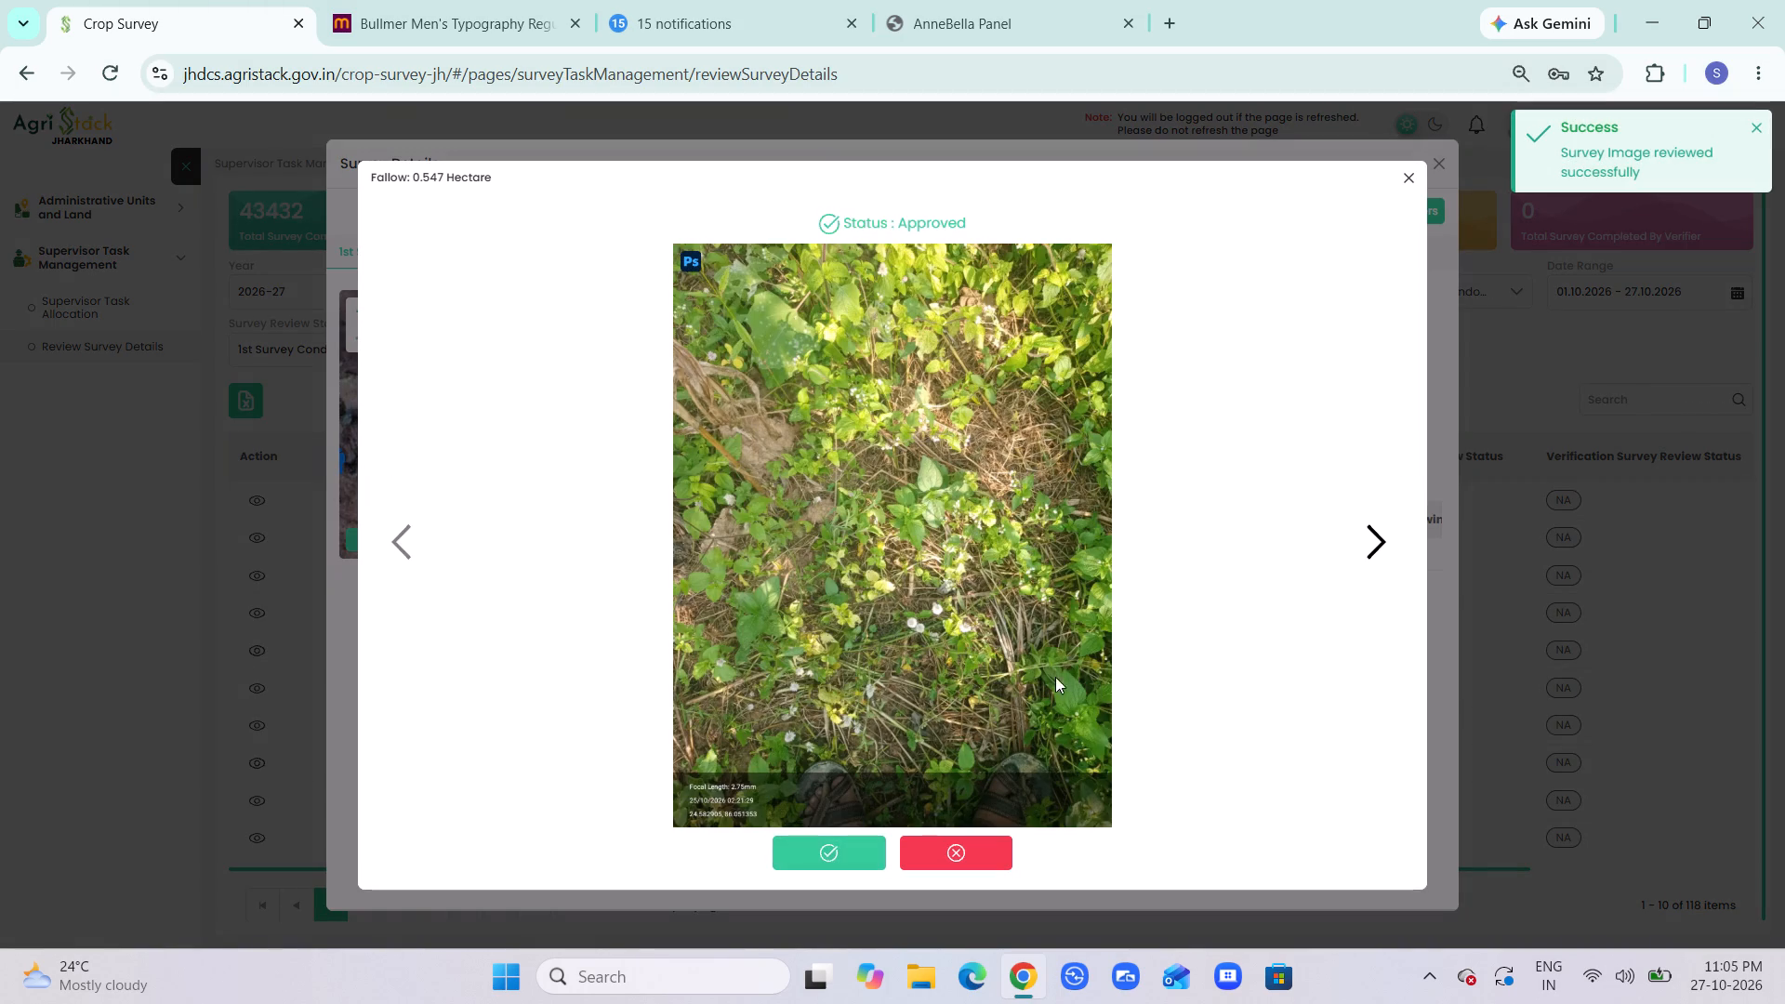
{"action": "left_click_drag", "start_coordinate": [994, 683], "coordinate": [652, 692]}
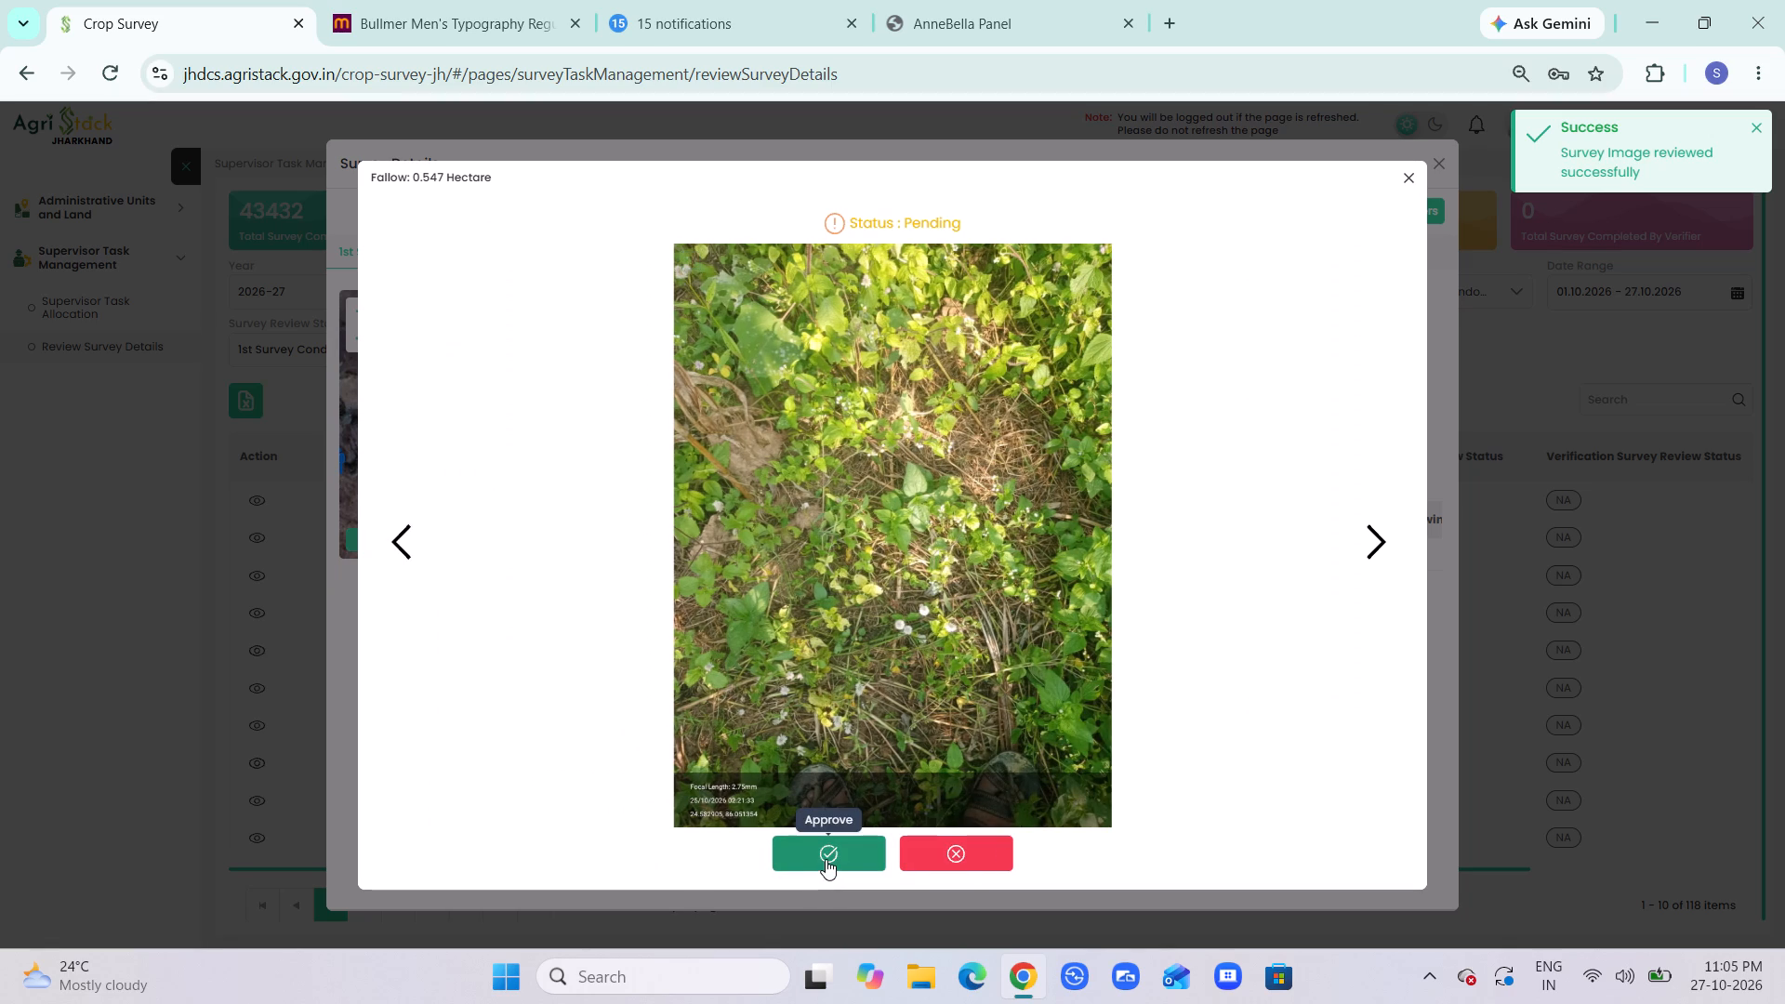
{"action": "left_click", "coordinate": [826, 852]}
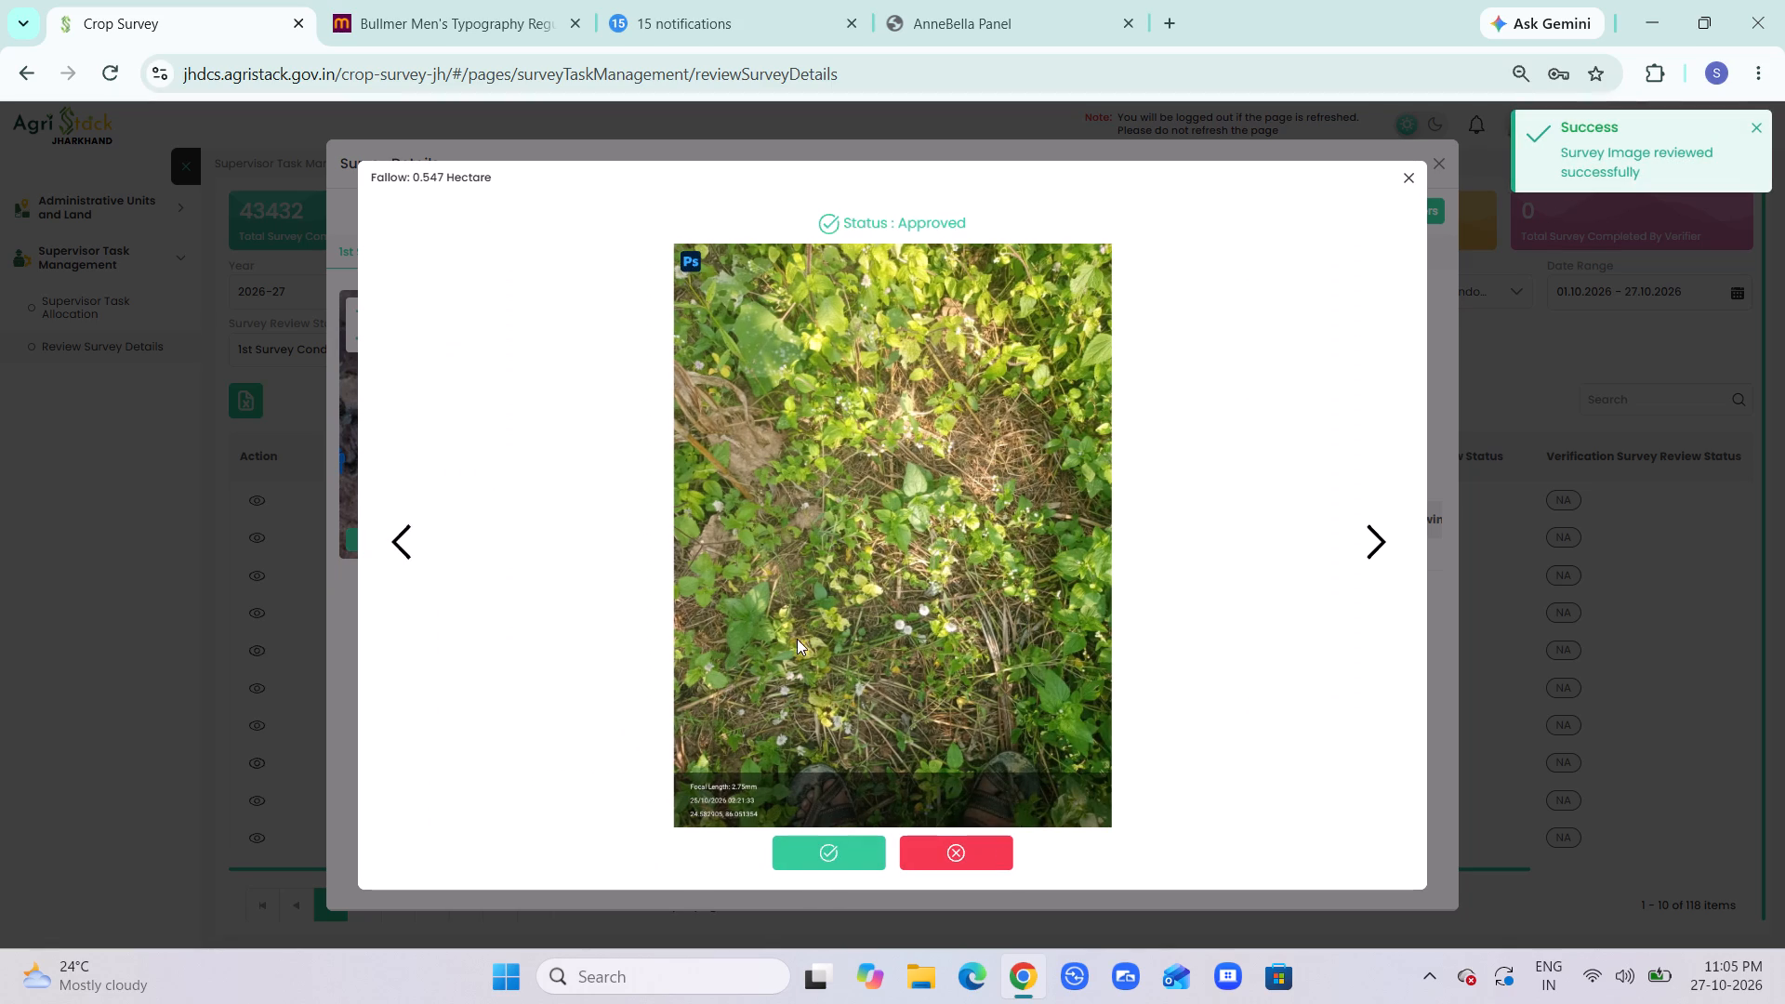
{"action": "left_click_drag", "start_coordinate": [894, 648], "coordinate": [787, 666]}
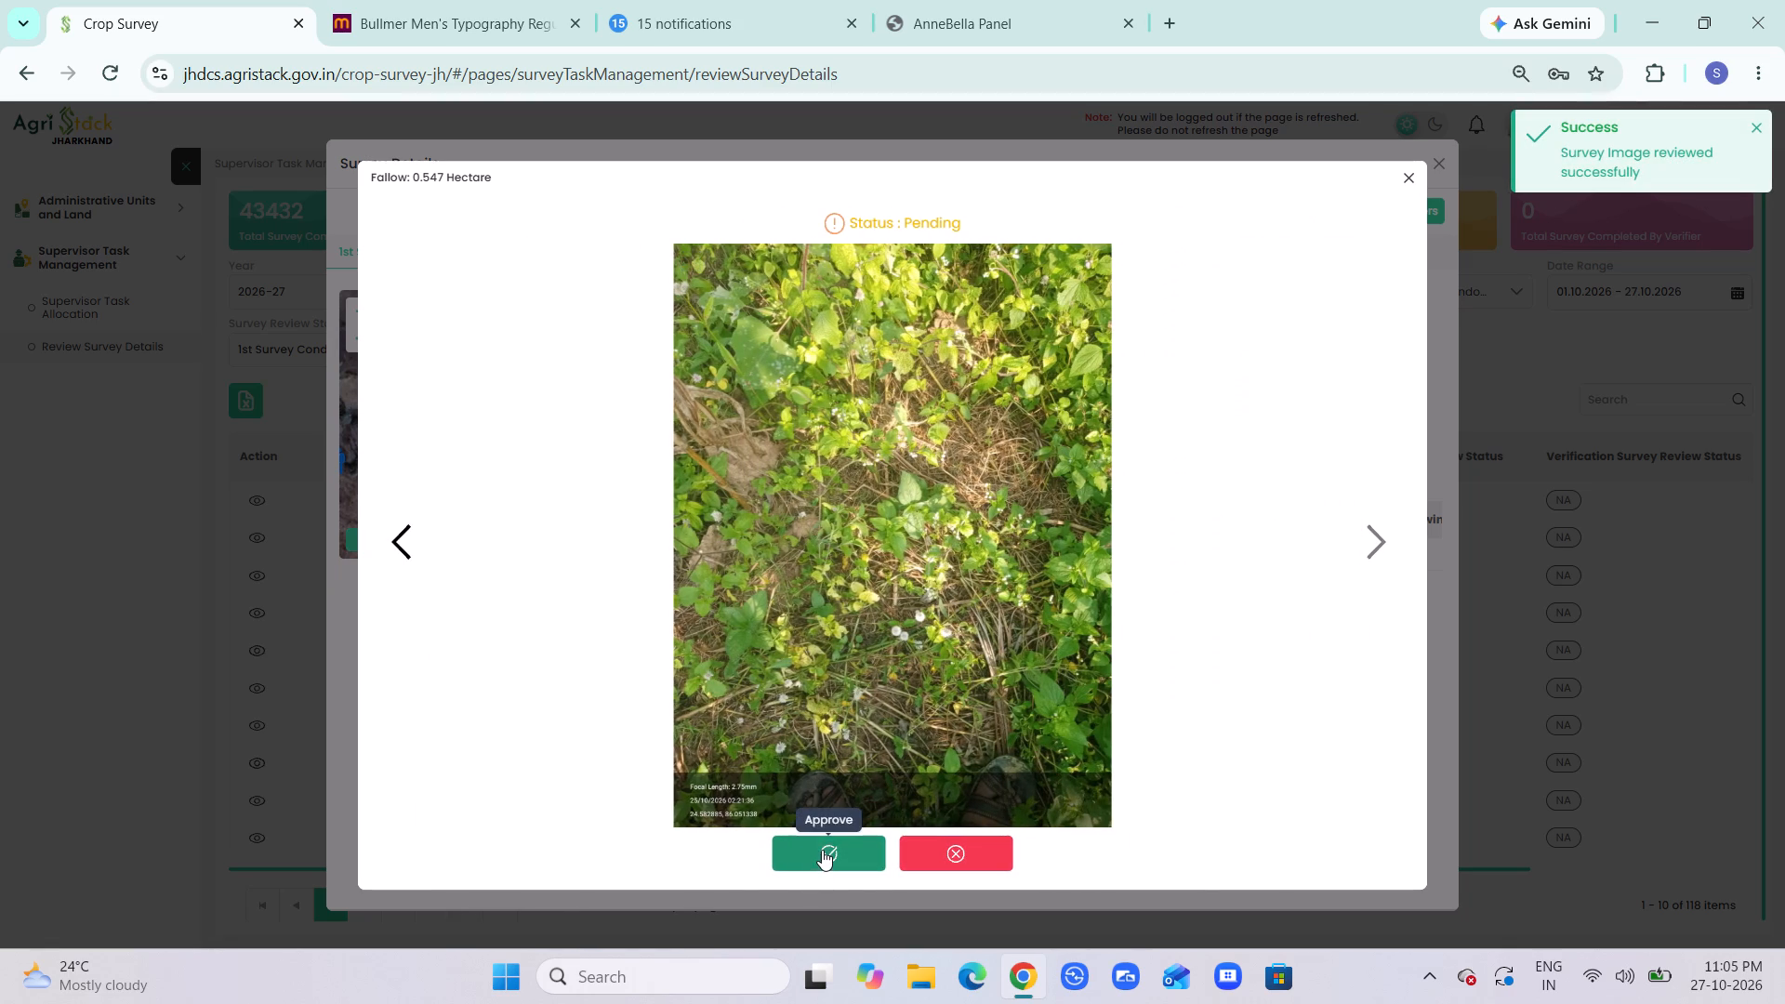
{"action": "left_click", "coordinate": [823, 841]}
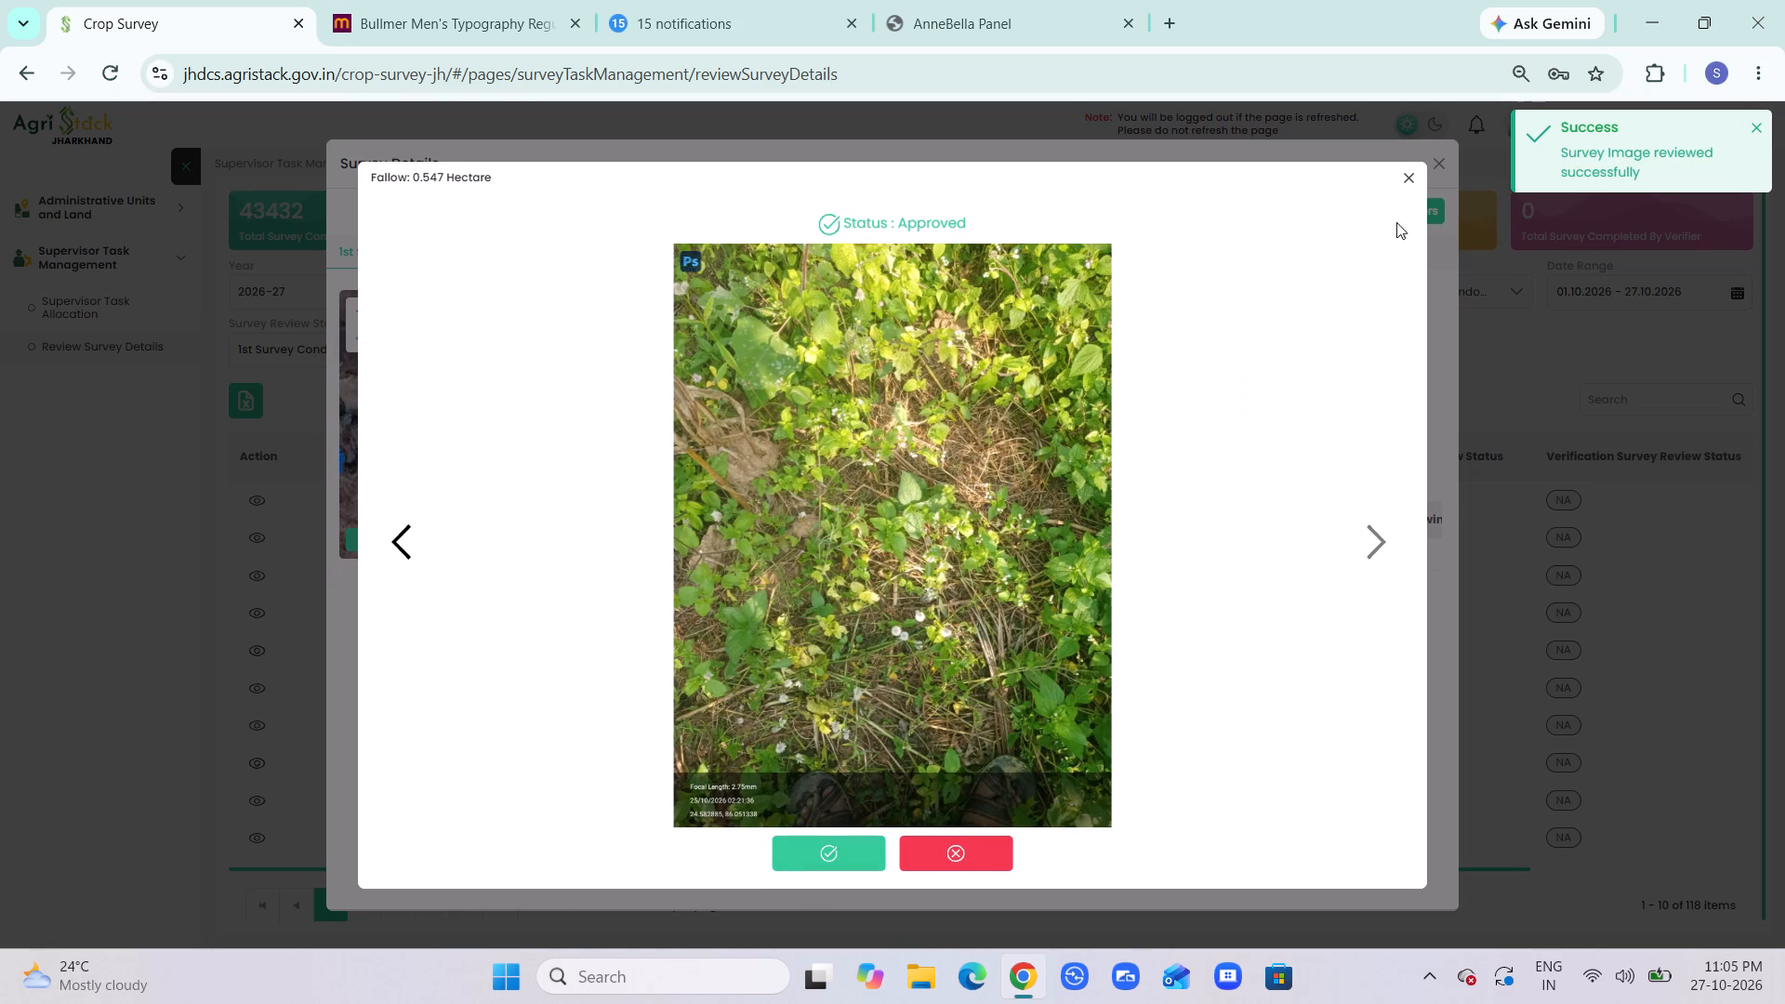
{"action": "left_click", "coordinate": [1411, 171]}
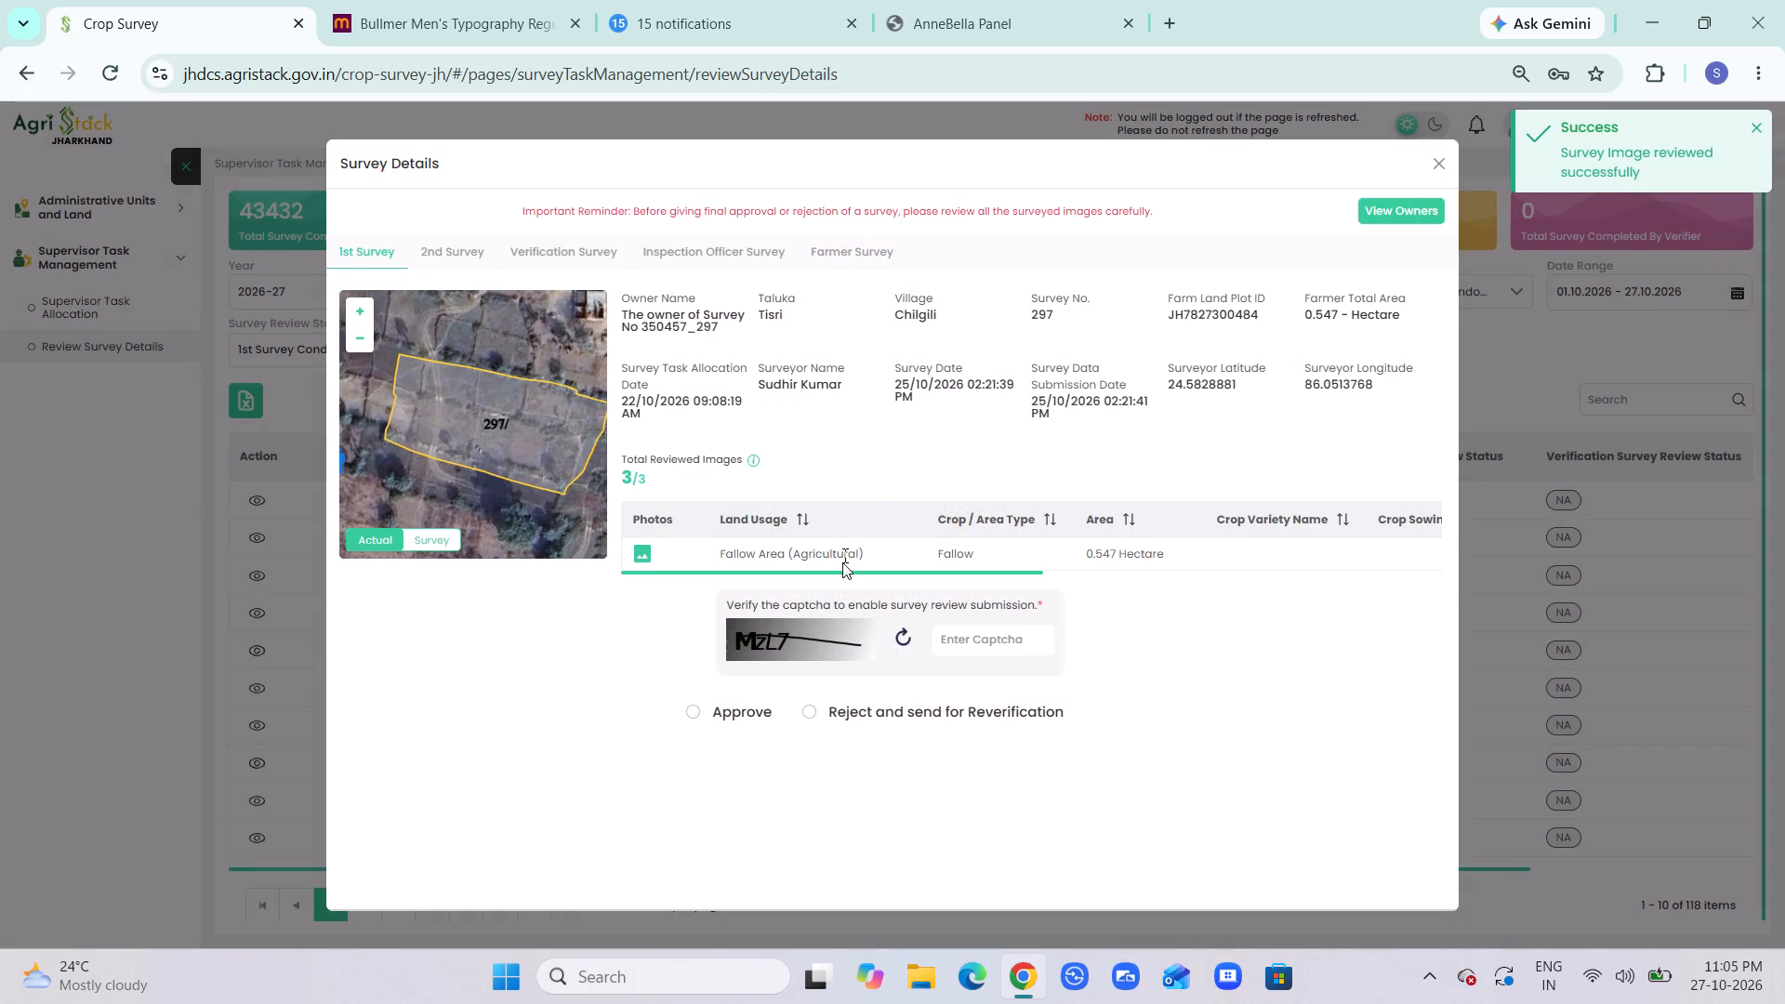
Enter the captcha for survey number 297, mark its 1st survey as Approve, save the review and close its details.
{"action": "left_click", "coordinate": [1012, 638]}
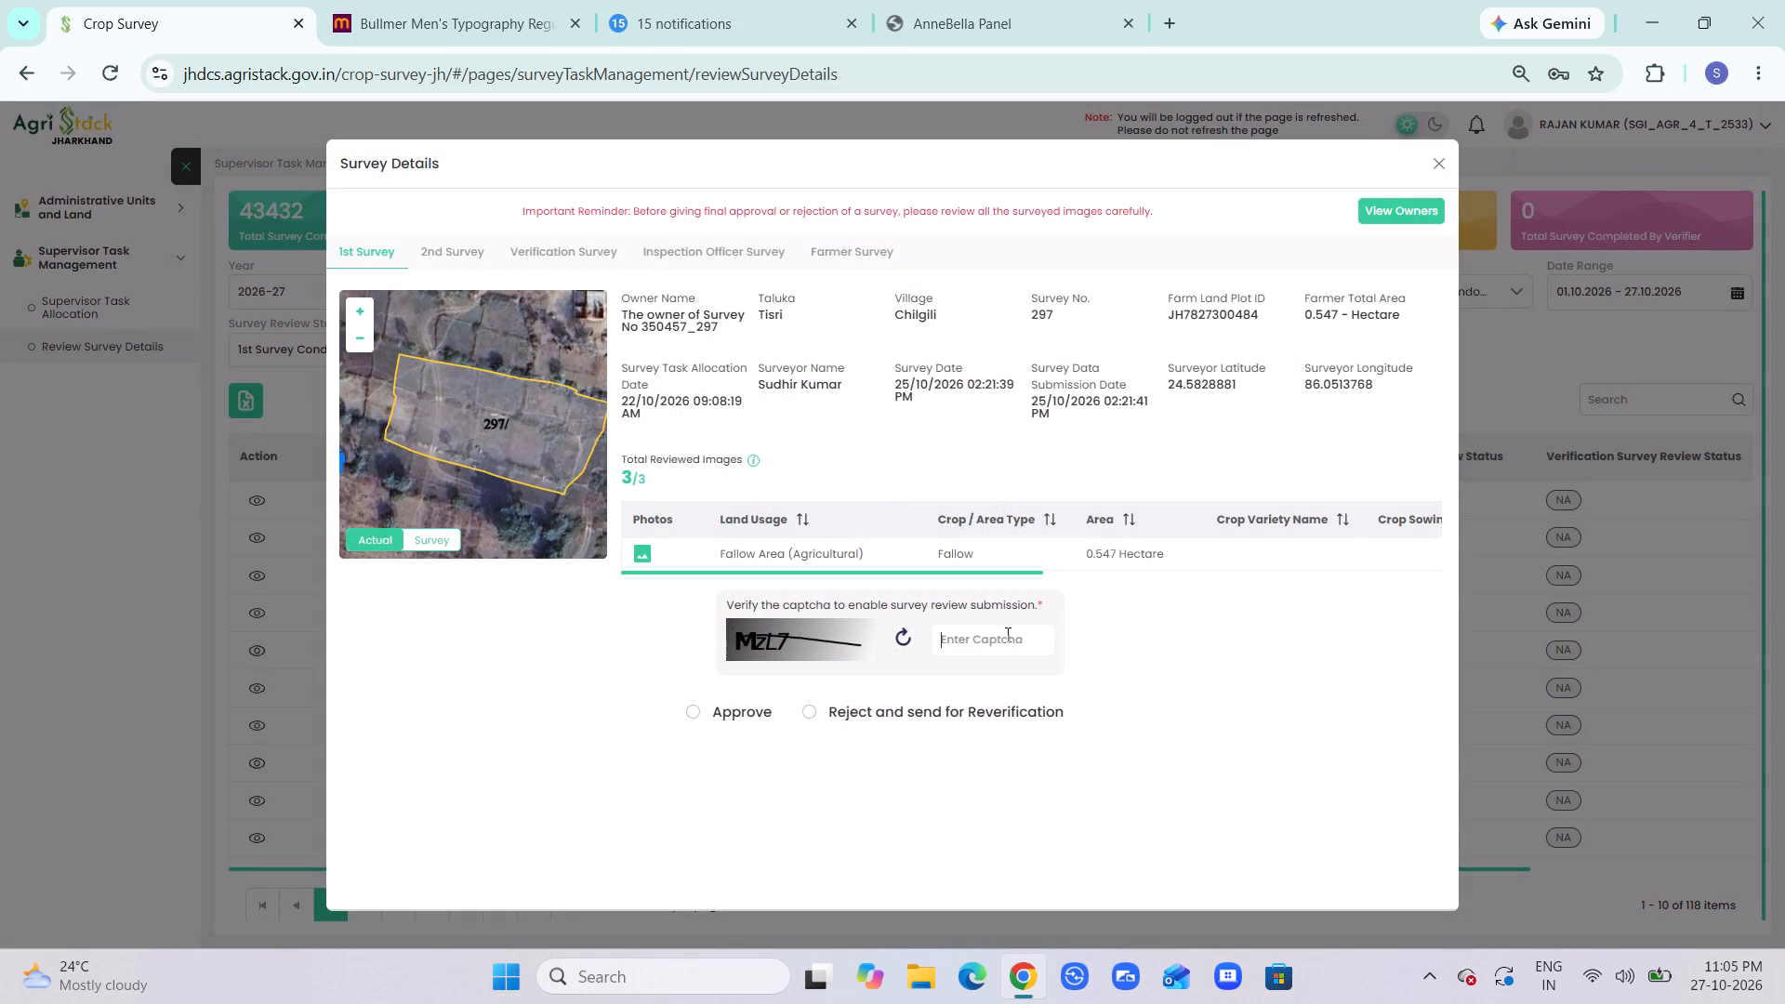
{"action": "key", "text": "m"}
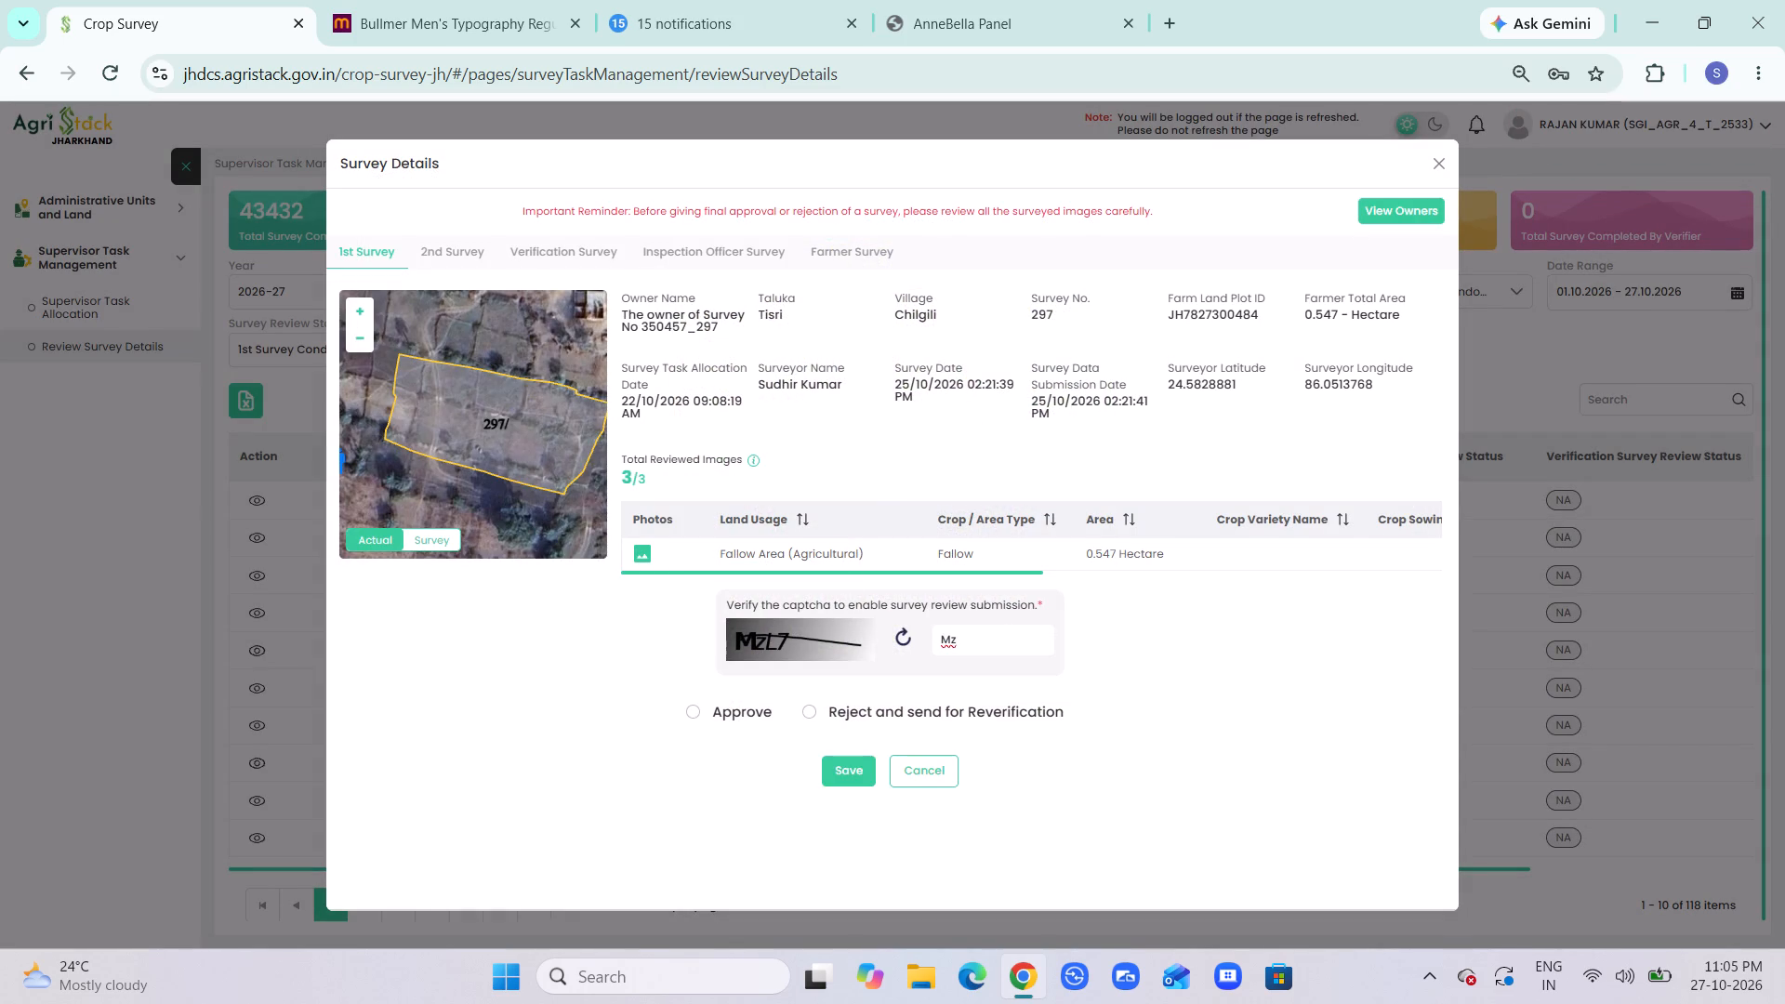
{"action": "key", "text": "l"}
{"action": "key", "text": "BackSpace"}
{"action": "key", "text": "l"}
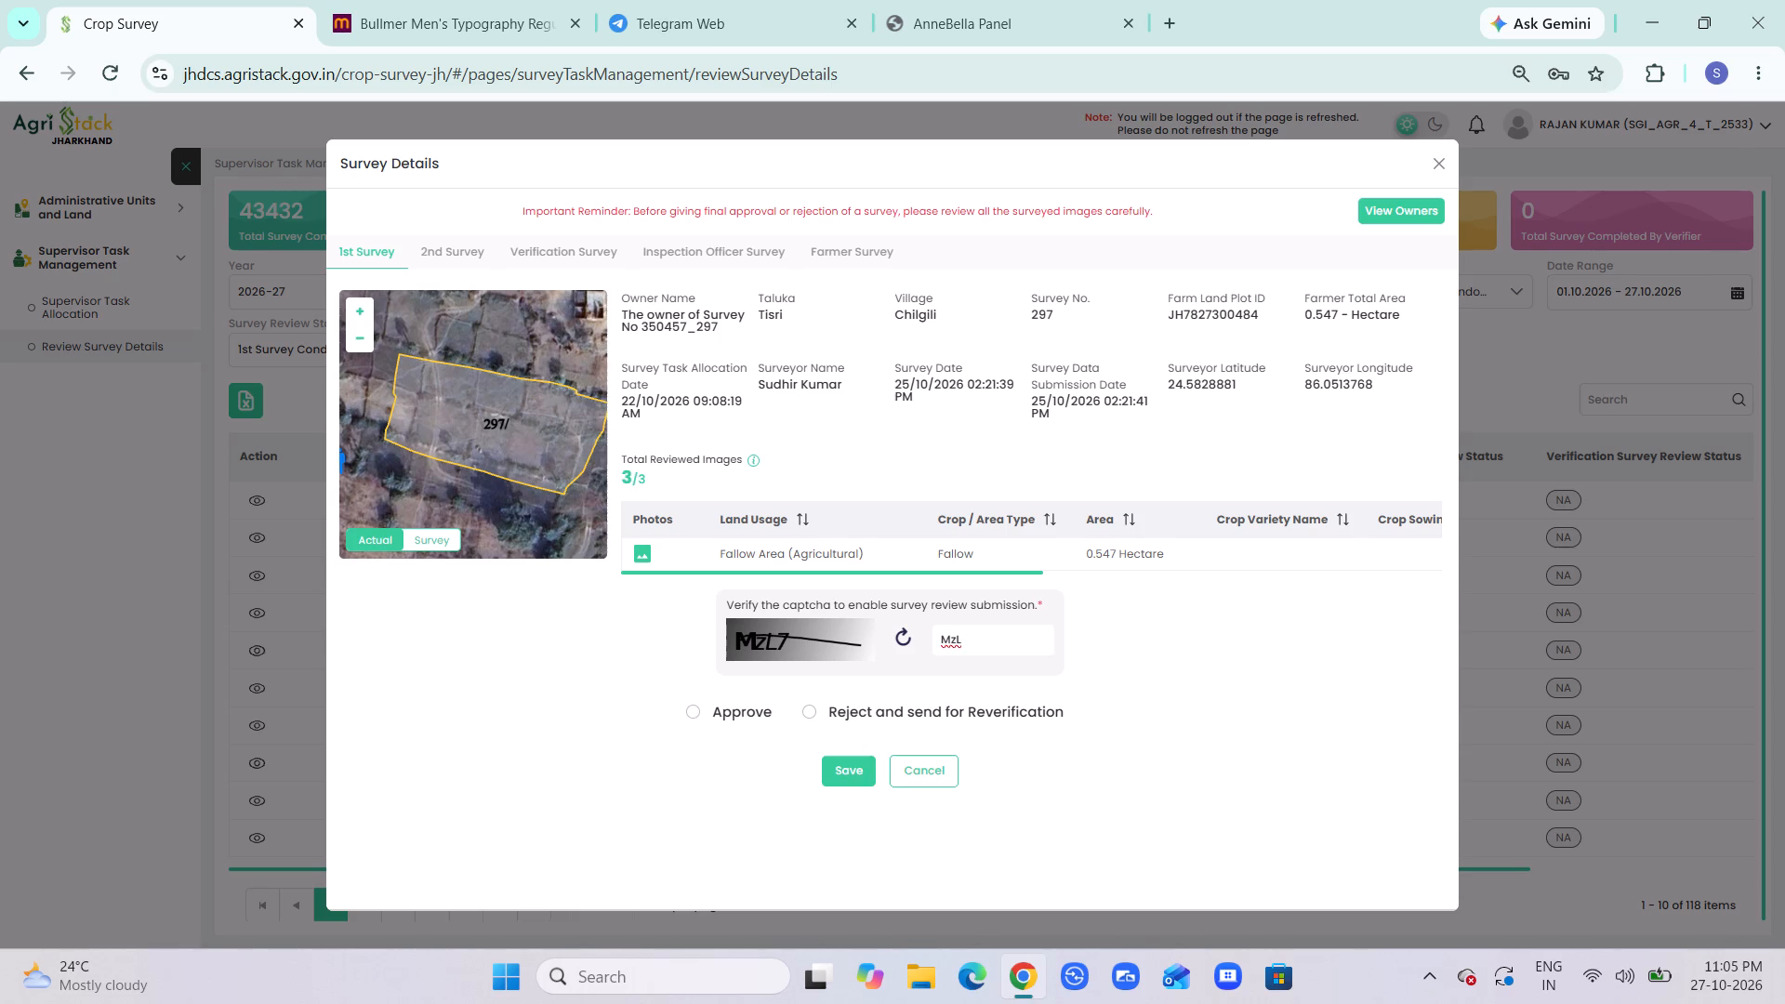
{"action": "key", "text": "7"}
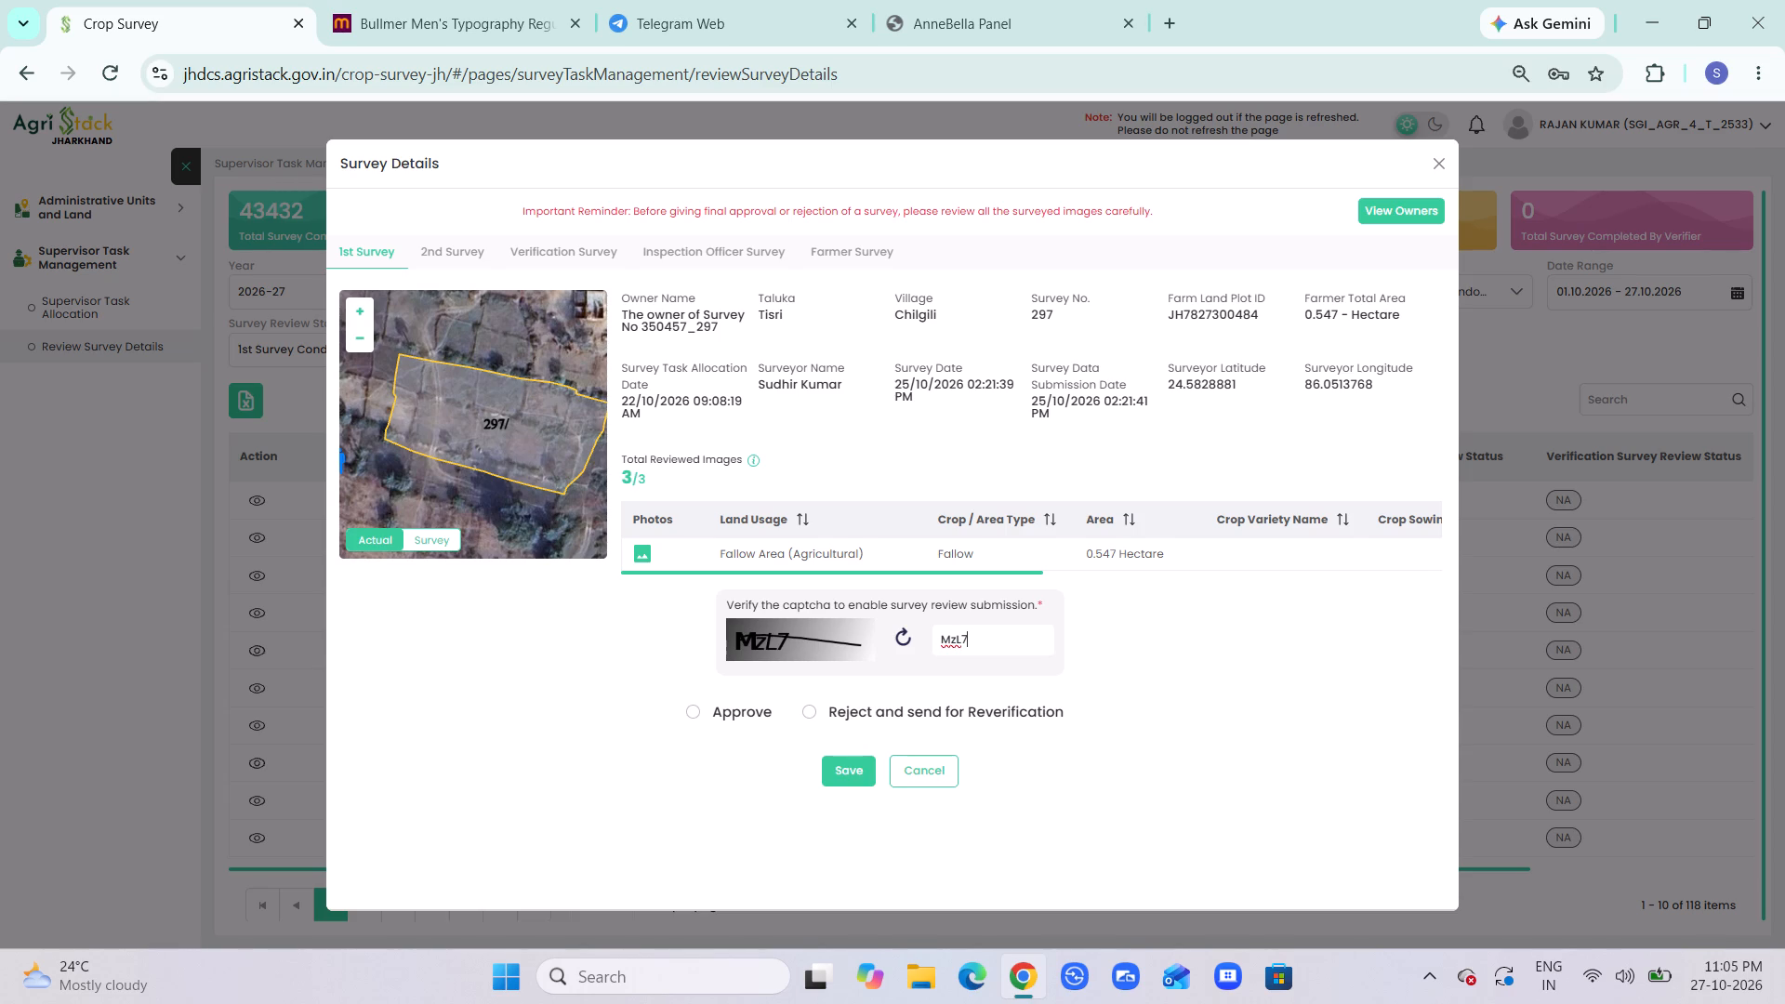
{"action": "left_click", "coordinate": [748, 702]}
{"action": "left_click", "coordinate": [846, 757]}
{"action": "left_click", "coordinate": [862, 565]}
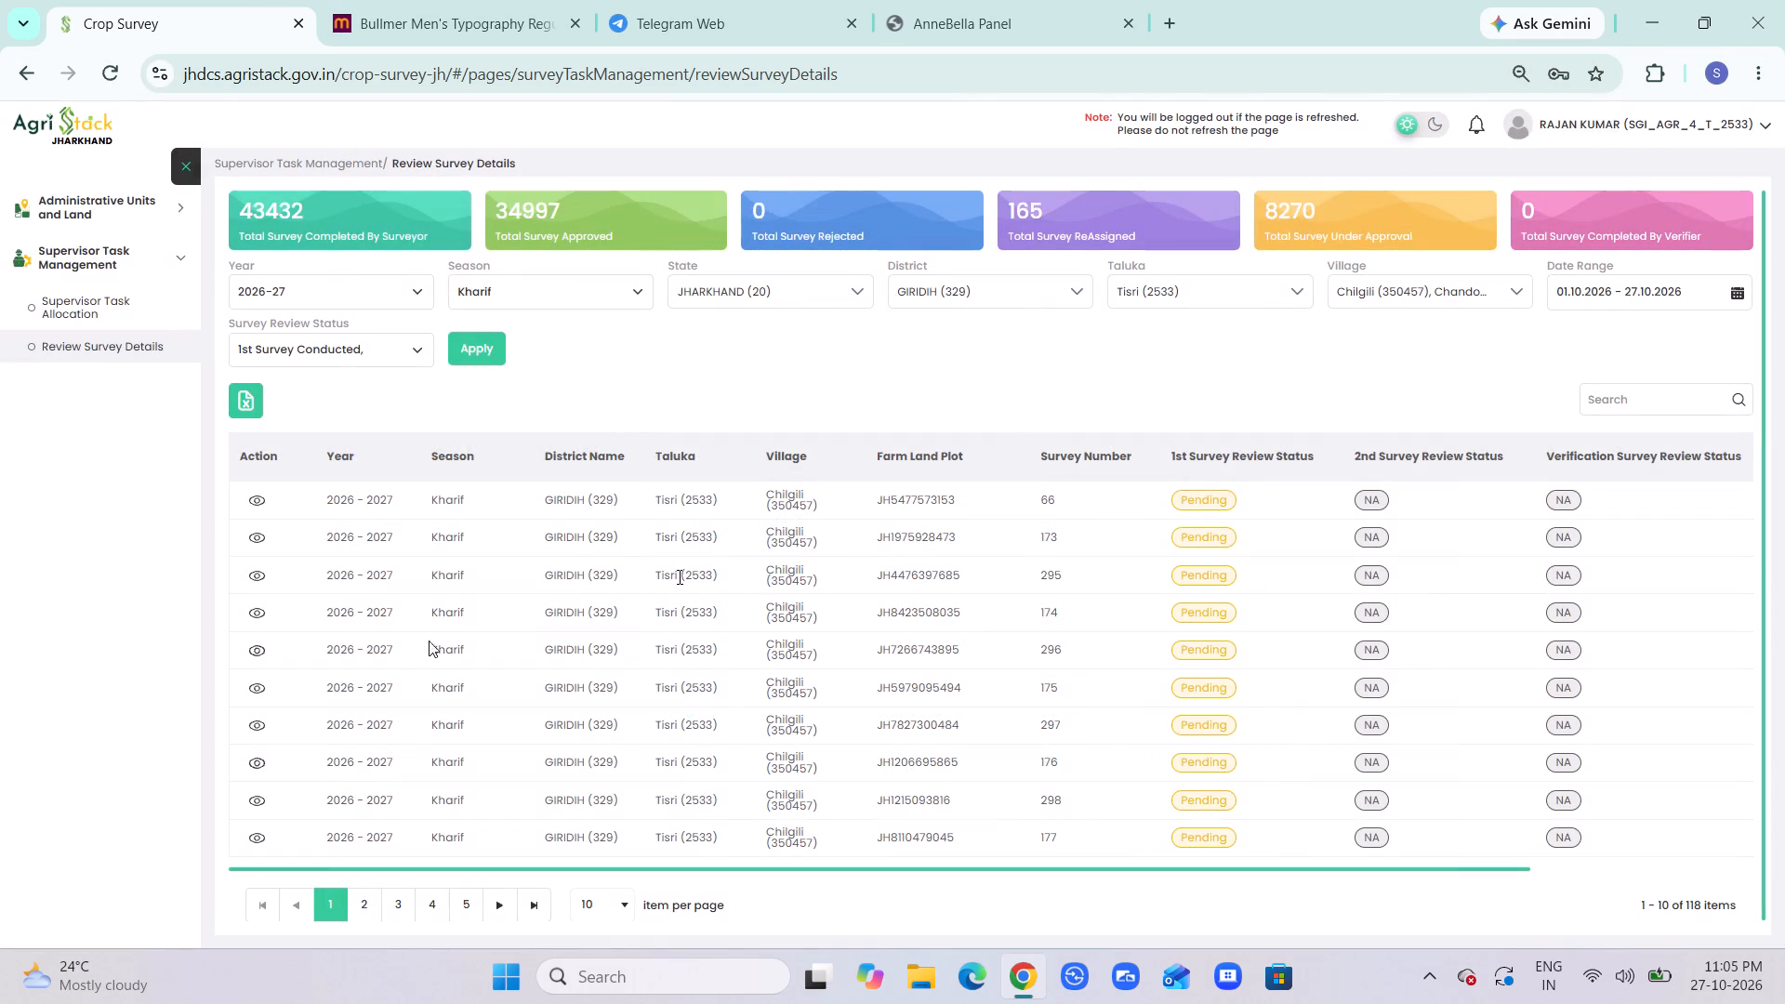
Check the 1st survey review of survey number 295 in Chilgili and close its details.
{"action": "left_click", "coordinate": [253, 575]}
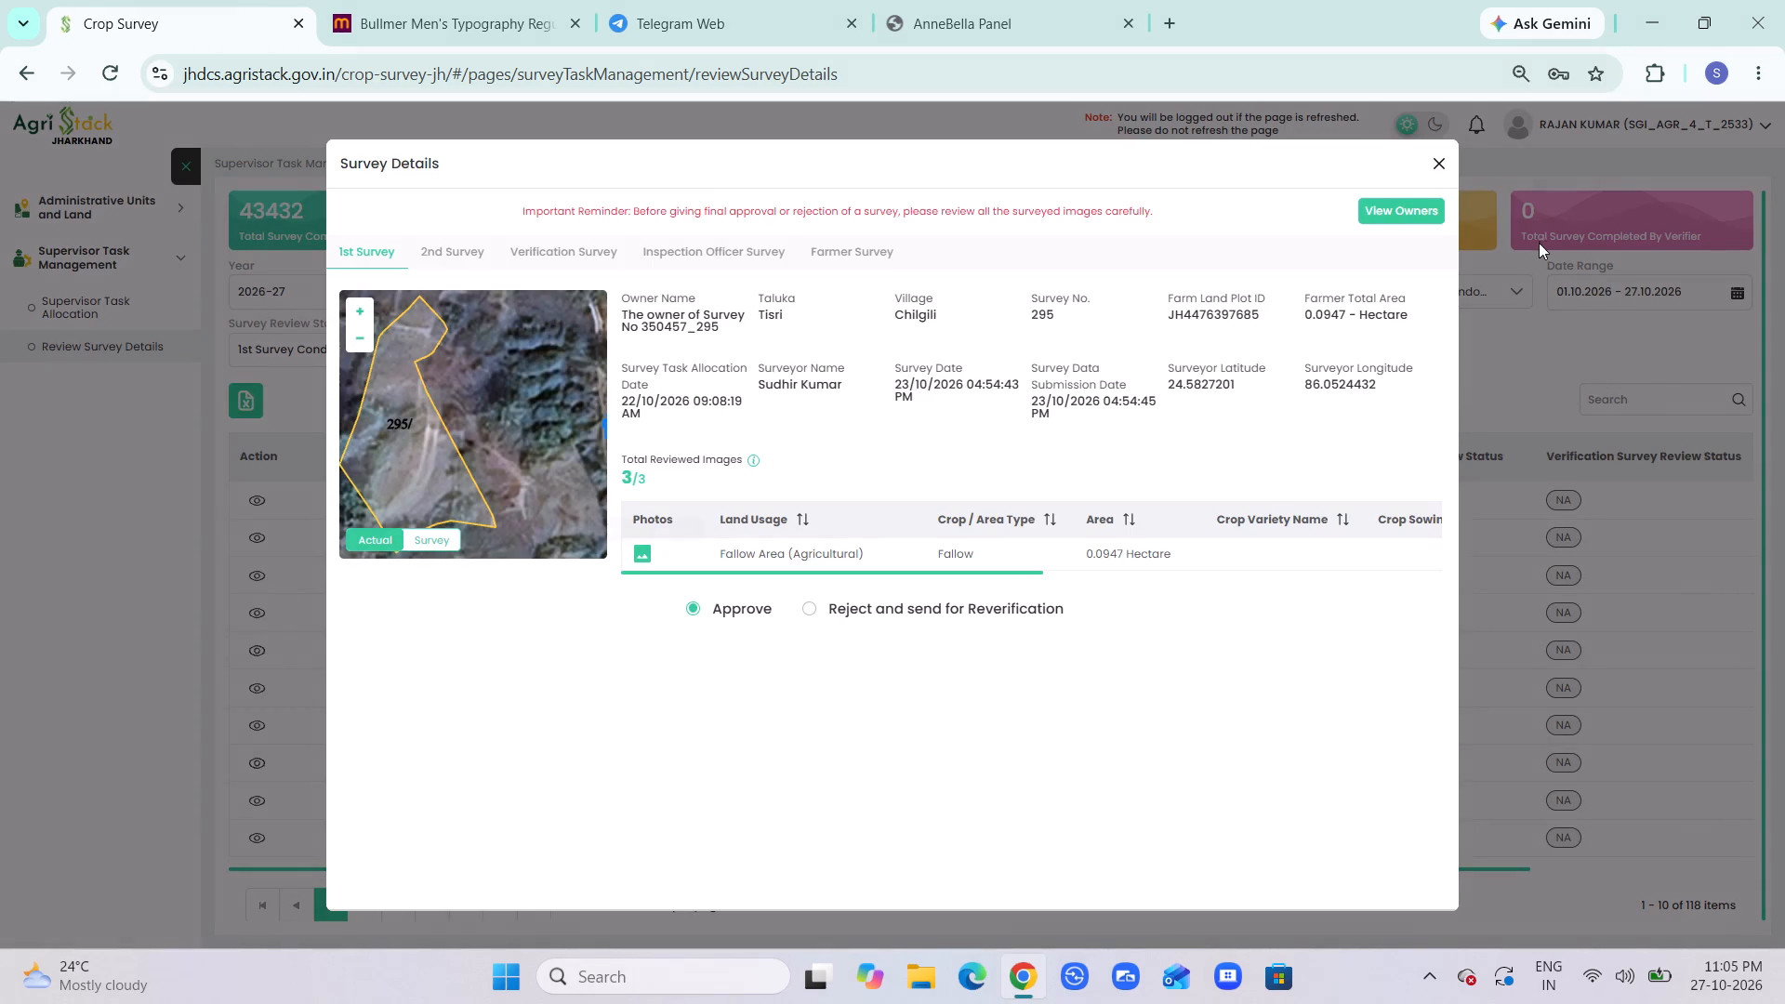
{"action": "left_click", "coordinate": [1431, 156]}
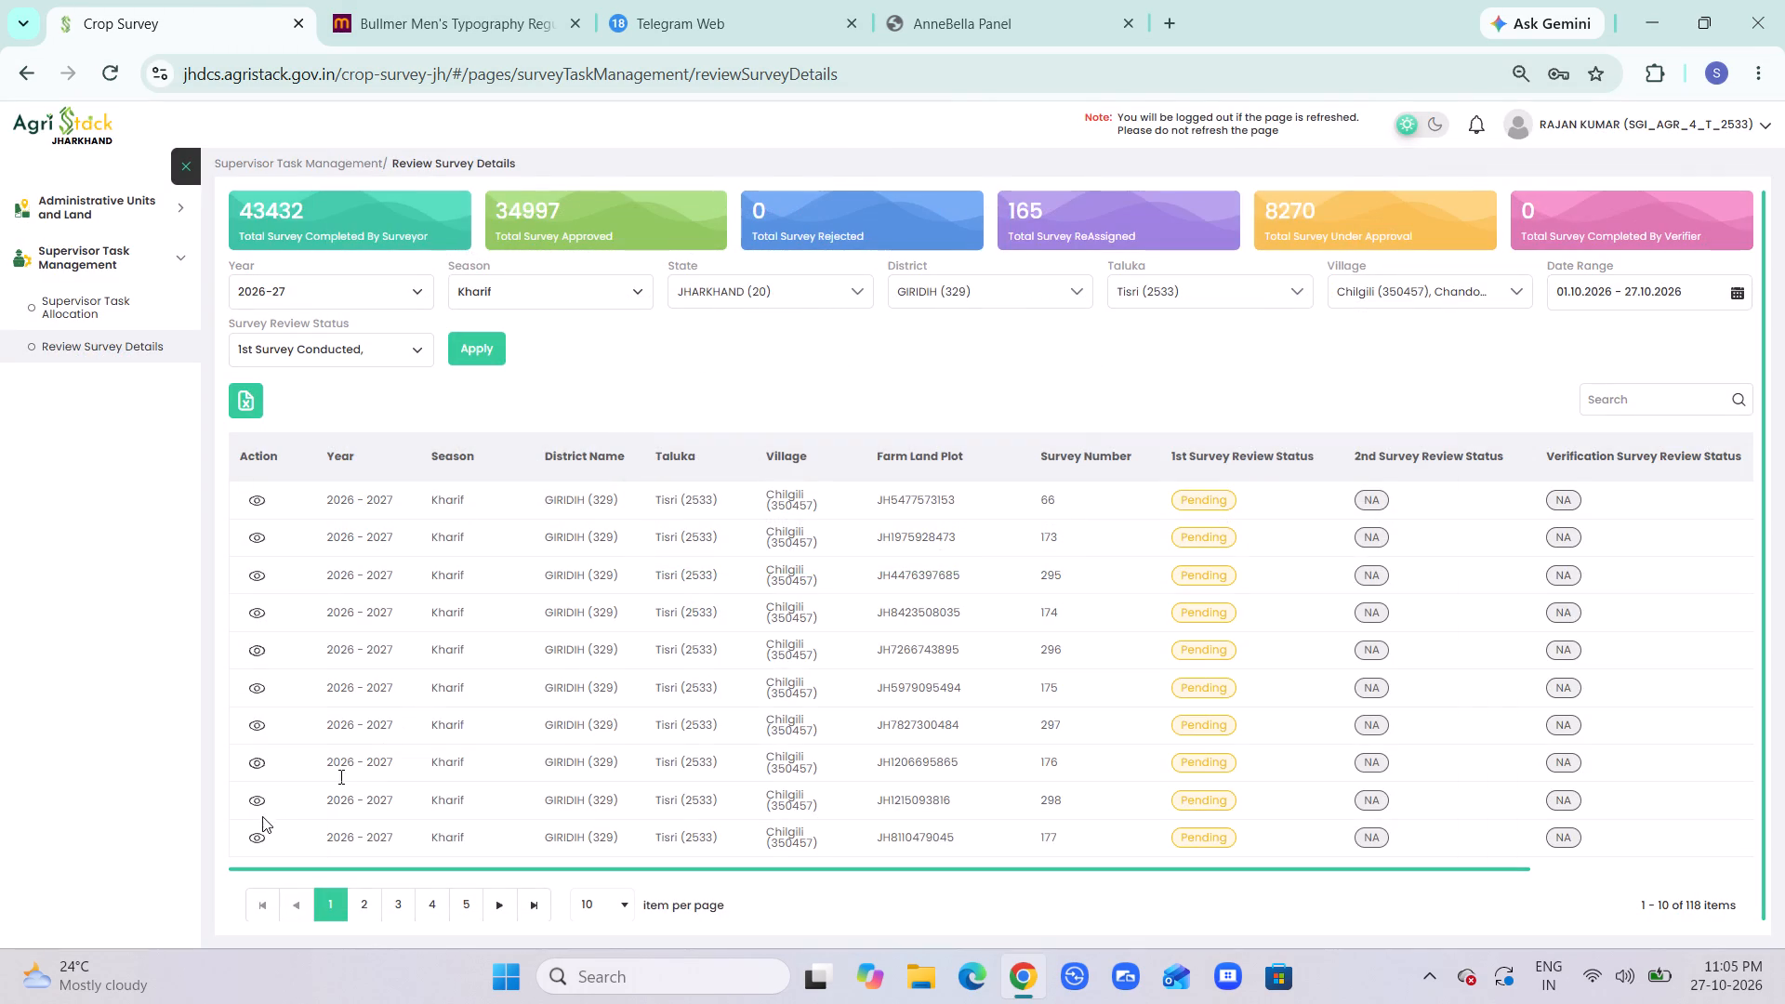
Open survey number 177 in Chilgili and approve all three of its fallow-land farm images.
{"action": "left_click", "coordinate": [257, 831]}
{"action": "left_click", "coordinate": [645, 544]}
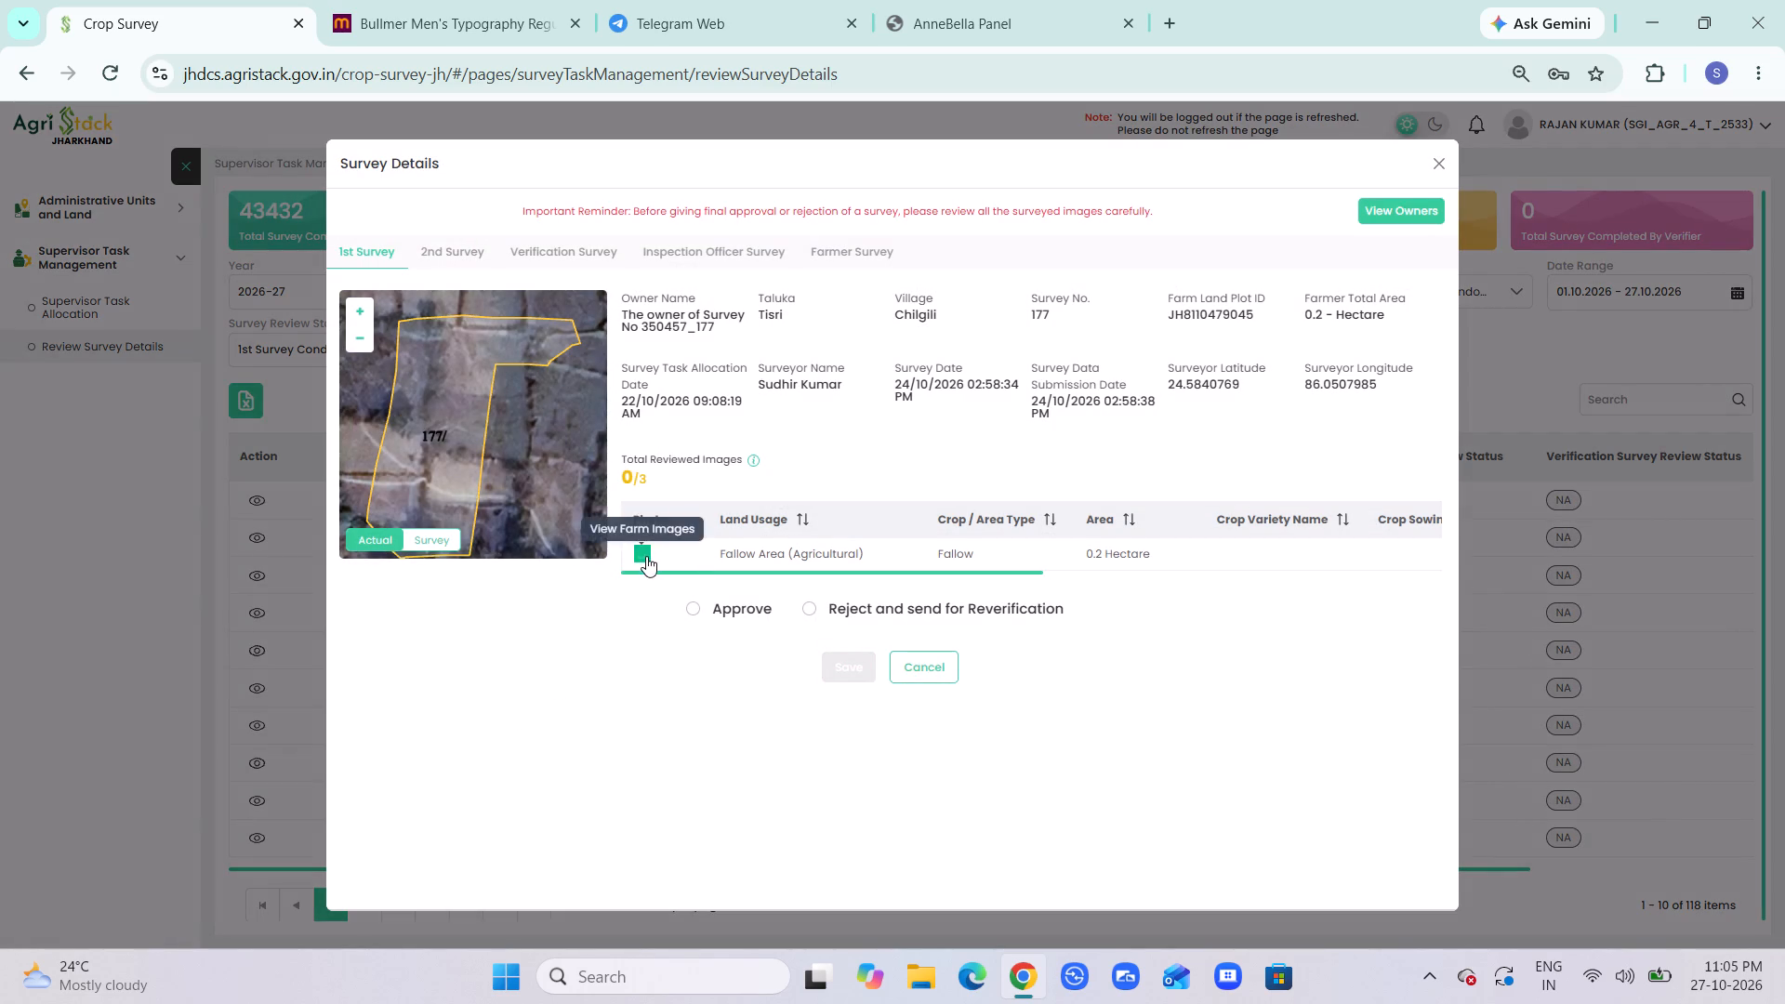
{"action": "left_click", "coordinate": [646, 556]}
{"action": "left_click", "coordinate": [860, 857]}
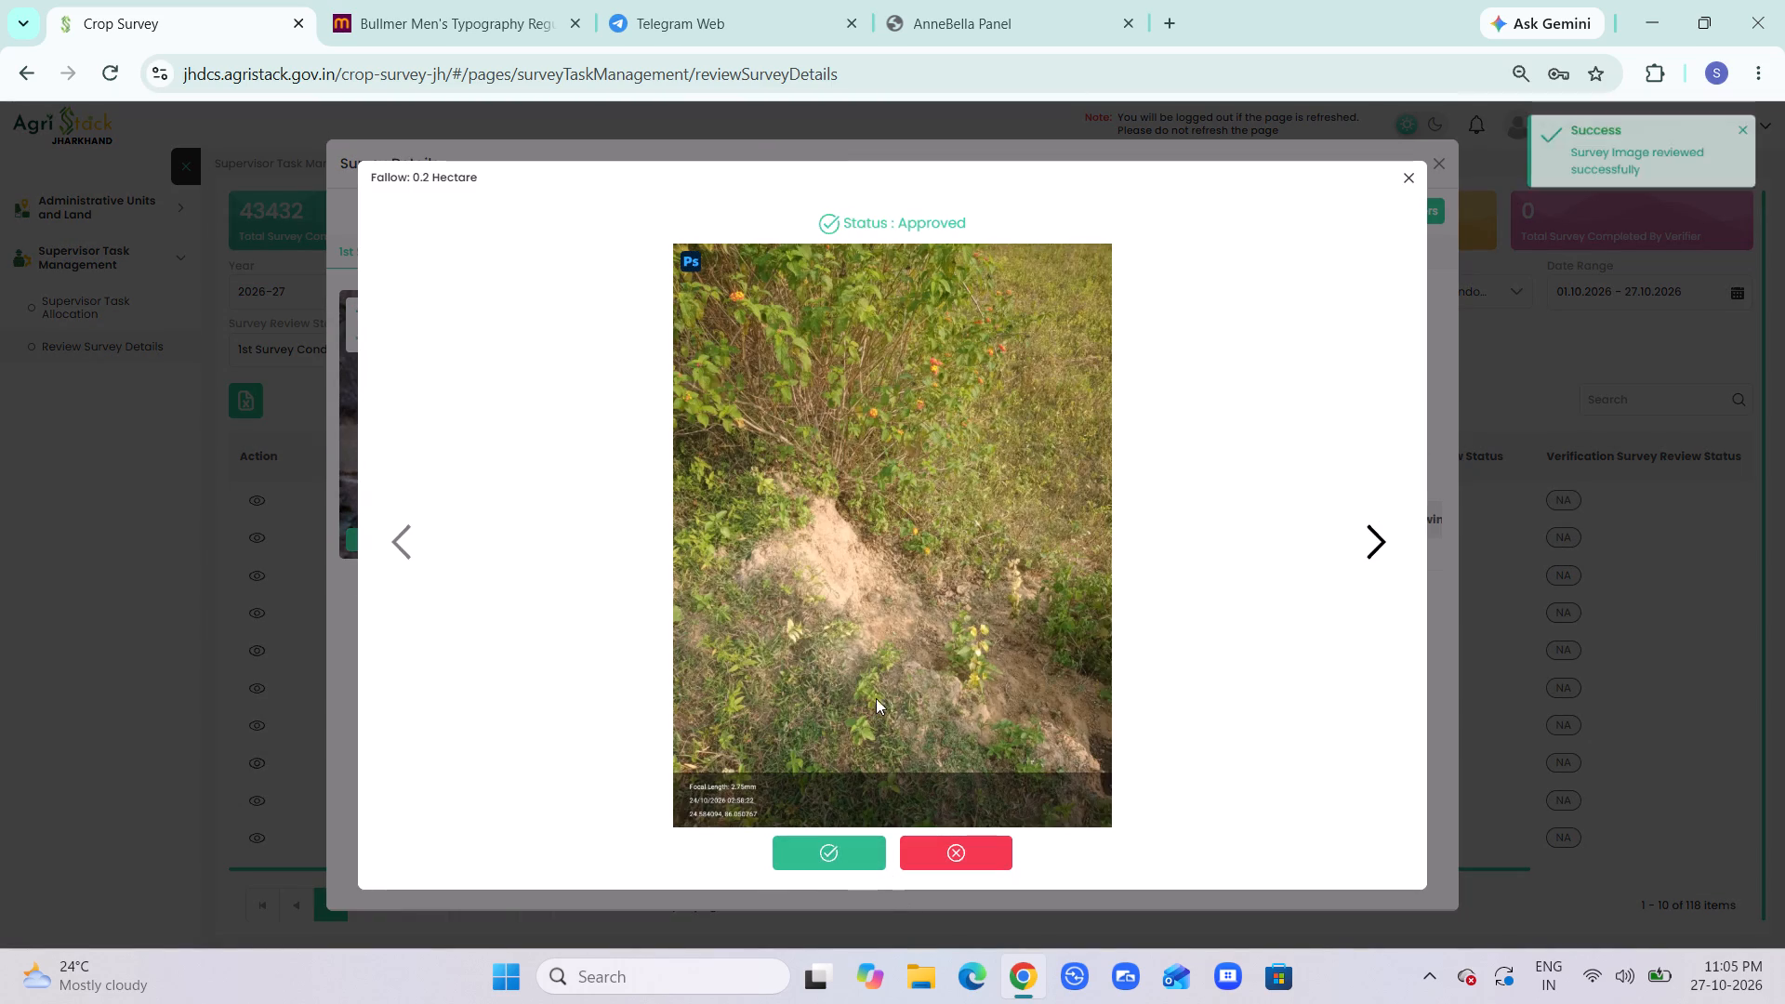
{"action": "left_click_drag", "start_coordinate": [1050, 658], "coordinate": [972, 663]}
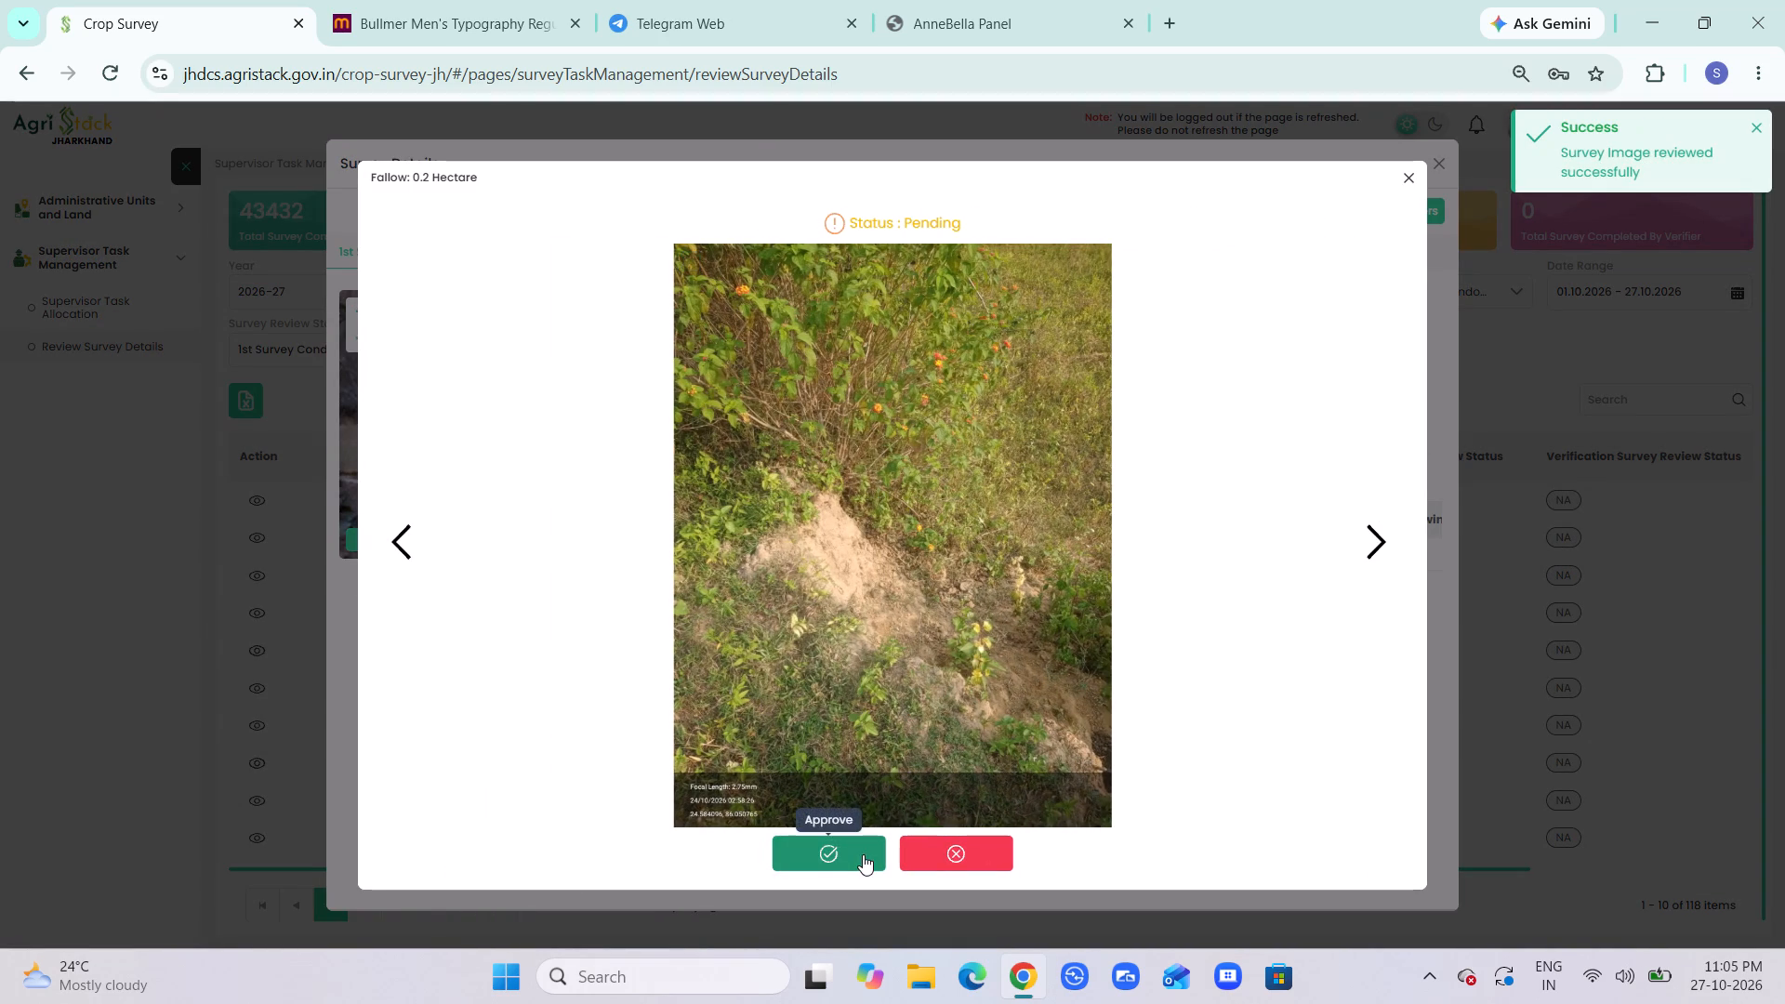
{"action": "left_click", "coordinate": [863, 854]}
{"action": "left_click_drag", "start_coordinate": [1009, 675], "coordinate": [958, 675]}
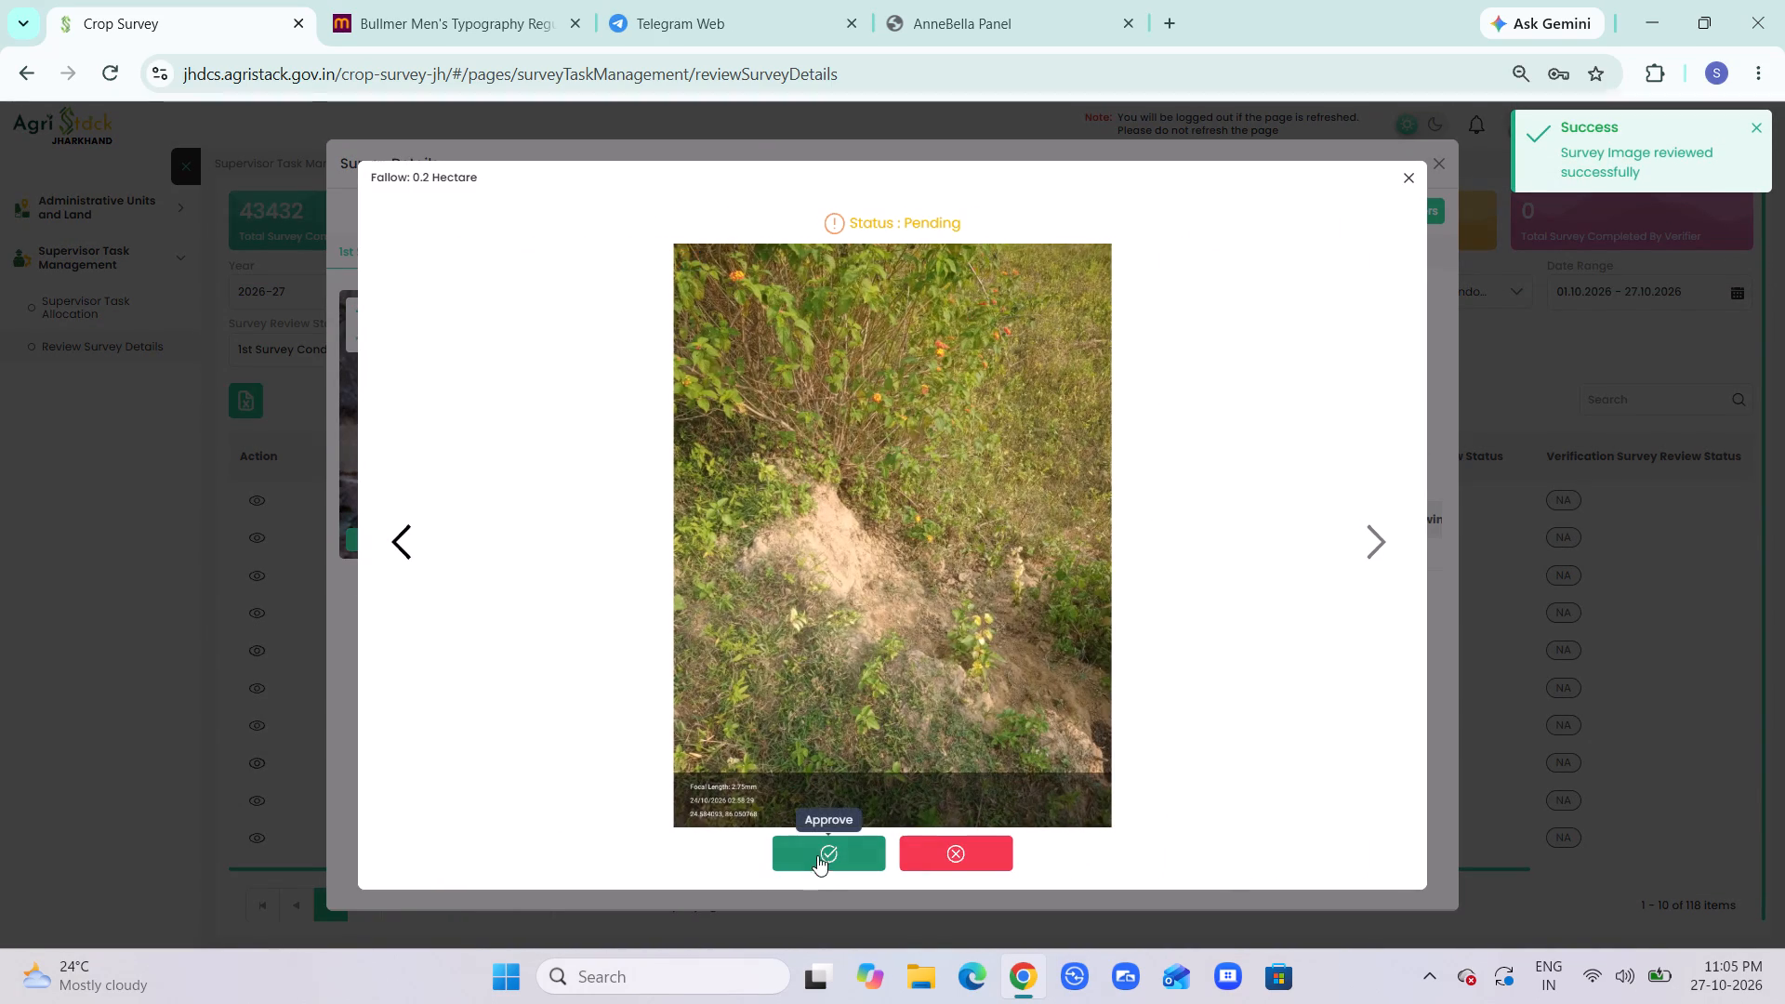
{"action": "left_click", "coordinate": [819, 852]}
{"action": "left_click", "coordinate": [1409, 176]}
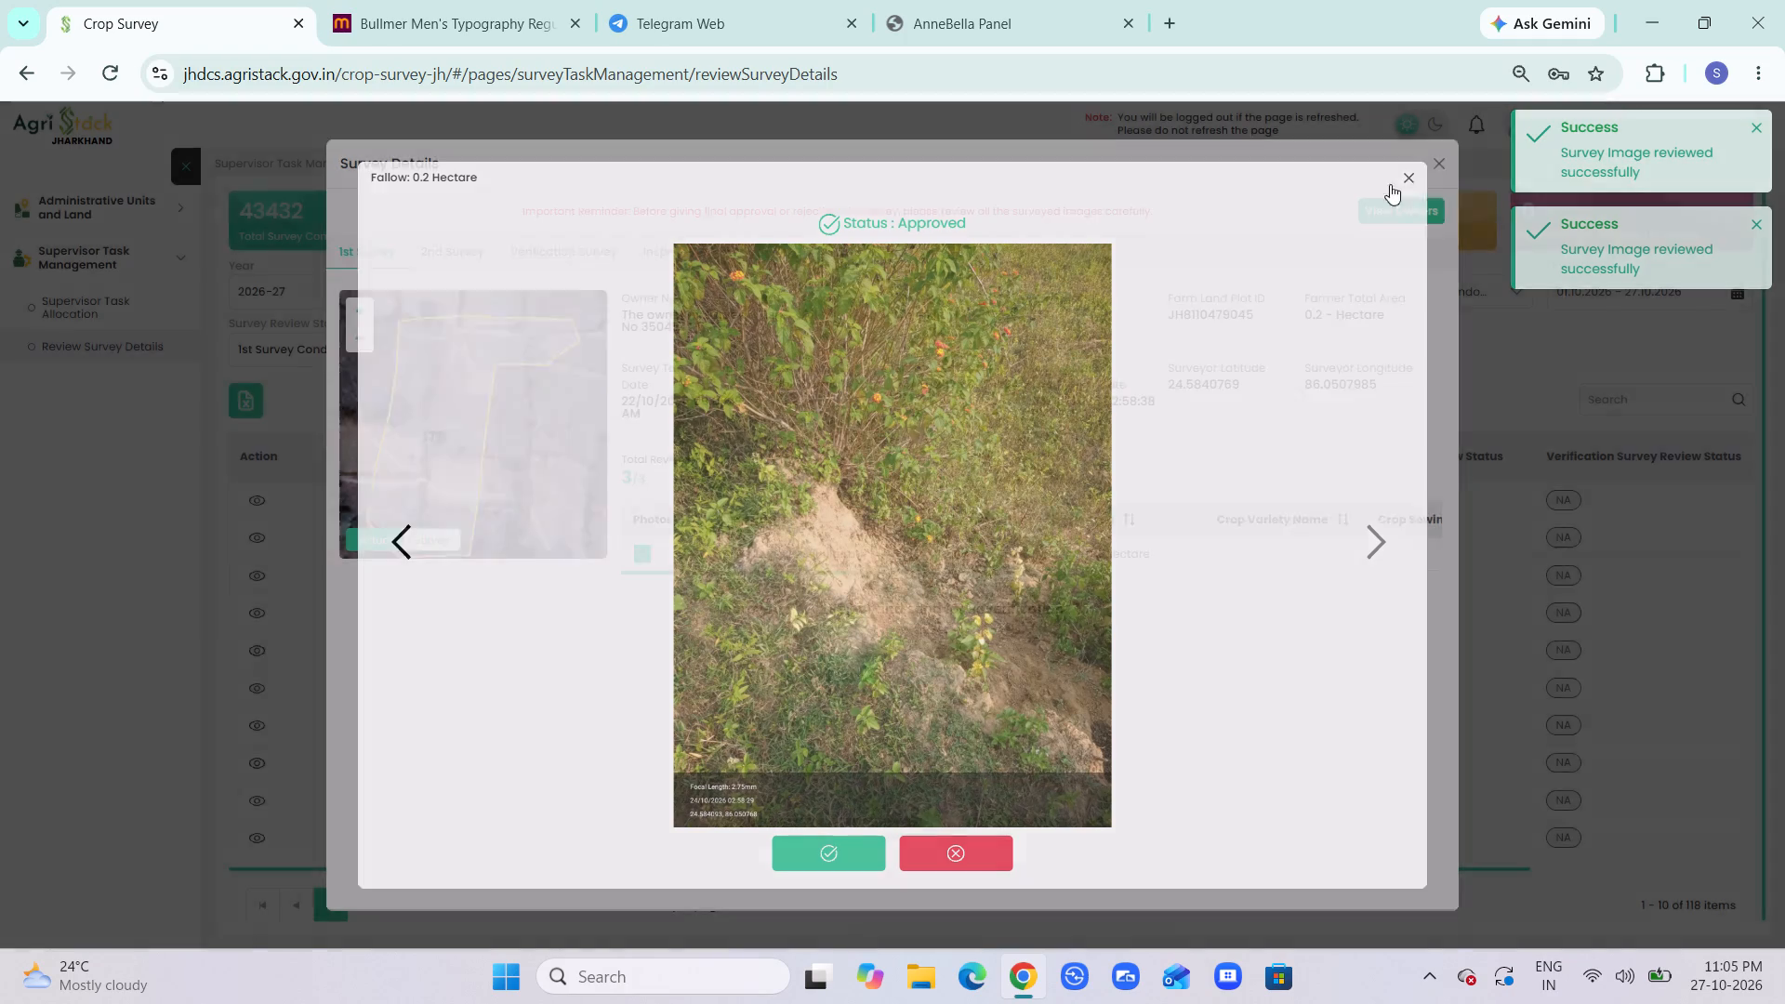
Mark the 1st survey of survey number 177 as Approve, save the review and close its details.
{"action": "left_click", "coordinate": [738, 606]}
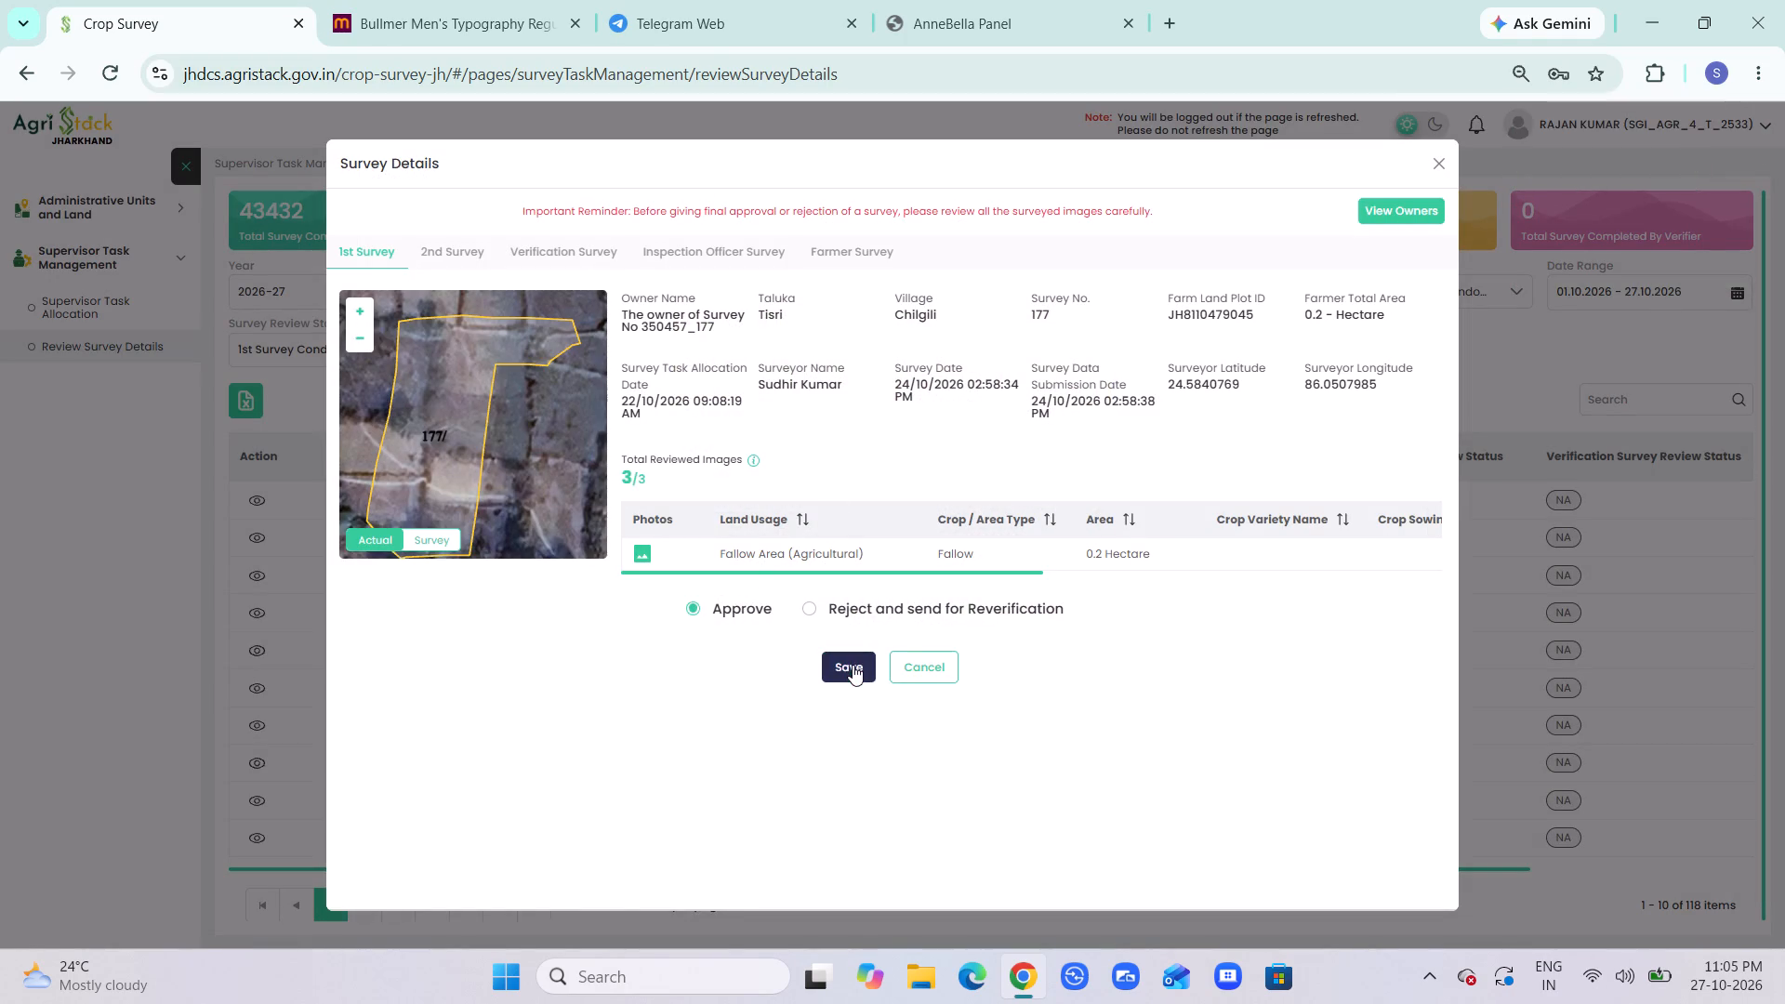
{"action": "left_click", "coordinate": [853, 665]}
{"action": "left_click", "coordinate": [859, 563]}
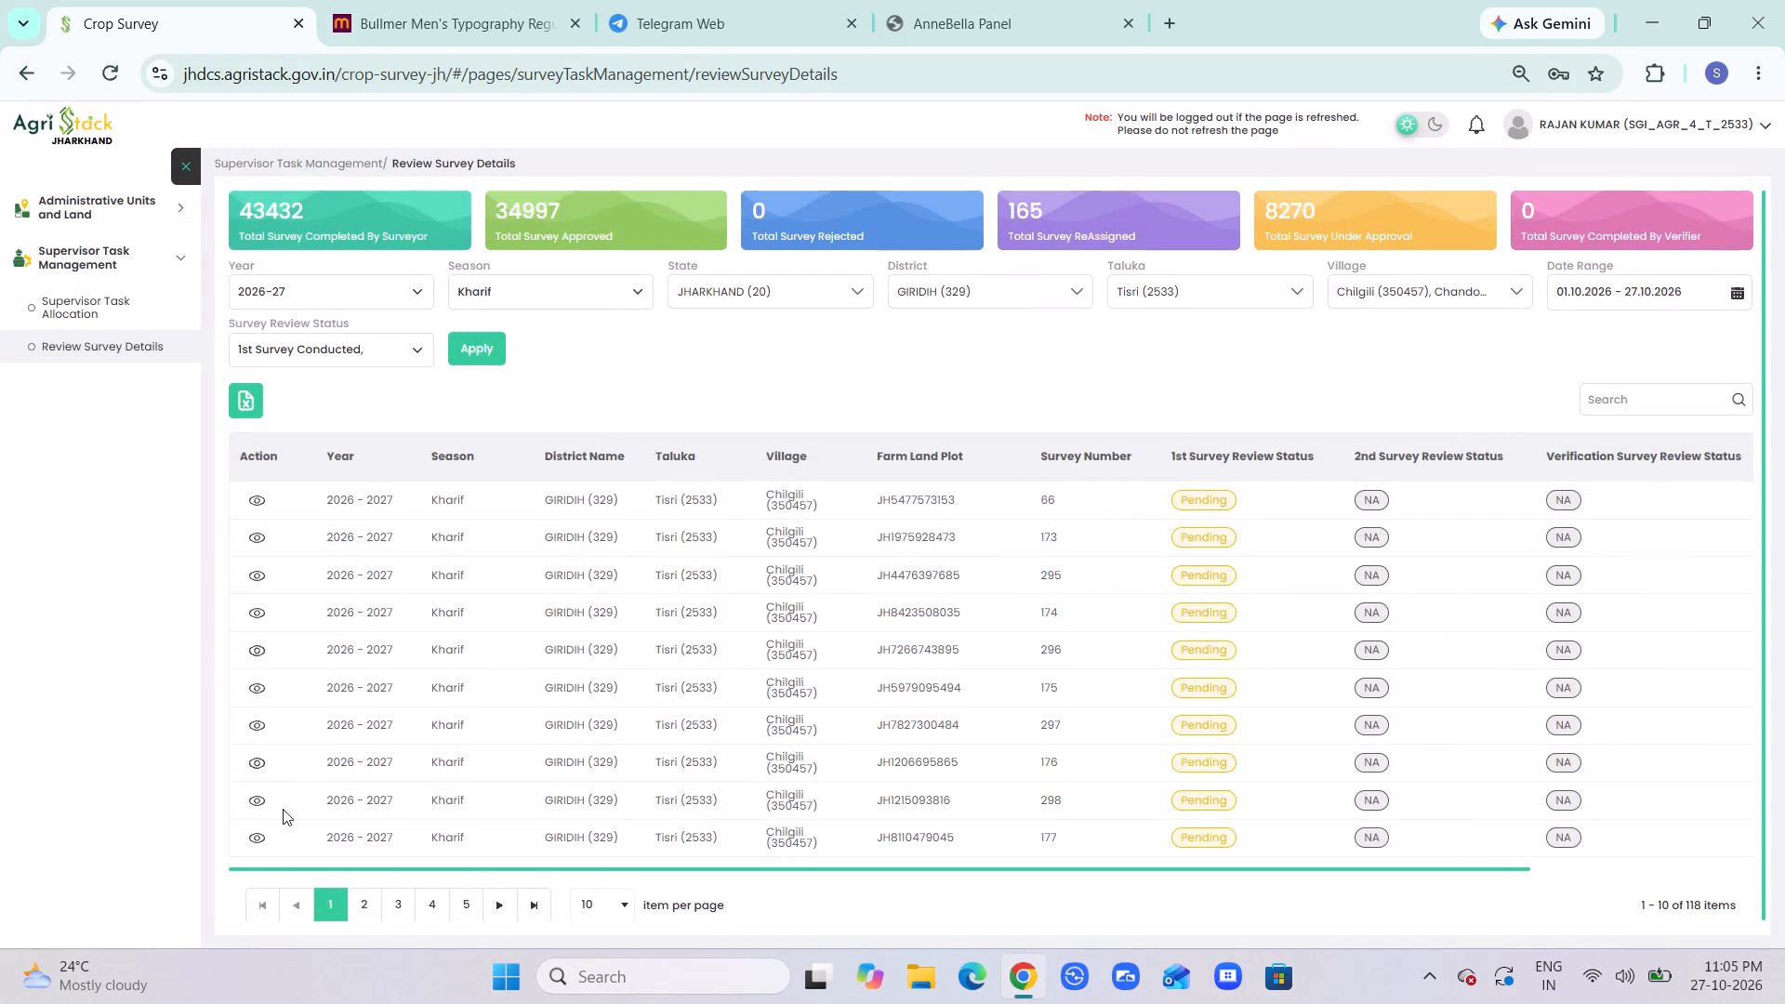
{"action": "left_click", "coordinate": [259, 801]}
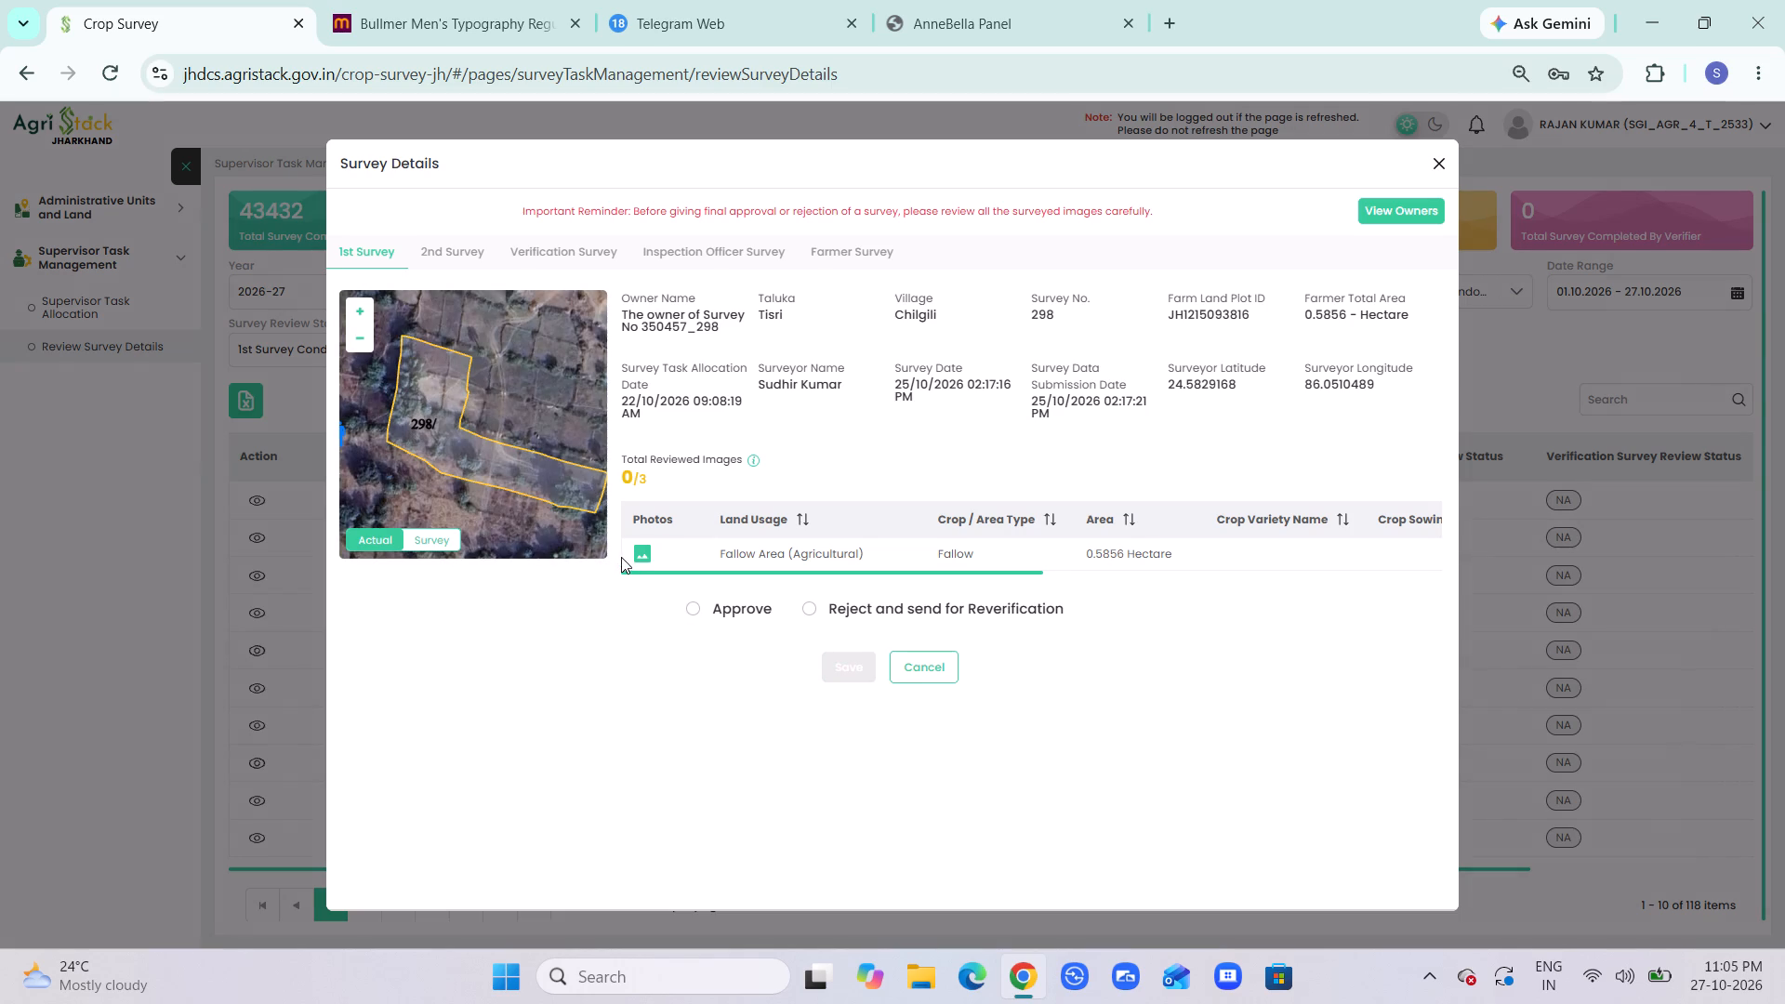
{"action": "left_click", "coordinate": [636, 550]}
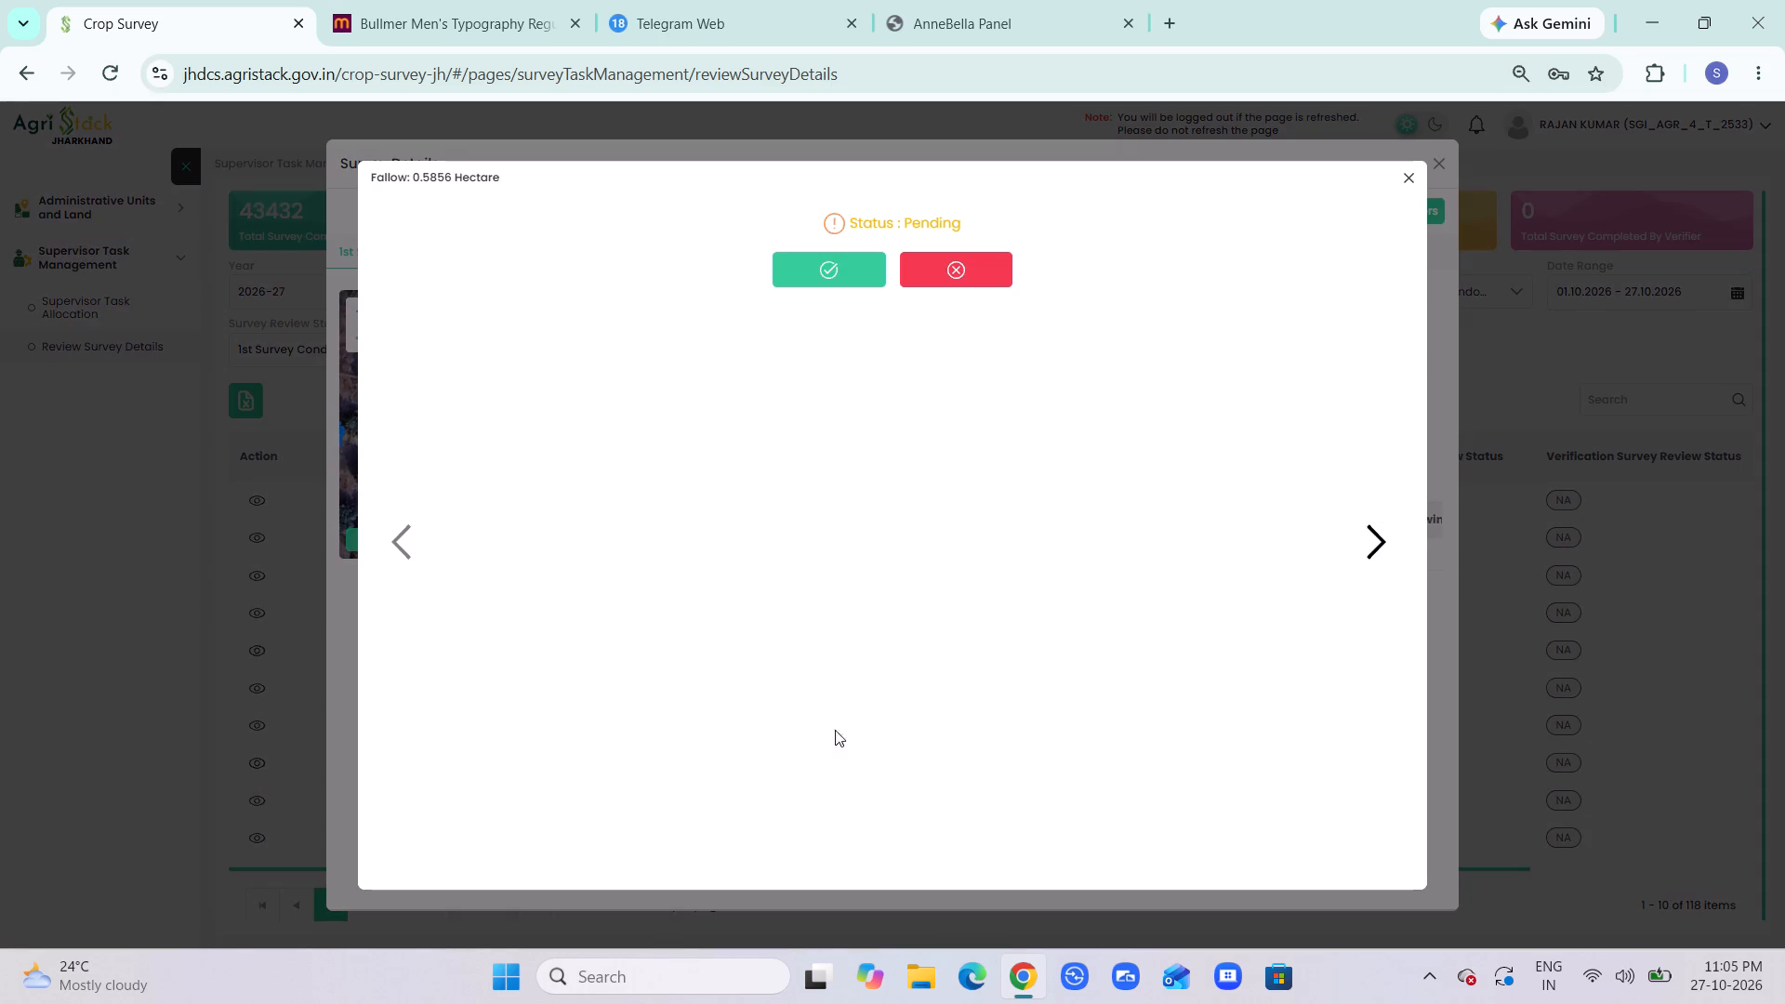
{"action": "left_click", "coordinate": [846, 849]}
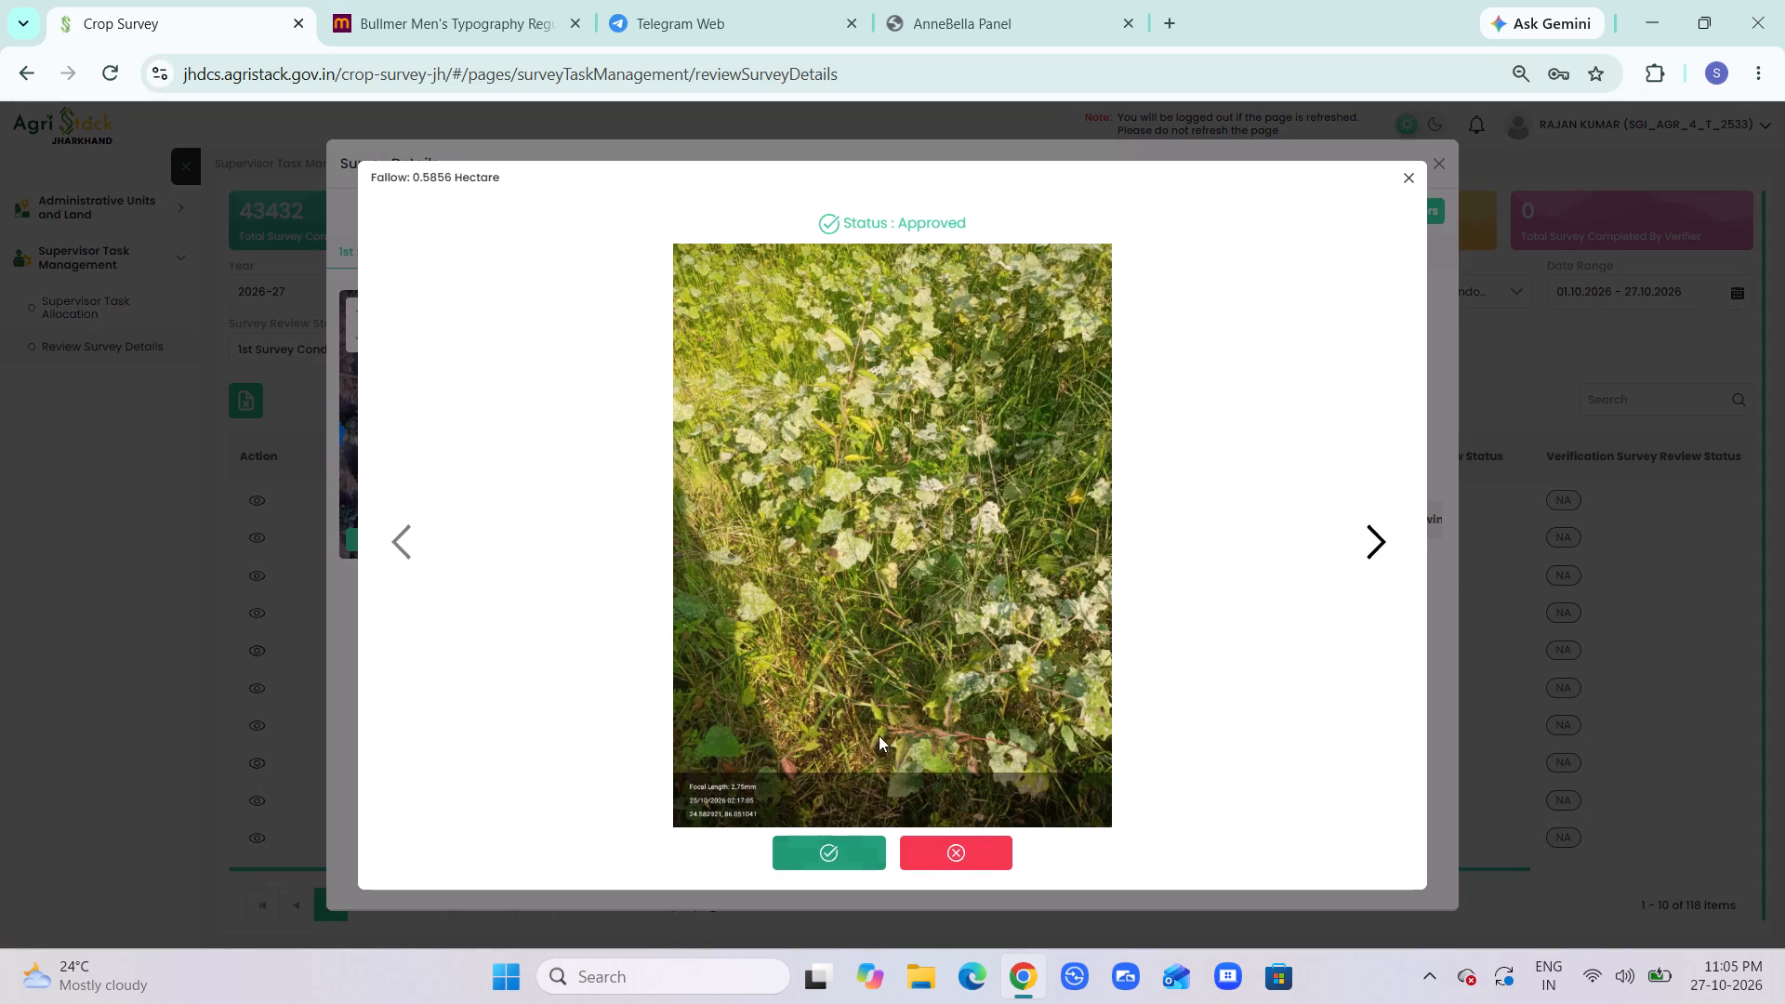
{"action": "left_click_drag", "start_coordinate": [1066, 627], "coordinate": [1028, 647]}
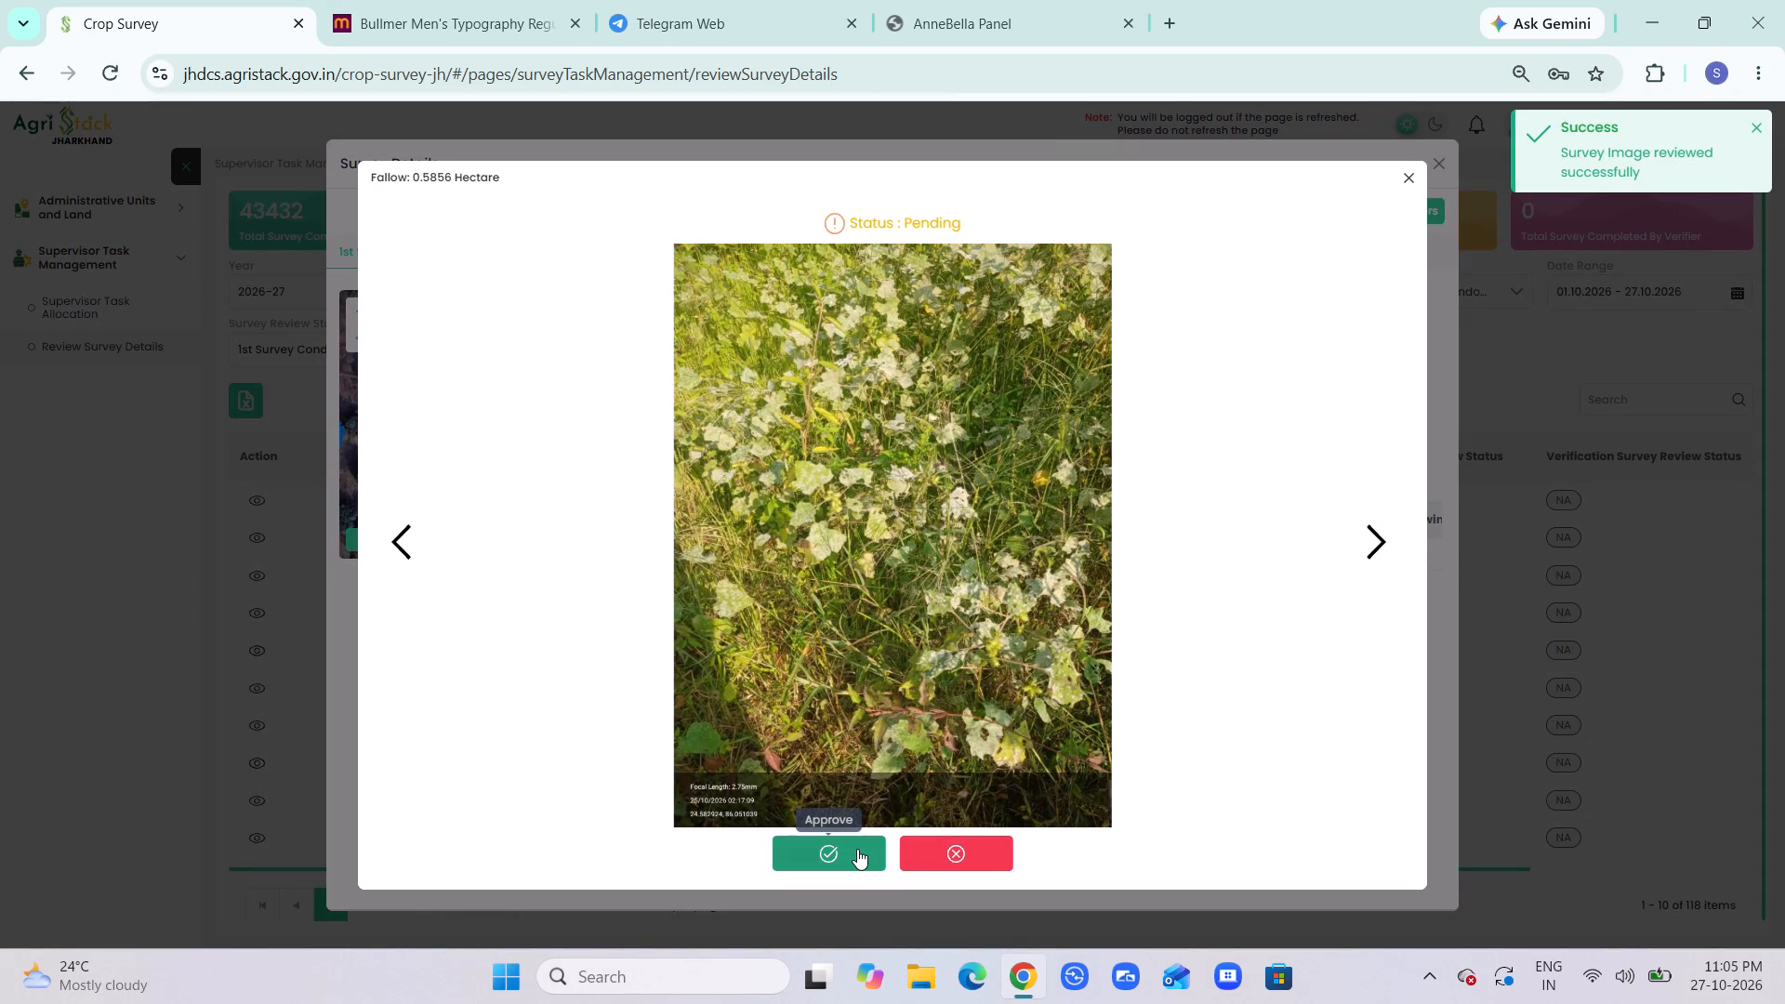
{"action": "left_click", "coordinate": [857, 849]}
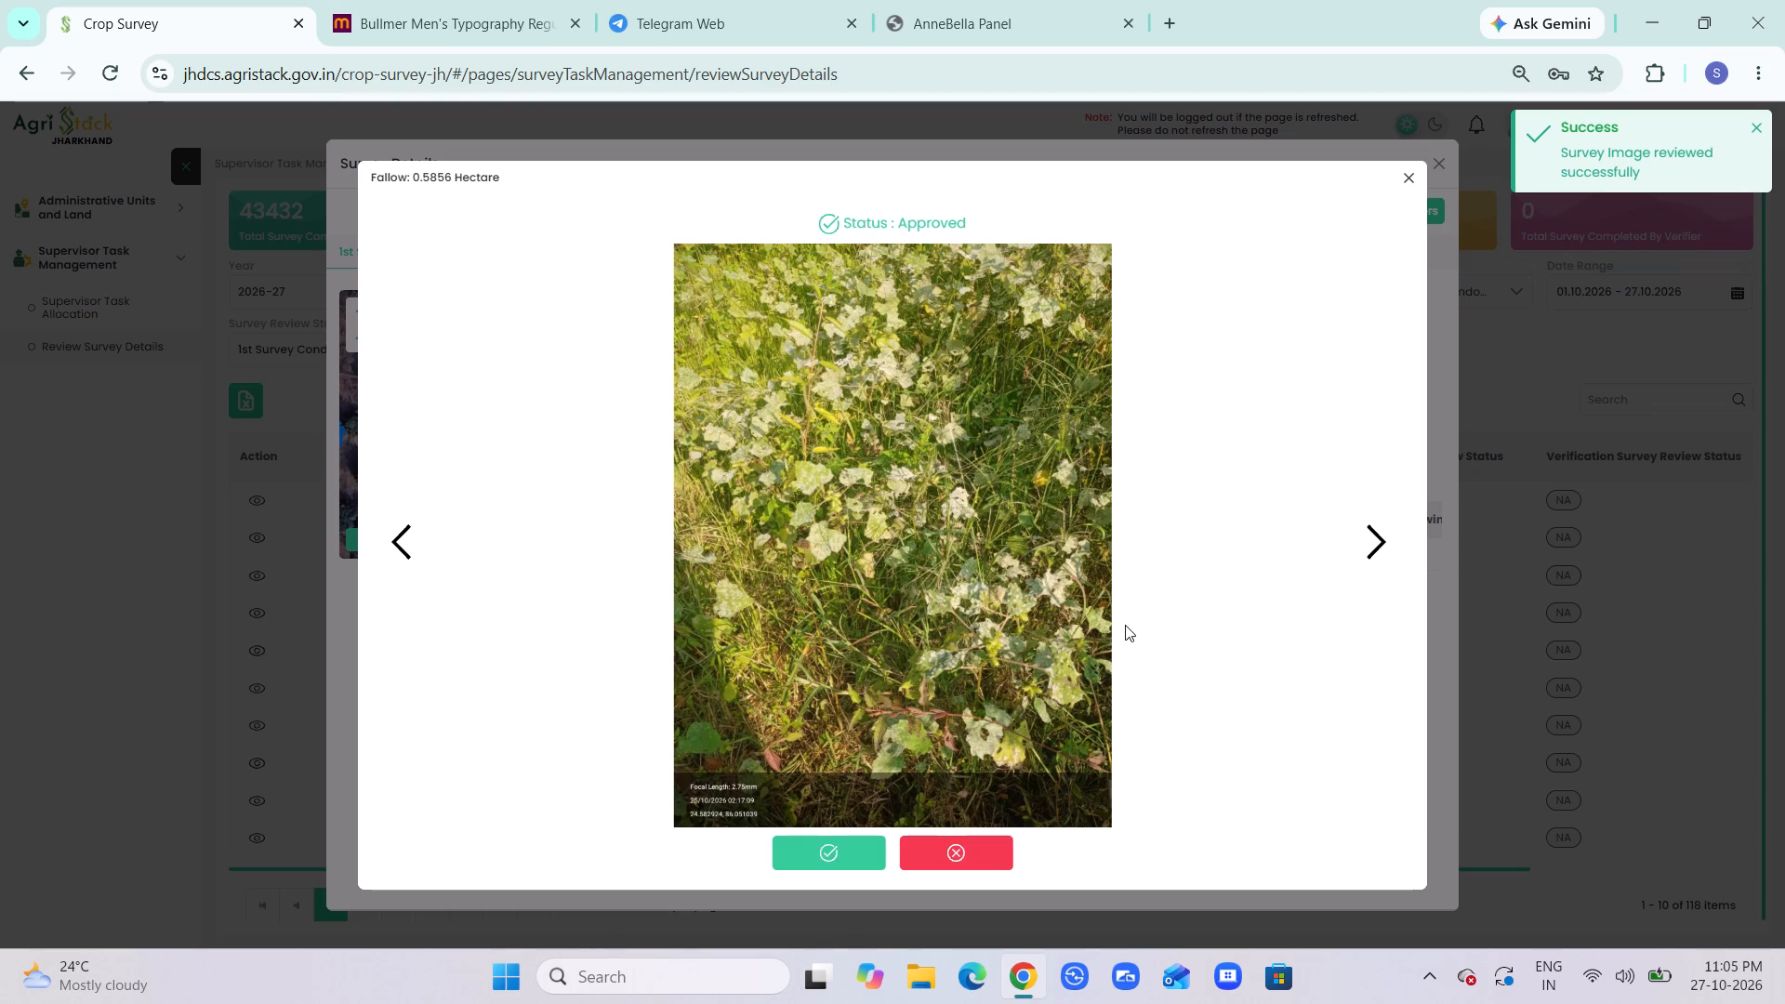
{"action": "left_click_drag", "start_coordinate": [1125, 625], "coordinate": [928, 655]}
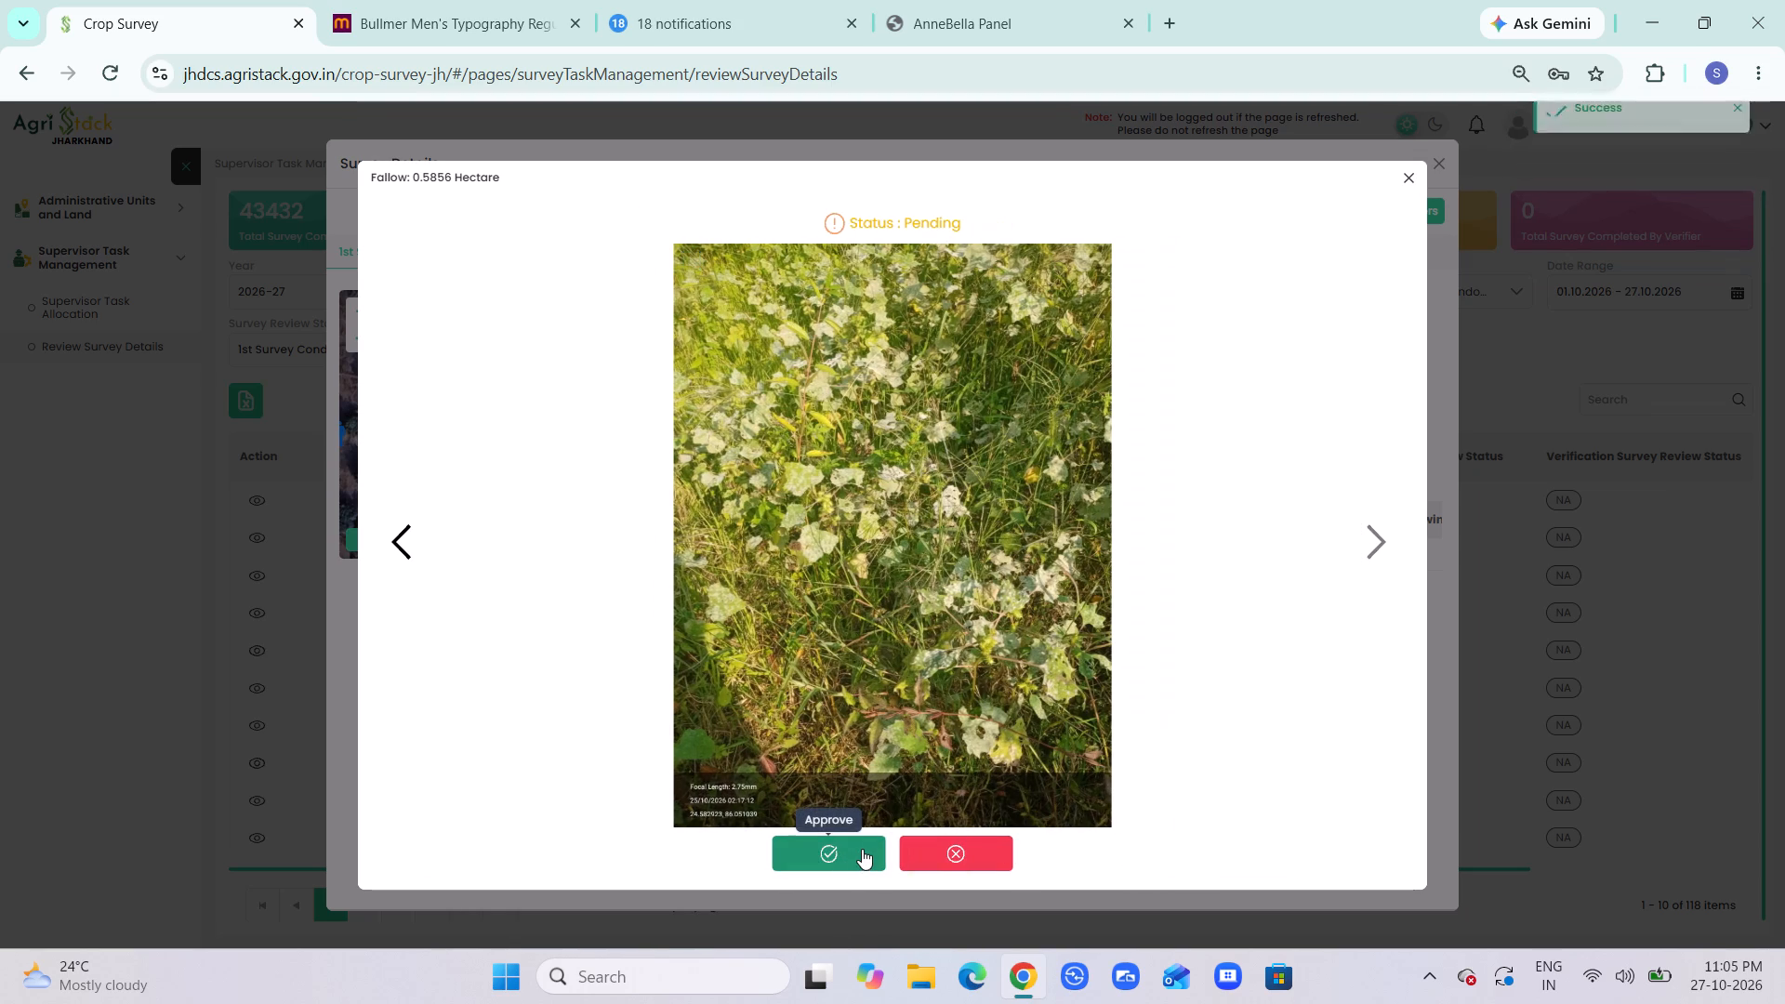
{"action": "left_click", "coordinate": [862, 849]}
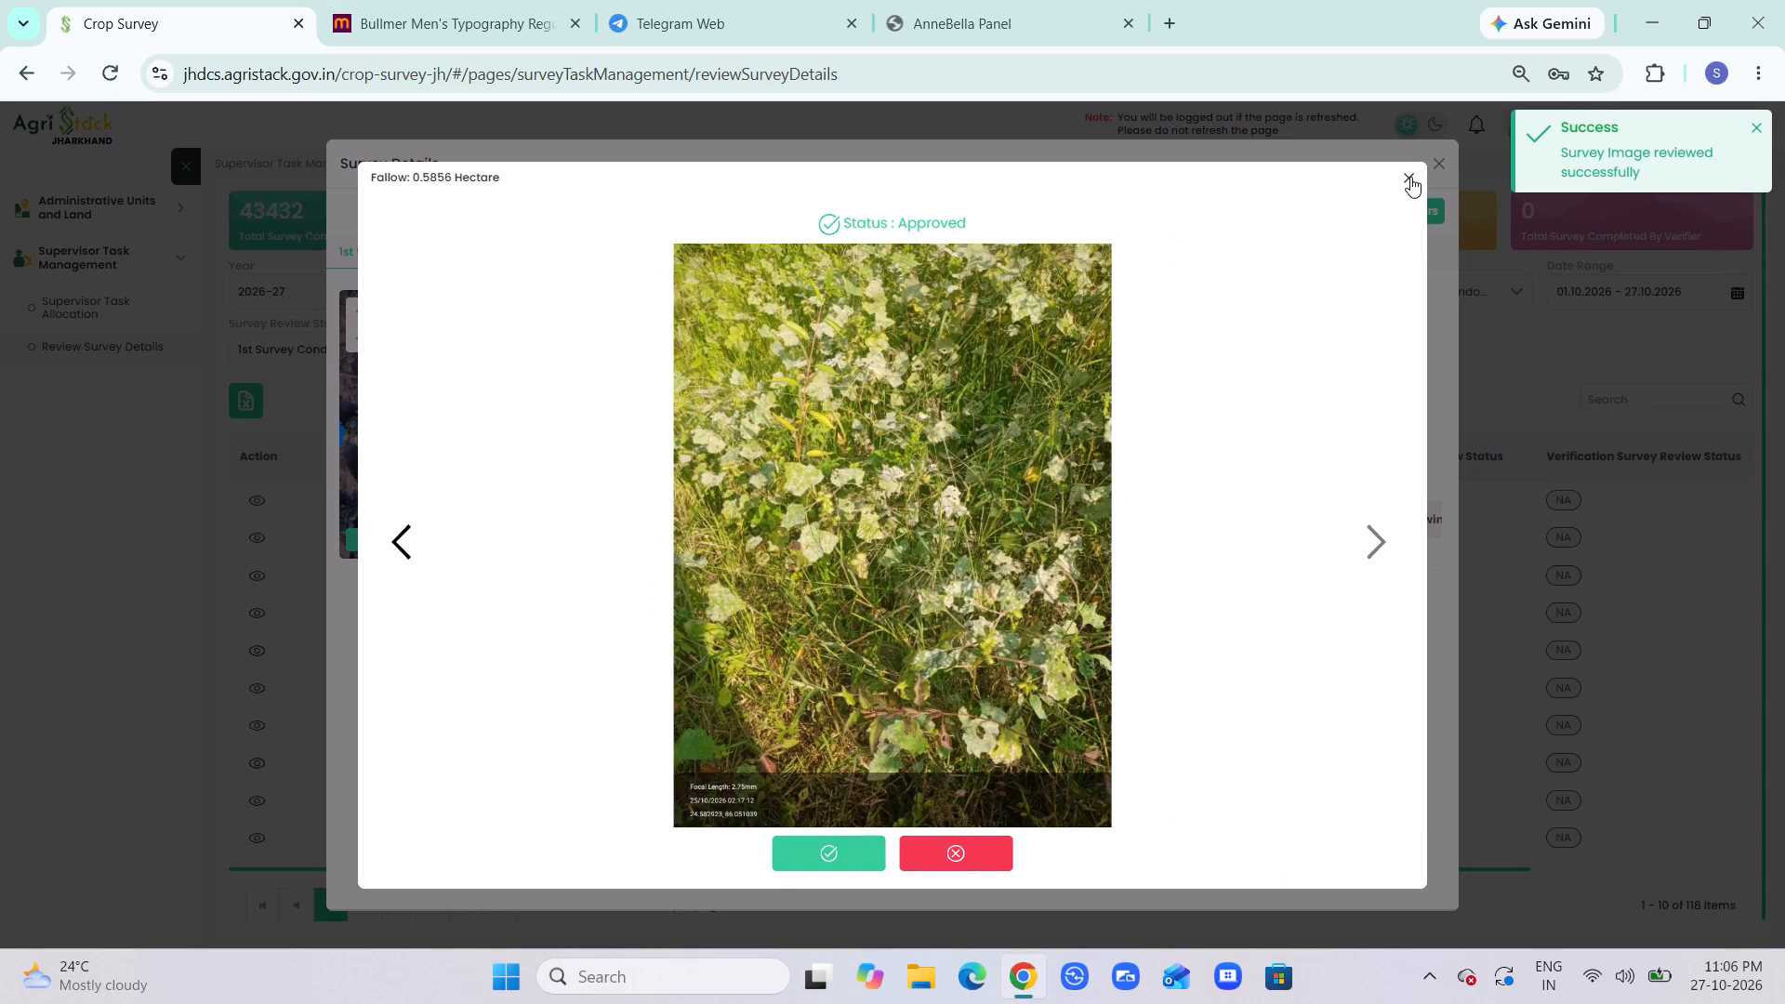
{"action": "left_click", "coordinate": [1410, 177]}
Mark the 1st survey of survey number 298 as Approve, save the review and close its details.
{"action": "left_click", "coordinate": [735, 603]}
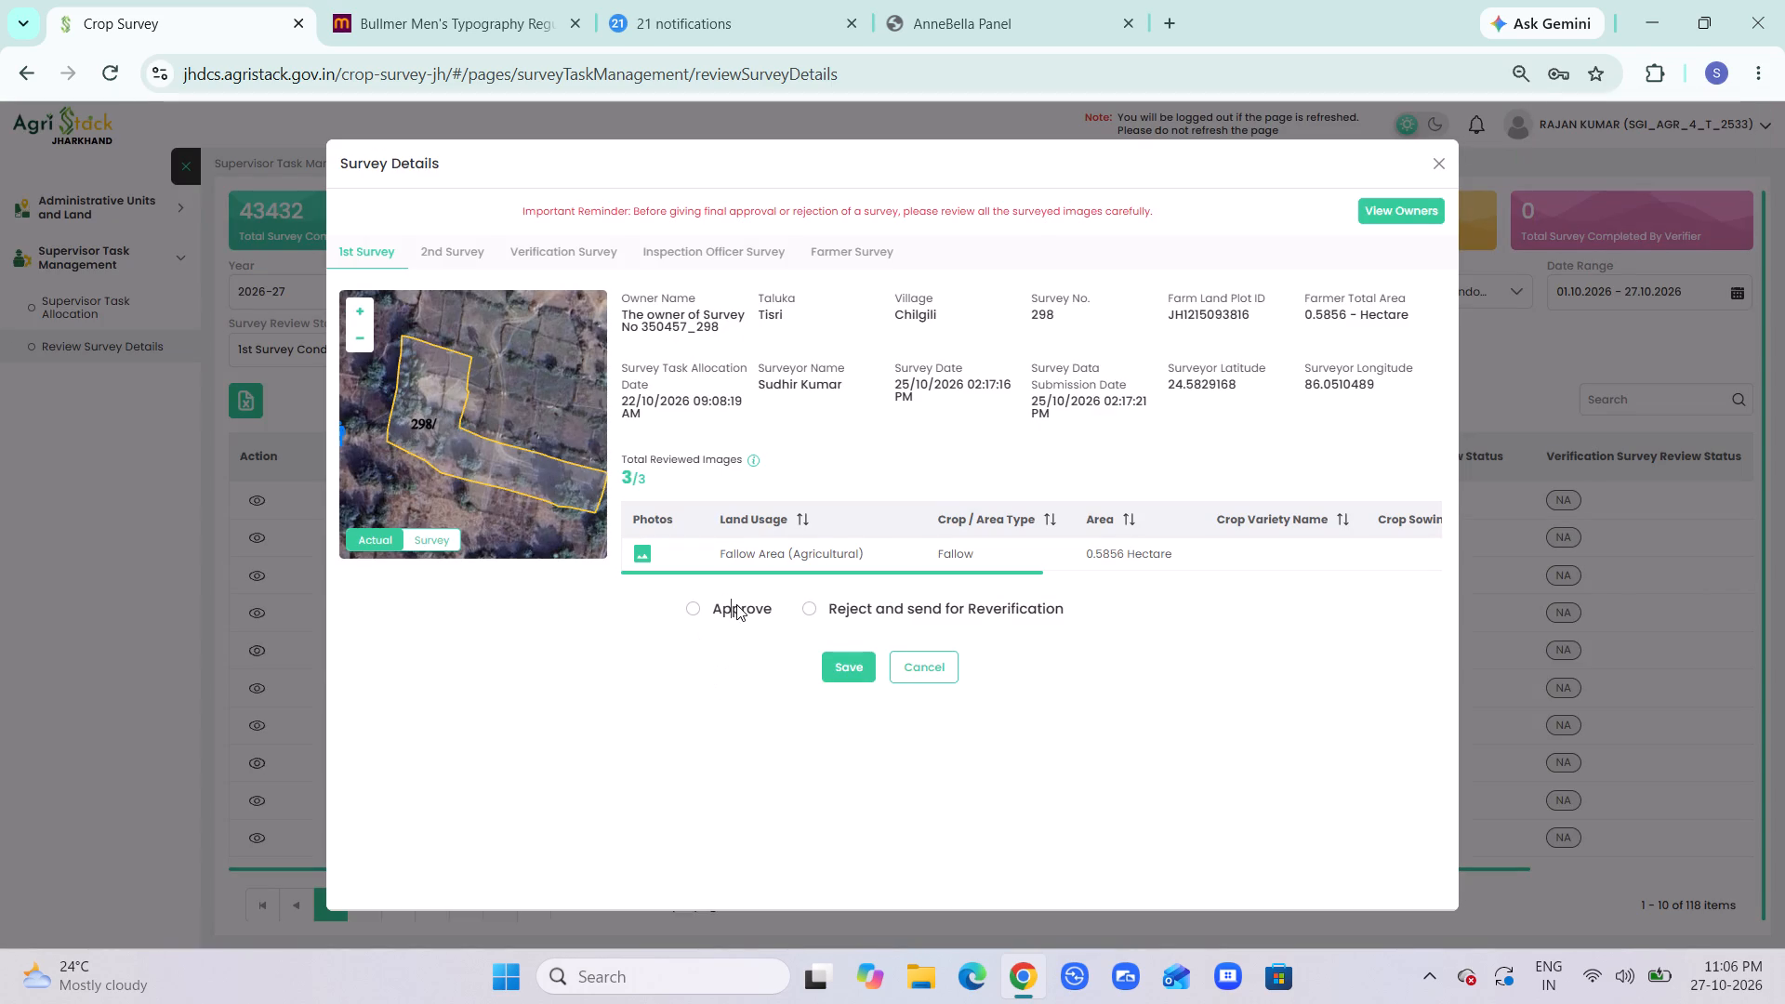
{"action": "left_click", "coordinate": [860, 664]}
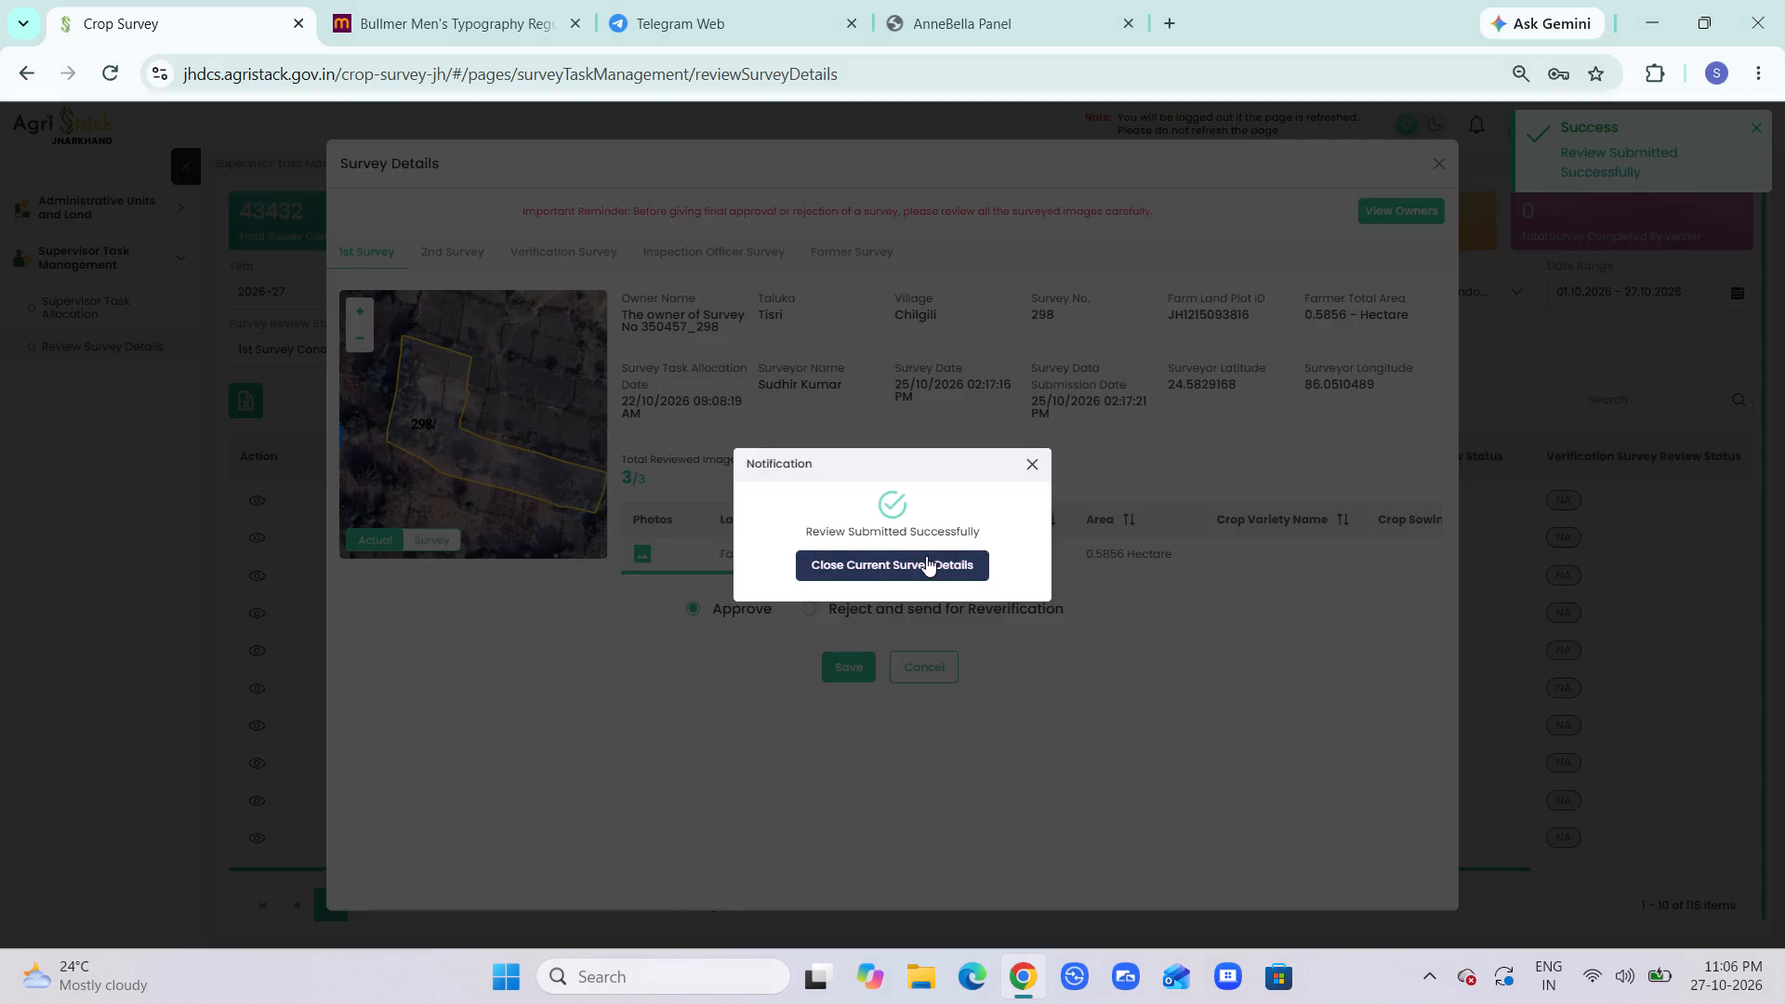
{"action": "left_click", "coordinate": [926, 556]}
{"action": "left_click", "coordinate": [257, 758]}
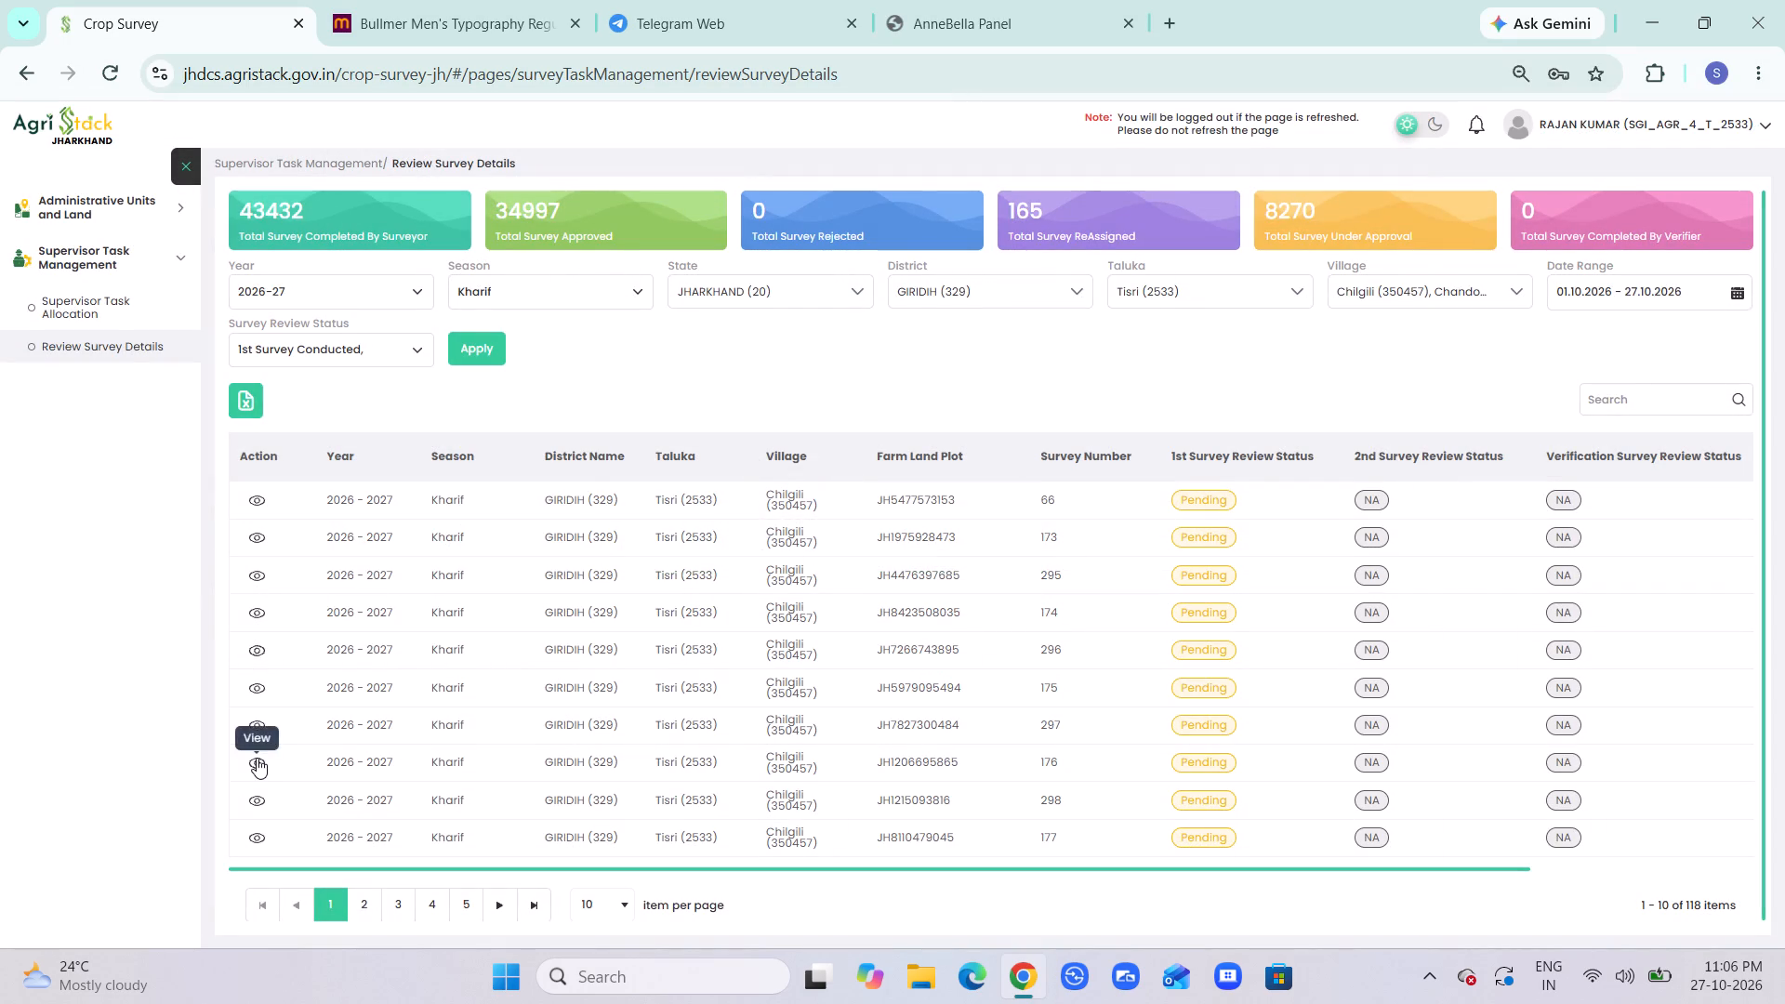
{"action": "left_click", "coordinate": [641, 548]}
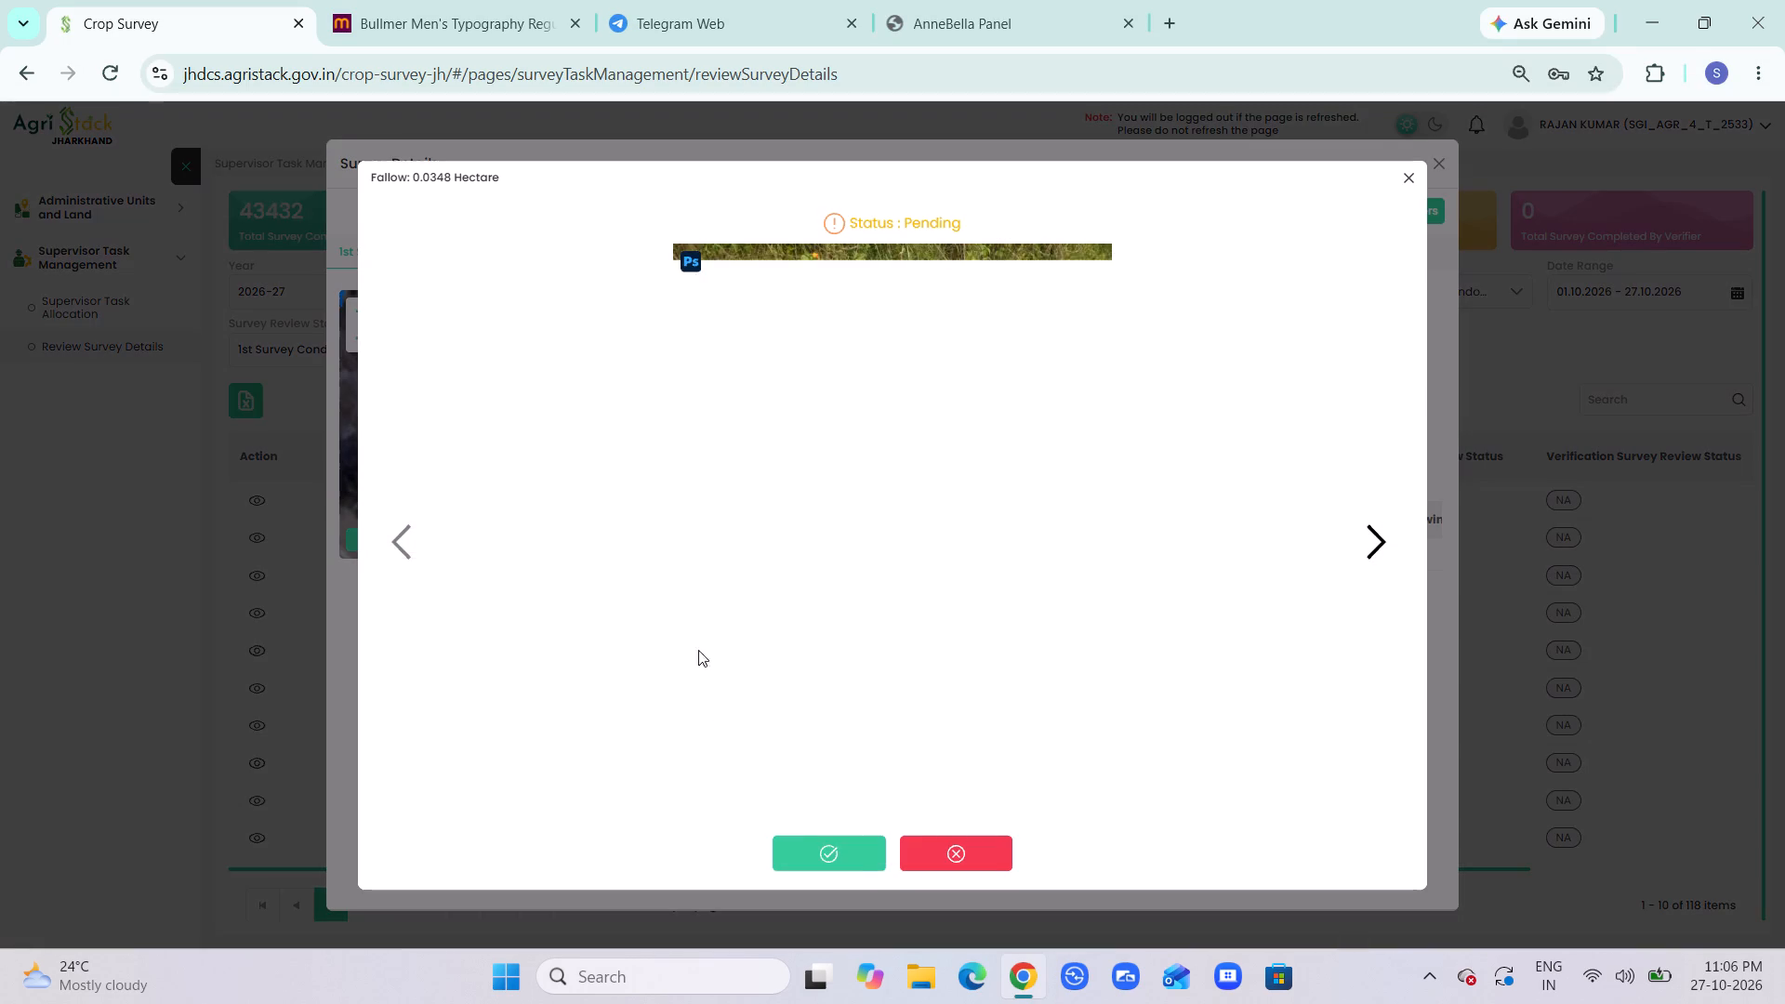
{"action": "left_click", "coordinate": [856, 845]}
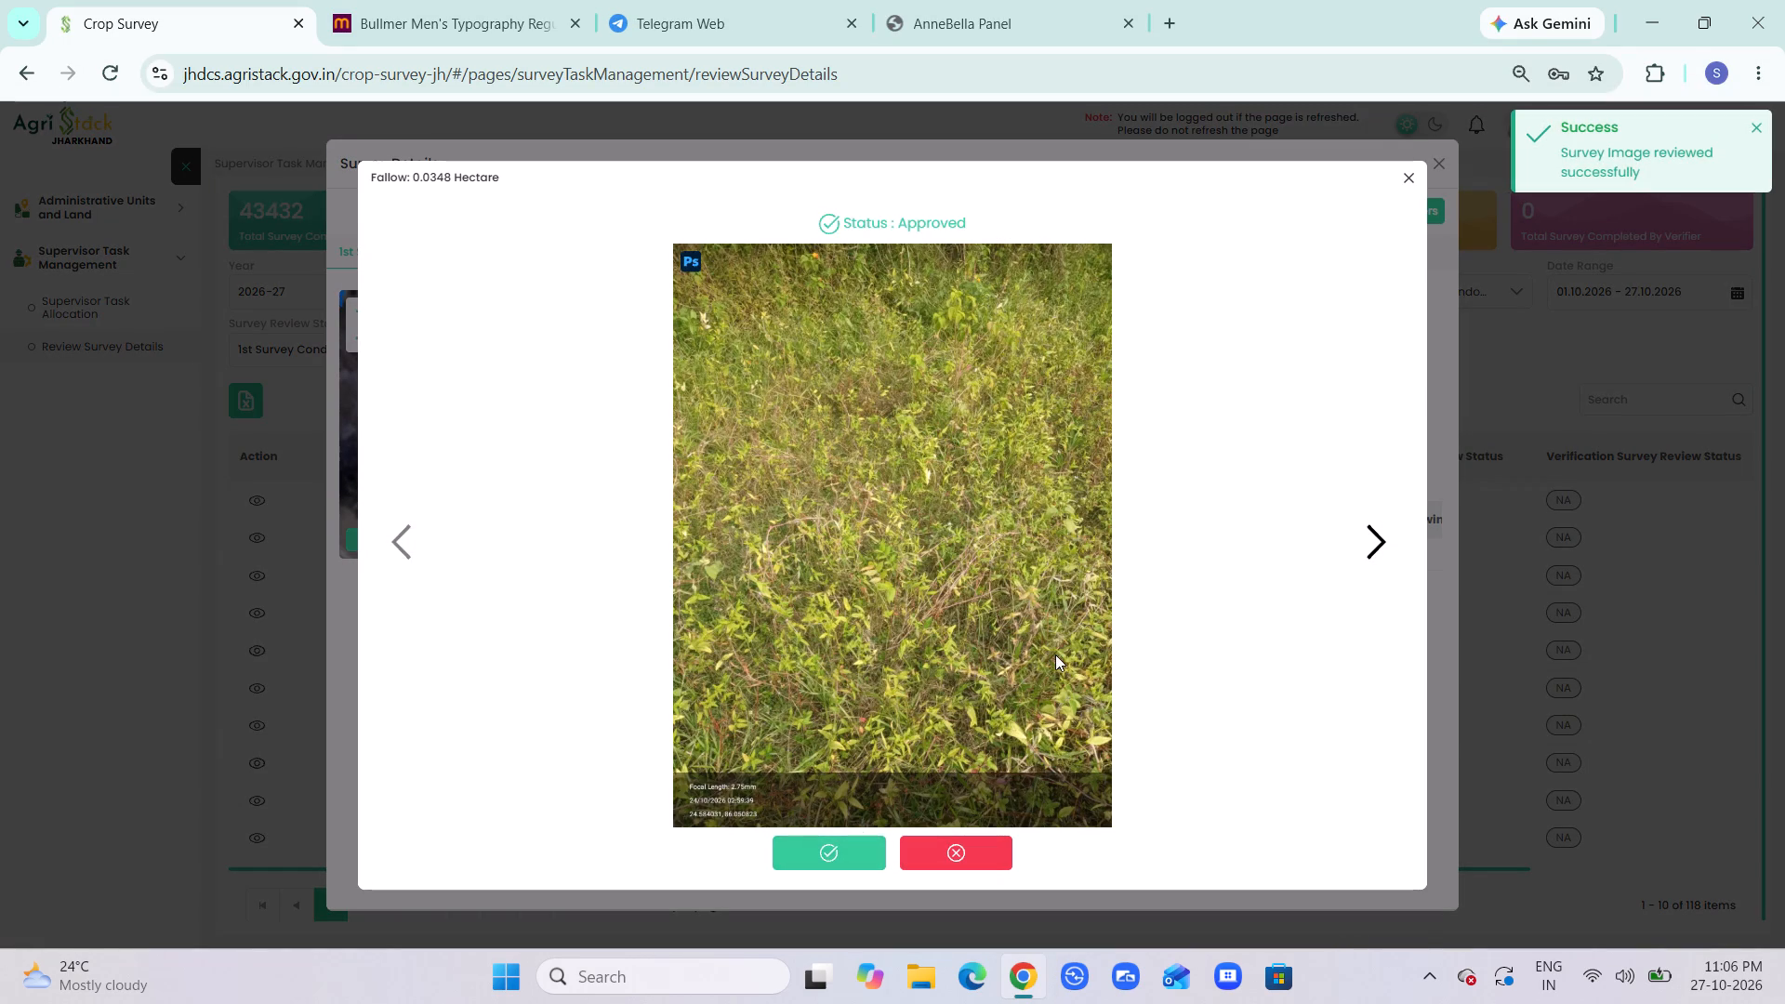
{"action": "left_click_drag", "start_coordinate": [1055, 654], "coordinate": [803, 684]}
{"action": "left_click", "coordinate": [853, 858]}
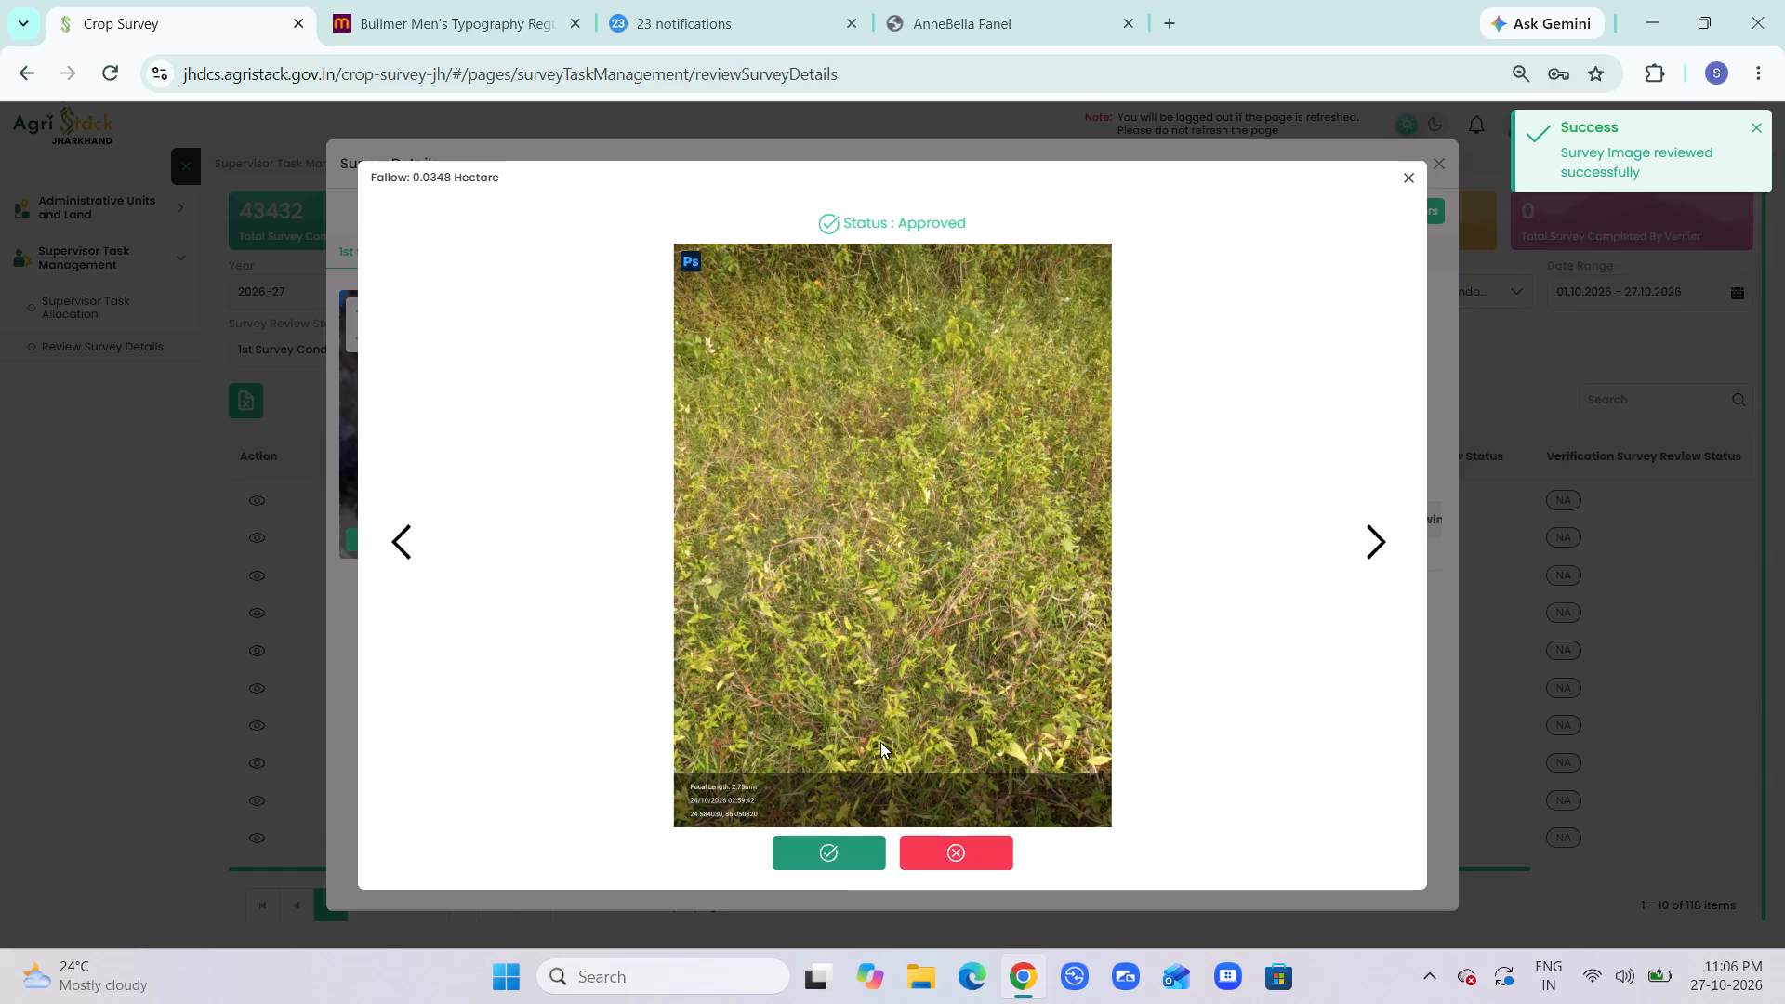
{"action": "left_click_drag", "start_coordinate": [975, 687], "coordinate": [882, 692]}
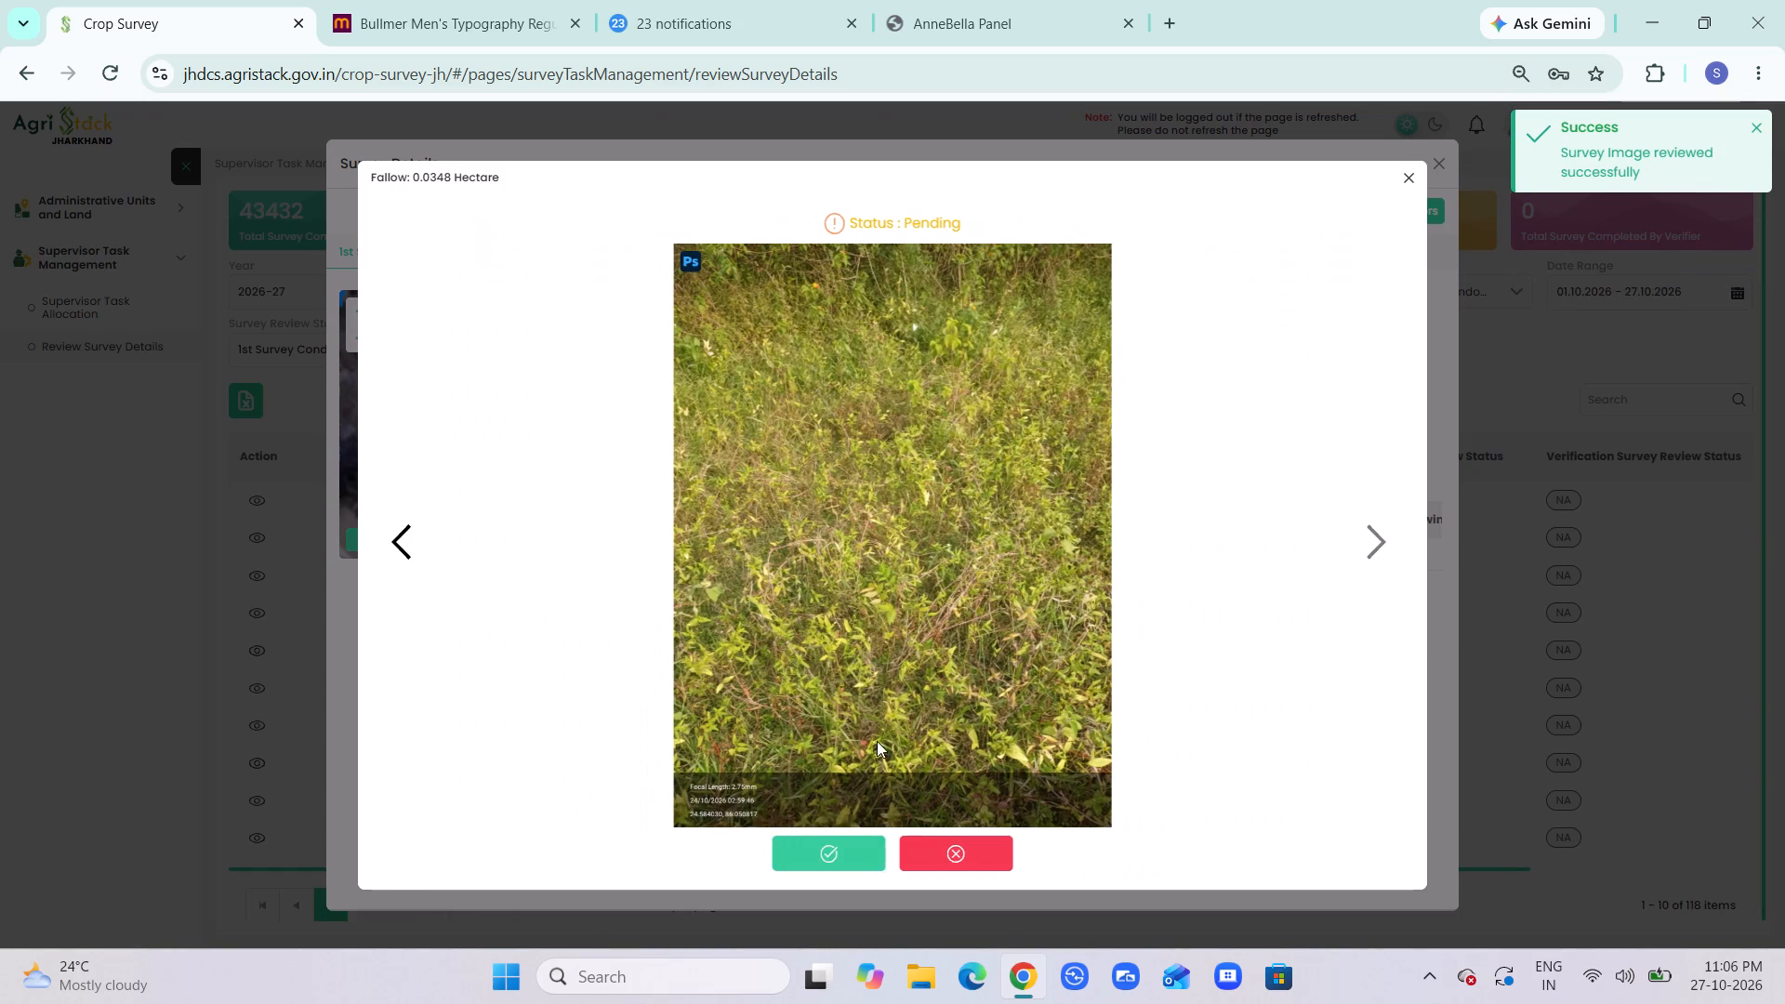
{"action": "left_click", "coordinate": [829, 861]}
{"action": "left_click_drag", "start_coordinate": [1009, 677], "coordinate": [779, 698]}
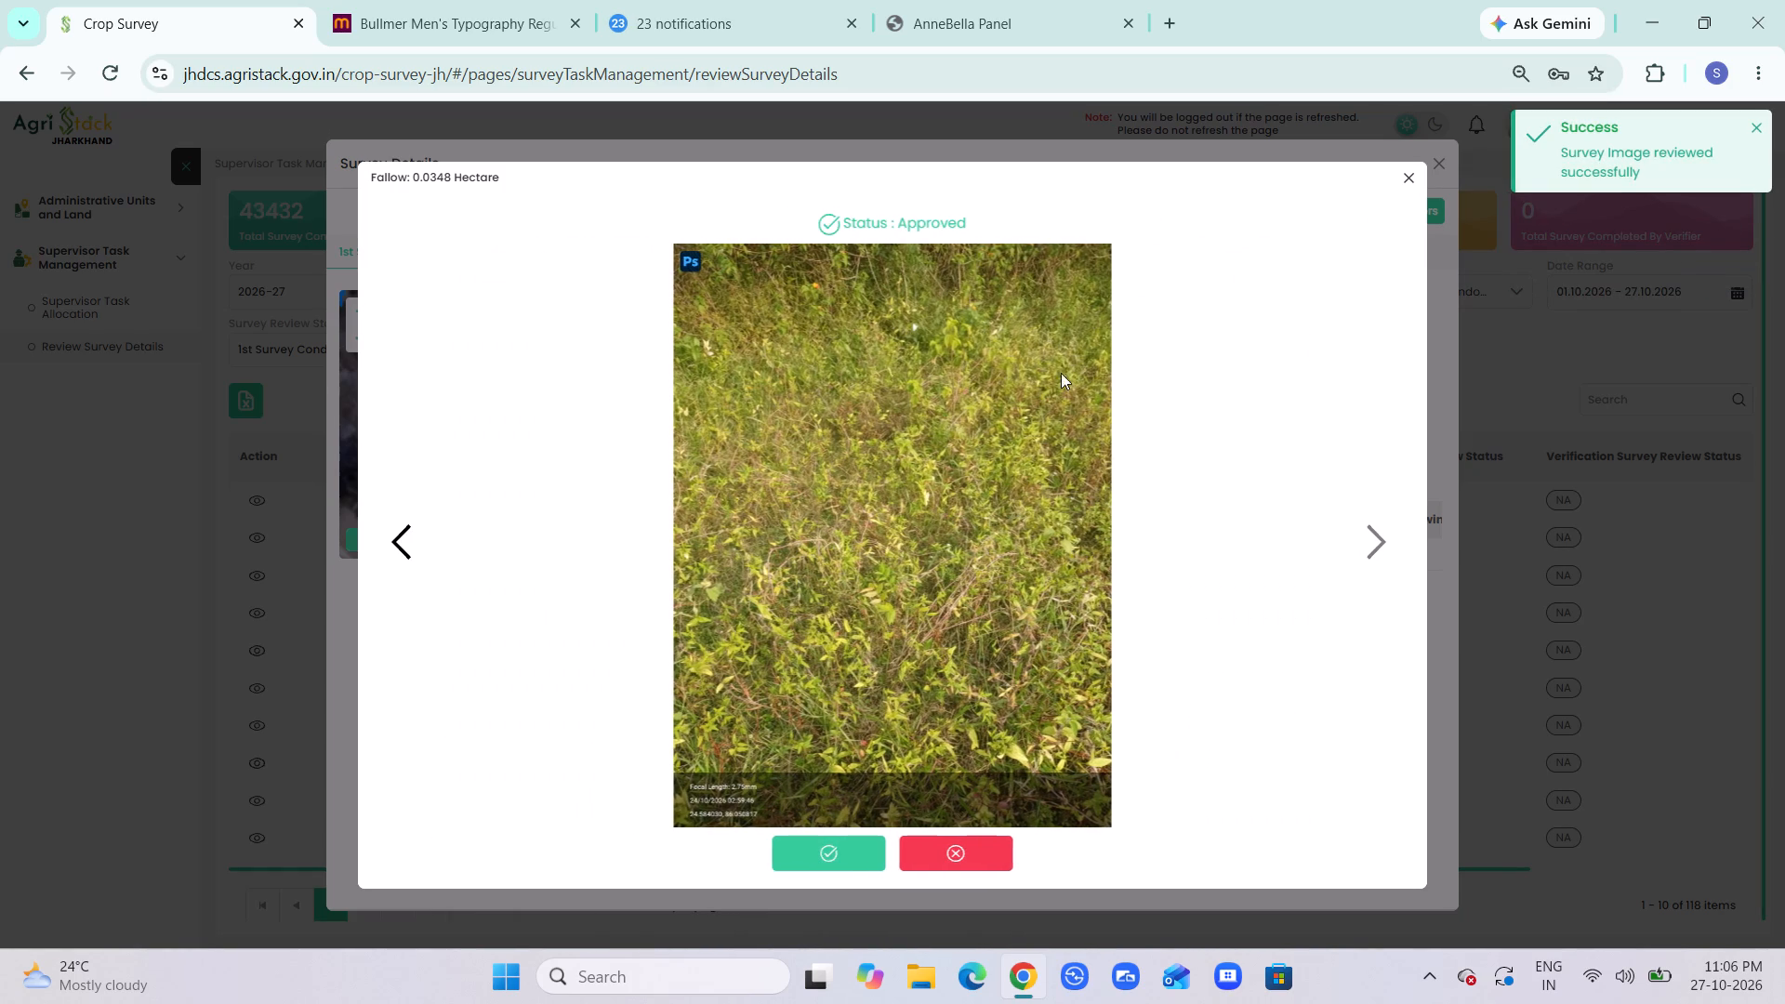
{"action": "left_click", "coordinate": [1408, 174]}
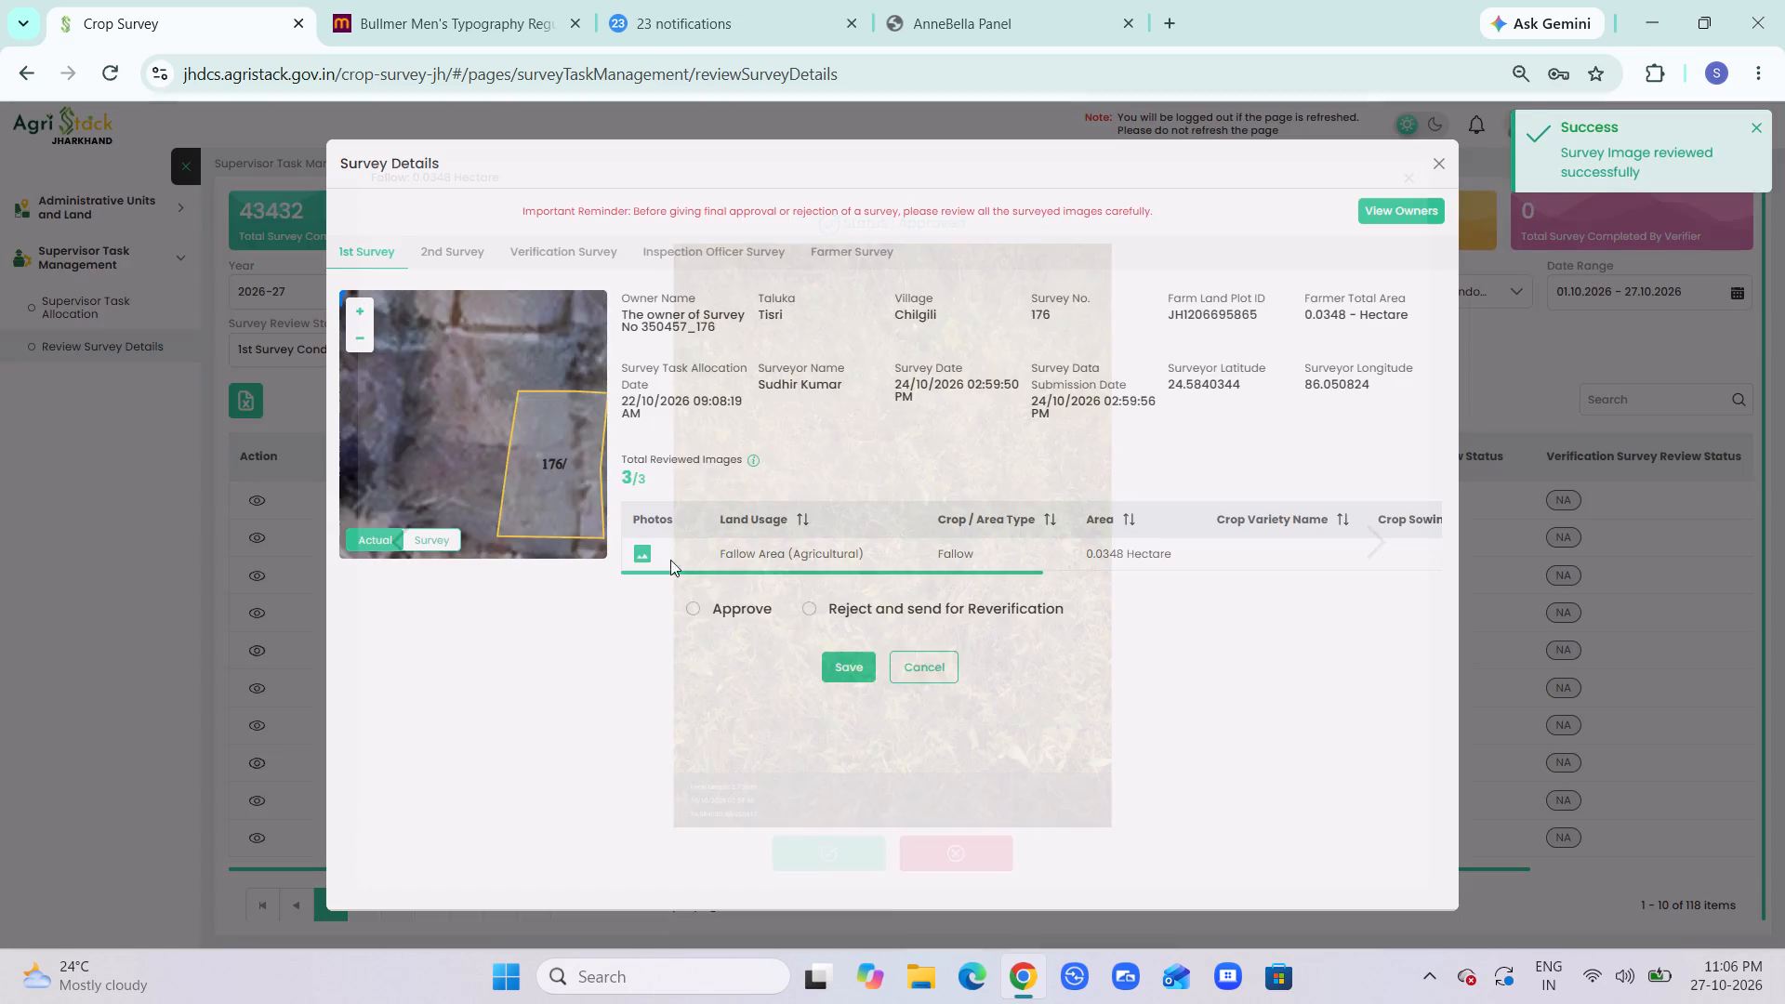
Mark the 1st survey of survey number 176 as Approve, save the review and close its details.
{"action": "left_click", "coordinate": [760, 606]}
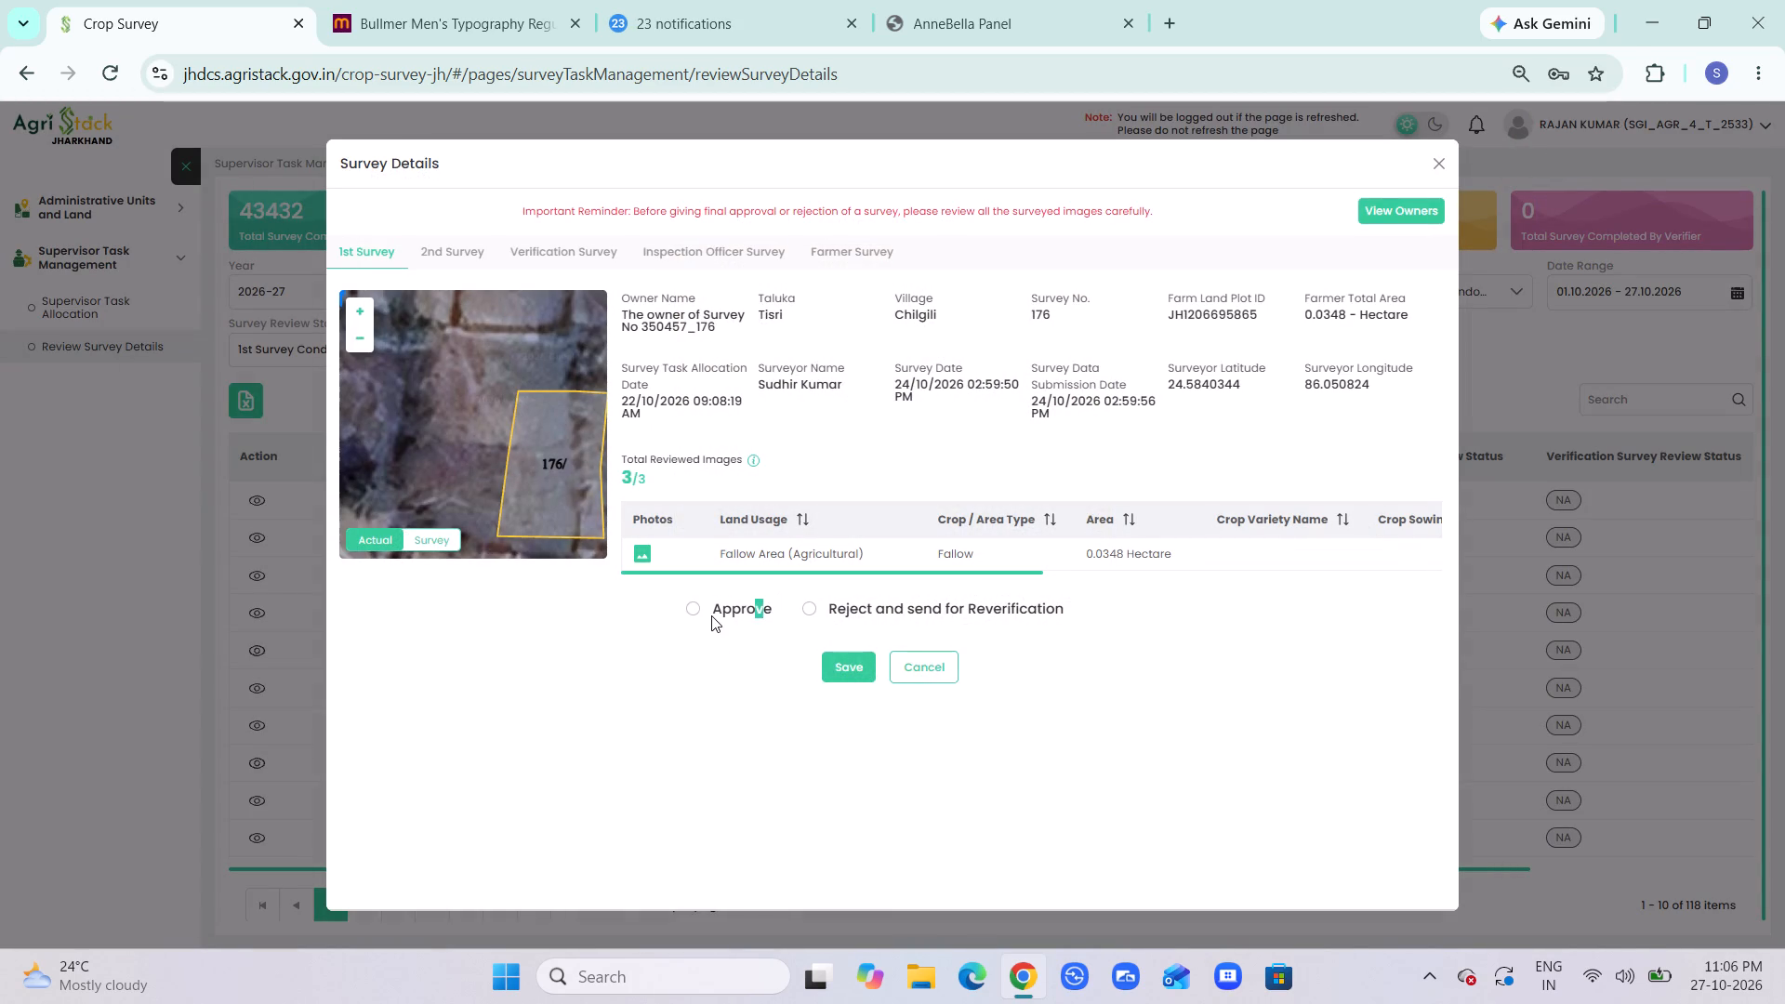
{"action": "left_click", "coordinate": [711, 615]}
{"action": "left_click", "coordinate": [841, 671]}
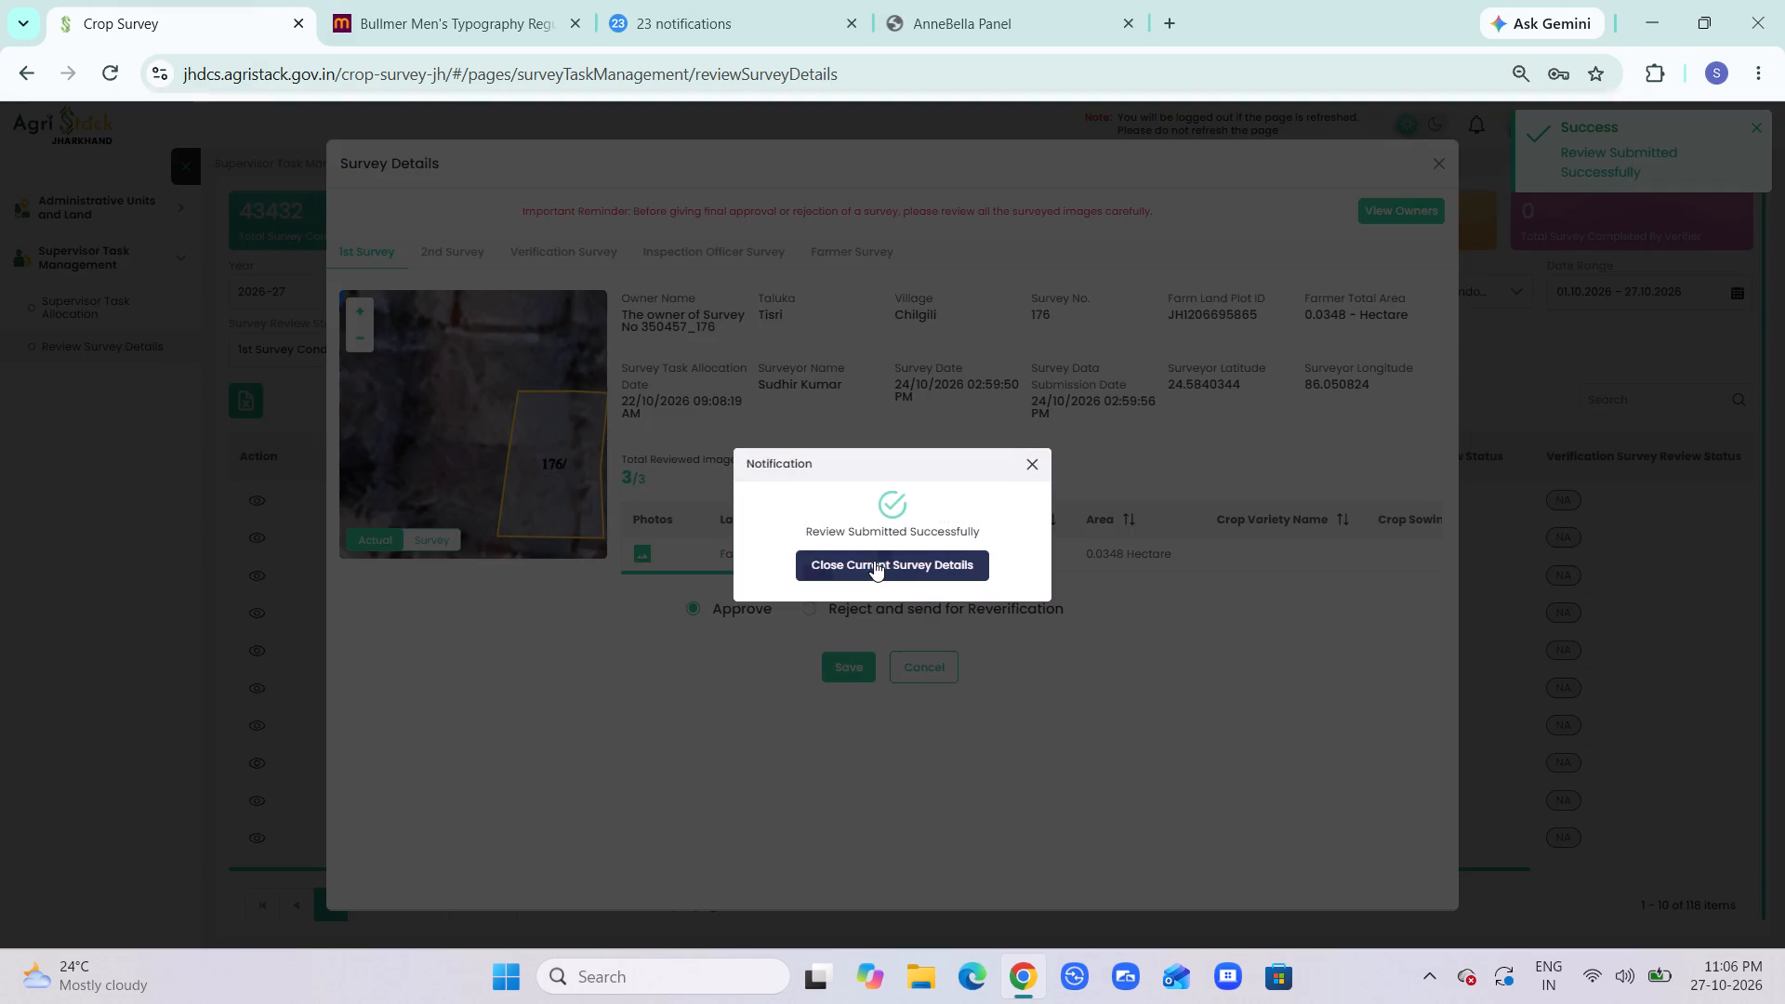
{"action": "left_click", "coordinate": [874, 559]}
Check the 1st survey reviews of survey numbers 297 and 175 in Chilgili and close their details.
{"action": "left_click", "coordinate": [258, 730]}
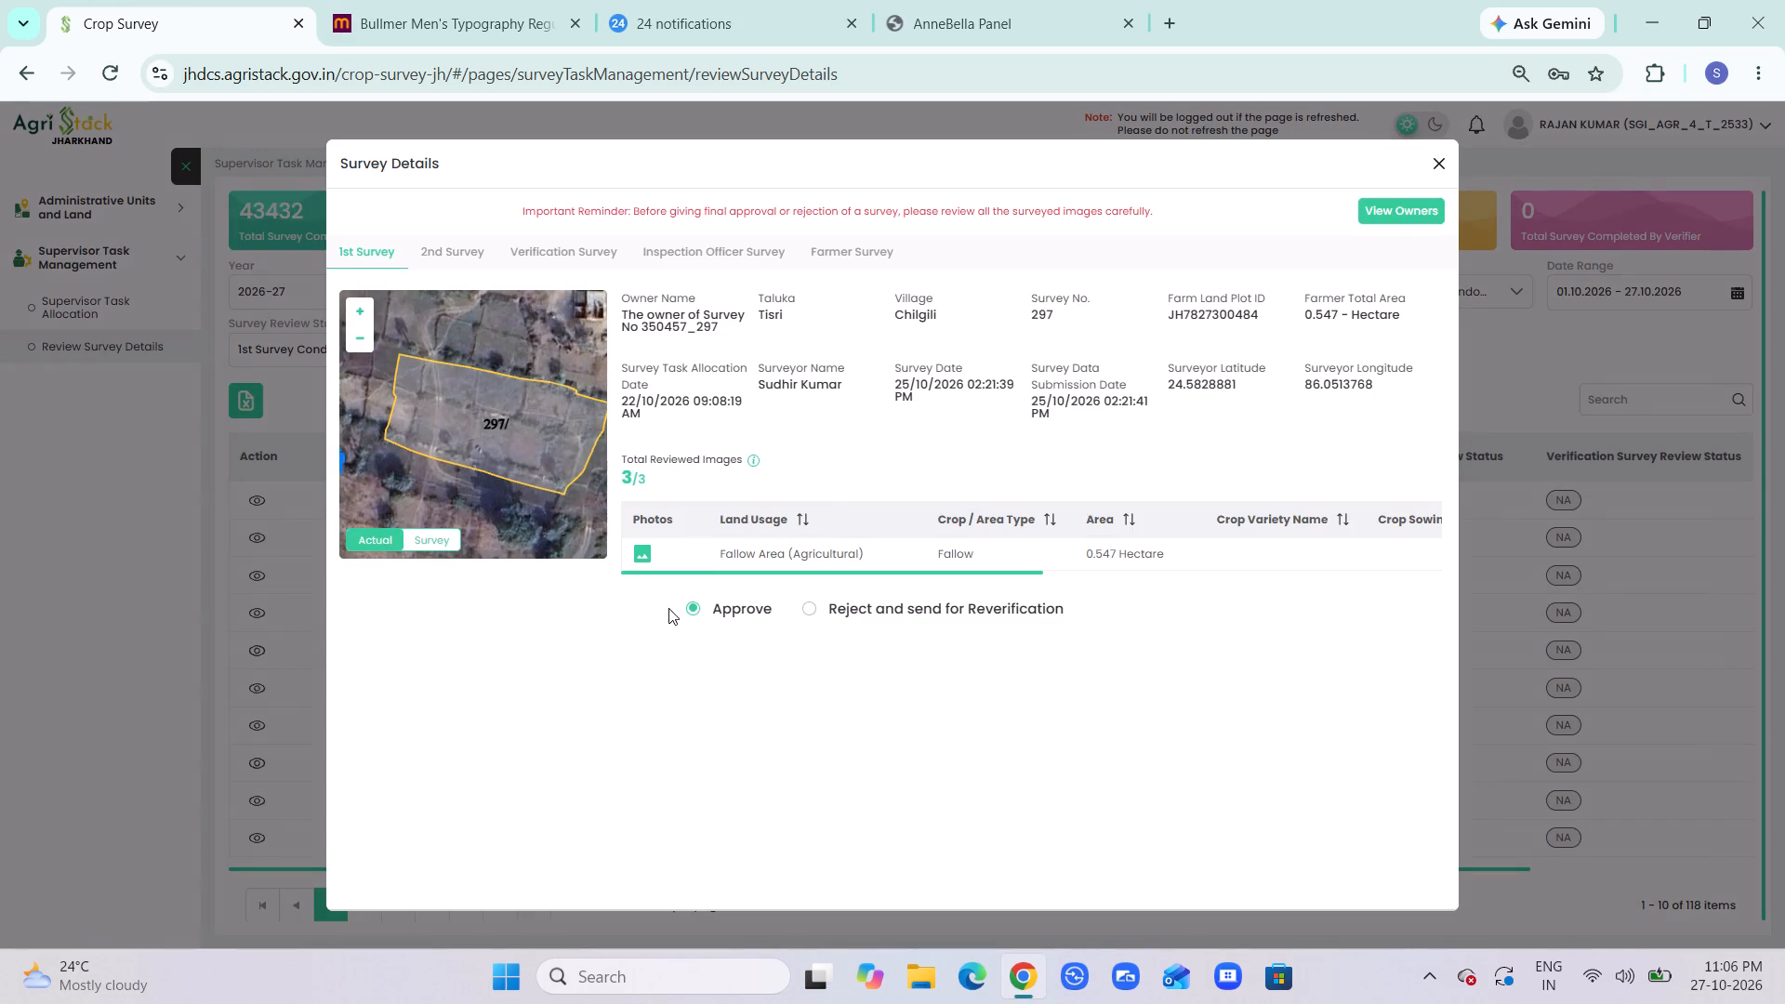
{"action": "left_click", "coordinate": [1442, 163]}
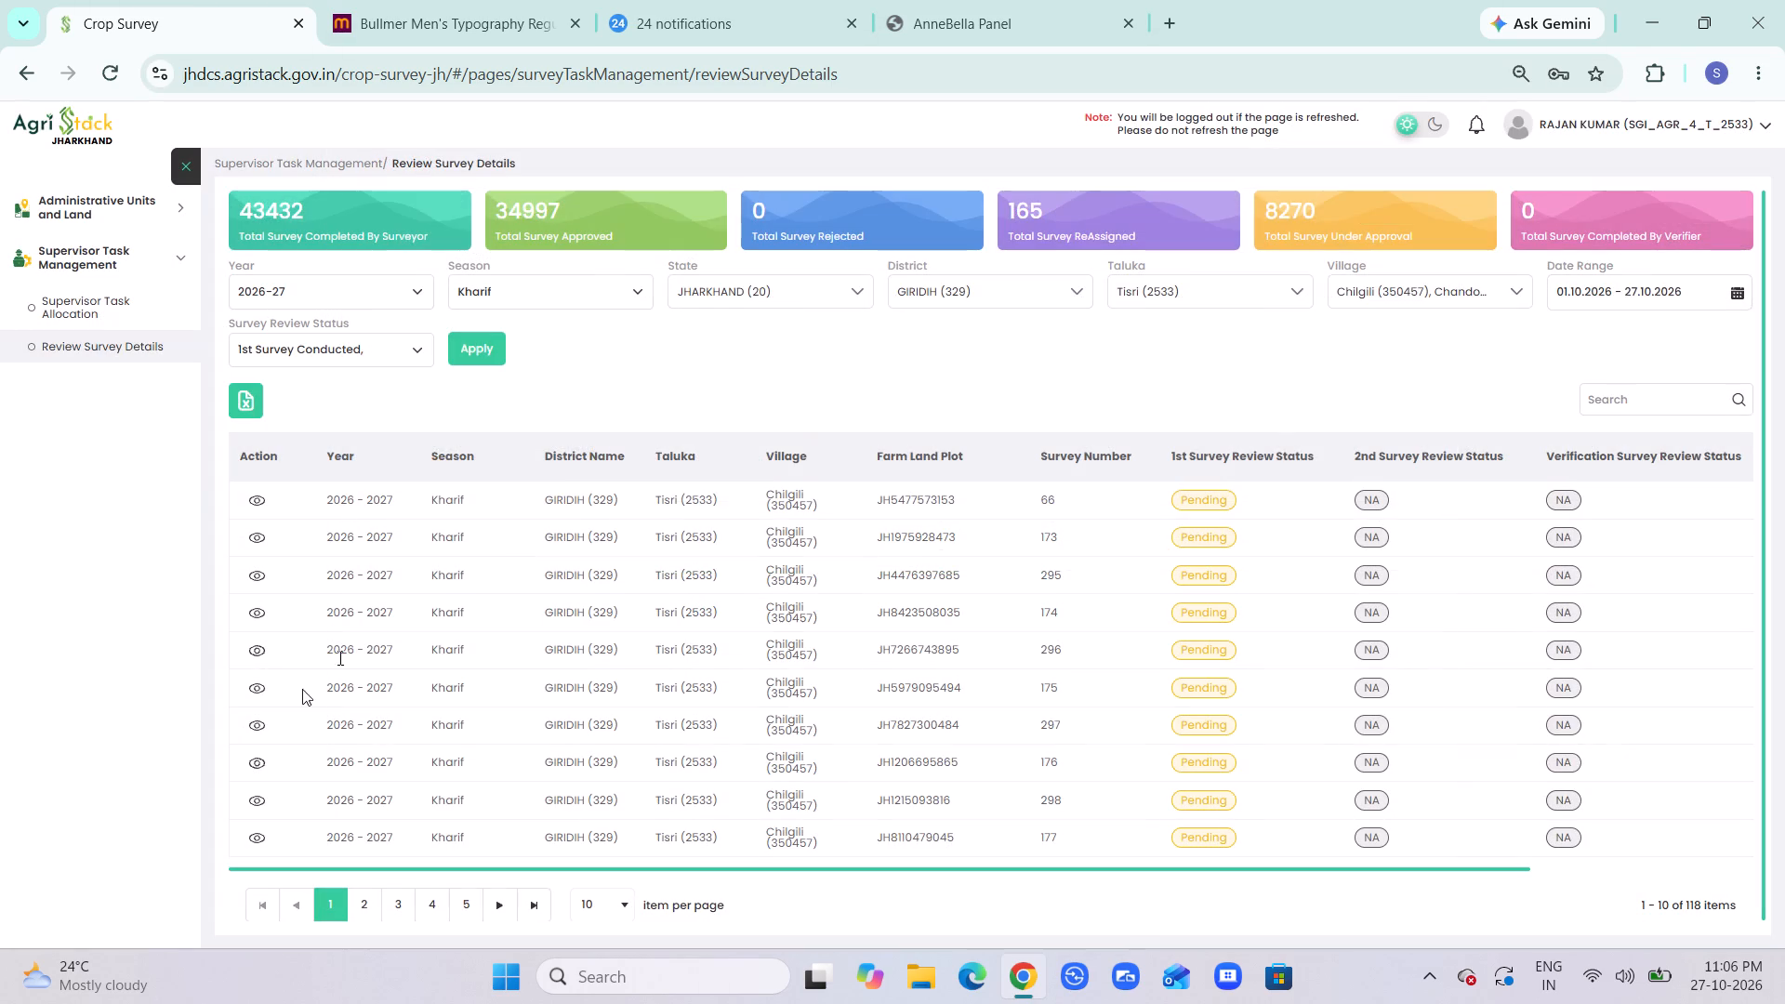
{"action": "left_click", "coordinate": [255, 690]}
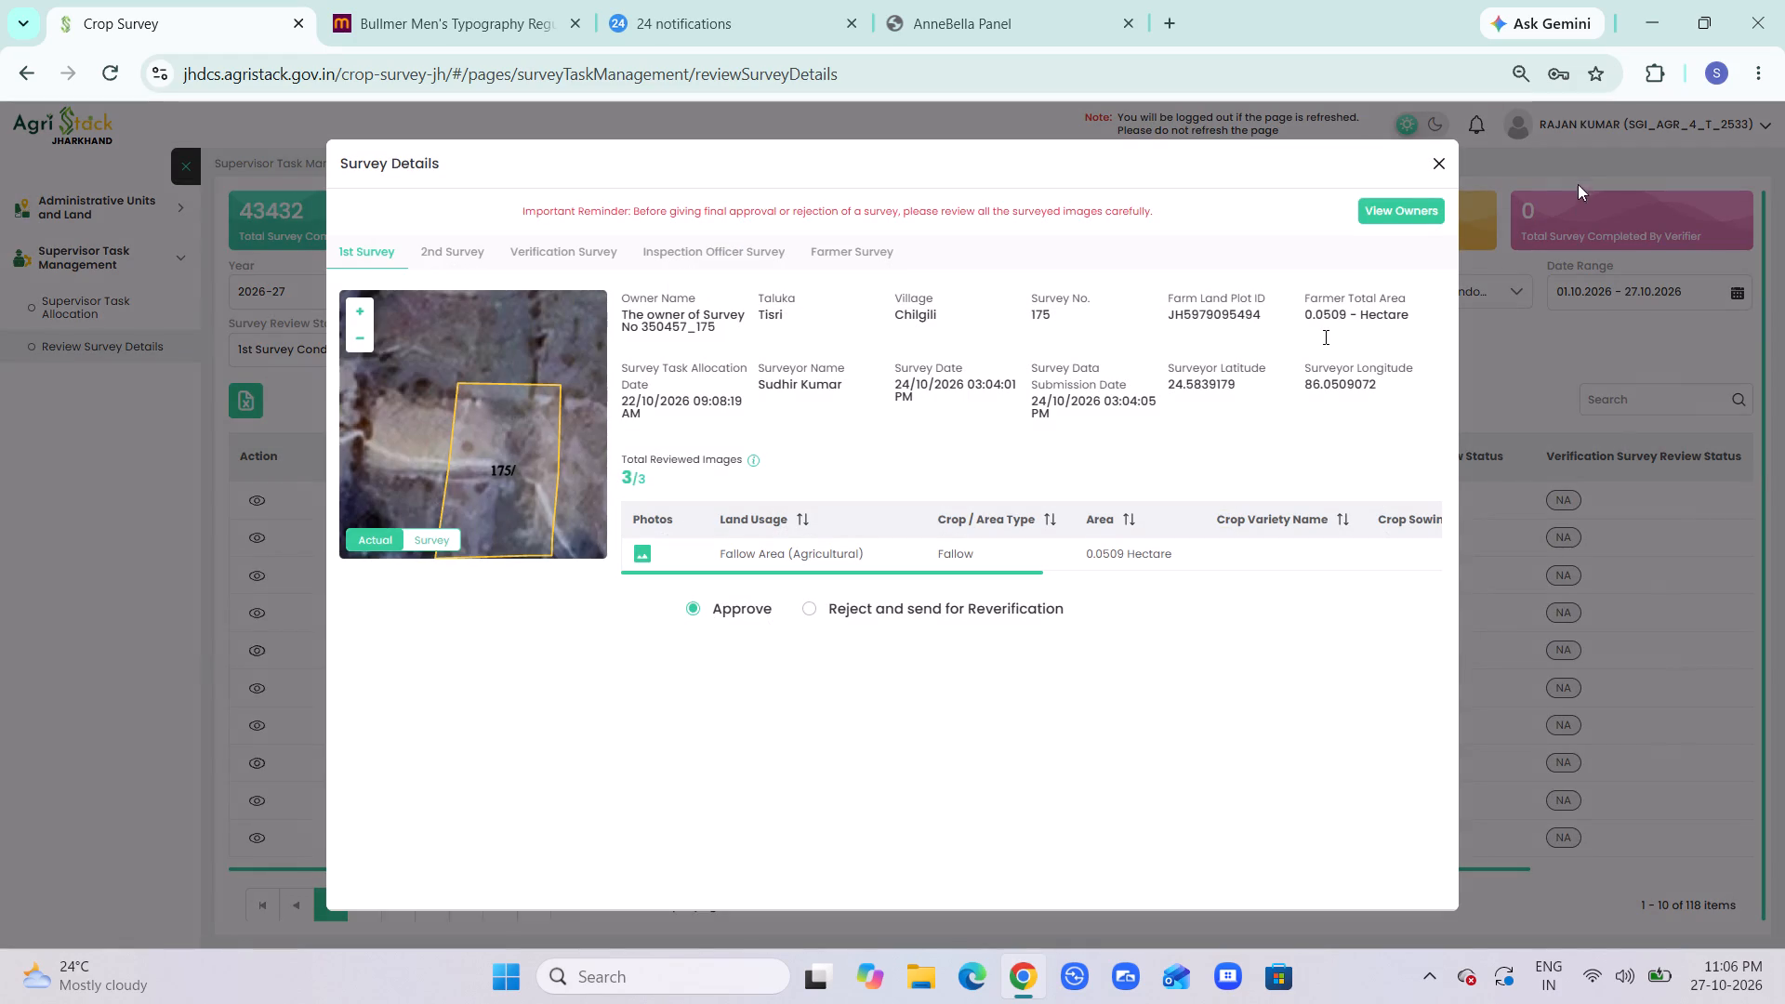
{"action": "left_click", "coordinate": [1444, 162]}
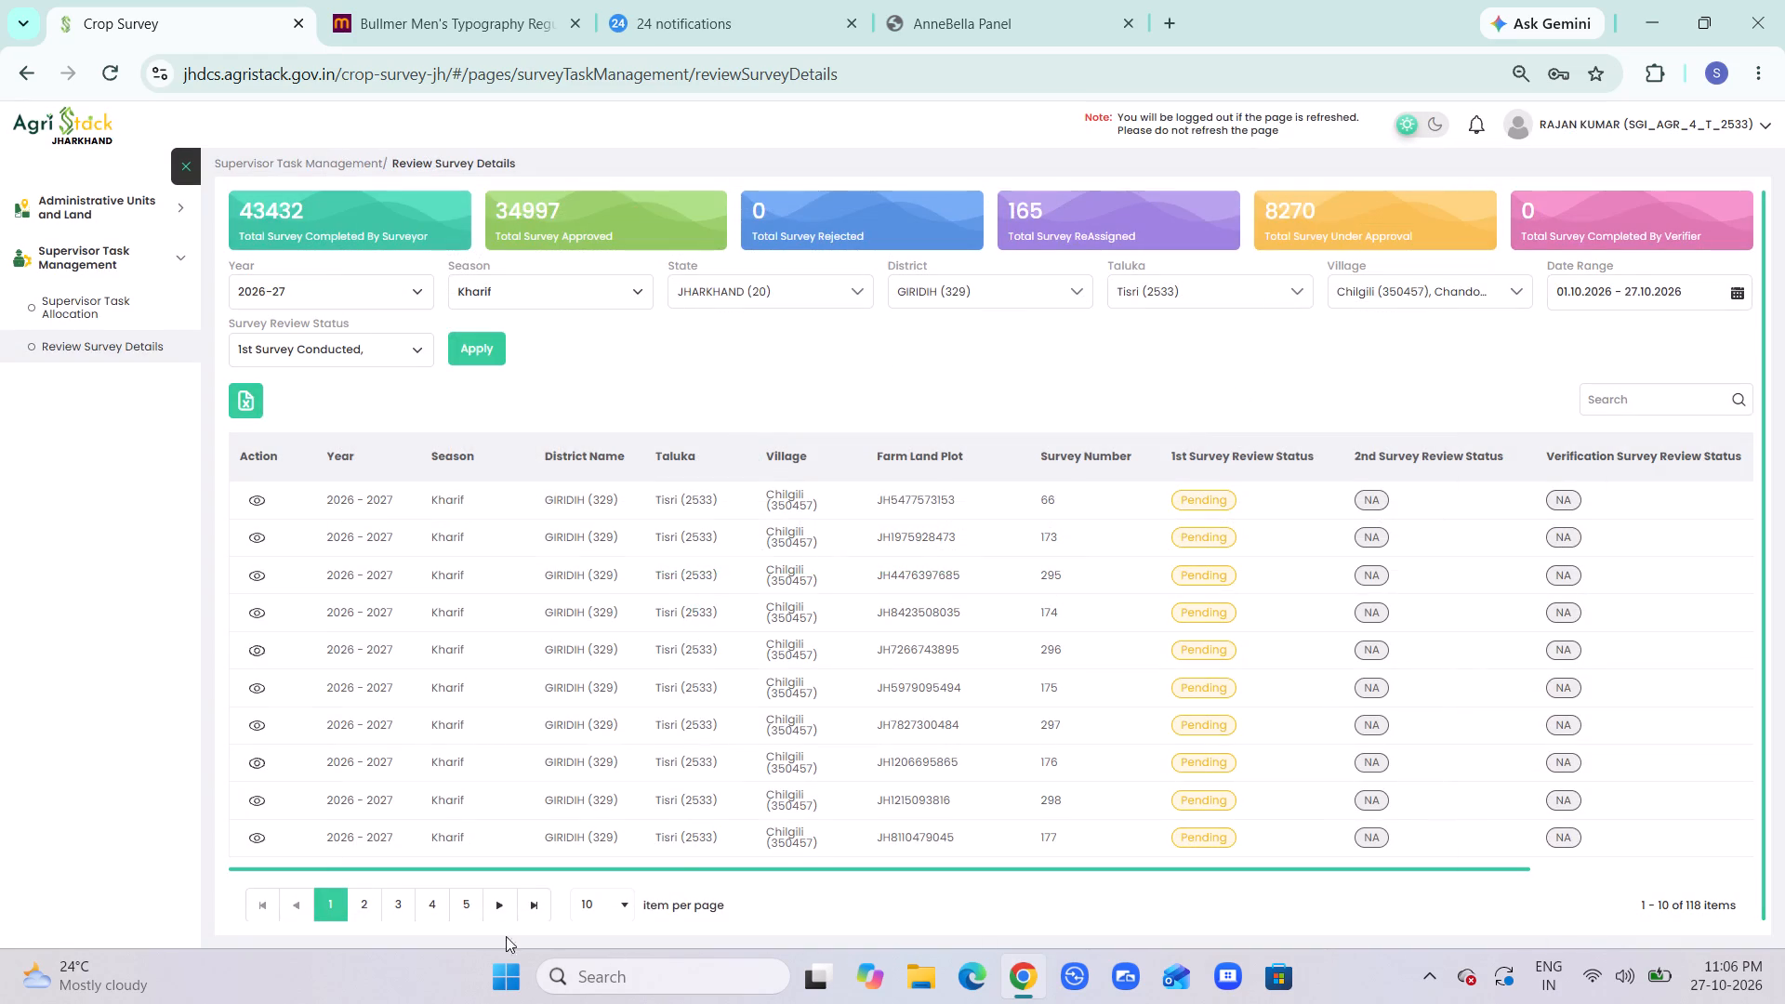
Refresh the survey list by going to page 2 and back to page 1.
{"action": "left_click", "coordinate": [374, 897]}
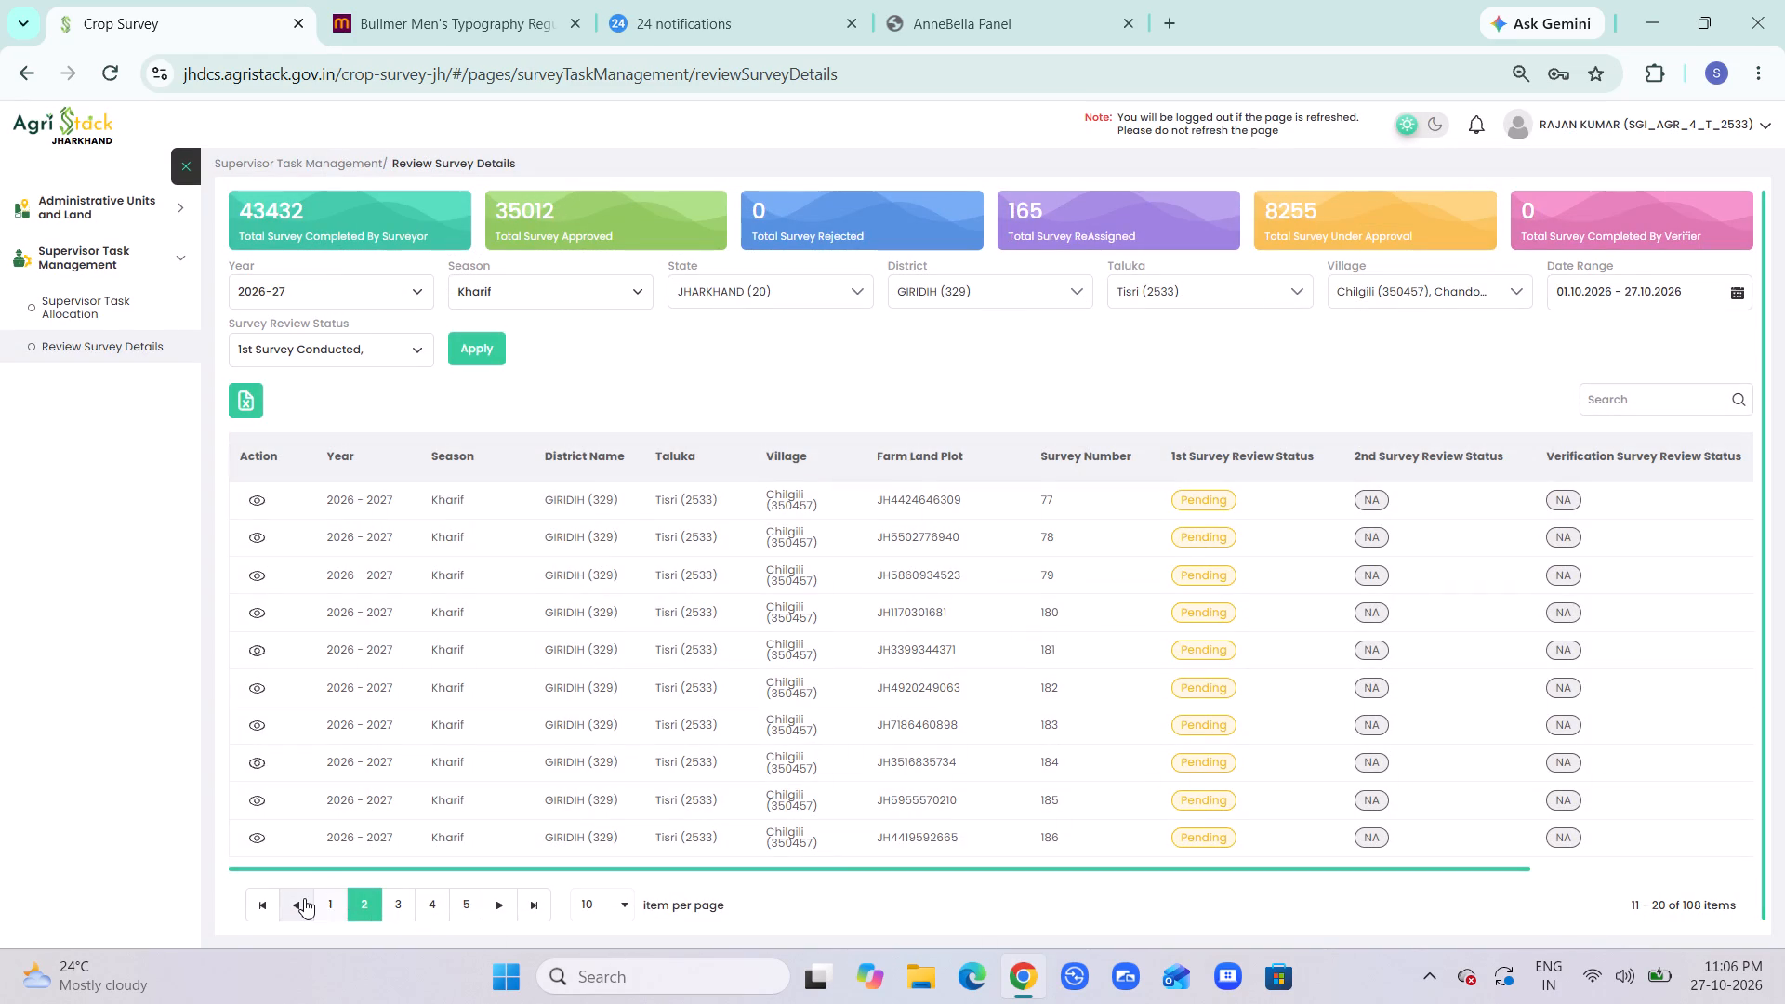
{"action": "left_click", "coordinate": [321, 902]}
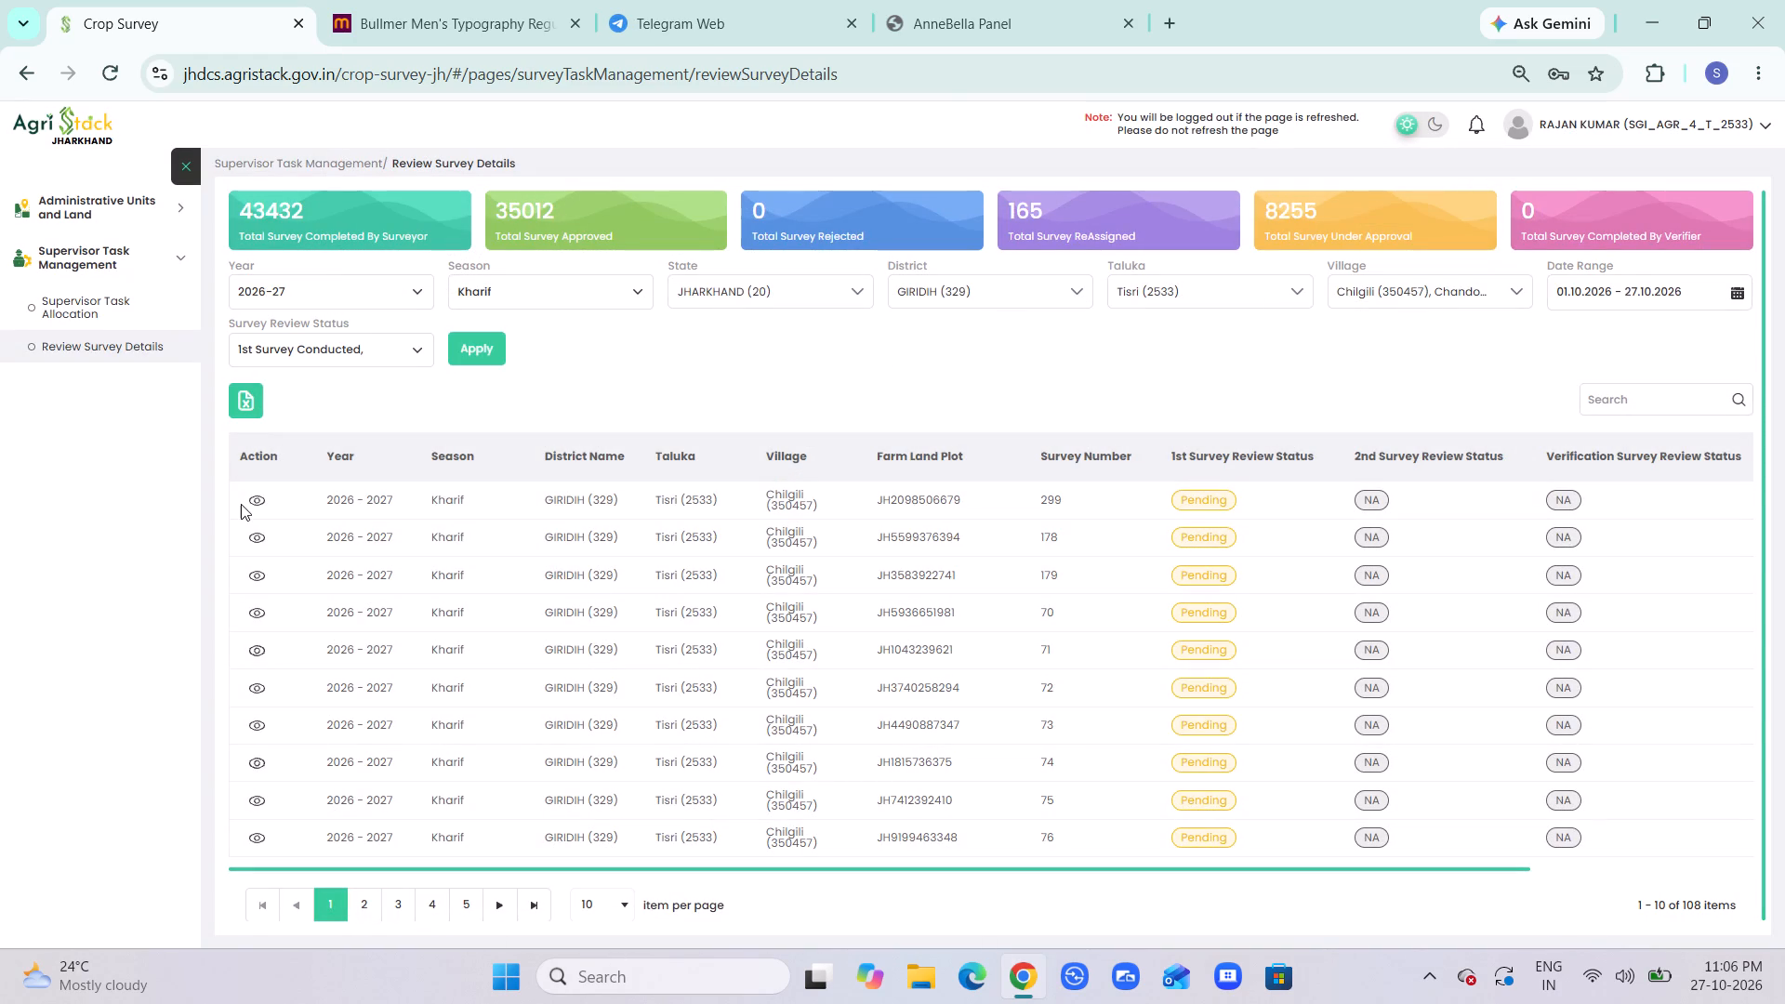
Open survey number 299 in Chilgili and approve all three of its non-agricultural House images.
{"action": "left_click", "coordinate": [251, 500]}
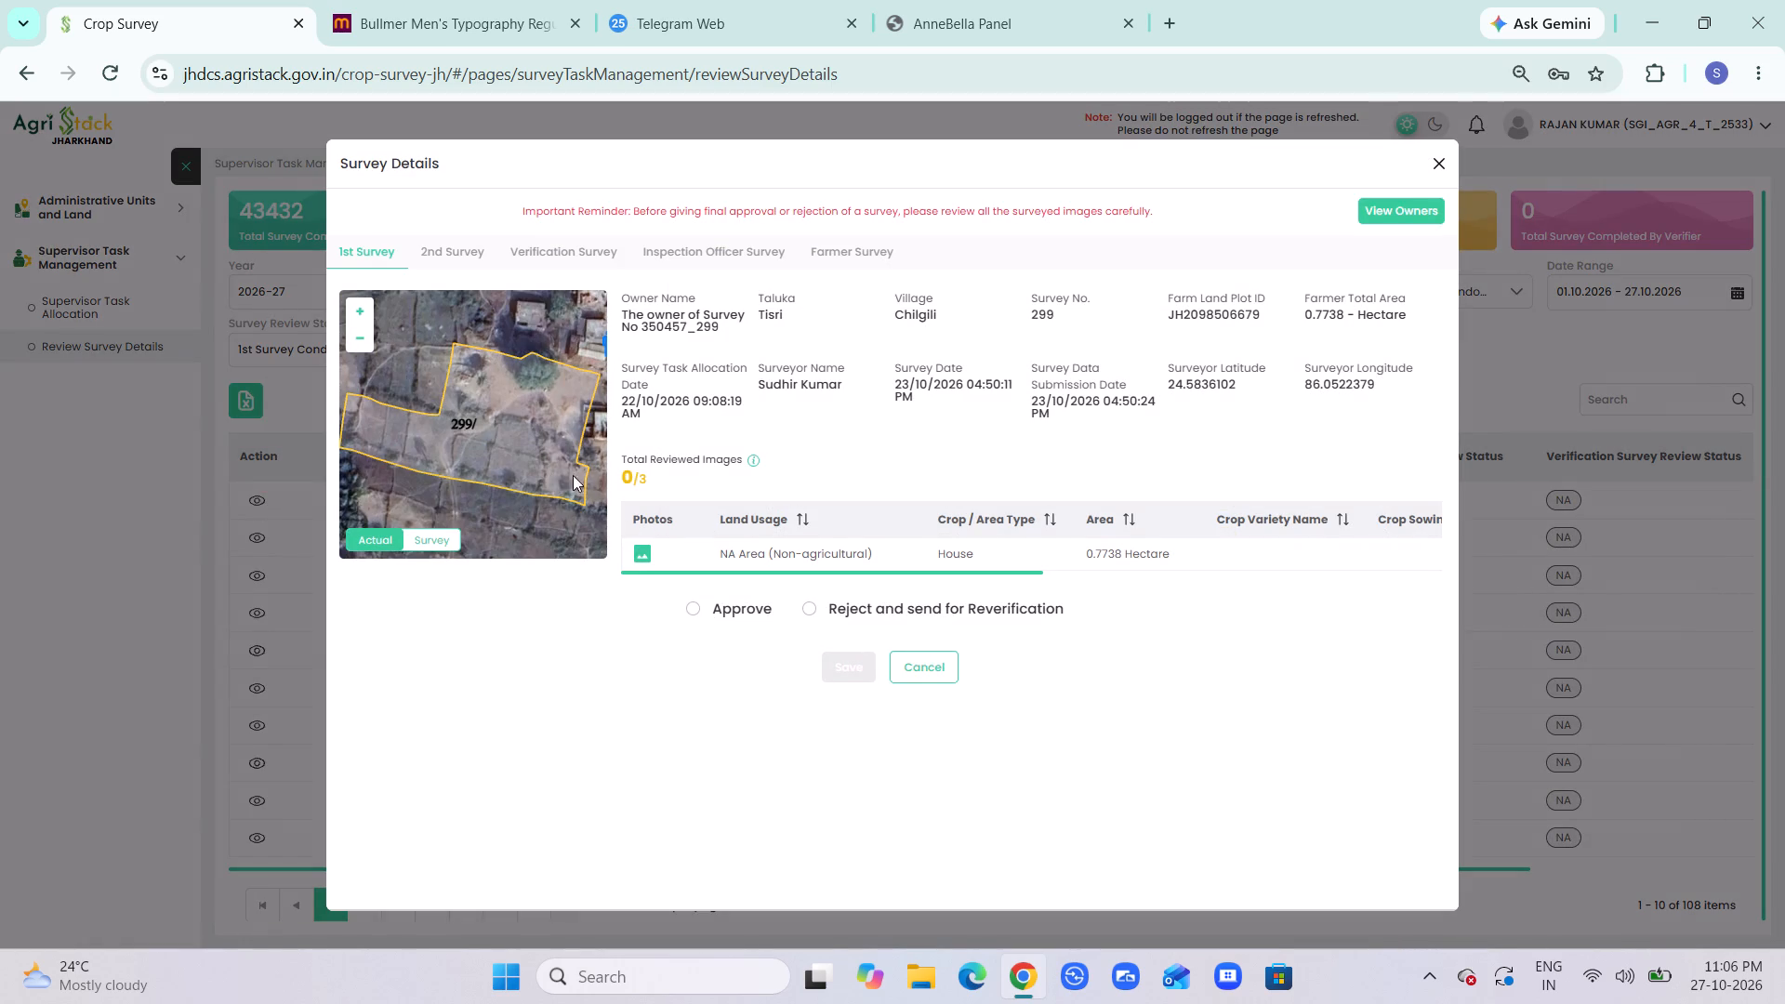
{"action": "left_click", "coordinate": [640, 548]}
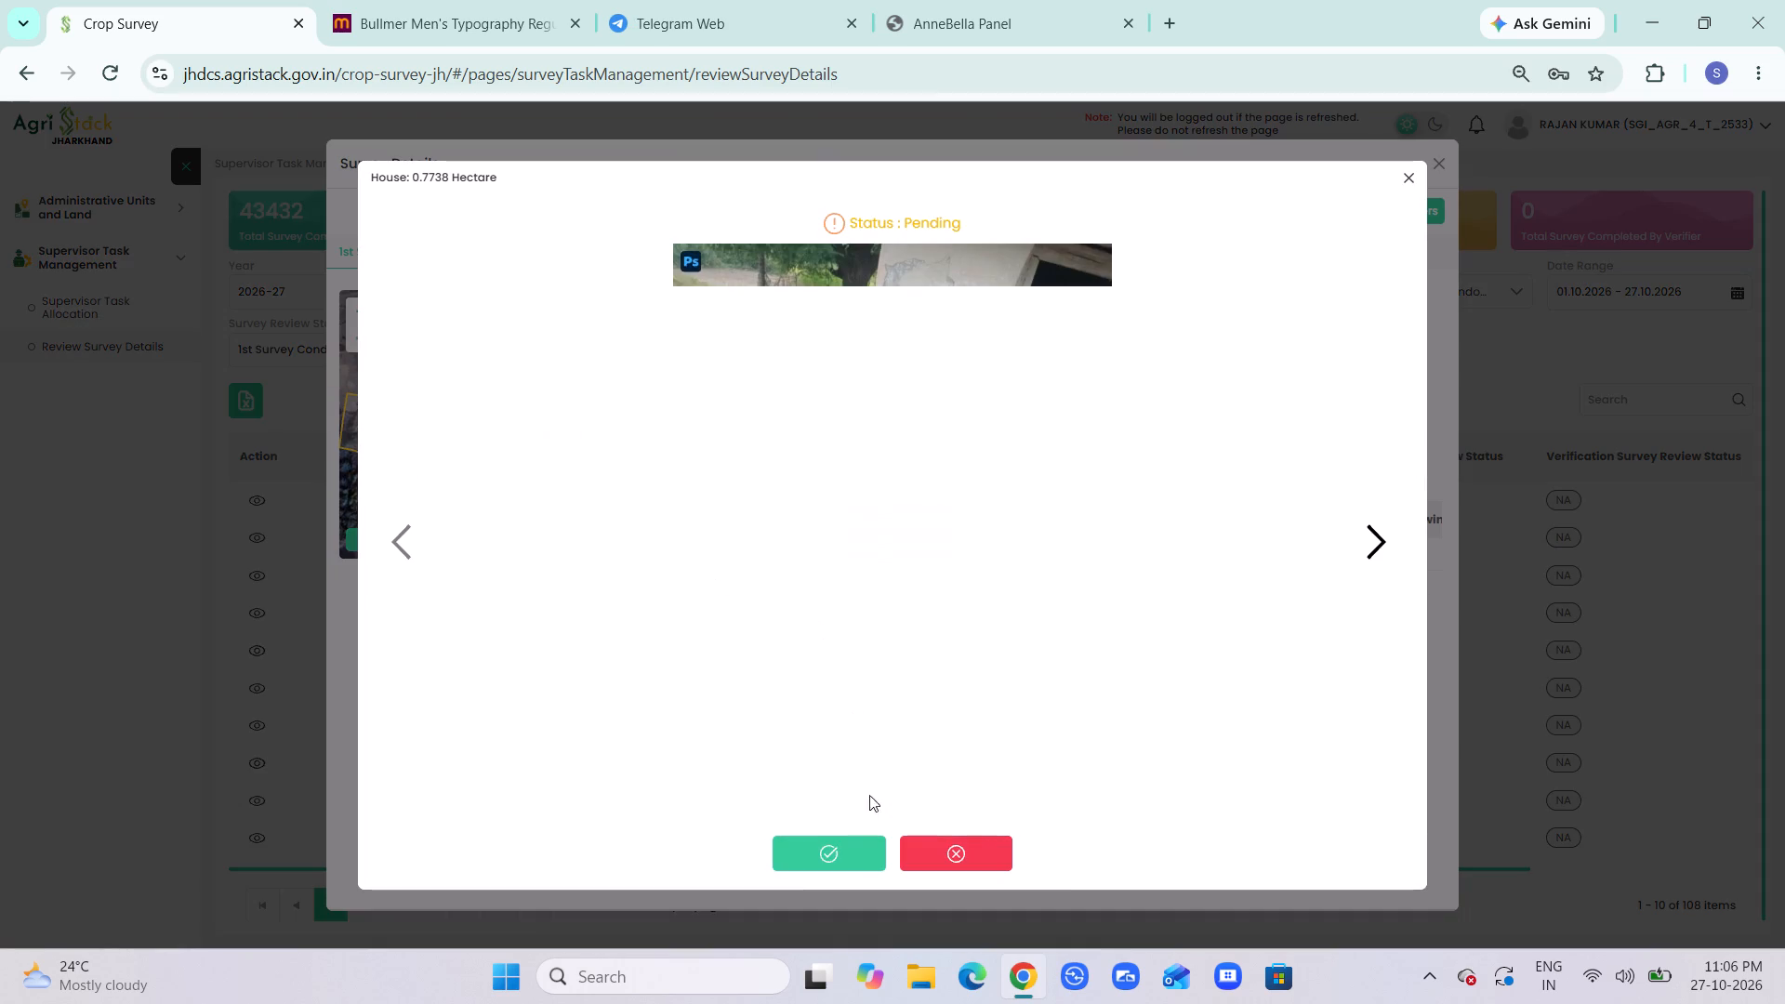
{"action": "left_click", "coordinate": [865, 854]}
{"action": "left_click_drag", "start_coordinate": [1101, 657], "coordinate": [1099, 657]}
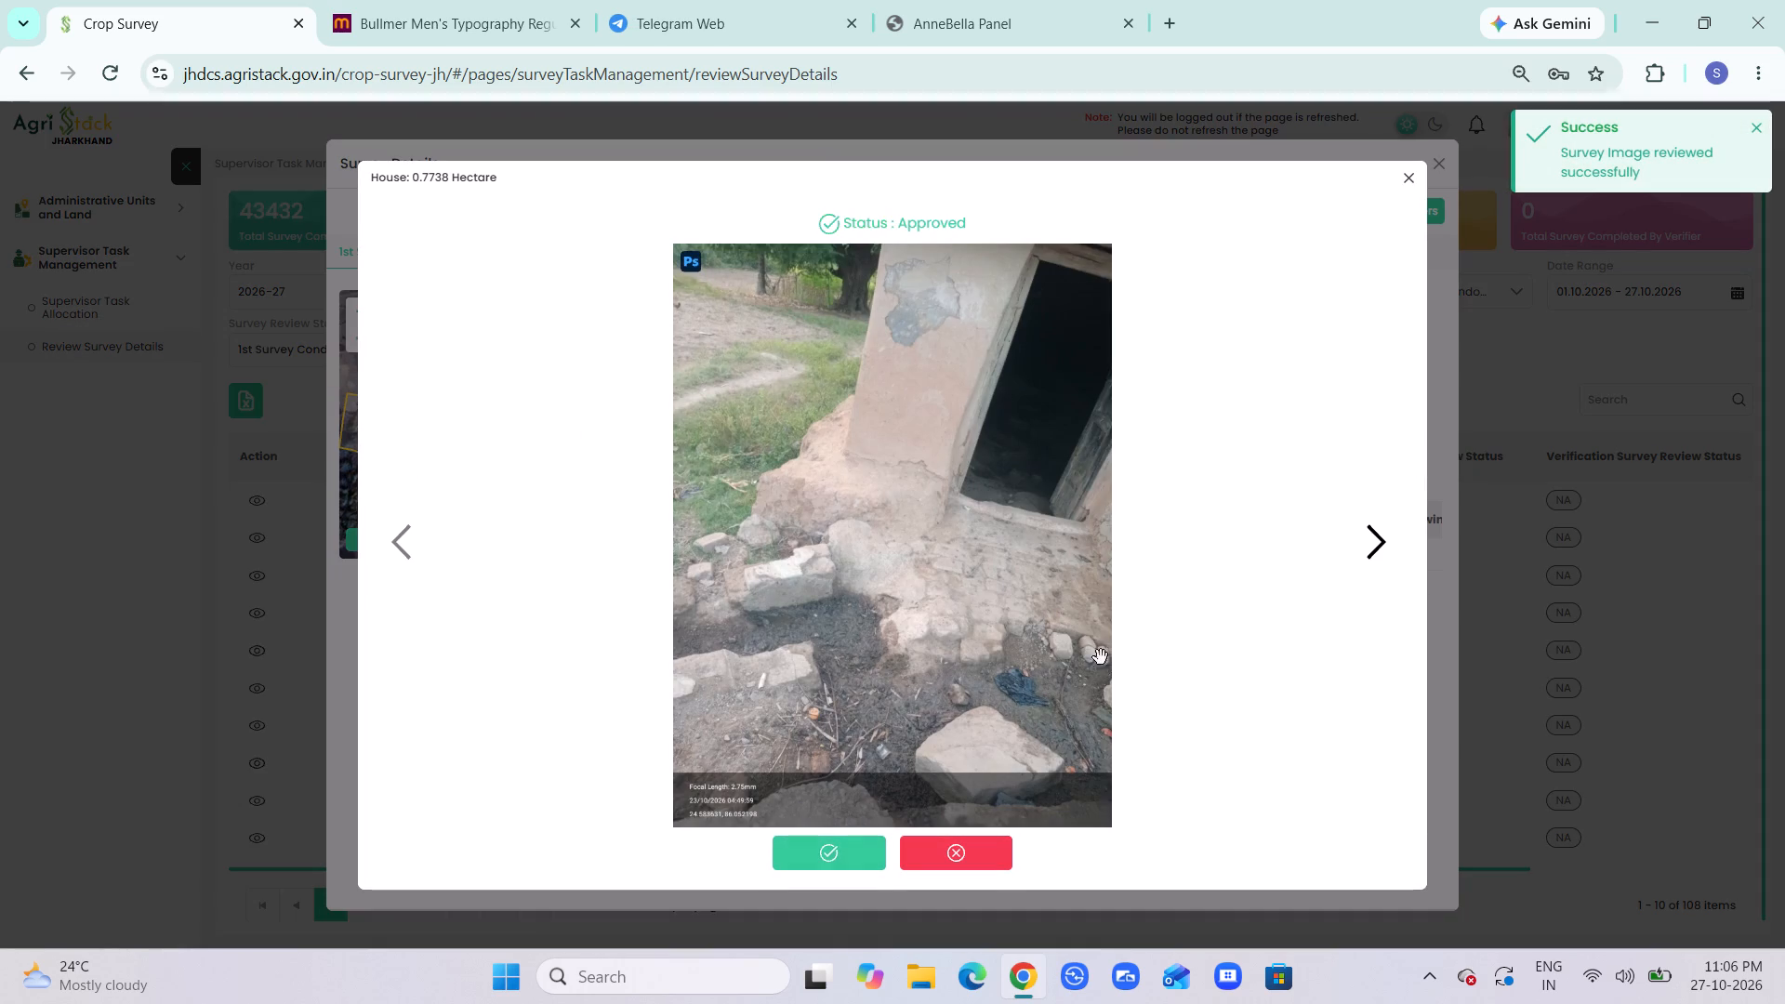
{"action": "left_click_drag", "start_coordinate": [1099, 657], "coordinate": [804, 664]}
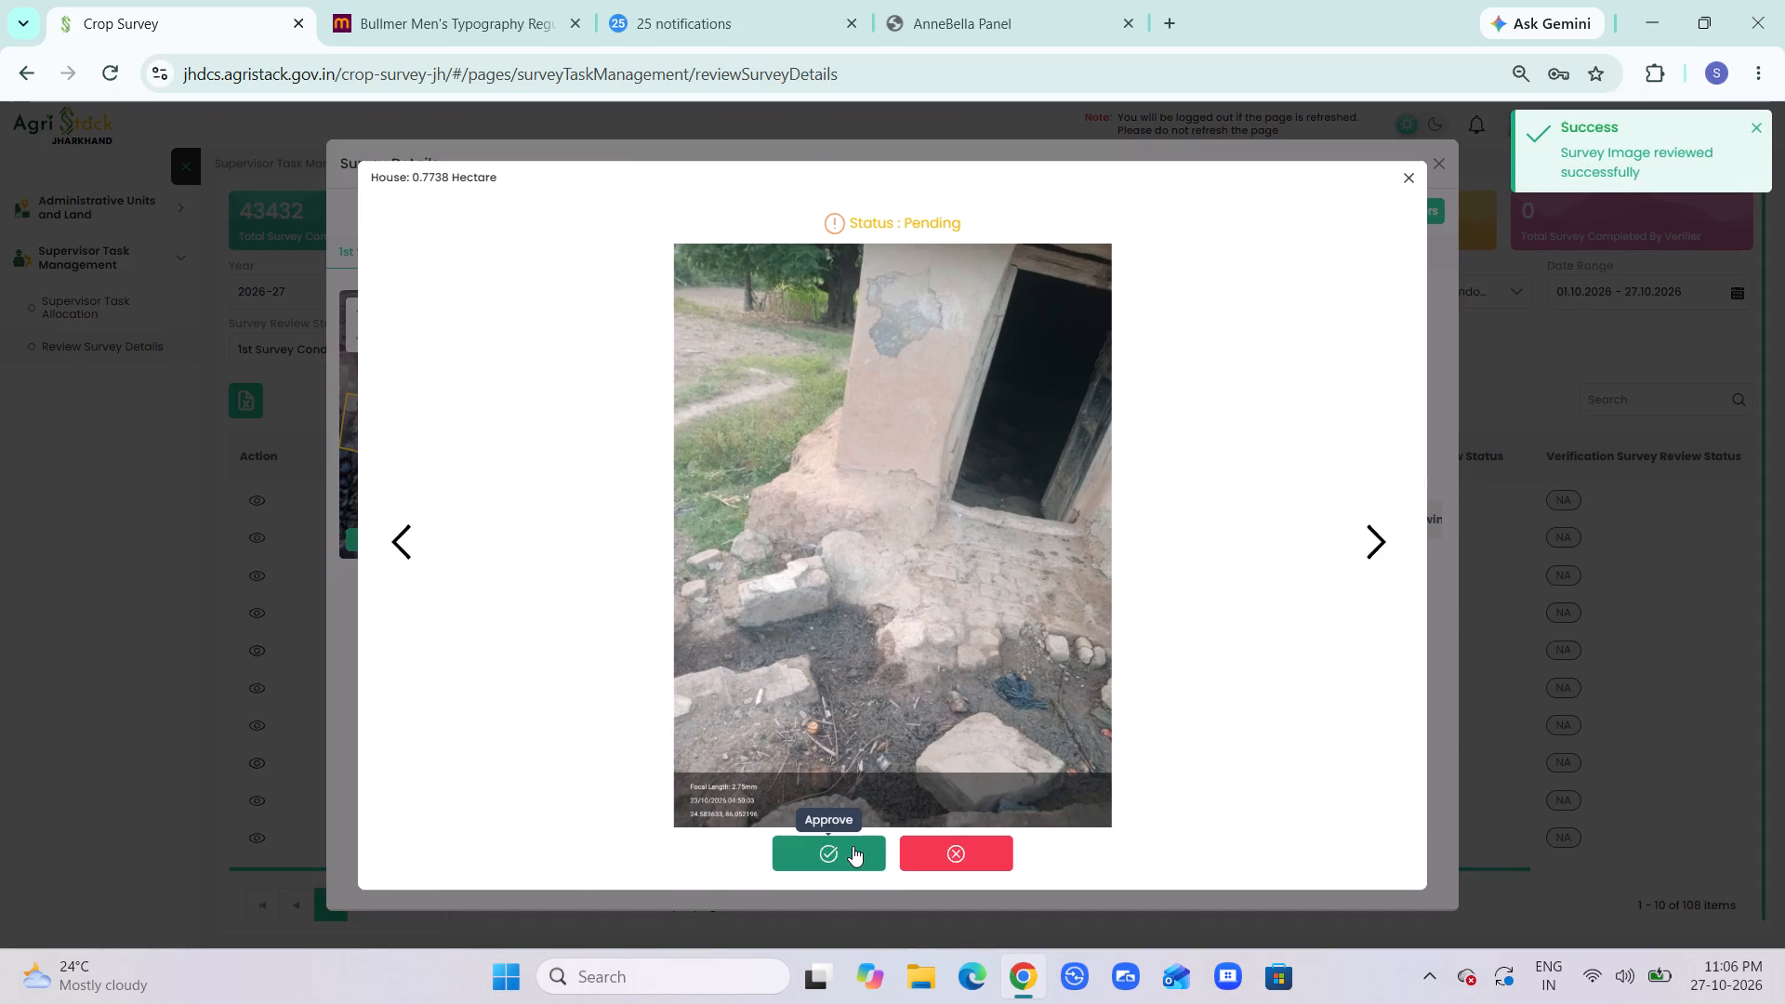
{"action": "left_click", "coordinate": [853, 846]}
{"action": "type", "text": "ZX"}
{"action": "key", "text": "x"}
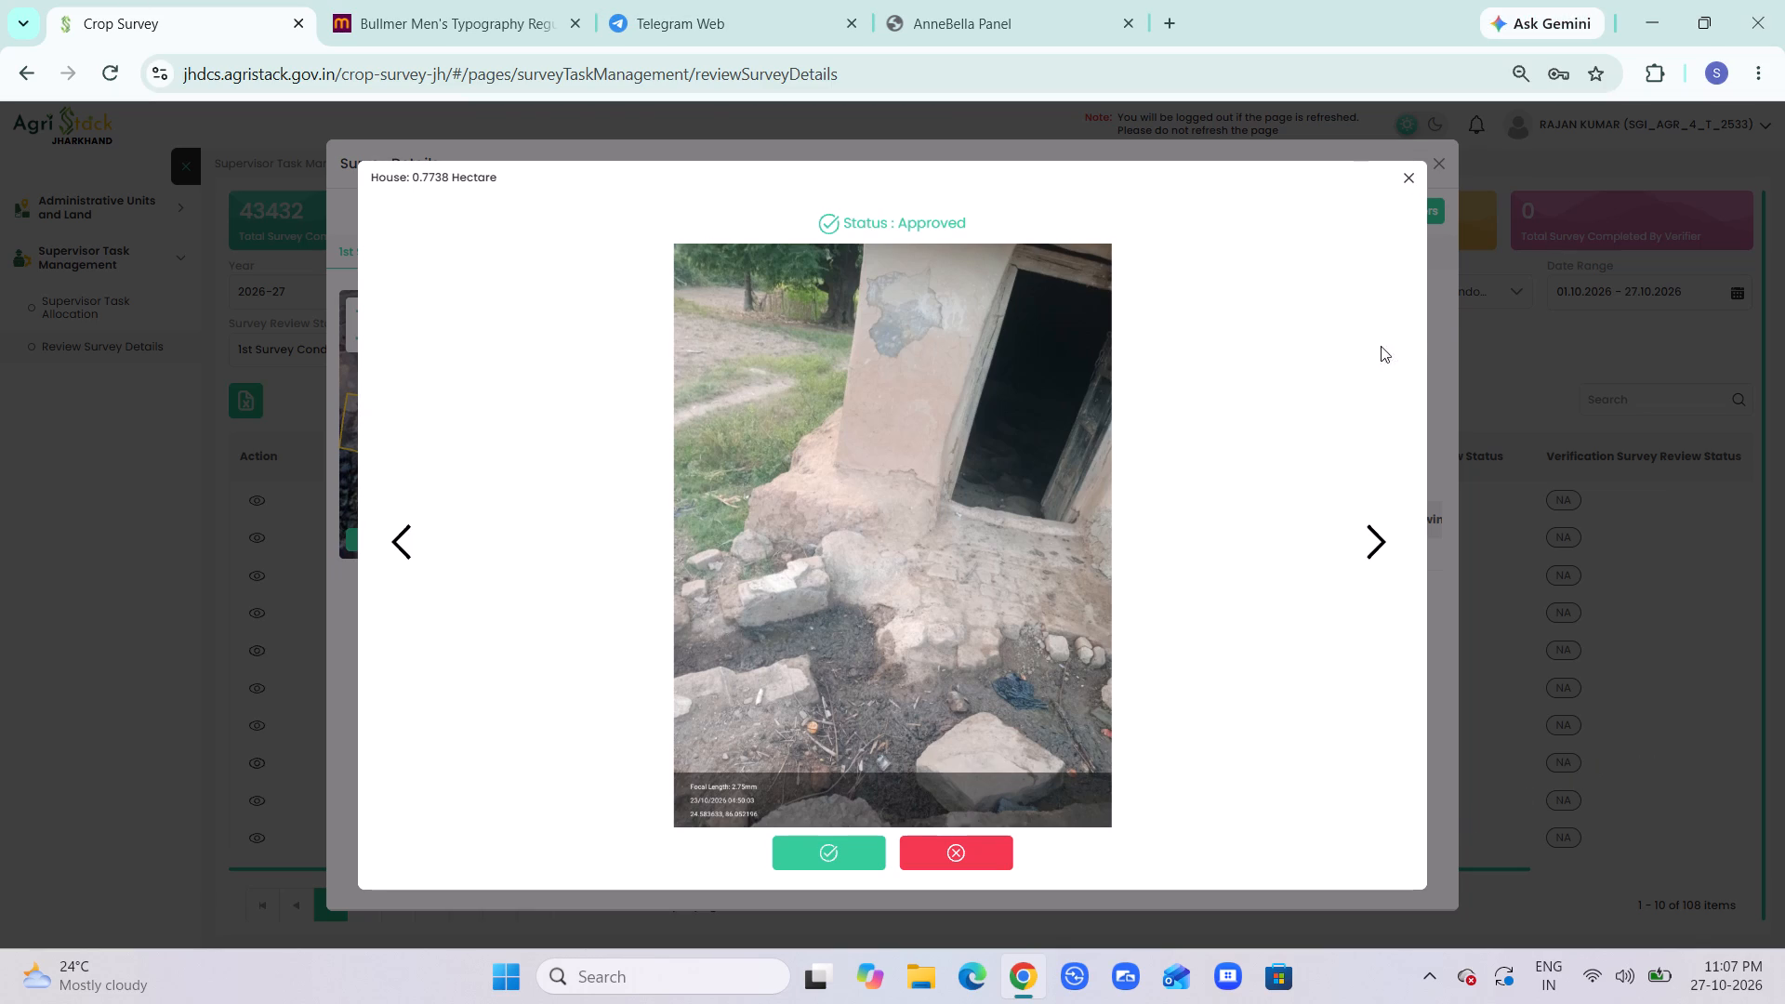
{"action": "left_click_drag", "start_coordinate": [1355, 362], "coordinate": [1218, 389]}
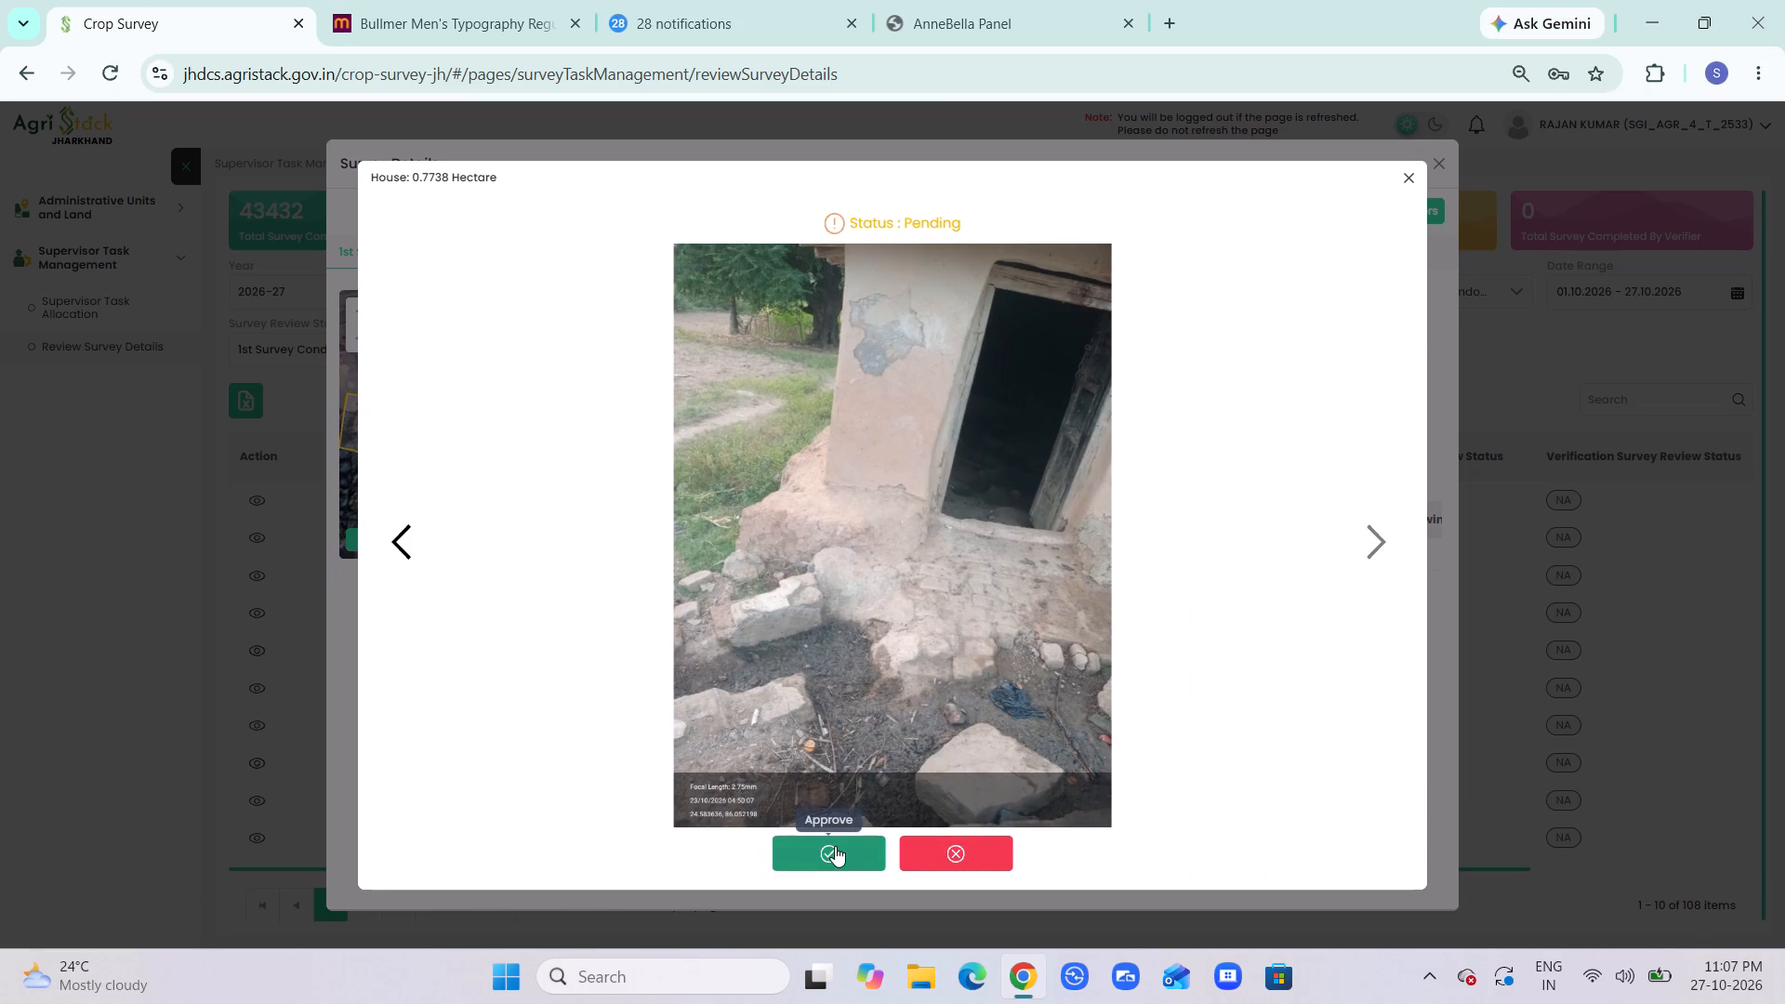
{"action": "left_click", "coordinate": [835, 846]}
{"action": "left_click_drag", "start_coordinate": [1127, 599], "coordinate": [968, 654]}
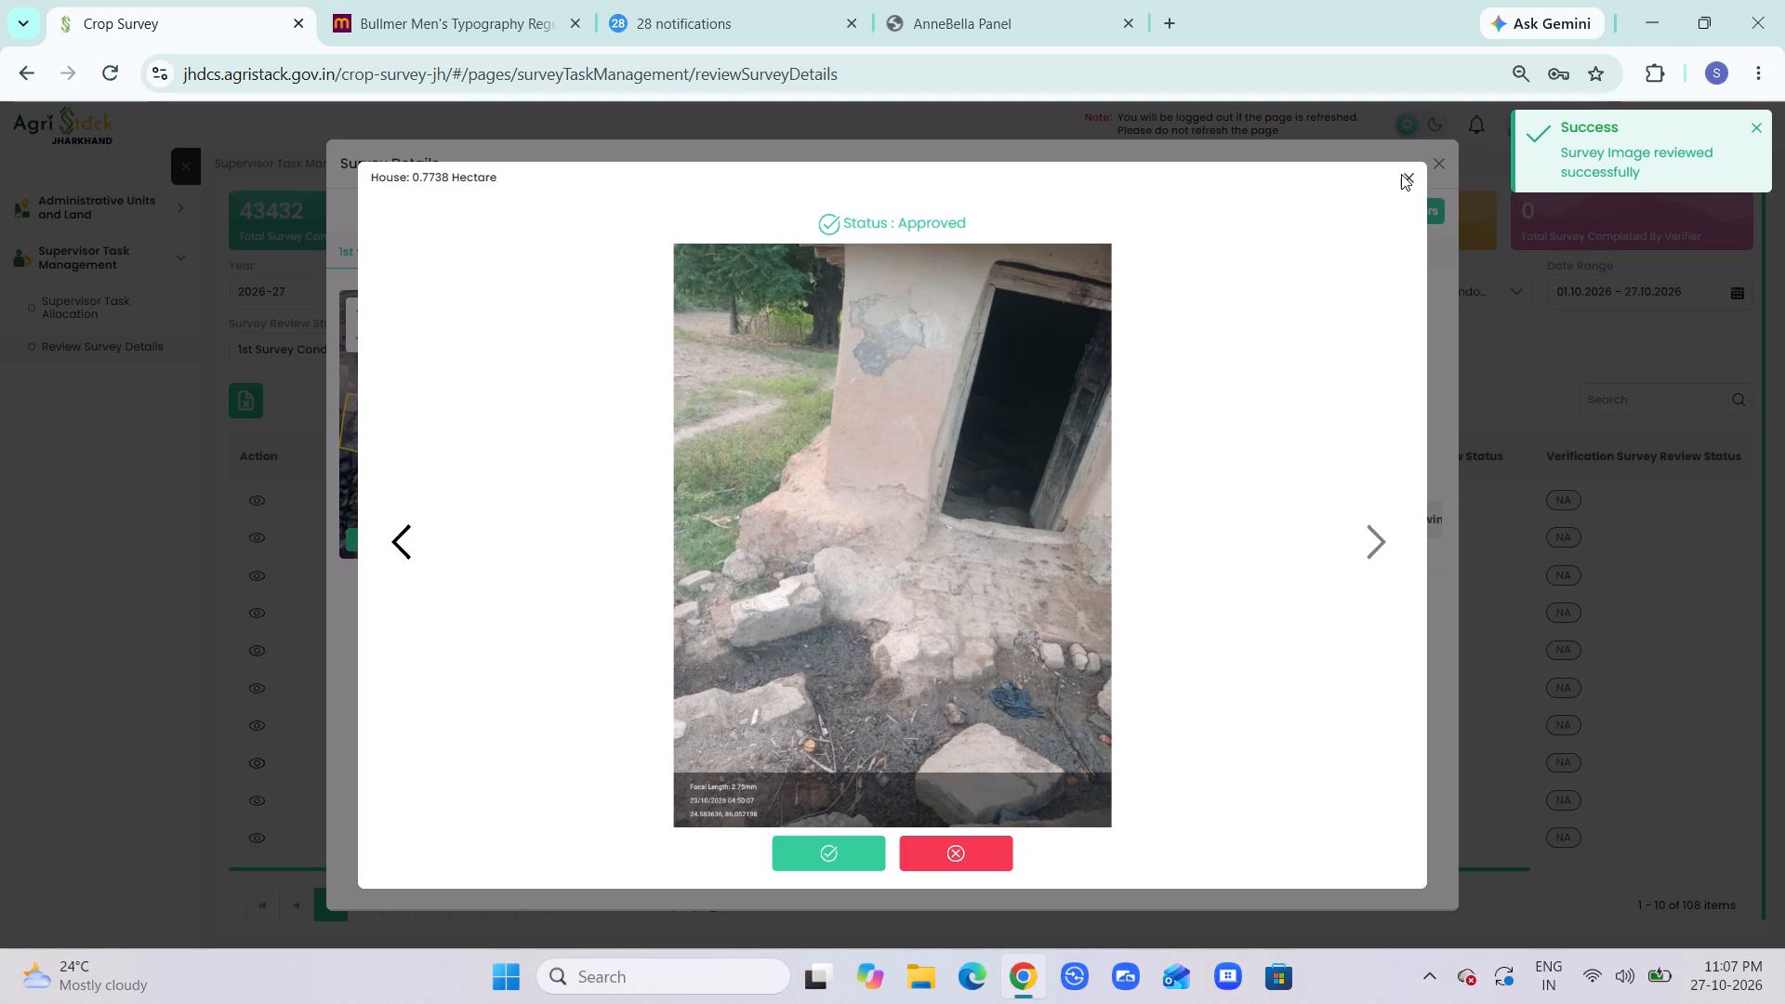
{"action": "left_click", "coordinate": [1401, 174]}
{"action": "left_click", "coordinate": [1411, 175]}
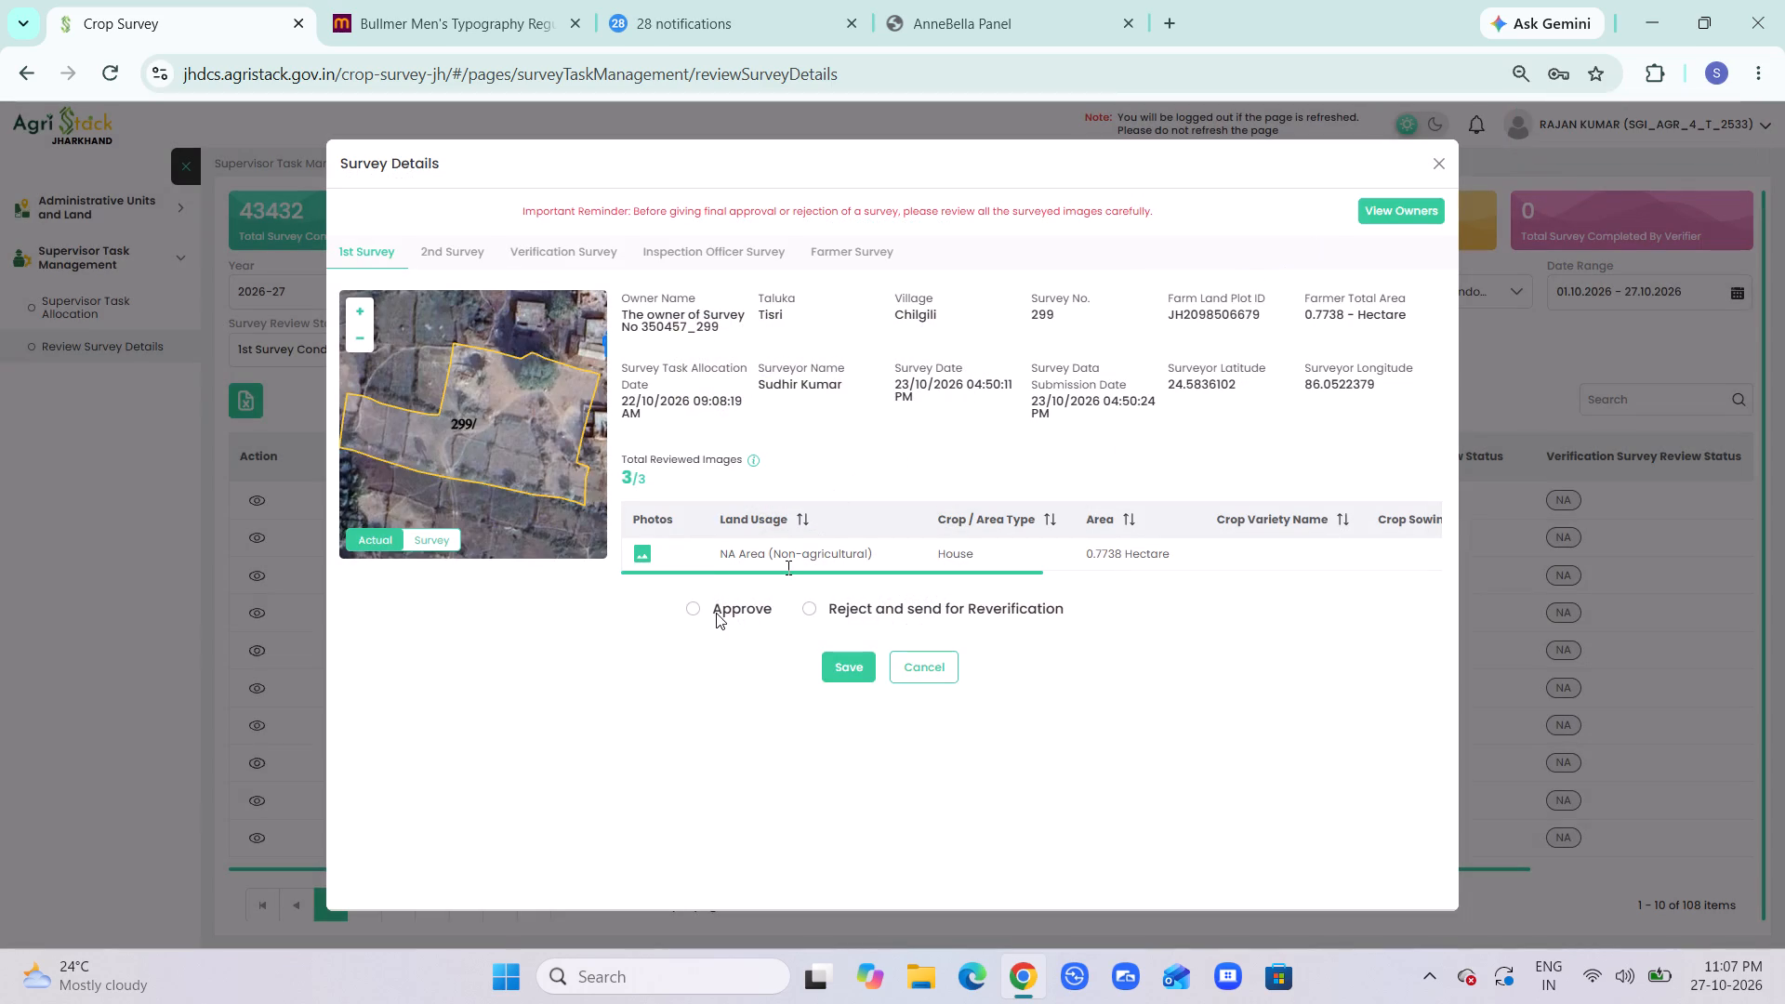
Mark the 1st survey of survey number 299 as Approve, save the review and close its details.
{"action": "left_click", "coordinate": [718, 613]}
{"action": "left_click", "coordinate": [833, 672]}
{"action": "left_click_drag", "start_coordinate": [871, 524], "coordinate": [873, 532]}
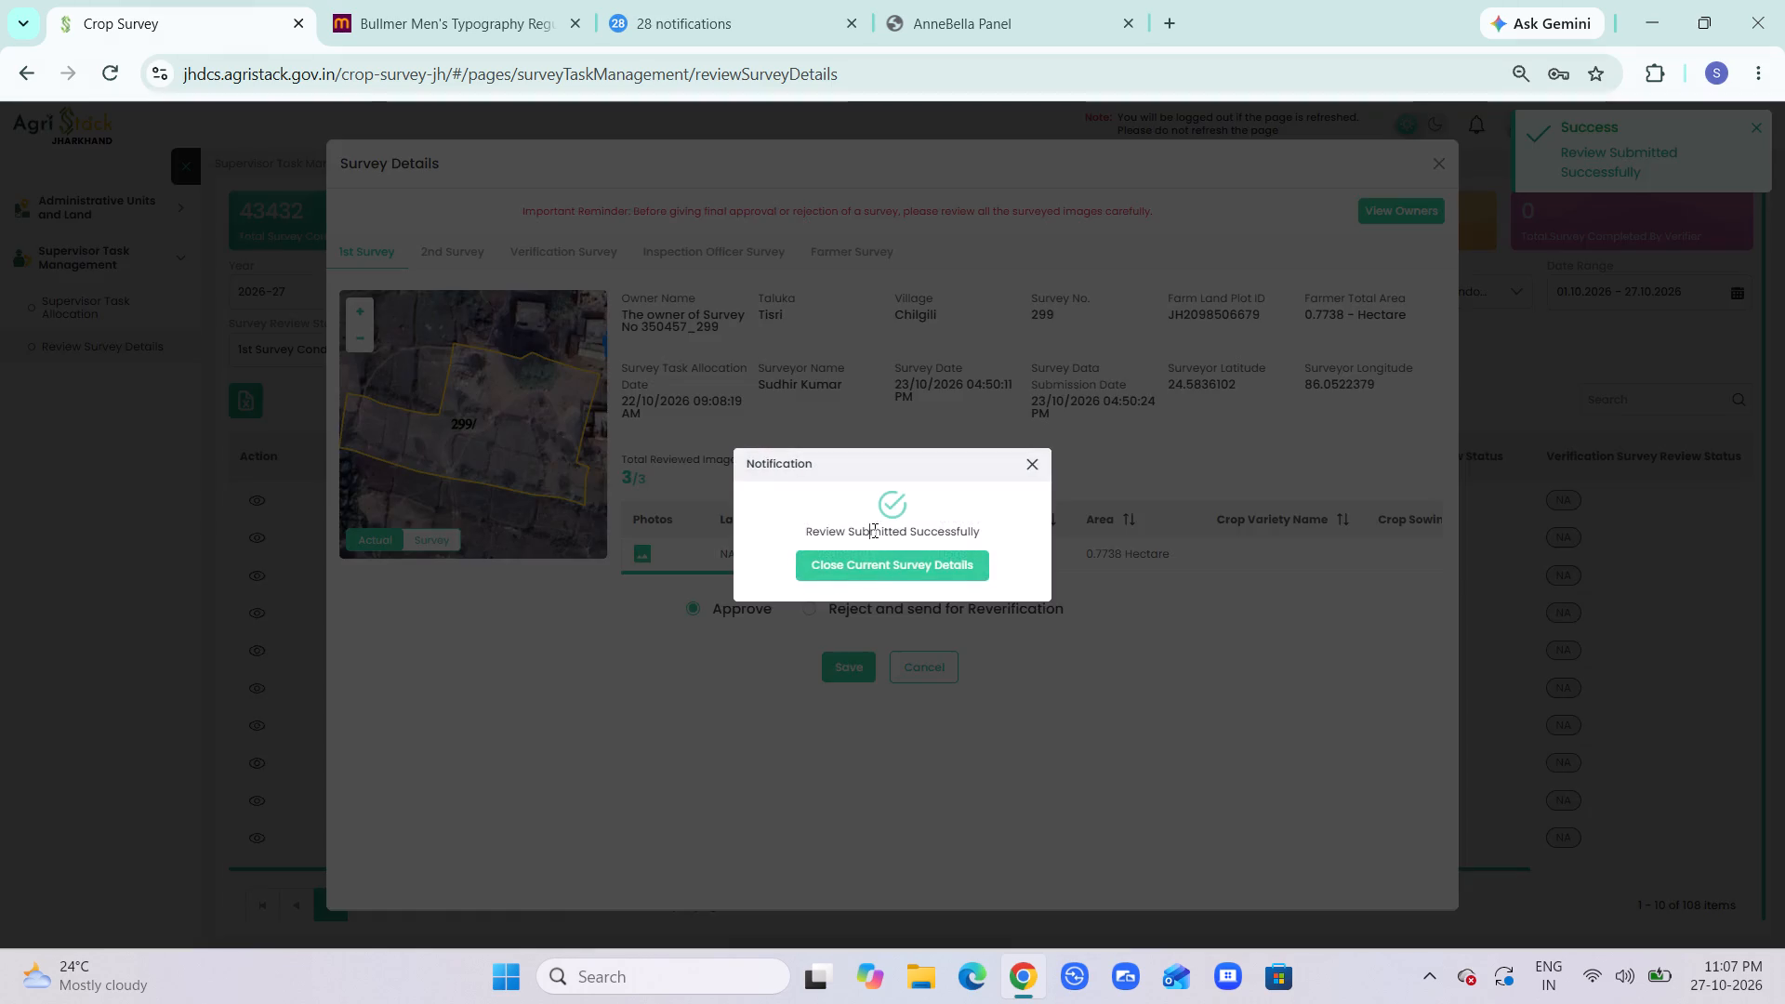
{"action": "left_click_drag", "start_coordinate": [873, 532], "coordinate": [873, 551]}
{"action": "left_click", "coordinate": [871, 566]}
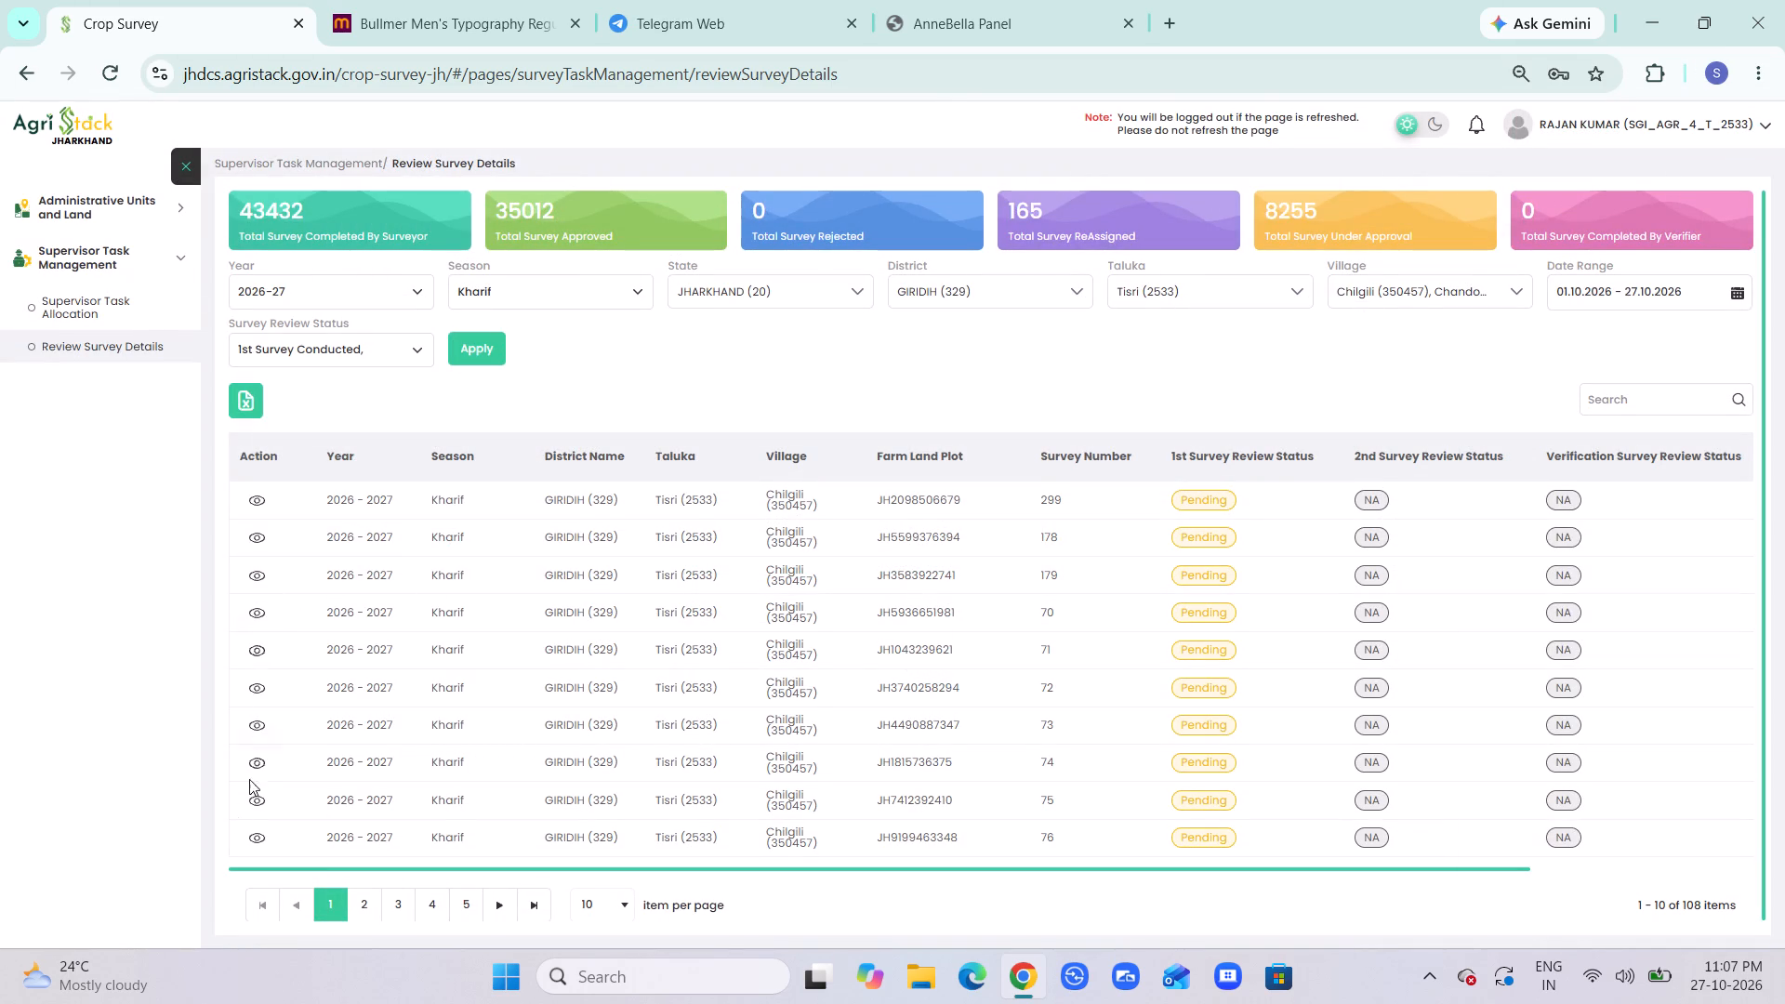
Open survey number 71 in Chilgili and approve all three of its agricultural Fallow images.
{"action": "left_click", "coordinate": [260, 662]}
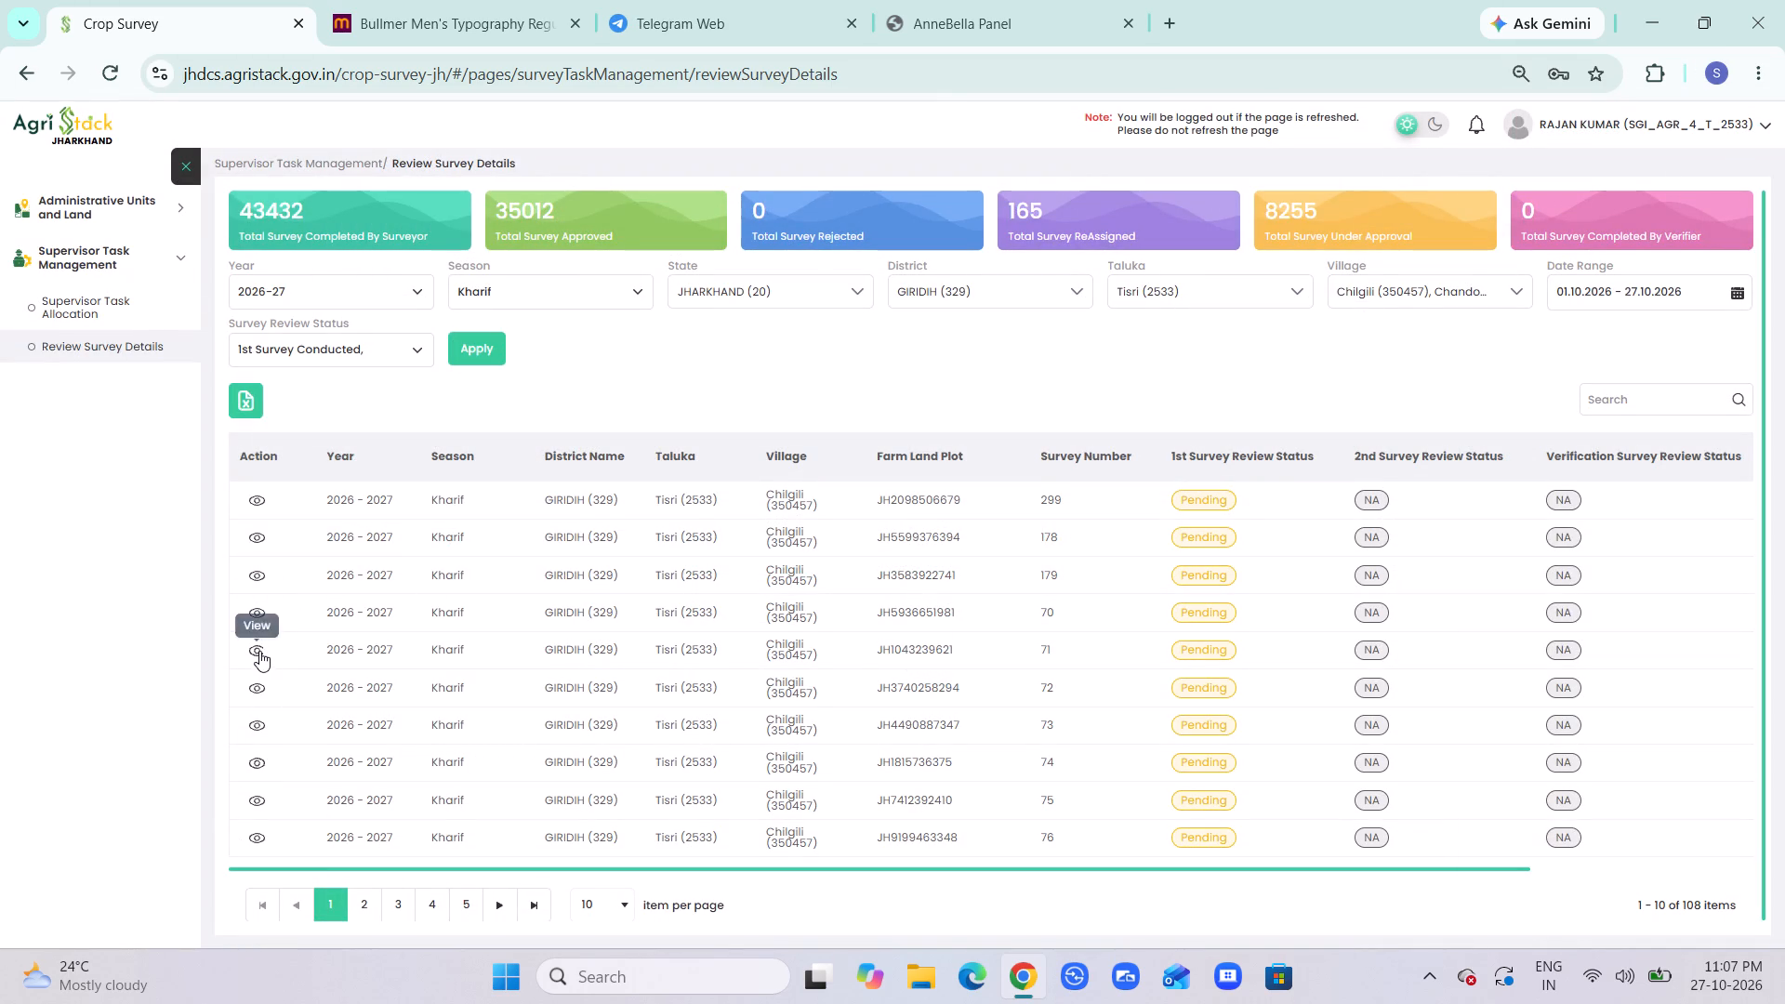
{"action": "left_click", "coordinate": [259, 651]}
{"action": "double_click", "coordinate": [630, 567]}
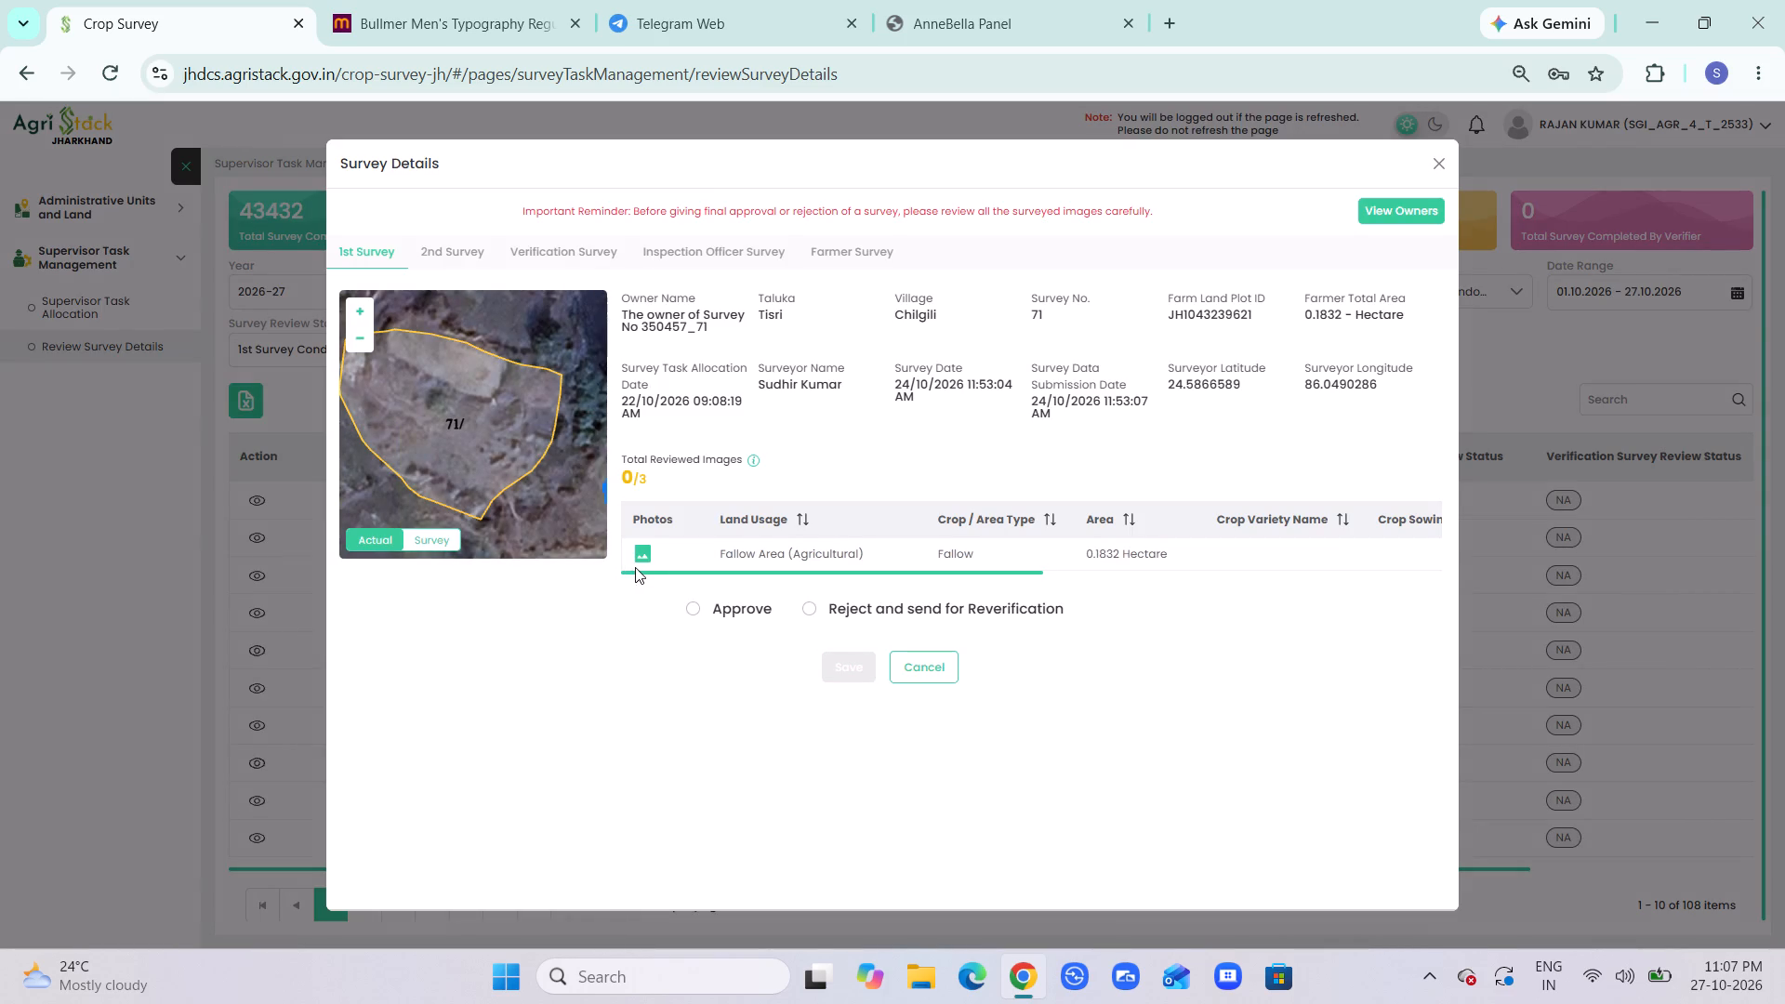
{"action": "left_click", "coordinate": [643, 557]}
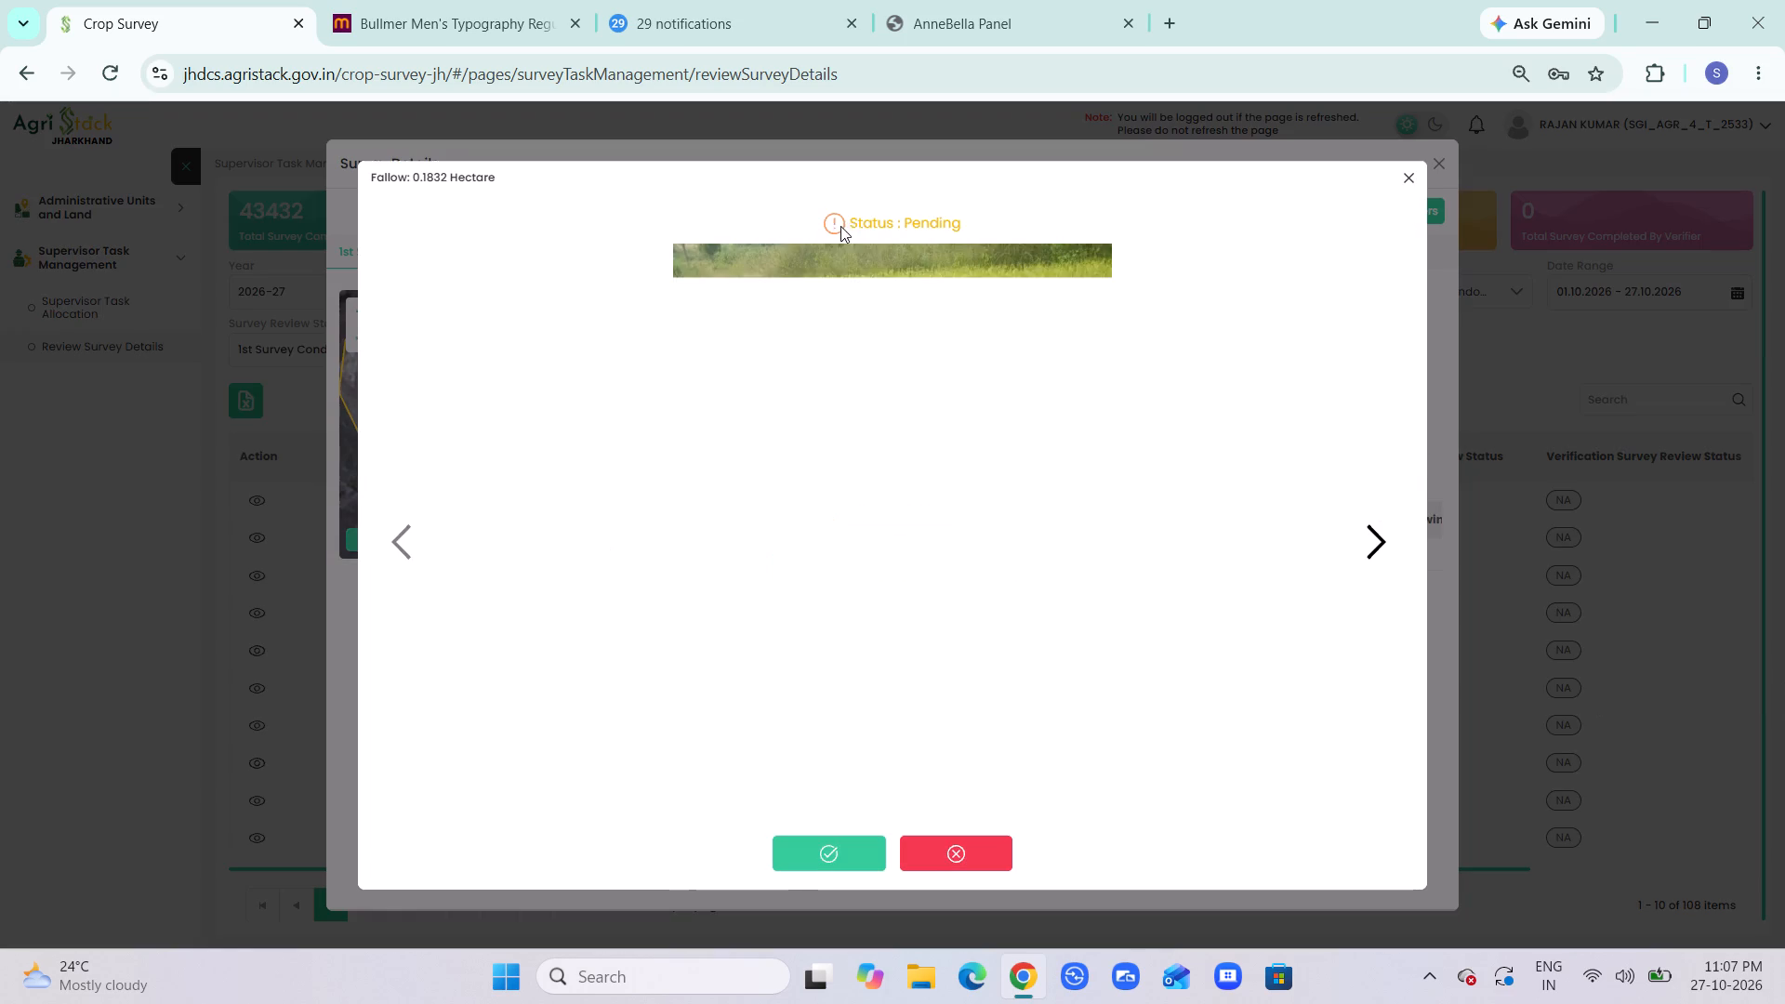
{"action": "left_click", "coordinate": [831, 853]}
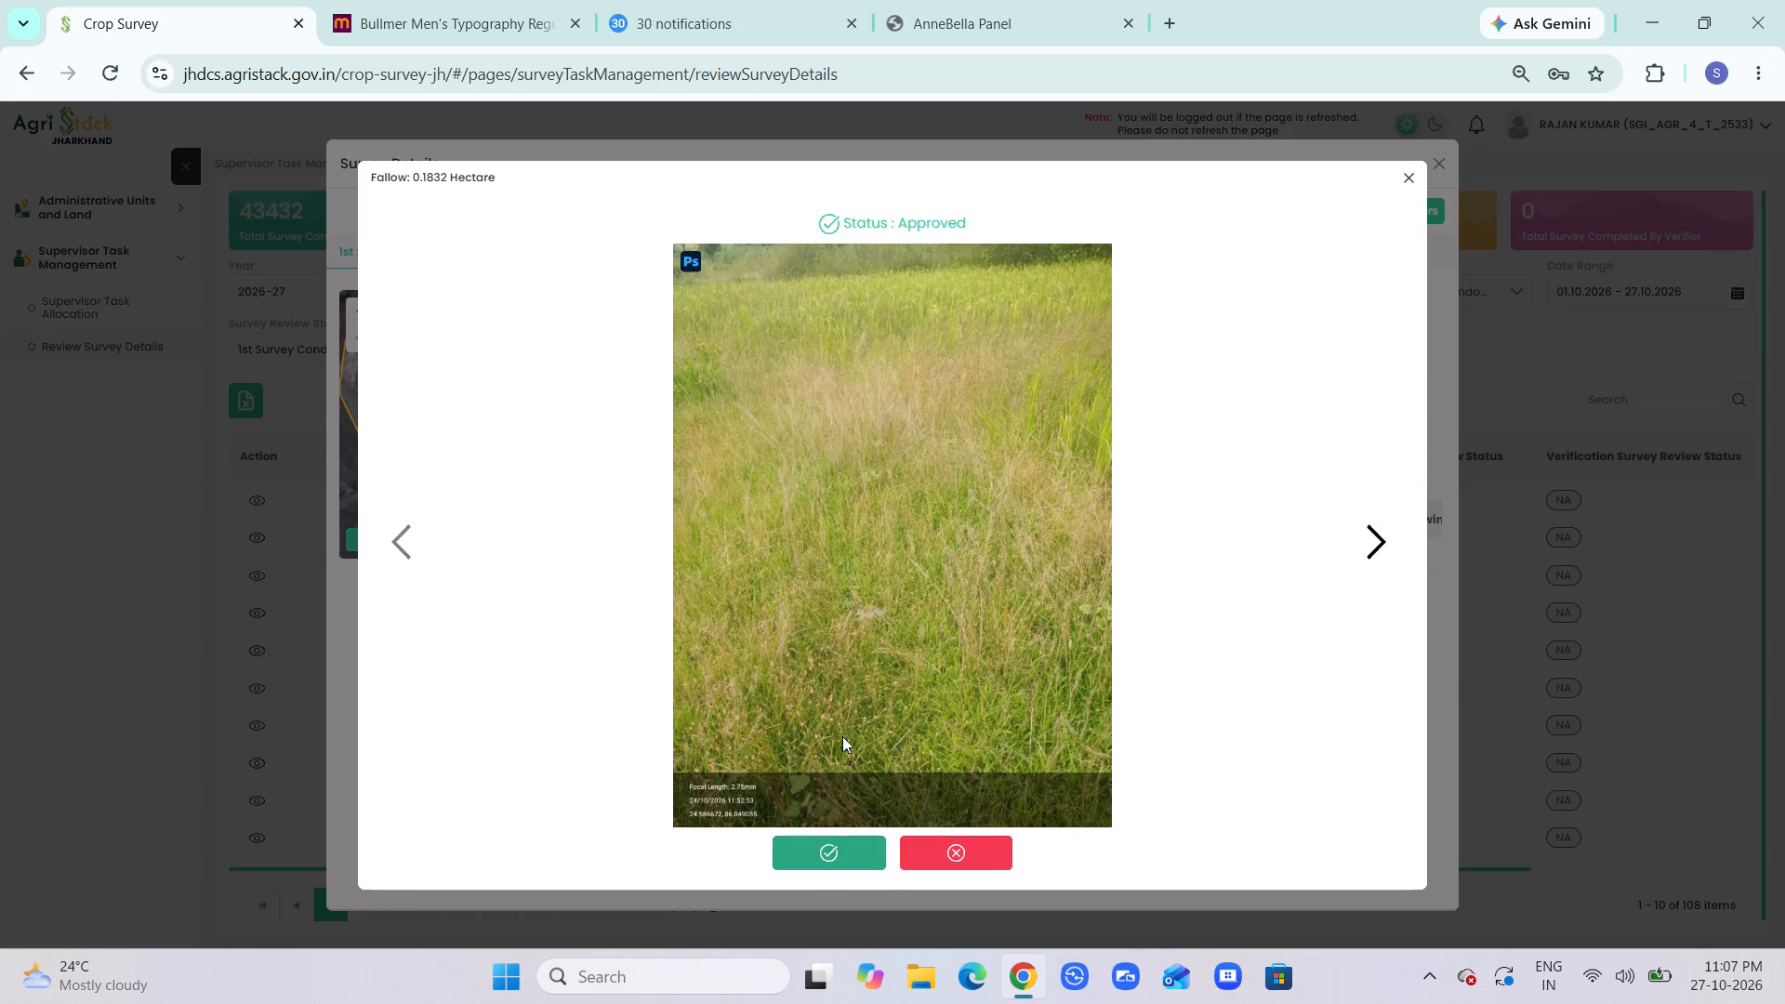
{"action": "left_click_drag", "start_coordinate": [1074, 597], "coordinate": [945, 629]}
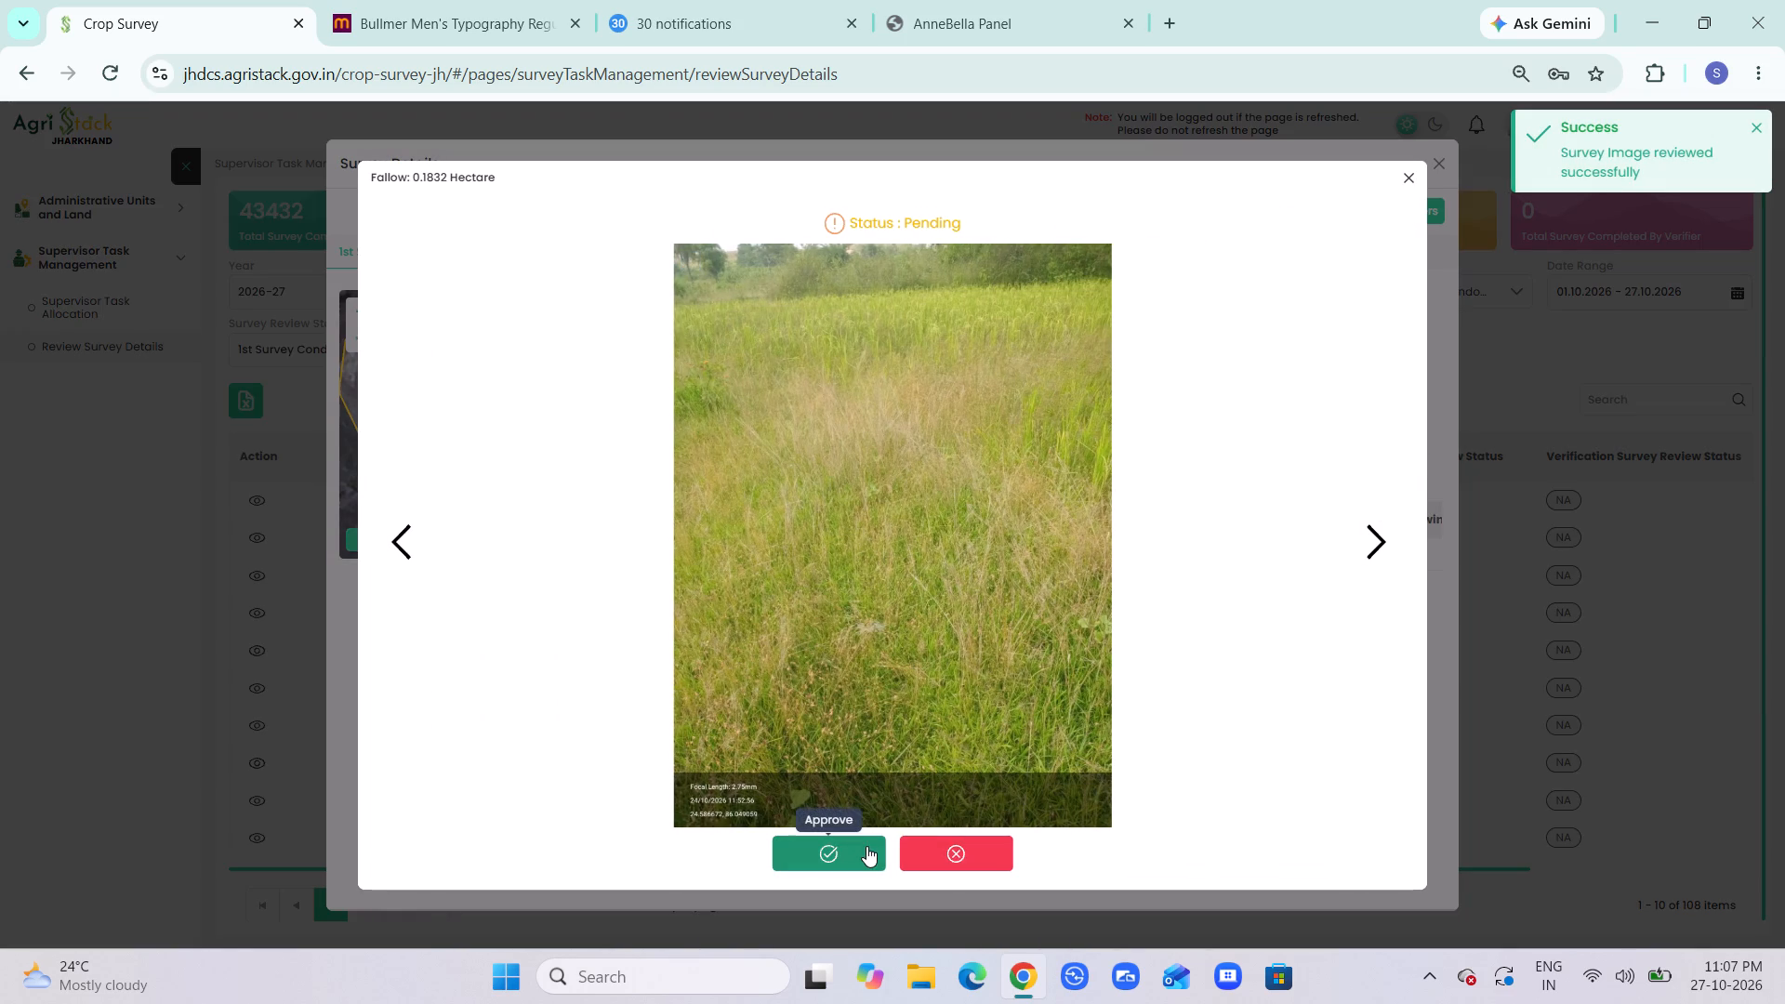
{"action": "left_click", "coordinate": [866, 846]}
{"action": "left_click_drag", "start_coordinate": [1076, 613], "coordinate": [876, 686]}
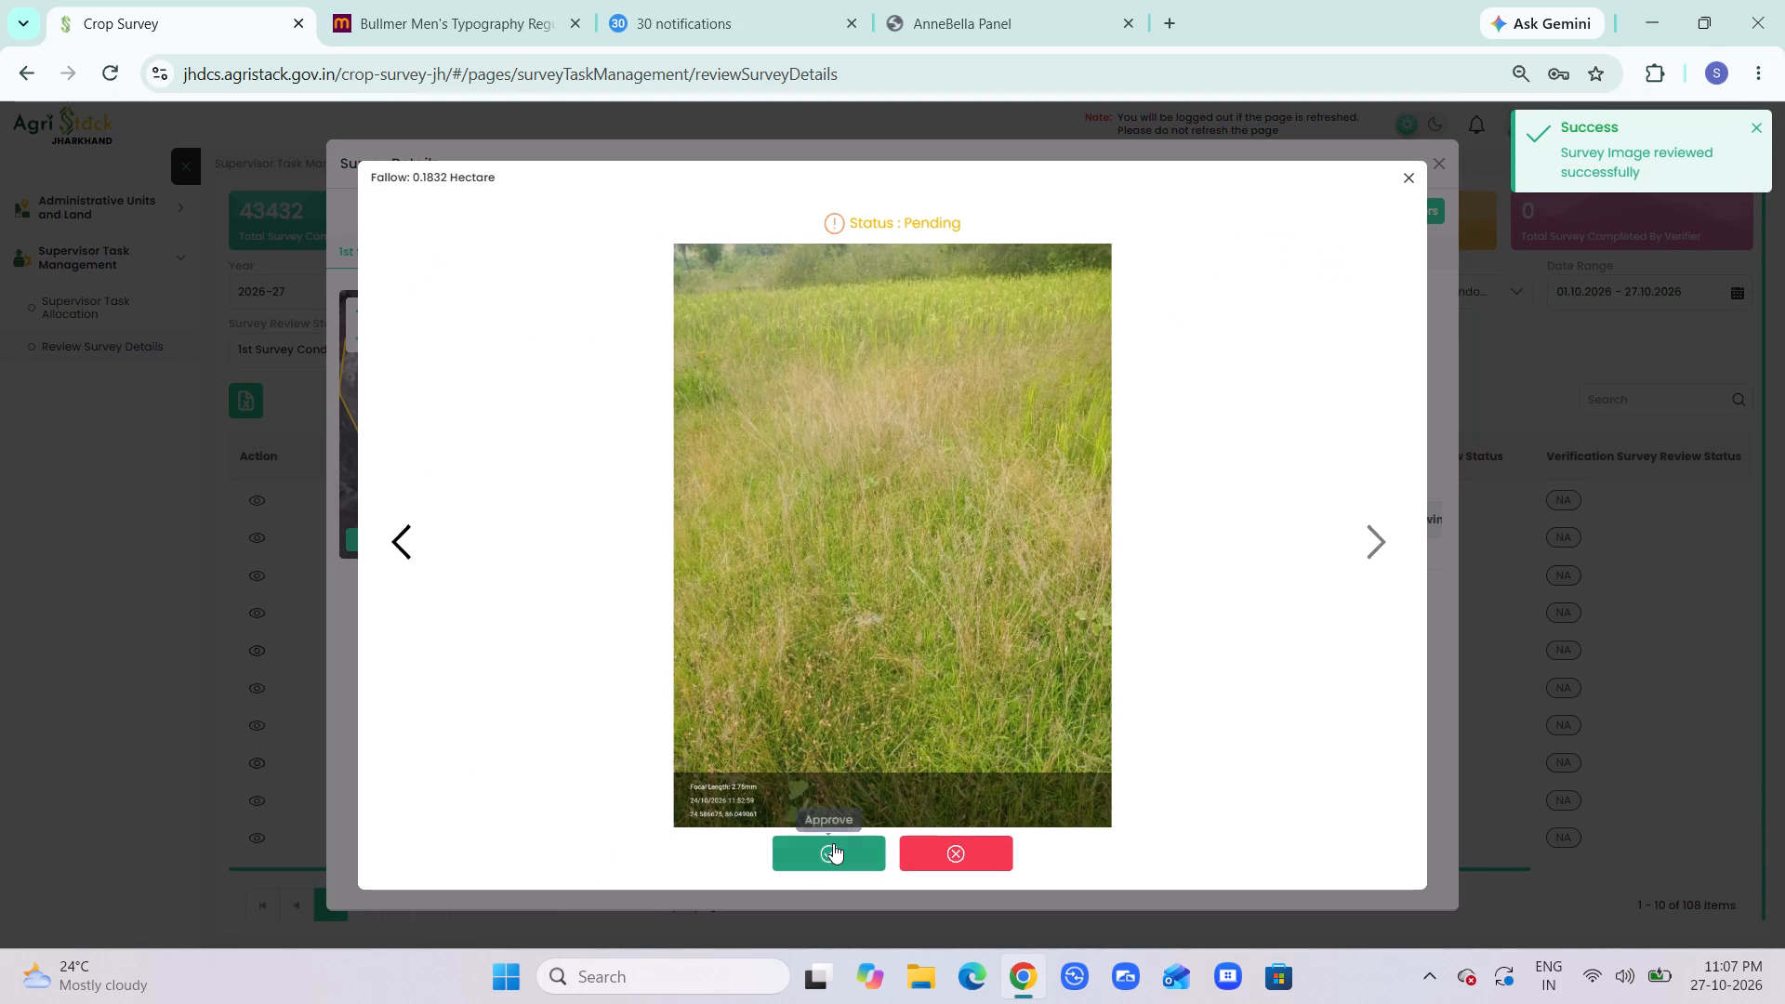
{"action": "left_click", "coordinate": [834, 844]}
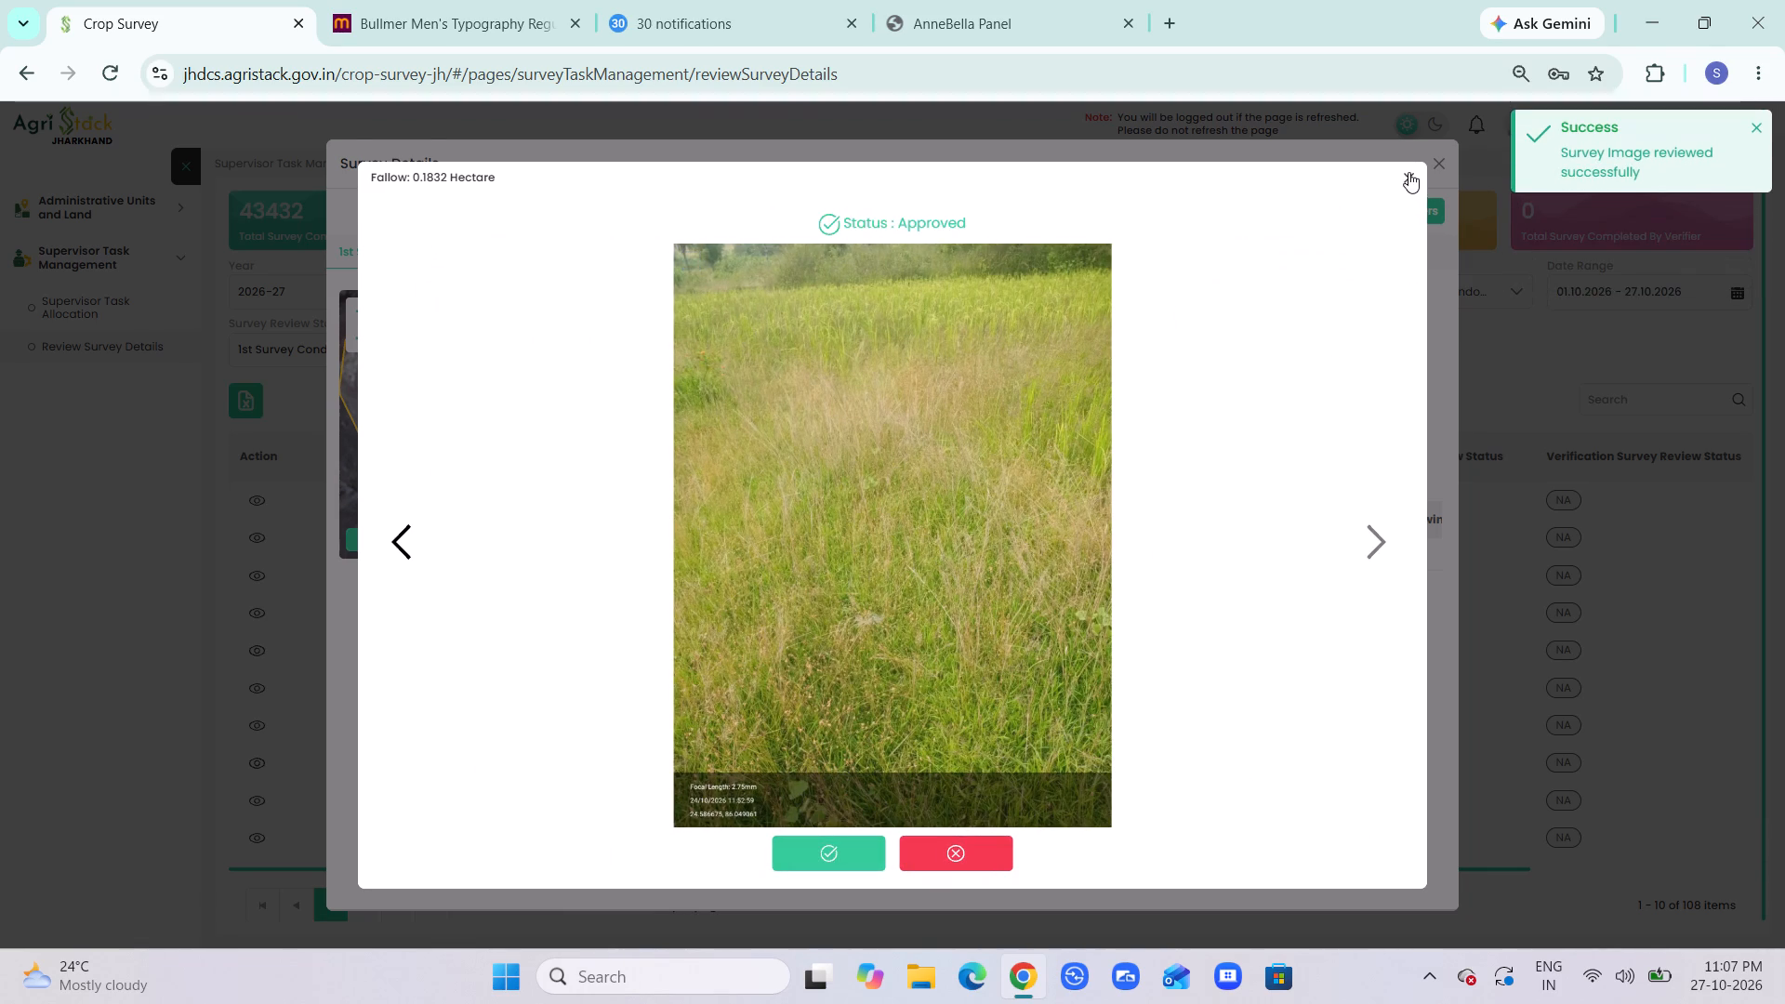
{"action": "left_click", "coordinate": [1408, 172]}
Mark the 1st survey of survey number 71 as Approve, save the review and close its details.
{"action": "left_click", "coordinate": [729, 608]}
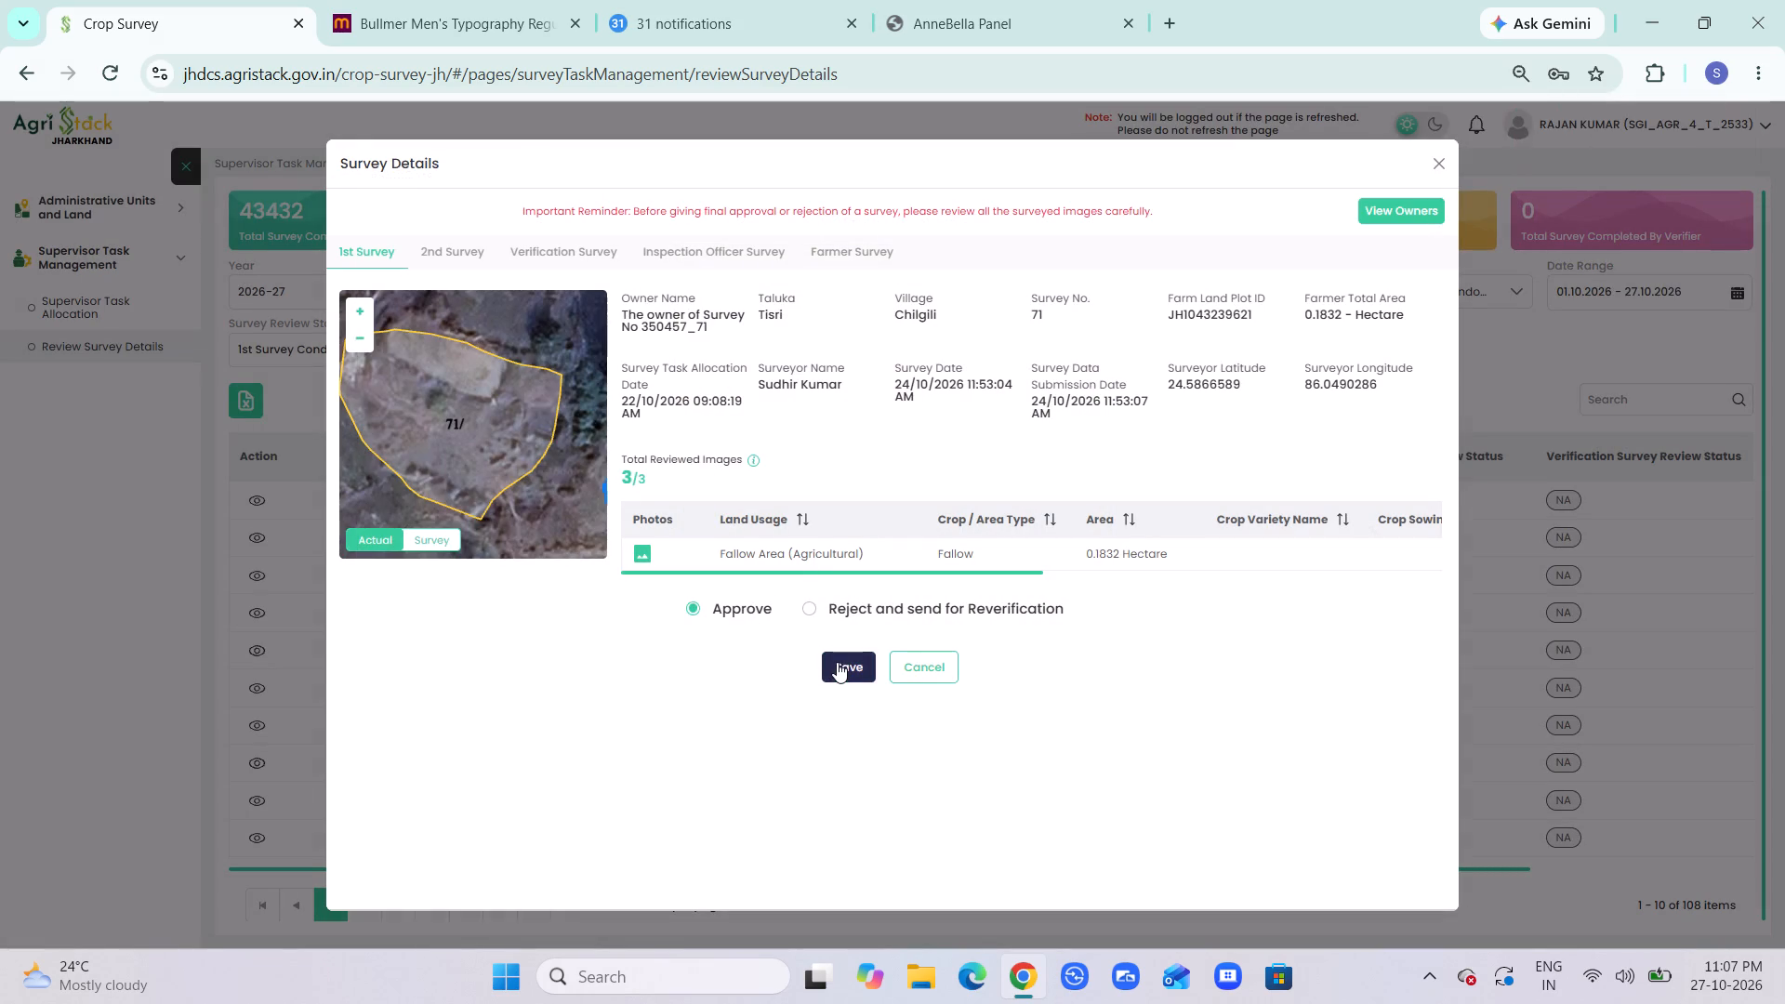
{"action": "left_click", "coordinate": [838, 663]}
{"action": "left_click", "coordinate": [813, 564]}
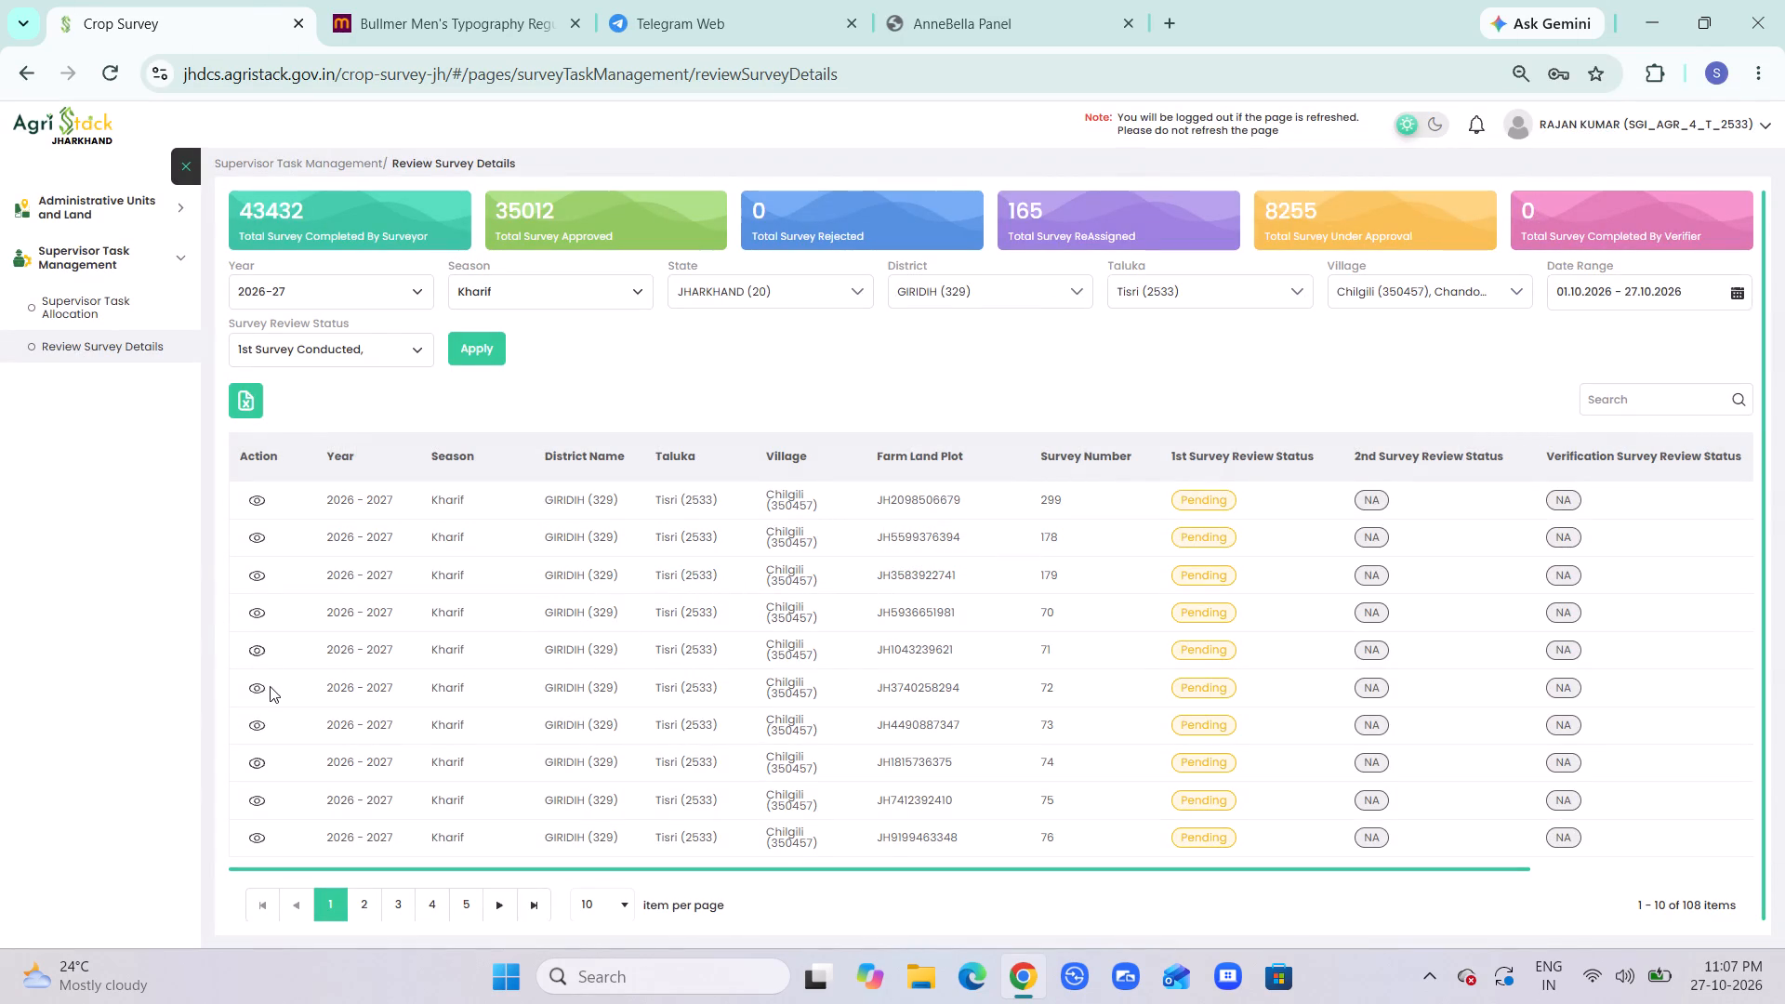
Open survey number 72 in Chilgili and approve all three of its agricultural Fallow images.
{"action": "left_click", "coordinate": [249, 687]}
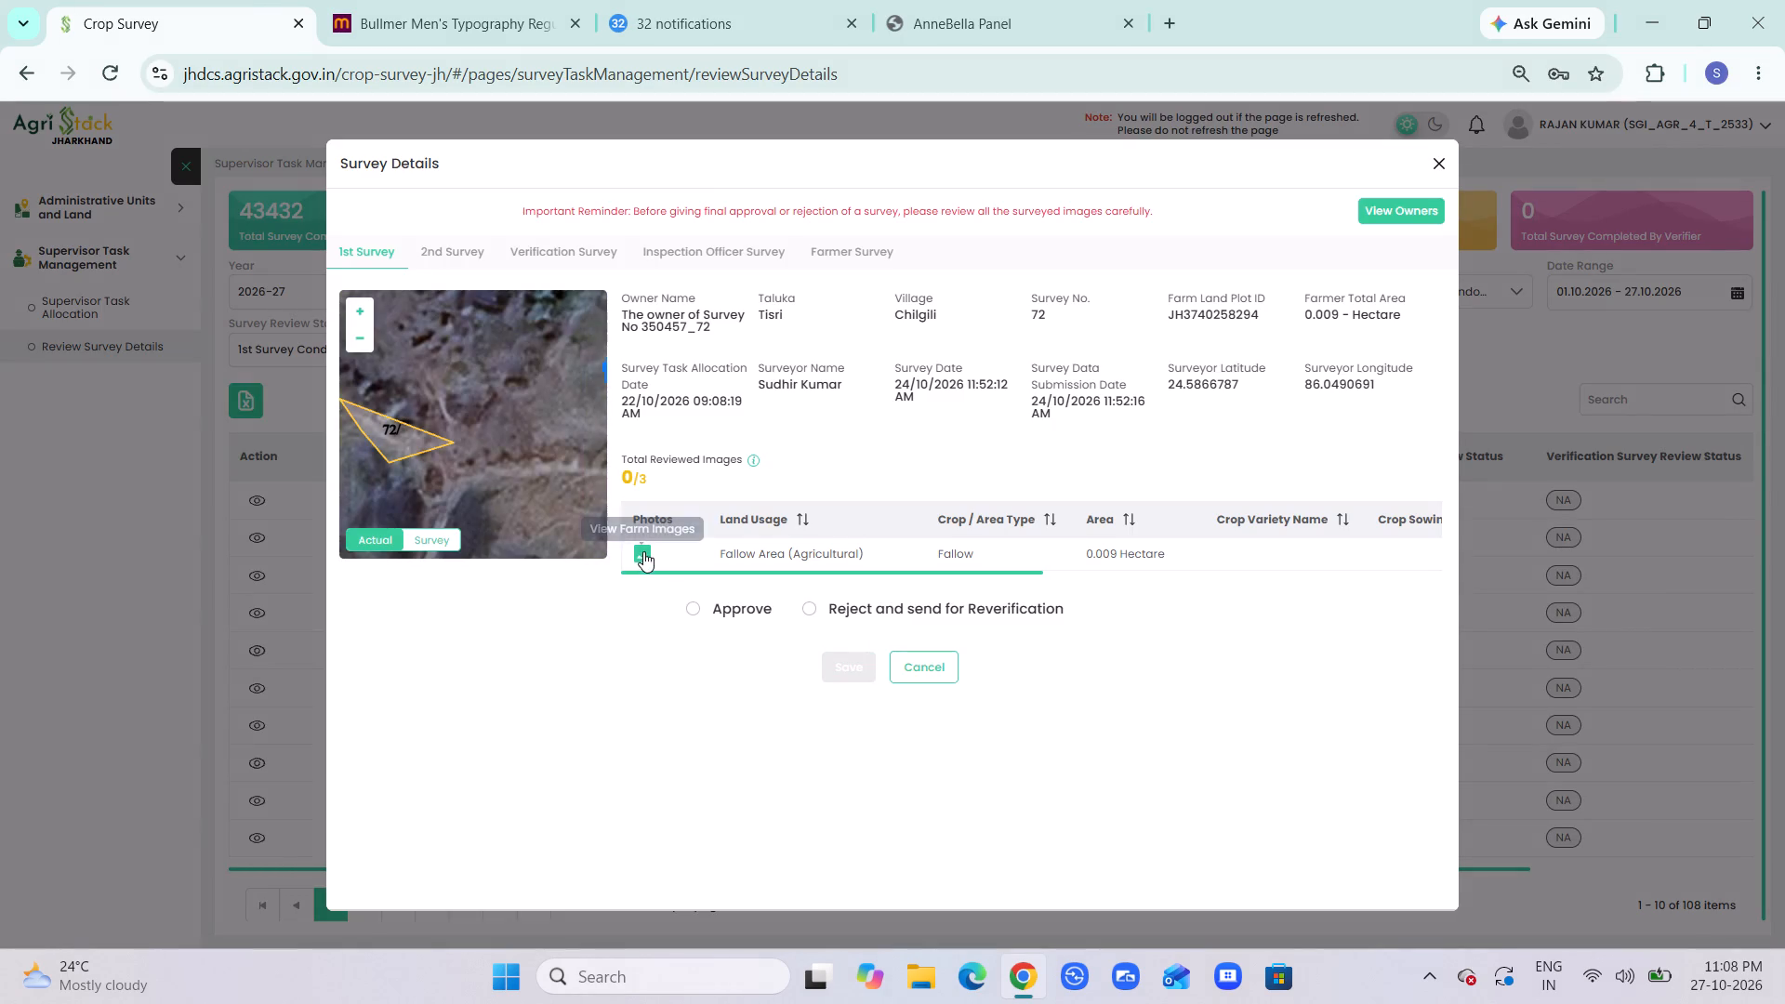
{"action": "left_click", "coordinate": [643, 551]}
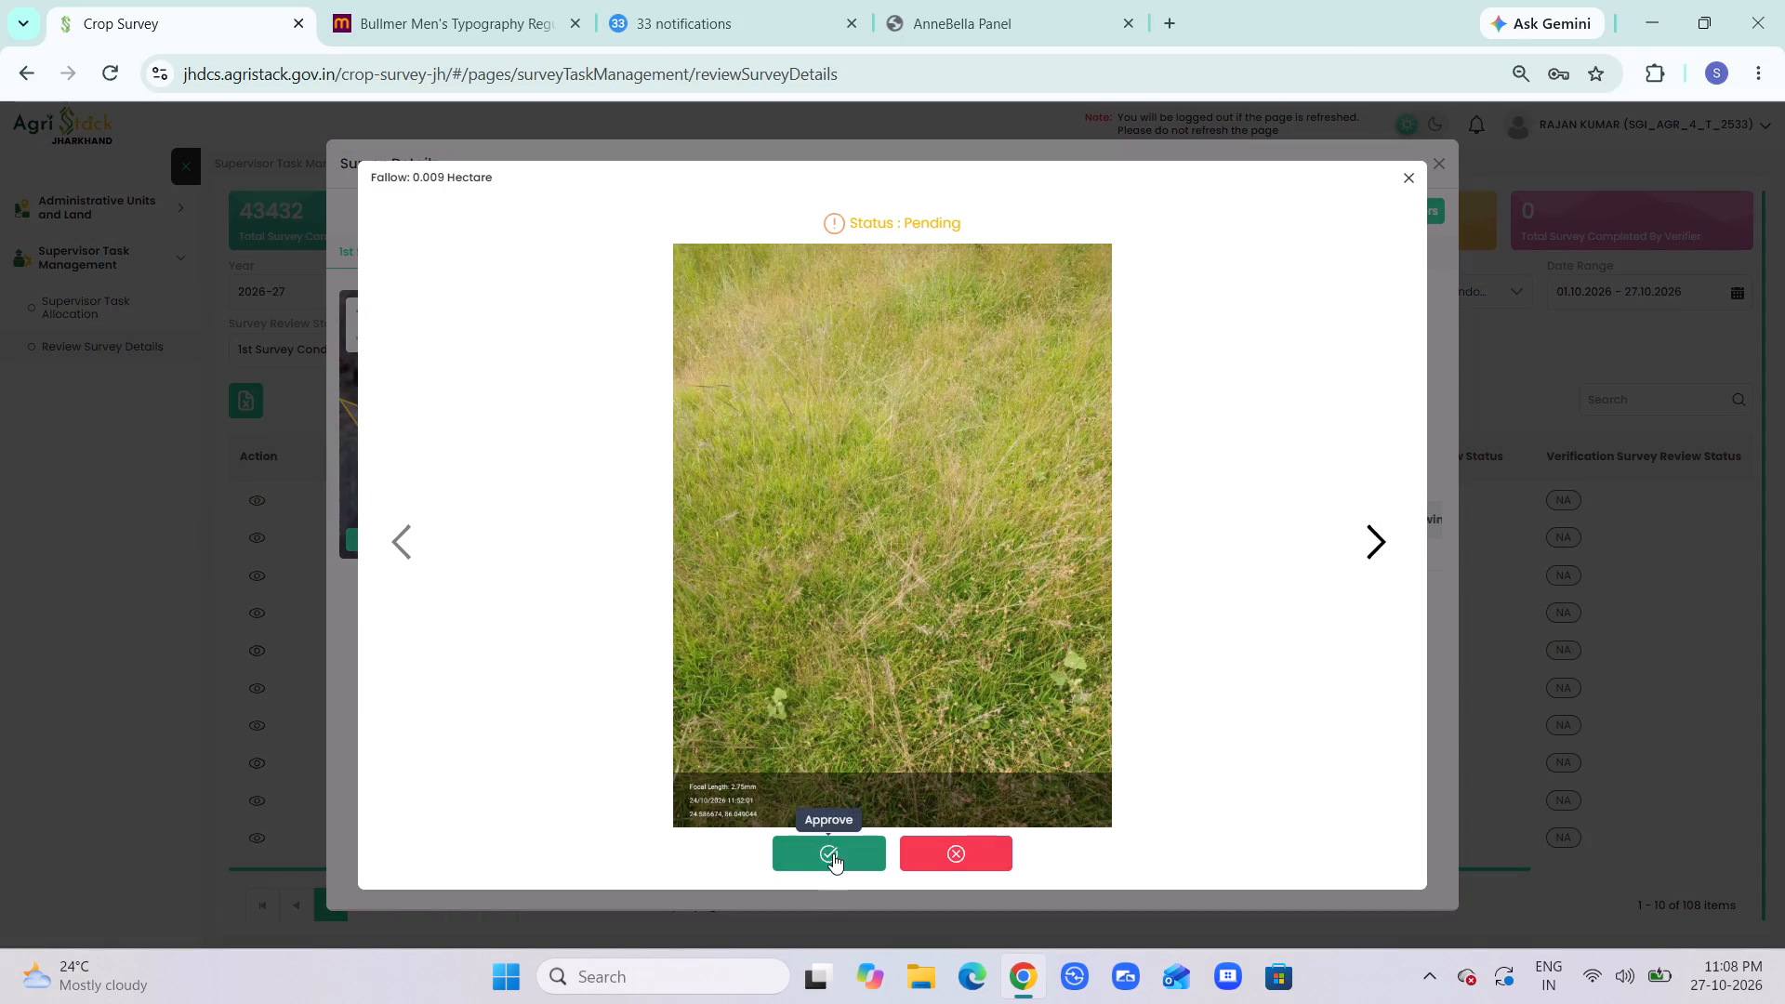
{"action": "left_click", "coordinate": [834, 852]}
{"action": "left_click_drag", "start_coordinate": [1065, 681], "coordinate": [991, 698]}
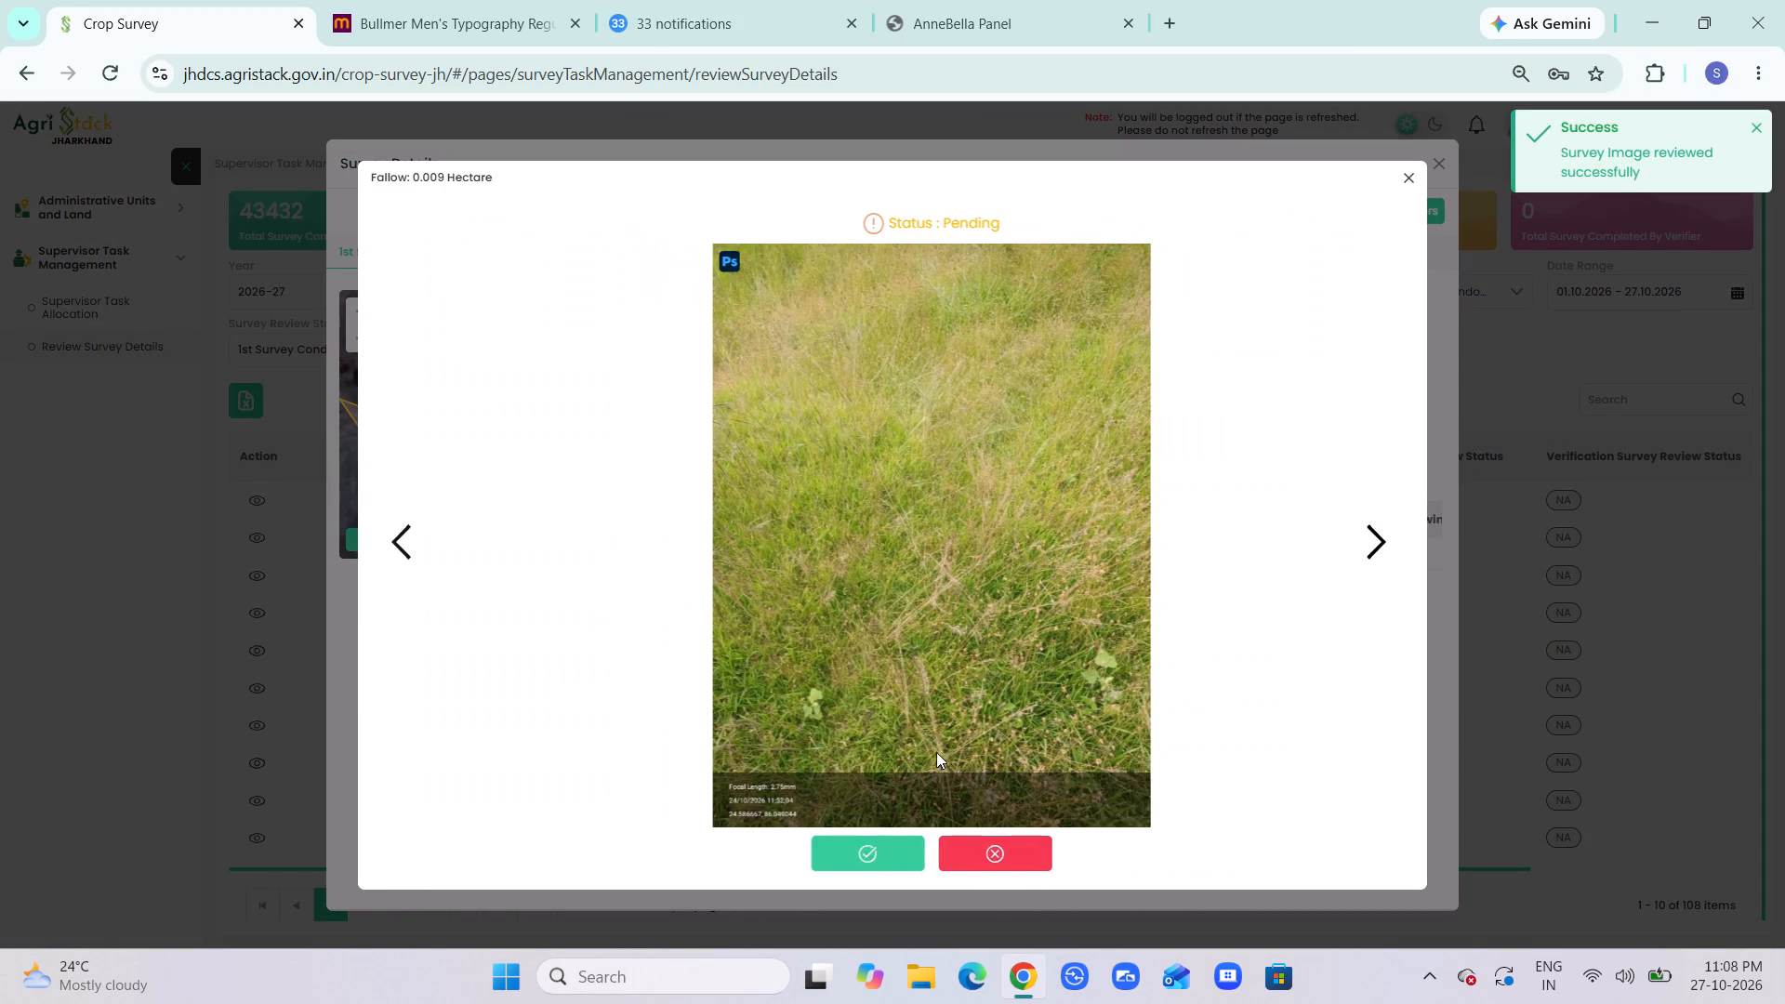
{"action": "left_click", "coordinate": [832, 857]}
{"action": "left_click_drag", "start_coordinate": [1050, 693], "coordinate": [941, 728]}
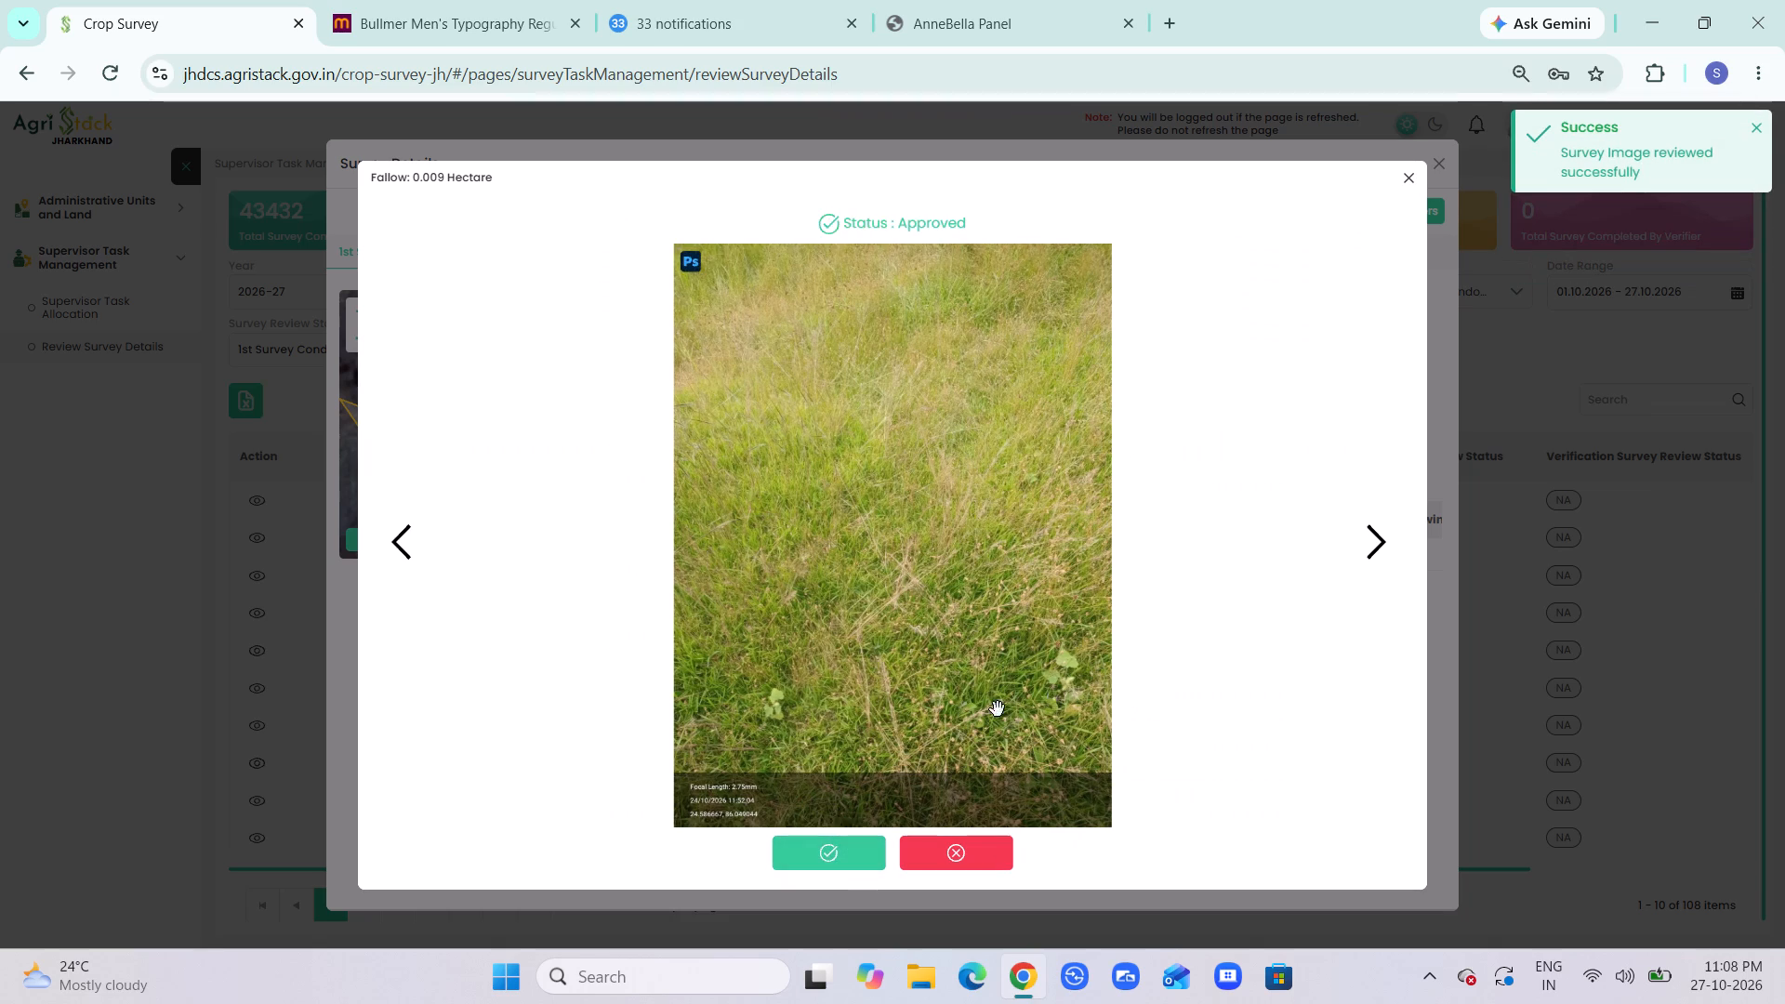
{"action": "left_click_drag", "start_coordinate": [941, 728], "coordinate": [646, 721]}
{"action": "left_click", "coordinate": [824, 849]}
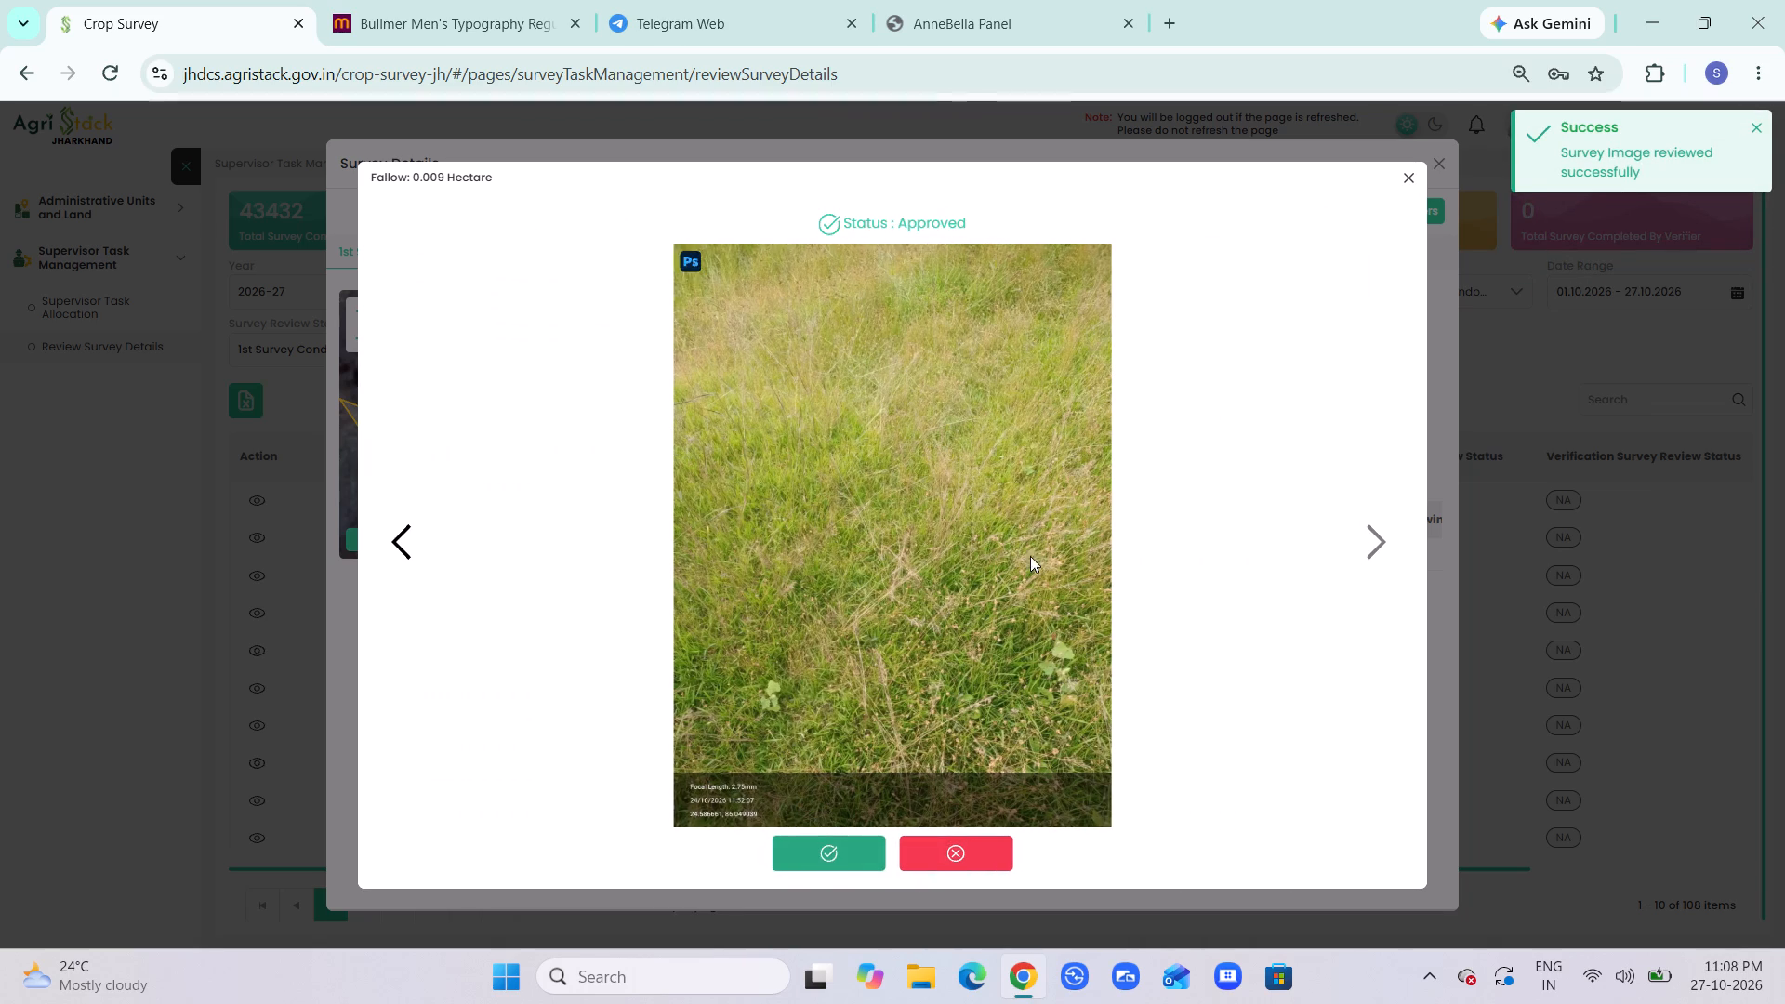
{"action": "left_click_drag", "start_coordinate": [1326, 287], "coordinate": [1226, 310]}
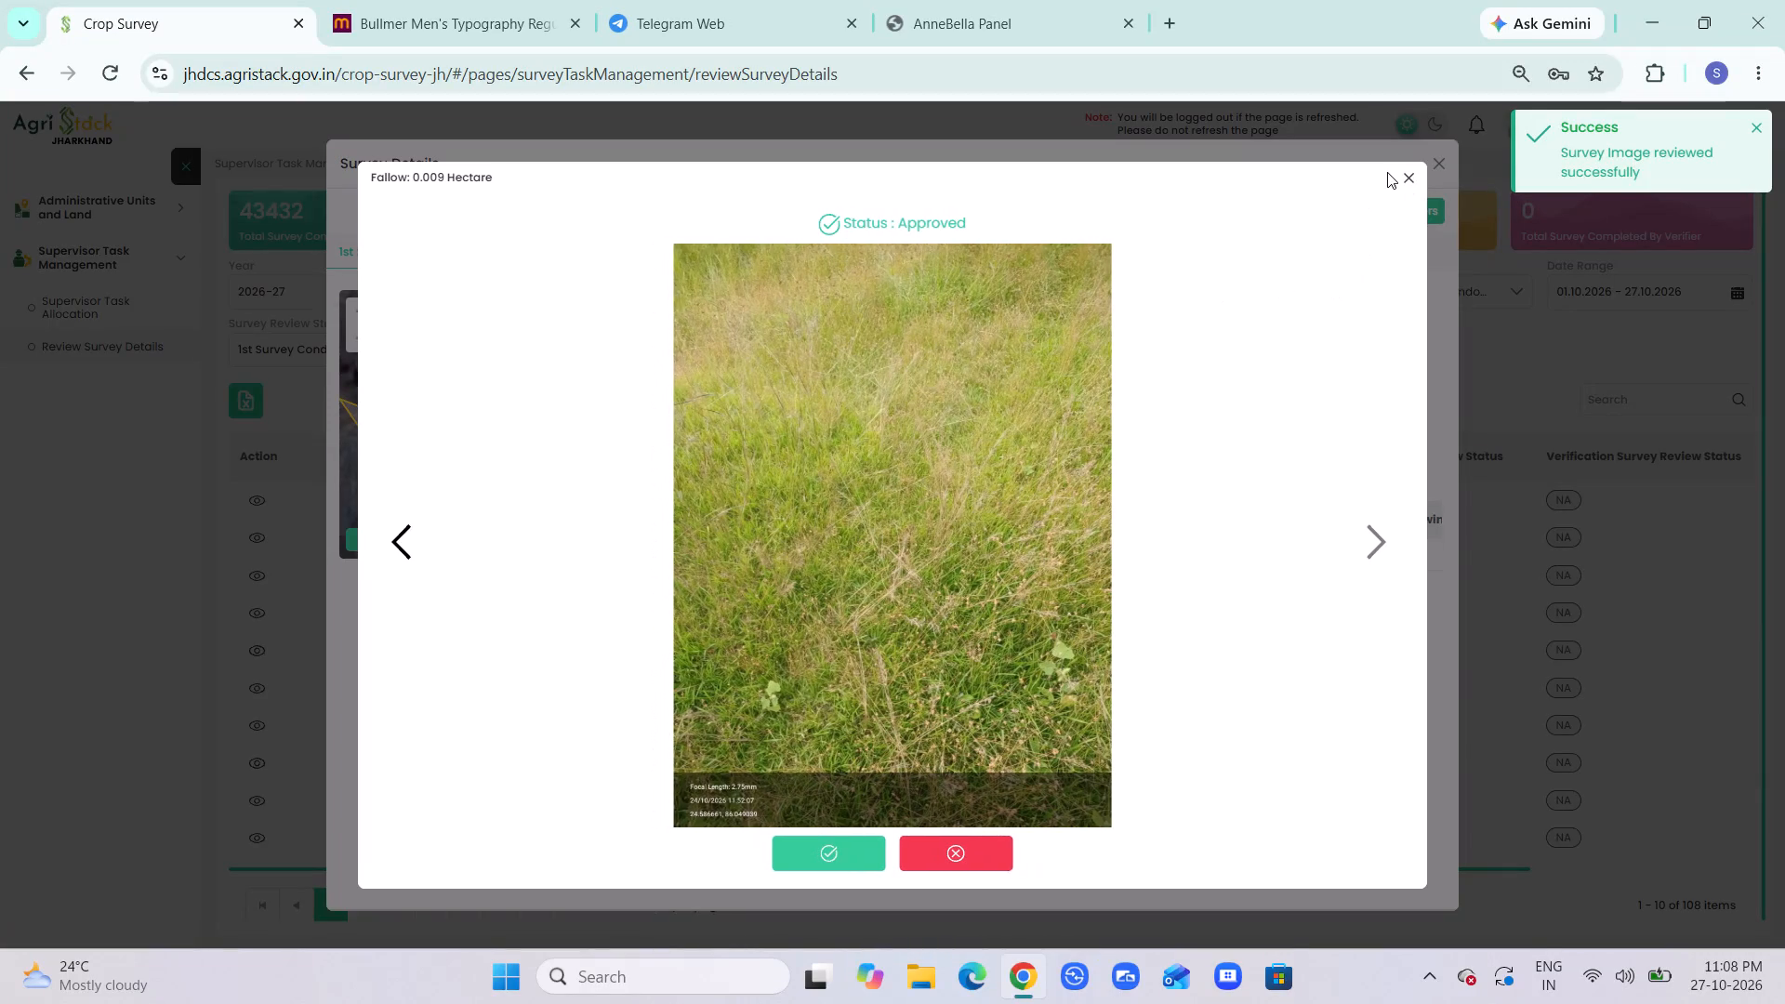
{"action": "left_click", "coordinate": [1405, 171]}
Mark the 1st survey of survey number 72 as Approve, save the review and close its details.
{"action": "left_click", "coordinate": [734, 615]}
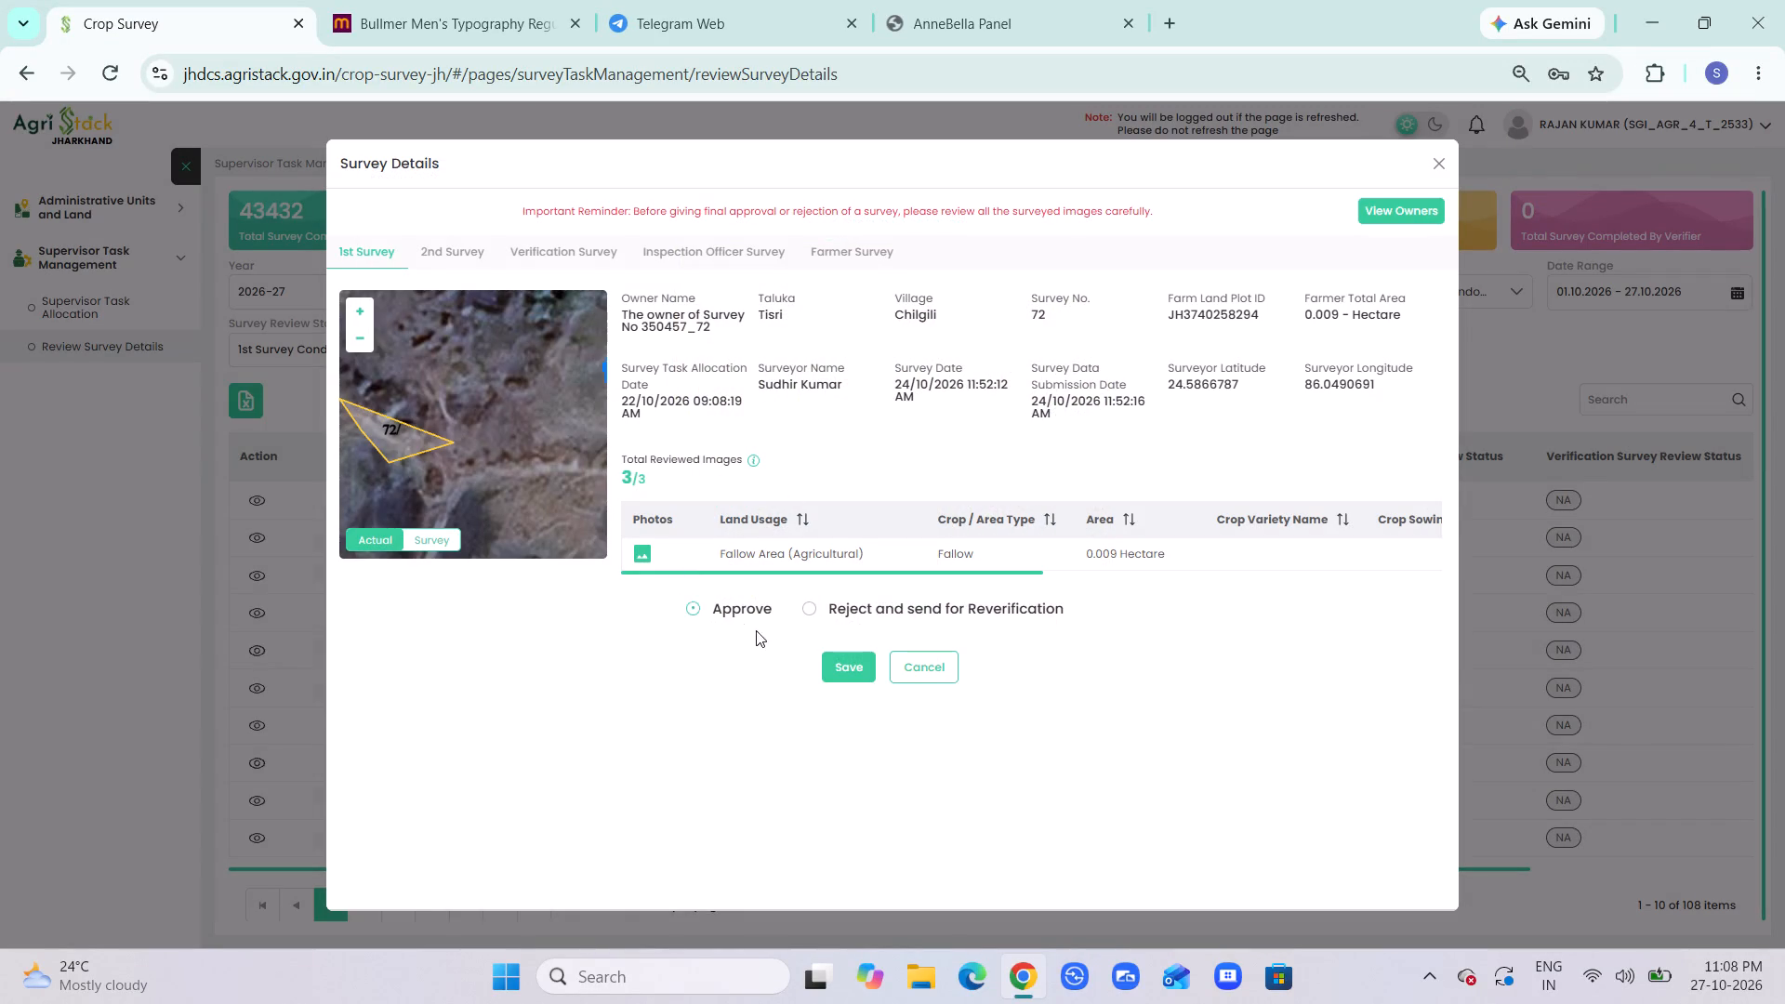
{"action": "left_click", "coordinate": [832, 667]}
{"action": "left_click", "coordinate": [866, 540]}
{"action": "left_click", "coordinate": [867, 569]}
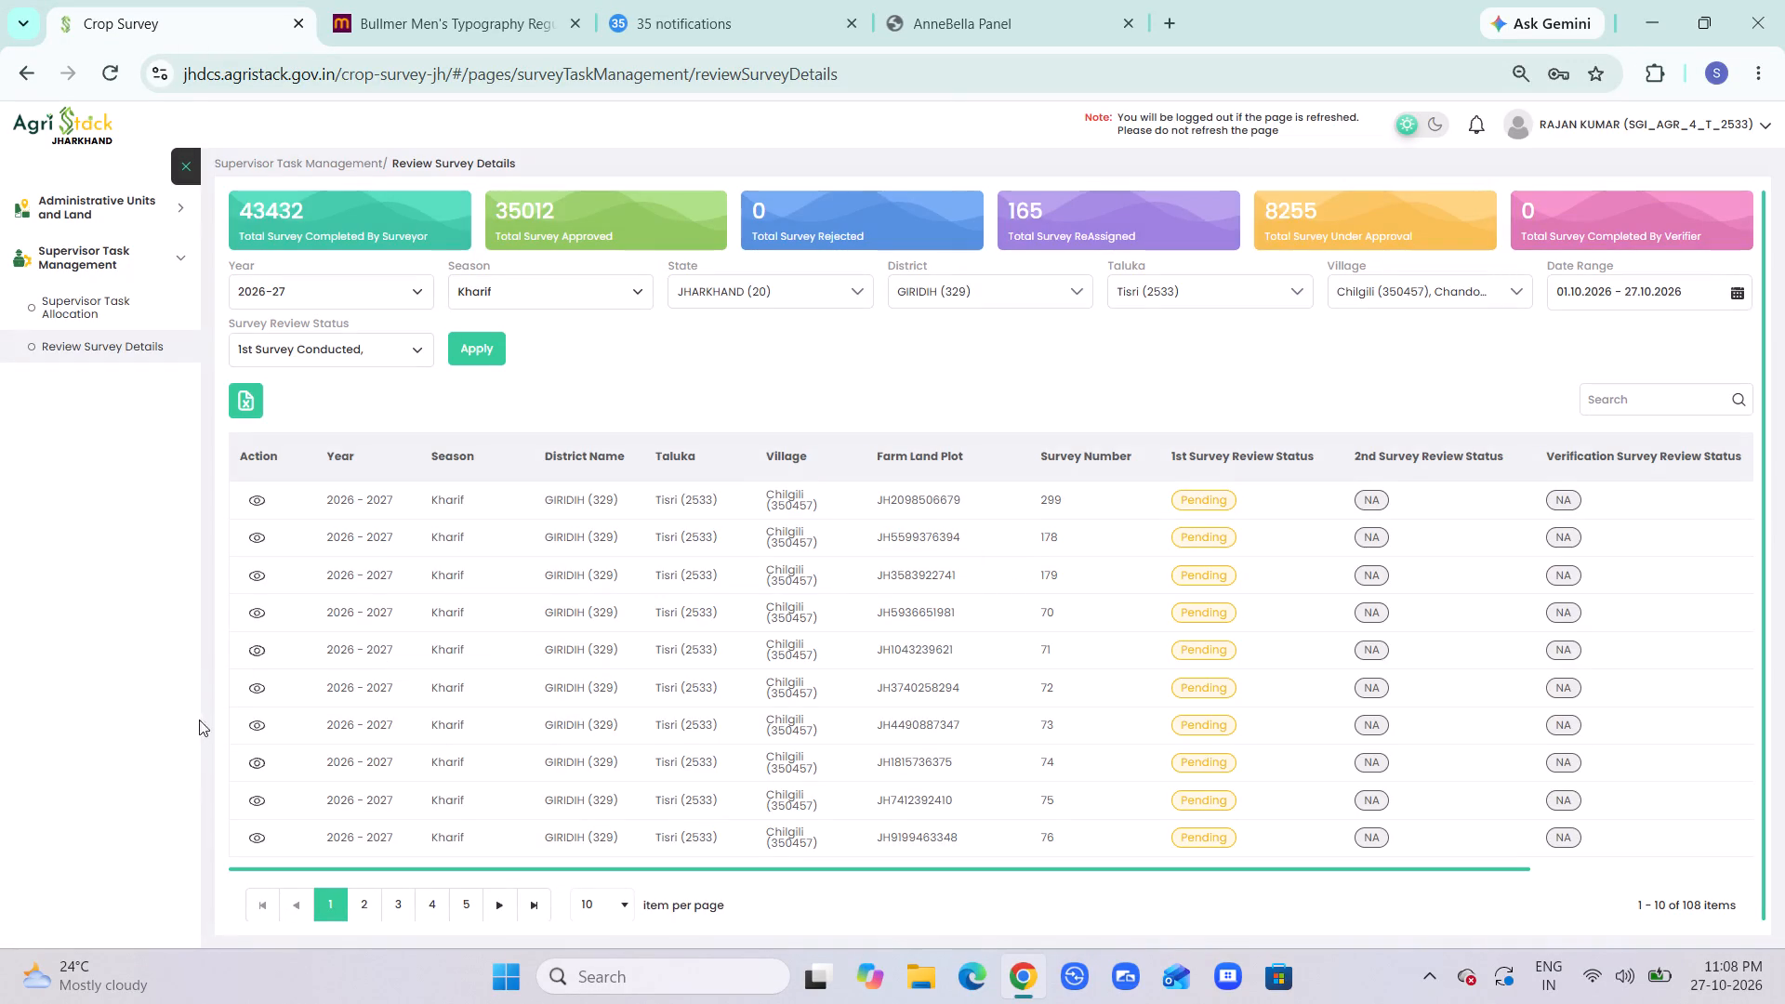
Open survey number 74 in Chilgili and approve all three of its agricultural Fallow images.
{"action": "left_click", "coordinate": [258, 745]}
{"action": "left_click", "coordinate": [256, 754]}
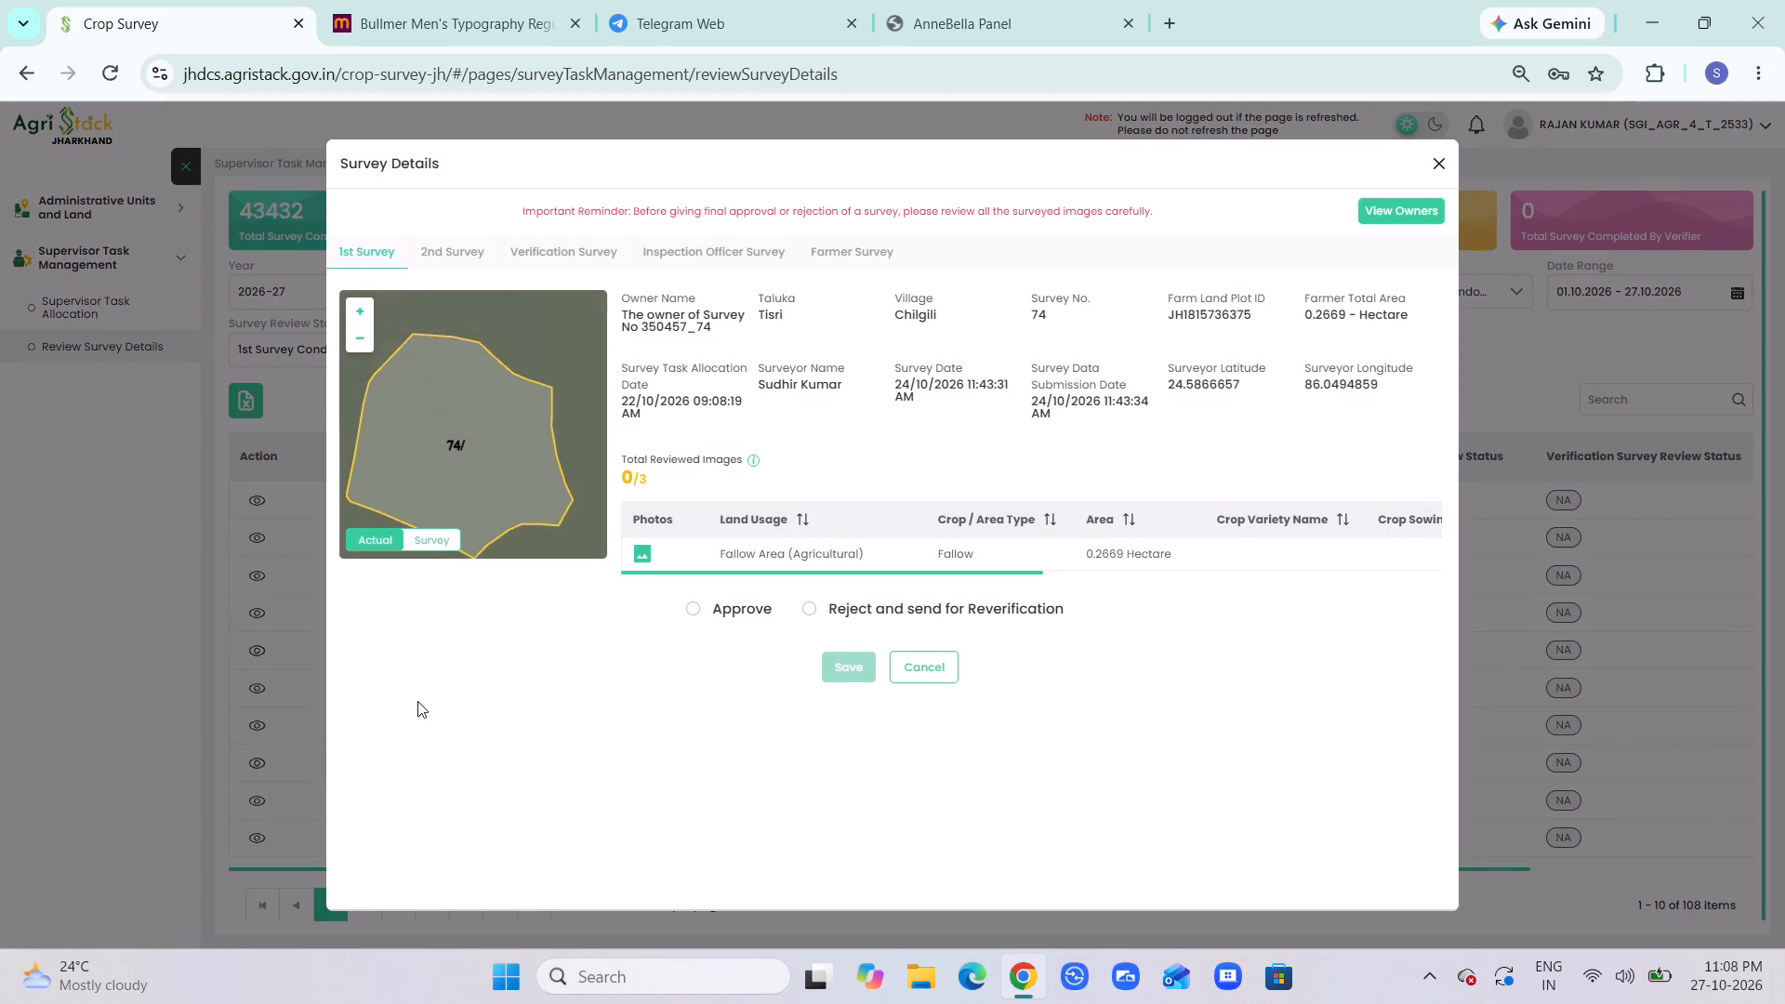
{"action": "left_click", "coordinate": [637, 552]}
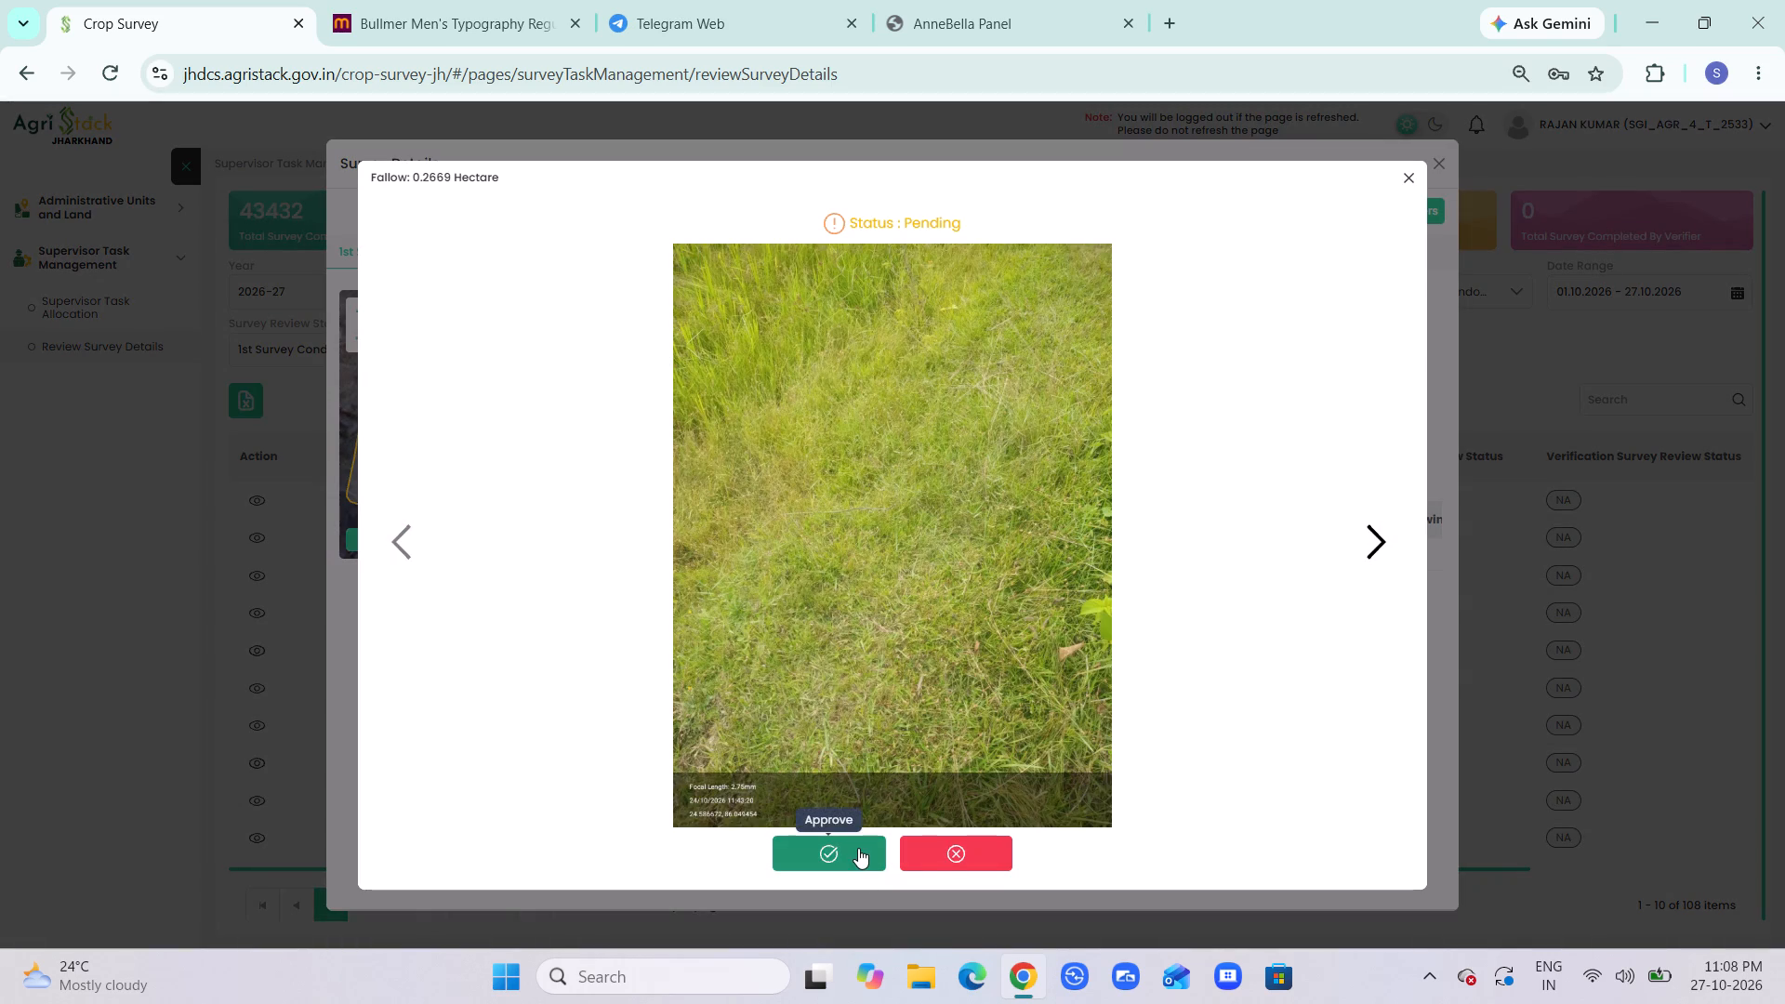
{"action": "left_click", "coordinate": [858, 848]}
{"action": "left_click_drag", "start_coordinate": [1053, 663], "coordinate": [890, 662]}
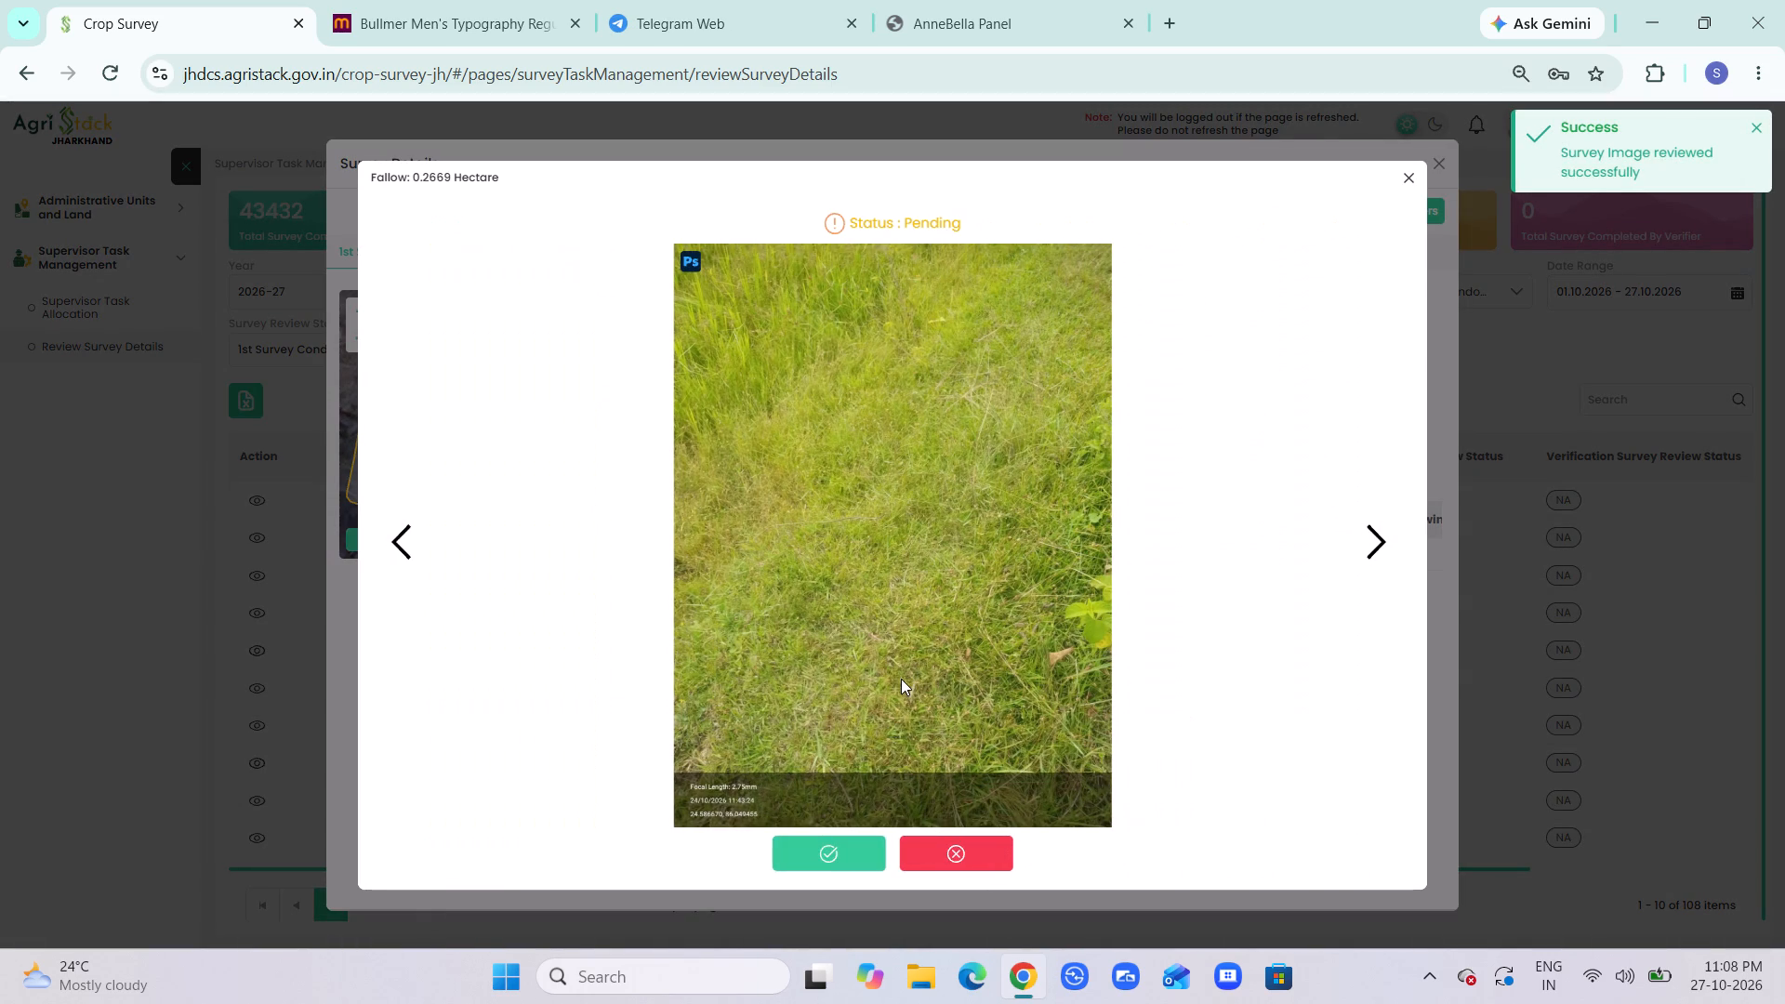
{"action": "left_click_drag", "start_coordinate": [843, 854], "coordinate": [840, 864]}
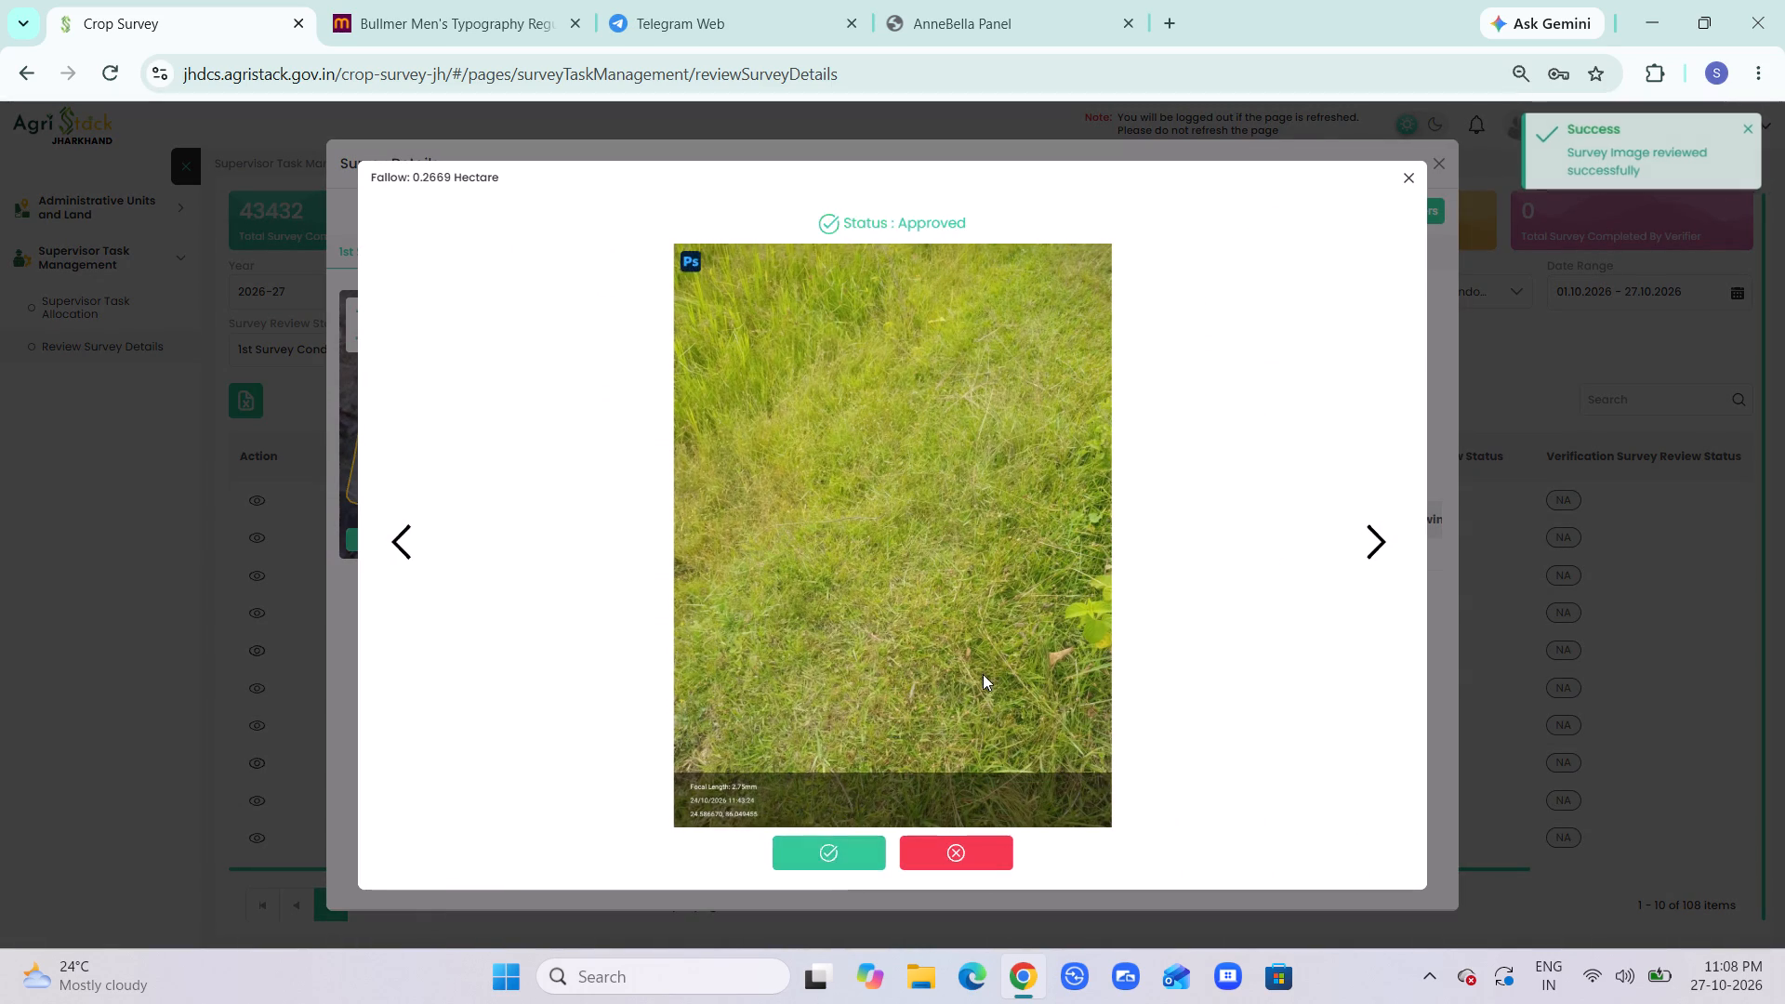
{"action": "left_click_drag", "start_coordinate": [985, 678], "coordinate": [850, 704]}
{"action": "left_click", "coordinate": [833, 867]}
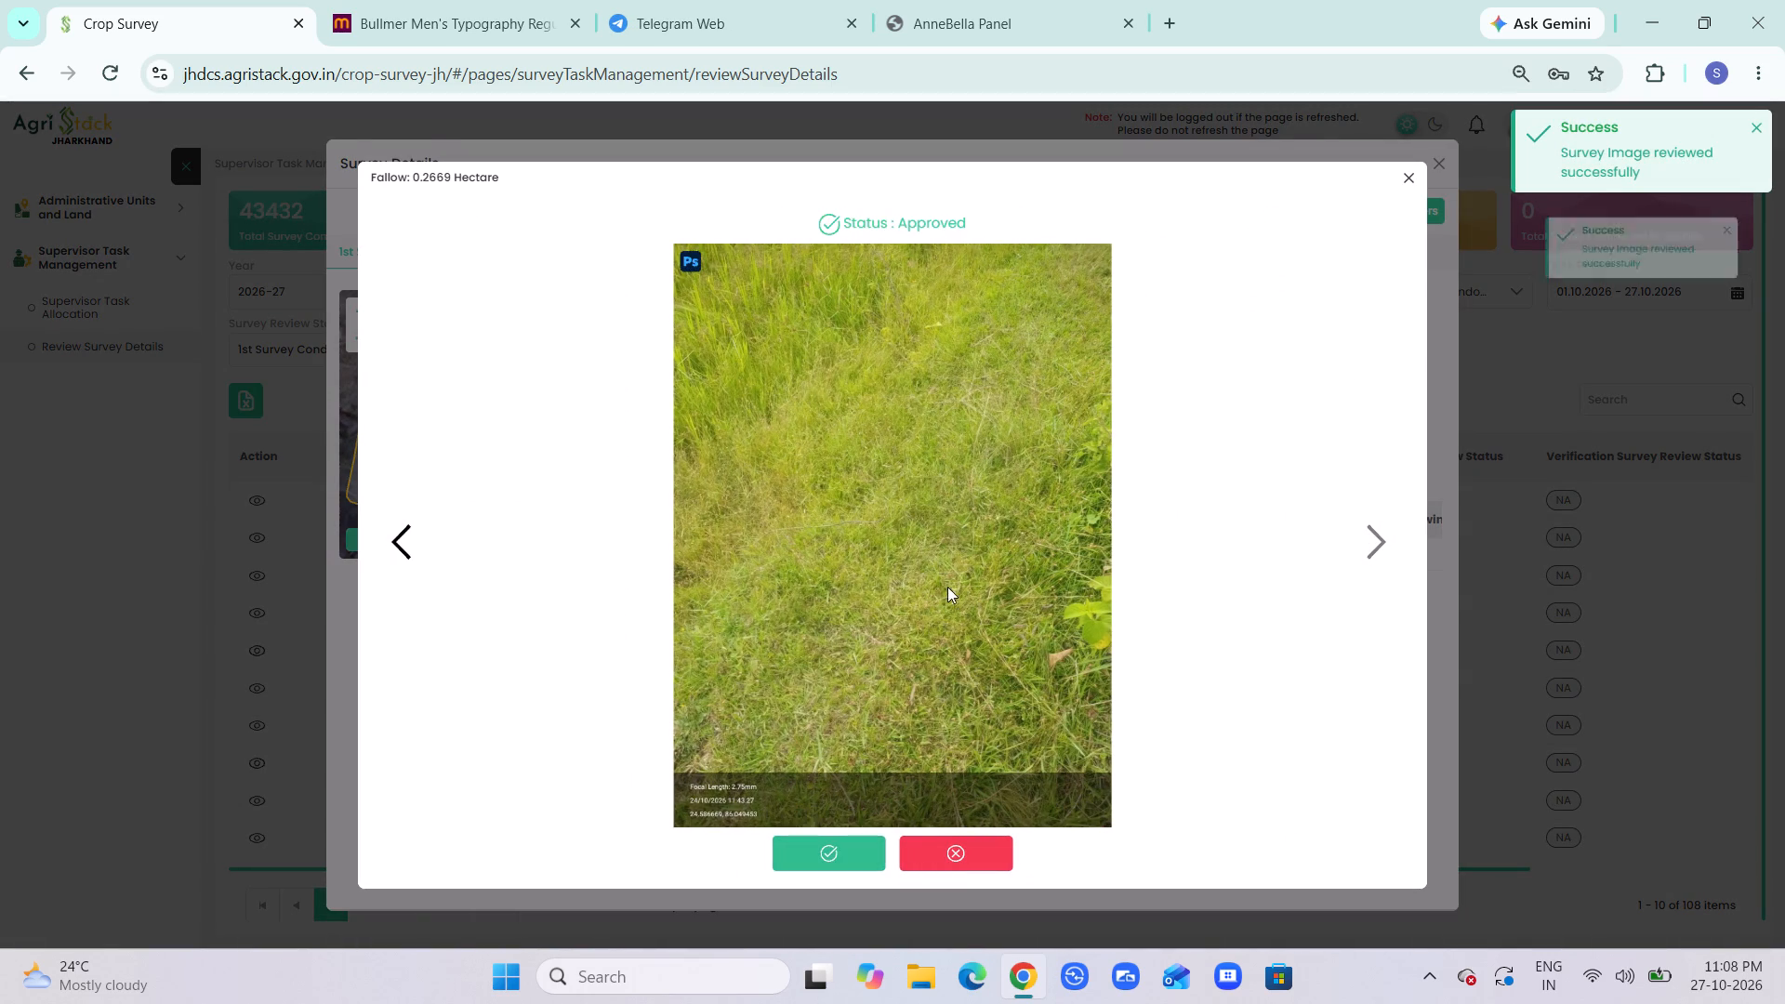
{"action": "left_click", "coordinate": [1408, 171]}
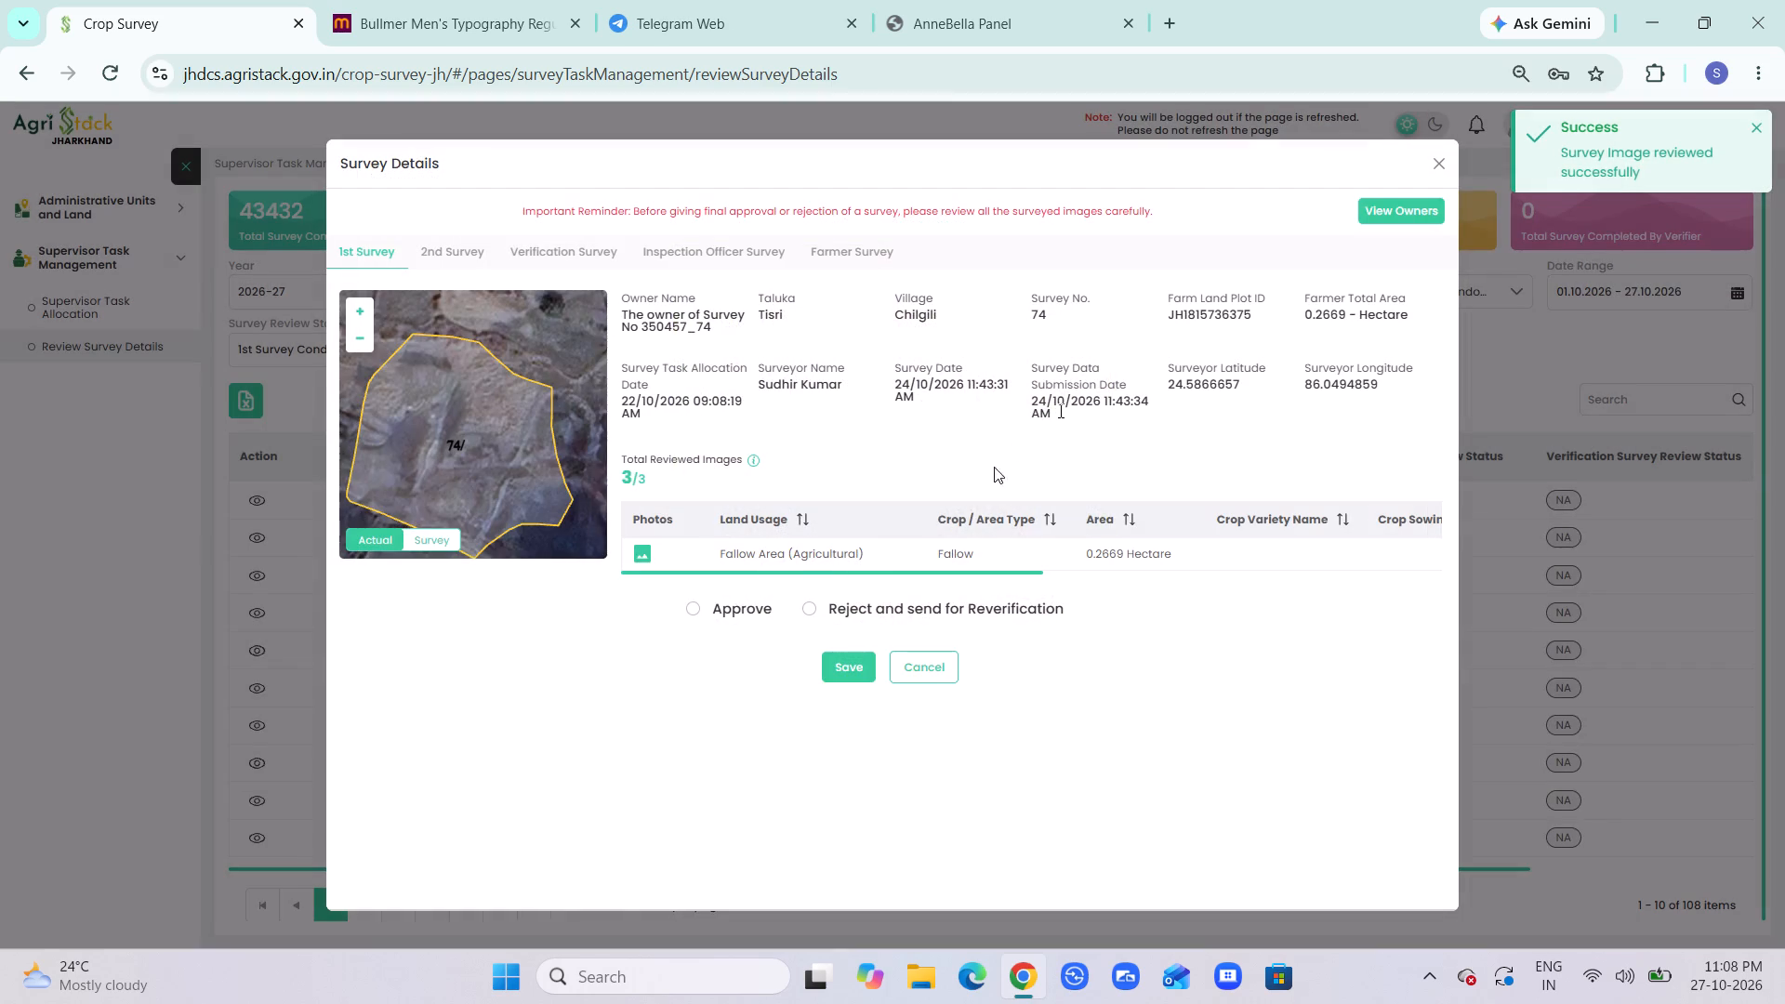
Mark the 1st survey of survey number 74 as Approve, save the review and close its details.
{"action": "left_click", "coordinate": [709, 609]}
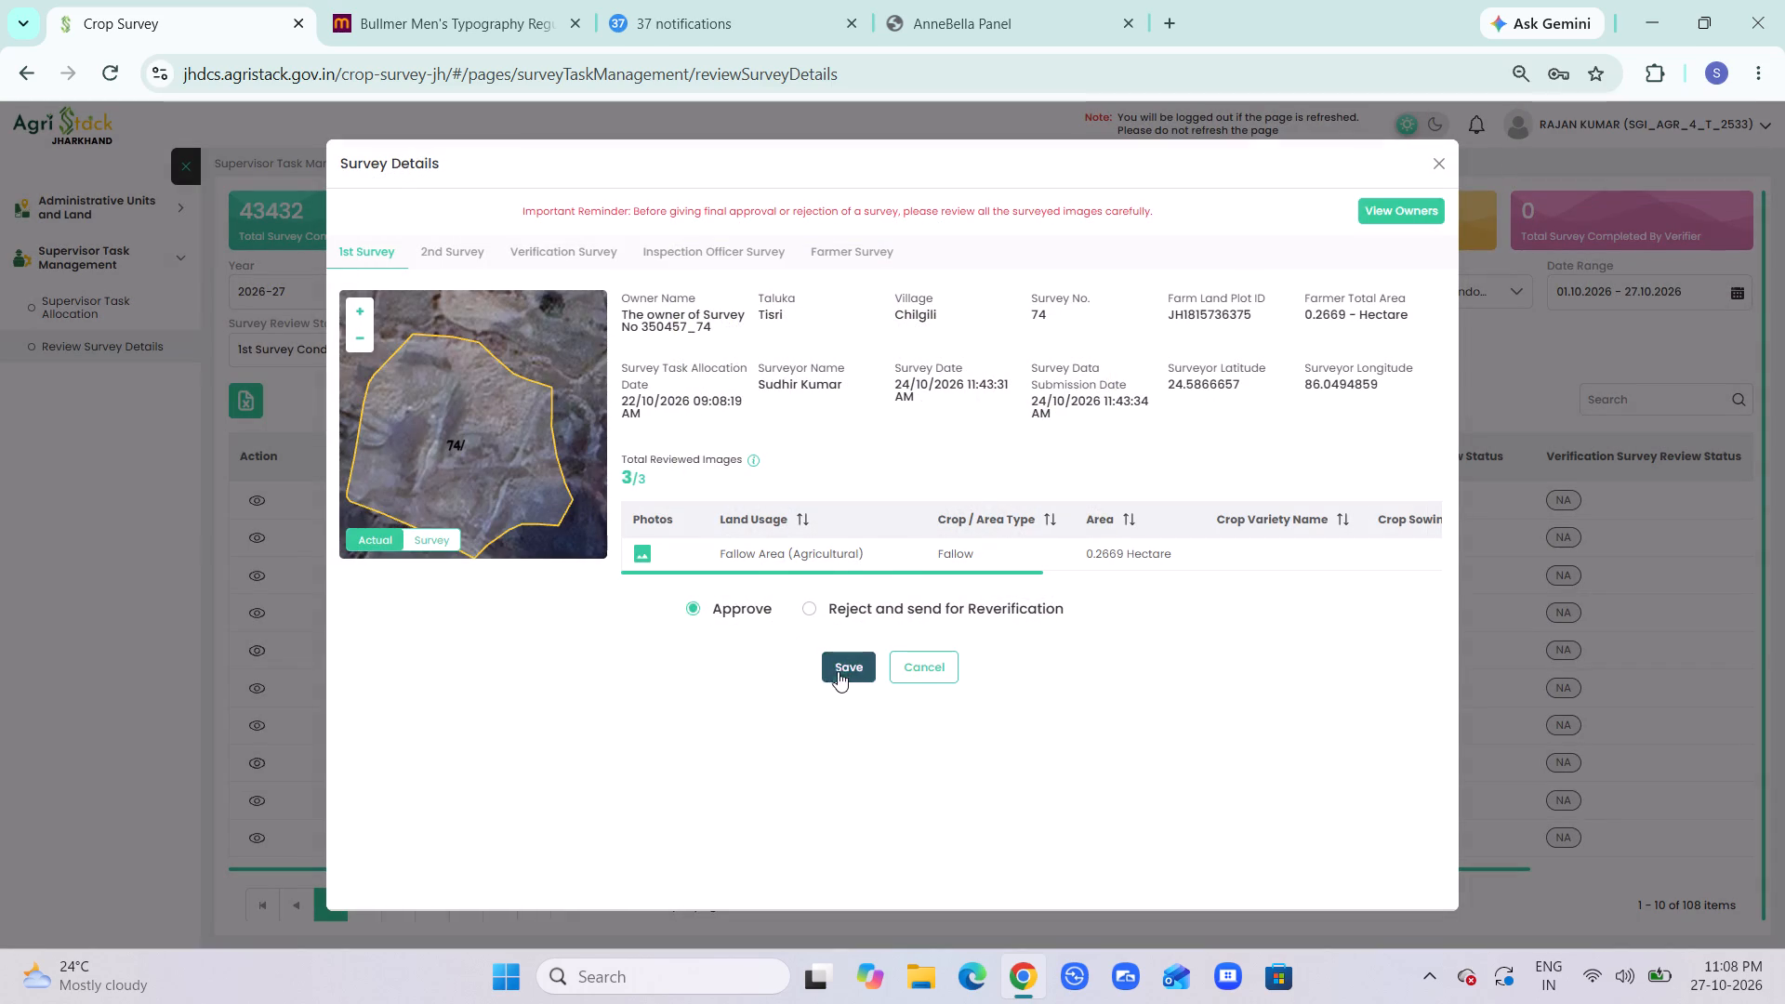
{"action": "left_click", "coordinate": [849, 670]}
{"action": "left_click", "coordinate": [882, 565]}
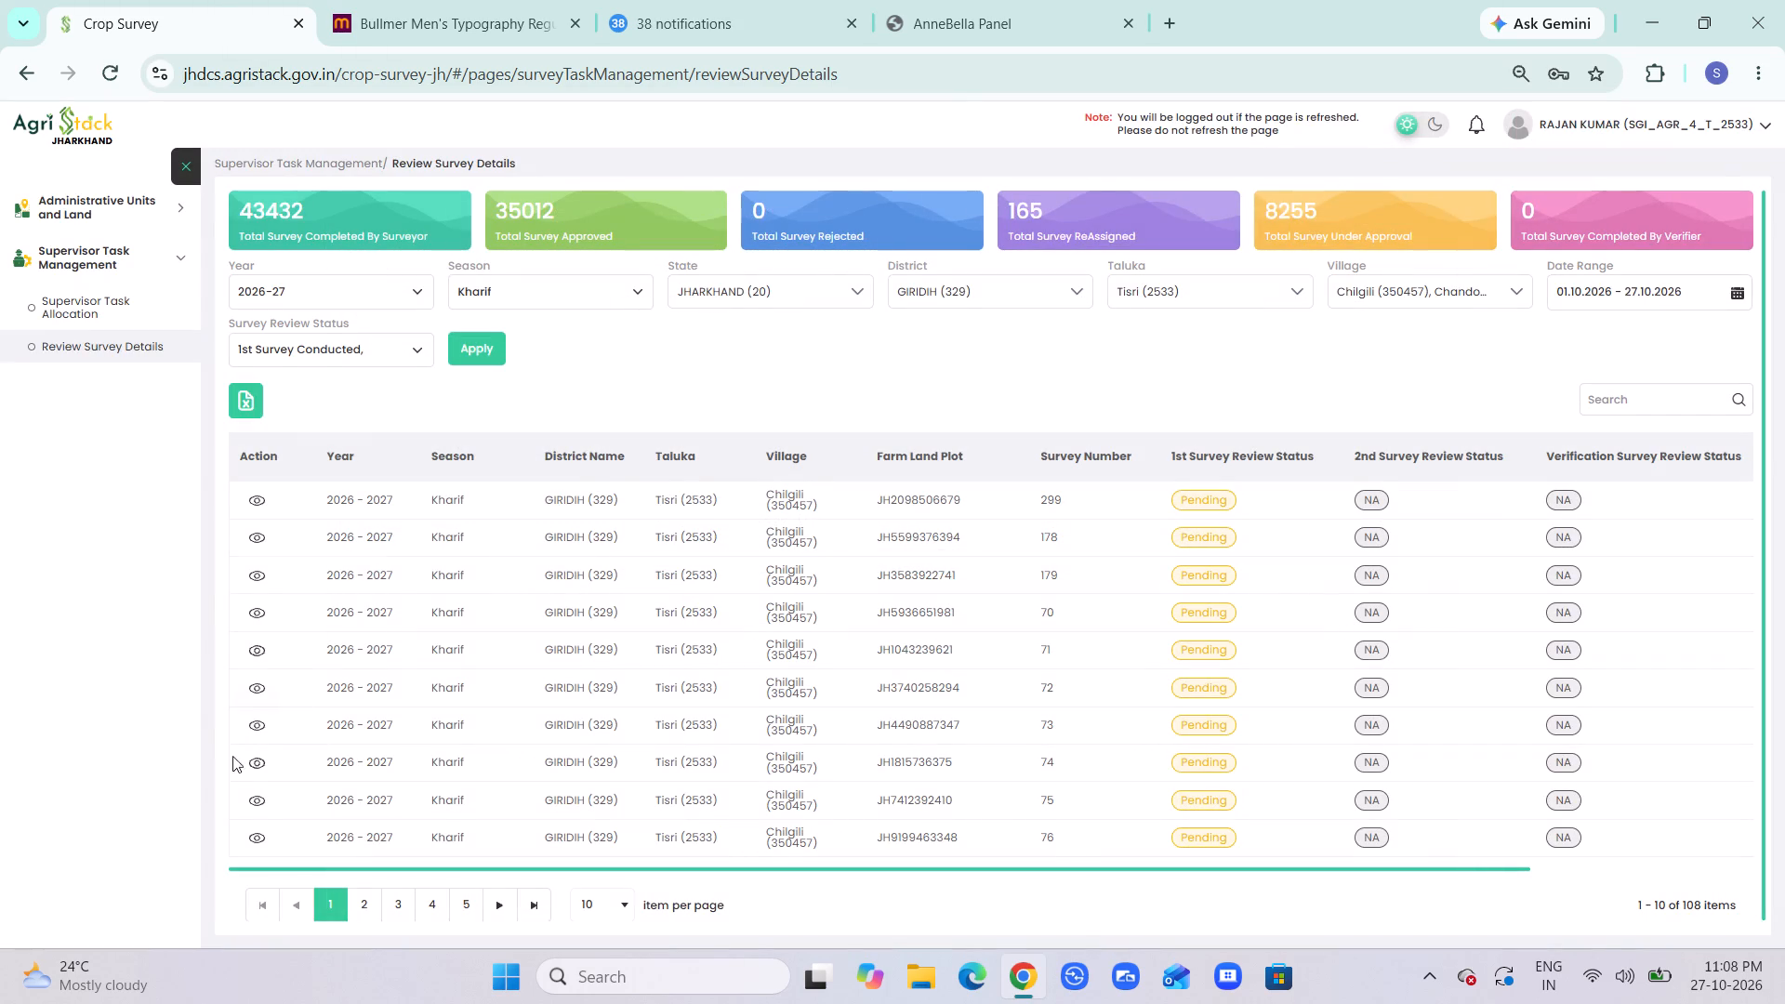
Open survey number 75 in Chilgili and approve all three of its agricultural Fallow images.
{"action": "left_click", "coordinate": [257, 804]}
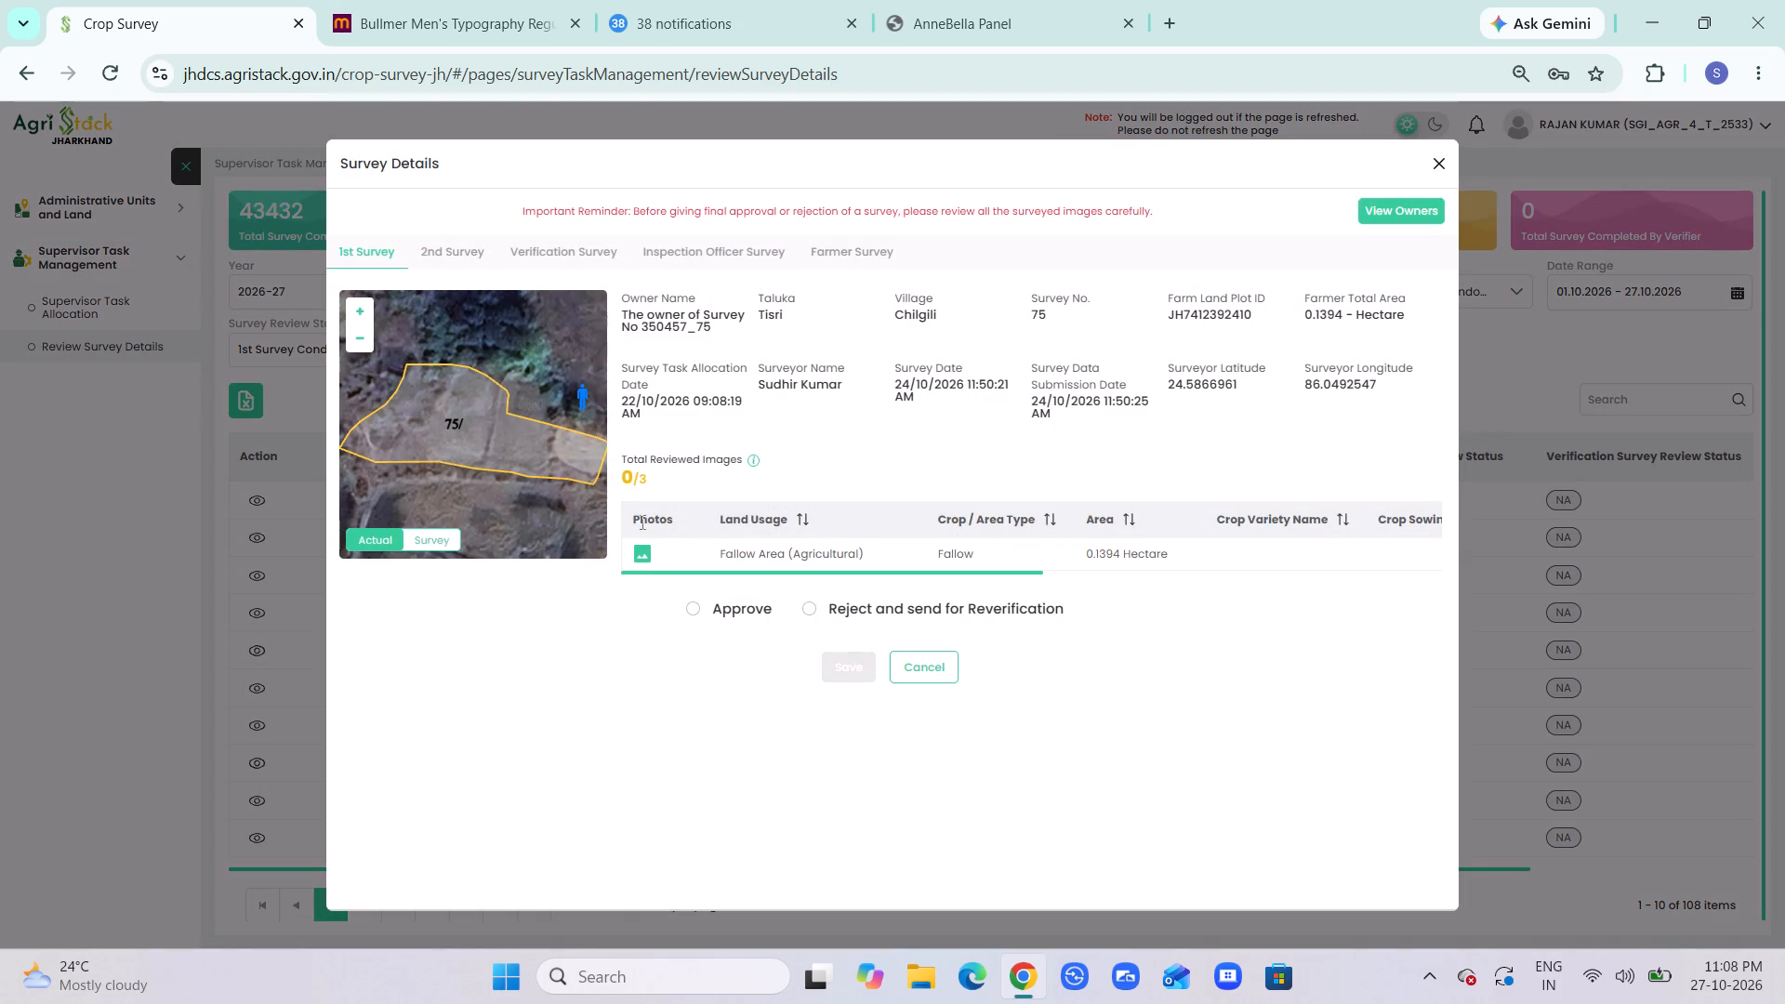
{"action": "left_click", "coordinate": [646, 561]}
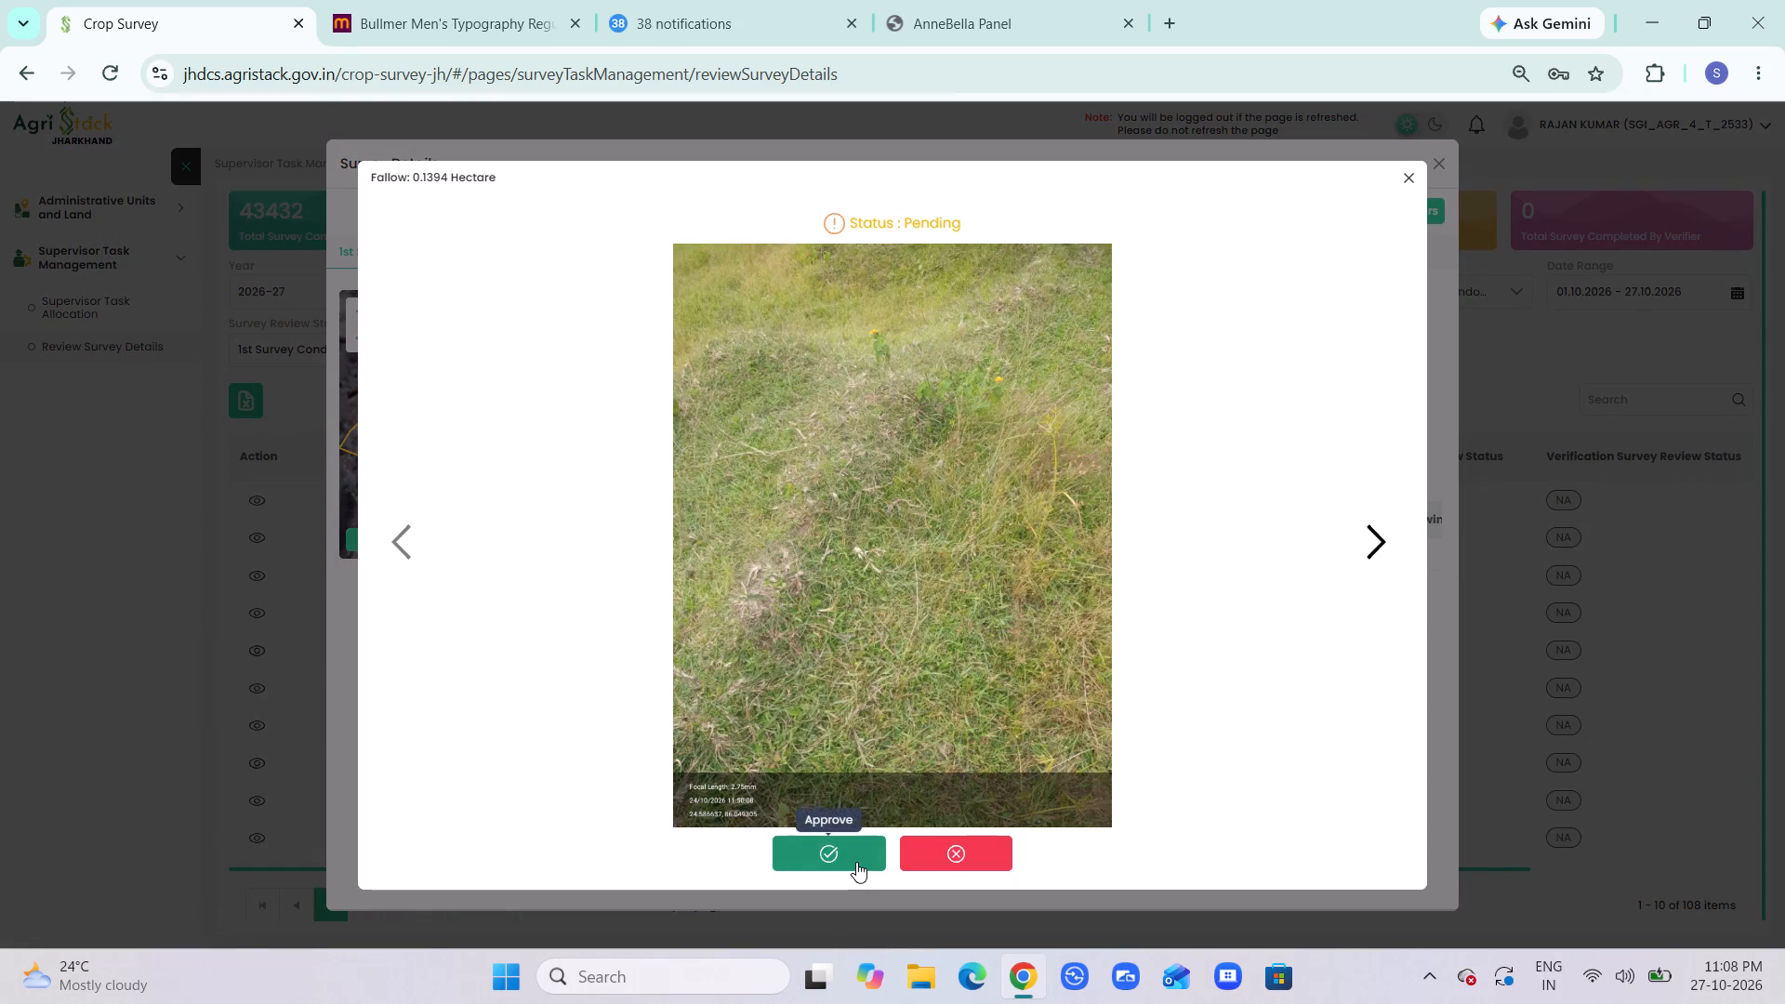
{"action": "left_click", "coordinate": [856, 861]}
{"action": "left_click_drag", "start_coordinate": [1002, 649], "coordinate": [992, 649]}
{"action": "left_click_drag", "start_coordinate": [1004, 691], "coordinate": [887, 705]}
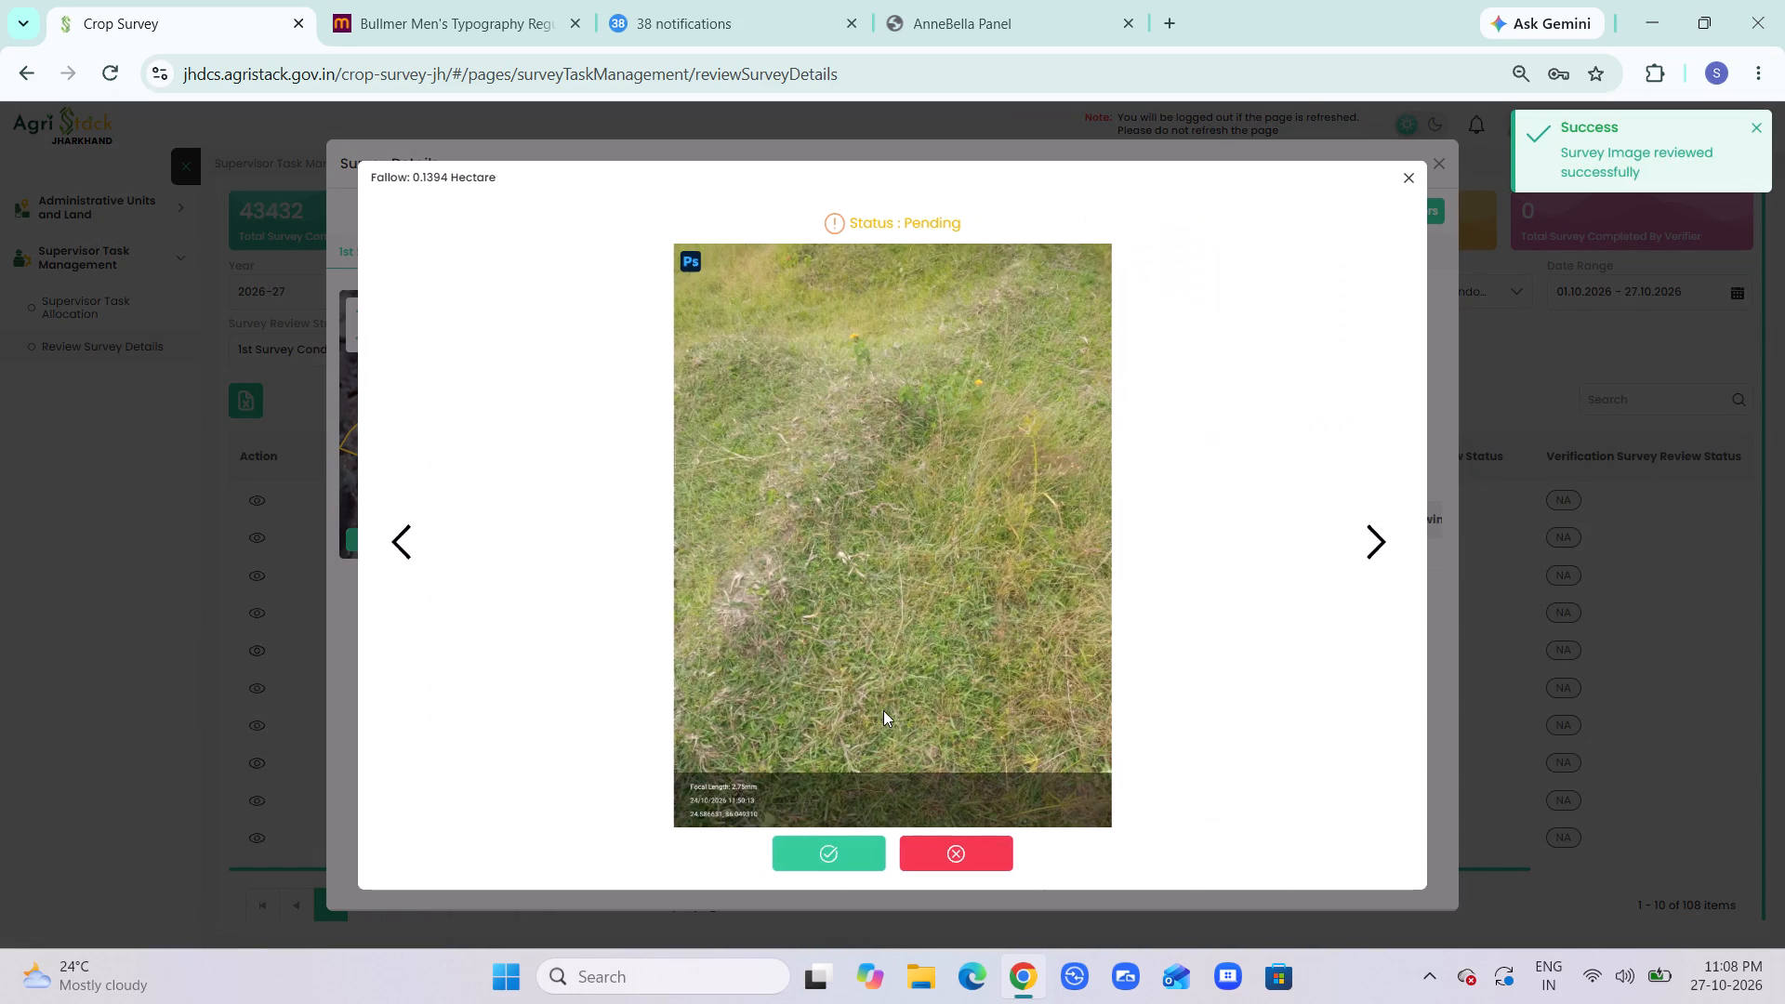
{"action": "left_click", "coordinate": [866, 860]}
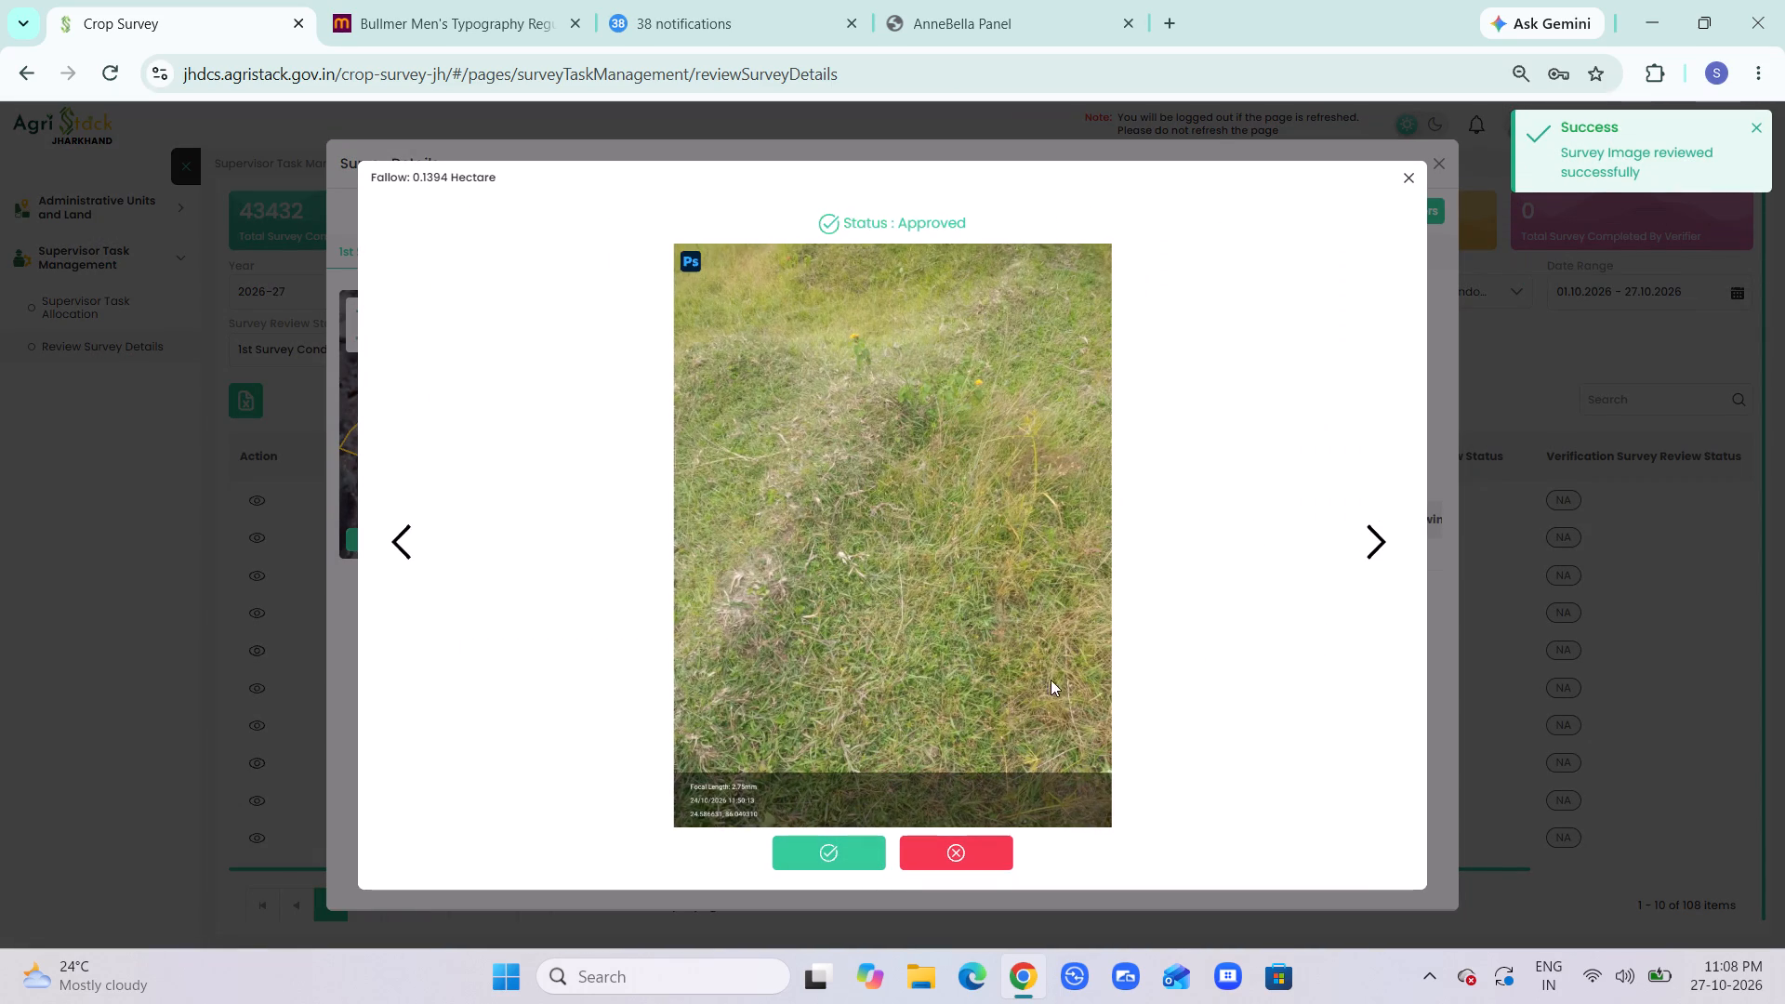
{"action": "left_click_drag", "start_coordinate": [1054, 678], "coordinate": [938, 706]}
{"action": "left_click", "coordinate": [828, 852]}
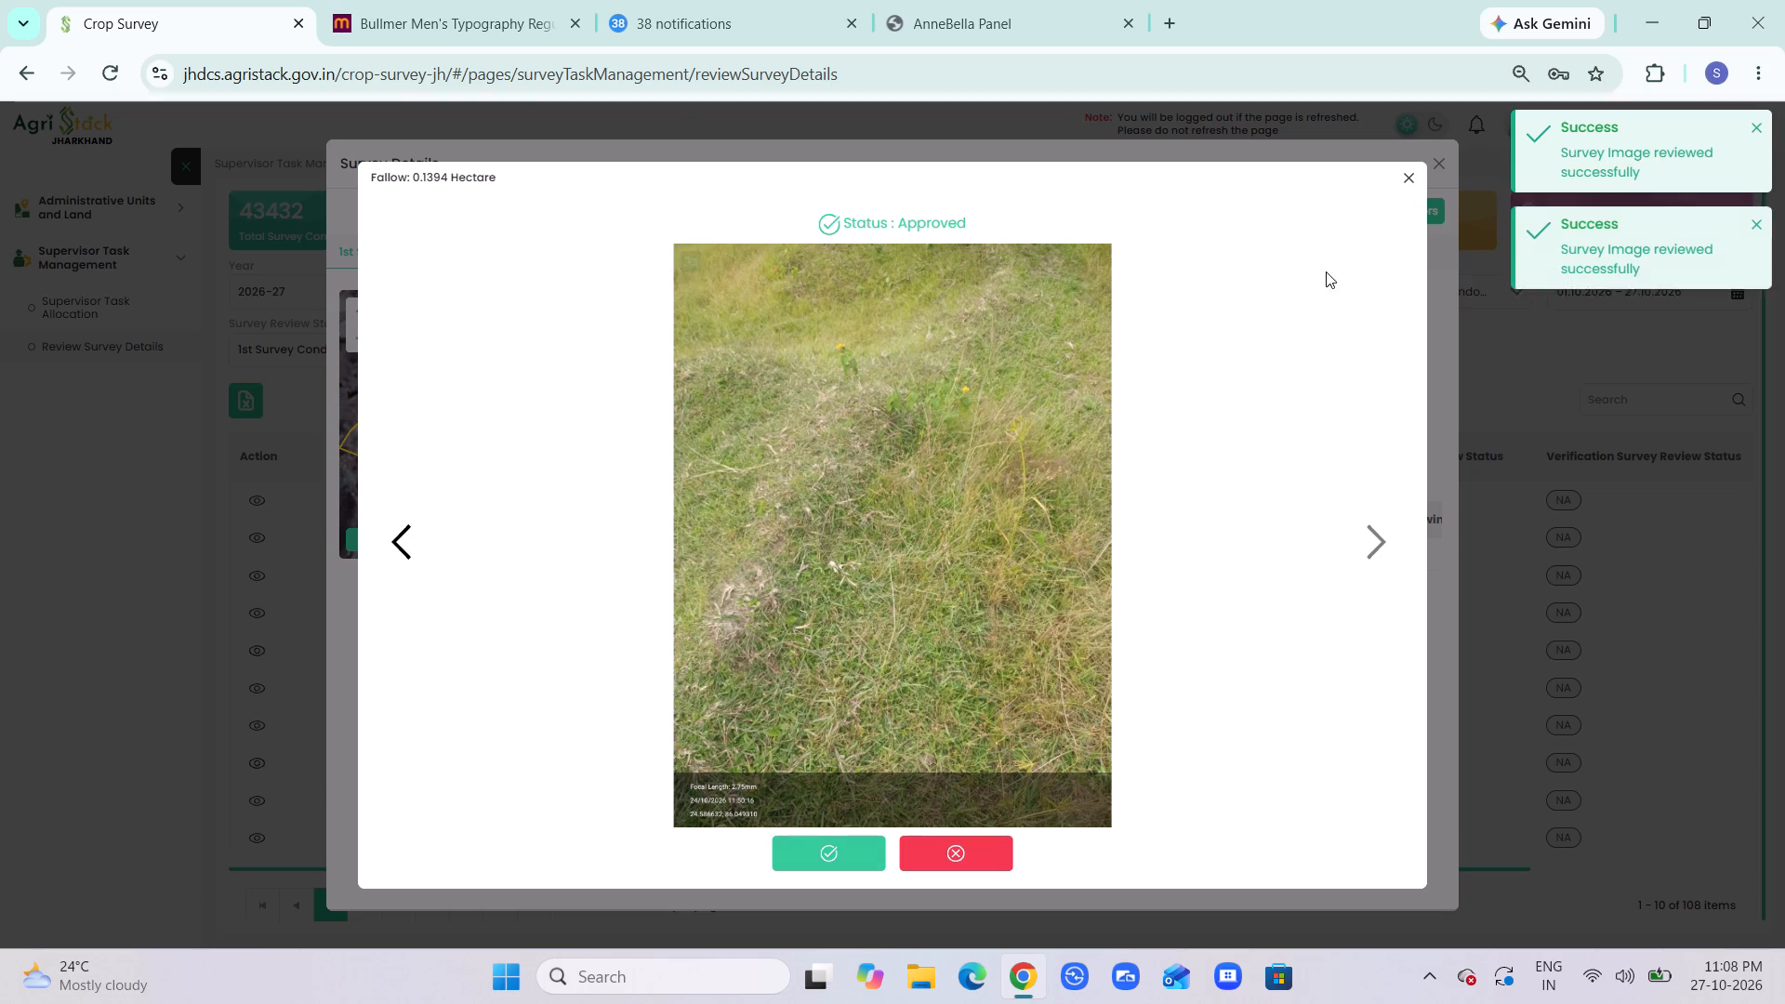
{"action": "left_click", "coordinate": [1410, 178]}
Mark the 1st survey of survey number 75 as Approve, save the review and close its details.
{"action": "left_click", "coordinate": [715, 612]}
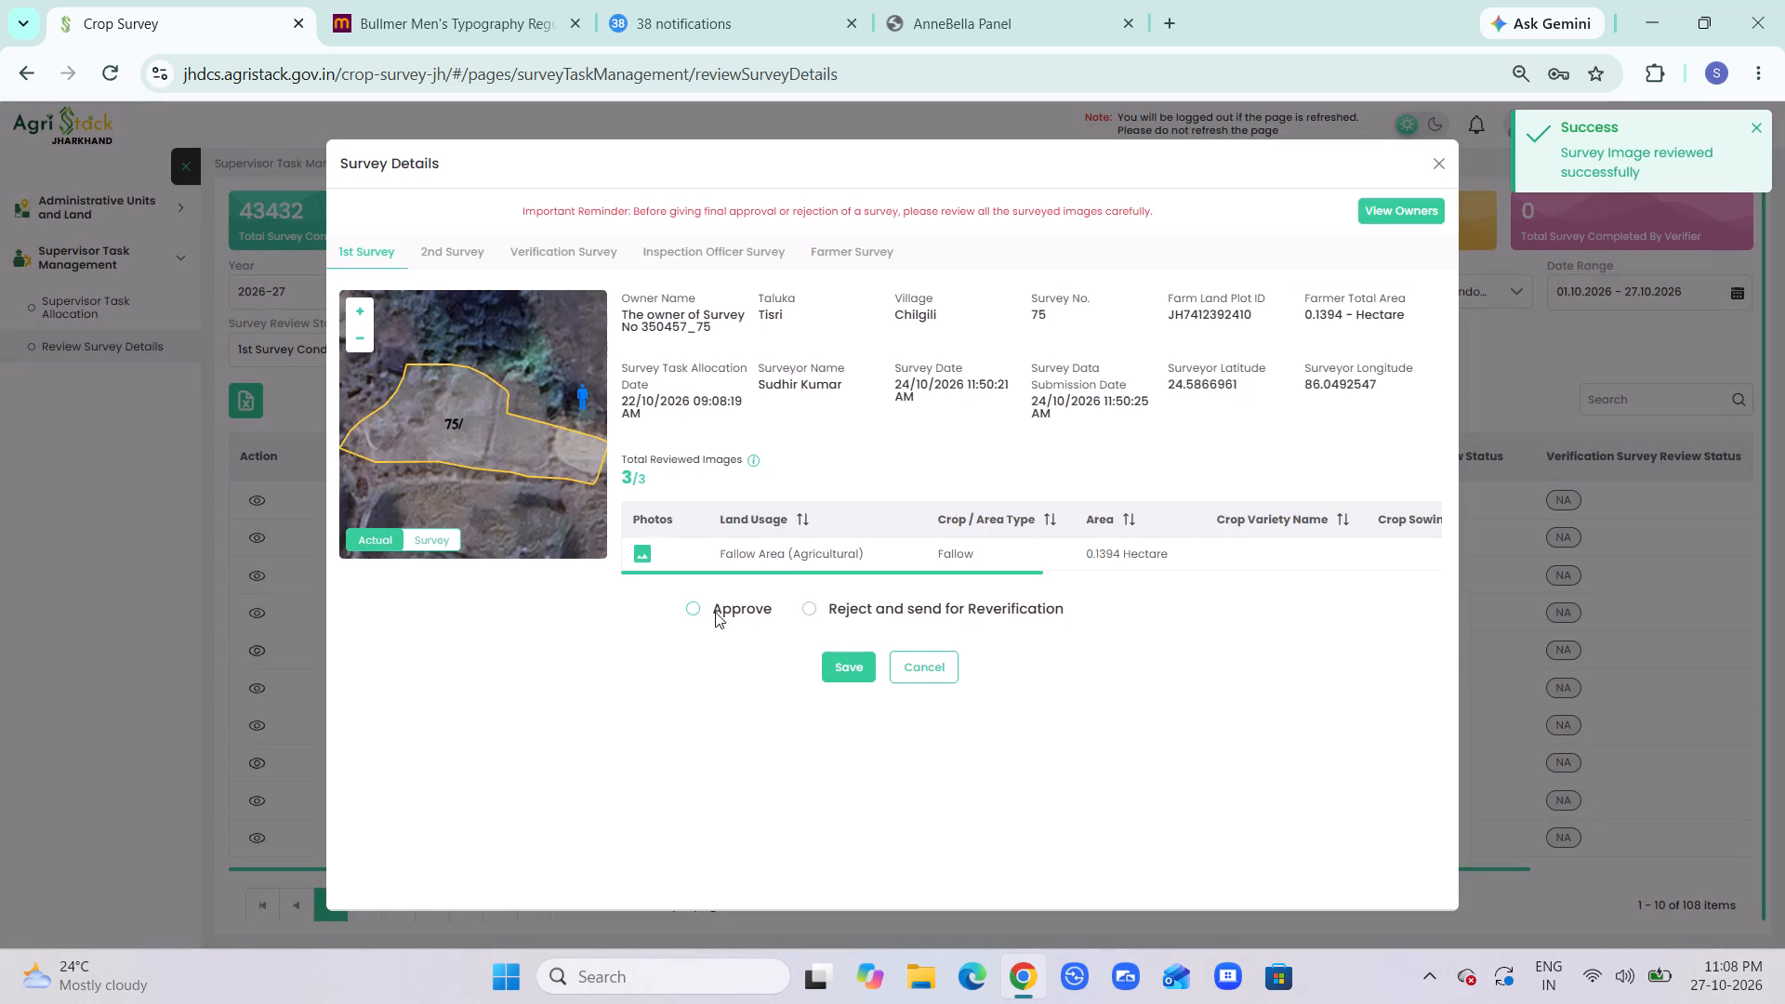
{"action": "left_click", "coordinate": [859, 670]}
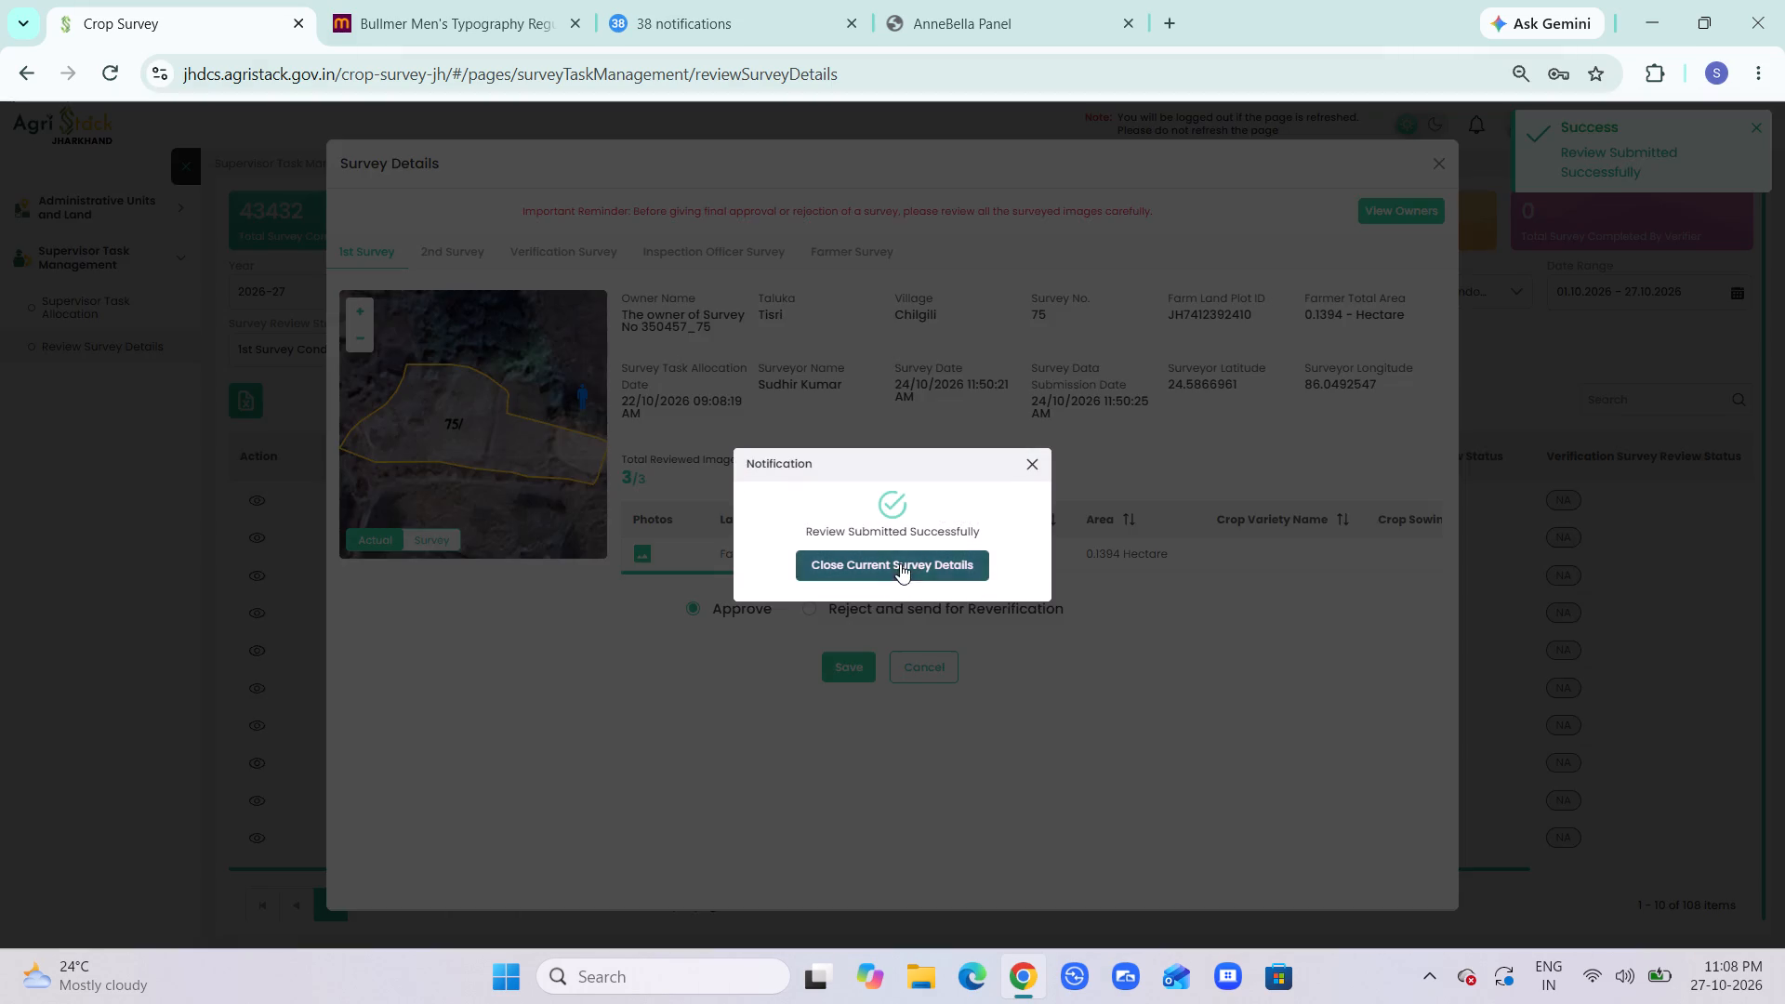
{"action": "left_click", "coordinate": [902, 562]}
Open survey number 76 in Chilgili and approve all three of its agricultural Fallow images.
{"action": "left_click", "coordinate": [251, 839]}
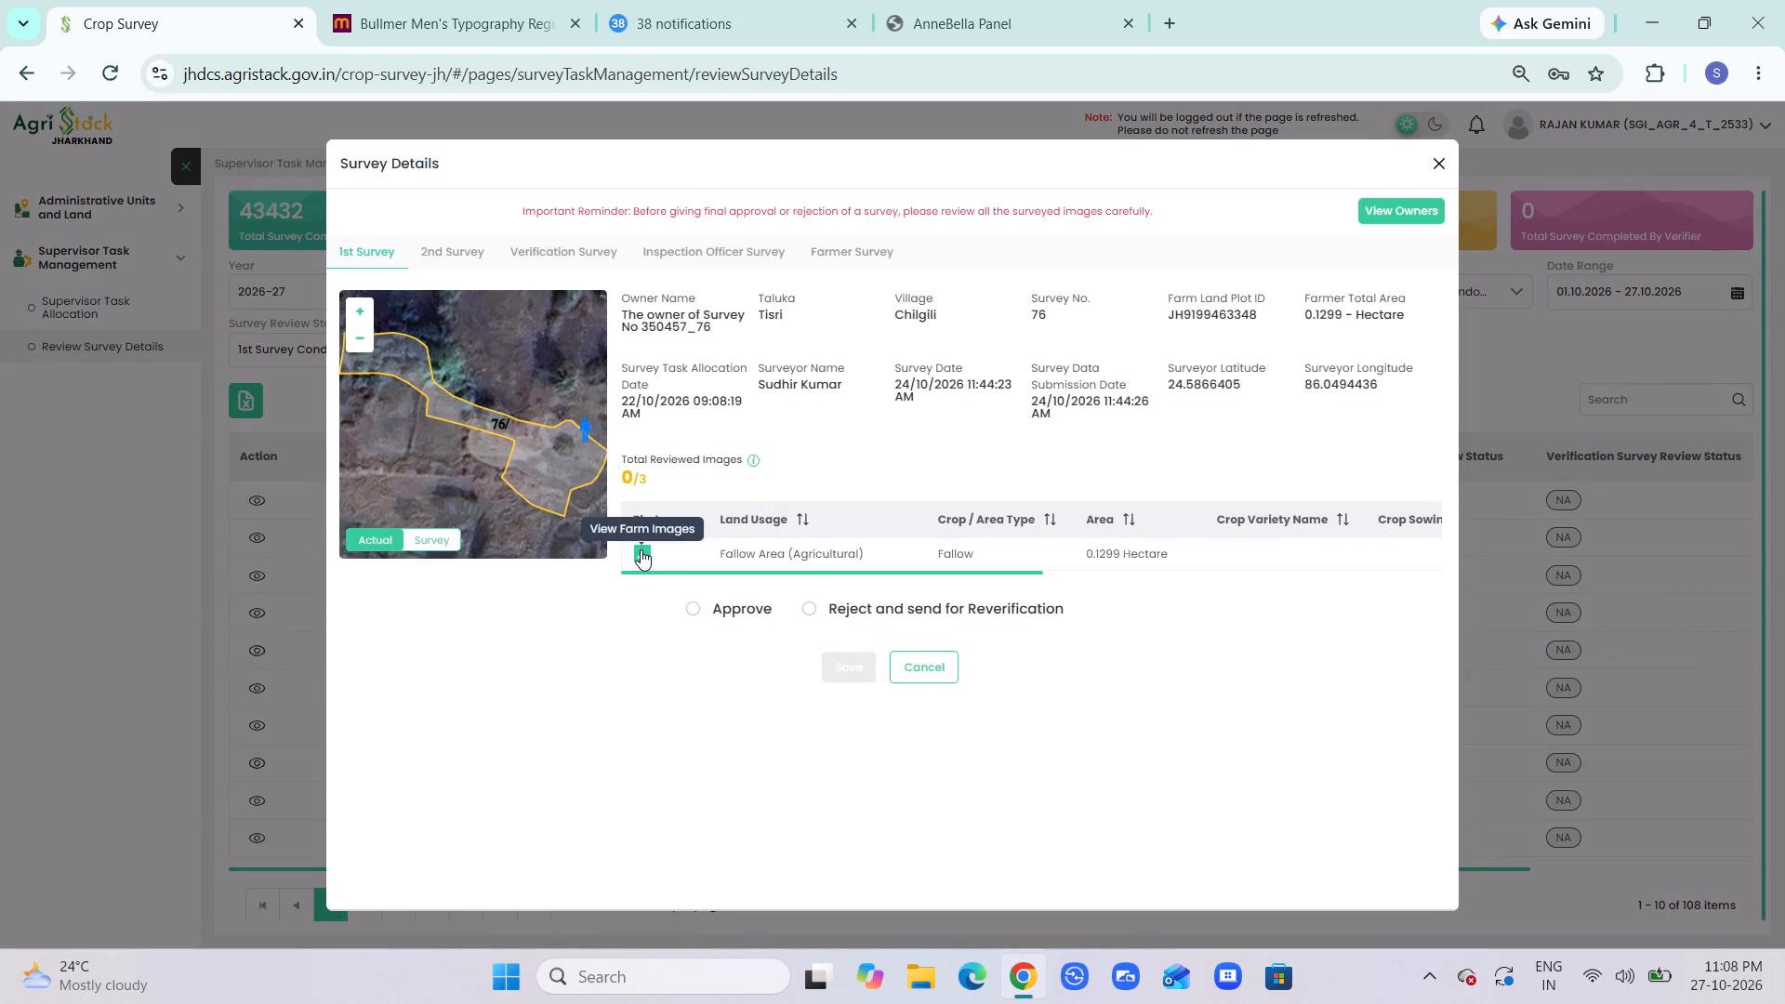
{"action": "left_click", "coordinate": [641, 549]}
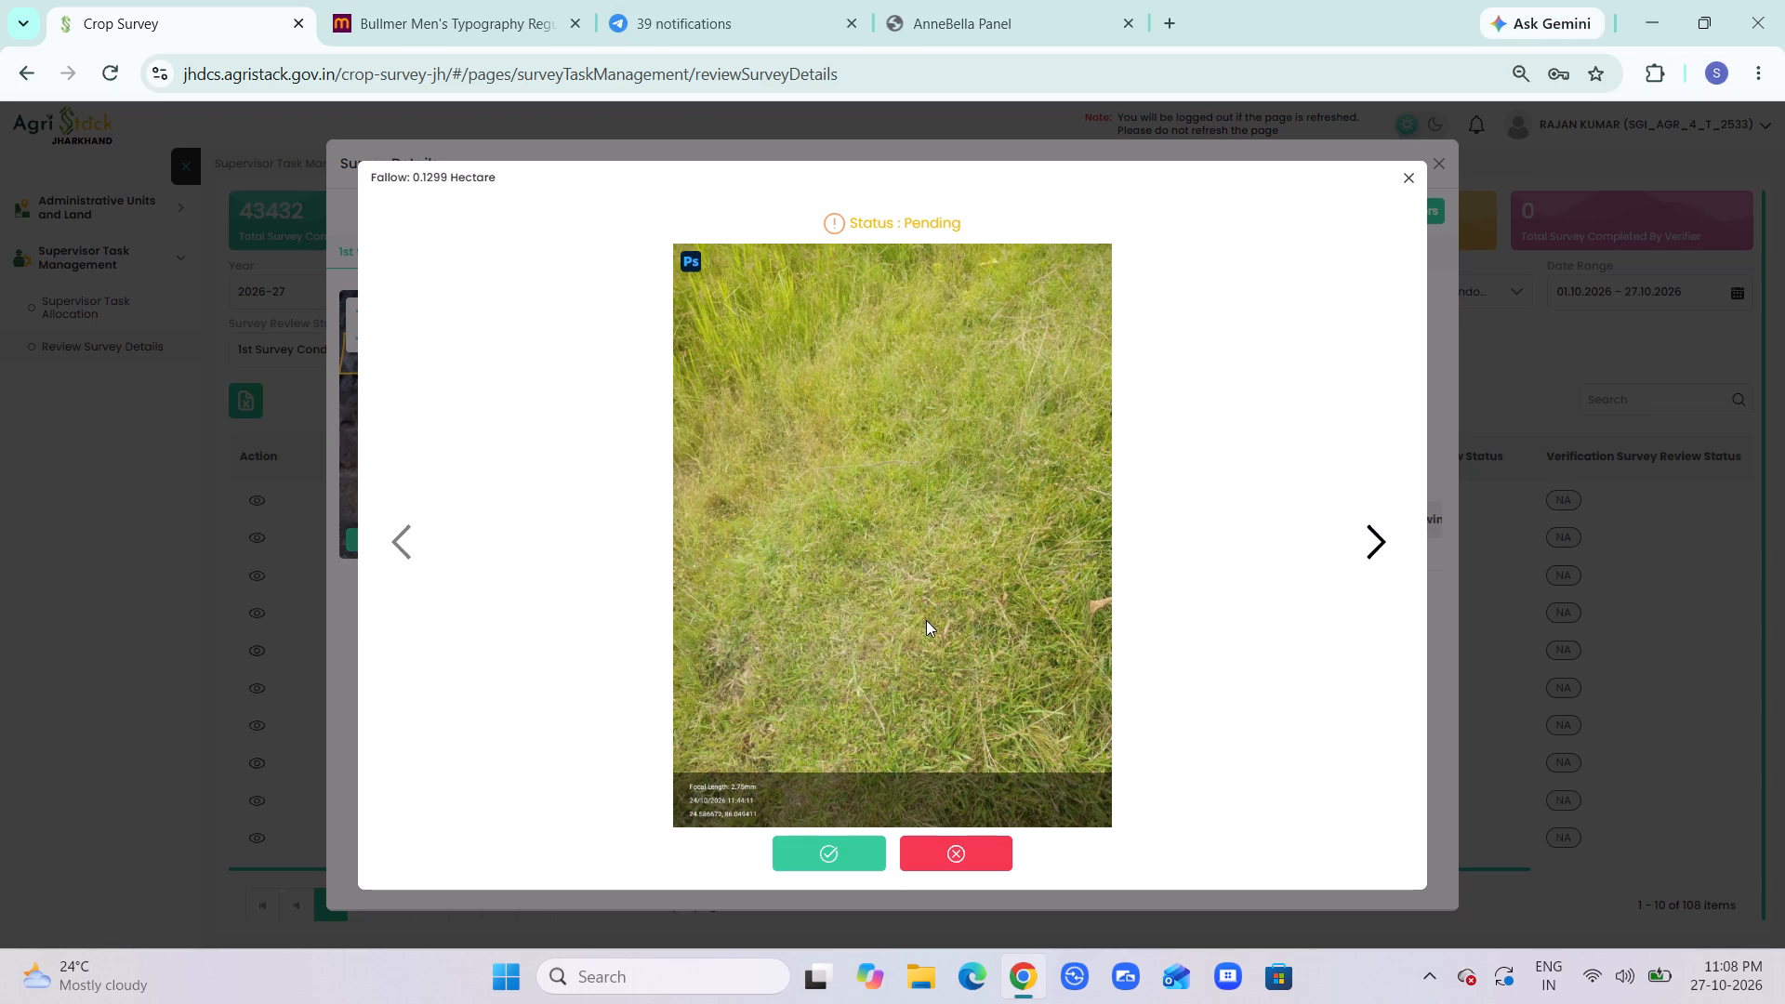
{"action": "left_click", "coordinate": [851, 862]}
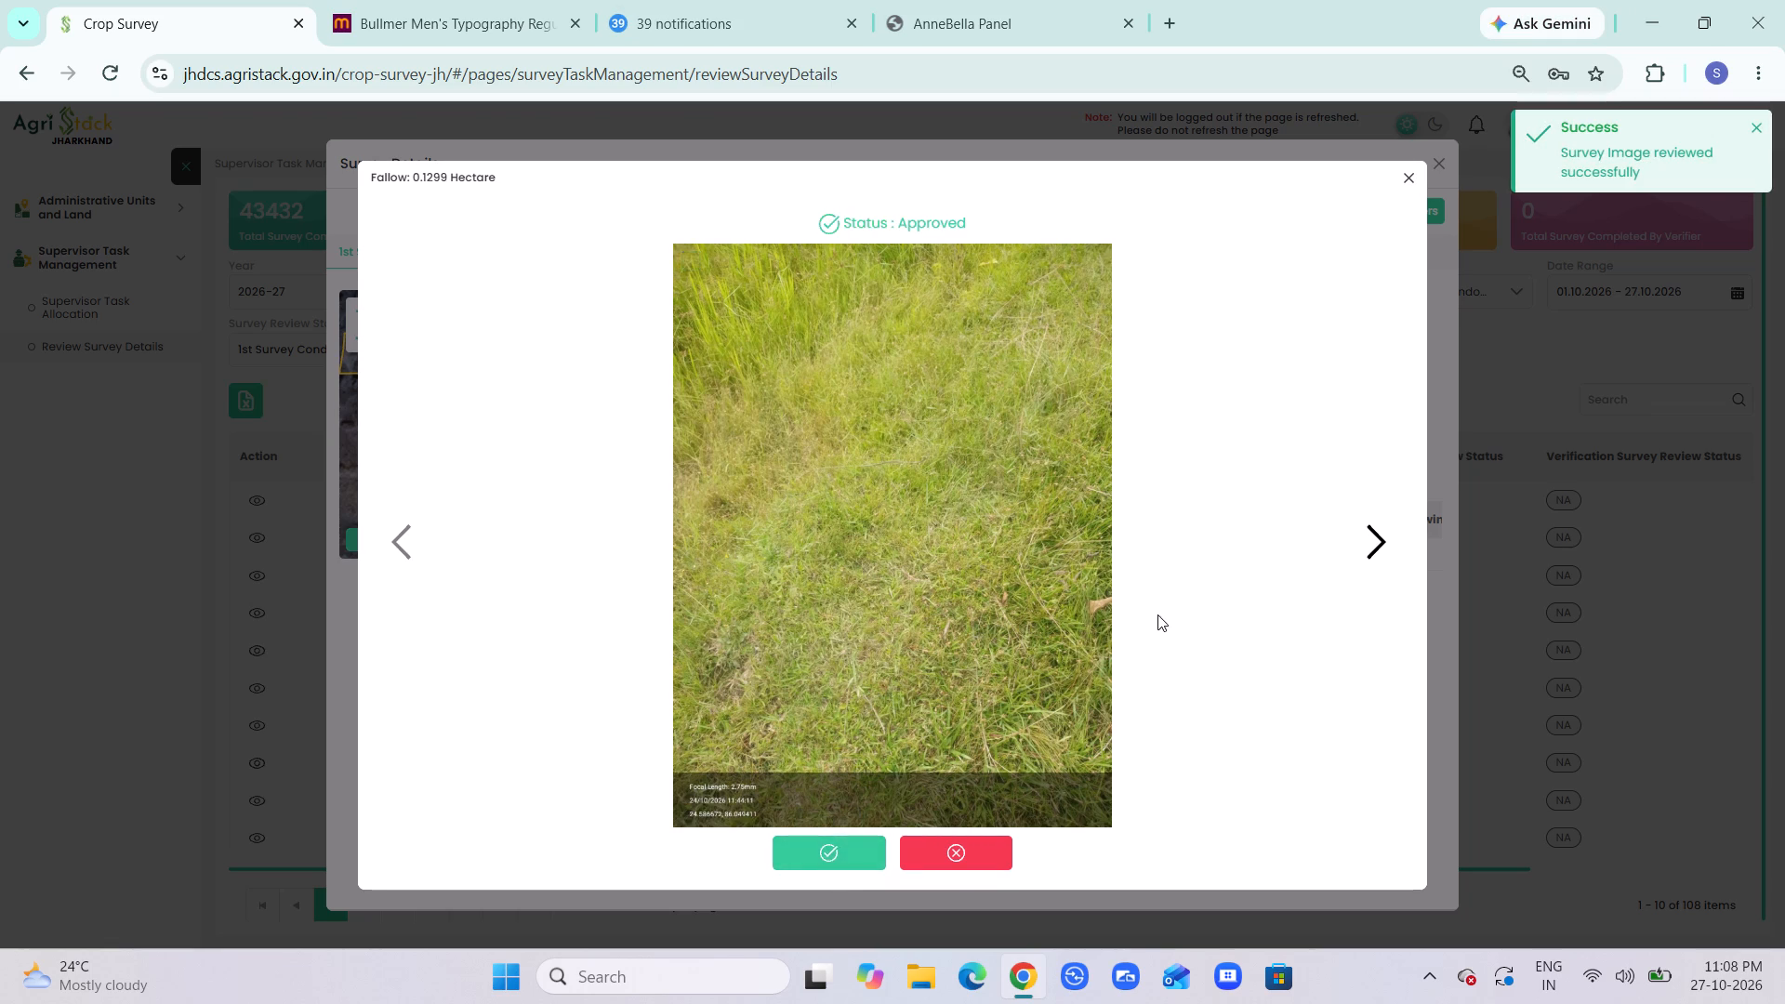
{"action": "left_click_drag", "start_coordinate": [1157, 614], "coordinate": [978, 627]}
{"action": "left_click", "coordinate": [847, 856]}
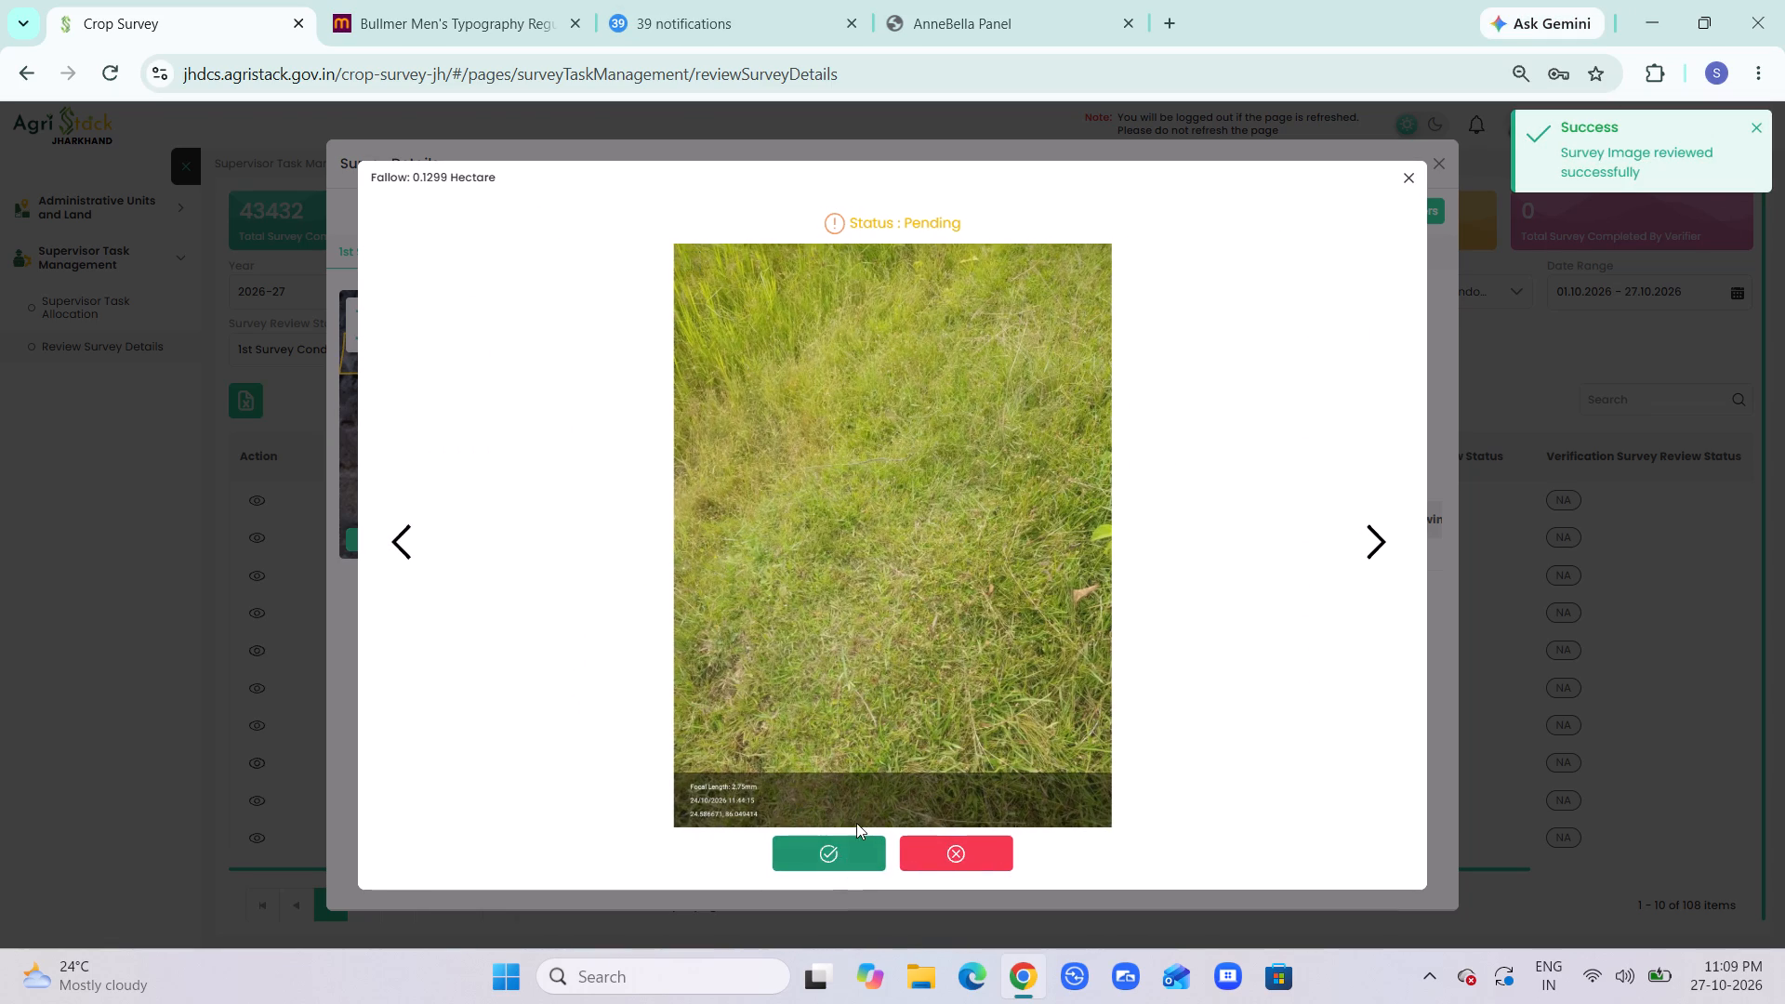
{"action": "left_click_drag", "start_coordinate": [1144, 598], "coordinate": [1021, 610]}
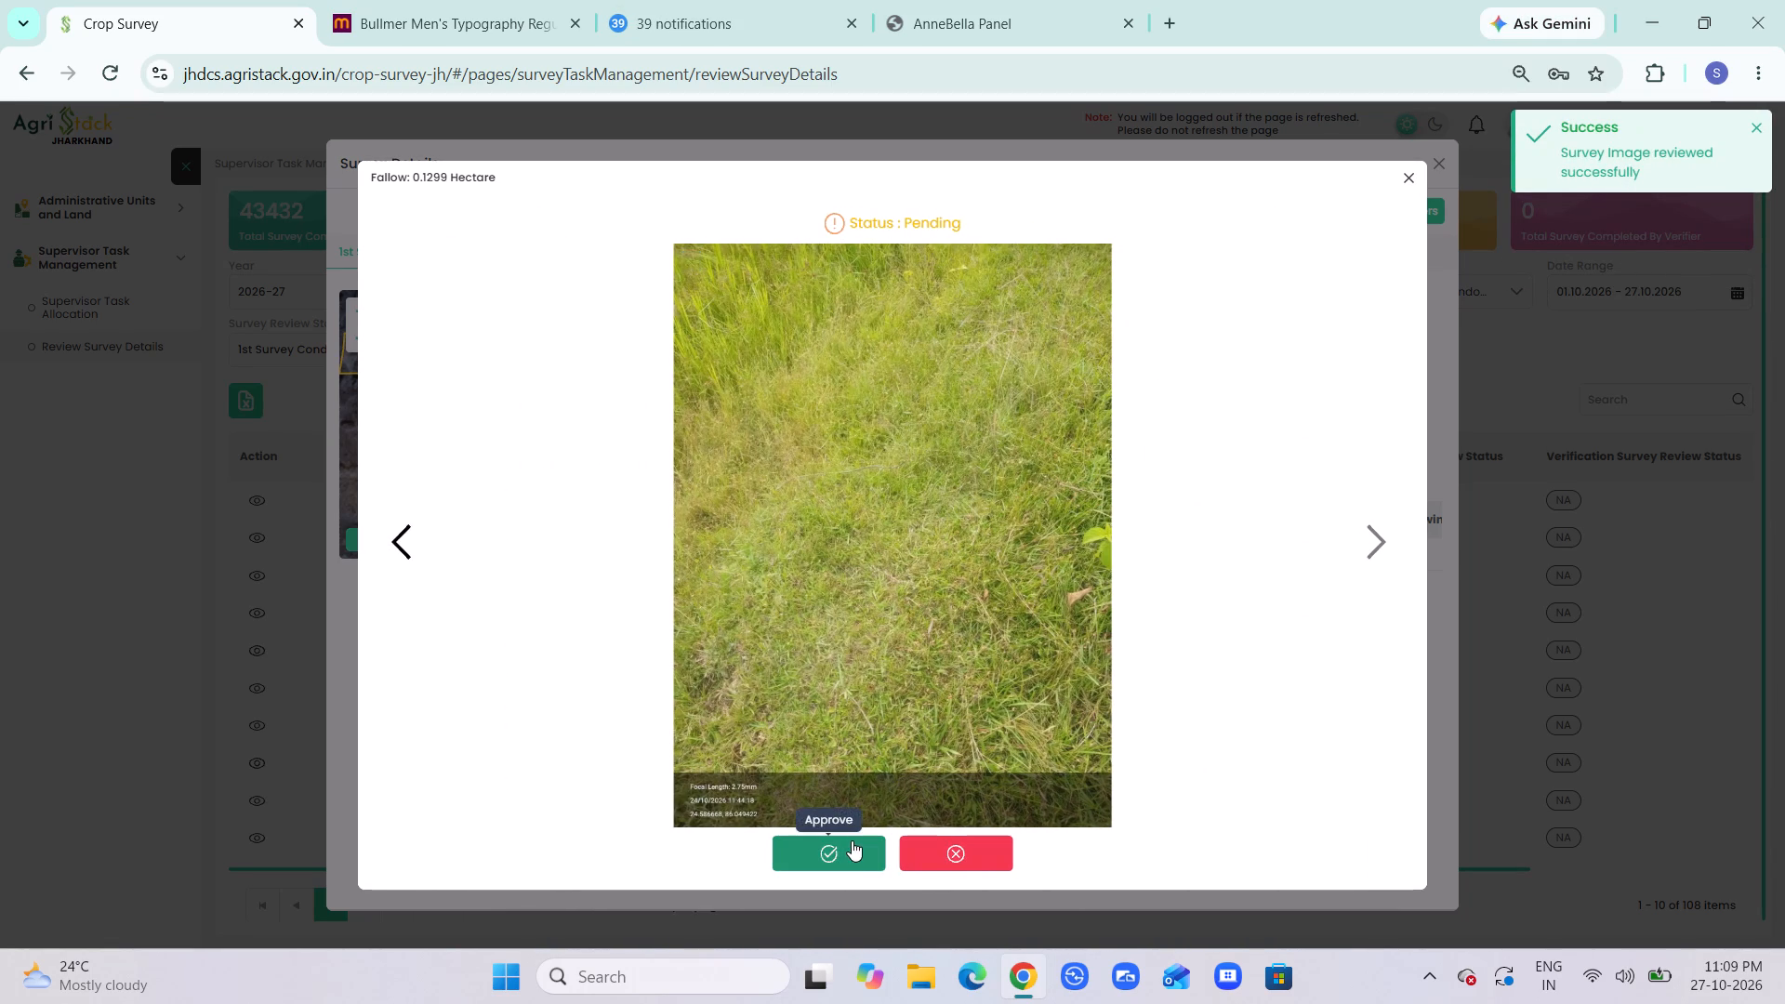
{"action": "left_click", "coordinate": [855, 850]}
{"action": "left_click", "coordinate": [1406, 178]}
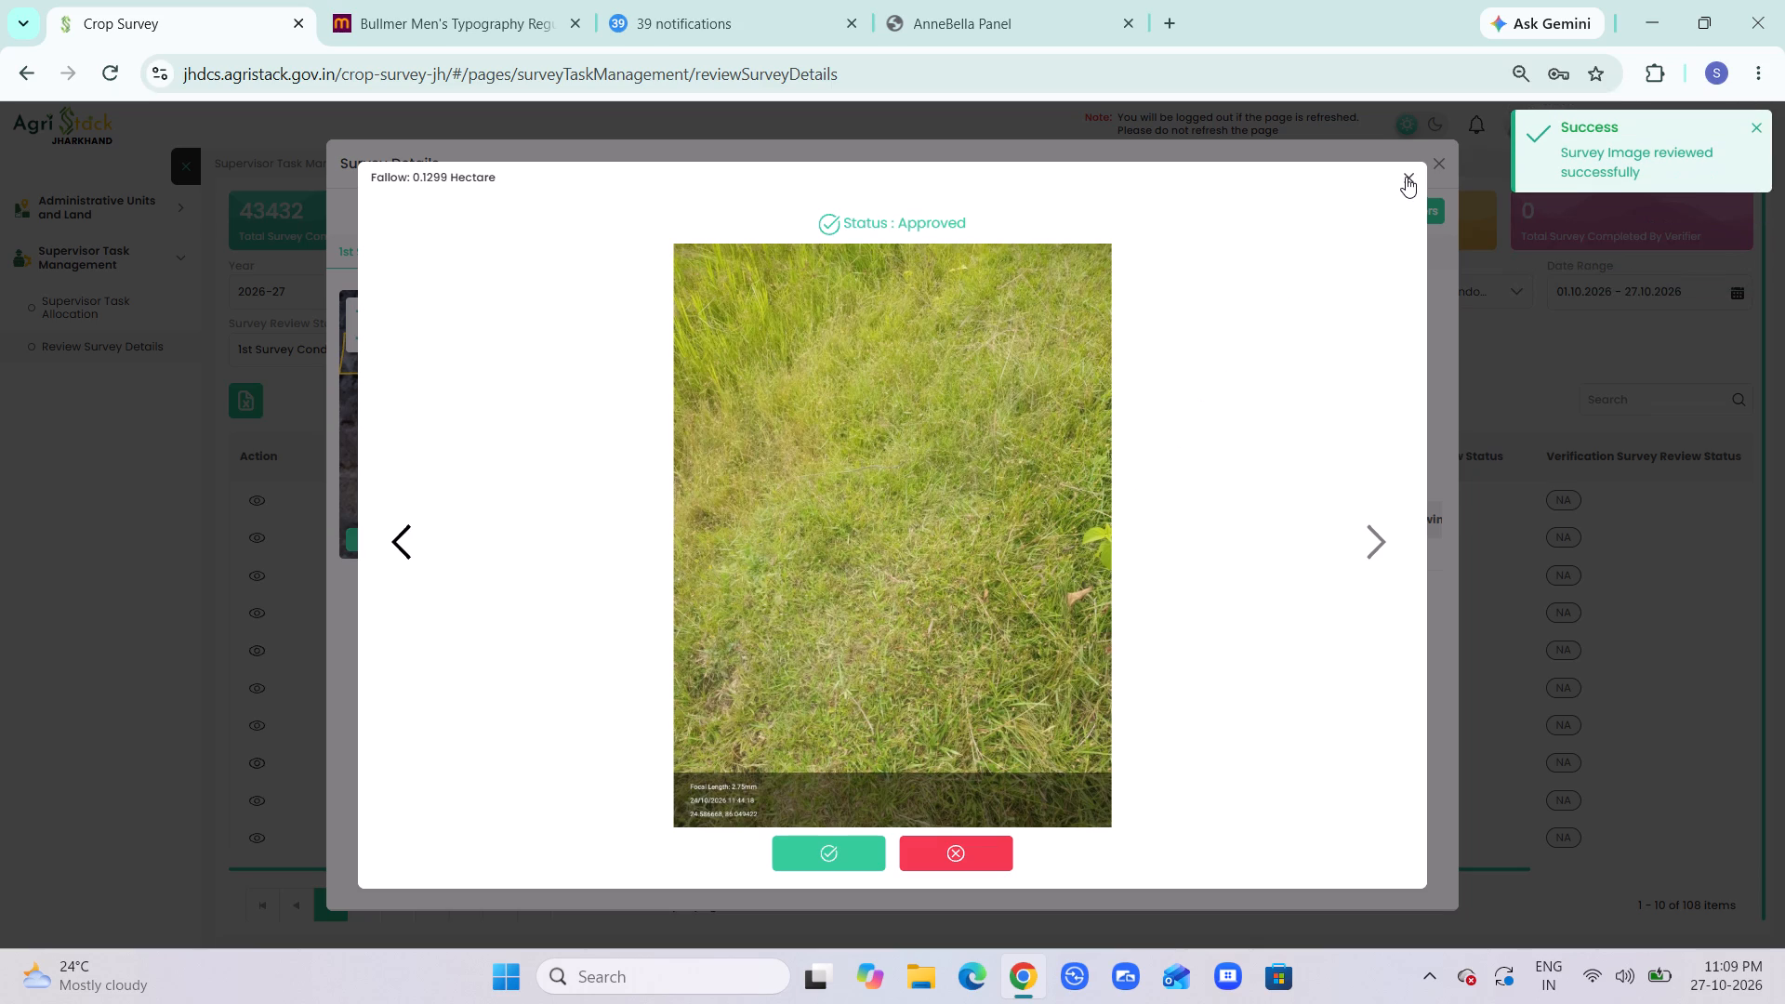
Mark the 1st survey of survey number 76 as Approve, save the review and close its details.
{"action": "left_click", "coordinate": [752, 601]}
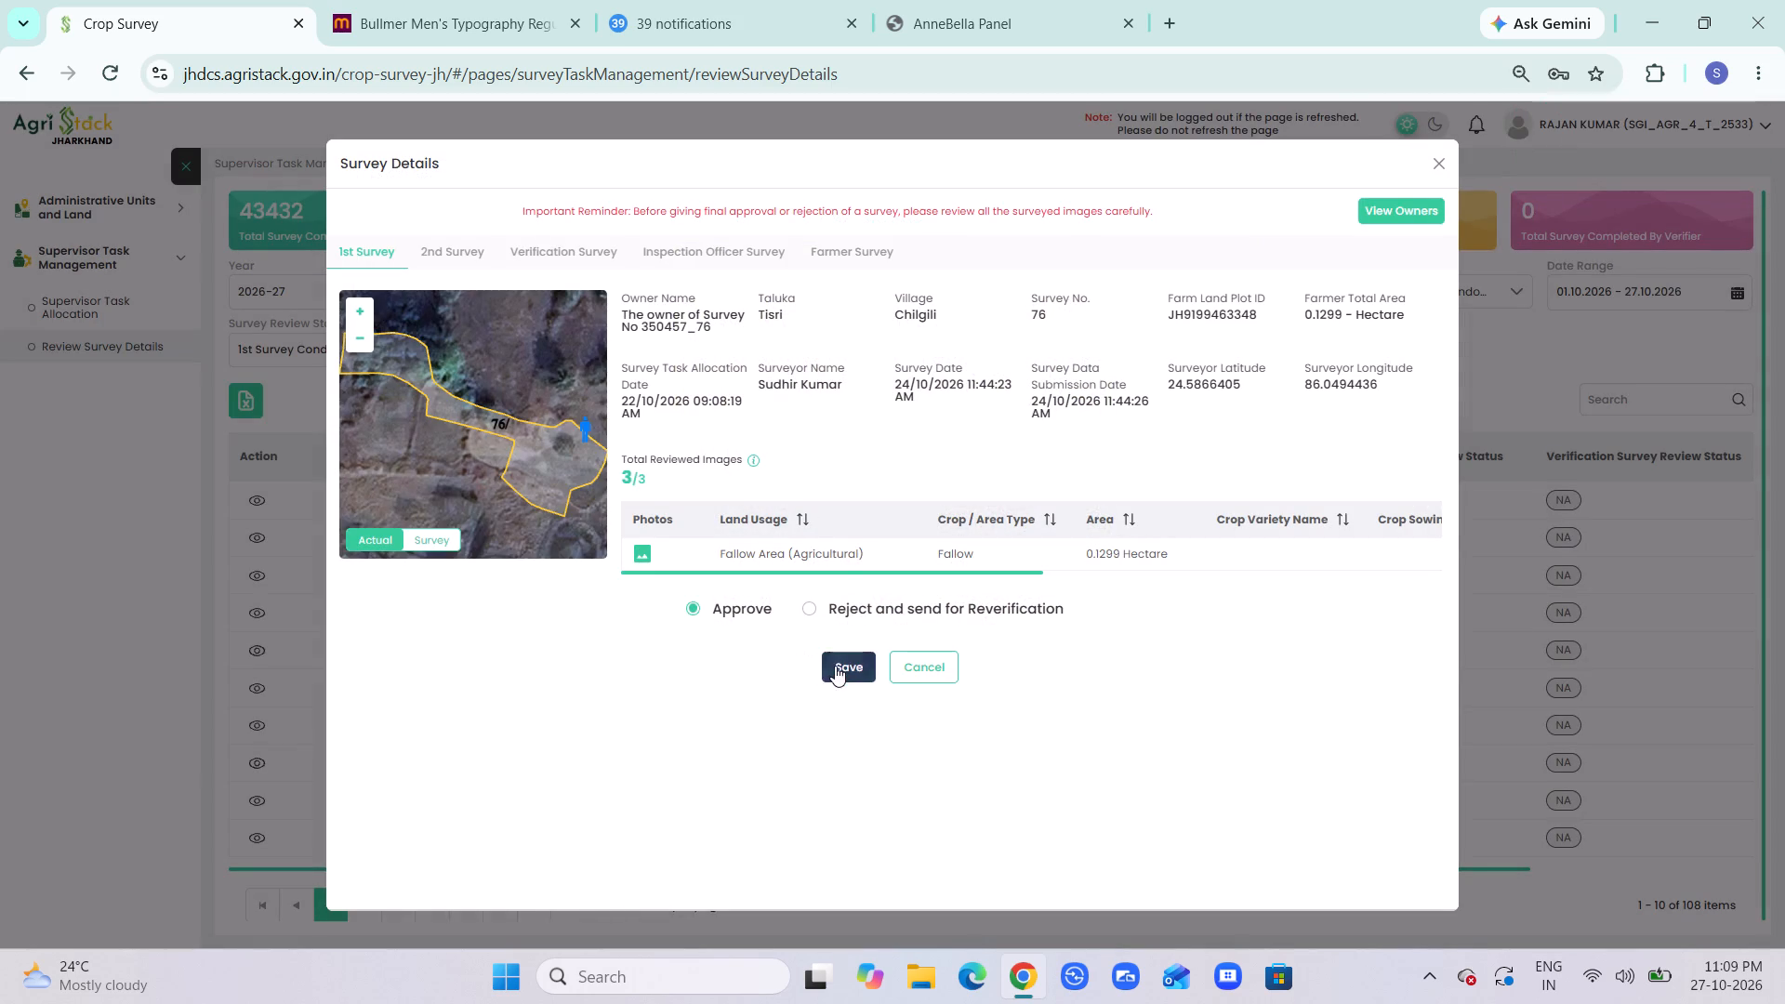
{"action": "left_click", "coordinate": [840, 667]}
{"action": "left_click", "coordinate": [906, 560]}
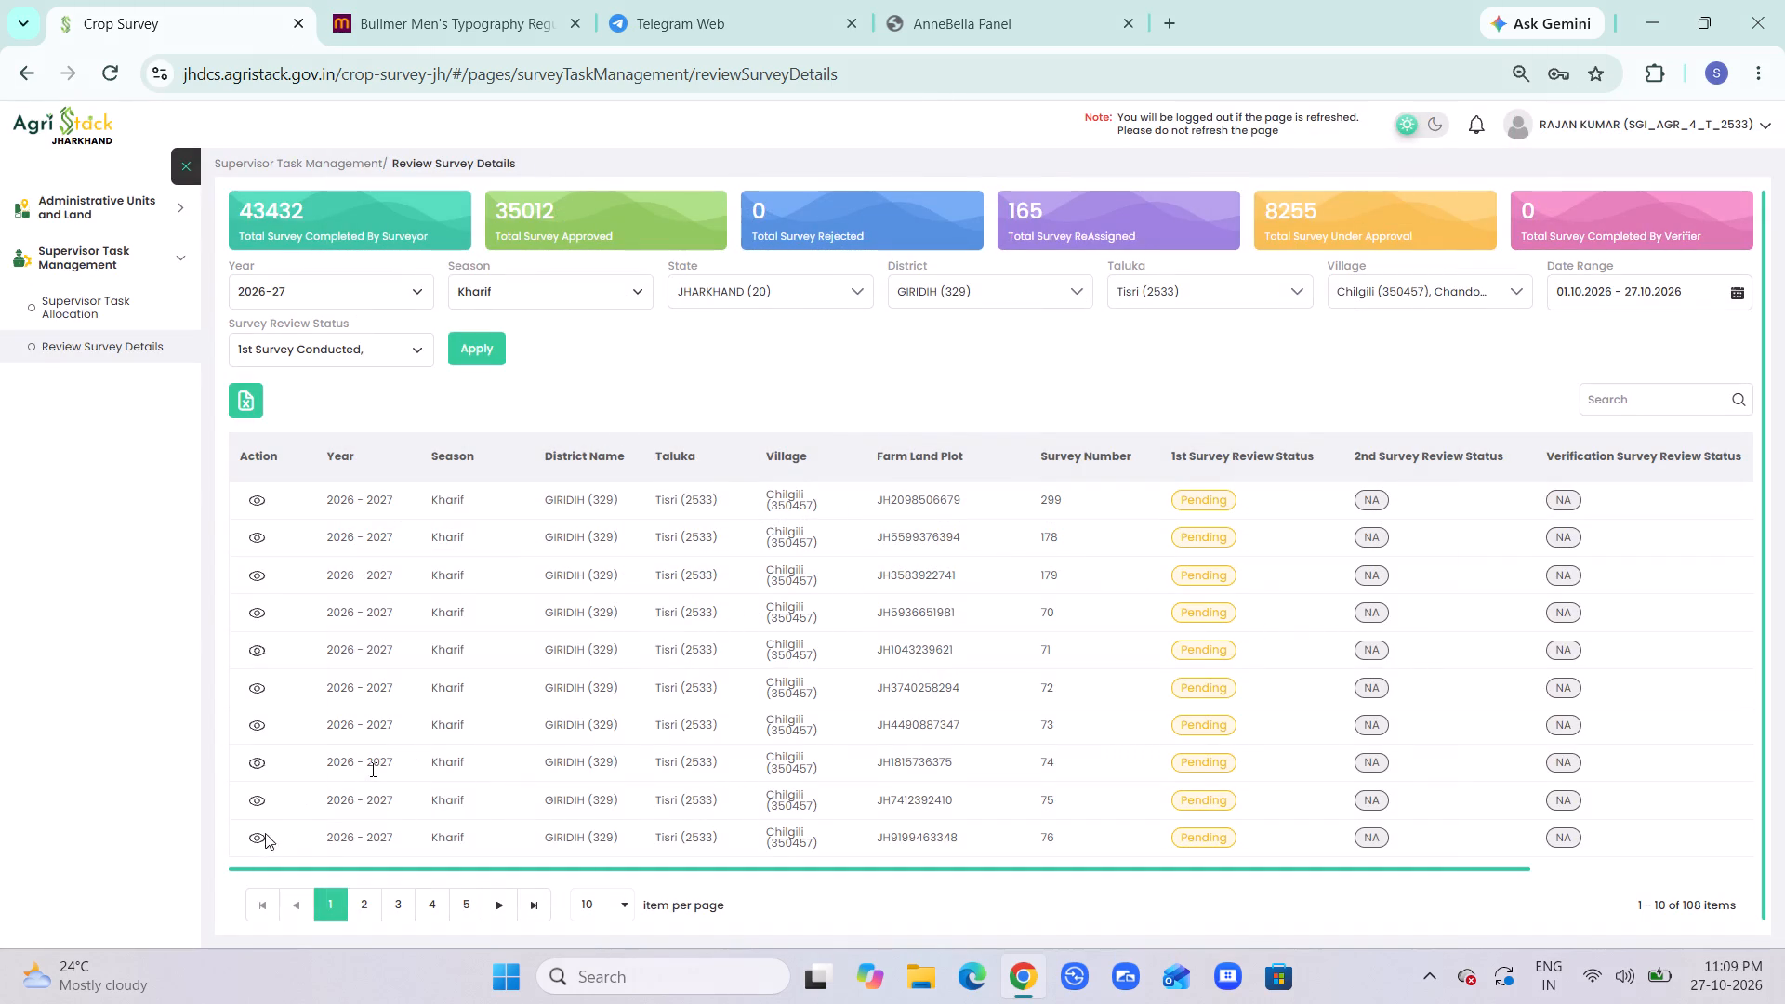
{"action": "left_click", "coordinate": [259, 835]}
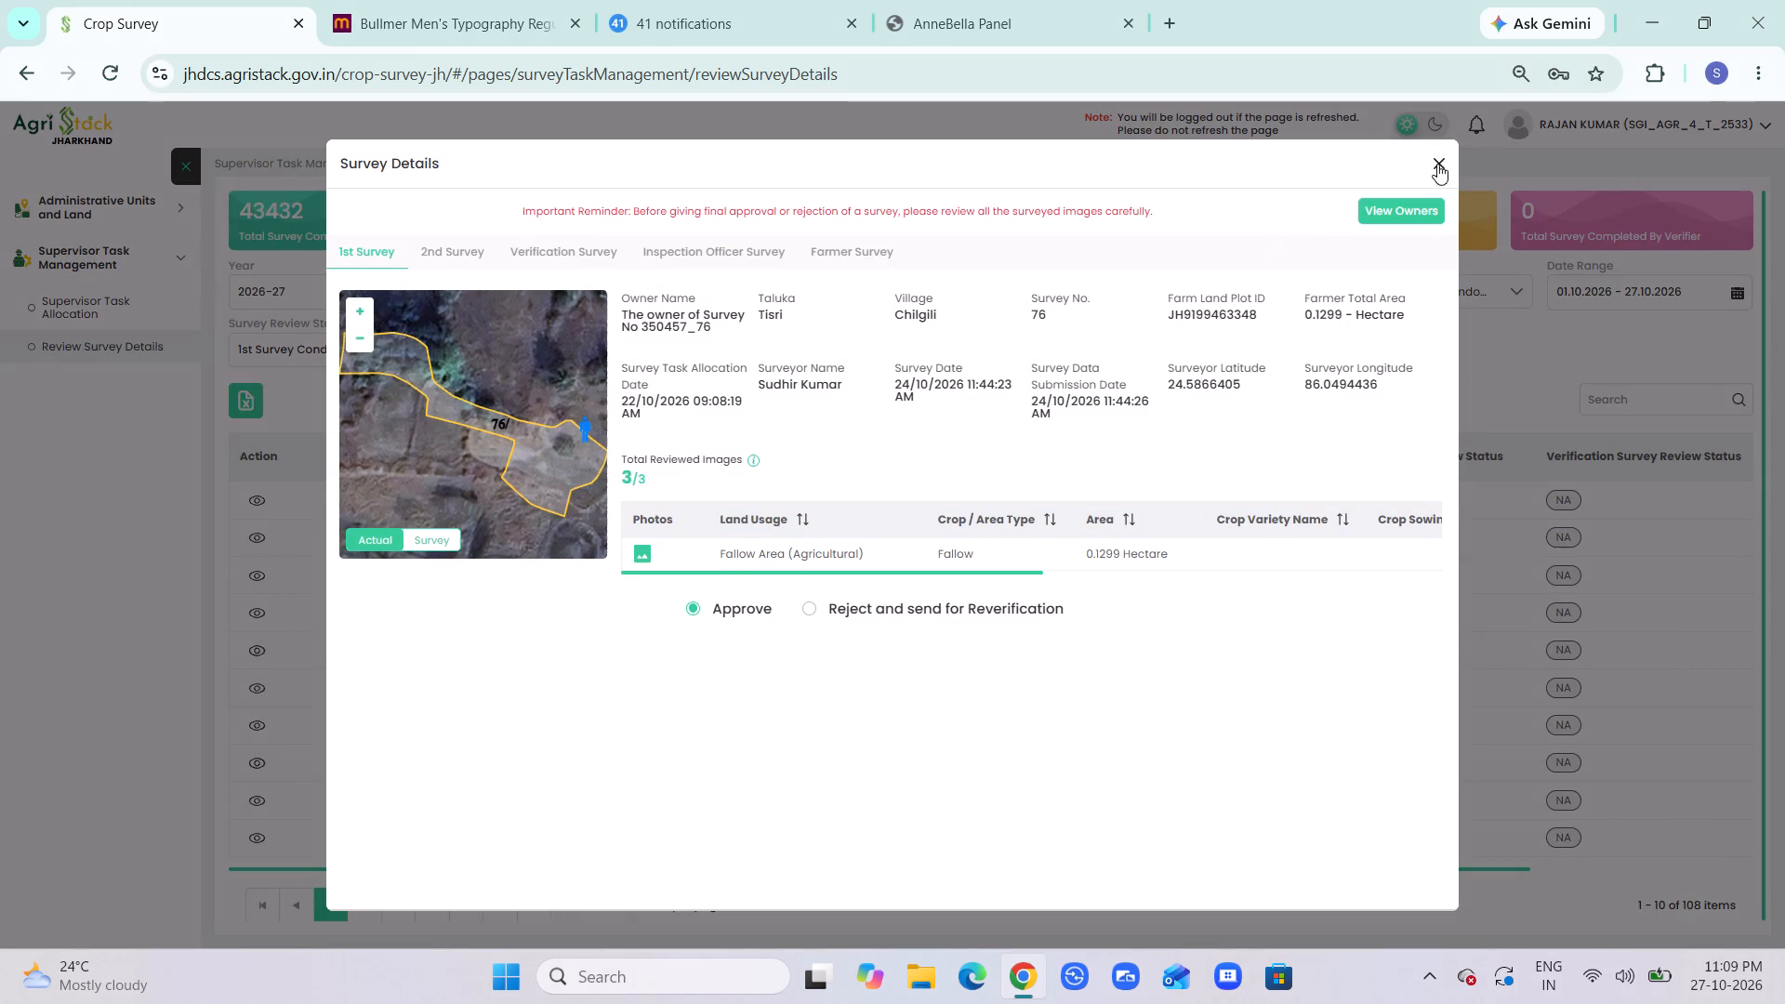
{"action": "left_click", "coordinate": [1444, 158]}
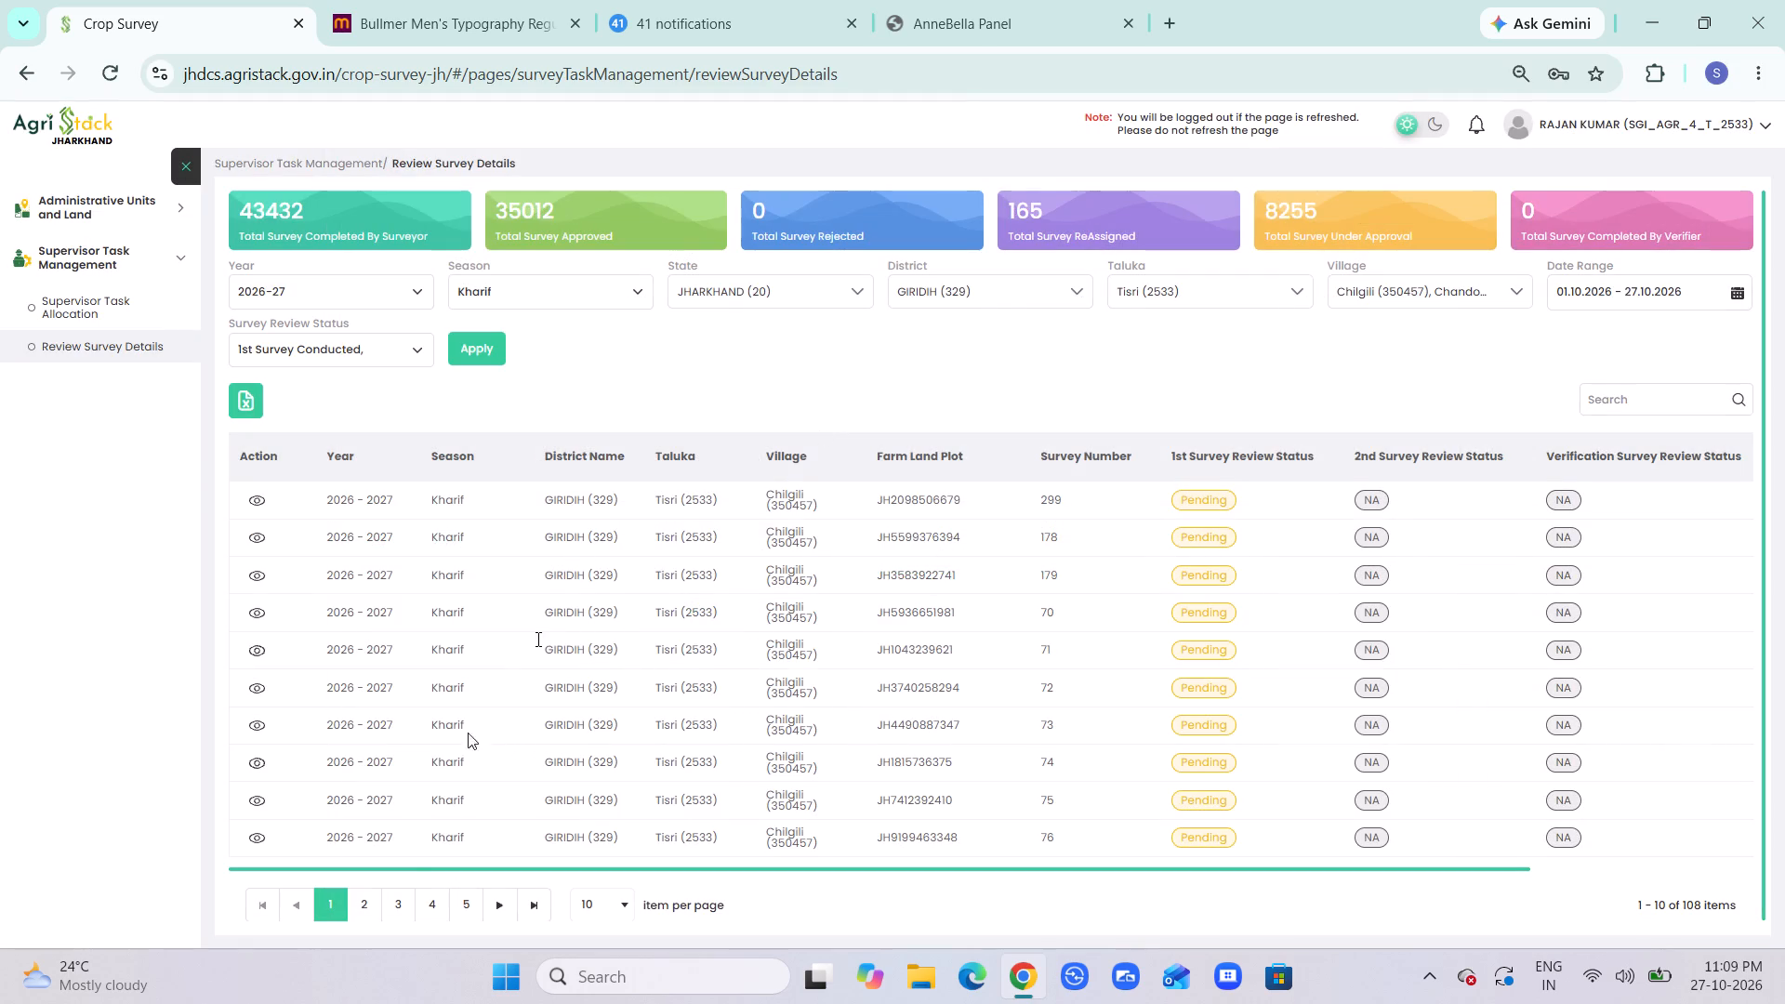
Refresh the pending survey list by going to page 2 and back to page 1.
{"action": "left_click", "coordinate": [360, 907]}
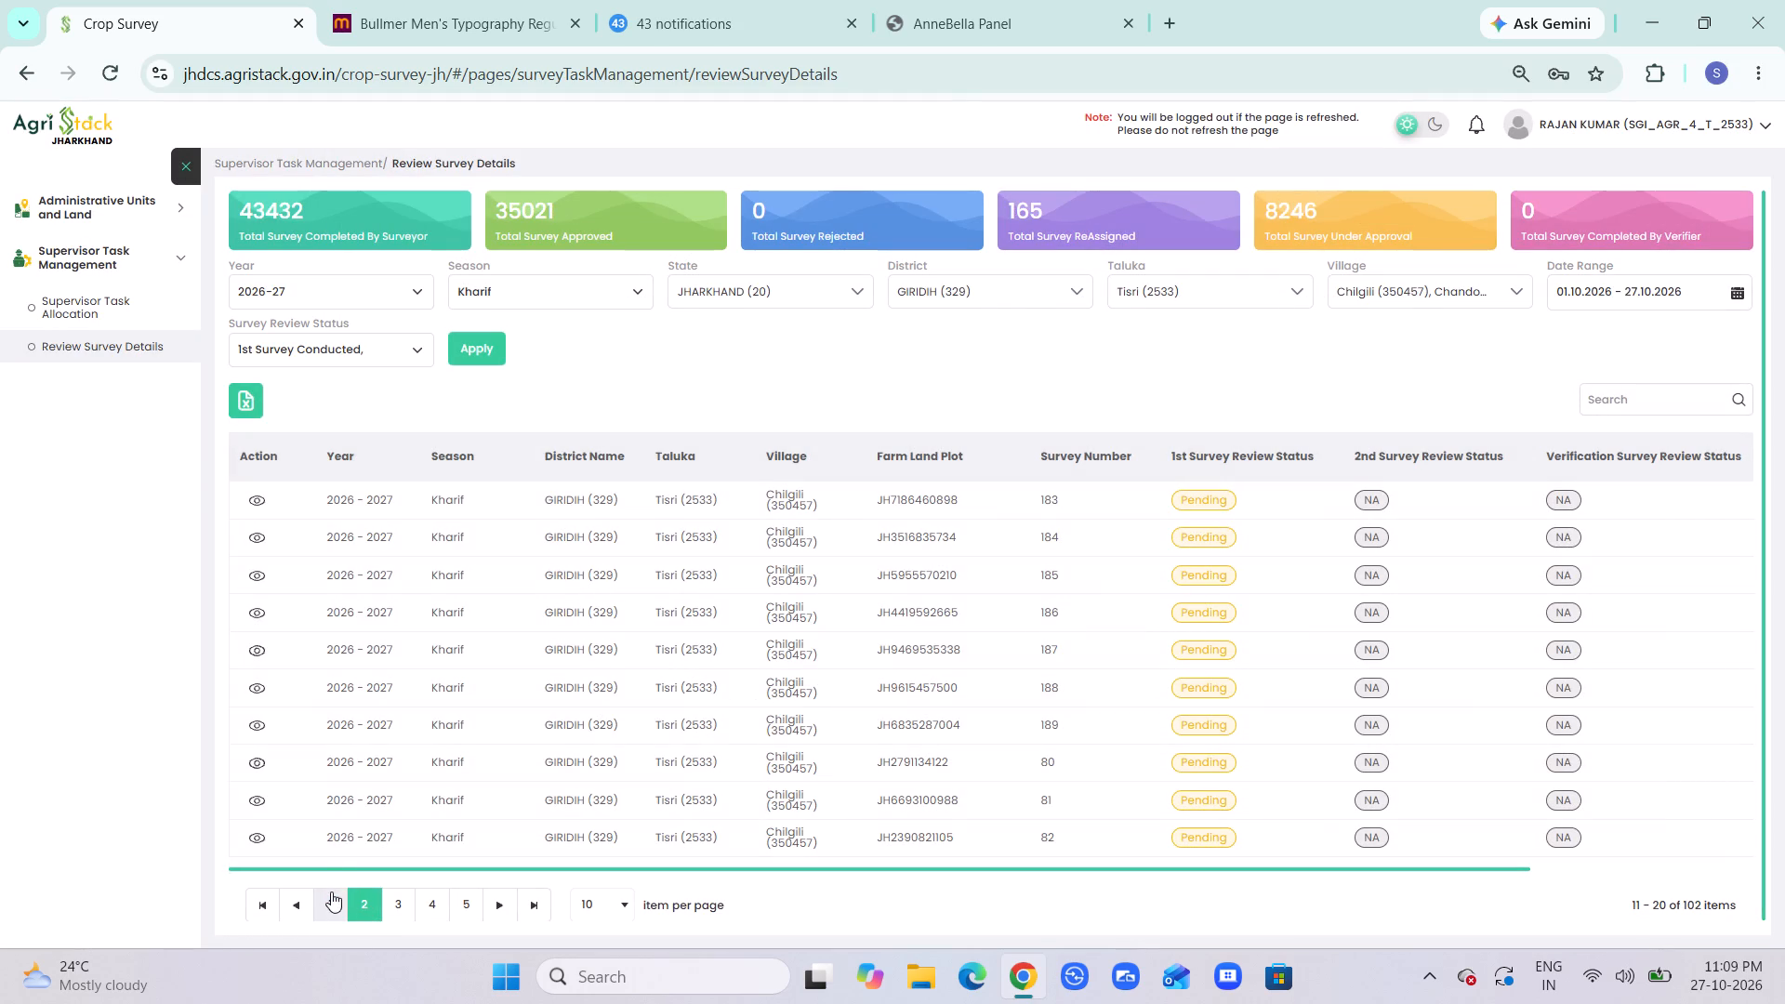
{"action": "left_click", "coordinate": [331, 892]}
Open survey number 178 in Chilgili and approve all three of its agricultural Fallow images.
{"action": "left_click", "coordinate": [260, 496]}
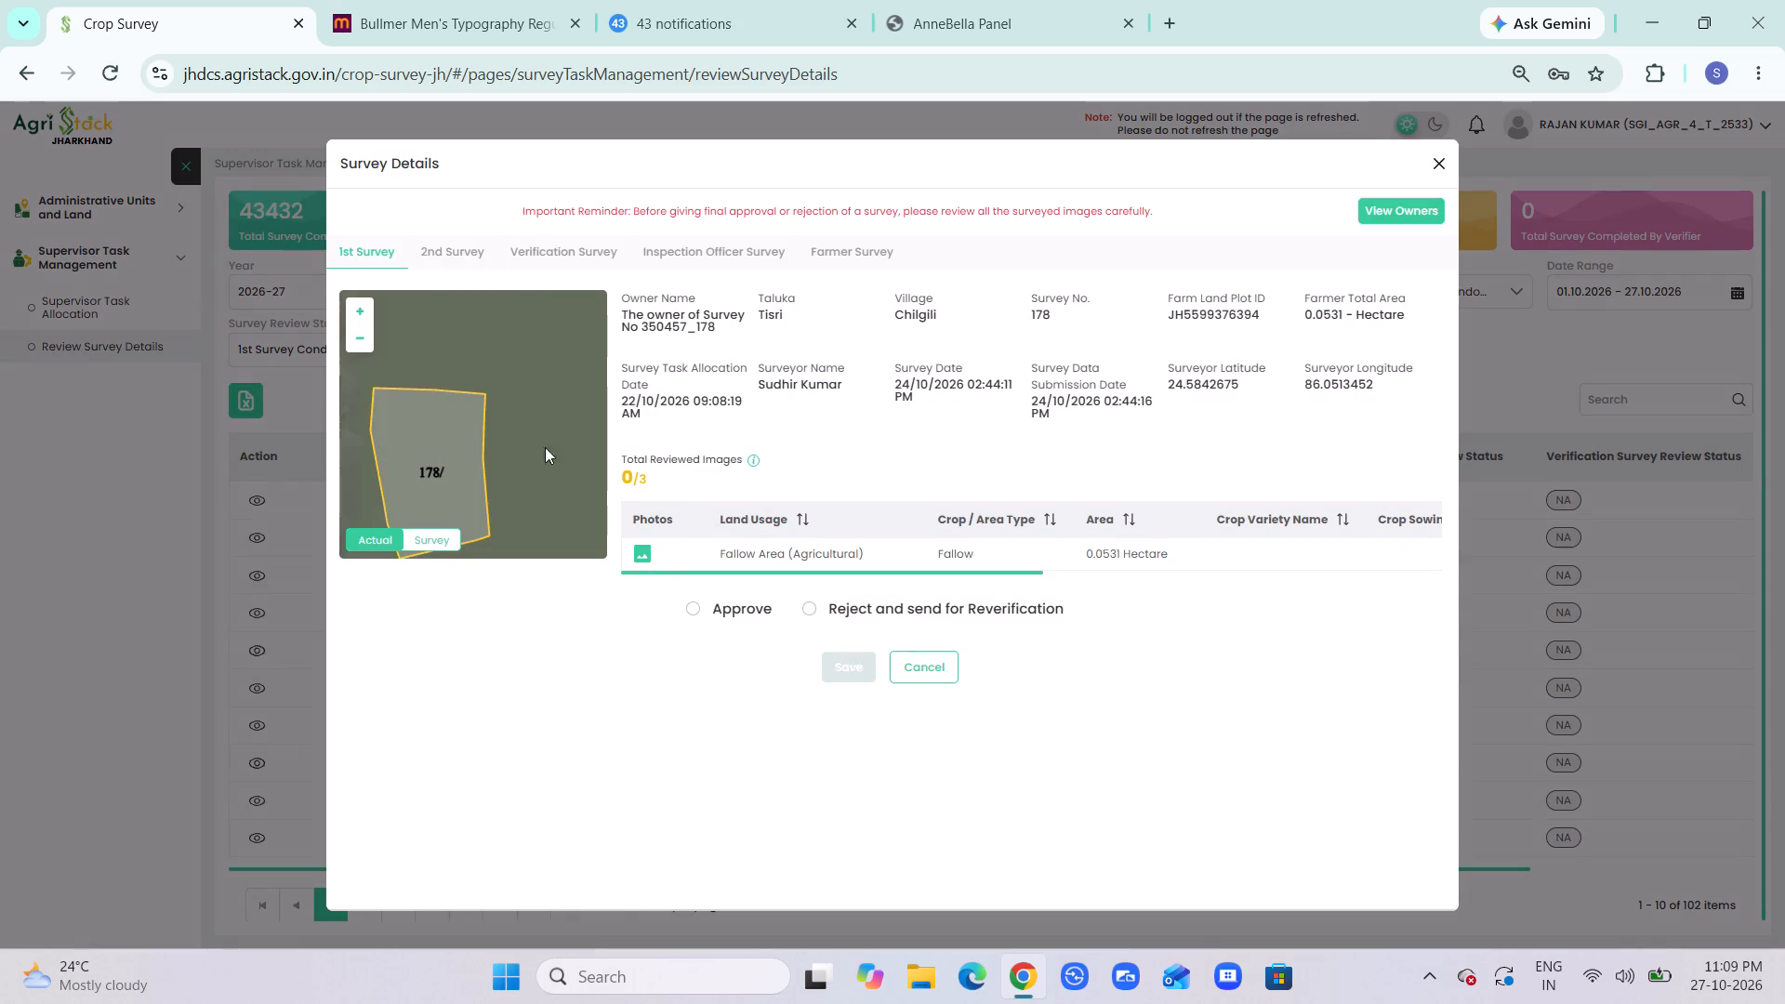
{"action": "left_click", "coordinate": [648, 555]}
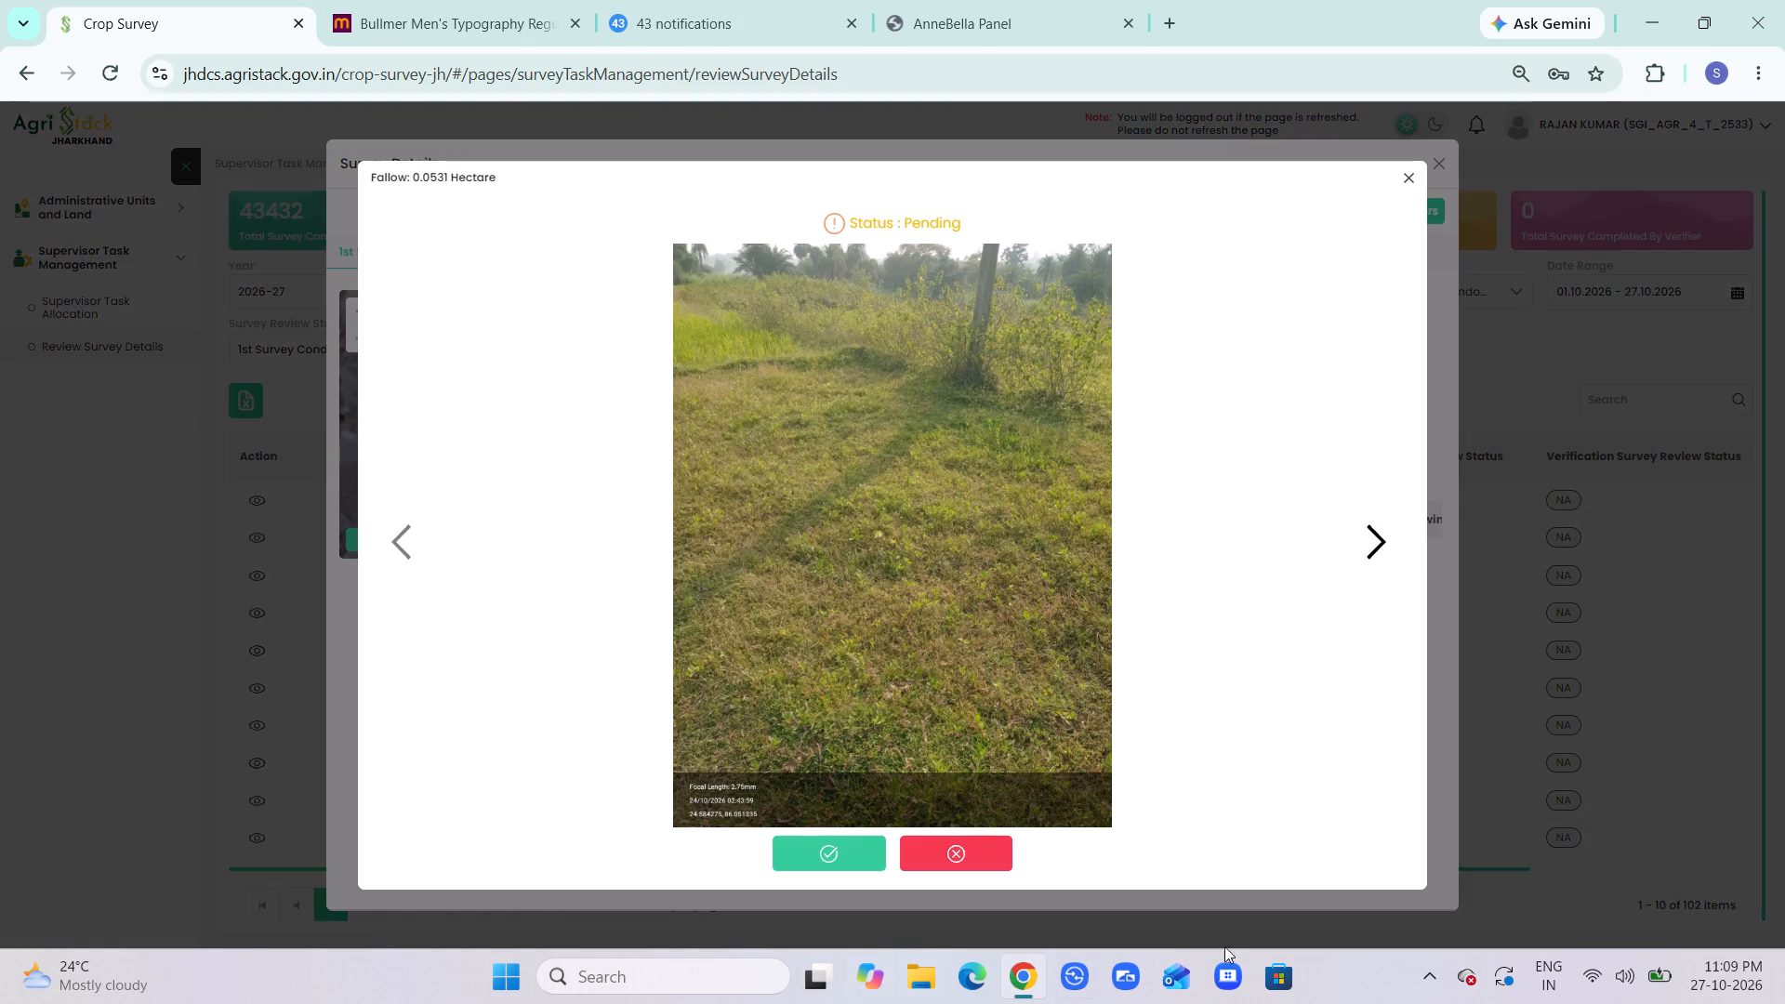
{"action": "left_click", "coordinate": [863, 841]}
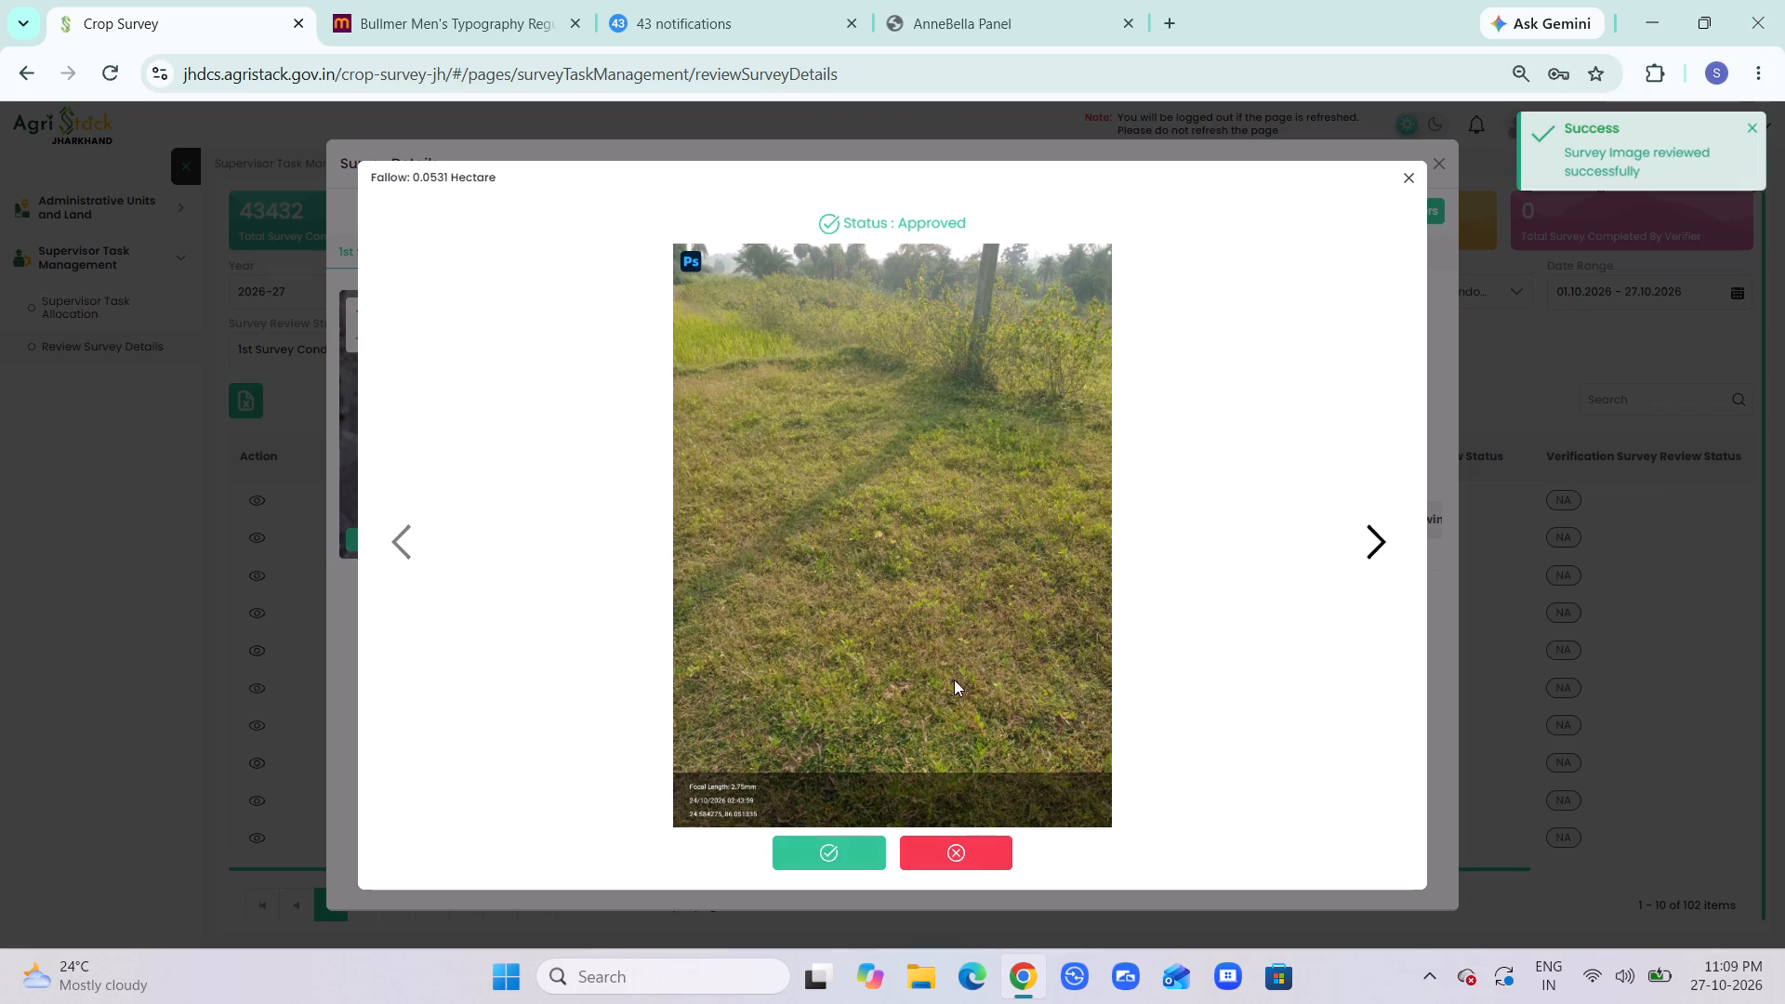
{"action": "left_click_drag", "start_coordinate": [1100, 653], "coordinate": [1004, 654]}
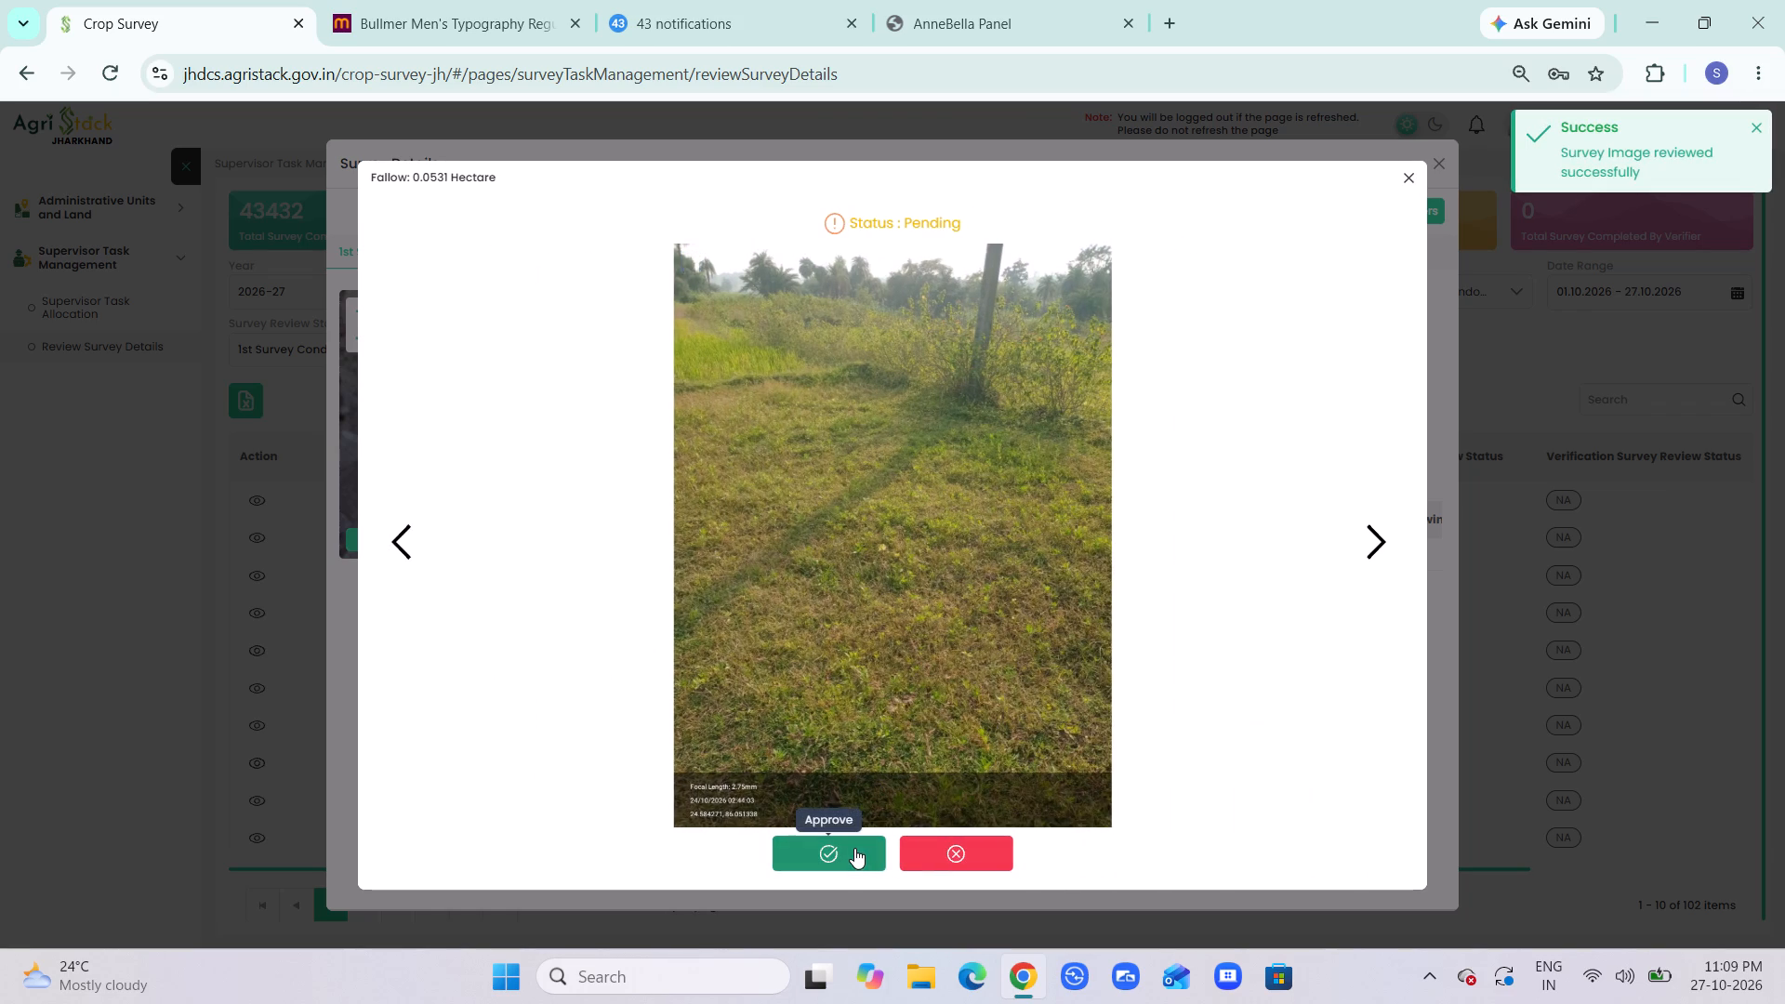
{"action": "left_click", "coordinate": [854, 848]}
{"action": "left_click_drag", "start_coordinate": [1057, 694], "coordinate": [946, 707]}
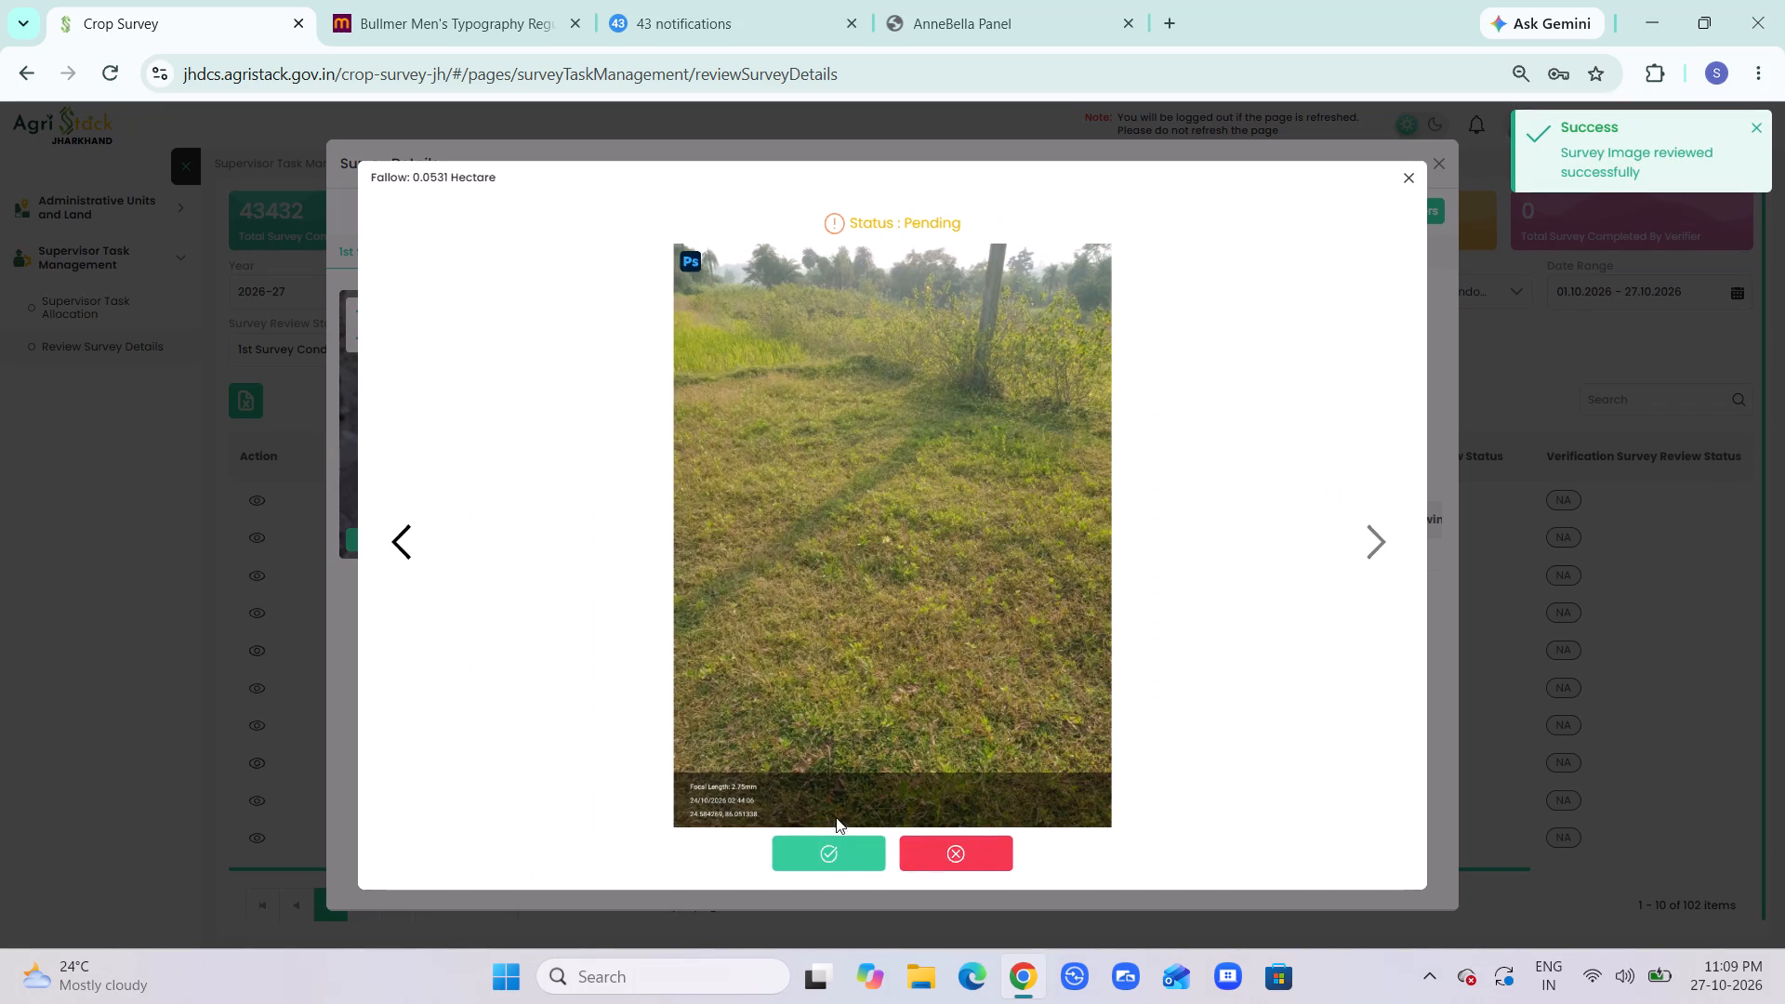
{"action": "left_click", "coordinate": [848, 857]}
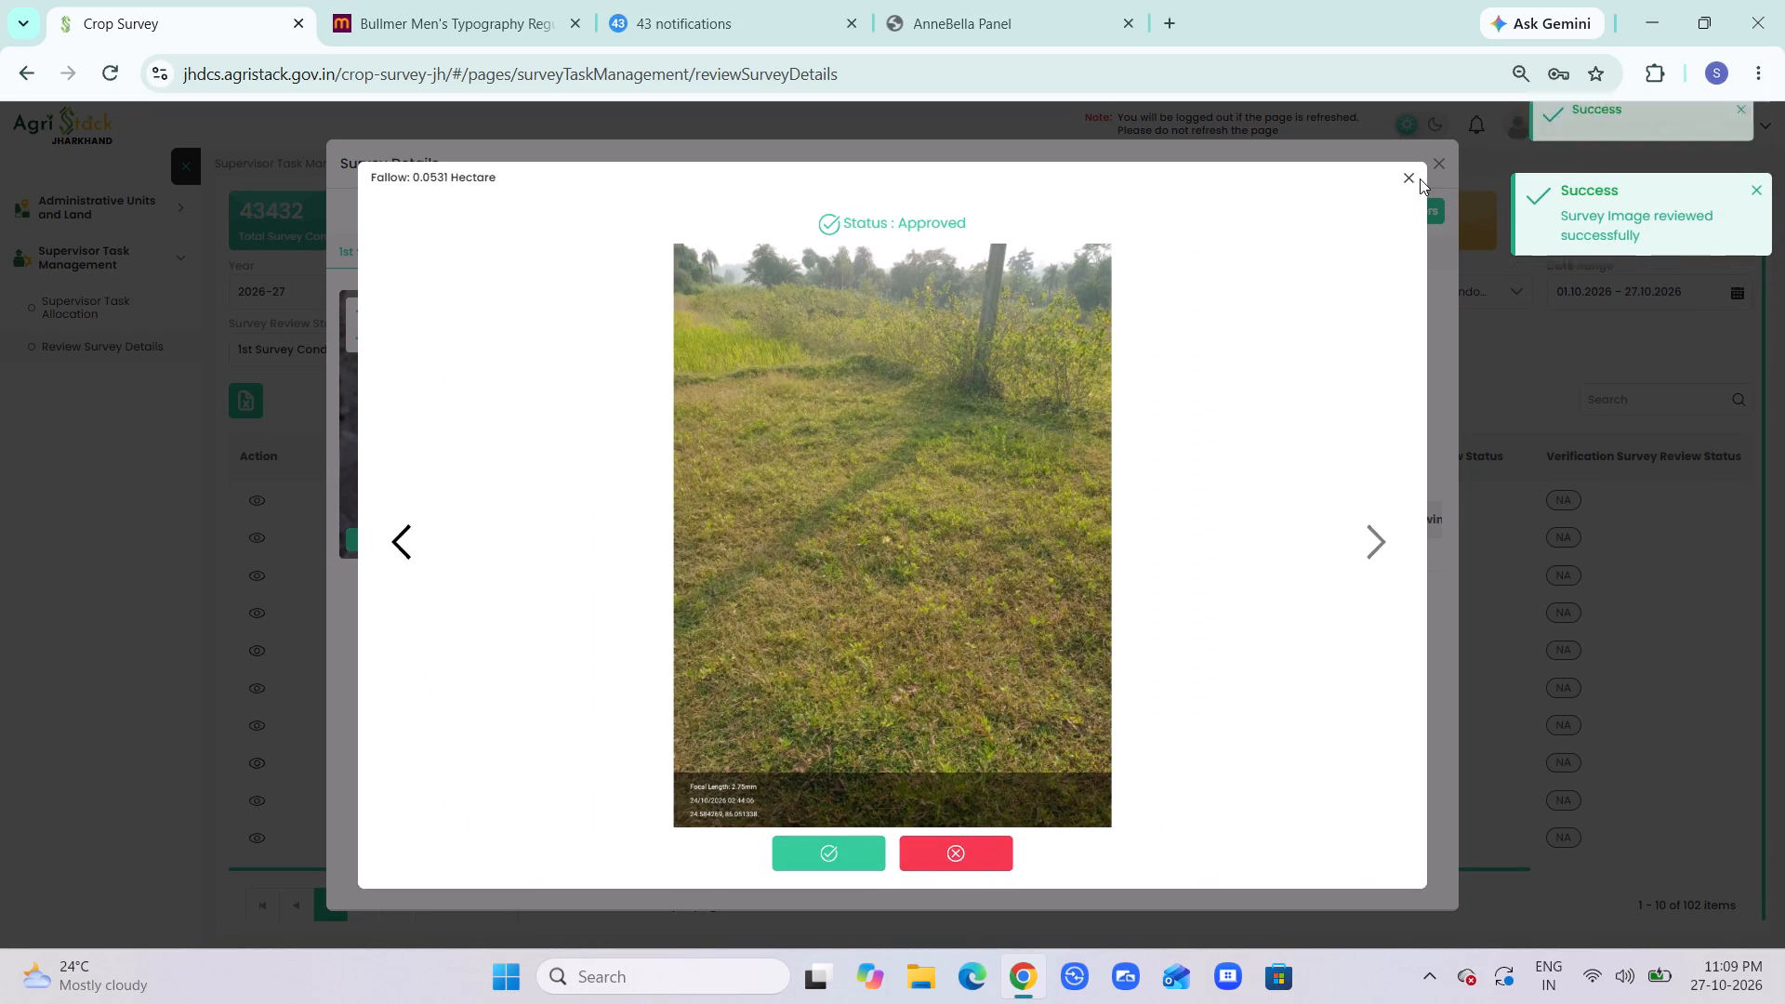
{"action": "left_click", "coordinate": [1410, 174]}
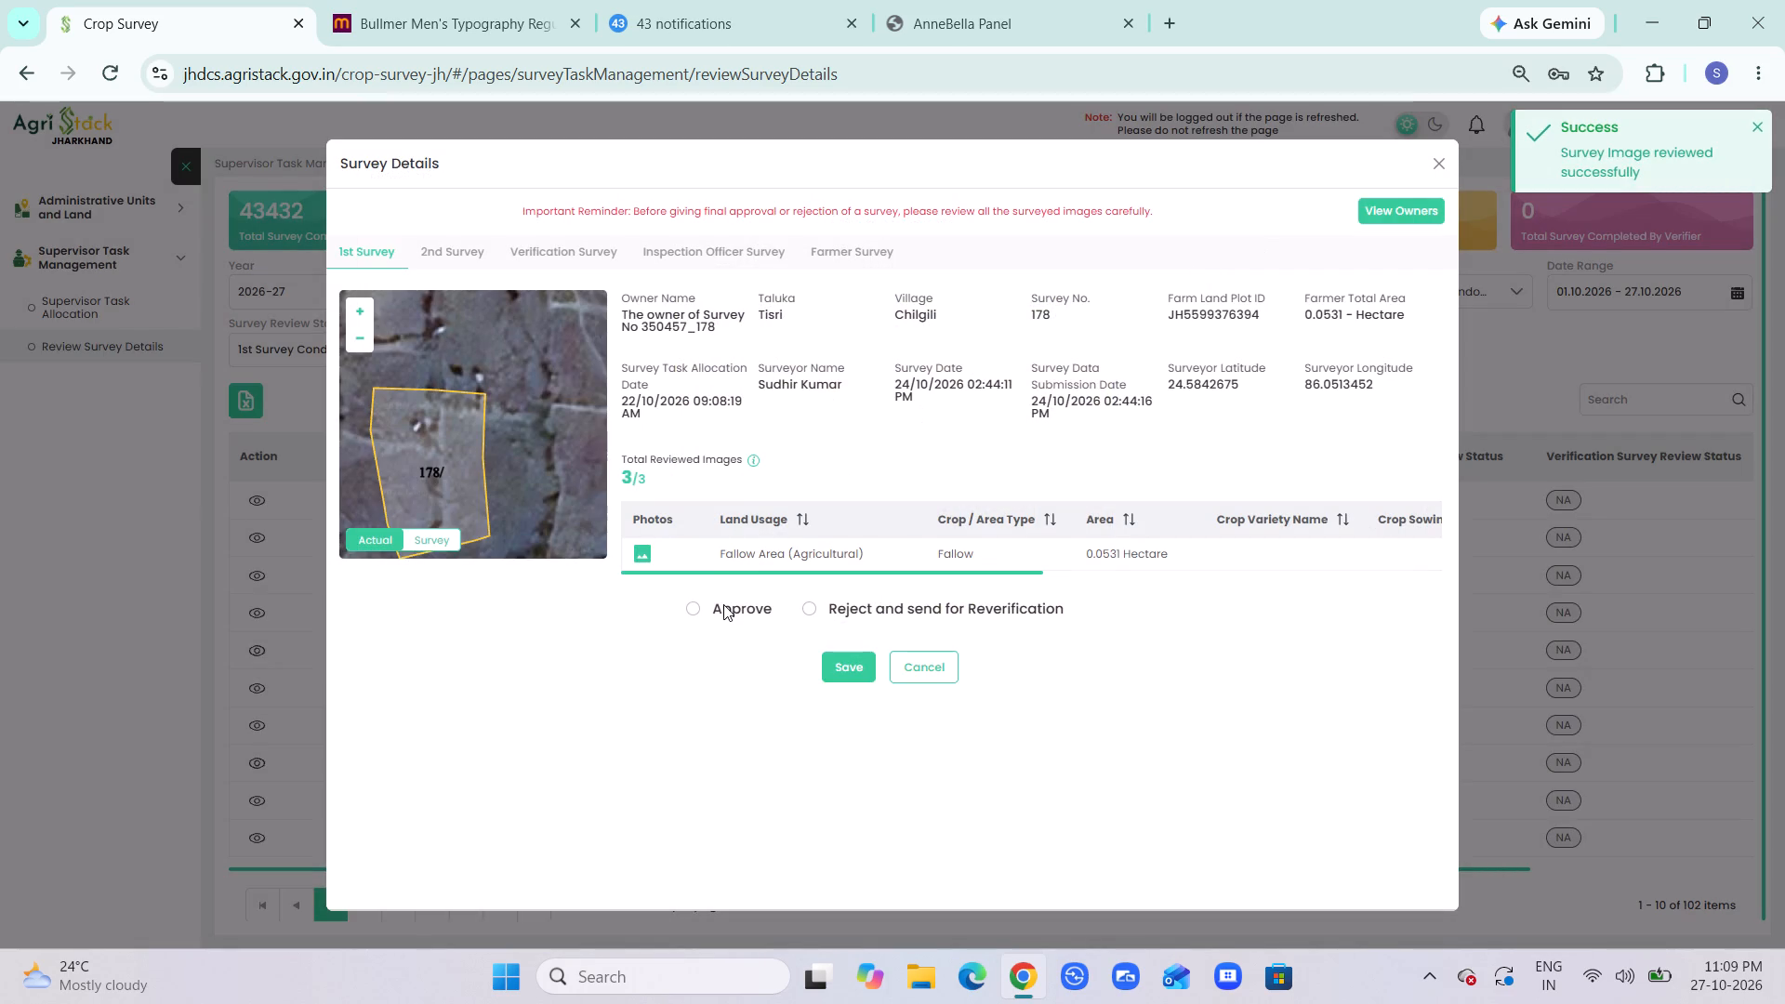
Mark the 1st survey of survey number 178 as Approve, save the review and close its details.
{"action": "left_click", "coordinate": [723, 605]}
{"action": "left_click", "coordinate": [847, 667]}
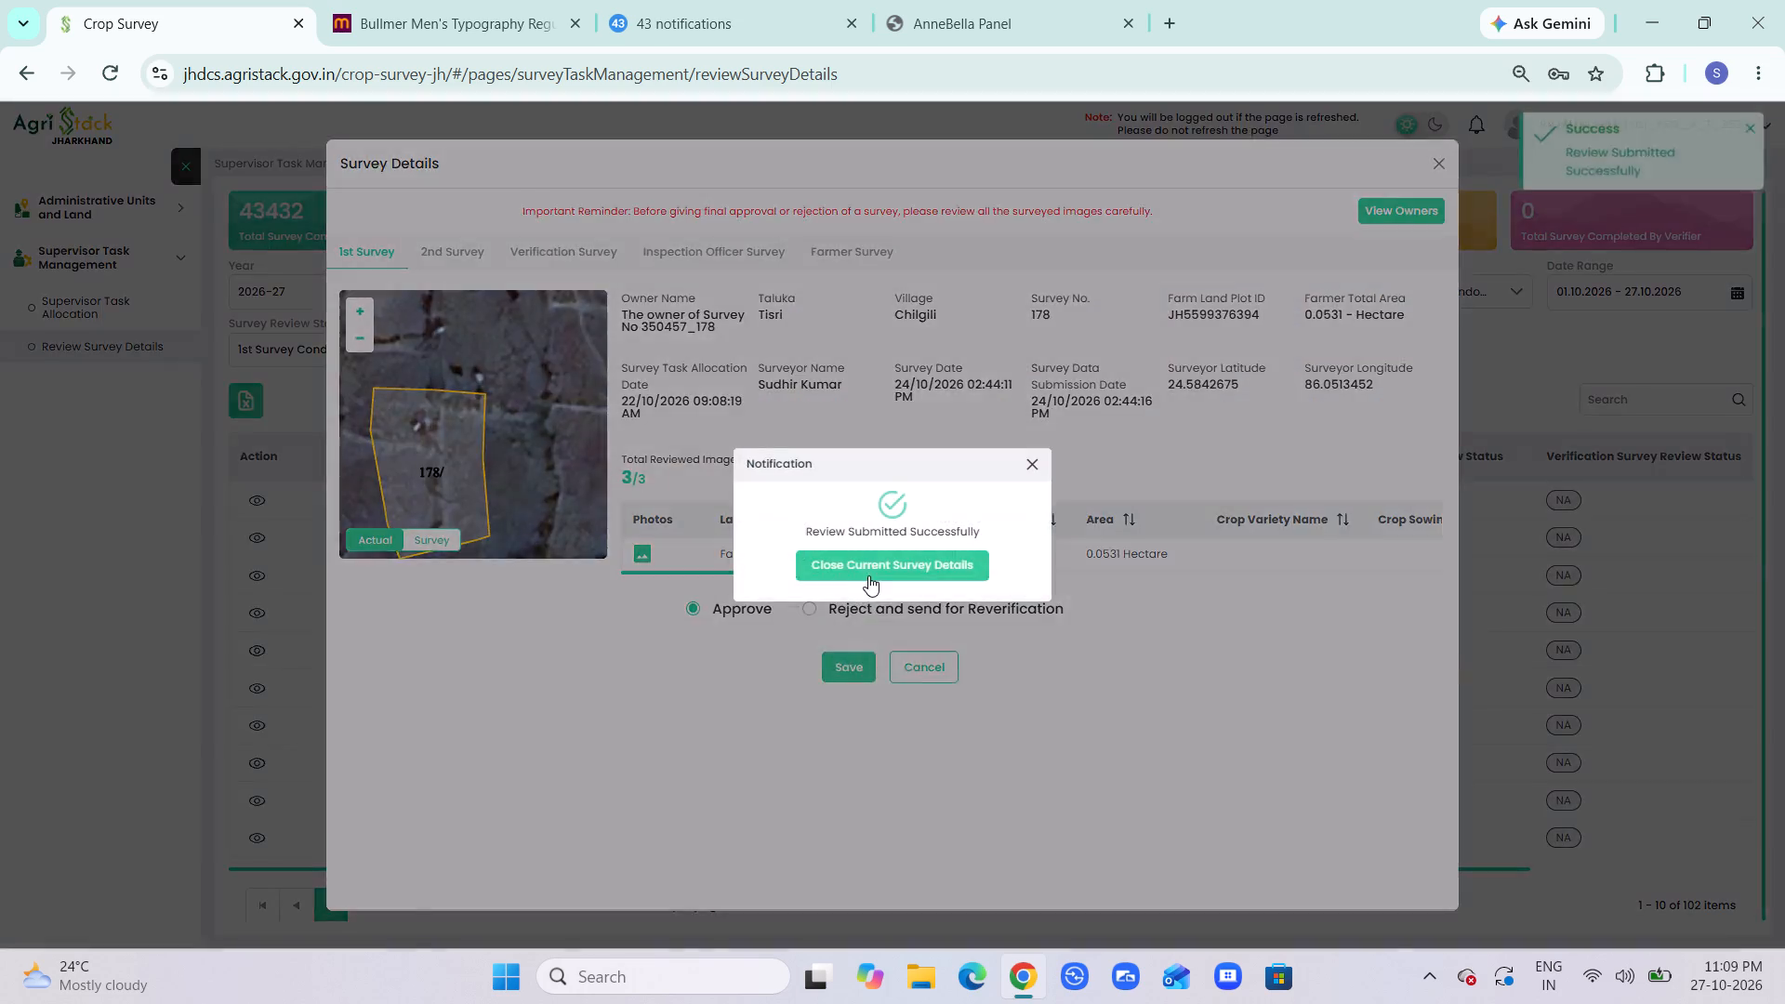
{"action": "left_click", "coordinate": [869, 572]}
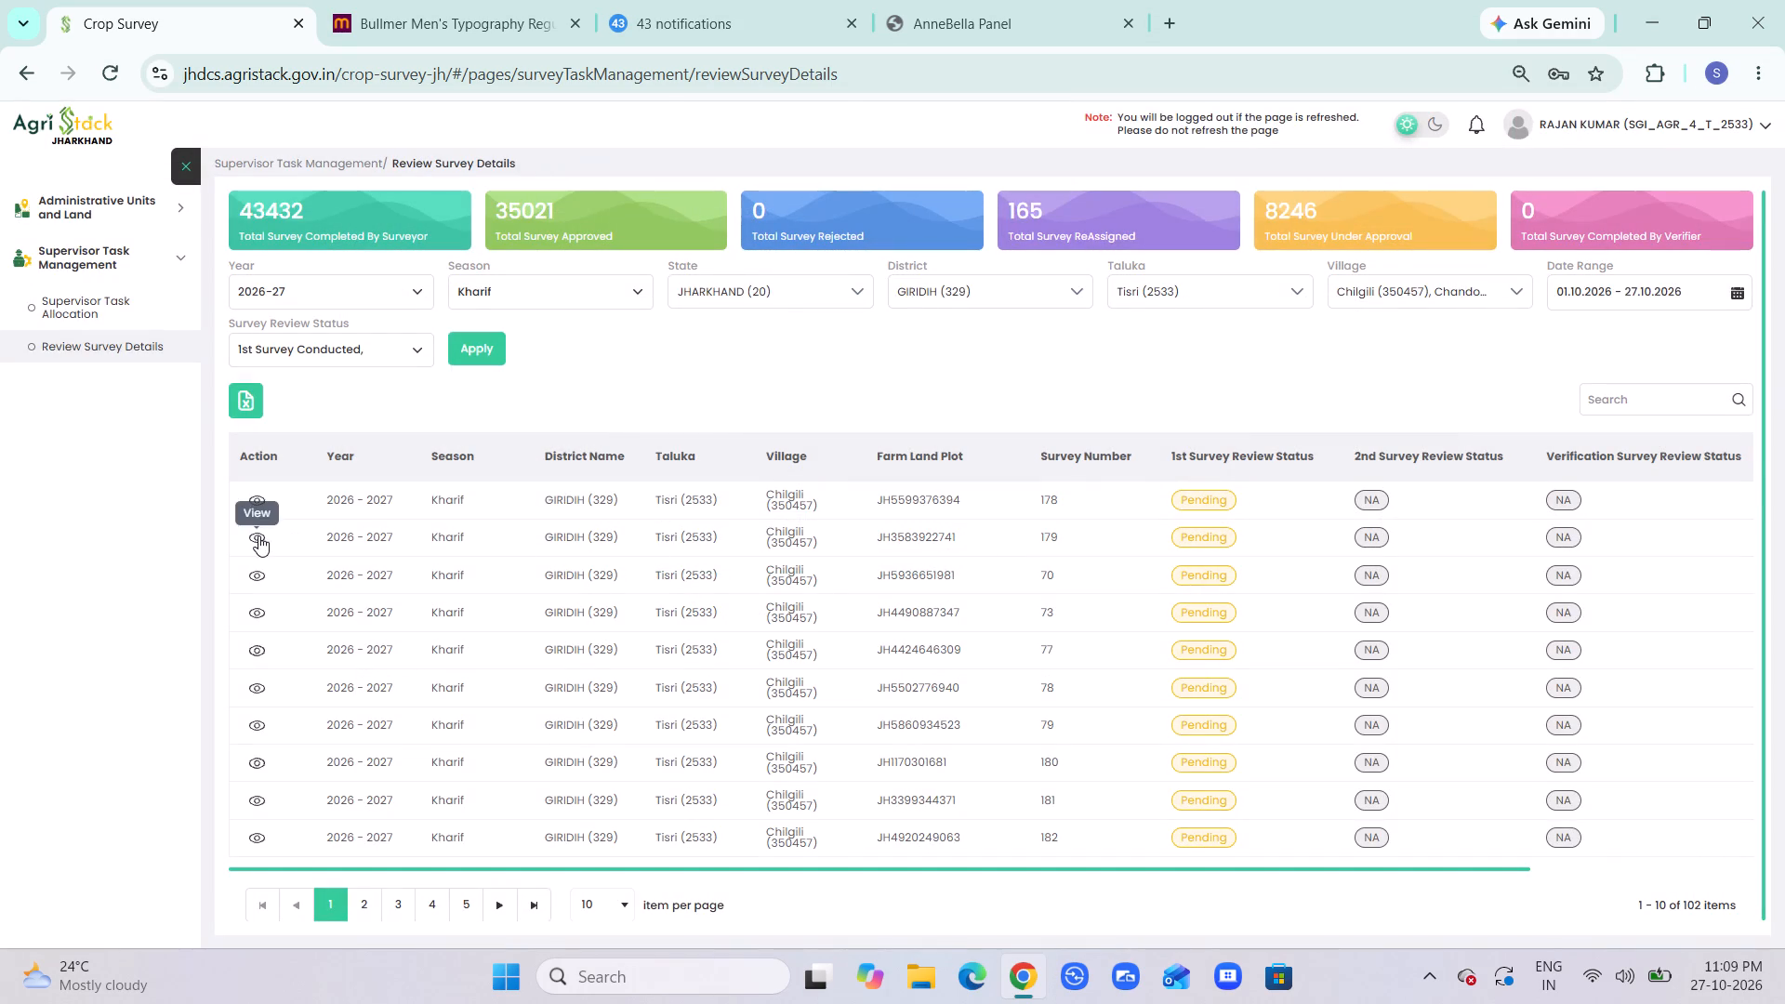
Open survey number 179 in Chilgili and approve all three of its agricultural Fallow images.
{"action": "left_click", "coordinate": [258, 535]}
{"action": "left_click", "coordinate": [639, 558]}
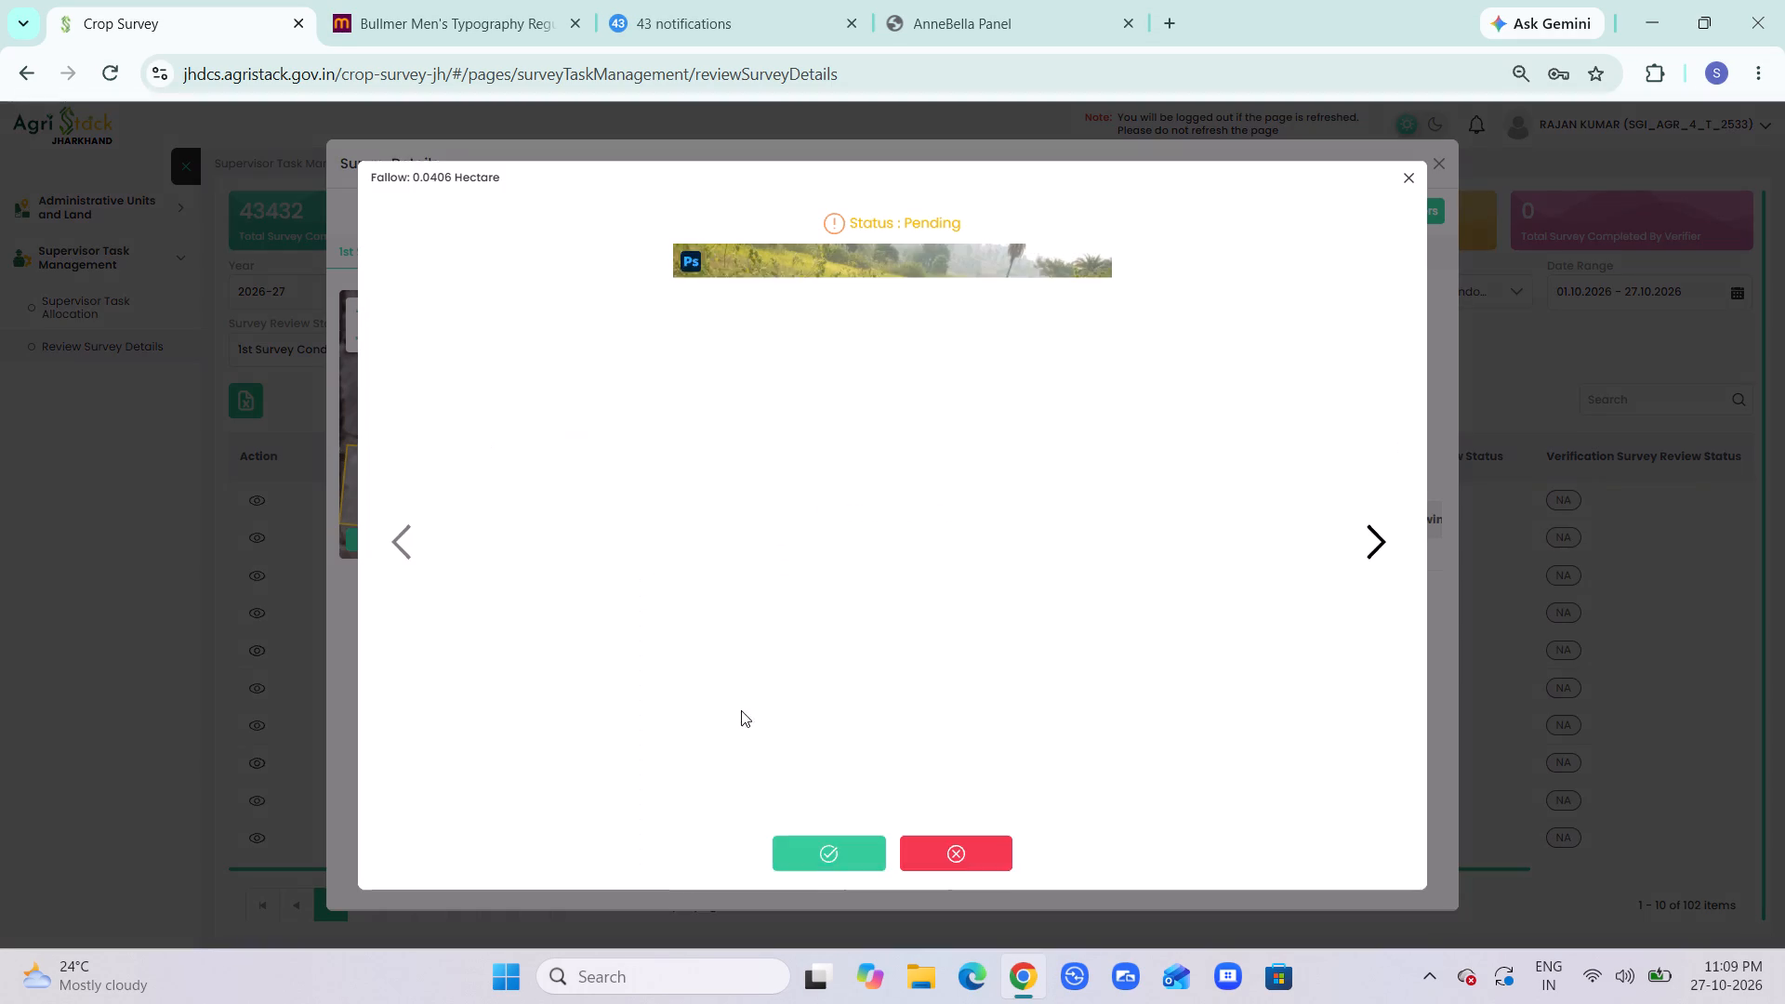
{"action": "left_click", "coordinate": [858, 848]}
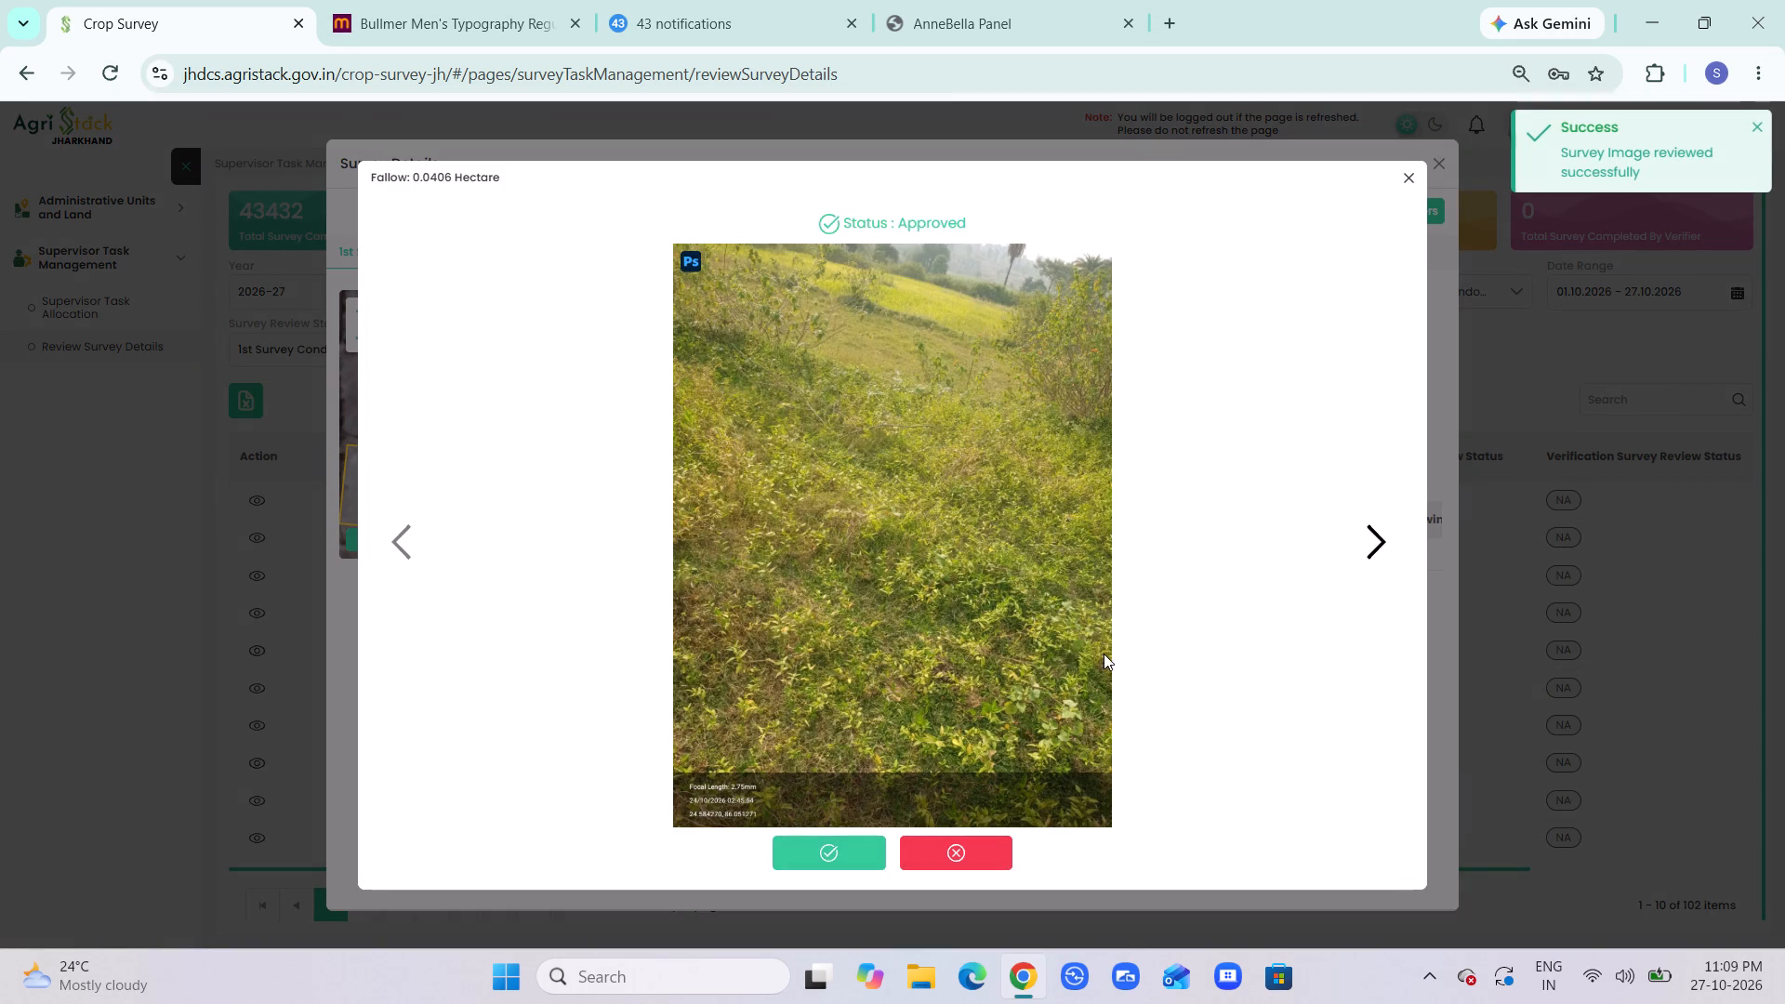
{"action": "left_click_drag", "start_coordinate": [1117, 654], "coordinate": [954, 642]}
{"action": "left_click", "coordinate": [850, 851]}
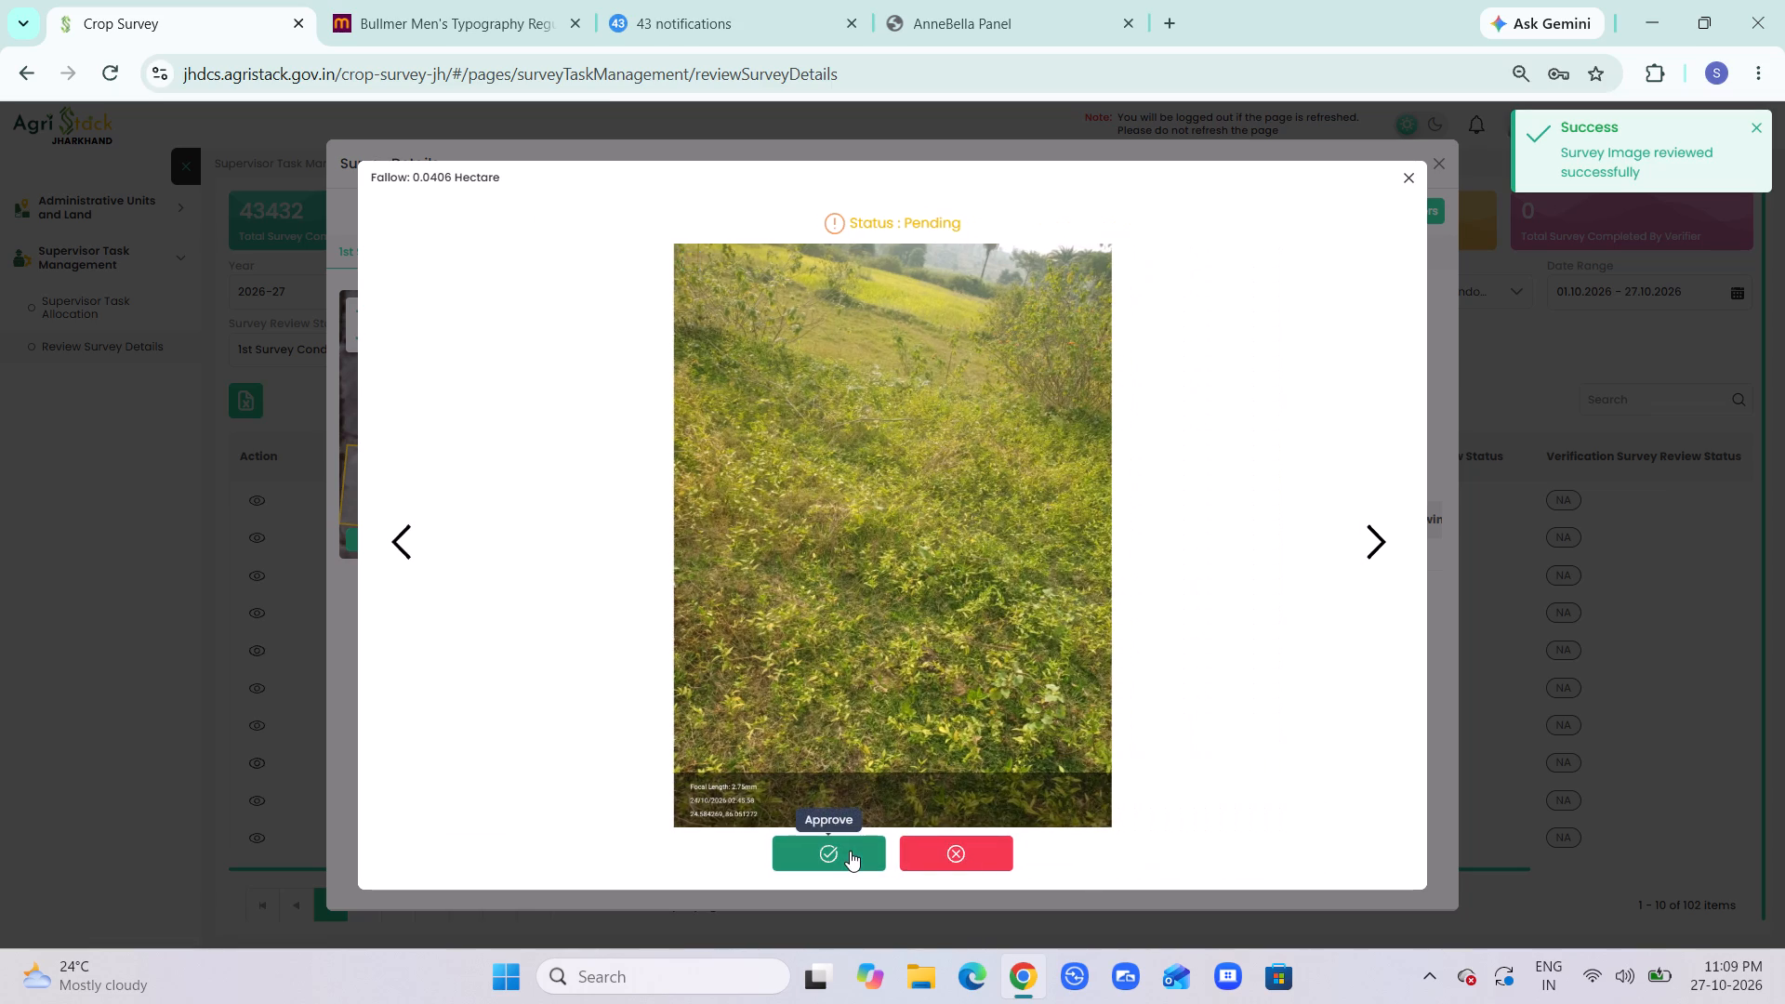
{"action": "left_click_drag", "start_coordinate": [1073, 651], "coordinate": [969, 682]}
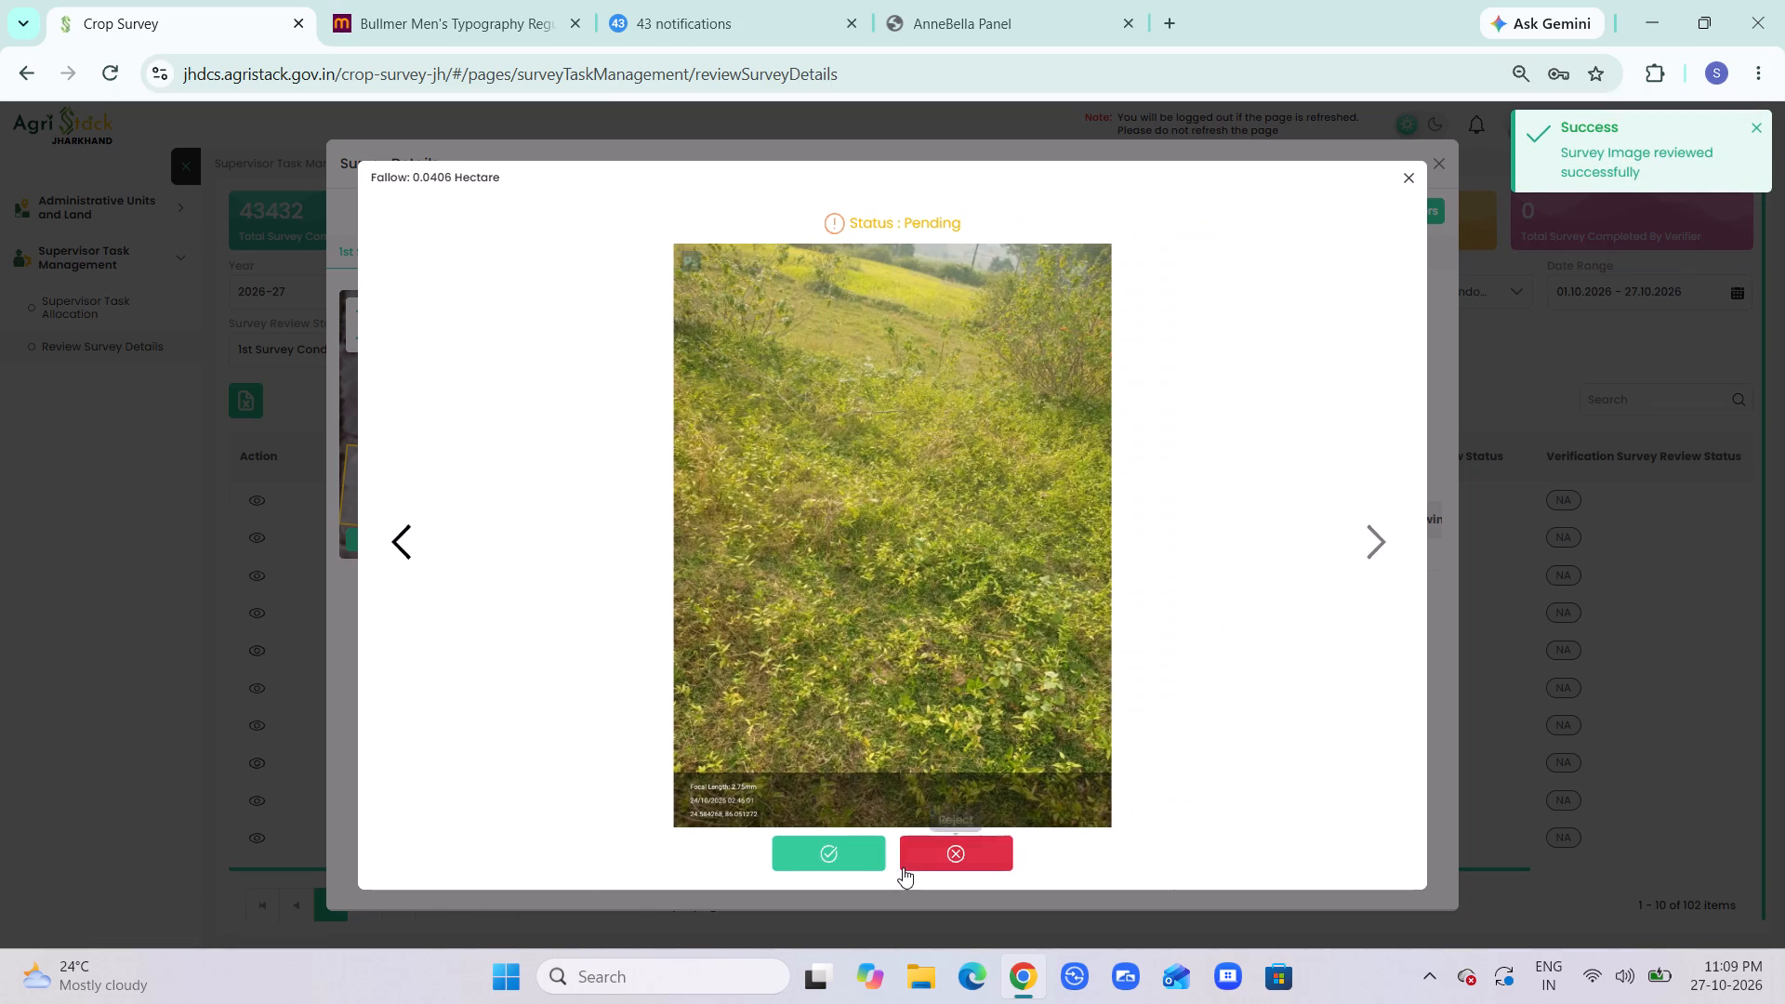
{"action": "left_click", "coordinate": [866, 856]}
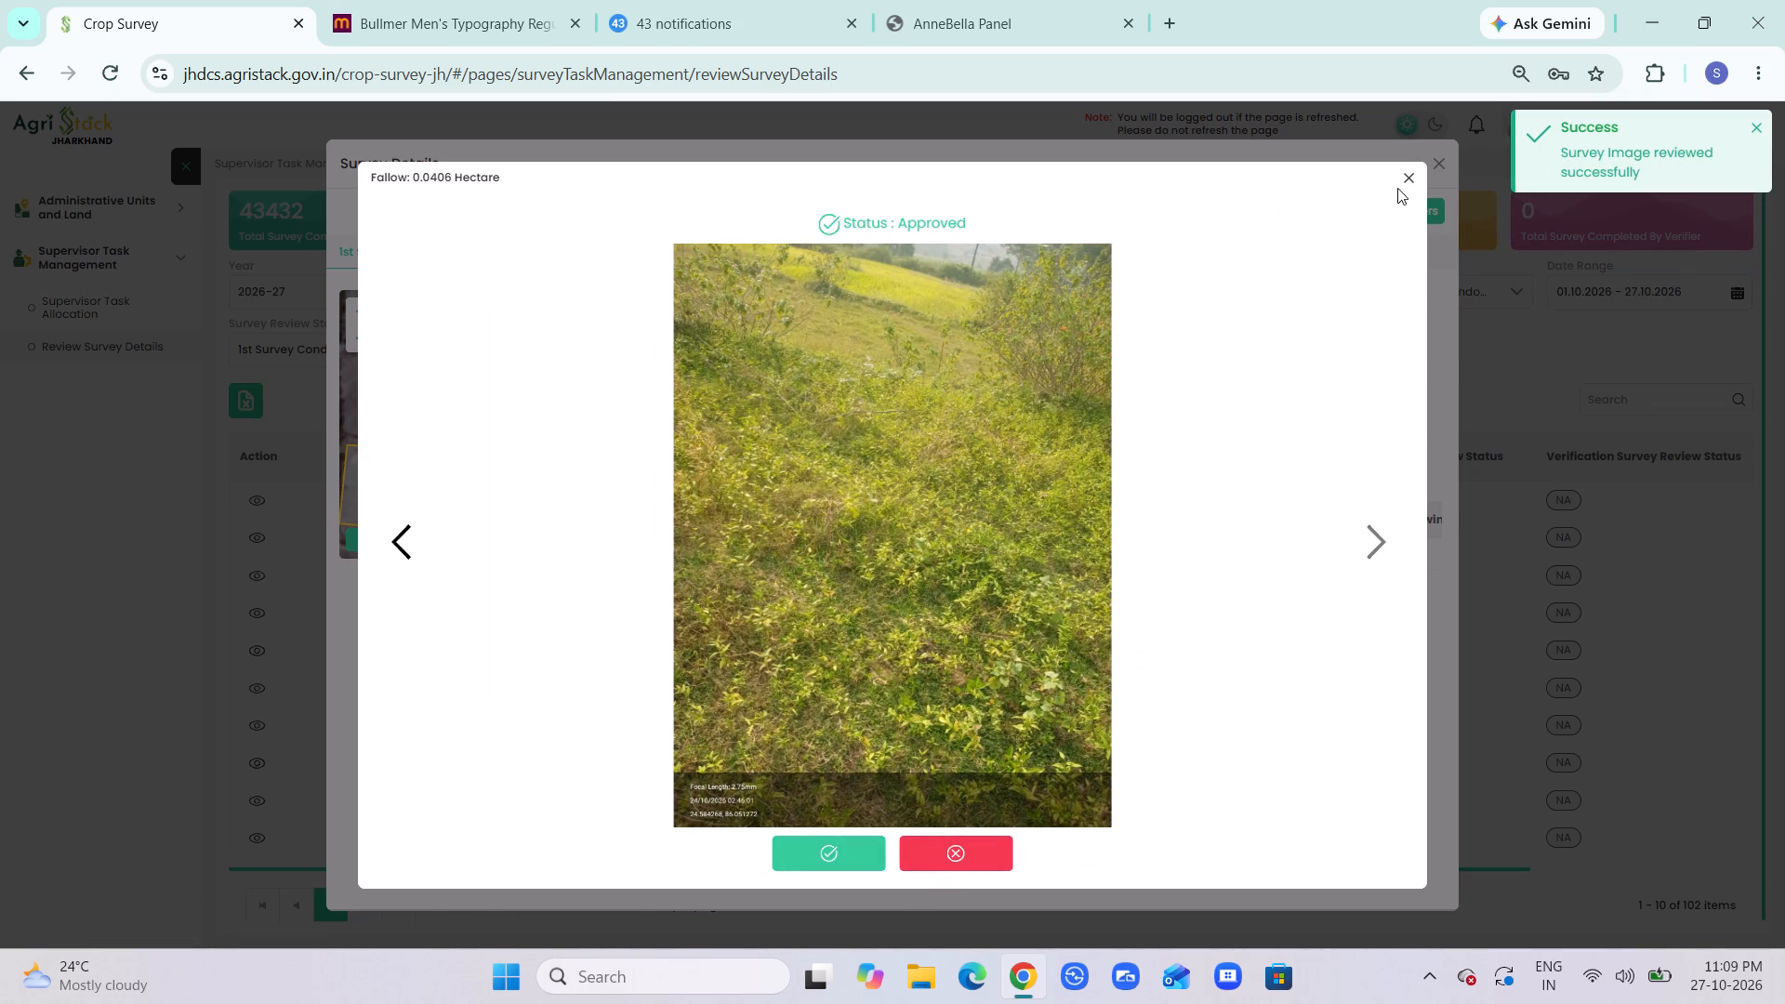
{"action": "left_click", "coordinate": [1405, 181]}
Mark the 1st survey of survey number 179 as Approve, save the review and close its details.
{"action": "left_click", "coordinate": [734, 601]}
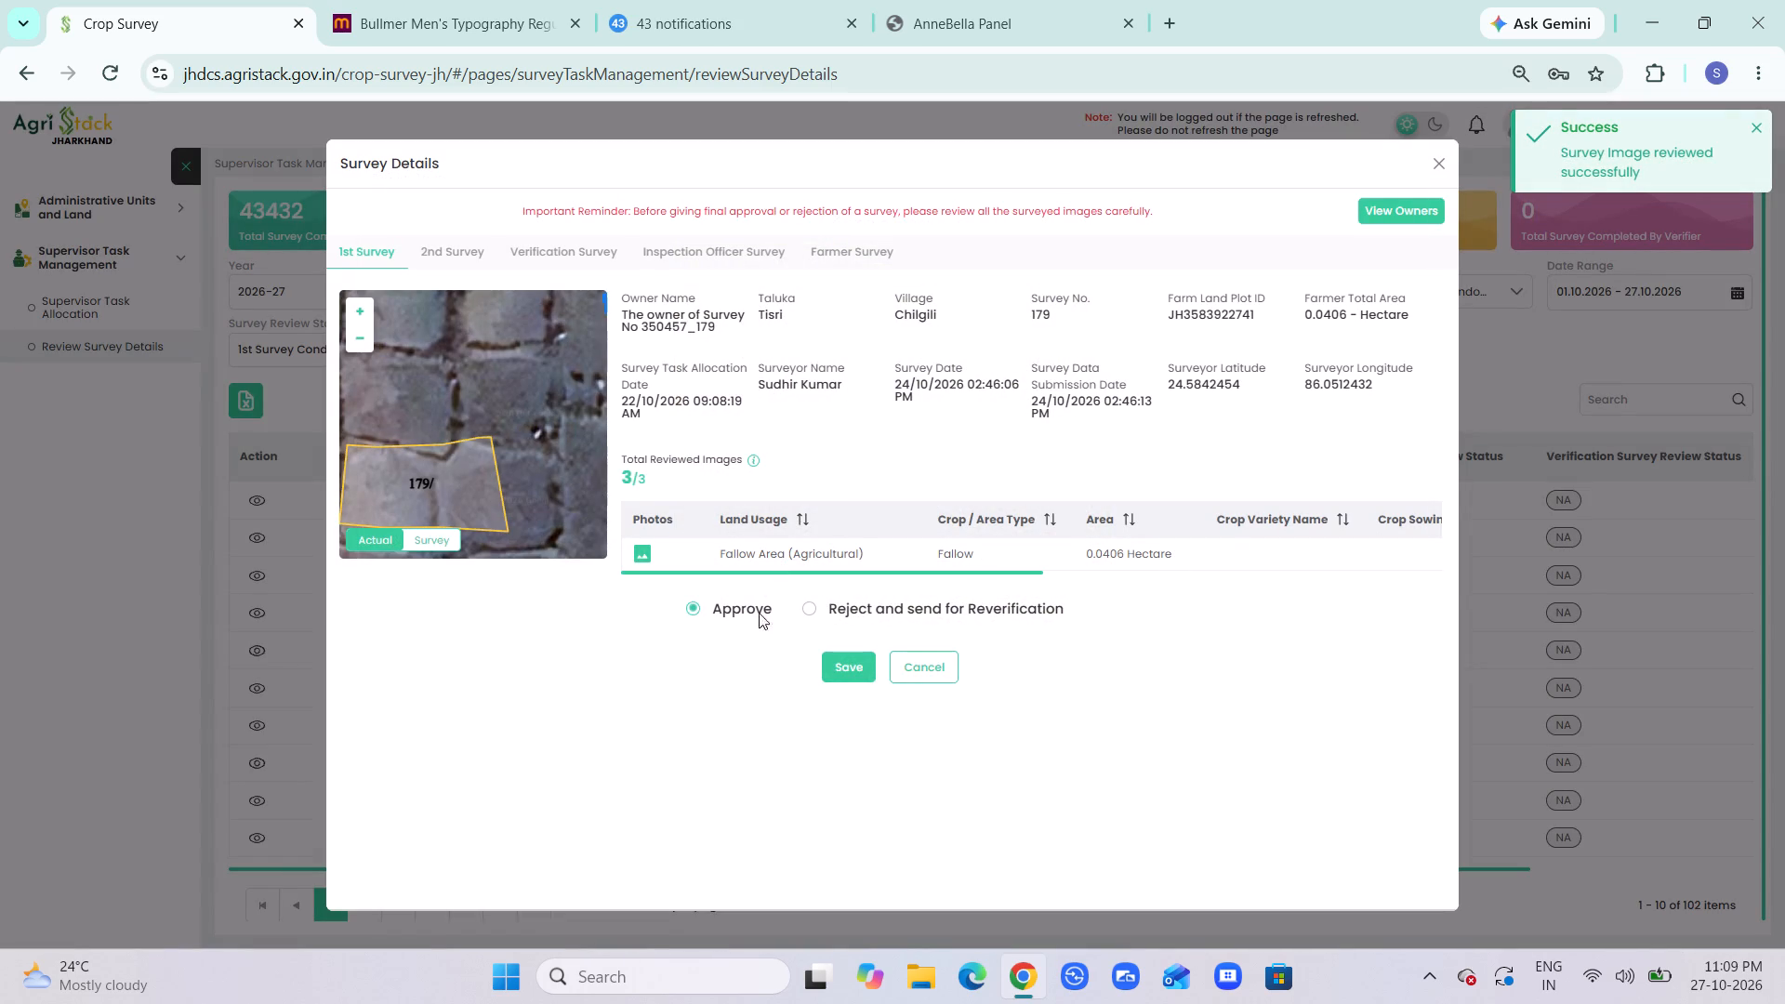
{"action": "left_click", "coordinate": [851, 663]}
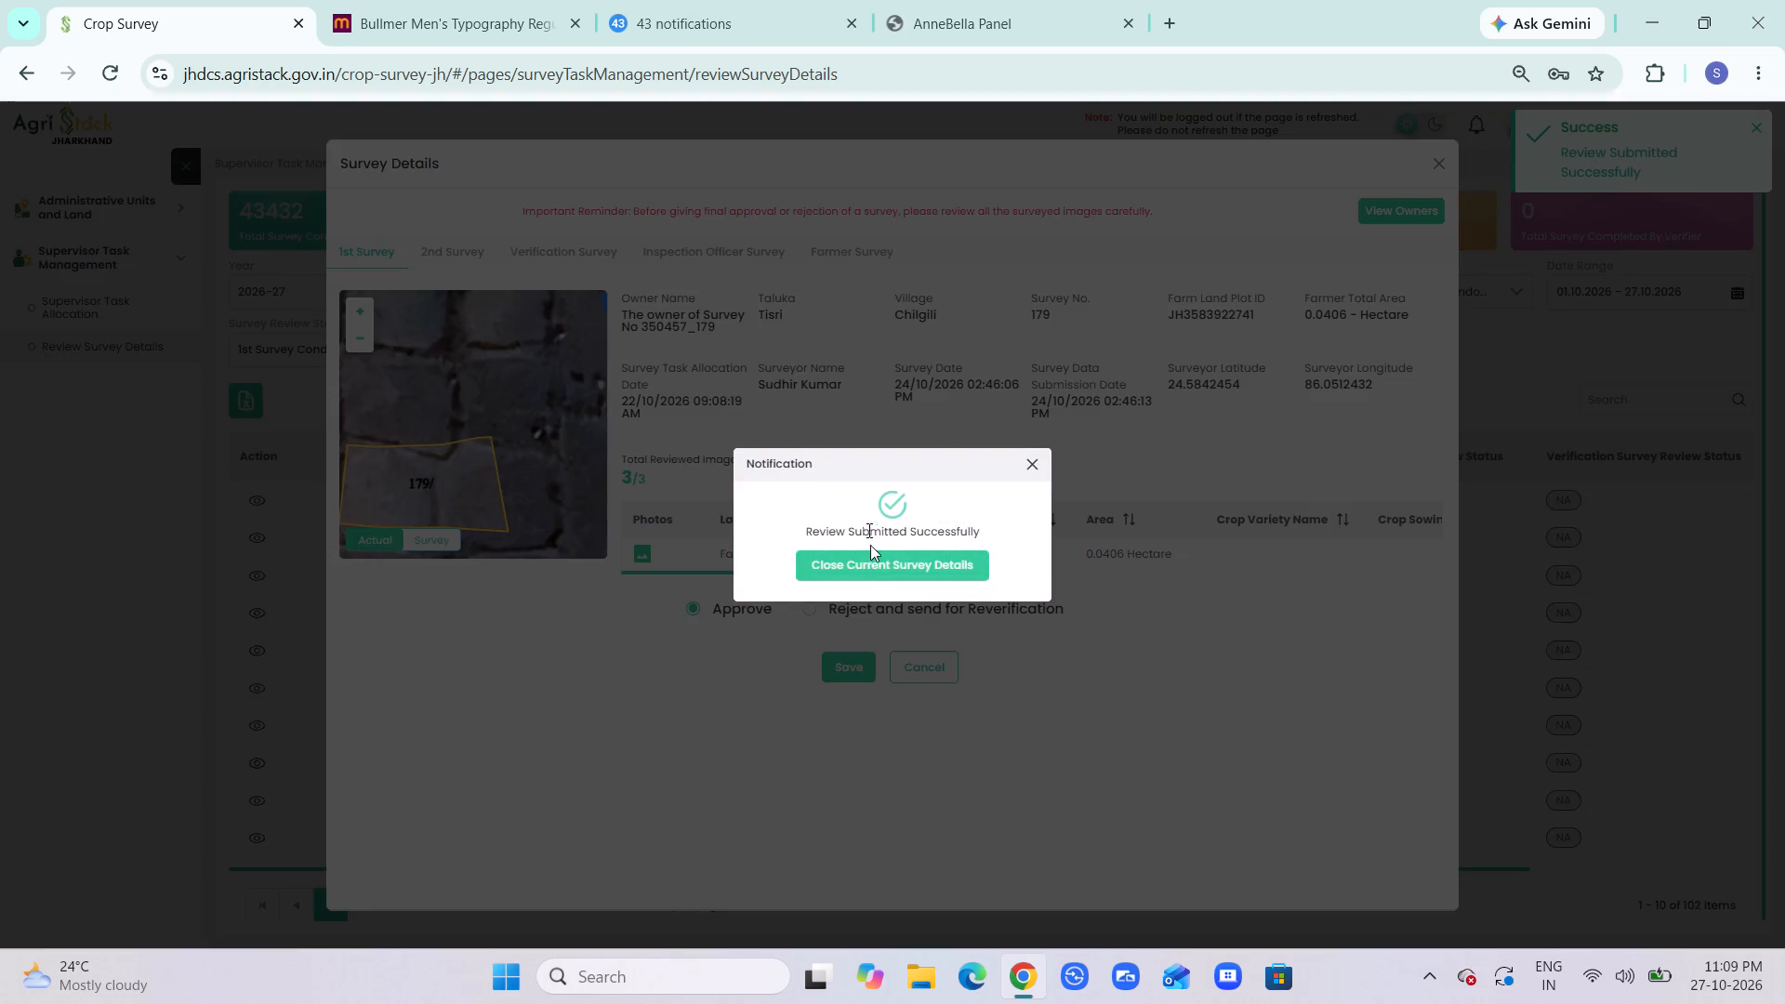
{"action": "left_click", "coordinate": [874, 563]}
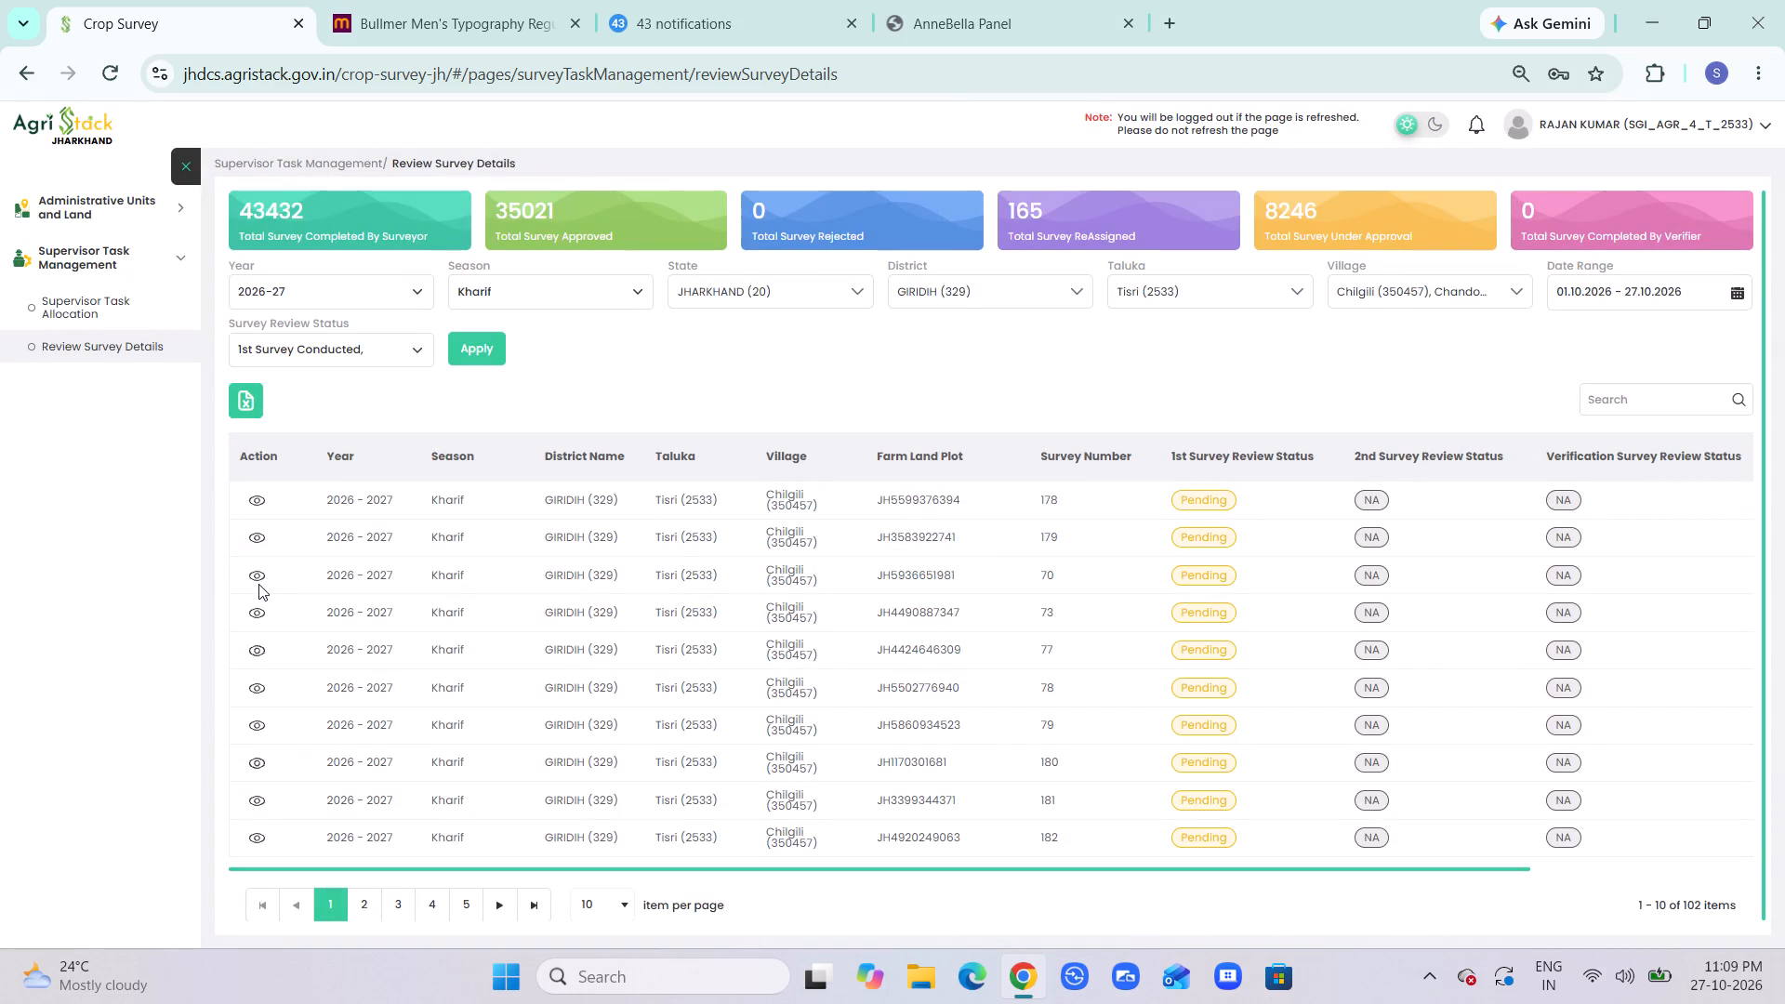
Open survey number 70 in Chilgili and approve all three of its agricultural Fallow images.
{"action": "left_click", "coordinate": [256, 570]}
{"action": "left_click", "coordinate": [647, 552]}
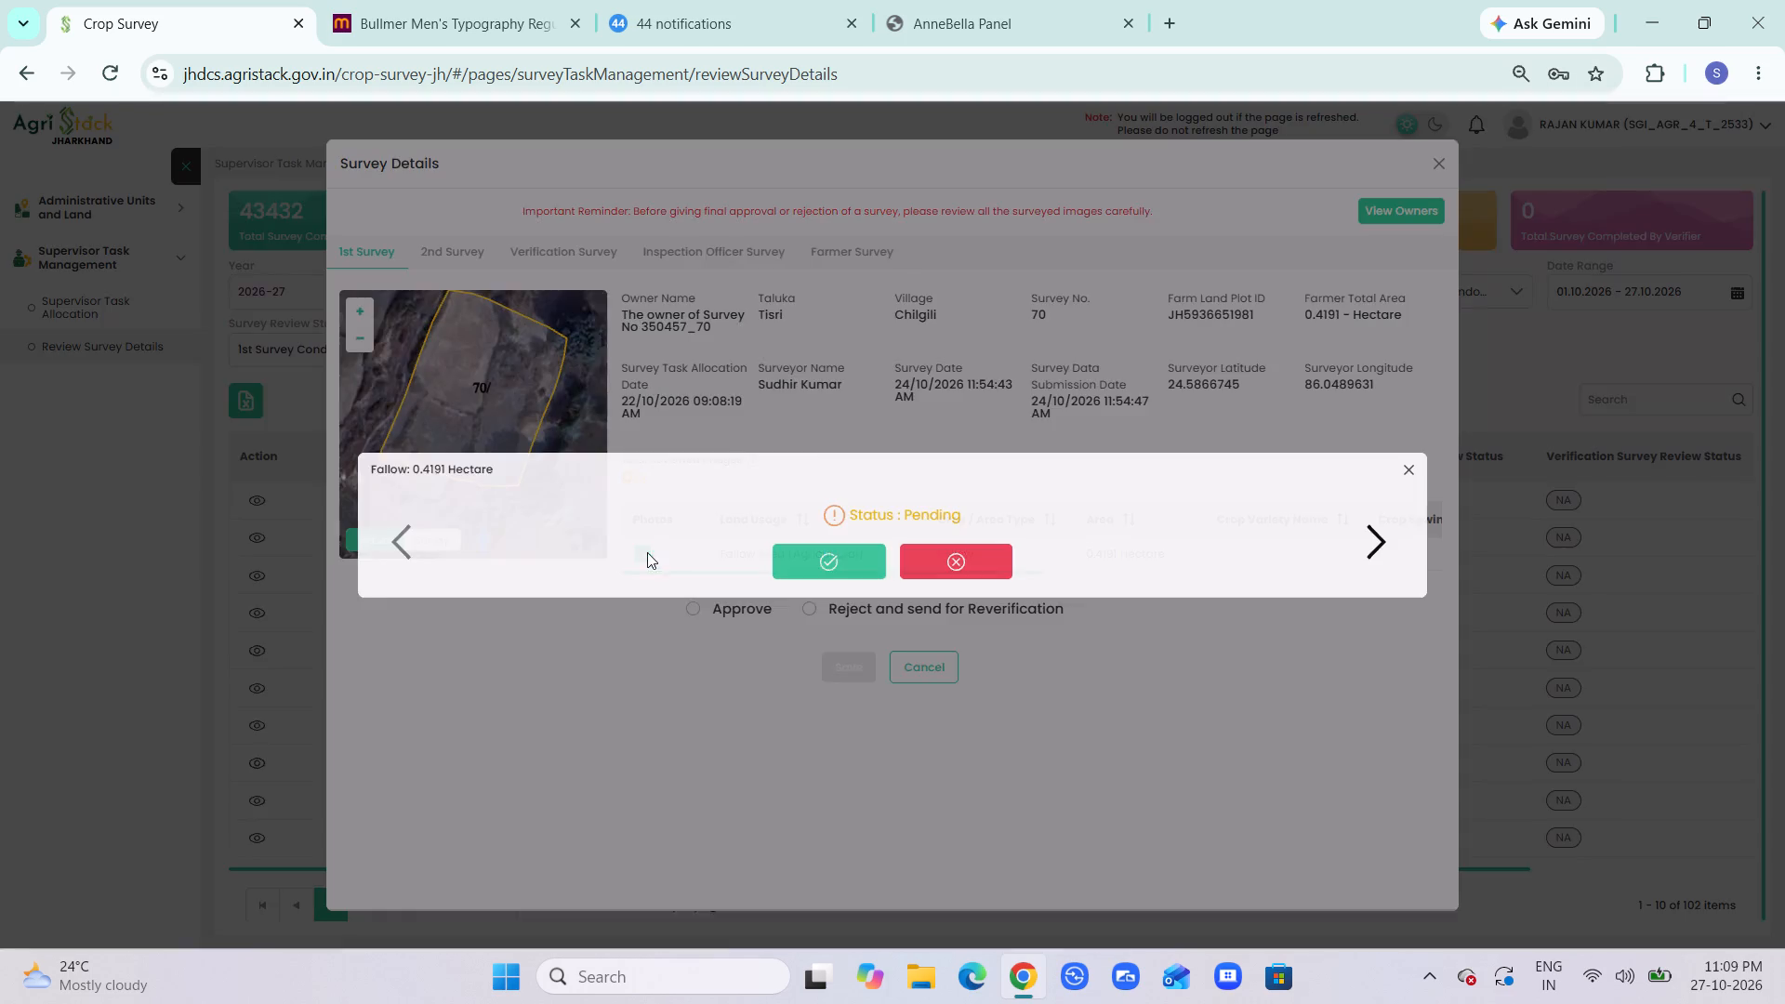
{"action": "left_click", "coordinate": [869, 858]}
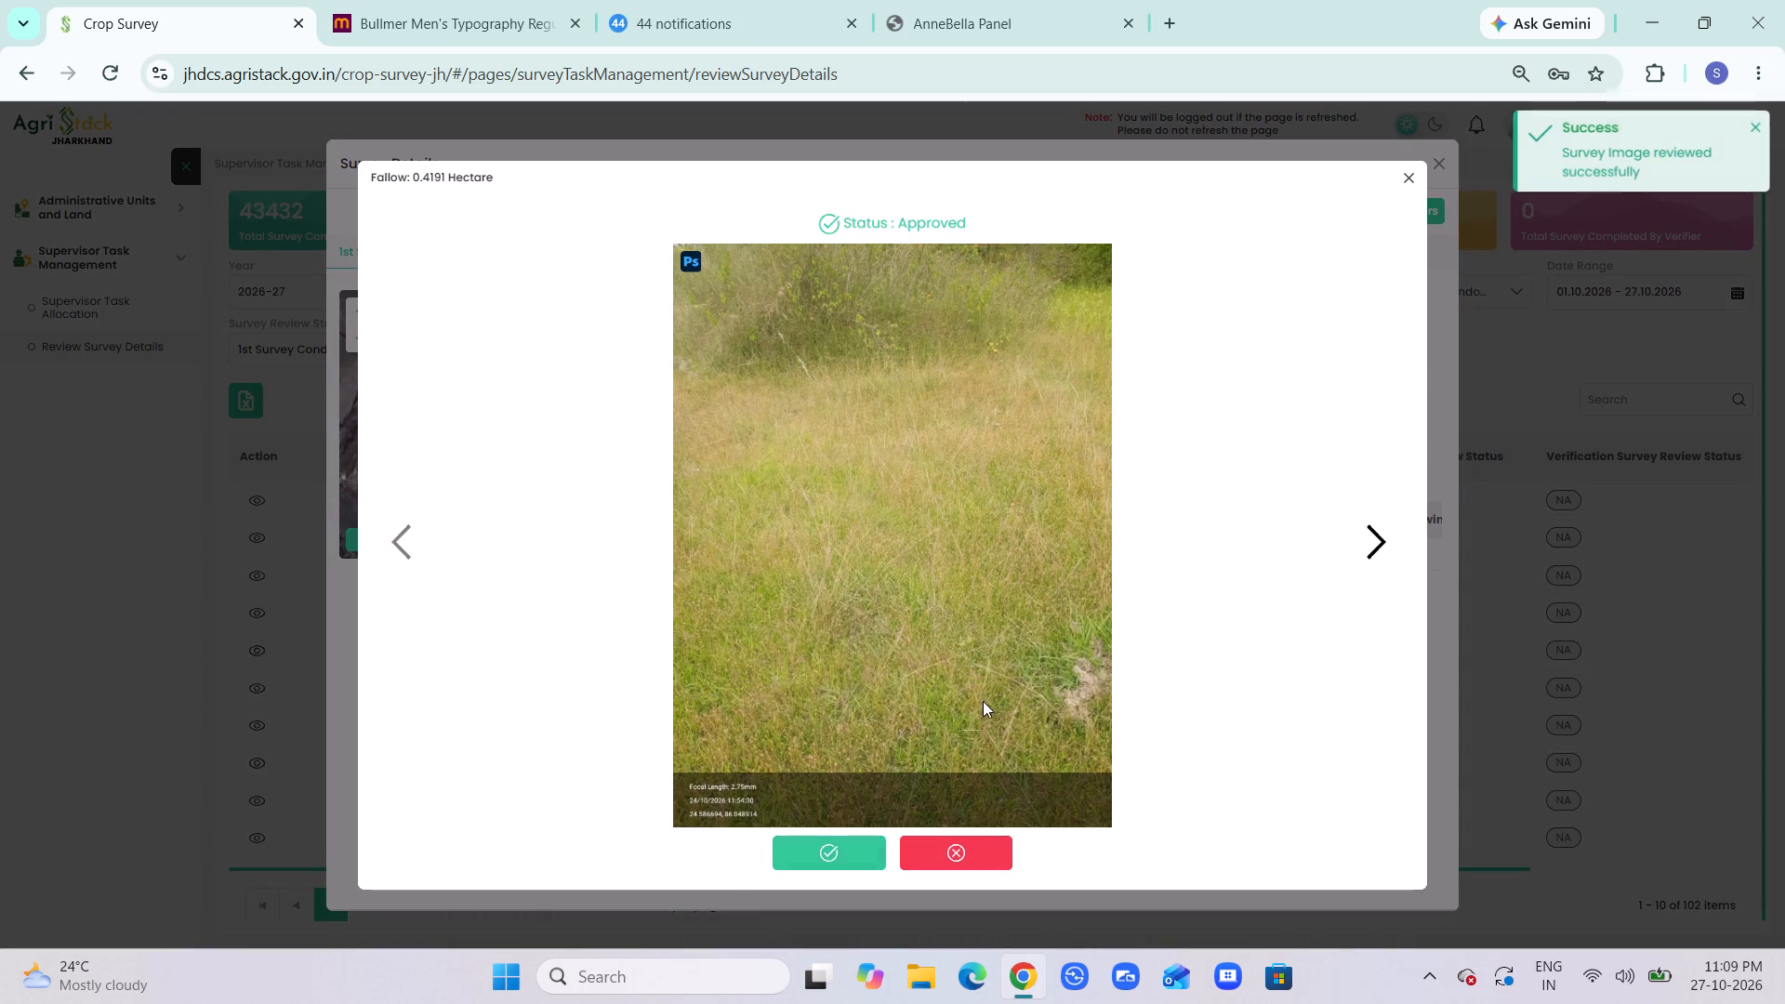
{"action": "left_click_drag", "start_coordinate": [1083, 698], "coordinate": [1052, 708]}
{"action": "left_click", "coordinate": [856, 852]}
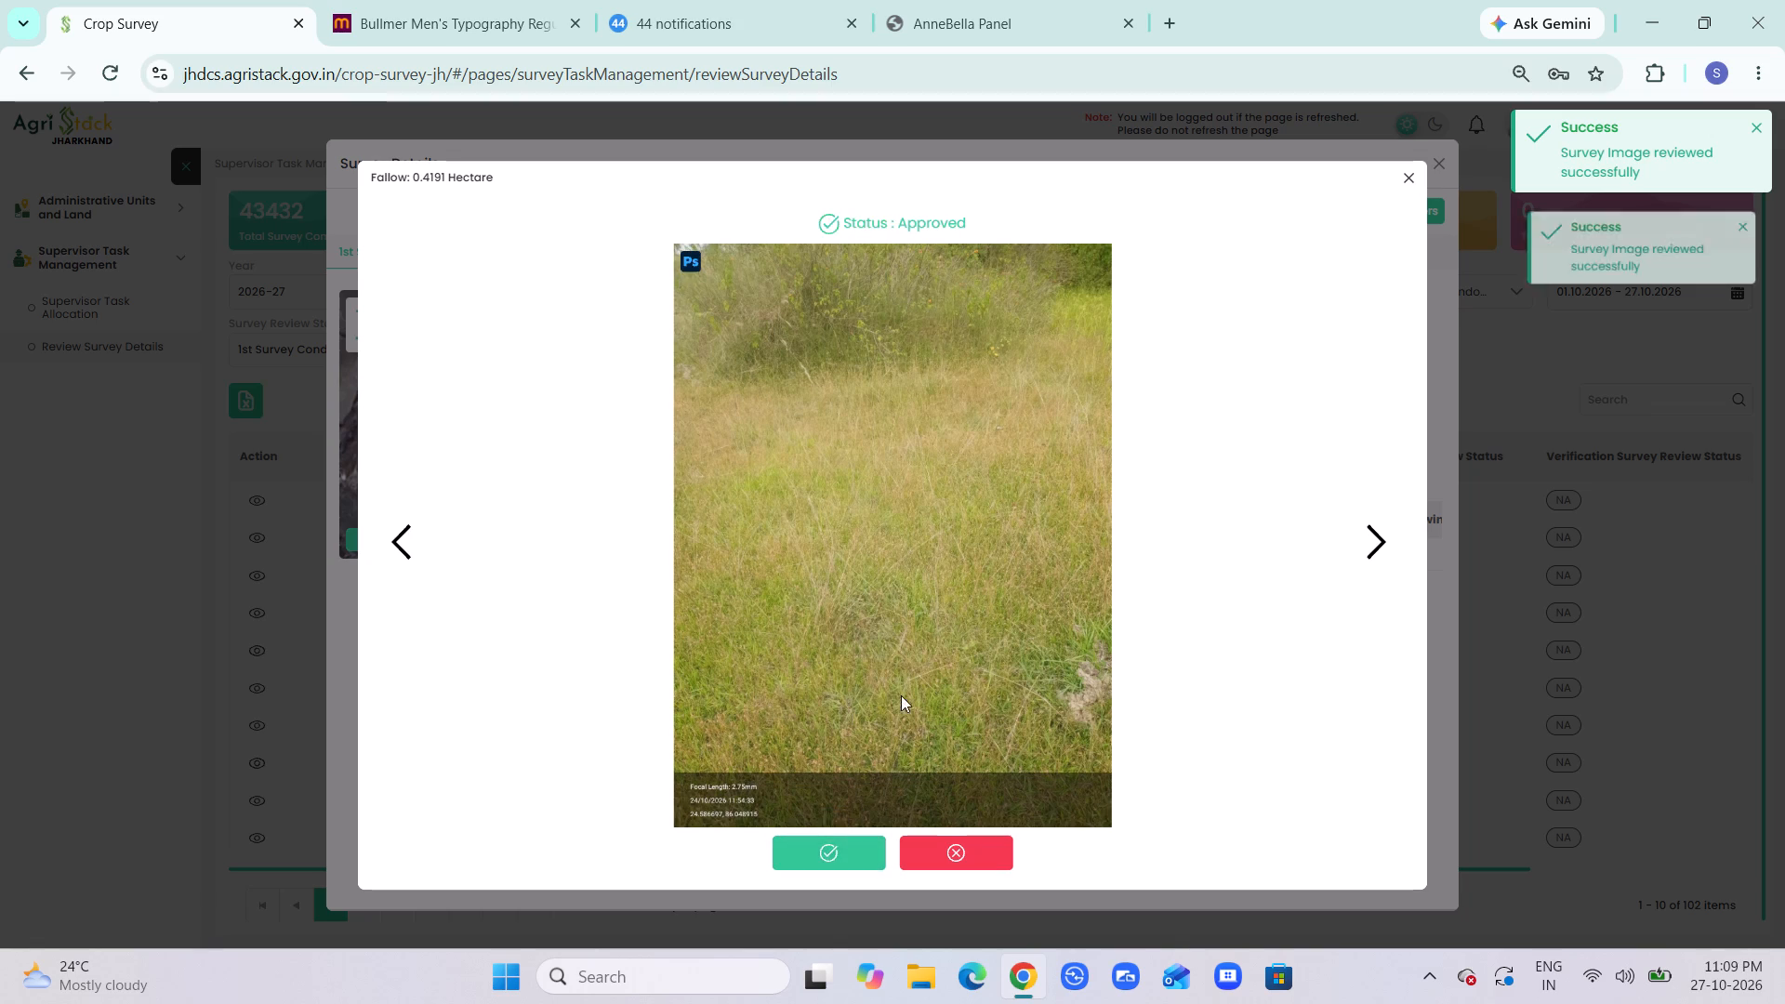
{"action": "left_click_drag", "start_coordinate": [952, 675], "coordinate": [933, 688]}
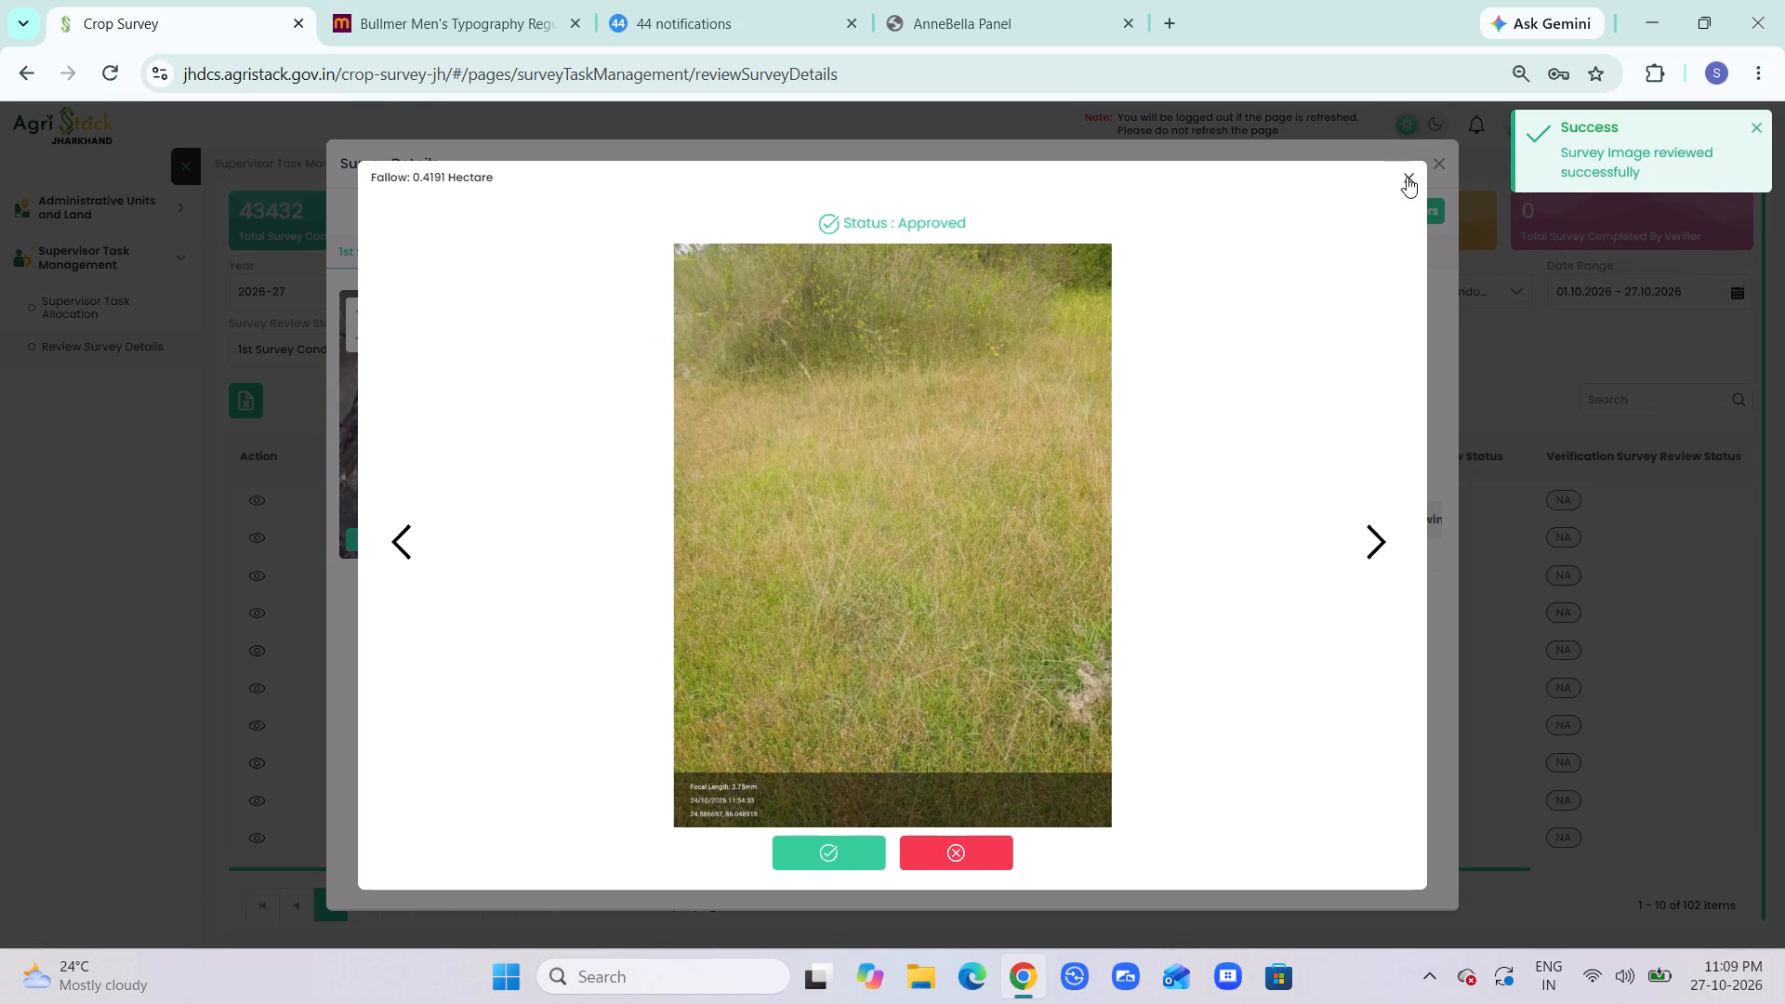
{"action": "left_click", "coordinate": [1407, 177]}
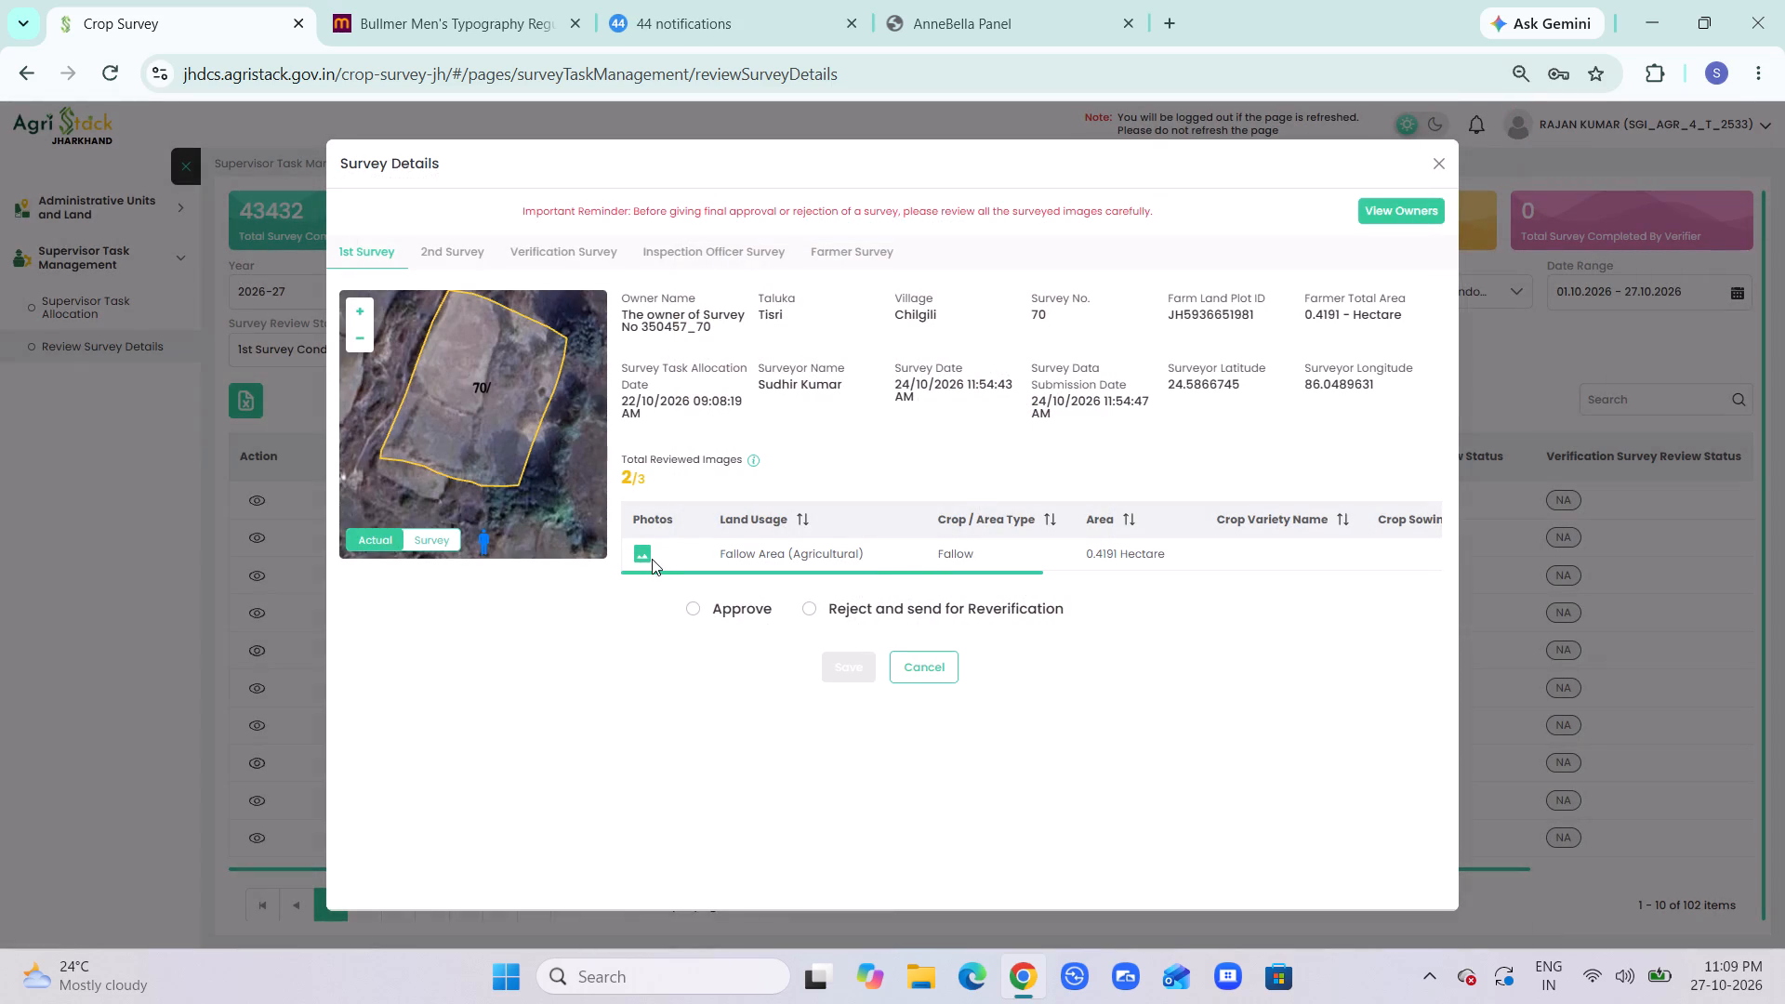
{"action": "left_click", "coordinate": [643, 554]}
{"action": "left_click_drag", "start_coordinate": [873, 531], "coordinate": [1078, 539]}
{"action": "left_click_drag", "start_coordinate": [1057, 543], "coordinate": [1149, 549]}
{"action": "left_click_drag", "start_coordinate": [1117, 567], "coordinate": [1030, 590]}
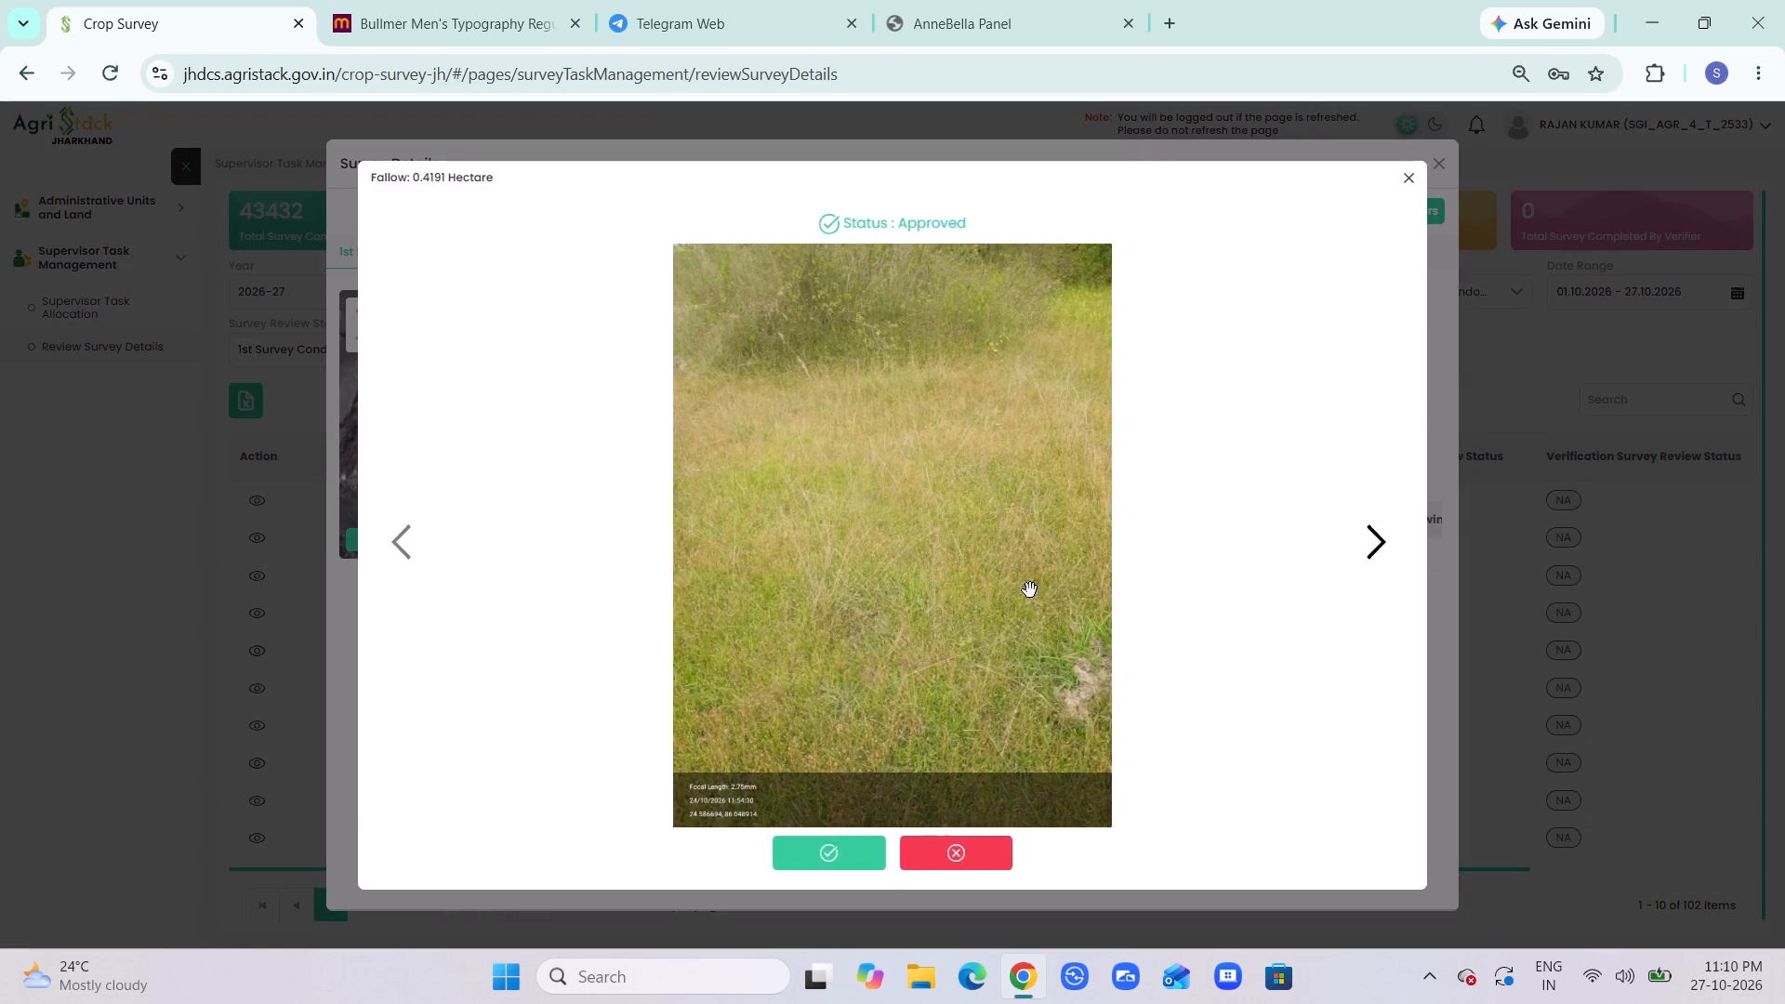
{"action": "left_click_drag", "start_coordinate": [1030, 590], "coordinate": [935, 595]}
{"action": "left_click_drag", "start_coordinate": [1112, 627], "coordinate": [859, 637]}
{"action": "left_click", "coordinate": [841, 847]}
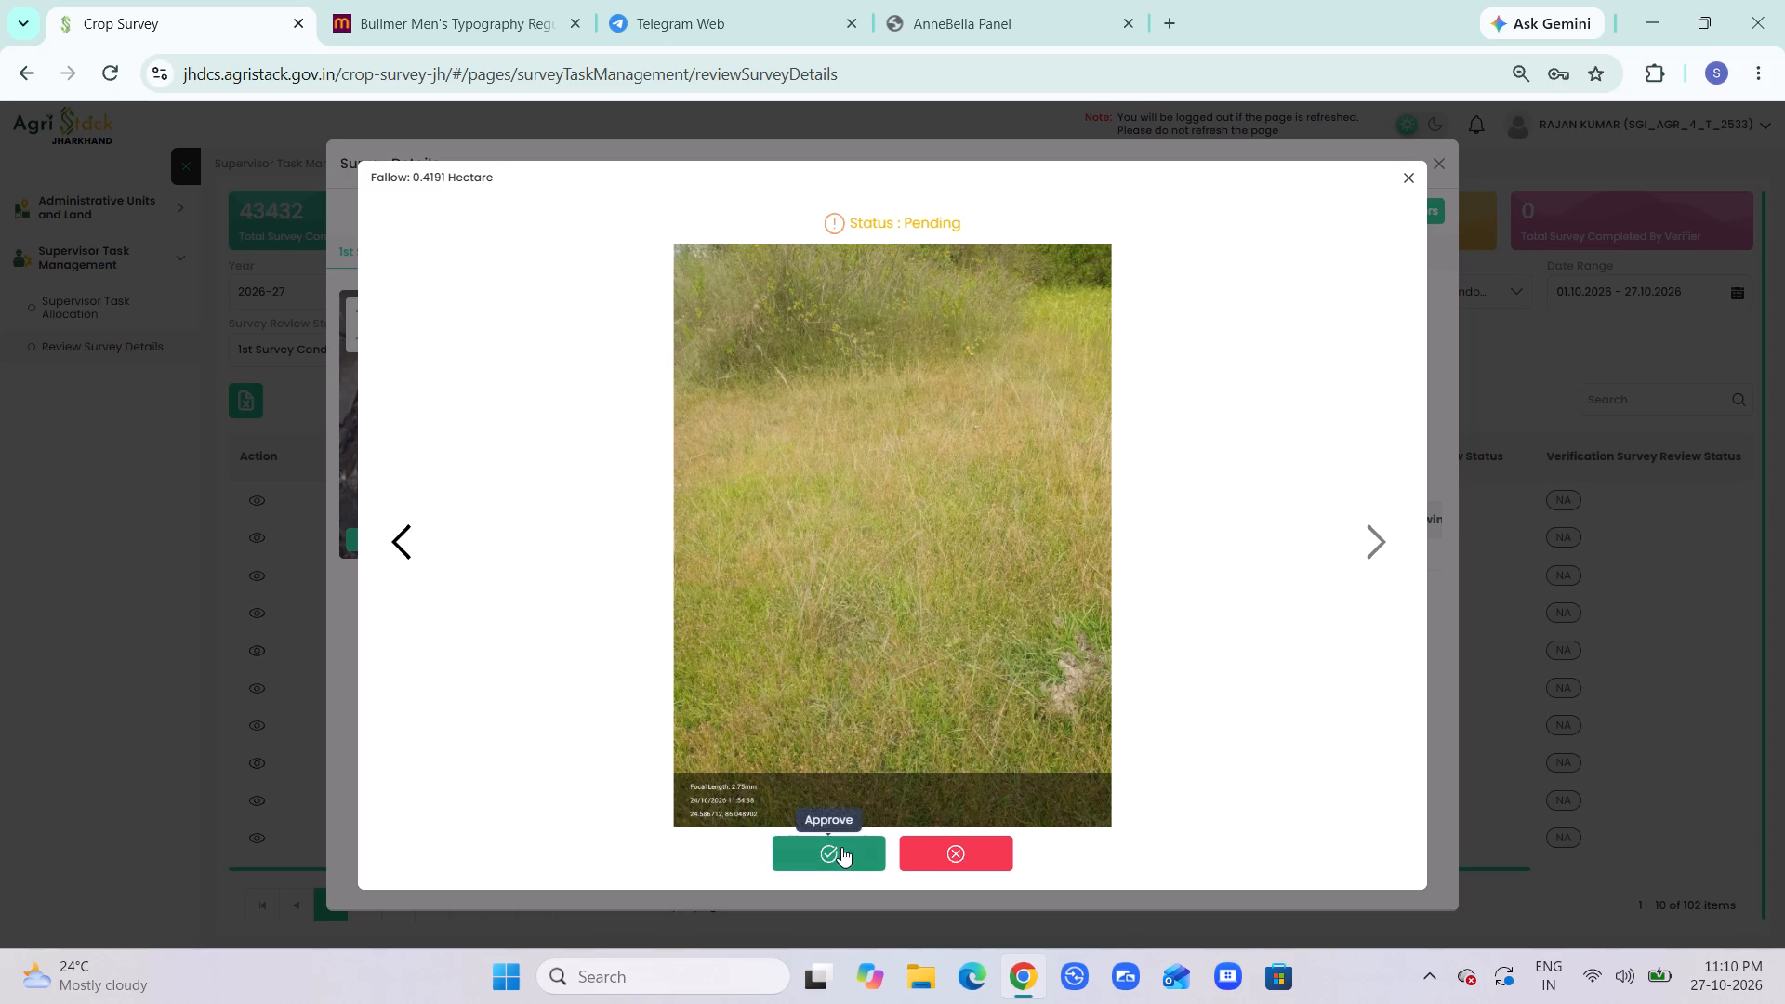
Mark the 1st survey of survey number 70 as Approve, save the review and close its details.
{"action": "left_click", "coordinate": [1408, 175]}
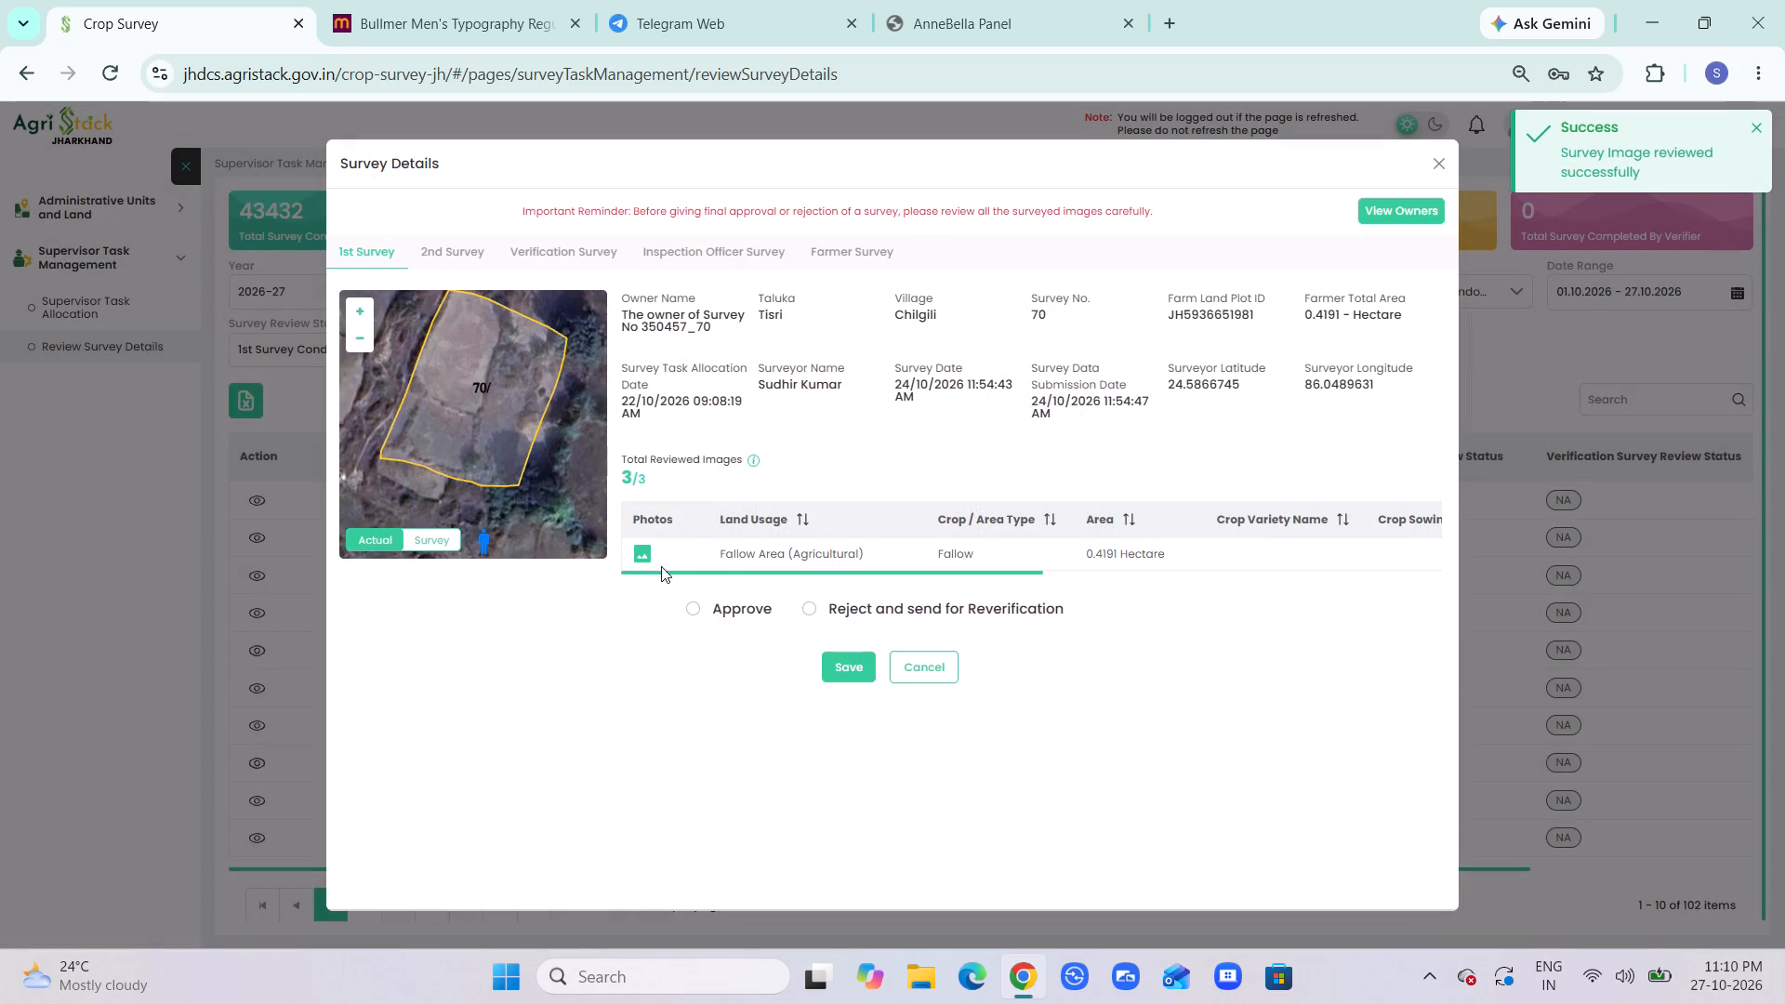
{"action": "left_click", "coordinate": [735, 601]}
{"action": "left_click", "coordinate": [842, 671]}
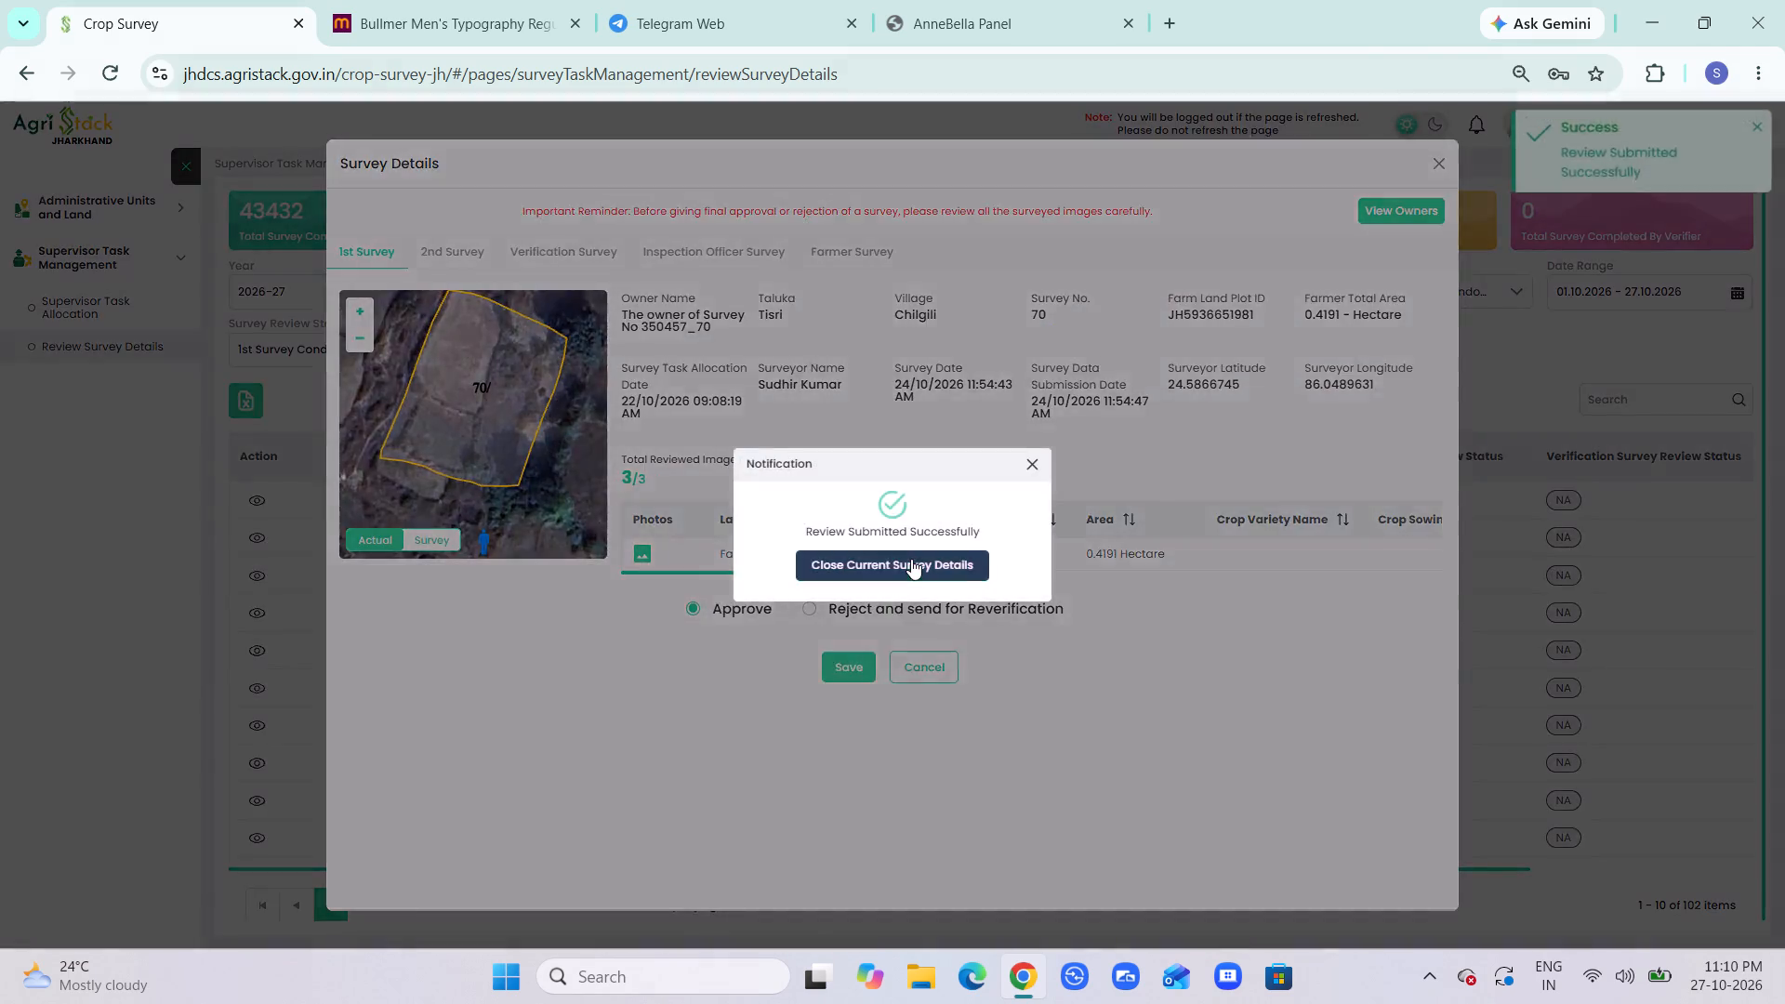
{"action": "left_click", "coordinate": [911, 559]}
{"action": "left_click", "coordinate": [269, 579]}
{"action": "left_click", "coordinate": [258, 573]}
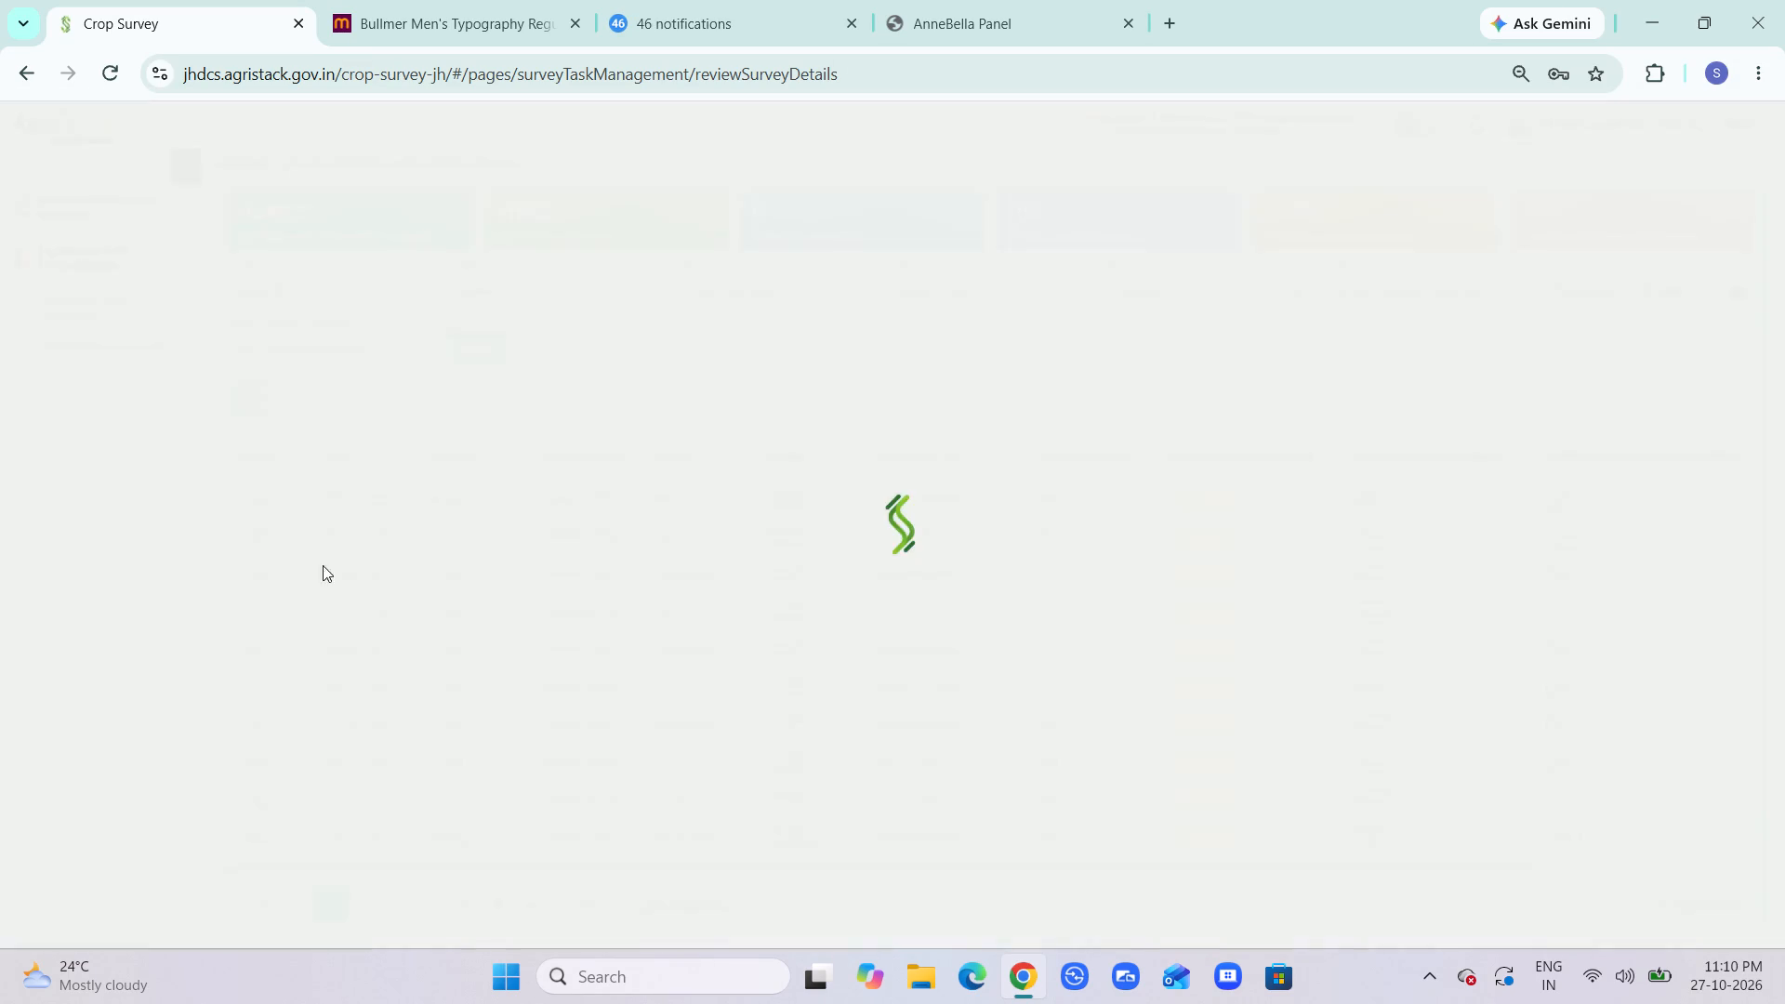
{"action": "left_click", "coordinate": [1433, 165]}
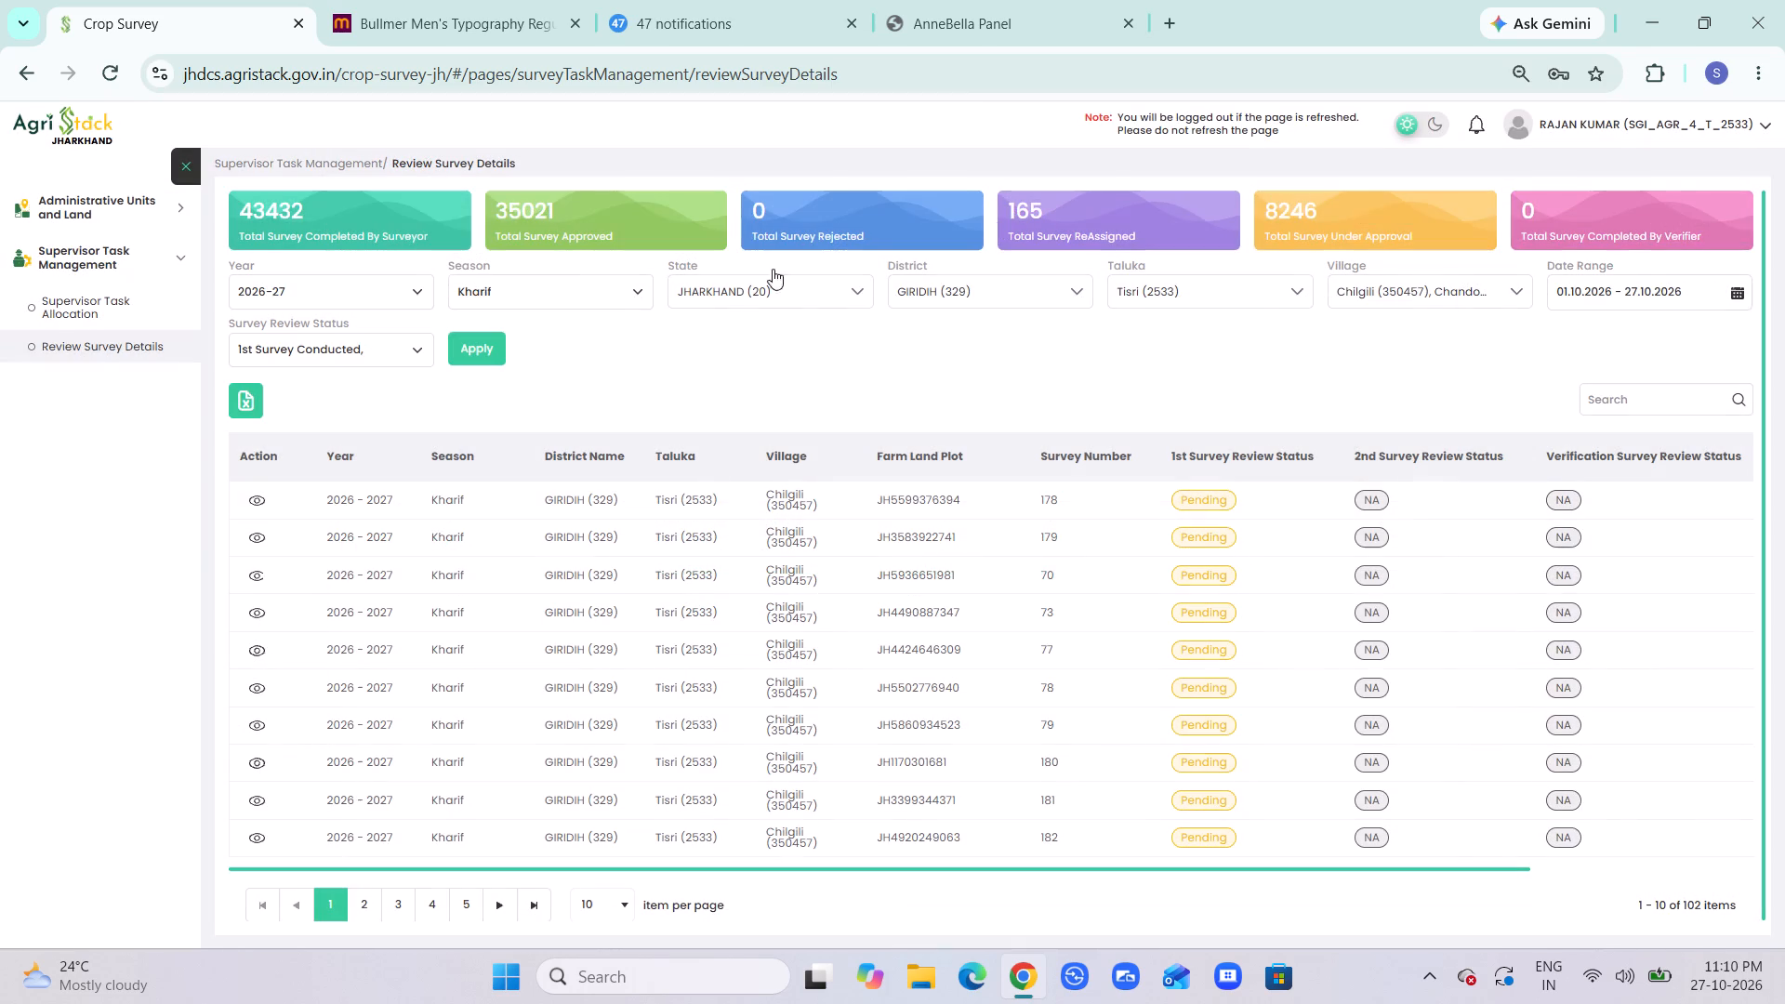
Open survey number 77 in Chilgili and approve all three of its agricultural Fallow images.
{"action": "left_click", "coordinate": [264, 653]}
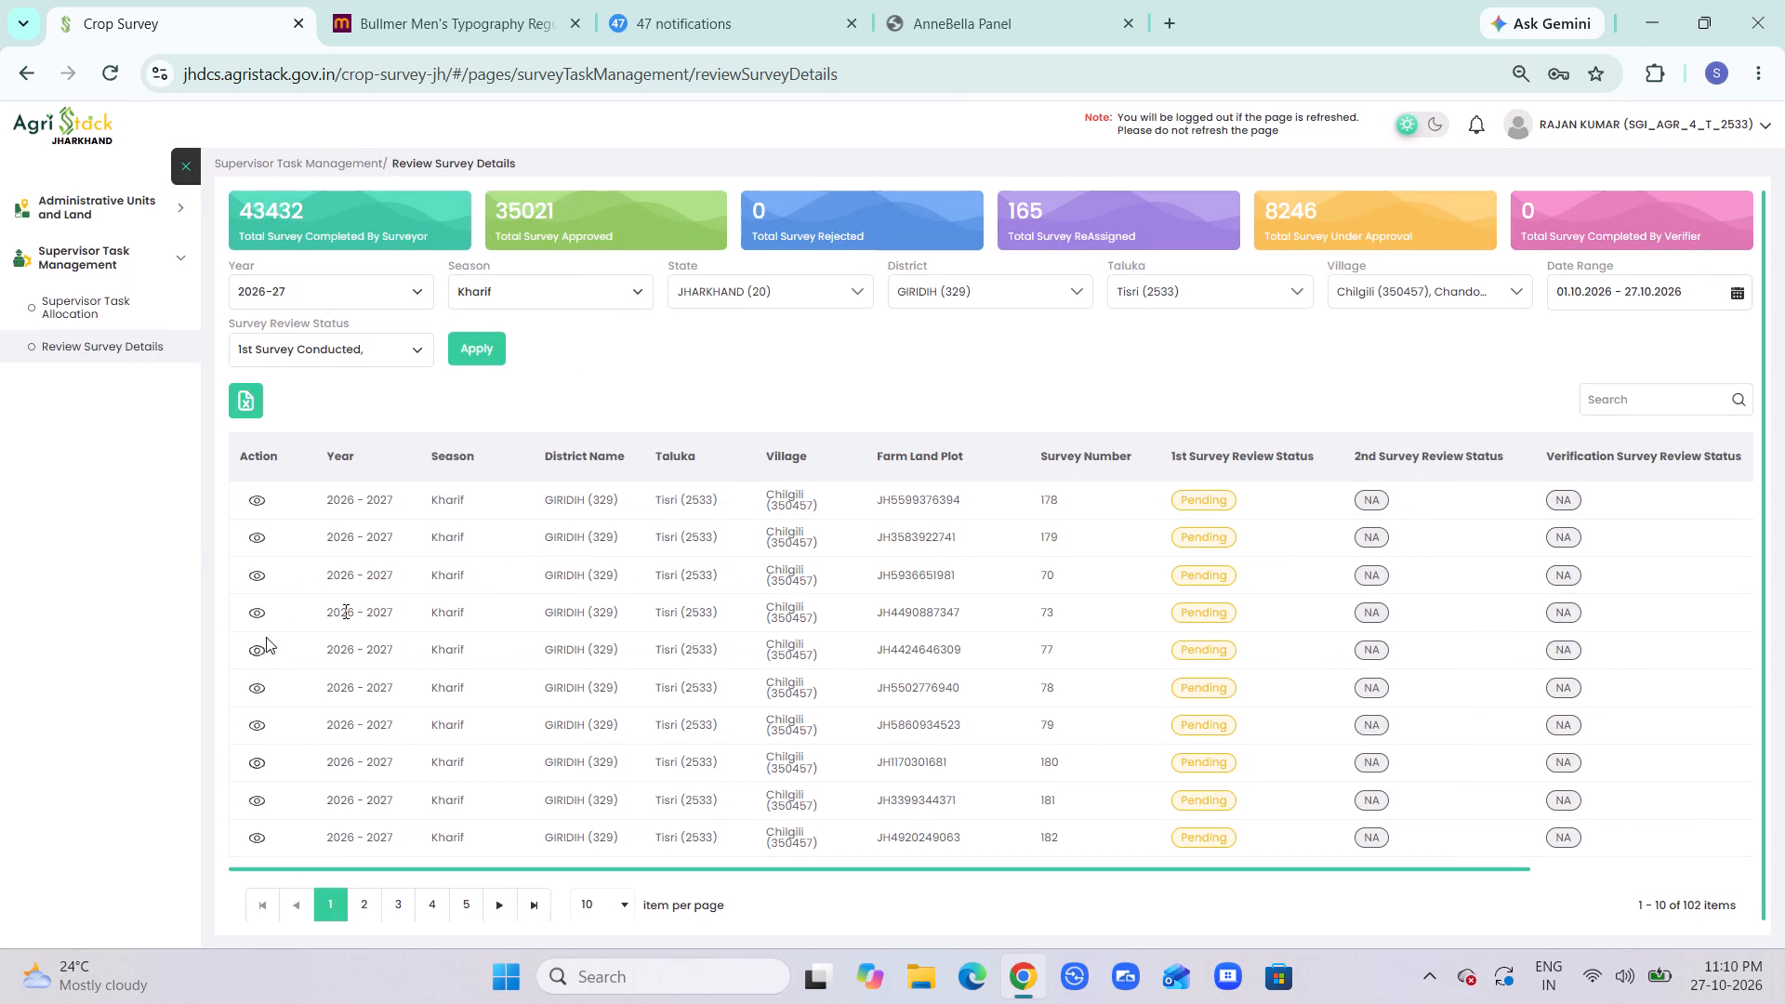
{"action": "left_click", "coordinate": [253, 650]}
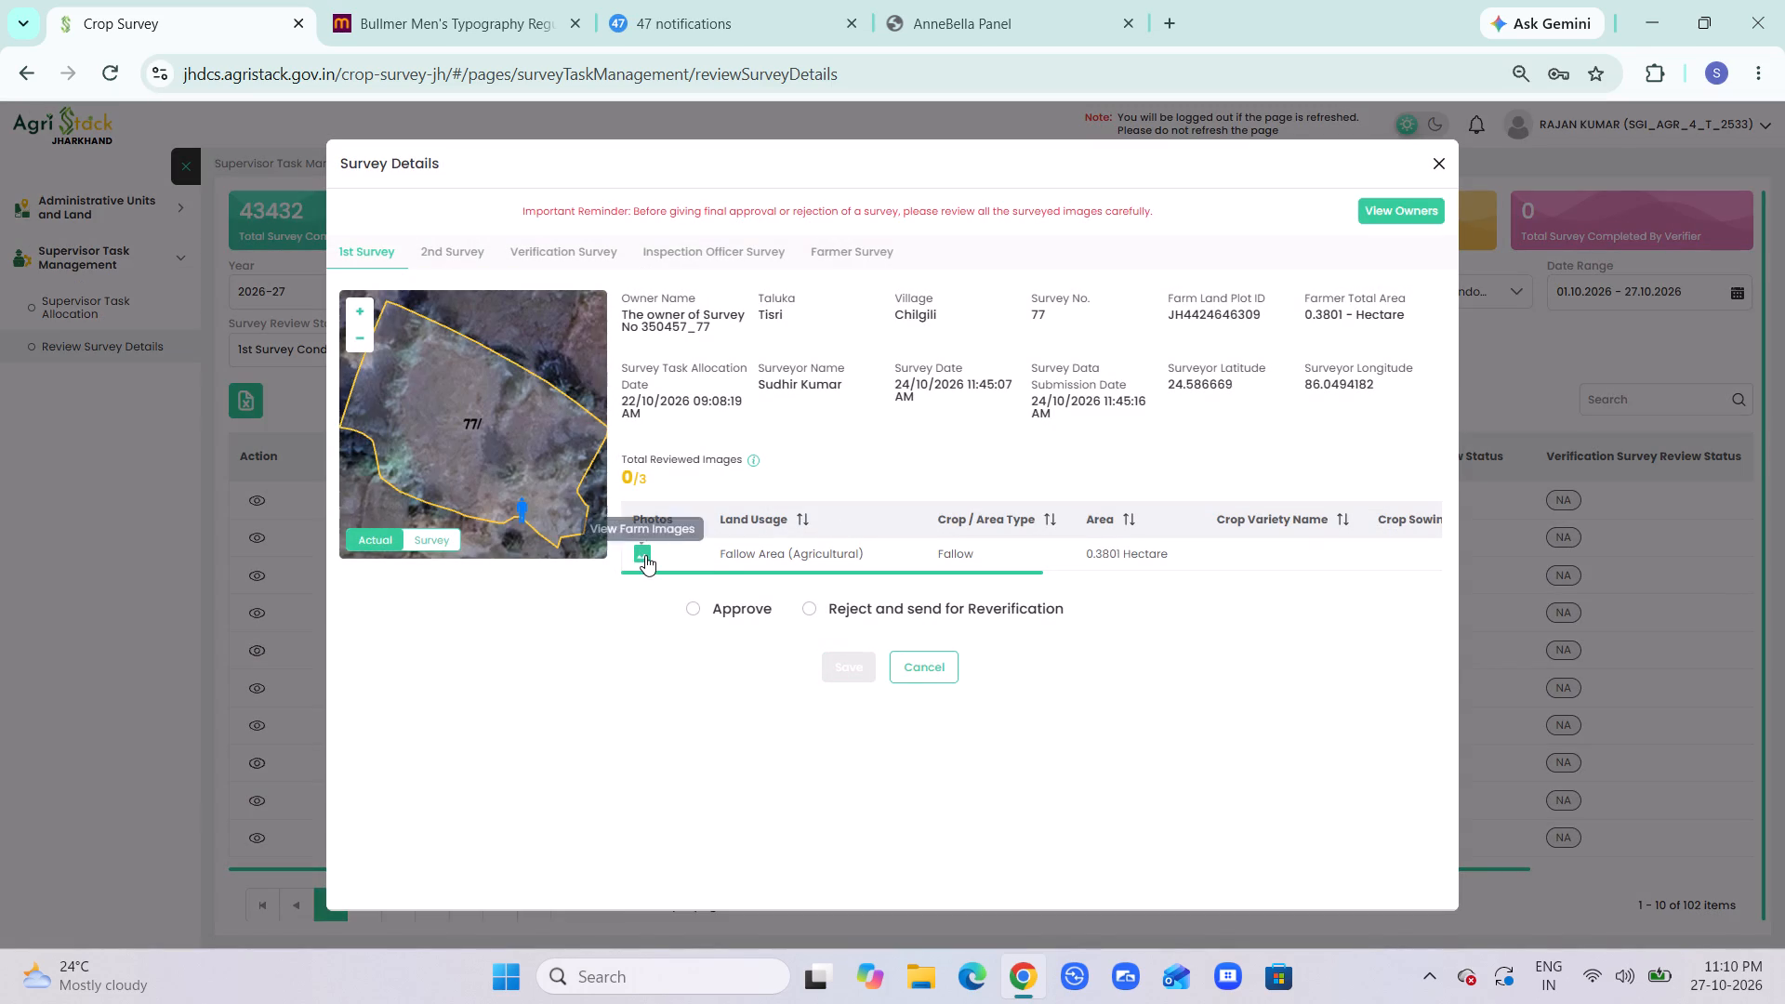
{"action": "left_click", "coordinate": [644, 555]}
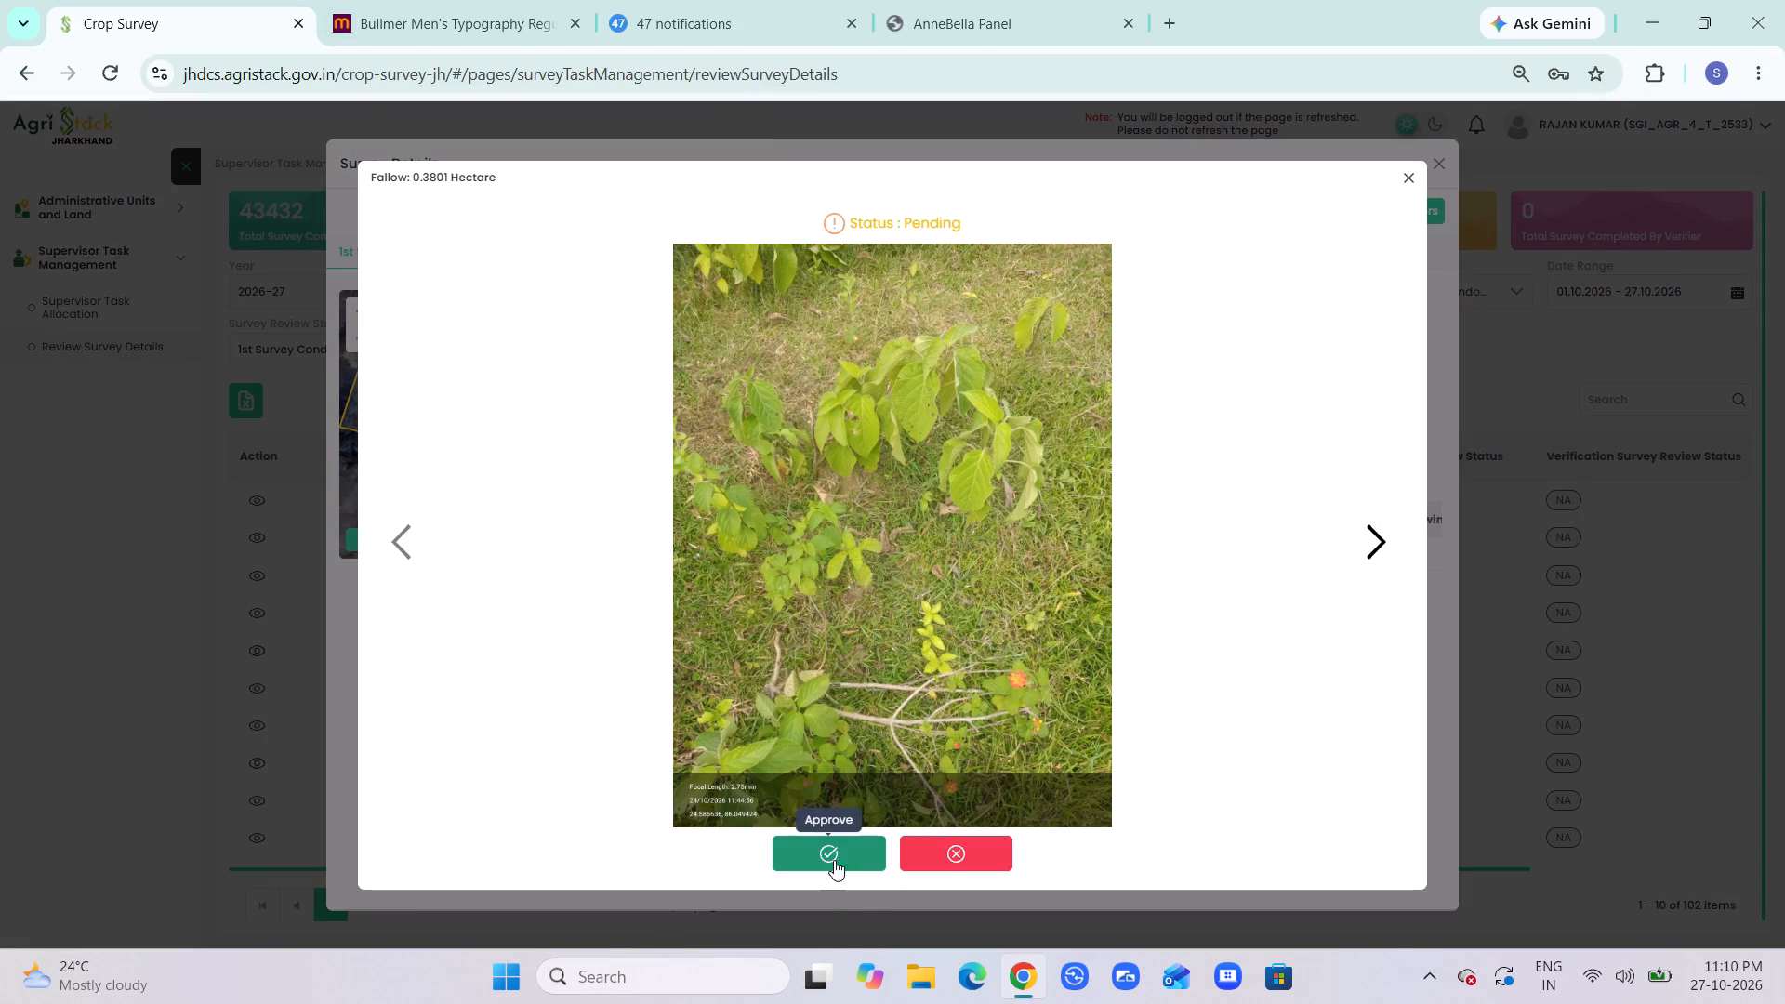
{"action": "left_click", "coordinate": [850, 852]}
{"action": "left_click_drag", "start_coordinate": [1038, 702], "coordinate": [1003, 714]}
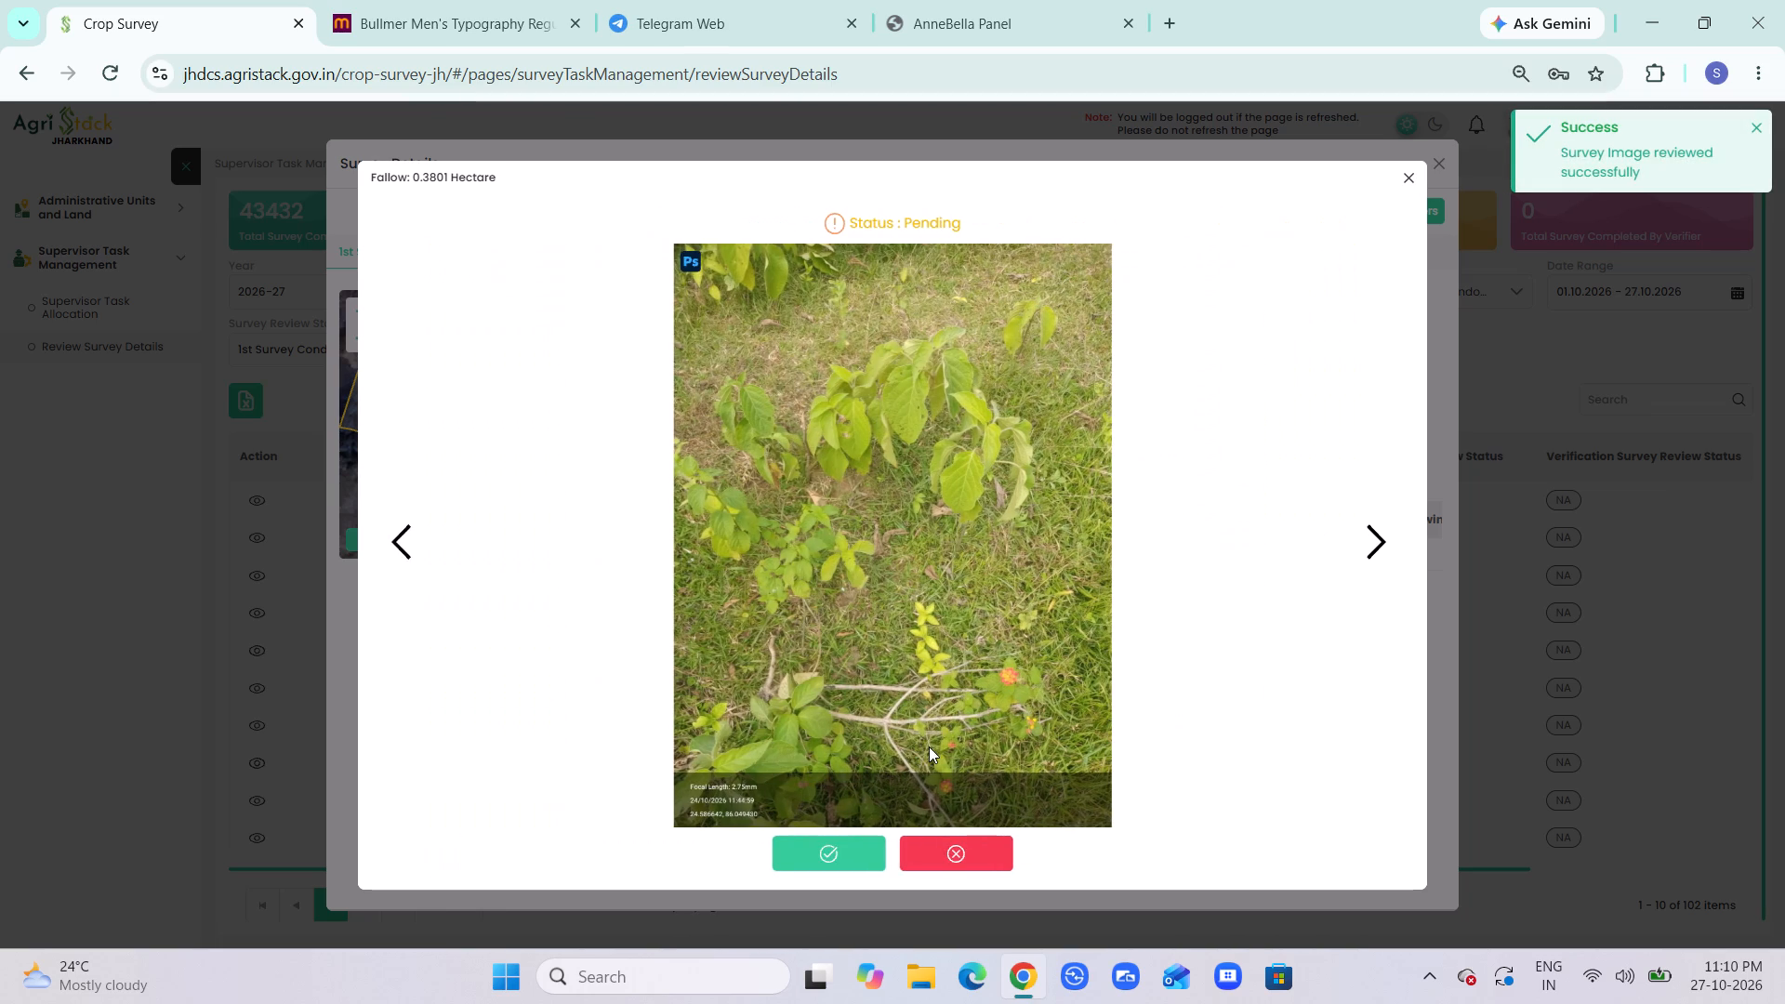
{"action": "left_click", "coordinate": [871, 852]}
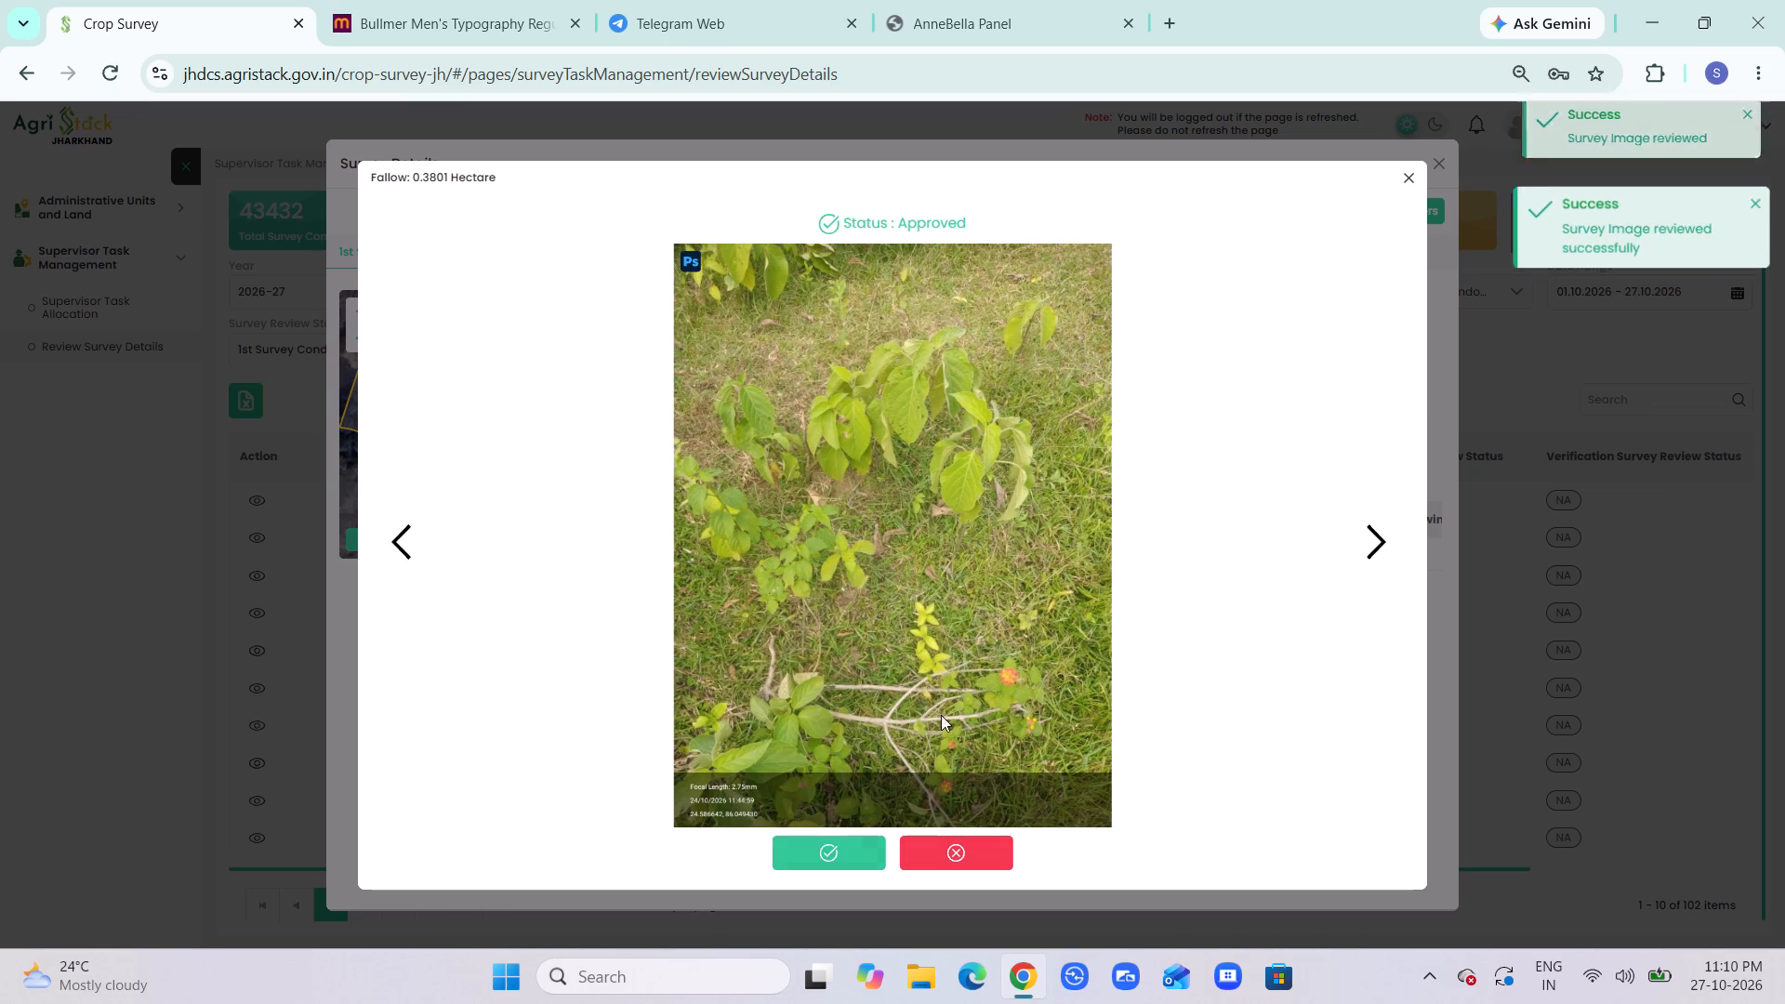
{"action": "left_click_drag", "start_coordinate": [1051, 678], "coordinate": [1016, 690]}
{"action": "left_click", "coordinate": [843, 846]}
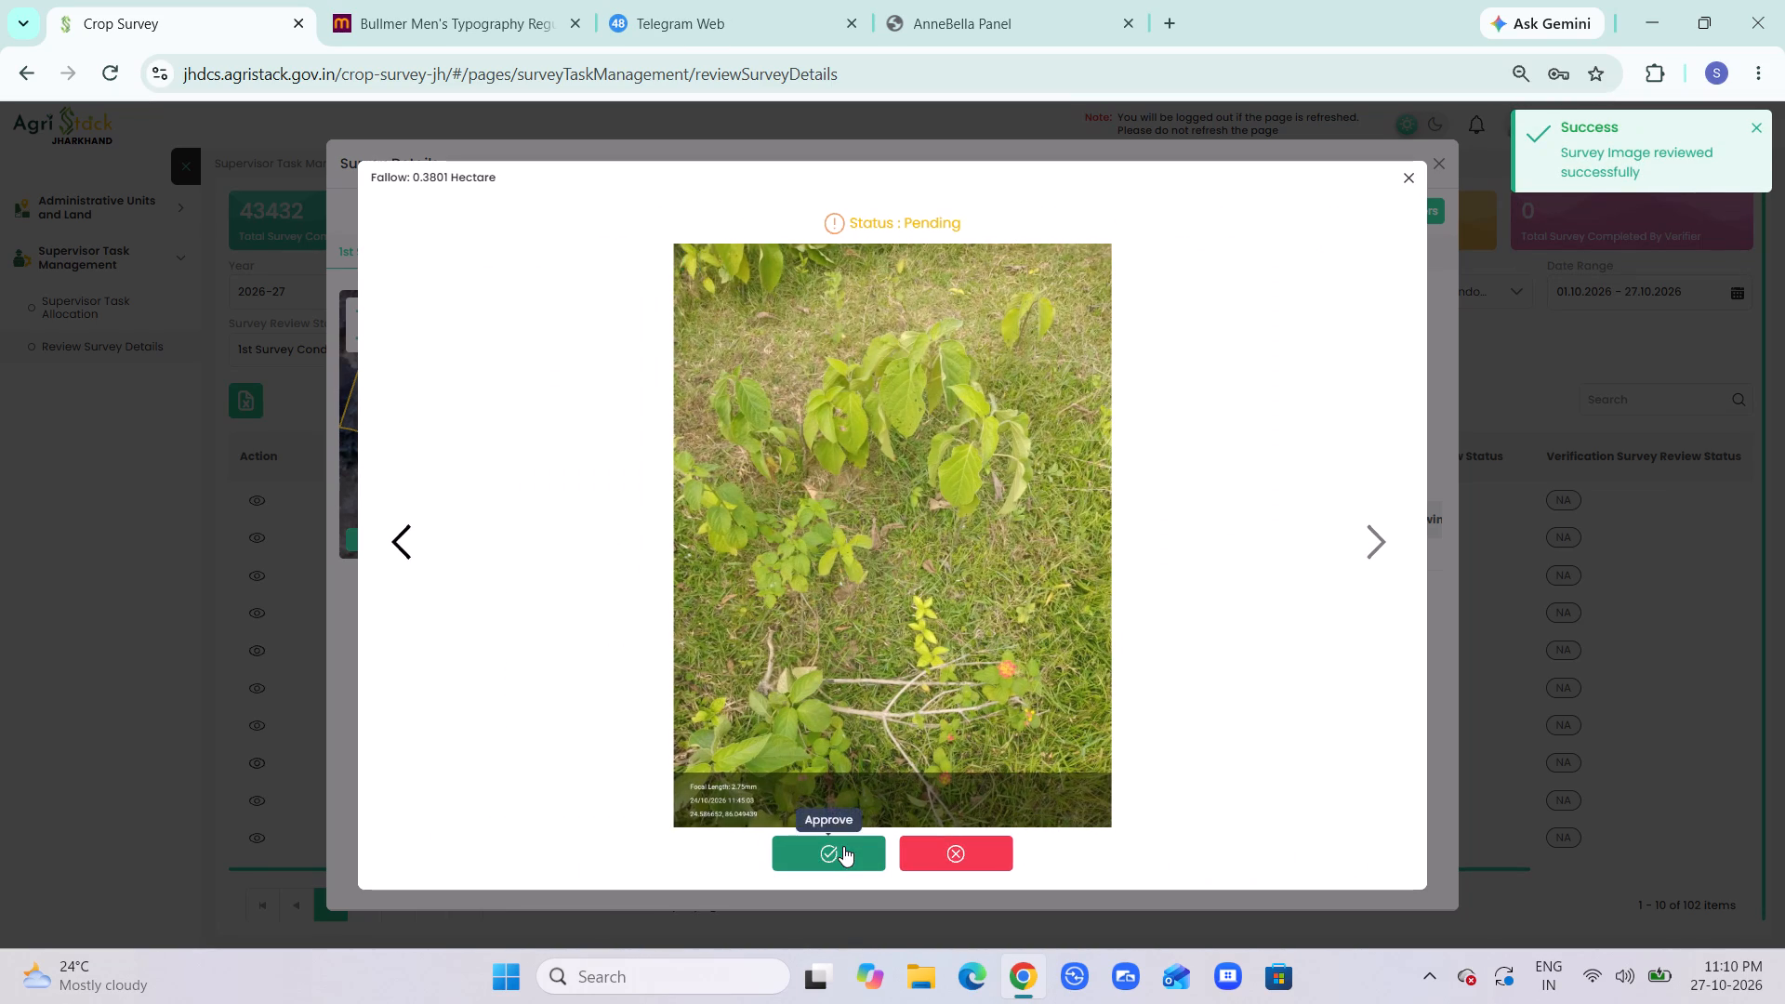
{"action": "left_click", "coordinate": [1405, 176]}
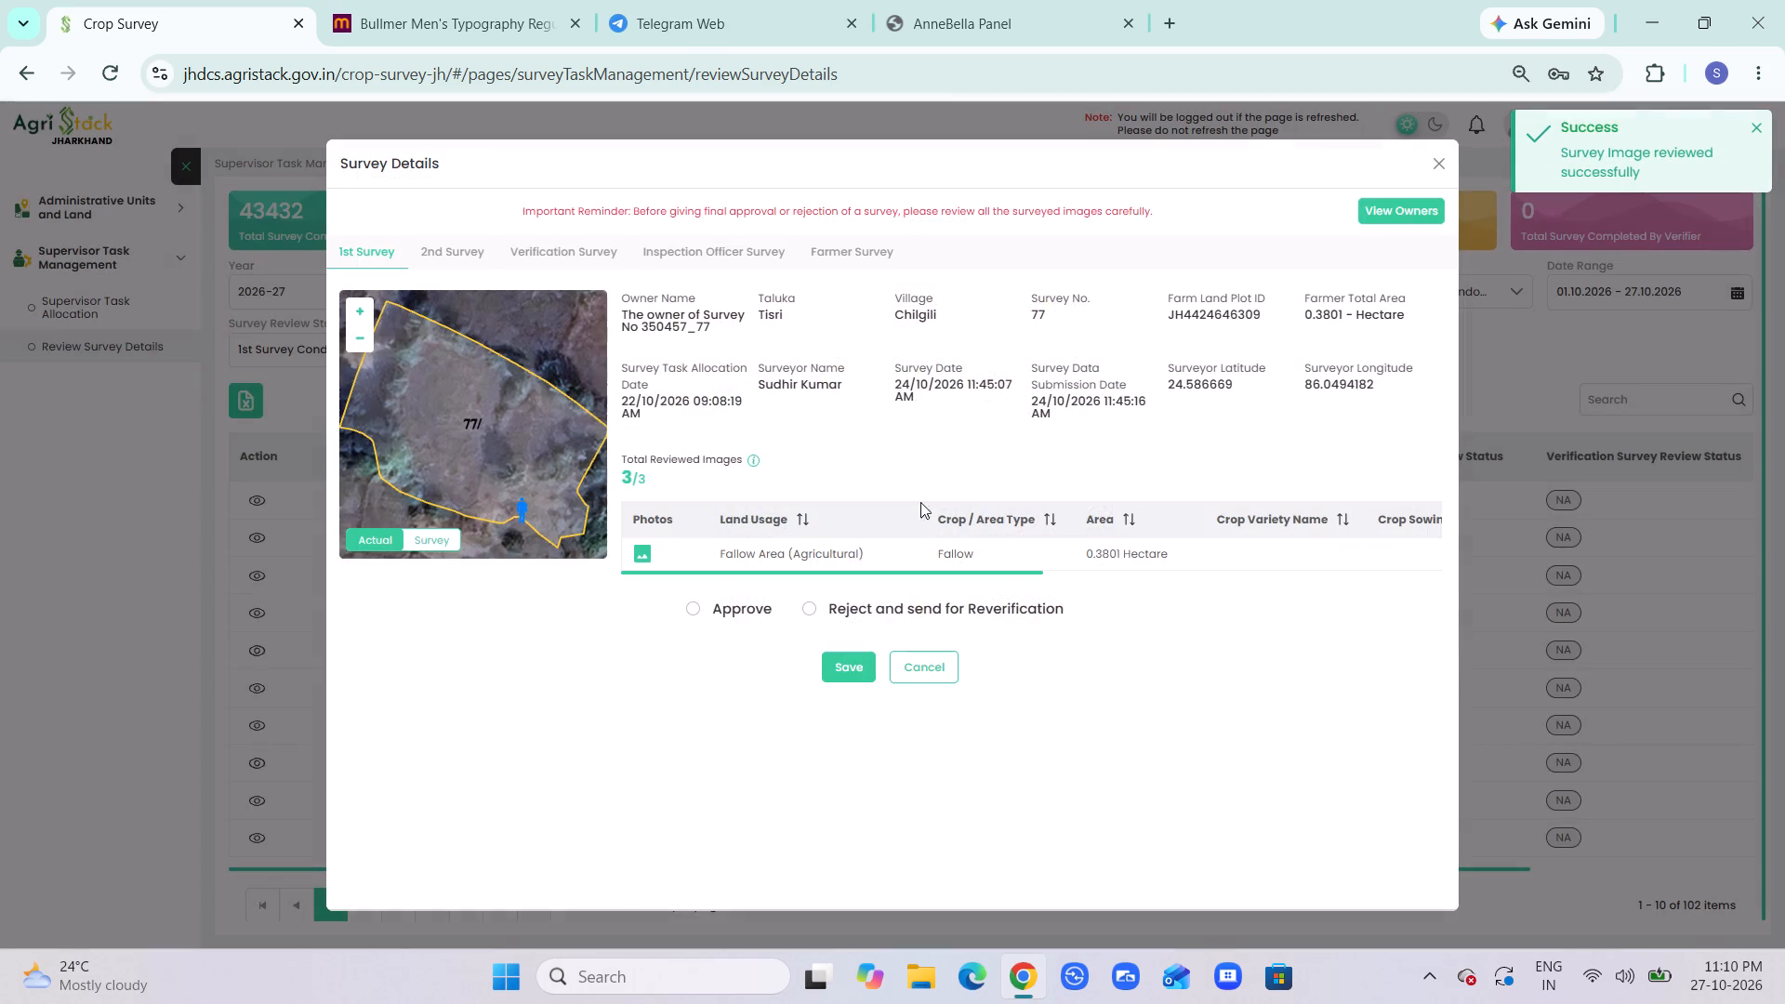
Mark the 1st survey of survey number 77 as Approve, save the review and close its details.
{"action": "left_click", "coordinate": [763, 606]}
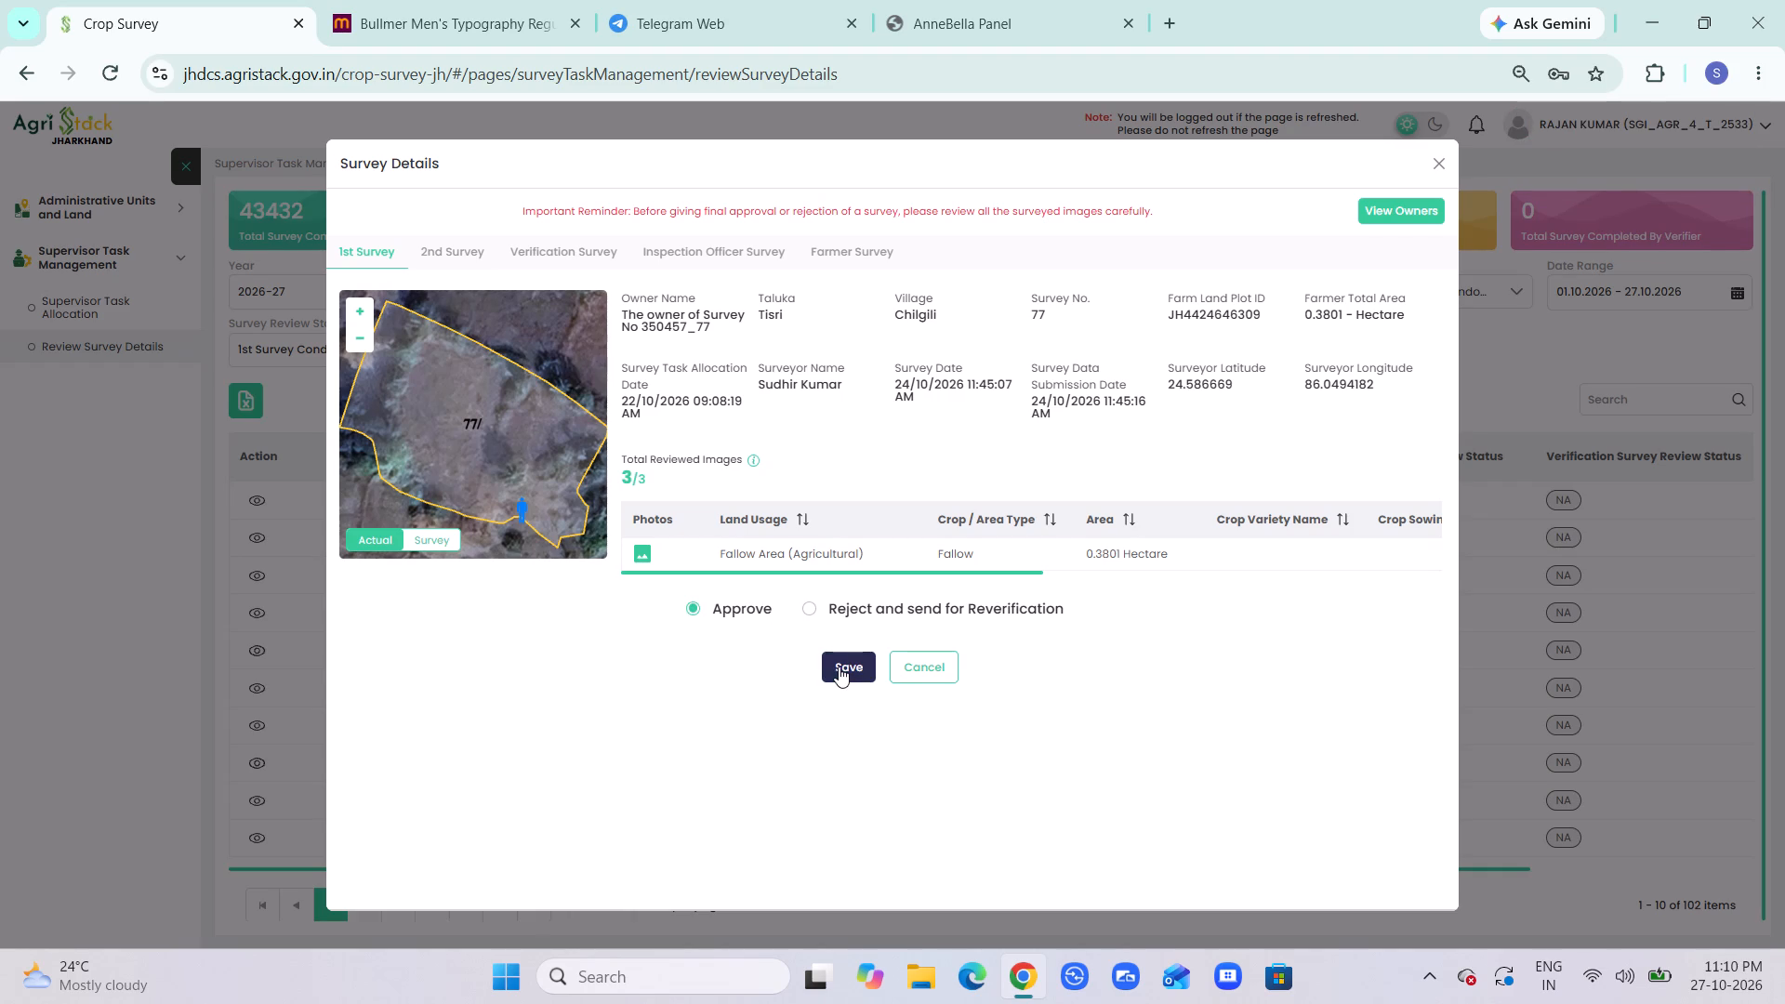
{"action": "left_click", "coordinate": [839, 667]}
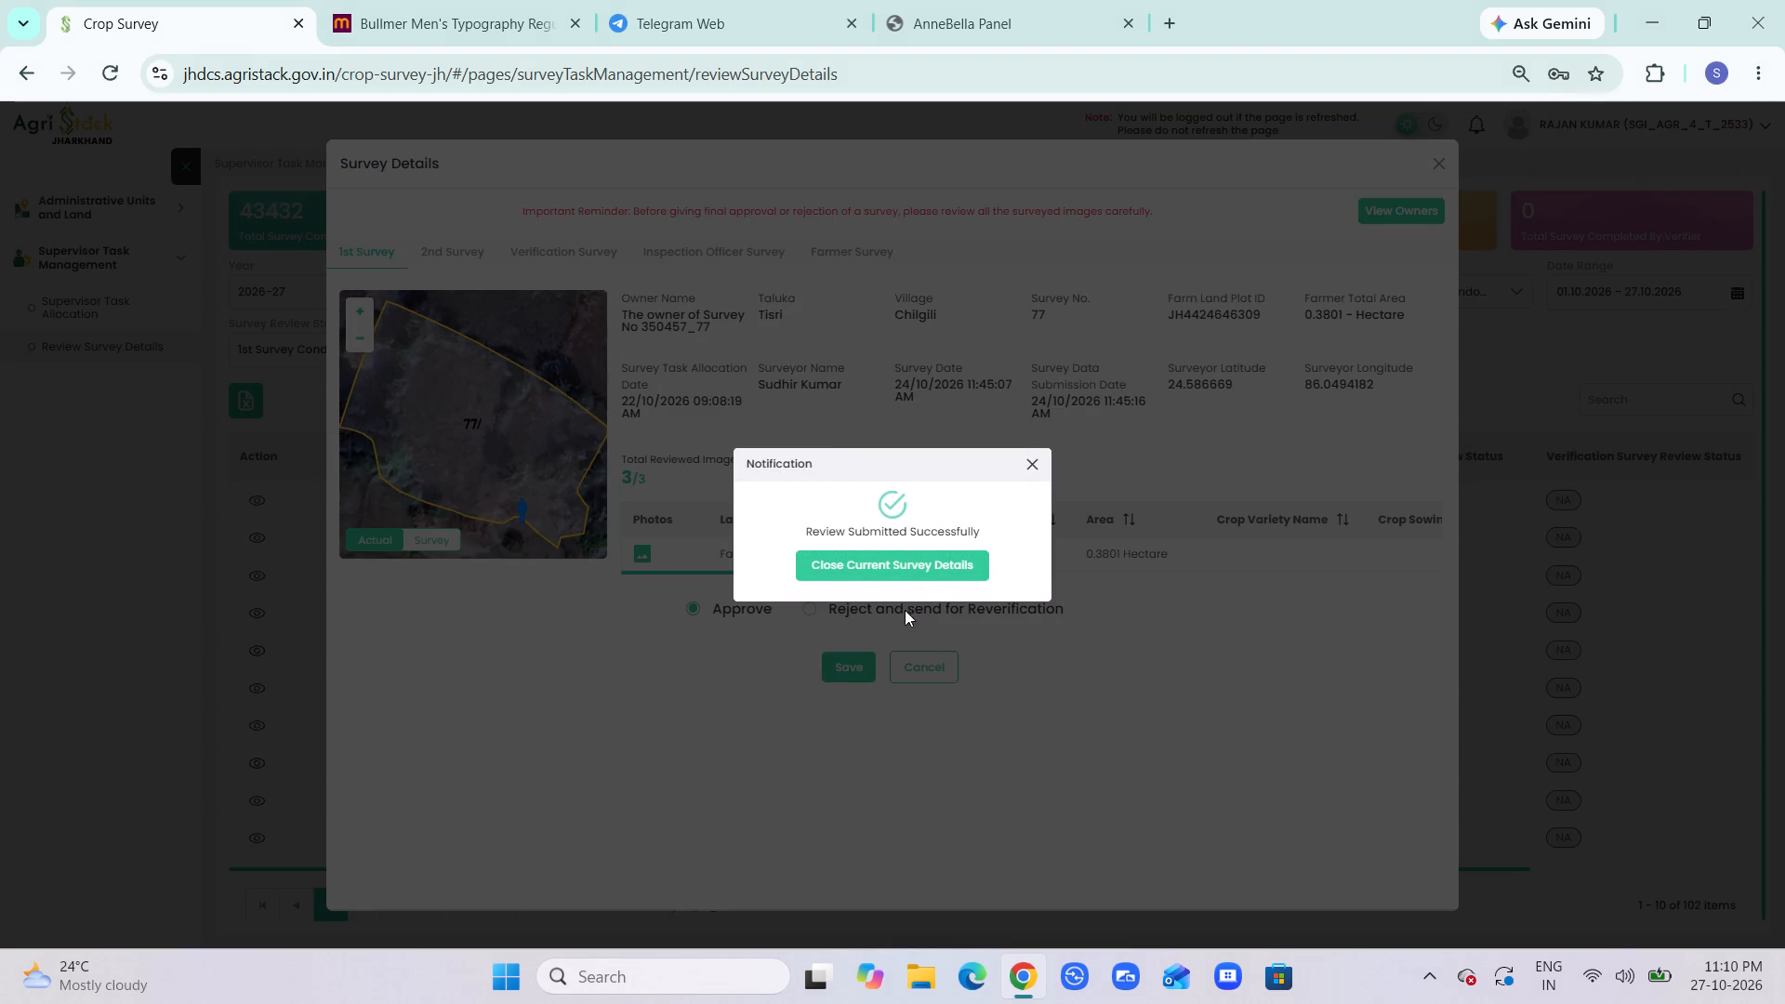
{"action": "left_click", "coordinate": [922, 566]}
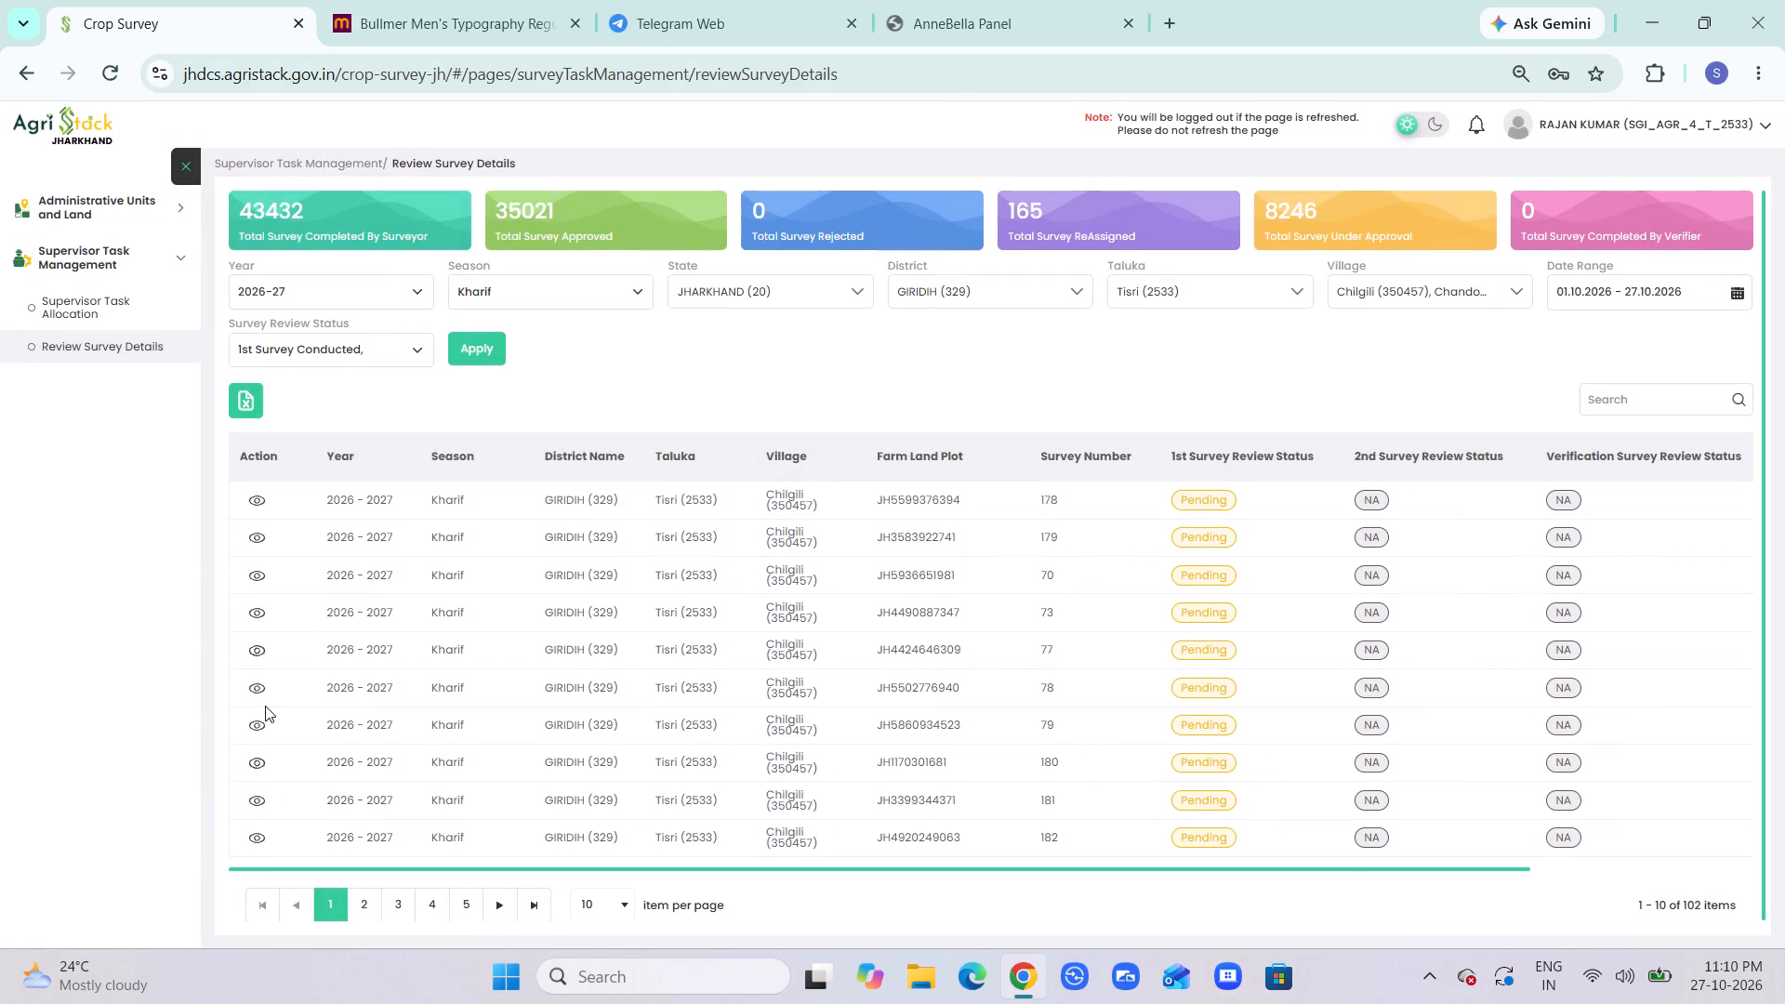
Open survey number 79 in Chilgili and approve all three of its agricultural Fallow images.
{"action": "left_click", "coordinate": [258, 719]}
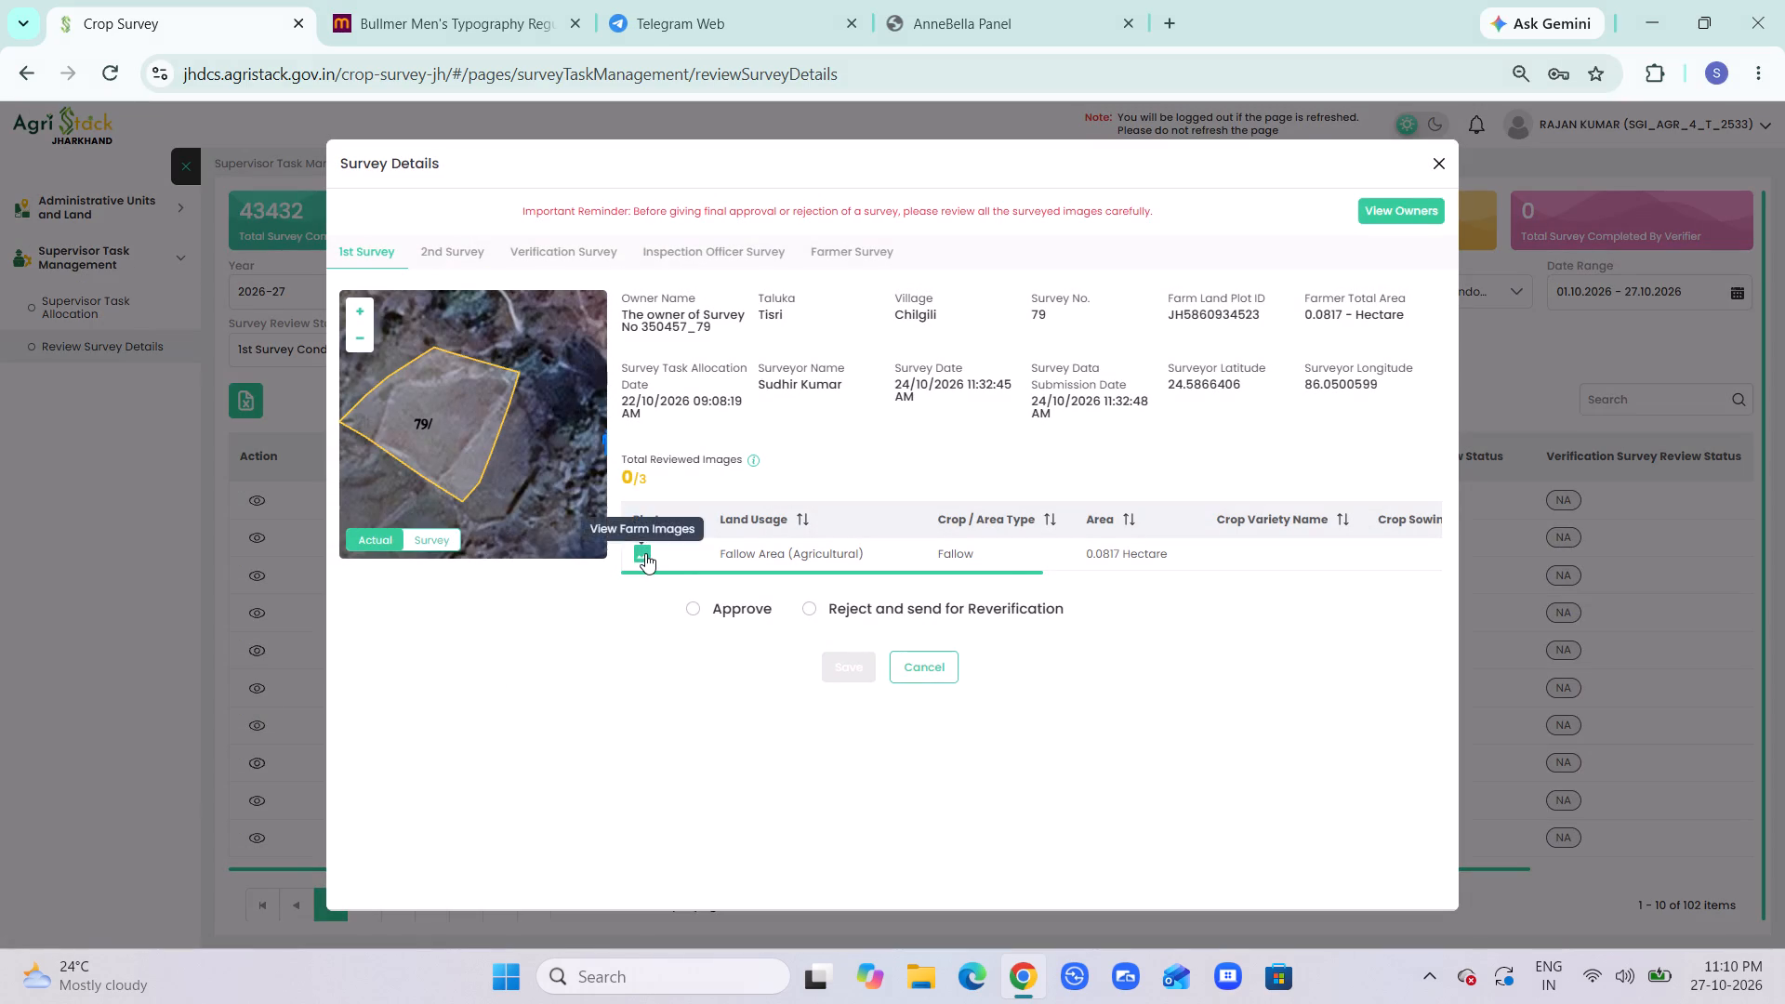
{"action": "left_click", "coordinate": [645, 553]}
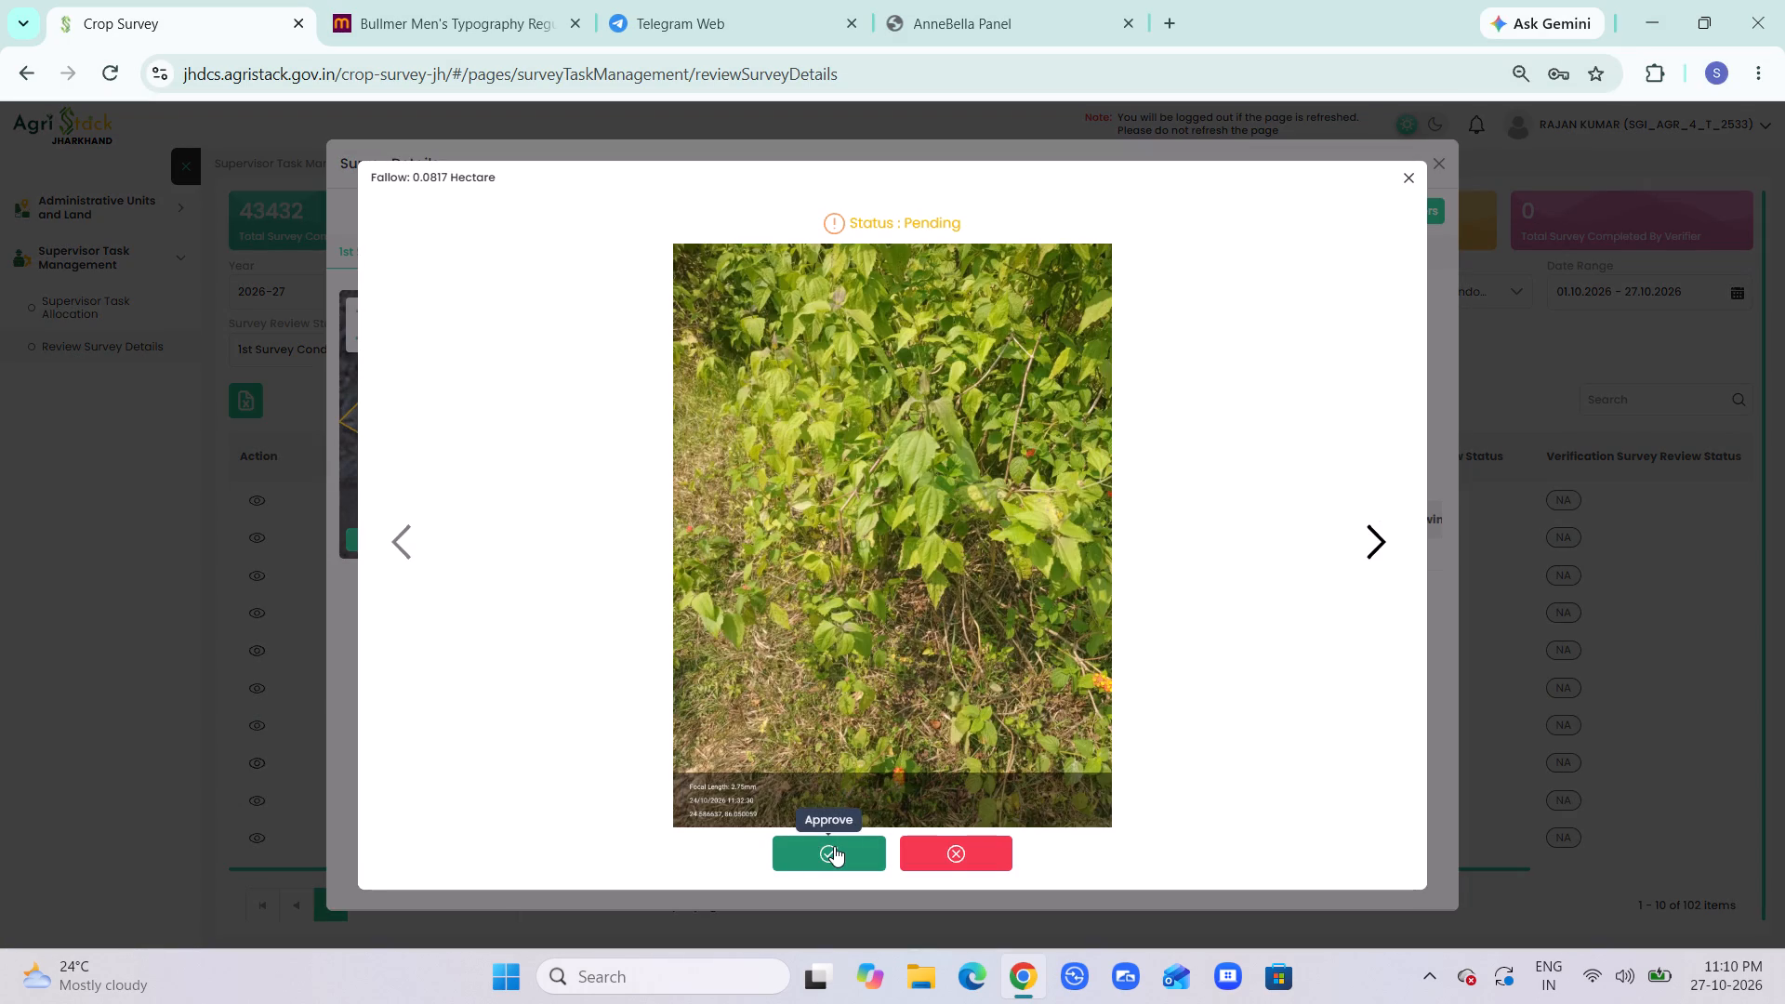
{"action": "left_click", "coordinate": [835, 846]}
{"action": "left_click_drag", "start_coordinate": [1016, 668], "coordinate": [1012, 668]}
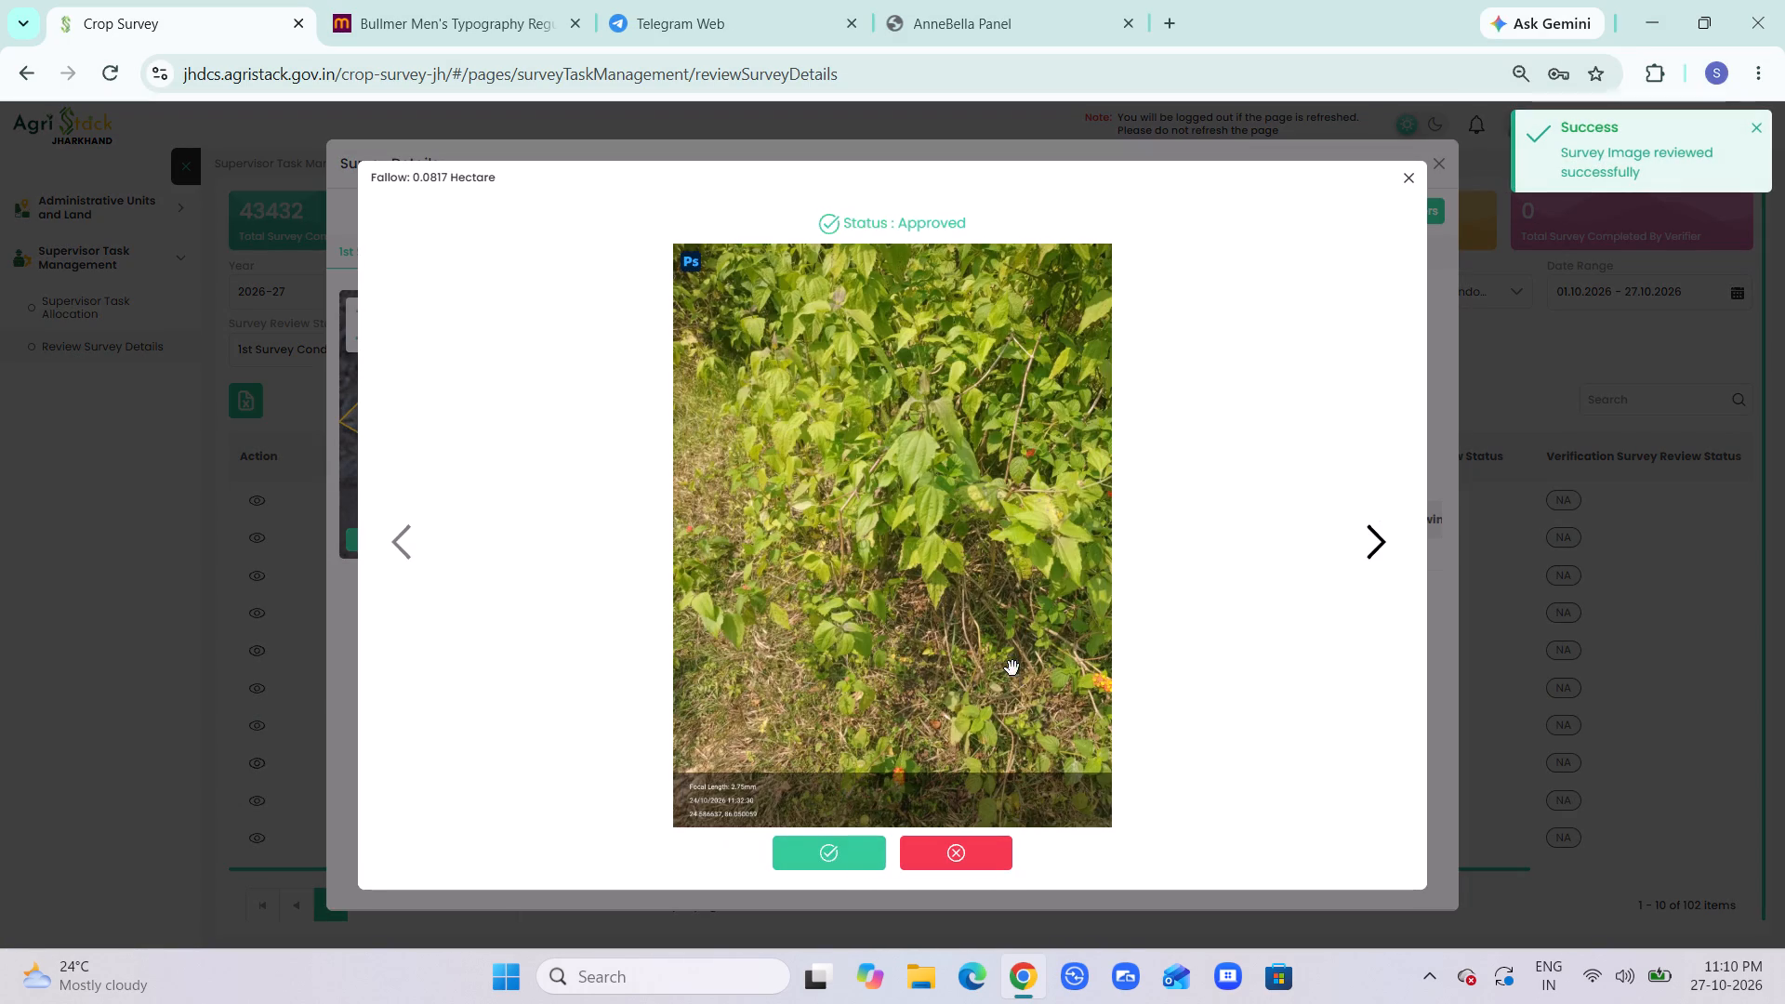
{"action": "left_click_drag", "start_coordinate": [1012, 668], "coordinate": [874, 667]}
{"action": "left_click", "coordinate": [865, 850]}
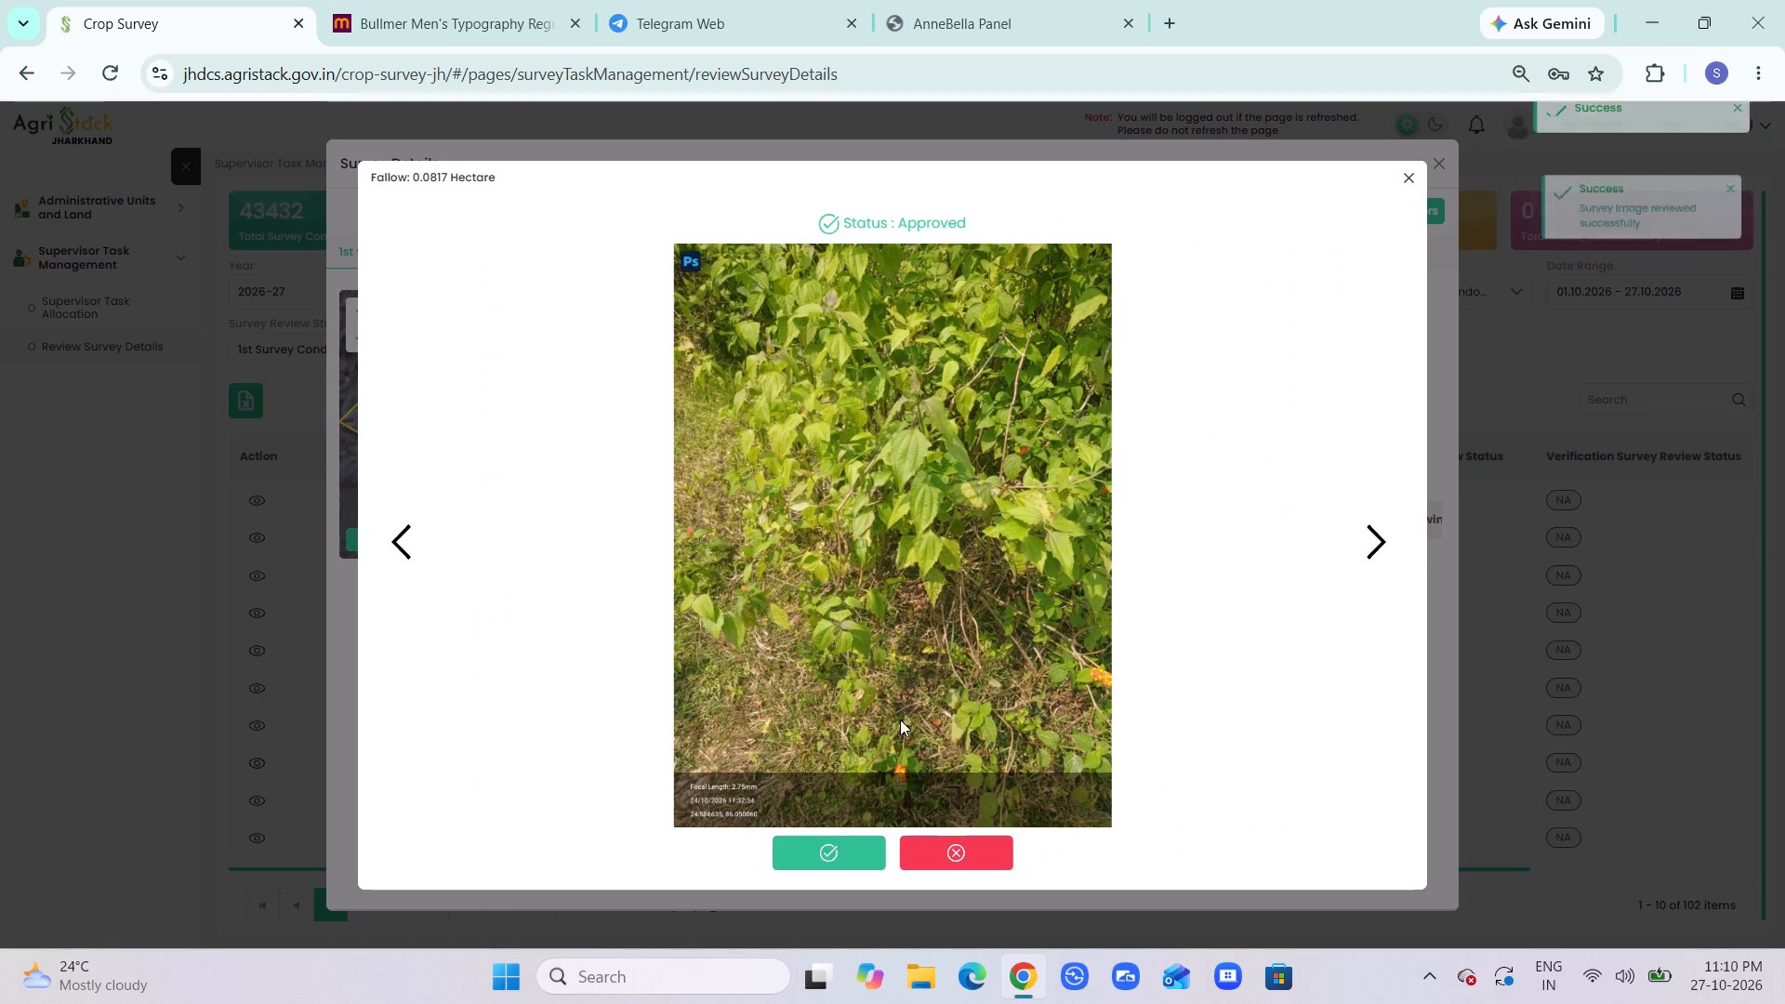
{"action": "left_click_drag", "start_coordinate": [1023, 647], "coordinate": [890, 680]}
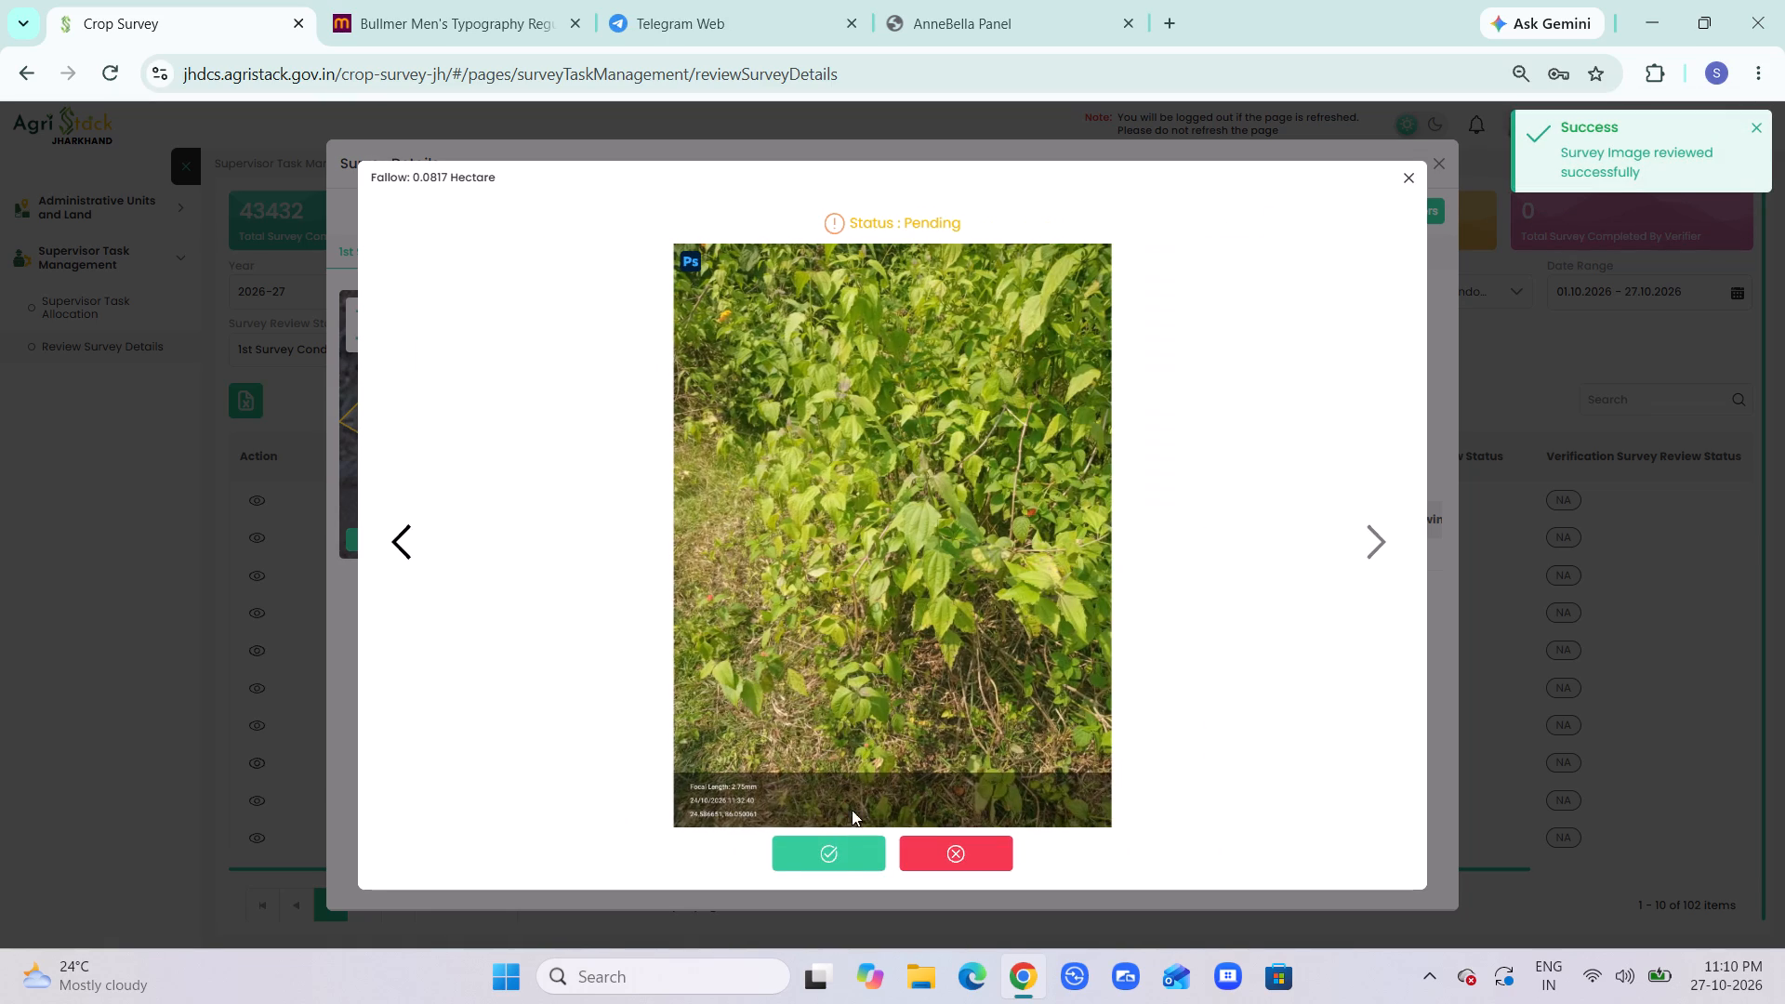
{"action": "left_click", "coordinate": [855, 841]}
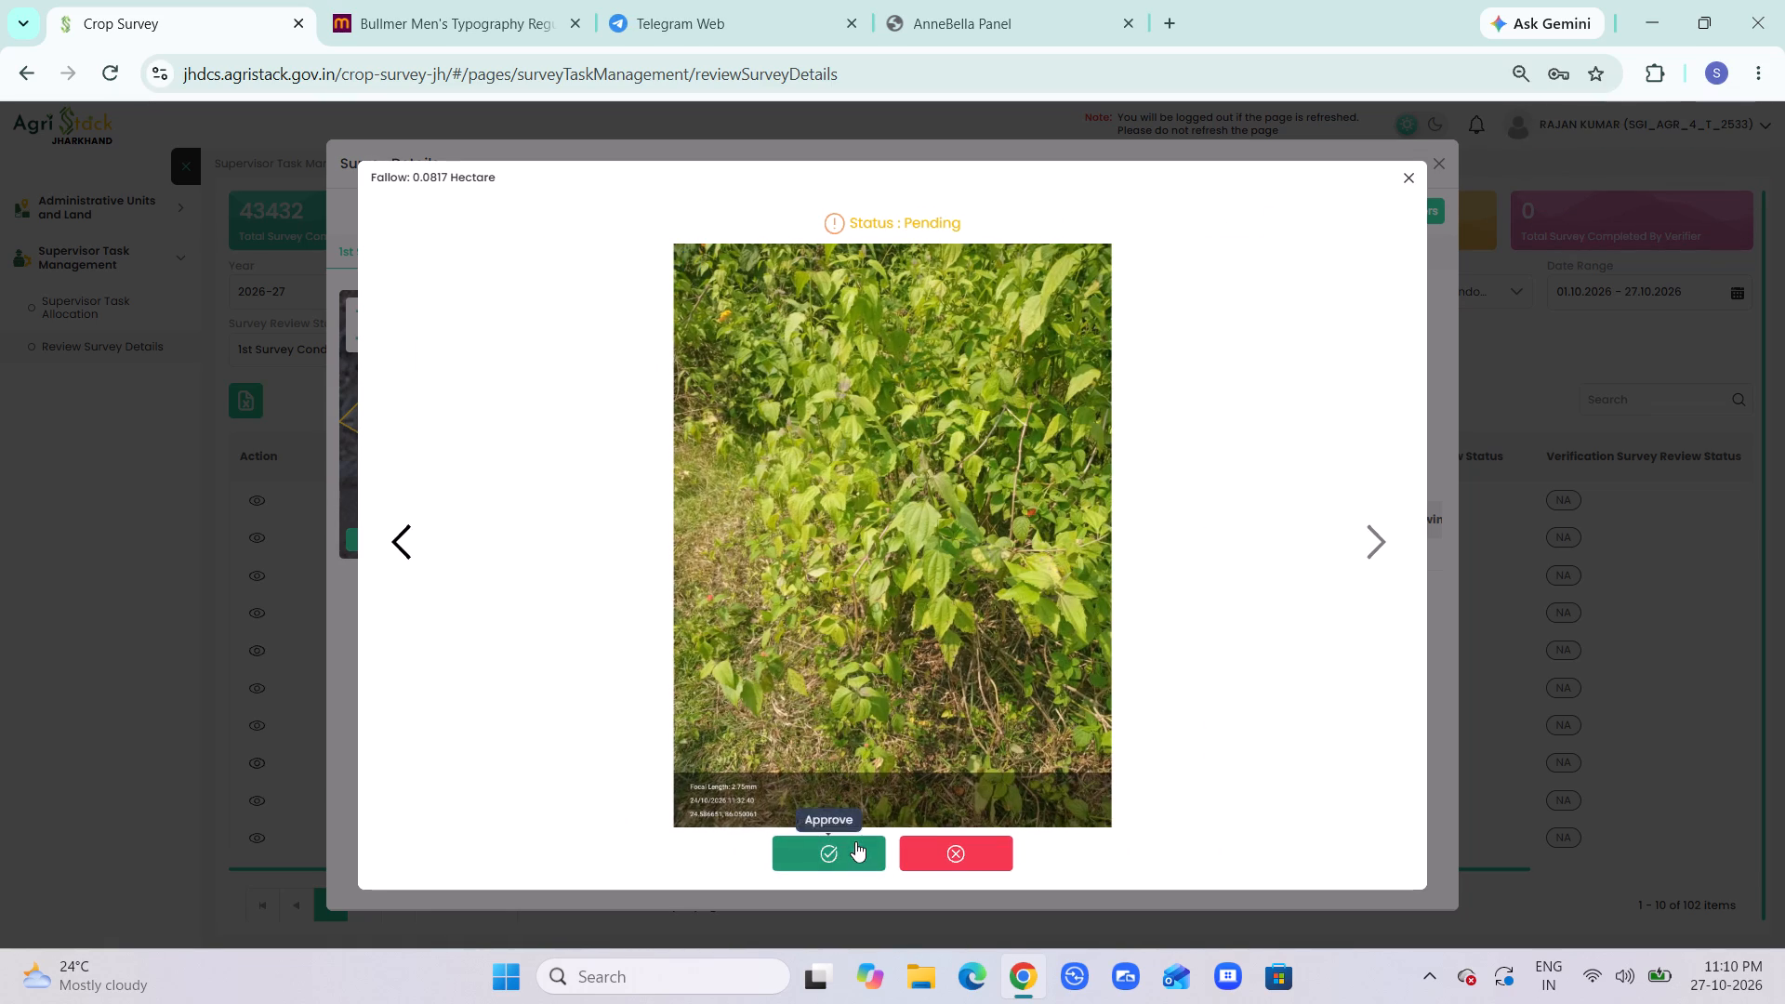
{"action": "left_click", "coordinate": [1409, 179]}
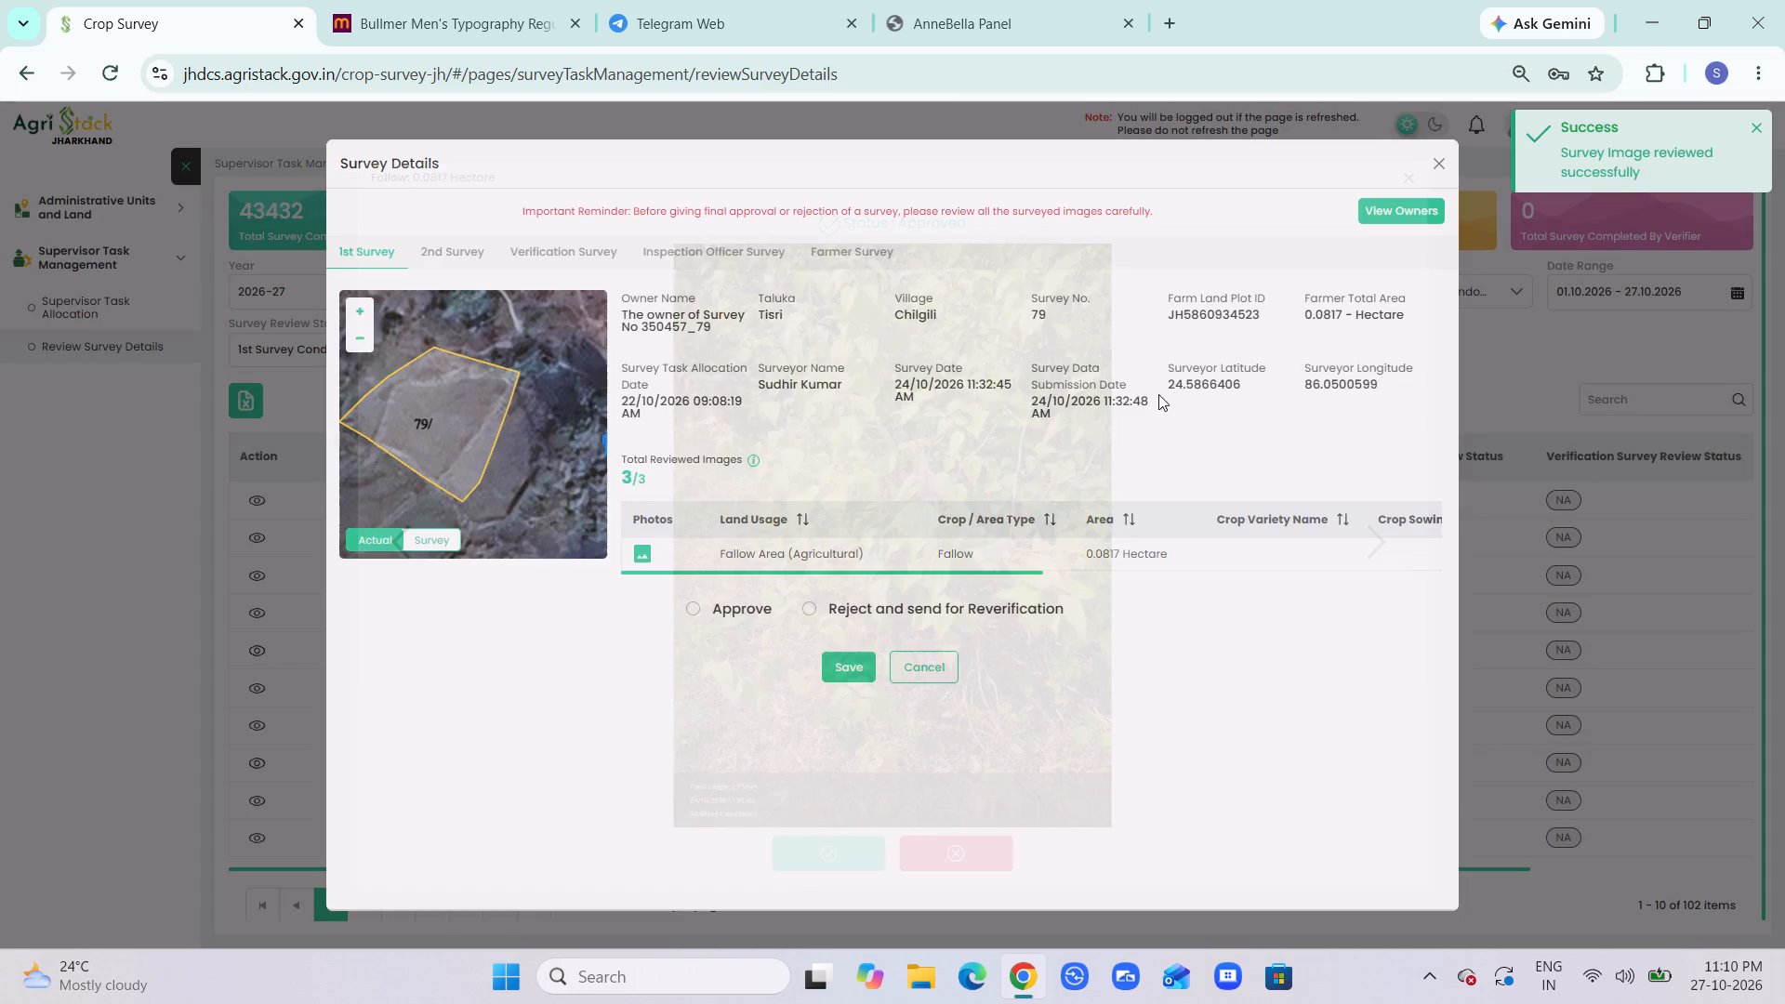
Mark the 1st survey of survey number 79 as Approve, save the review and close its details.
{"action": "left_click", "coordinate": [734, 609]}
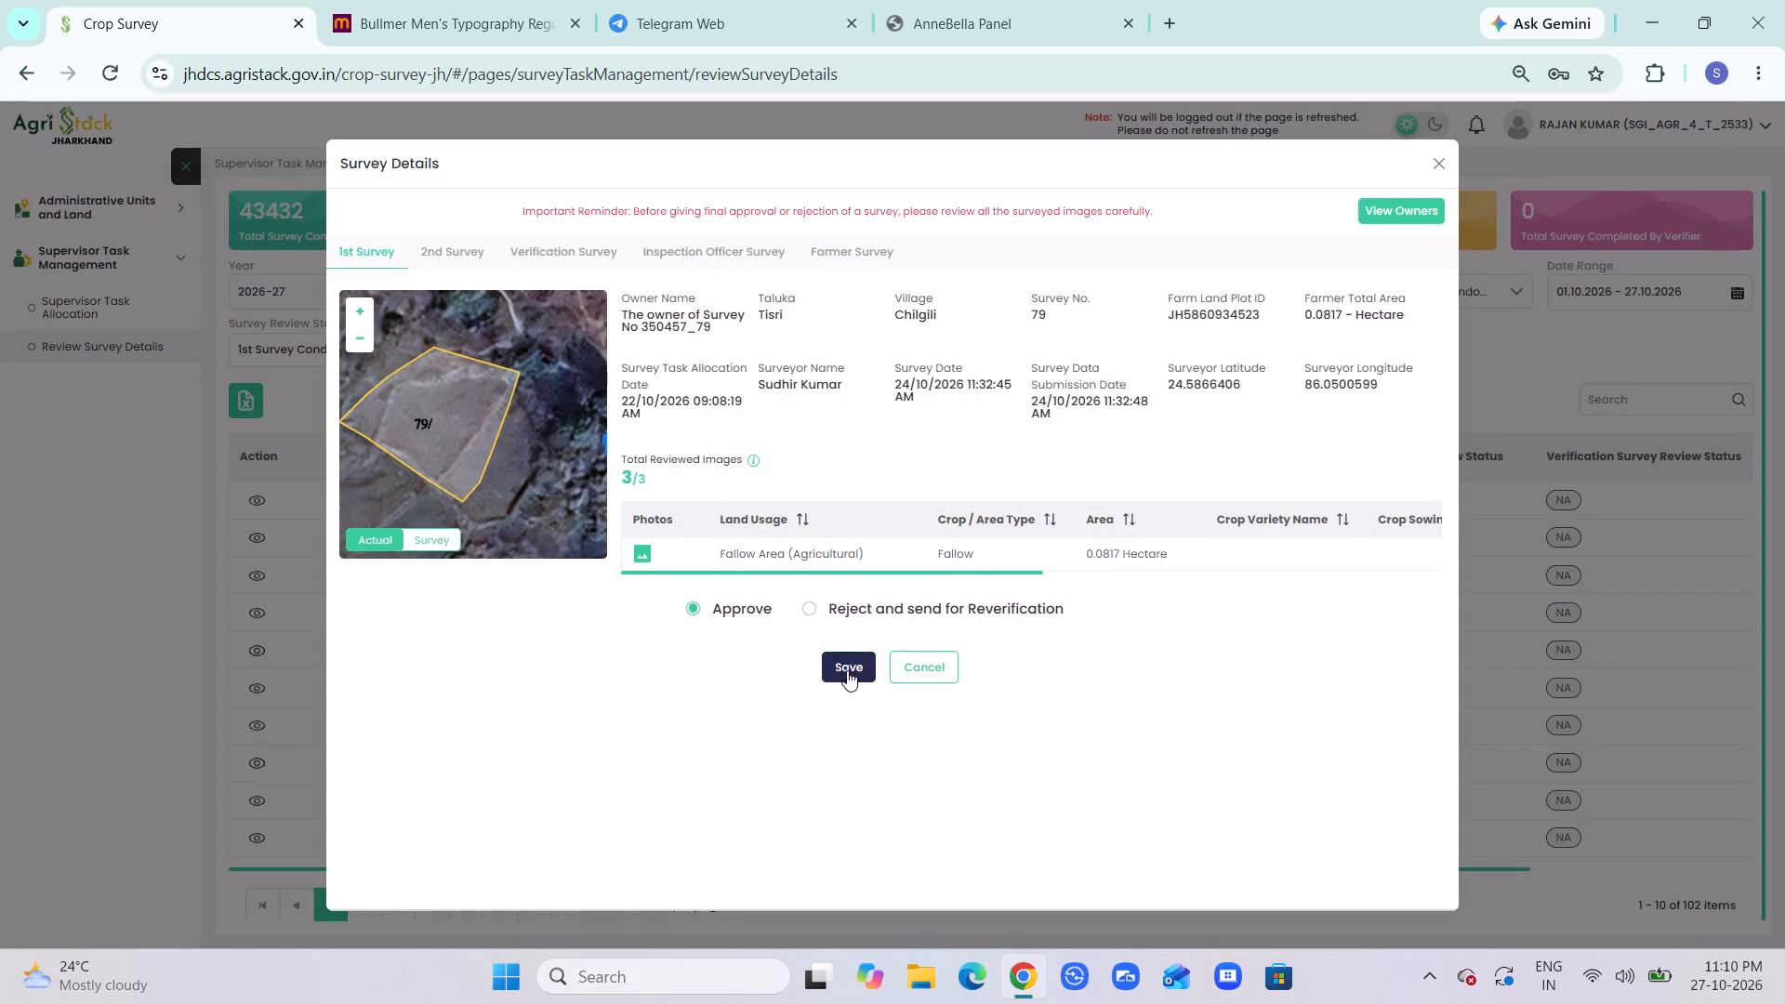
{"action": "left_click", "coordinate": [849, 658]}
{"action": "left_click", "coordinate": [875, 568]}
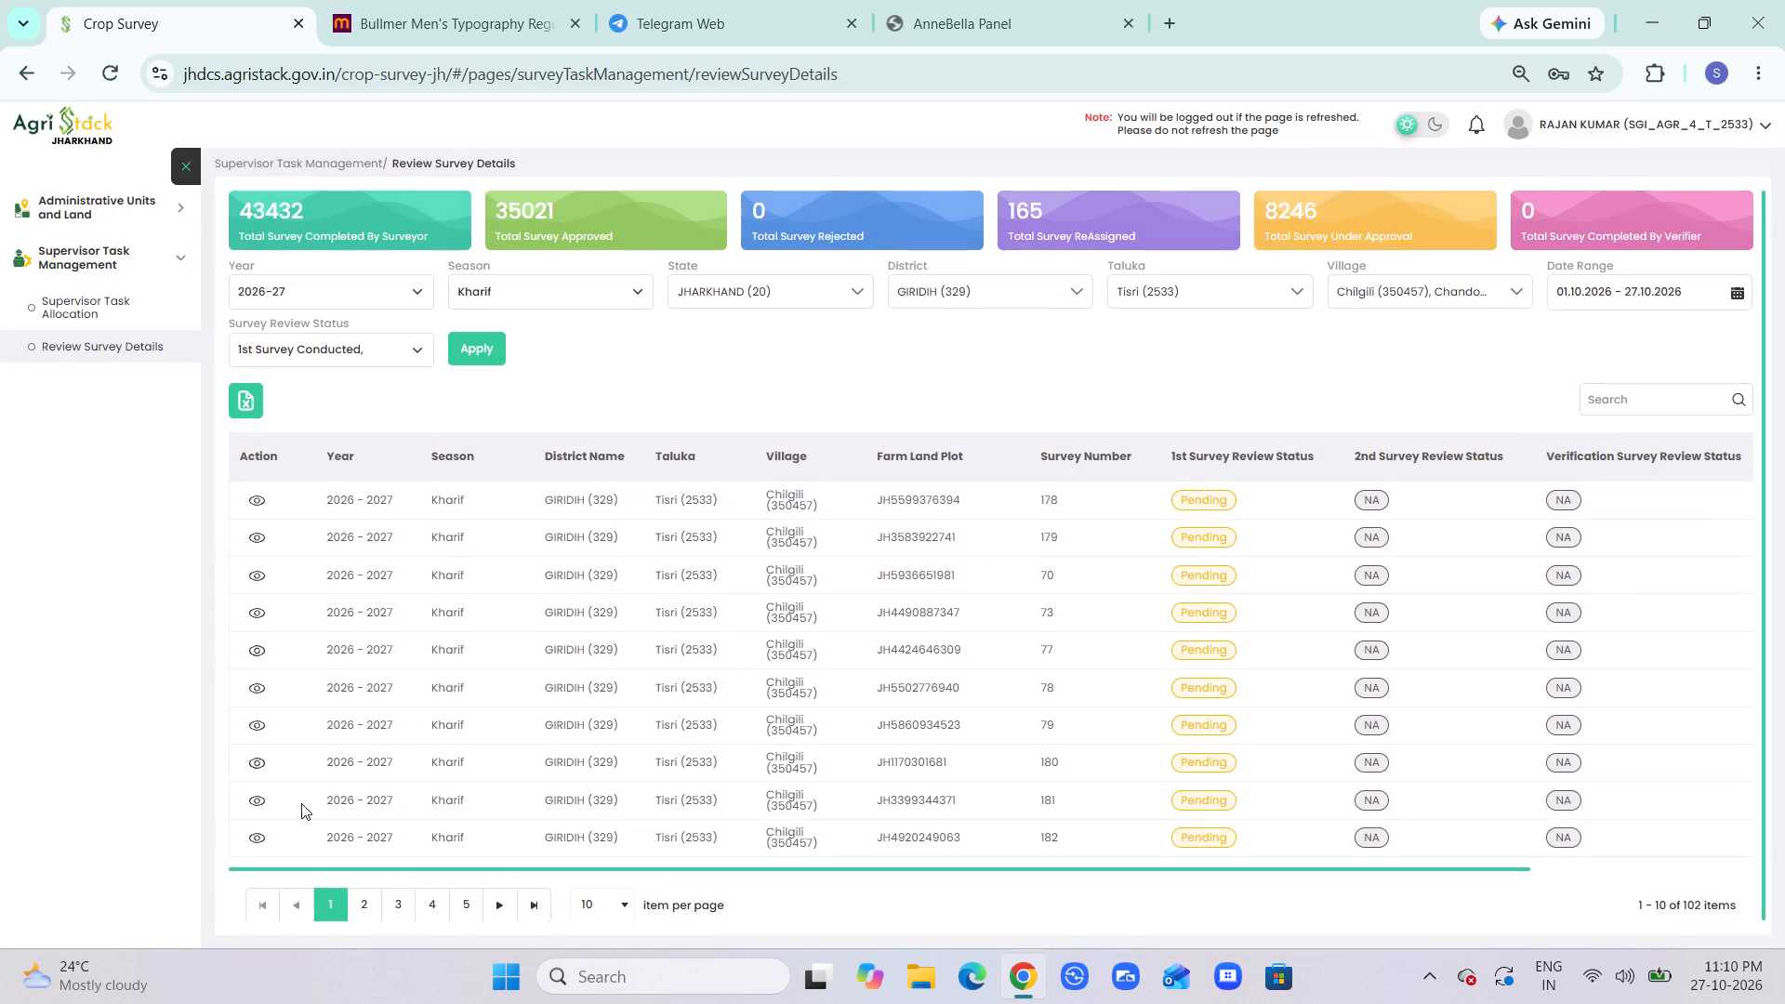
Open survey number 182 in Chilgili and approve all three of its agricultural Fallow images.
{"action": "left_click", "coordinate": [257, 836]}
{"action": "left_click", "coordinate": [638, 546]}
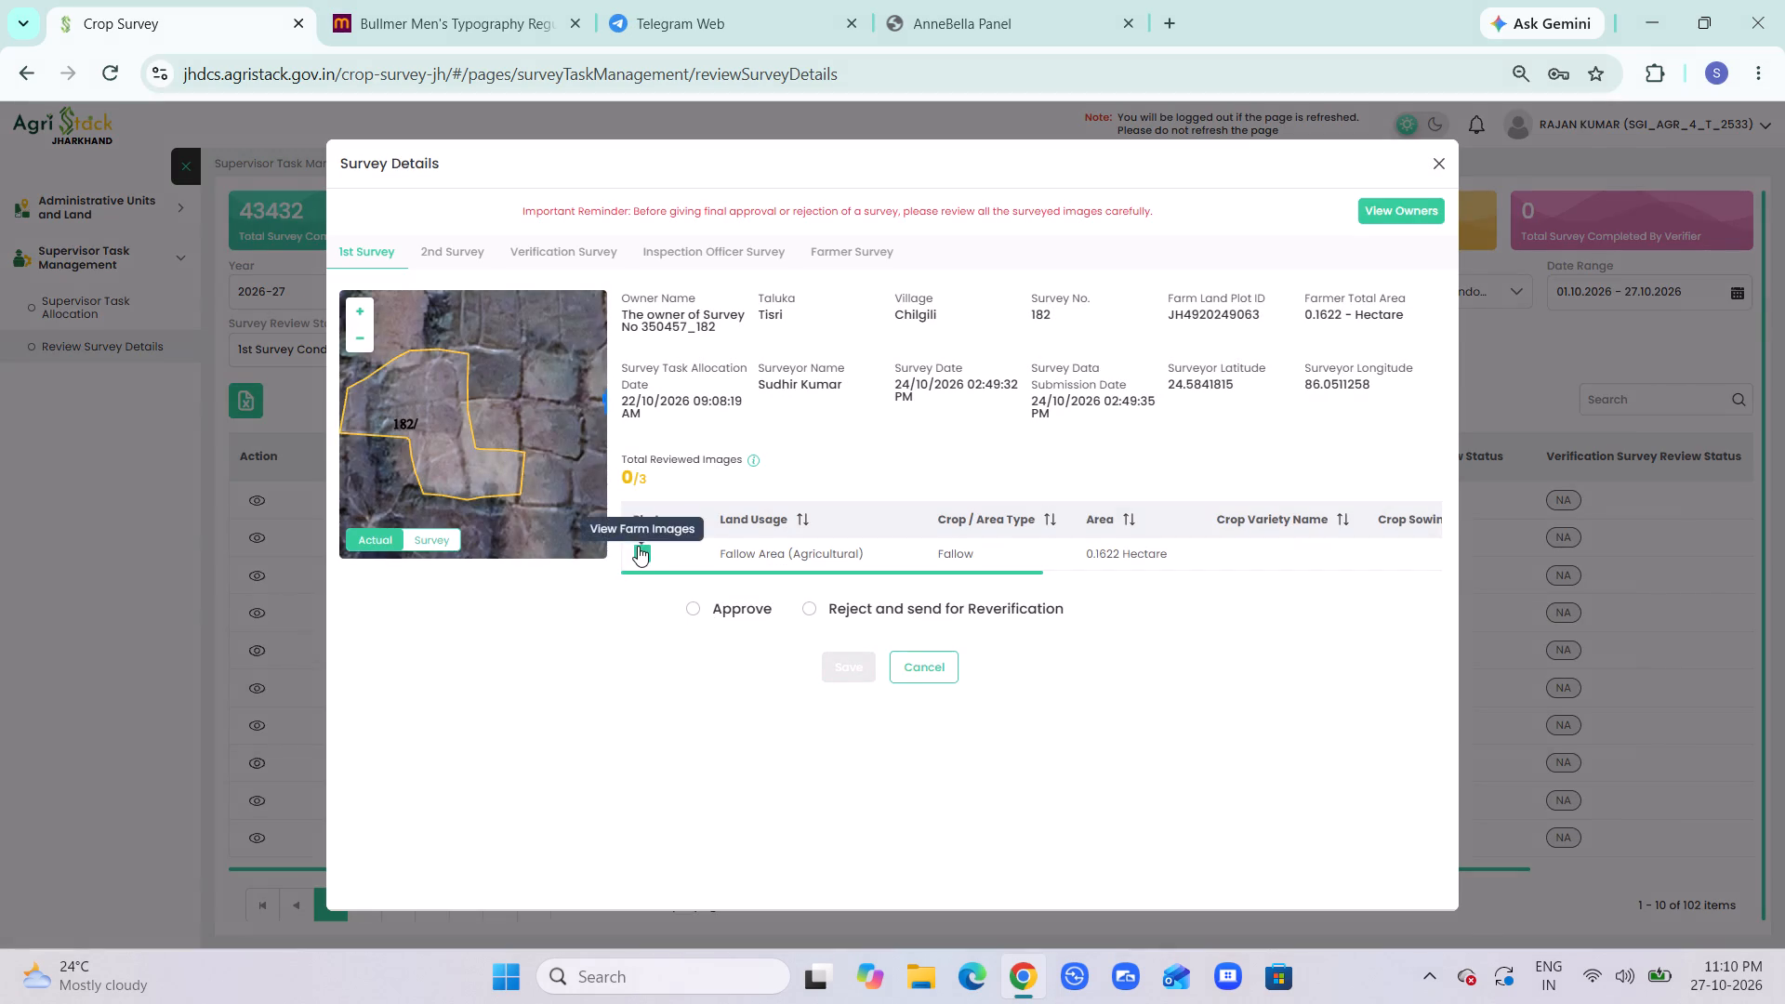
{"action": "left_click", "coordinate": [837, 852]}
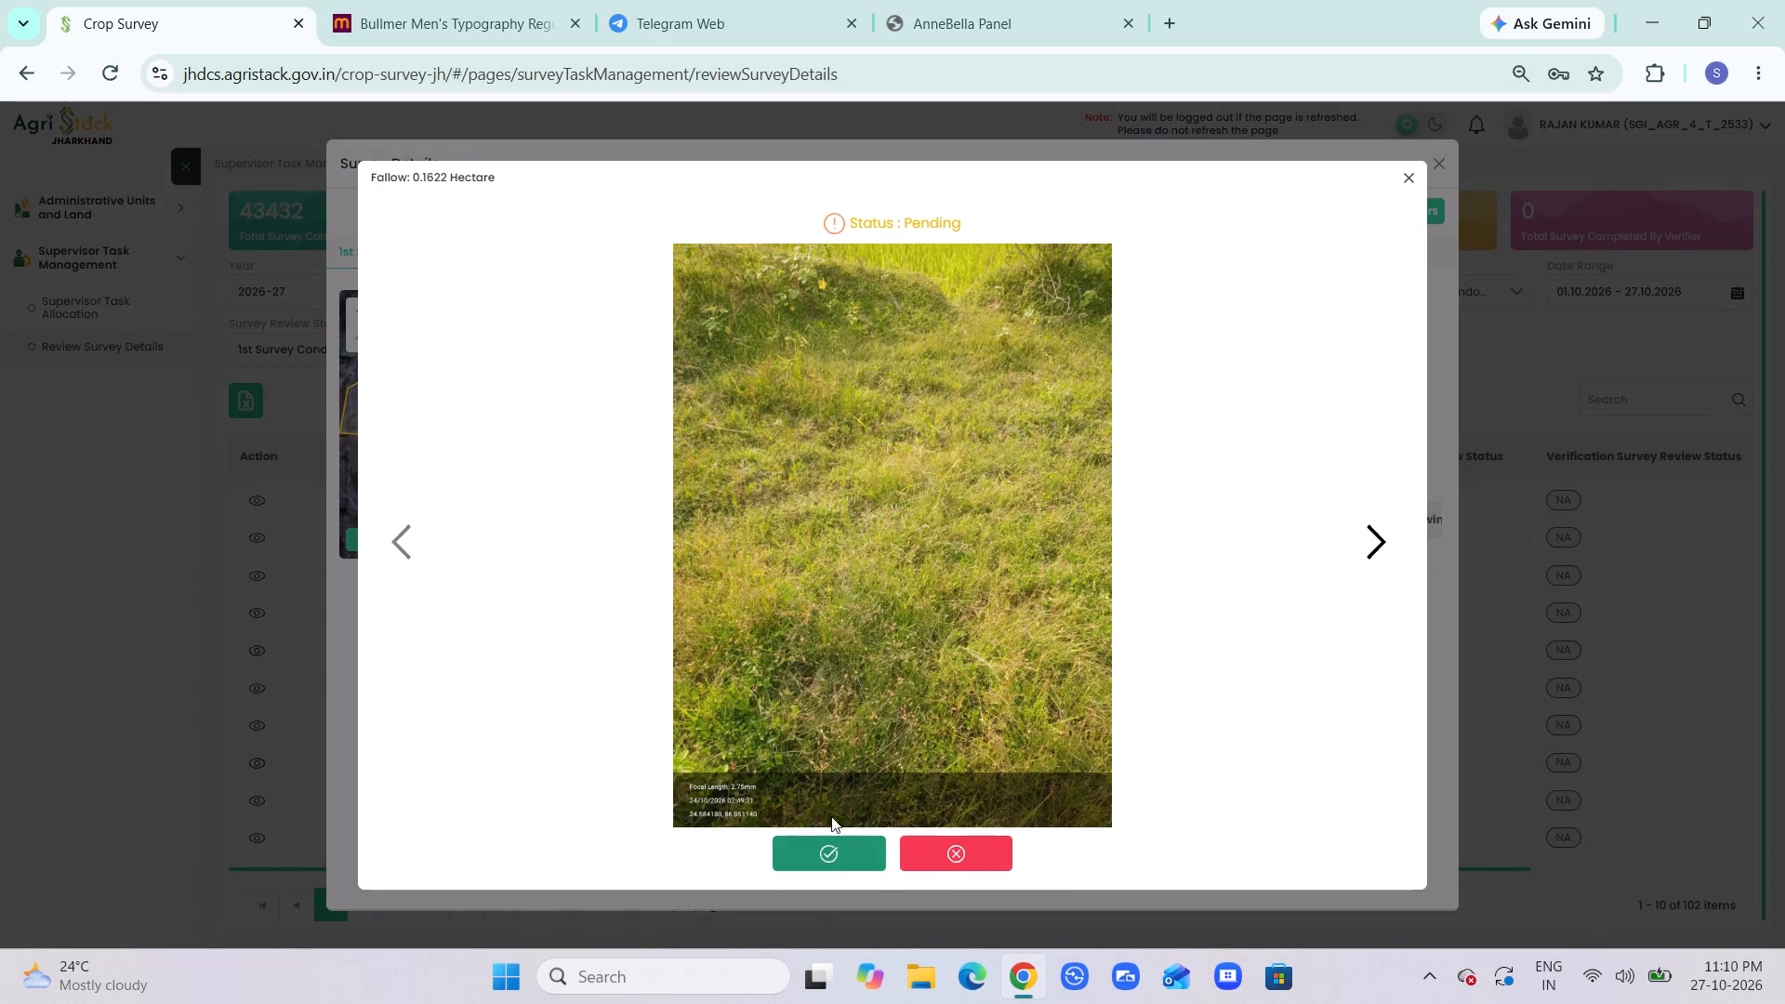
{"action": "left_click_drag", "start_coordinate": [936, 645], "coordinate": [834, 667]}
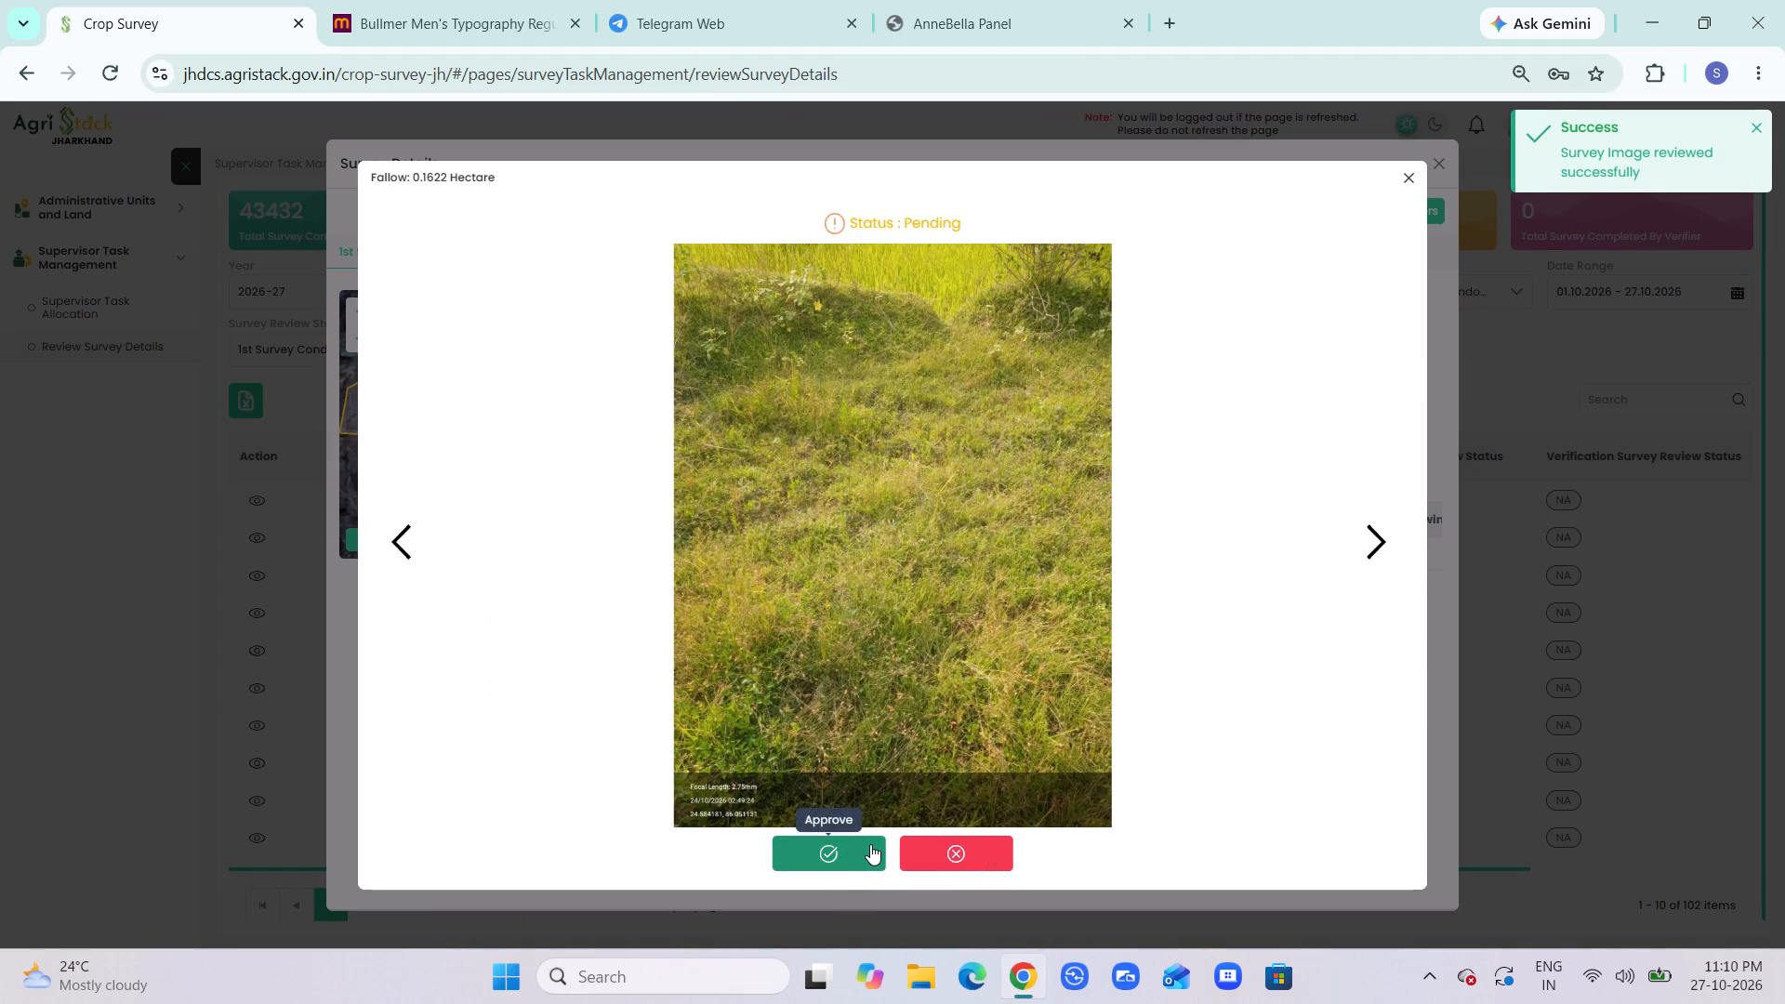
{"action": "left_click", "coordinate": [870, 844]}
{"action": "left_click_drag", "start_coordinate": [1043, 569], "coordinate": [913, 572]}
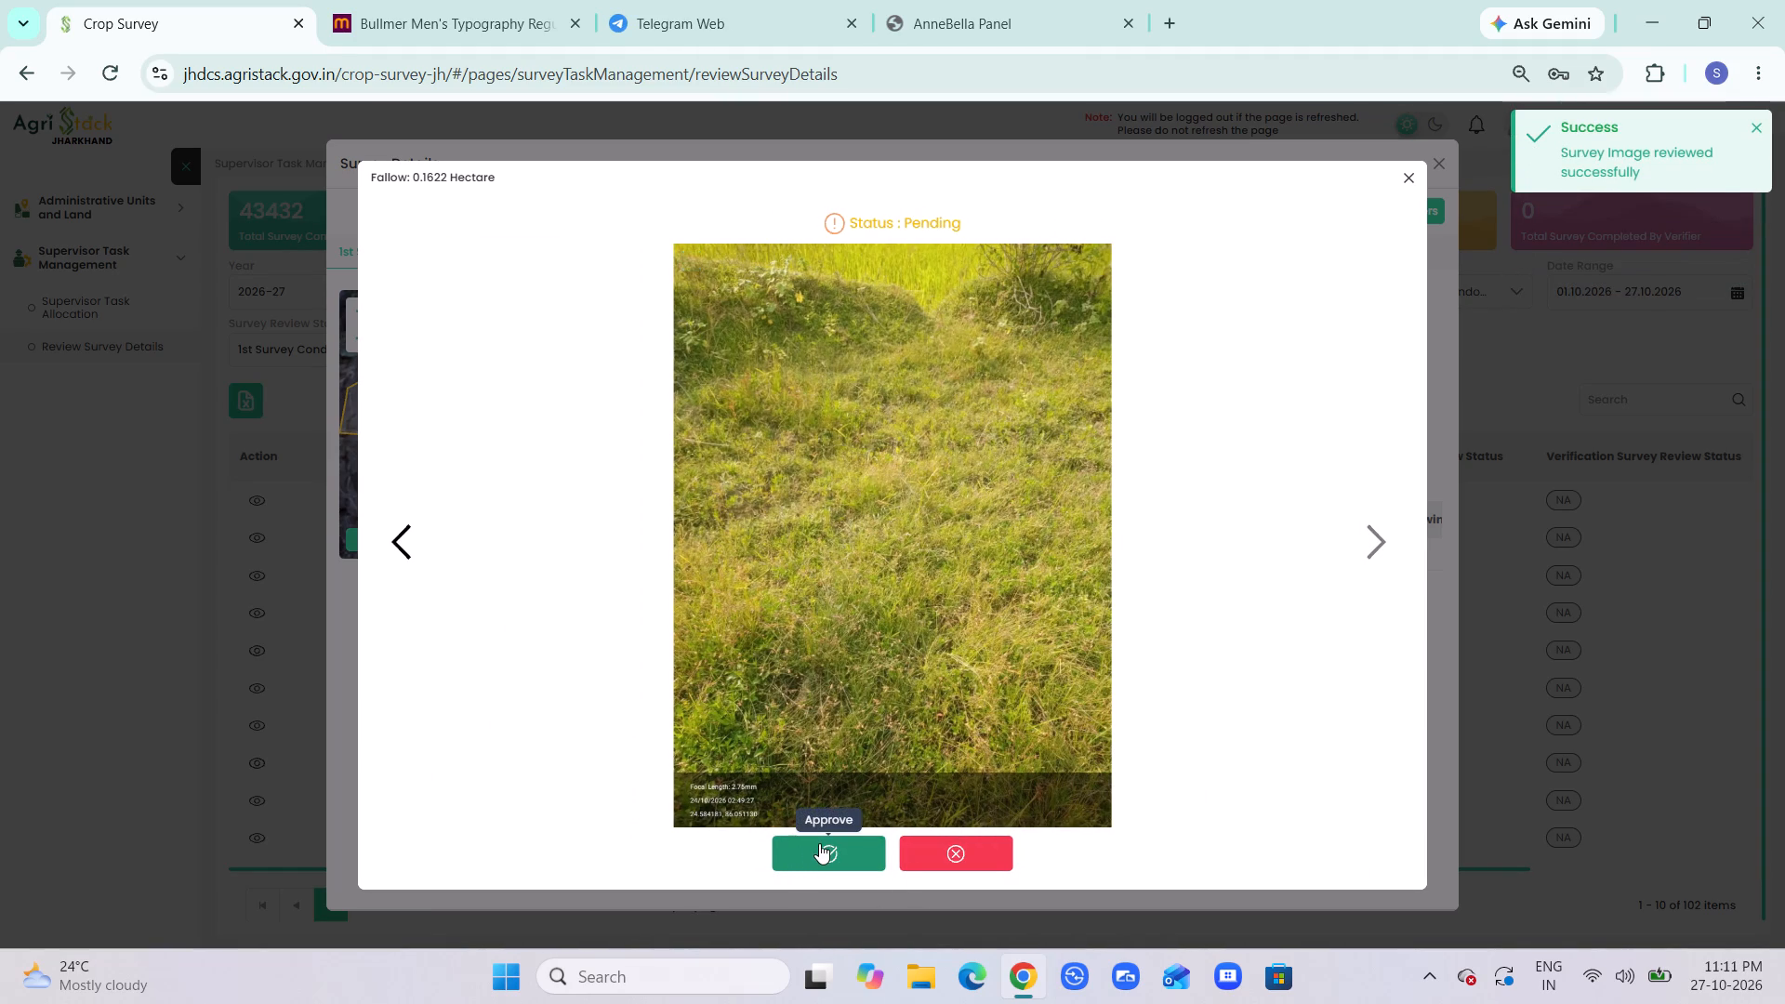
{"action": "left_click", "coordinate": [821, 843]}
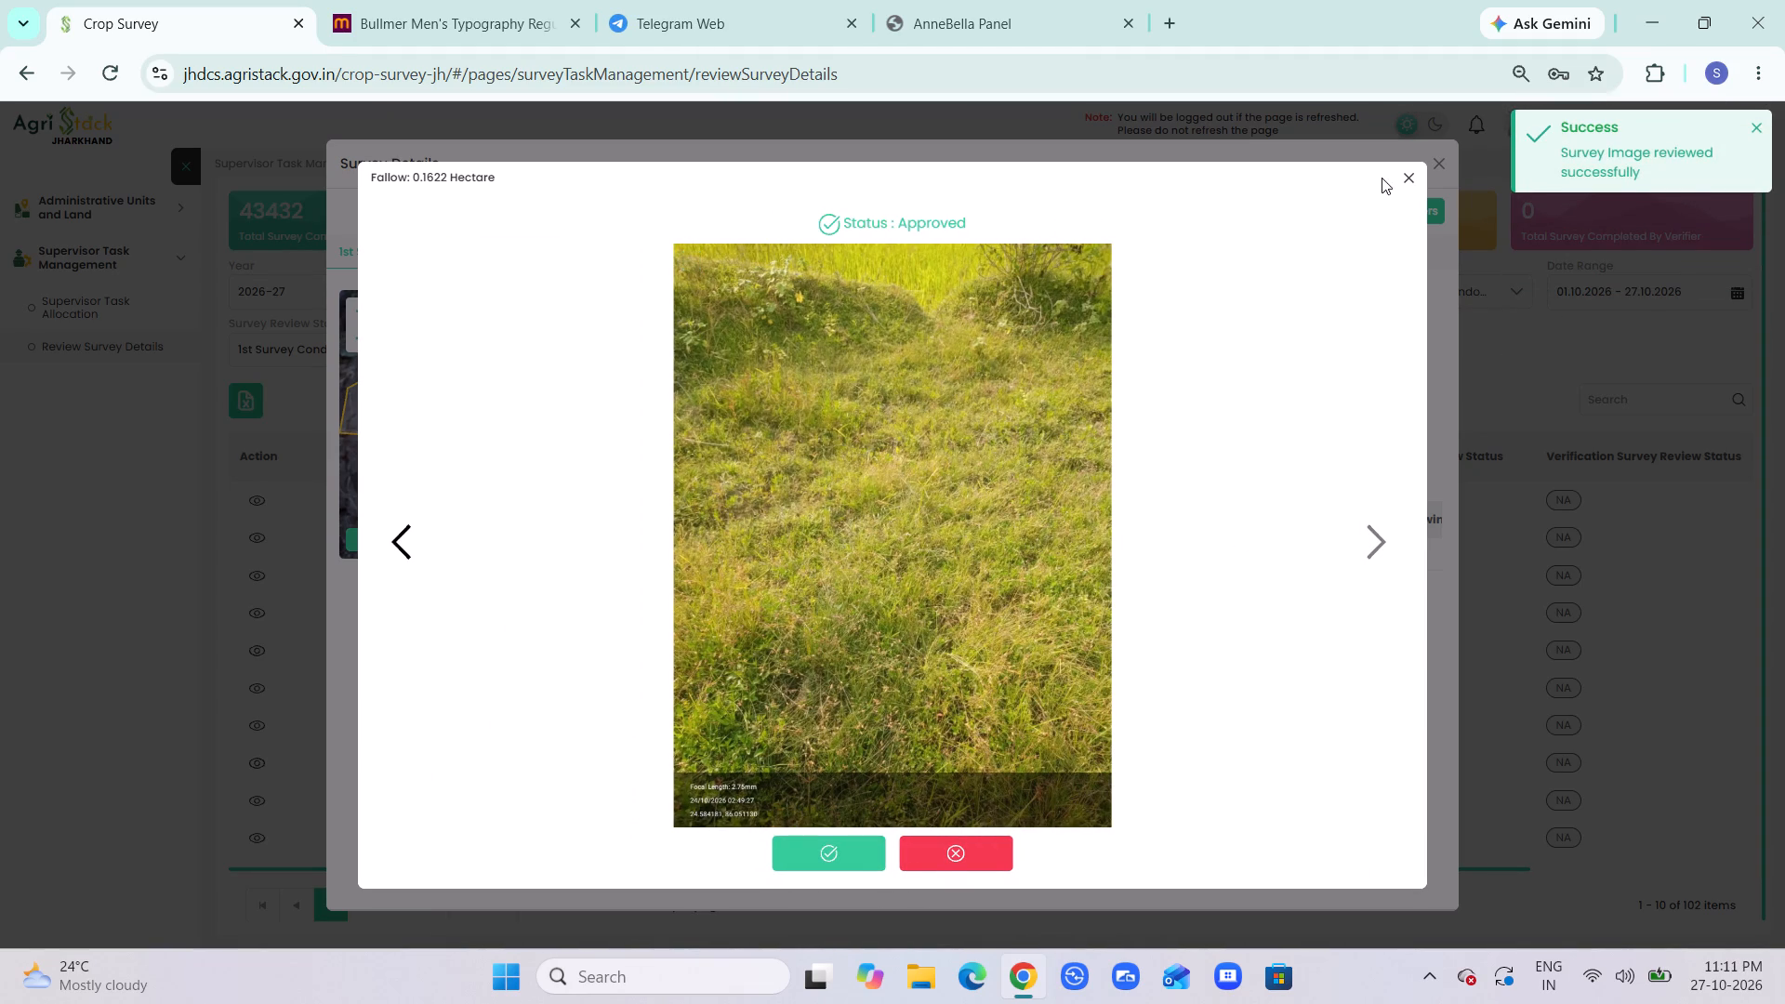
{"action": "left_click", "coordinate": [1410, 178]}
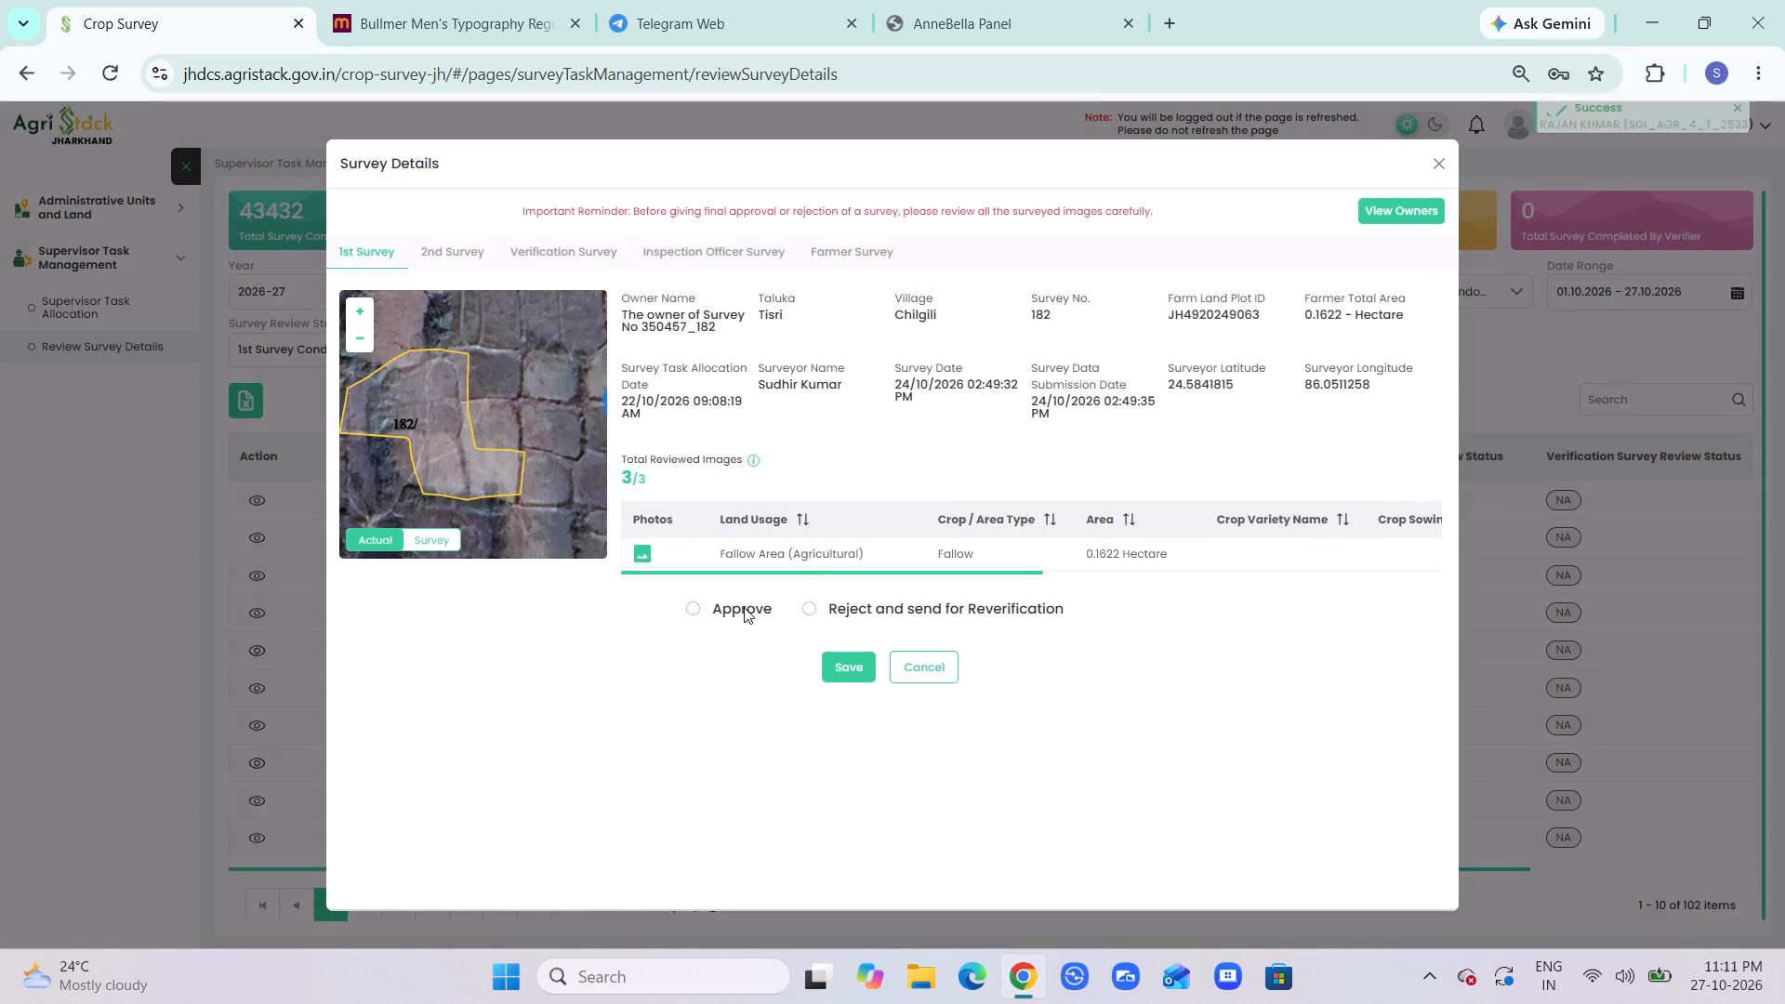
Mark the 1st survey of survey number 182 as Approve, save the review and close its details.
{"action": "left_click", "coordinate": [744, 607]}
{"action": "left_click", "coordinate": [853, 669]}
{"action": "left_click", "coordinate": [888, 569]}
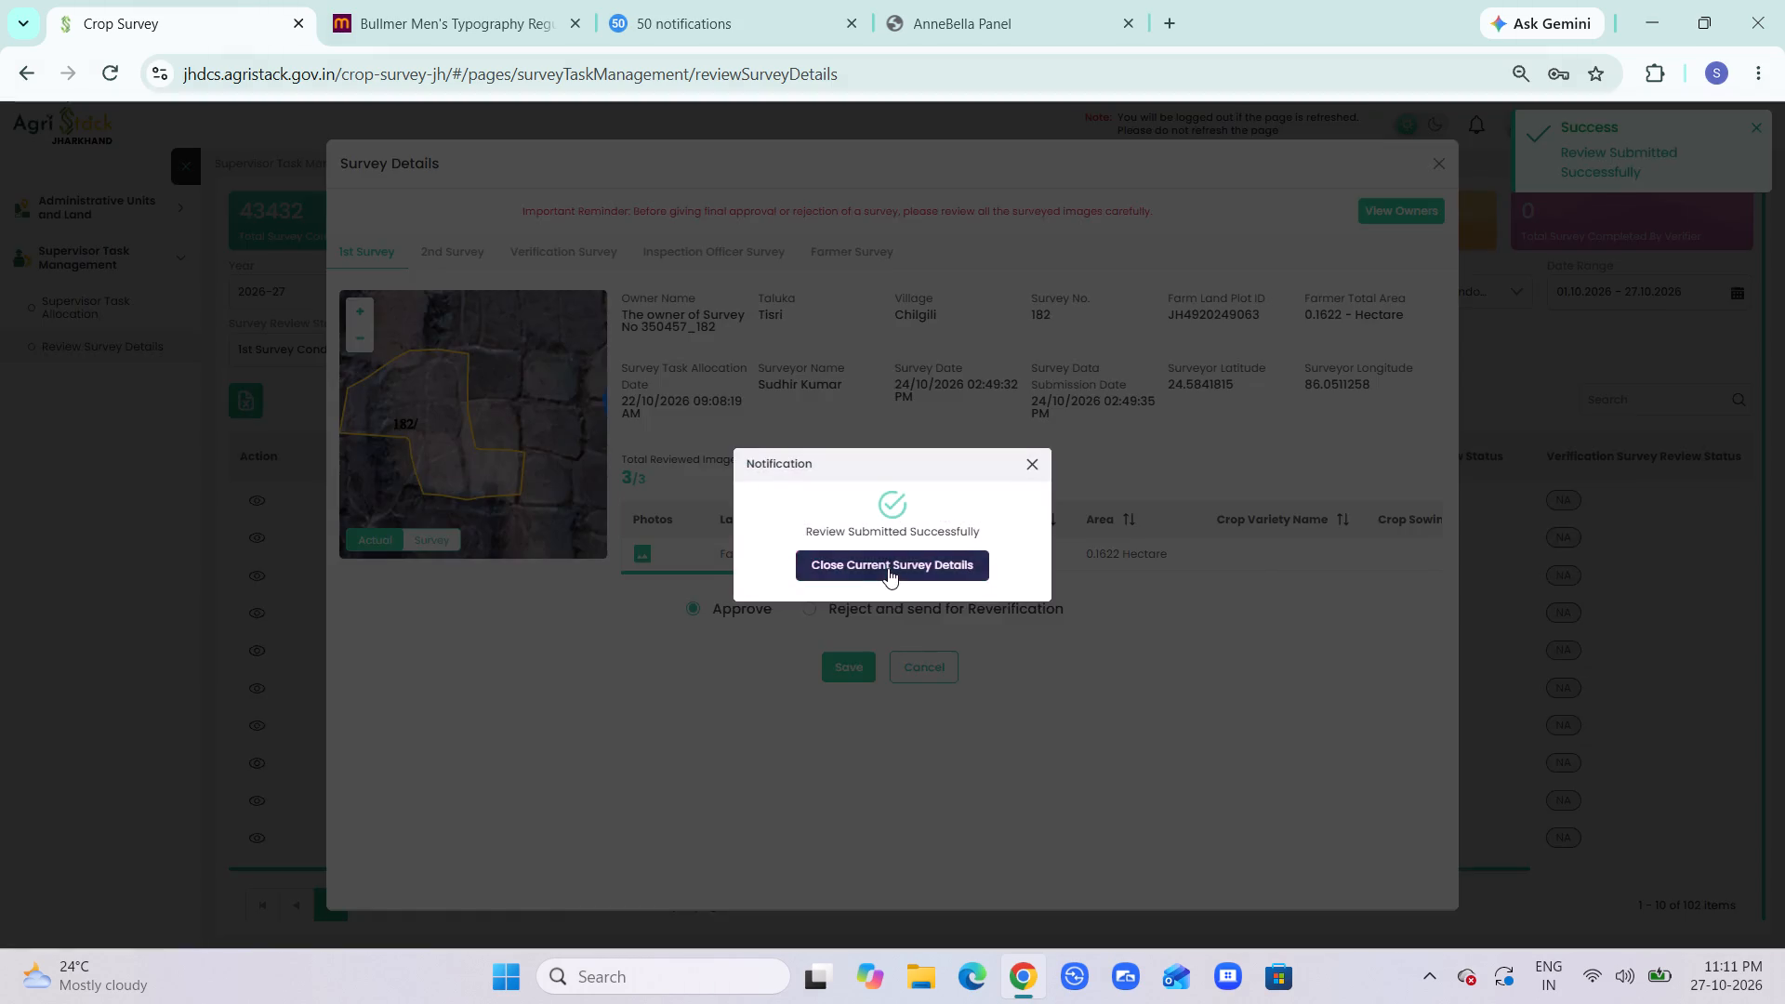
Open survey number 181 in Chilgili and approve all three of its agricultural Fallow images.
{"action": "left_click", "coordinate": [259, 799]}
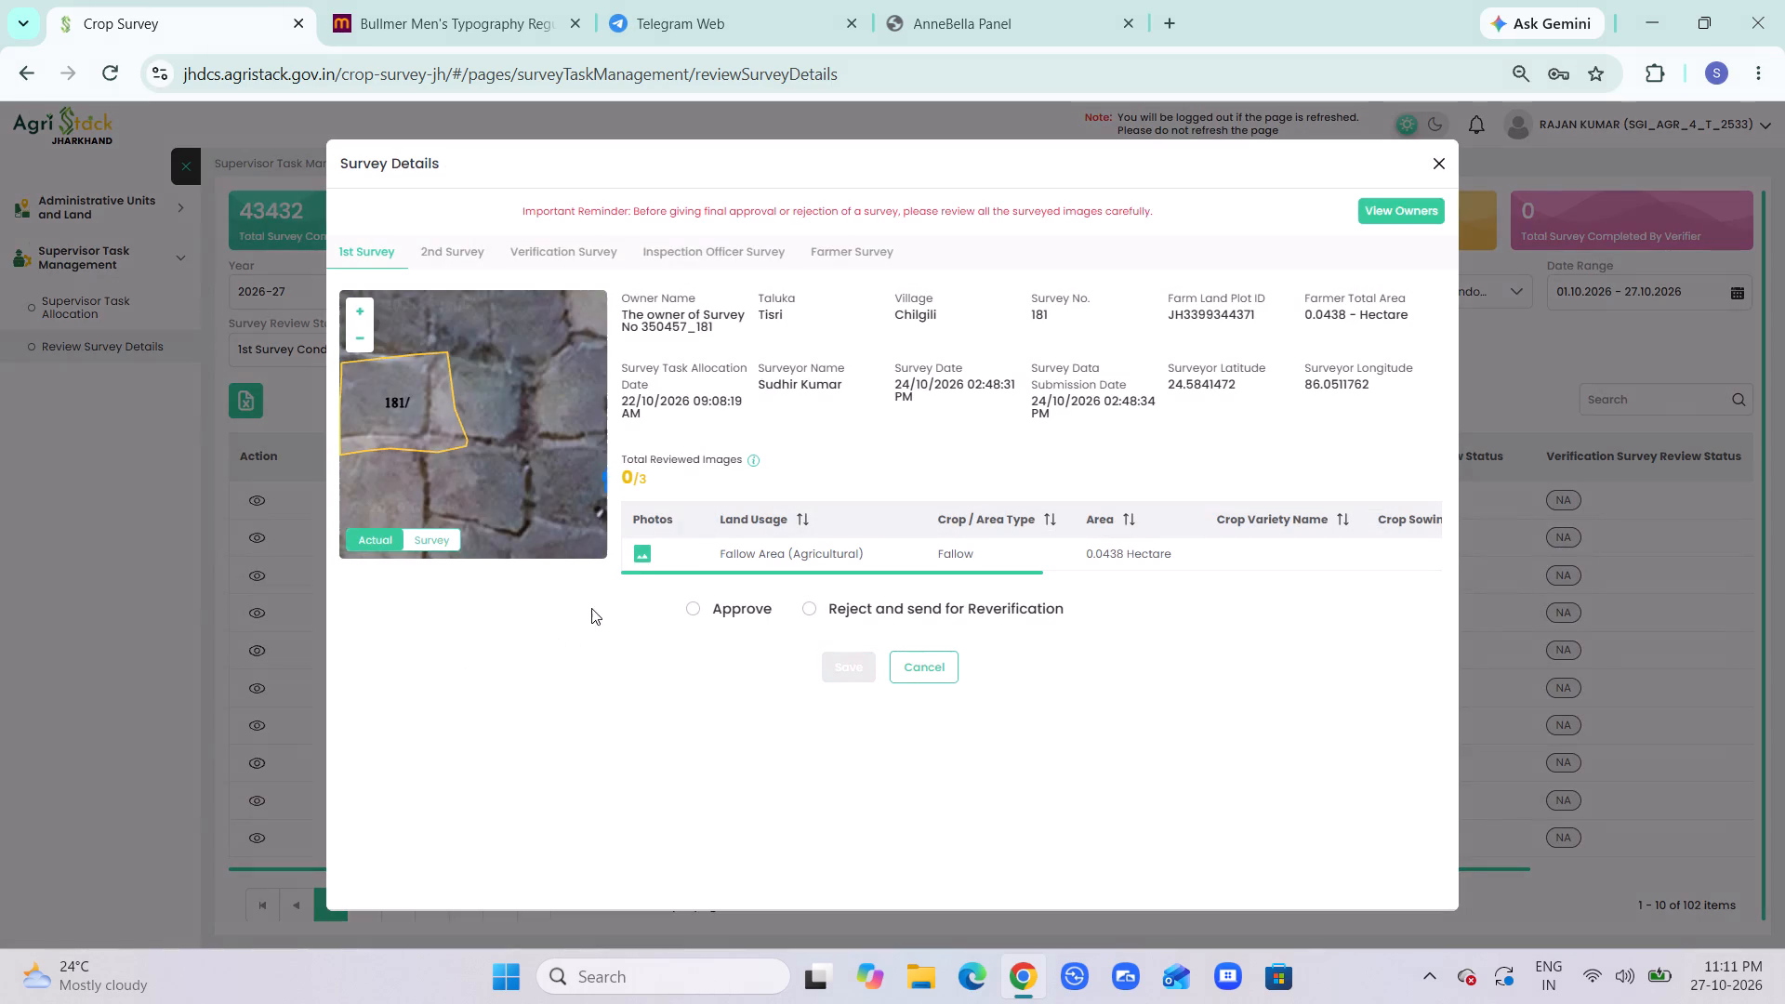
{"action": "left_click", "coordinate": [643, 552]}
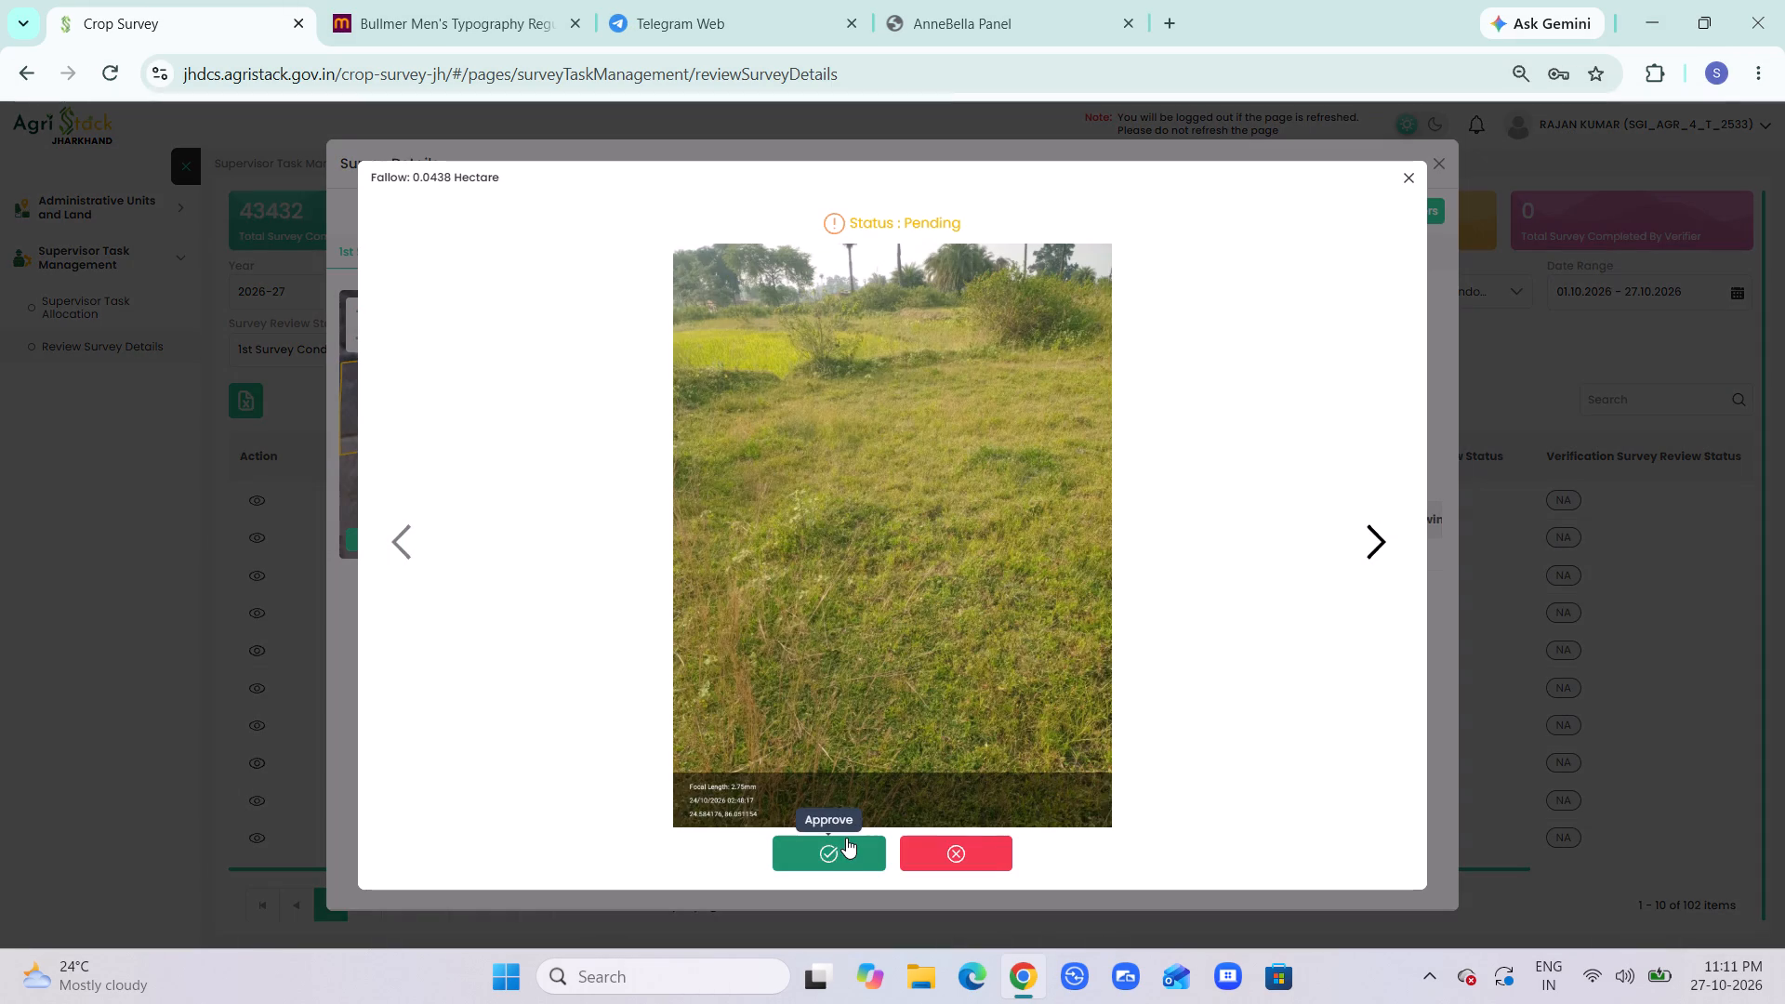
{"action": "left_click", "coordinate": [846, 837]}
{"action": "left_click_drag", "start_coordinate": [1023, 678], "coordinate": [877, 695]}
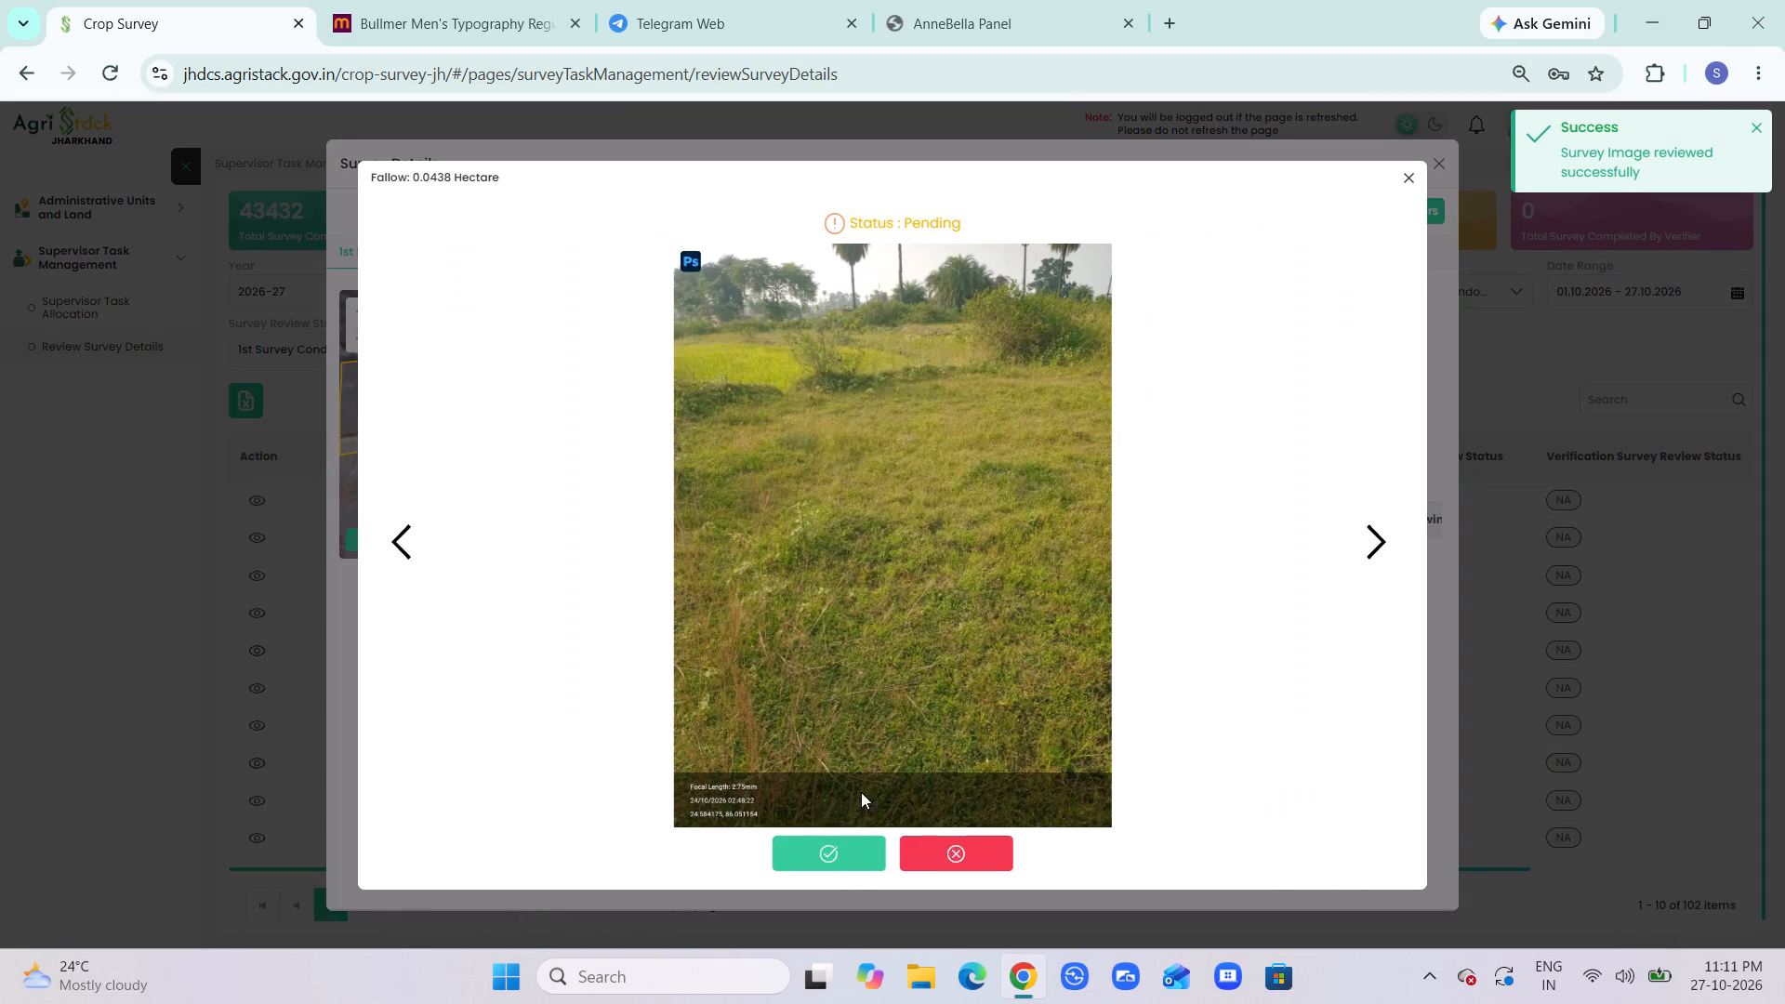
{"action": "left_click", "coordinate": [859, 852]}
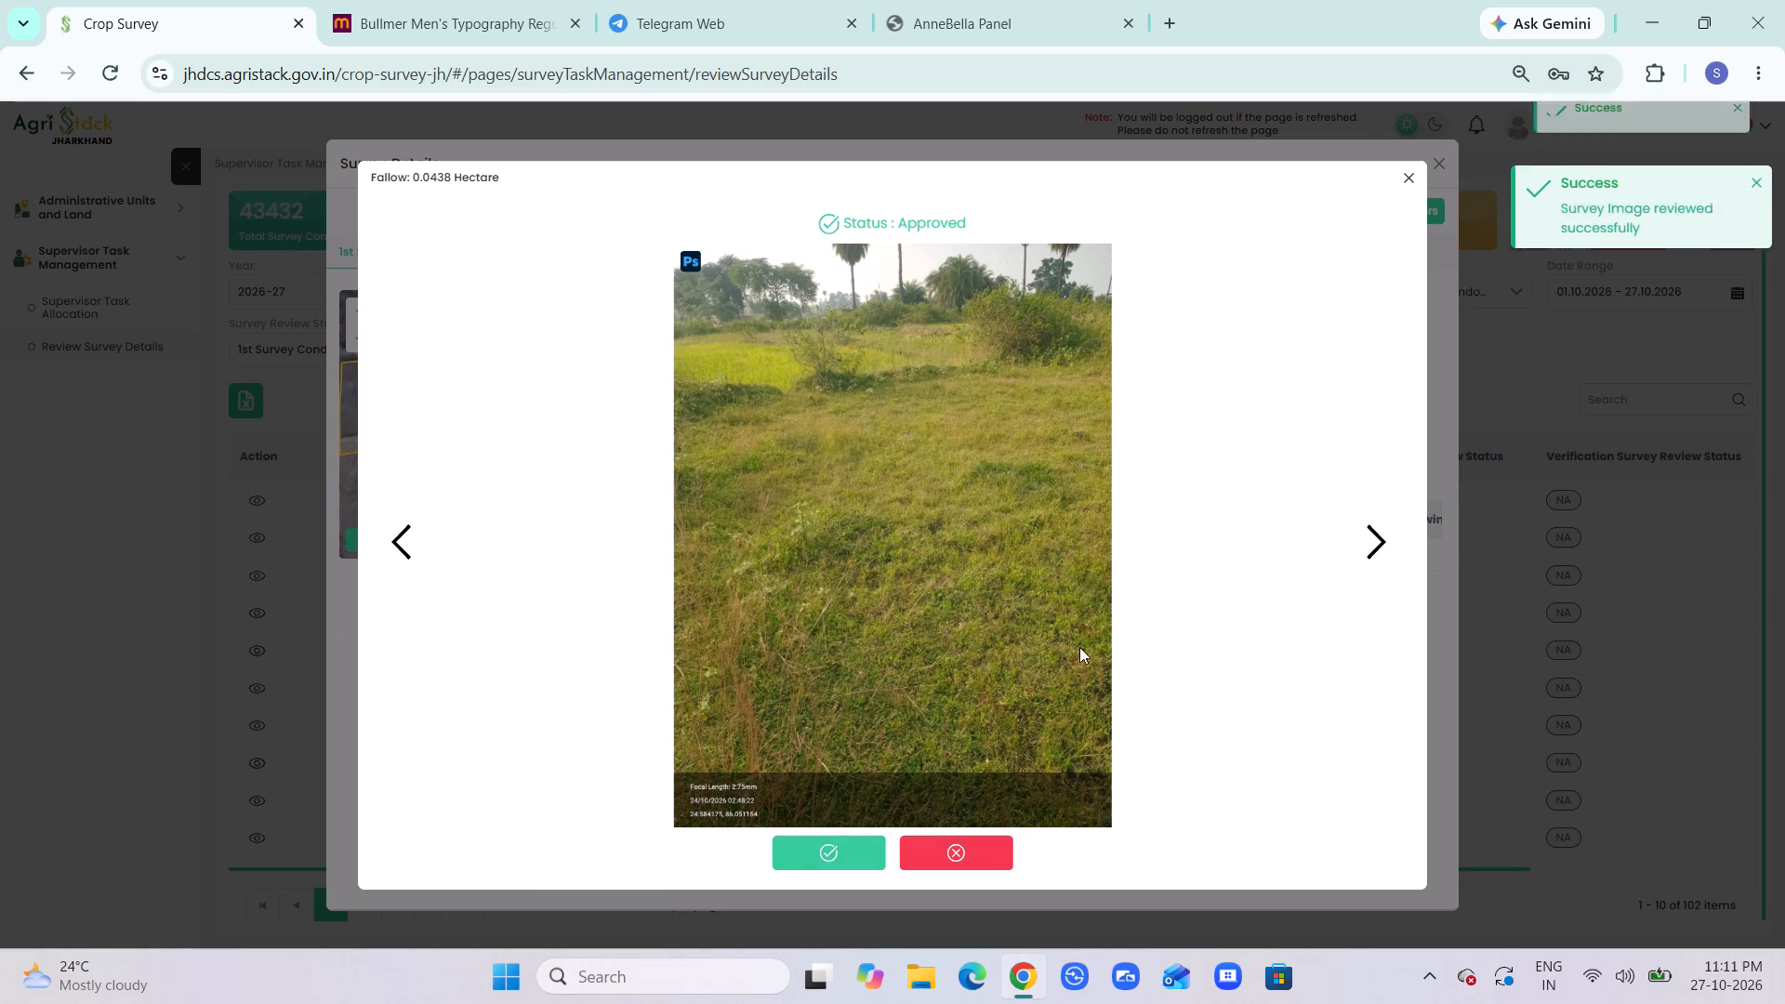
{"action": "left_click_drag", "start_coordinate": [1084, 658], "coordinate": [813, 699]}
{"action": "left_click", "coordinate": [871, 852]}
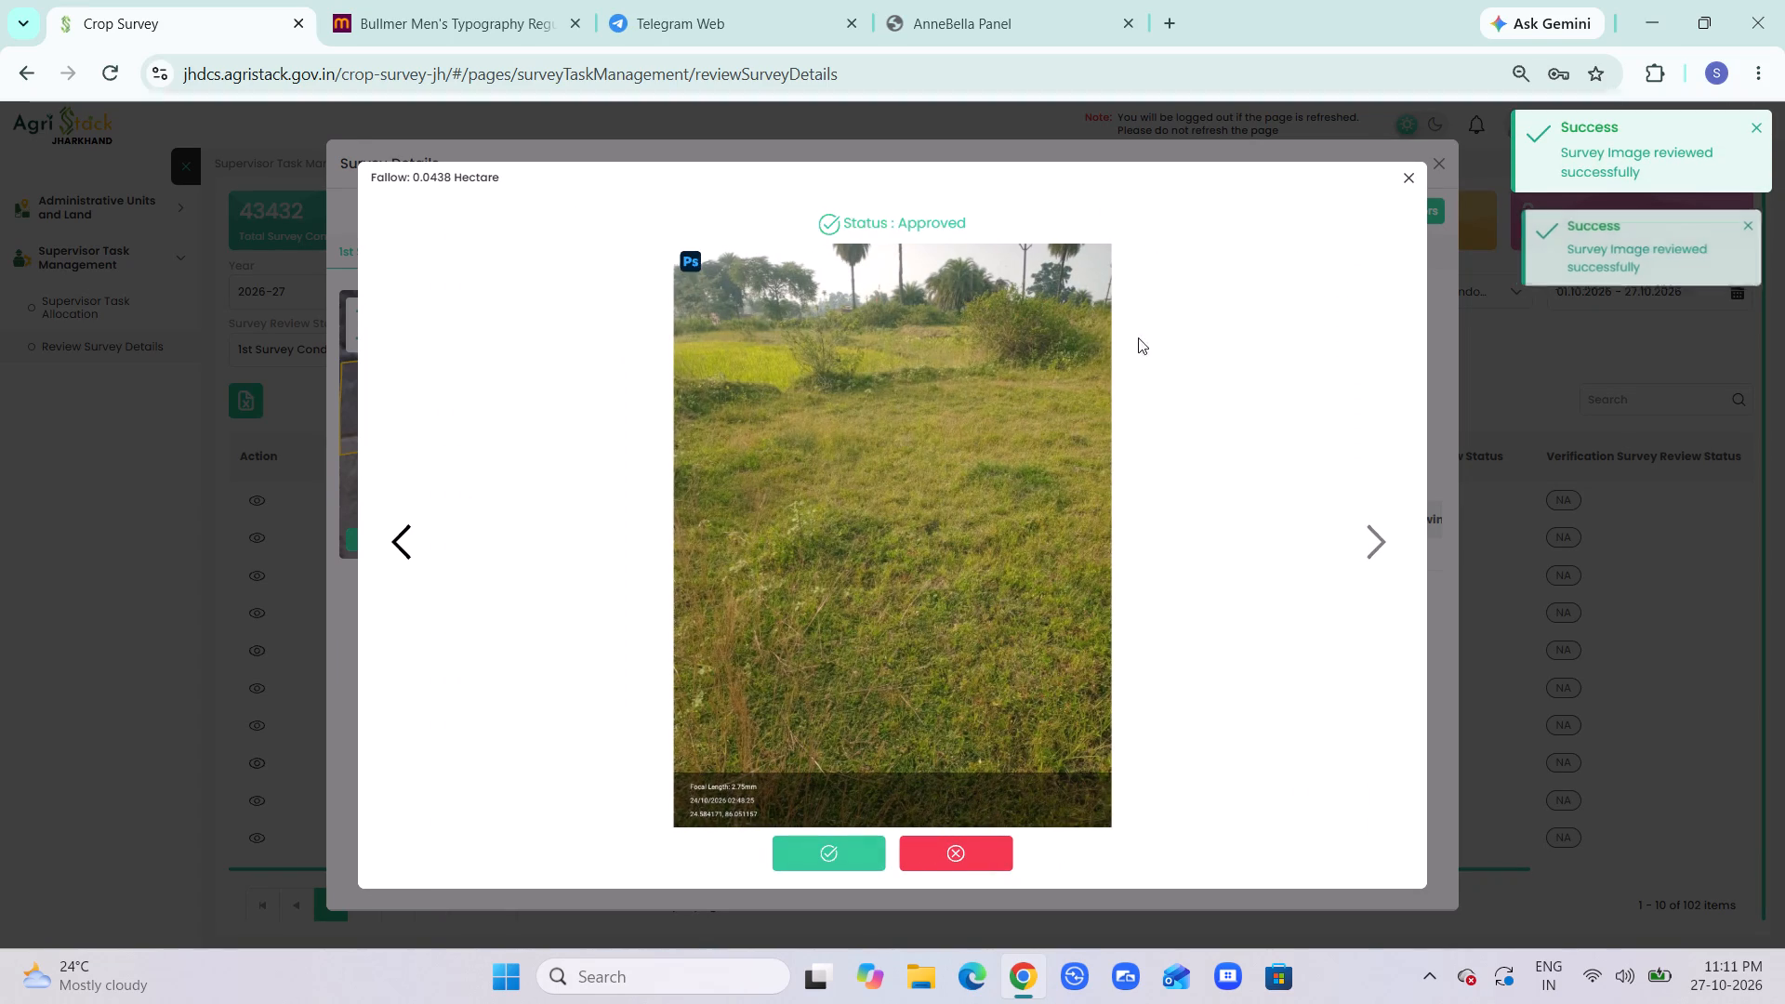
Mark the 1st survey of survey number 181 as Approve, save the review and close its details.
{"action": "left_click", "coordinate": [1409, 166]}
{"action": "left_click", "coordinate": [1409, 178]}
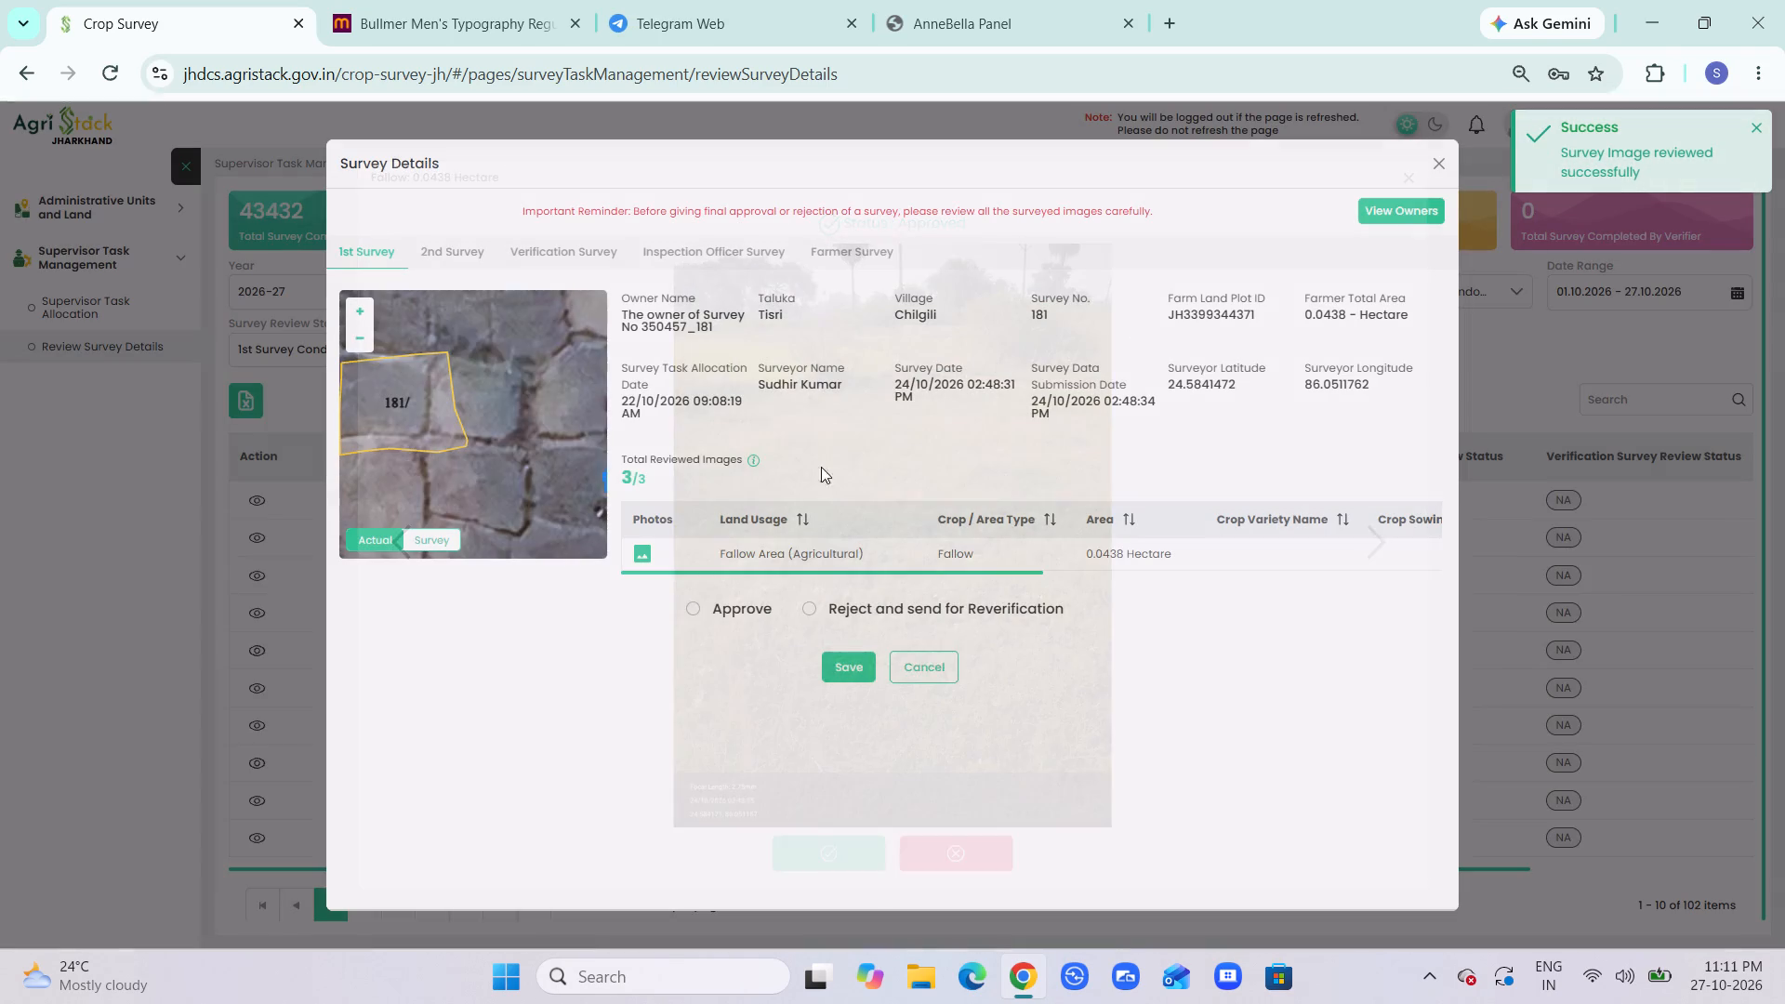
{"action": "left_click", "coordinate": [731, 610]}
{"action": "left_click", "coordinate": [841, 665]}
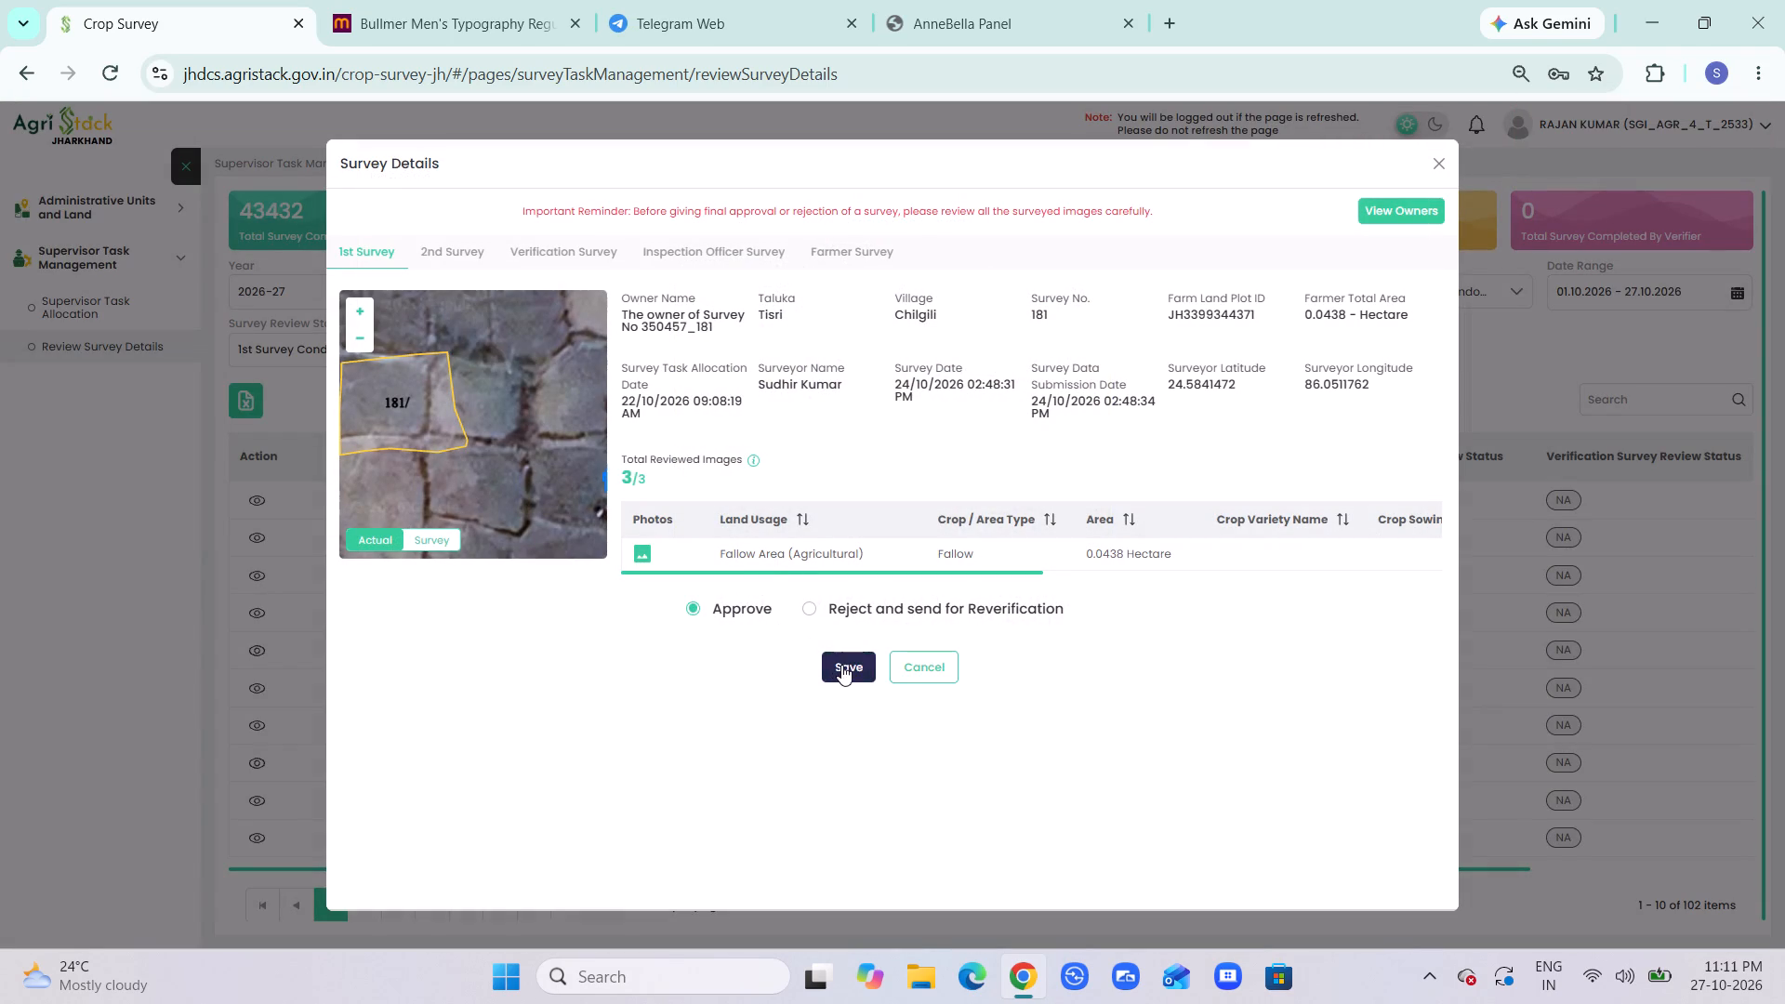
{"action": "left_click", "coordinate": [919, 567]}
Open survey number 180 in Chilgili and approve all three of its agricultural Fallow images.
{"action": "left_click", "coordinate": [250, 759]}
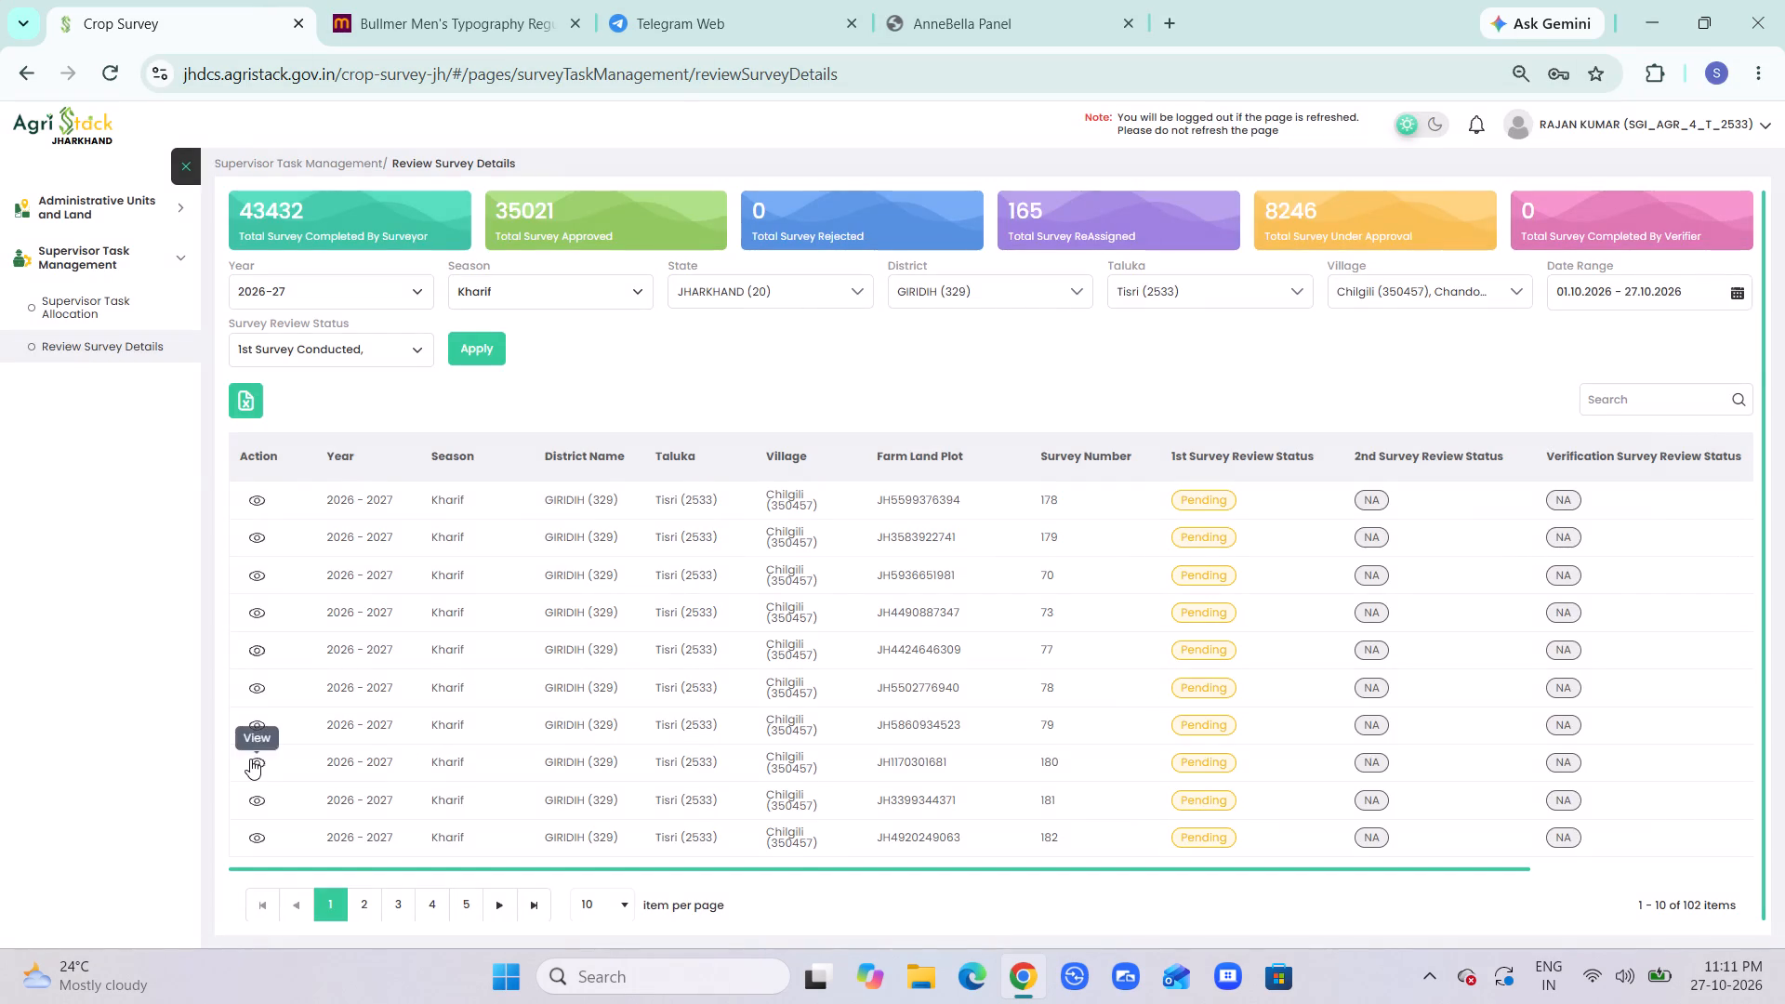
{"action": "left_click", "coordinate": [640, 551]}
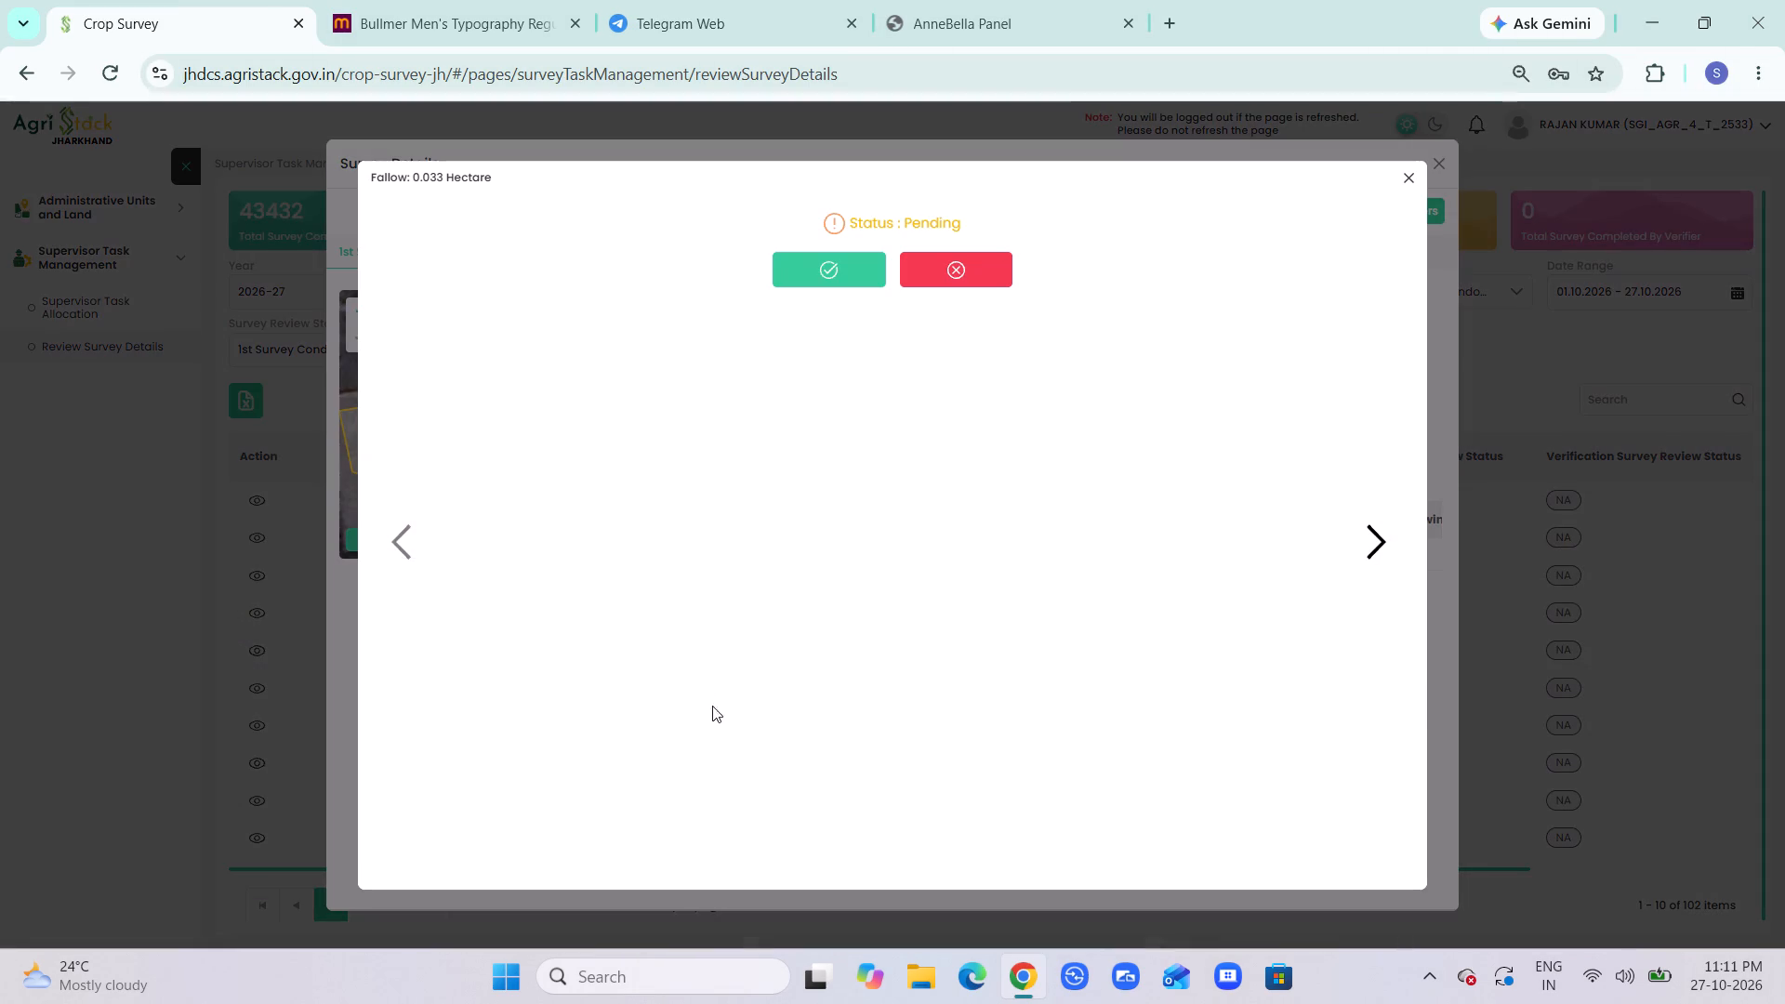
{"action": "left_click", "coordinate": [838, 850]}
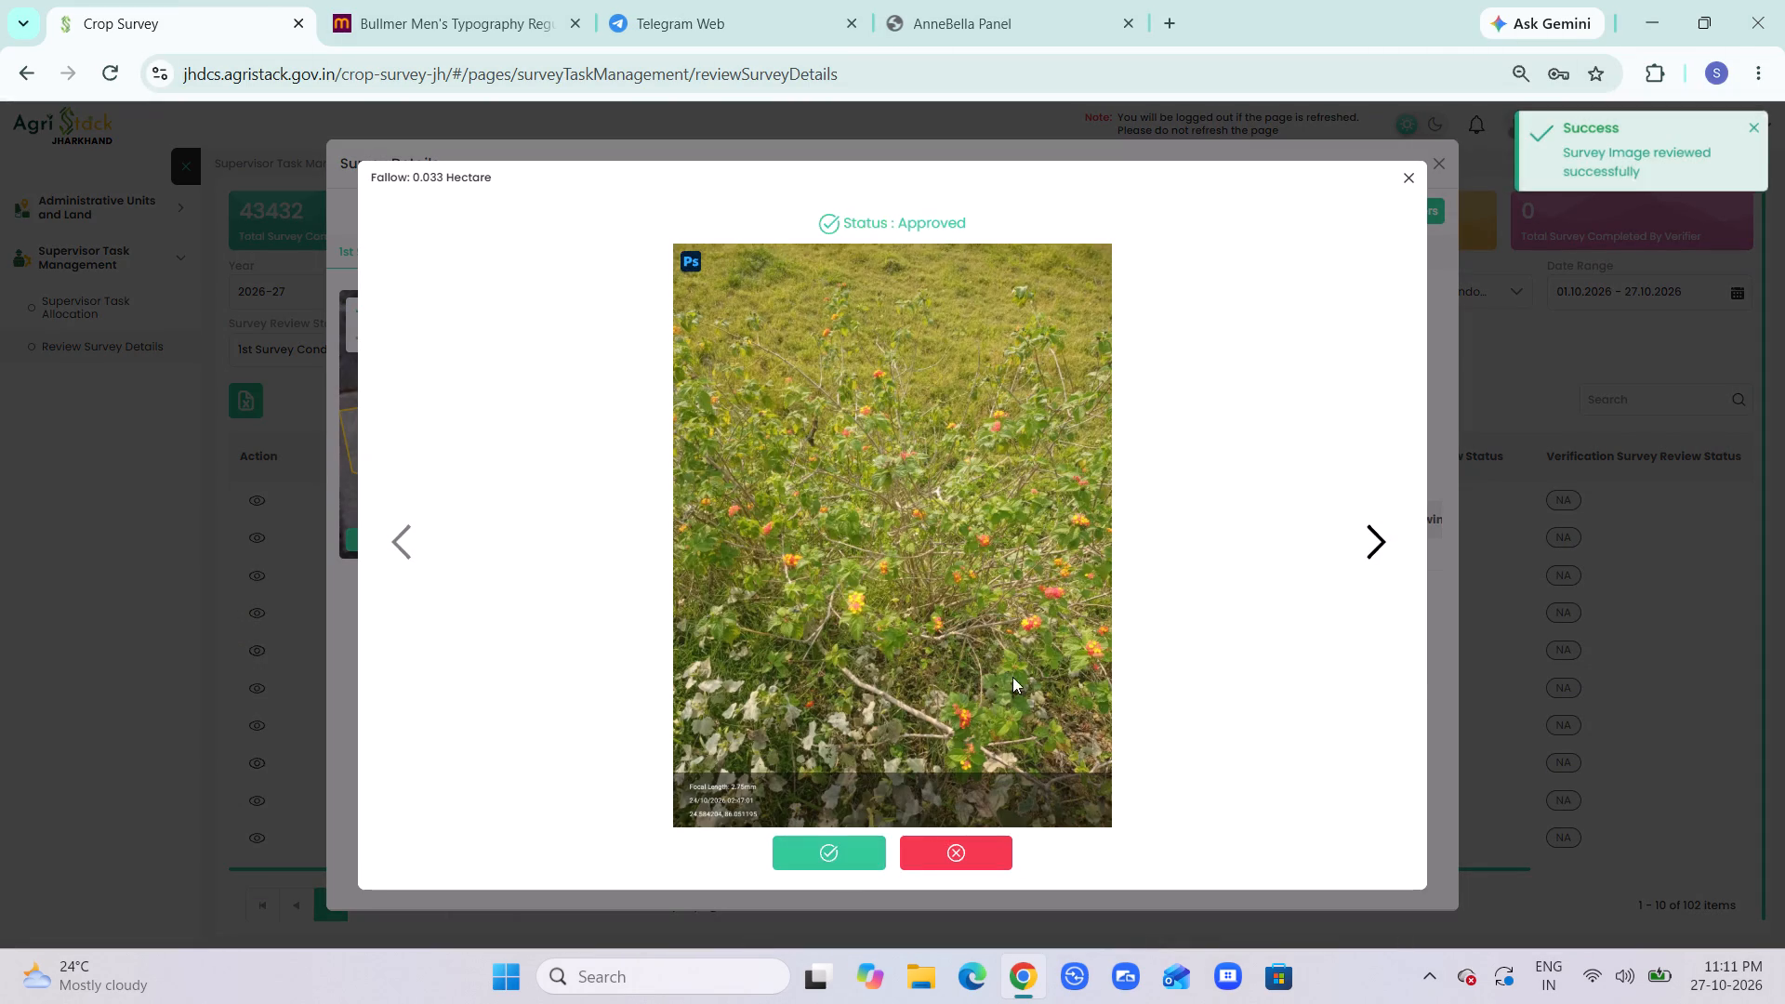
{"action": "left_click_drag", "start_coordinate": [1083, 666], "coordinate": [952, 692]}
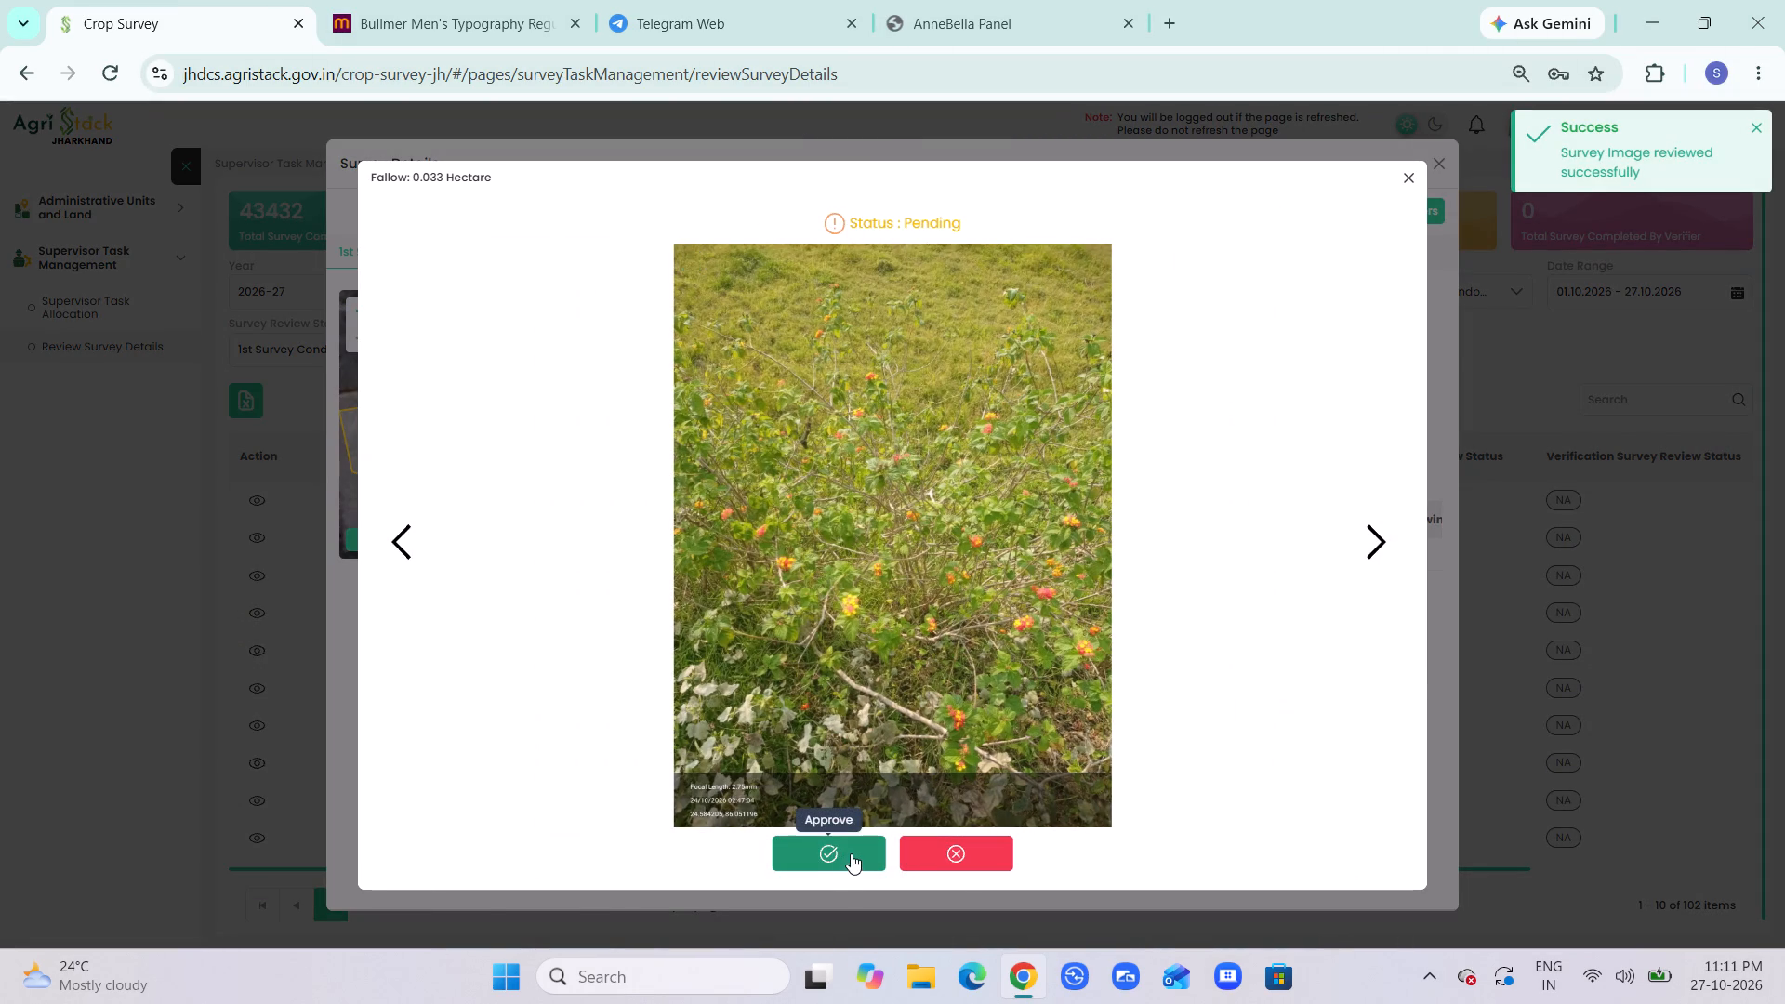
{"action": "left_click", "coordinate": [851, 853]}
{"action": "left_click_drag", "start_coordinate": [1020, 674], "coordinate": [877, 693]}
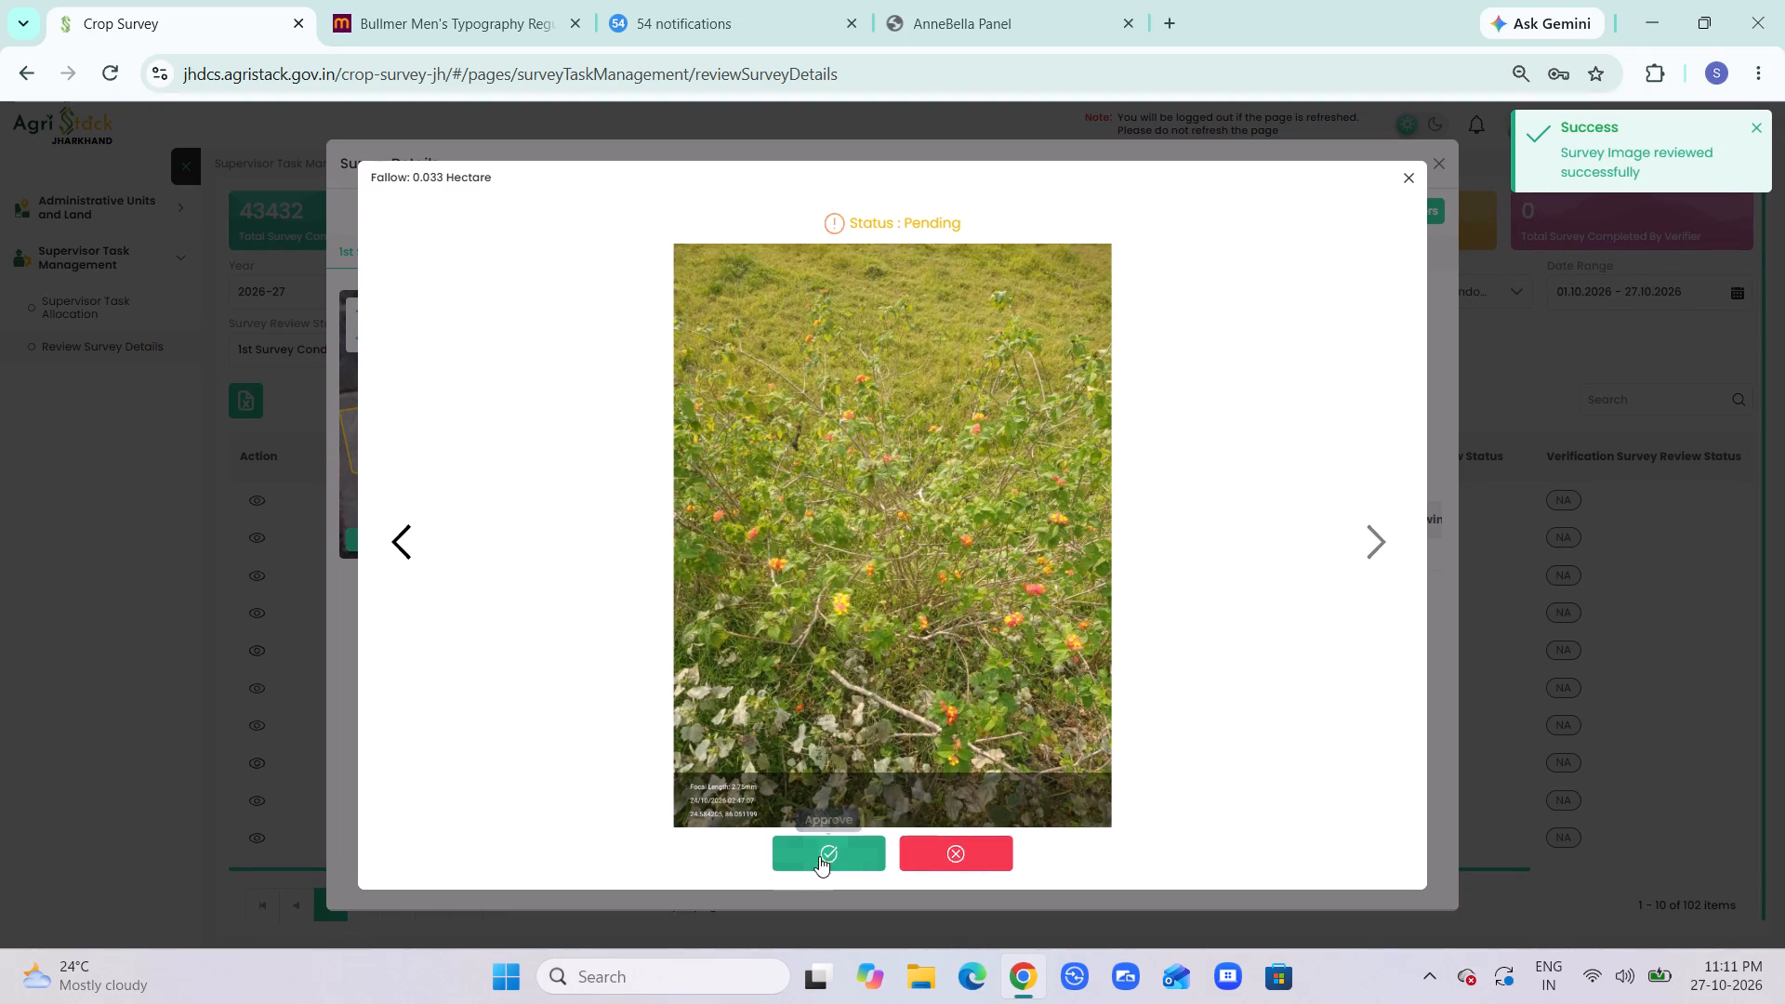
{"action": "left_click", "coordinate": [828, 852]}
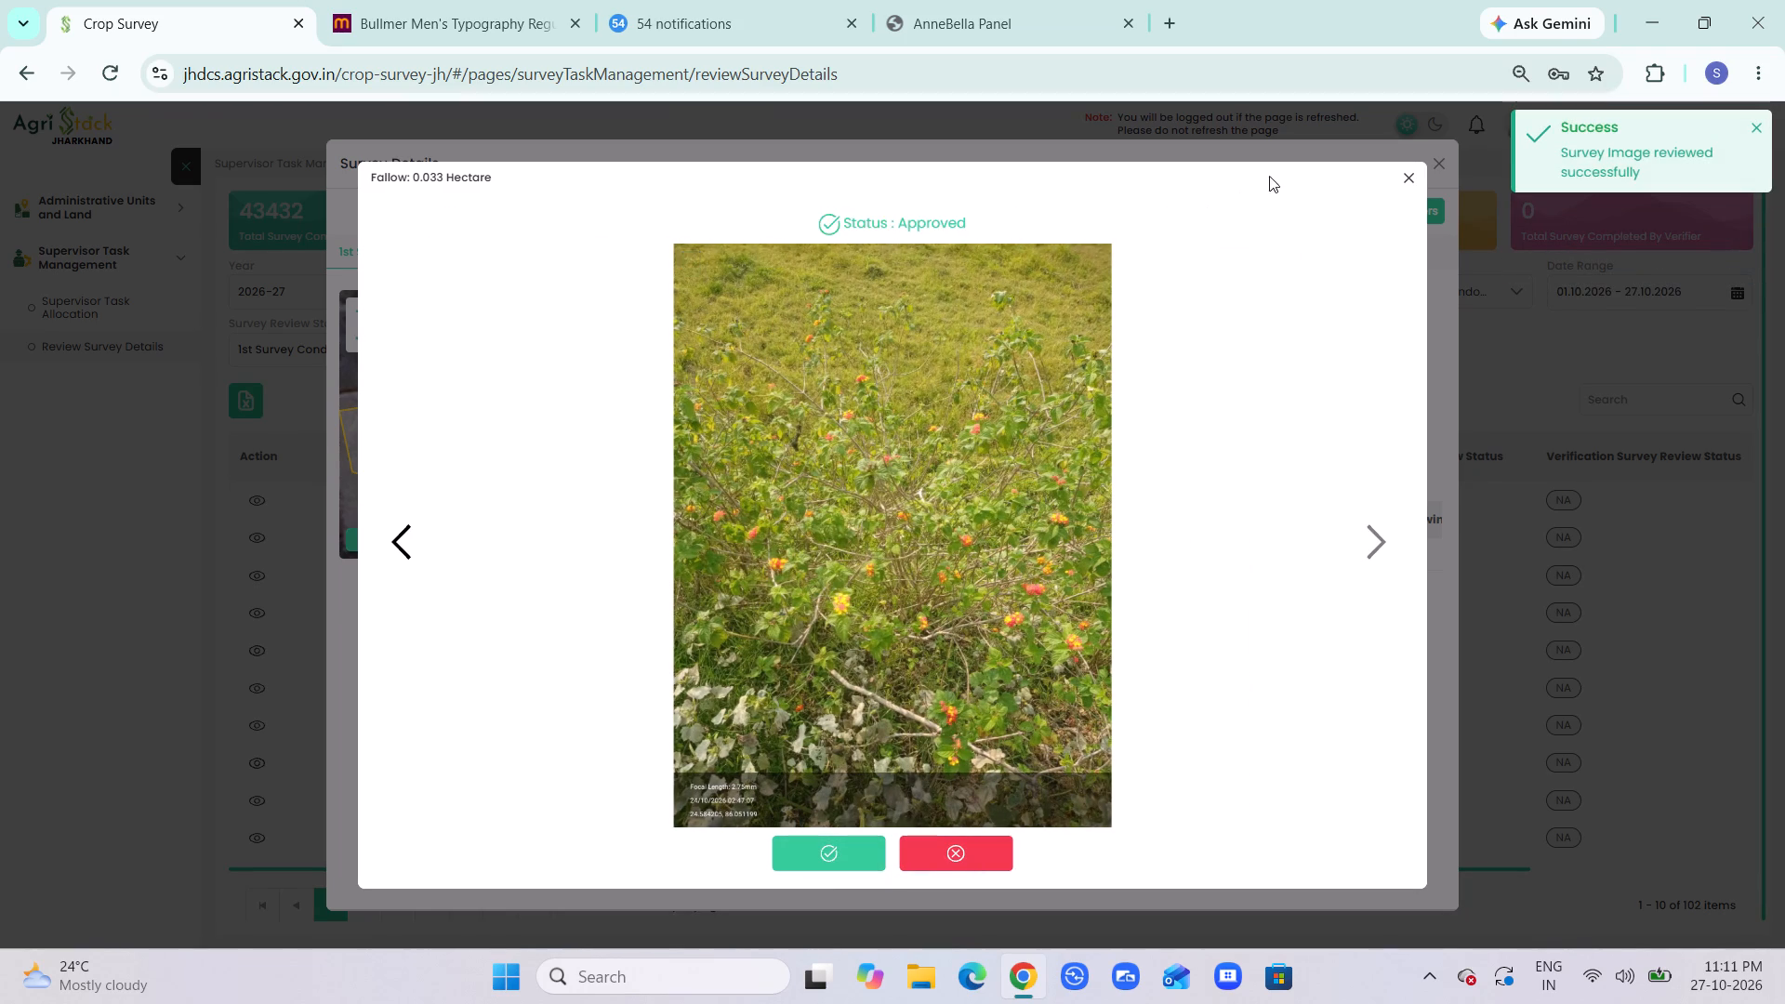
{"action": "left_click", "coordinate": [1409, 178]}
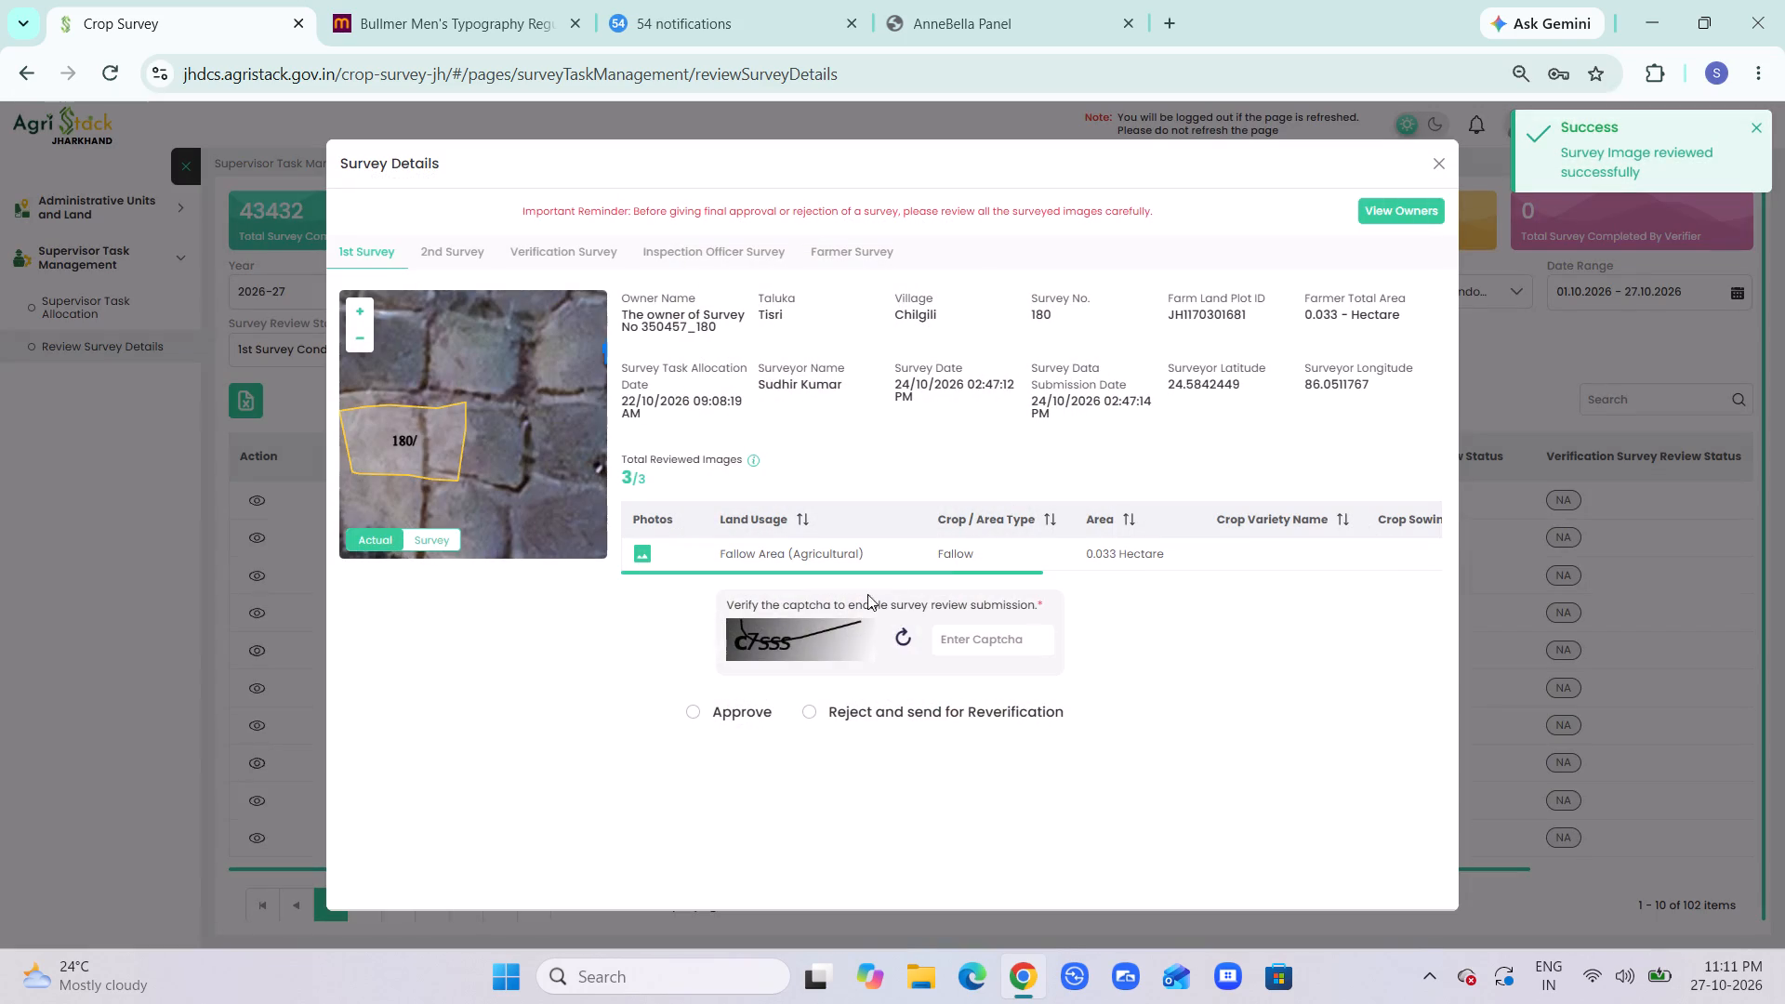
Enter the captcha in uppercase, mark the 1st survey of survey number 180 as Approve and try to save the review.
{"action": "left_click", "coordinate": [955, 636]}
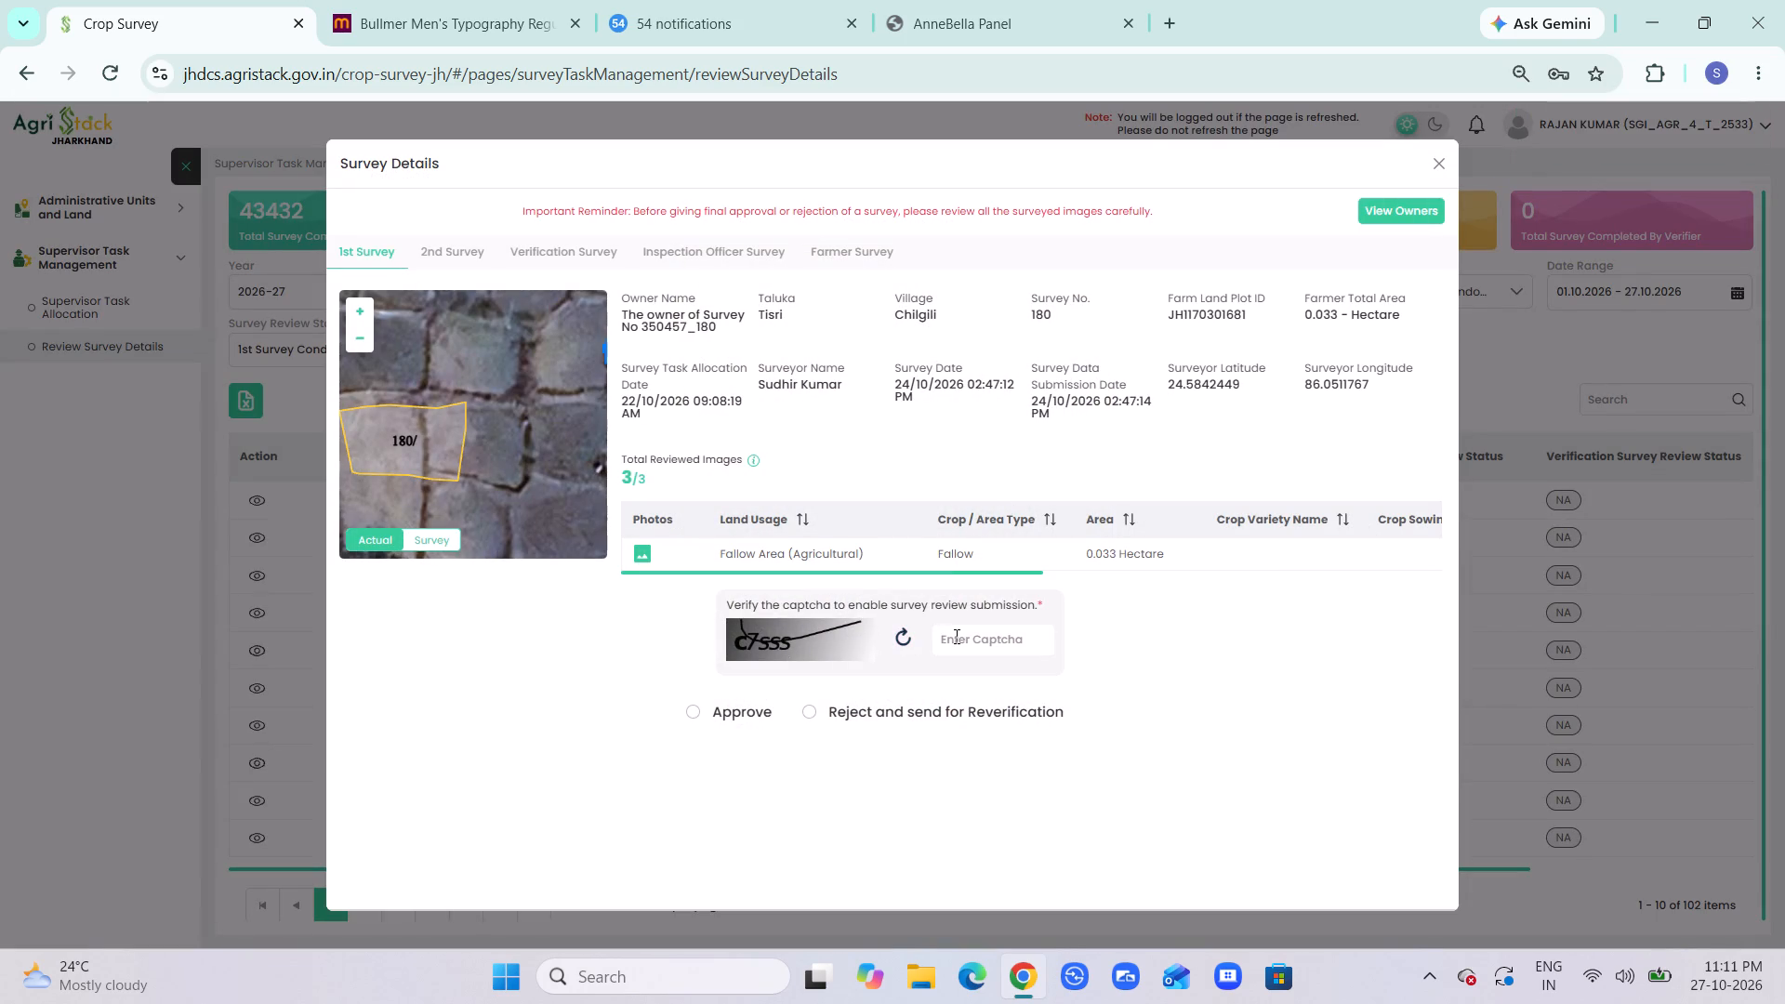
{"action": "key", "text": "c"}
{"action": "key", "text": "7"}
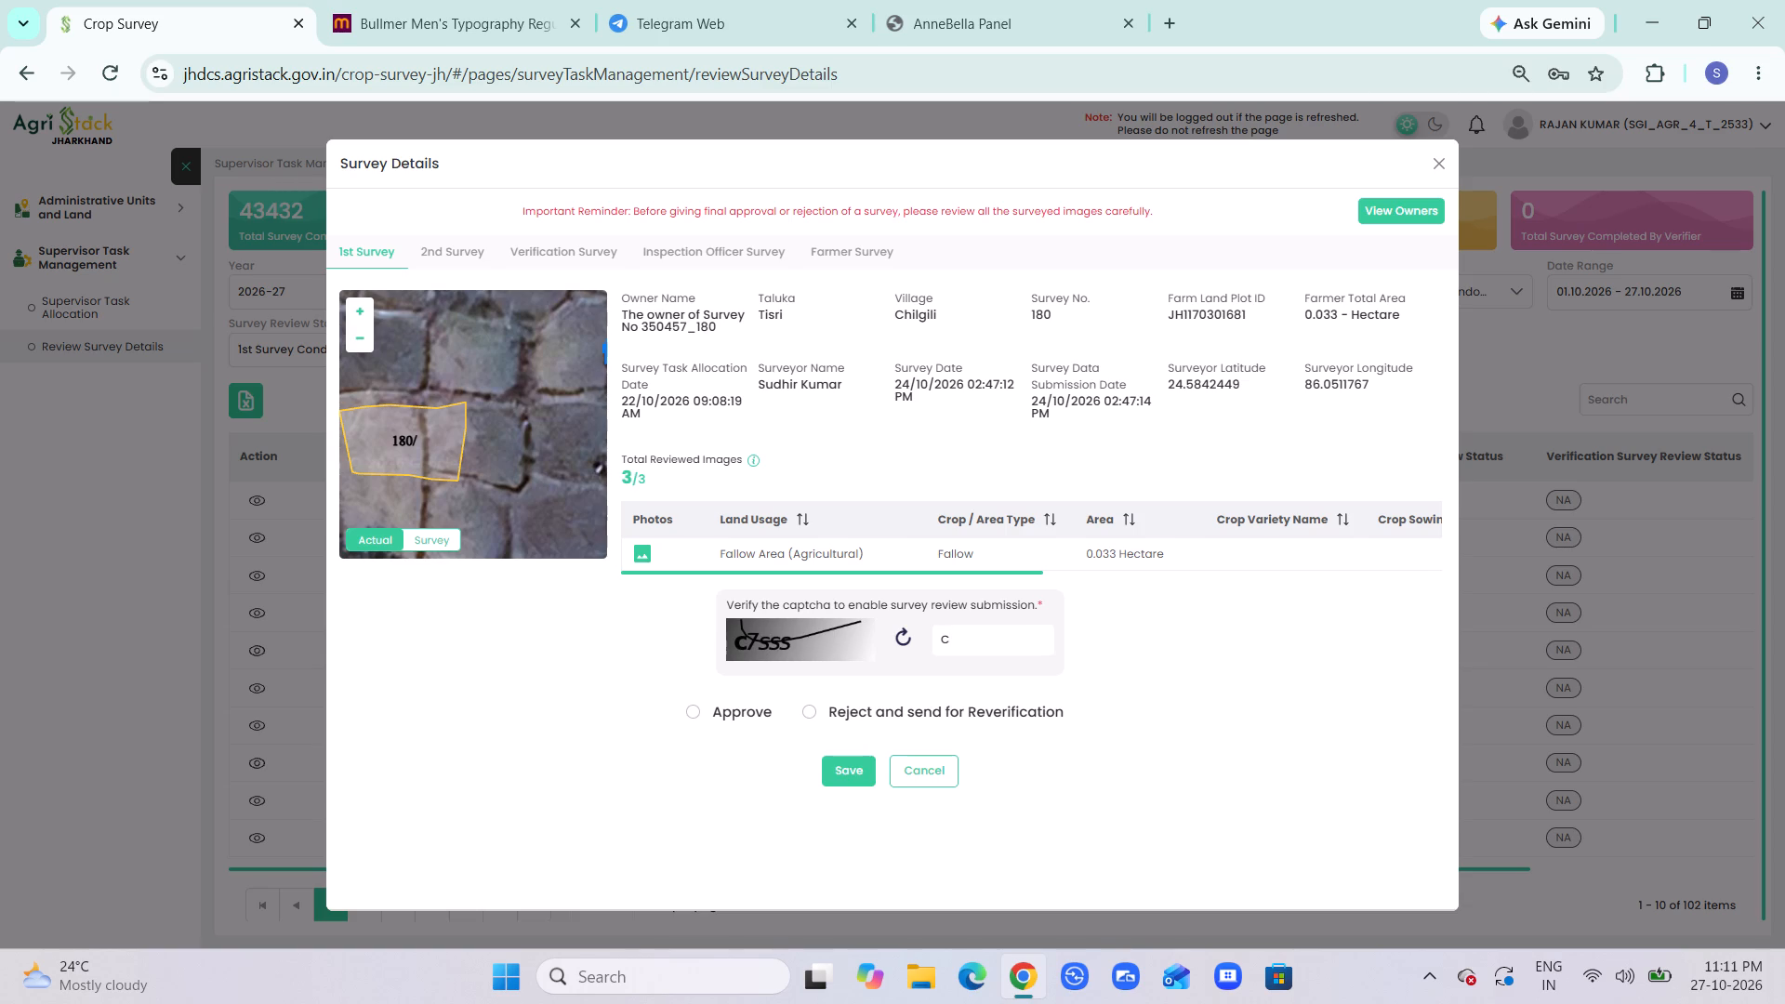
{"action": "type", "text": "SSS"}
{"action": "left_click", "coordinate": [750, 704]}
{"action": "left_click_drag", "start_coordinate": [825, 745], "coordinate": [830, 753]}
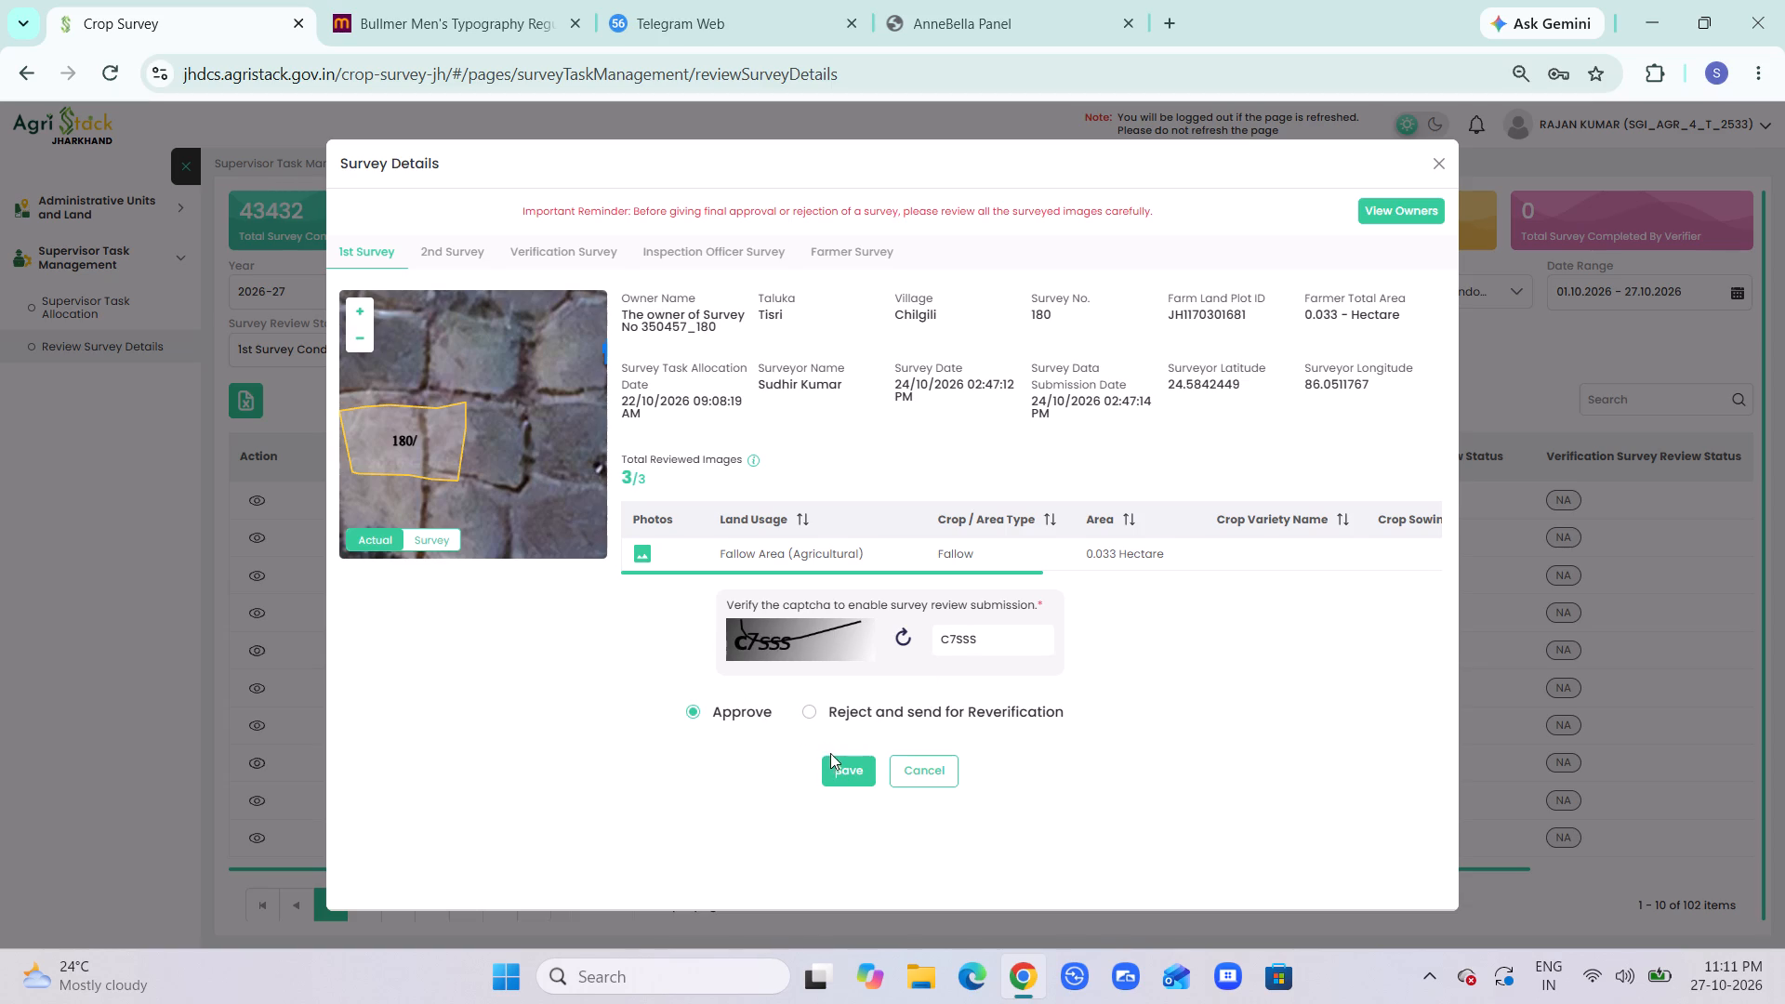
{"action": "left_click_drag", "start_coordinate": [830, 753], "coordinate": [832, 754]}
{"action": "left_click", "coordinate": [843, 771]}
Replace the captcha entry with the code in lowercase, save the review of survey number 180 and close its details.
{"action": "left_click", "coordinate": [951, 634]}
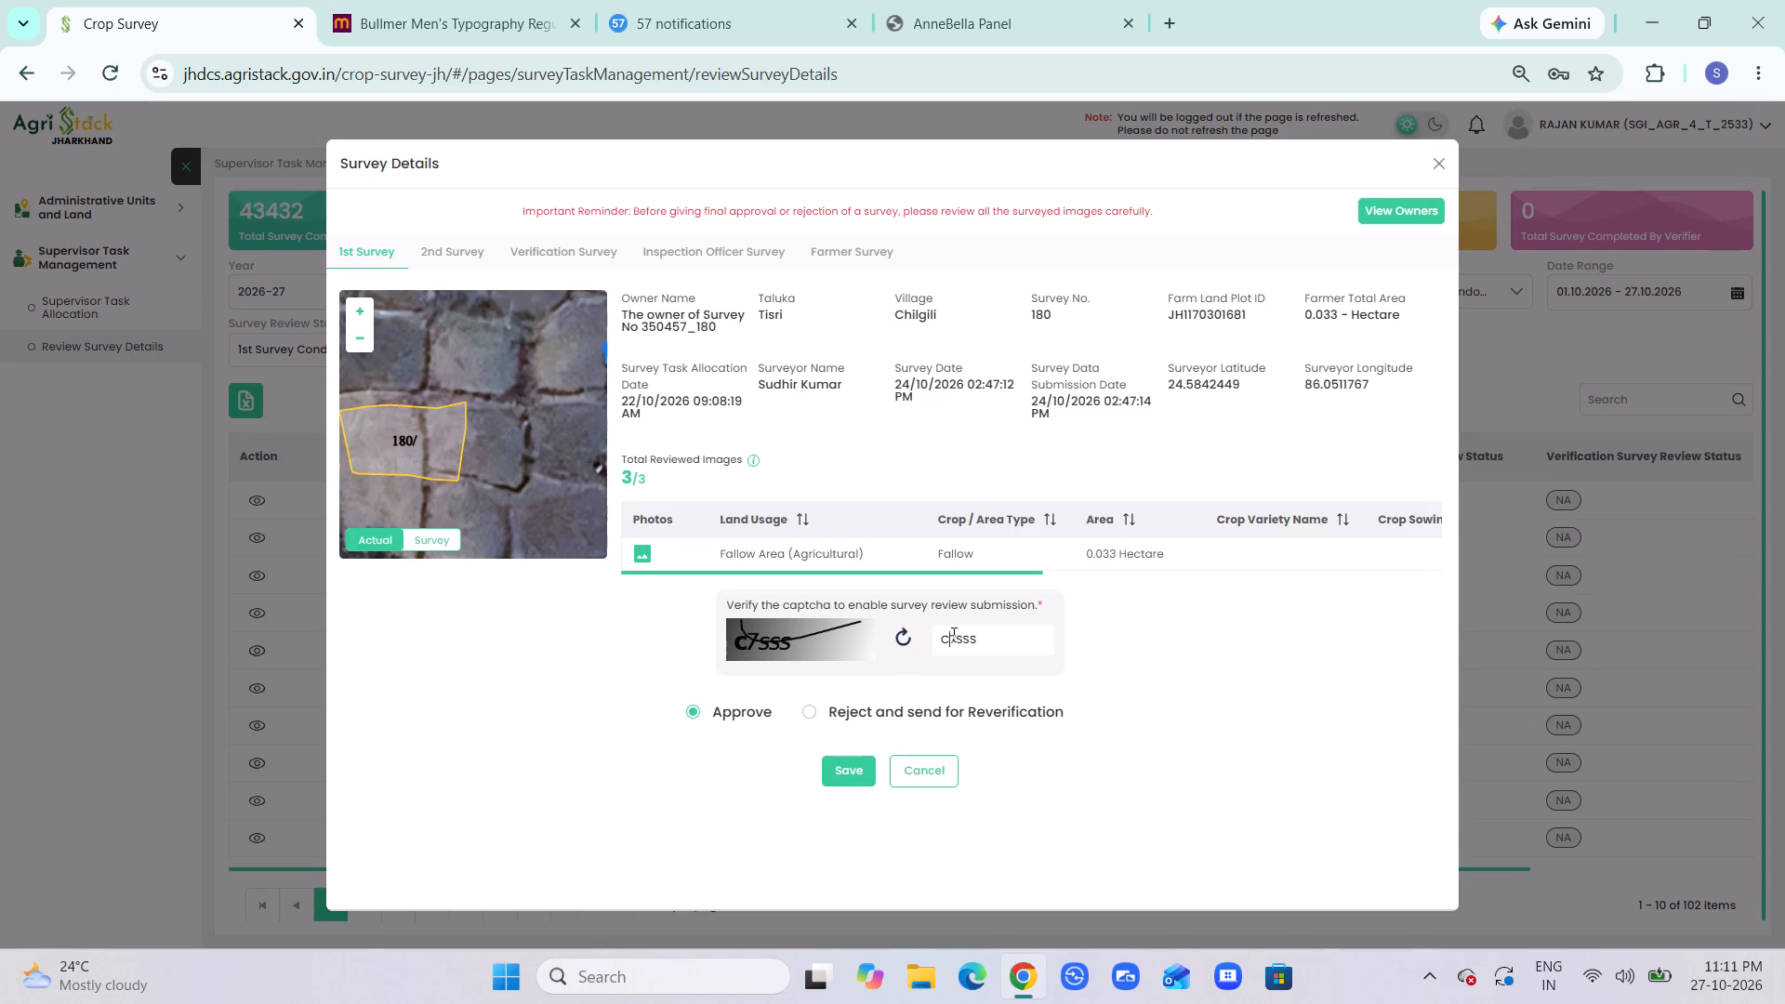
{"action": "key", "text": "BackSpace"}
{"action": "left_click", "coordinate": [1030, 646]}
{"action": "key", "text": "BackSpace"}
{"action": "key", "text": "BackSpace"}
{"action": "key", "text": "BackSpace"}
{"action": "key", "text": "BackSpace"}
{"action": "key", "text": "BackSpace"}
{"action": "key", "text": "BackSpace"}
{"action": "key", "text": "BackSpace"}
{"action": "key", "text": "BackSpace"}
{"action": "key", "text": "BackSpace"}
{"action": "key", "text": "BackSpace"}
{"action": "key", "text": "BackSpace"}
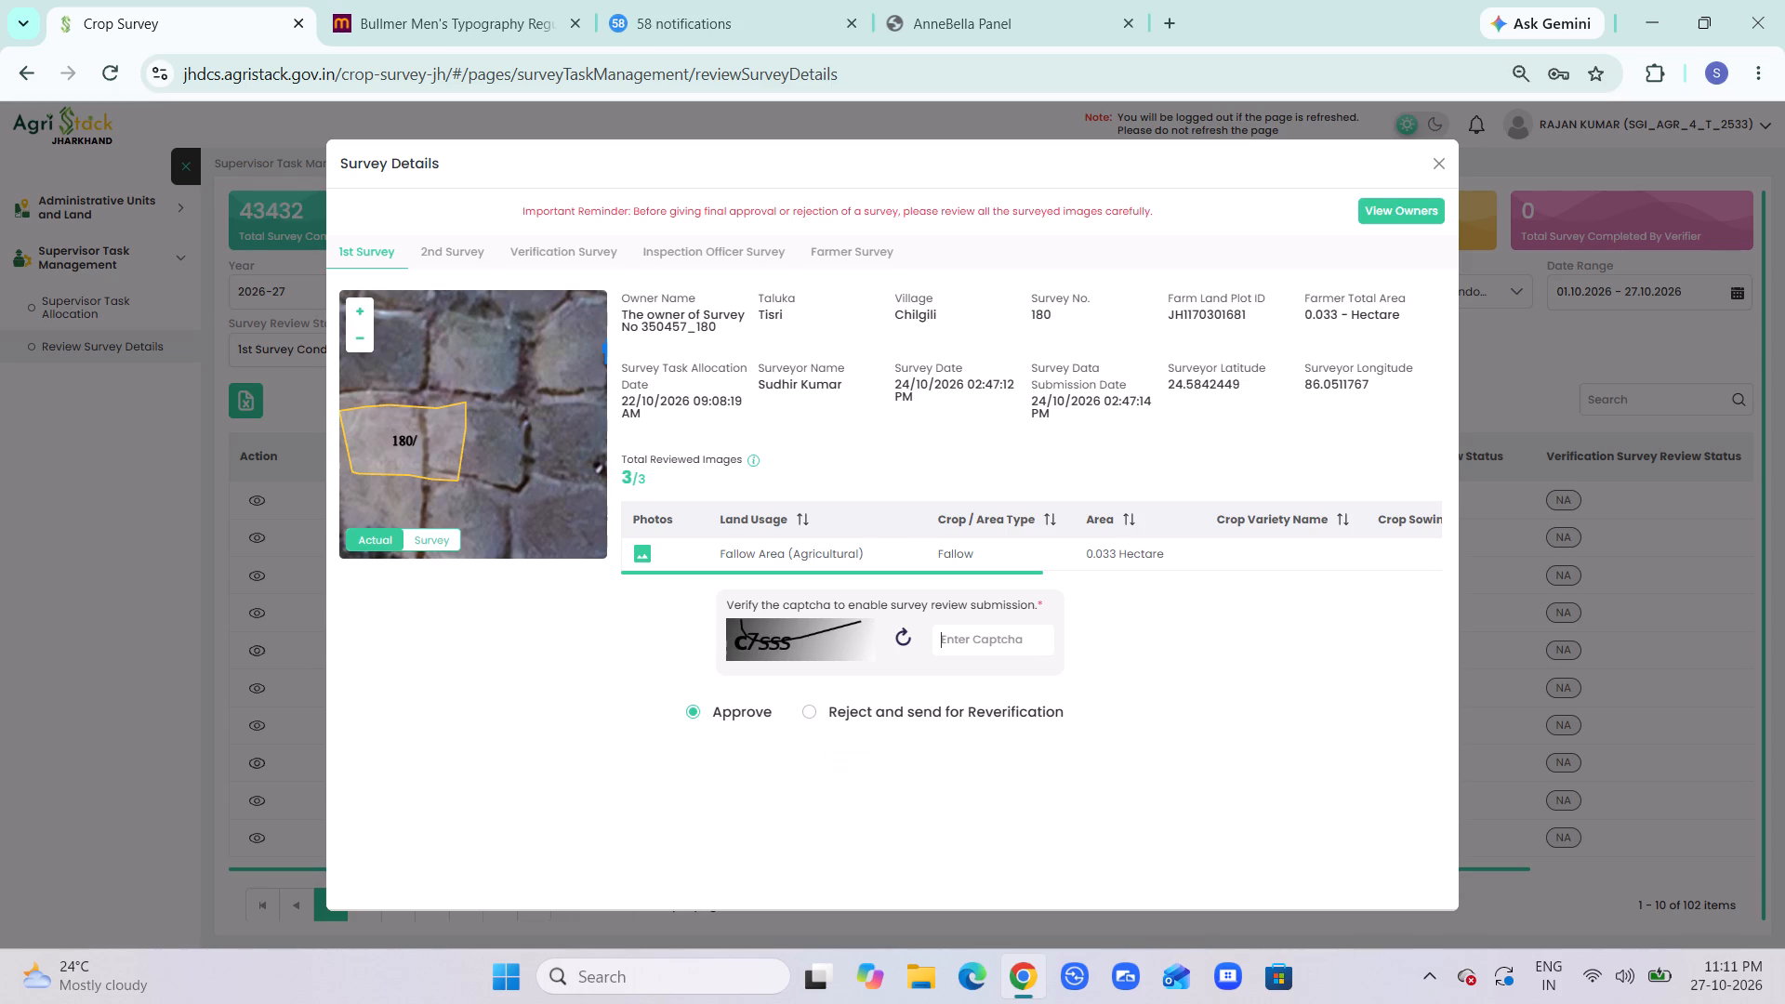
{"action": "key", "text": "c"}
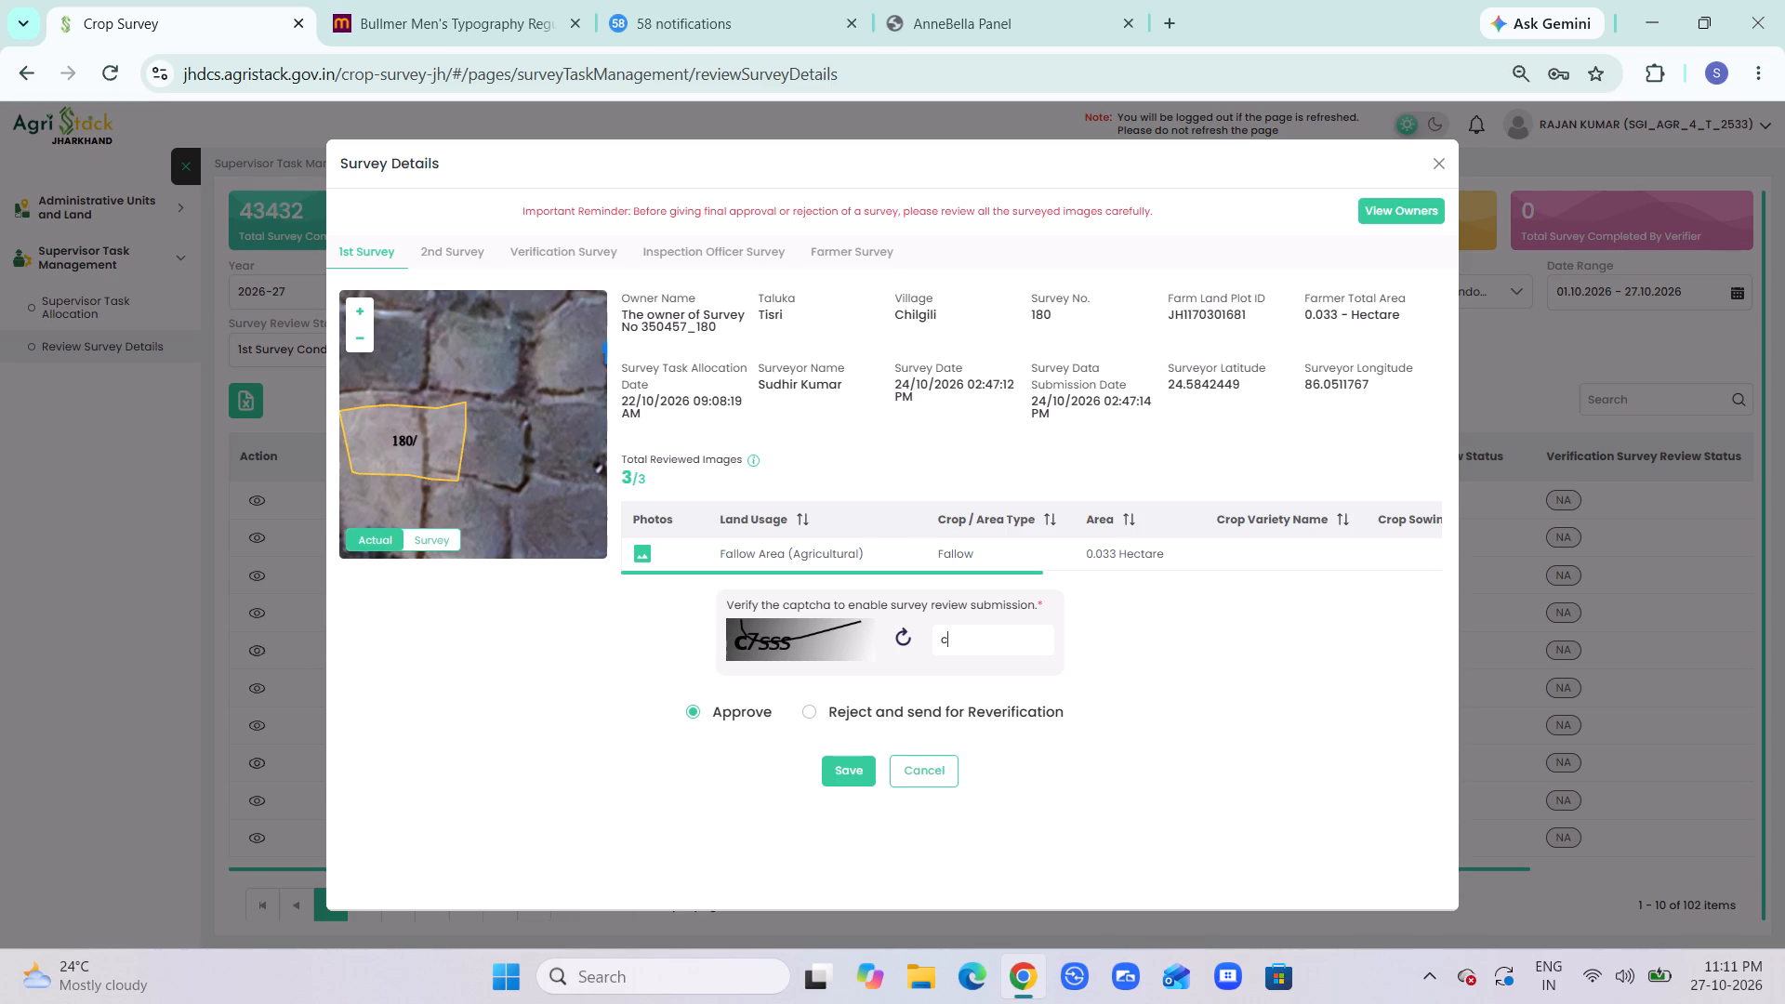
{"action": "key", "text": "7"}
{"action": "type", "text": "ssss"}
{"action": "key", "text": "BackSpace"}
{"action": "left_click", "coordinate": [854, 762]}
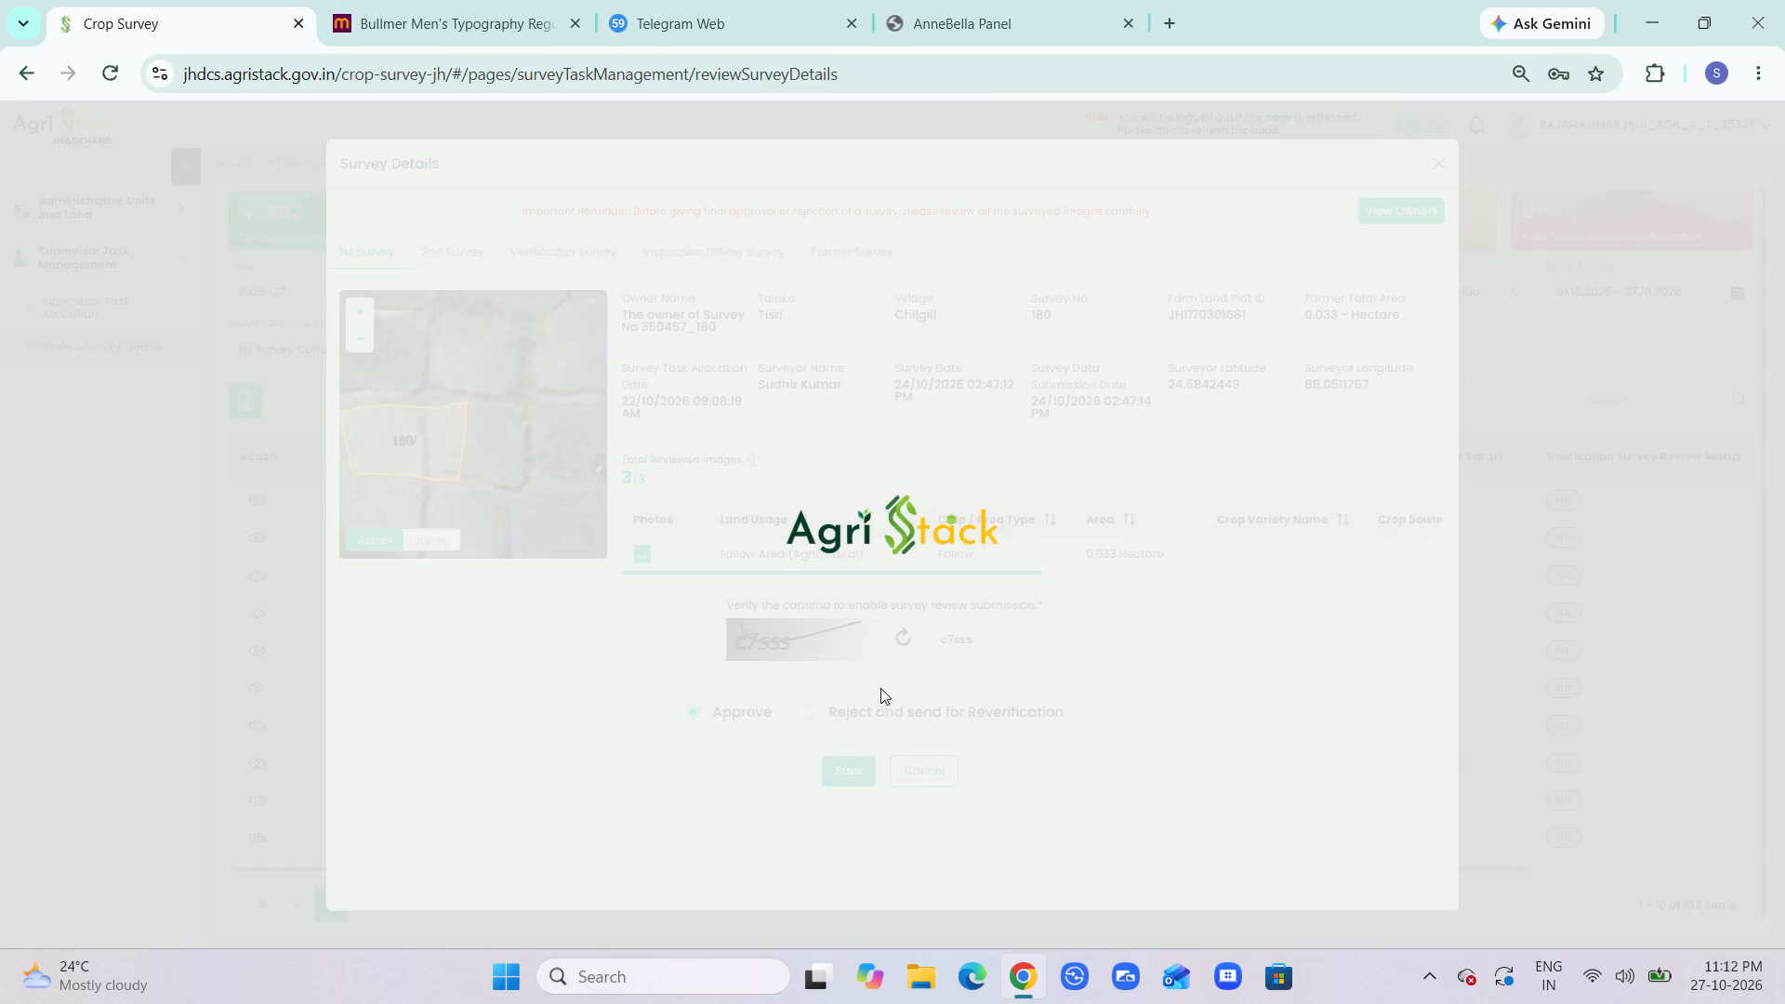
{"action": "left_click", "coordinate": [912, 577]}
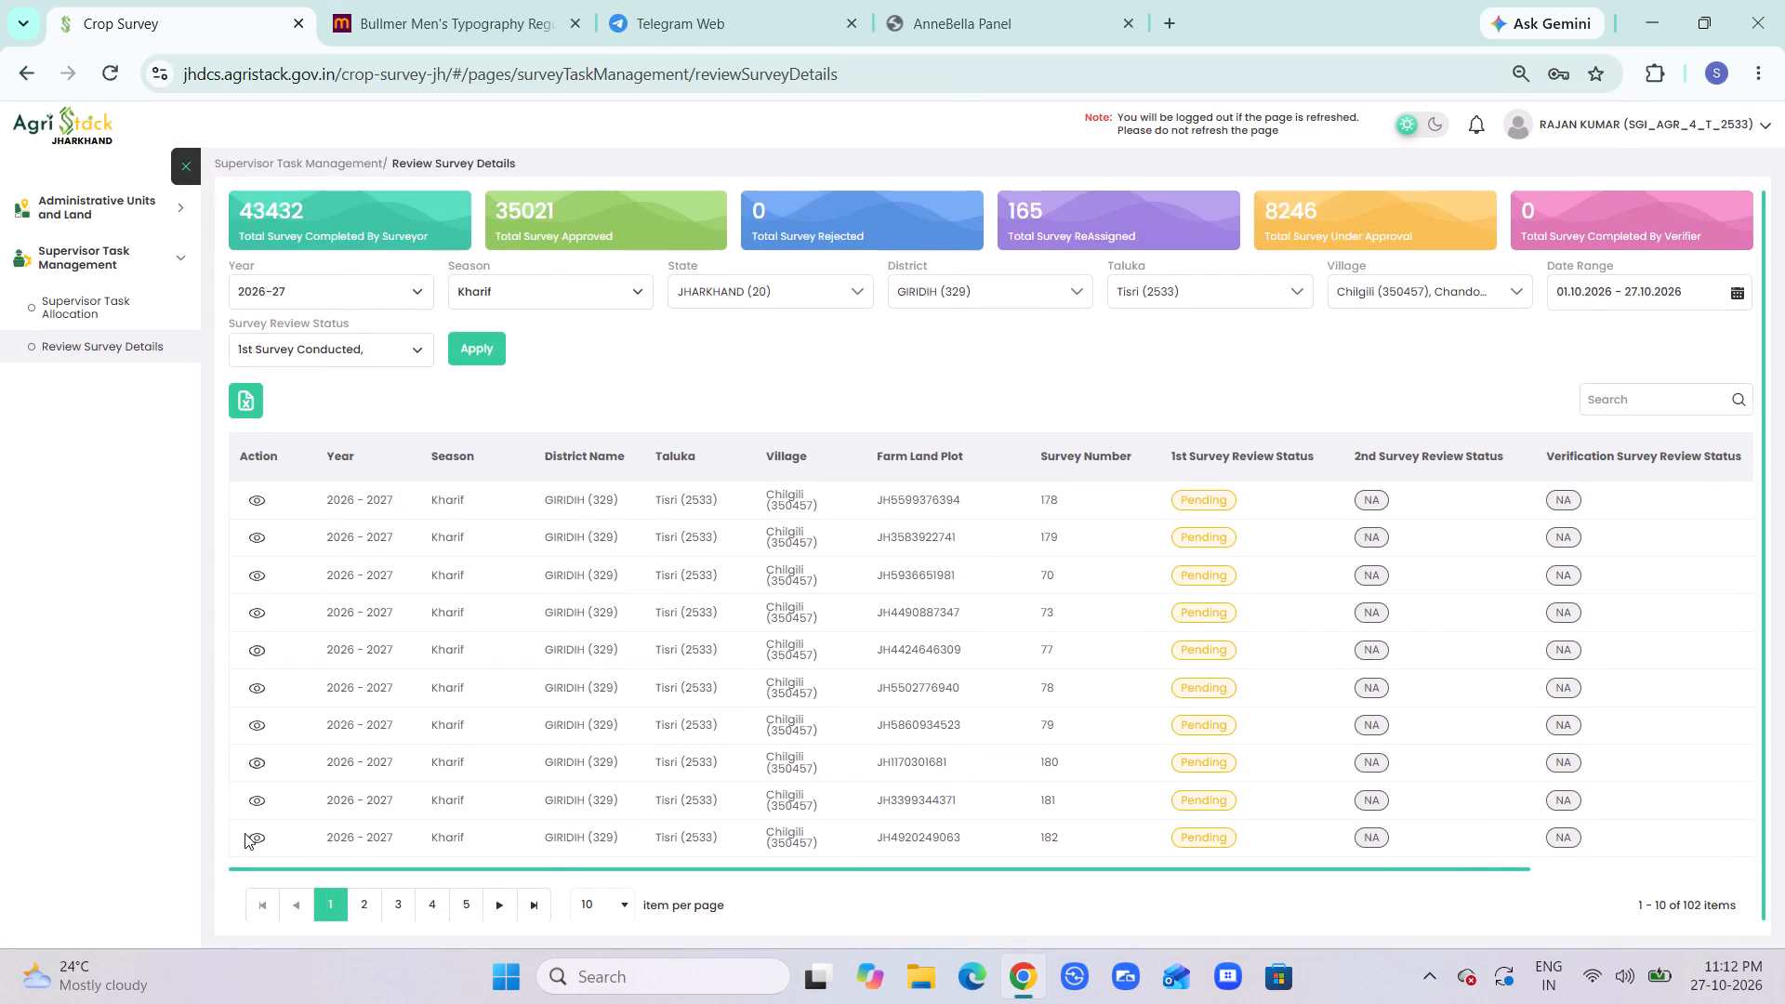
Refresh the pending survey list by switching to page 2 and back to page 1.
{"action": "left_click", "coordinate": [265, 839]}
{"action": "left_click", "coordinate": [368, 917]}
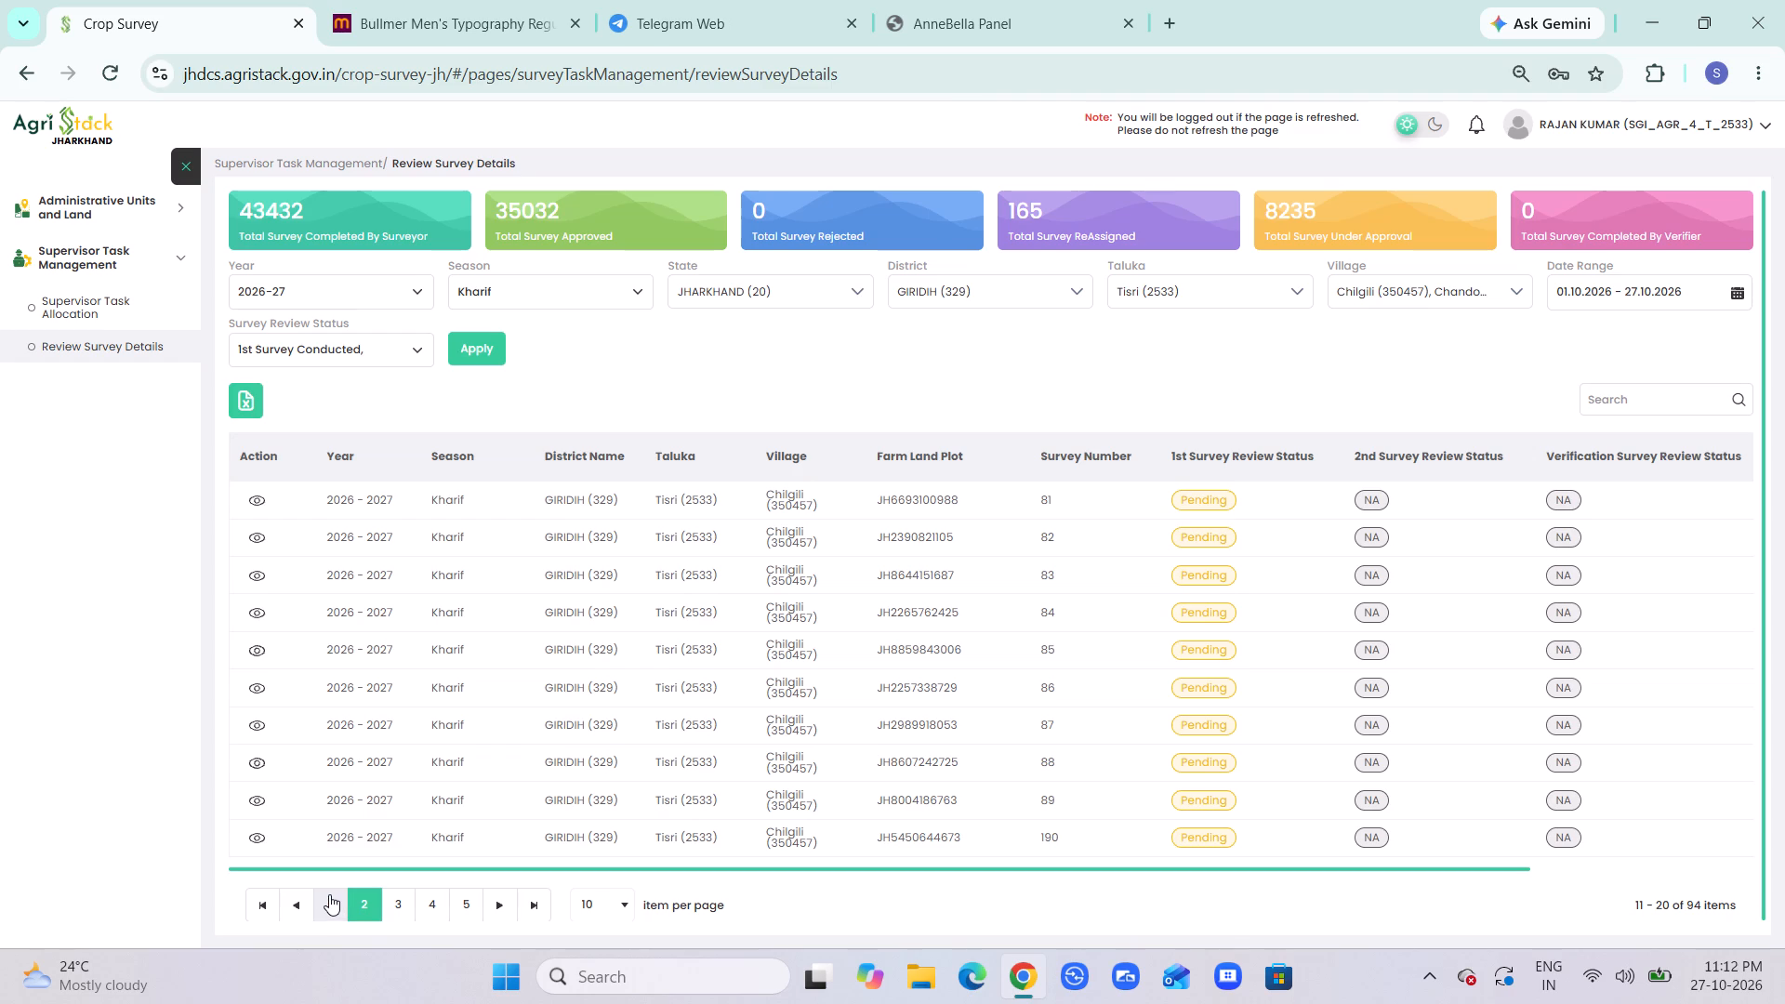
{"action": "left_click", "coordinate": [327, 893]}
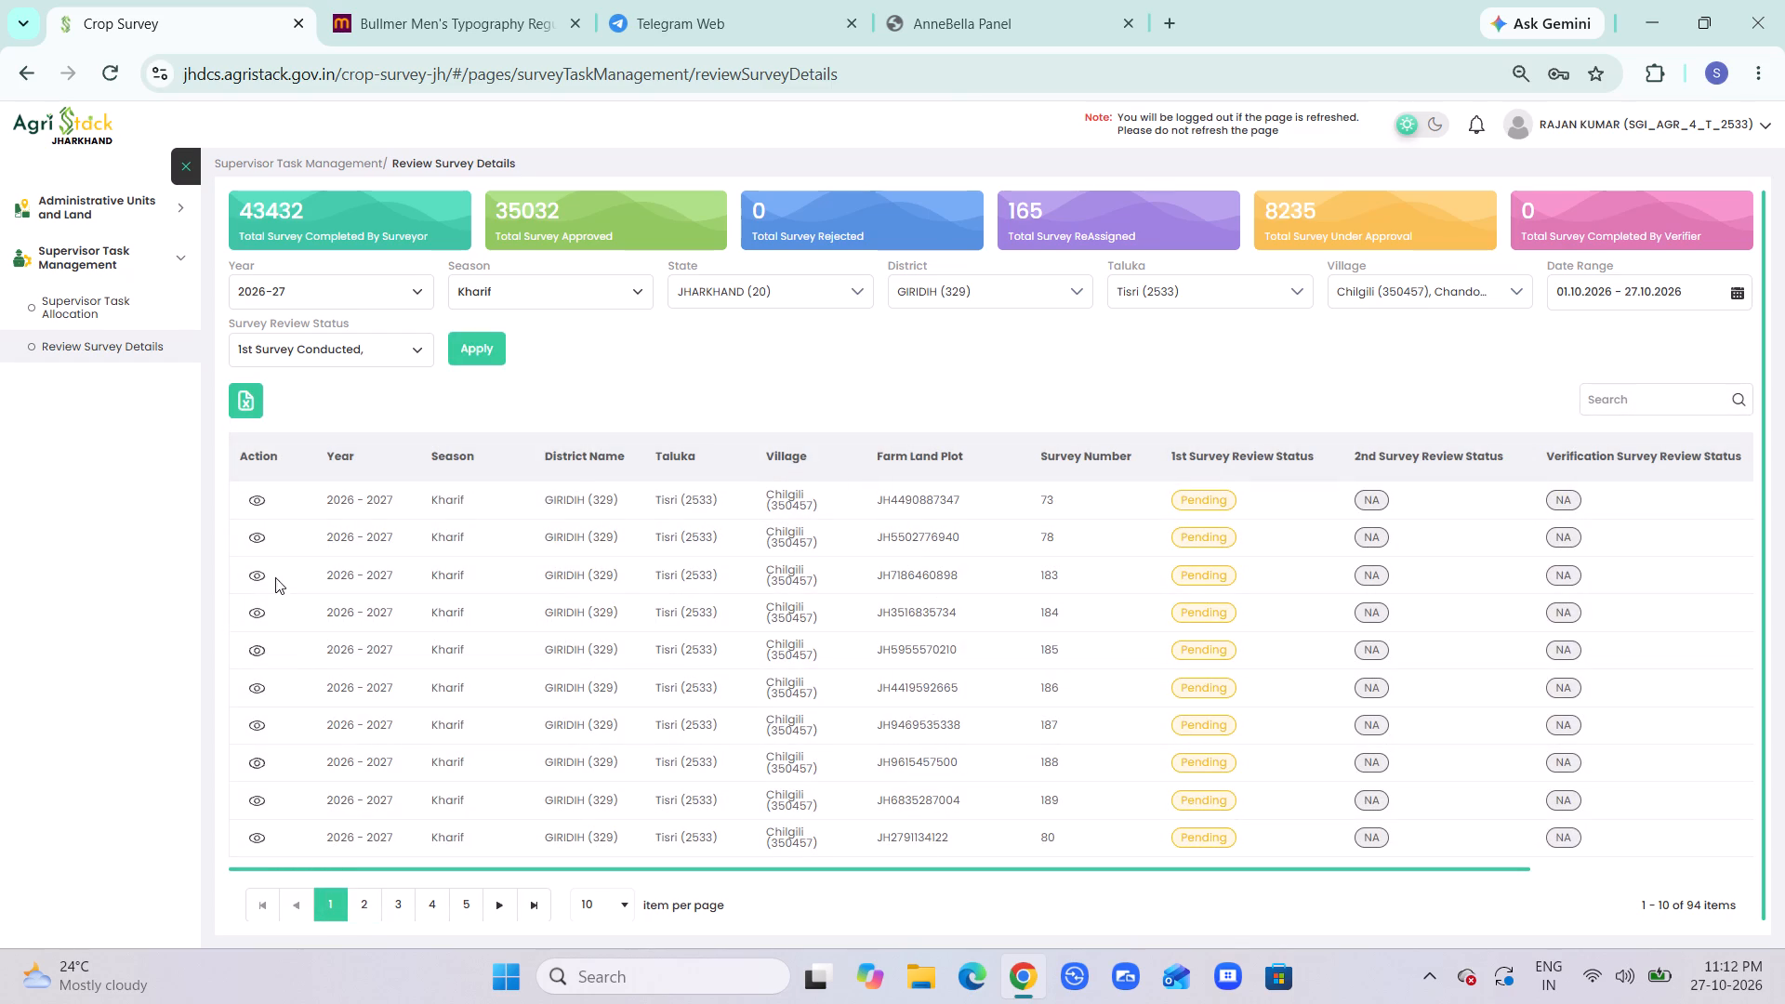
Open survey number 73 in Chilgili and approve all three of its agricultural Fallow images.
{"action": "left_click", "coordinate": [255, 491]}
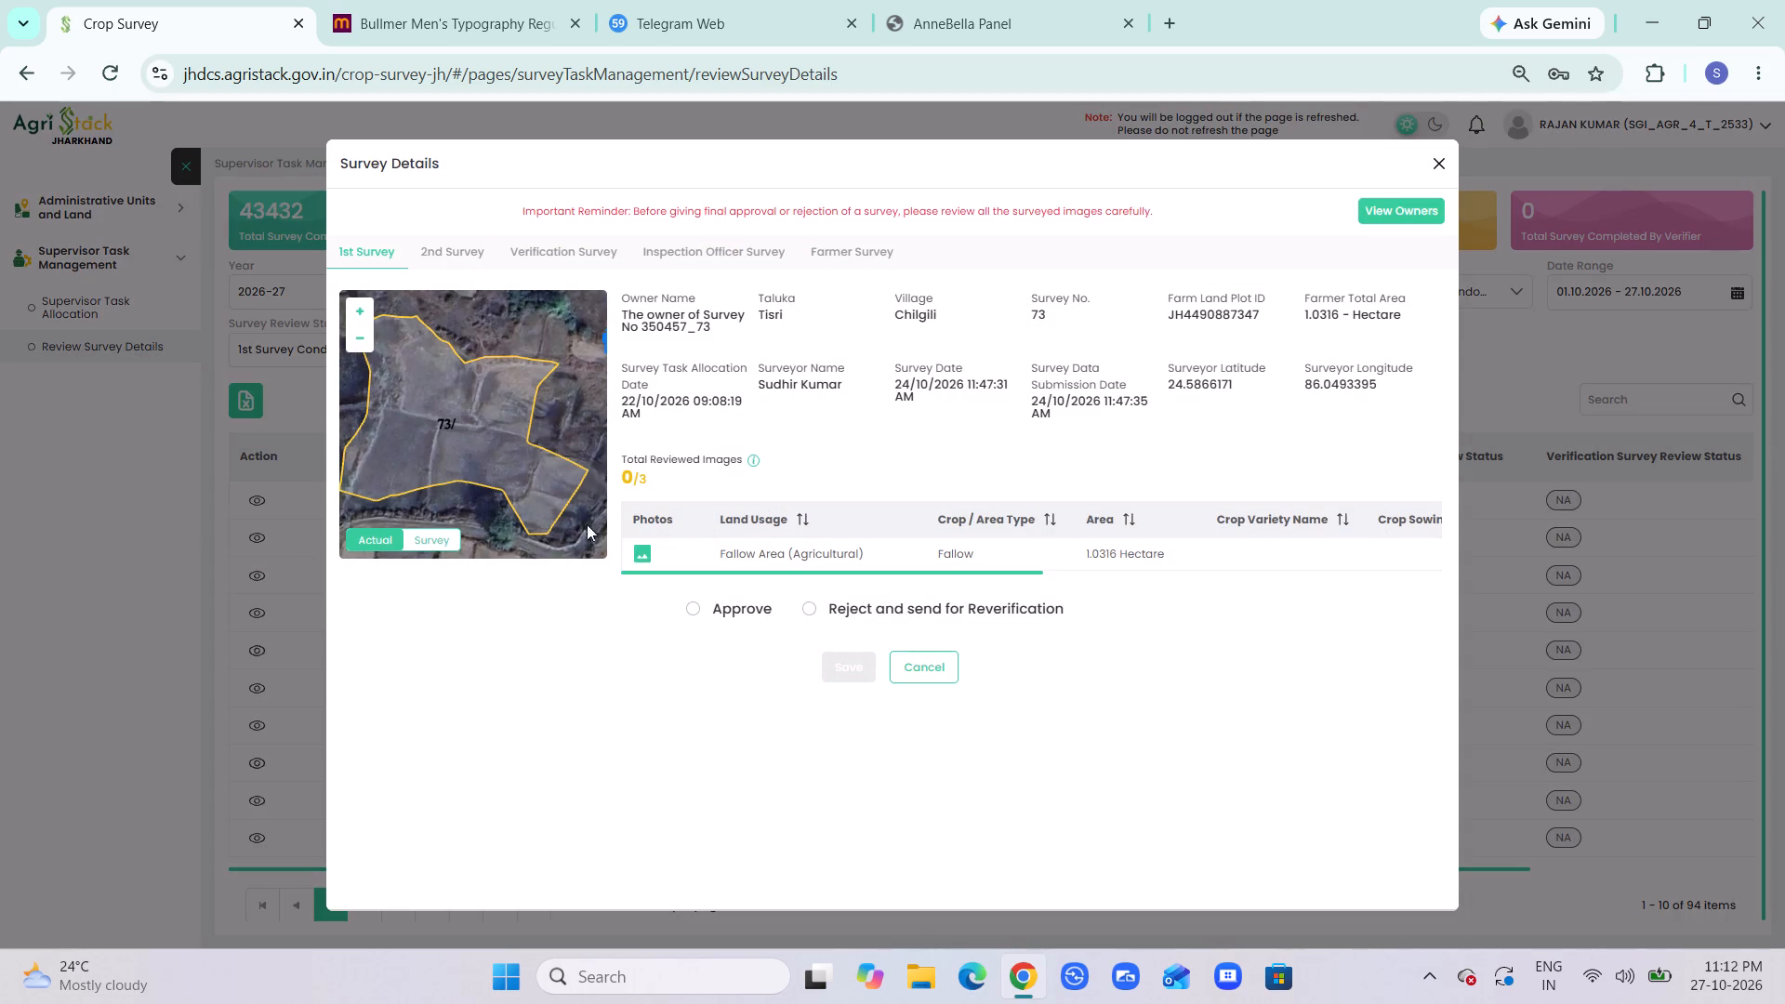
{"action": "left_click", "coordinate": [641, 545]}
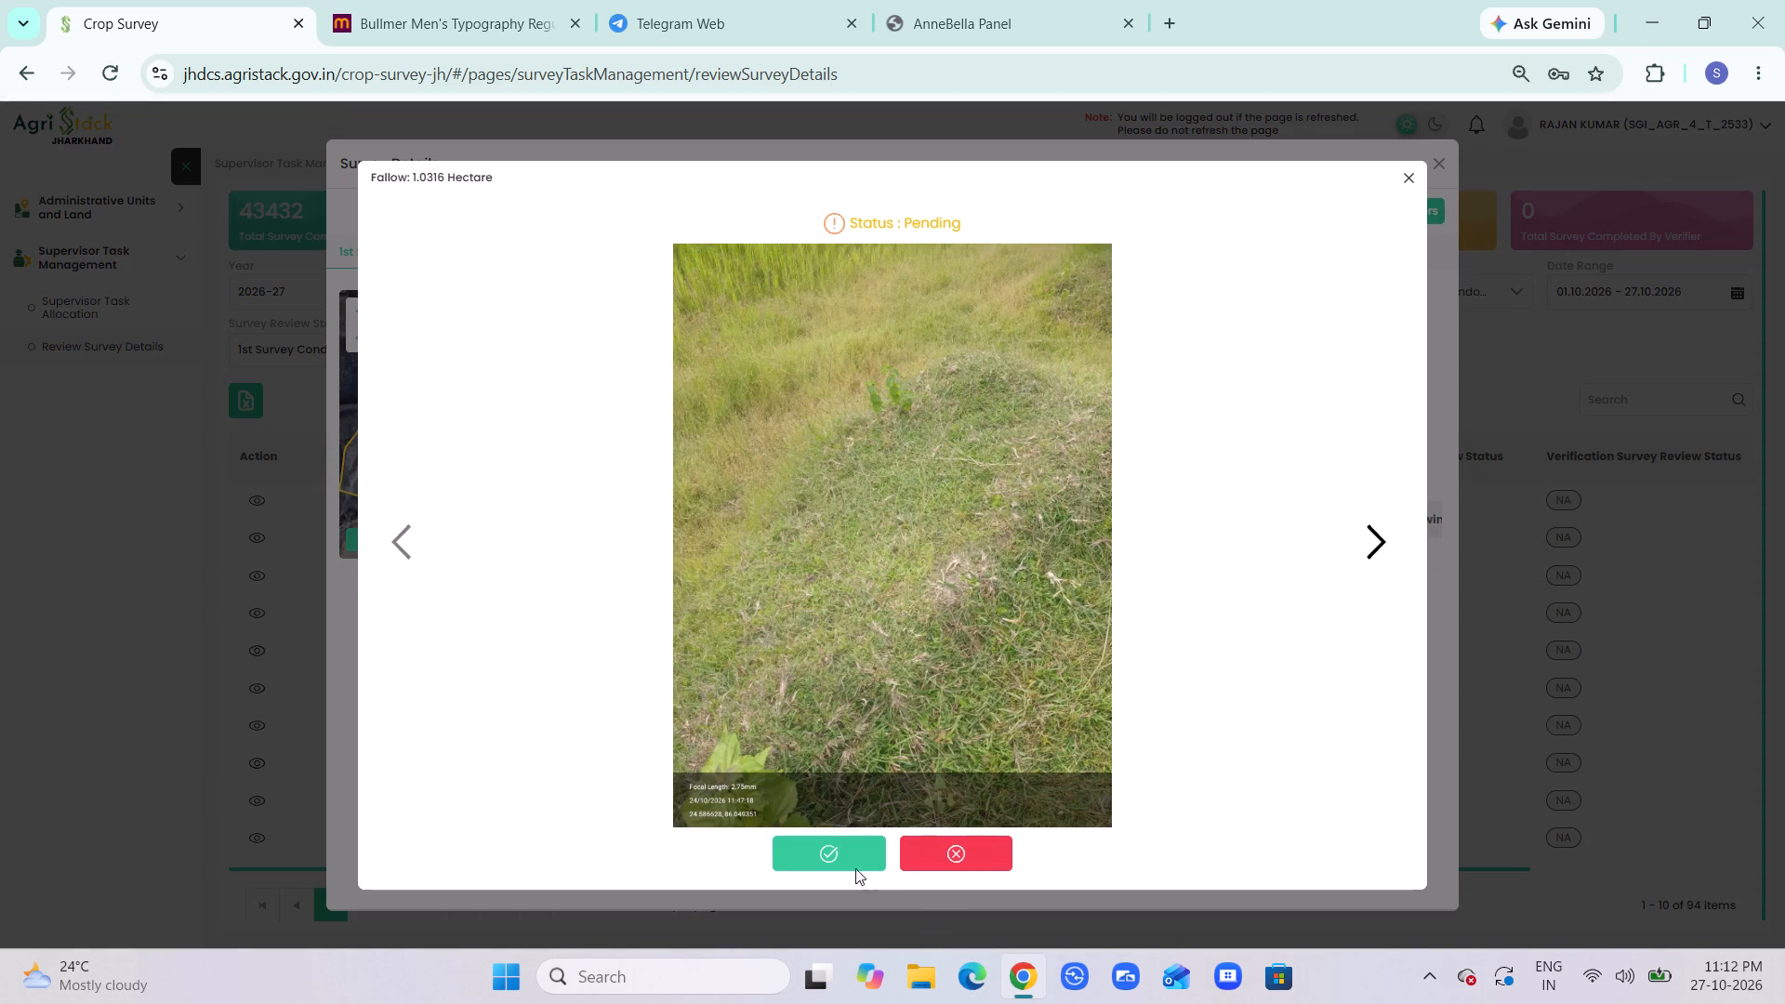
{"action": "left_click", "coordinate": [851, 860]}
{"action": "left_click_drag", "start_coordinate": [1066, 647], "coordinate": [947, 647]}
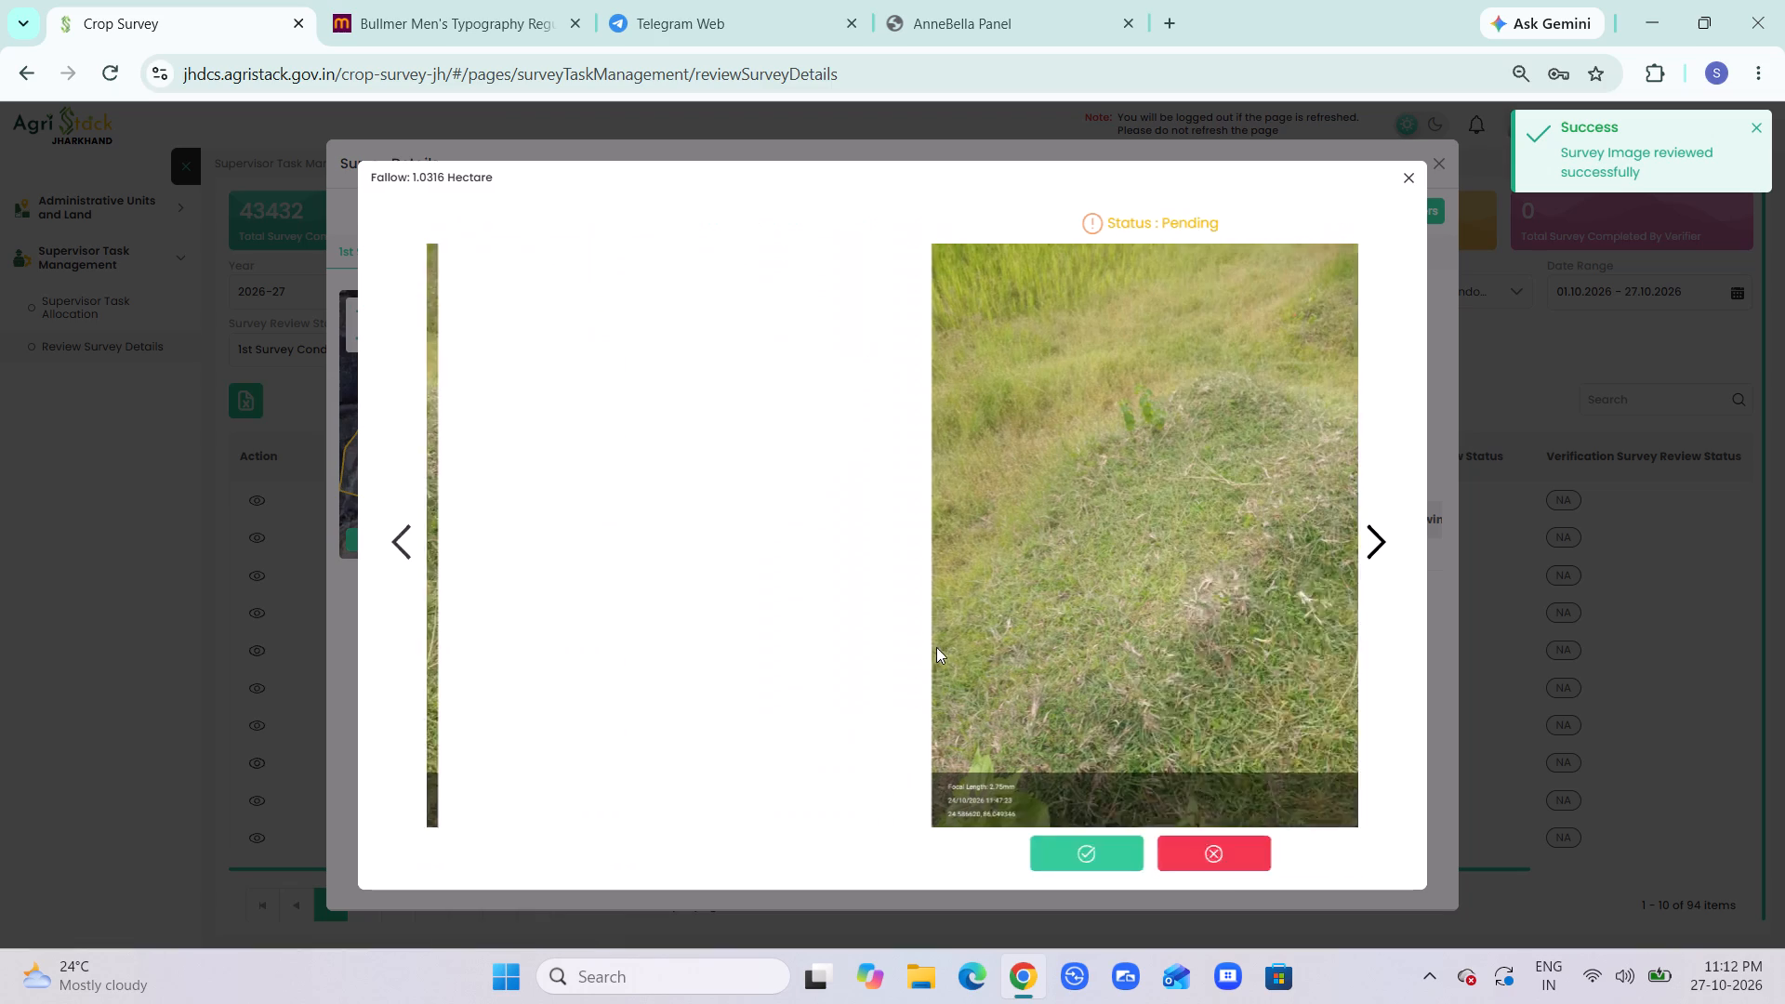
{"action": "left_click", "coordinate": [857, 849]}
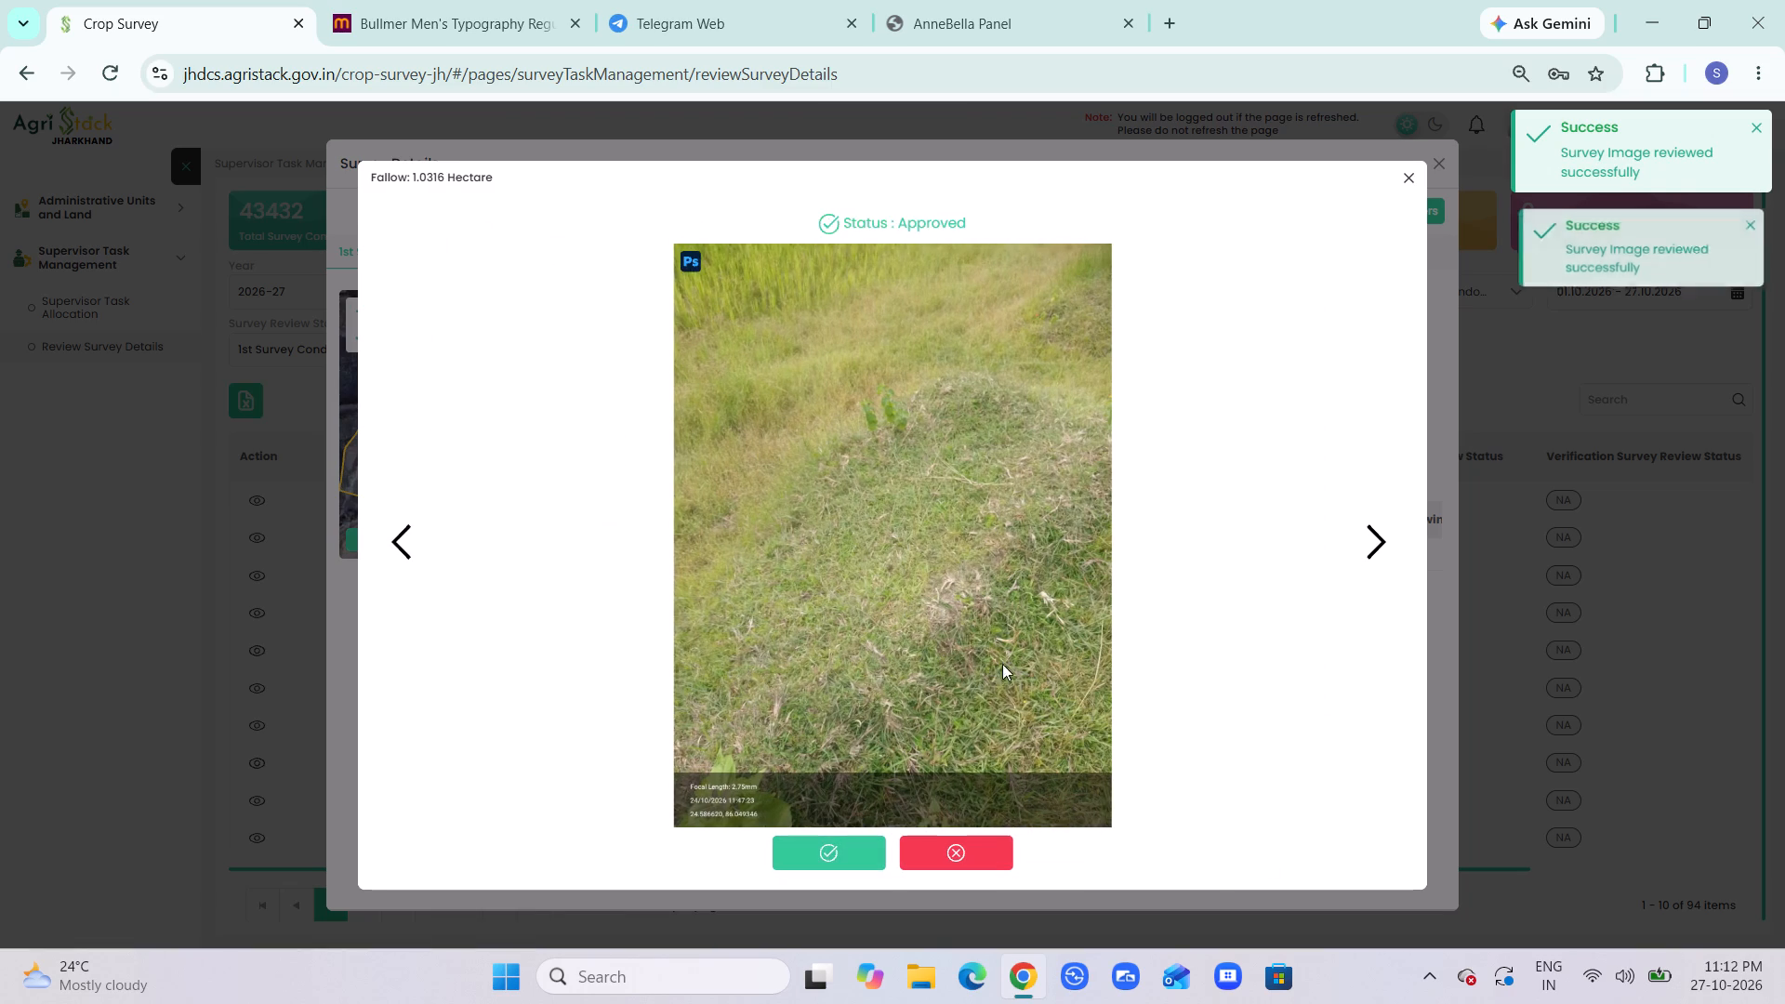
{"action": "left_click_drag", "start_coordinate": [1128, 664], "coordinate": [989, 687]}
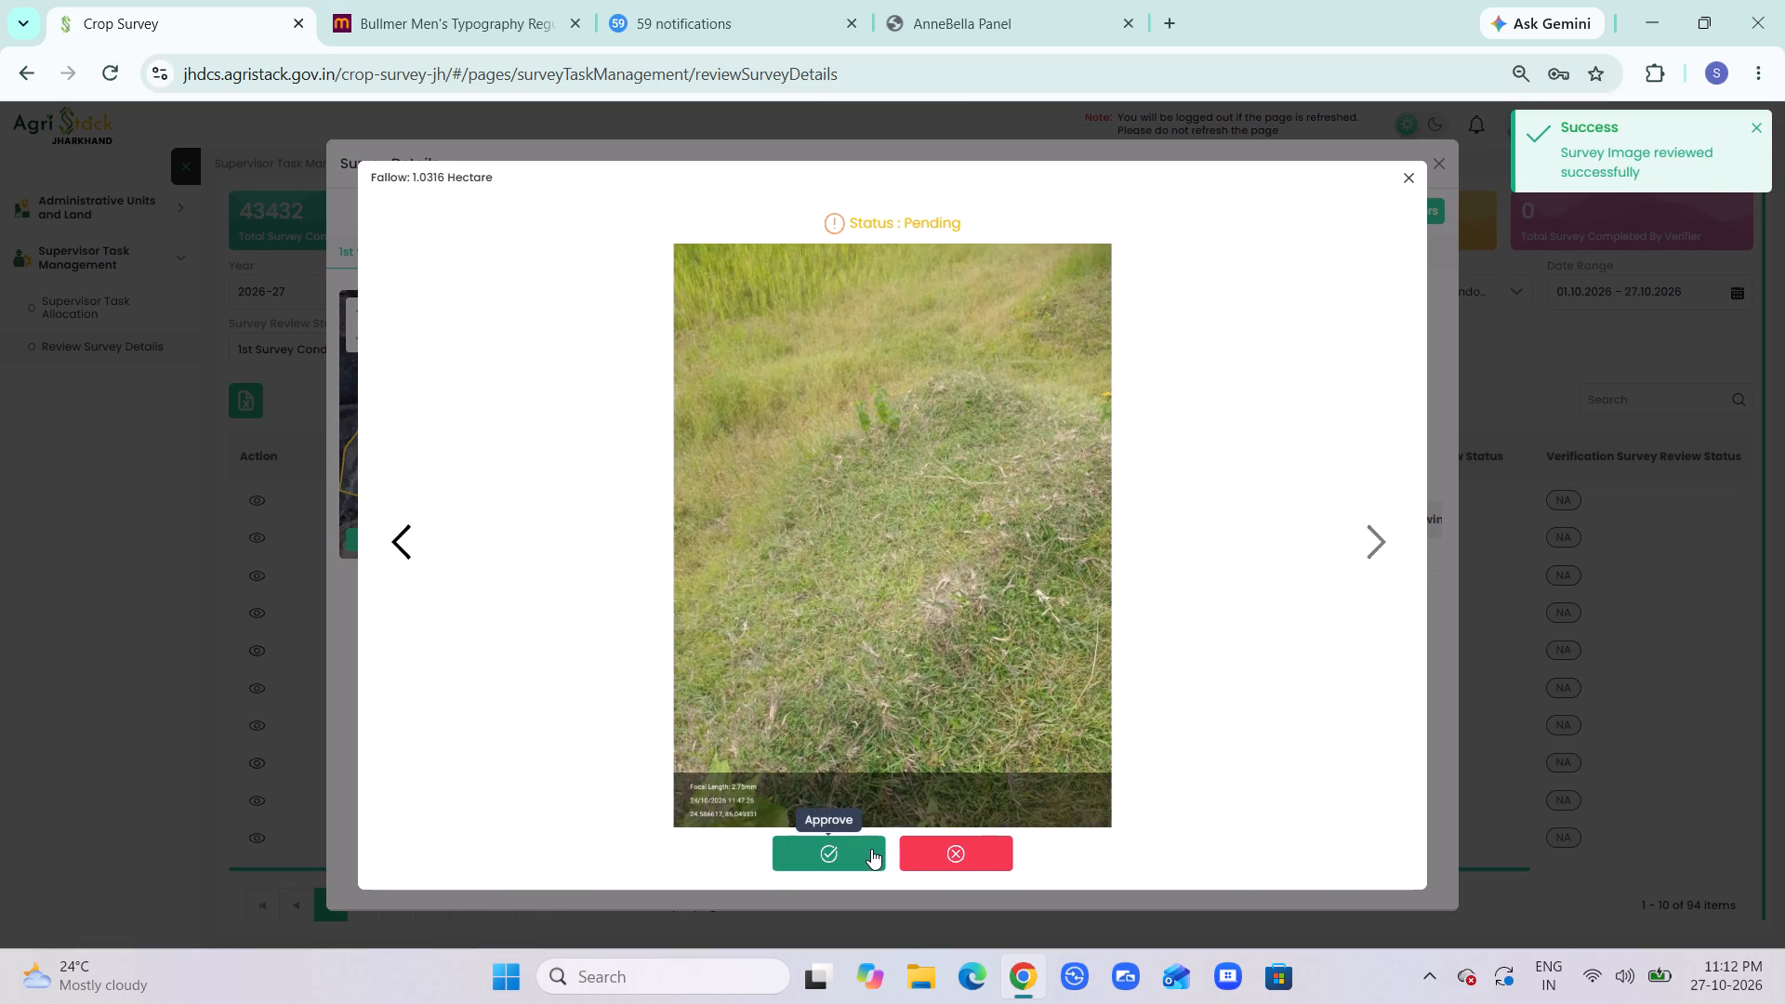
{"action": "left_click", "coordinate": [871, 849]}
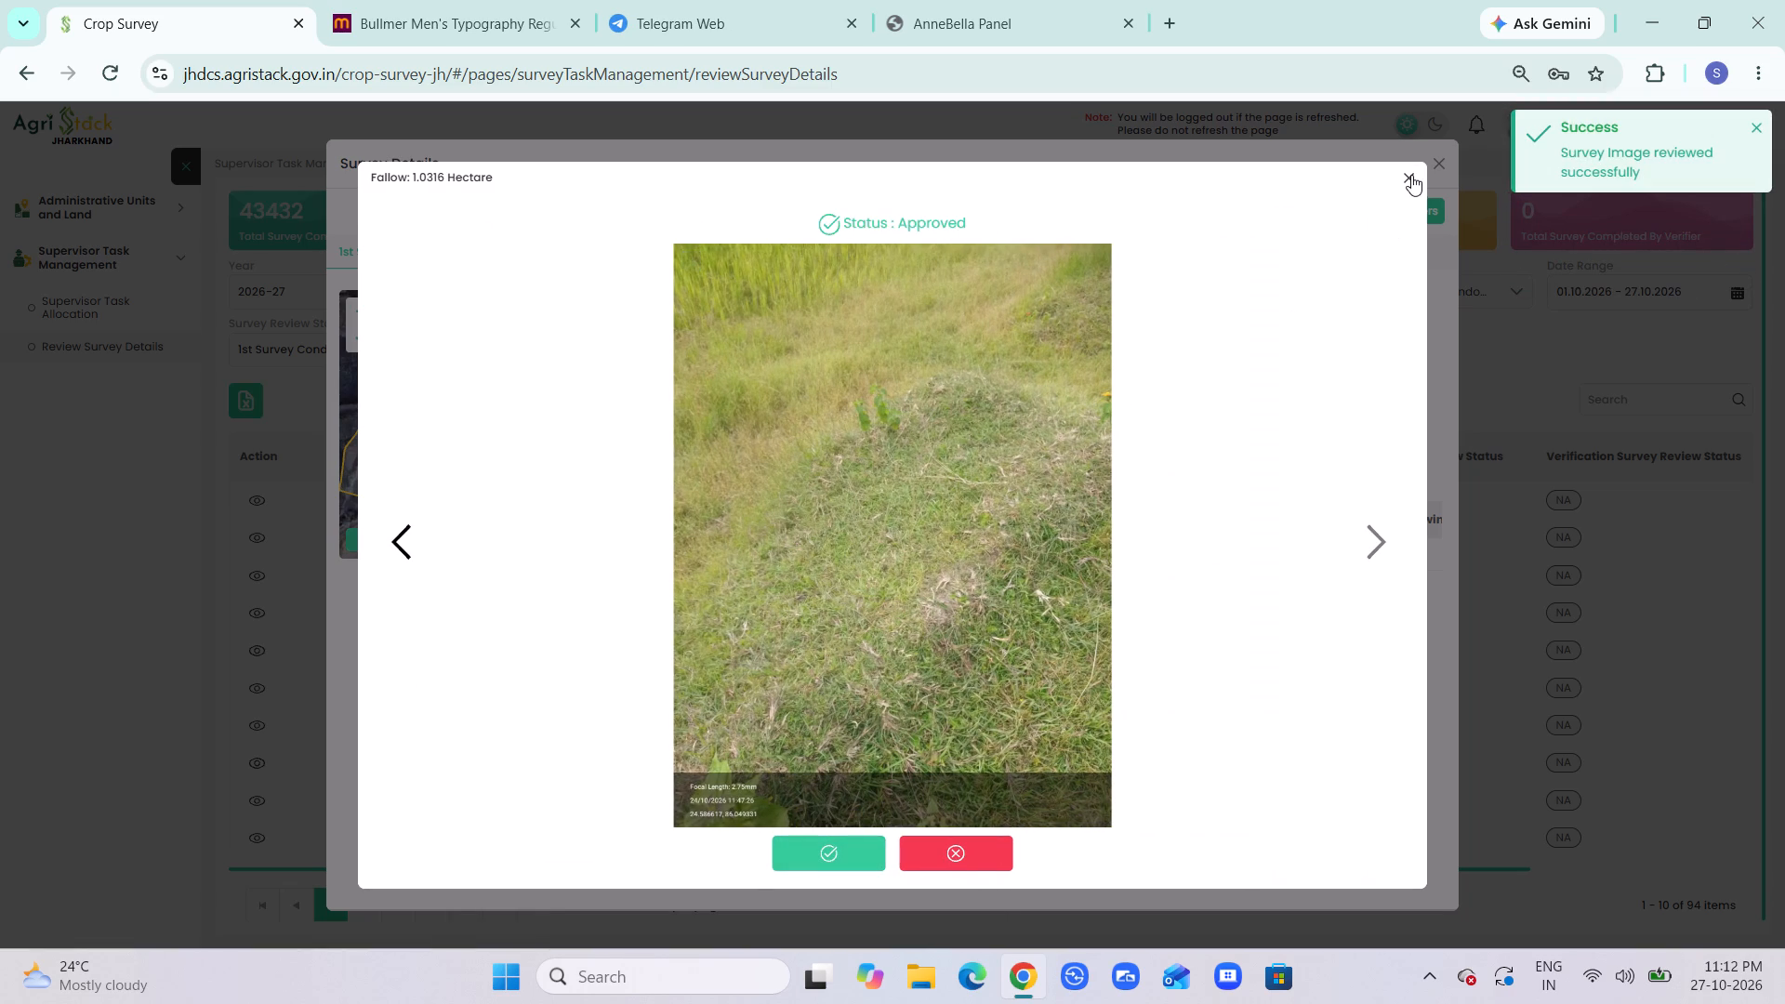
{"action": "left_click", "coordinate": [1411, 175]}
Mark the 1st survey of survey number 73 as Approve, save the review and close its details.
{"action": "left_click", "coordinate": [742, 609]}
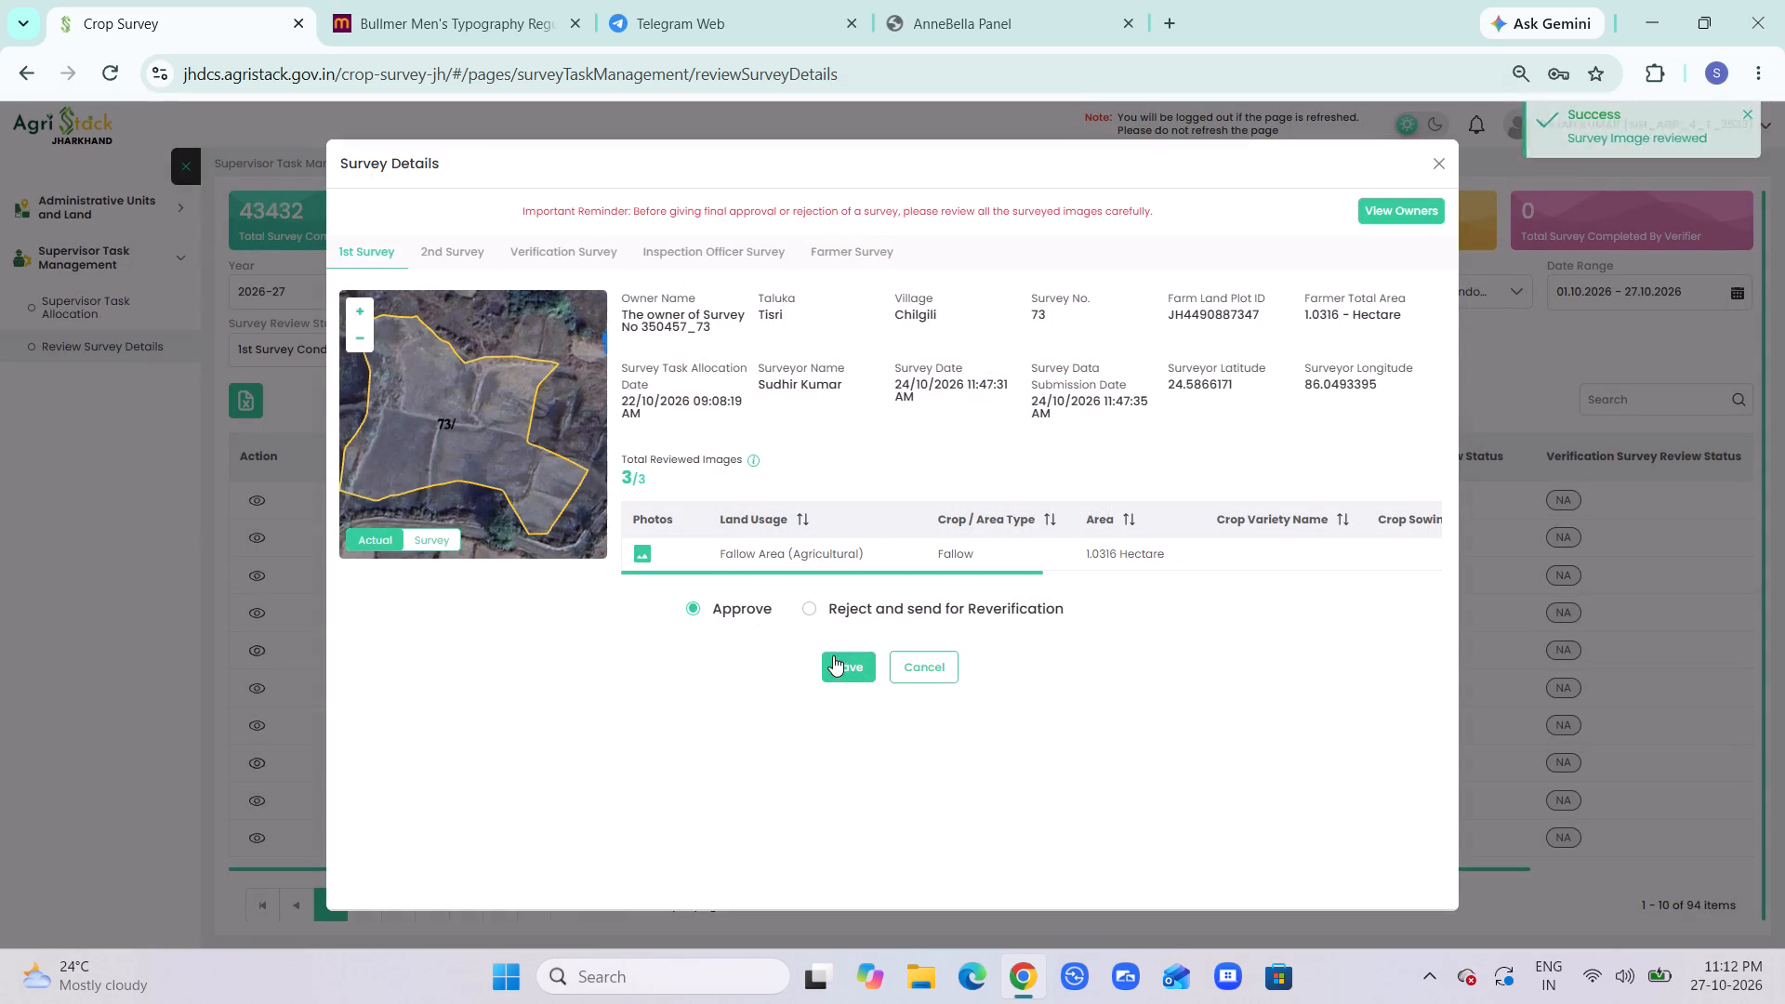
{"action": "left_click", "coordinate": [849, 667]}
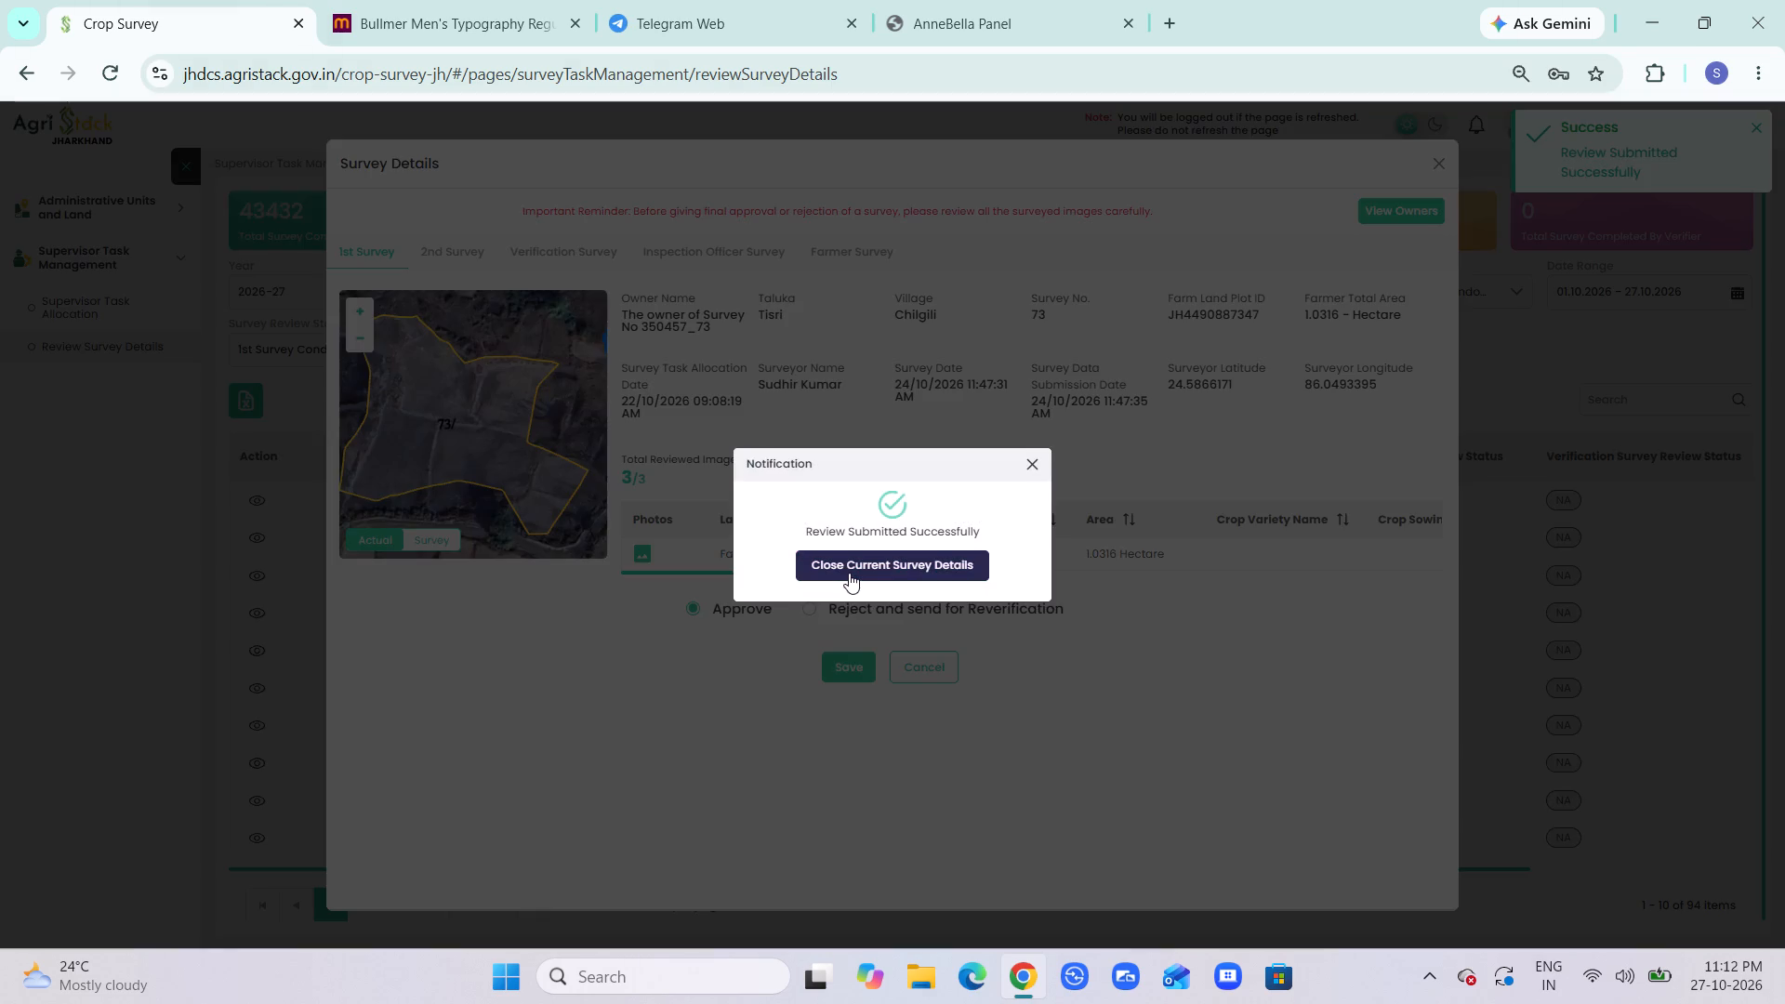
{"action": "left_click", "coordinate": [849, 573]}
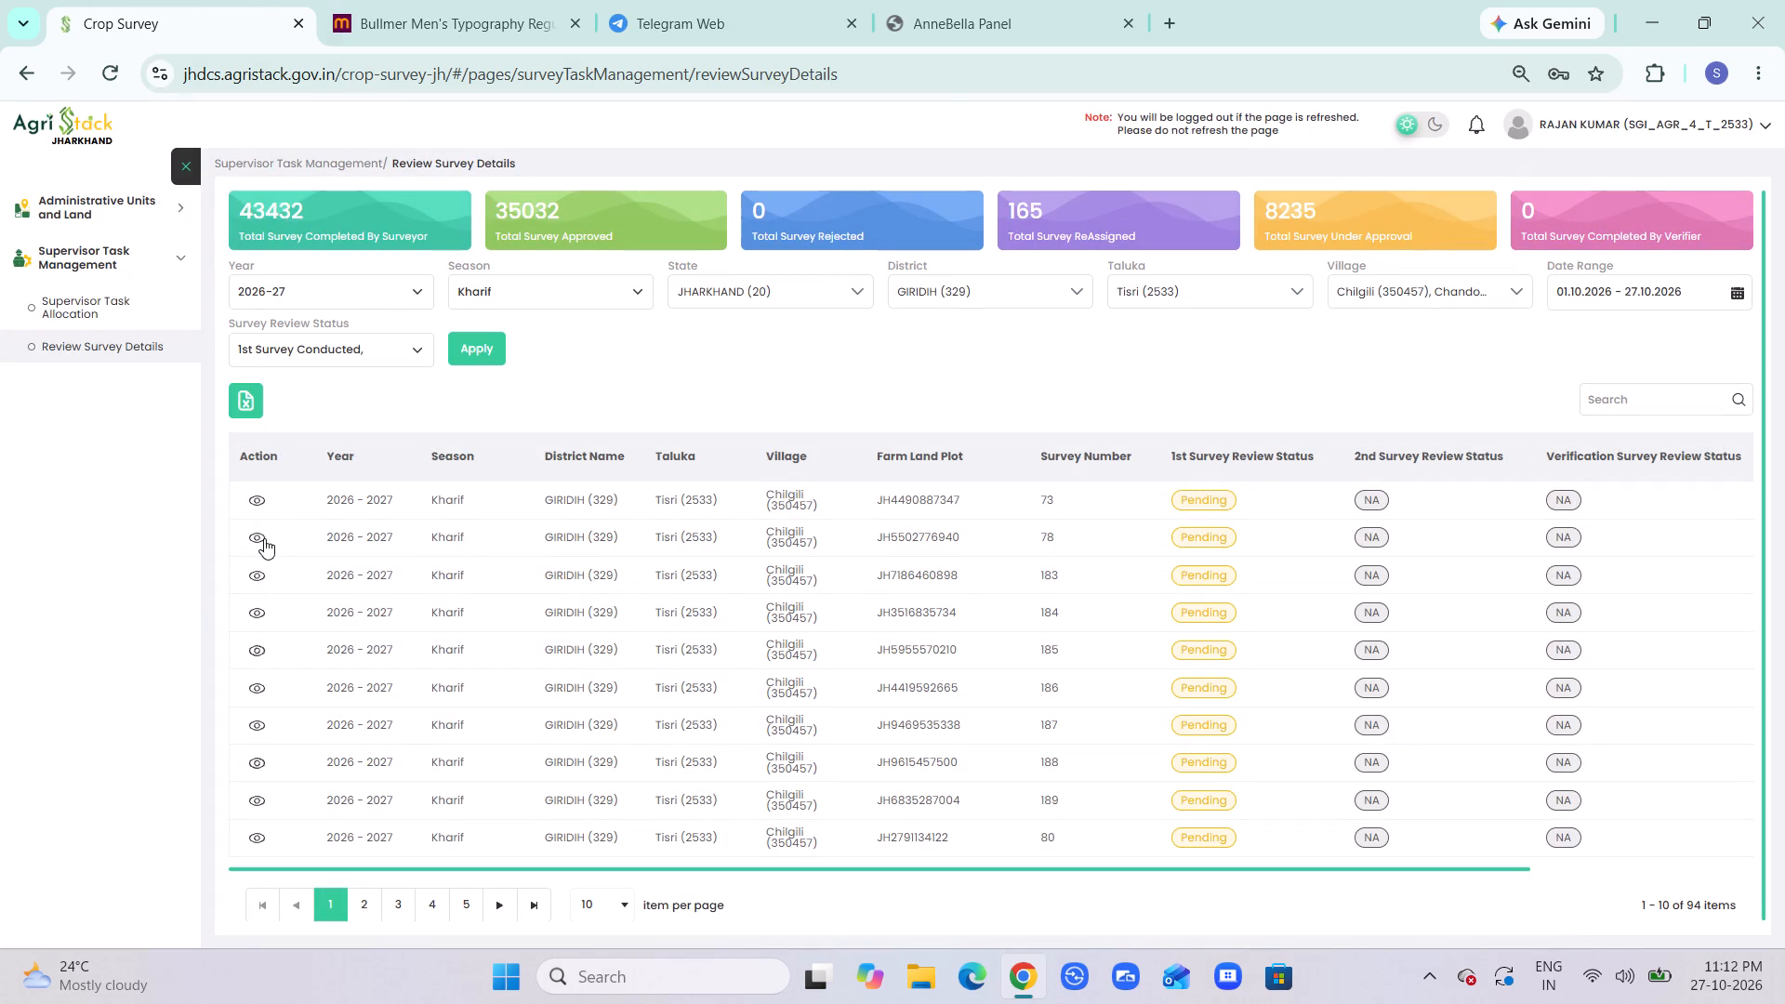
Open survey number 78 in Chilgili and approve all three of its agricultural Fallow images.
{"action": "left_click", "coordinate": [259, 539]}
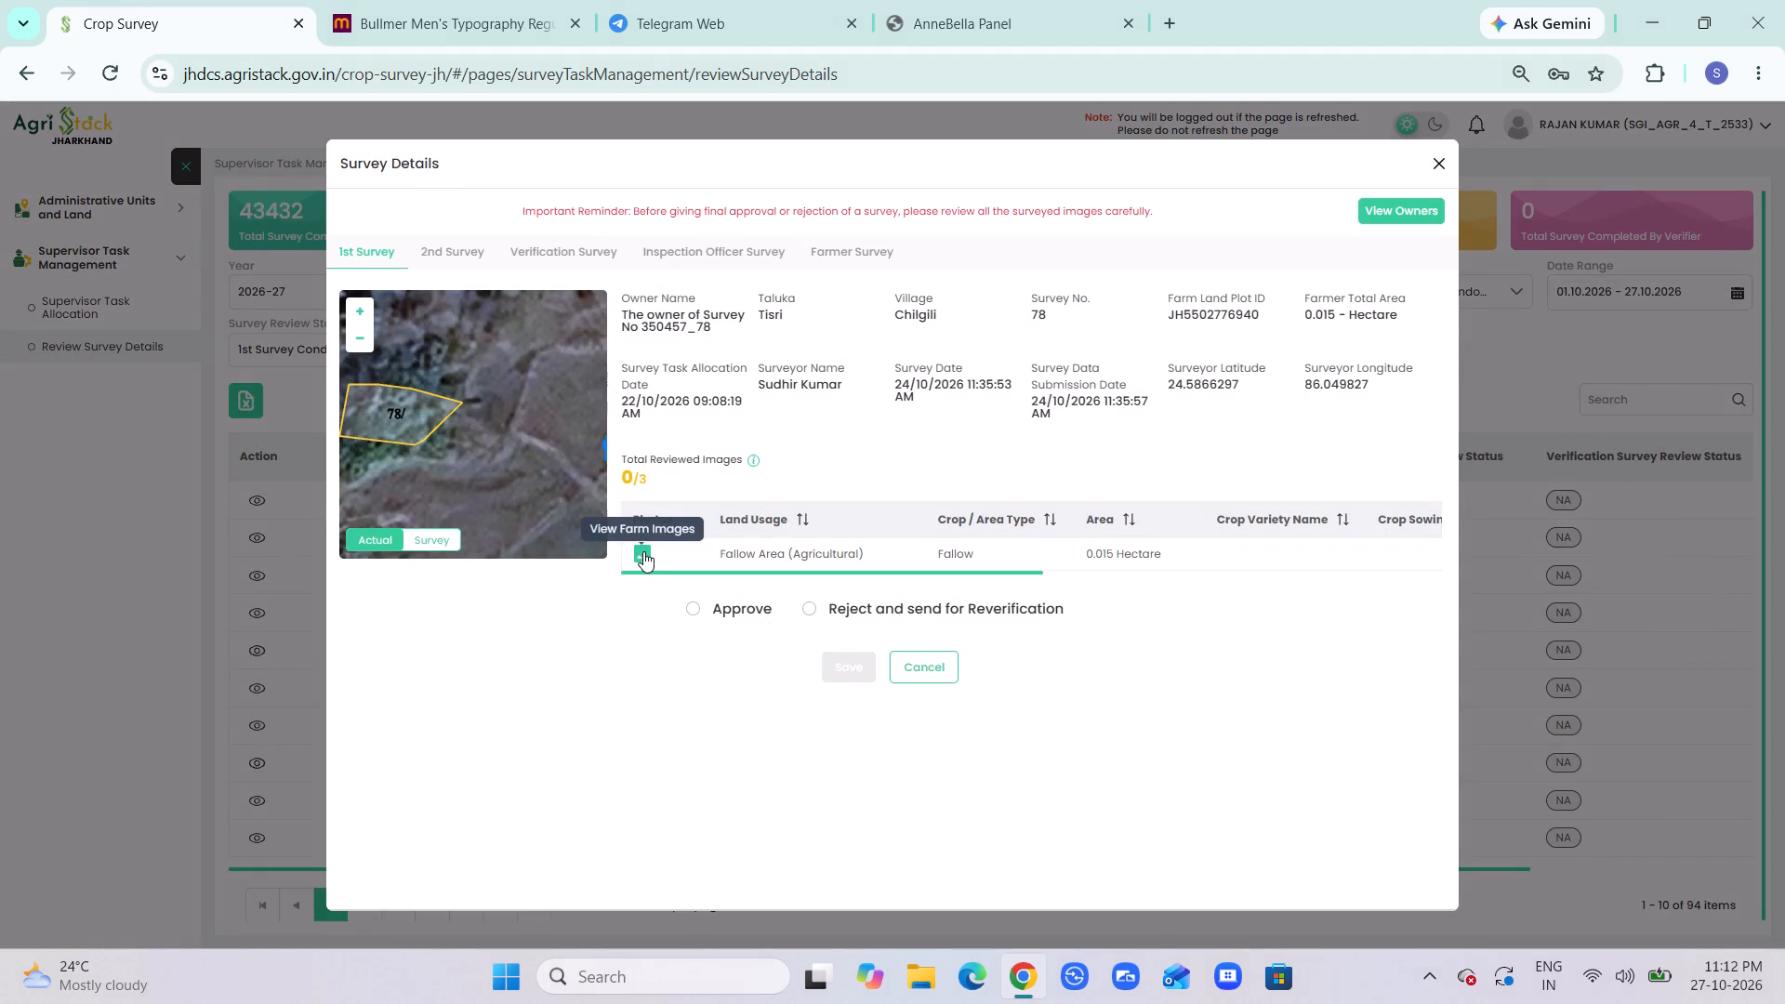
{"action": "left_click", "coordinate": [643, 551]}
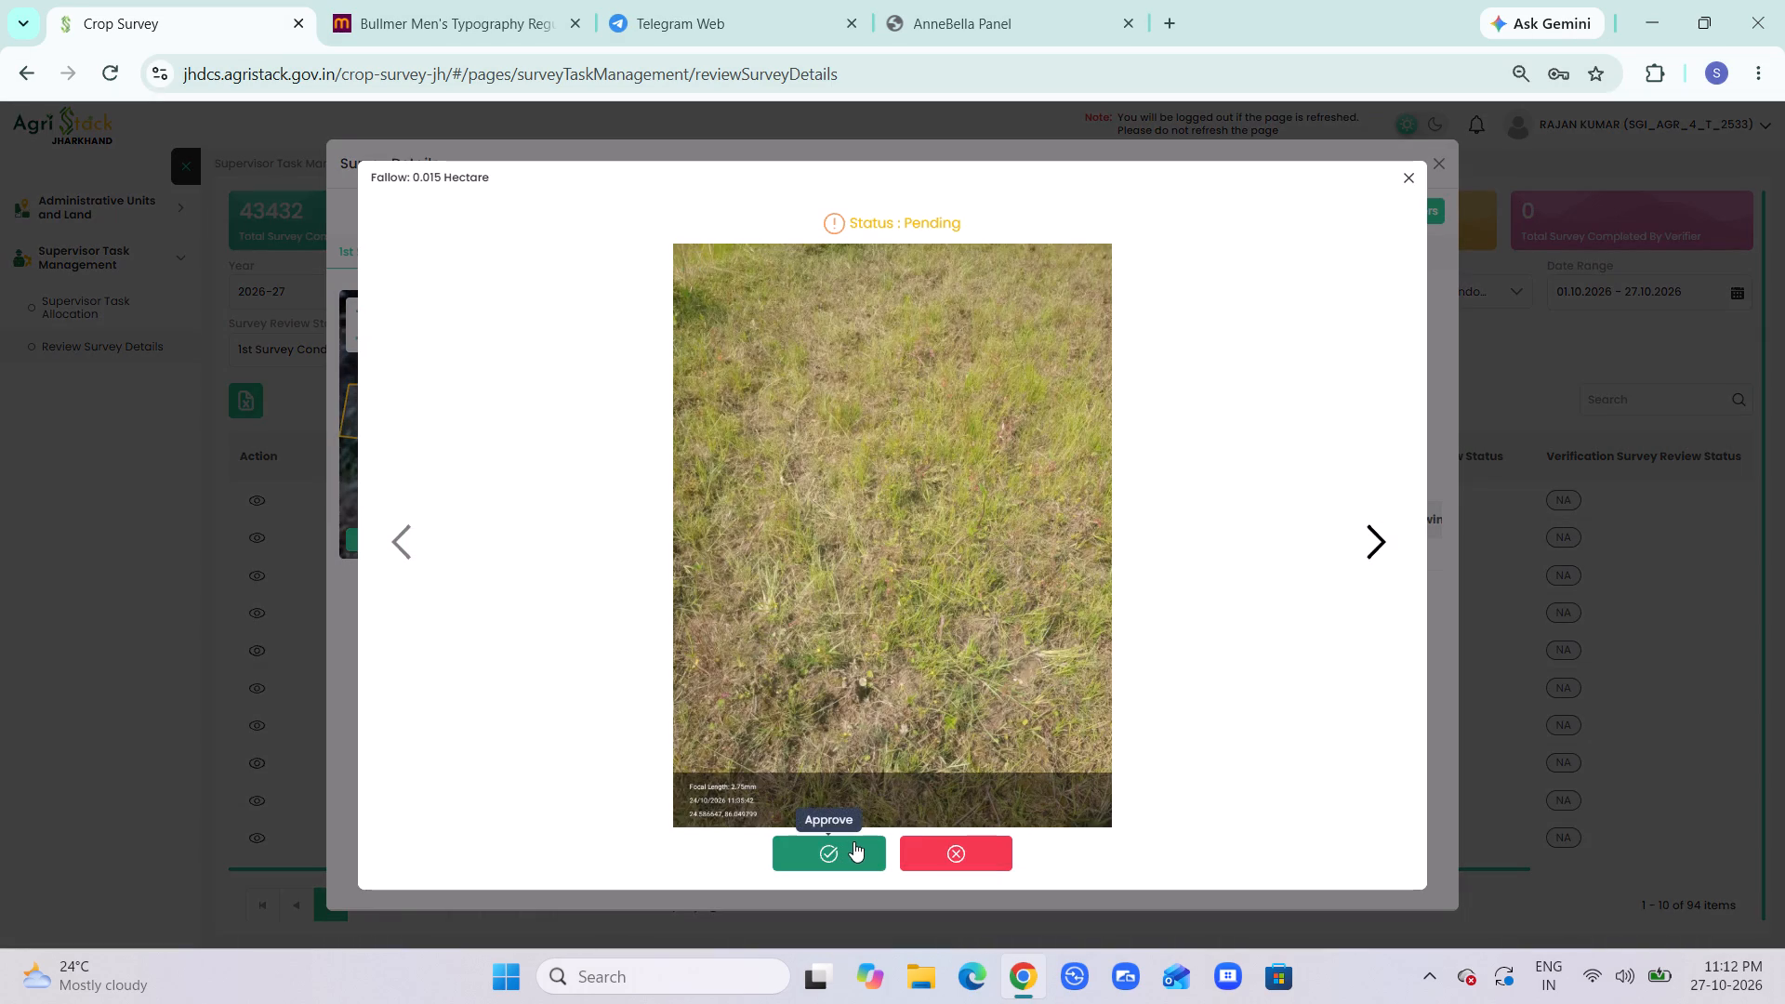
{"action": "left_click", "coordinate": [853, 841]}
{"action": "left_click_drag", "start_coordinate": [1098, 659], "coordinate": [1065, 661]}
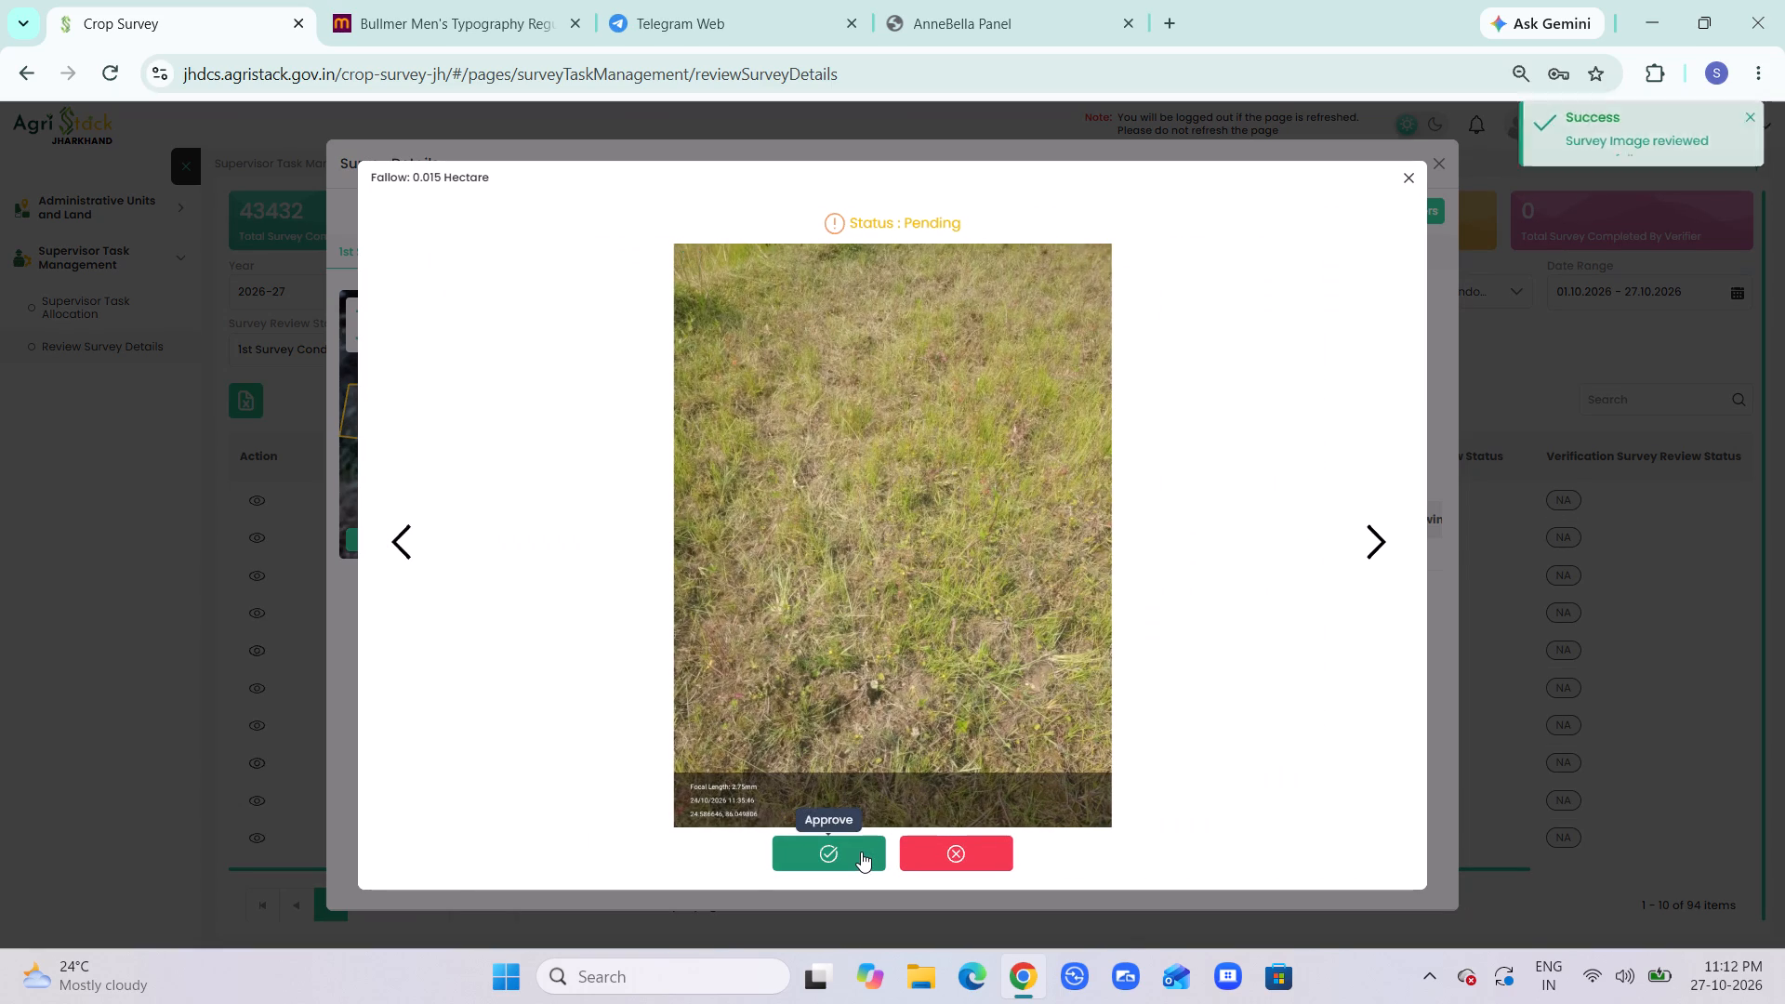
{"action": "left_click", "coordinate": [861, 852]}
{"action": "left_click_drag", "start_coordinate": [1037, 694], "coordinate": [808, 701]}
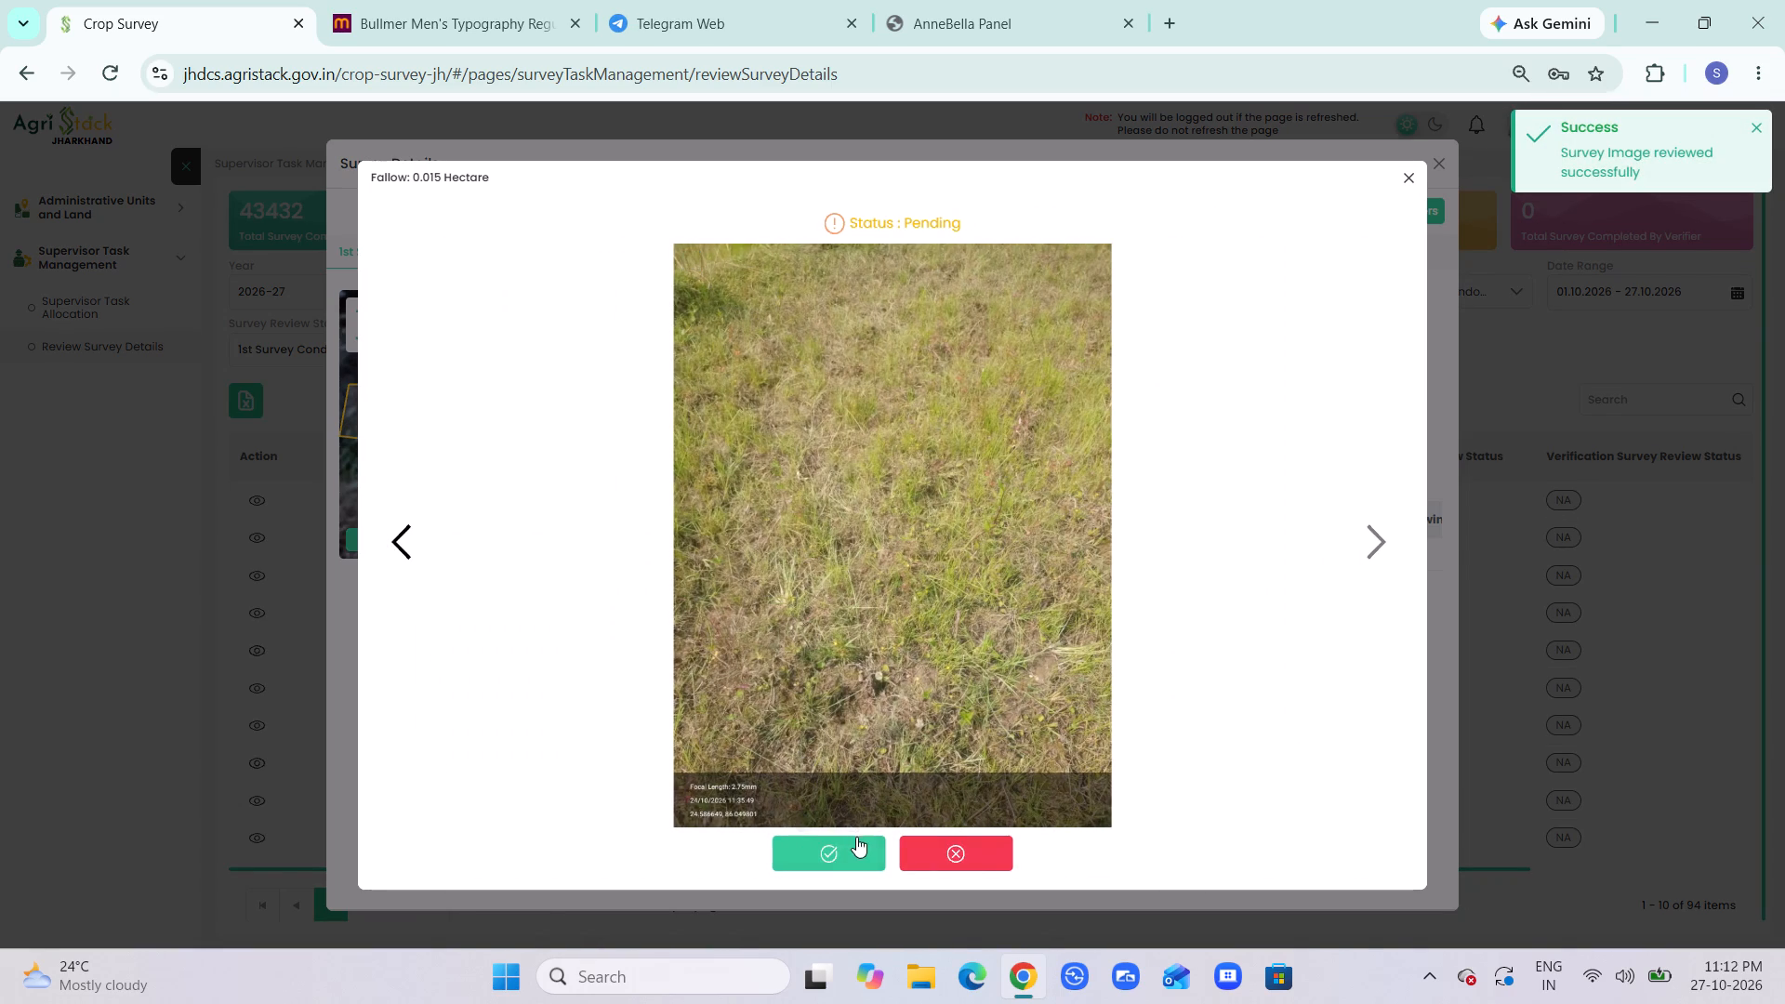
{"action": "left_click", "coordinate": [861, 852]}
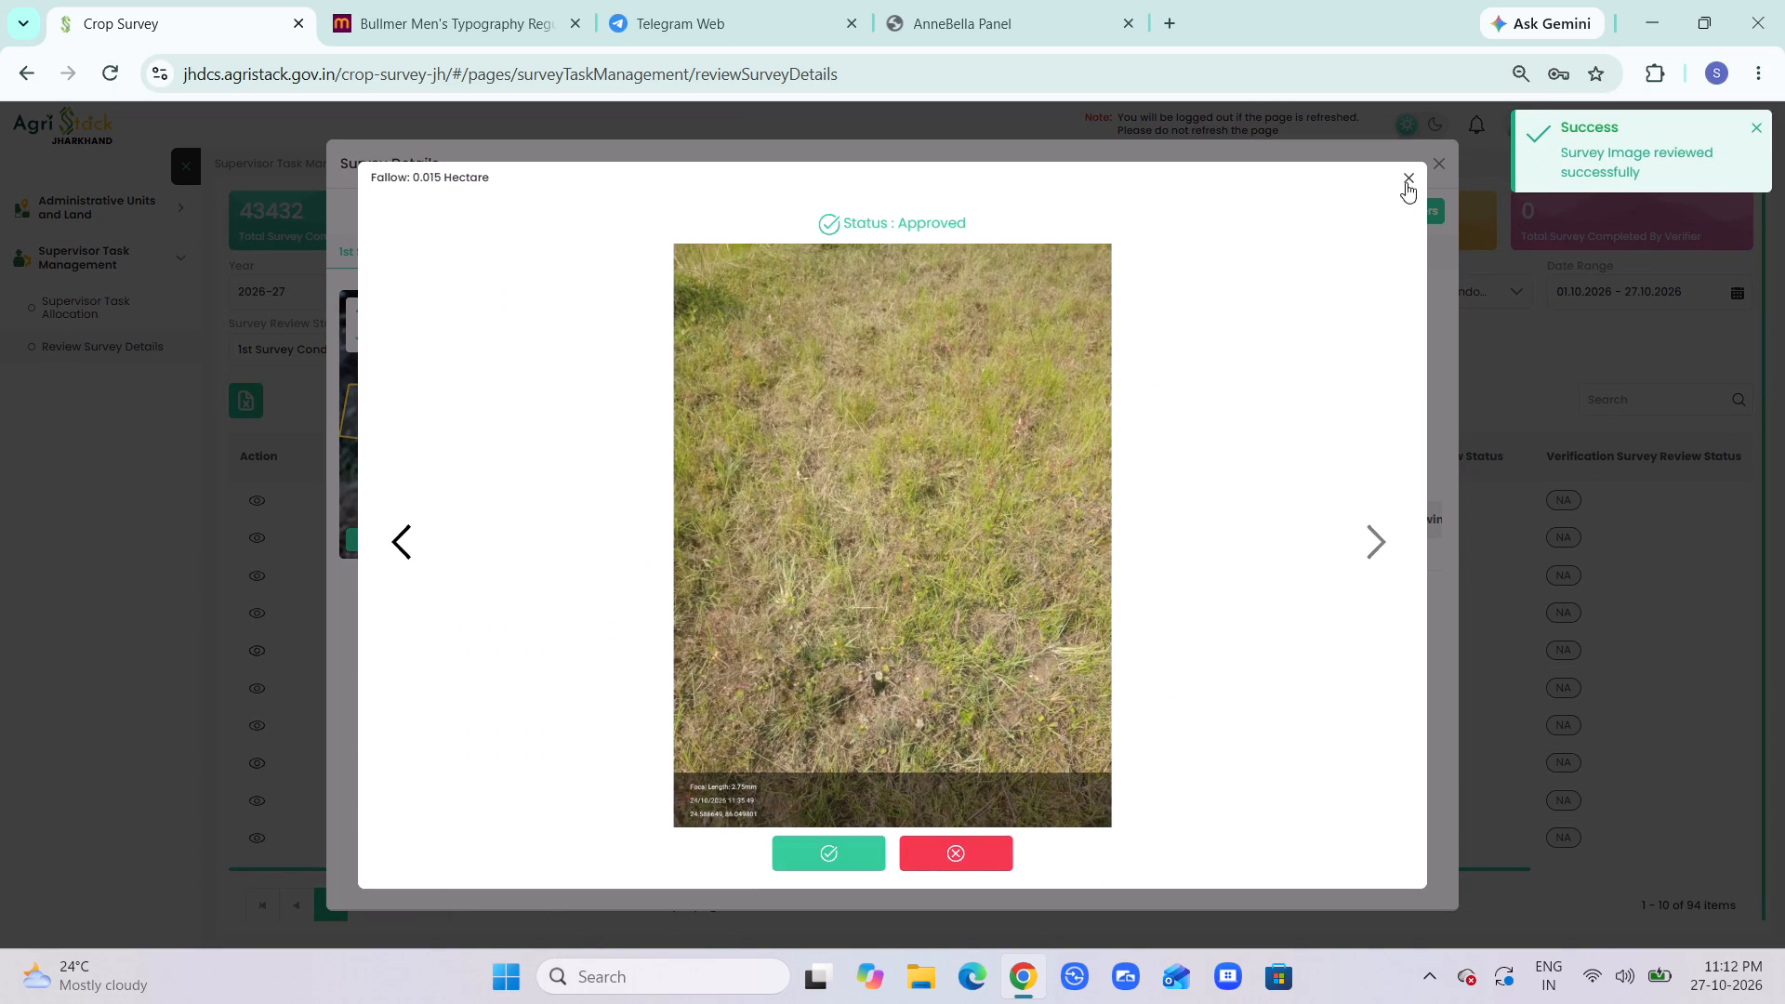
{"action": "left_click", "coordinate": [1410, 174]}
Mark the 1st survey of survey number 78 as Approve, save the review and close its details.
{"action": "left_click", "coordinate": [750, 612]}
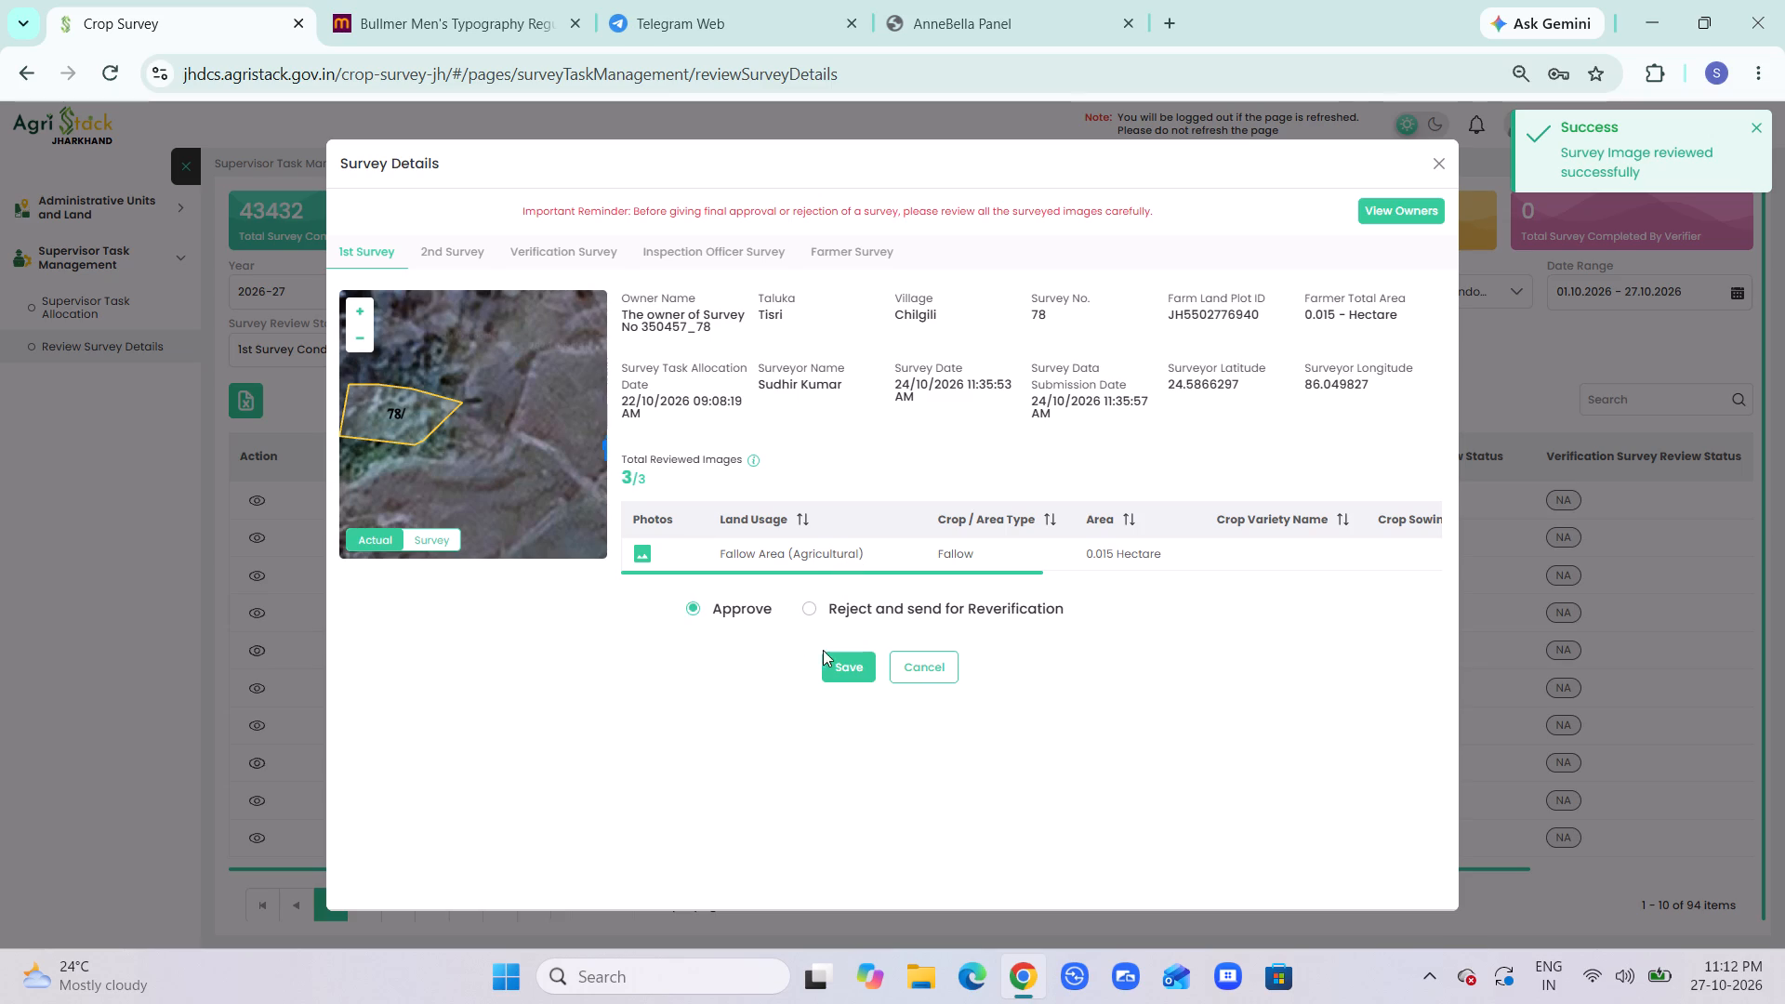
{"action": "left_click", "coordinate": [862, 669]}
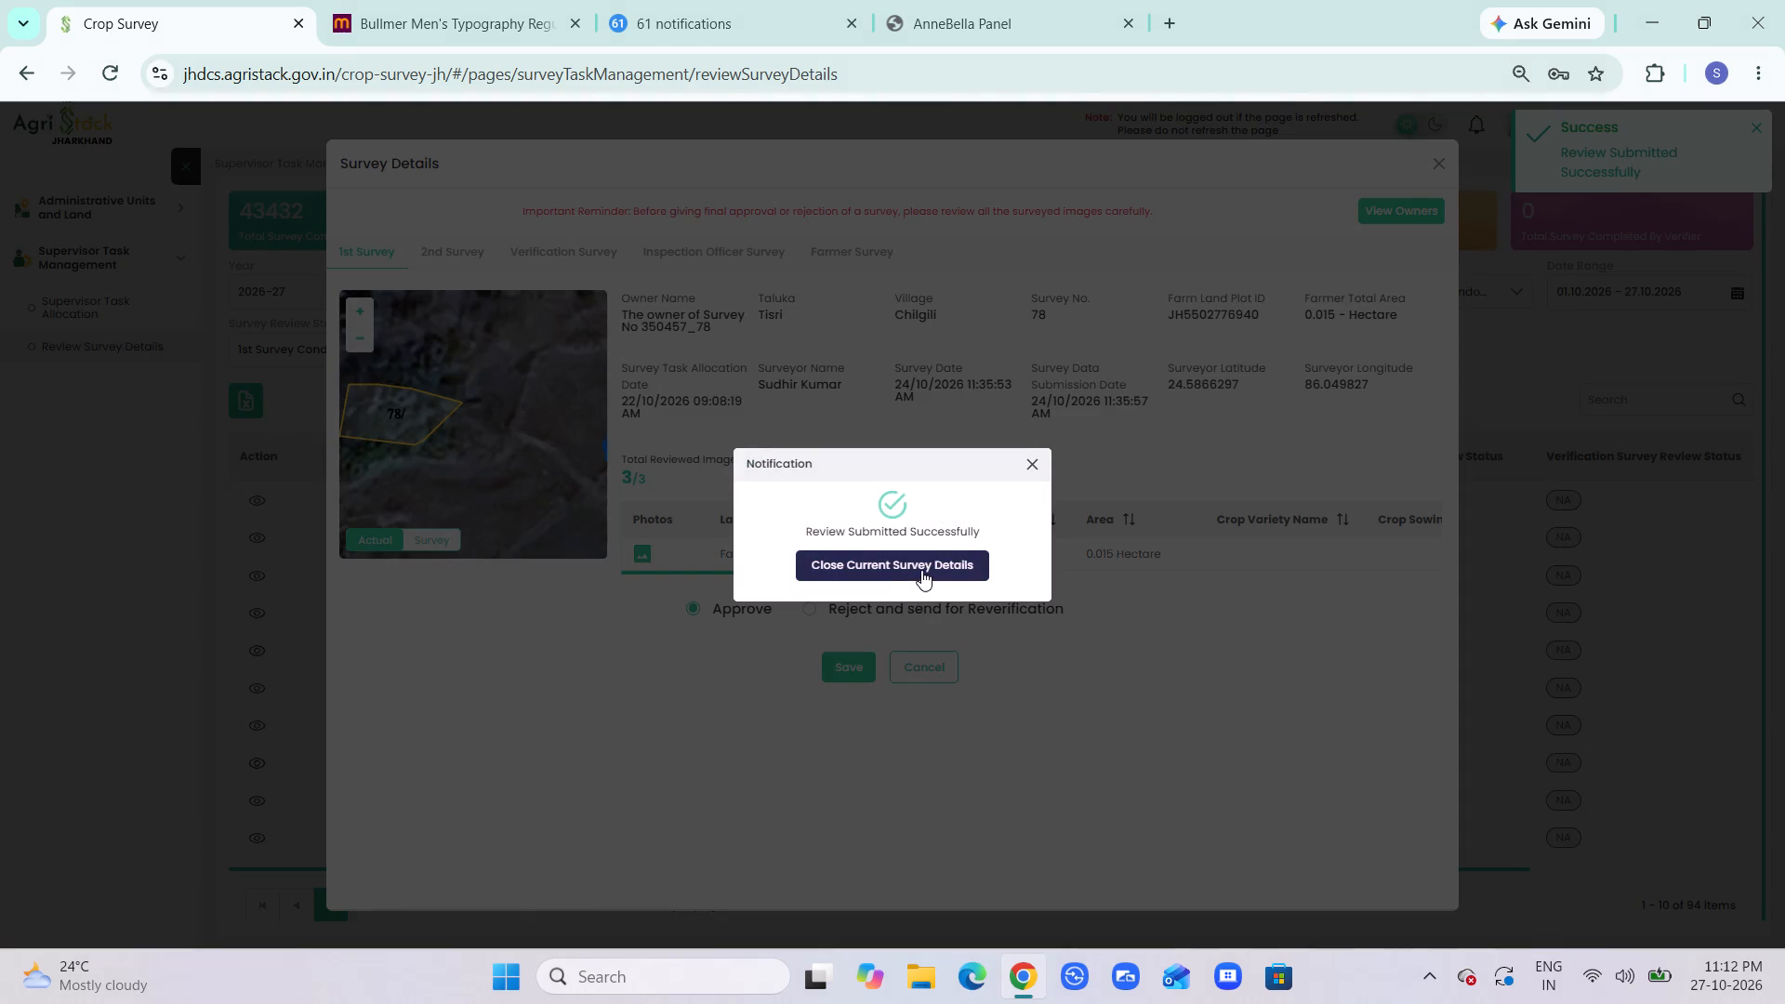
{"action": "left_click", "coordinate": [921, 570]}
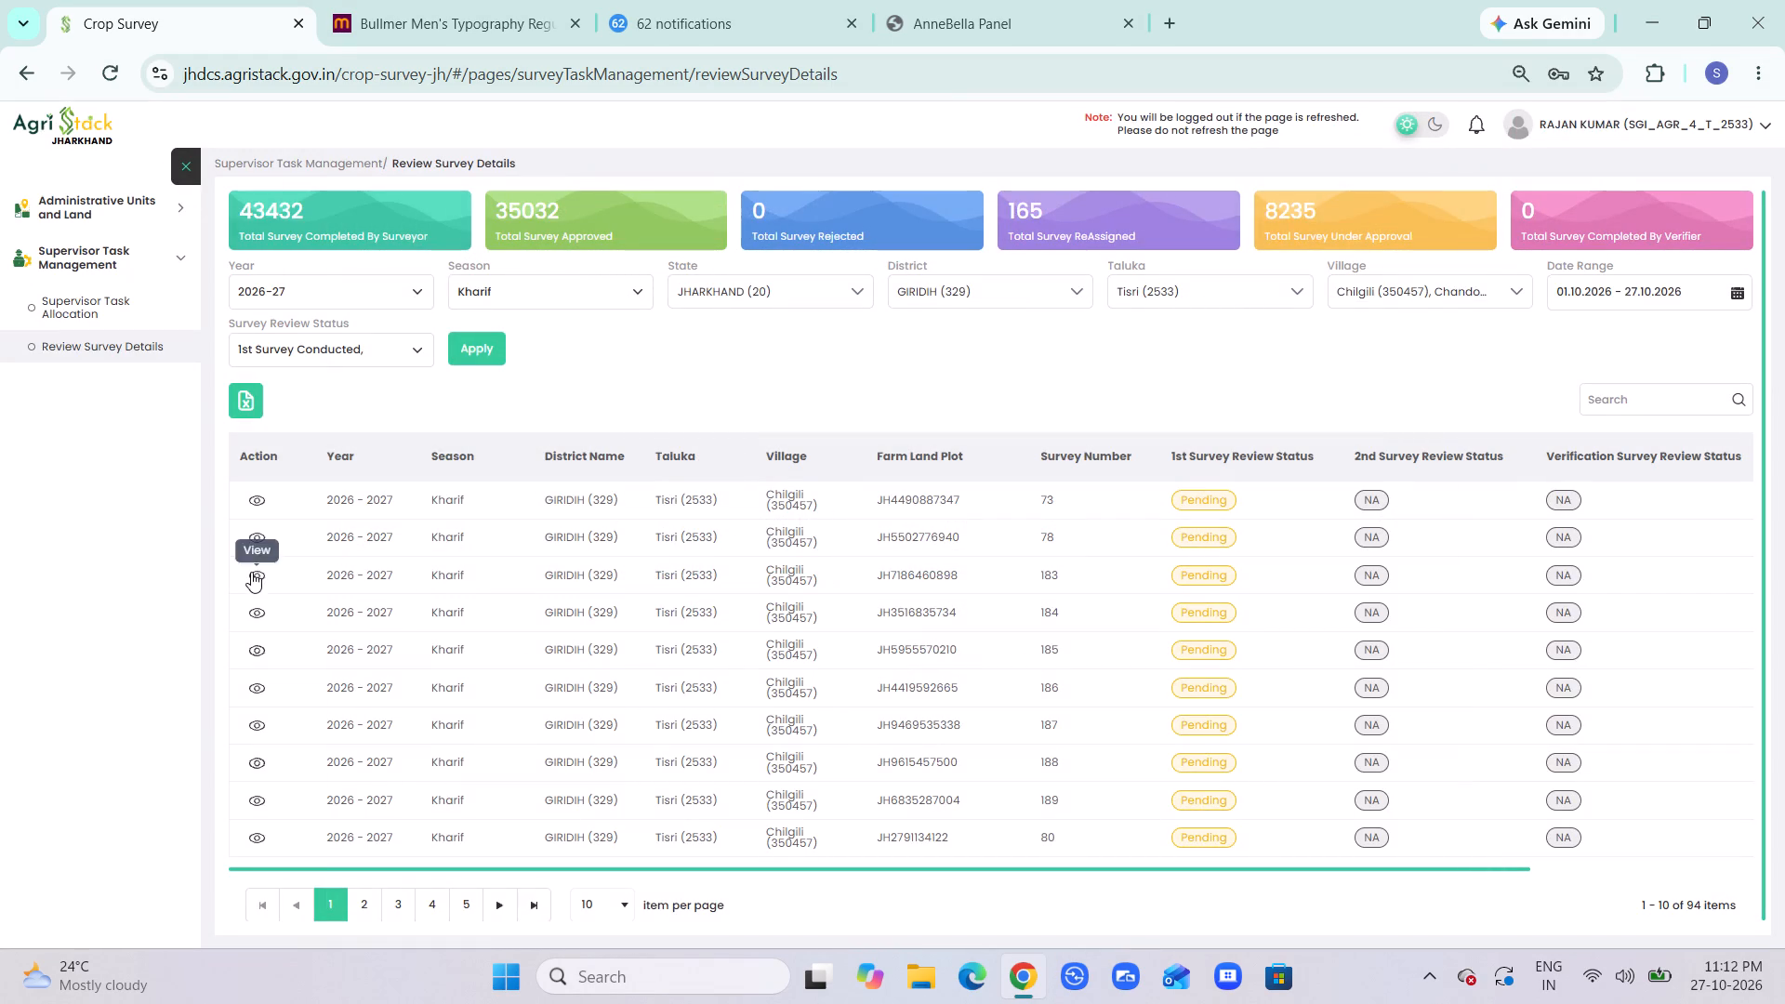
Open survey number 183 in Chilgili and approve all three of its agricultural Fallow images.
{"action": "left_click", "coordinate": [251, 572]}
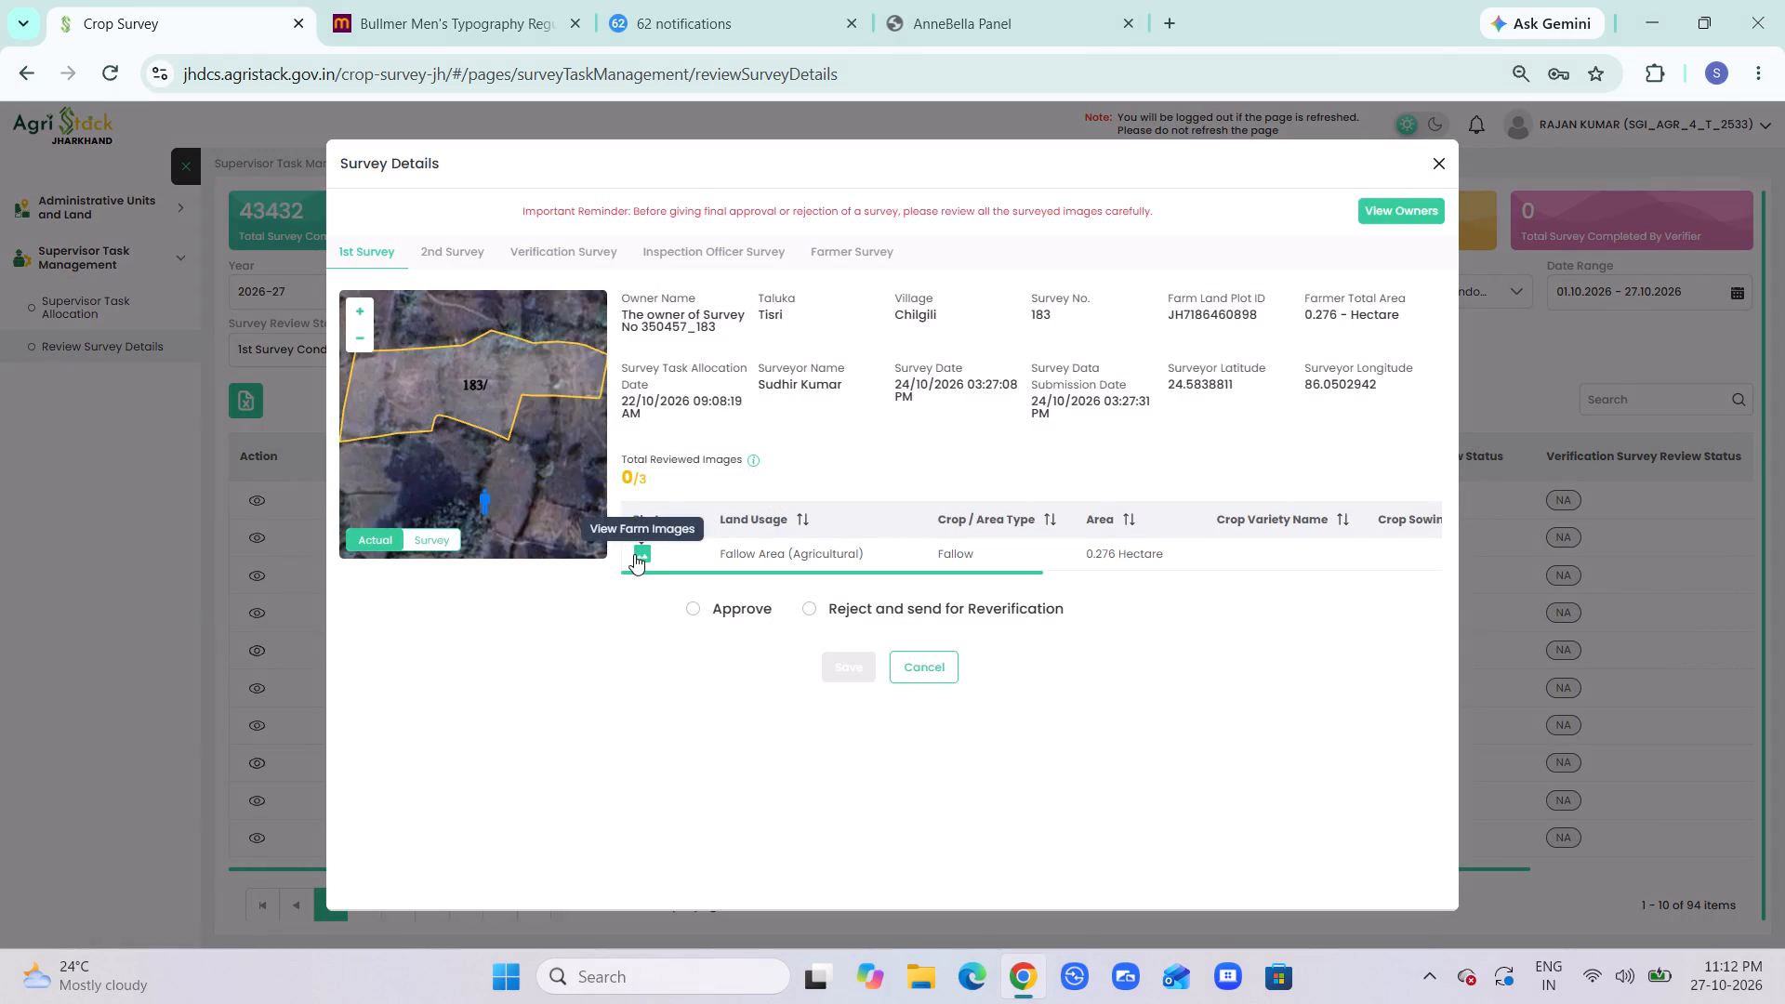
{"action": "left_click", "coordinate": [634, 554]}
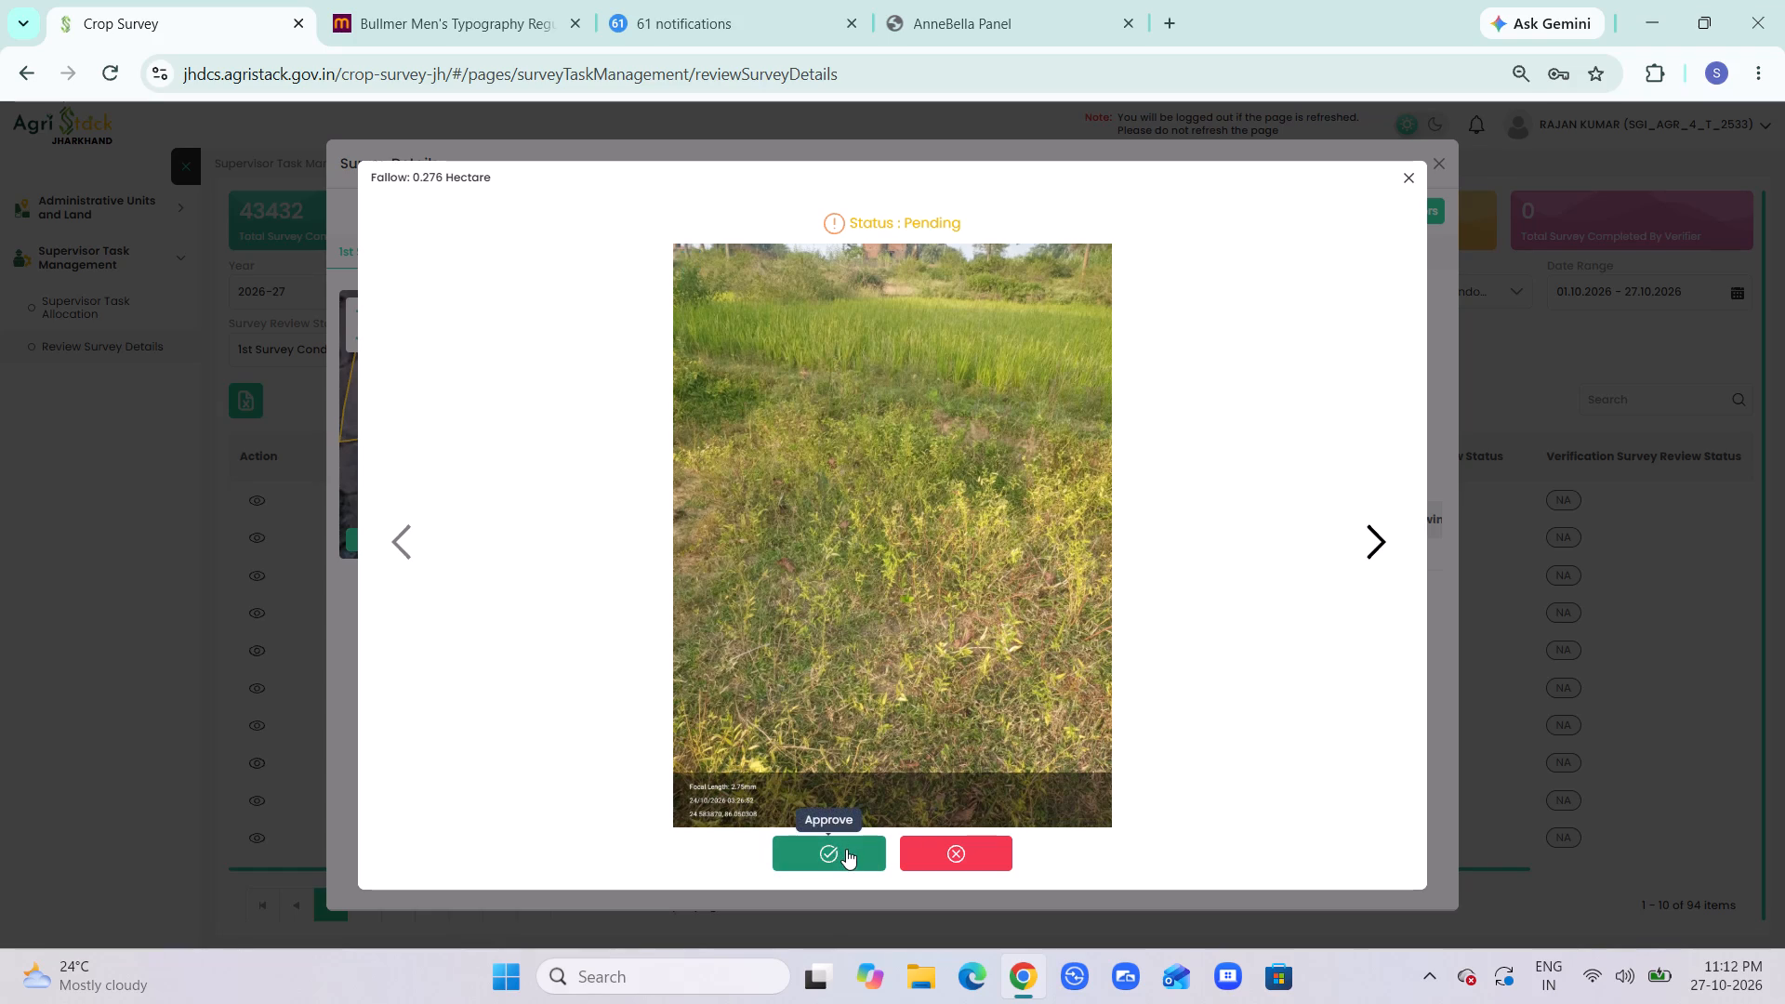
{"action": "left_click", "coordinate": [852, 849]}
{"action": "left_click_drag", "start_coordinate": [1058, 694], "coordinate": [1056, 694]}
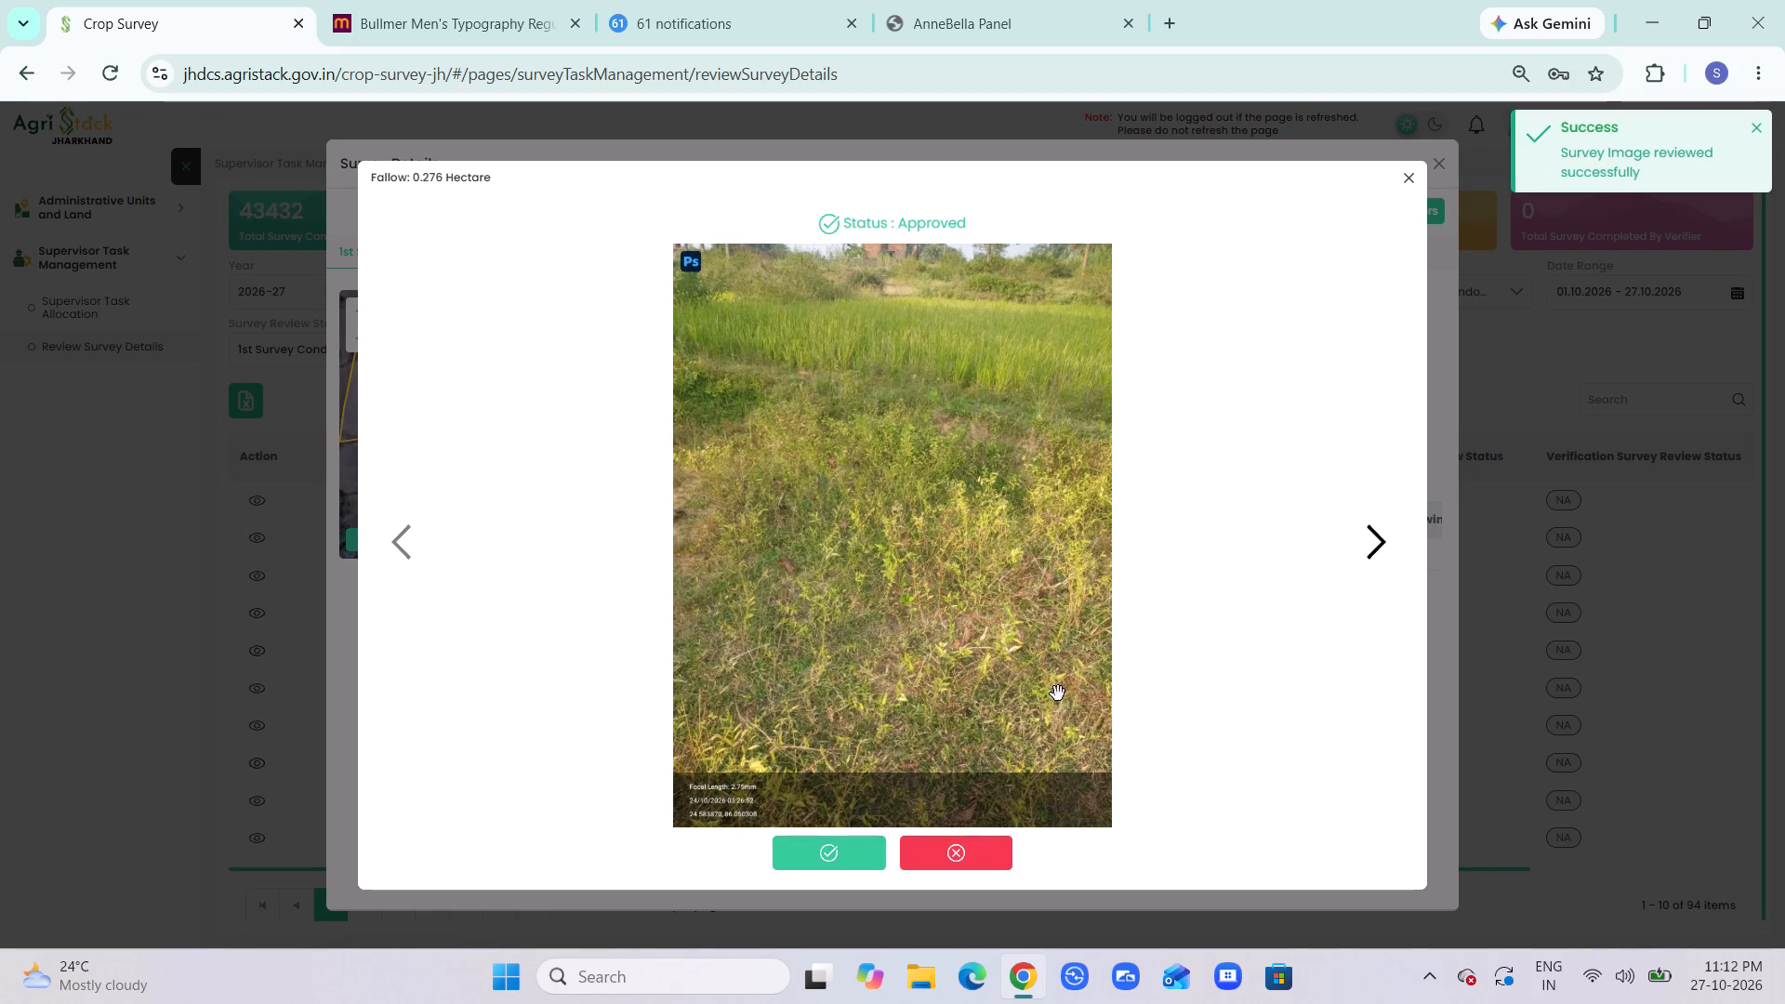
{"action": "left_click_drag", "start_coordinate": [1056, 694], "coordinate": [822, 688]}
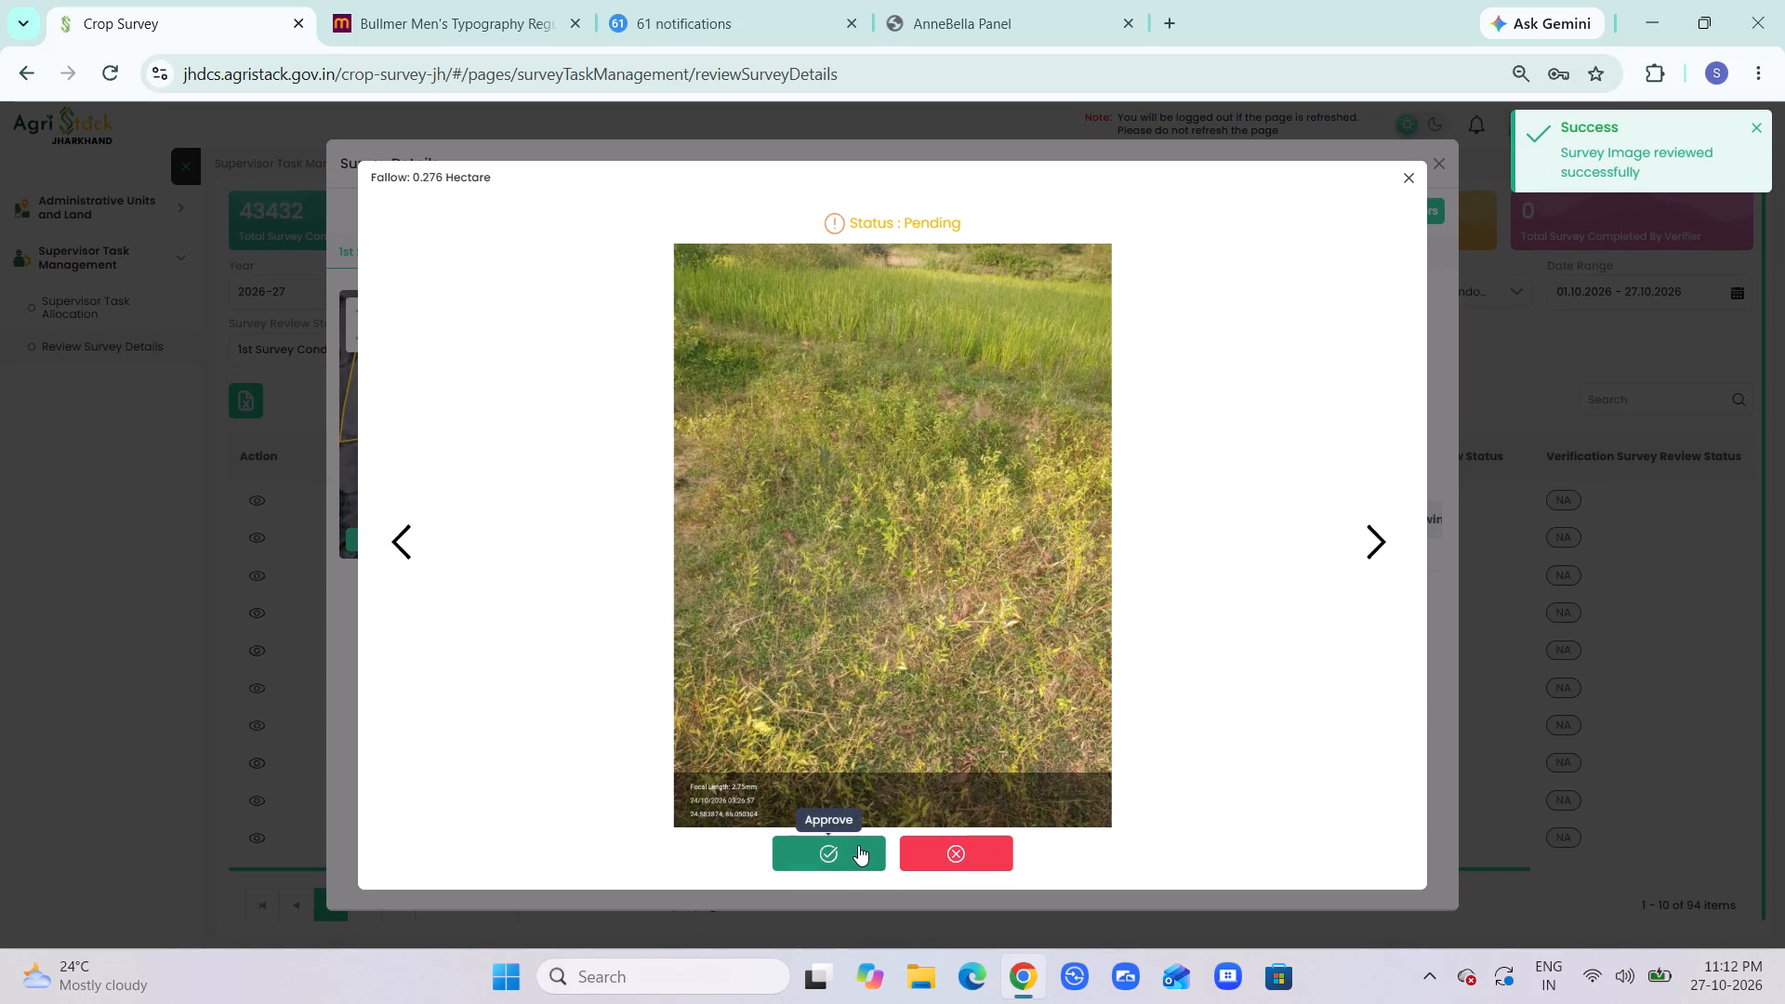
{"action": "left_click", "coordinate": [857, 844]}
{"action": "left_click_drag", "start_coordinate": [1135, 640], "coordinate": [954, 655]}
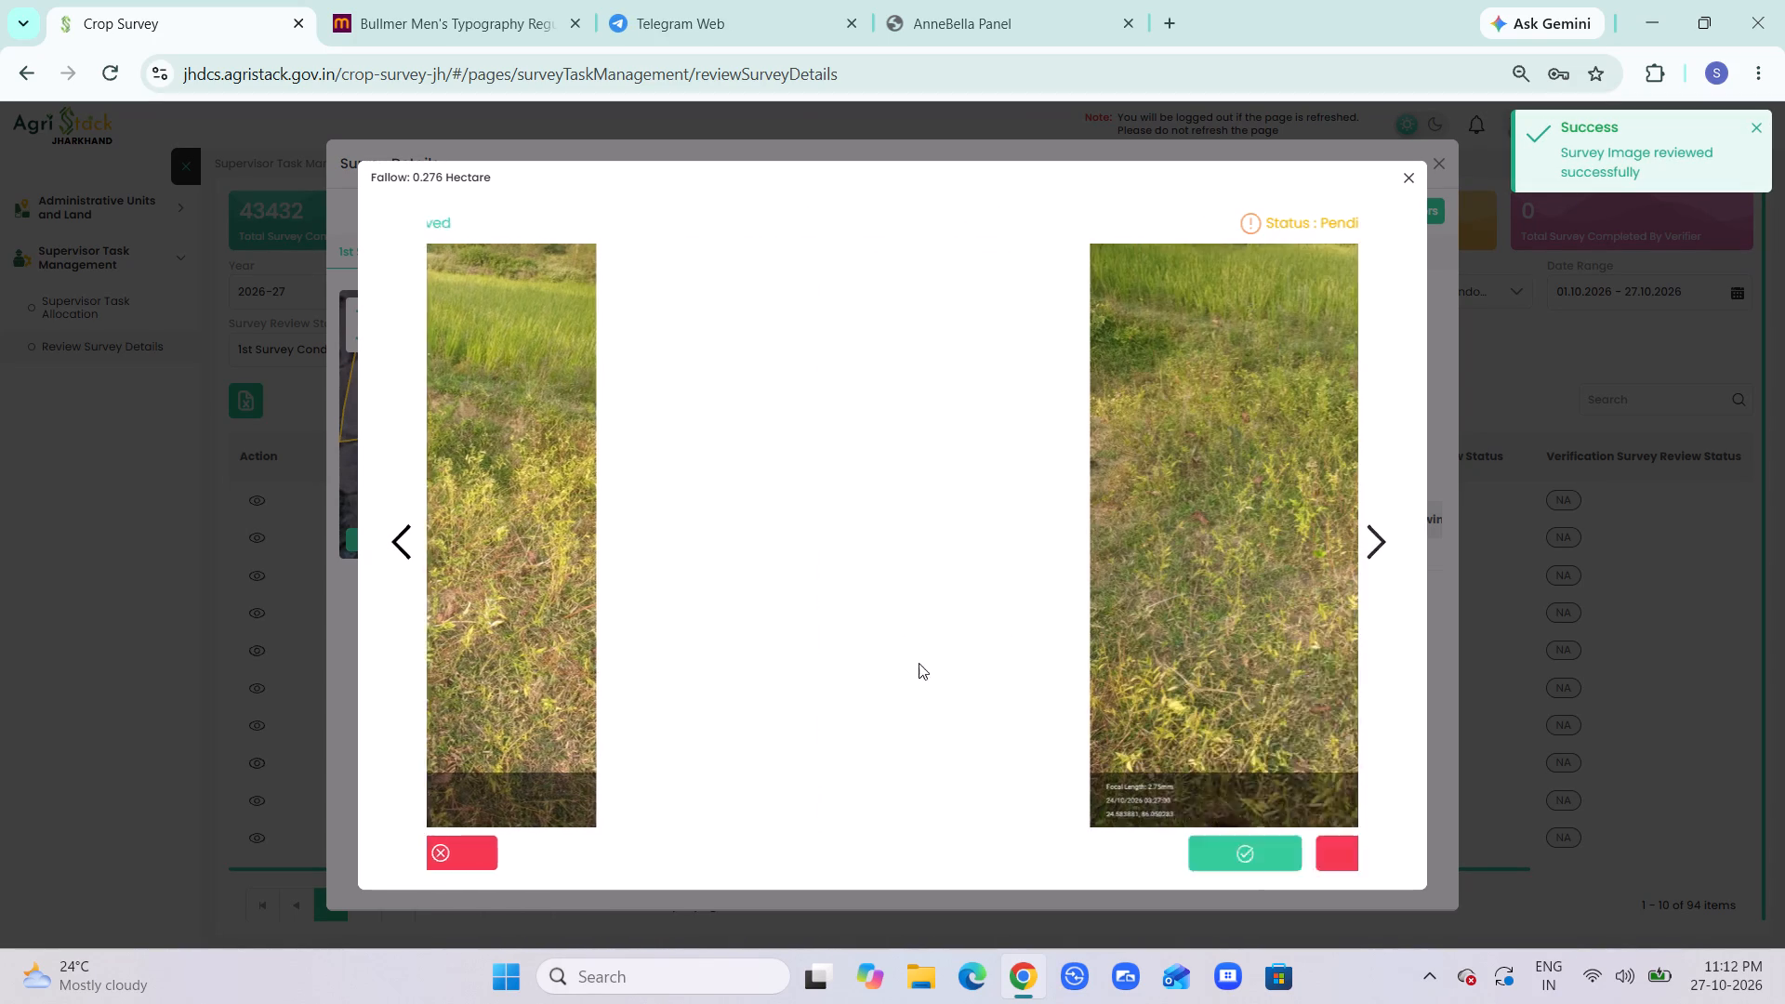
{"action": "left_click", "coordinate": [850, 852]}
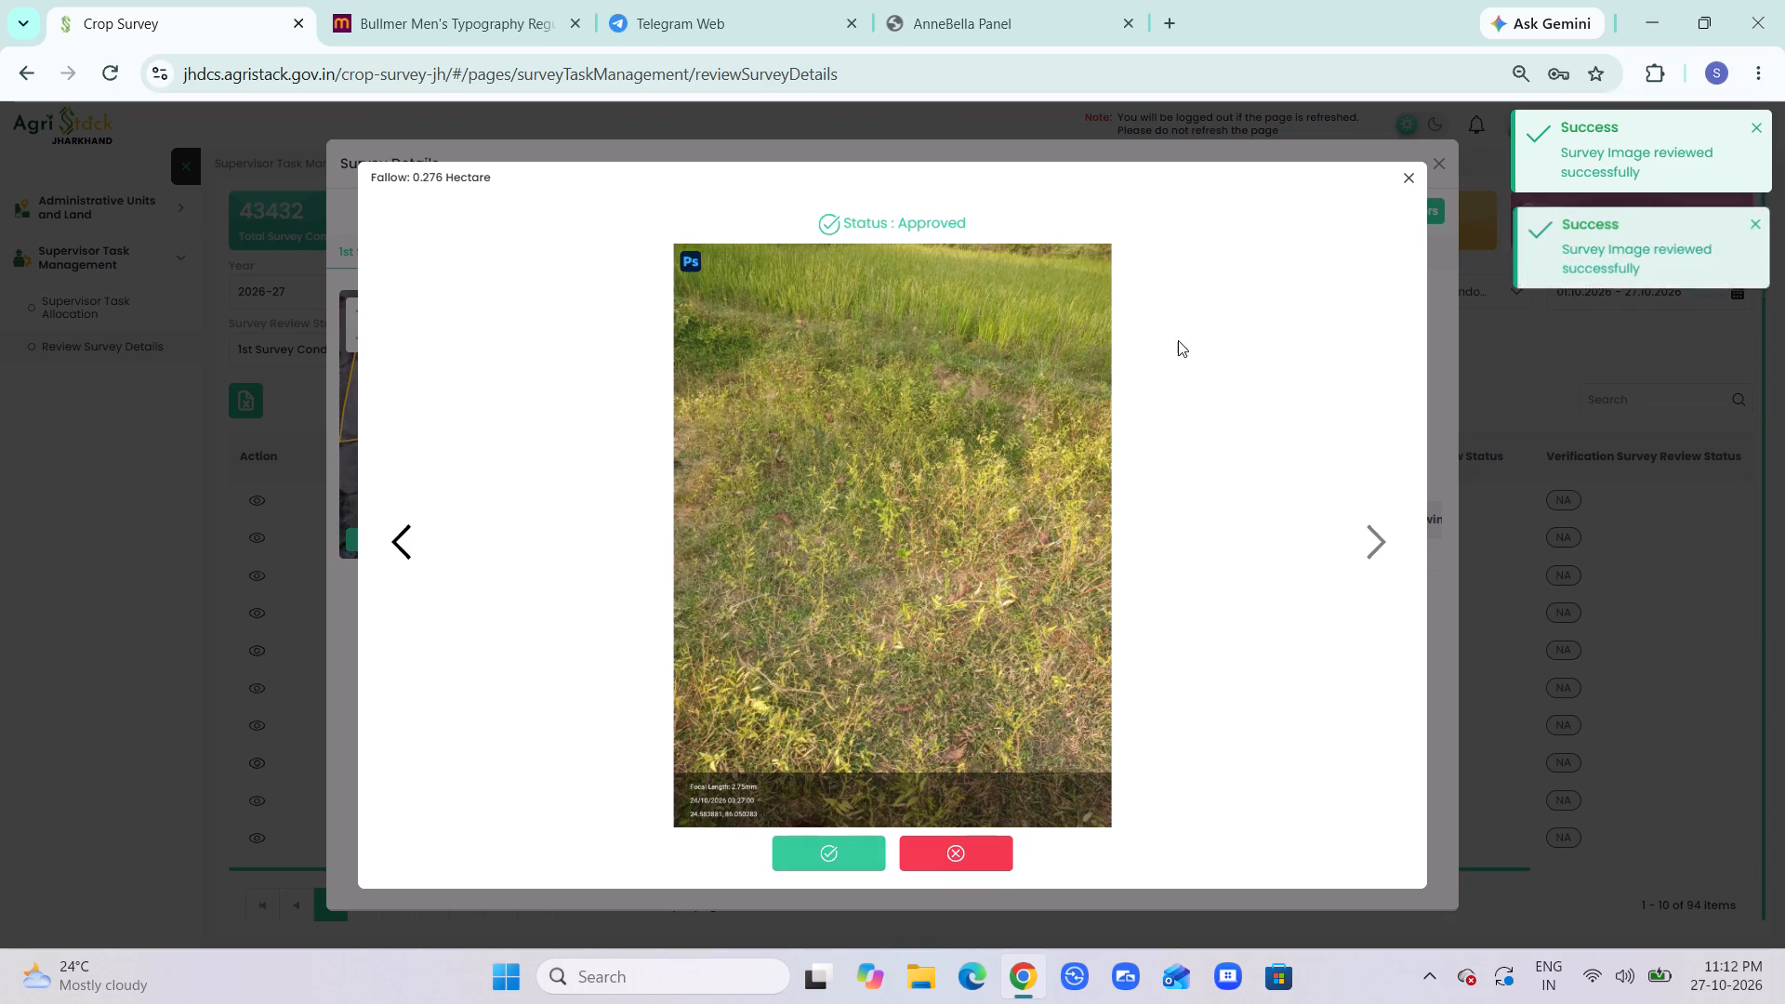
{"action": "left_click", "coordinate": [1409, 173]}
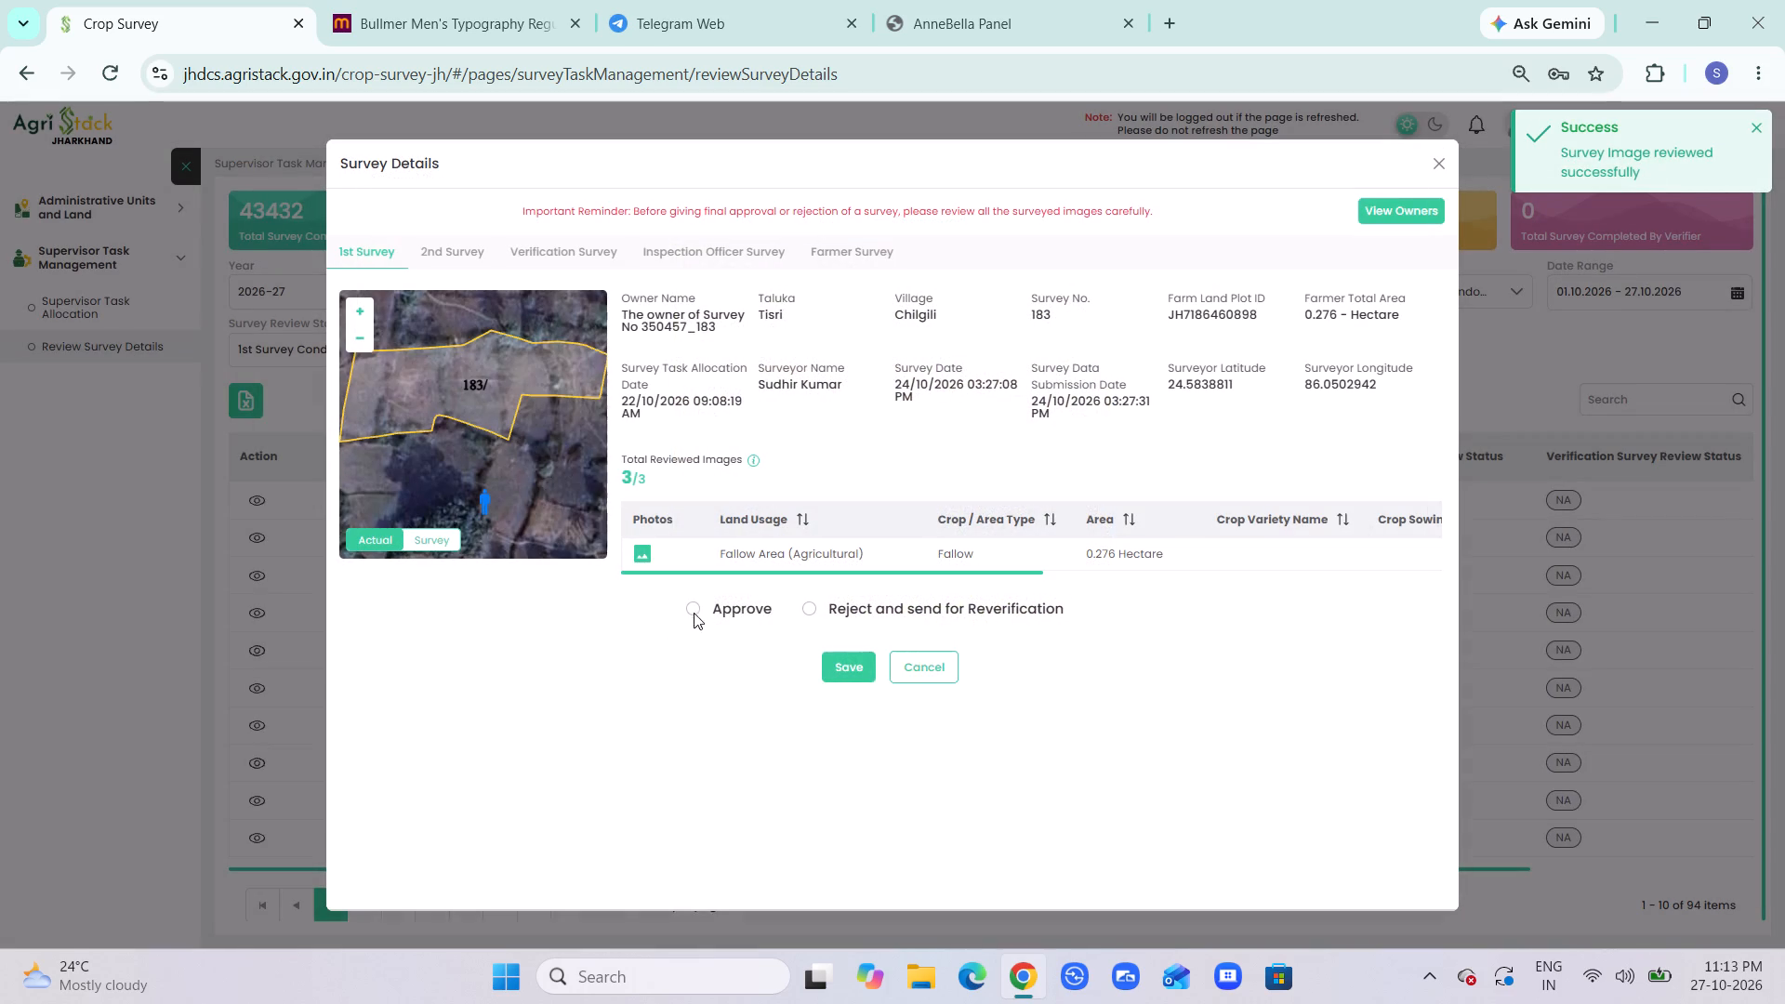
Mark the 1st survey of survey number 183 as Approve, save the review and close its details.
{"action": "left_click", "coordinate": [723, 599]}
{"action": "left_click", "coordinate": [856, 670]}
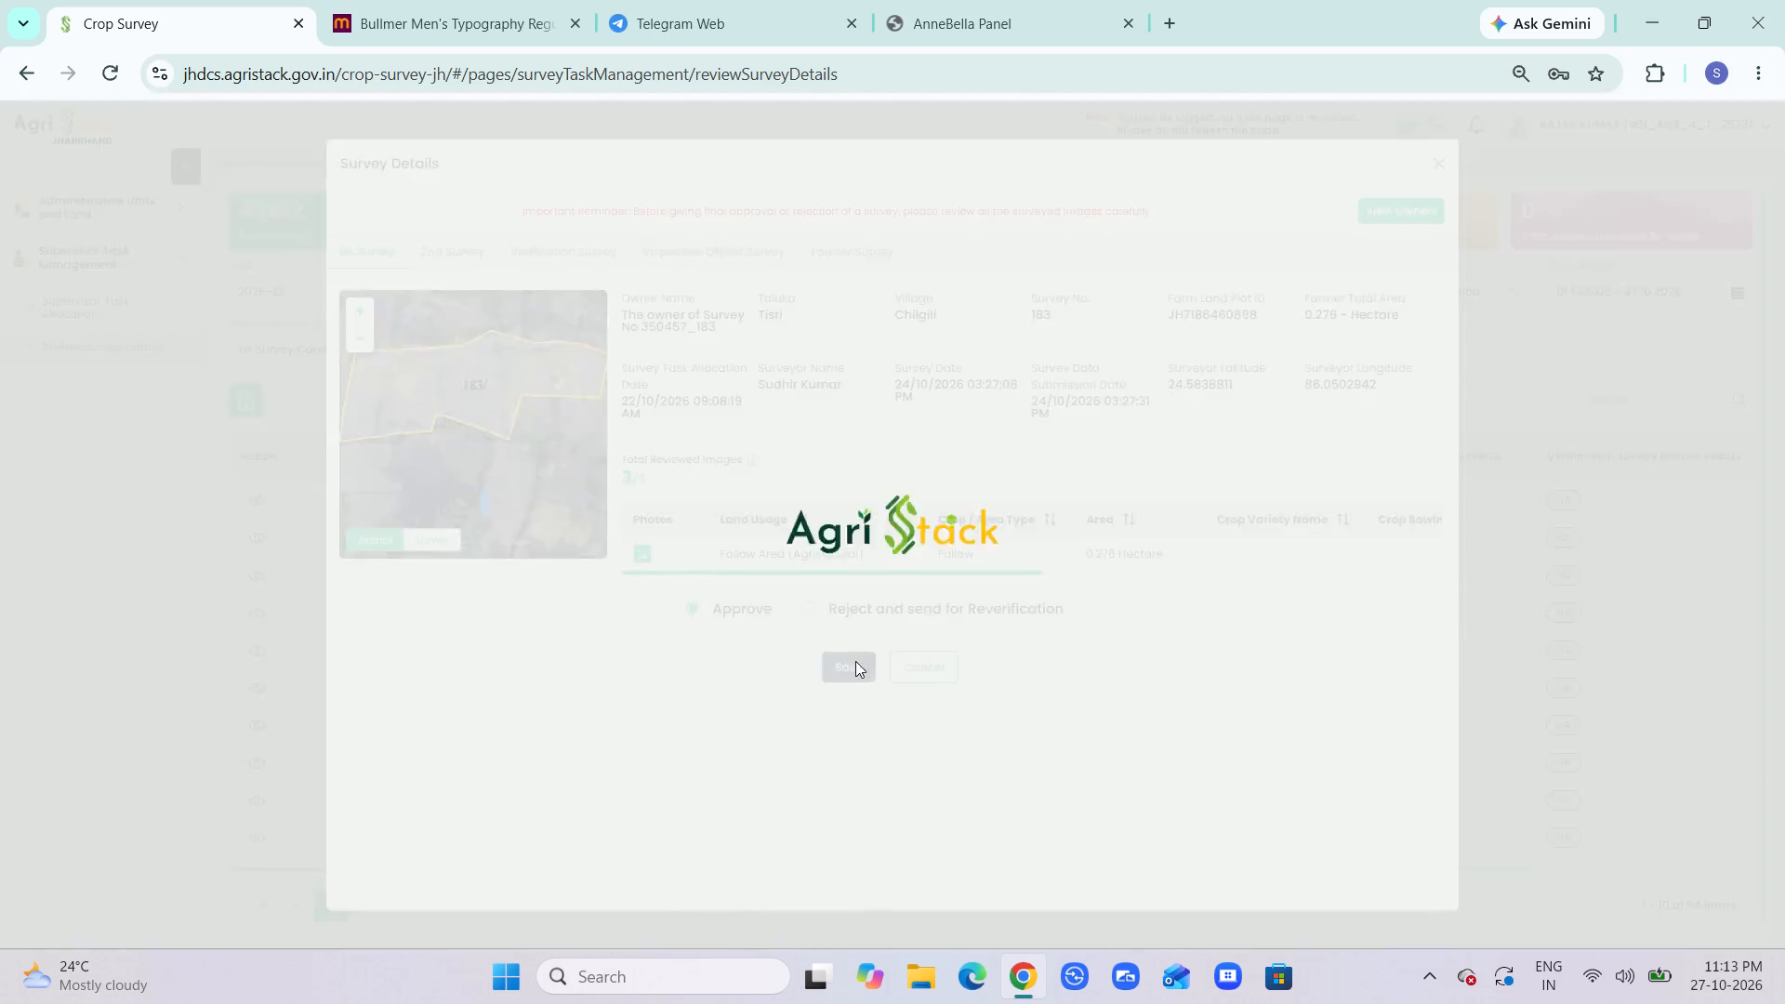
{"action": "left_click", "coordinate": [866, 568]}
Reopen the details of survey number 183 to check its review, and close them.
{"action": "left_click", "coordinate": [250, 579]}
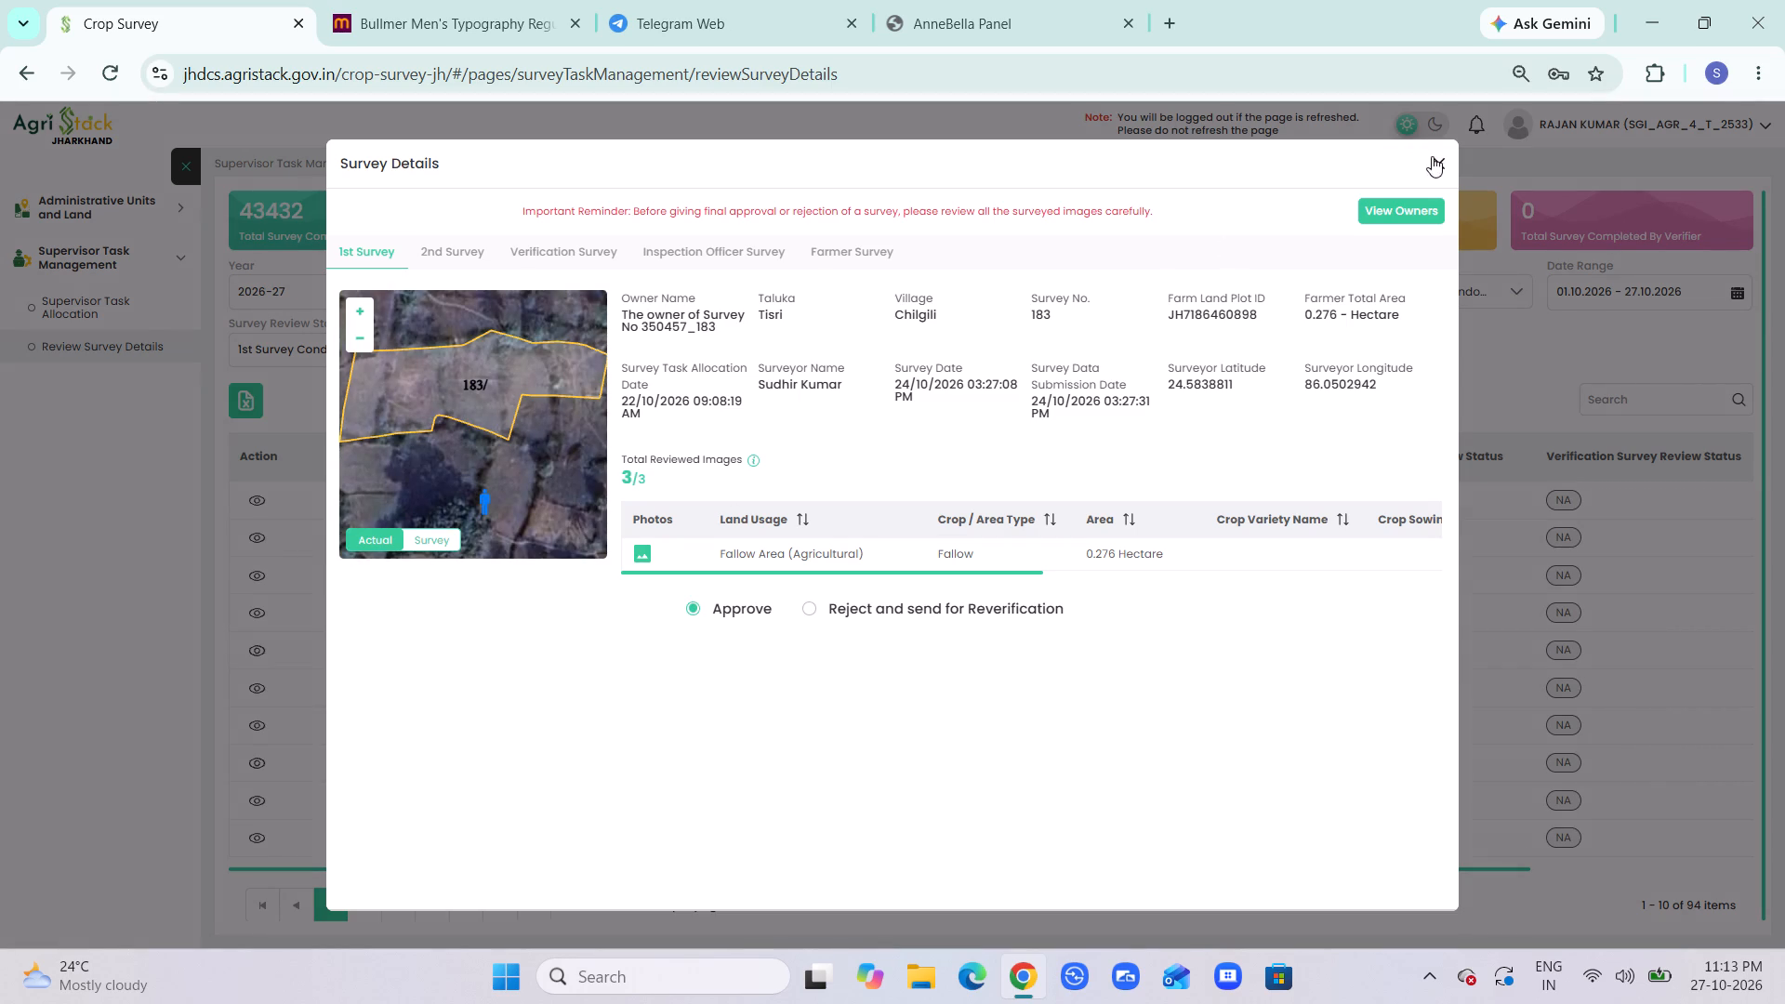
{"action": "left_click", "coordinate": [1442, 163]}
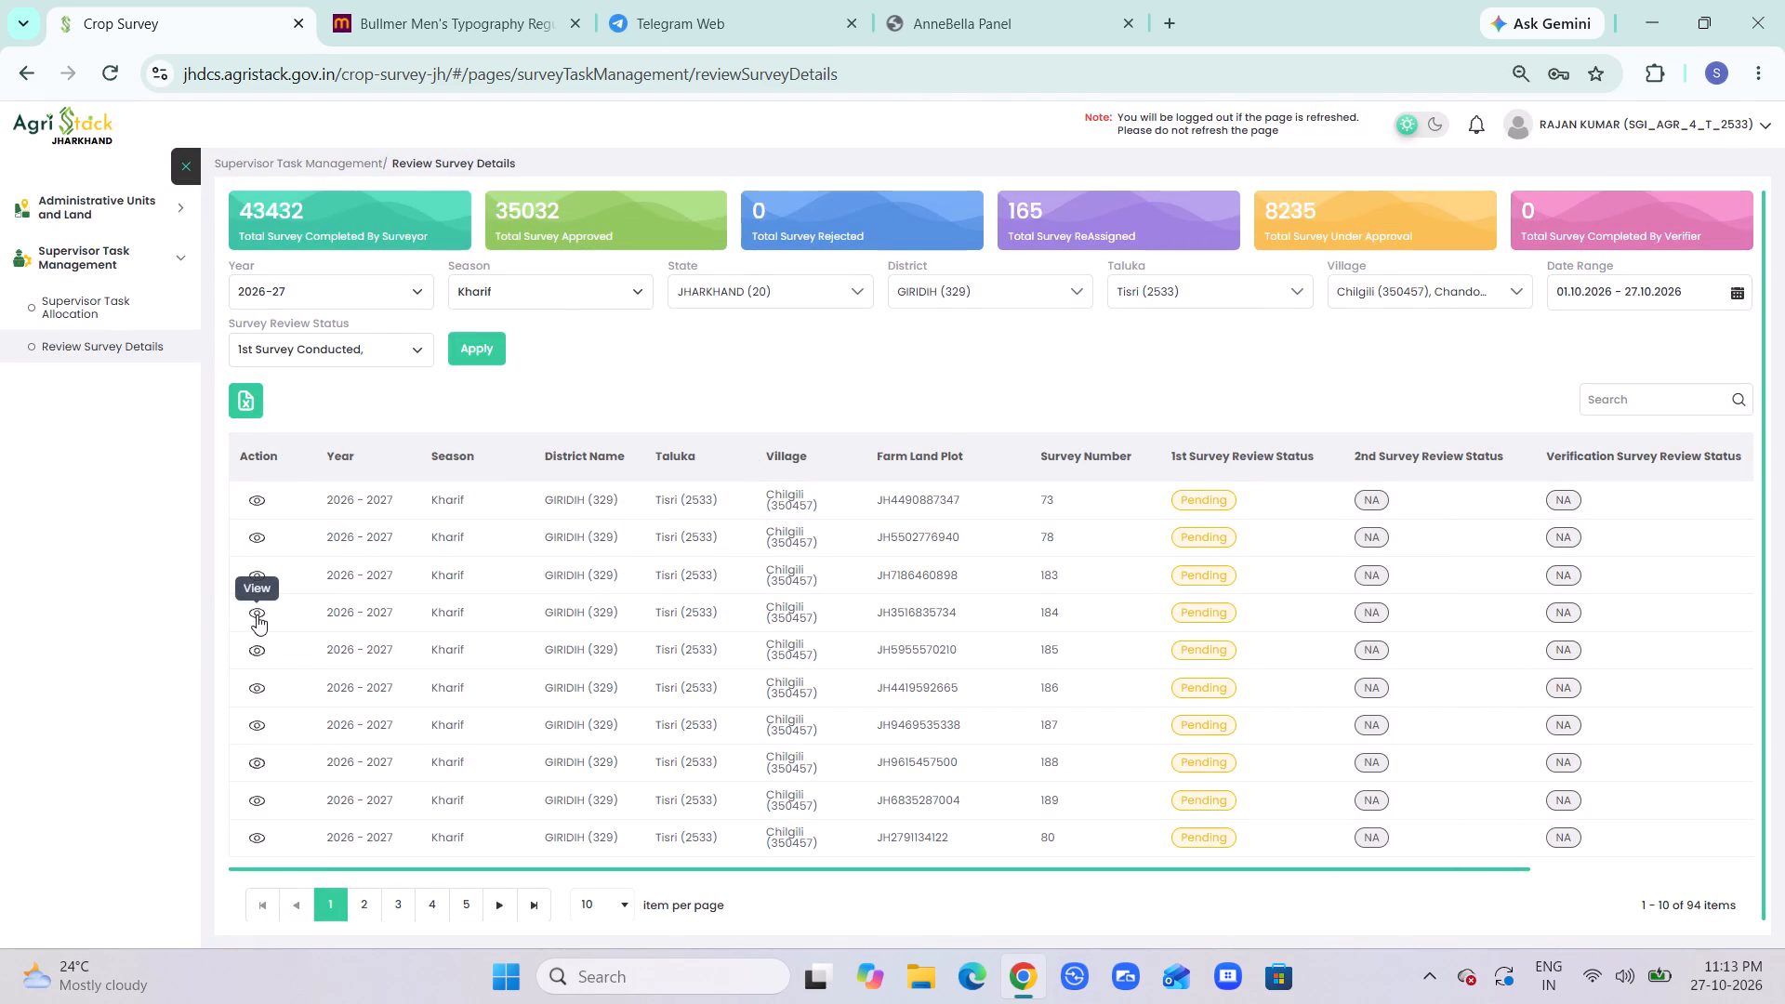
Open survey number 184 in Chilgili and approve all three of its agricultural Fallow images.
{"action": "left_click", "coordinate": [257, 614]}
{"action": "left_click", "coordinate": [641, 562]}
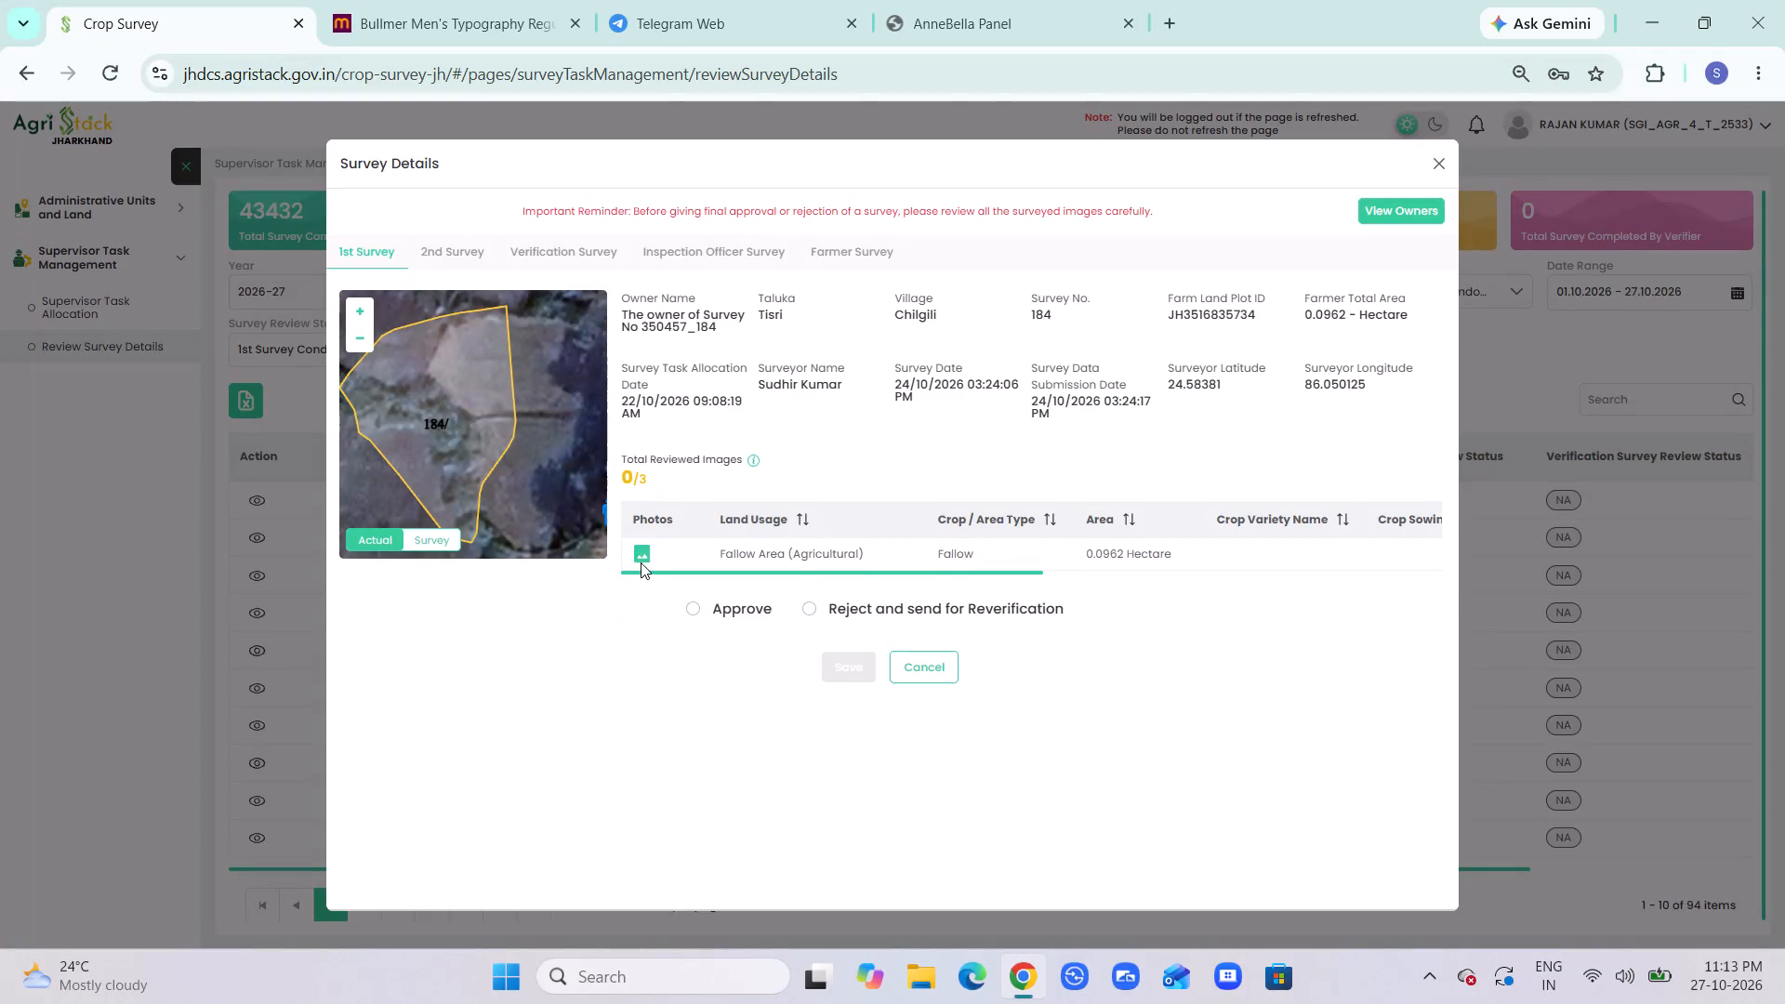
{"action": "left_click", "coordinate": [641, 561]}
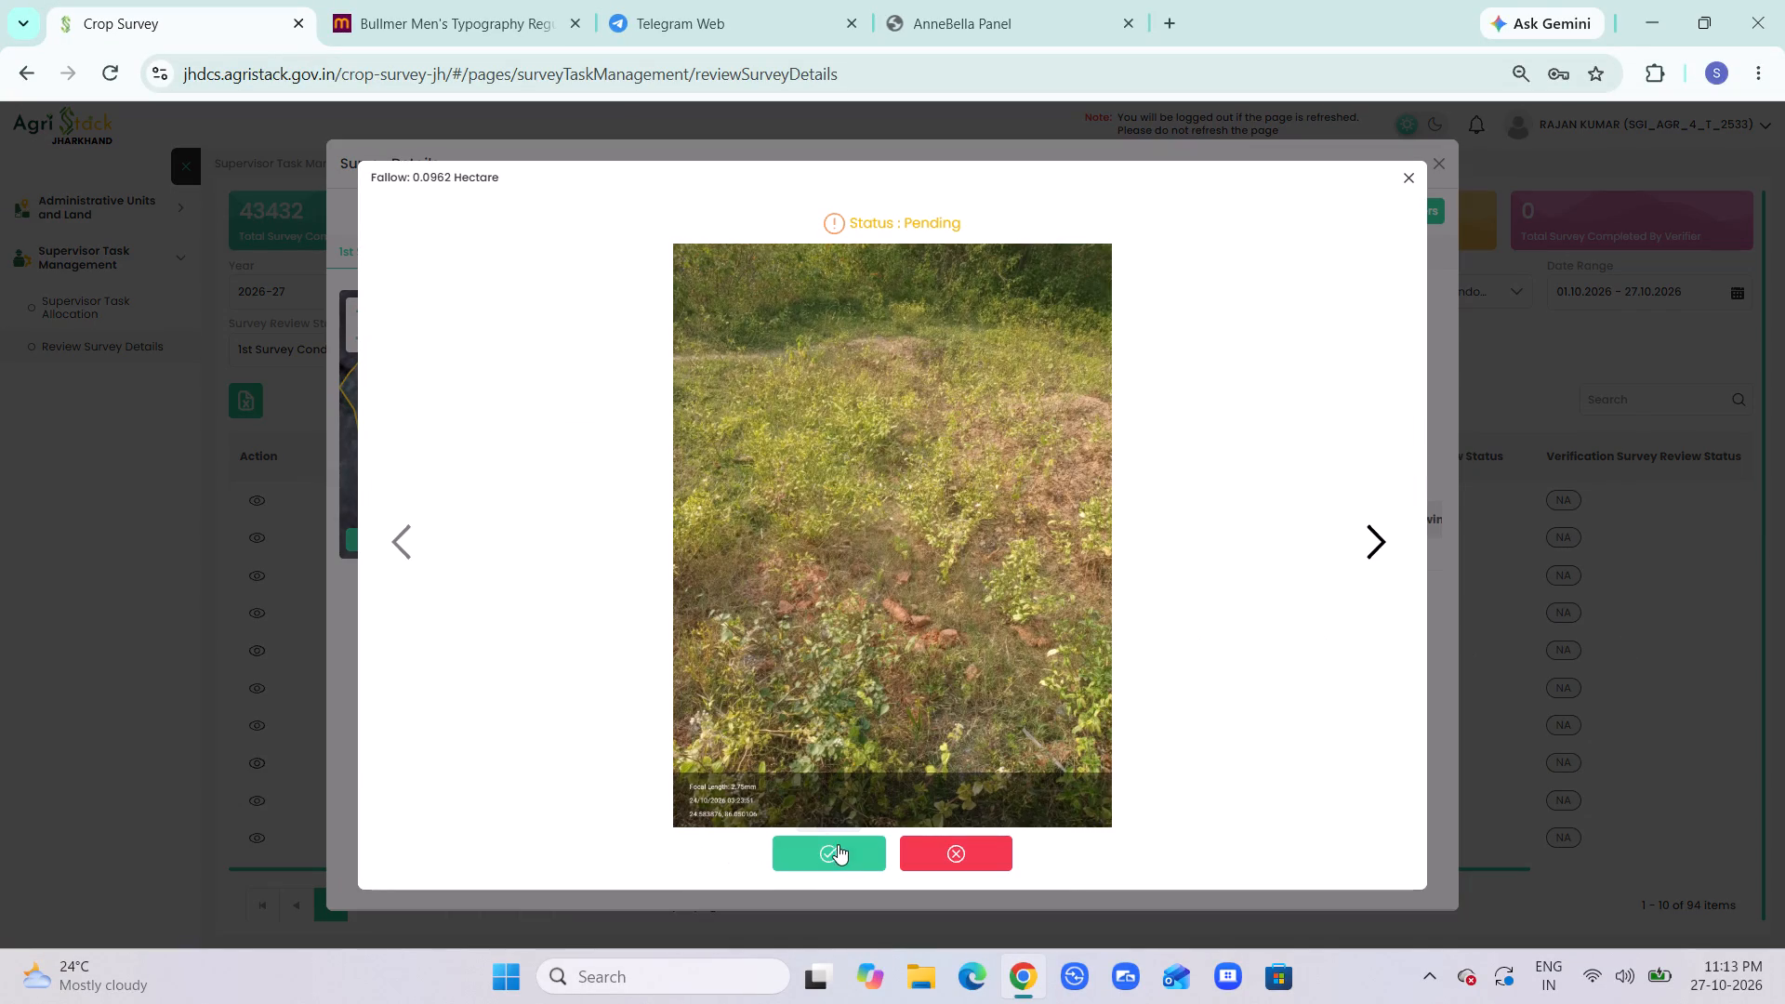
{"action": "left_click", "coordinate": [857, 839]}
{"action": "left_click_drag", "start_coordinate": [871, 673], "coordinate": [807, 682]}
{"action": "left_click", "coordinate": [840, 847]}
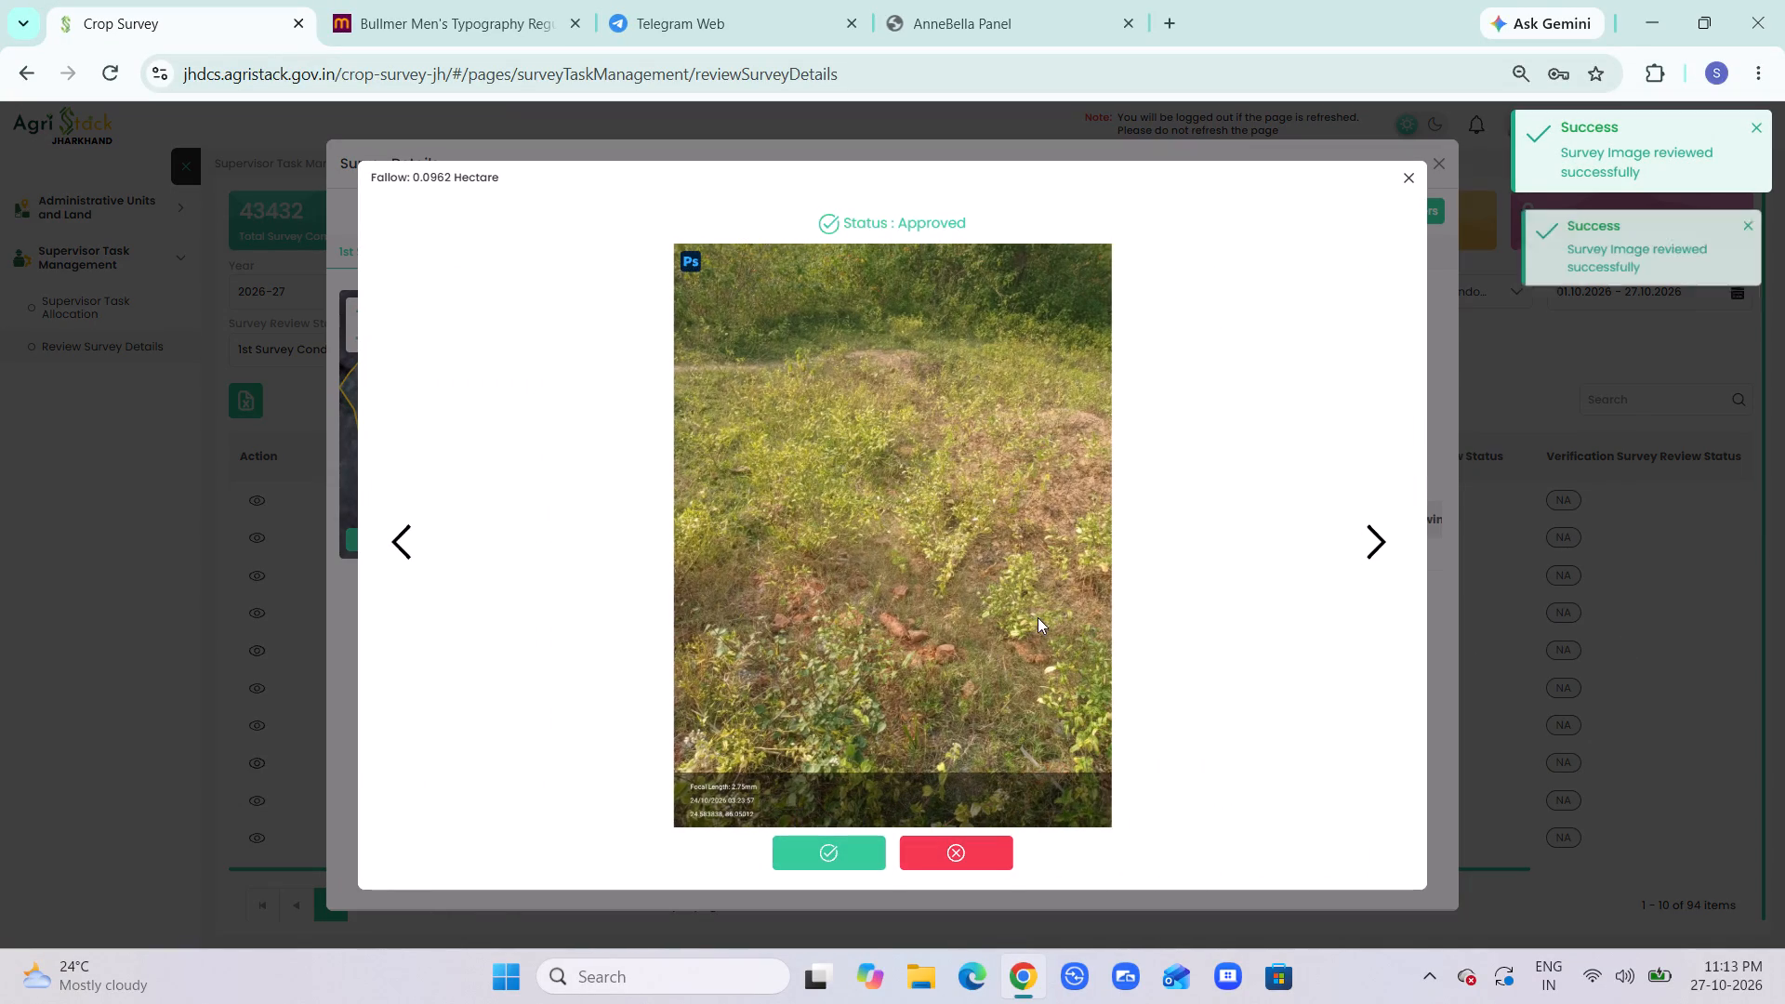
{"action": "left_click_drag", "start_coordinate": [1117, 595], "coordinate": [1032, 617]}
{"action": "left_click", "coordinate": [850, 842]}
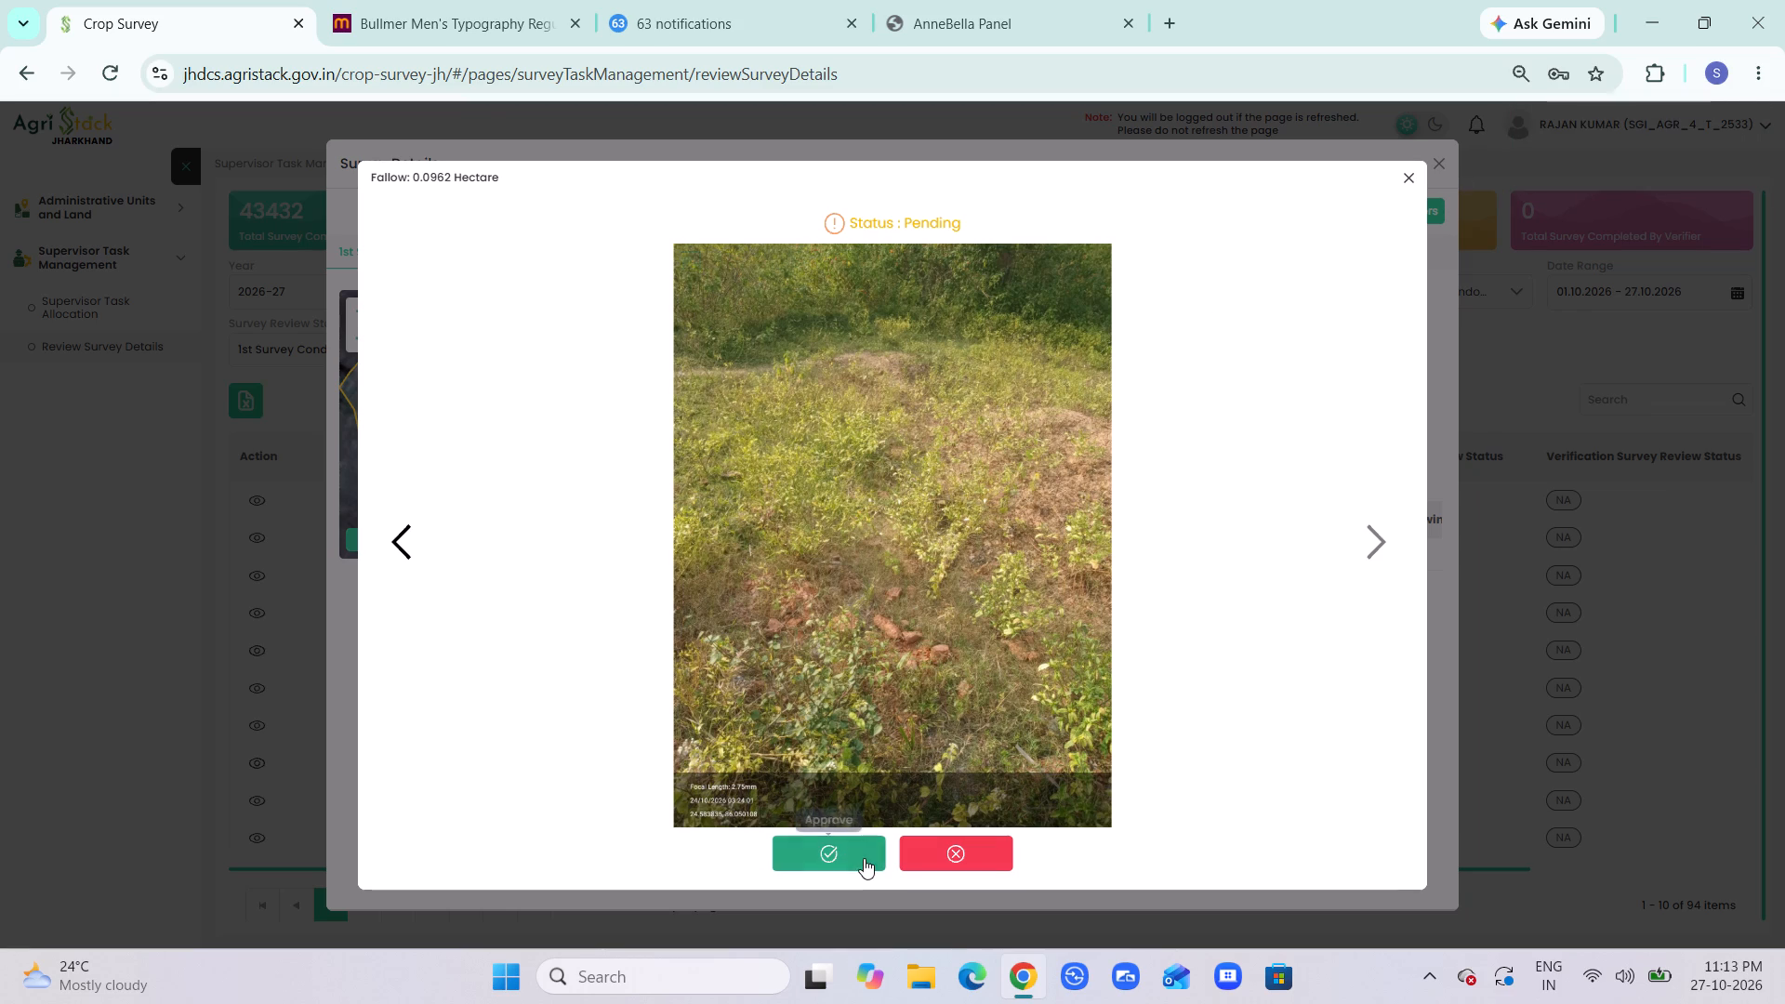
{"action": "left_click_drag", "start_coordinate": [864, 858], "coordinate": [862, 843]}
{"action": "left_click", "coordinate": [1412, 176]}
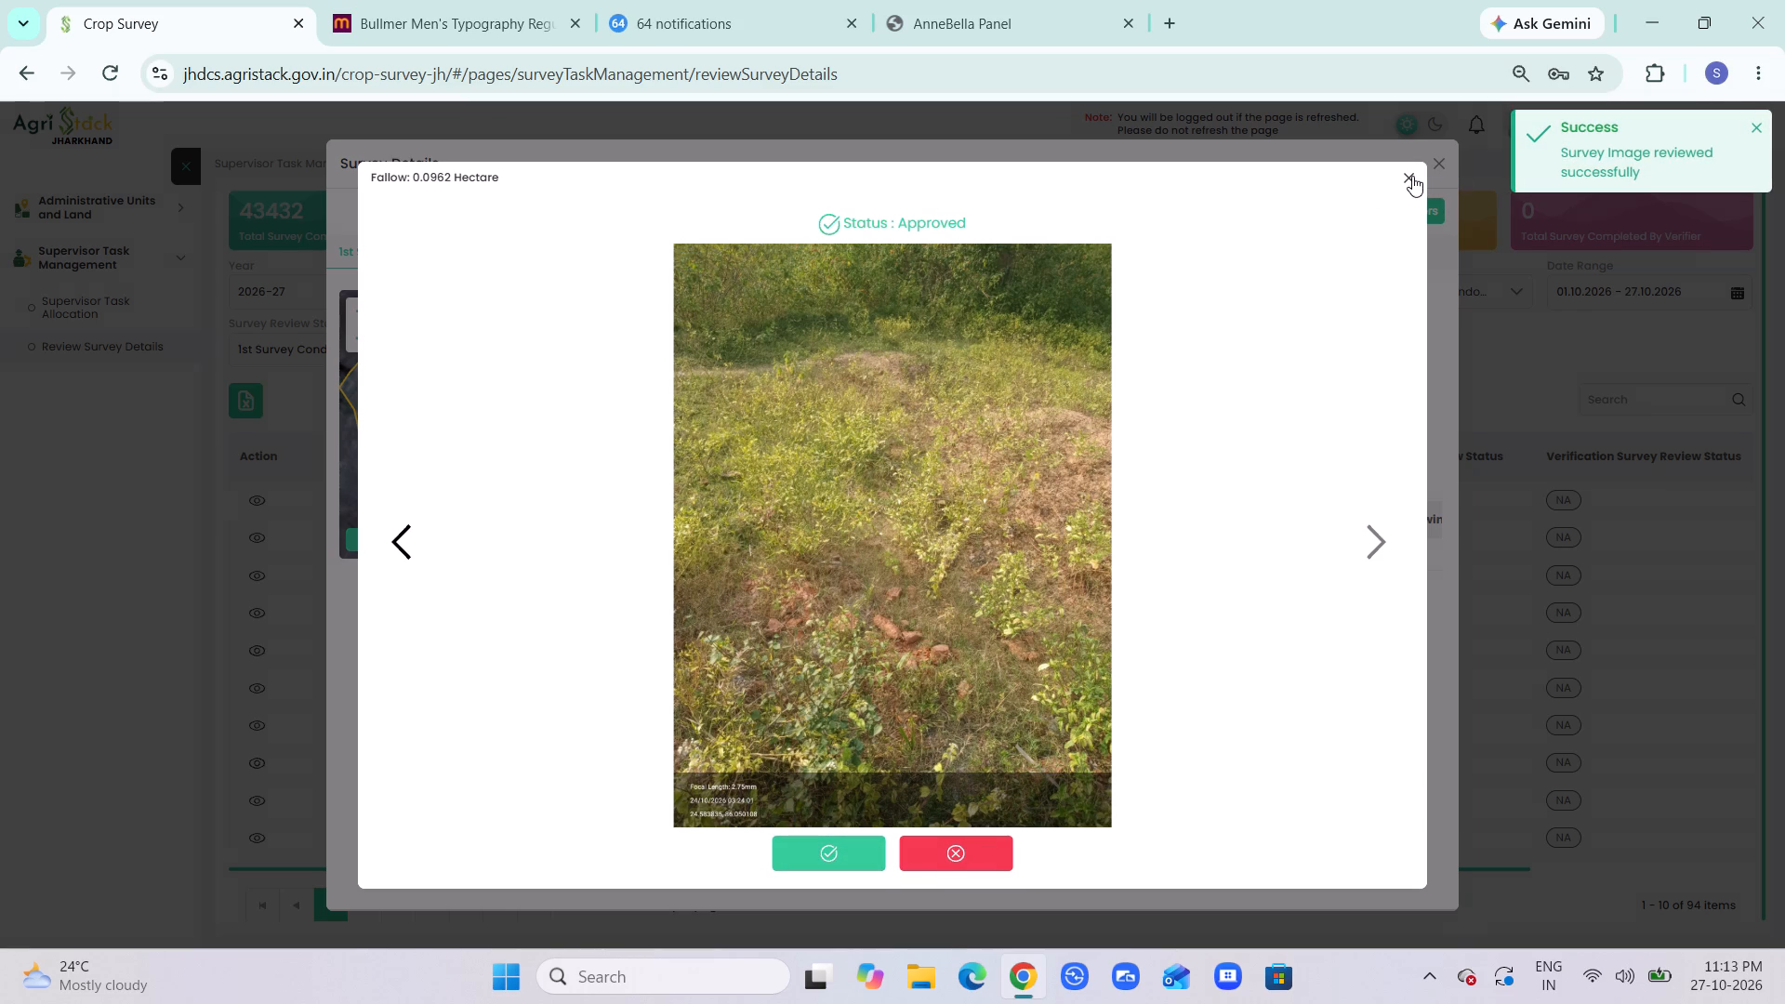
Mark the 1st survey of survey number 184 as Approve, save the review and close its details.
{"action": "left_click", "coordinate": [721, 599]}
{"action": "left_click", "coordinate": [844, 663]}
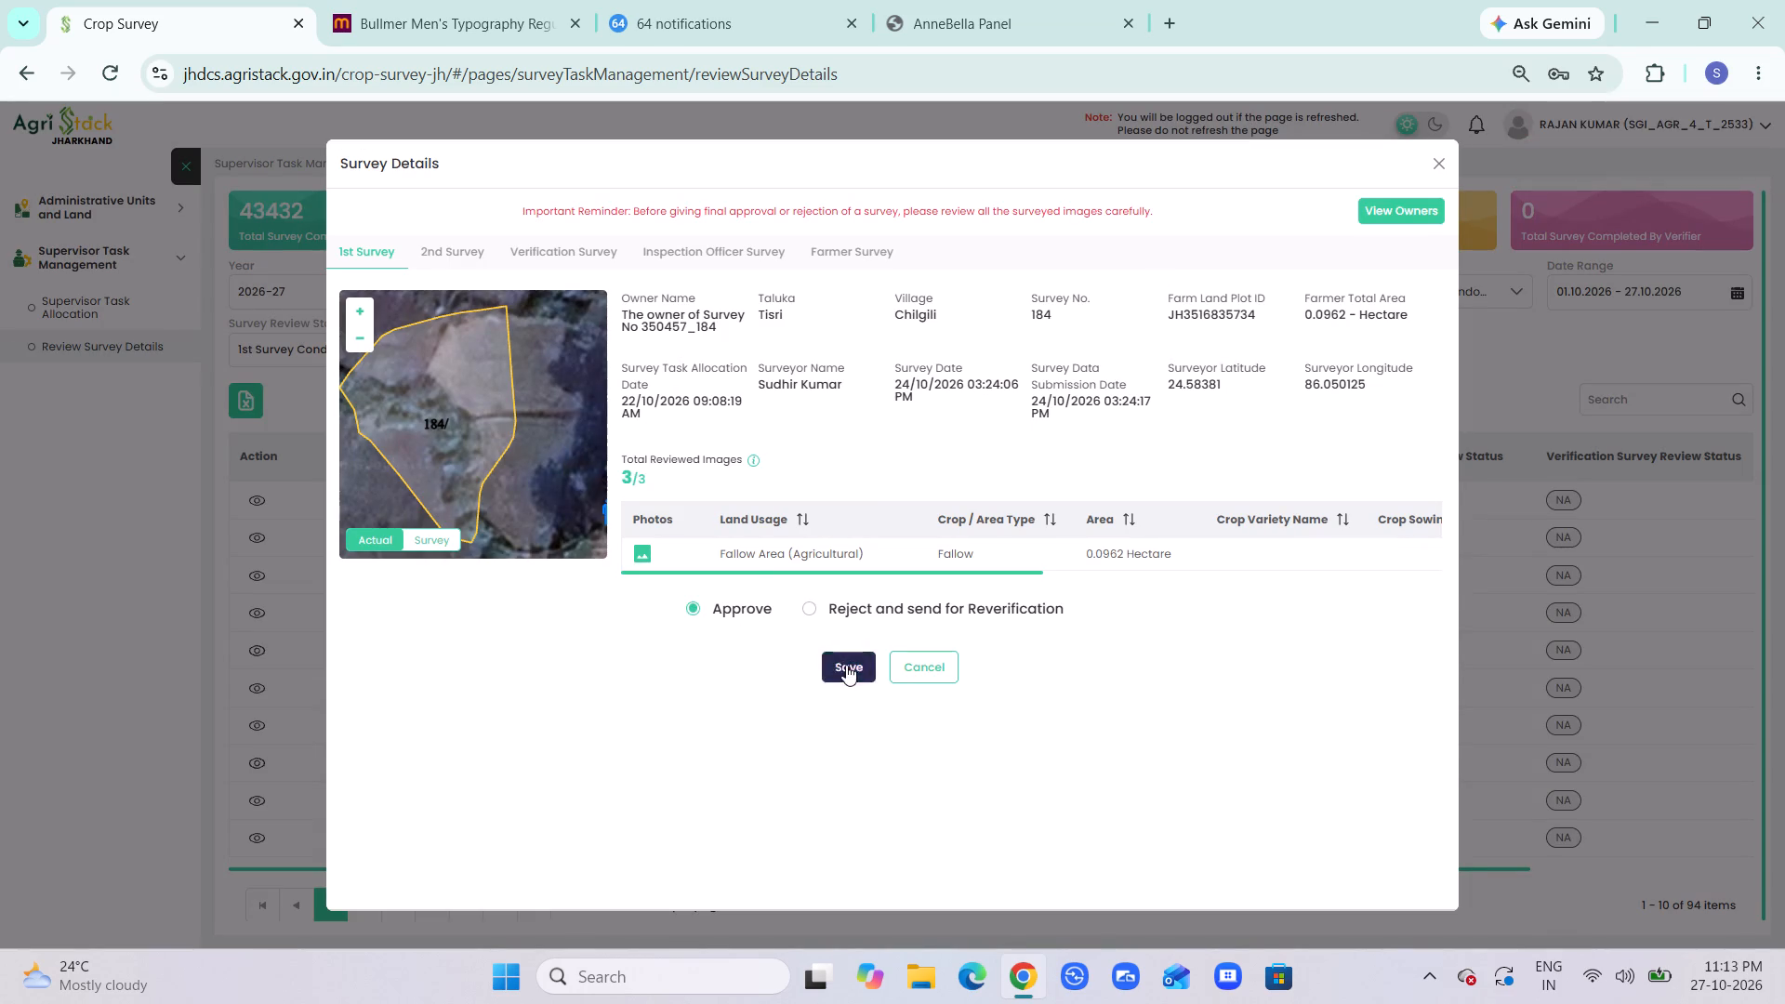
{"action": "left_click", "coordinate": [863, 570]}
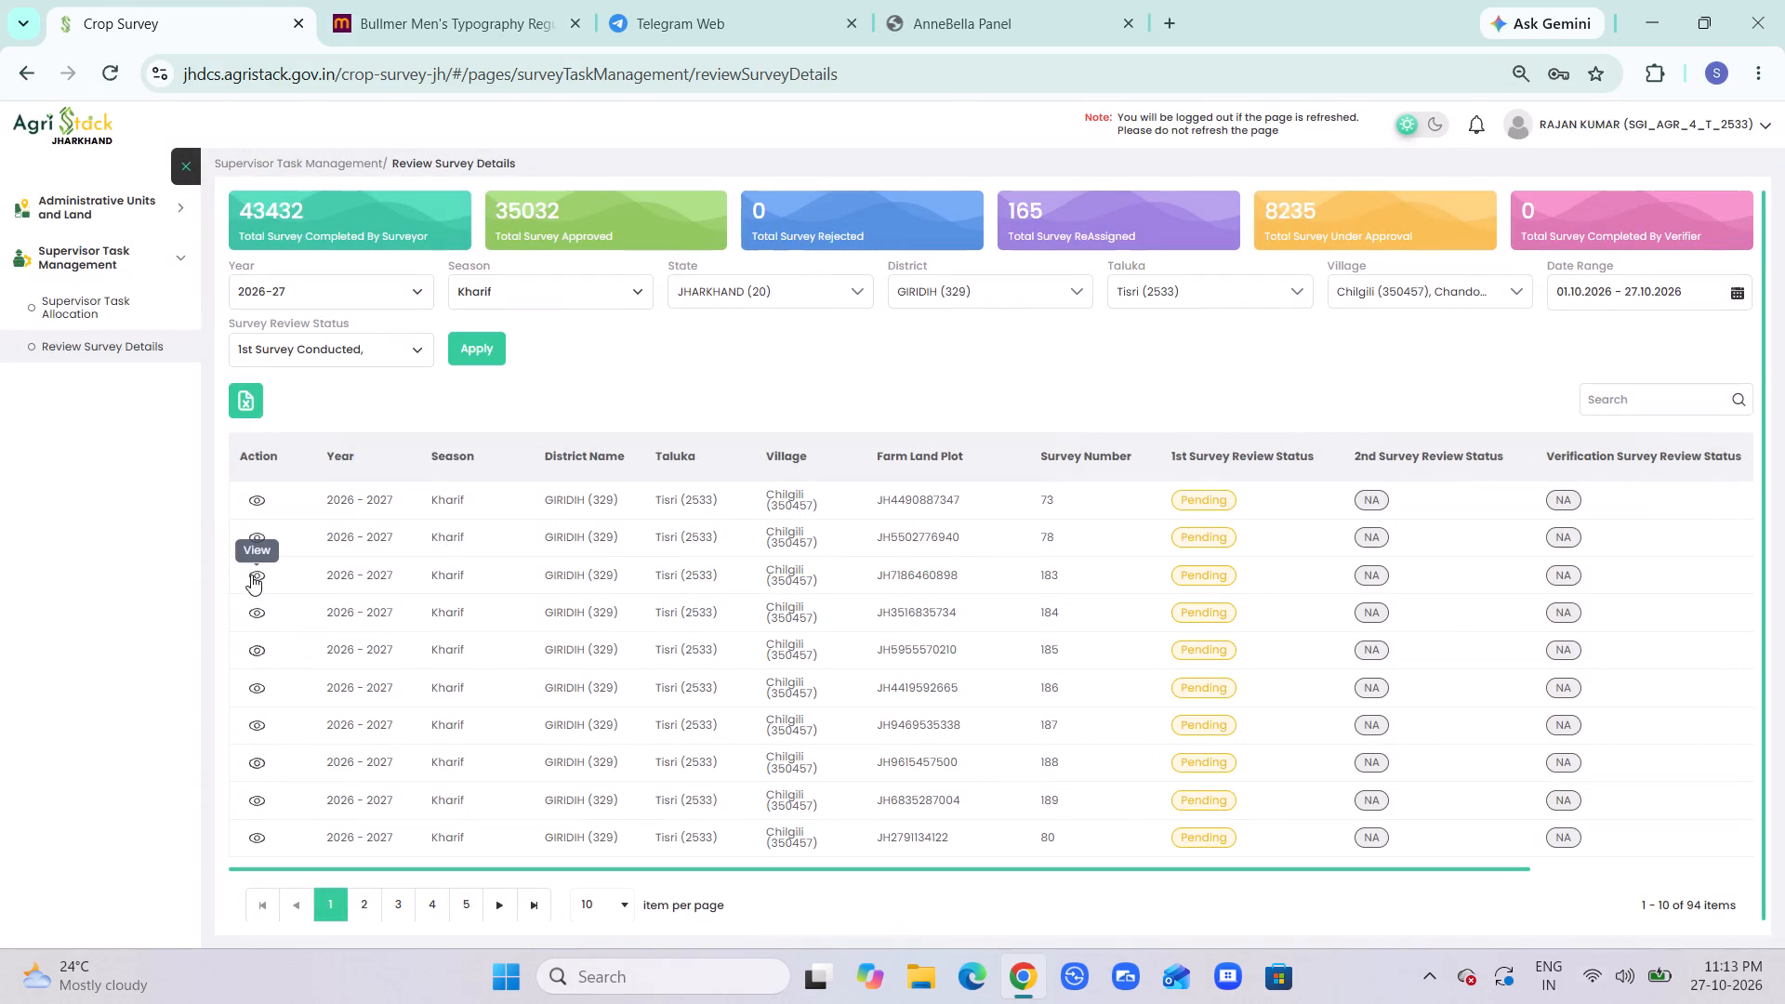
Reopen the details of survey numbers 183 and 184 to check their reviews, closing each one.
{"action": "left_click", "coordinate": [251, 575]}
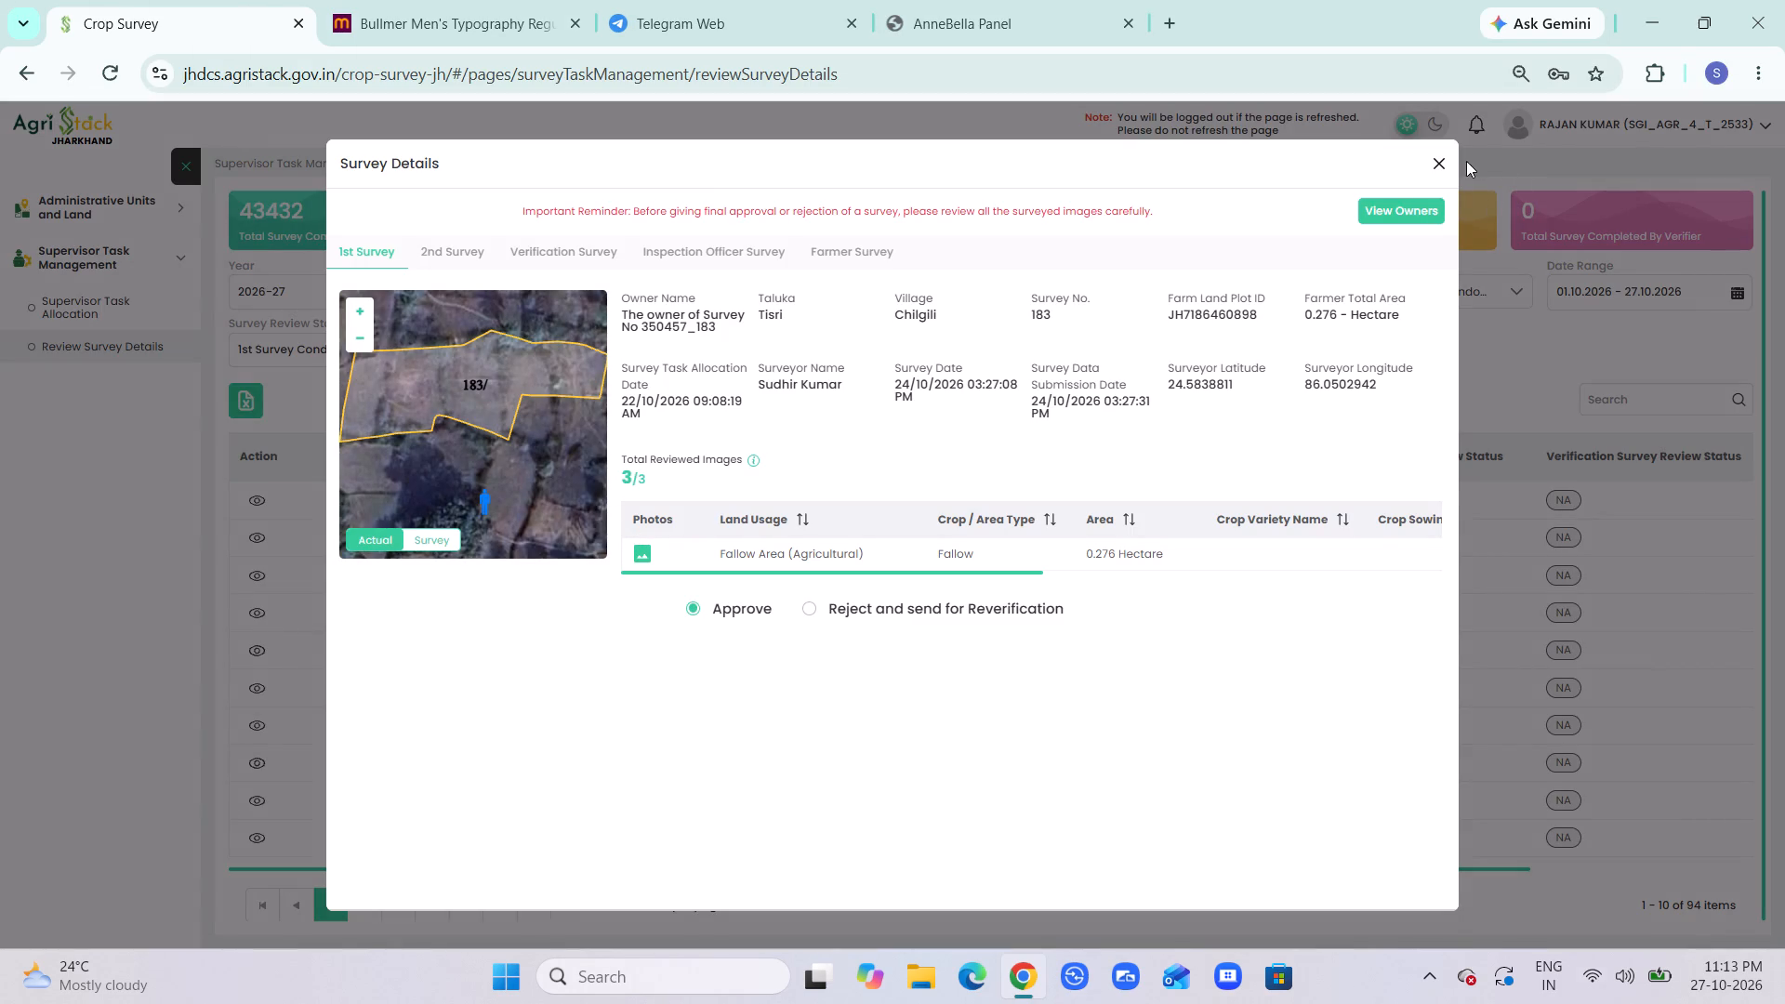
{"action": "left_click", "coordinate": [1439, 161]}
{"action": "left_click", "coordinate": [255, 616]}
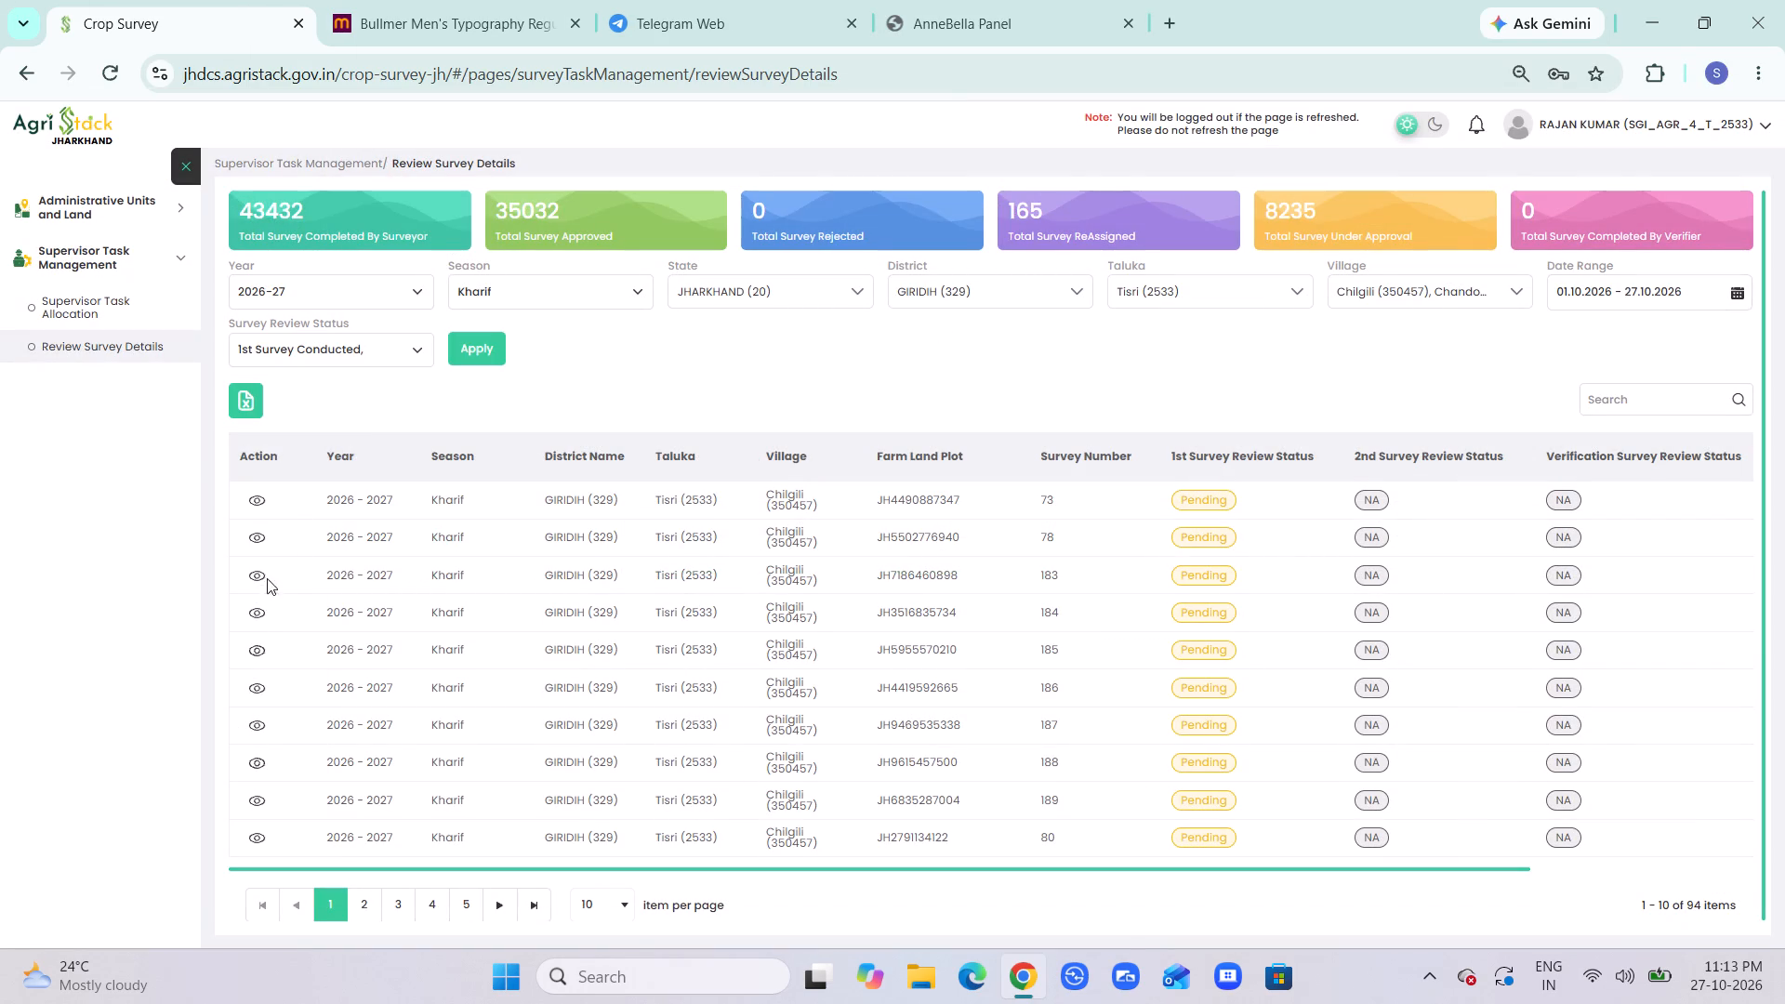
{"action": "left_click", "coordinate": [258, 614]}
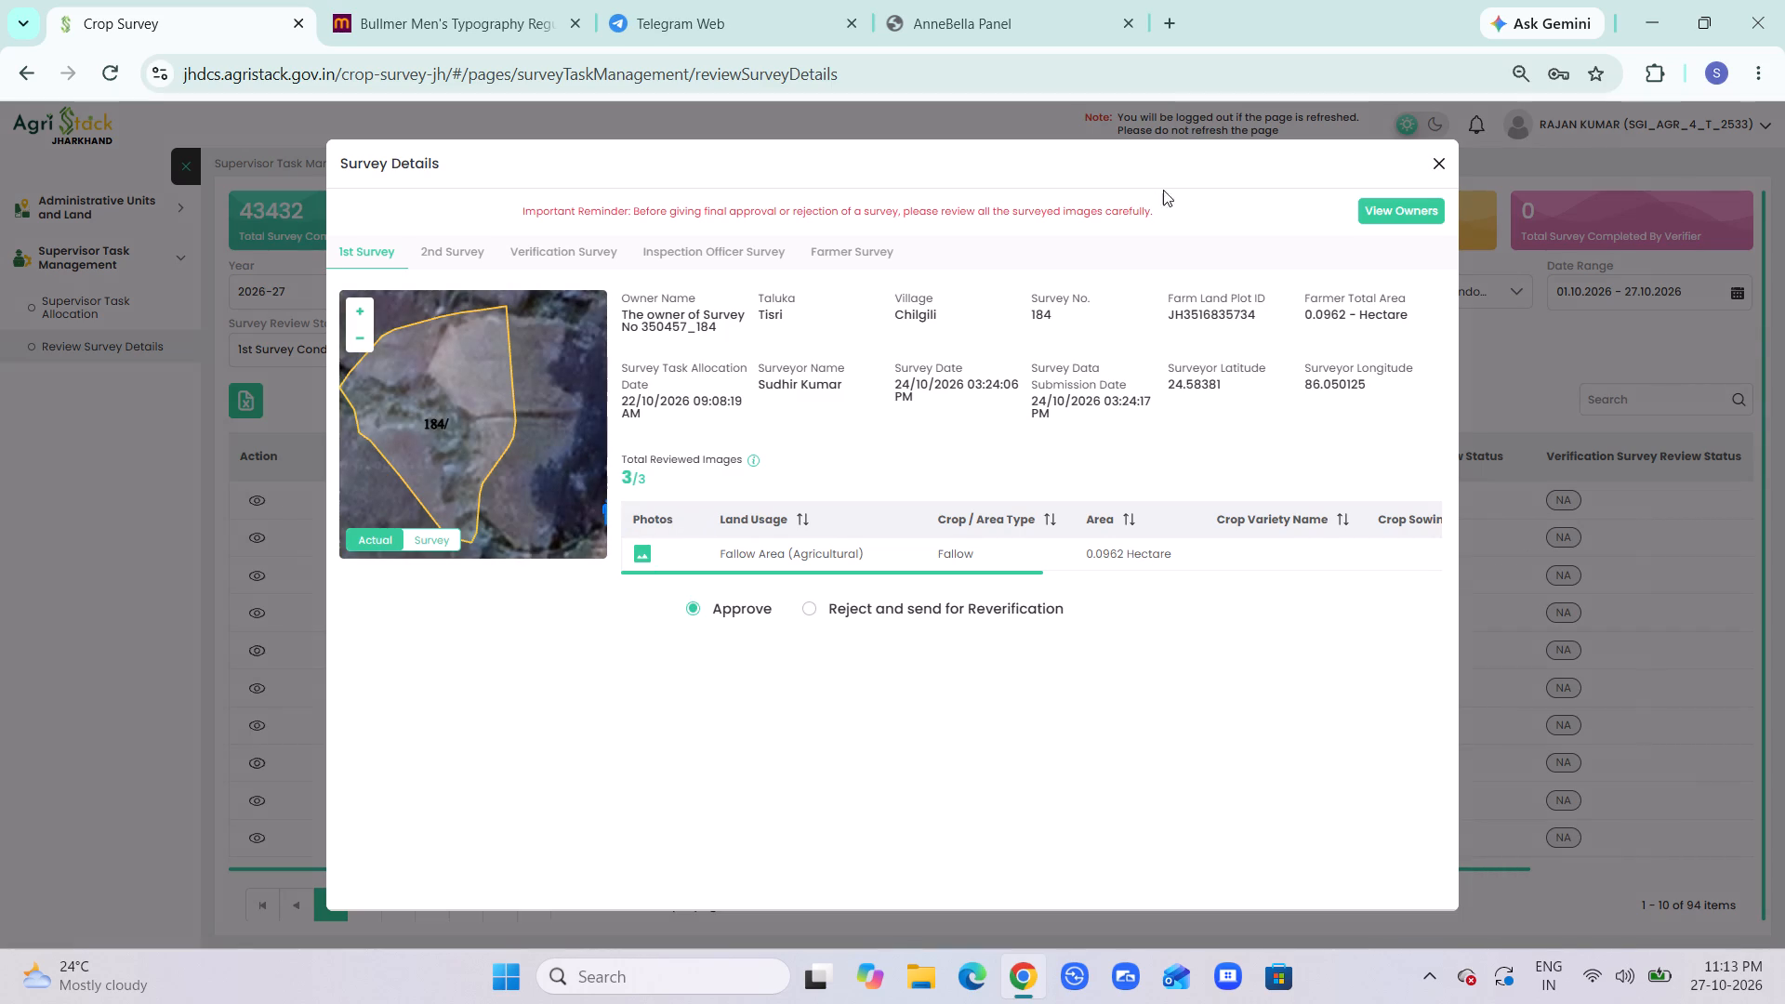
{"action": "left_click", "coordinate": [1440, 163]}
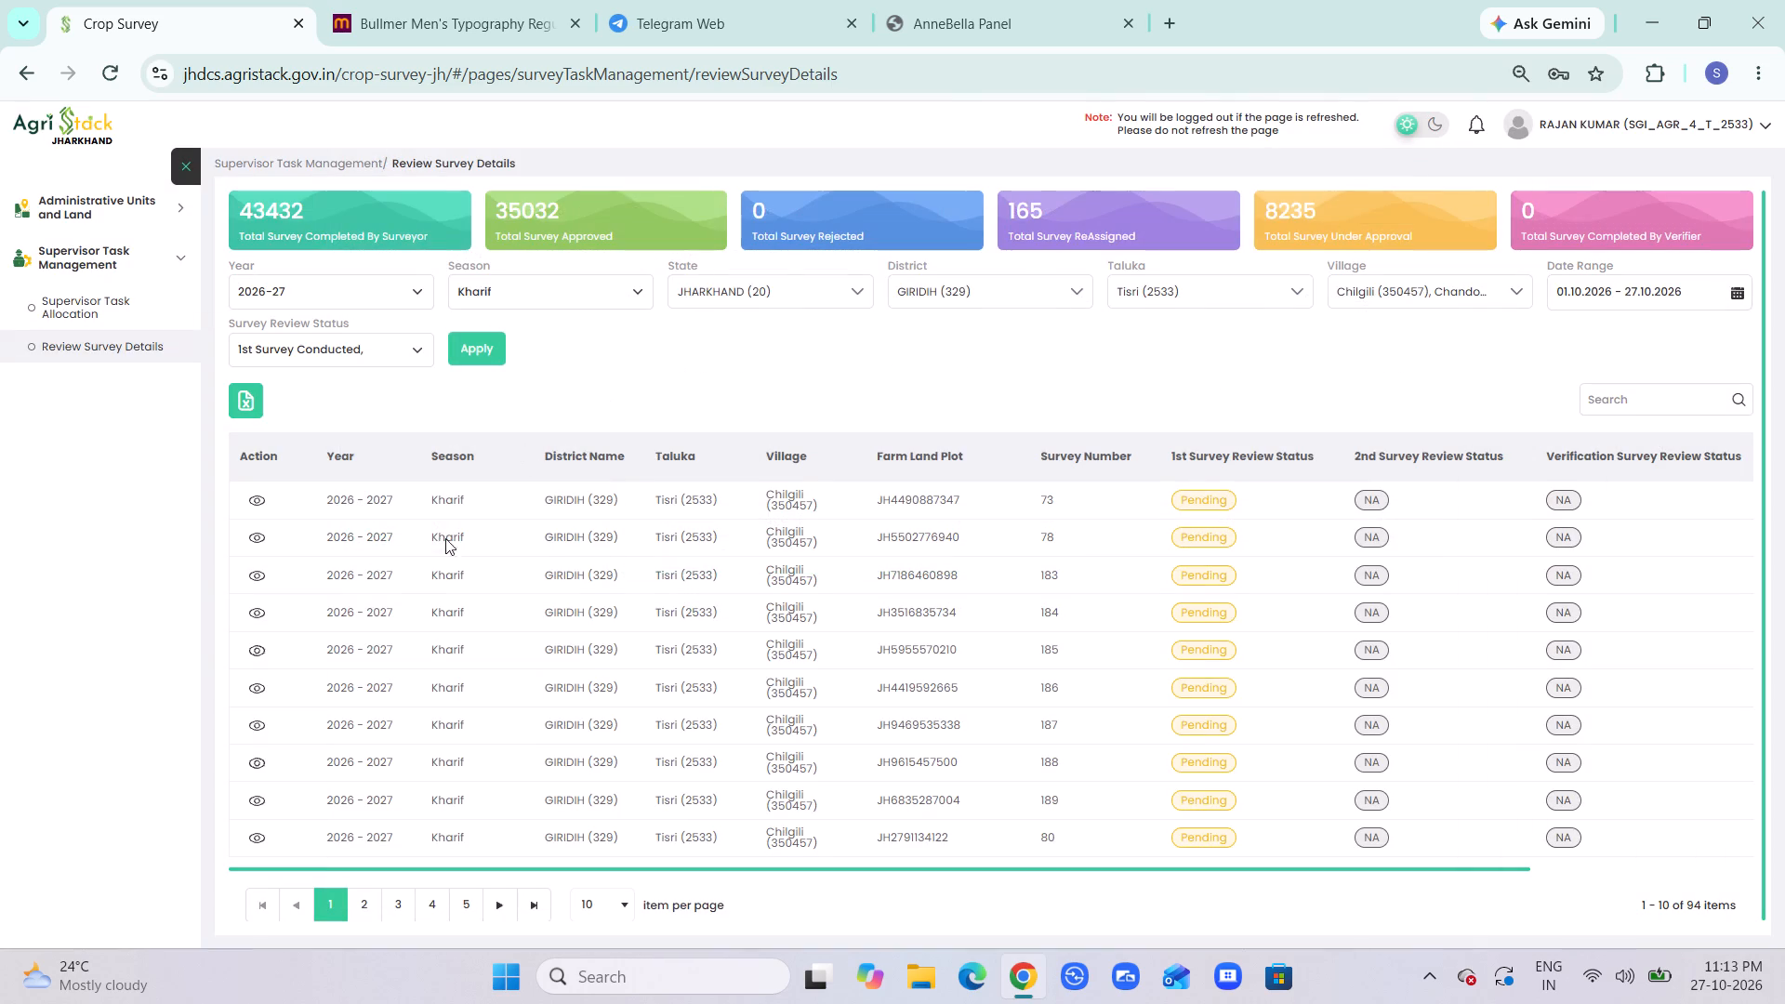
Open survey number 185 in Chilgili and approve all three of its agricultural Fallow images.
{"action": "left_click", "coordinate": [250, 648]}
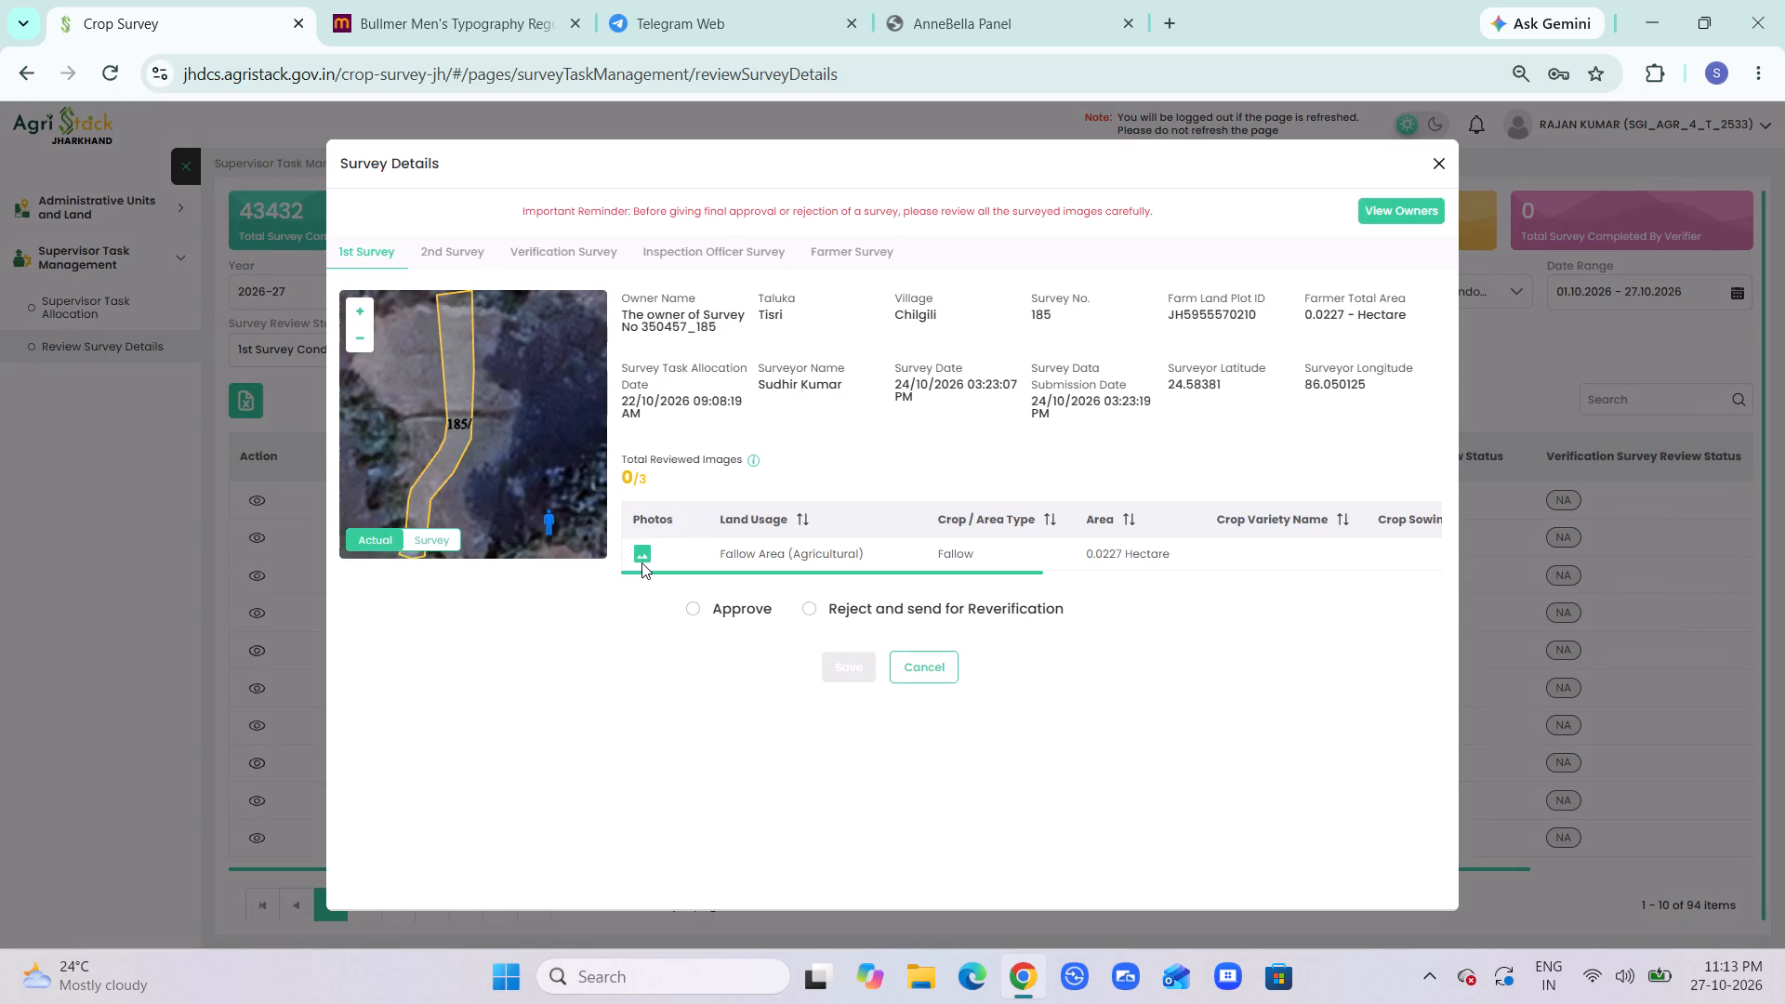
{"action": "left_click", "coordinate": [641, 562]}
{"action": "left_click", "coordinate": [641, 559]}
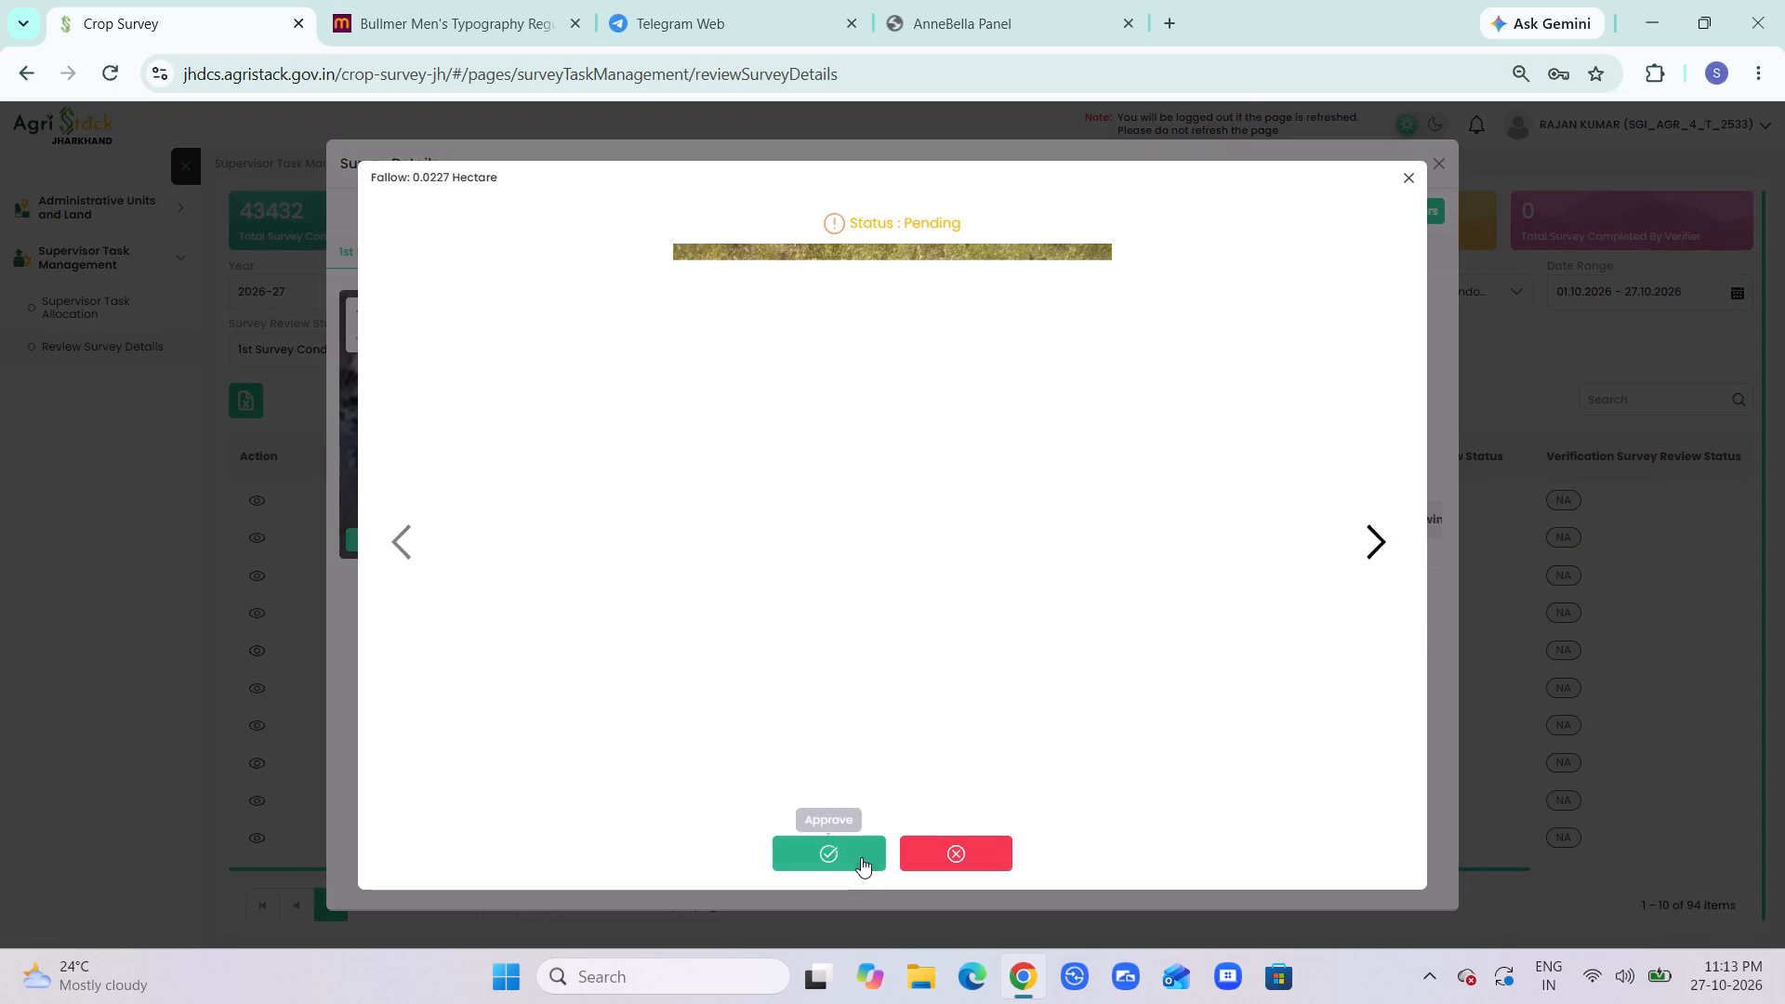
{"action": "left_click", "coordinate": [861, 857]}
{"action": "left_click_drag", "start_coordinate": [1091, 611], "coordinate": [1064, 615]}
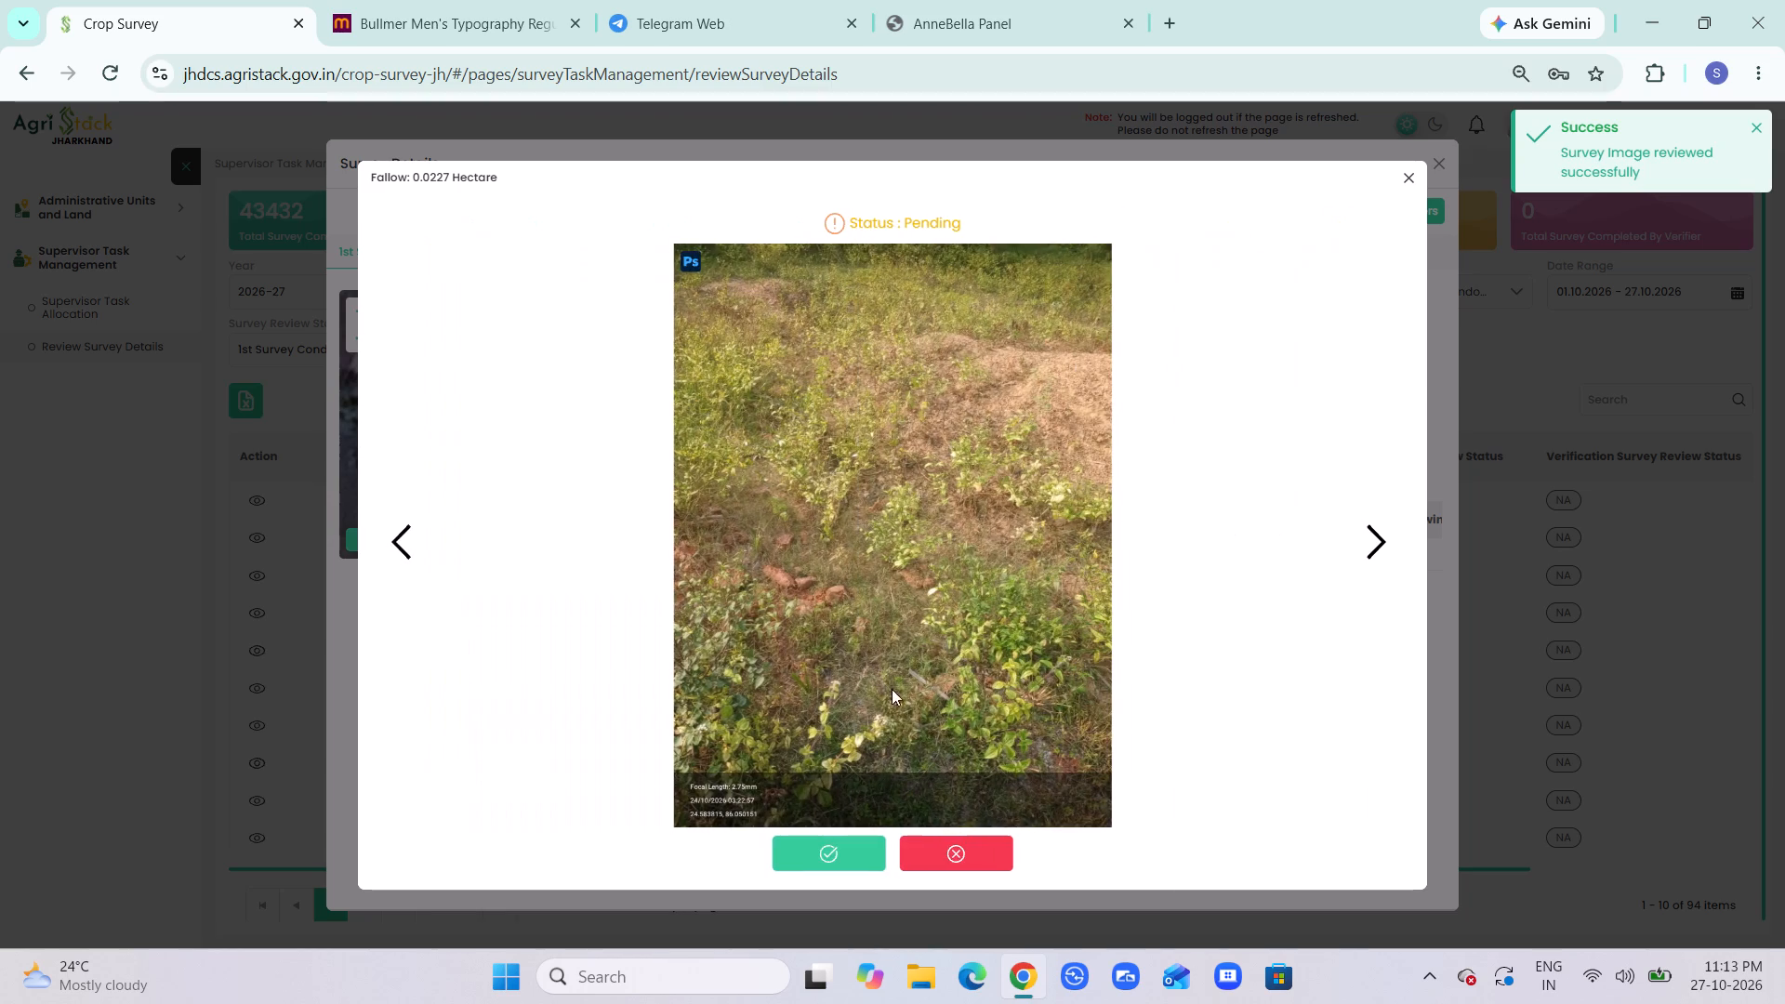
{"action": "left_click", "coordinate": [861, 853]}
{"action": "left_click_drag", "start_coordinate": [1103, 594], "coordinate": [1039, 607]}
{"action": "left_click", "coordinate": [864, 849]}
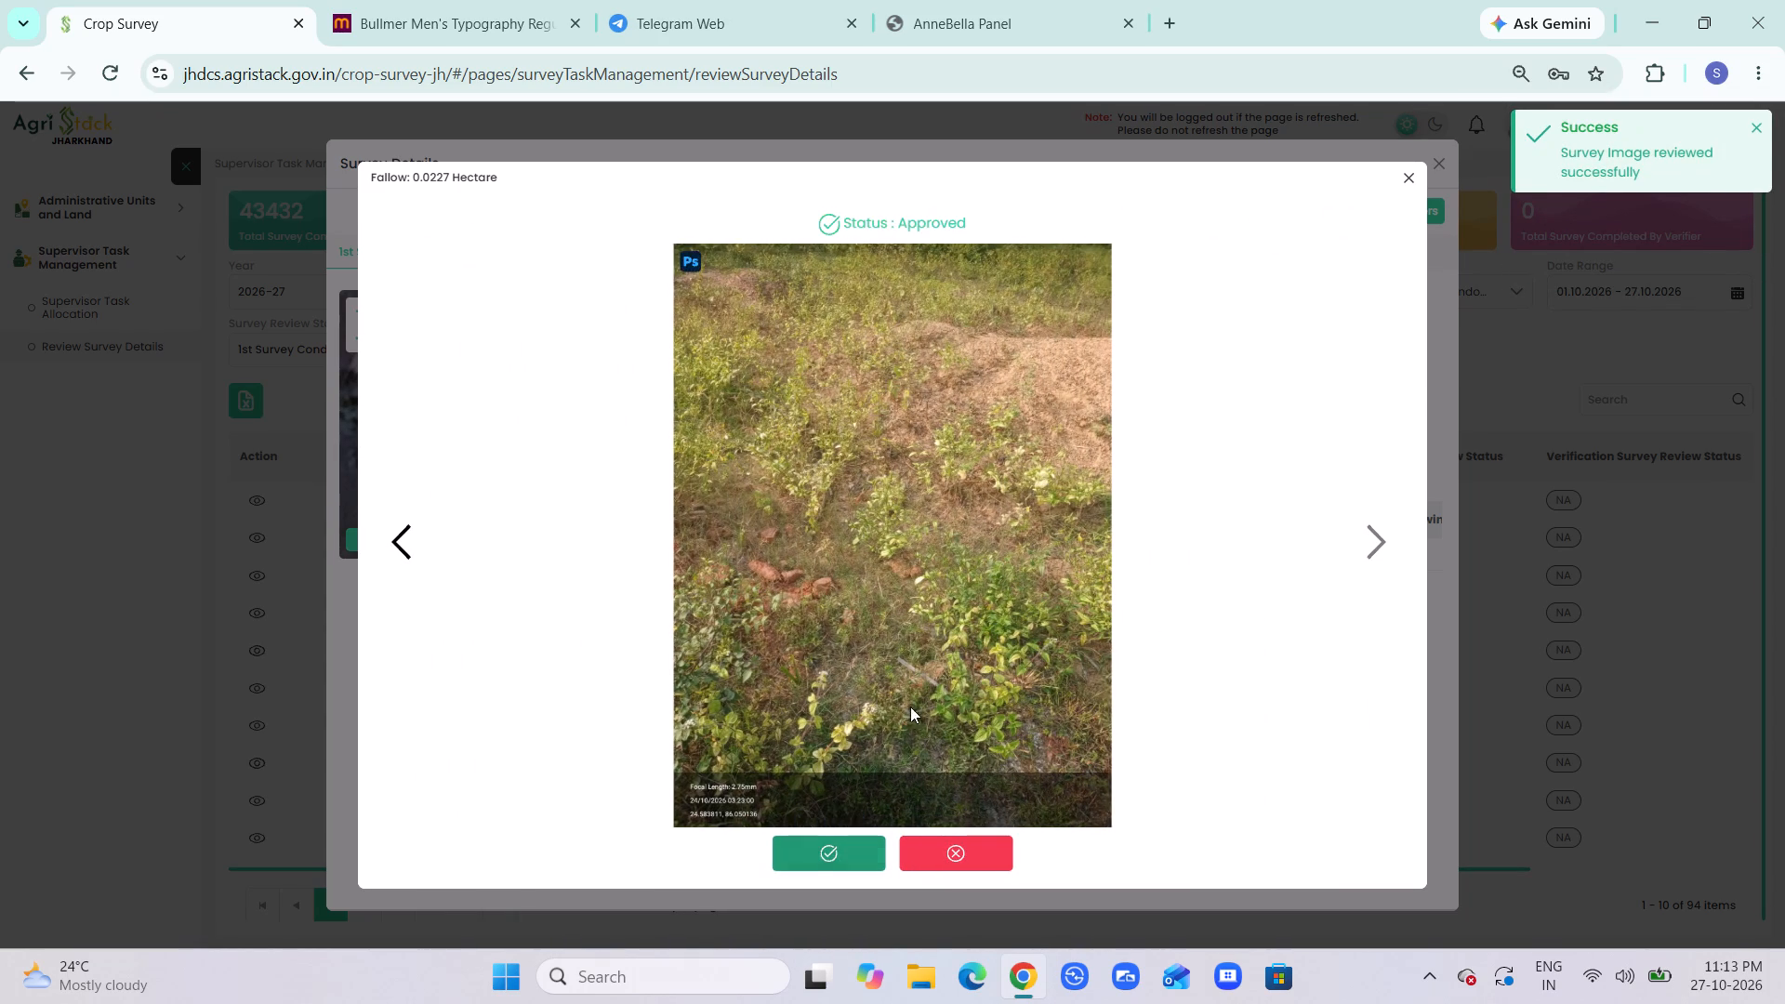
{"action": "left_click", "coordinate": [1409, 175]}
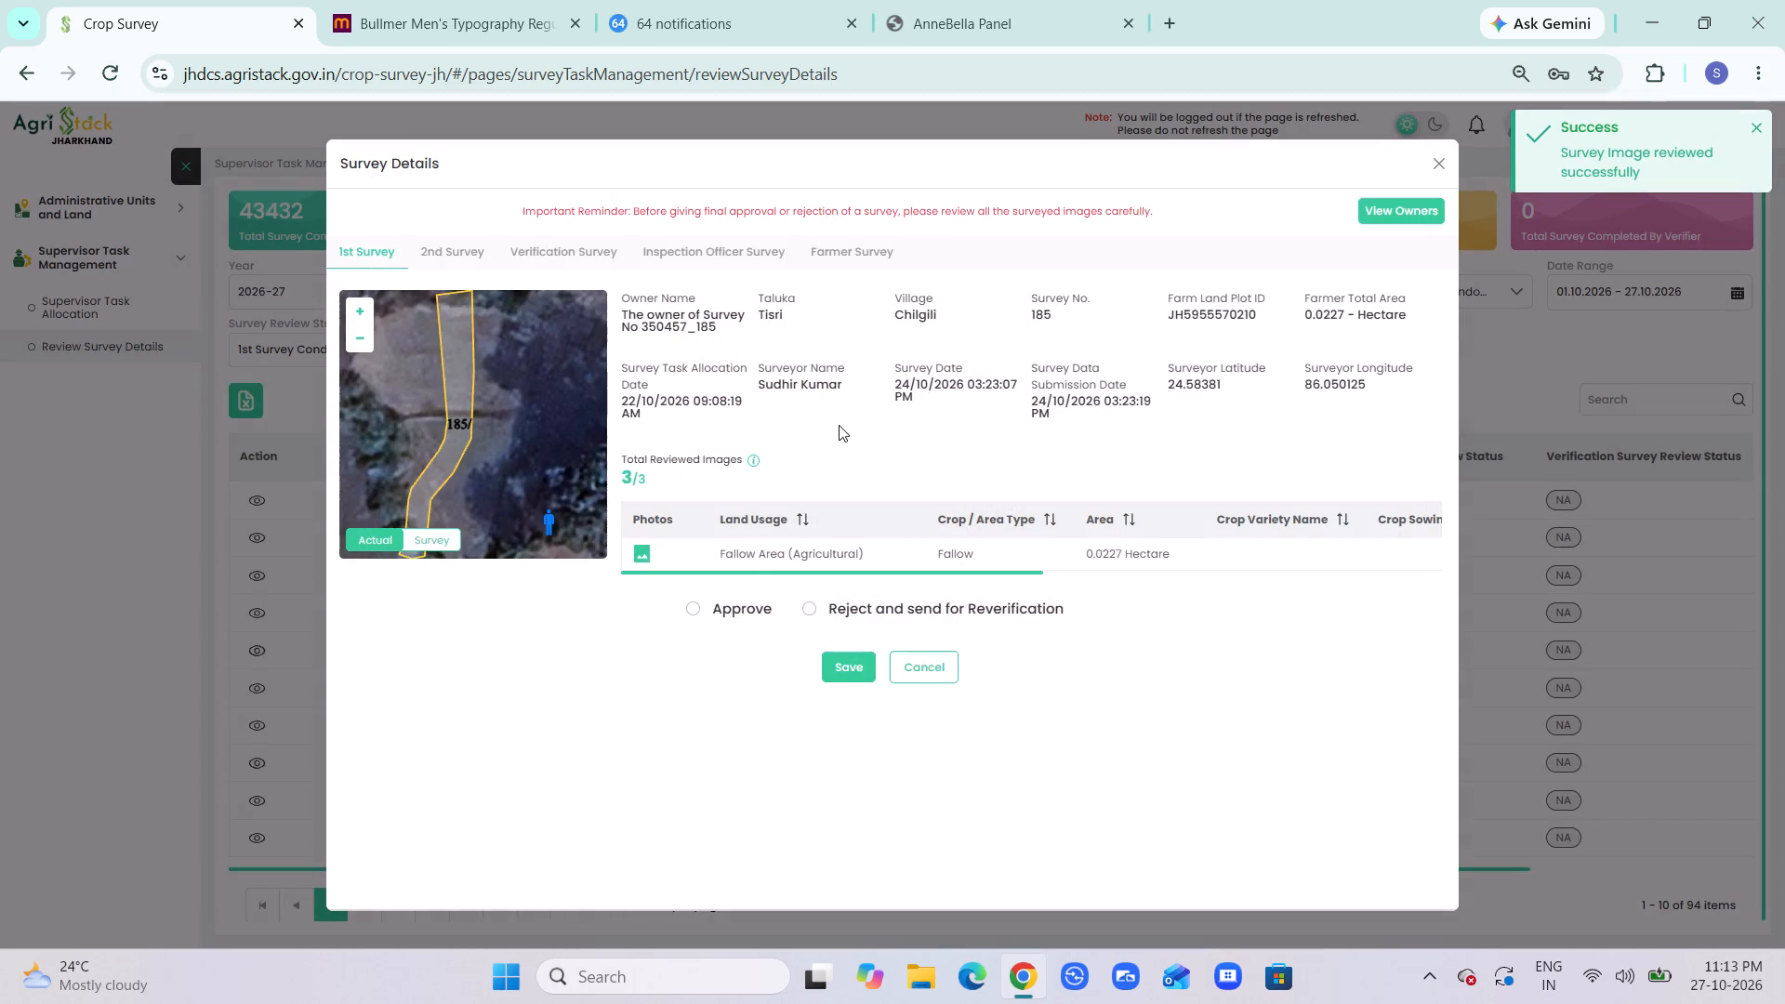
Mark the 1st survey of survey number 185 as Approve, save the review and close its details.
{"action": "left_click", "coordinate": [735, 601]}
{"action": "left_click", "coordinate": [841, 659]}
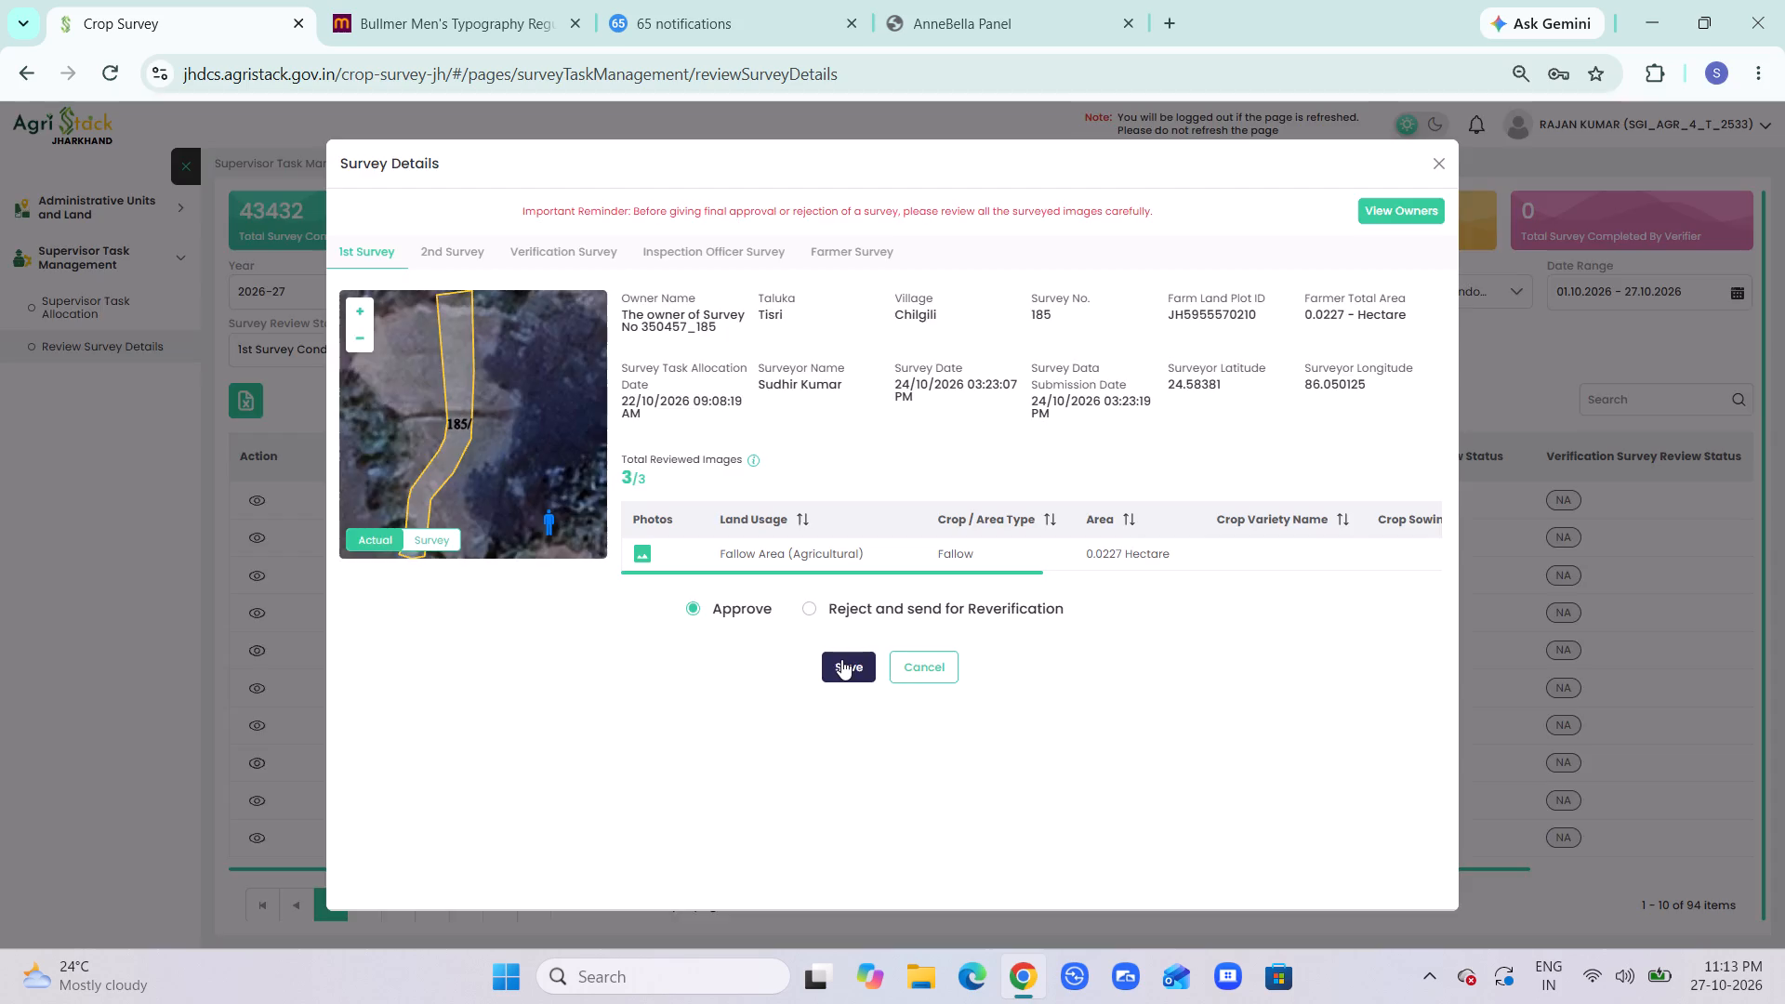
{"action": "left_click", "coordinate": [864, 567]}
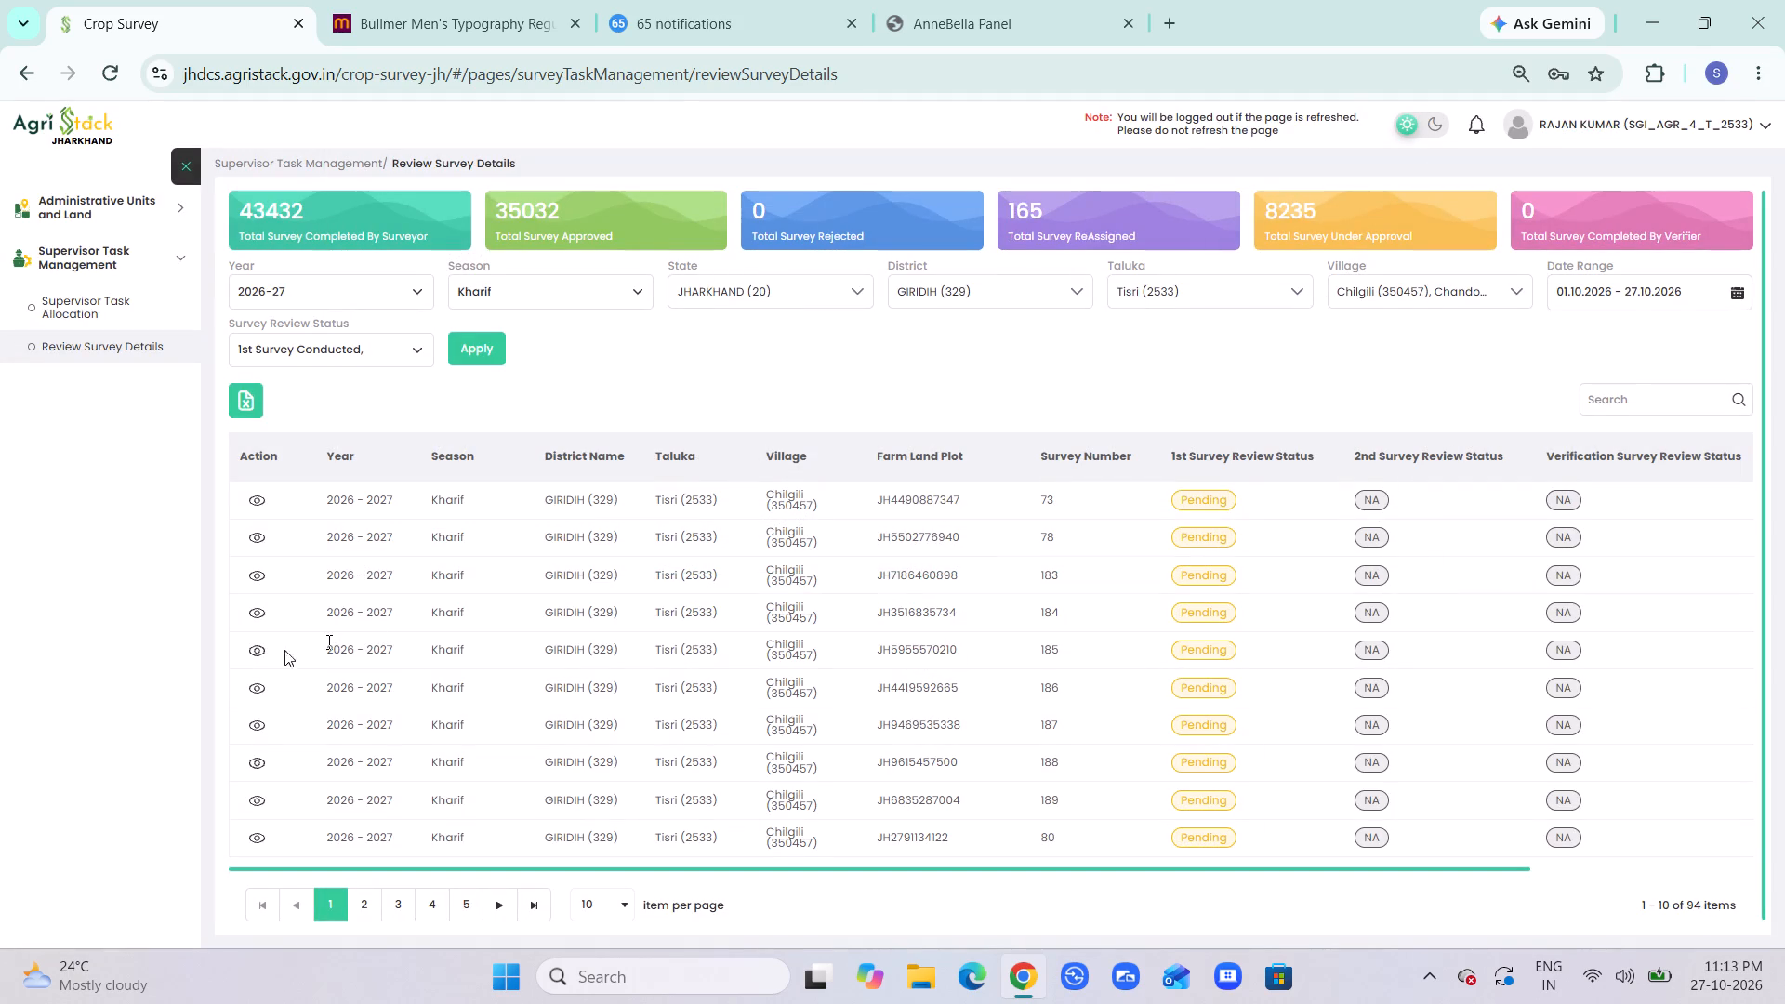
Open survey number 186 in Chilgili and approve all three of its agricultural Fallow images.
{"action": "left_click", "coordinate": [263, 677]}
{"action": "left_click", "coordinate": [261, 679]}
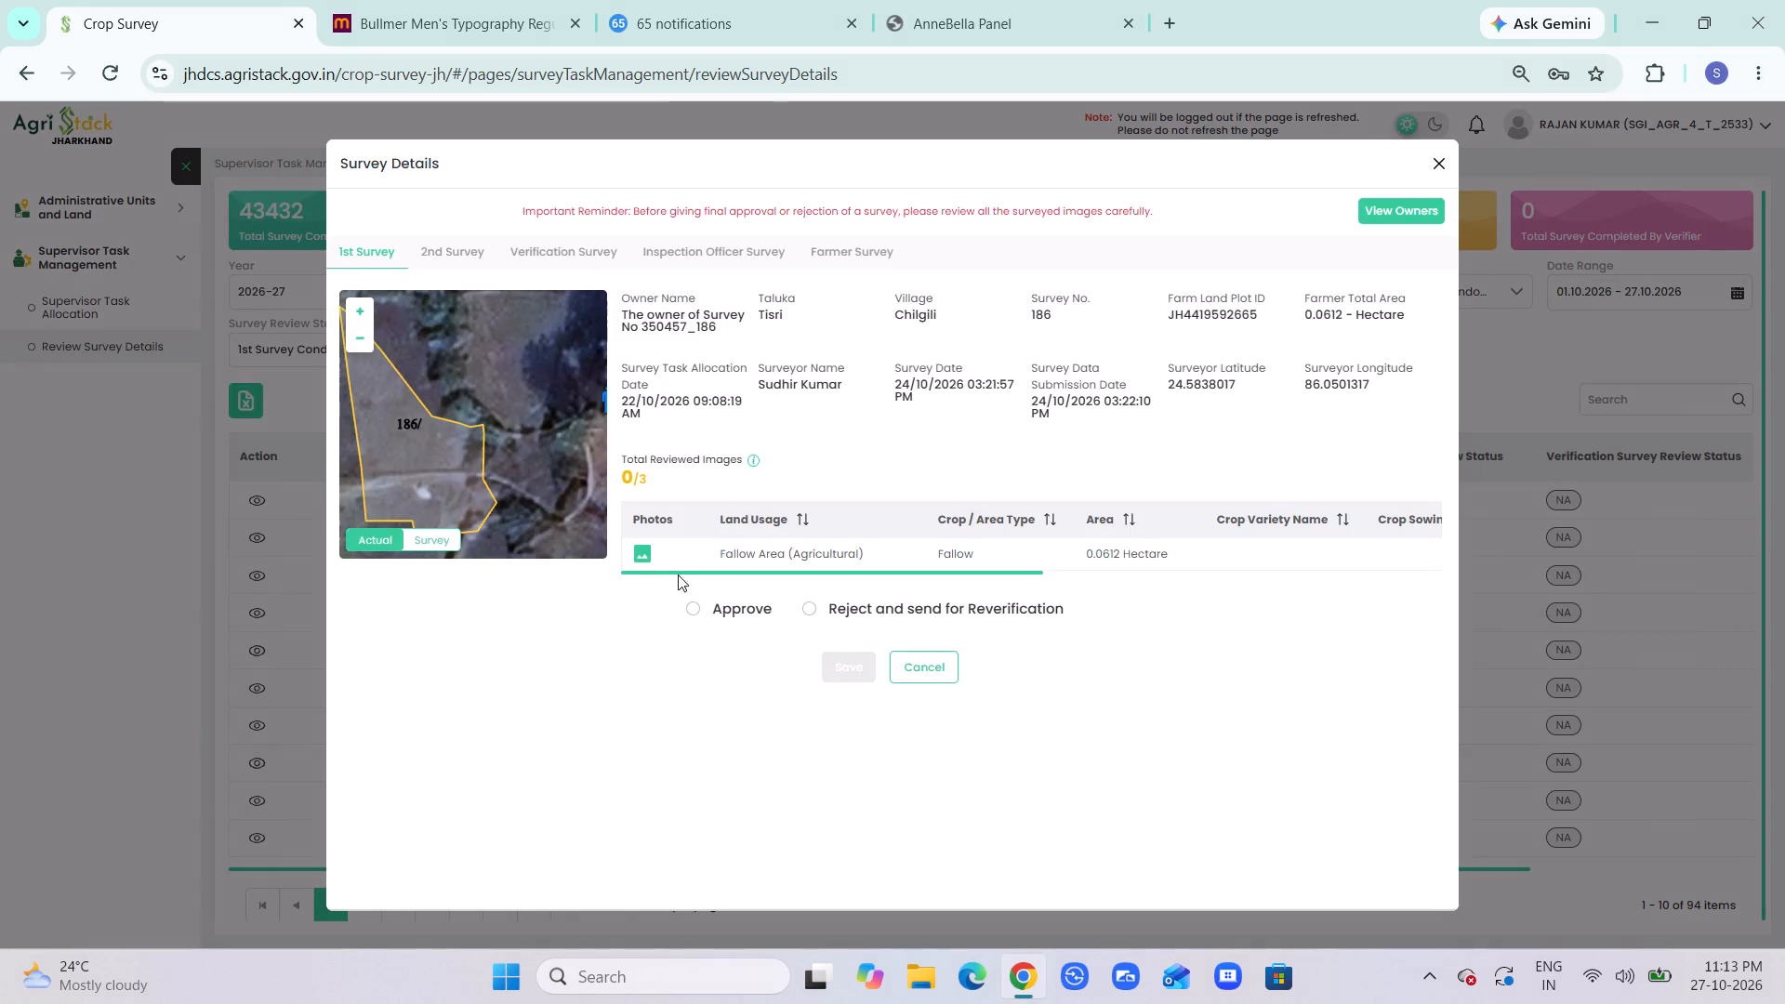
{"action": "left_click", "coordinate": [648, 559]}
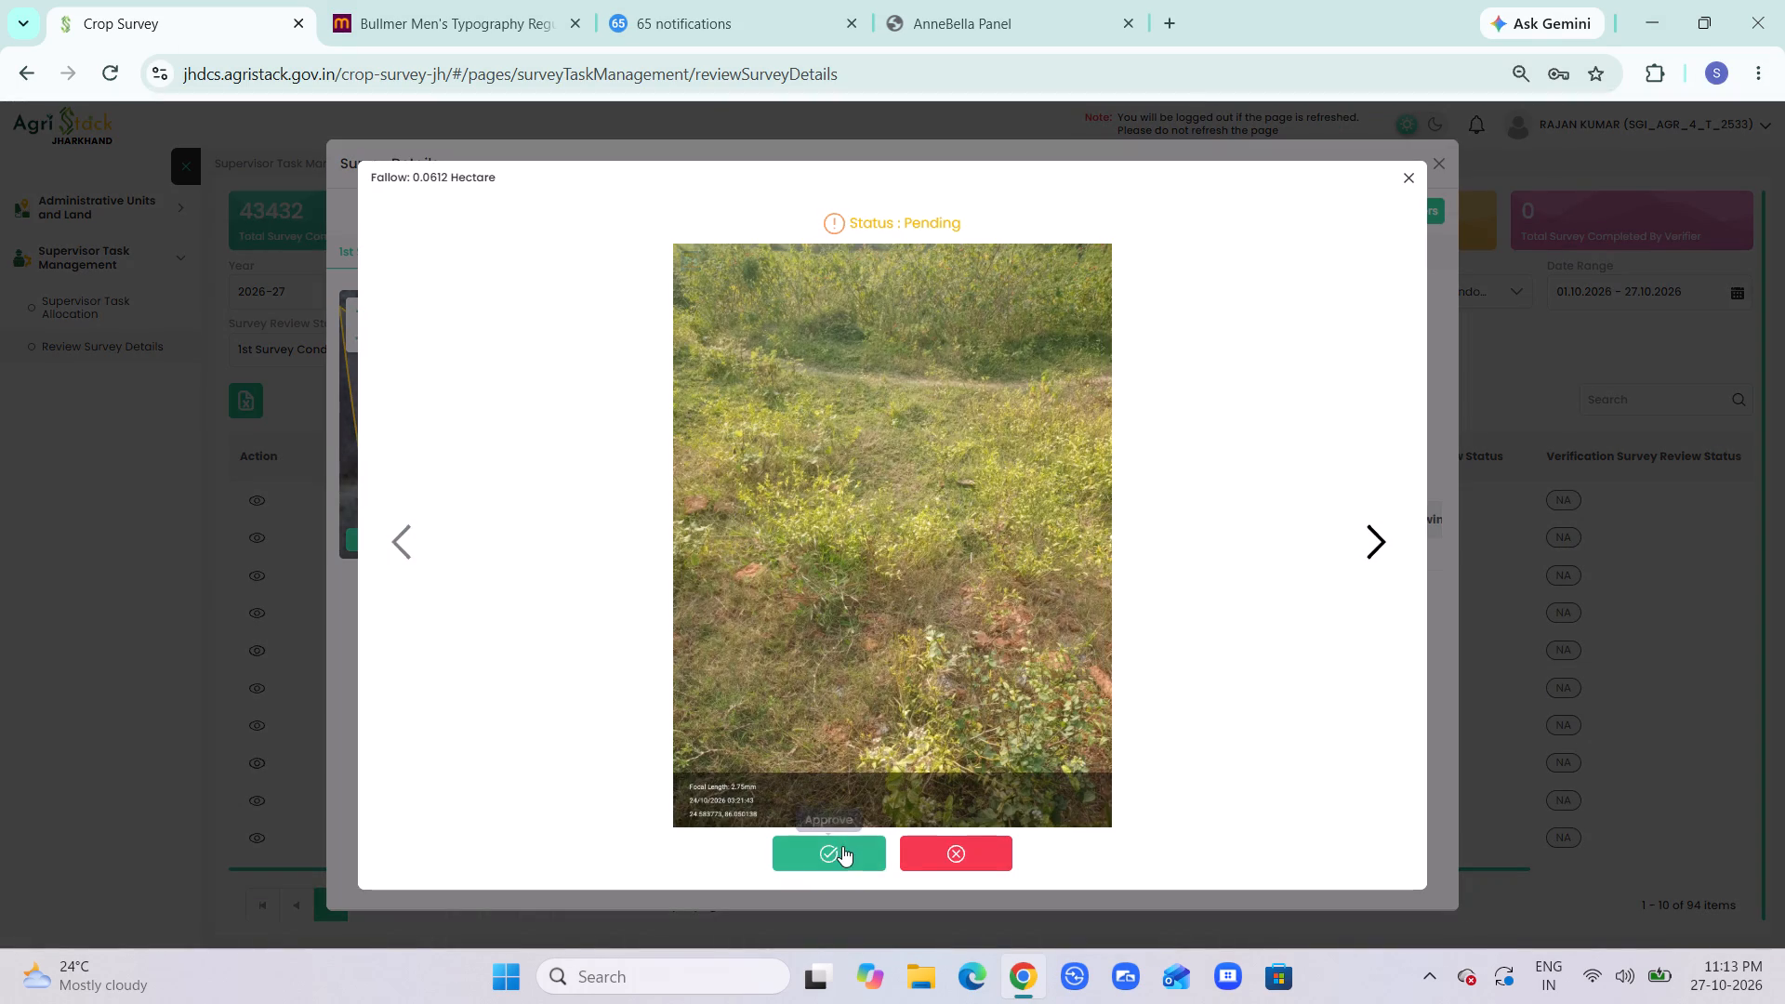
{"action": "left_click", "coordinate": [868, 846]}
{"action": "left_click_drag", "start_coordinate": [1161, 595], "coordinate": [1002, 614]}
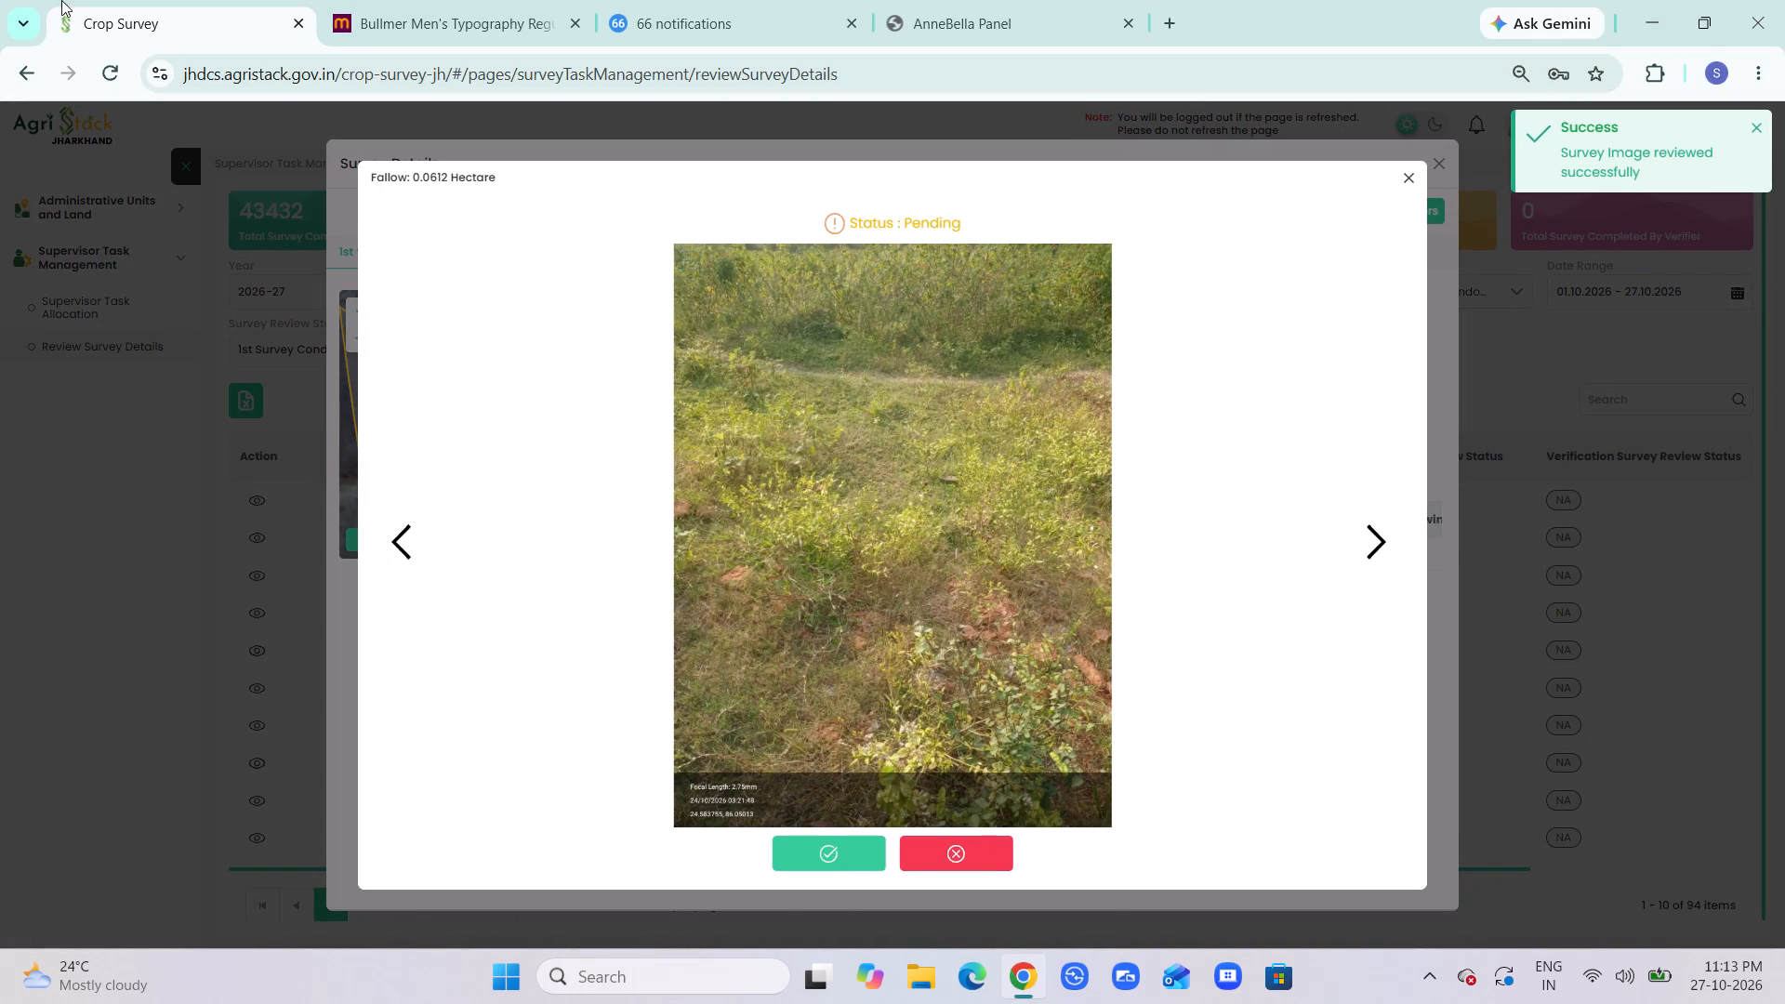
{"action": "left_click", "coordinate": [854, 857]}
{"action": "left_click_drag", "start_coordinate": [1149, 635], "coordinate": [974, 672]}
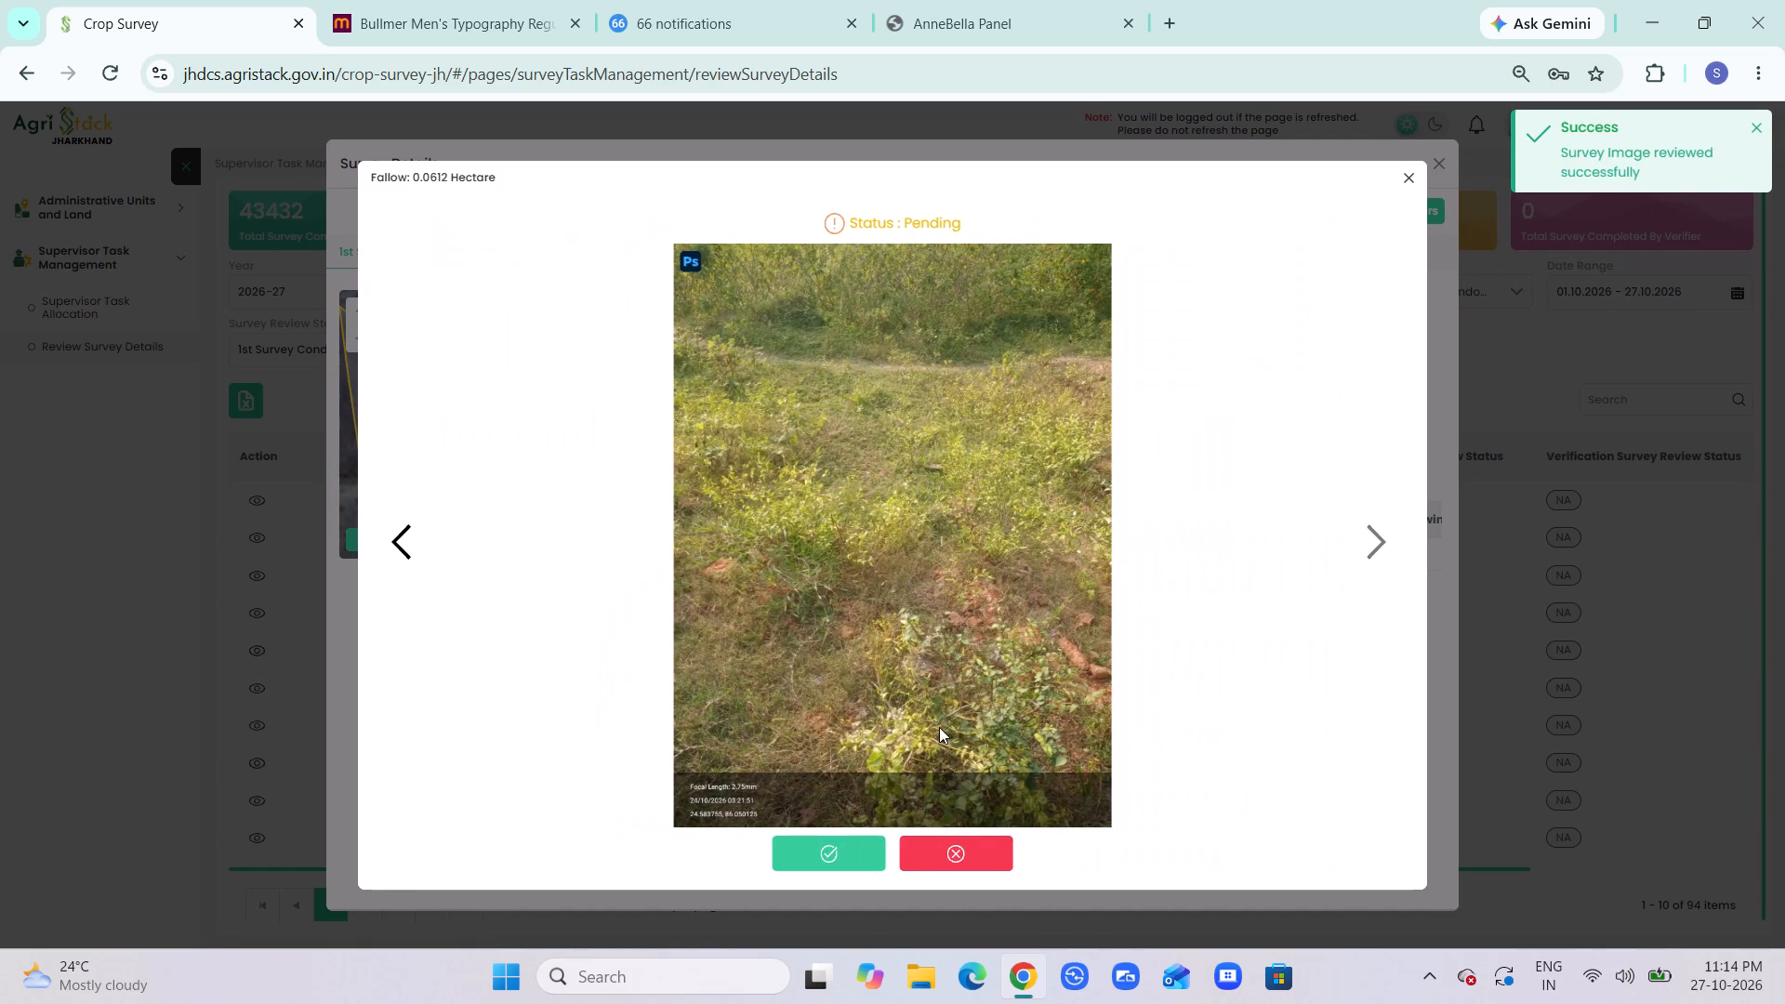
{"action": "left_click", "coordinate": [863, 845]}
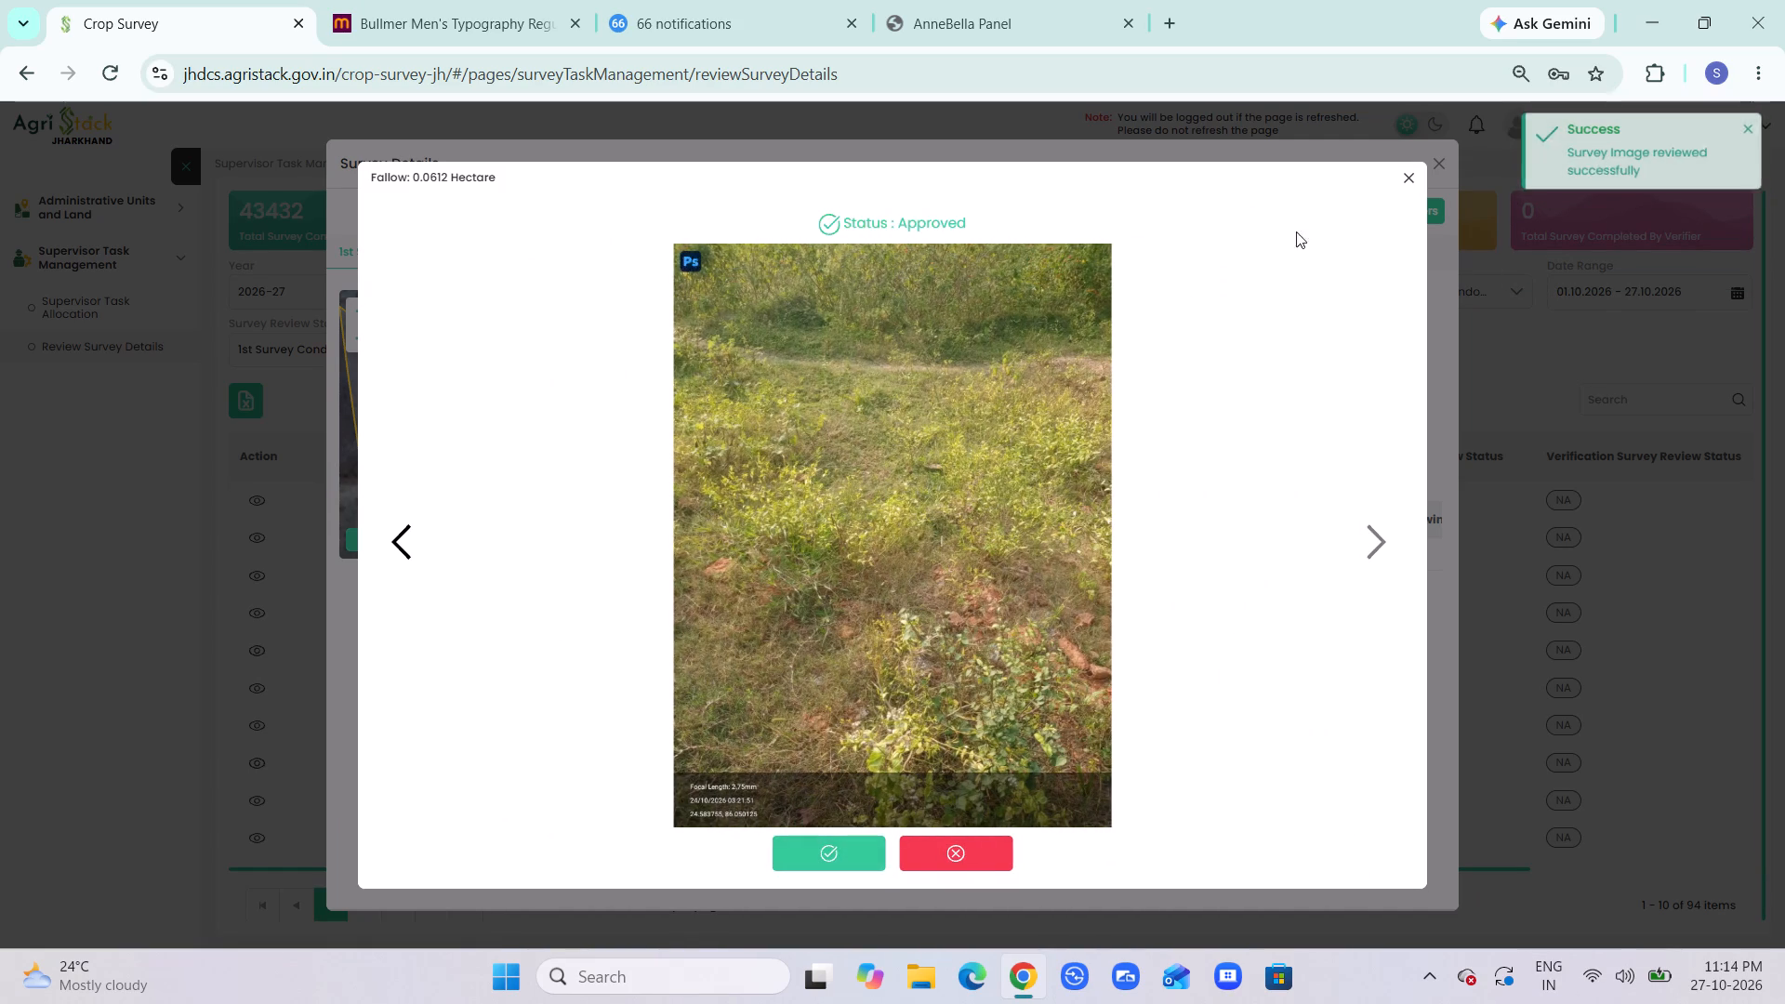
{"action": "left_click", "coordinate": [1409, 177]}
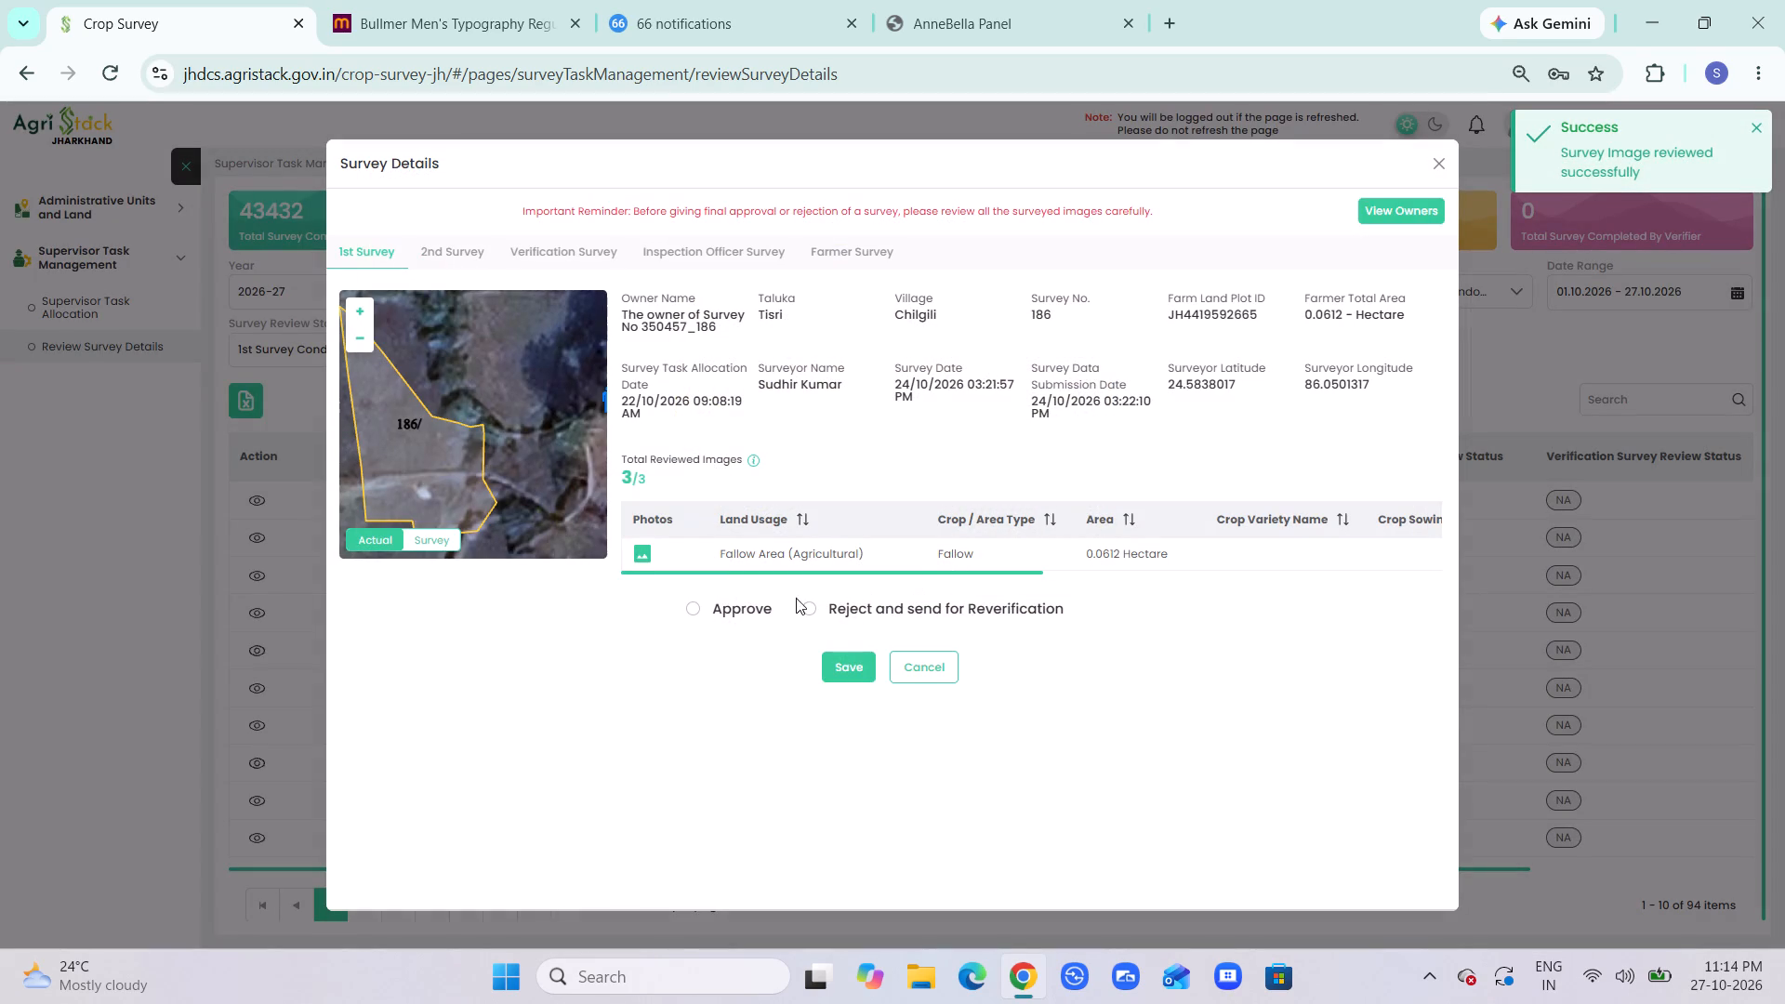
Mark the 1st survey of survey number 186 as Approve, save the review and close its details.
{"action": "left_click", "coordinate": [756, 609]}
{"action": "left_click", "coordinate": [853, 675]}
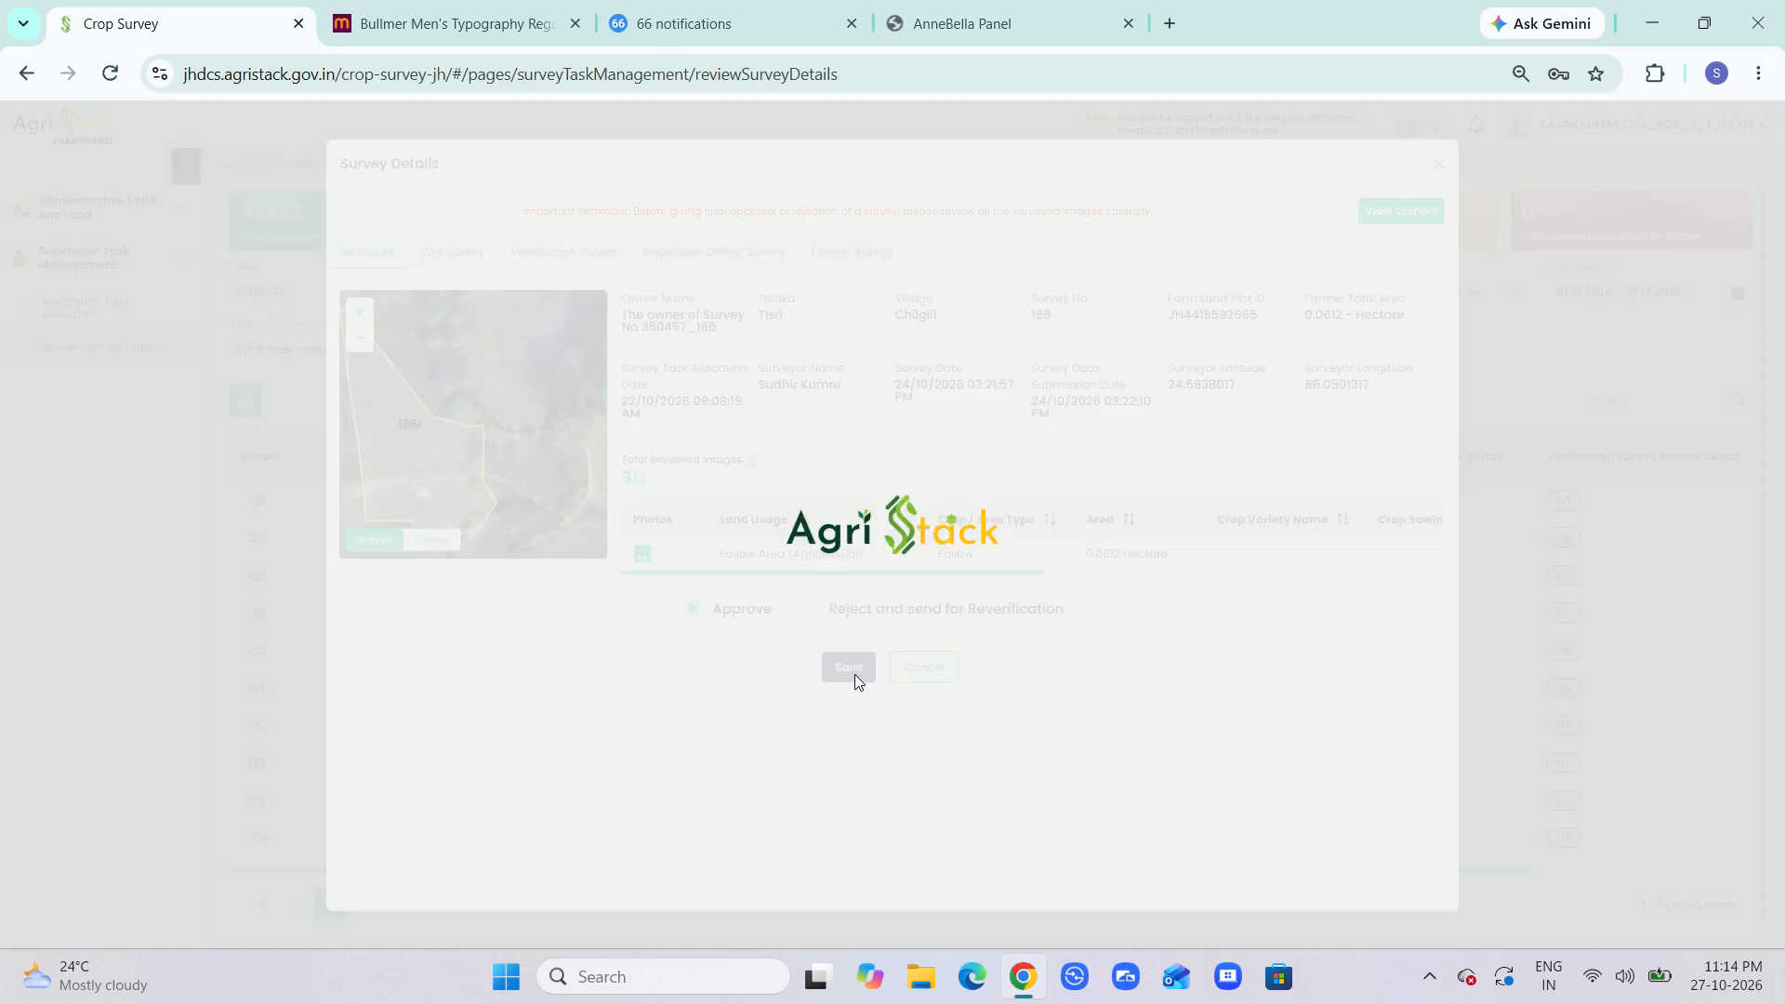
{"action": "left_click", "coordinate": [922, 561]}
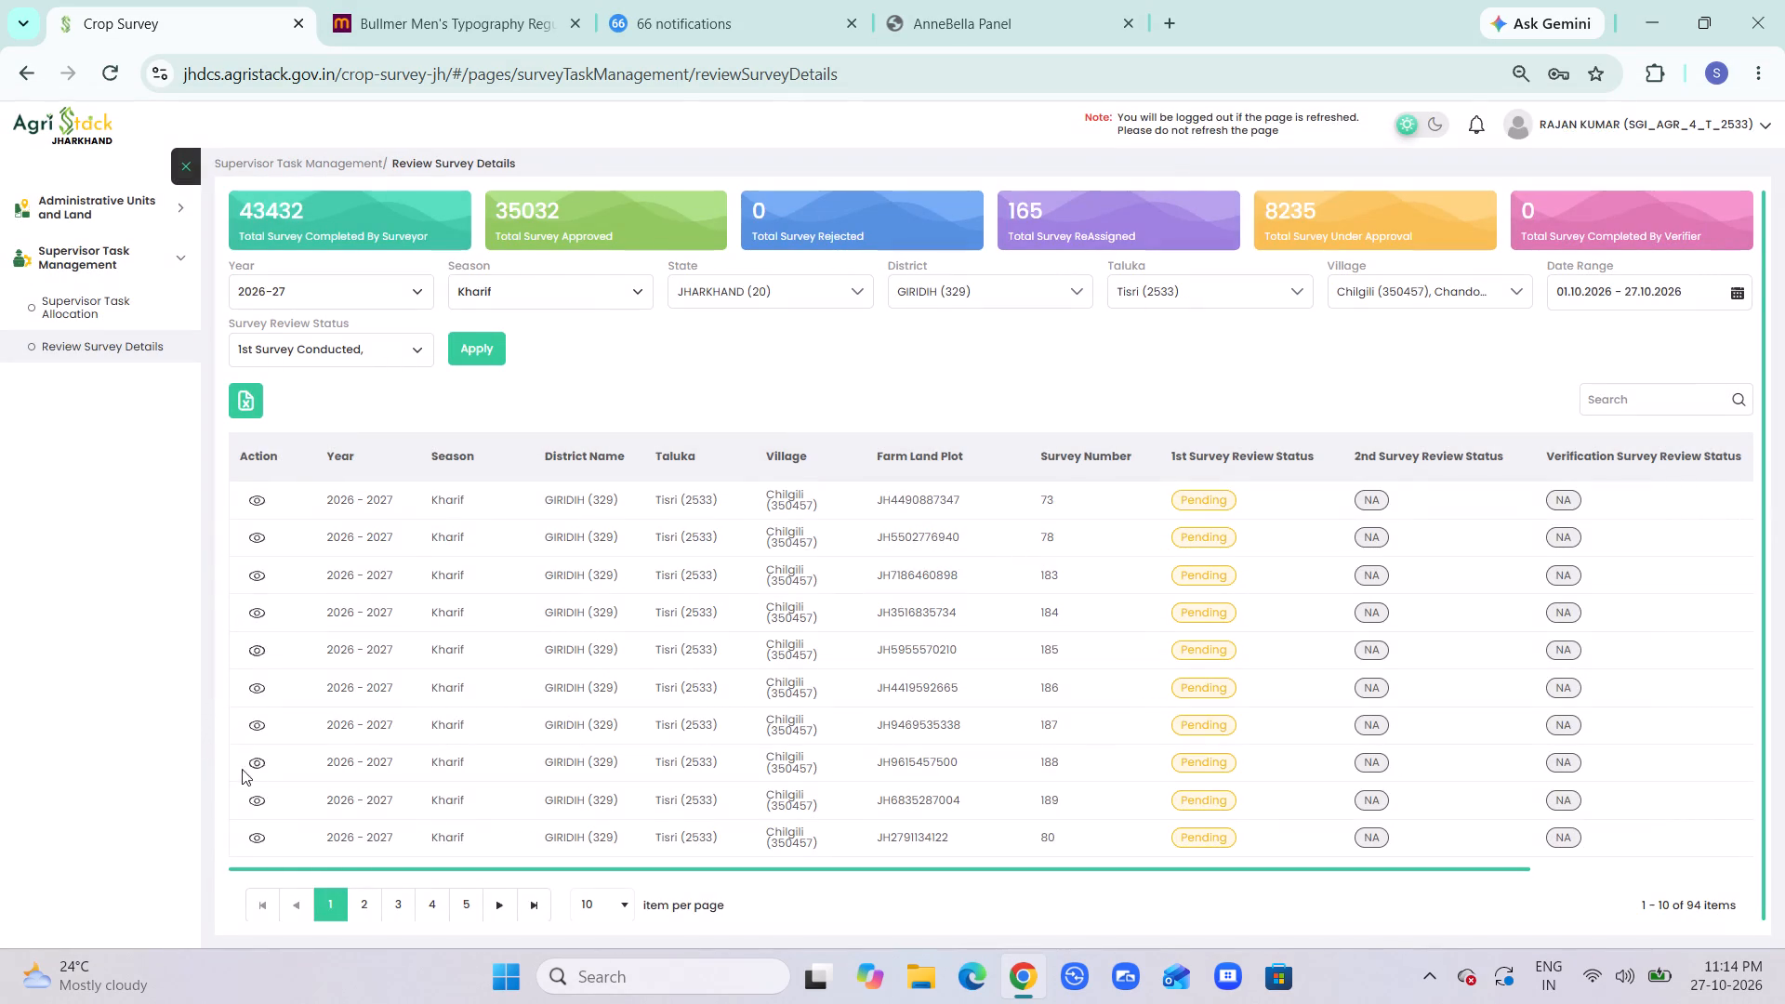
Open survey number 188 in Chilgili and approve all three of its agricultural Fallow images.
{"action": "left_click", "coordinate": [259, 758]}
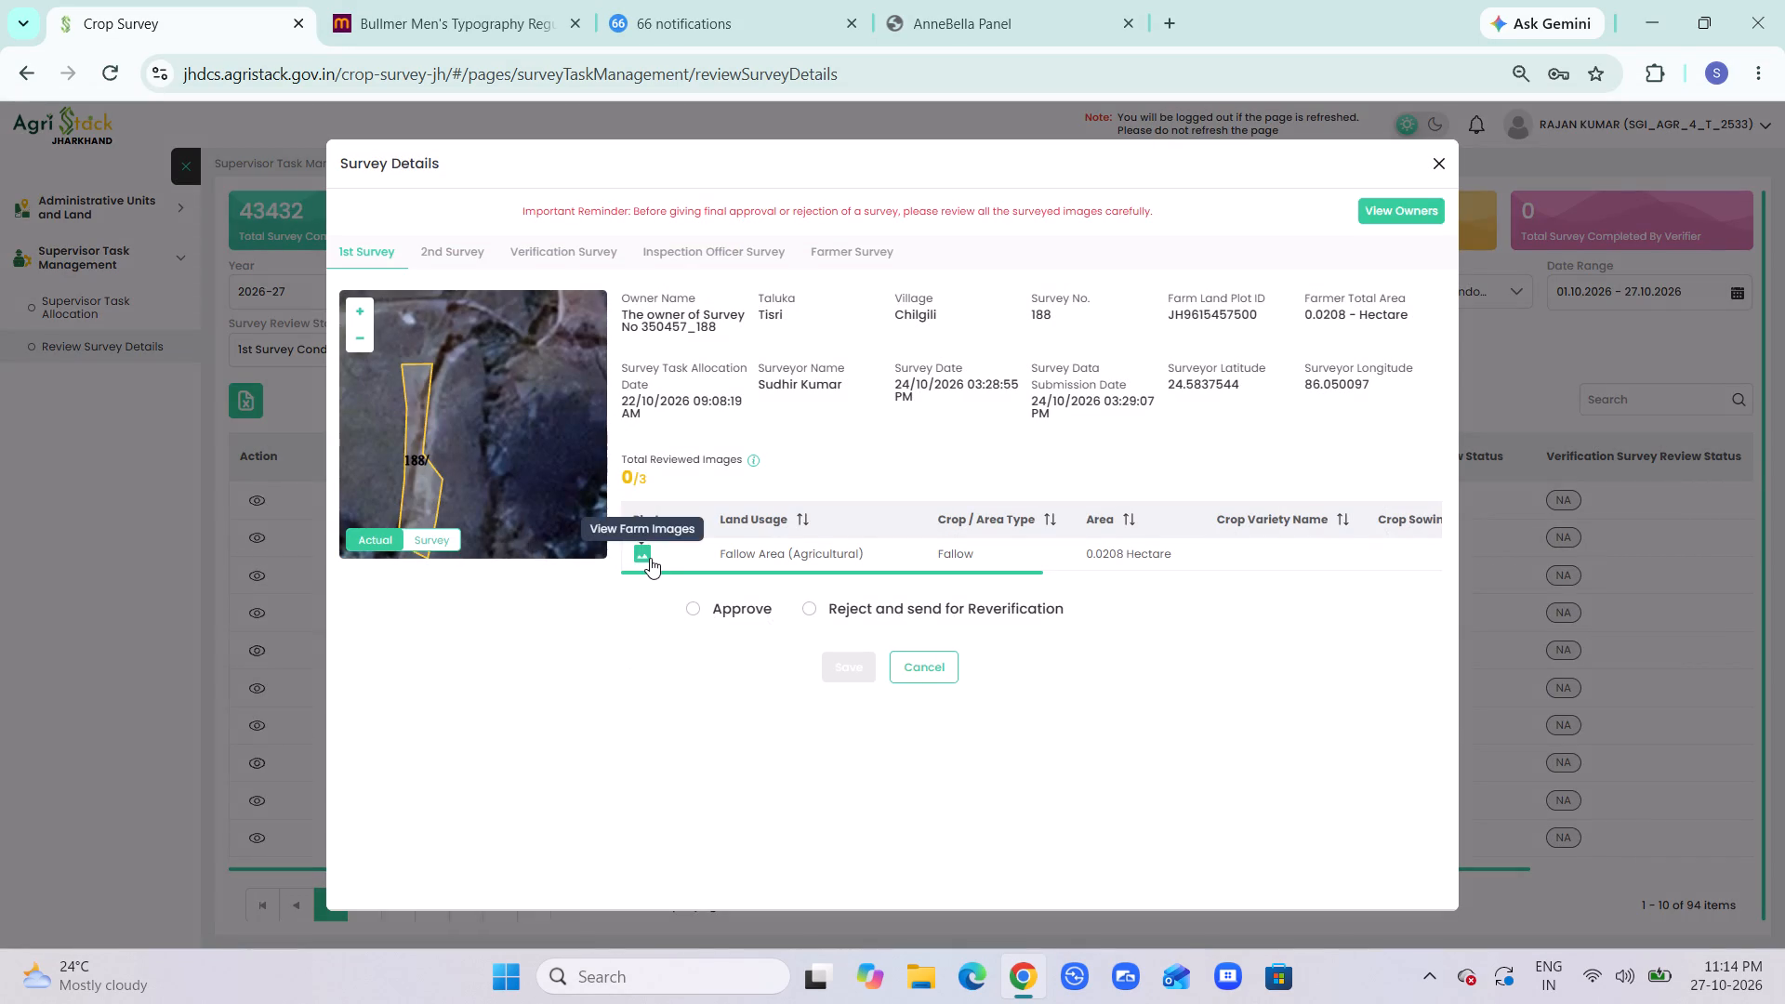
{"action": "left_click", "coordinate": [650, 558]}
{"action": "left_click", "coordinate": [866, 855]}
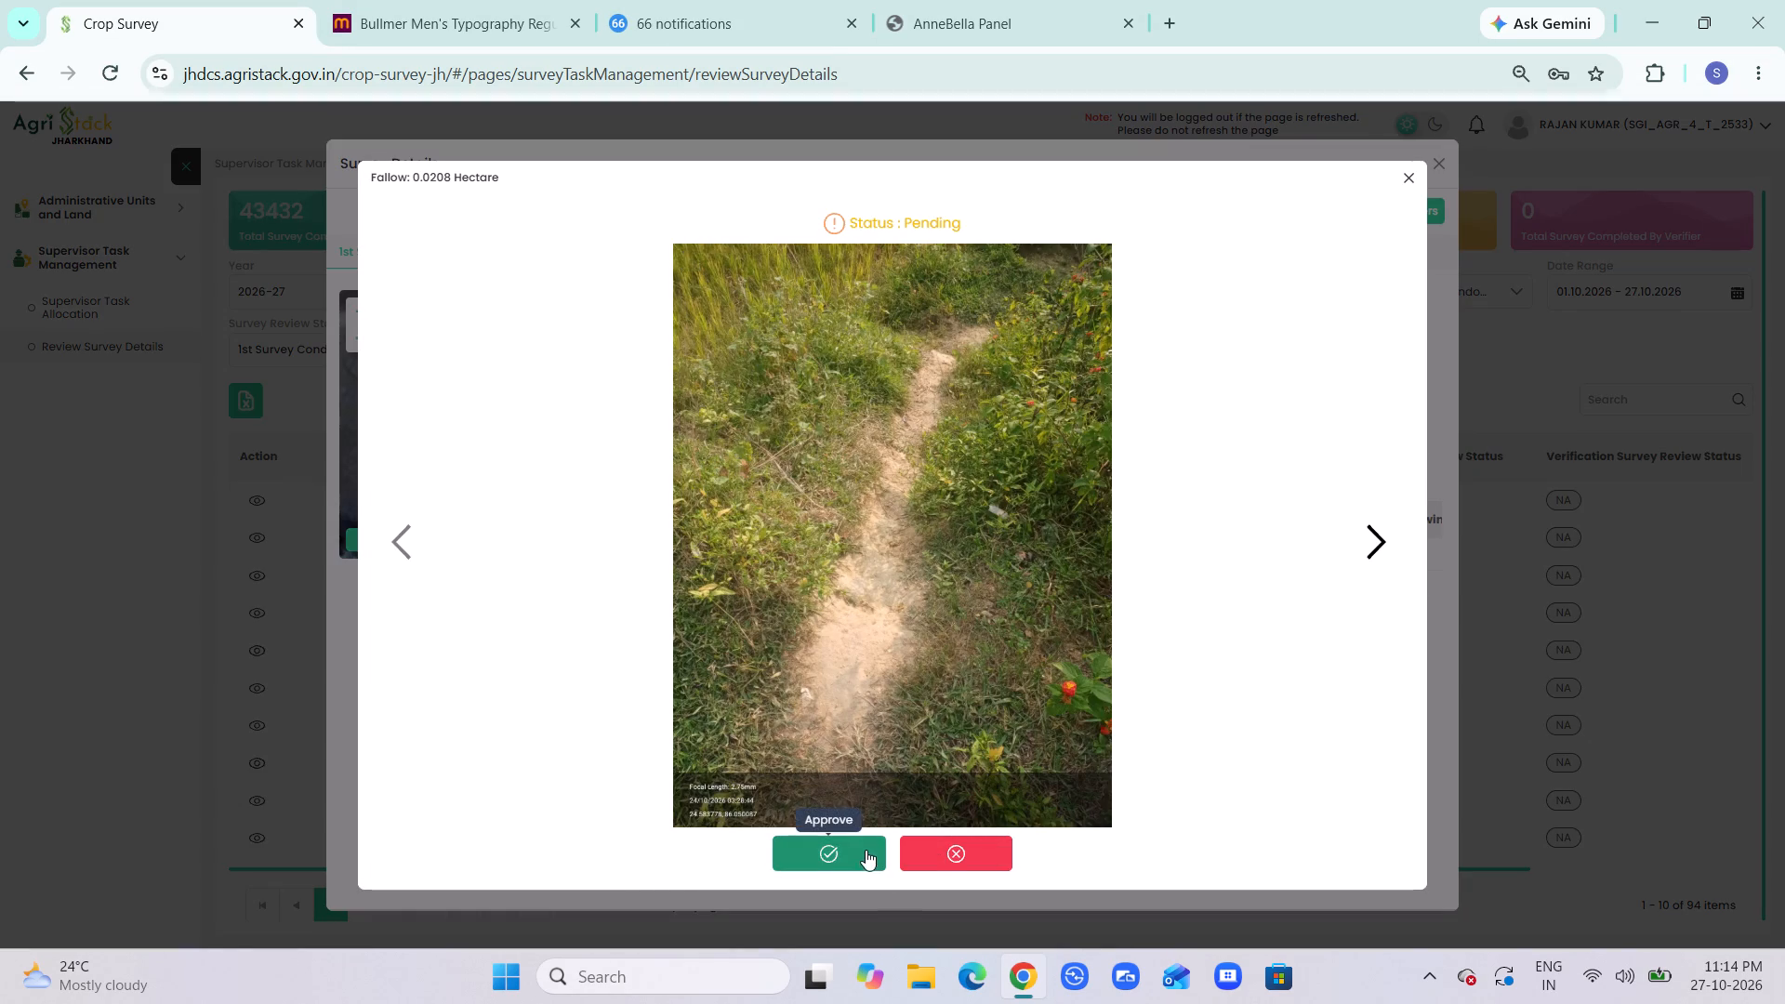
{"action": "left_click_drag", "start_coordinate": [1038, 656], "coordinate": [960, 687]}
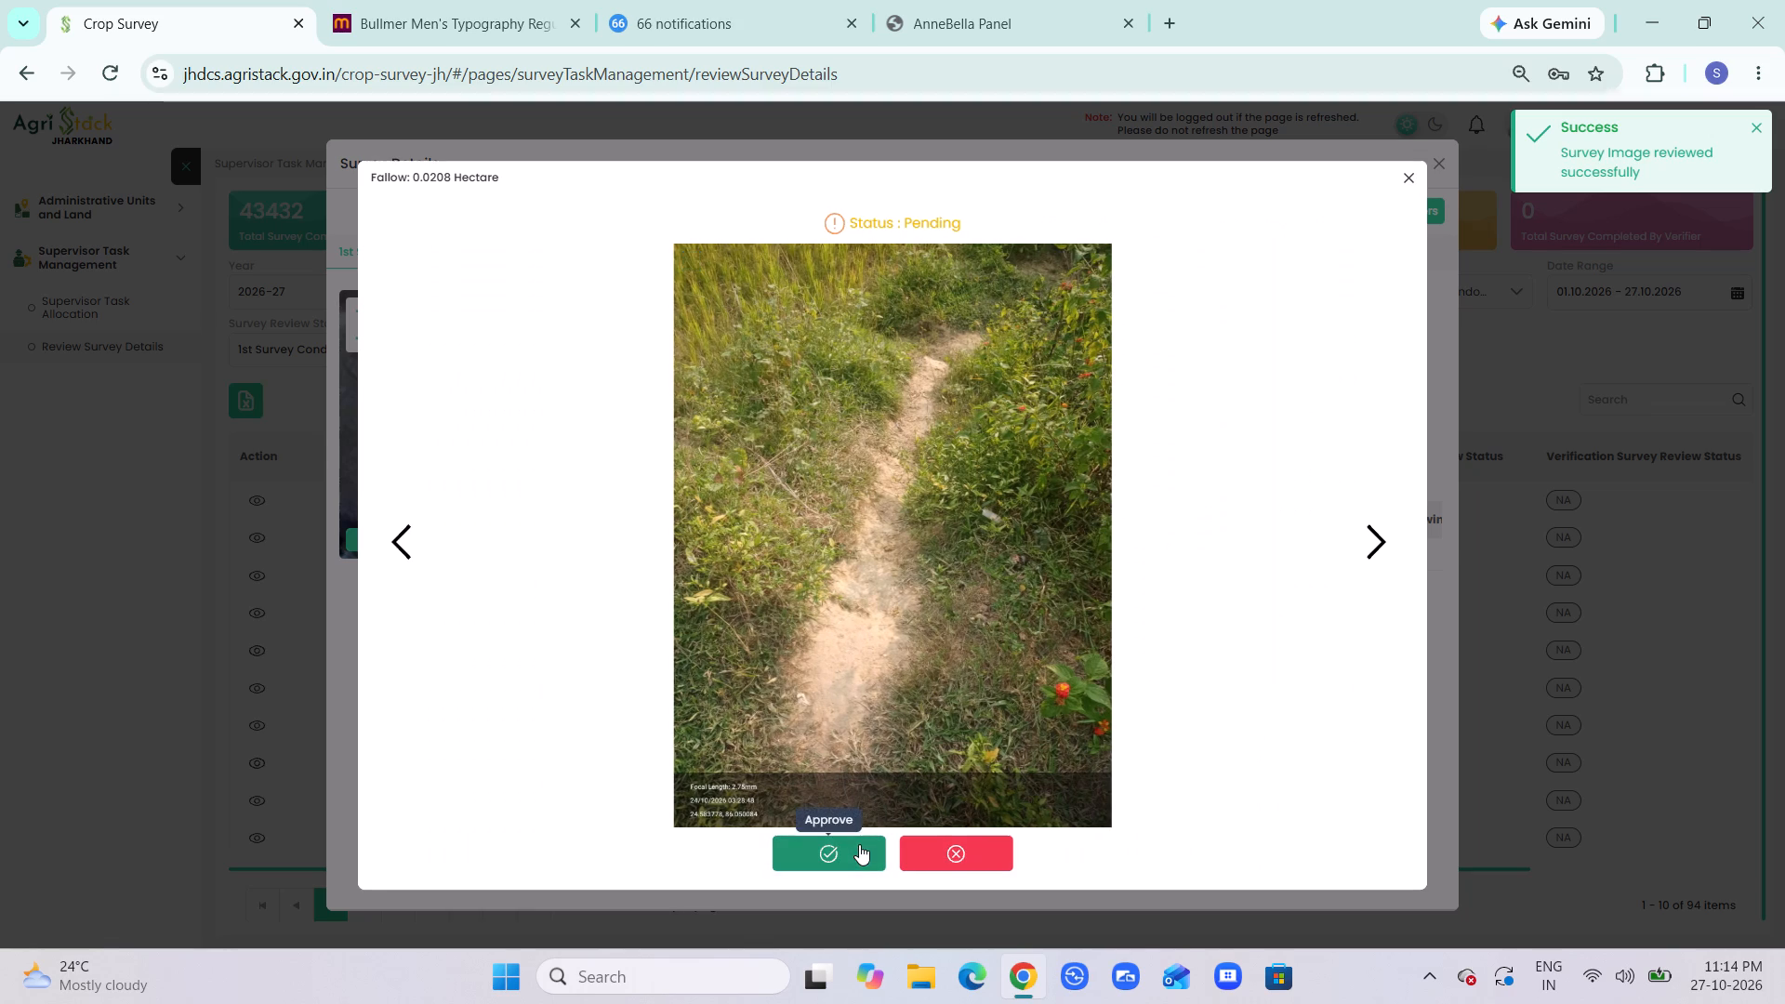
{"action": "left_click", "coordinate": [858, 845]}
{"action": "left_click_drag", "start_coordinate": [1051, 674], "coordinate": [648, 705]}
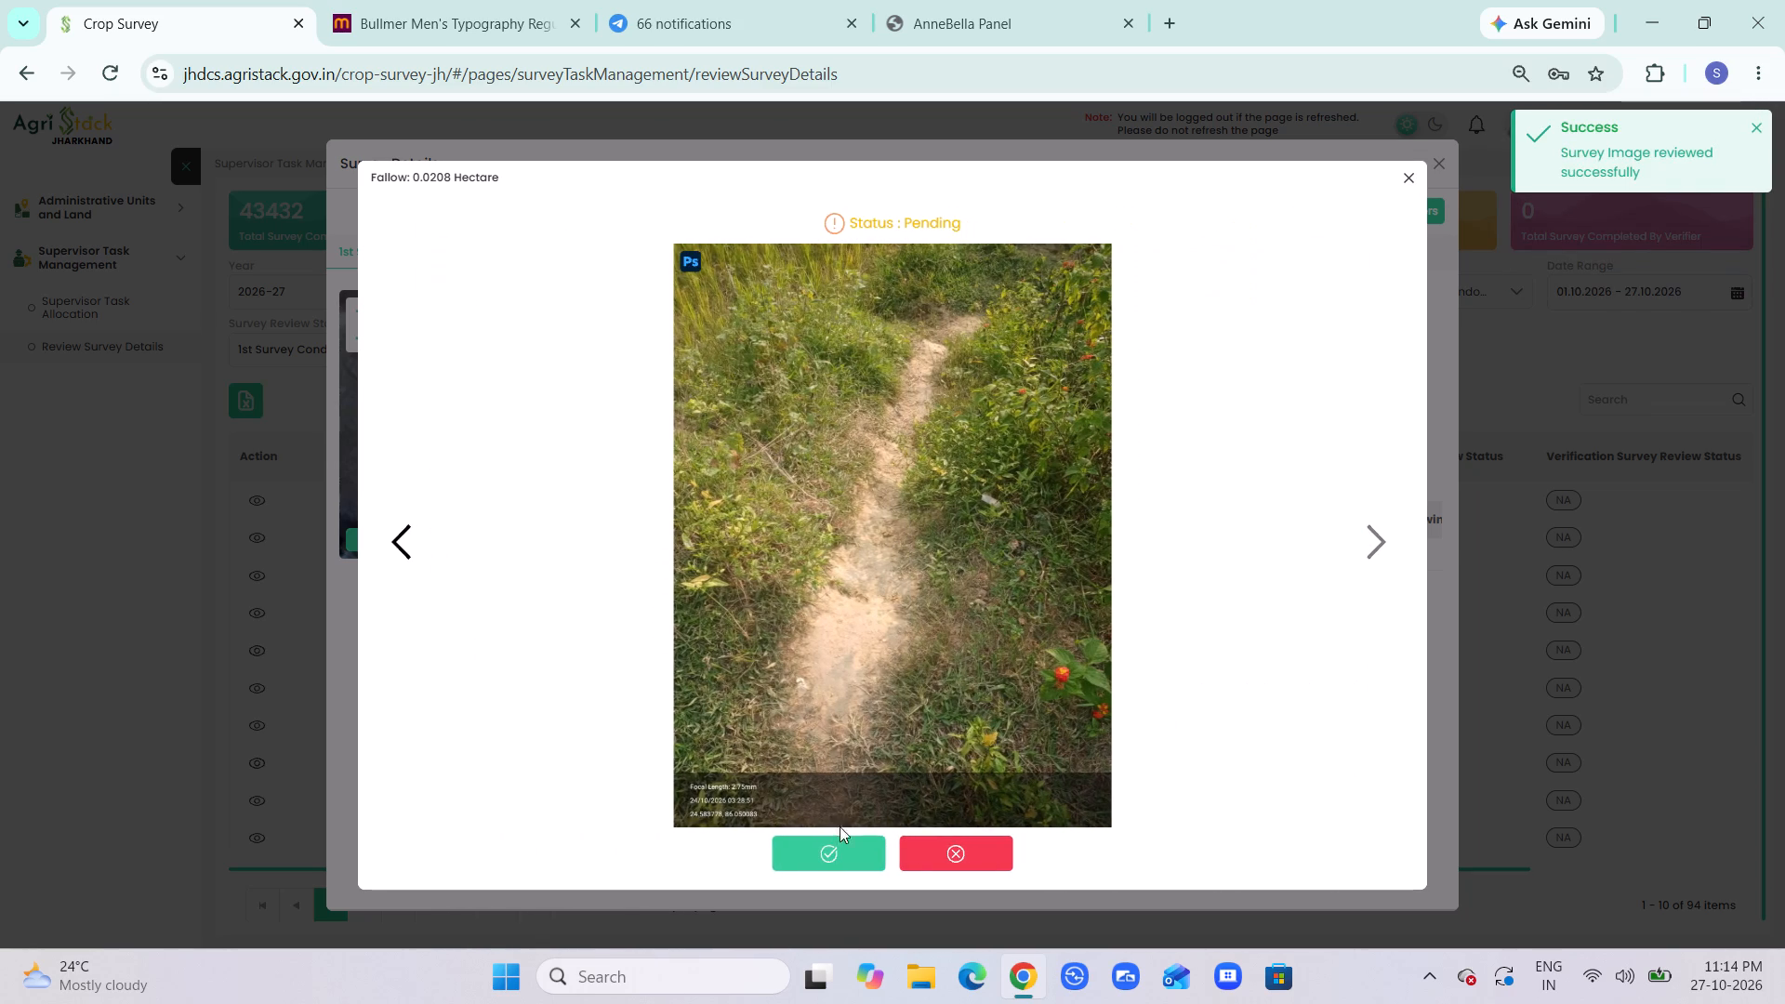
{"action": "left_click", "coordinate": [829, 858]}
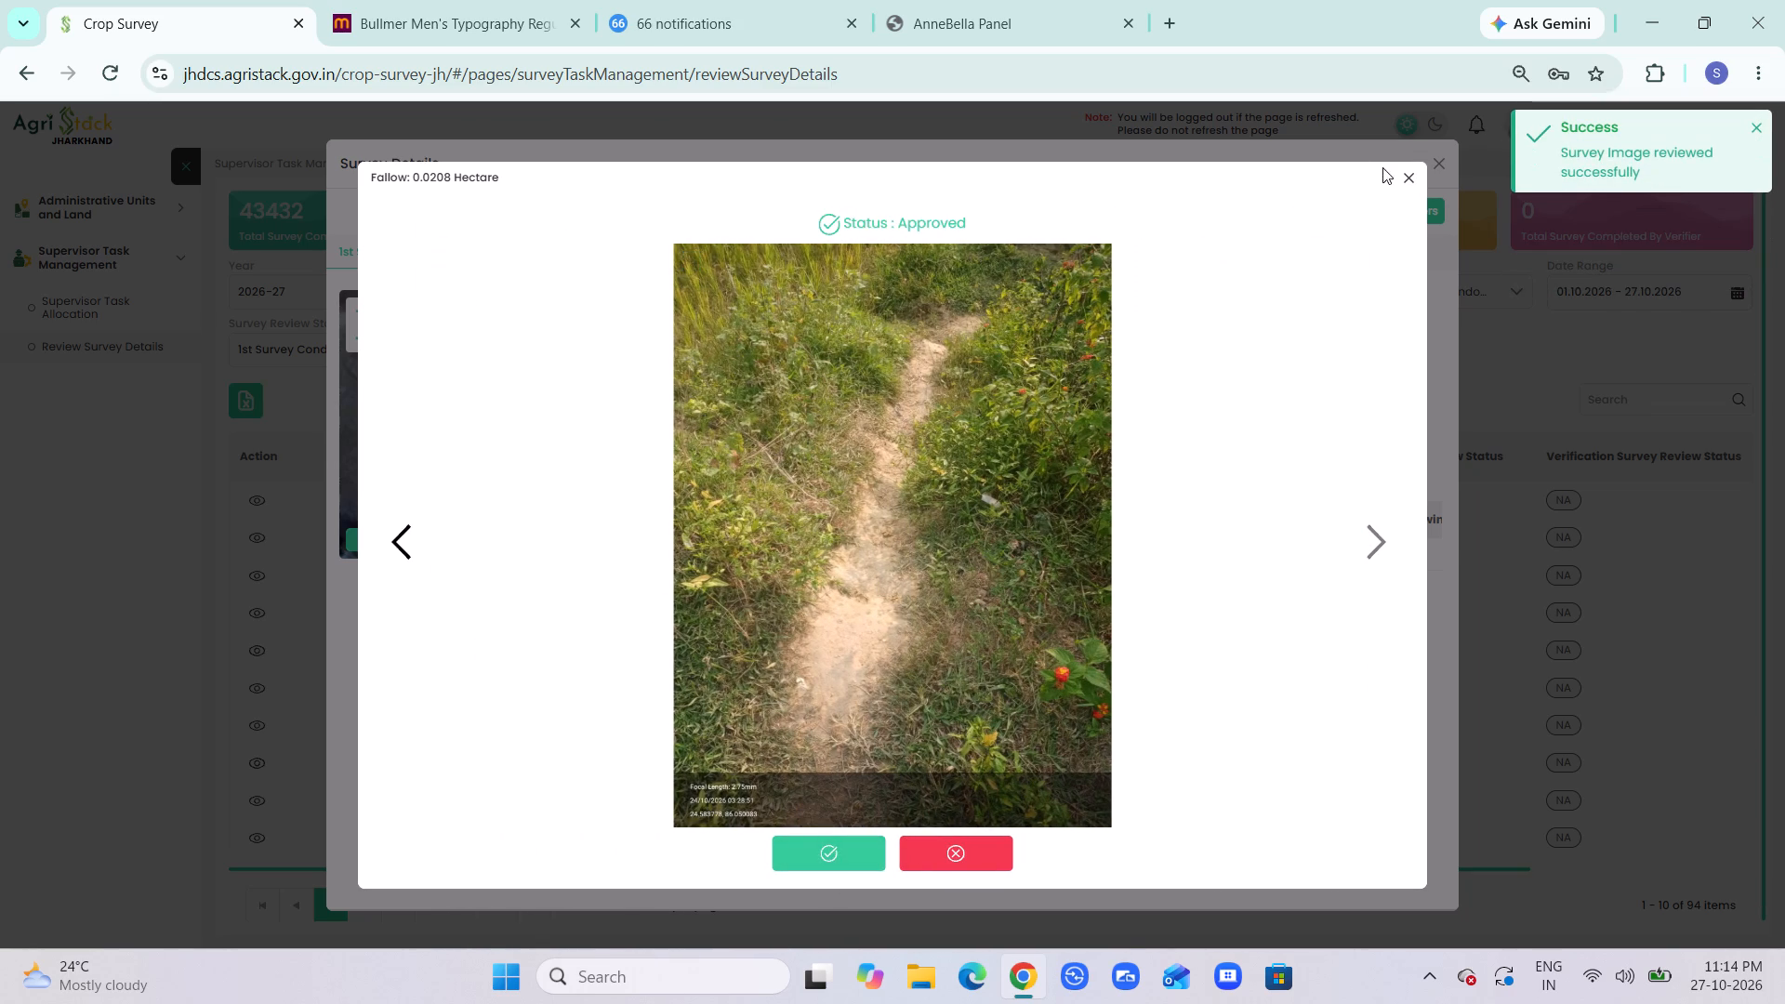
{"action": "left_click", "coordinate": [1411, 177]}
Mark the 1st survey of survey number 188 as Approve, save the review and close its details.
{"action": "left_click", "coordinate": [738, 603]}
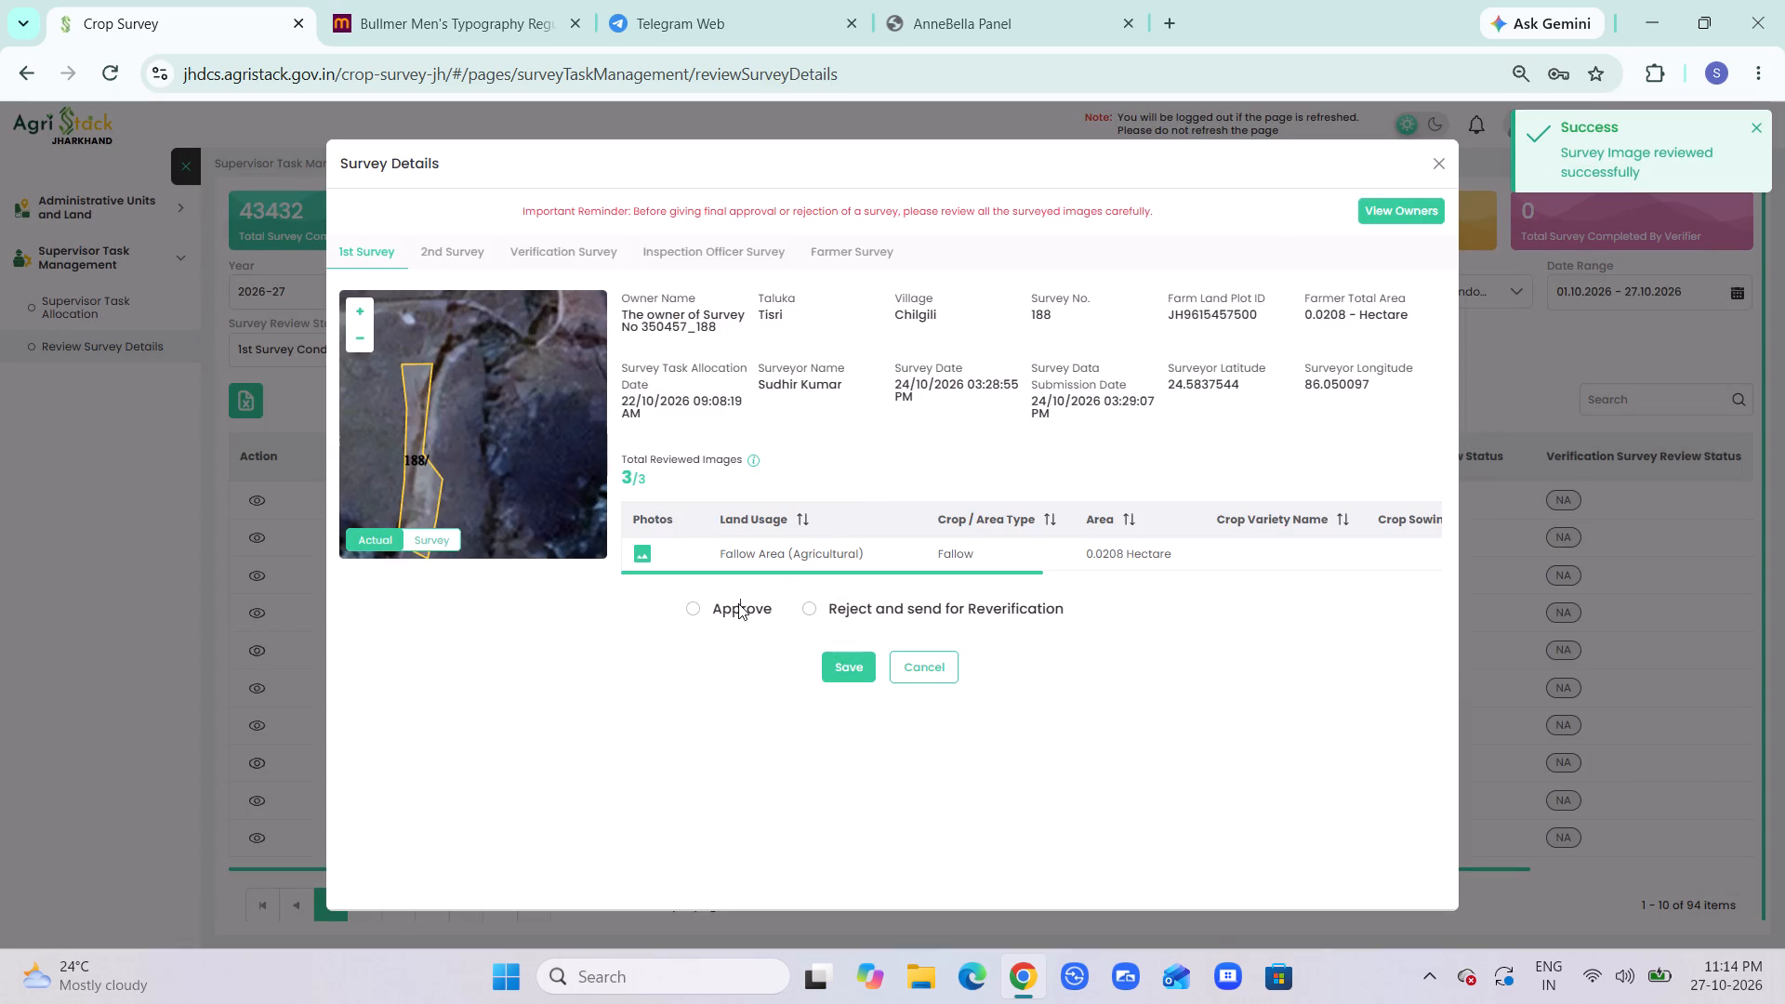
{"action": "left_click", "coordinate": [854, 671]}
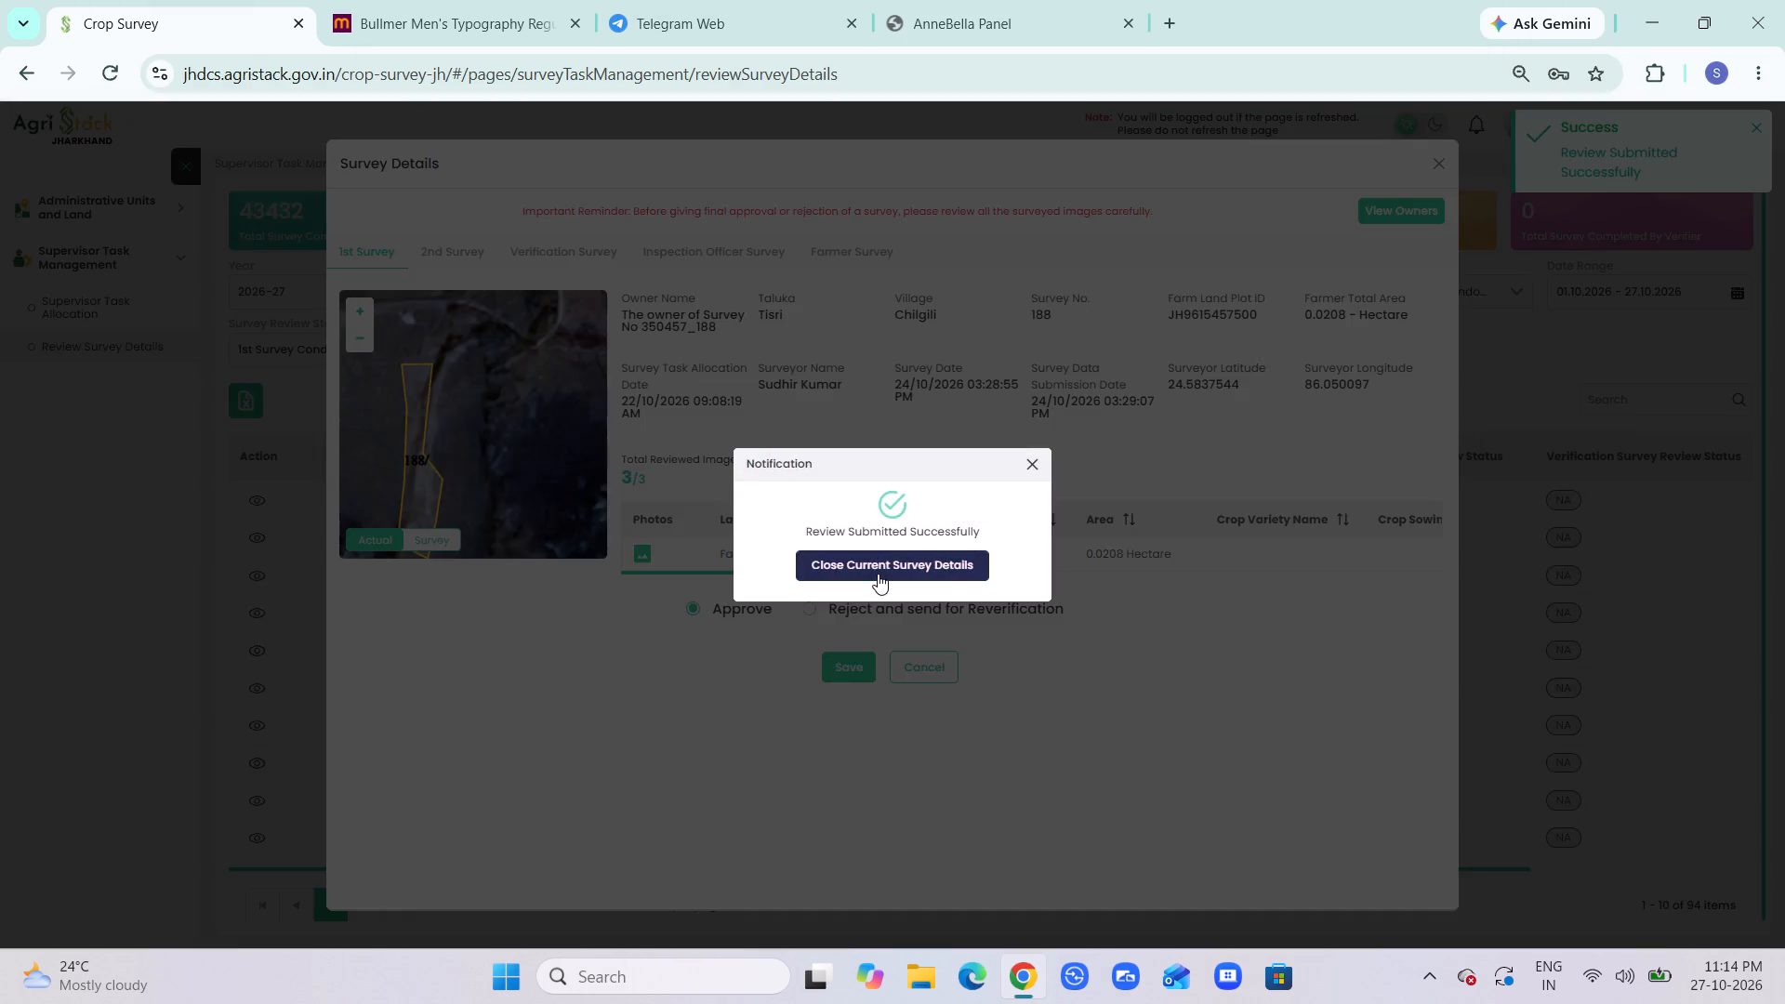
{"action": "left_click", "coordinate": [878, 574]}
Open survey number 80 in Chilgili and approve all three of its agricultural Fallow images.
{"action": "left_click", "coordinate": [258, 835]}
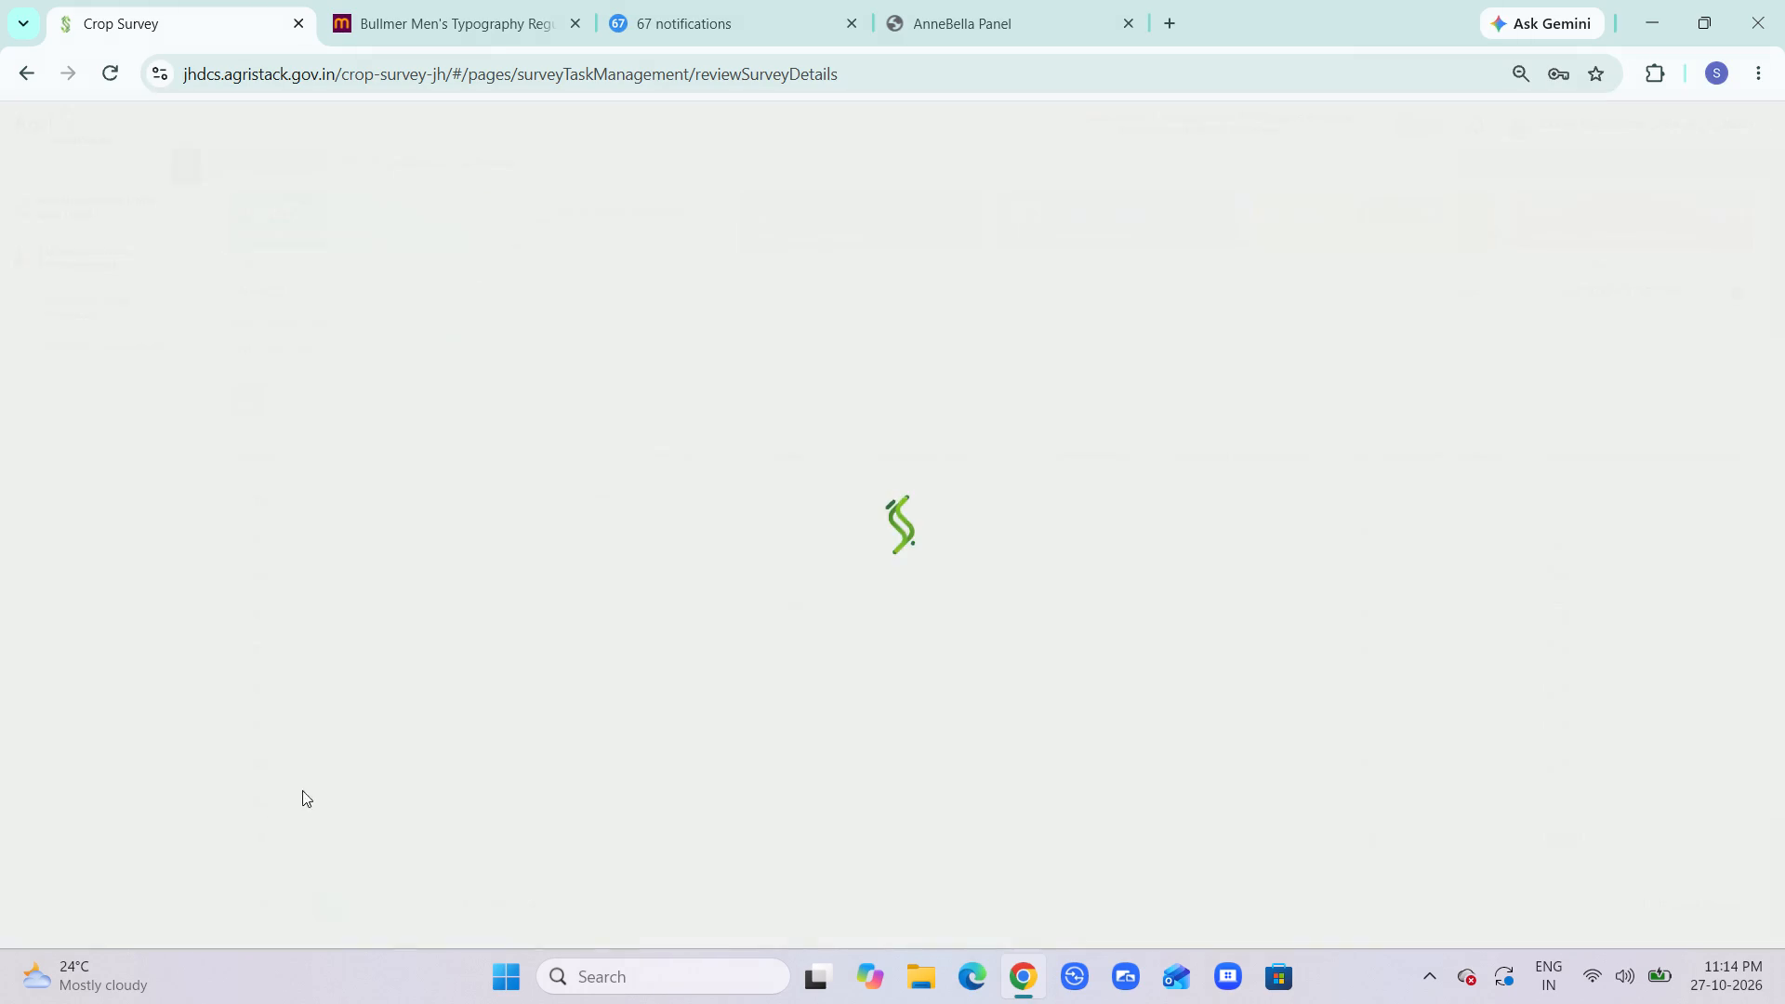
{"action": "left_click", "coordinate": [632, 551]}
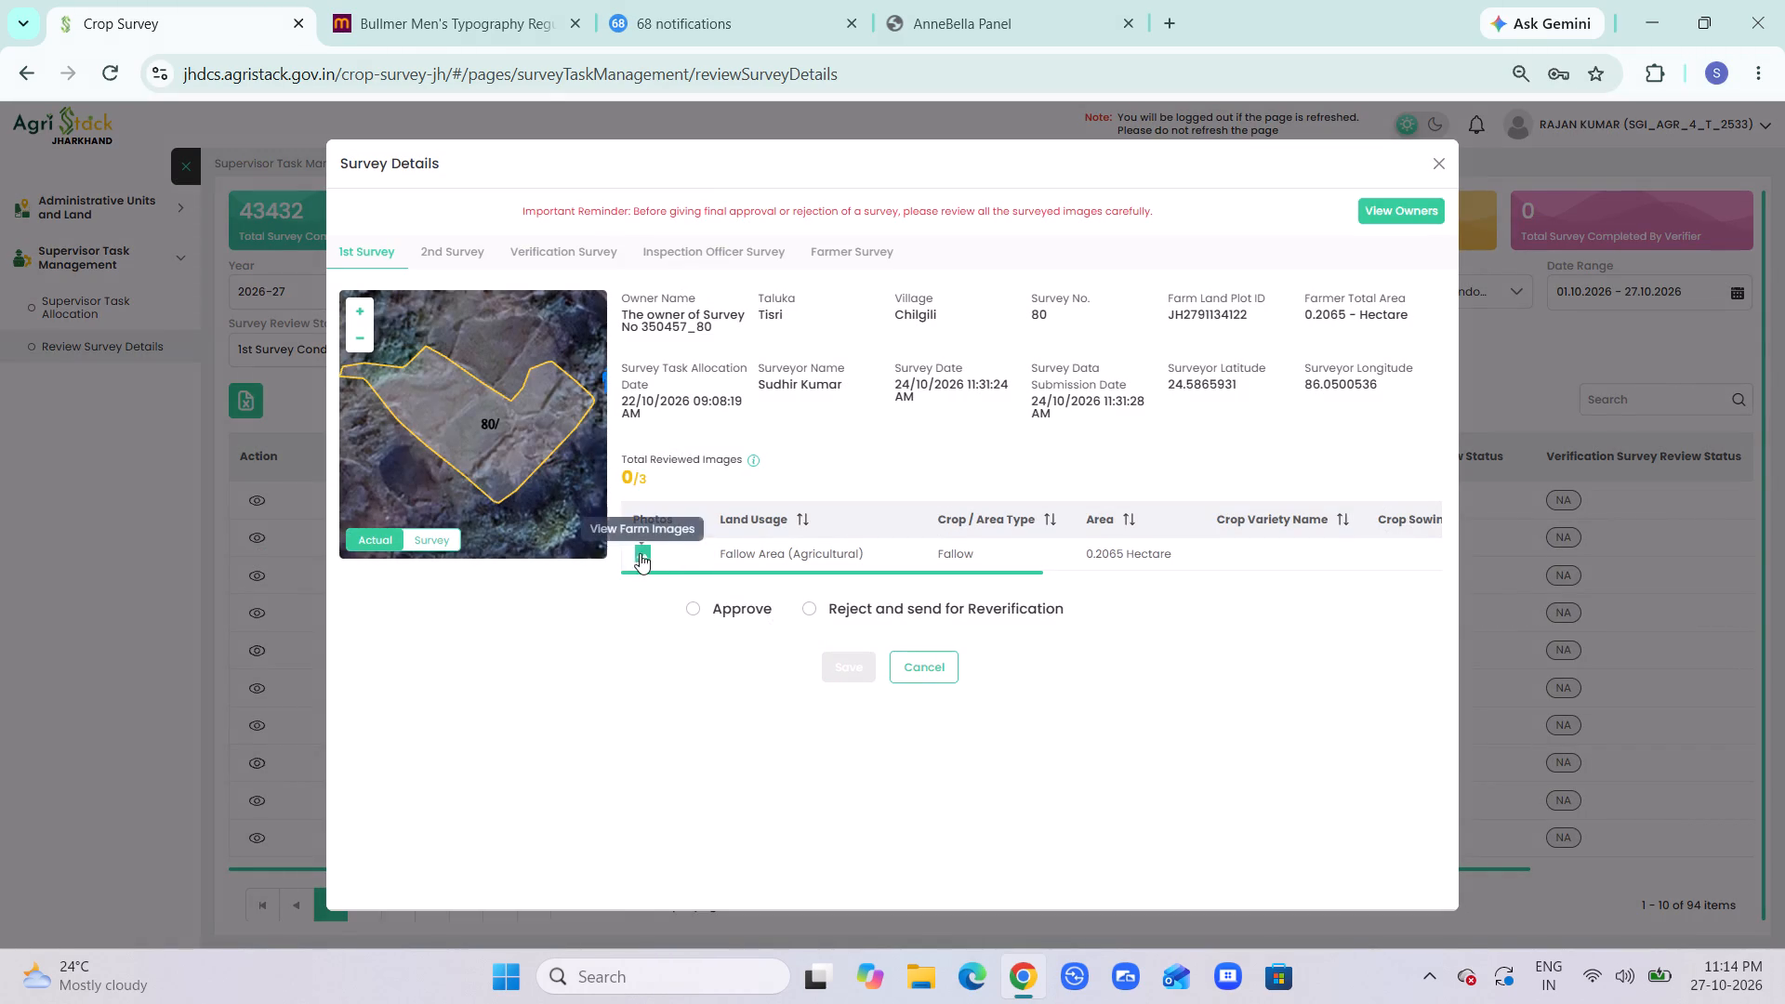
{"action": "left_click", "coordinate": [639, 553]}
{"action": "left_click", "coordinate": [854, 856]}
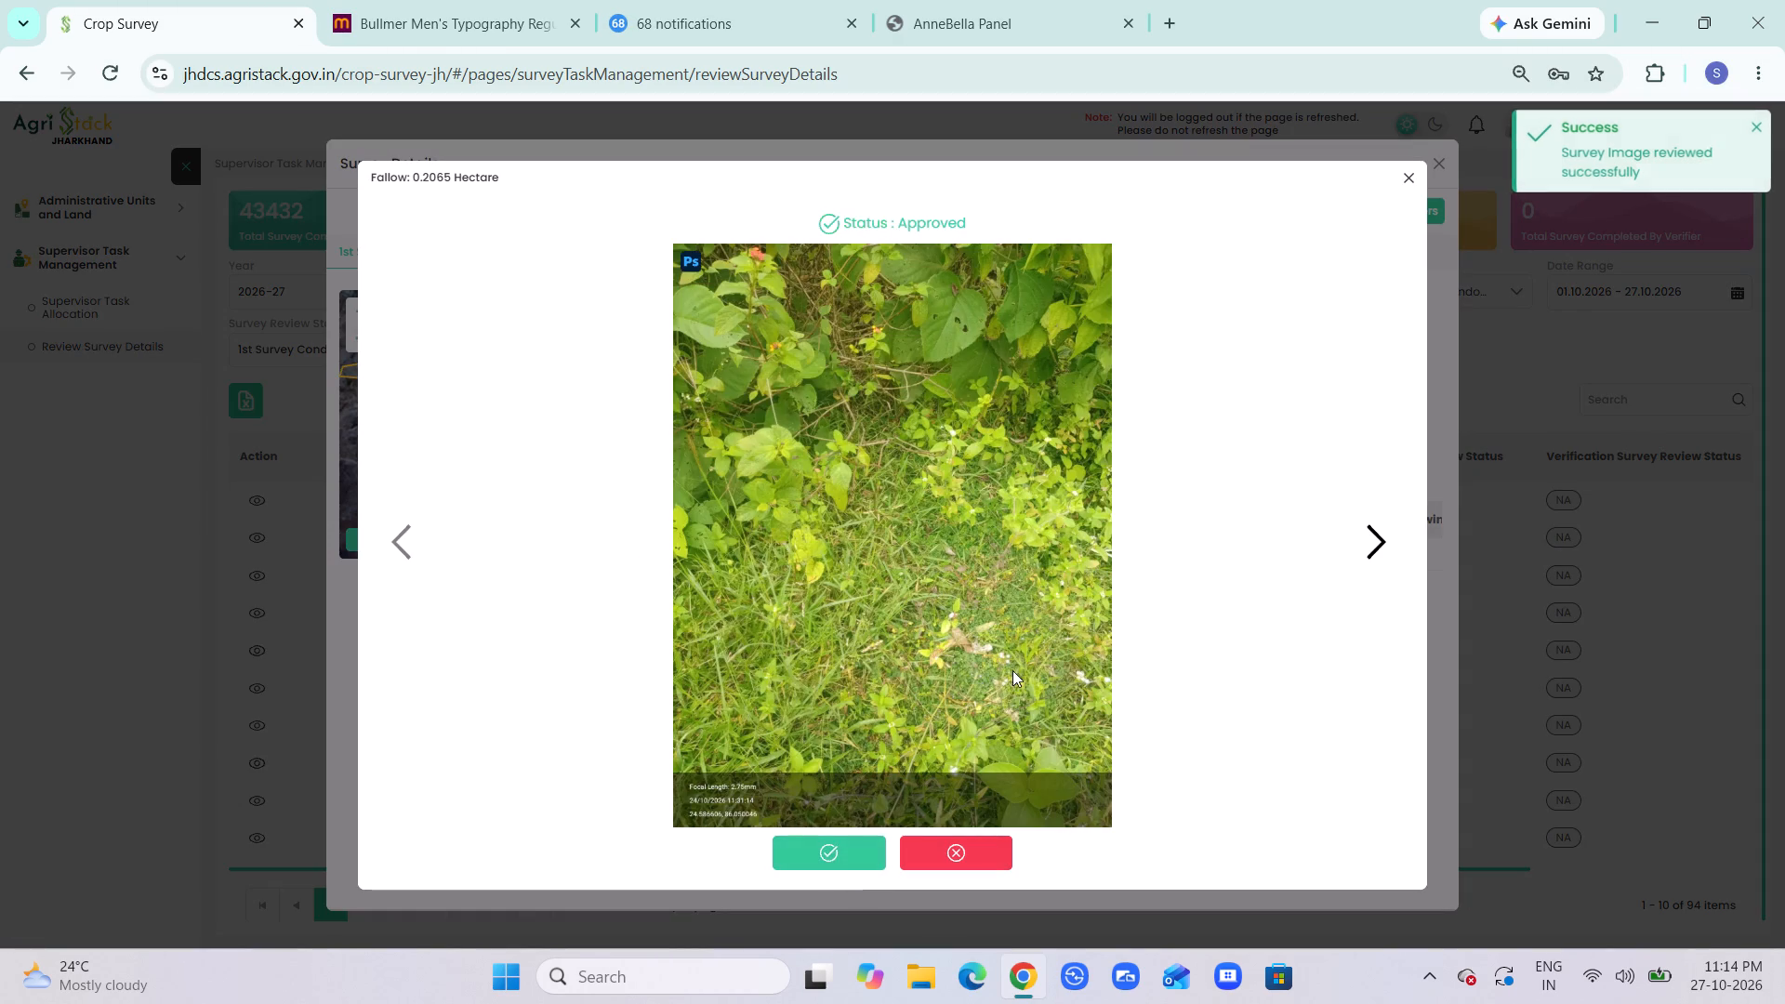
{"action": "left_click_drag", "start_coordinate": [1078, 664], "coordinate": [990, 676]}
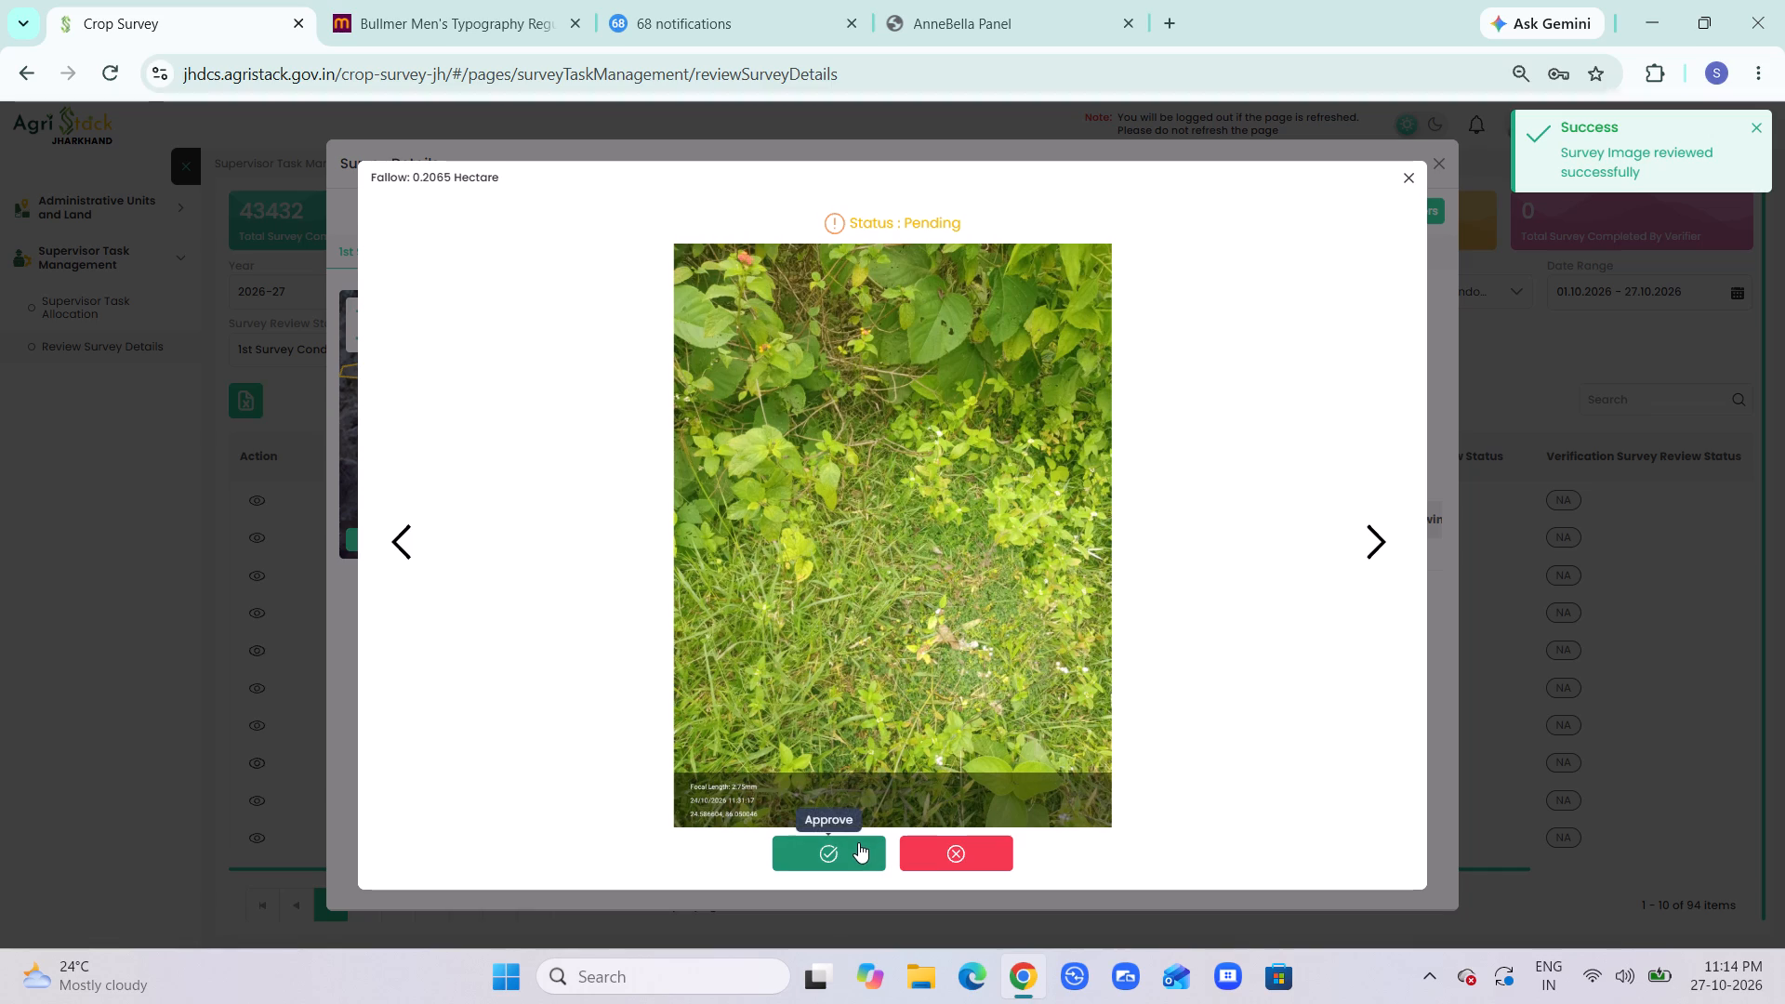
{"action": "left_click", "coordinate": [858, 842]}
{"action": "left_click_drag", "start_coordinate": [1023, 687], "coordinate": [975, 709]}
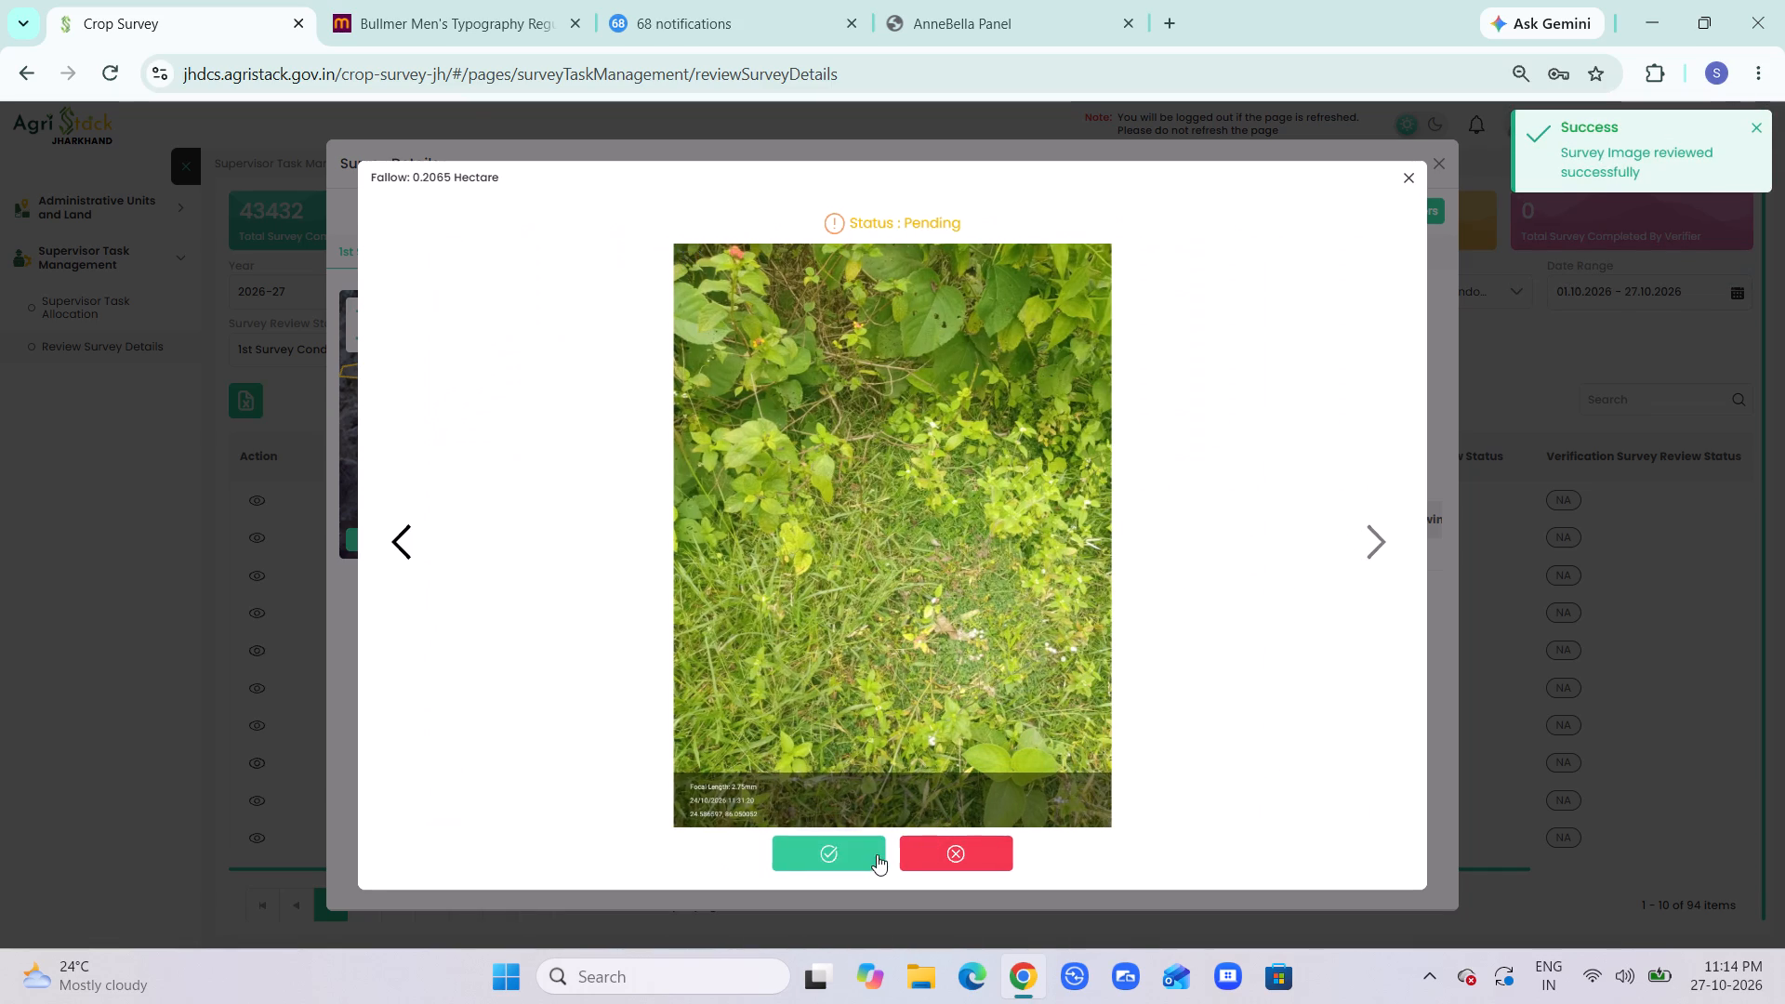
{"action": "left_click", "coordinate": [872, 855]}
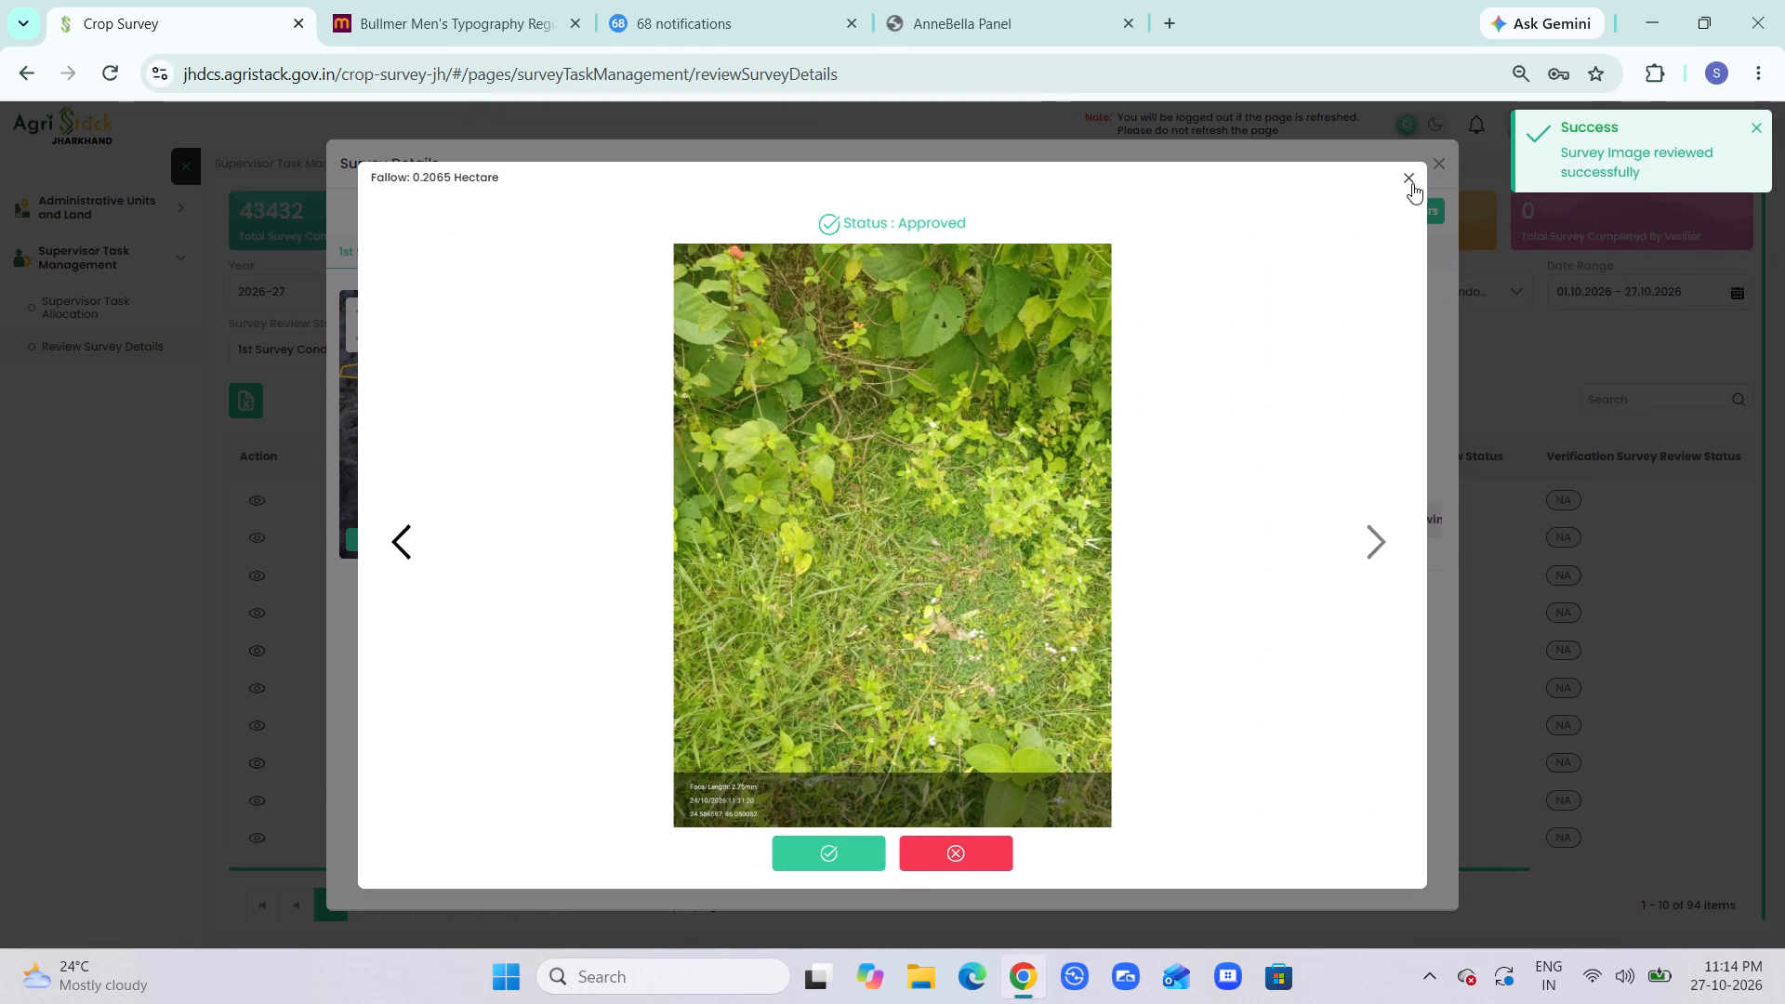
{"action": "left_click", "coordinate": [1412, 177]}
Mark the 1st survey of survey number 80 as Approve, save the review and close its details.
{"action": "left_click", "coordinate": [761, 608]}
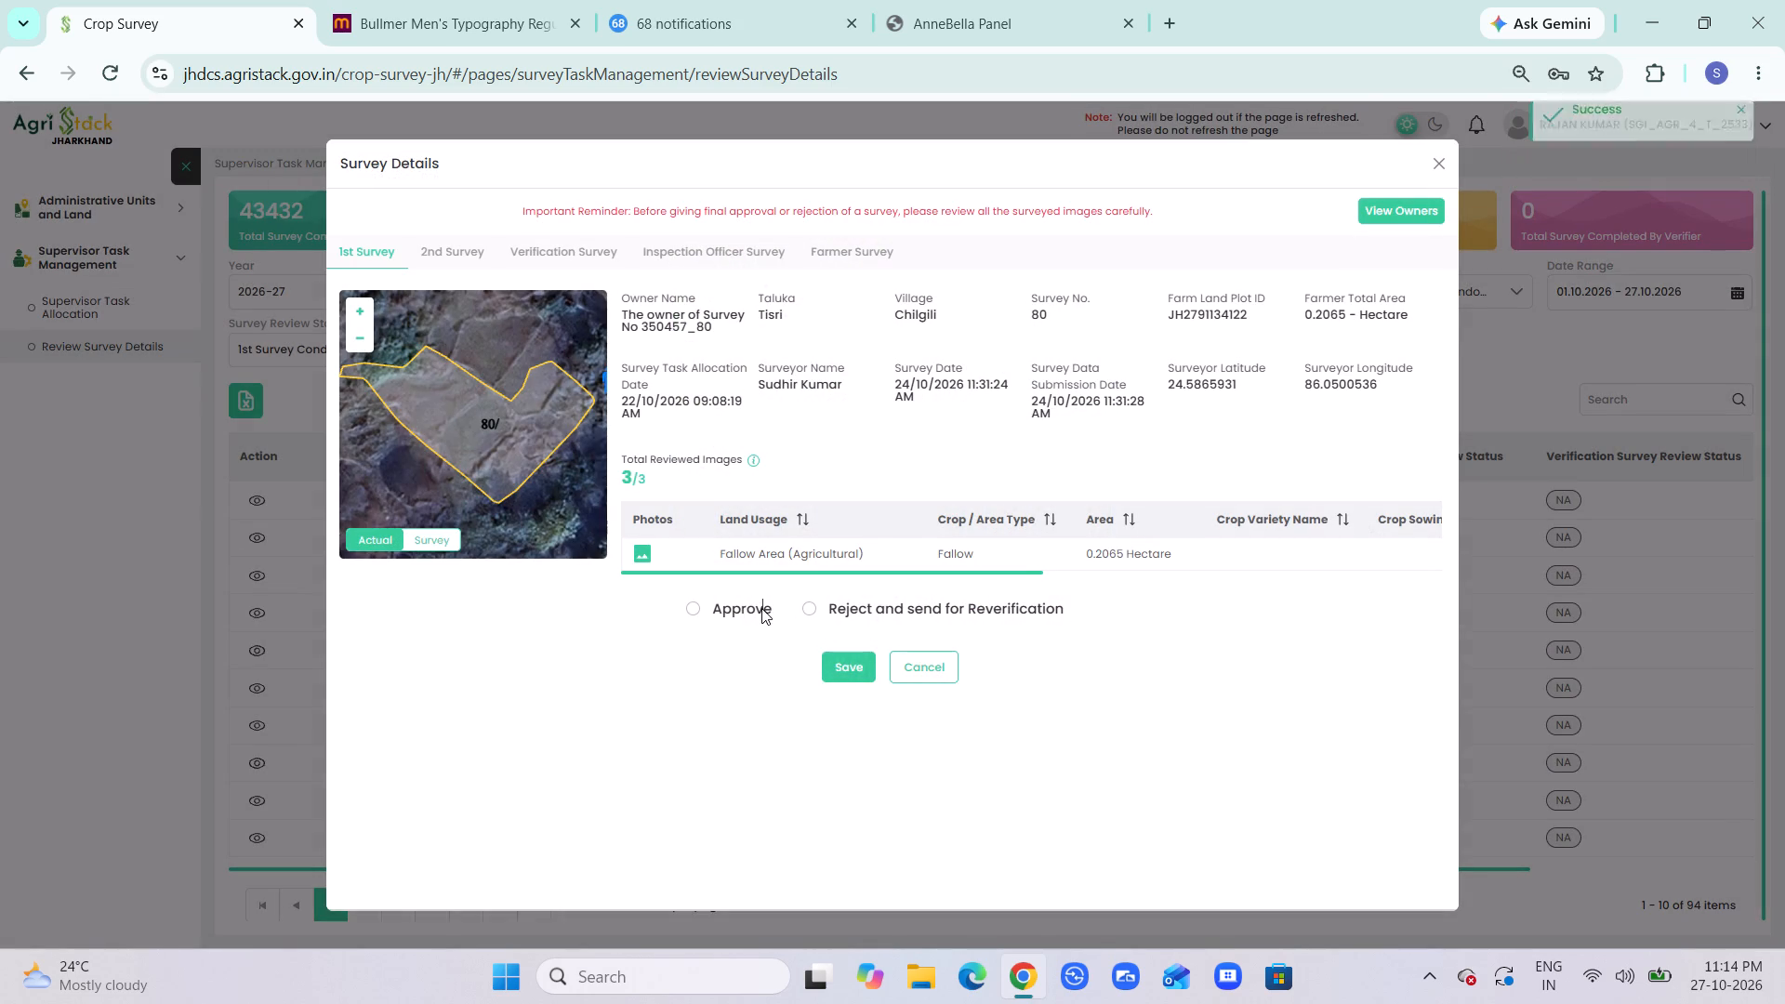
{"action": "left_click", "coordinate": [852, 674]}
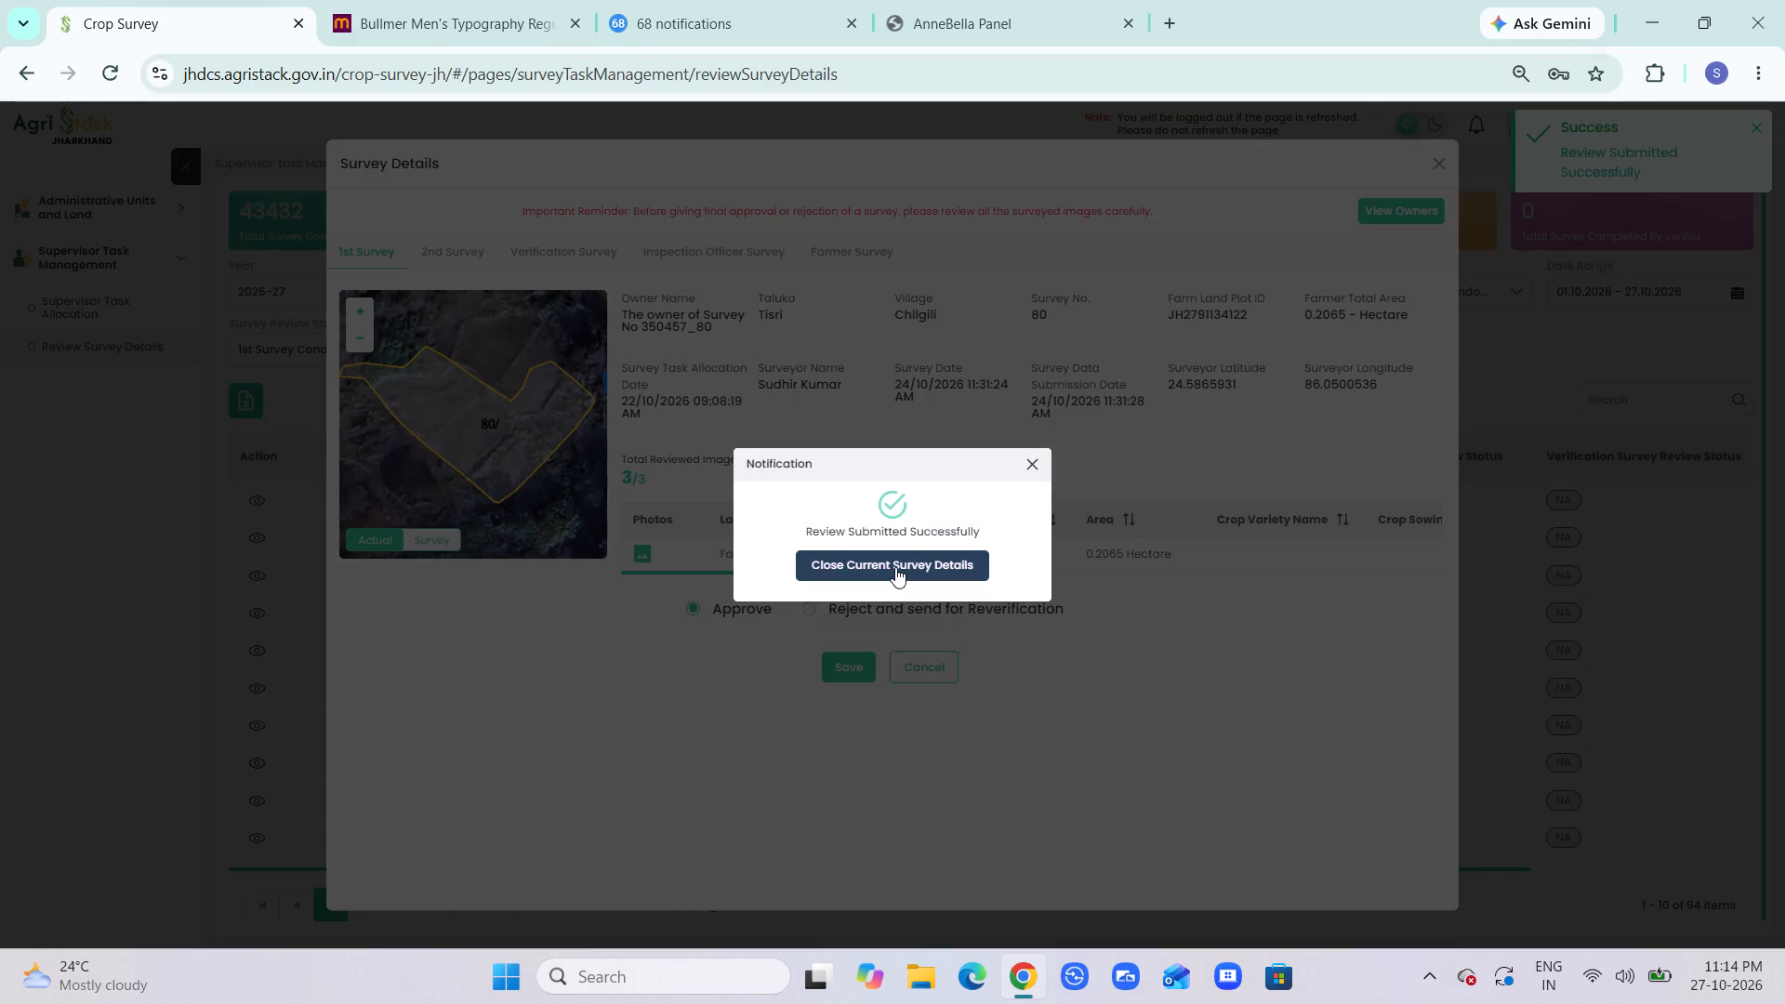
{"action": "left_click", "coordinate": [895, 567]}
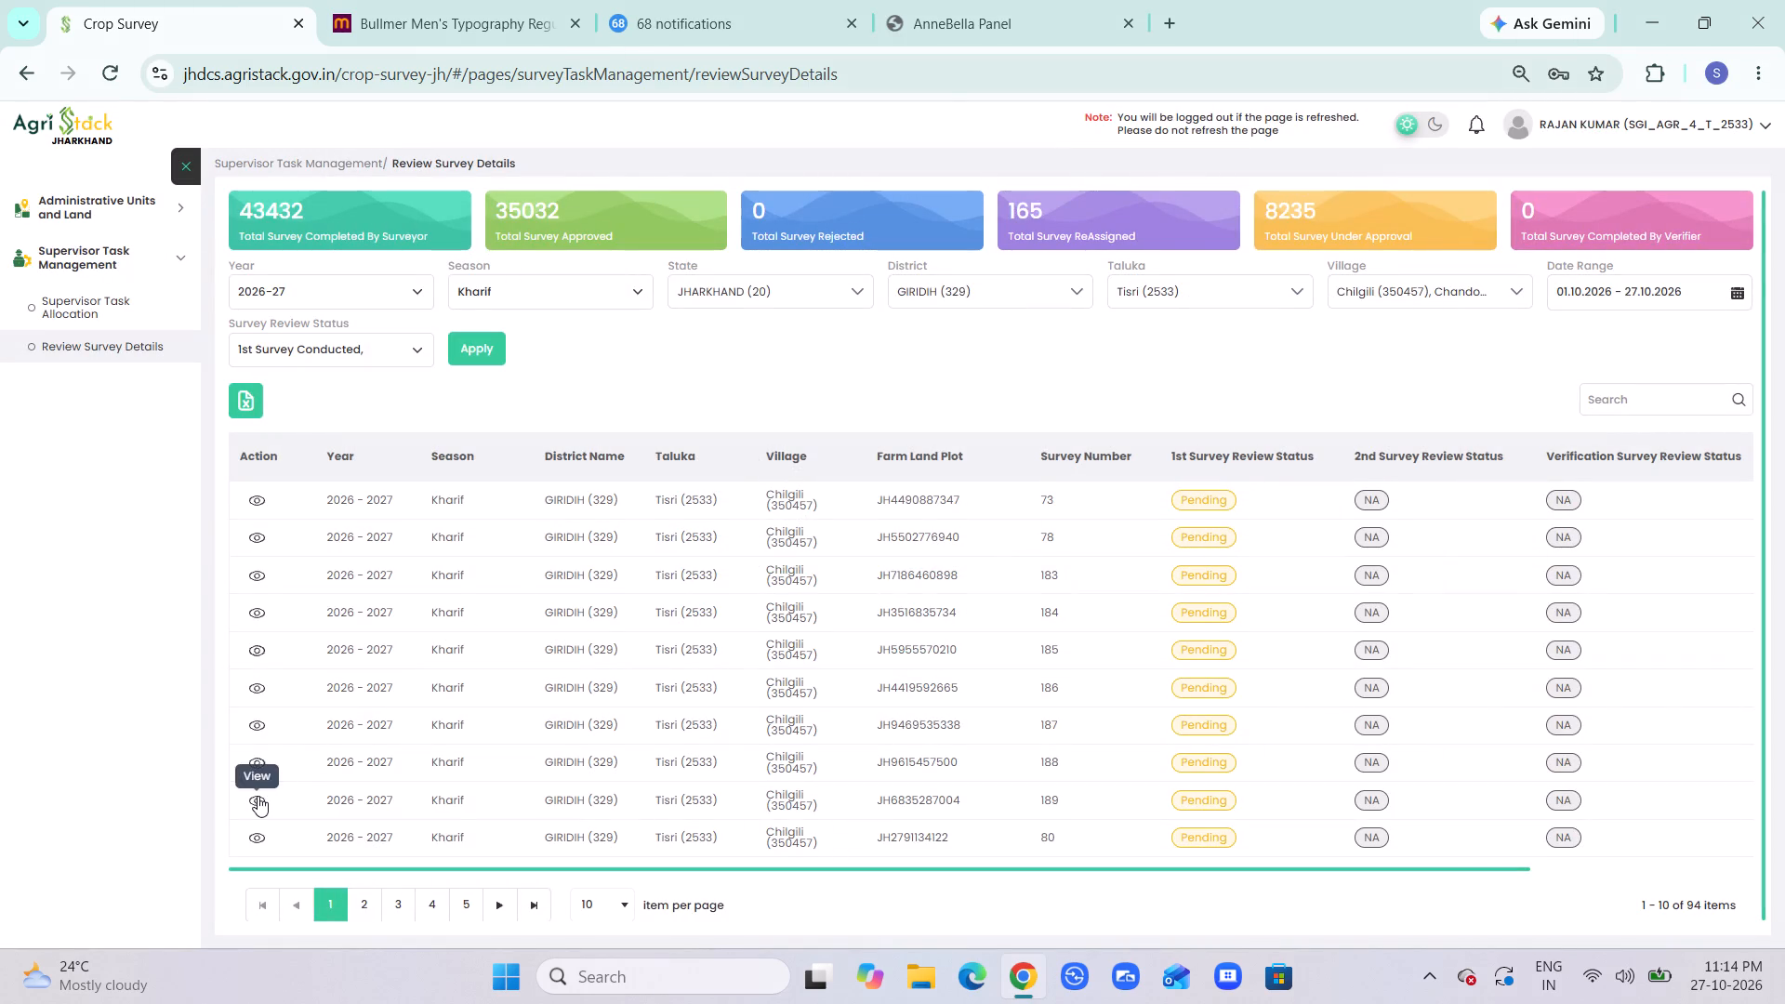
Open survey number 189 in Chilgili and approve all three of its agricultural Fallow images.
{"action": "left_click", "coordinate": [258, 796]}
{"action": "left_click", "coordinate": [635, 553]}
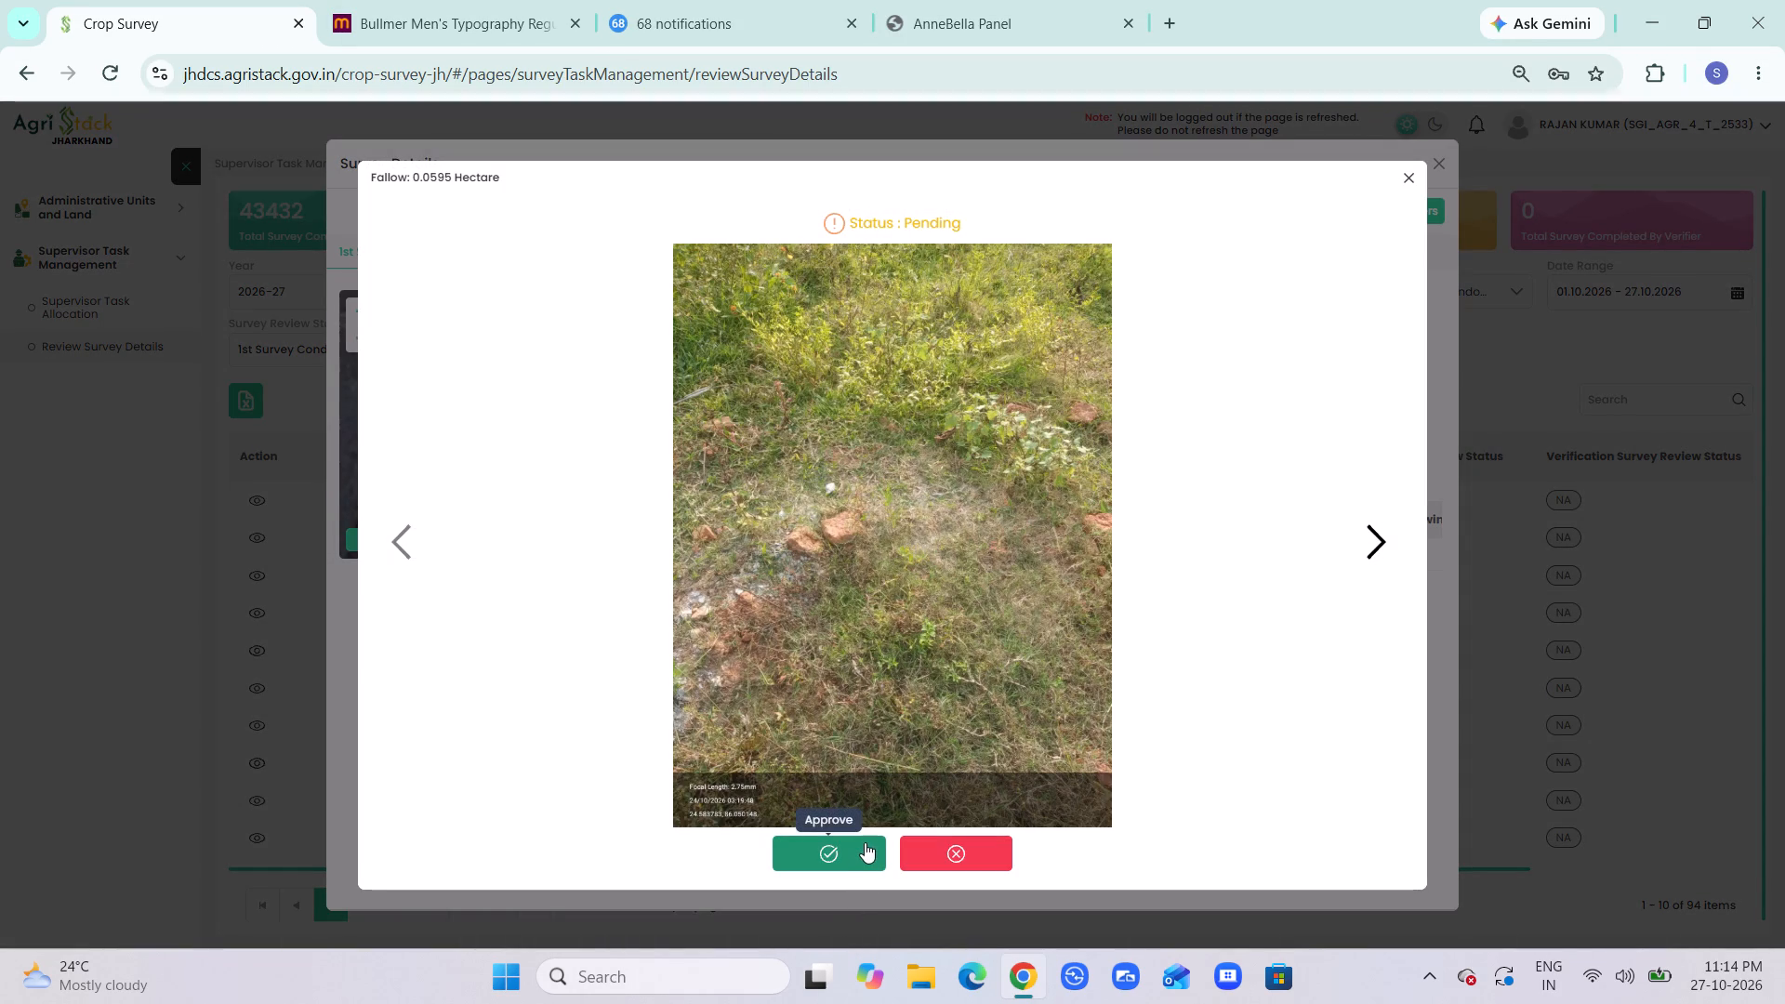
{"action": "left_click", "coordinate": [866, 838]}
{"action": "left_click_drag", "start_coordinate": [1098, 667], "coordinate": [1019, 713]}
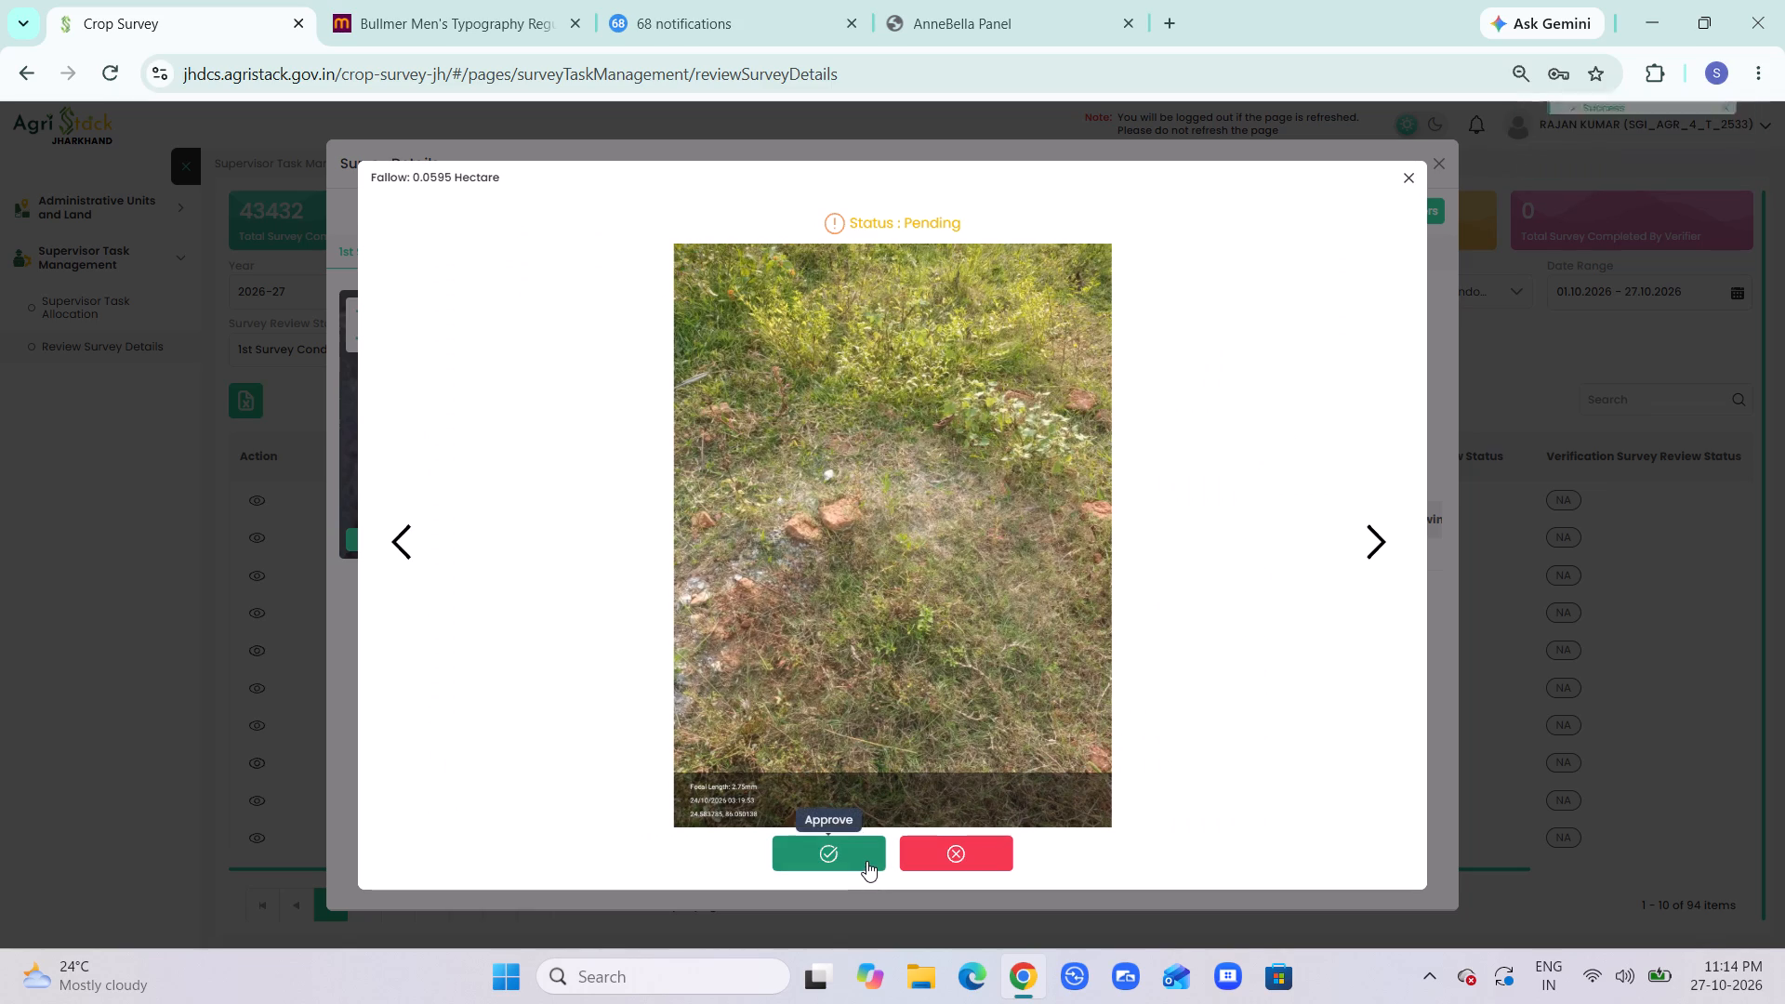
{"action": "left_click", "coordinate": [867, 859]}
{"action": "left_click_drag", "start_coordinate": [1121, 676], "coordinate": [1021, 707]}
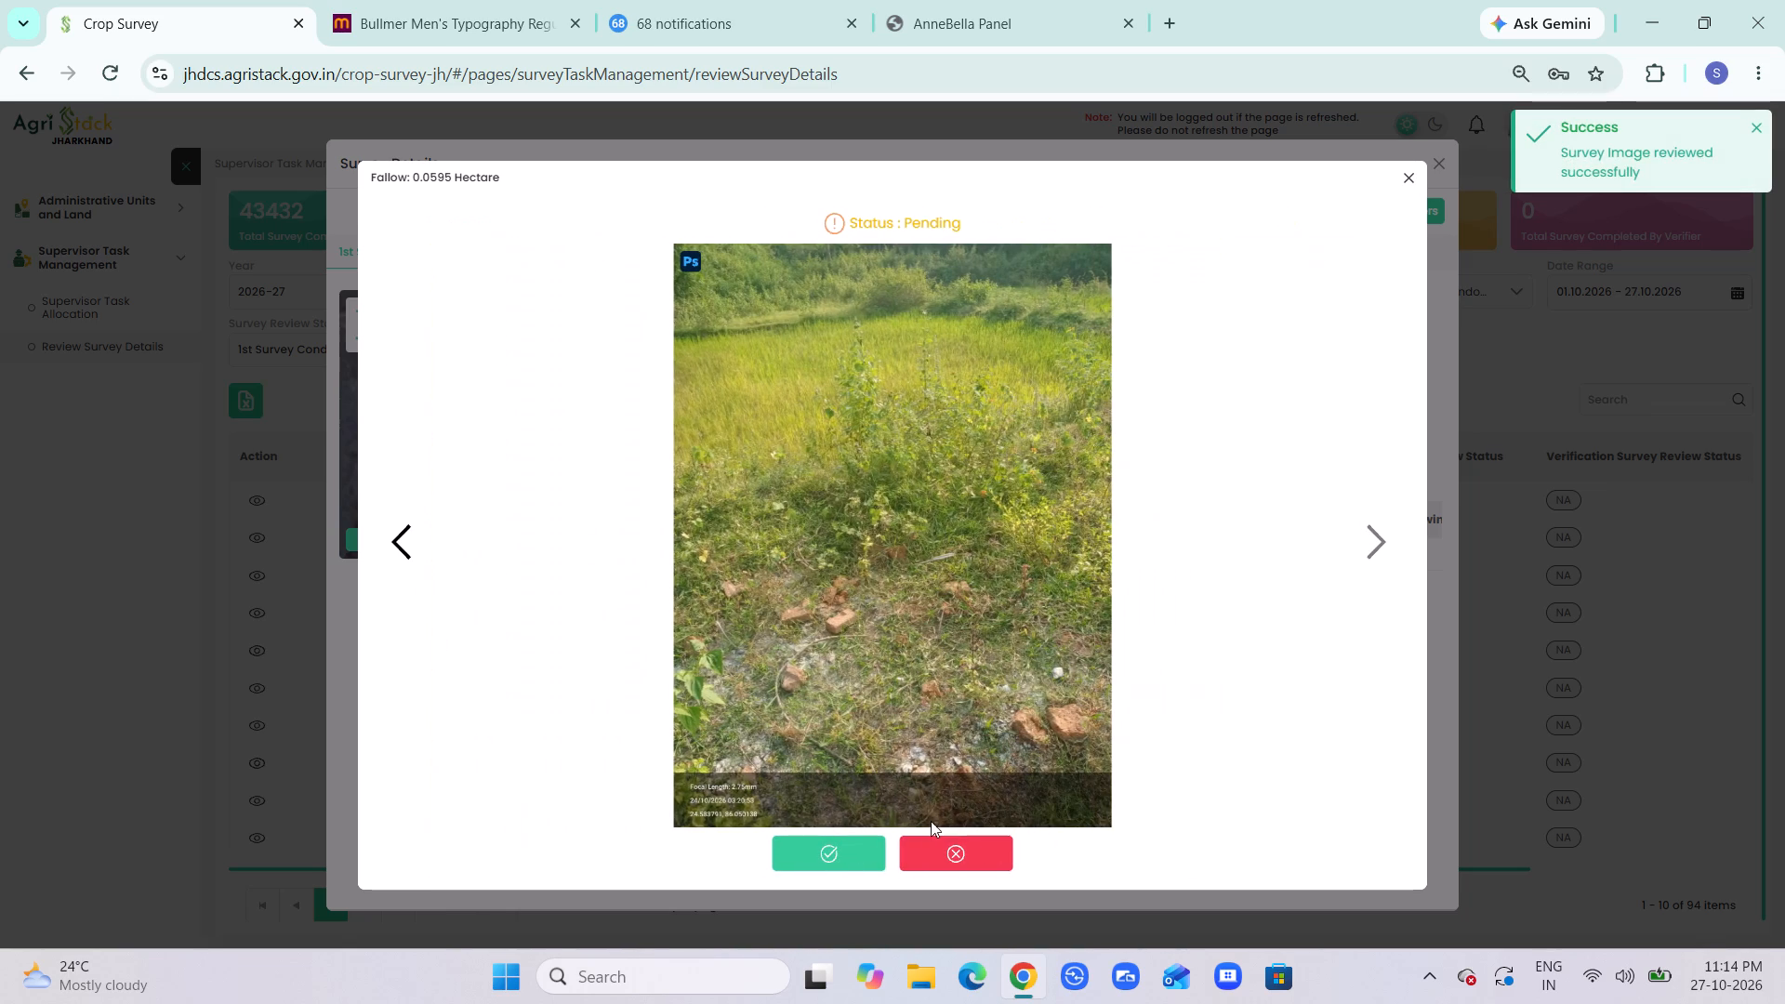
{"action": "left_click", "coordinate": [868, 851]}
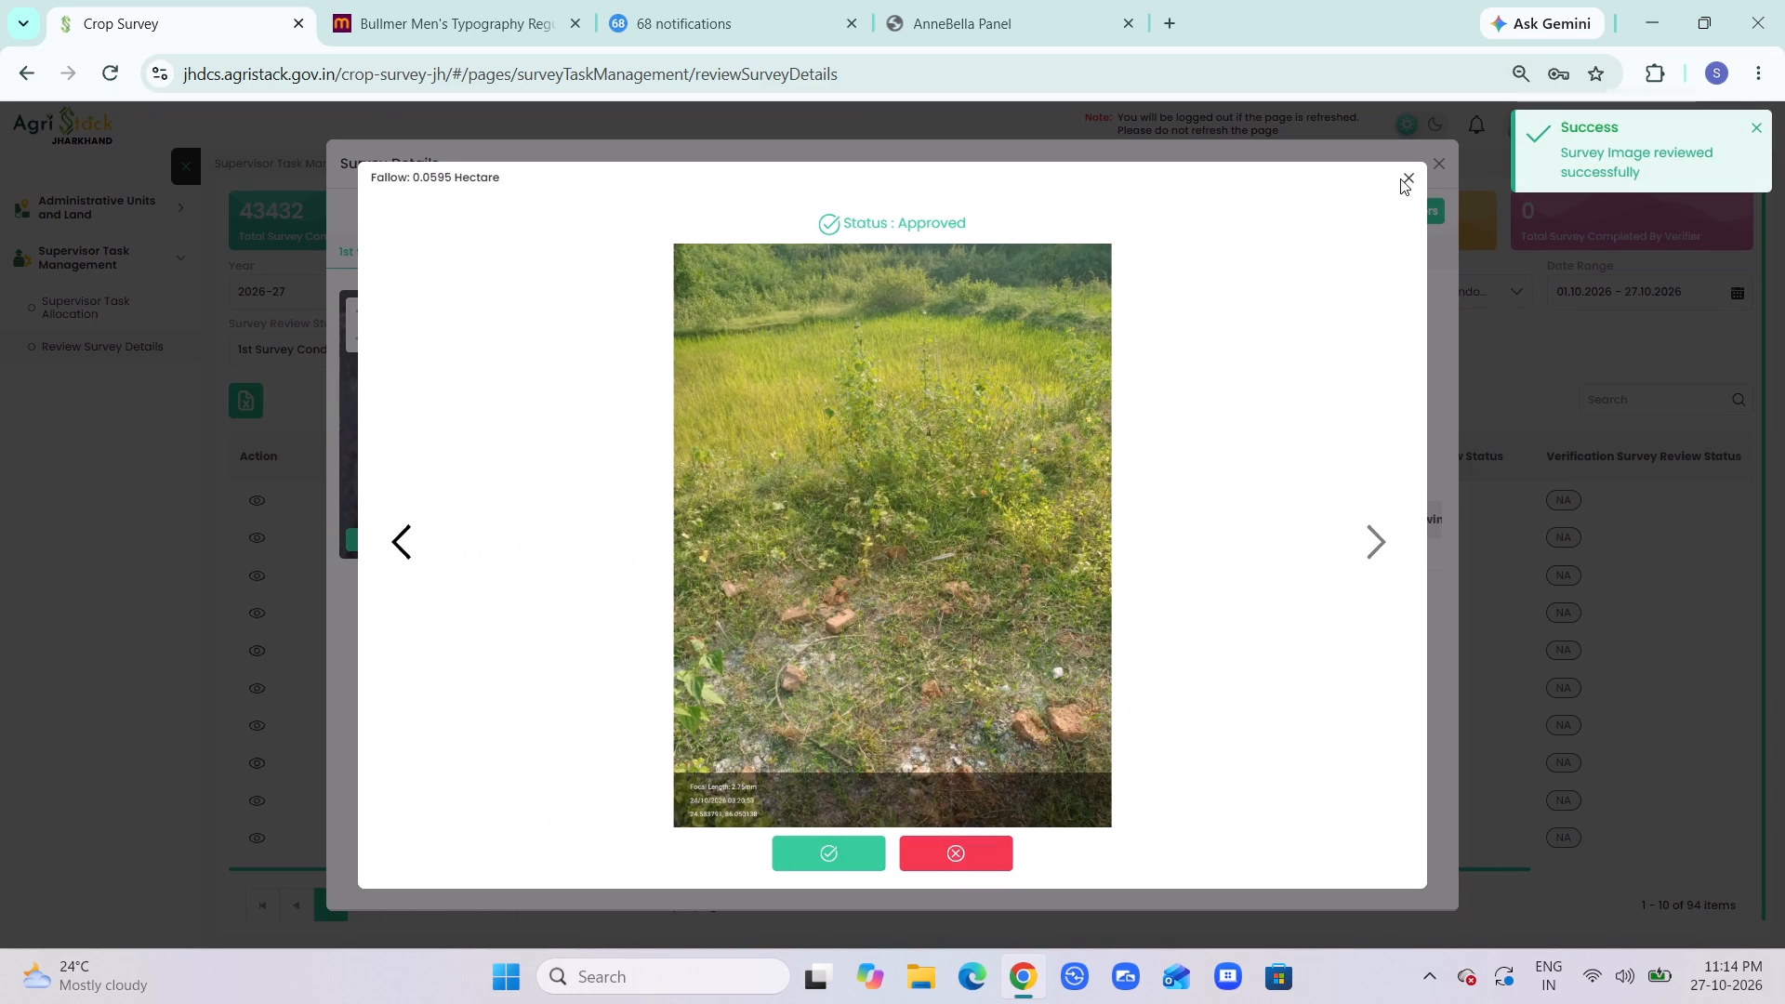
{"action": "left_click_drag", "start_coordinate": [1408, 172], "coordinate": [1398, 188]}
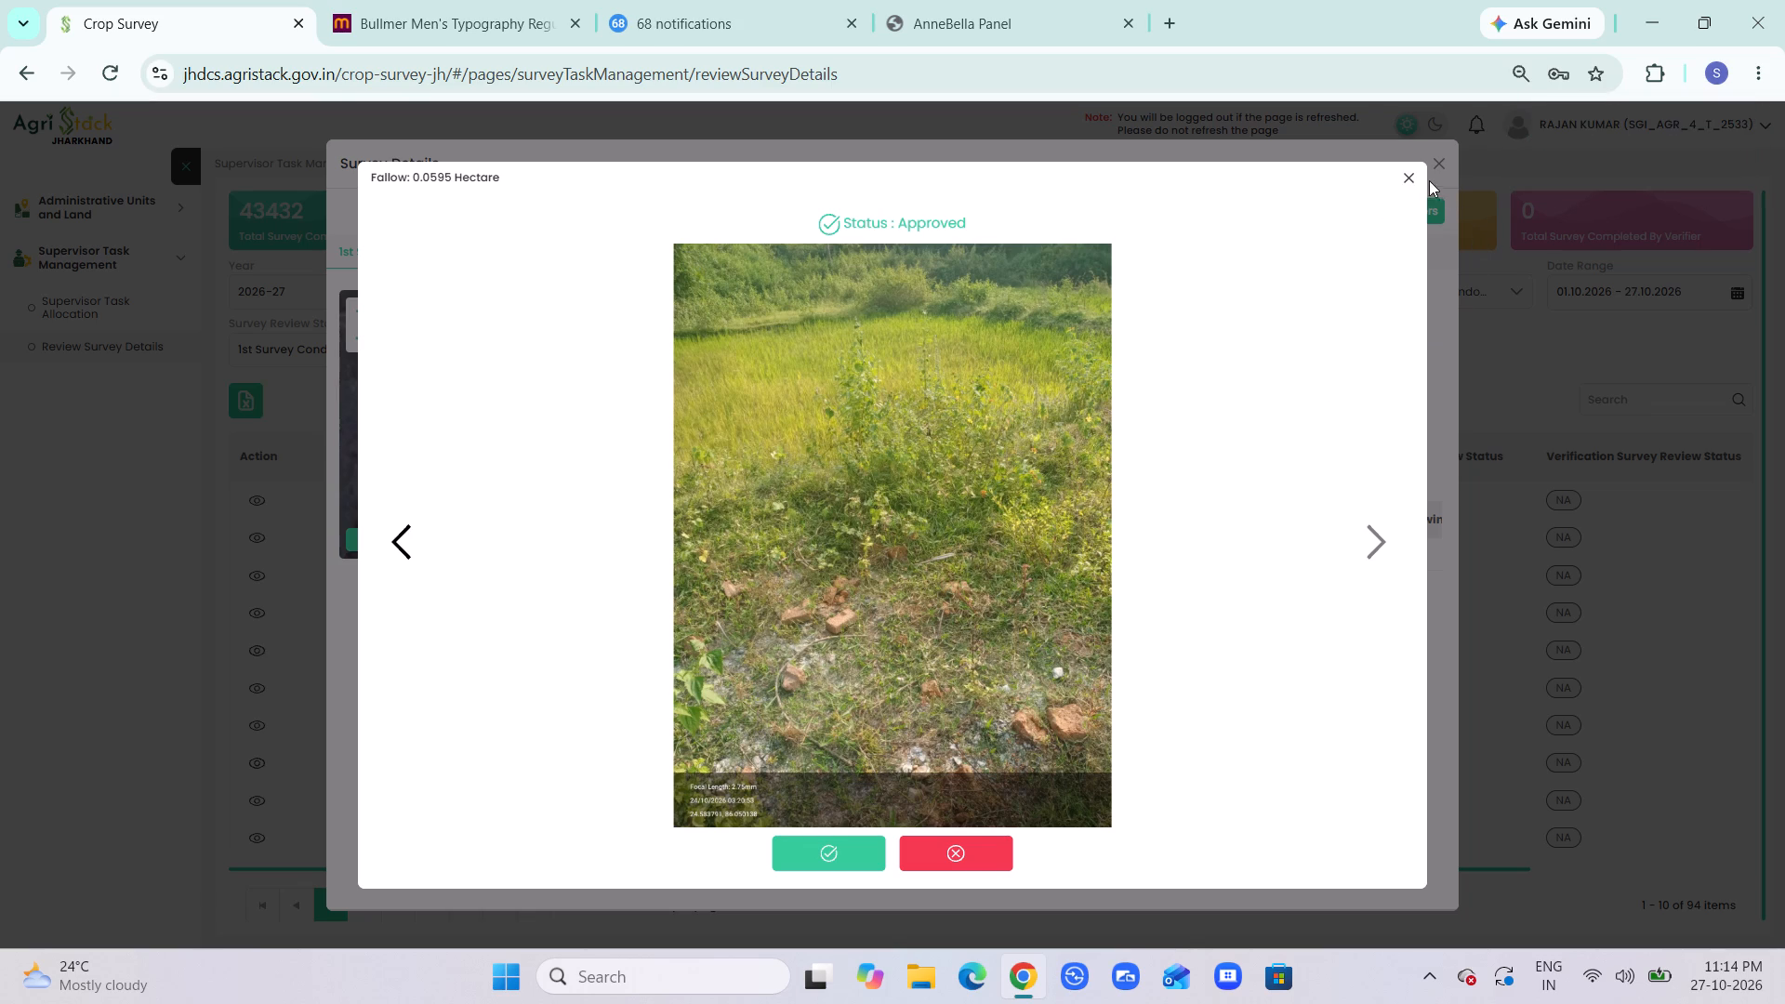
{"action": "left_click_drag", "start_coordinate": [1414, 171], "coordinate": [1406, 172]}
{"action": "left_click", "coordinate": [1406, 172]}
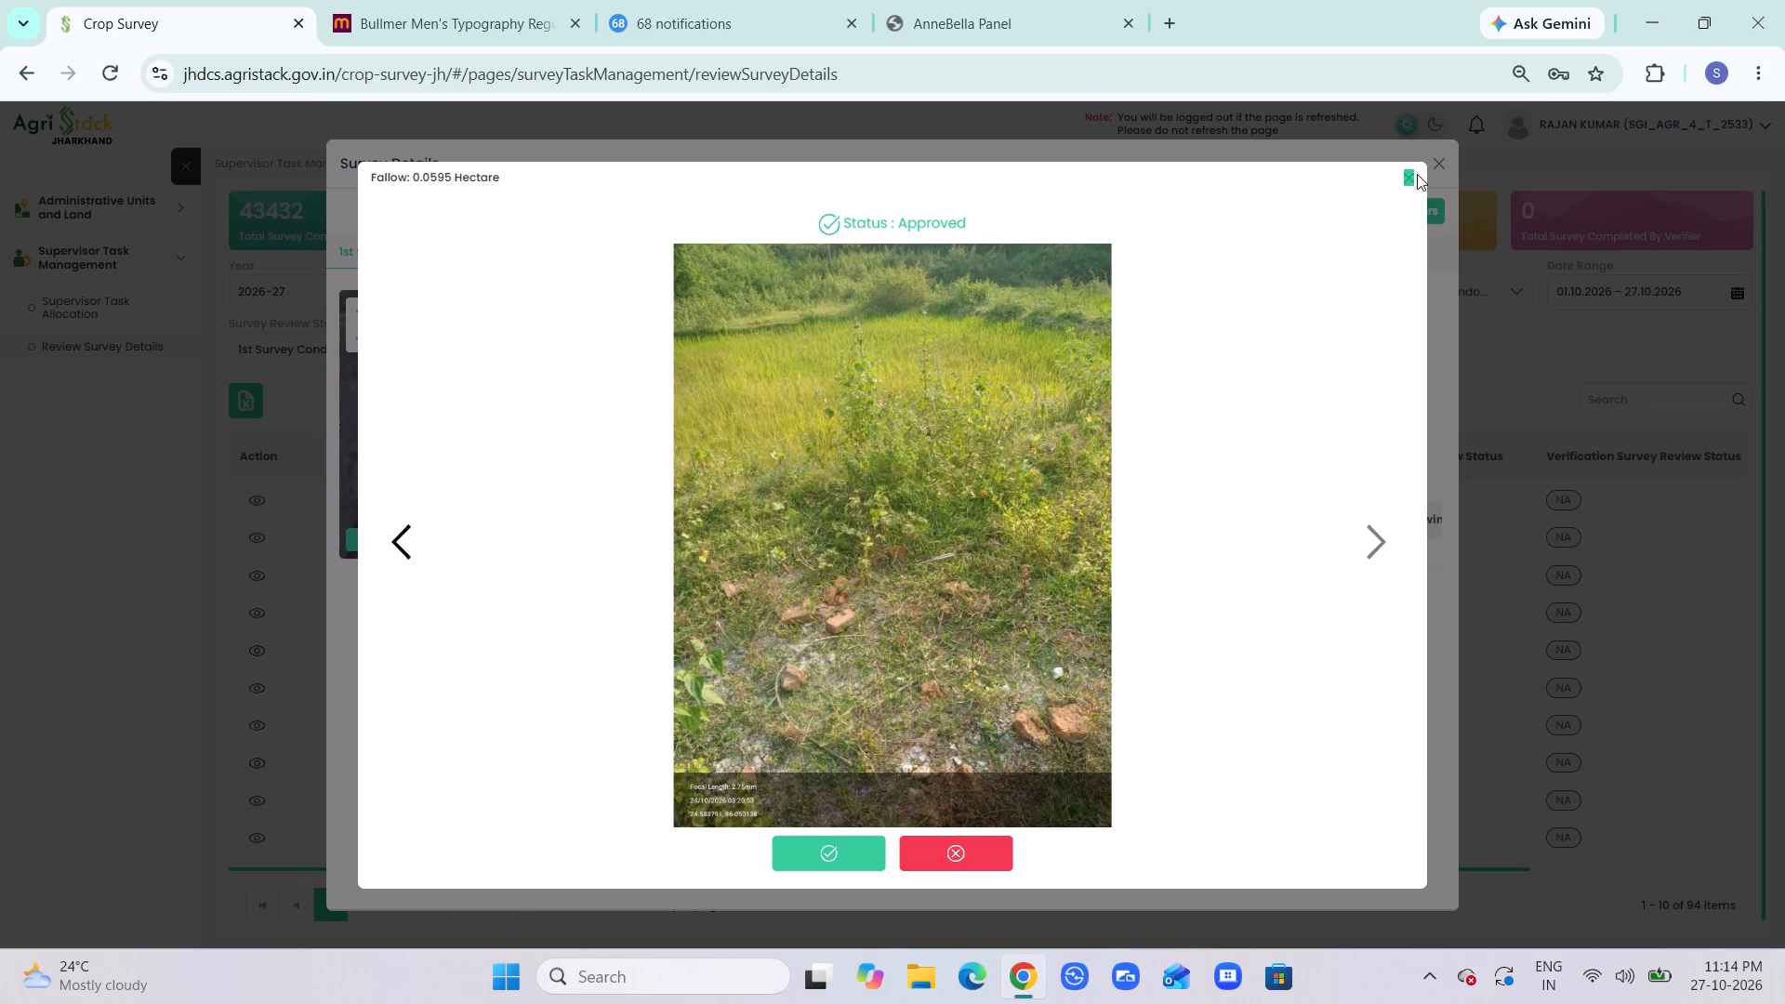
{"action": "left_click", "coordinate": [1414, 174]}
Mark the 1st survey of survey number 189 as Approve, save the review and close its details.
{"action": "left_click", "coordinate": [736, 594]}
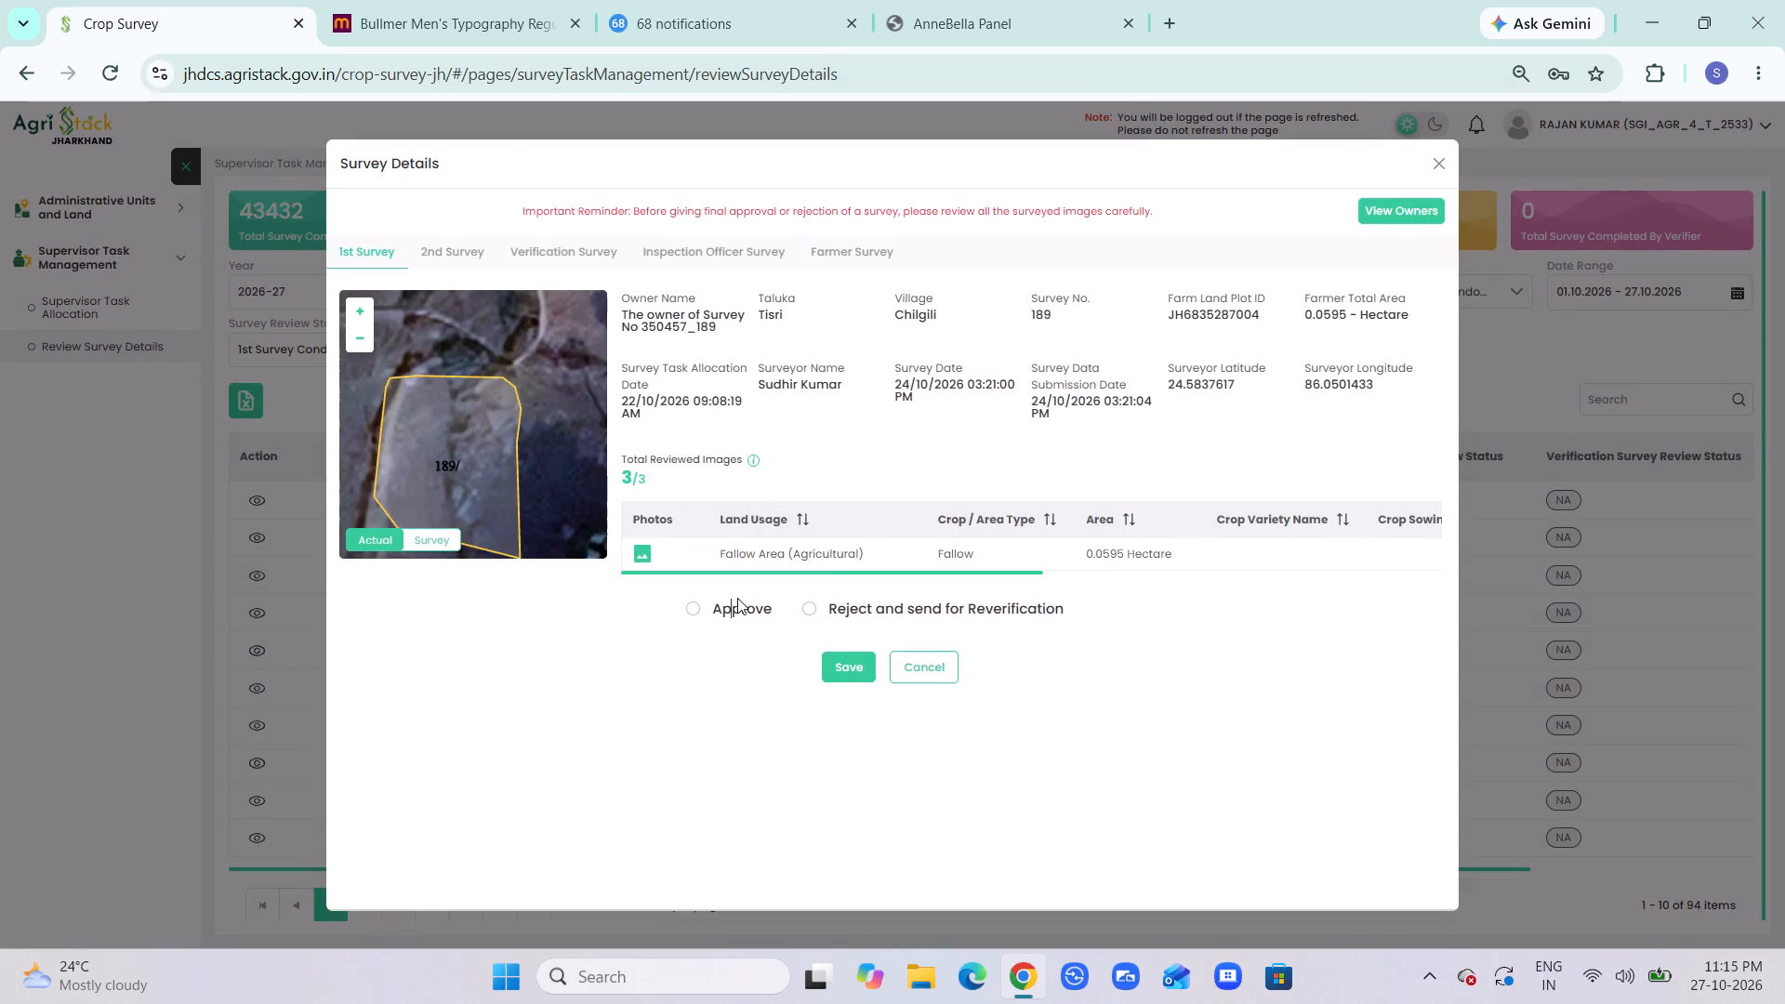
{"action": "left_click", "coordinate": [745, 607]}
{"action": "left_click", "coordinate": [840, 664]}
{"action": "left_click", "coordinate": [932, 553]}
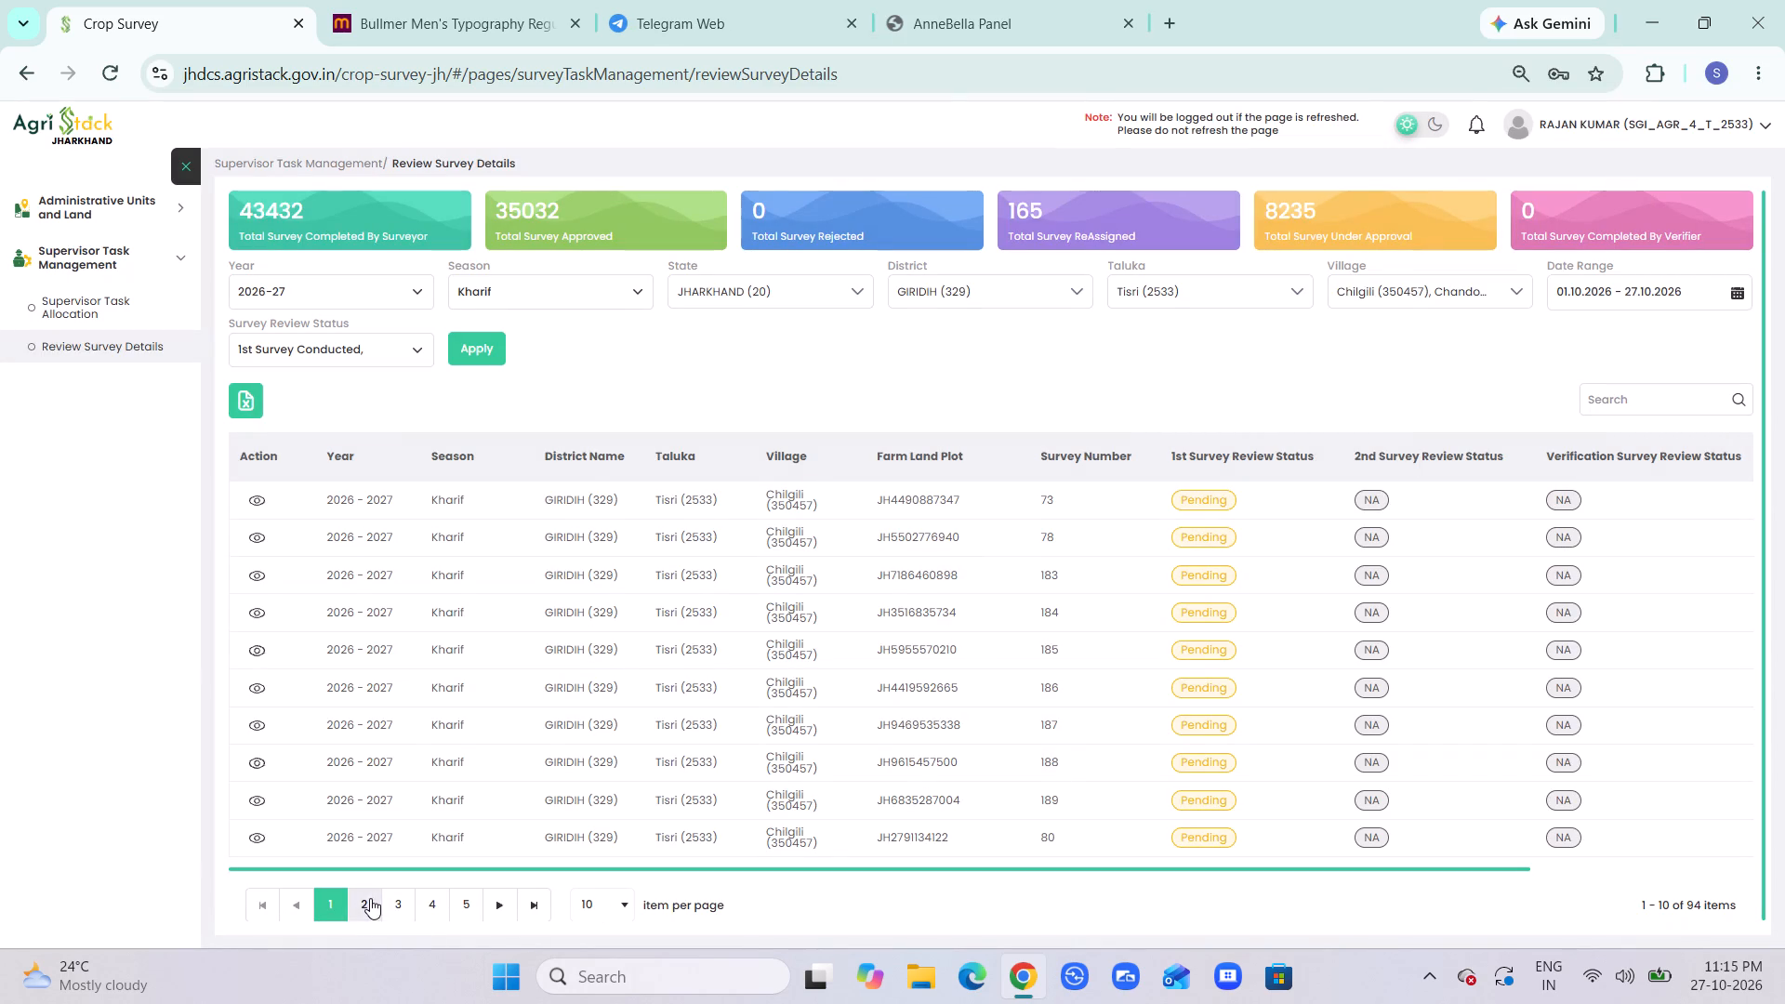
Refresh the list of pending surveys by going to page 2 and returning to page 1.
{"action": "left_click", "coordinate": [370, 898]}
{"action": "left_click", "coordinate": [343, 898]}
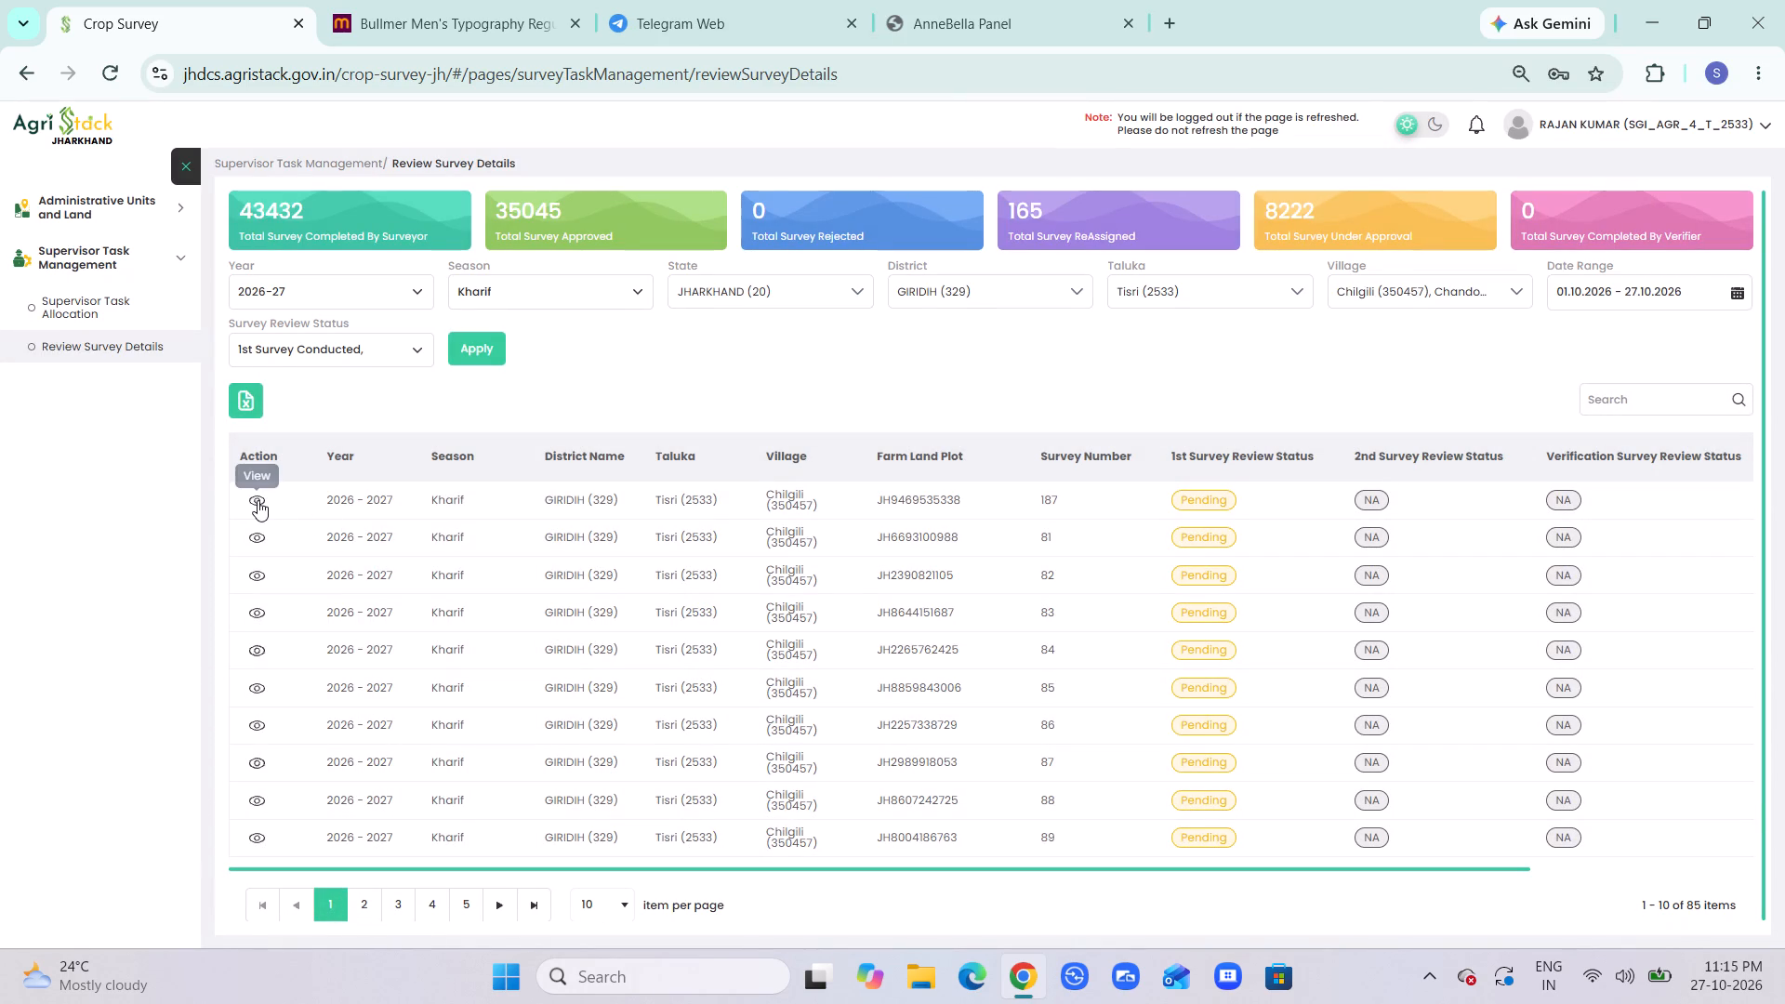
Open survey number 187 in Chilgili and approve all three of its agricultural Fallow images.
{"action": "left_click", "coordinate": [251, 500]}
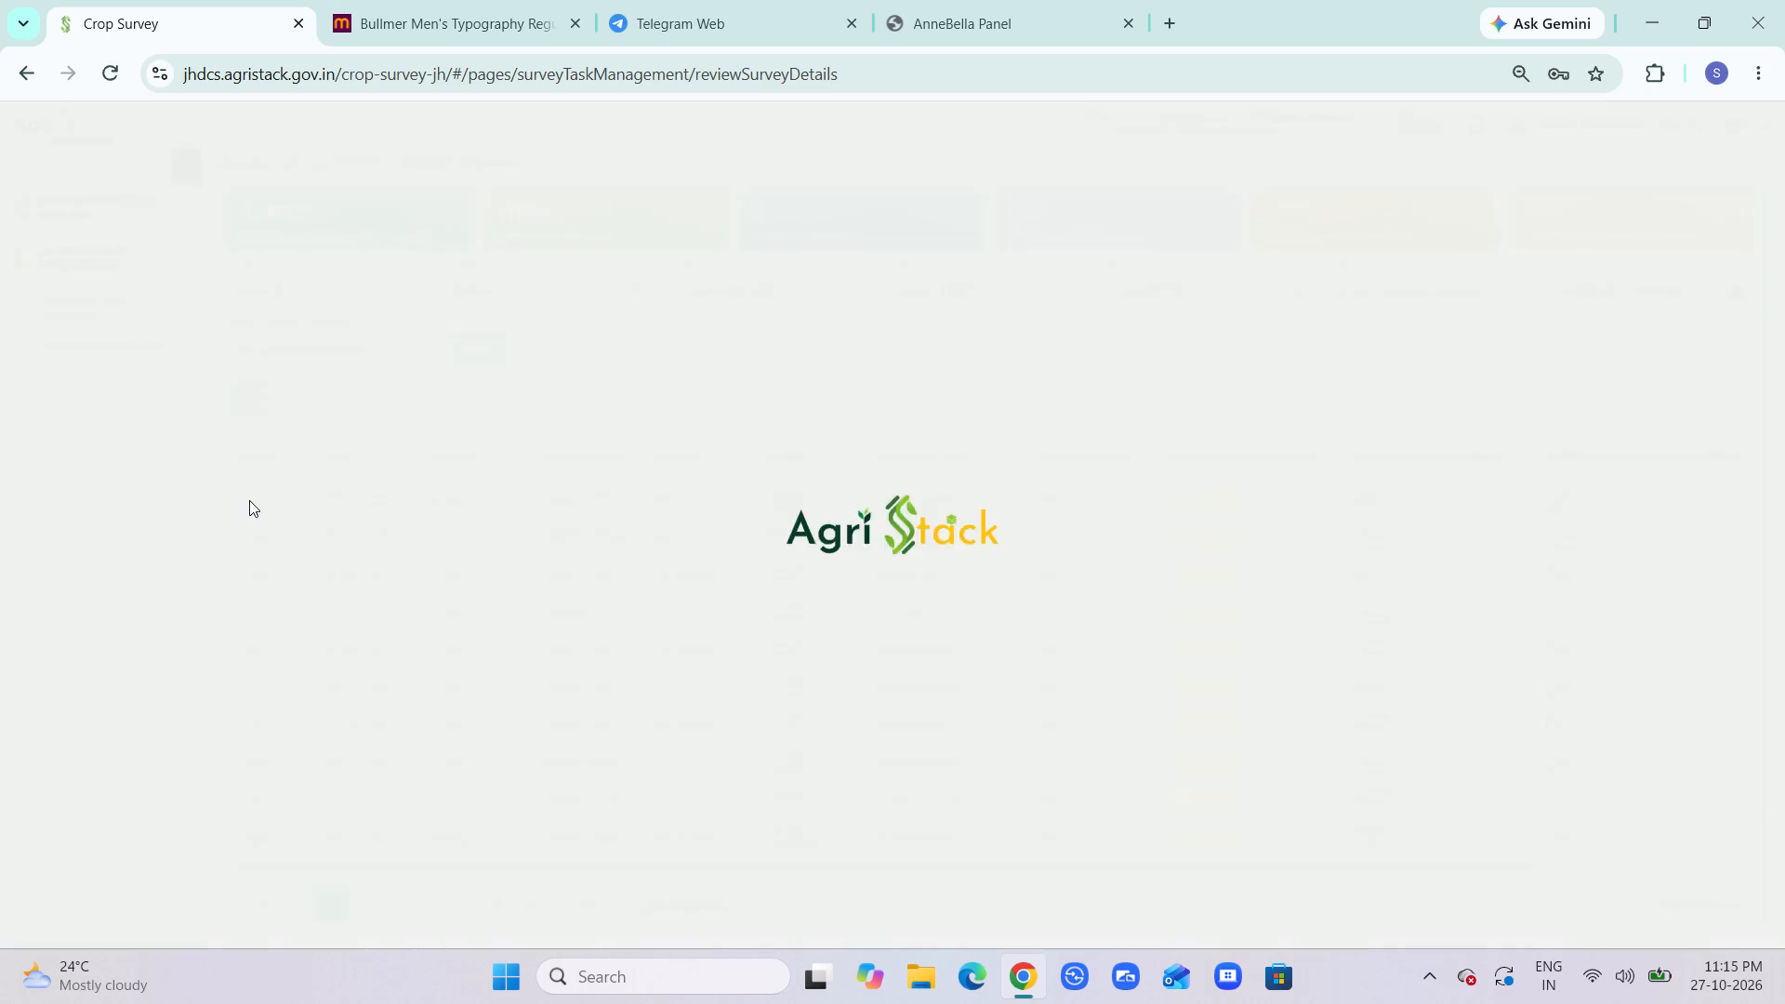
{"action": "left_click", "coordinate": [647, 551]}
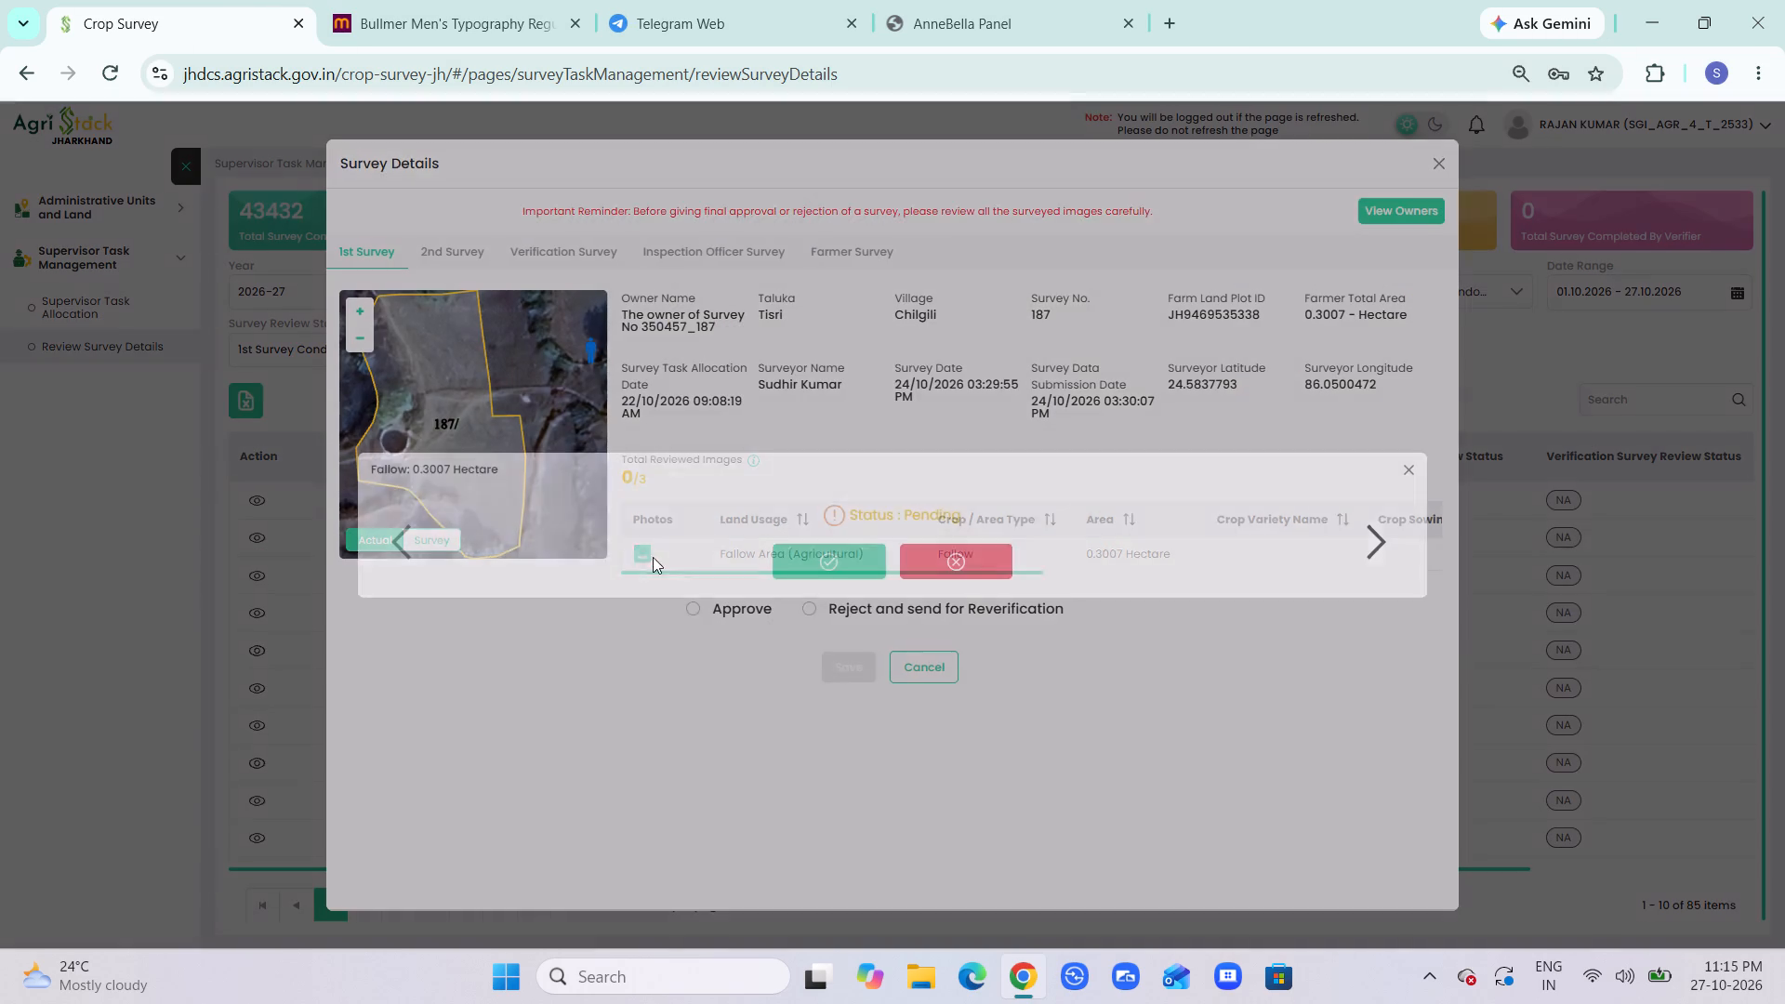
{"action": "left_click", "coordinate": [860, 845]}
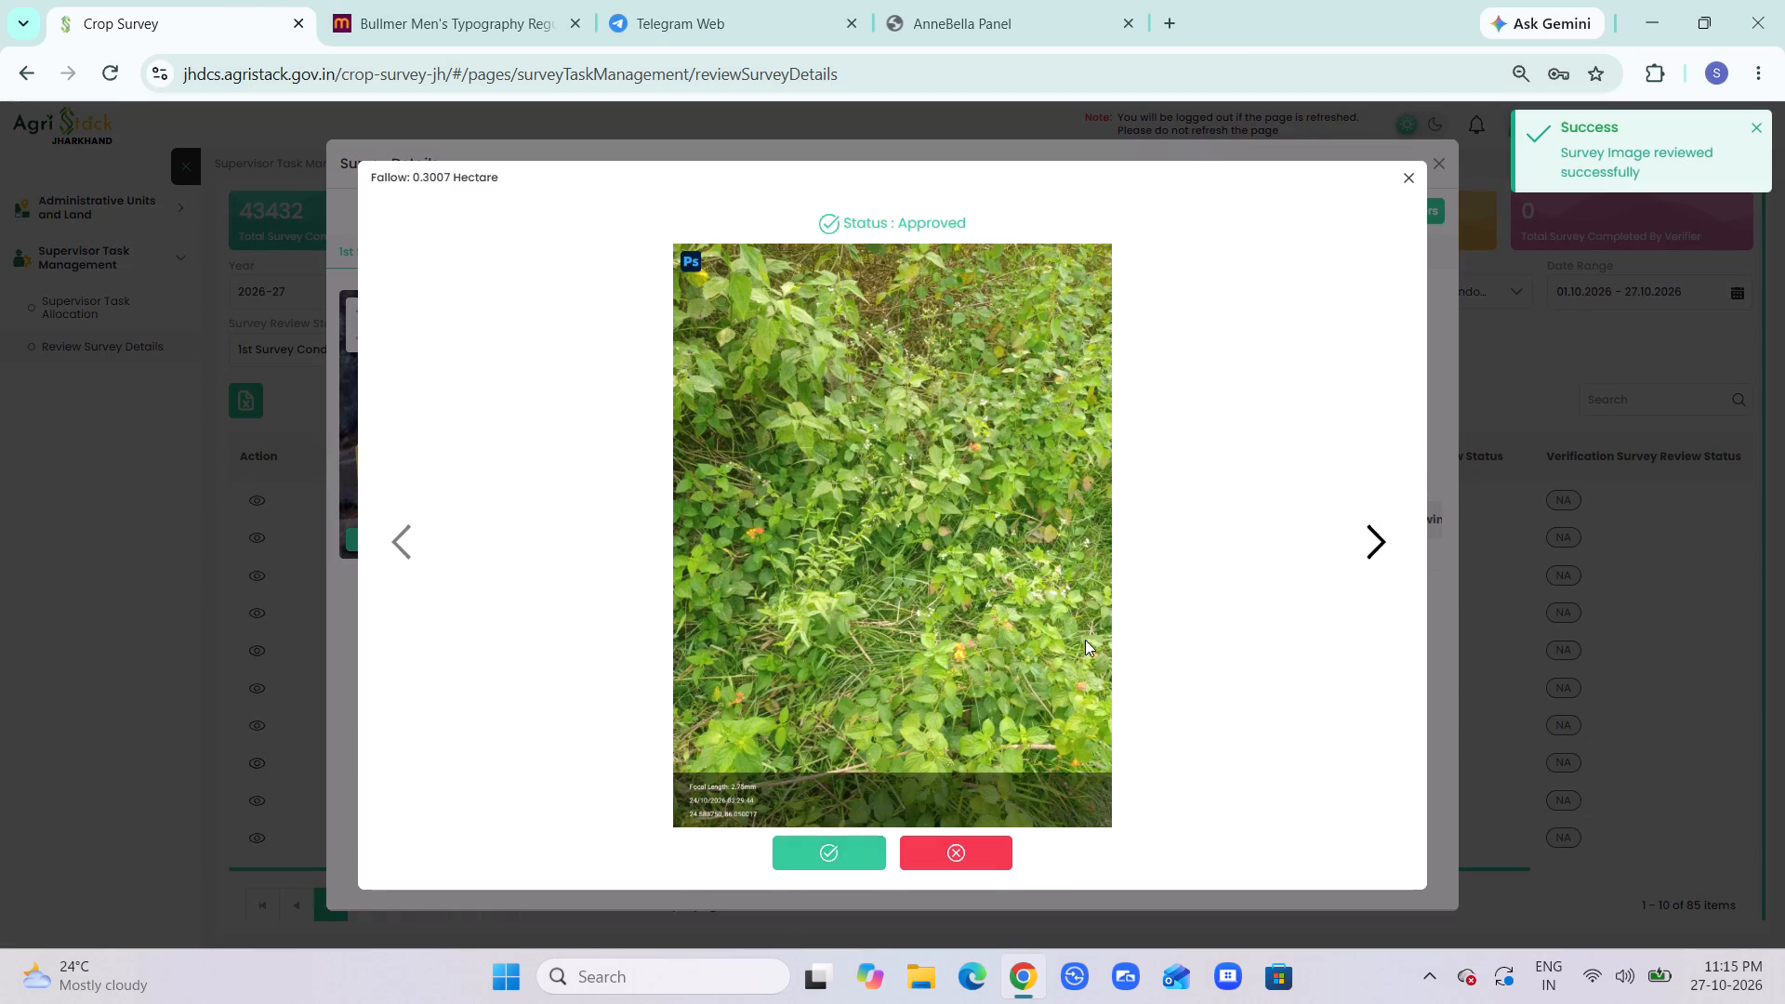
{"action": "left_click_drag", "start_coordinate": [1088, 640], "coordinate": [971, 653]}
{"action": "left_click", "coordinate": [850, 843]}
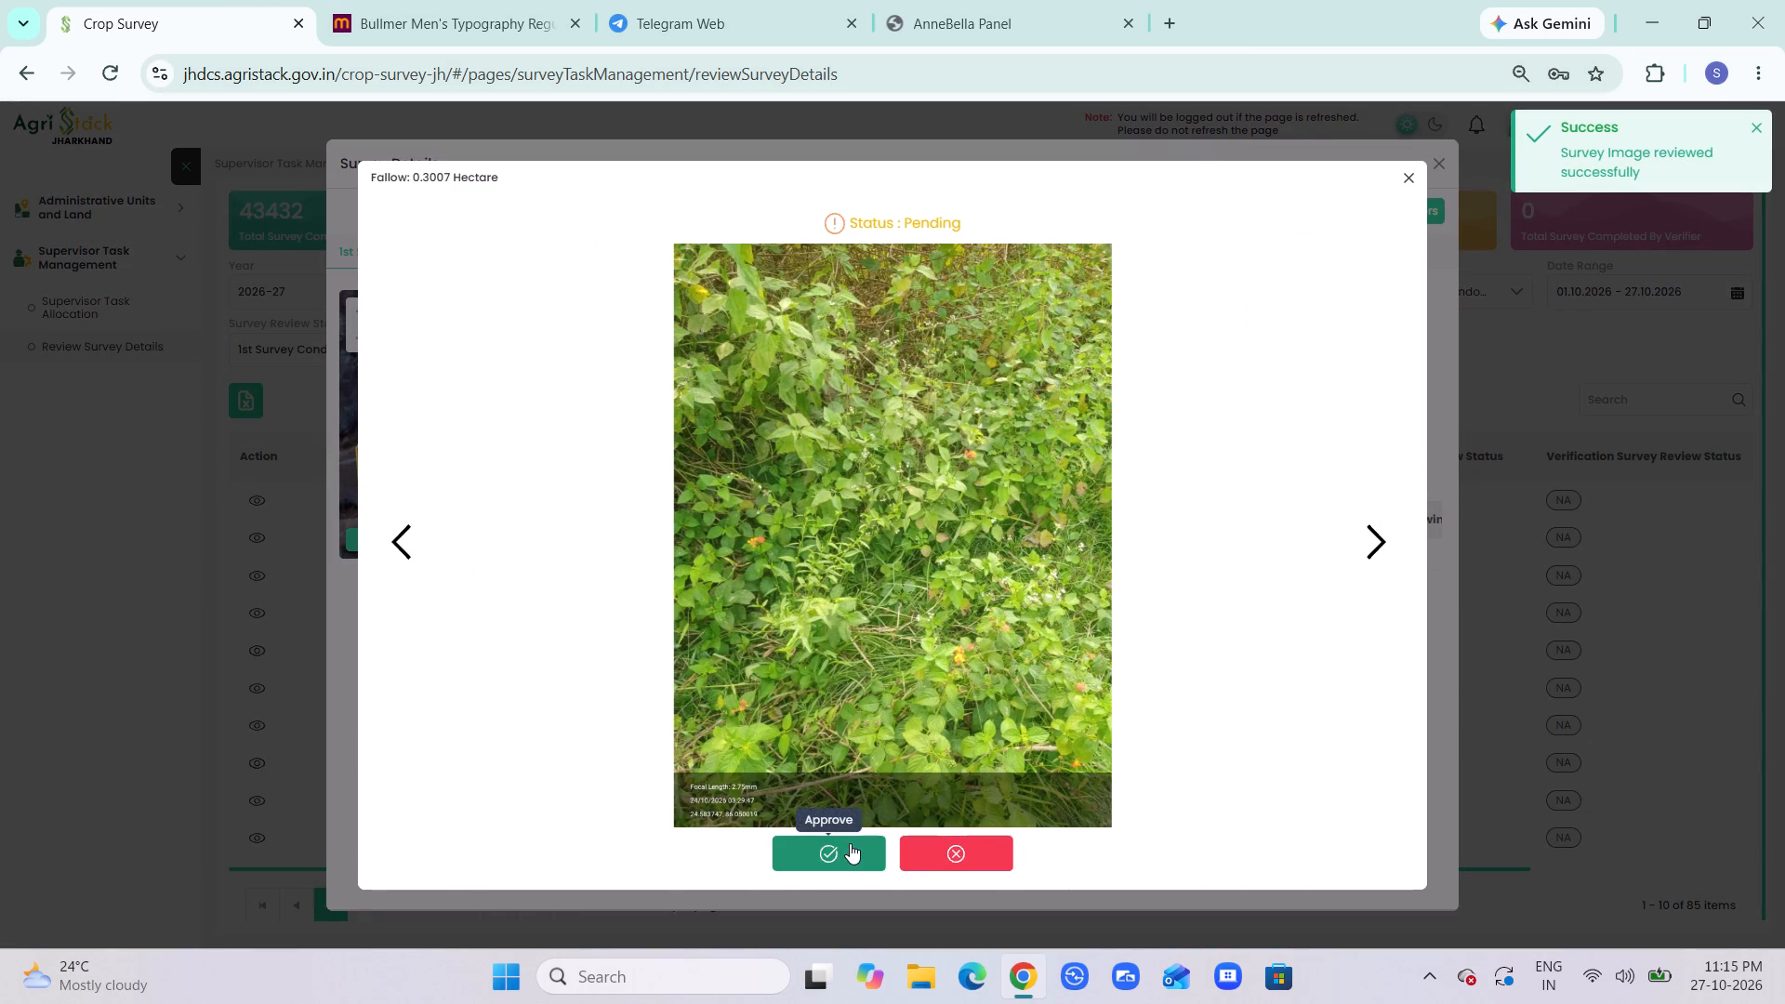
{"action": "left_click_drag", "start_coordinate": [1170, 566], "coordinate": [1071, 595]}
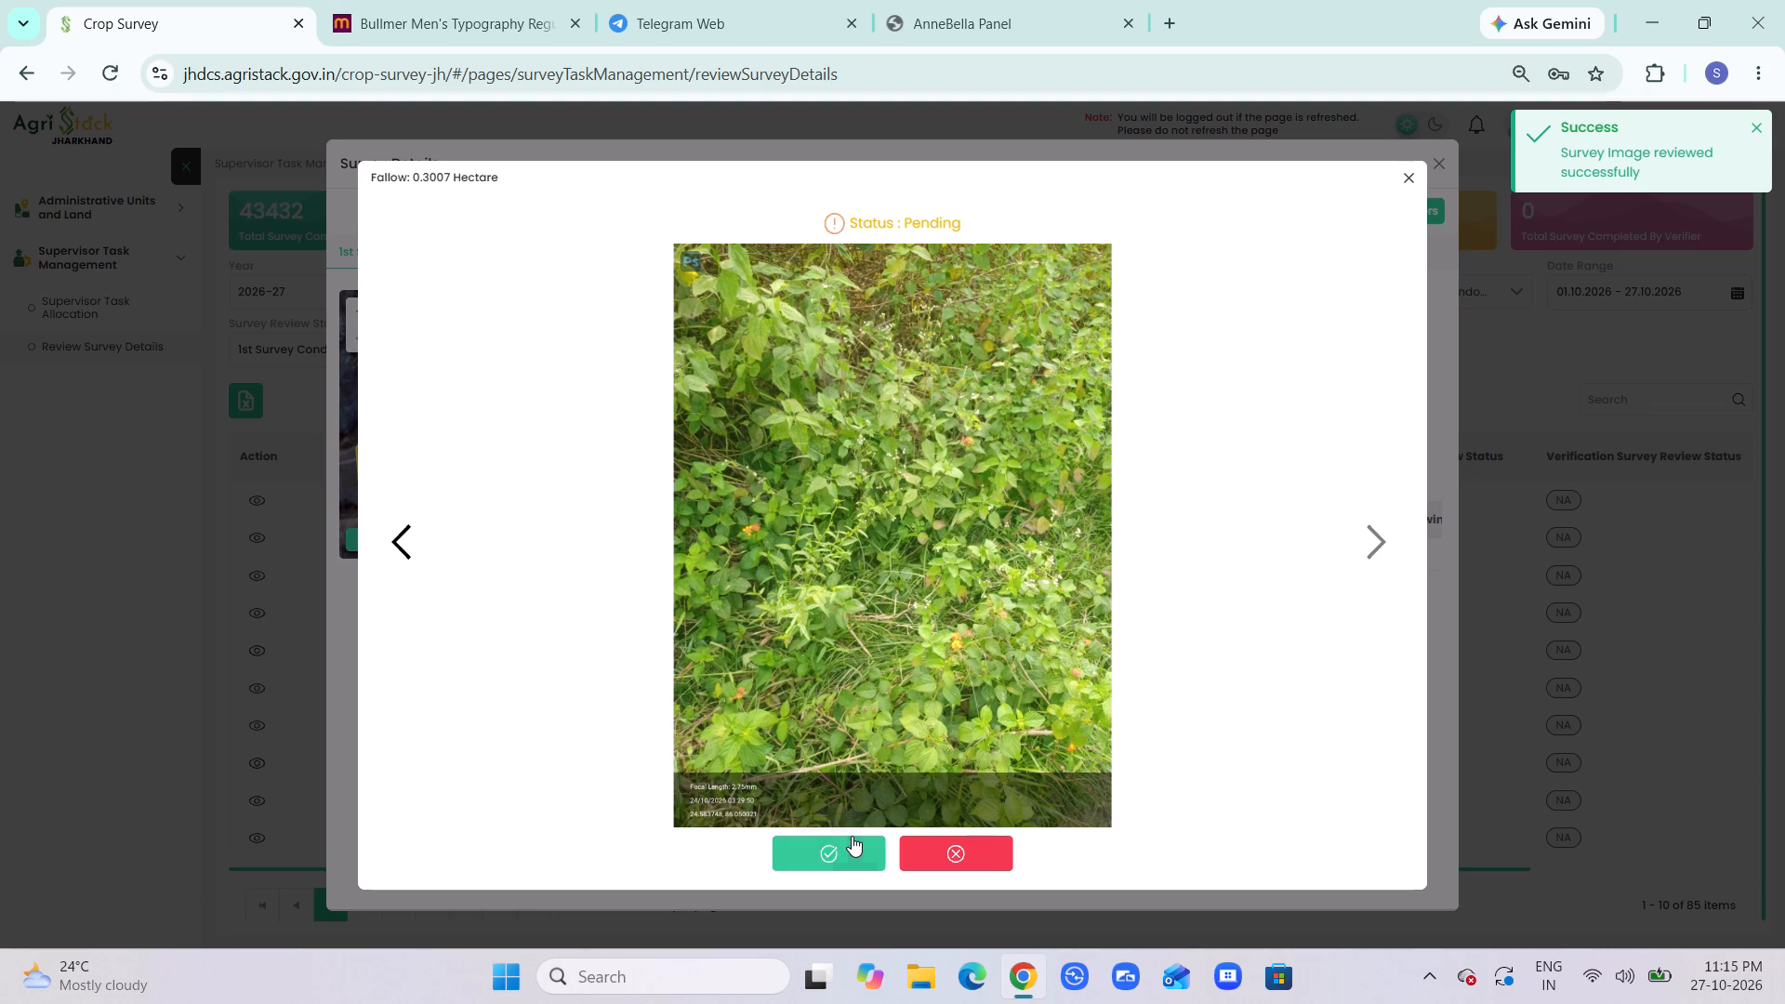
{"action": "left_click", "coordinate": [854, 842]}
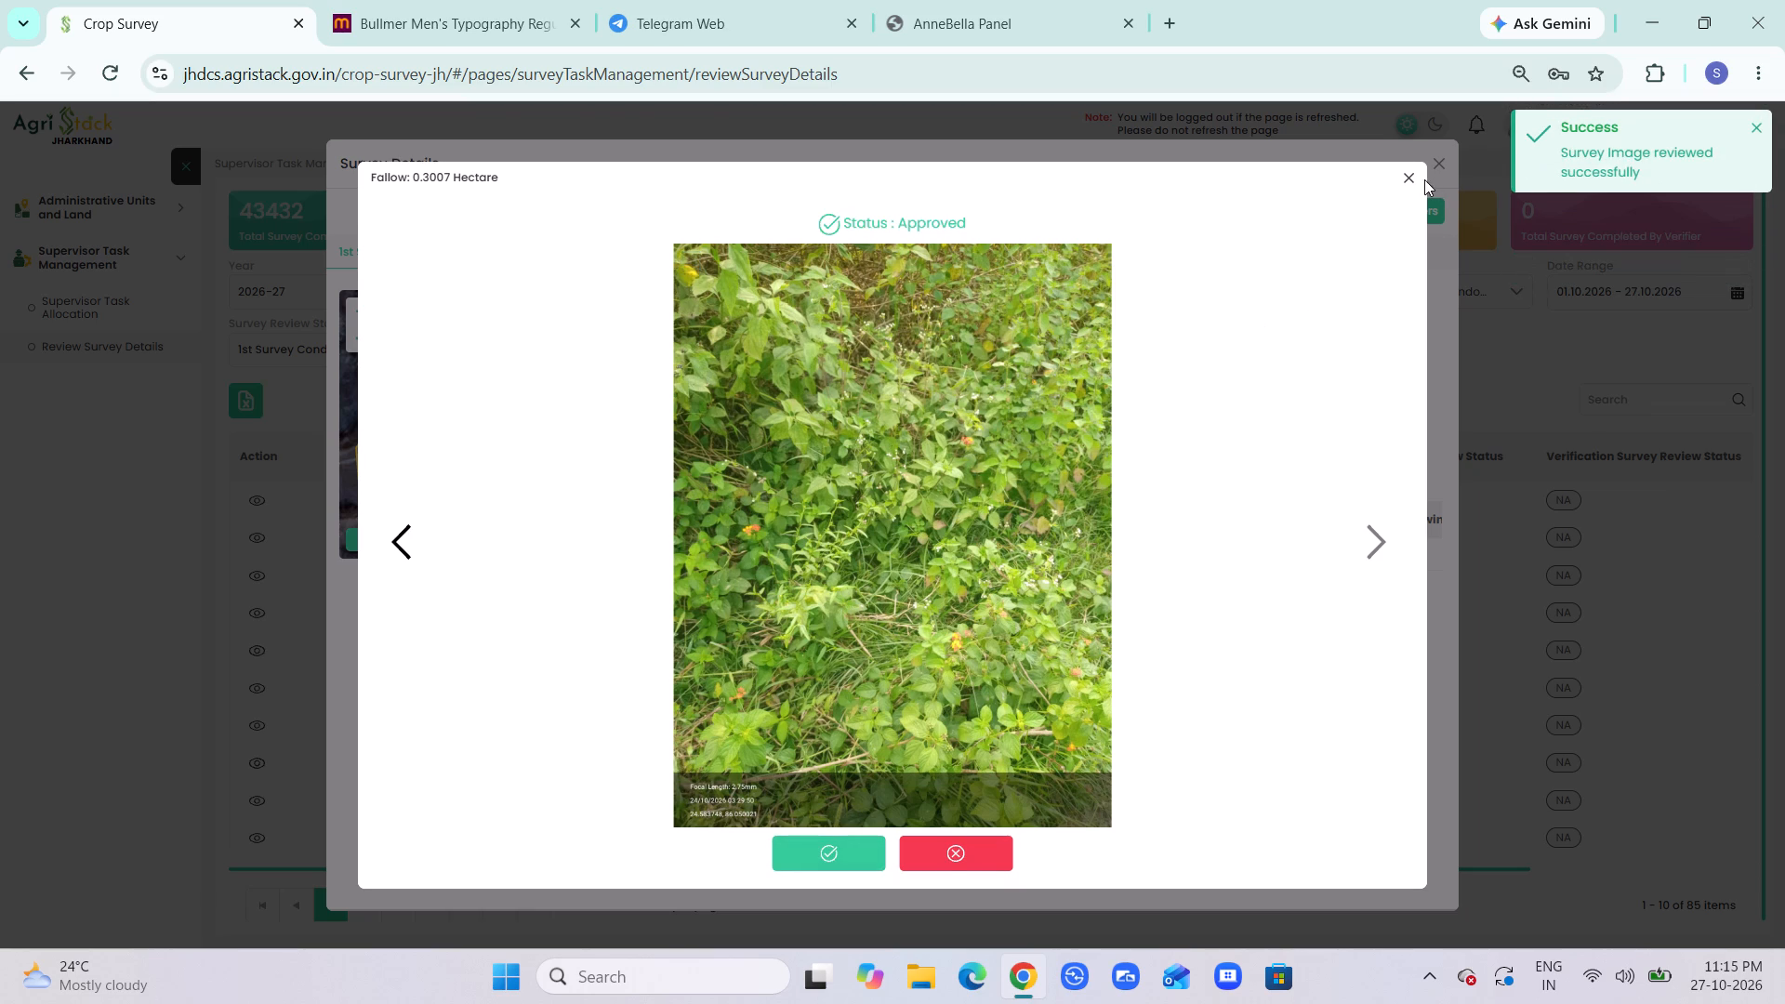
{"action": "left_click", "coordinate": [1411, 176]}
Mark the 1st survey of survey number 187 as Approve, save the review and close its details.
{"action": "left_click", "coordinate": [719, 606]}
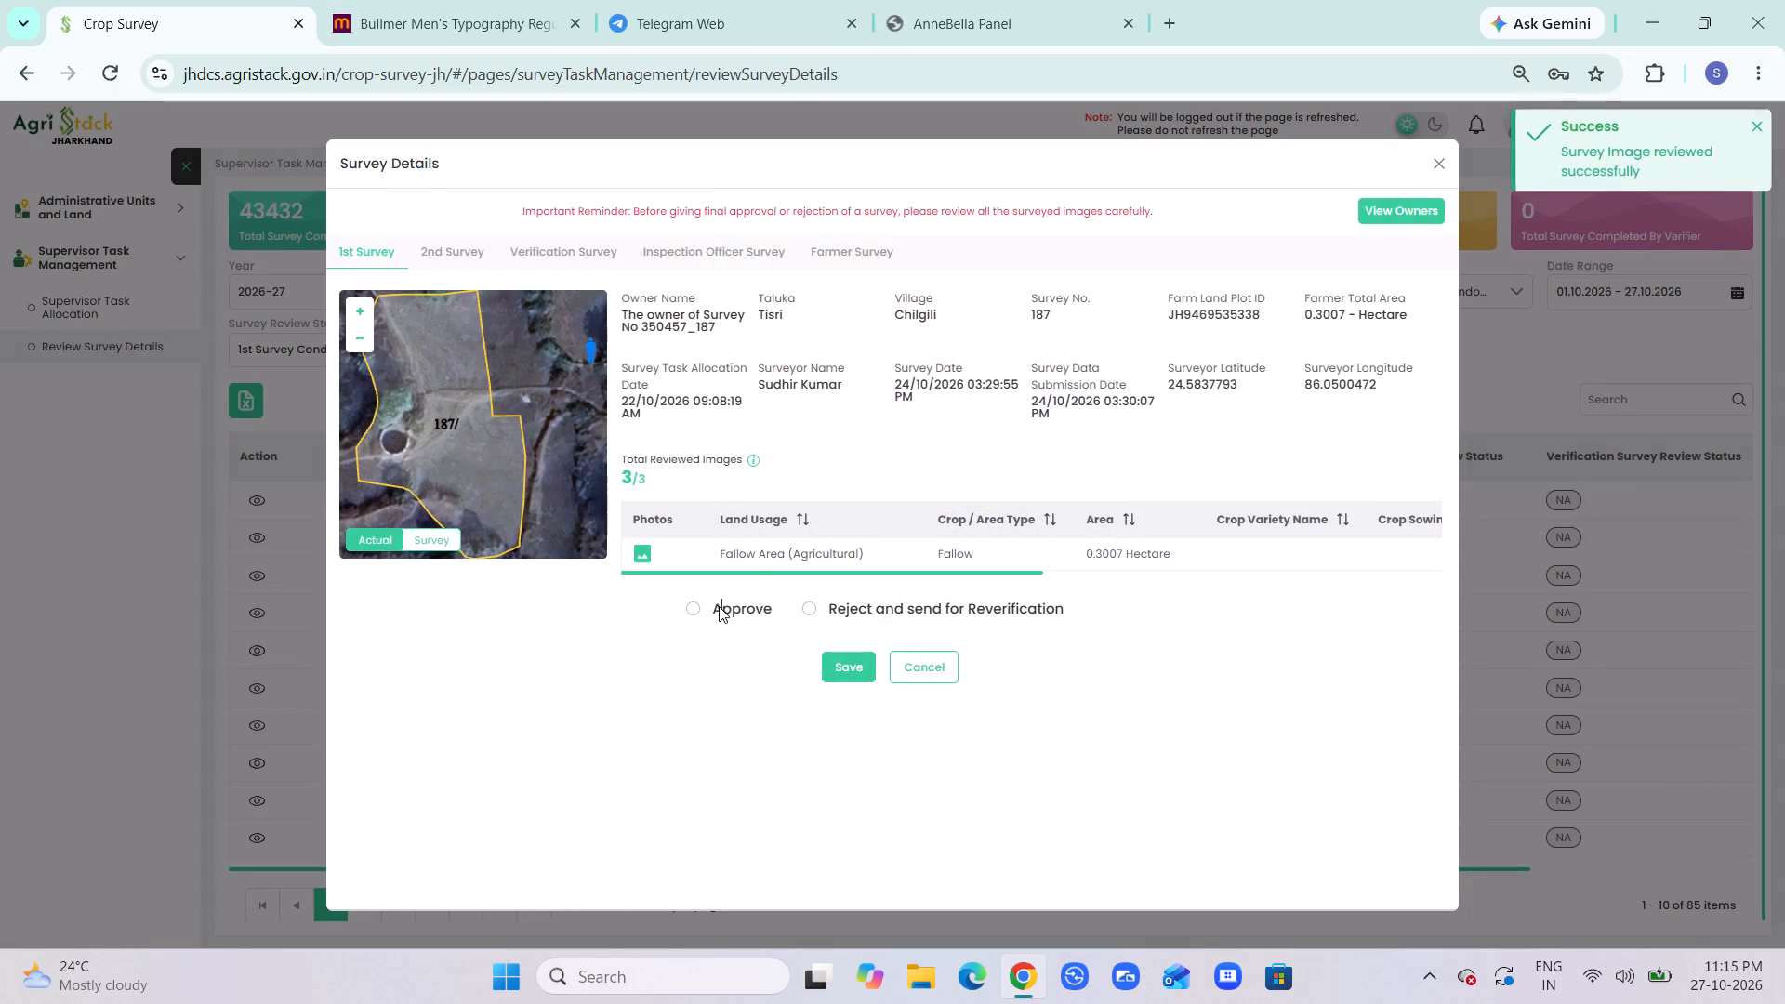
{"action": "left_click", "coordinate": [861, 672]}
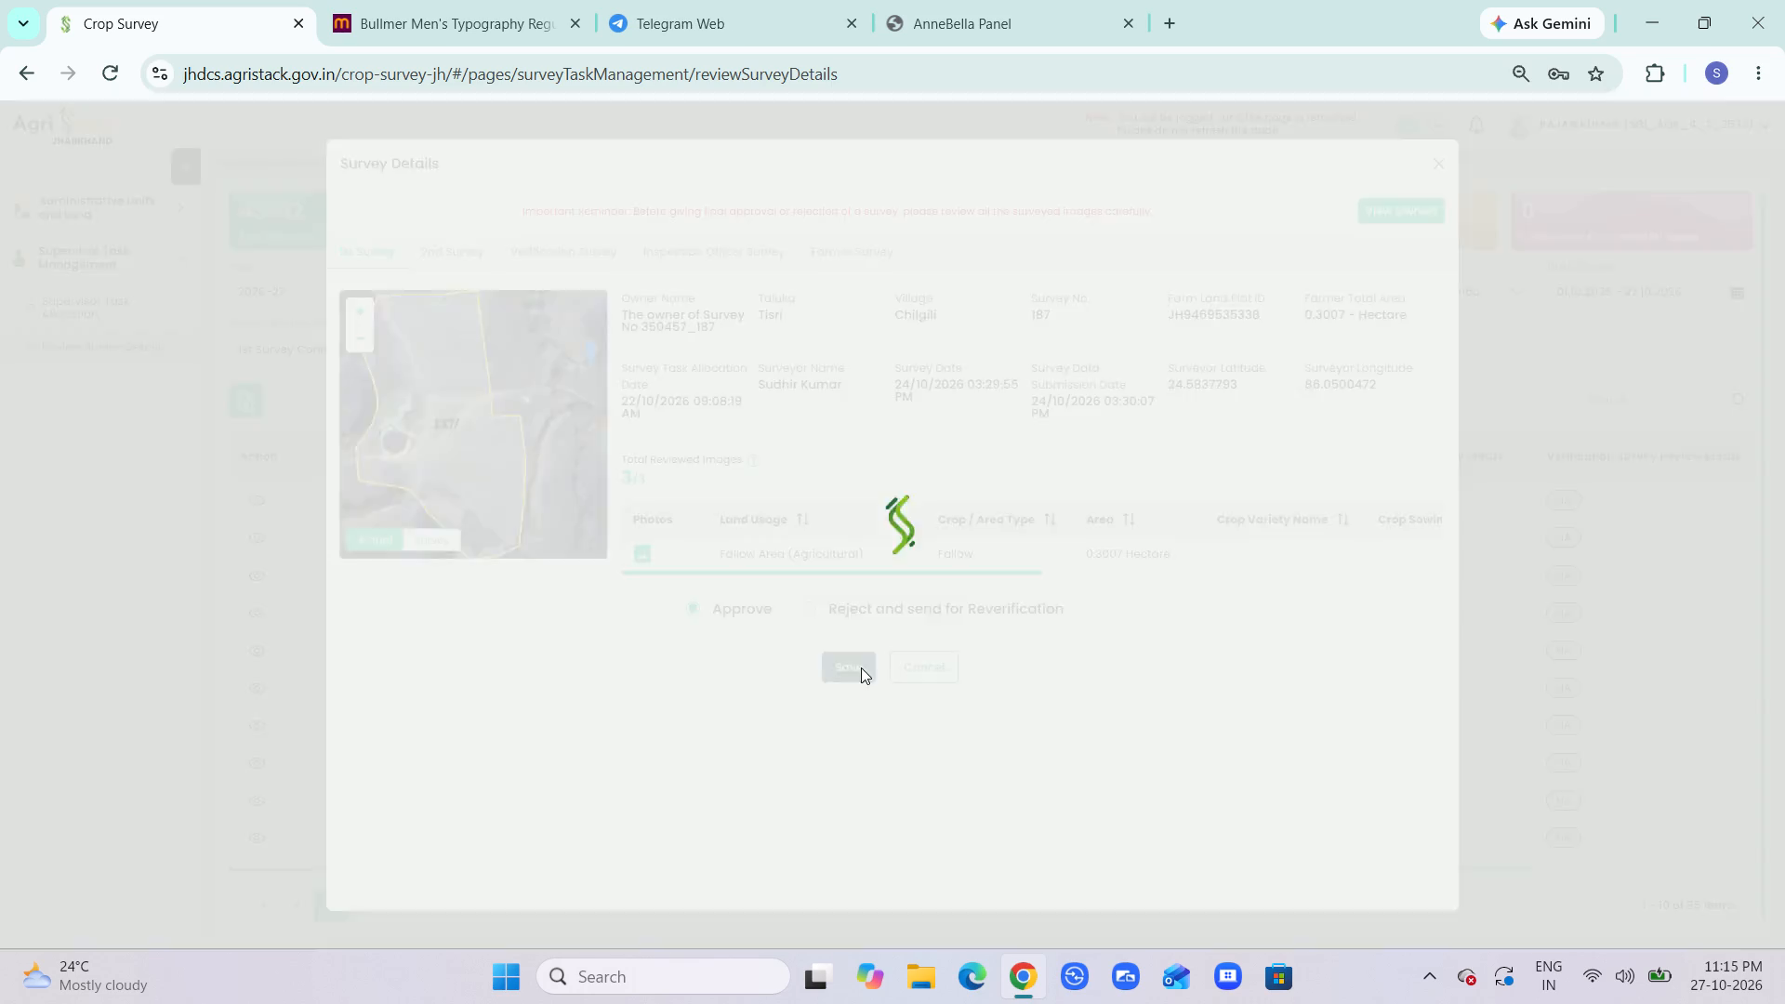
{"action": "left_click", "coordinate": [905, 559]}
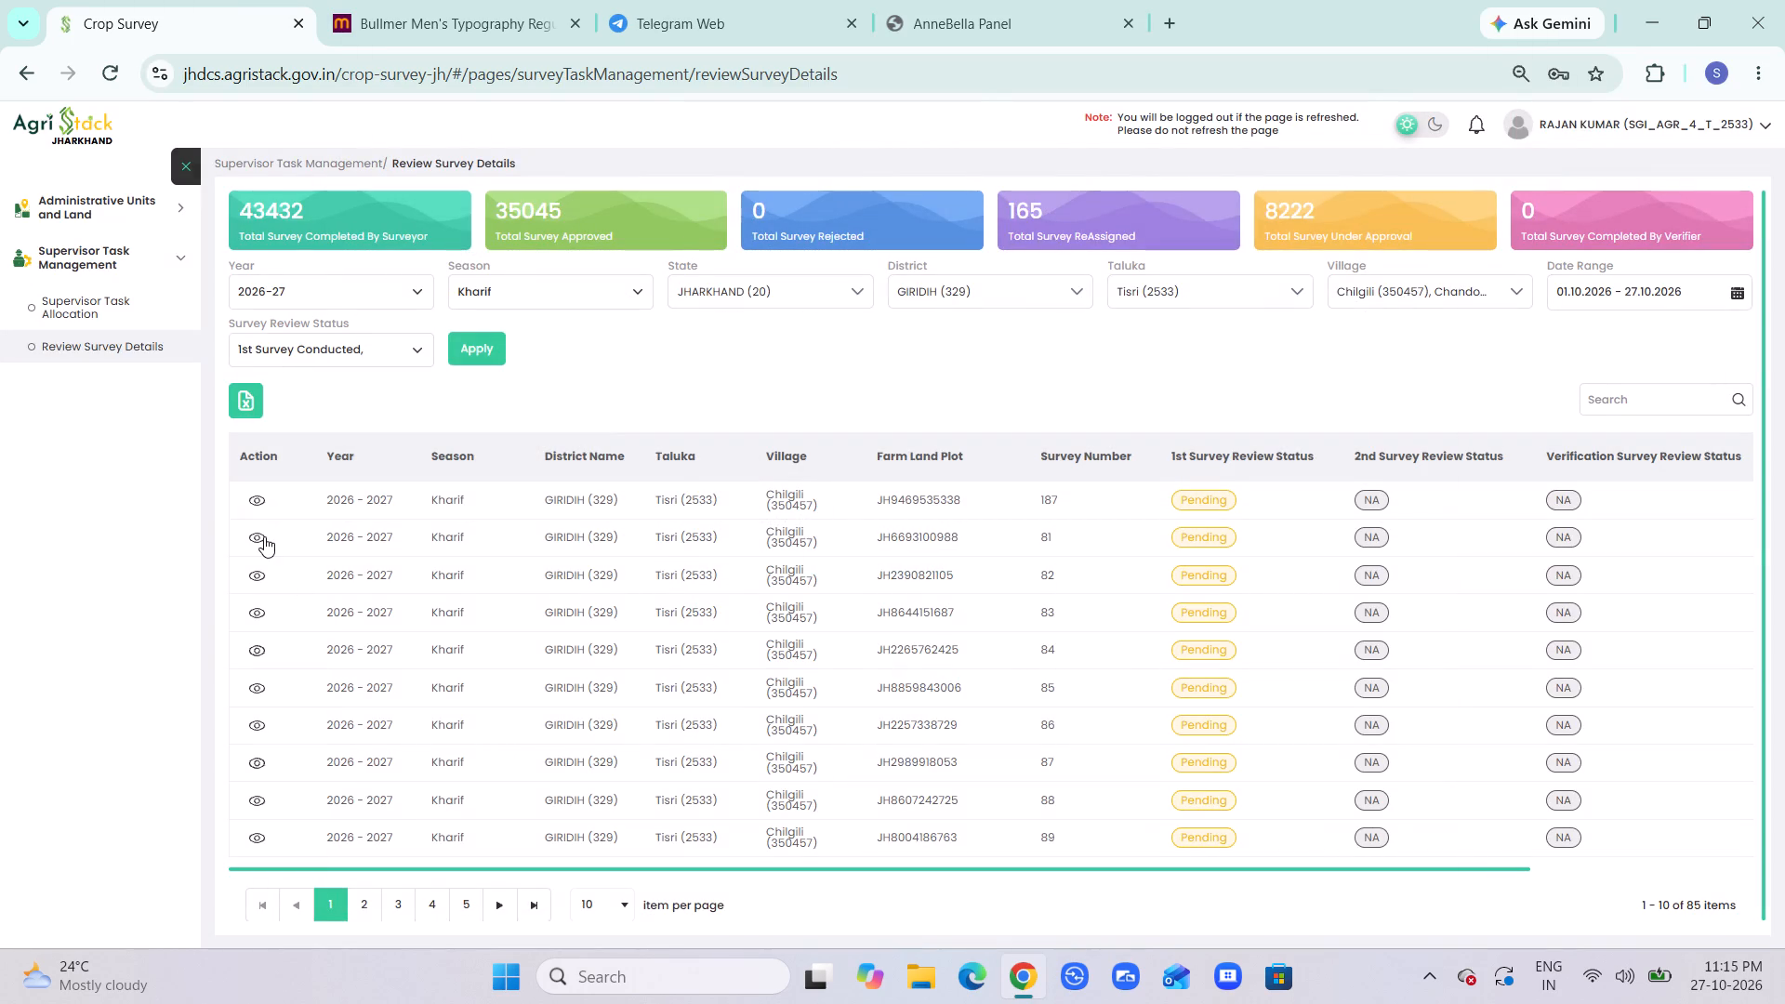
Open survey number 81 in Chilgili and approve all three of its agricultural Fallow images.
{"action": "left_click", "coordinate": [263, 535]}
{"action": "left_click", "coordinate": [641, 556]}
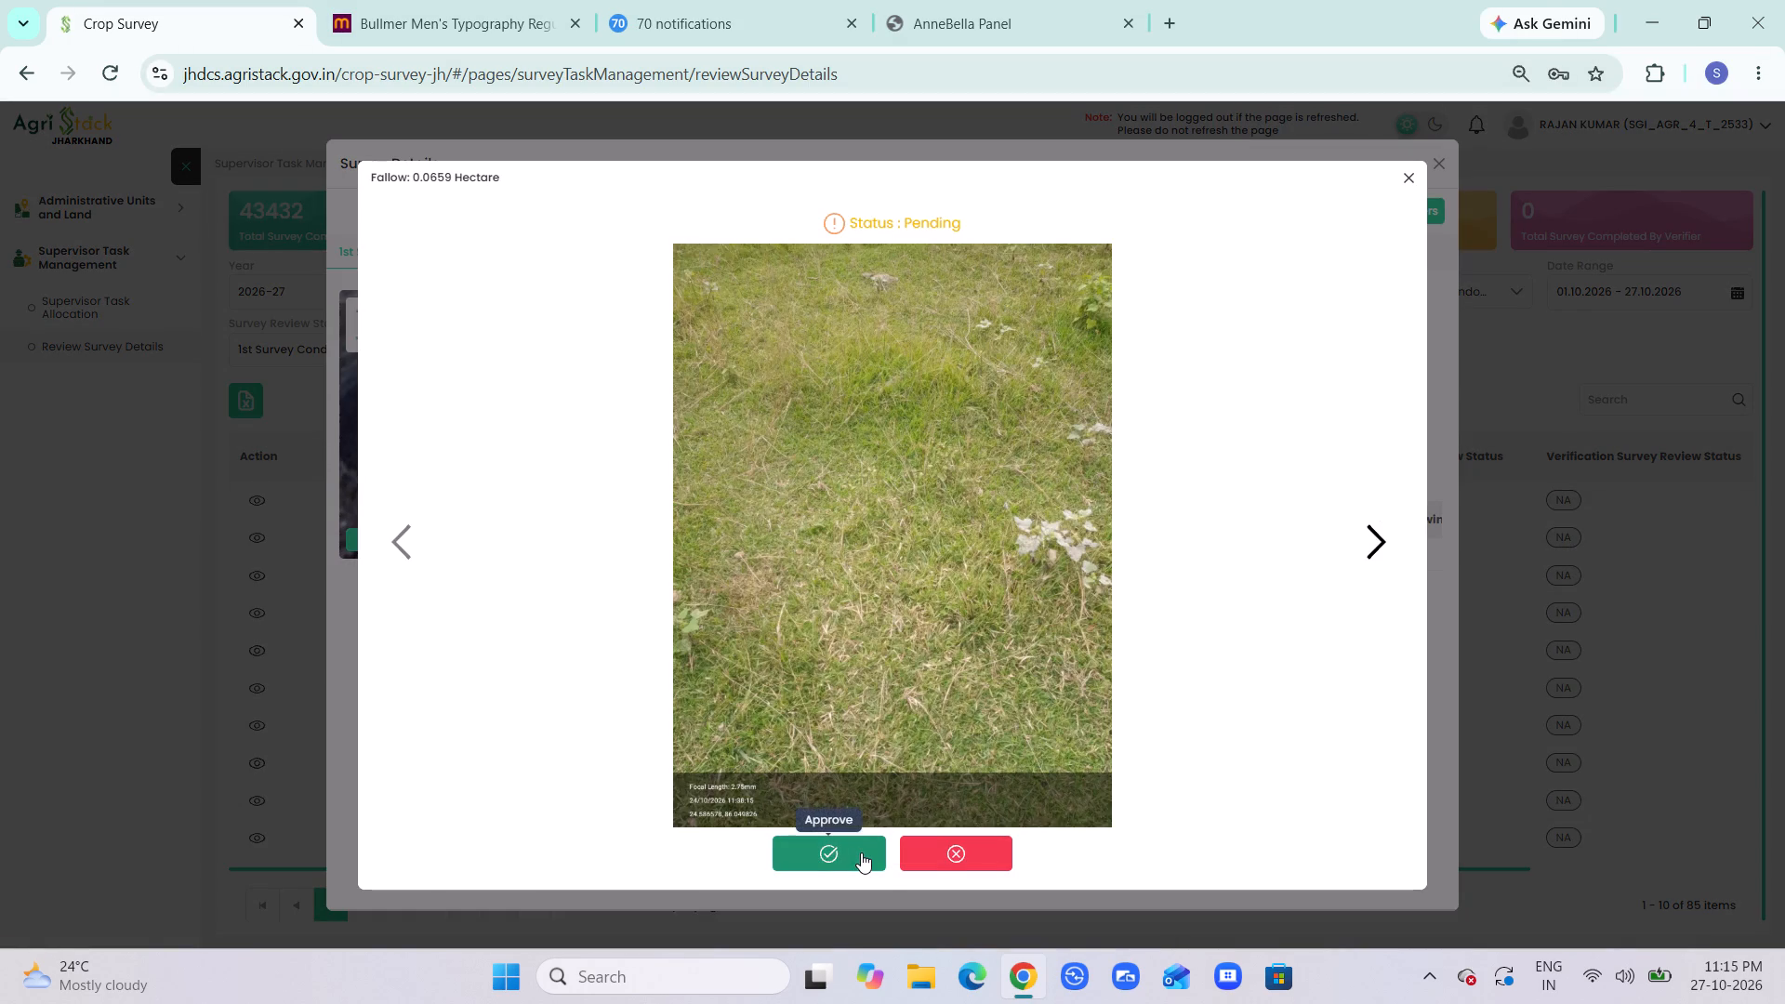
{"action": "left_click", "coordinate": [861, 852]}
{"action": "left_click_drag", "start_coordinate": [1241, 661], "coordinate": [1148, 680]}
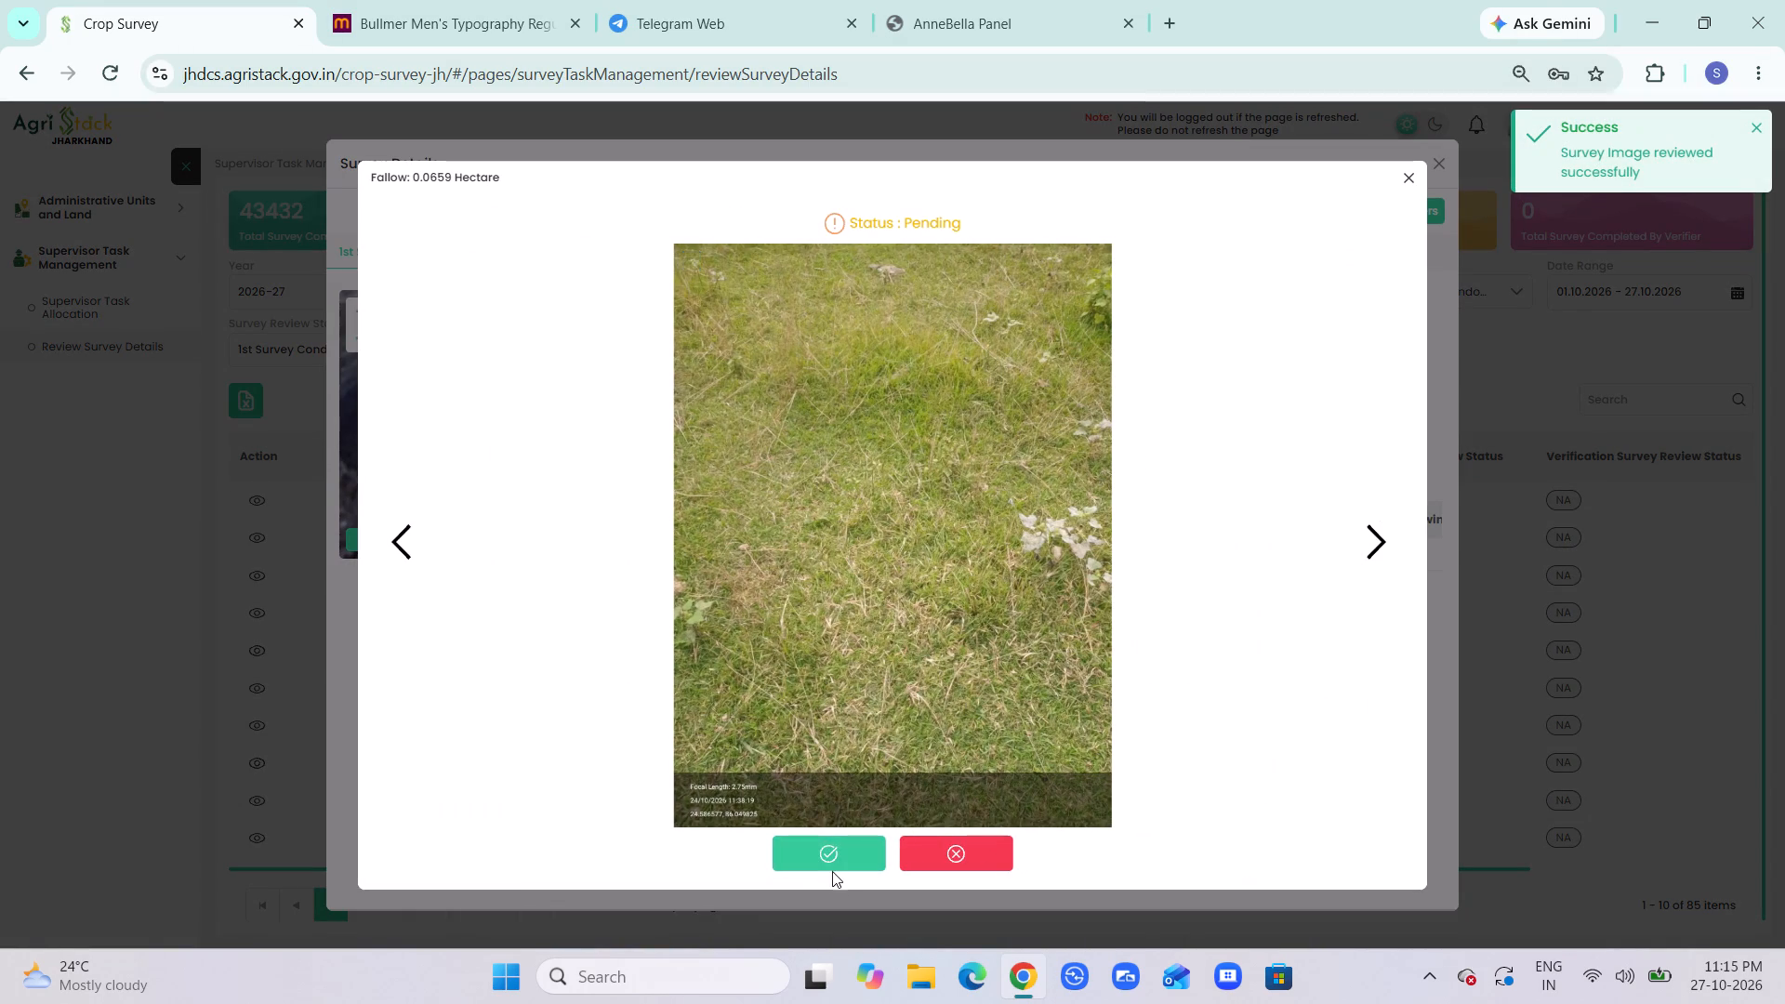
{"action": "left_click", "coordinate": [838, 862]}
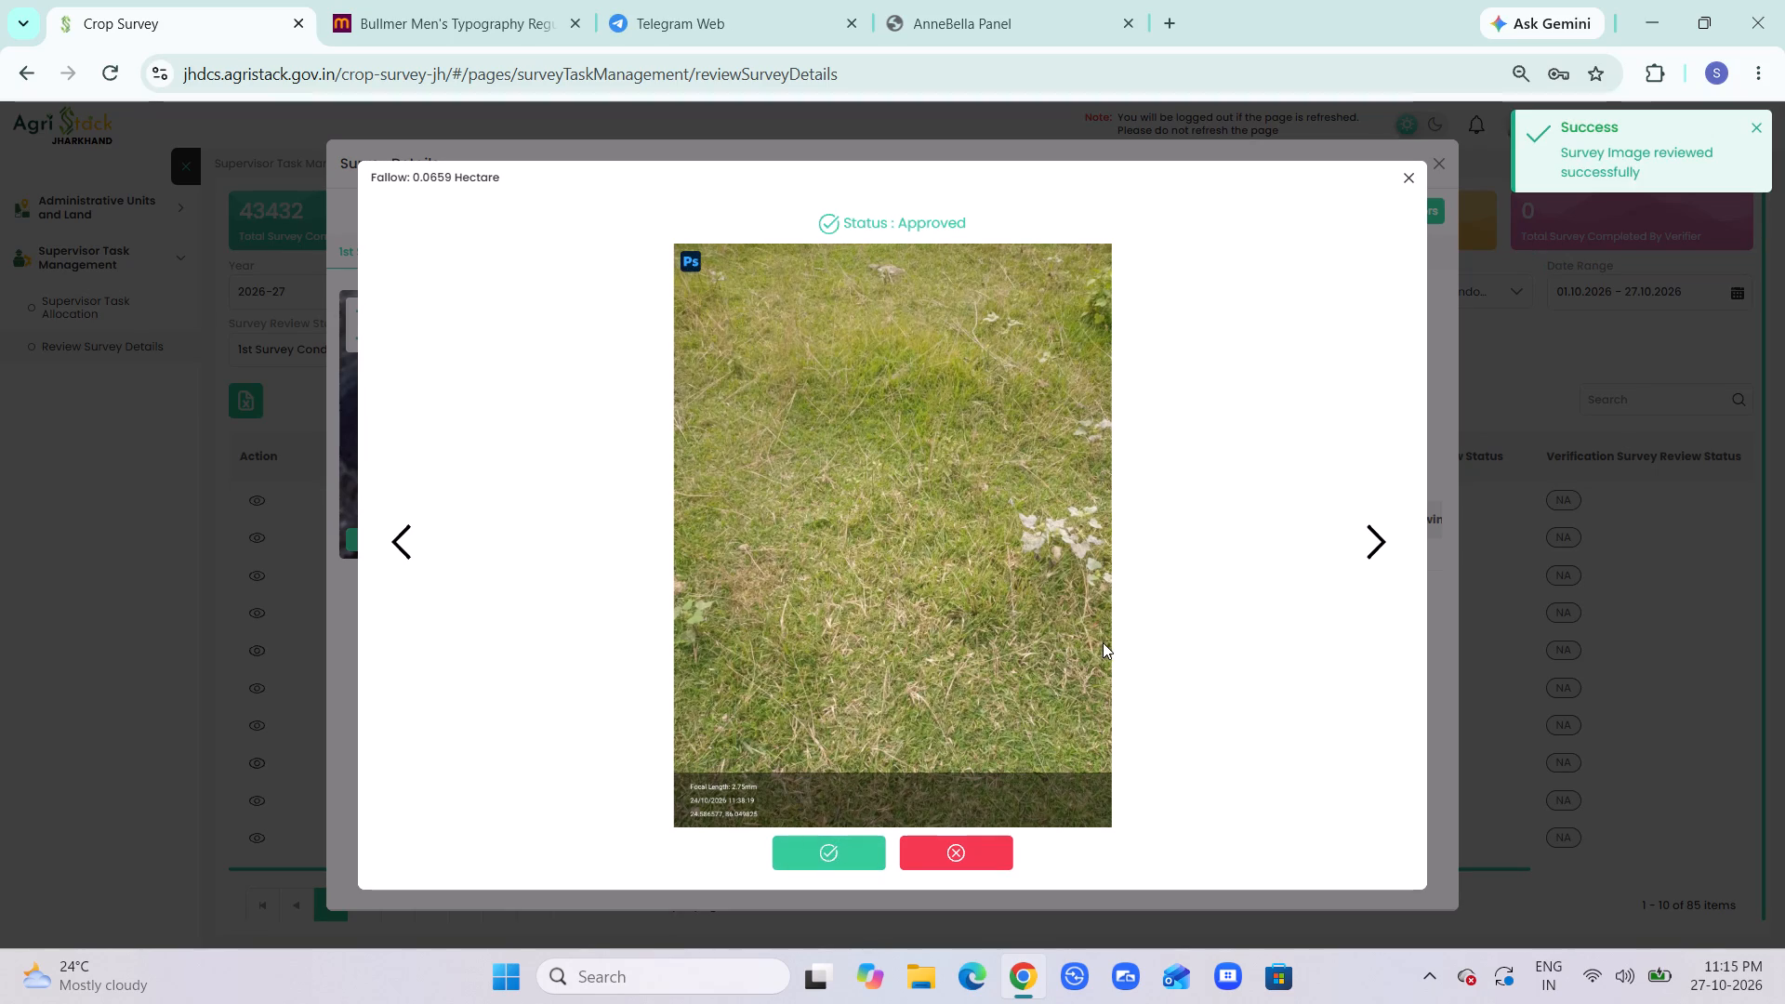
{"action": "left_click_drag", "start_coordinate": [1035, 670], "coordinate": [998, 693]}
{"action": "left_click", "coordinate": [854, 860]}
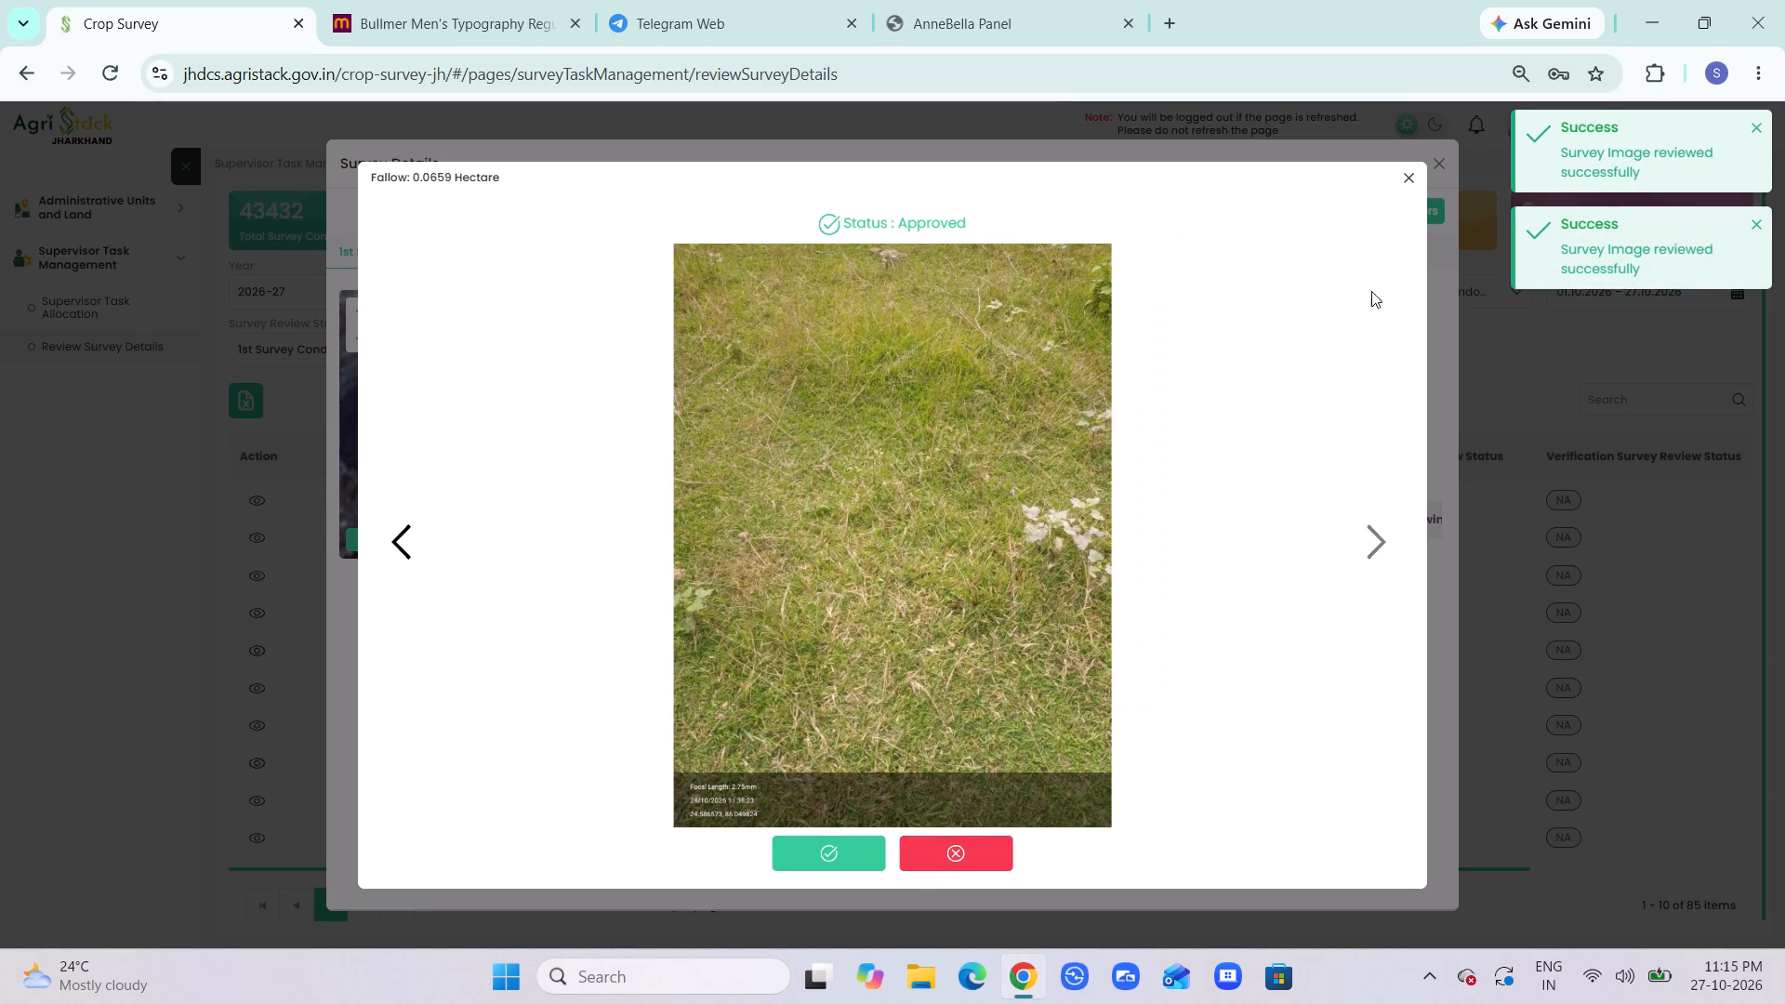
{"action": "left_click", "coordinate": [1412, 174]}
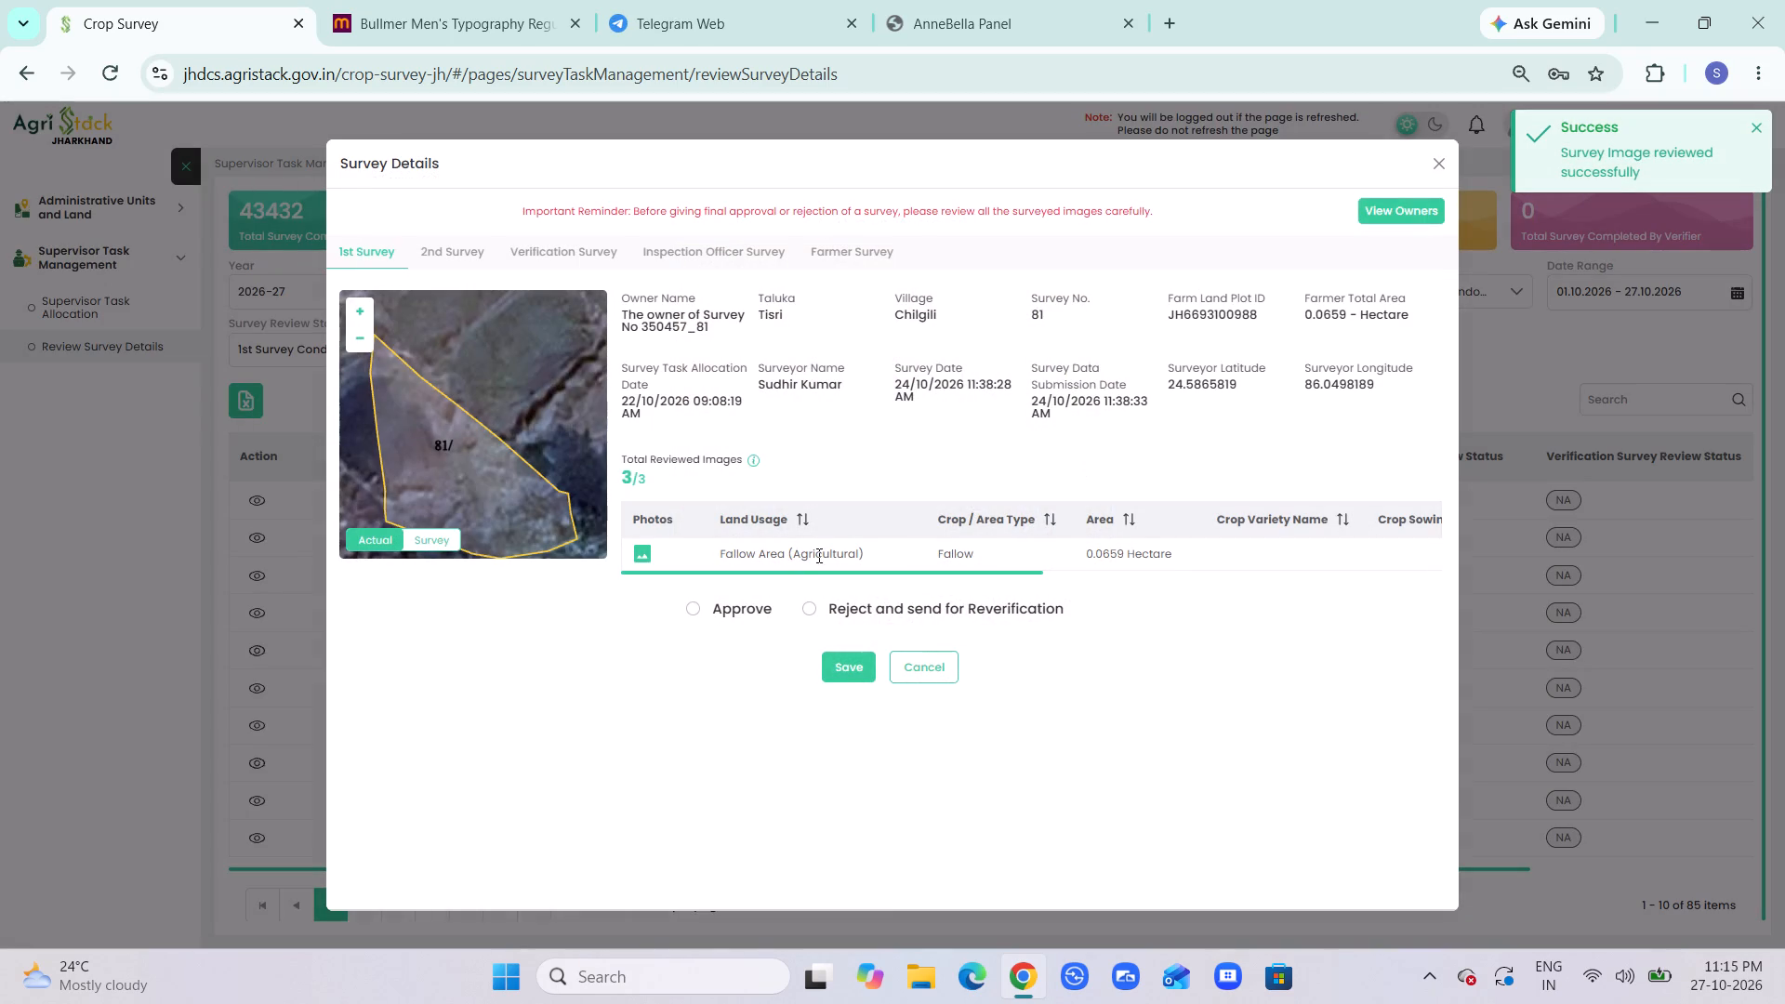
Mark the 1st survey of survey number 81 as Approve, save the review and close its details.
{"action": "left_click", "coordinate": [751, 609]}
{"action": "left_click", "coordinate": [840, 666]}
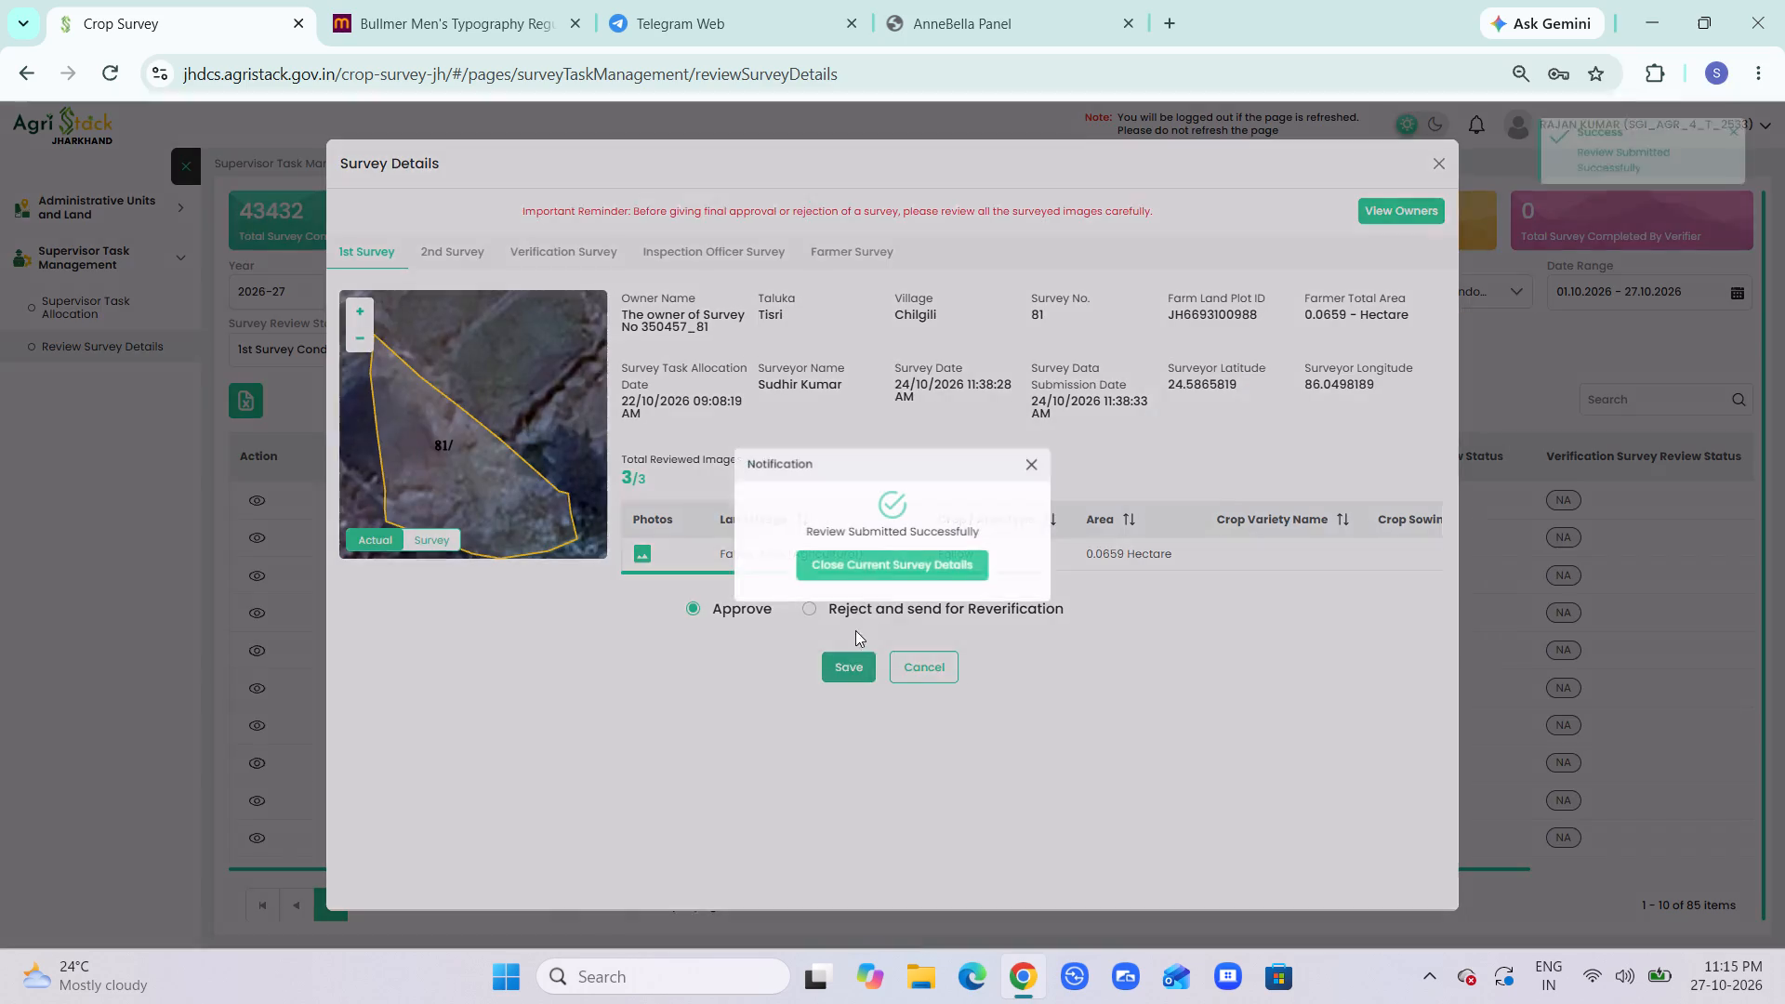
{"action": "left_click", "coordinate": [901, 556]}
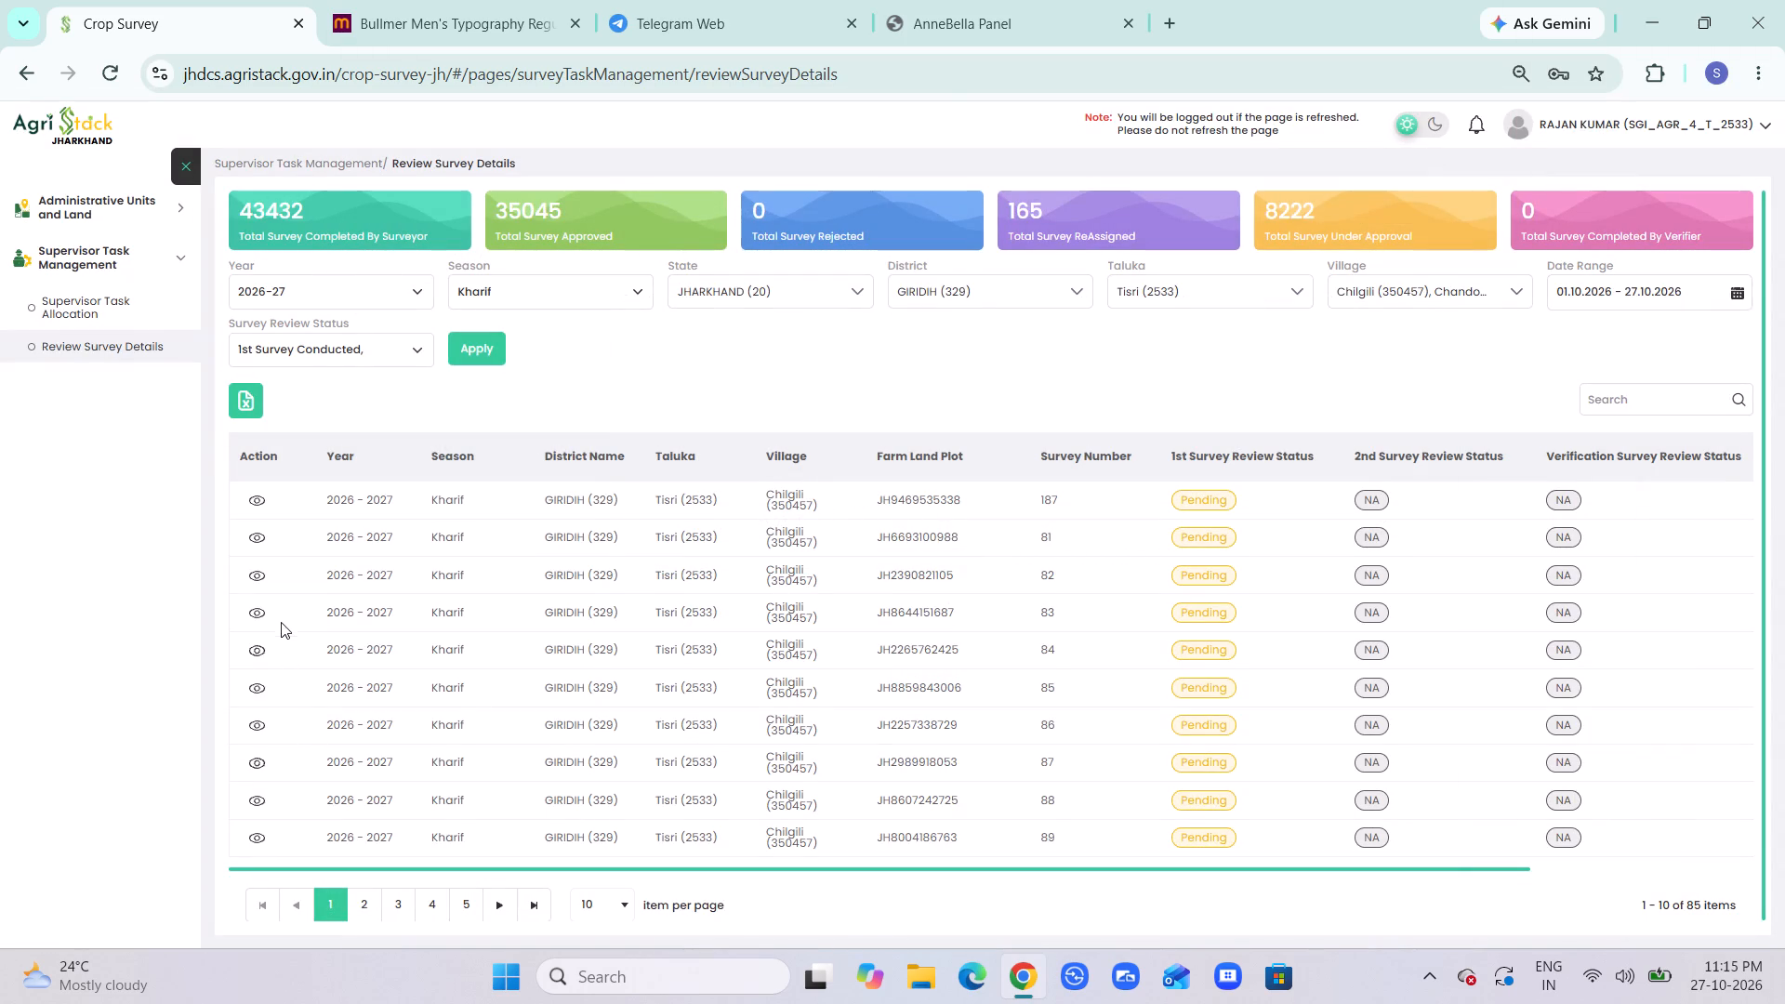
Open survey number 83 in Chilgili and approve all three of its agricultural Fallow images.
{"action": "left_click", "coordinate": [256, 611]}
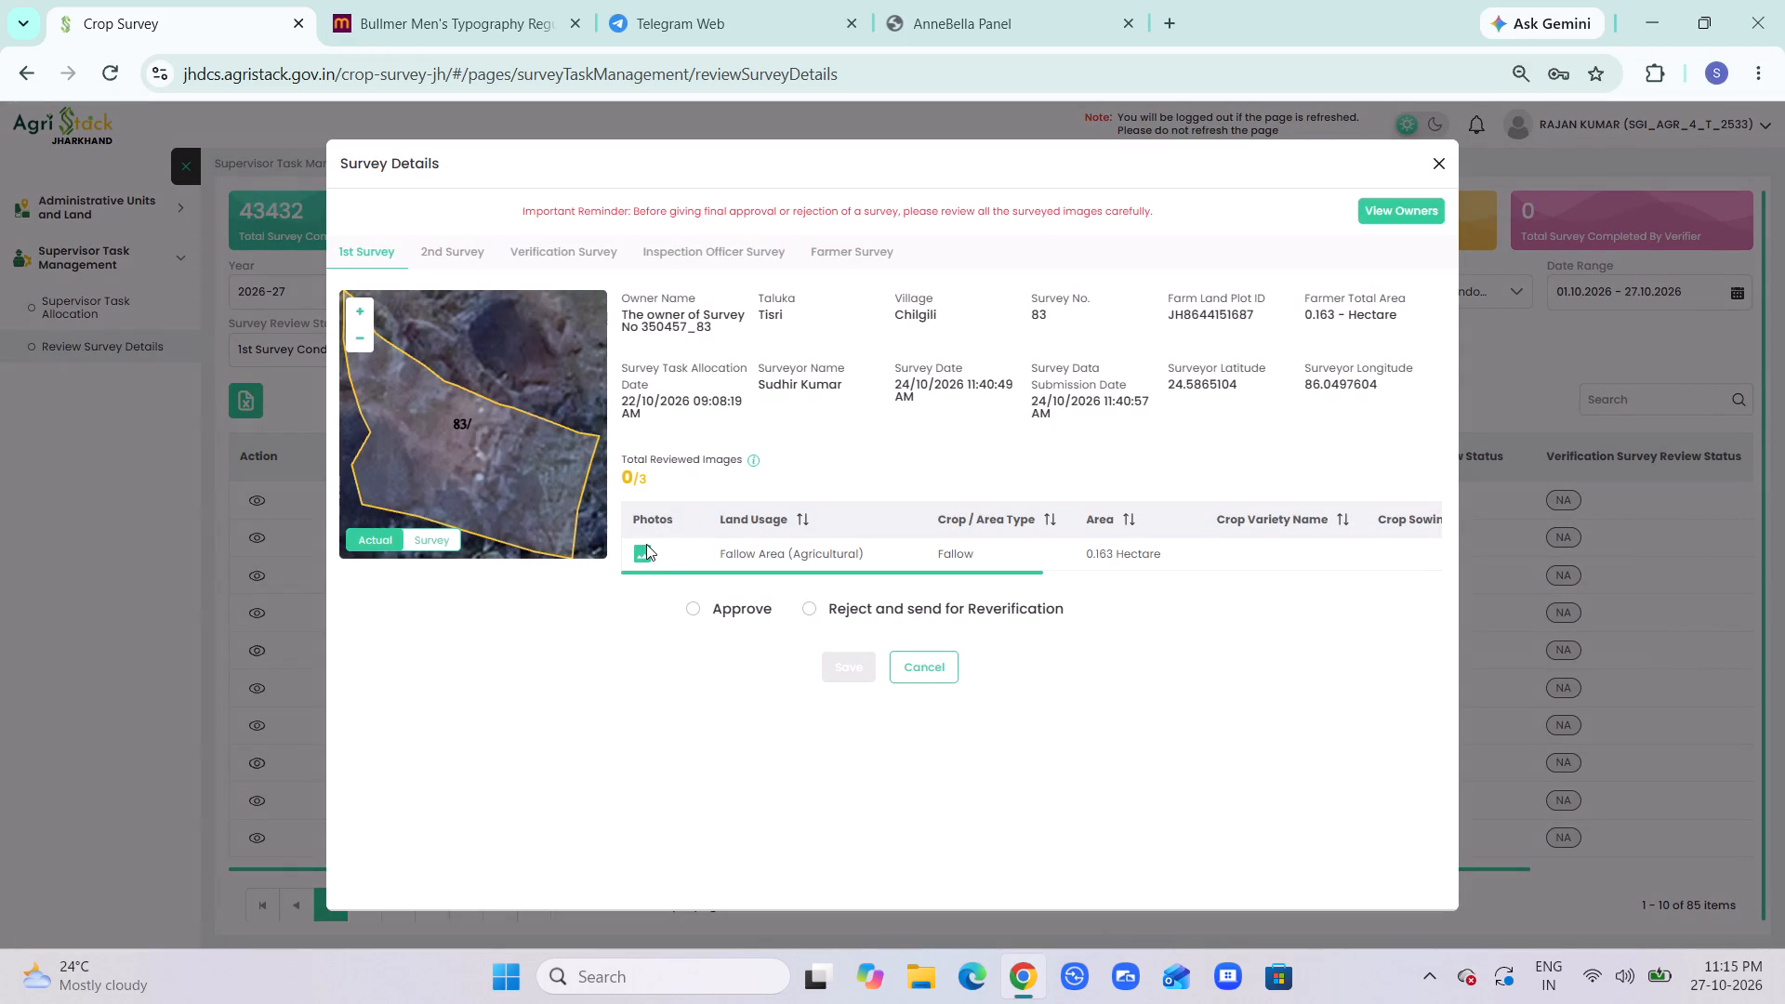
{"action": "left_click", "coordinate": [646, 547]}
{"action": "left_click", "coordinate": [880, 842]}
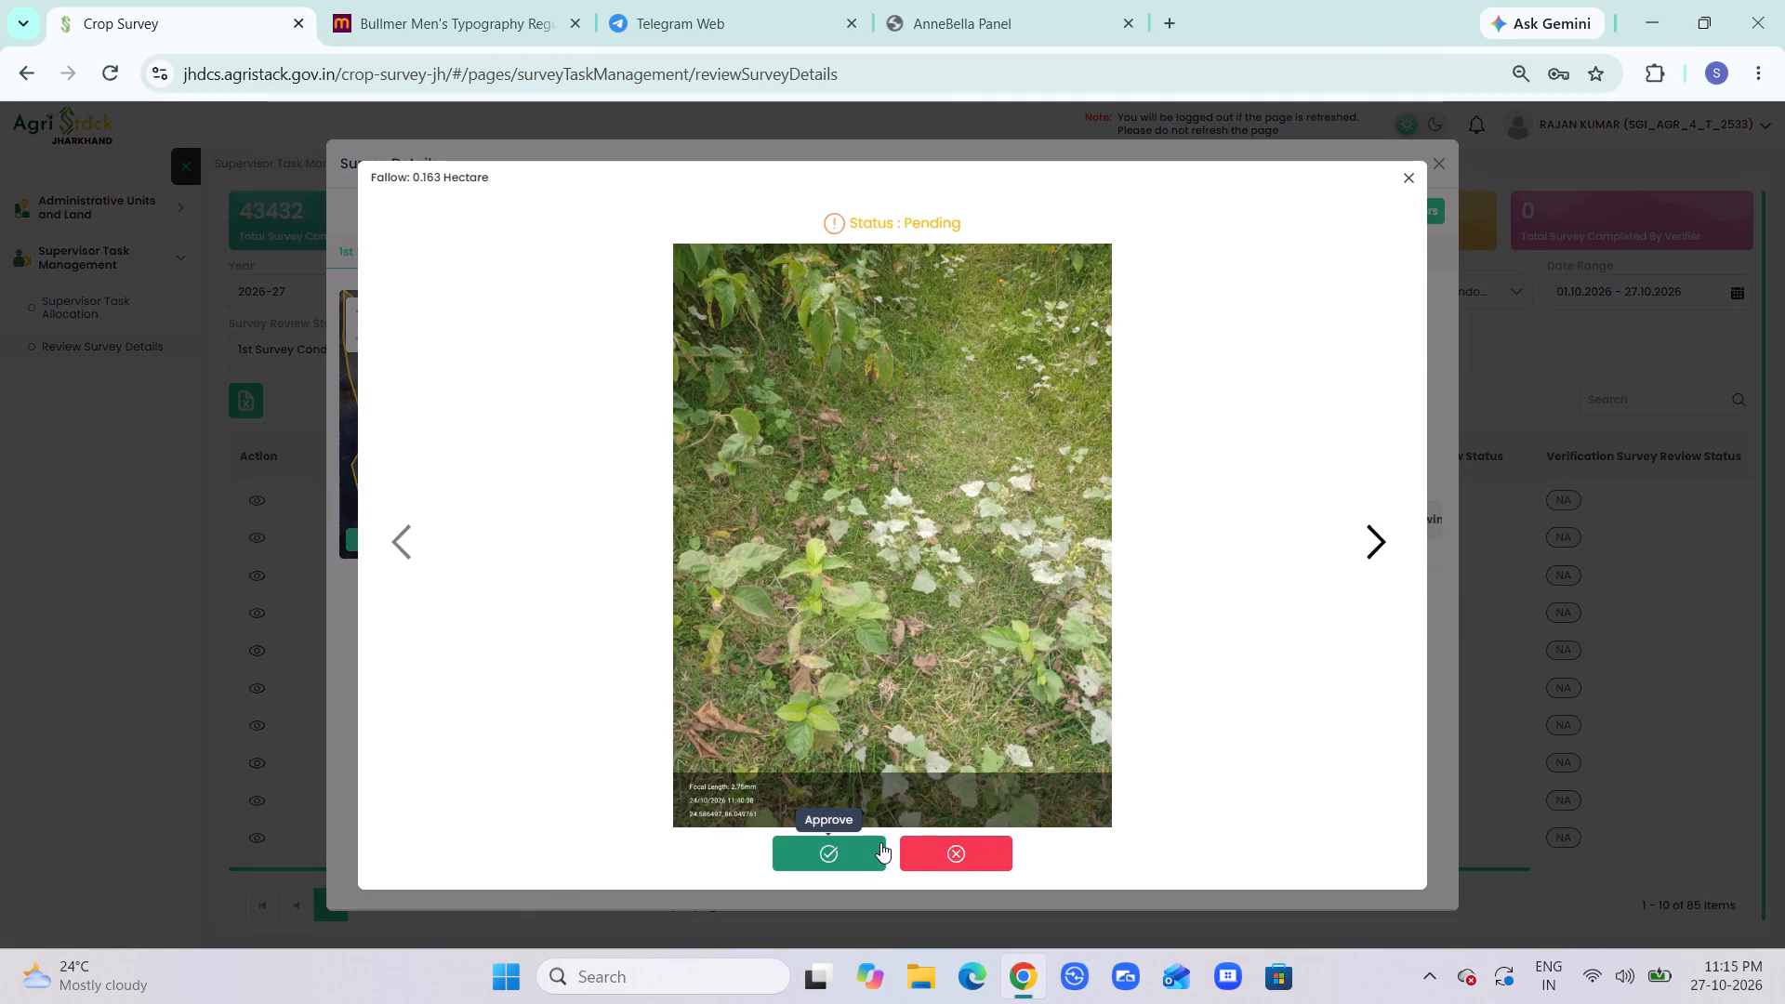
{"action": "left_click_drag", "start_coordinate": [1049, 636], "coordinate": [955, 663]}
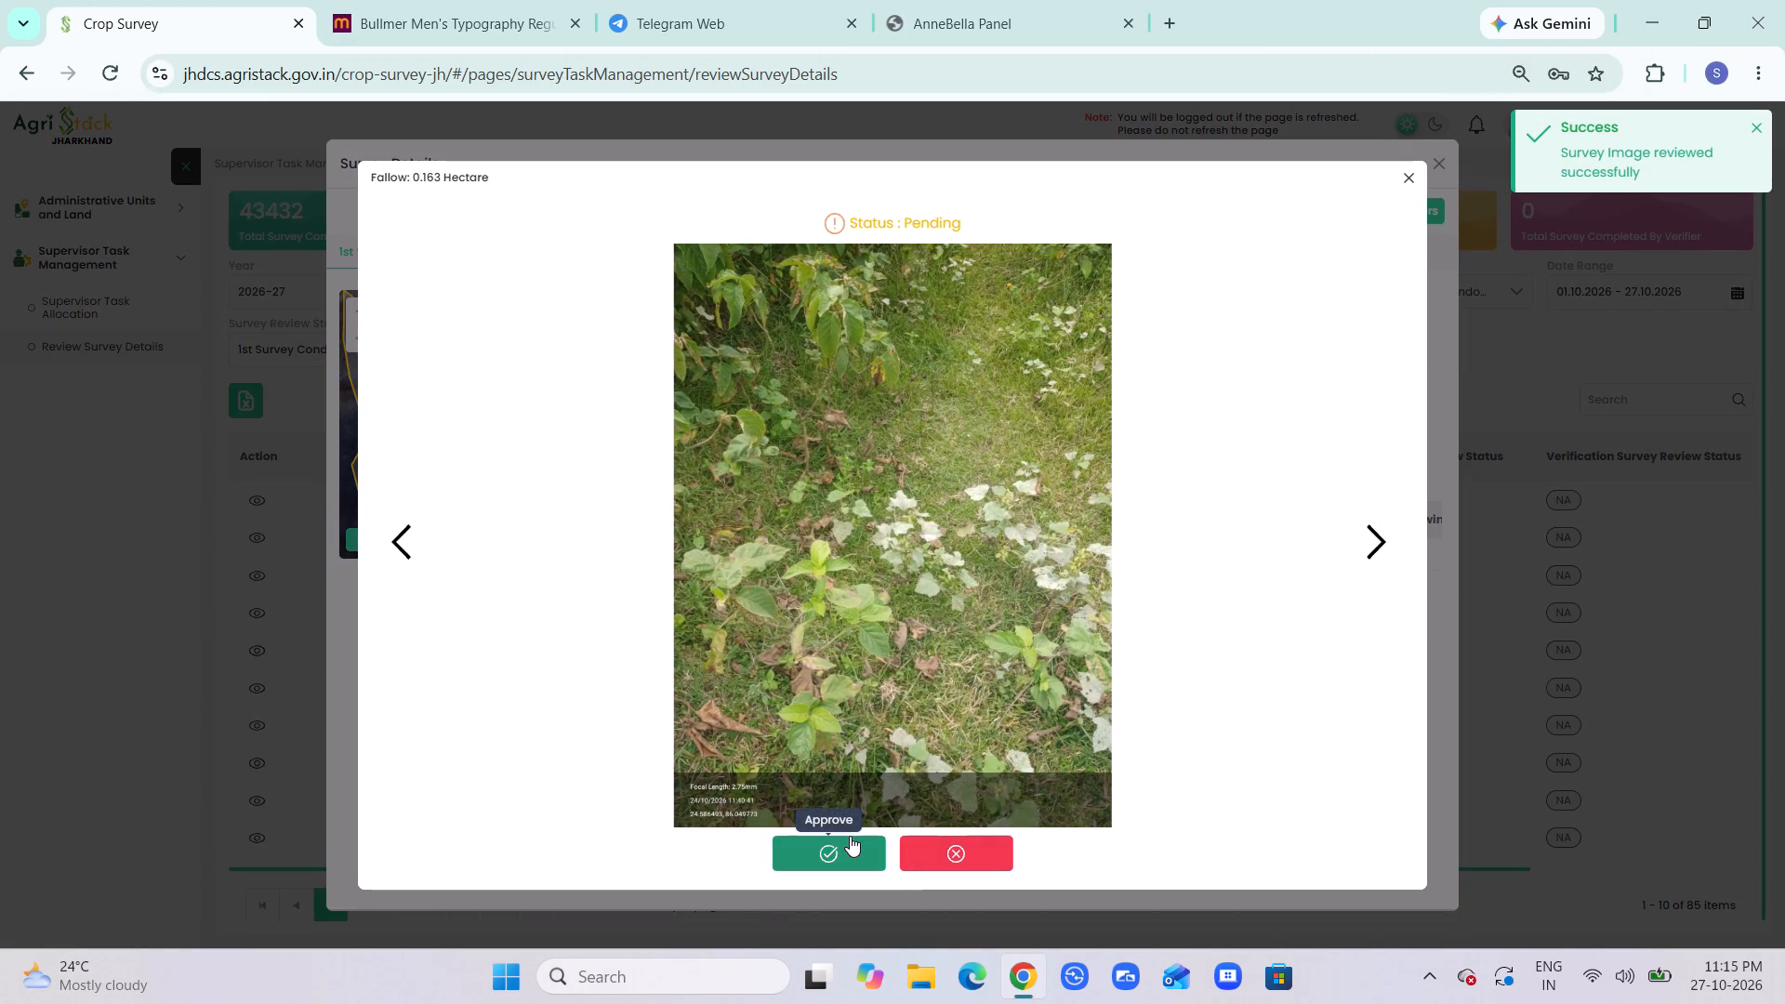
{"action": "left_click", "coordinate": [850, 838]}
{"action": "left_click_drag", "start_coordinate": [1028, 642], "coordinate": [903, 659]}
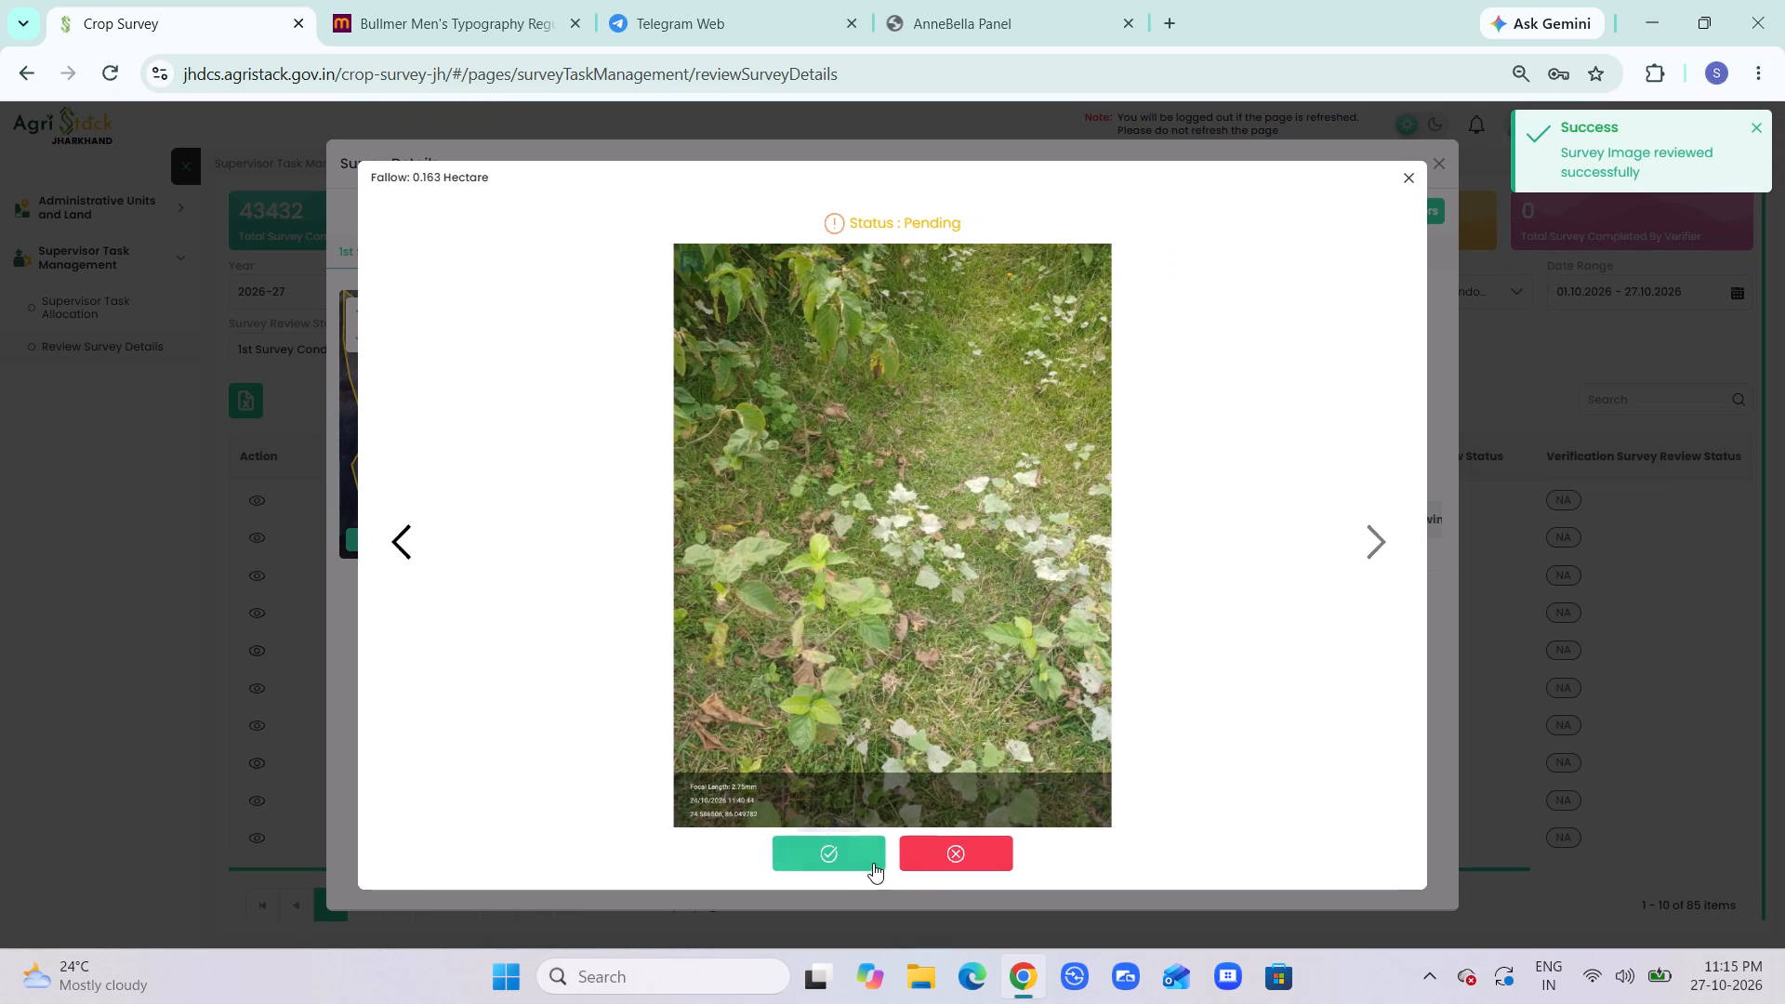
{"action": "left_click_drag", "start_coordinate": [862, 856], "coordinate": [862, 848]}
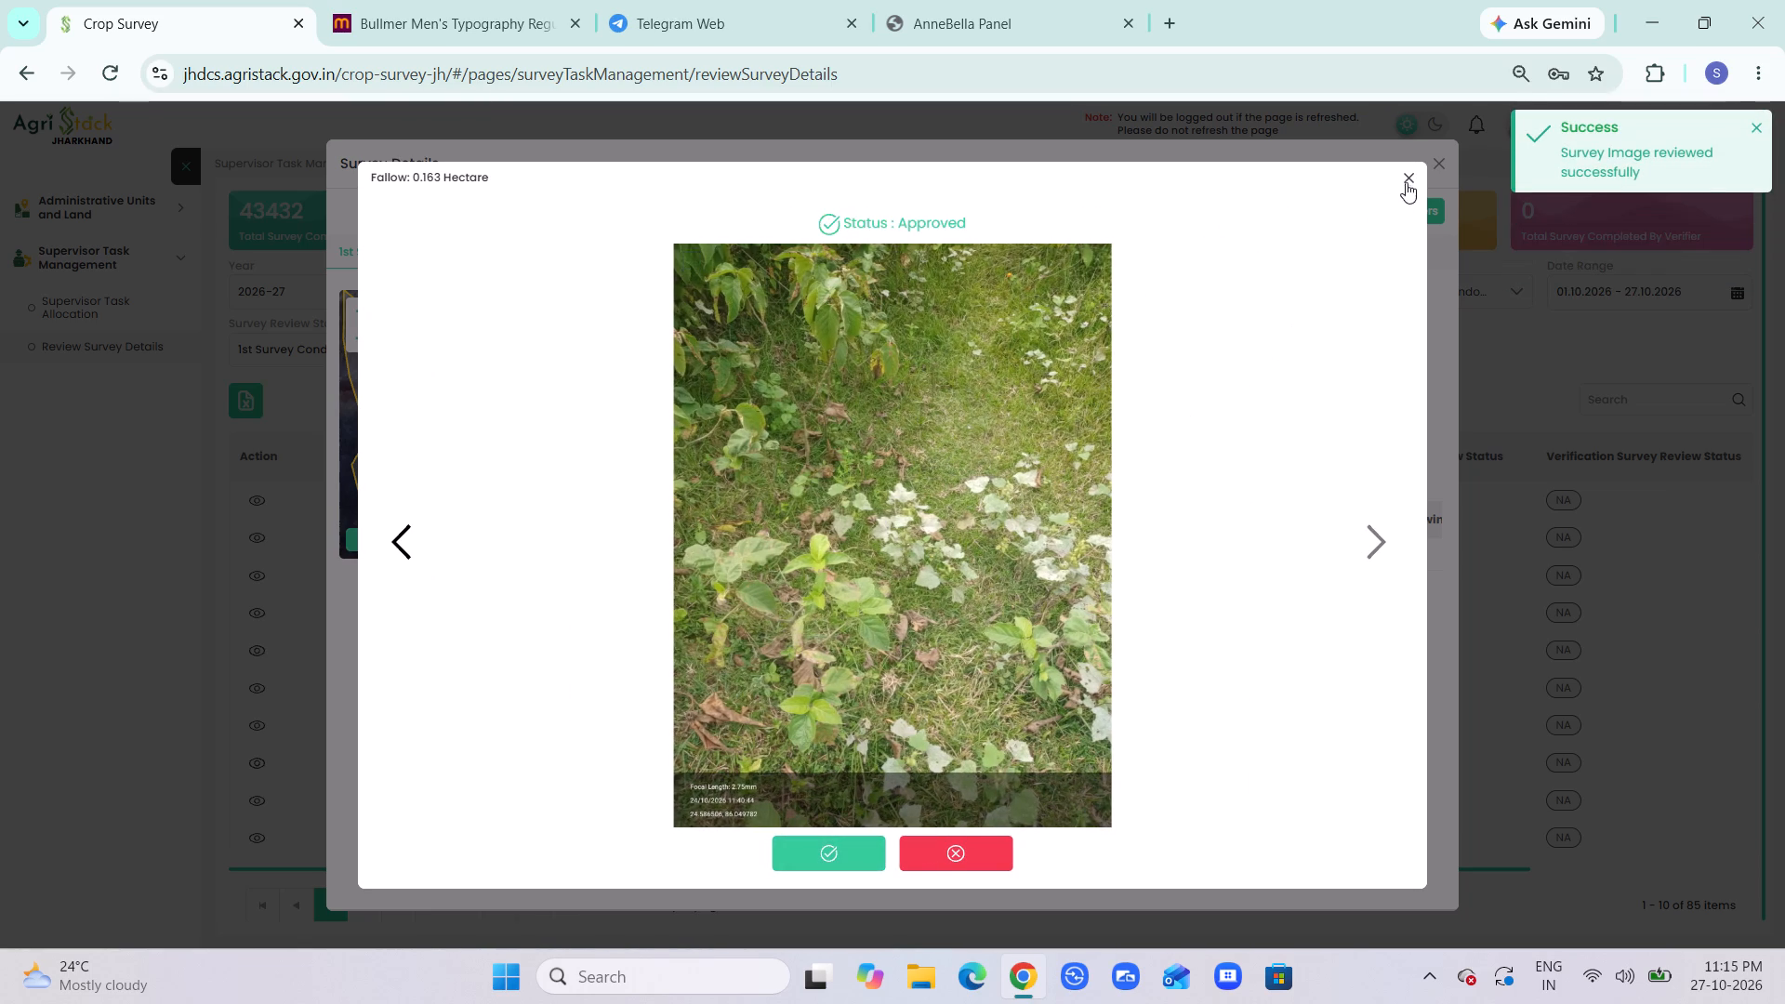
{"action": "left_click", "coordinate": [1407, 177]}
Mark the 1st survey of survey number 83 as Approve, save the review and close its details.
{"action": "left_click", "coordinate": [734, 604]}
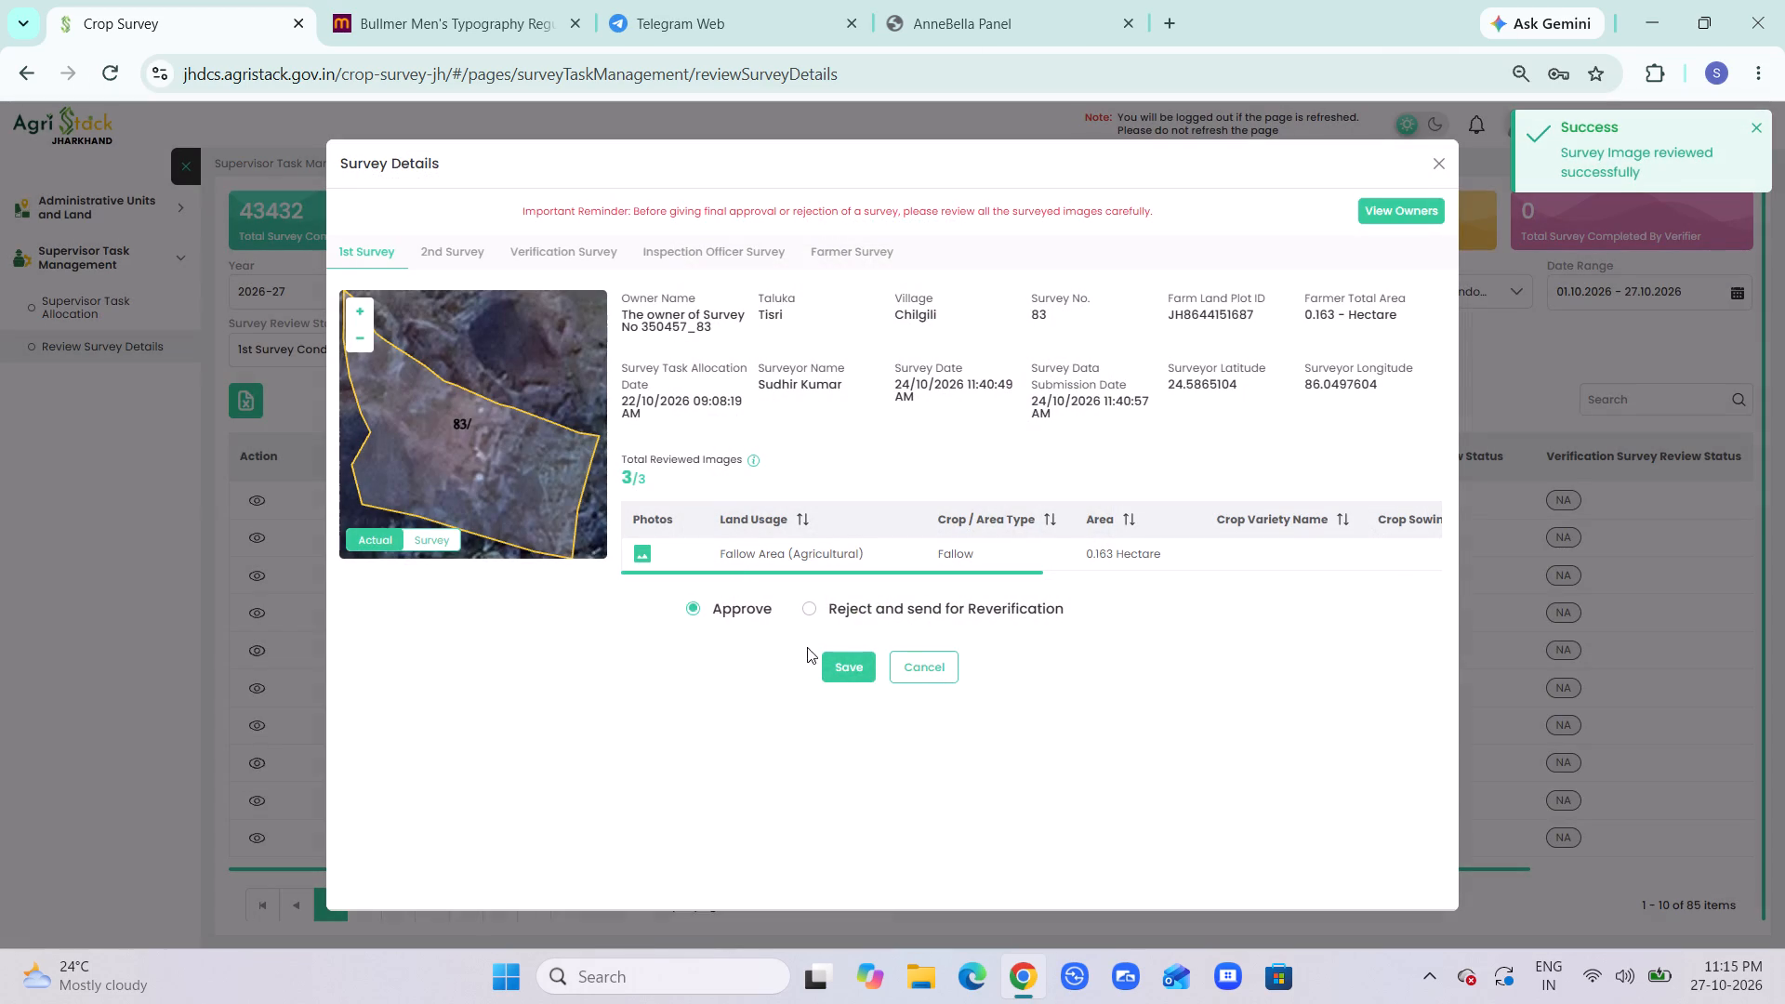
{"action": "left_click", "coordinate": [851, 661]}
{"action": "left_click", "coordinate": [880, 577]}
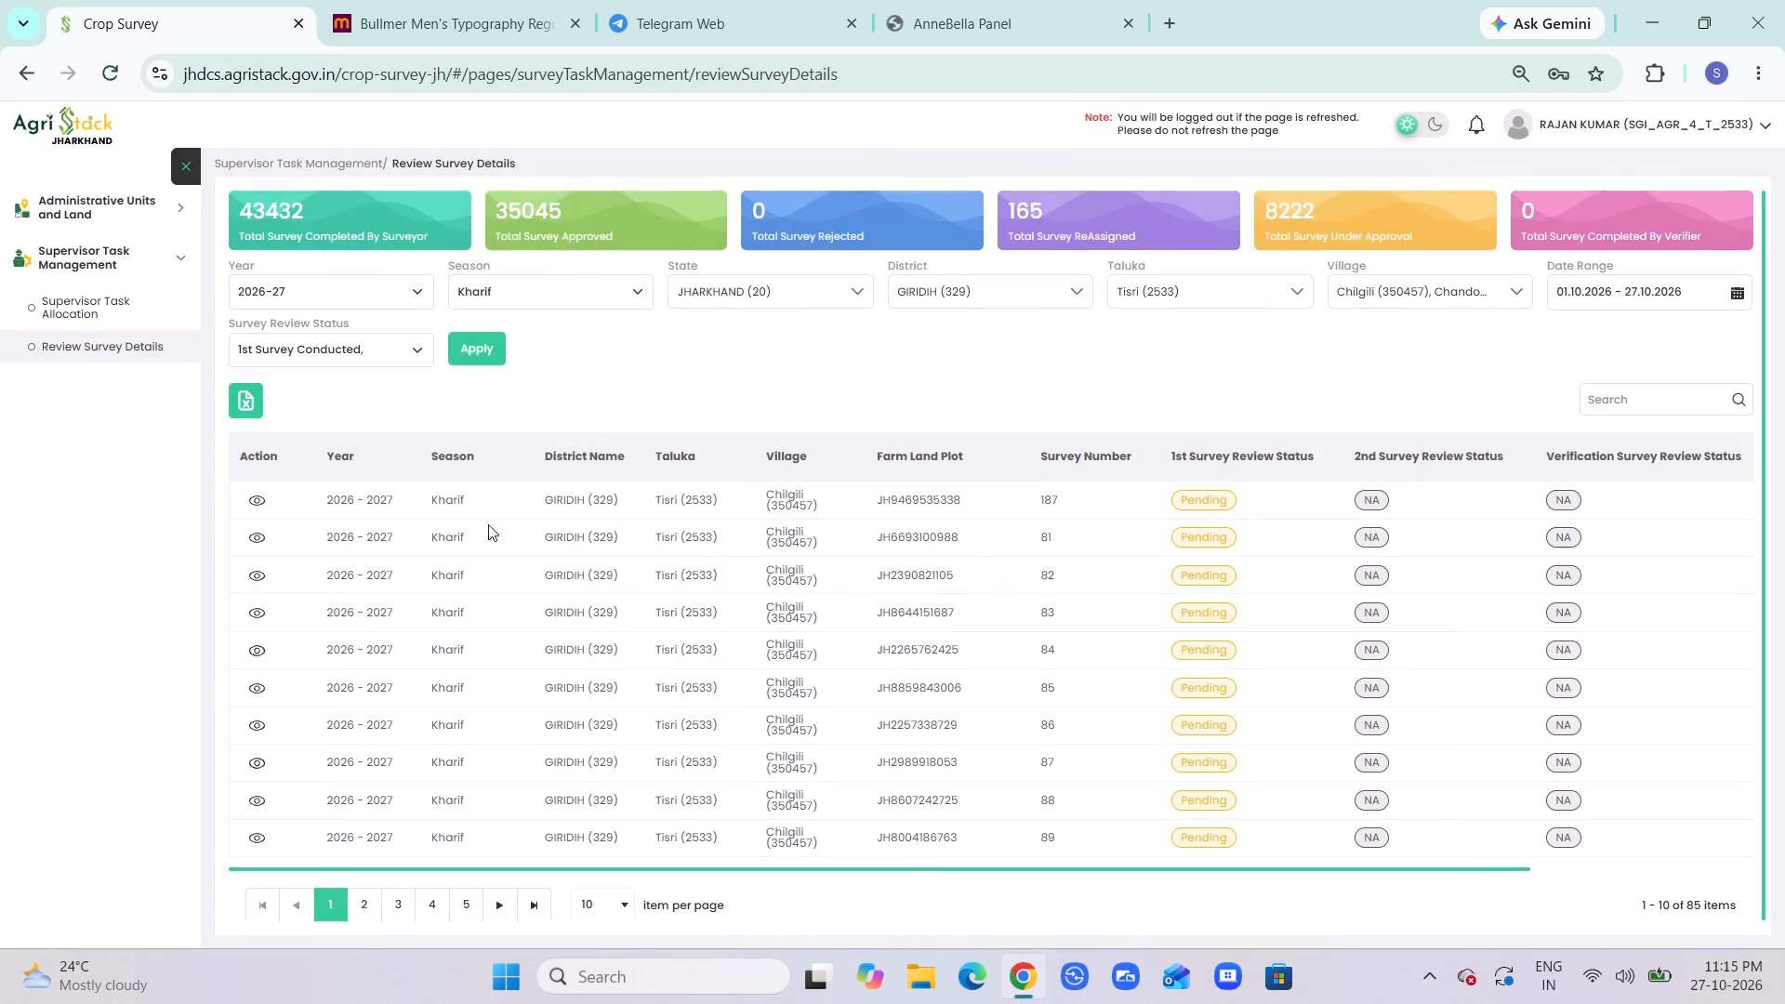
Open survey number 82 in Chilgili and approve all three of its agricultural Fallow images.
{"action": "left_click", "coordinate": [265, 579]}
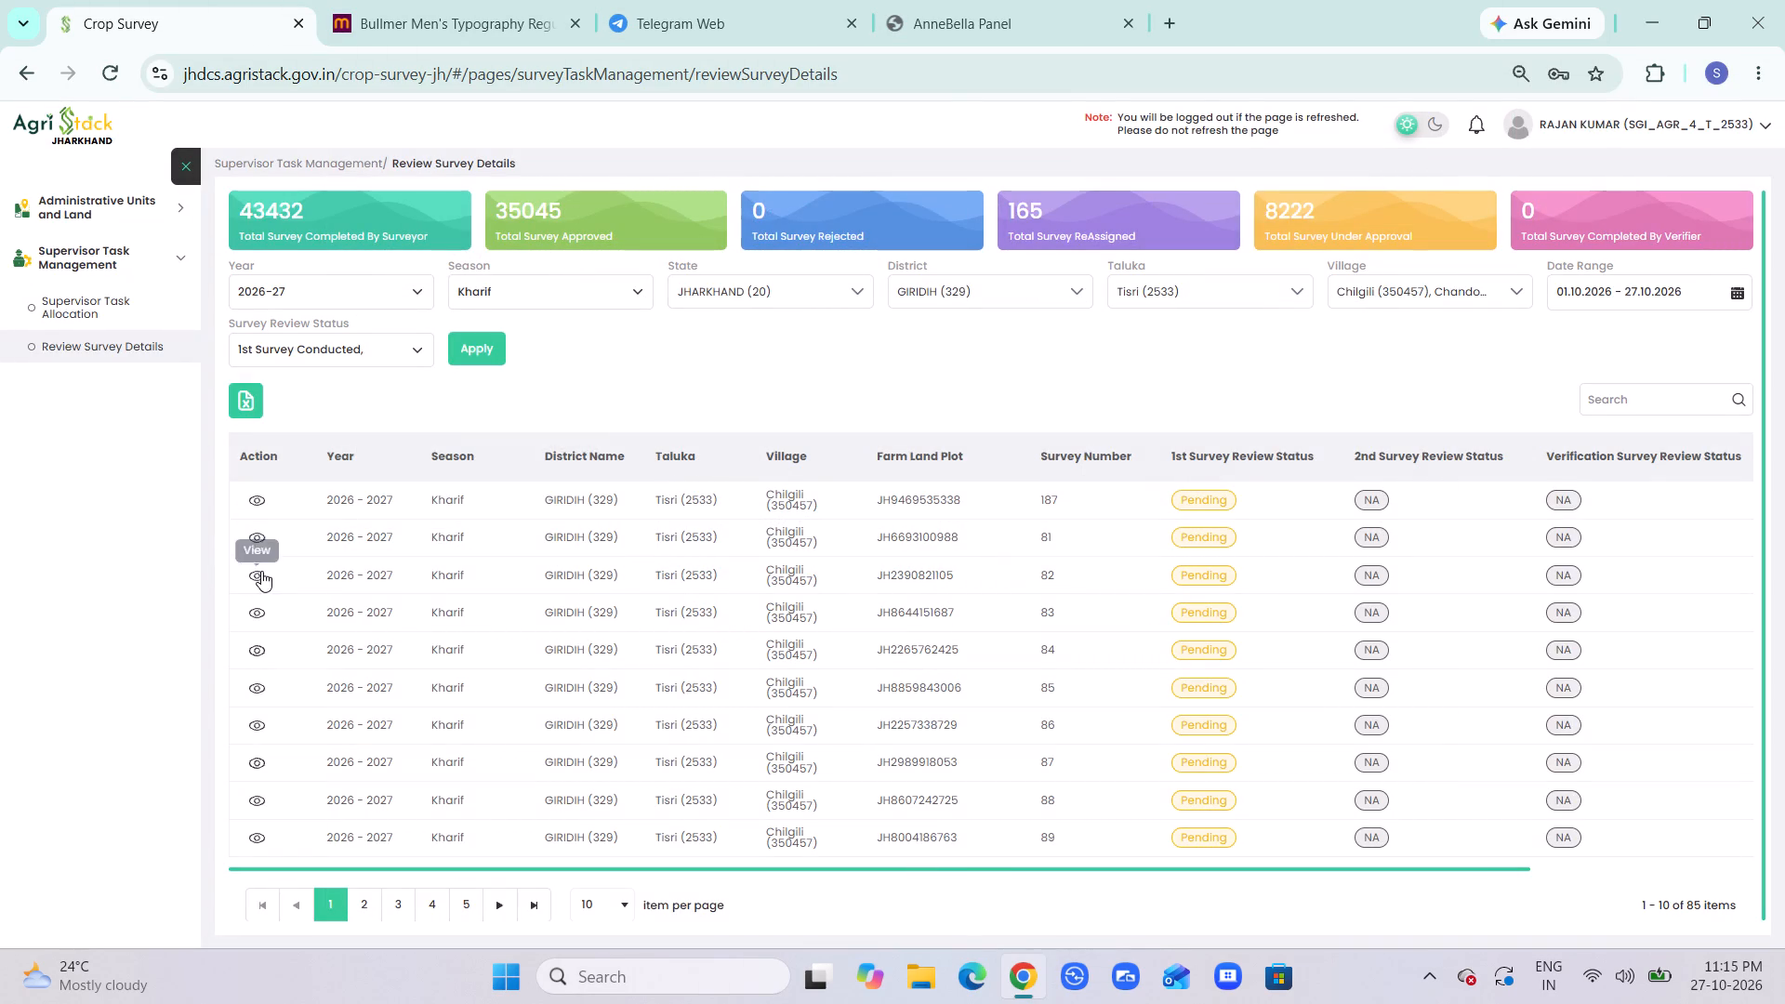
{"action": "left_click", "coordinate": [261, 571]}
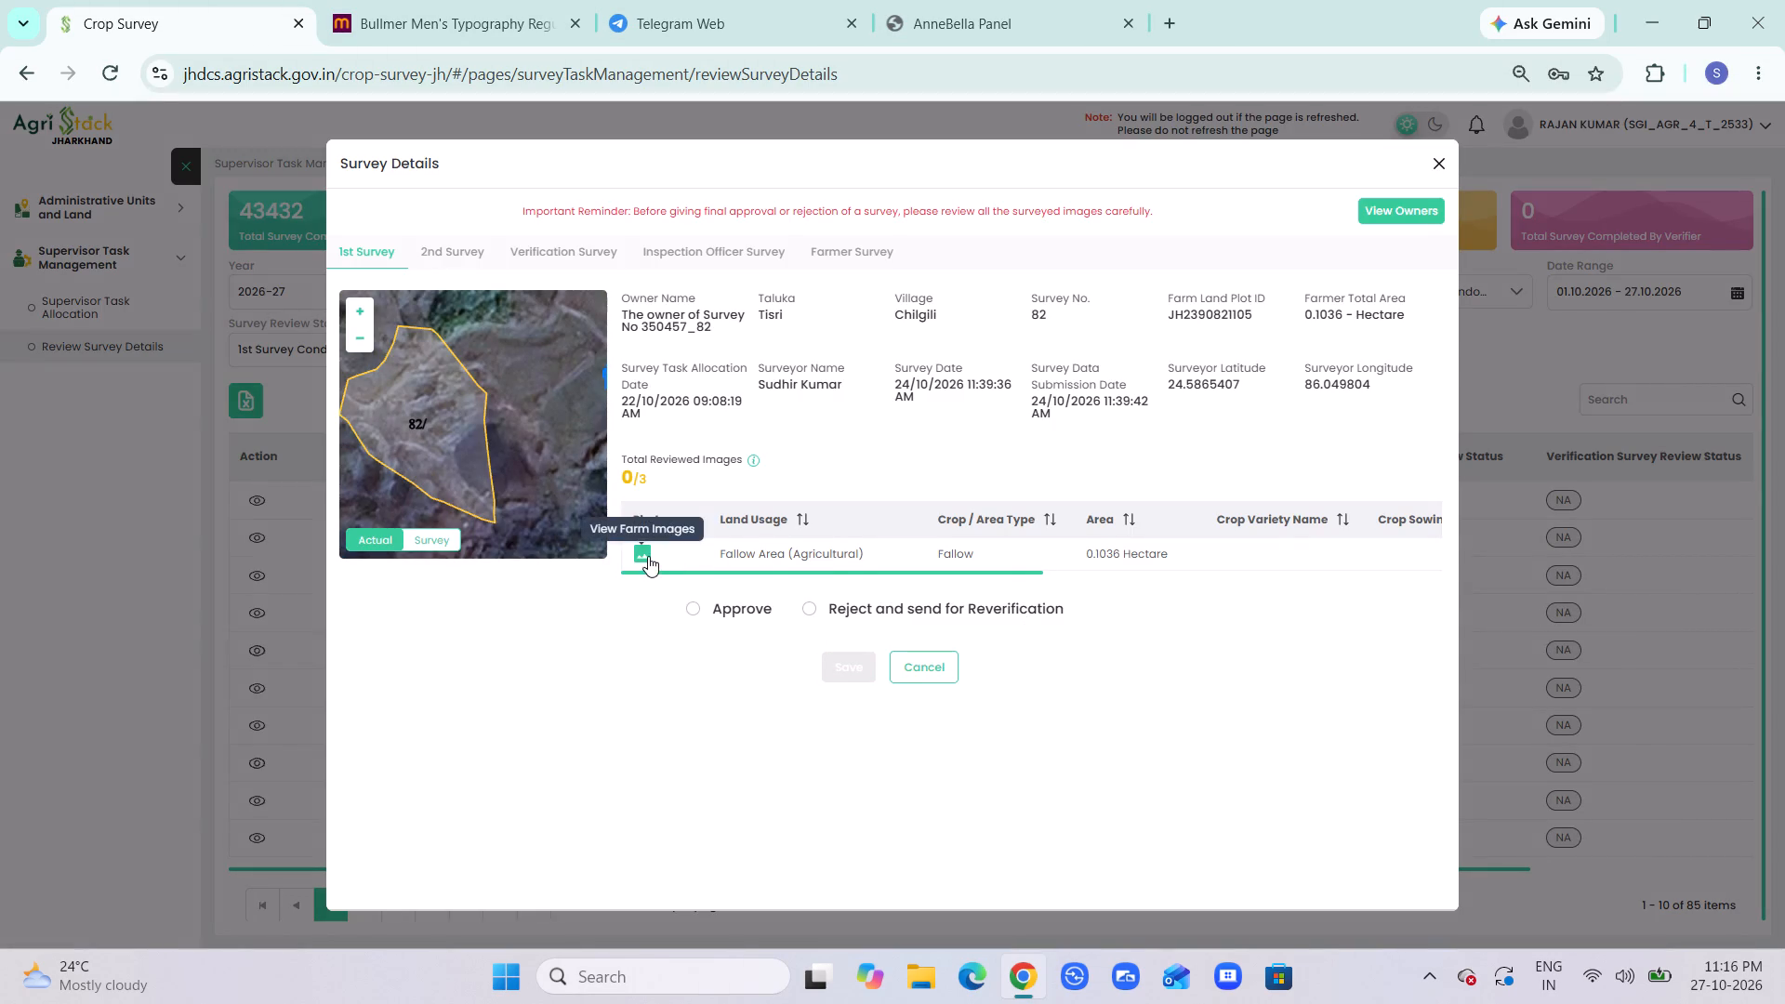
{"action": "left_click", "coordinate": [648, 556]}
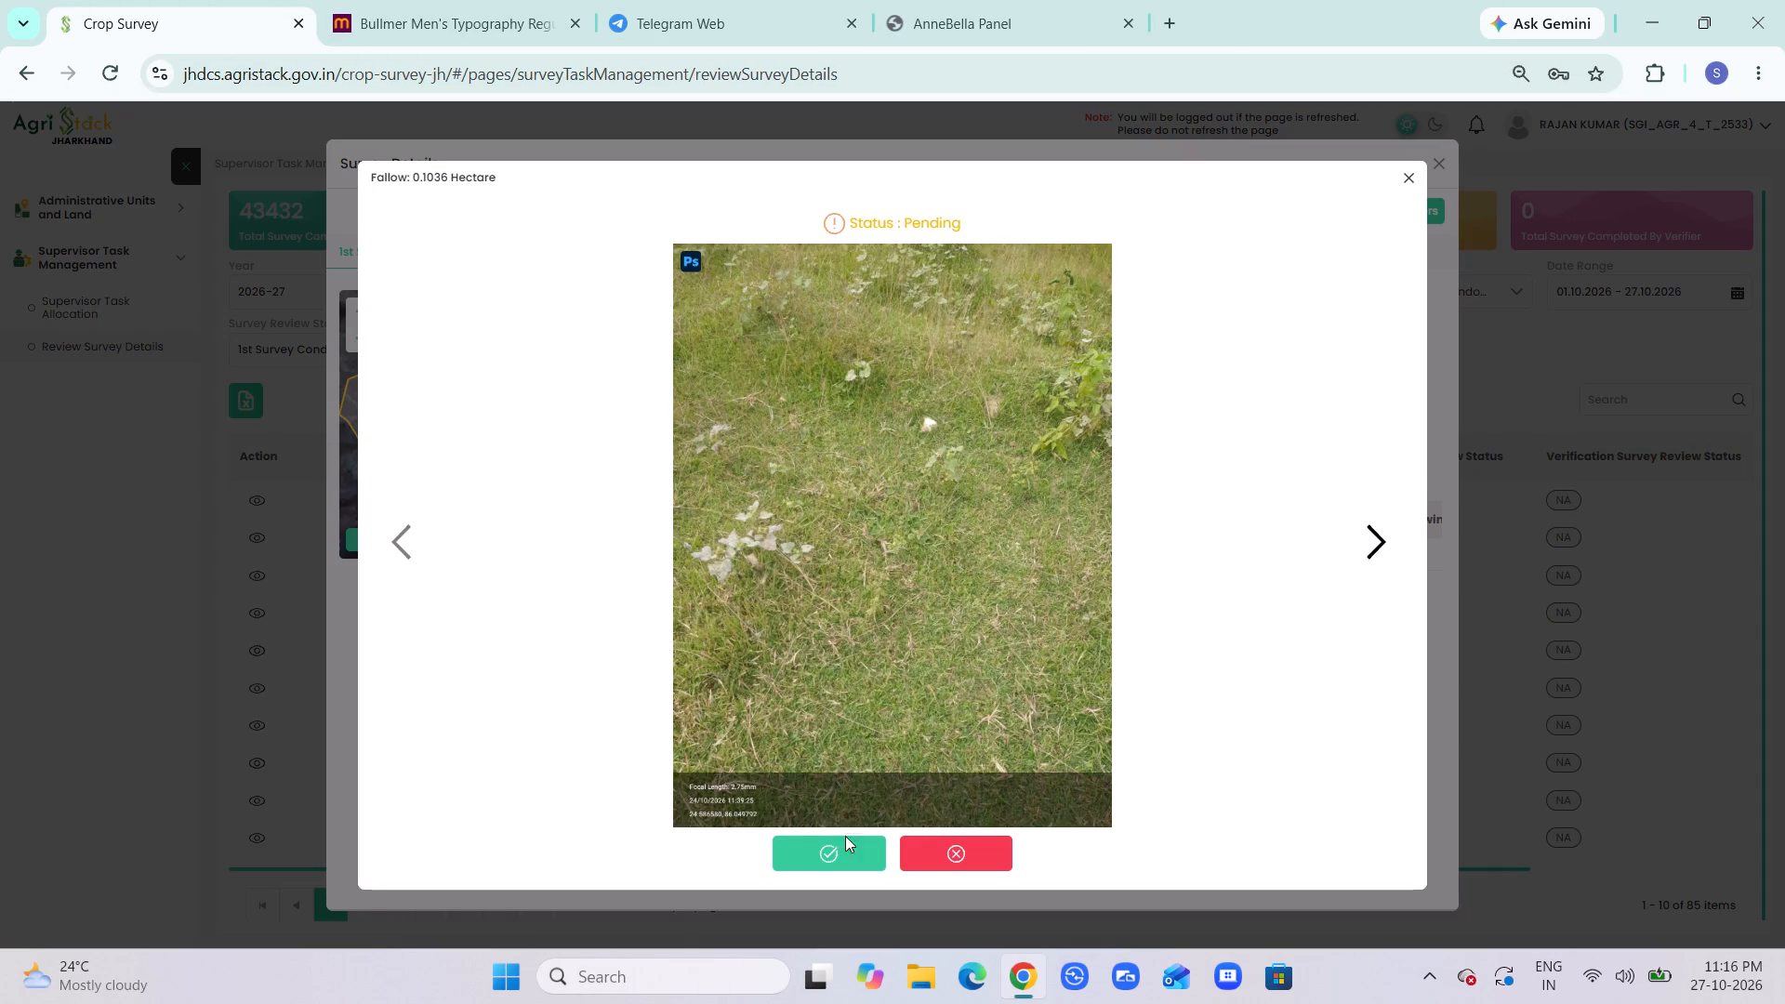
{"action": "left_click", "coordinate": [846, 842]}
{"action": "left_click_drag", "start_coordinate": [1015, 667], "coordinate": [994, 701]}
{"action": "left_click_drag", "start_coordinate": [1021, 751], "coordinate": [980, 814]}
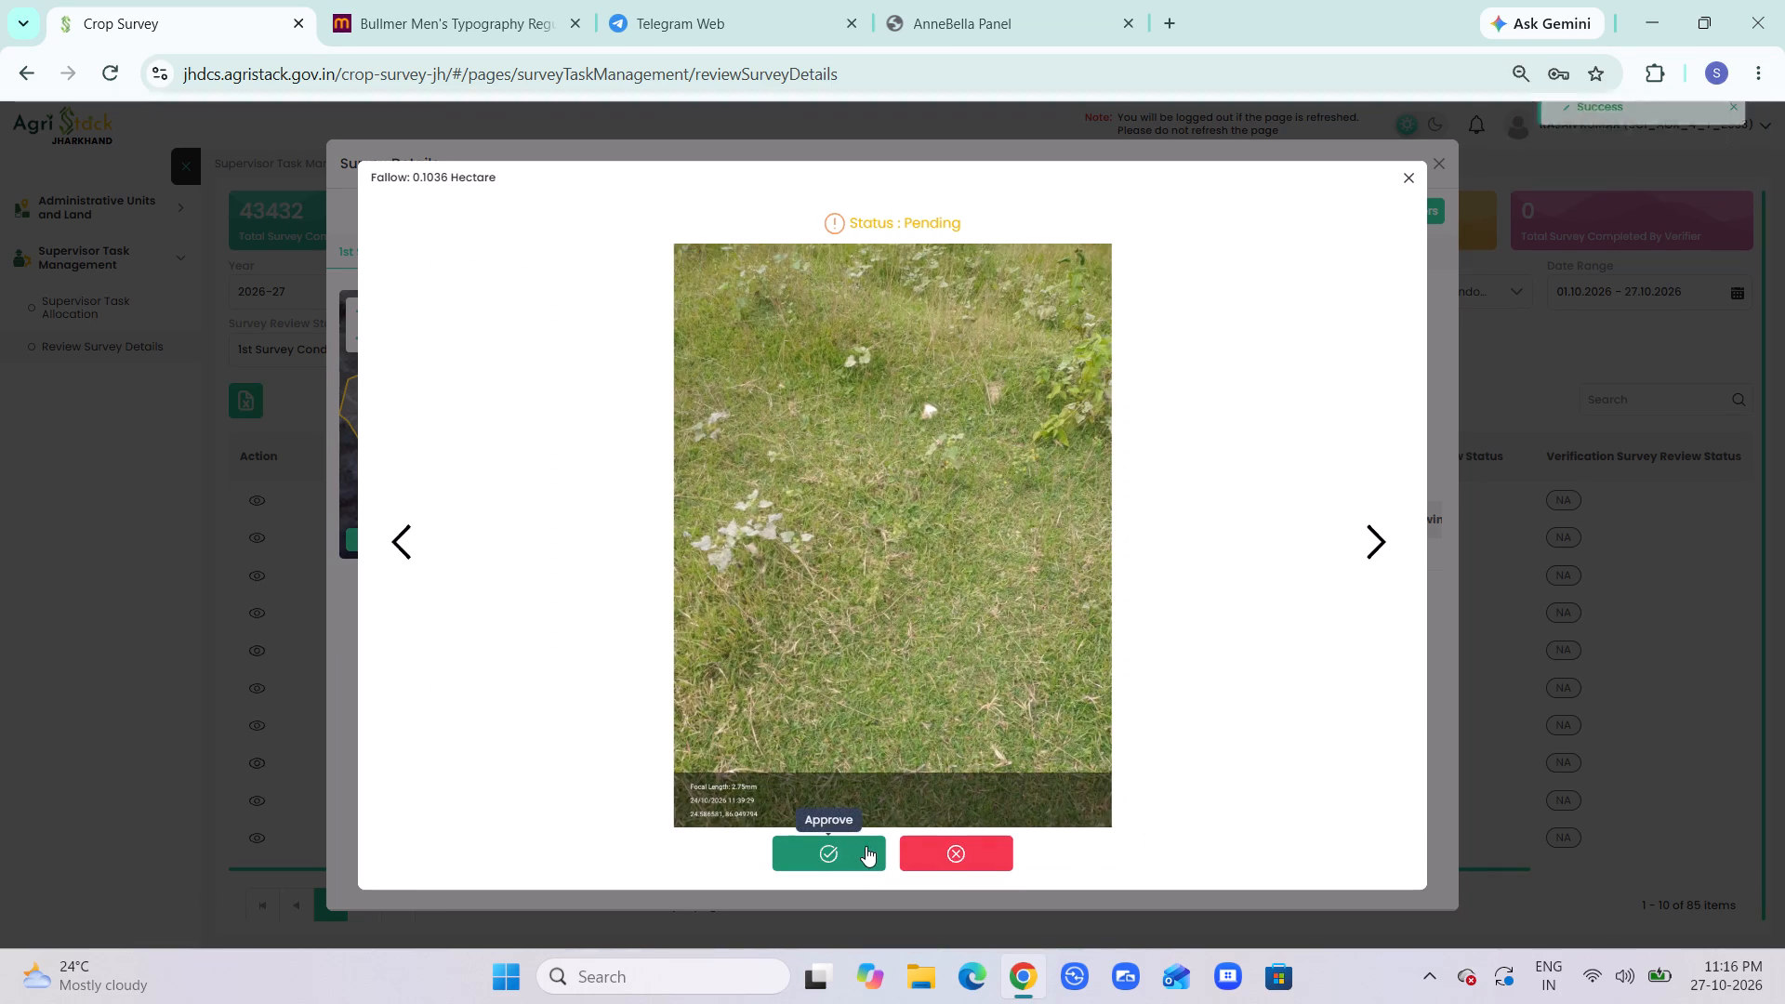
{"action": "left_click", "coordinate": [866, 847]}
{"action": "left_click_drag", "start_coordinate": [1062, 622], "coordinate": [826, 726]}
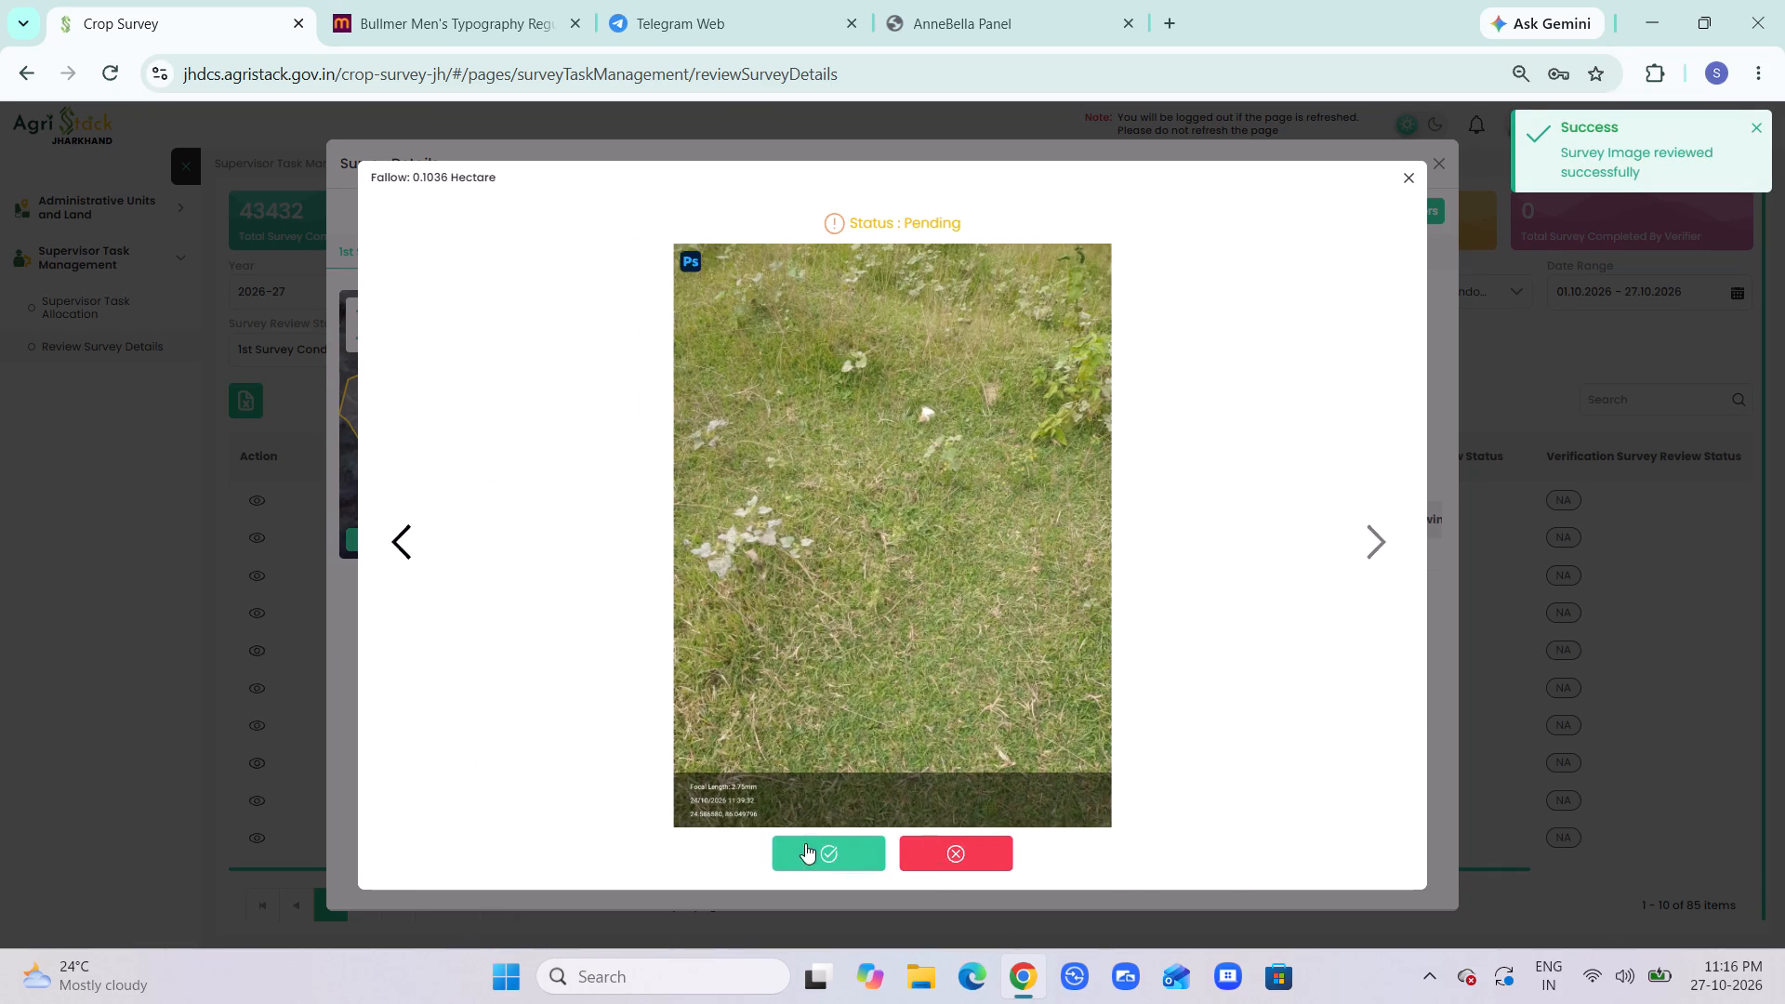
{"action": "left_click", "coordinate": [846, 850]}
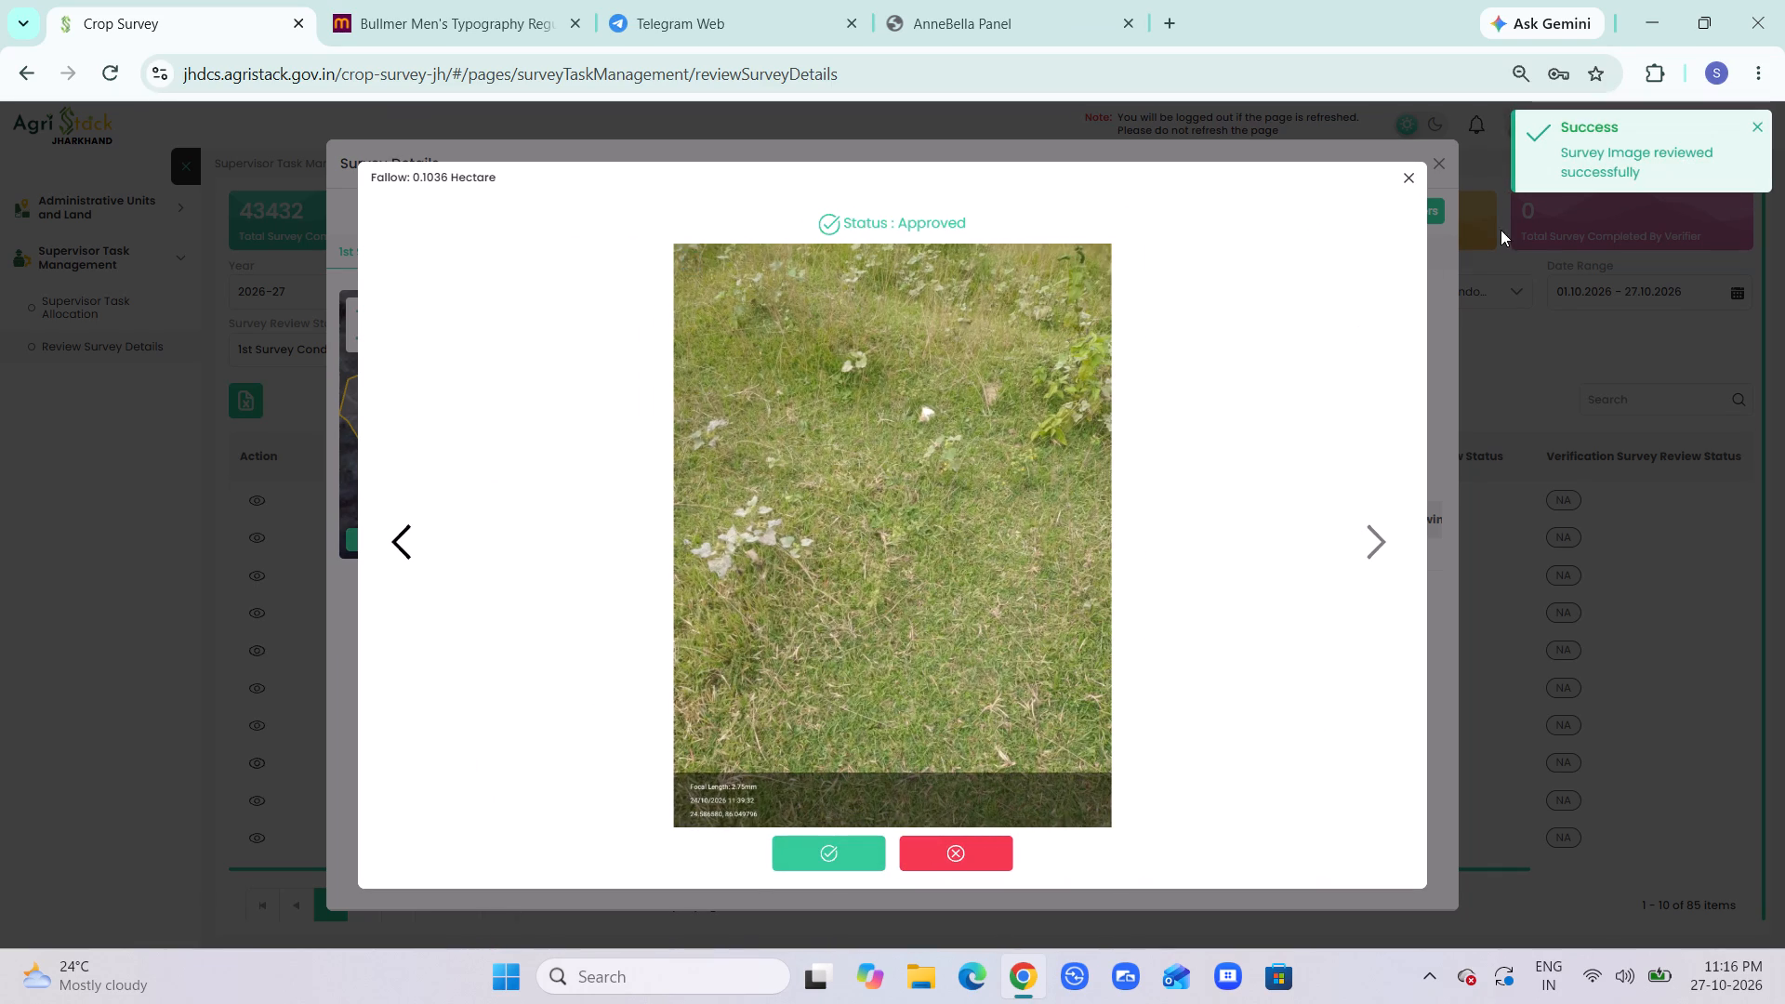
{"action": "left_click", "coordinate": [1408, 173]}
Mark the 1st survey of survey number 82 as Approve, save the review and close its details.
{"action": "left_click", "coordinate": [740, 609]}
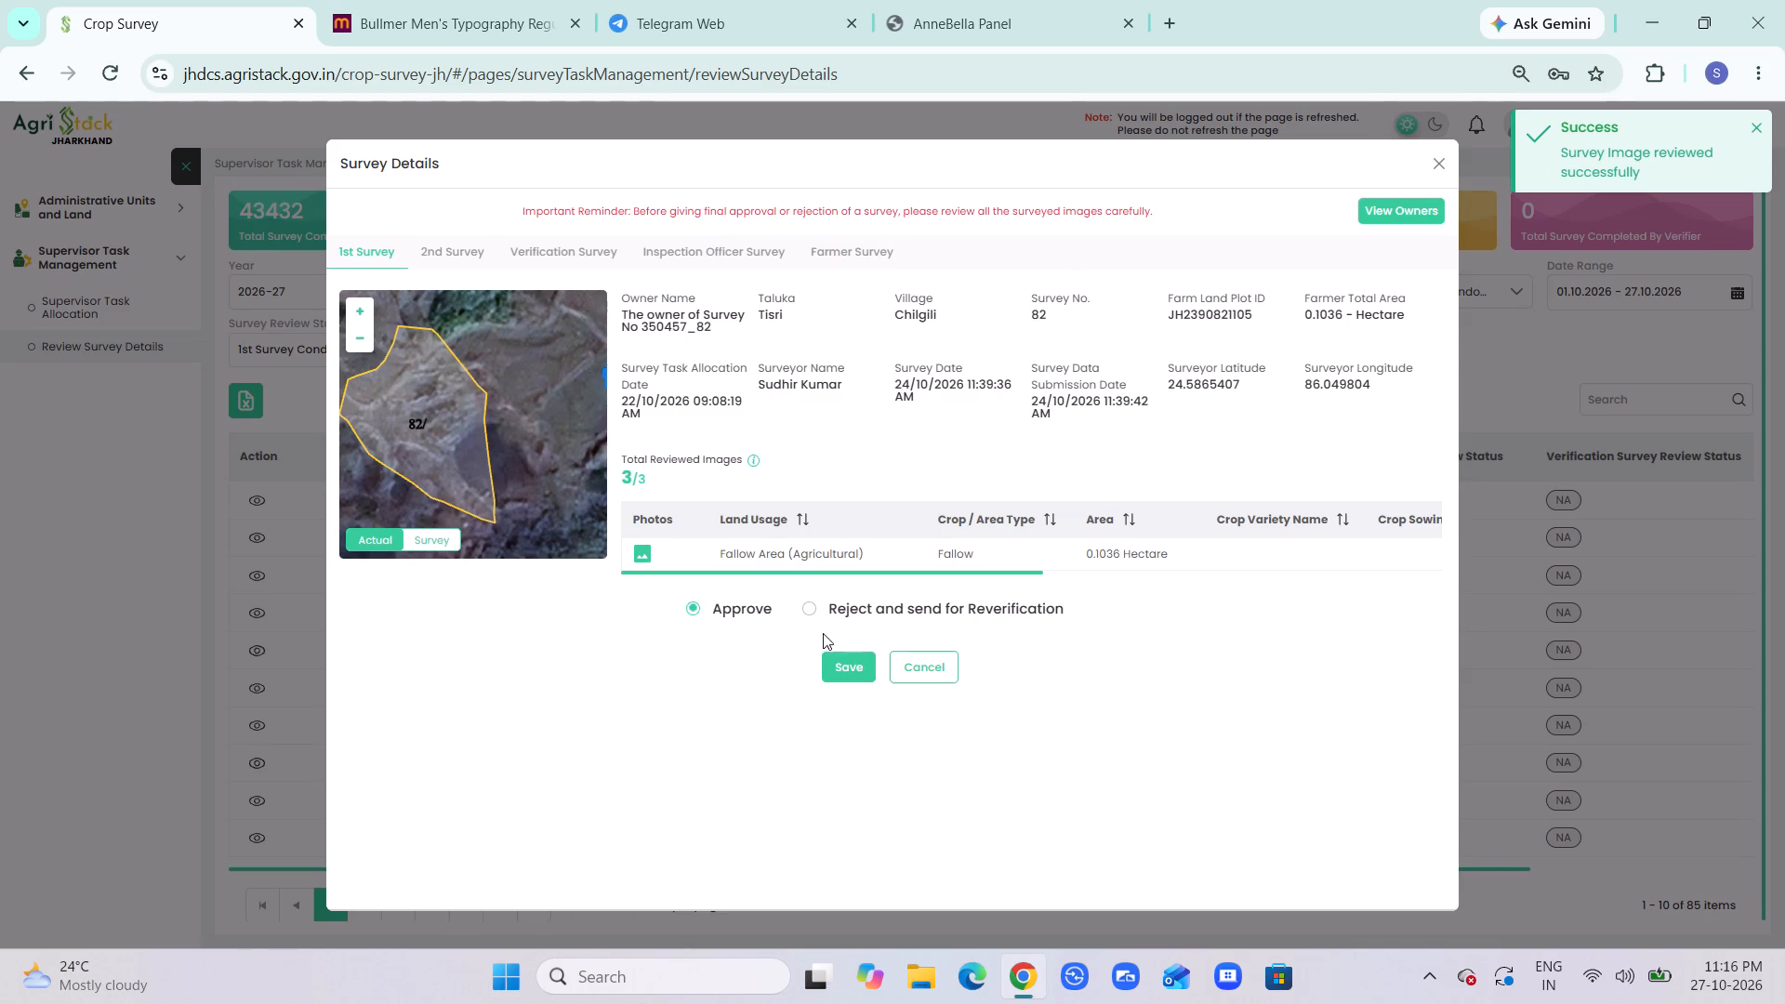
{"action": "left_click", "coordinate": [844, 663]}
{"action": "left_click", "coordinate": [892, 575]}
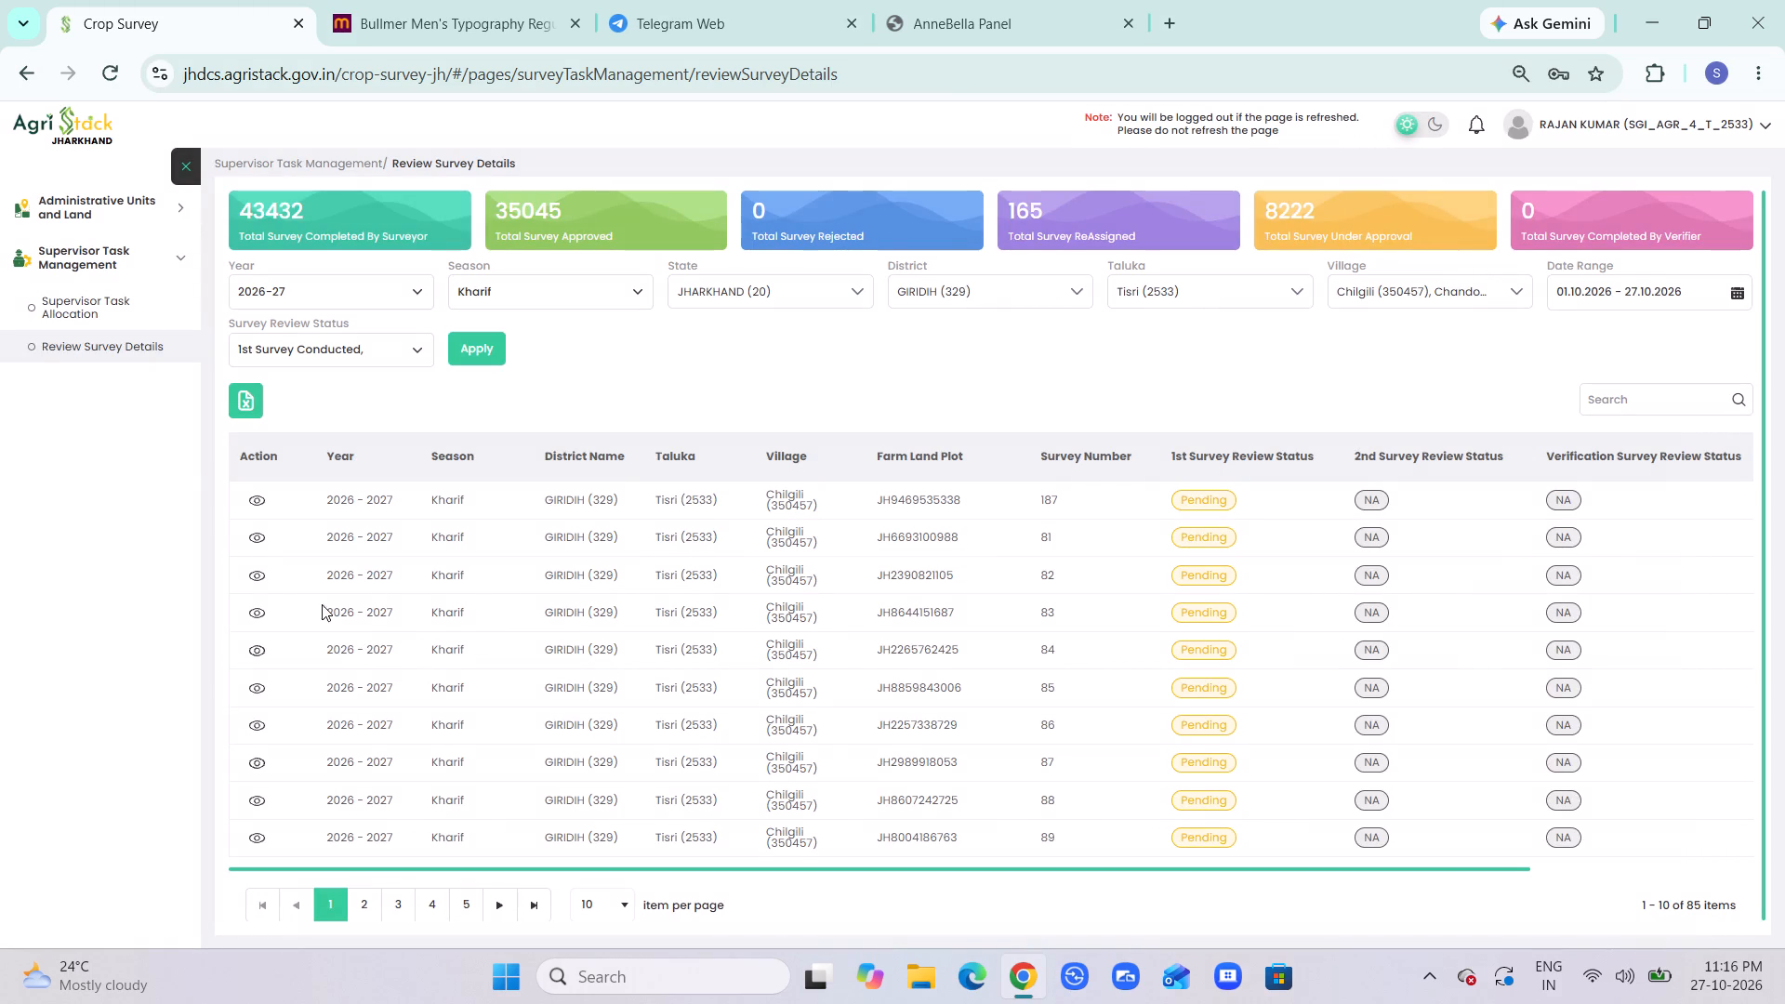
Check the review state in the details of survey numbers 82 and 83, closing each one again.
{"action": "left_click", "coordinate": [254, 574]}
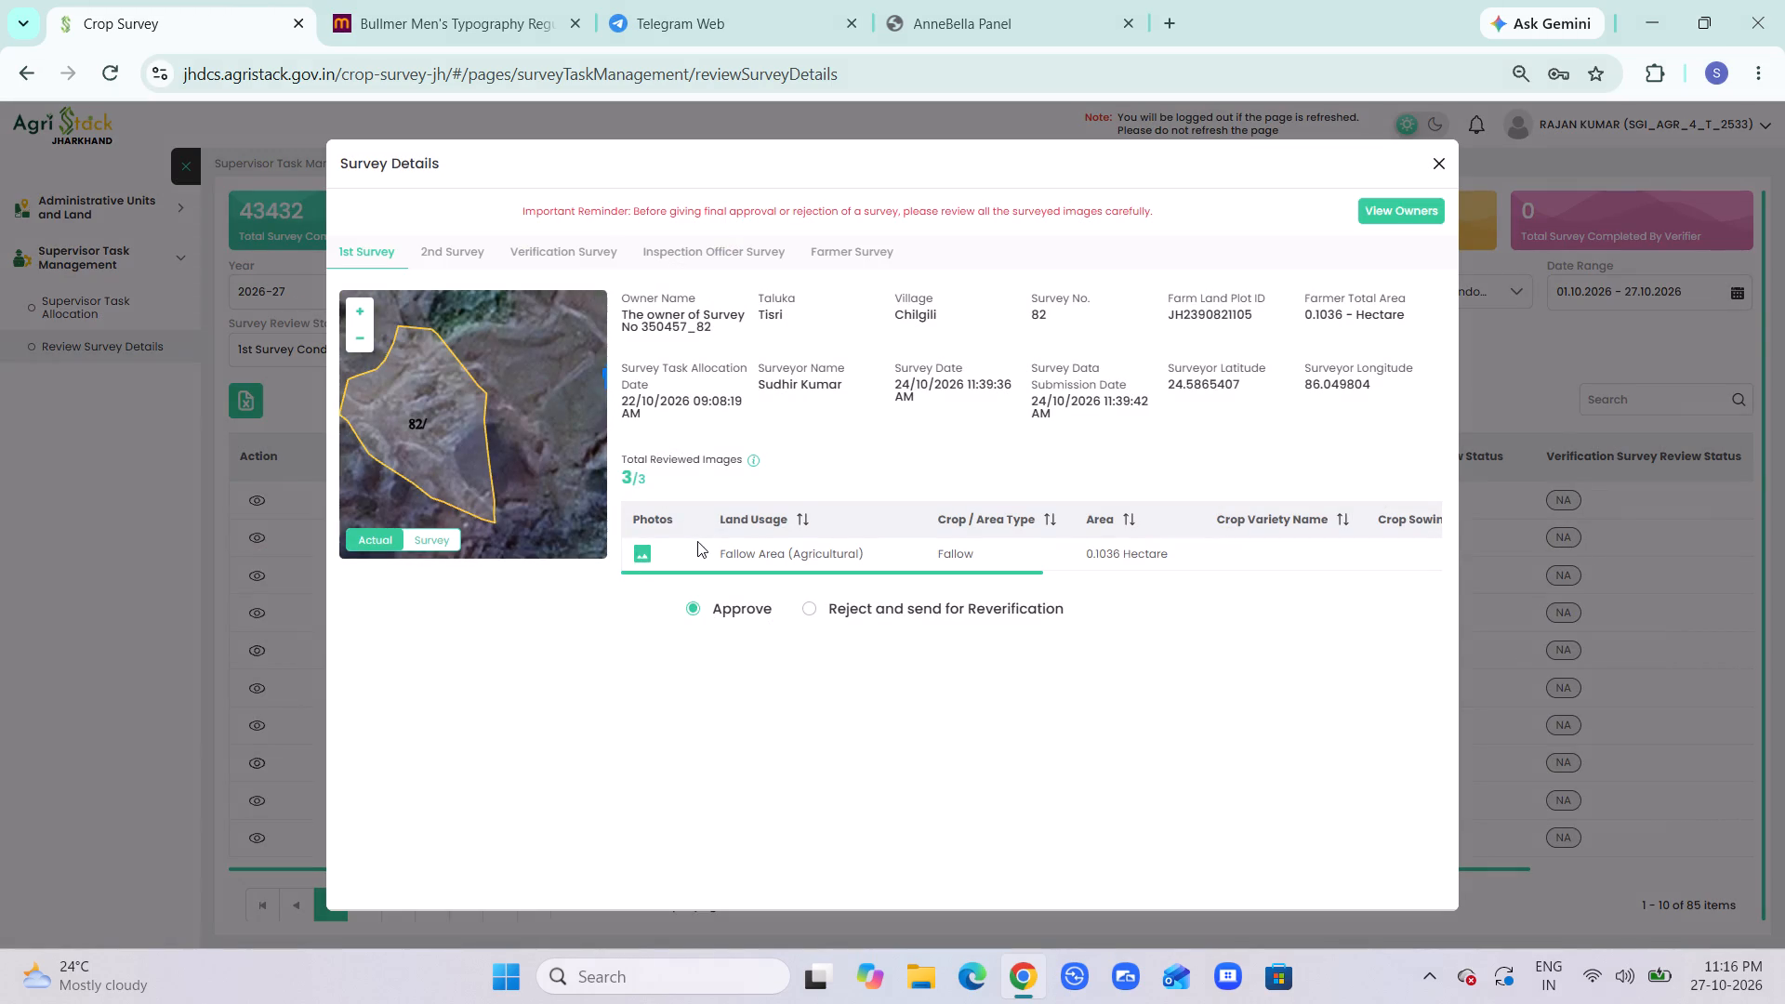
{"action": "left_click", "coordinate": [1441, 159]}
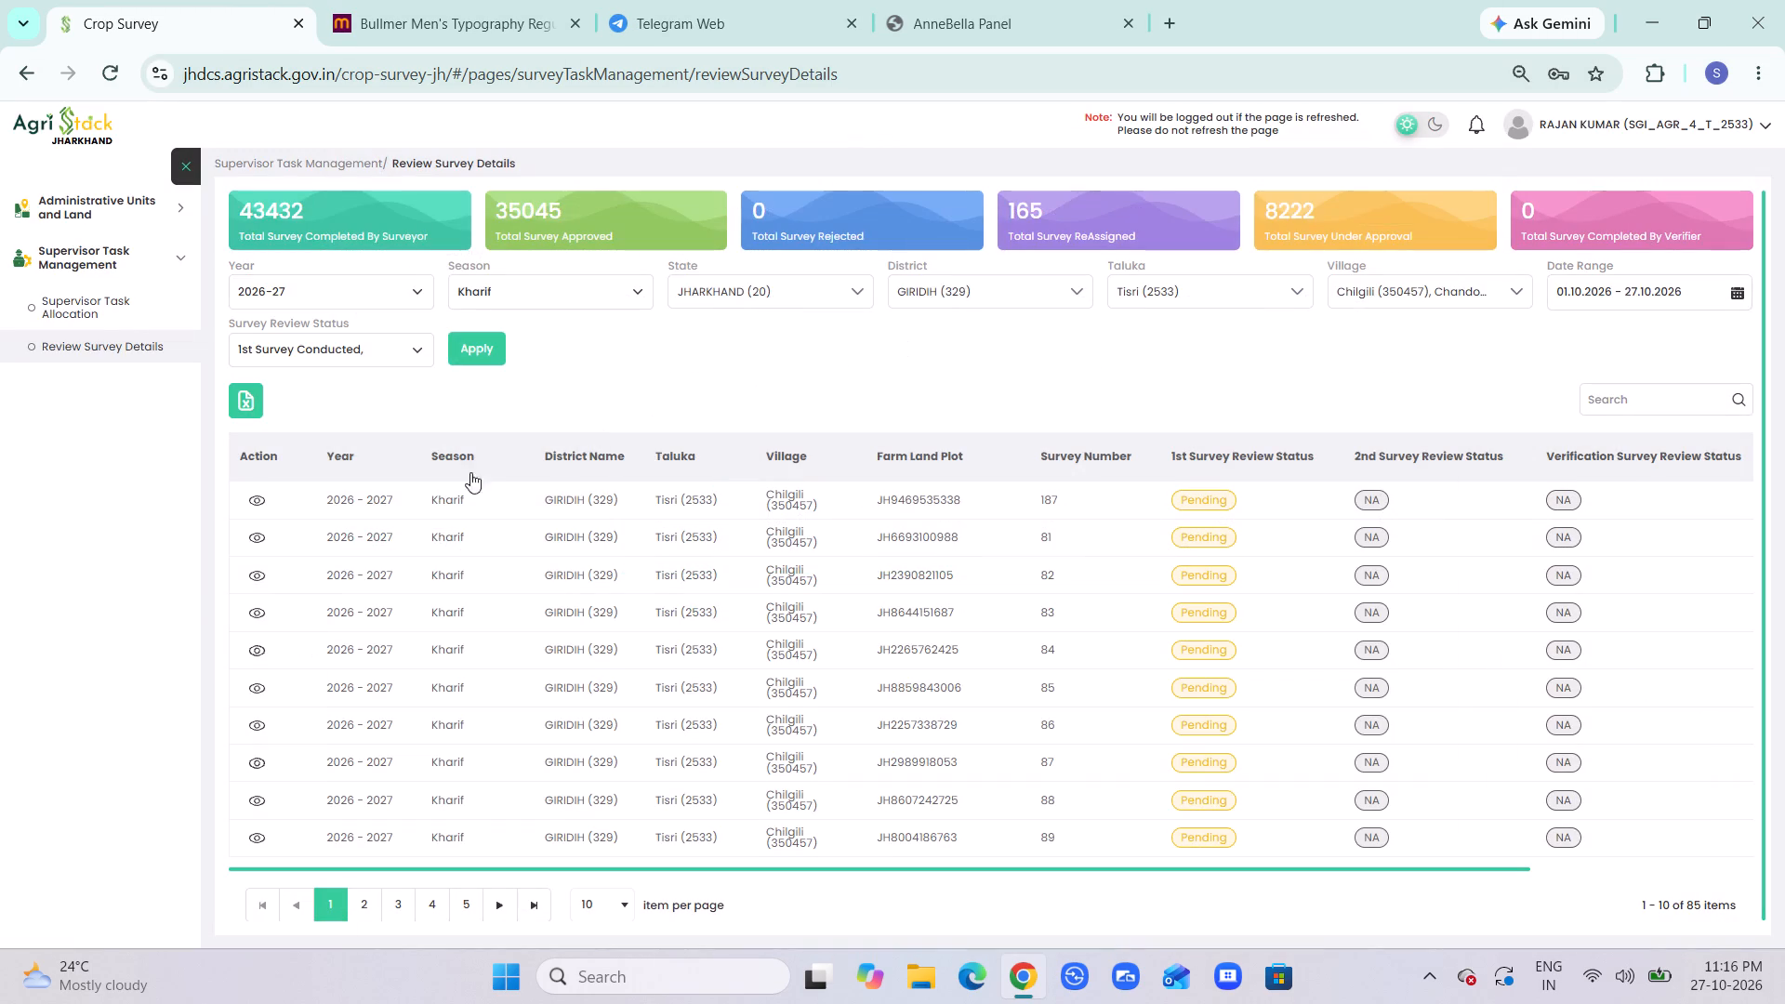
{"action": "left_click", "coordinate": [260, 614]}
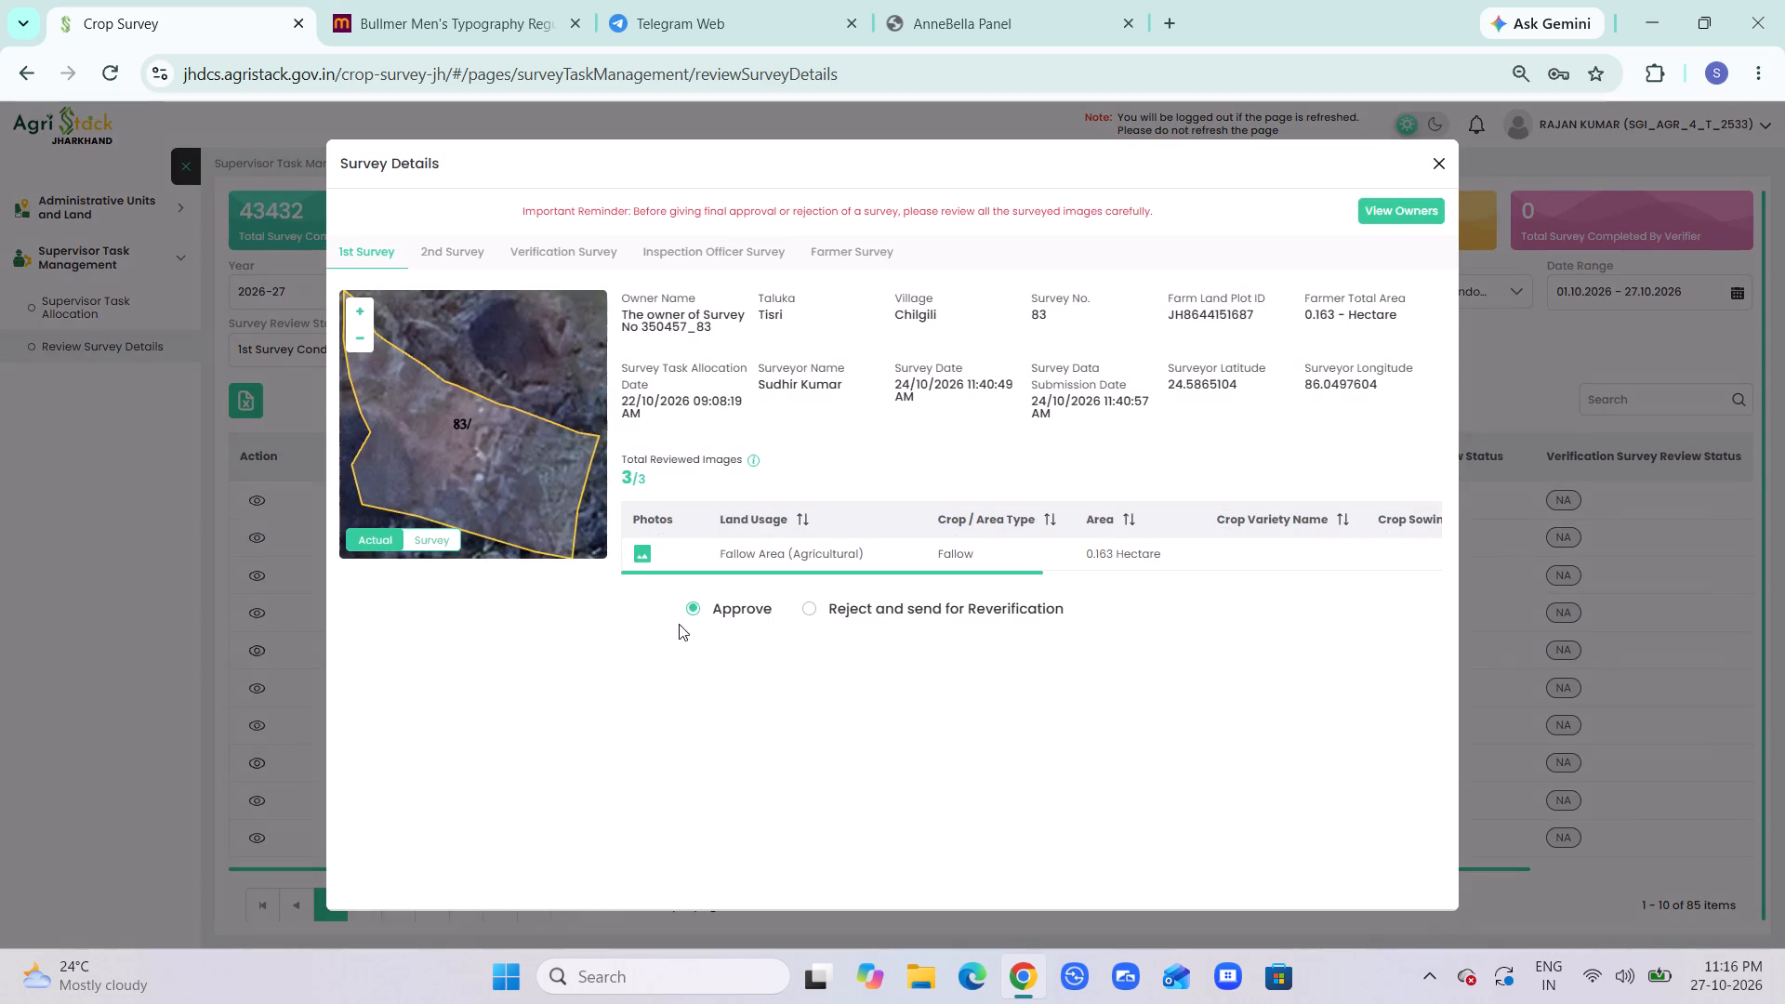
{"action": "left_click", "coordinate": [1444, 152]}
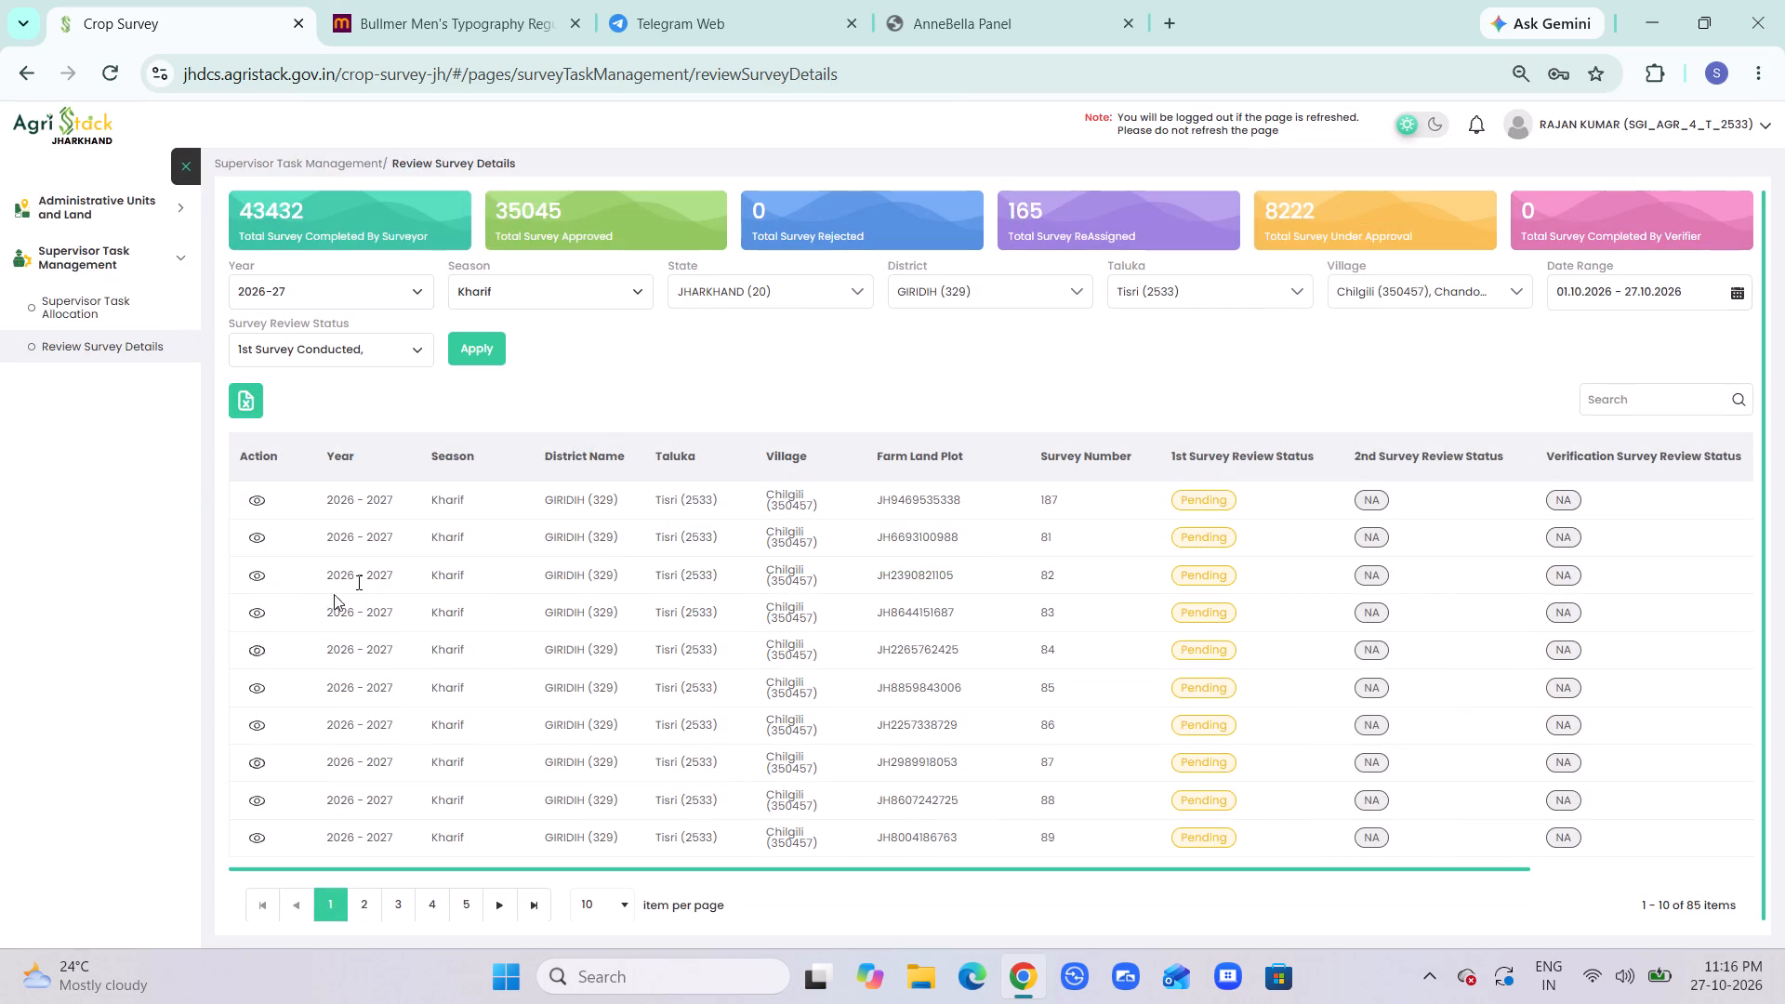
Open survey number 84 in Chilgili and approve all three of its non-agricultural Other NA uses images.
{"action": "left_click", "coordinate": [249, 645]}
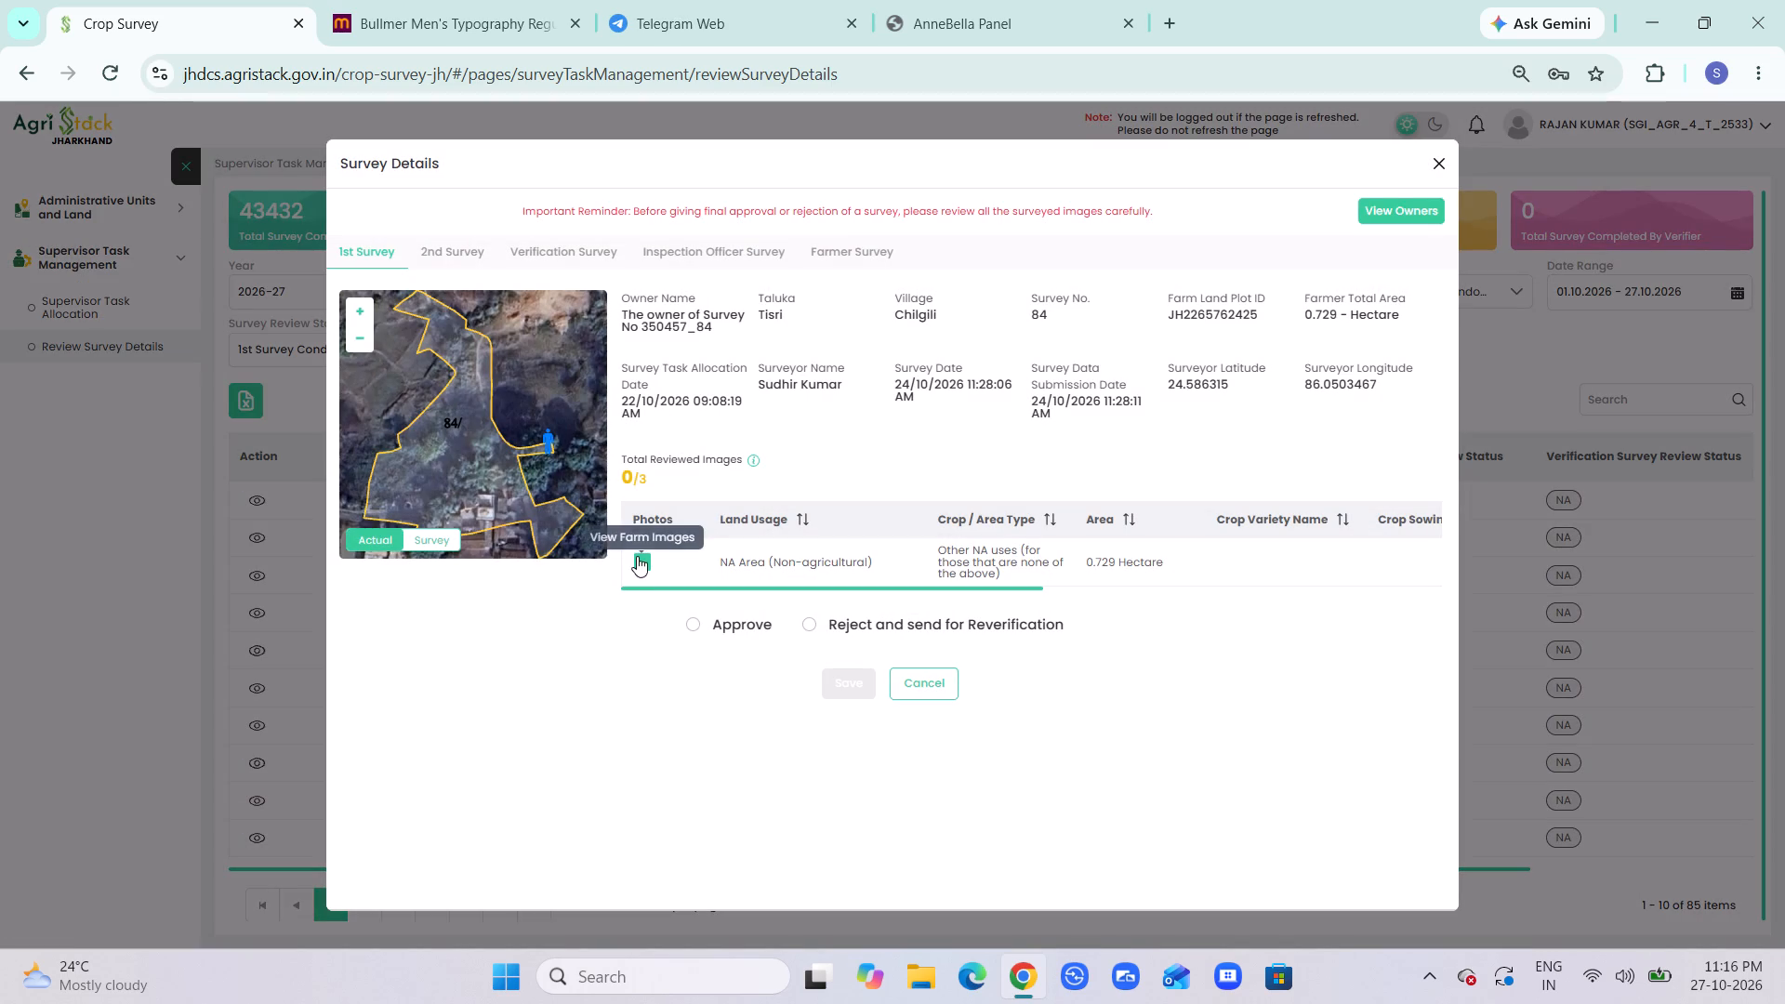
{"action": "left_click", "coordinate": [637, 556]}
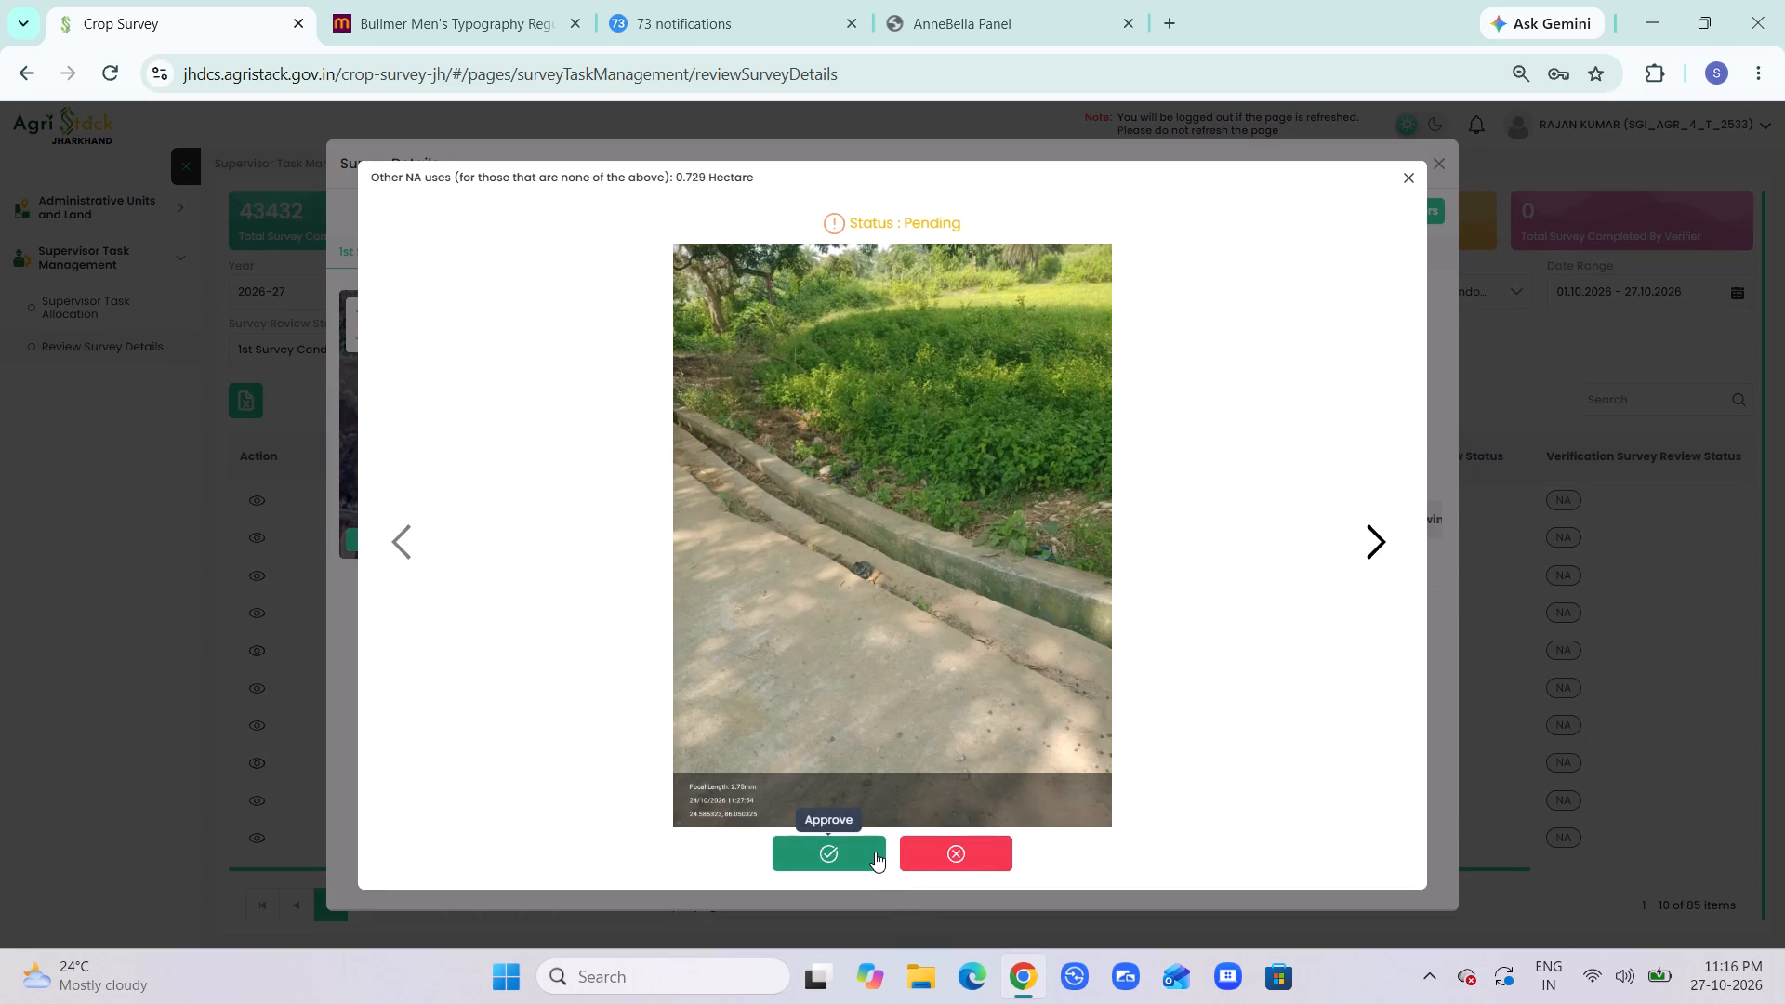
{"action": "left_click", "coordinate": [875, 852]}
{"action": "left_click_drag", "start_coordinate": [945, 709], "coordinate": [876, 725]}
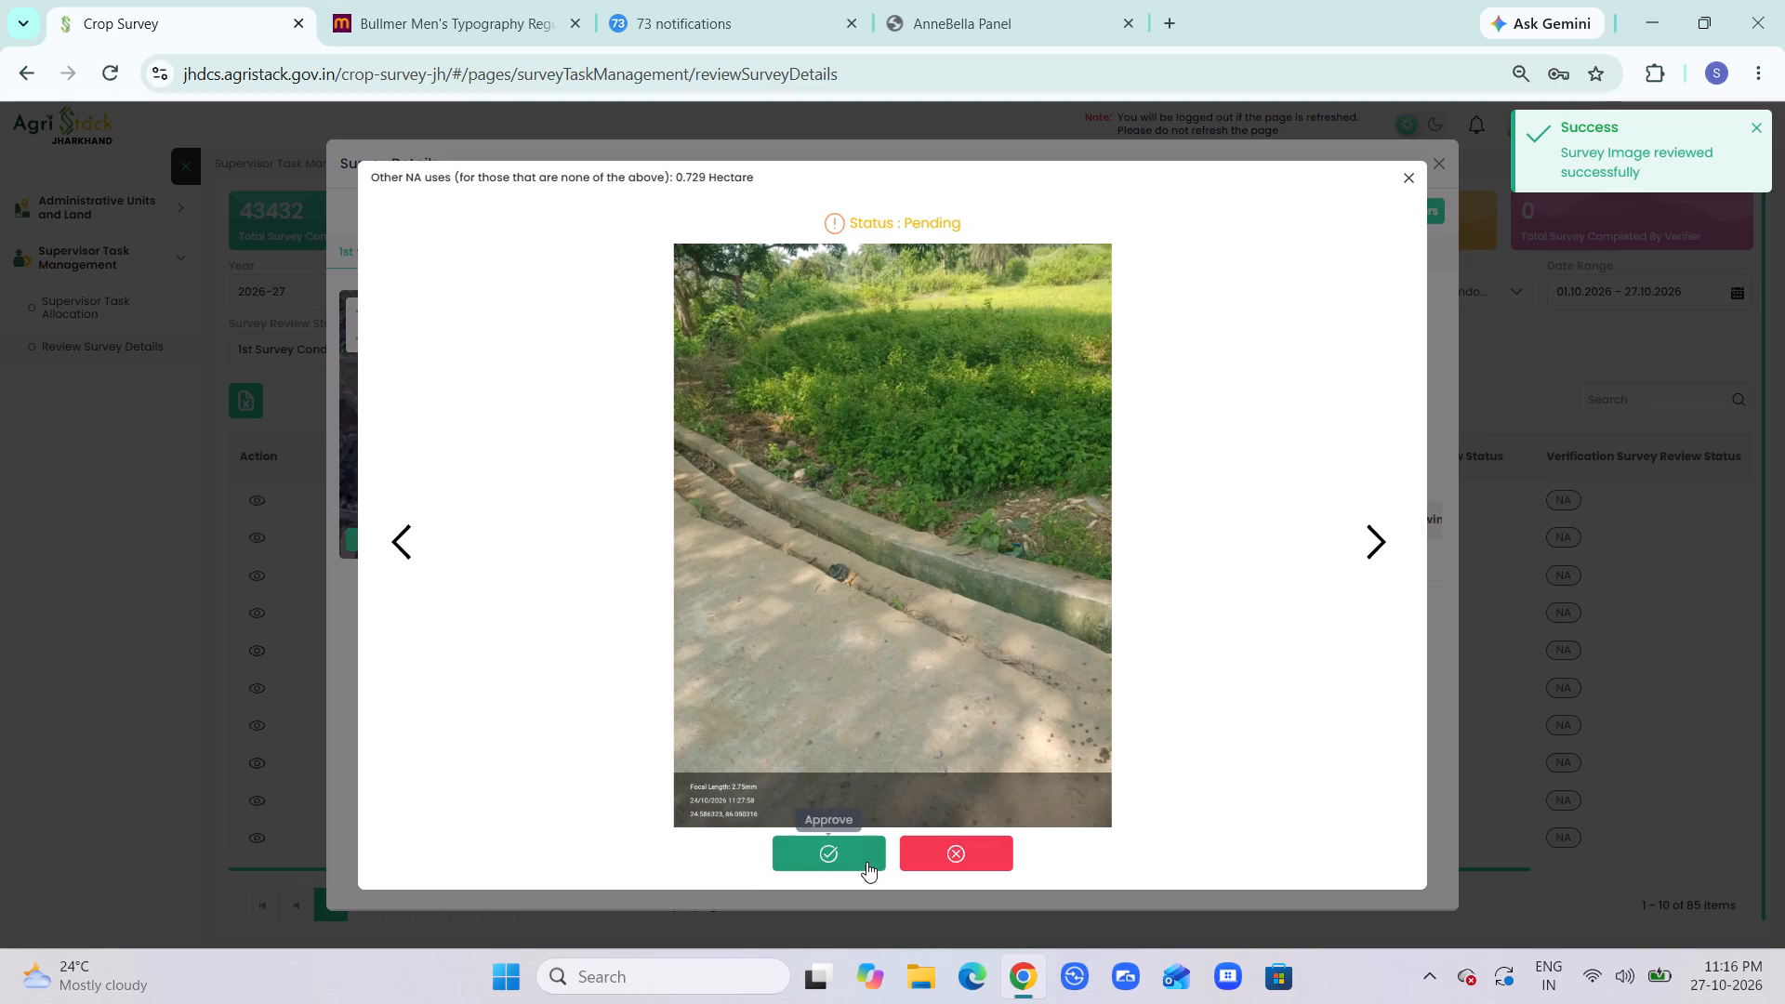
{"action": "left_click", "coordinate": [867, 849]}
{"action": "left_click_drag", "start_coordinate": [1091, 686], "coordinate": [981, 717]}
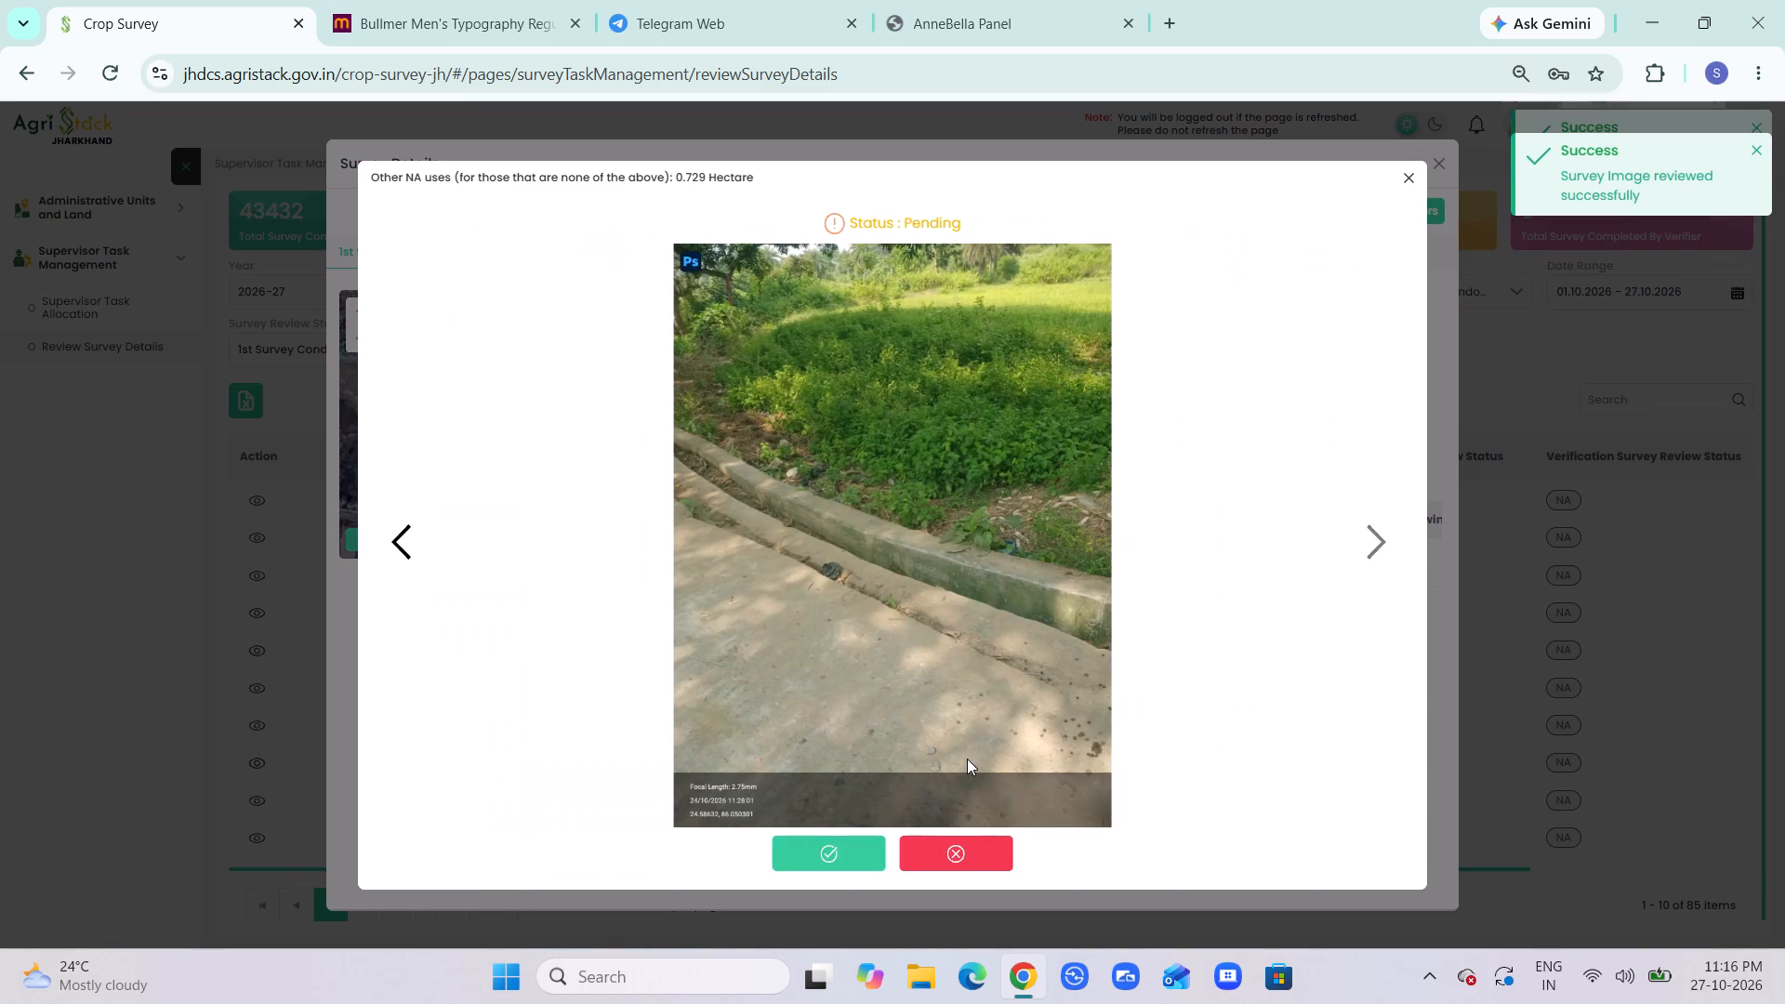
{"action": "left_click", "coordinate": [848, 851]}
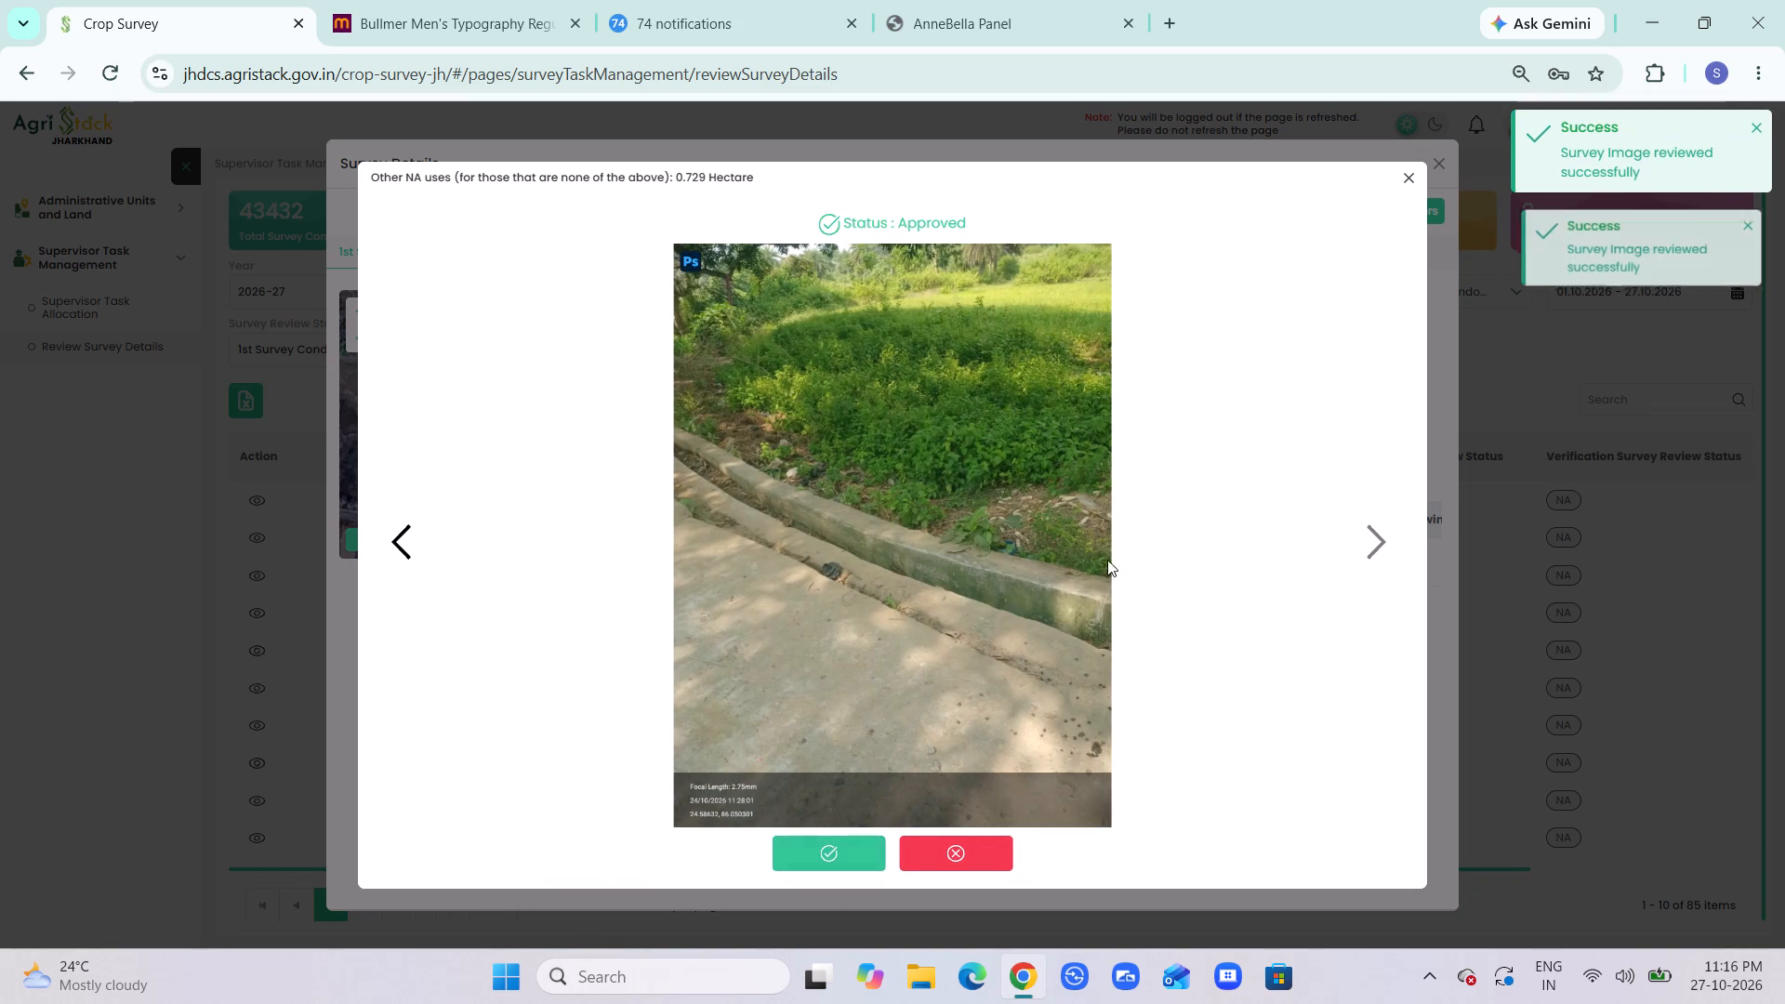
{"action": "left_click", "coordinate": [1410, 170]}
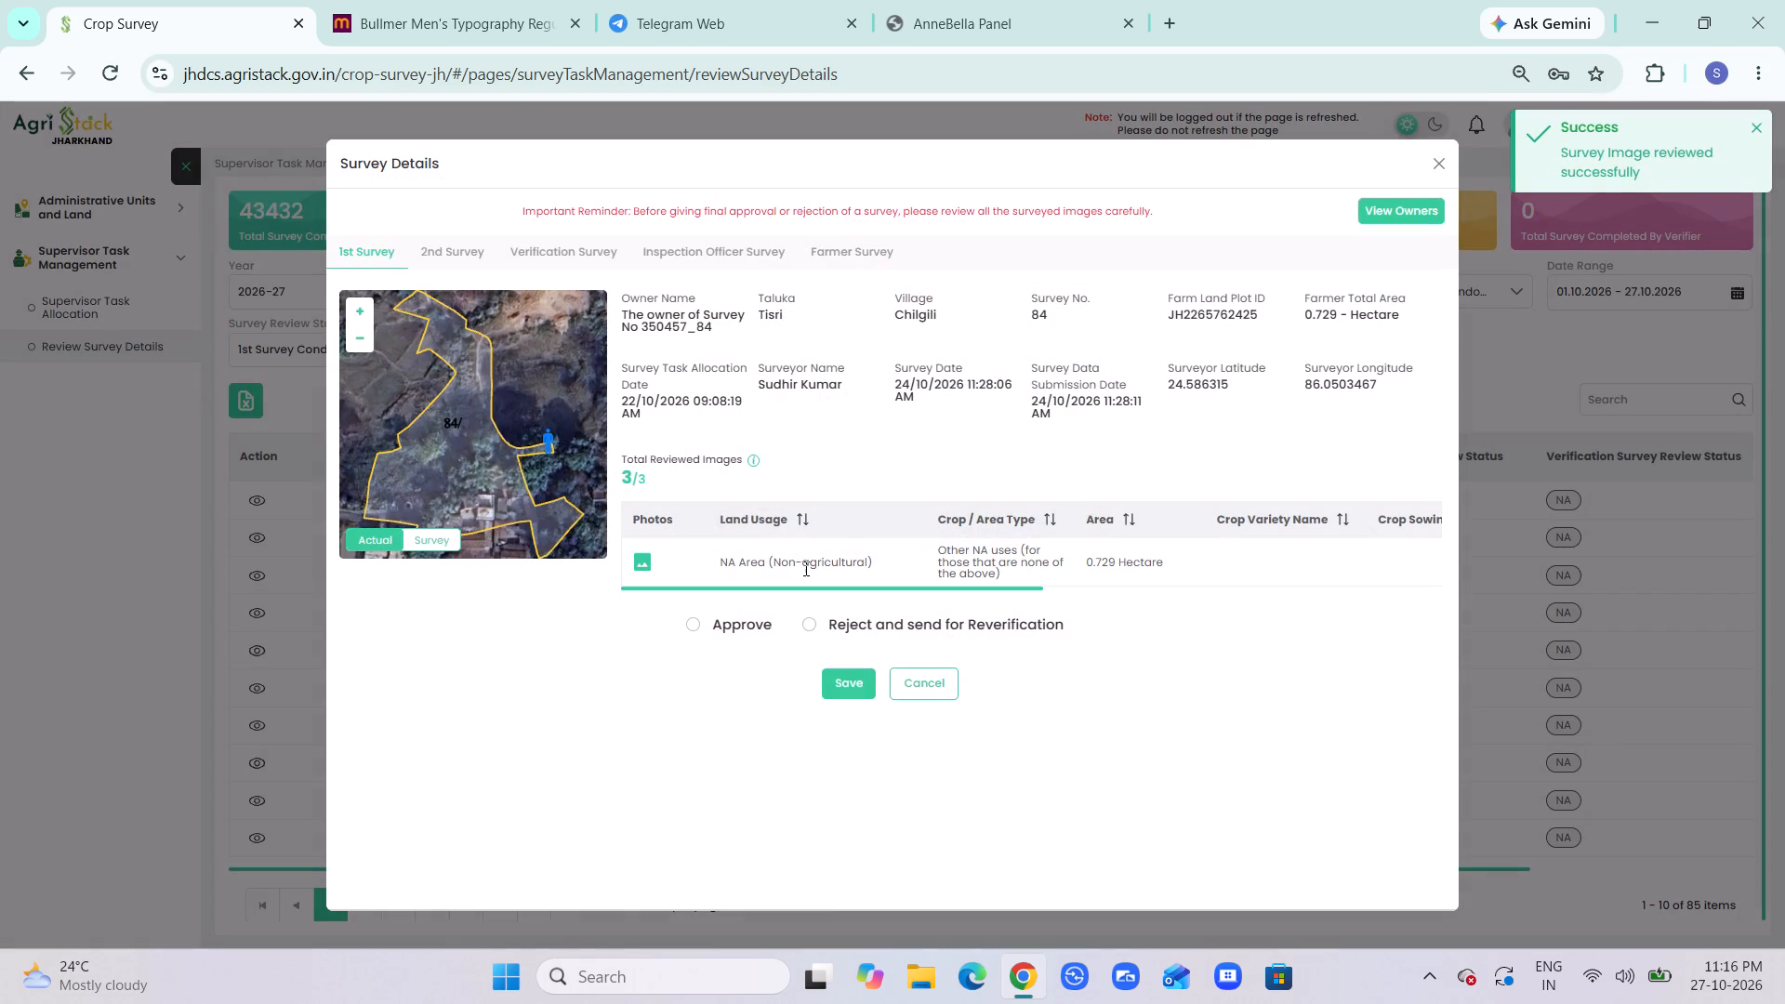
Mark the 1st survey of survey number 84 as Approve, save the review and close its details.
{"action": "left_click", "coordinate": [731, 621]}
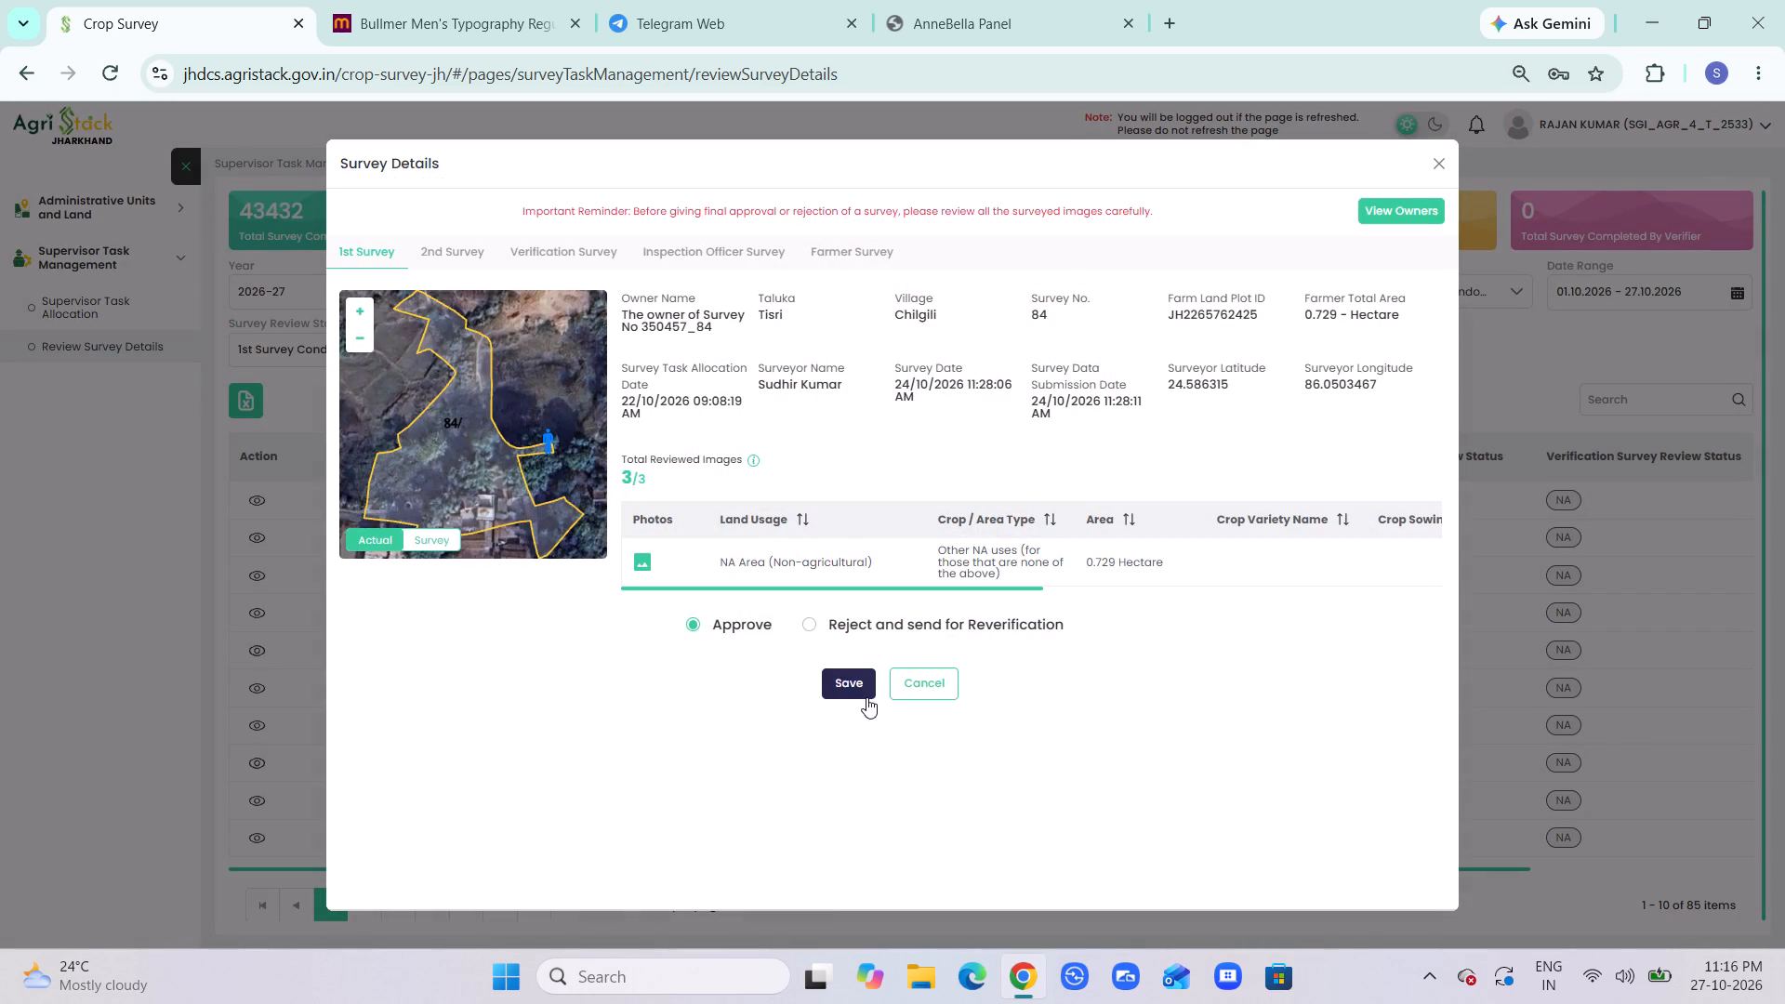
{"action": "left_click", "coordinate": [859, 684]}
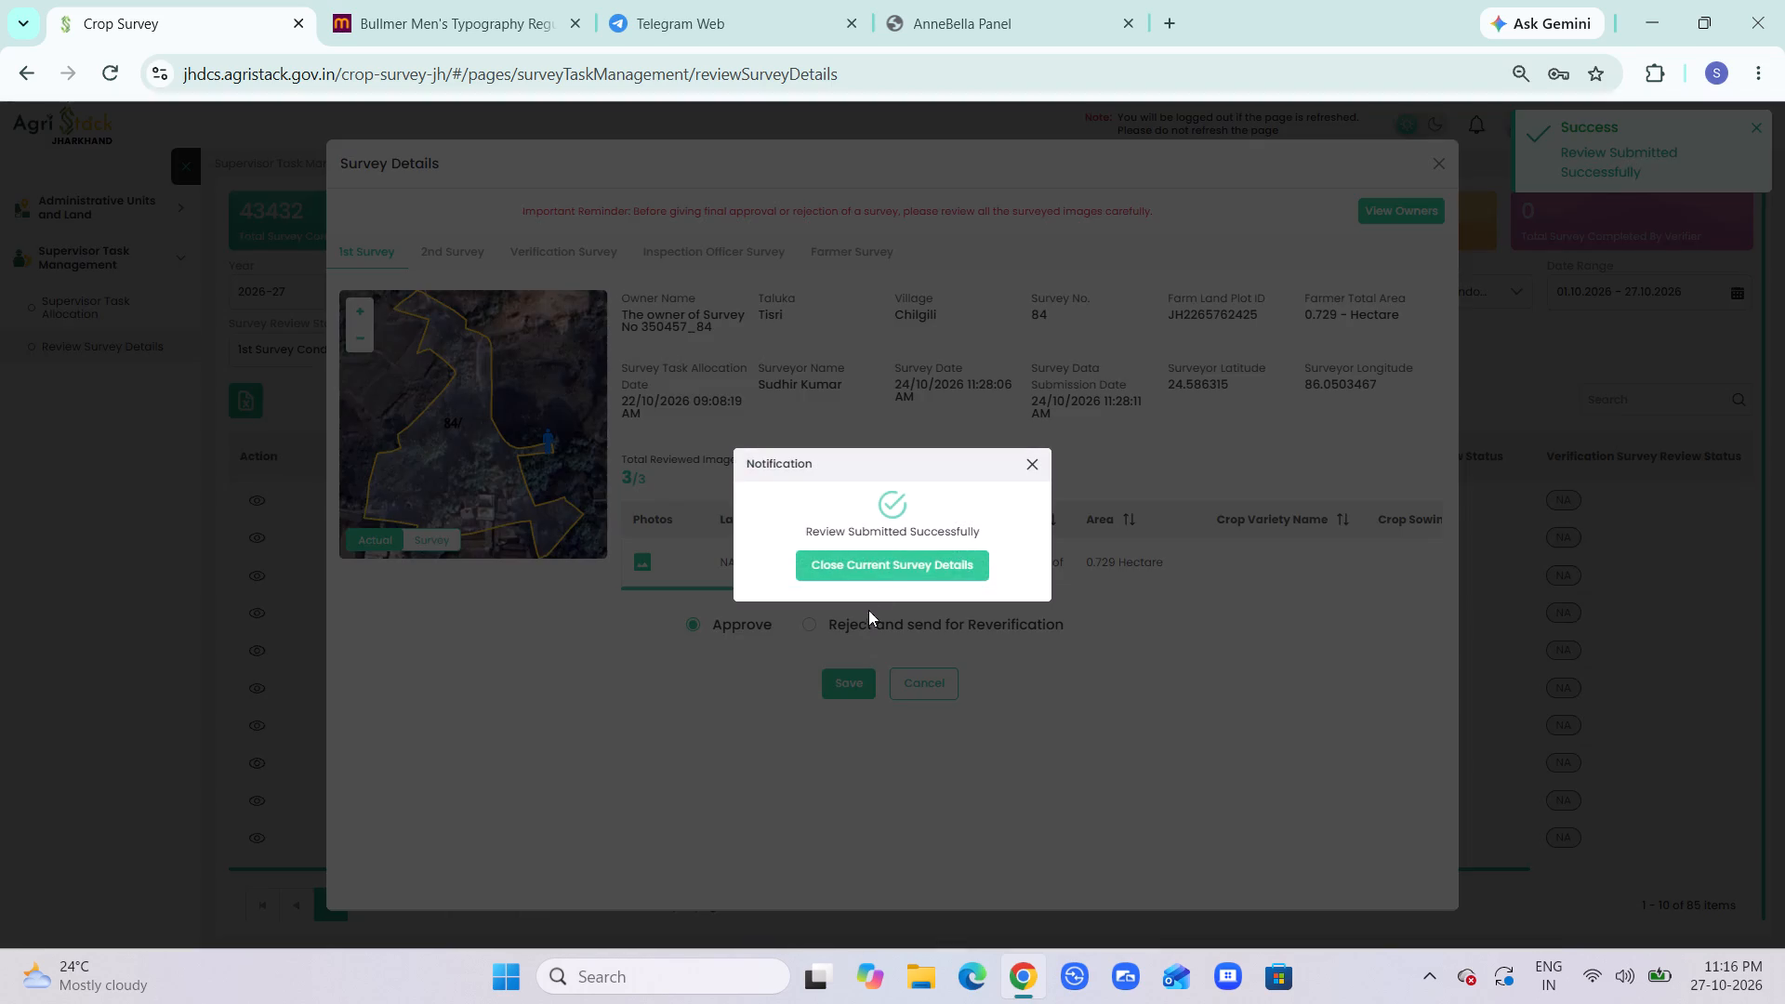
{"action": "left_click", "coordinate": [887, 570]}
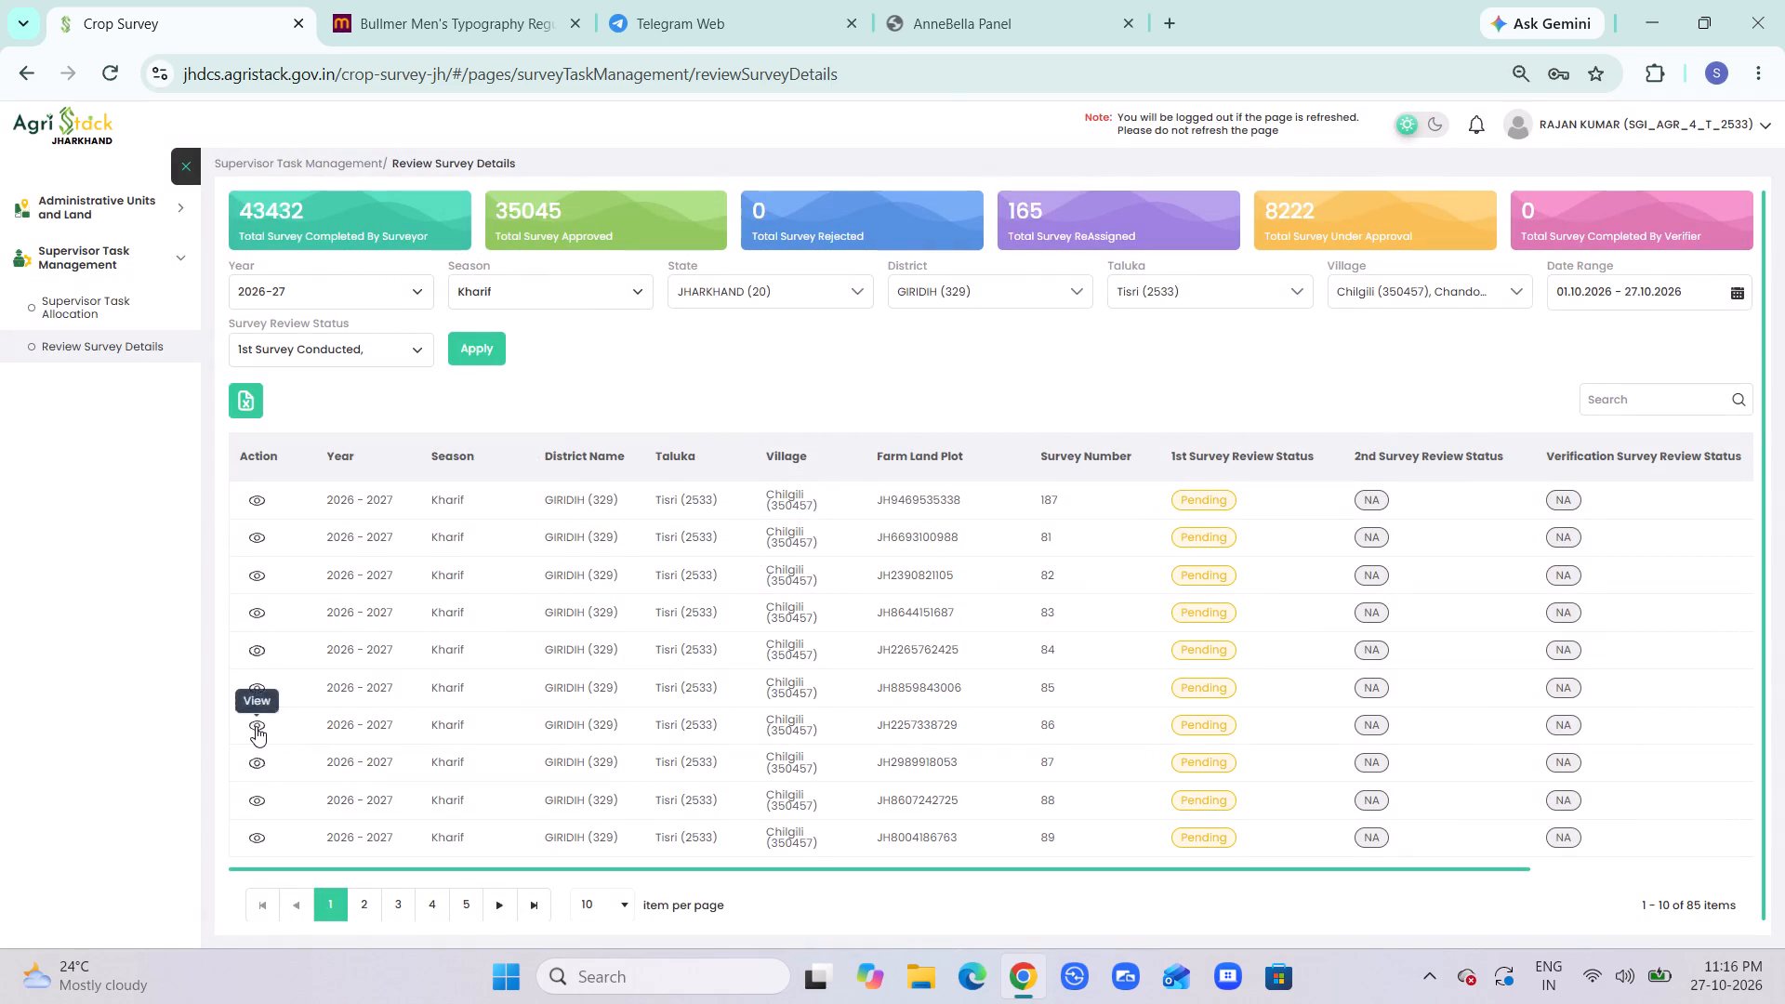
Check the review state in the details of survey number 84 and close them again.
{"action": "left_click", "coordinate": [259, 654]}
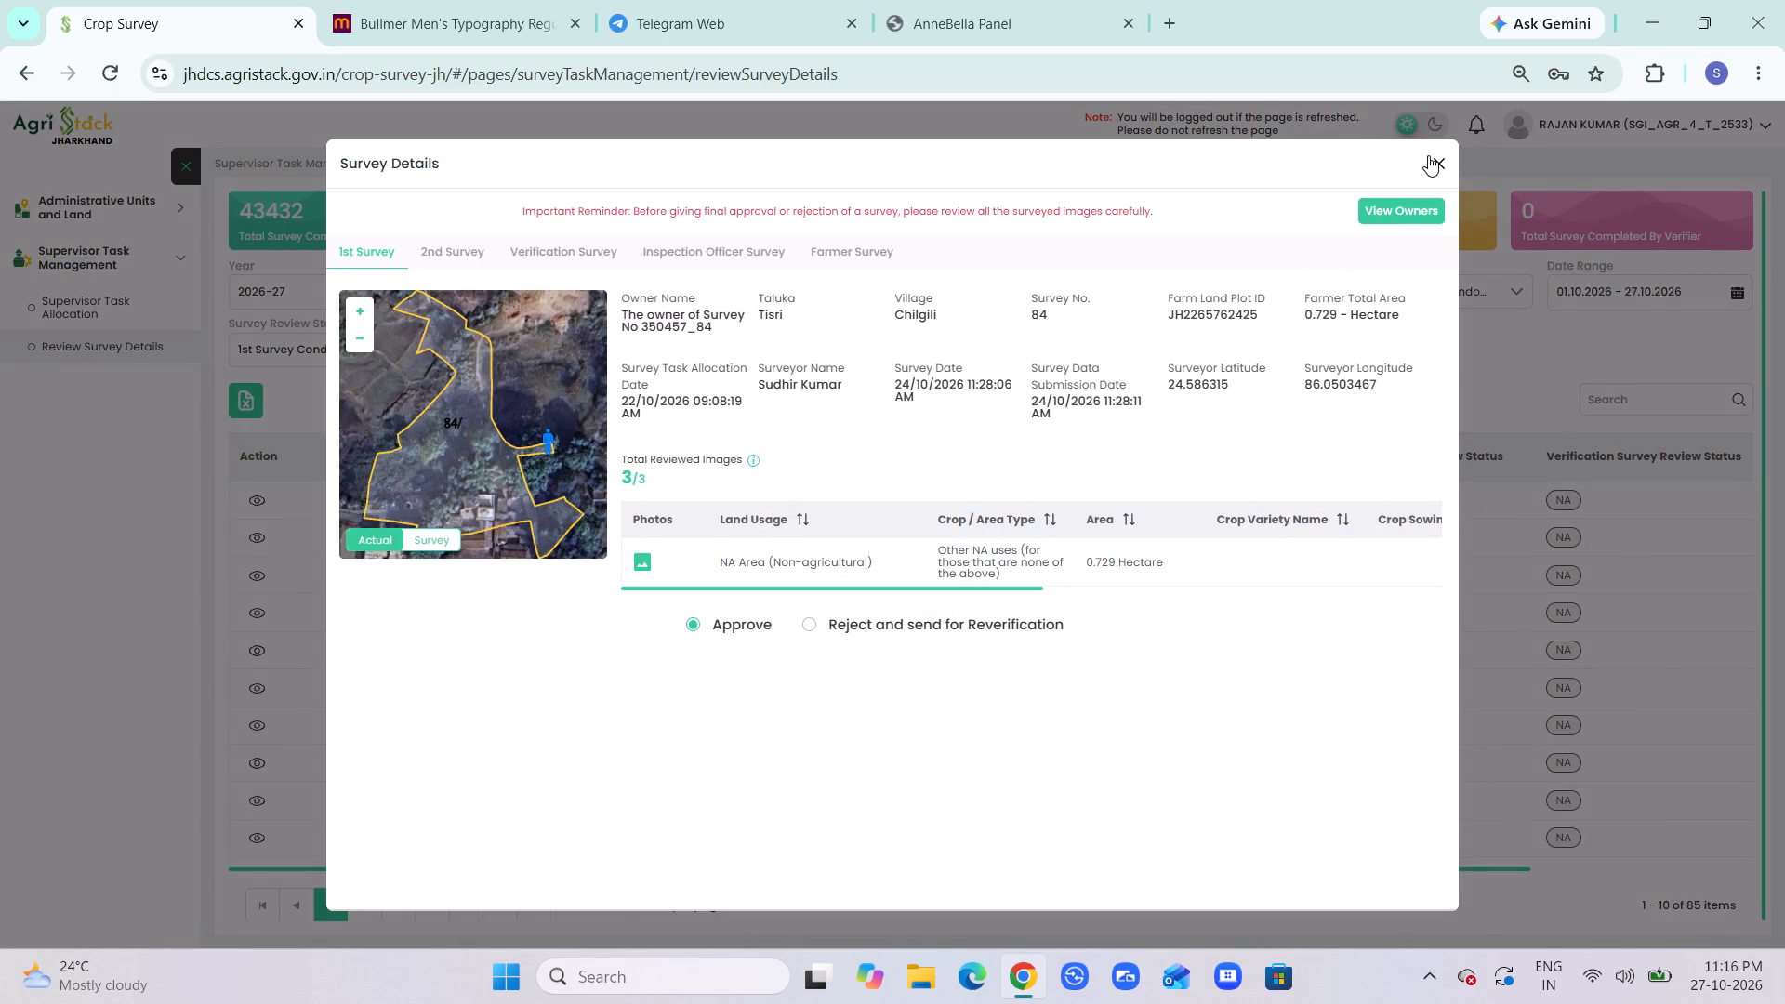
{"action": "left_click", "coordinate": [1439, 163]}
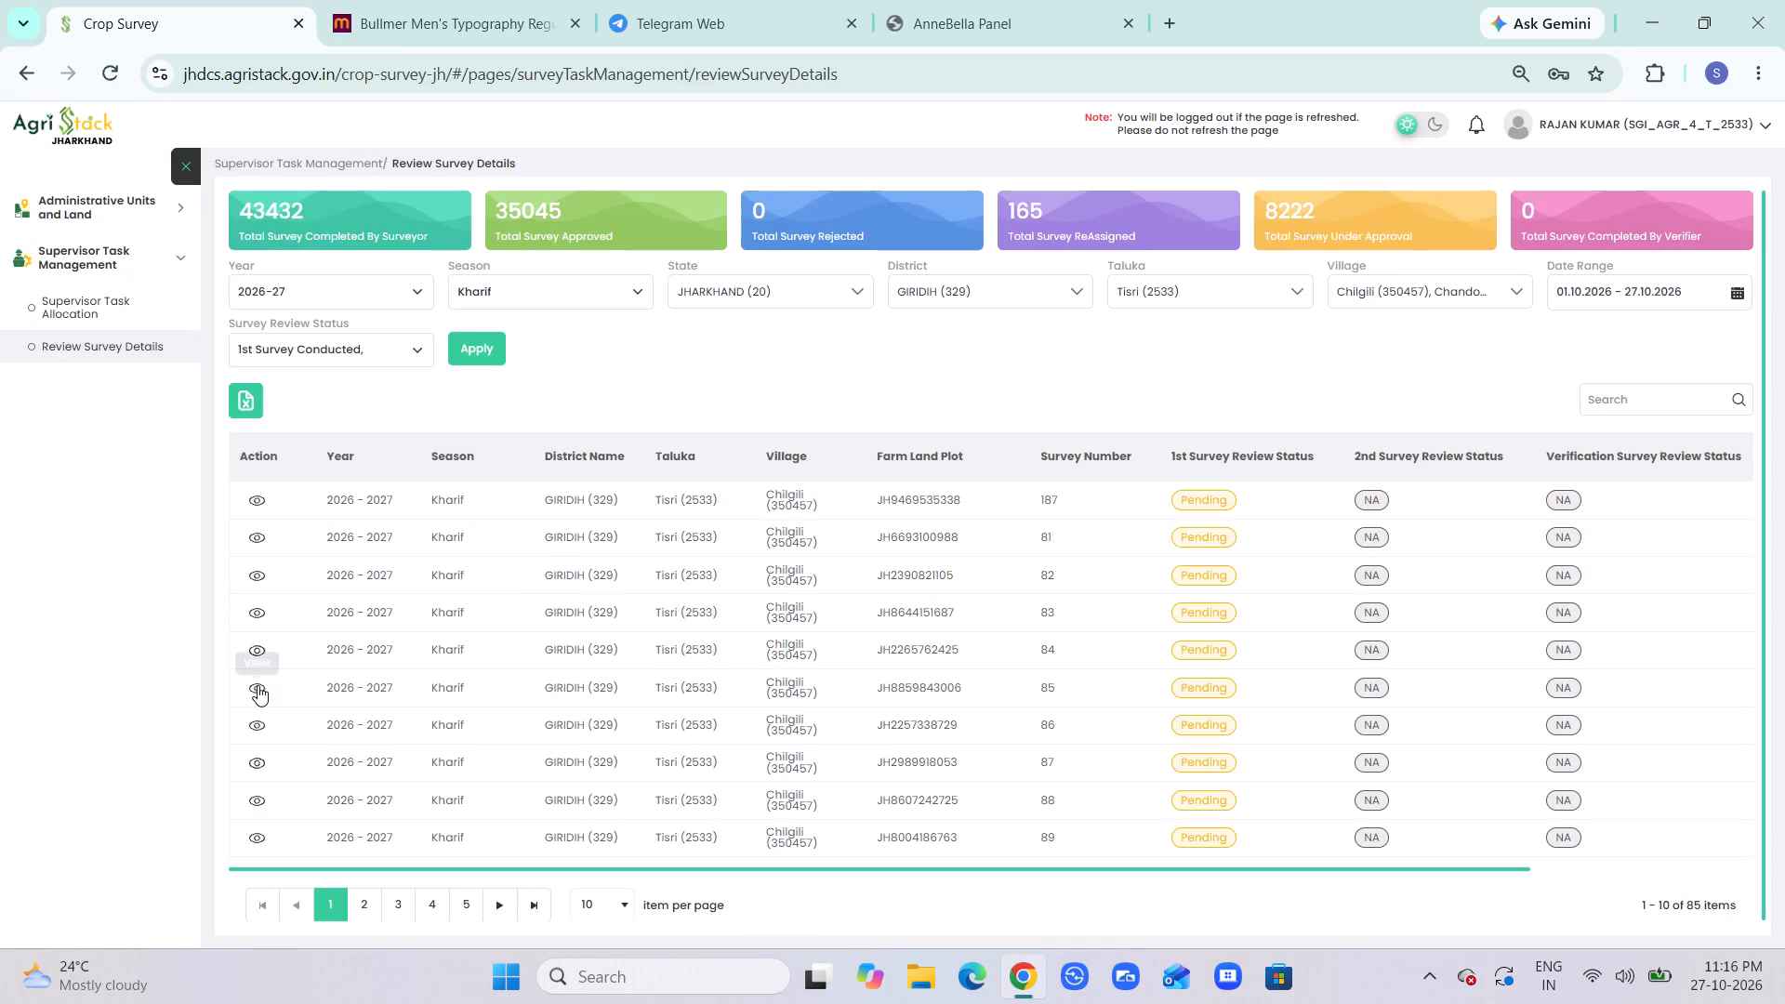
Open survey number 85 in Chilgili and approve all three of its non-agricultural House images.
{"action": "left_click", "coordinate": [260, 684]}
{"action": "left_click", "coordinate": [640, 549]}
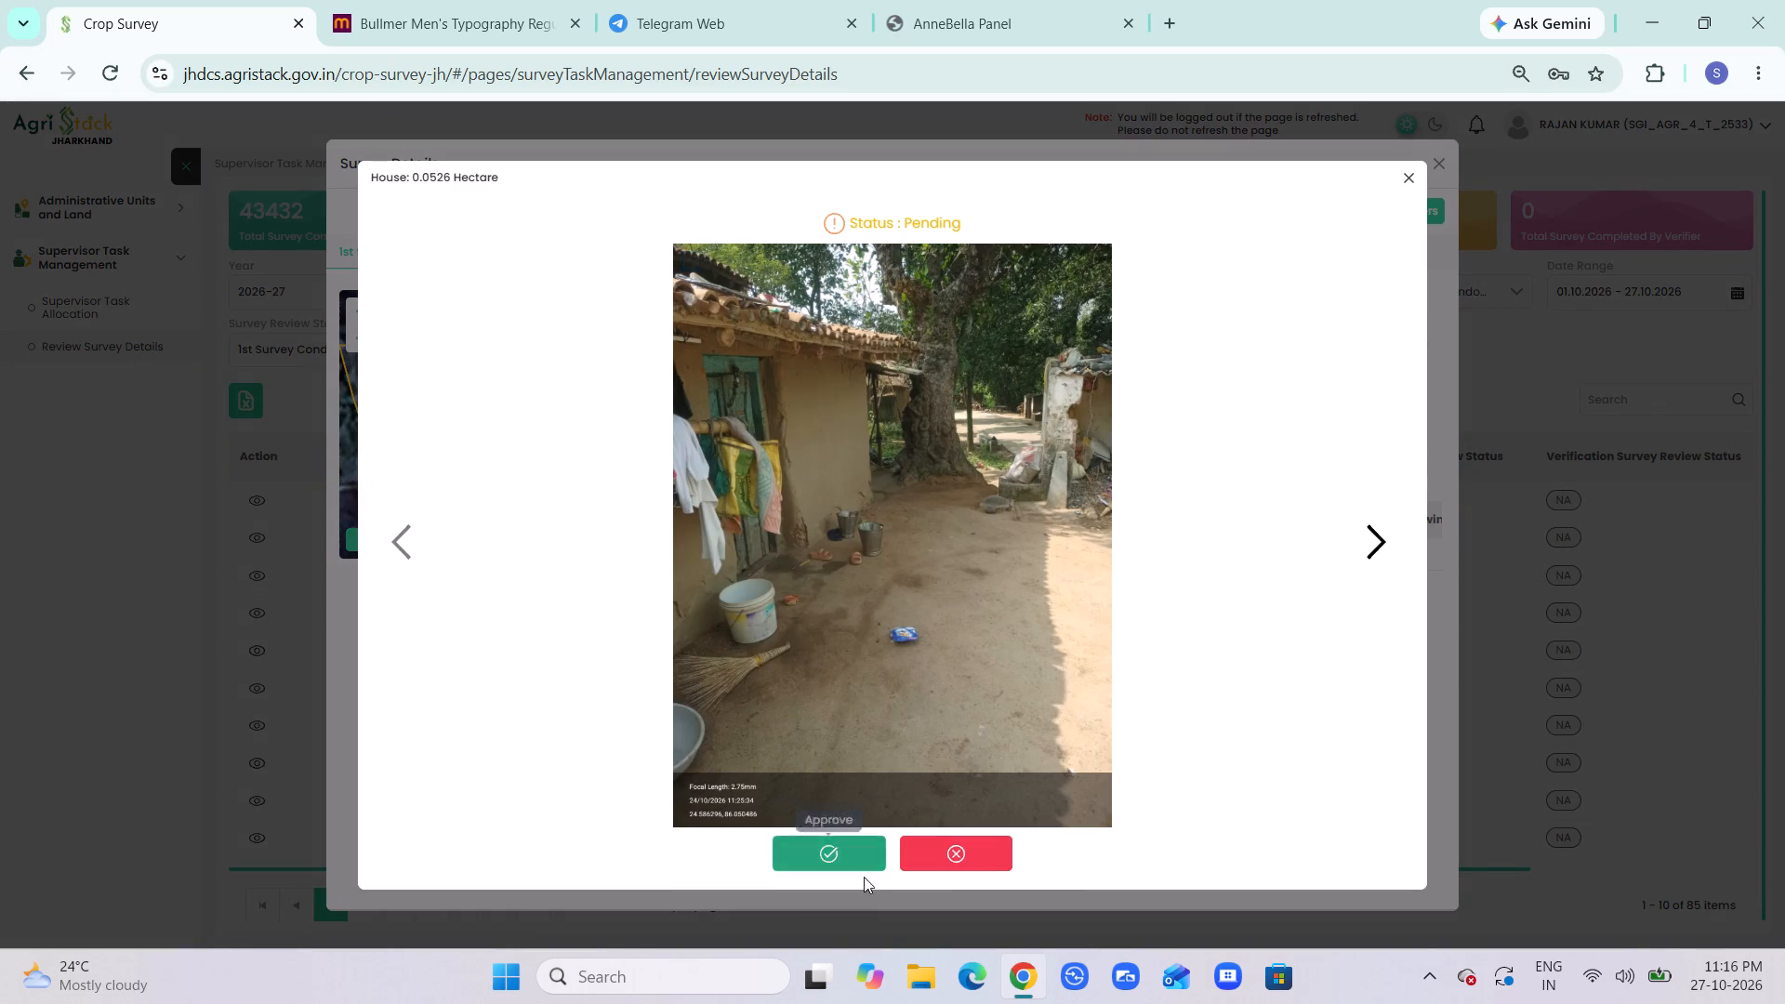
{"action": "left_click", "coordinate": [870, 851]}
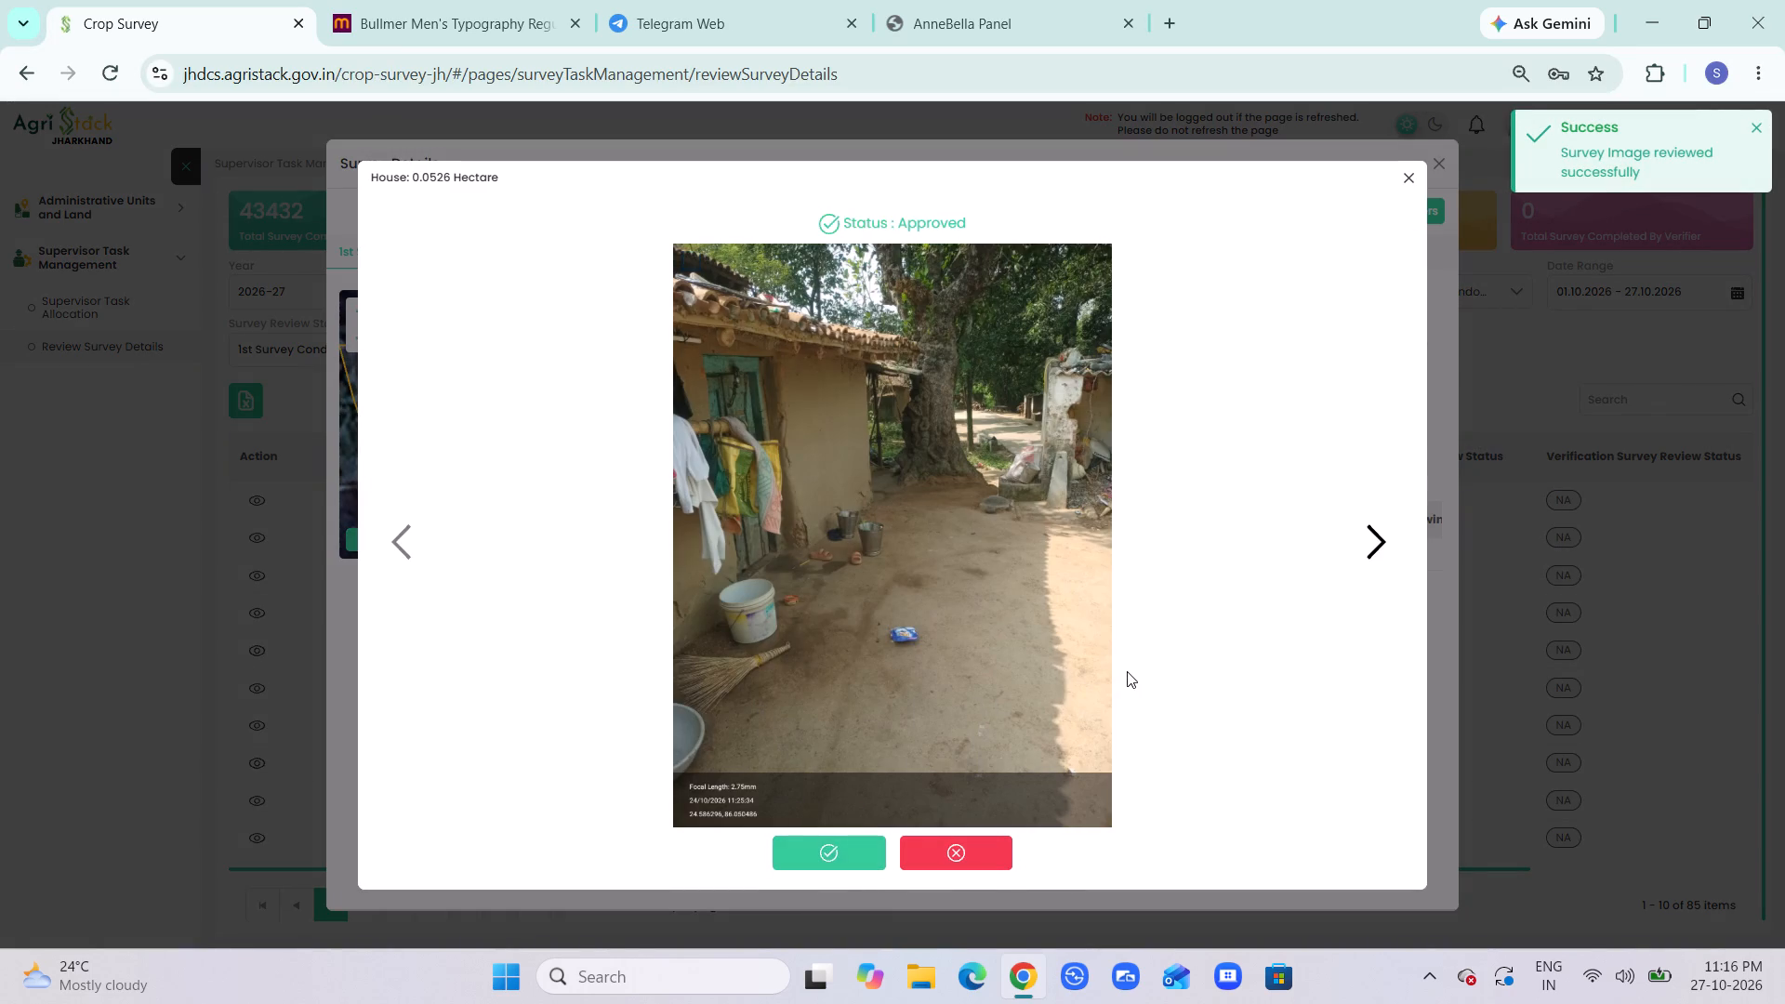
{"action": "left_click_drag", "start_coordinate": [1120, 676], "coordinate": [1046, 693]}
{"action": "left_click", "coordinate": [858, 840]}
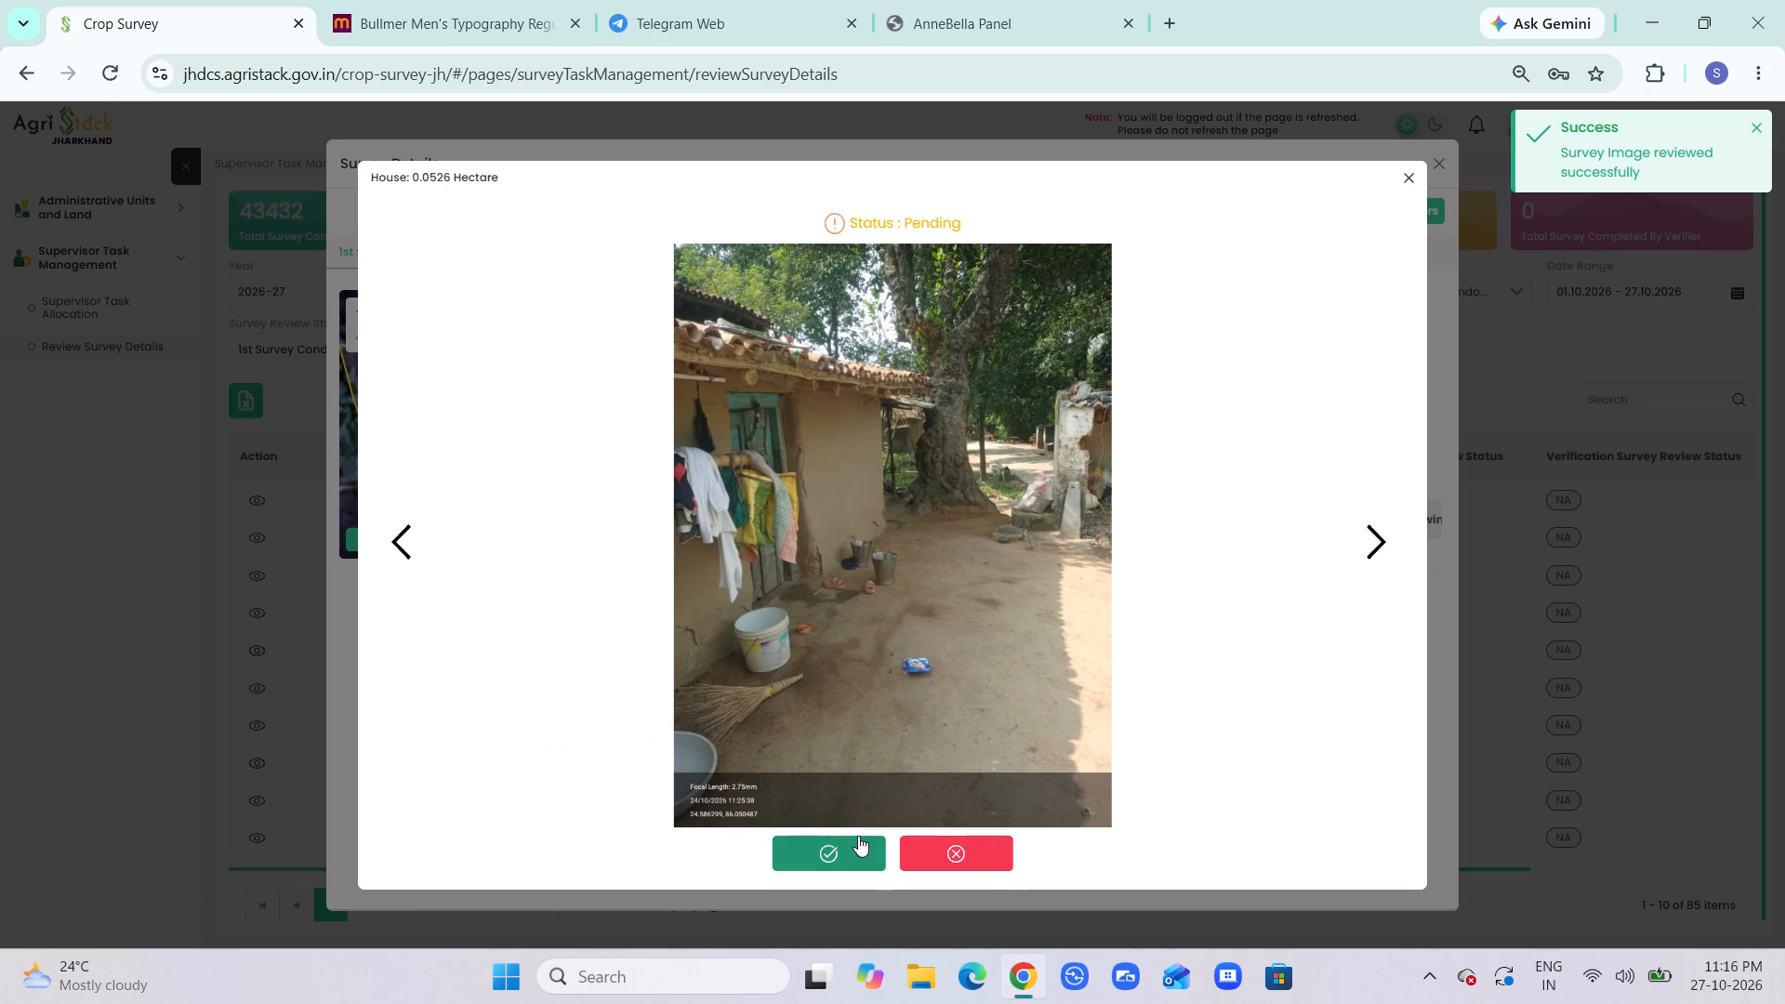
{"action": "left_click_drag", "start_coordinate": [1163, 638], "coordinate": [972, 657]}
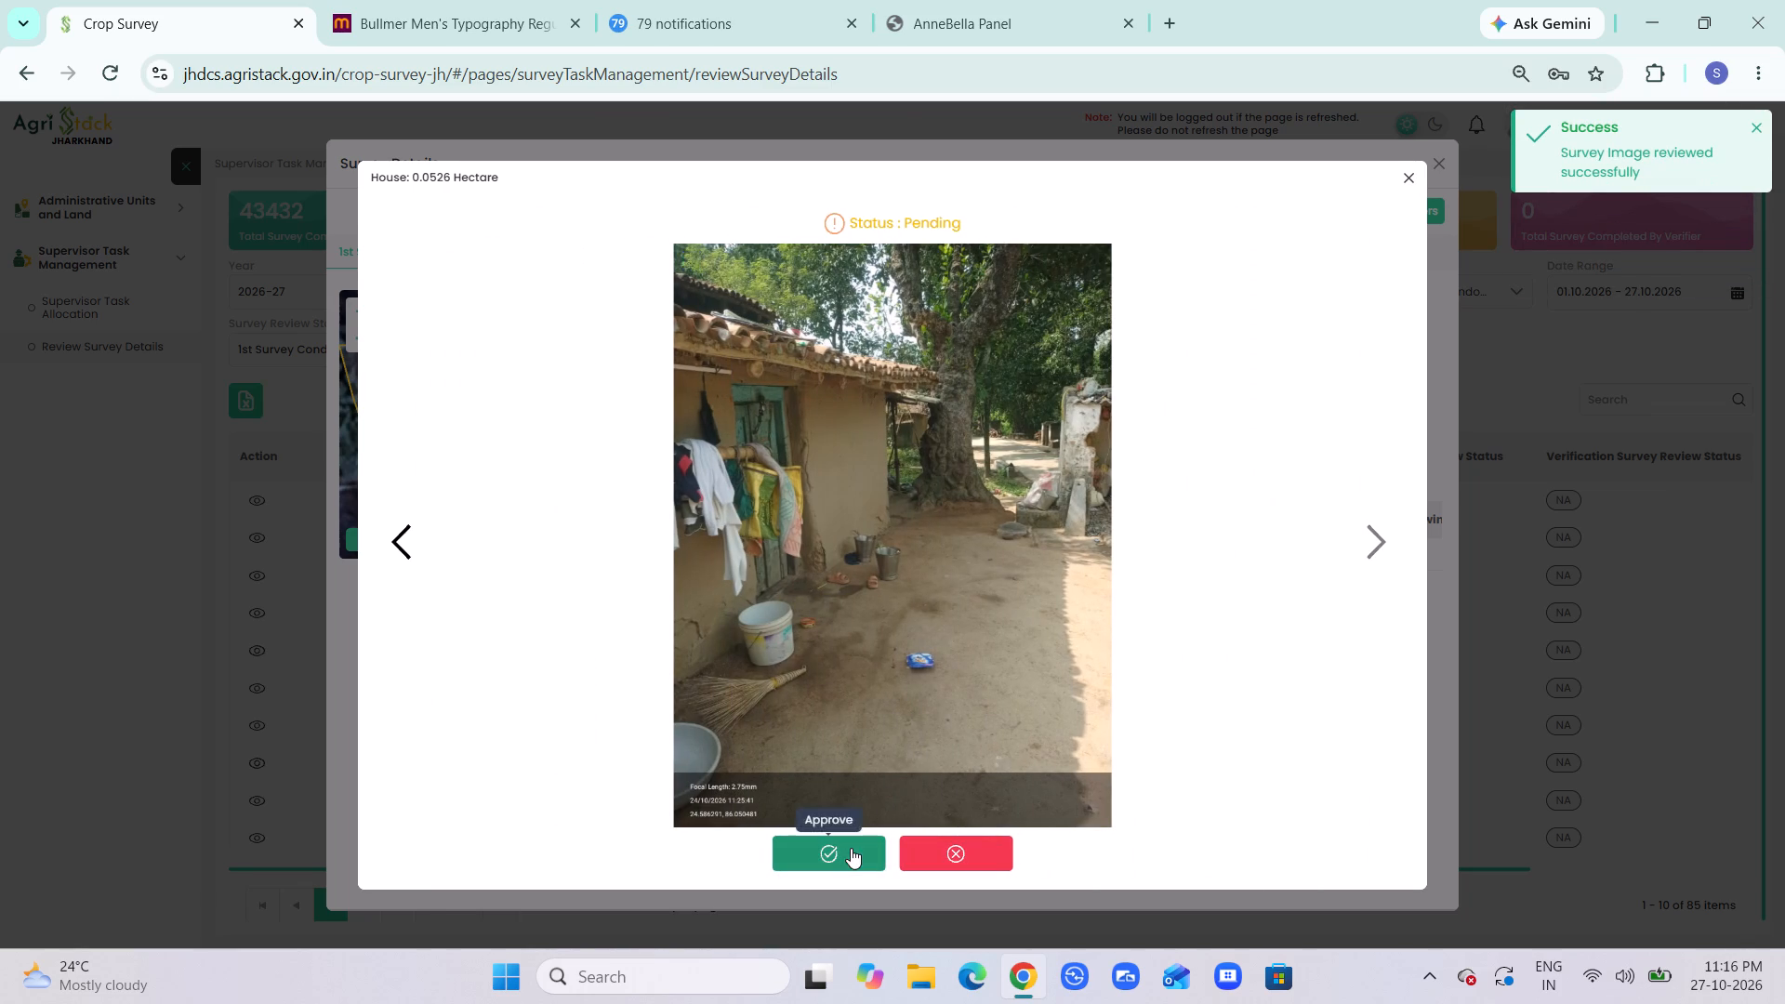
{"action": "left_click", "coordinate": [851, 848]}
{"action": "left_click", "coordinate": [1409, 175]}
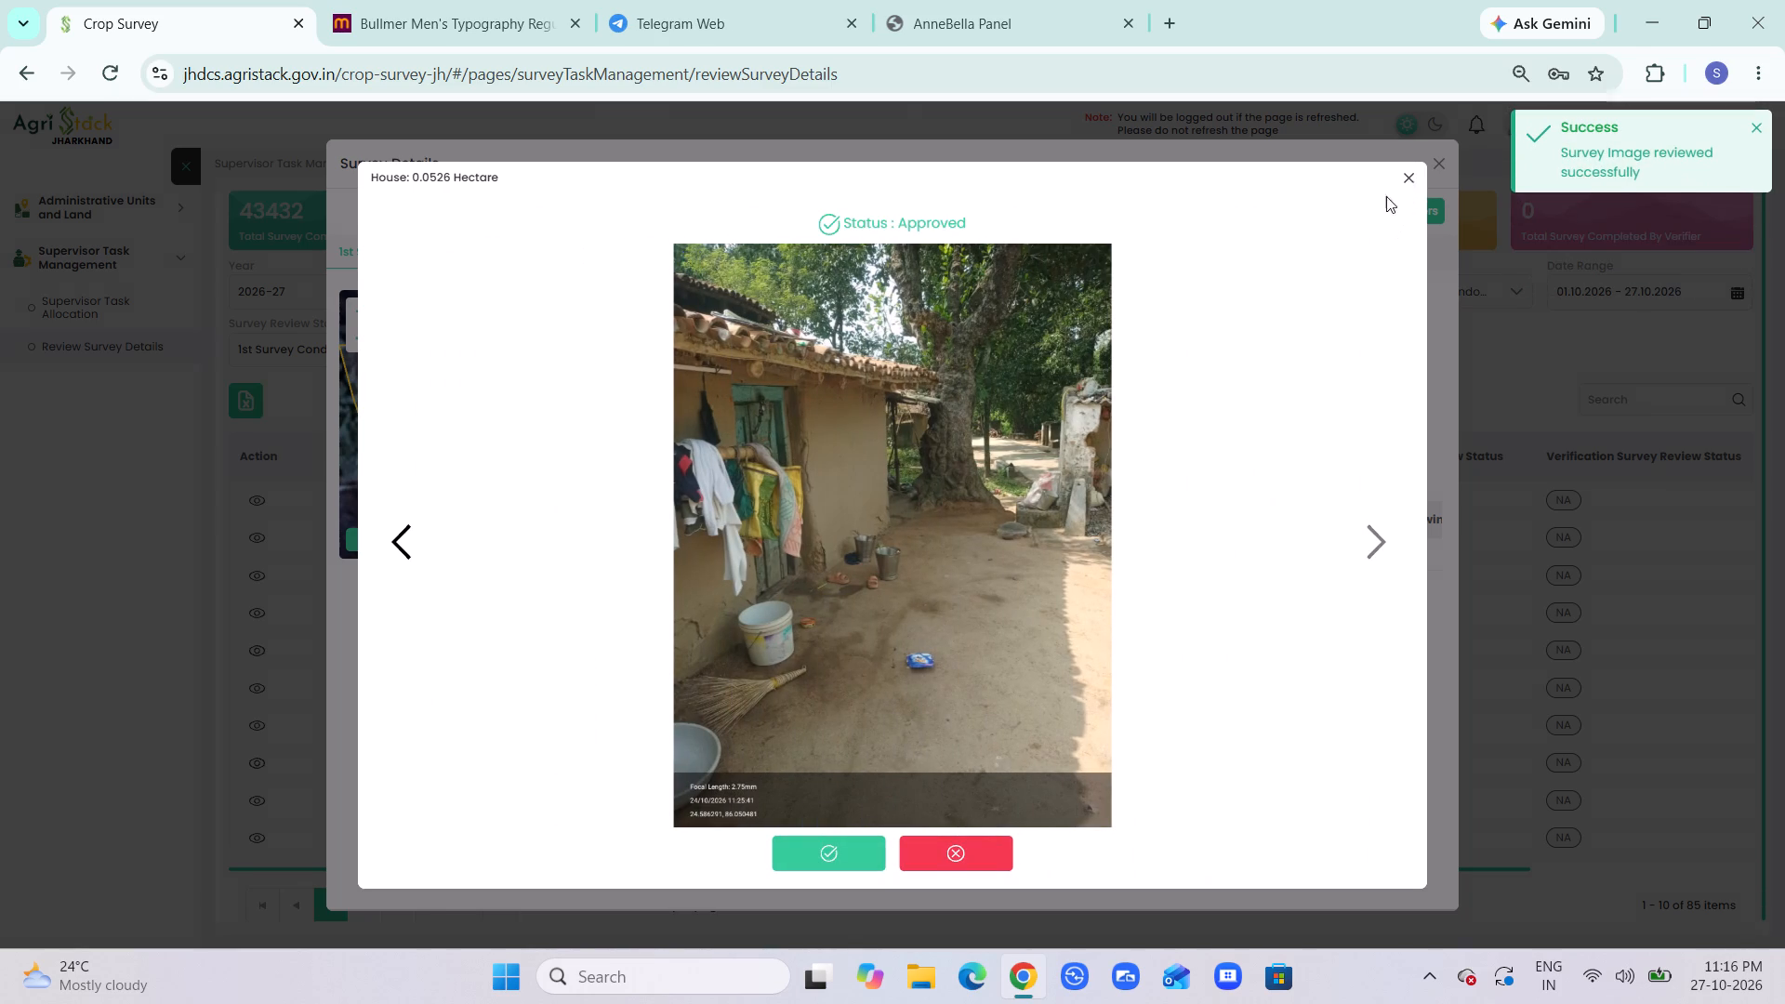
Mark the 1st survey of survey number 85 as Approve, save the review and close its details.
{"action": "left_click", "coordinate": [746, 614]}
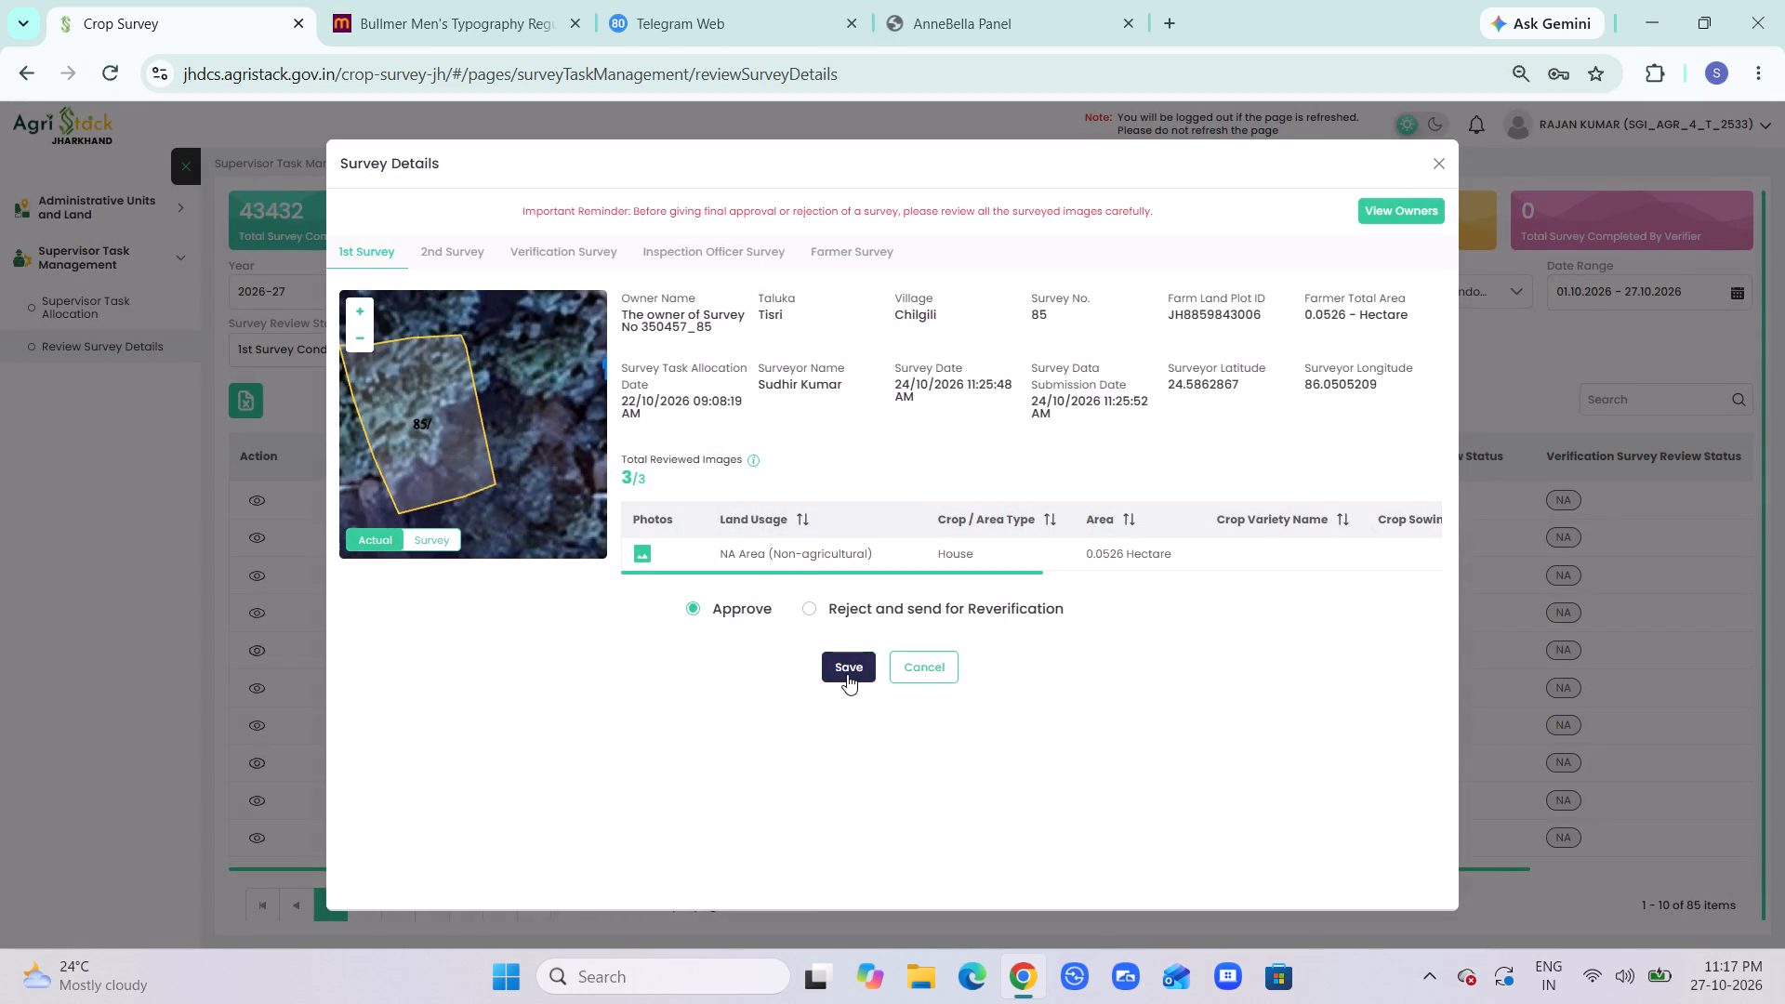
{"action": "left_click", "coordinate": [847, 674]}
{"action": "left_click", "coordinate": [867, 540]}
{"action": "left_click", "coordinate": [868, 565]}
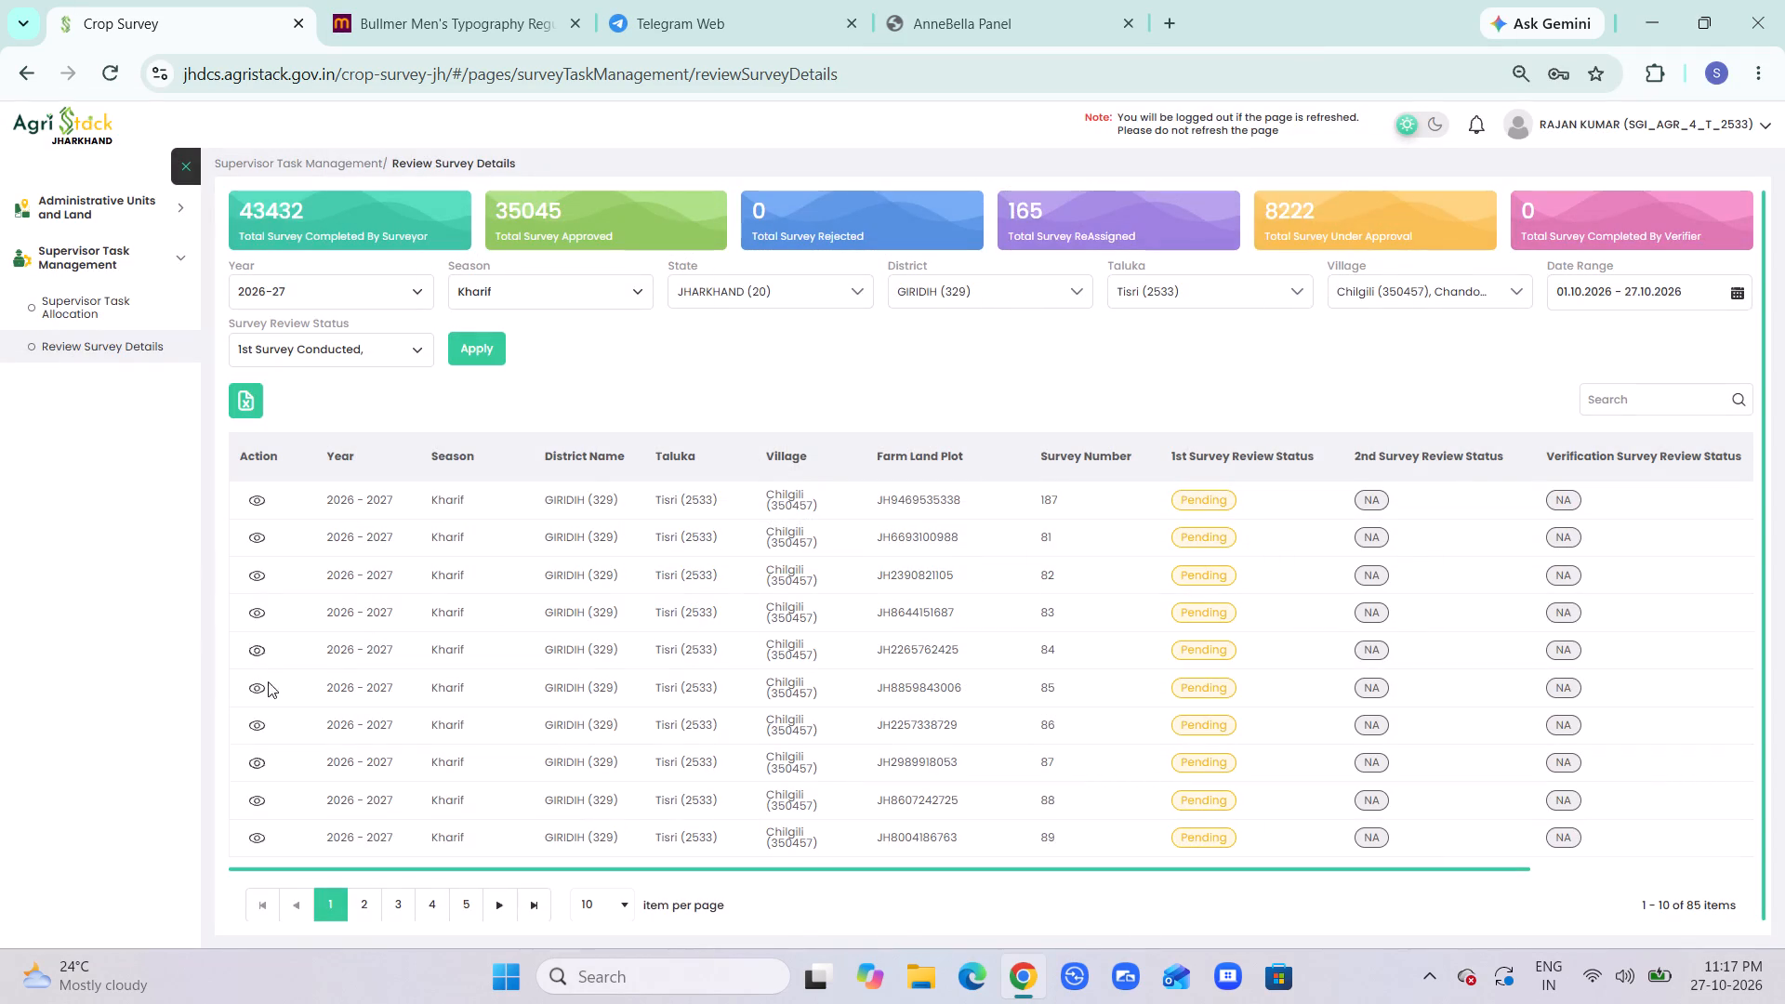
Open survey number 86 in Chilgili and approve all three of its agricultural Fallow images.
{"action": "left_click", "coordinate": [252, 718]}
{"action": "left_click", "coordinate": [645, 559]}
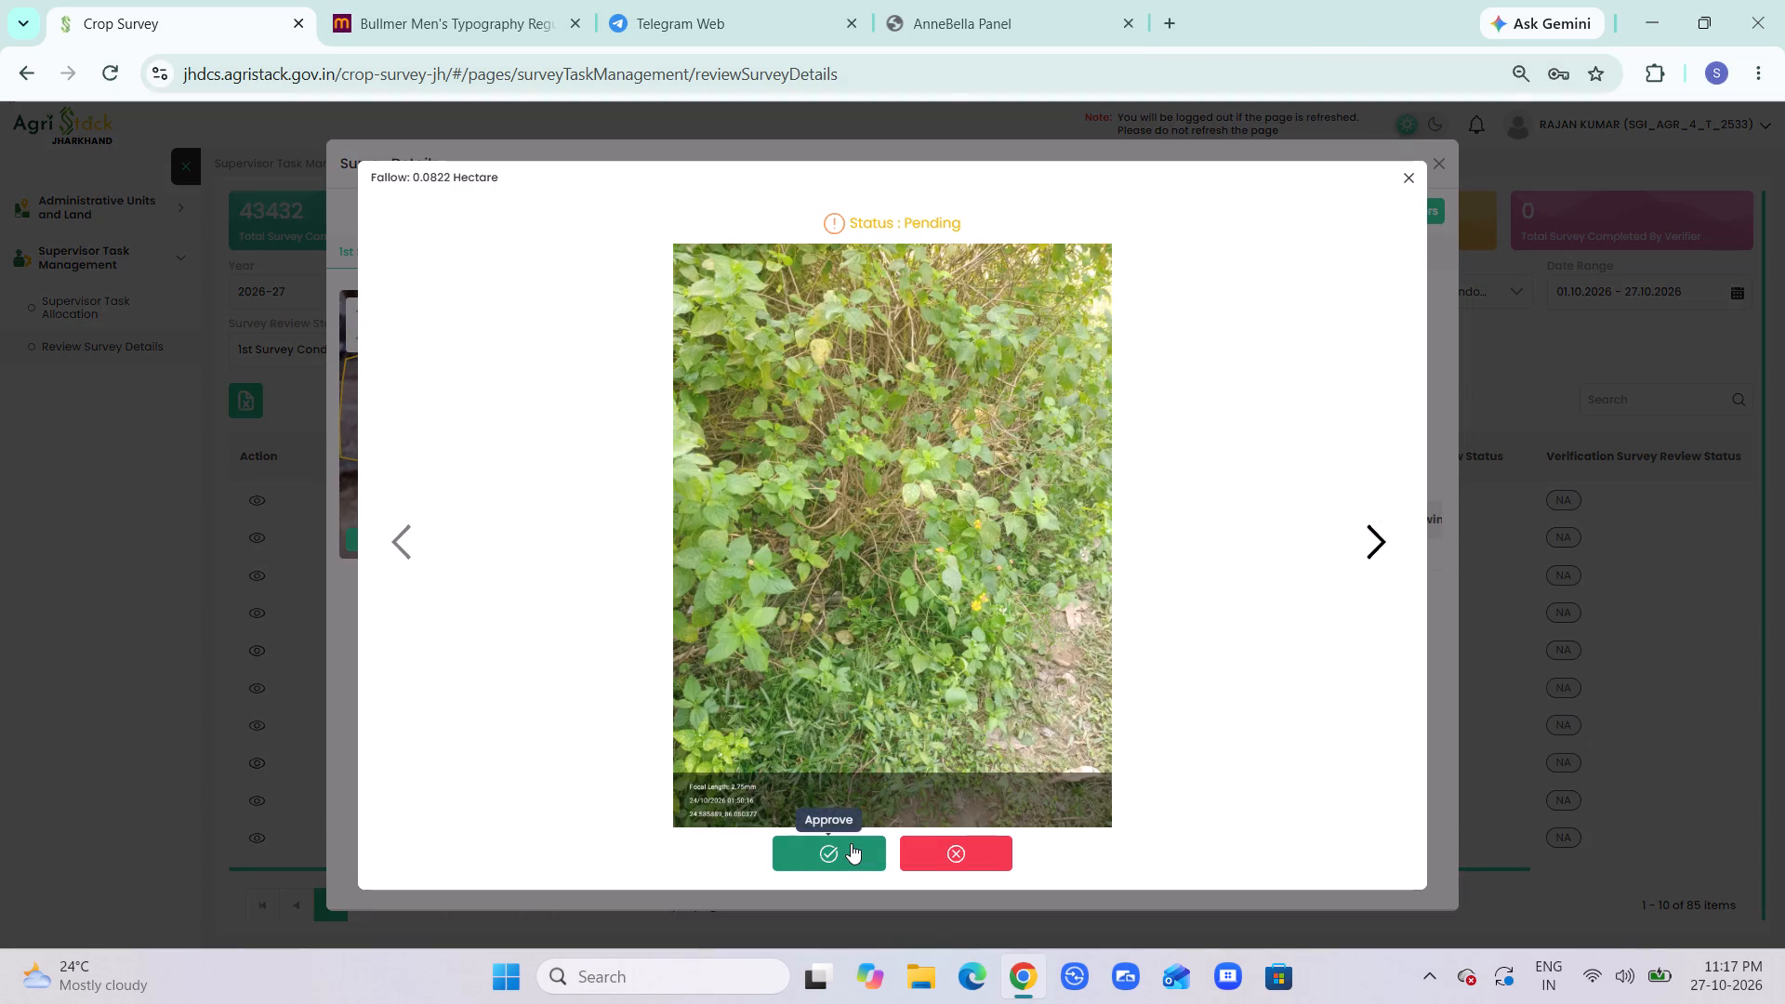
{"action": "left_click", "coordinate": [851, 843]}
{"action": "left_click_drag", "start_coordinate": [1053, 711], "coordinate": [1031, 723]}
{"action": "left_click_drag", "start_coordinate": [1027, 743], "coordinate": [957, 757]}
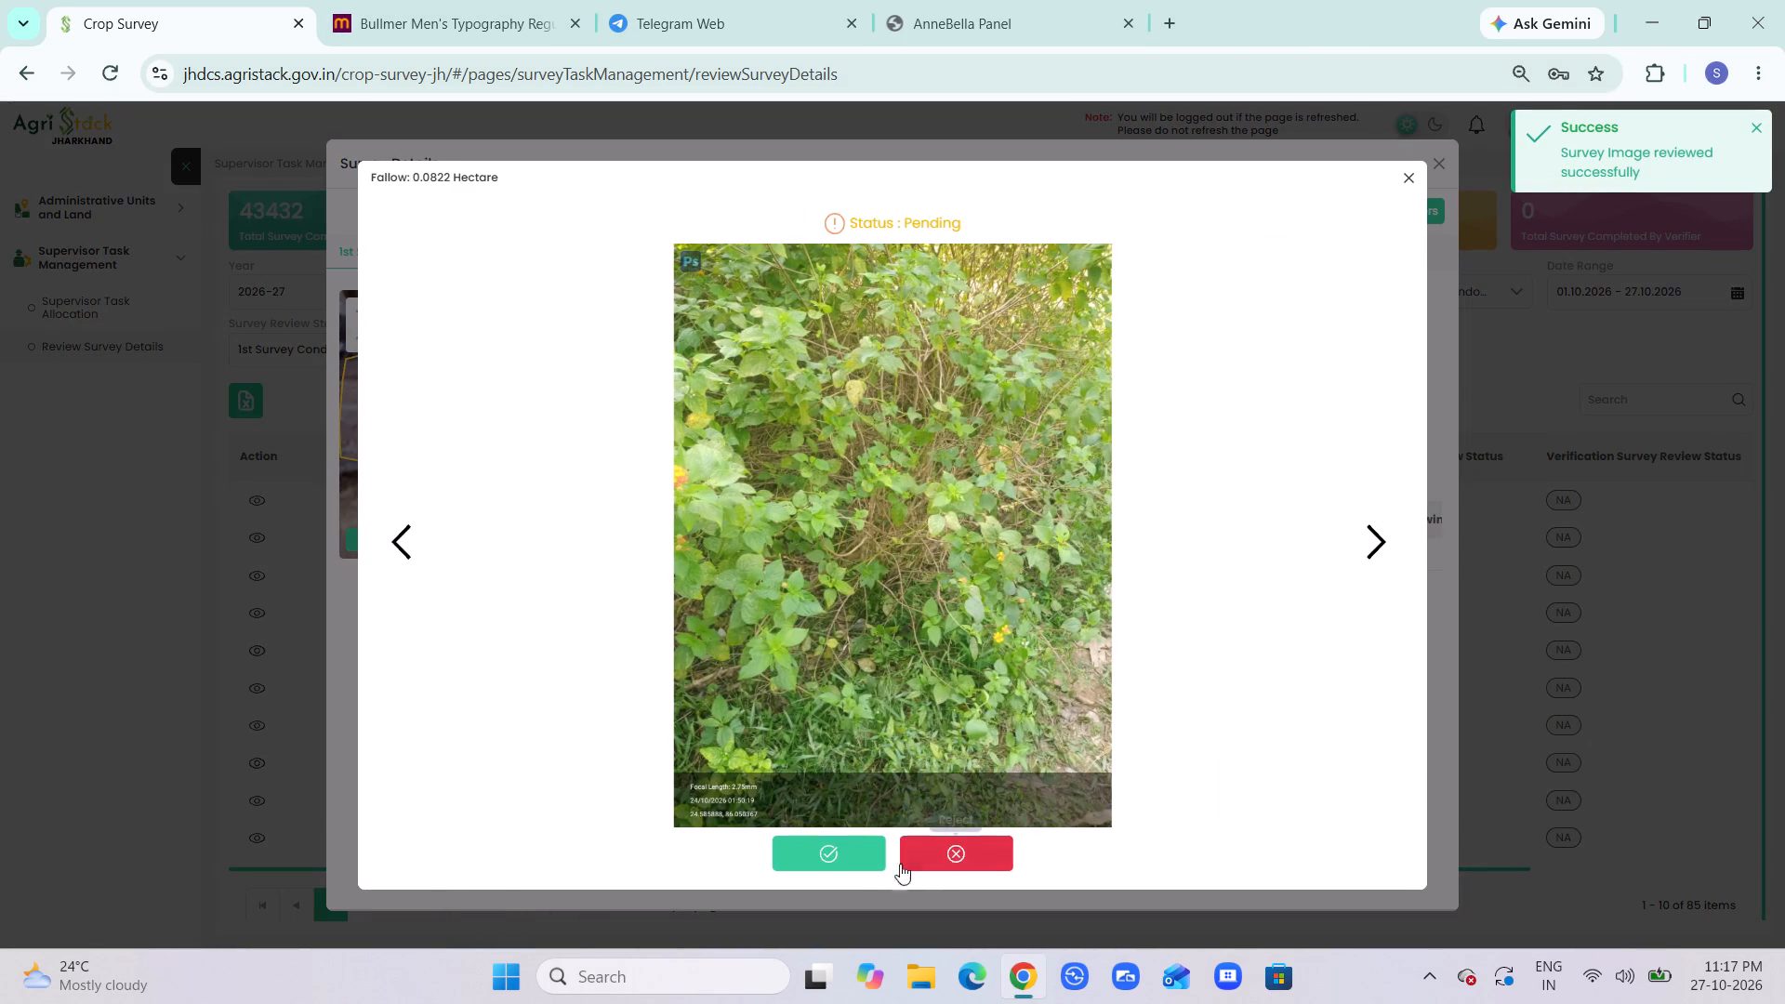
{"action": "left_click", "coordinate": [866, 815]}
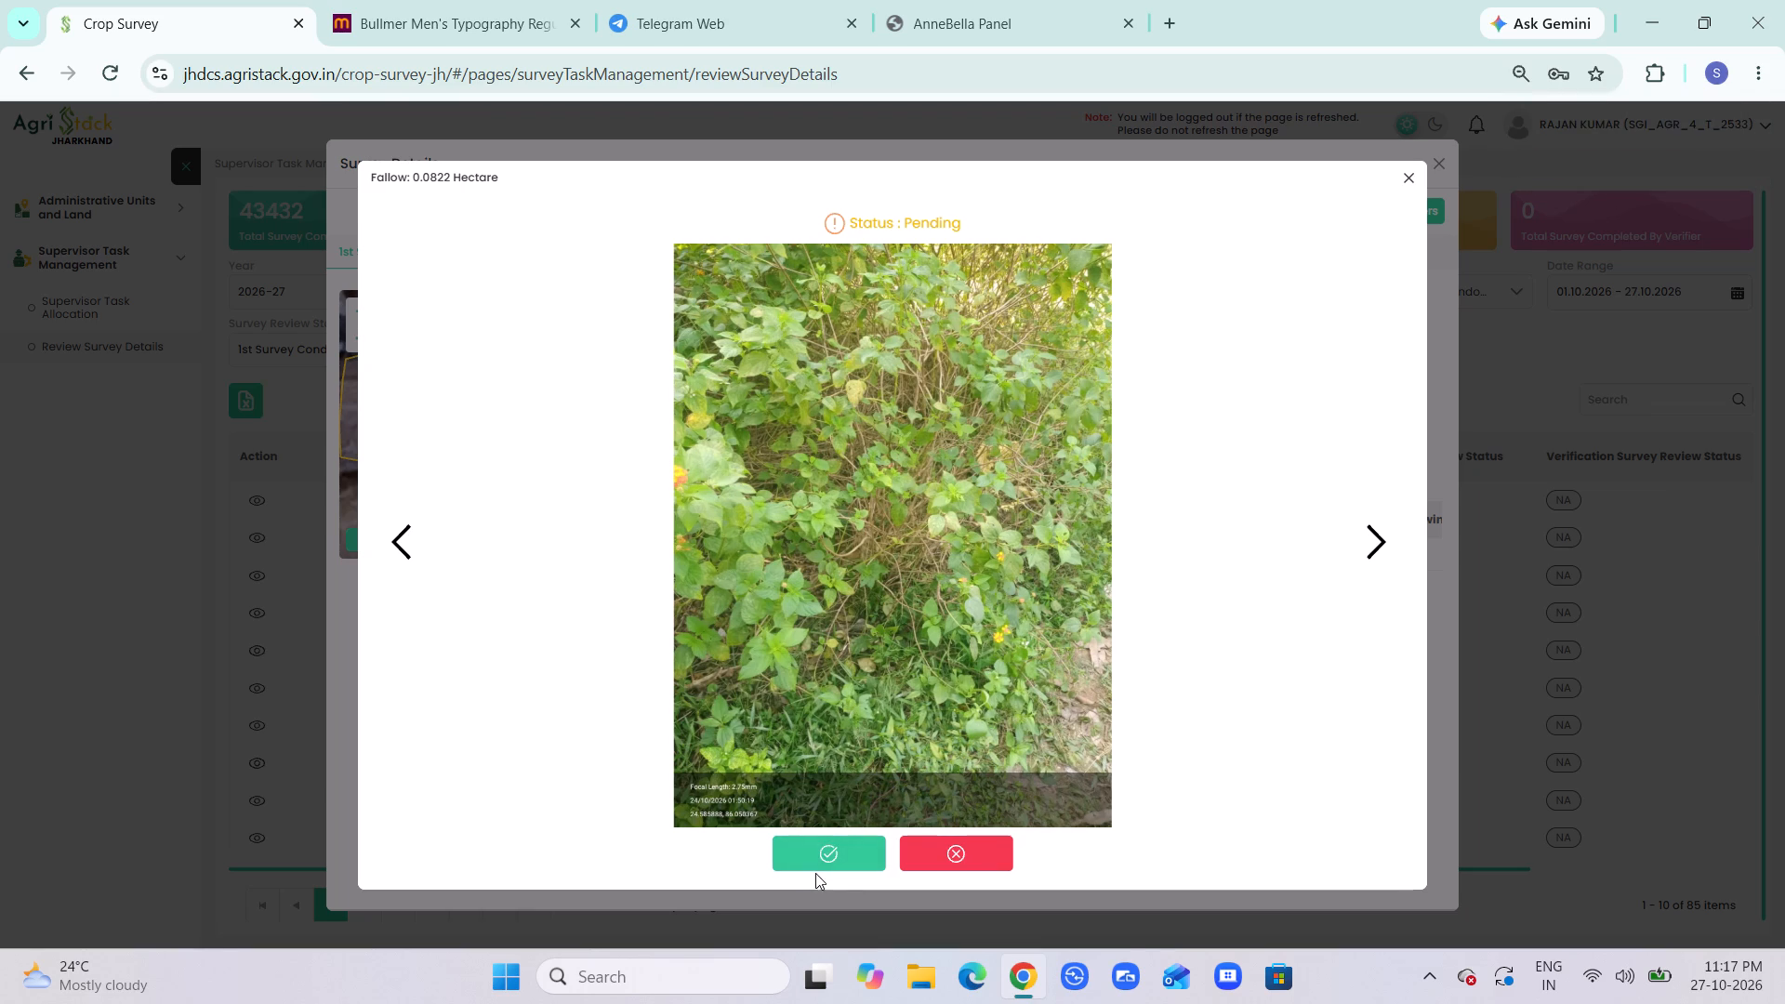
{"action": "left_click", "coordinate": [815, 873]}
{"action": "left_click", "coordinate": [825, 853]}
{"action": "left_click_drag", "start_coordinate": [1054, 678], "coordinate": [941, 711]}
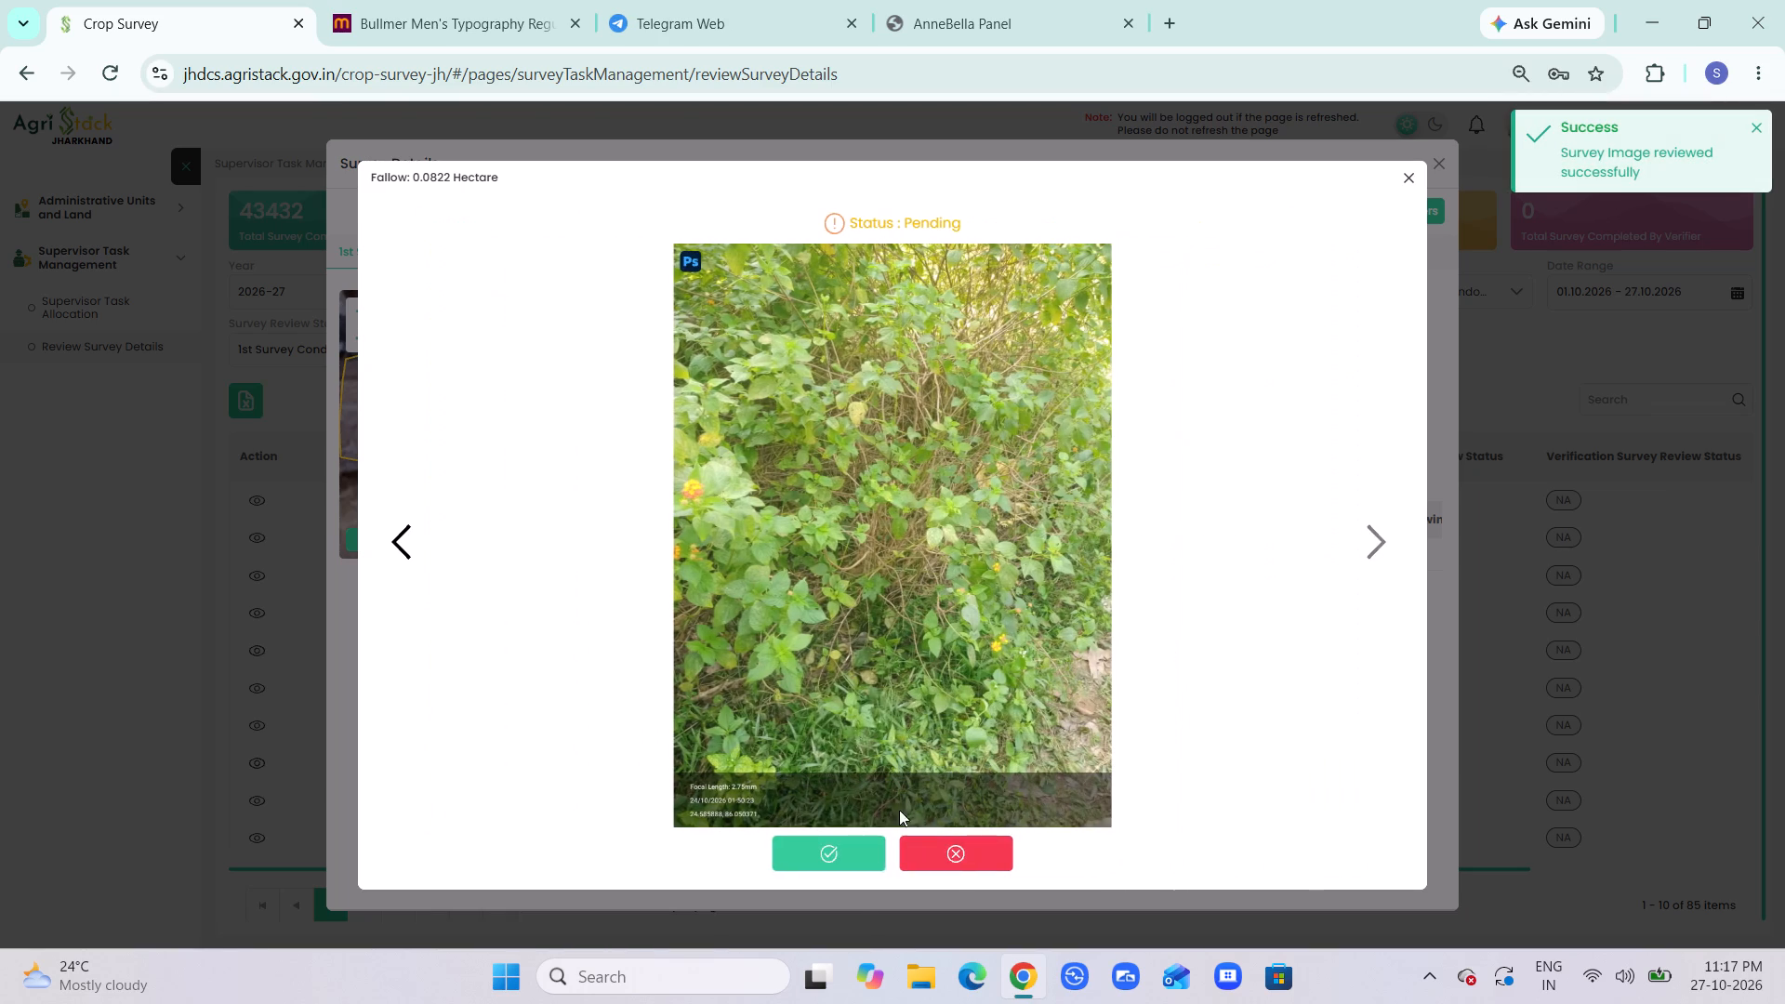
{"action": "left_click", "coordinate": [856, 854]}
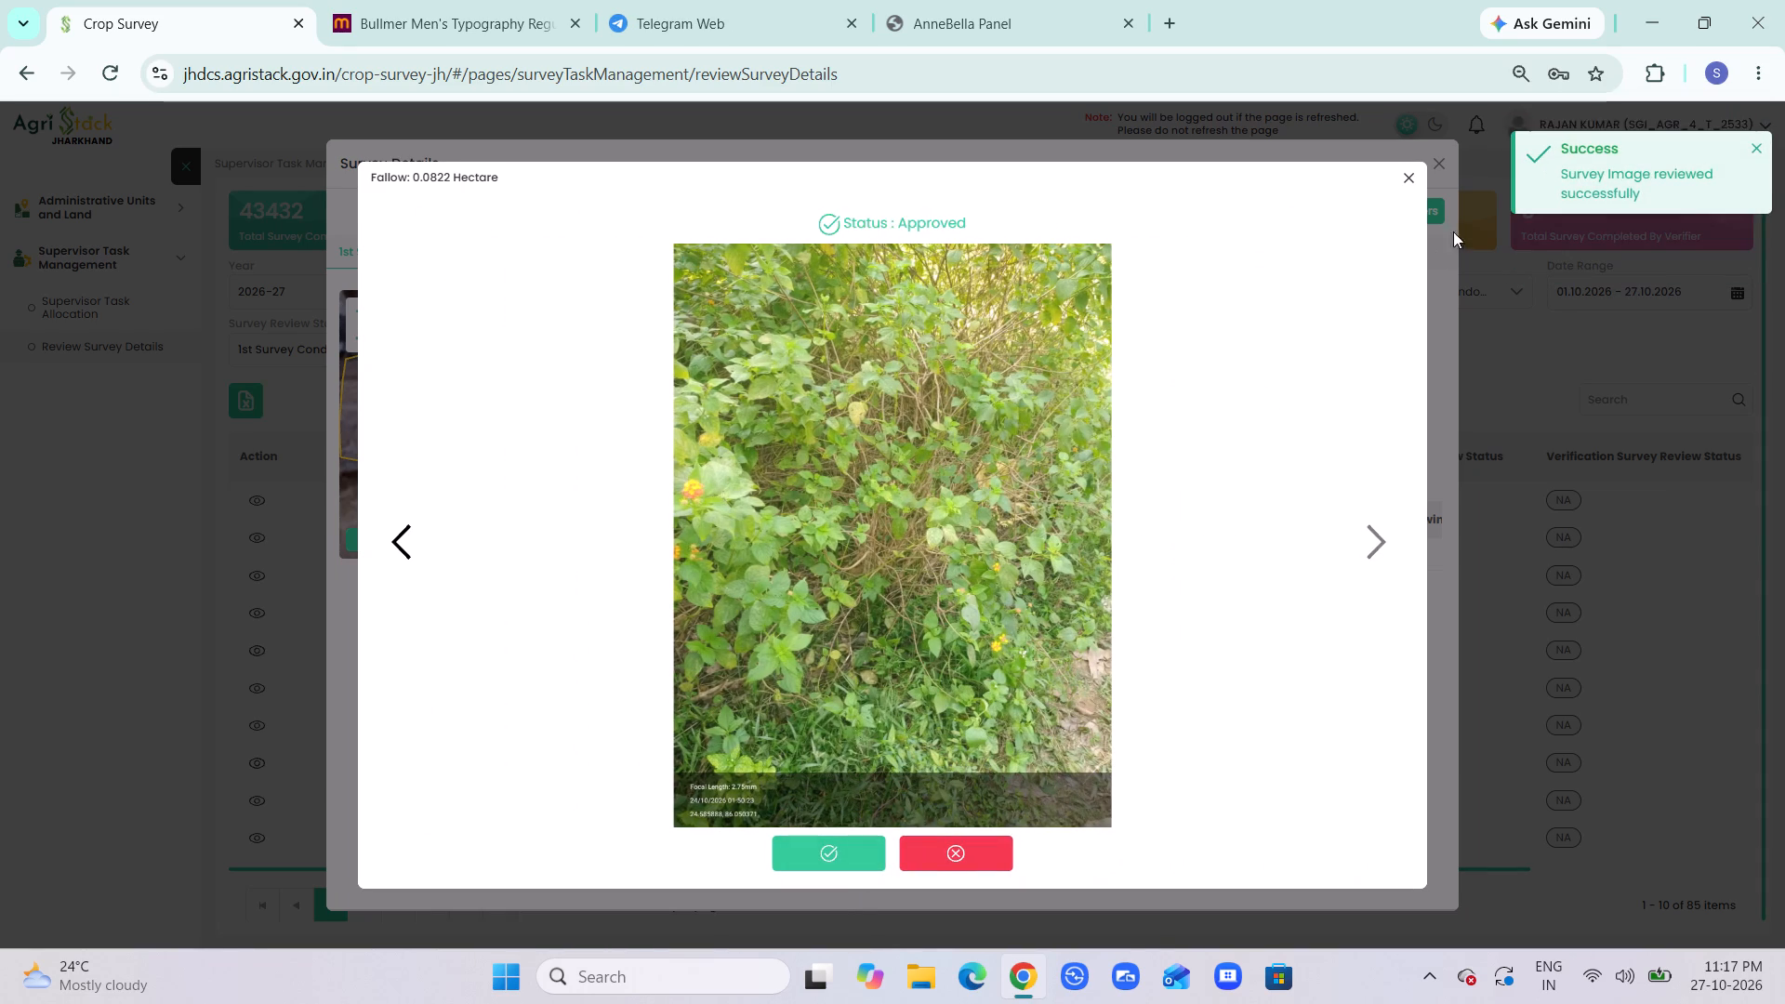
{"action": "left_click", "coordinate": [1407, 177]}
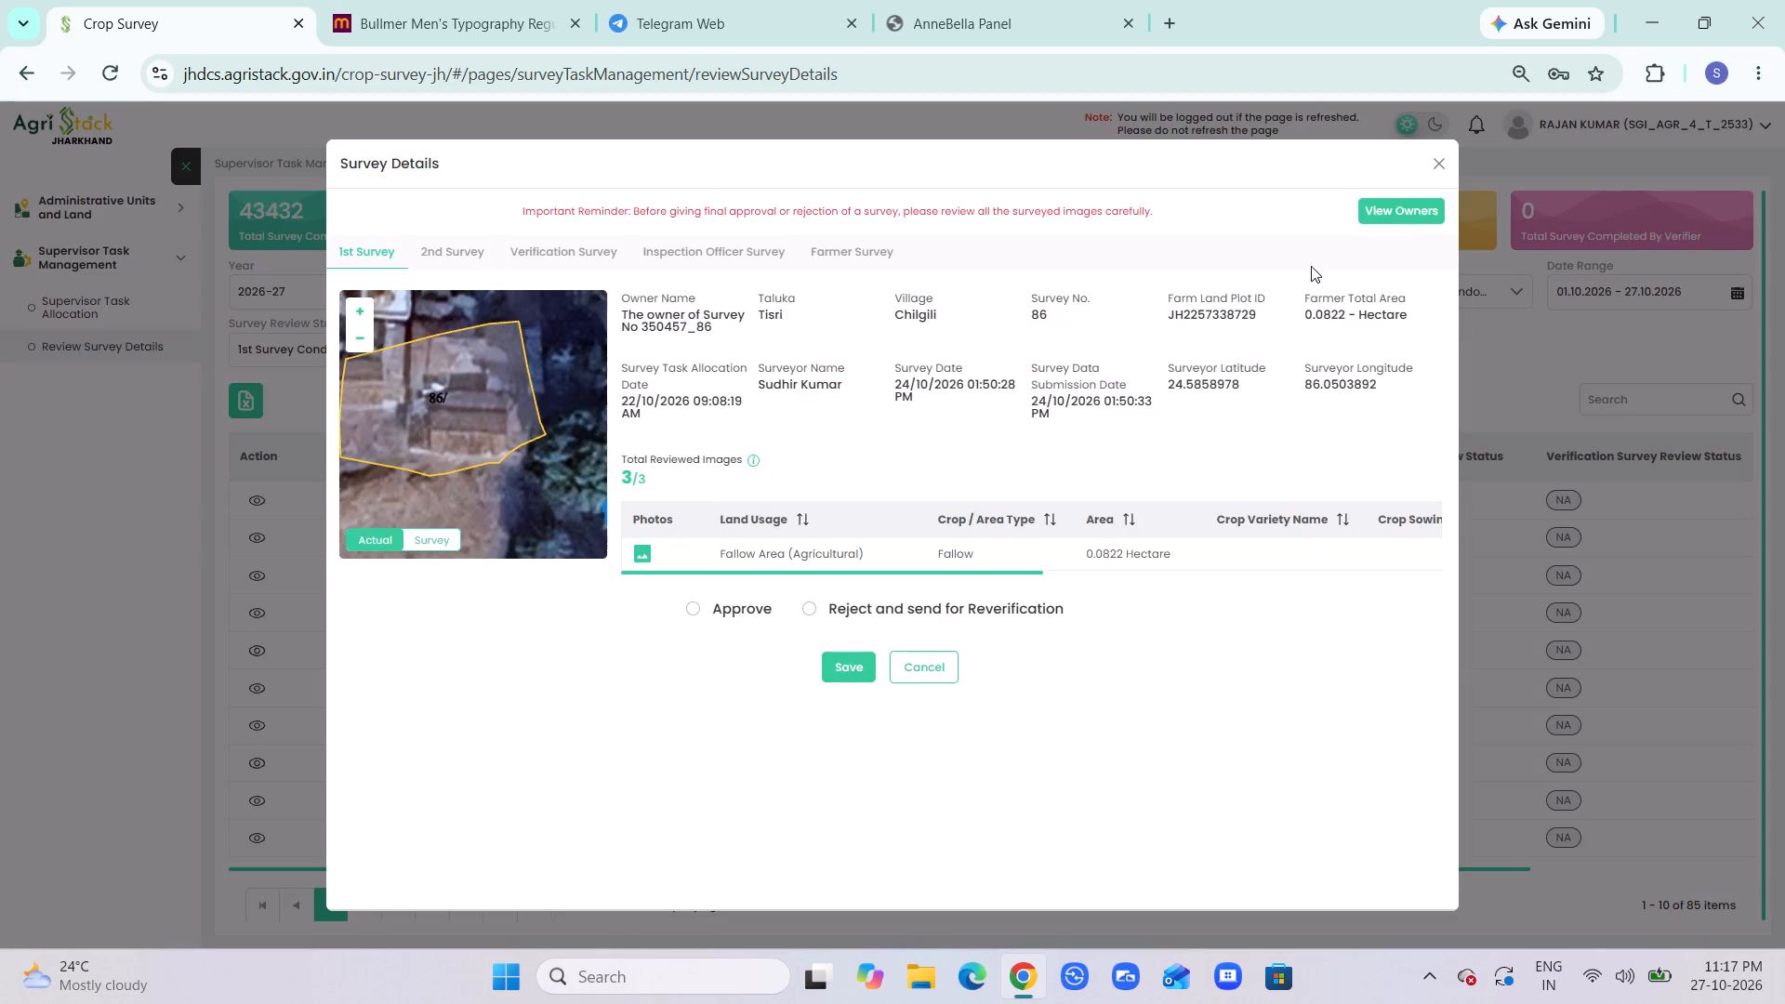
Mark the 1st survey of survey number 86 as Approve, save the review and close its details.
{"action": "left_click", "coordinate": [743, 607]}
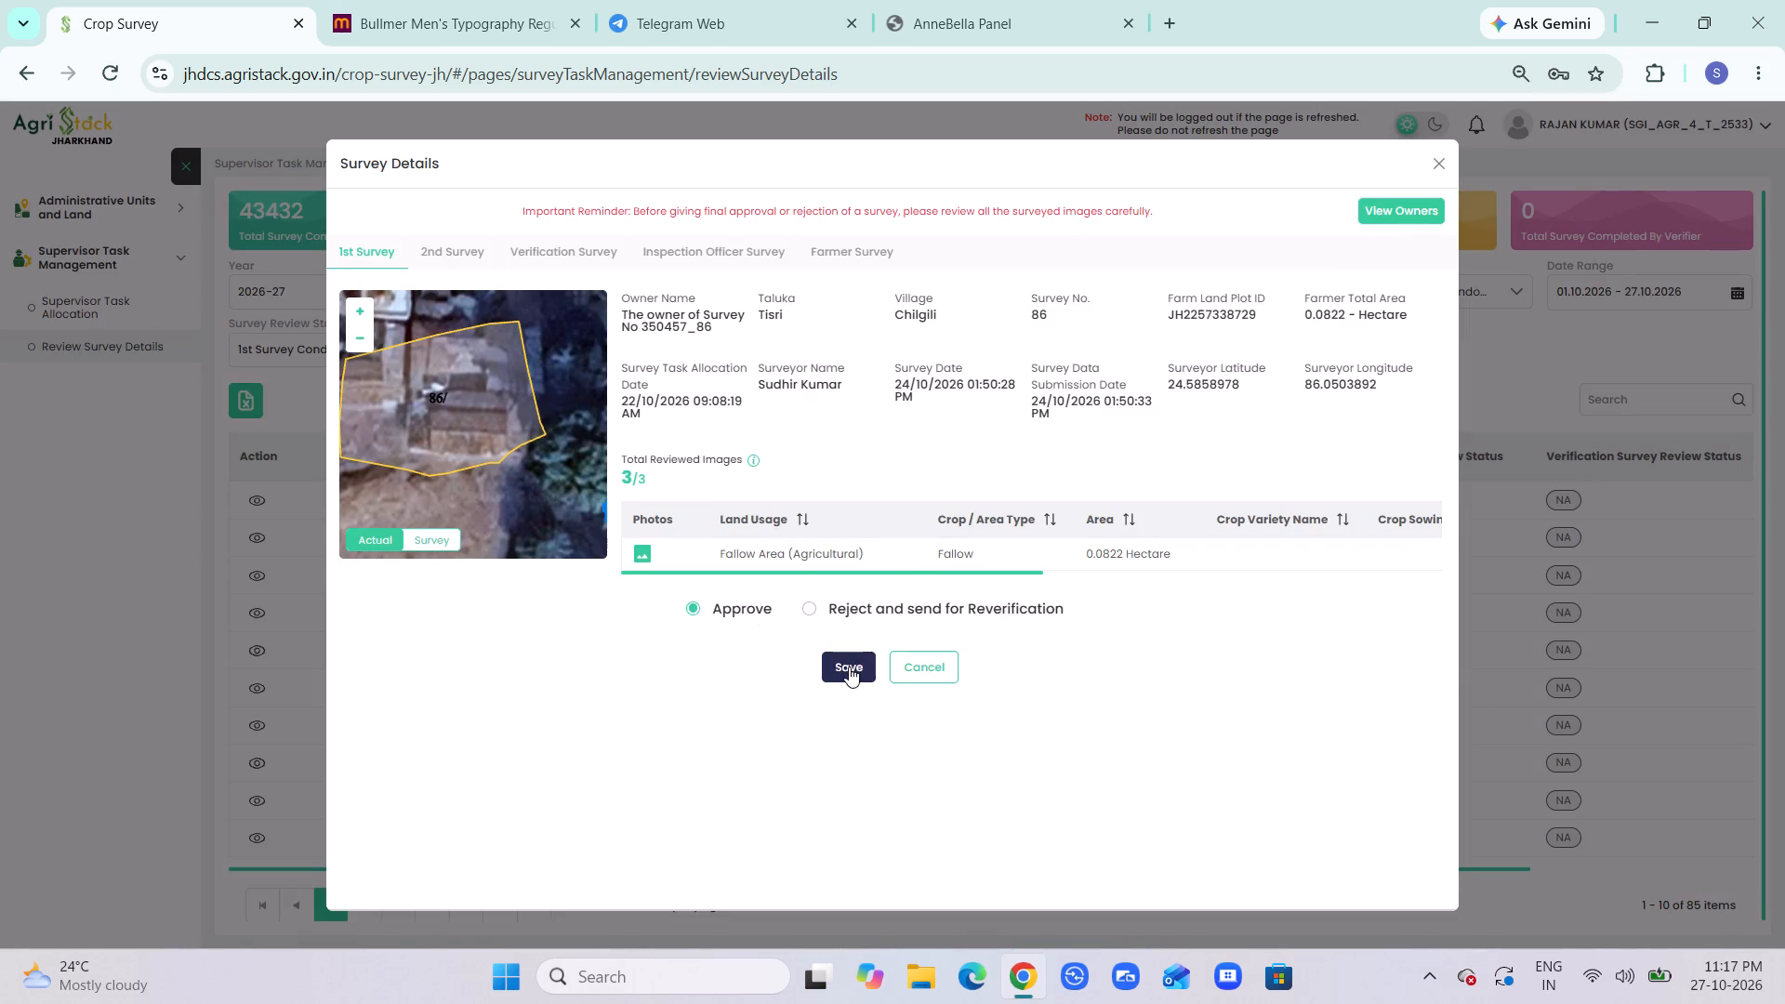
{"action": "left_click", "coordinate": [849, 667]}
{"action": "left_click", "coordinate": [908, 553]}
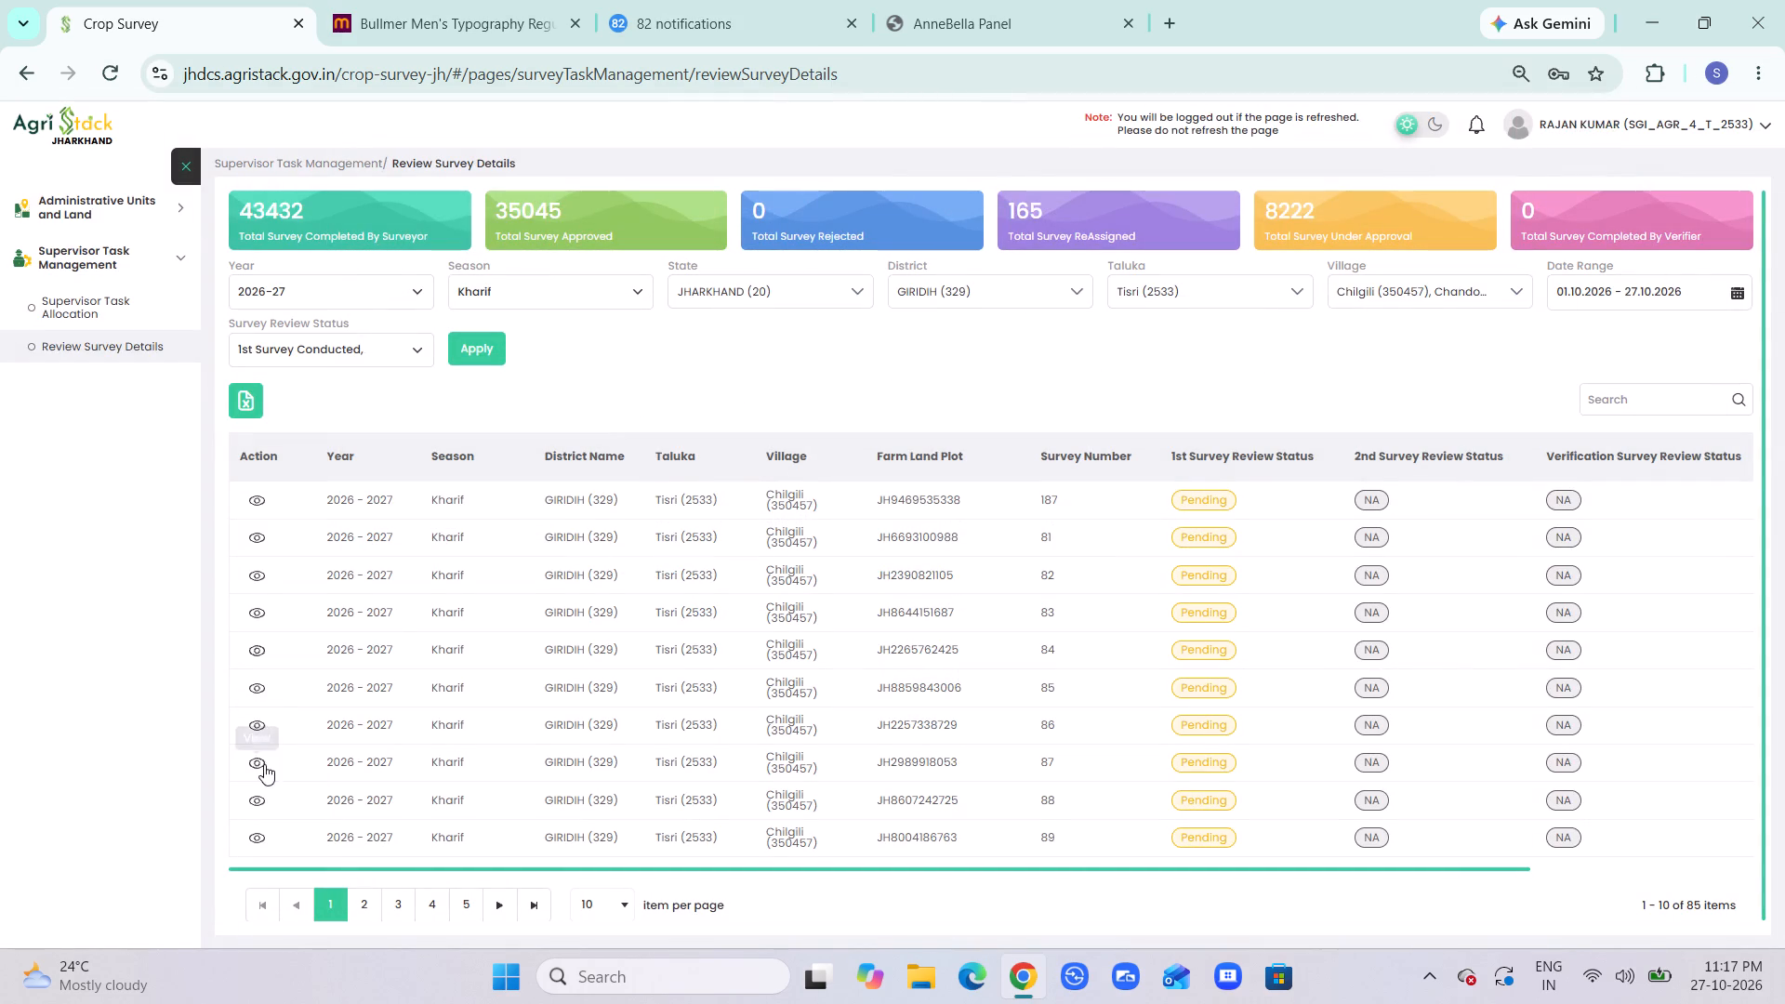
Open survey number 87 in Chilgili and approve all three of its agricultural Fallow images.
{"action": "left_click", "coordinate": [264, 760]}
{"action": "left_click", "coordinate": [634, 551]}
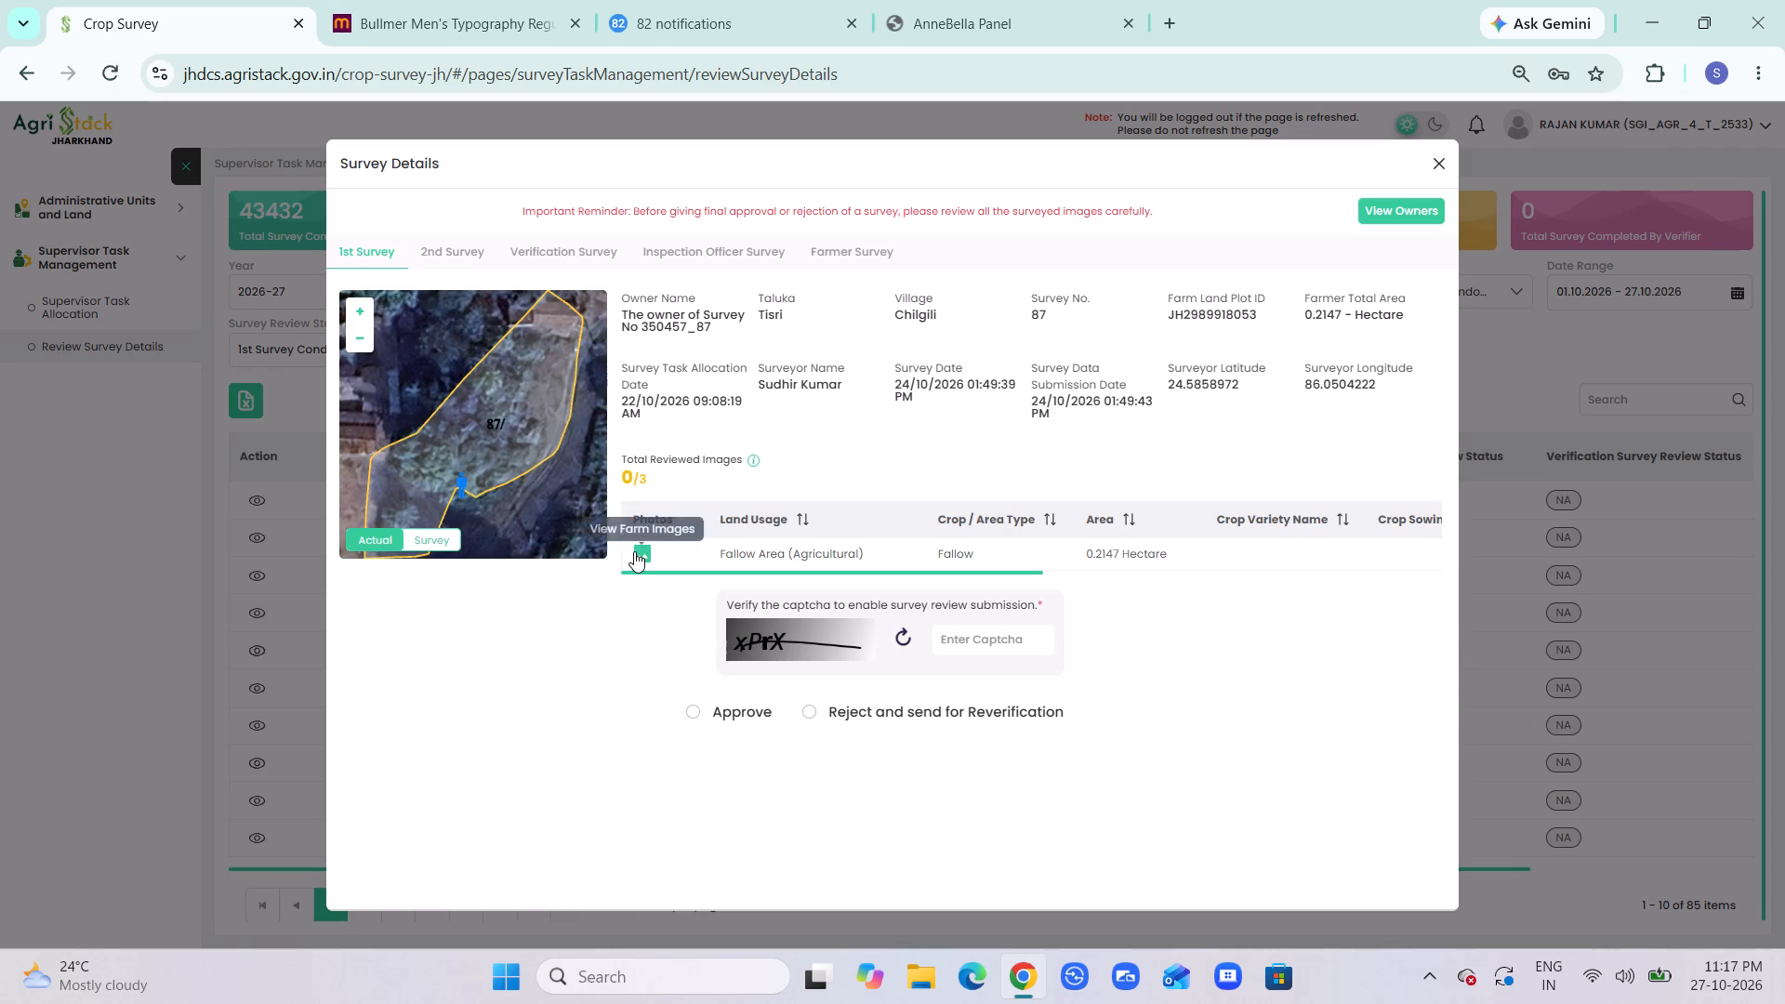
{"action": "left_click", "coordinate": [860, 846]}
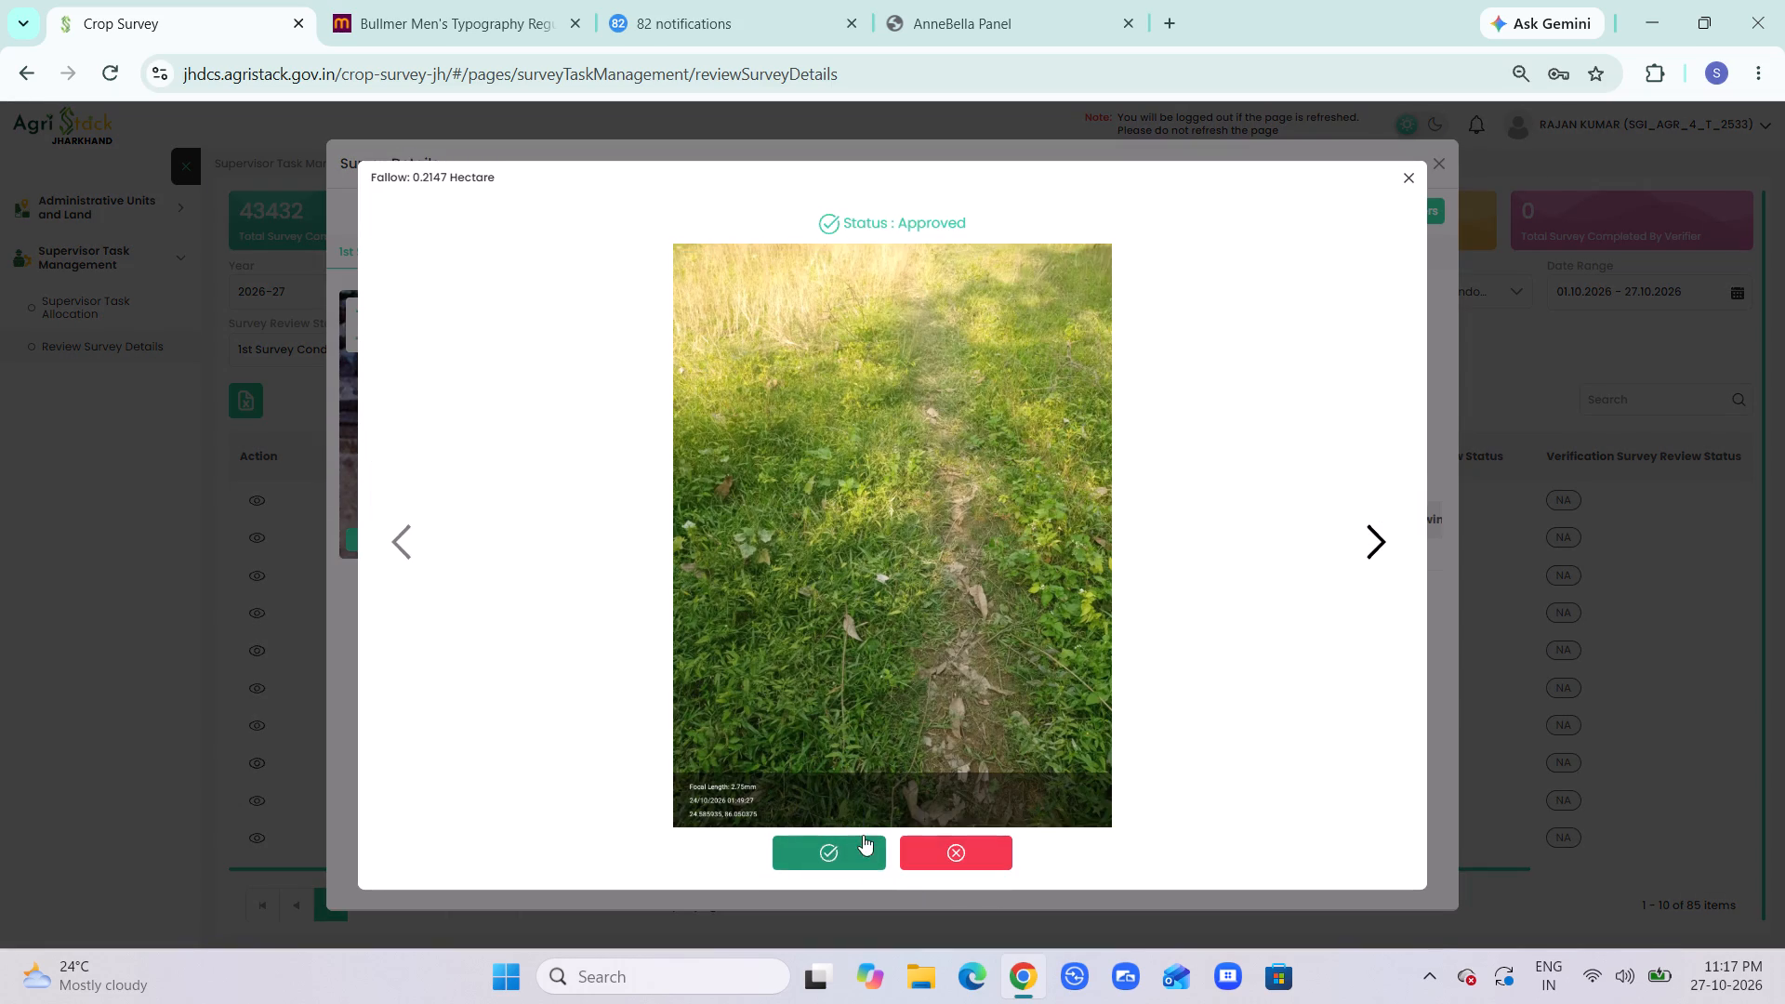
{"action": "left_click_drag", "start_coordinate": [1205, 654], "coordinate": [916, 693]}
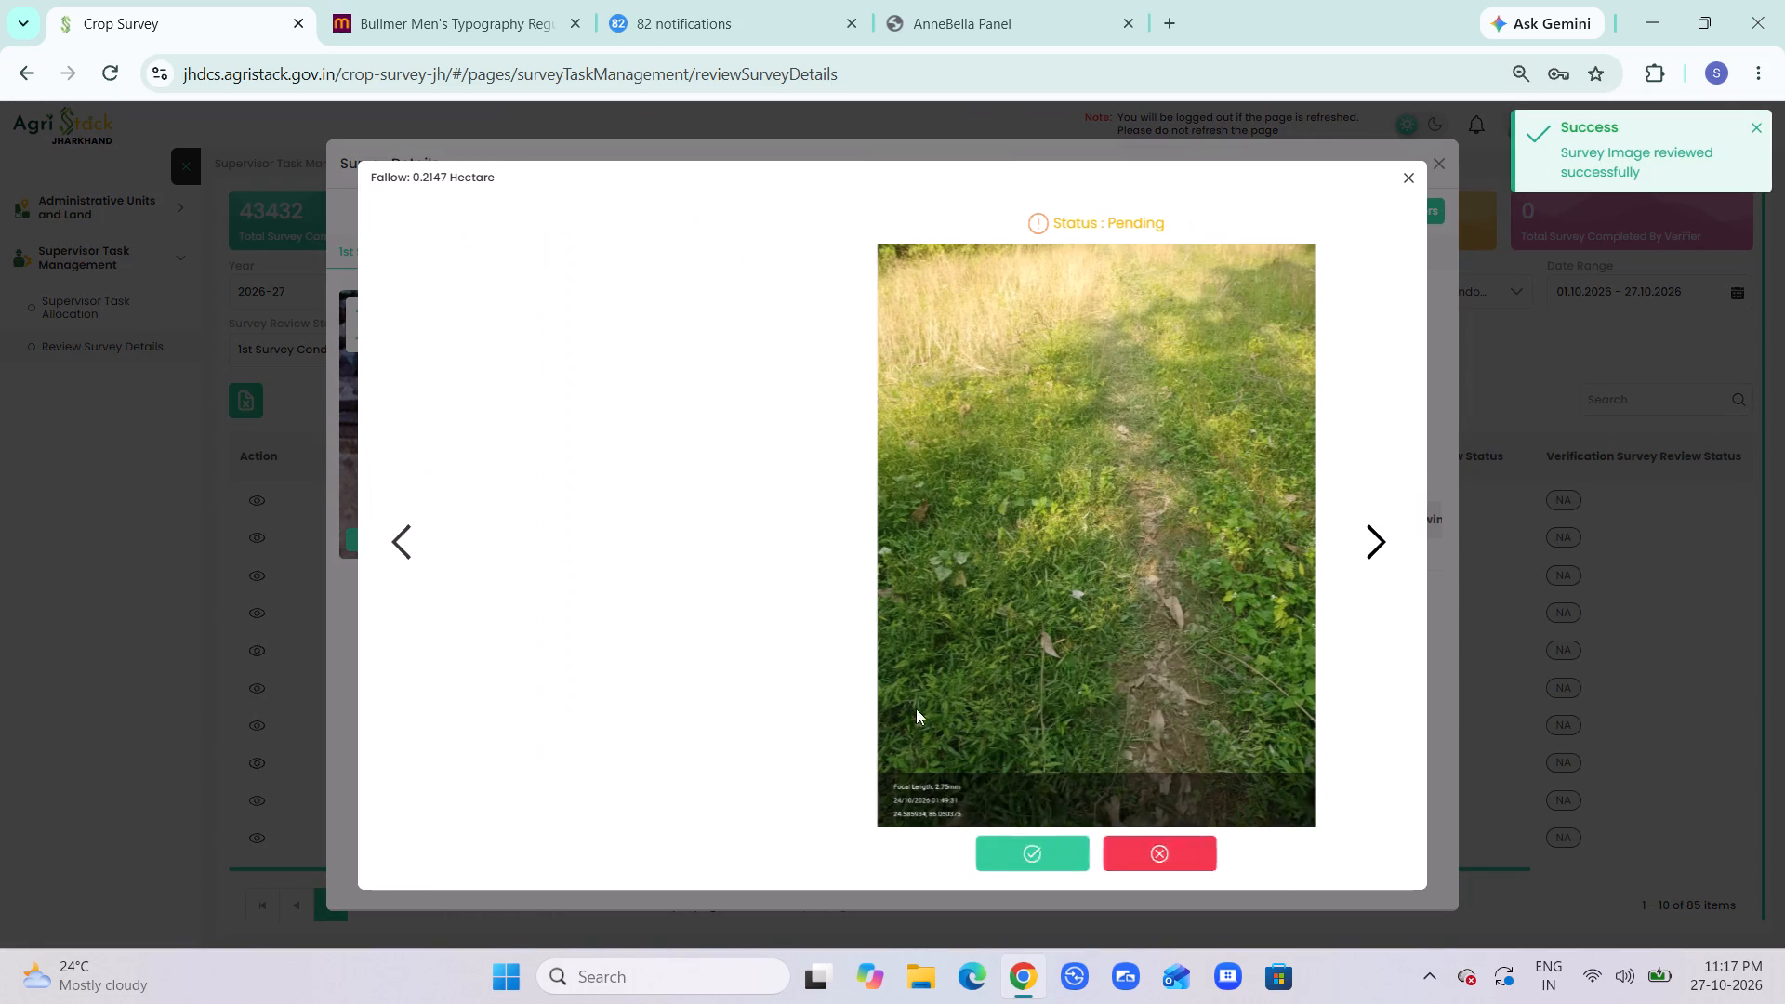
{"action": "left_click", "coordinate": [846, 857]}
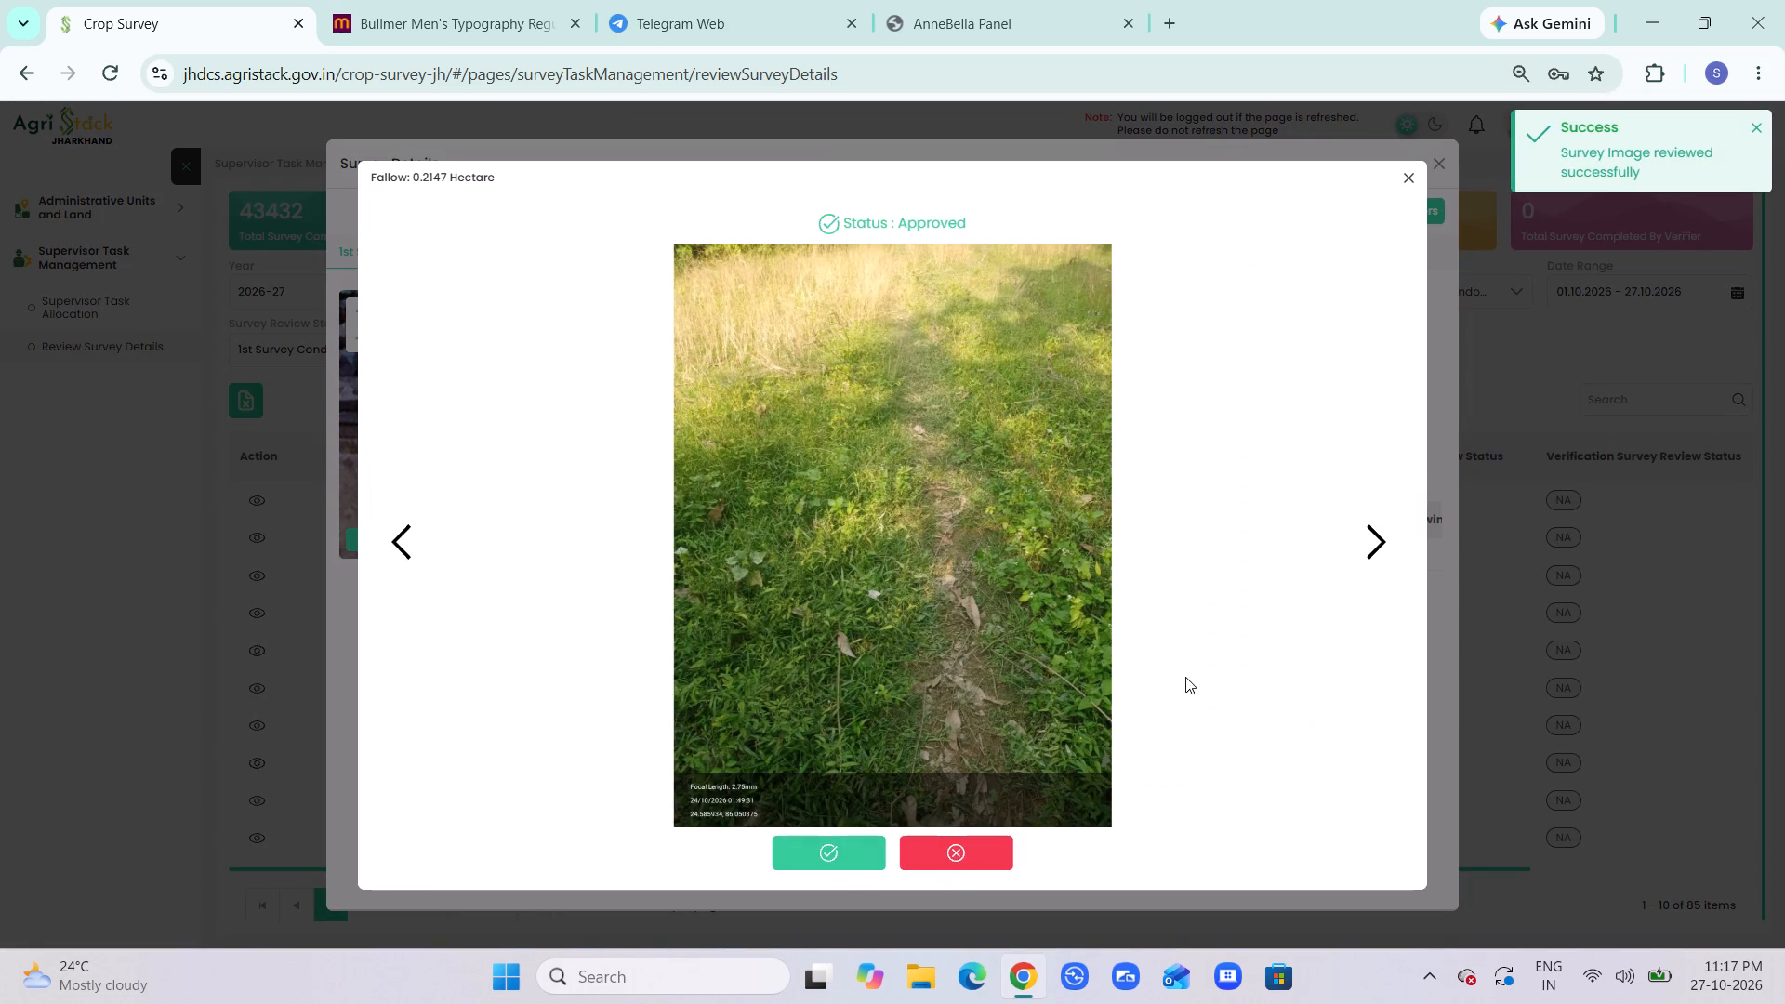
{"action": "left_click_drag", "start_coordinate": [1277, 673], "coordinate": [1123, 702]}
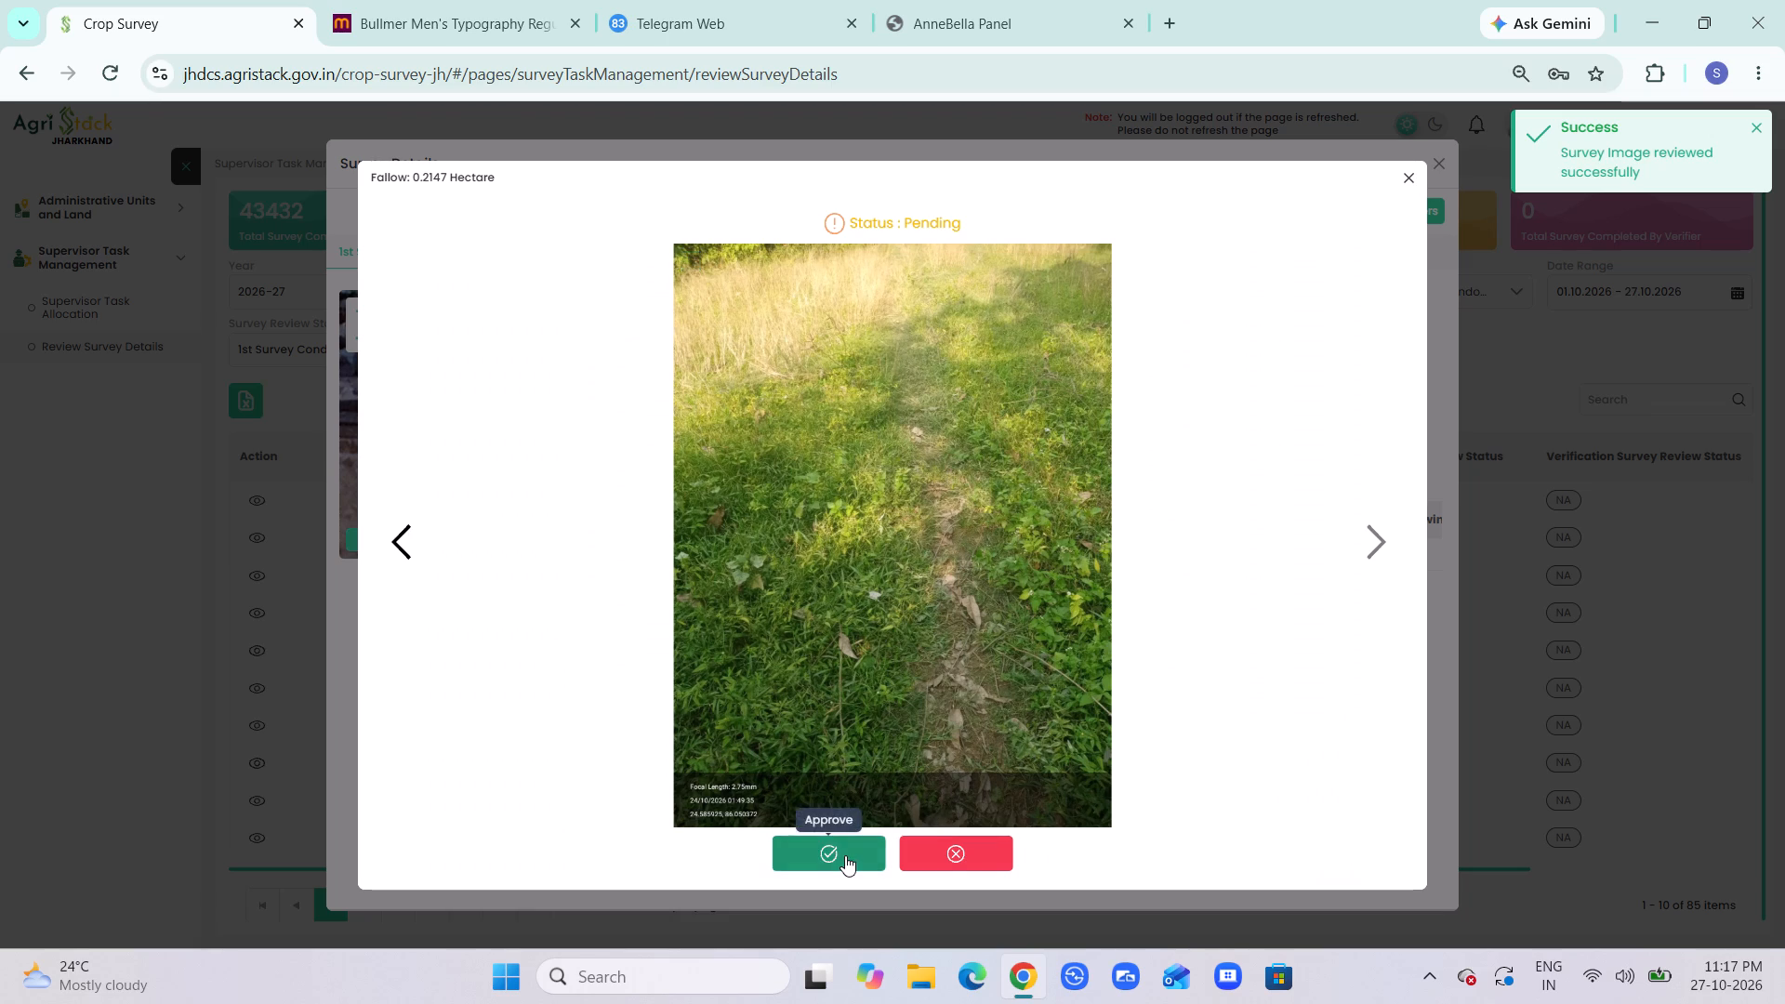
{"action": "left_click", "coordinate": [845, 855]}
{"action": "left_click", "coordinate": [1410, 174]}
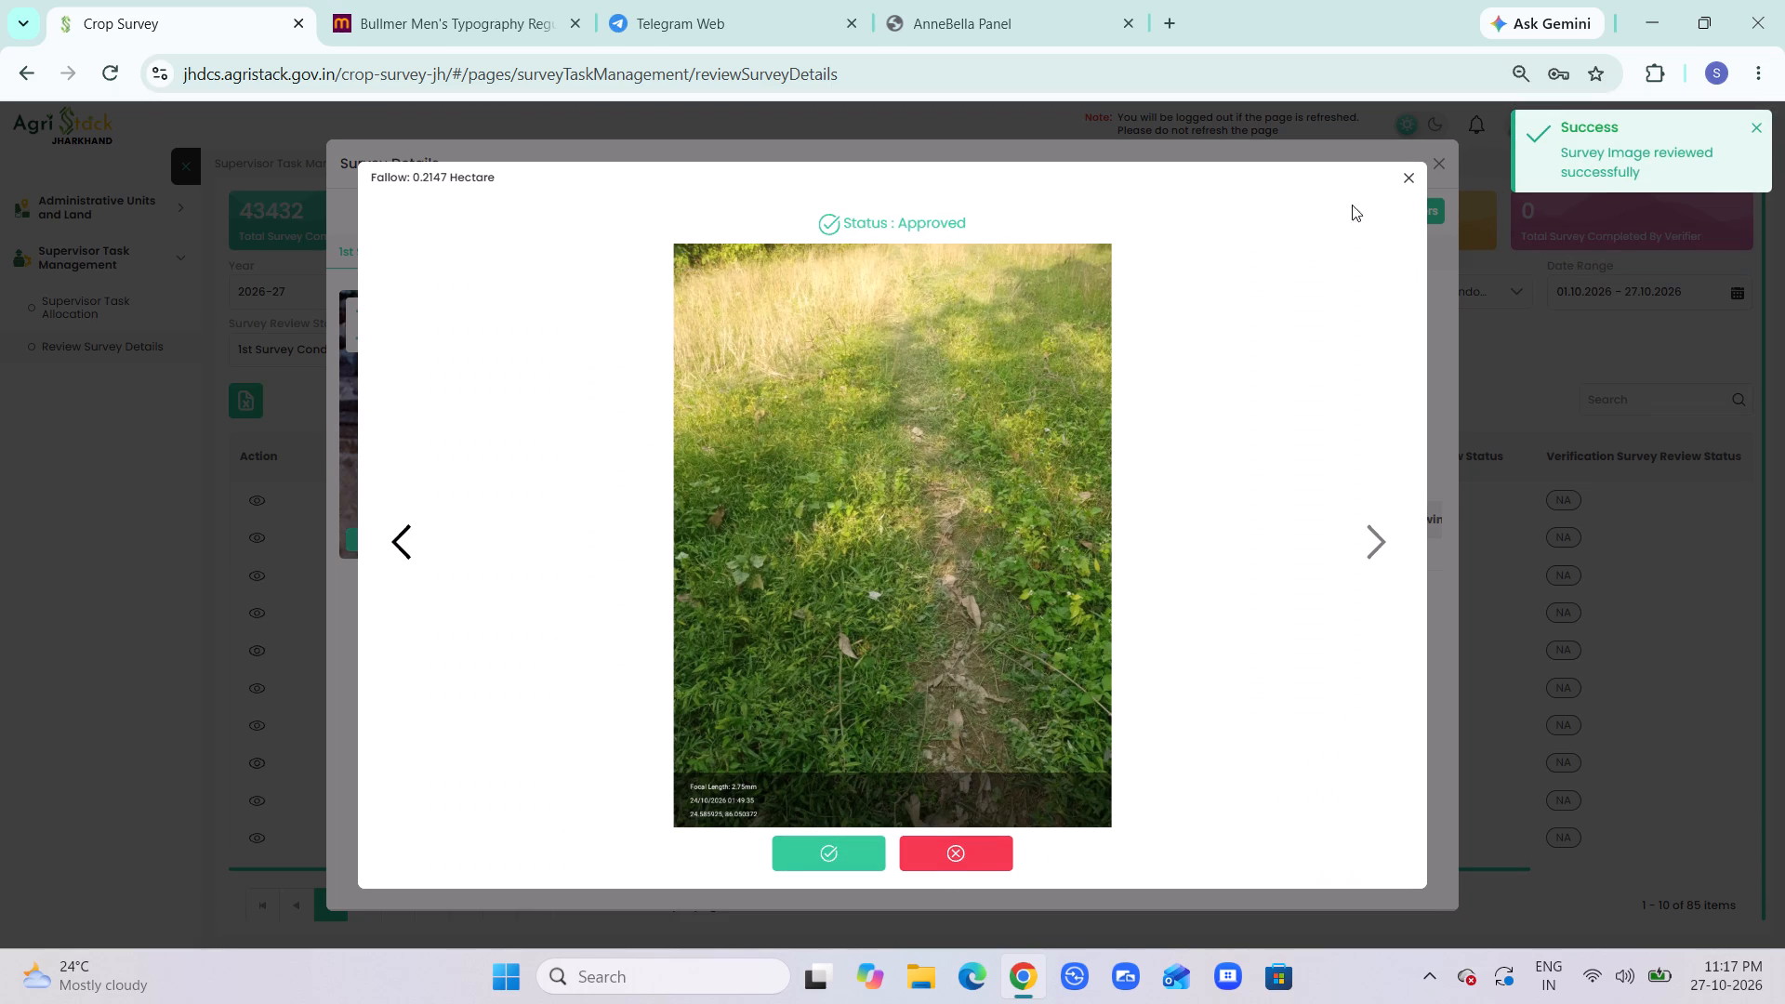
{"action": "left_click", "coordinate": [1409, 171]}
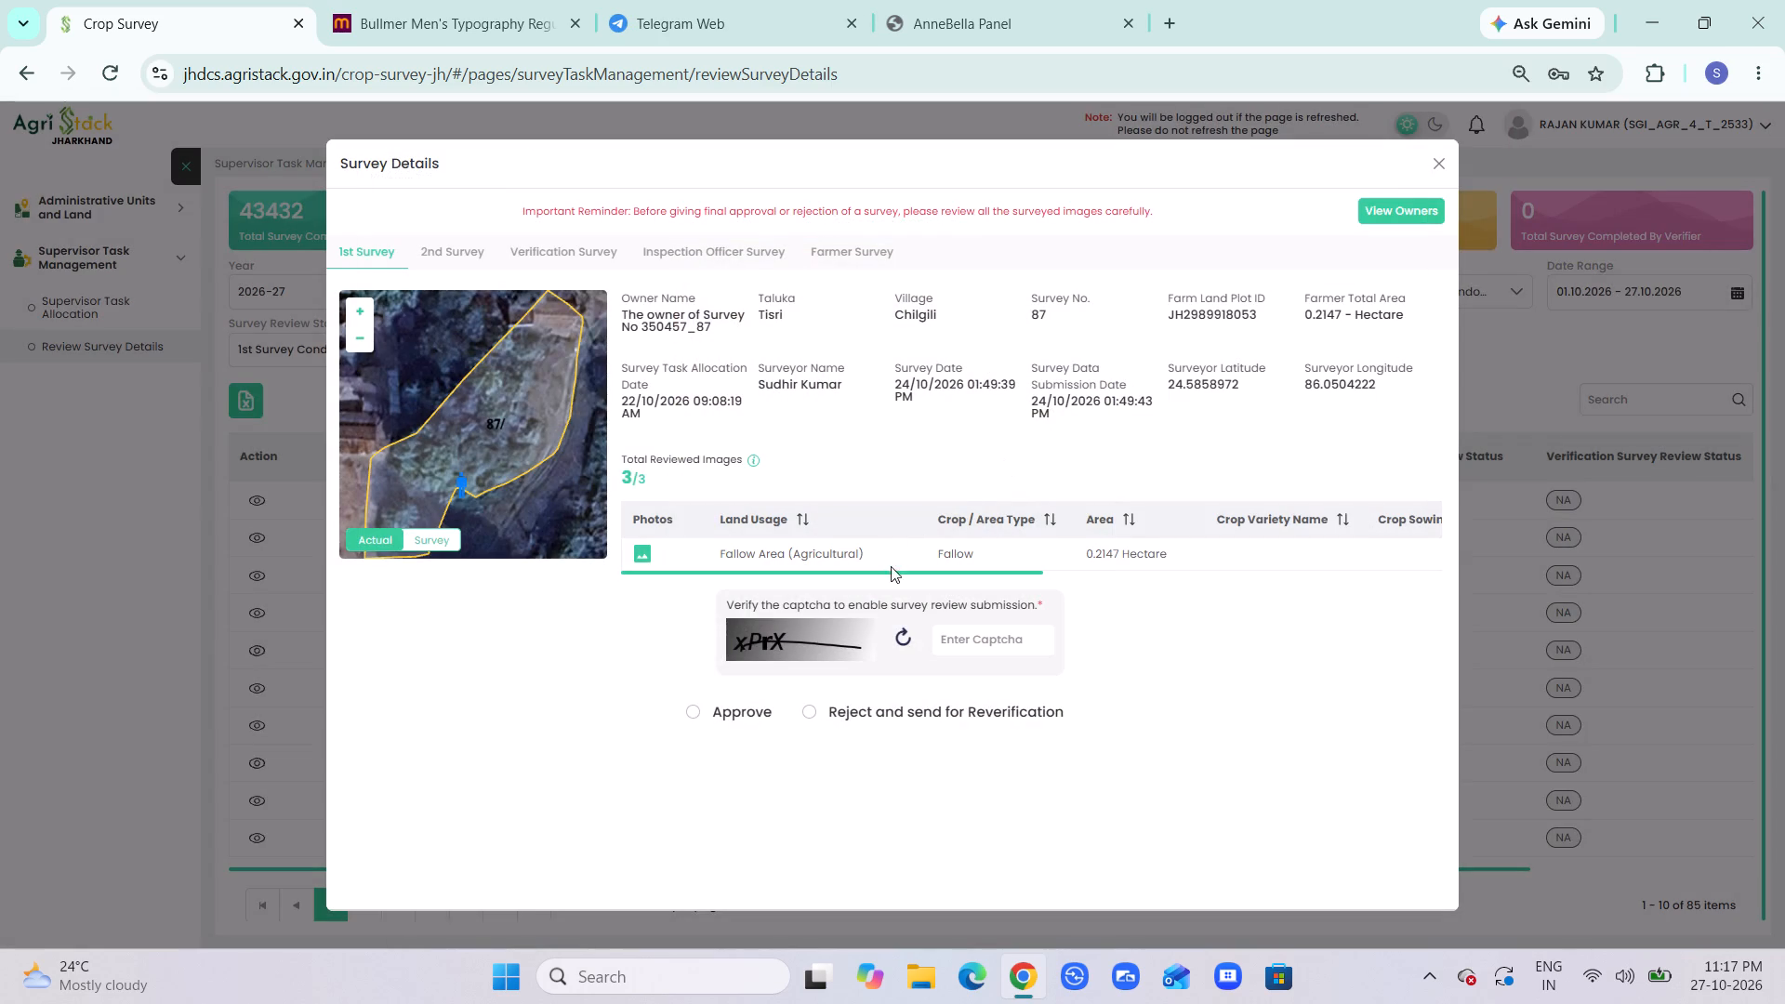
Enter the captcha for survey number 87, mark its 1st survey as Approve, save the review and close its details.
{"action": "left_click", "coordinate": [981, 645]}
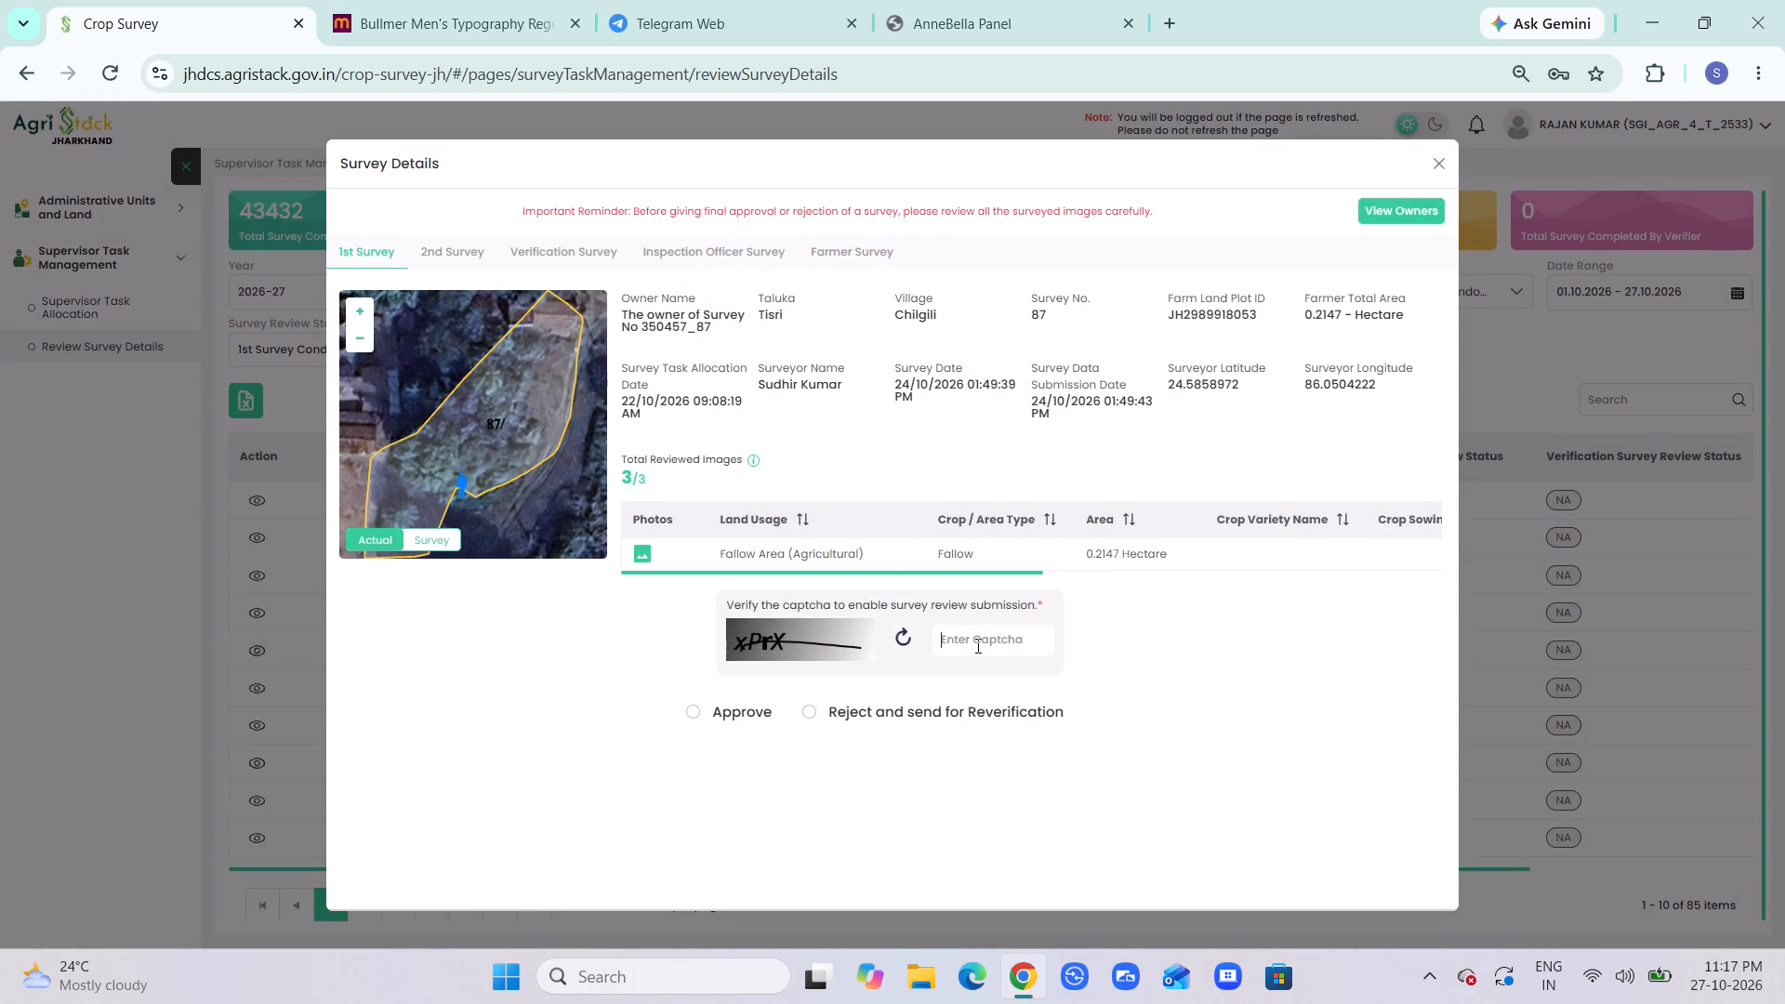
{"action": "key", "text": "x"}
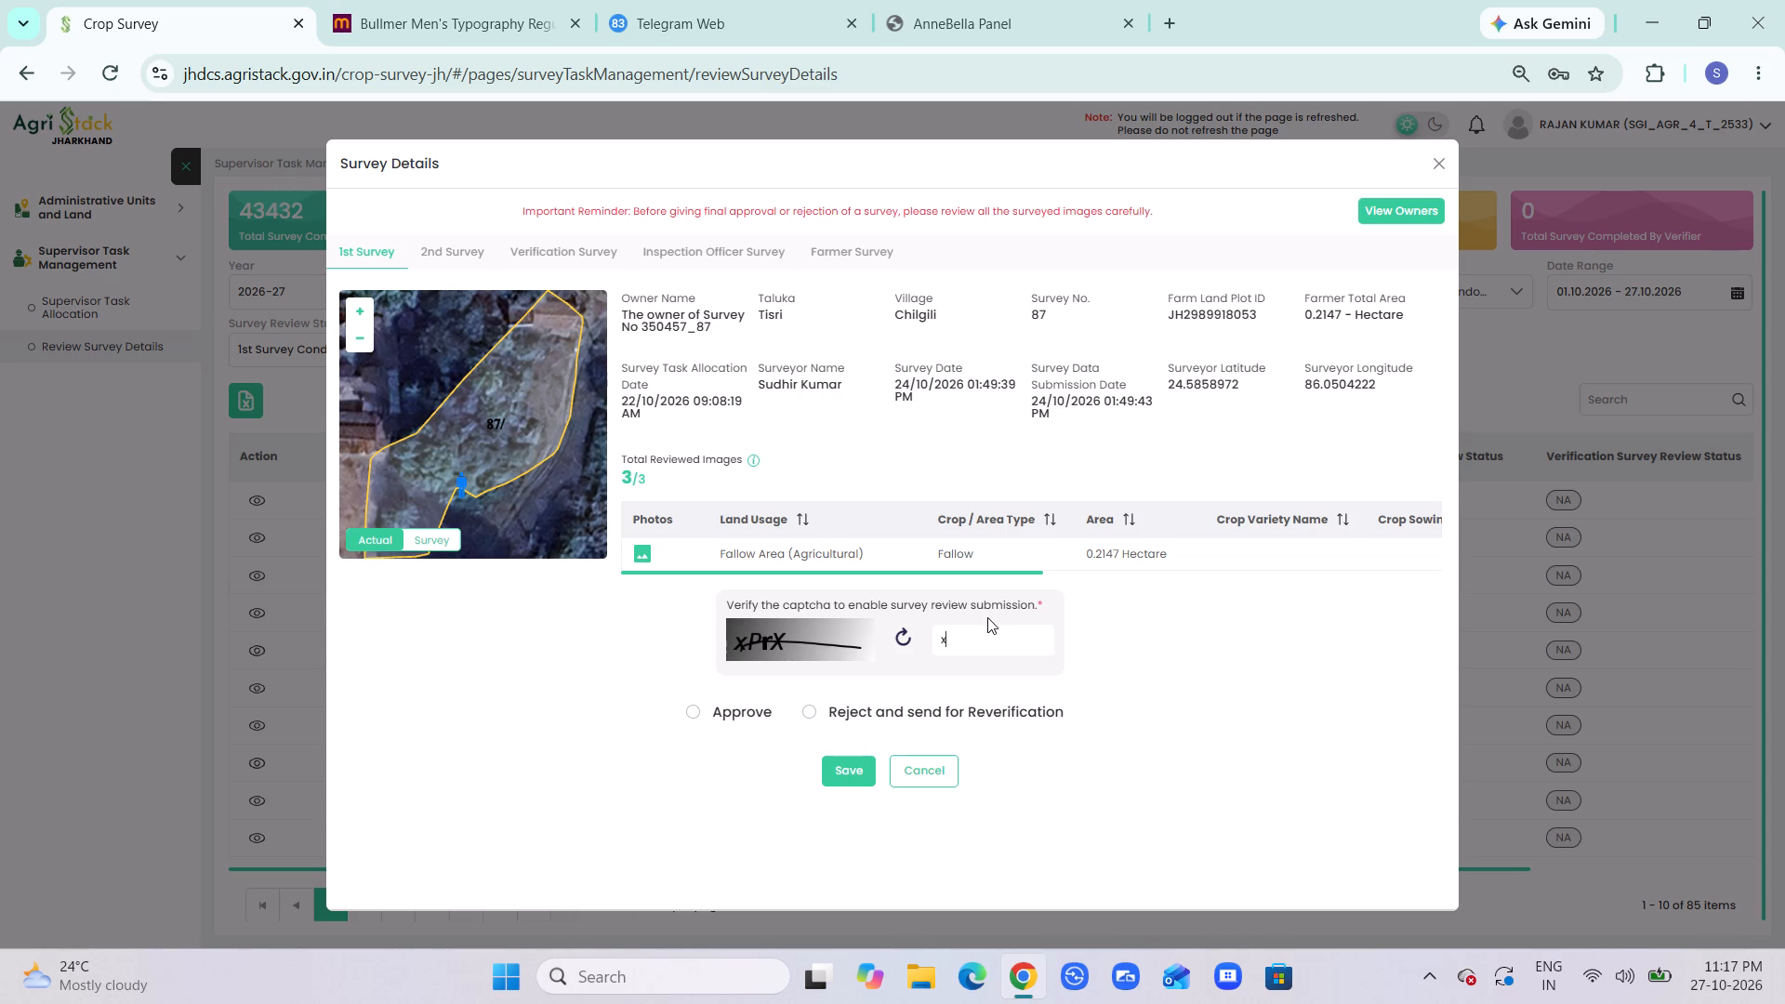
{"action": "key", "text": "shift+p"}
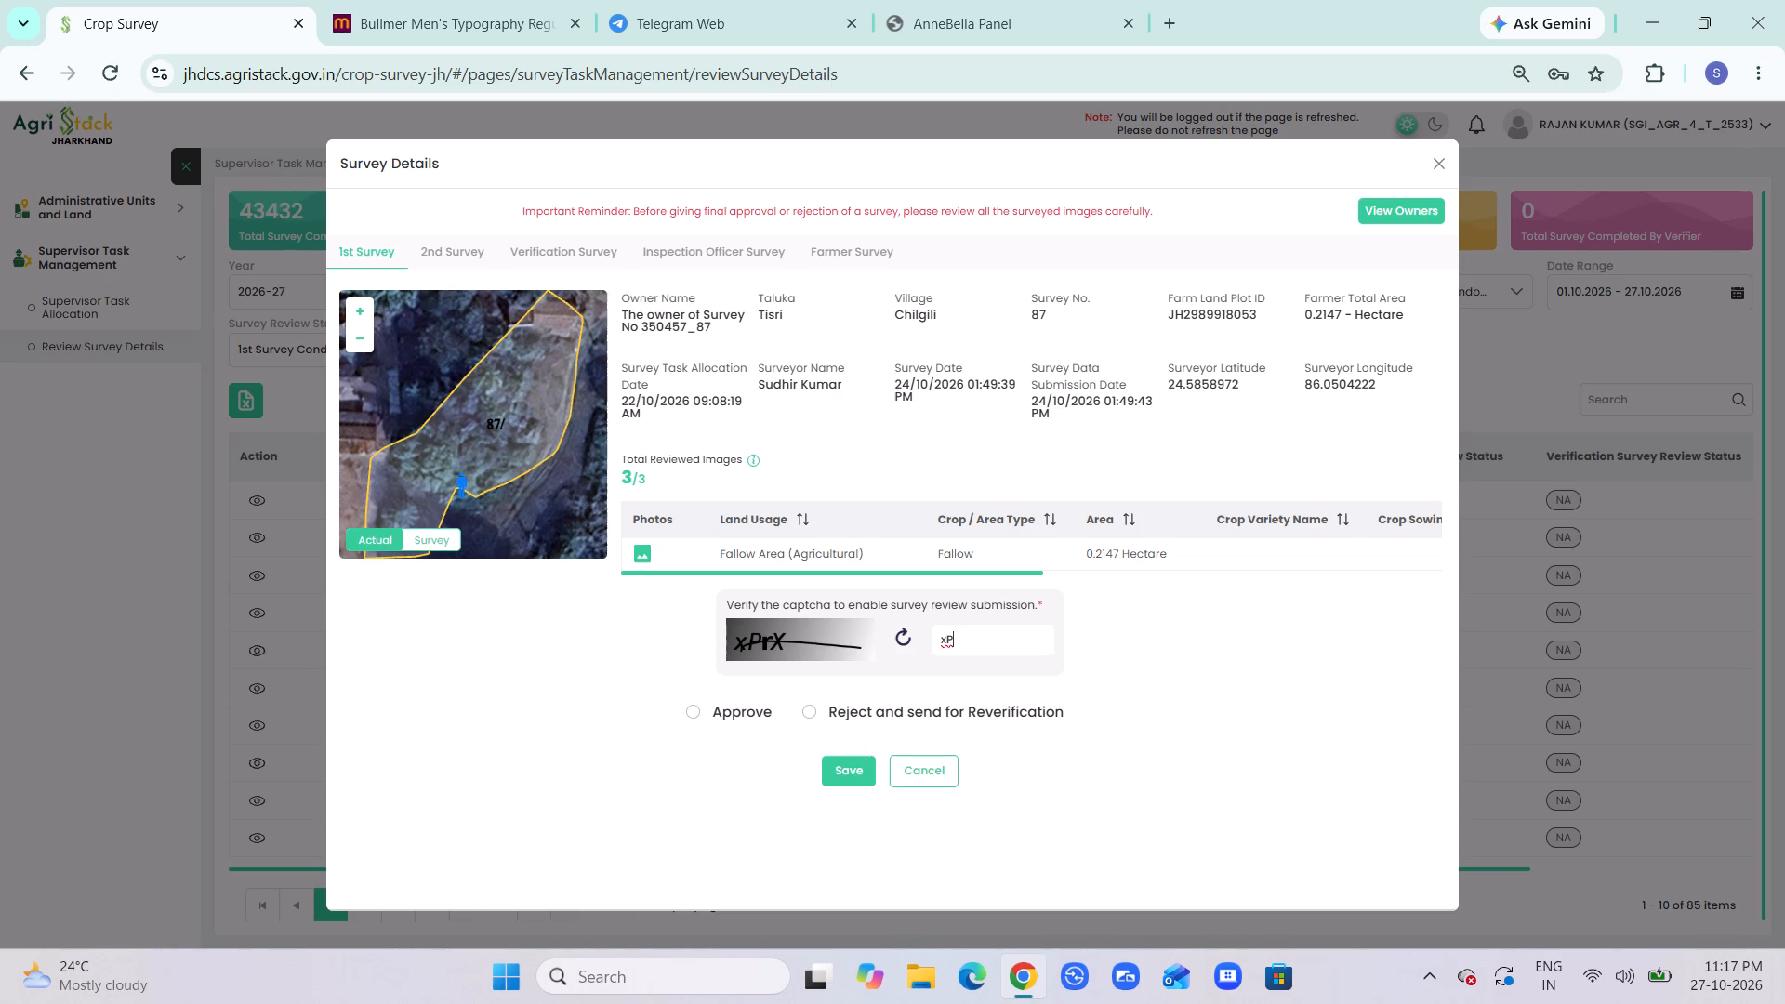
{"action": "key", "text": "r"}
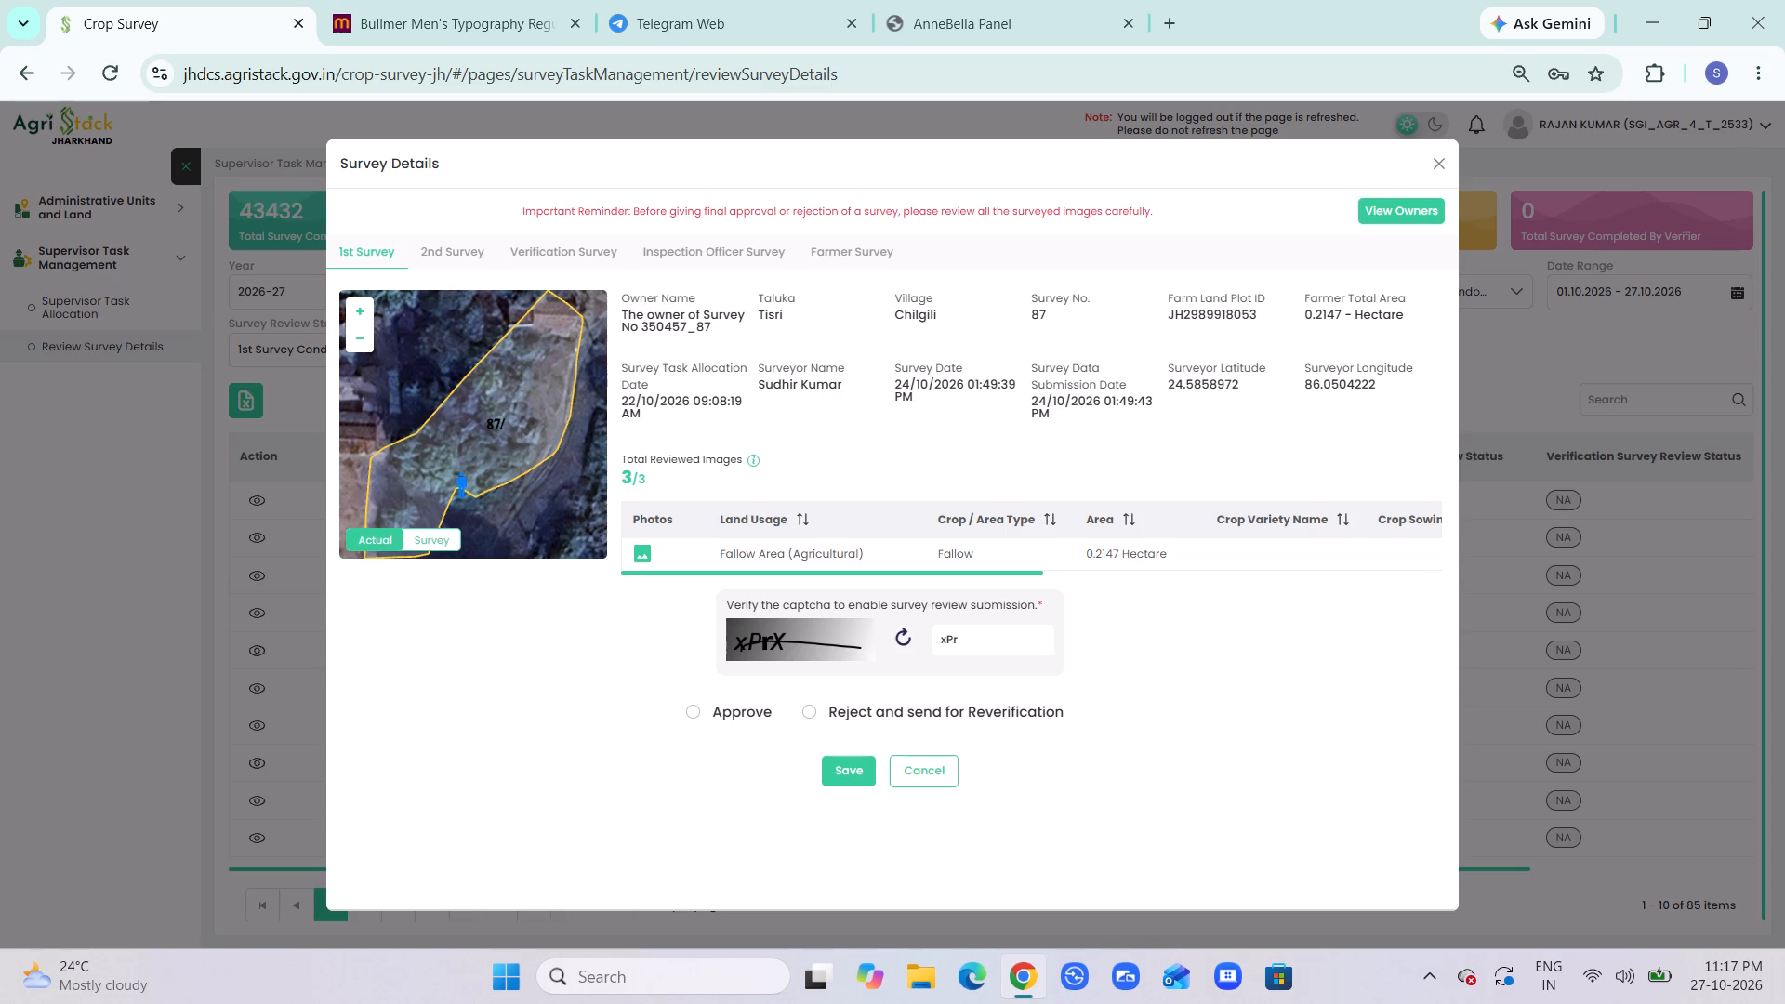
{"action": "key", "text": "shift+x"}
{"action": "left_click", "coordinate": [752, 711]}
{"action": "left_click", "coordinate": [857, 766]}
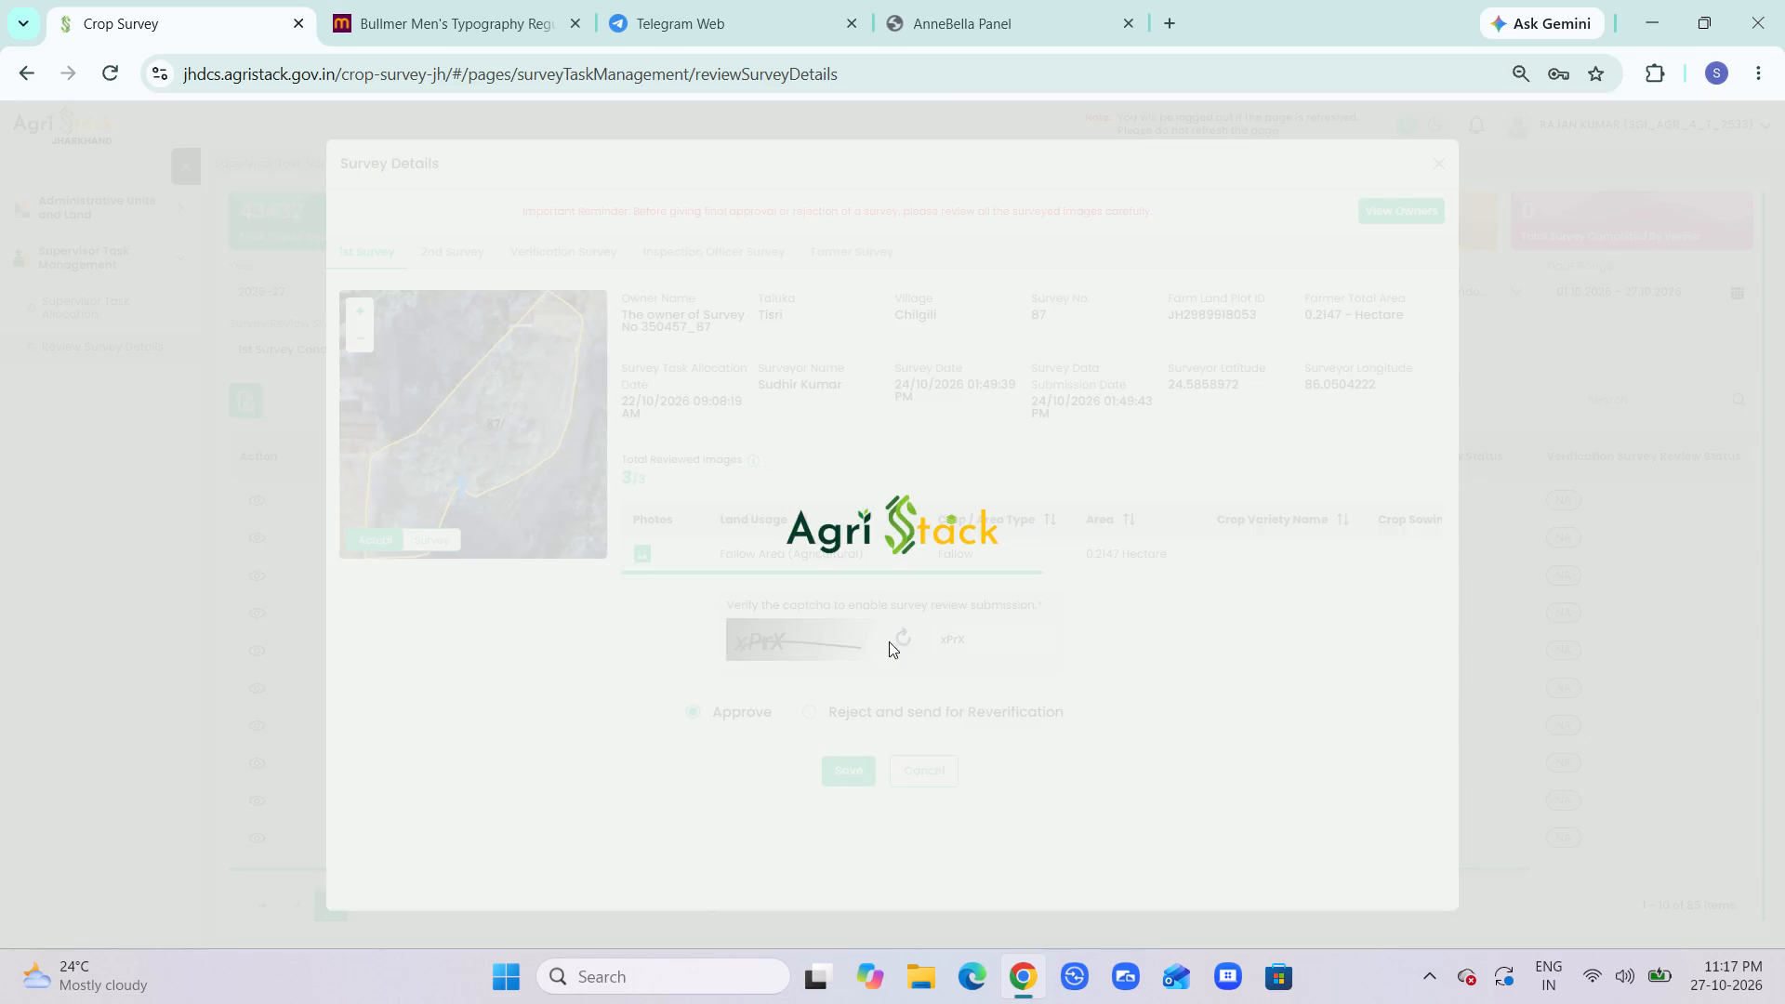
{"action": "left_click", "coordinate": [913, 551]}
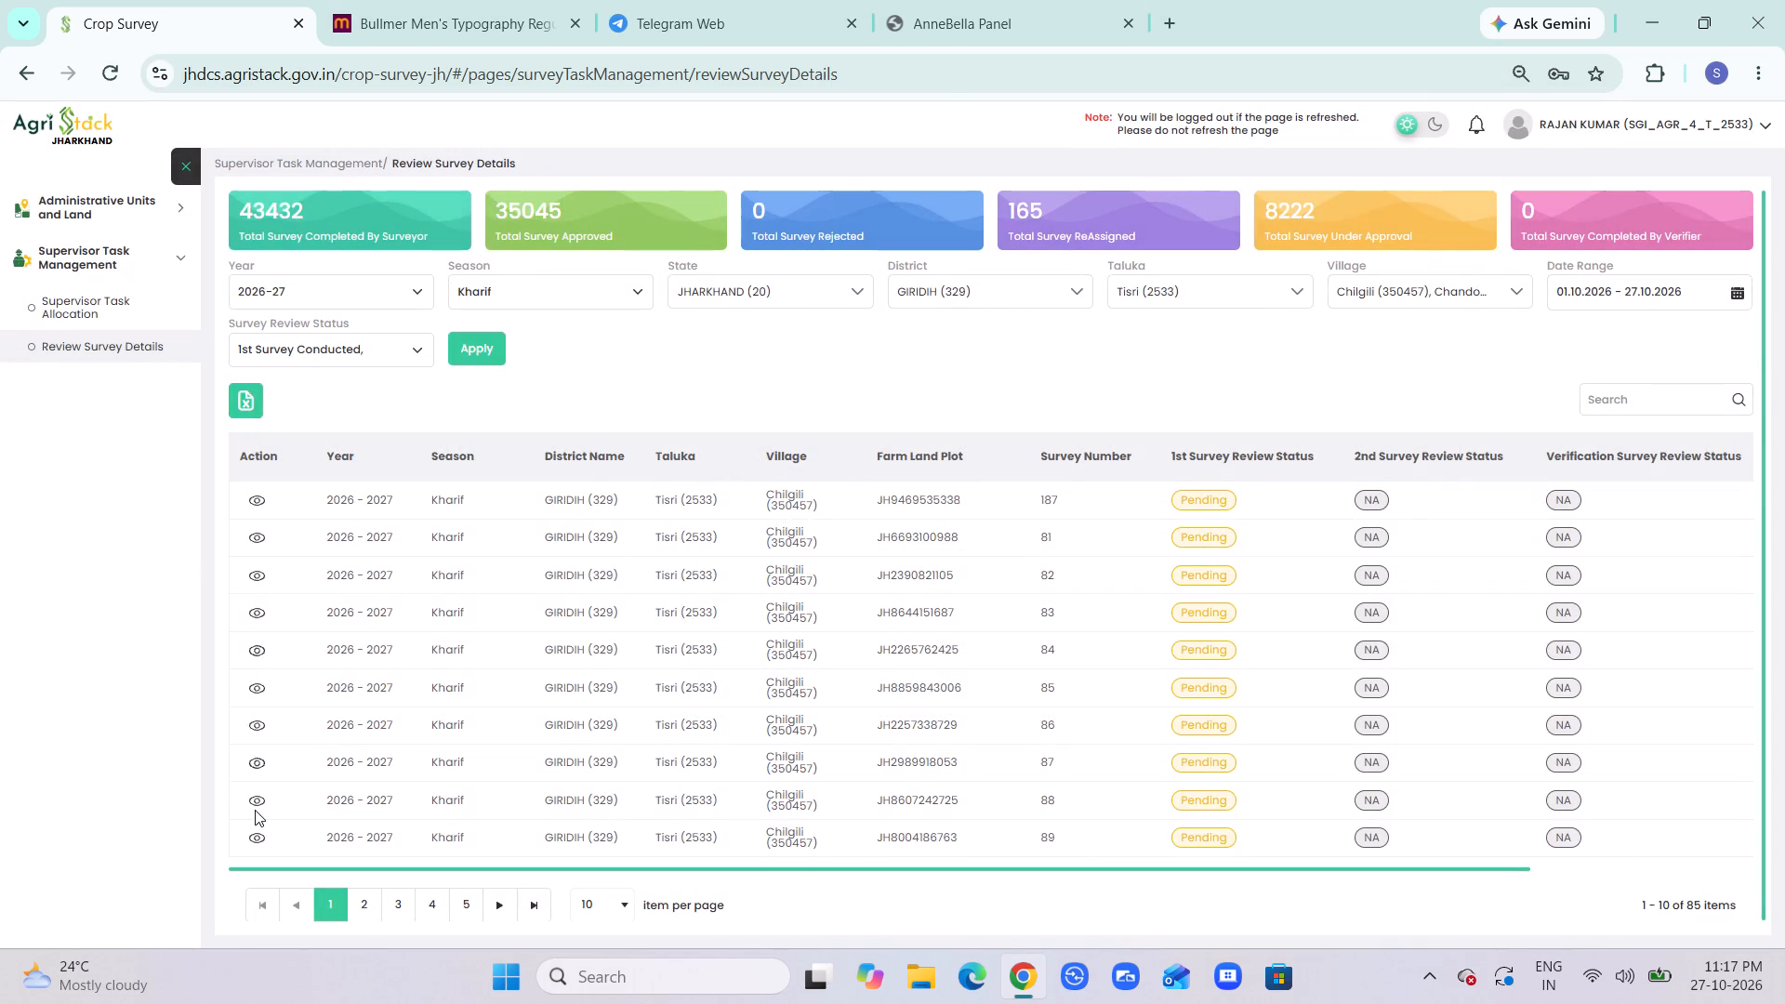
Open survey number 88 in Chilgili and approve all three of its agricultural Fallow images.
{"action": "left_click", "coordinate": [254, 805]}
{"action": "left_click", "coordinate": [641, 548]}
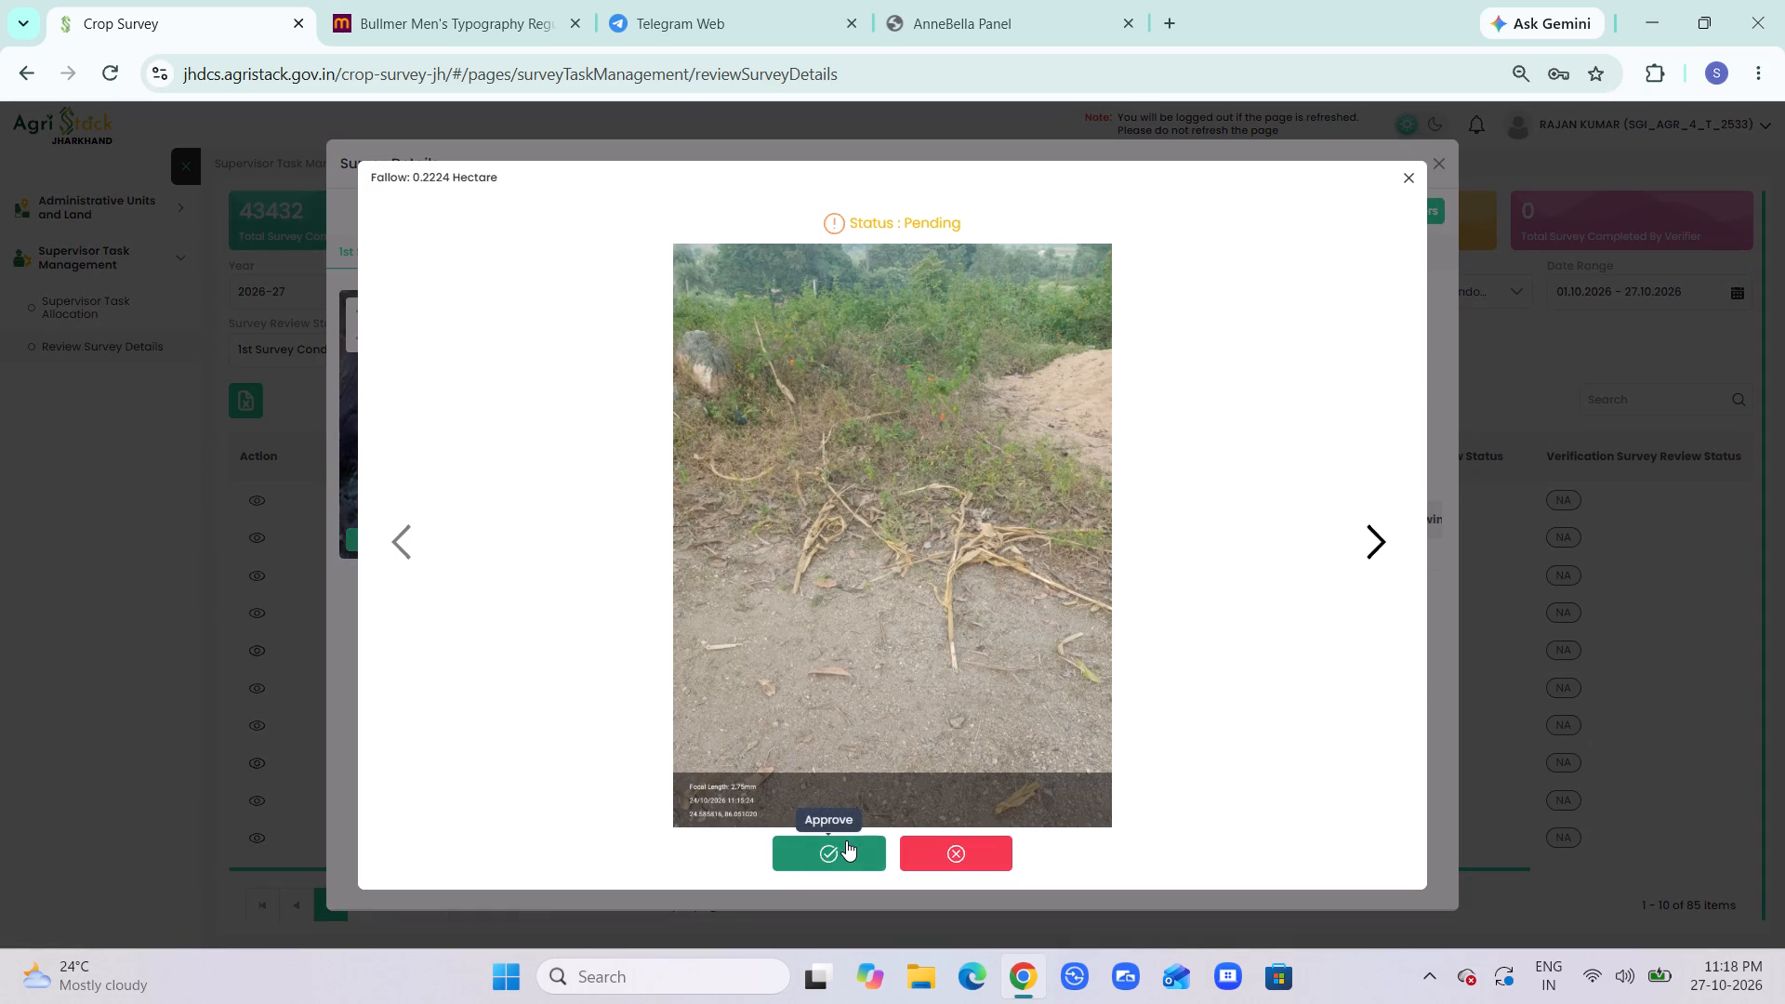
{"action": "left_click", "coordinate": [847, 841]}
{"action": "left_click_drag", "start_coordinate": [1090, 659], "coordinate": [1066, 670]}
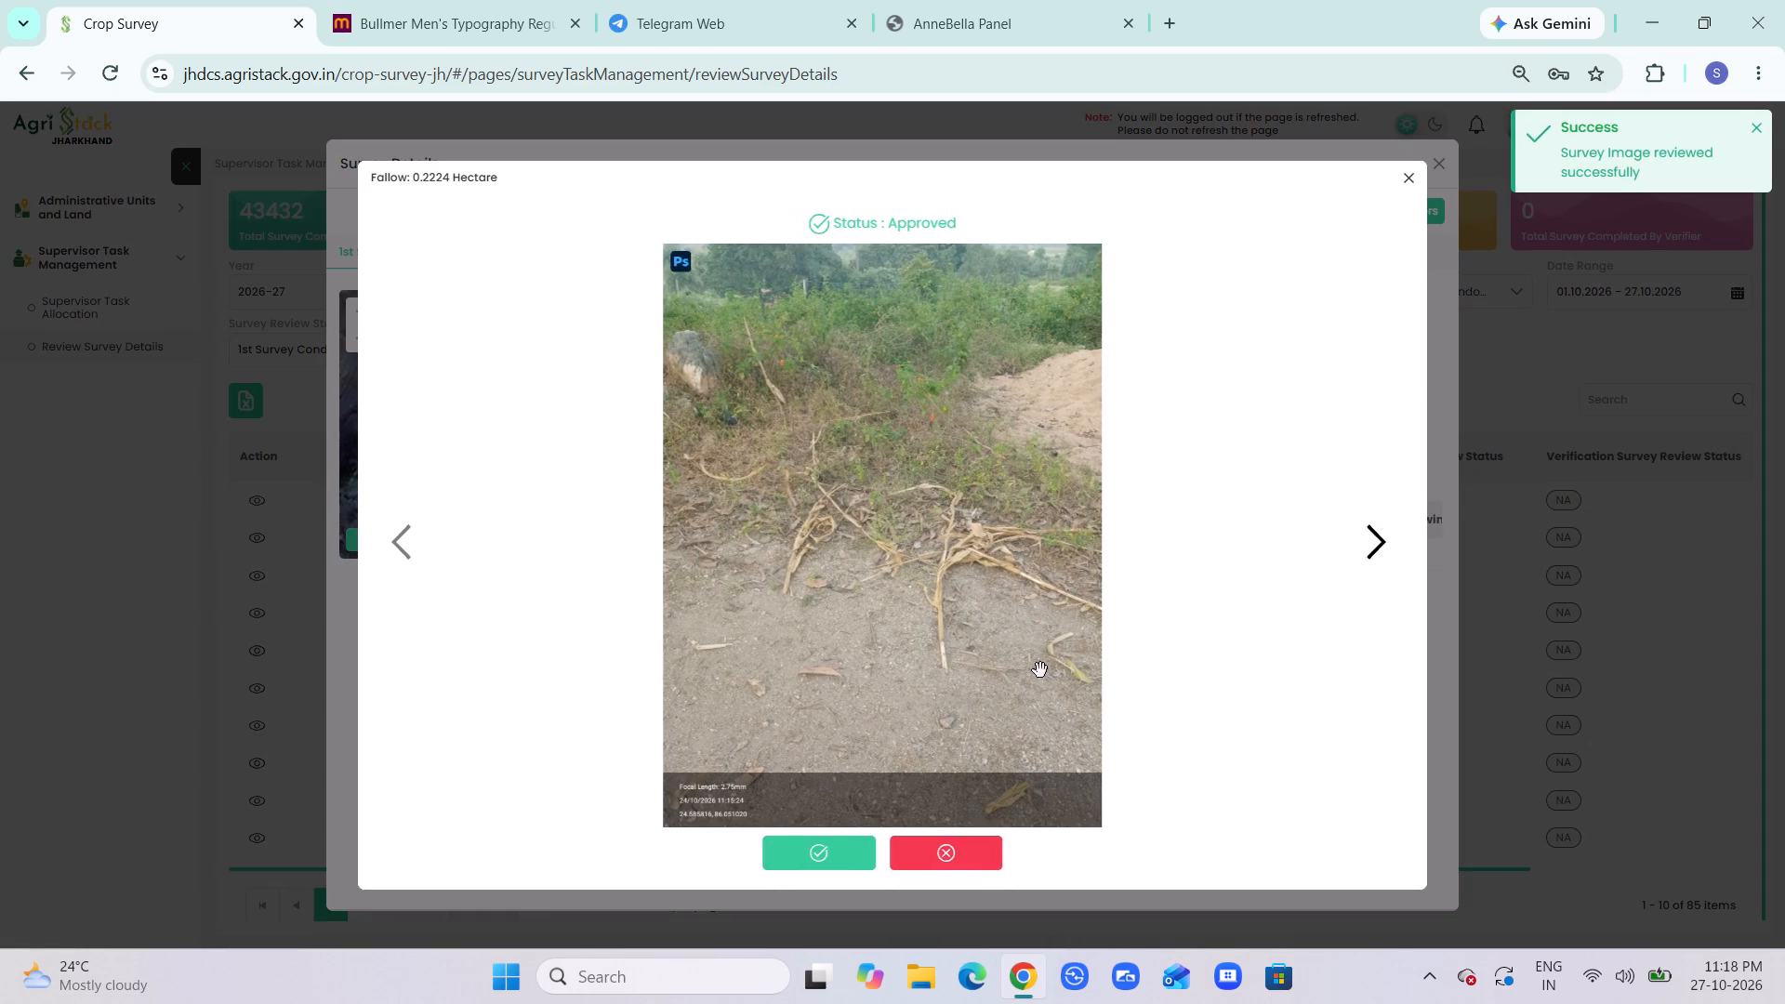
{"action": "left_click_drag", "start_coordinate": [1026, 700], "coordinate": [917, 705]}
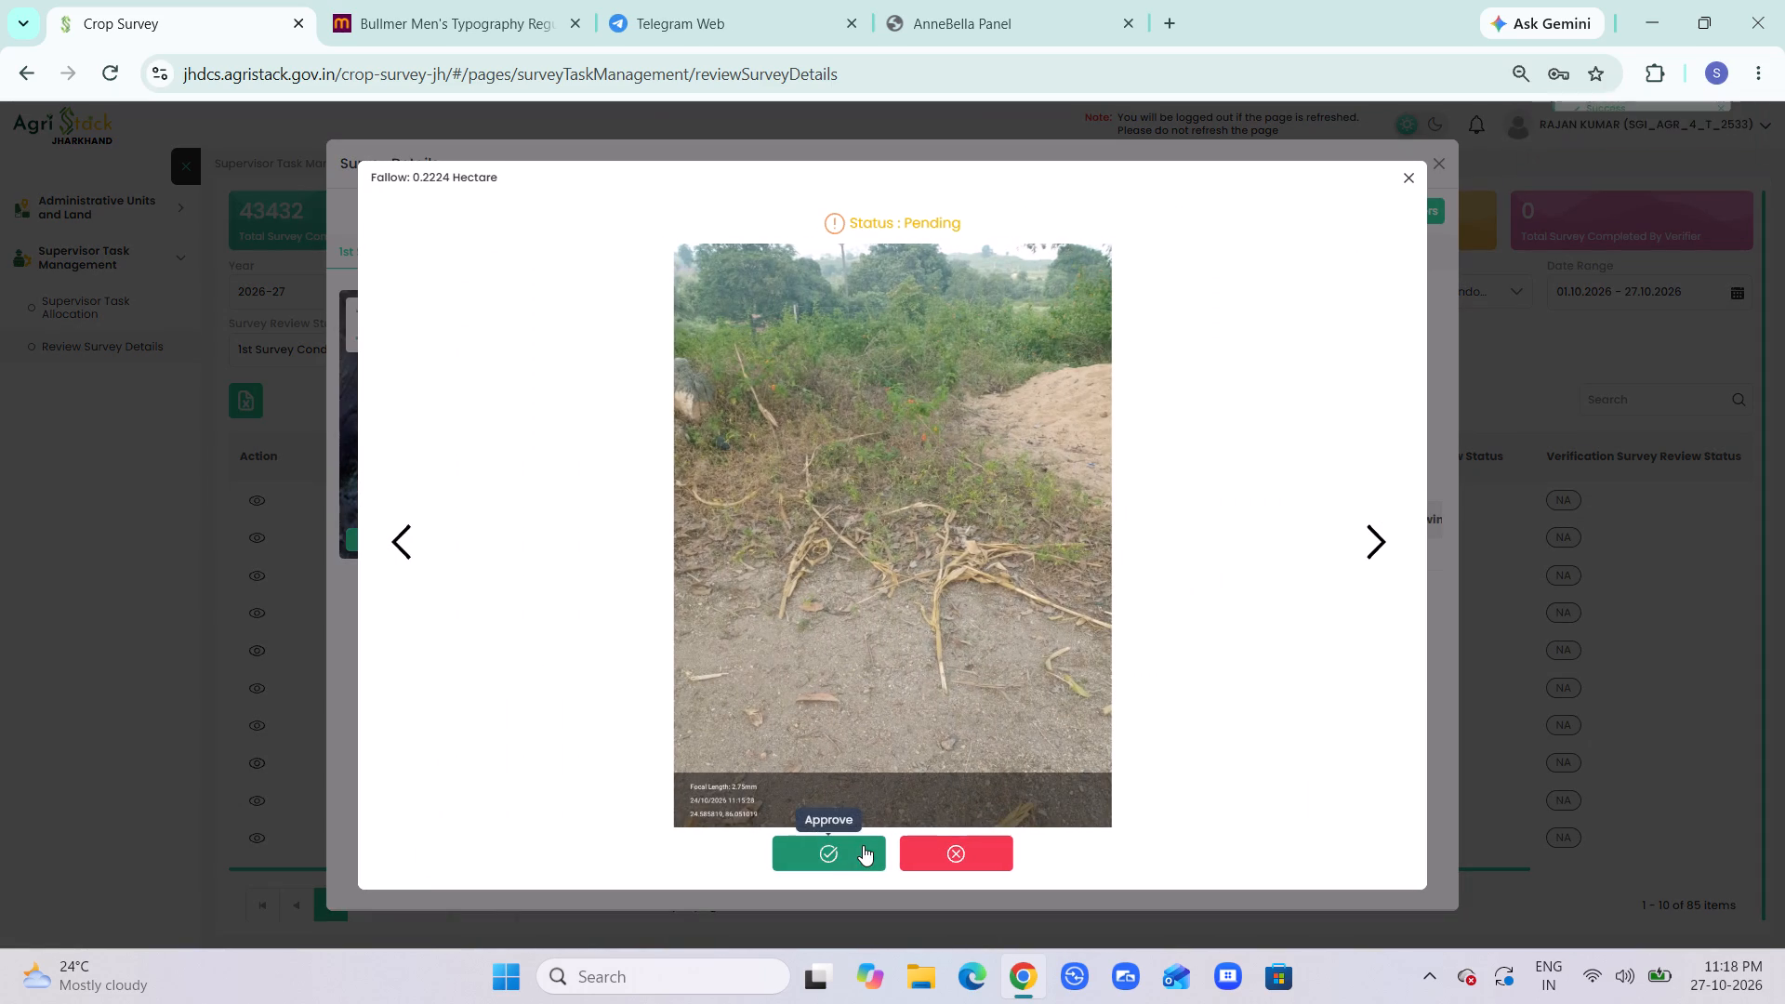
{"action": "left_click", "coordinate": [863, 847]}
{"action": "left_click_drag", "start_coordinate": [1104, 627], "coordinate": [951, 631]}
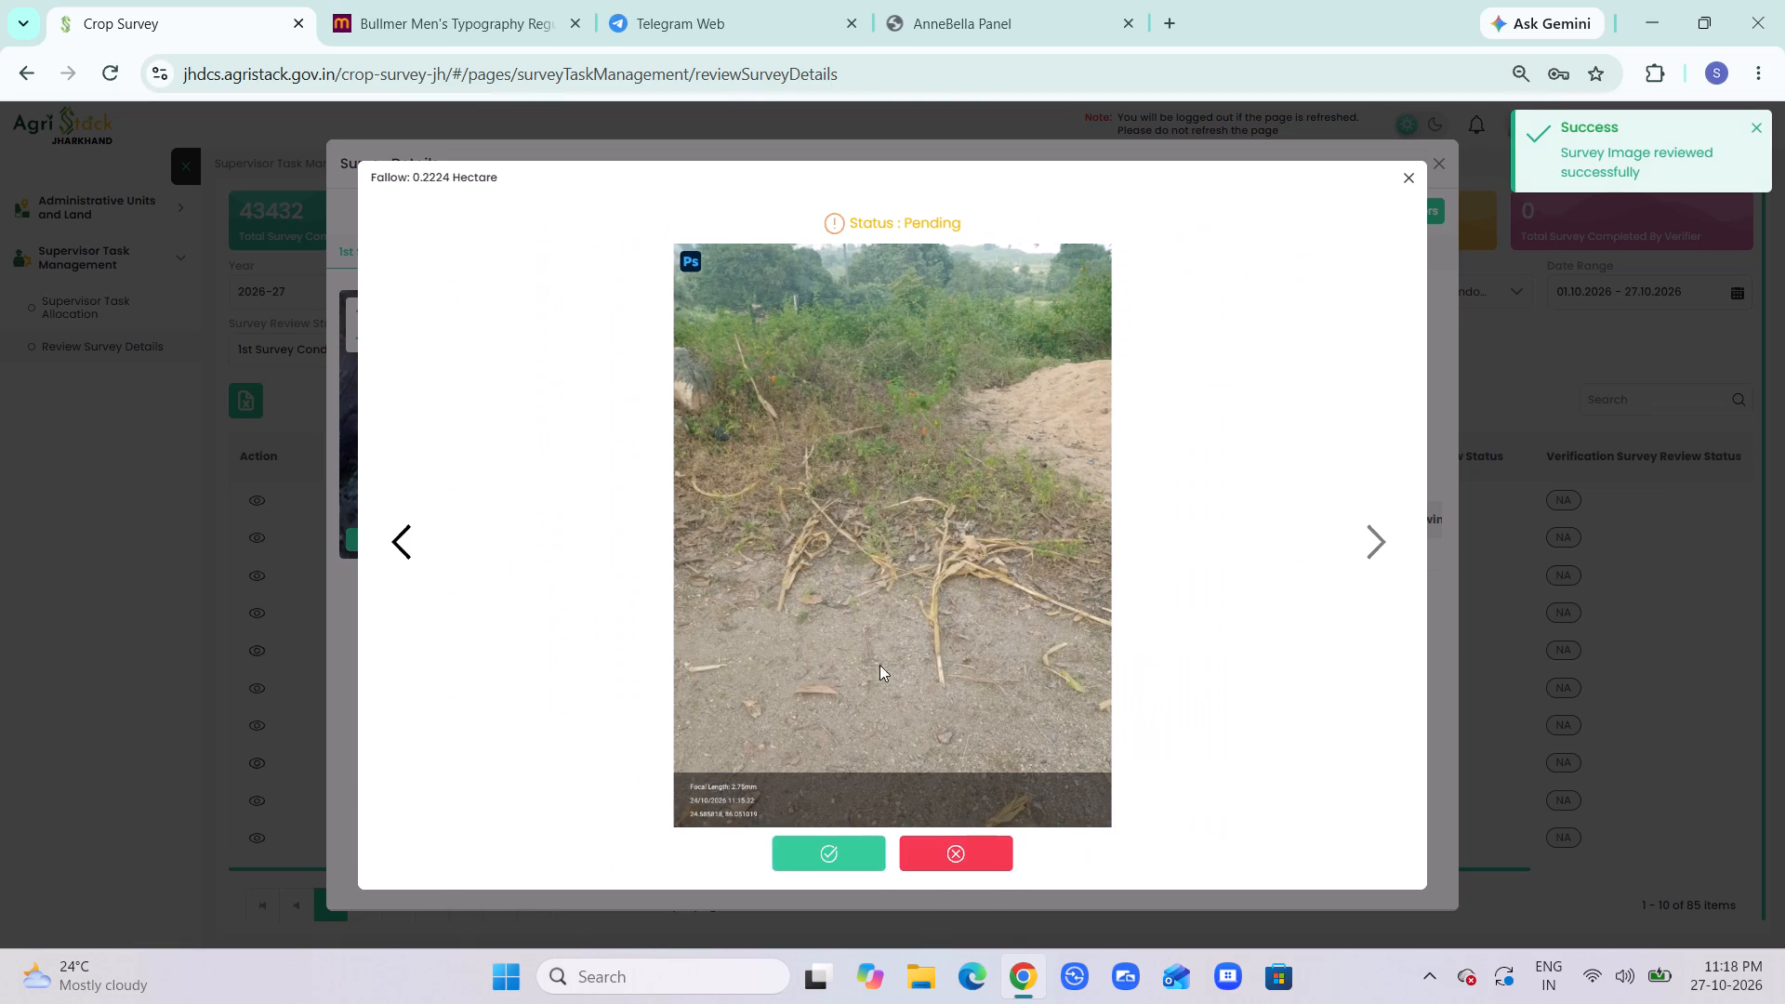
{"action": "left_click", "coordinate": [851, 846]}
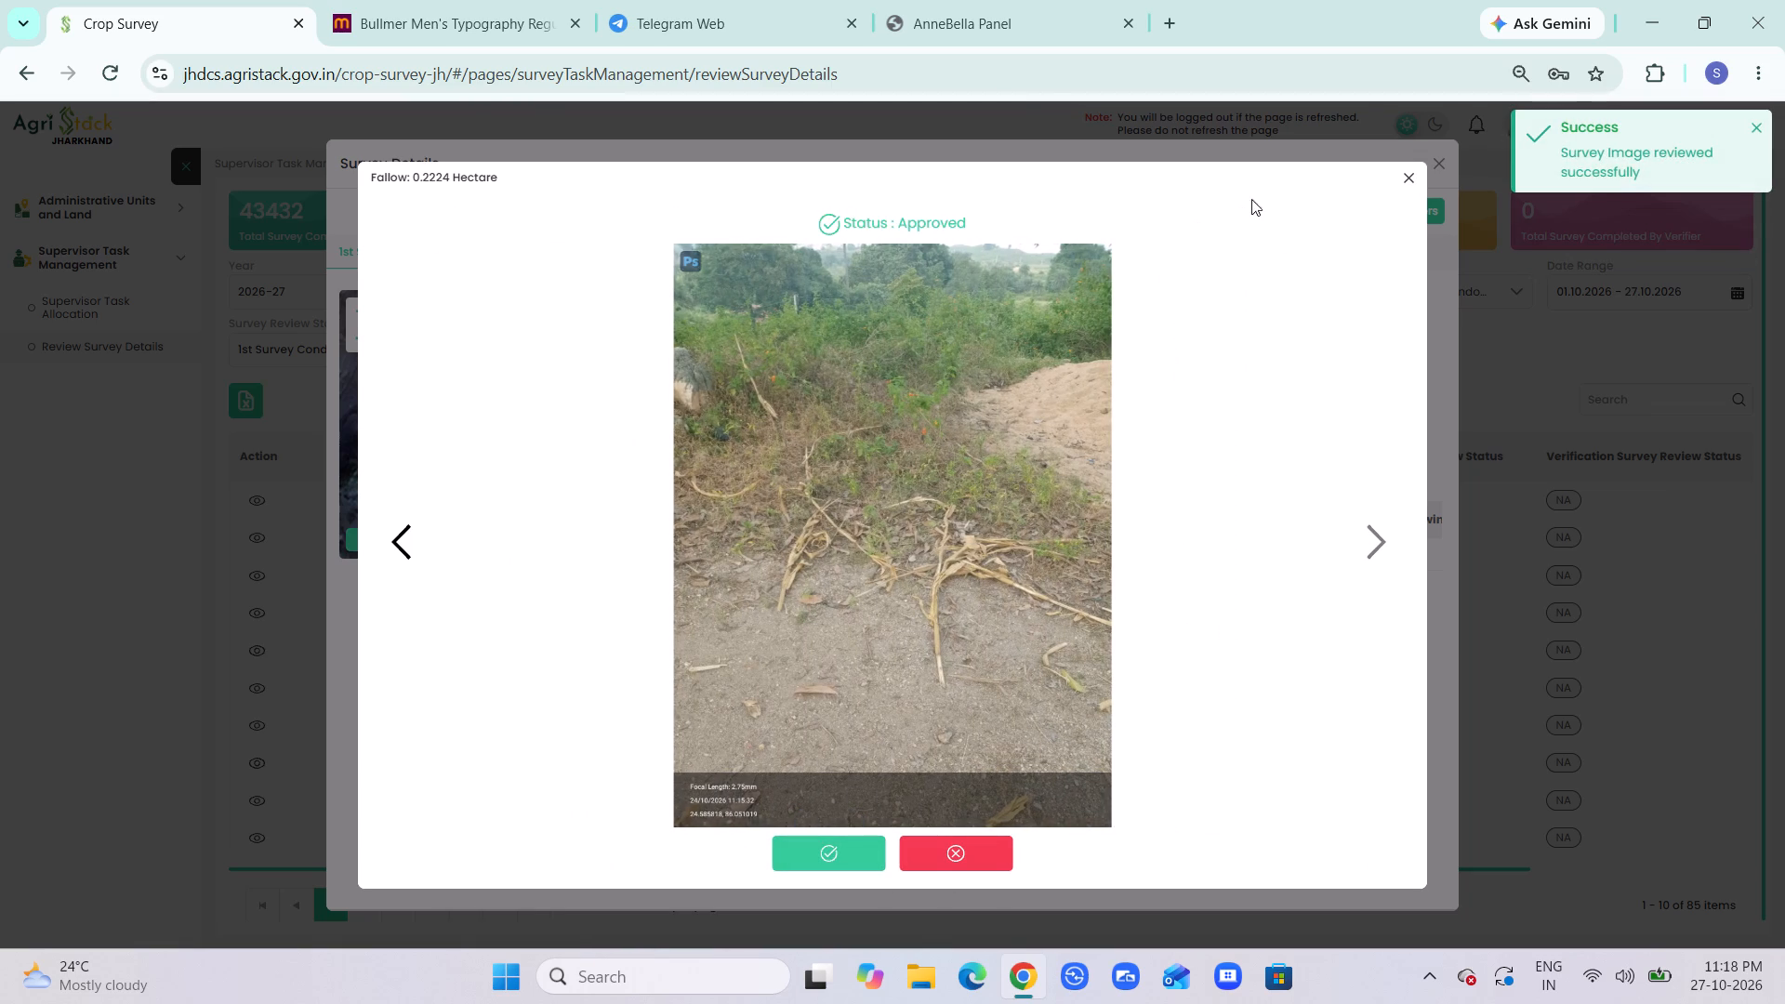
{"action": "left_click", "coordinate": [1408, 179]}
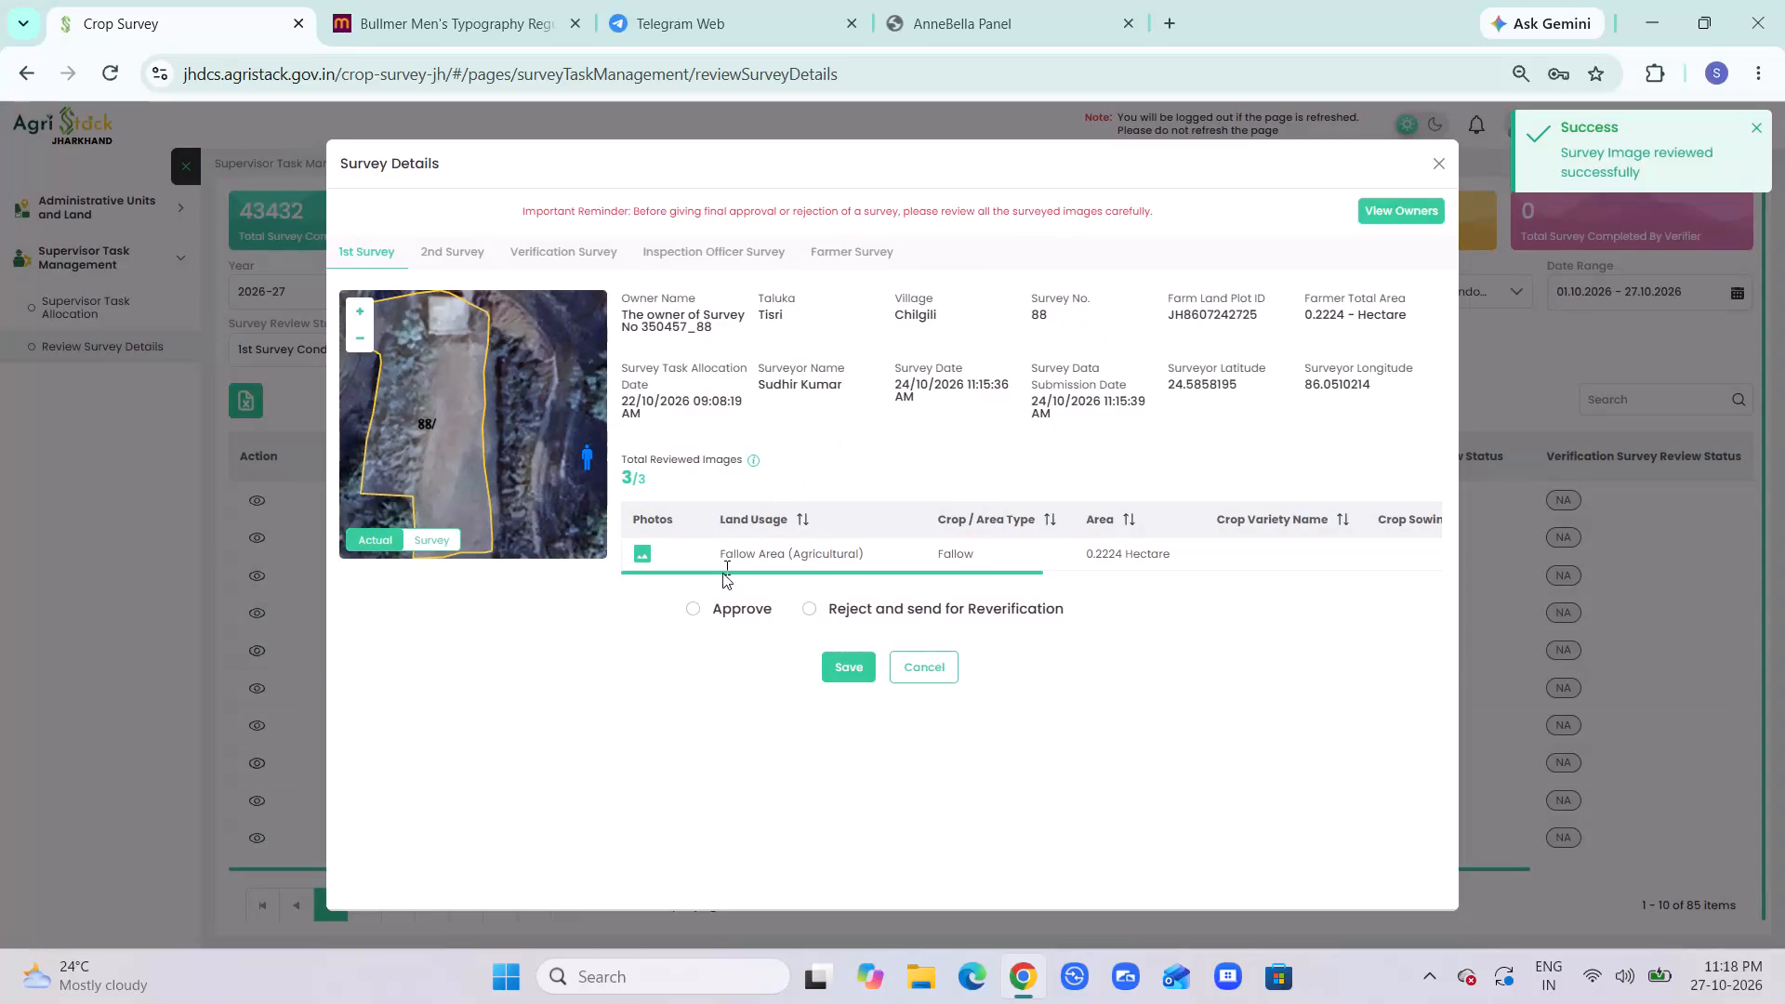
Mark the 1st survey of survey number 88 as Approve, save the review and close its details.
{"action": "left_click", "coordinate": [709, 601]}
{"action": "left_click", "coordinate": [858, 673]}
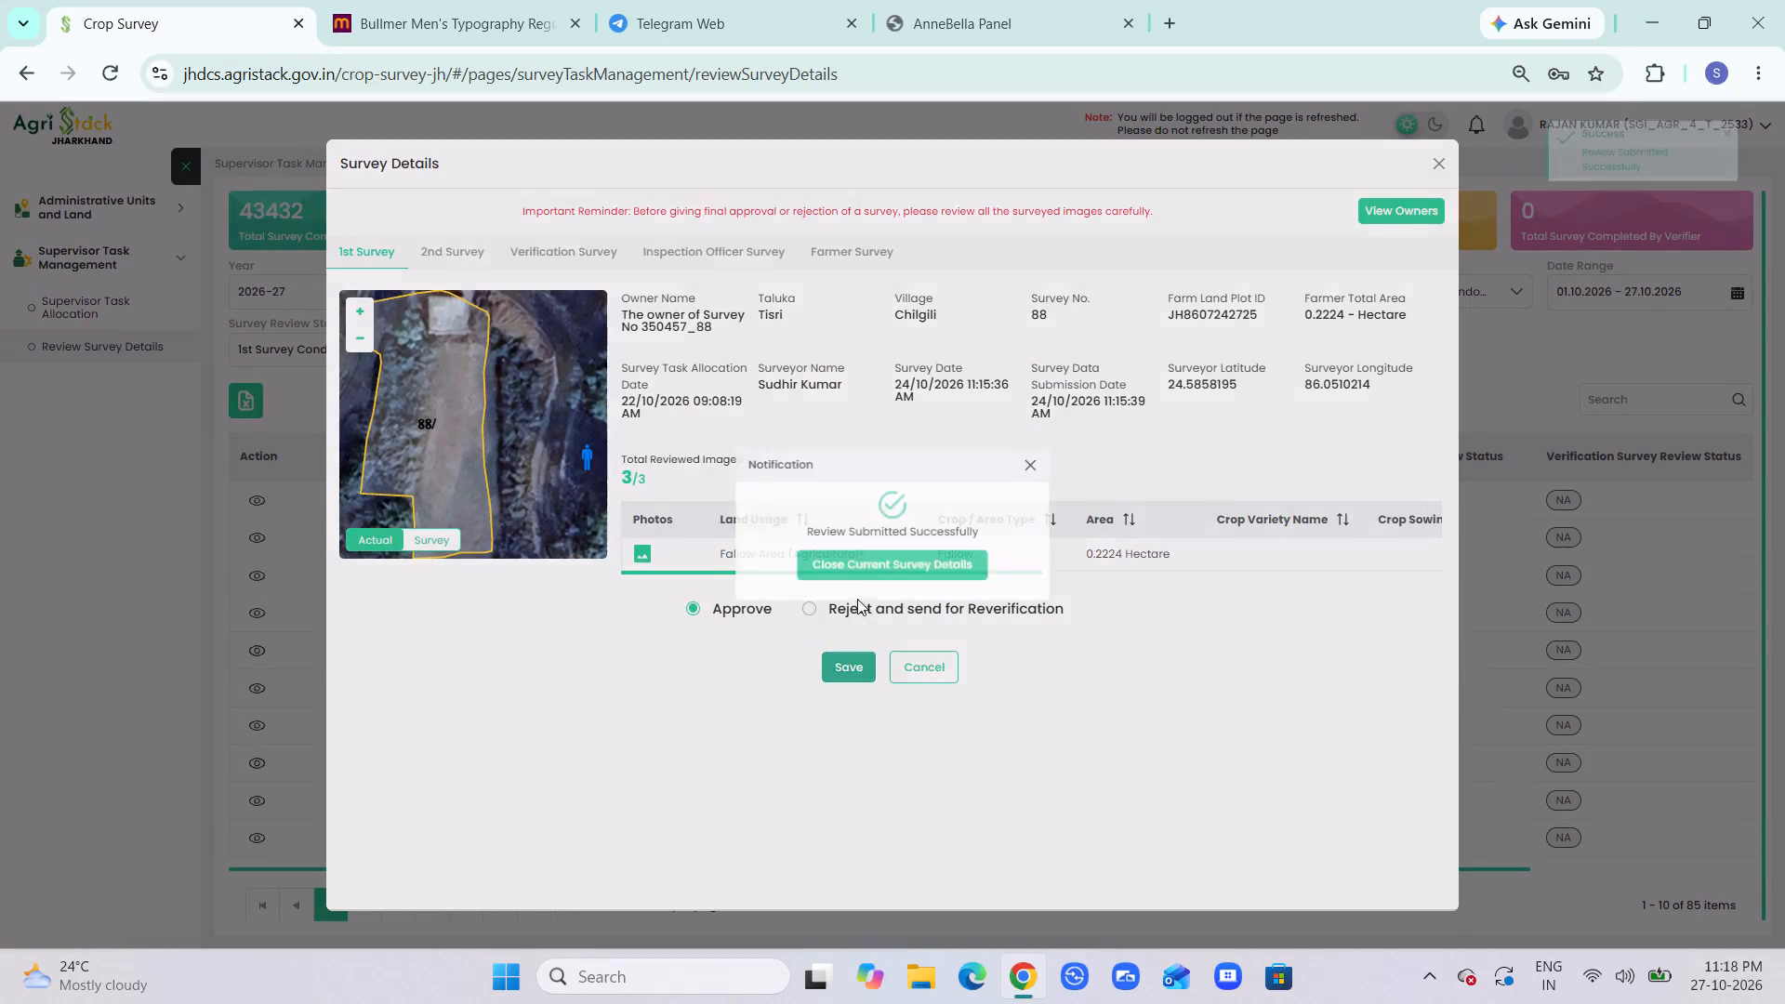
{"action": "left_click", "coordinate": [868, 554]}
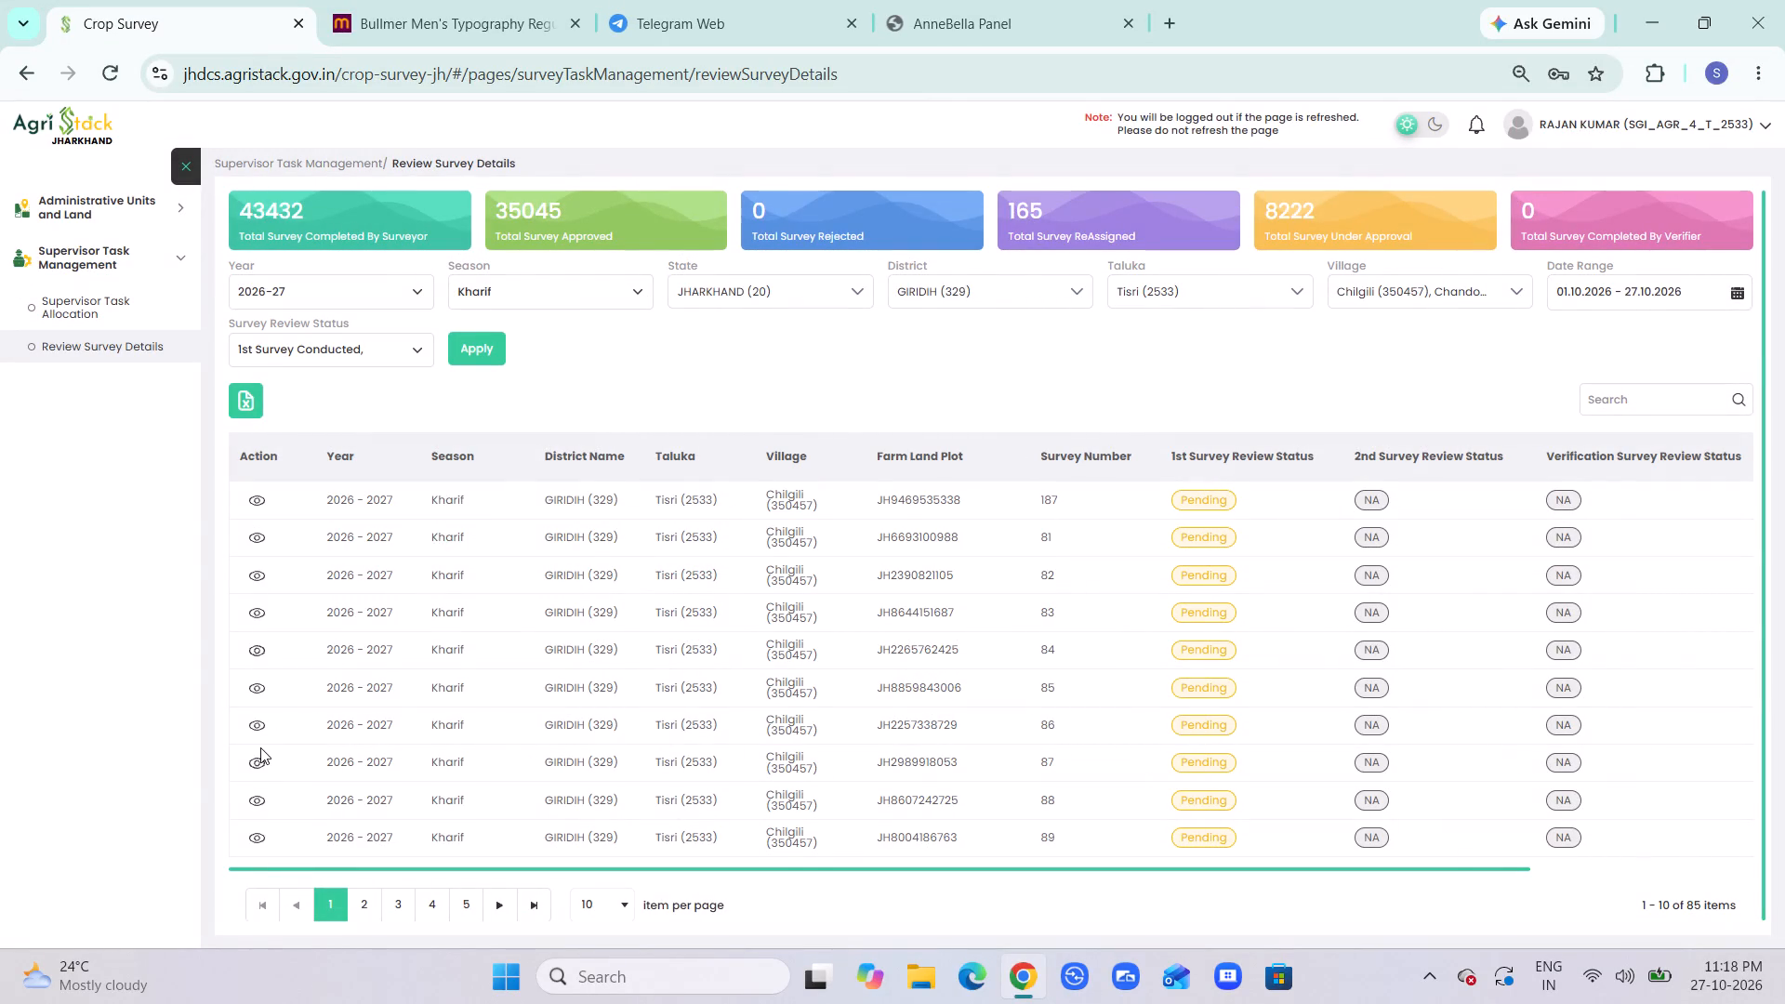
Reopen survey numbers 87, 86 and 85 in turn to check their review decisions, closing each one's details.
{"action": "left_click", "coordinate": [258, 754]}
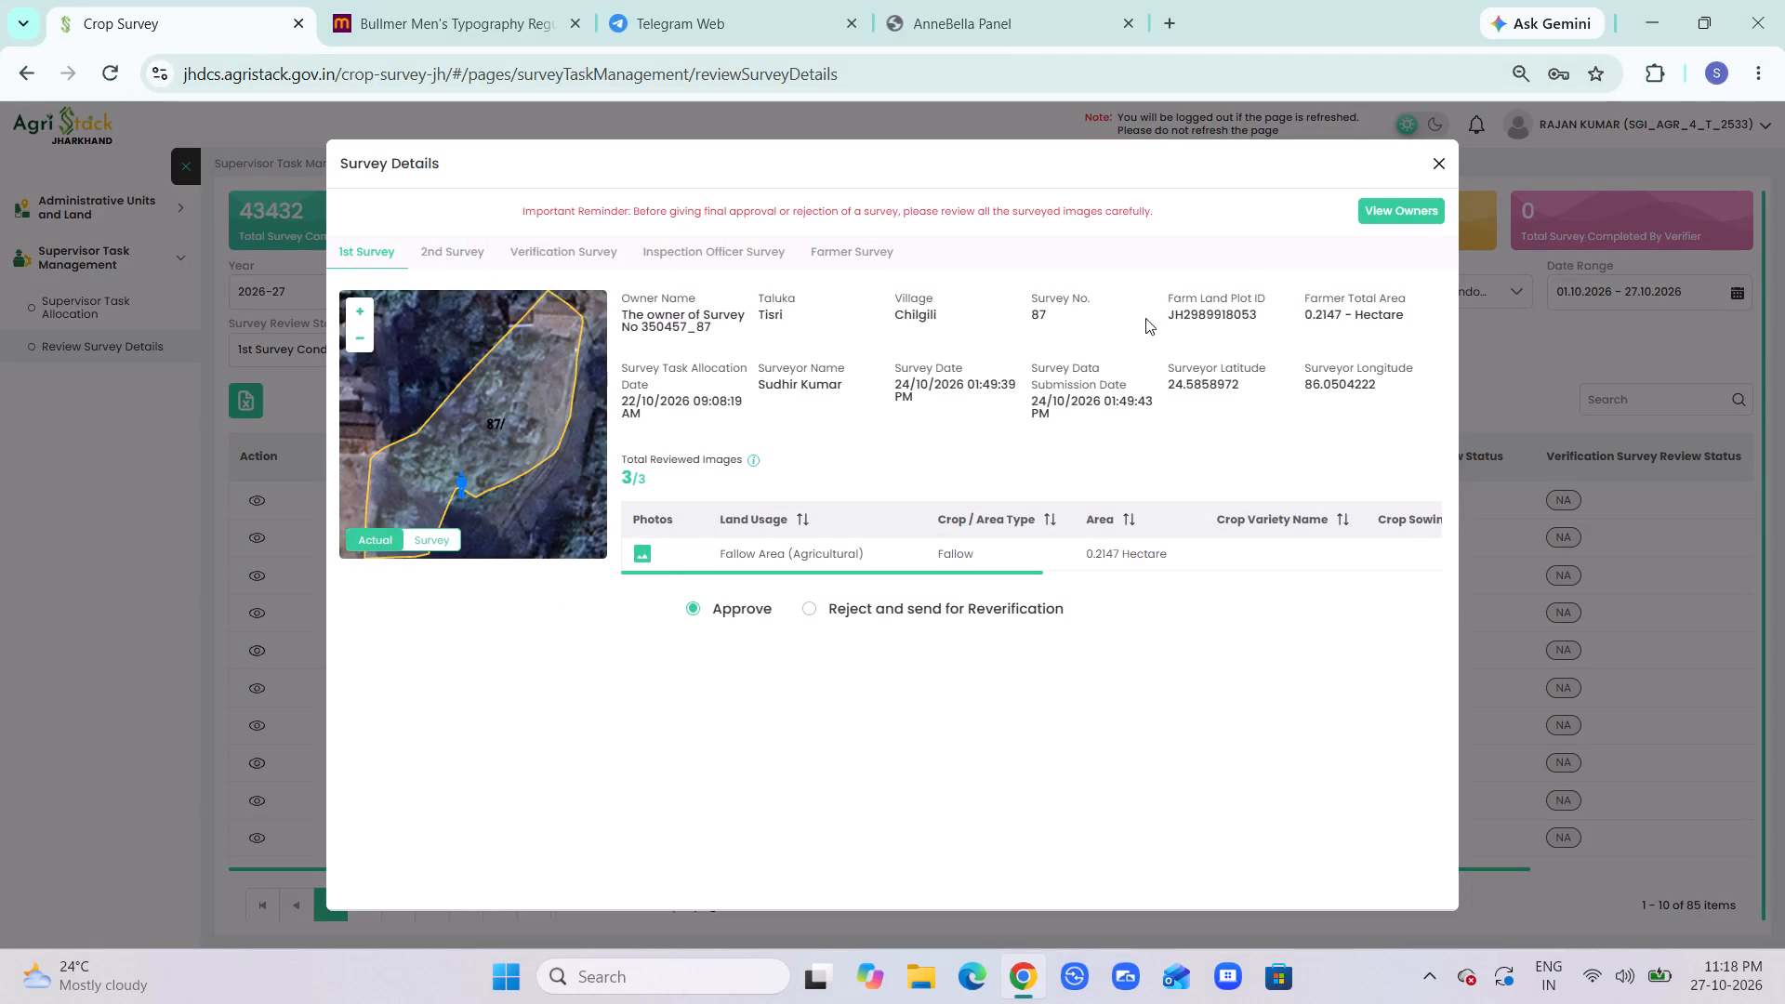
{"action": "left_click", "coordinate": [1435, 155]}
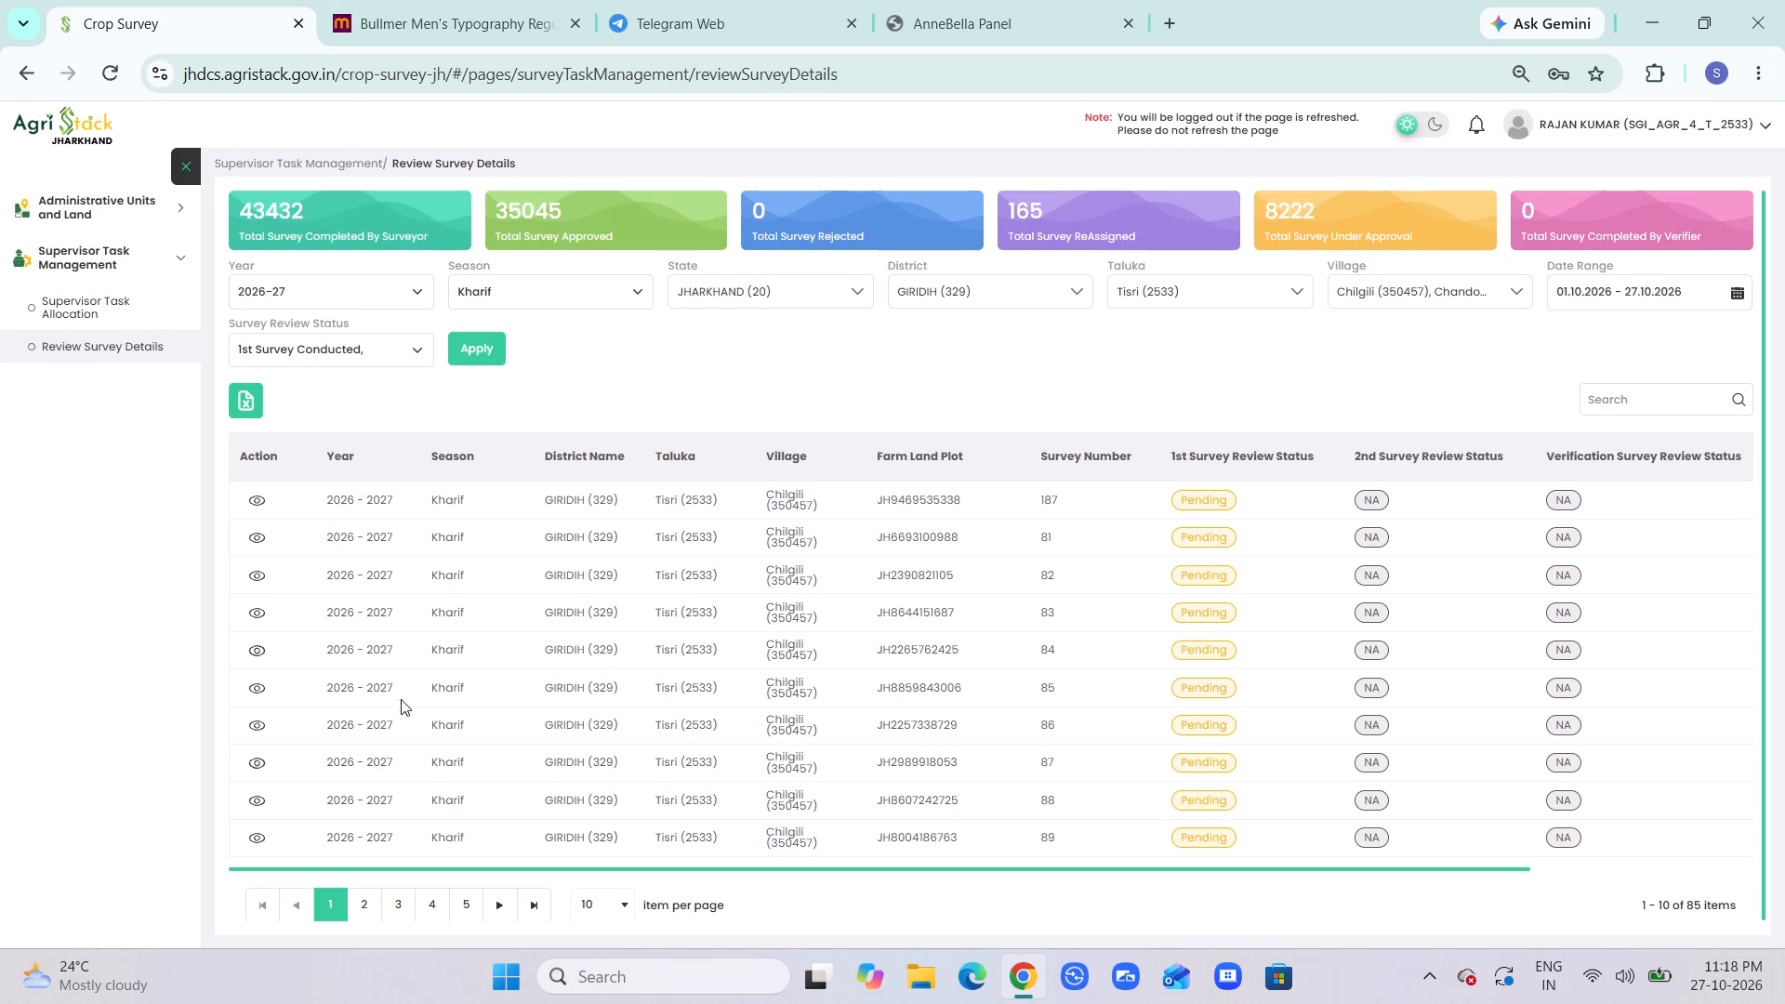
{"action": "left_click", "coordinate": [260, 723]}
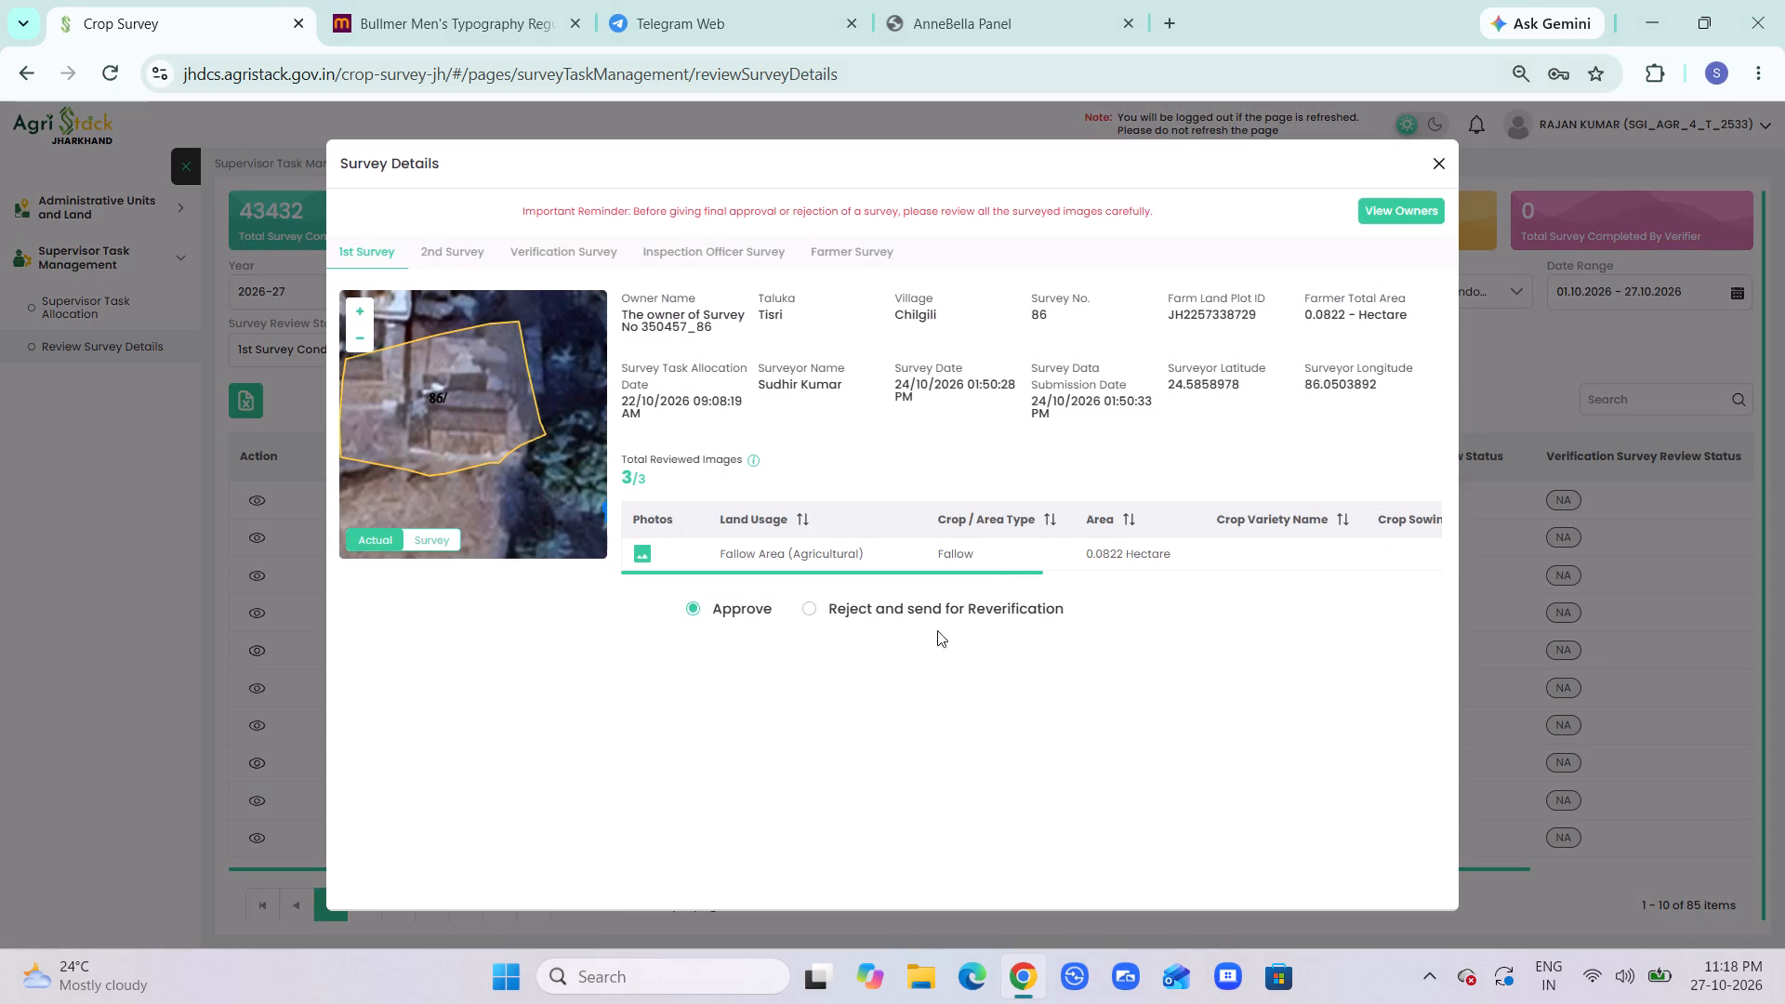
{"action": "left_click", "coordinate": [1444, 157]}
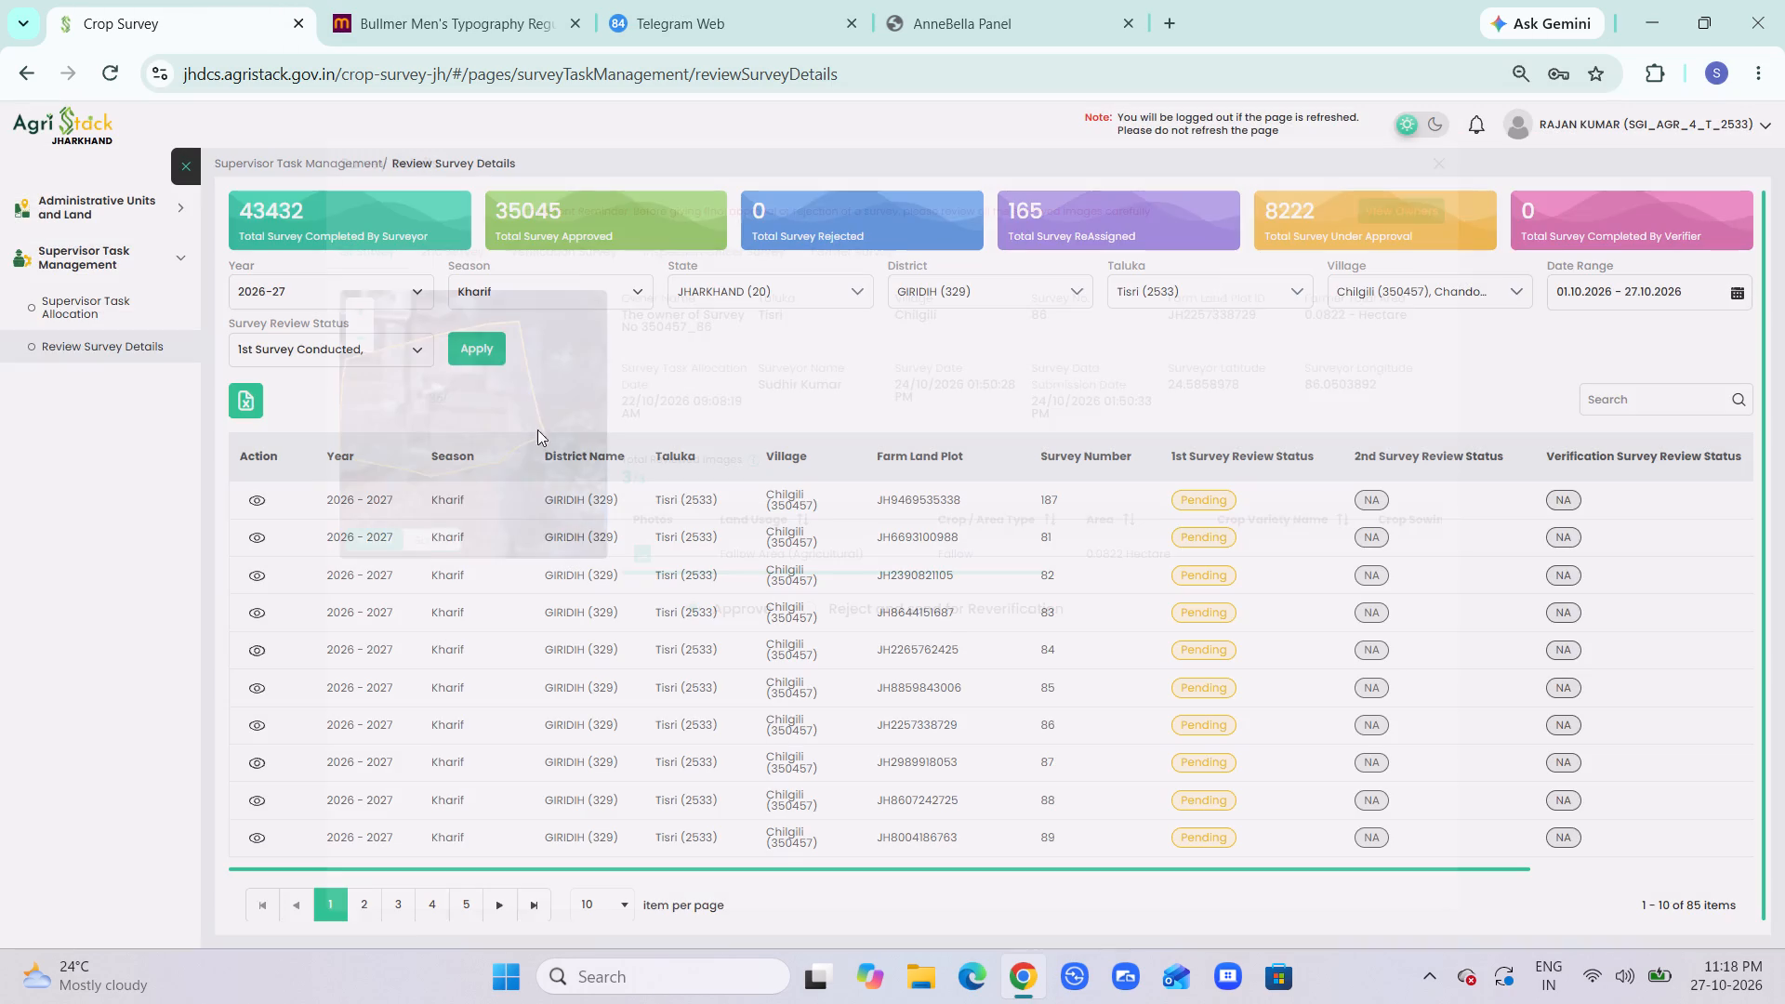
{"action": "left_click", "coordinate": [268, 688]}
{"action": "left_click", "coordinate": [257, 688]}
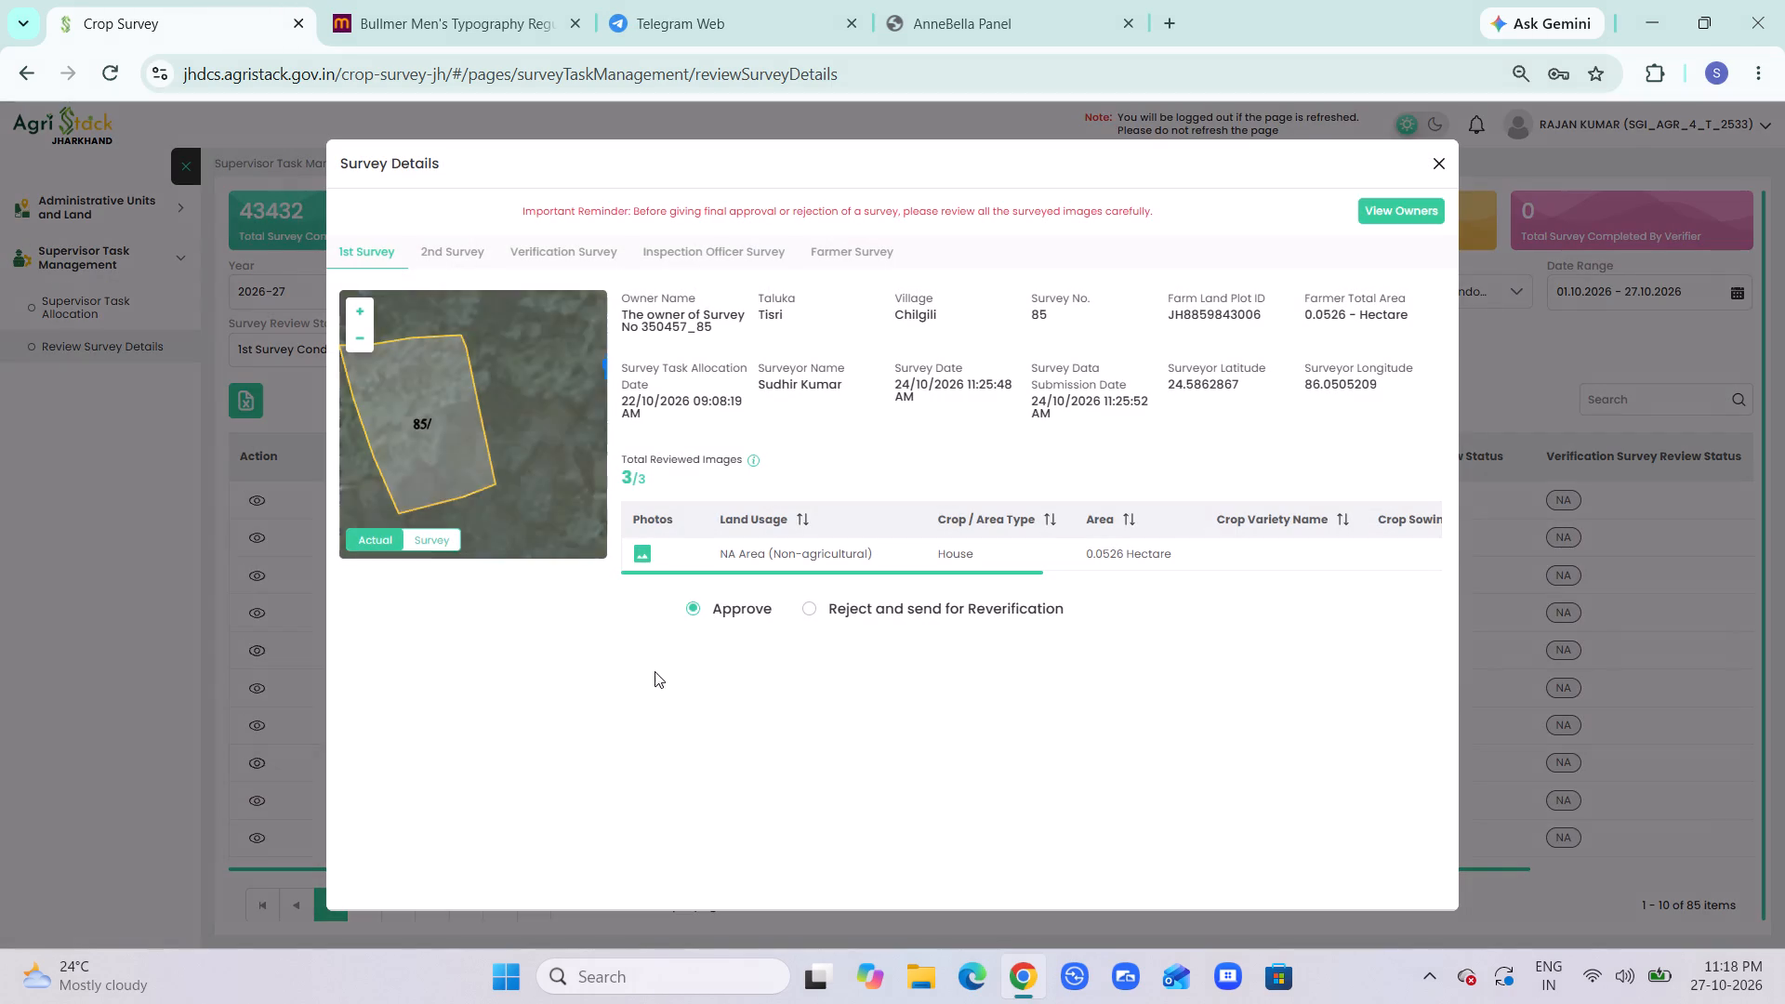
{"action": "left_click", "coordinate": [1433, 160]}
Refresh the pending survey list by going to page 2 and back to page 1.
{"action": "left_click", "coordinate": [353, 903]}
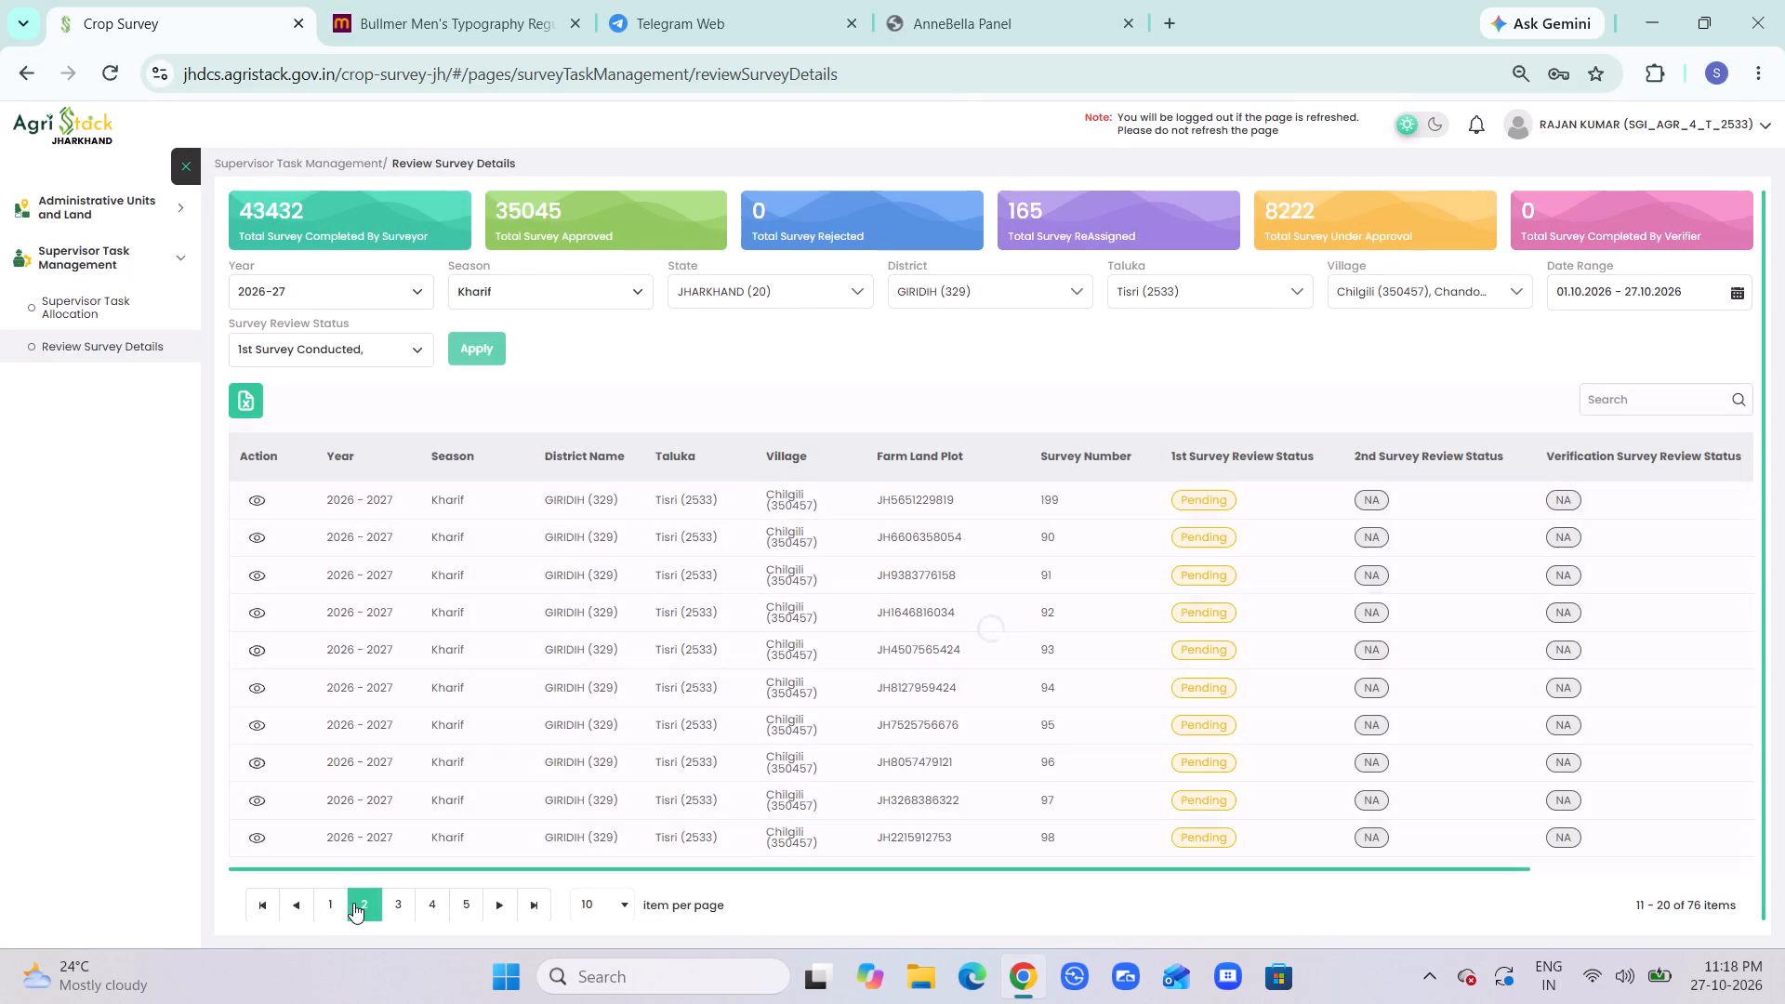
{"action": "left_click", "coordinate": [337, 895]}
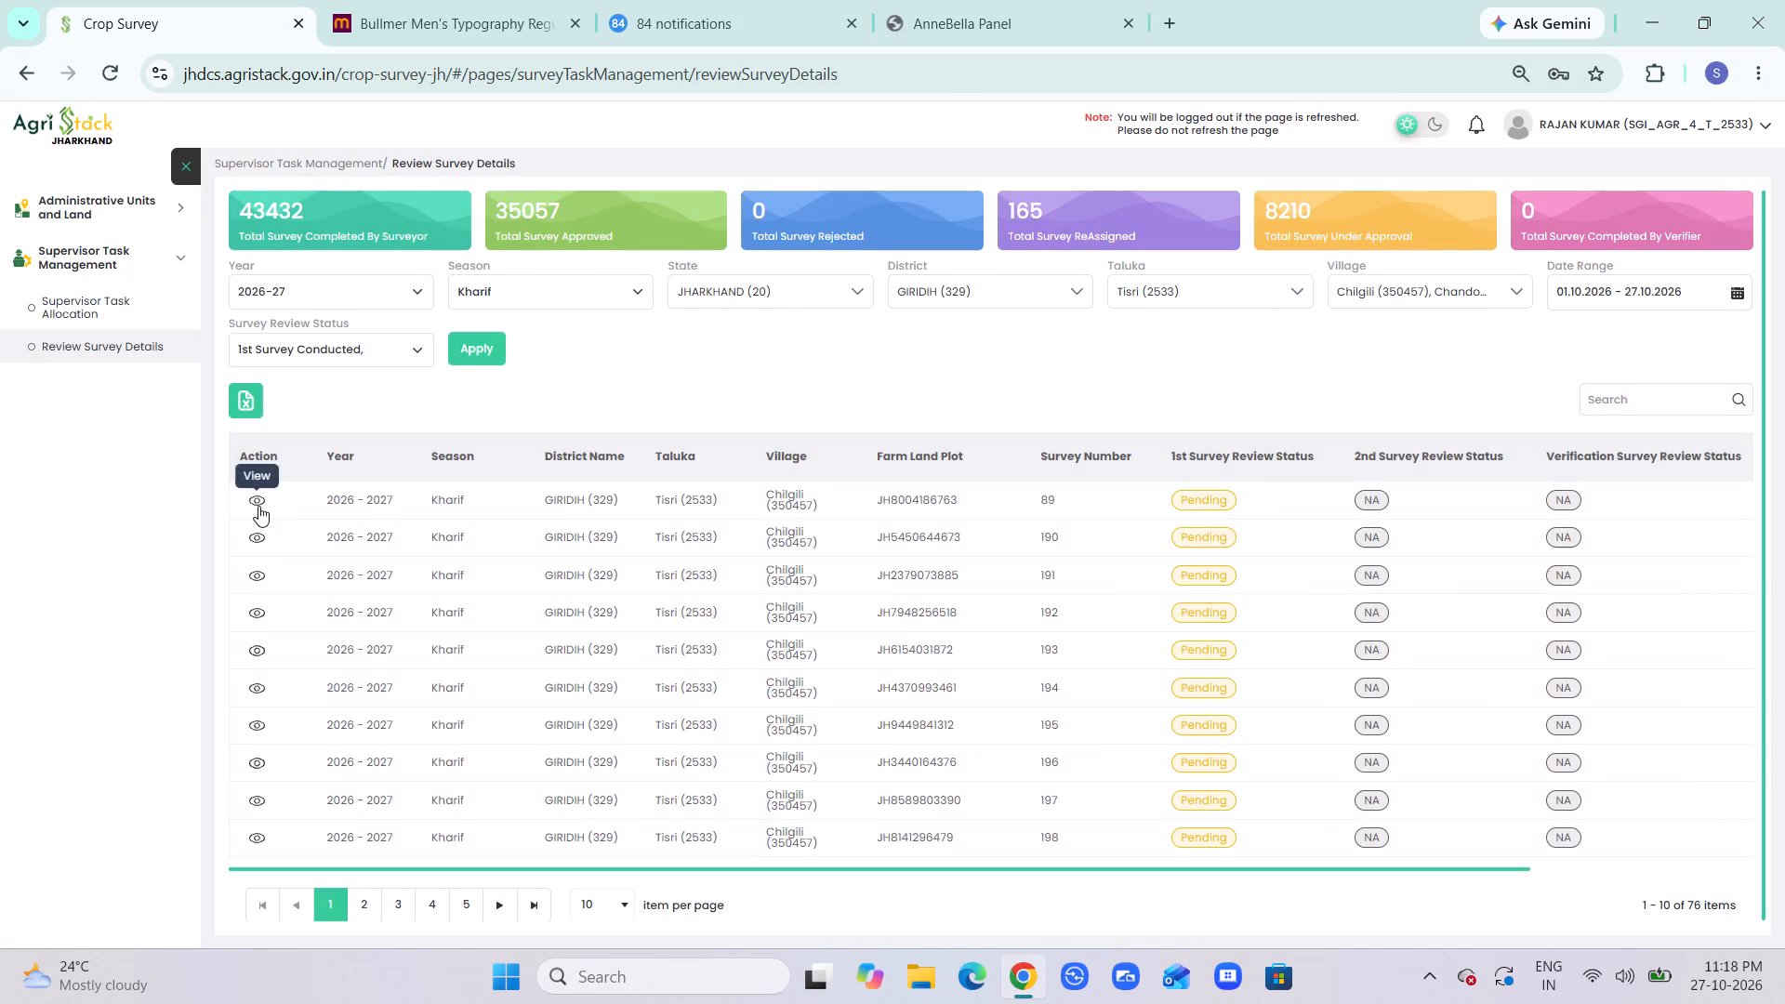
Open survey number 89 in Chilgili and approve all three of its agricultural Fallow images.
{"action": "left_click", "coordinate": [258, 506]}
{"action": "left_click", "coordinate": [643, 550]}
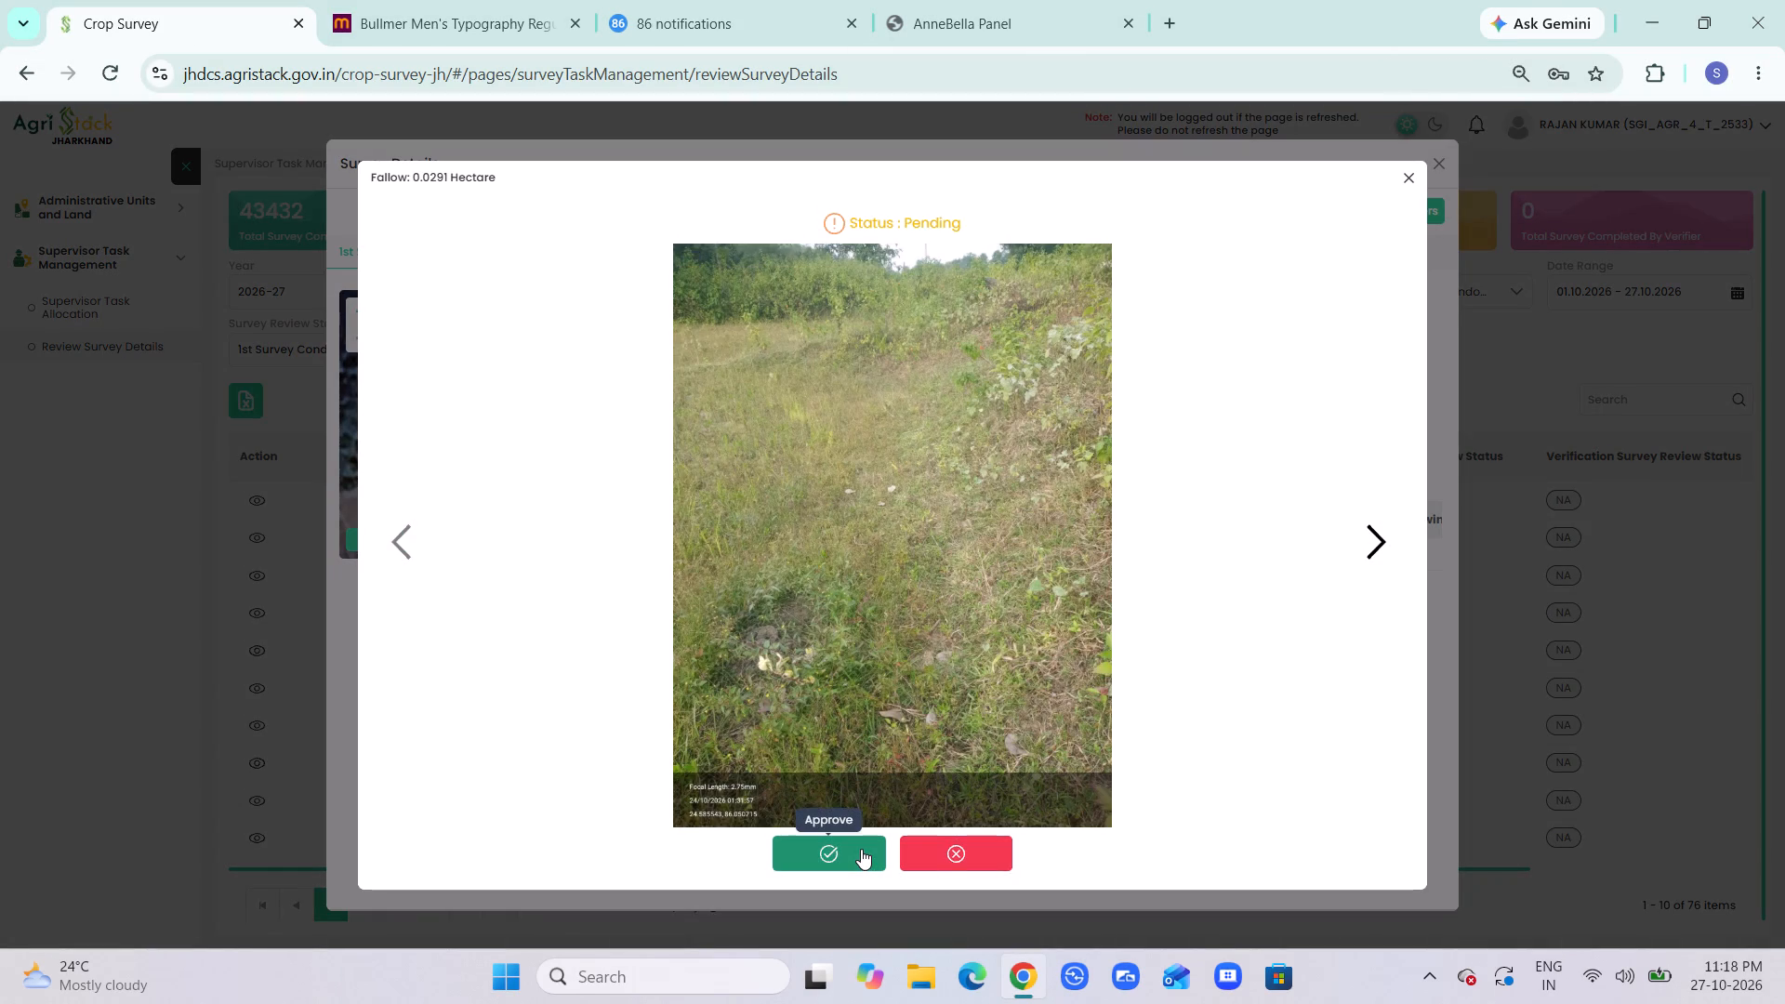
{"action": "left_click", "coordinate": [861, 849]}
{"action": "left_click_drag", "start_coordinate": [1155, 656], "coordinate": [1034, 667]}
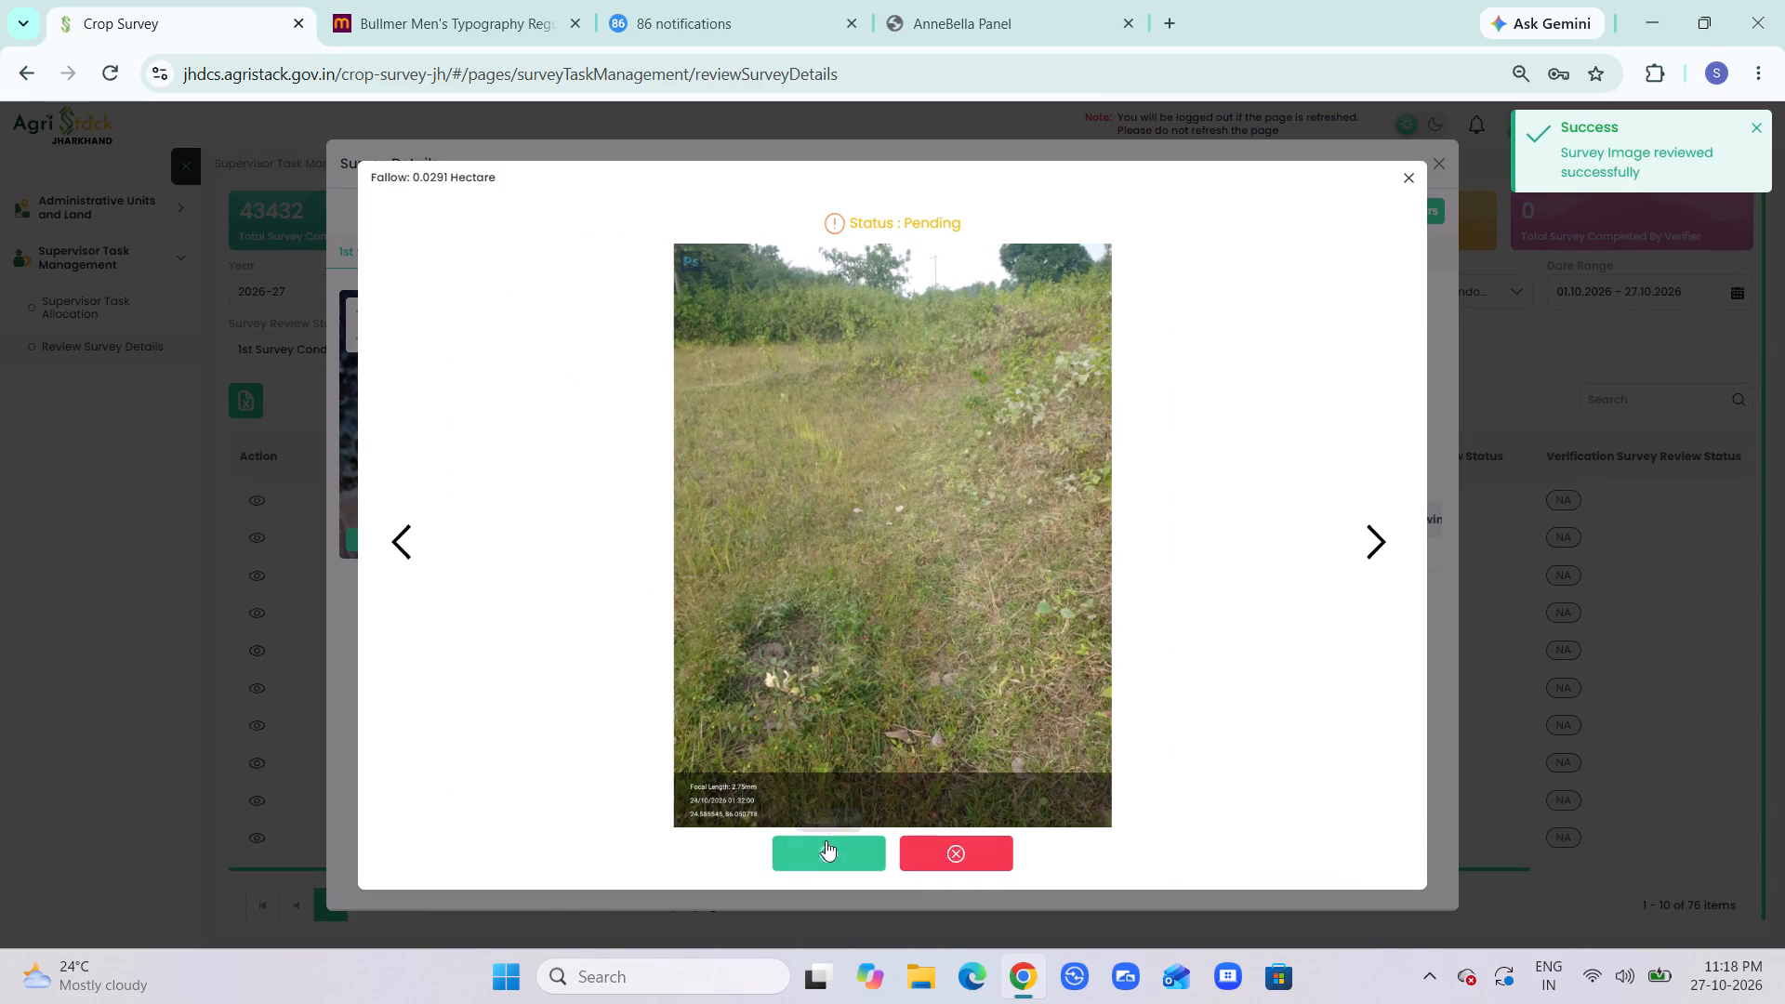
{"action": "left_click", "coordinate": [850, 848]}
{"action": "left_click_drag", "start_coordinate": [1220, 636], "coordinate": [1069, 661]}
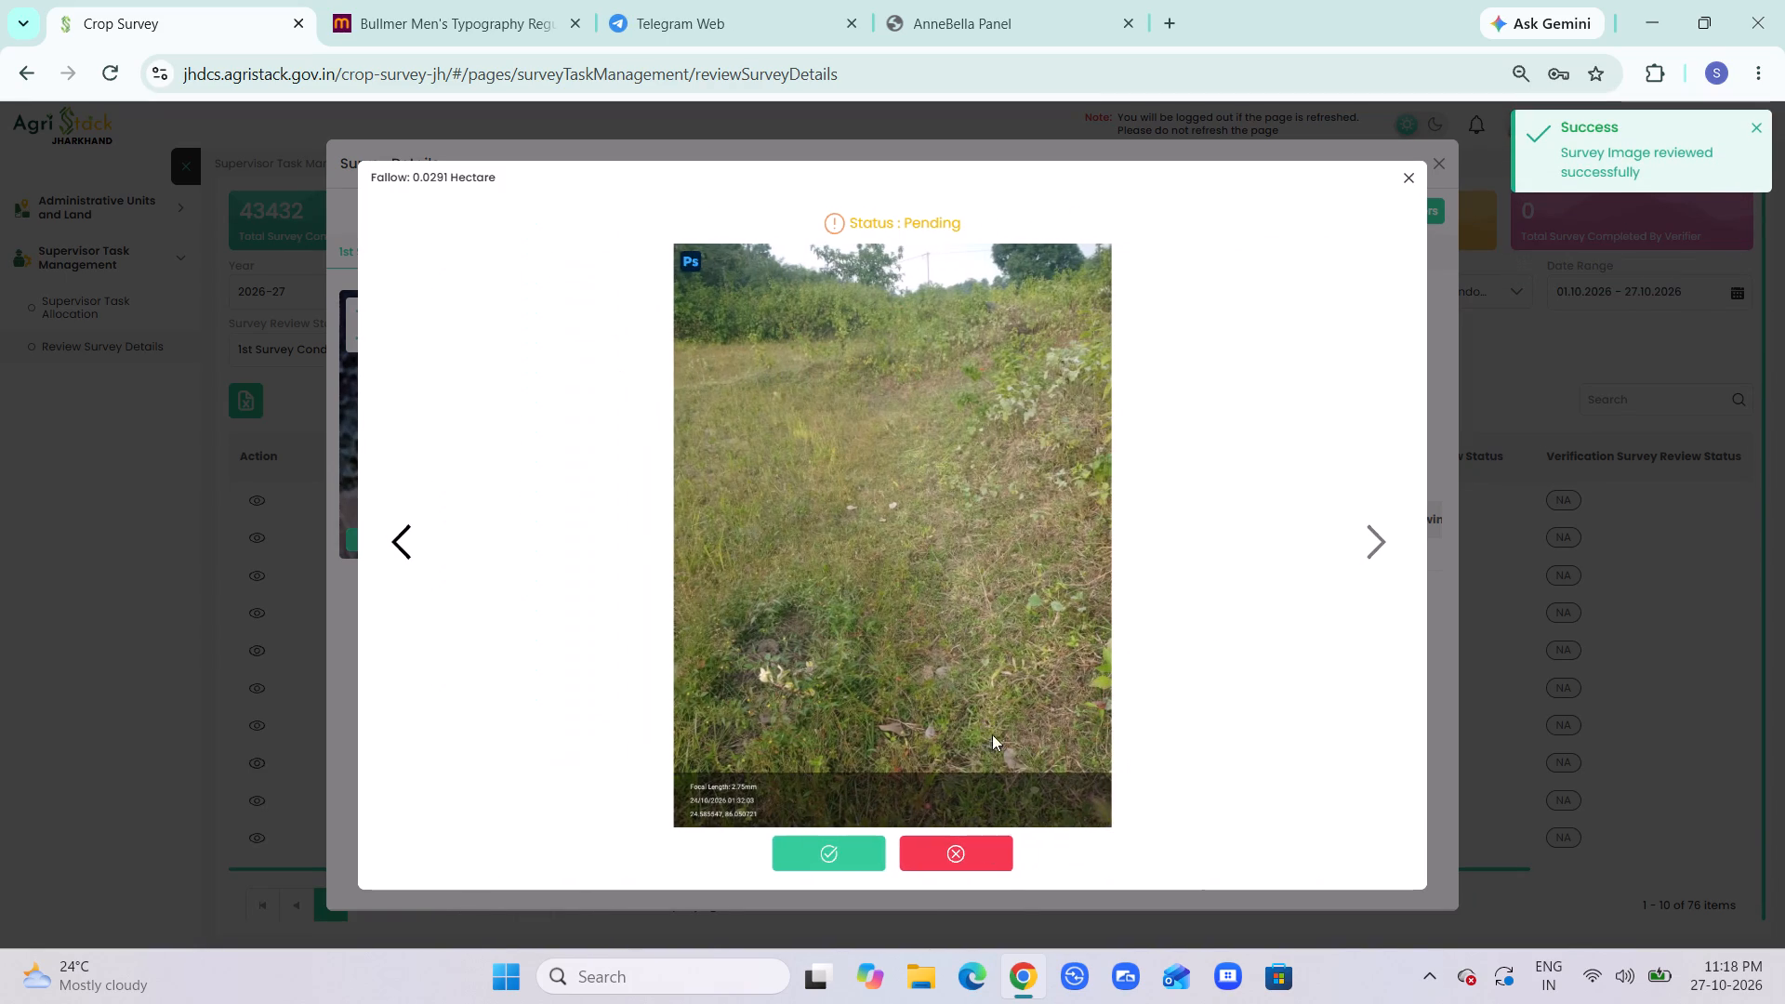
{"action": "left_click", "coordinate": [849, 844]}
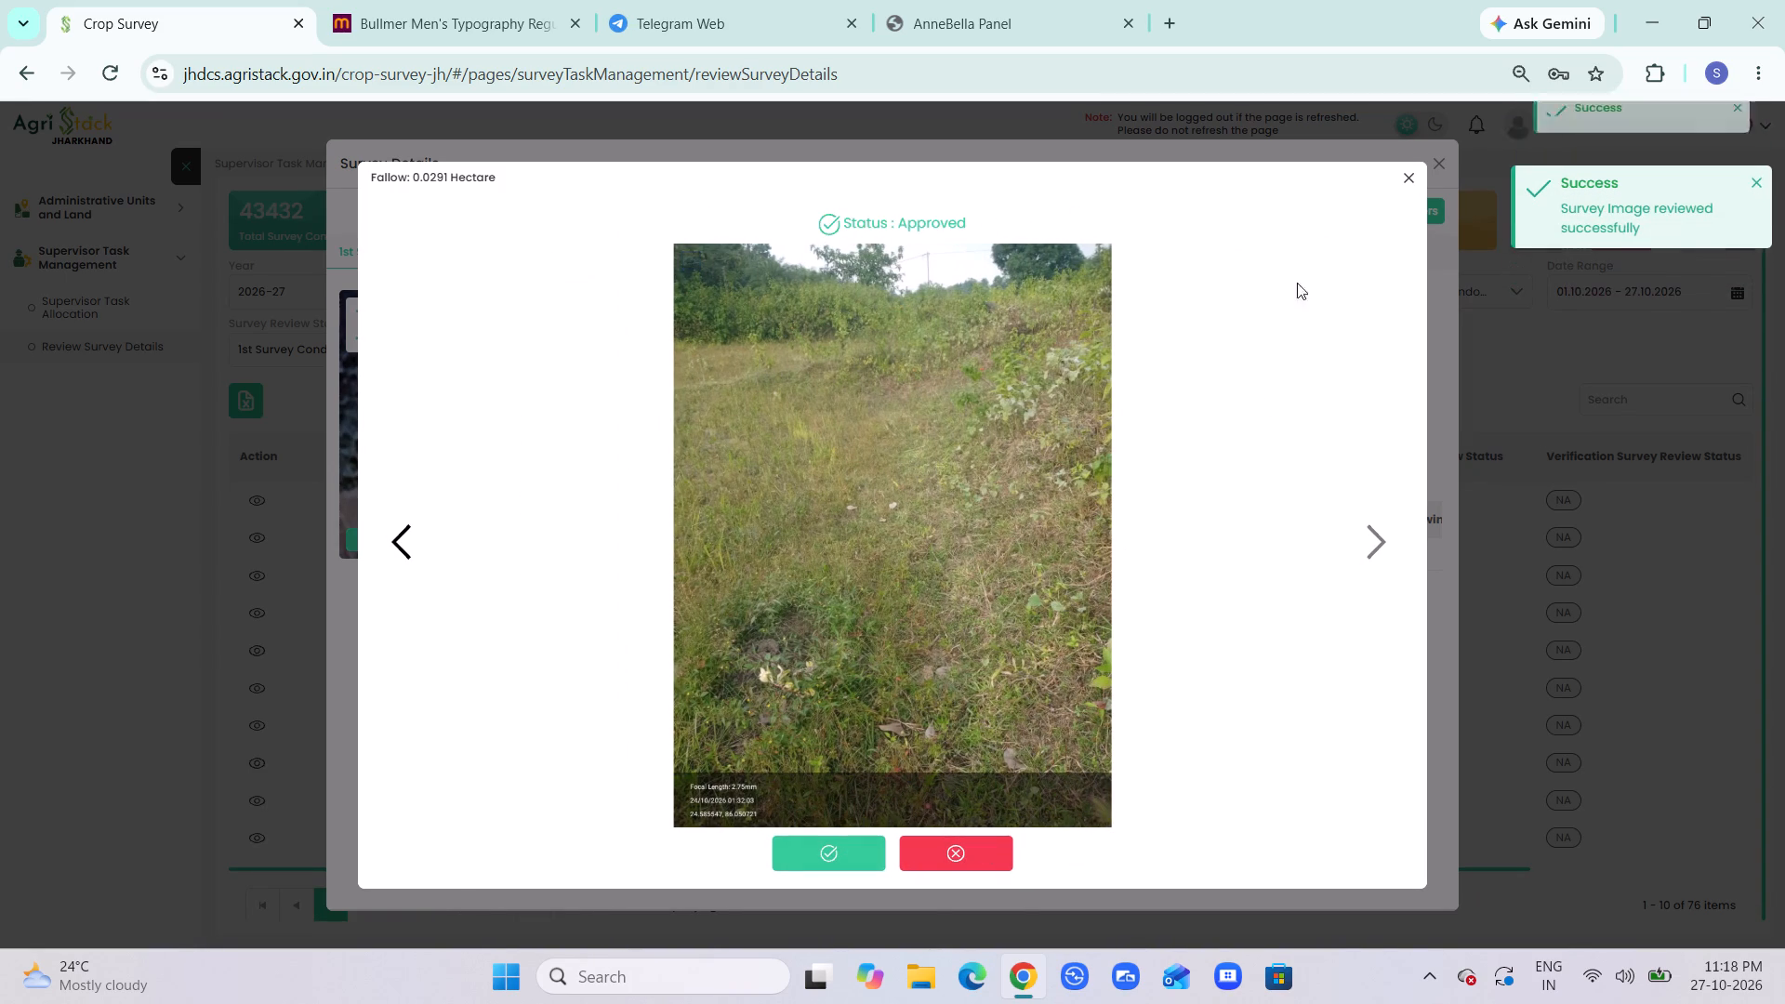
{"action": "left_click_drag", "start_coordinate": [1405, 180], "coordinate": [1394, 188]}
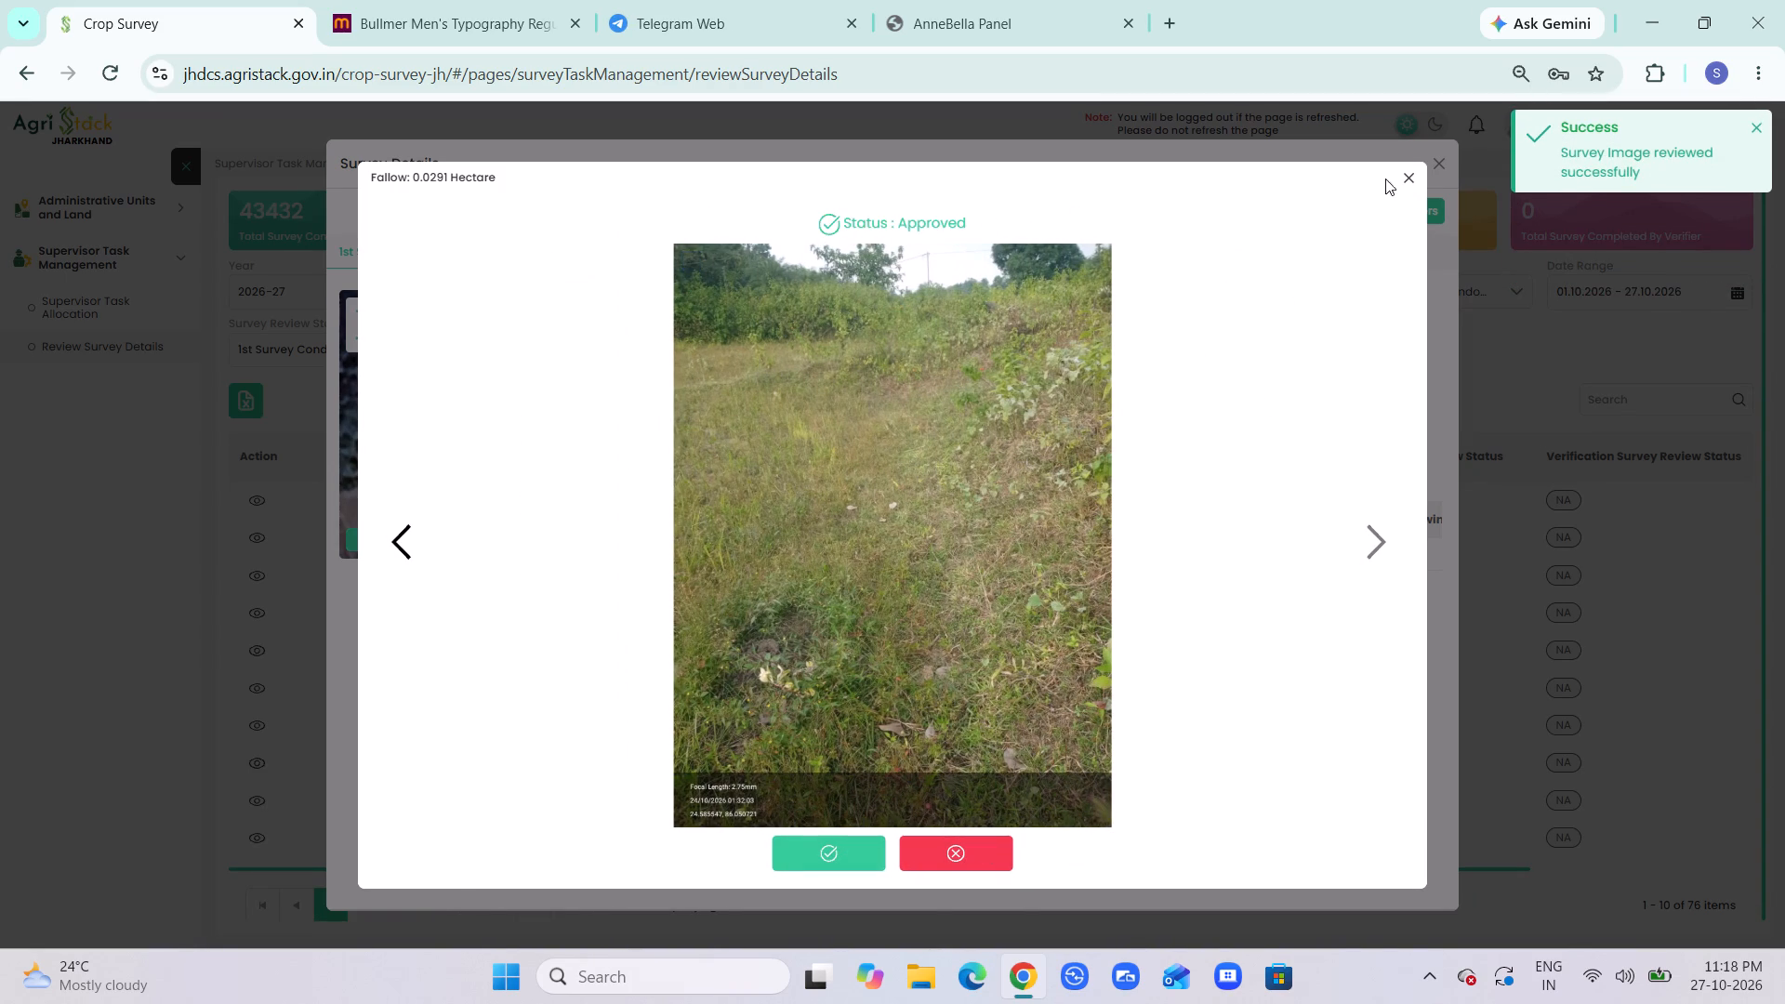
{"action": "left_click", "coordinate": [1414, 173]}
{"action": "left_click", "coordinate": [1410, 178]}
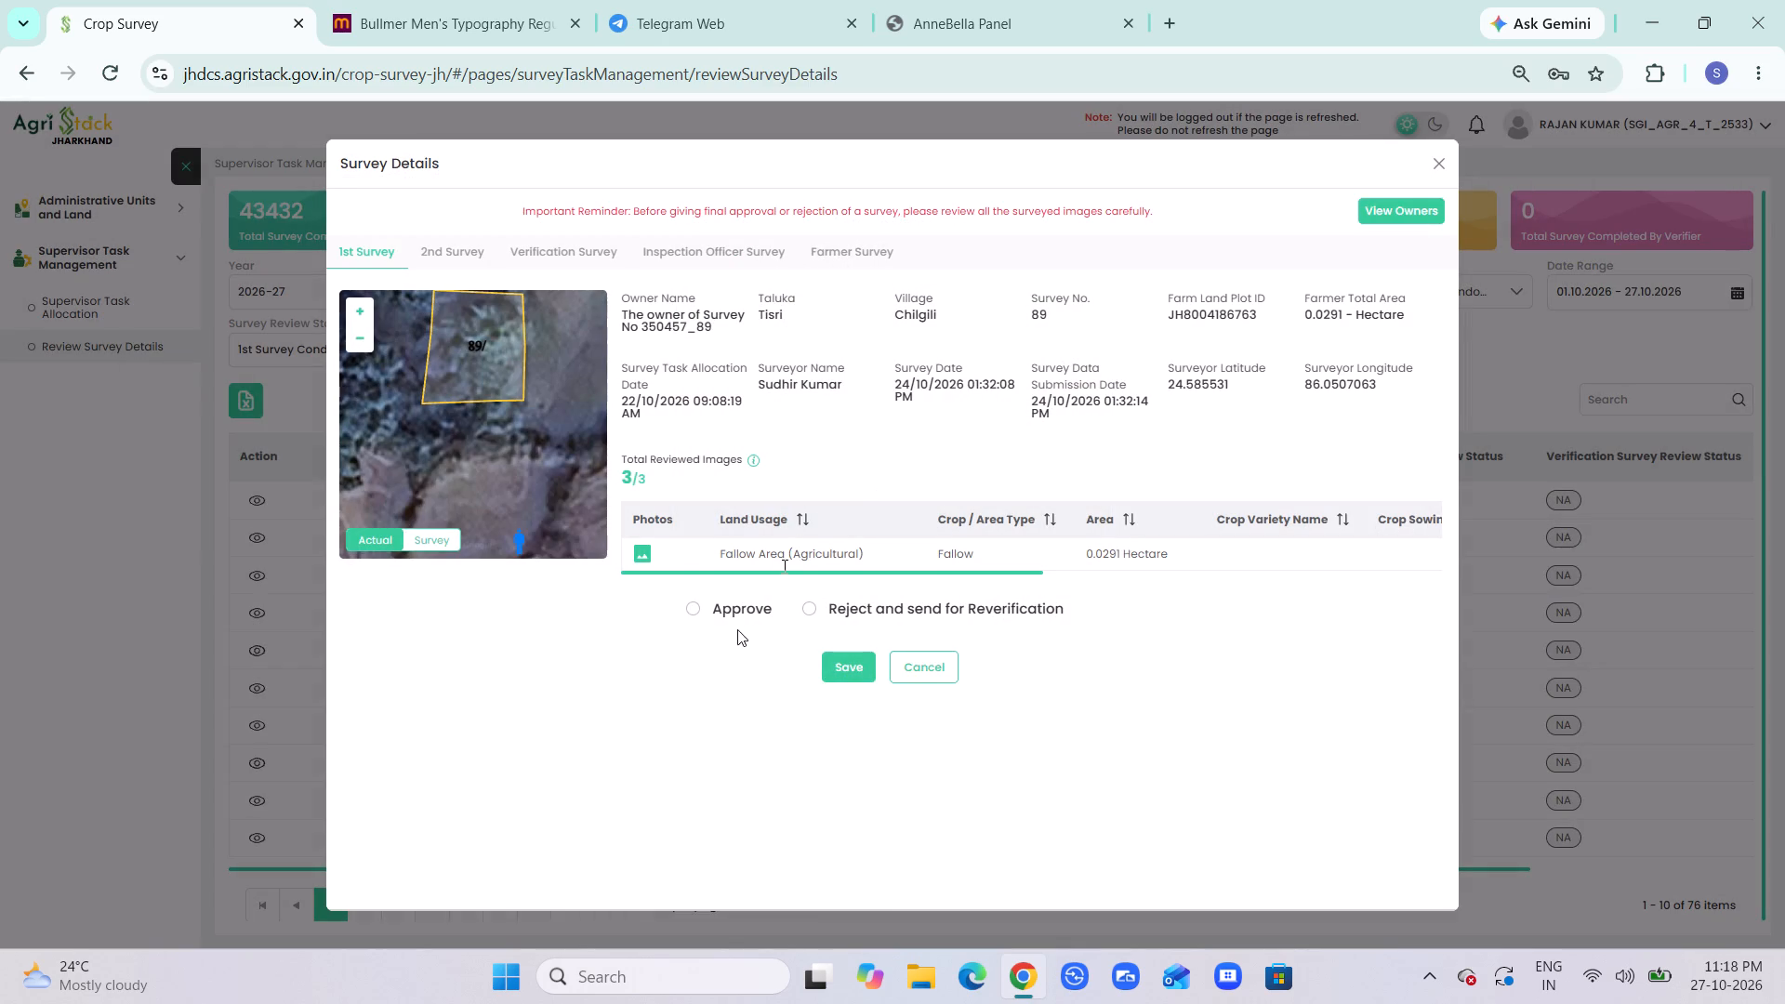
Mark the 1st survey of survey number 89 as Approve, save the review and close its details.
{"action": "left_click", "coordinate": [735, 629]}
{"action": "left_click", "coordinate": [741, 614]}
{"action": "left_click", "coordinate": [853, 676]}
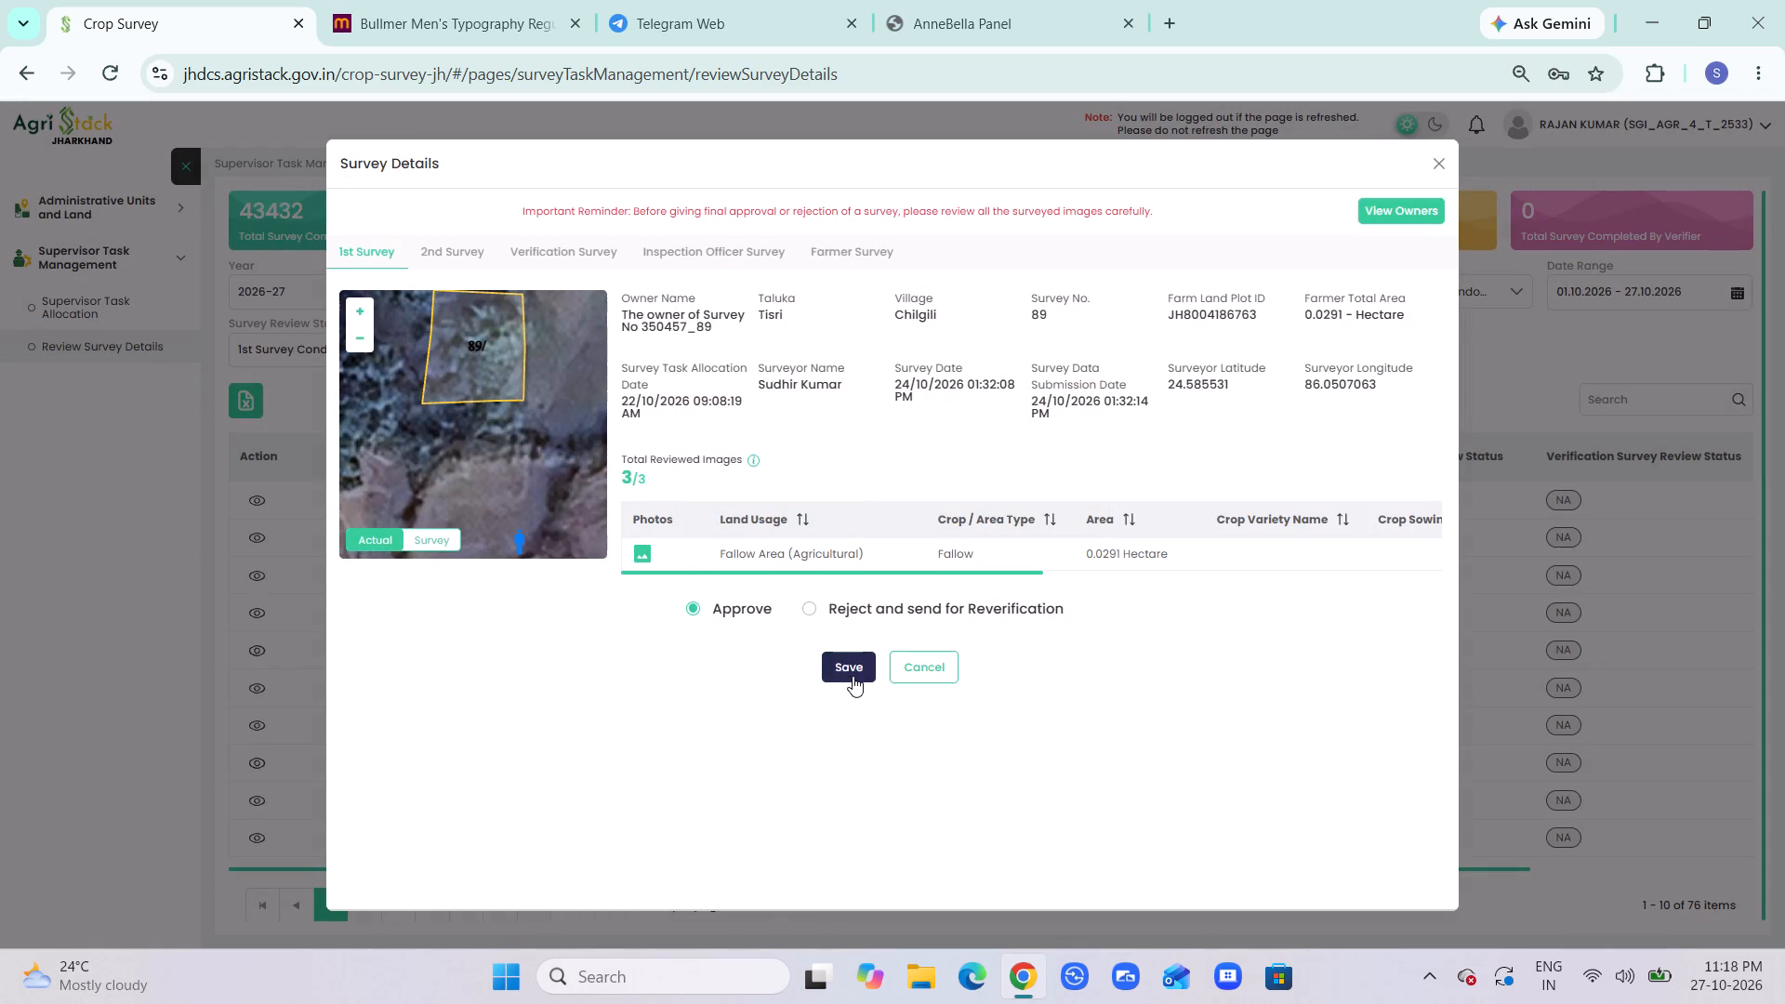
{"action": "left_click", "coordinate": [859, 568]}
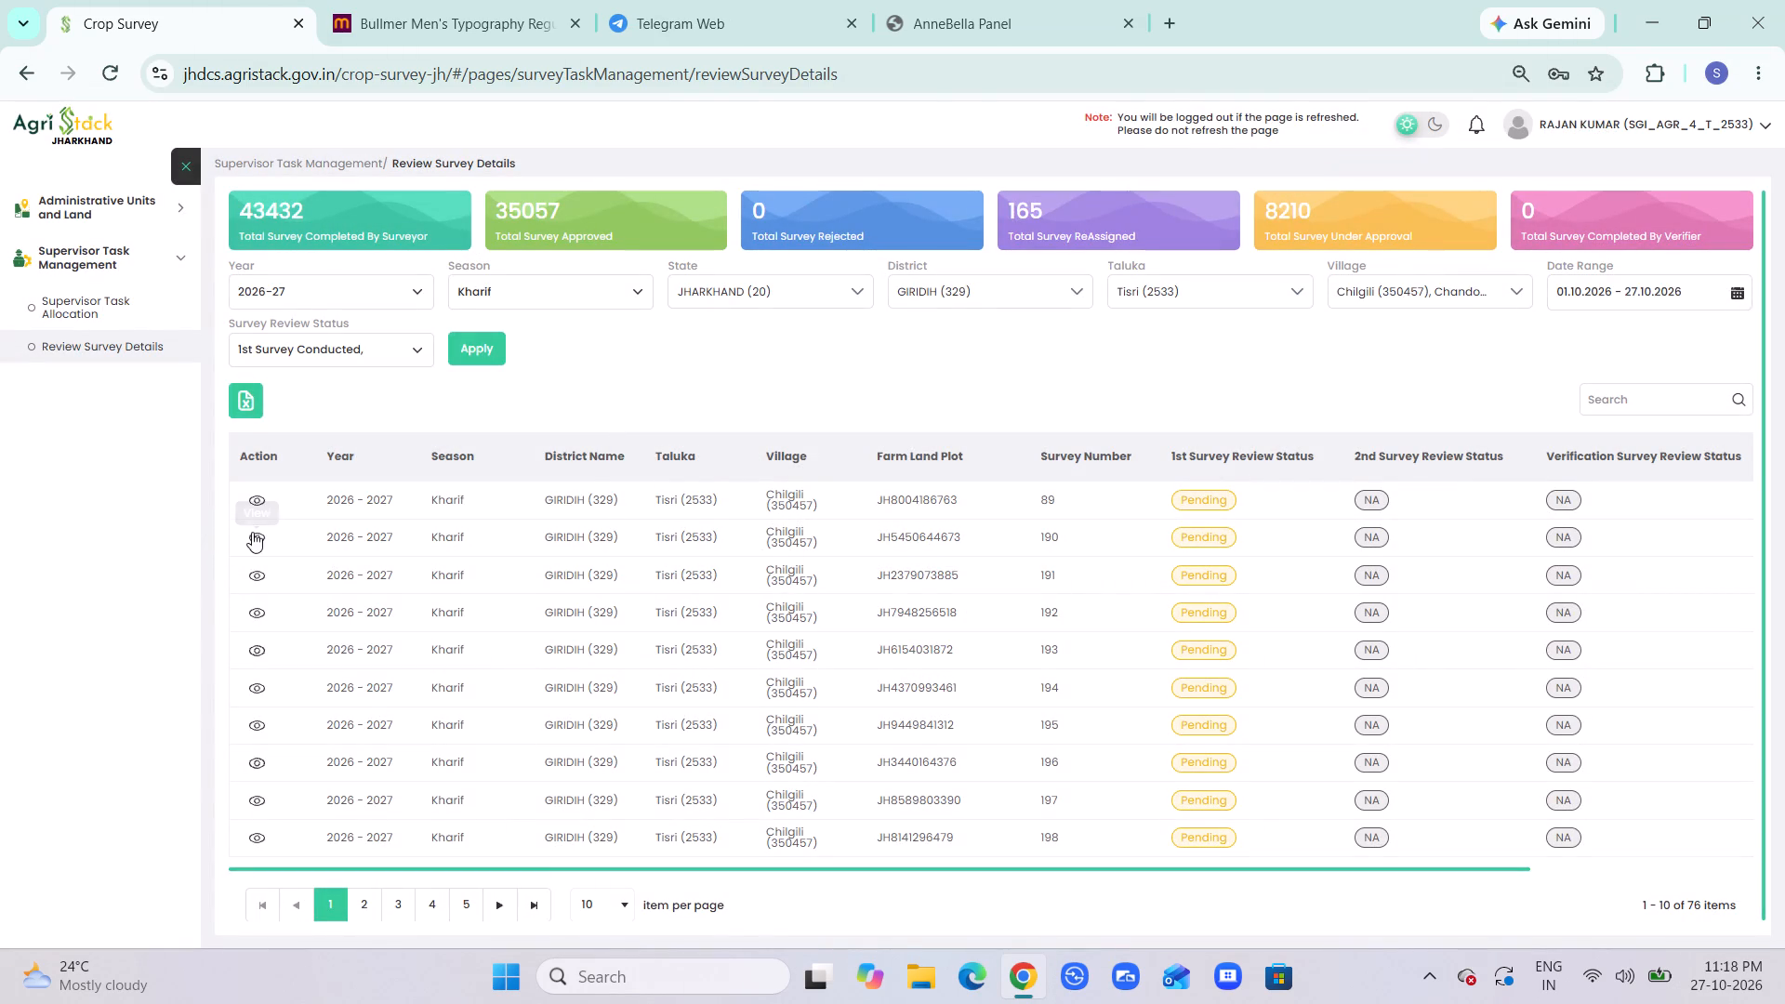
Open survey number 190 in Chilgili and approve all three of its agricultural Fallow images.
{"action": "left_click", "coordinate": [253, 534]}
{"action": "left_click", "coordinate": [637, 548]}
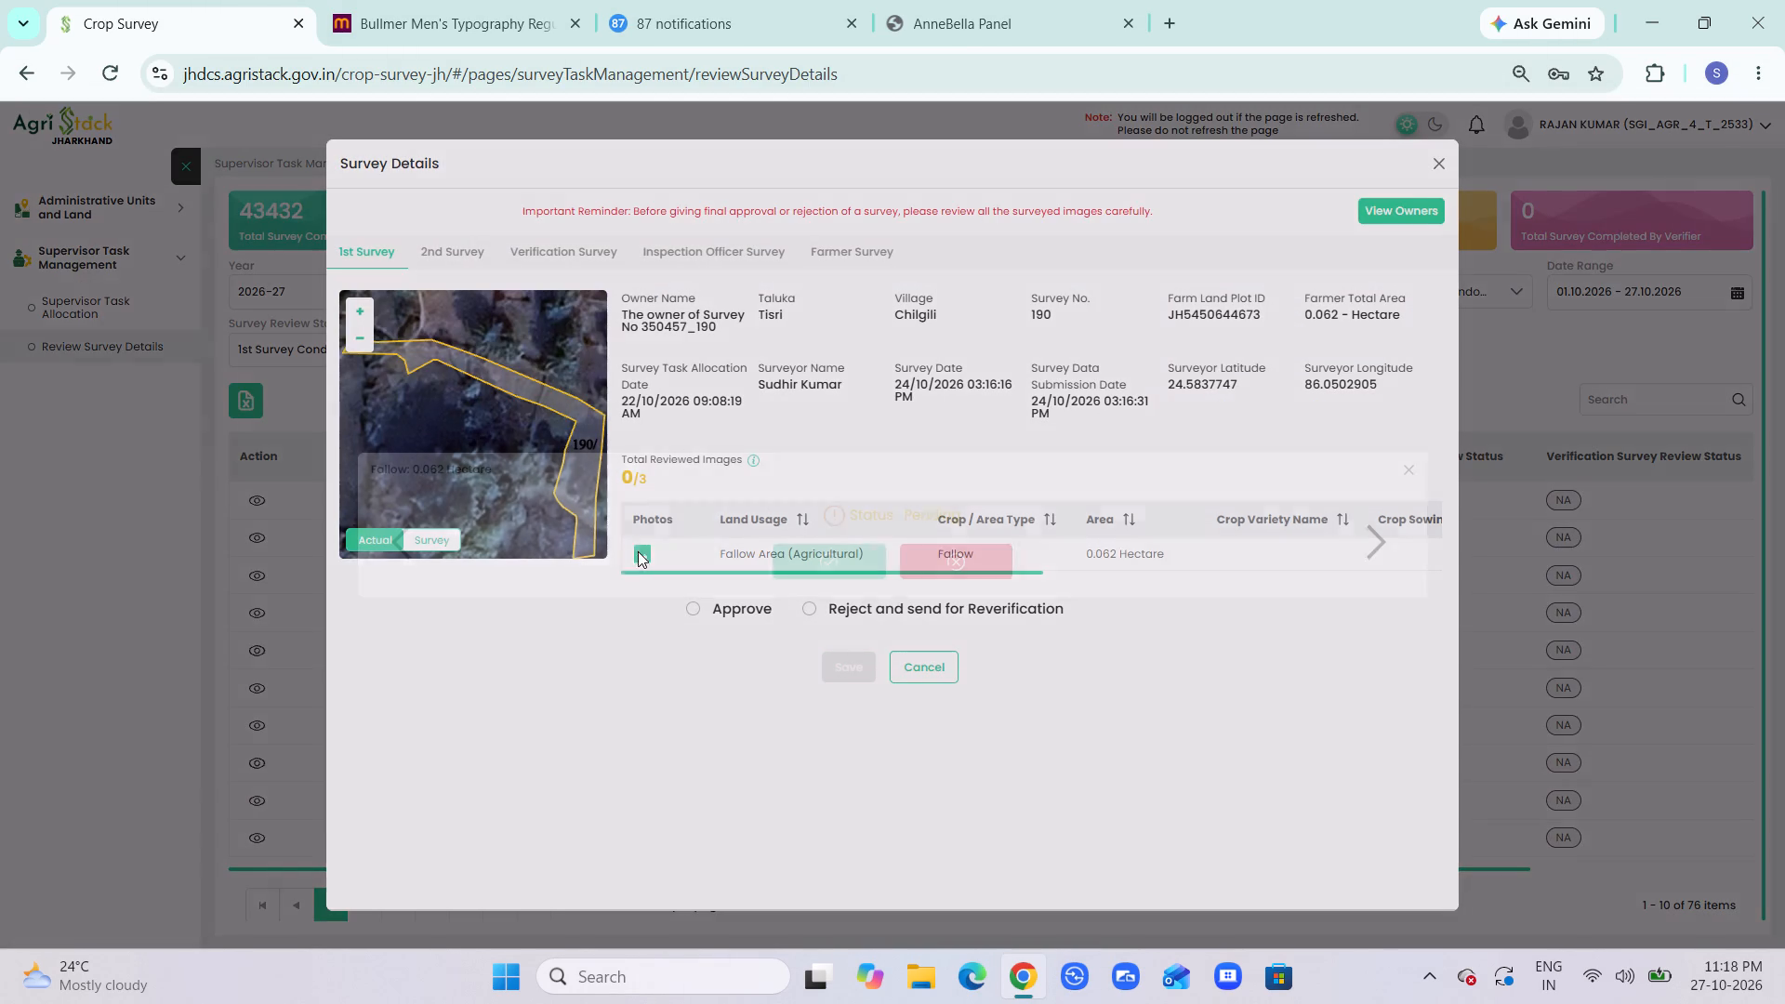
{"action": "left_click", "coordinate": [843, 858]}
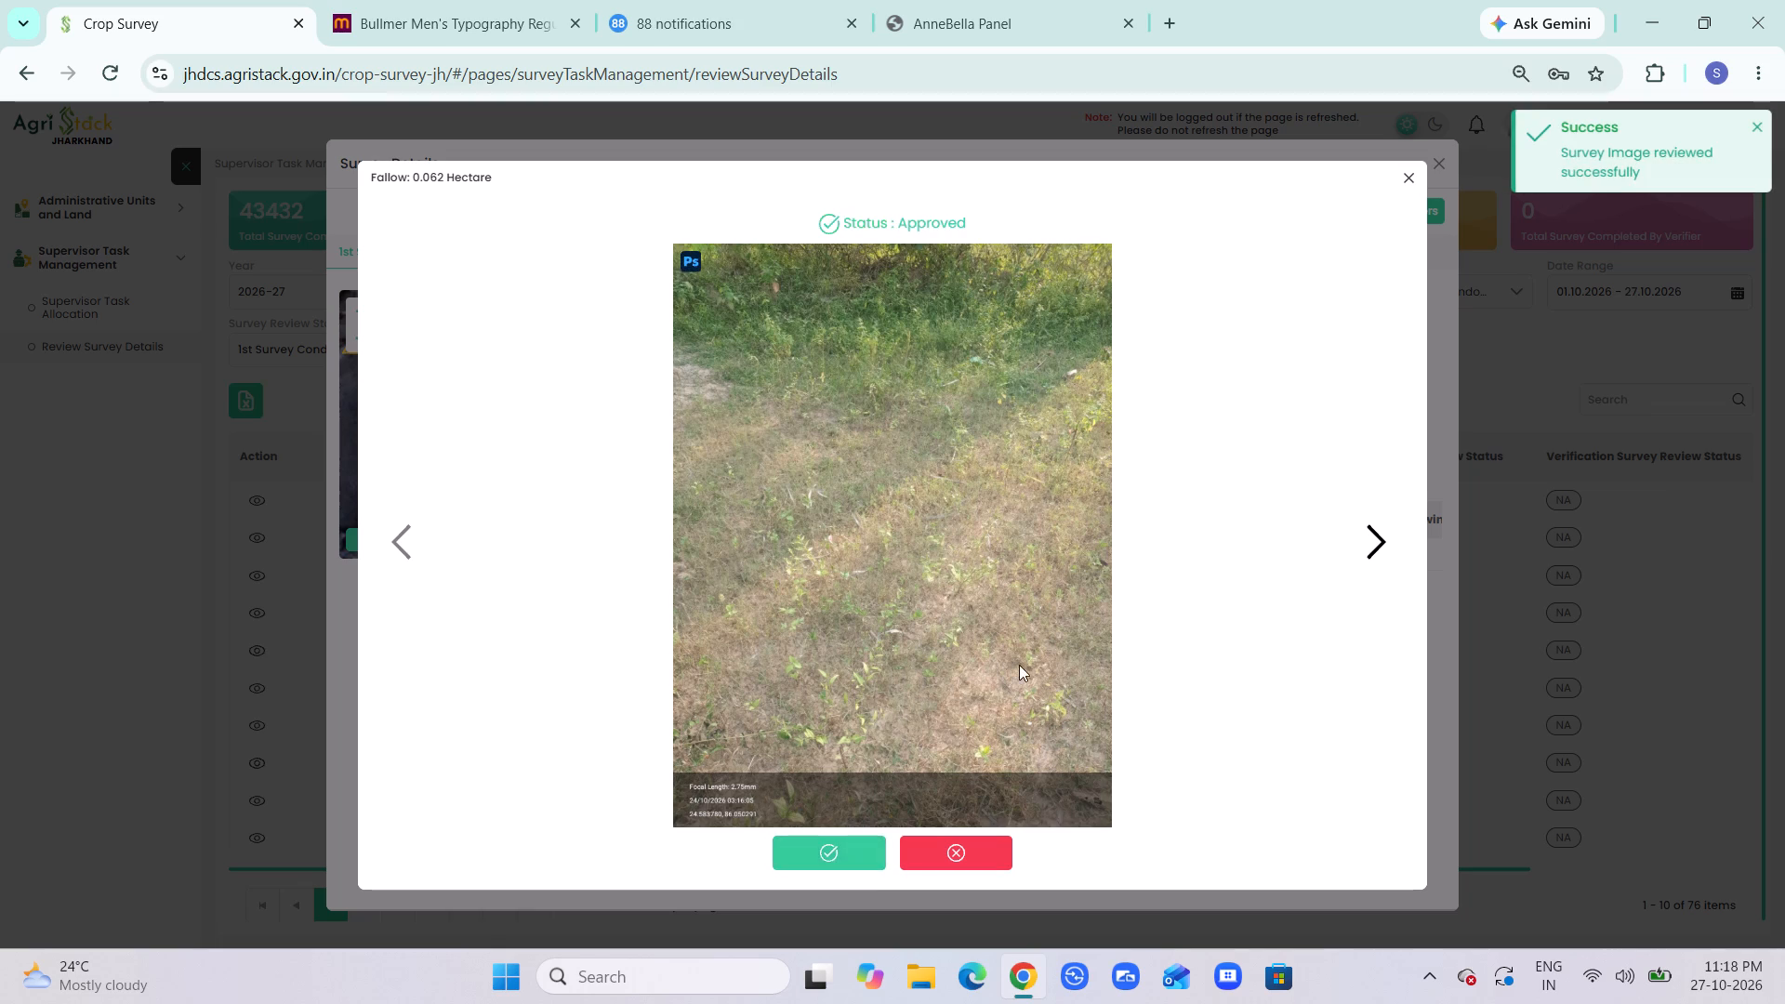
{"action": "left_click_drag", "start_coordinate": [1021, 665], "coordinate": [959, 674]}
{"action": "left_click", "coordinate": [840, 851]}
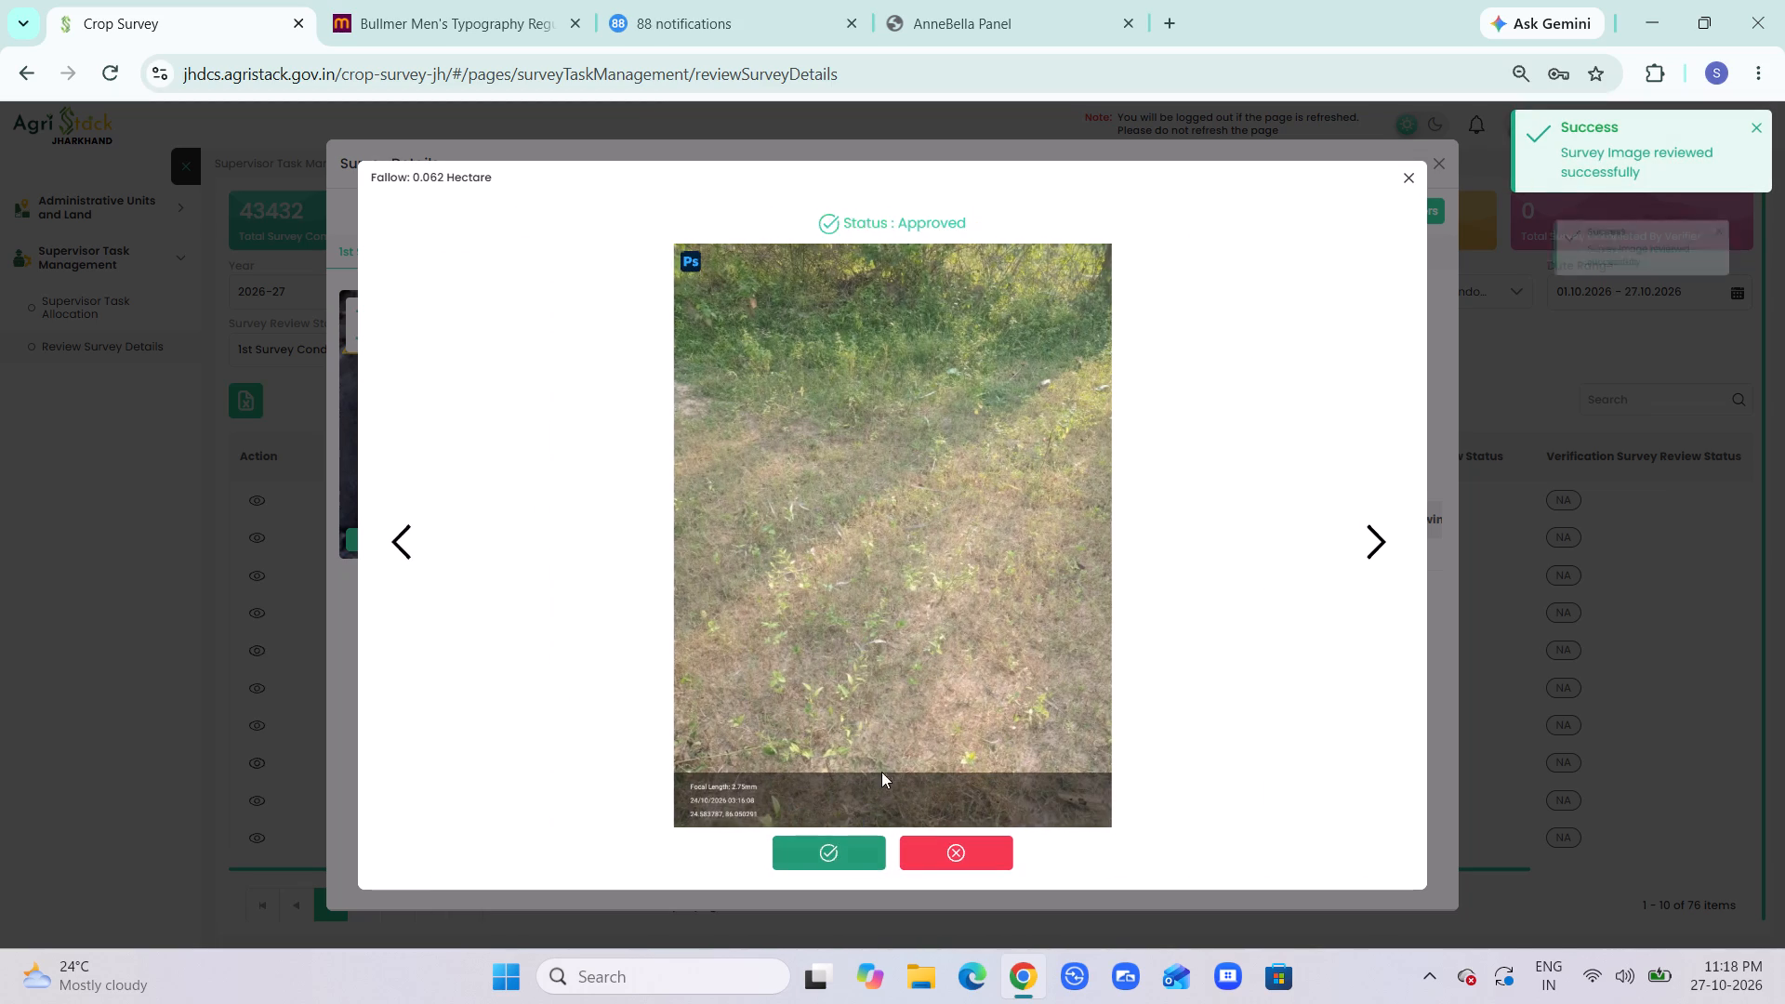
{"action": "left_click_drag", "start_coordinate": [1056, 667], "coordinate": [968, 687]}
{"action": "left_click", "coordinate": [832, 845]}
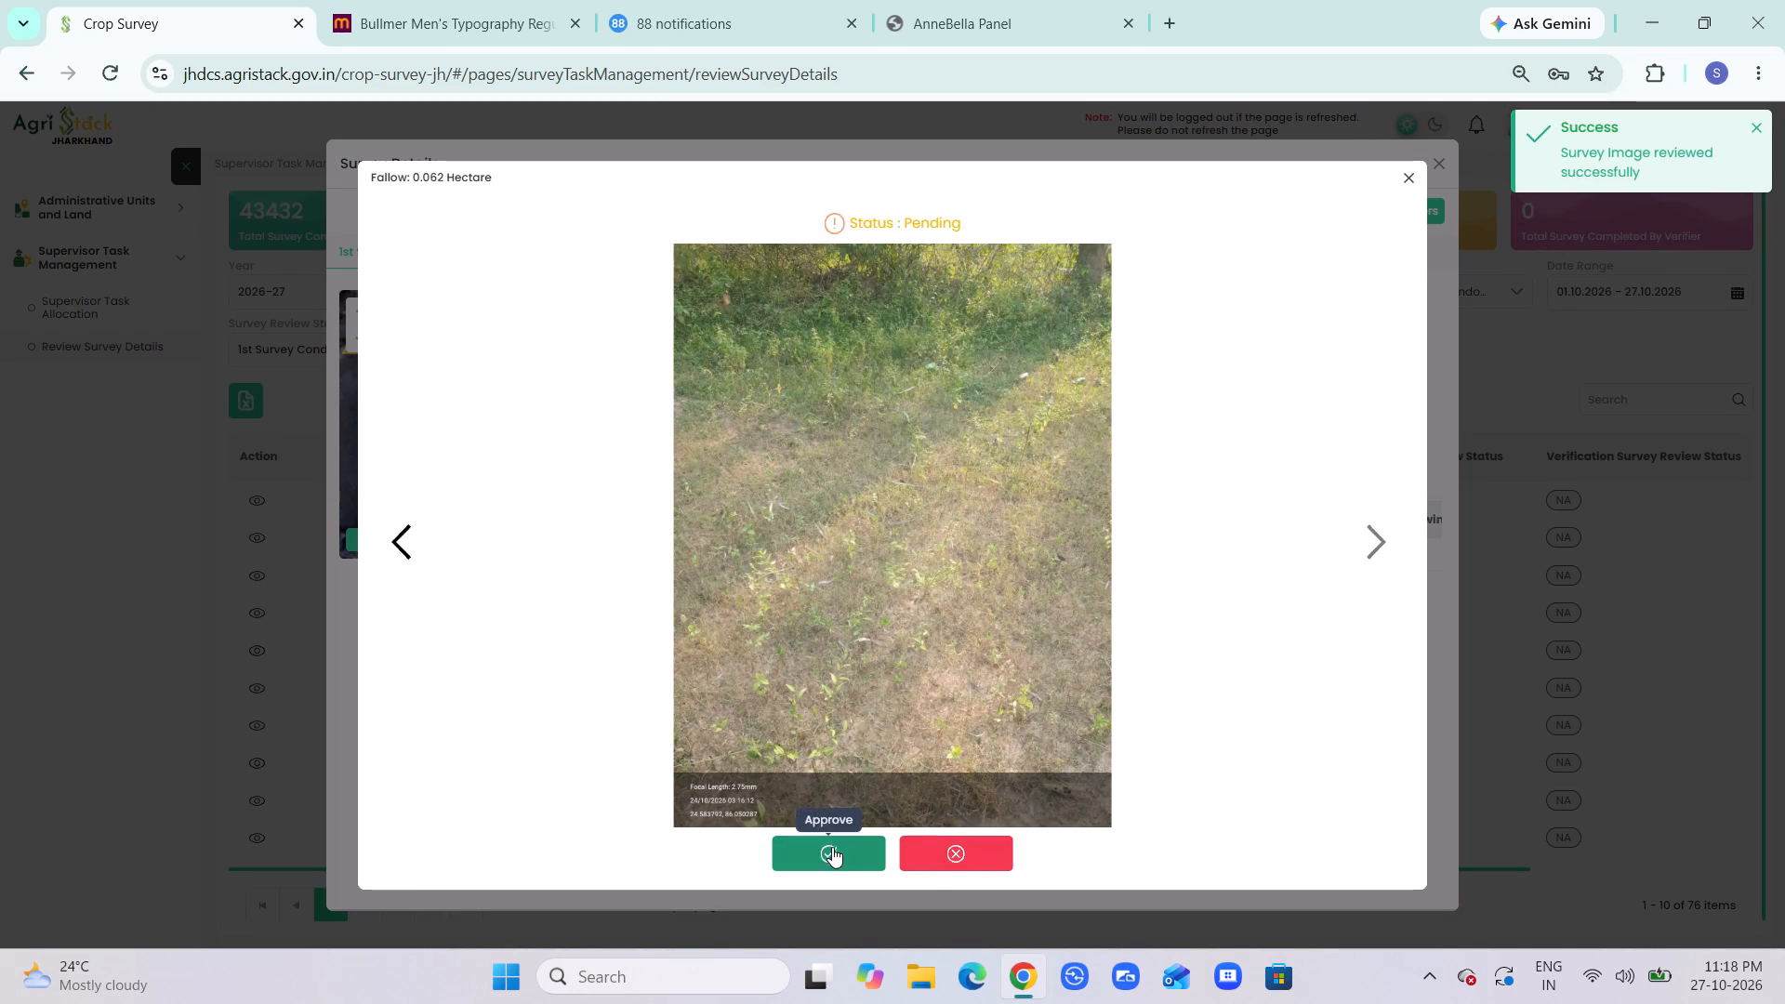
{"action": "left_click", "coordinate": [1411, 176]}
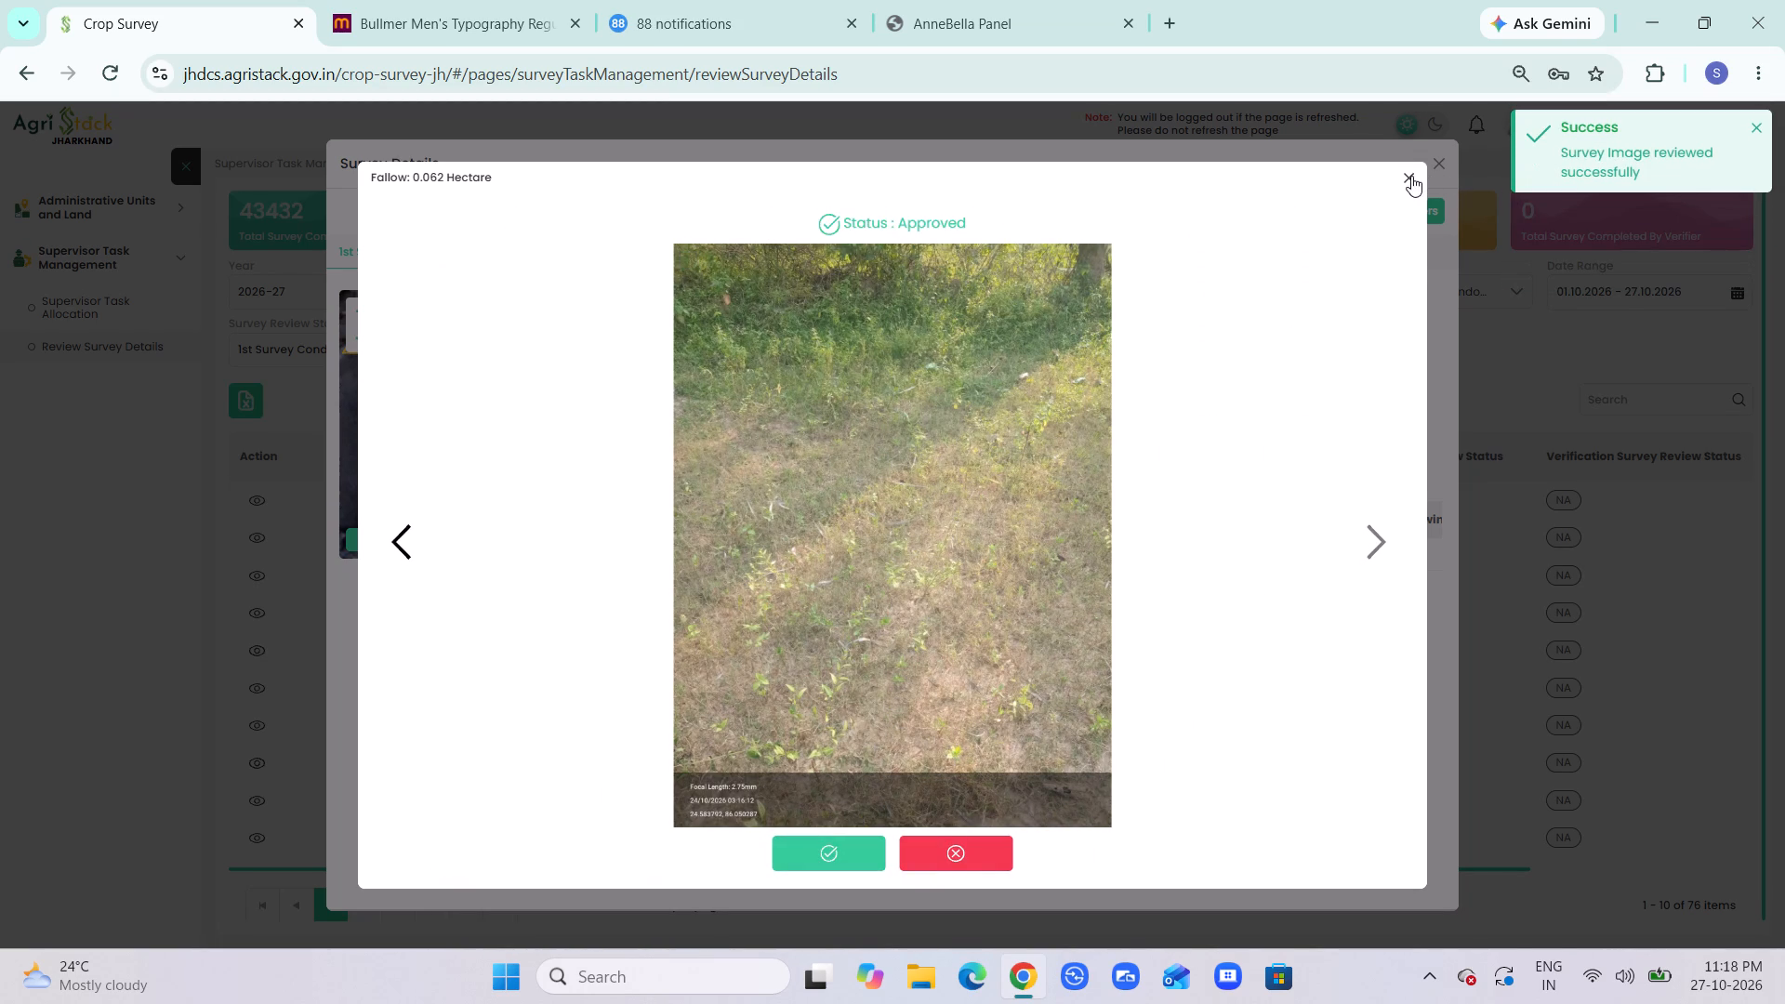
Mark the 1st survey of survey number 190 as Approve, save the review and close its details.
{"action": "left_click", "coordinate": [725, 601]}
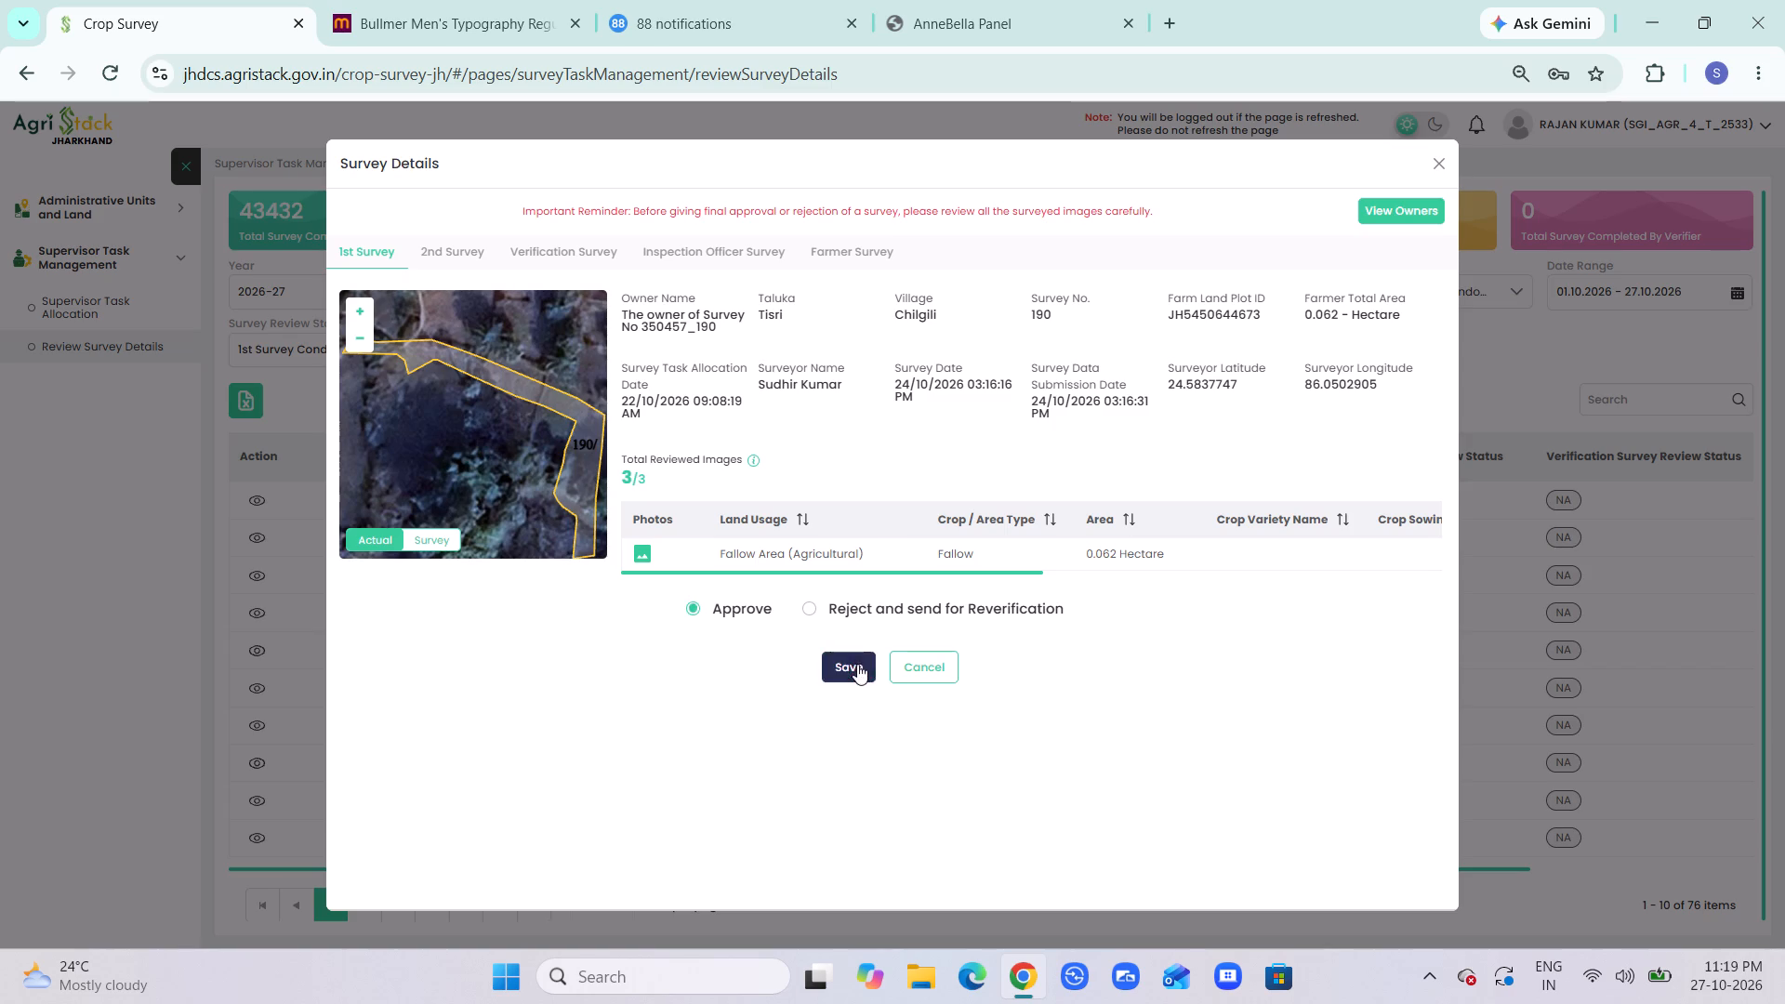
{"action": "left_click", "coordinate": [857, 664]}
{"action": "left_click", "coordinate": [879, 578]}
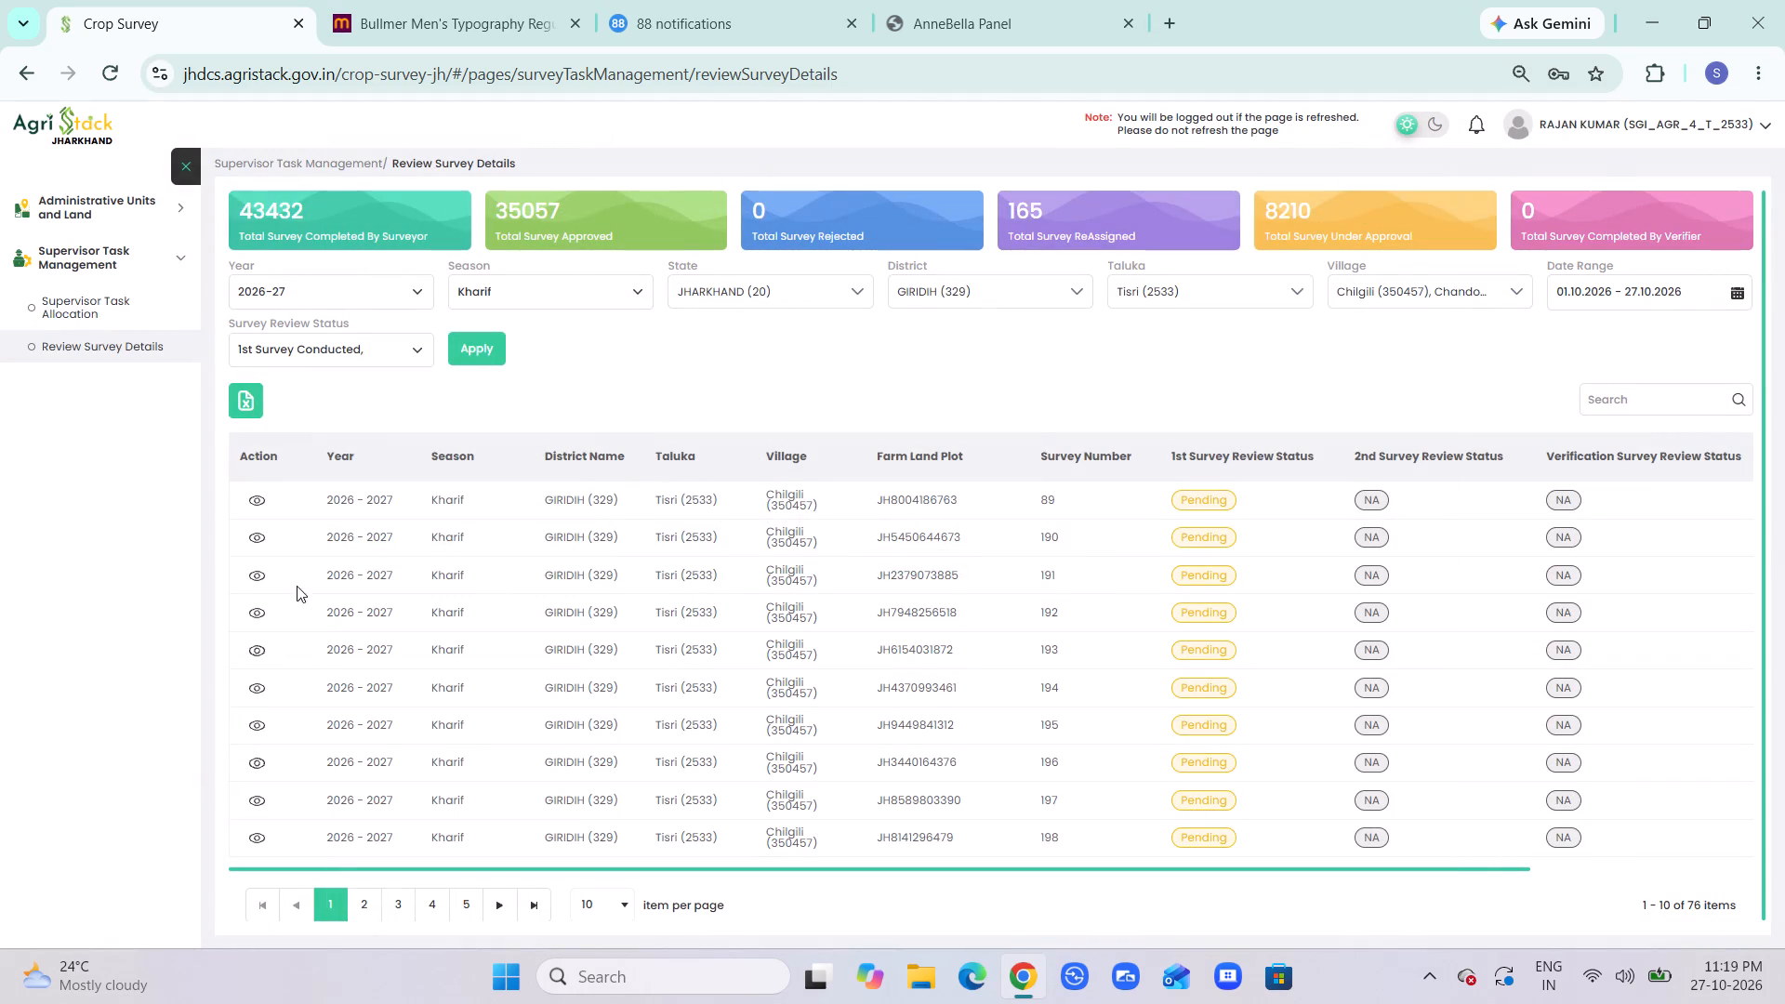
Open survey number 191 in Chilgili and approve all three of its agricultural Fallow images.
{"action": "left_click", "coordinate": [252, 571]}
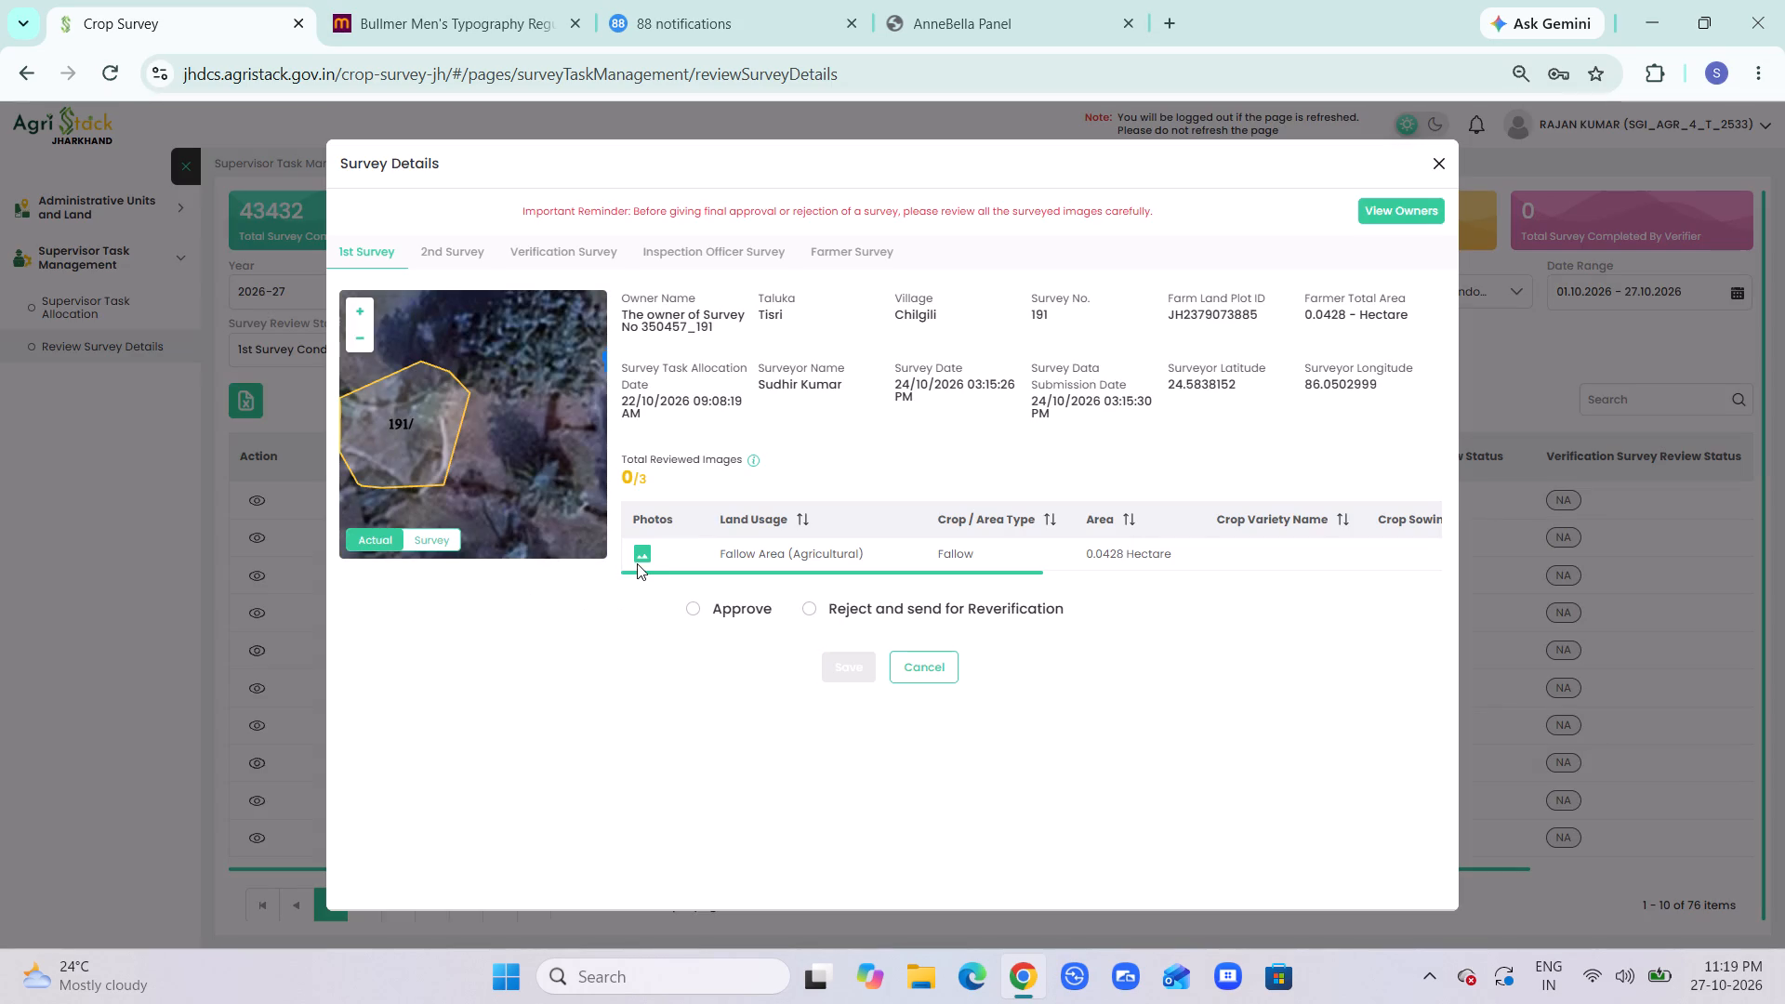
{"action": "left_click", "coordinate": [639, 557]}
{"action": "left_click", "coordinate": [858, 842]}
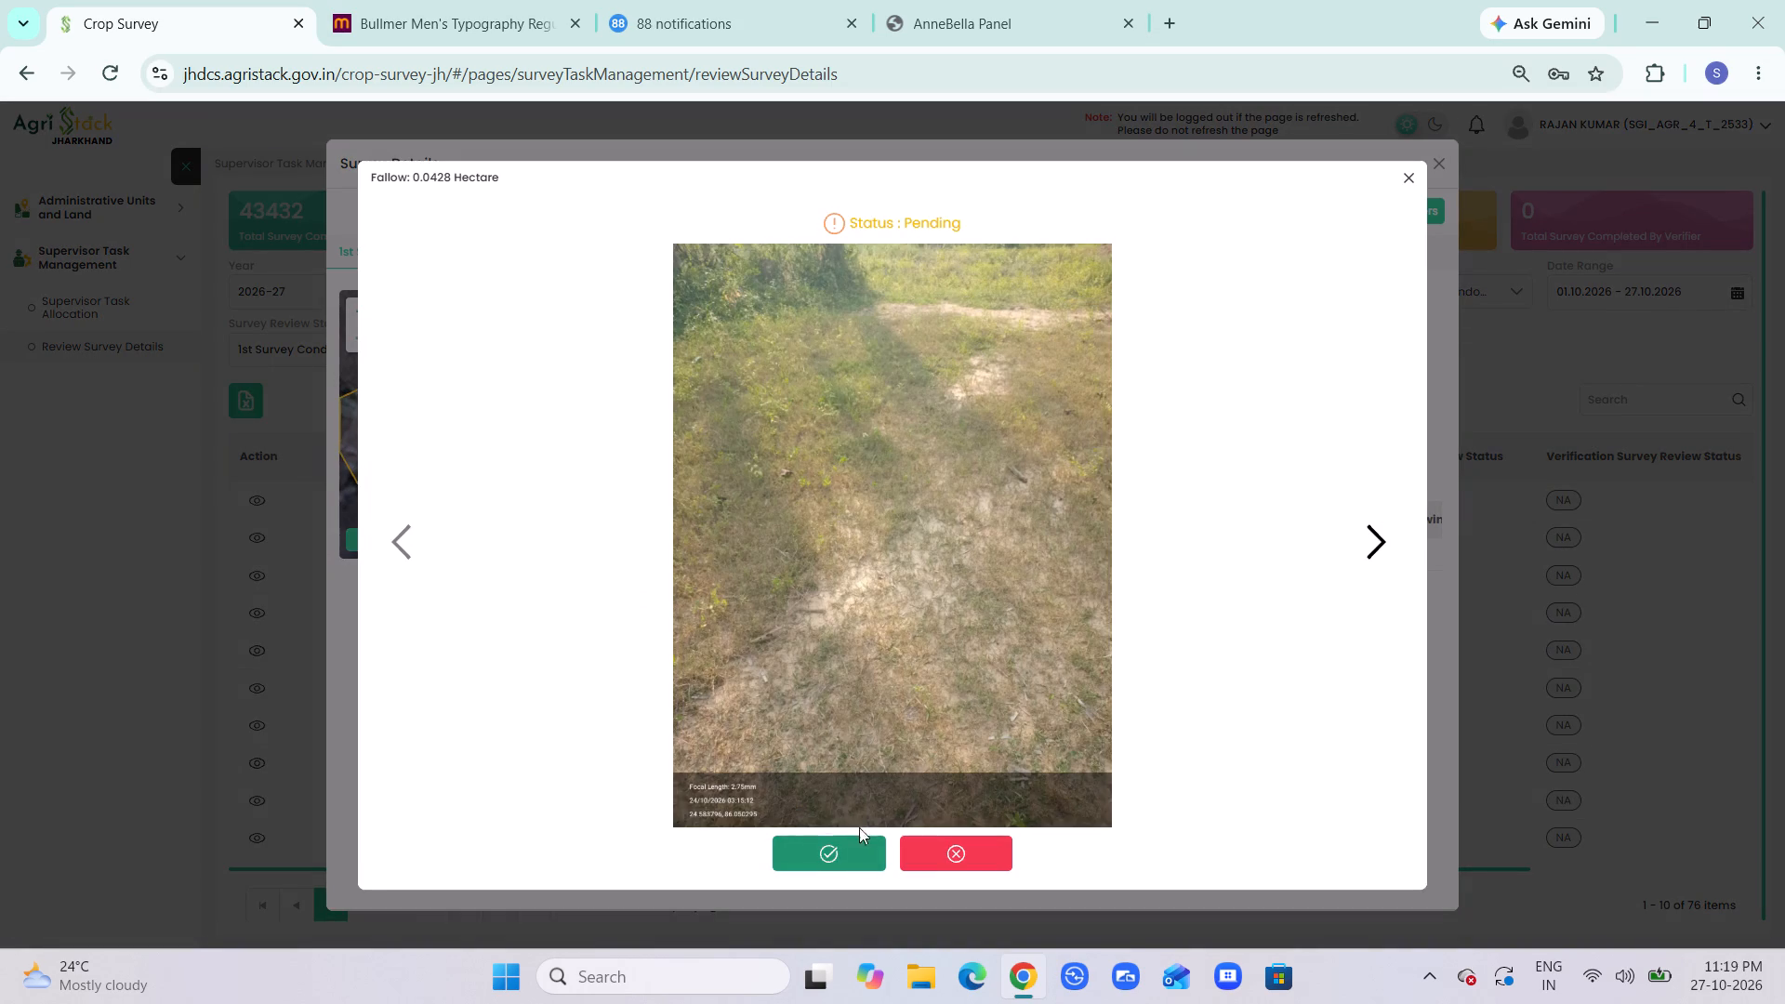
{"action": "left_click_drag", "start_coordinate": [1028, 615], "coordinate": [883, 636]}
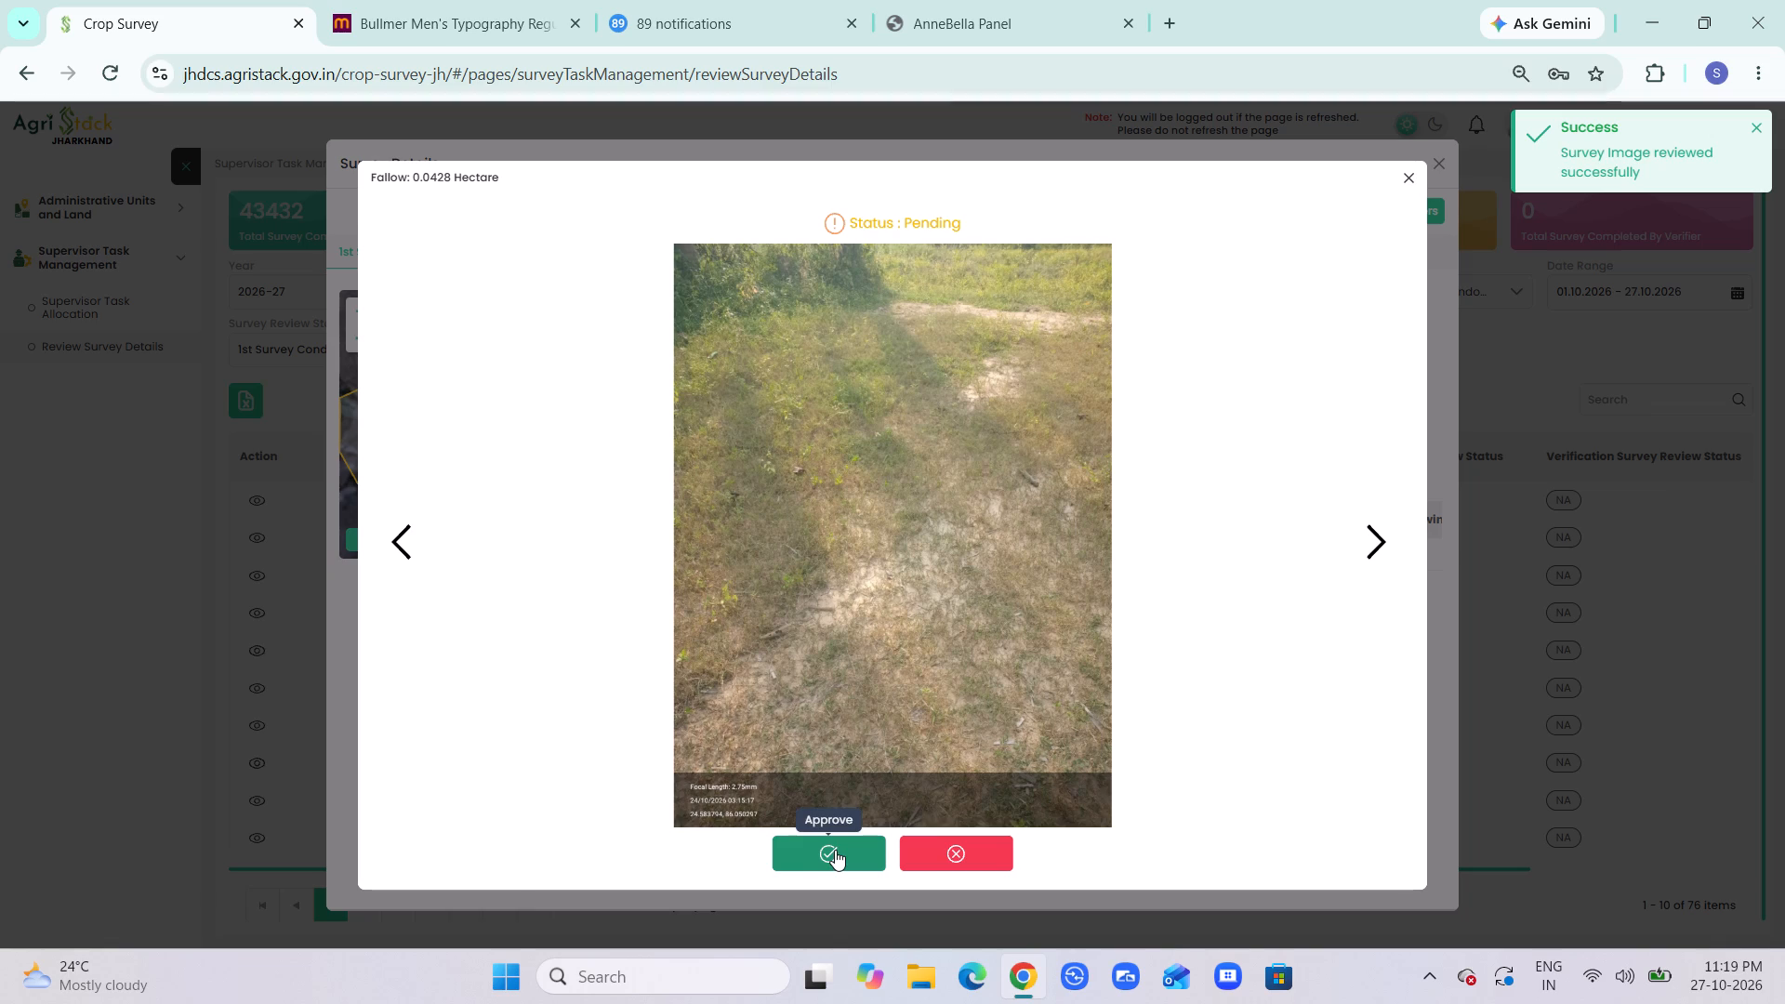
{"action": "left_click", "coordinate": [835, 850]}
{"action": "left_click_drag", "start_coordinate": [1038, 673], "coordinate": [938, 685]}
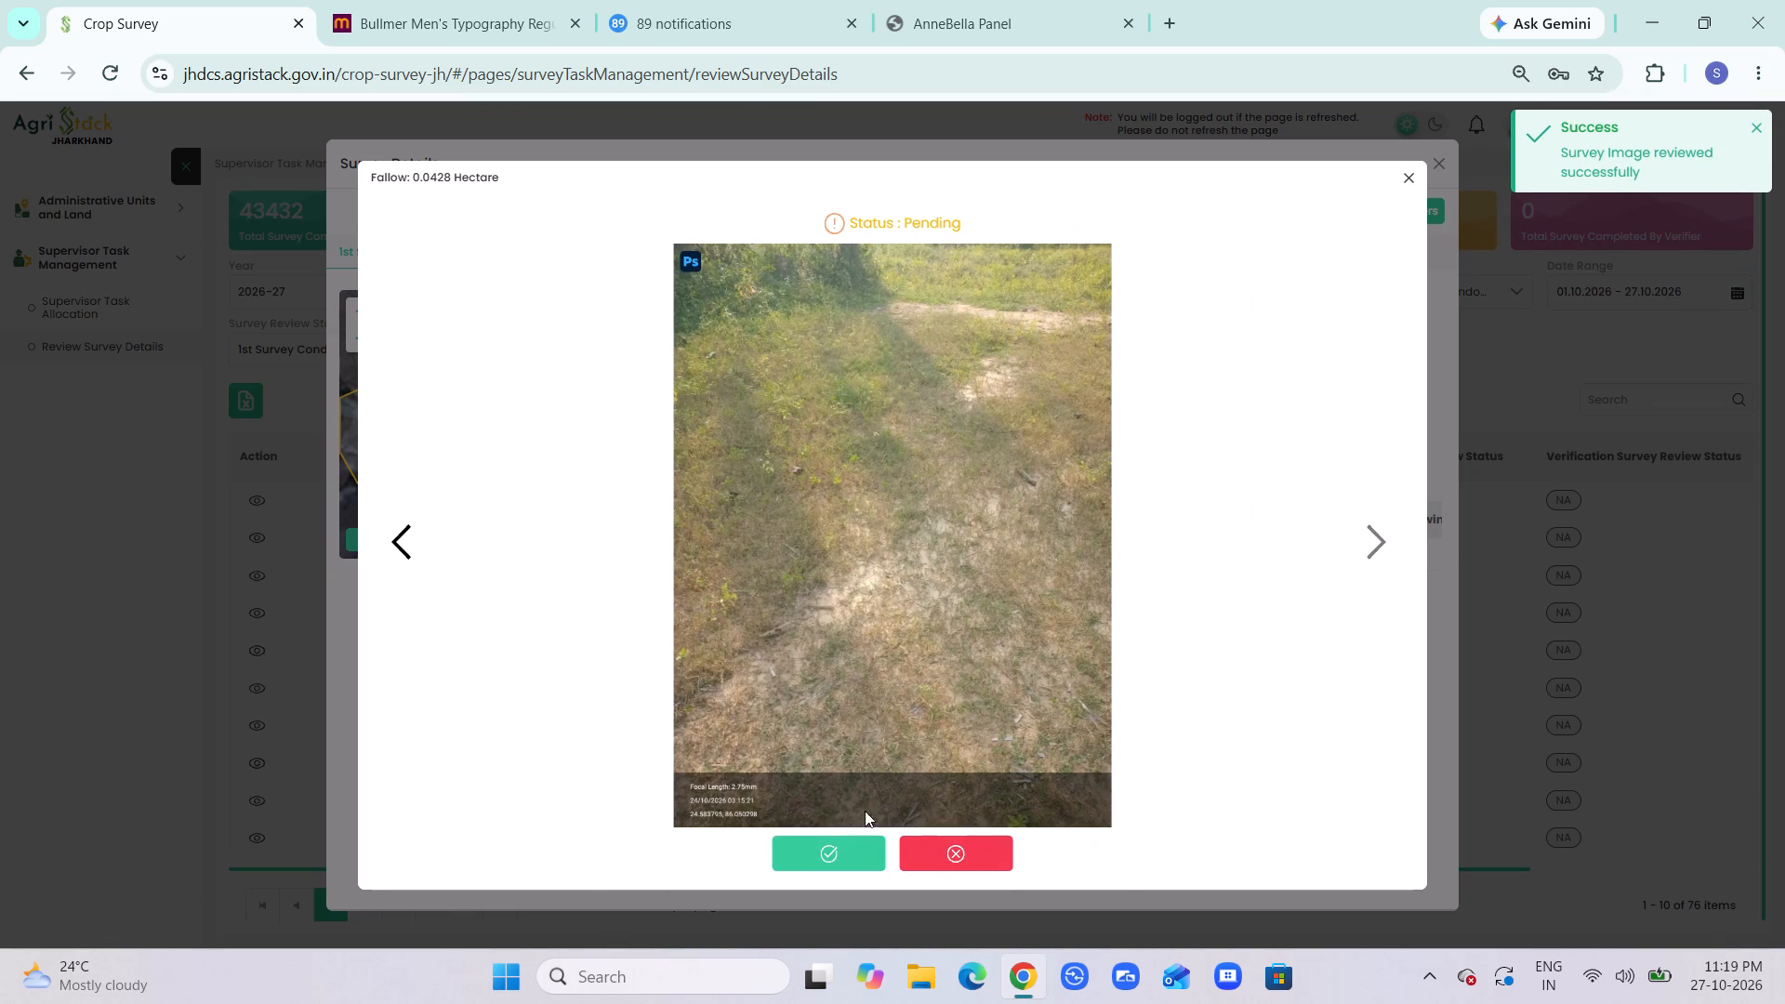
{"action": "left_click", "coordinate": [843, 854]}
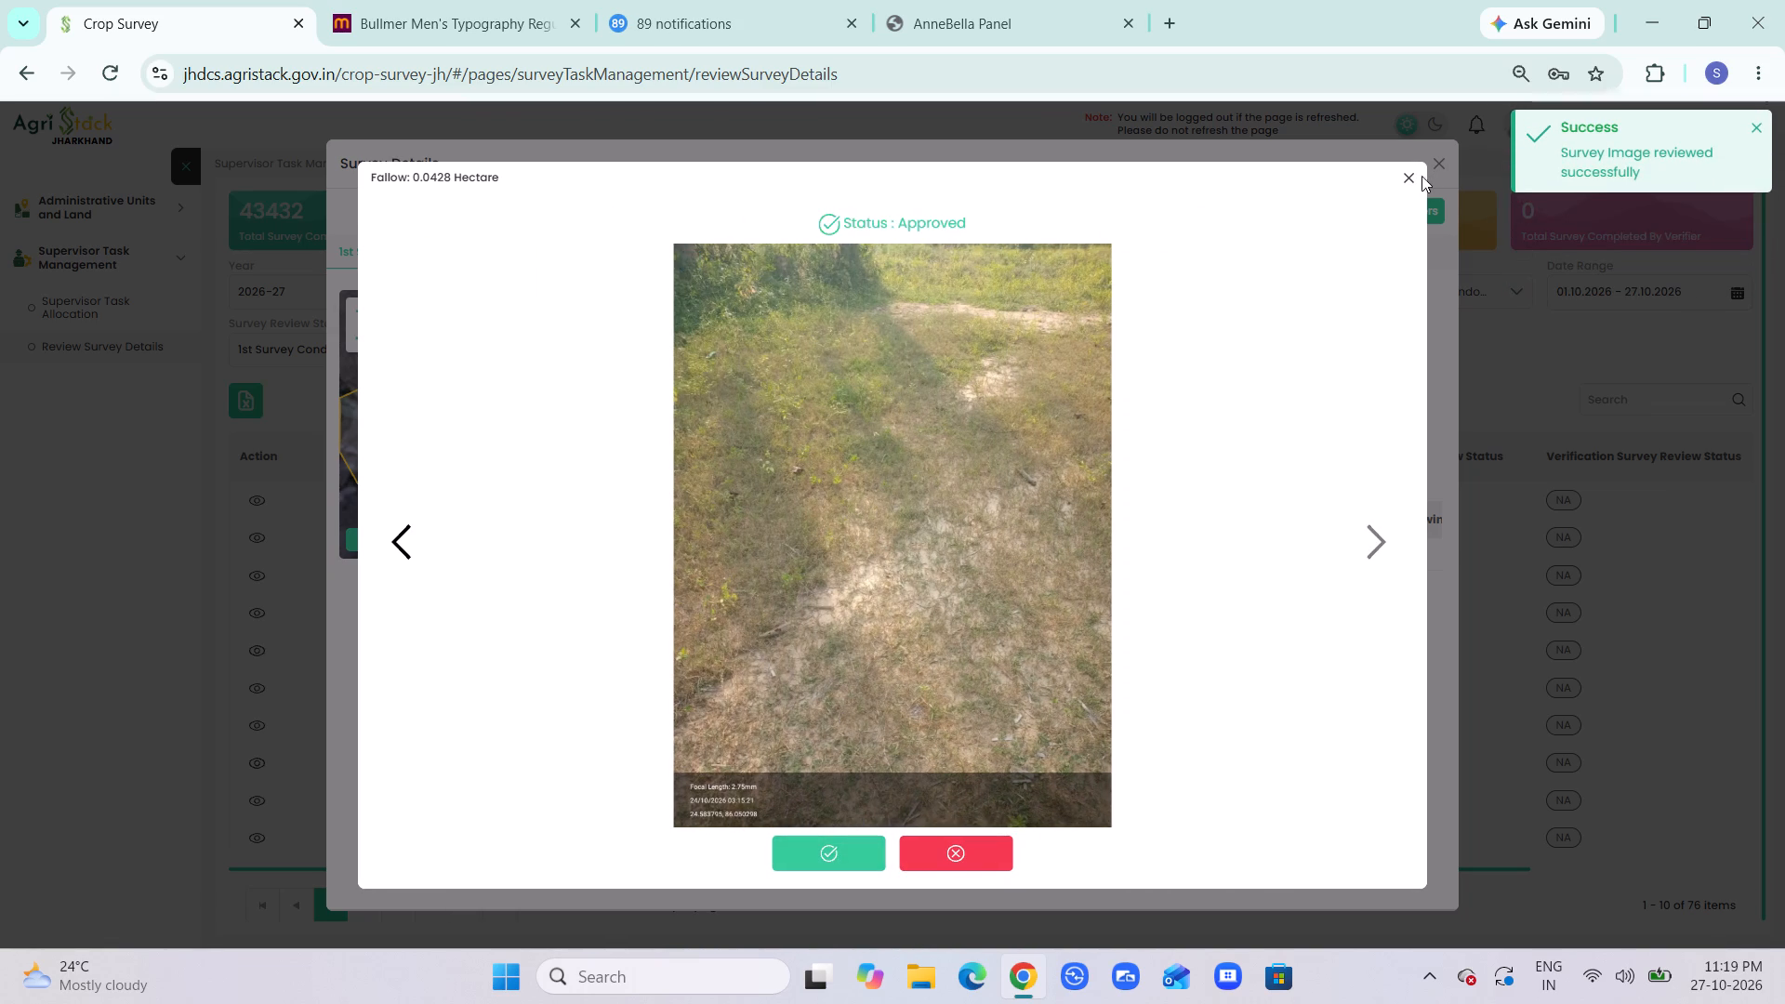
{"action": "left_click", "coordinate": [1408, 176]}
Mark the 1st survey of survey number 191 as Approve, save the review and close its details.
{"action": "left_click", "coordinate": [712, 605]}
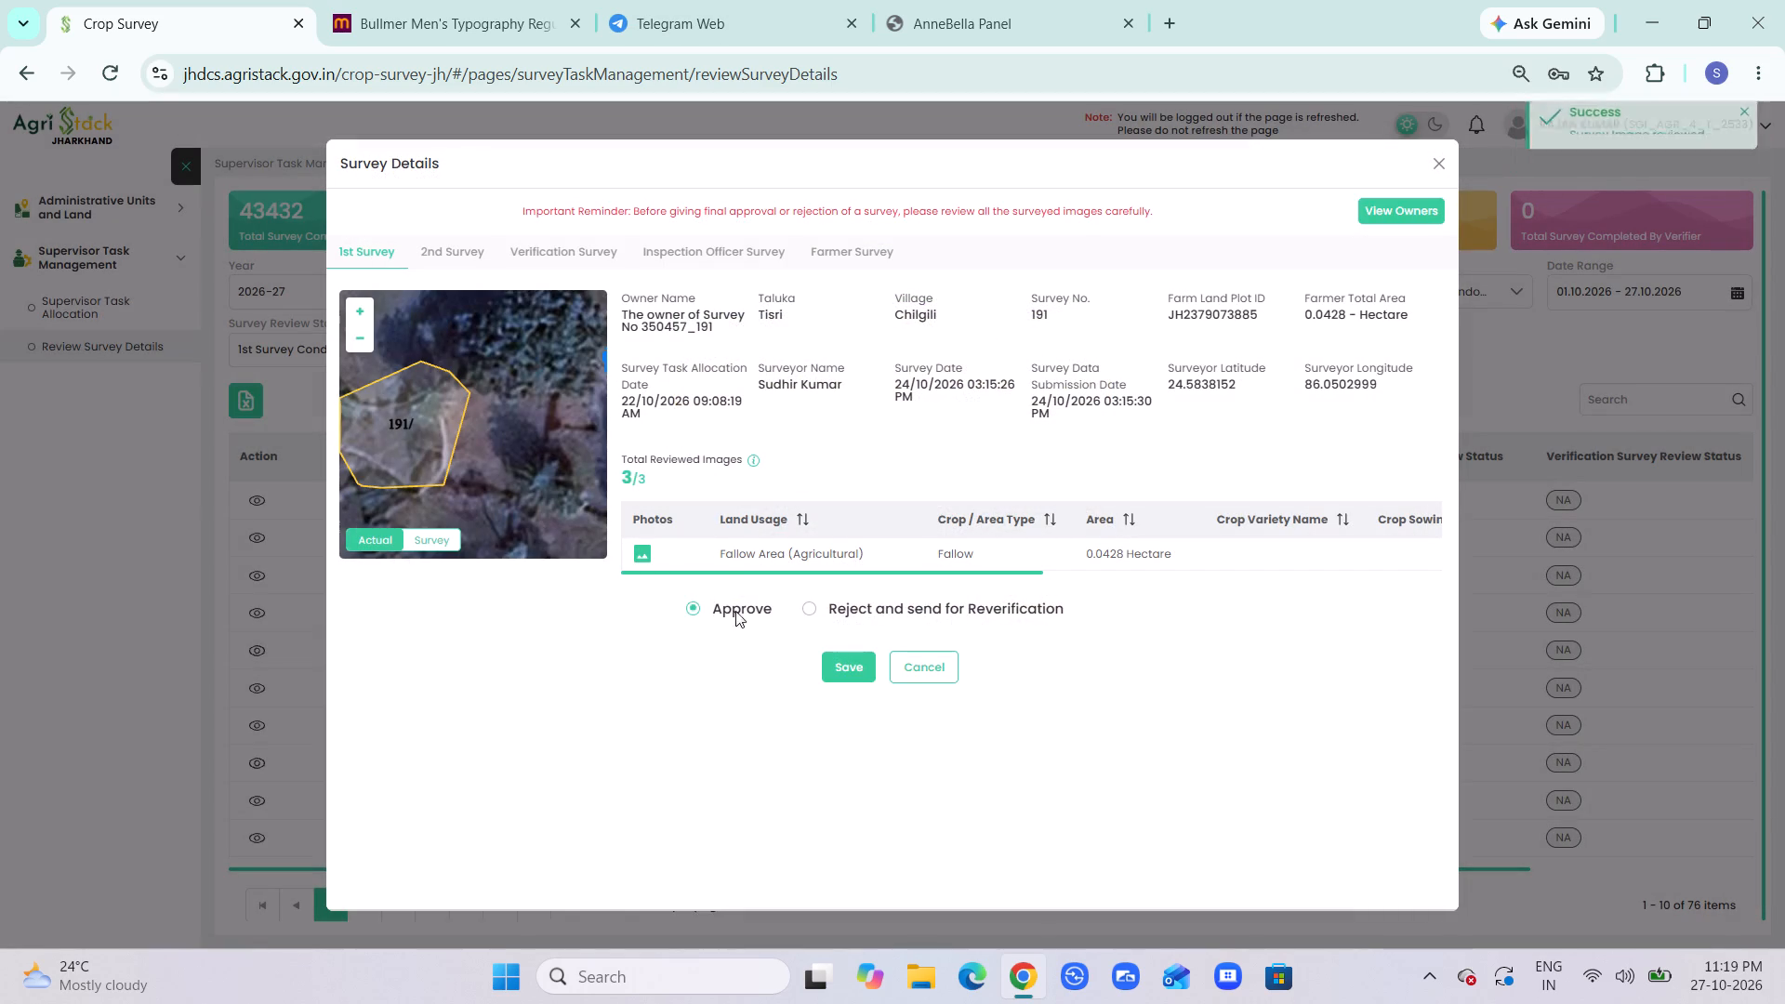
{"action": "left_click", "coordinate": [836, 665]}
{"action": "left_click", "coordinate": [848, 576]}
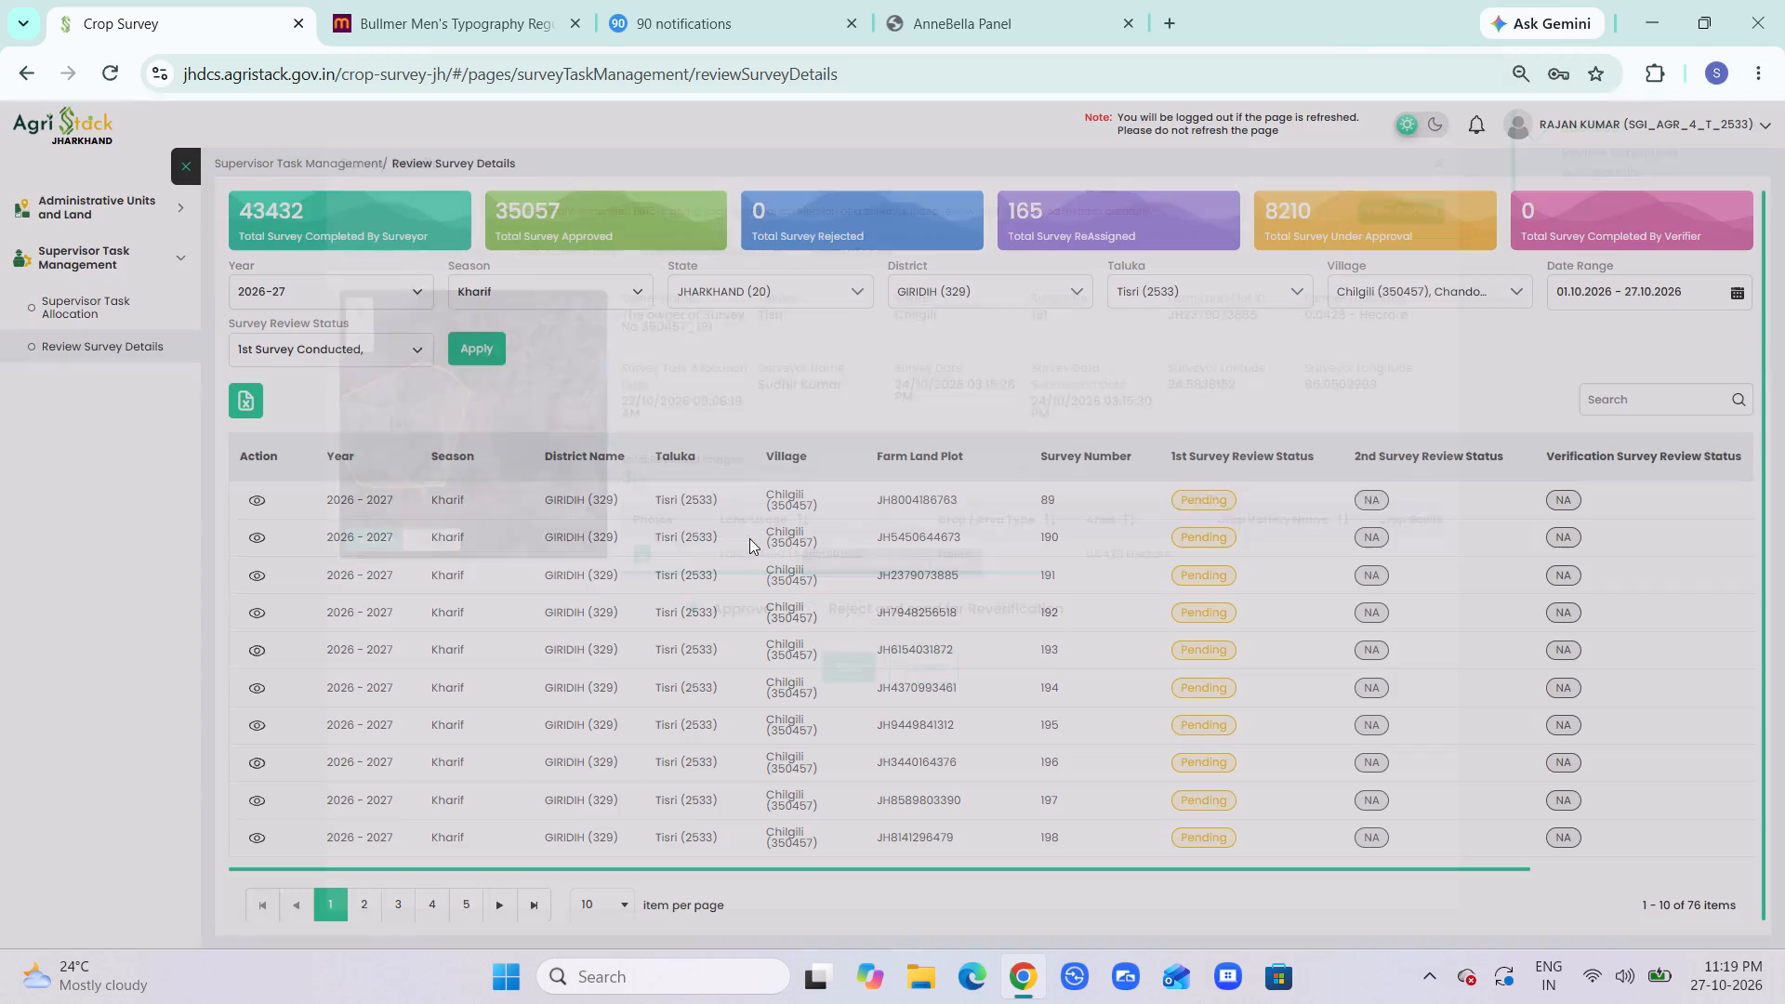
Open survey number 192 in Chilgili and approve all three of its agricultural Fallow images.
{"action": "left_click", "coordinate": [258, 612]}
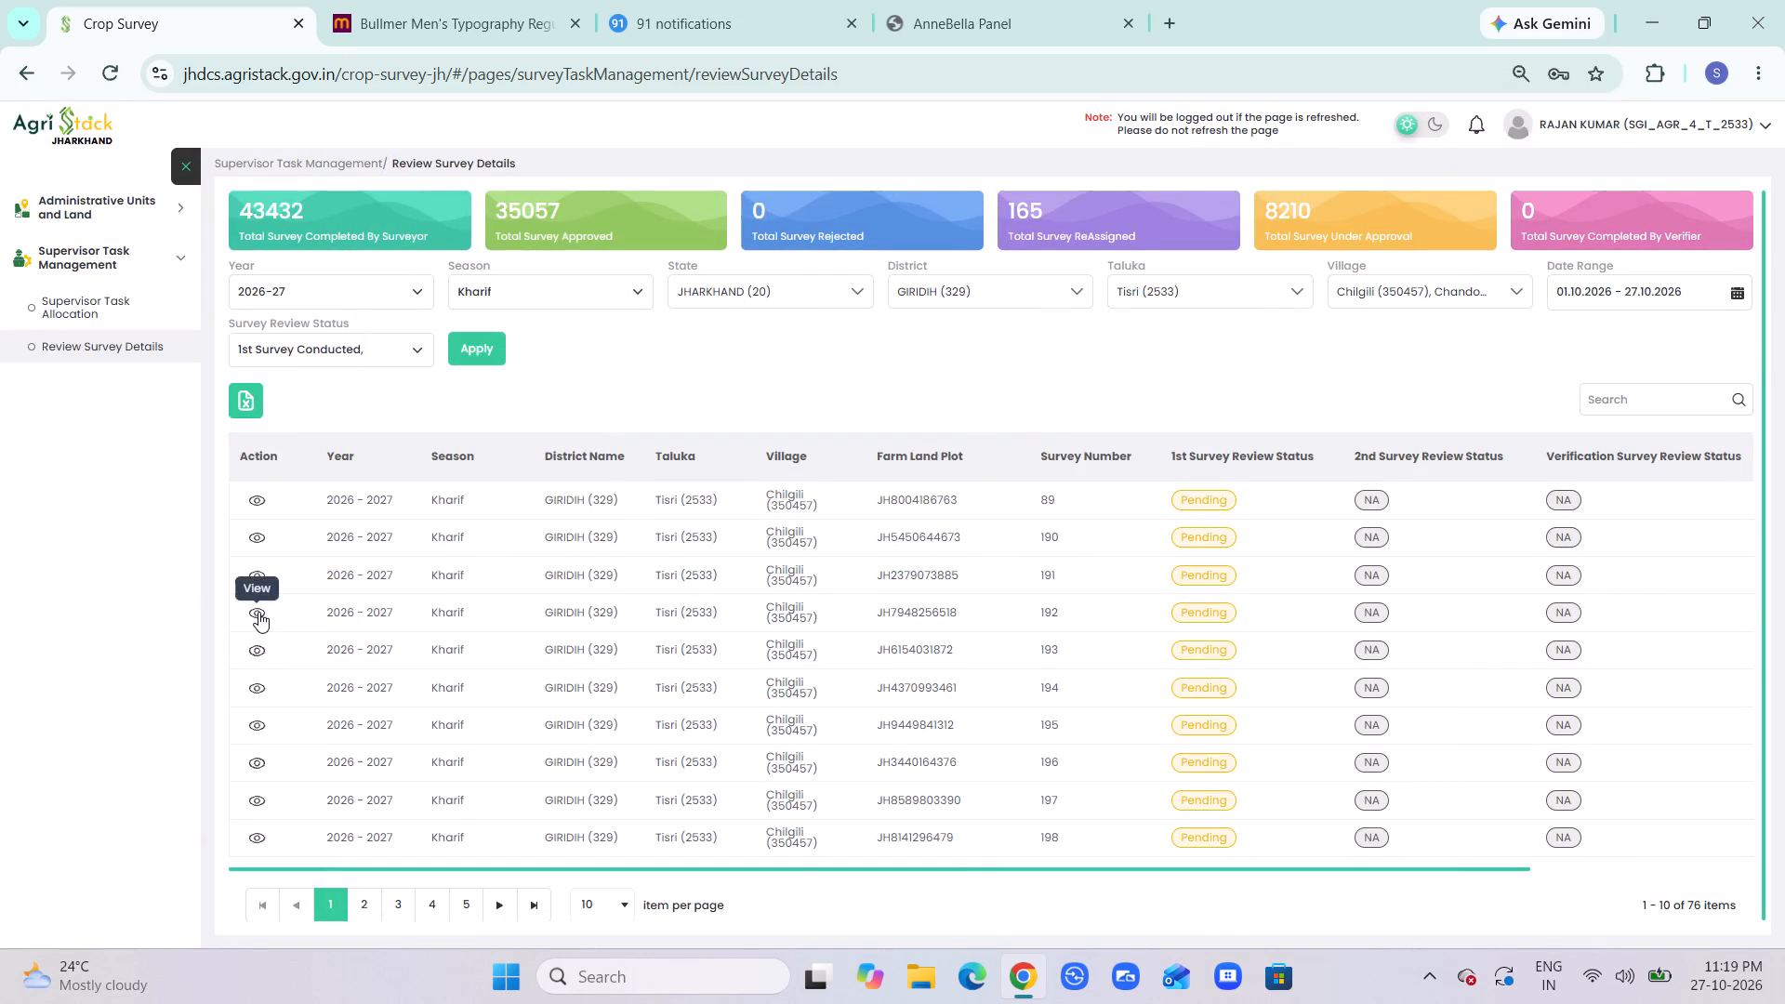
{"action": "left_click", "coordinate": [650, 558]}
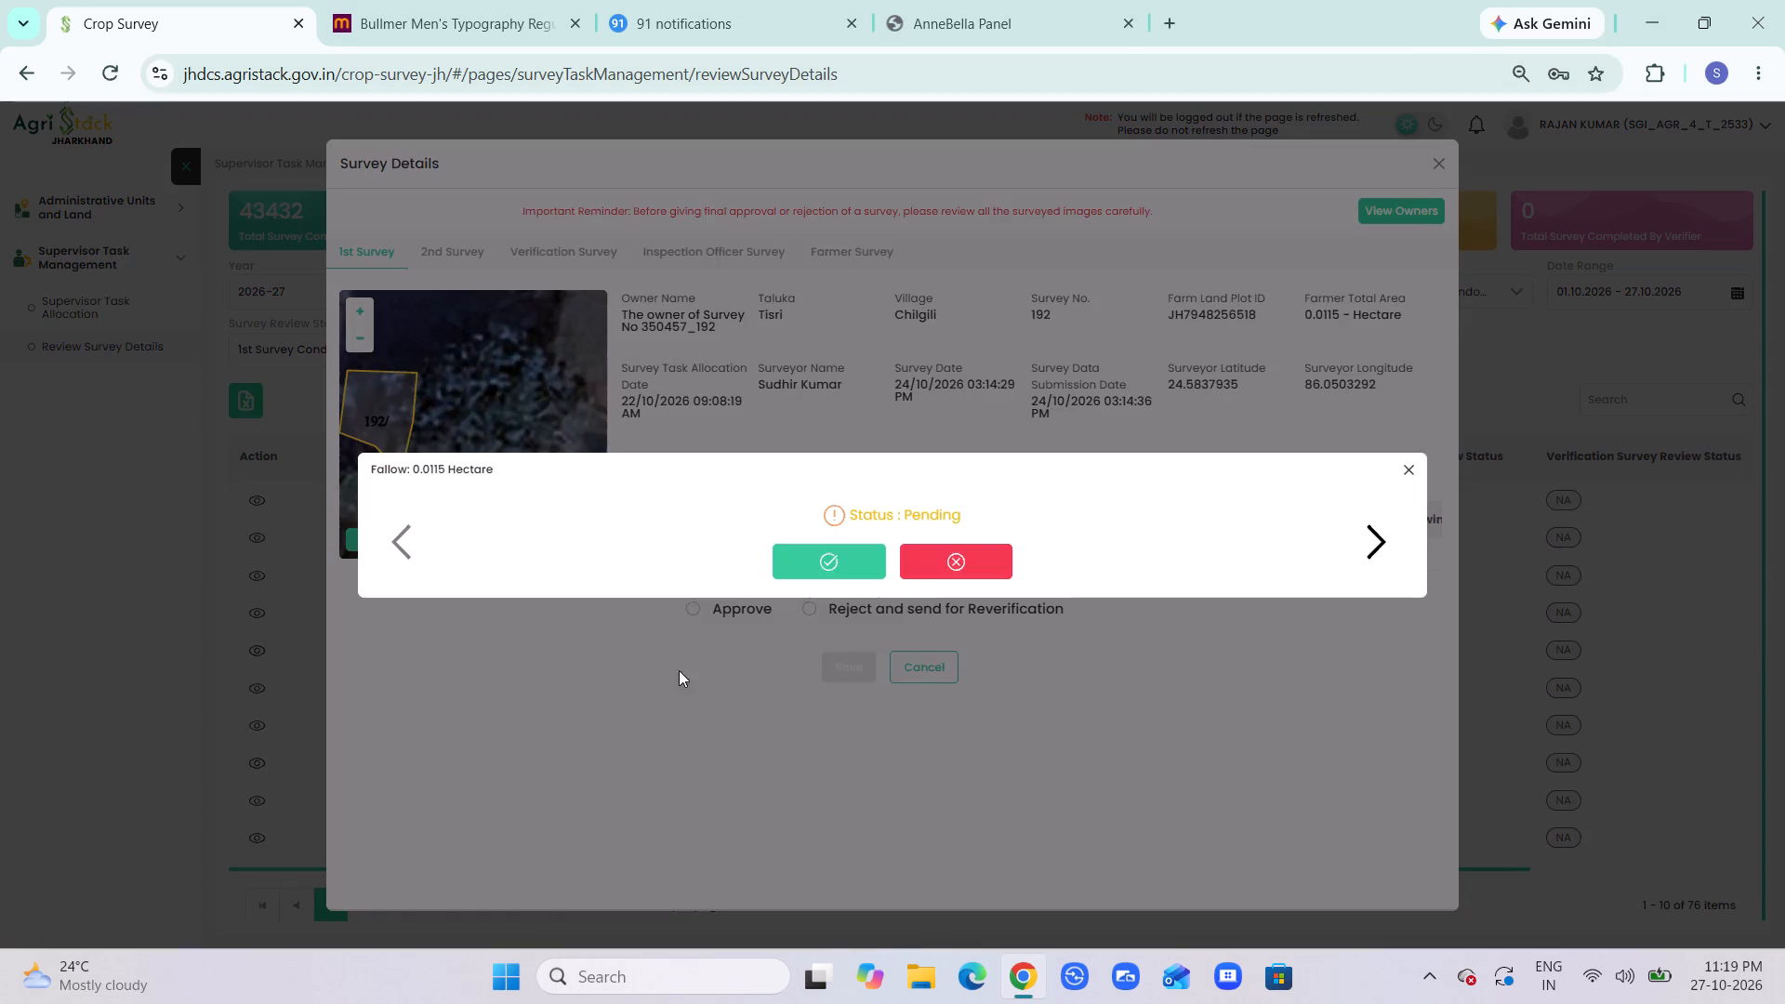
{"action": "left_click", "coordinate": [844, 856]}
{"action": "left_click_drag", "start_coordinate": [1064, 667], "coordinate": [682, 675]}
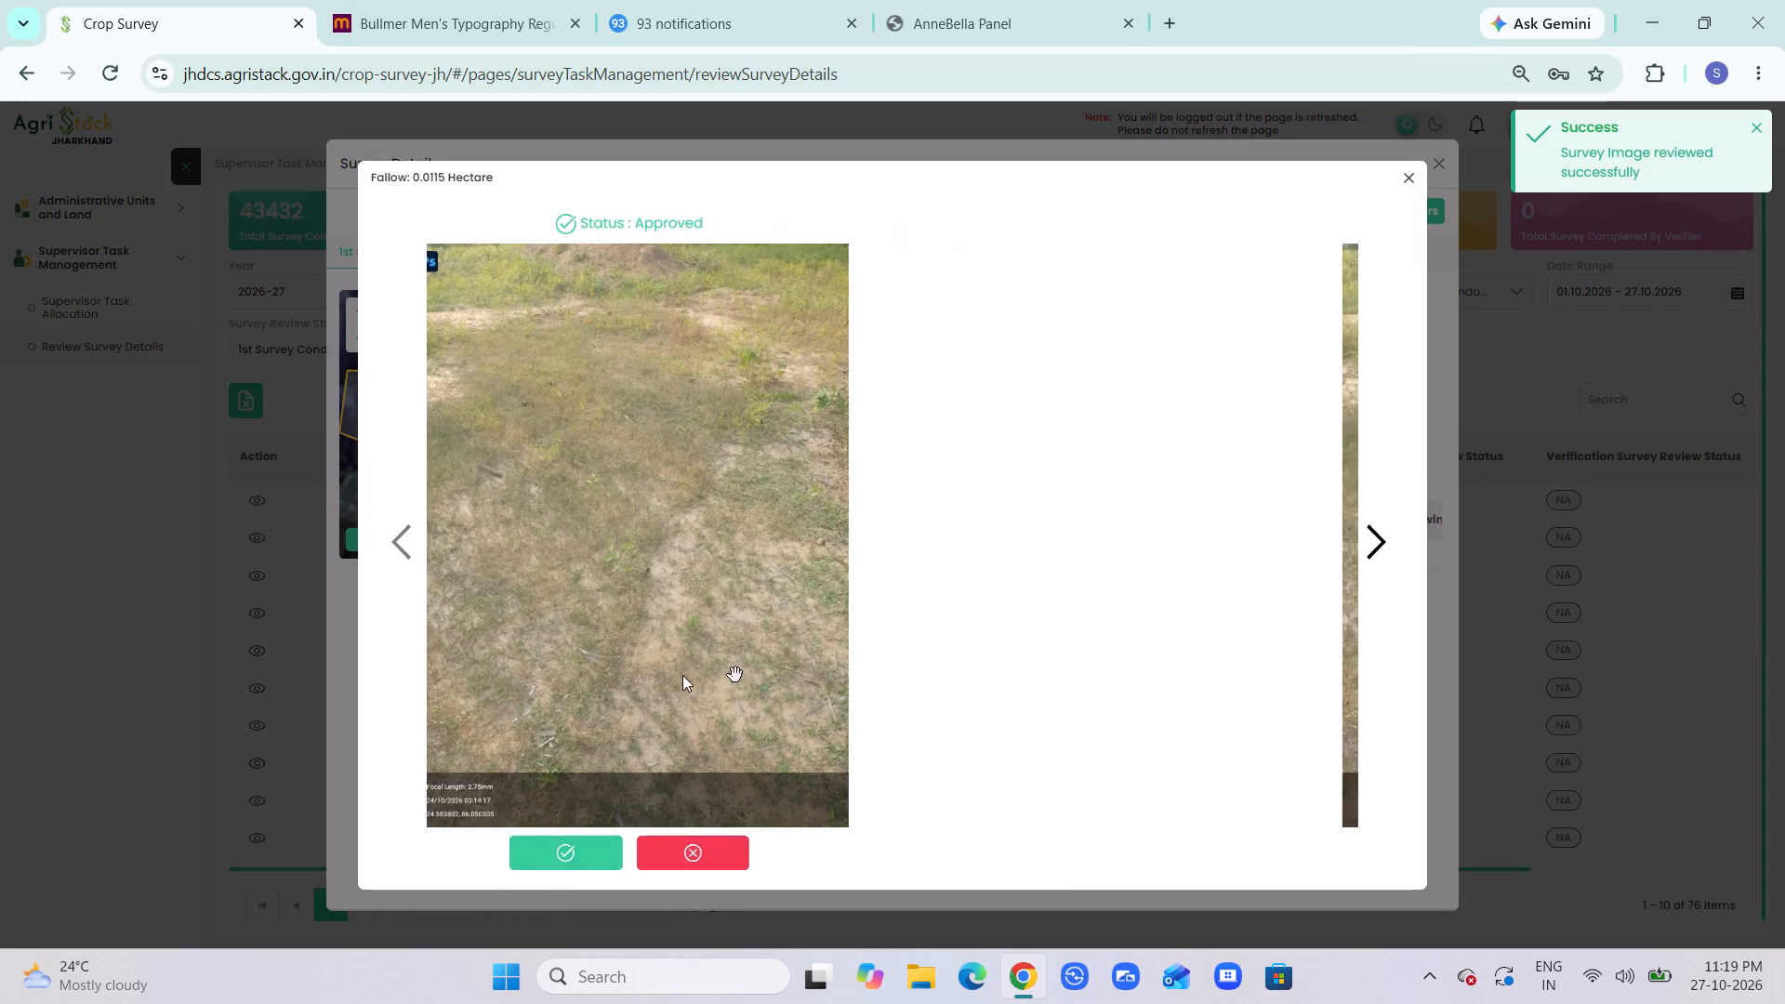
{"action": "left_click_drag", "start_coordinate": [682, 675], "coordinate": [717, 675]}
{"action": "left_click", "coordinate": [822, 855]}
{"action": "left_click_drag", "start_coordinate": [1036, 664], "coordinate": [1003, 672]}
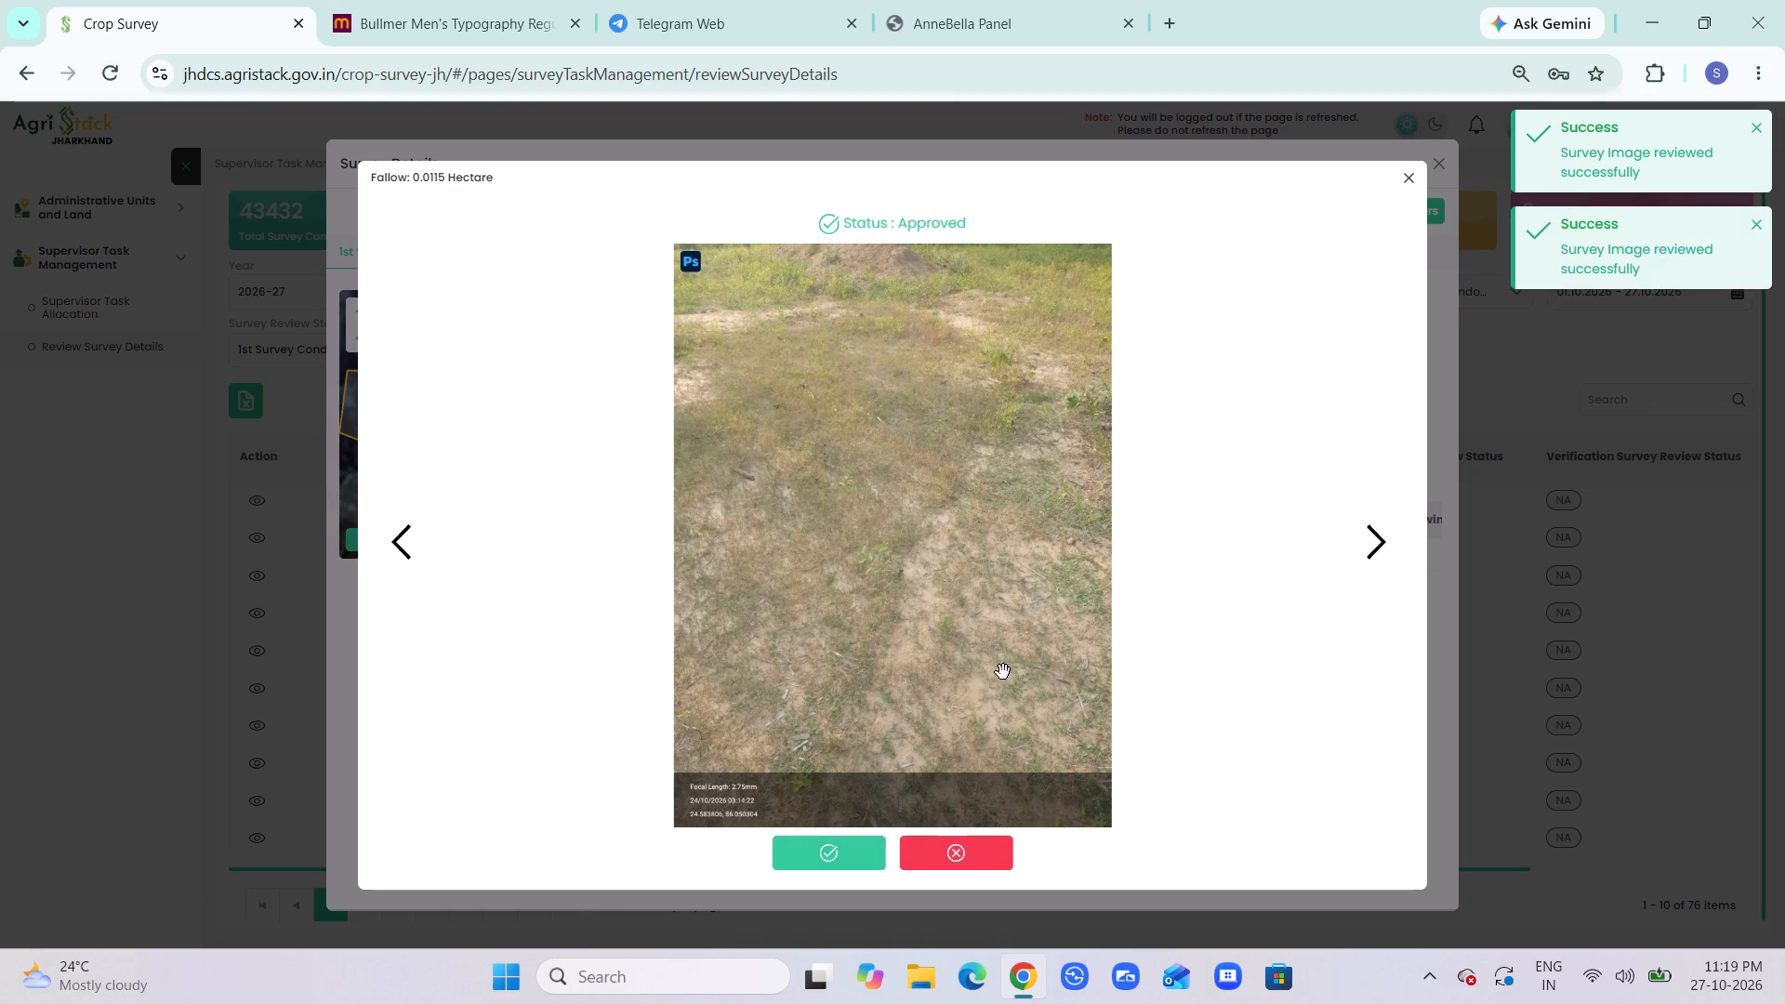
{"action": "left_click_drag", "start_coordinate": [1003, 672], "coordinate": [857, 668]}
{"action": "left_click", "coordinate": [859, 855]}
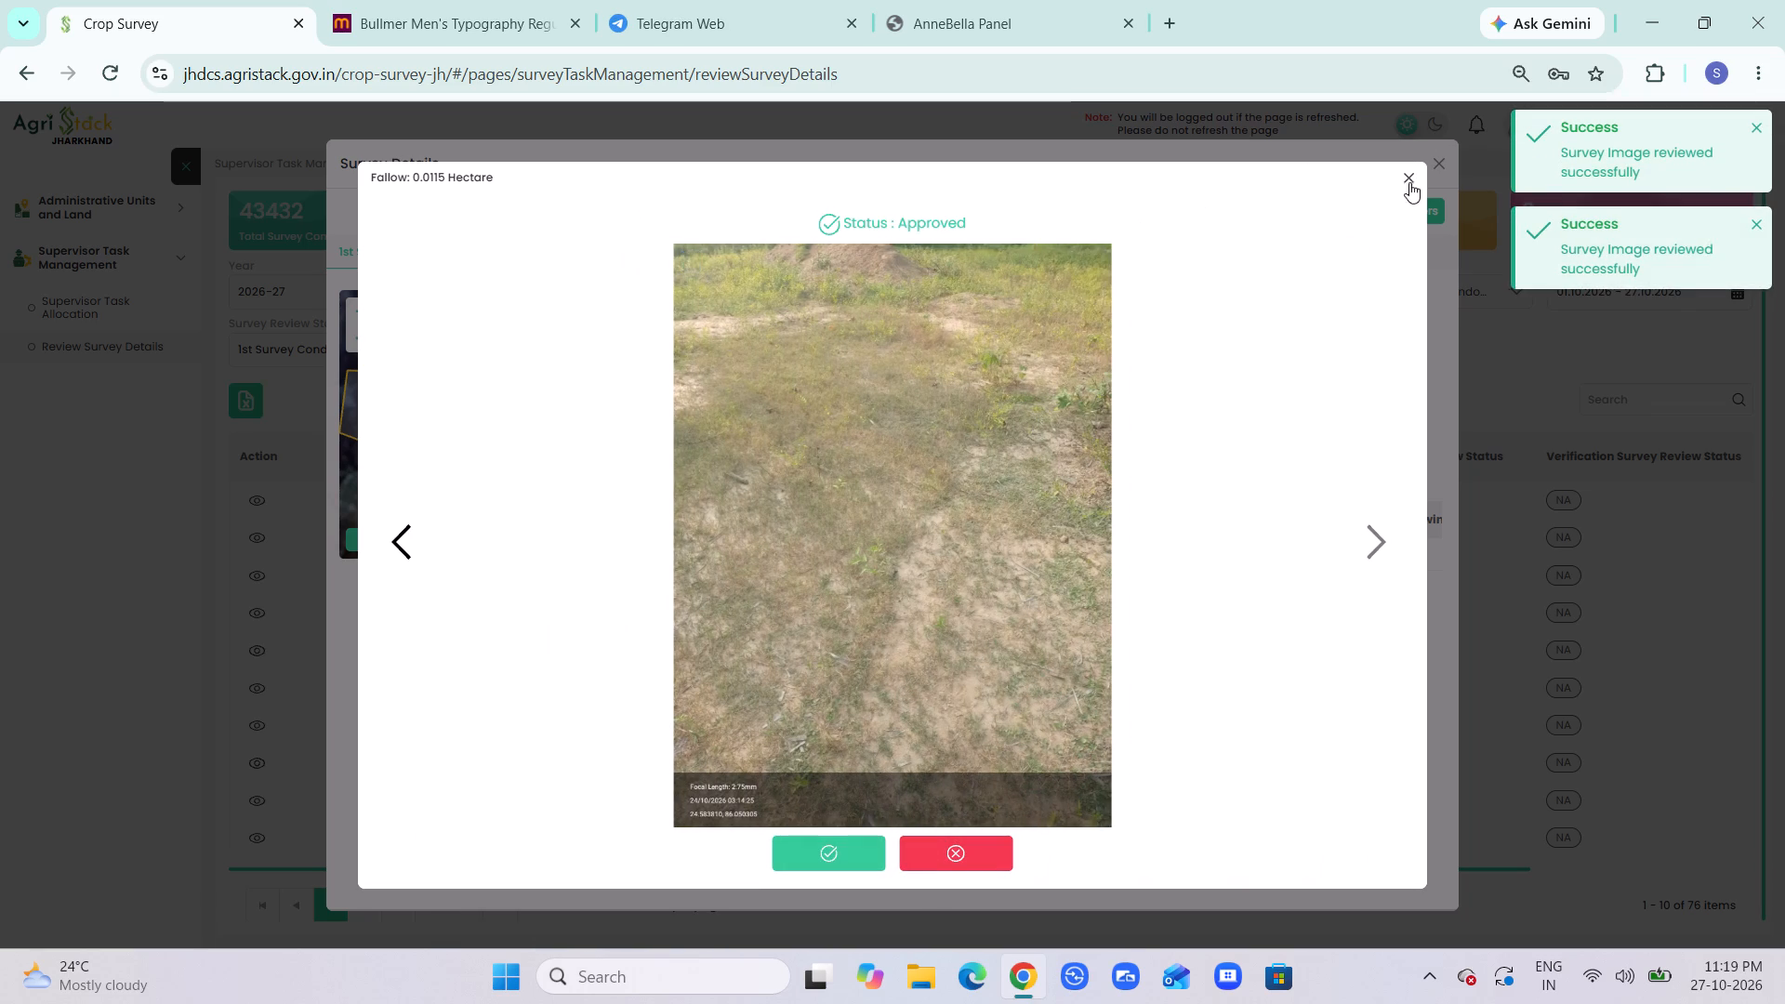
{"action": "left_click", "coordinate": [1408, 178]}
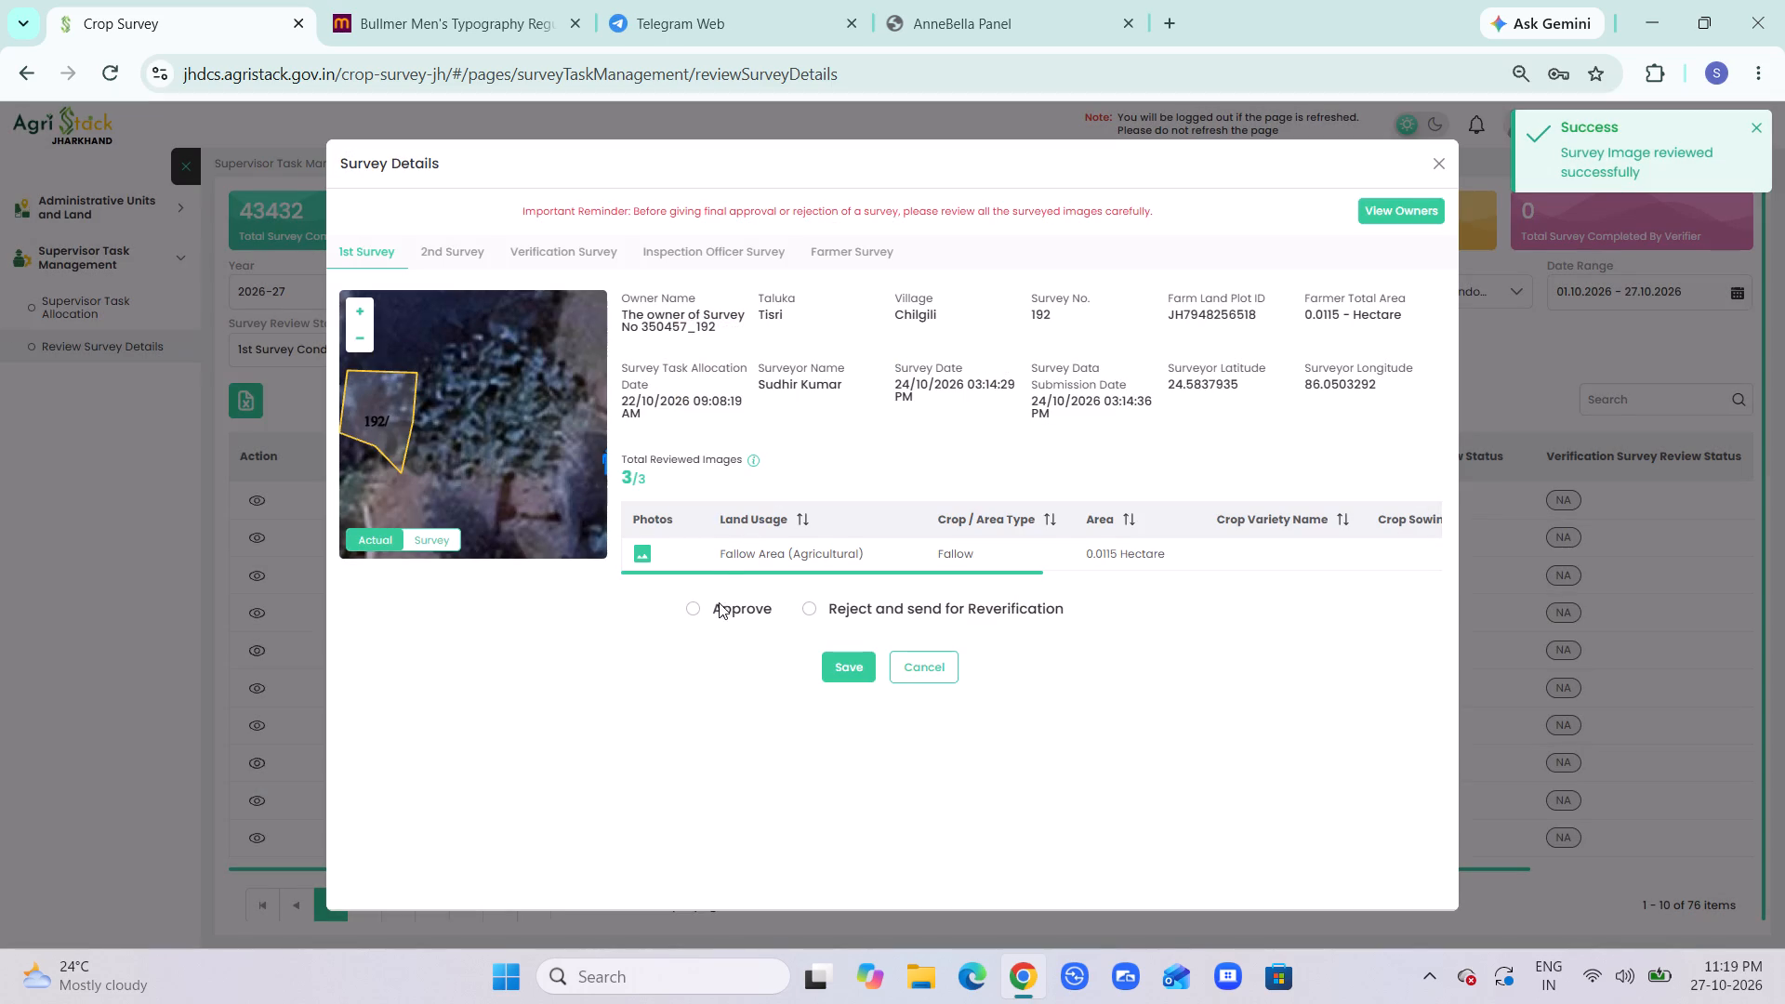
Mark the 1st survey of survey number 192 as Approve, save the review and close its details.
{"action": "left_click", "coordinate": [719, 603]}
{"action": "left_click", "coordinate": [858, 667]}
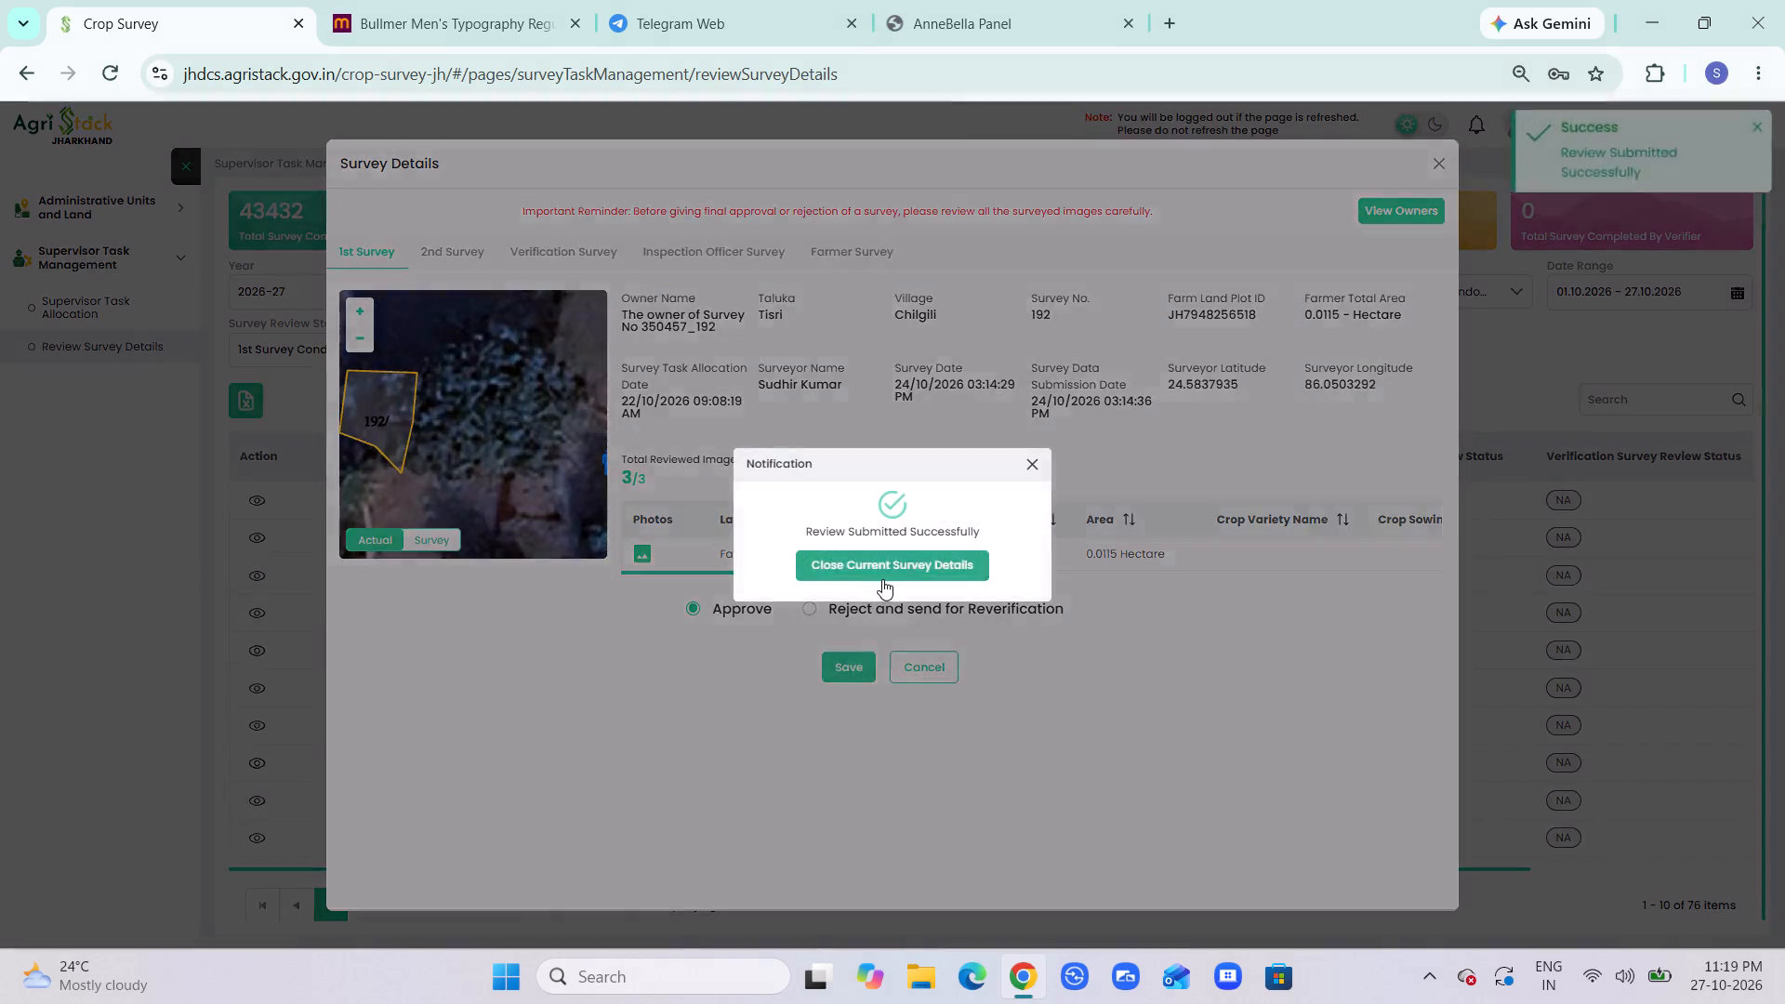
{"action": "left_click", "coordinate": [887, 569]}
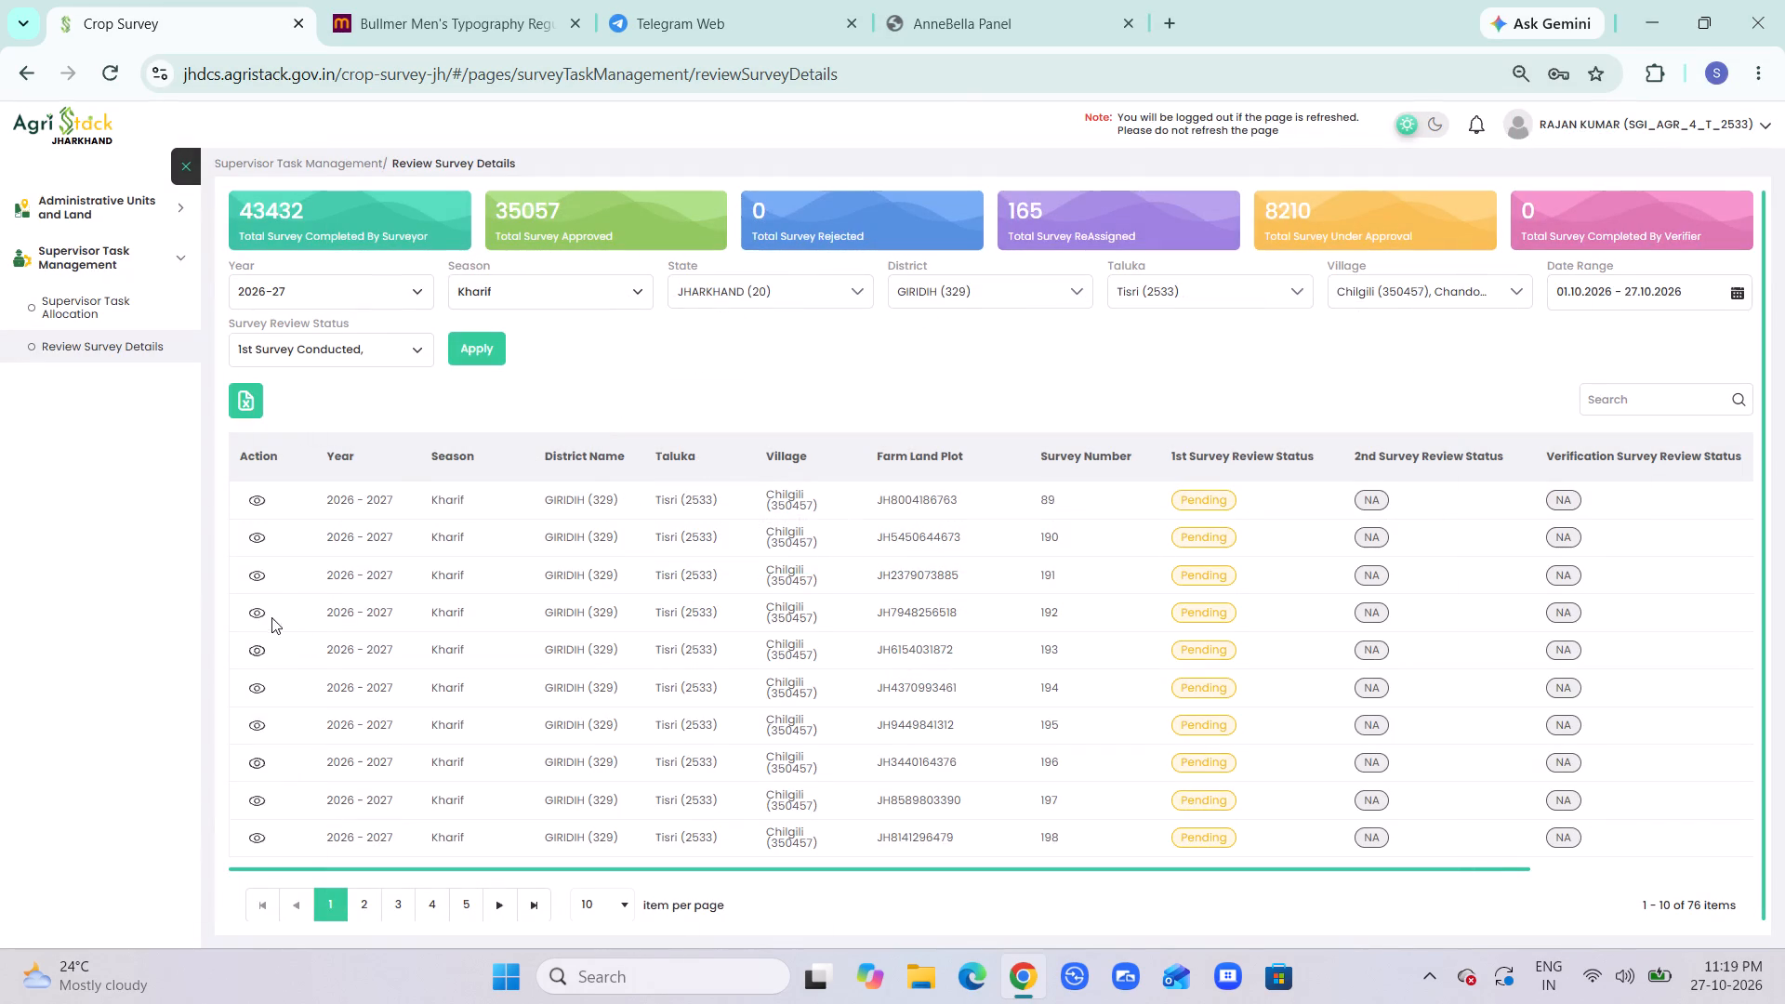
{"action": "left_click", "coordinate": [258, 610]}
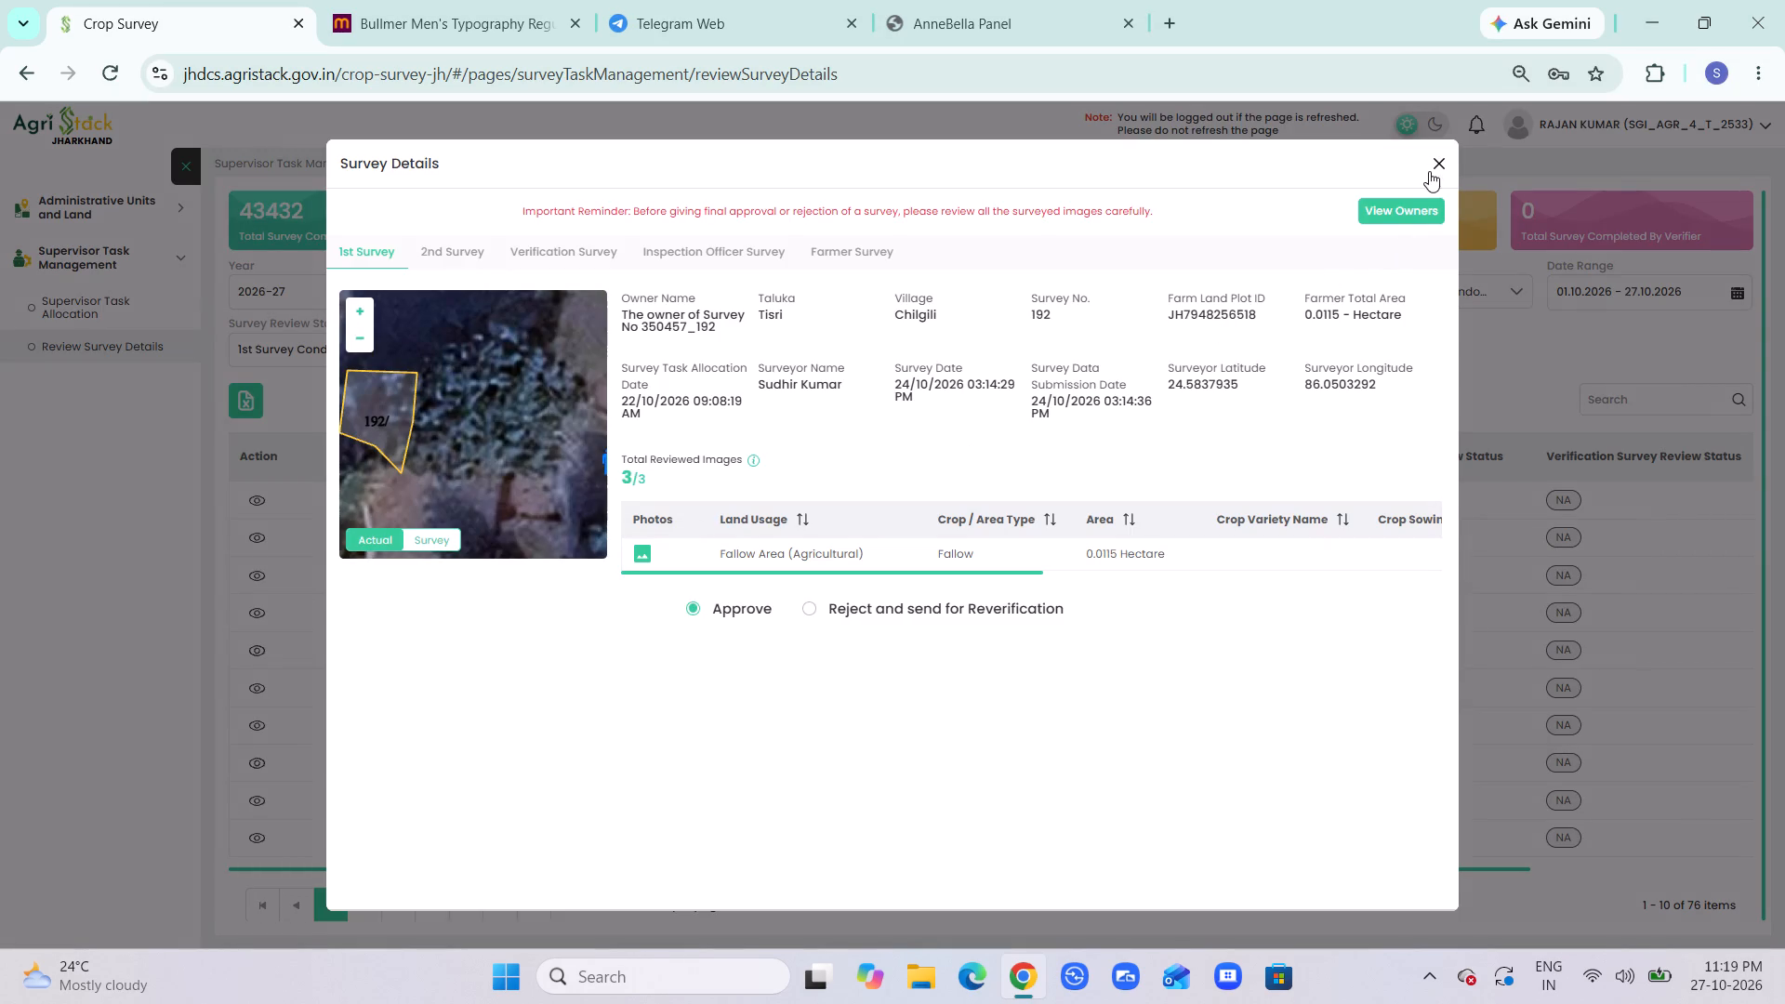
{"action": "left_click", "coordinate": [1442, 156]}
Open survey number 193 in Chilgili and approve all three of its agricultural Fallow images.
{"action": "left_click", "coordinate": [252, 643]}
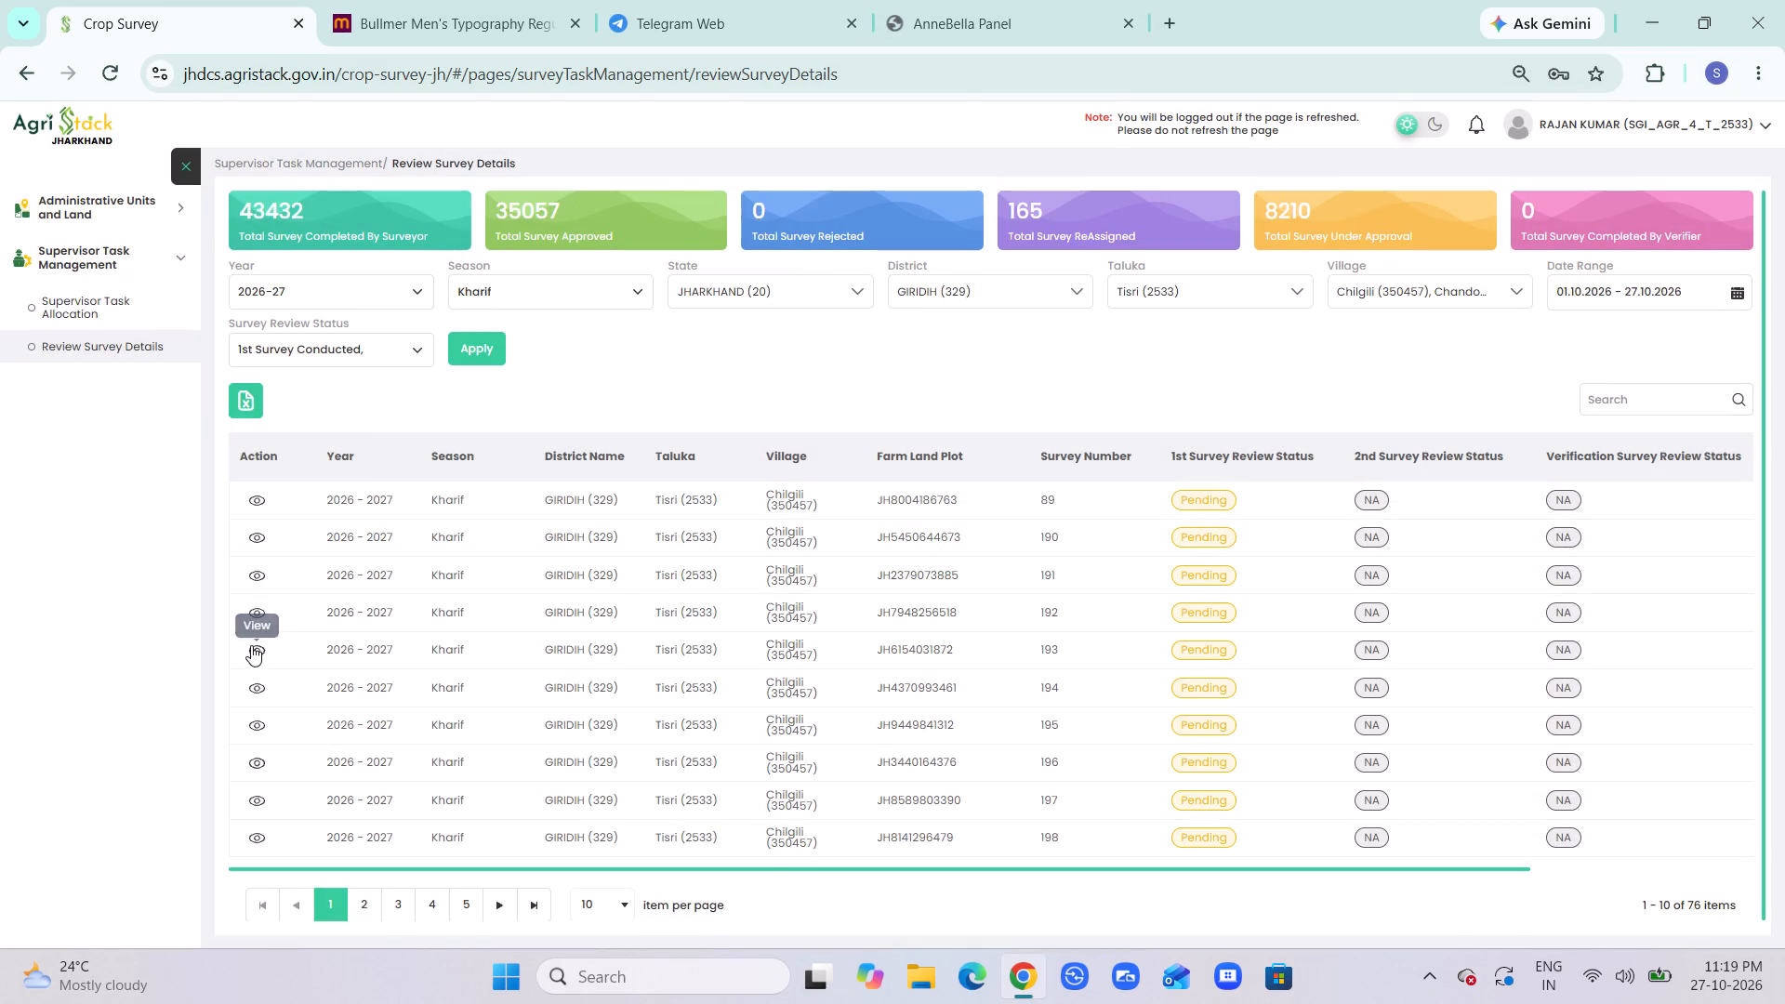
{"action": "left_click", "coordinate": [638, 544]}
{"action": "left_click", "coordinate": [643, 548]}
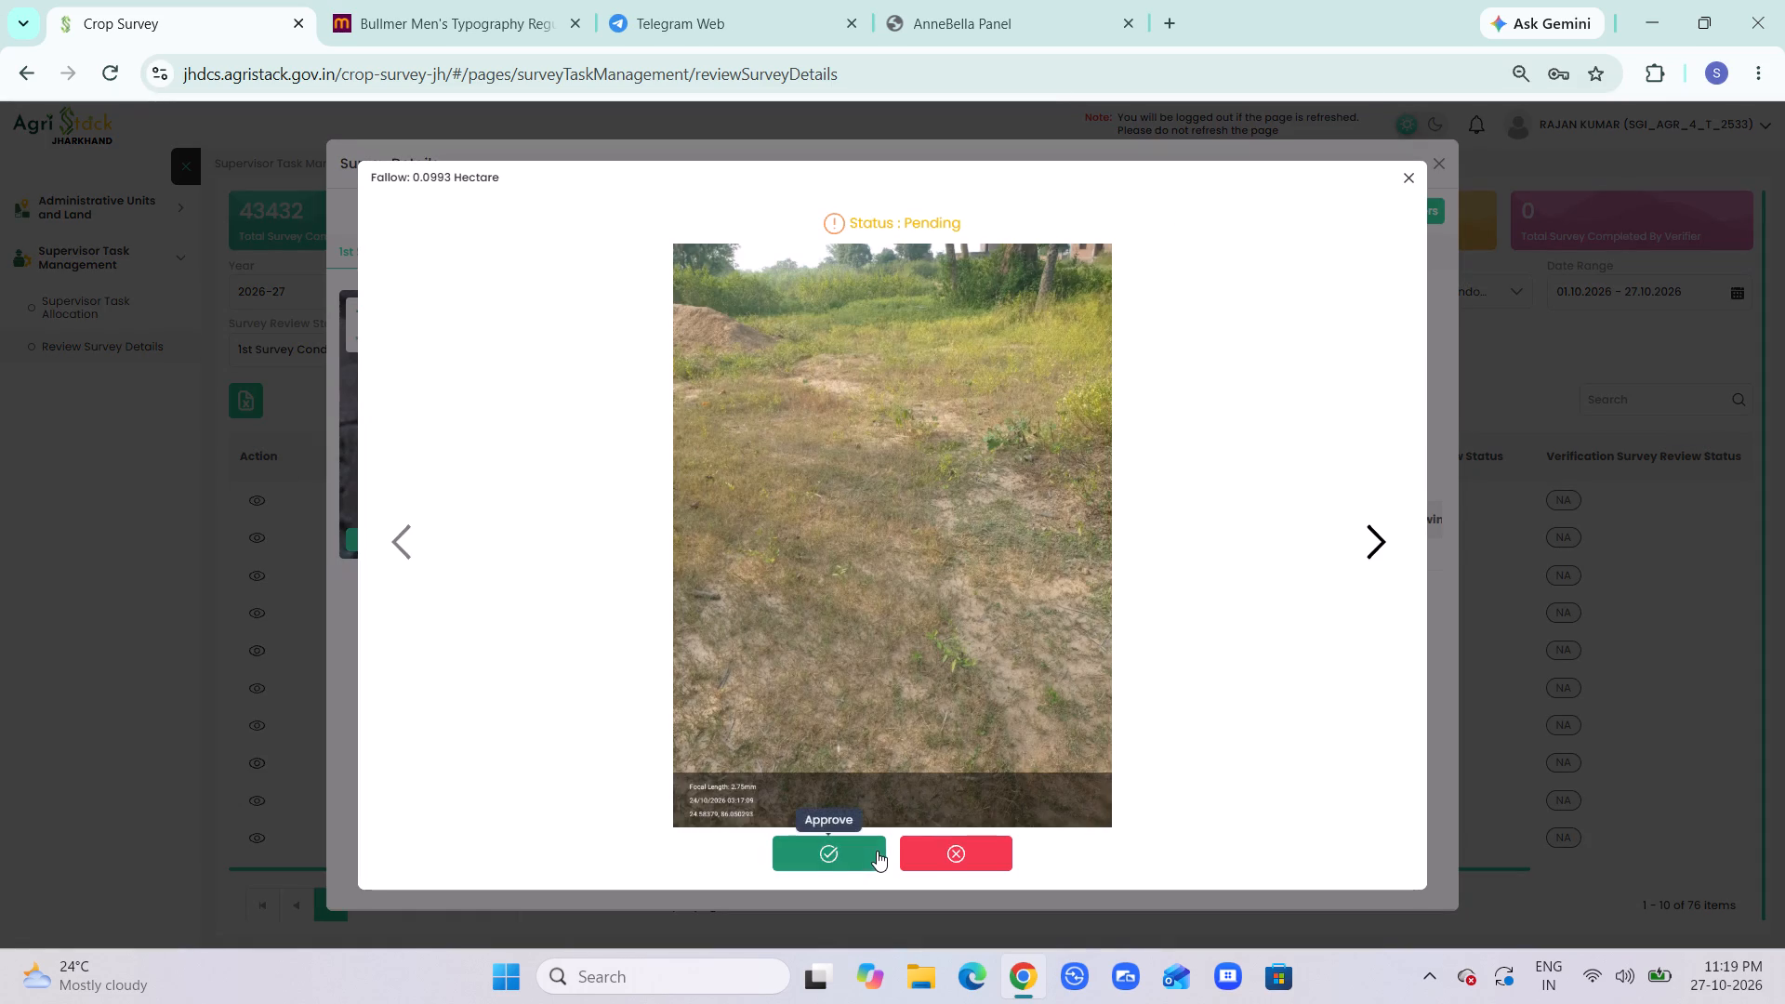
{"action": "left_click", "coordinate": [877, 850]}
{"action": "left_click_drag", "start_coordinate": [1110, 610], "coordinate": [1100, 626]}
{"action": "left_click_drag", "start_coordinate": [1036, 633], "coordinate": [1013, 660]}
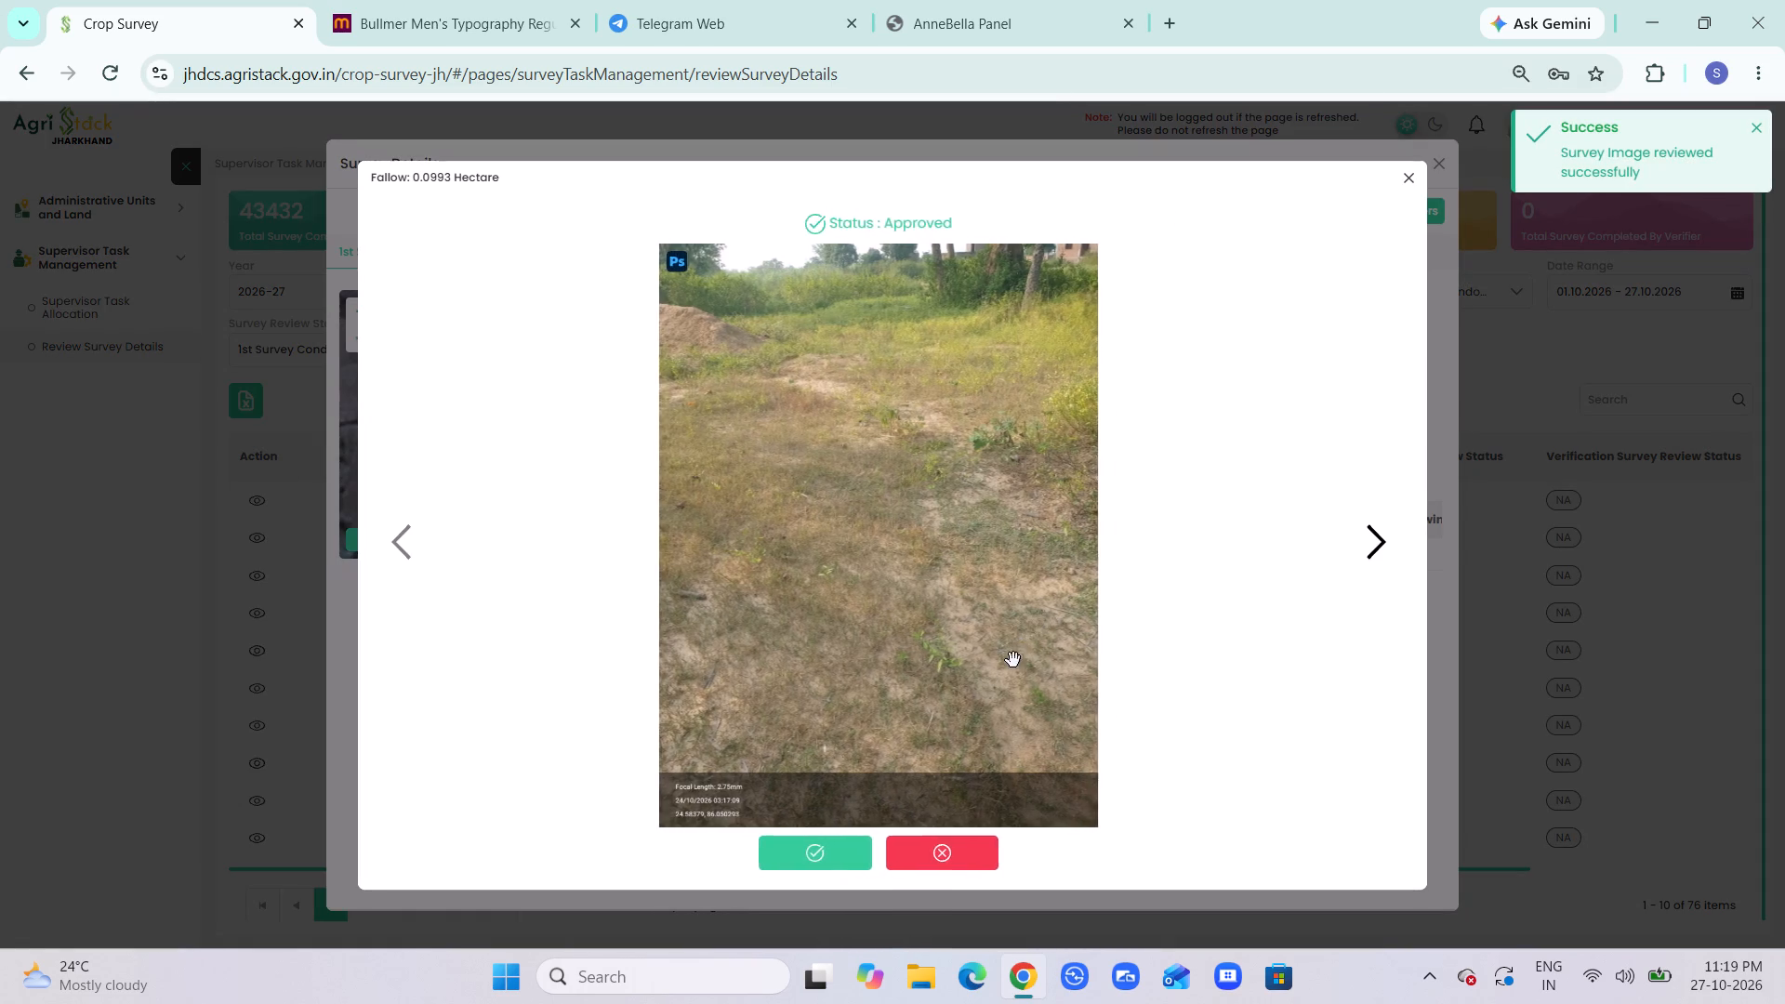
{"action": "left_click_drag", "start_coordinate": [1013, 660], "coordinate": [998, 663]}
{"action": "left_click", "coordinate": [846, 852]}
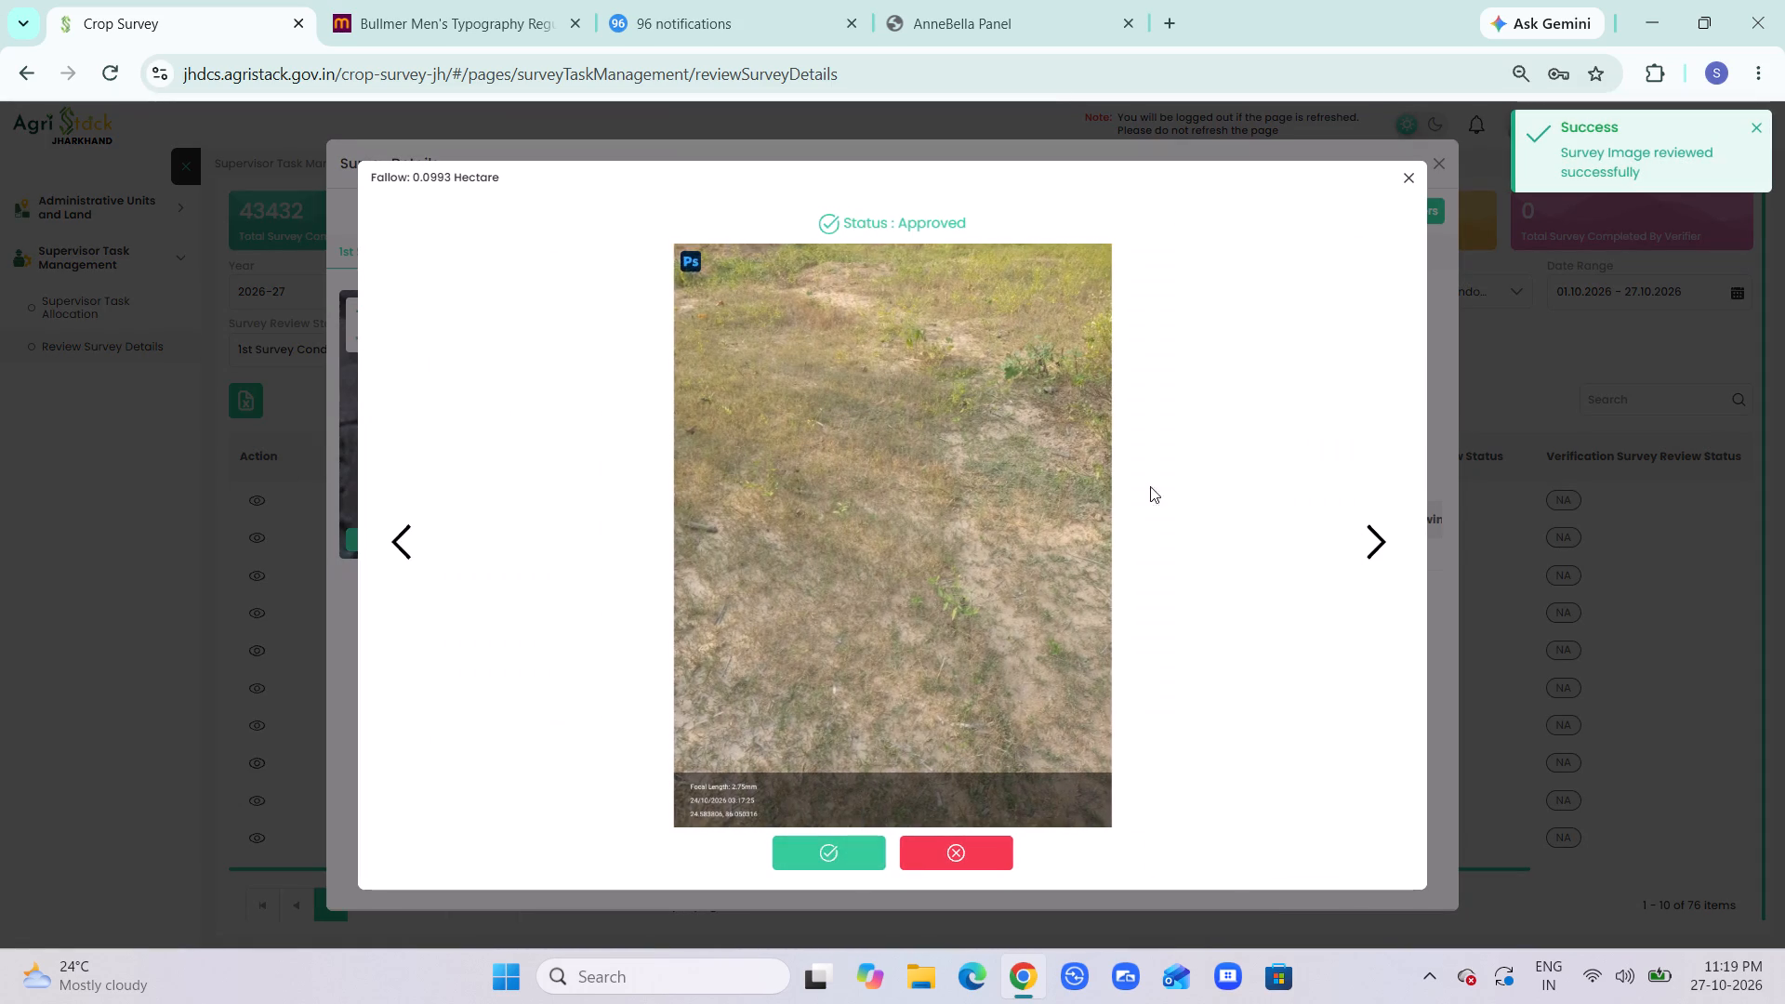
{"action": "left_click_drag", "start_coordinate": [1160, 390], "coordinate": [1063, 447]}
{"action": "left_click_drag", "start_coordinate": [853, 840], "coordinate": [853, 831]}
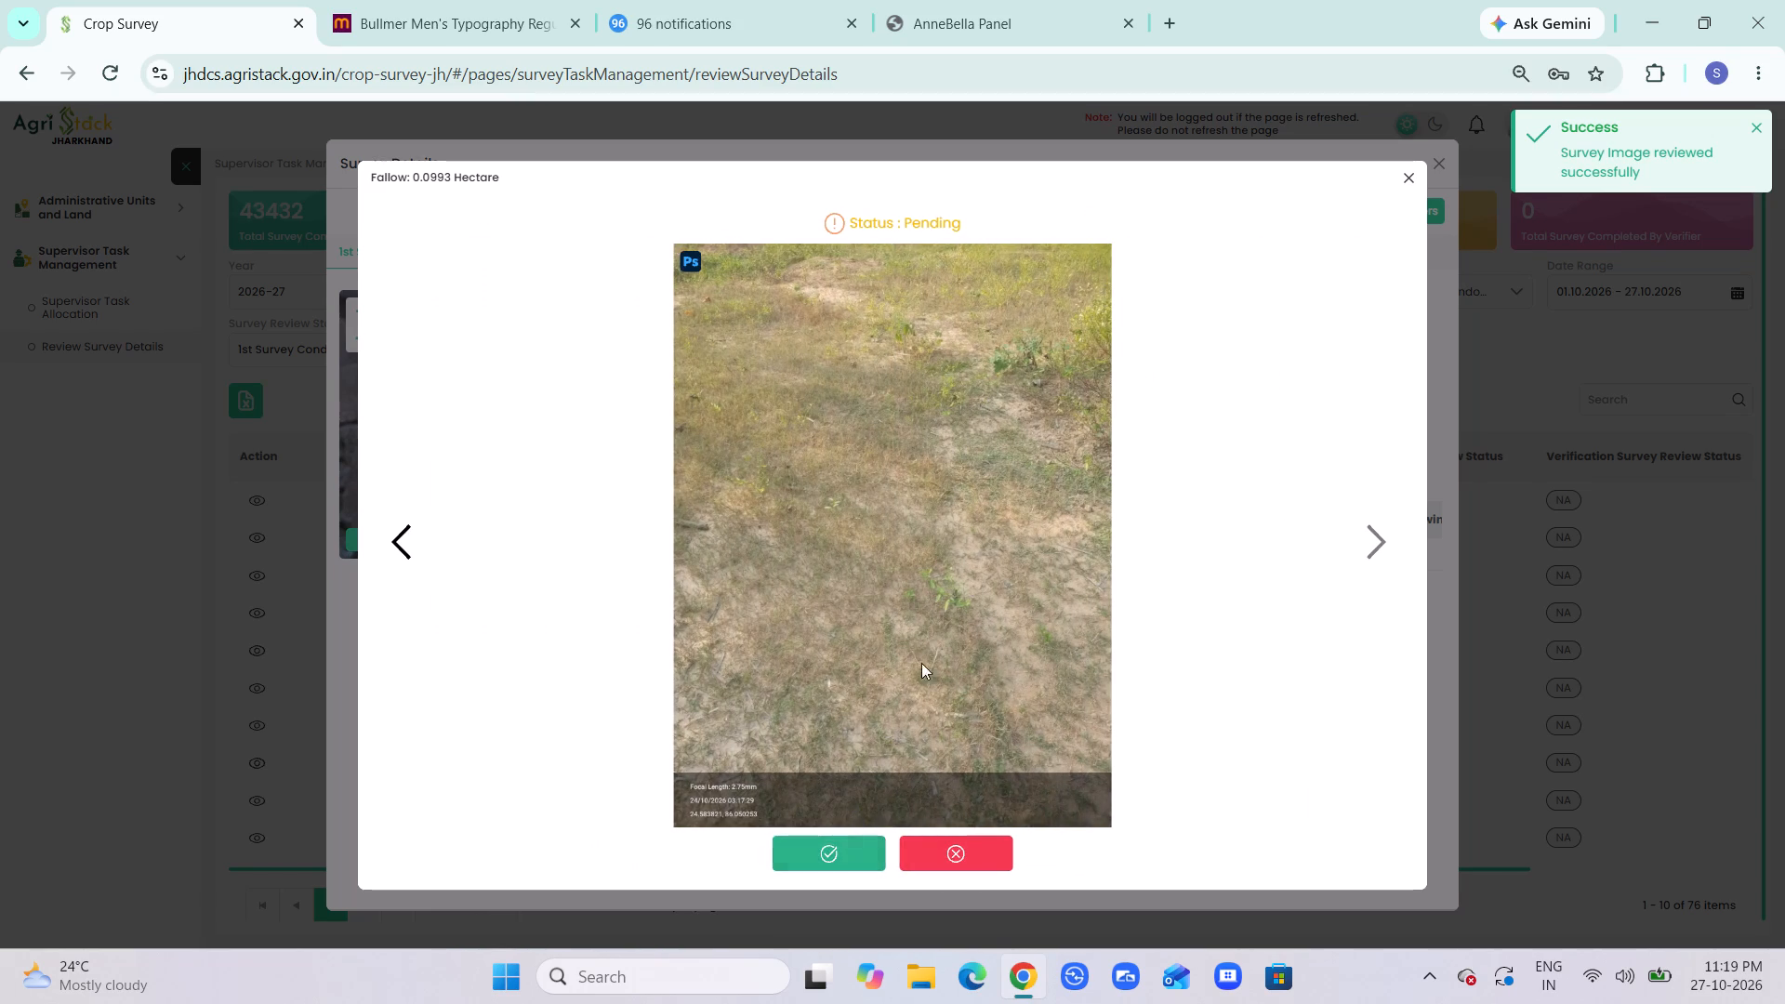
{"action": "left_click_drag", "start_coordinate": [1055, 446], "coordinate": [983, 460]}
{"action": "left_click", "coordinate": [846, 854]}
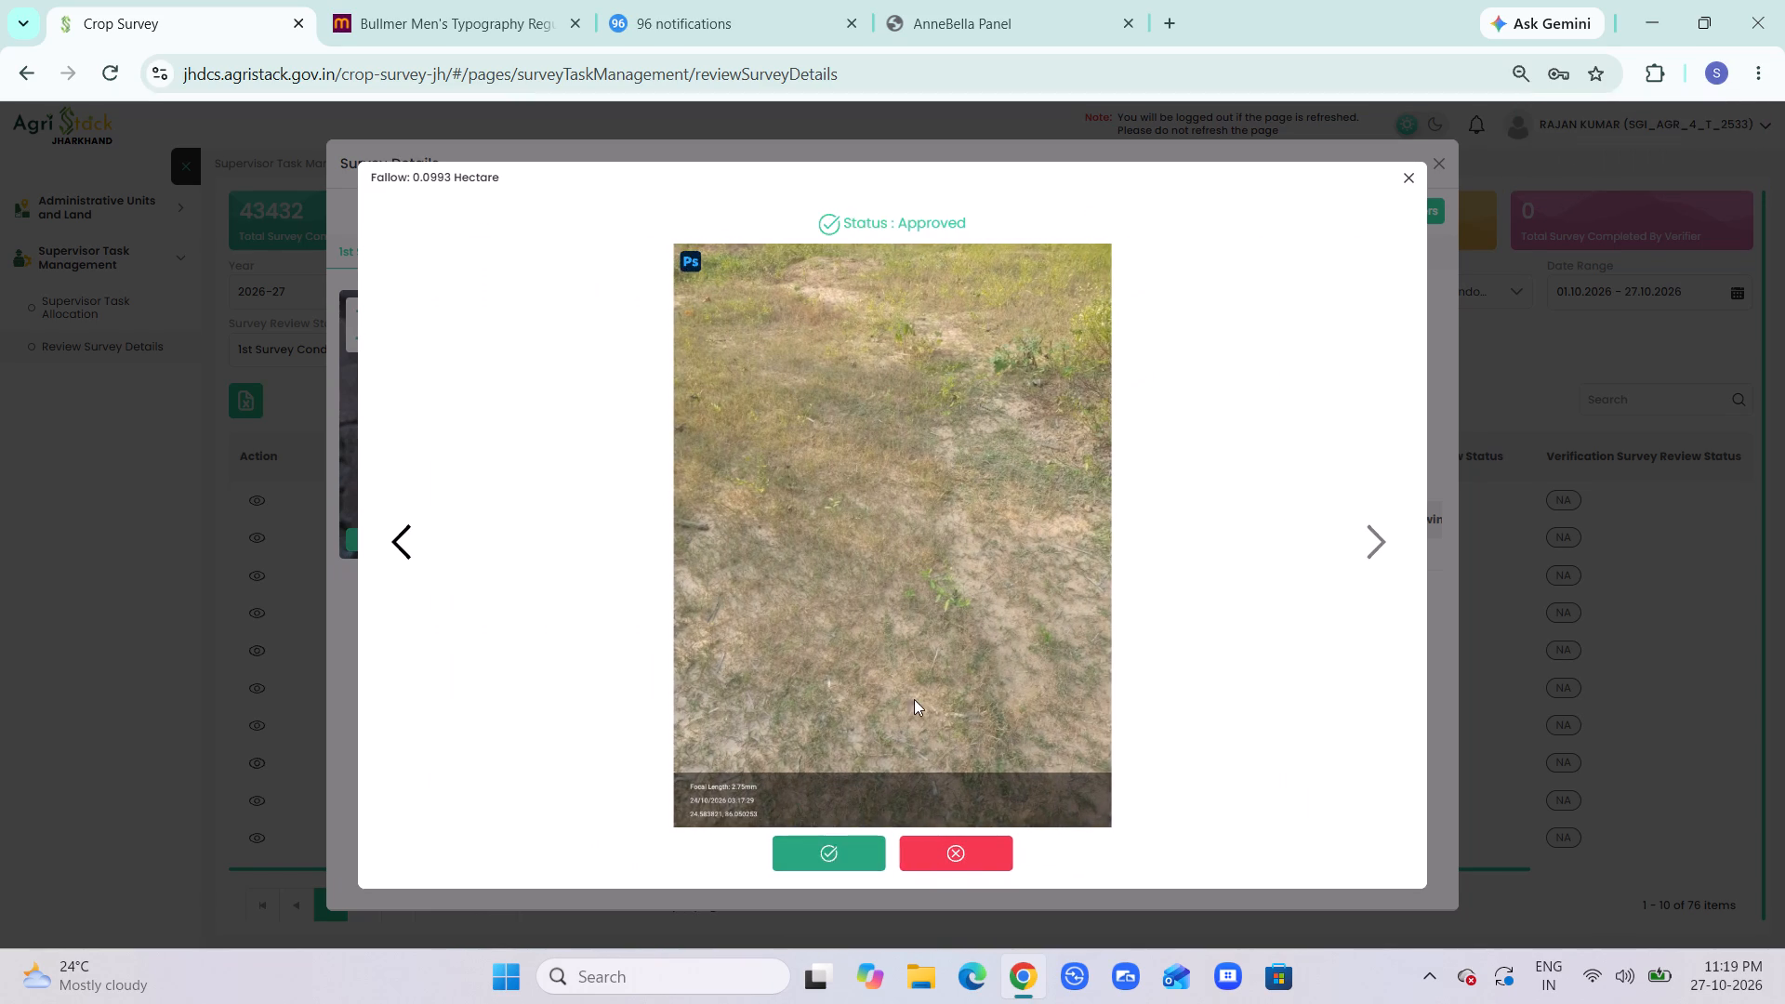
{"action": "left_click", "coordinate": [1409, 178]}
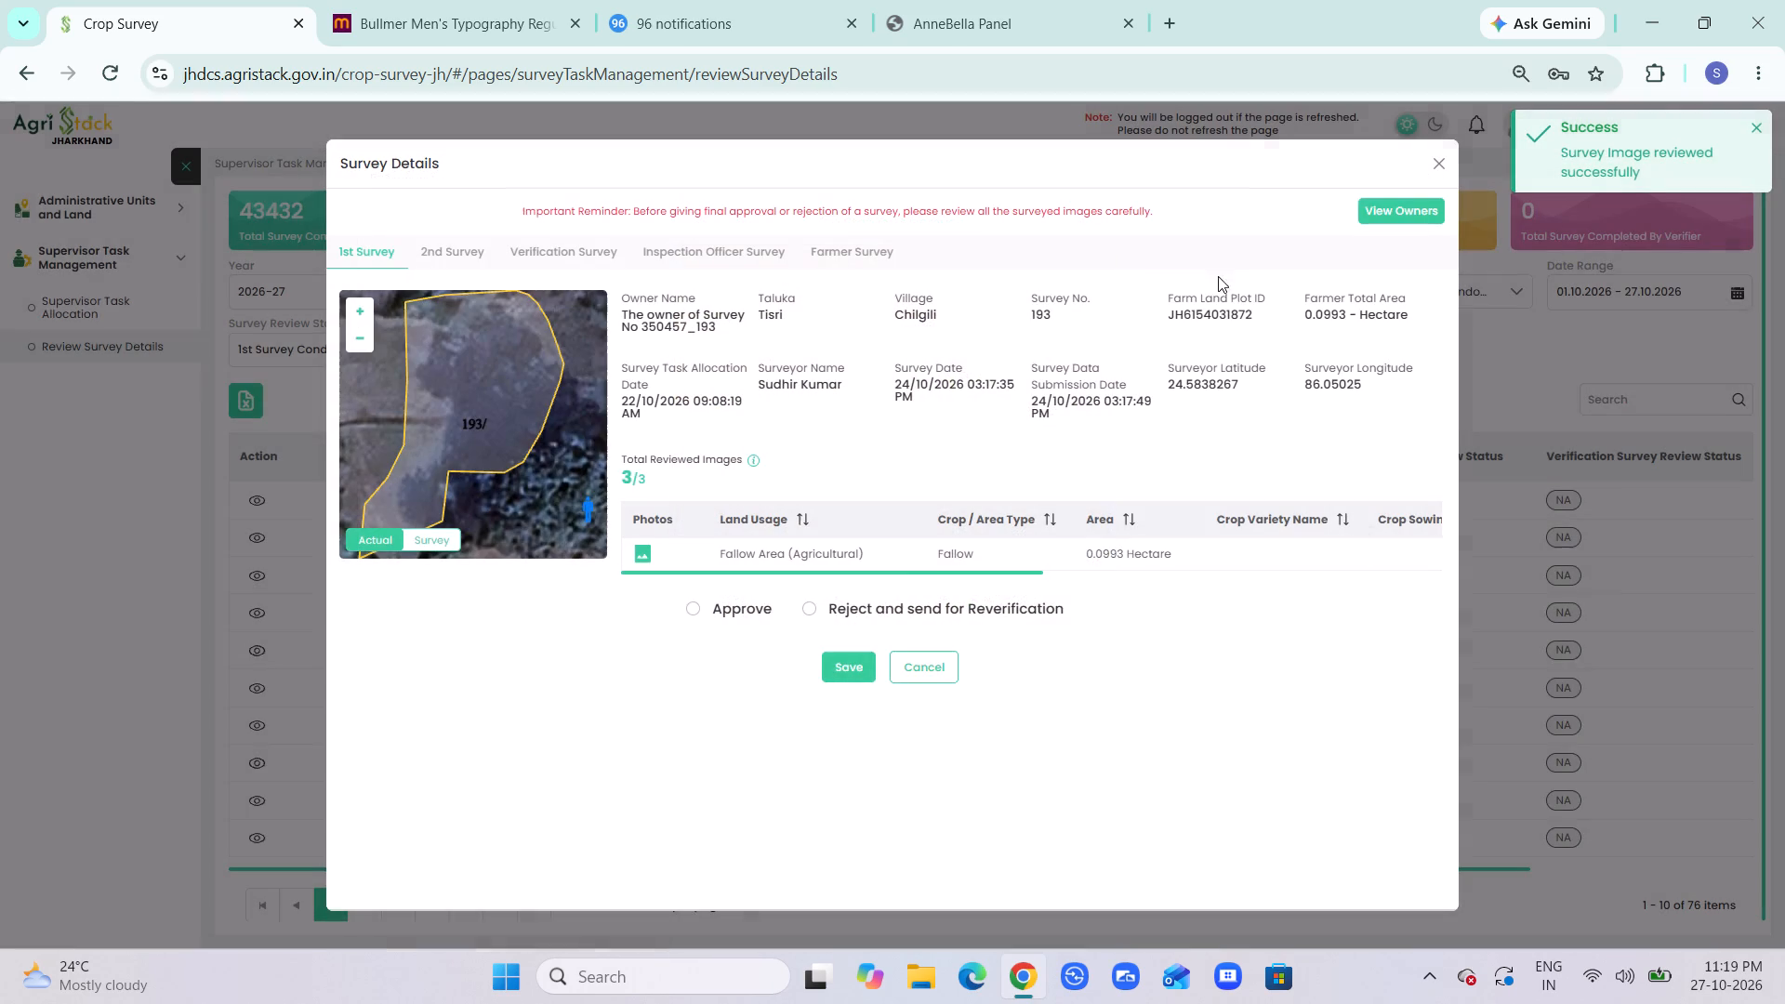
Mark the 1st survey of survey number 193 as Approve, save the review and close its details.
{"action": "left_click", "coordinate": [757, 604]}
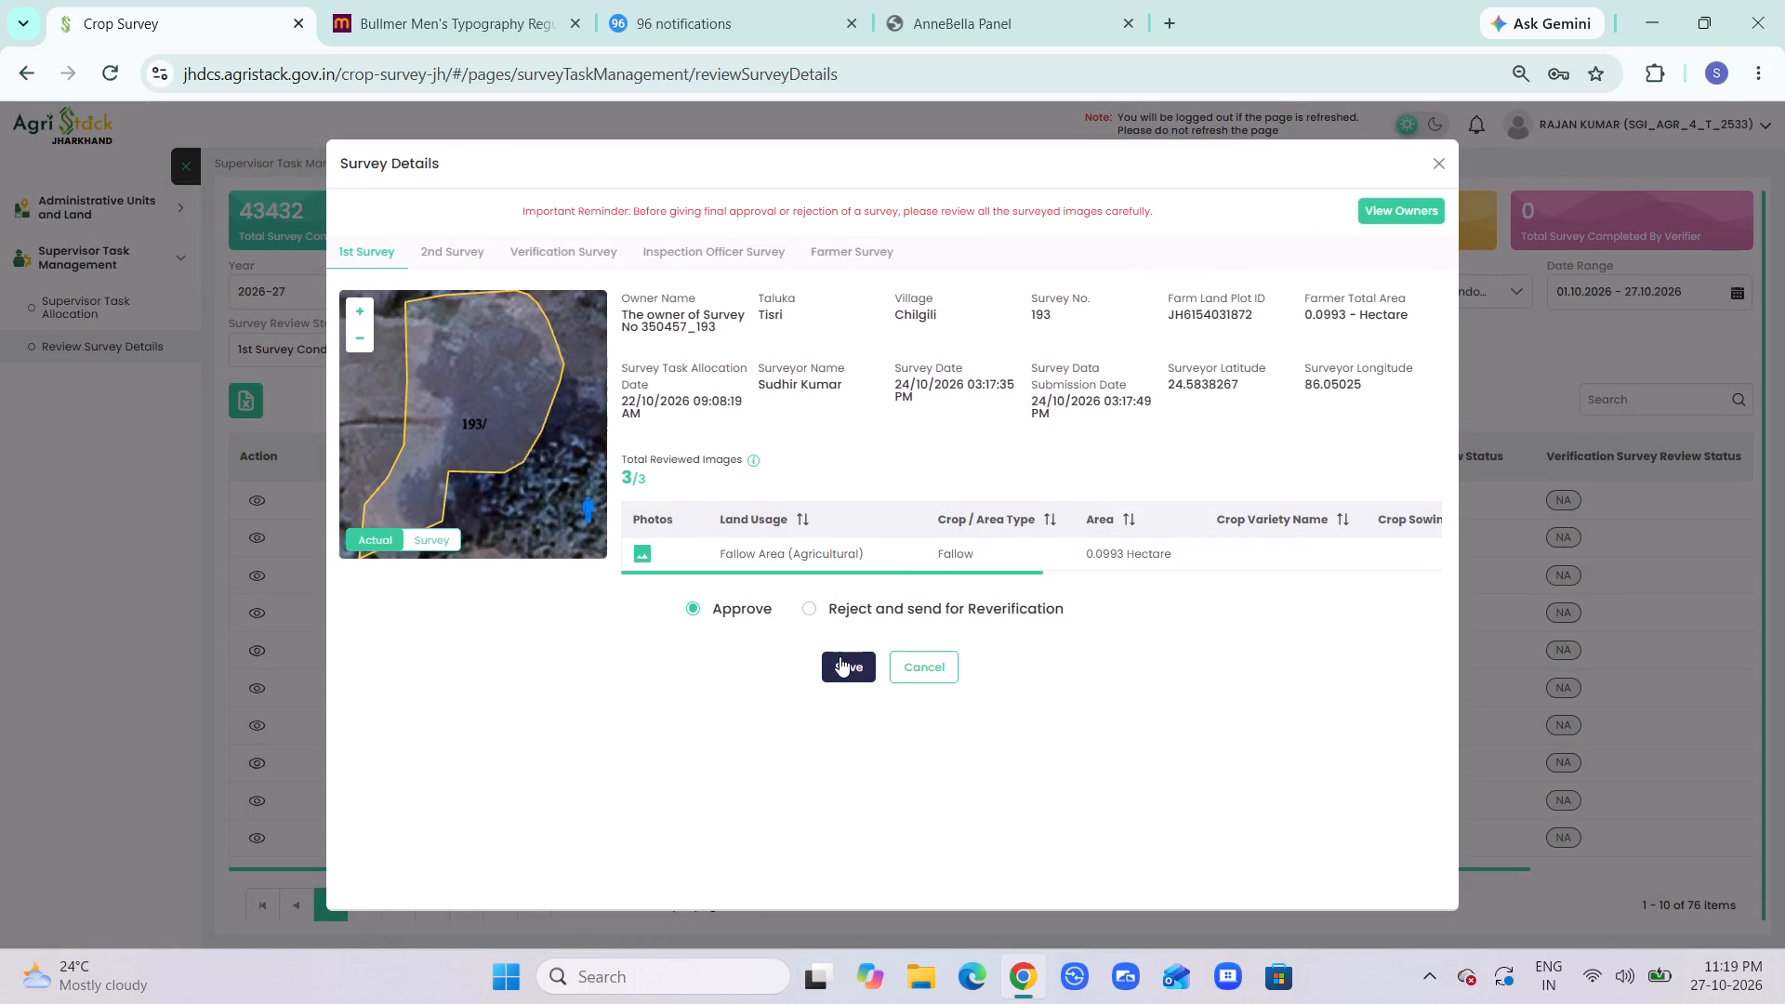
{"action": "left_click", "coordinate": [840, 656]}
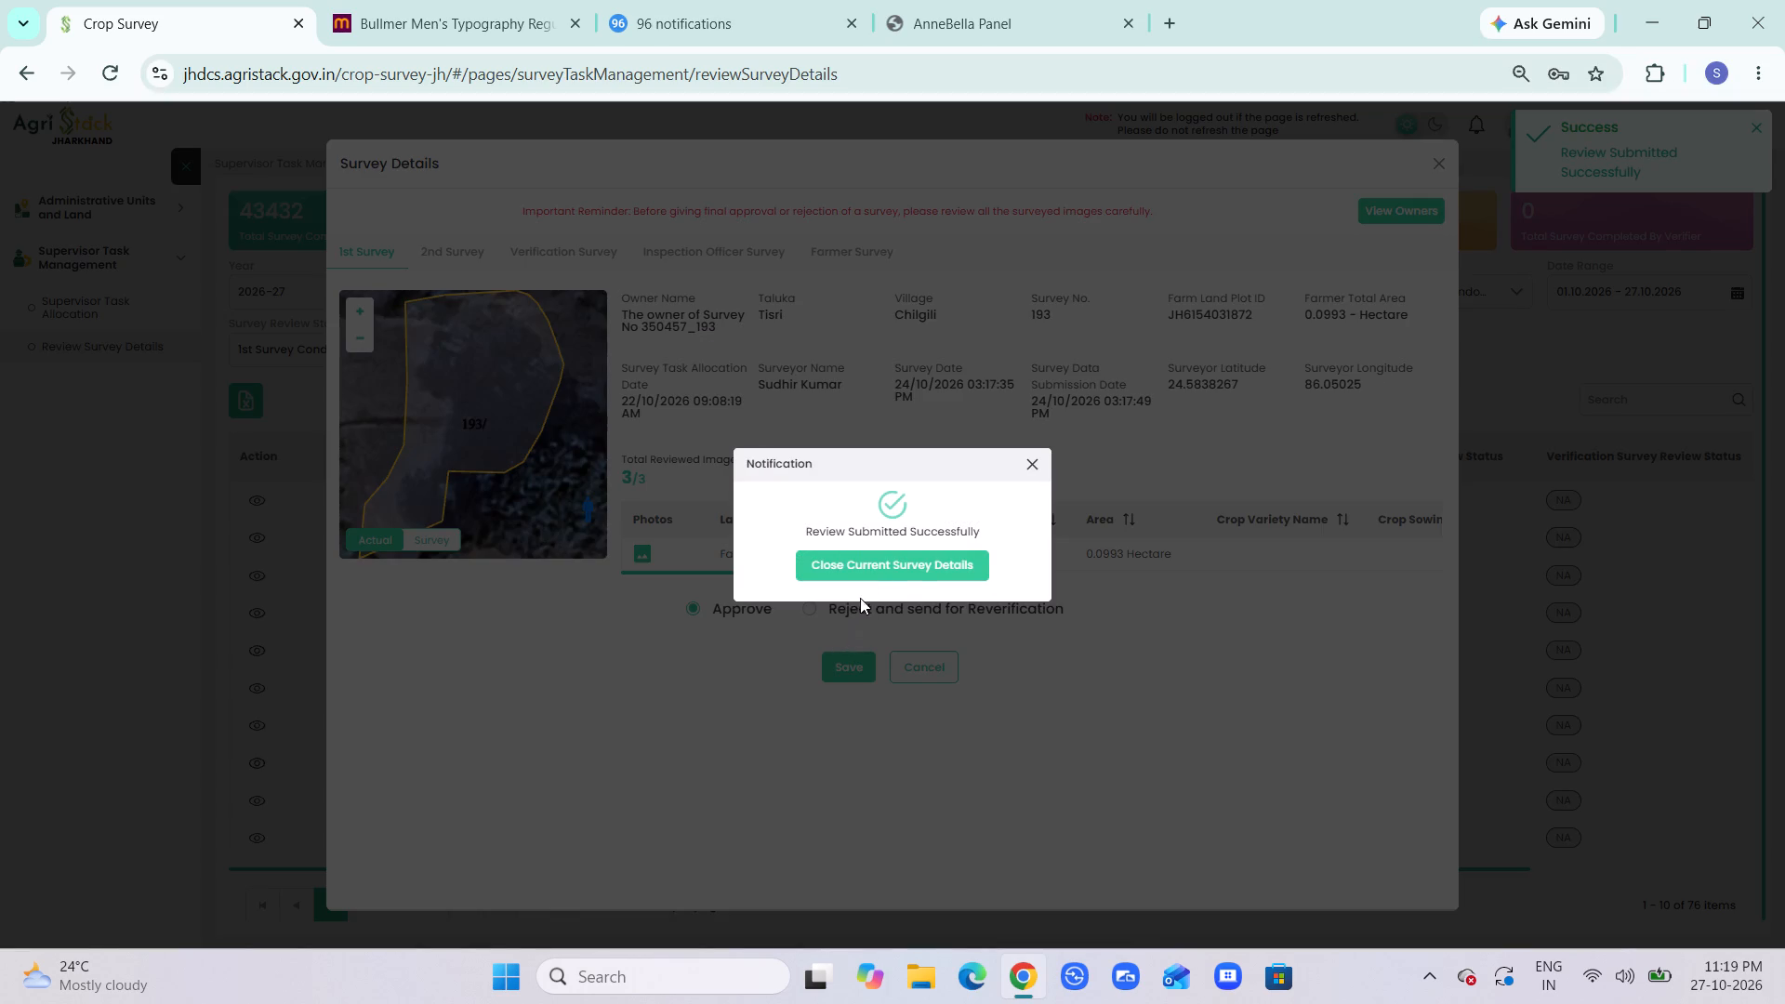
{"action": "left_click", "coordinate": [912, 580]}
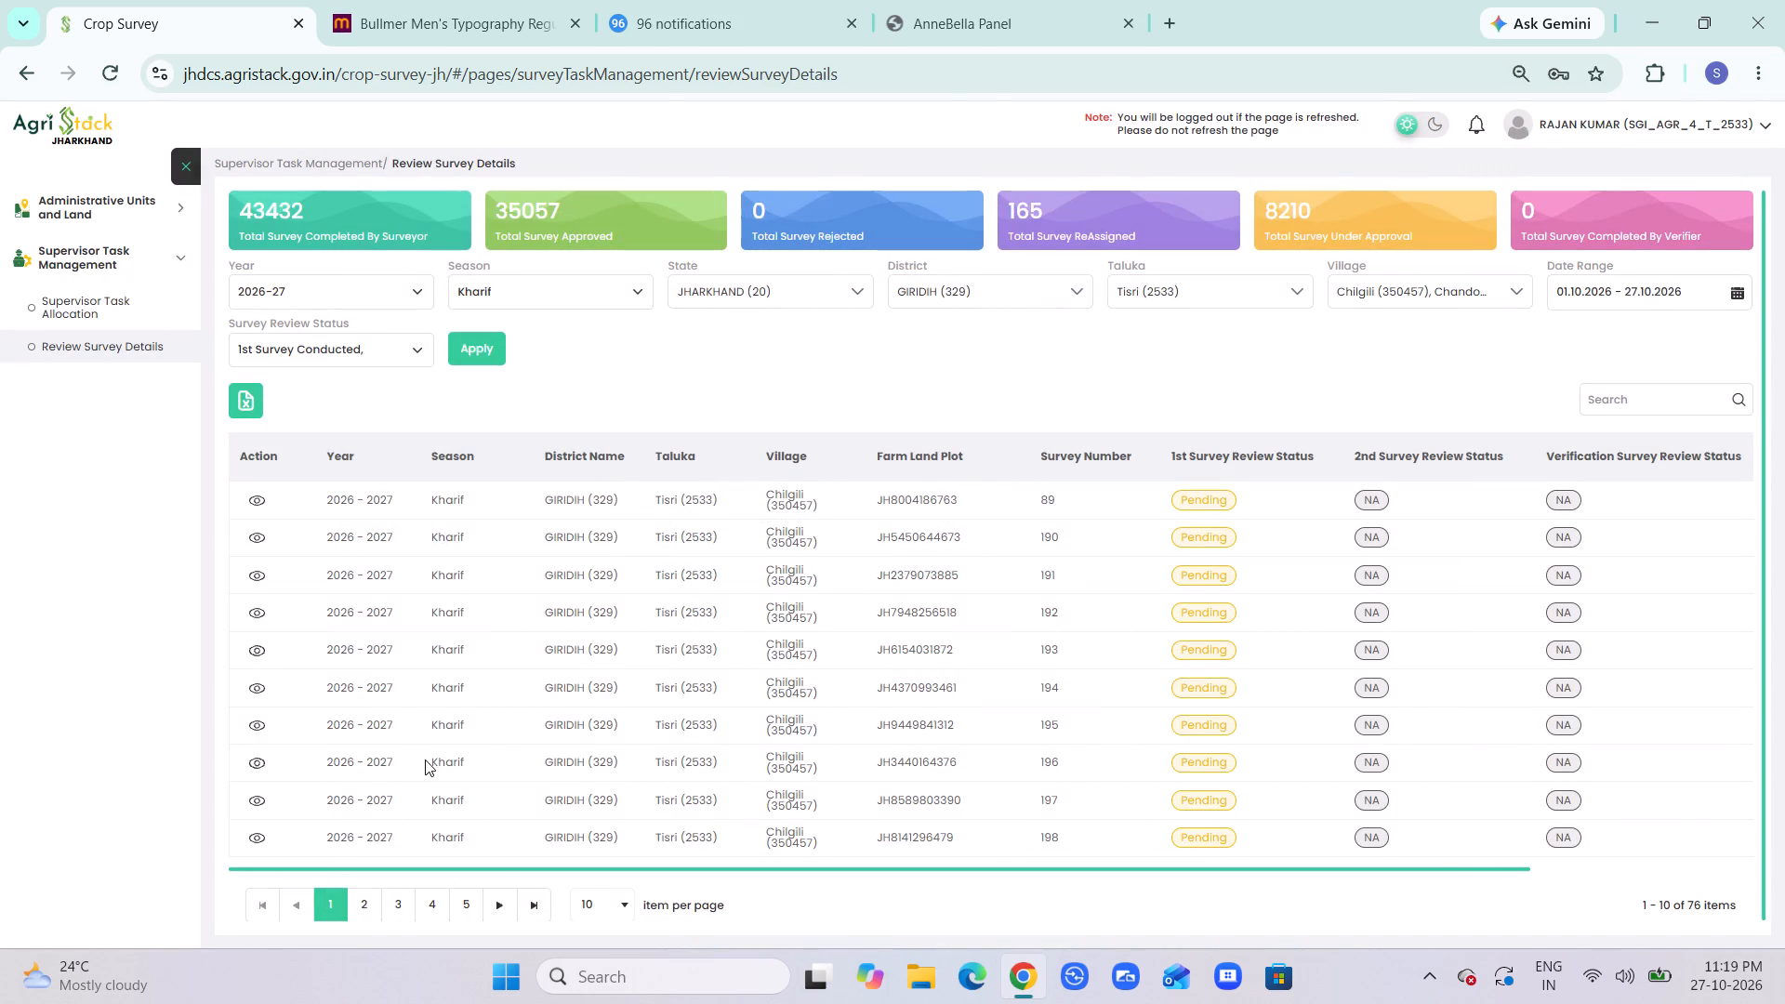
Open survey number 198 in Chilgili and approve all three of its agricultural Fallow images.
{"action": "left_click", "coordinate": [259, 838]}
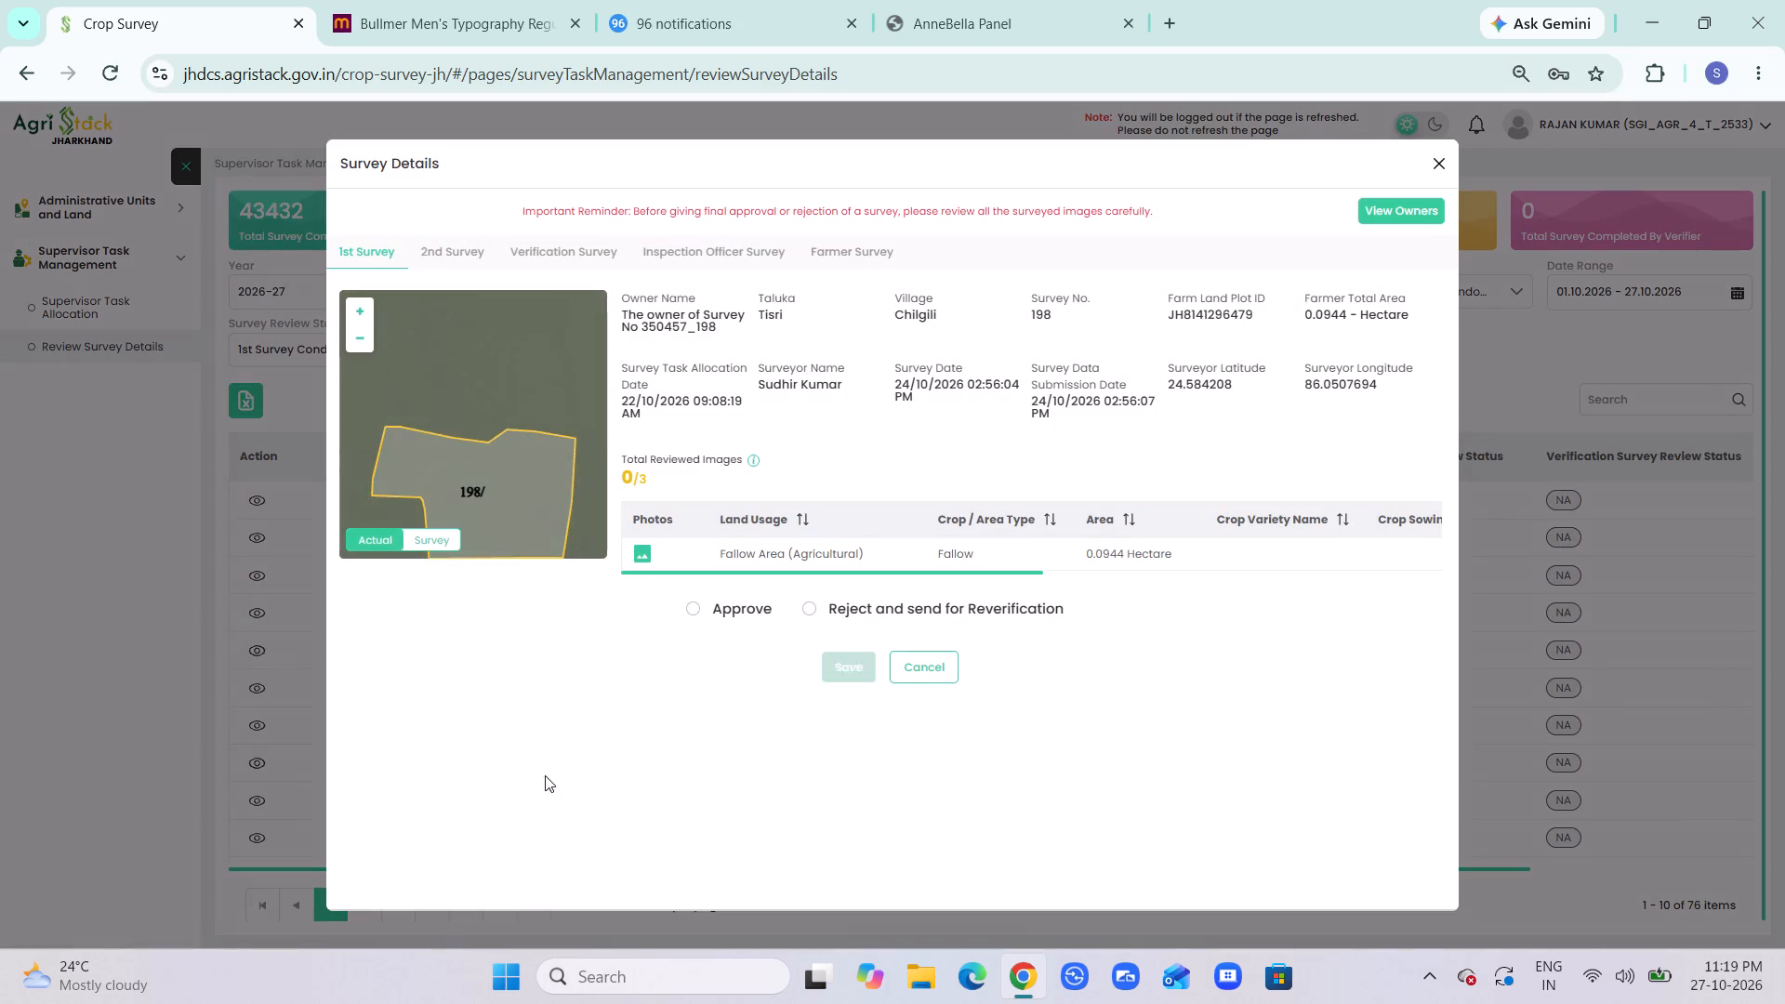
{"action": "left_click", "coordinate": [646, 557]}
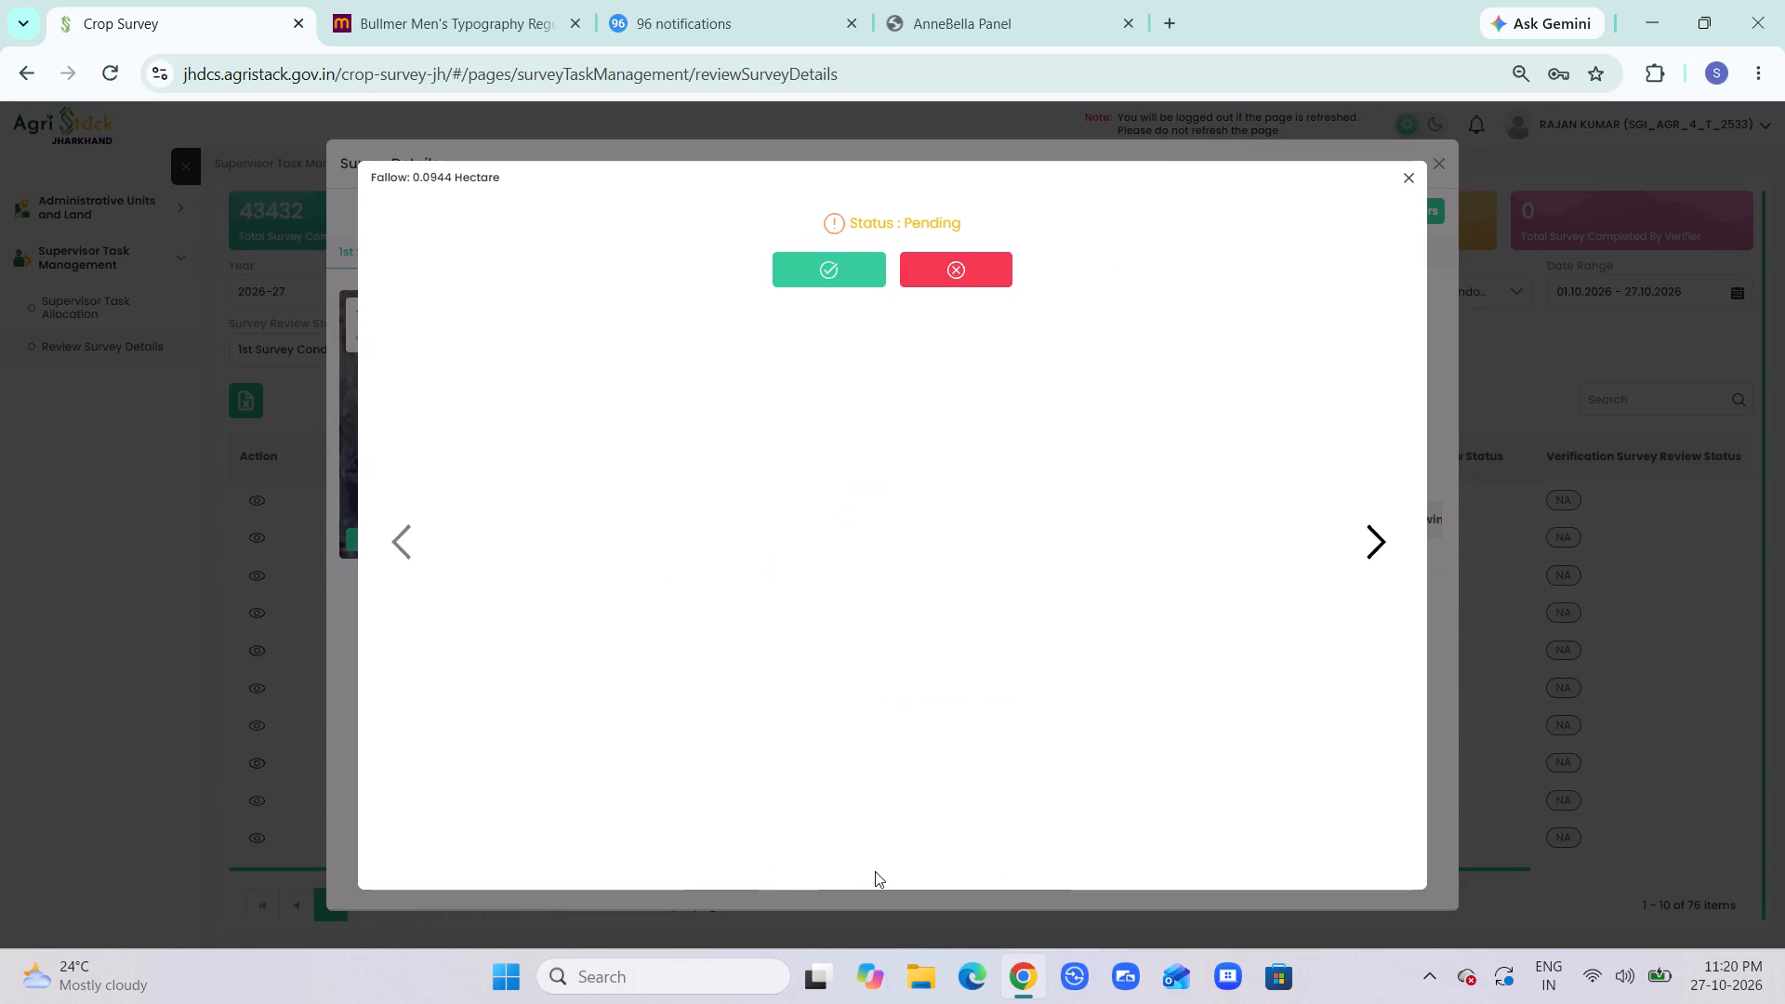
{"action": "left_click", "coordinate": [867, 852]}
{"action": "left_click_drag", "start_coordinate": [1032, 691], "coordinate": [906, 720]}
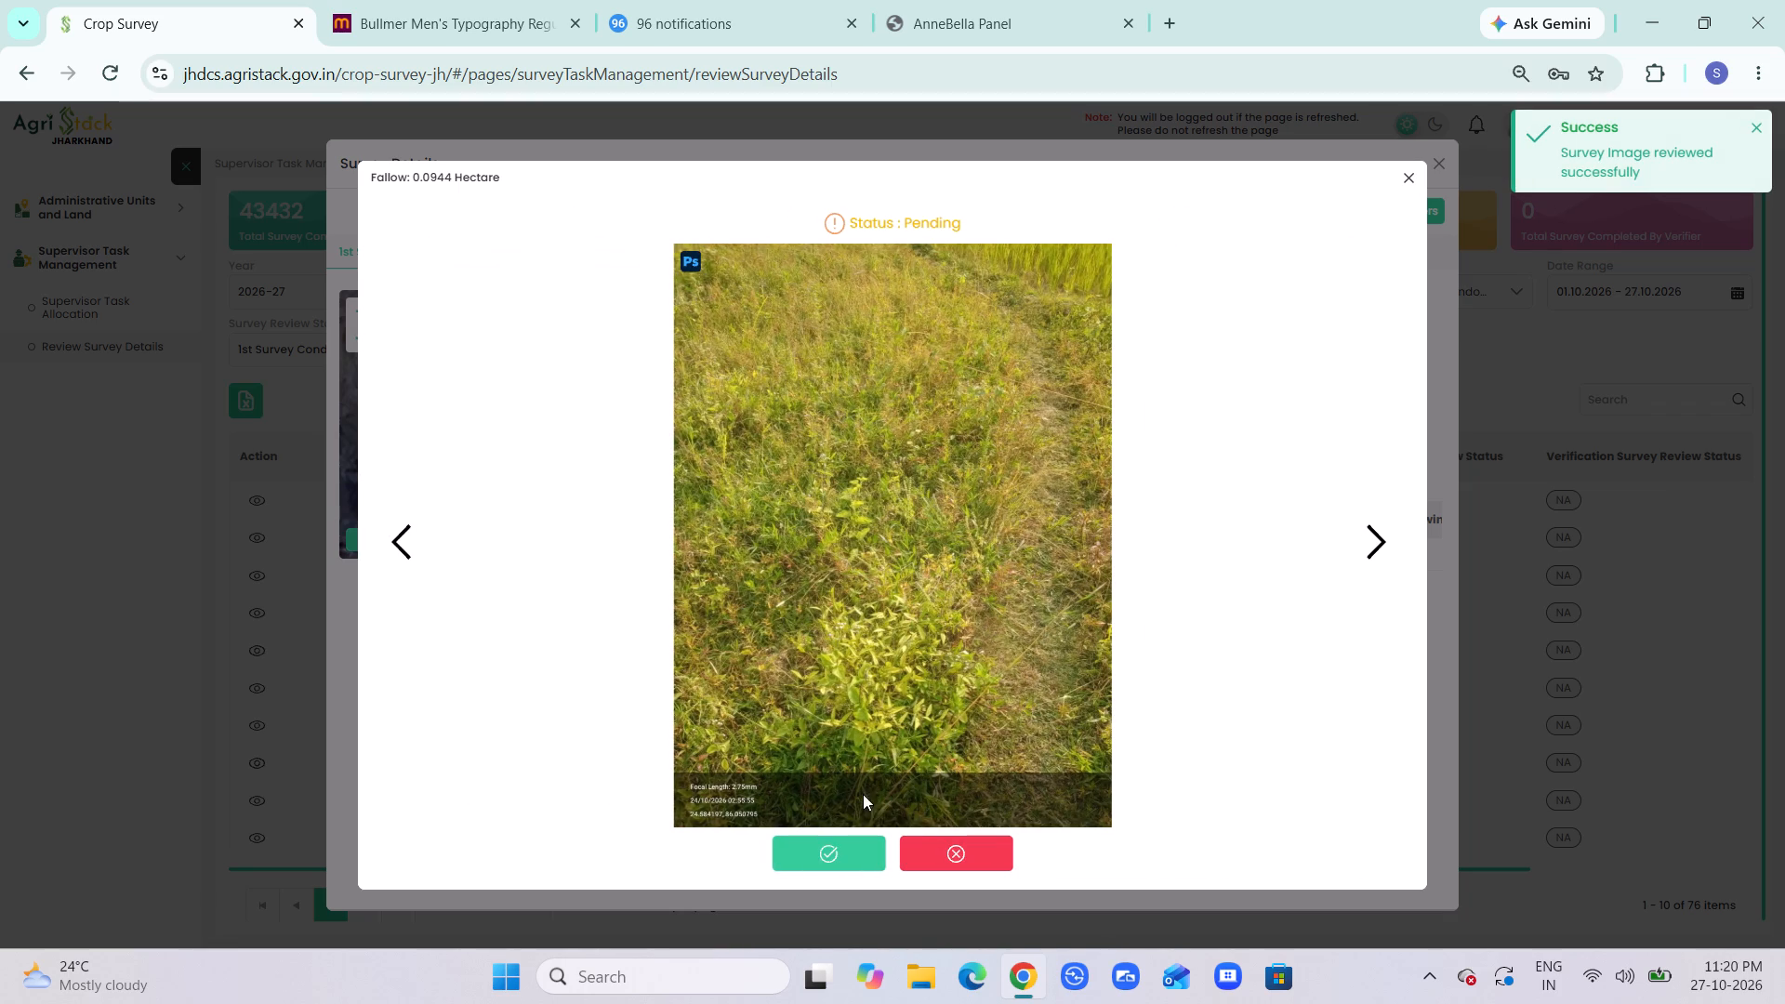
{"action": "left_click", "coordinate": [864, 851]}
{"action": "left_click_drag", "start_coordinate": [1076, 664], "coordinate": [889, 667]}
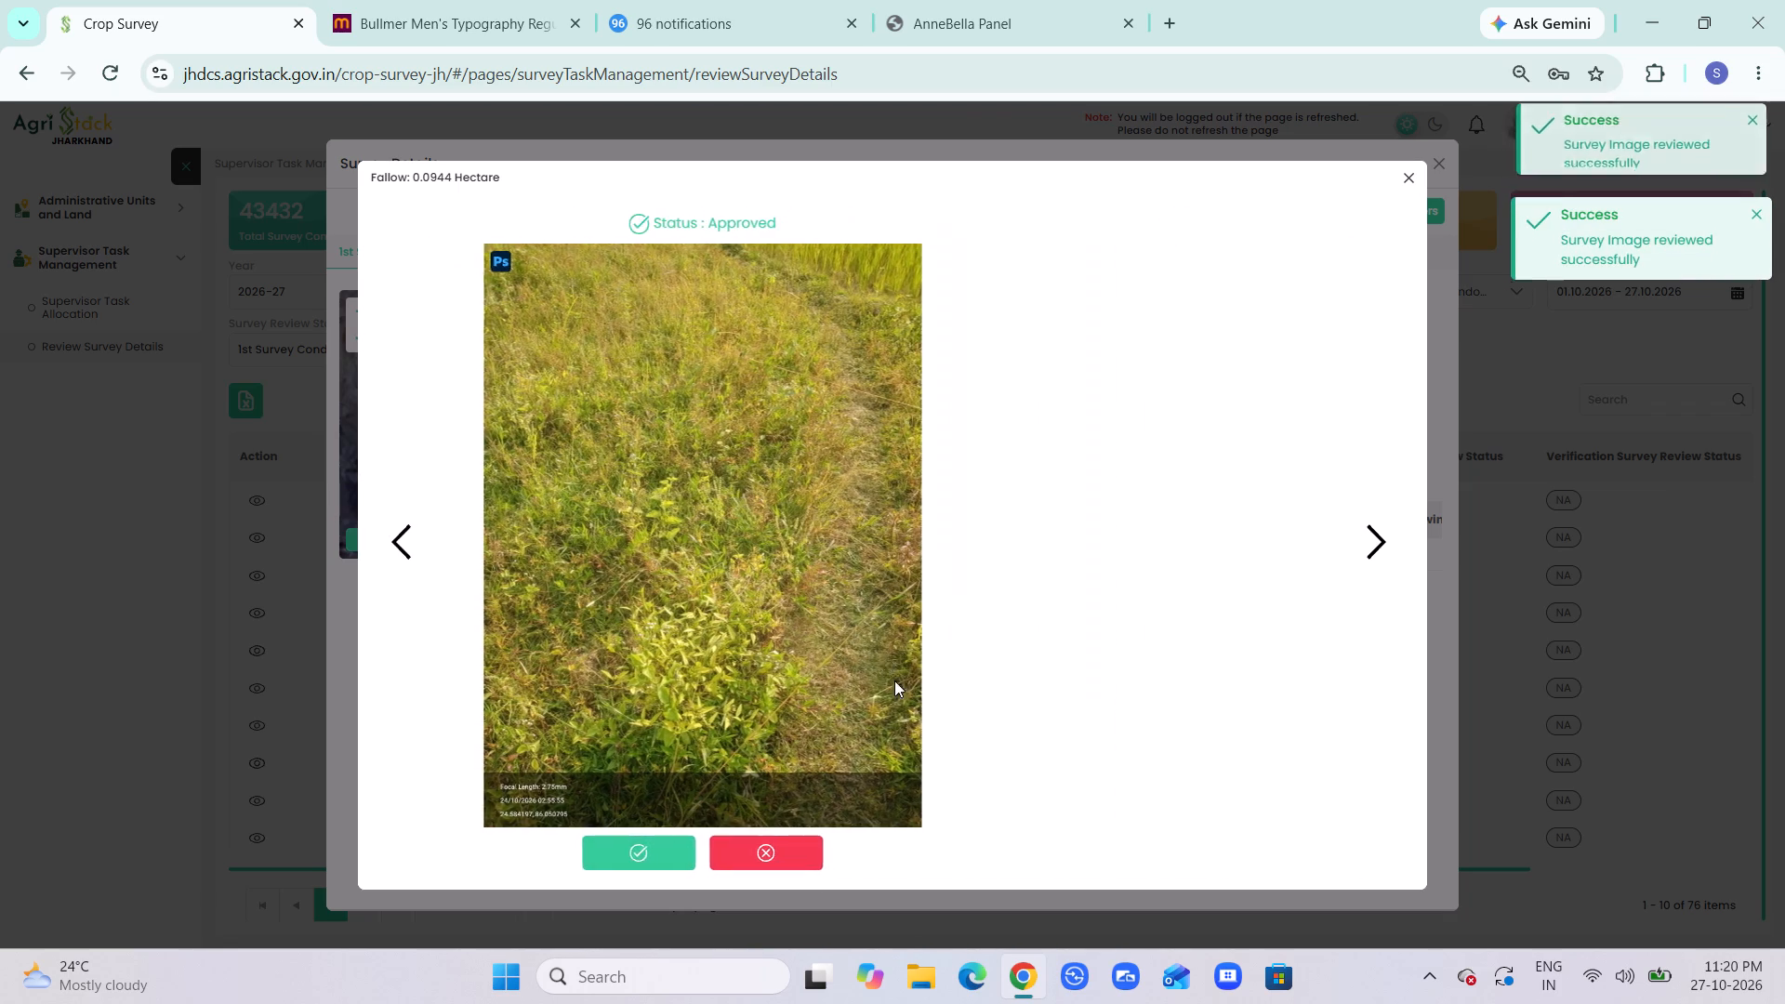
{"action": "double_click", "coordinate": [830, 851]}
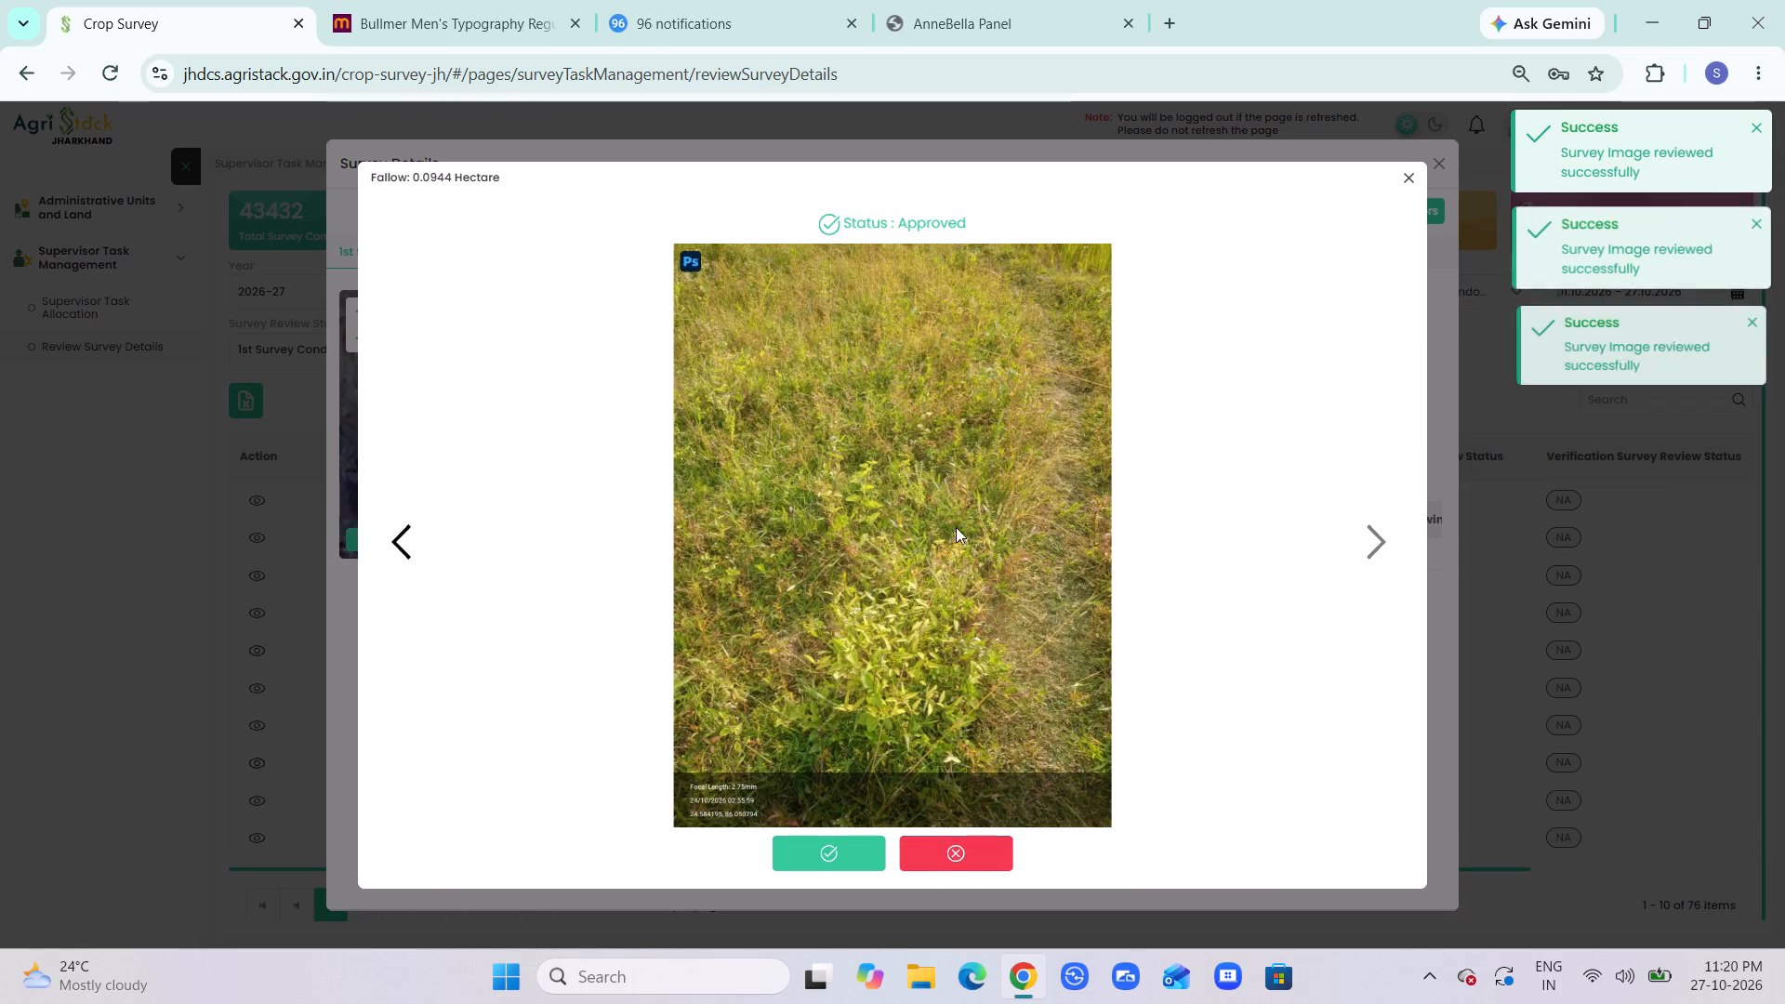
{"action": "left_click", "coordinate": [1407, 180]}
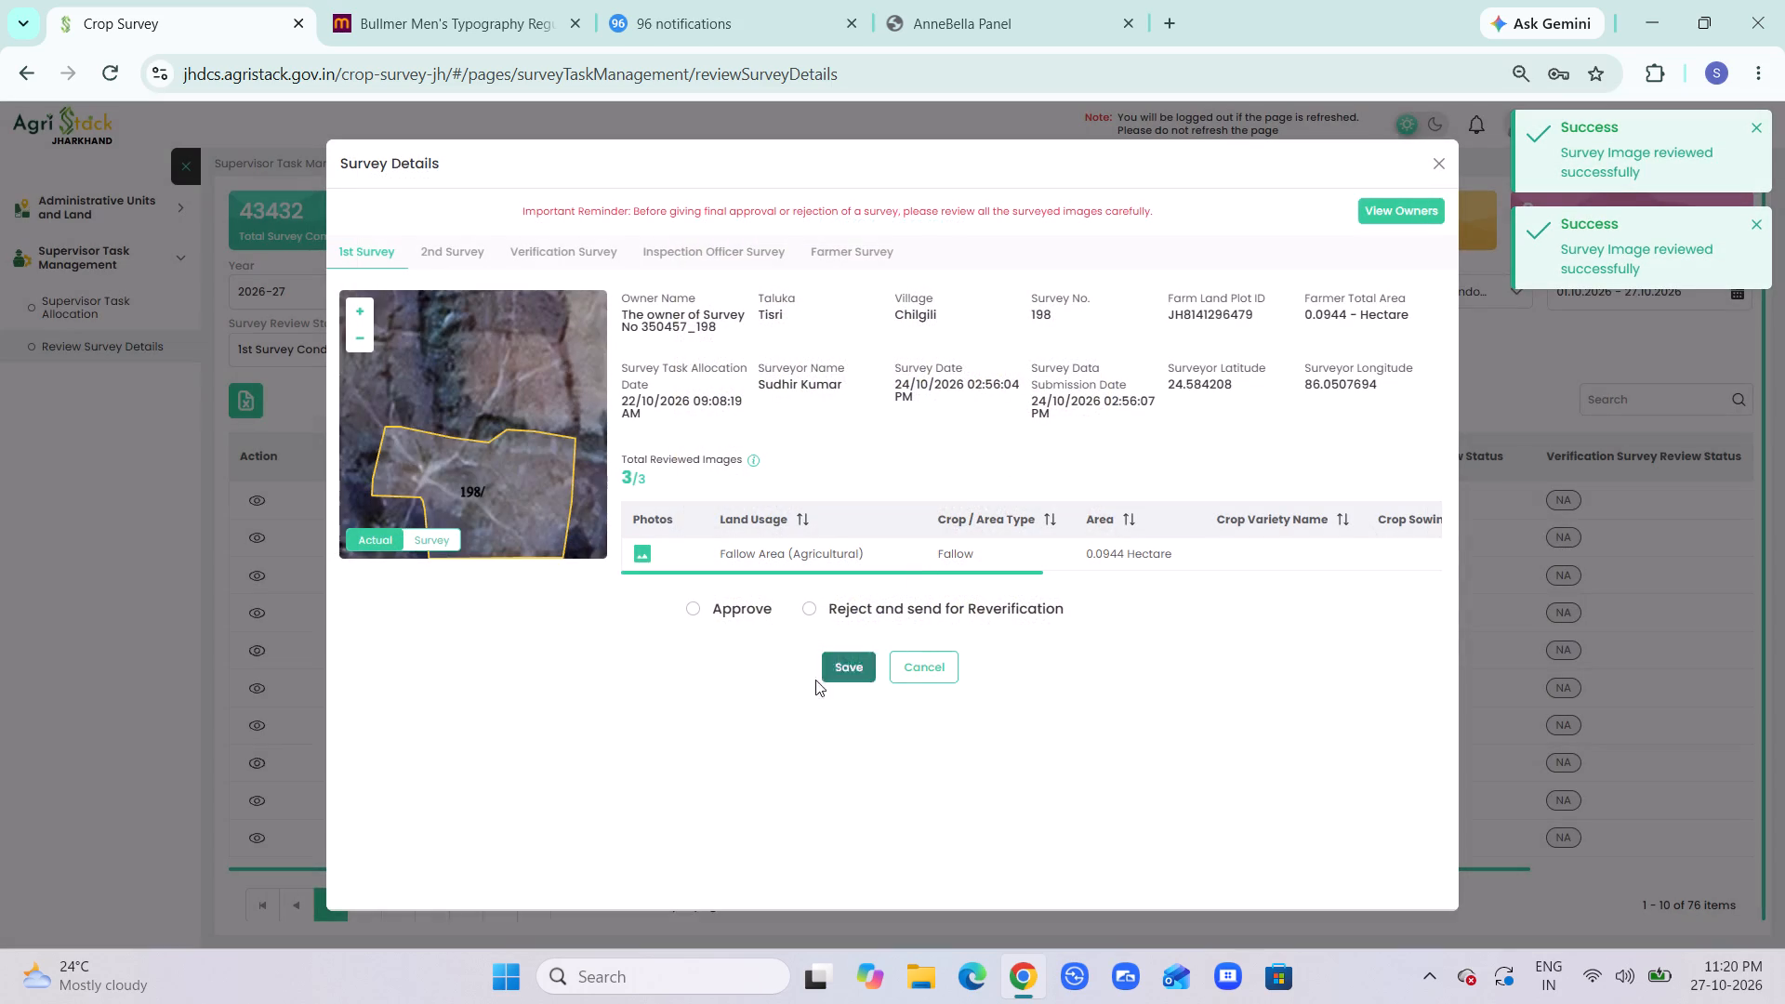
Mark the 1st survey of survey number 198 as Approve, save the review and close its details.
{"action": "double_click", "coordinate": [773, 601]}
{"action": "left_click", "coordinate": [857, 664]}
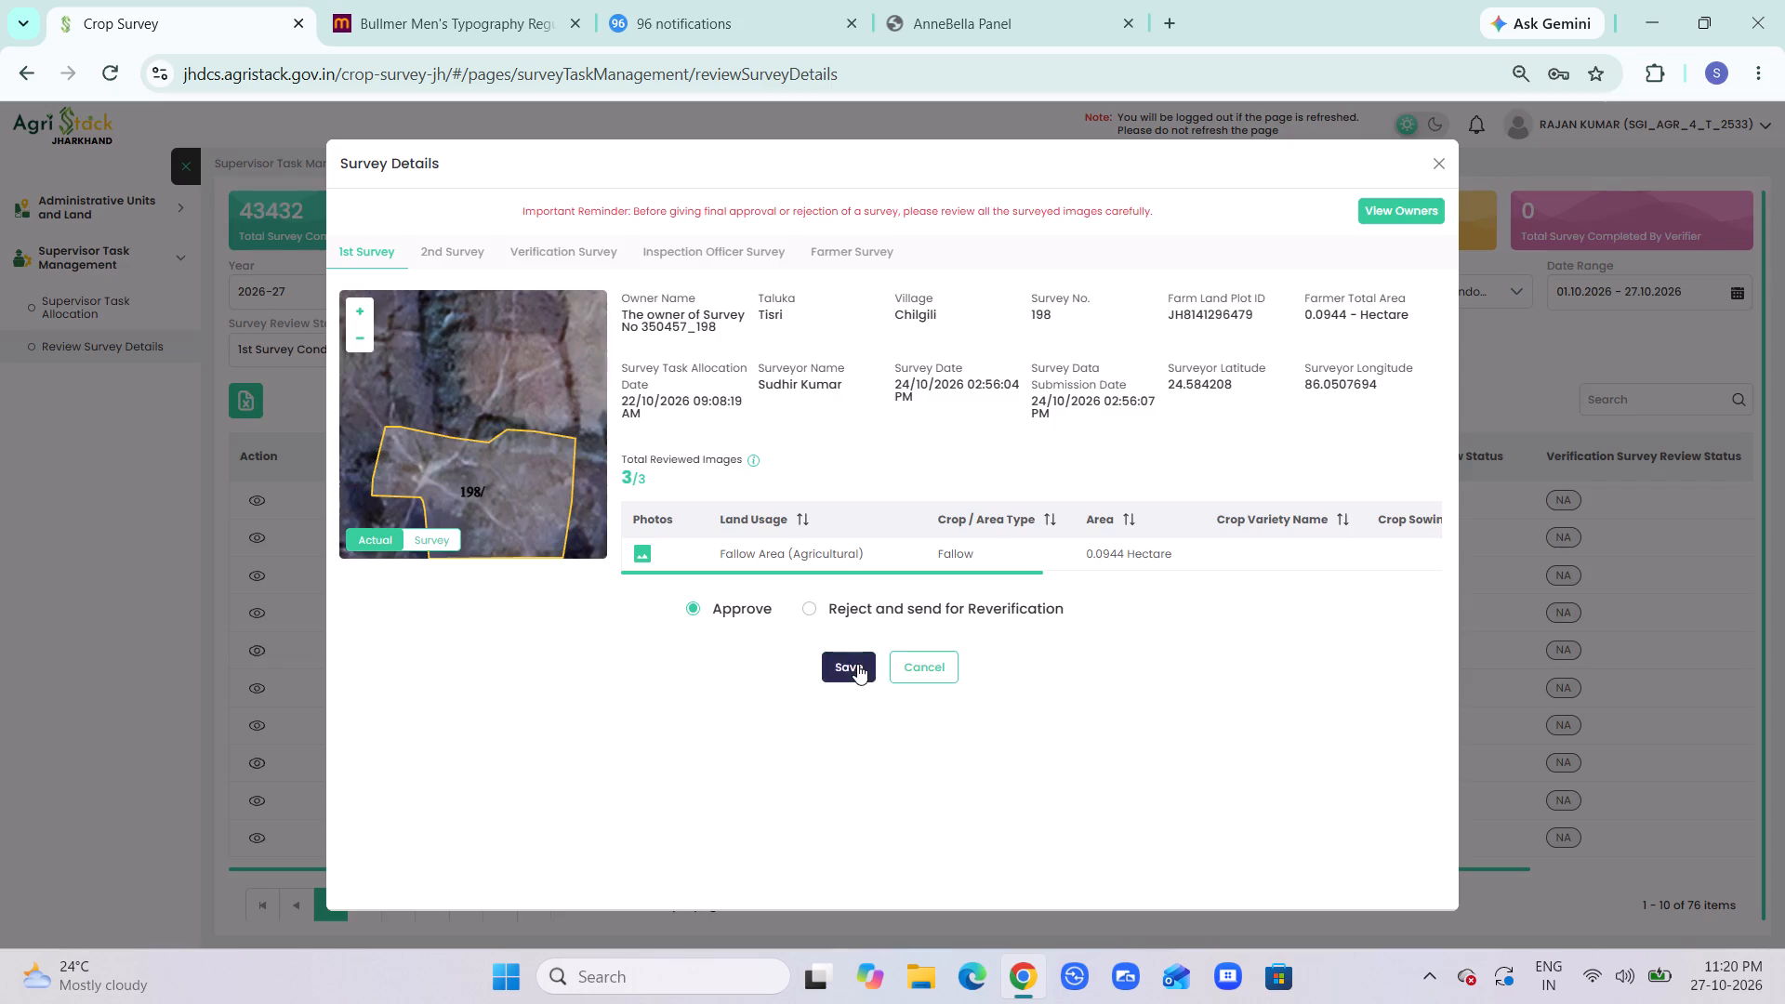
{"action": "left_click", "coordinate": [883, 567]}
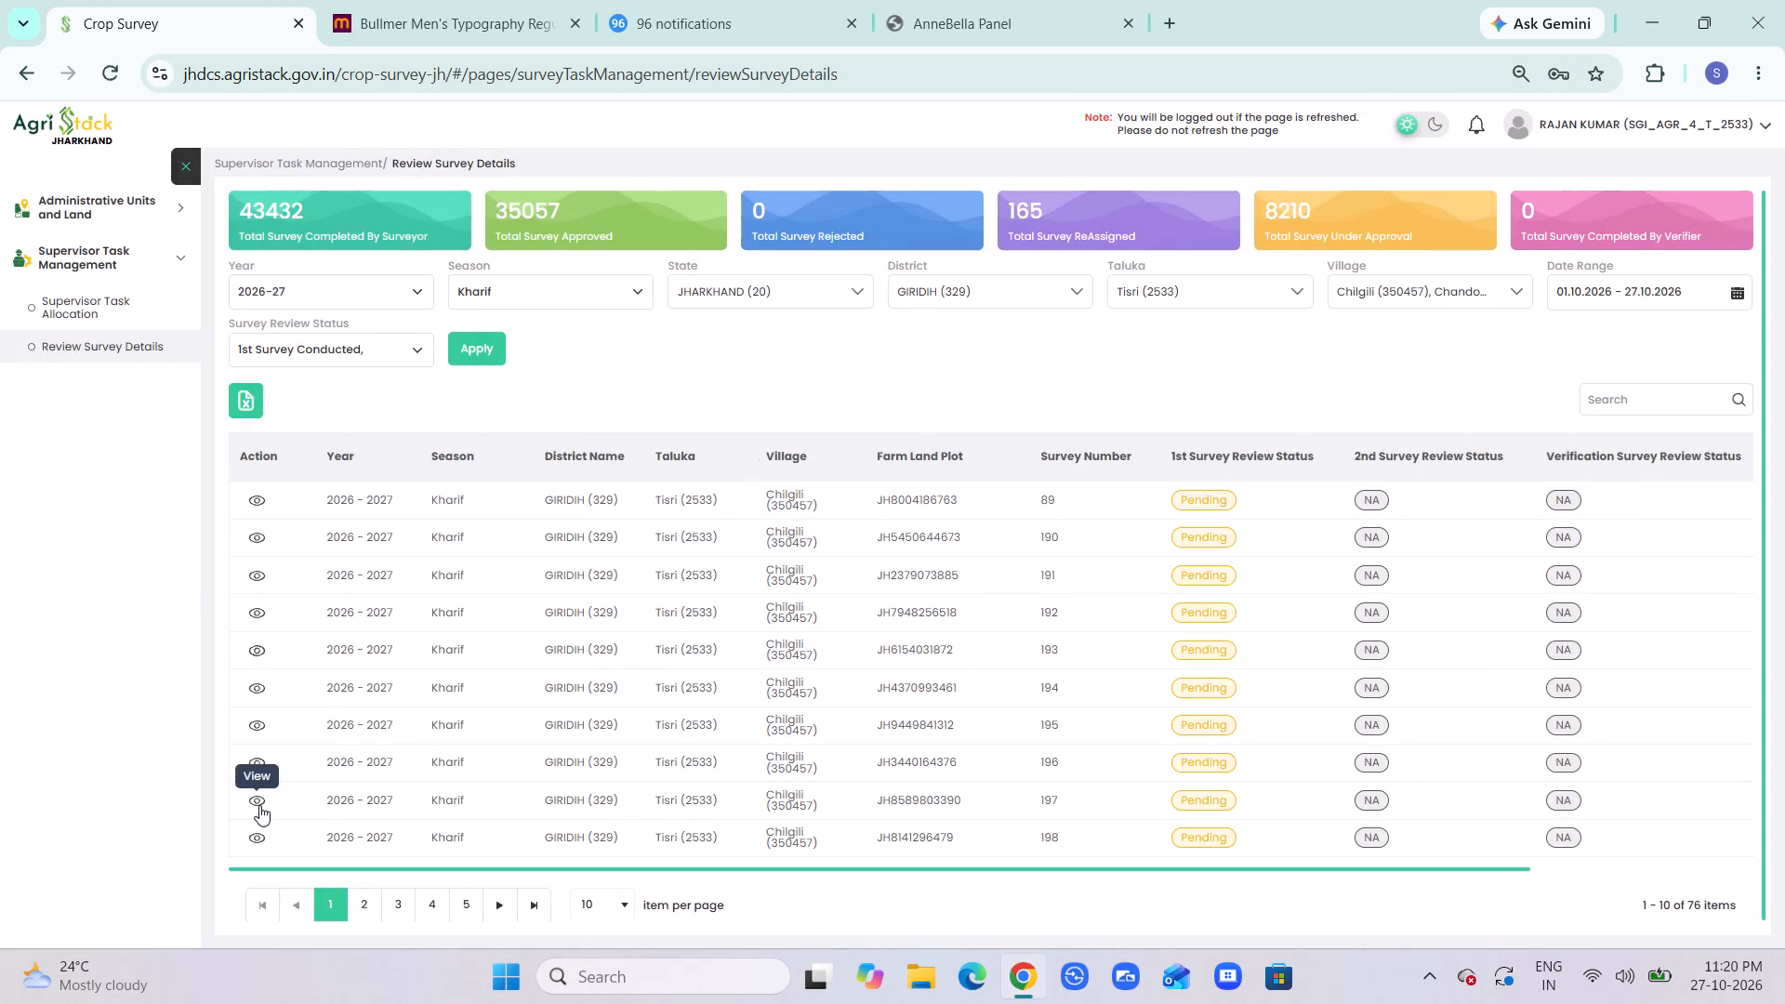
Open survey number 197 in Chilgili and approve all three of its agricultural Fallow images.
{"action": "left_click", "coordinate": [259, 805]}
{"action": "left_click", "coordinate": [642, 559]}
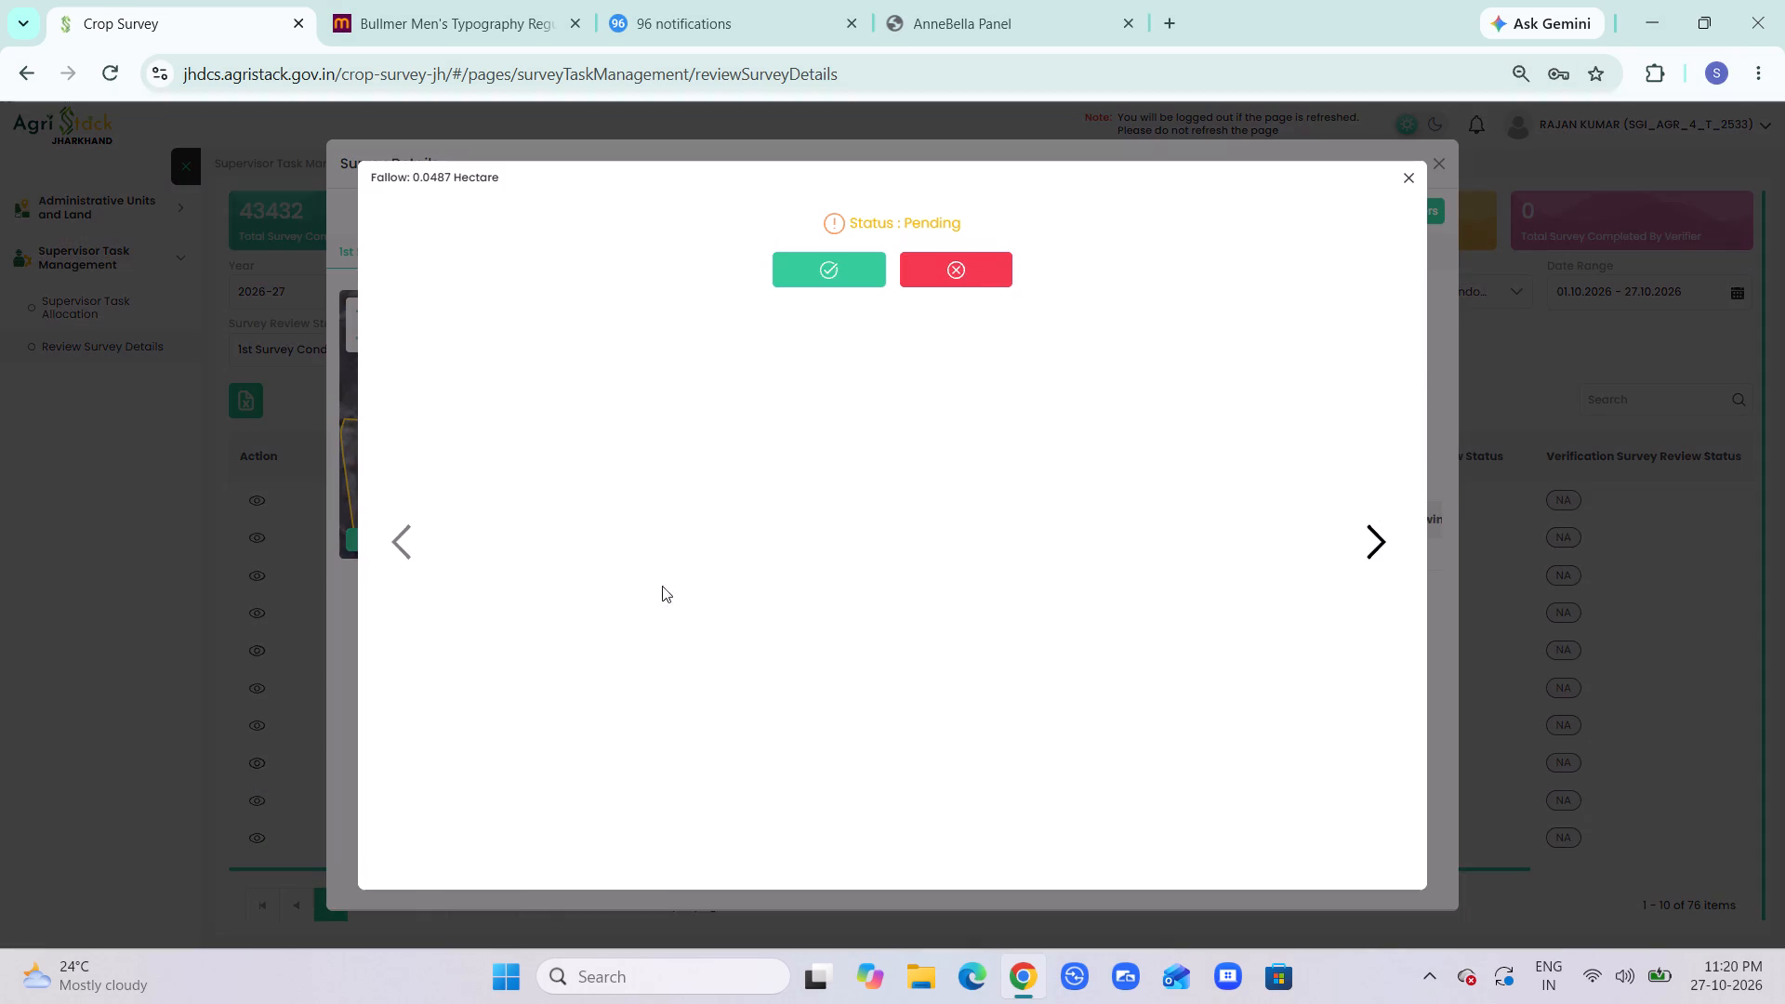
{"action": "left_click", "coordinate": [840, 850]}
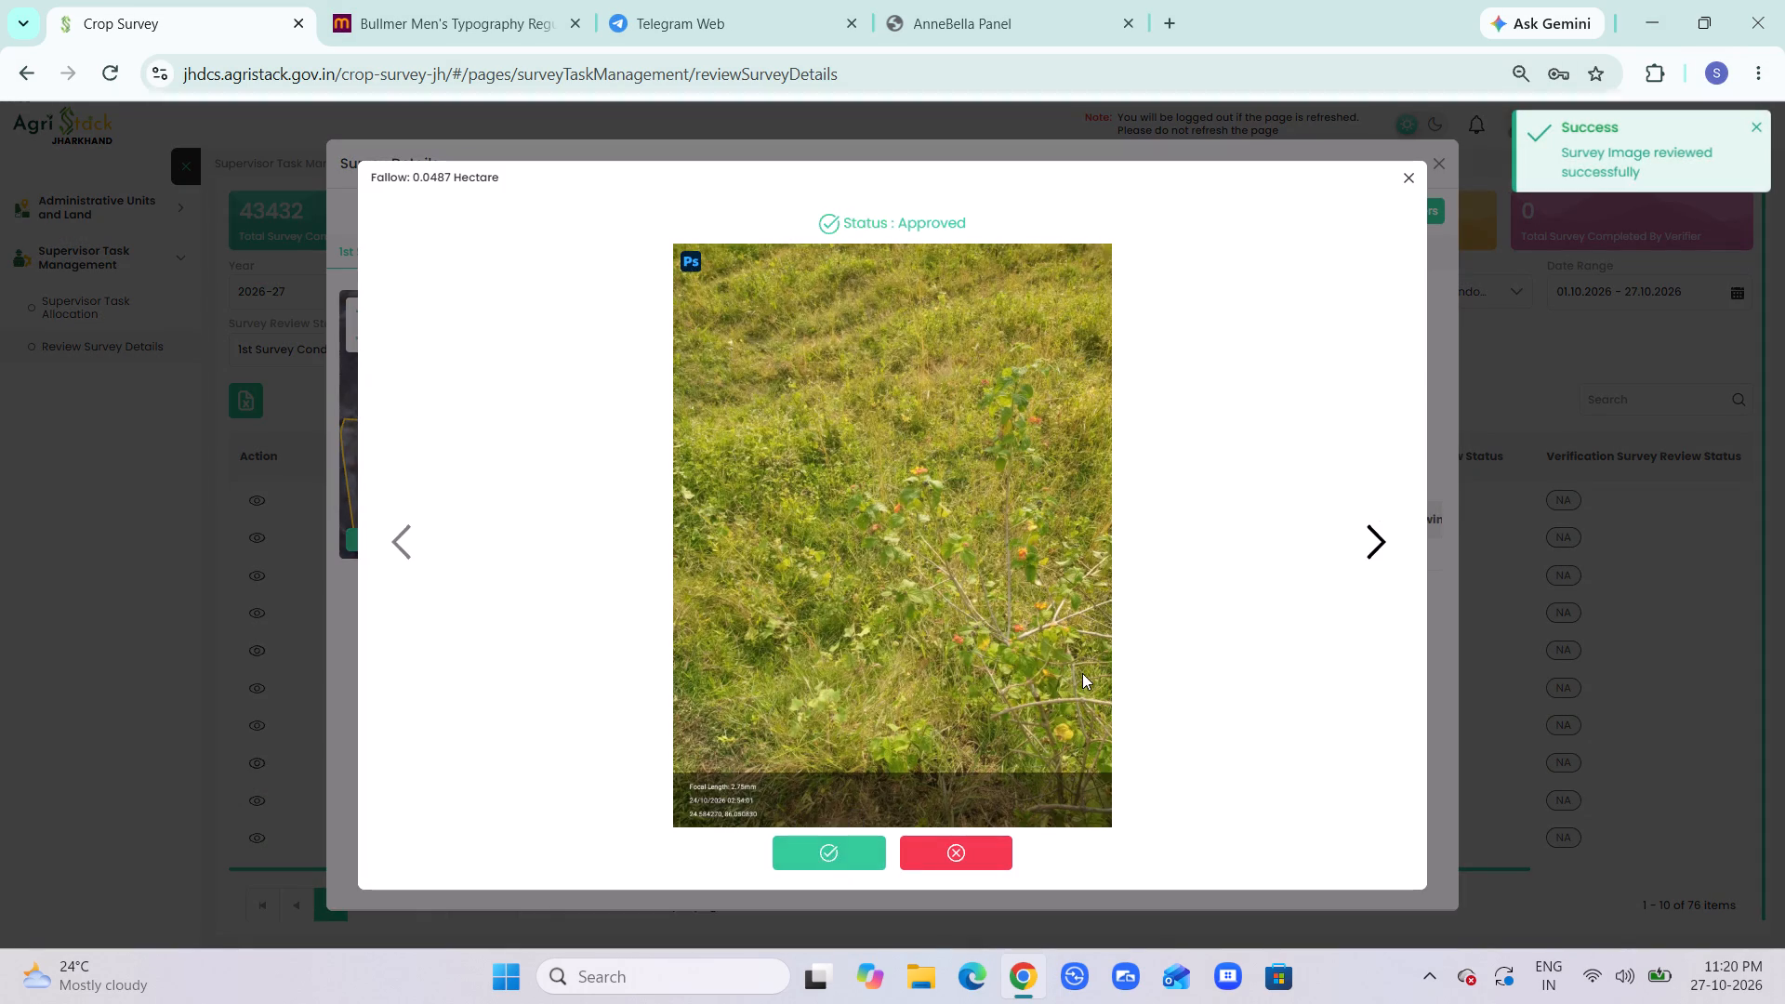
{"action": "left_click_drag", "start_coordinate": [1083, 672], "coordinate": [788, 670]}
{"action": "double_click", "coordinate": [856, 848]}
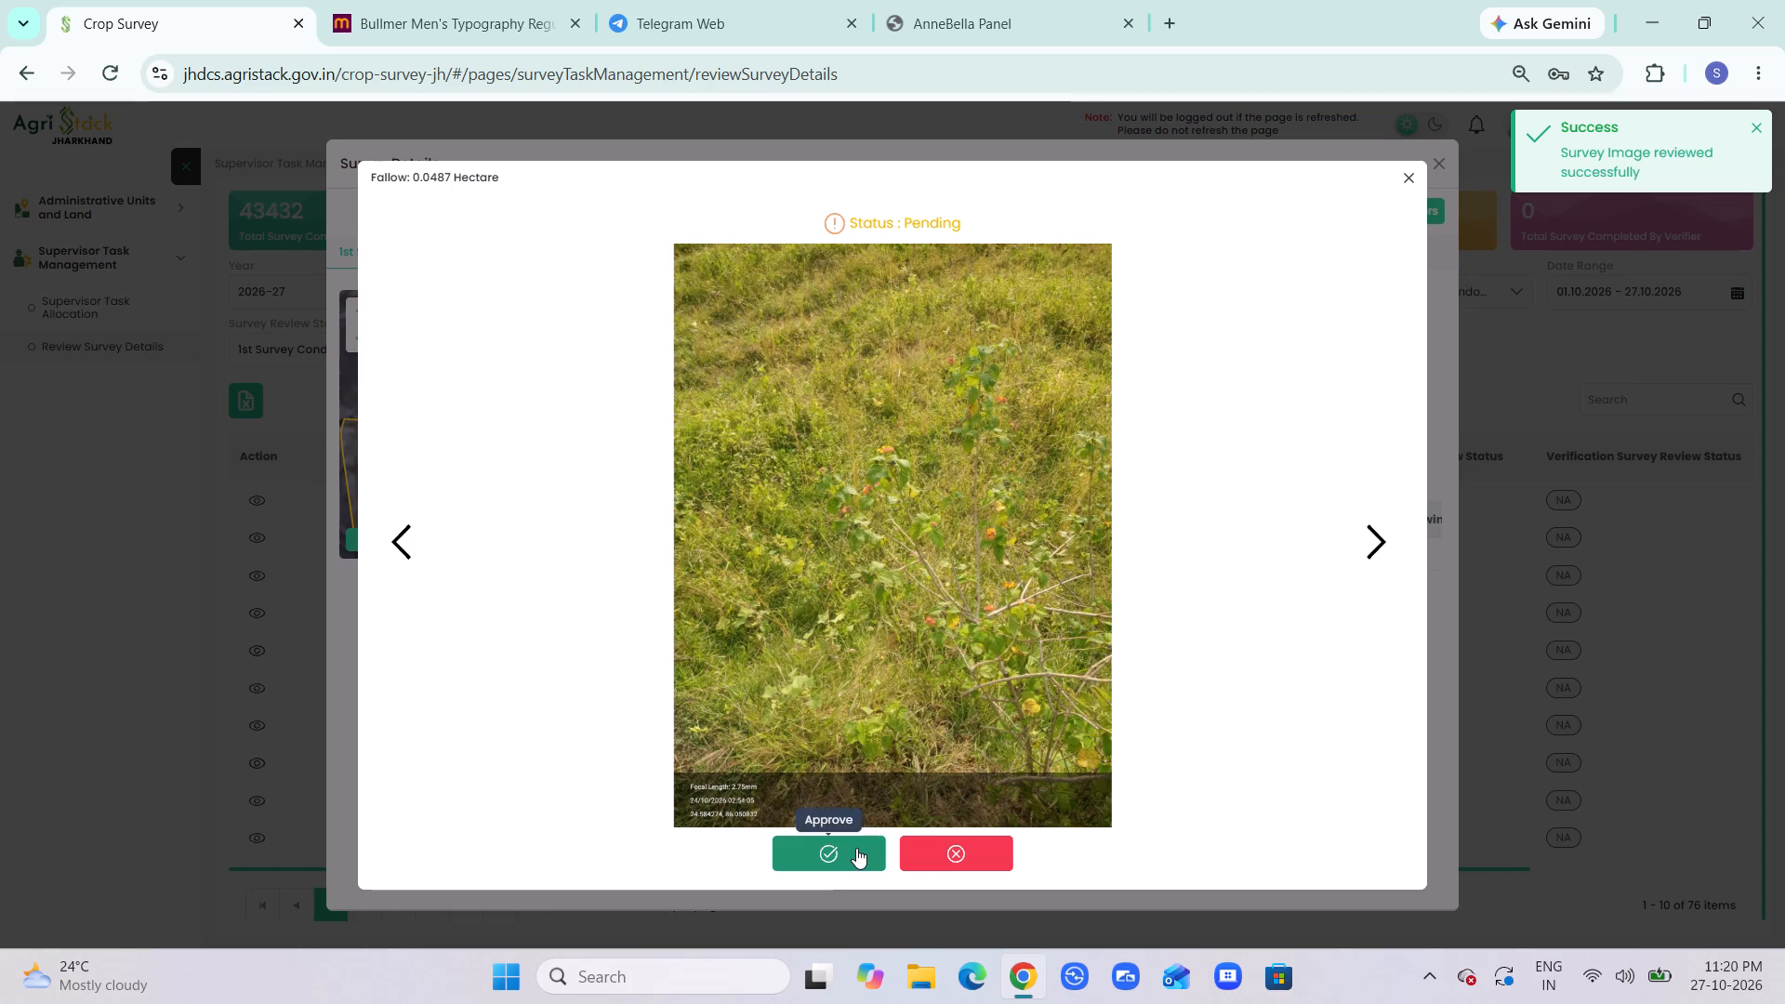
{"action": "left_click_drag", "start_coordinate": [1056, 645], "coordinate": [766, 687]}
{"action": "left_click", "coordinate": [853, 839]}
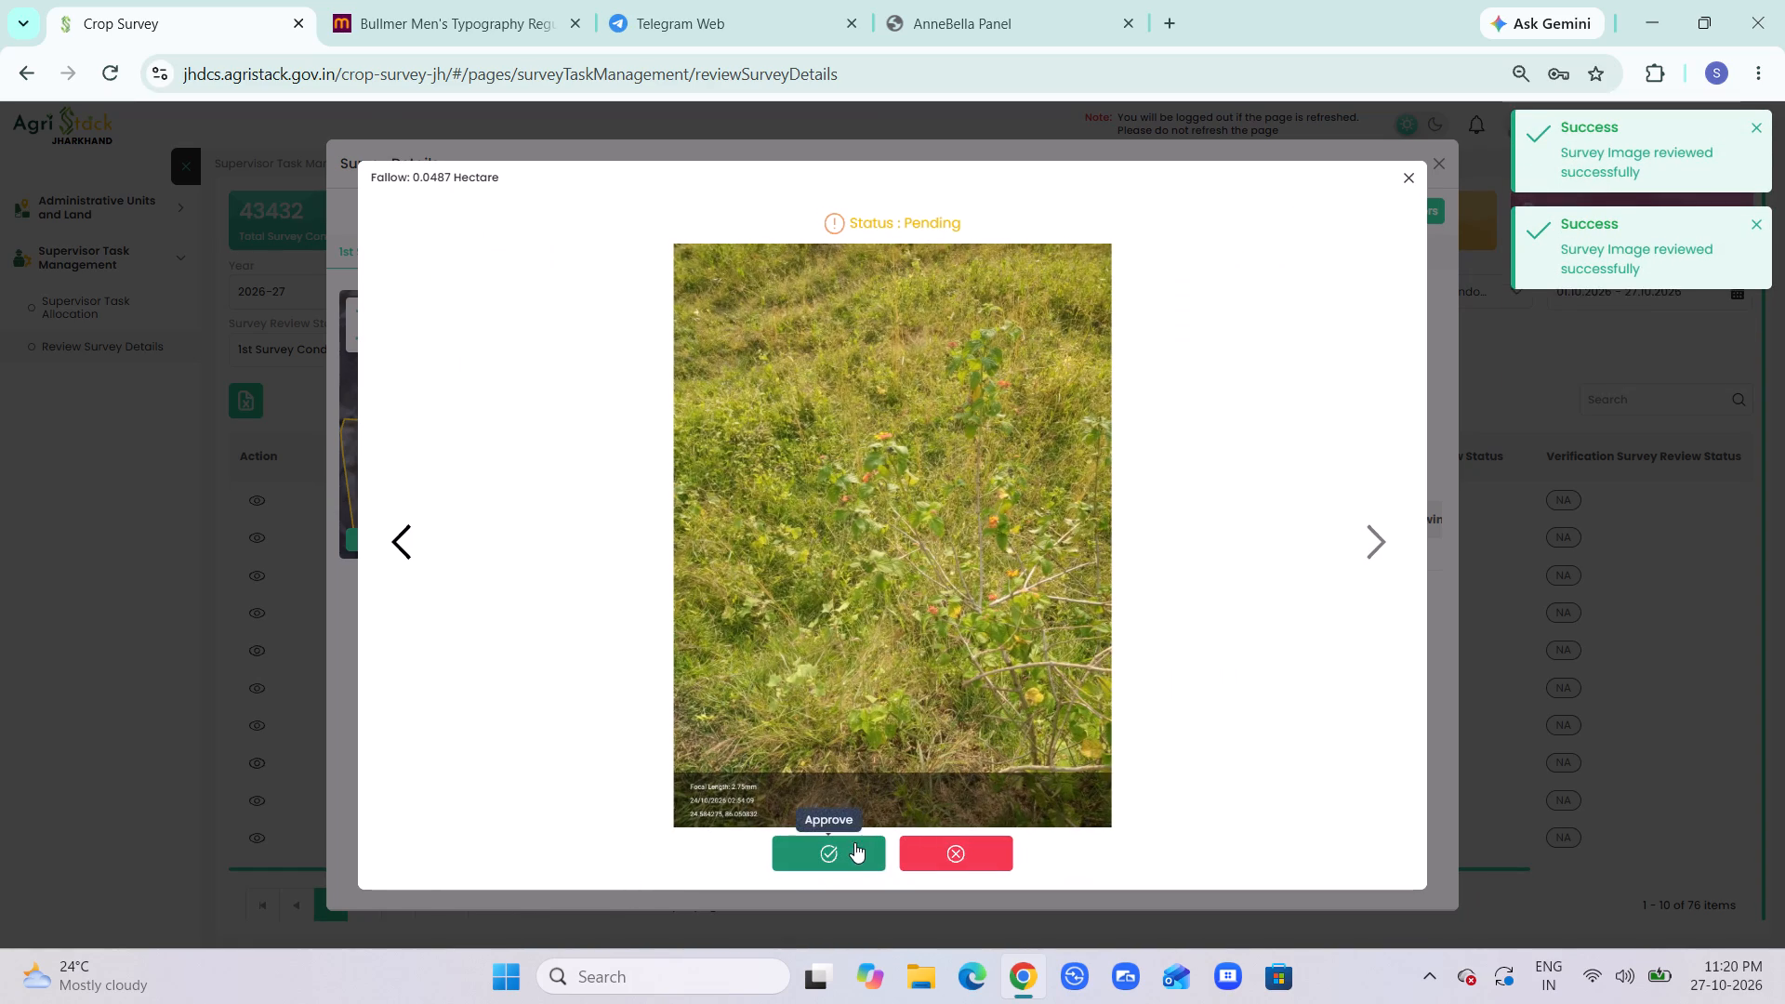
{"action": "left_click", "coordinate": [1408, 174]}
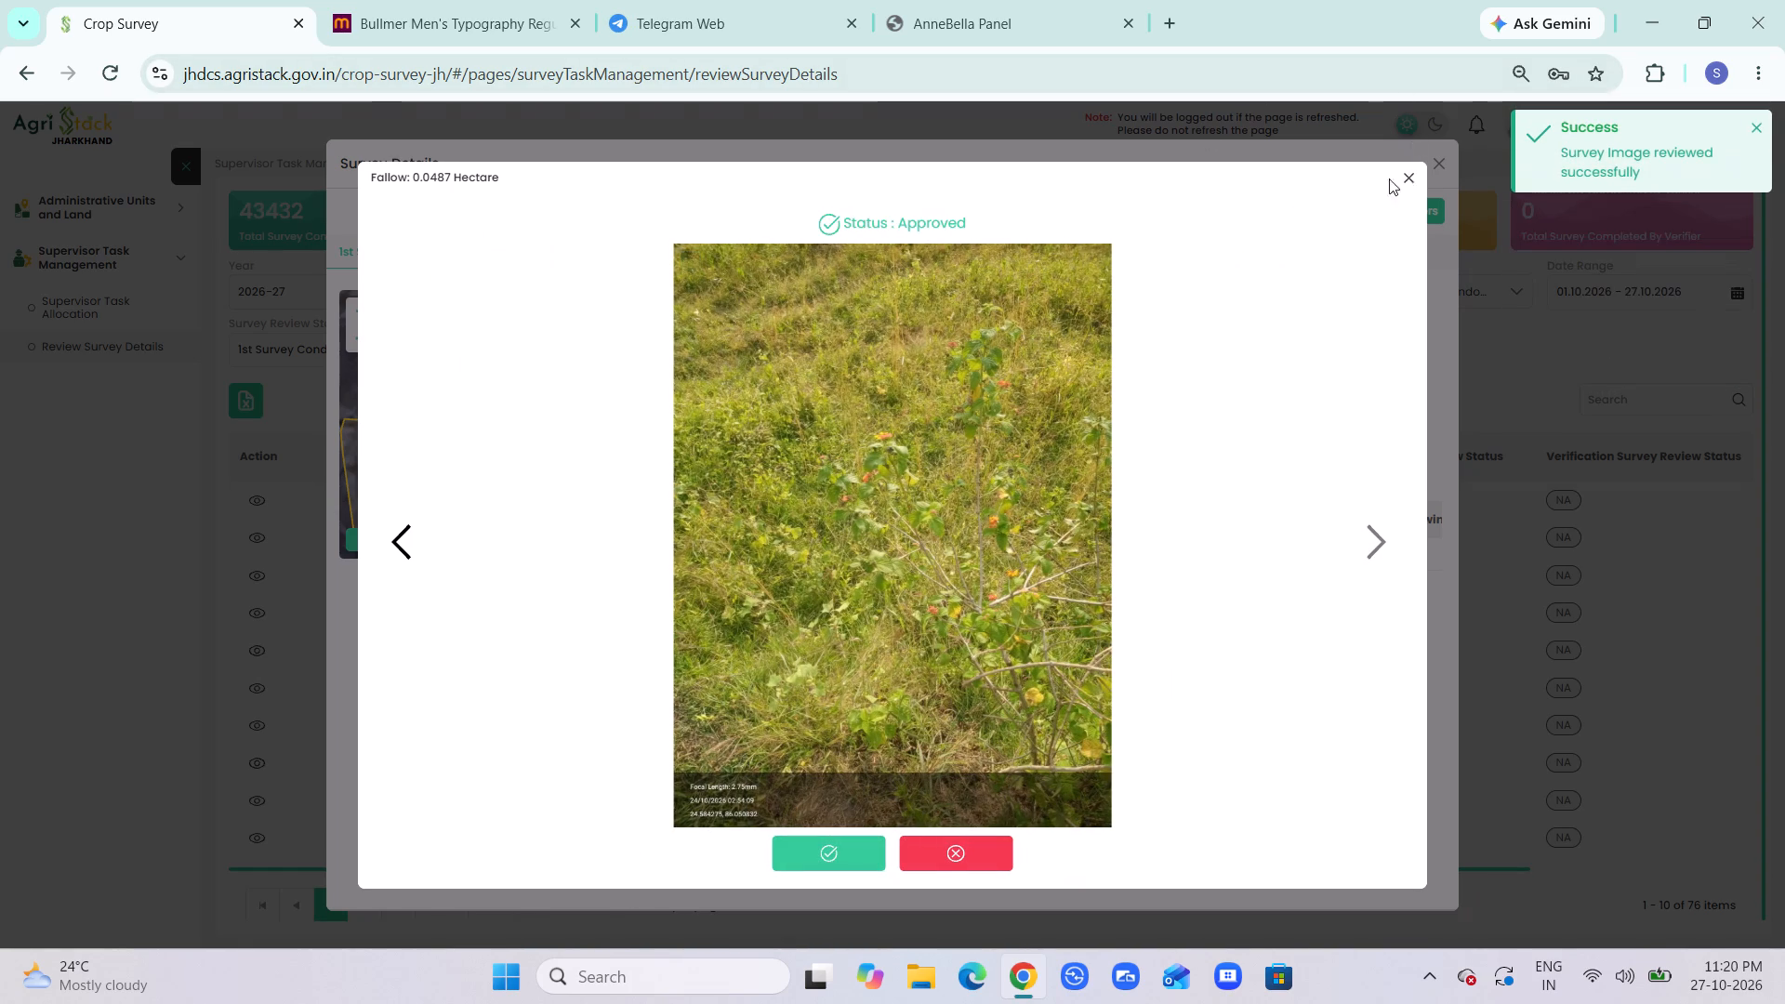
Mark the 1st survey of survey number 197 as Approve, save the review and close its details.
{"action": "double_click", "coordinate": [722, 604]}
{"action": "left_click_drag", "start_coordinate": [840, 650], "coordinate": [858, 654]}
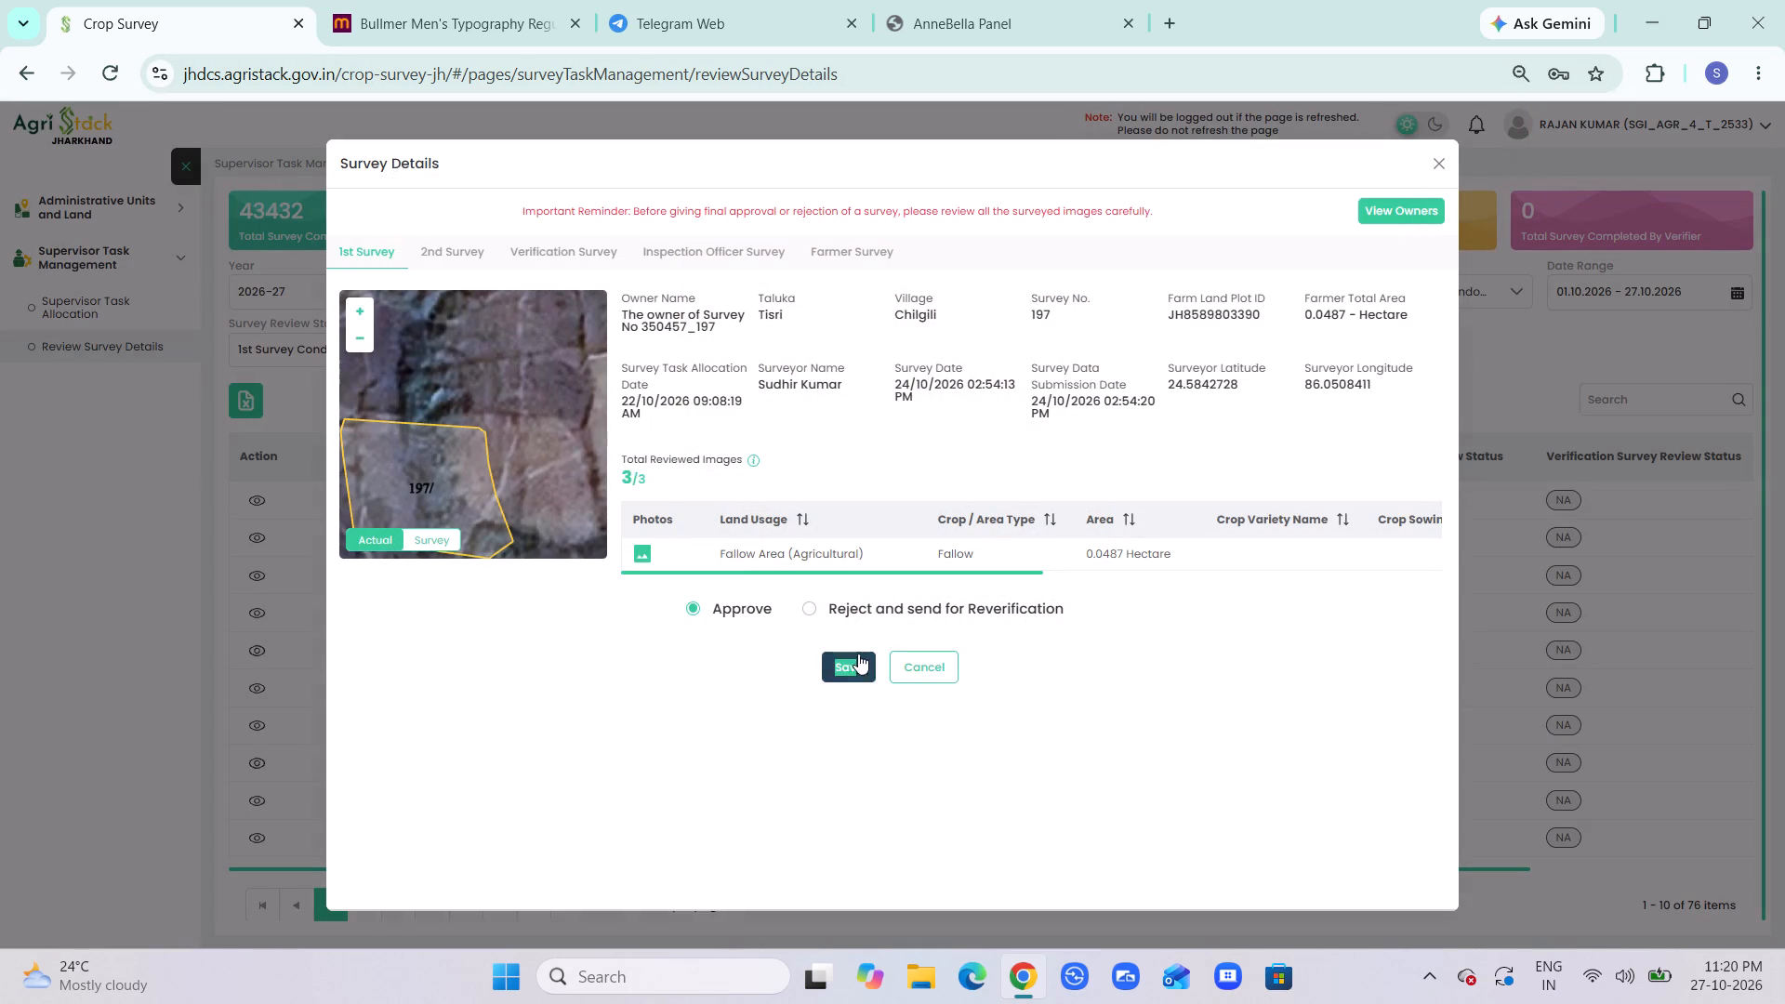
{"action": "left_click_drag", "start_coordinate": [858, 654], "coordinate": [857, 653]}
{"action": "left_click", "coordinate": [851, 654]}
{"action": "left_click", "coordinate": [877, 547]}
{"action": "left_click", "coordinate": [859, 576]}
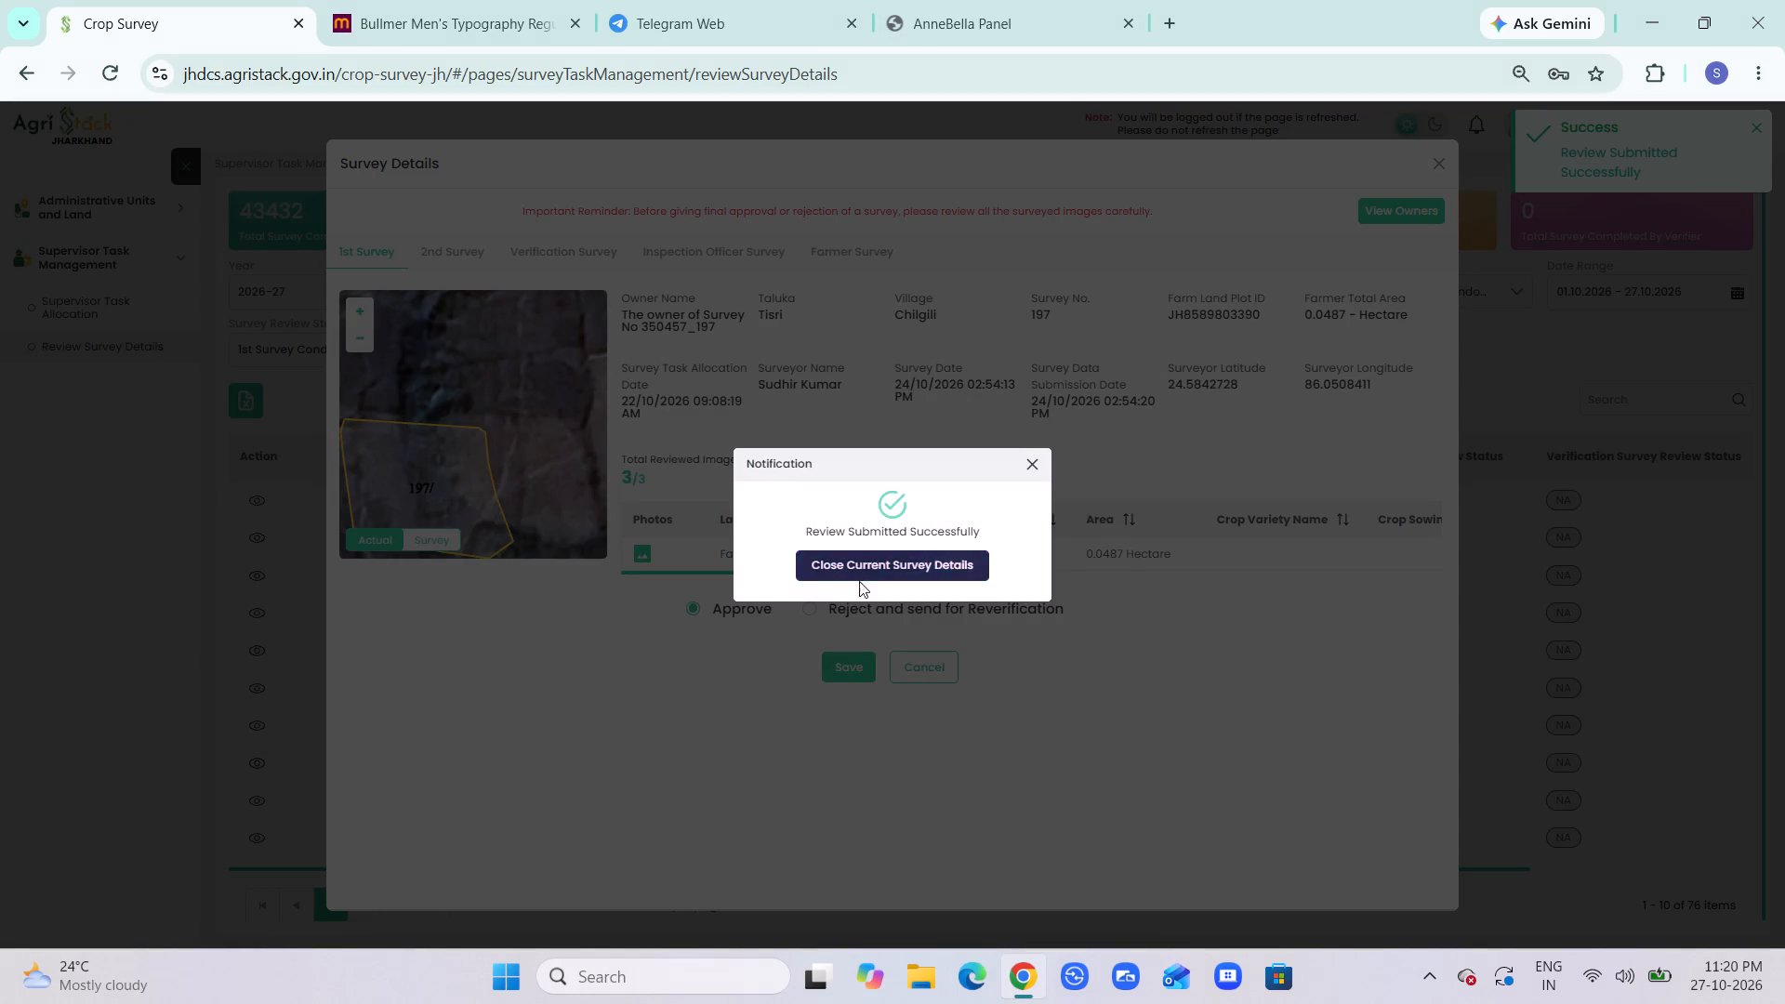
{"action": "left_click", "coordinate": [862, 570]}
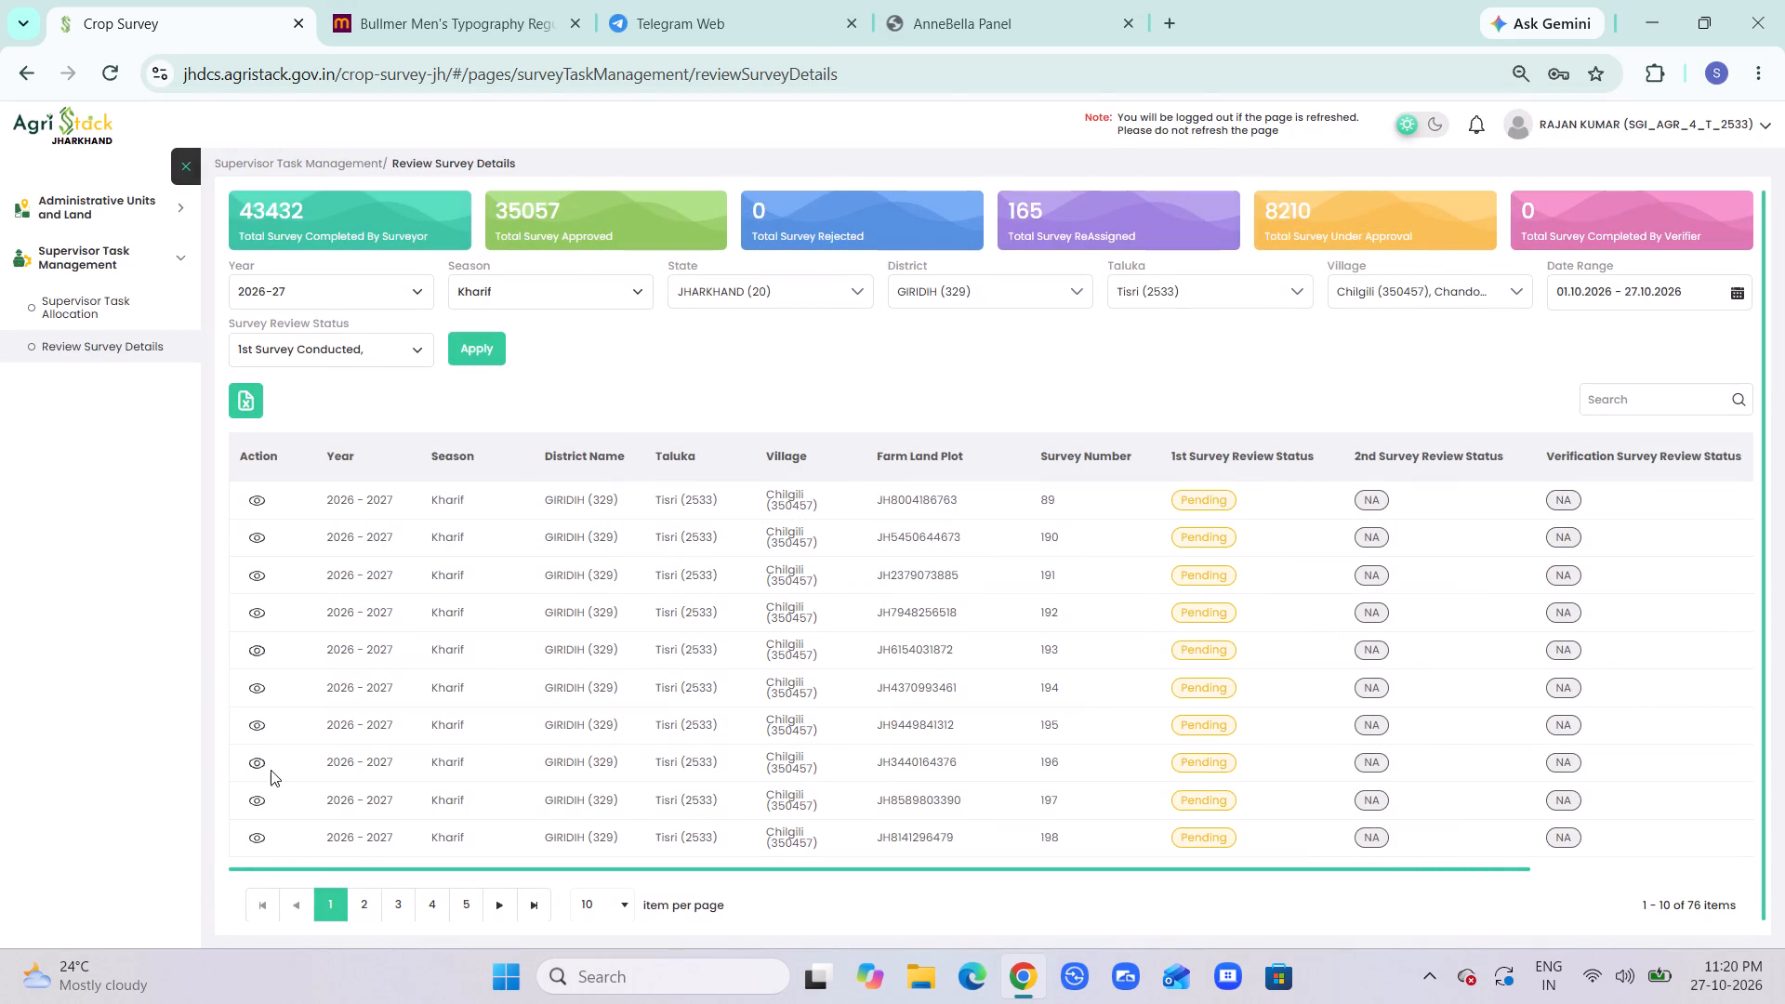
Open survey number 196 in Chilgili and approve all three of its agricultural Fallow images.
{"action": "left_click", "coordinate": [261, 760]}
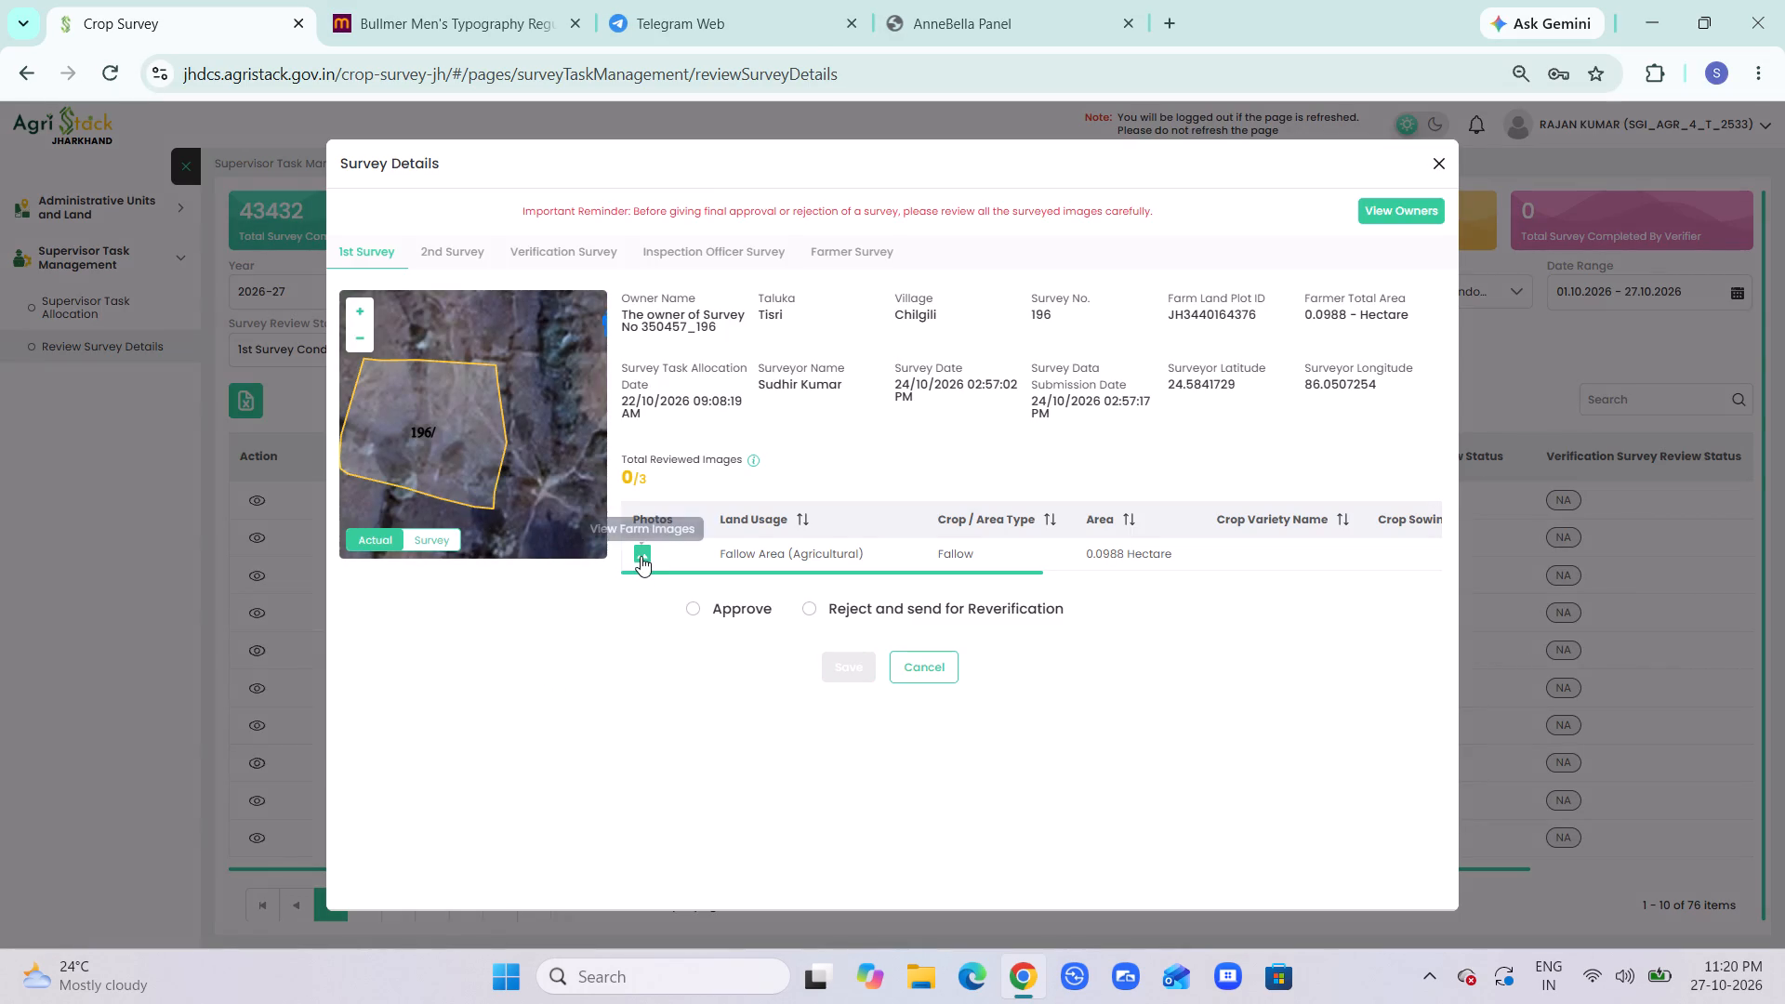
{"action": "left_click", "coordinate": [641, 556]}
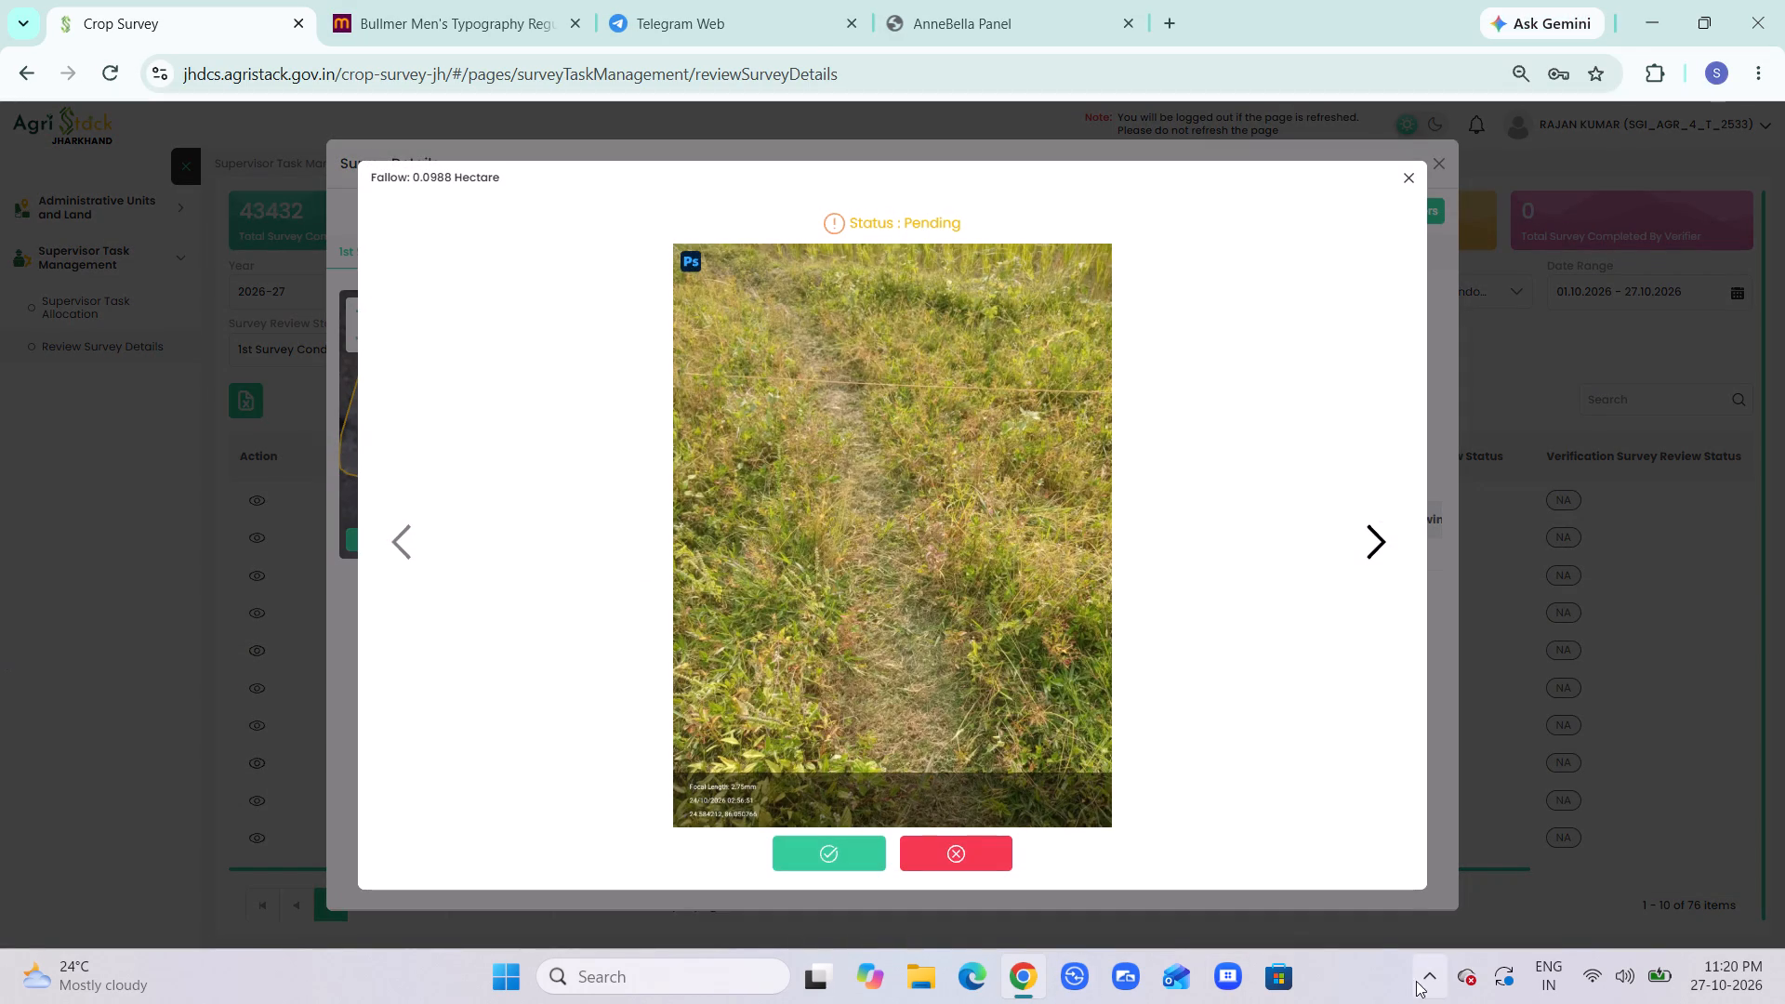
{"action": "left_click", "coordinate": [863, 838]}
{"action": "left_click_drag", "start_coordinate": [1011, 676], "coordinate": [944, 676]}
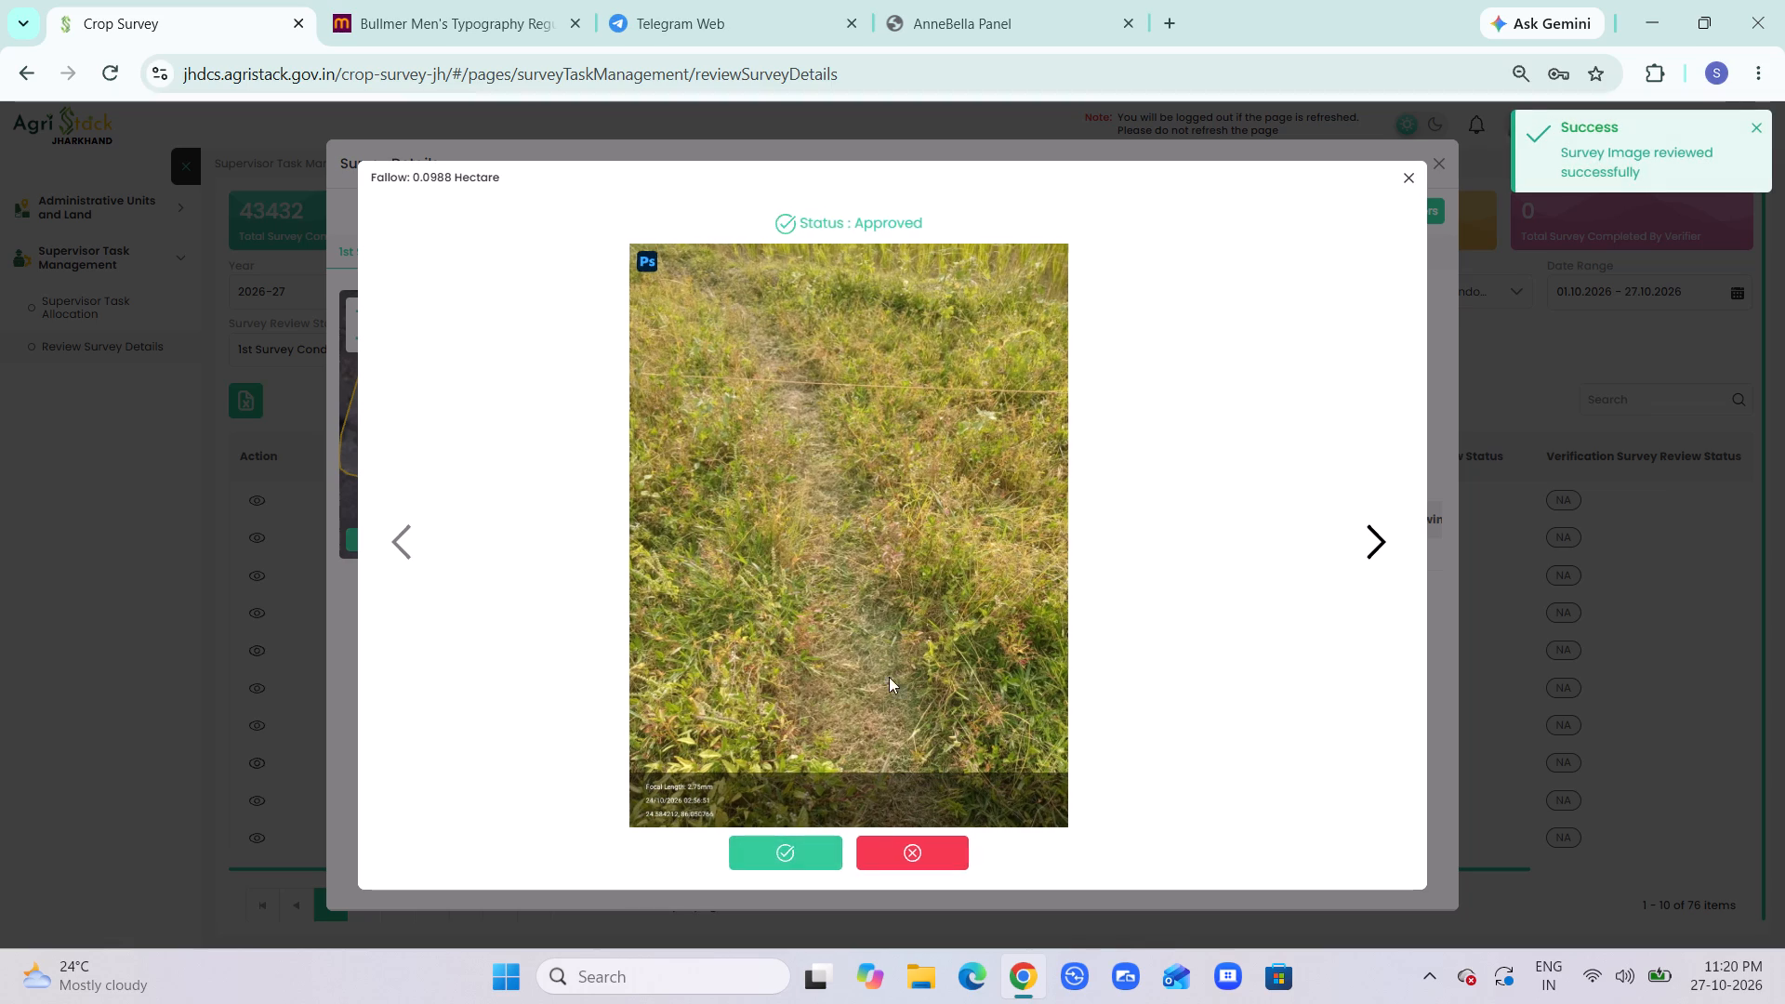
{"action": "left_click", "coordinate": [846, 849]}
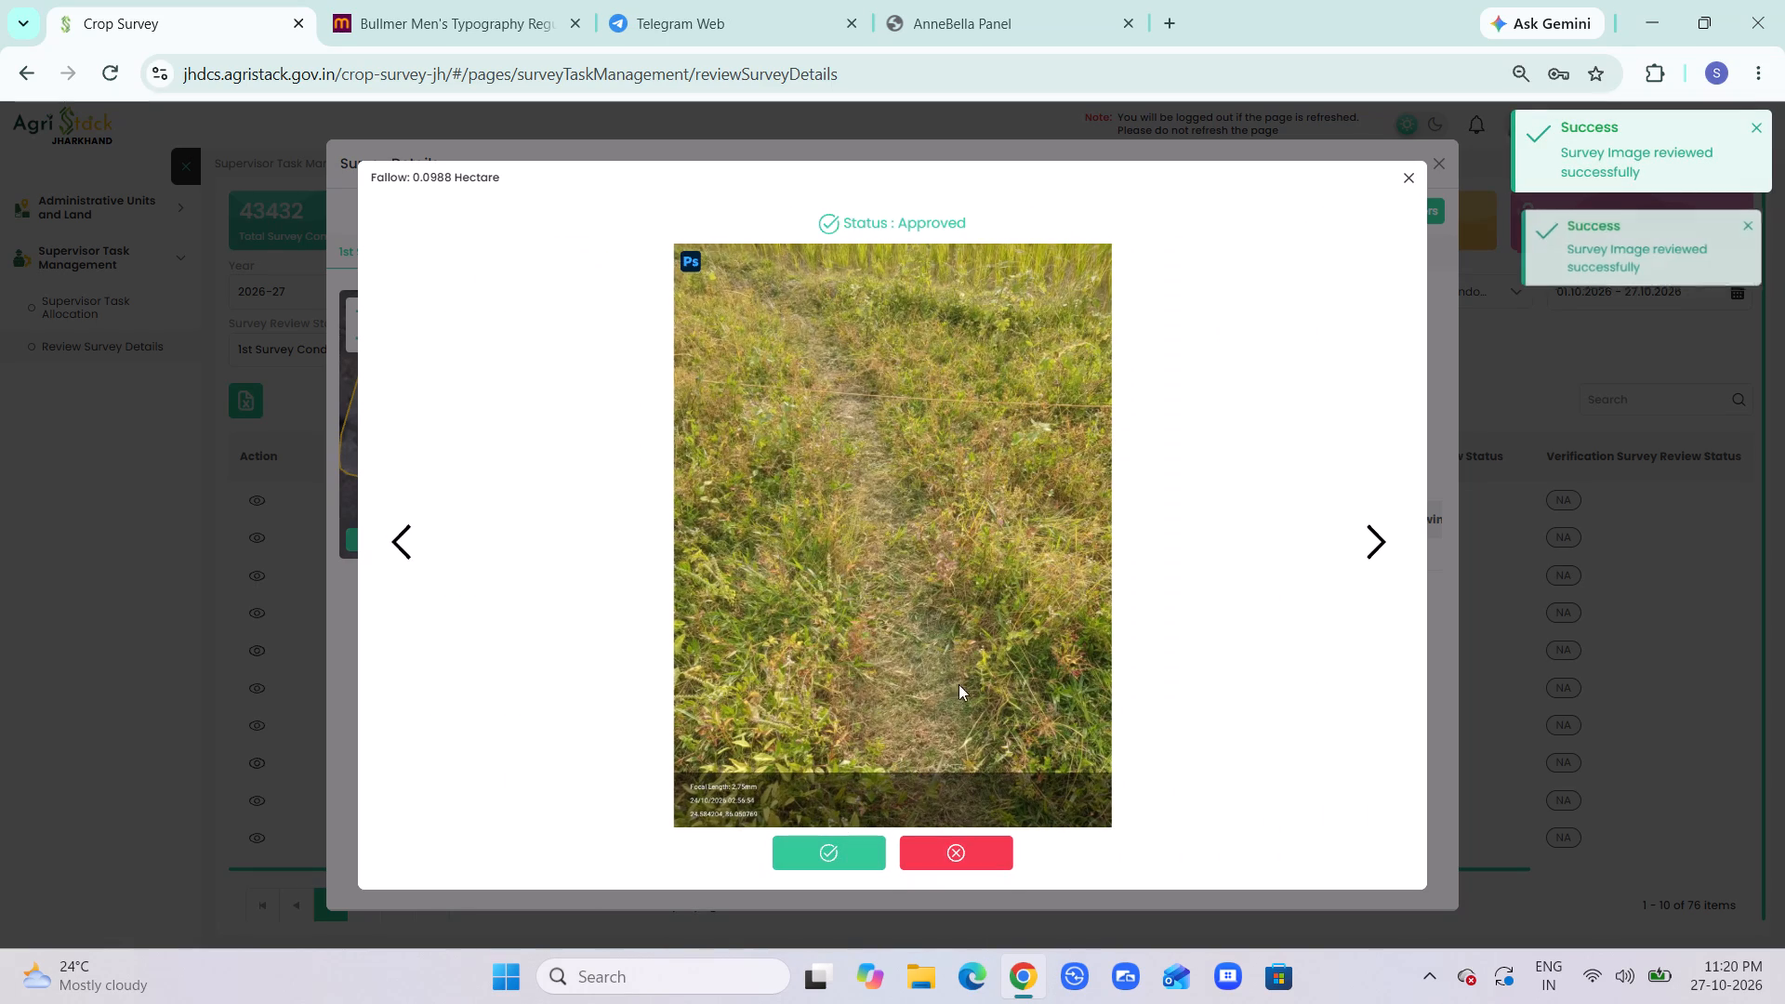
{"action": "left_click_drag", "start_coordinate": [1076, 670], "coordinate": [945, 670]}
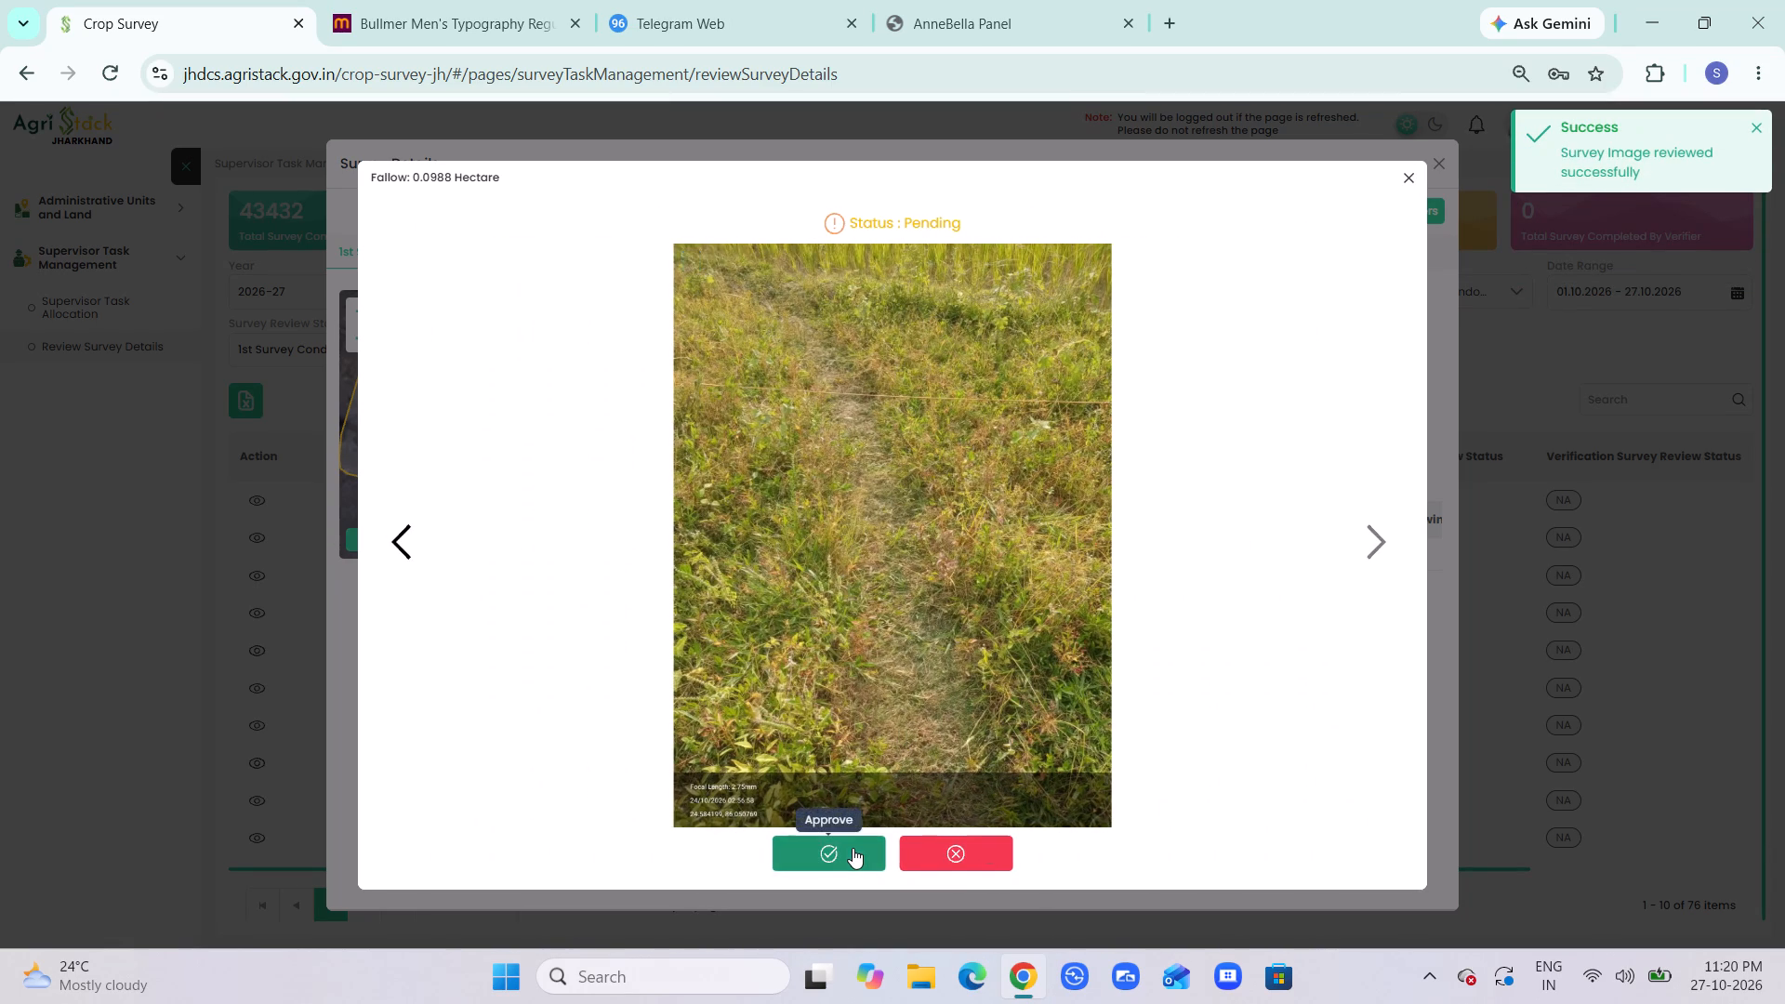
{"action": "left_click", "coordinate": [853, 848]}
{"action": "left_click", "coordinate": [1407, 177]}
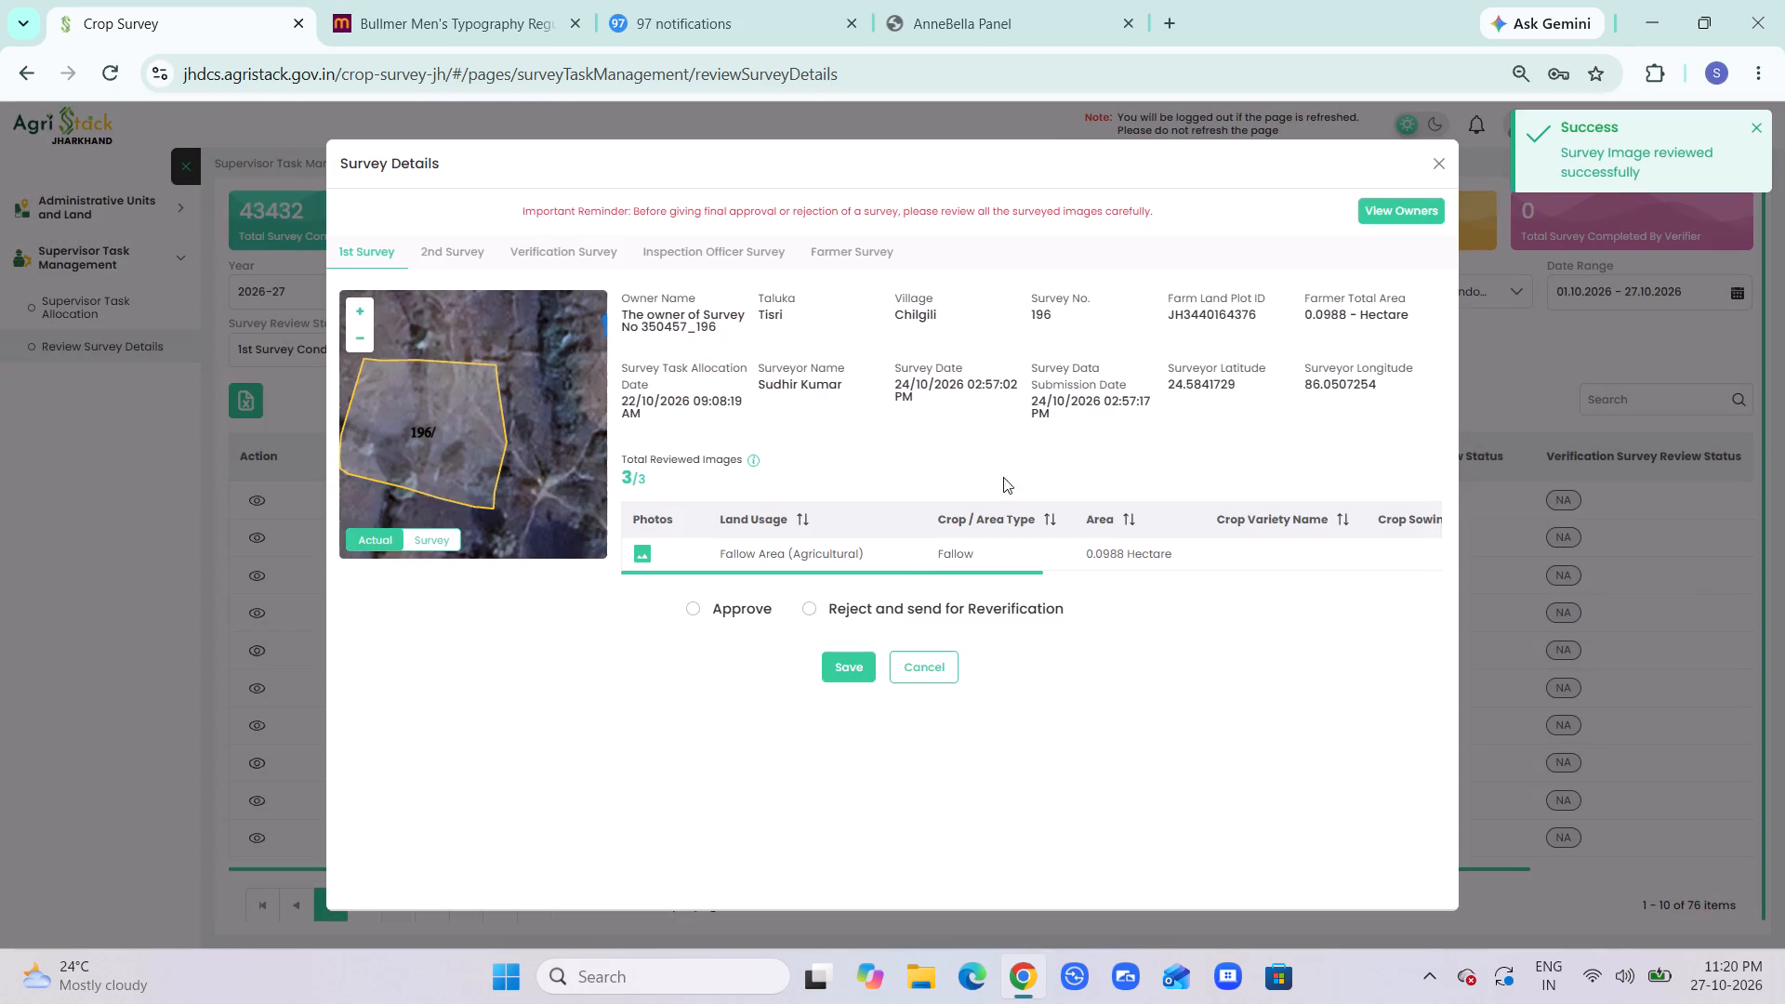
Mark the 1st survey of survey number 196 as Approve, save the review and close its details.
{"action": "left_click", "coordinate": [755, 590]}
{"action": "left_click", "coordinate": [759, 604]}
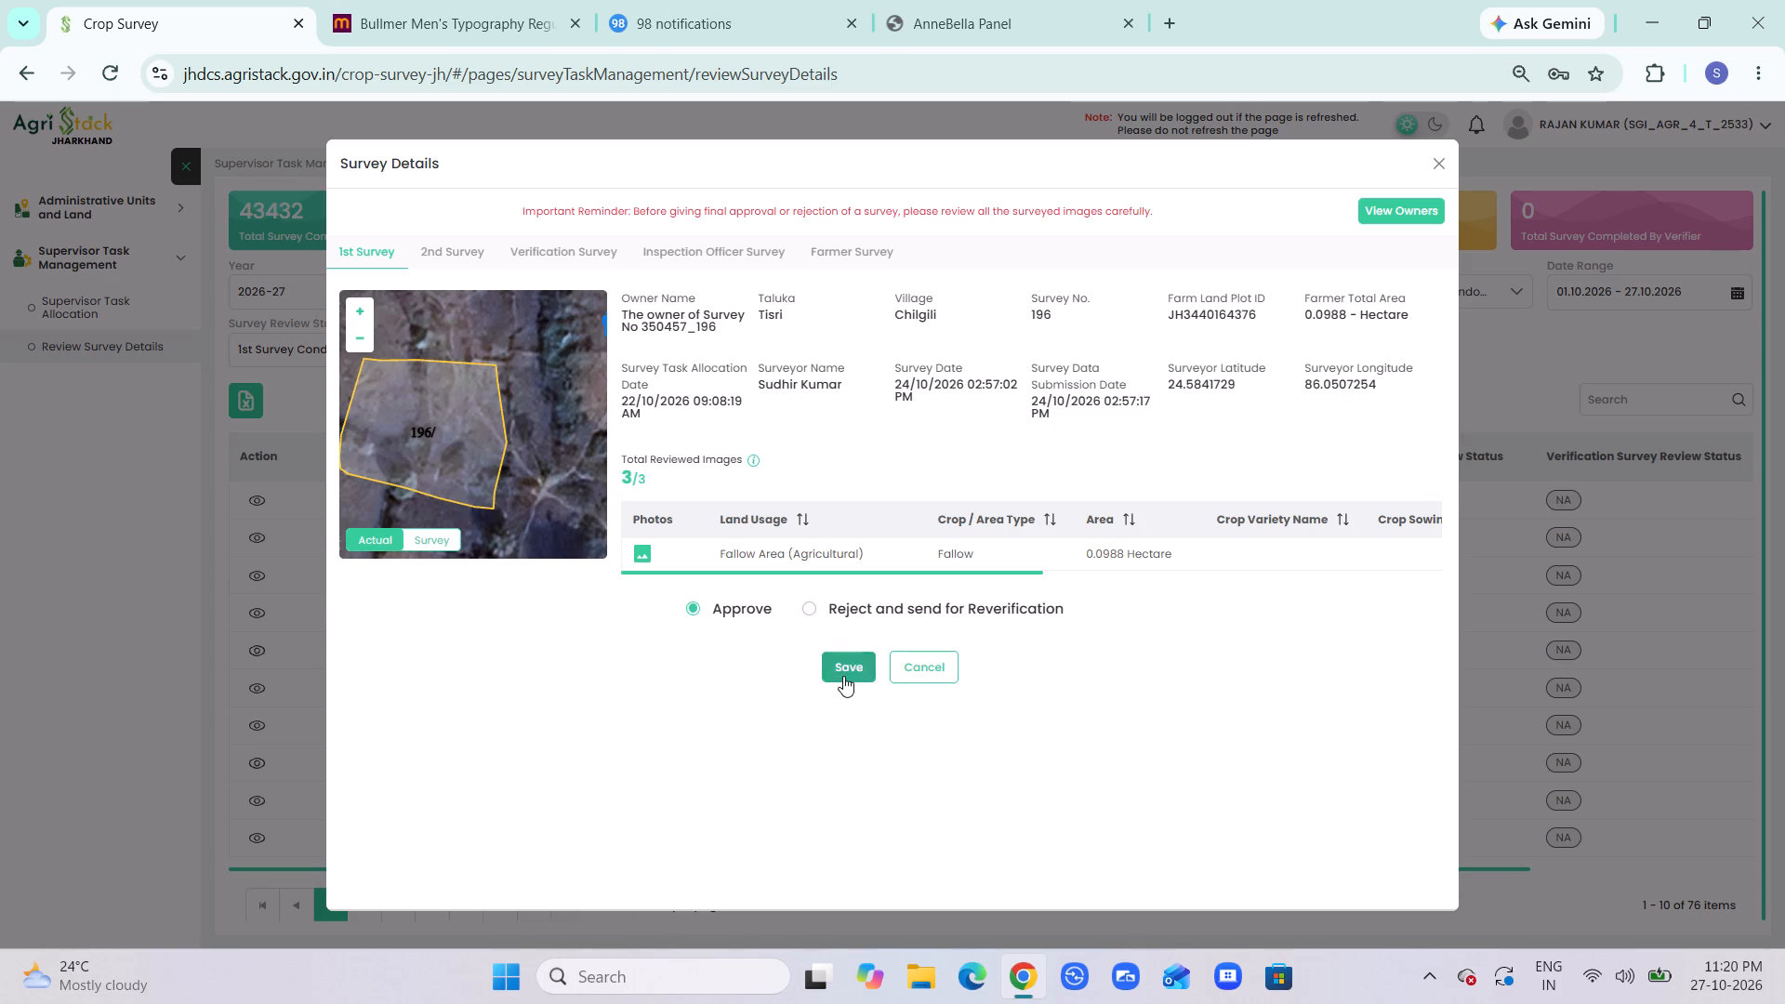
{"action": "left_click", "coordinate": [843, 671]}
{"action": "left_click", "coordinate": [842, 575]}
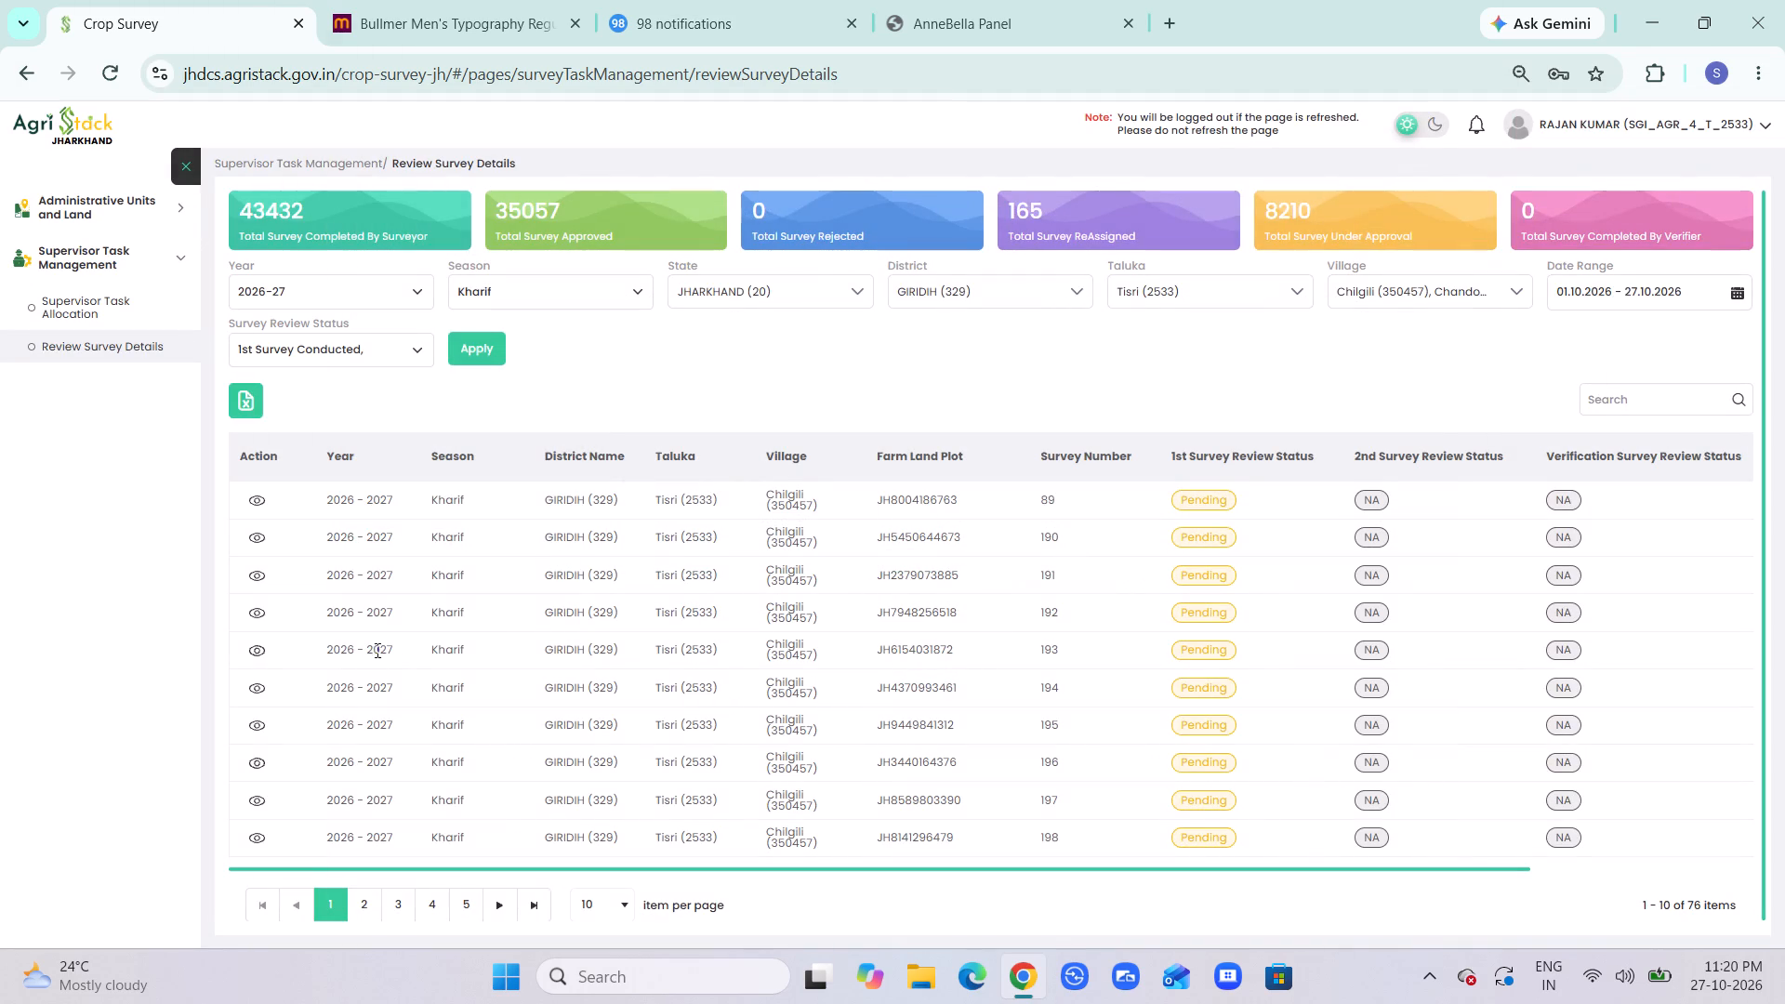
{"action": "left_click", "coordinate": [256, 691]}
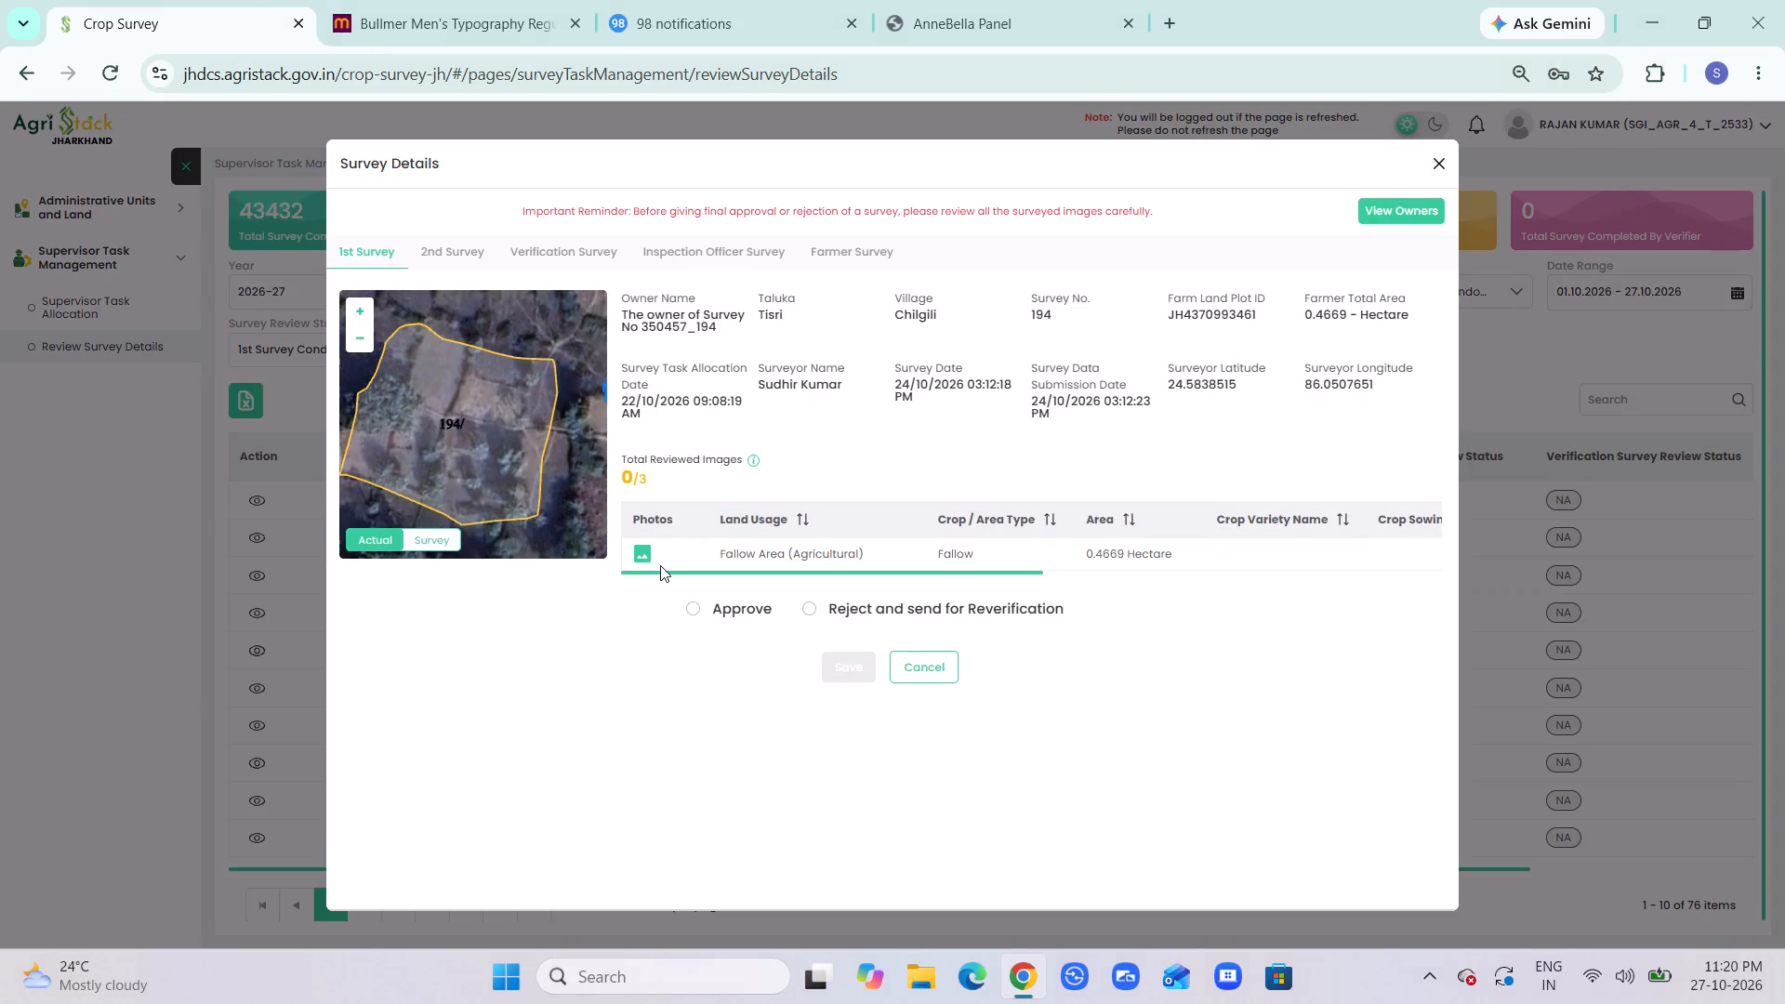
{"action": "left_click", "coordinate": [642, 557]}
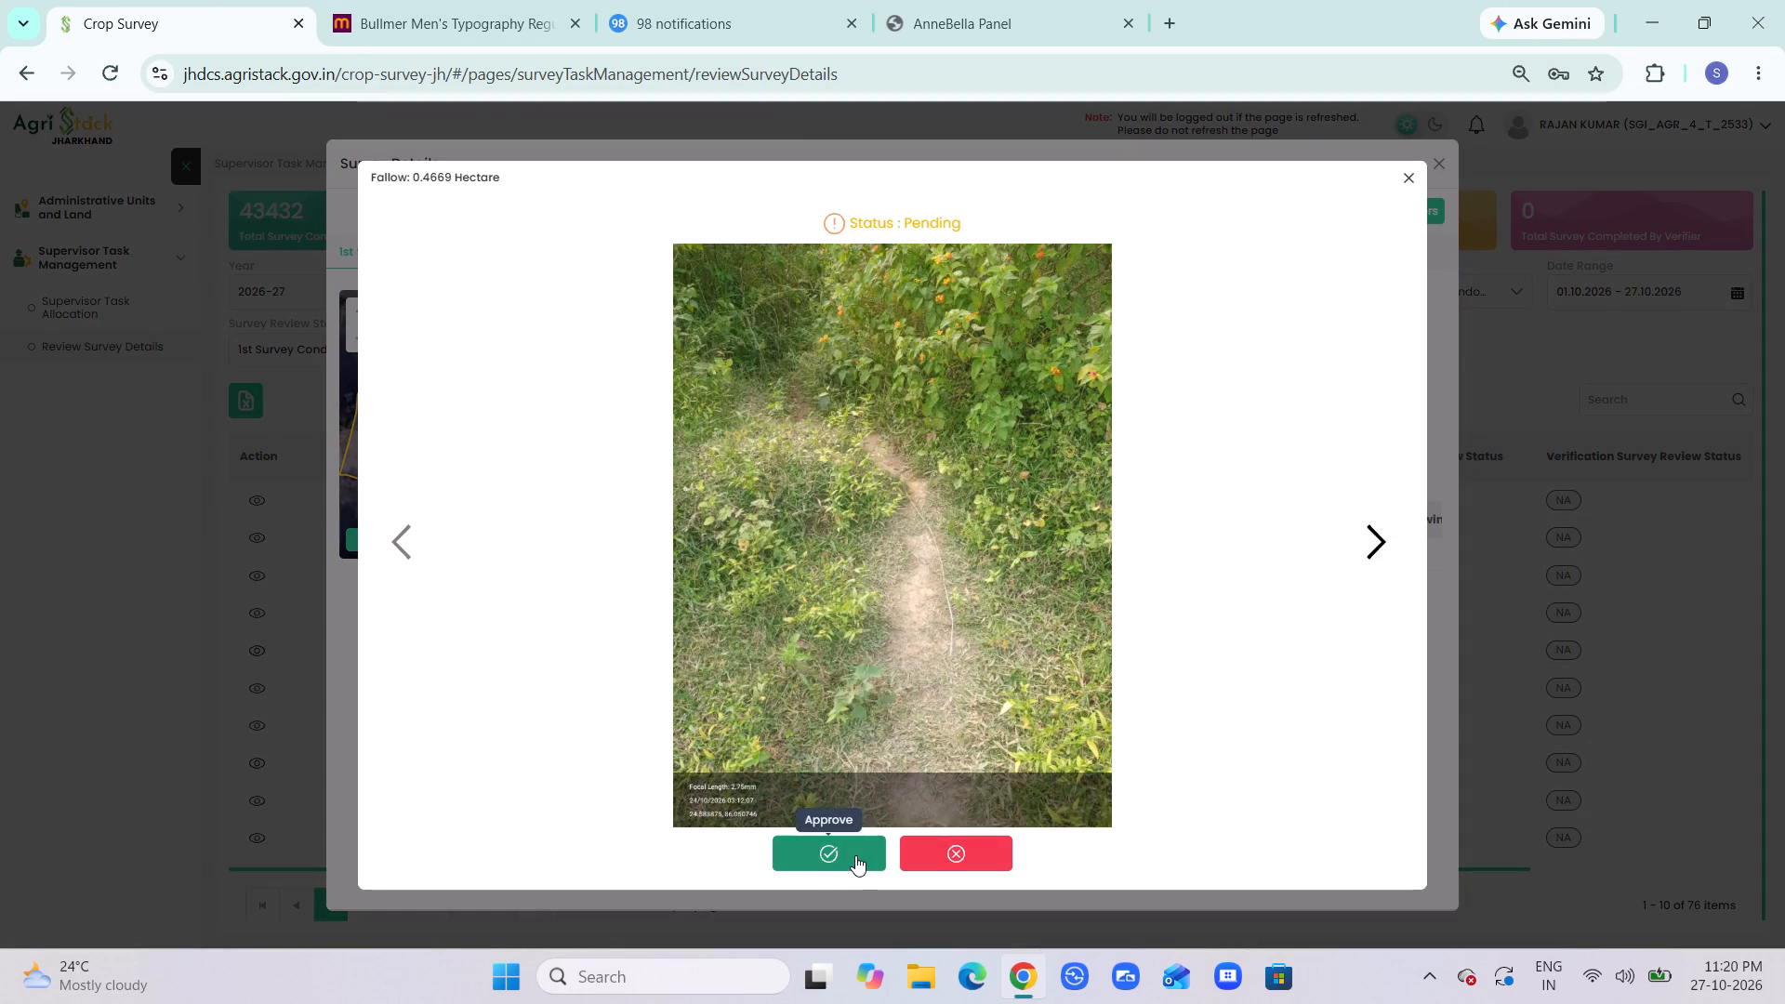
{"action": "left_click", "coordinate": [855, 855]}
{"action": "left_click_drag", "start_coordinate": [1091, 686], "coordinate": [1035, 693]}
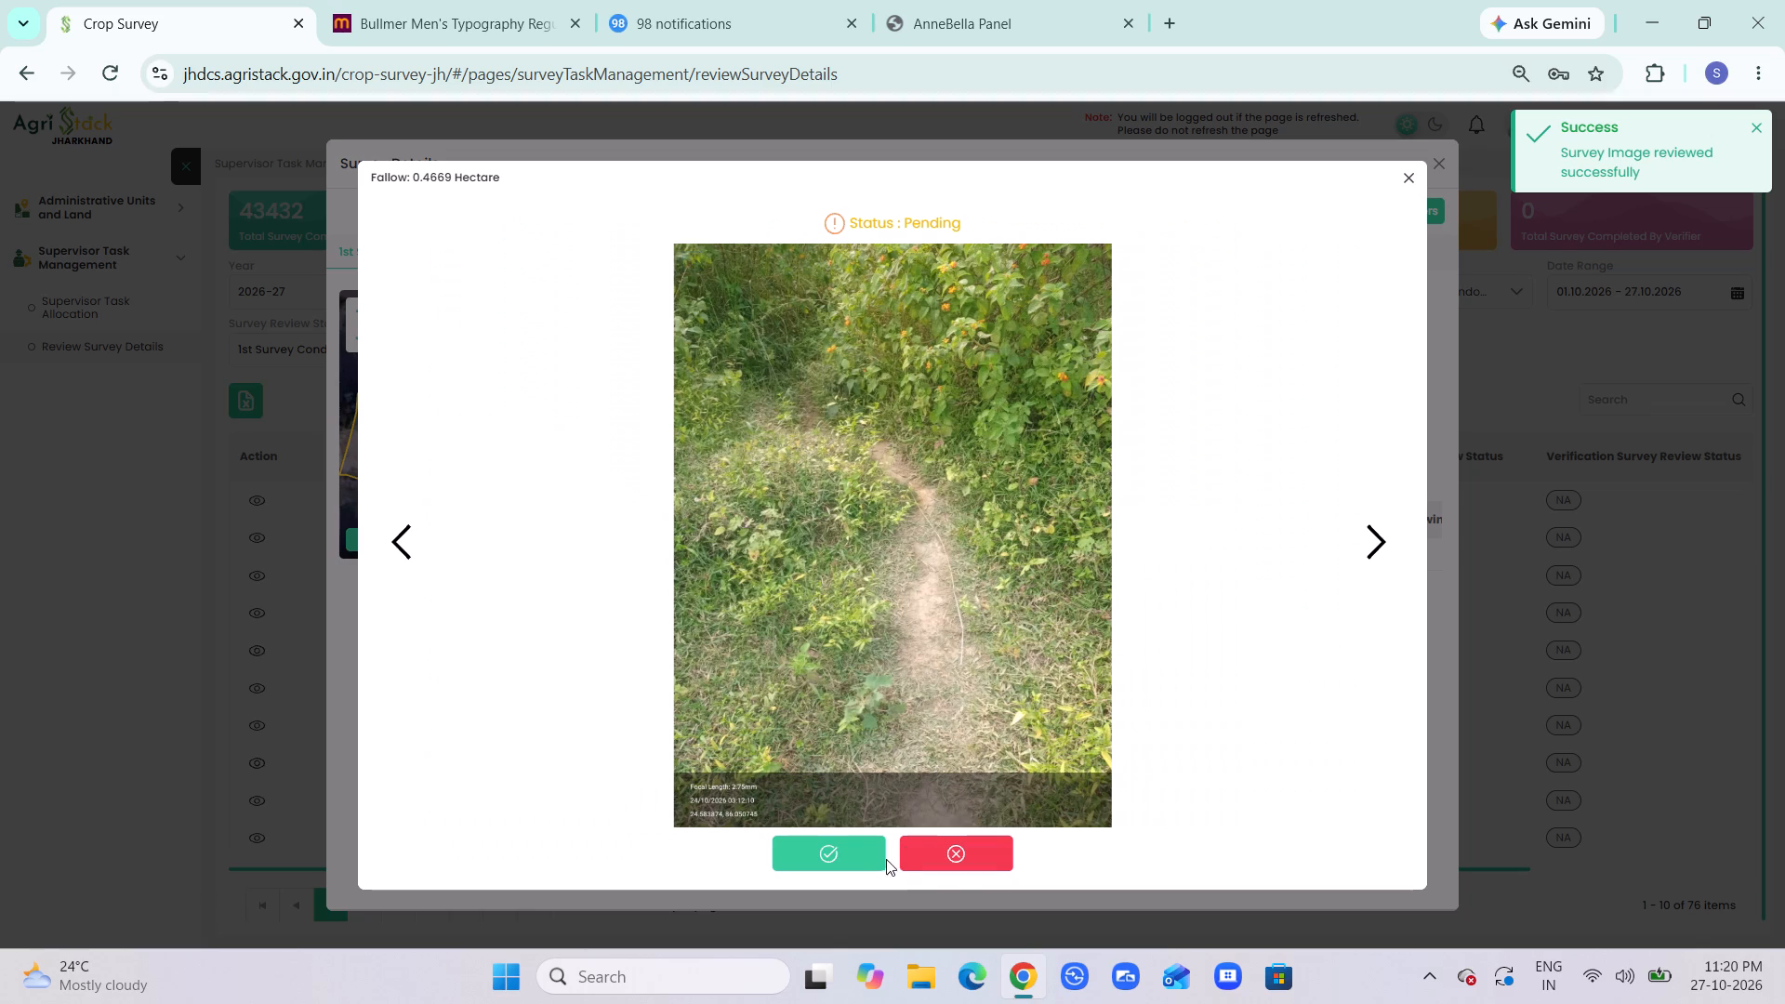
{"action": "left_click", "coordinate": [865, 854]}
{"action": "left_click_drag", "start_coordinate": [1100, 684], "coordinate": [959, 694]}
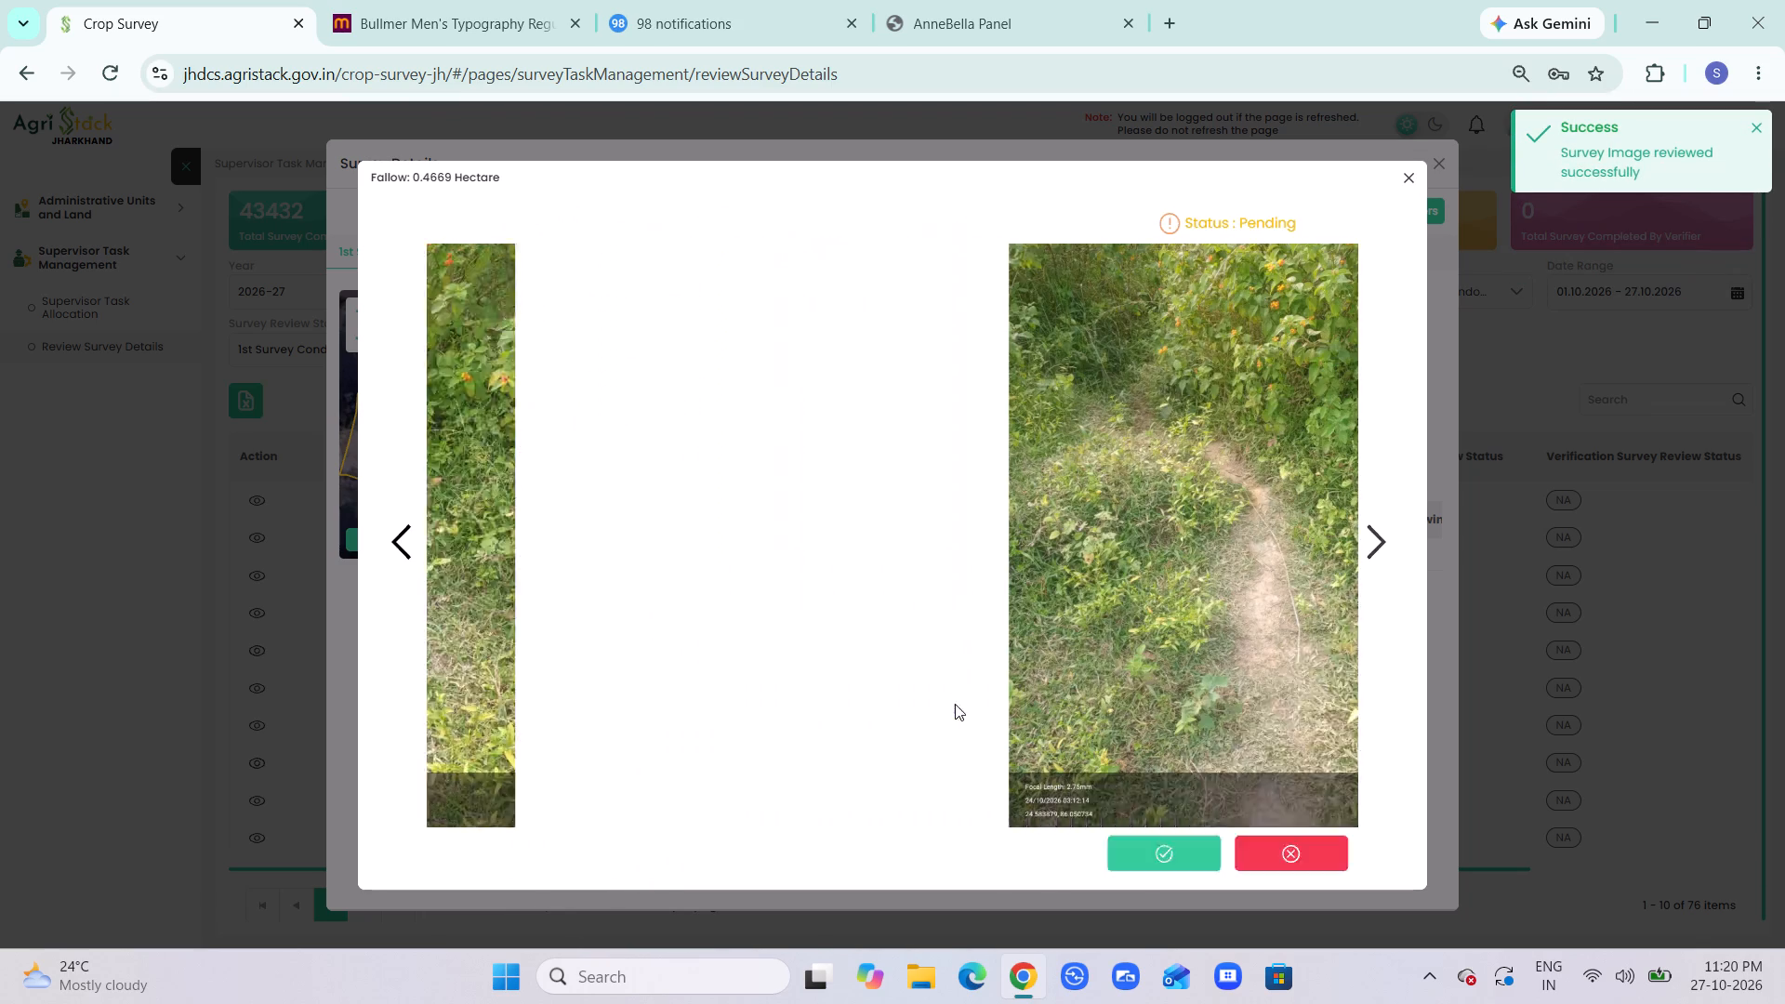
{"action": "left_click", "coordinate": [860, 857]}
{"action": "left_click_drag", "start_coordinate": [981, 693], "coordinate": [933, 695]}
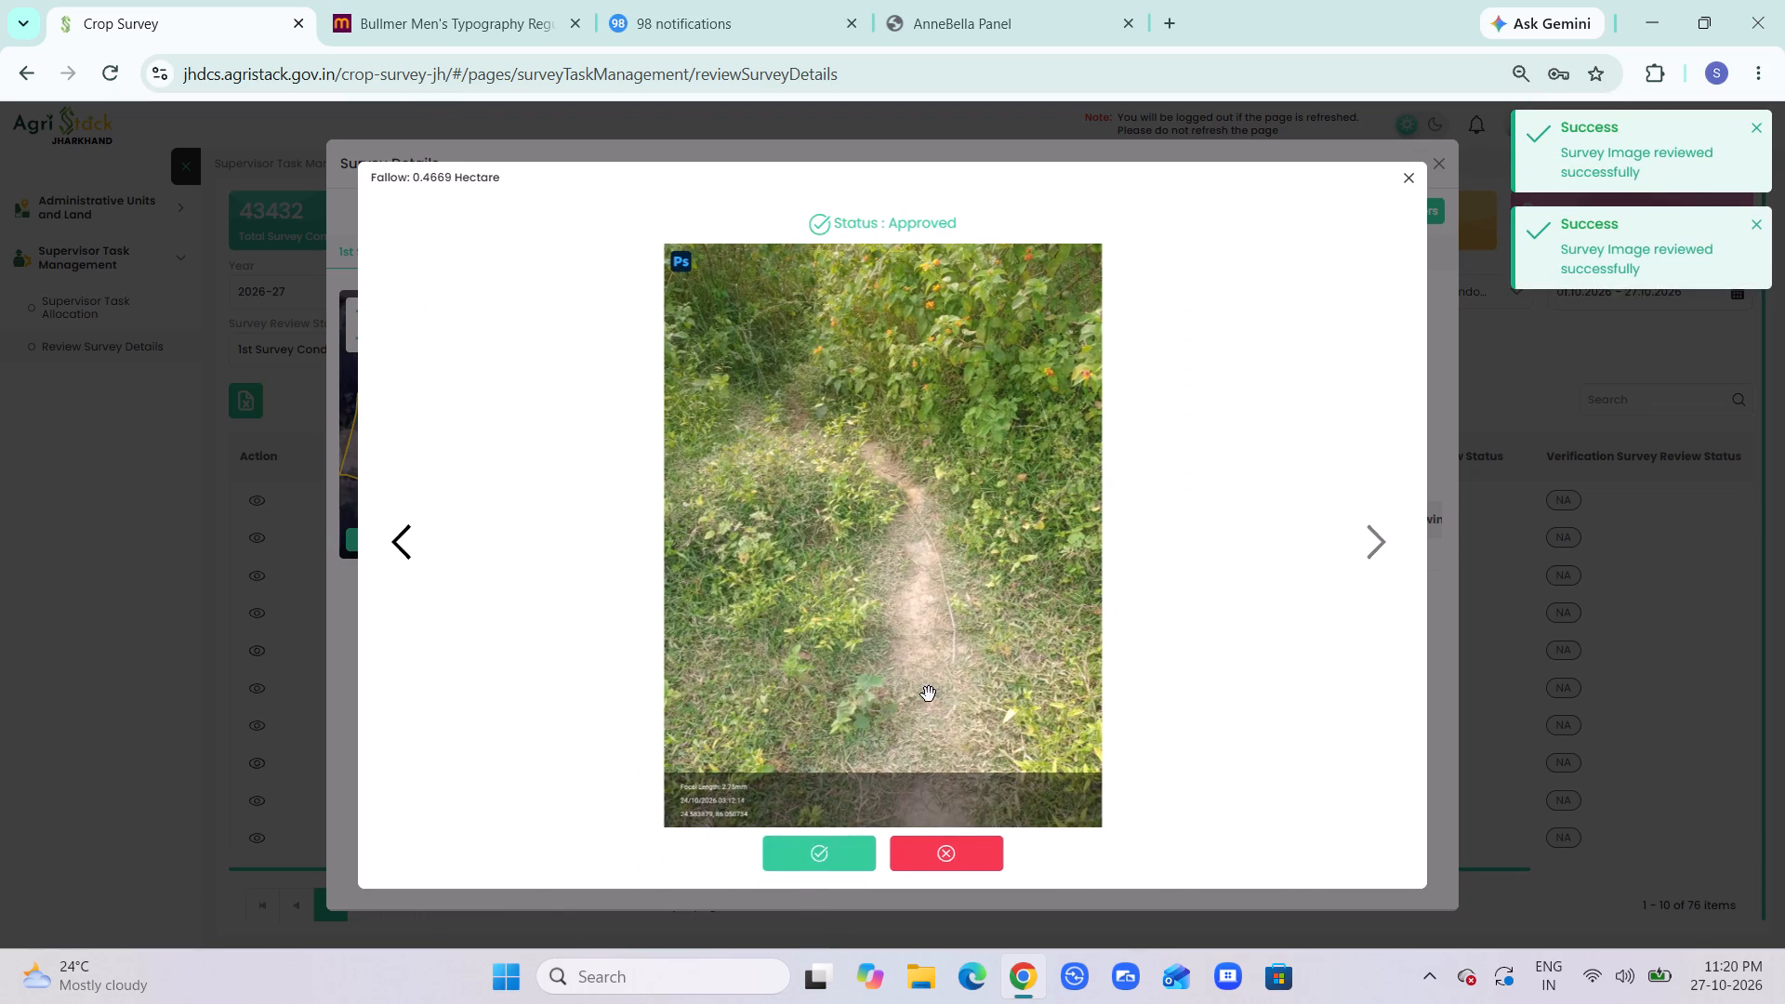
{"action": "left_click", "coordinate": [1406, 177]}
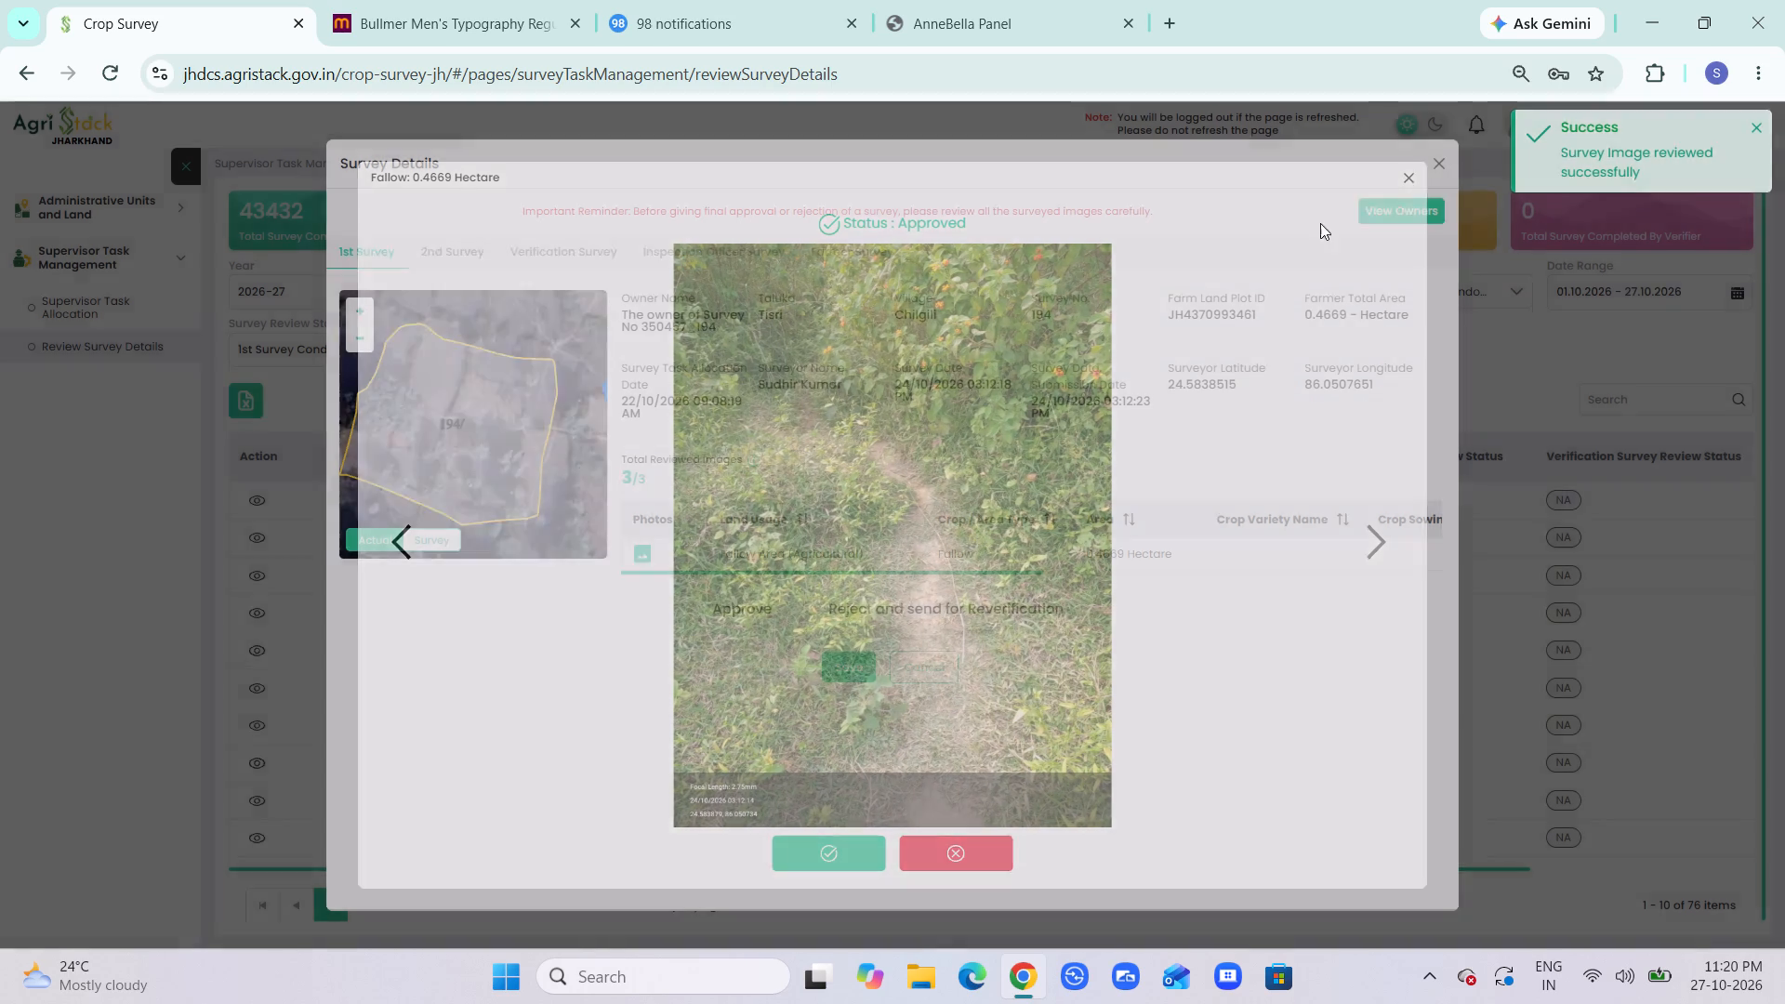
Mark the 1st survey of survey number 194 as Approve, save the review and close its details.
{"action": "left_click", "coordinate": [757, 609]}
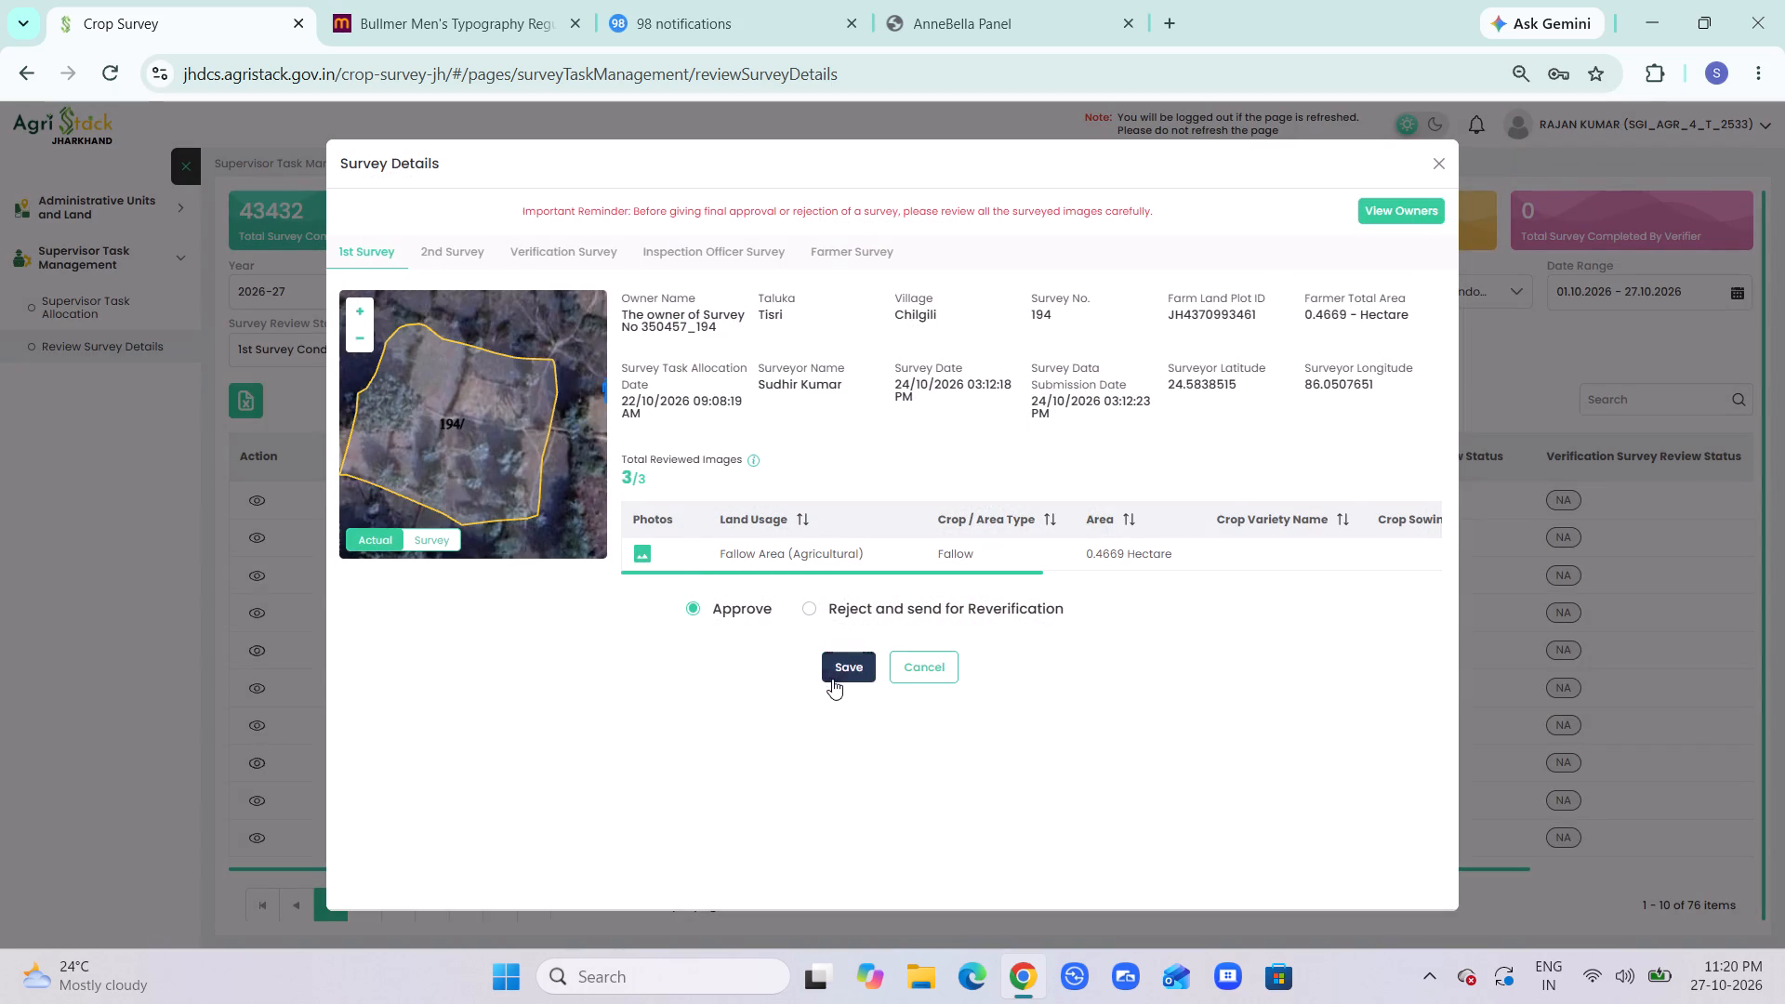
{"action": "left_click", "coordinate": [832, 679]}
{"action": "left_click", "coordinate": [840, 579]}
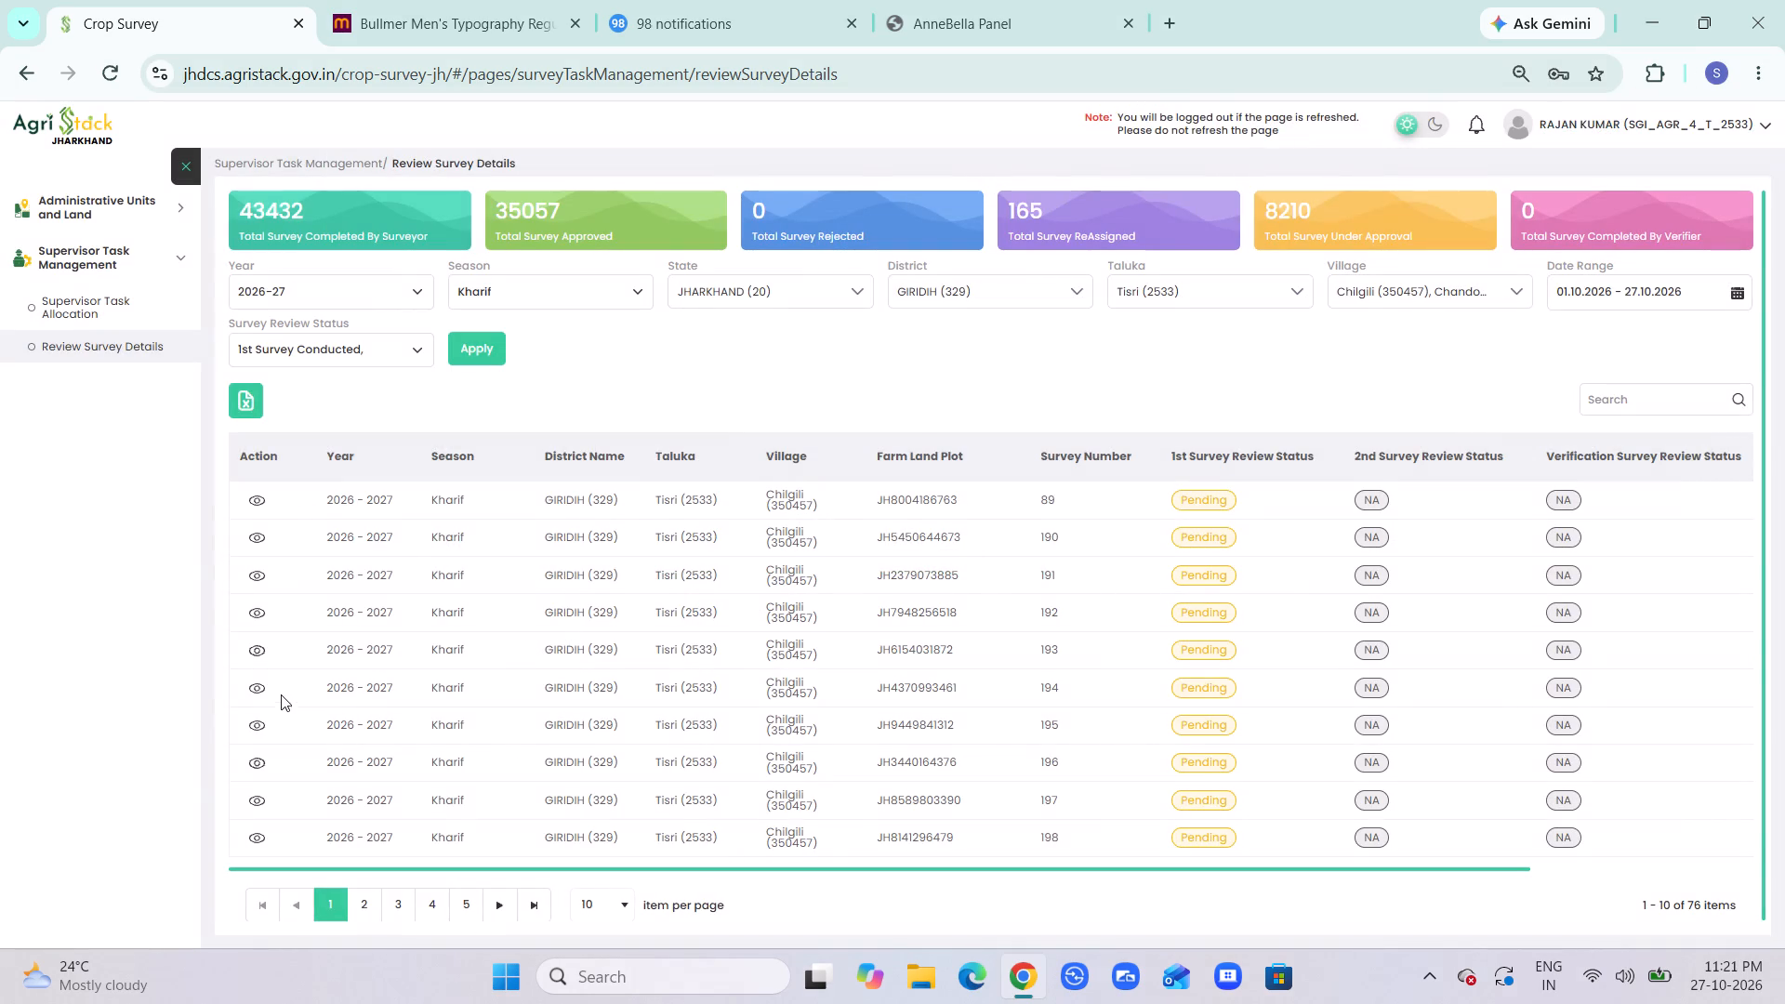
Refresh the list of pending surveys by switching to page 2 and back to page 1.
{"action": "left_click", "coordinate": [365, 896]}
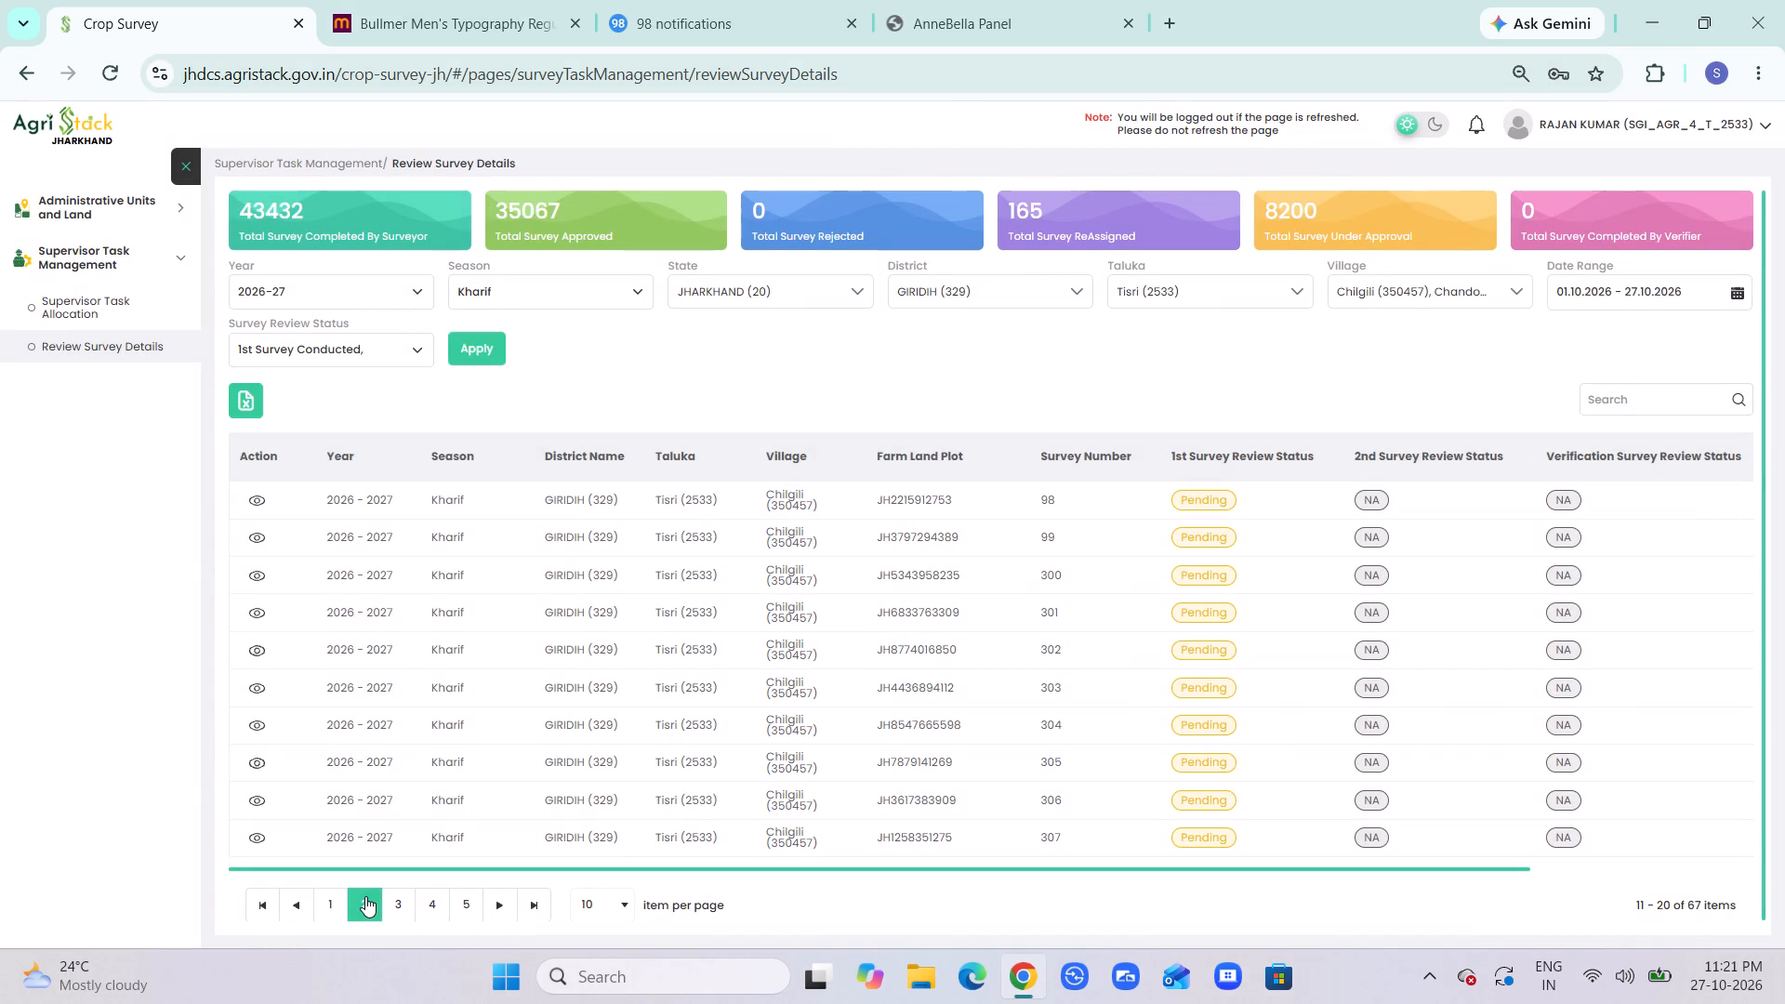
{"action": "left_click", "coordinate": [320, 907]}
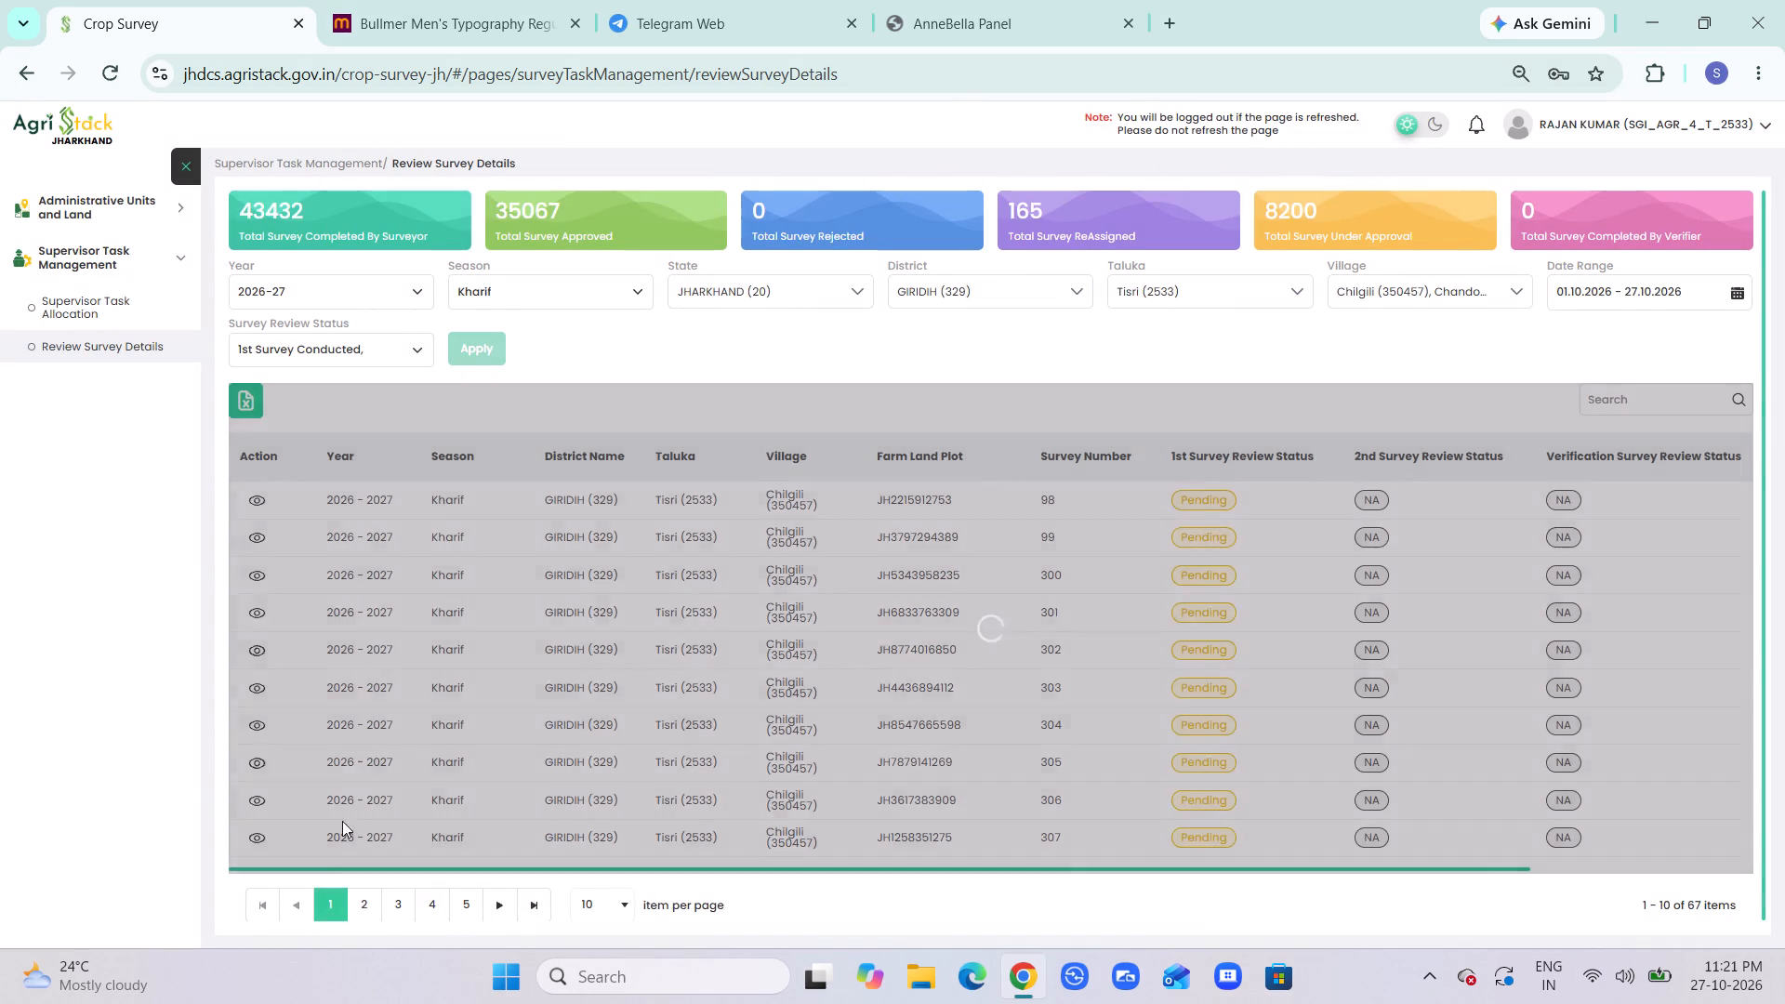
Open survey number 195 in Chilgili and approve all three of its agricultural Fallow images.
{"action": "left_click", "coordinate": [253, 495]}
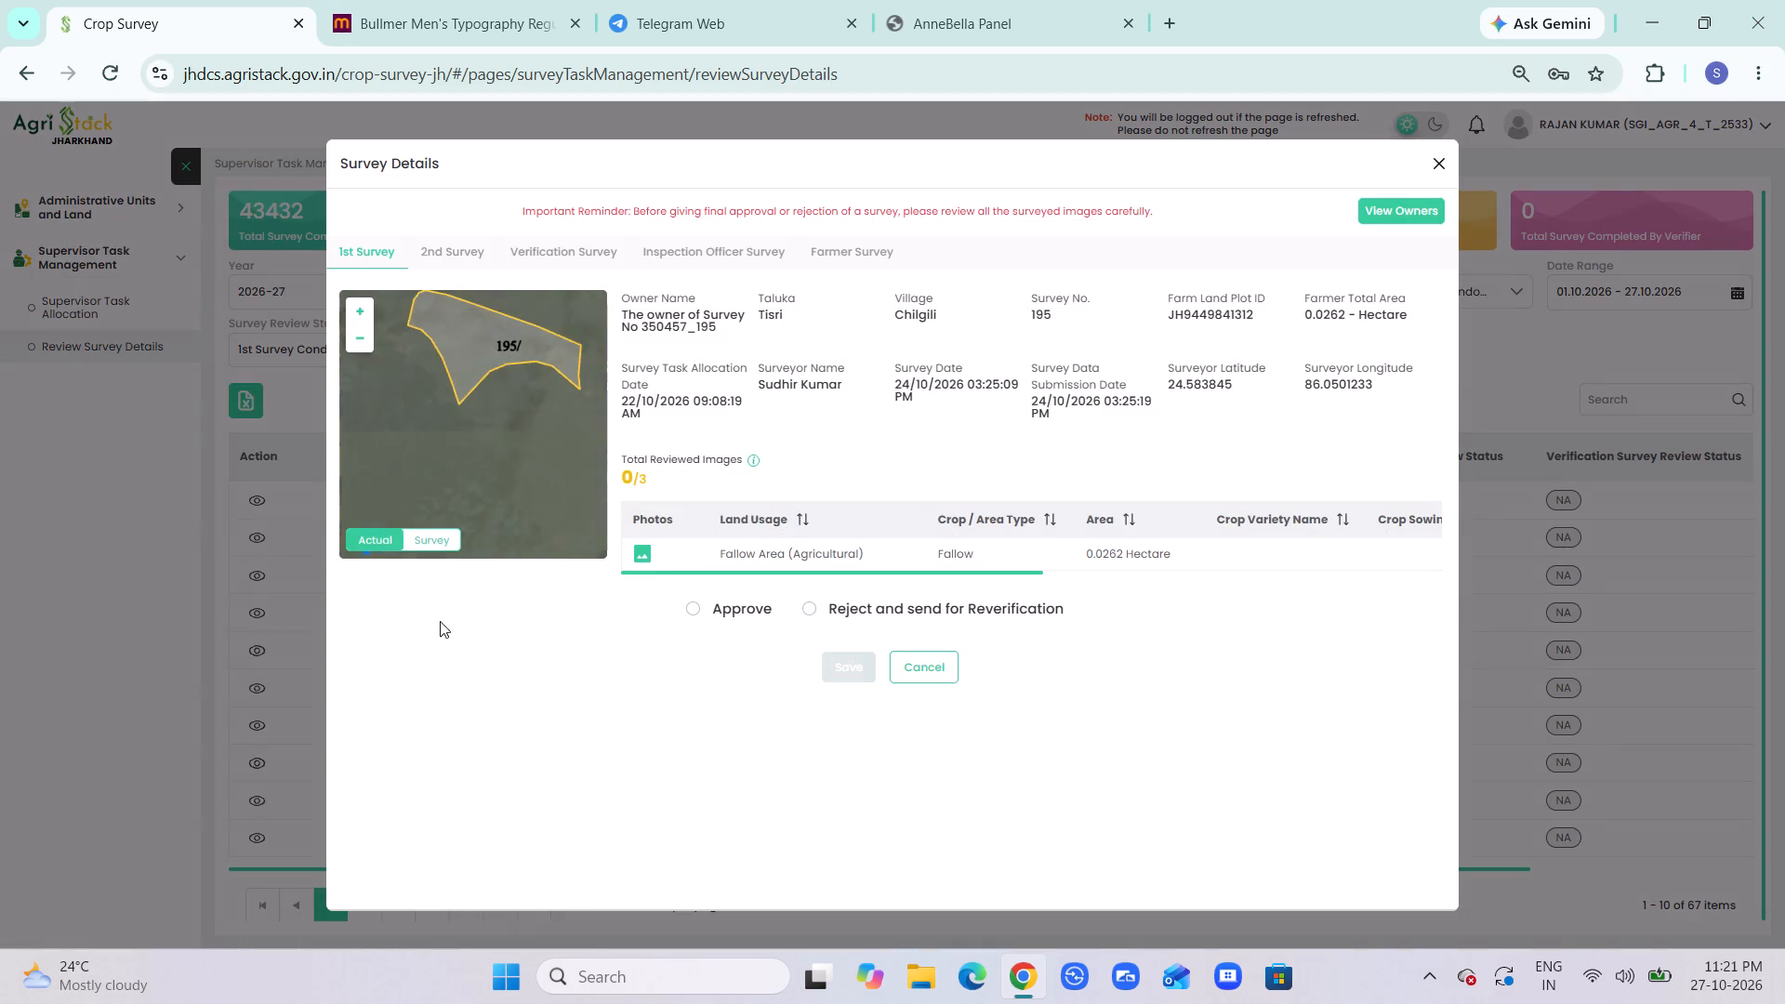
{"action": "left_click", "coordinate": [644, 557]}
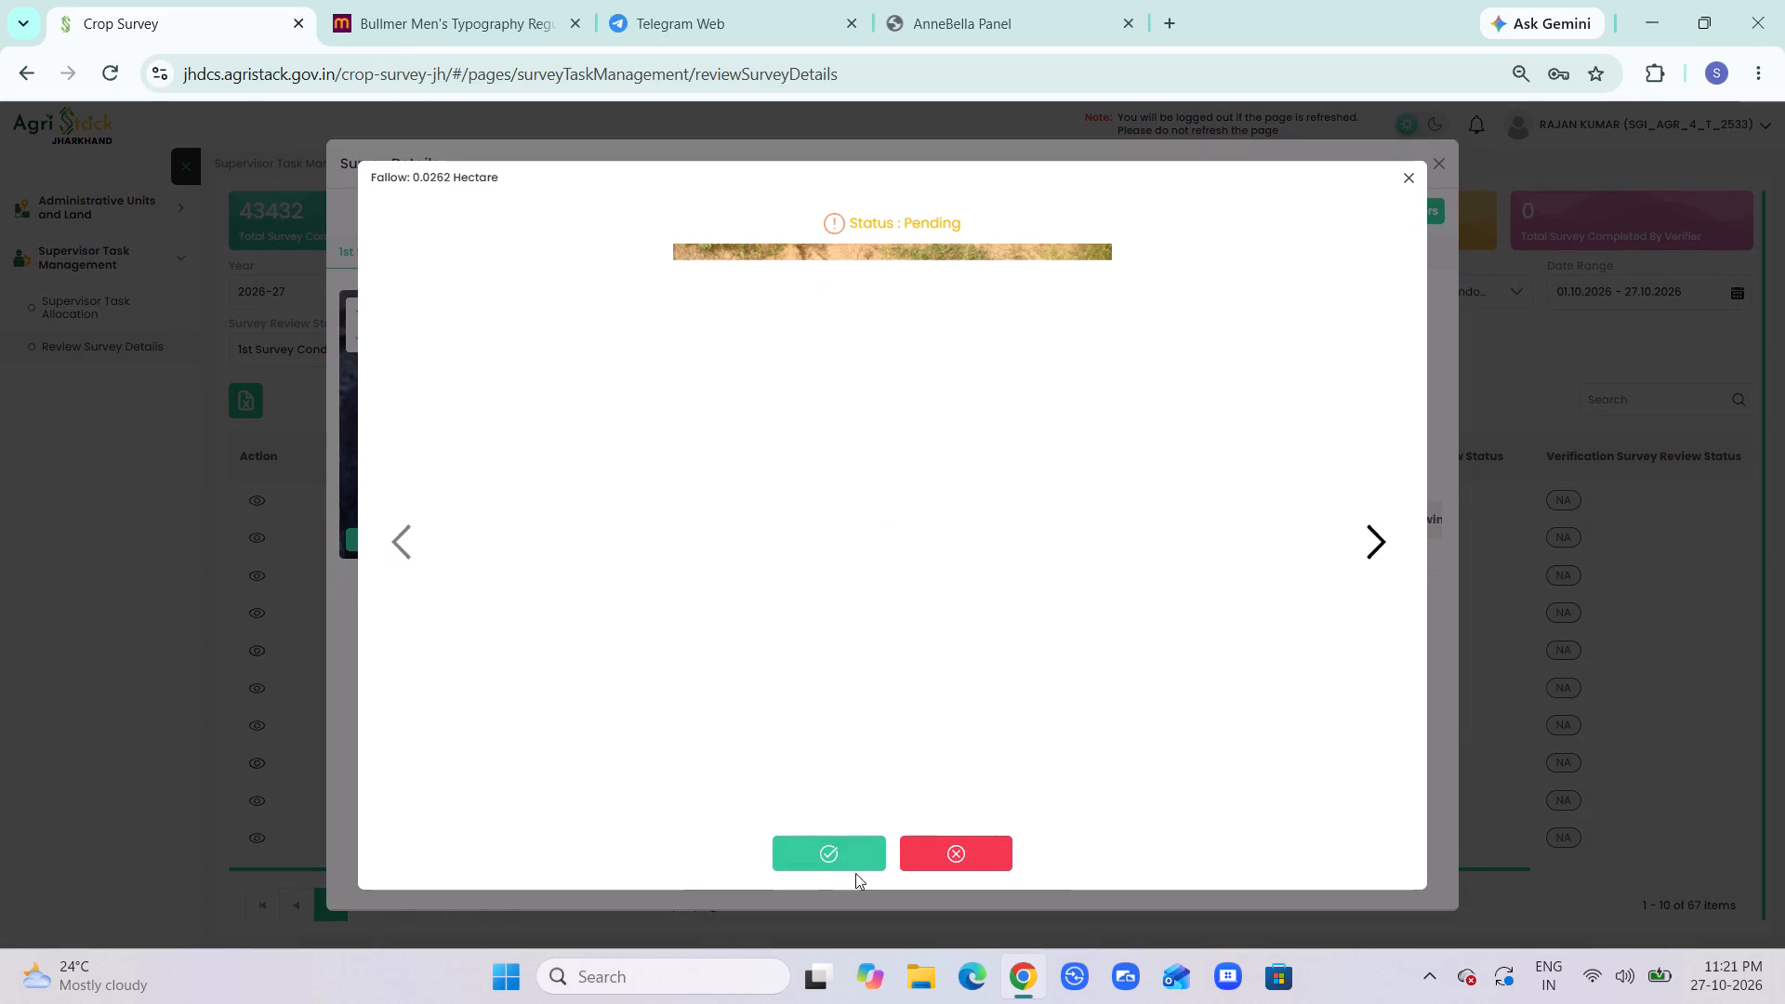
{"action": "left_click", "coordinate": [859, 857]}
{"action": "left_click_drag", "start_coordinate": [1074, 647], "coordinate": [1021, 670]}
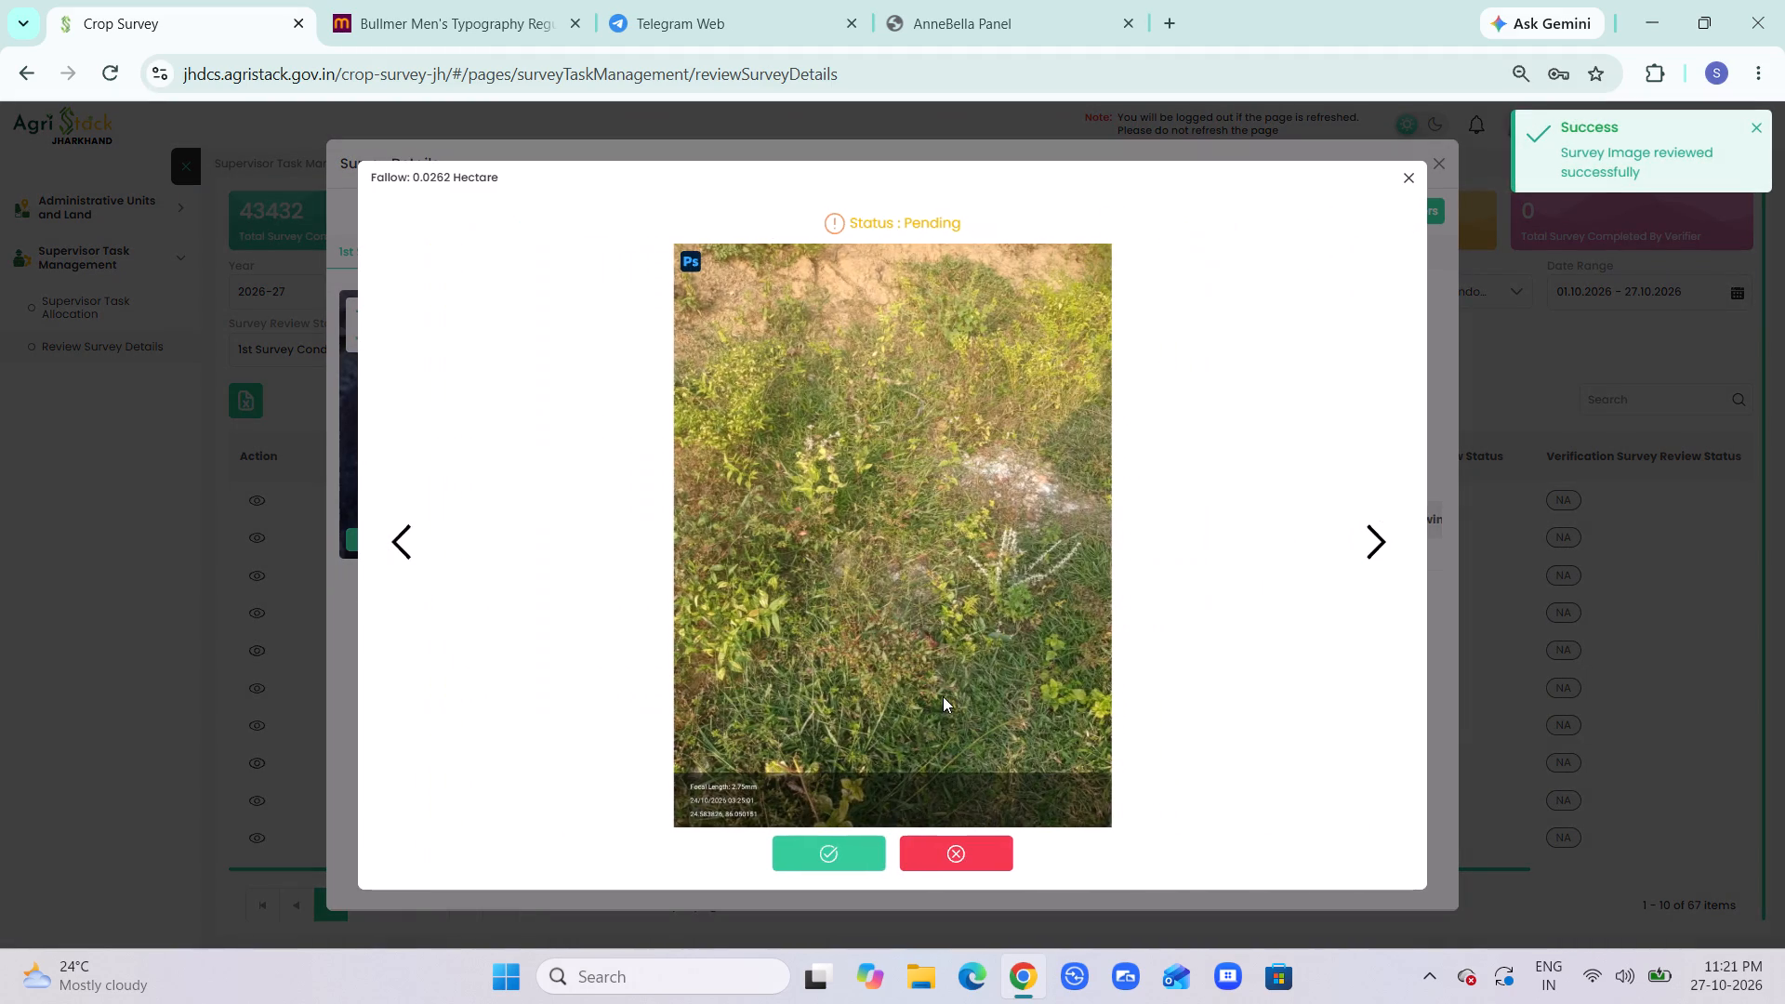
{"action": "left_click", "coordinate": [849, 858]}
{"action": "left_click_drag", "start_coordinate": [1009, 605], "coordinate": [902, 629]}
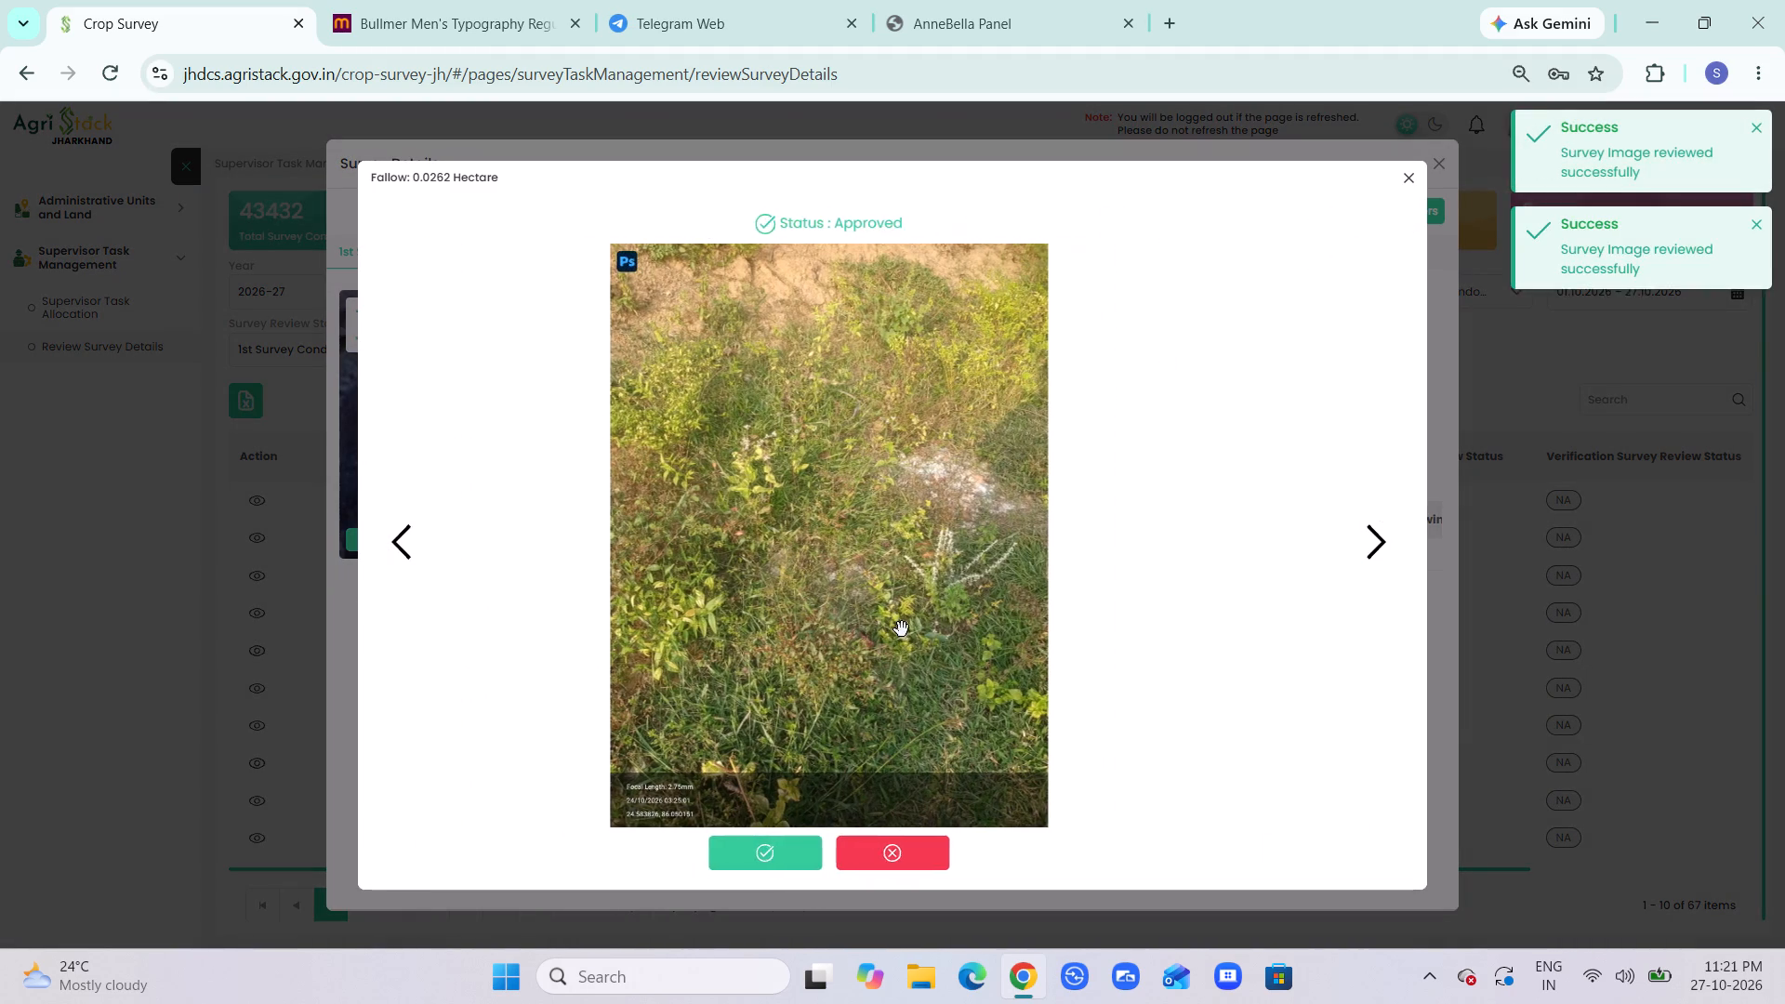
{"action": "left_click_drag", "start_coordinate": [902, 629], "coordinate": [887, 629]}
{"action": "left_click", "coordinate": [853, 851]}
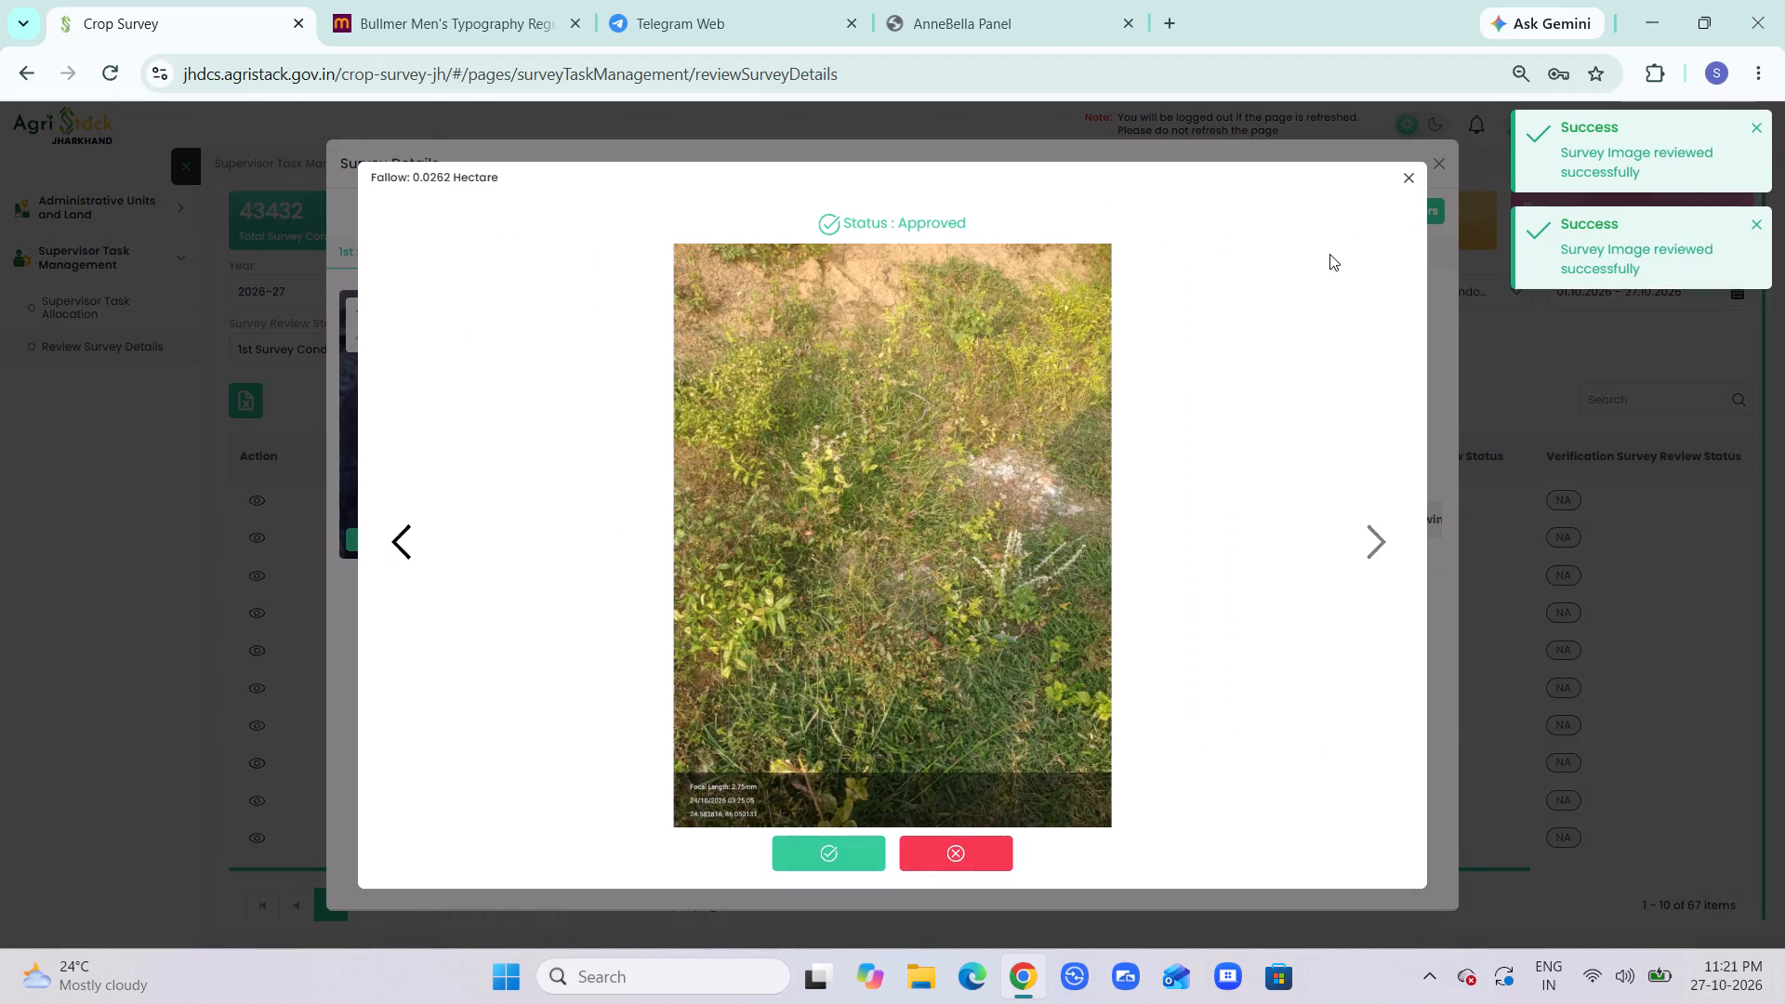
{"action": "left_click", "coordinate": [1409, 172]}
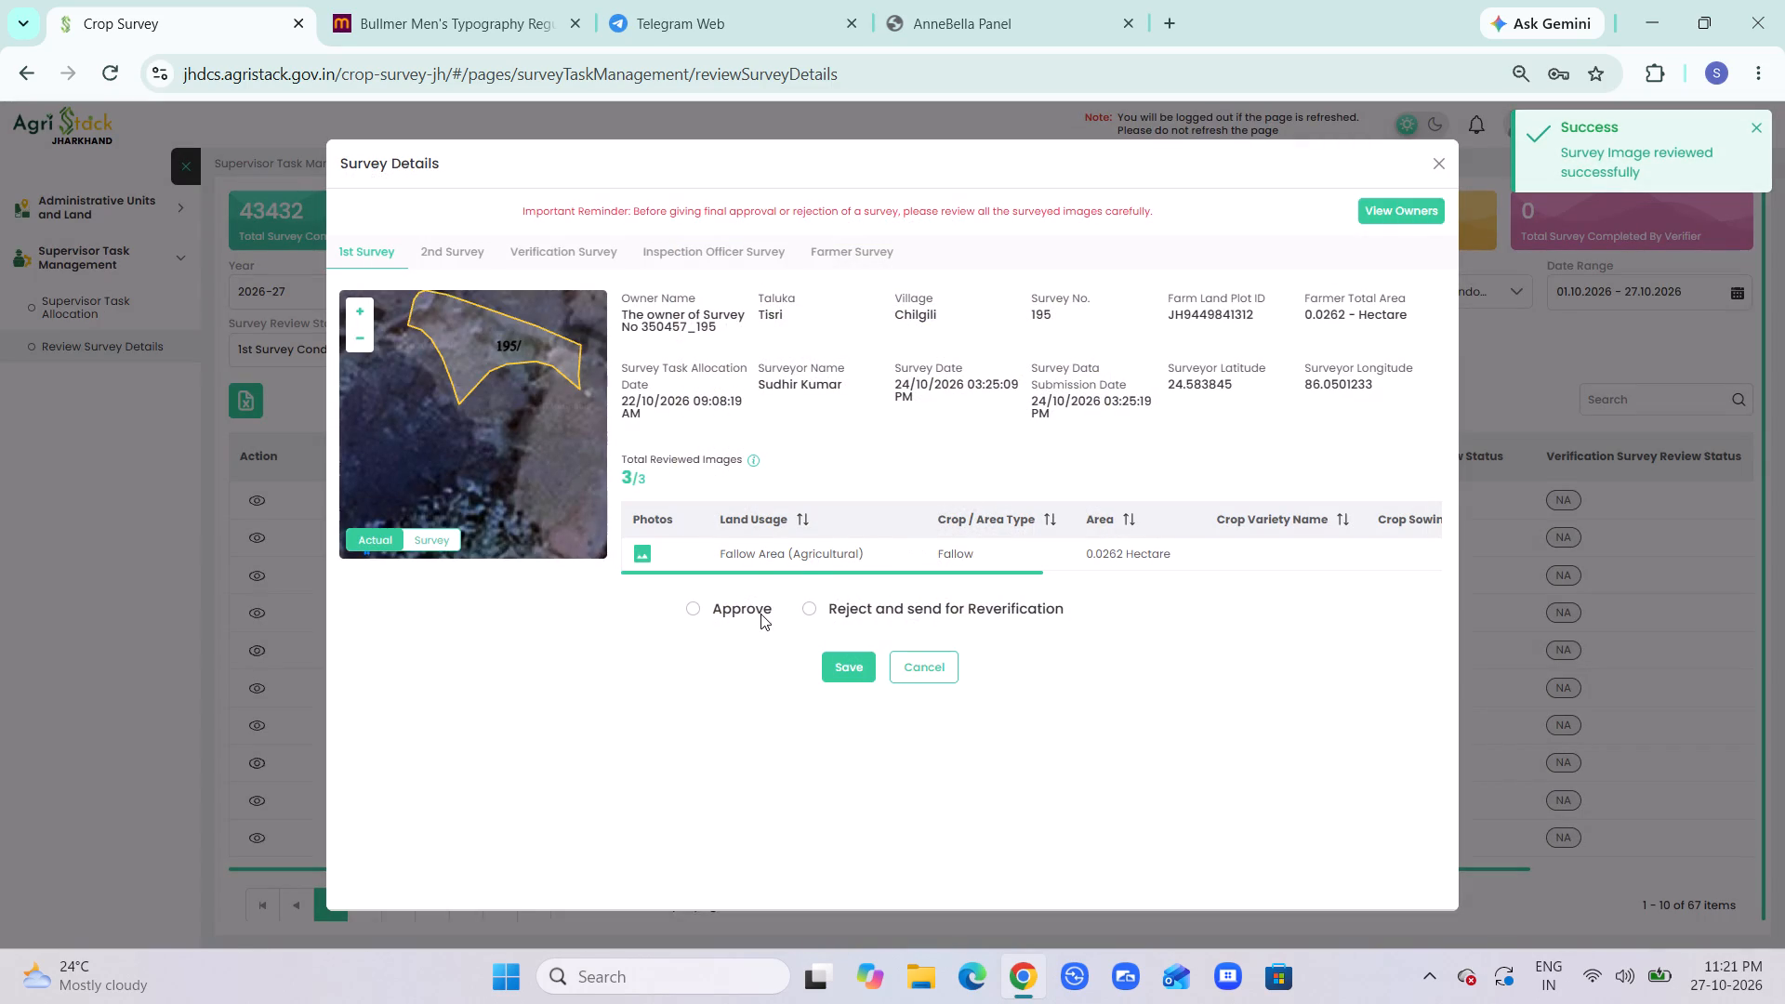
Mark the 1st survey of survey number 195 as Approve, save the review and close its details.
{"action": "left_click", "coordinate": [760, 614]}
{"action": "left_click", "coordinate": [855, 662]}
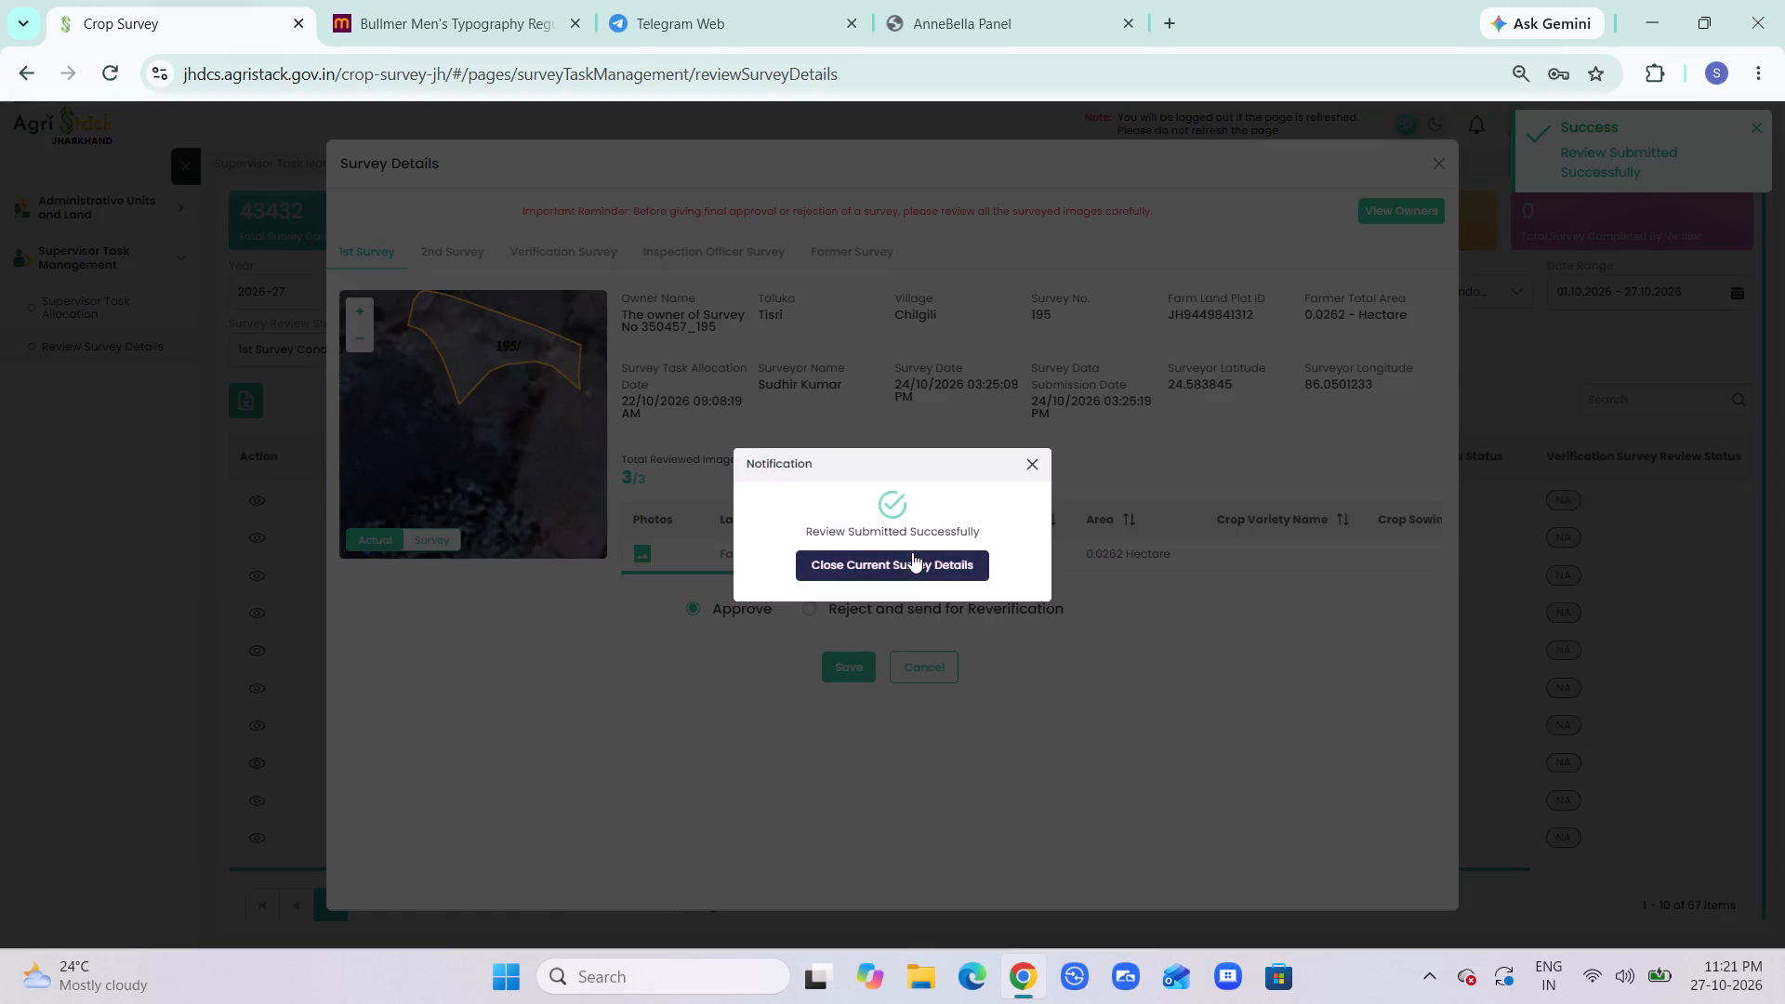
{"action": "left_click", "coordinate": [913, 564]}
Open survey number 199 in Chilgili and approve all three of its agricultural Fallow images.
{"action": "left_click", "coordinate": [249, 536]}
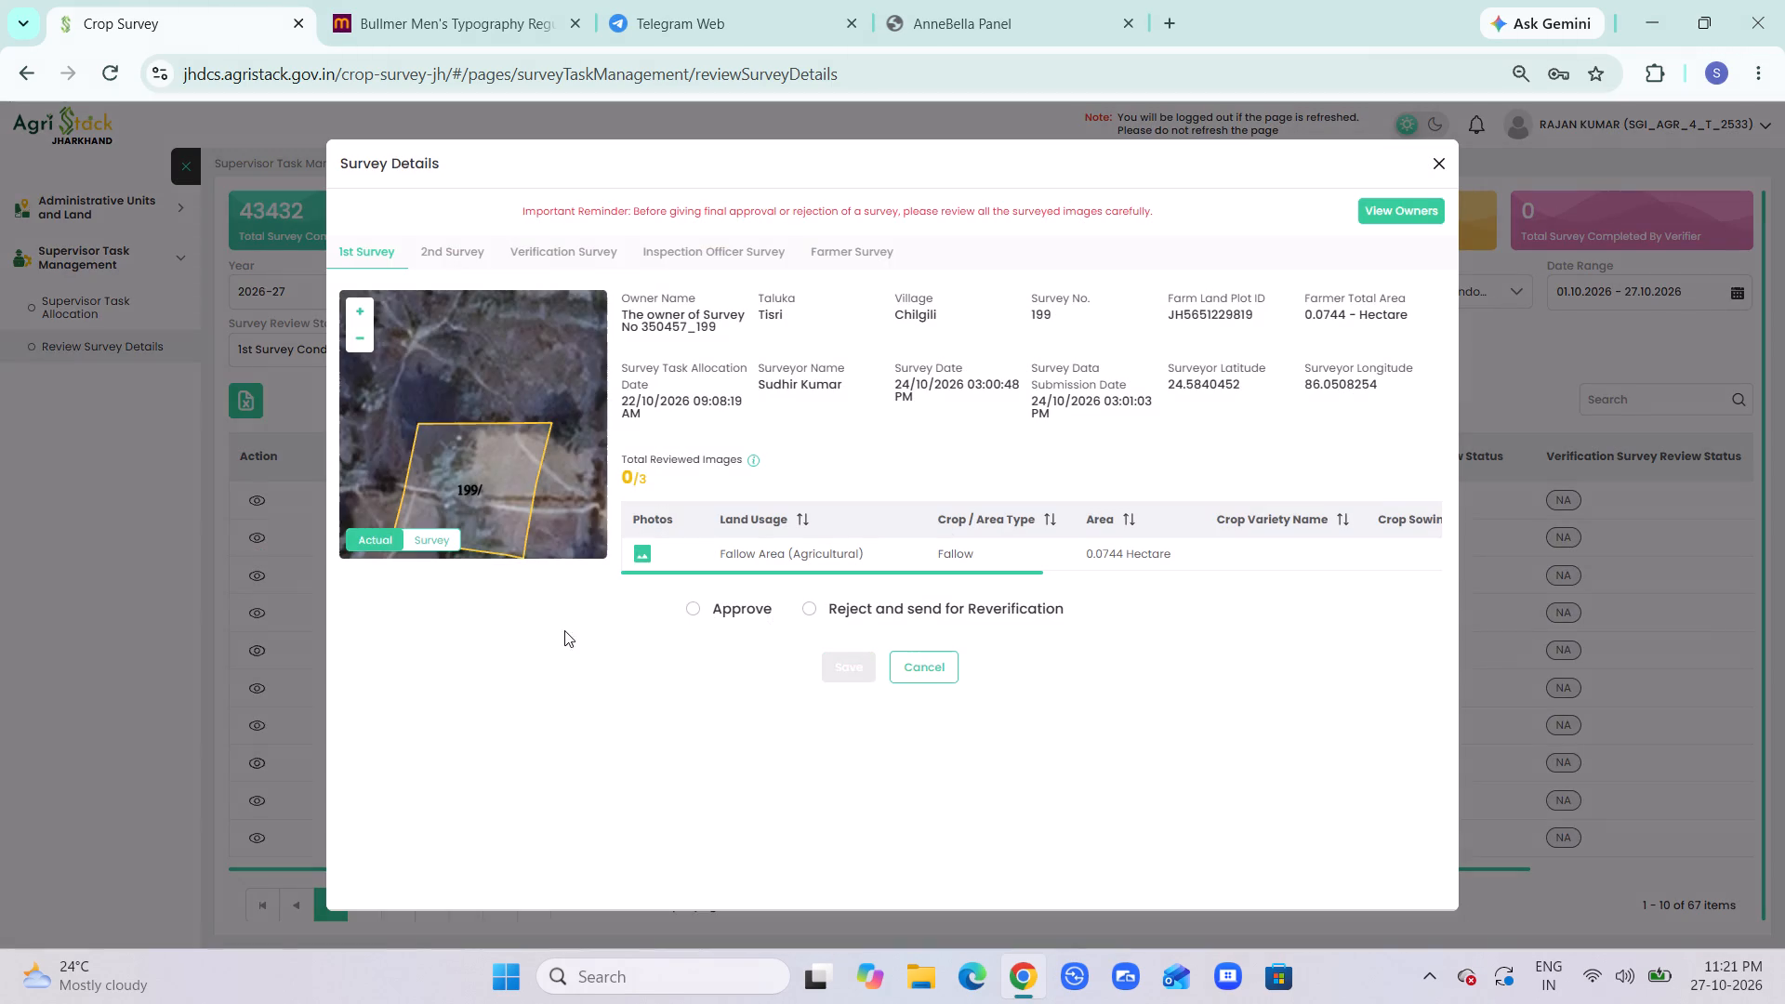
{"action": "left_click", "coordinate": [637, 556]}
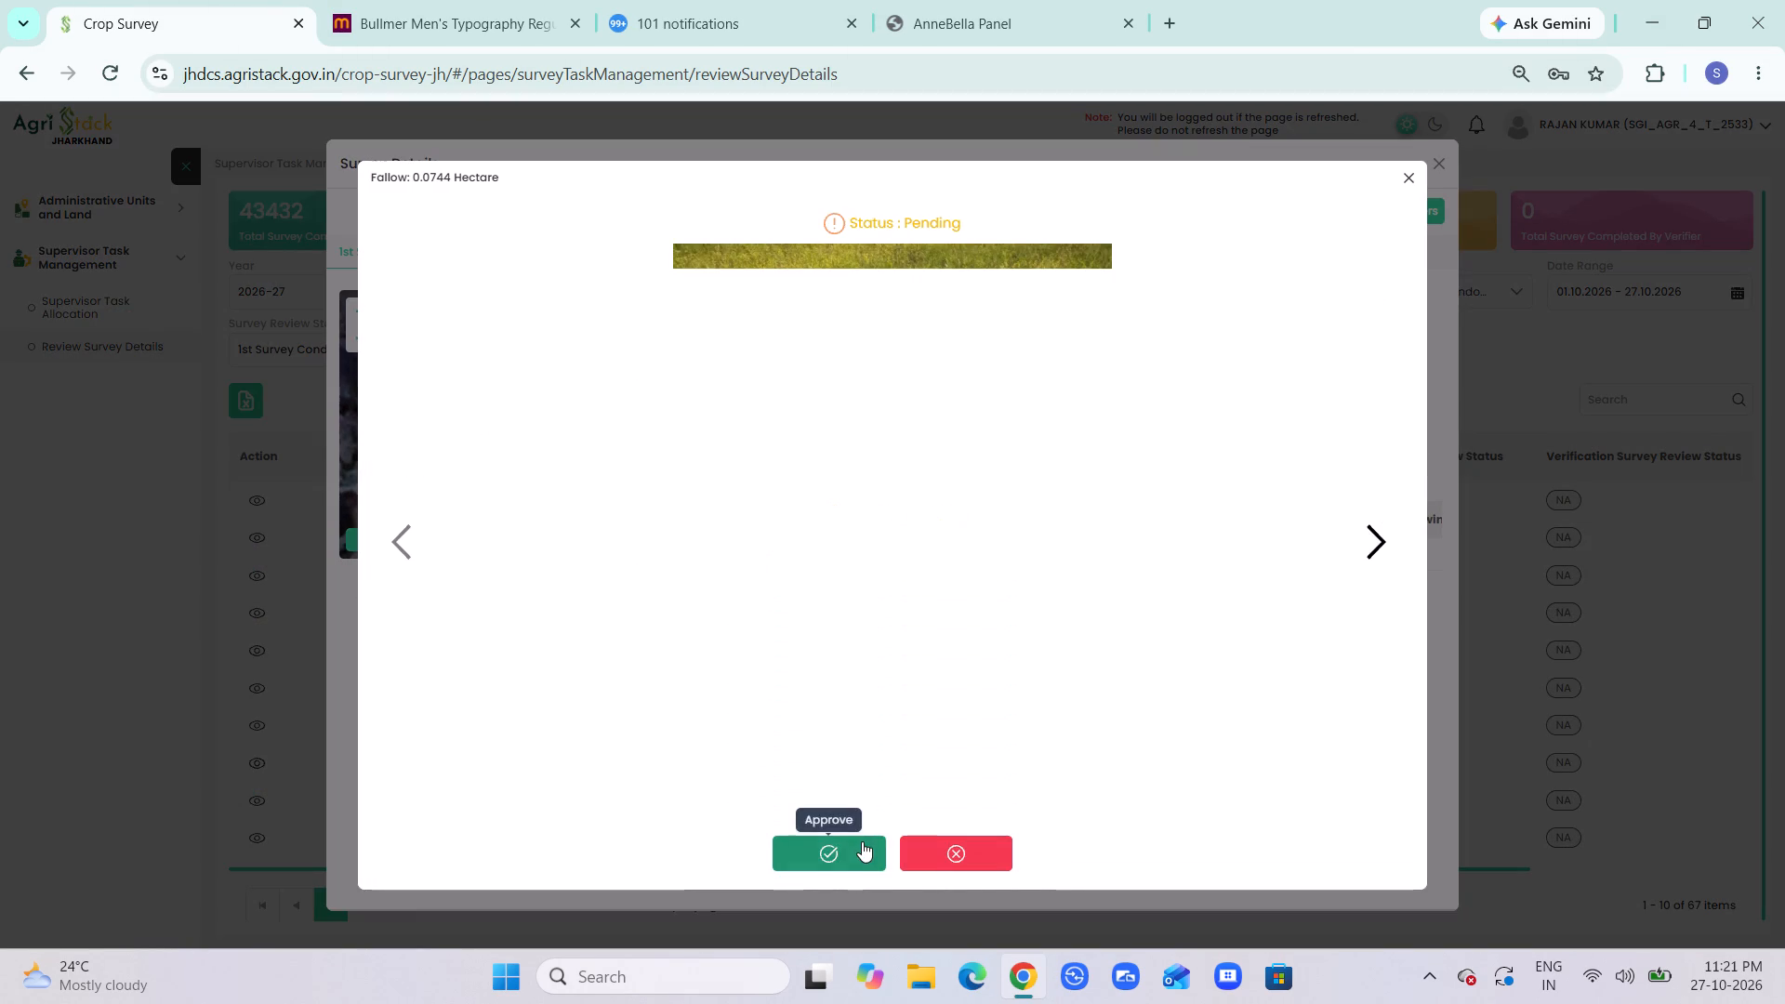
{"action": "left_click", "coordinate": [864, 846]}
{"action": "left_click_drag", "start_coordinate": [1091, 719], "coordinate": [887, 744]}
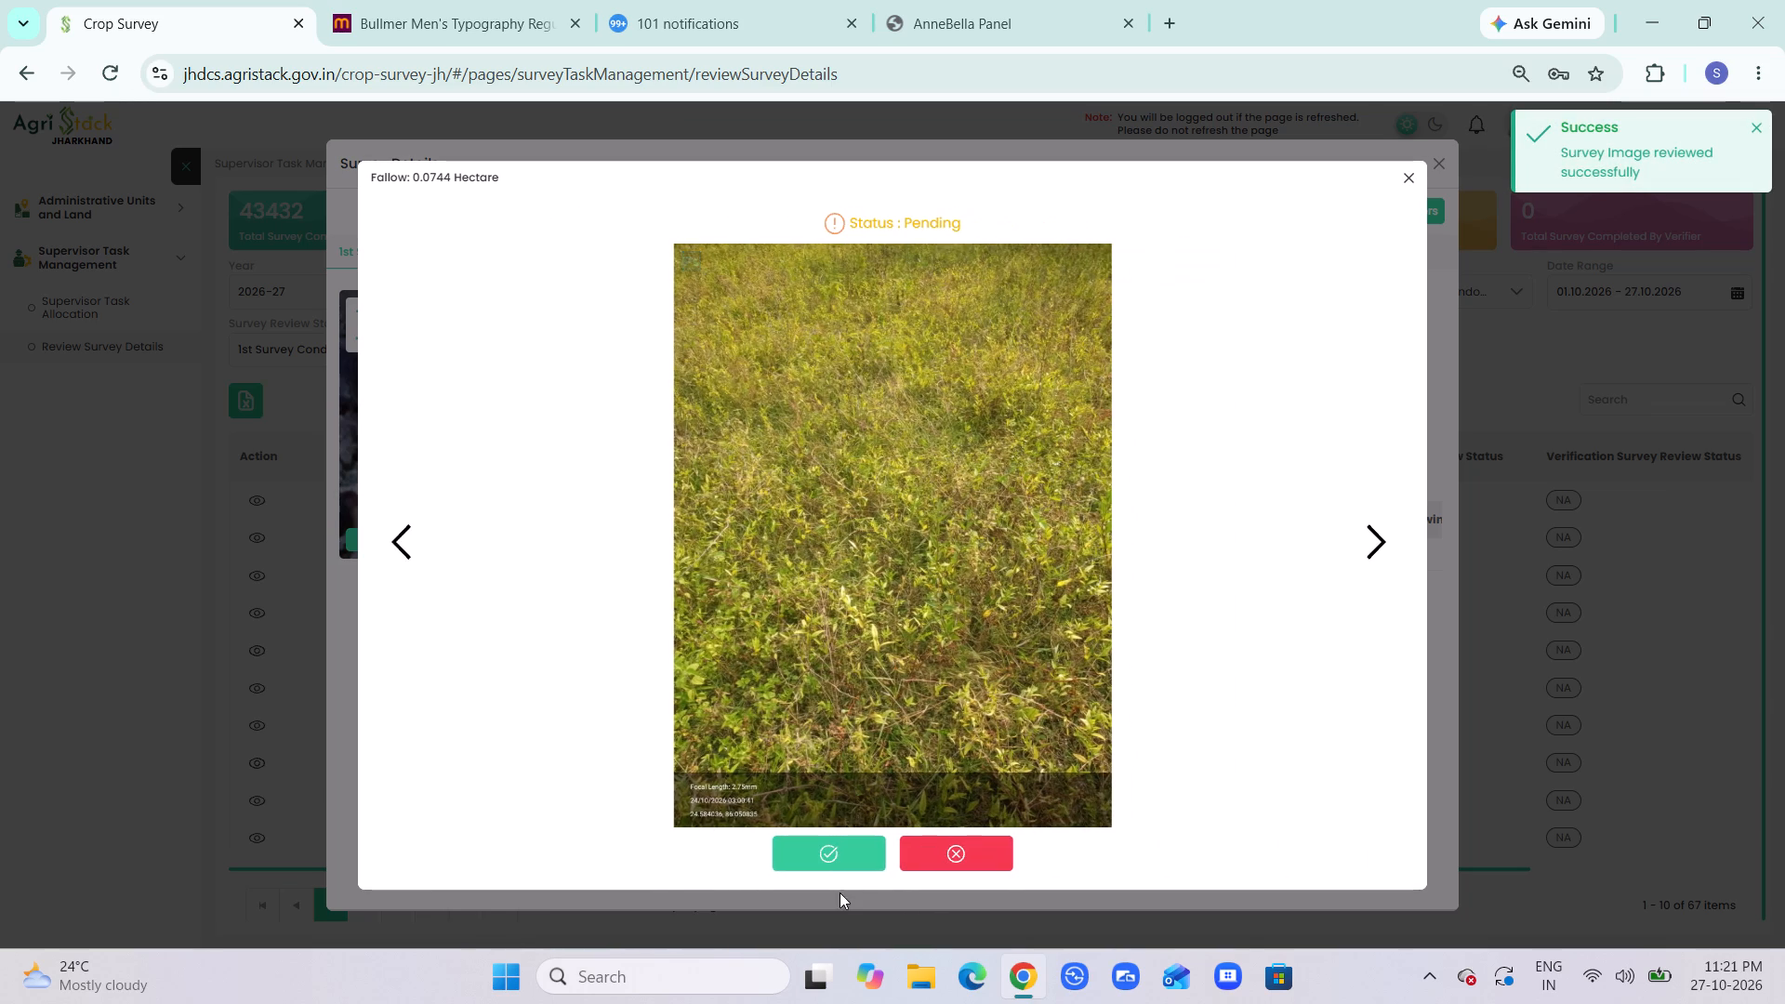
{"action": "left_click", "coordinate": [870, 858]}
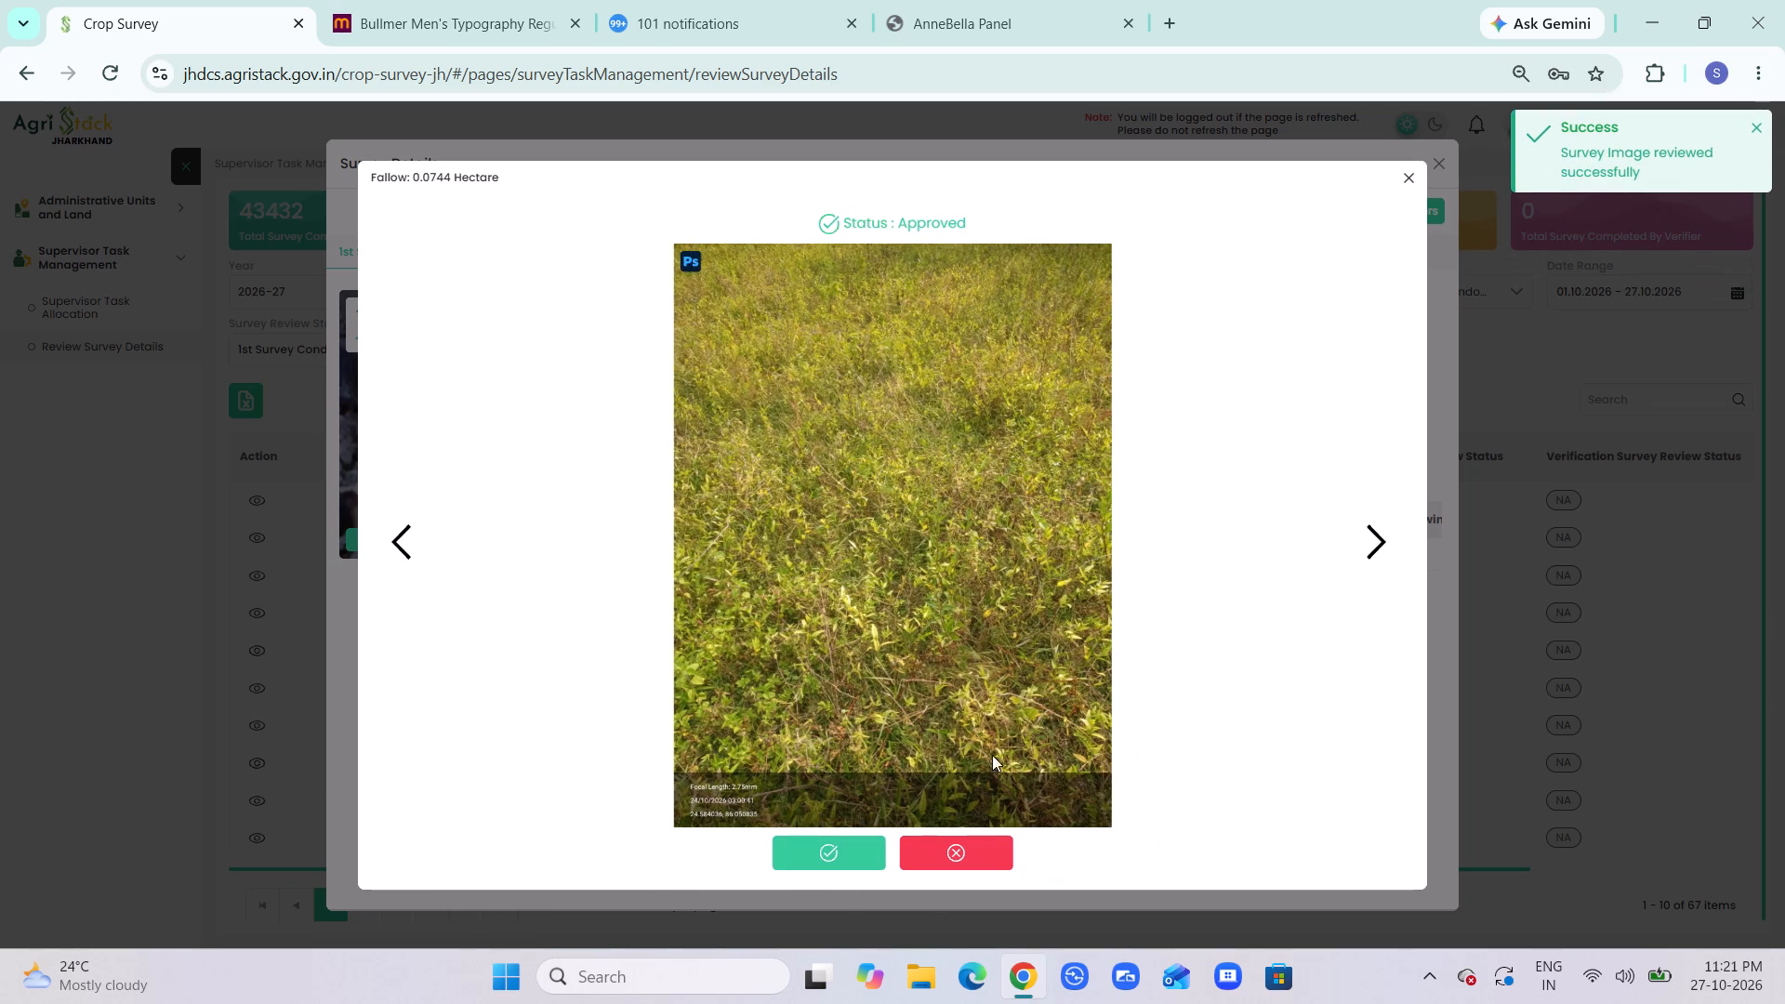
{"action": "left_click_drag", "start_coordinate": [1085, 710], "coordinate": [970, 752]}
{"action": "left_click", "coordinate": [879, 844]}
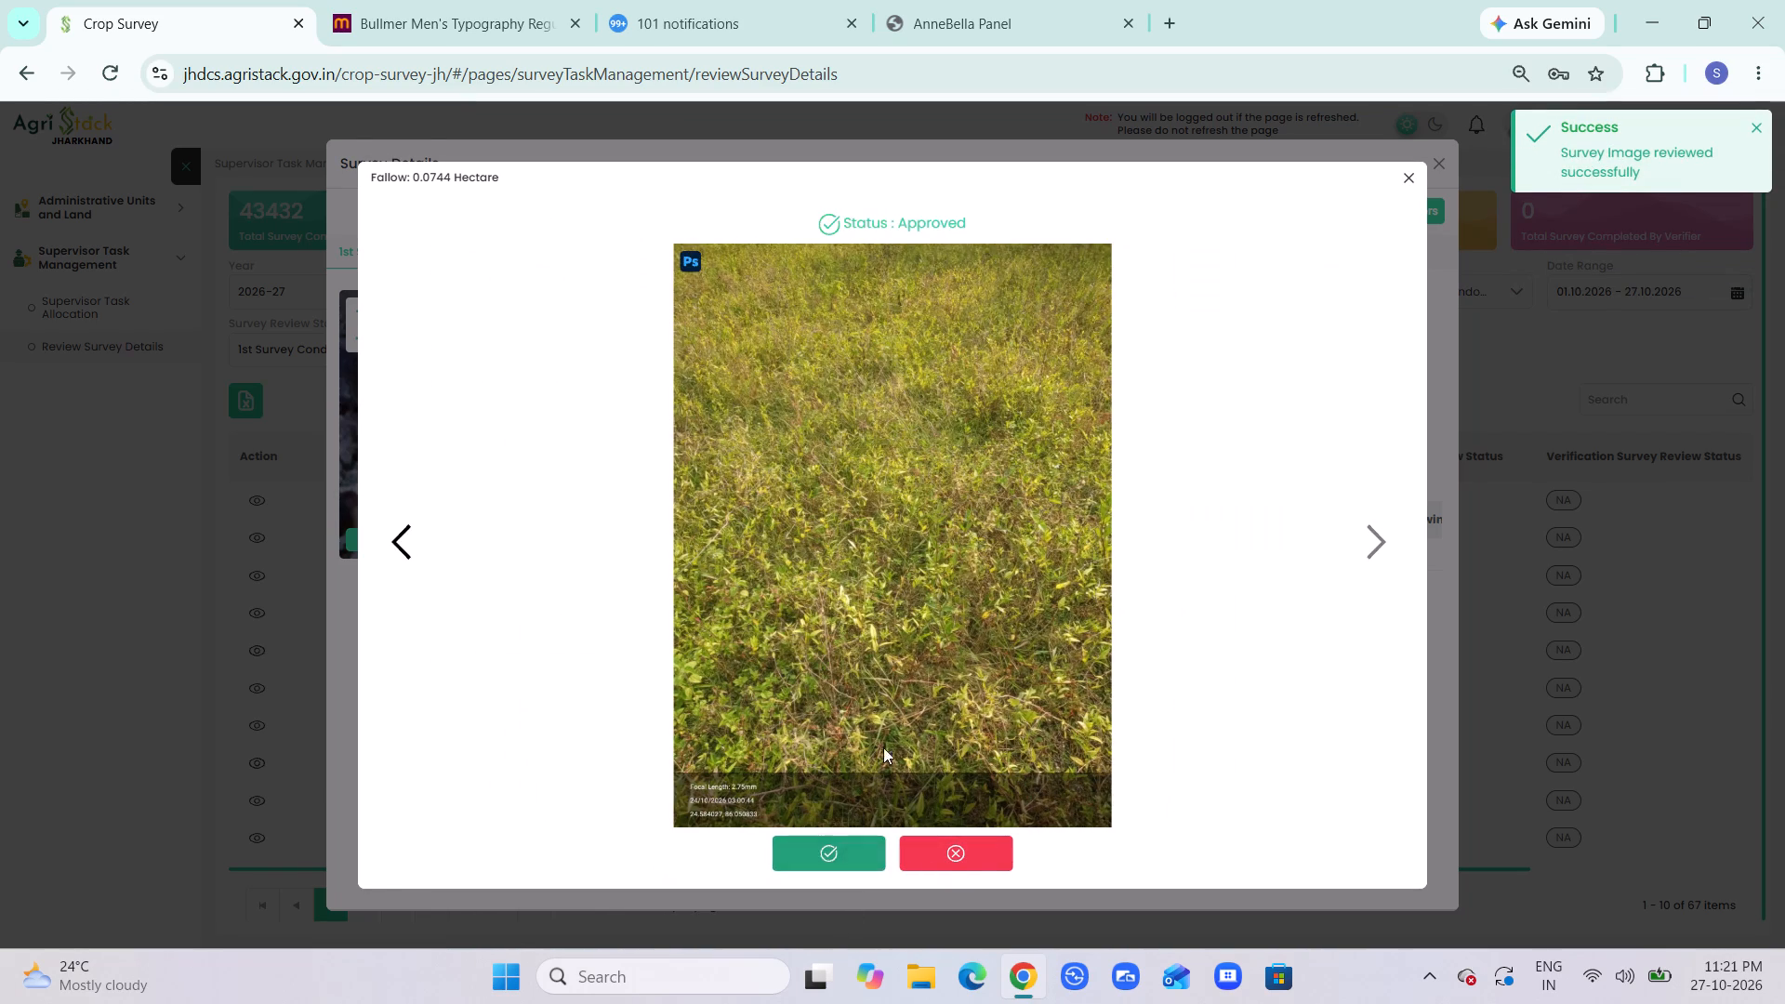
{"action": "left_click", "coordinate": [1404, 173]}
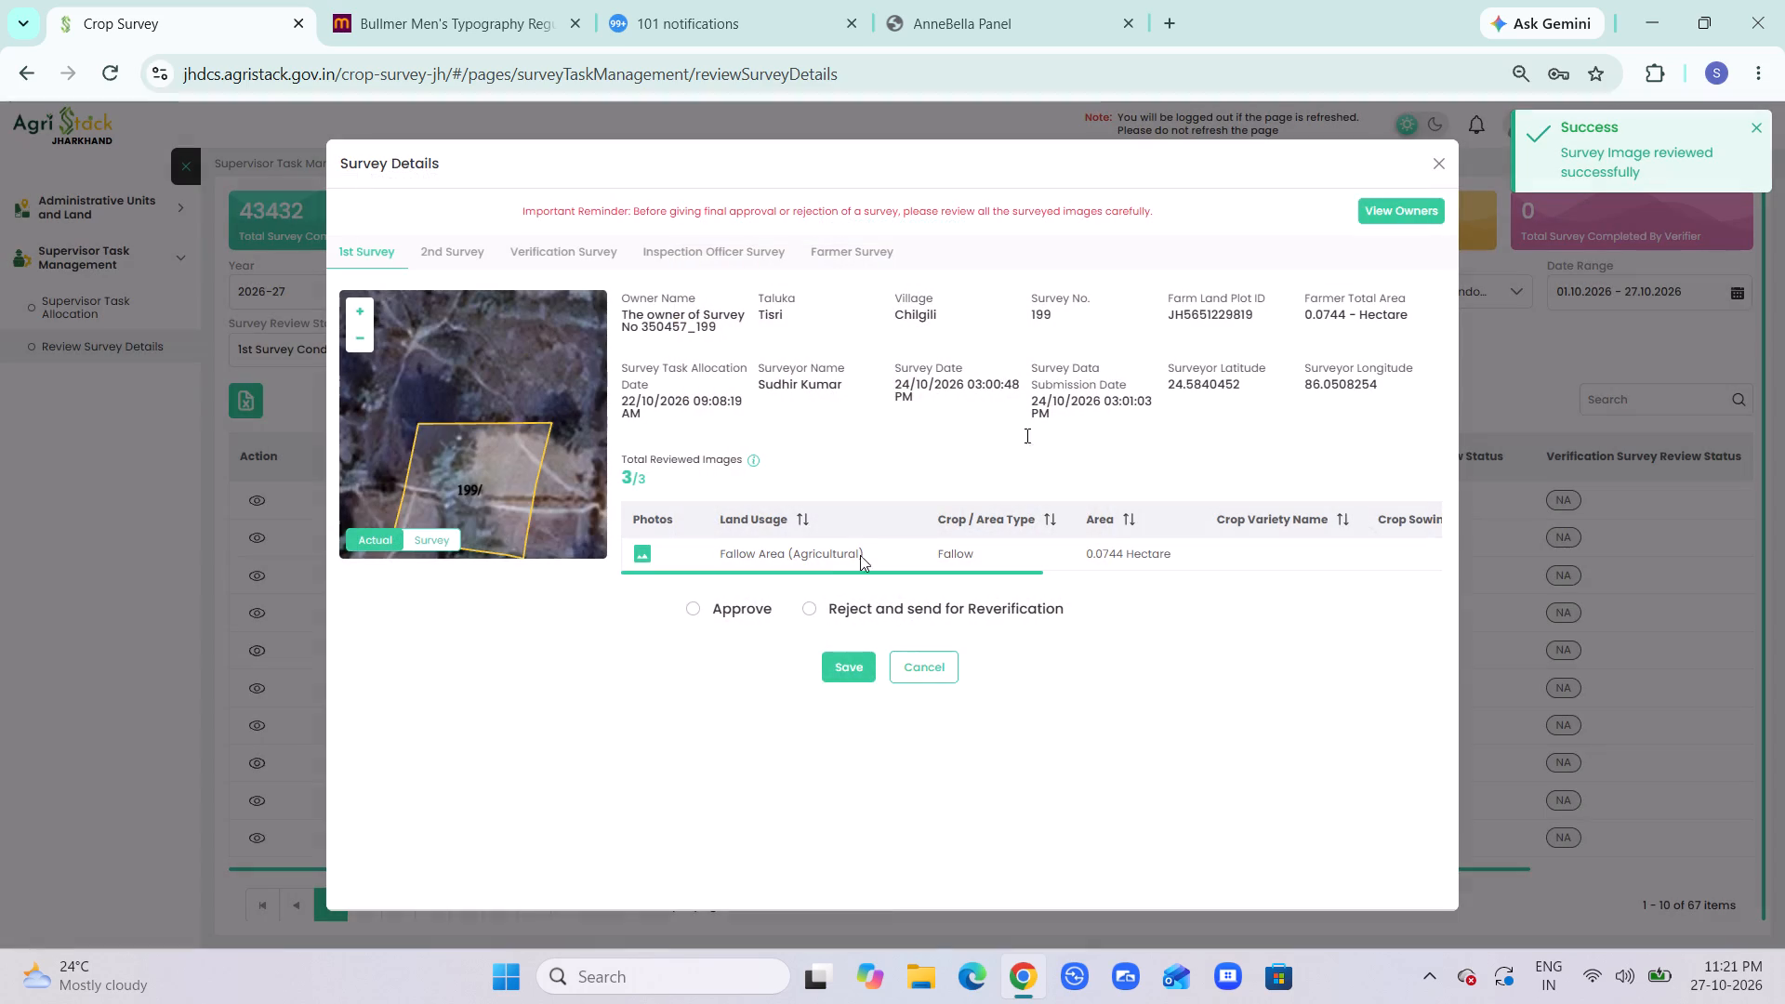
Mark the 1st survey of survey number 199 as Approve, save the review and close its details.
{"action": "left_click", "coordinate": [733, 606]}
{"action": "left_click", "coordinate": [833, 671]}
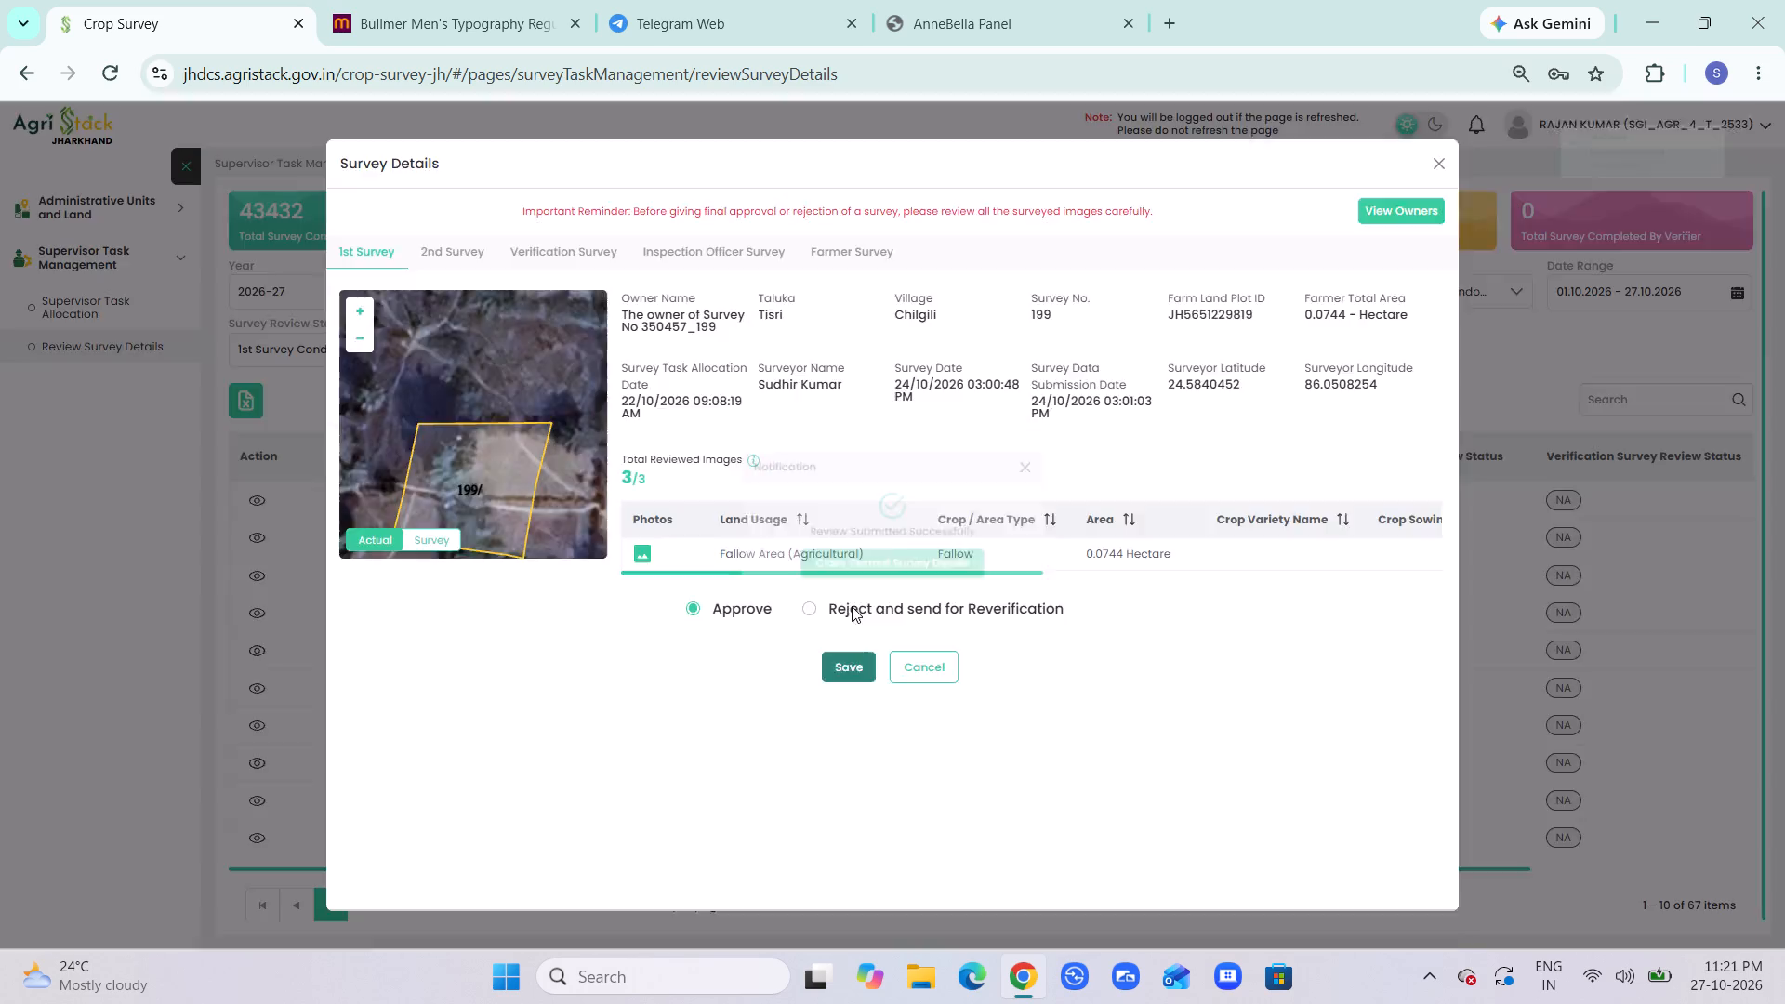
{"action": "left_click", "coordinate": [866, 572]}
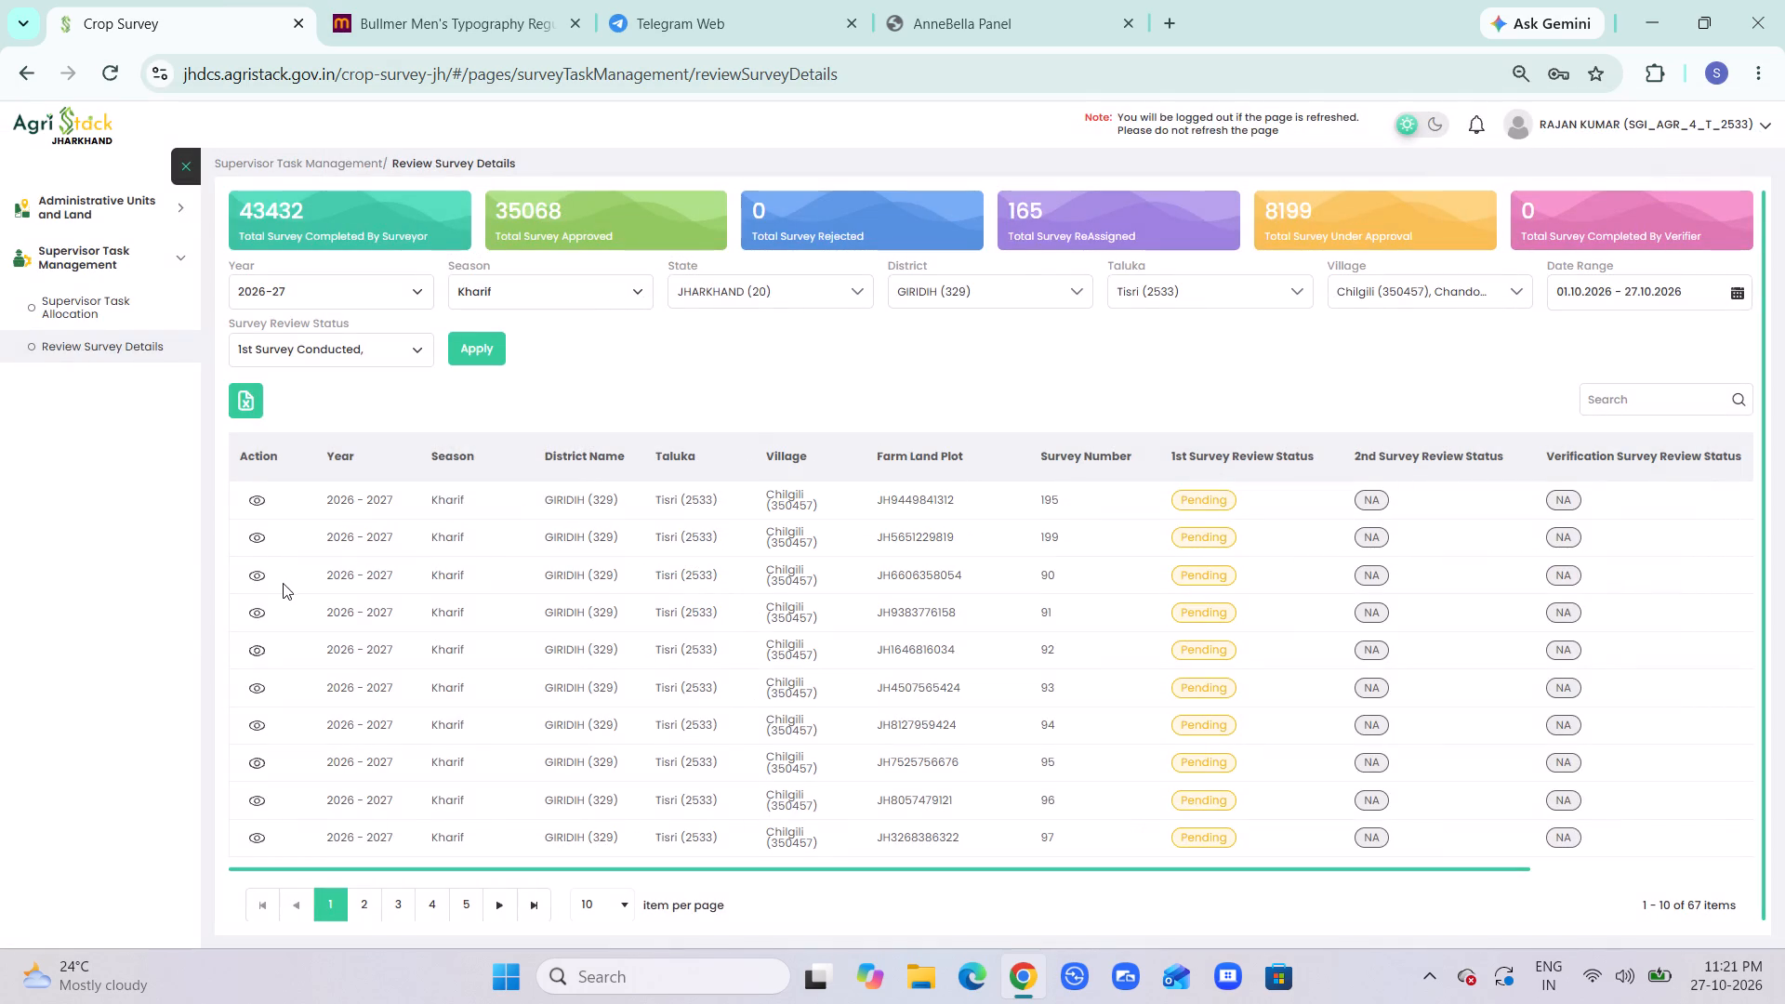
Open survey number 91 in Chilgili and approve all three of its agricultural Fallow images.
{"action": "left_click", "coordinate": [260, 608]}
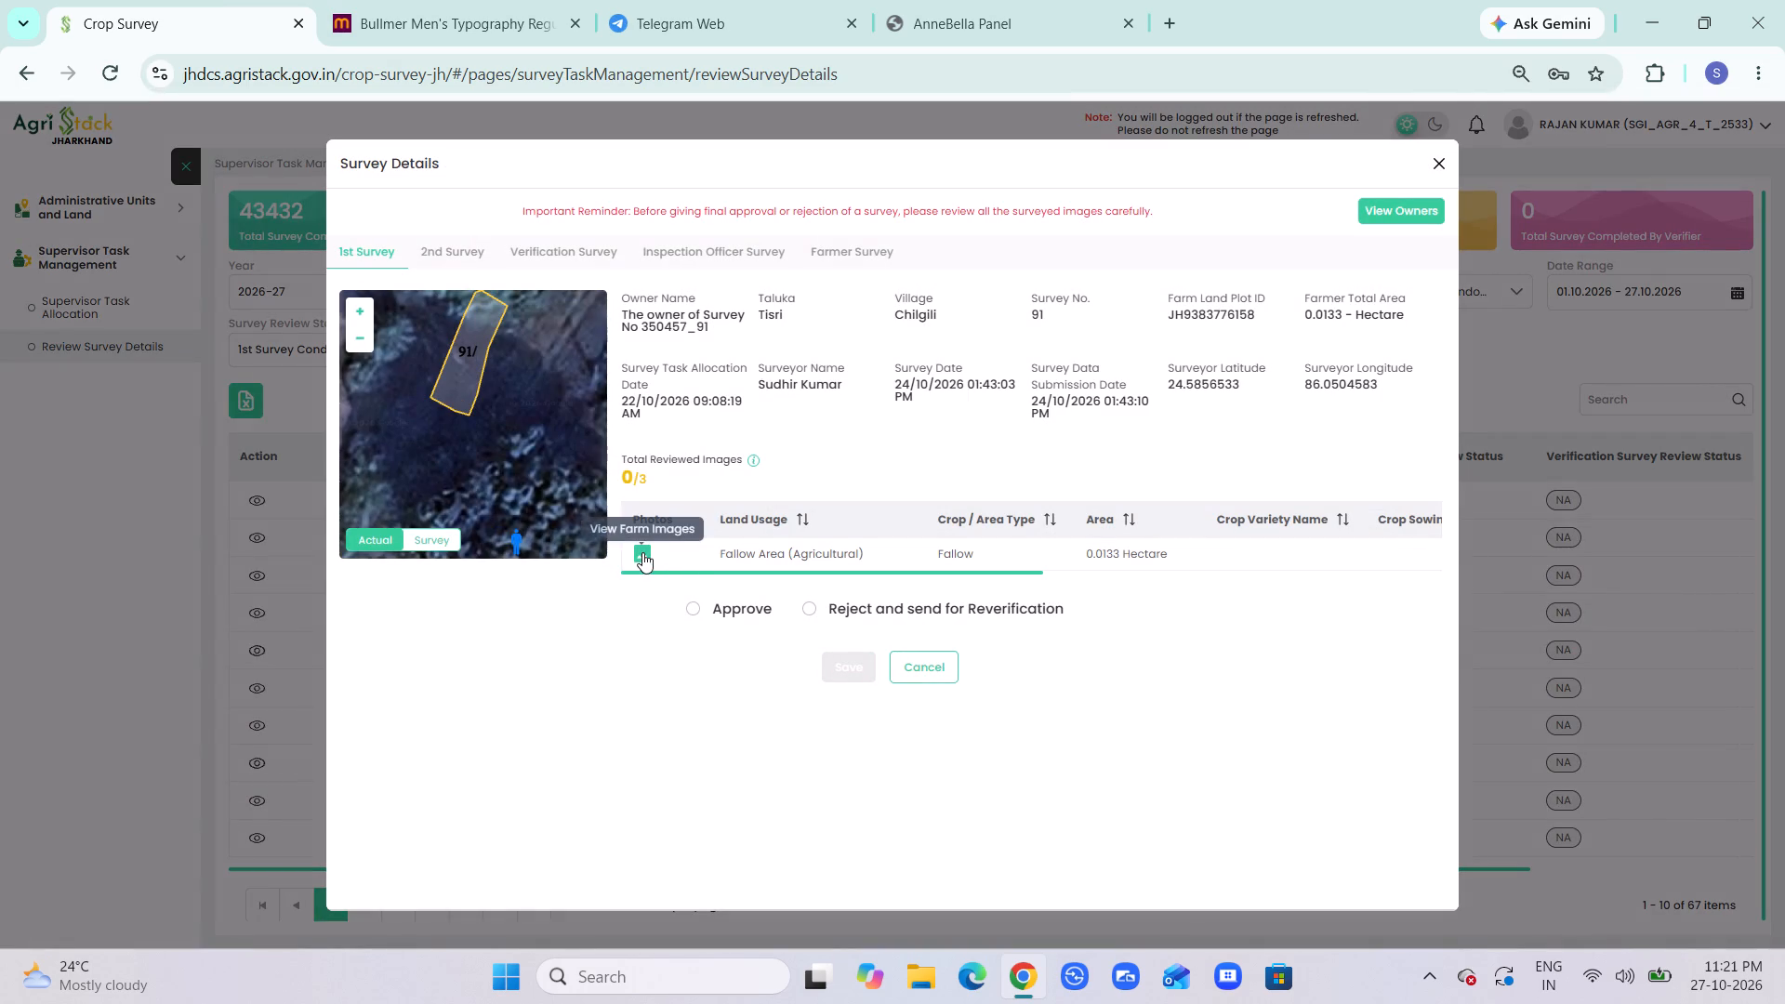
{"action": "left_click", "coordinate": [642, 552]}
{"action": "left_click", "coordinate": [859, 845]}
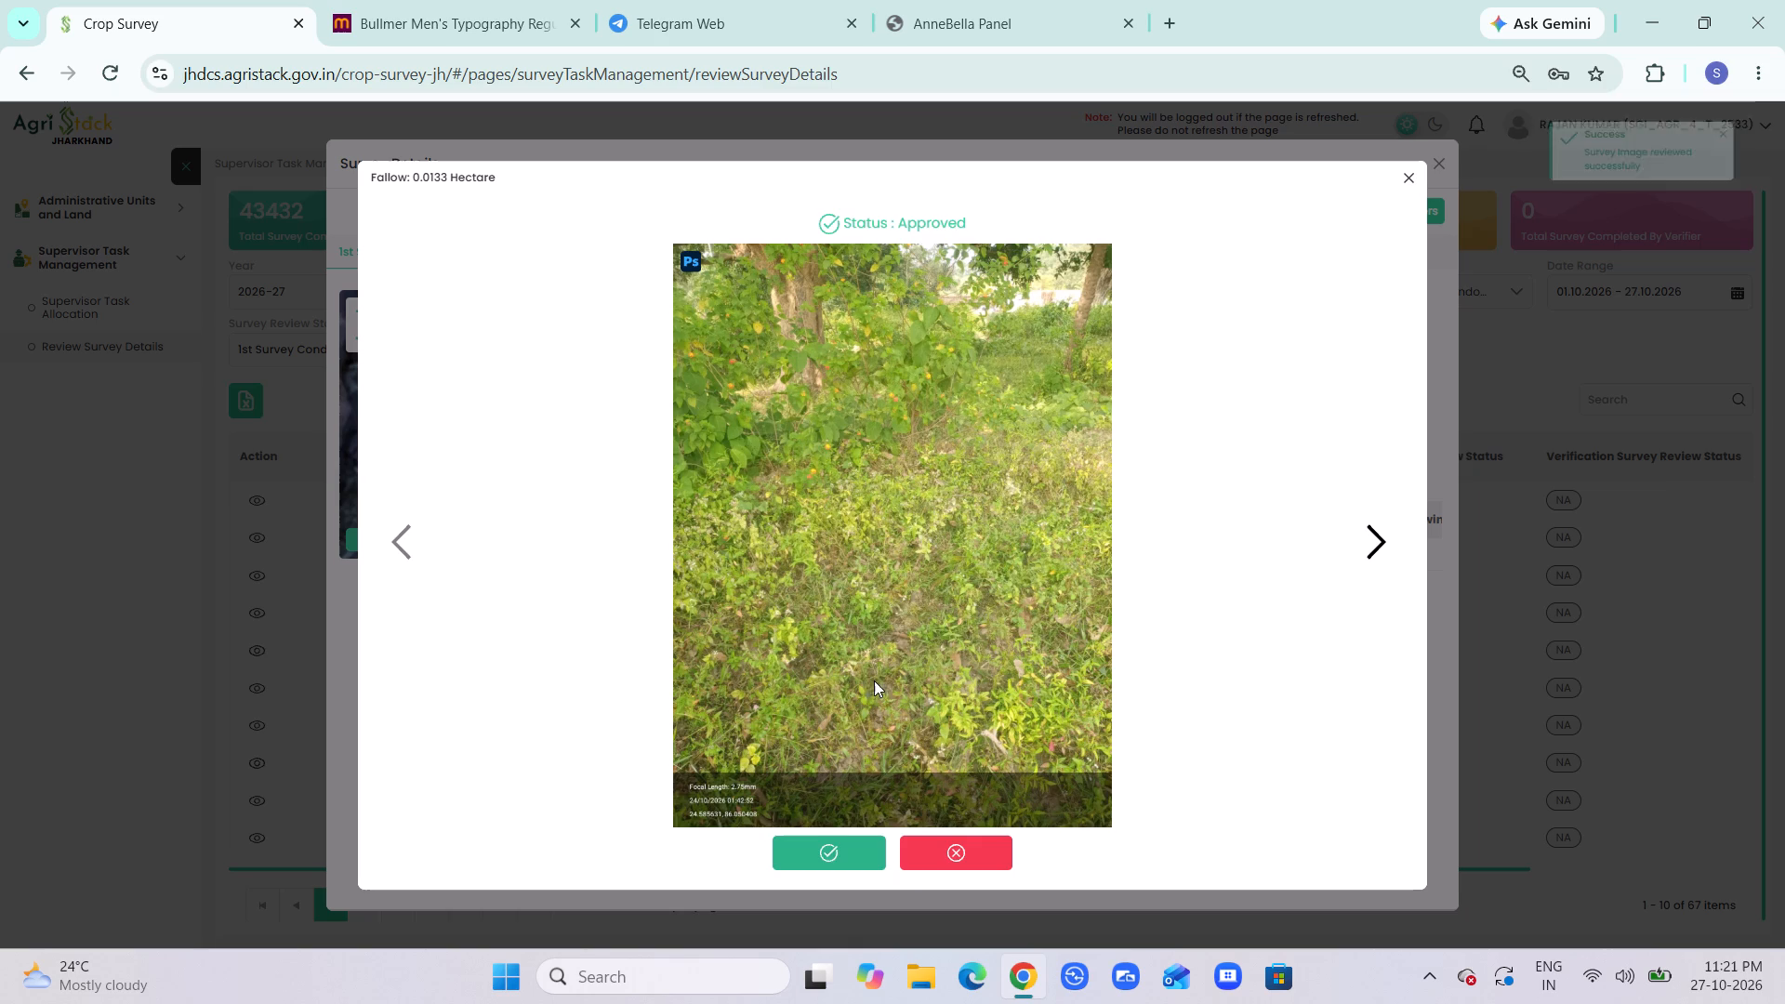
{"action": "left_click_drag", "start_coordinate": [1077, 618], "coordinate": [972, 623]}
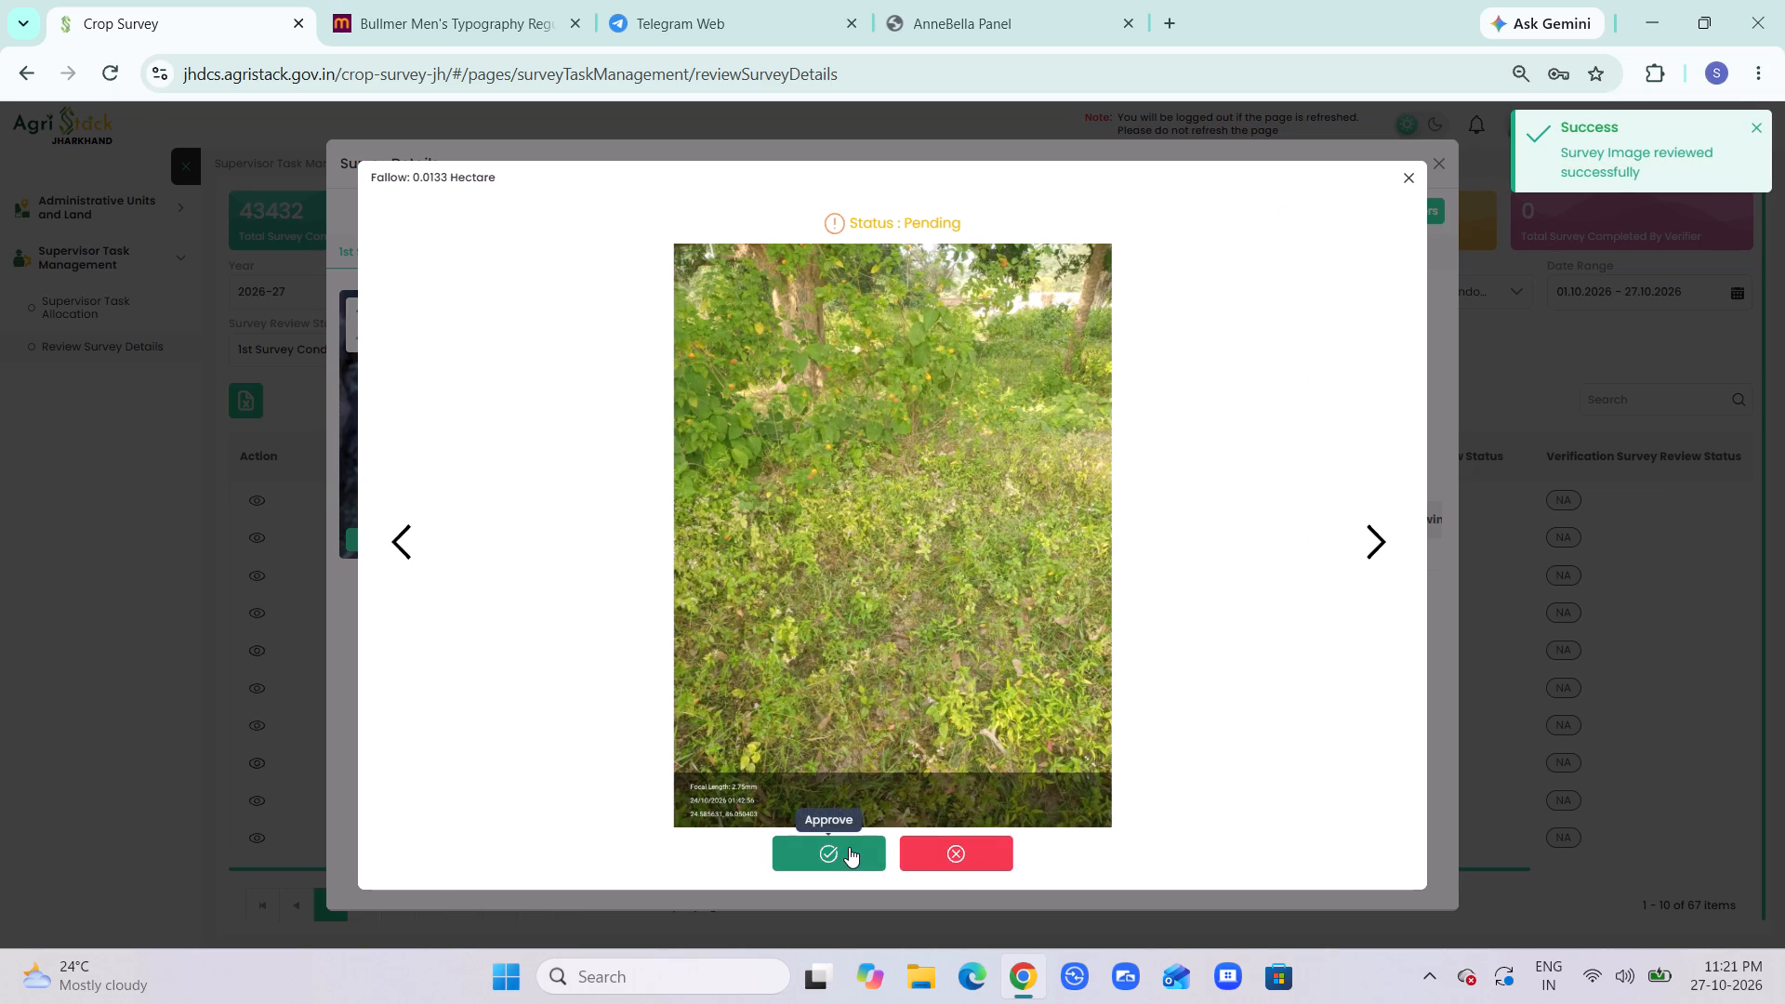
{"action": "left_click", "coordinate": [849, 847]}
{"action": "left_click_drag", "start_coordinate": [1065, 616], "coordinate": [960, 631]}
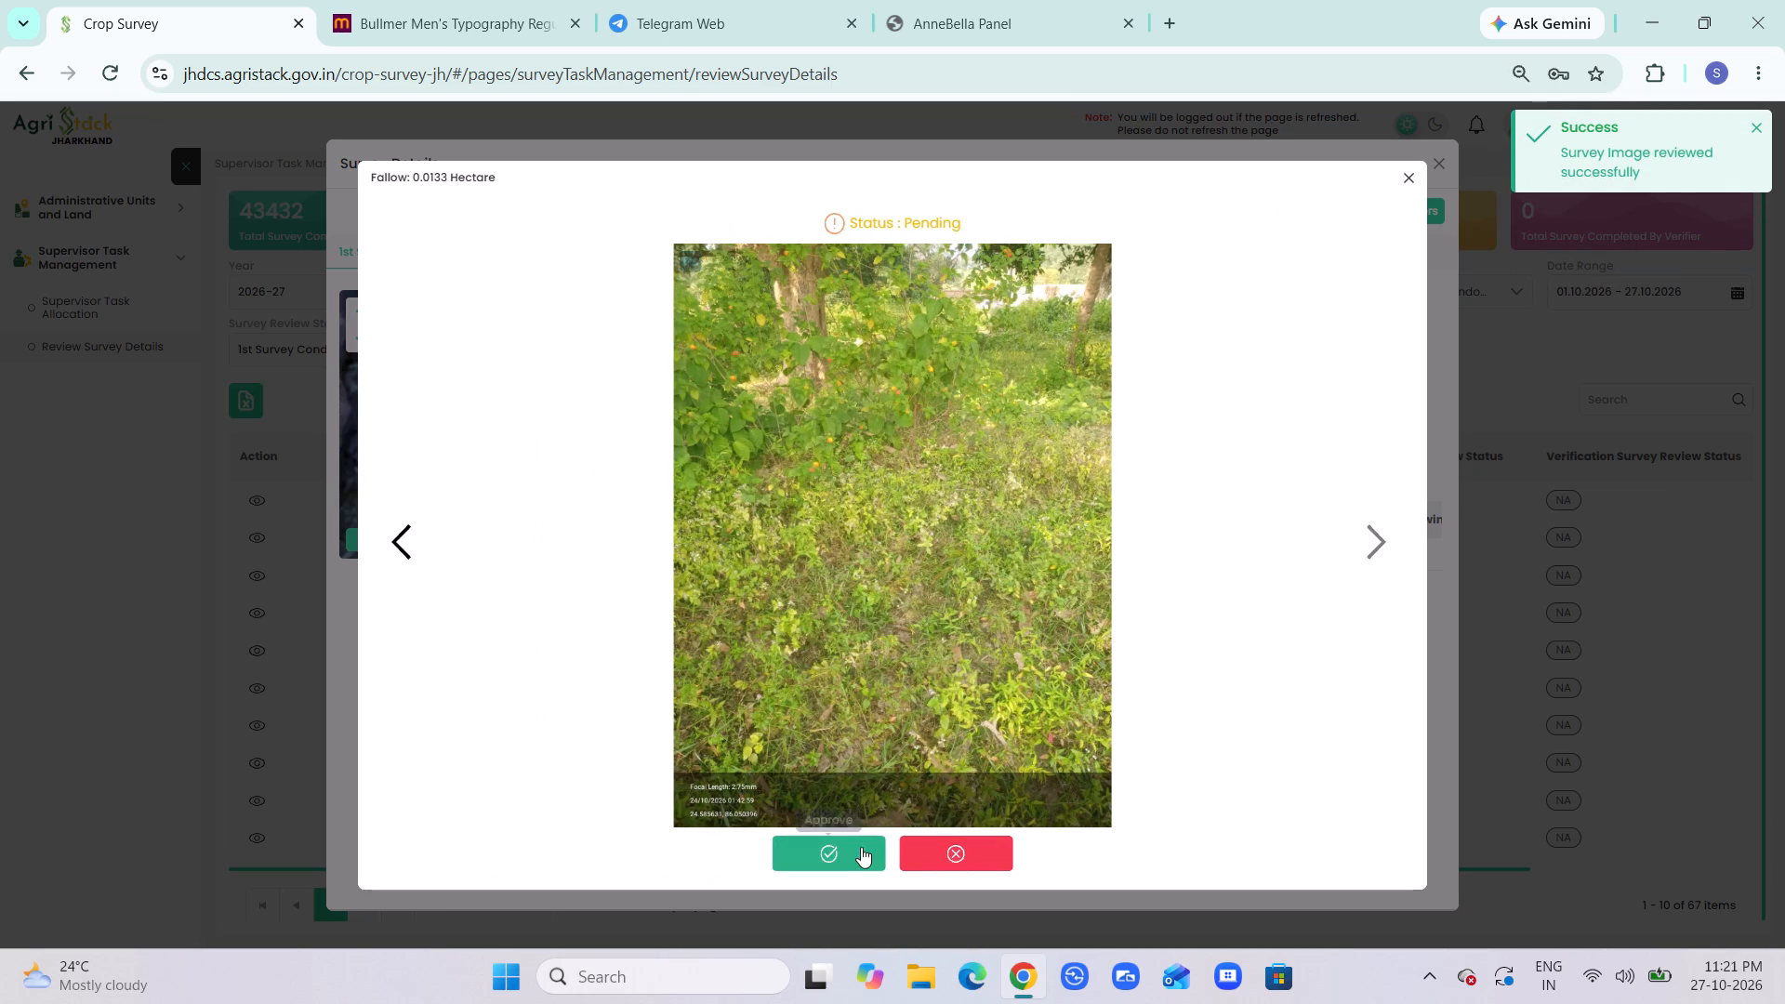
{"action": "left_click", "coordinate": [865, 850]}
{"action": "left_click_drag", "start_coordinate": [997, 535], "coordinate": [874, 558]}
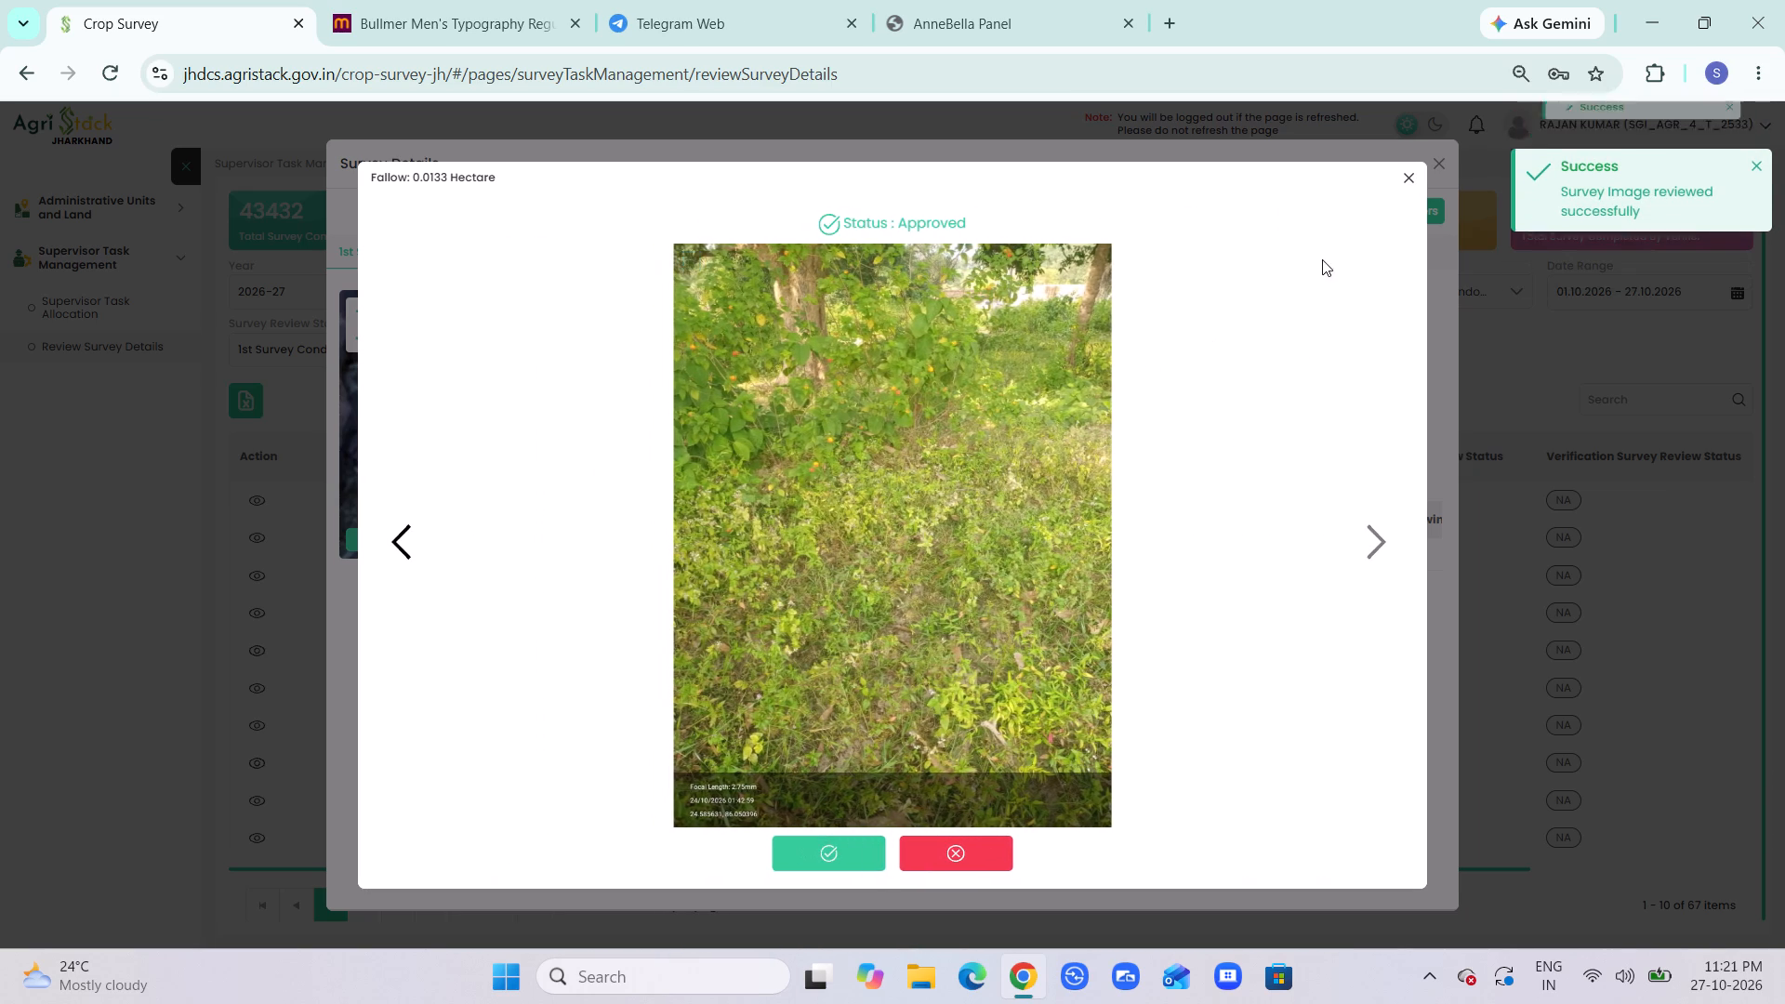
{"action": "left_click_drag", "start_coordinate": [1408, 171], "coordinate": [1400, 175]}
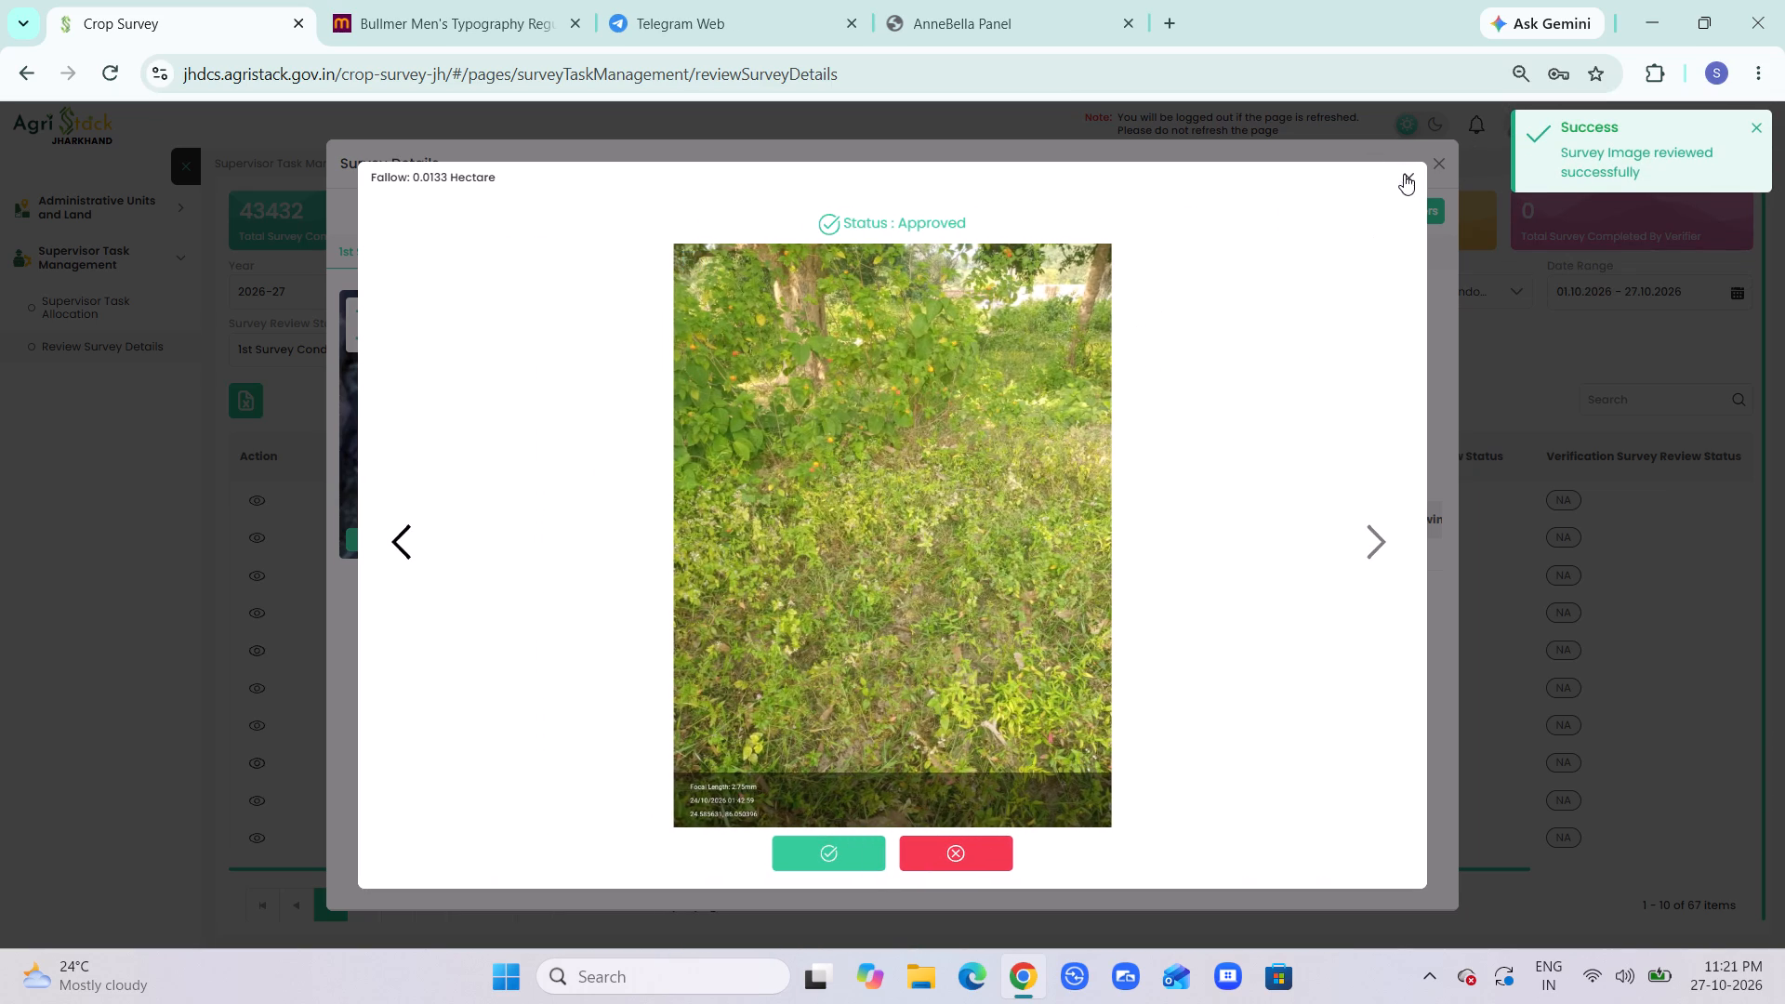
{"action": "left_click", "coordinate": [1416, 180]}
{"action": "left_click", "coordinate": [1410, 177]}
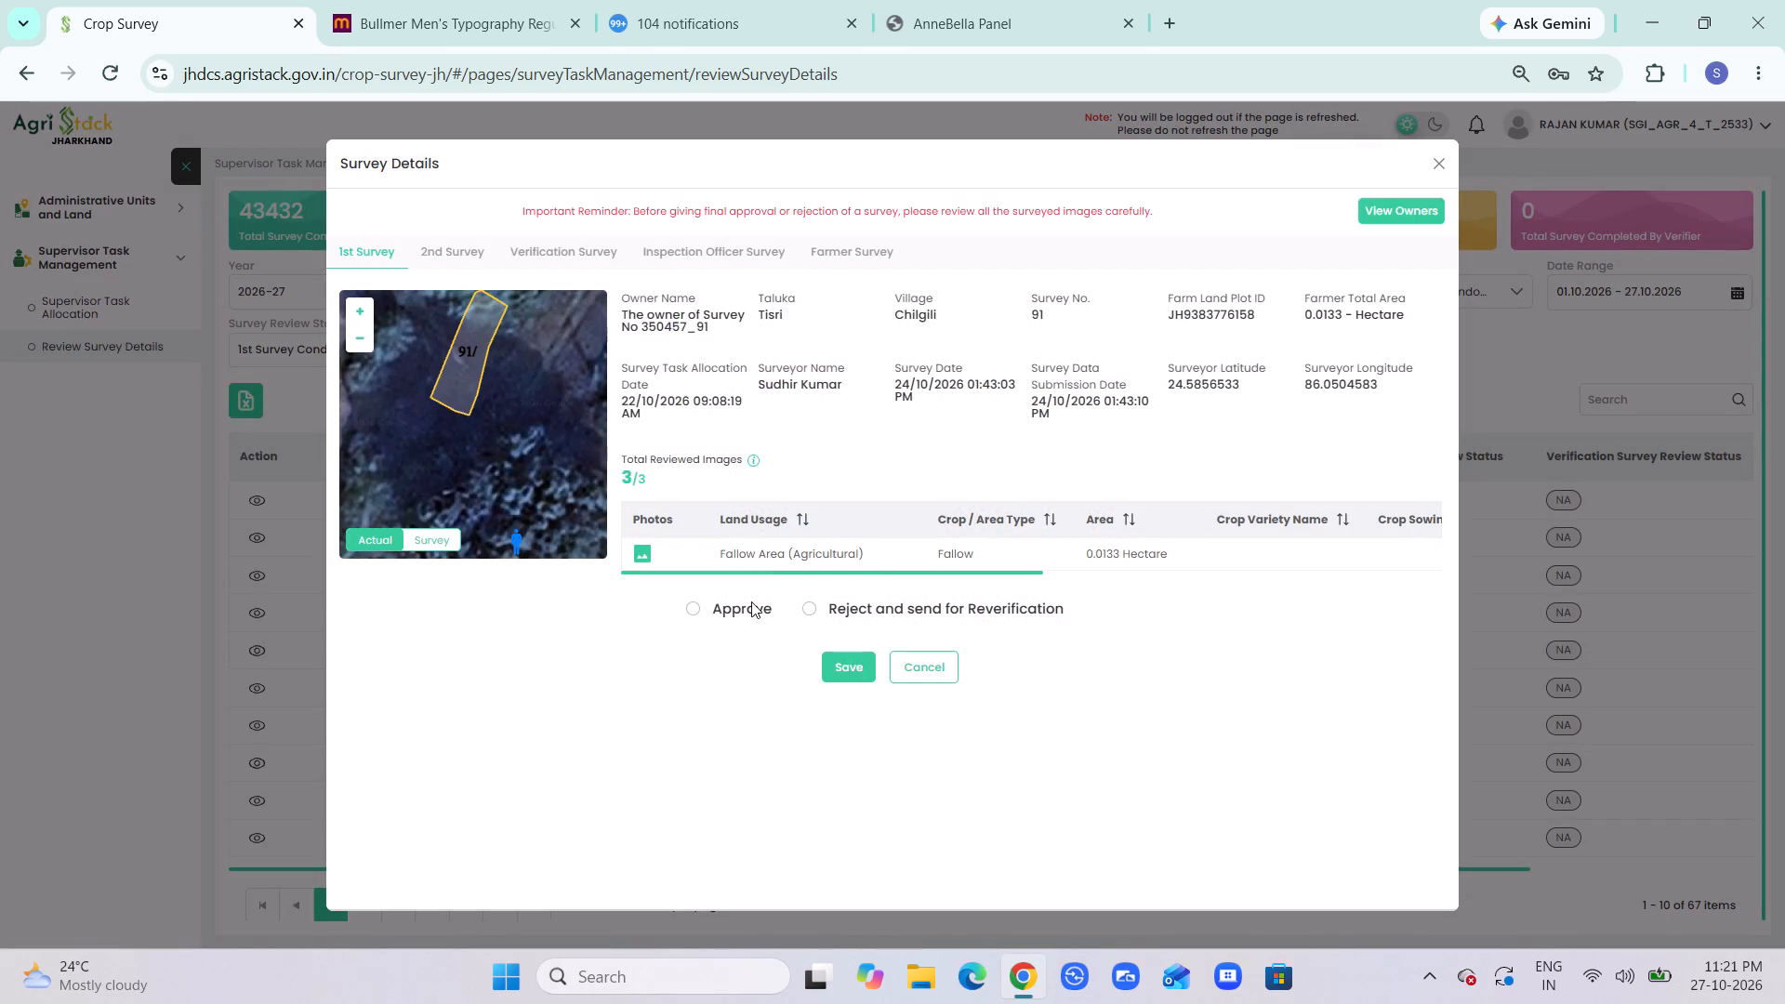
Mark the 1st survey of survey number 91 as Approve, save the review and close its details.
{"action": "left_click", "coordinate": [749, 602]}
{"action": "double_click", "coordinate": [846, 664]}
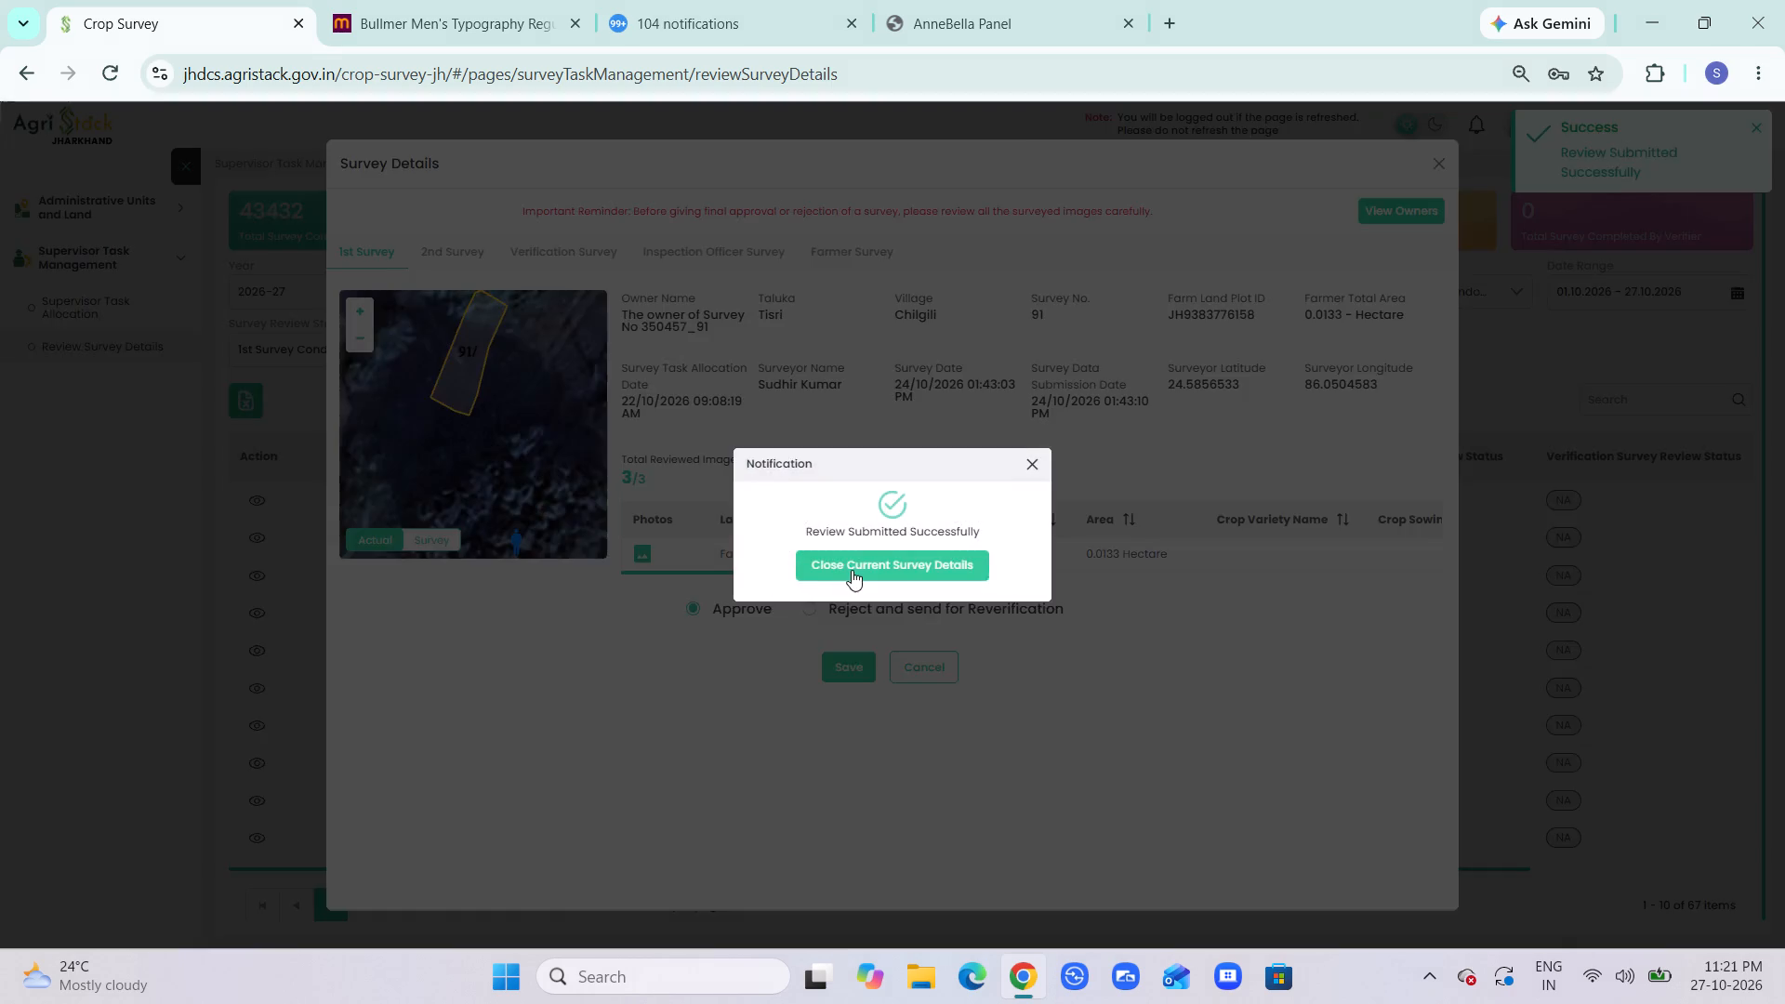
{"action": "left_click", "coordinate": [853, 566]}
{"action": "left_click", "coordinate": [252, 616]}
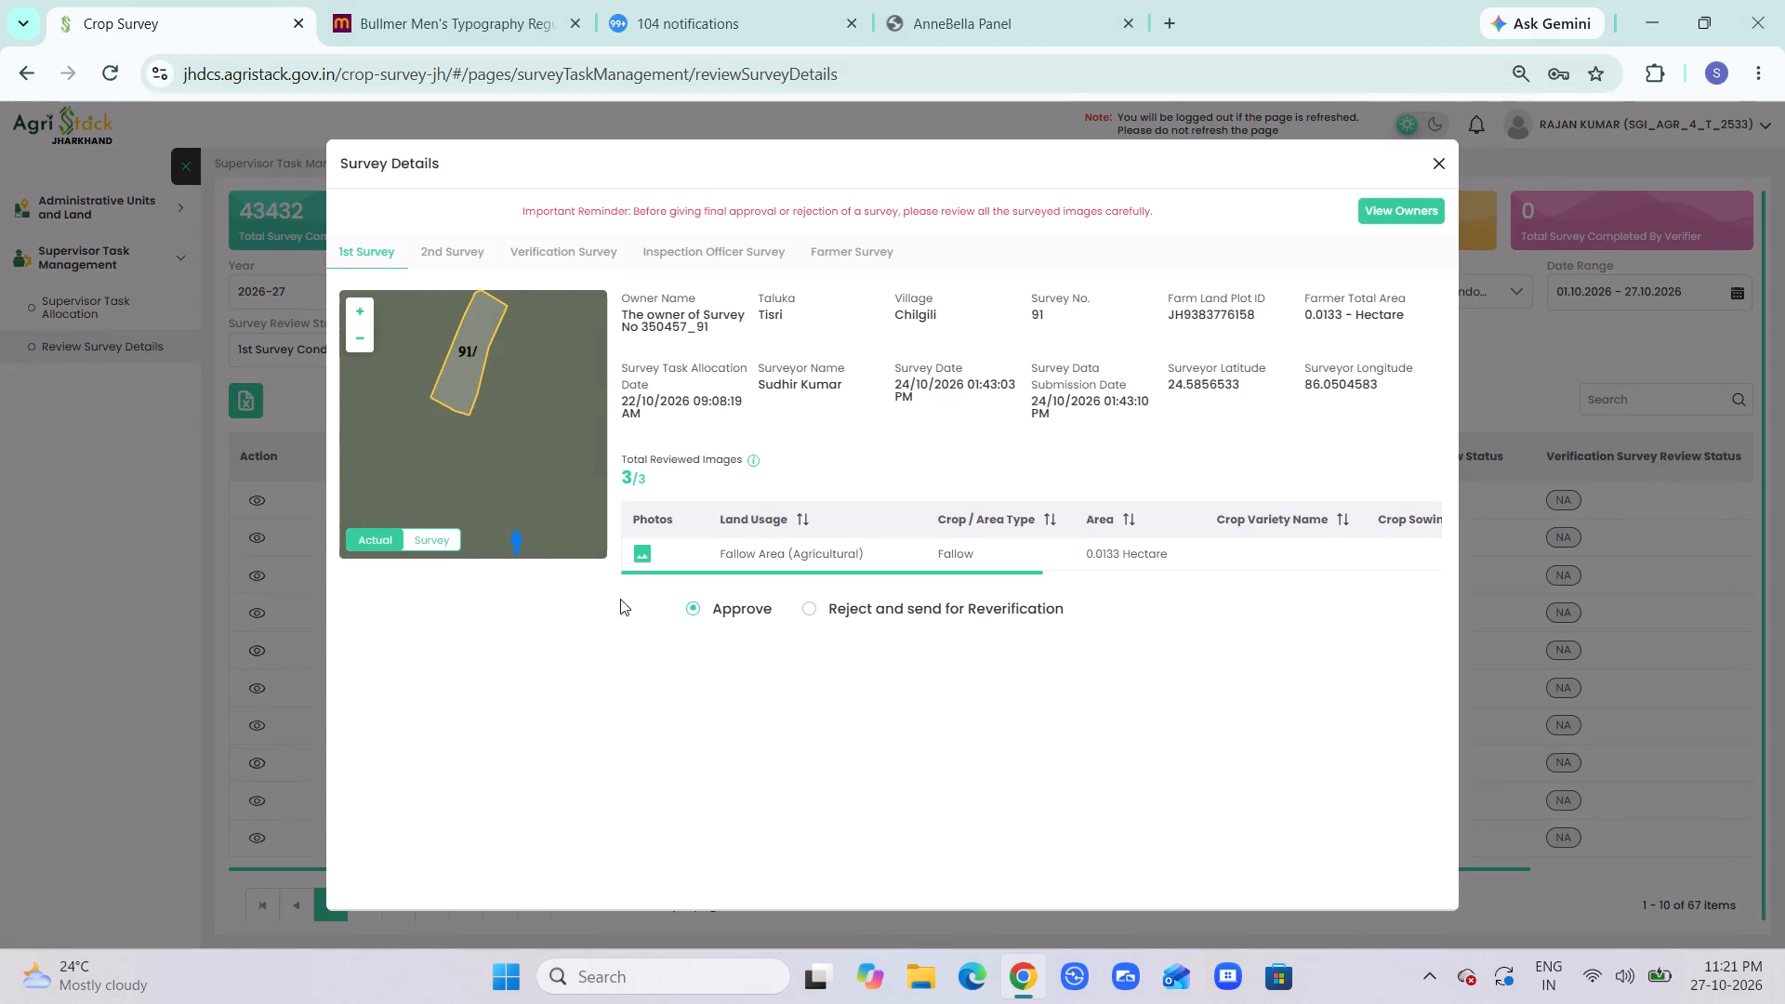
{"action": "left_click", "coordinate": [1435, 165]}
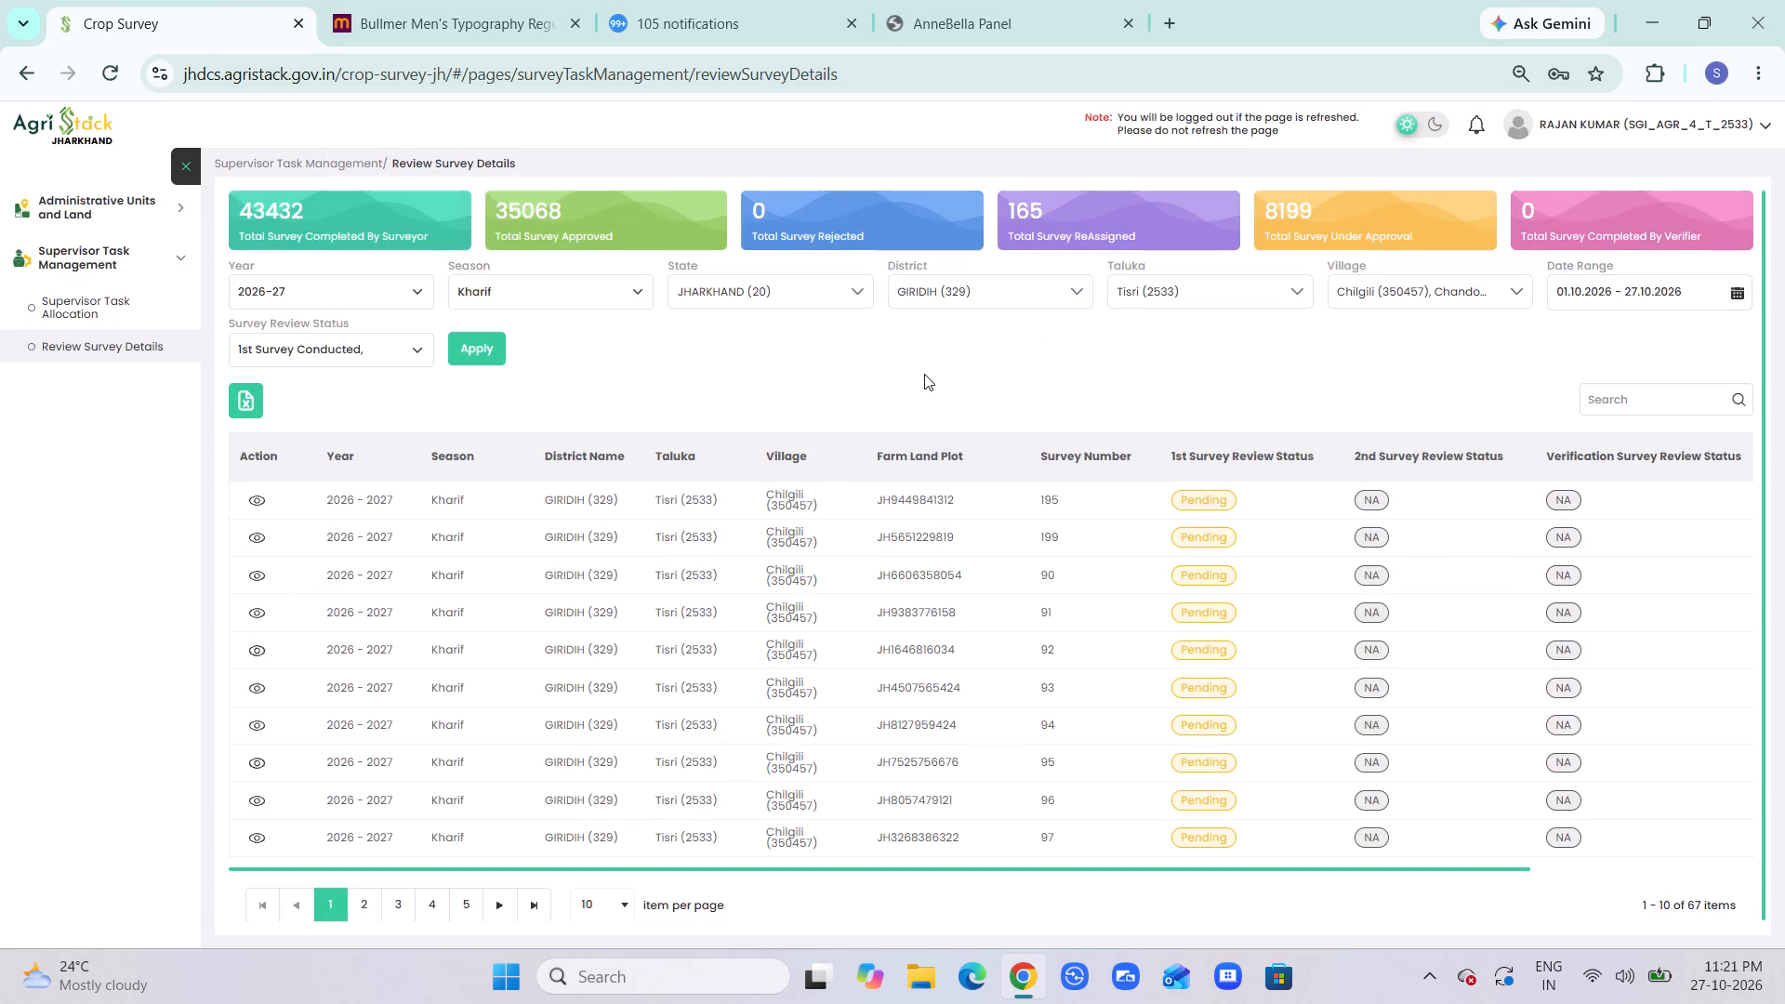
Open survey number 92 in Chilgili and approve all three of its agricultural Fallow images.
{"action": "left_click", "coordinate": [250, 651]}
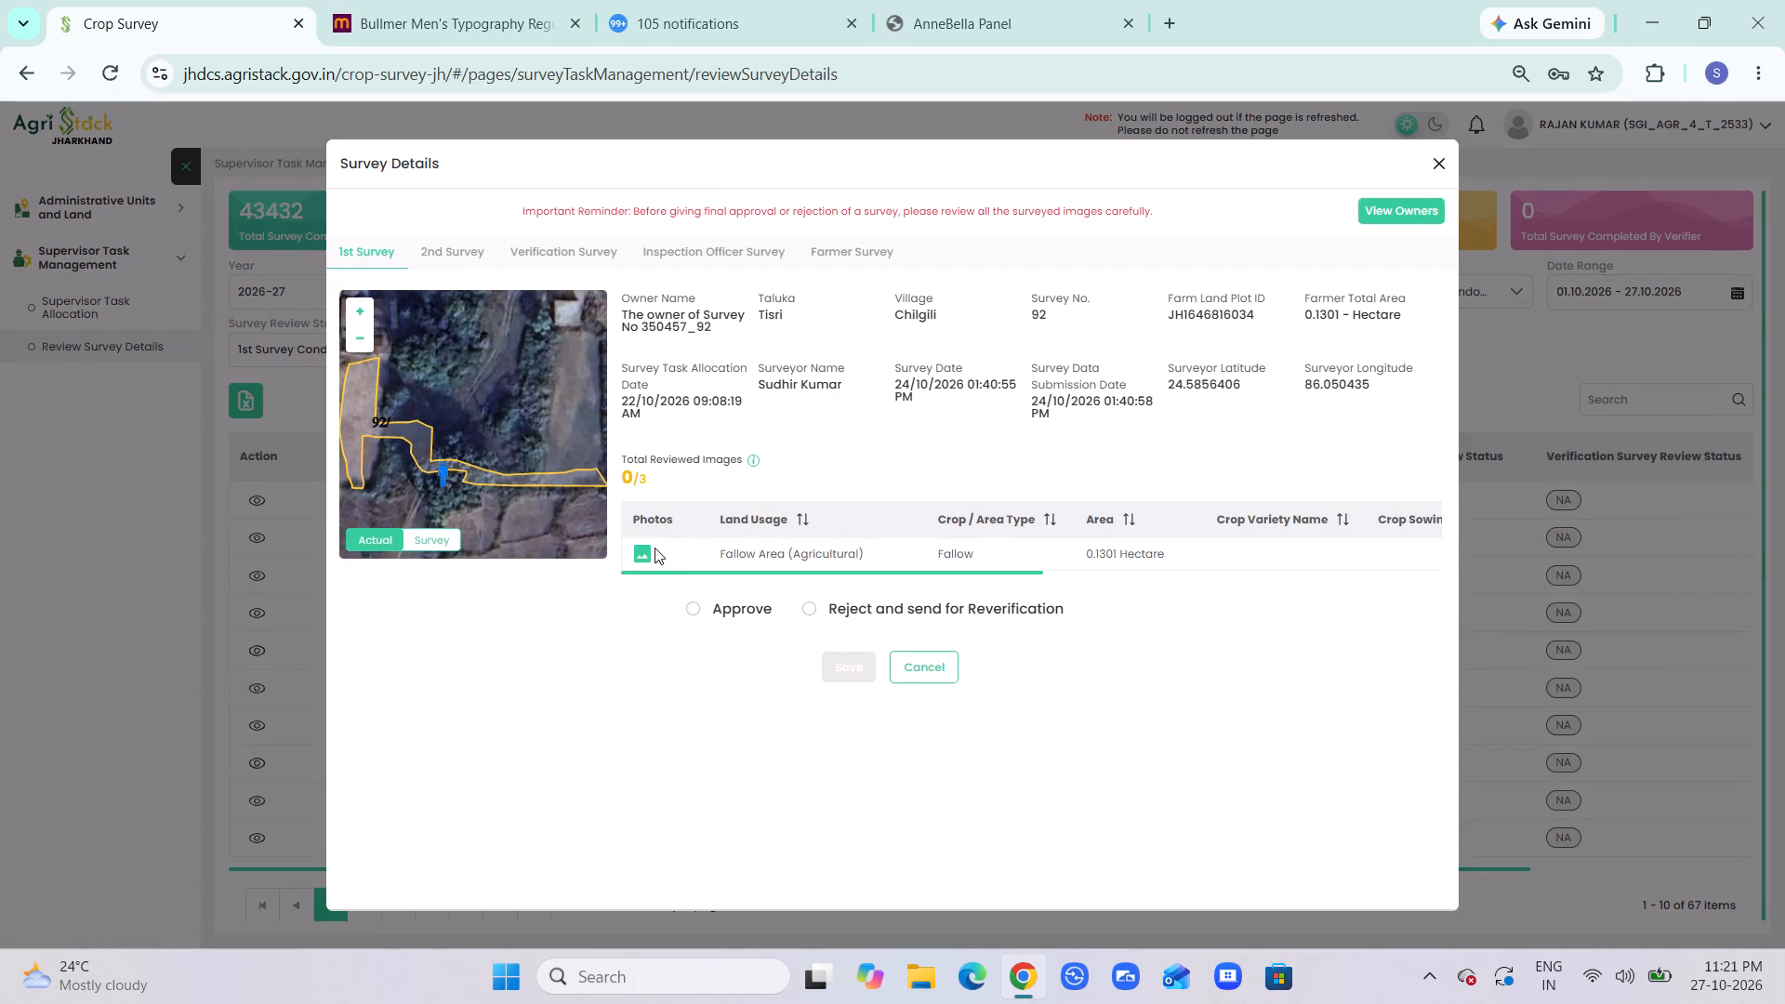
{"action": "left_click", "coordinate": [643, 551]}
{"action": "left_click", "coordinate": [849, 847]}
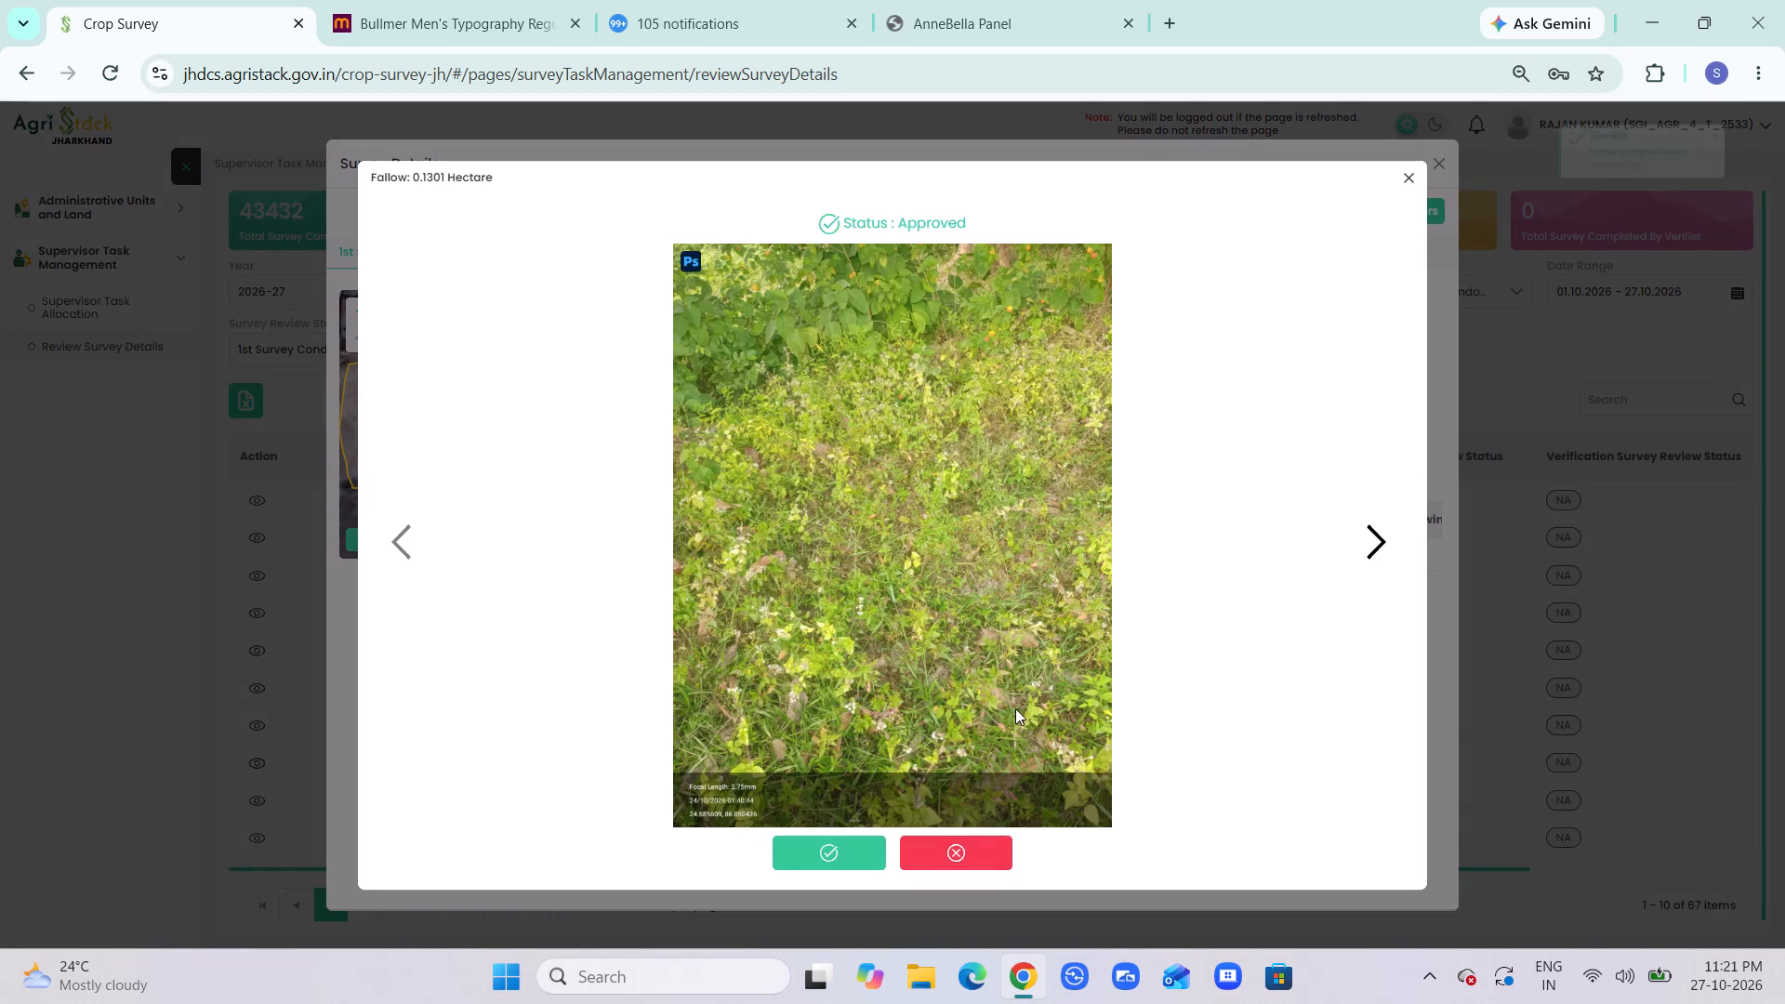
{"action": "left_click_drag", "start_coordinate": [1052, 702], "coordinate": [901, 712]}
{"action": "left_click", "coordinate": [862, 854]}
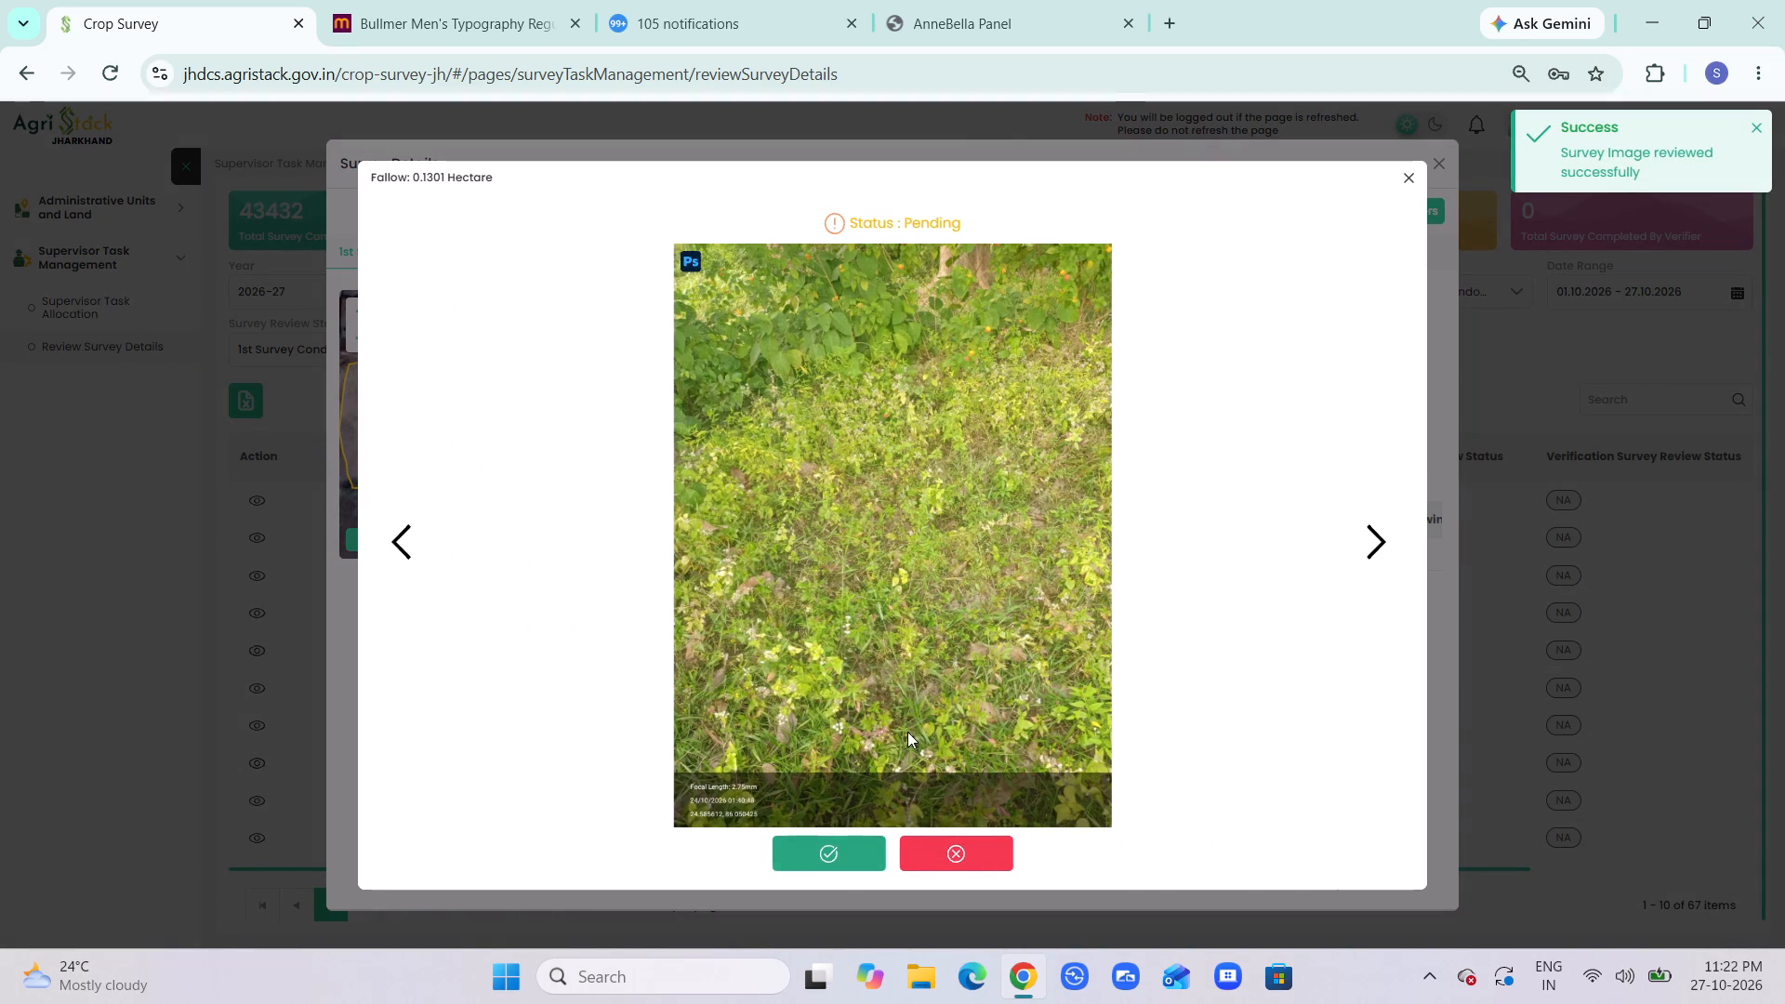
{"action": "left_click_drag", "start_coordinate": [1060, 645], "coordinate": [923, 662]}
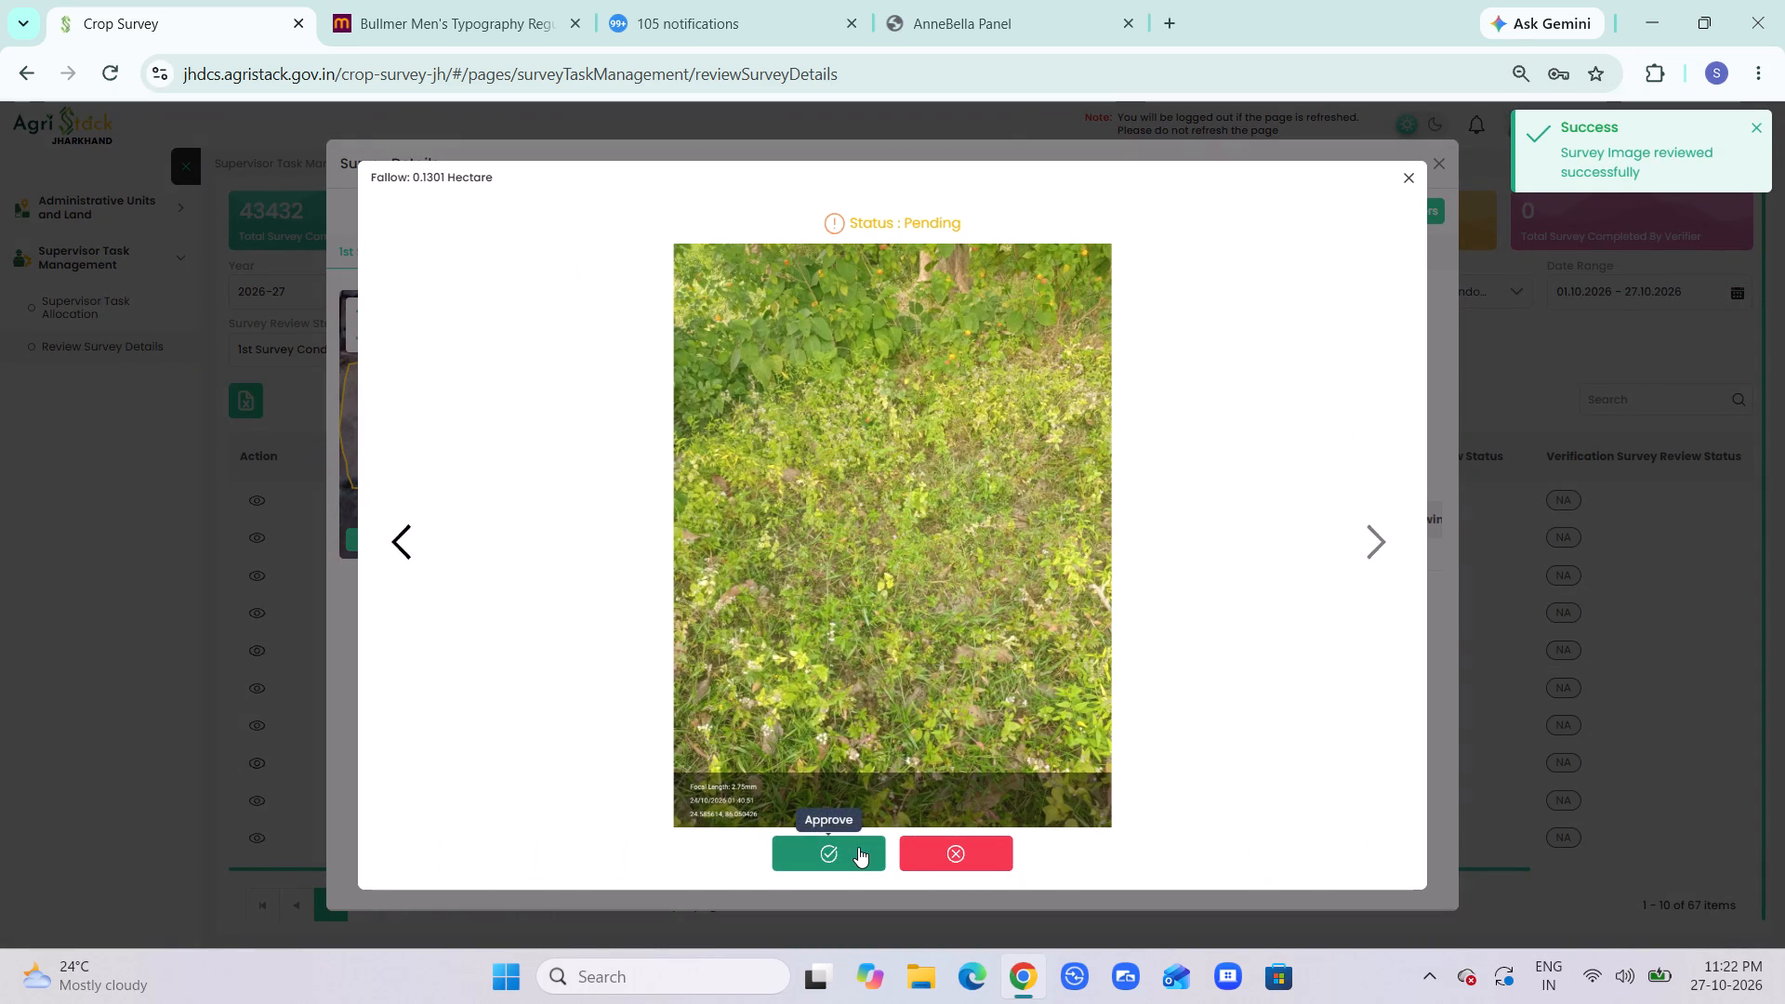
{"action": "left_click", "coordinate": [858, 847]}
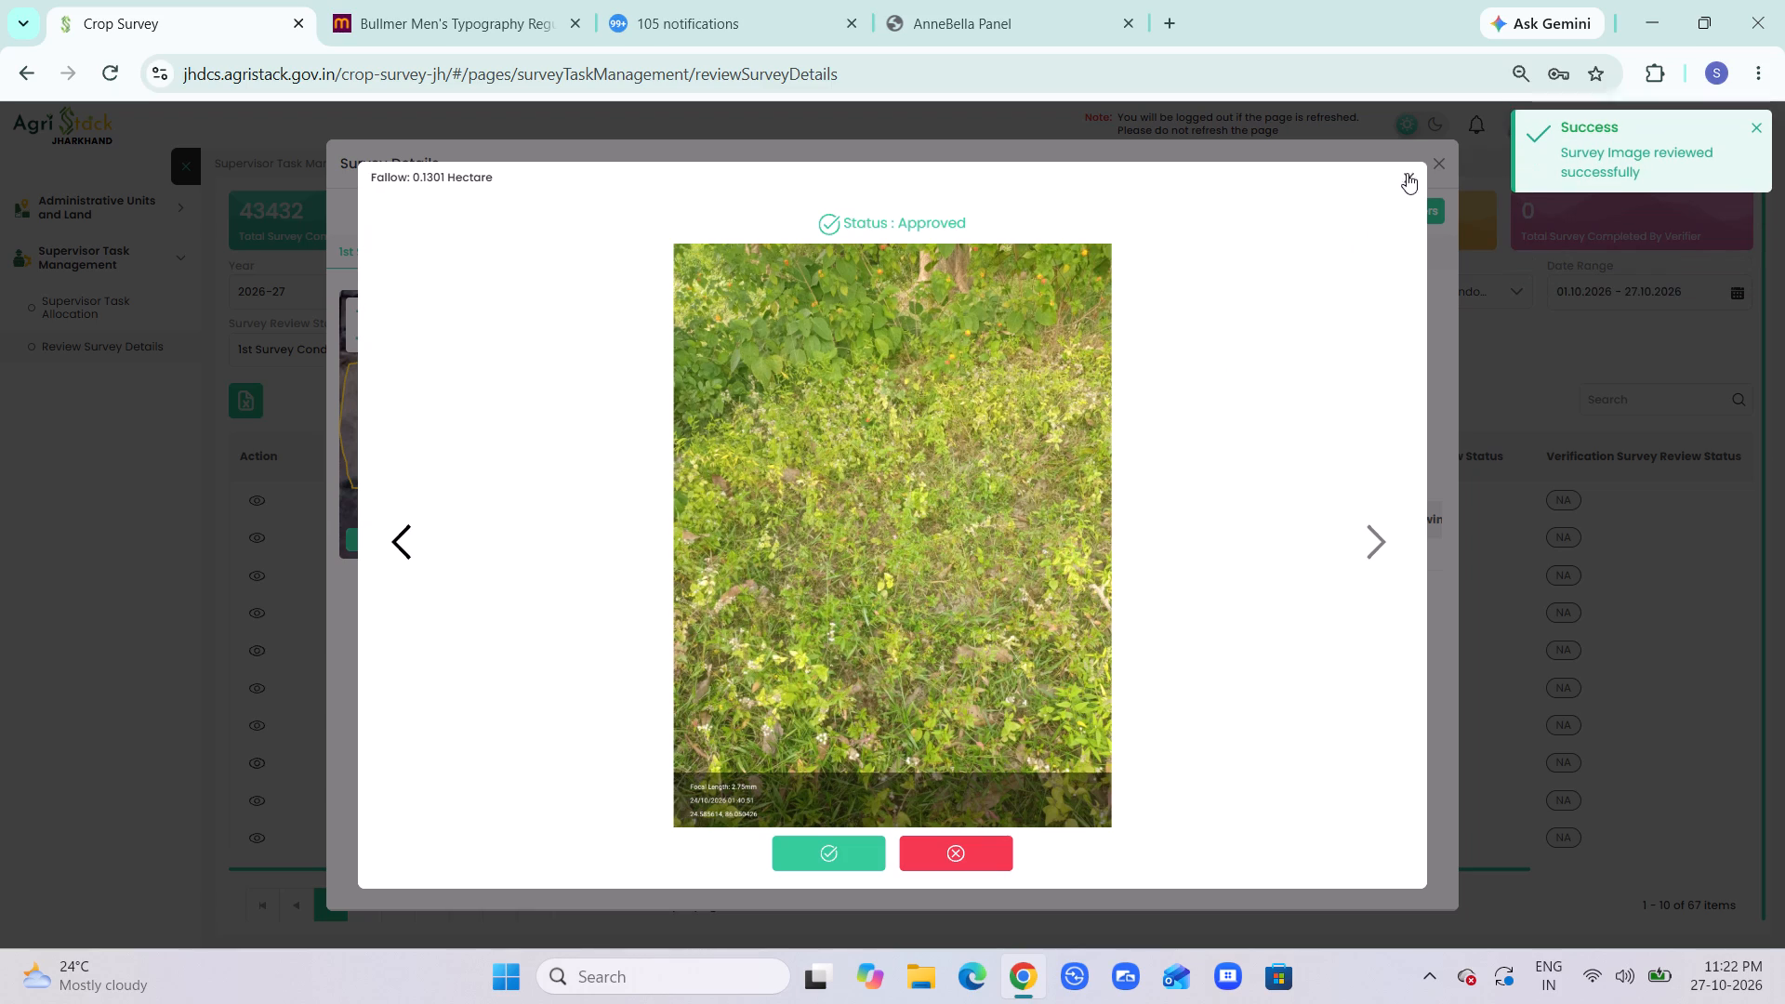
{"action": "left_click", "coordinate": [1419, 174]}
{"action": "left_click", "coordinate": [1411, 179]}
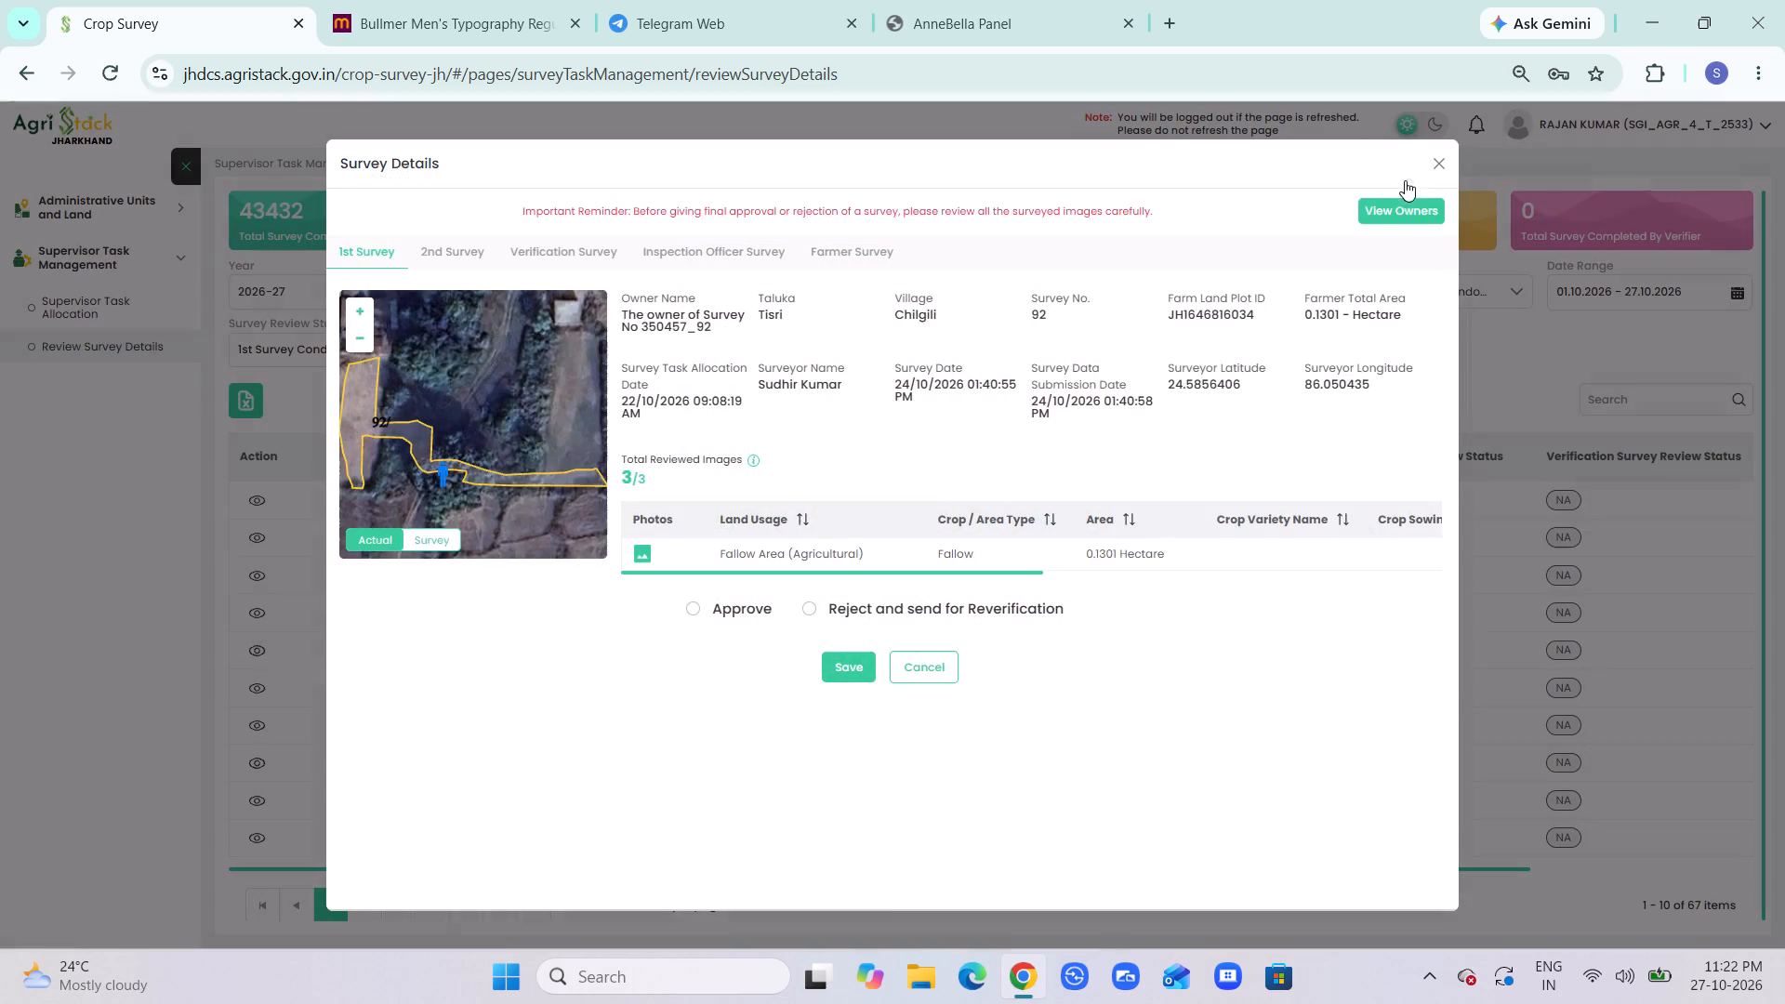
Mark the 1st survey of survey number 92 as Approve, save the review and close its details.
{"action": "left_click", "coordinate": [730, 601]}
{"action": "left_click", "coordinate": [846, 660]}
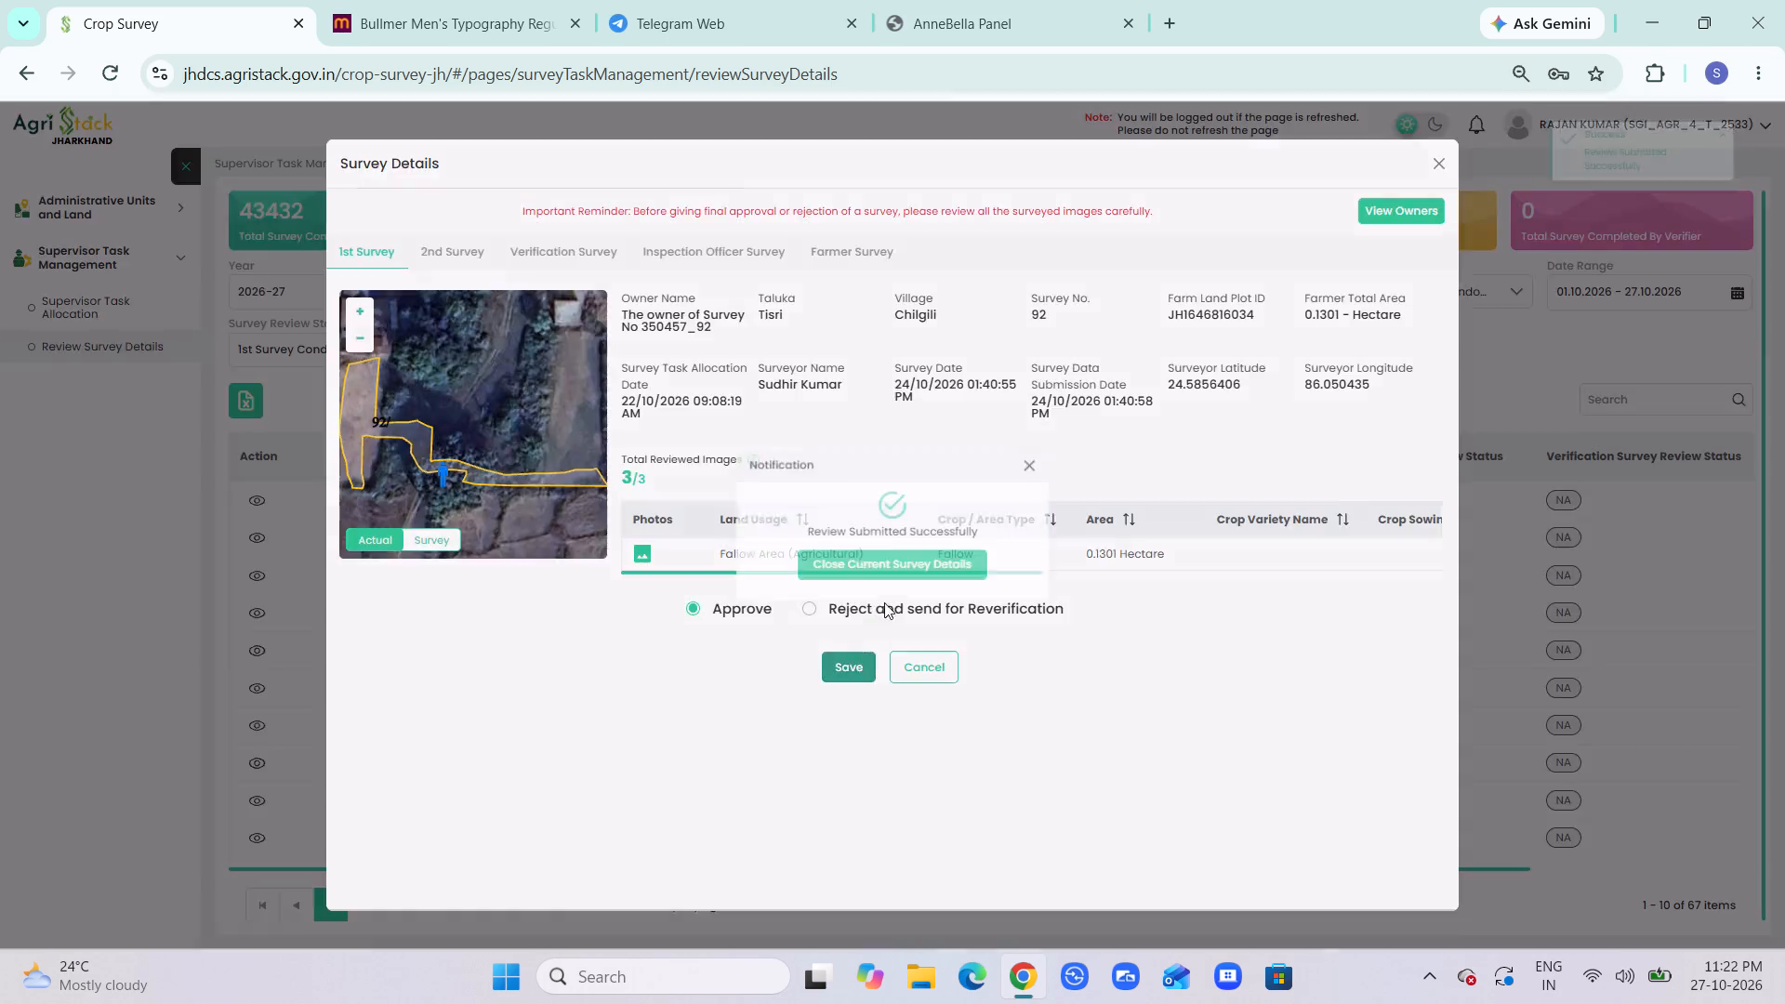
{"action": "left_click", "coordinate": [918, 558]}
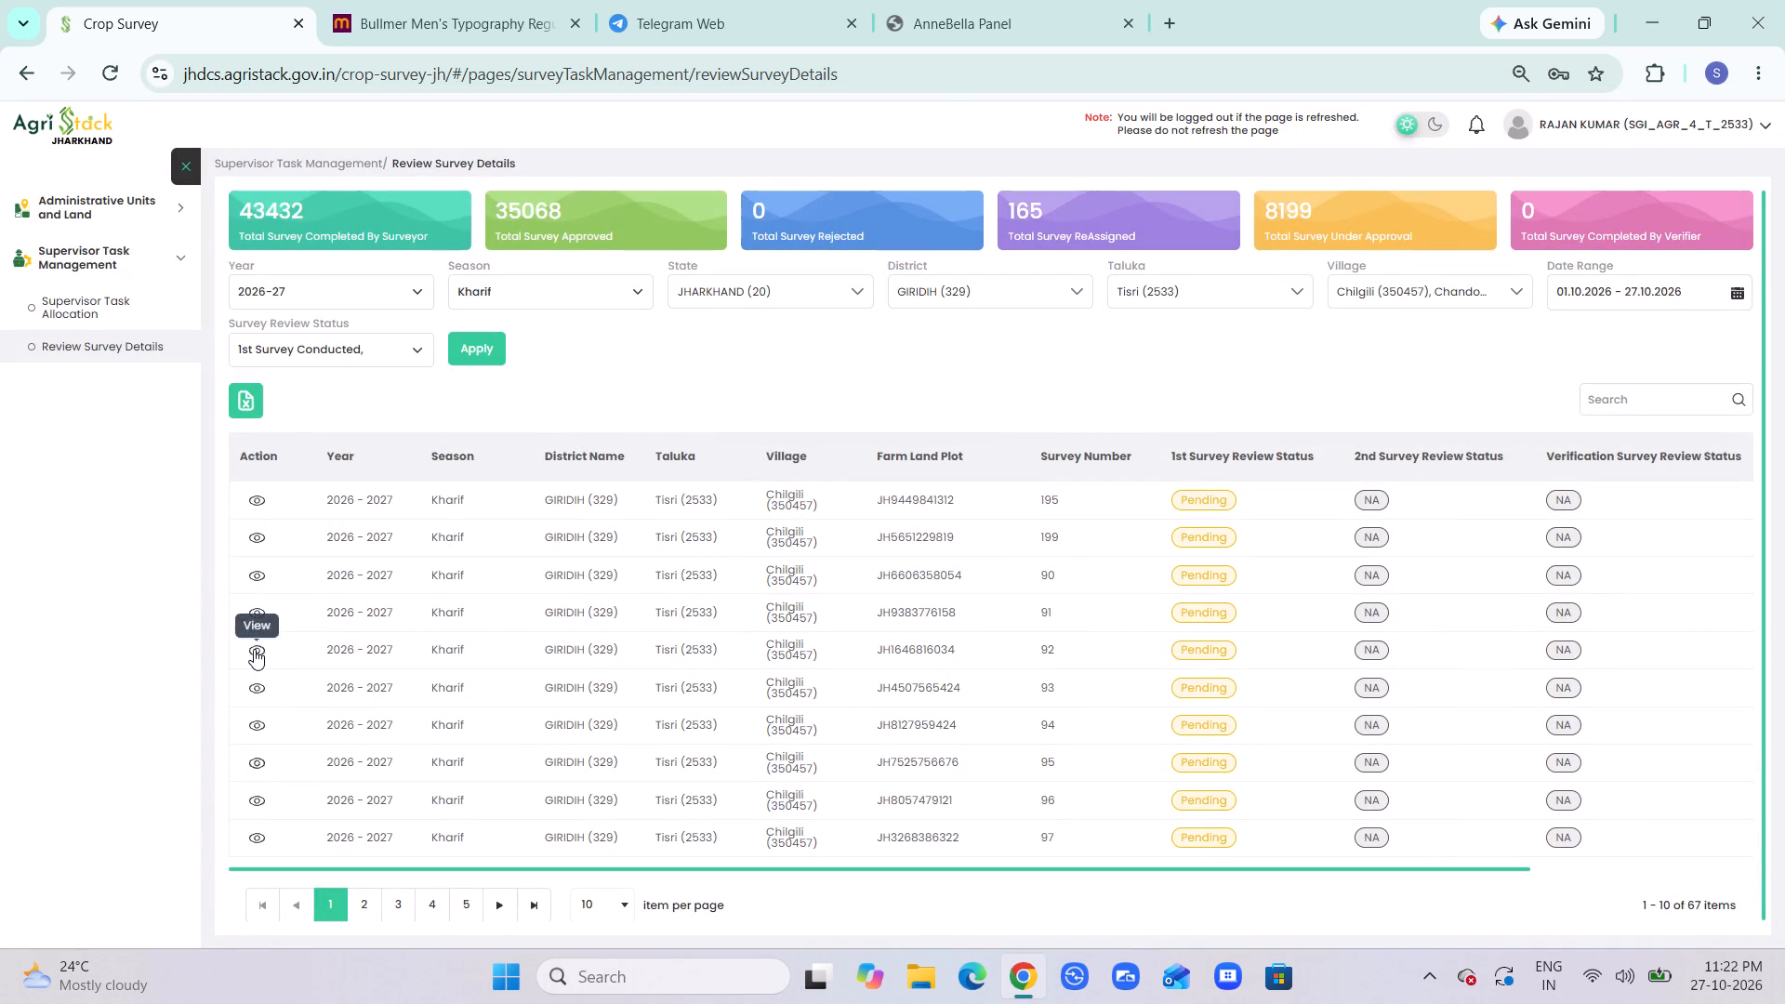
Open survey number 93 in Chilgili and approve all three of its agricultural Fallow images.
{"action": "left_click", "coordinate": [254, 685]}
{"action": "left_click", "coordinate": [634, 551]}
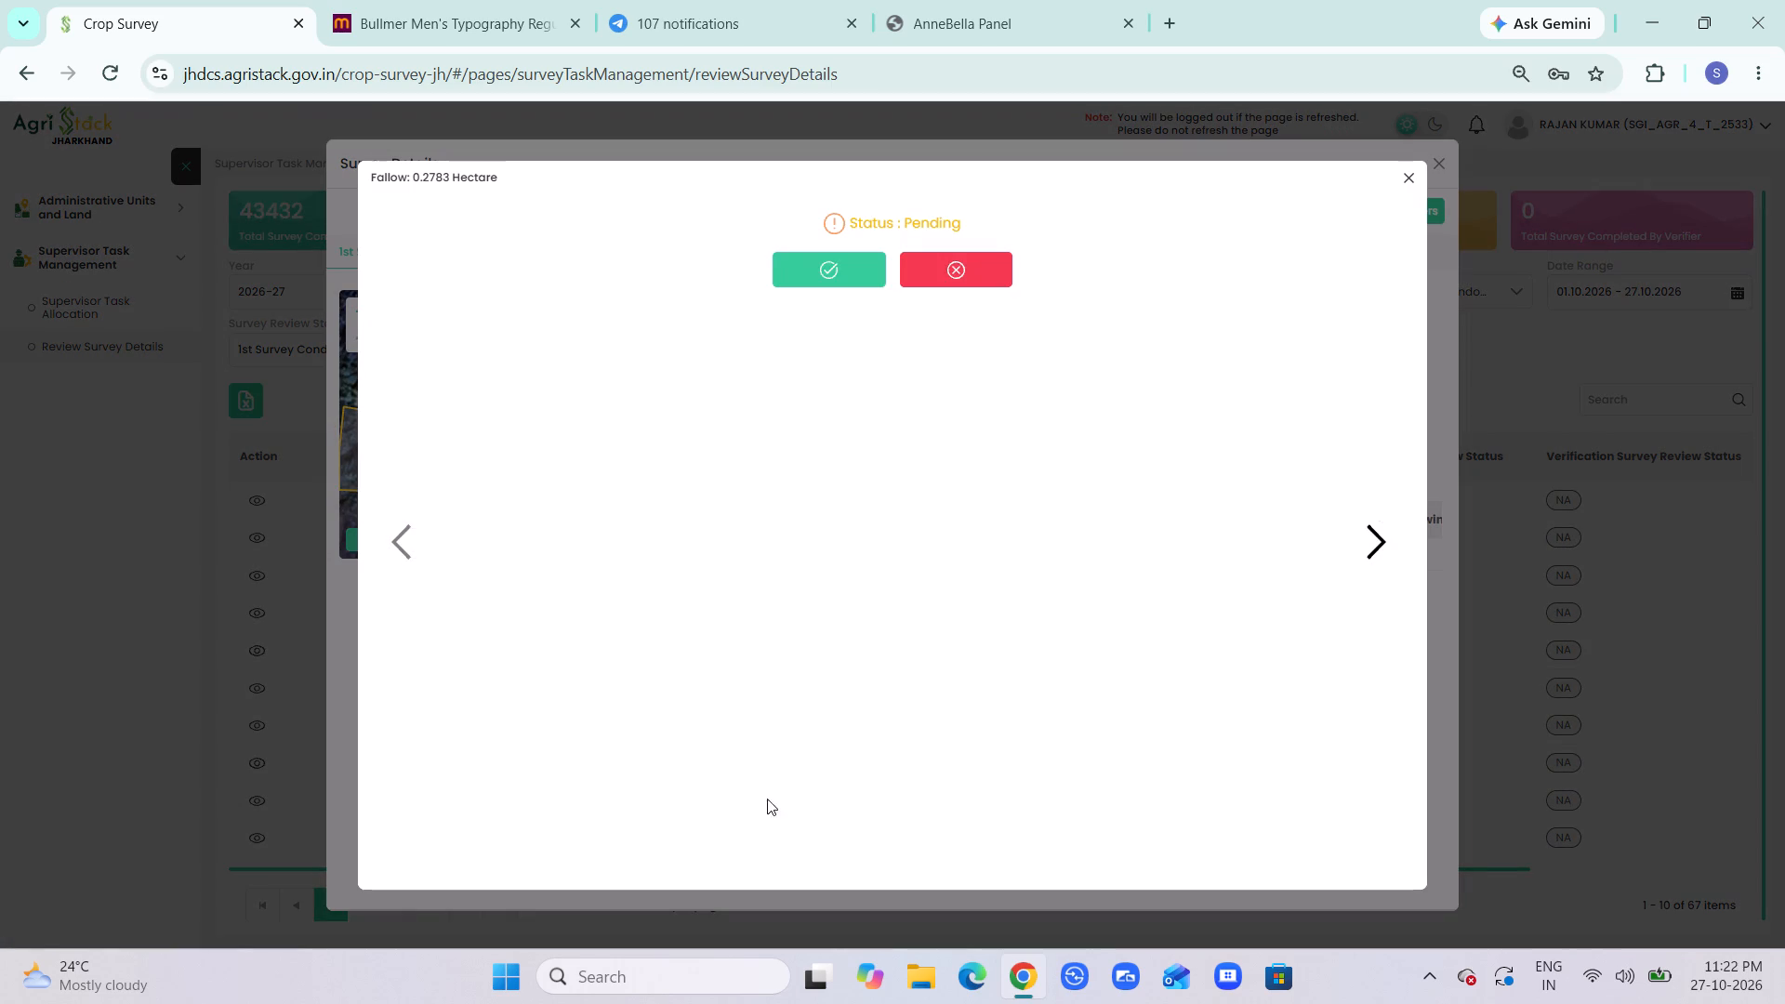
{"action": "left_click", "coordinate": [812, 849]}
{"action": "left_click_drag", "start_coordinate": [1063, 684], "coordinate": [884, 684]}
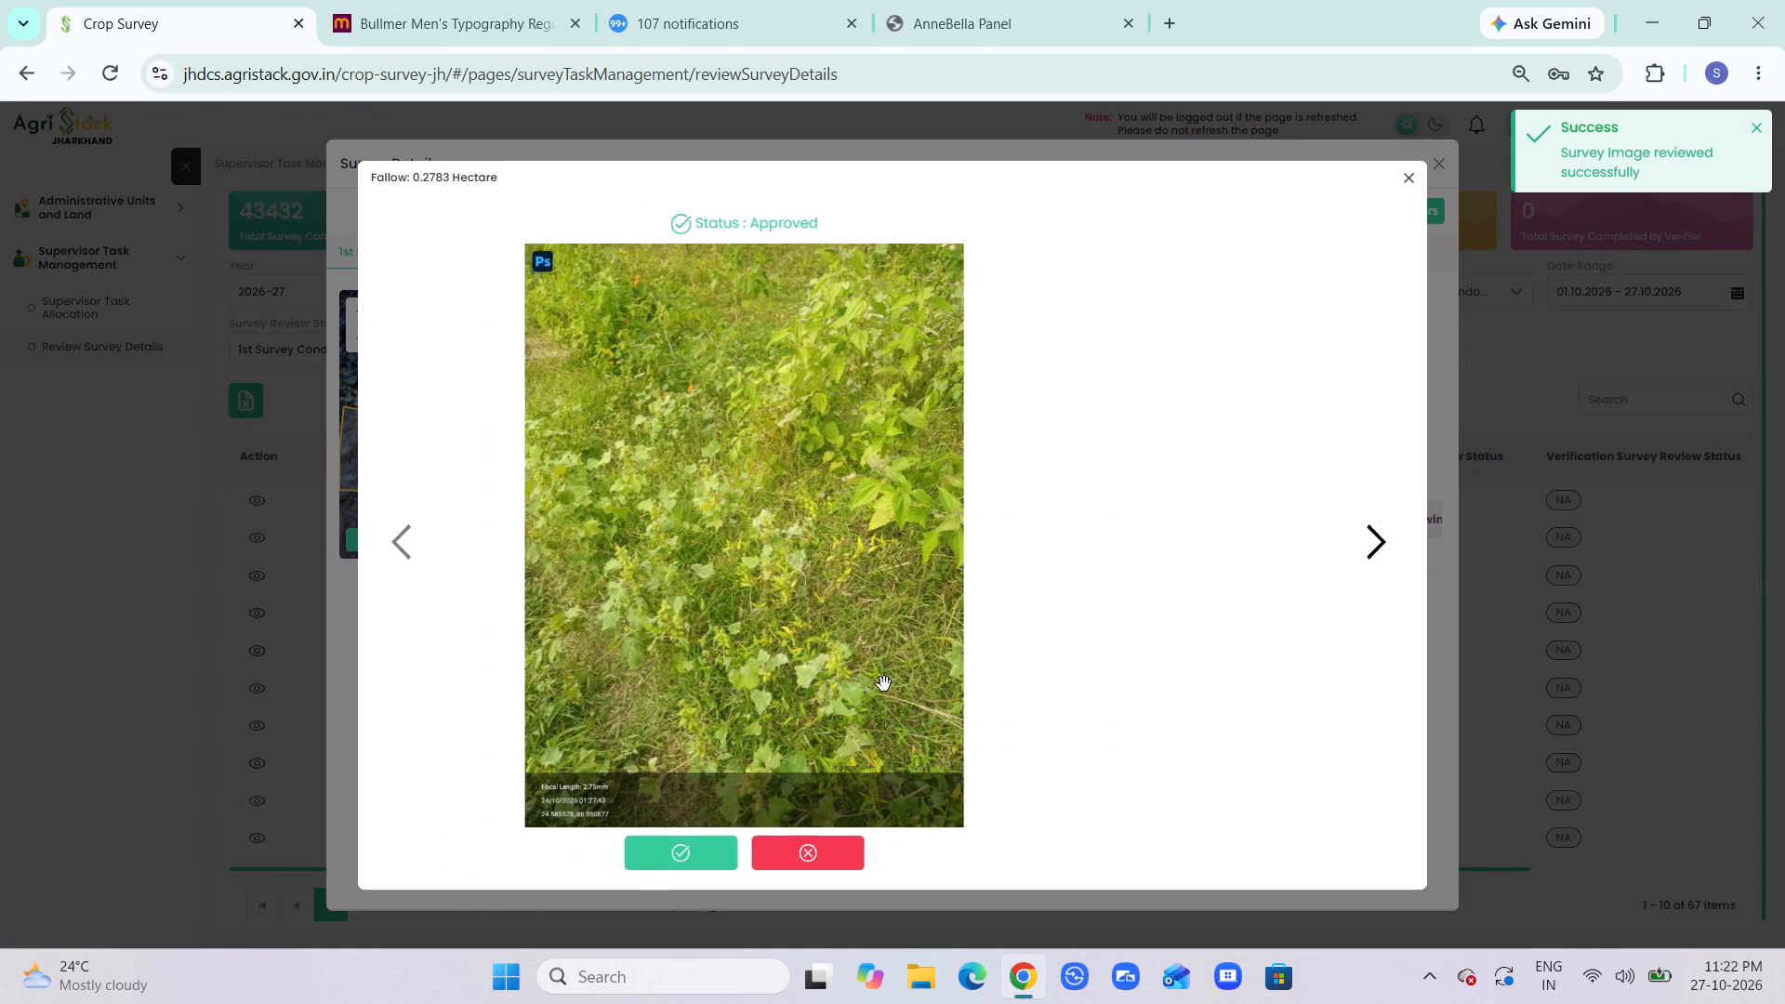
{"action": "left_click_drag", "start_coordinate": [884, 684], "coordinate": [861, 684]}
{"action": "left_click_drag", "start_coordinate": [836, 856], "coordinate": [835, 846]}
{"action": "left_click_drag", "start_coordinate": [1029, 667], "coordinate": [866, 675]}
{"action": "left_click", "coordinate": [830, 852]}
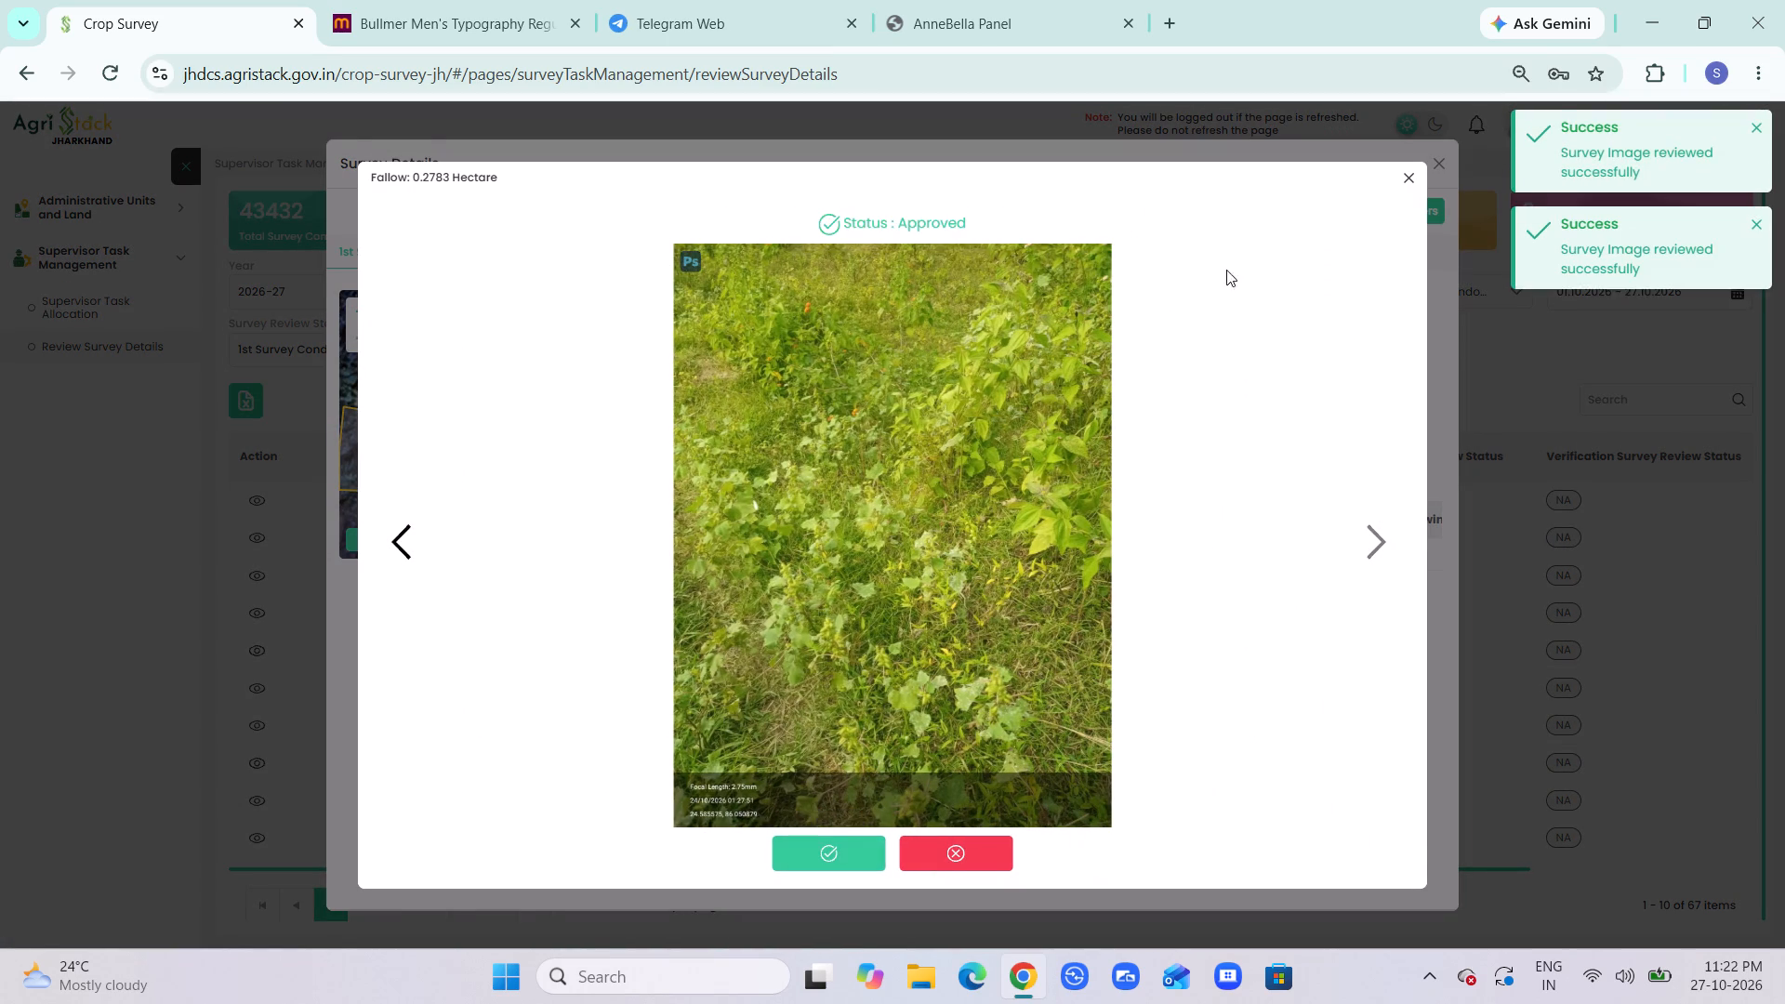
{"action": "left_click", "coordinate": [1405, 176]}
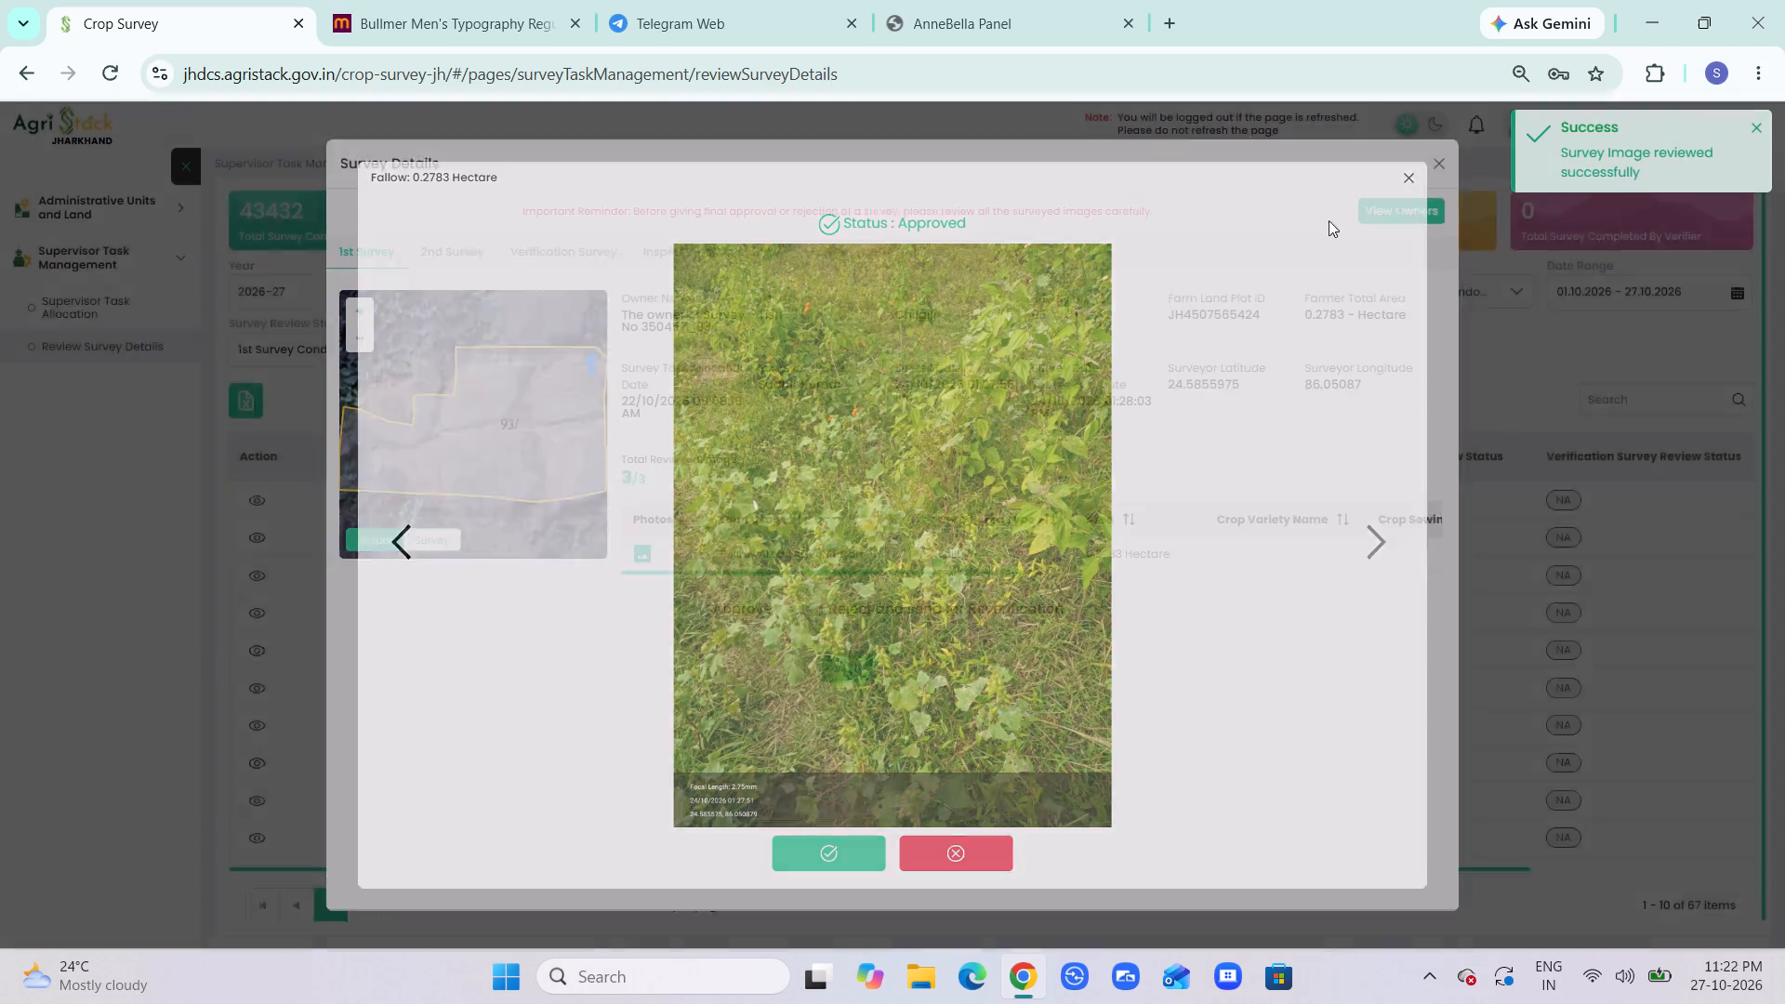
Mark the 1st survey of survey number 93 as Approve, save the review and close its details.
{"action": "left_click", "coordinate": [721, 611]}
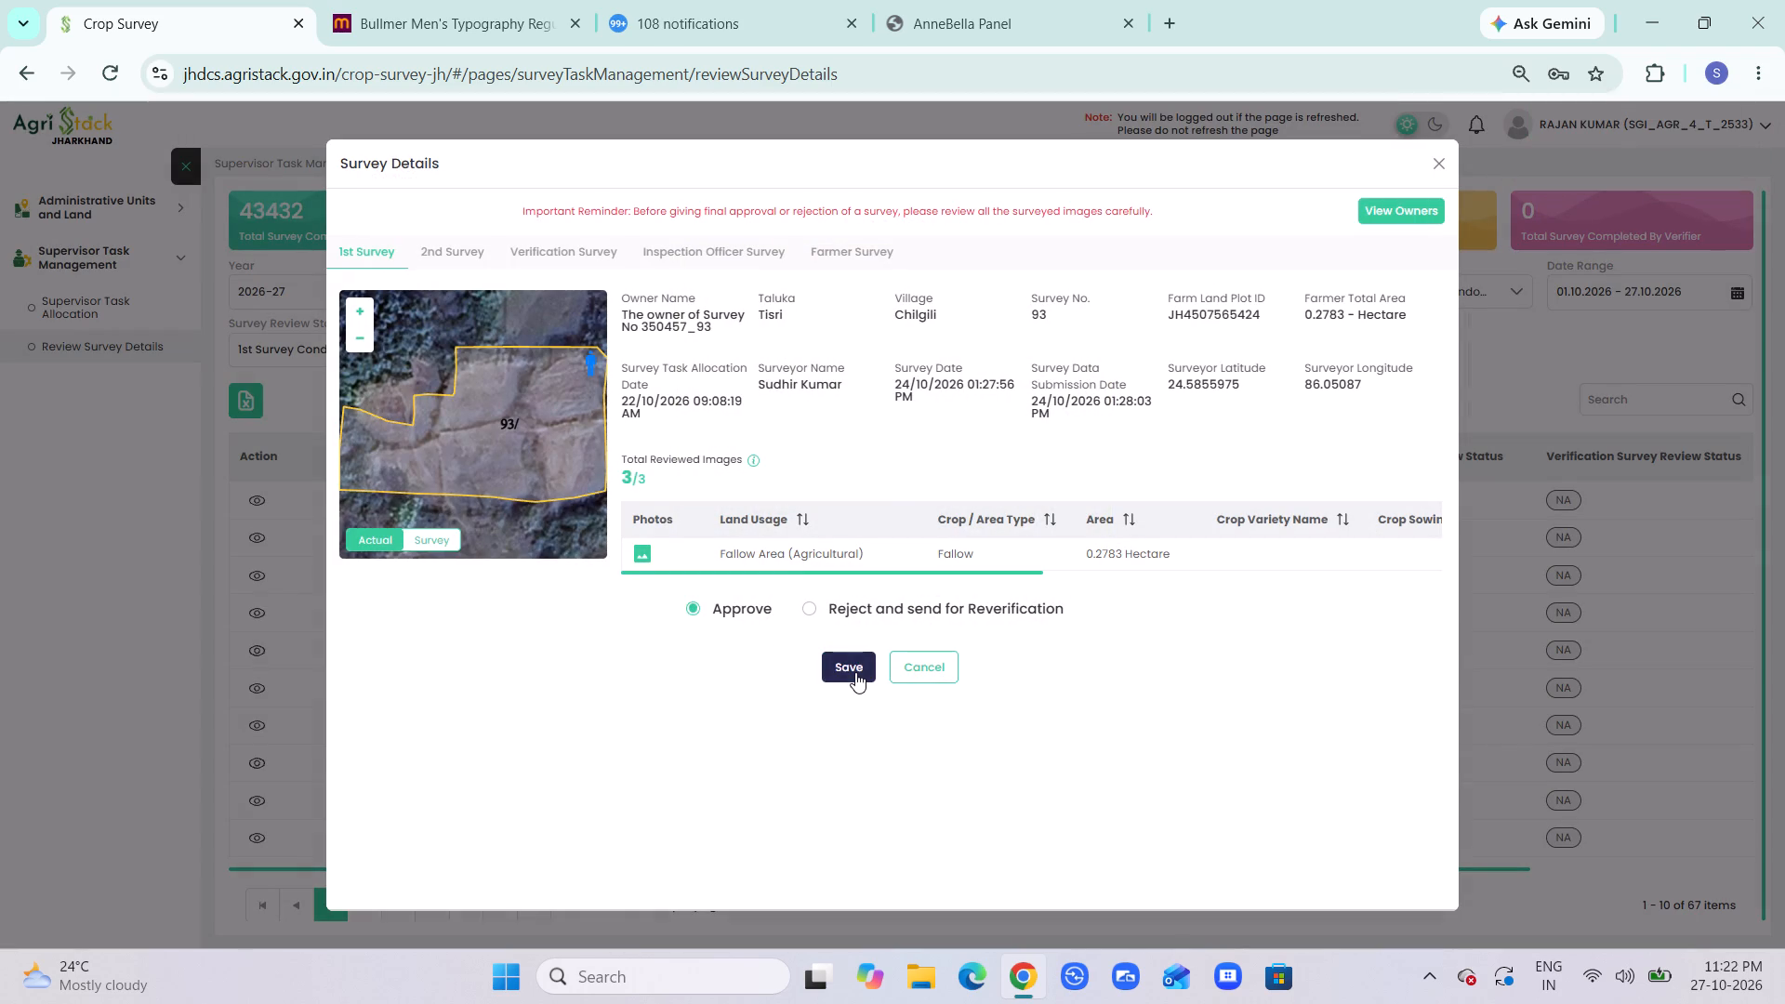
{"action": "left_click", "coordinate": [855, 672]}
{"action": "left_click", "coordinate": [890, 568]}
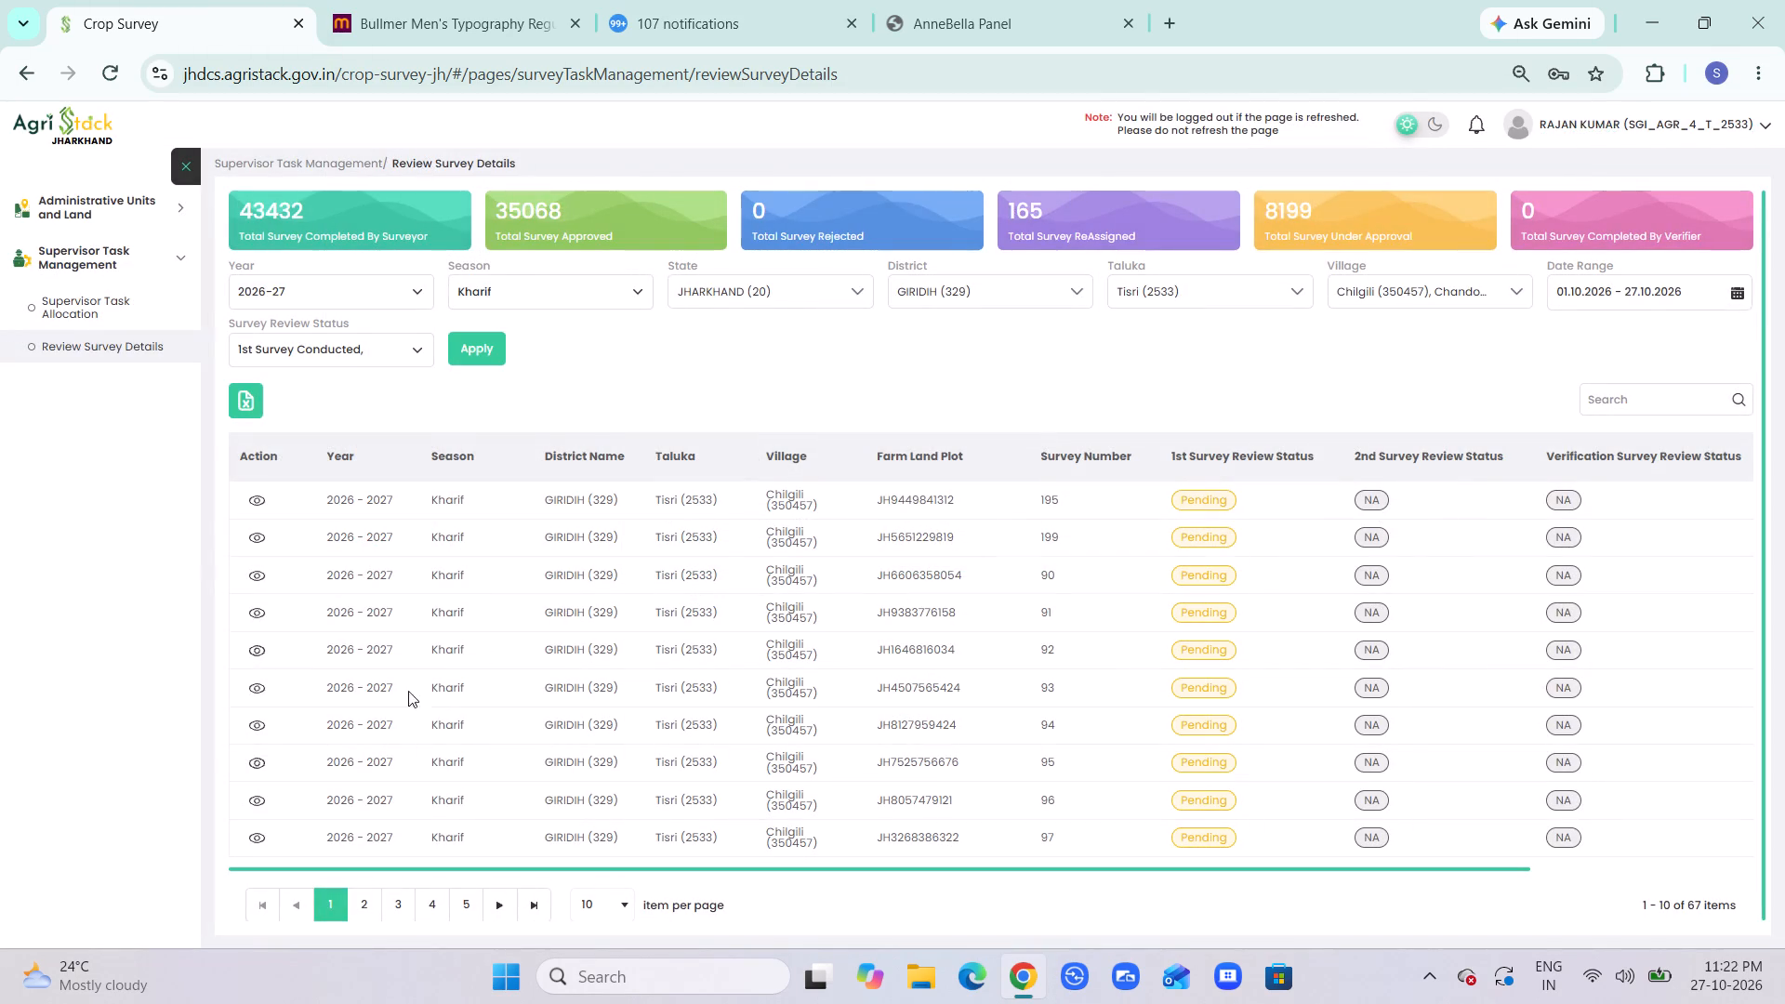
Open survey number 94 in Chilgili and approve all three of its non-agricultural Other NA uses images.
{"action": "left_click", "coordinate": [264, 721]}
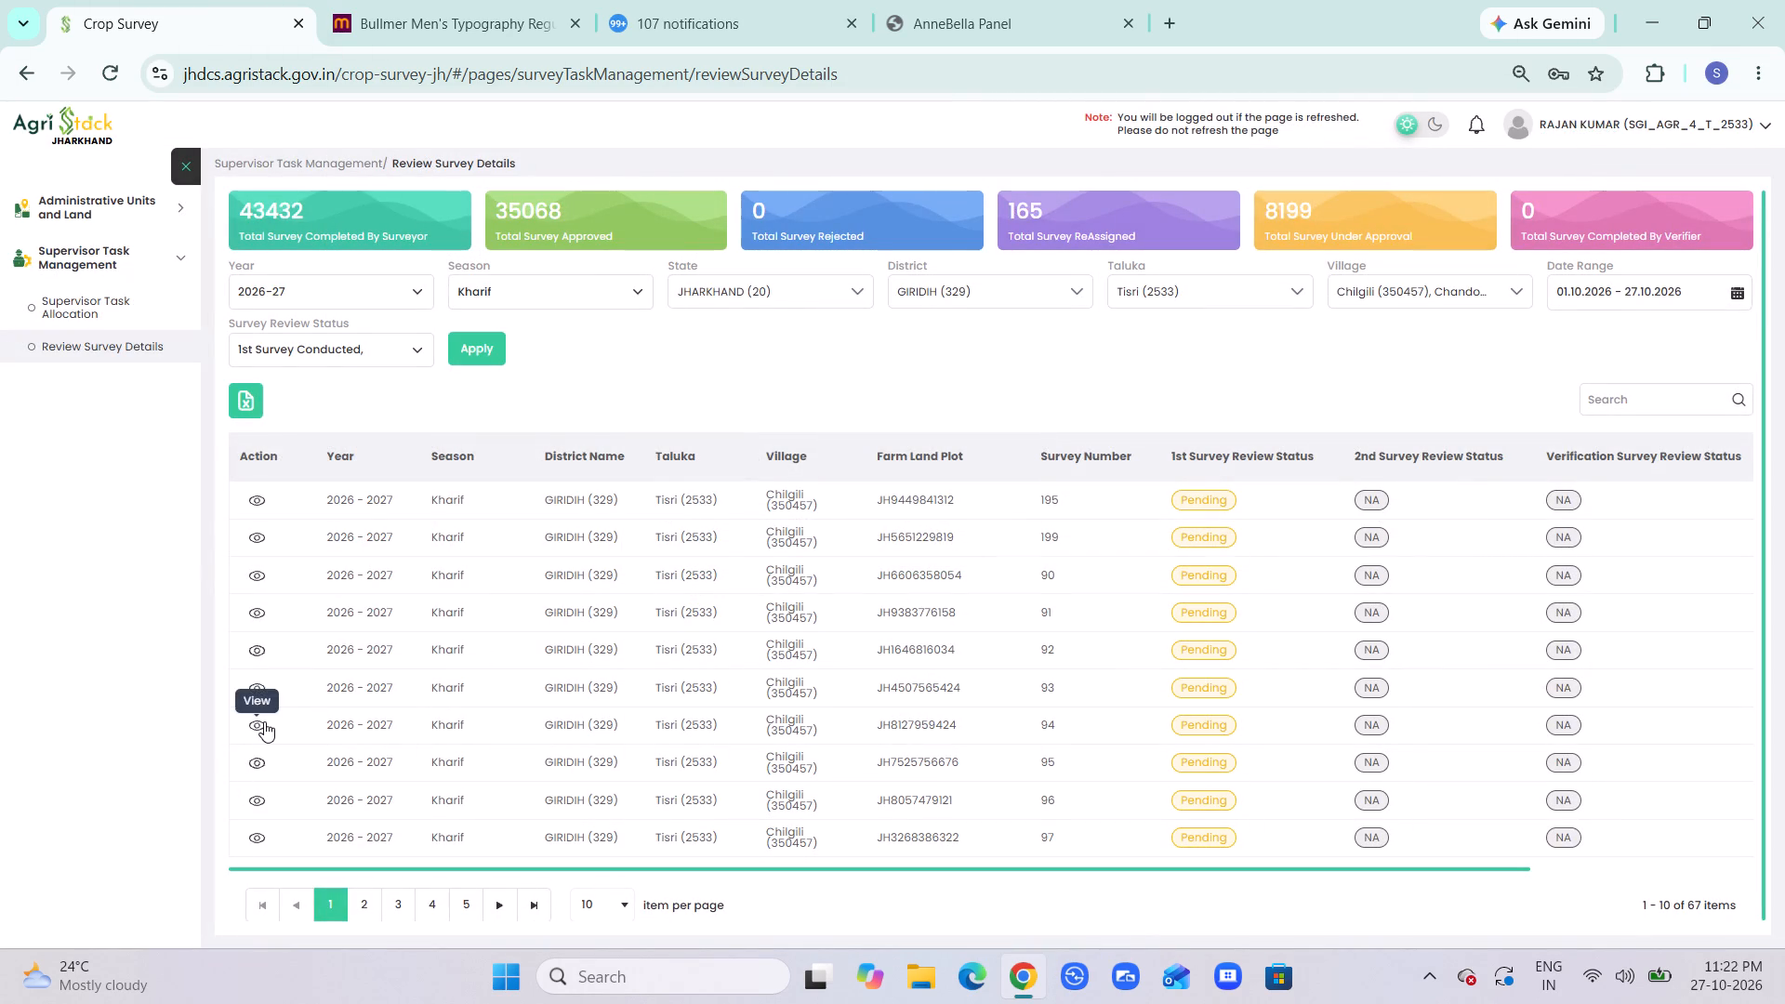
{"action": "left_click", "coordinate": [636, 555]}
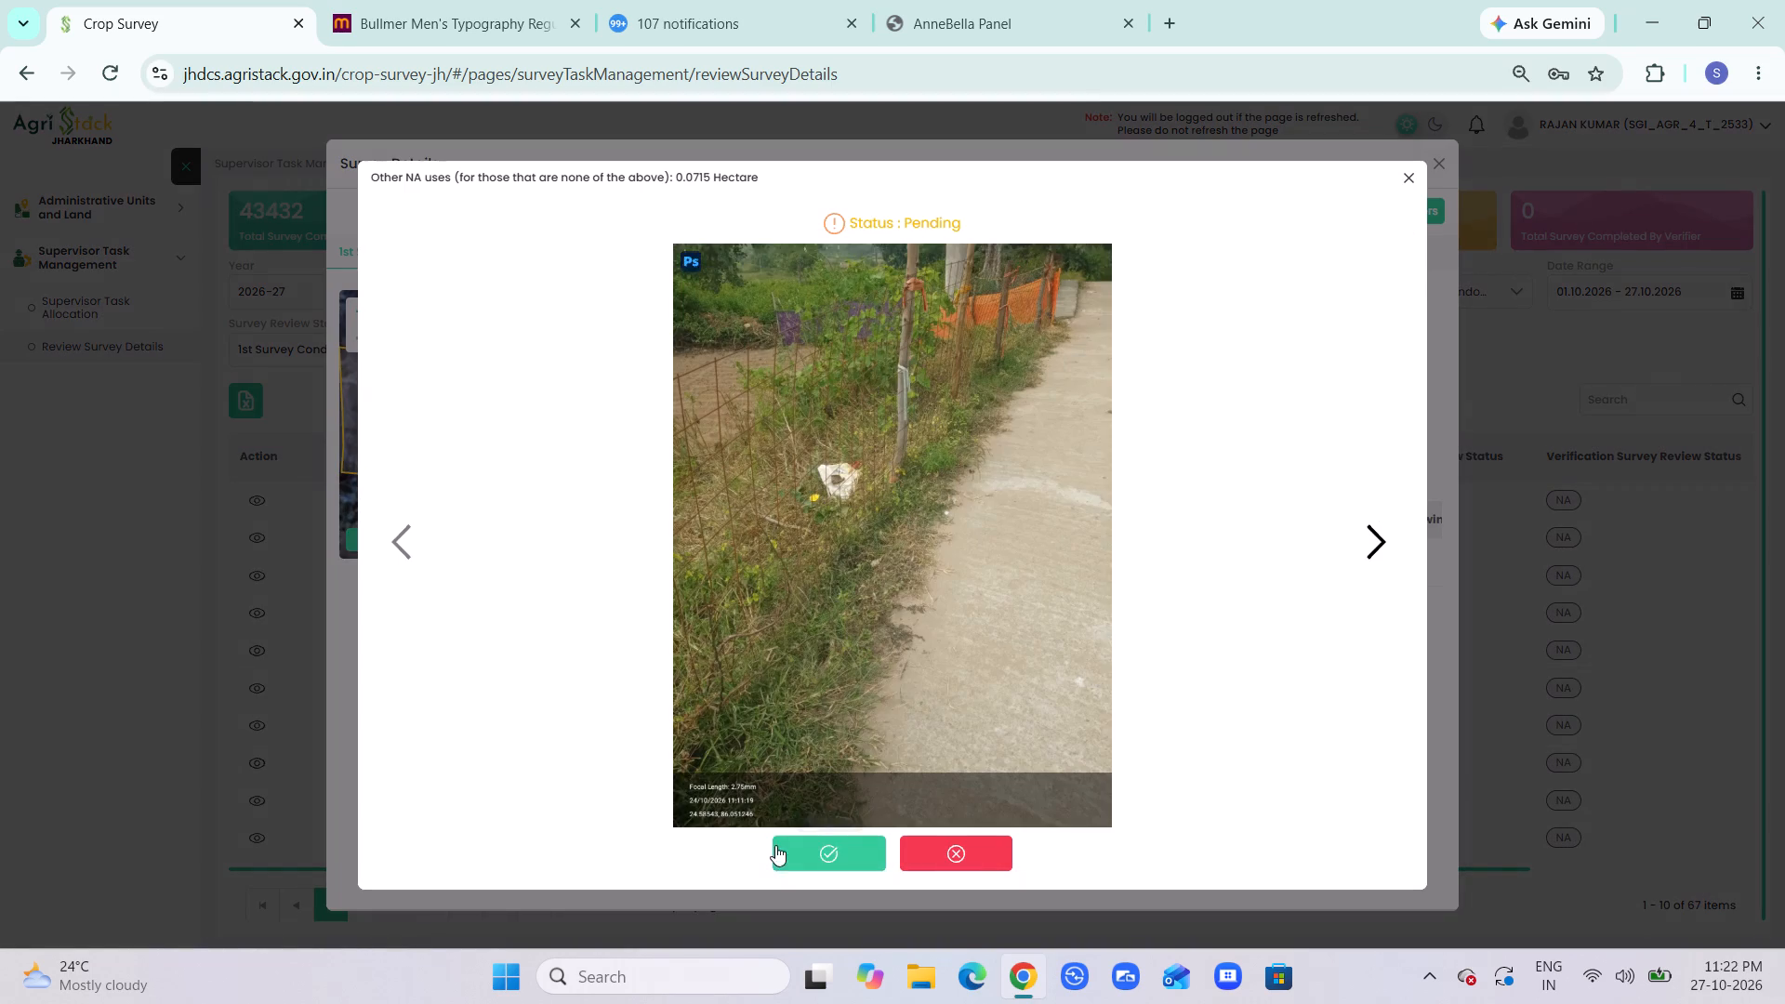
{"action": "left_click", "coordinate": [819, 840]}
{"action": "left_click_drag", "start_coordinate": [1089, 650], "coordinate": [940, 662]}
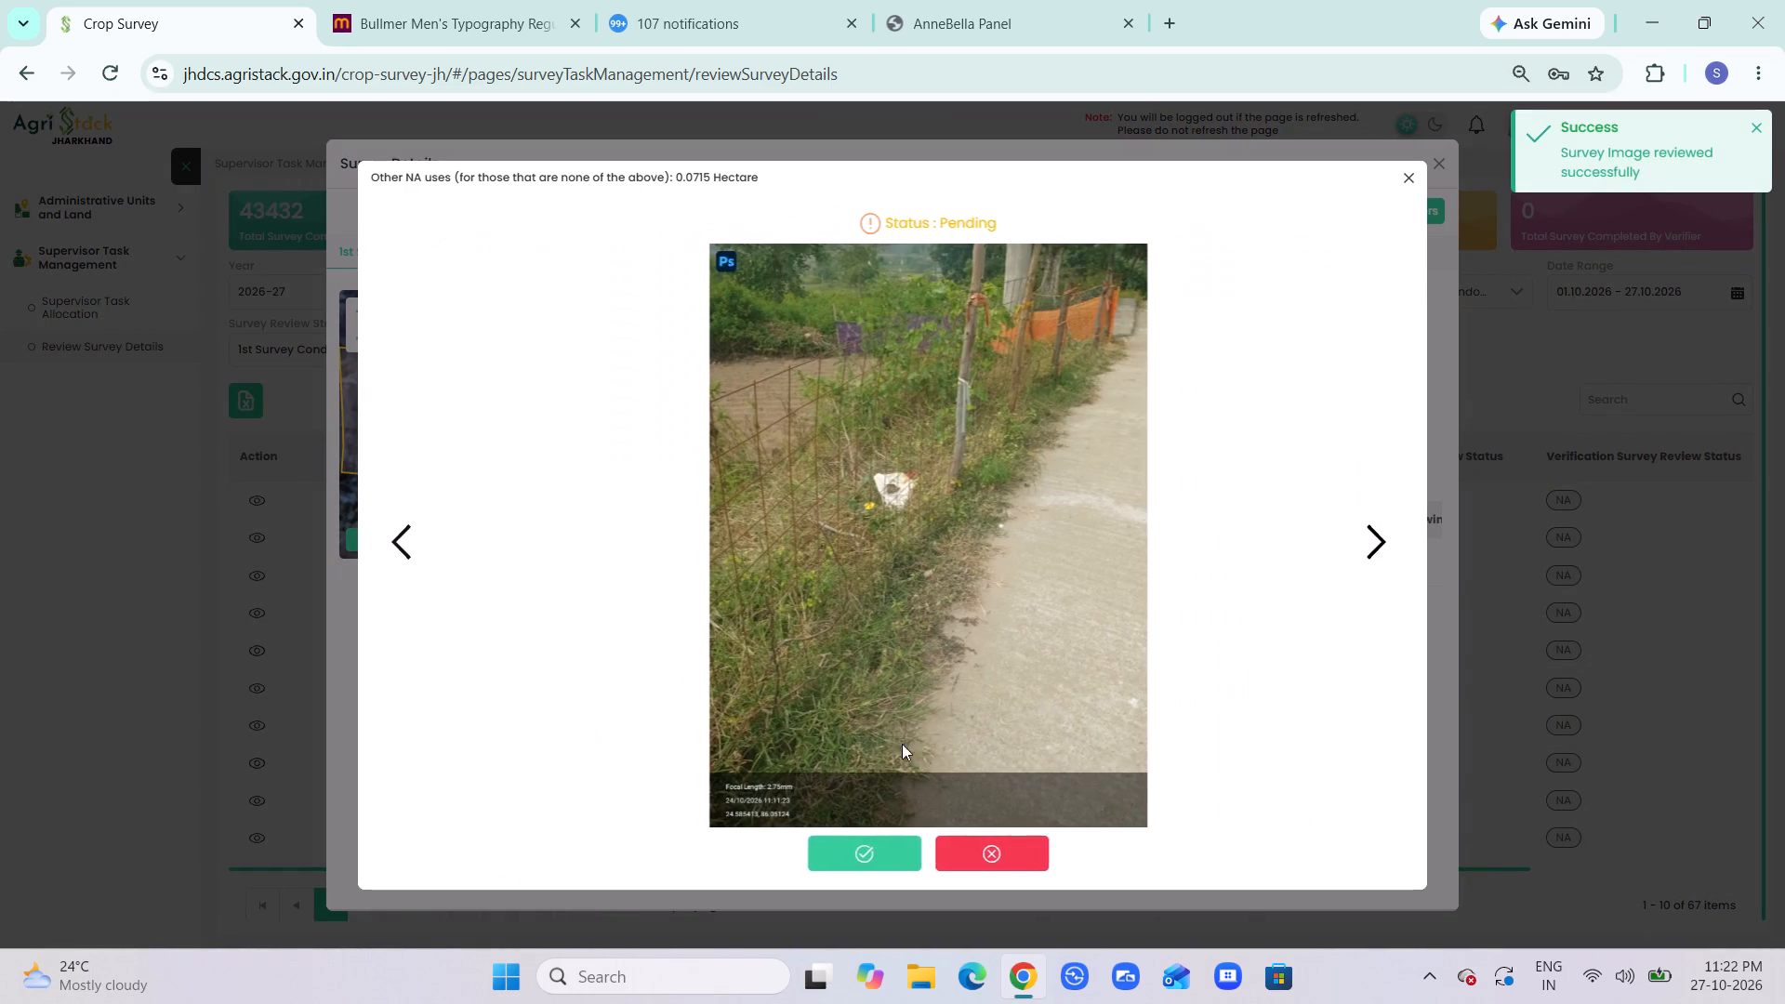
{"action": "left_click", "coordinate": [840, 852]}
{"action": "left_click_drag", "start_coordinate": [1079, 667], "coordinate": [988, 677]}
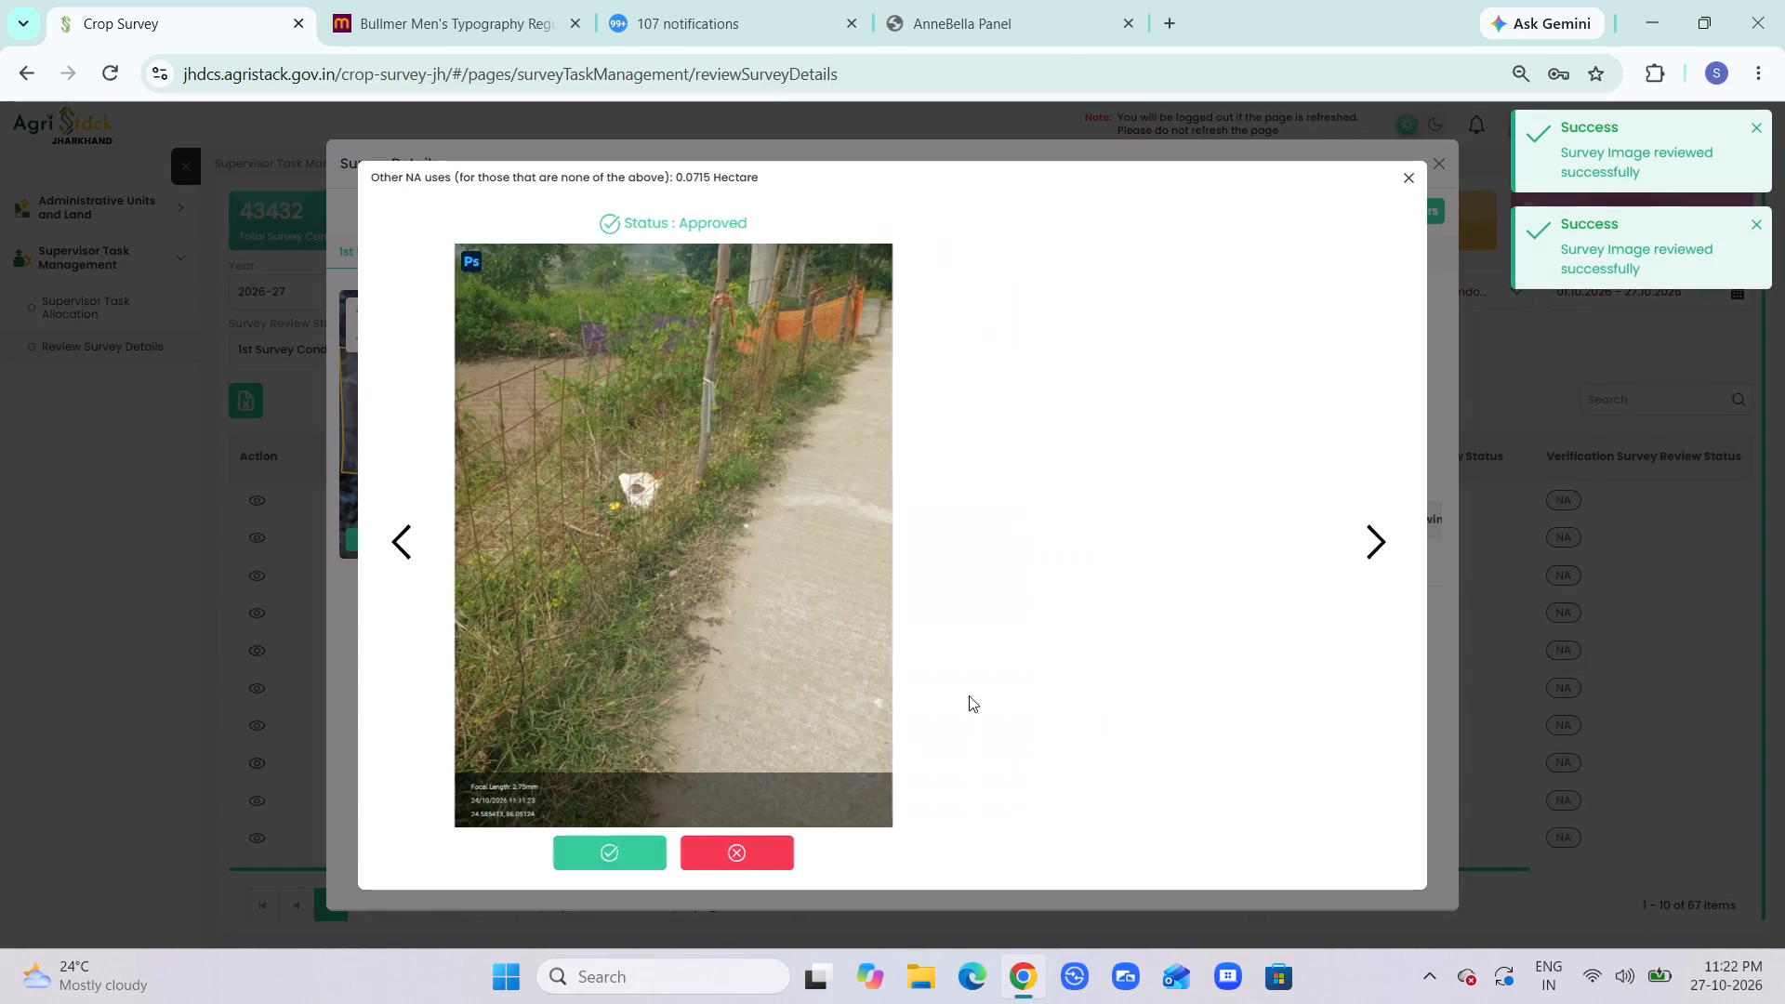
{"action": "left_click", "coordinate": [853, 852]}
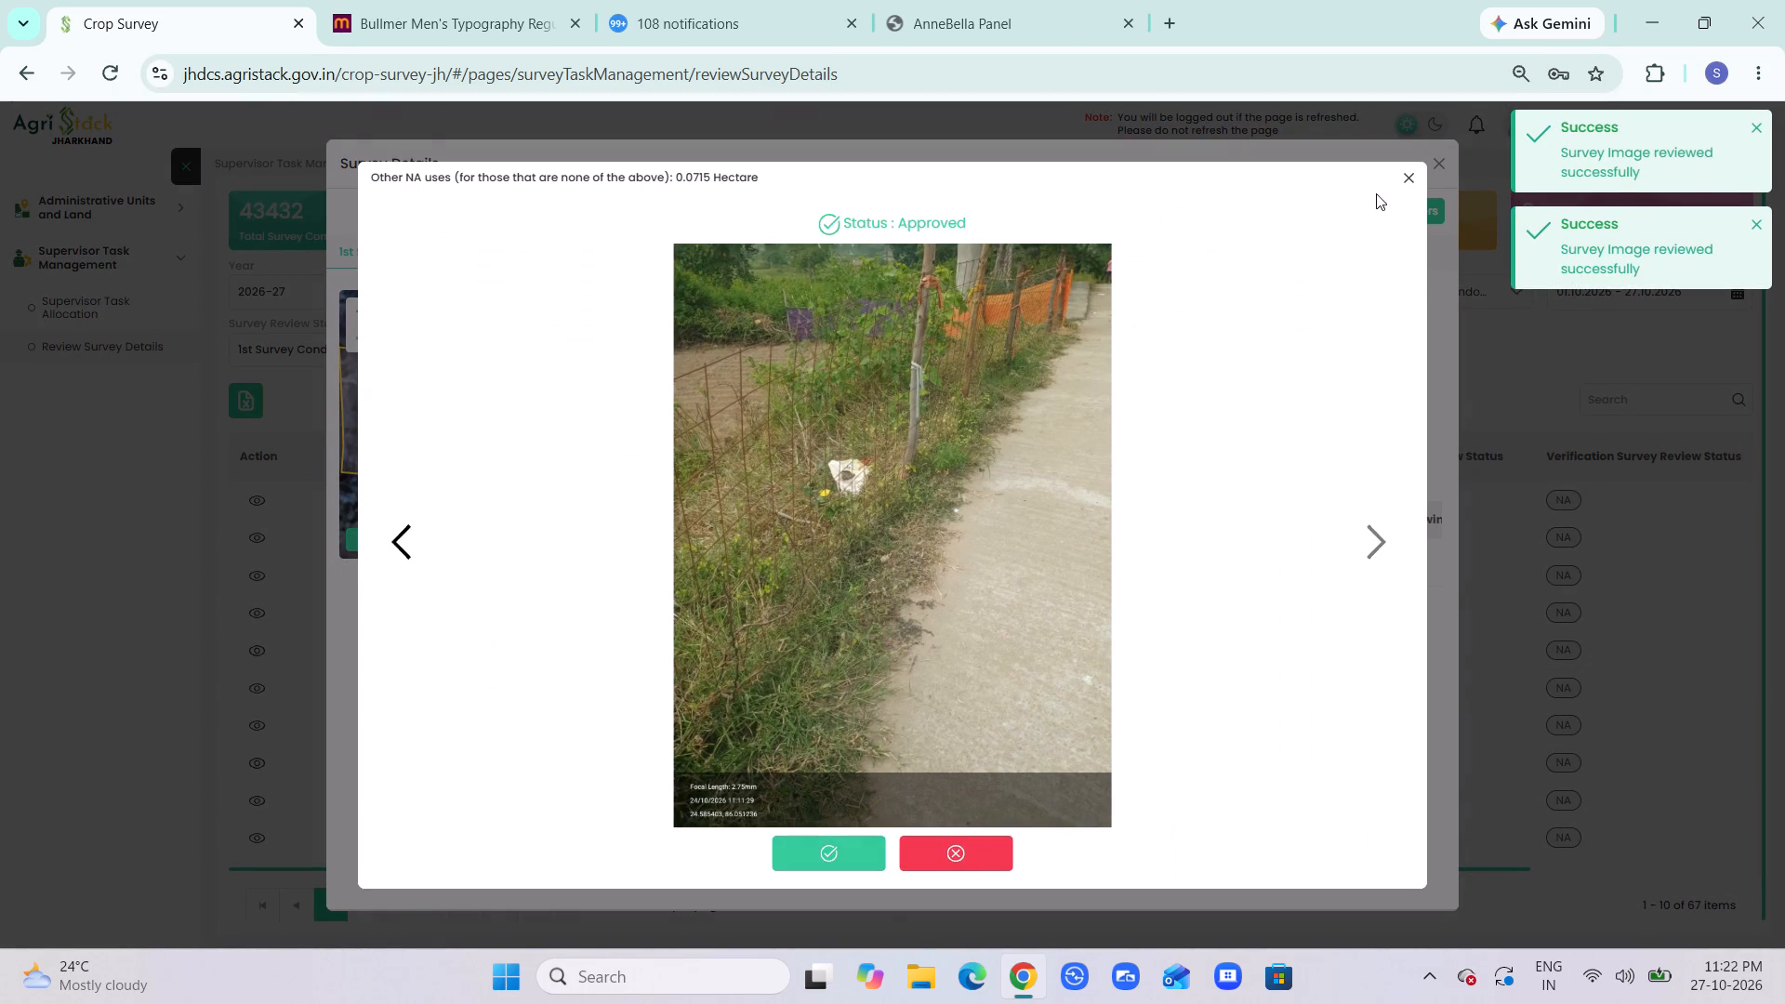
{"action": "left_click", "coordinate": [1409, 172]}
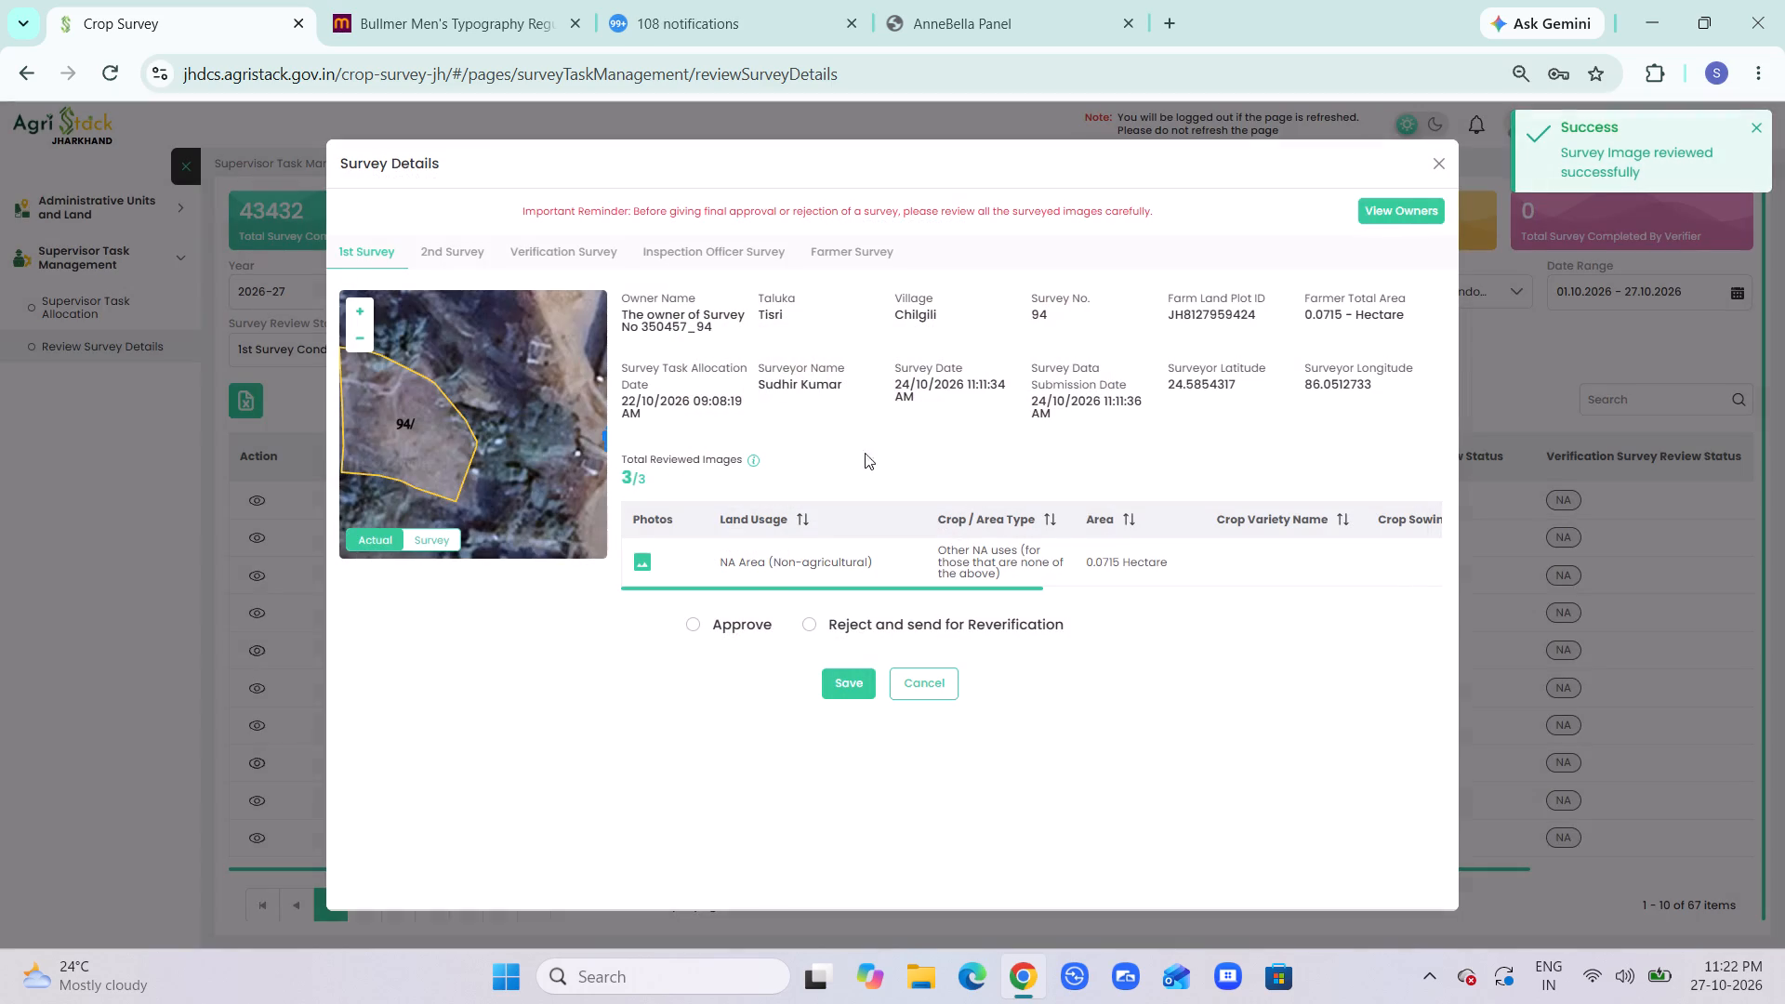
Mark the 1st survey of survey number 94 as Approve, save the review and close its details.
{"action": "left_click", "coordinate": [749, 622]}
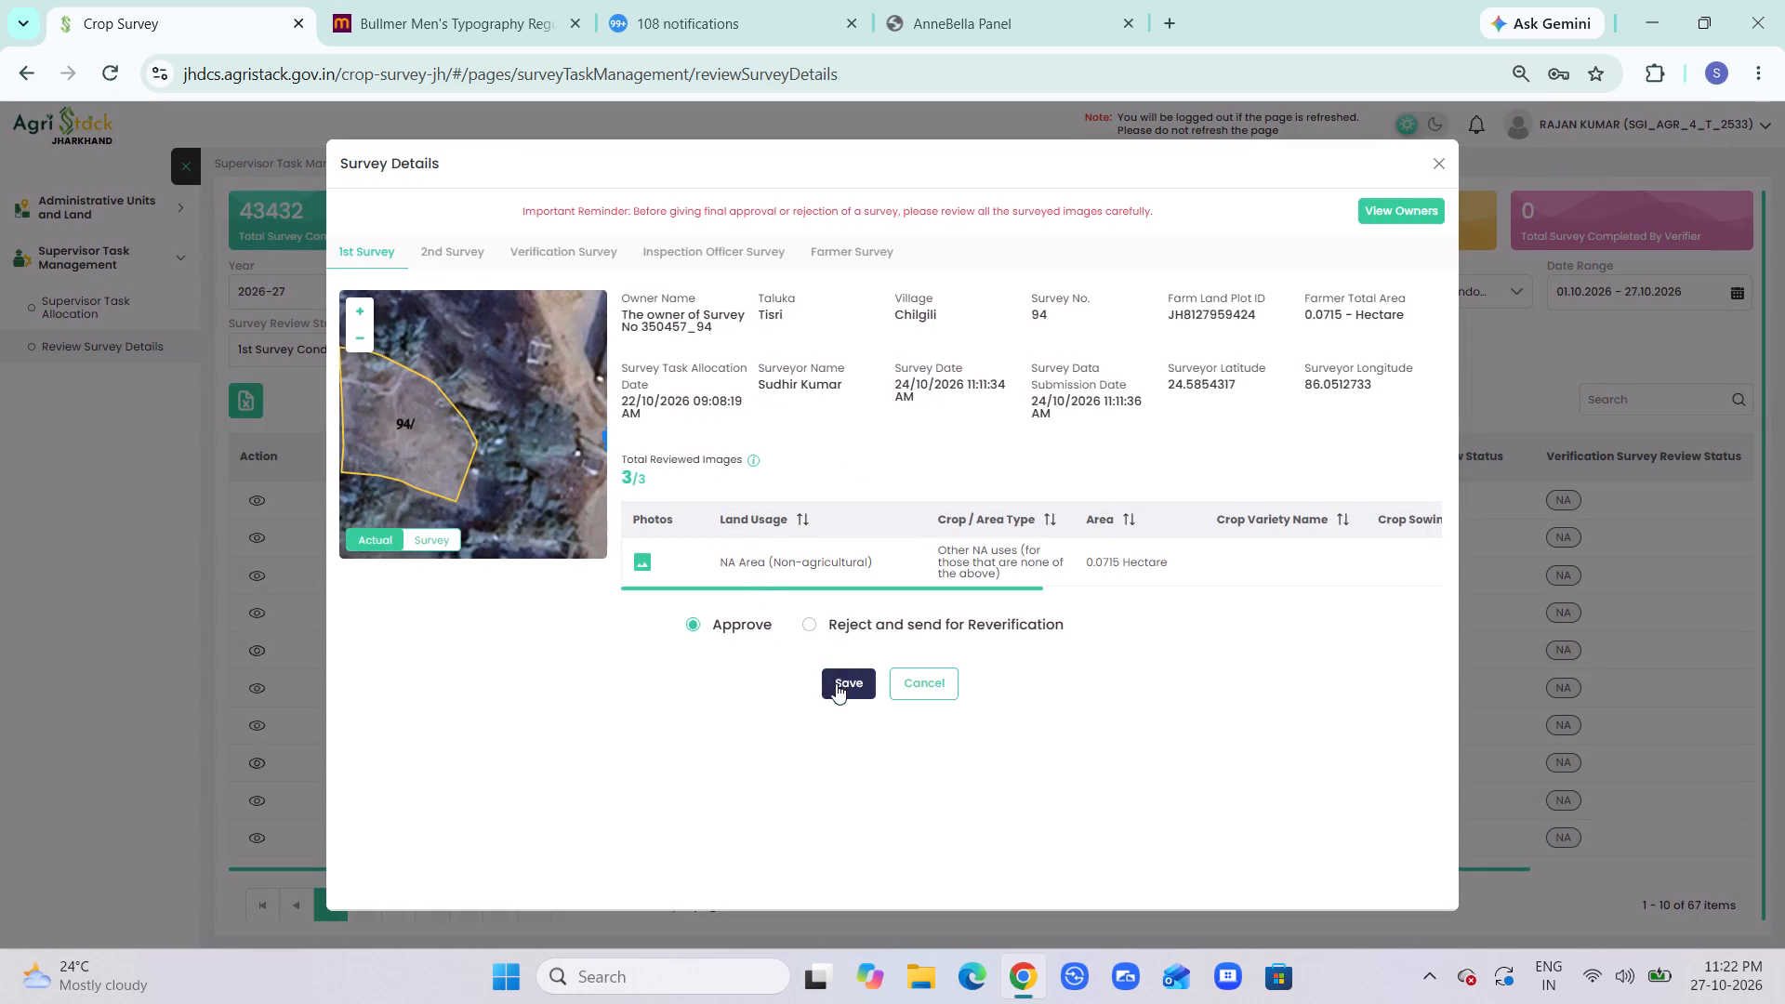
{"action": "left_click", "coordinate": [836, 683]}
{"action": "left_click", "coordinate": [874, 566]}
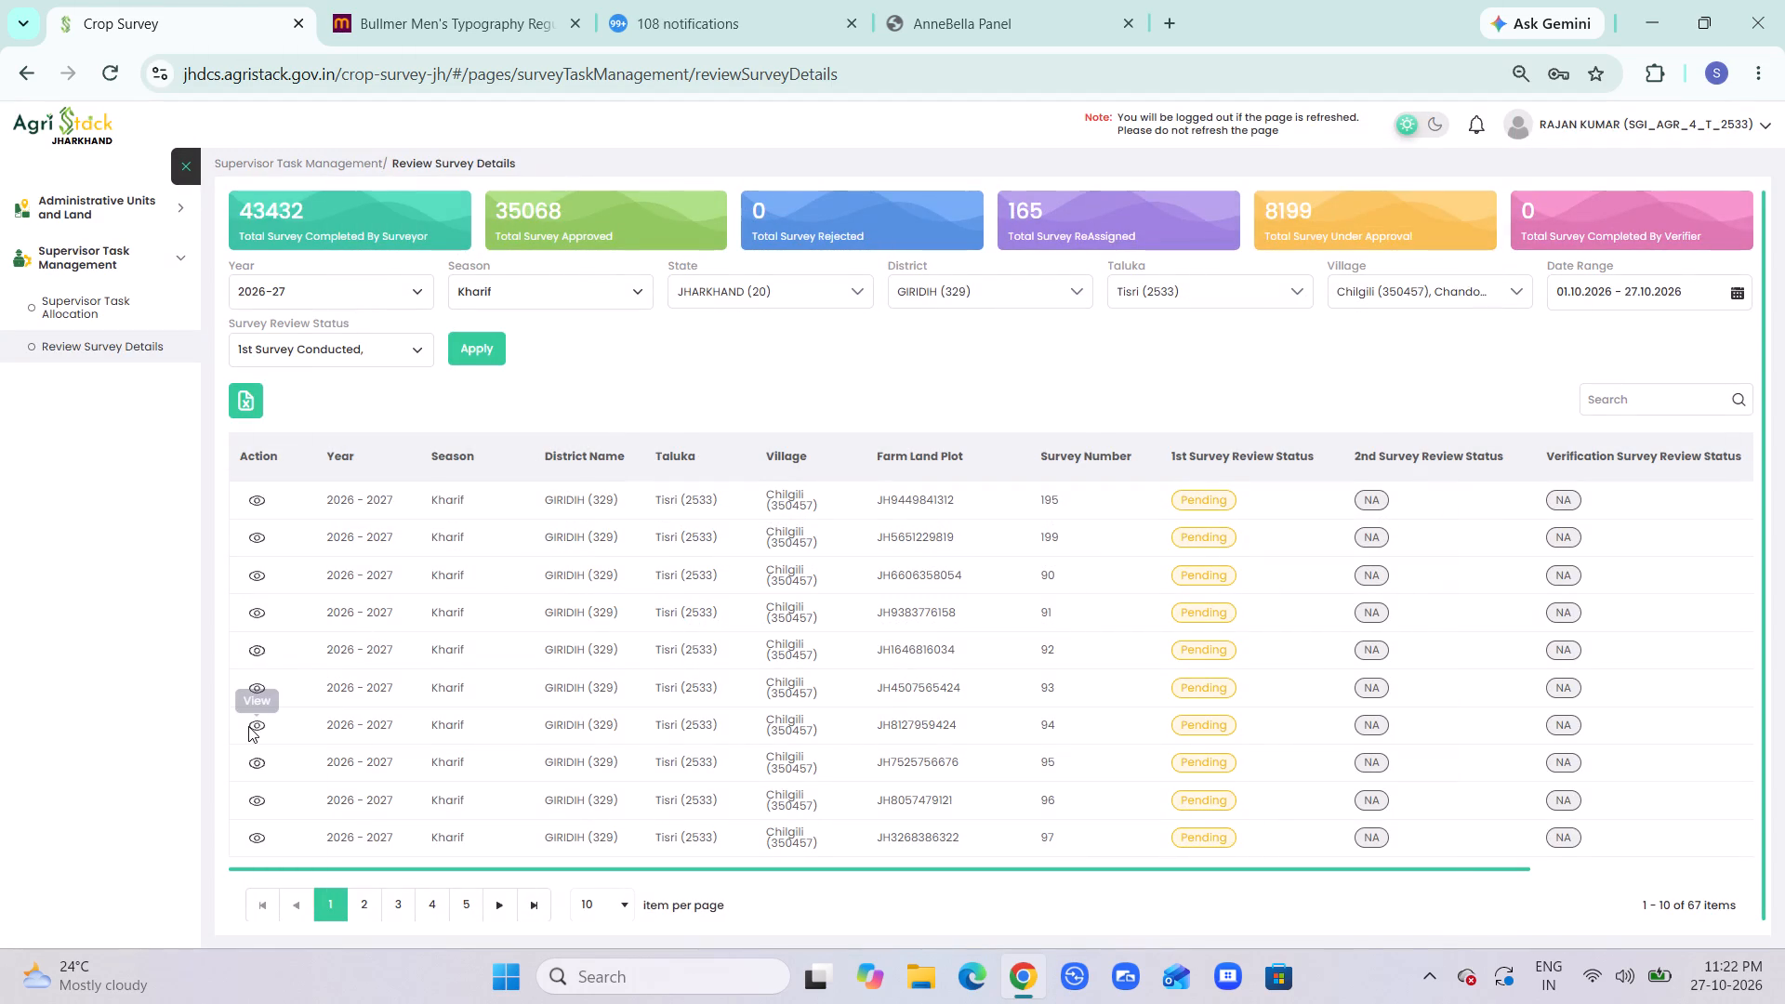
{"action": "left_click", "coordinate": [252, 720]}
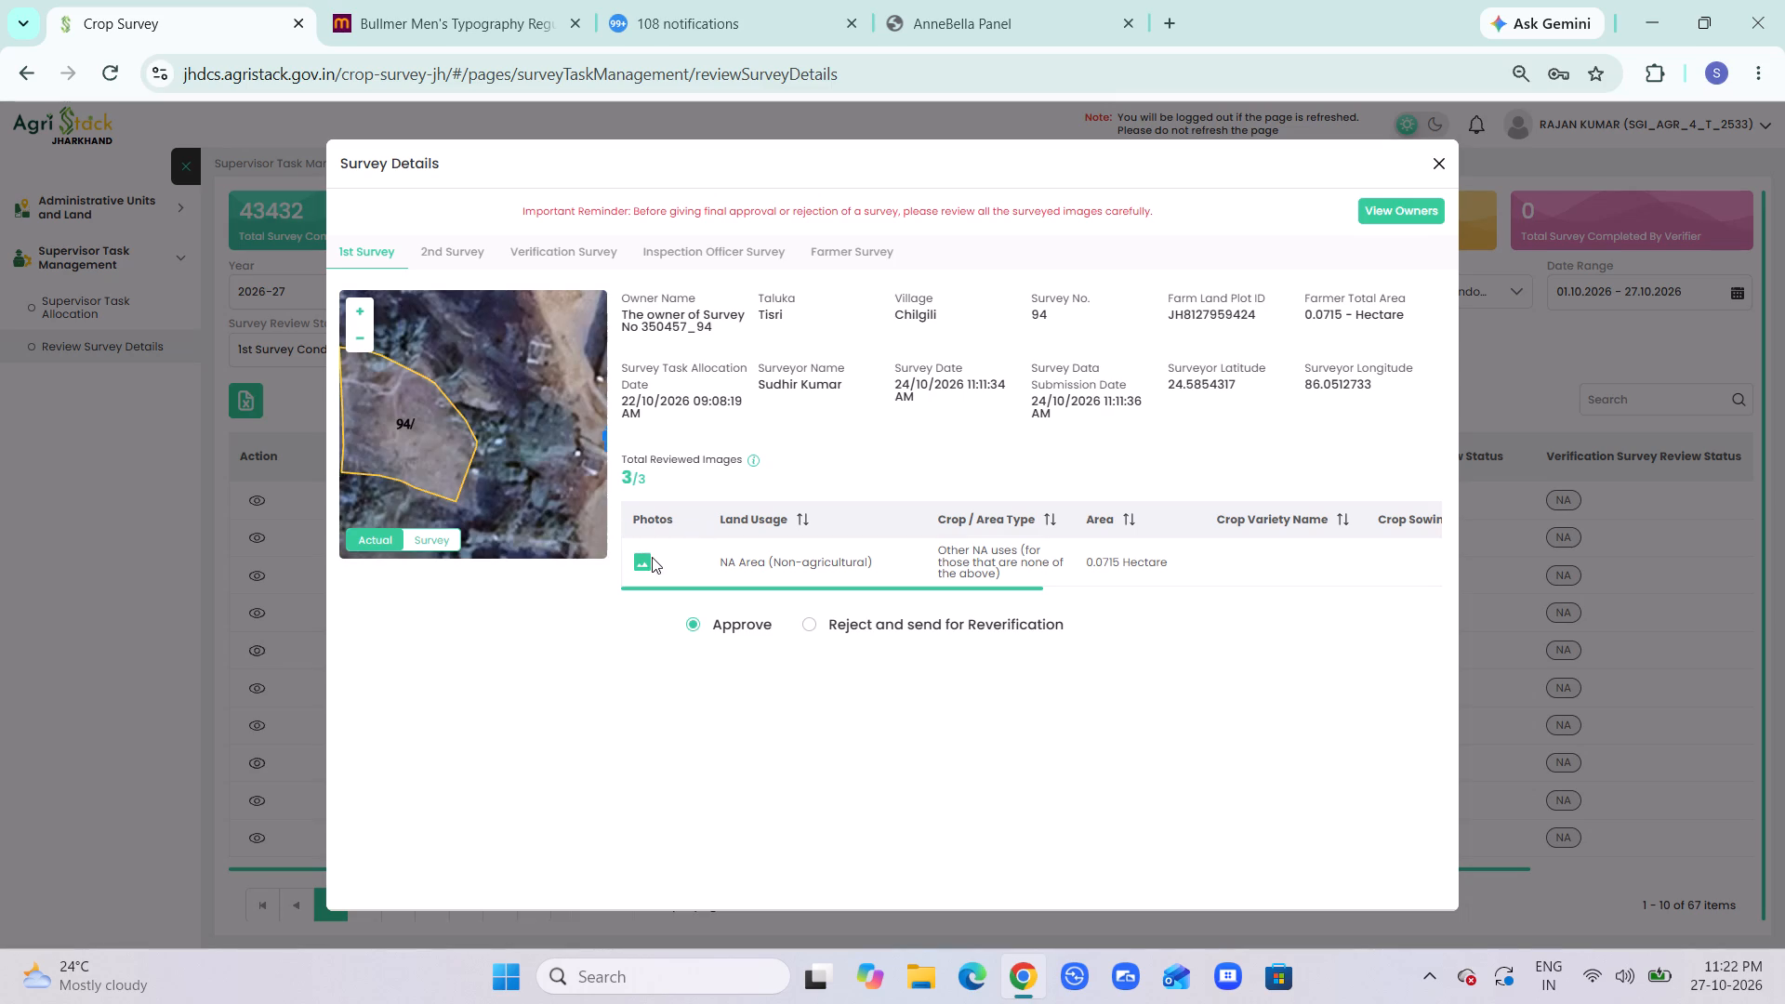
{"action": "left_click", "coordinate": [1442, 166]}
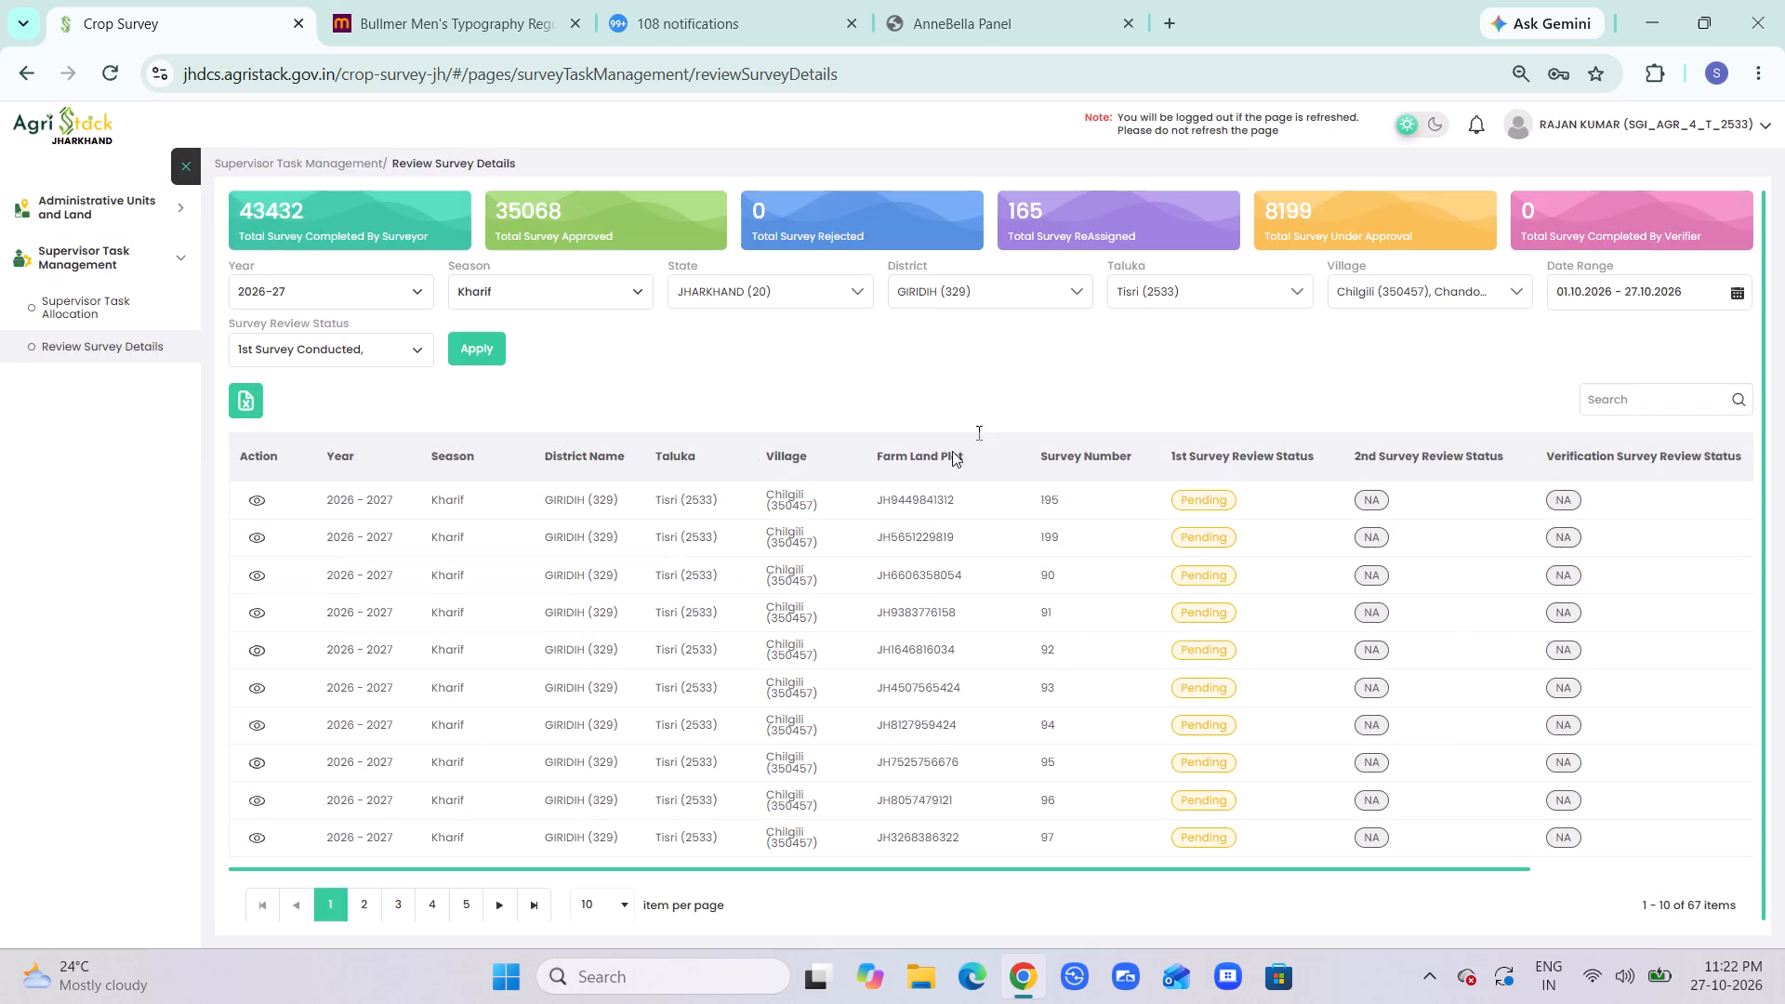
Open survey number 95 in Chilgili and approve all three of its agricultural Fallow images.
{"action": "left_click", "coordinate": [257, 757]}
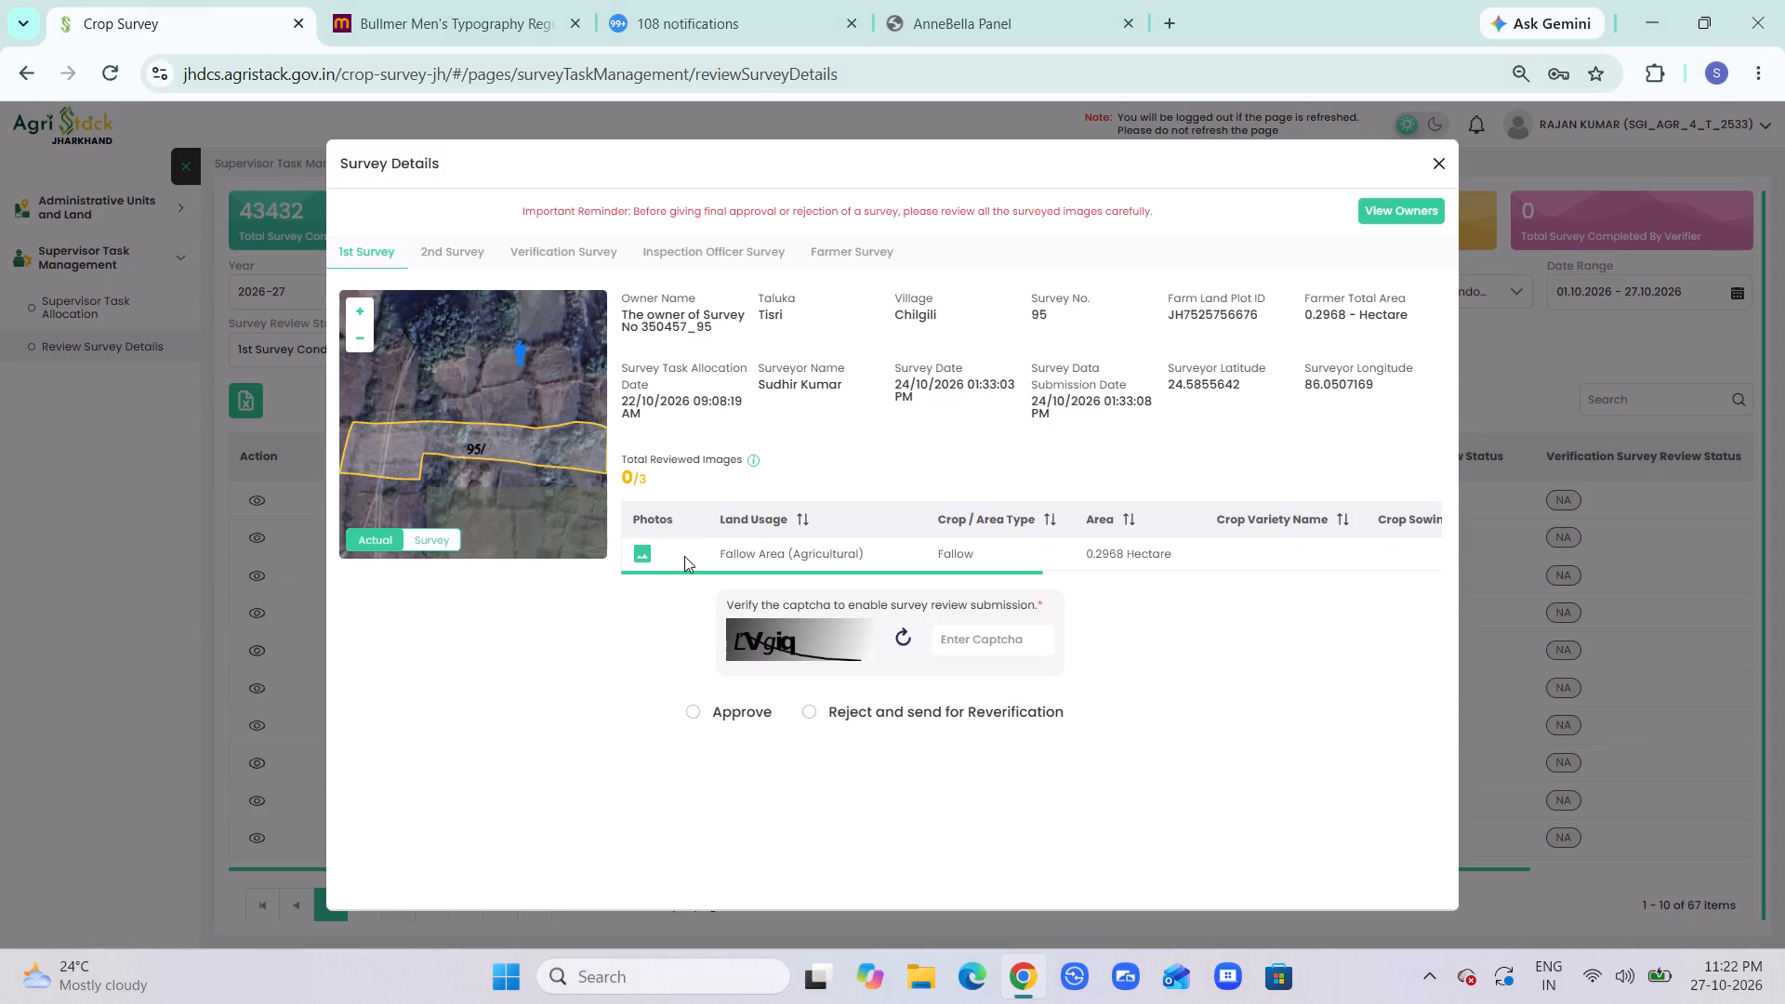
{"action": "left_click", "coordinate": [630, 549]}
{"action": "left_click", "coordinate": [638, 550]}
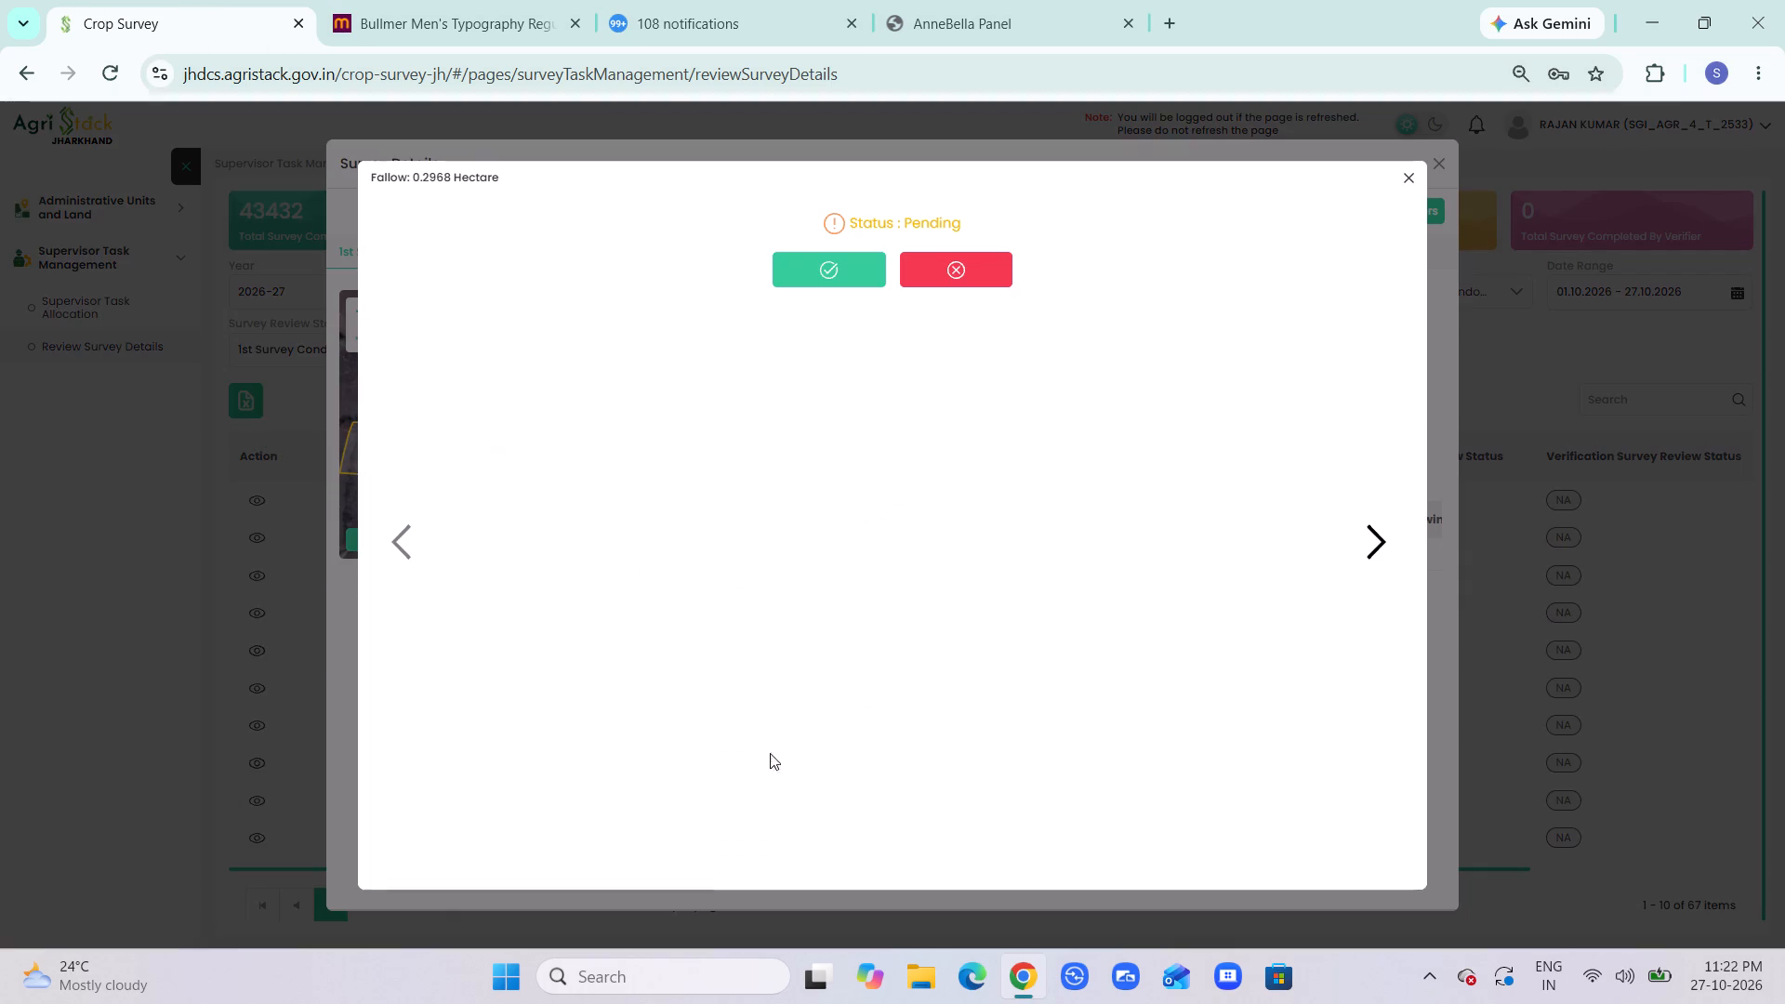
{"action": "left_click", "coordinate": [827, 847]}
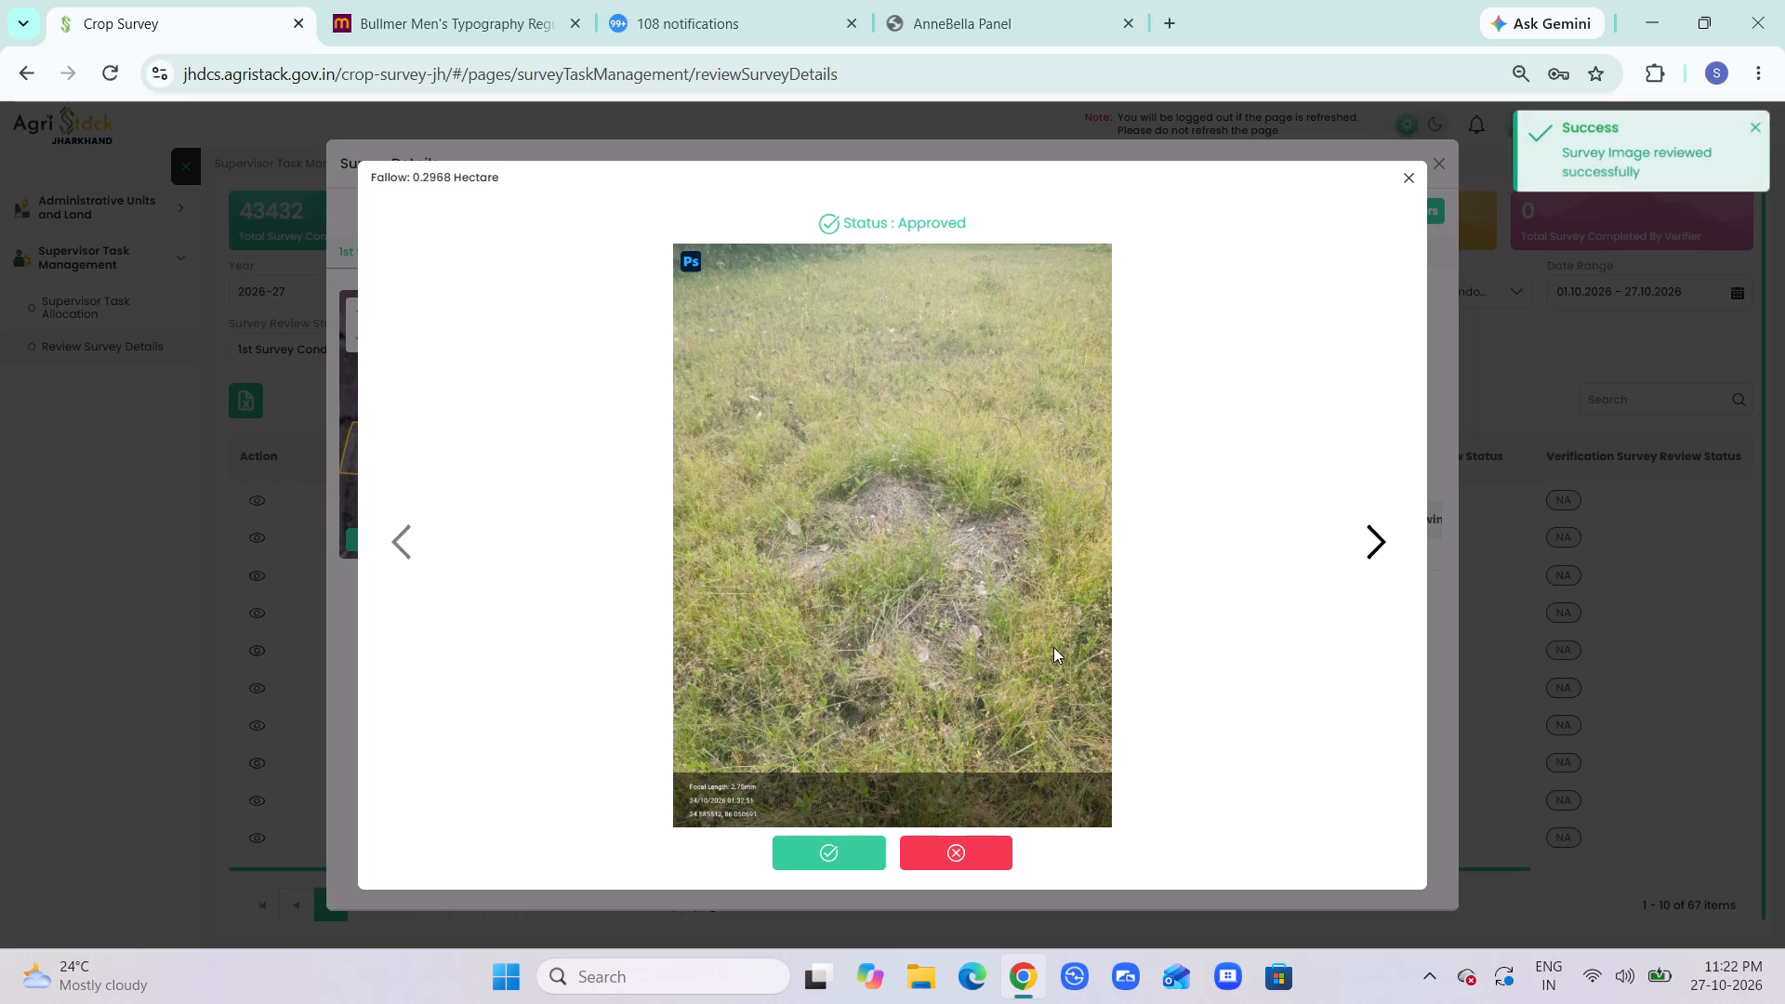
{"action": "left_click_drag", "start_coordinate": [1055, 646], "coordinate": [886, 680]}
{"action": "left_click", "coordinate": [854, 852]}
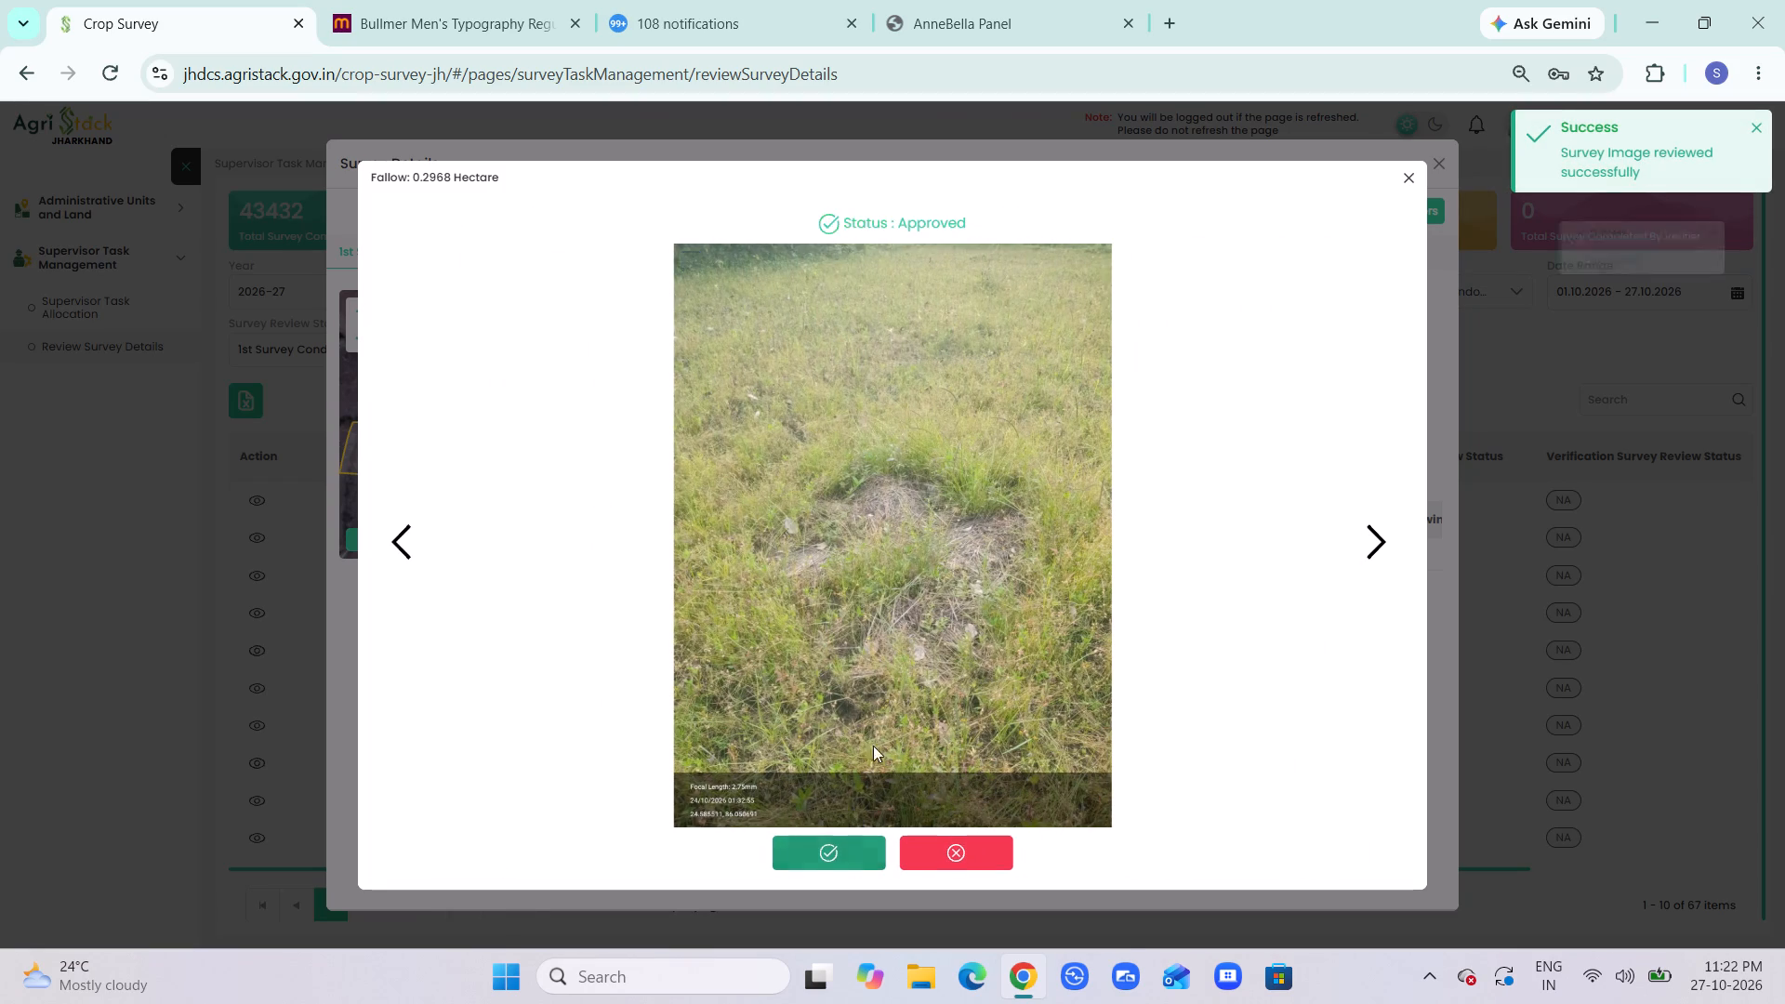
{"action": "left_click_drag", "start_coordinate": [1129, 628], "coordinate": [857, 632]}
{"action": "left_click_drag", "start_coordinate": [864, 857], "coordinate": [863, 843]}
{"action": "left_click", "coordinate": [1408, 177]}
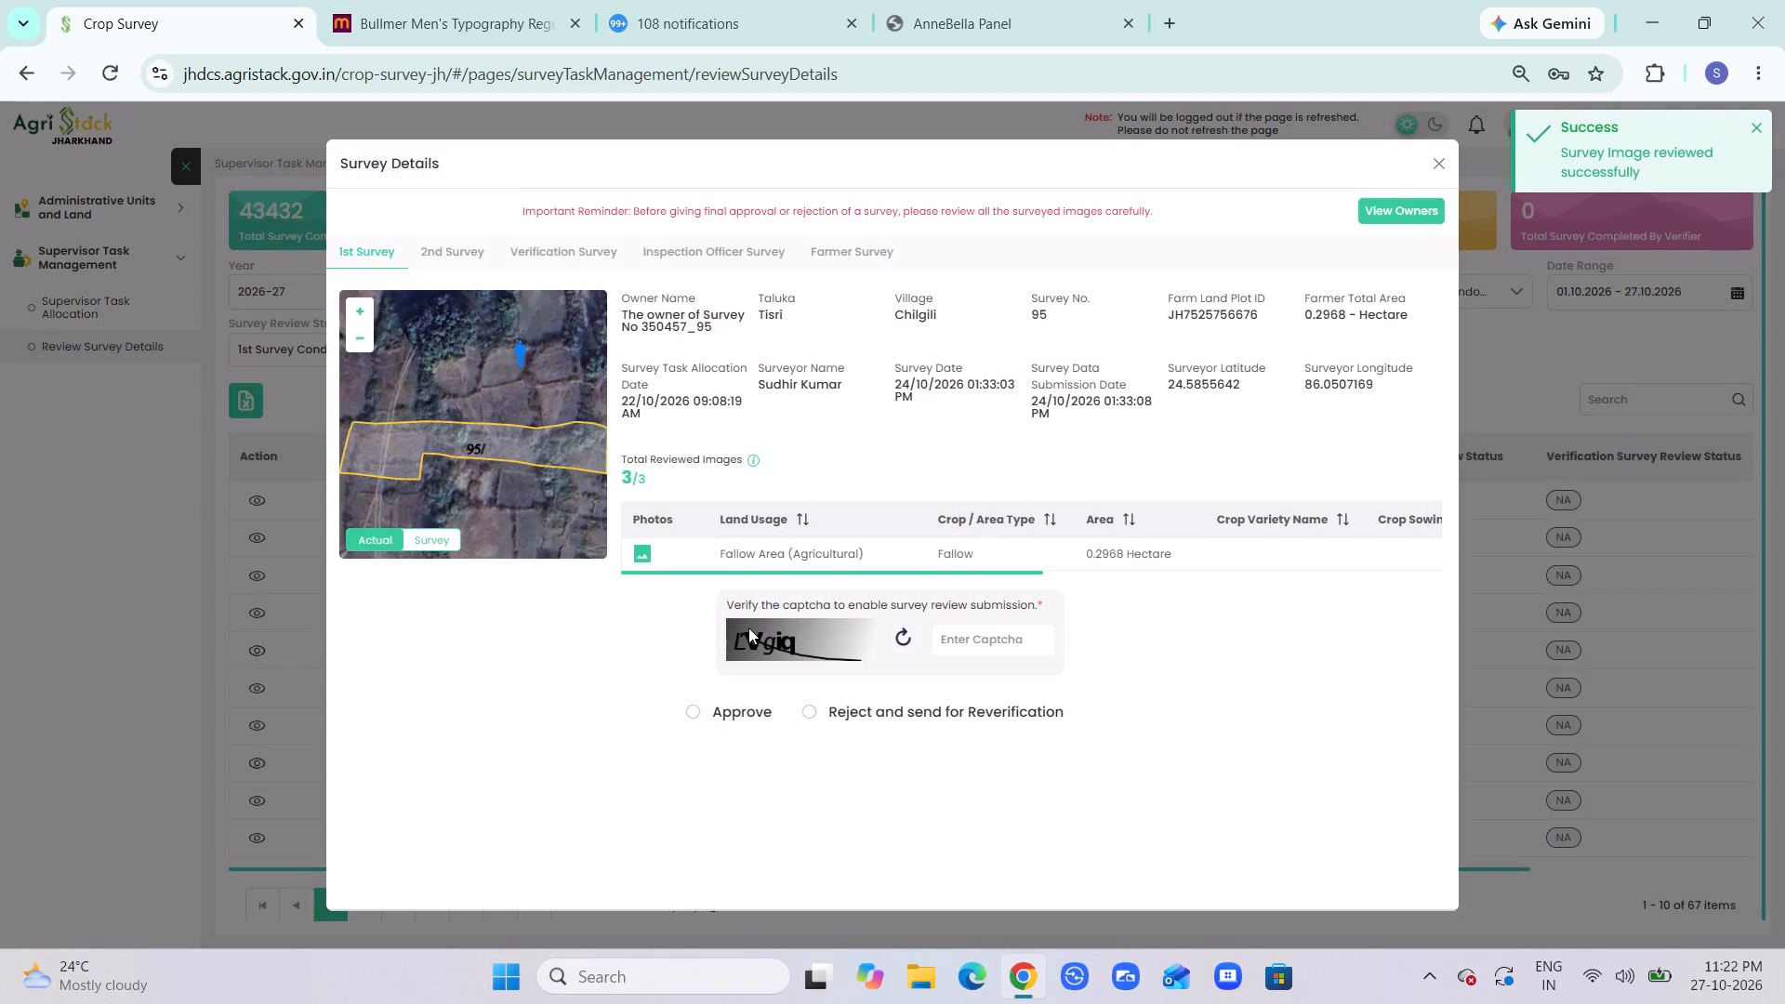
Enter a refreshed captcha for survey number 95, mark its 1st survey as Approve and try to save the review.
{"action": "left_click", "coordinate": [895, 638]}
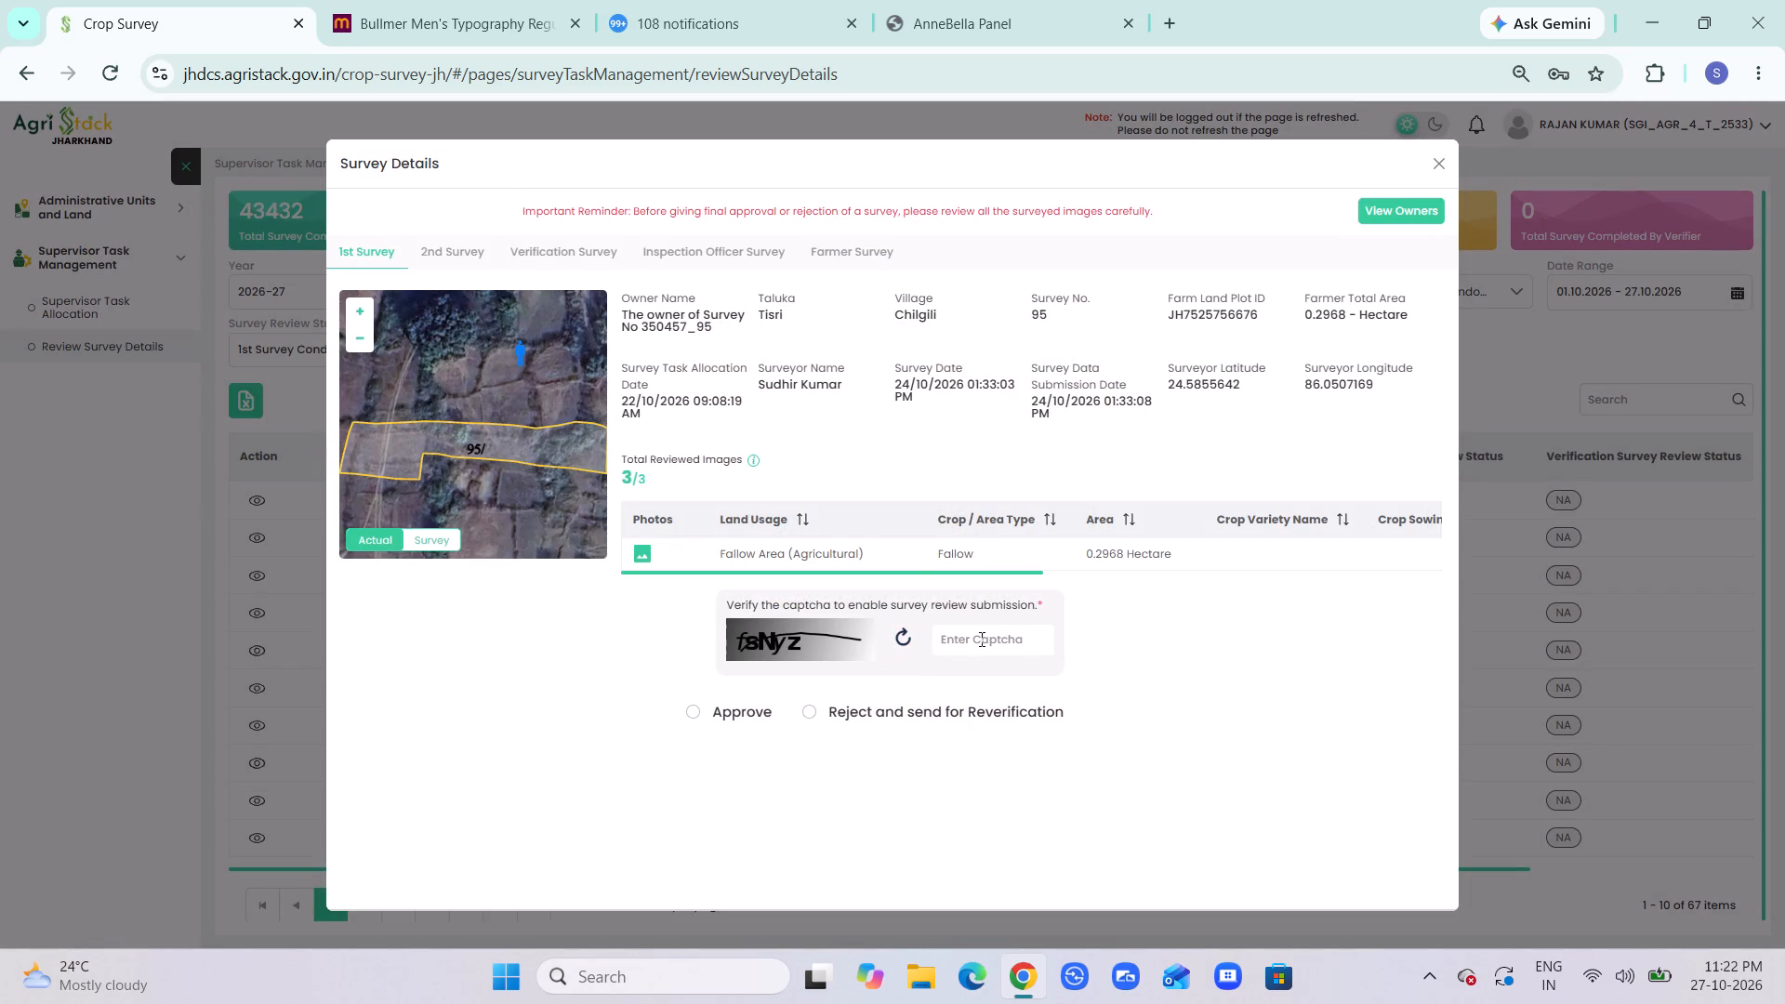
{"action": "left_click", "coordinate": [948, 634]}
{"action": "key", "text": "f"}
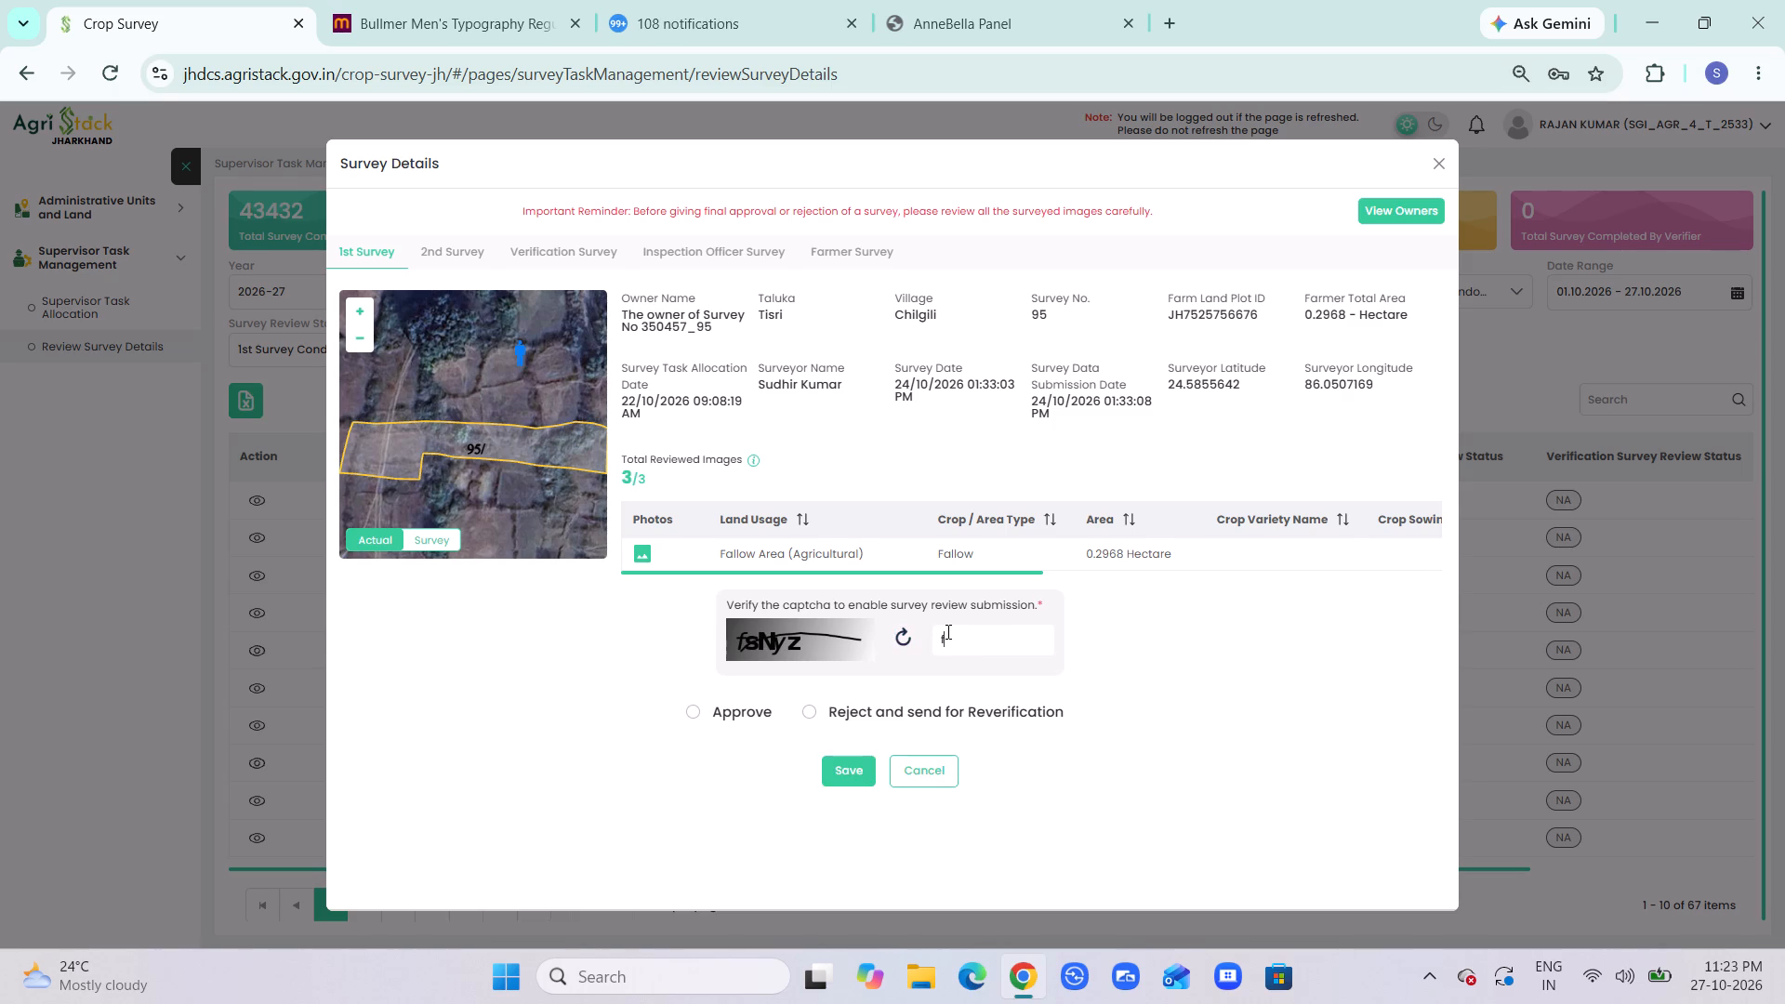
{"action": "key", "text": "8"}
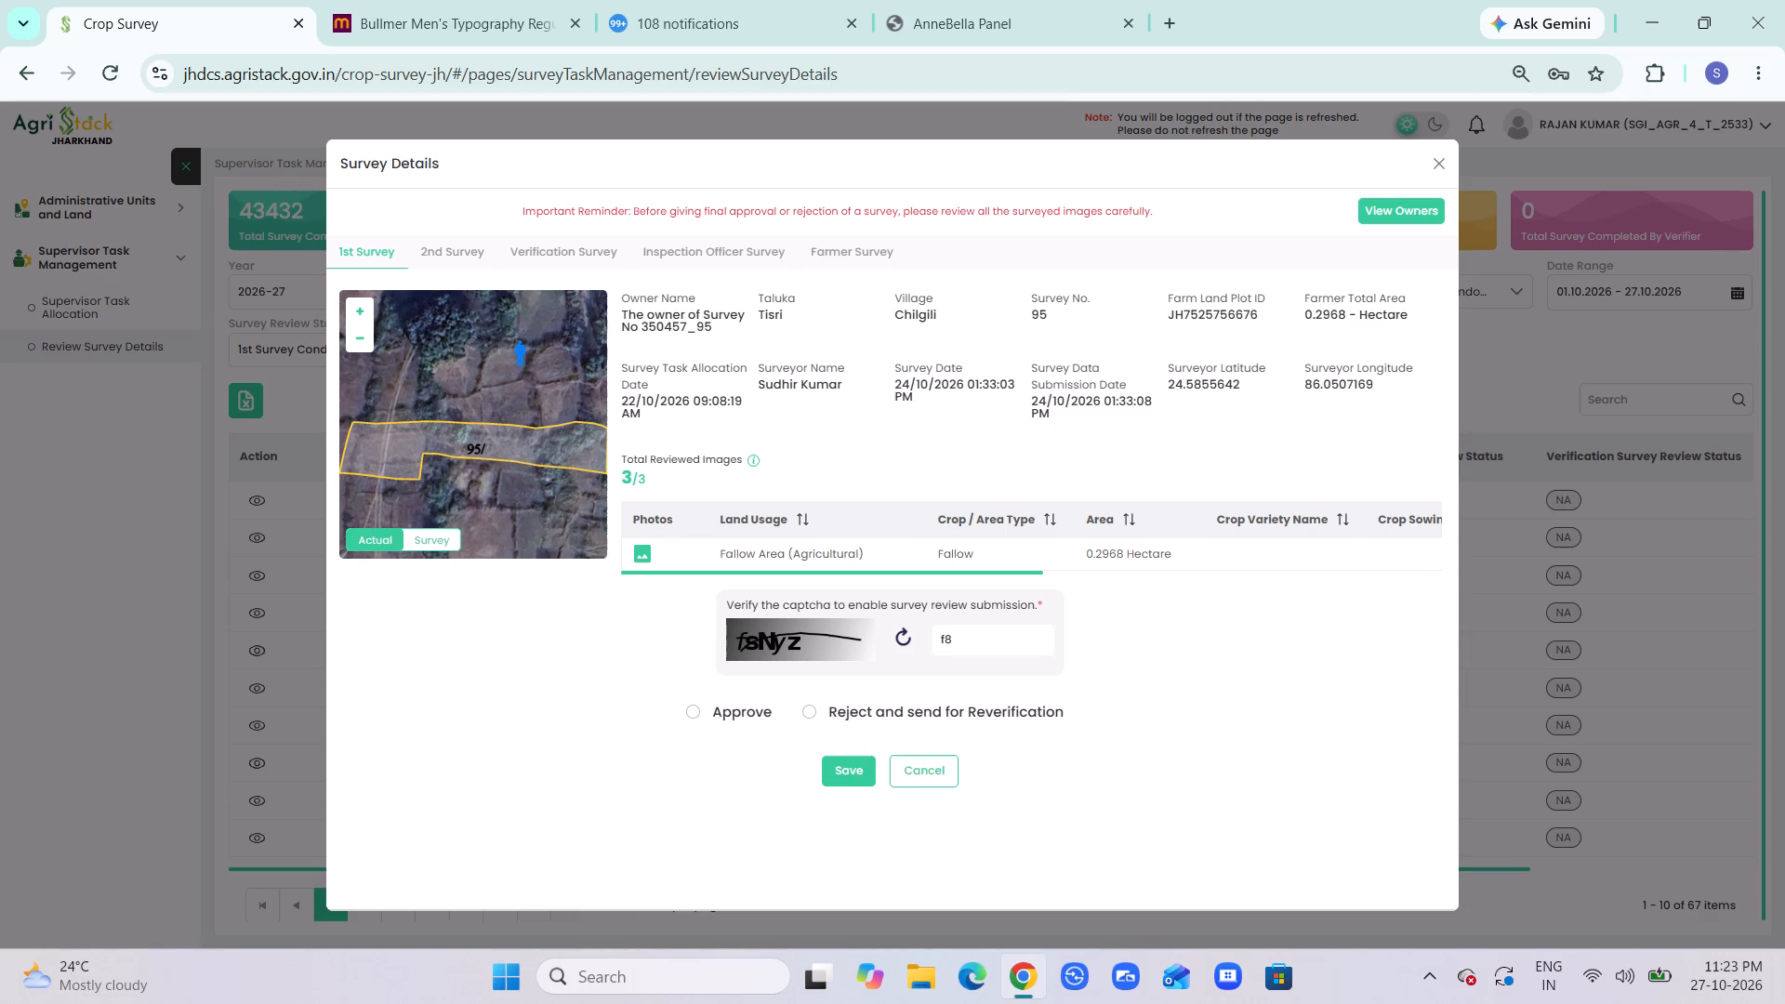
{"action": "key", "text": "shift+n"}
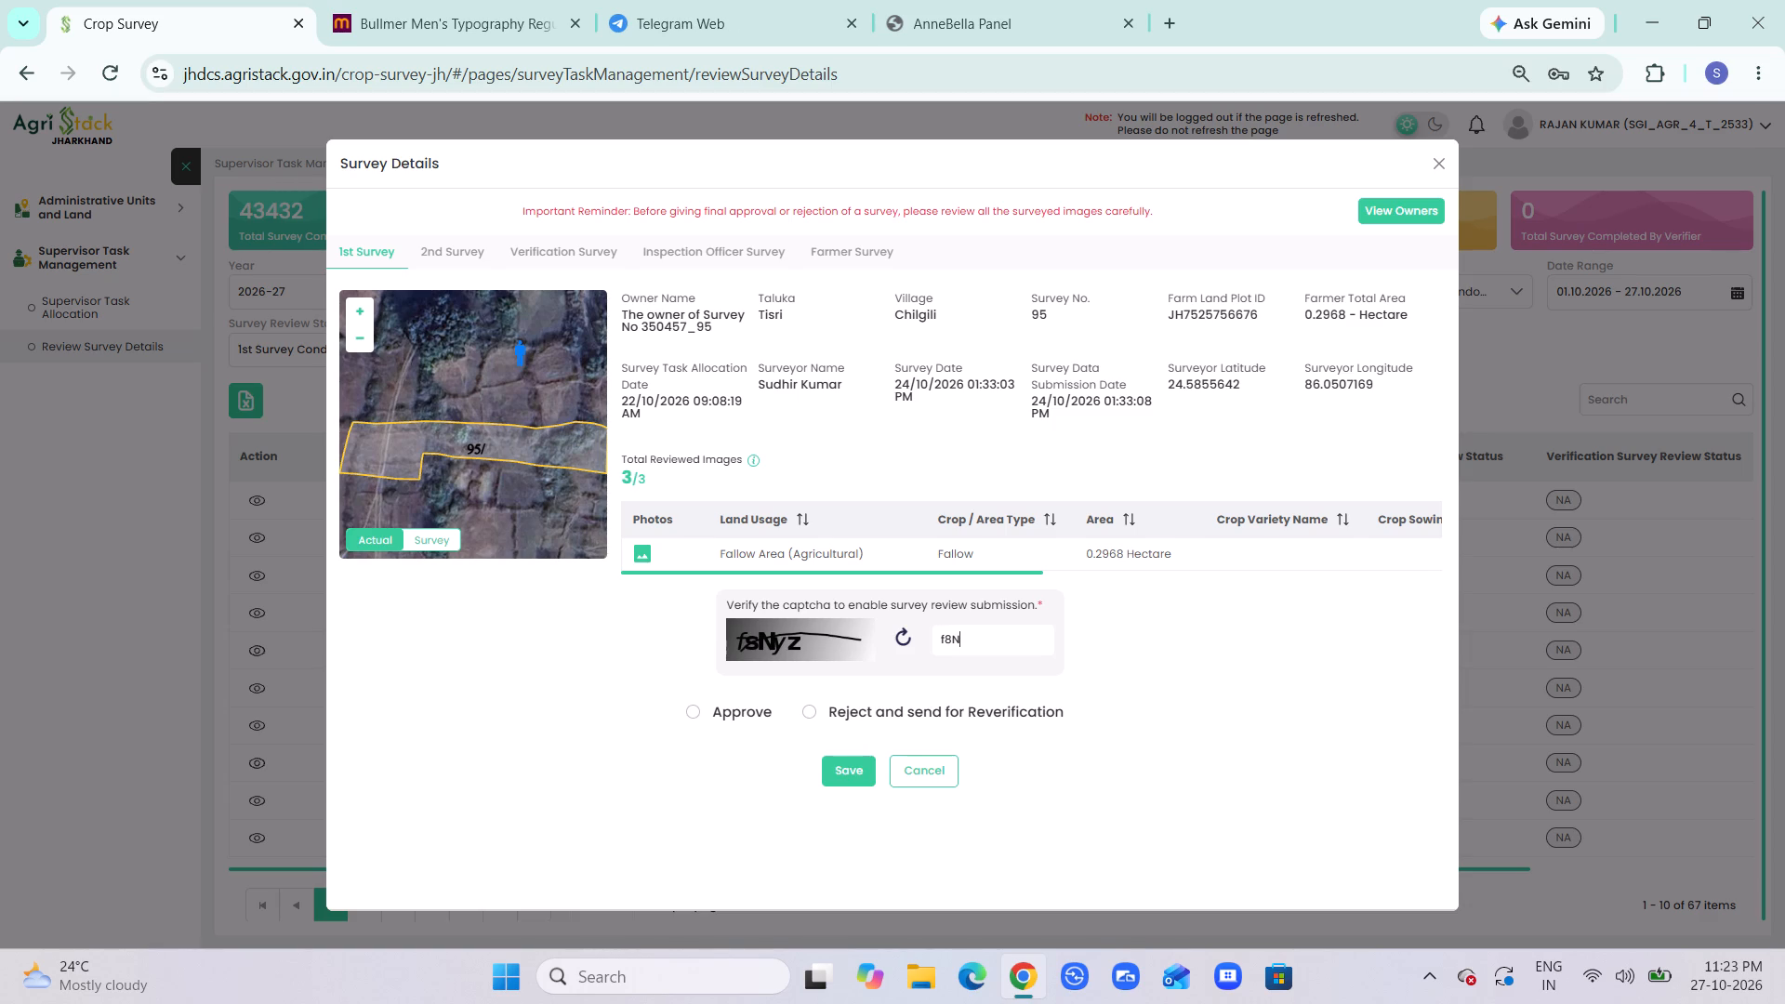
{"action": "key", "text": "y"}
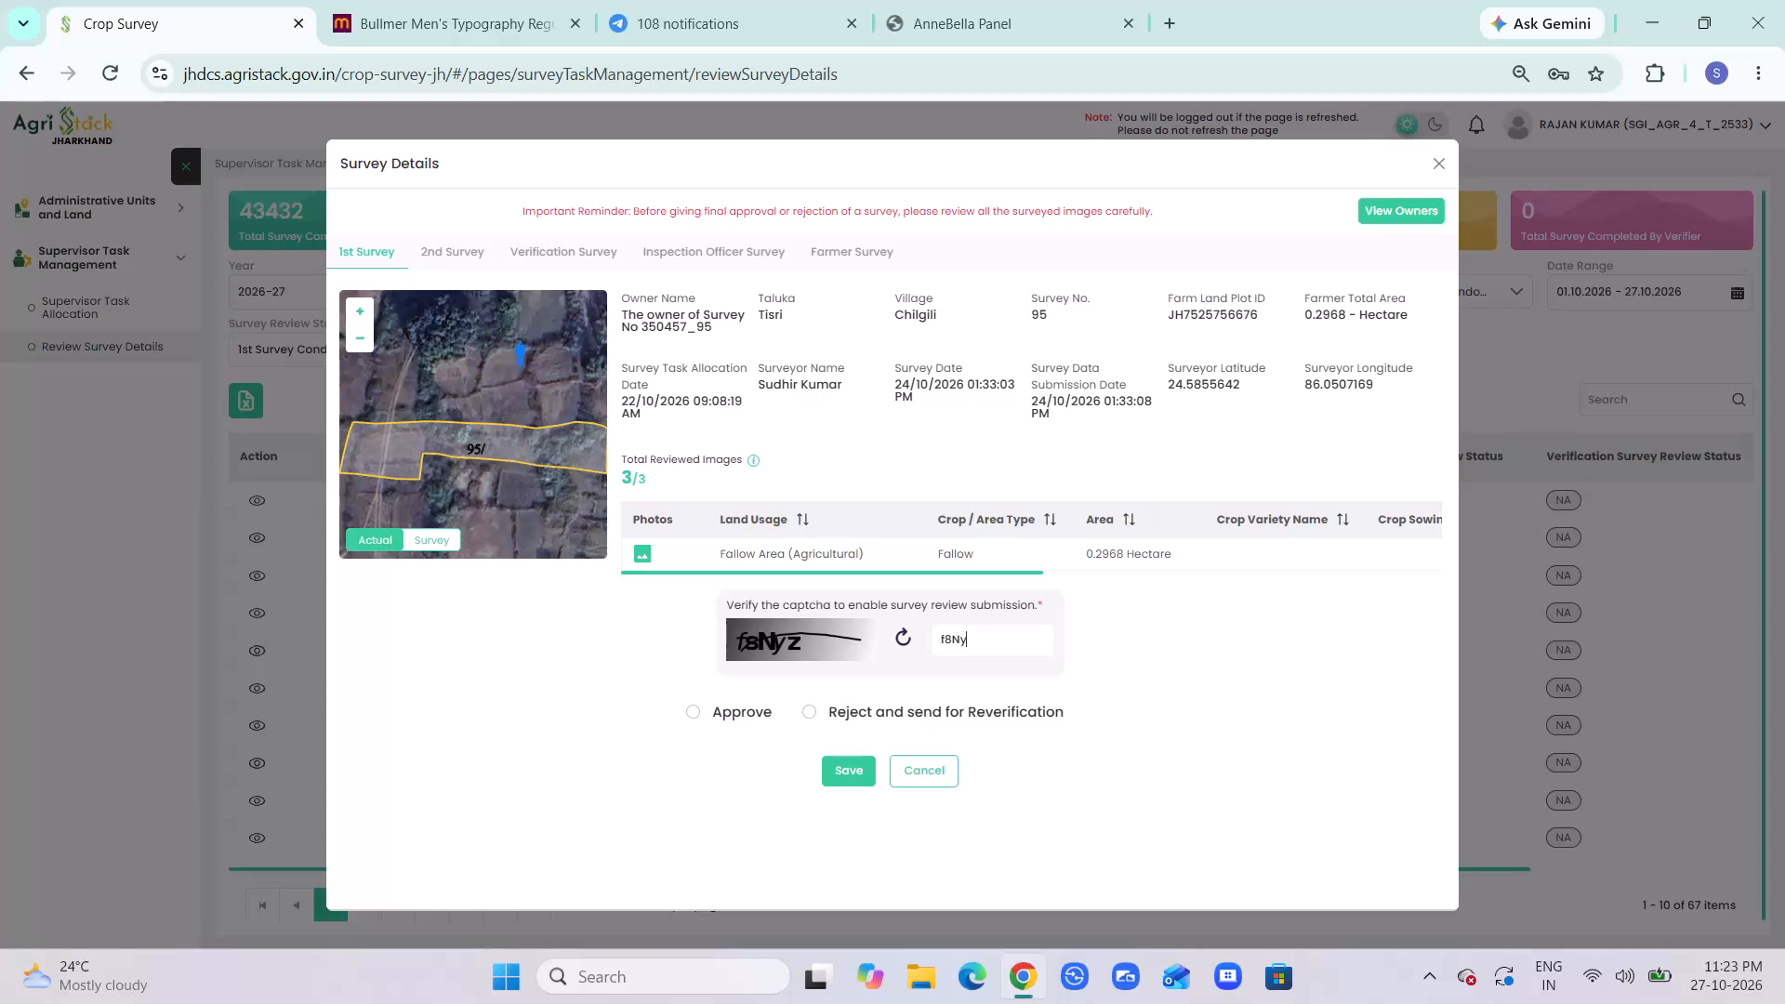
{"action": "key", "text": "z"}
{"action": "left_click", "coordinate": [749, 714]}
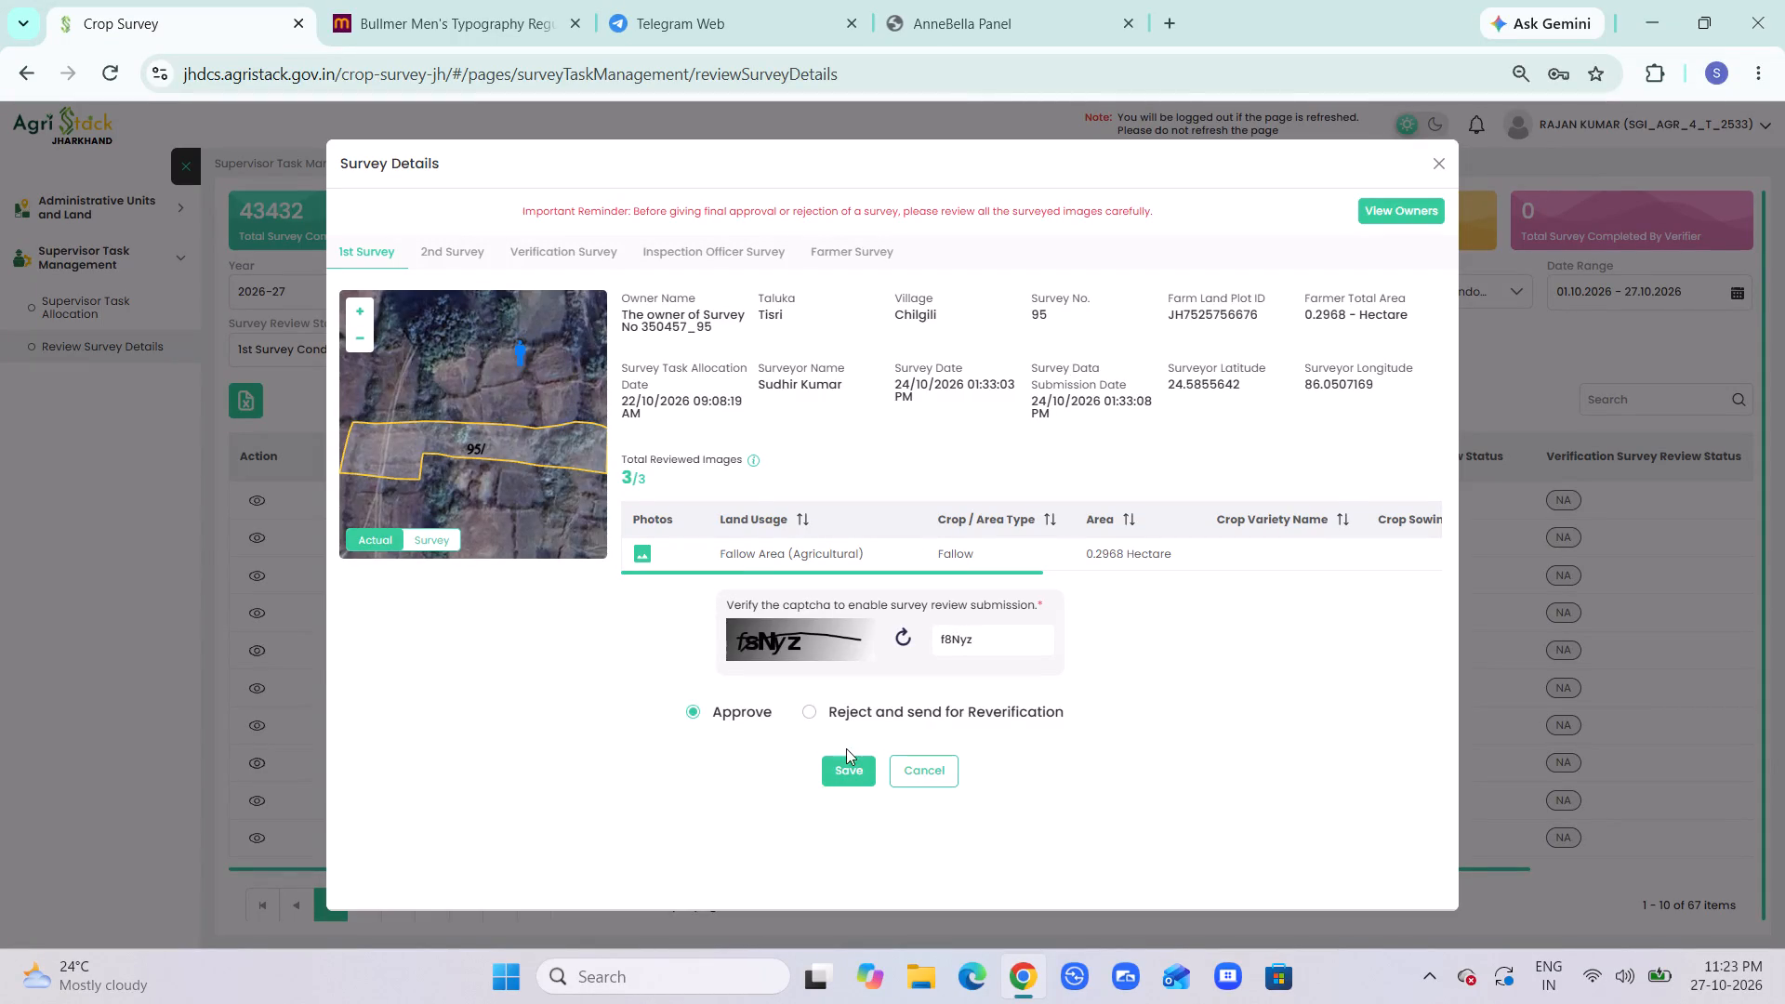
{"action": "left_click", "coordinate": [850, 755]}
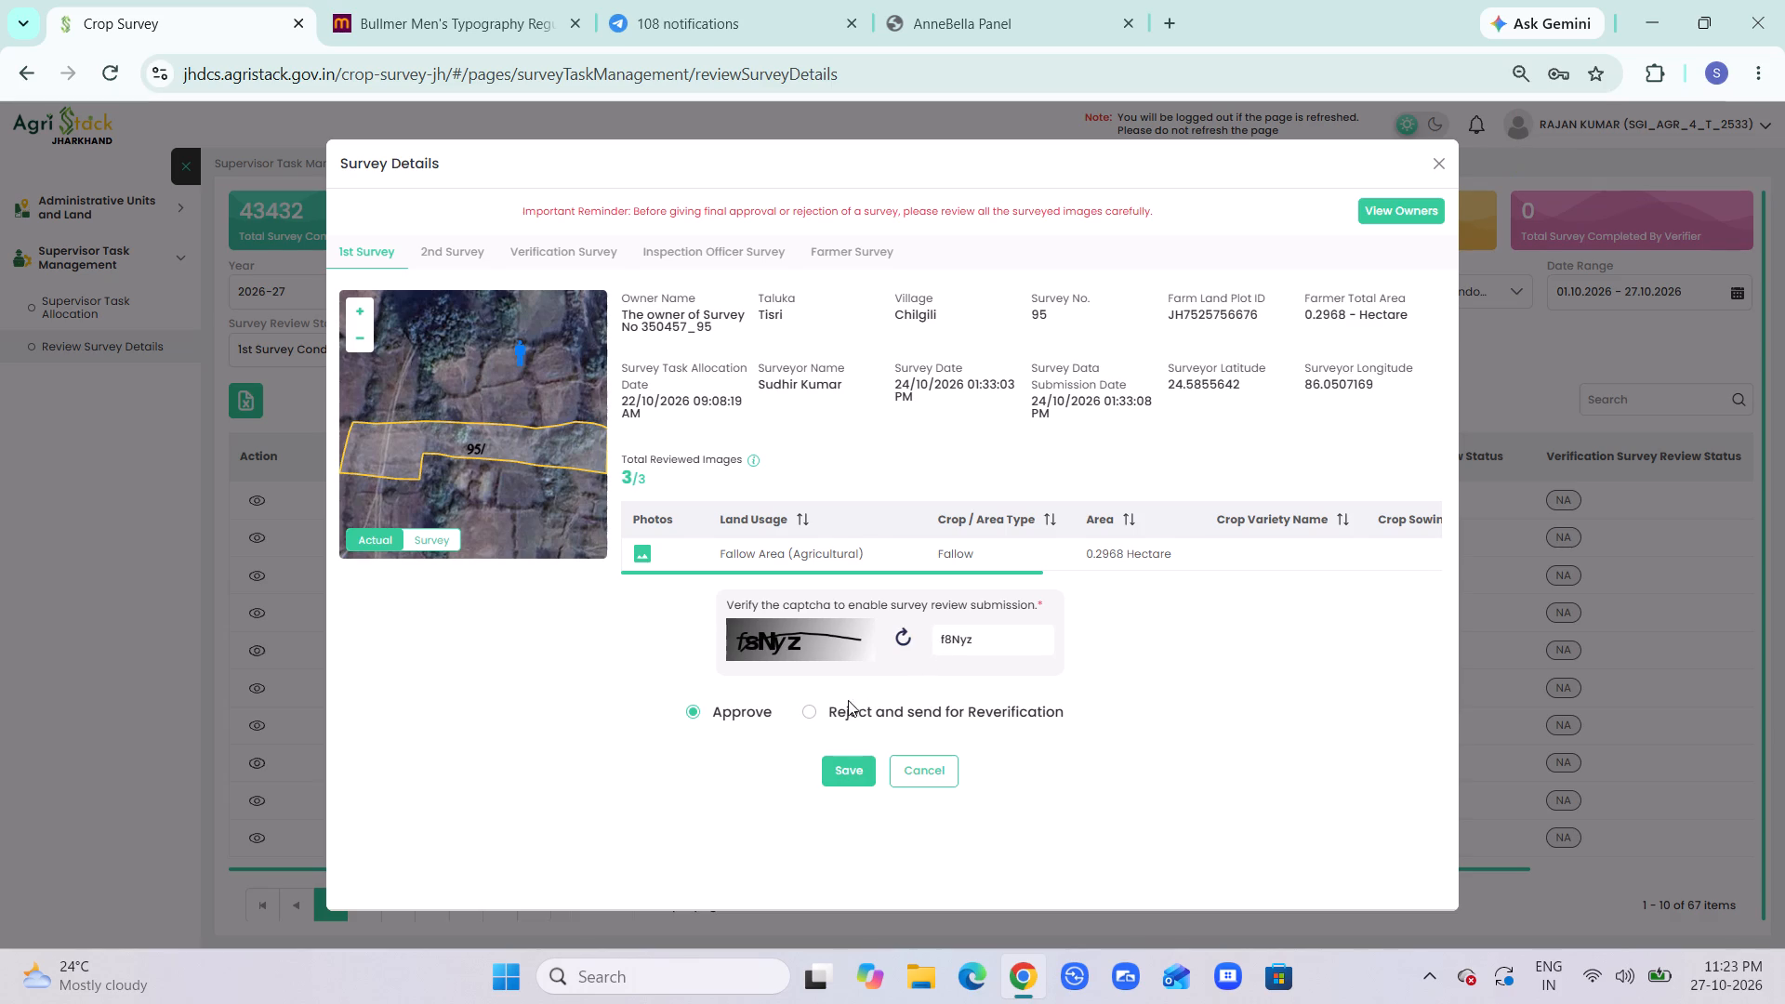
Get a new captcha for survey number 95, enter it, save the approved review and close its details.
{"action": "left_click", "coordinate": [907, 641]}
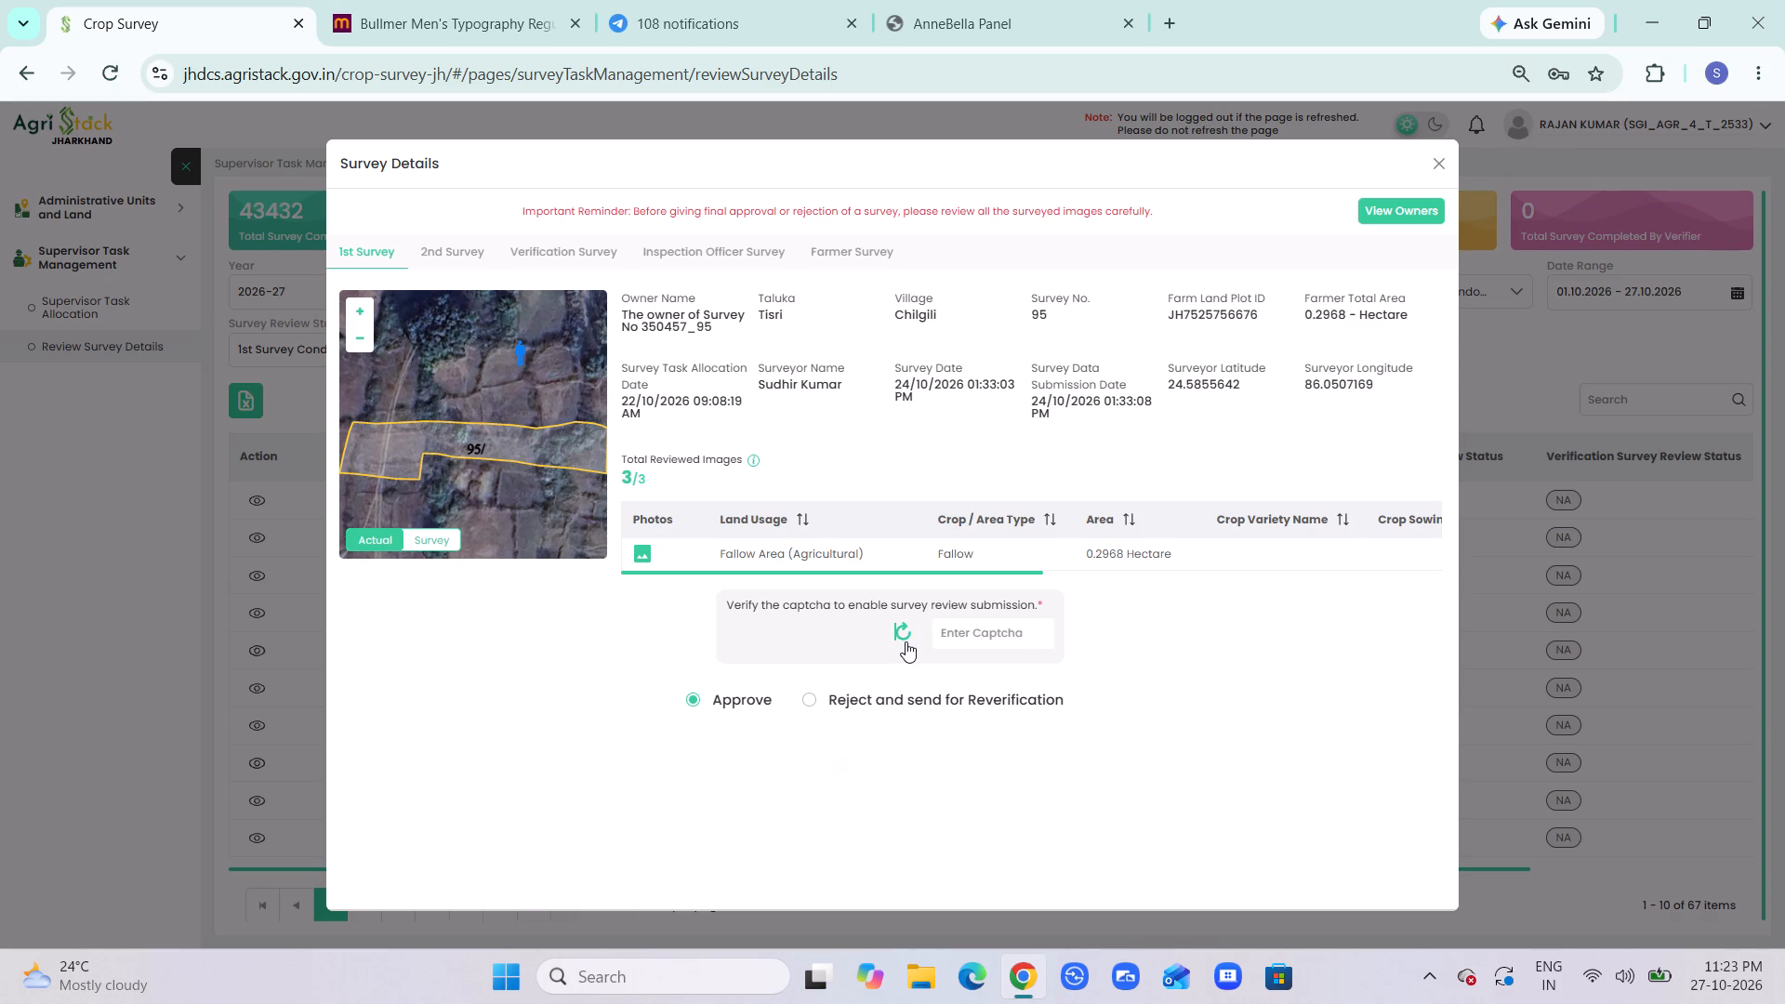
{"action": "left_click", "coordinate": [1002, 639]}
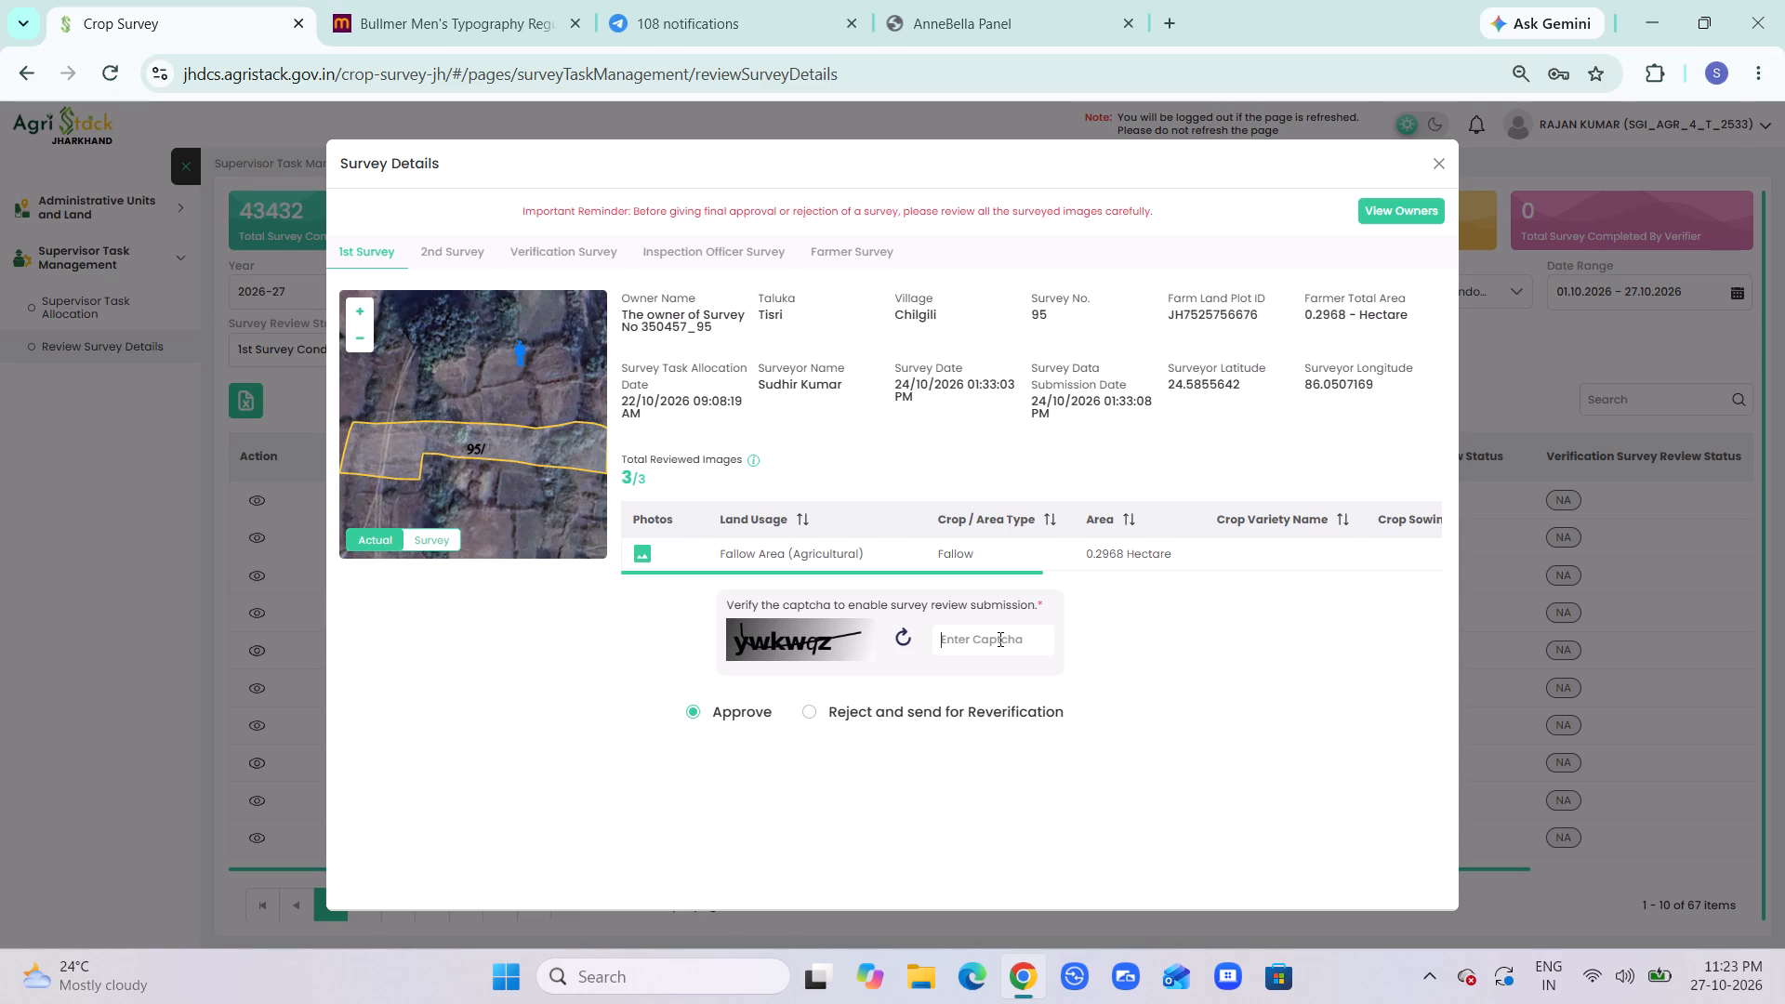
{"action": "type", "text": "yw"}
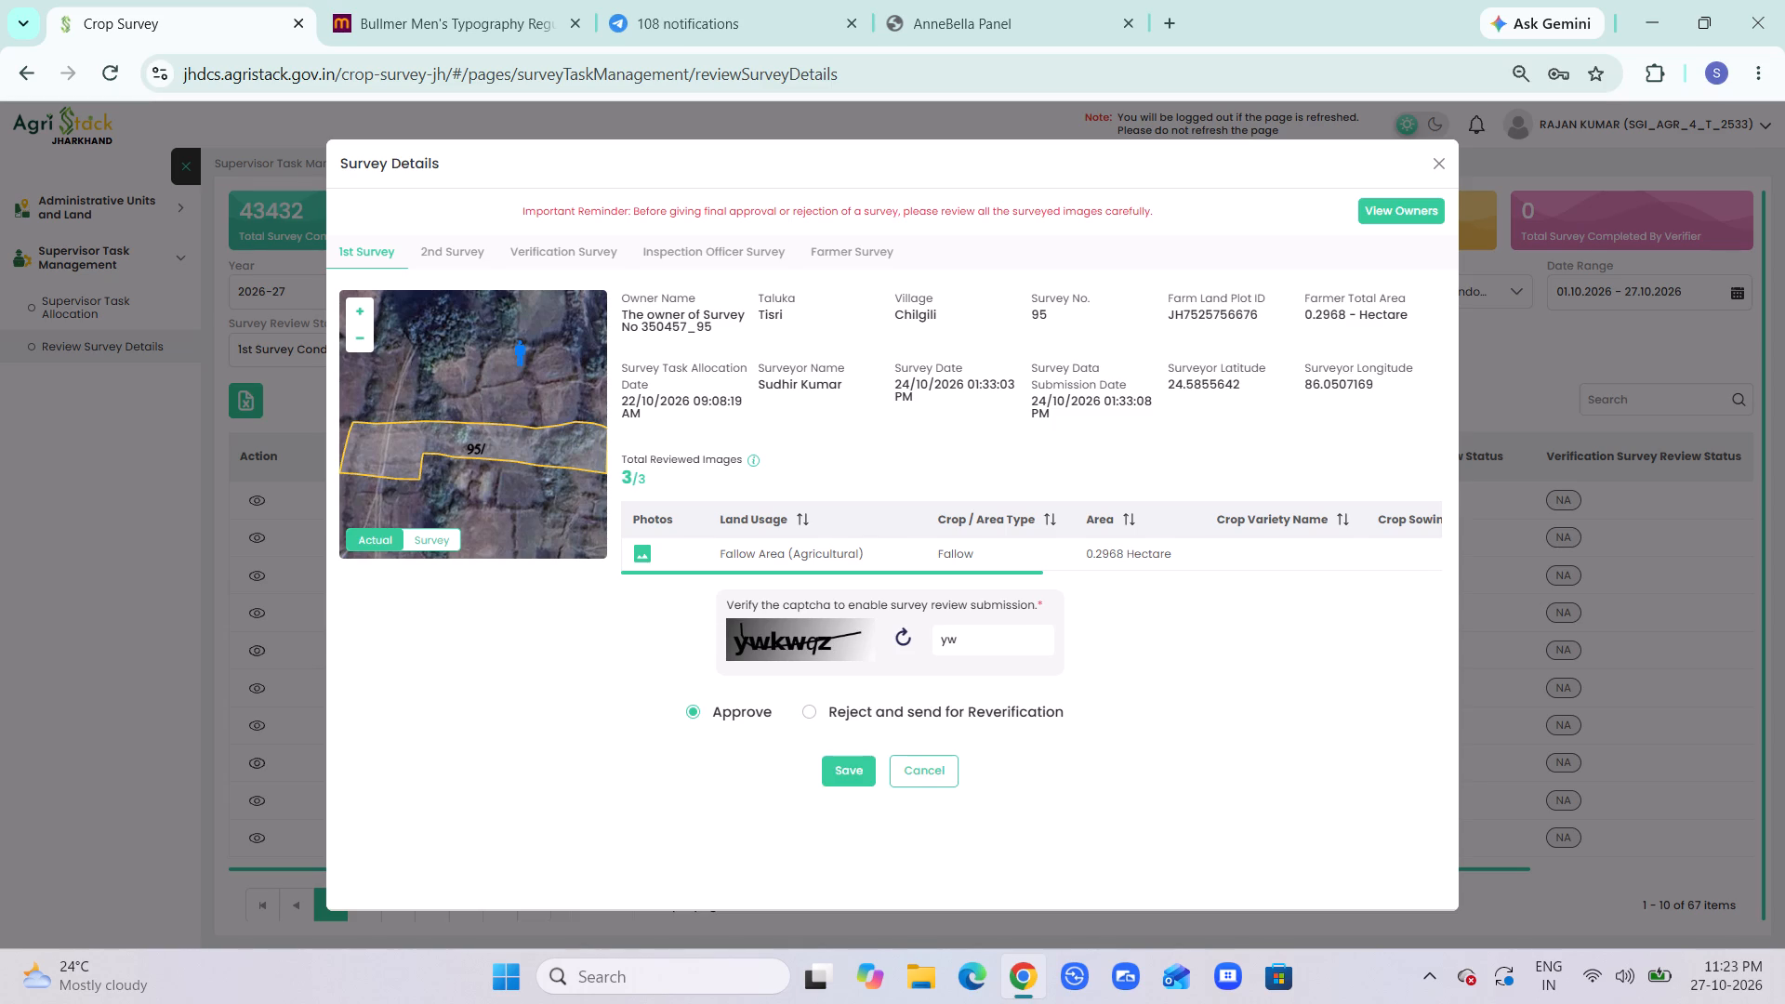
{"action": "key", "text": "k"}
{"action": "key", "text": "w"}
{"action": "key", "text": "q"}
{"action": "key", "text": "z"}
{"action": "left_click", "coordinate": [838, 762]}
{"action": "left_click", "coordinate": [917, 535]}
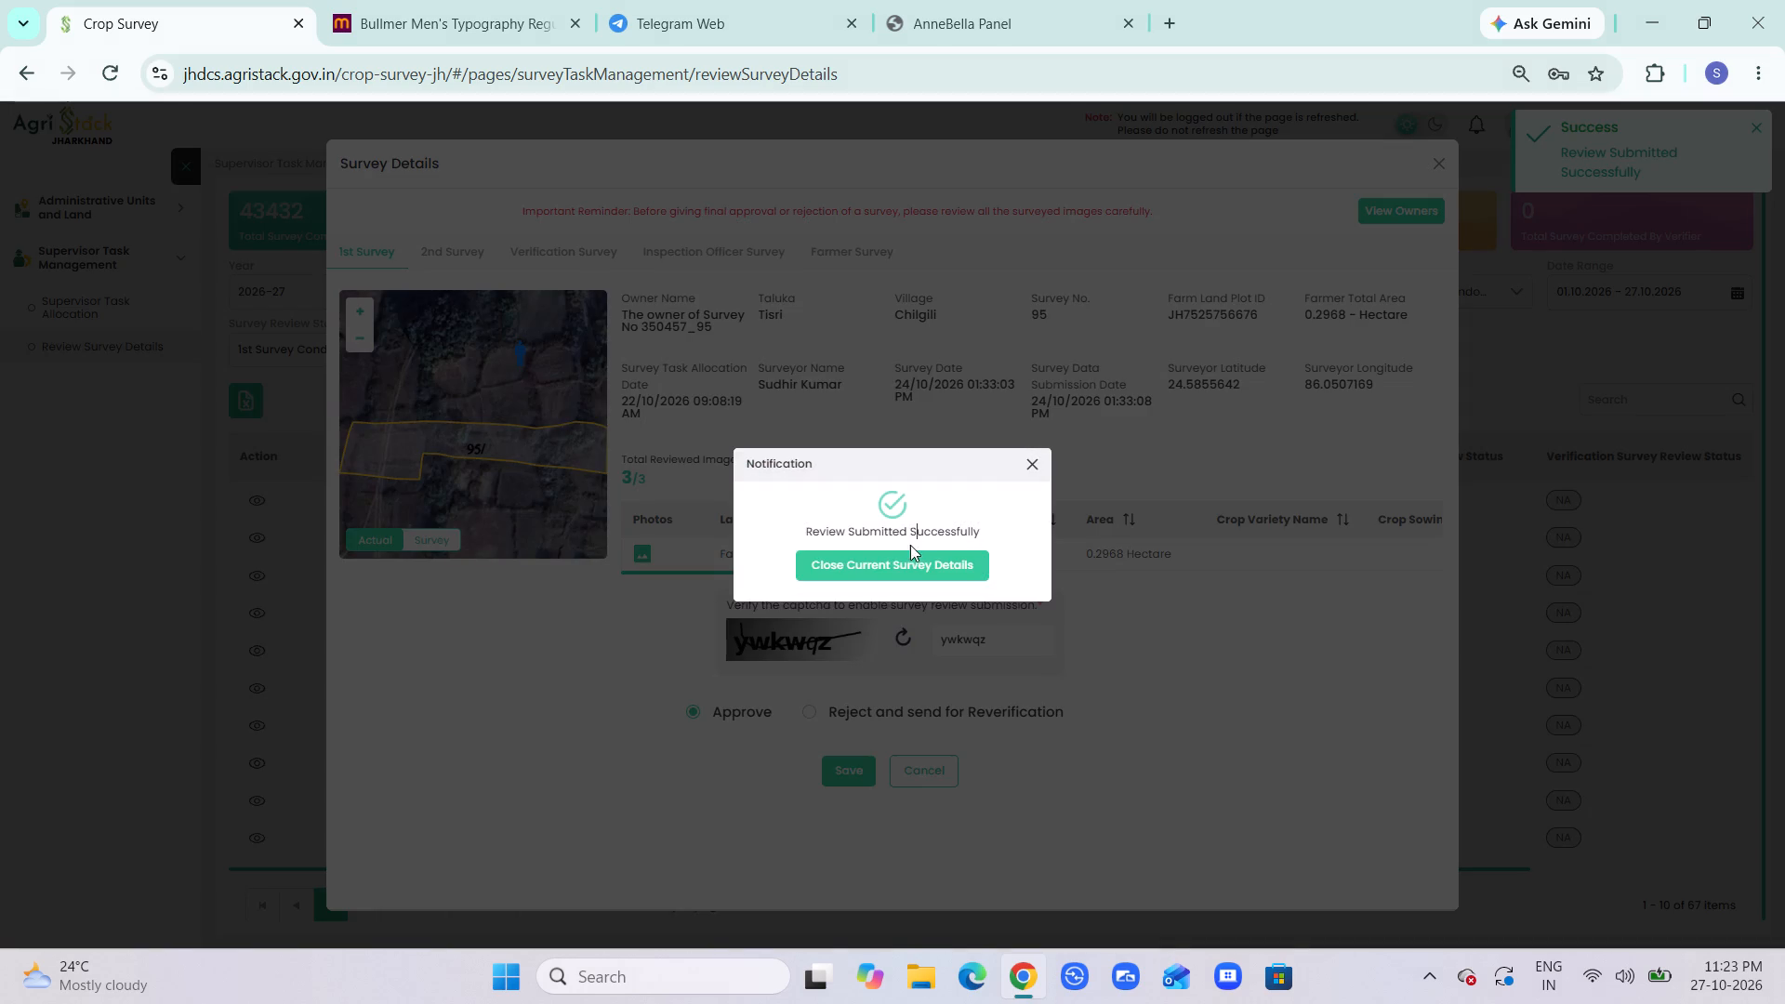
{"action": "left_click", "coordinate": [914, 555]}
{"action": "scroll", "coordinate": [0, 152], "scroll_direction": "up", "scroll_amount": 1}
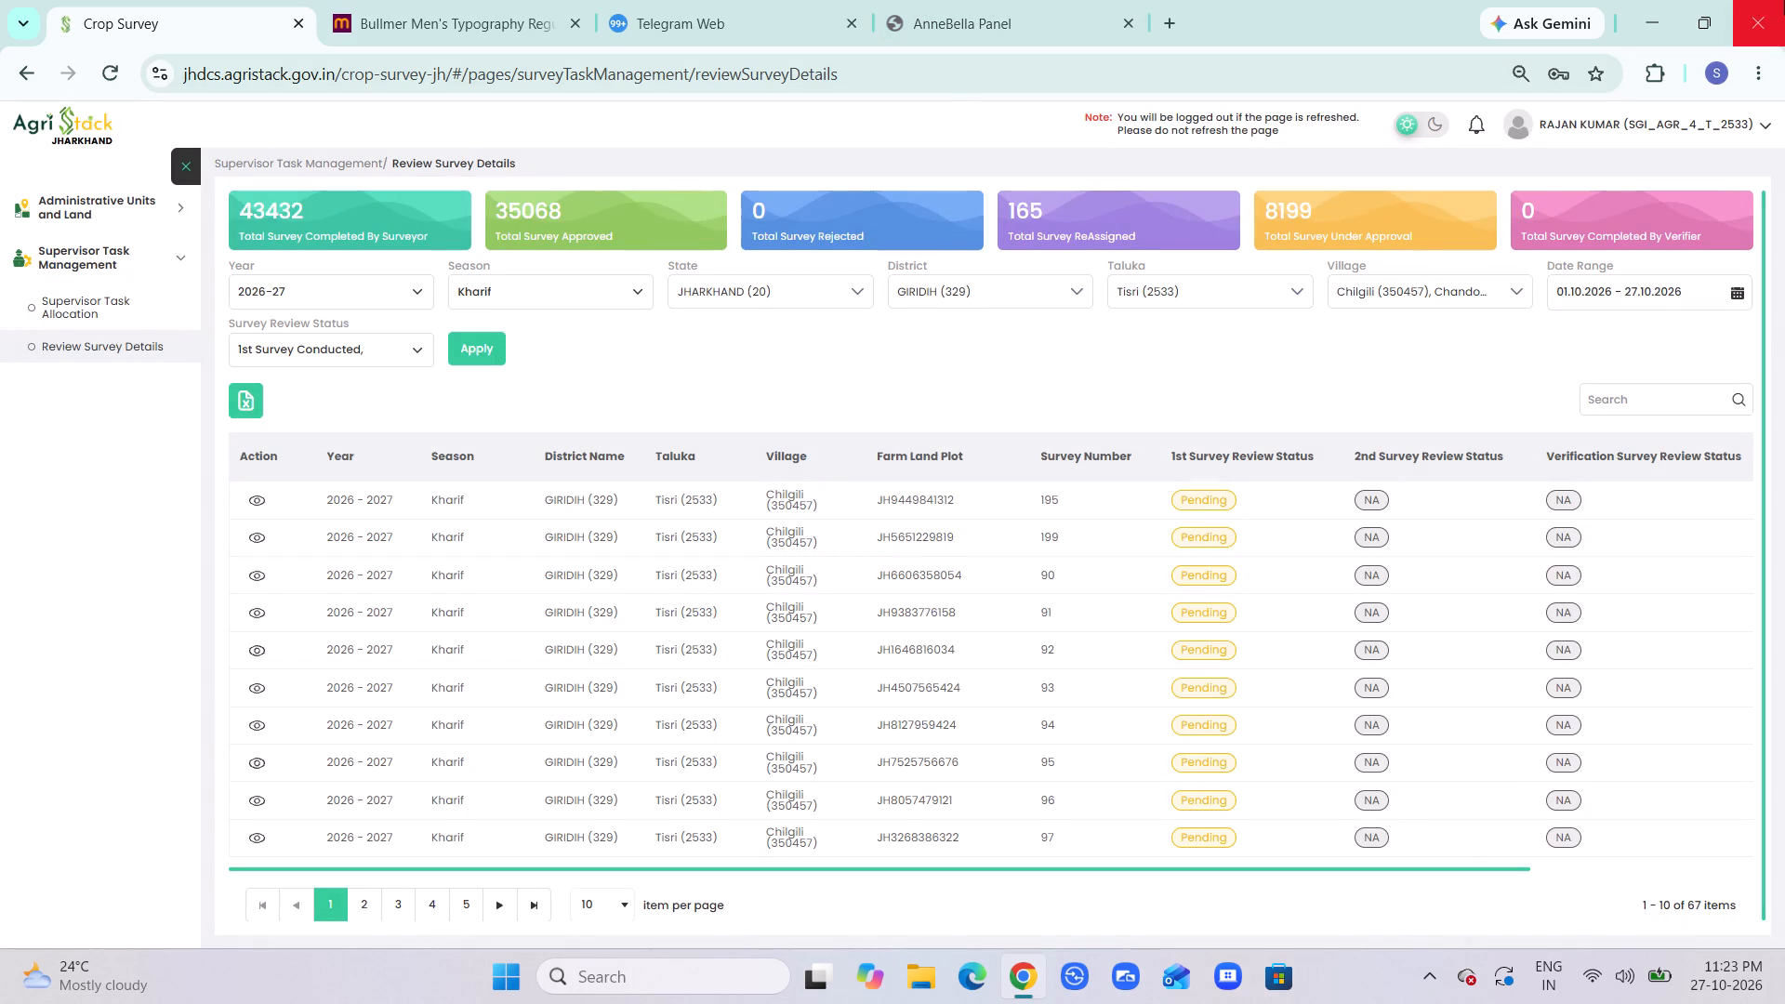
{"action": "left_click", "coordinate": [252, 794]}
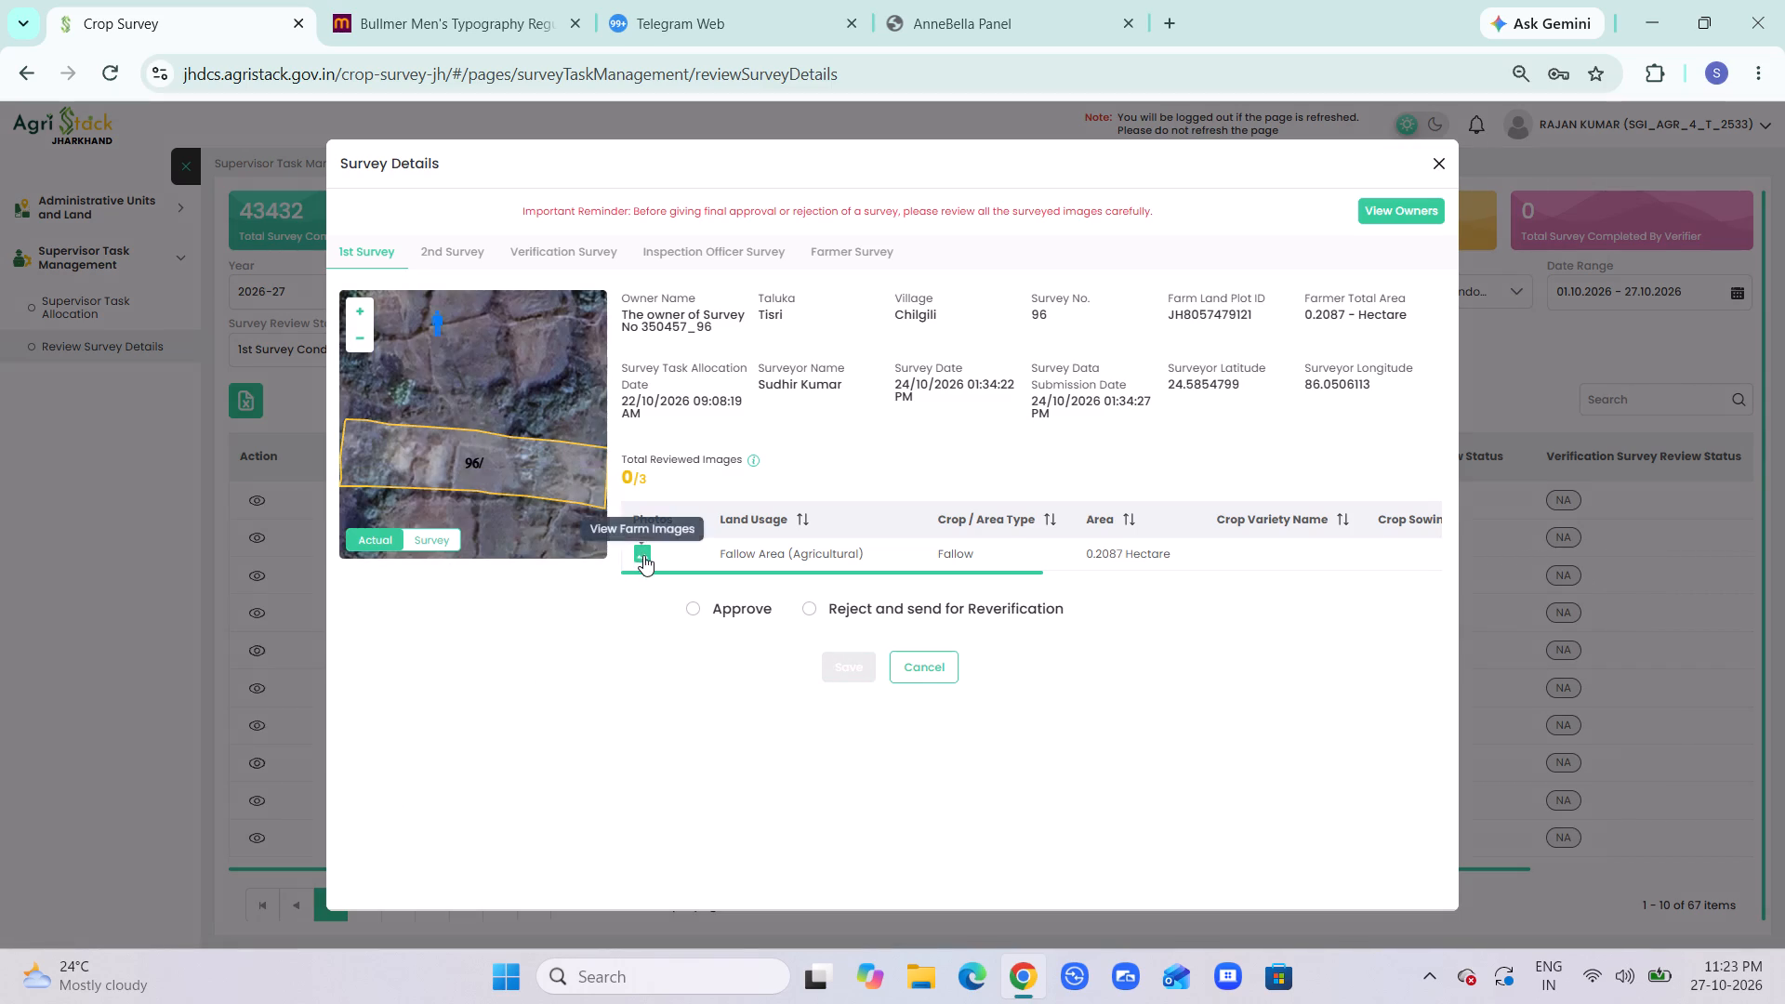
{"action": "left_click", "coordinate": [643, 555]}
{"action": "left_click", "coordinate": [850, 852]}
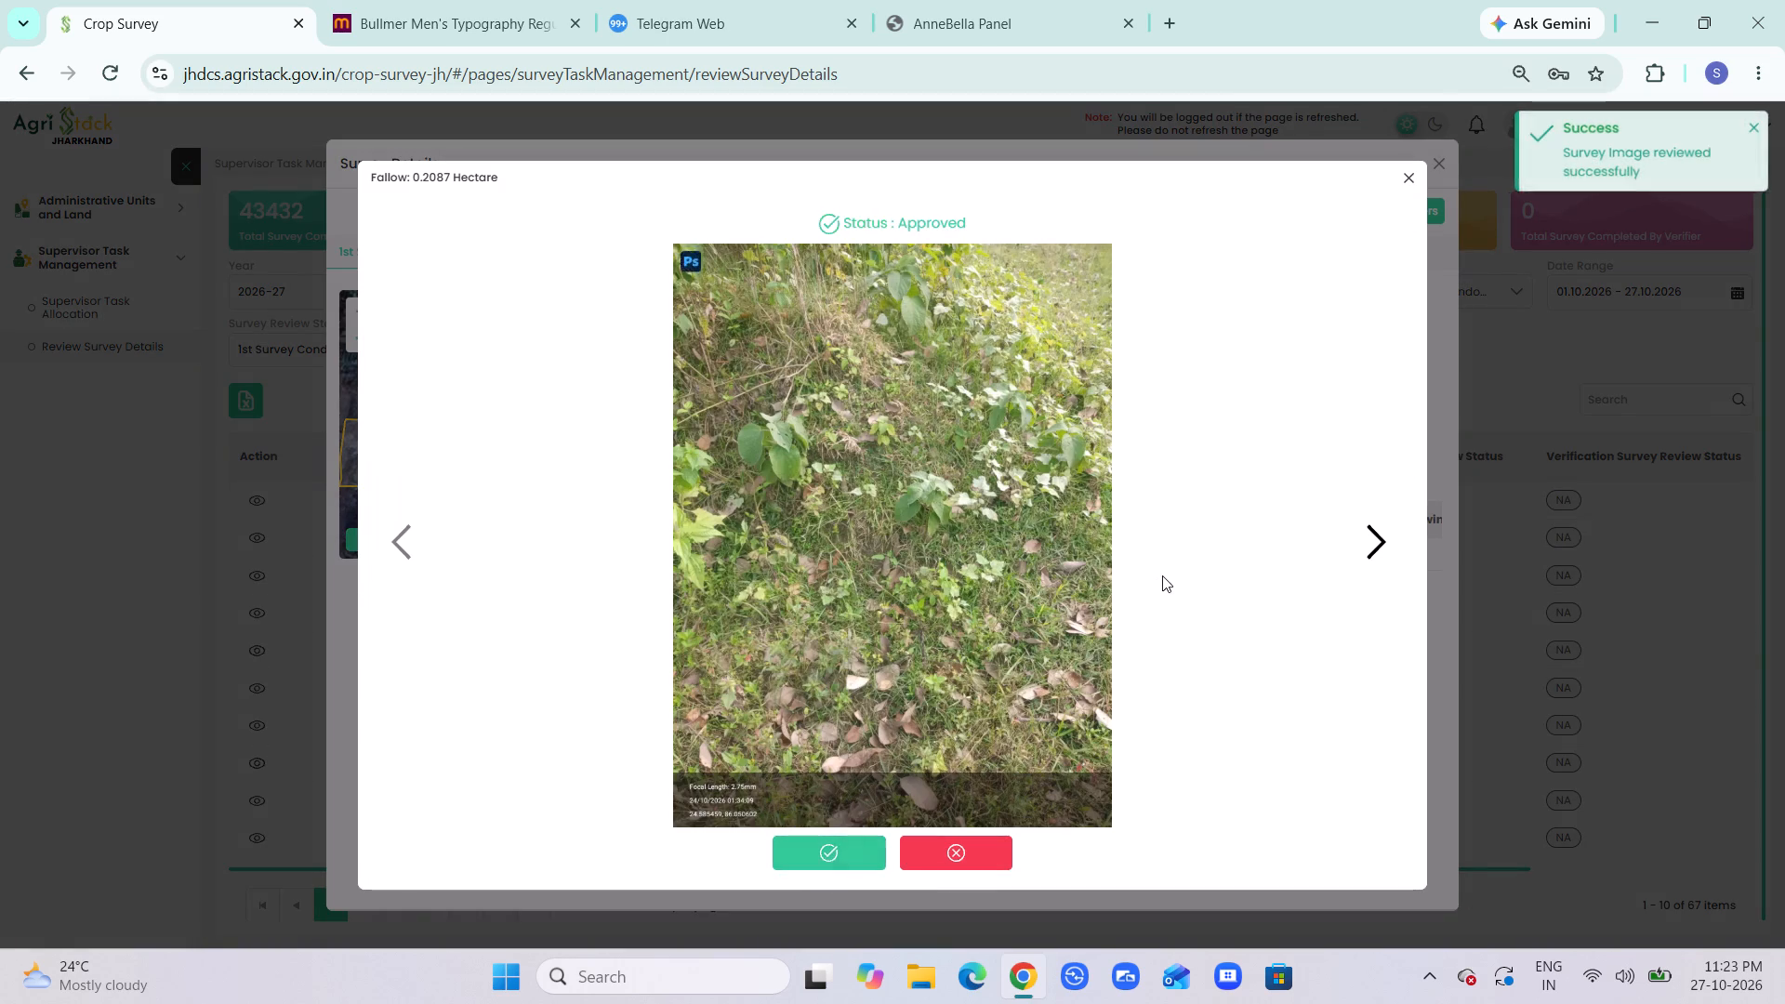
{"action": "left_click_drag", "start_coordinate": [1166, 575], "coordinate": [931, 595]}
{"action": "left_click", "coordinate": [853, 841]}
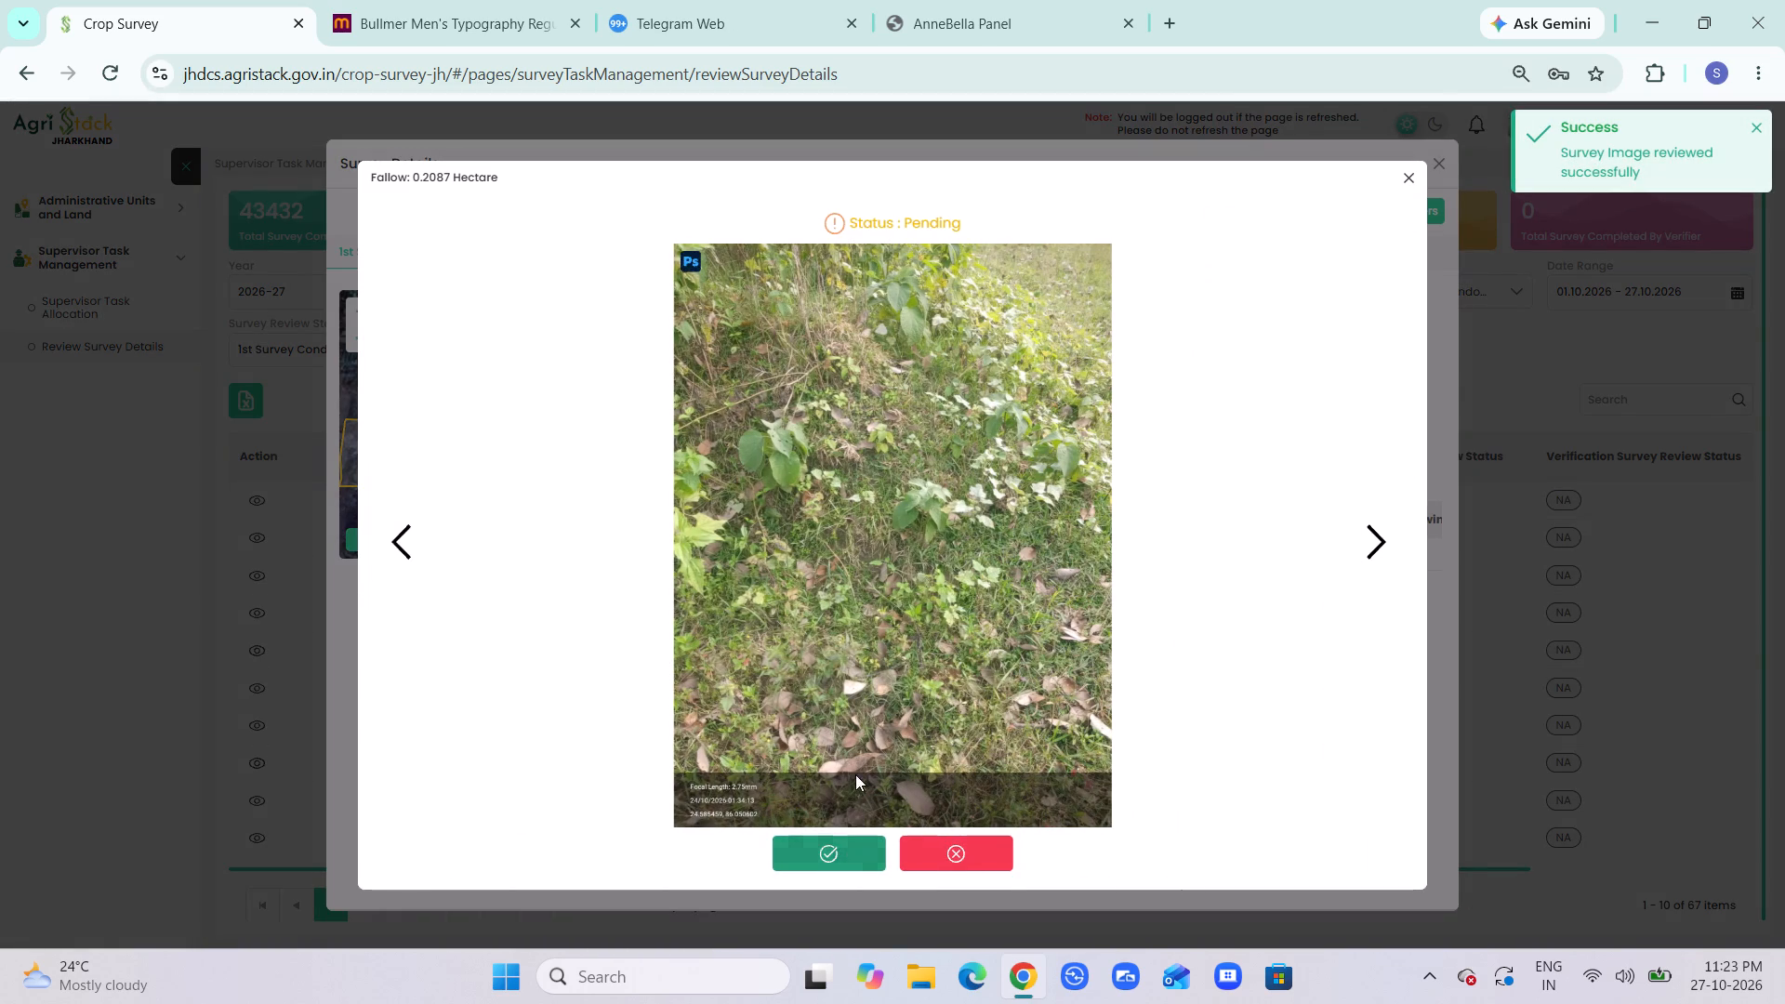
{"action": "left_click_drag", "start_coordinate": [1104, 640], "coordinate": [1015, 663]}
{"action": "left_click", "coordinate": [860, 852]}
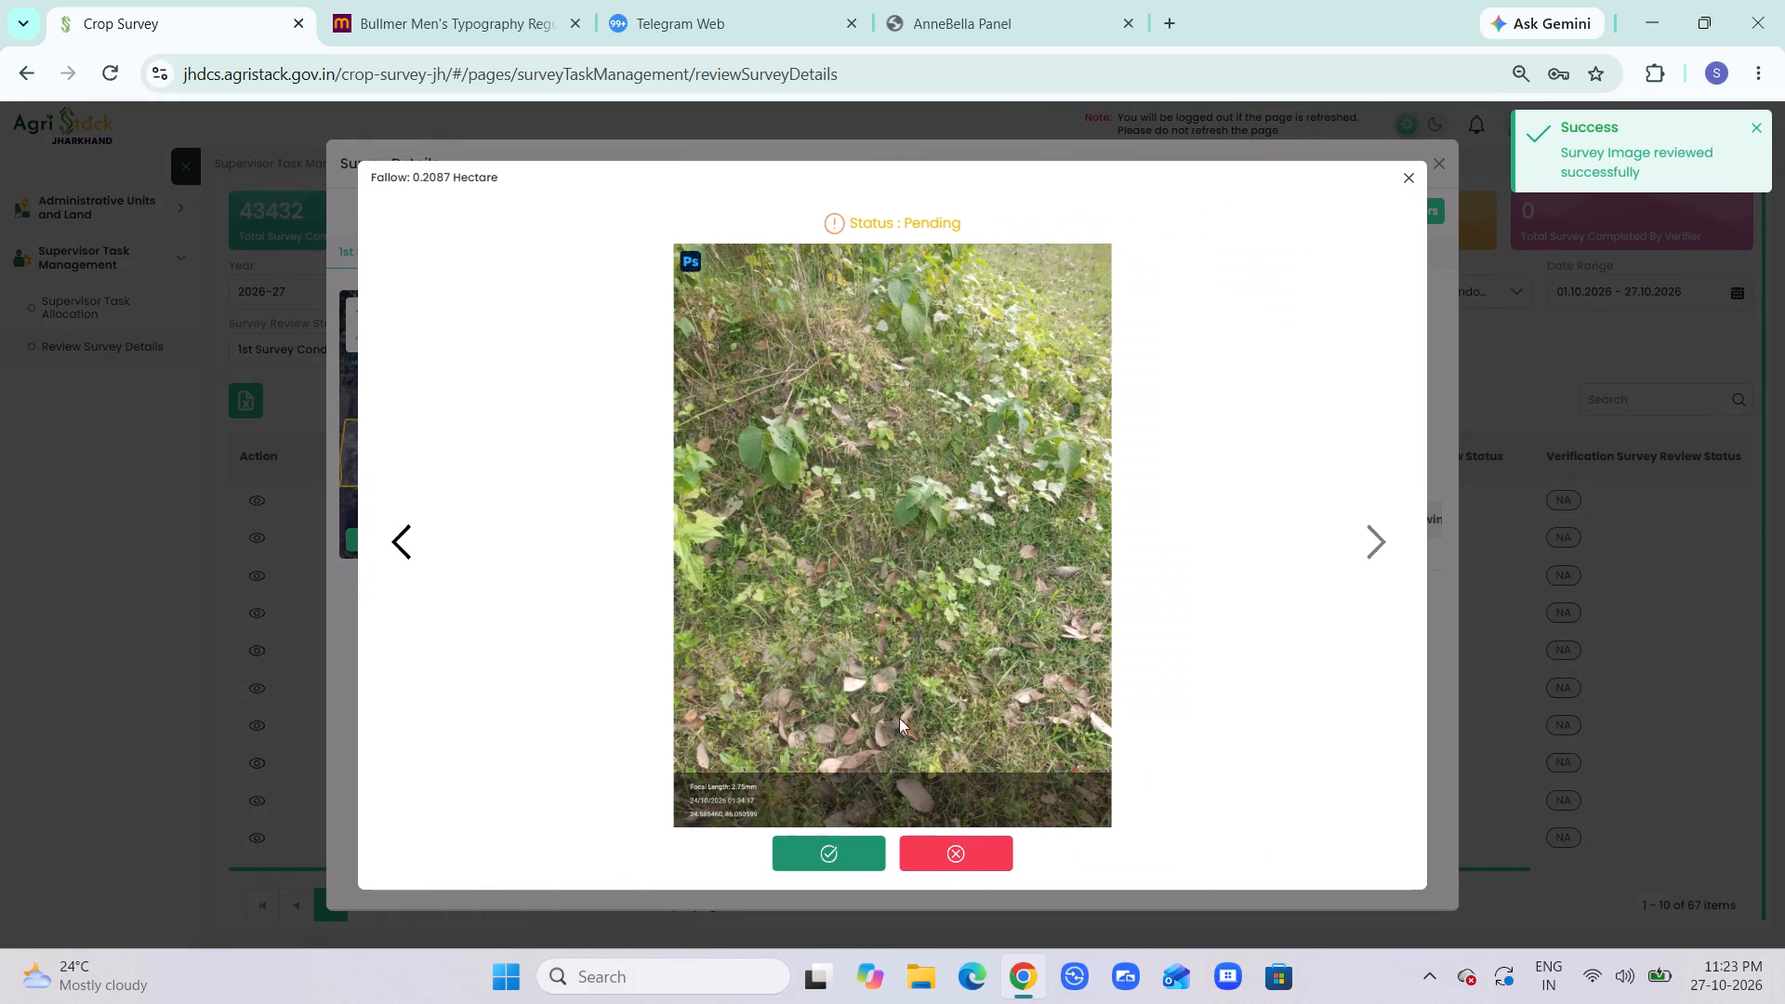
{"action": "left_click", "coordinate": [1412, 178]}
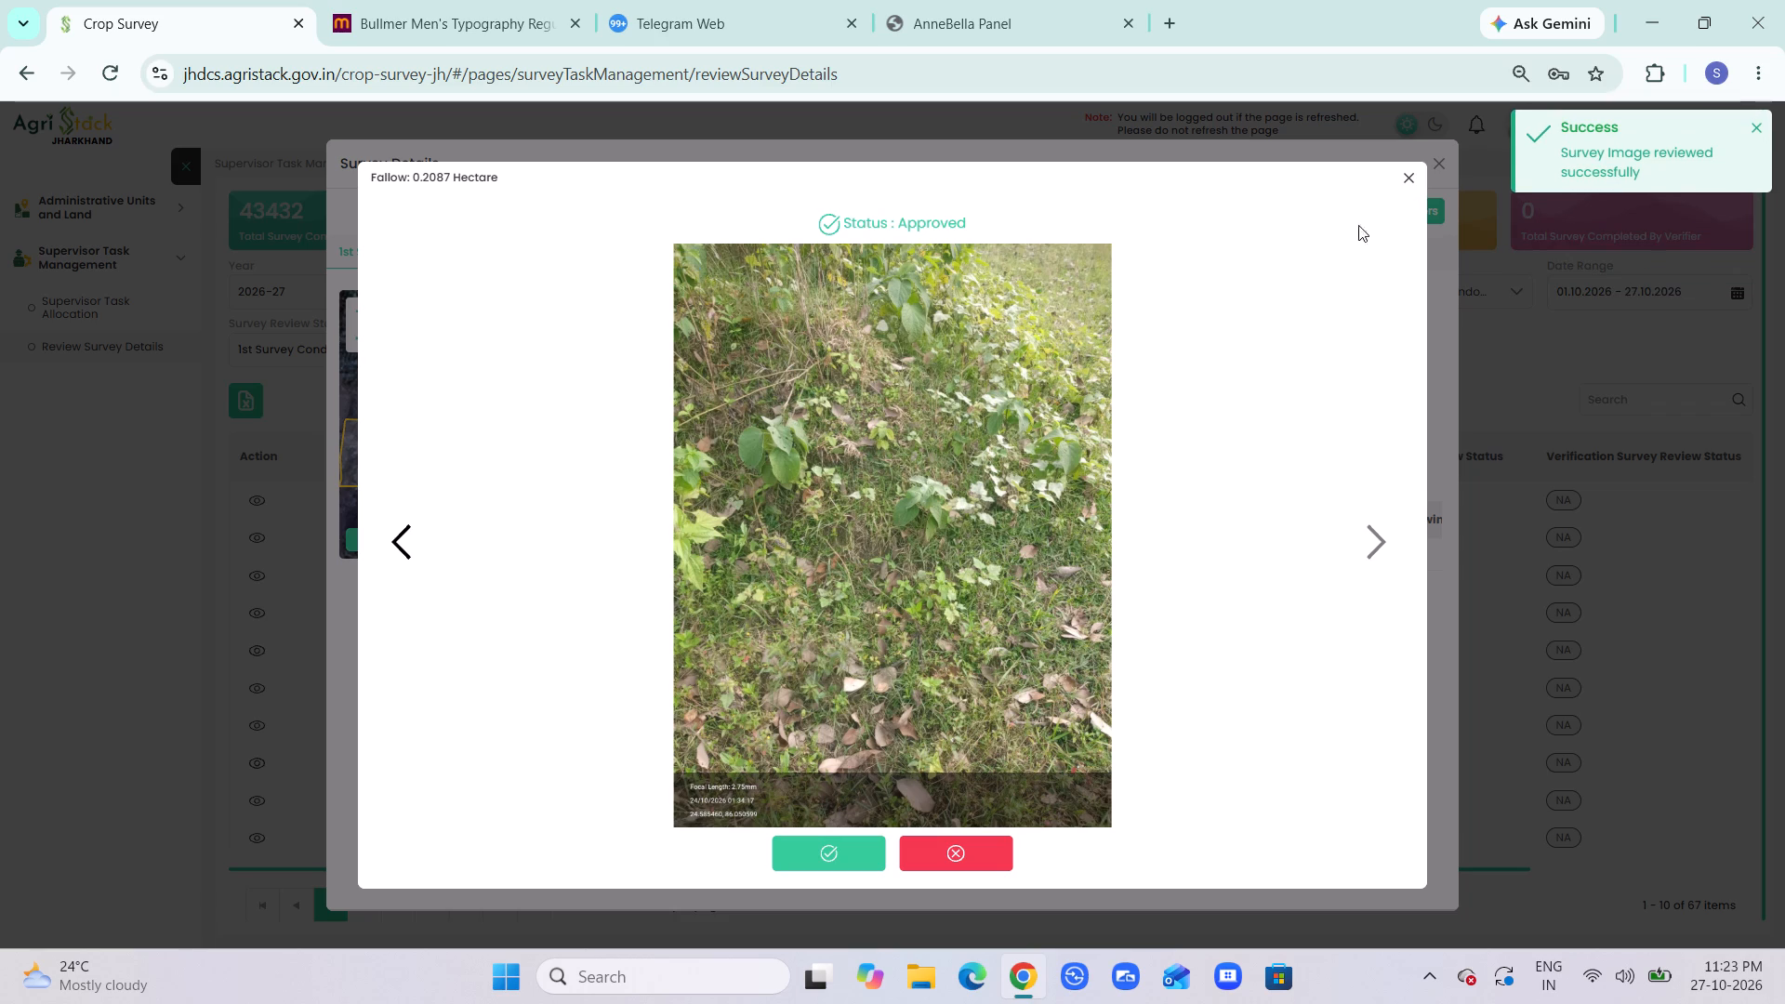
{"action": "left_click", "coordinate": [1406, 175]}
Mark the 1st survey of survey number 96 as Approve, save the review and close its details.
{"action": "left_click", "coordinate": [743, 604]}
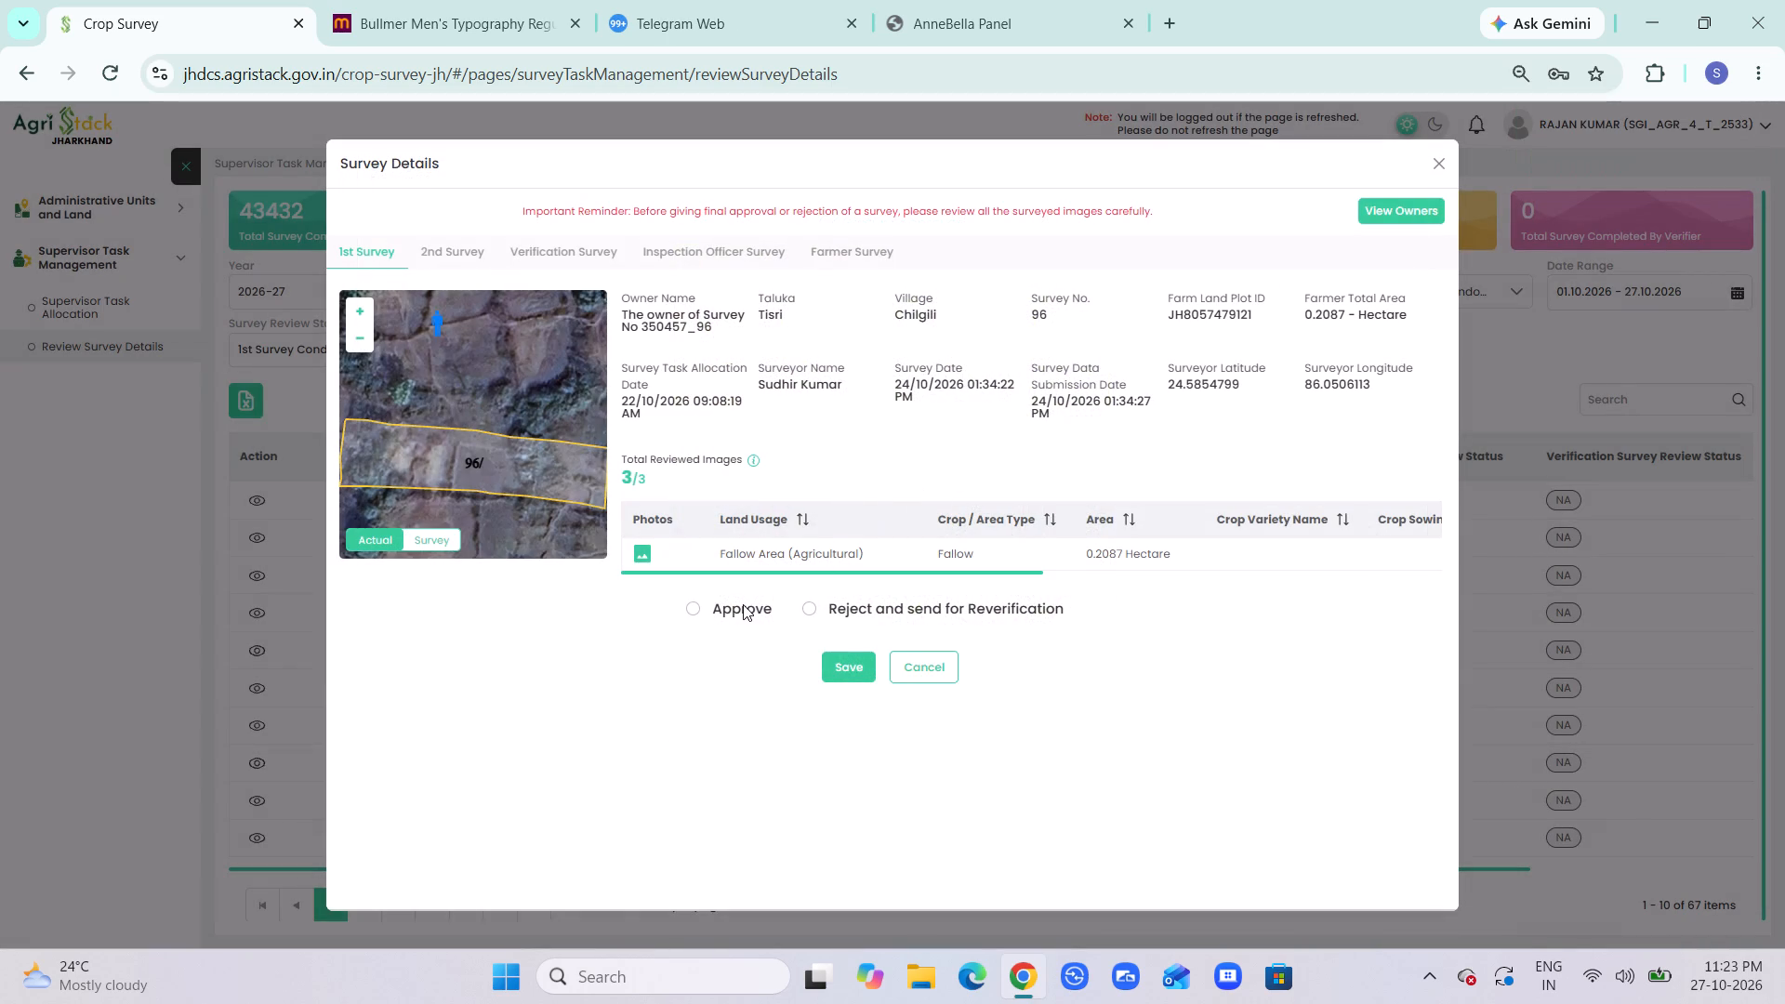
{"action": "left_click", "coordinate": [846, 675]}
{"action": "left_click", "coordinate": [862, 565]}
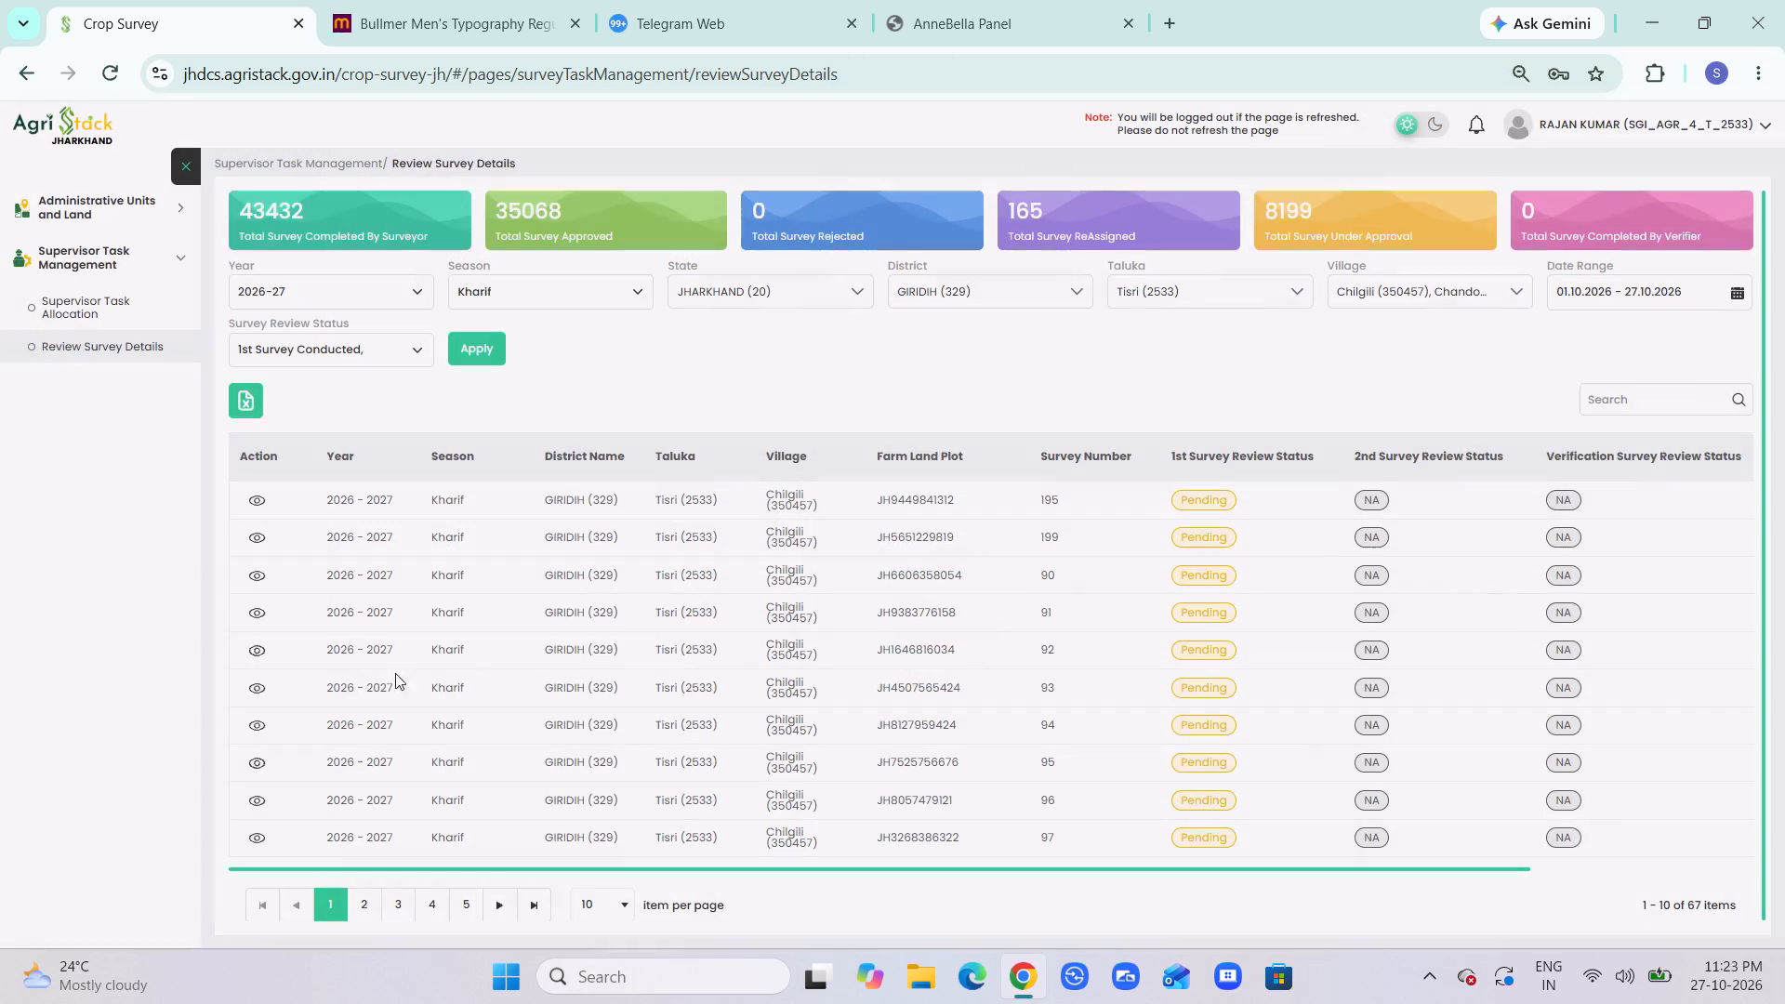
Open survey number 97 in Chilgili, approve all three of its non-agricultural Other NA uses images and close the image viewer.
{"action": "left_click", "coordinate": [245, 837]}
{"action": "left_click", "coordinate": [254, 837]}
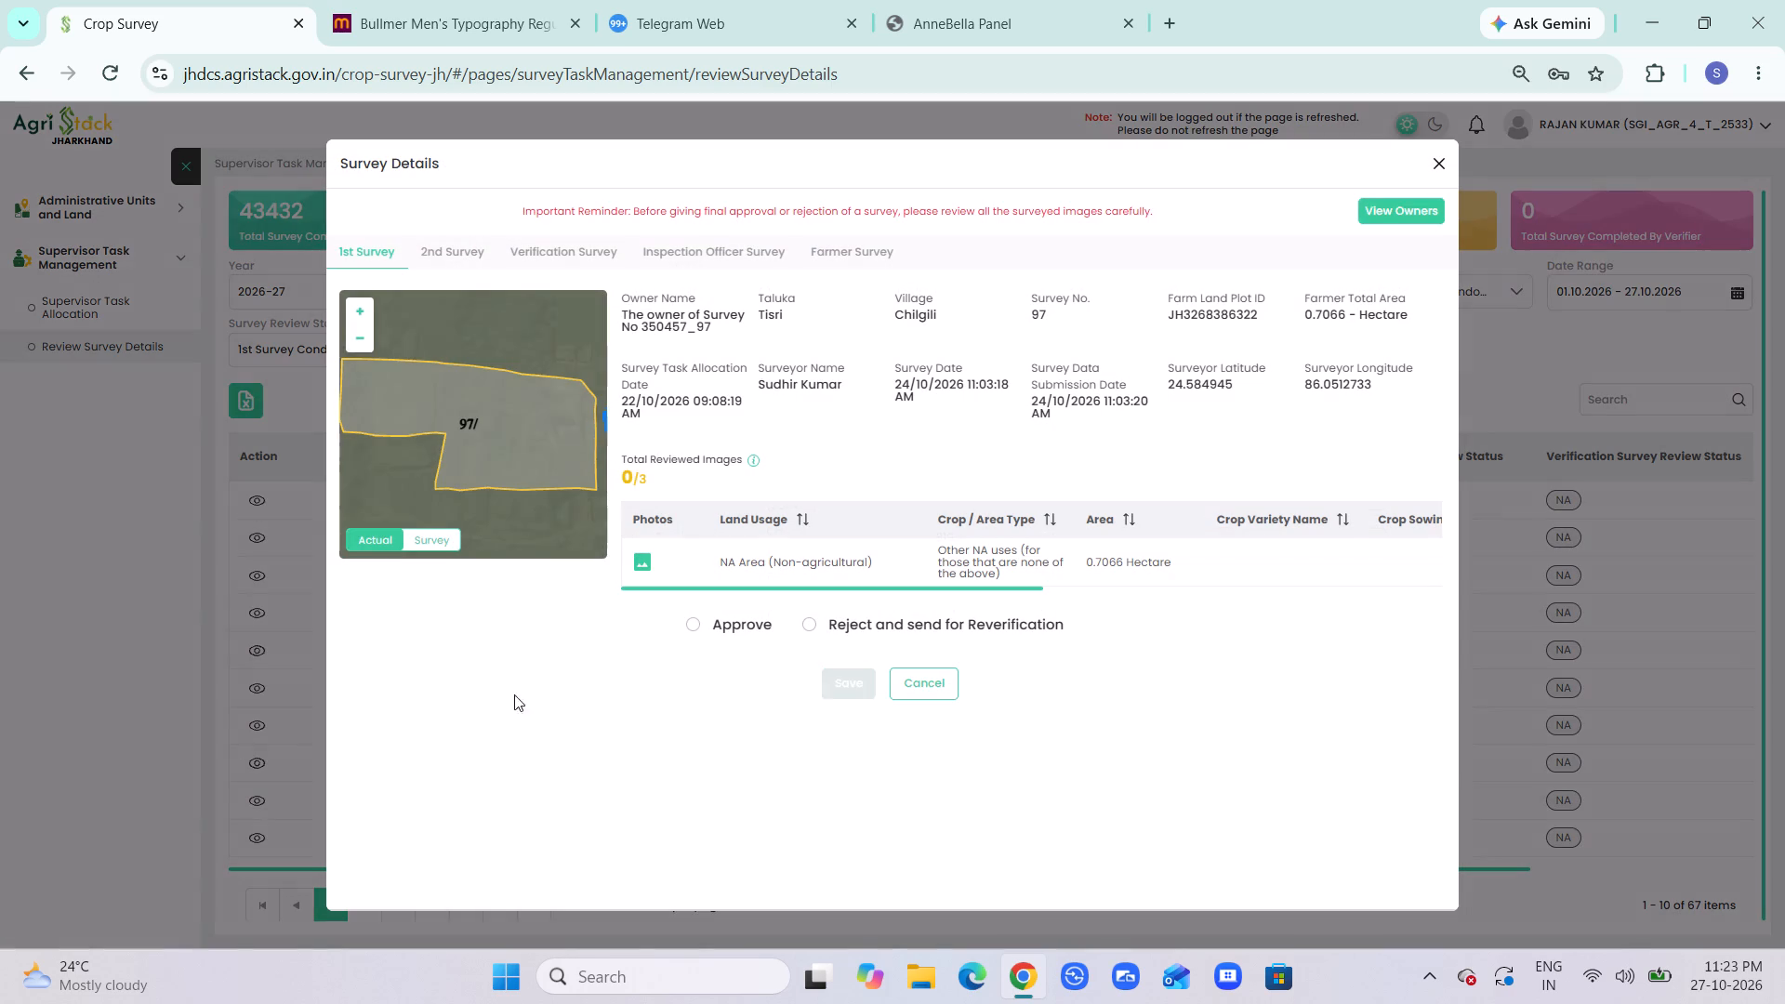
{"action": "left_click", "coordinate": [641, 568]}
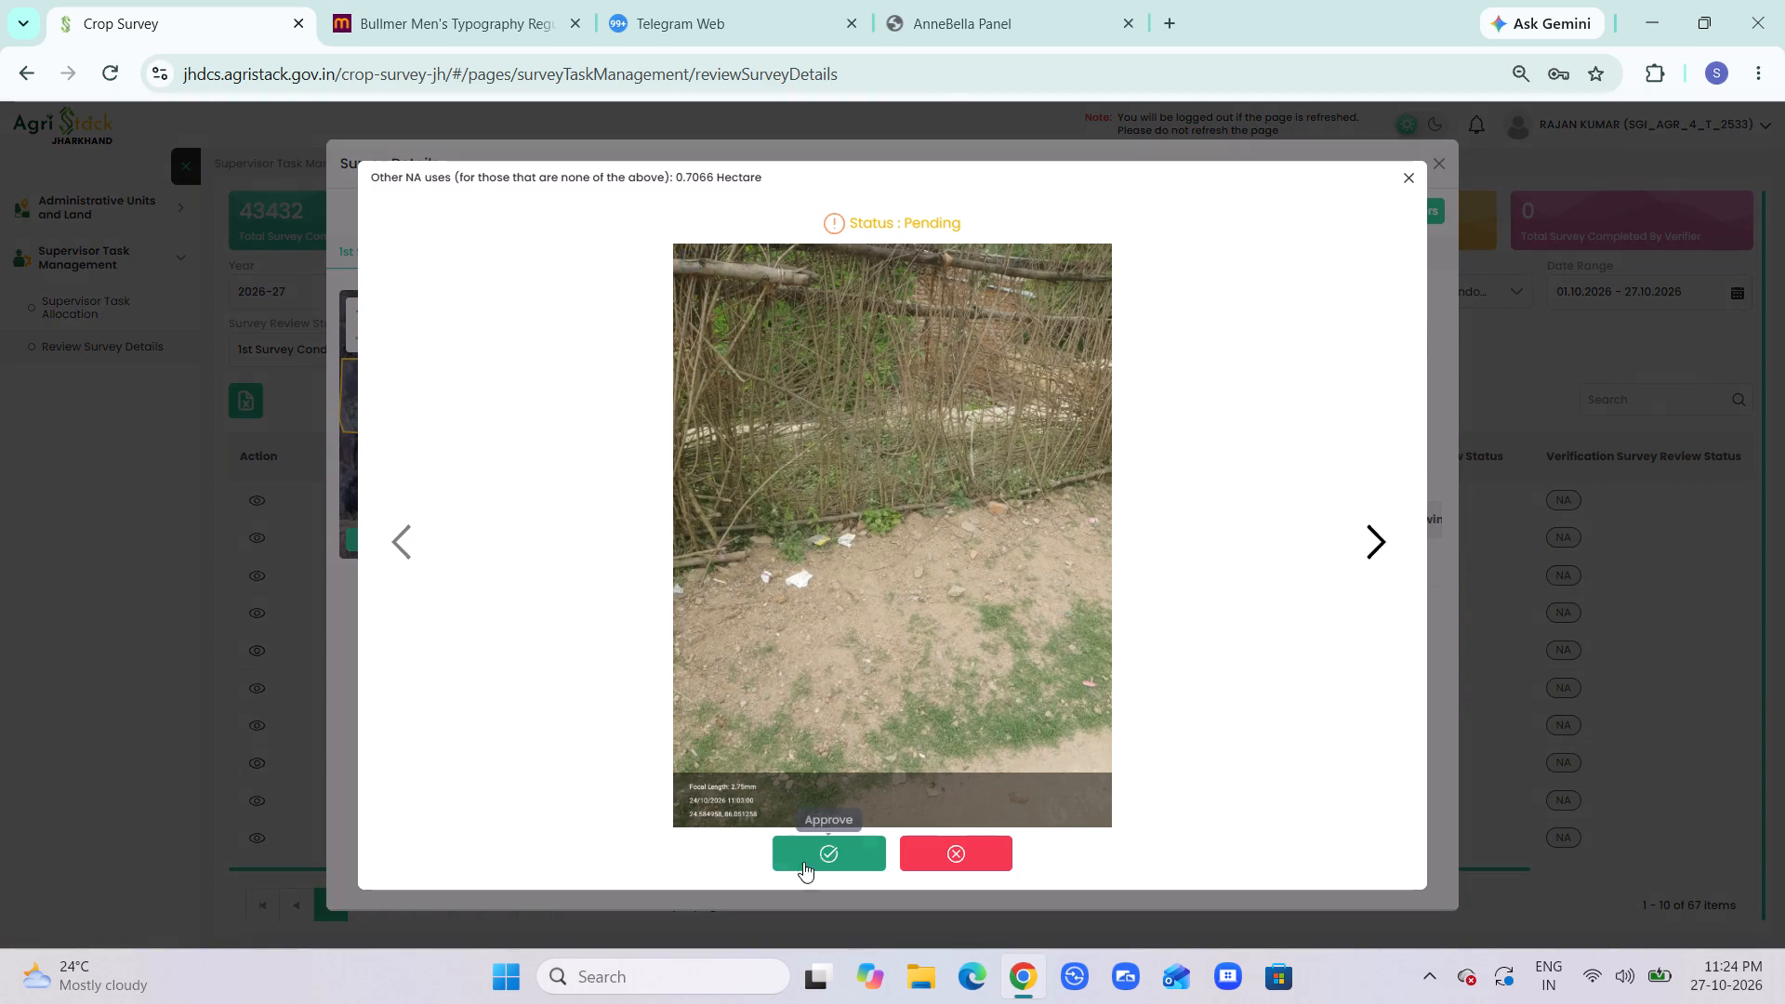
{"action": "left_click", "coordinate": [836, 858]}
{"action": "left_click_drag", "start_coordinate": [1149, 628], "coordinate": [1009, 635]}
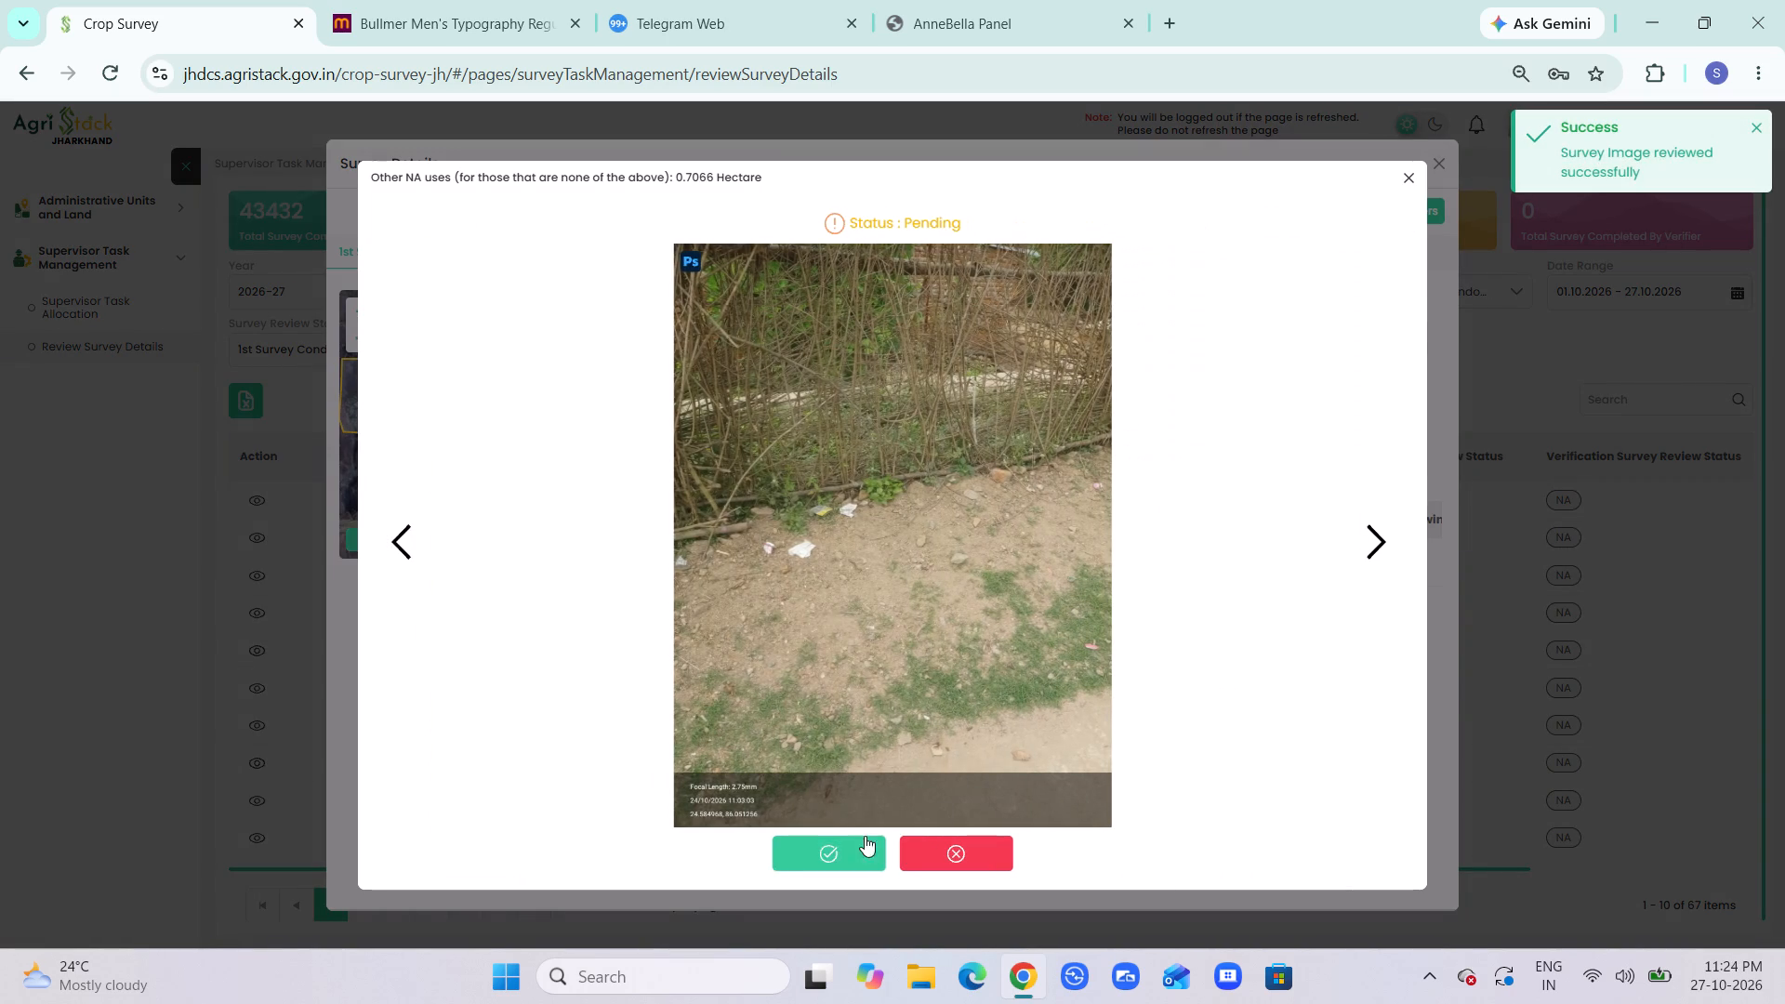
{"action": "left_click", "coordinate": [846, 845]}
{"action": "left_click_drag", "start_coordinate": [1019, 696], "coordinate": [907, 706]}
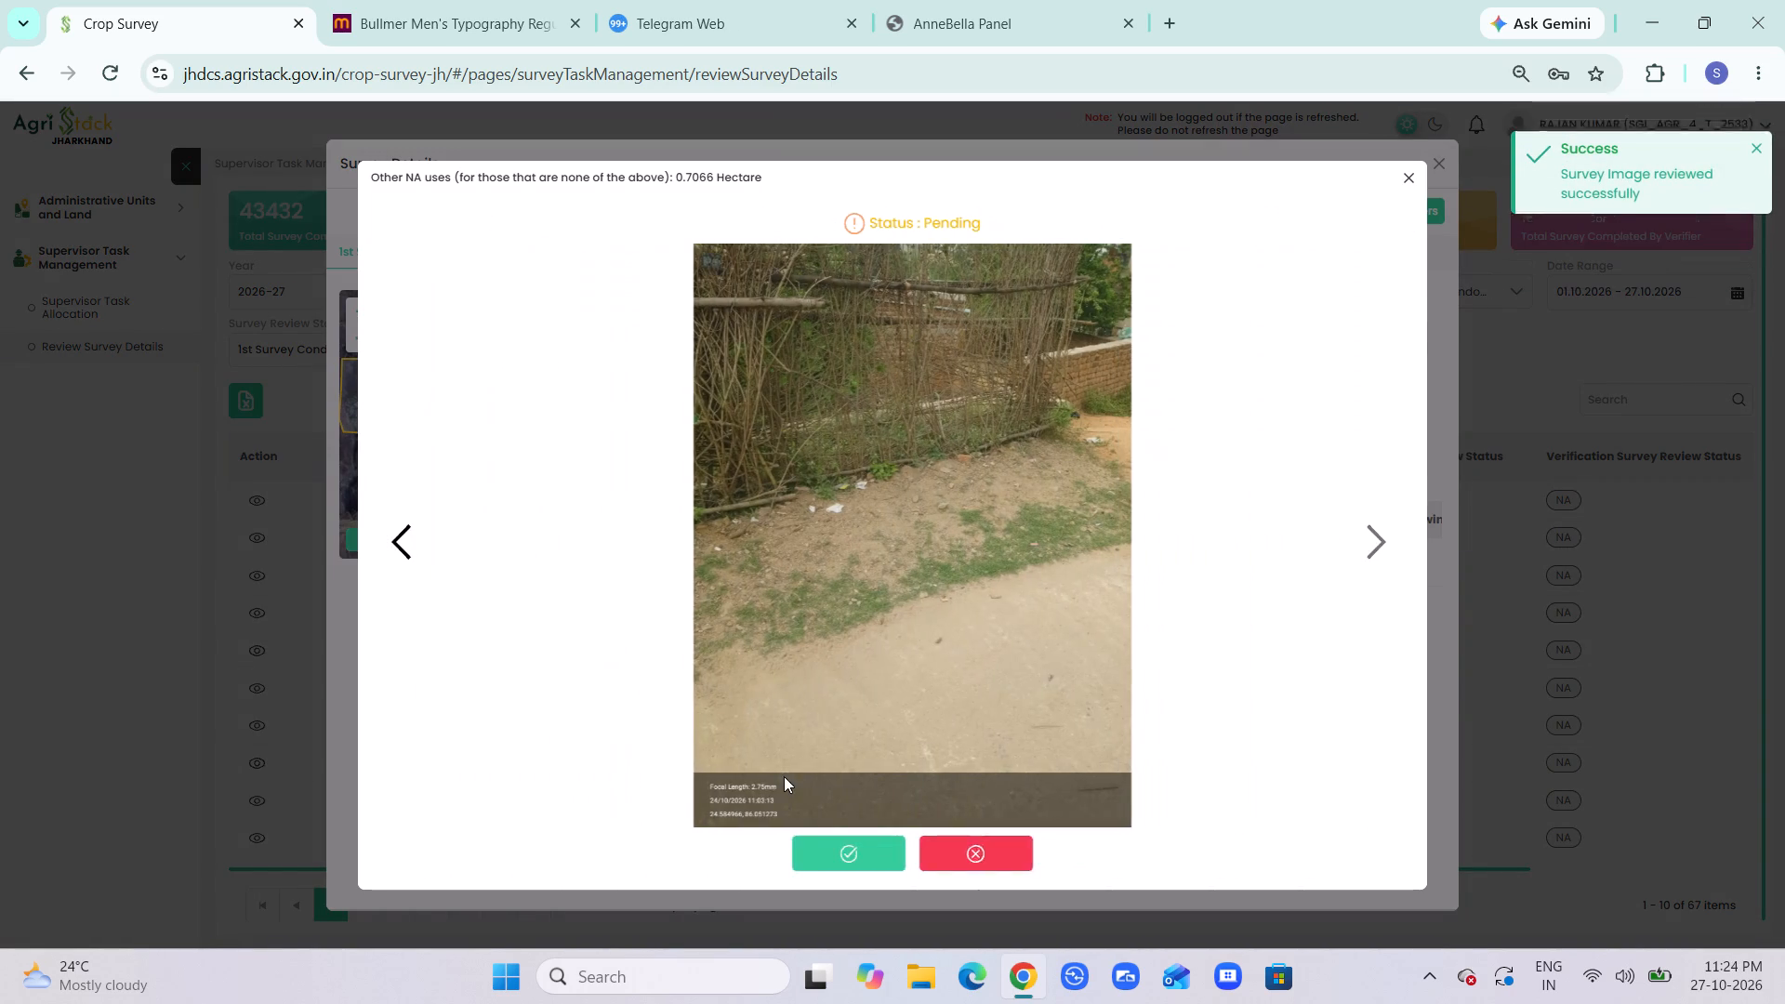
{"action": "left_click", "coordinate": [812, 852]}
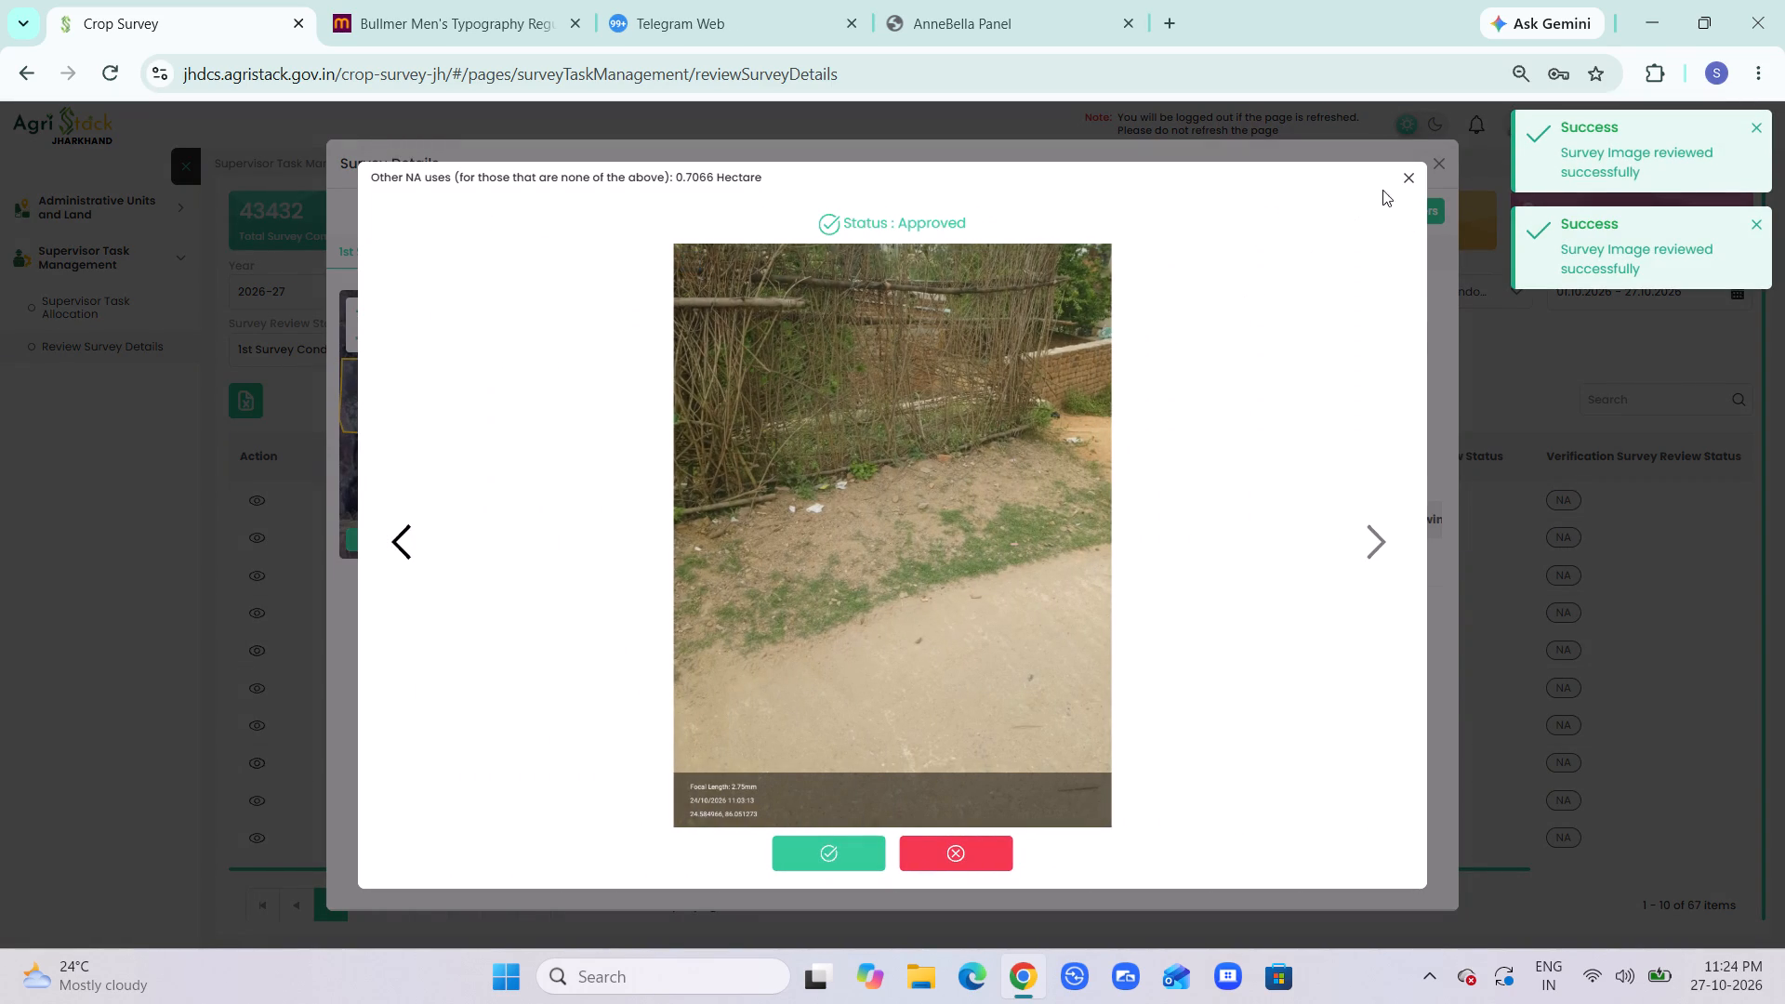
{"action": "left_click", "coordinate": [1403, 175]}
Mark the 1st survey of survey number 97 as Approve, save the review and close its details.
{"action": "left_click", "coordinate": [723, 625]}
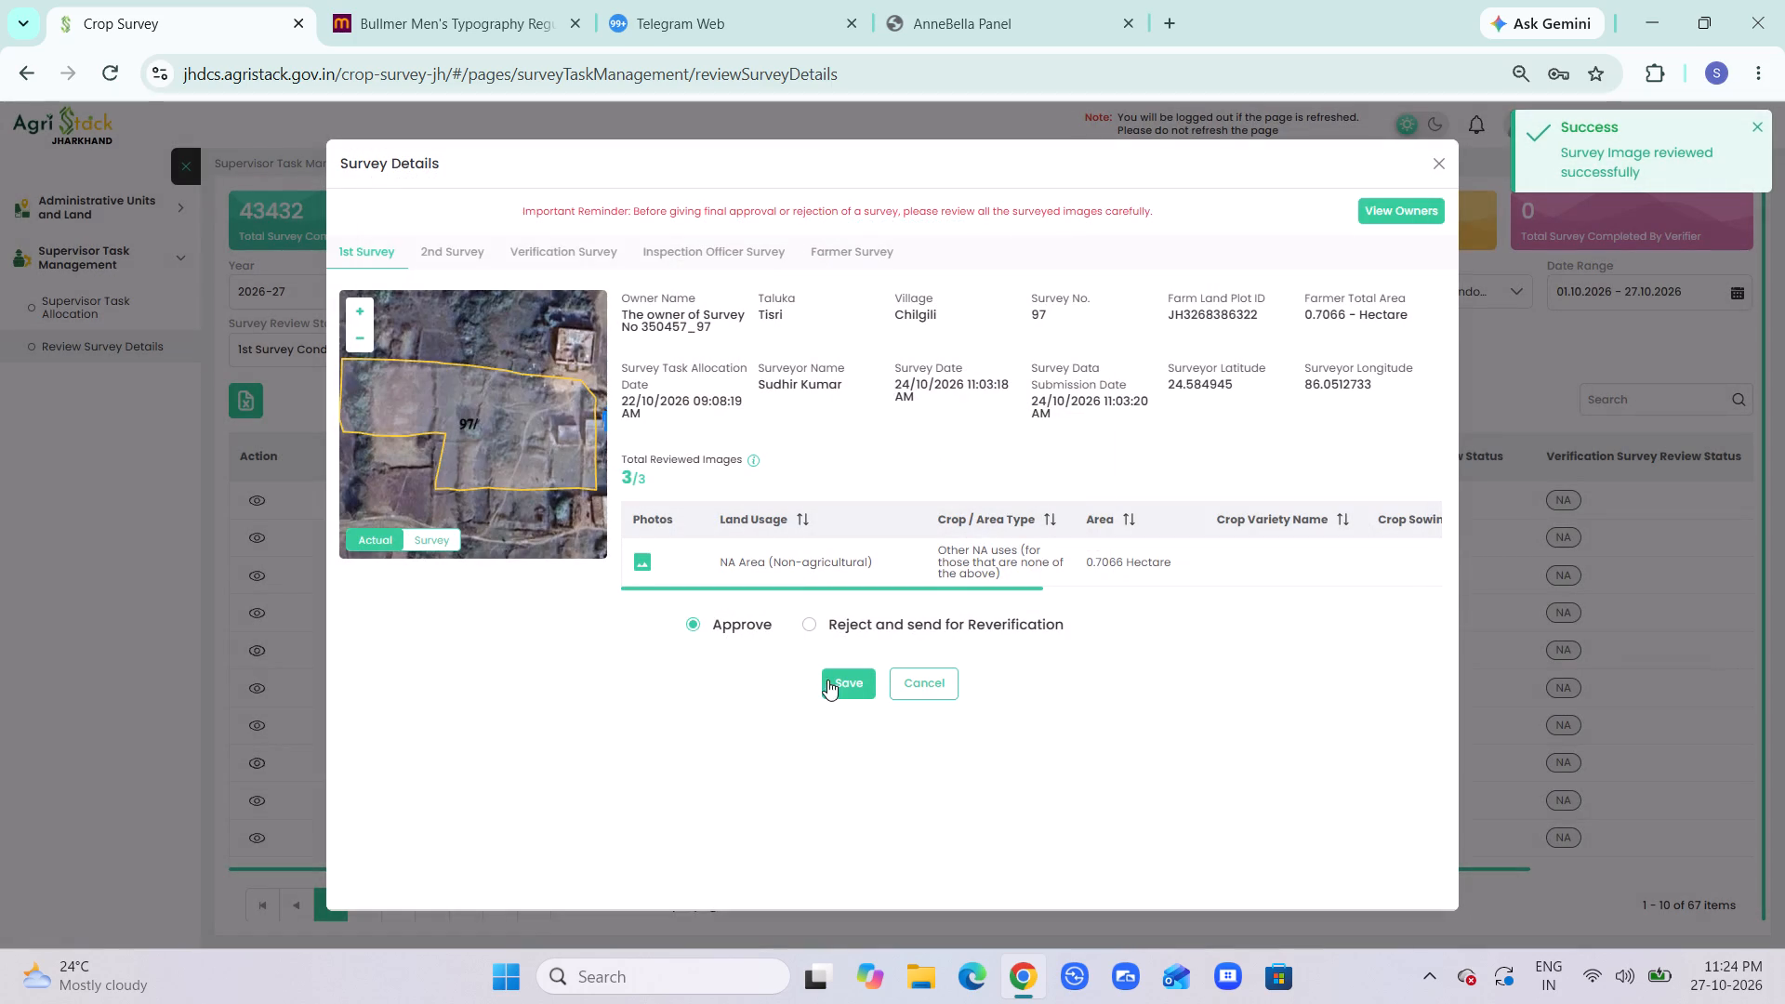
{"action": "left_click", "coordinate": [832, 682]}
{"action": "left_click", "coordinate": [881, 569]}
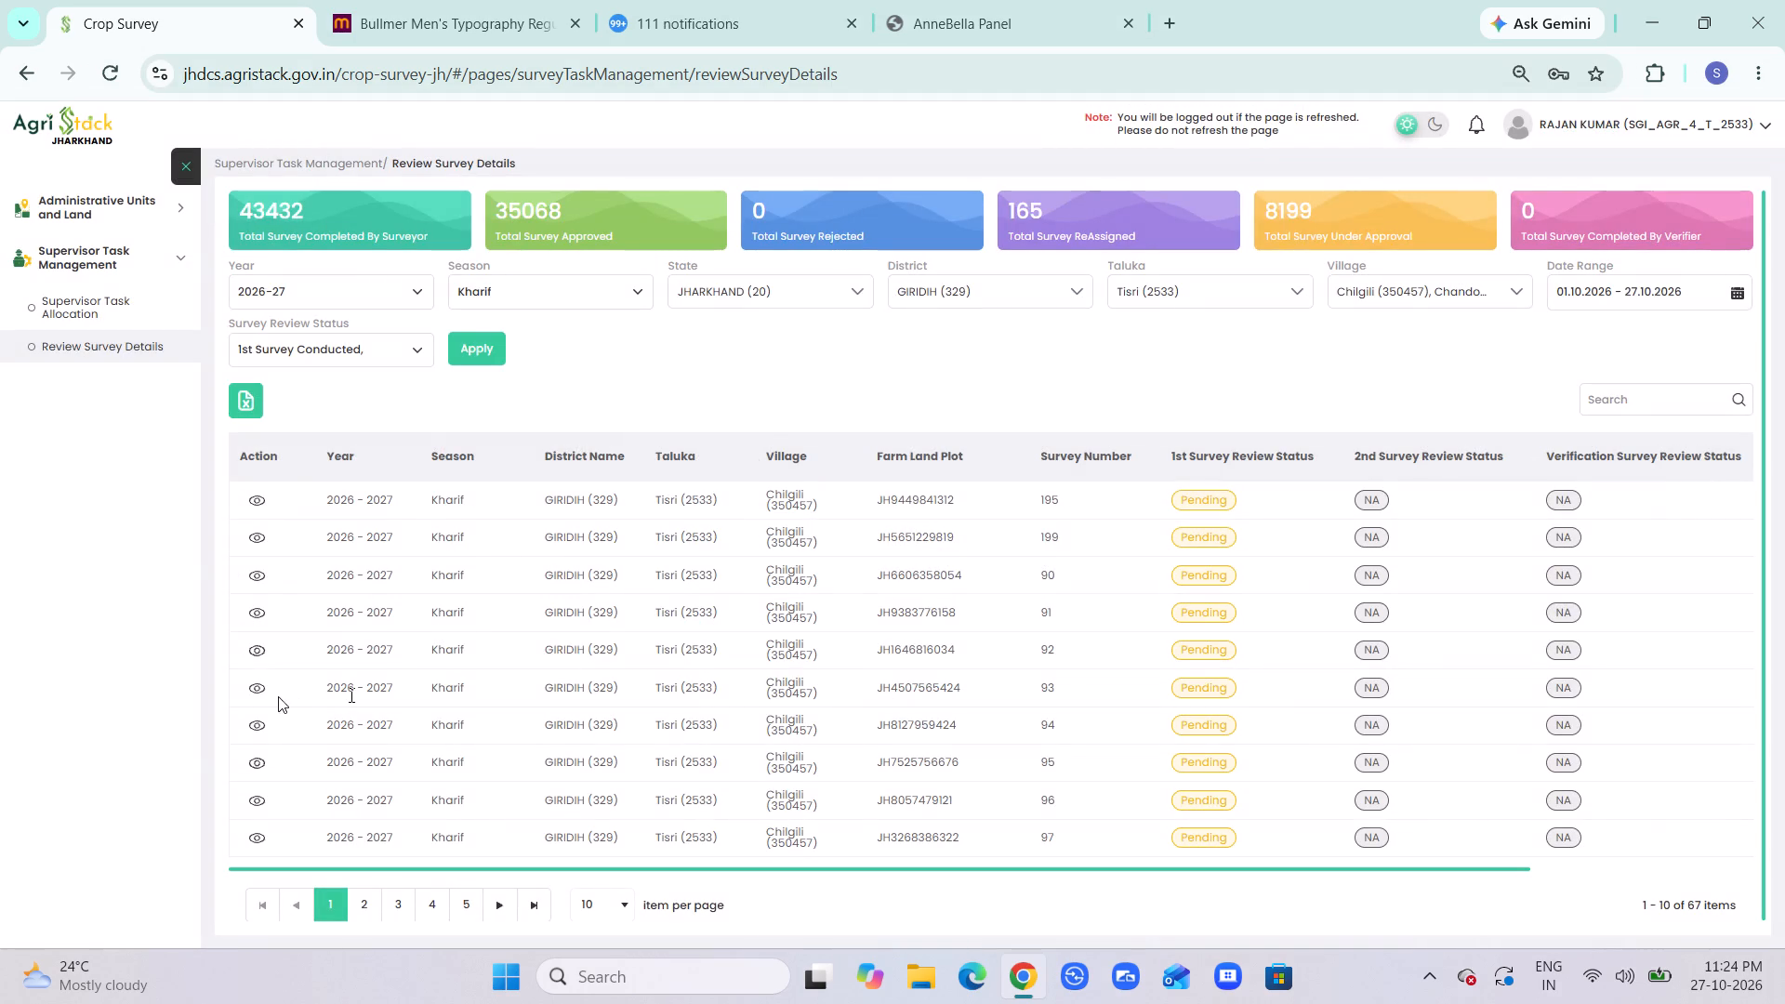
Reopen survey numbers 93 and 95 in turn to check their 1st survey review decisions, closing each one.
{"action": "left_click_drag", "start_coordinate": [255, 699], "coordinate": [254, 691]}
{"action": "left_click", "coordinate": [254, 689]}
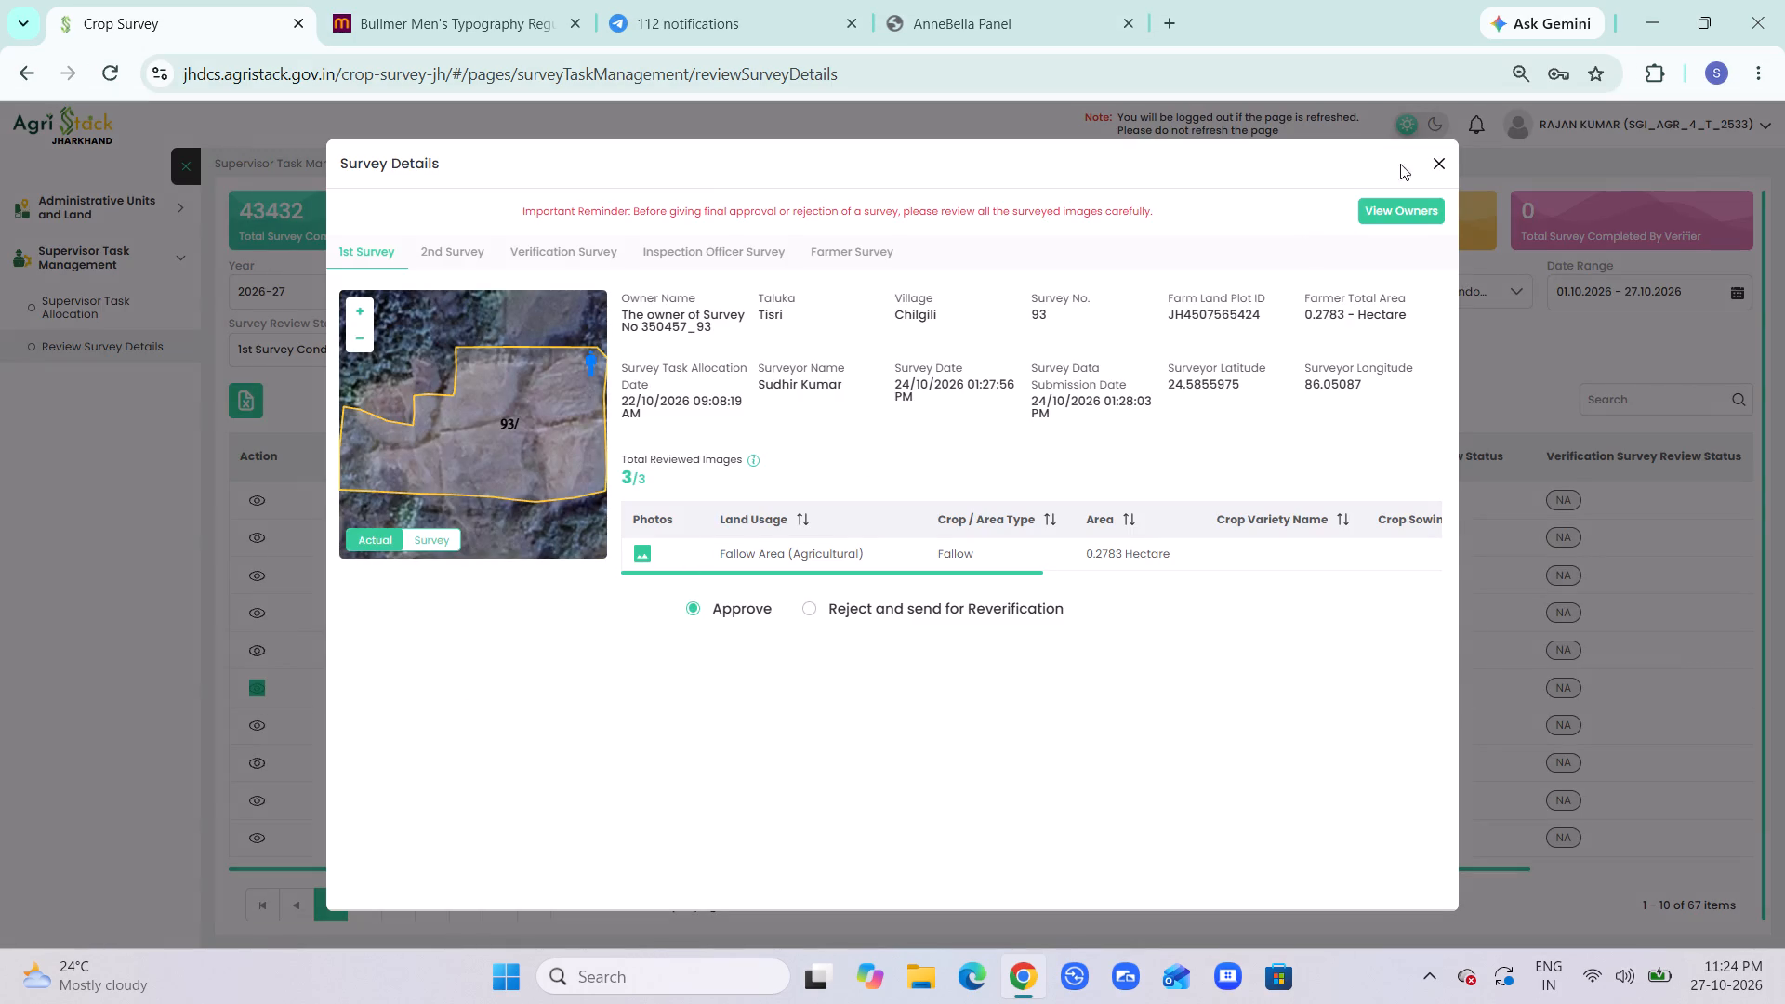
{"action": "left_click", "coordinate": [1440, 160]}
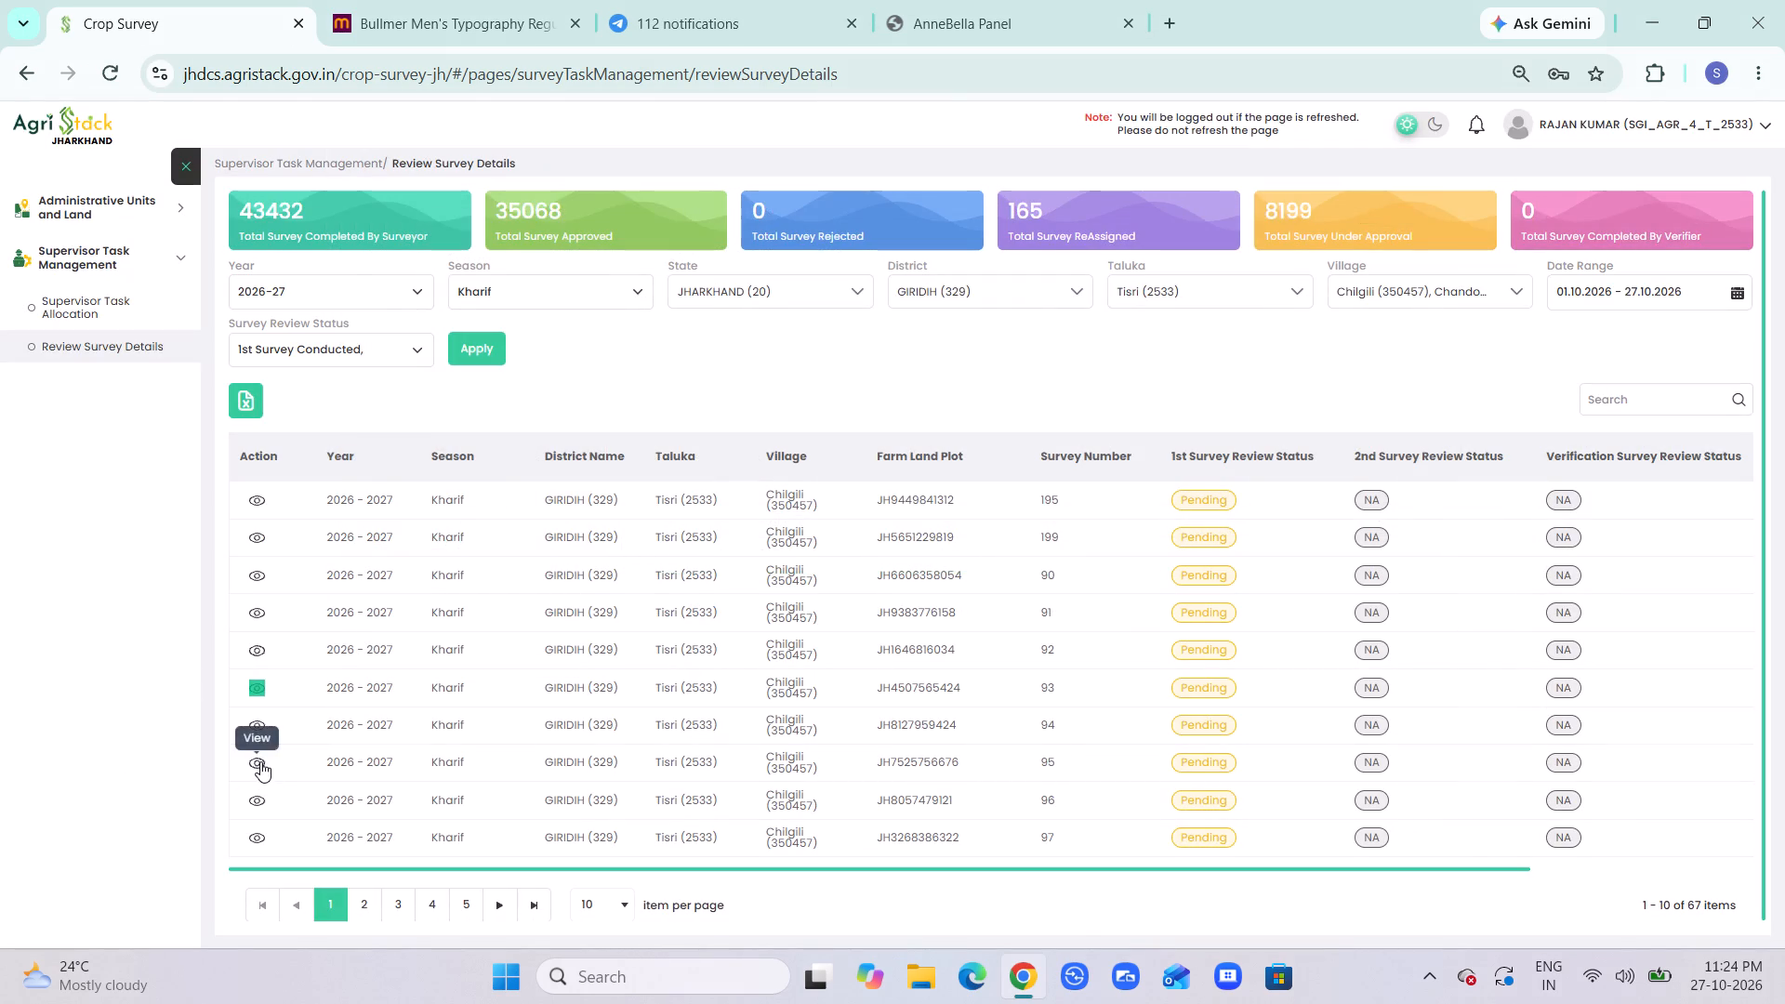
{"action": "left_click", "coordinate": [261, 761]}
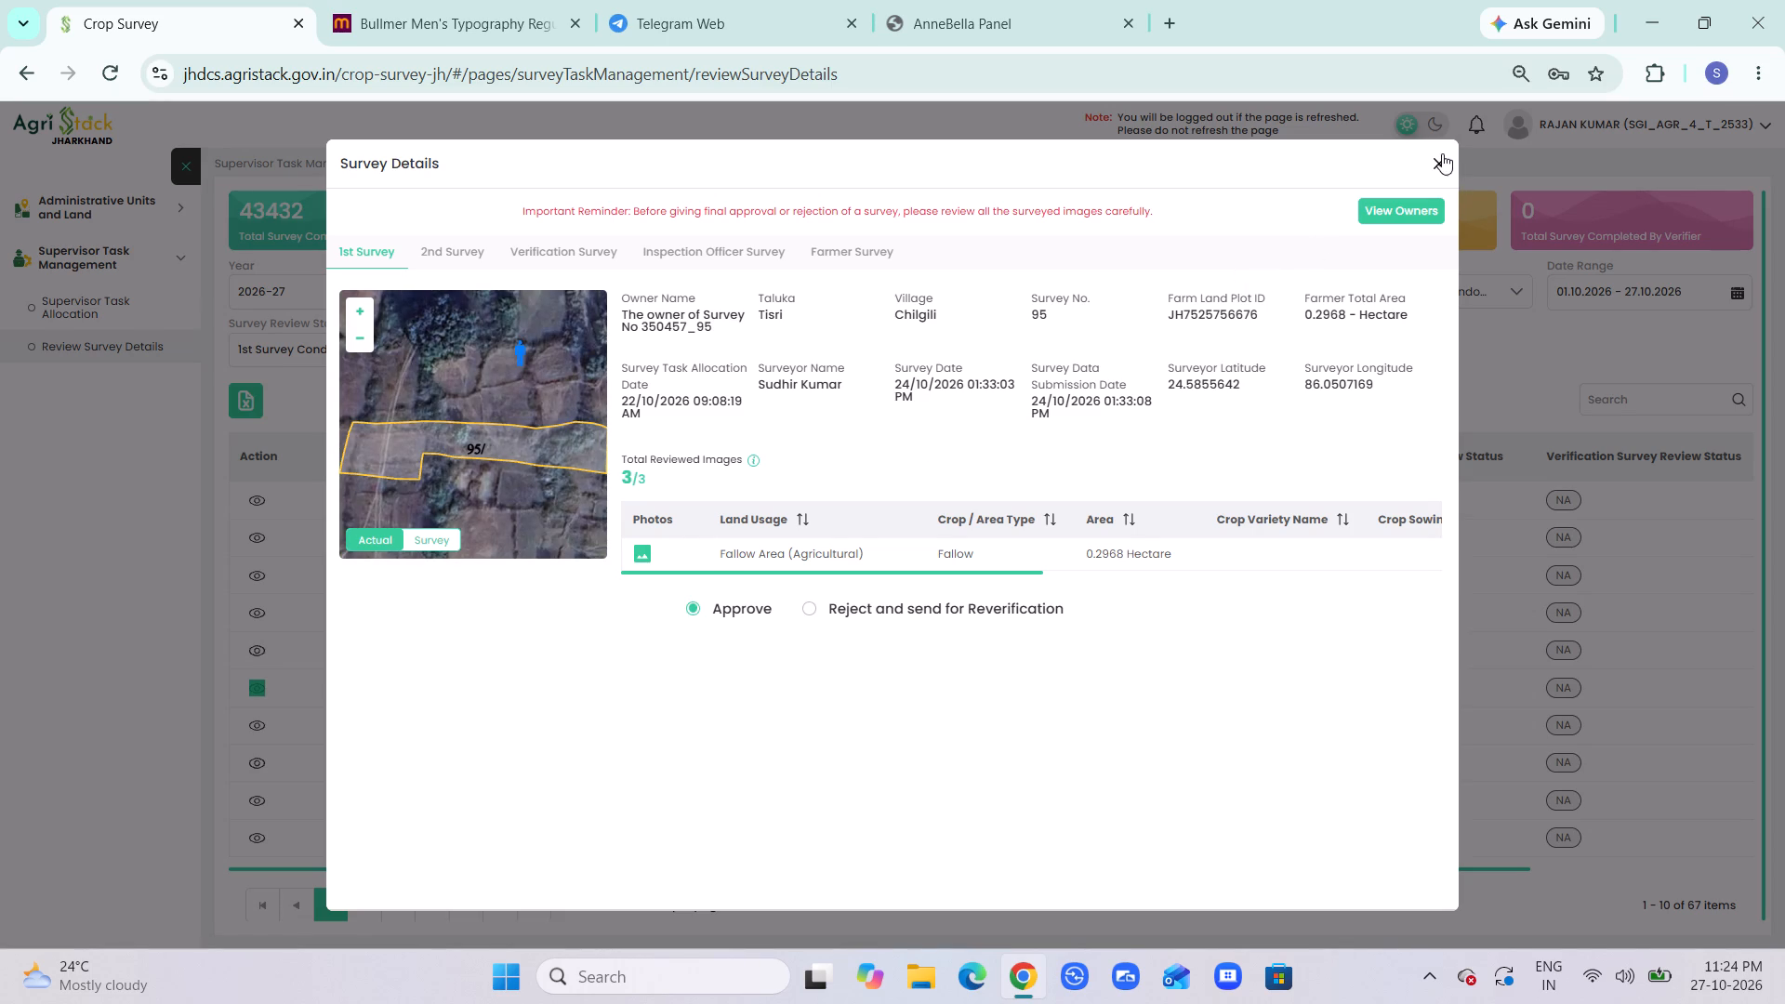
{"action": "left_click", "coordinate": [1442, 153]}
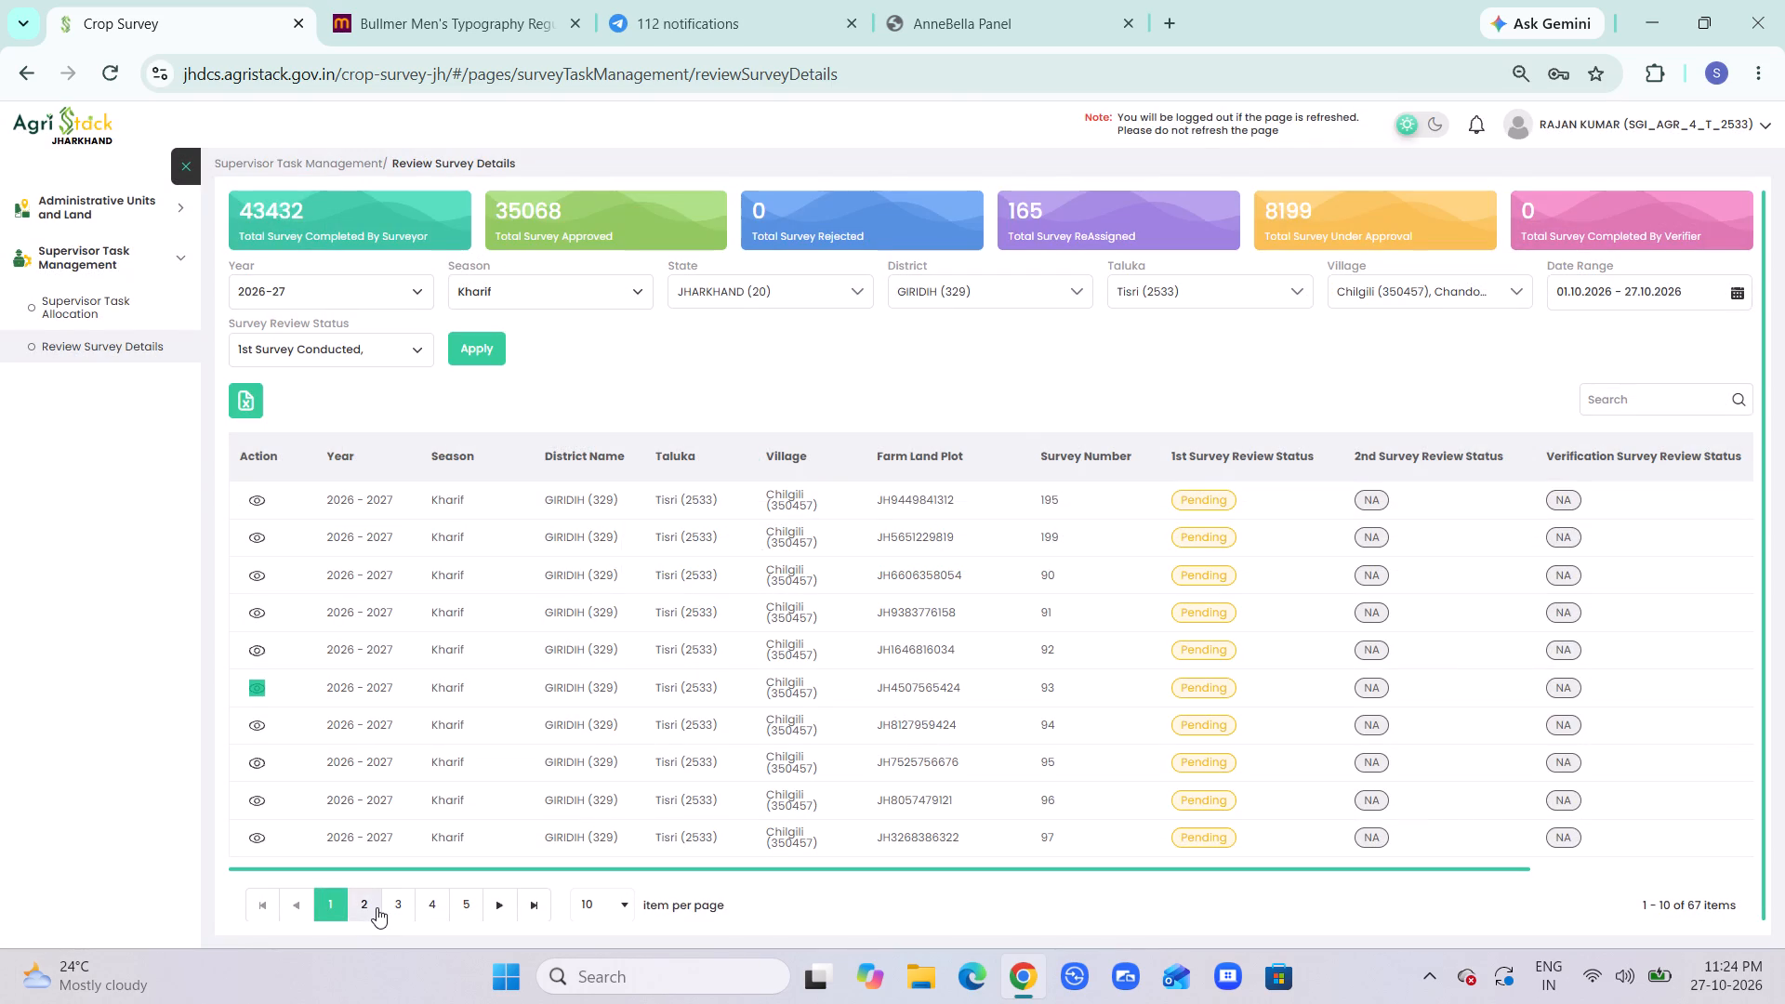
Reload the list of pending surveys by switching to page 2 and back to page 1.
{"action": "left_click", "coordinate": [377, 907]}
{"action": "left_click", "coordinate": [324, 908]}
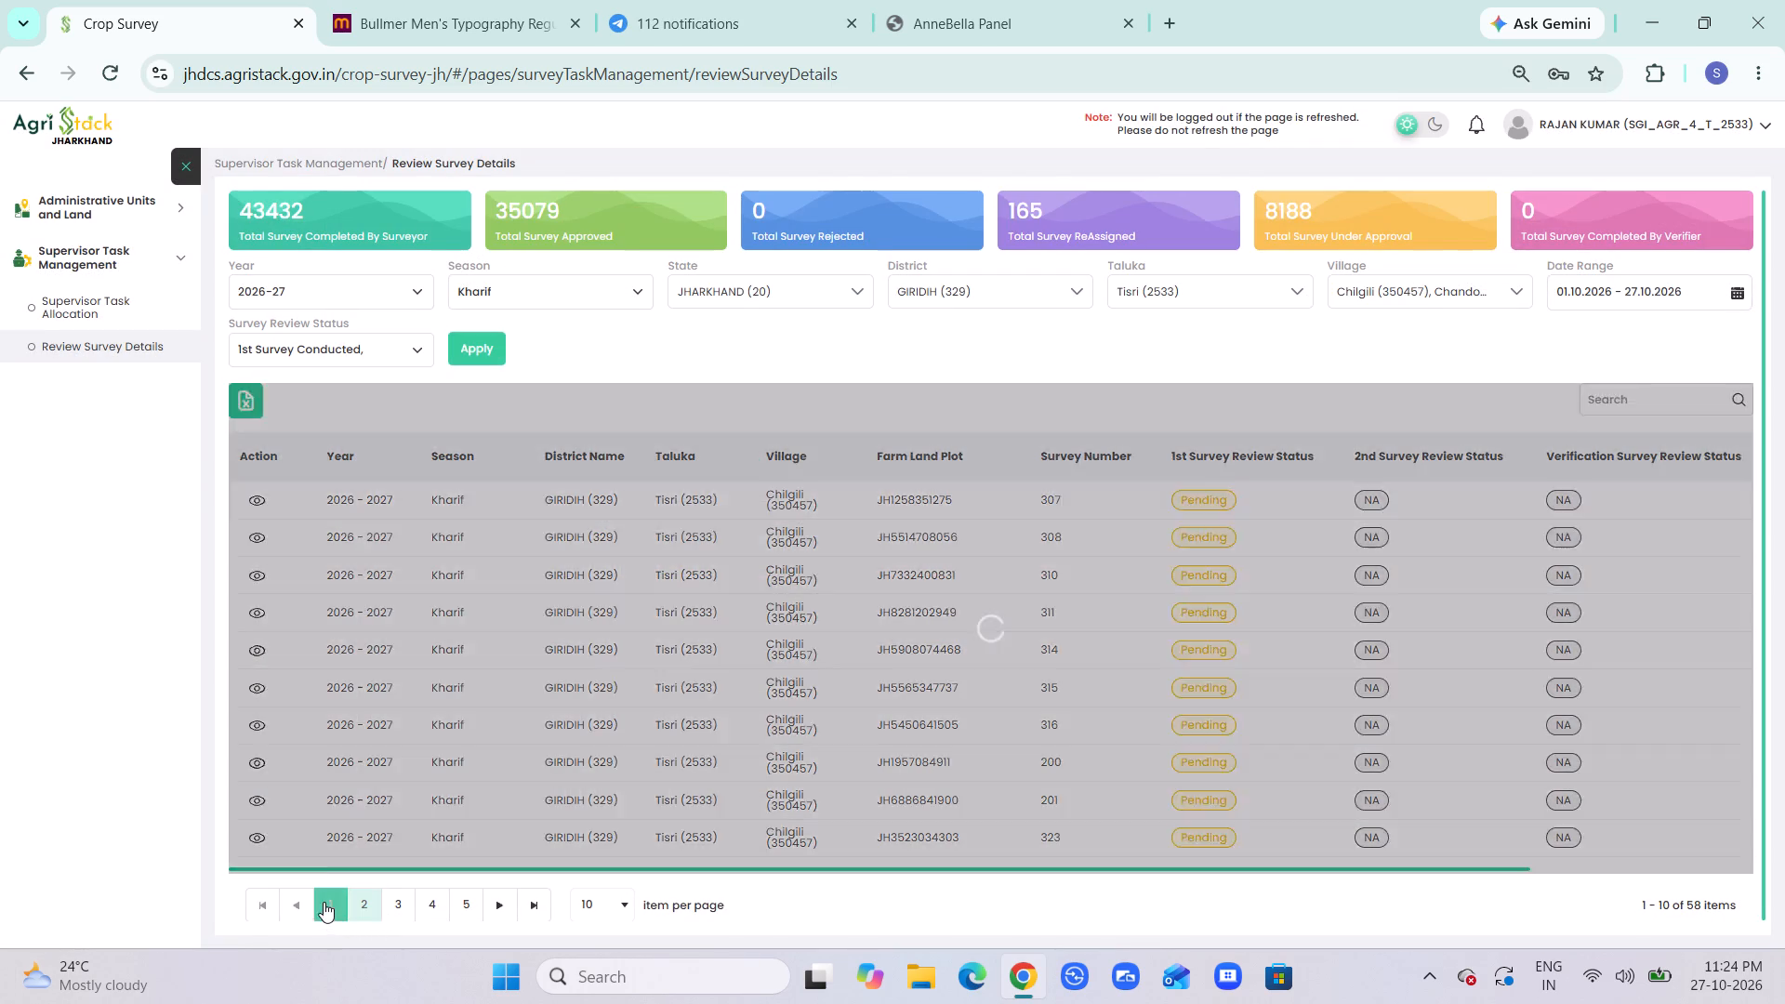
Open survey number 90 in Chilgili, approve all three of its agricultural Fallow images and close the image viewer.
{"action": "left_click", "coordinate": [259, 500]}
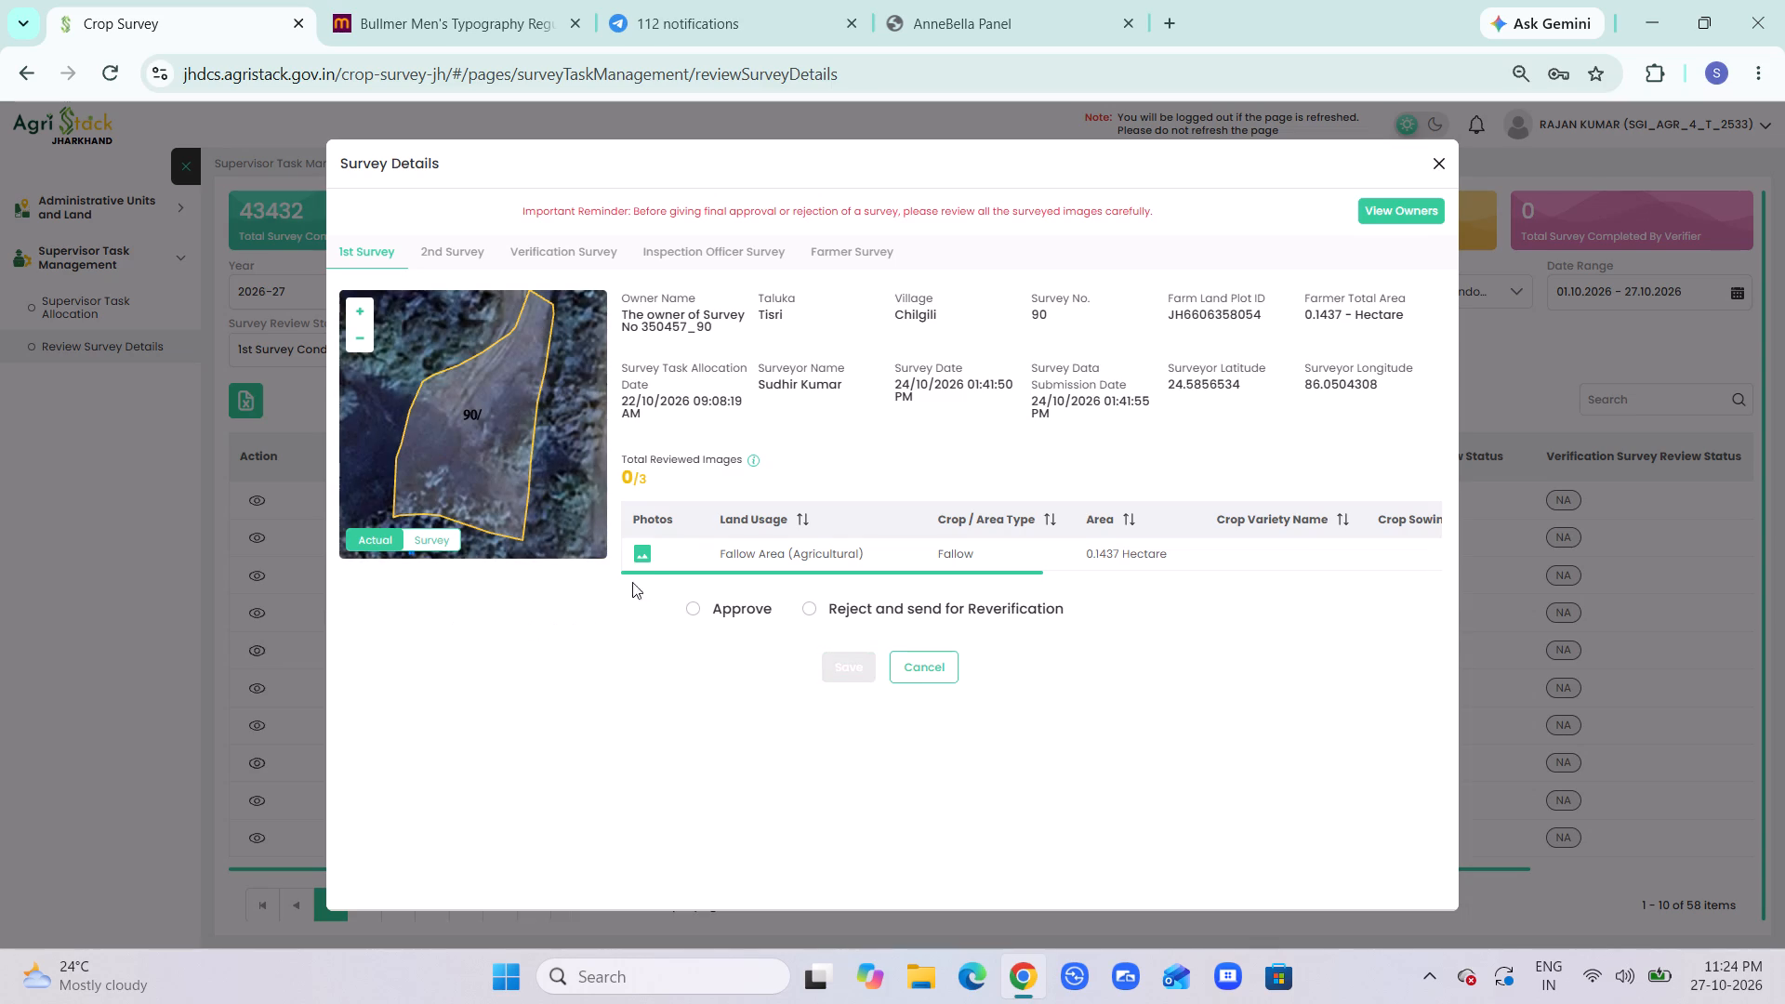
{"action": "left_click", "coordinate": [650, 554]}
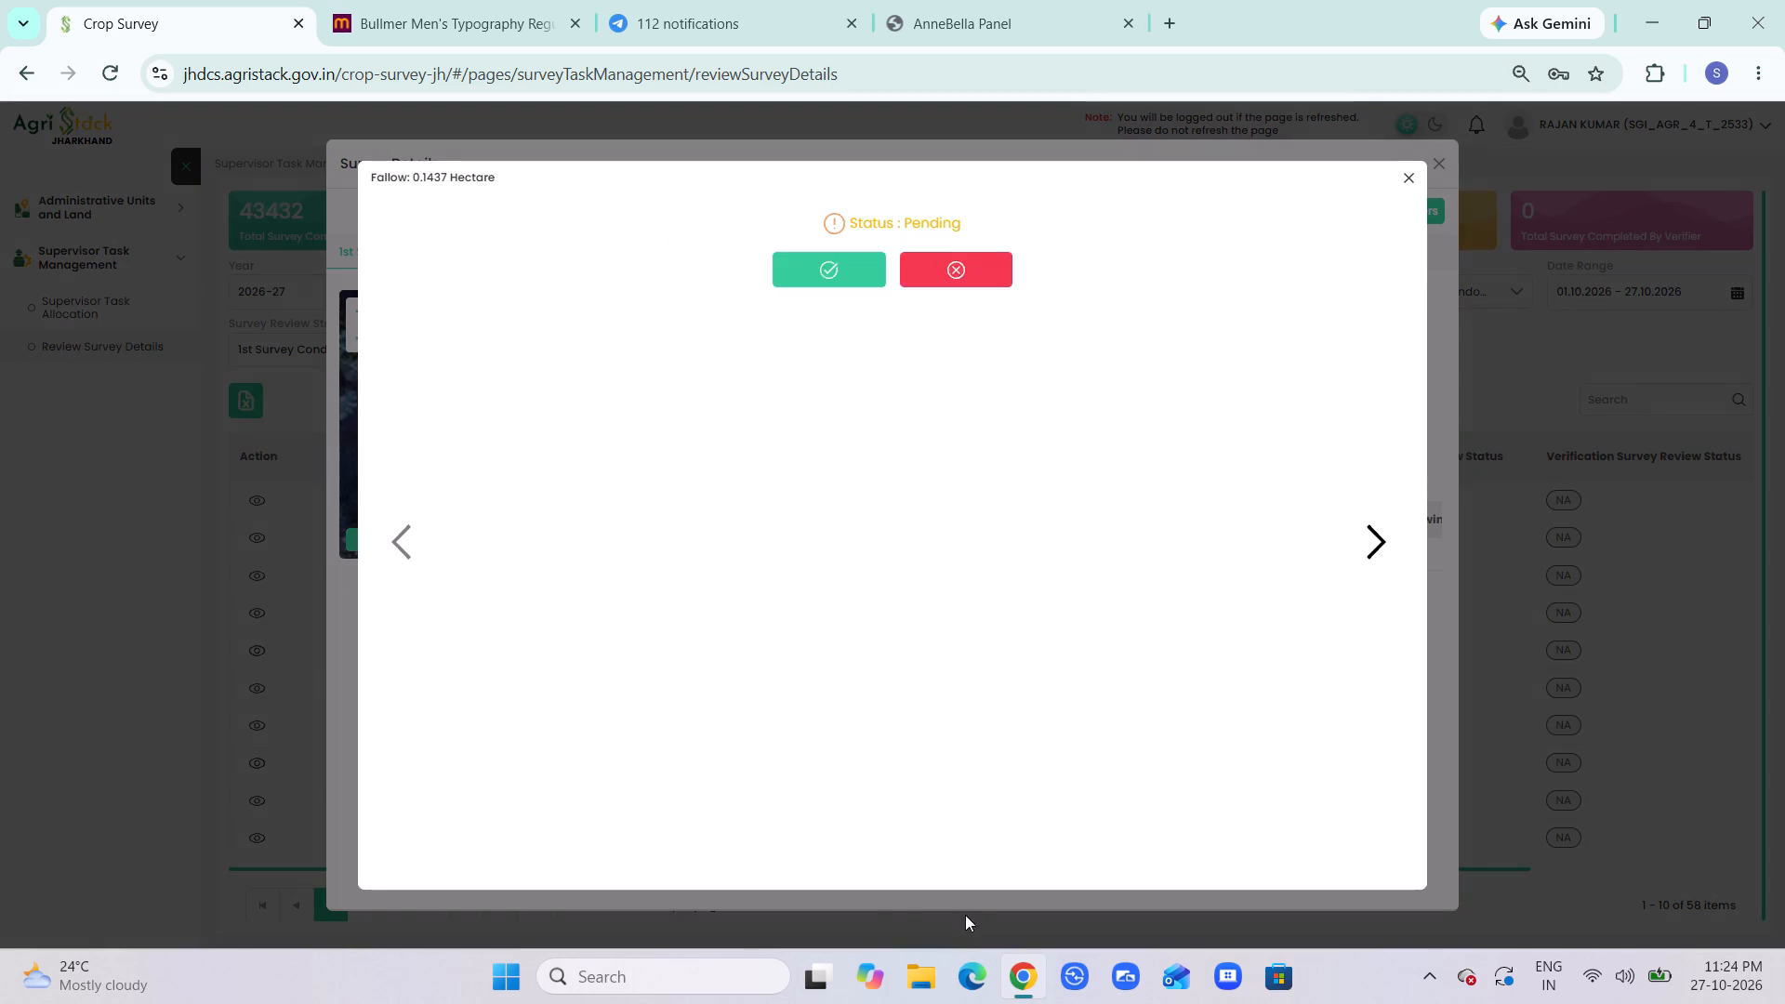
{"action": "left_click", "coordinate": [856, 843]}
{"action": "left_click_drag", "start_coordinate": [1078, 690], "coordinate": [987, 690]}
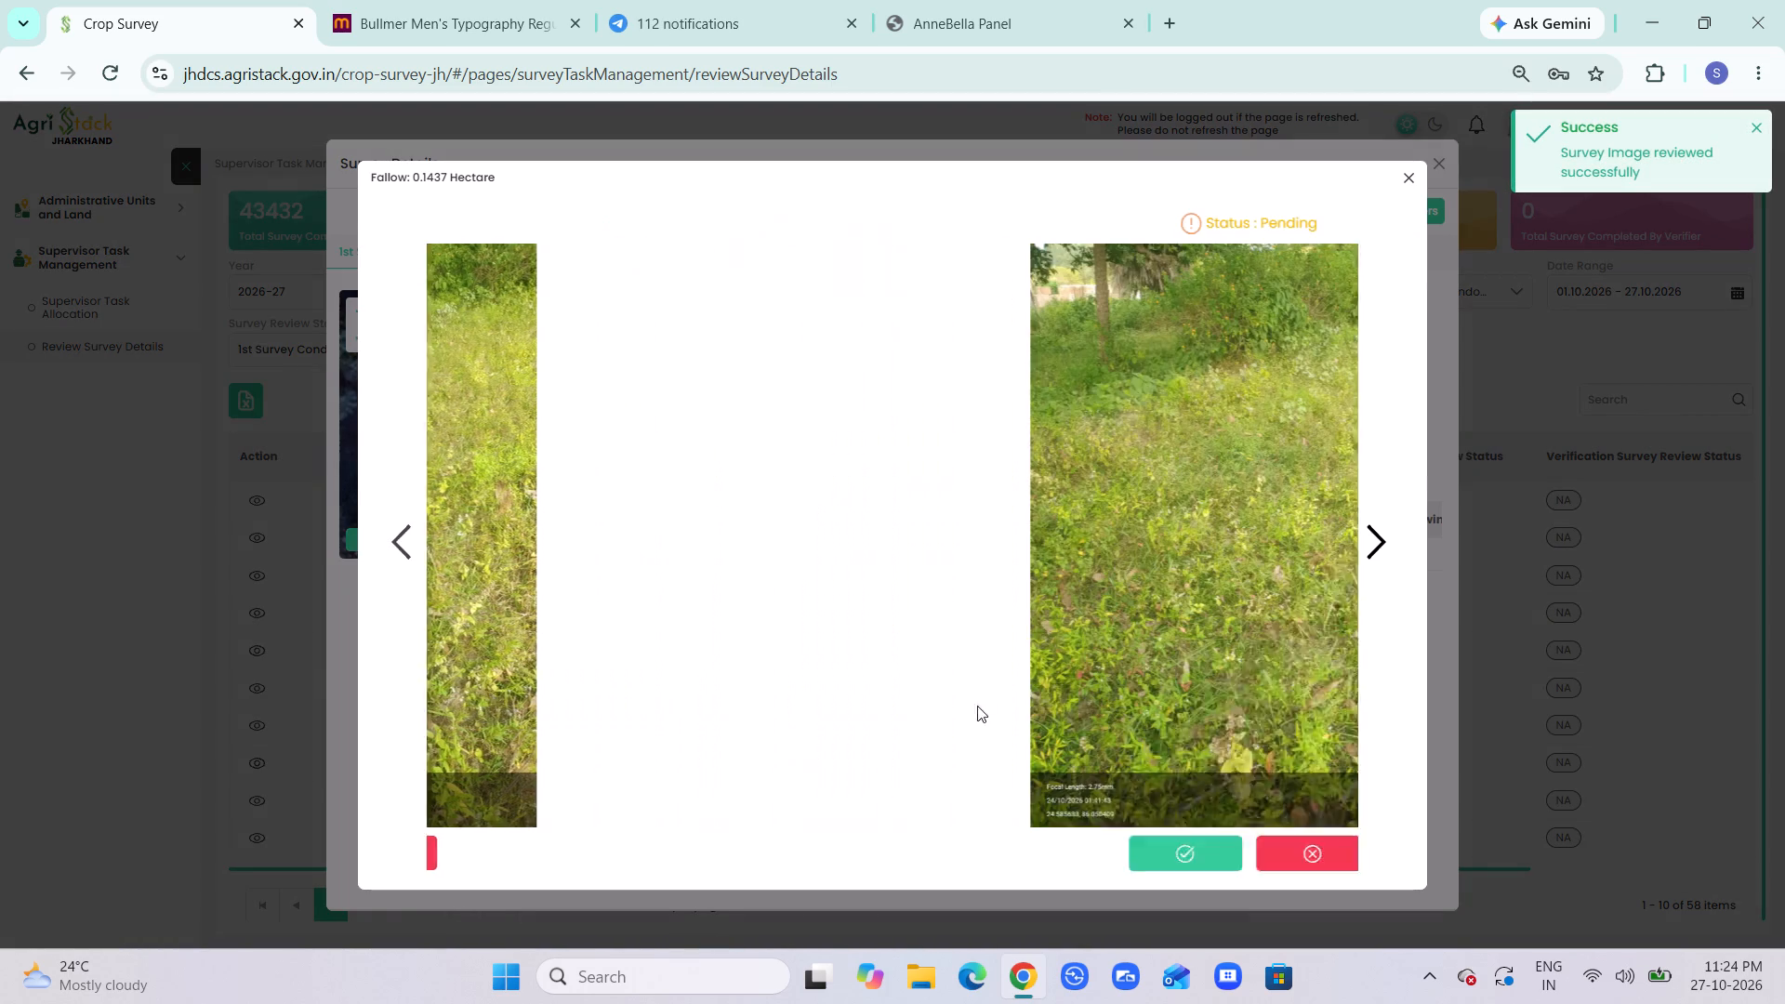
{"action": "left_click", "coordinate": [855, 858]}
{"action": "left_click_drag", "start_coordinate": [1049, 646], "coordinate": [901, 668]}
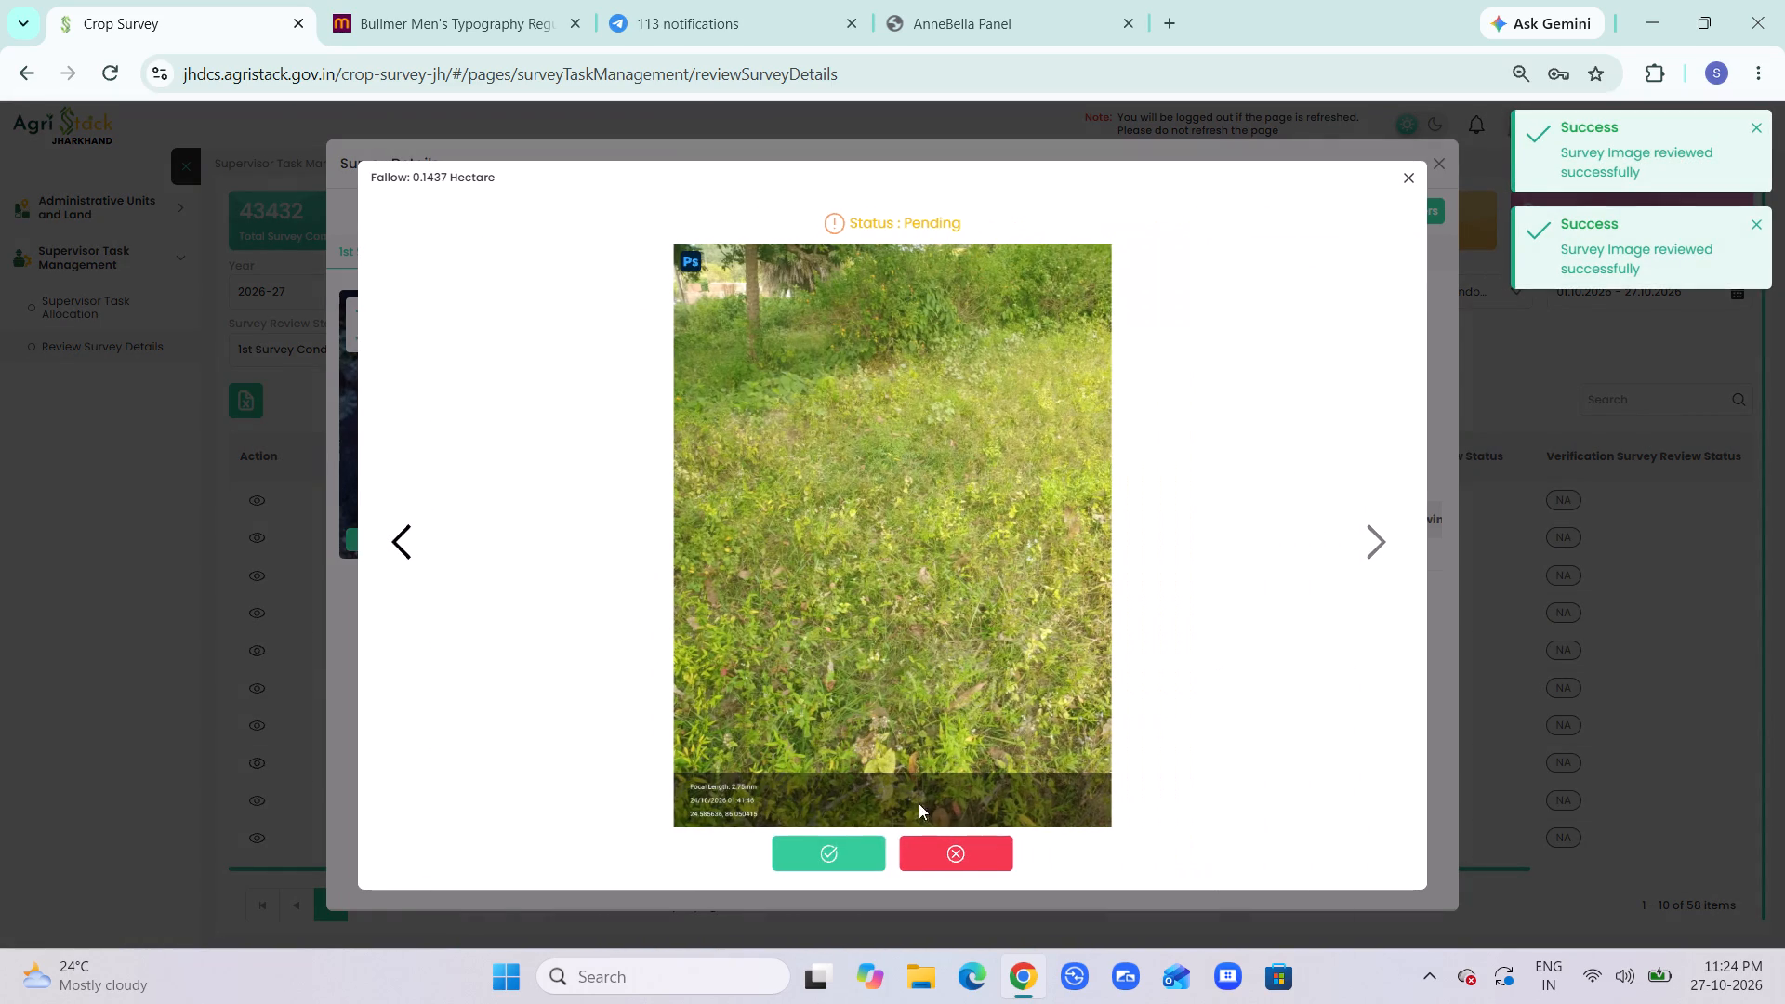
{"action": "left_click", "coordinate": [871, 848]}
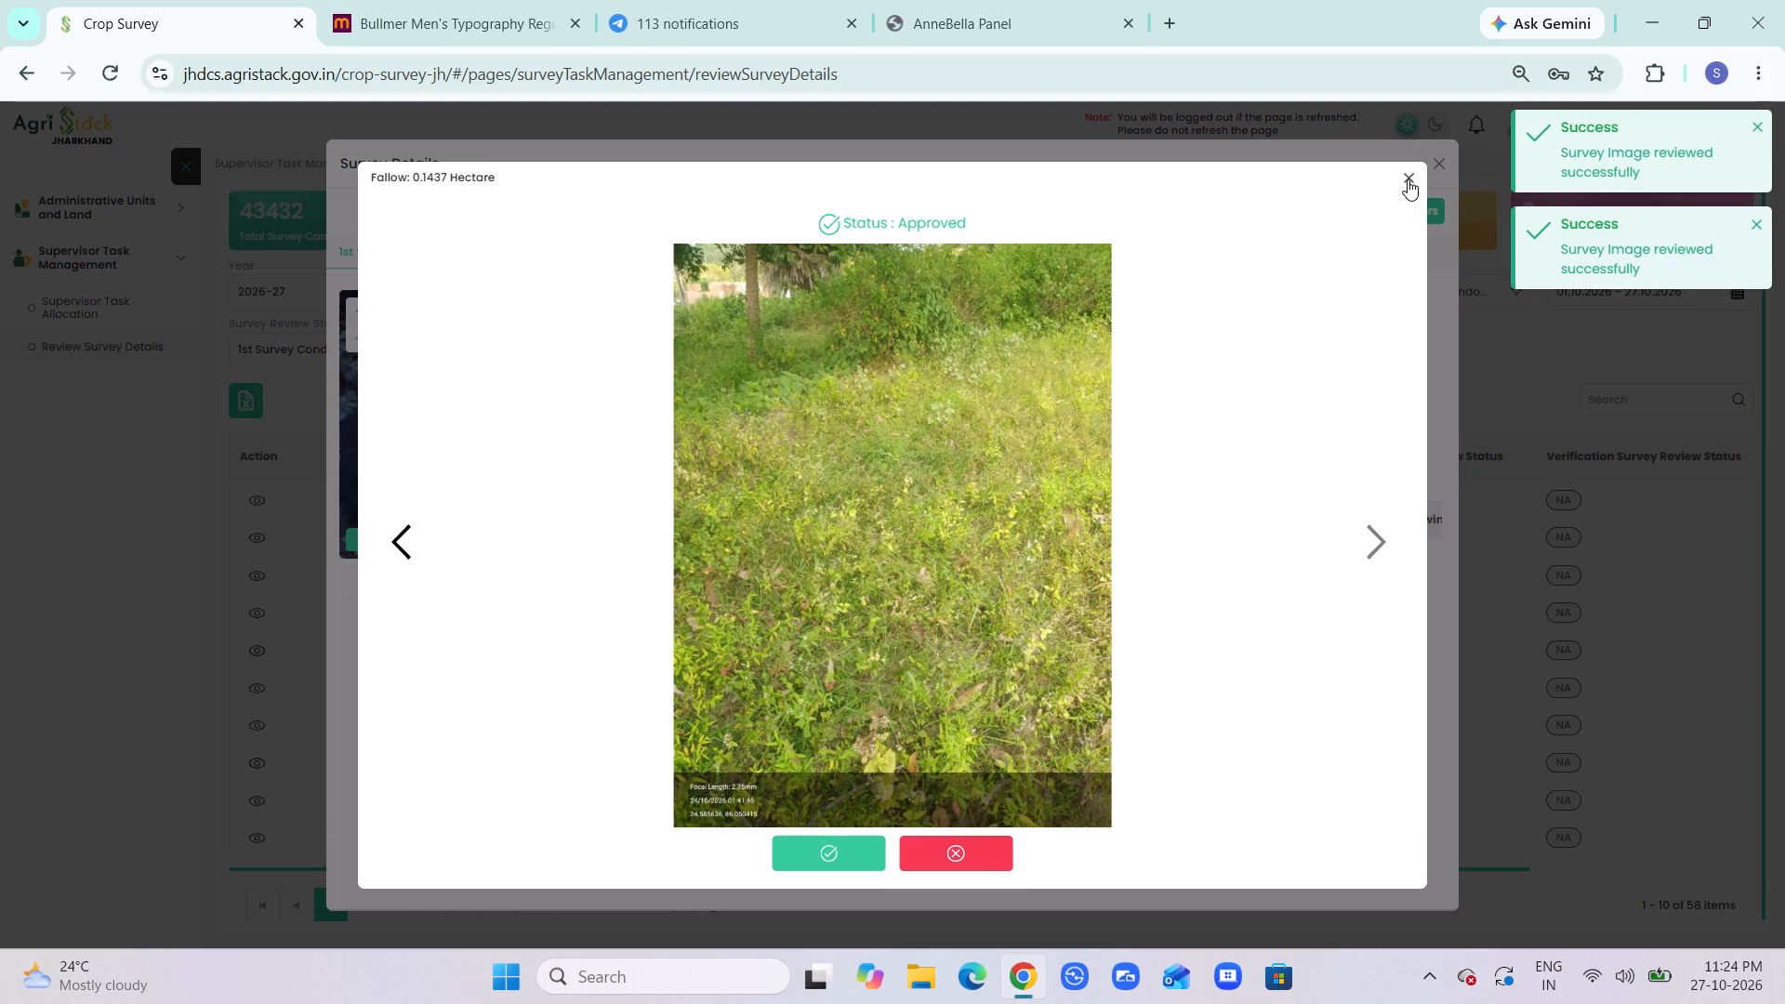
{"action": "left_click", "coordinate": [1408, 179]}
Mark the 1st survey of survey number 90 as Approve, save the review and close its details.
{"action": "left_click", "coordinate": [737, 614]}
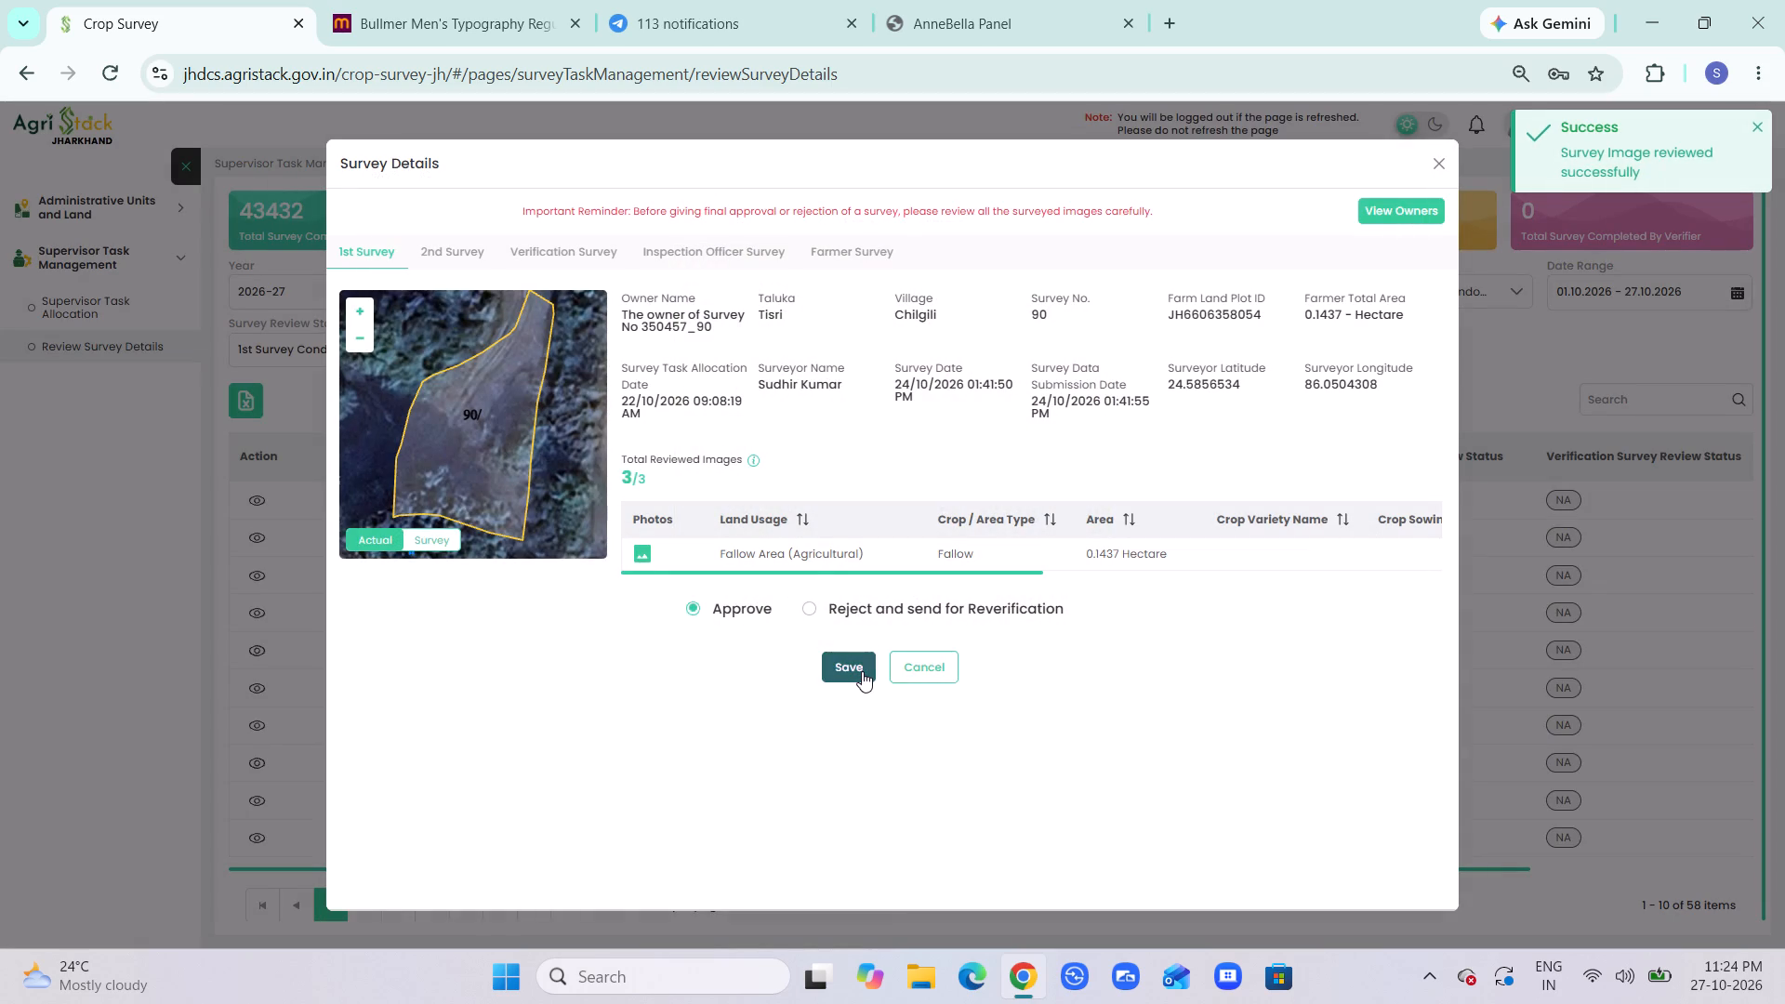
{"action": "left_click", "coordinate": [862, 671]}
{"action": "left_click", "coordinate": [908, 585]}
{"action": "left_click_drag", "start_coordinate": [909, 568], "coordinate": [889, 567]}
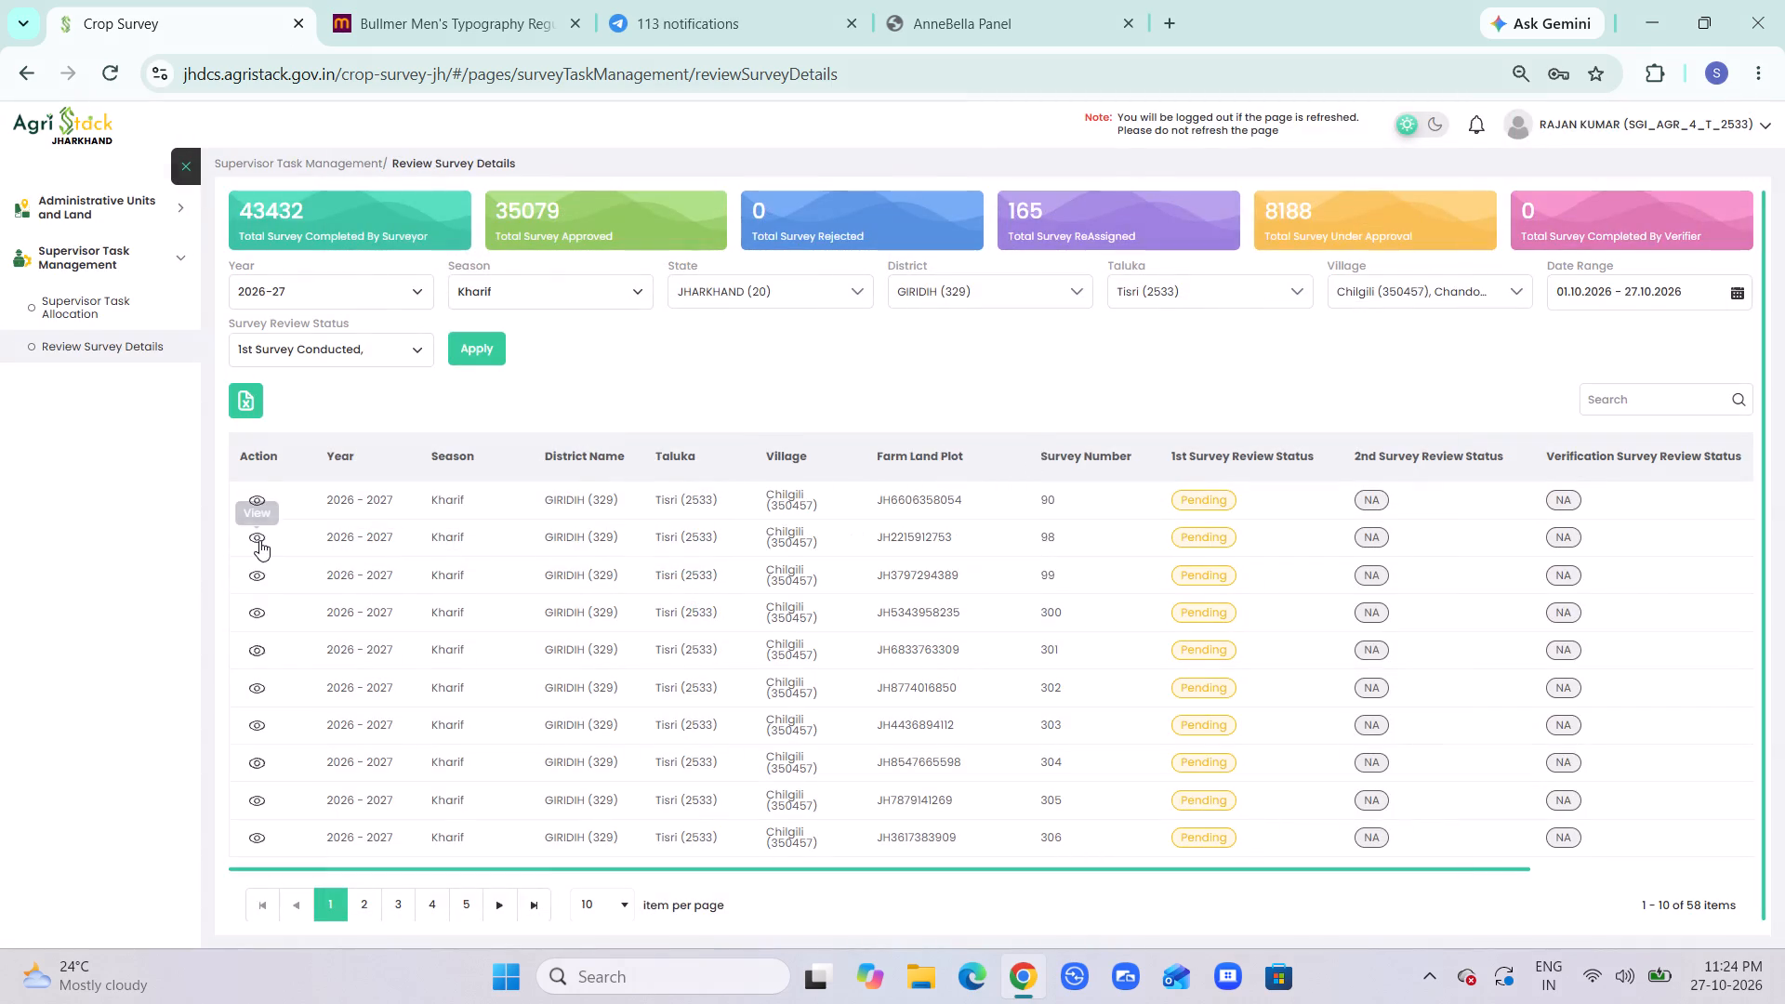
Open survey number 98 in Chilgili, approve all three of its non-agricultural Other NA uses images and close the image viewer.
{"action": "left_click", "coordinate": [259, 540]}
{"action": "left_click", "coordinate": [654, 553]}
{"action": "left_click", "coordinate": [645, 559]}
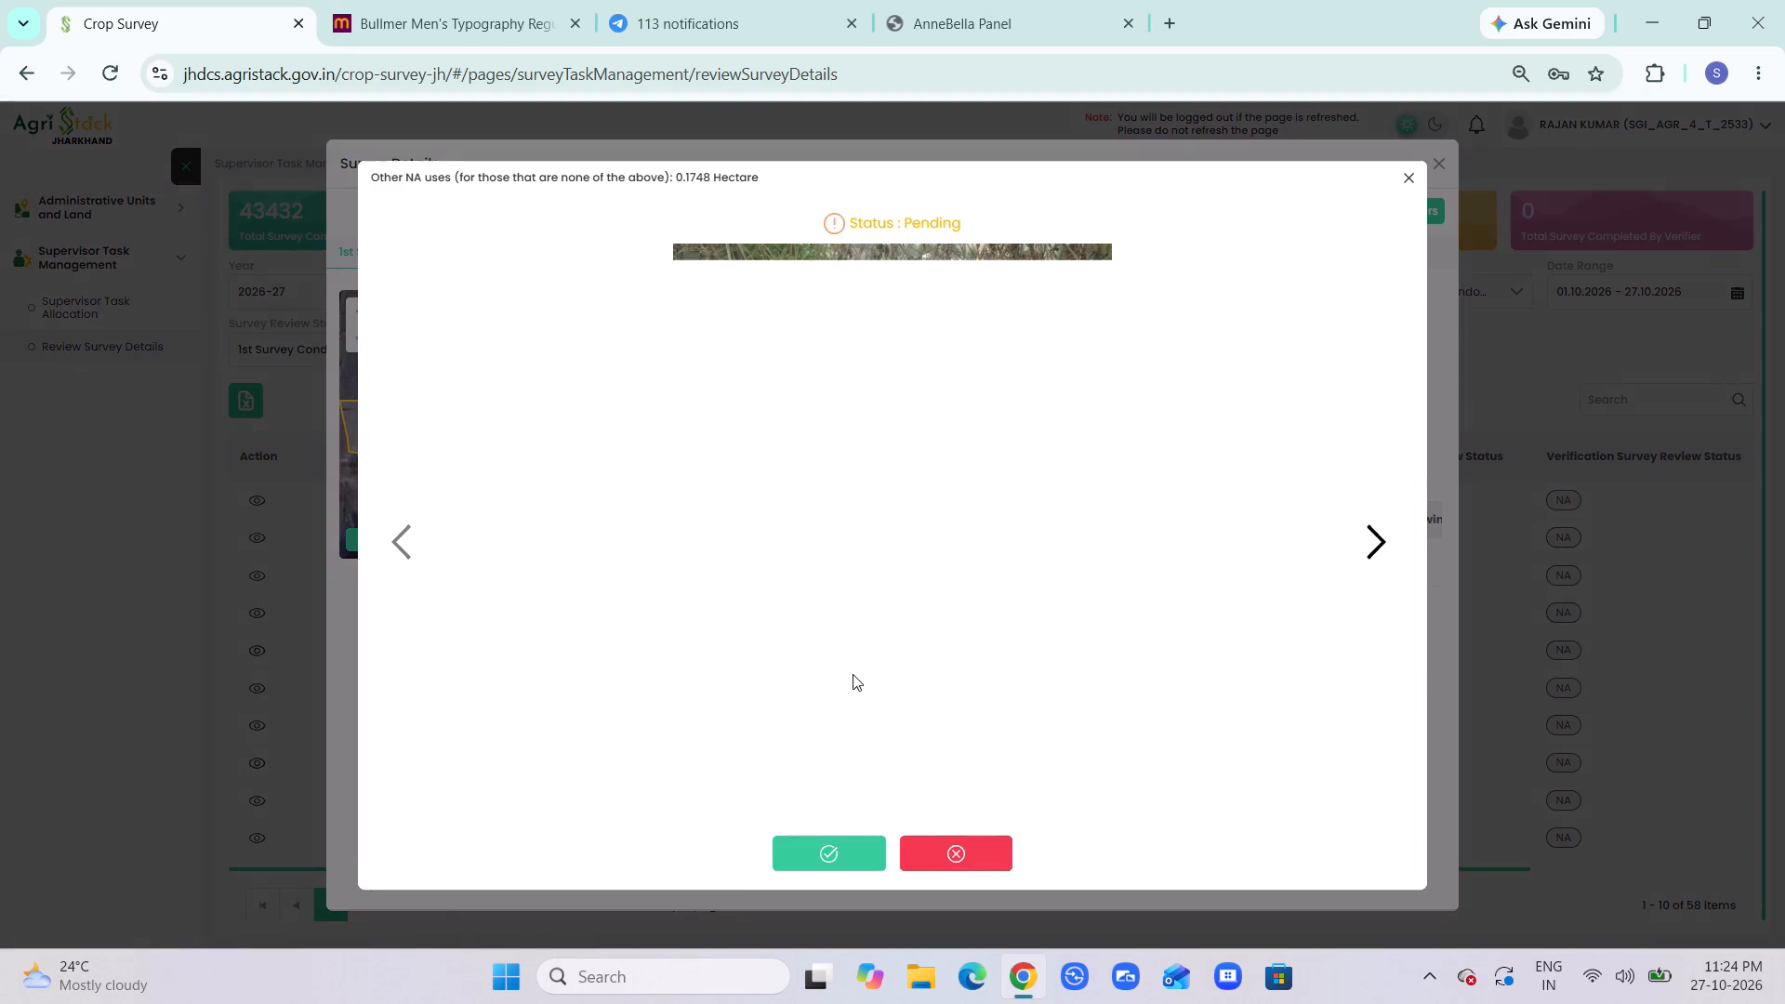
{"action": "left_click", "coordinate": [852, 845]}
{"action": "left_click_drag", "start_coordinate": [998, 707], "coordinate": [863, 700]}
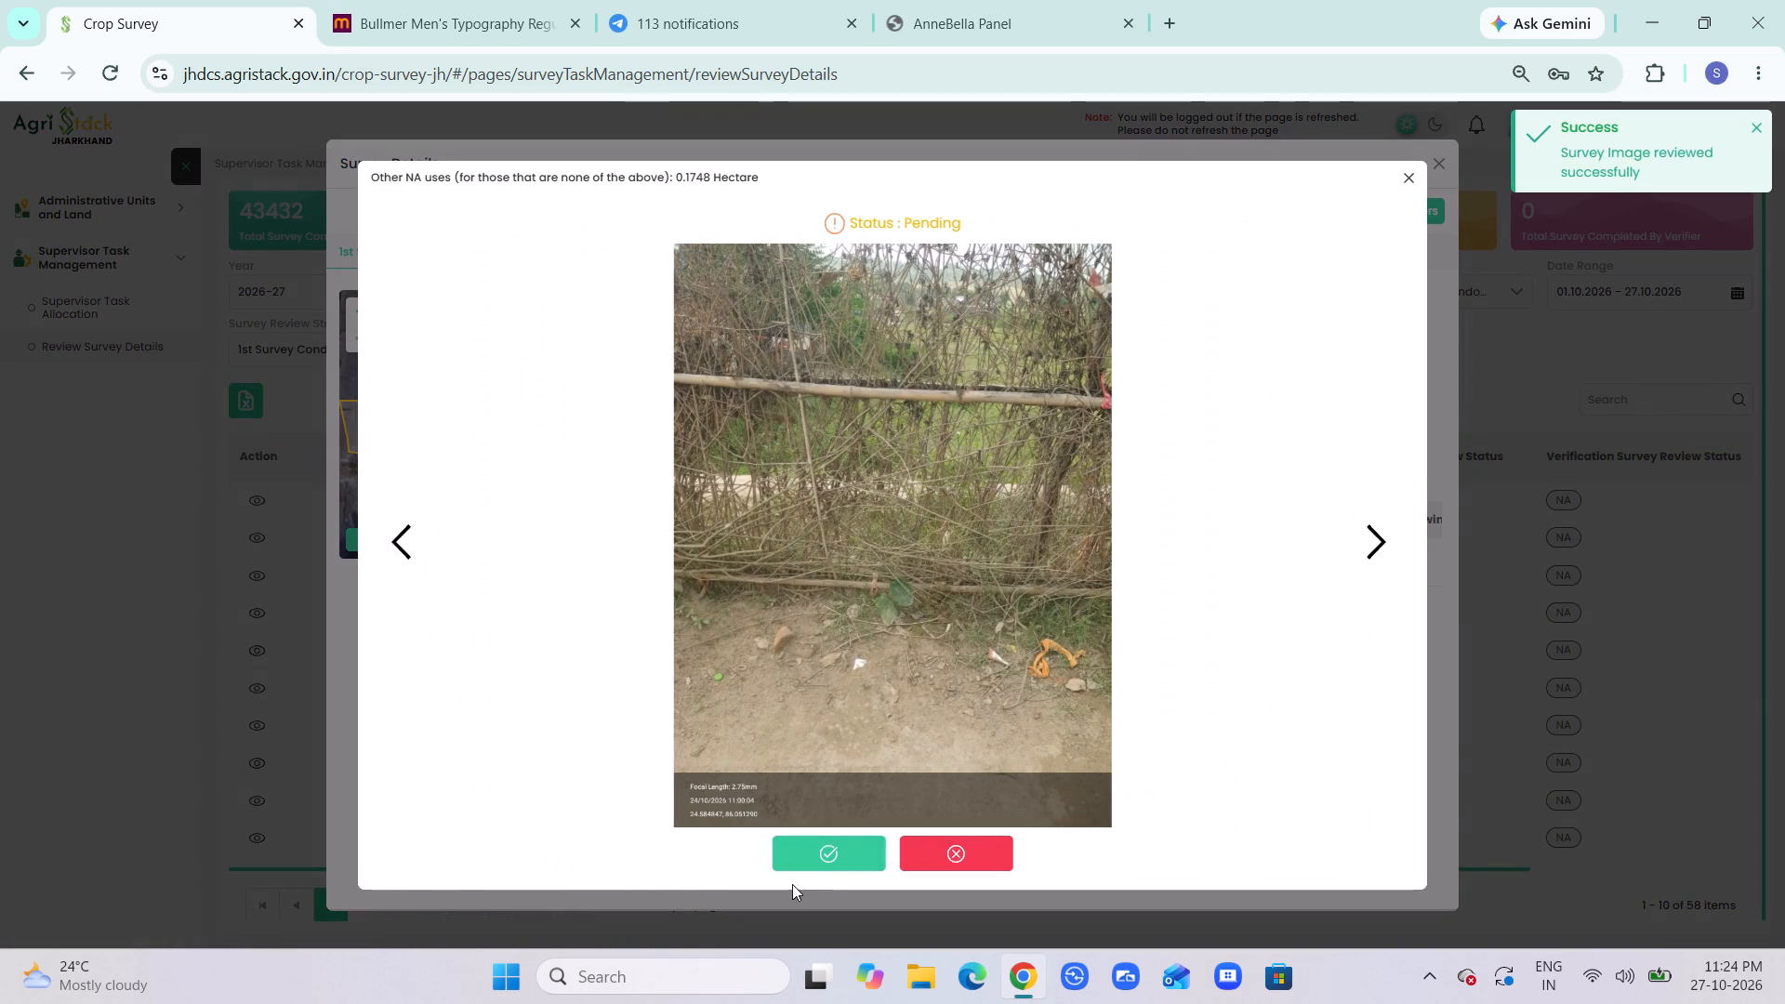
{"action": "left_click", "coordinate": [813, 848]}
{"action": "left_click_drag", "start_coordinate": [1064, 667], "coordinate": [720, 670]}
{"action": "left_click", "coordinate": [829, 845]}
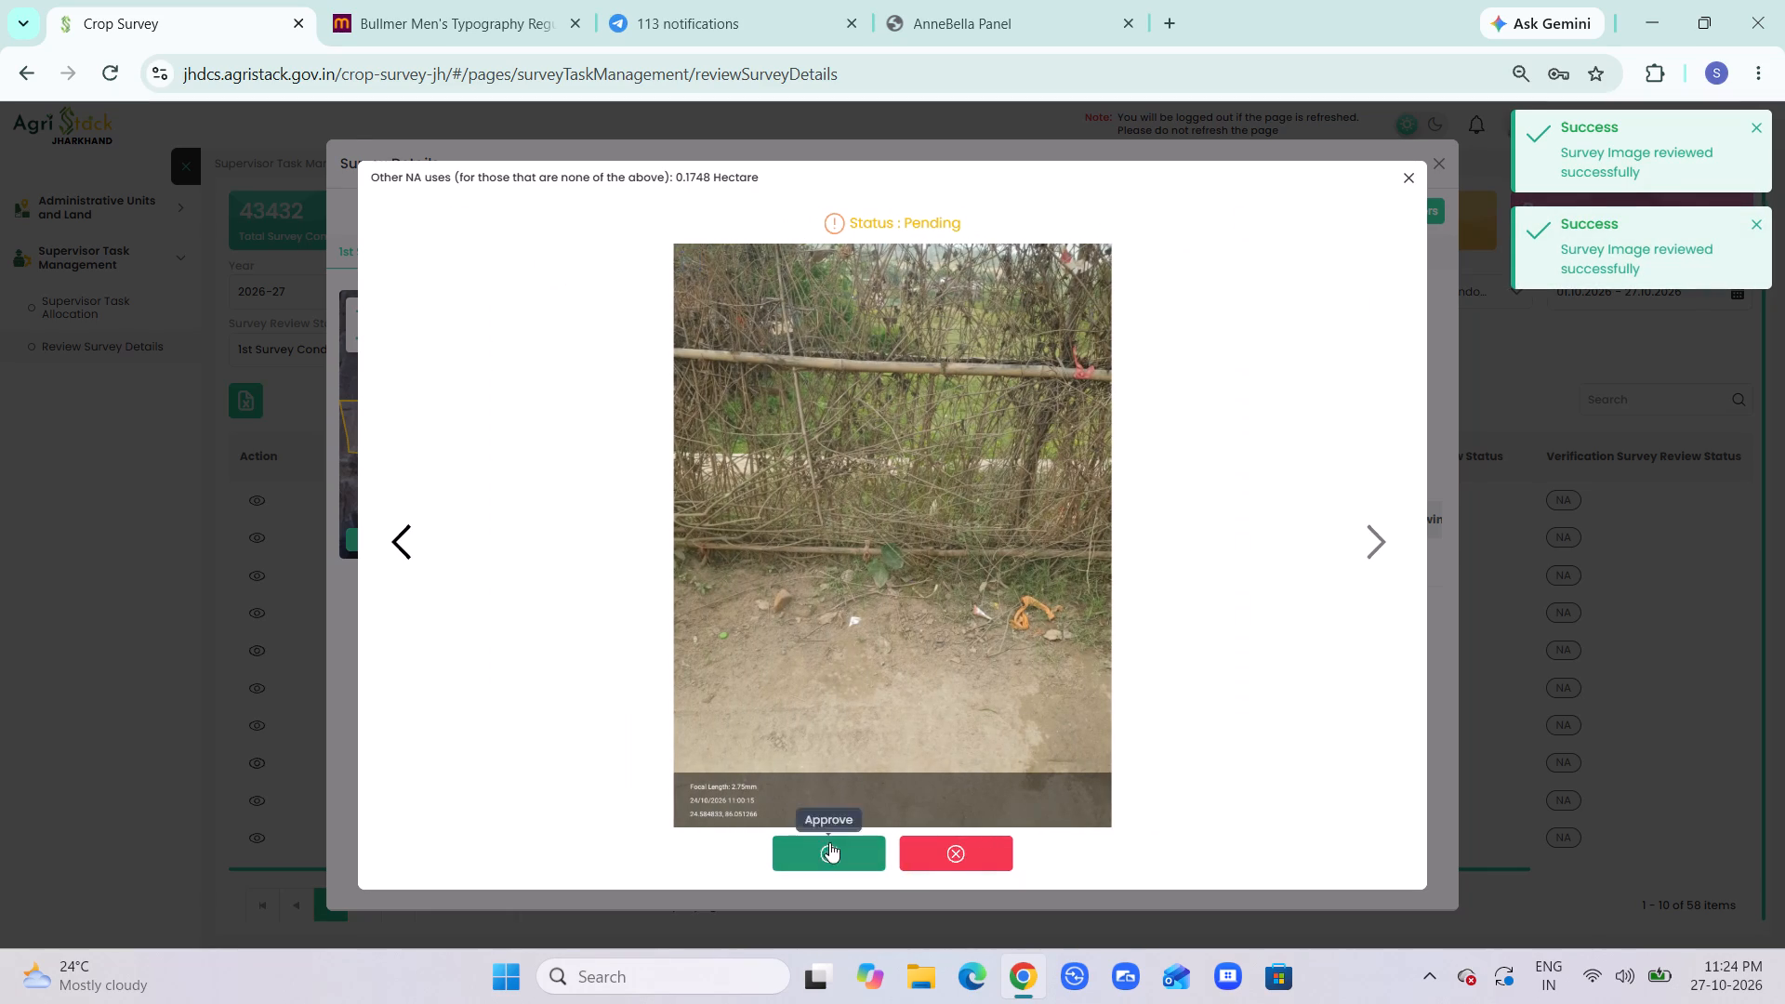
{"action": "left_click", "coordinate": [1414, 182]}
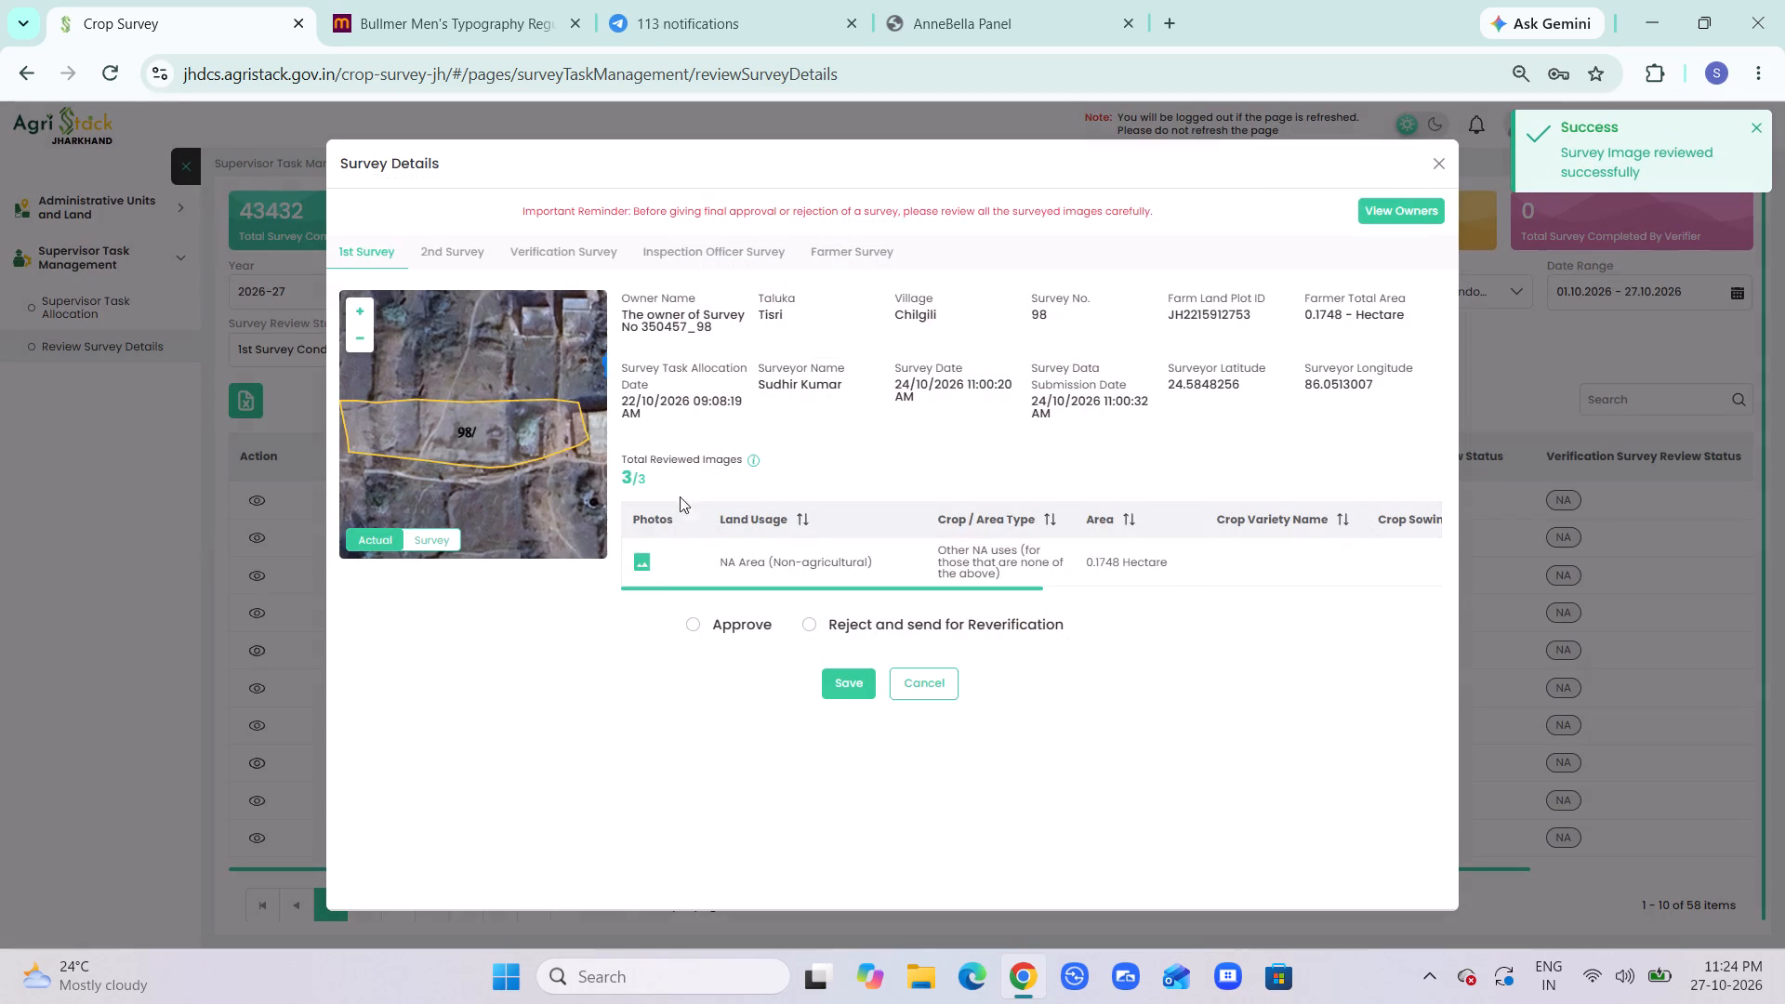
Mark the 1st survey of survey number 98 as Approve, save the review and close its details.
{"action": "left_click", "coordinate": [730, 623]}
{"action": "left_click", "coordinate": [816, 675]}
{"action": "left_click_drag", "start_coordinate": [828, 679], "coordinate": [828, 663]}
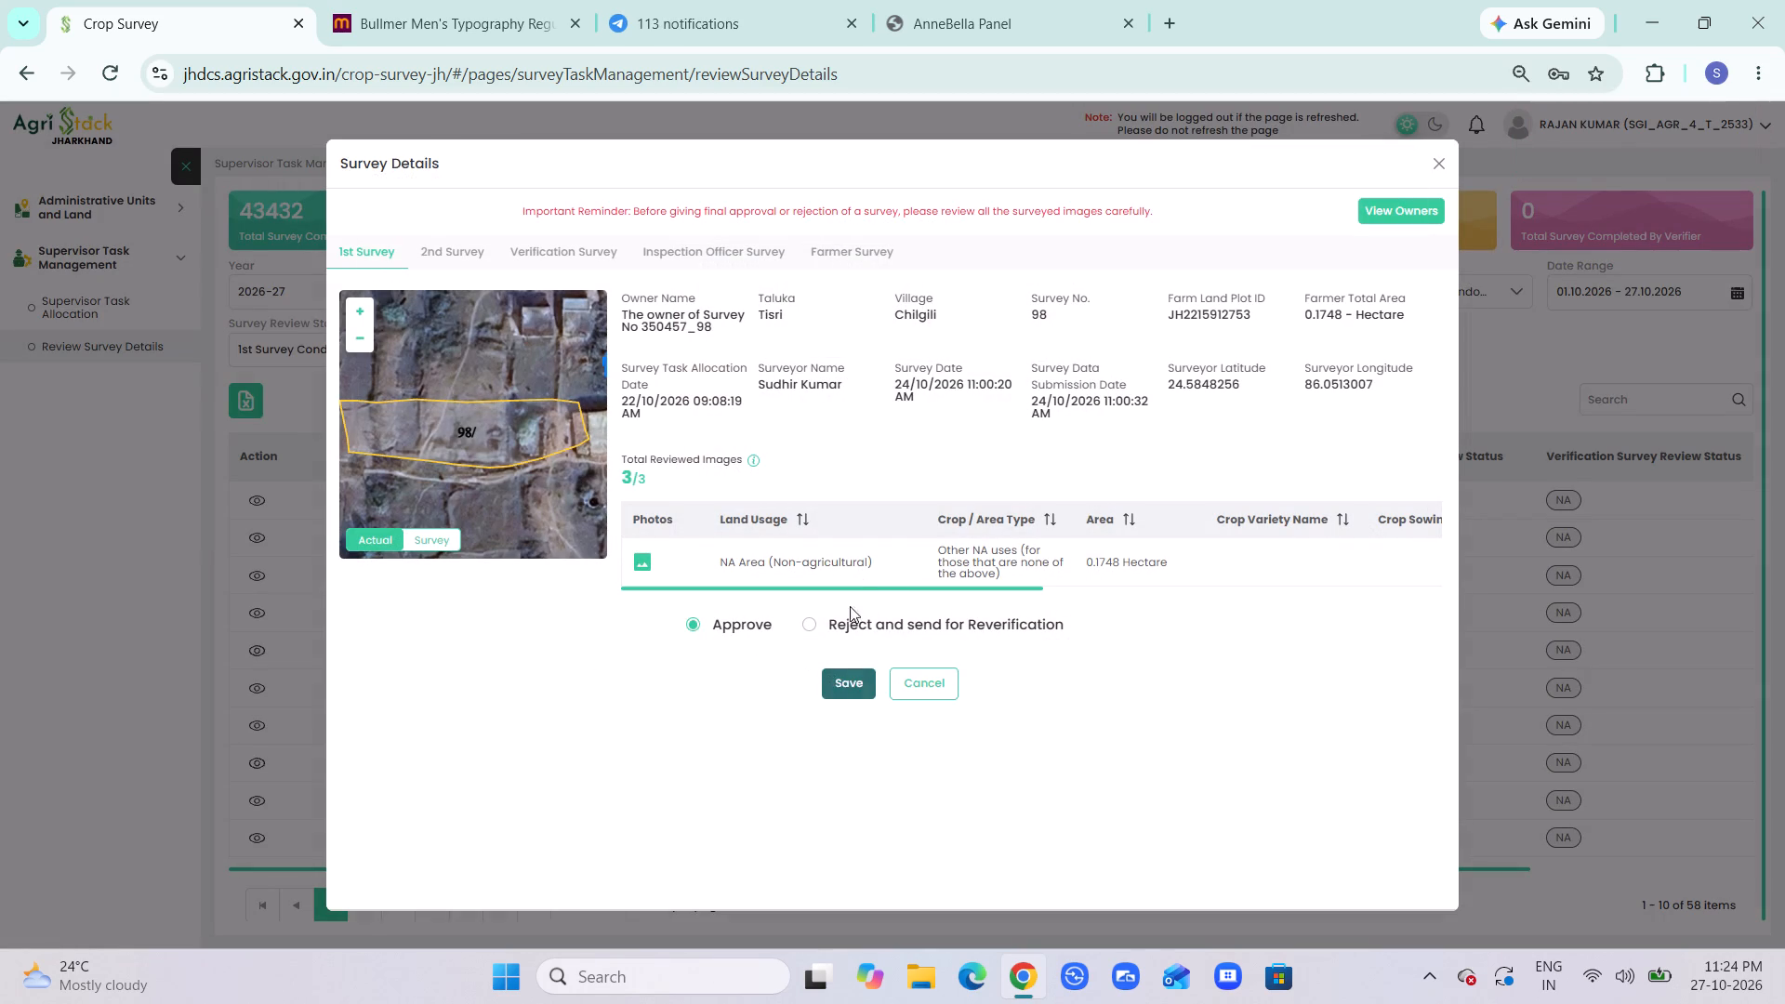
{"action": "left_click_drag", "start_coordinate": [861, 677], "coordinate": [861, 655]}
{"action": "left_click", "coordinate": [848, 688]}
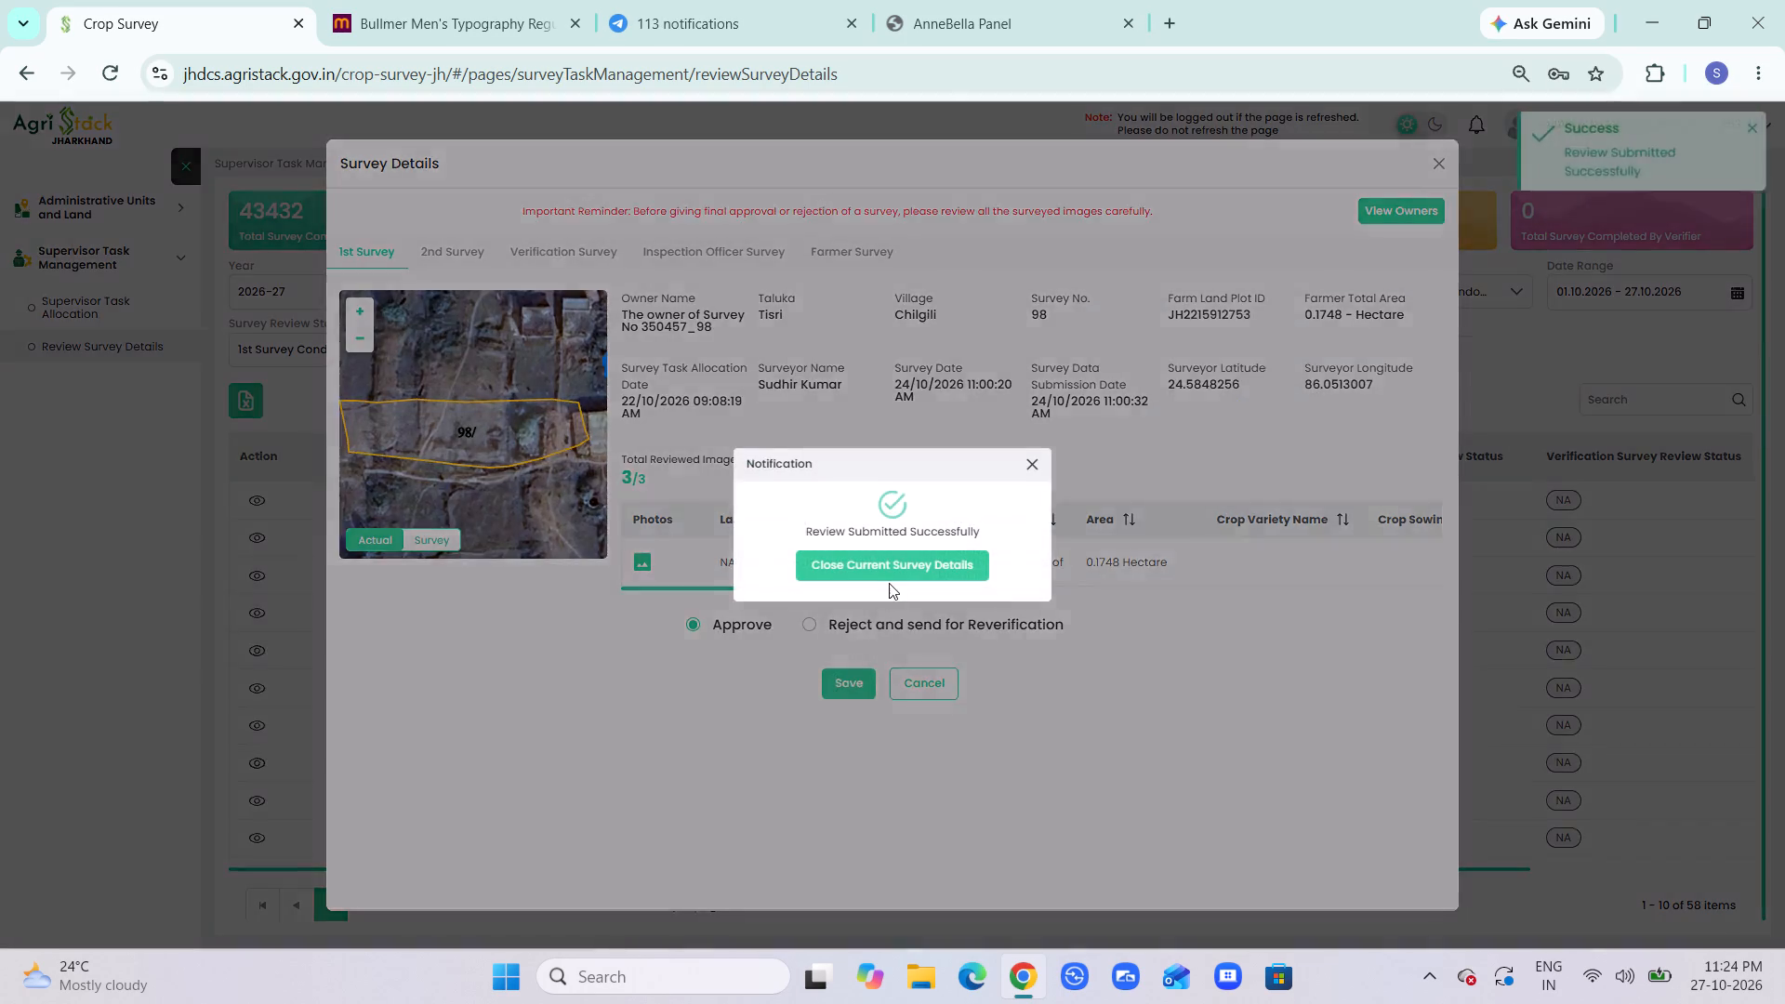
{"action": "left_click", "coordinate": [889, 570]}
Open survey number 99 in Chilgili, approve all three of its non-agricultural Other NA uses images and close the image viewer.
{"action": "left_click", "coordinate": [253, 569]}
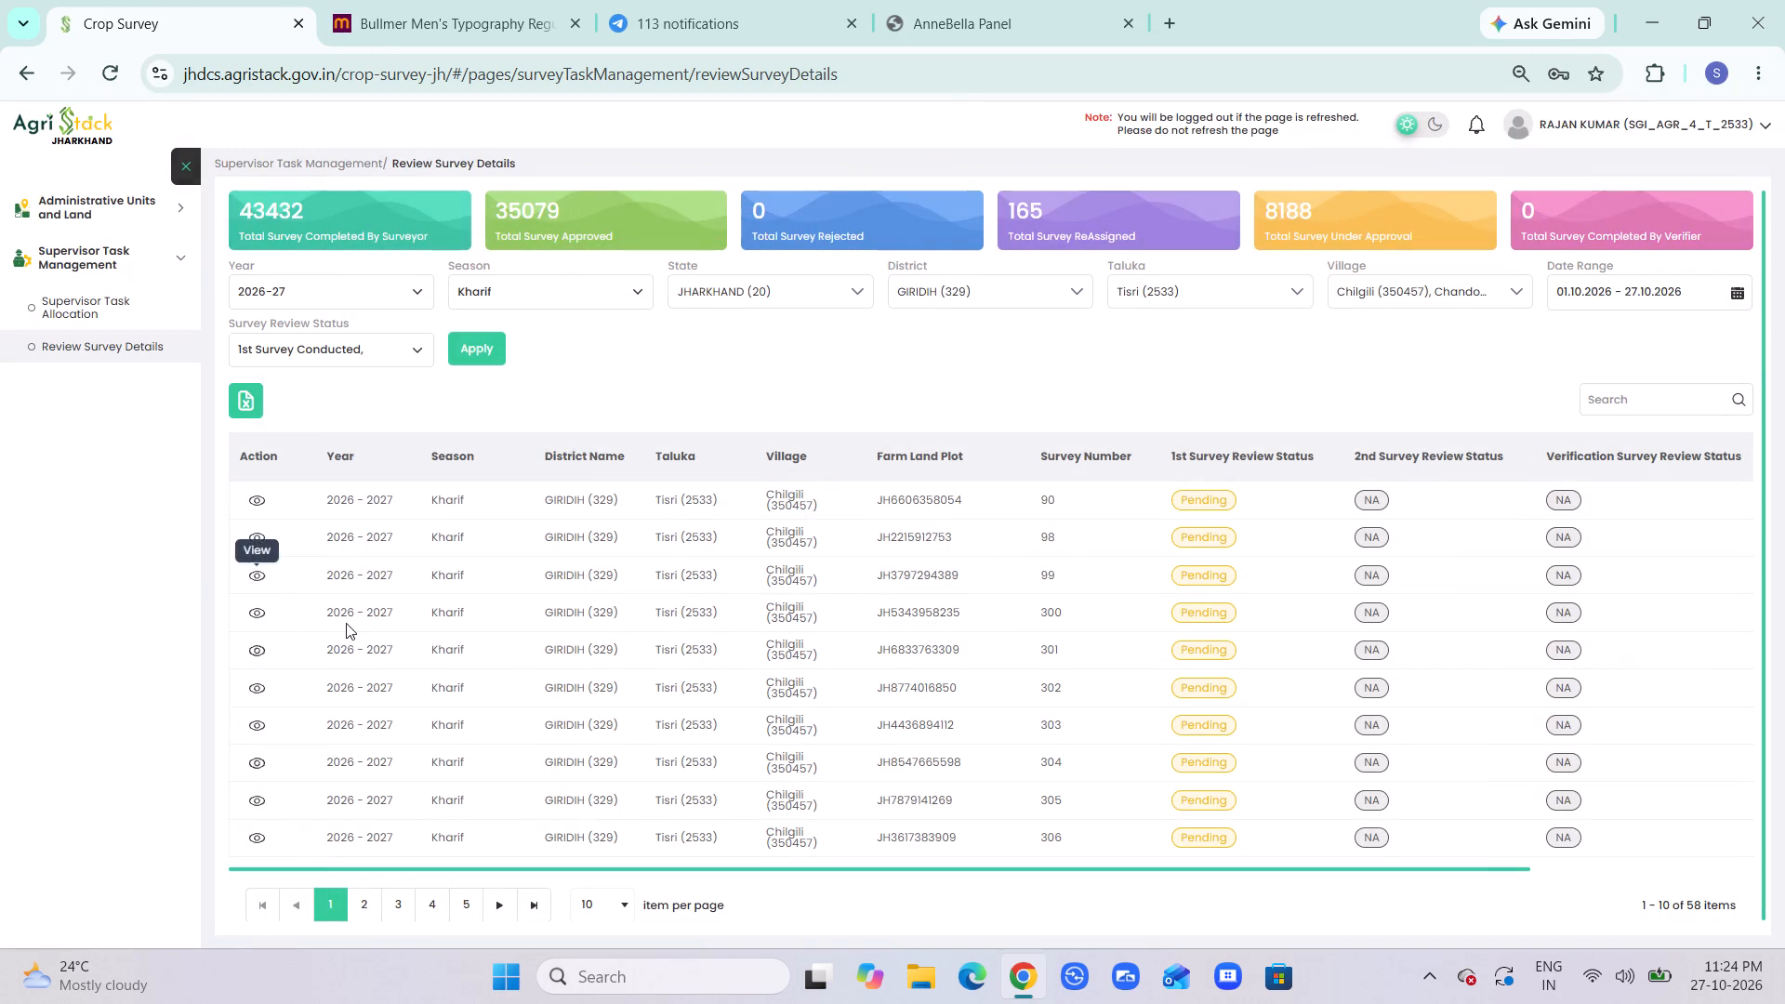
{"action": "left_click", "coordinate": [633, 566]}
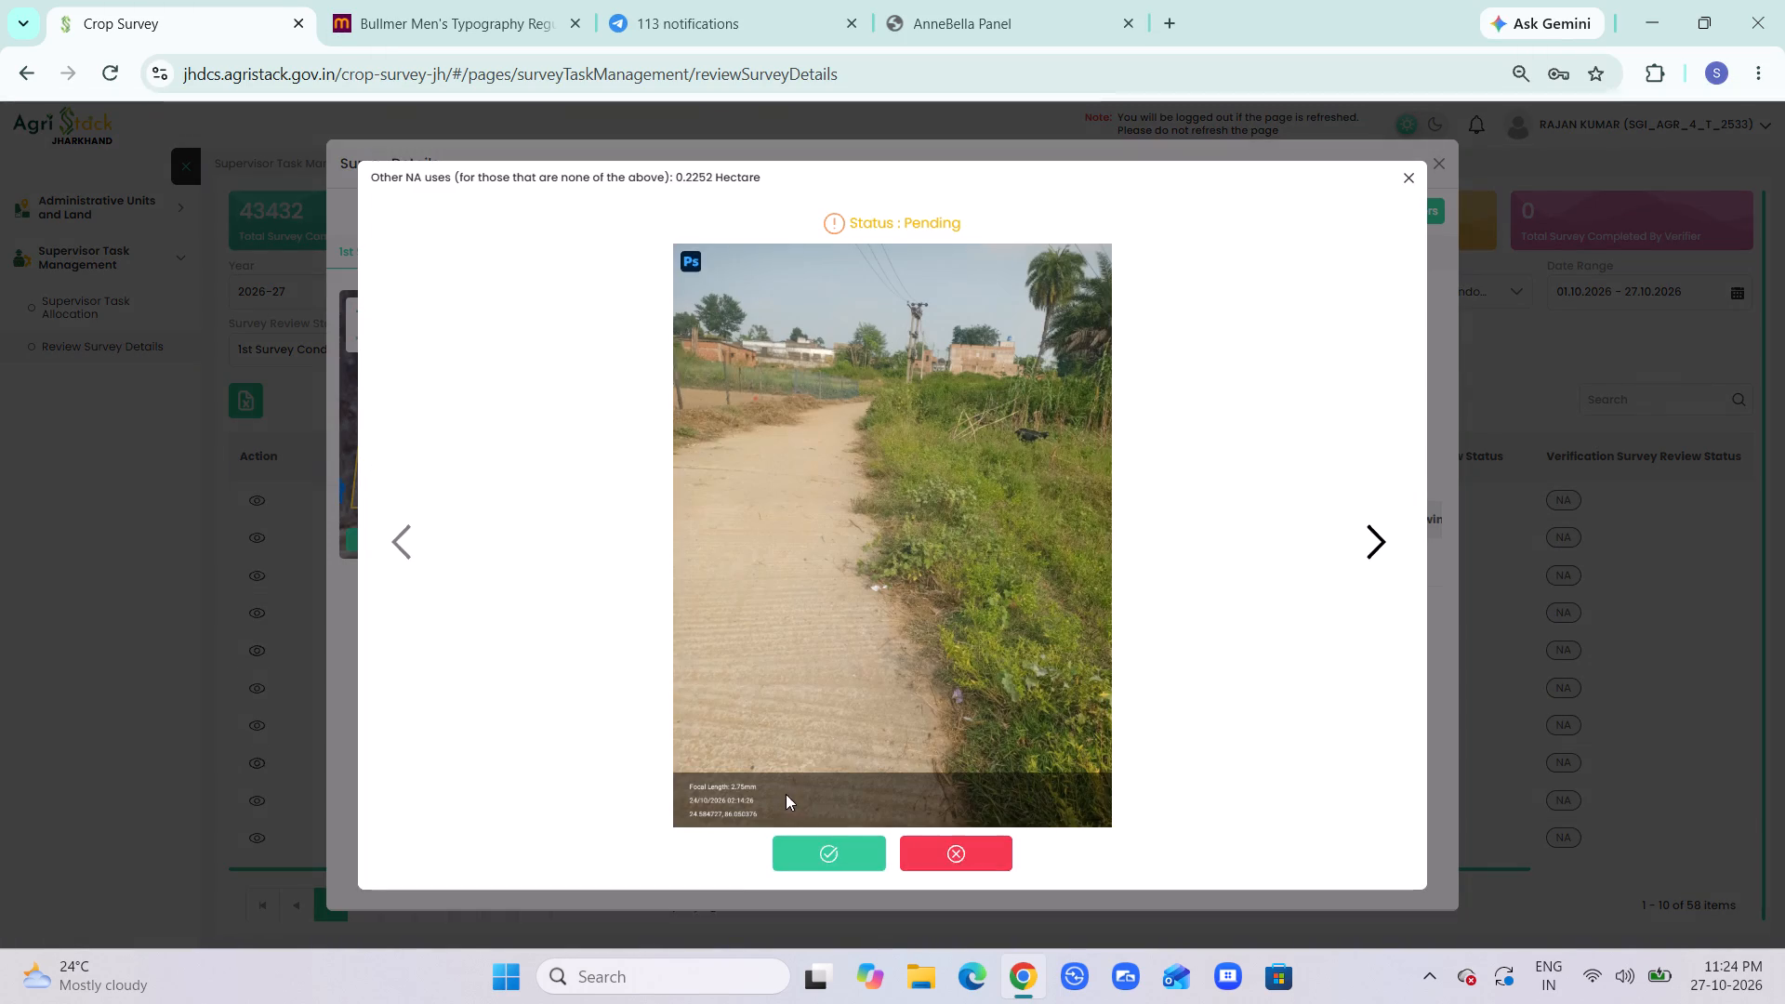
{"action": "left_click", "coordinate": [826, 842]}
{"action": "left_click_drag", "start_coordinate": [1003, 664], "coordinate": [898, 663]}
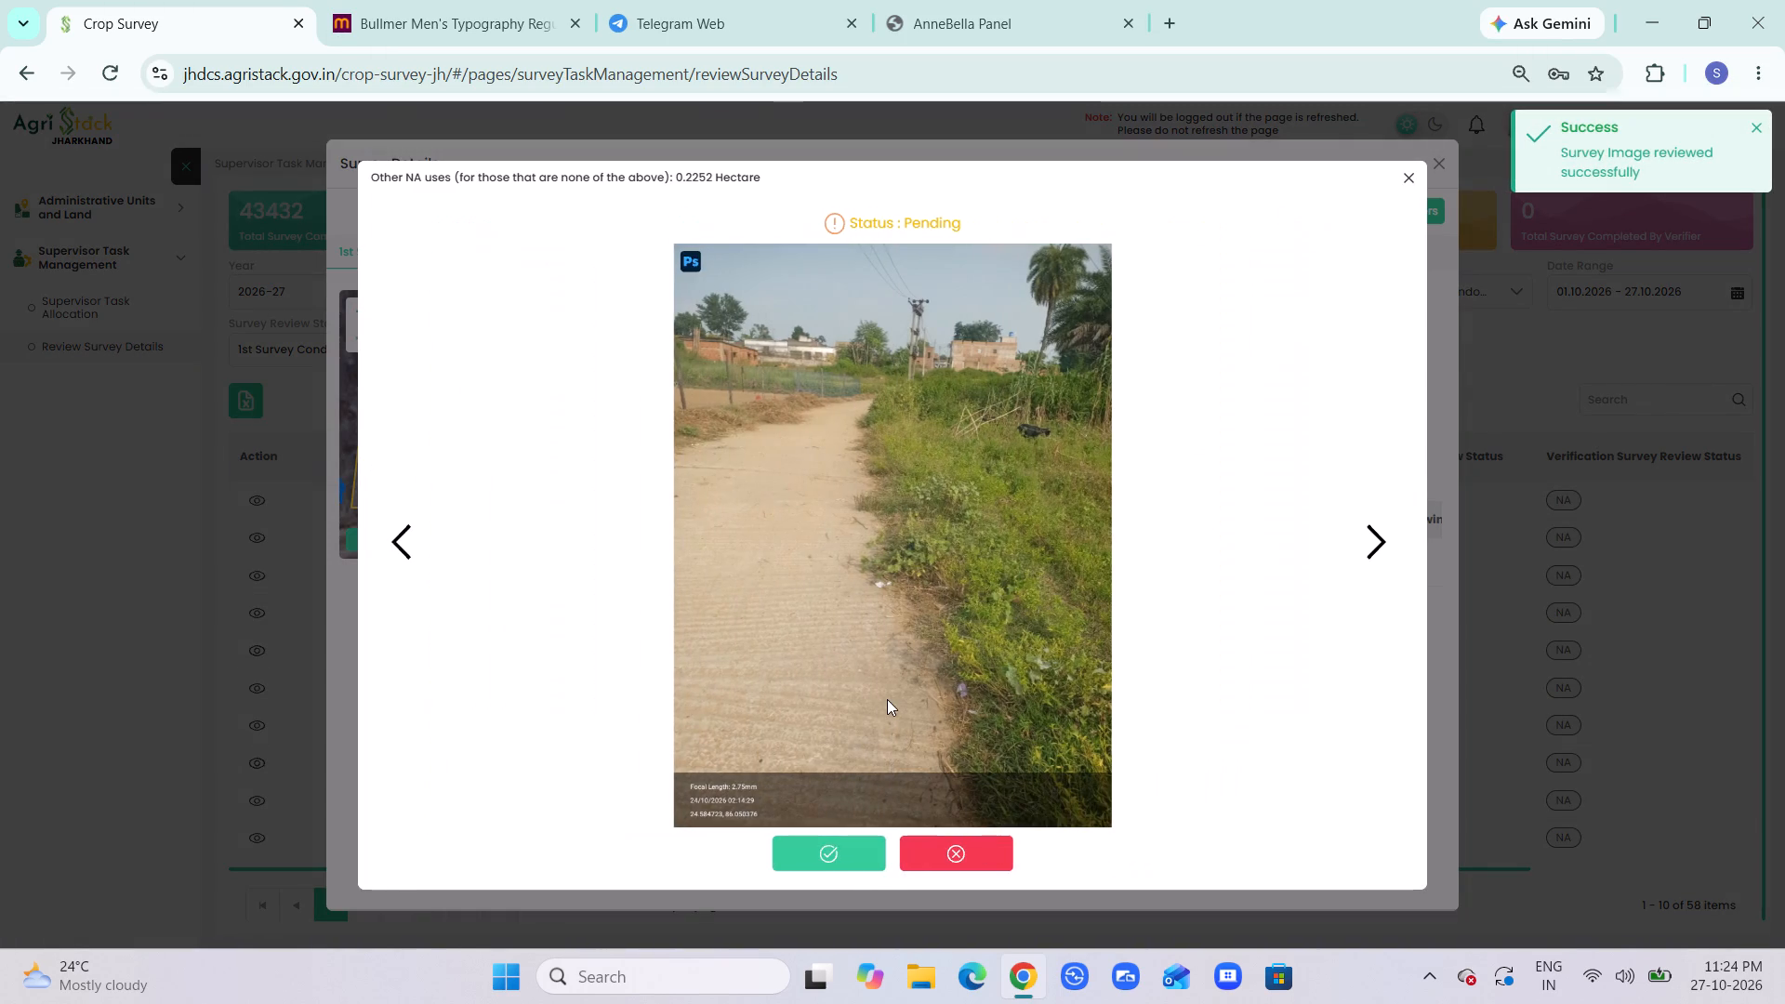
{"action": "left_click", "coordinate": [866, 863]}
{"action": "left_click_drag", "start_coordinate": [1024, 651], "coordinate": [580, 683]}
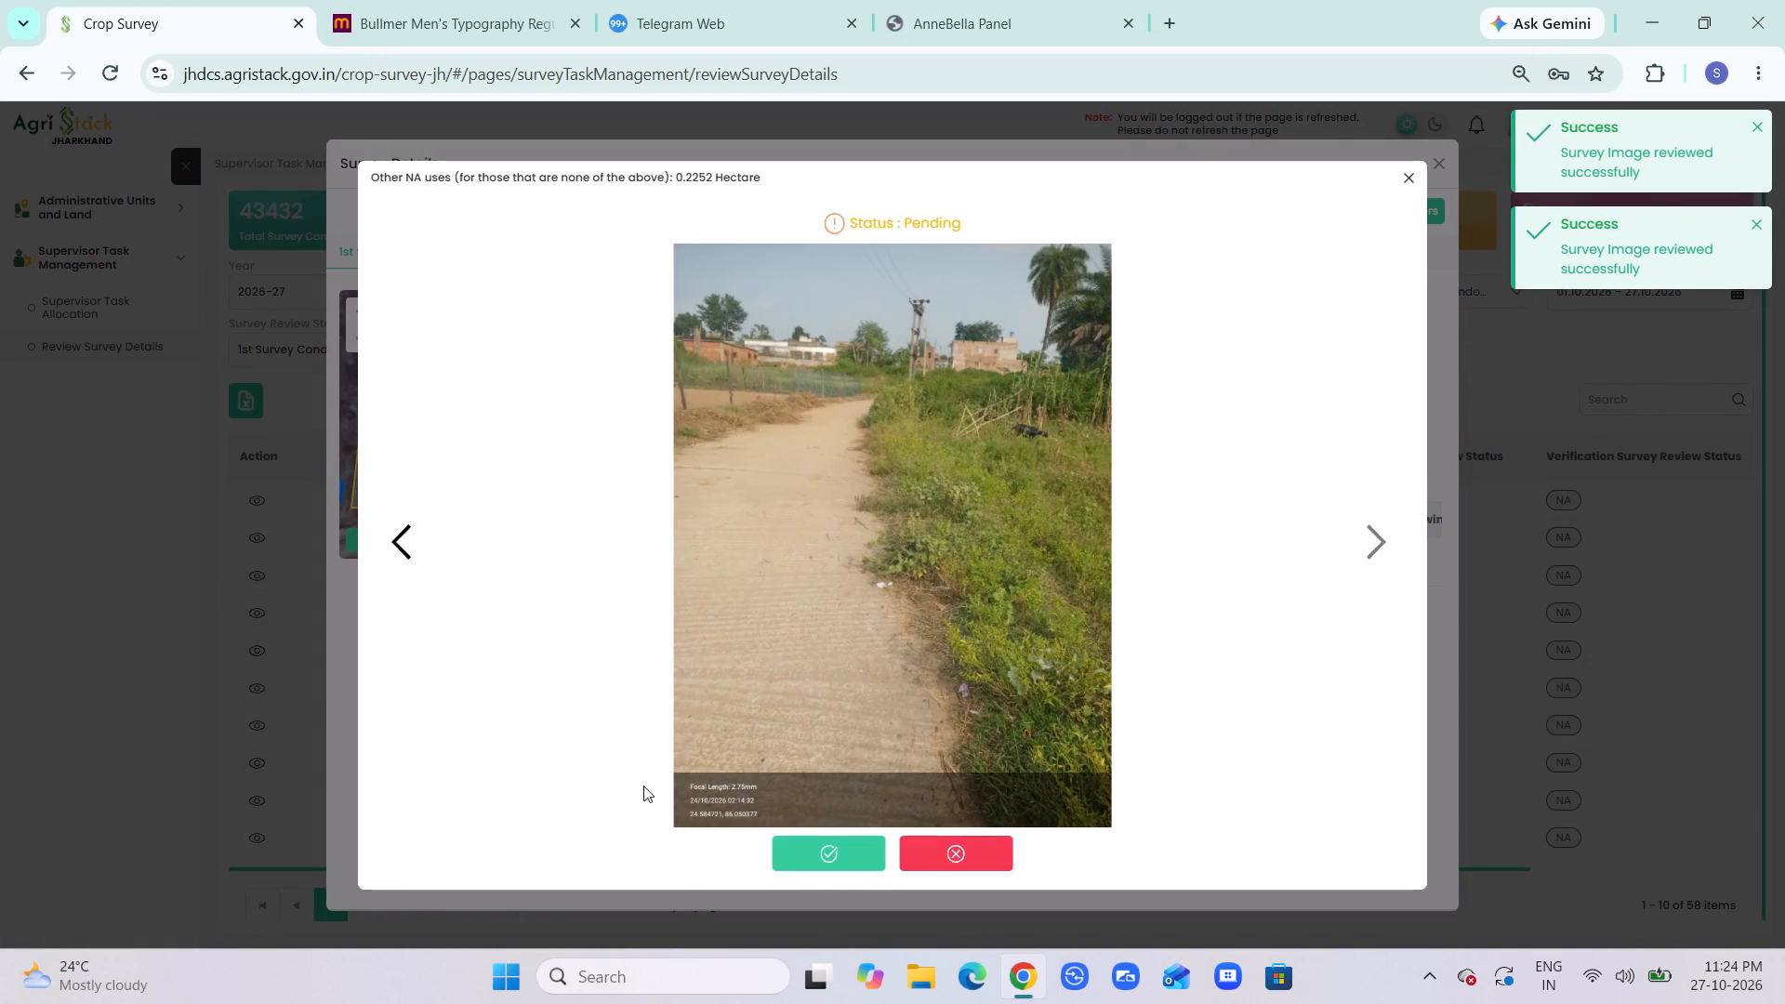
{"action": "left_click", "coordinate": [848, 843]}
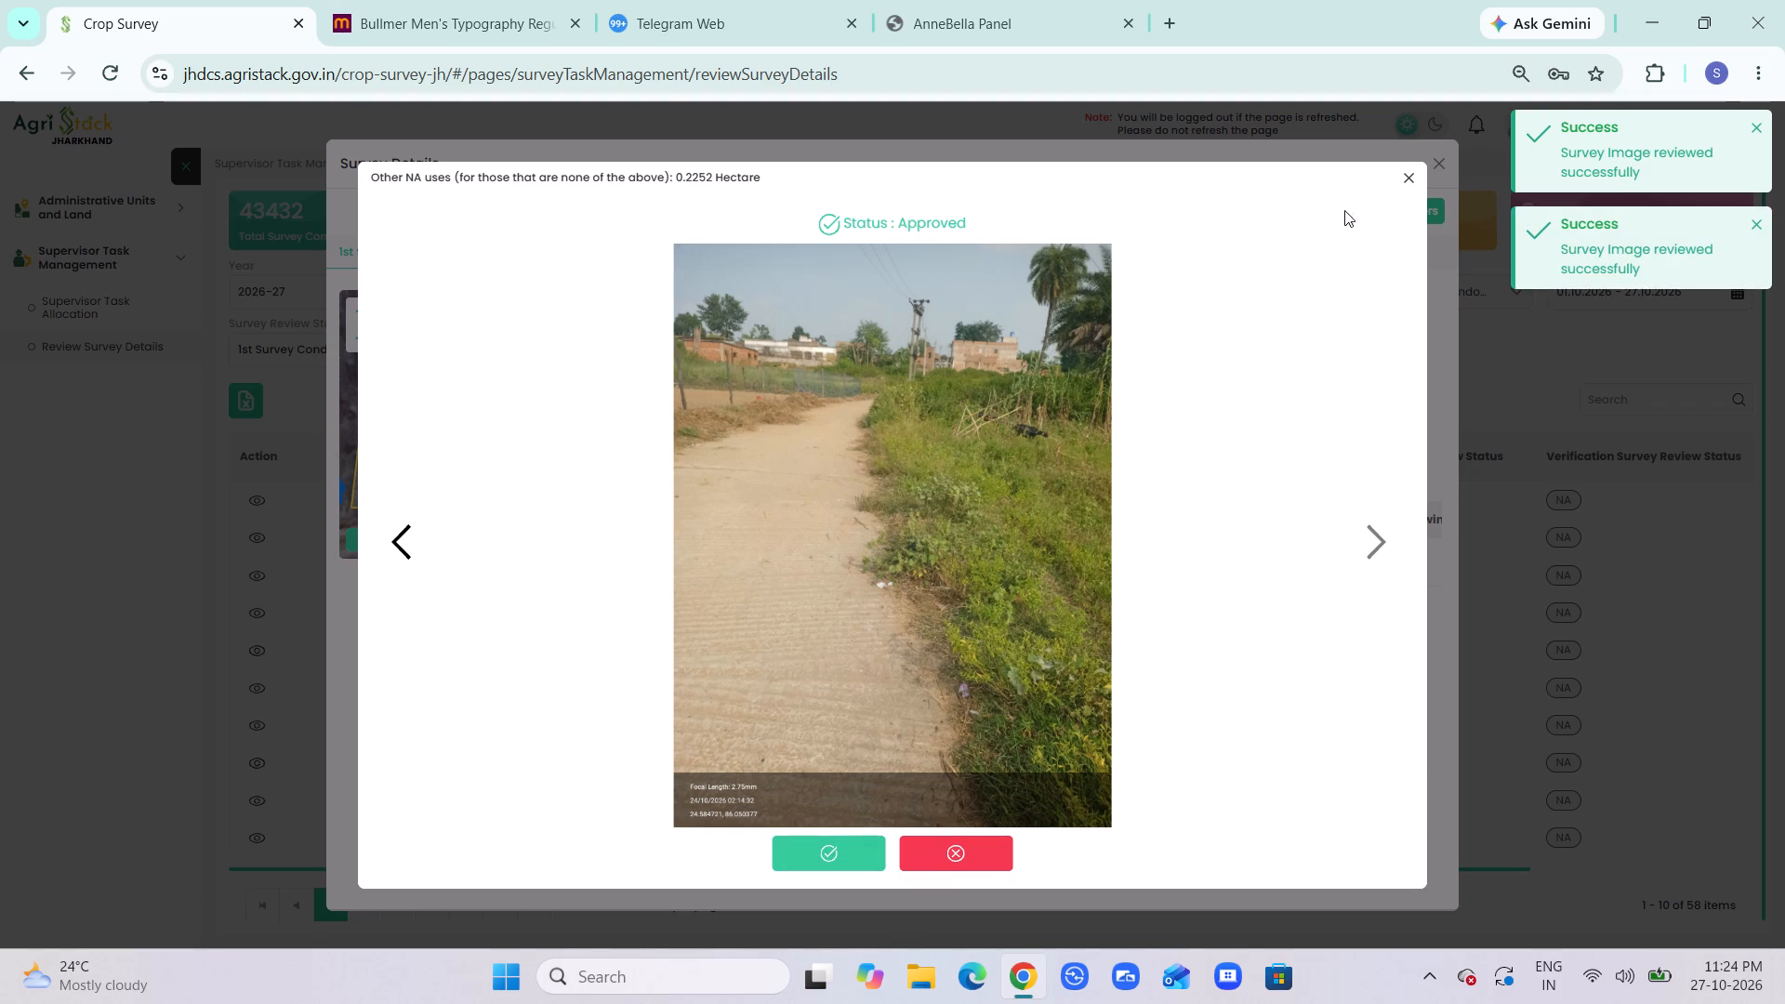
{"action": "left_click", "coordinate": [1404, 176]}
Mark the 1st survey of survey number 99 as Approve, save the review and close its details.
{"action": "left_click", "coordinate": [757, 621]}
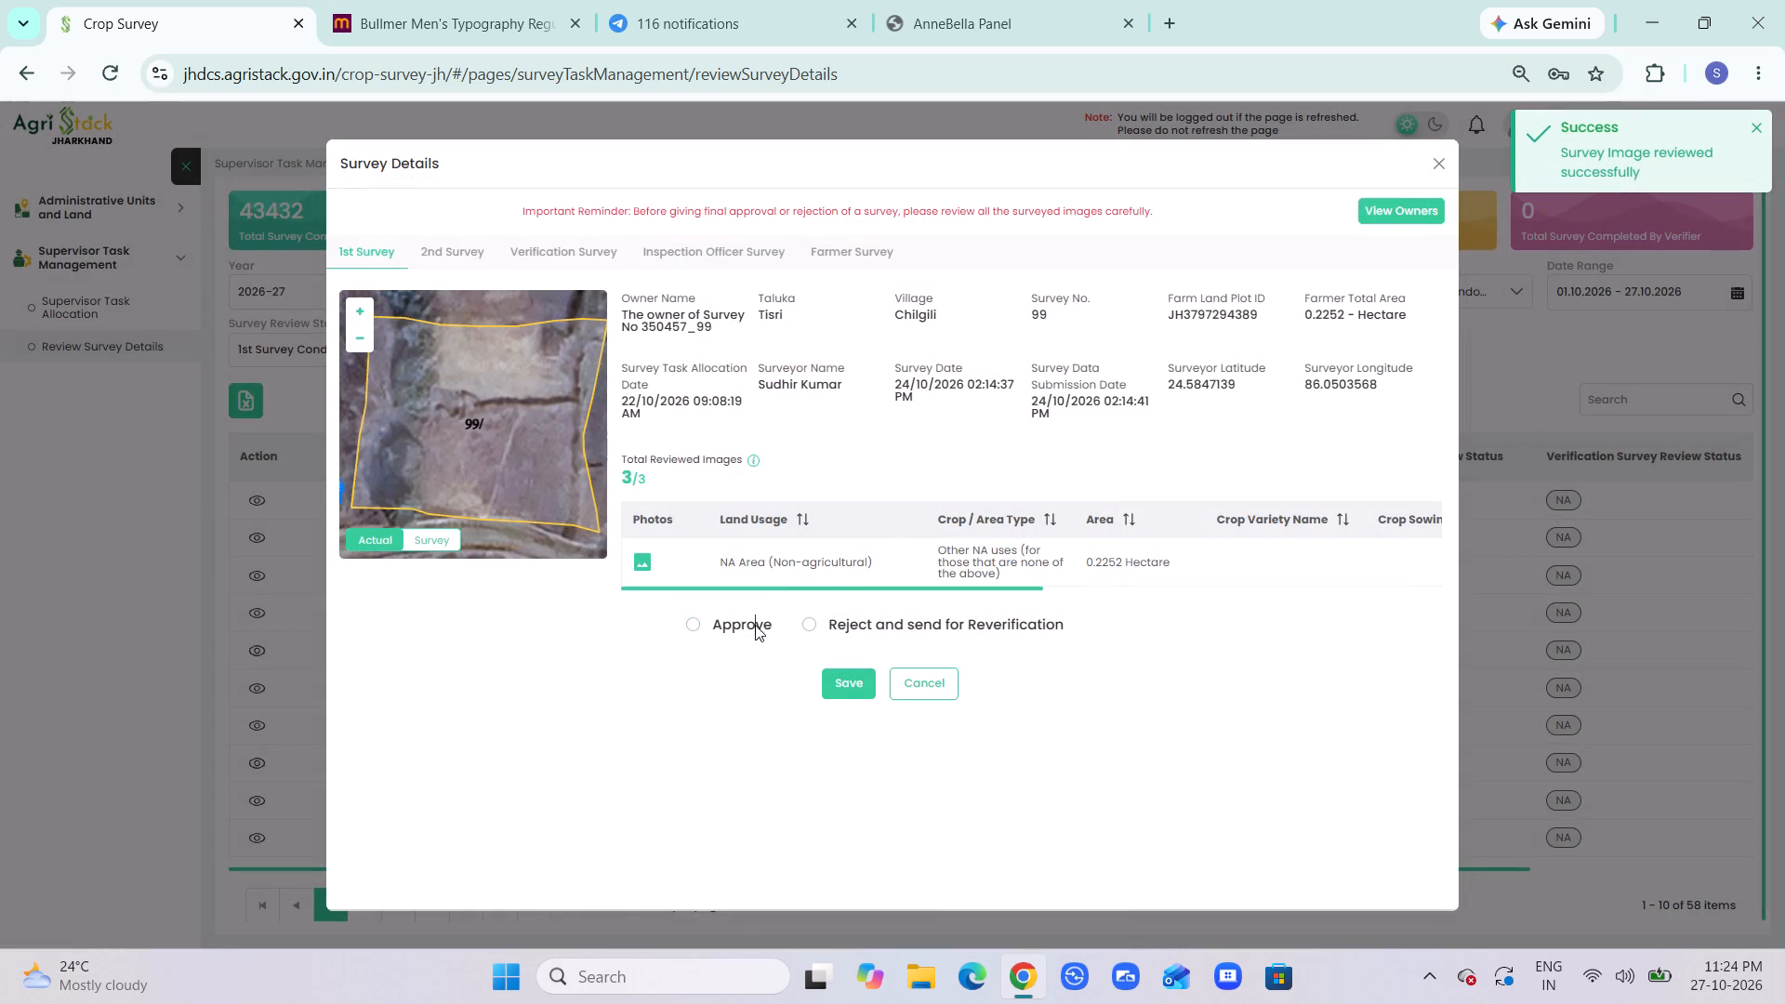
{"action": "left_click_drag", "start_coordinate": [842, 674], "coordinate": [845, 666]}
{"action": "left_click", "coordinate": [858, 680]}
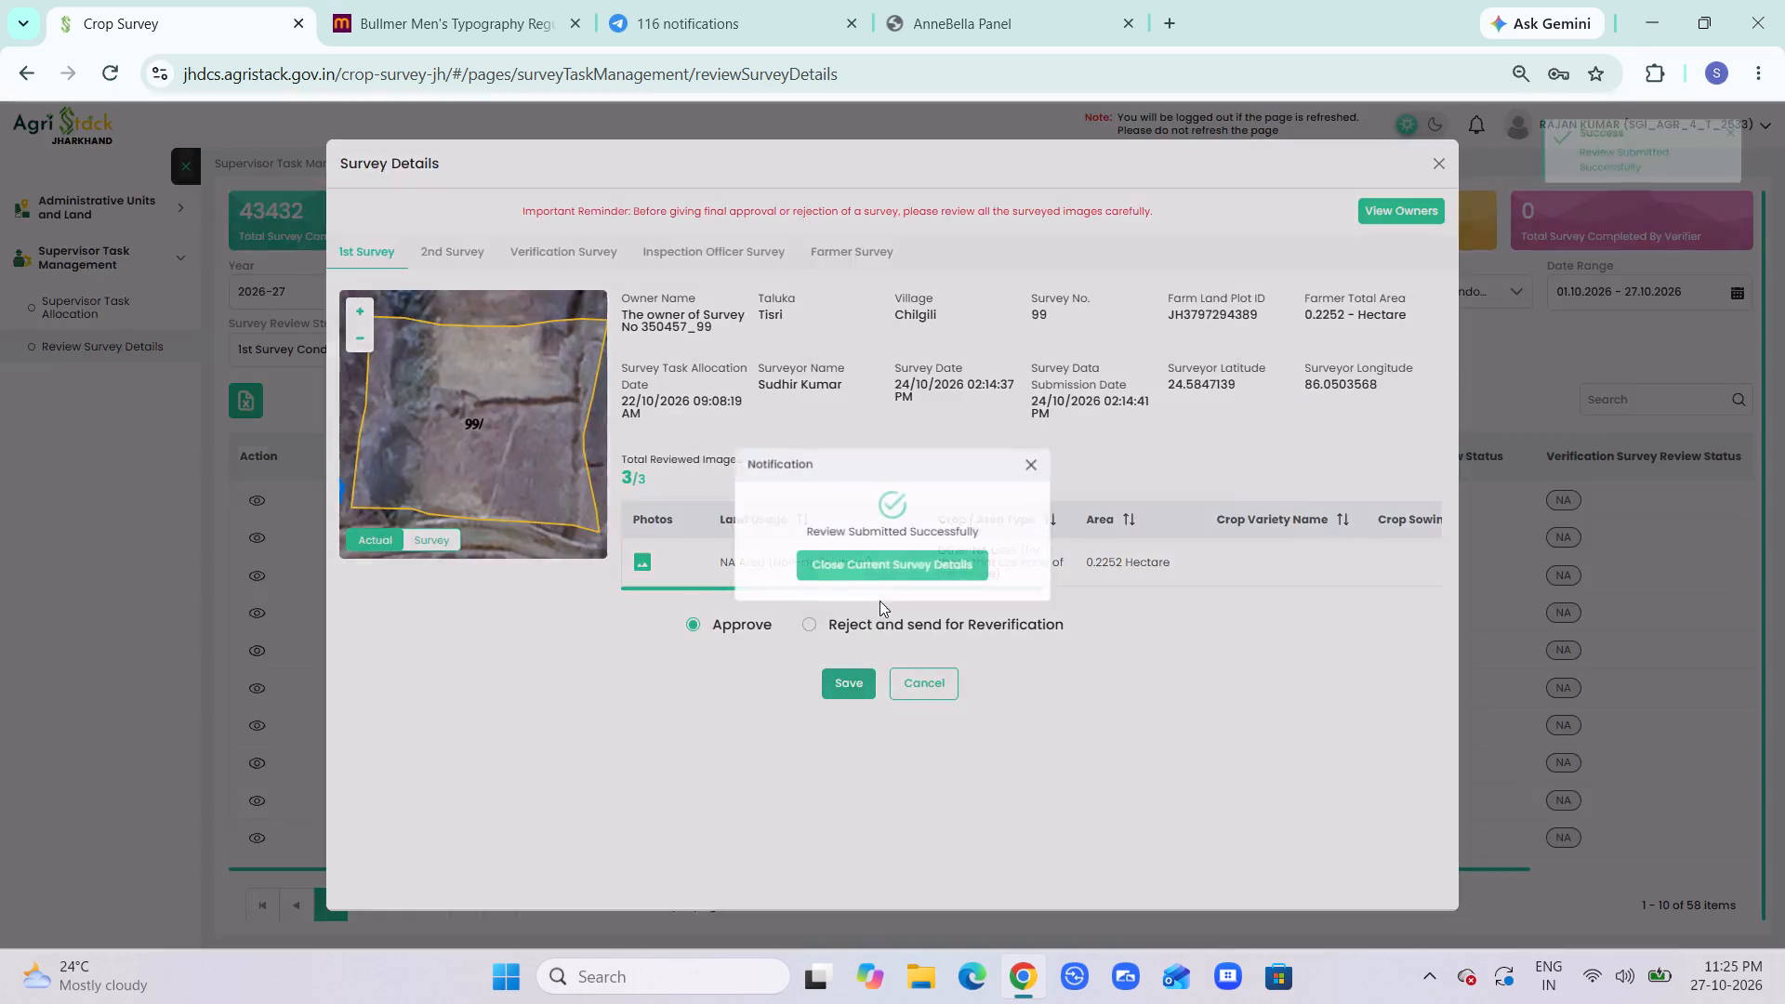
{"action": "left_click", "coordinate": [896, 567]}
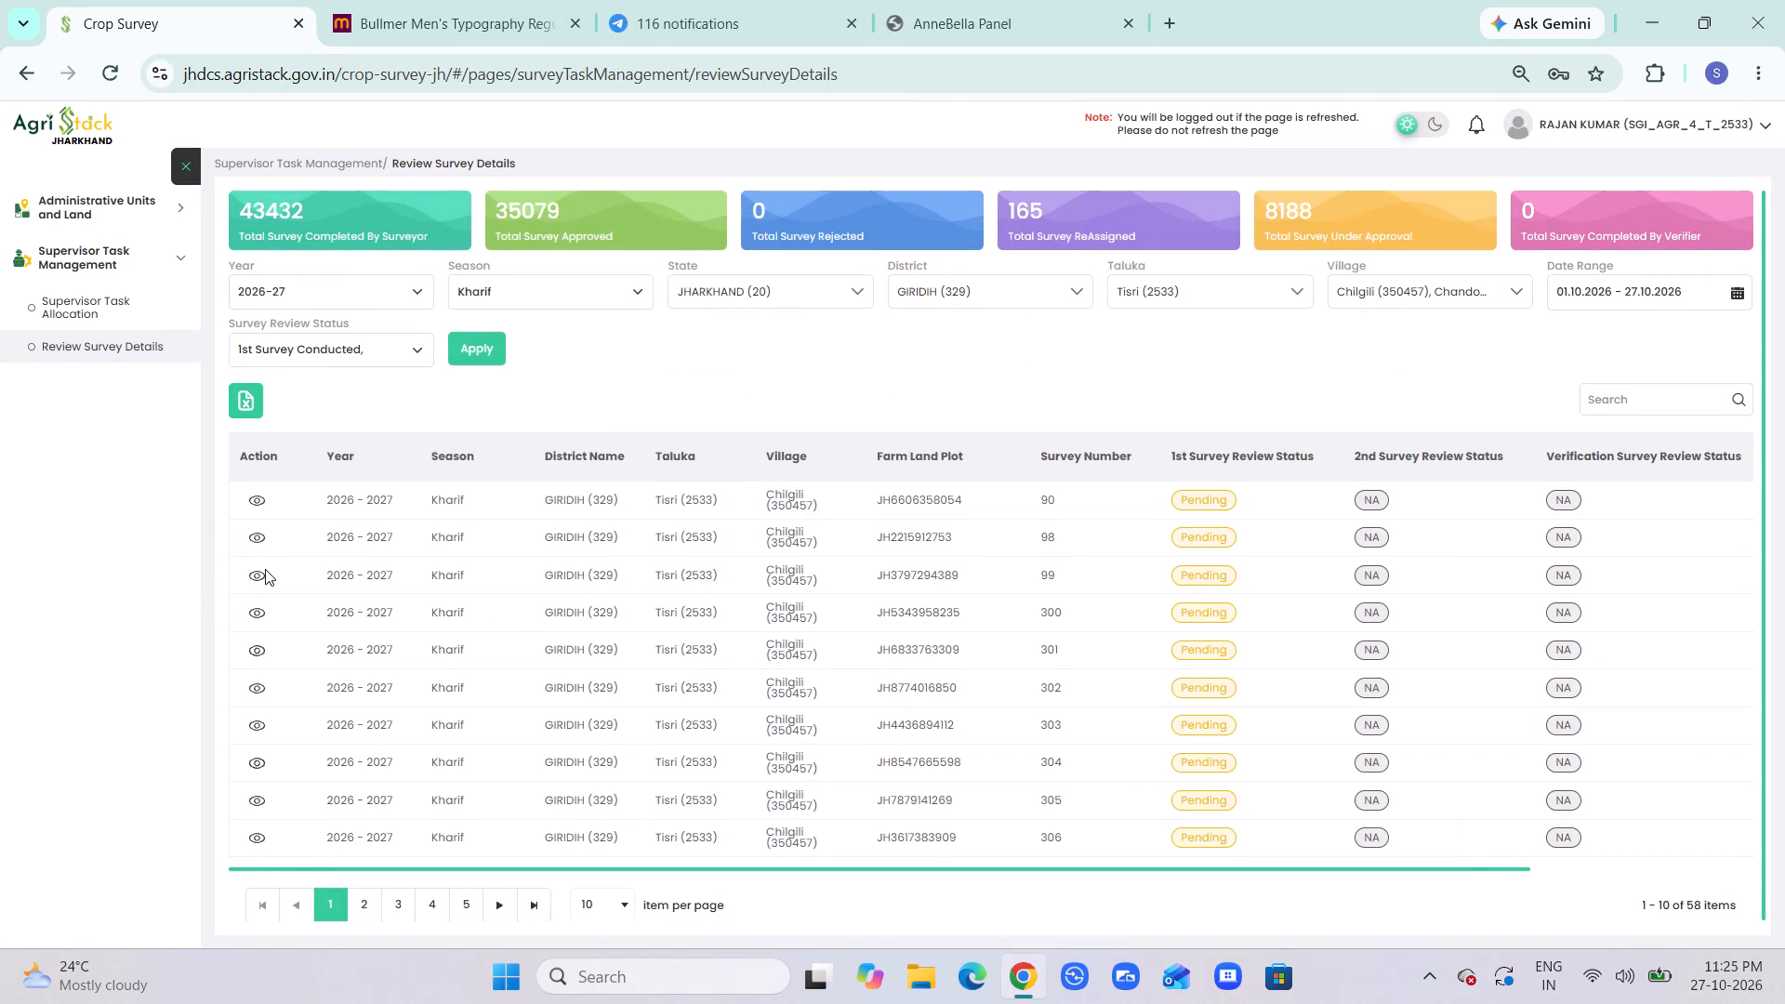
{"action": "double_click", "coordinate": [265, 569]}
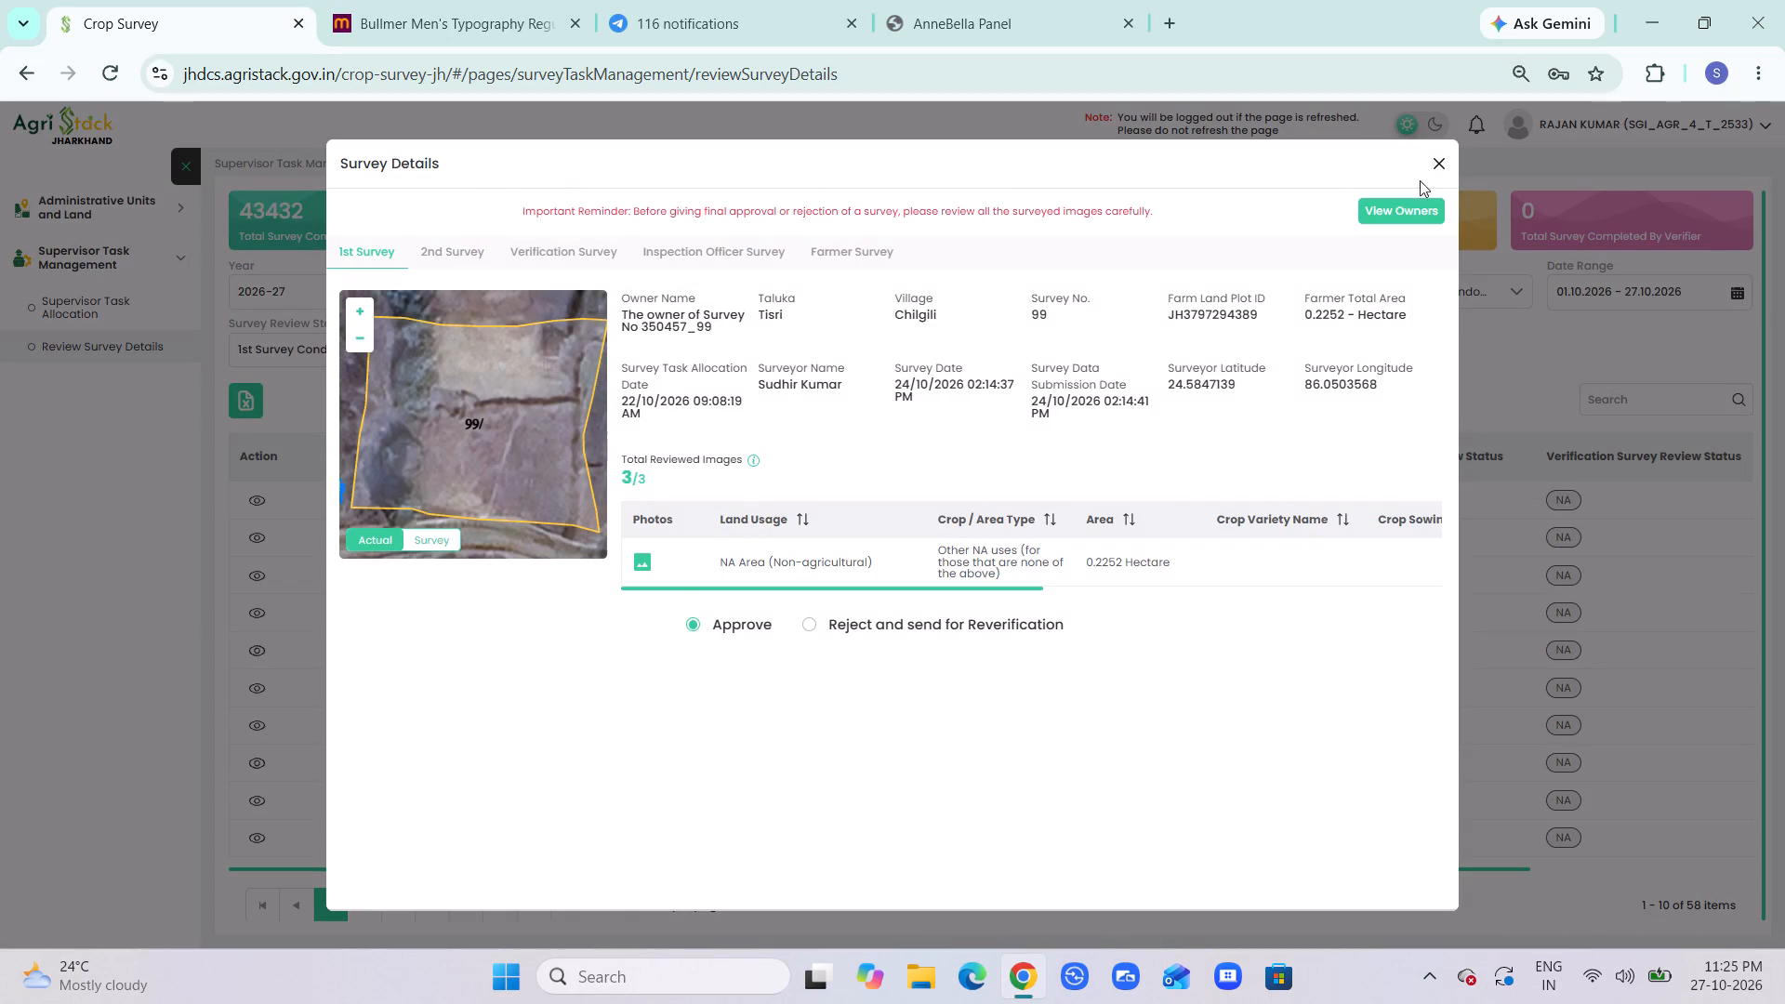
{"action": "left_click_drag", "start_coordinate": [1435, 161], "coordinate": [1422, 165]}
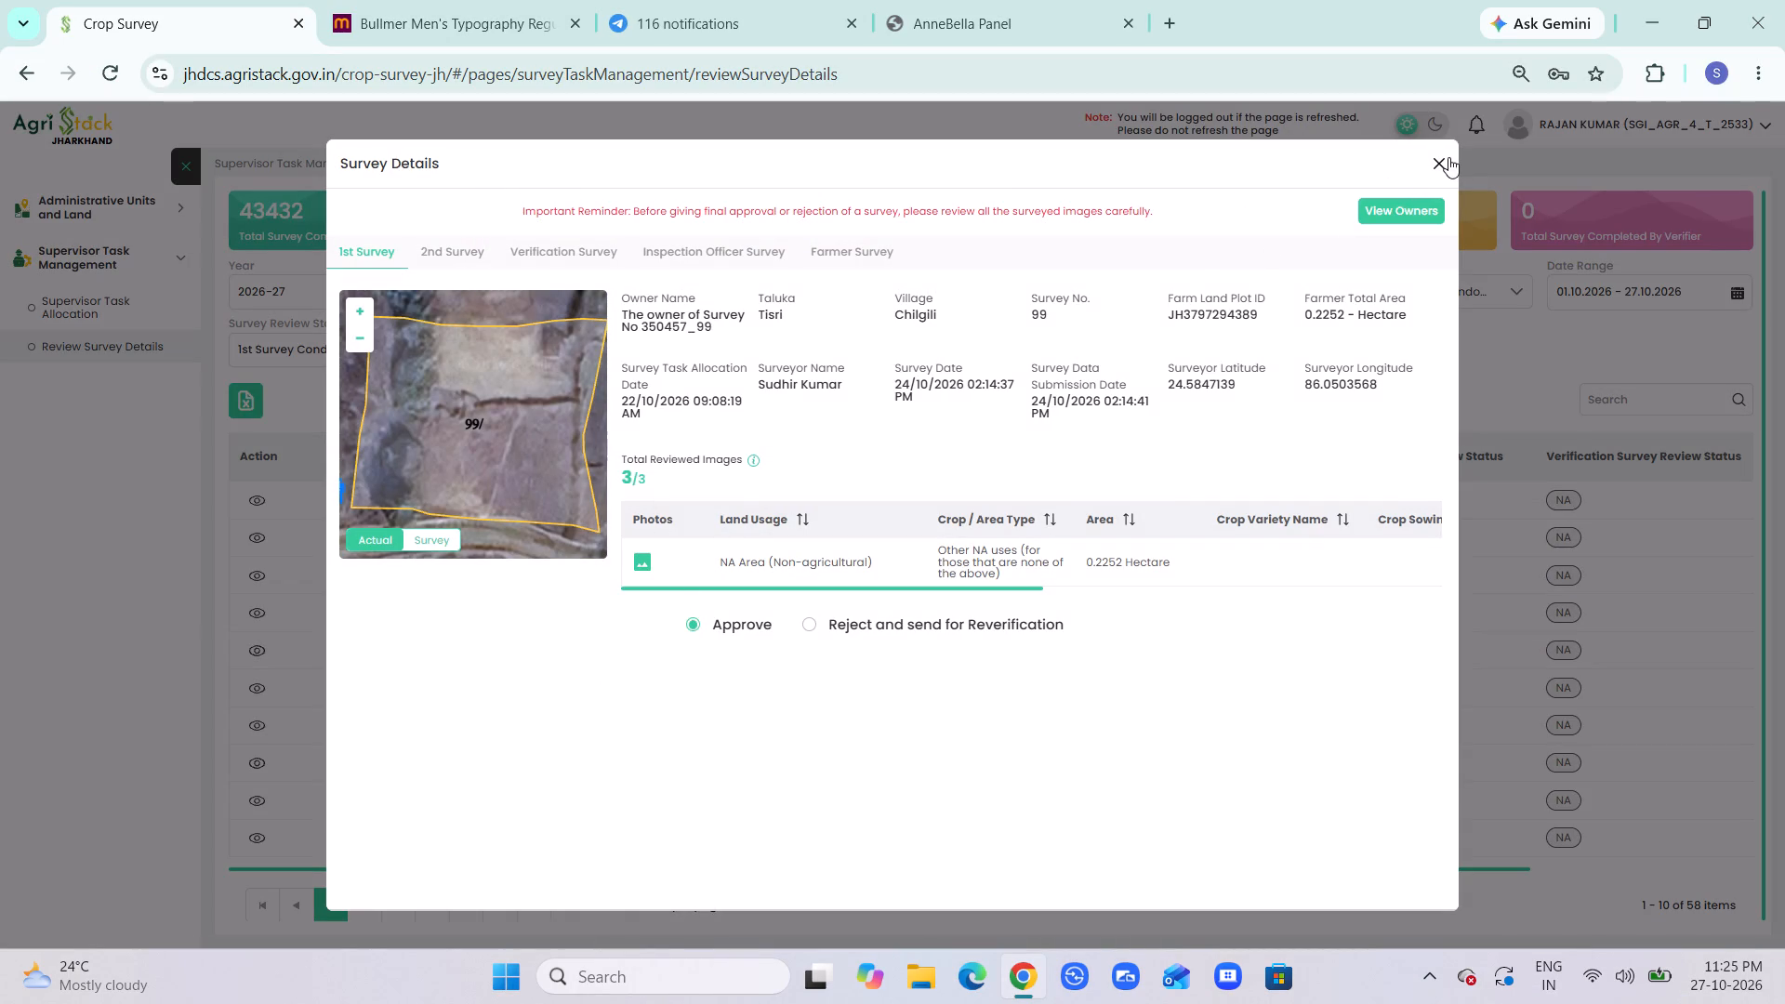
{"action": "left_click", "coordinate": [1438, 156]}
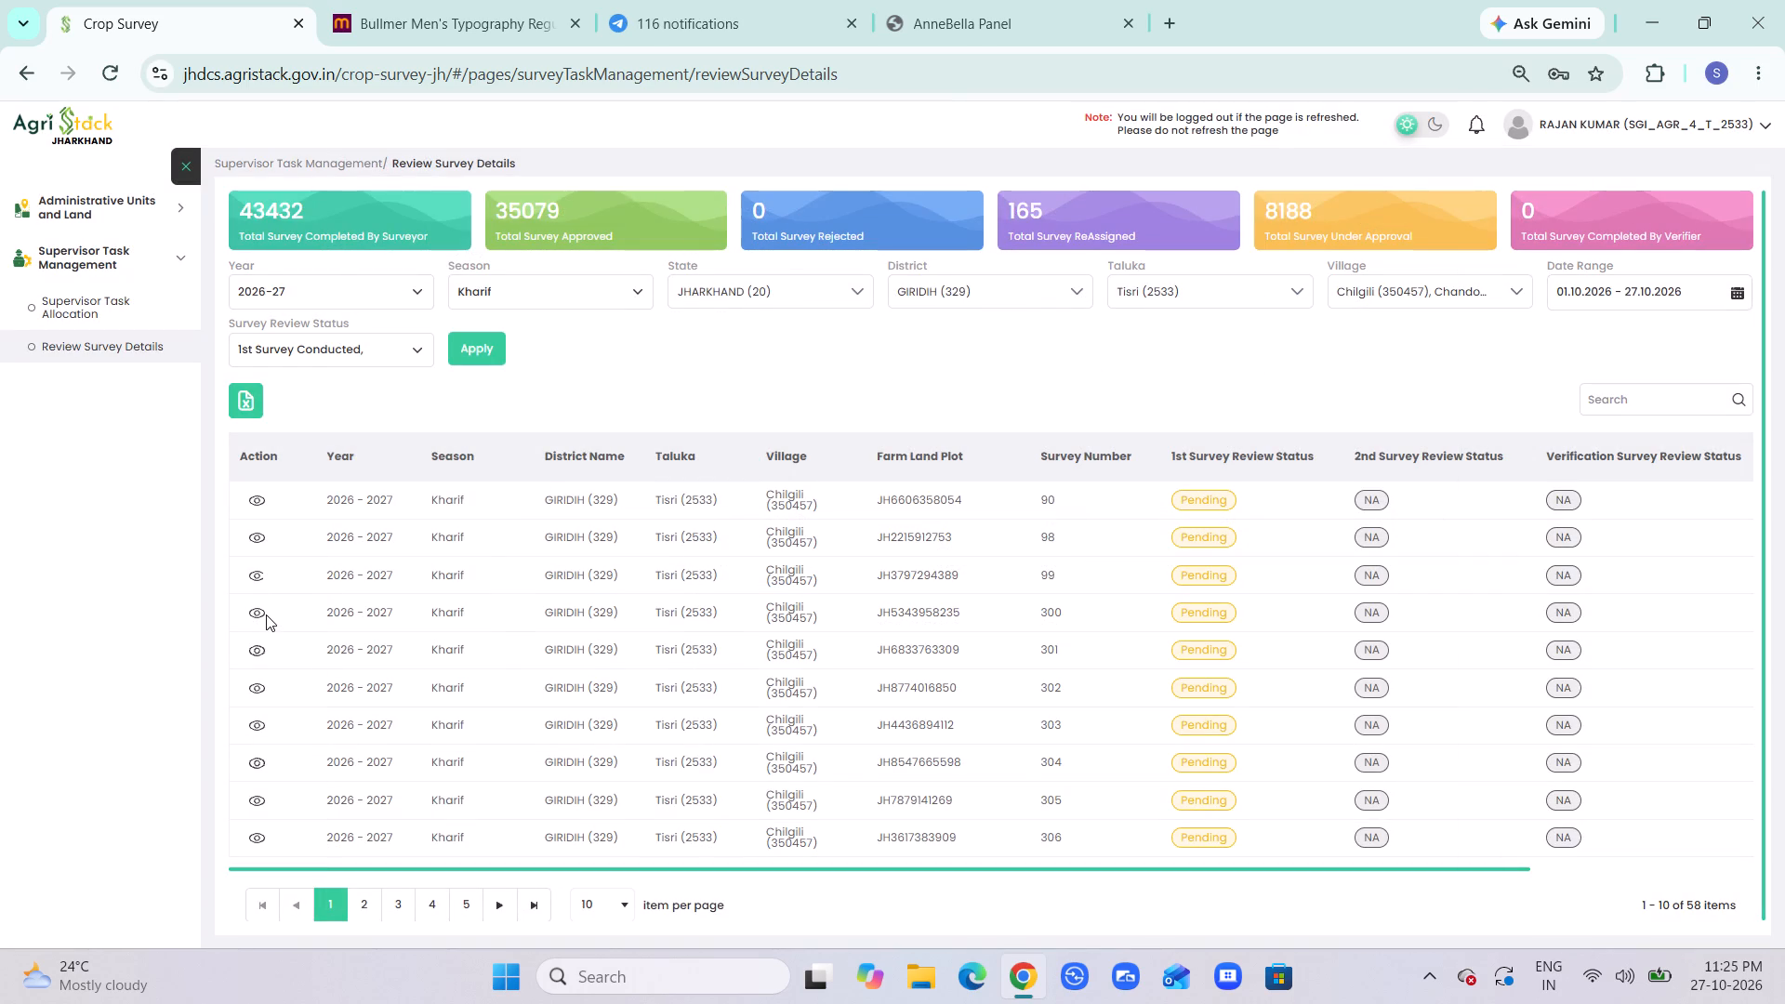
Open survey number 300 in Chilgili, approve all three of its agricultural Fallow images and close the image viewer.
{"action": "left_click", "coordinate": [266, 614]}
{"action": "left_click", "coordinate": [263, 614]}
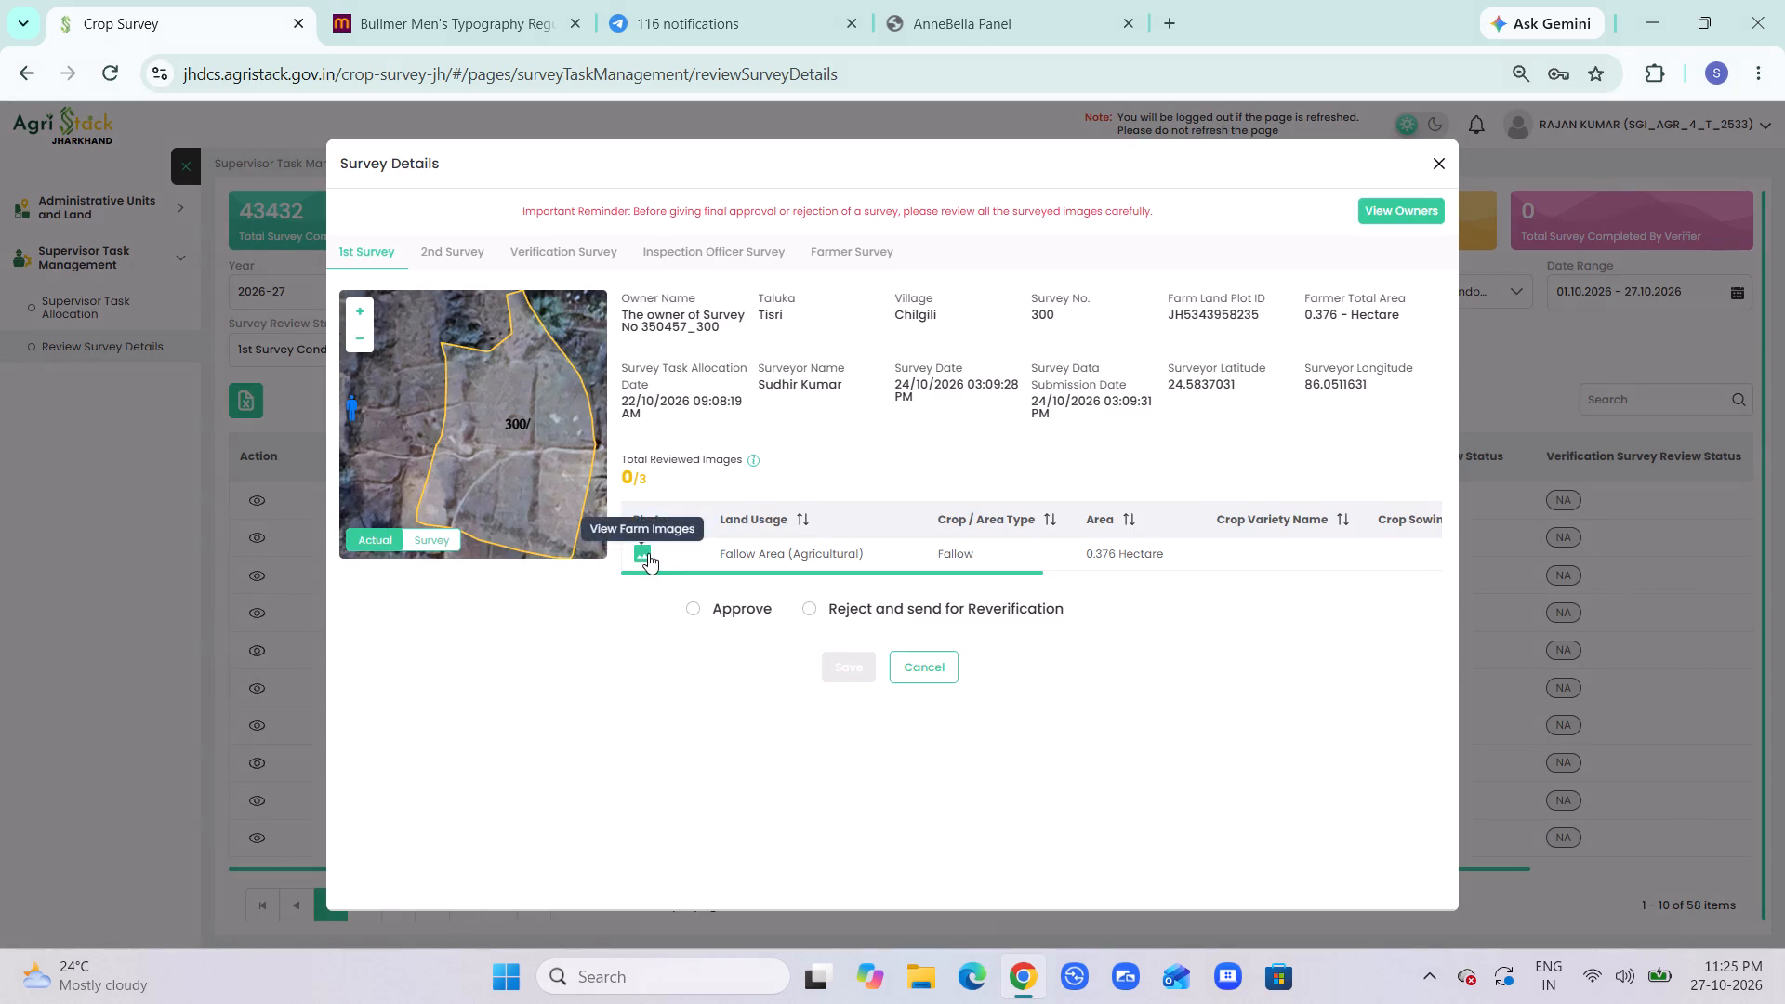
{"action": "left_click", "coordinate": [648, 553]}
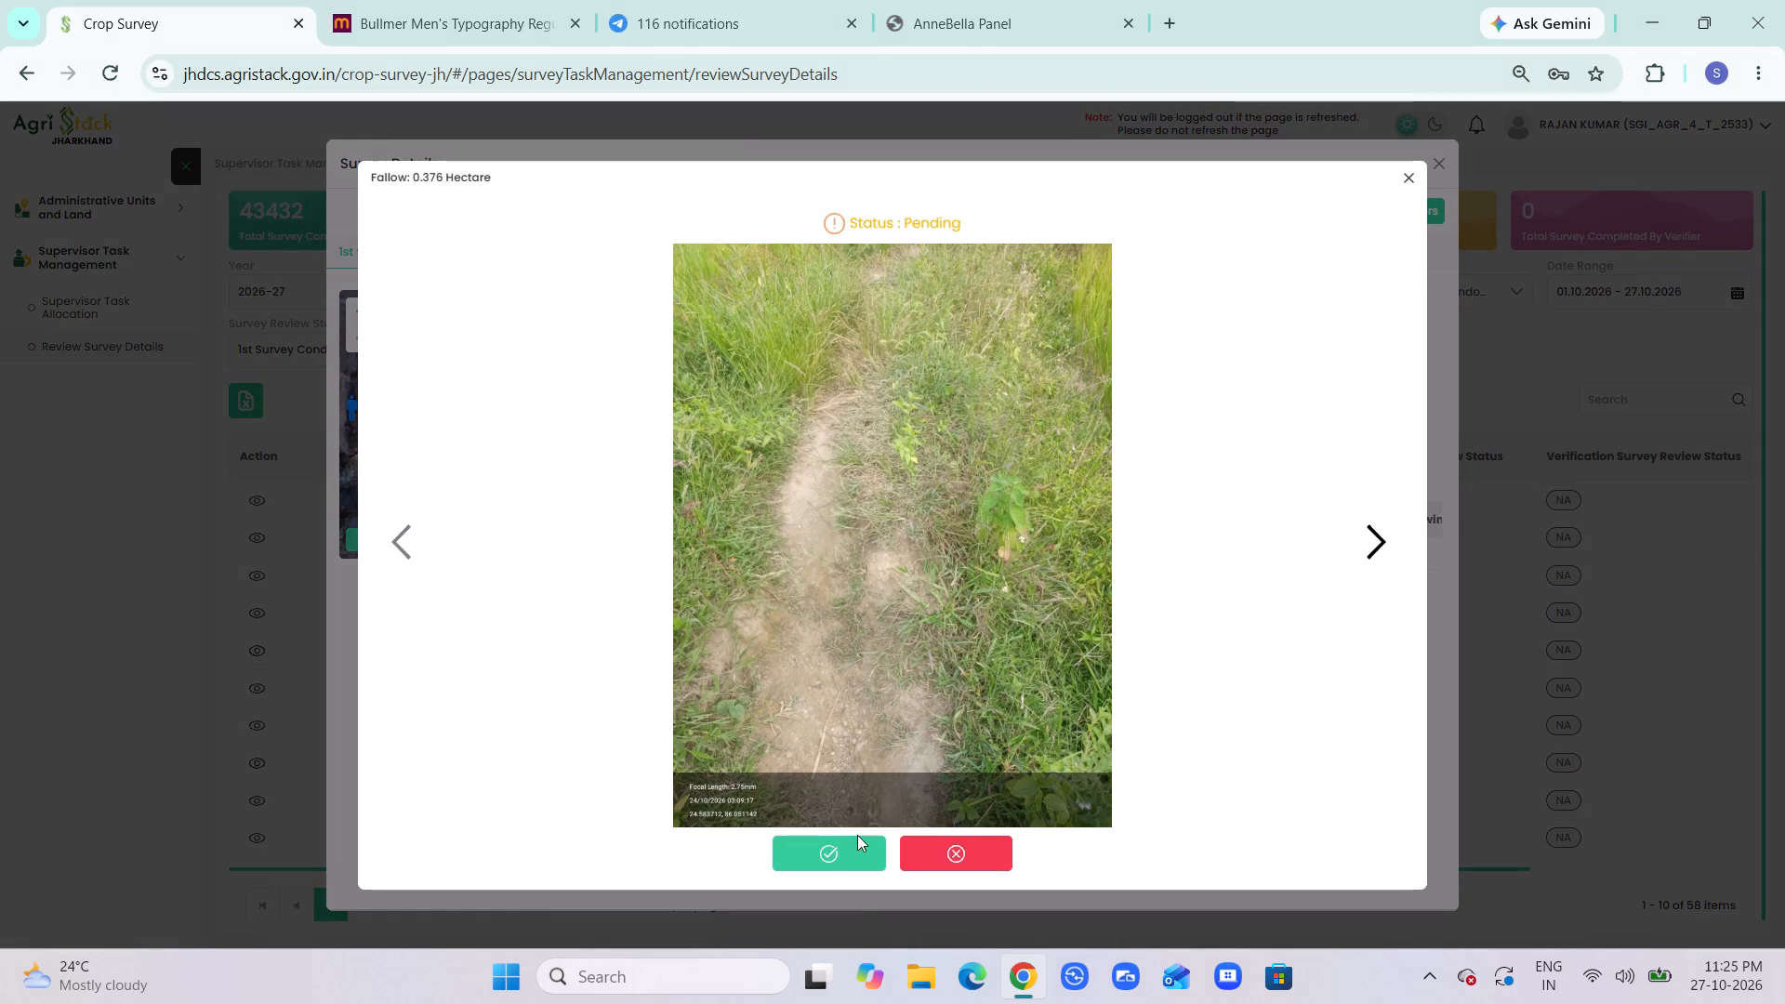
{"action": "left_click", "coordinate": [855, 845]}
{"action": "left_click_drag", "start_coordinate": [1228, 654], "coordinate": [1001, 668]}
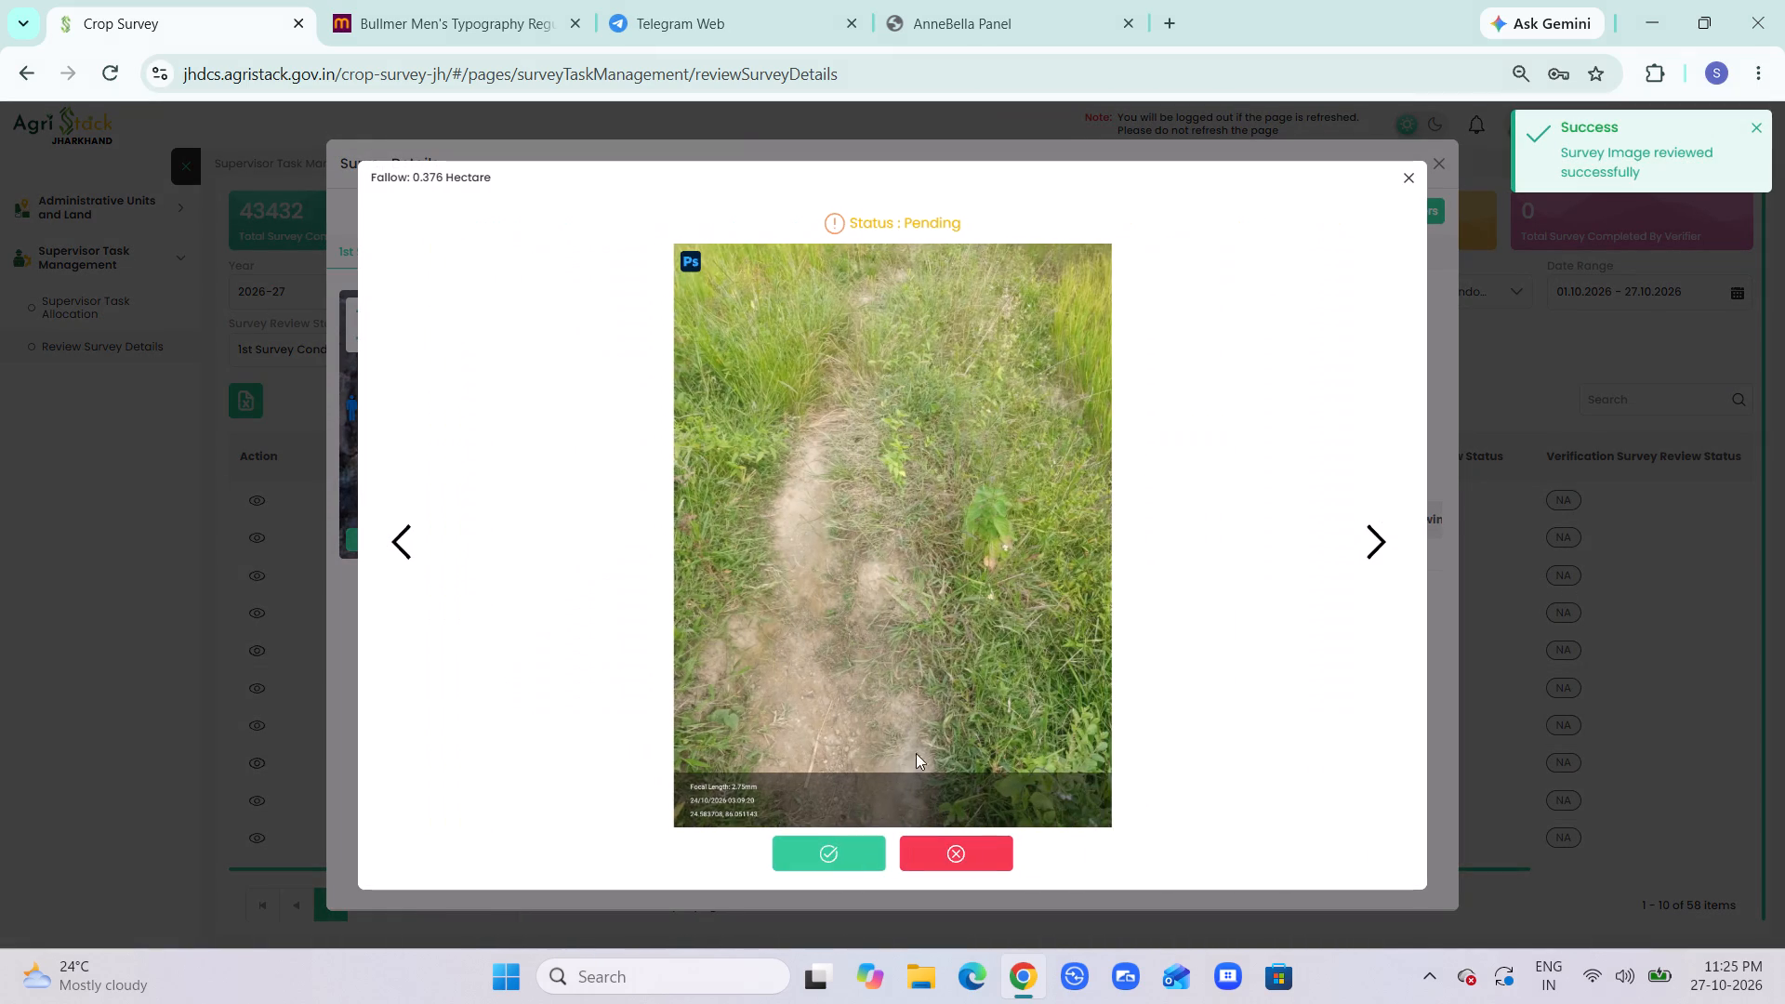
{"action": "left_click", "coordinate": [864, 854]}
{"action": "left_click_drag", "start_coordinate": [1181, 583], "coordinate": [943, 608]}
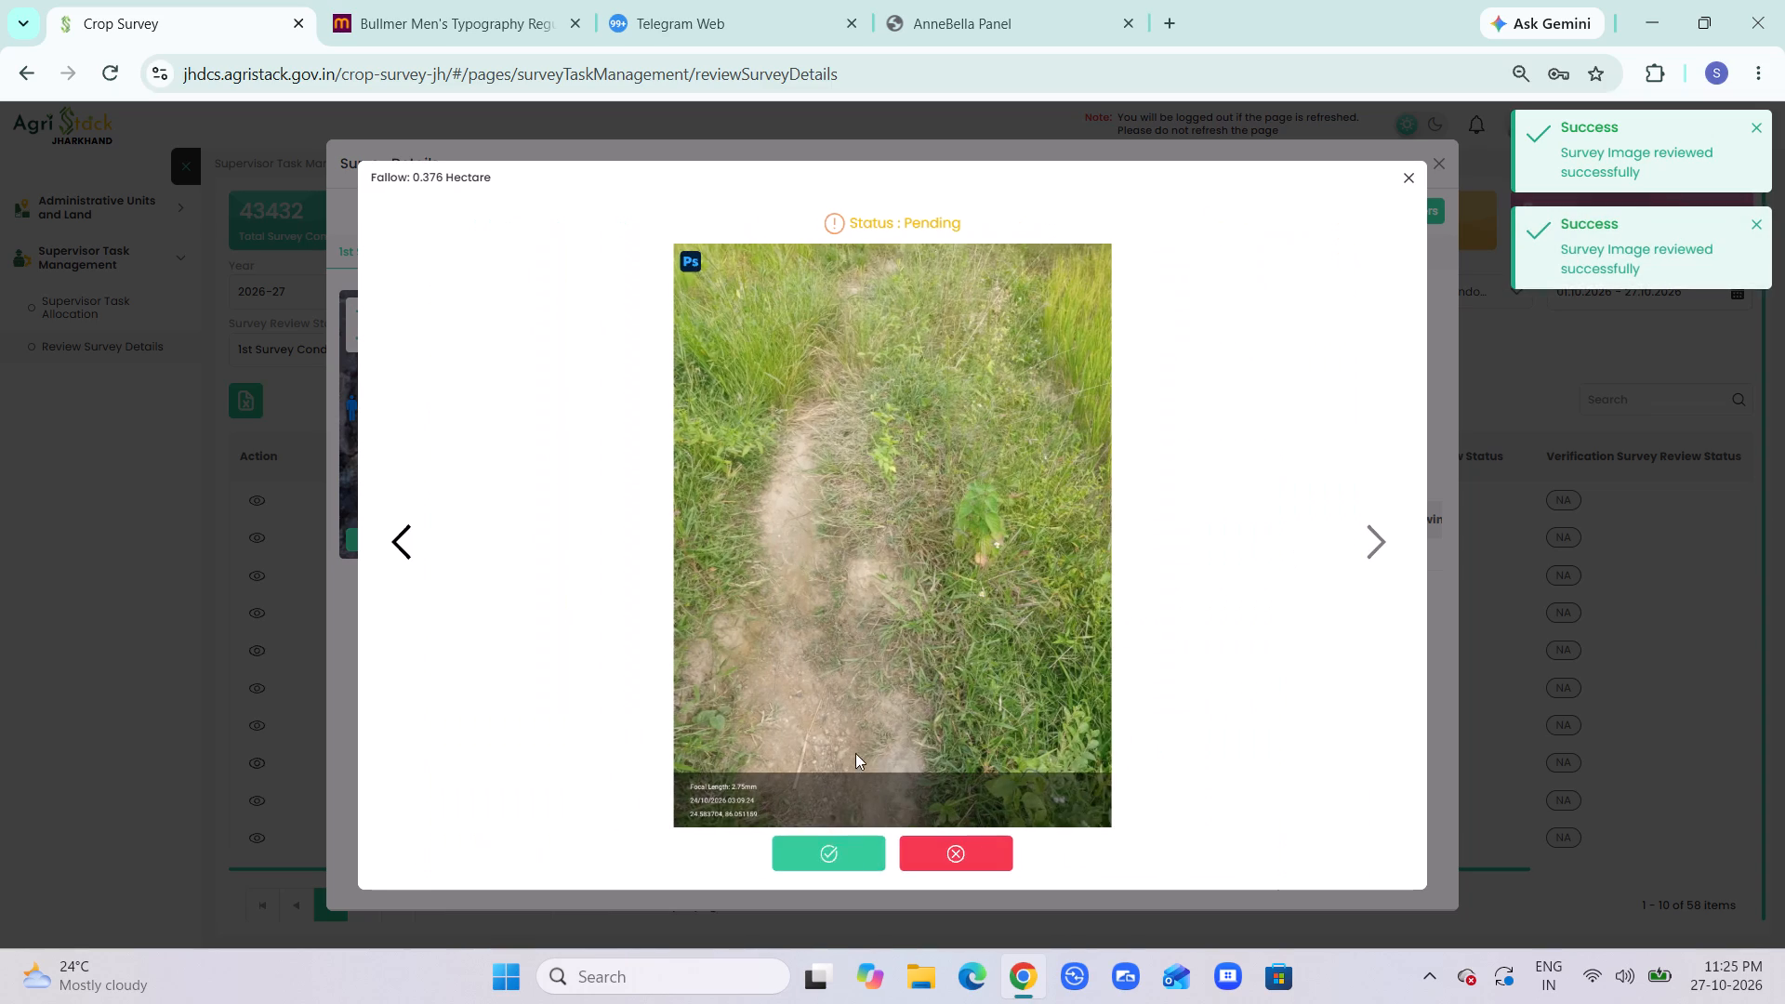
{"action": "left_click_drag", "start_coordinate": [864, 852], "coordinate": [862, 844]}
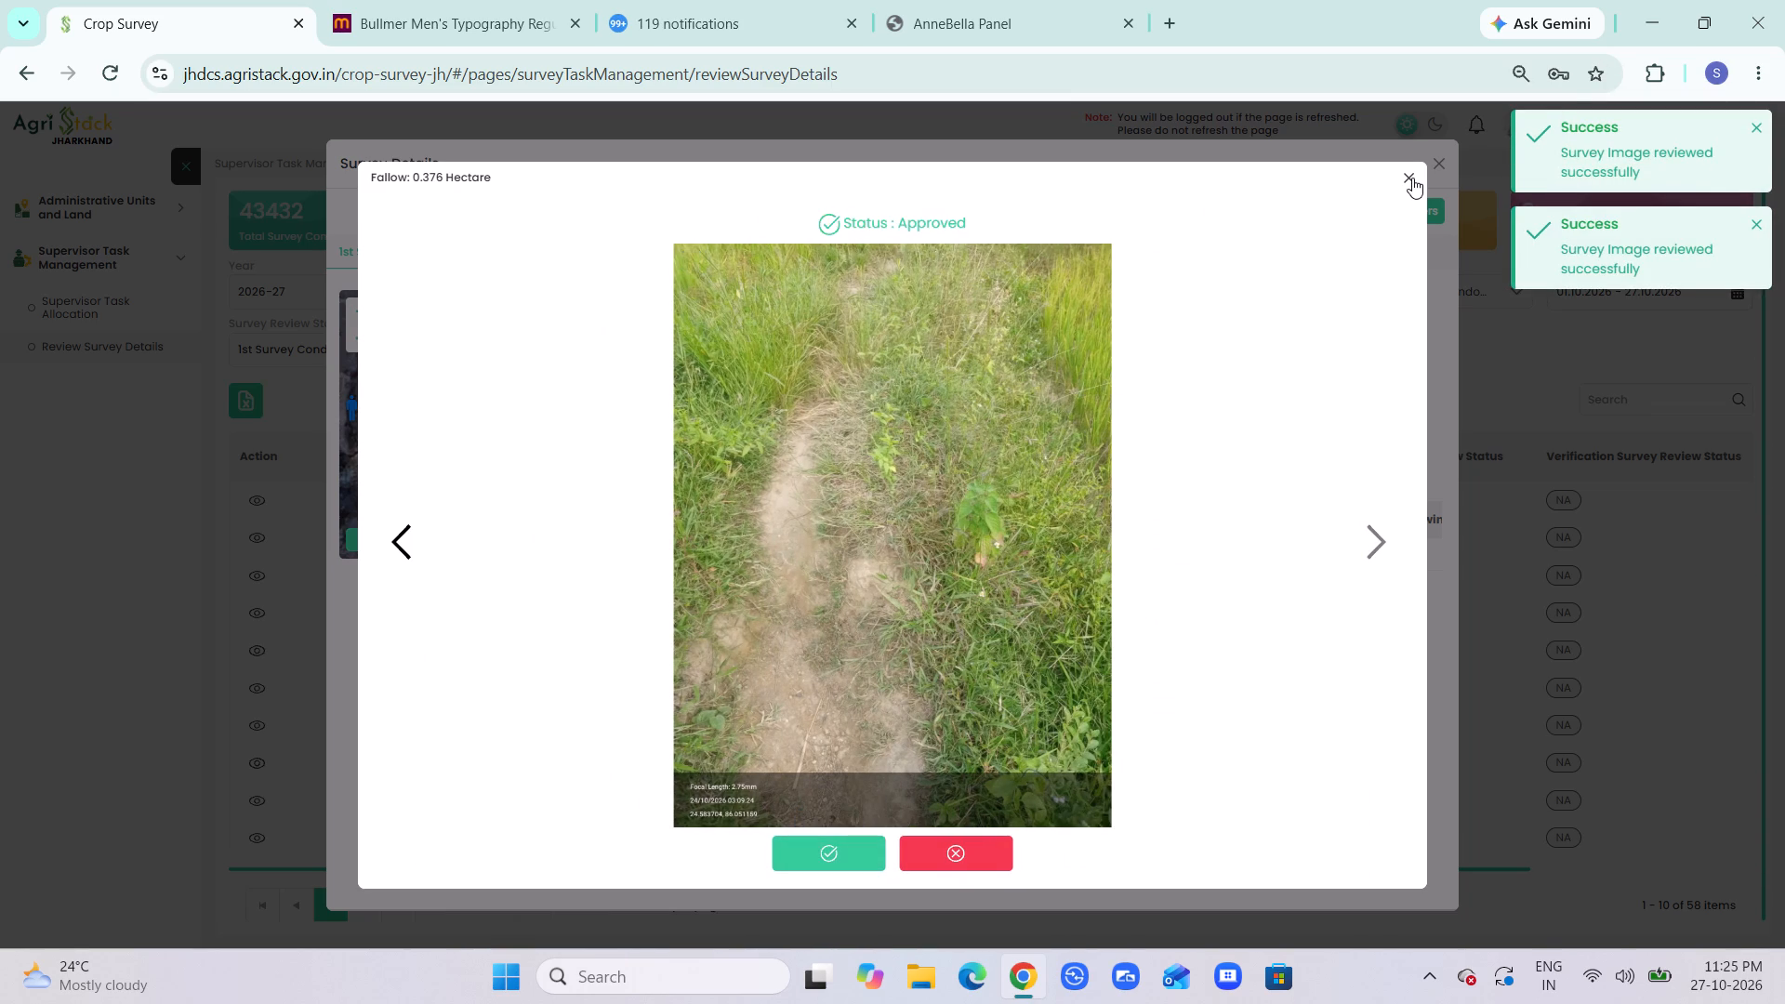
{"action": "left_click", "coordinate": [1412, 178]}
Mark the 1st survey of survey number 300 as Approve, save the review and close its details.
{"action": "left_click", "coordinate": [760, 602]}
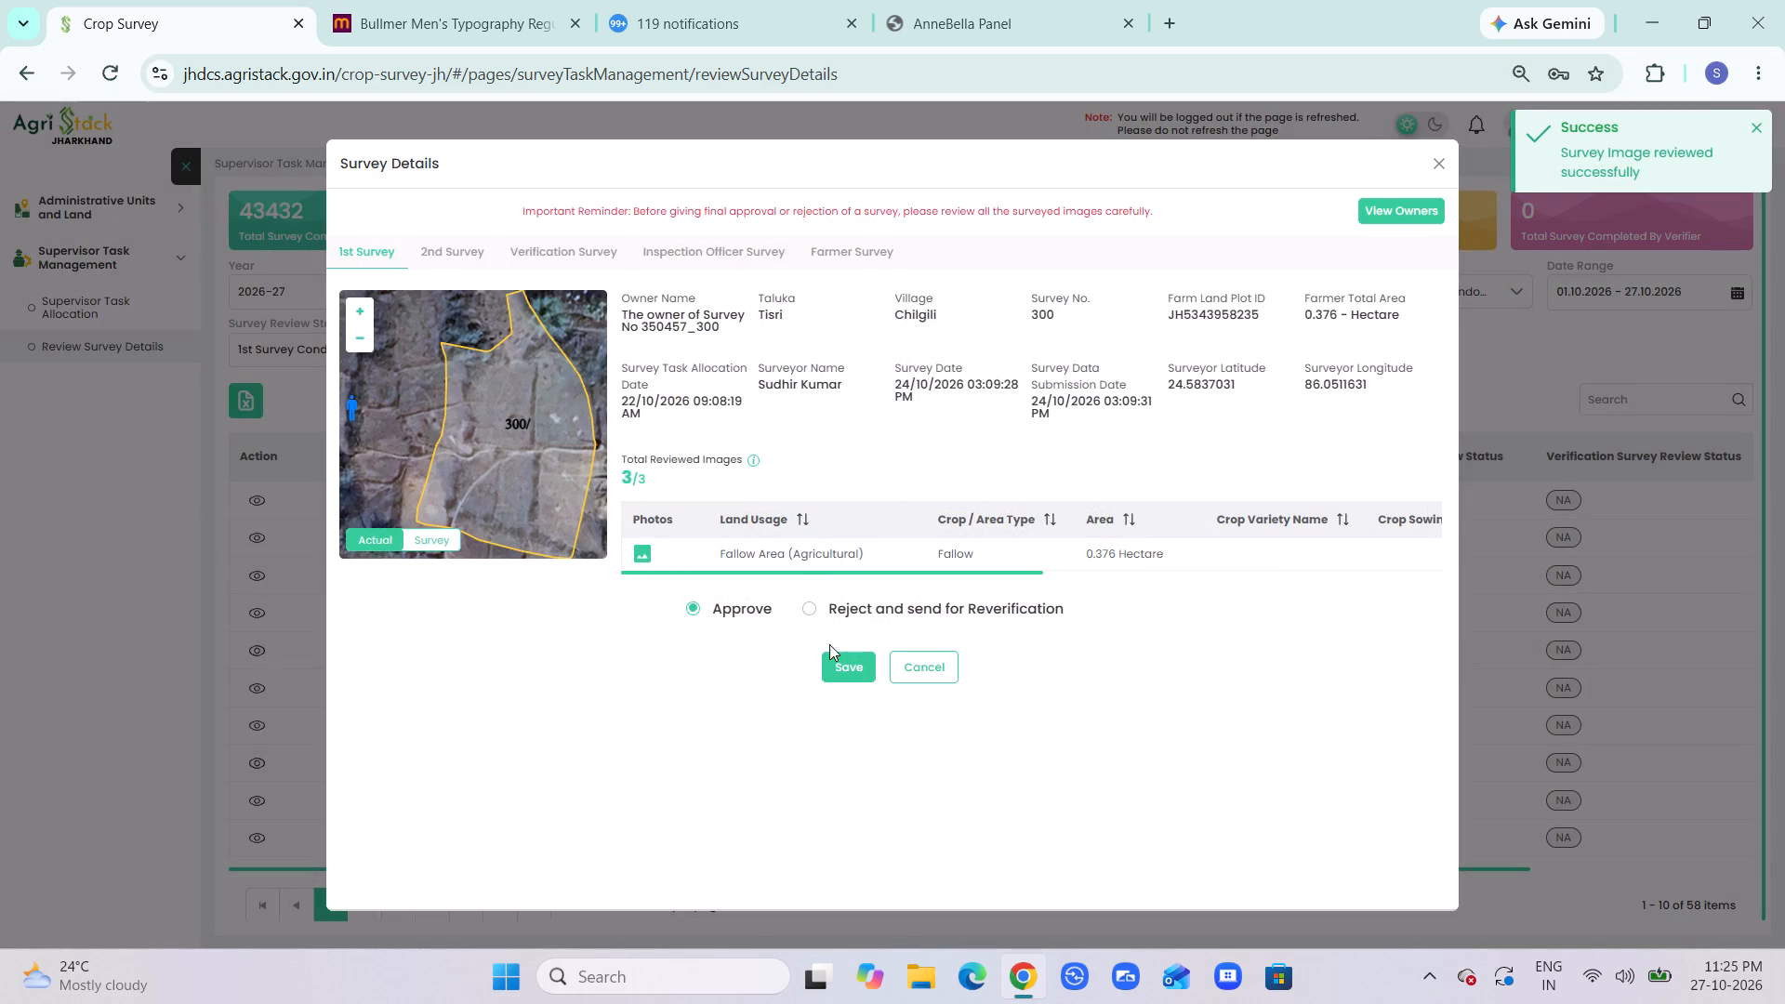
{"action": "left_click", "coordinate": [853, 663]}
{"action": "left_click", "coordinate": [873, 547]}
{"action": "left_click", "coordinate": [882, 569]}
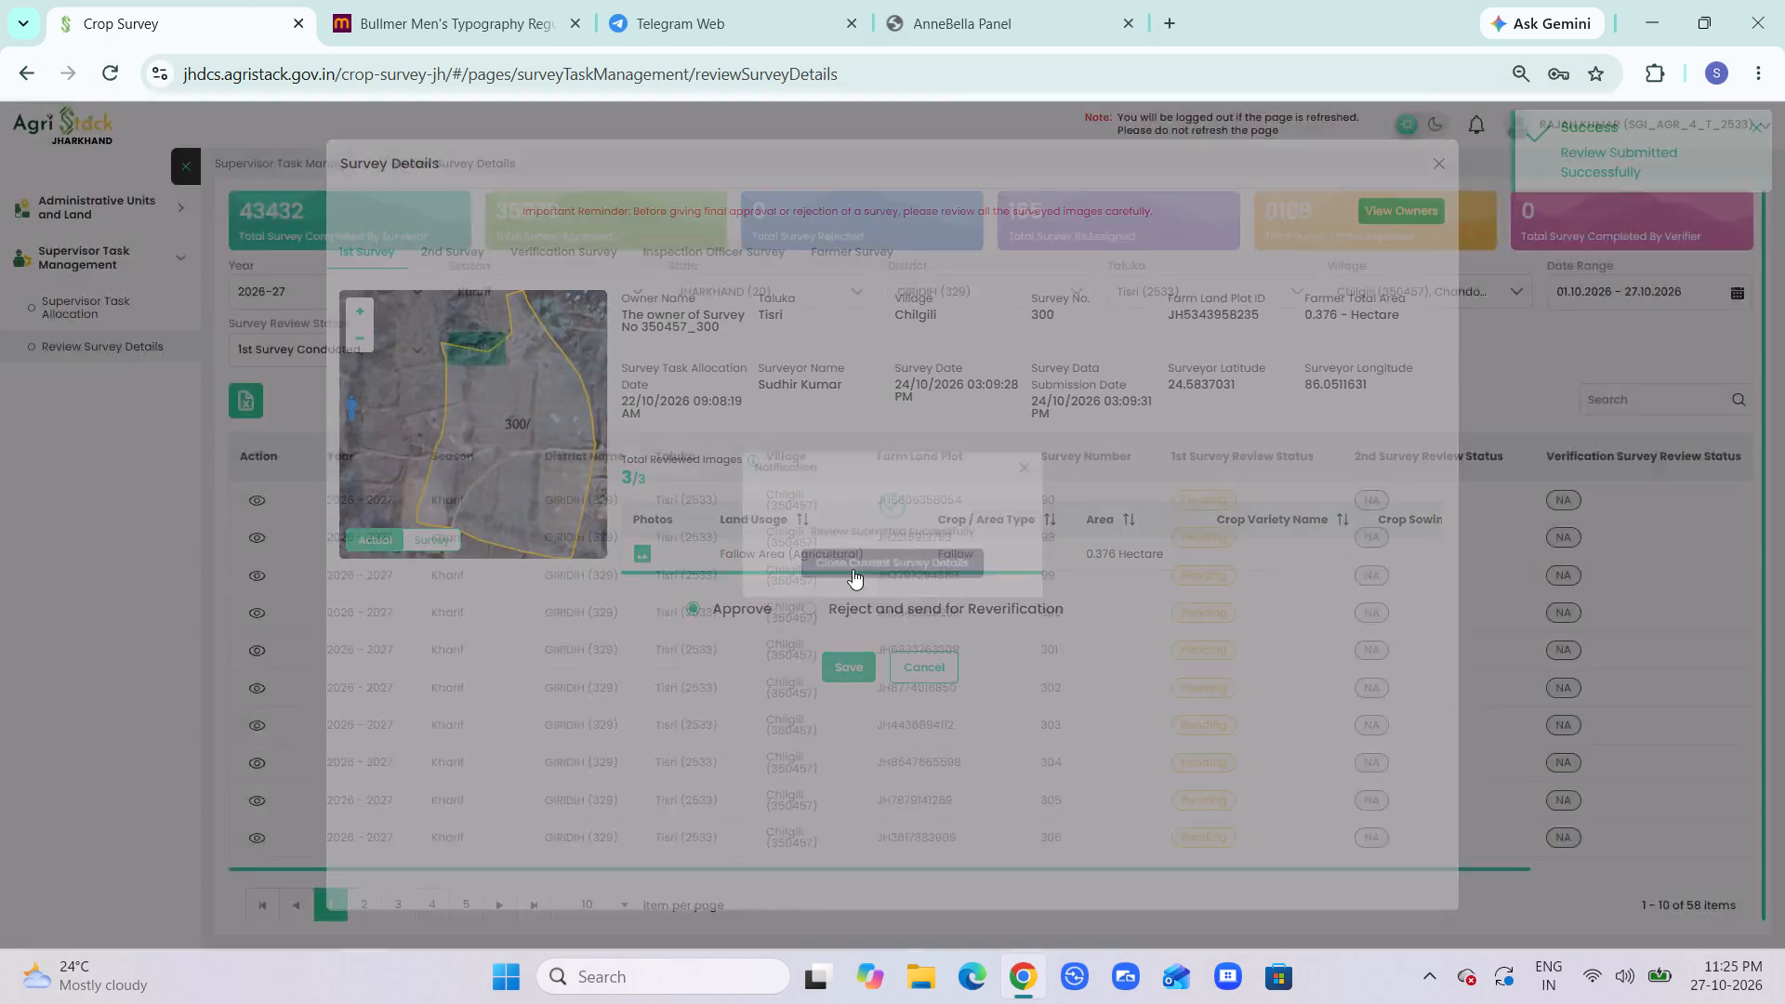
Open survey number 301 in Chilgili, approve all three of its non-agricultural House images and close the image viewer.
{"action": "left_click", "coordinate": [256, 653]}
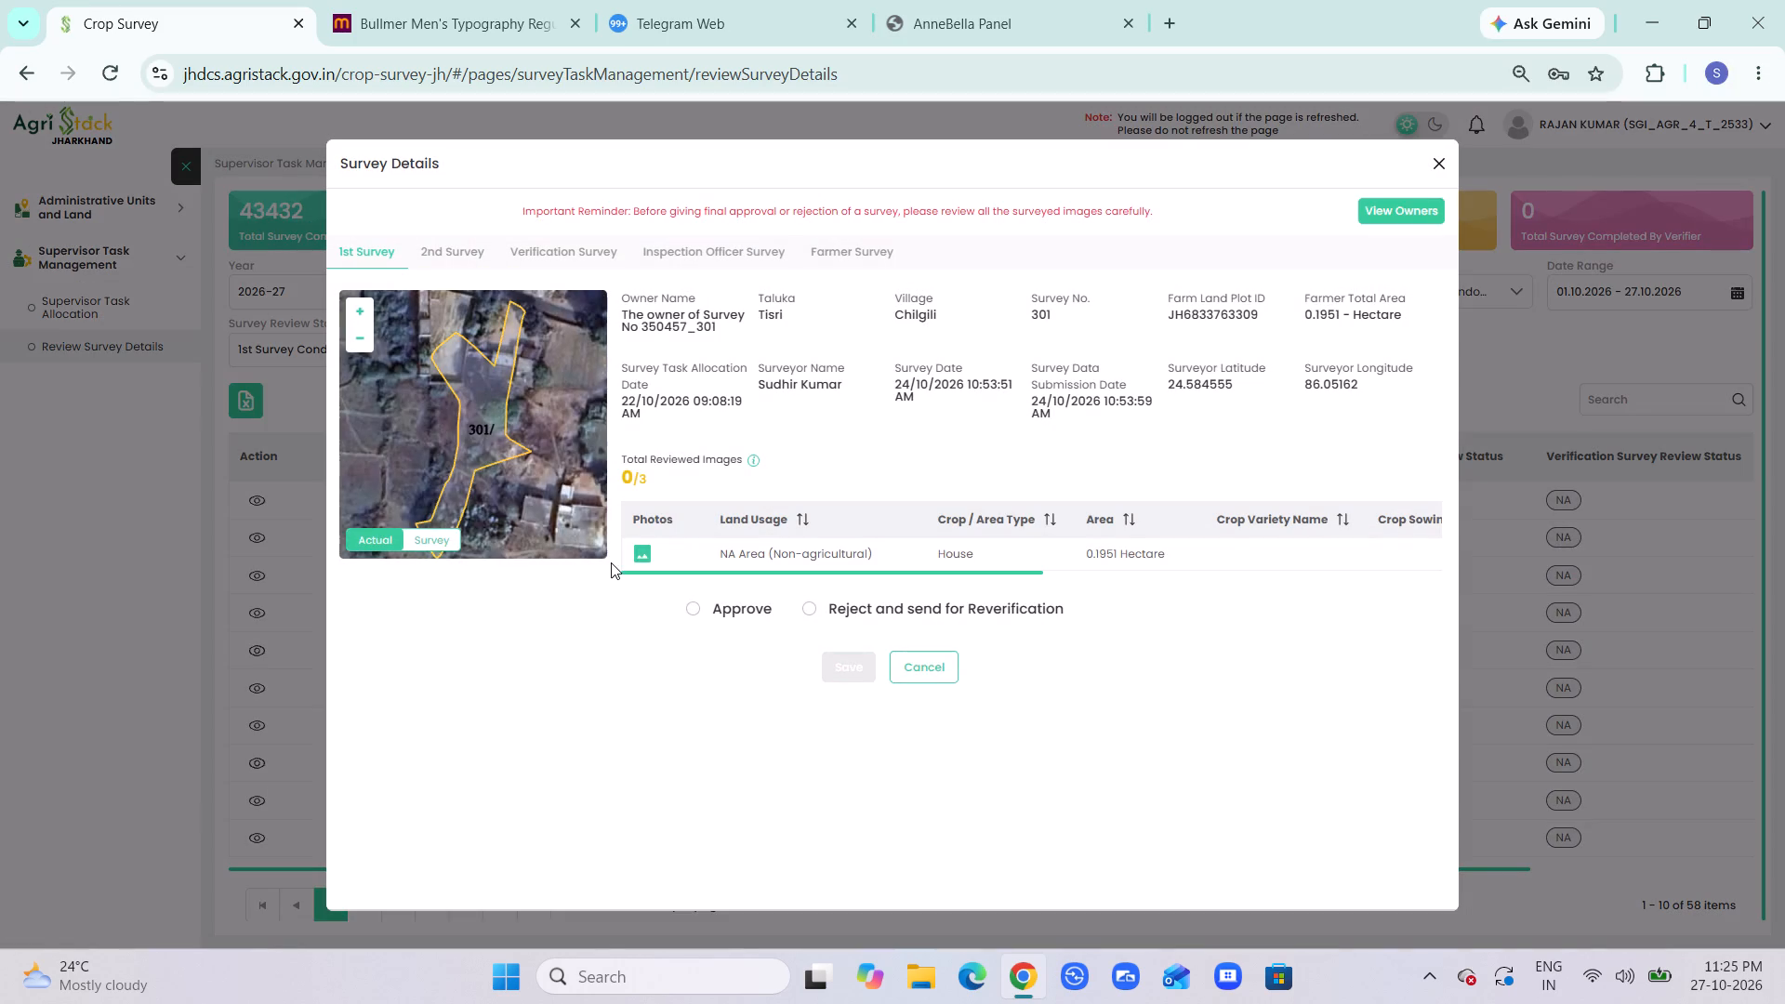
{"action": "left_click", "coordinate": [639, 560]}
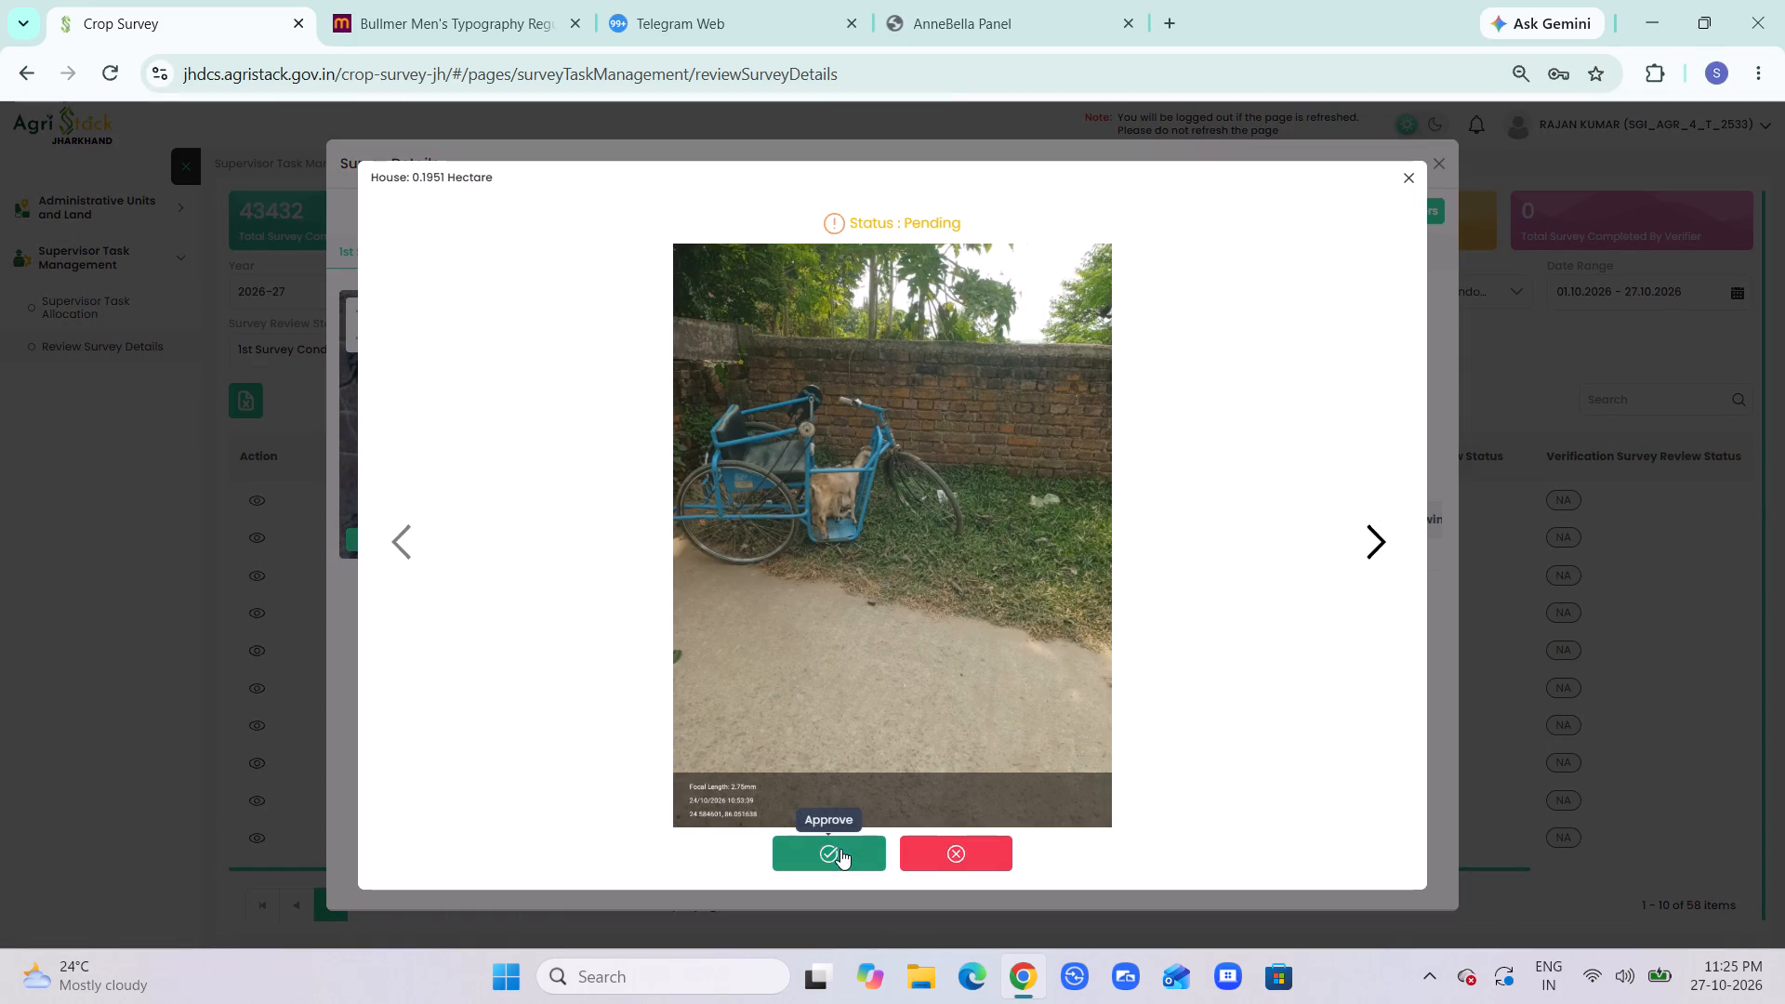
{"action": "left_click", "coordinate": [840, 849]}
{"action": "left_click_drag", "start_coordinate": [841, 656], "coordinate": [643, 657]}
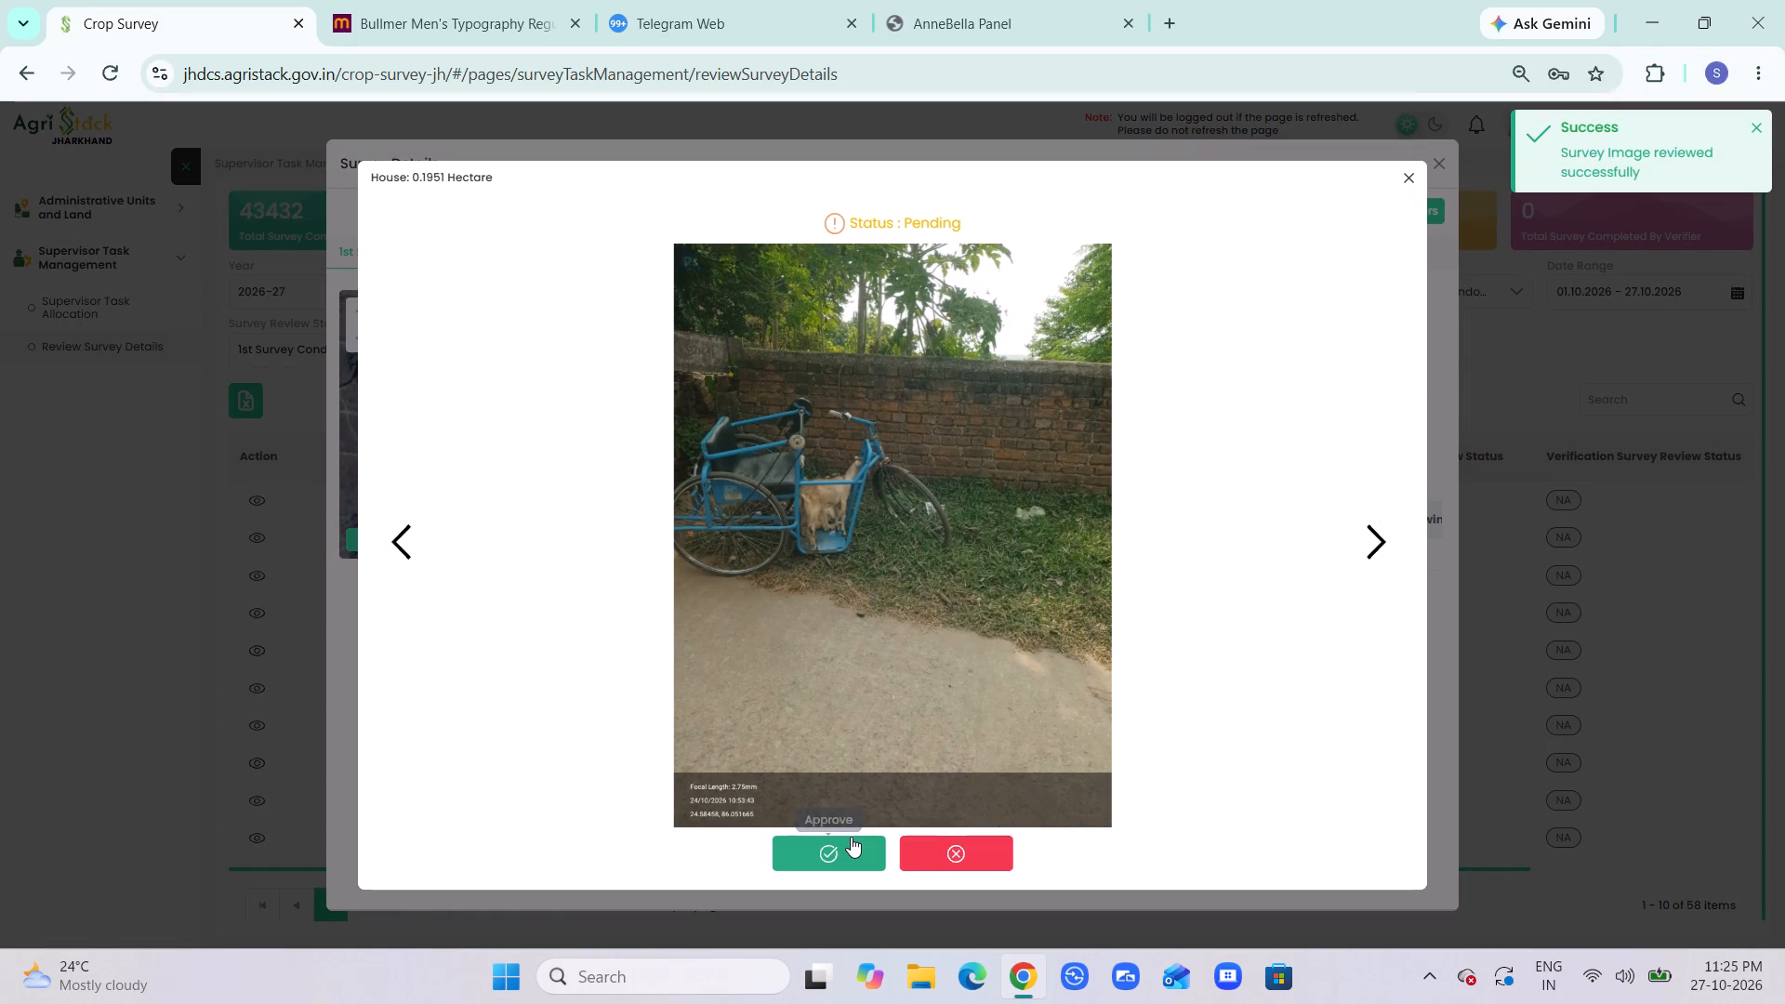
{"action": "left_click", "coordinate": [857, 842]}
{"action": "left_click_drag", "start_coordinate": [1182, 655], "coordinate": [877, 664]}
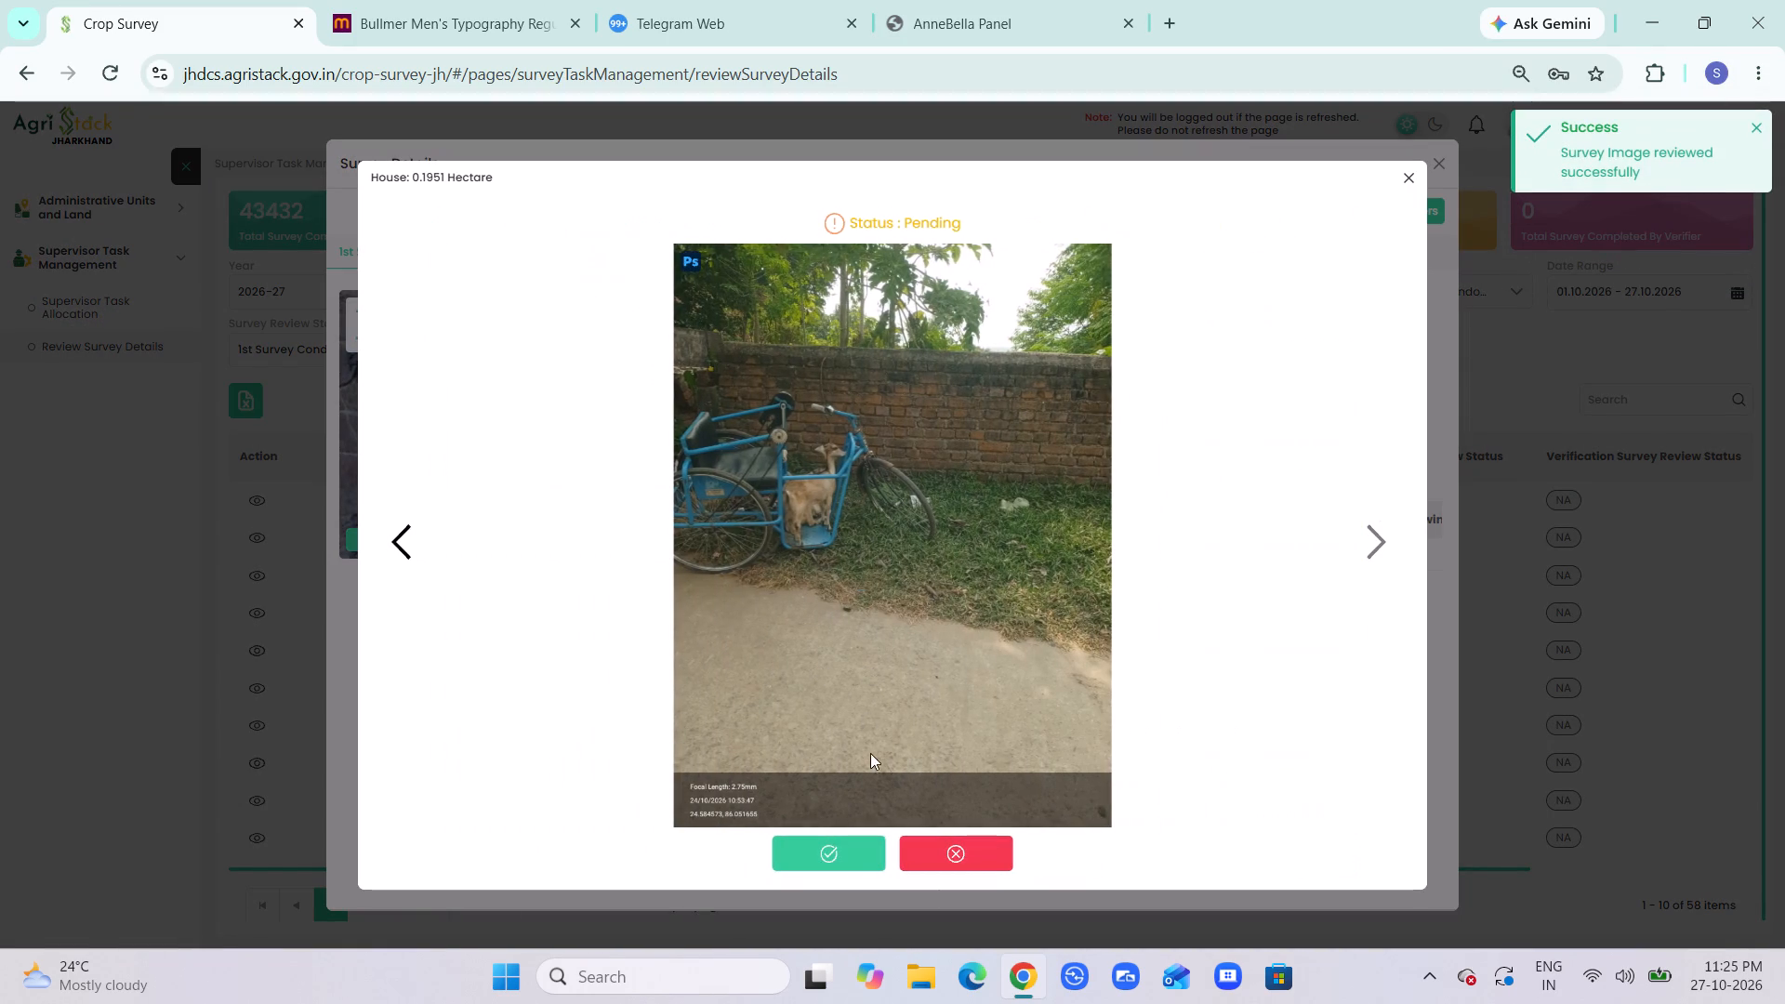
{"action": "left_click", "coordinate": [857, 851]}
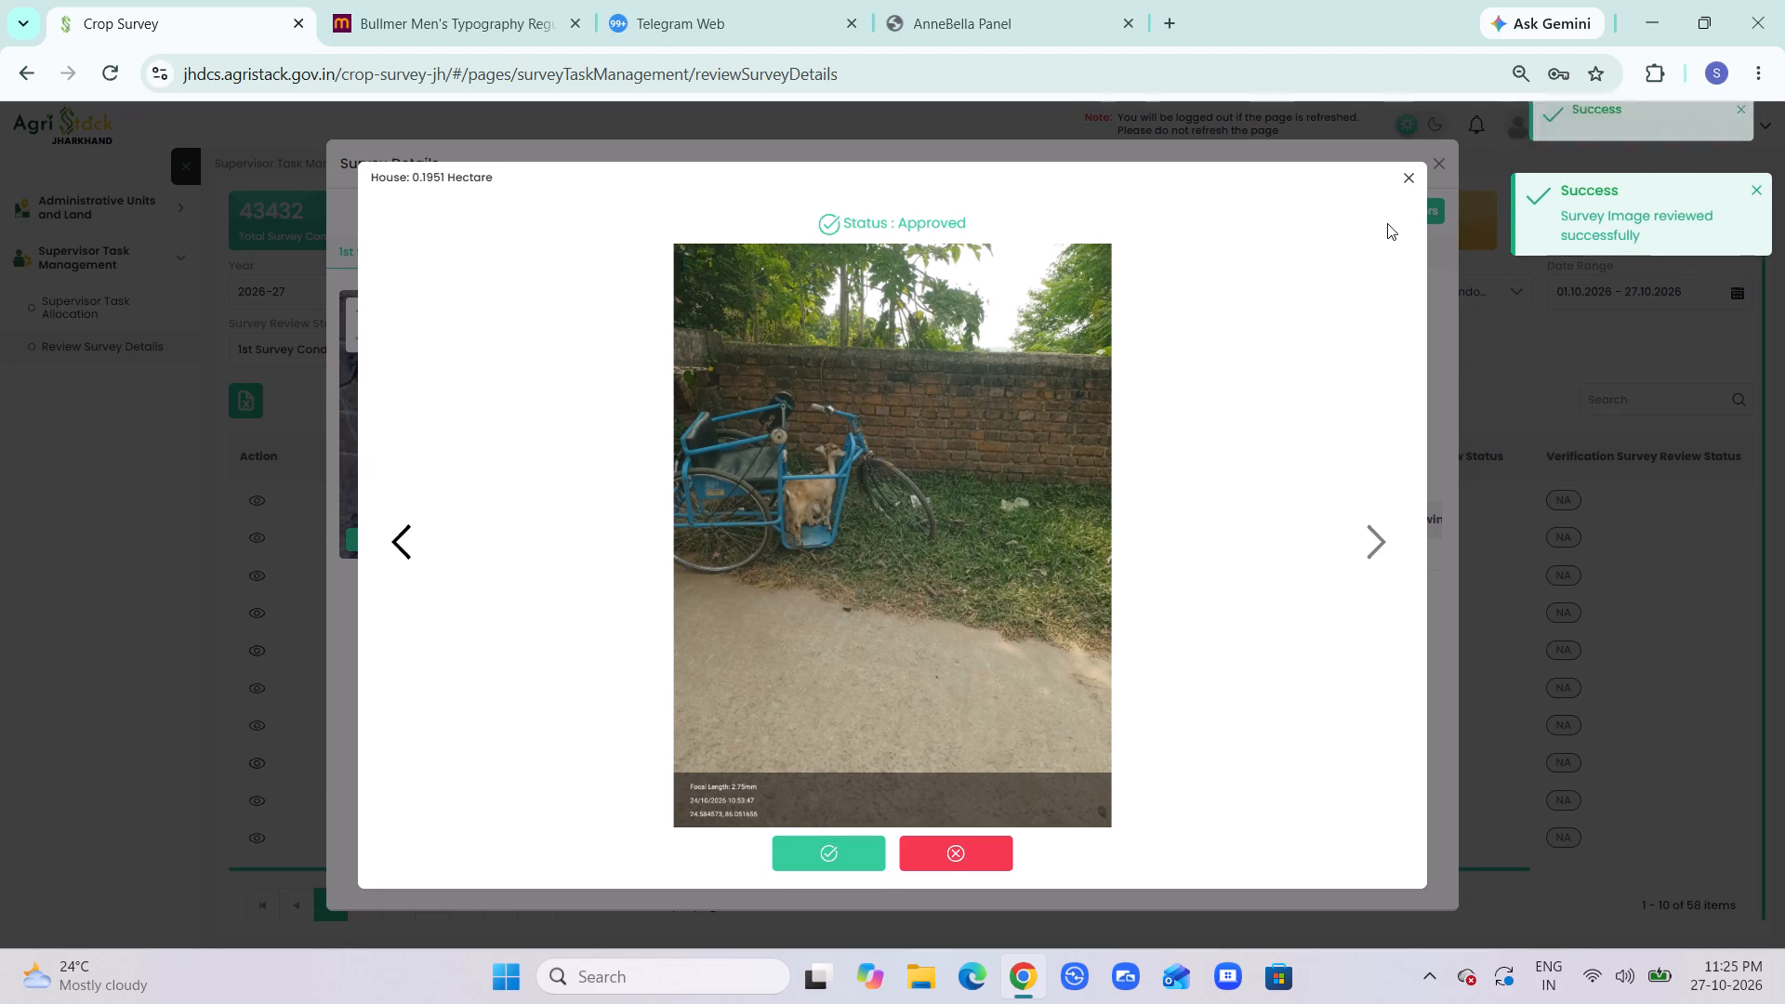
{"action": "left_click", "coordinate": [1412, 172]}
Mark the 1st survey of survey number 301 as Approve, save the review and close its details.
{"action": "left_click", "coordinate": [756, 602]}
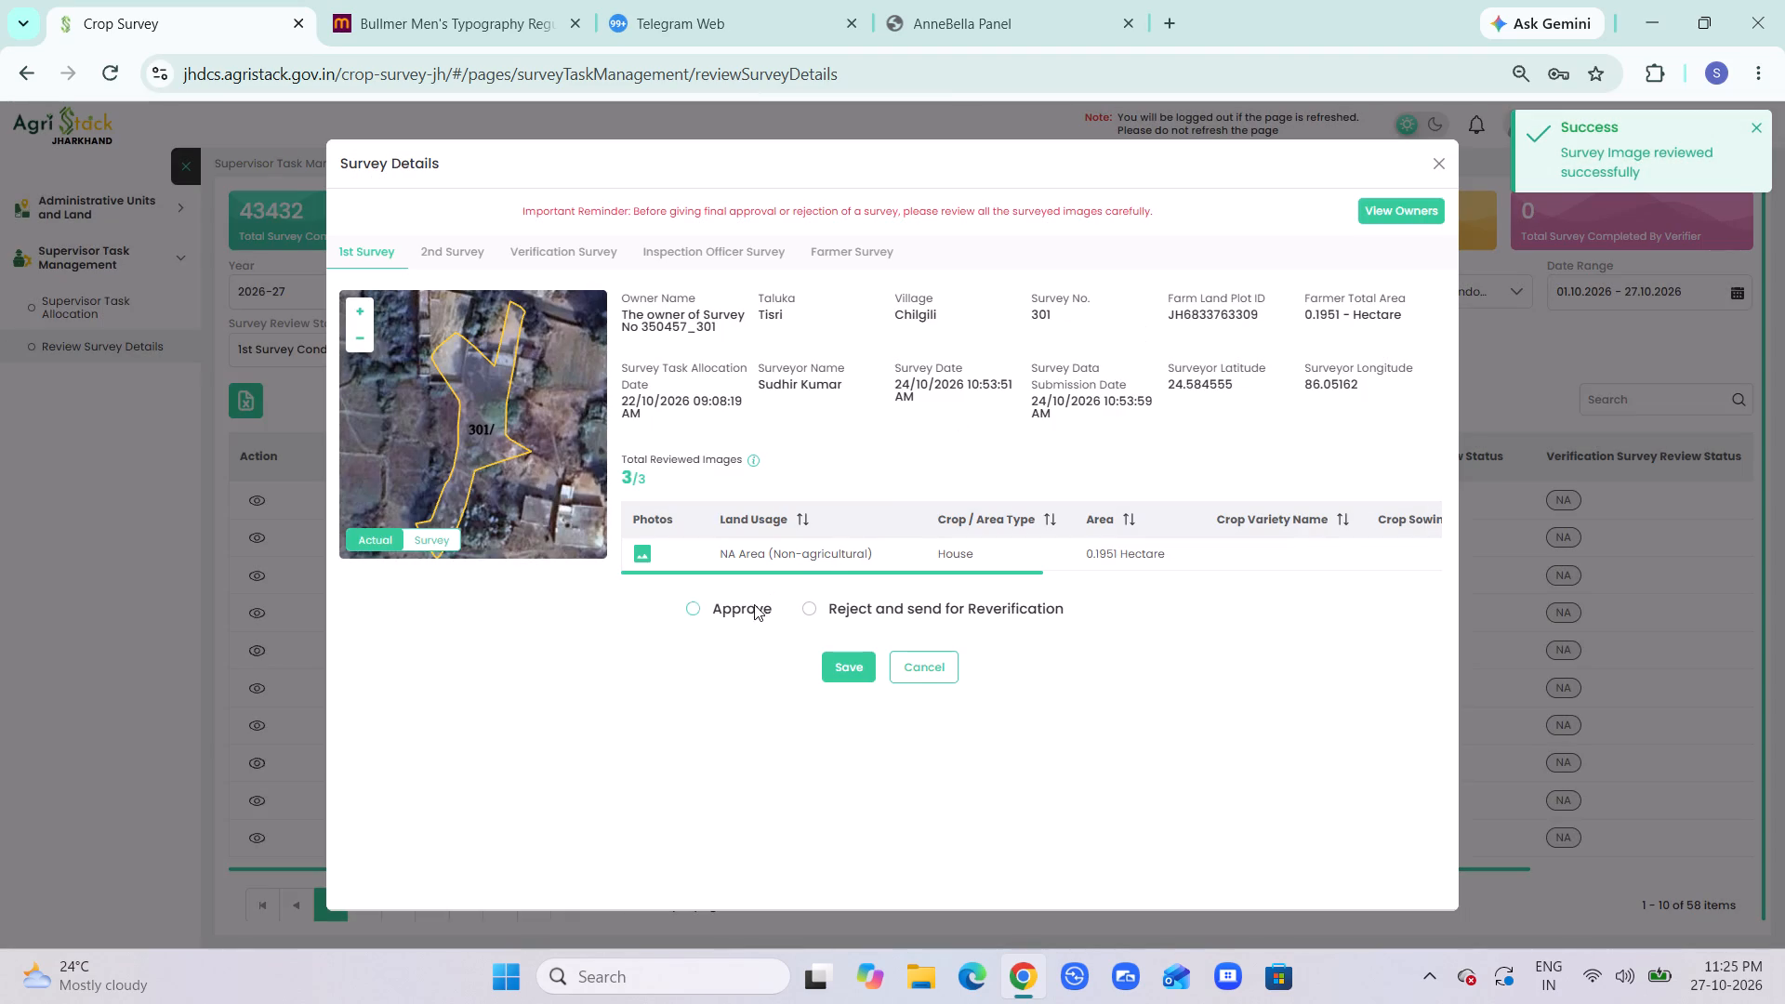
{"action": "left_click", "coordinate": [839, 672]}
{"action": "left_click", "coordinate": [895, 560]}
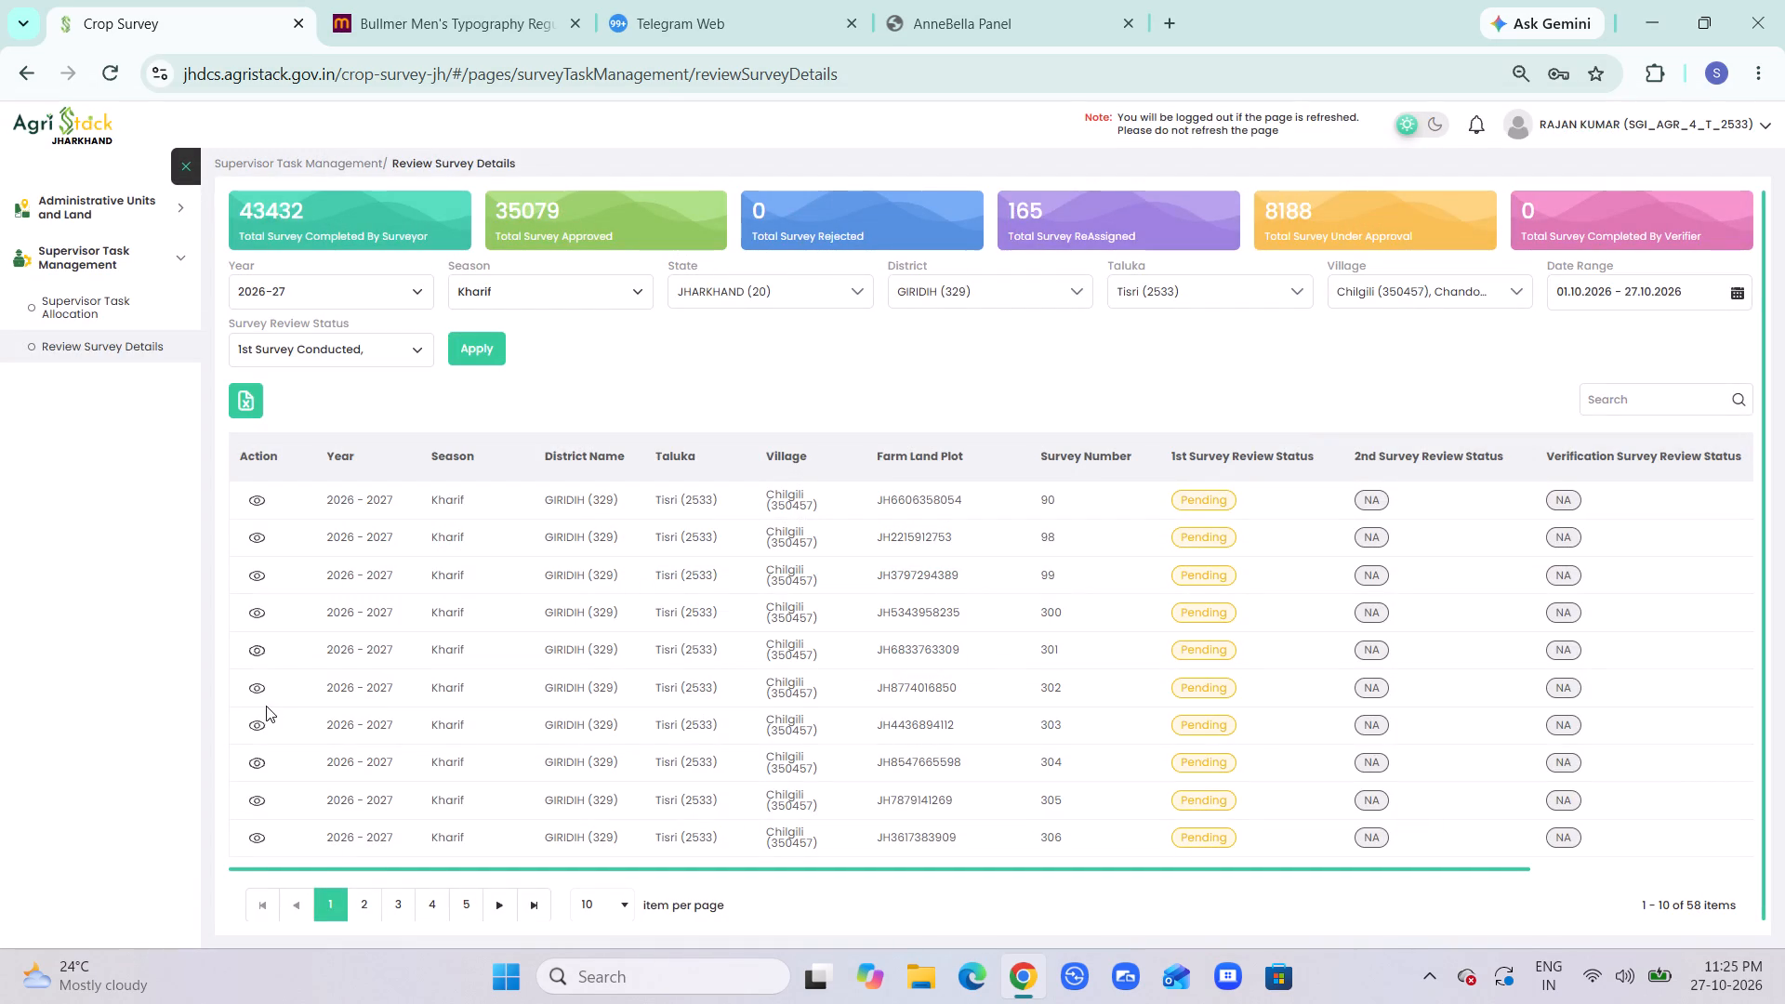
Open survey number 302 in Chilgili, approve all three of its non-agricultural House images and close the image viewer.
{"action": "left_click", "coordinate": [254, 685]}
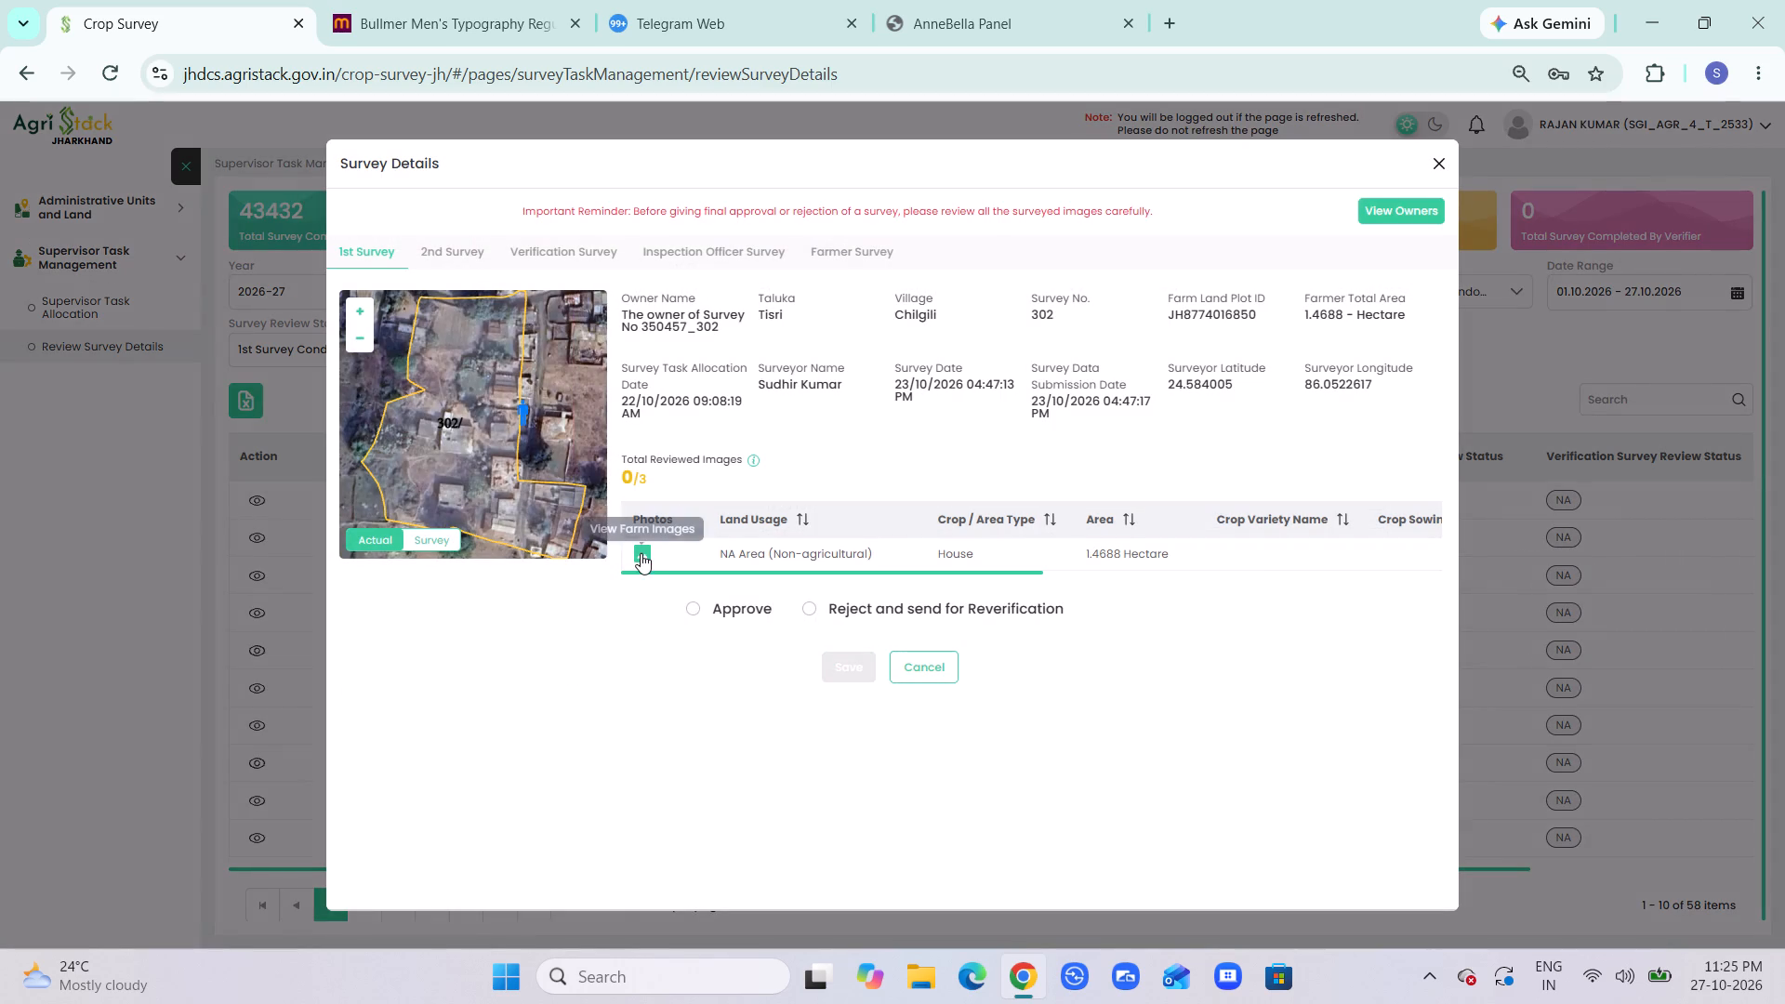
{"action": "left_click", "coordinate": [641, 553]}
{"action": "left_click", "coordinate": [821, 849]}
{"action": "left_click_drag", "start_coordinate": [1091, 661], "coordinate": [1078, 669]}
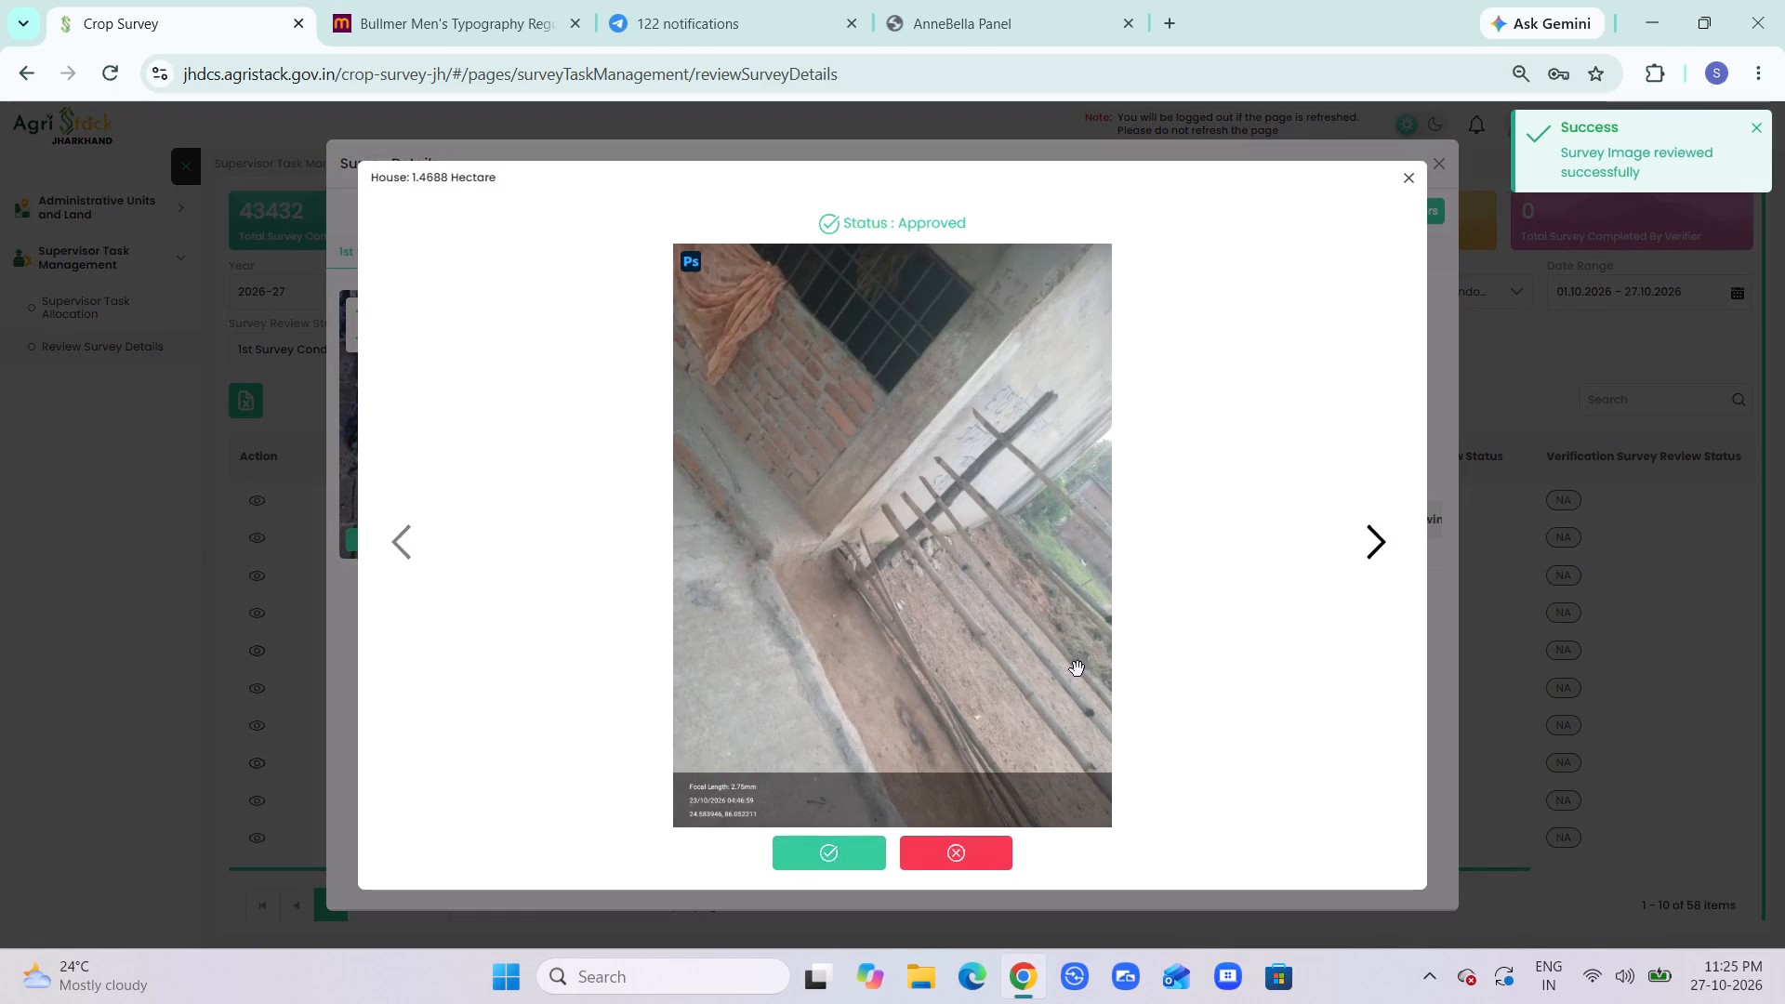
{"action": "left_click_drag", "start_coordinate": [1078, 669], "coordinate": [785, 669]}
{"action": "left_click", "coordinate": [823, 849]}
{"action": "left_click_drag", "start_coordinate": [1066, 665], "coordinate": [1068, 665]}
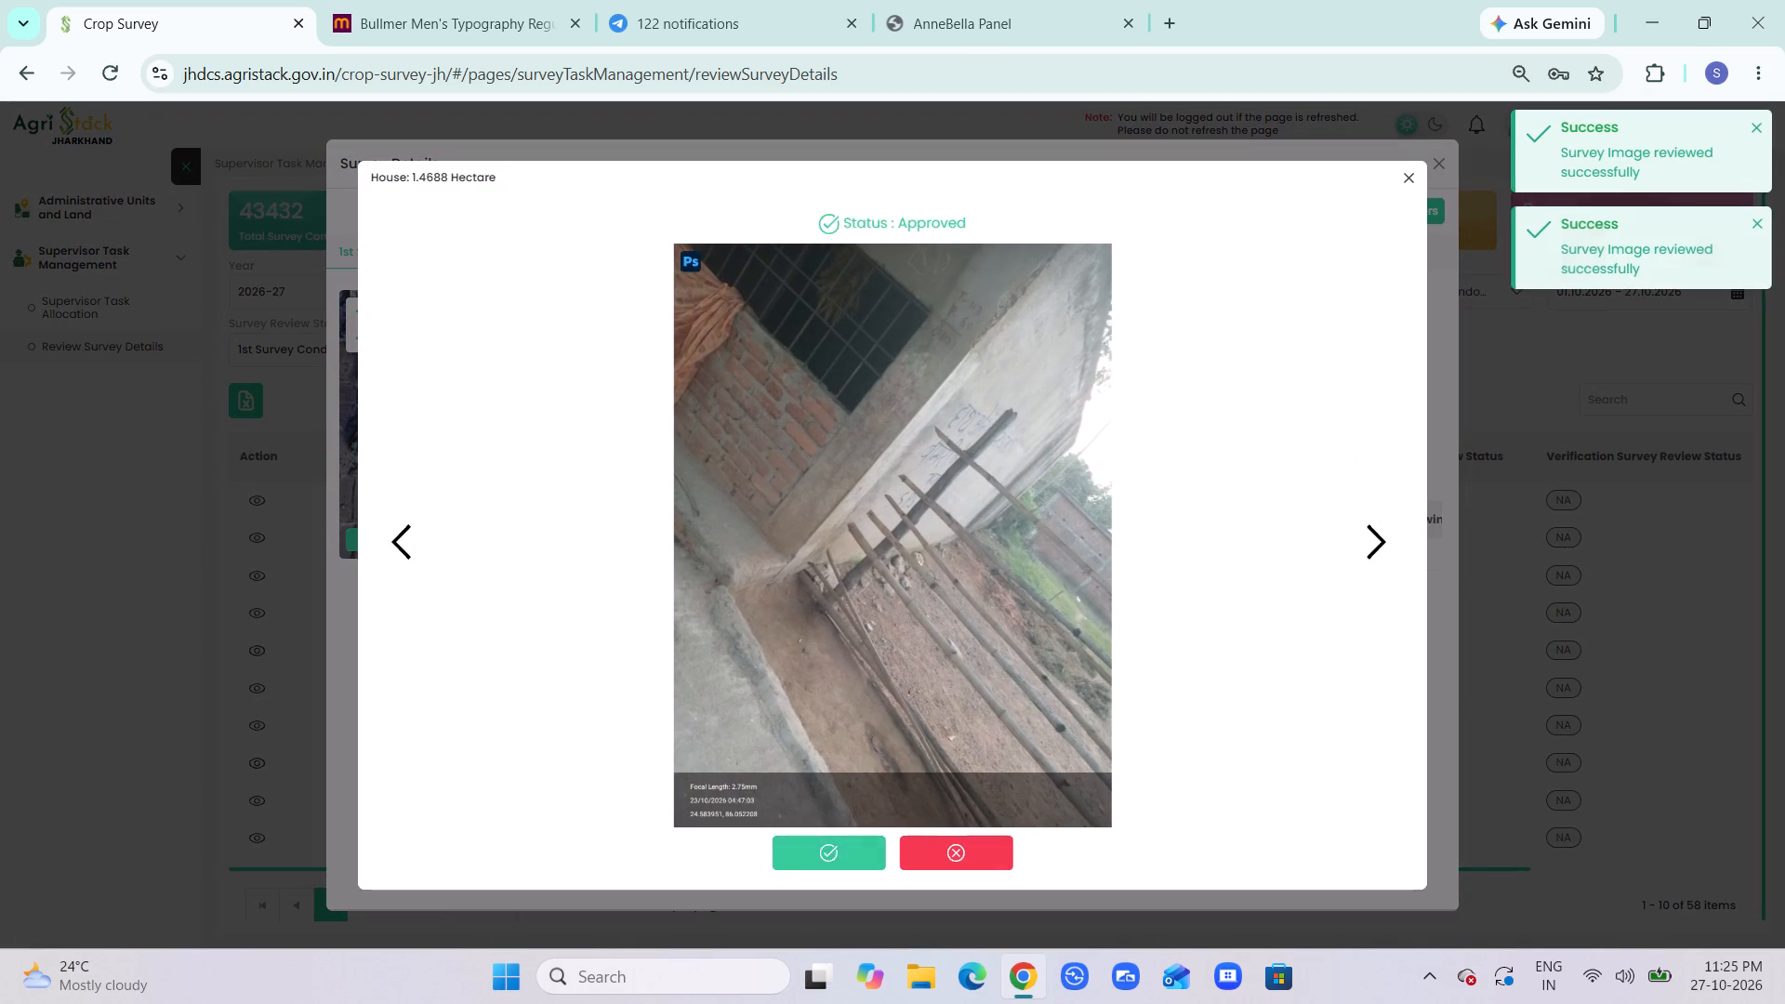
{"action": "left_click_drag", "start_coordinate": [1068, 665], "coordinate": [750, 658]}
{"action": "left_click", "coordinate": [787, 830]}
{"action": "left_click", "coordinate": [809, 849]}
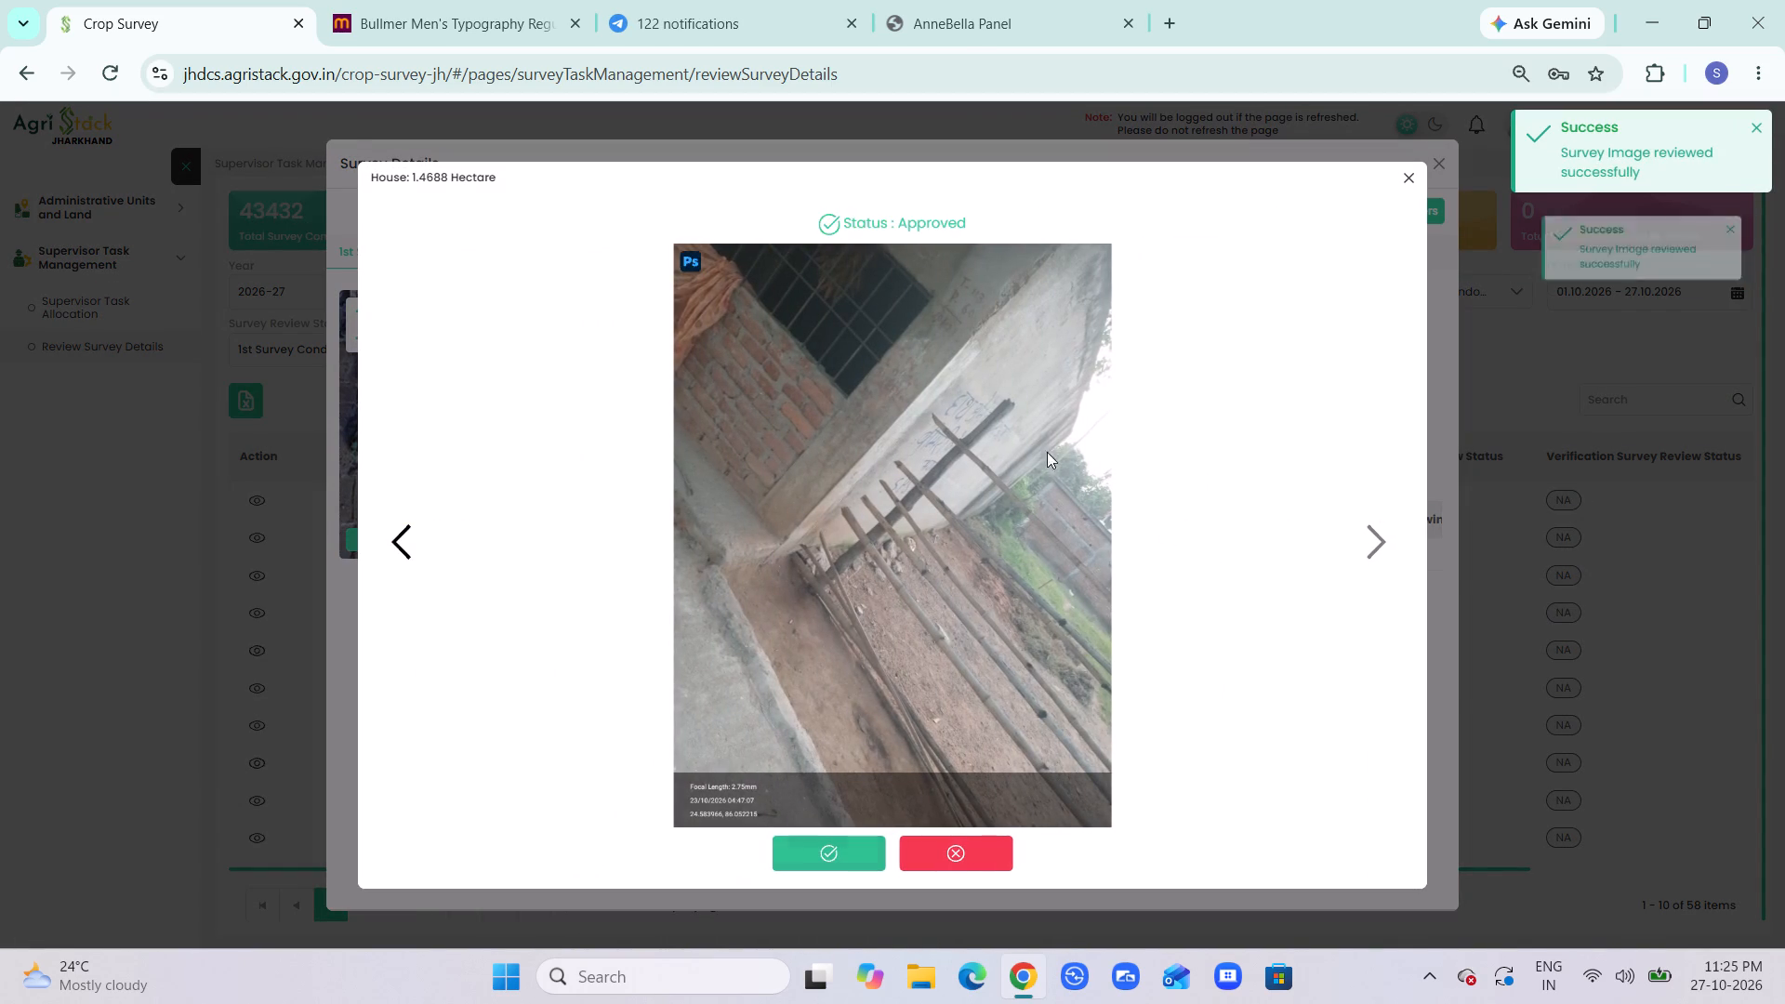
{"action": "left_click", "coordinate": [1409, 175]}
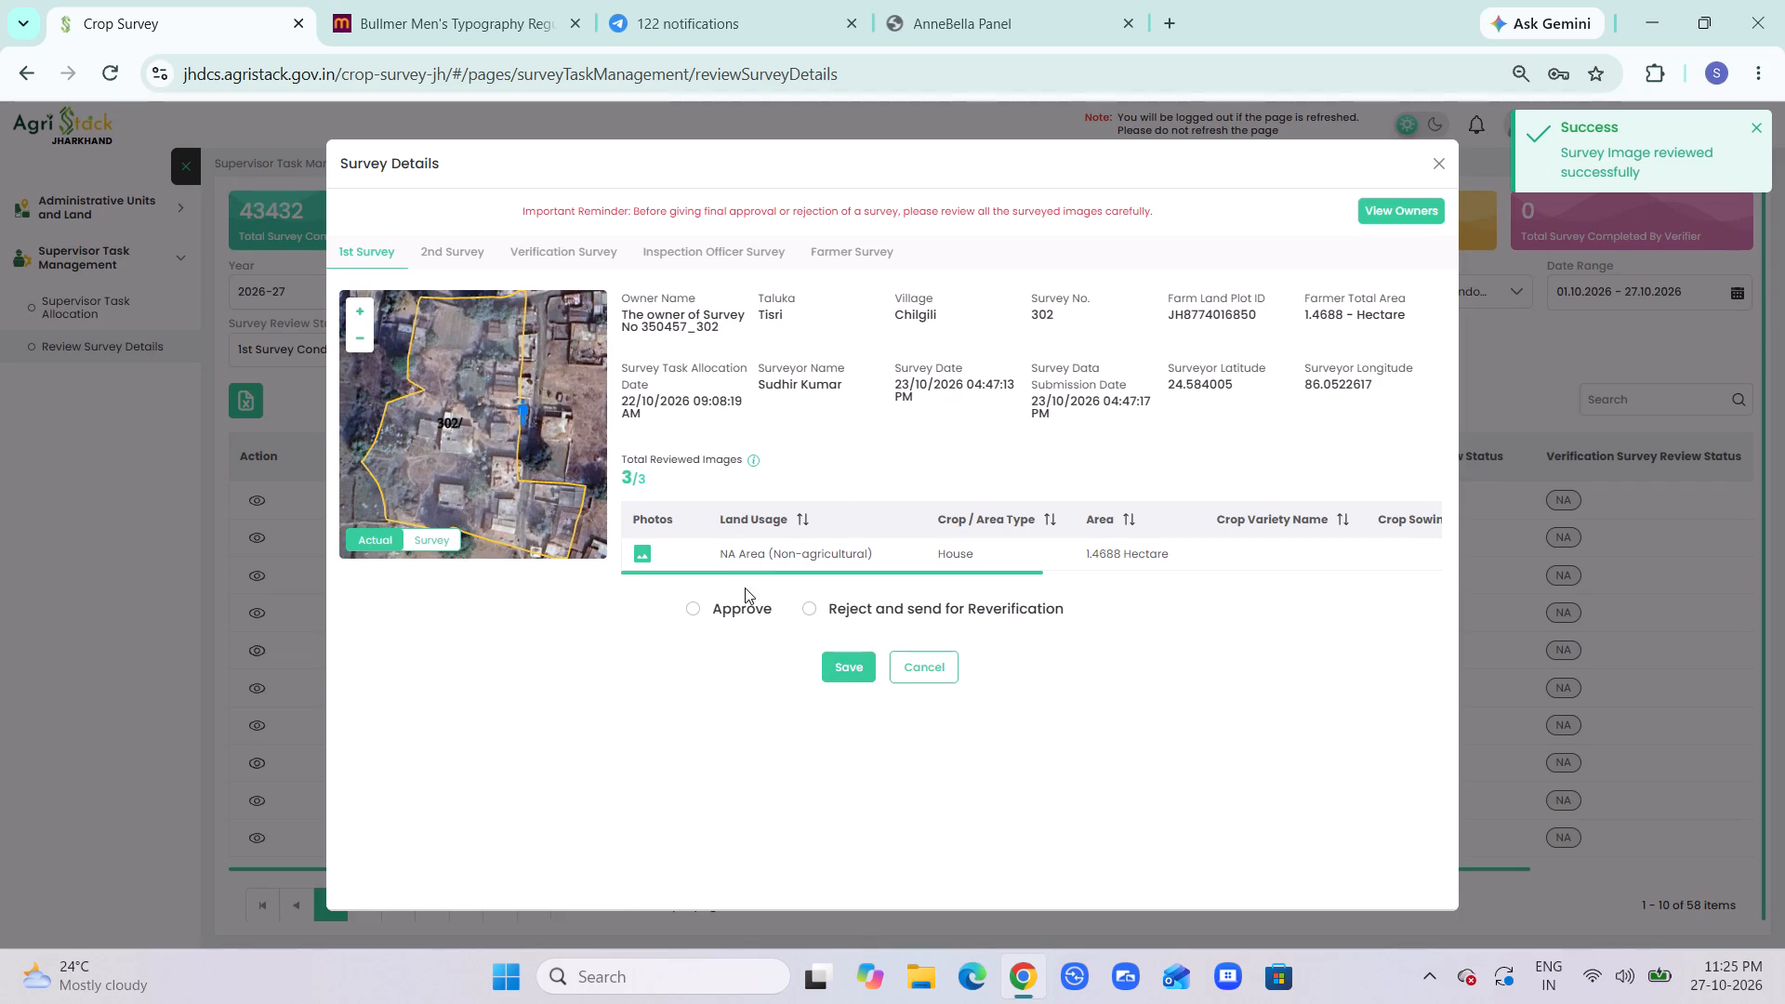
Mark the 1st survey of survey number 302 as Approve, save the review and close its details.
{"action": "left_click", "coordinate": [743, 595]}
{"action": "left_click", "coordinate": [741, 610]}
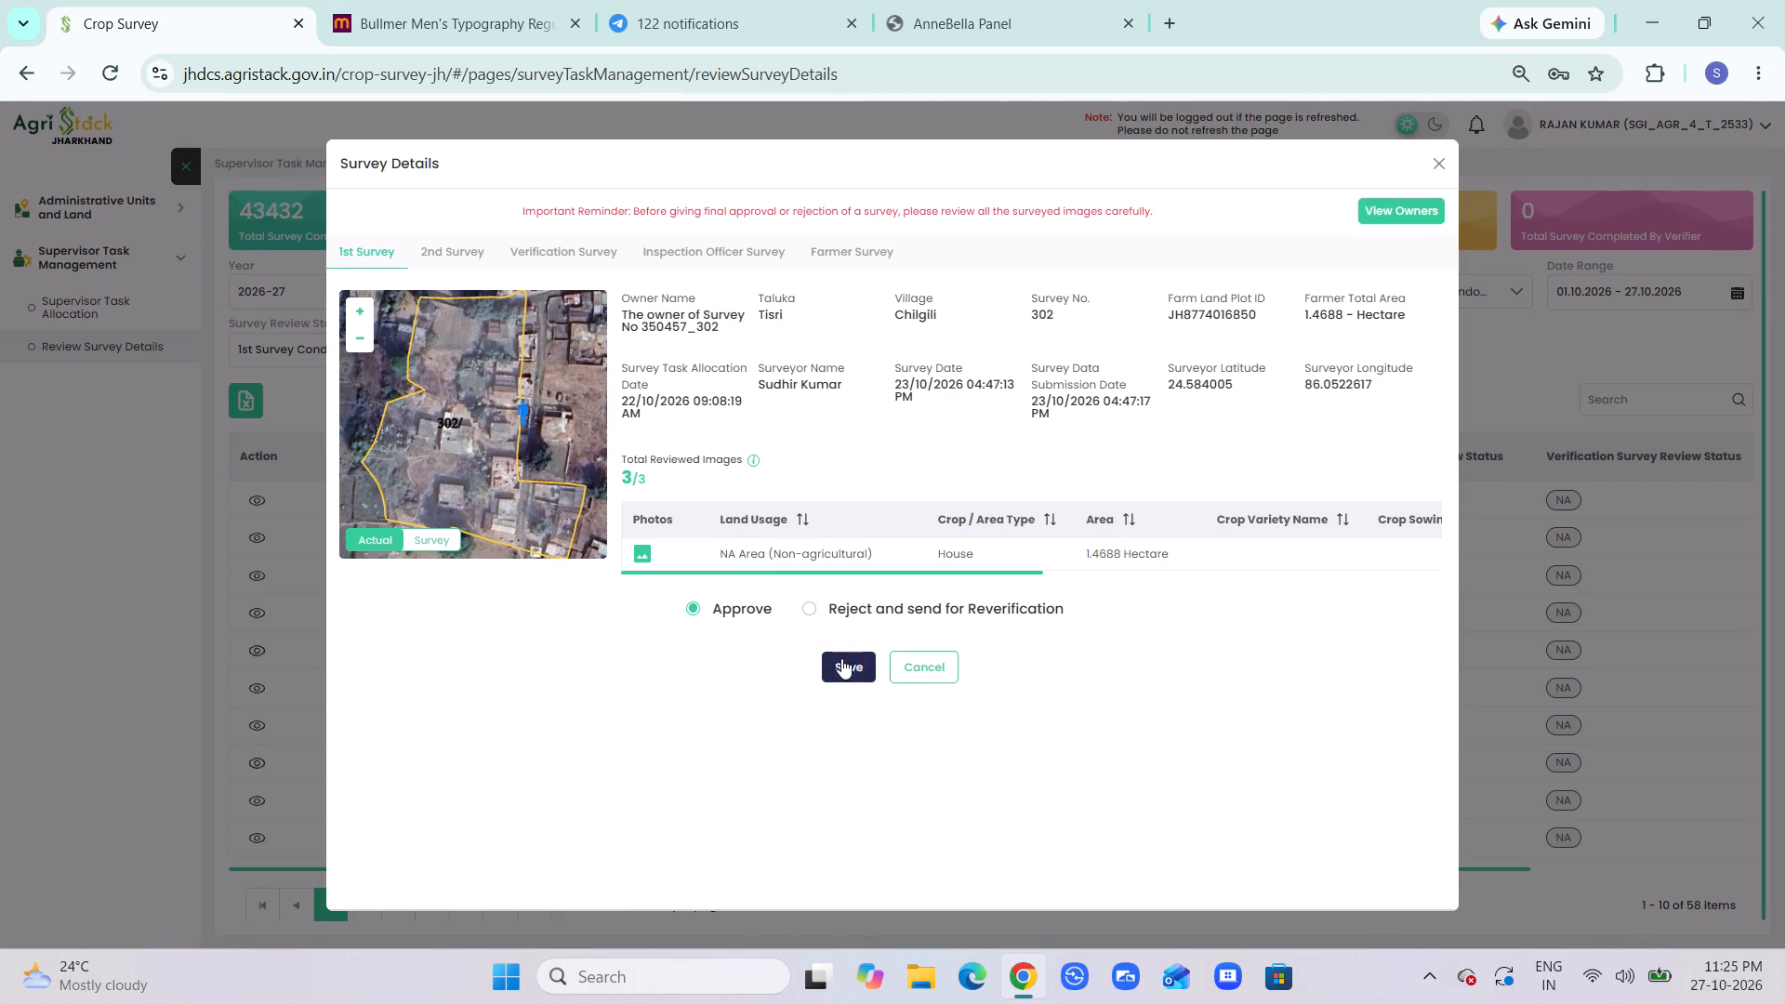
{"action": "left_click", "coordinate": [843, 662]}
{"action": "left_click", "coordinate": [869, 574]}
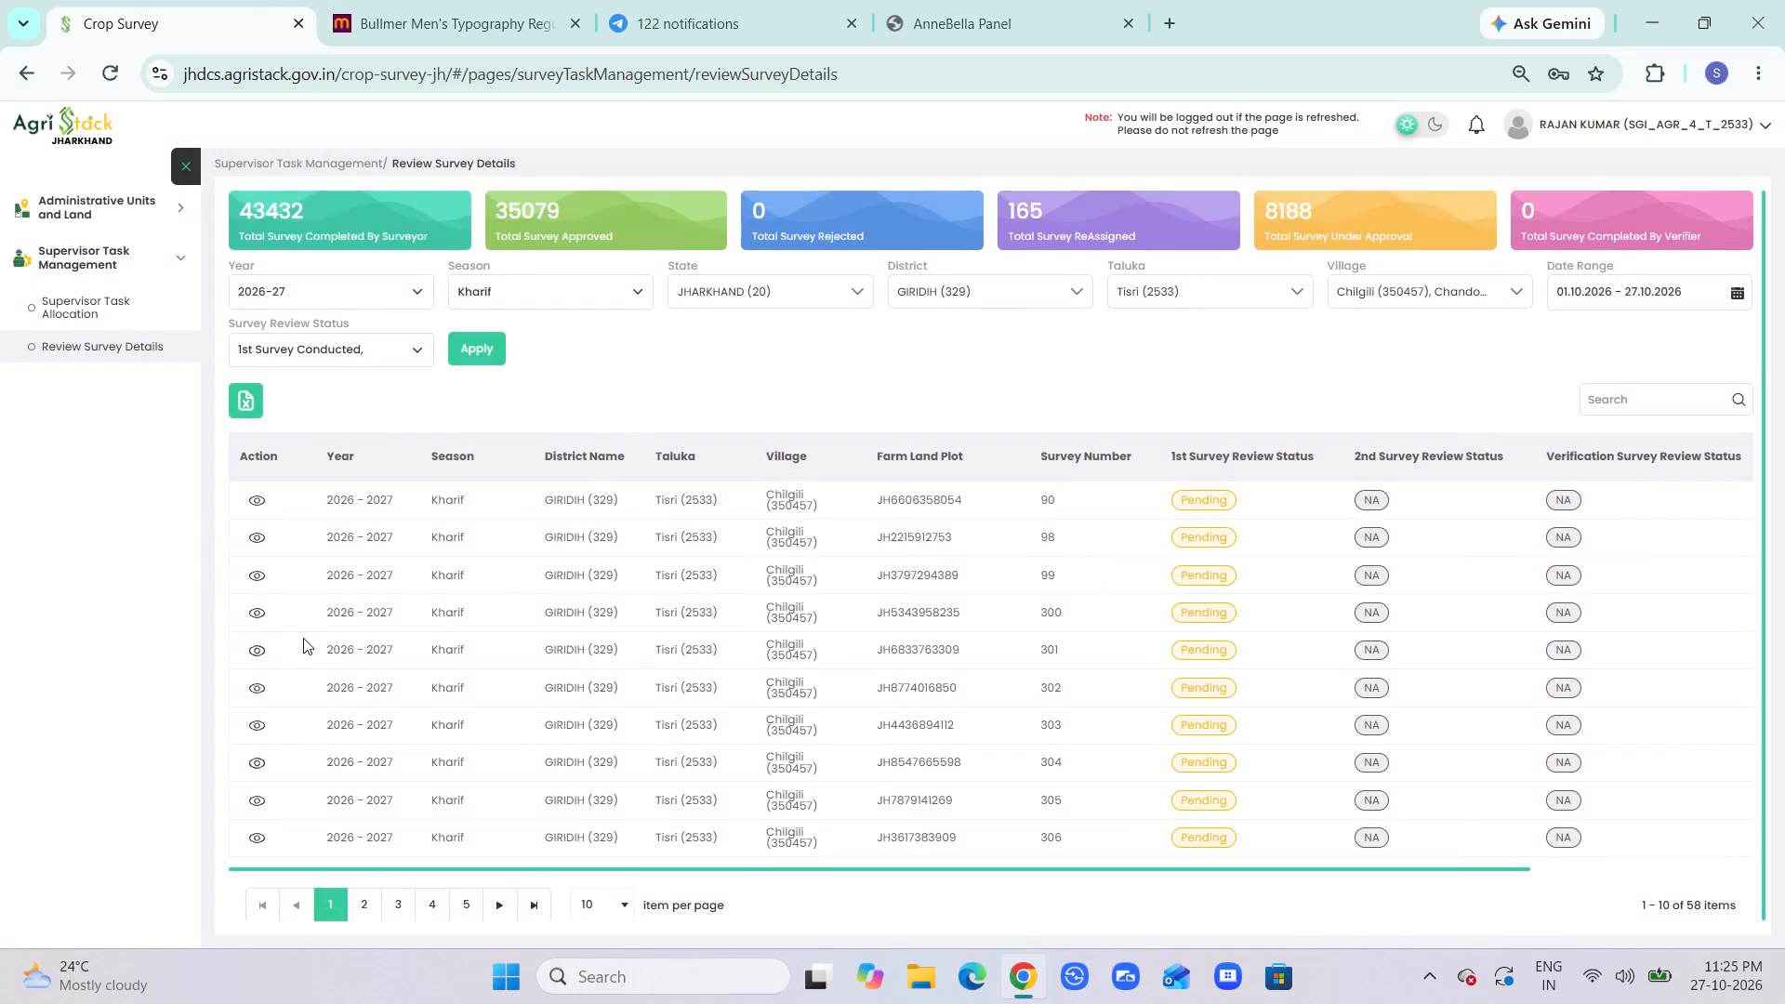
Open survey number 306 in Chilgili, approve all three of its non-agricultural House images and close the image viewer.
{"action": "left_click", "coordinate": [258, 768]}
{"action": "left_click", "coordinate": [252, 837]}
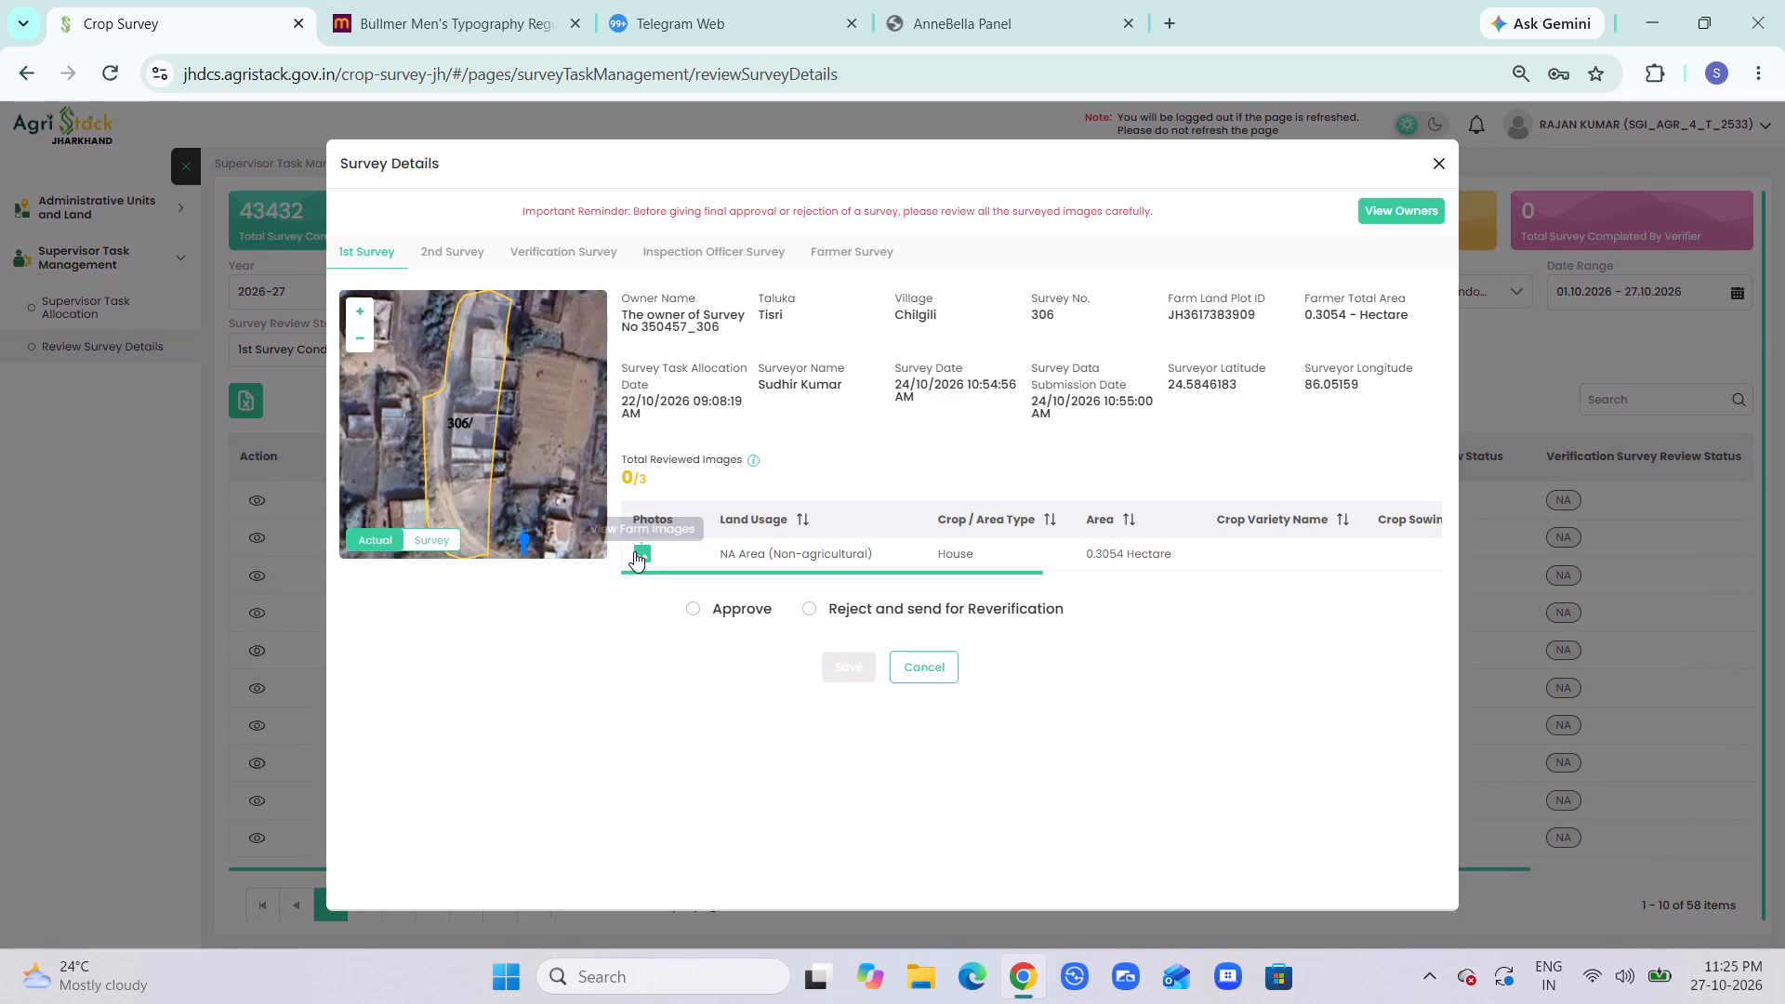
{"action": "left_click", "coordinate": [635, 551]}
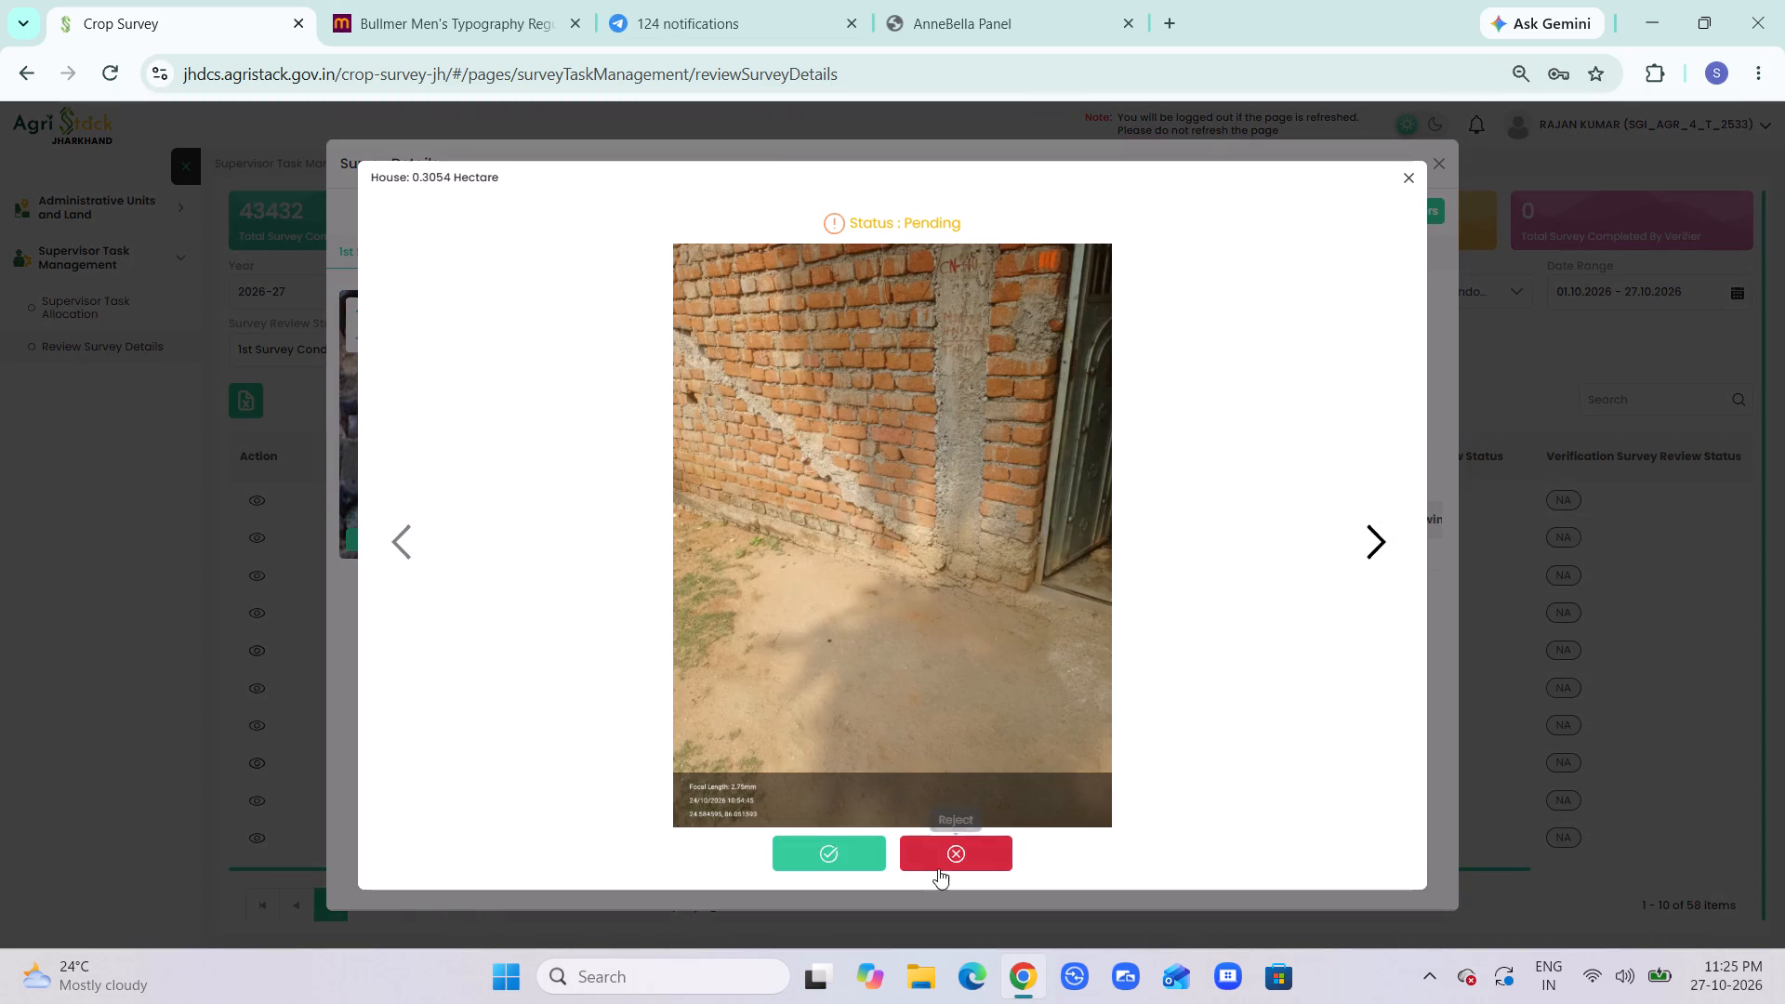
{"action": "left_click", "coordinate": [865, 856]}
{"action": "left_click_drag", "start_coordinate": [1068, 647], "coordinate": [904, 673]}
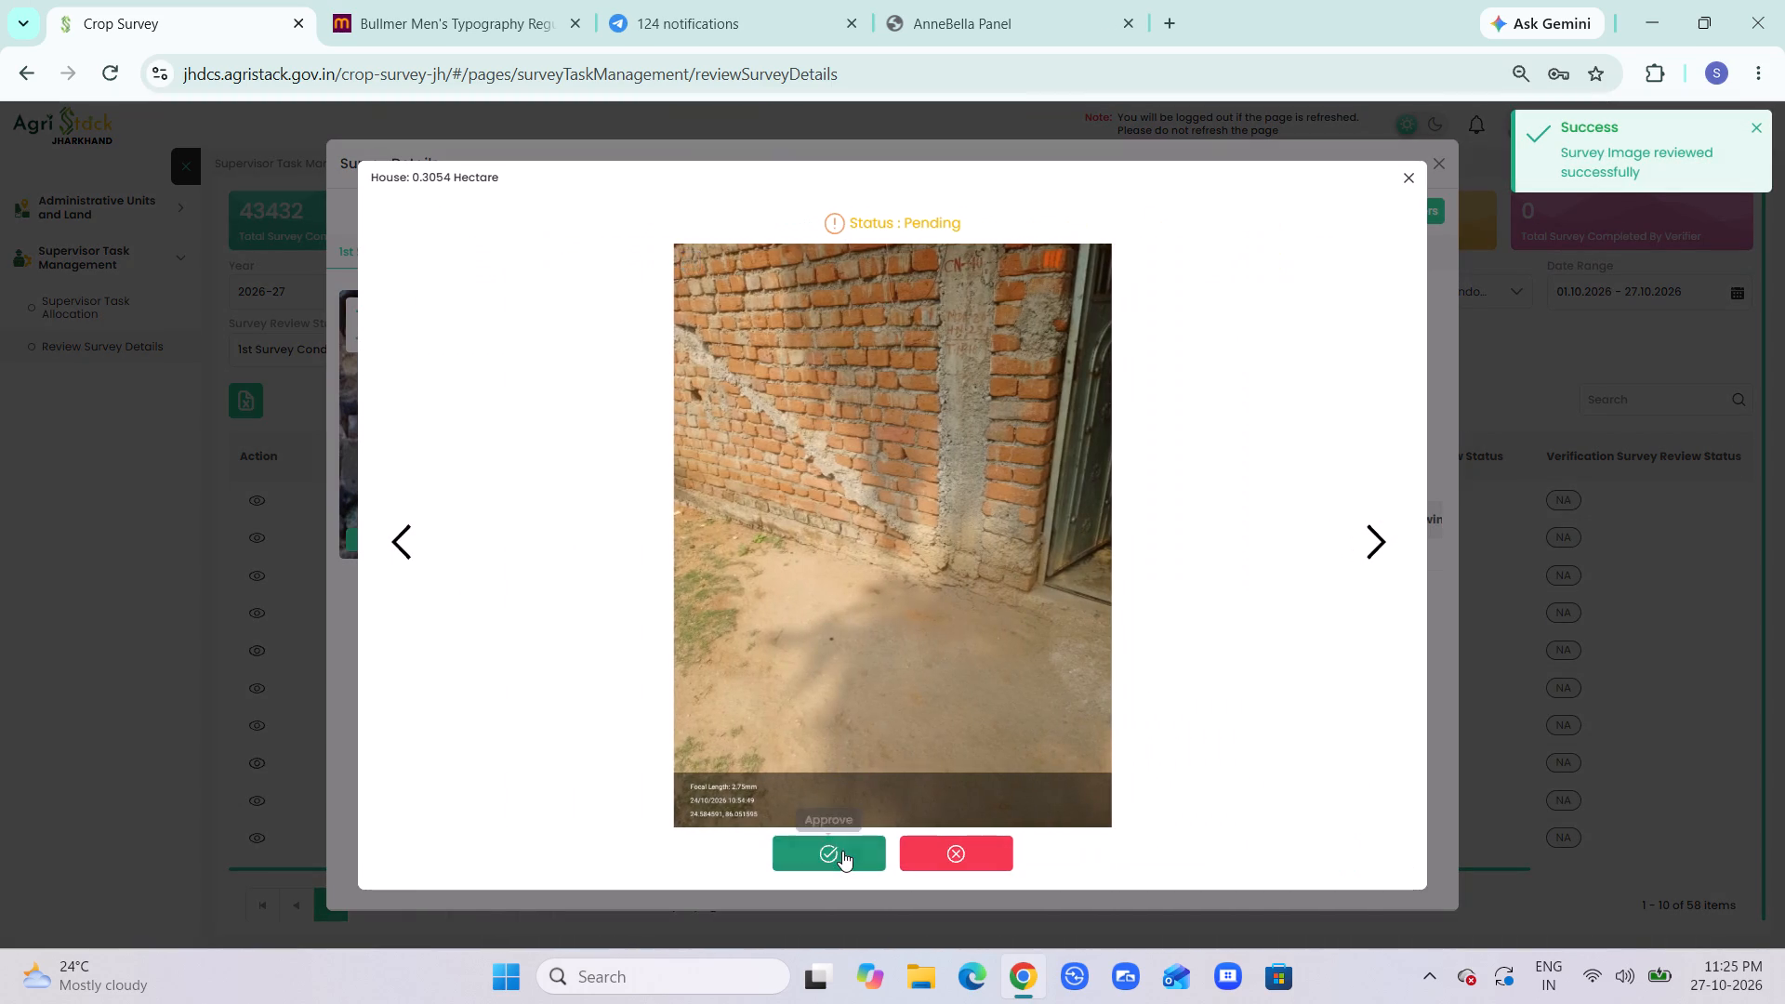
{"action": "left_click", "coordinate": [842, 852]}
{"action": "left_click_drag", "start_coordinate": [1012, 691], "coordinate": [796, 705]}
{"action": "left_click_drag", "start_coordinate": [837, 853], "coordinate": [835, 844]}
{"action": "left_click", "coordinate": [1408, 175]}
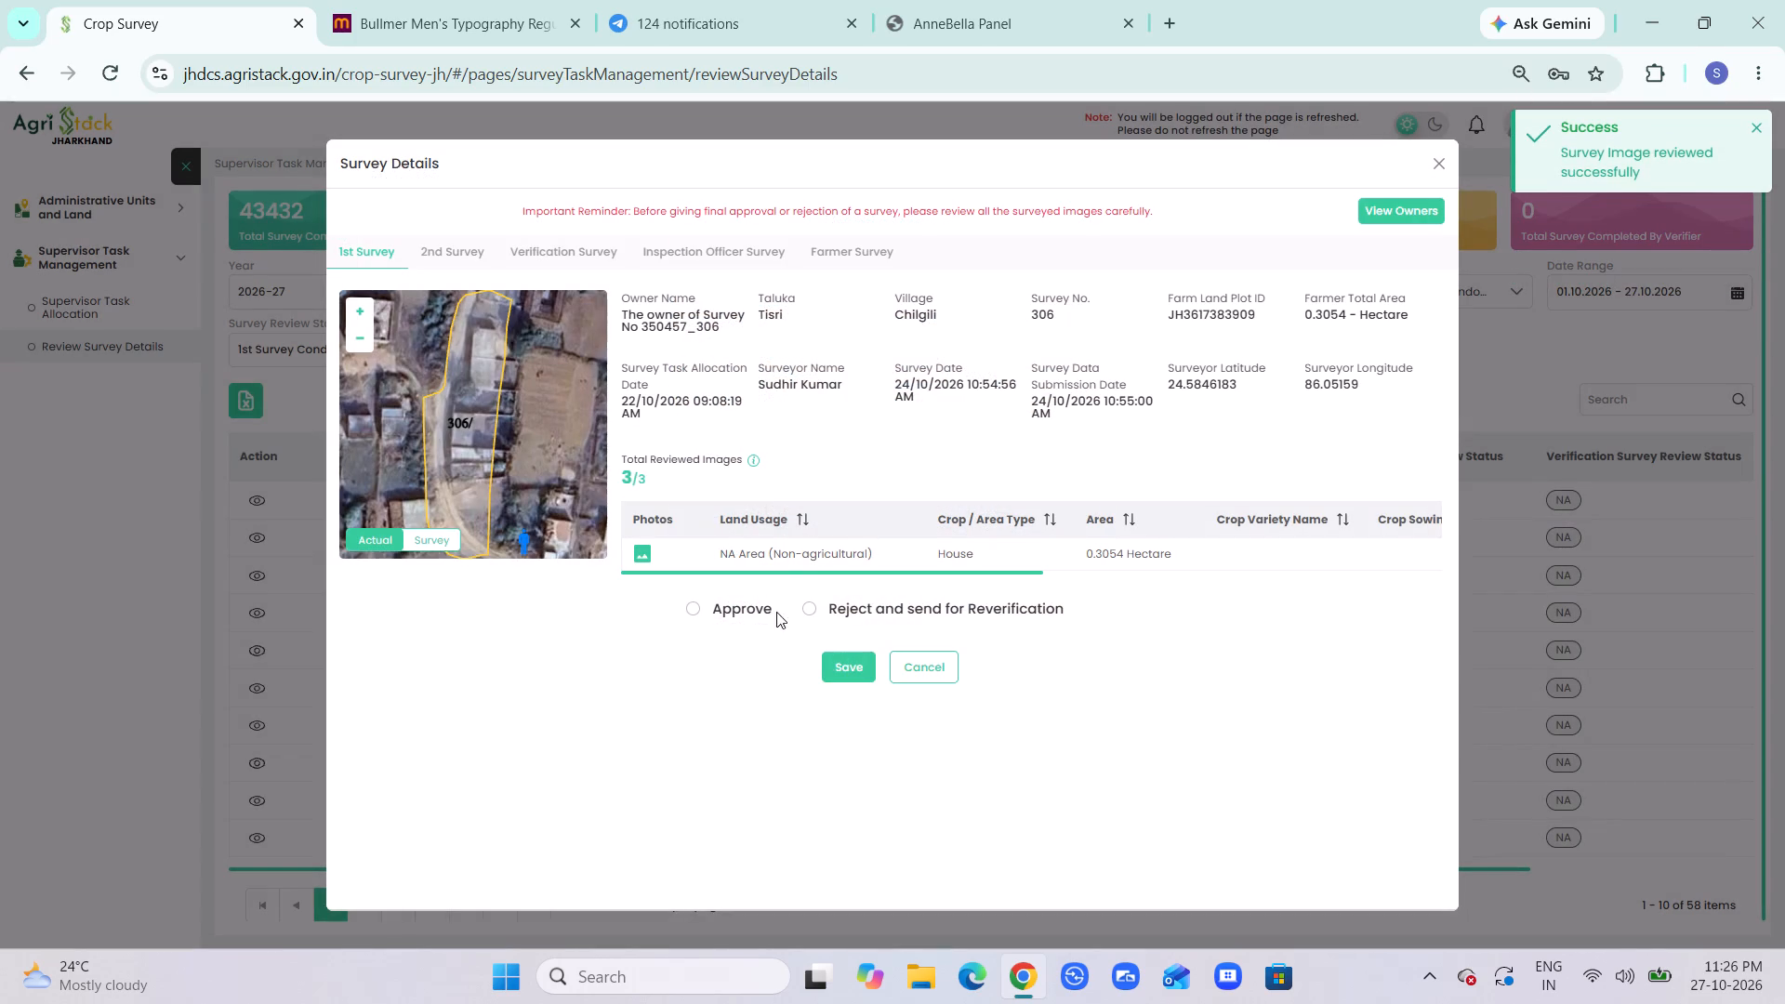
Mark the 1st survey of survey number 306 as Approve, save the review and close its details.
{"action": "left_click", "coordinate": [766, 604]}
{"action": "left_click", "coordinate": [866, 667]}
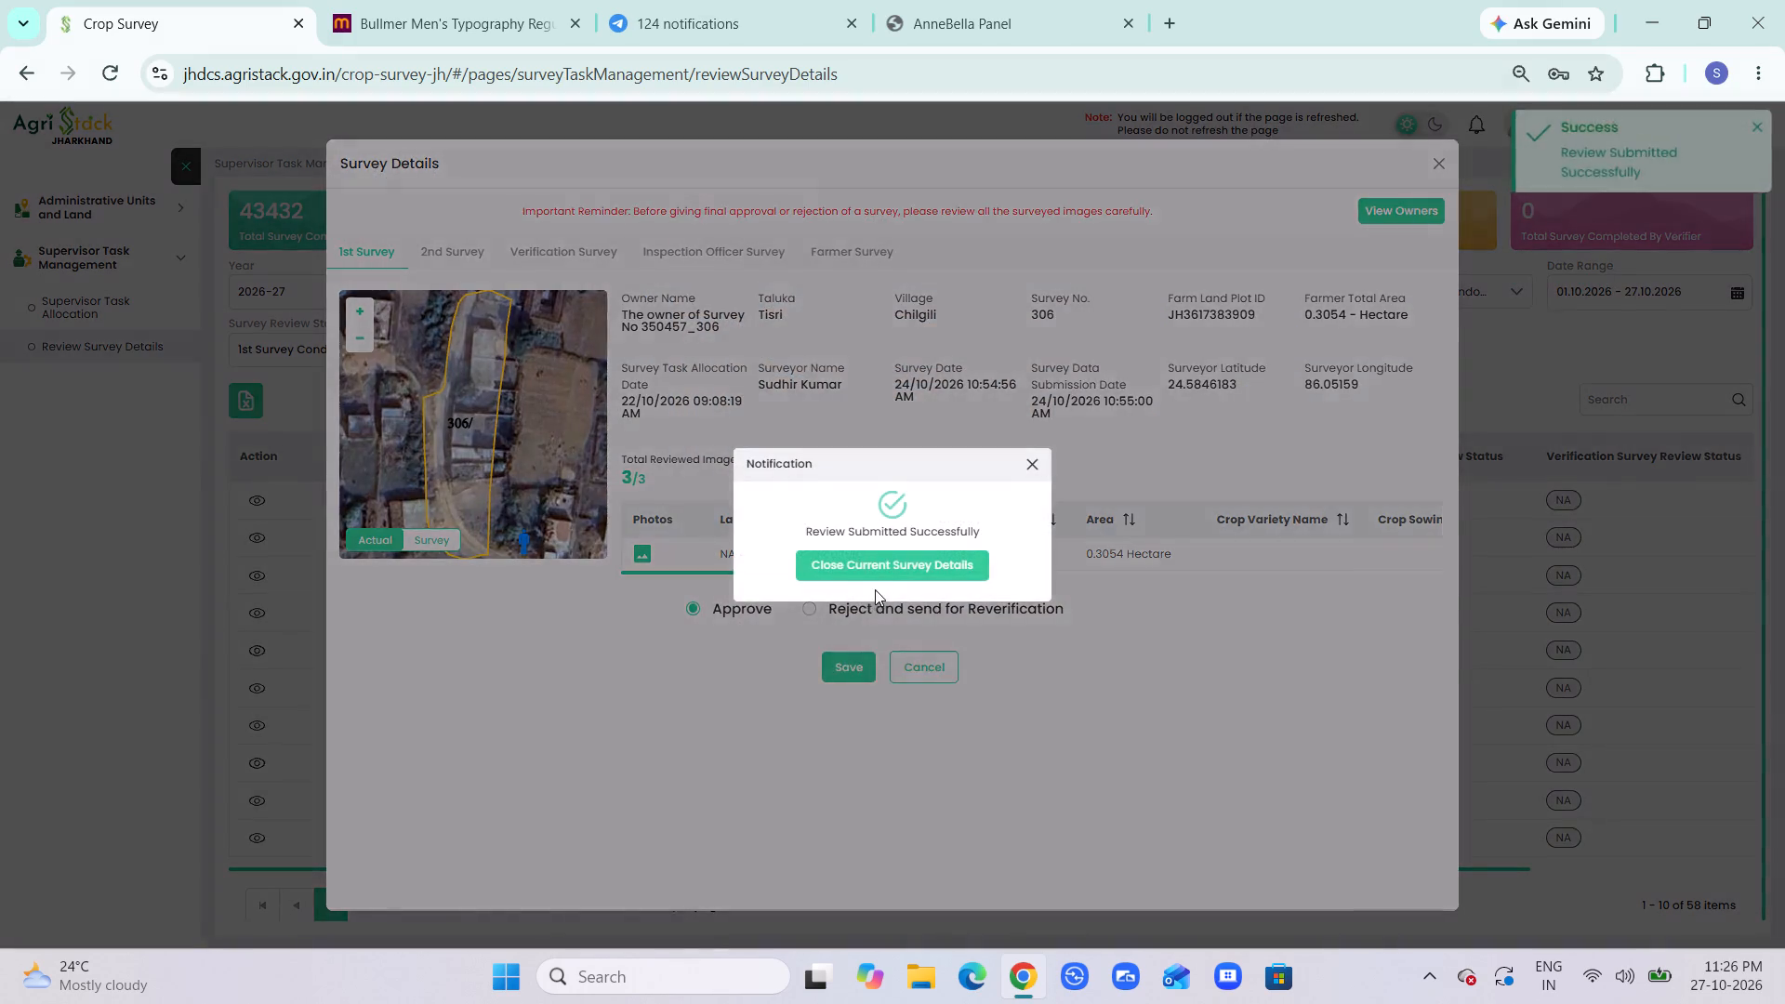
{"action": "left_click", "coordinate": [894, 567]}
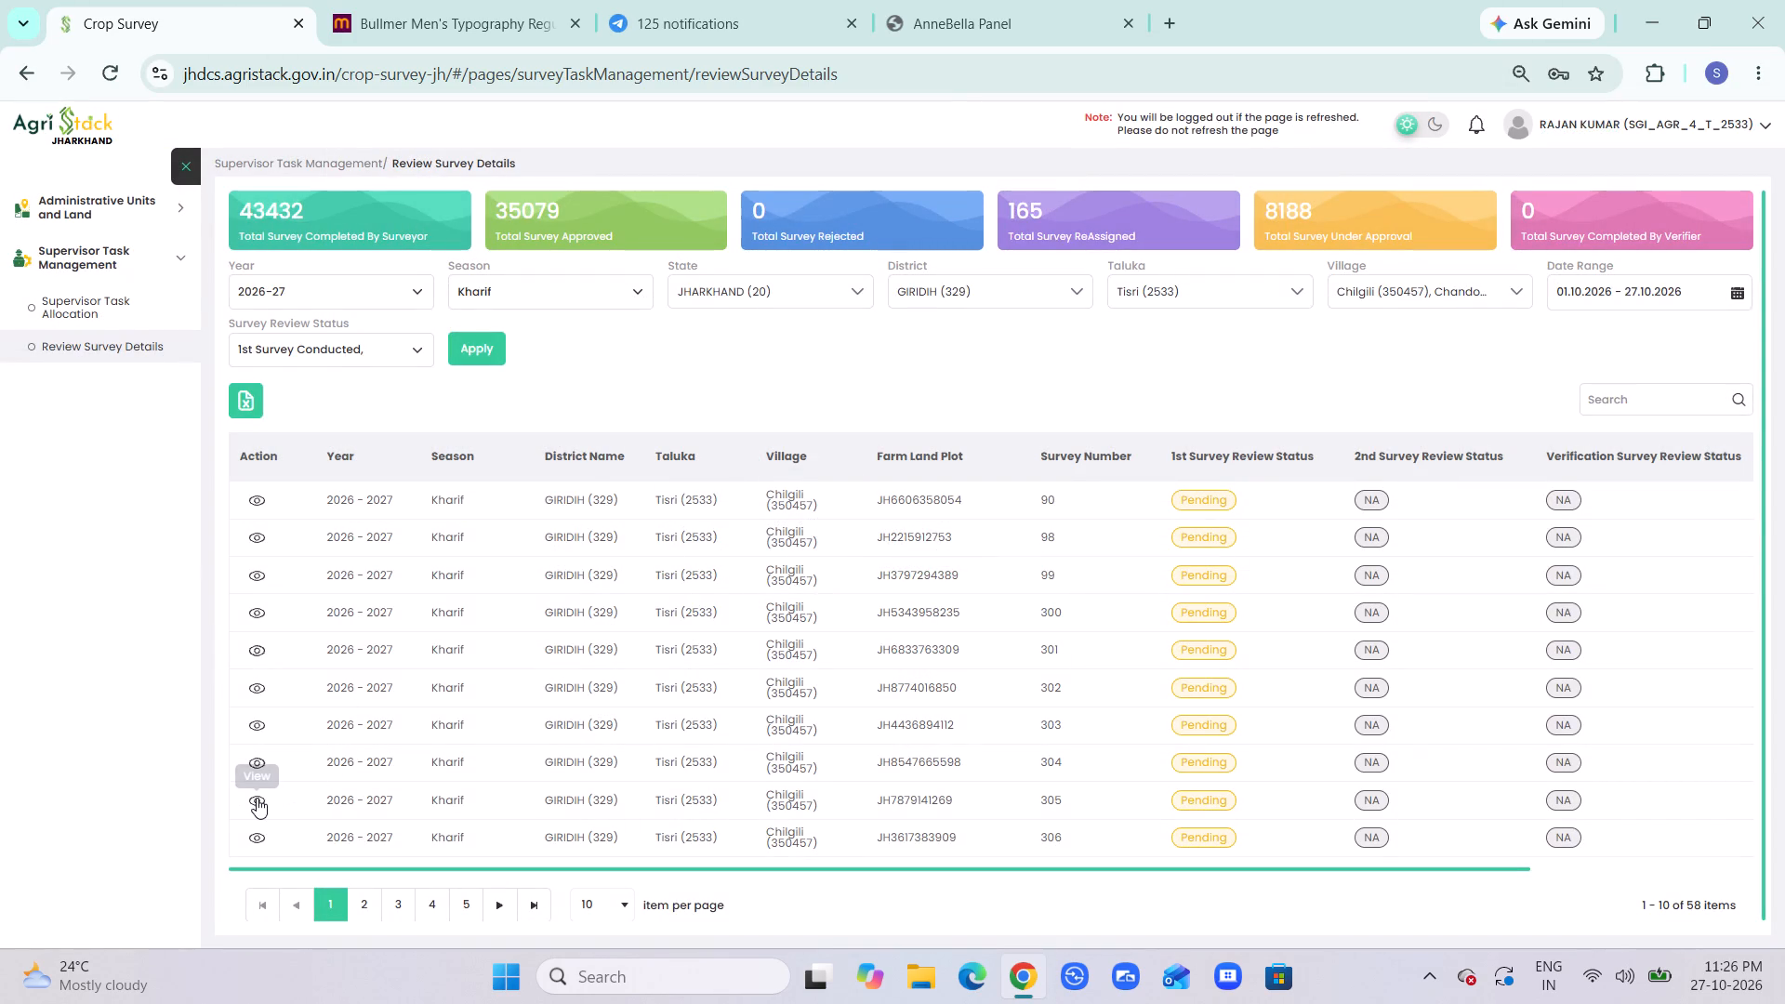
Open survey number 305 in Chilgili, approve all three of its non-agricultural House images and close the image viewer.
{"action": "left_click", "coordinate": [256, 798]}
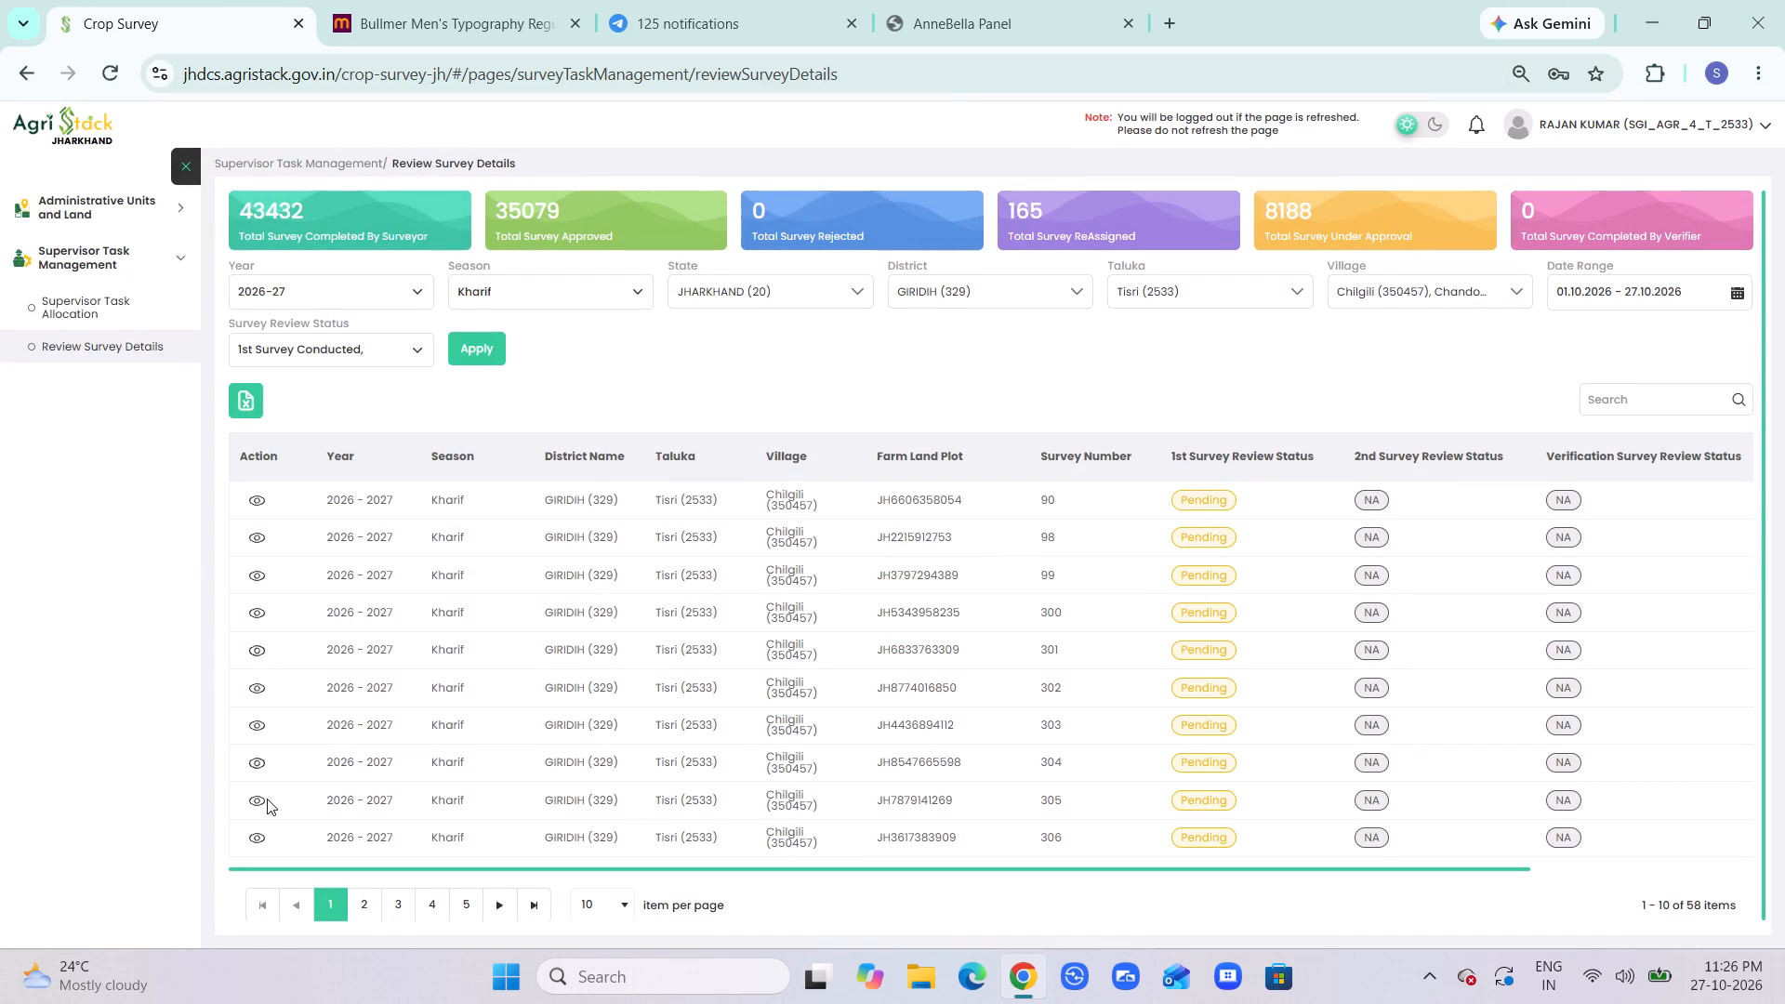
{"action": "left_click", "coordinate": [264, 798]}
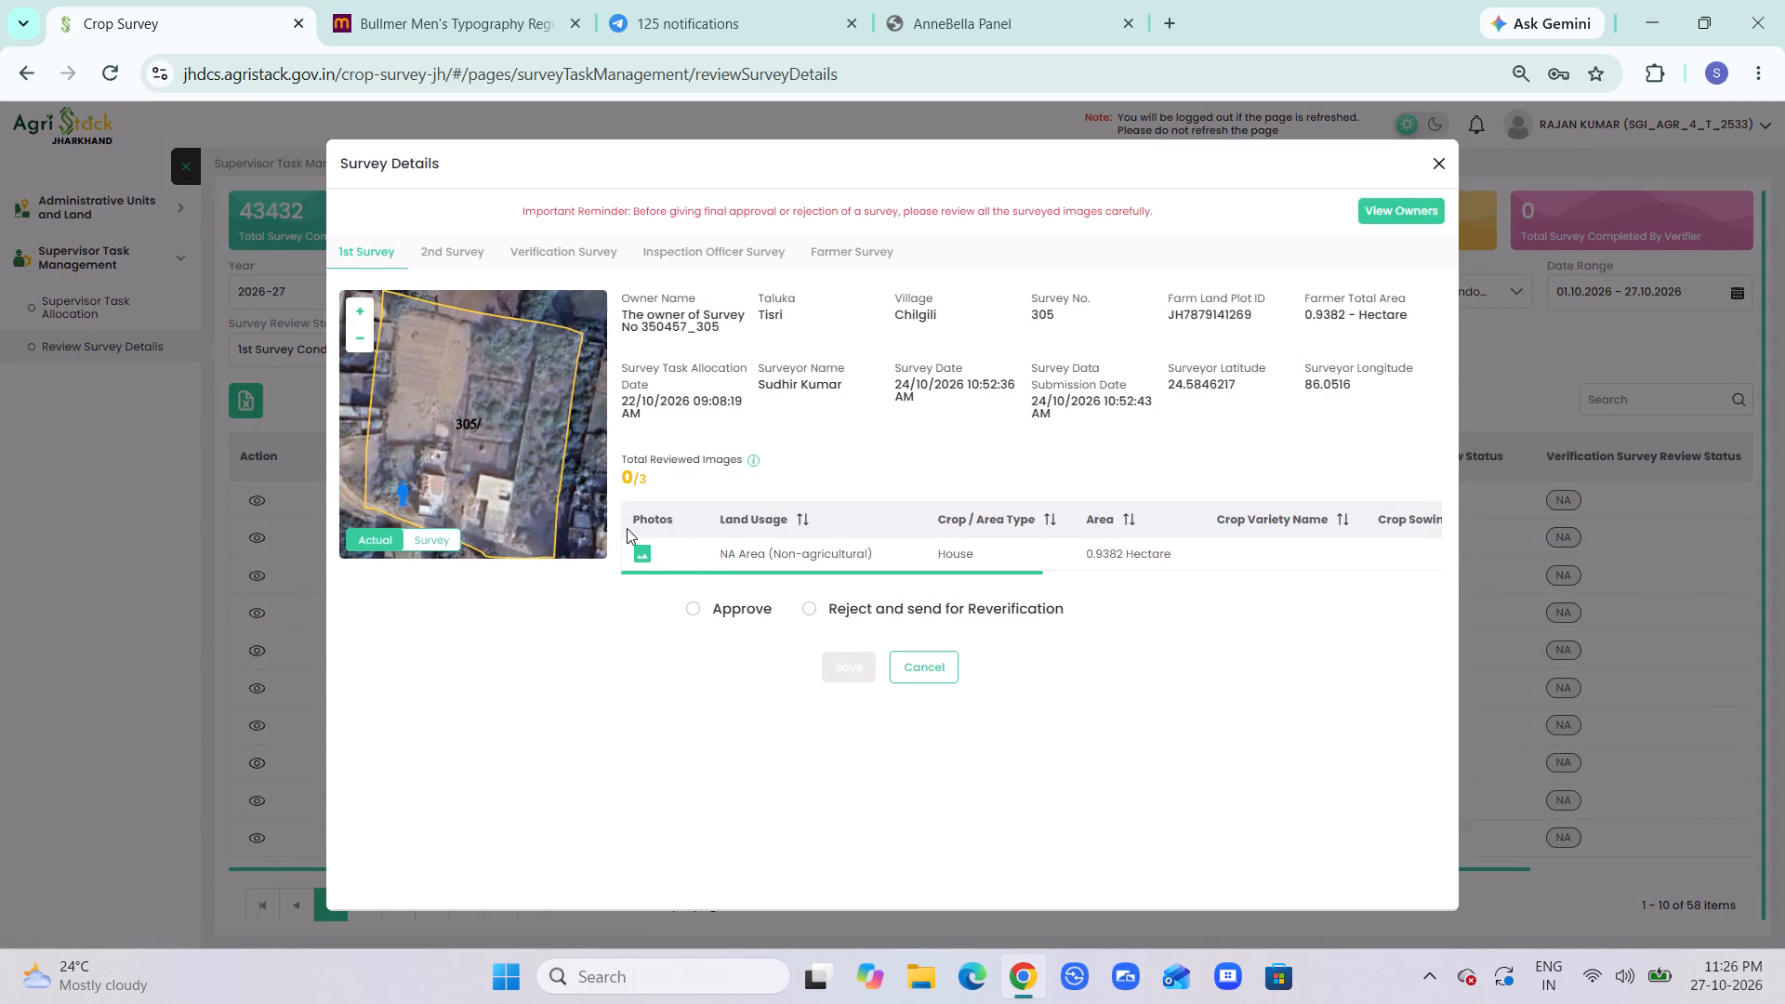
{"action": "left_click", "coordinate": [637, 554]}
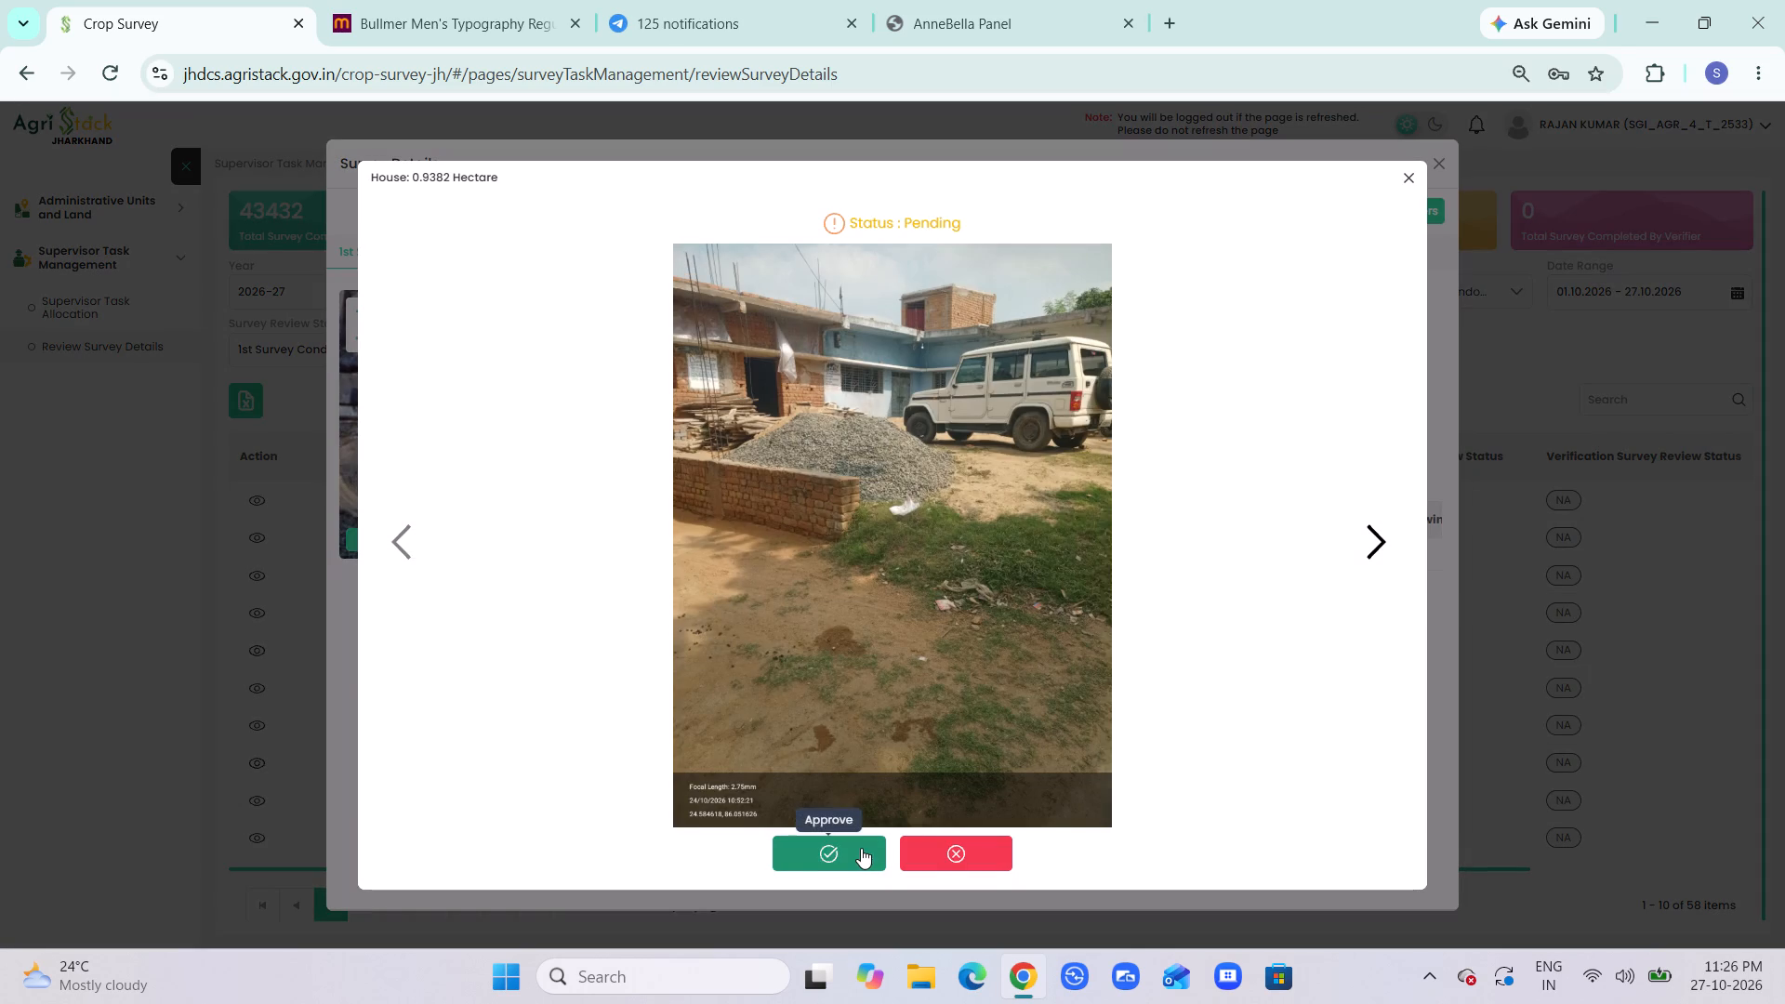
{"action": "left_click", "coordinate": [861, 848]}
{"action": "left_click_drag", "start_coordinate": [1027, 695], "coordinate": [887, 725]}
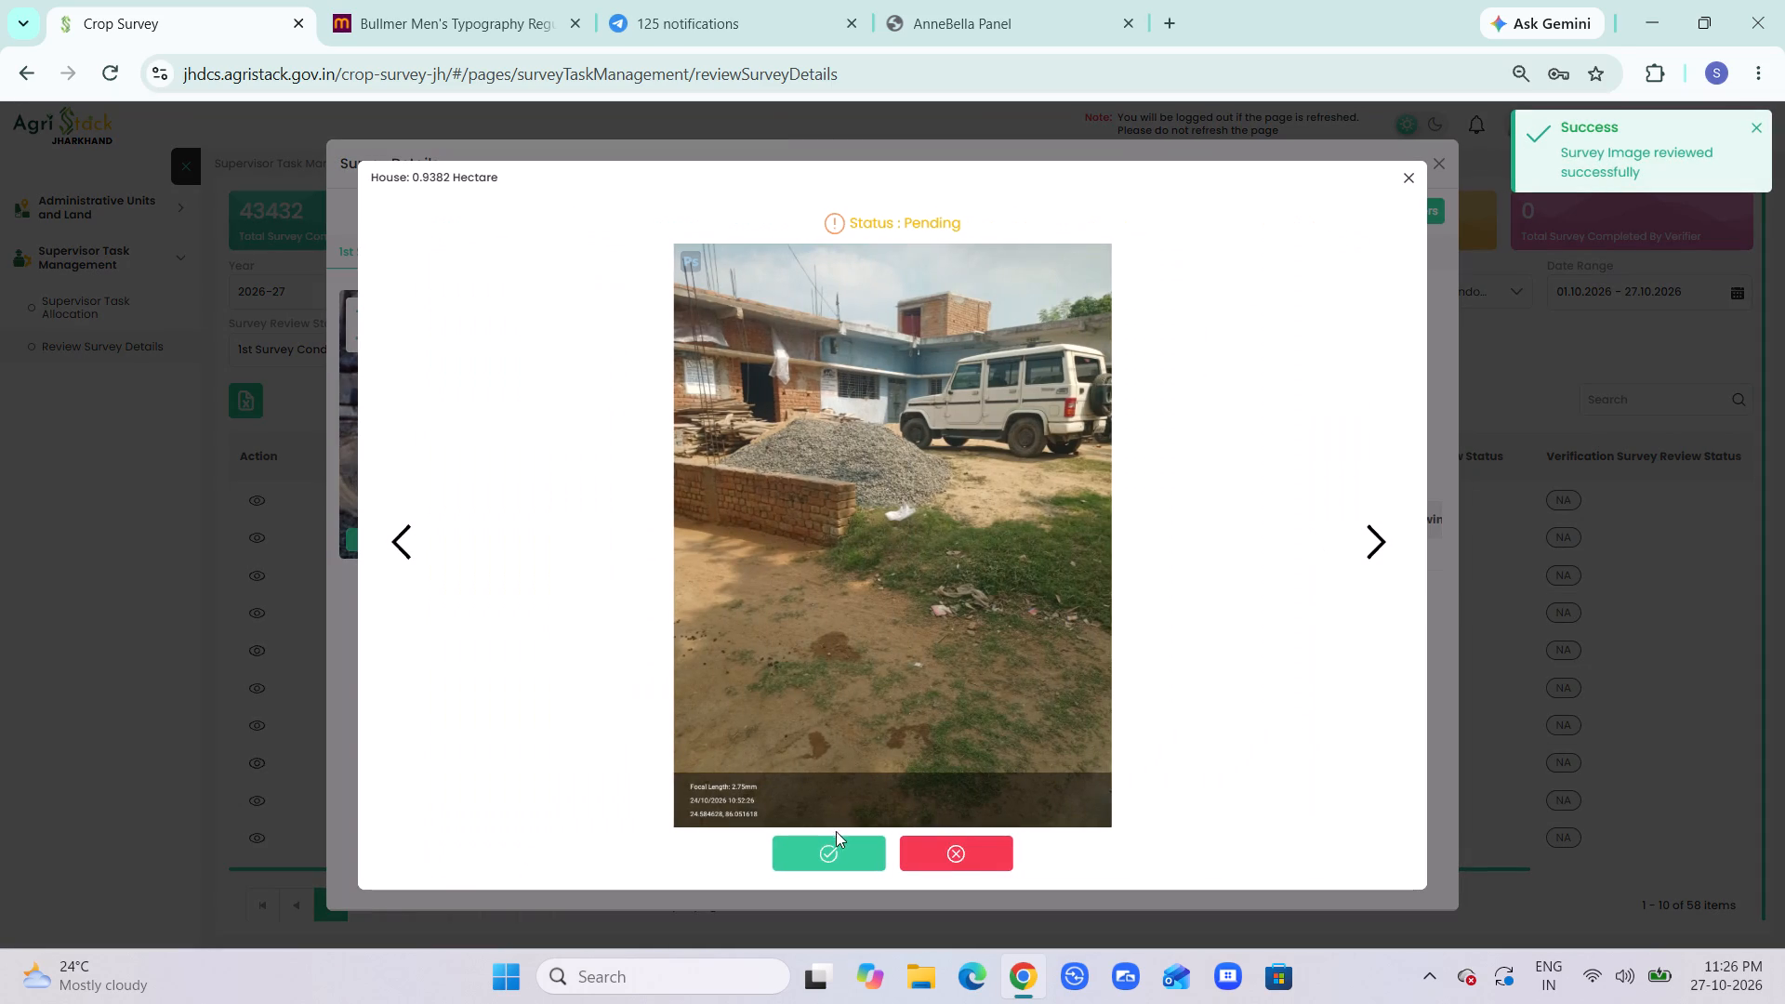
{"action": "left_click", "coordinate": [833, 834]}
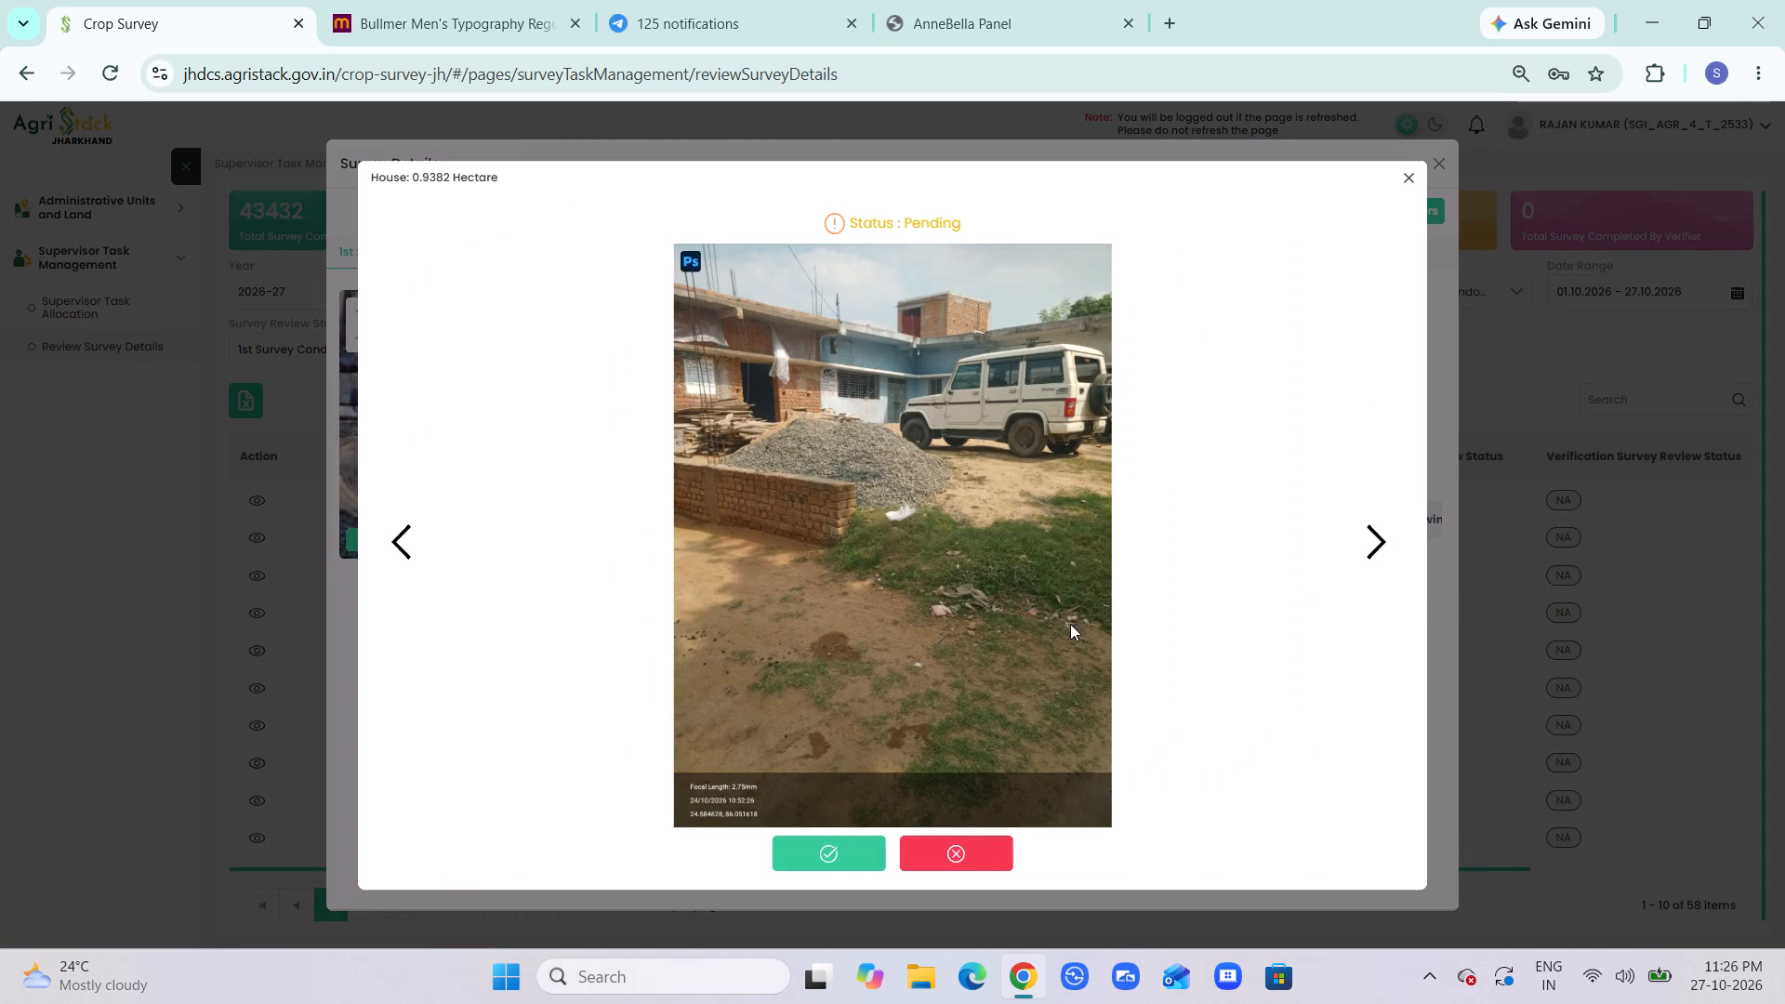
{"action": "left_click", "coordinate": [829, 851]}
{"action": "left_click_drag", "start_coordinate": [1089, 641], "coordinate": [1020, 678]}
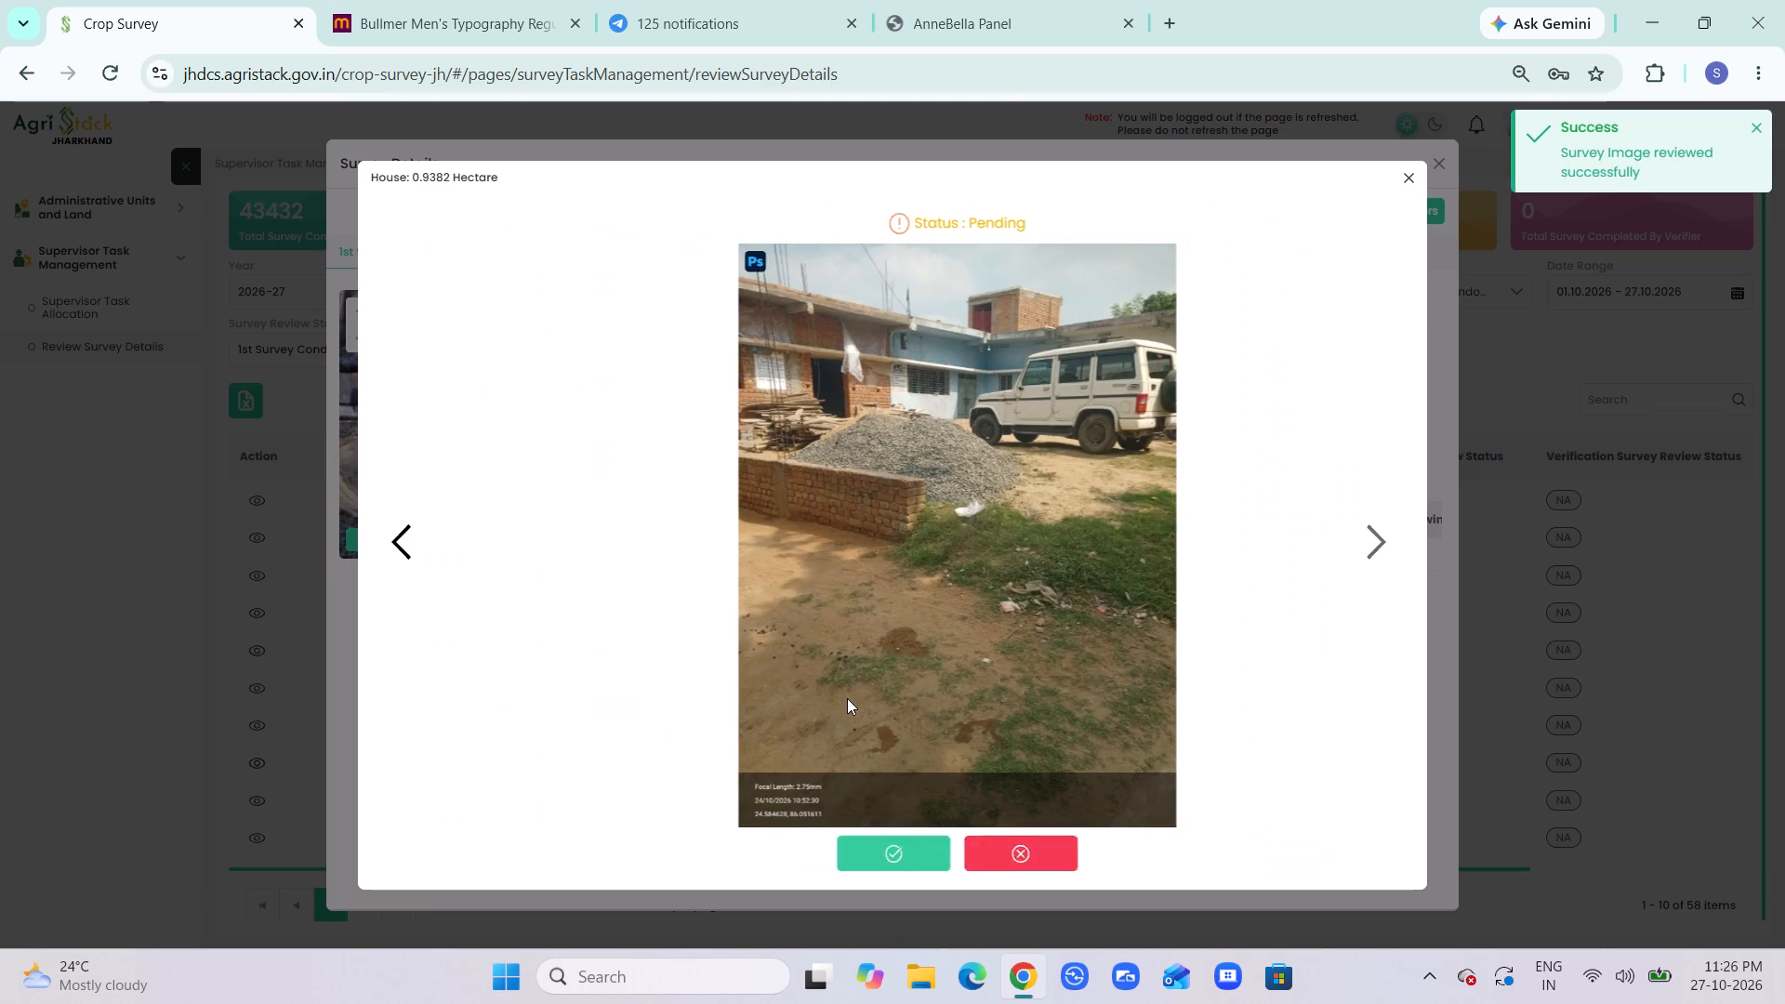
{"action": "left_click", "coordinate": [840, 853]}
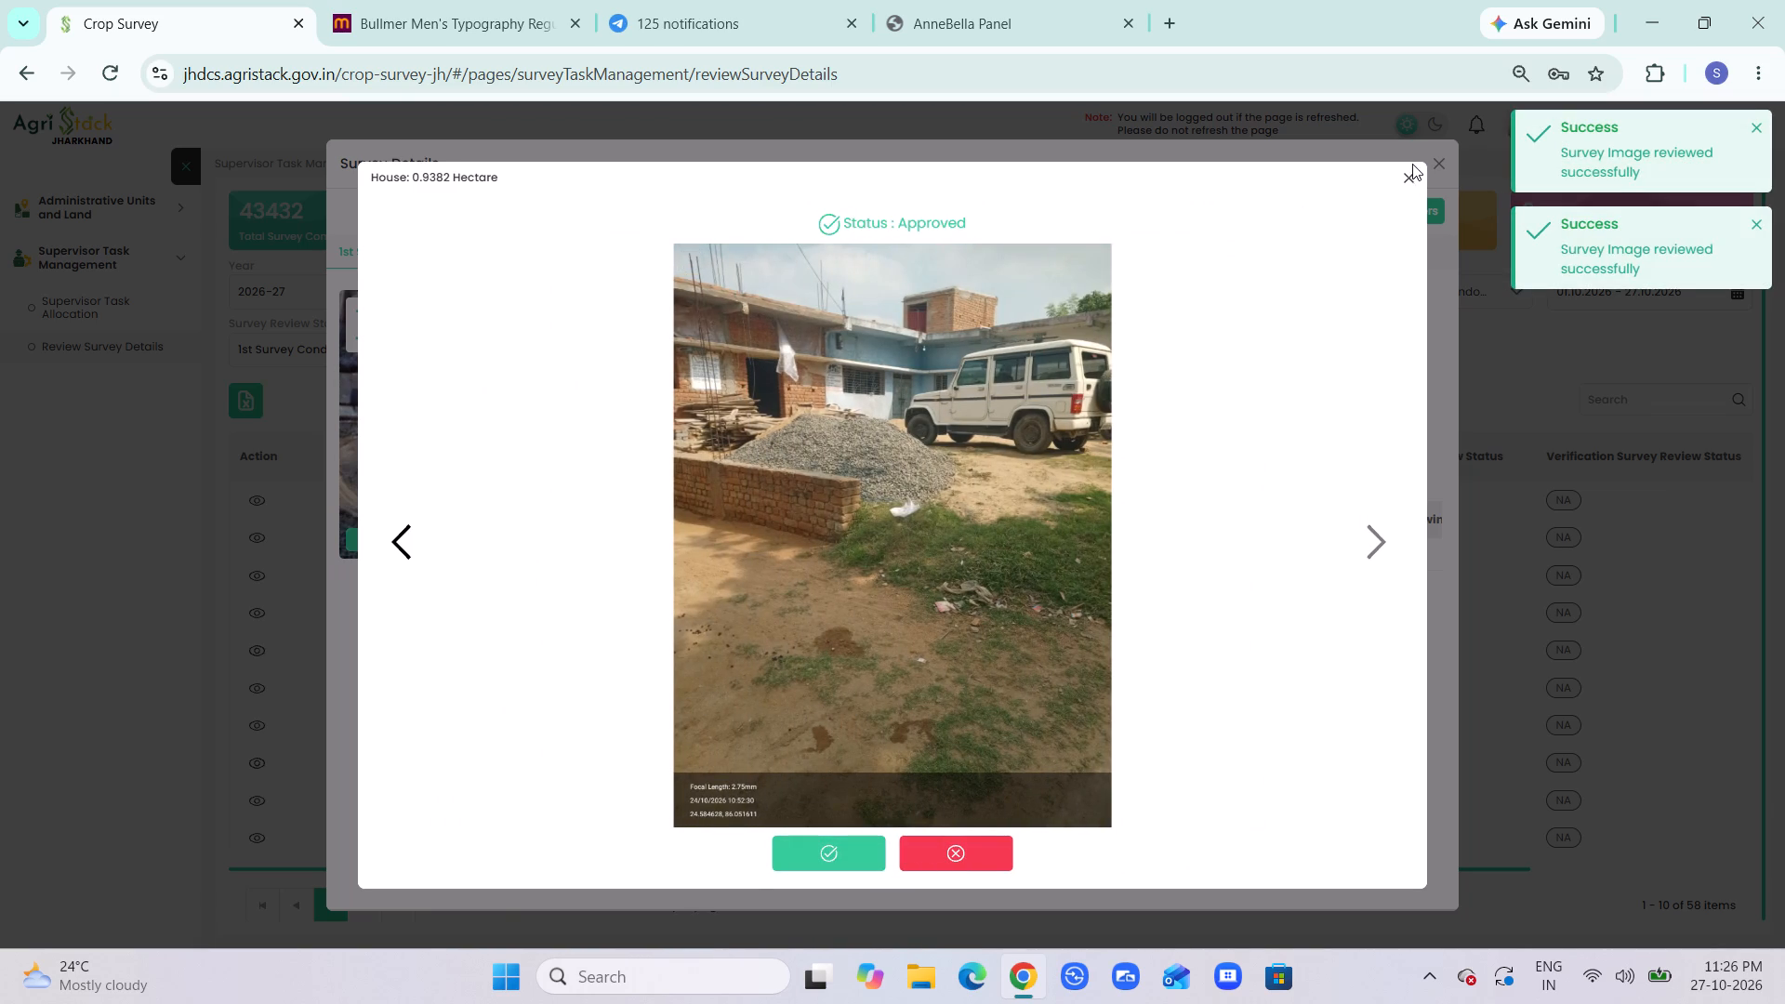
{"action": "left_click", "coordinate": [1410, 178]}
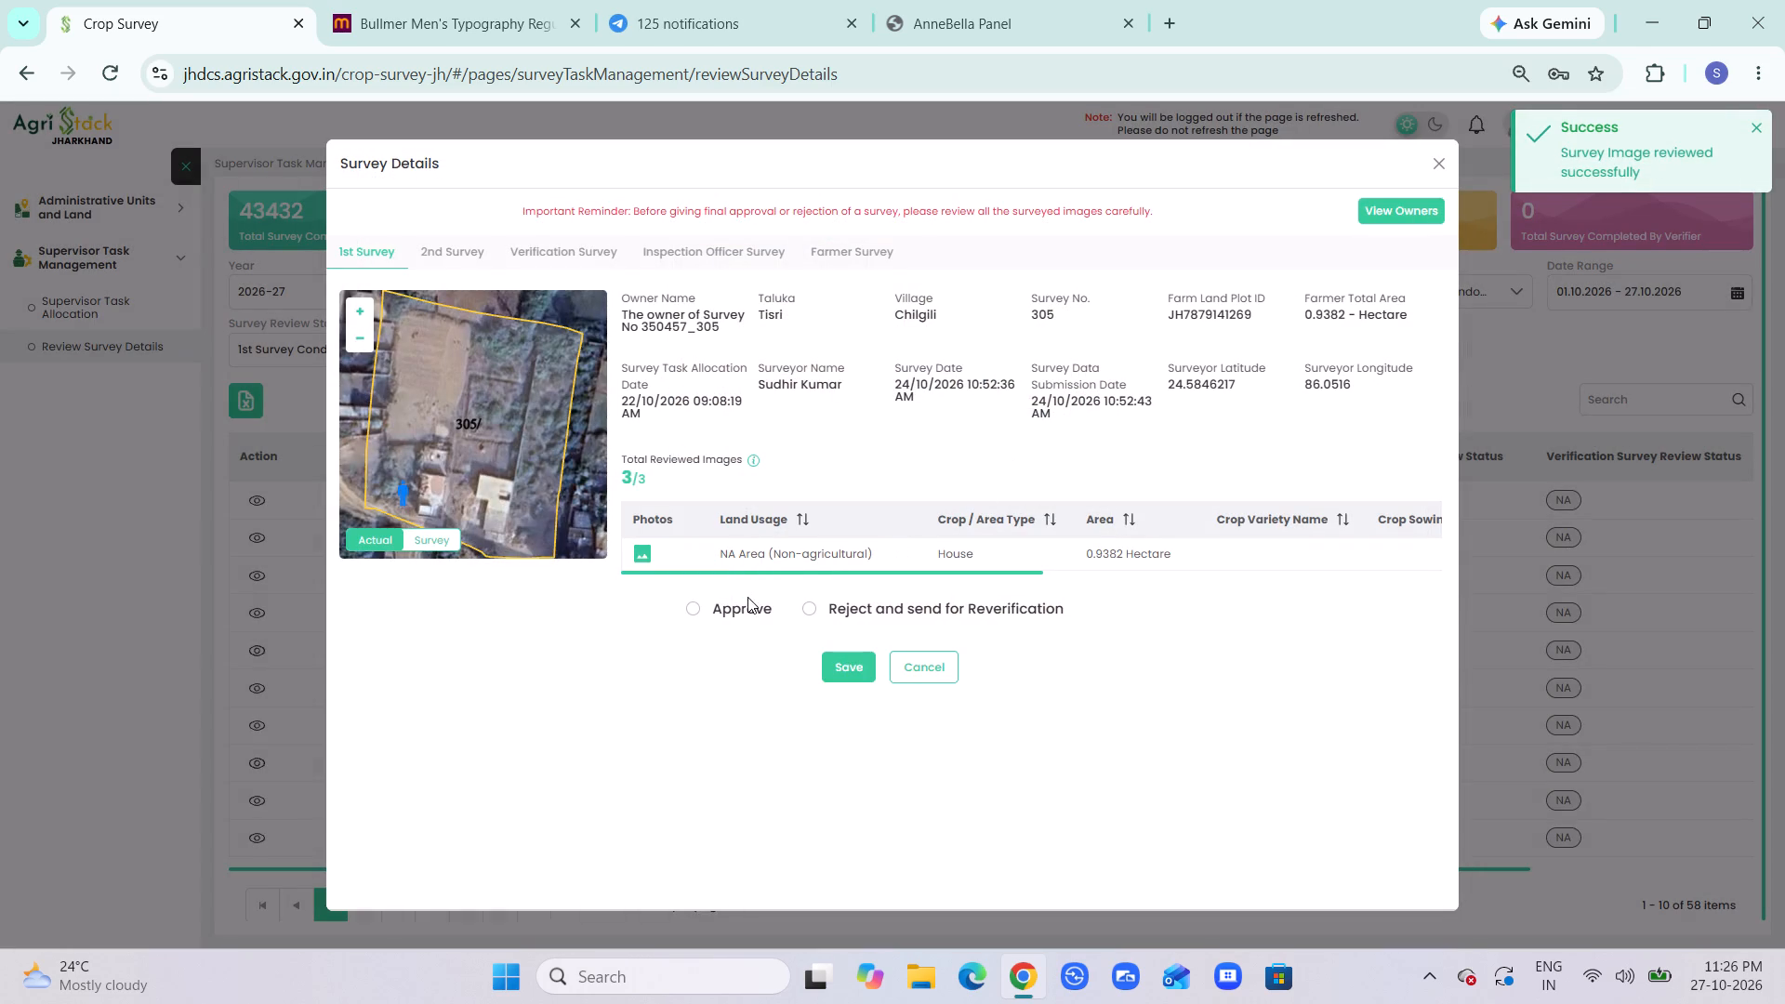
Mark the 1st survey of survey number 305 as Approve, save the review and close its details.
{"action": "left_click", "coordinate": [747, 597]}
{"action": "left_click", "coordinate": [762, 608]}
{"action": "left_click", "coordinate": [853, 666]}
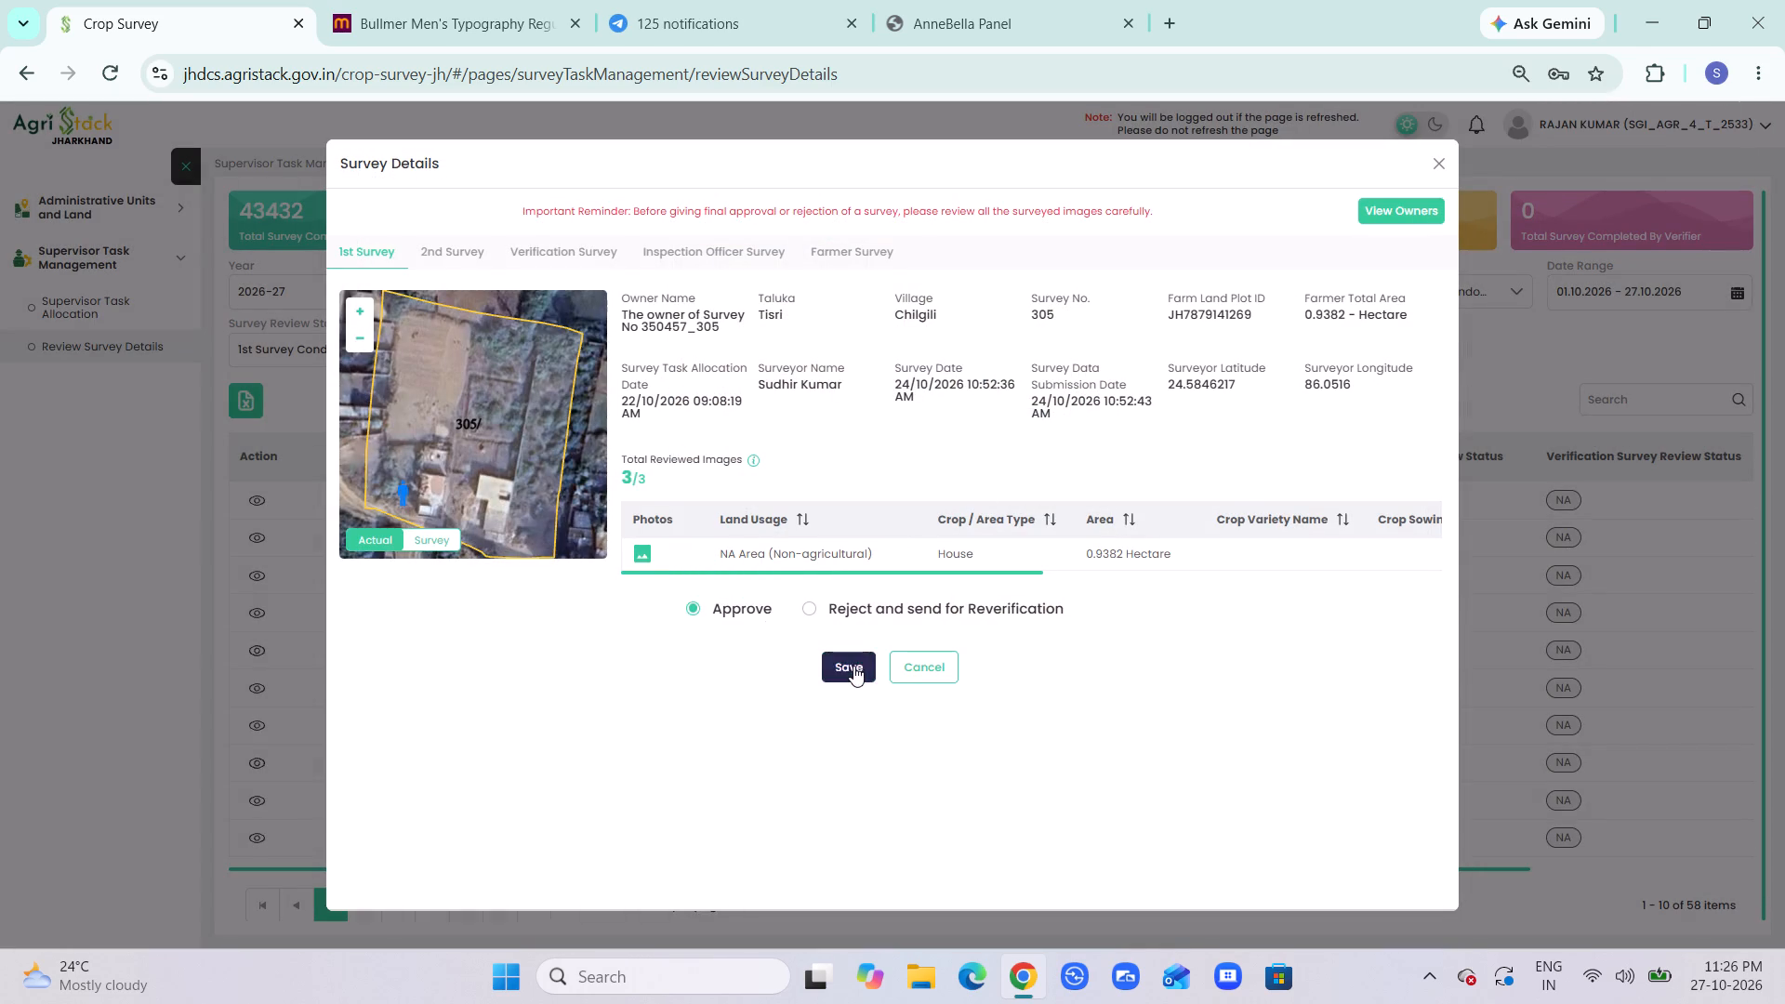
{"action": "left_click", "coordinate": [919, 568]}
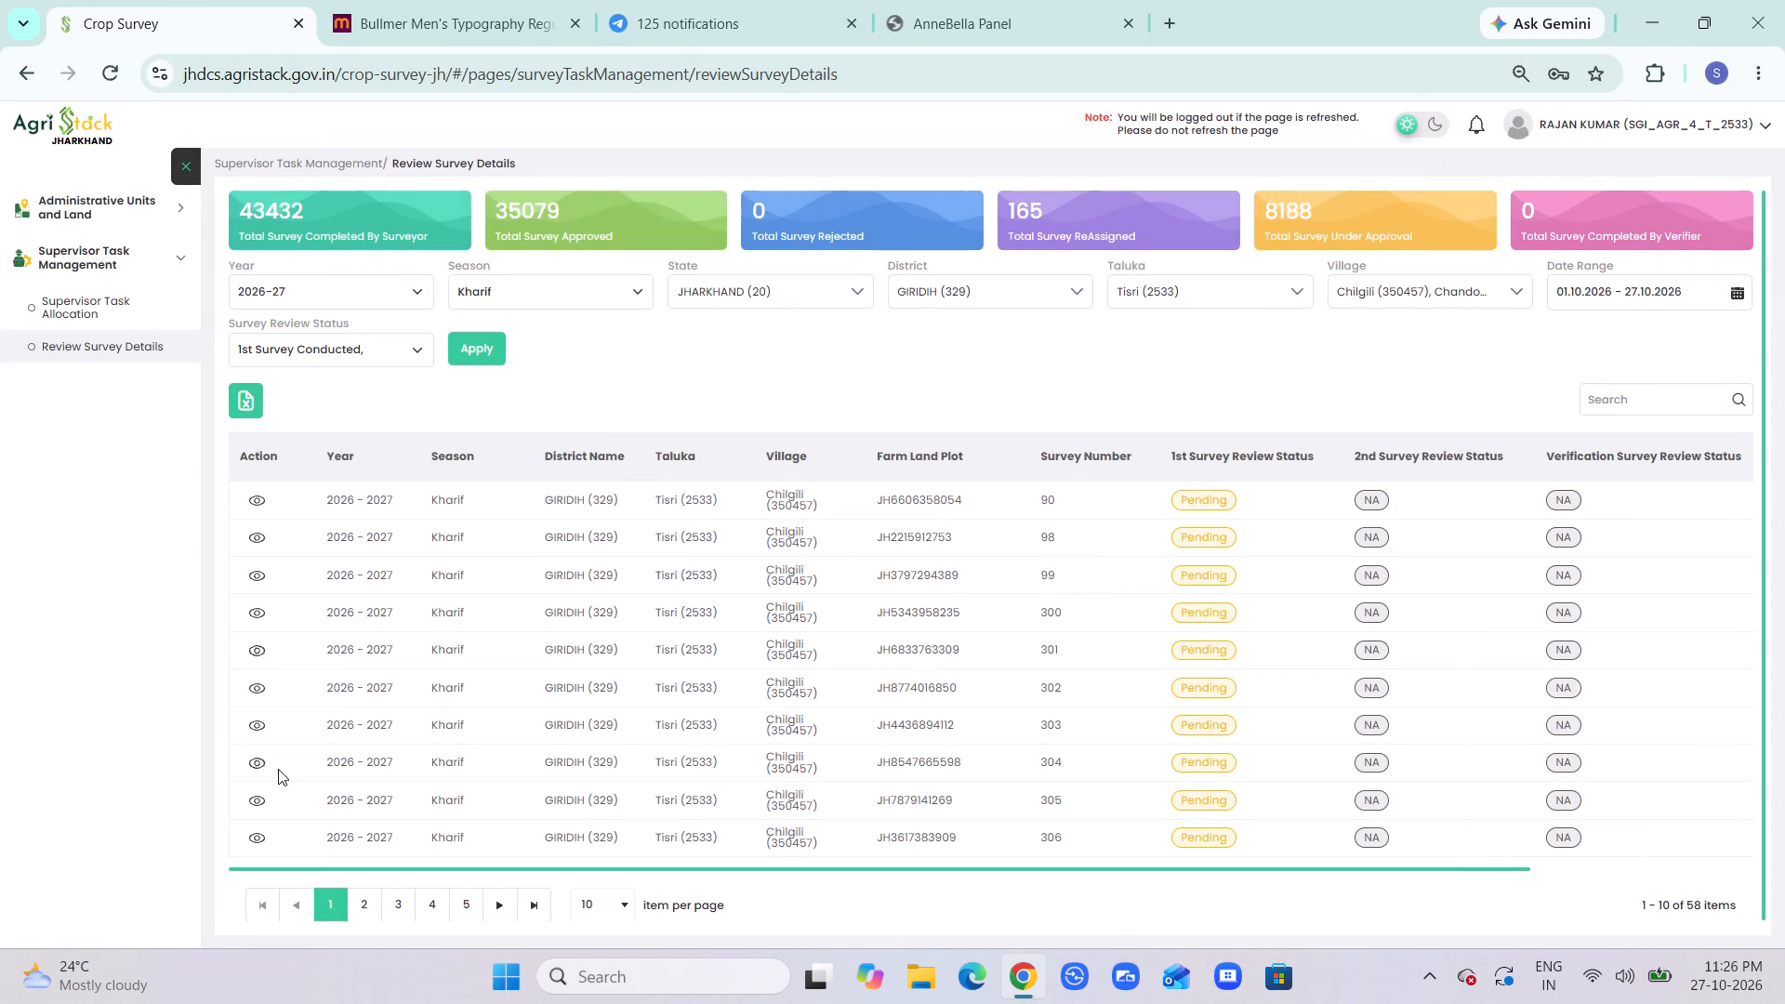
Open survey number 304 in Chilgili, approve all three of its Other NA uses images and close the image viewer.
{"action": "left_click", "coordinate": [264, 760]}
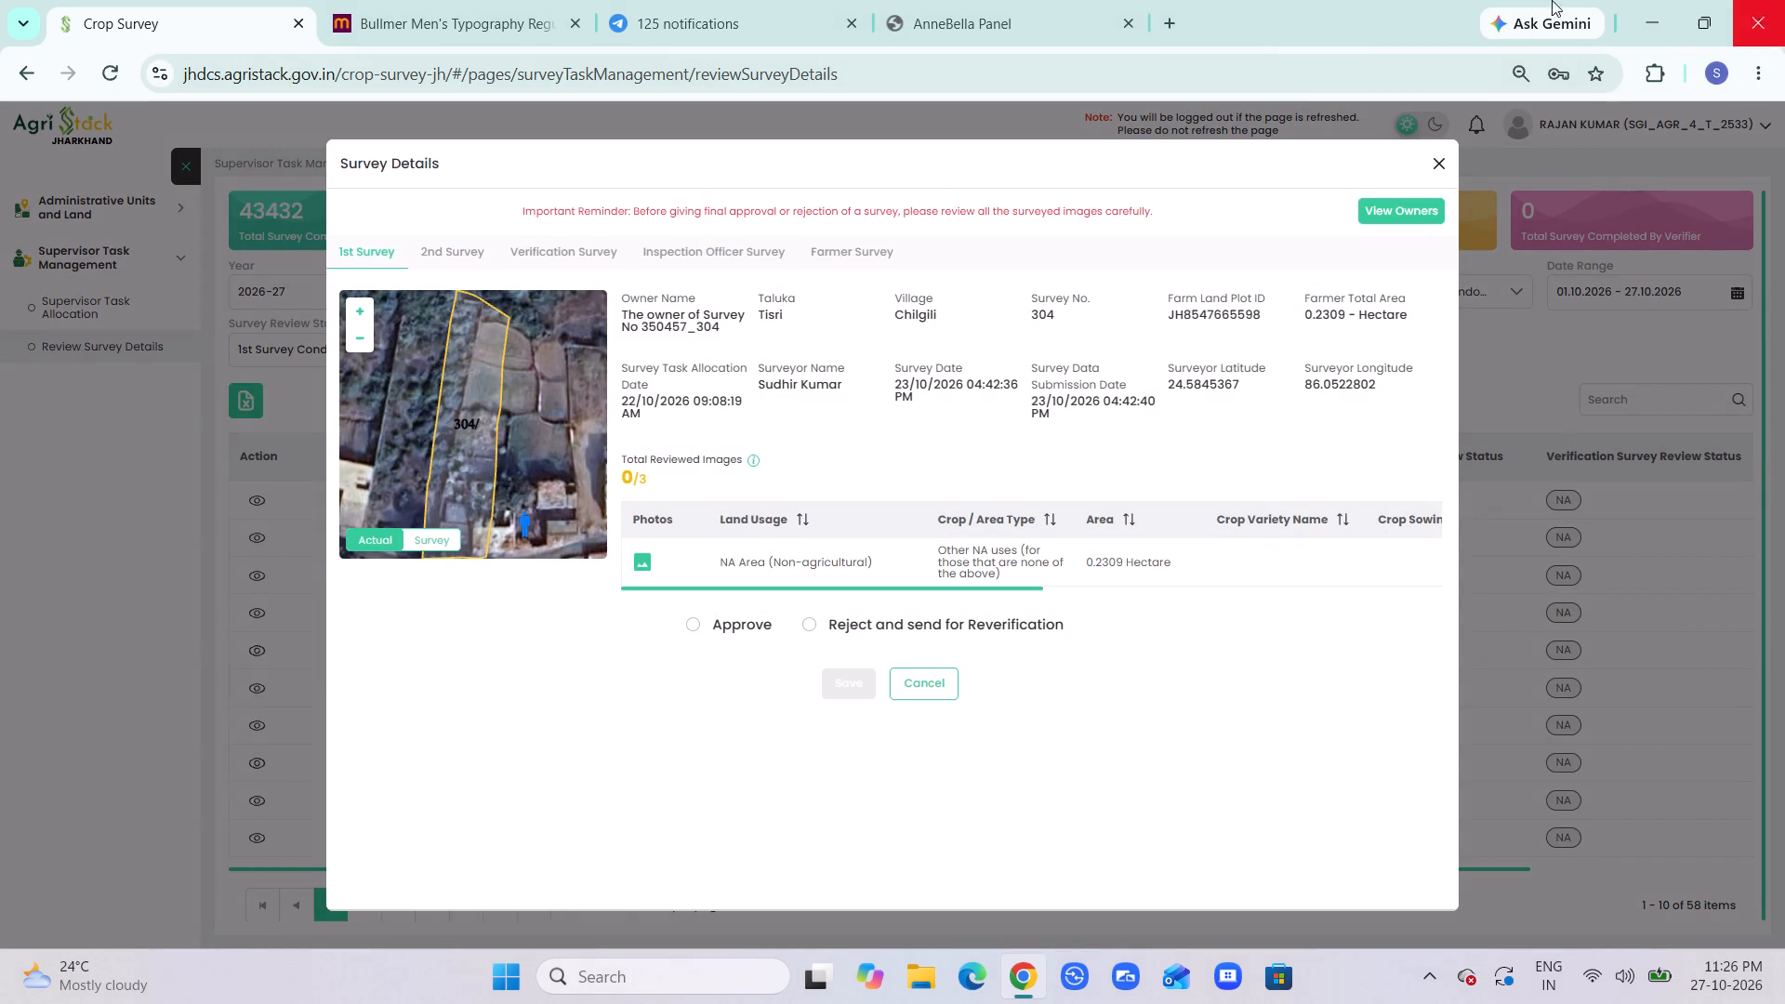
{"action": "left_click", "coordinate": [641, 567]}
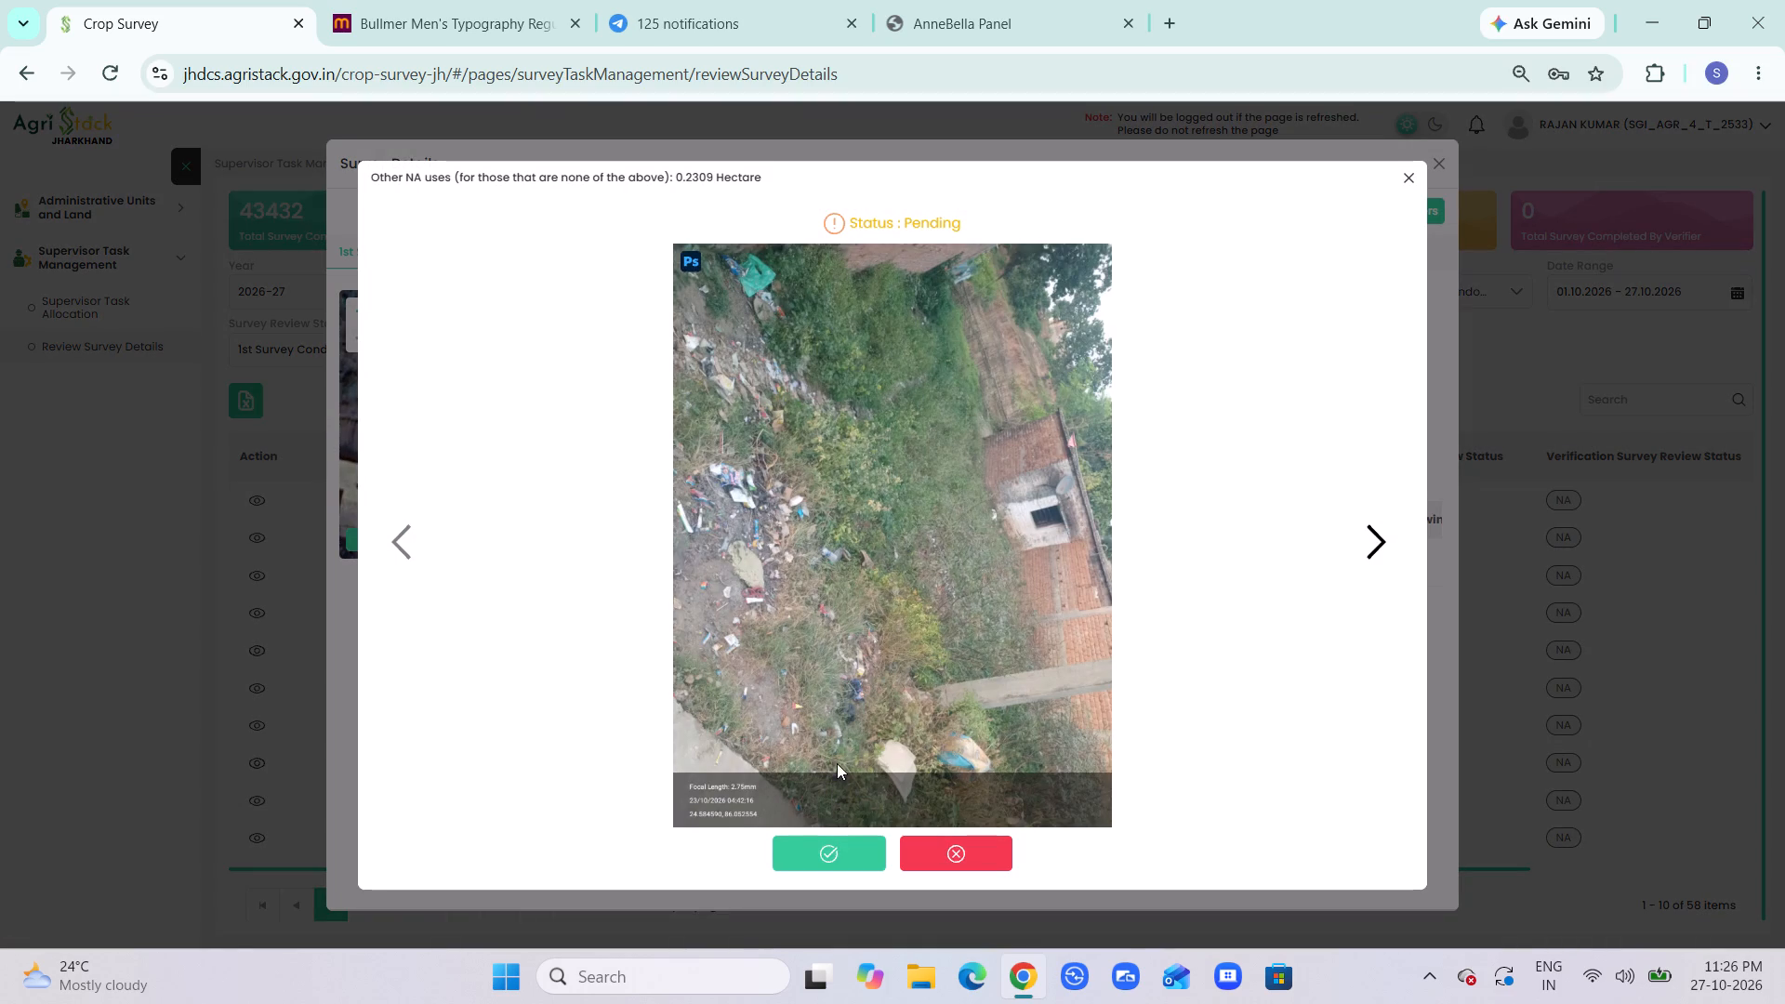
{"action": "left_click", "coordinate": [832, 863]}
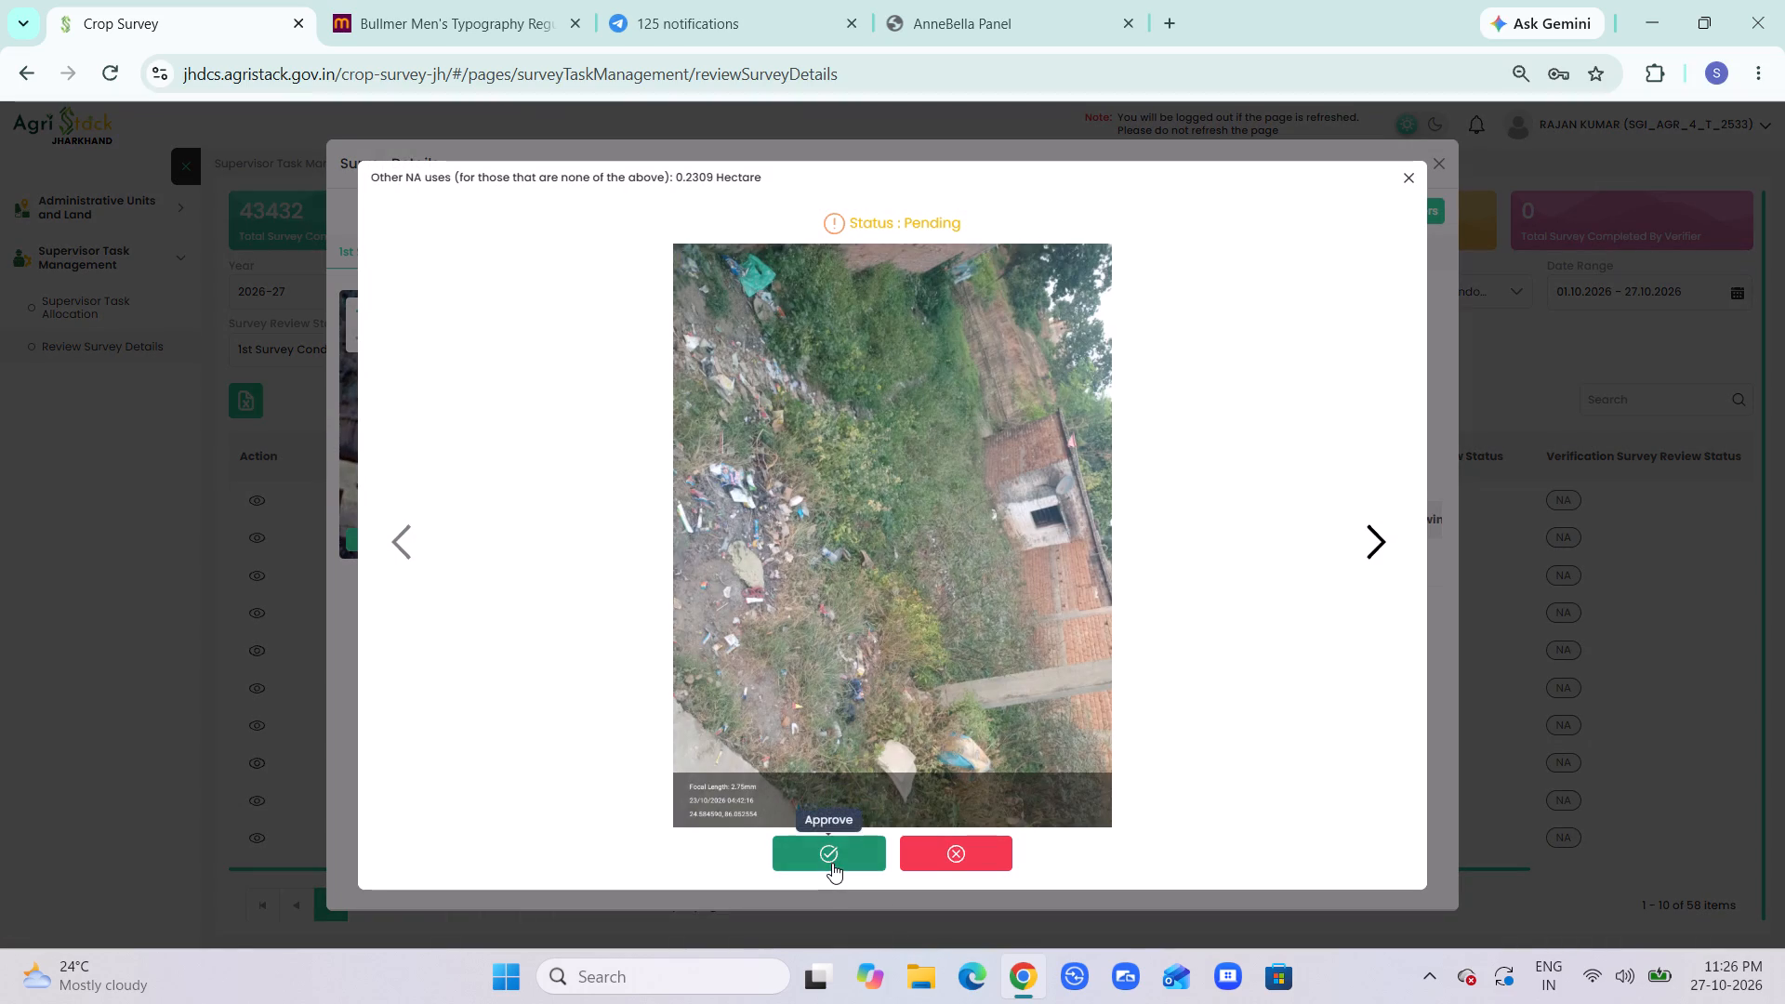
{"action": "left_click_drag", "start_coordinate": [1078, 634], "coordinate": [891, 653]}
{"action": "left_click", "coordinate": [830, 864]}
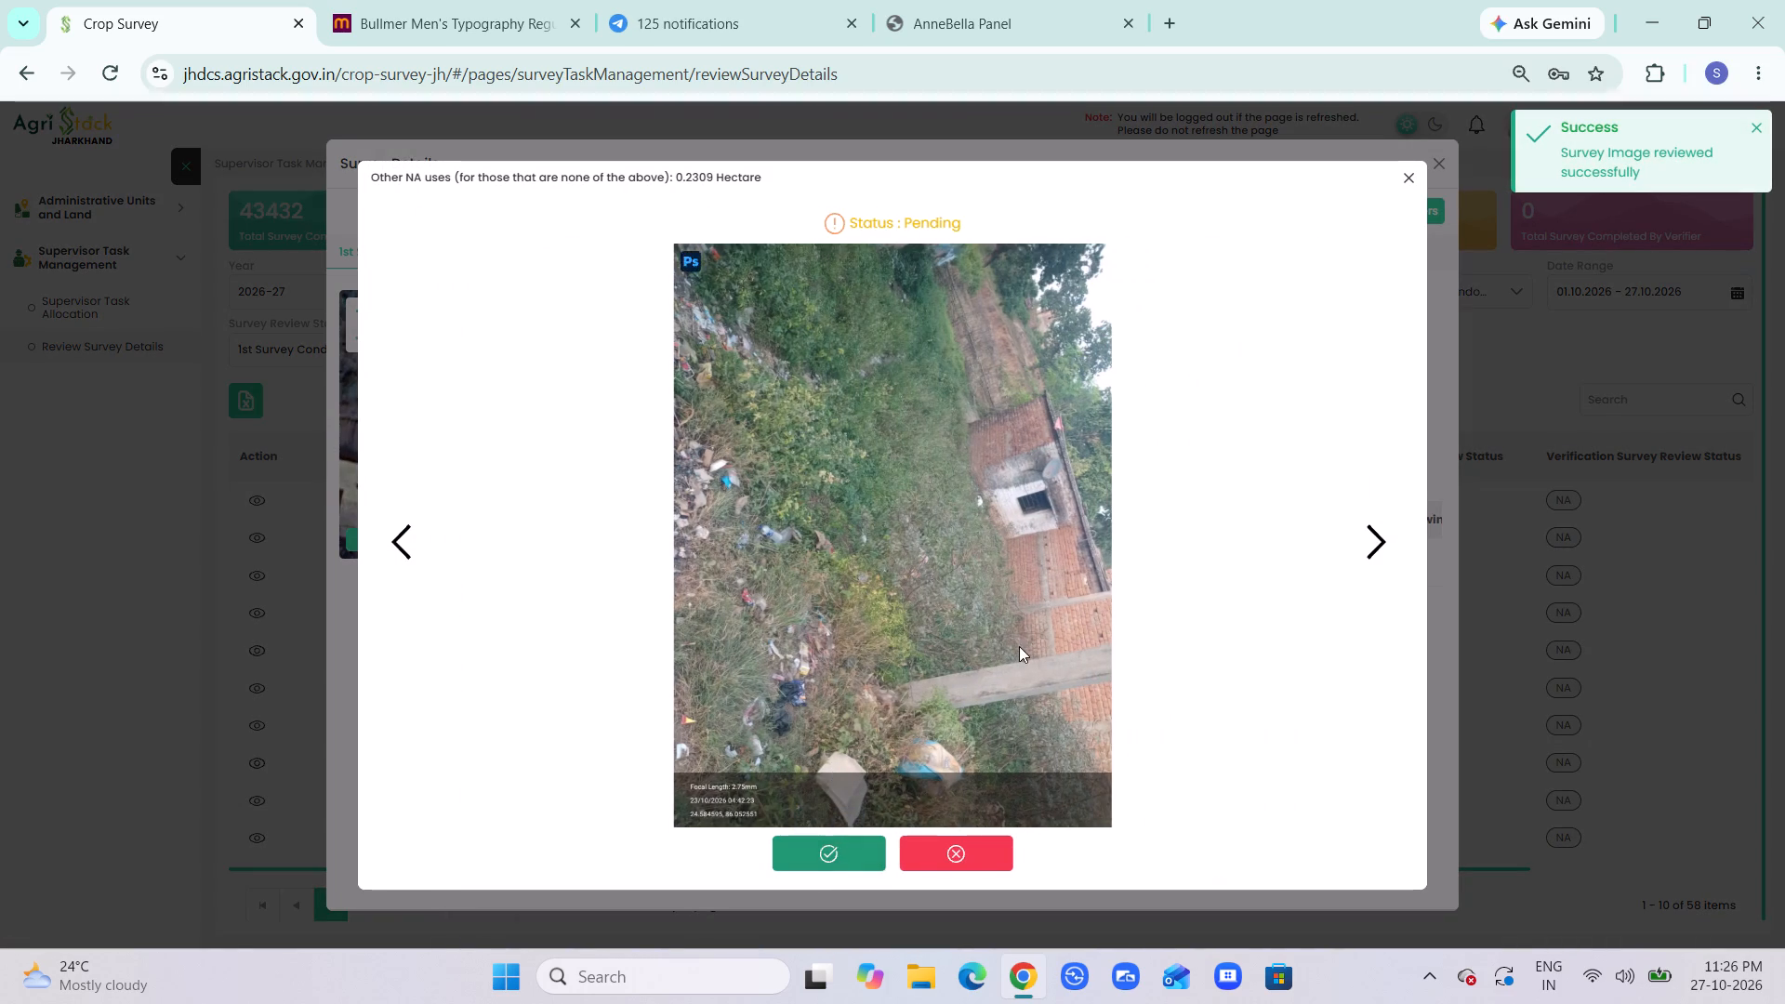
{"action": "left_click_drag", "start_coordinate": [1120, 574], "coordinate": [772, 625]}
{"action": "left_click", "coordinate": [809, 871]}
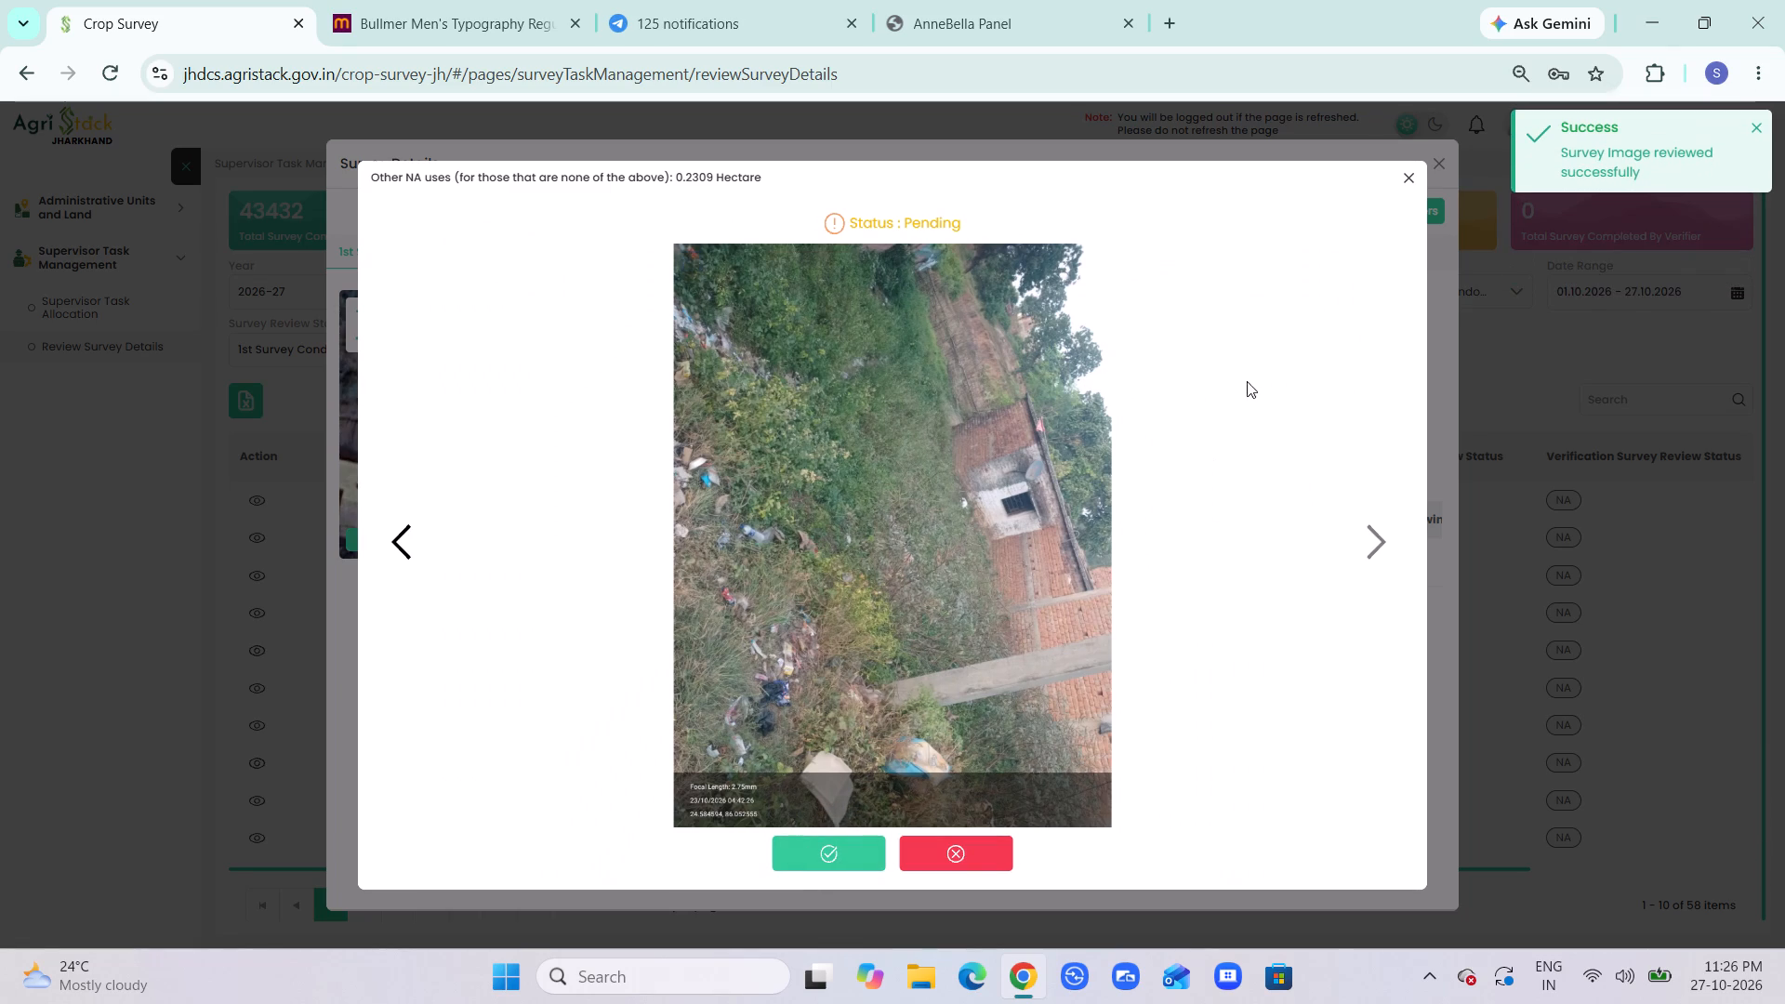
{"action": "left_click", "coordinate": [833, 865]}
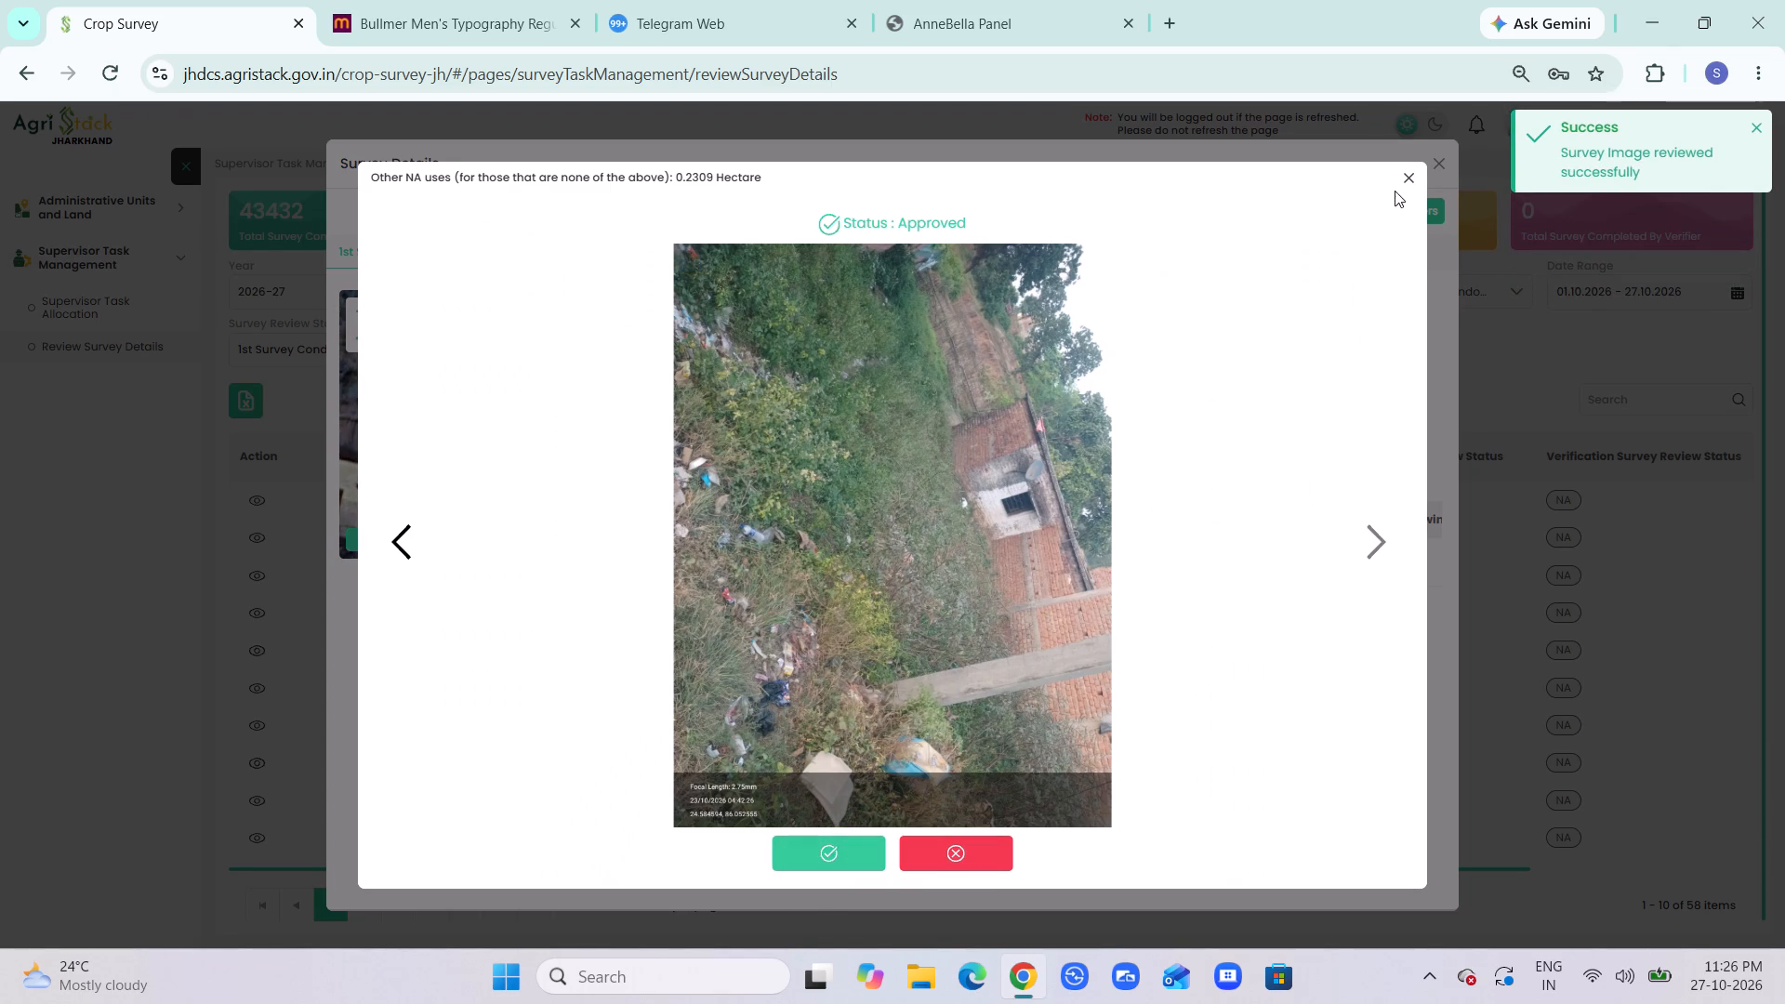
{"action": "left_click_drag", "start_coordinate": [1407, 175], "coordinate": [1398, 182]}
{"action": "left_click_drag", "start_coordinate": [1408, 175], "coordinate": [1368, 211]}
{"action": "left_click", "coordinate": [1411, 168]}
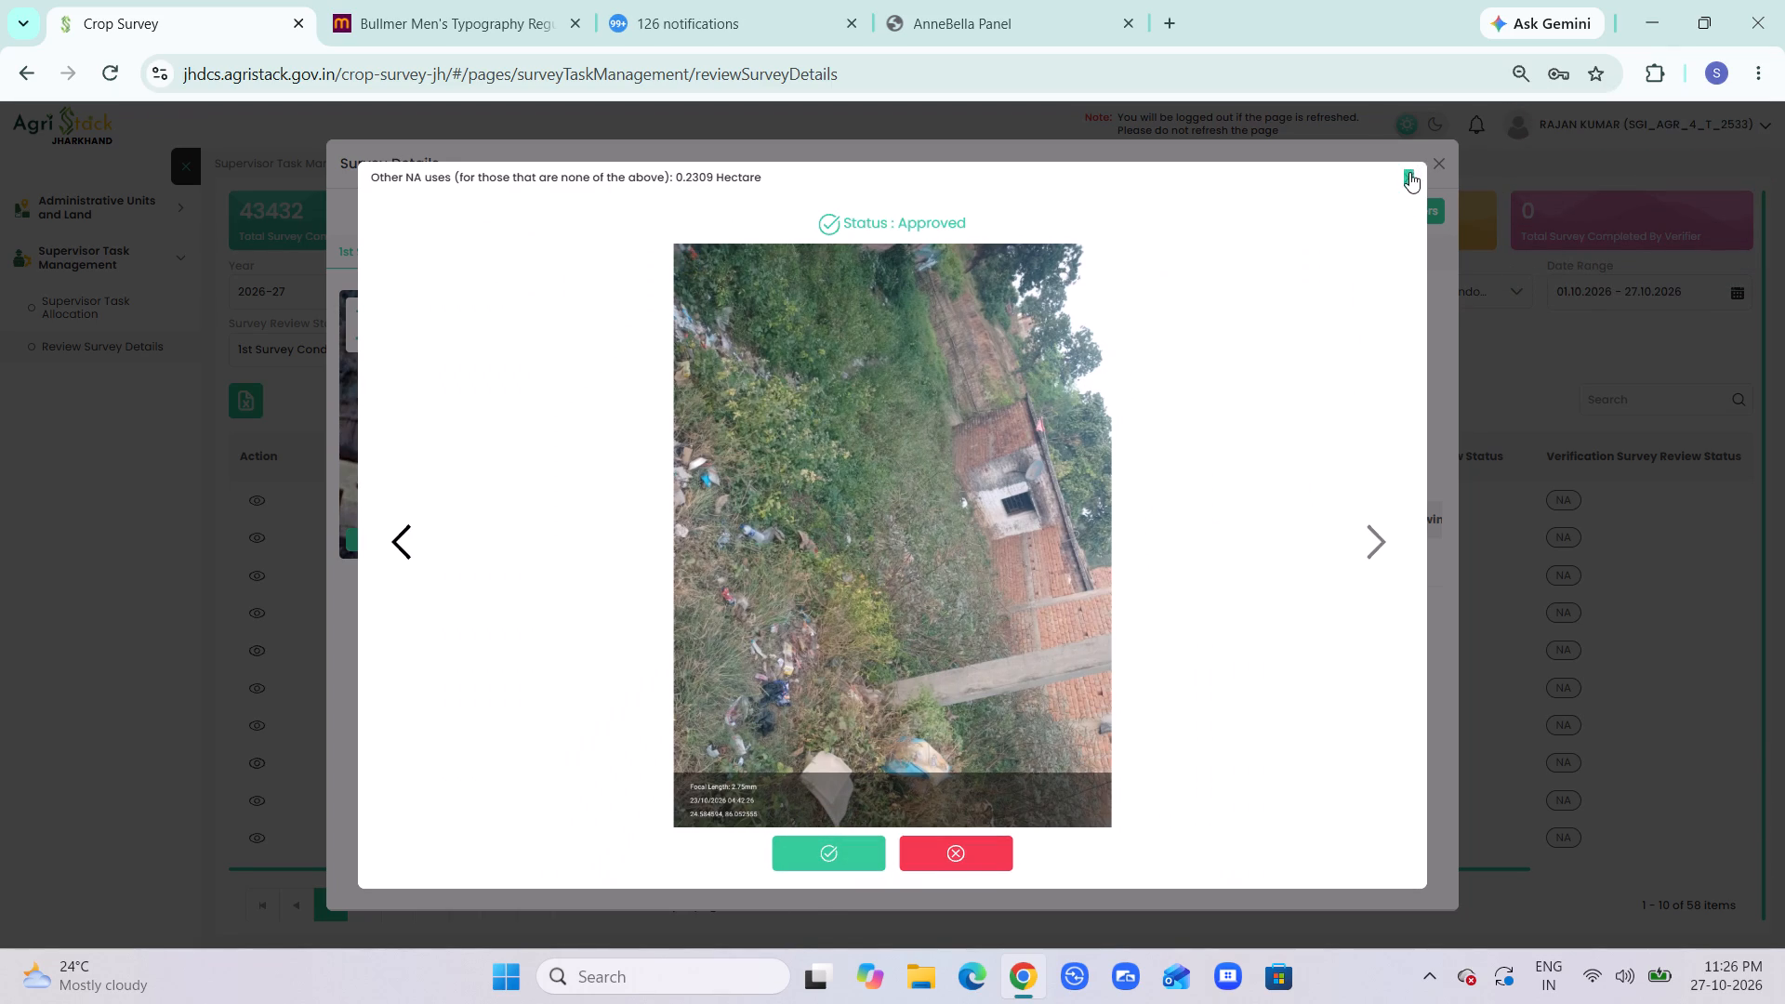
{"action": "left_click", "coordinate": [1409, 172]}
Mark the 1st survey of survey number 304 as Approve, save the review and close its details.
{"action": "left_click", "coordinate": [740, 614]}
{"action": "left_click", "coordinate": [753, 616]}
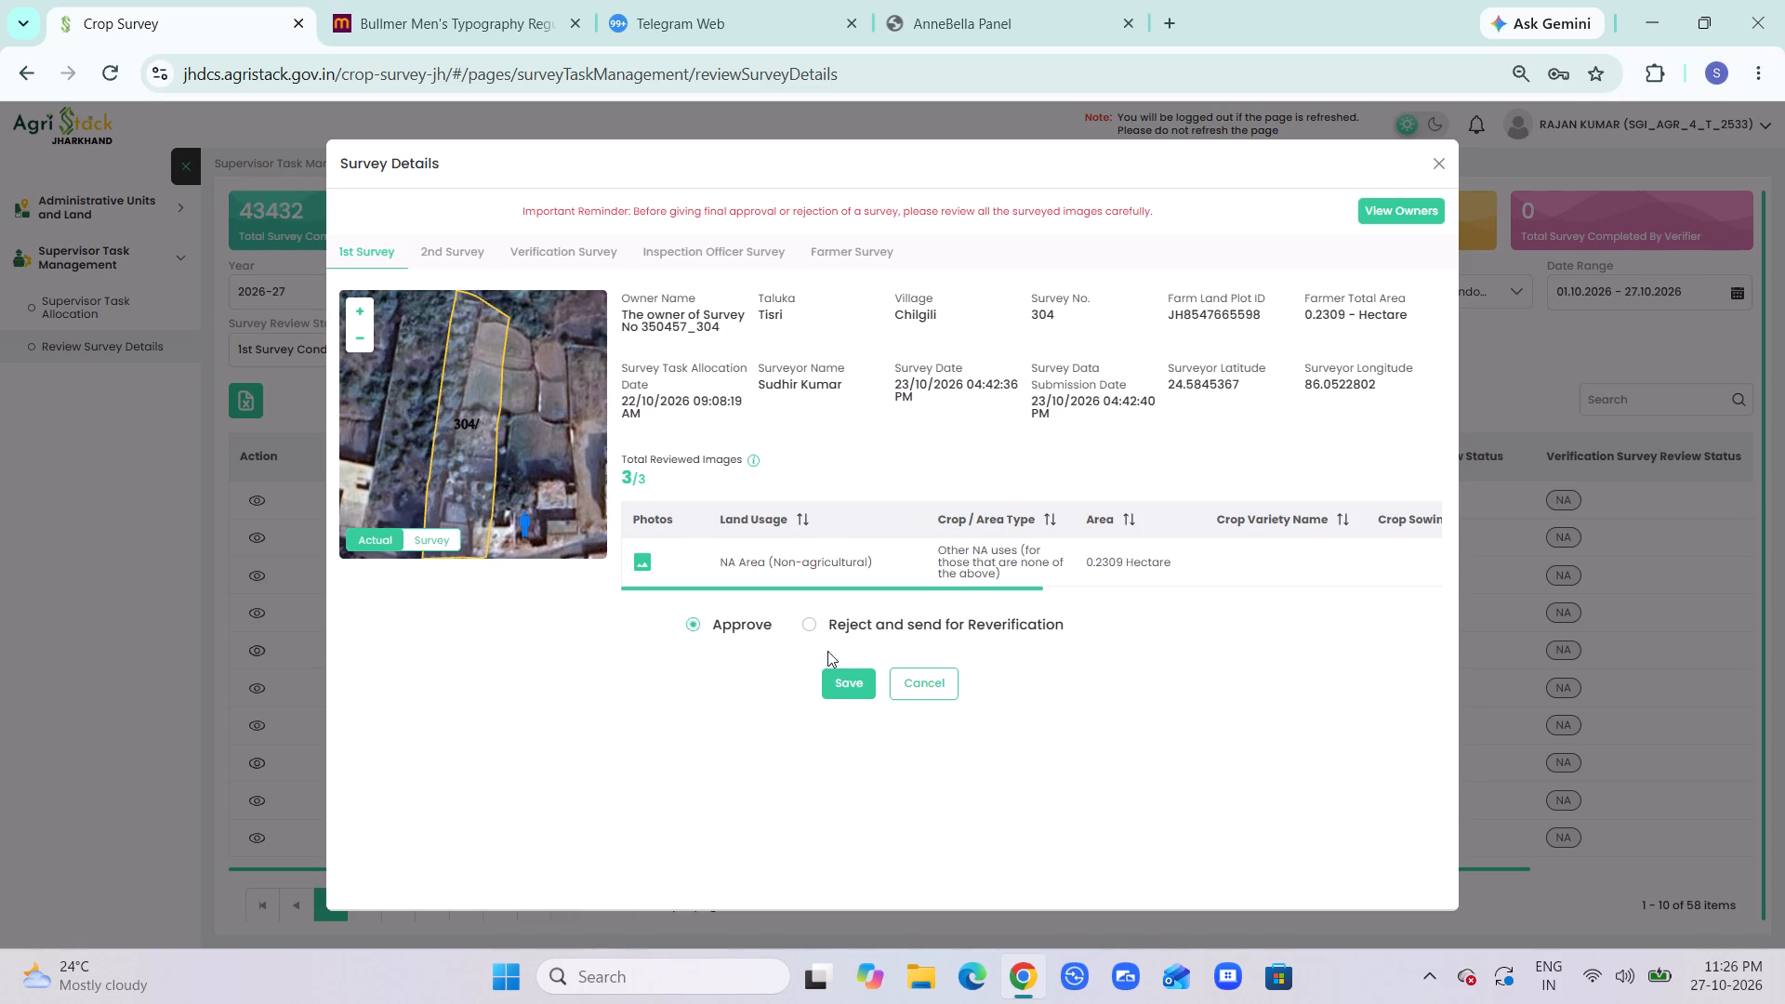
{"action": "left_click", "coordinate": [841, 685]}
{"action": "left_click", "coordinate": [907, 555]}
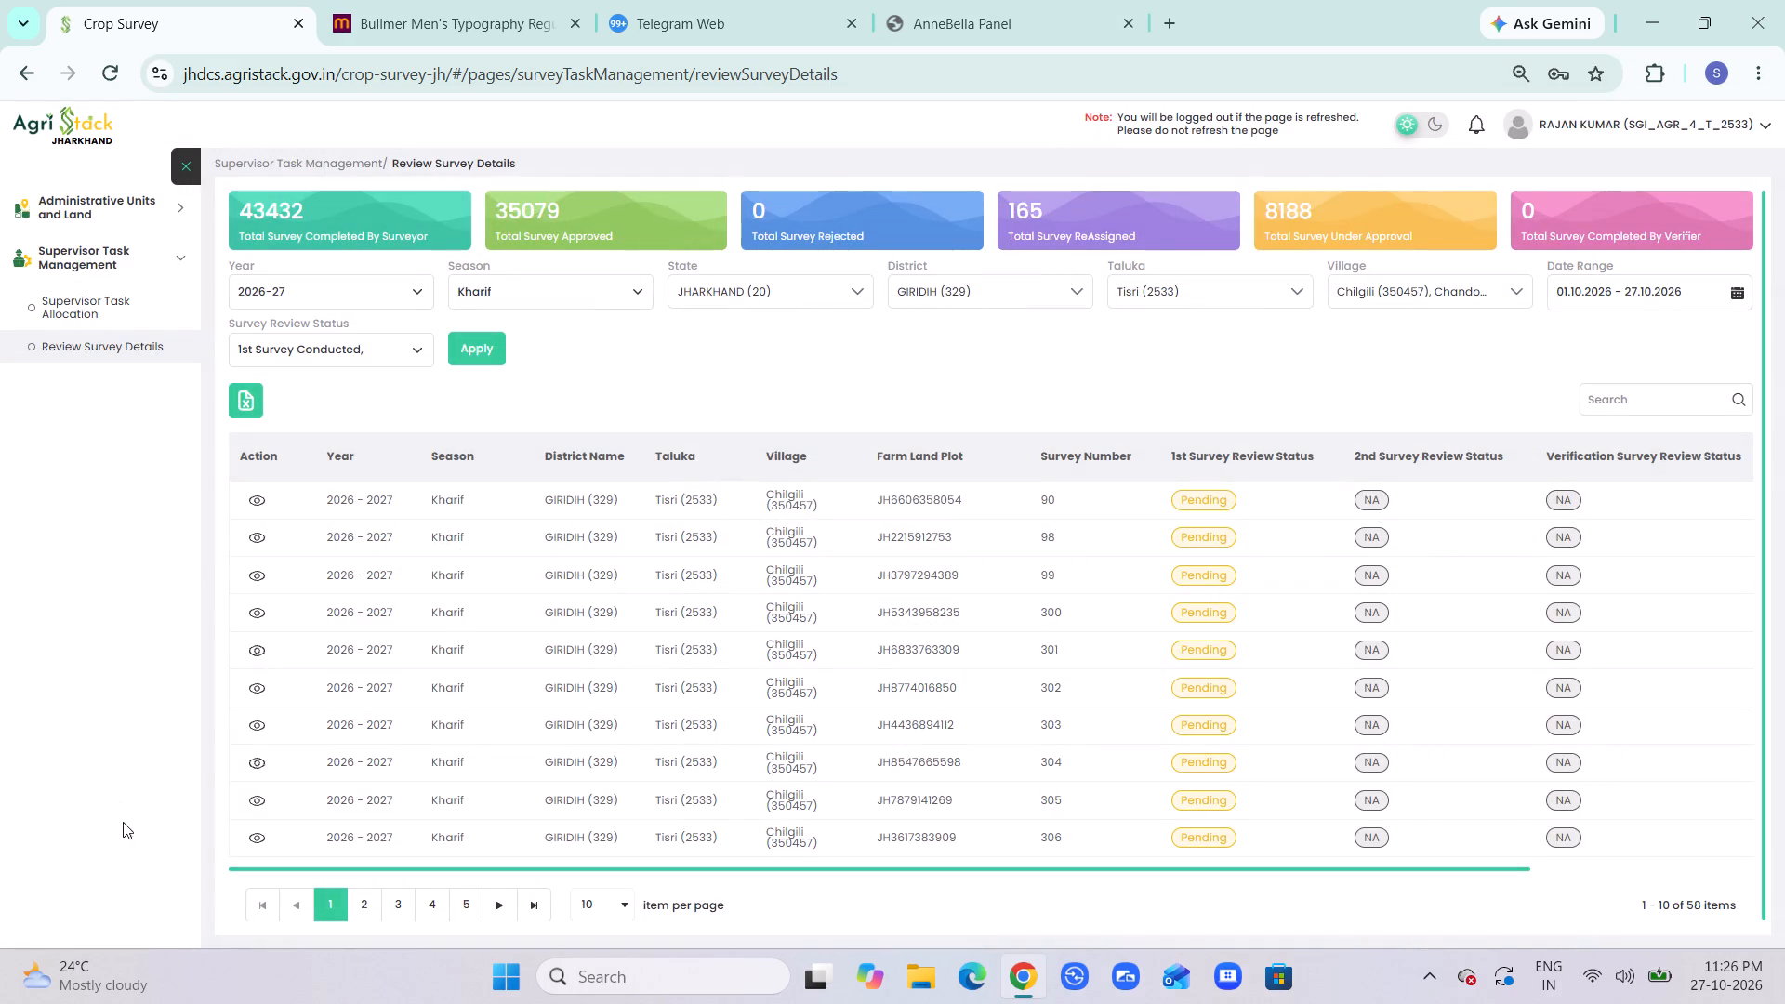
Refresh the pending survey list by going to page 2 and back to page 1.
{"action": "left_click", "coordinate": [366, 900]}
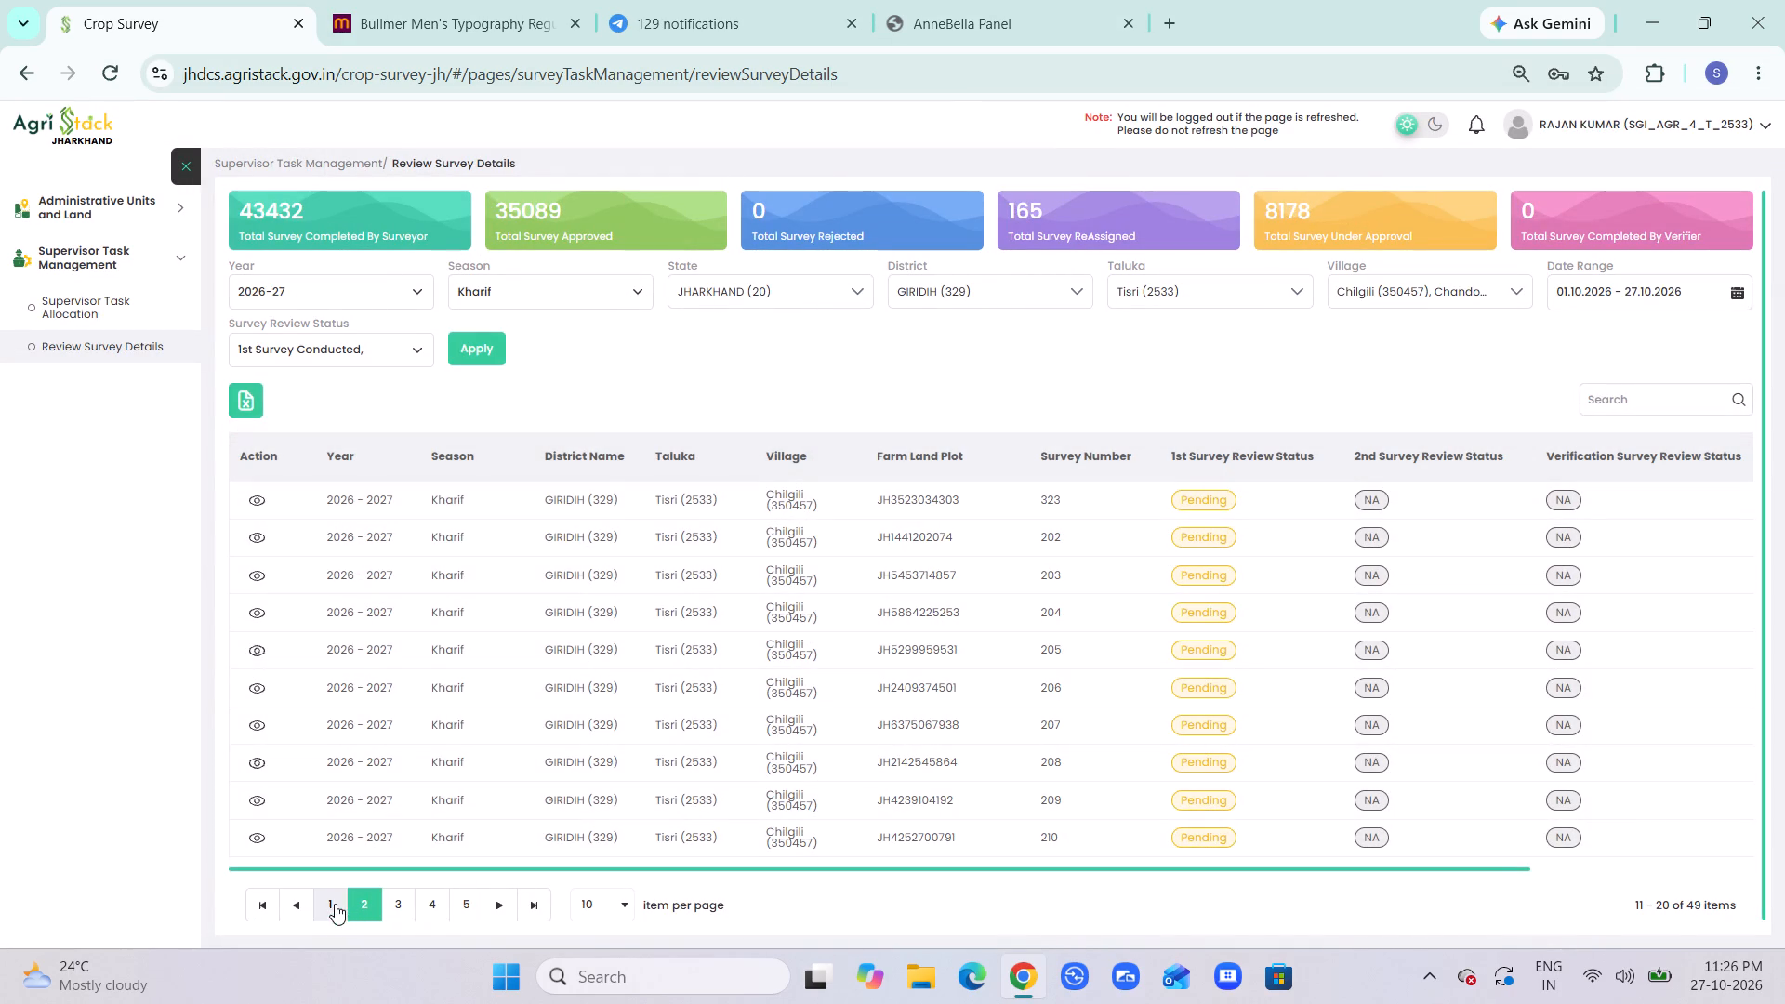
{"action": "left_click", "coordinate": [334, 904]}
Open survey number 303 in Chilgili, approve all three of its non-agricultural House images and close the image viewer.
{"action": "left_click", "coordinate": [260, 502]}
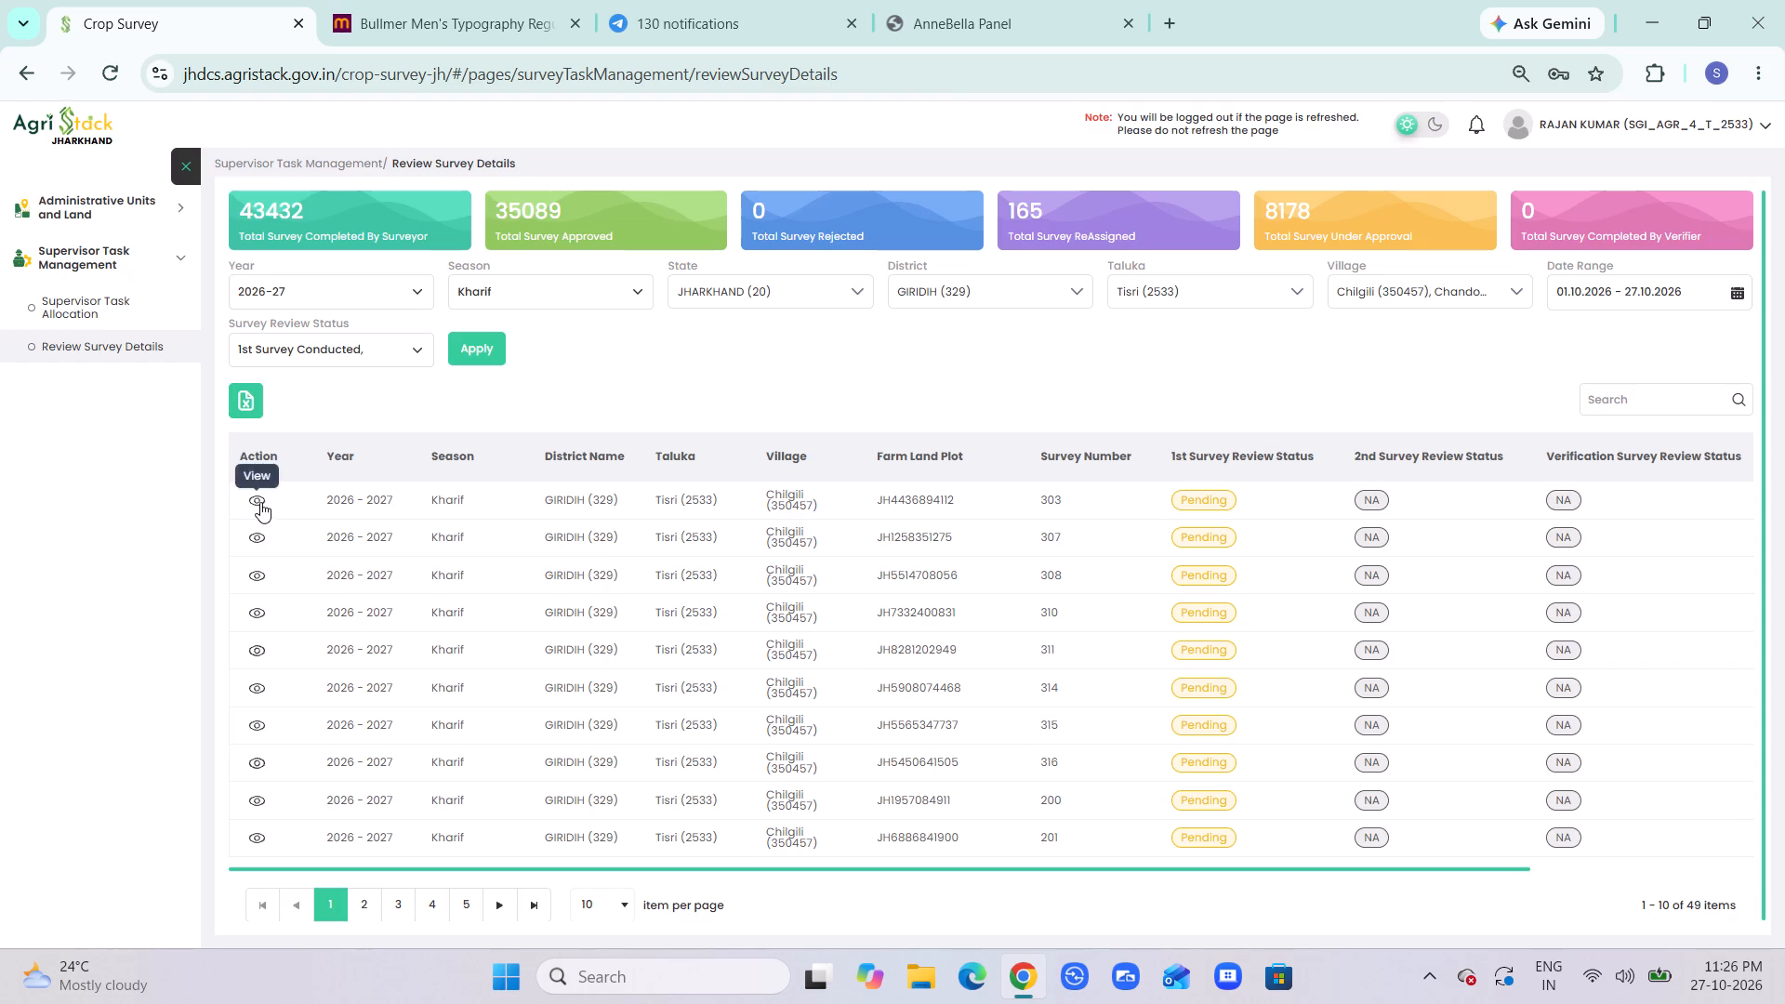
{"action": "left_click", "coordinate": [638, 548]}
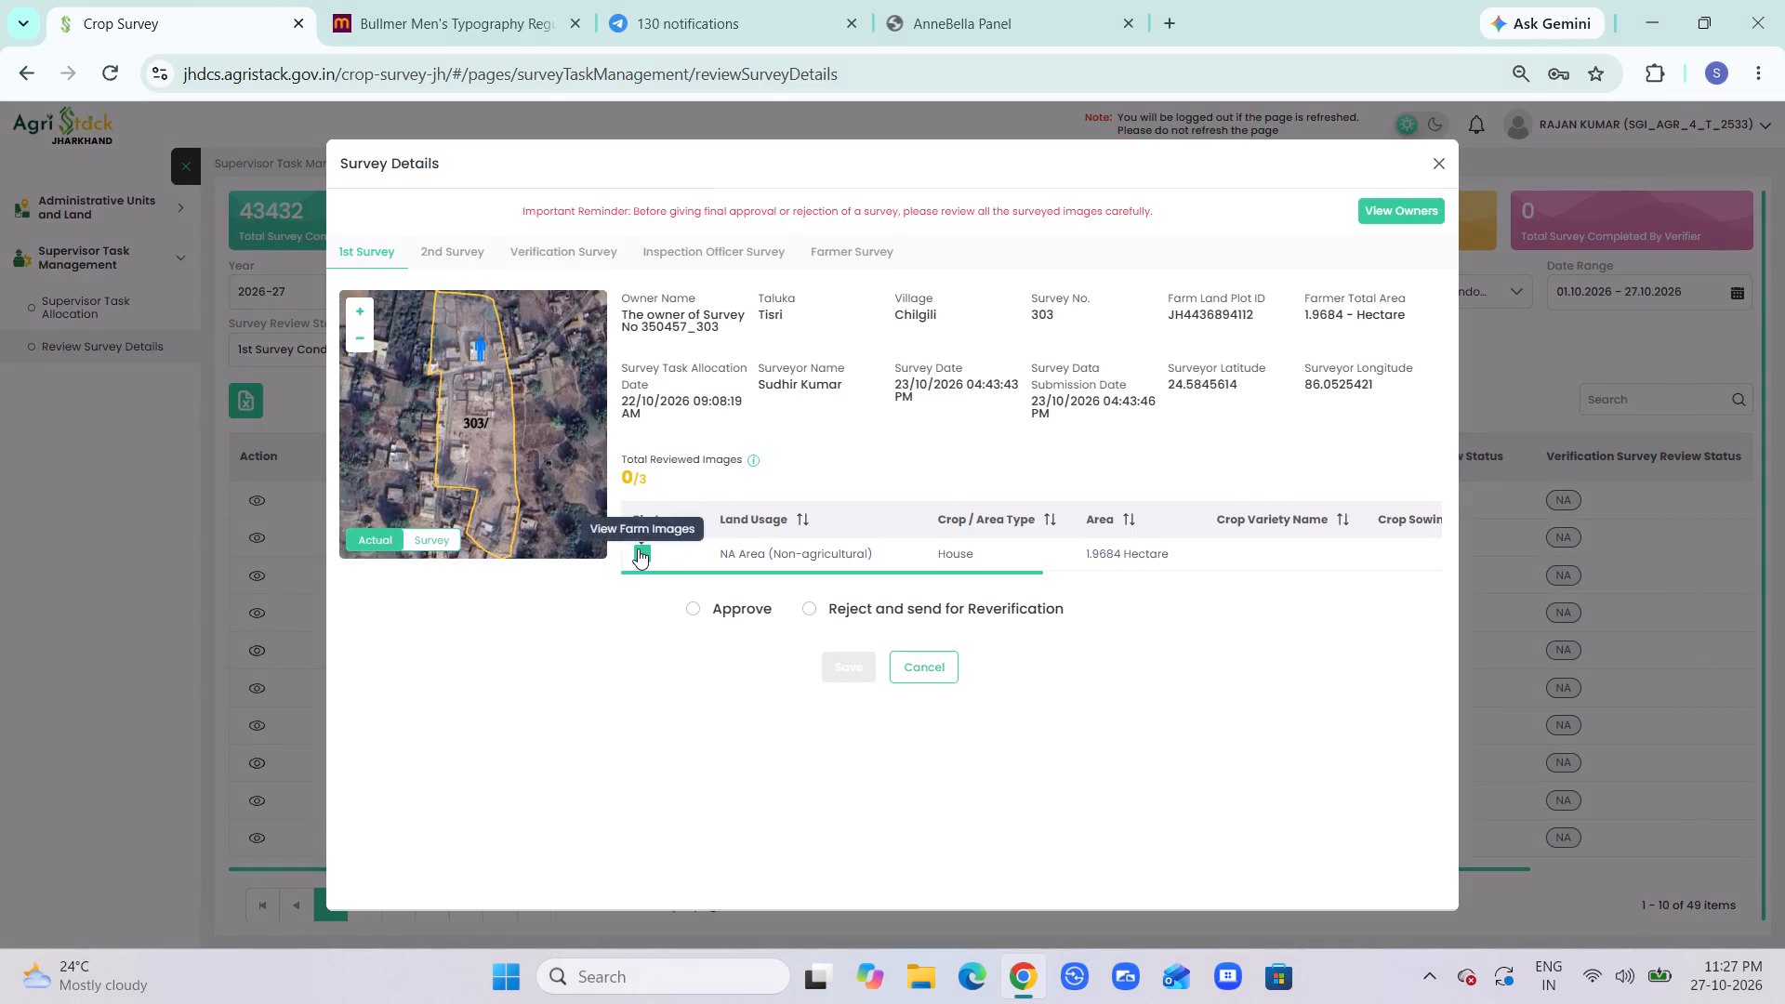
{"action": "left_click", "coordinate": [850, 855]}
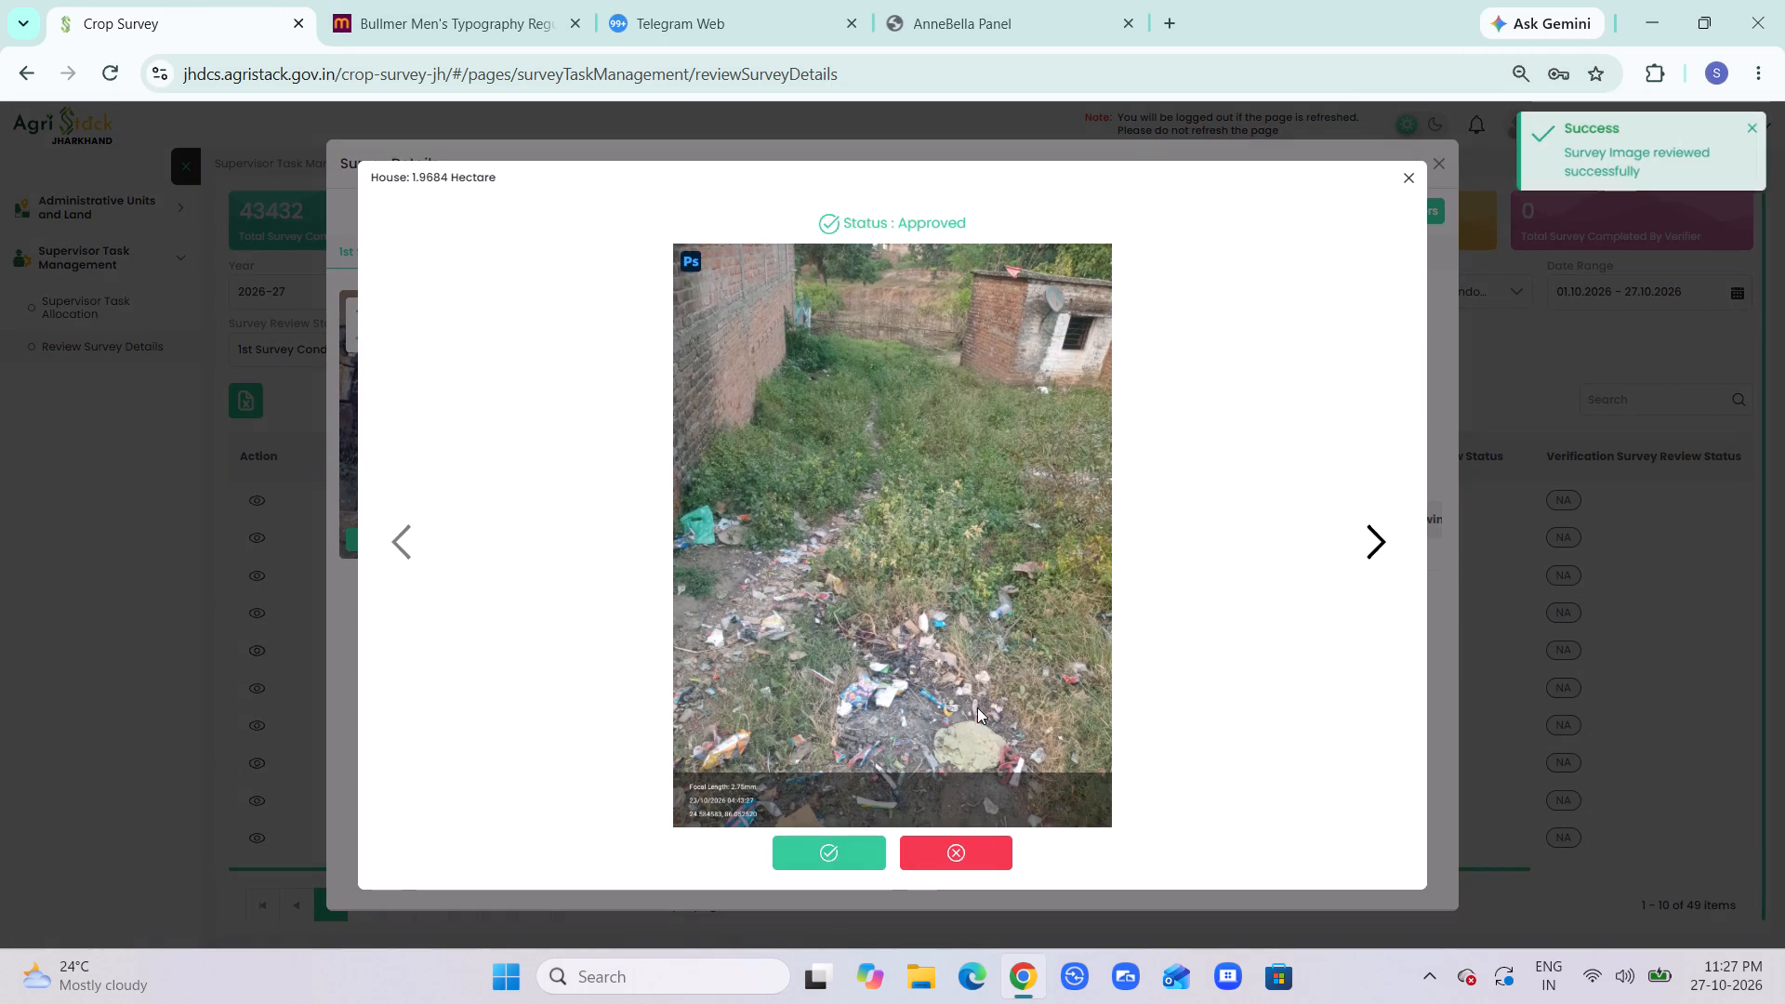
{"action": "left_click_drag", "start_coordinate": [981, 707], "coordinate": [891, 721]}
{"action": "left_click", "coordinate": [874, 851]}
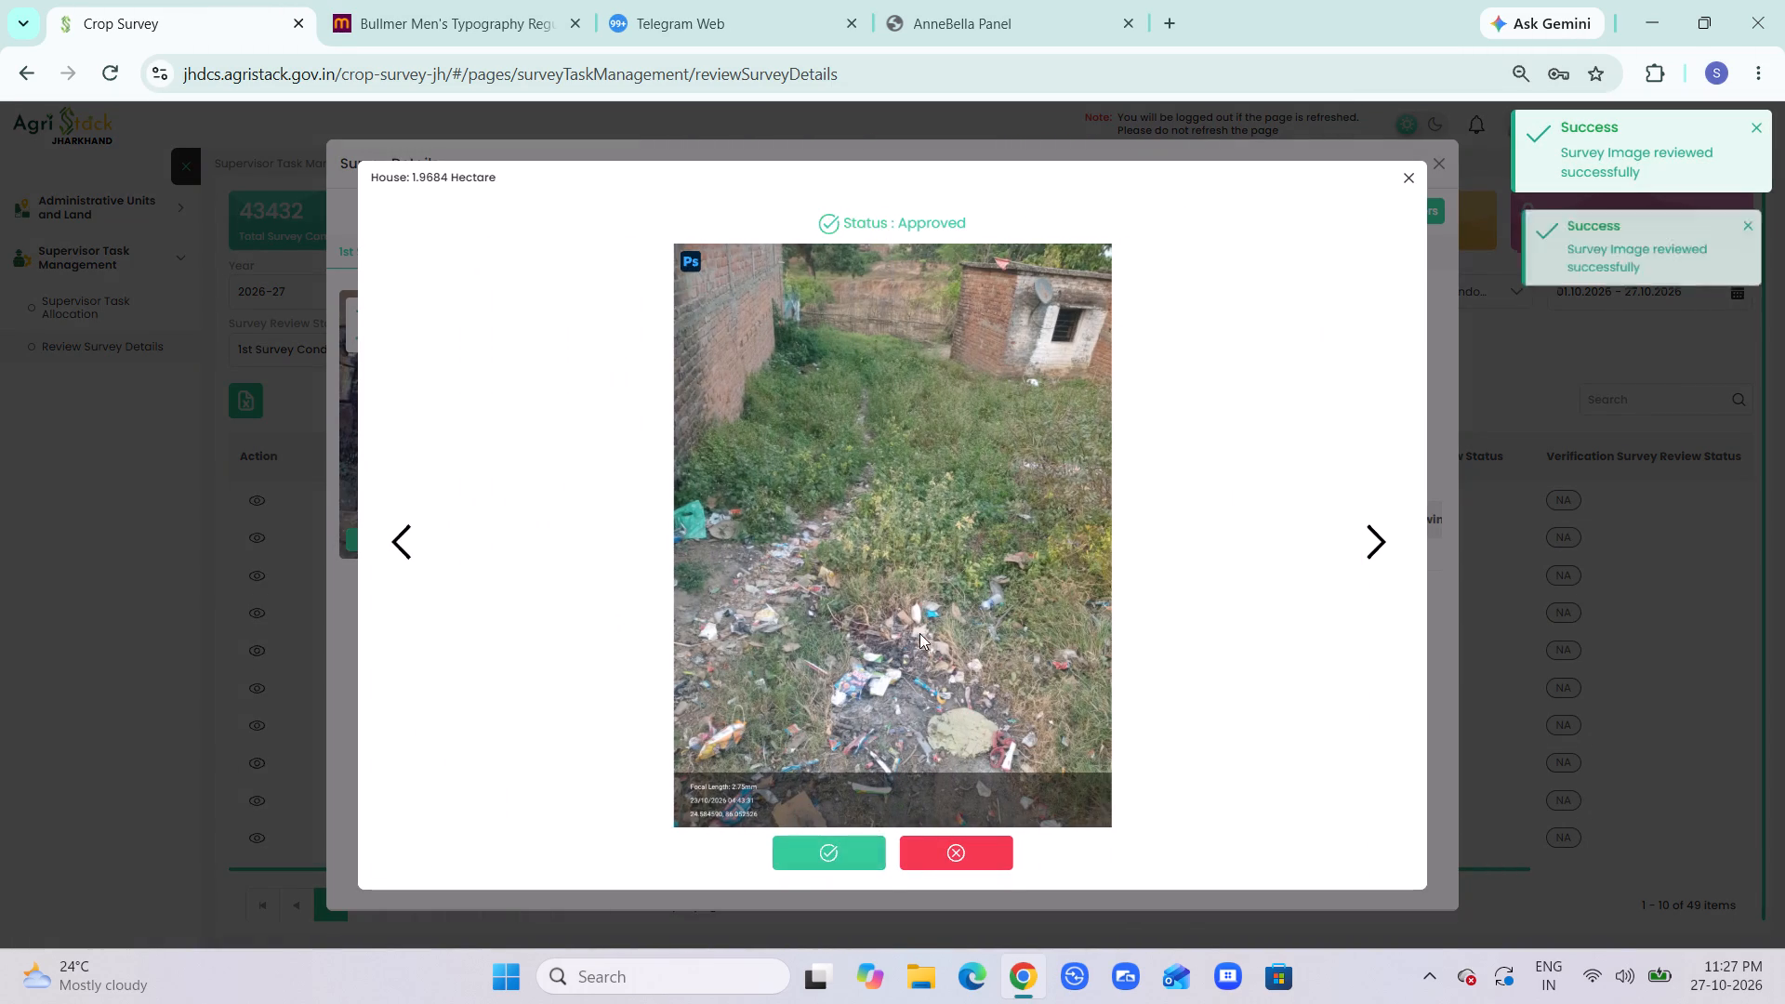
{"action": "left_click_drag", "start_coordinate": [1005, 594], "coordinate": [743, 614]}
{"action": "left_click_drag", "start_coordinate": [844, 841], "coordinate": [842, 821]}
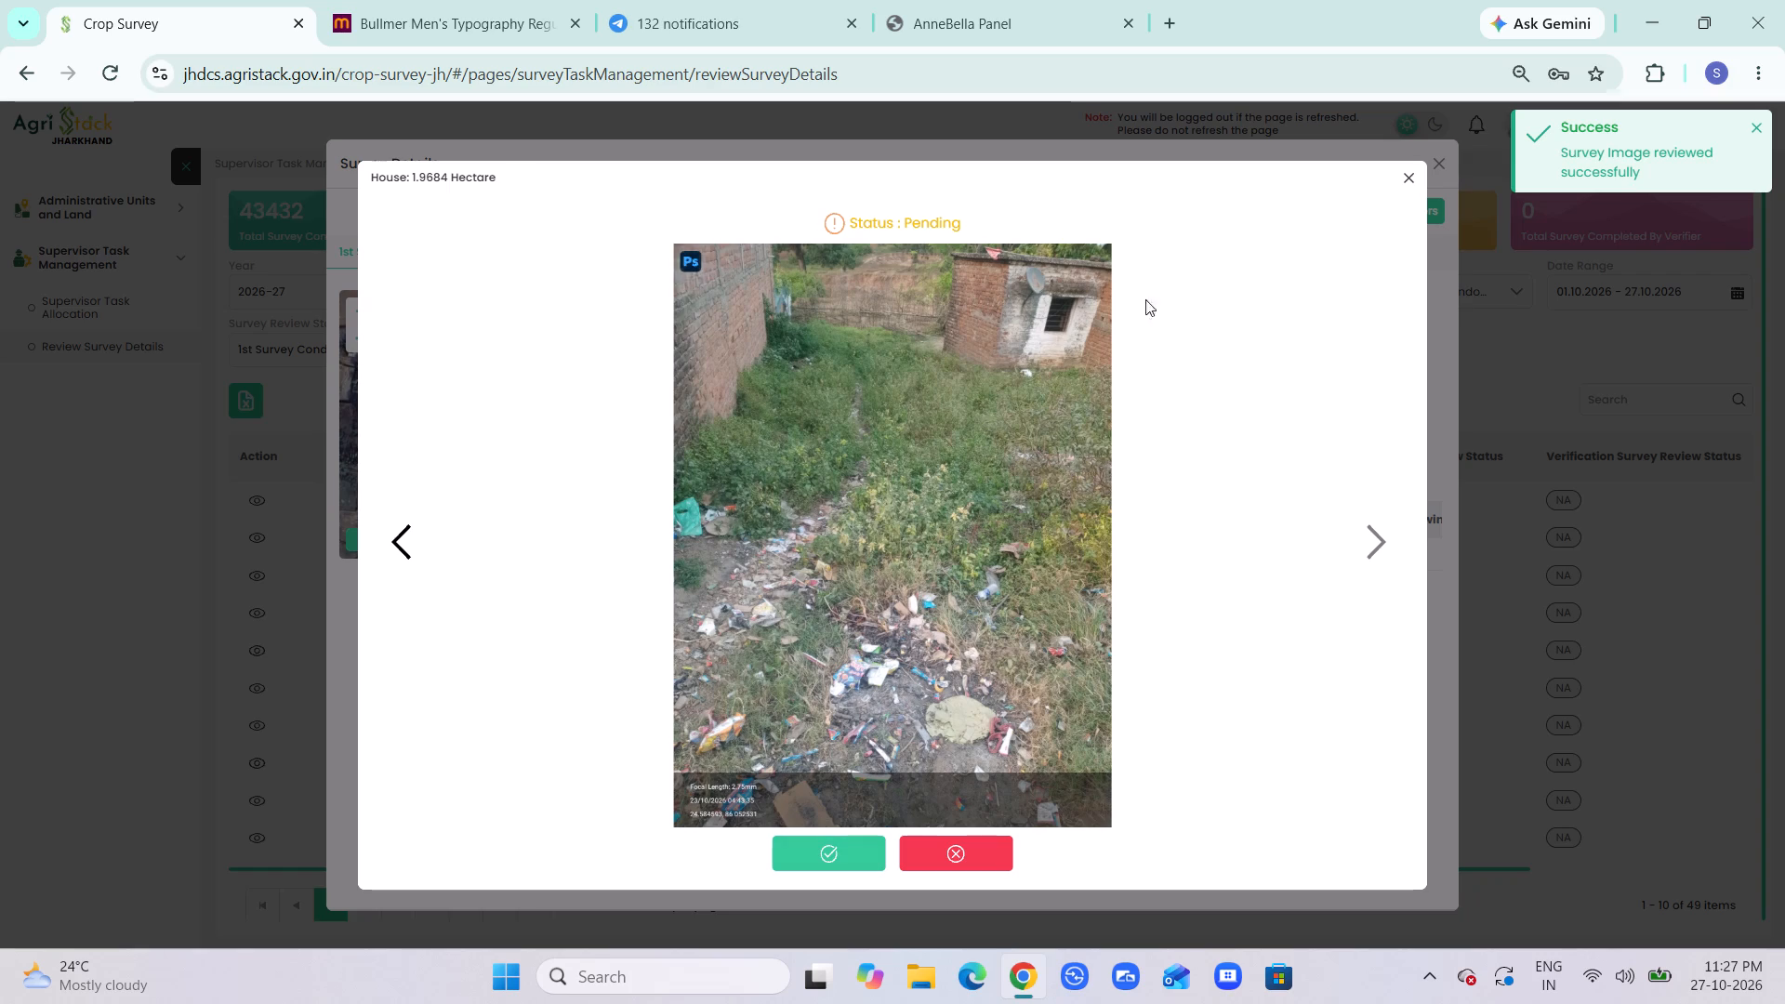
{"action": "left_click", "coordinate": [796, 861]}
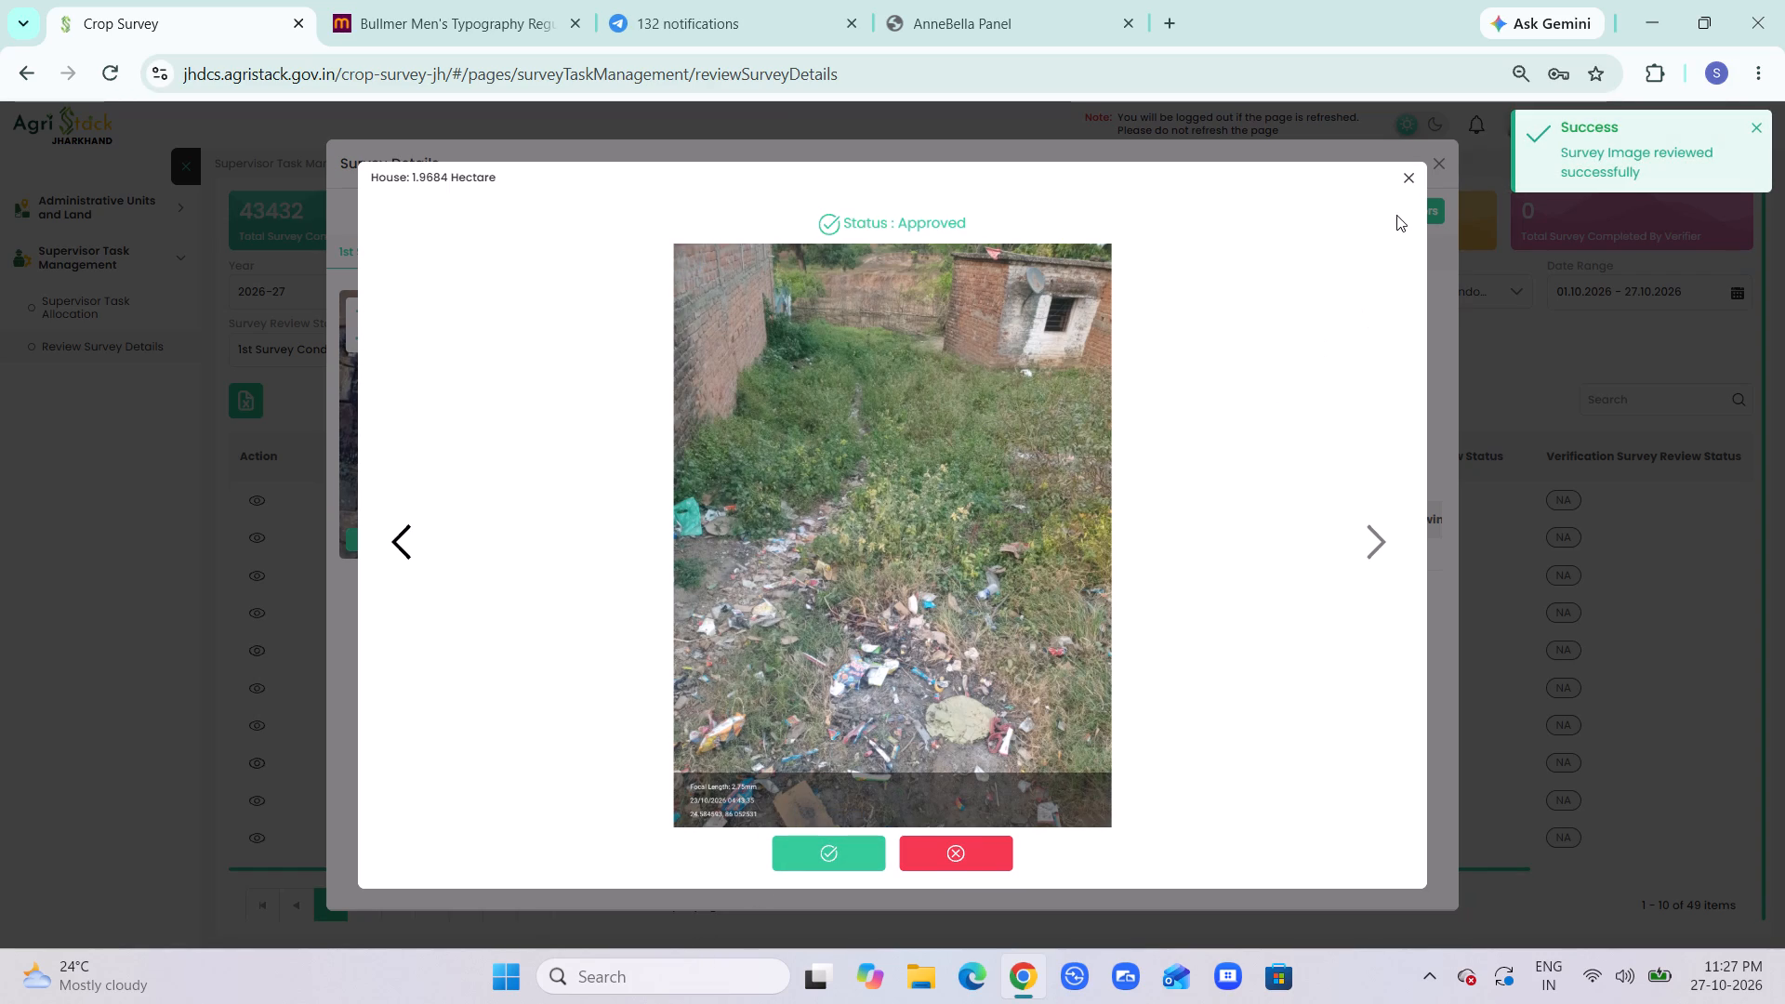
{"action": "left_click", "coordinate": [1412, 175]}
Mark the 1st survey of survey number 303 as Approve, save the review and close its details.
{"action": "left_click_drag", "start_coordinate": [741, 606], "coordinate": [755, 618]}
{"action": "left_click", "coordinate": [834, 665]}
{"action": "left_click", "coordinate": [741, 606]}
{"action": "left_click", "coordinate": [837, 662]}
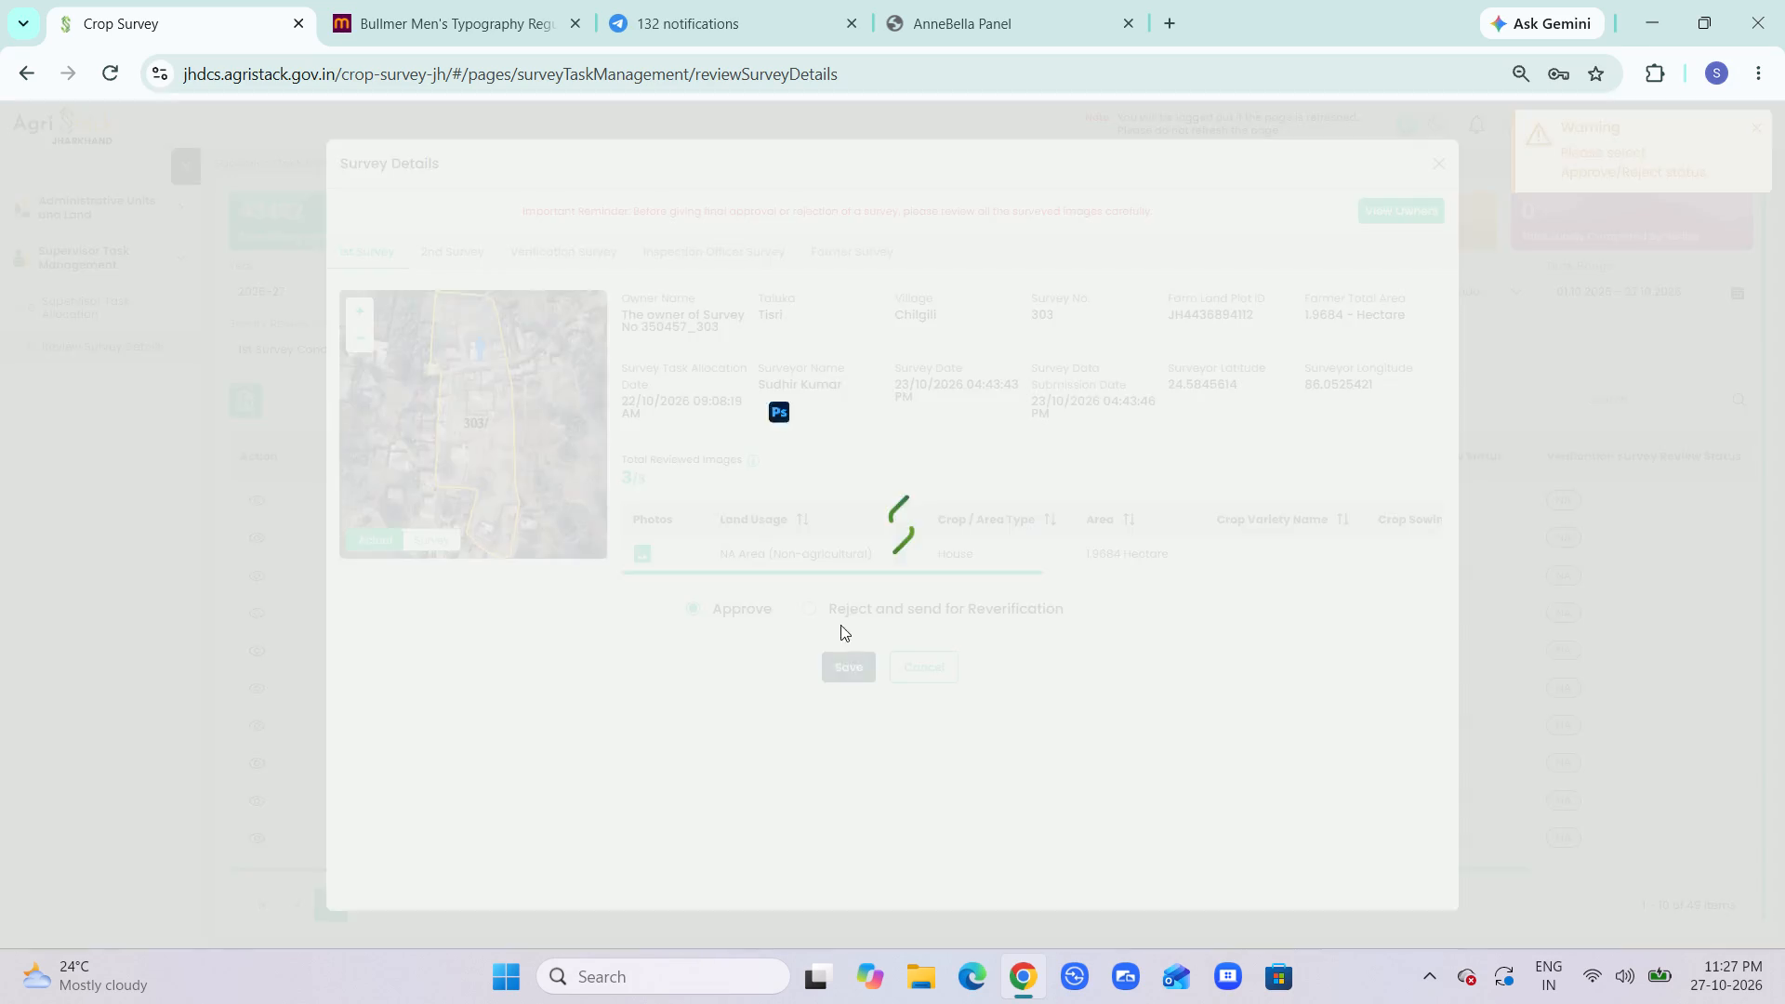
{"action": "left_click", "coordinate": [870, 563]}
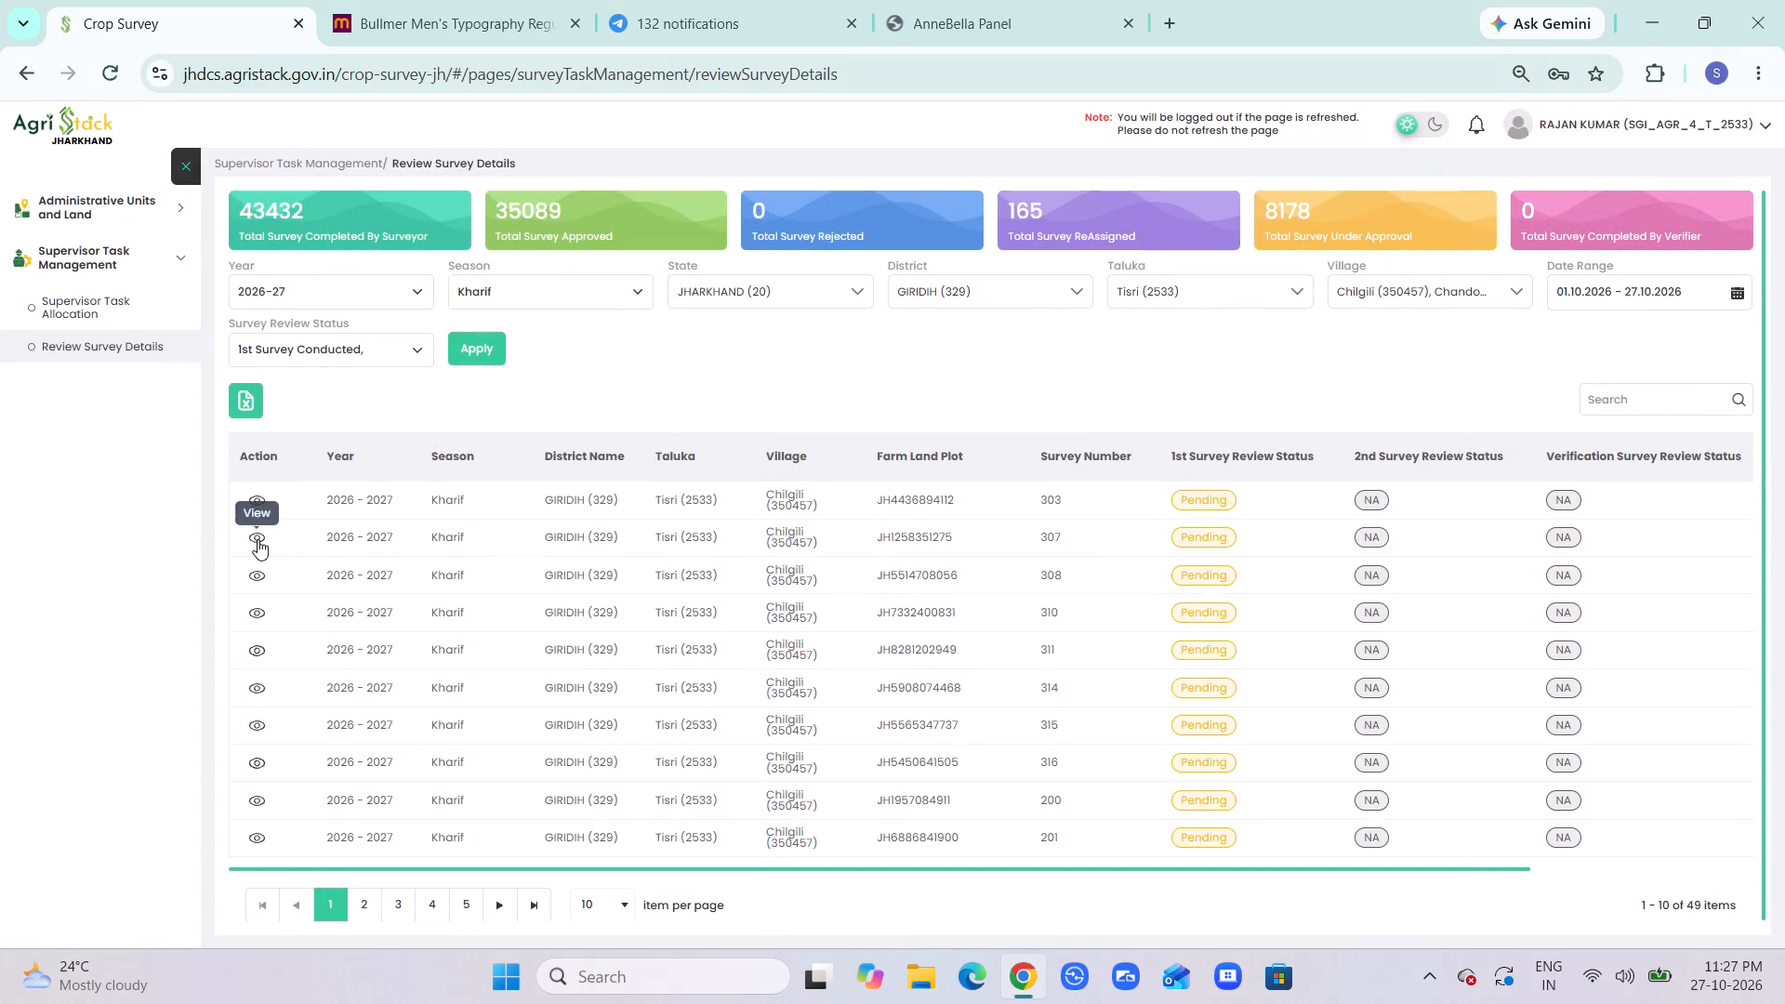
Open survey number 307 in Chilgili, approve all three of its Other NA uses images and close the image viewer.
{"action": "left_click", "coordinate": [258, 539]}
{"action": "left_click", "coordinate": [638, 560]}
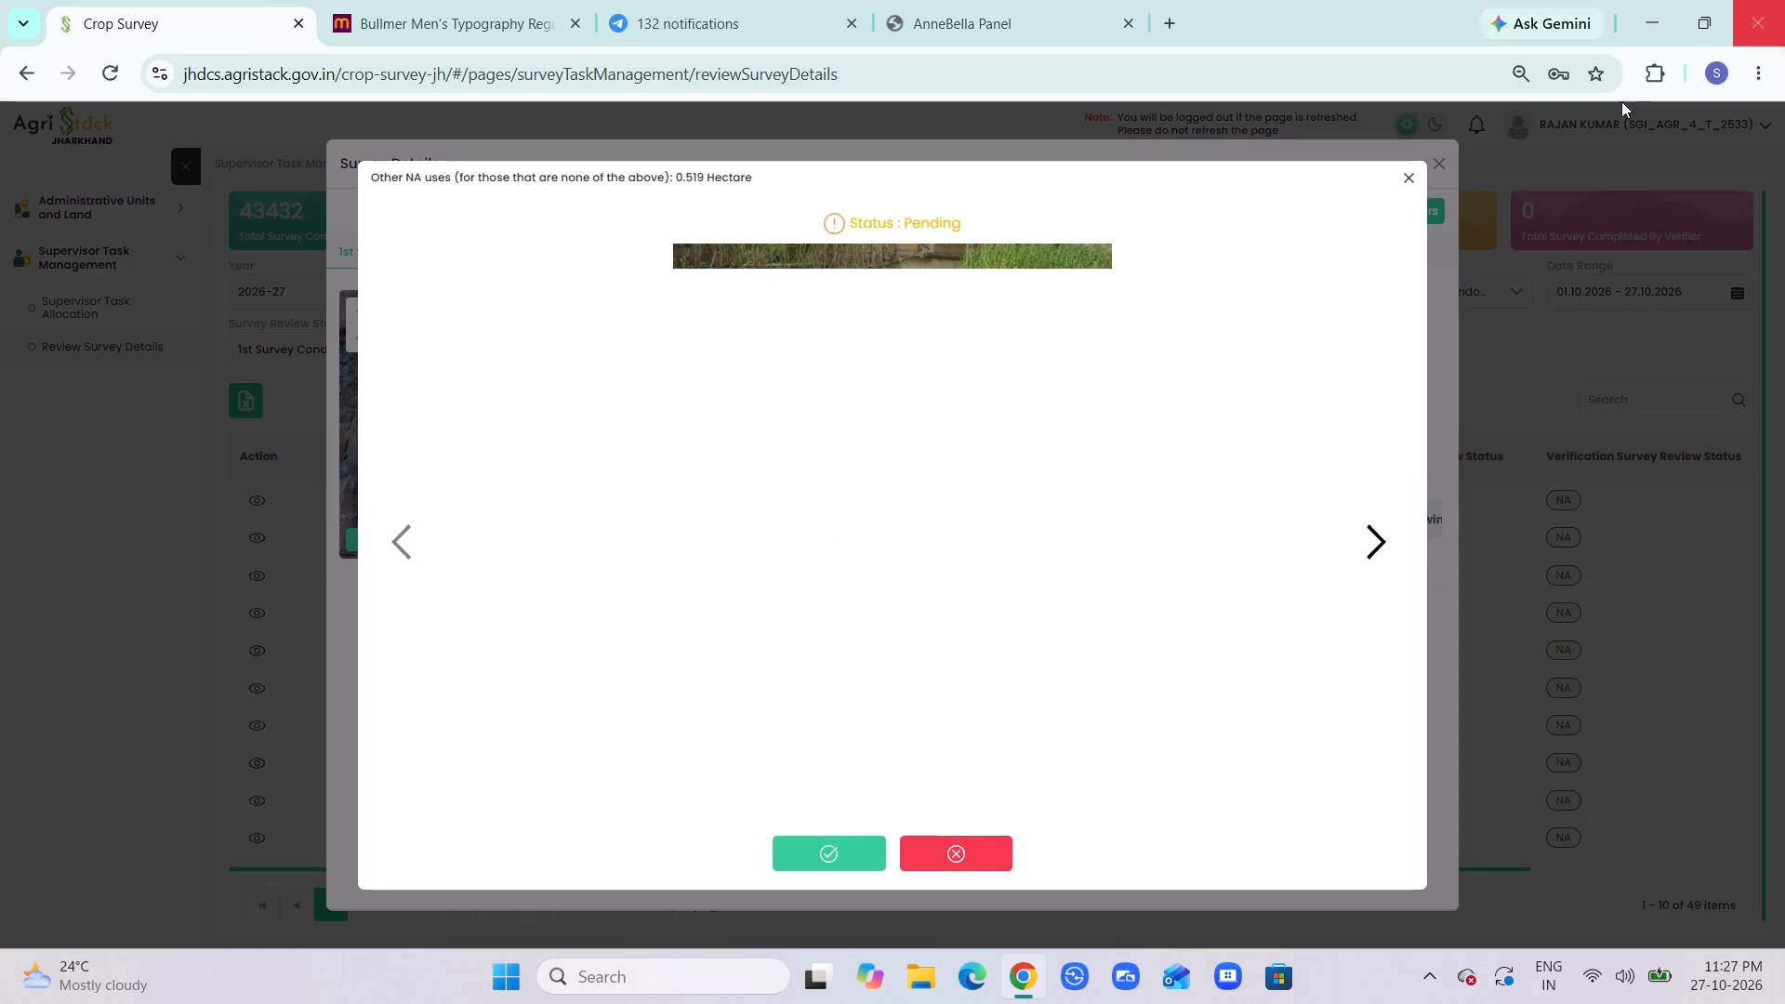
{"action": "left_click", "coordinate": [847, 852]}
{"action": "left_click_drag", "start_coordinate": [1248, 698], "coordinate": [403, 660]}
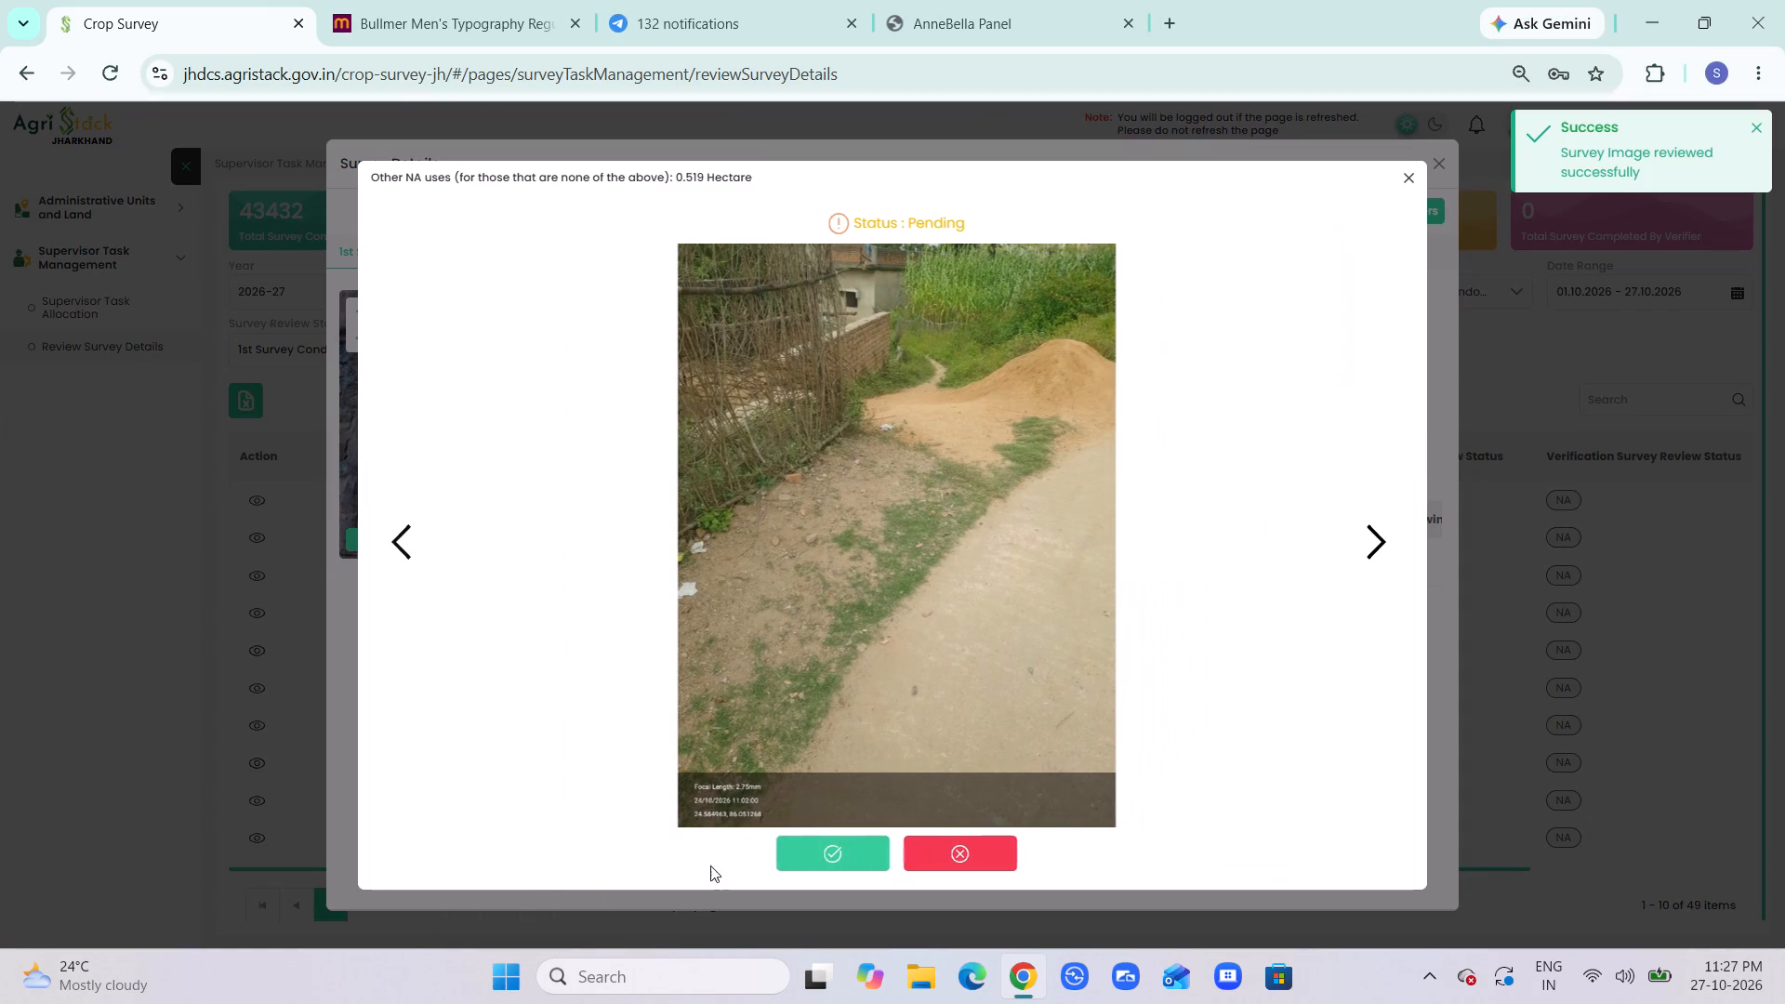
{"action": "left_click_drag", "start_coordinate": [815, 858], "coordinate": [816, 850]}
{"action": "left_click_drag", "start_coordinate": [1286, 664], "coordinate": [589, 690]}
{"action": "left_click", "coordinate": [854, 839]}
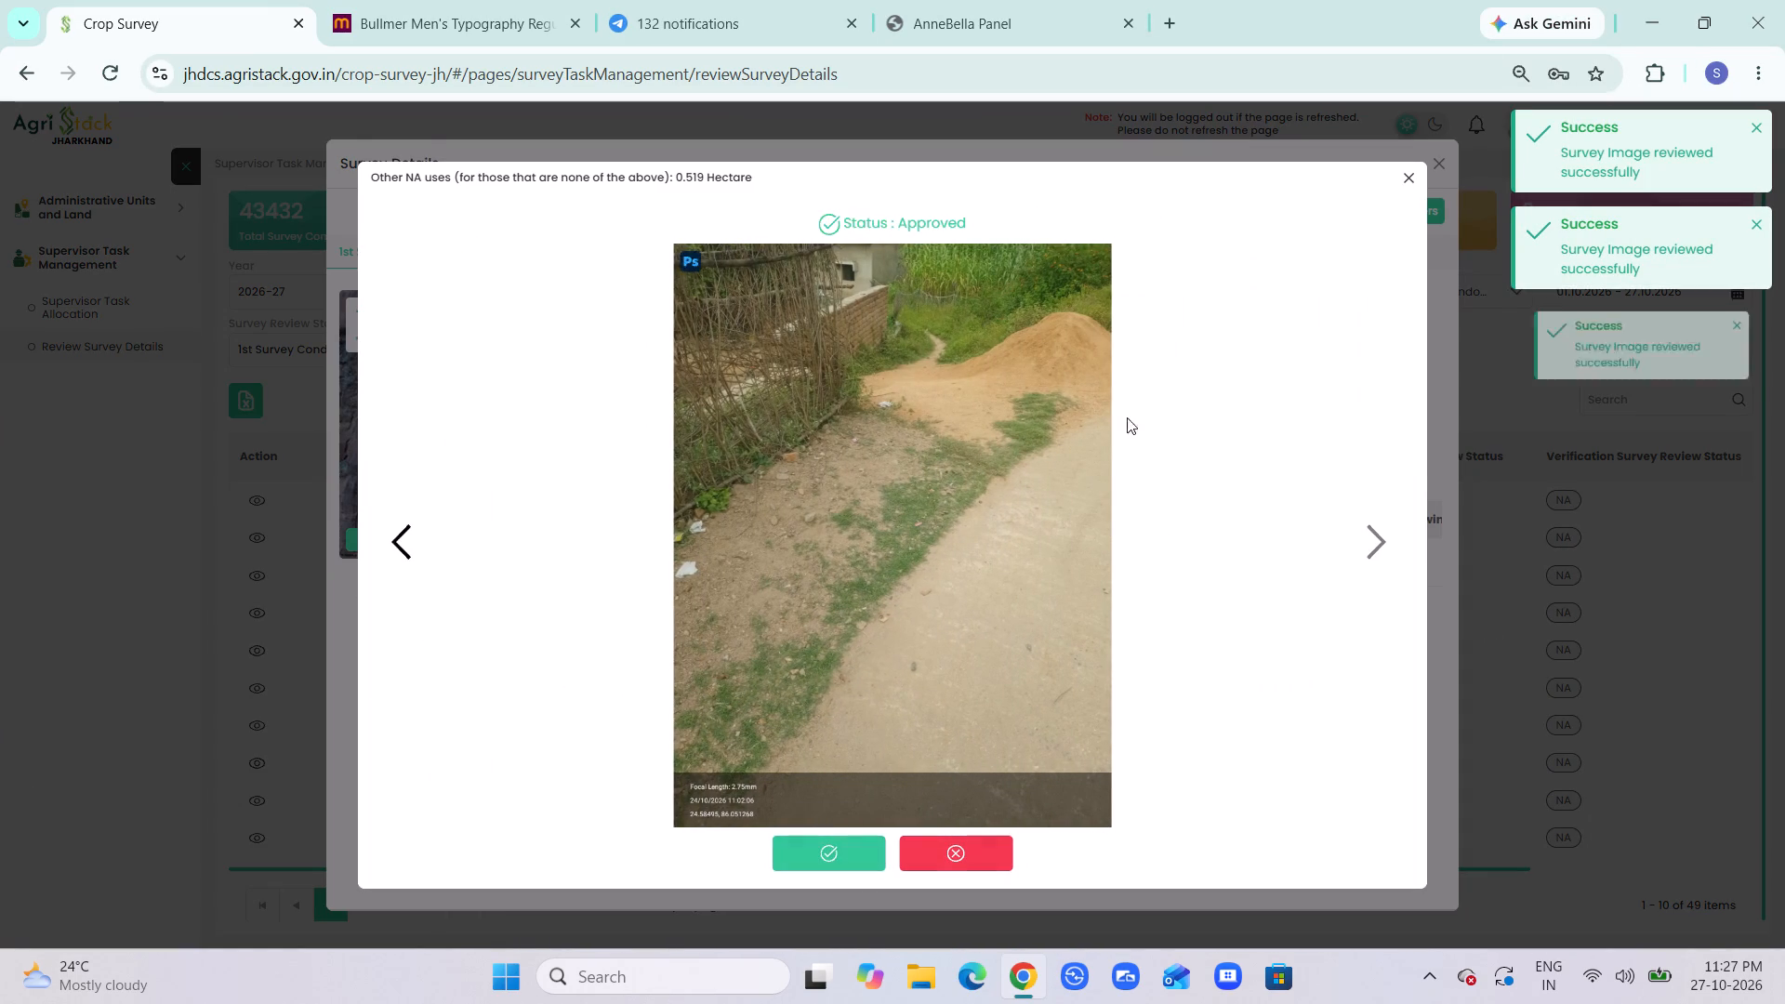
{"action": "left_click", "coordinate": [1406, 176]}
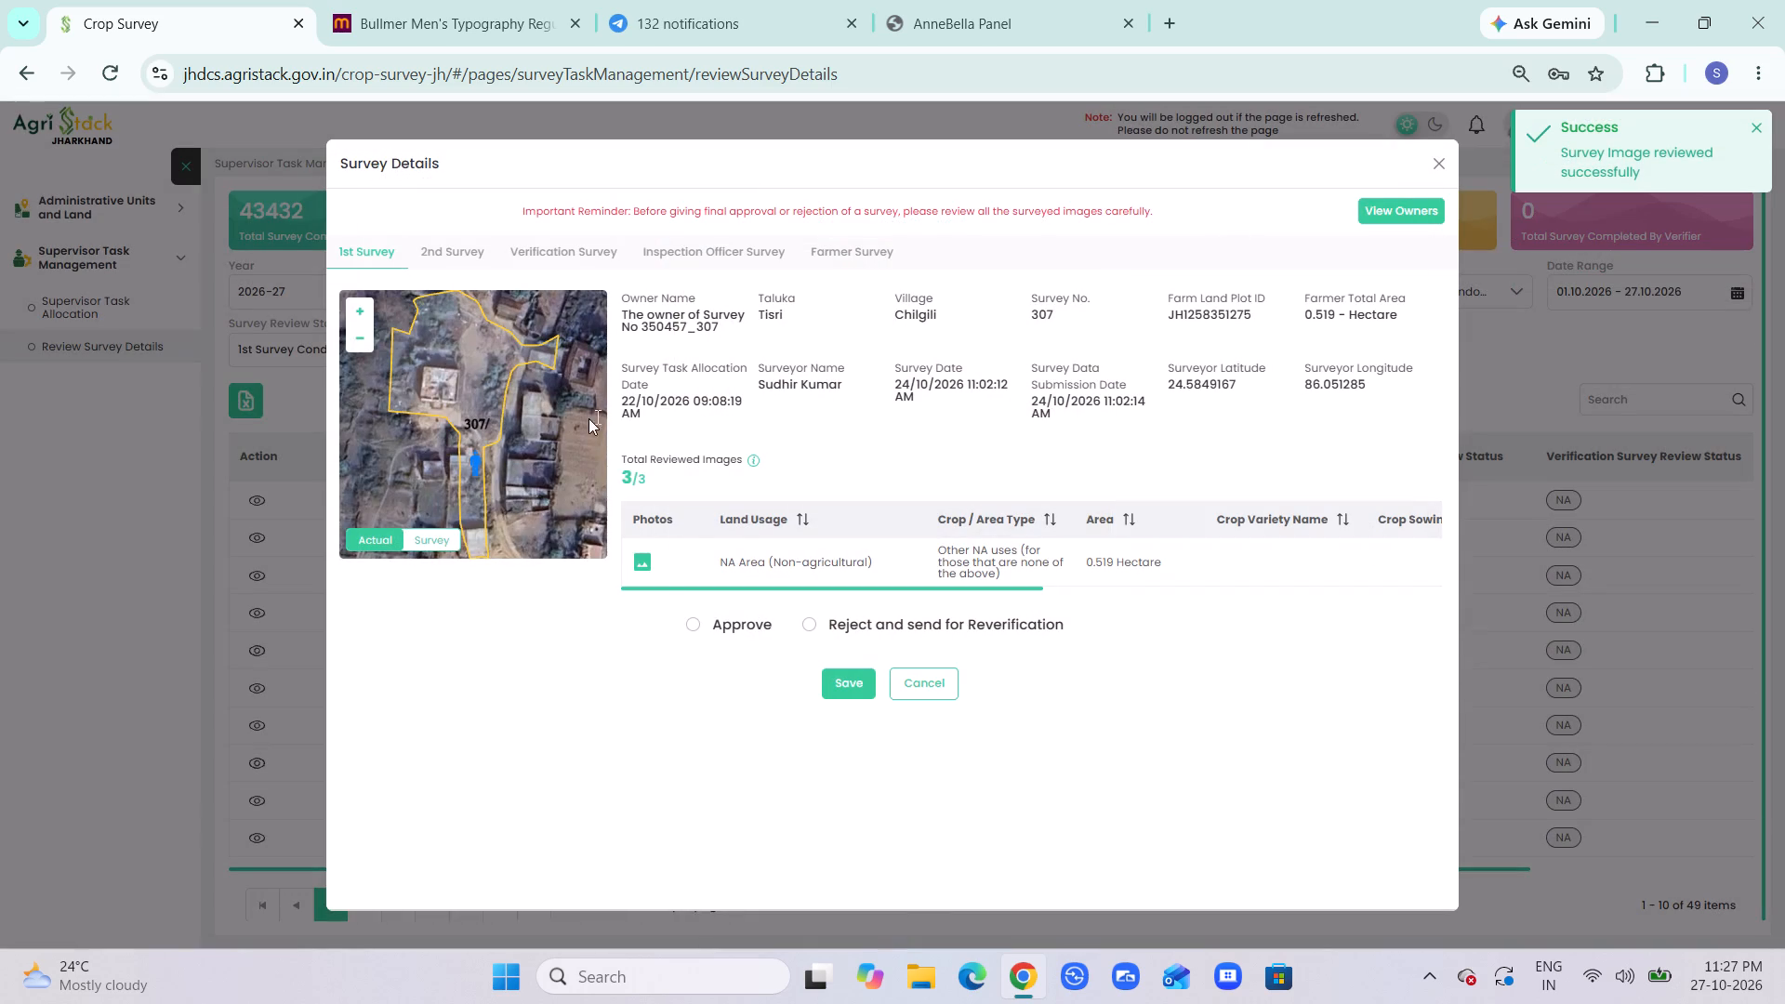
Mark the 1st survey of survey number 307 as Approve, save the review and close its details.
{"action": "left_click", "coordinate": [720, 622]}
{"action": "left_click", "coordinate": [888, 694]}
{"action": "left_click", "coordinate": [846, 680]}
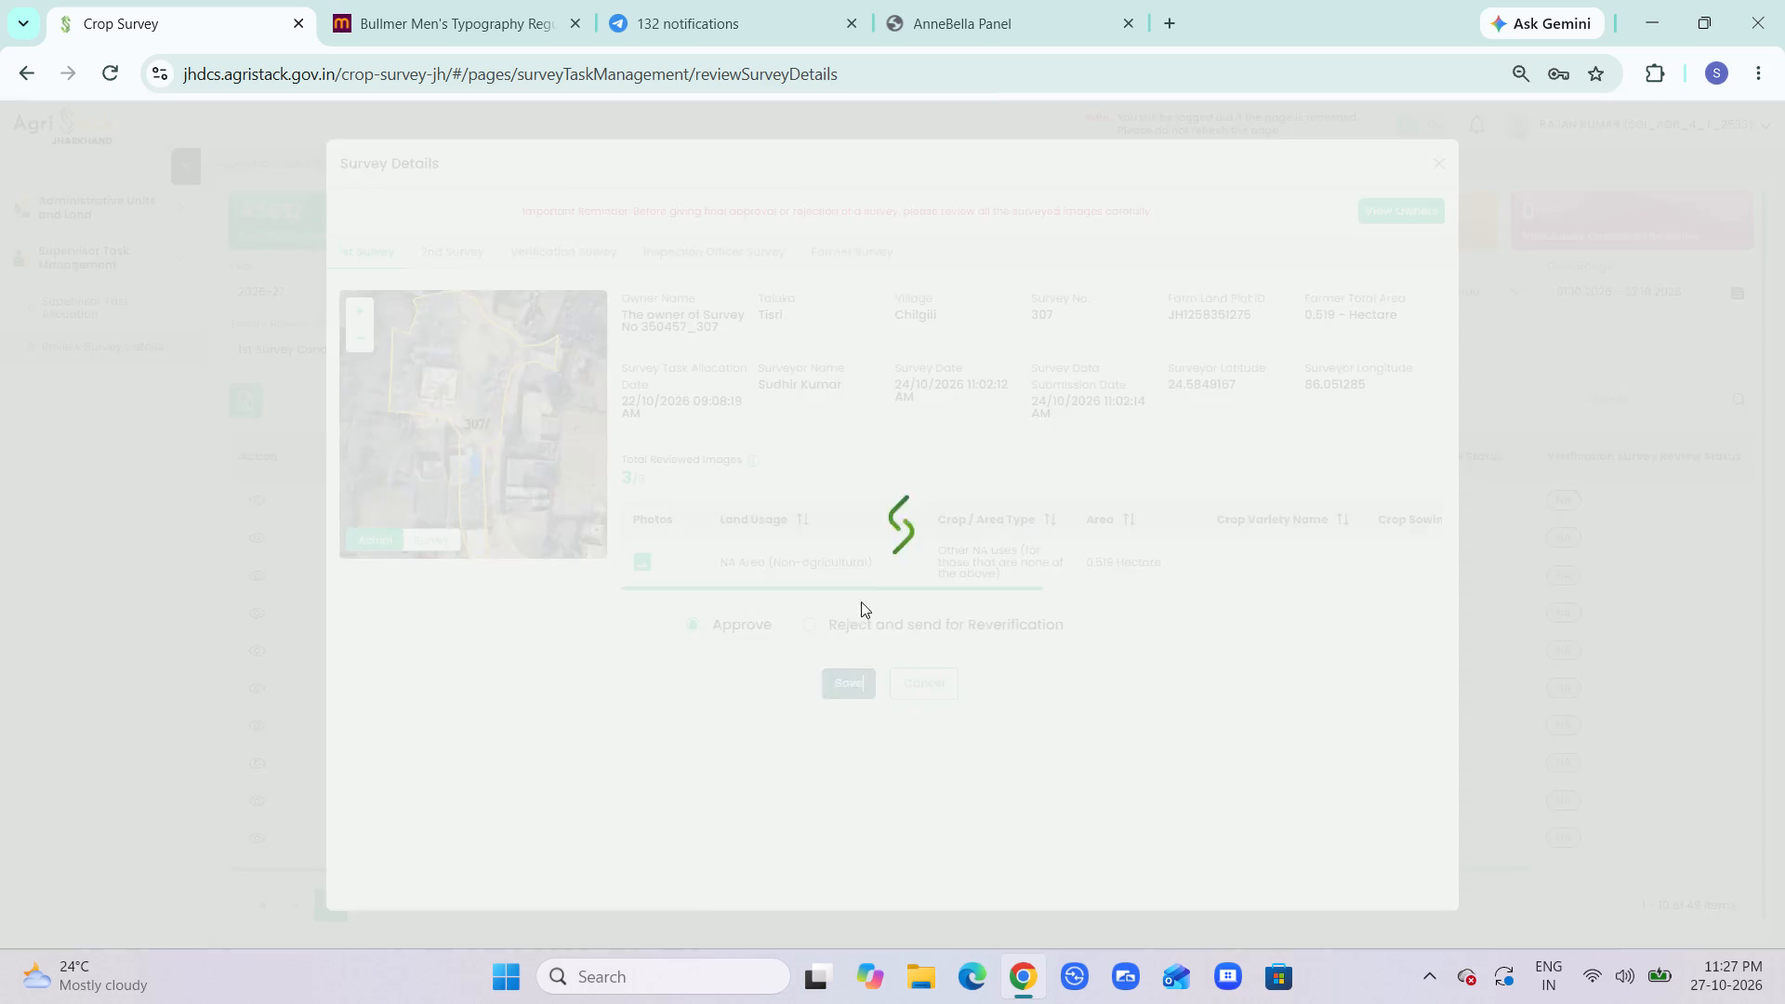
{"action": "left_click", "coordinate": [880, 563]}
Open survey number 308 in Chilgili, approve all three of its Other NA uses images and close the image viewer.
{"action": "left_click", "coordinate": [264, 575]}
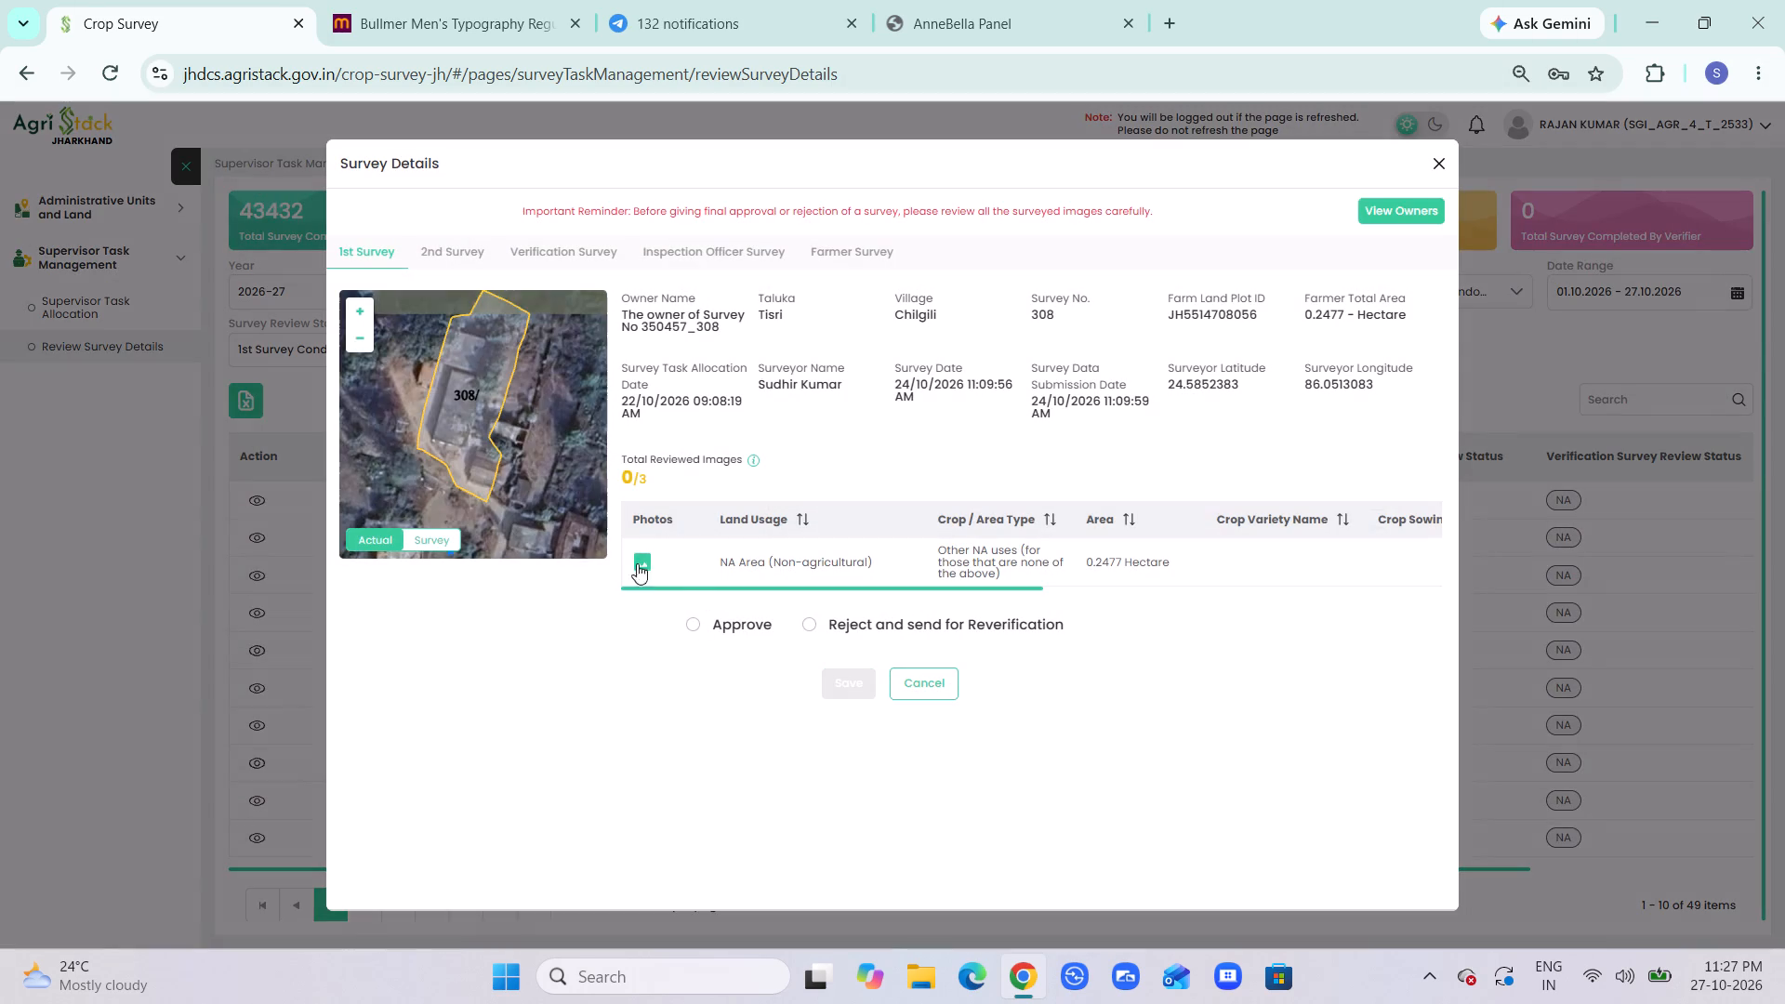
{"action": "left_click", "coordinate": [642, 563]}
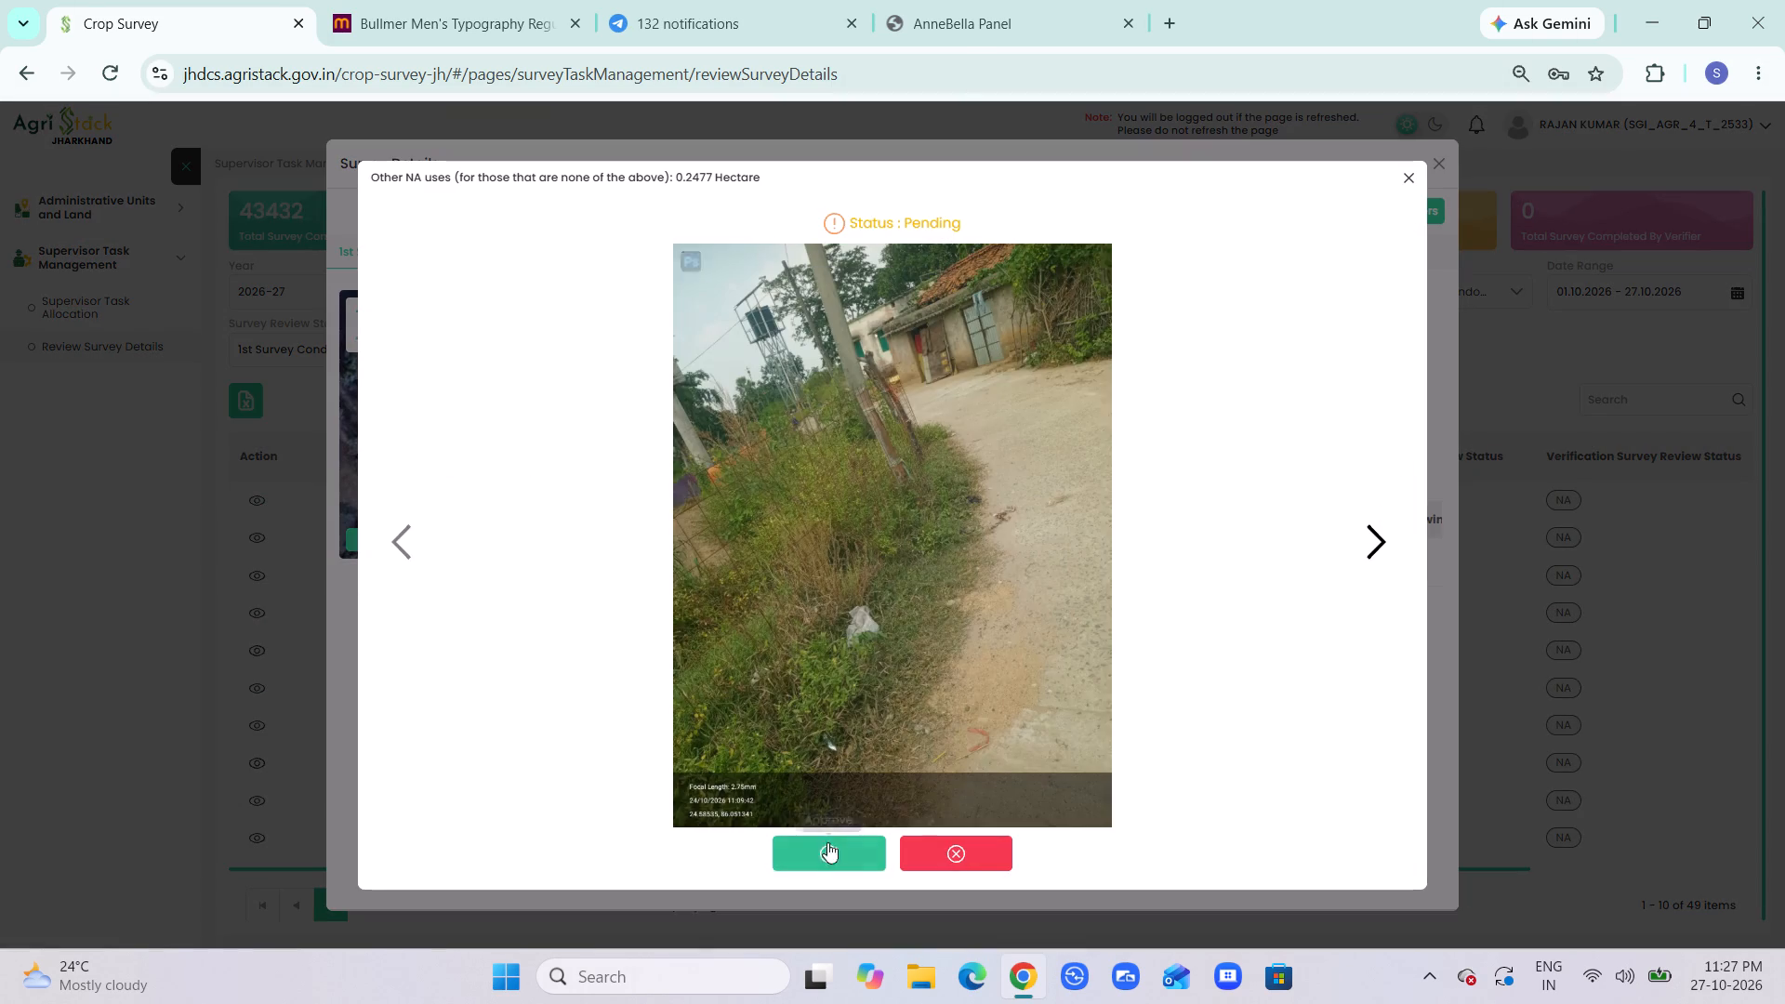
{"action": "left_click", "coordinate": [827, 841]}
{"action": "left_click_drag", "start_coordinate": [1133, 722], "coordinate": [741, 728]}
{"action": "left_click", "coordinate": [833, 835]}
{"action": "left_click_drag", "start_coordinate": [948, 718], "coordinate": [731, 732]}
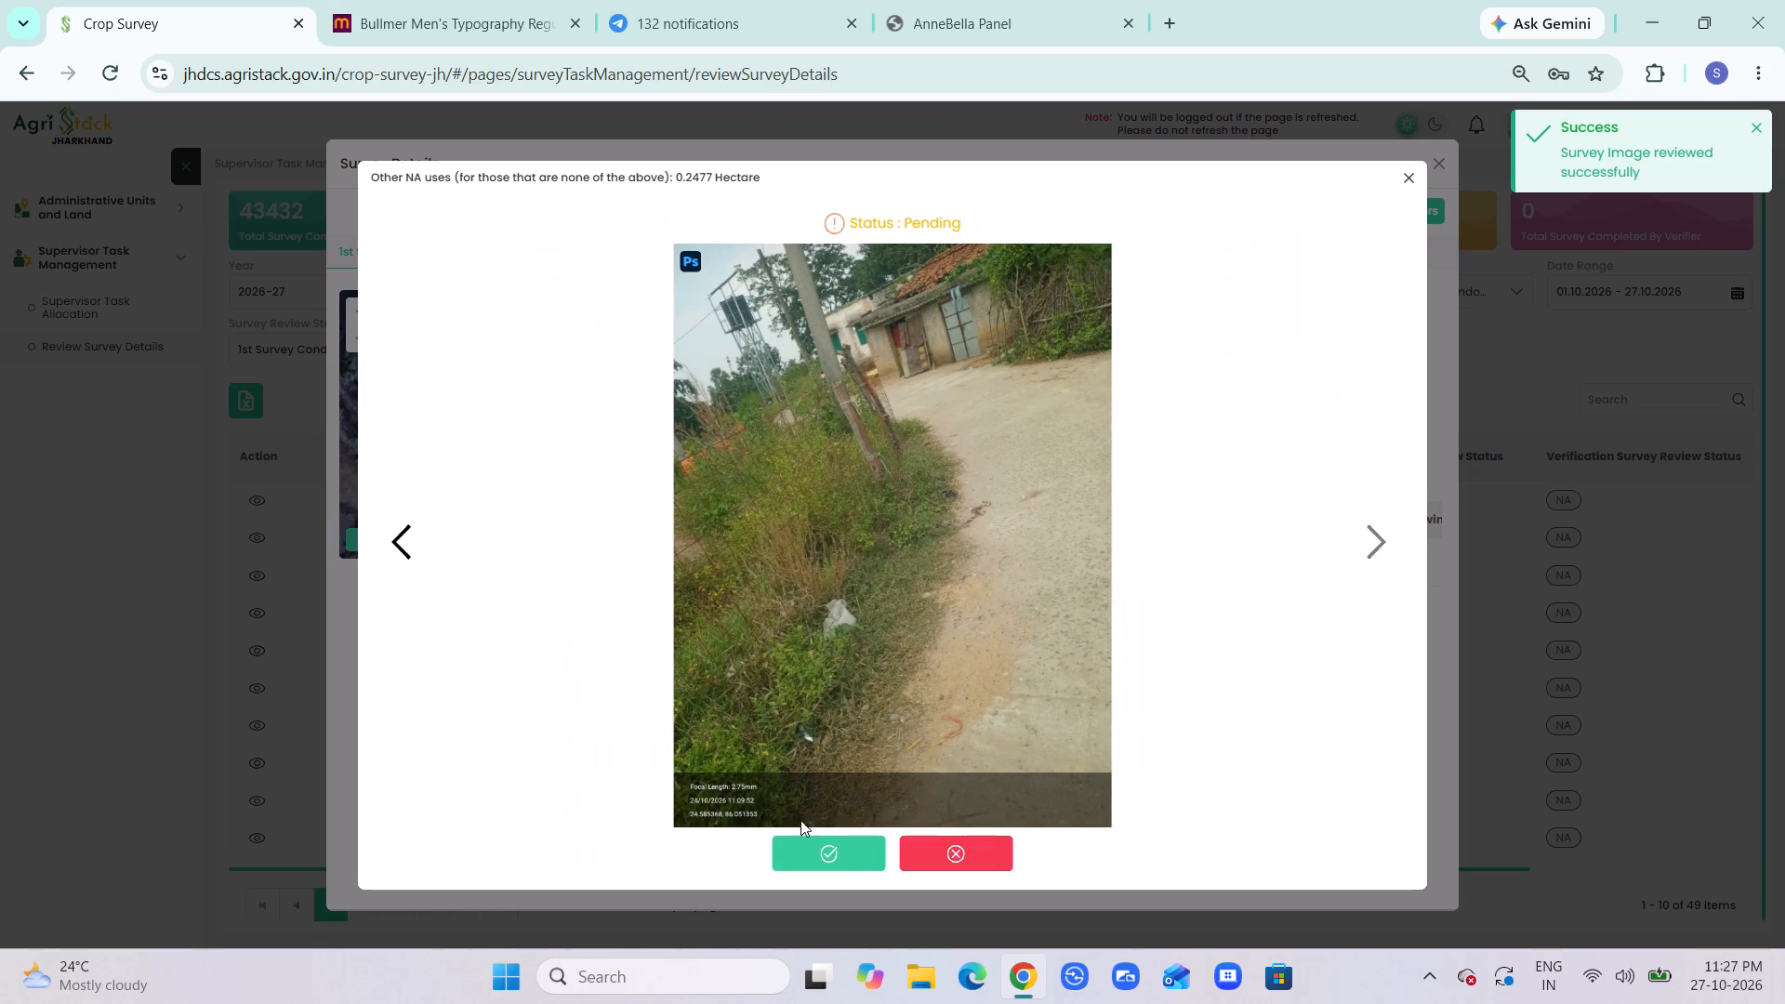
{"action": "left_click_drag", "start_coordinate": [820, 786], "coordinate": [969, 786]}
{"action": "left_click", "coordinate": [844, 858]}
{"action": "left_click_drag", "start_coordinate": [1103, 666], "coordinate": [854, 672]}
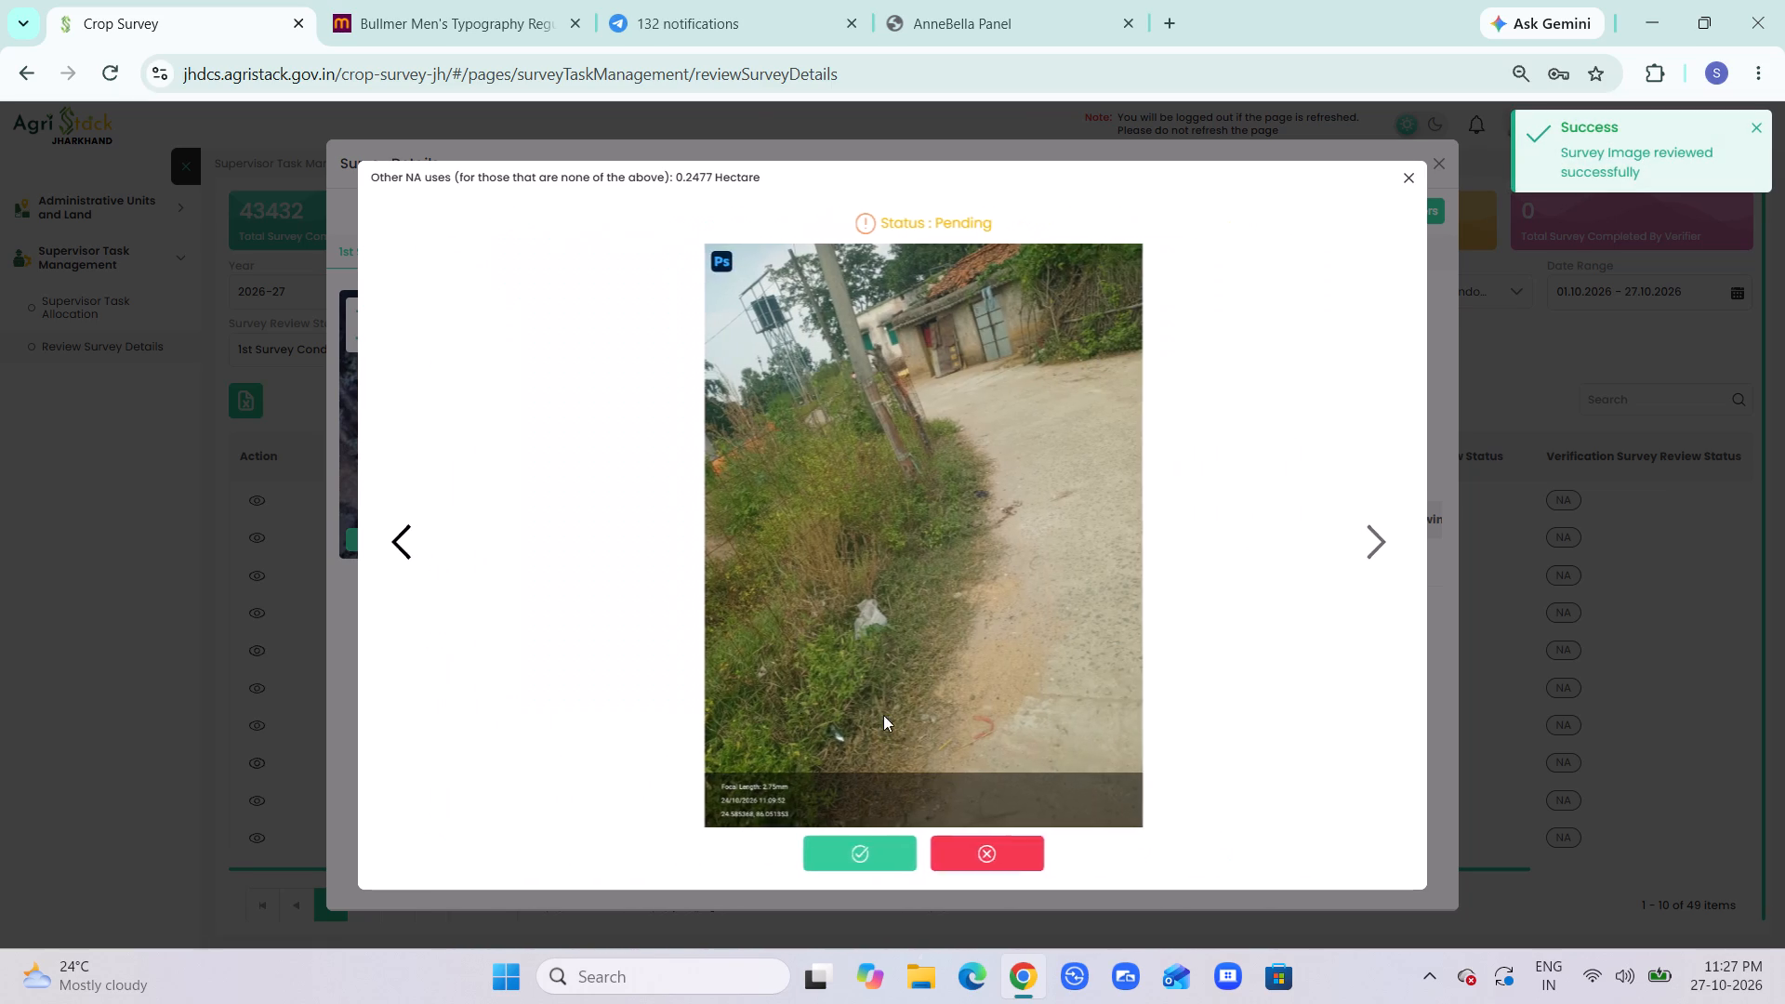
{"action": "left_click", "coordinate": [856, 846]}
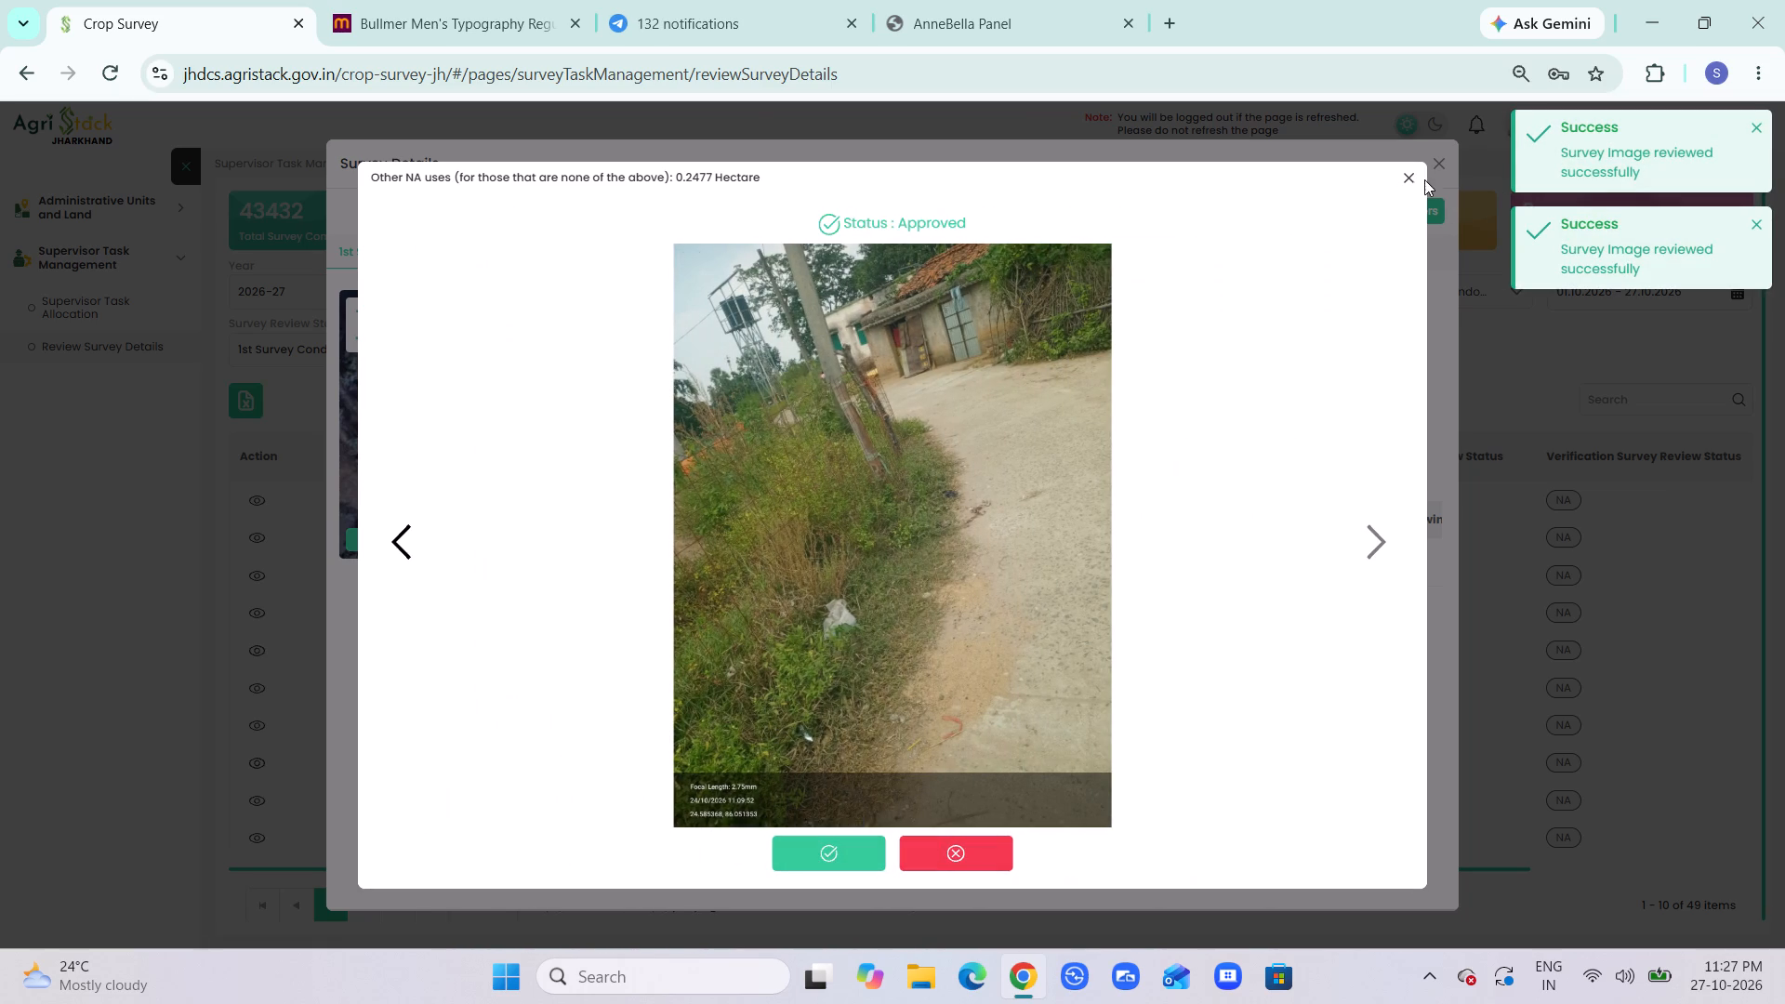
{"action": "left_click", "coordinate": [1409, 176]}
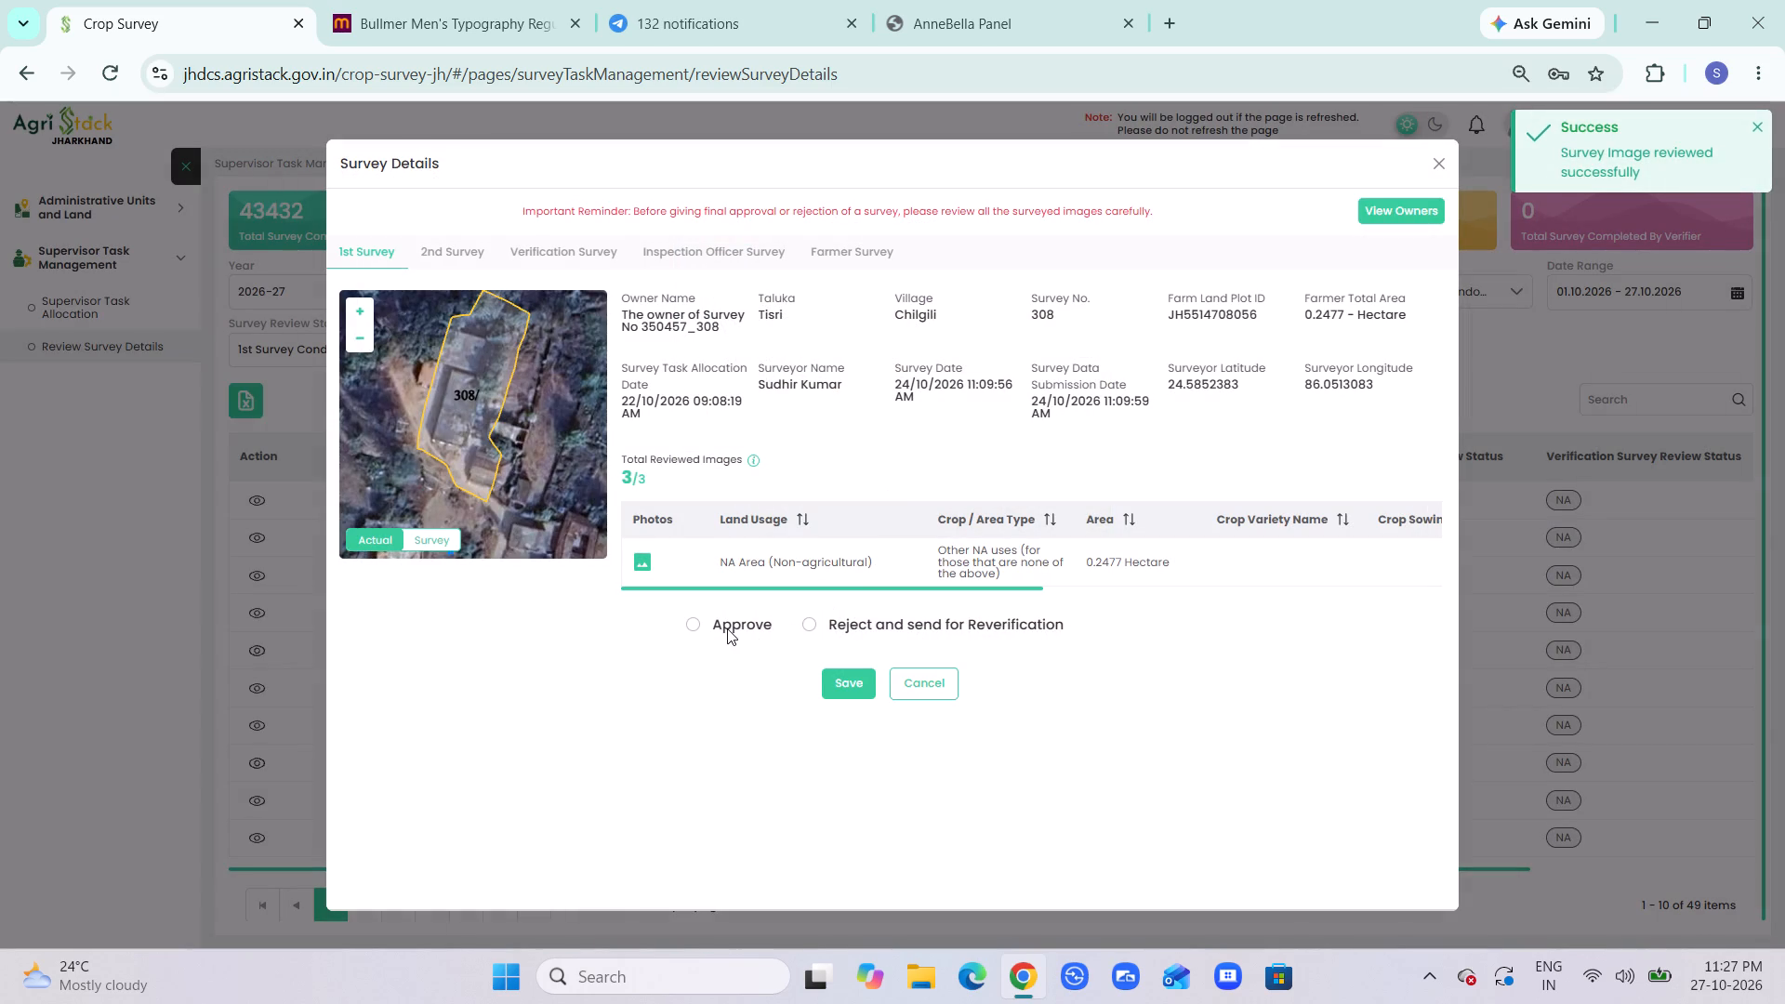
Mark the 1st survey of survey number 308 as Approve, save the review and close its details.
{"action": "left_click", "coordinate": [729, 630]}
{"action": "left_click", "coordinate": [804, 681]}
{"action": "left_click", "coordinate": [813, 680]}
{"action": "left_click", "coordinate": [850, 674]}
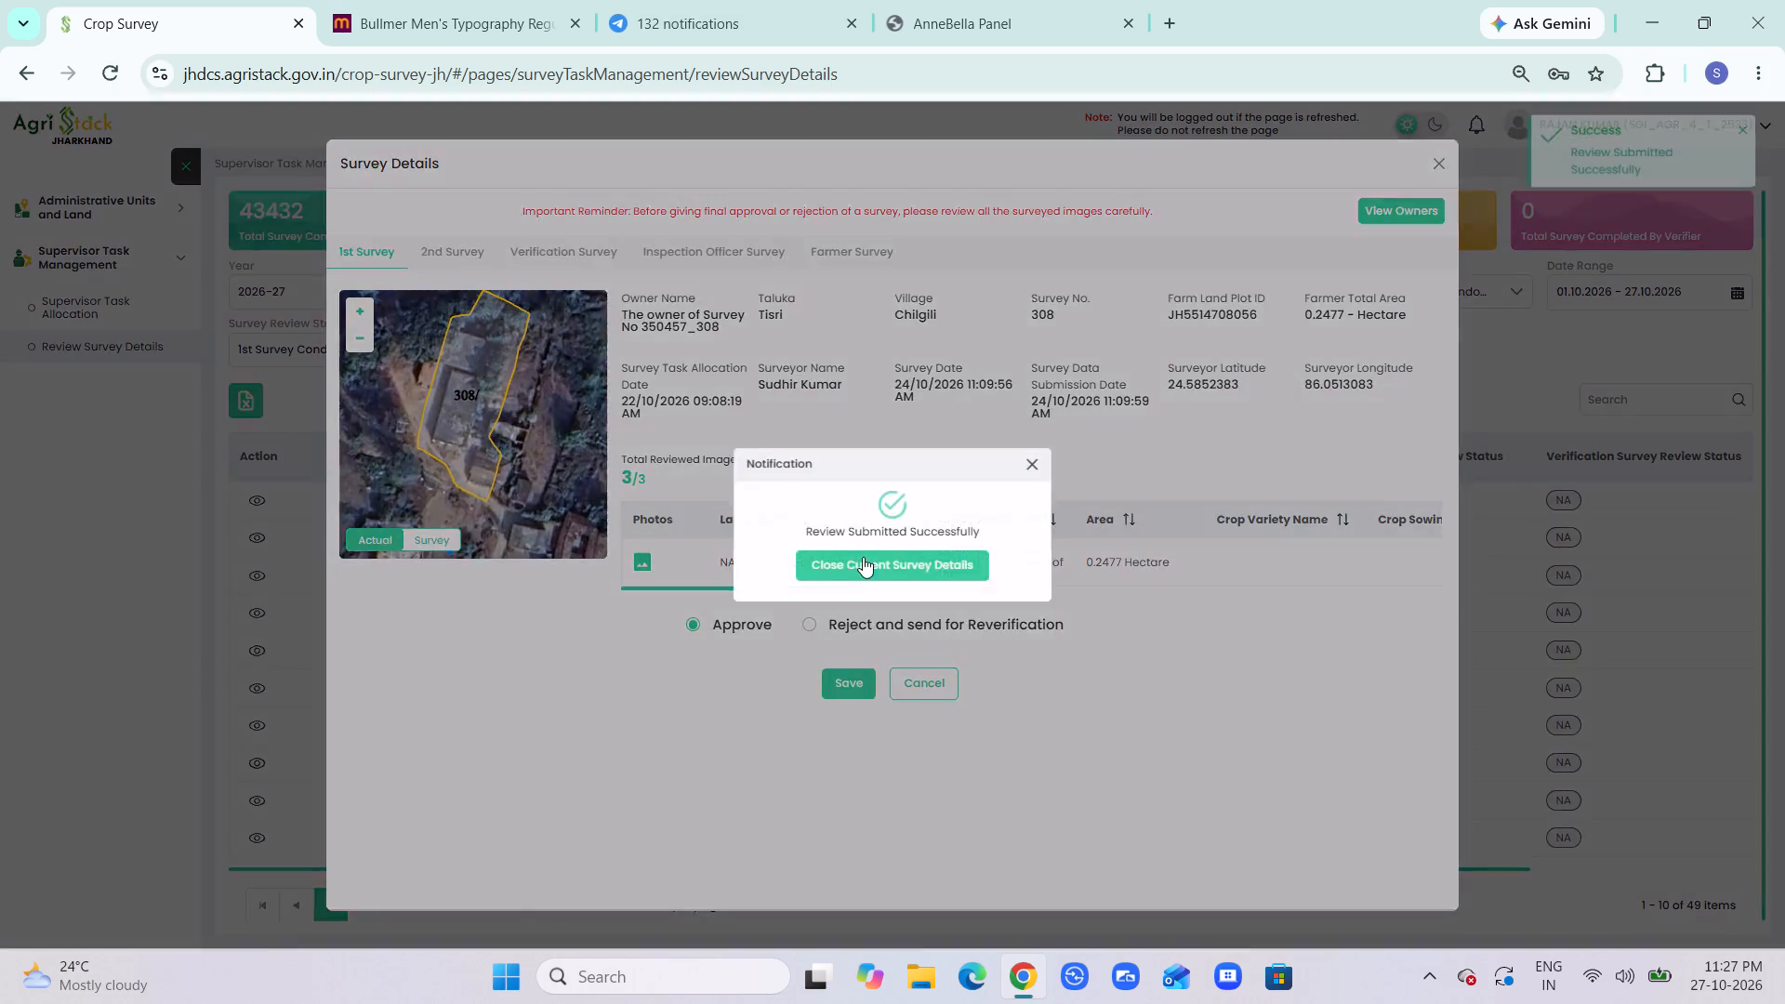
{"action": "left_click", "coordinate": [866, 554]}
{"action": "left_click", "coordinate": [251, 574]}
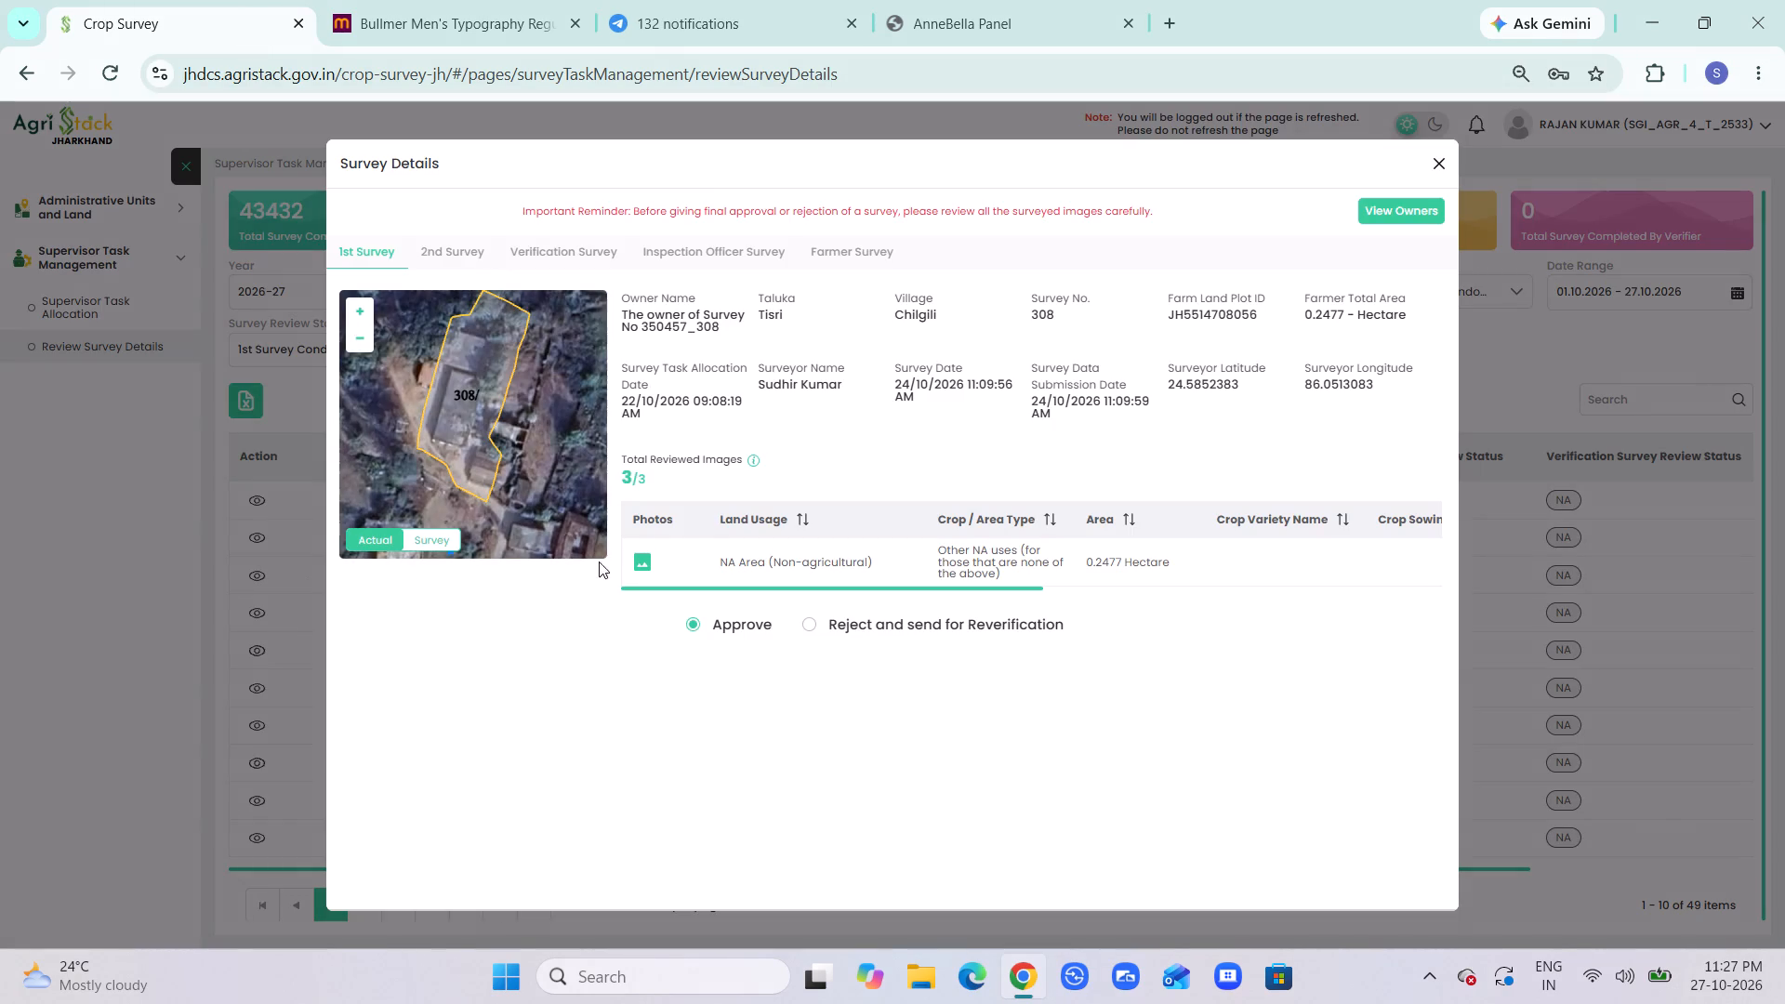
{"action": "left_click", "coordinate": [1434, 163]}
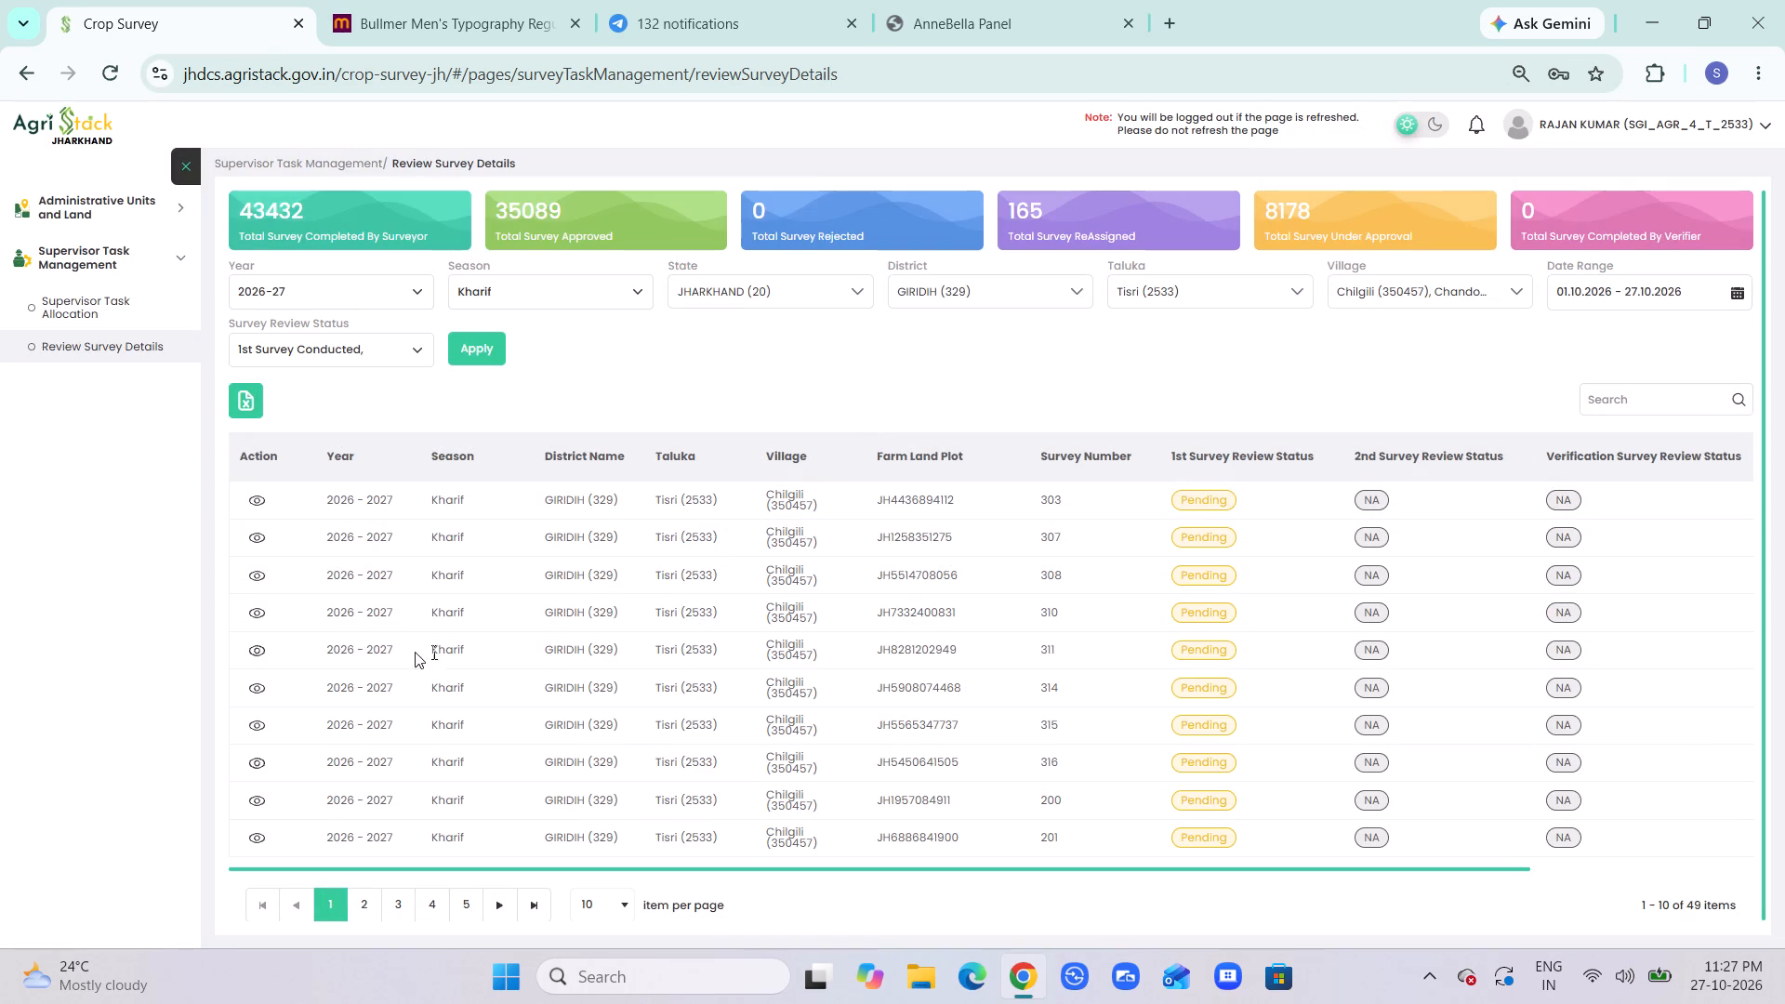
Open survey number 310 in Chilgili, approve all three of its non-agricultural House images and close the image viewer.
{"action": "left_click", "coordinate": [253, 609]}
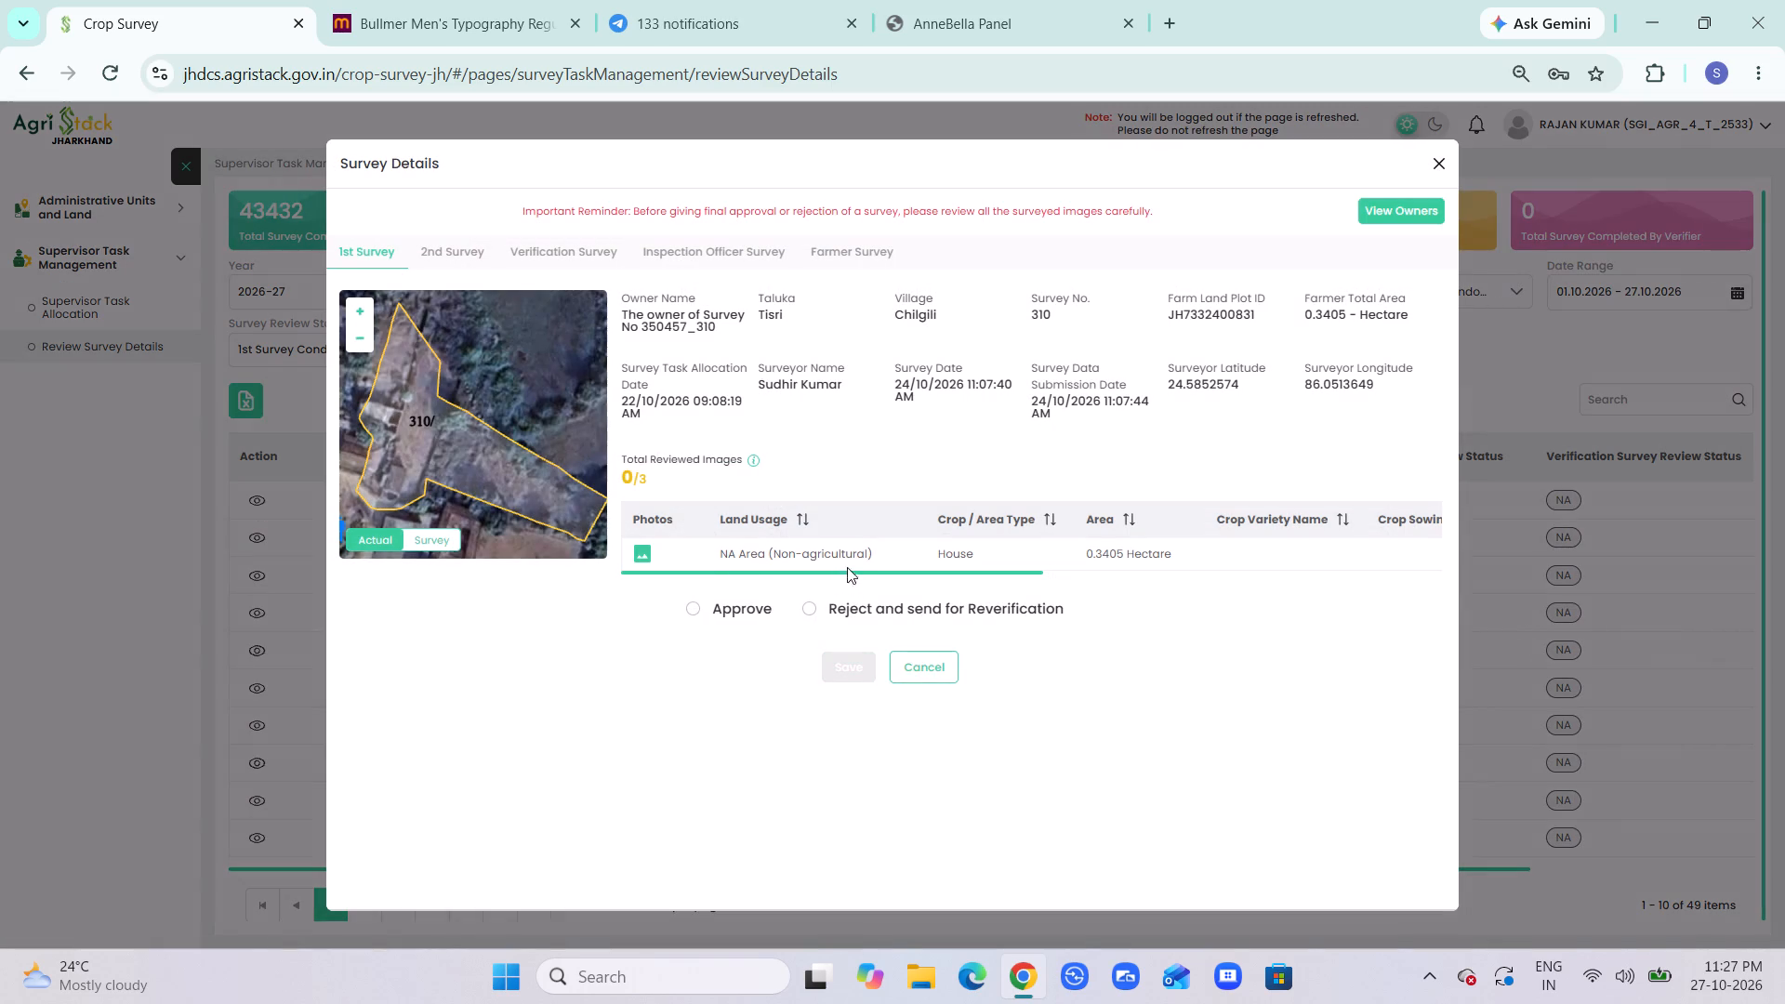
{"action": "left_click", "coordinate": [641, 560]}
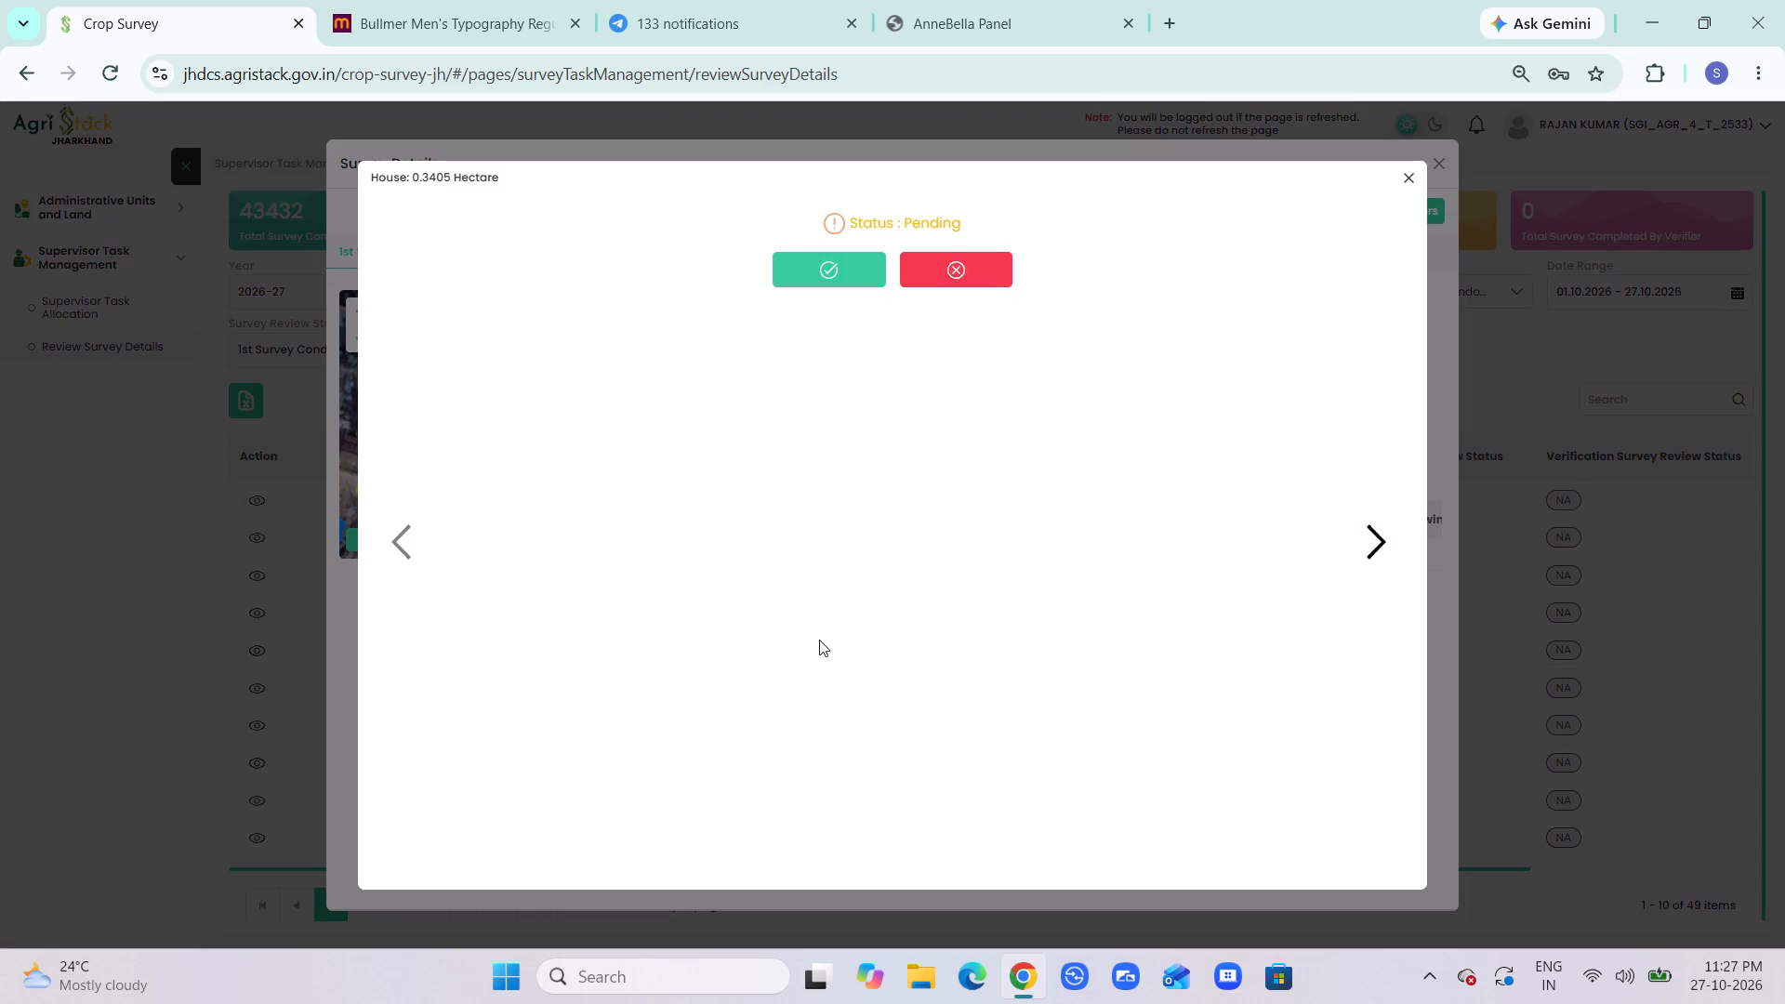
{"action": "left_click", "coordinate": [834, 849]}
{"action": "left_click_drag", "start_coordinate": [1017, 750], "coordinate": [609, 723]}
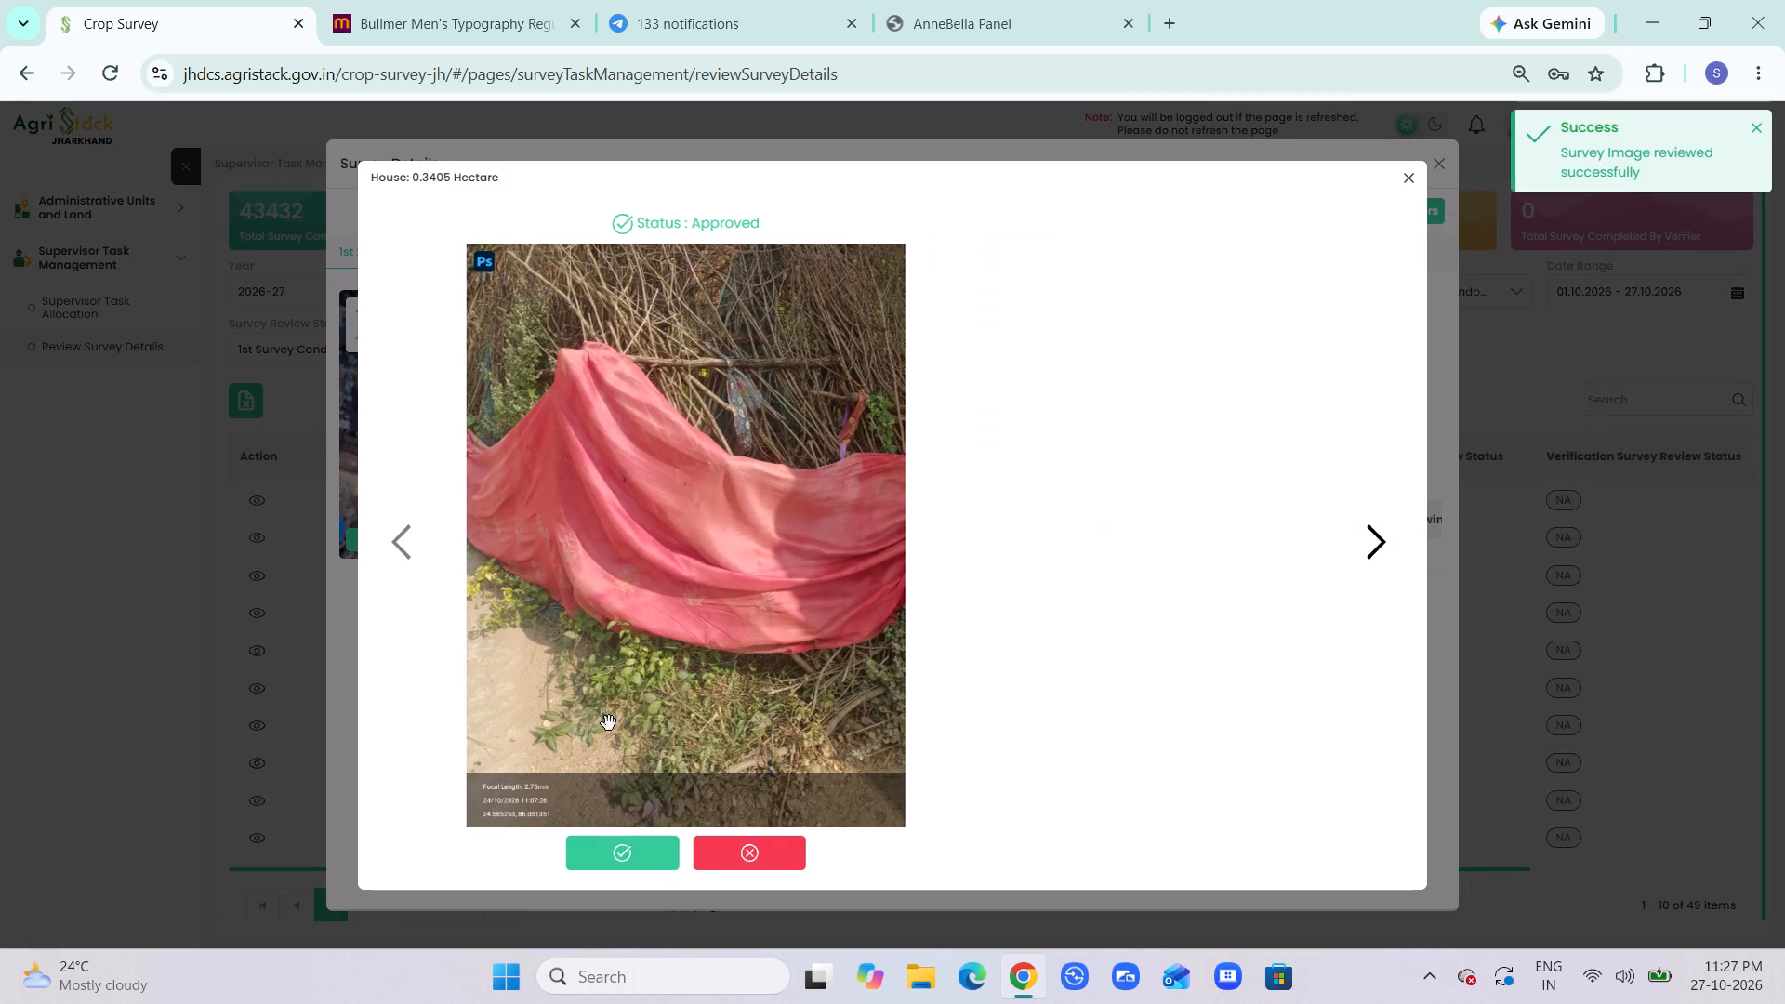
{"action": "left_click_drag", "start_coordinate": [609, 723], "coordinate": [428, 689]}
{"action": "left_click", "coordinate": [847, 841]}
{"action": "left_click_drag", "start_coordinate": [976, 742], "coordinate": [599, 758]}
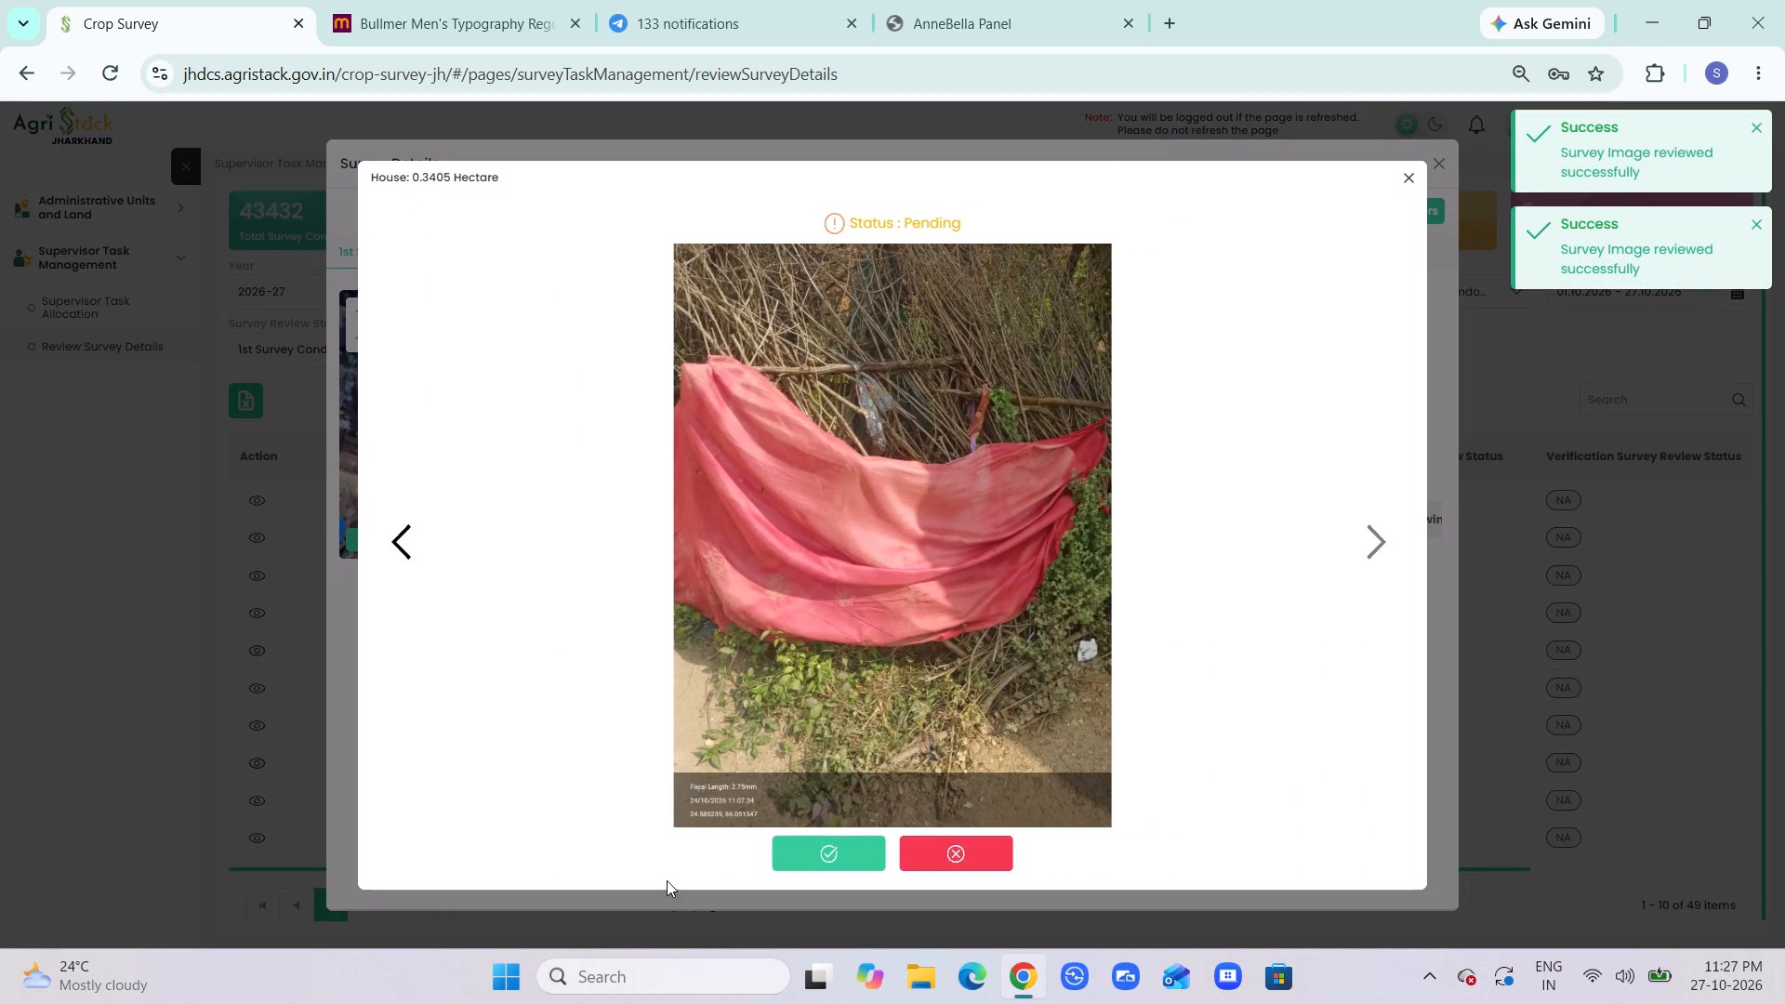
{"action": "left_click_drag", "start_coordinate": [799, 867], "coordinate": [792, 842]}
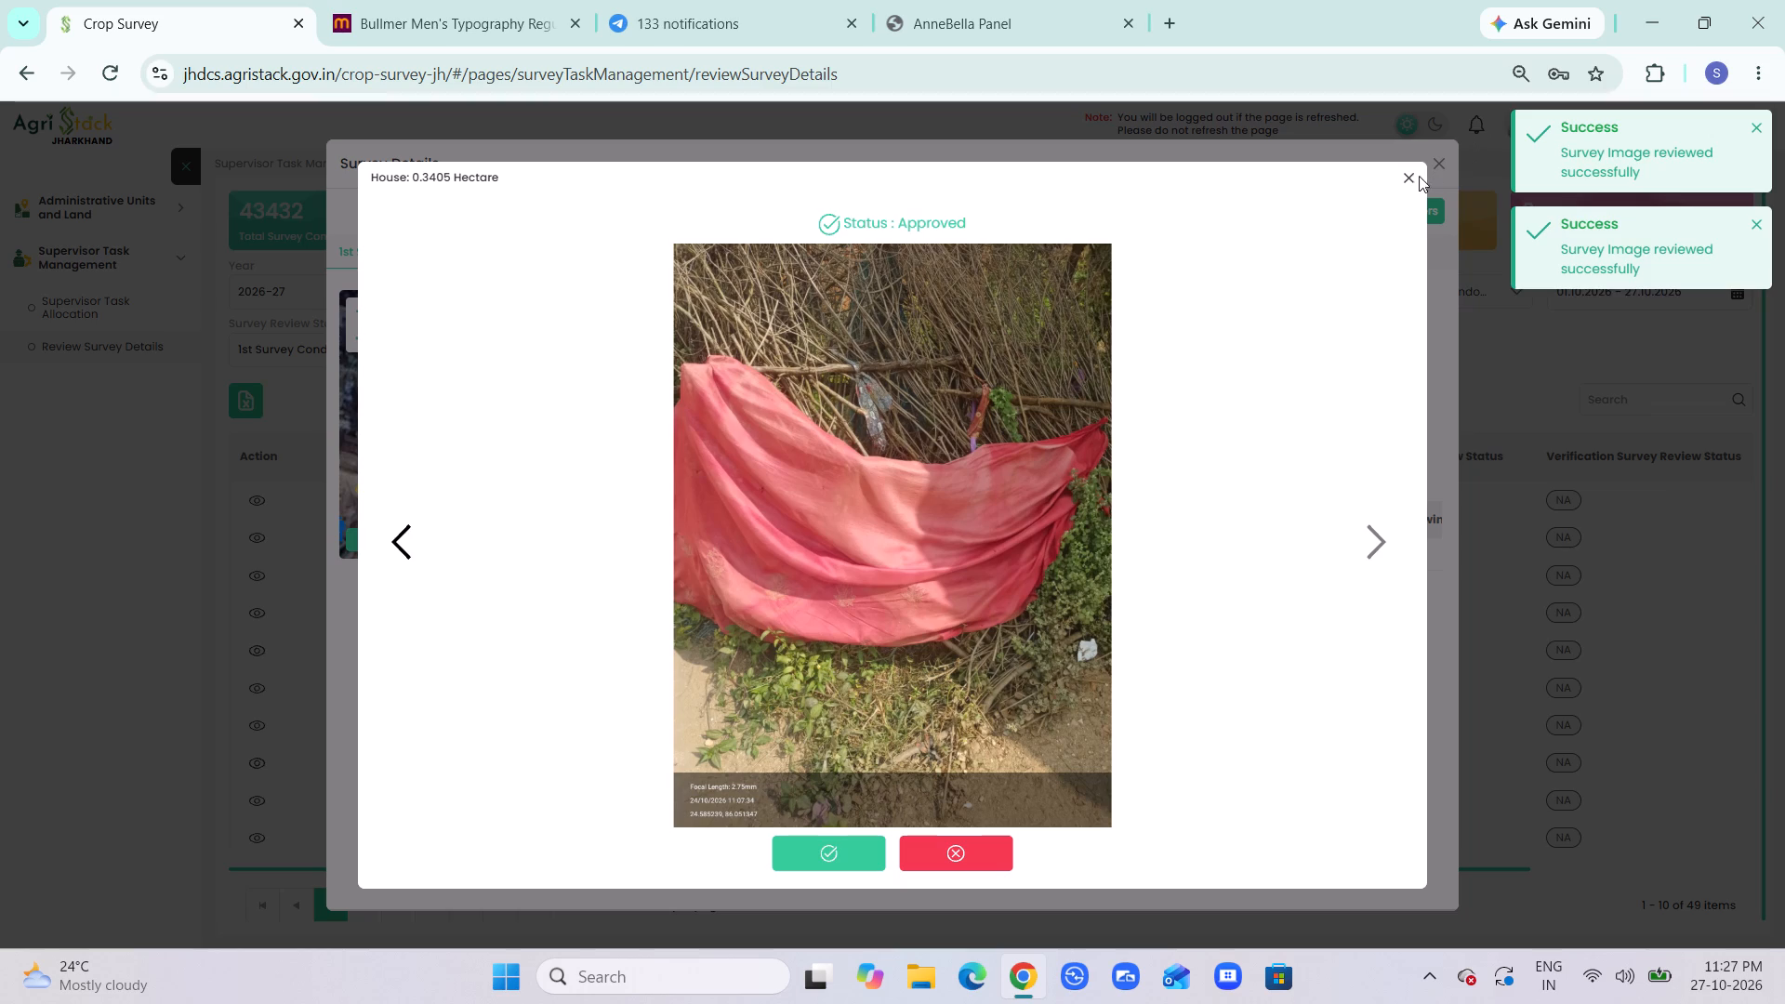
{"action": "left_click", "coordinate": [1403, 174]}
Mark the 1st survey of survey number 310 as Approve, save the review and close its details.
{"action": "left_click", "coordinate": [739, 595]}
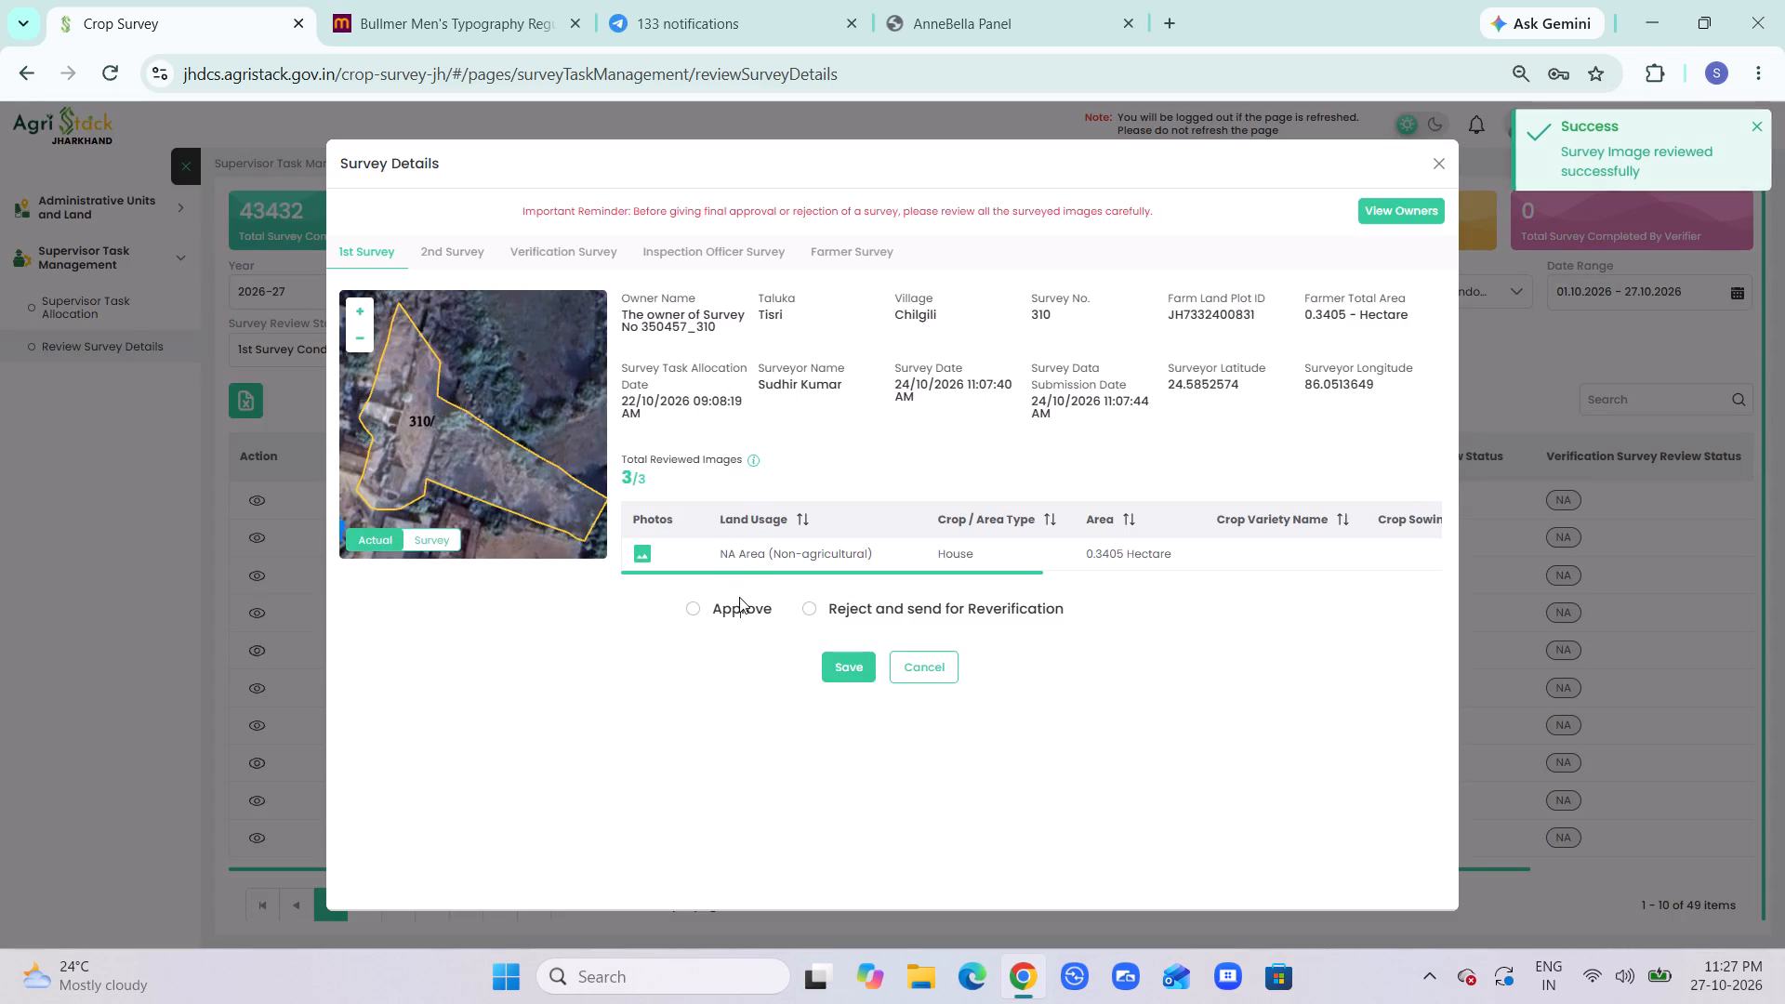
{"action": "left_click", "coordinate": [743, 607]}
{"action": "left_click", "coordinate": [830, 655]}
{"action": "left_click", "coordinate": [929, 549]}
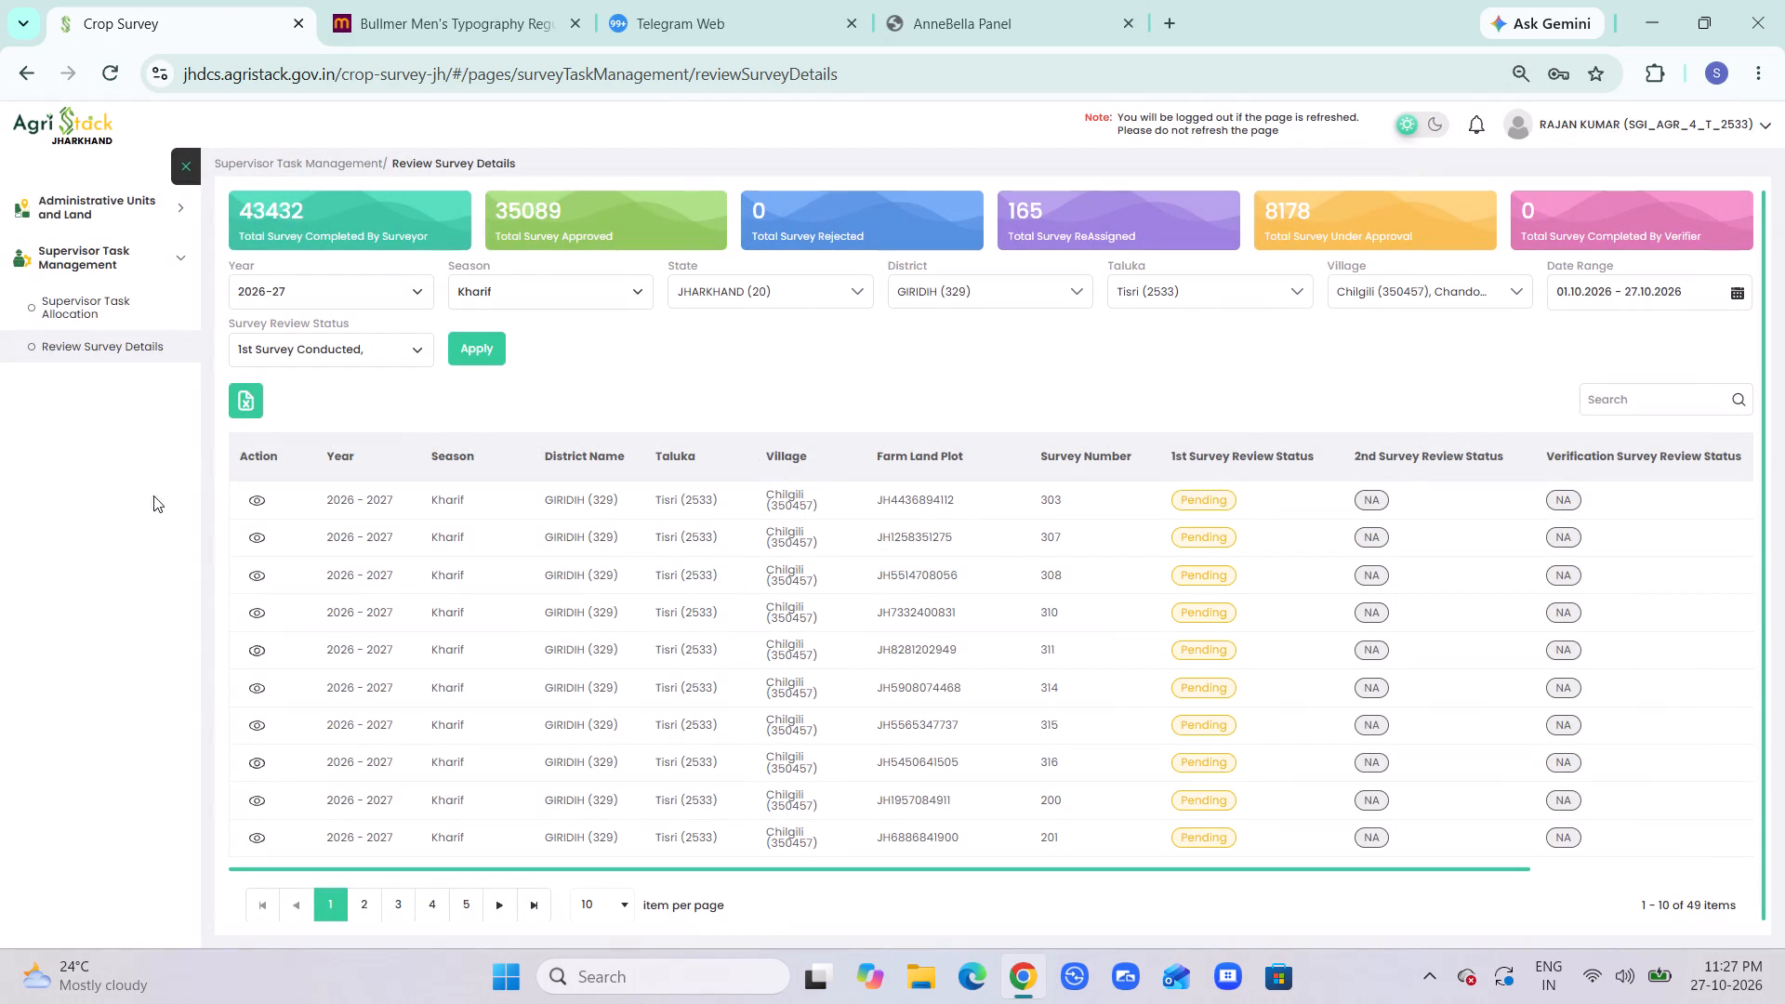
{"action": "left_click_drag", "start_coordinate": [252, 567], "coordinate": [266, 565]}
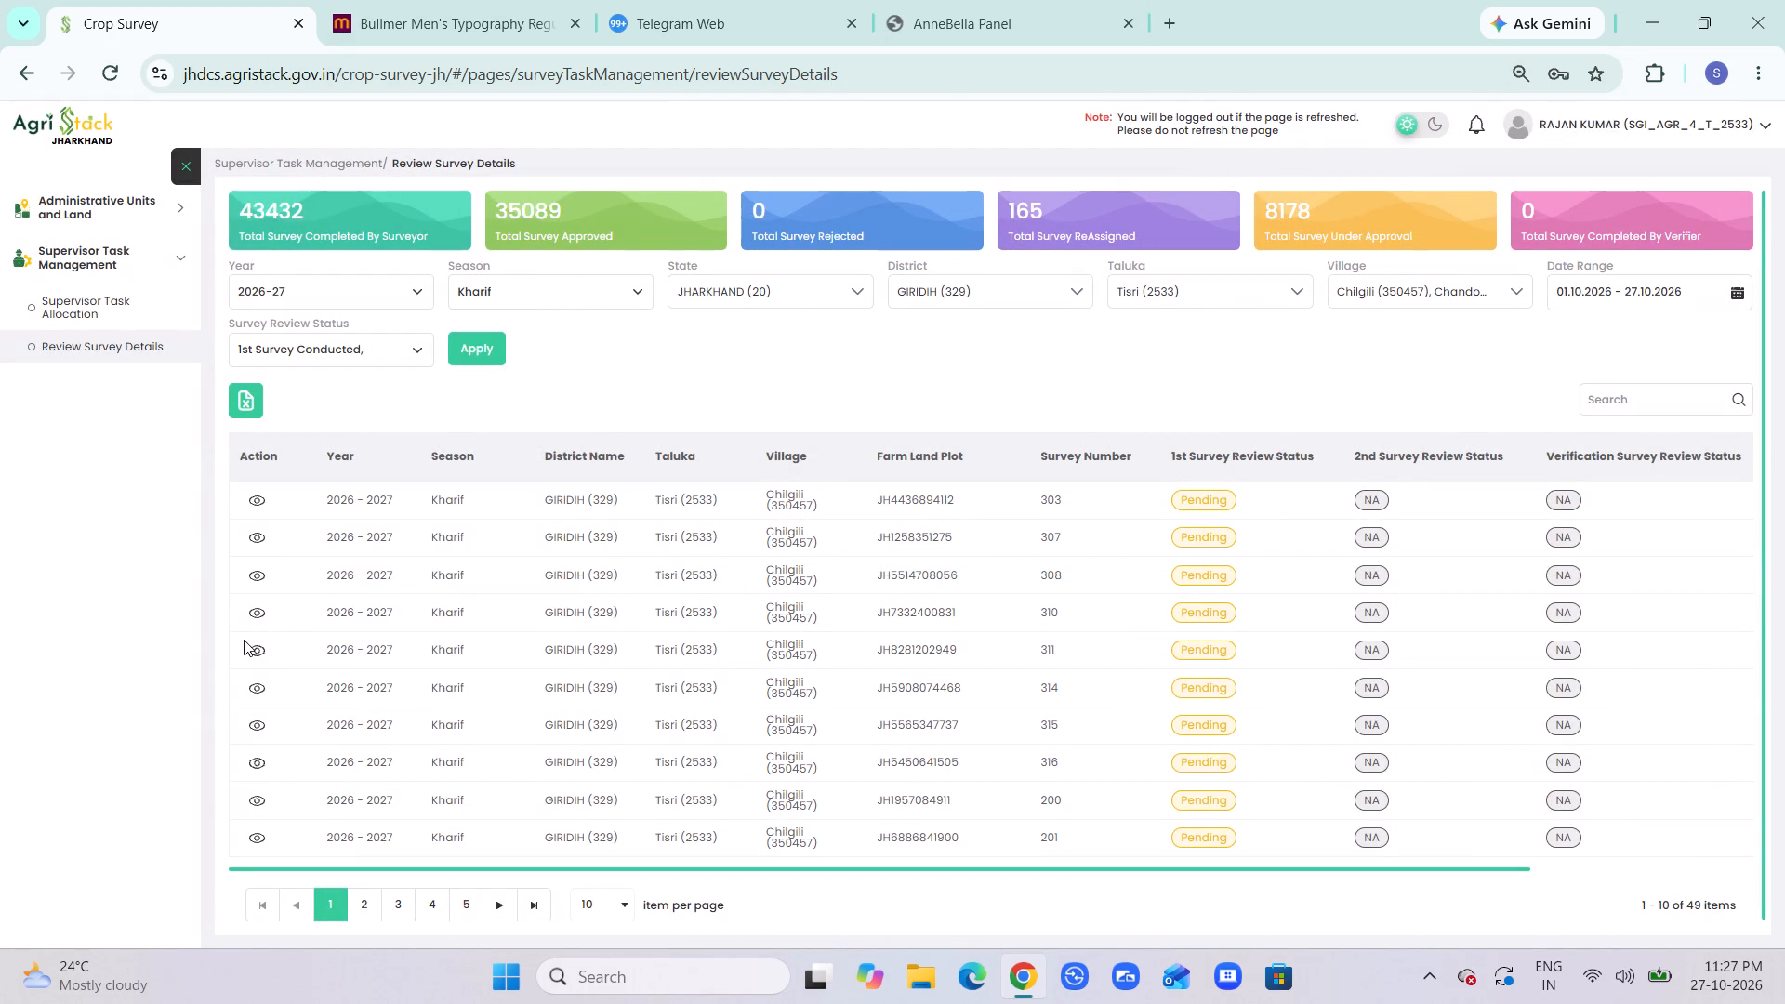
Open survey number 311 in Chilgili, approve all three of its non-agricultural House images and close the image viewer.
{"action": "left_click", "coordinate": [256, 650]}
{"action": "left_click", "coordinate": [641, 560]}
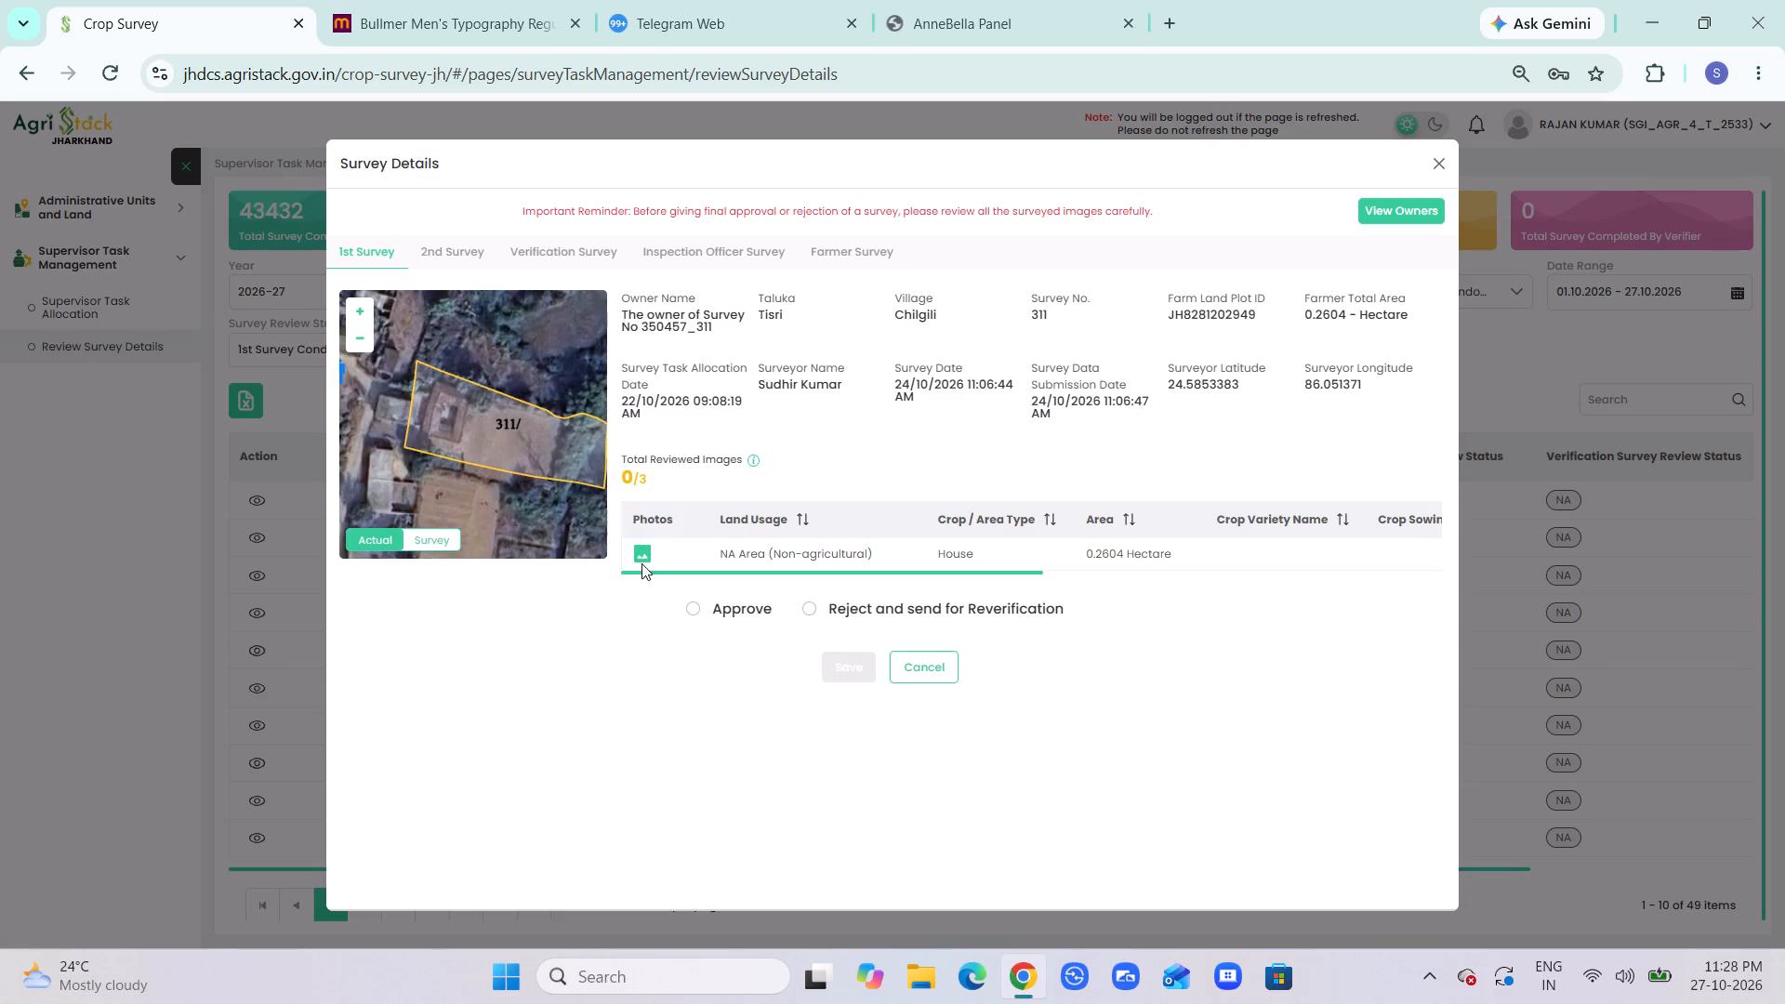
{"action": "left_click", "coordinate": [649, 545]}
{"action": "left_click", "coordinate": [640, 551]}
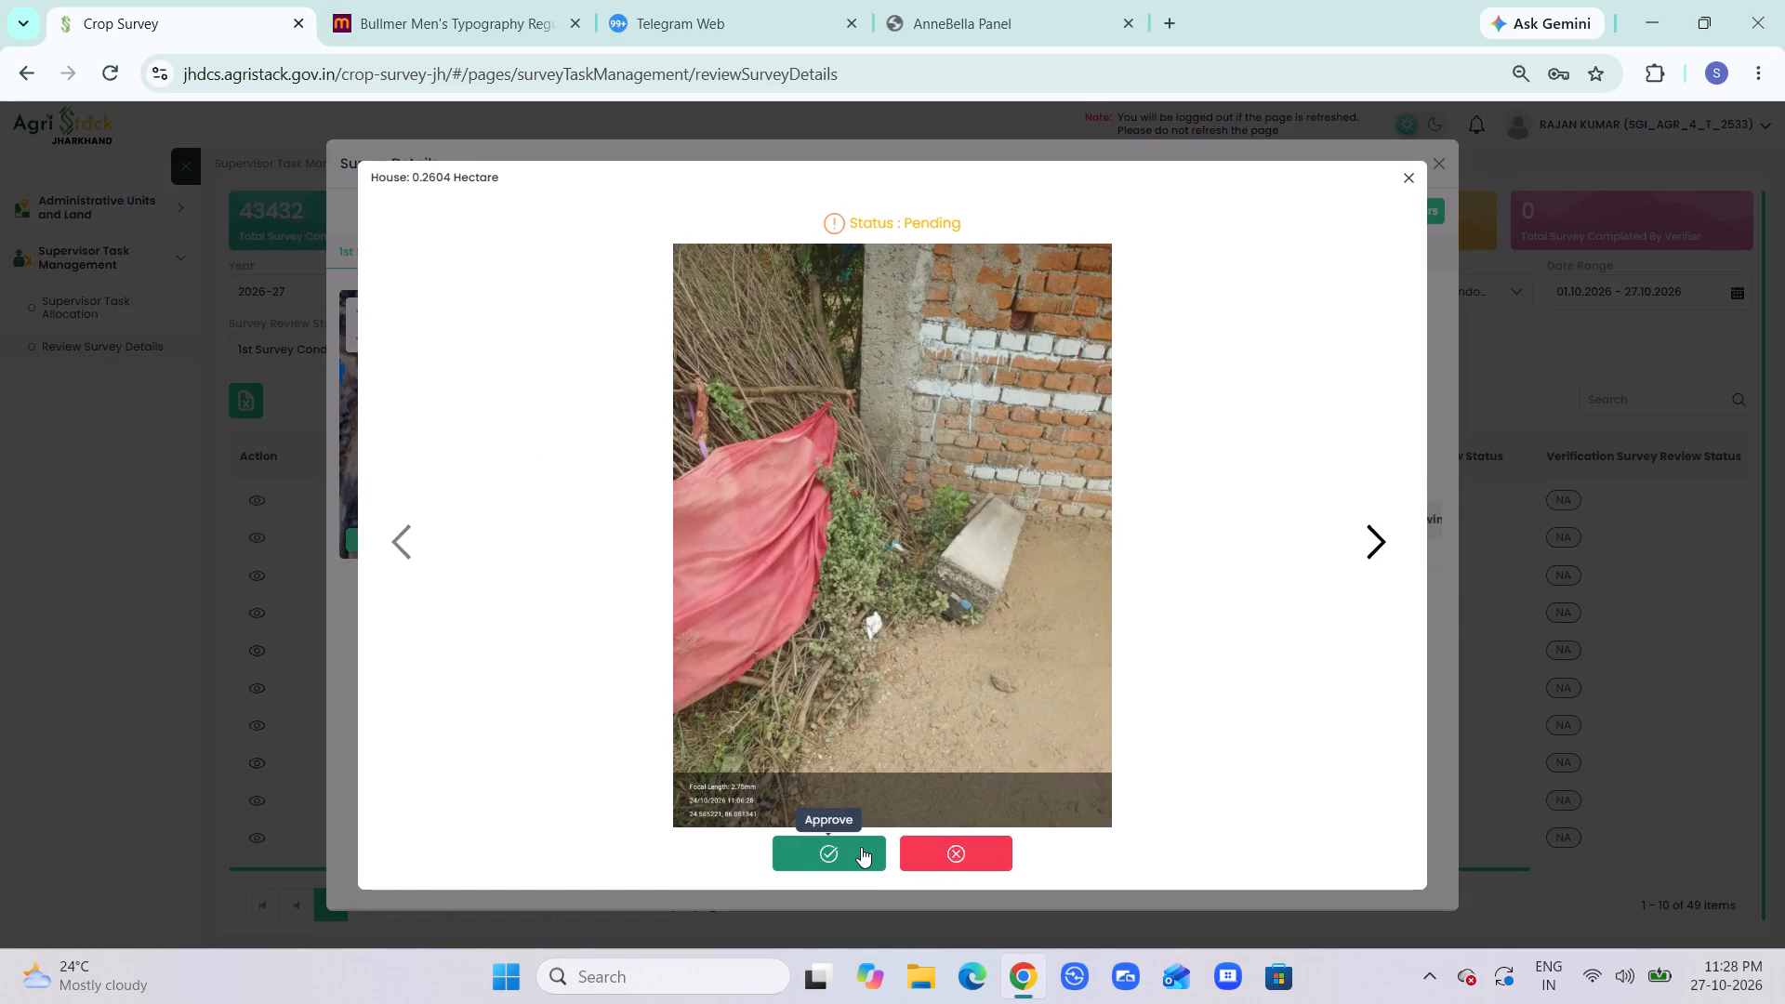
{"action": "left_click", "coordinate": [861, 847]}
{"action": "left_click_drag", "start_coordinate": [1090, 680], "coordinate": [964, 689]}
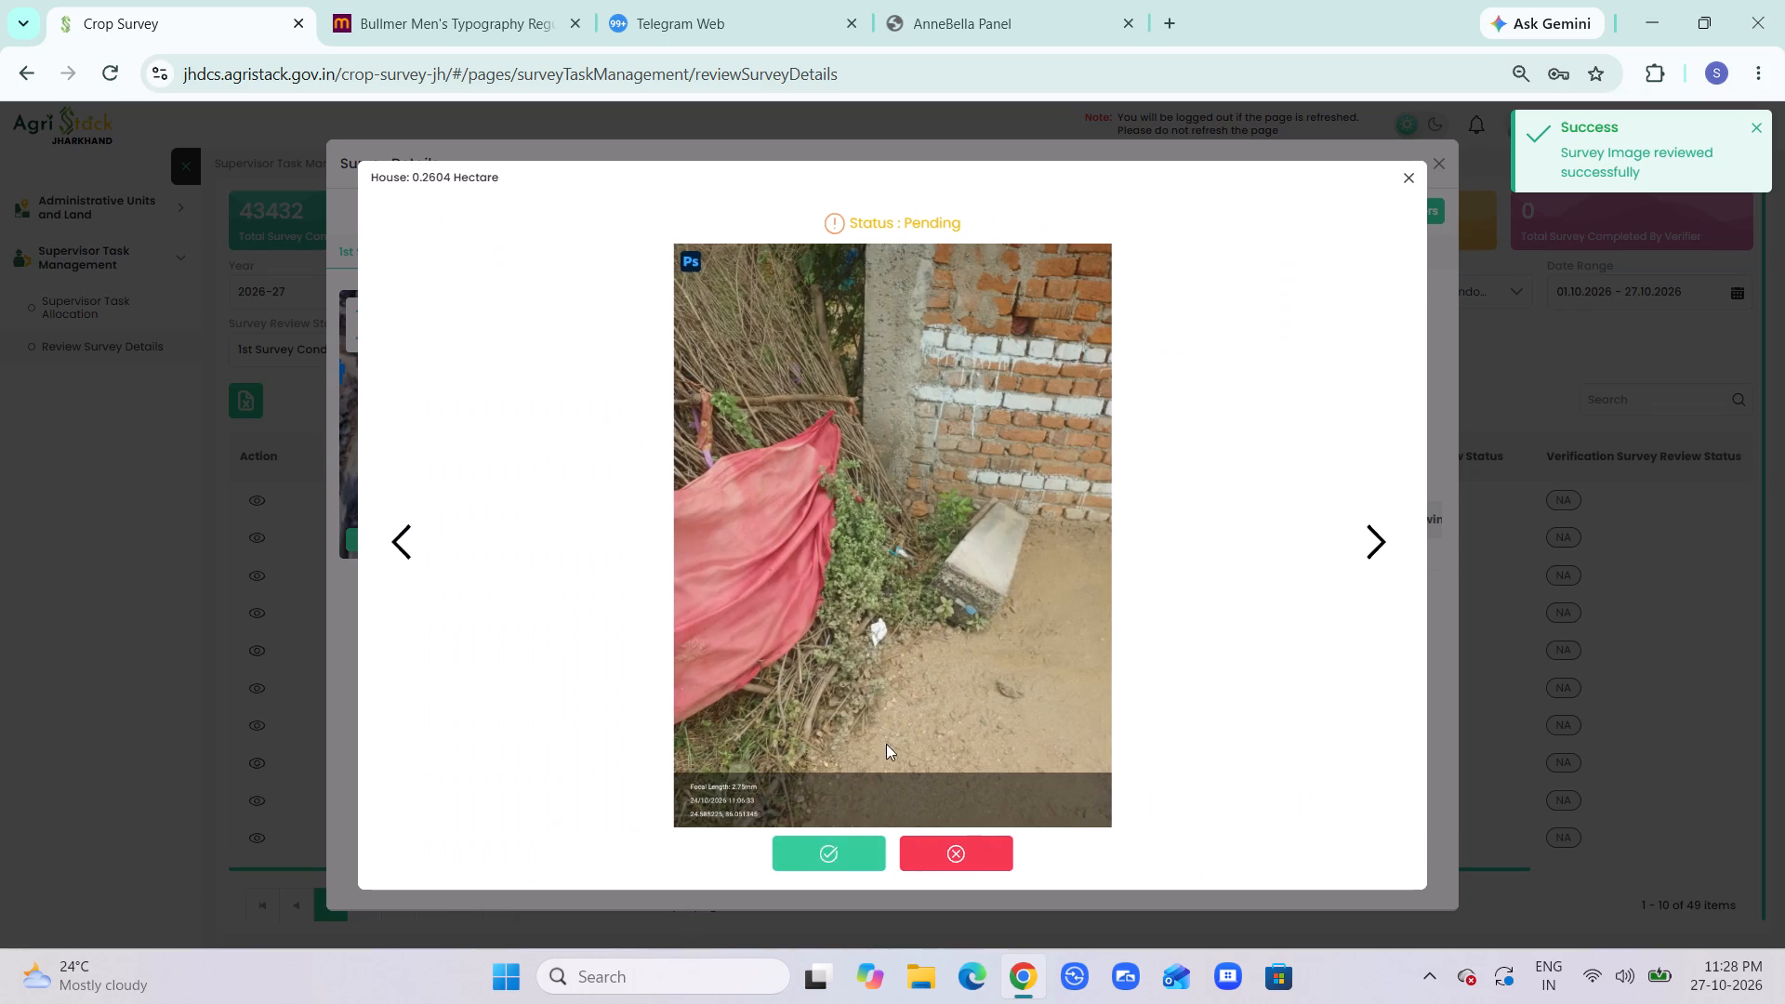
{"action": "left_click", "coordinate": [849, 859]}
{"action": "left_click_drag", "start_coordinate": [1028, 686], "coordinate": [972, 686]}
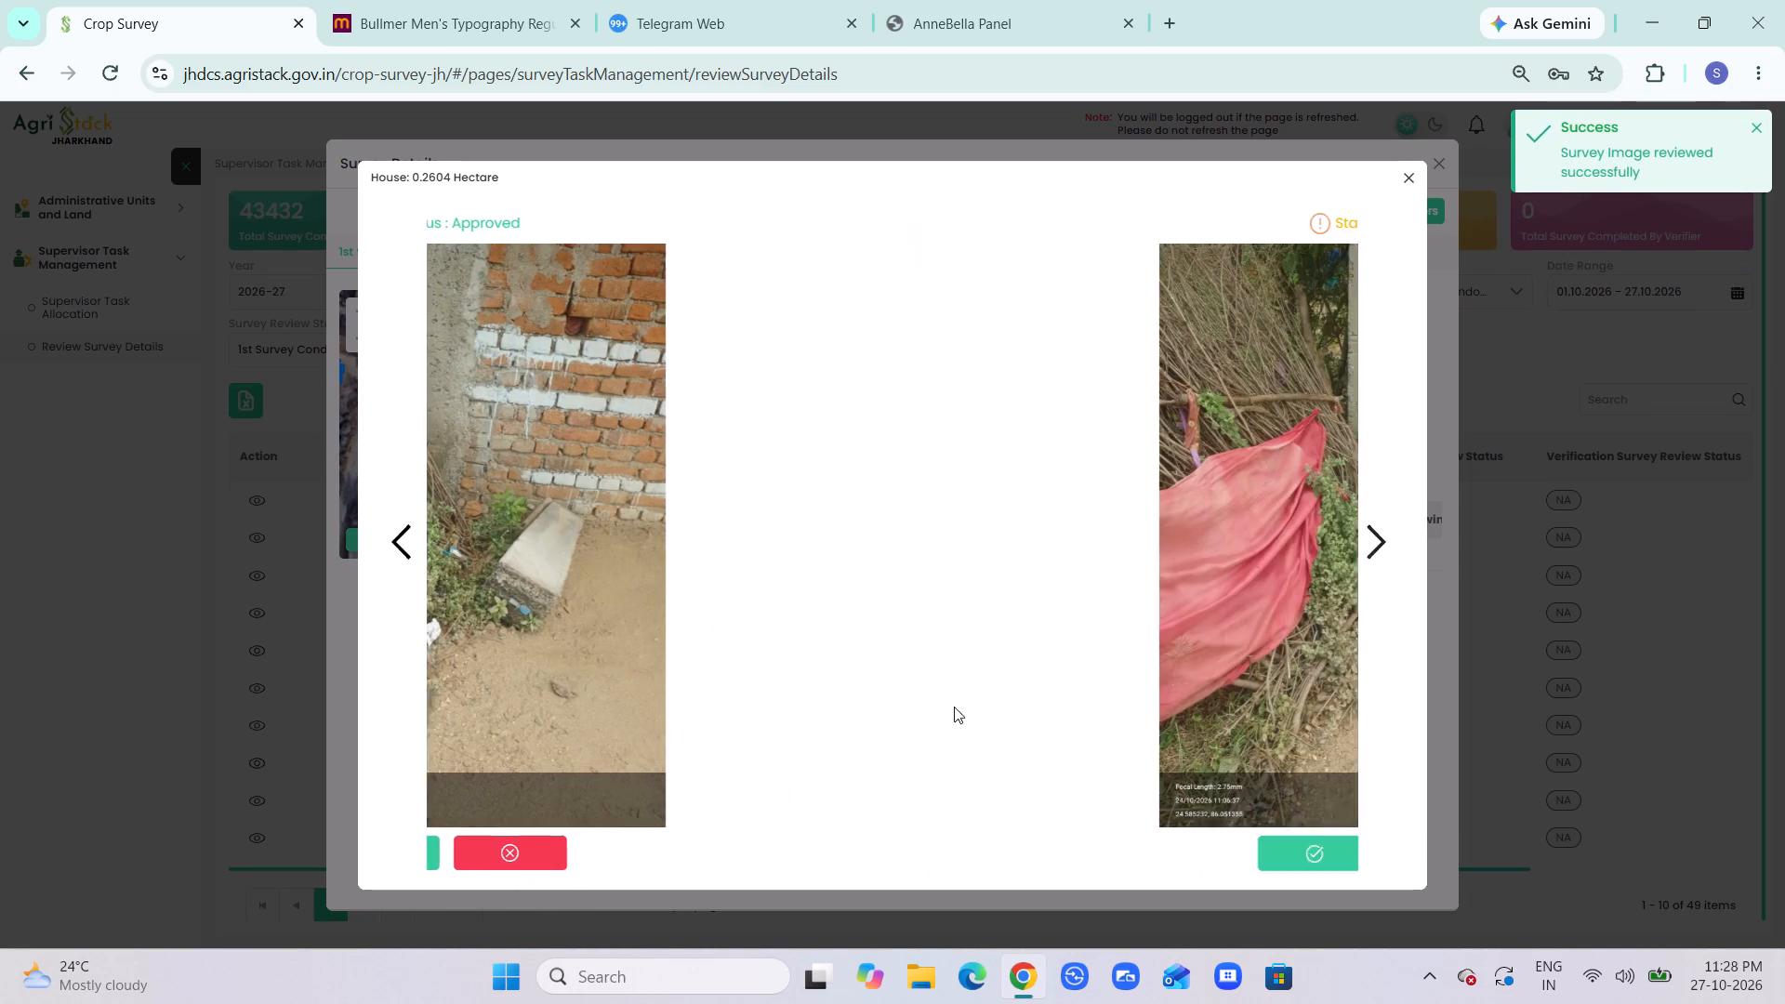
{"action": "left_click", "coordinate": [848, 854]}
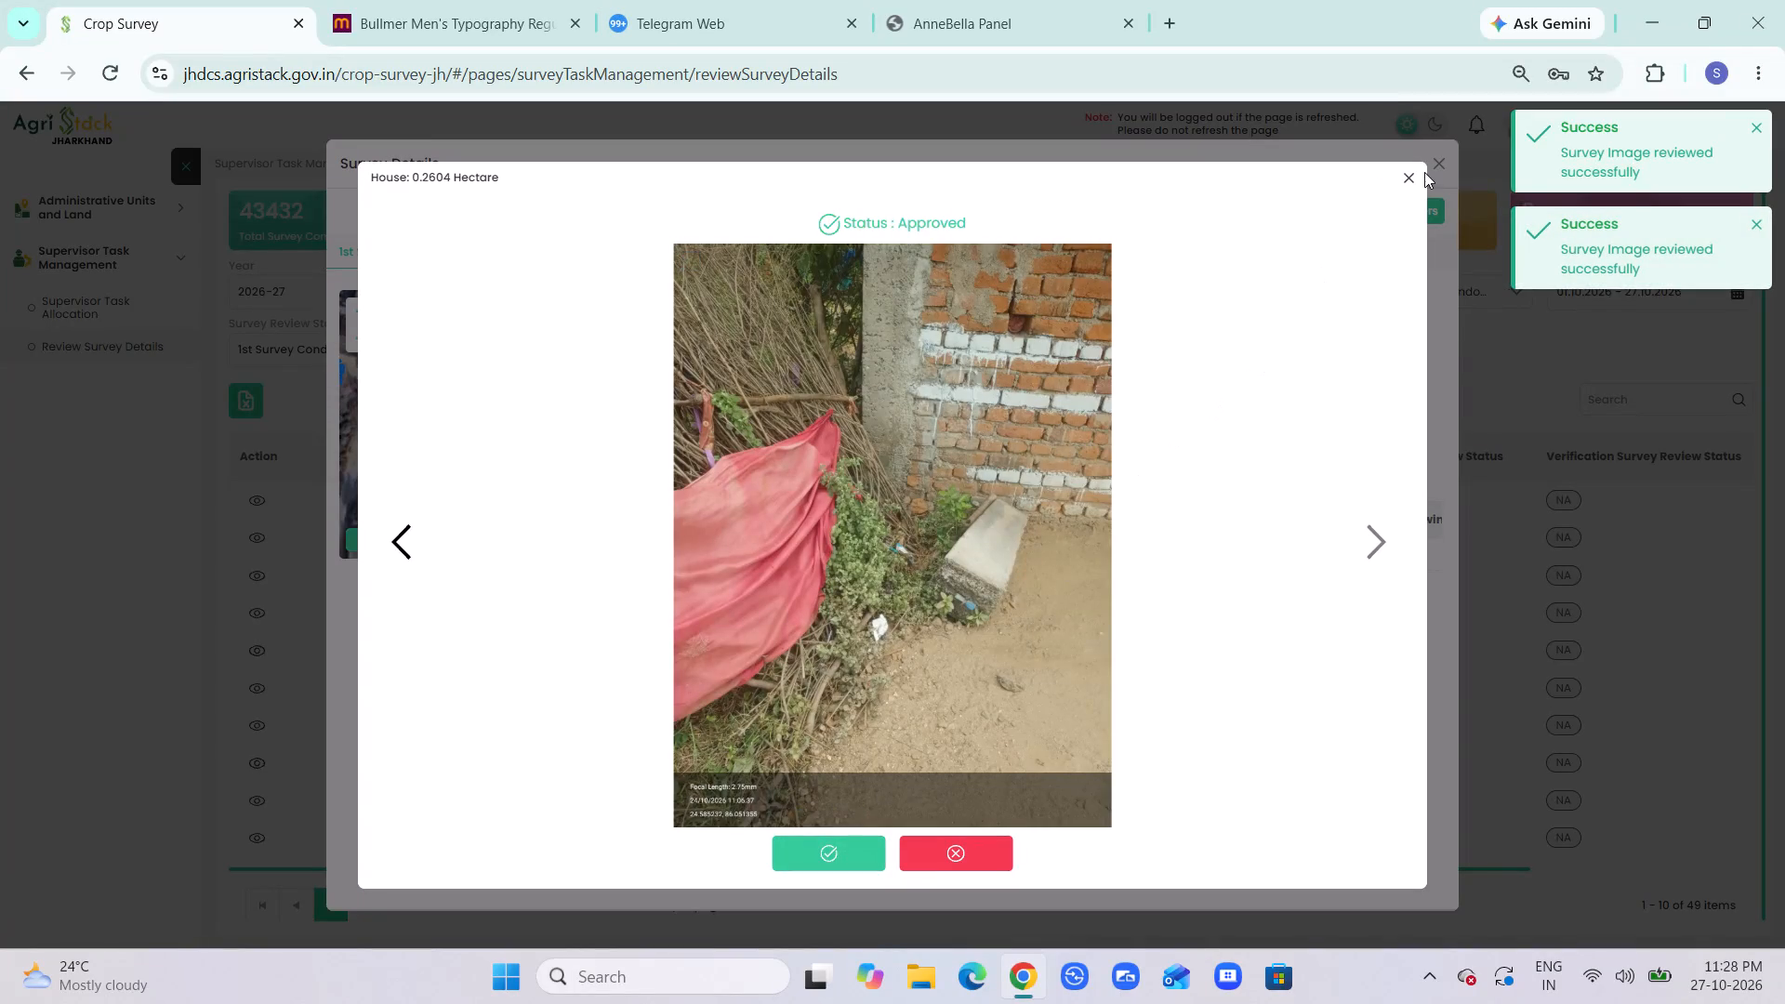
{"action": "left_click", "coordinate": [1413, 176]}
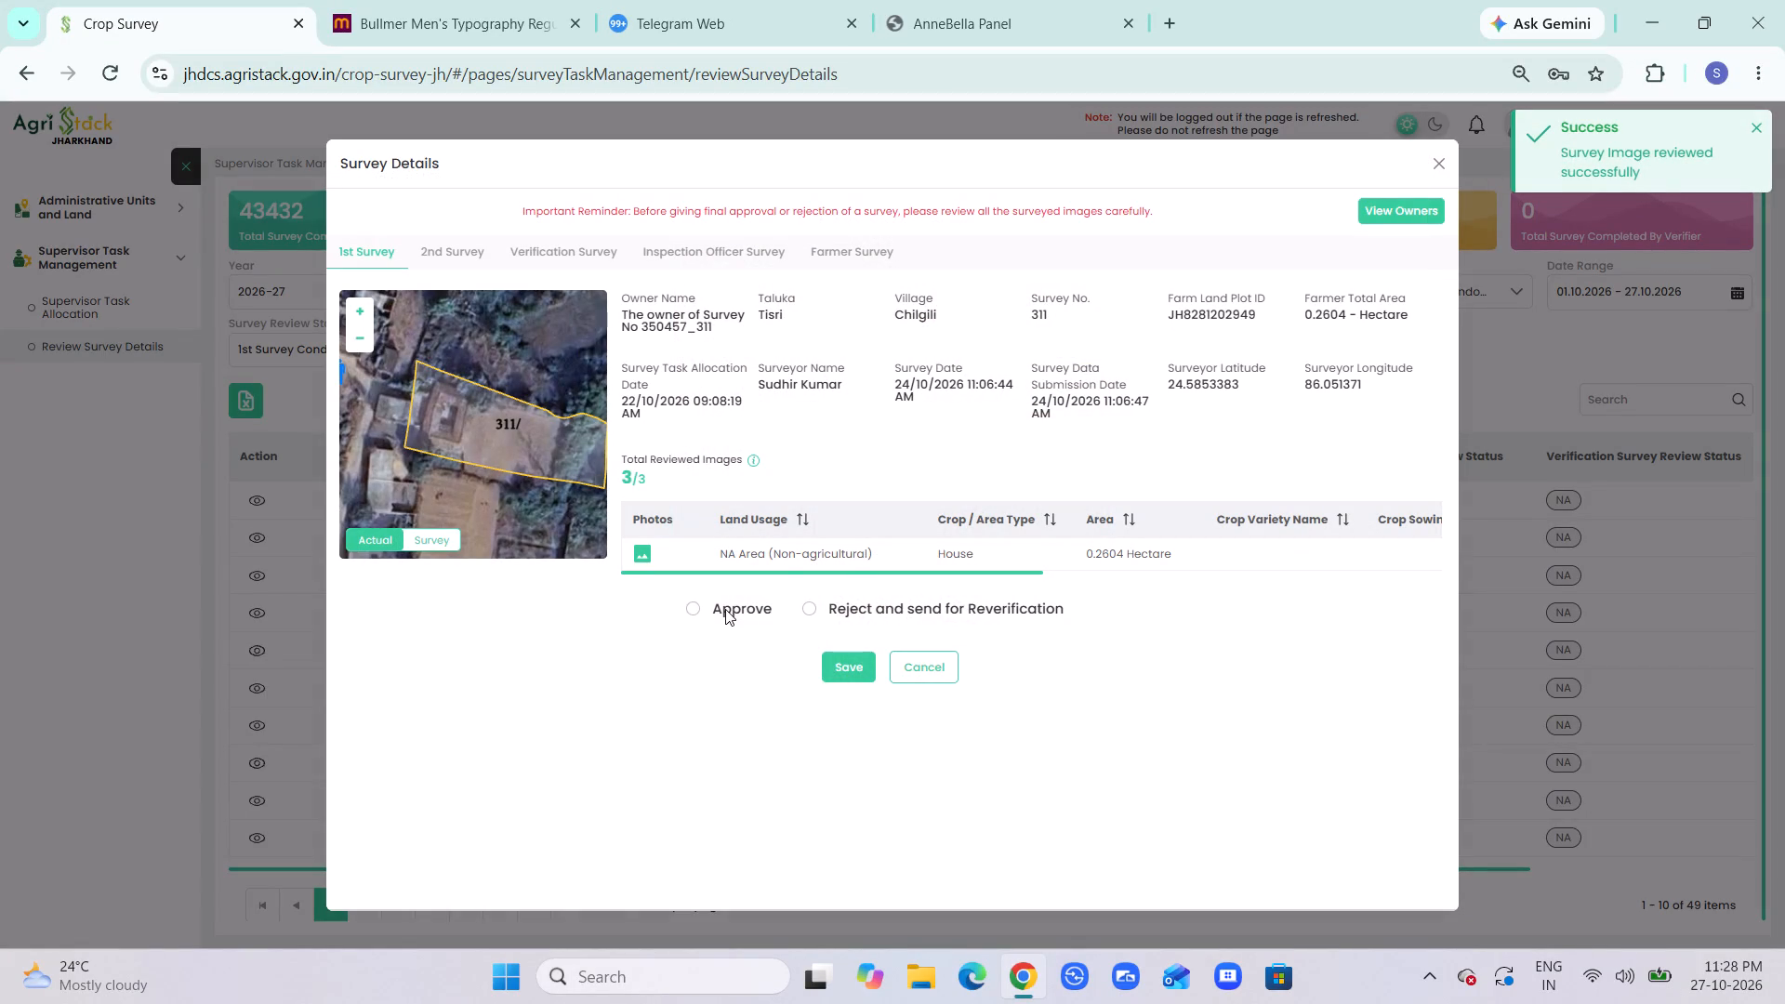
Mark the 1st survey of survey number 311 as Approve, save the review and close its details.
{"action": "left_click", "coordinate": [725, 609]}
{"action": "left_click", "coordinate": [866, 665]}
{"action": "left_click", "coordinate": [901, 553]}
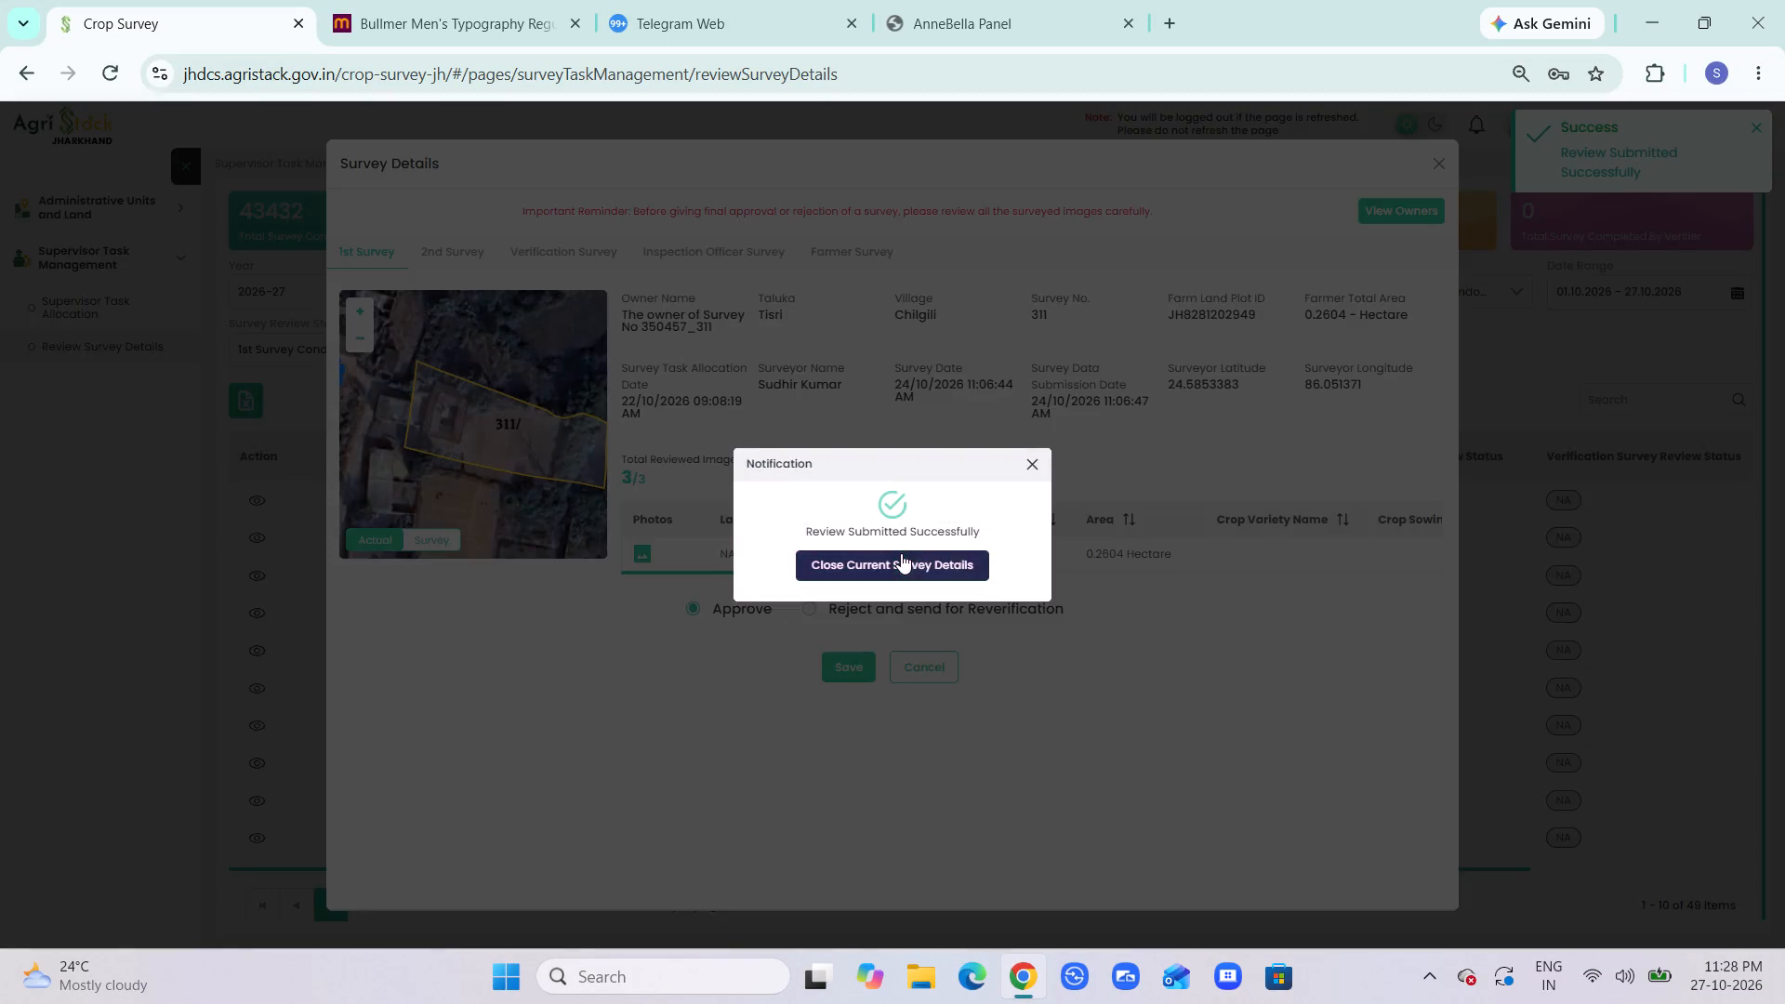
Open the details of survey numbers 307 and 310 in turn to check their review status, closing each.
{"action": "left_click", "coordinate": [258, 546]}
{"action": "left_click", "coordinate": [258, 535]}
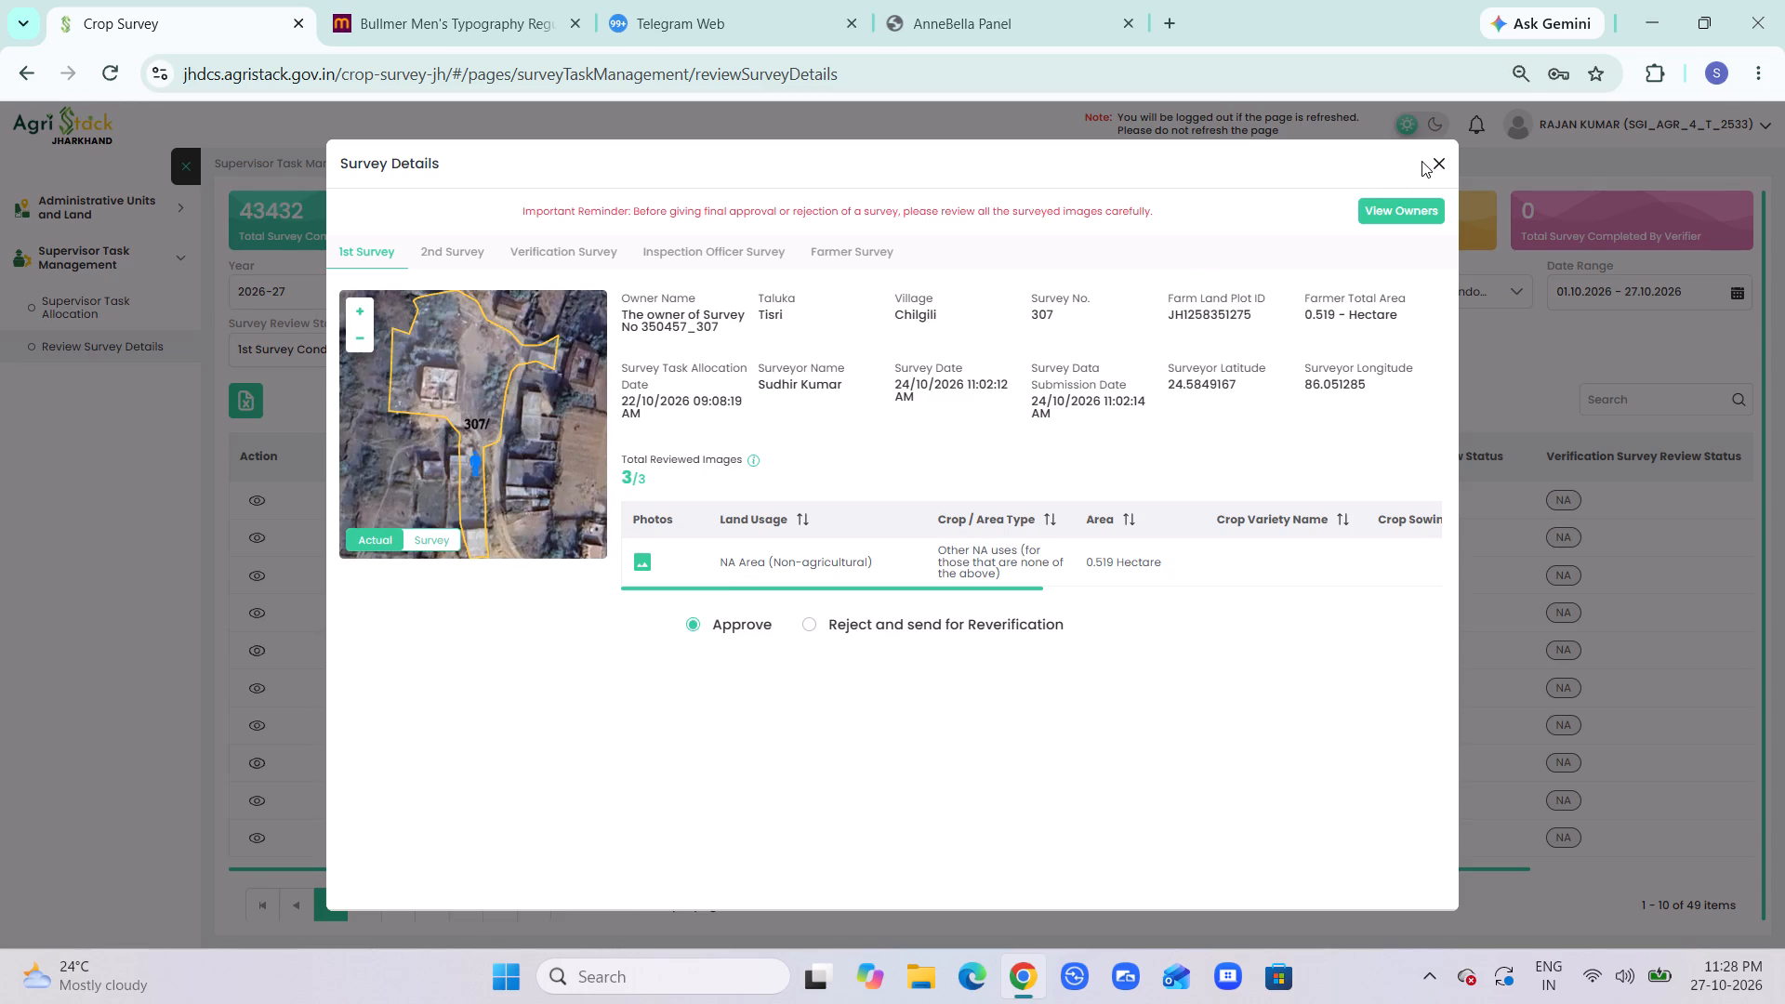
{"action": "left_click", "coordinate": [1435, 157]}
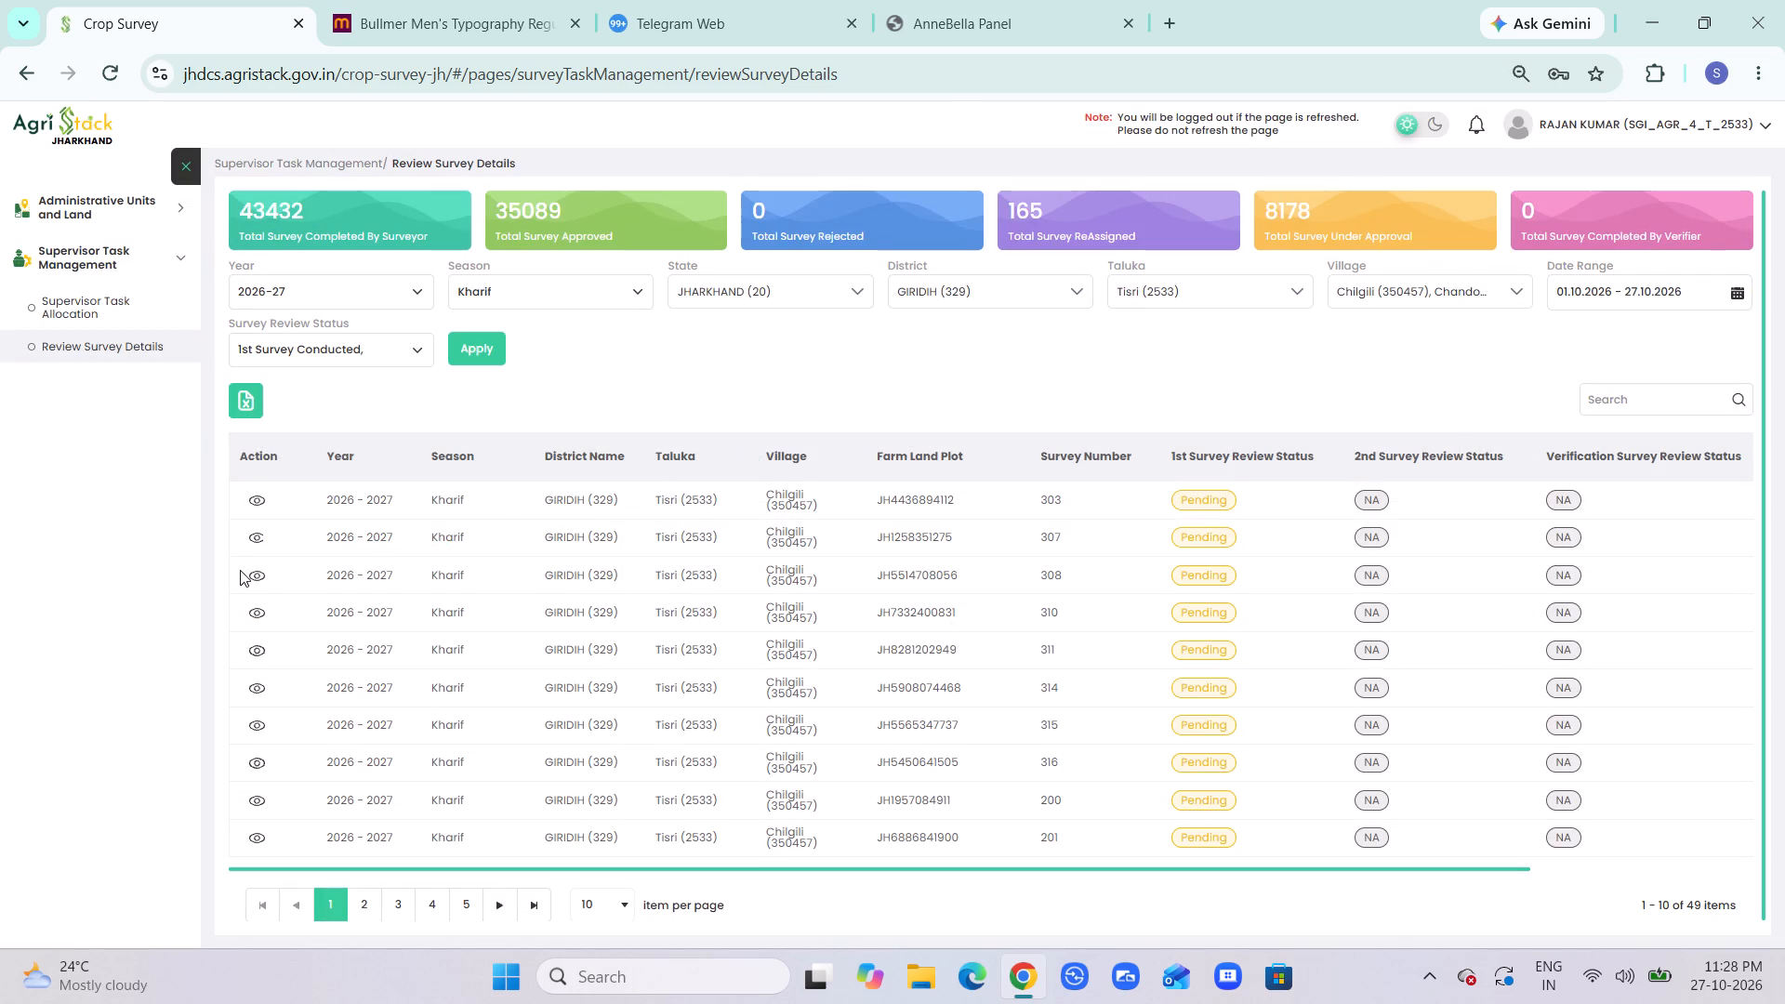
{"action": "left_click", "coordinate": [254, 608]}
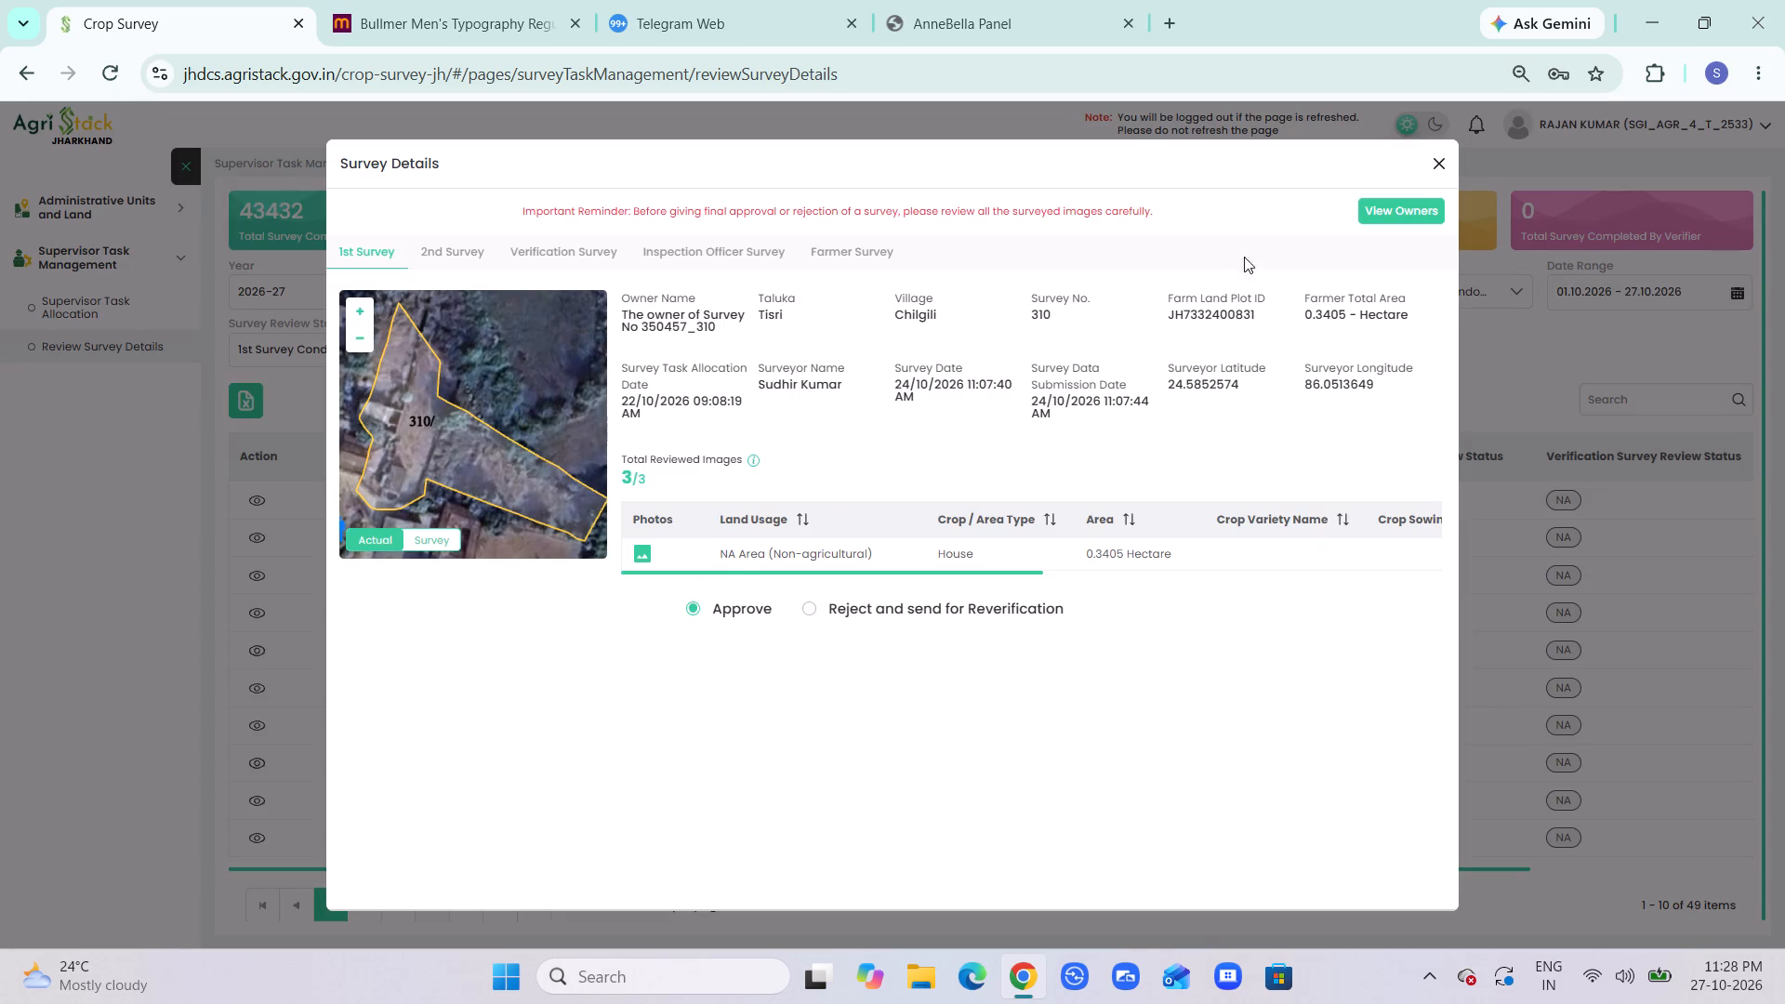
{"action": "left_click", "coordinate": [1432, 156]}
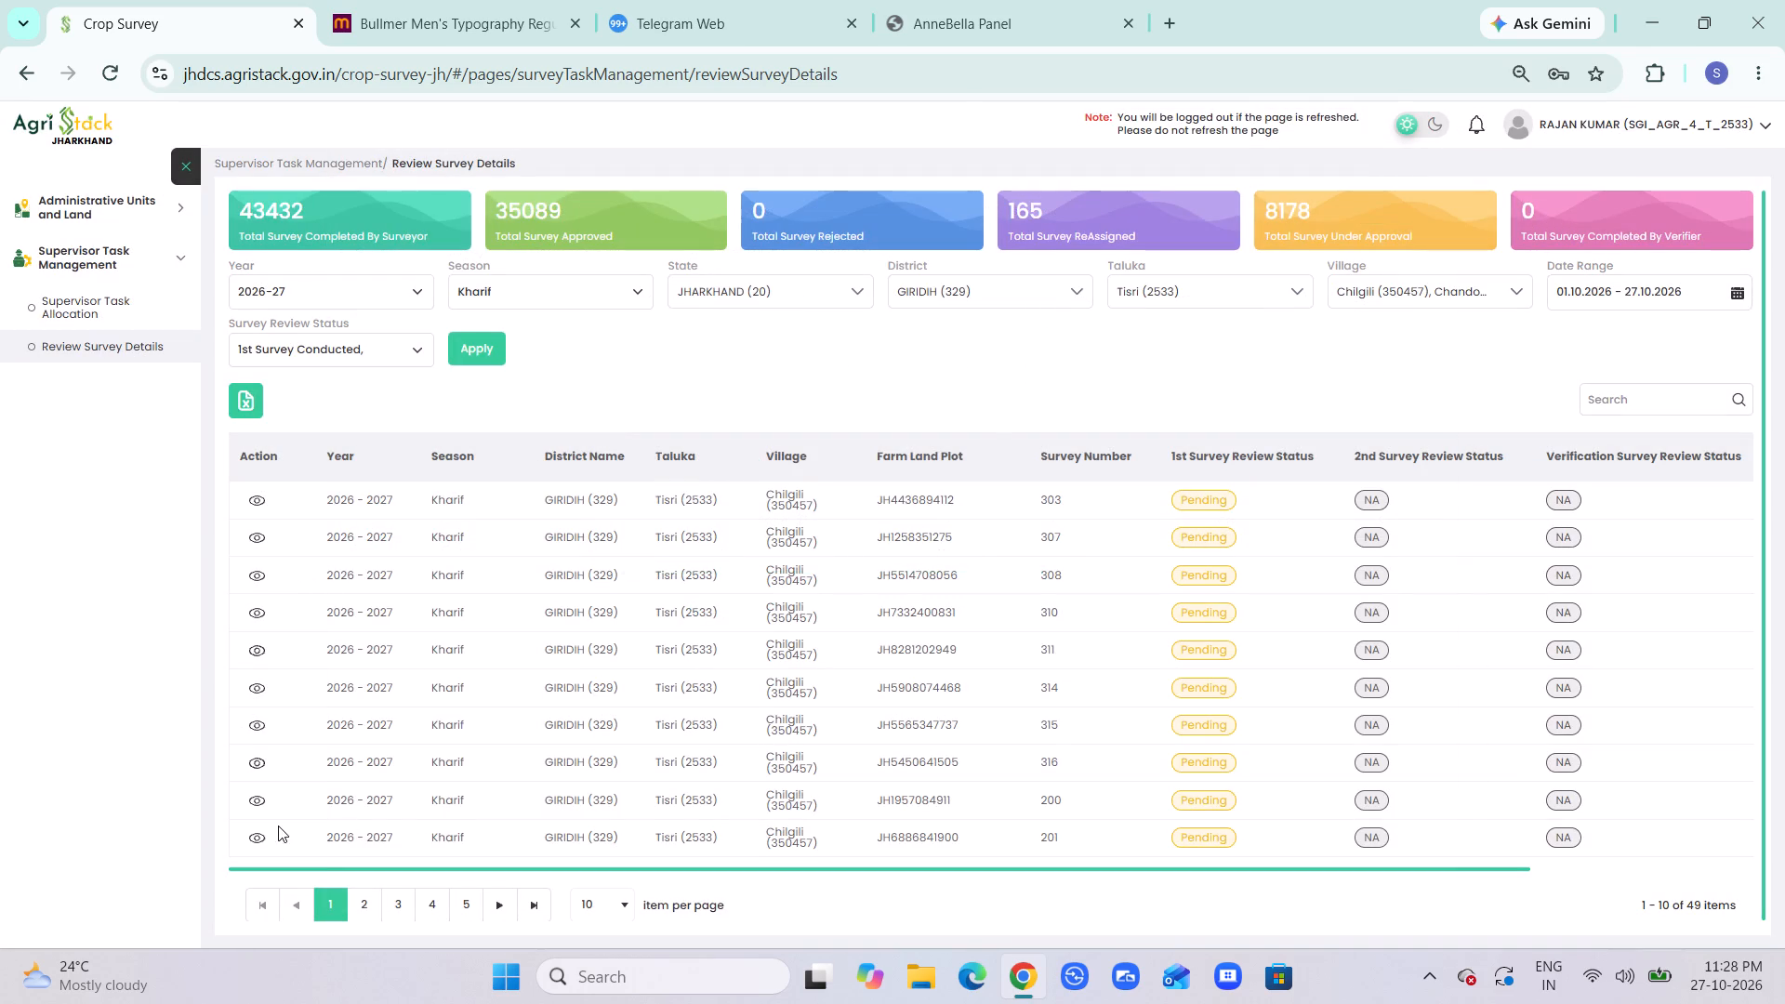
Open survey number 201 in Chilgili, approve all three of its Fallow images and close the image viewer.
{"action": "left_click", "coordinate": [258, 839]}
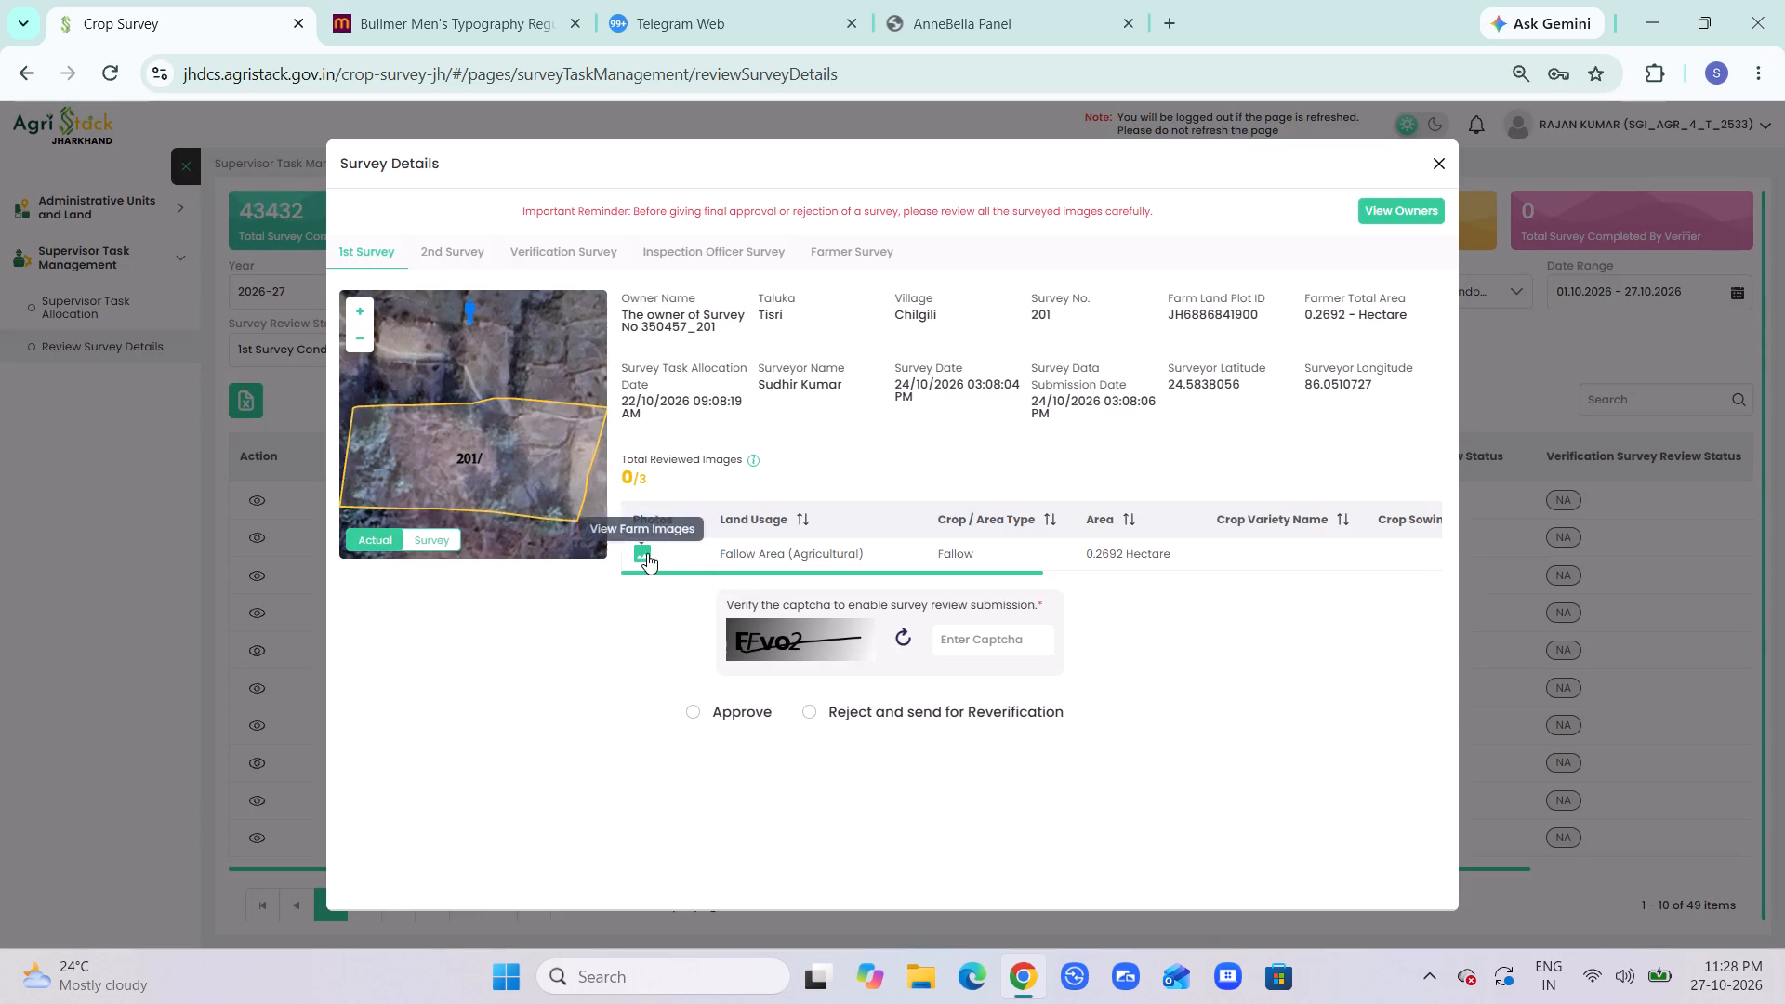
{"action": "left_click", "coordinate": [647, 553]}
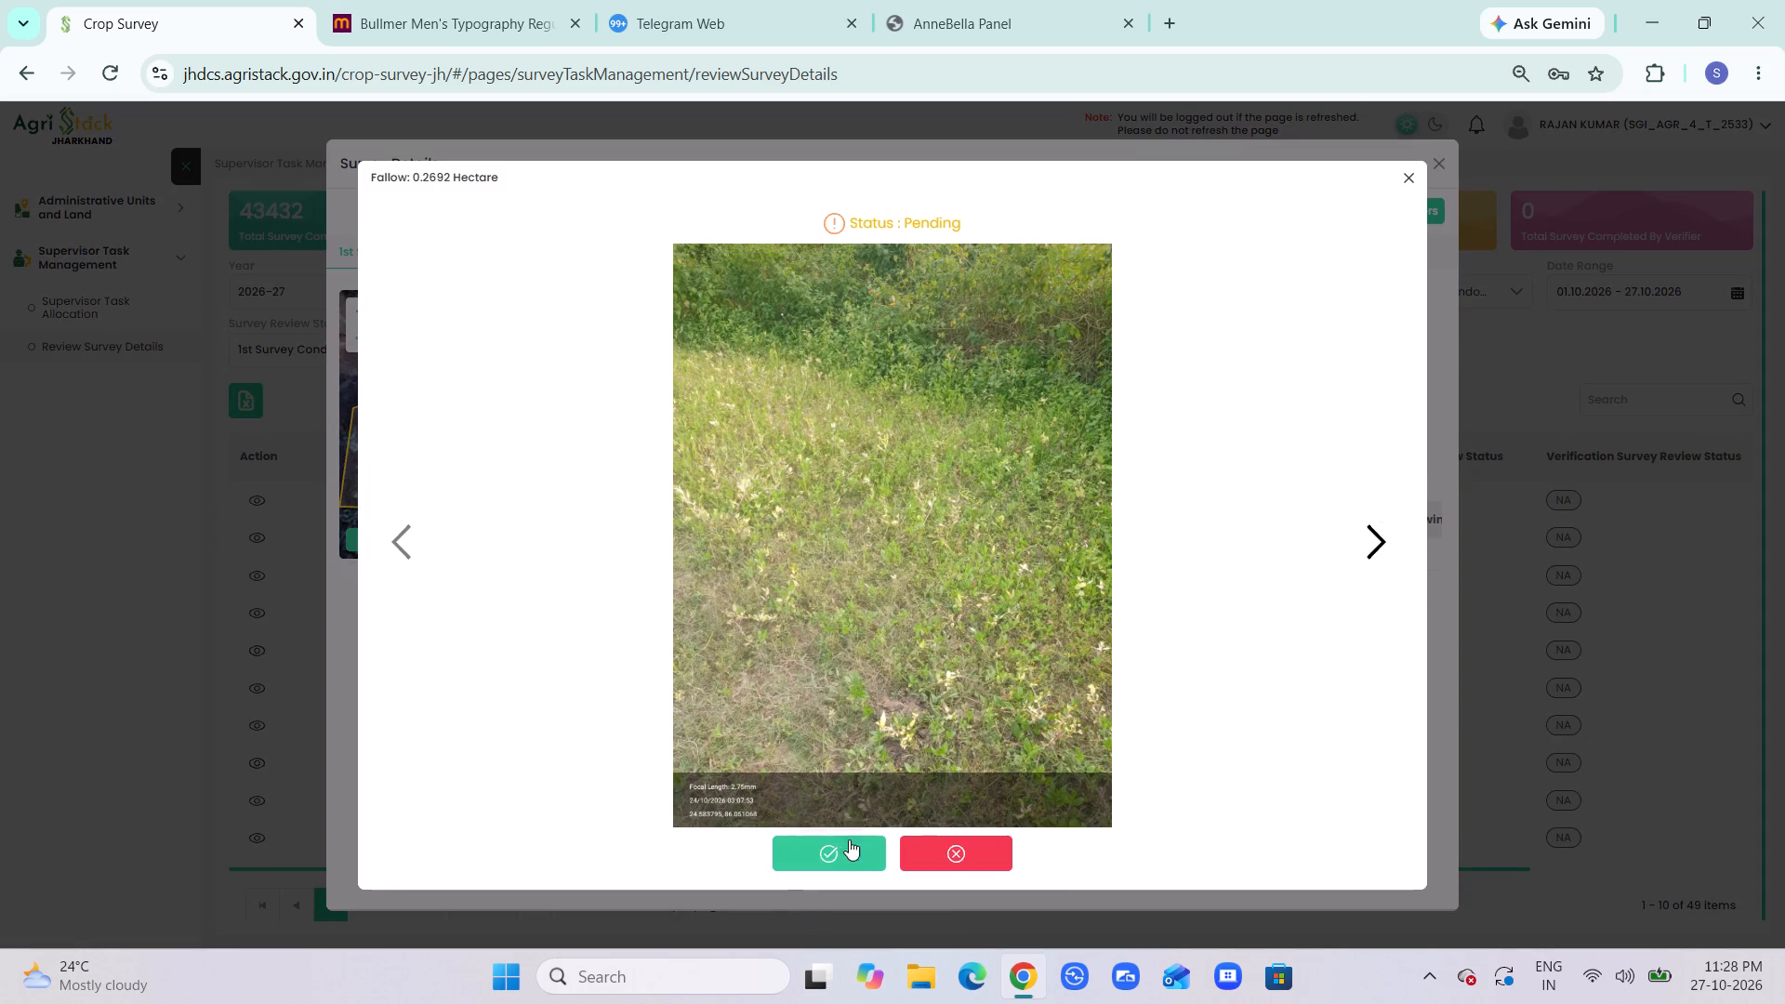
{"action": "left_click", "coordinate": [854, 849]}
{"action": "left_click_drag", "start_coordinate": [1111, 646], "coordinate": [1025, 673]}
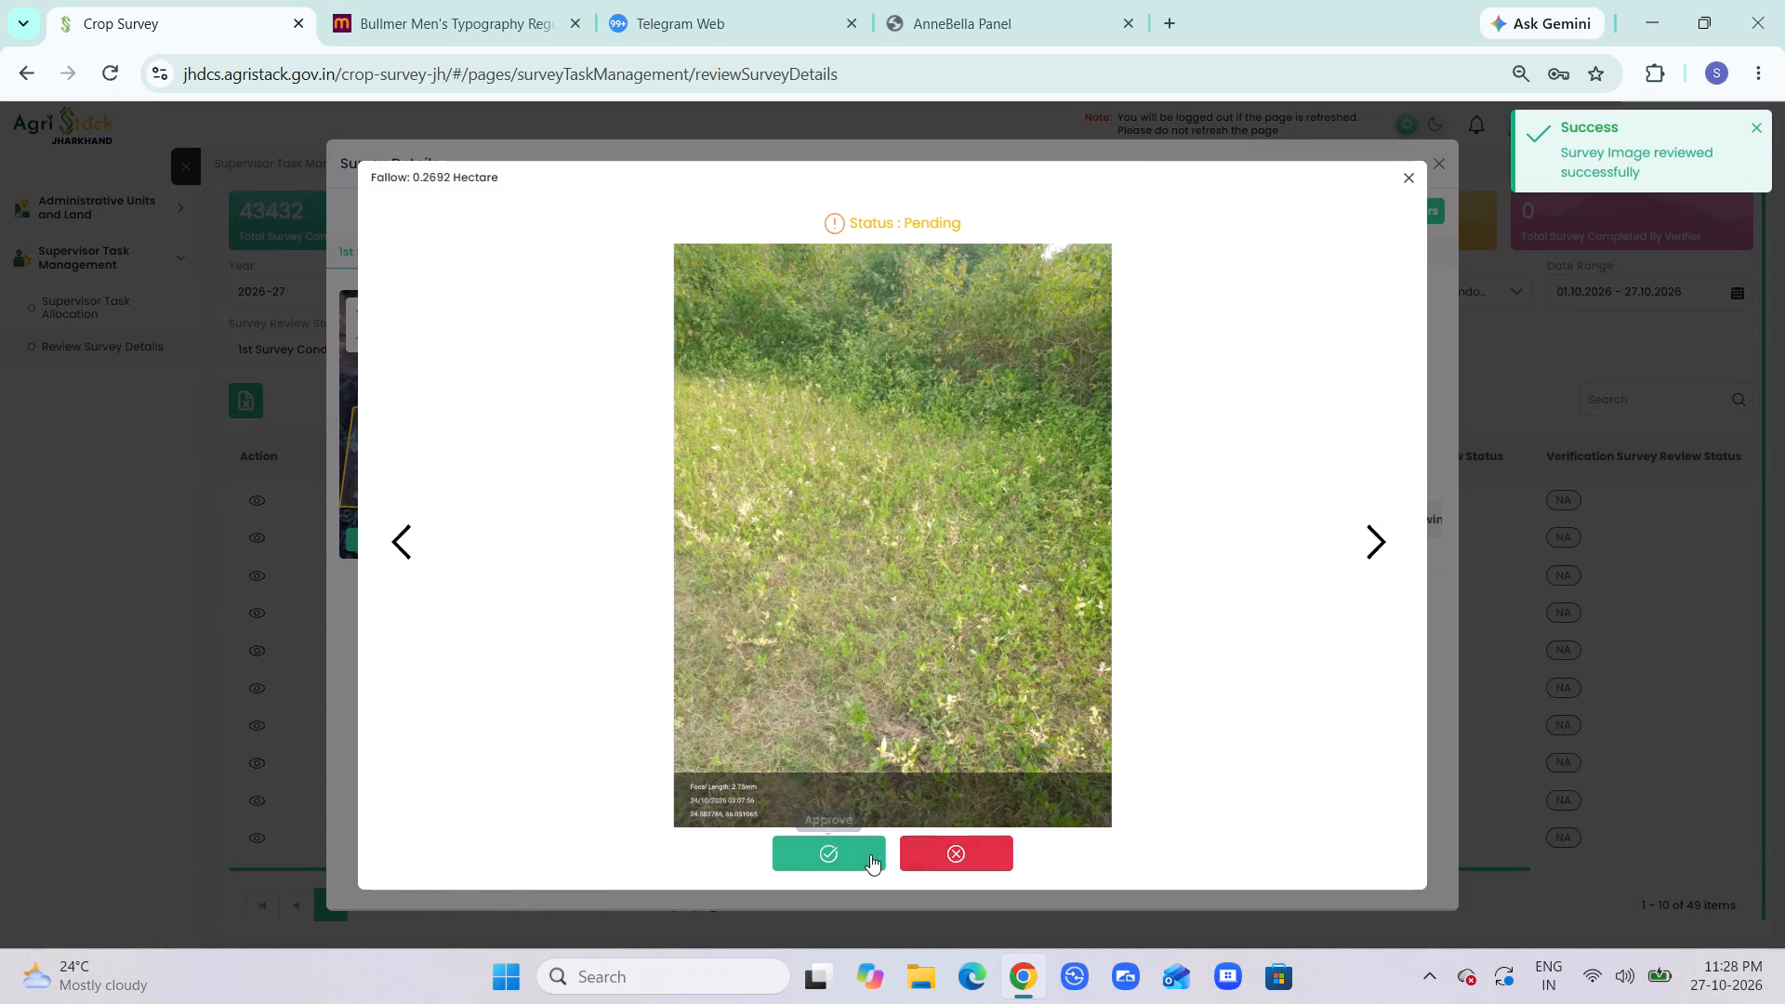
{"action": "left_click", "coordinate": [867, 852]}
{"action": "left_click_drag", "start_coordinate": [925, 677], "coordinate": [865, 706]}
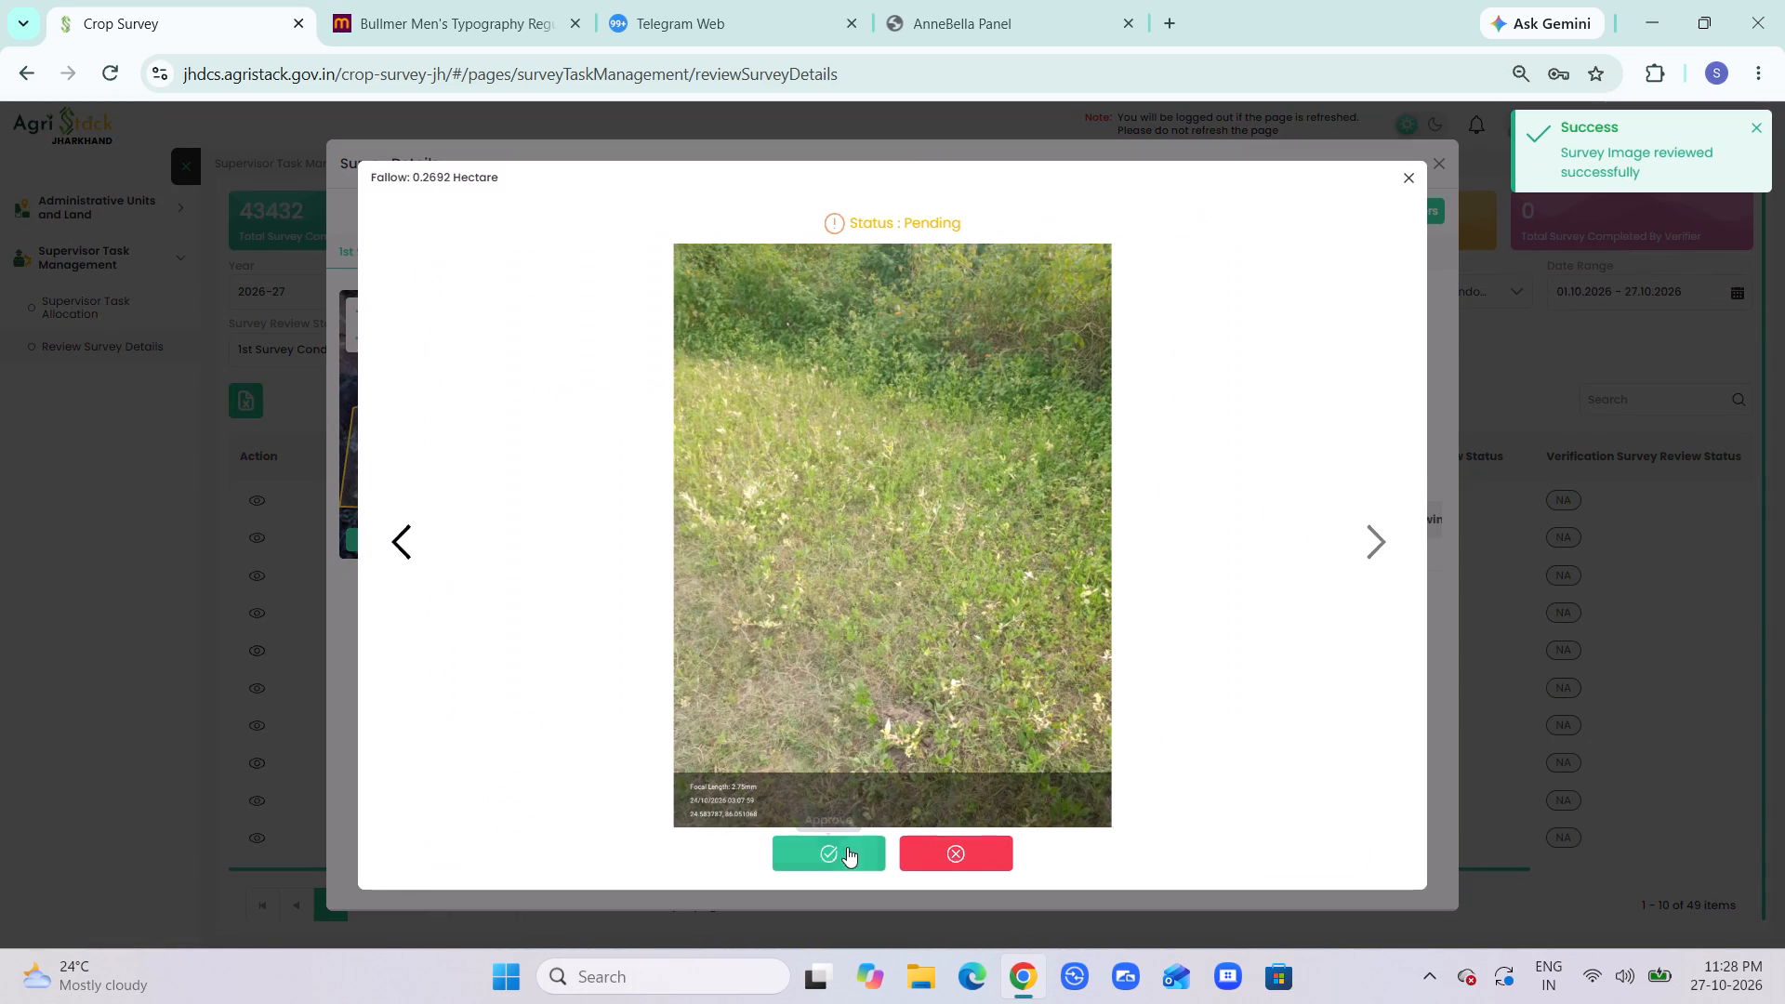
{"action": "left_click_drag", "start_coordinate": [850, 852], "coordinate": [851, 831]}
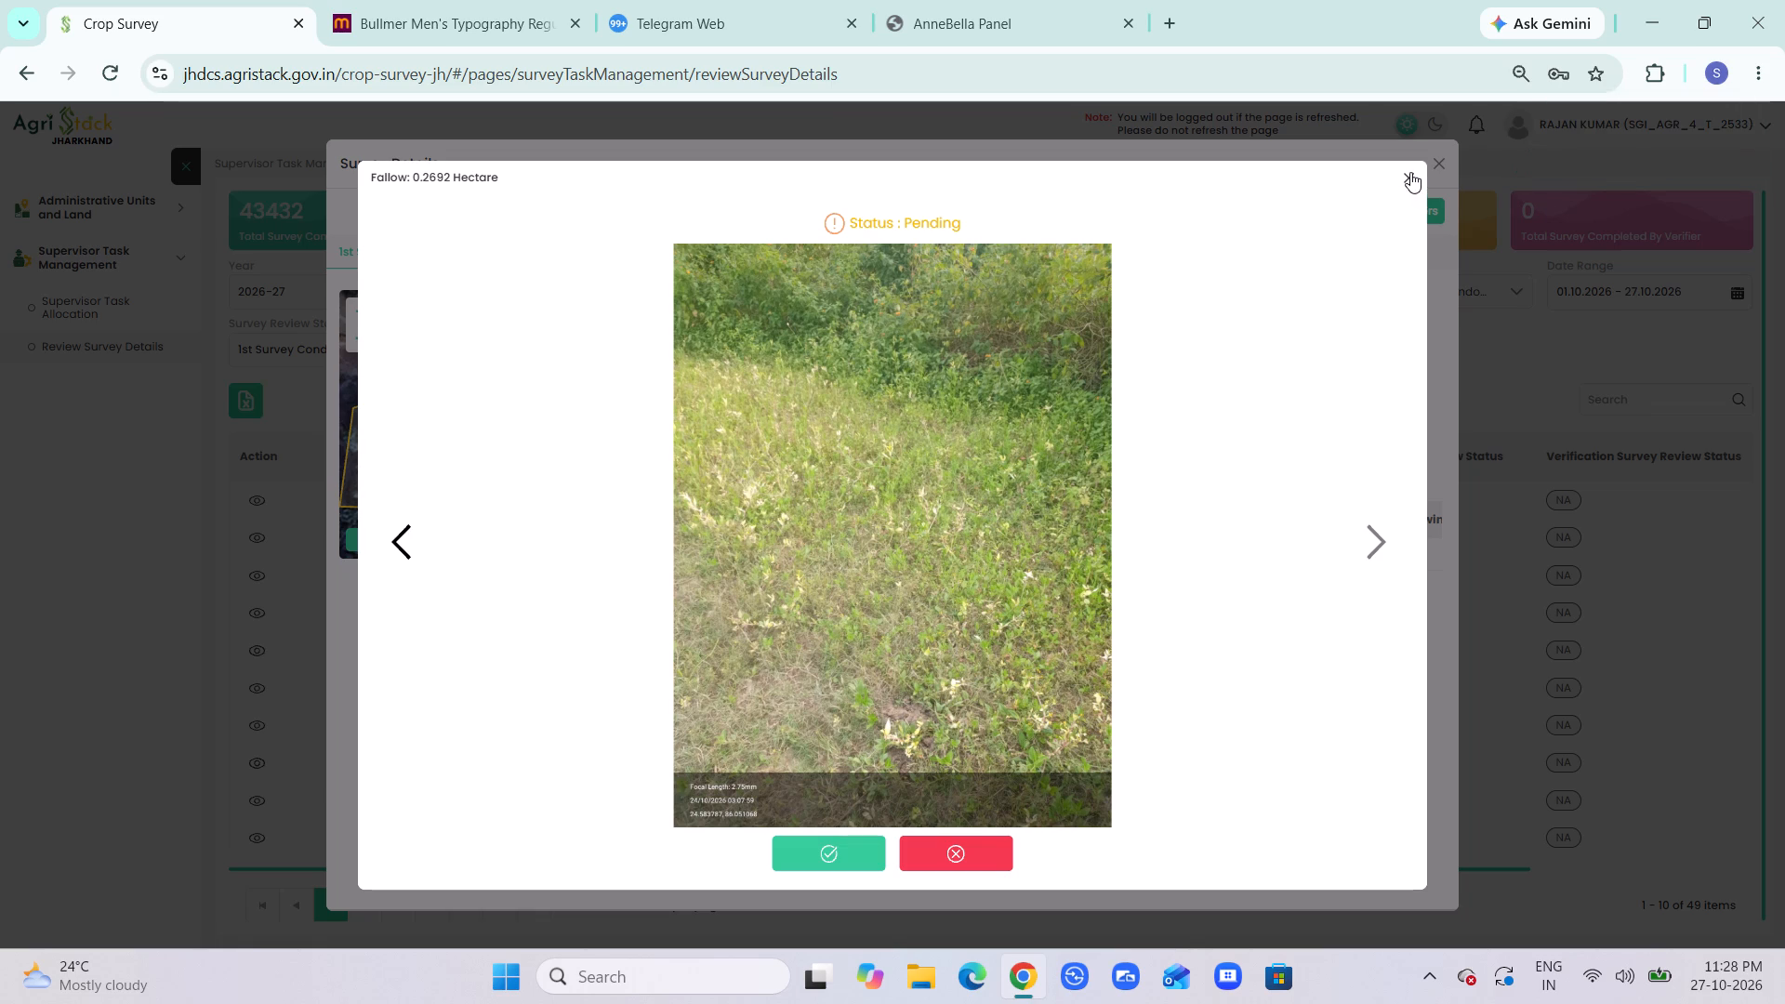
{"action": "left_click", "coordinate": [823, 850]}
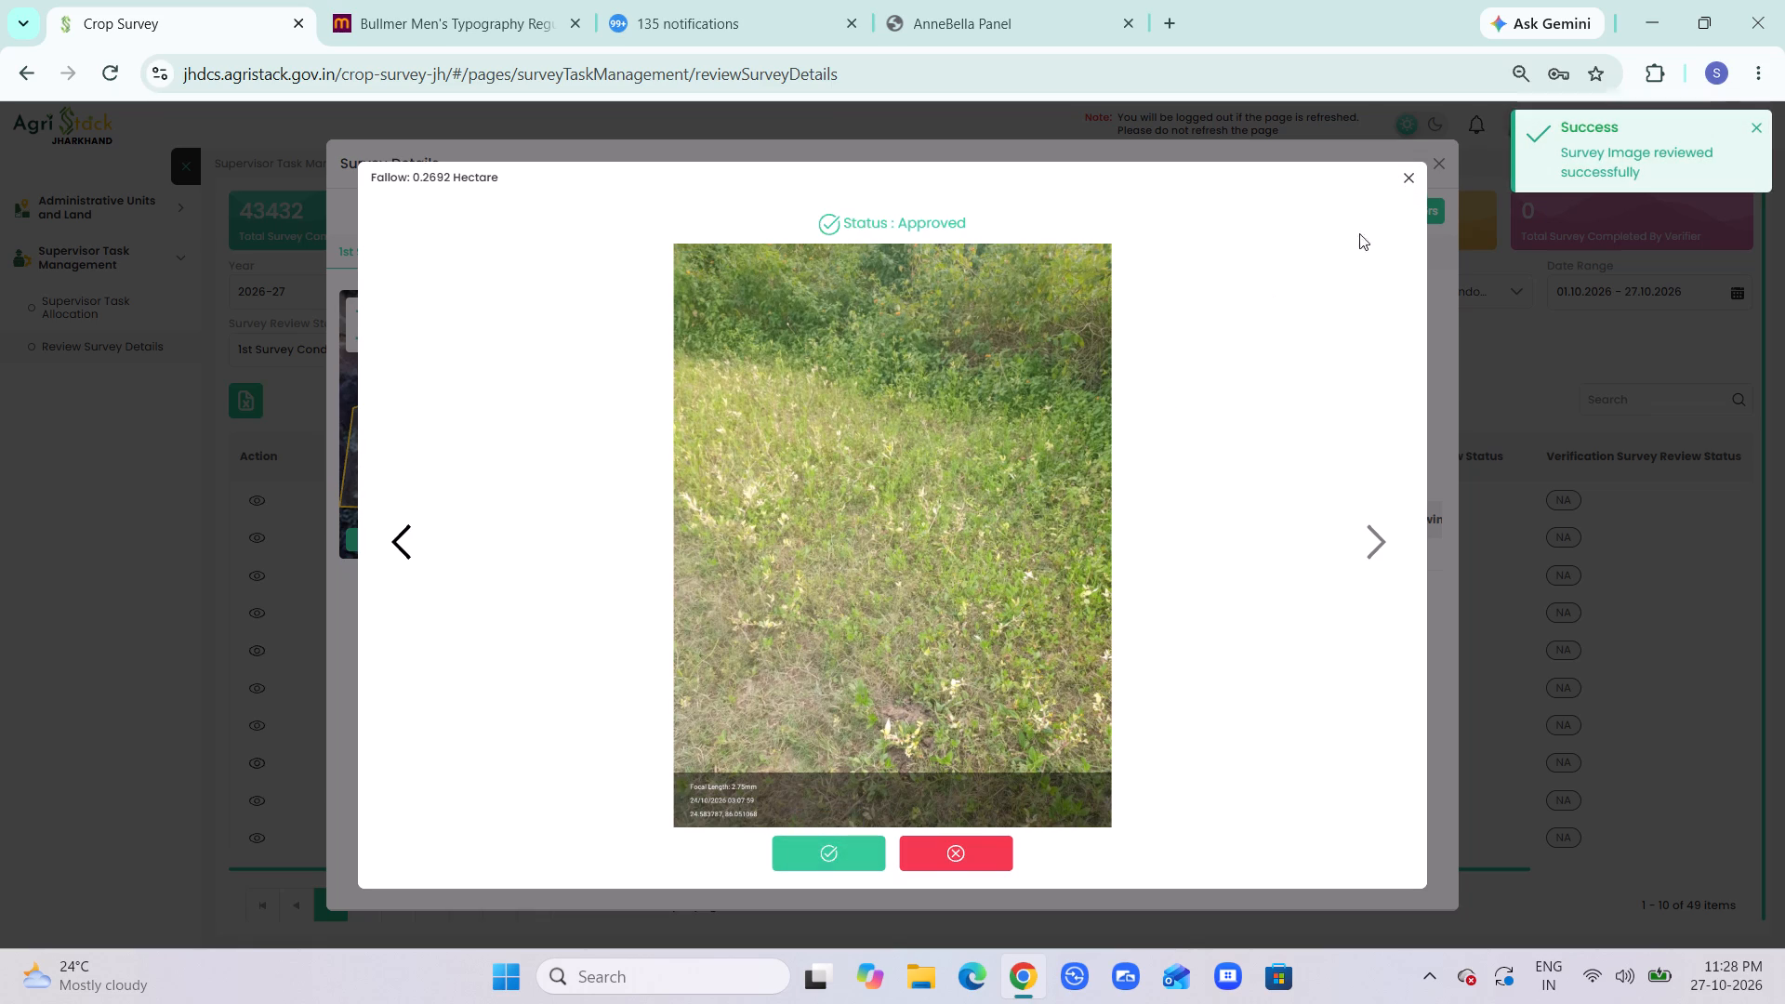
{"action": "left_click", "coordinate": [1404, 174]}
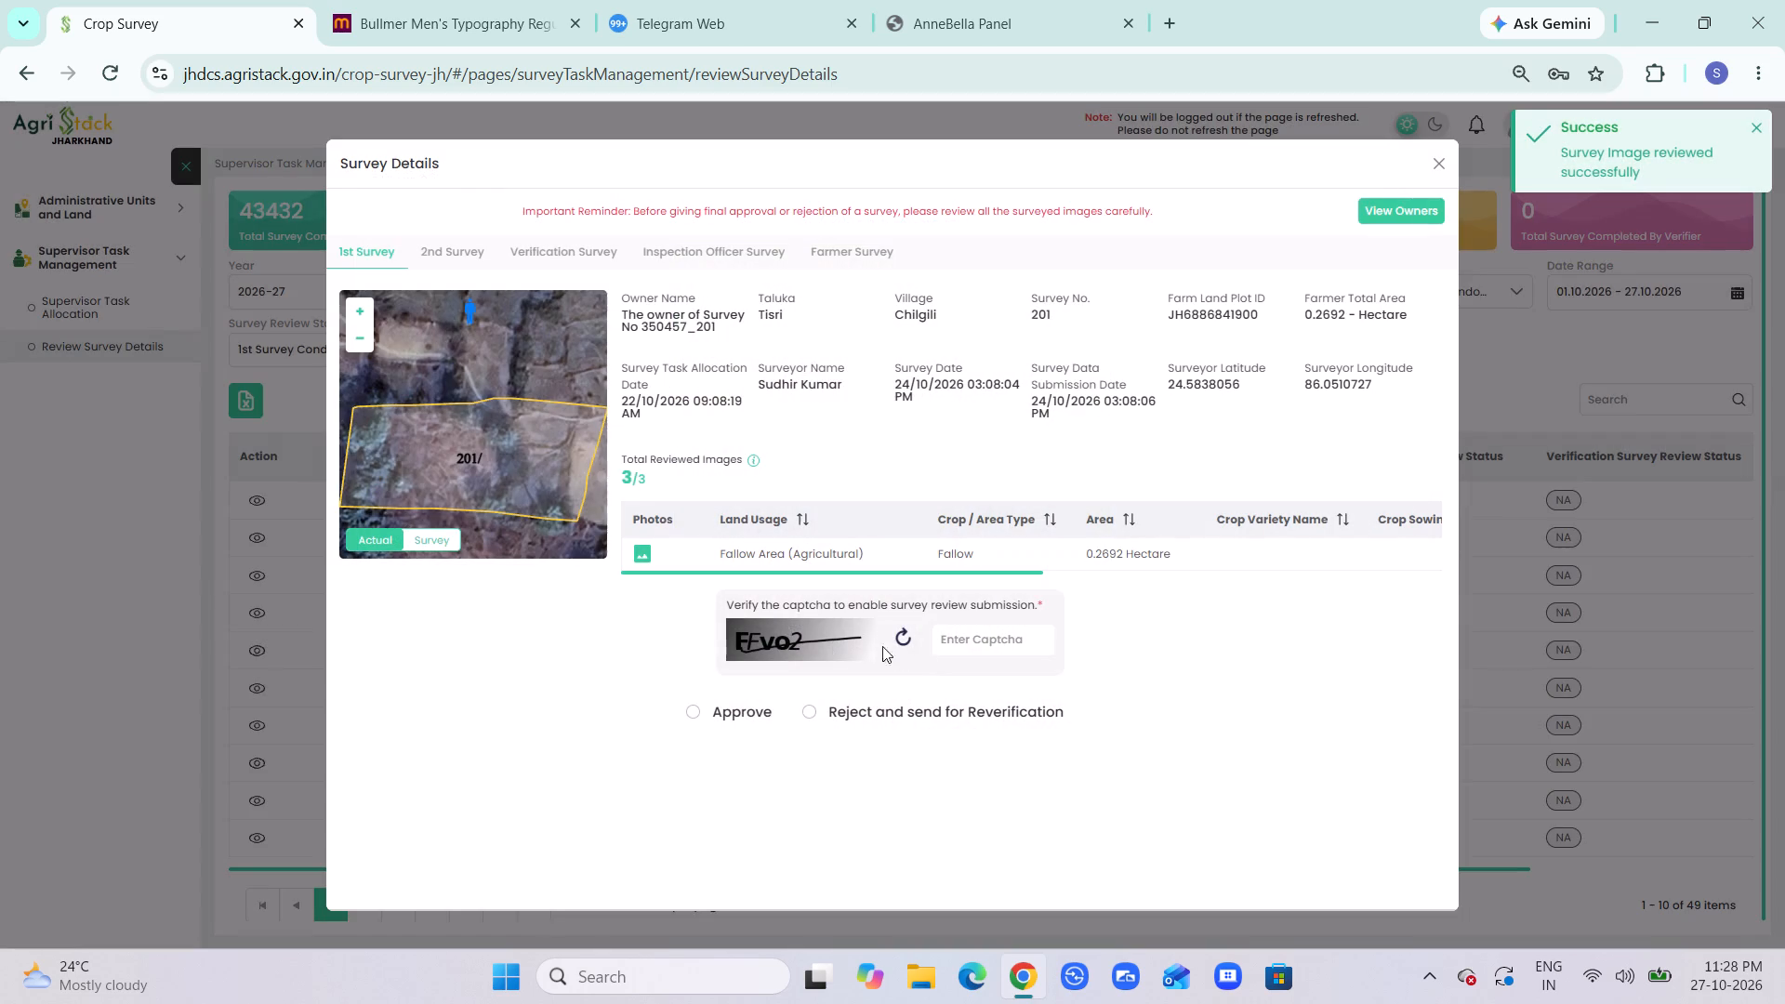
Refresh the captcha until it is readable, enter its code, mark survey number 201's 1st survey as Approve and try to save the review.
{"action": "left_click", "coordinate": [909, 632]}
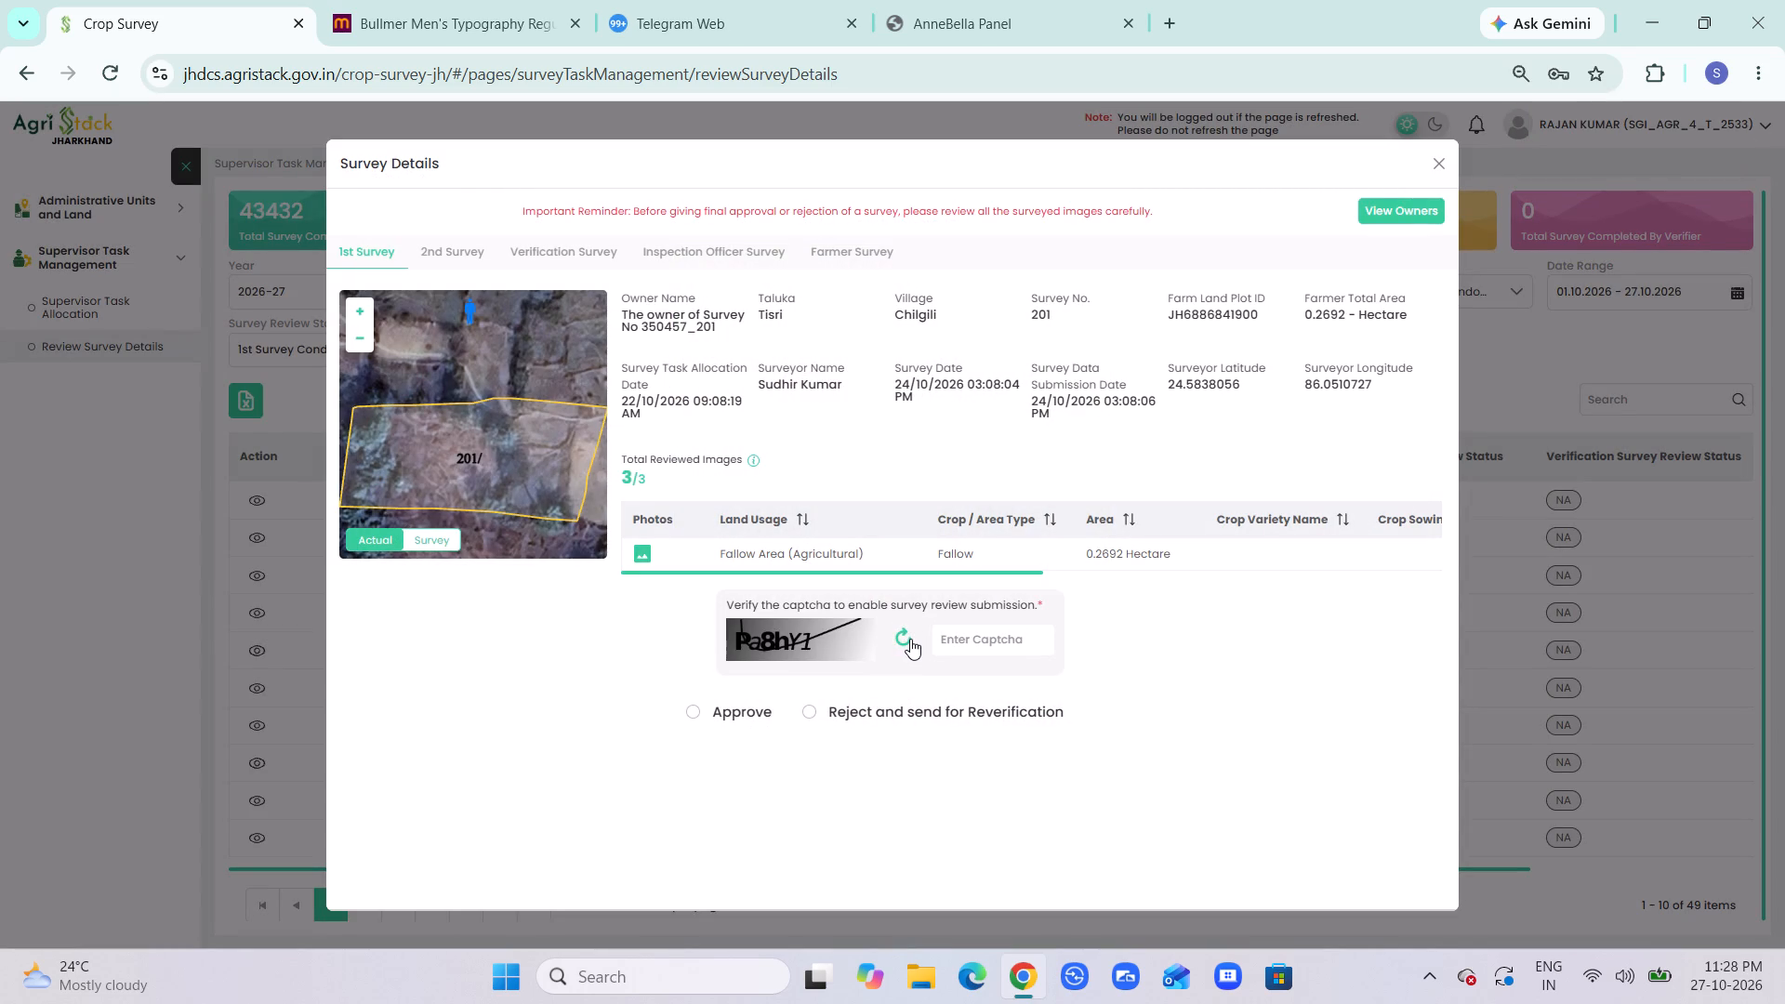
{"action": "left_click", "coordinate": [910, 639]}
{"action": "left_click", "coordinate": [919, 639]}
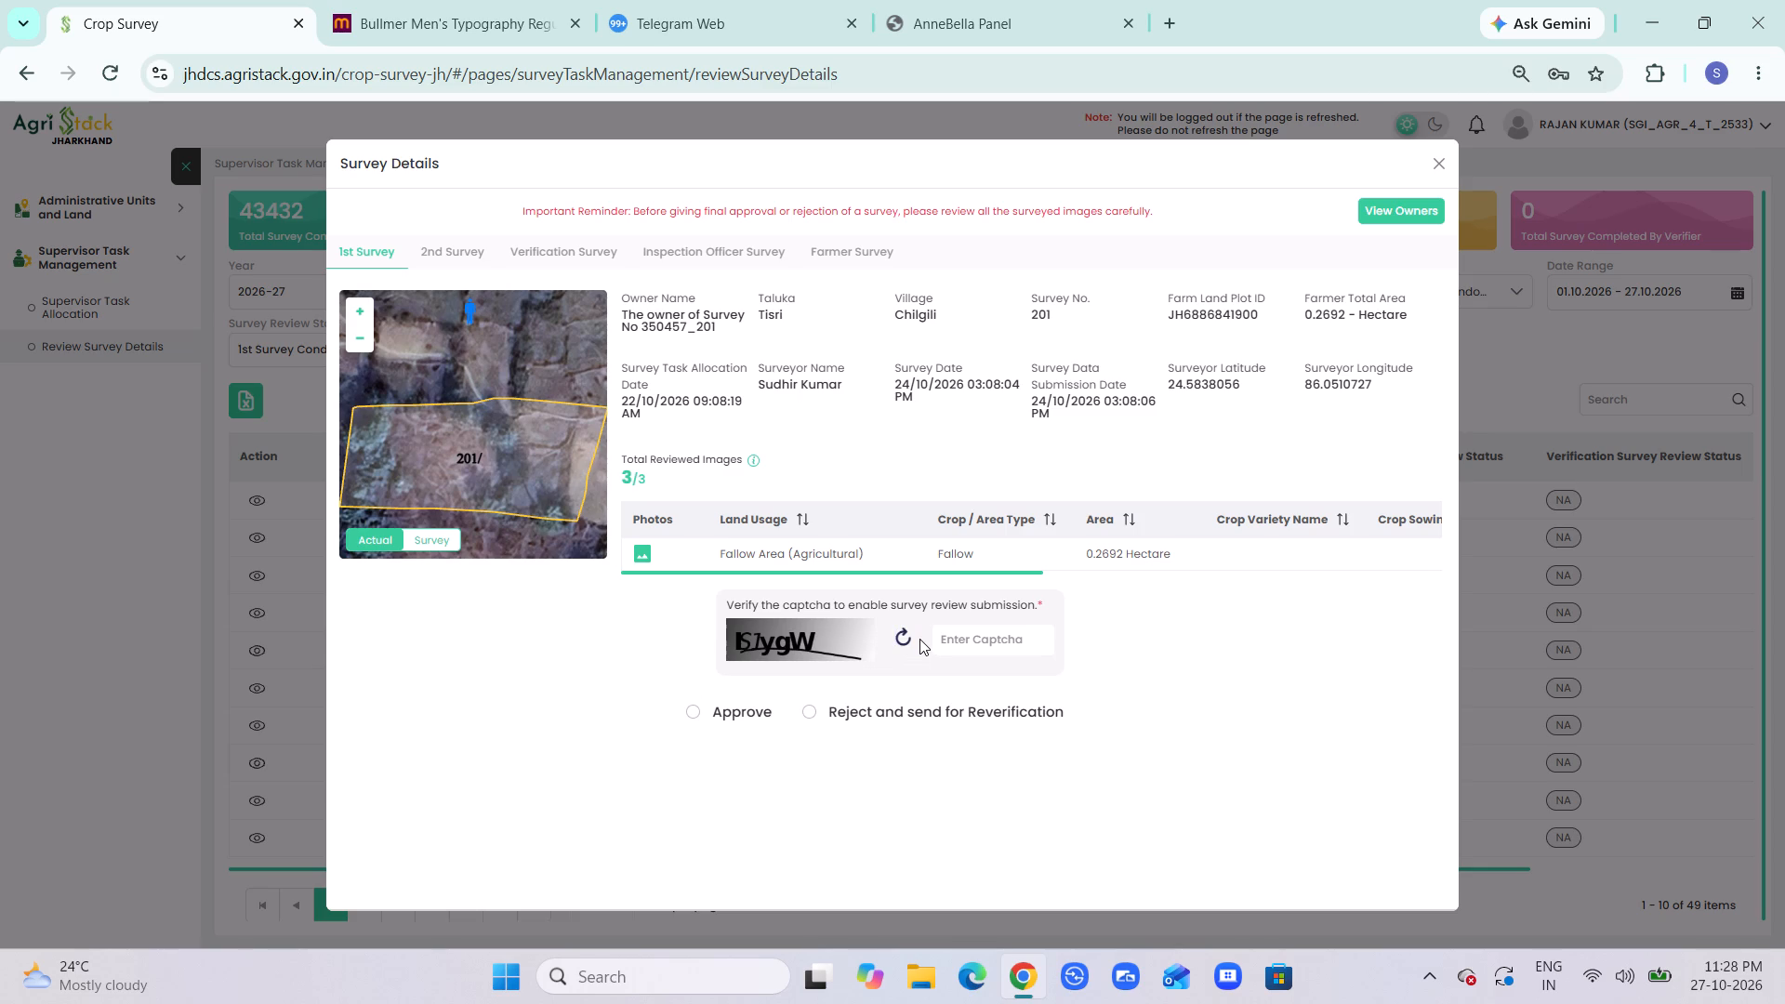
{"action": "double_click", "coordinate": [915, 635]}
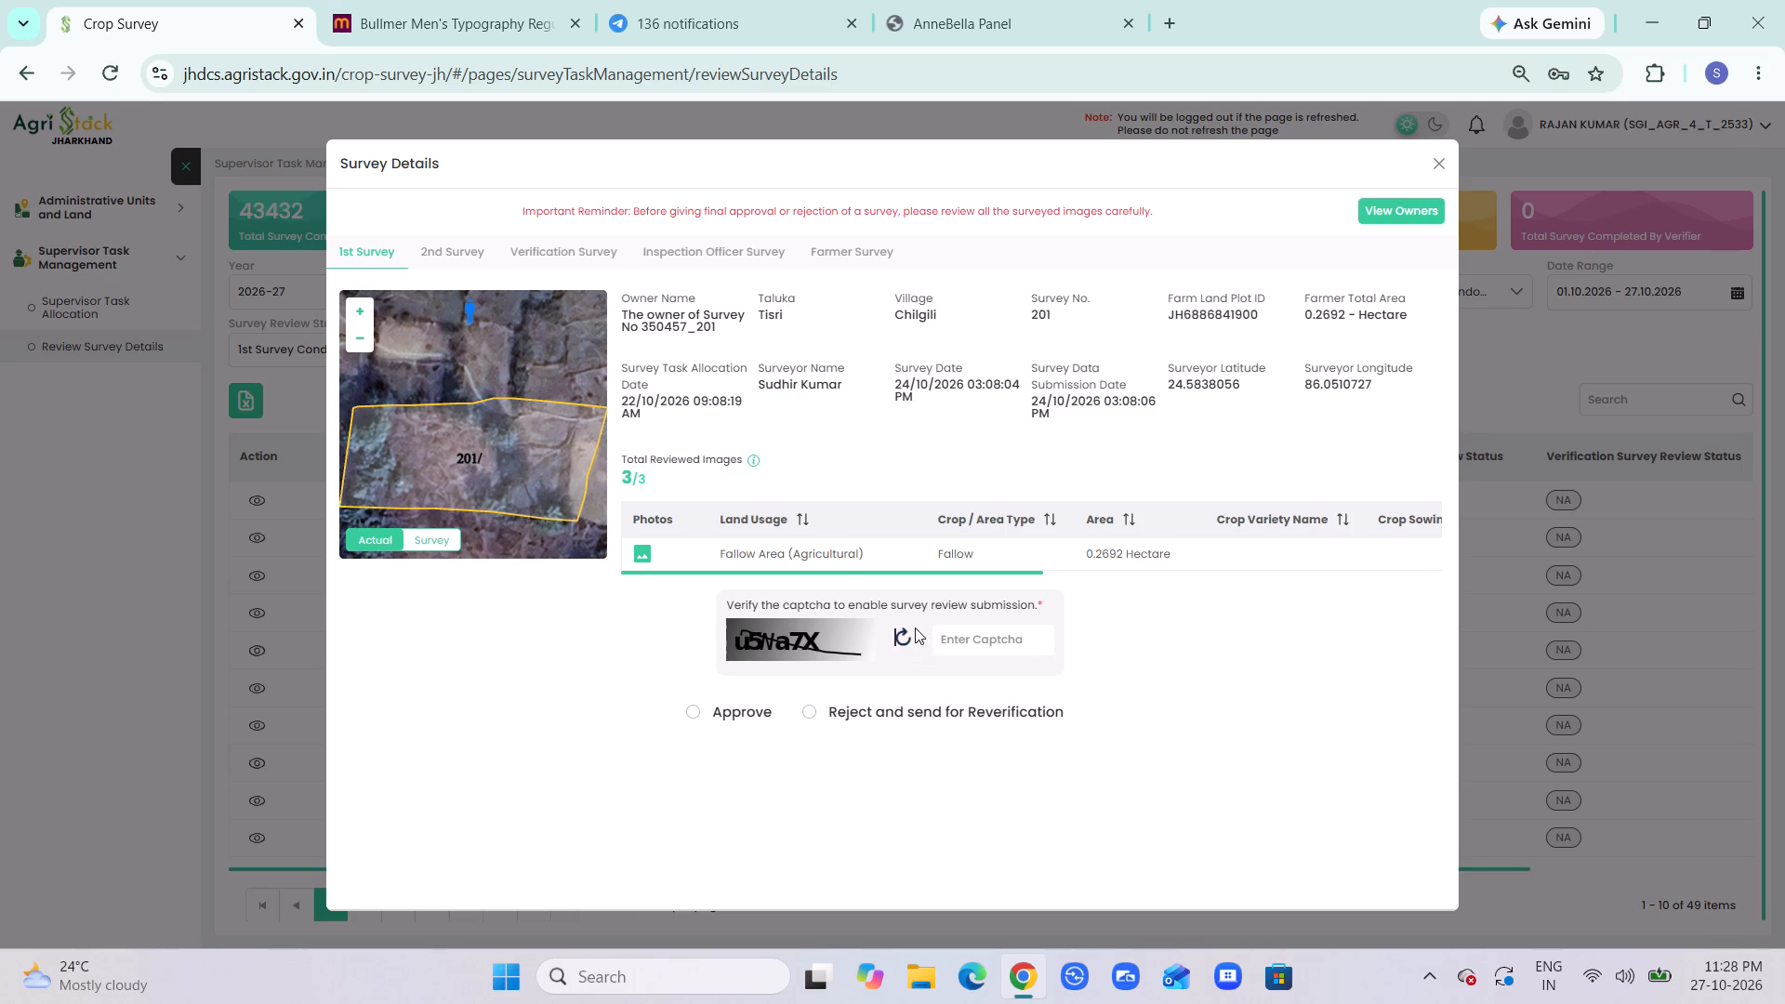
{"action": "left_click", "coordinate": [913, 626]}
{"action": "left_click", "coordinate": [898, 640]}
{"action": "left_click", "coordinate": [959, 635]}
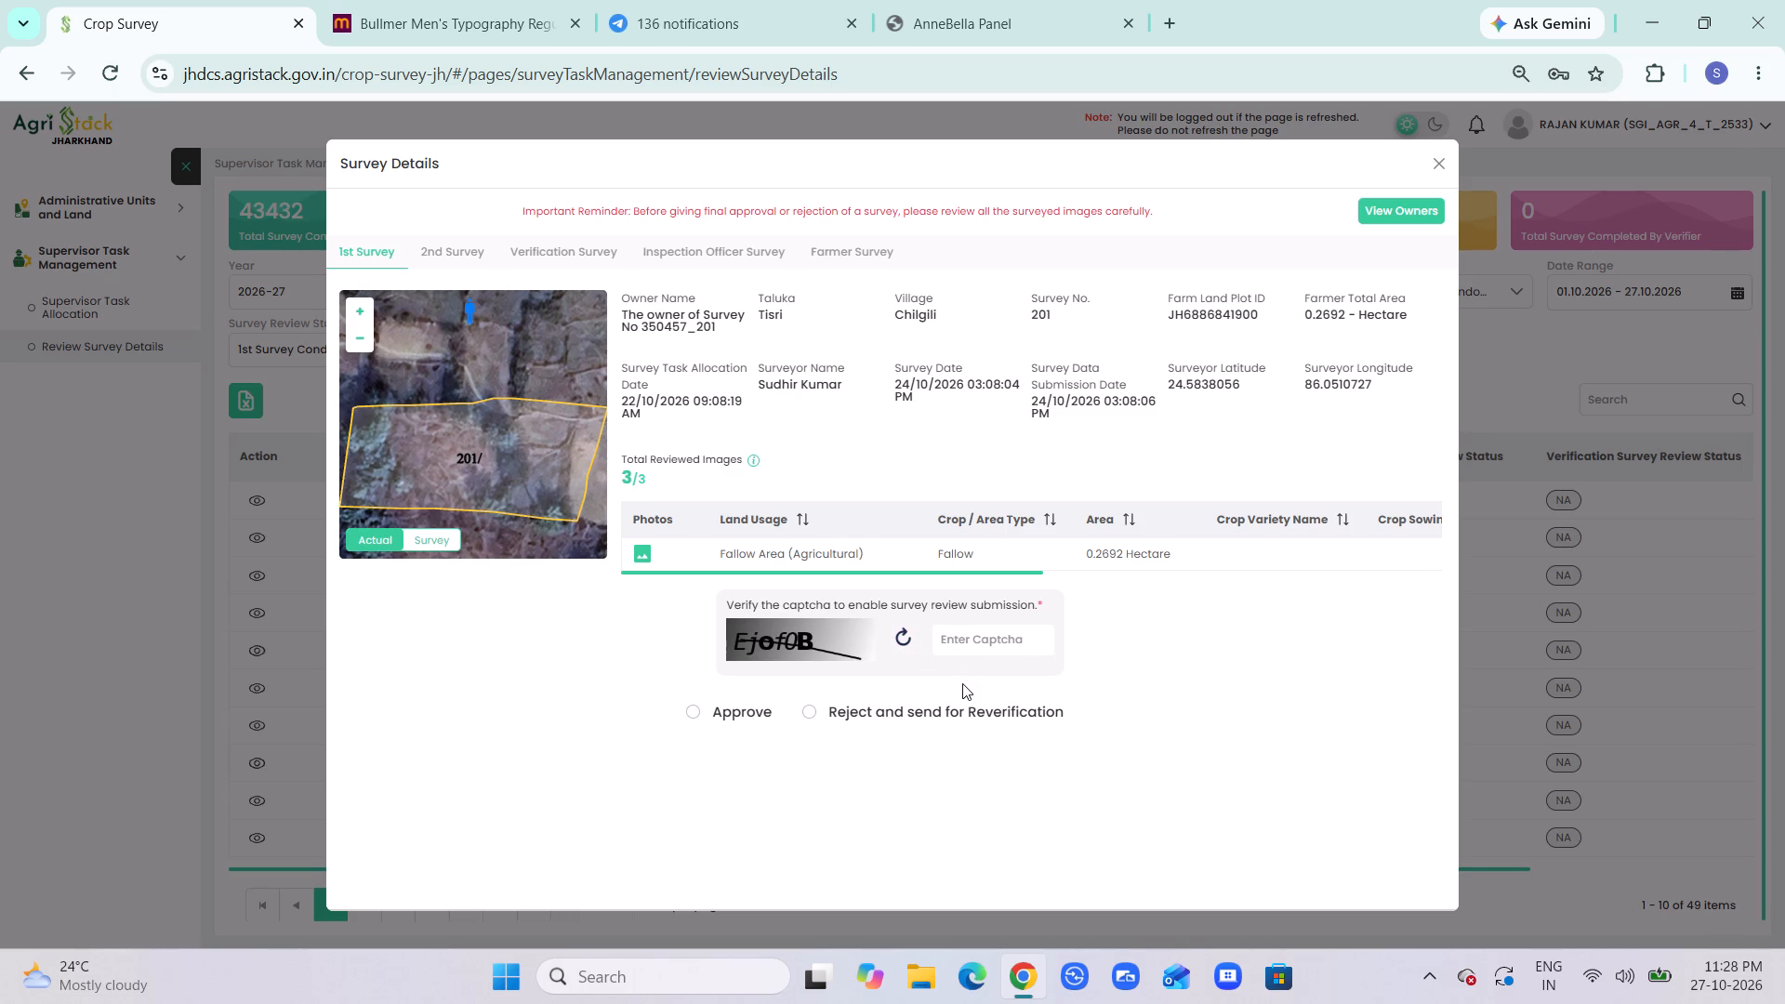
{"action": "key", "text": "shift+e"}
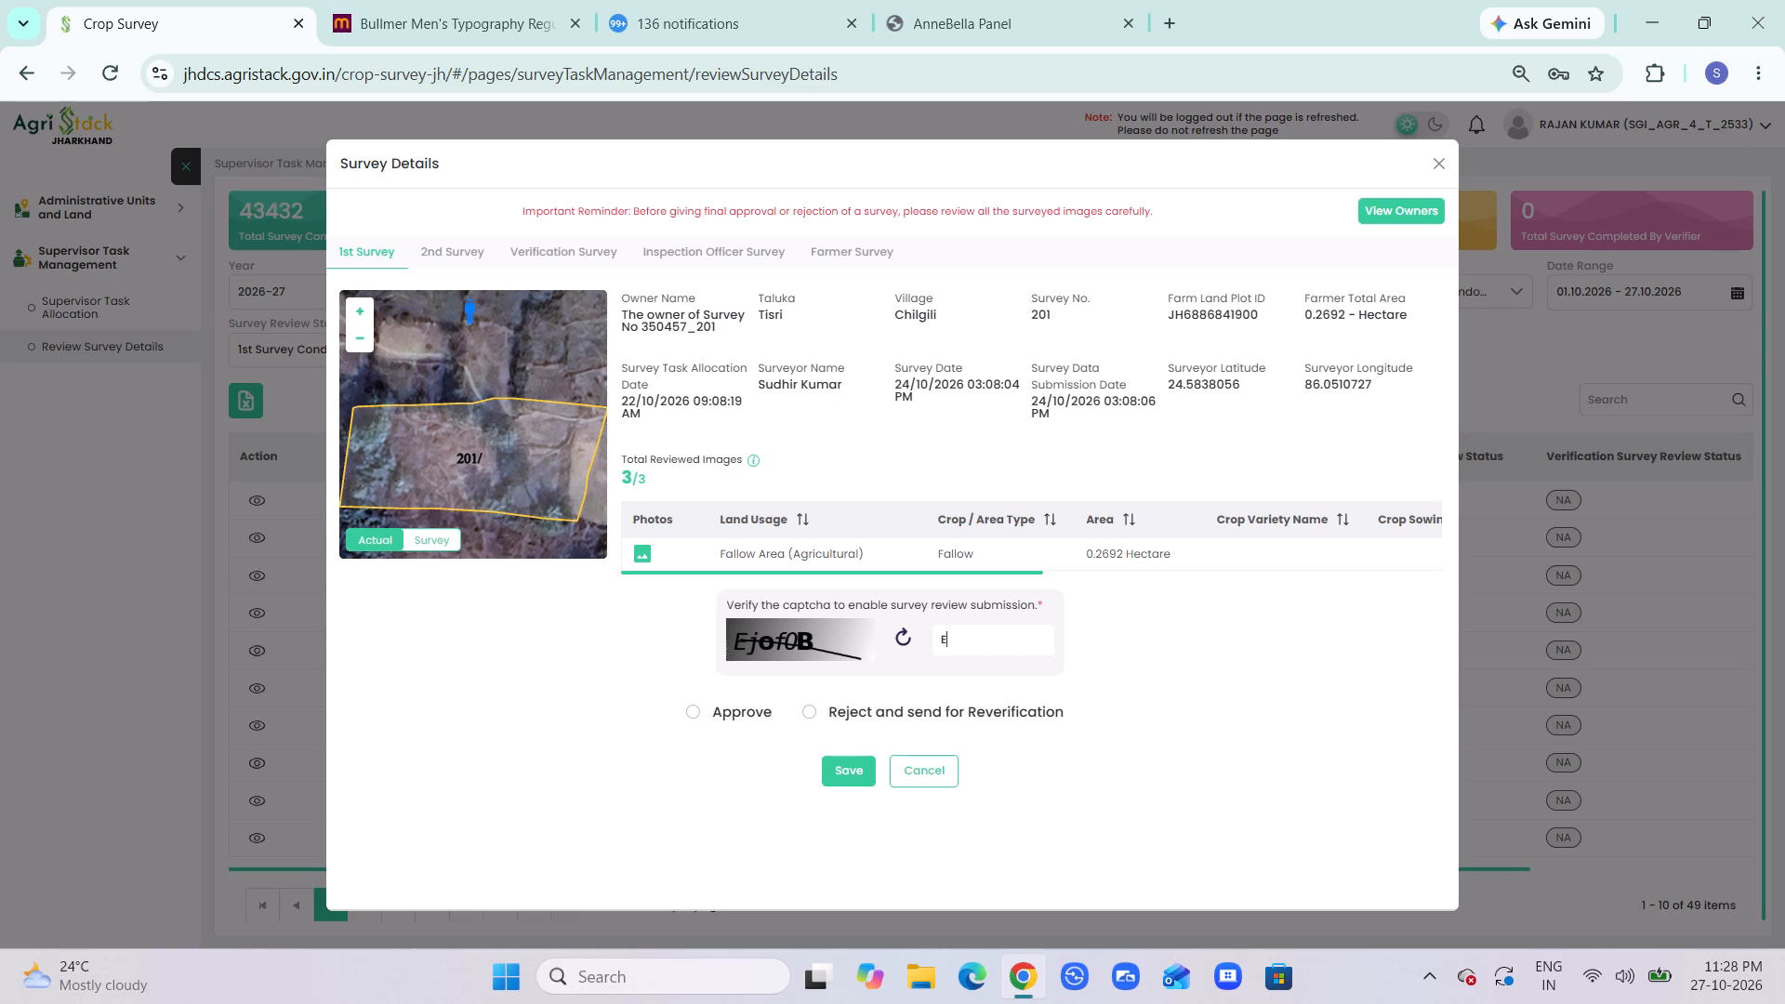
{"action": "key", "text": "j"}
{"action": "key", "text": "o"}
{"action": "key", "text": "shift+f"}
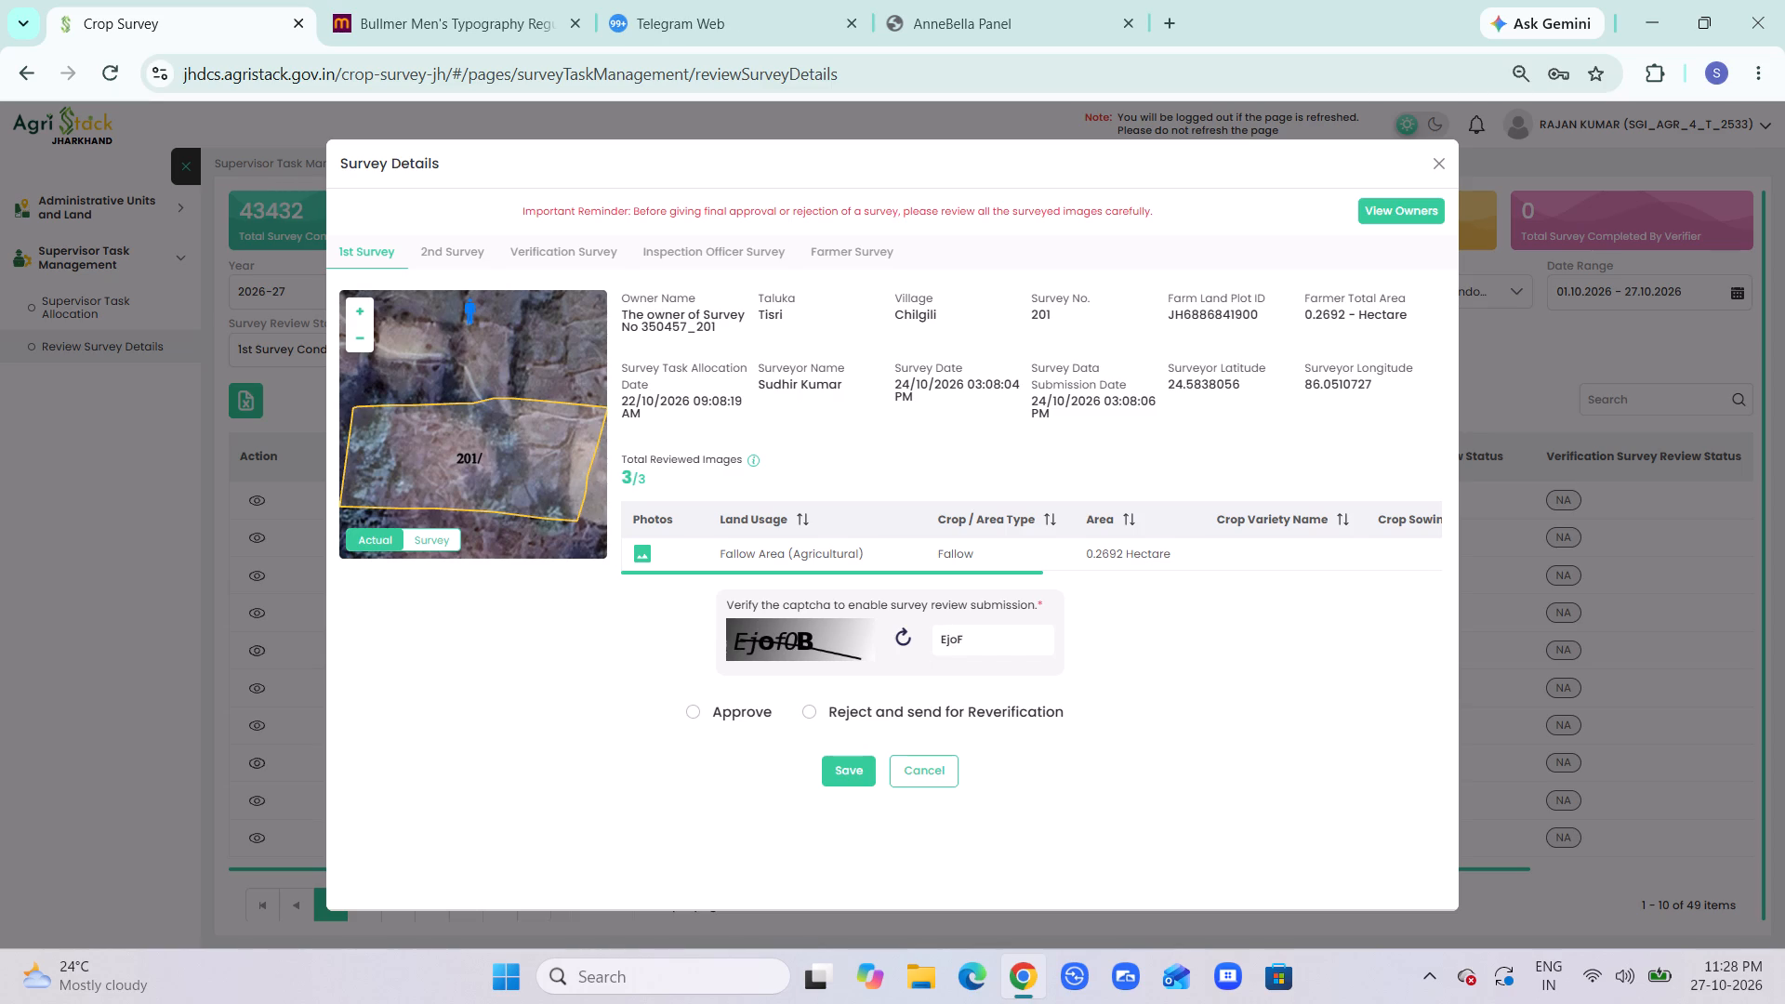
{"action": "key", "text": "0"}
{"action": "key", "text": "shift+b"}
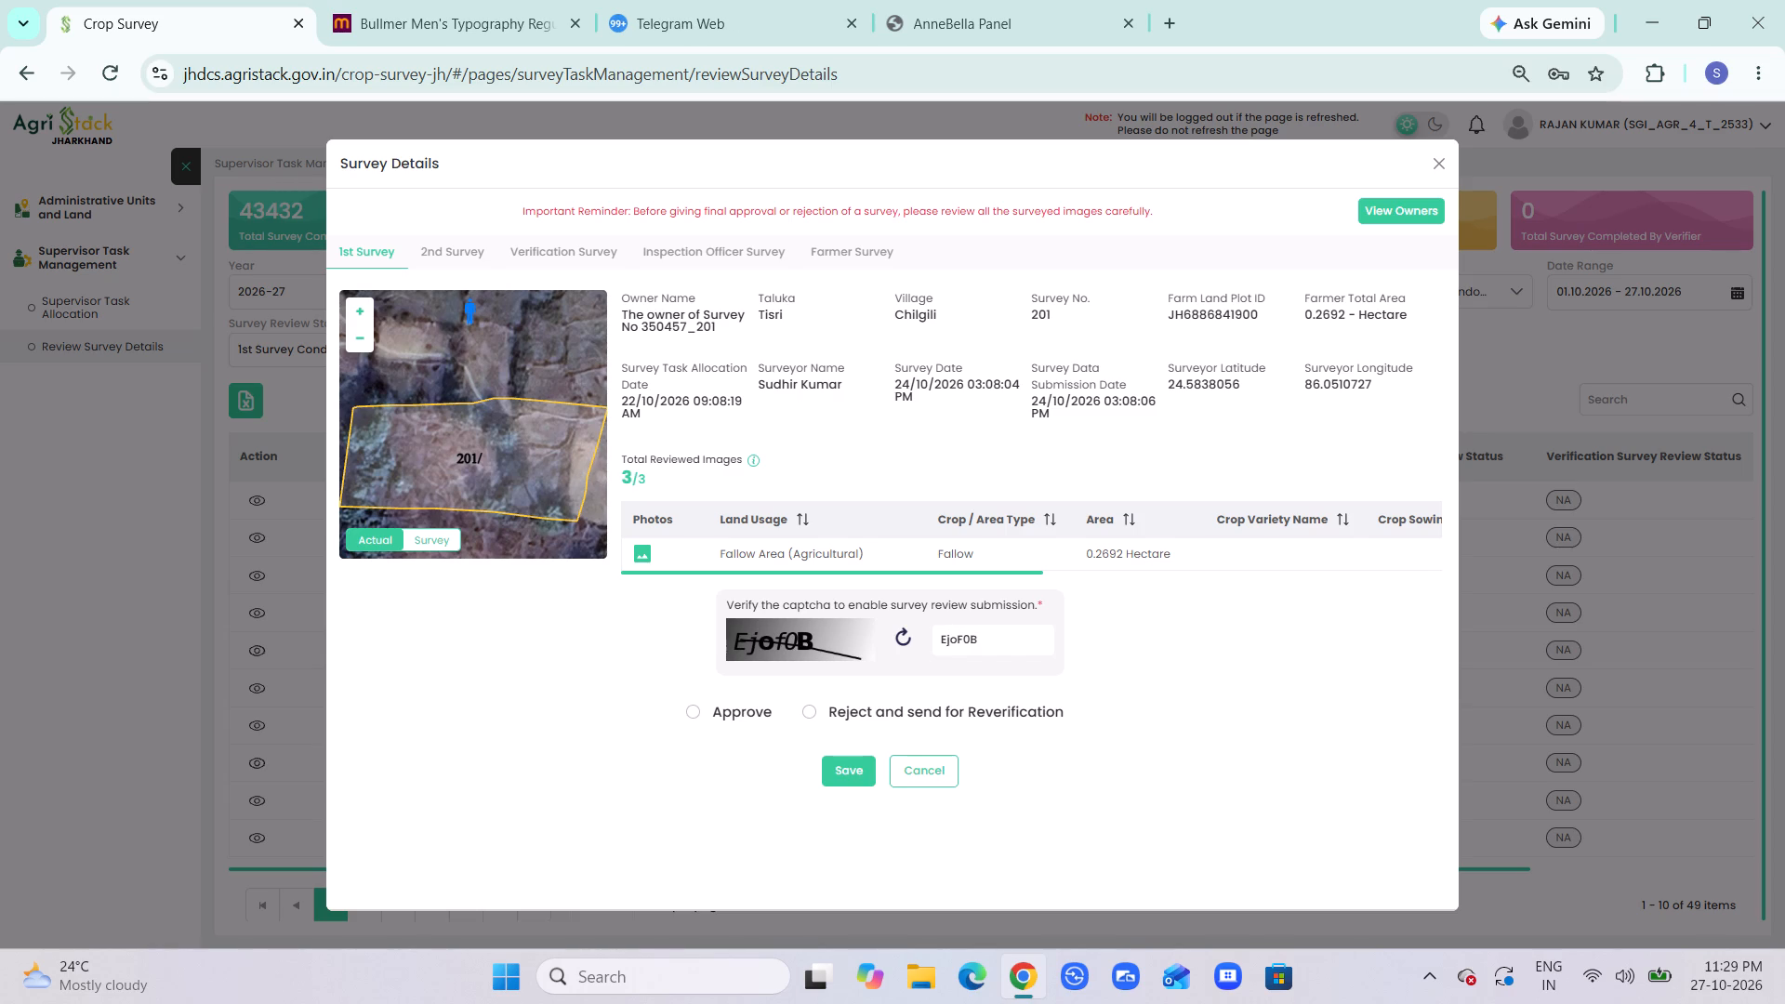
{"action": "left_click", "coordinate": [752, 709]}
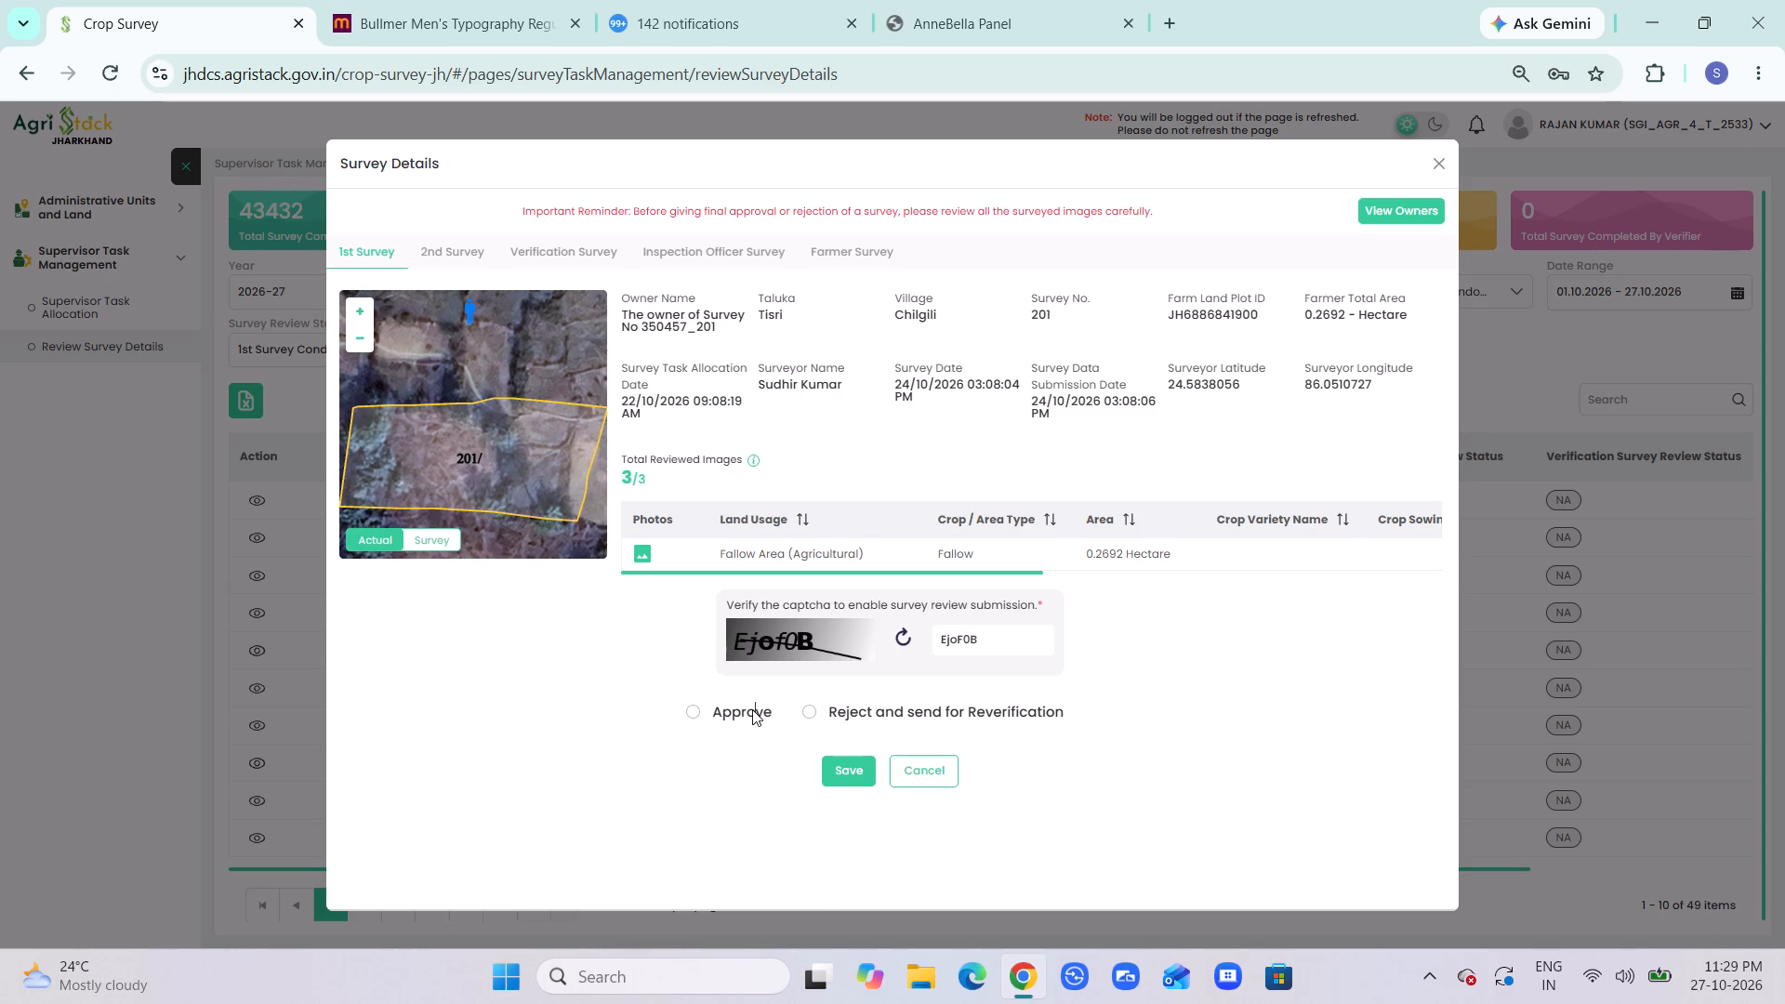
{"action": "left_click", "coordinate": [843, 772]}
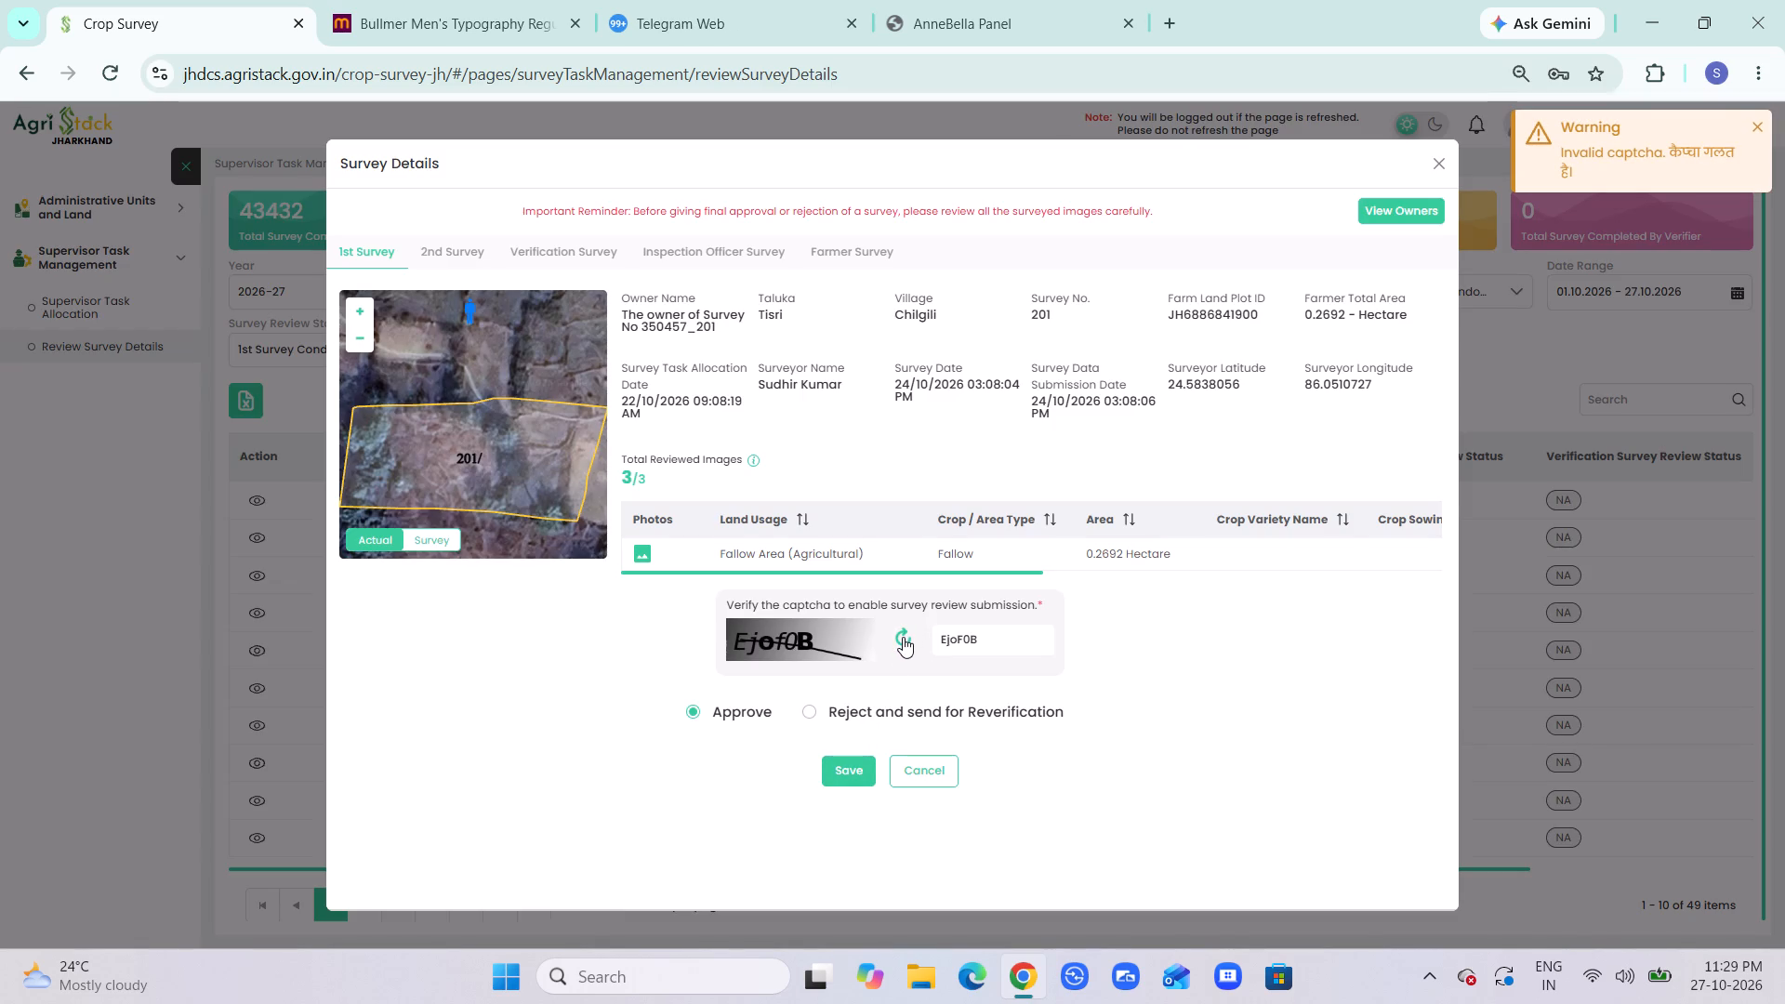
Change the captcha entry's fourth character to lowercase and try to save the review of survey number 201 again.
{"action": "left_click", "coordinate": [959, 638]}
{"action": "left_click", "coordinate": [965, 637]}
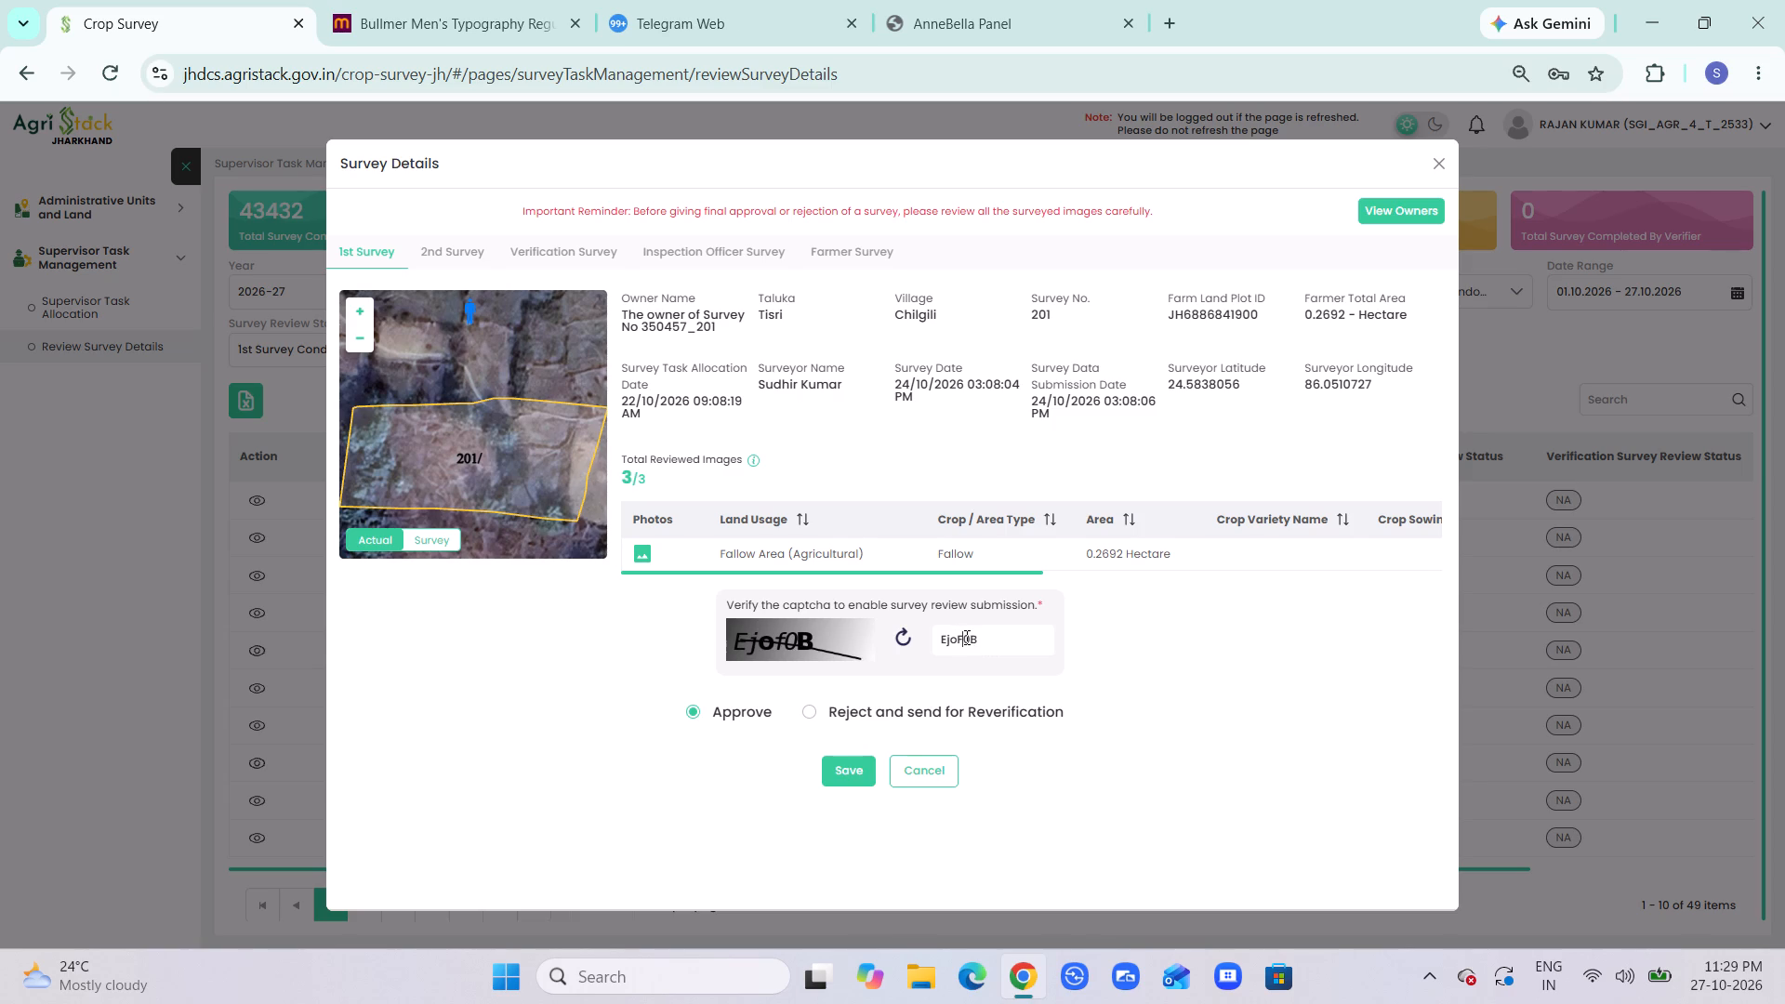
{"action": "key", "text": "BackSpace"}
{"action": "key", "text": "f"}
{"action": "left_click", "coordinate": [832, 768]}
Load a new captcha for survey number 201, enter its code, save the approved review and close the survey details.
{"action": "left_click", "coordinate": [906, 641]}
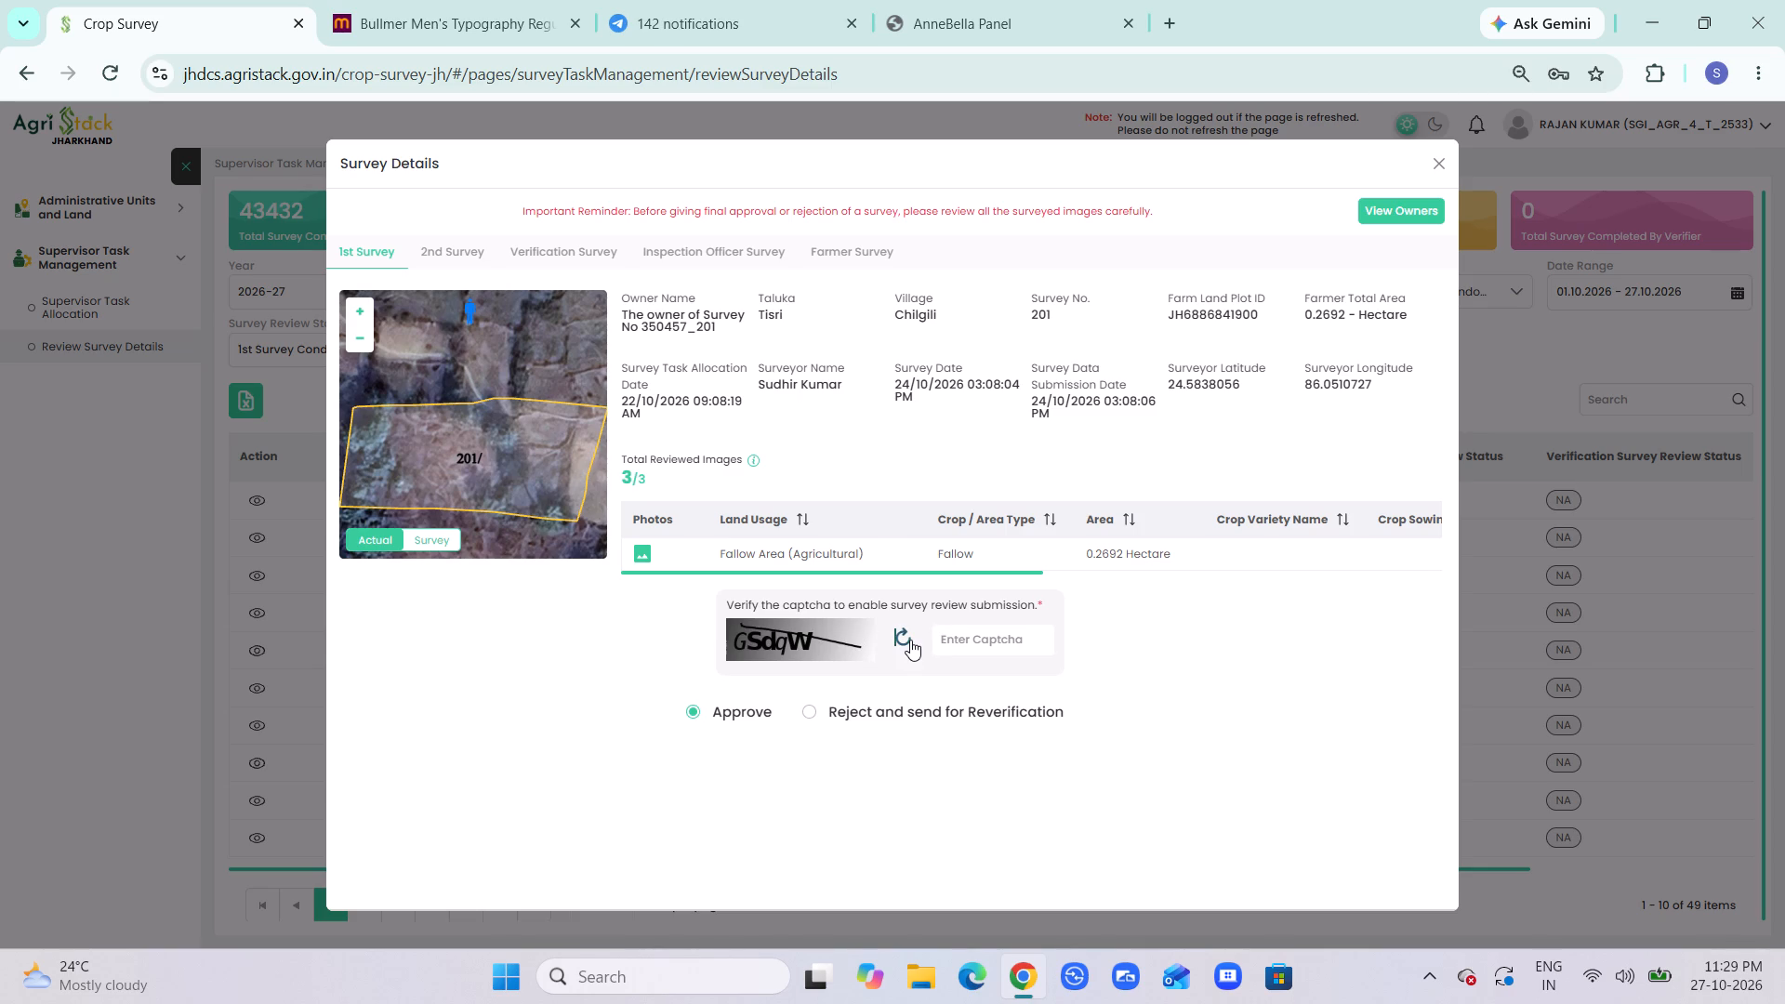
{"action": "left_click", "coordinate": [910, 640]}
{"action": "left_click", "coordinate": [955, 639]}
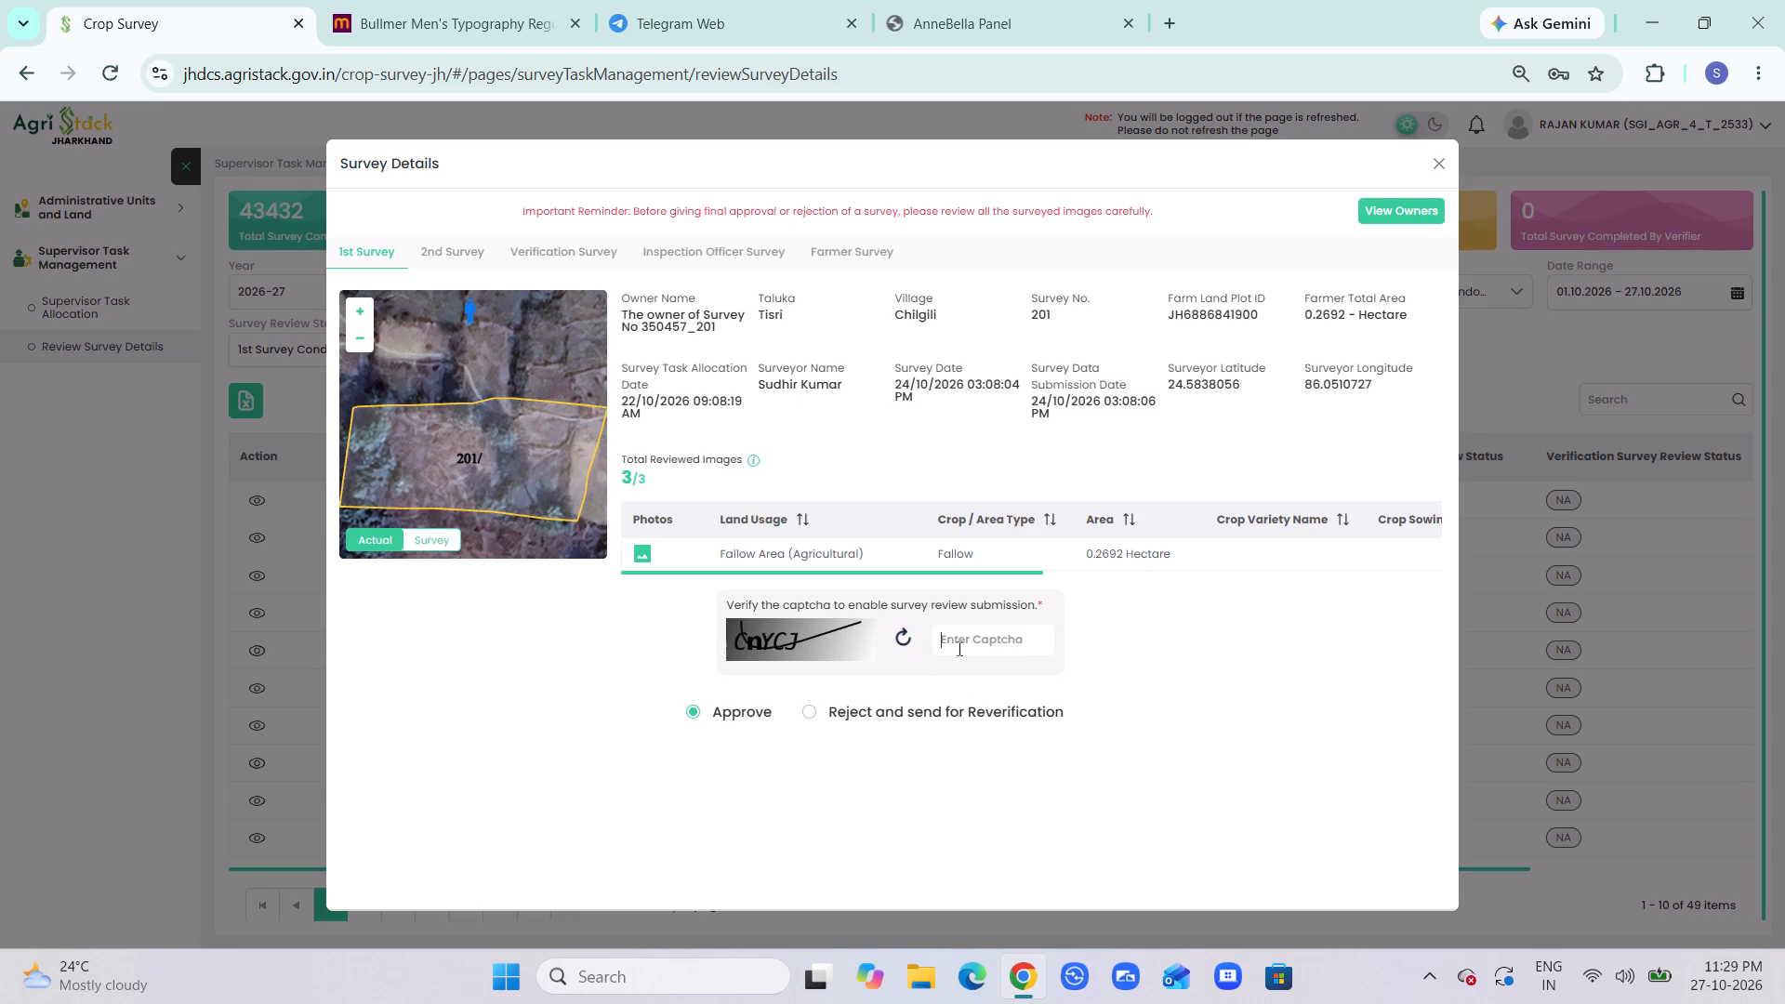
{"action": "key", "text": "shift+c"}
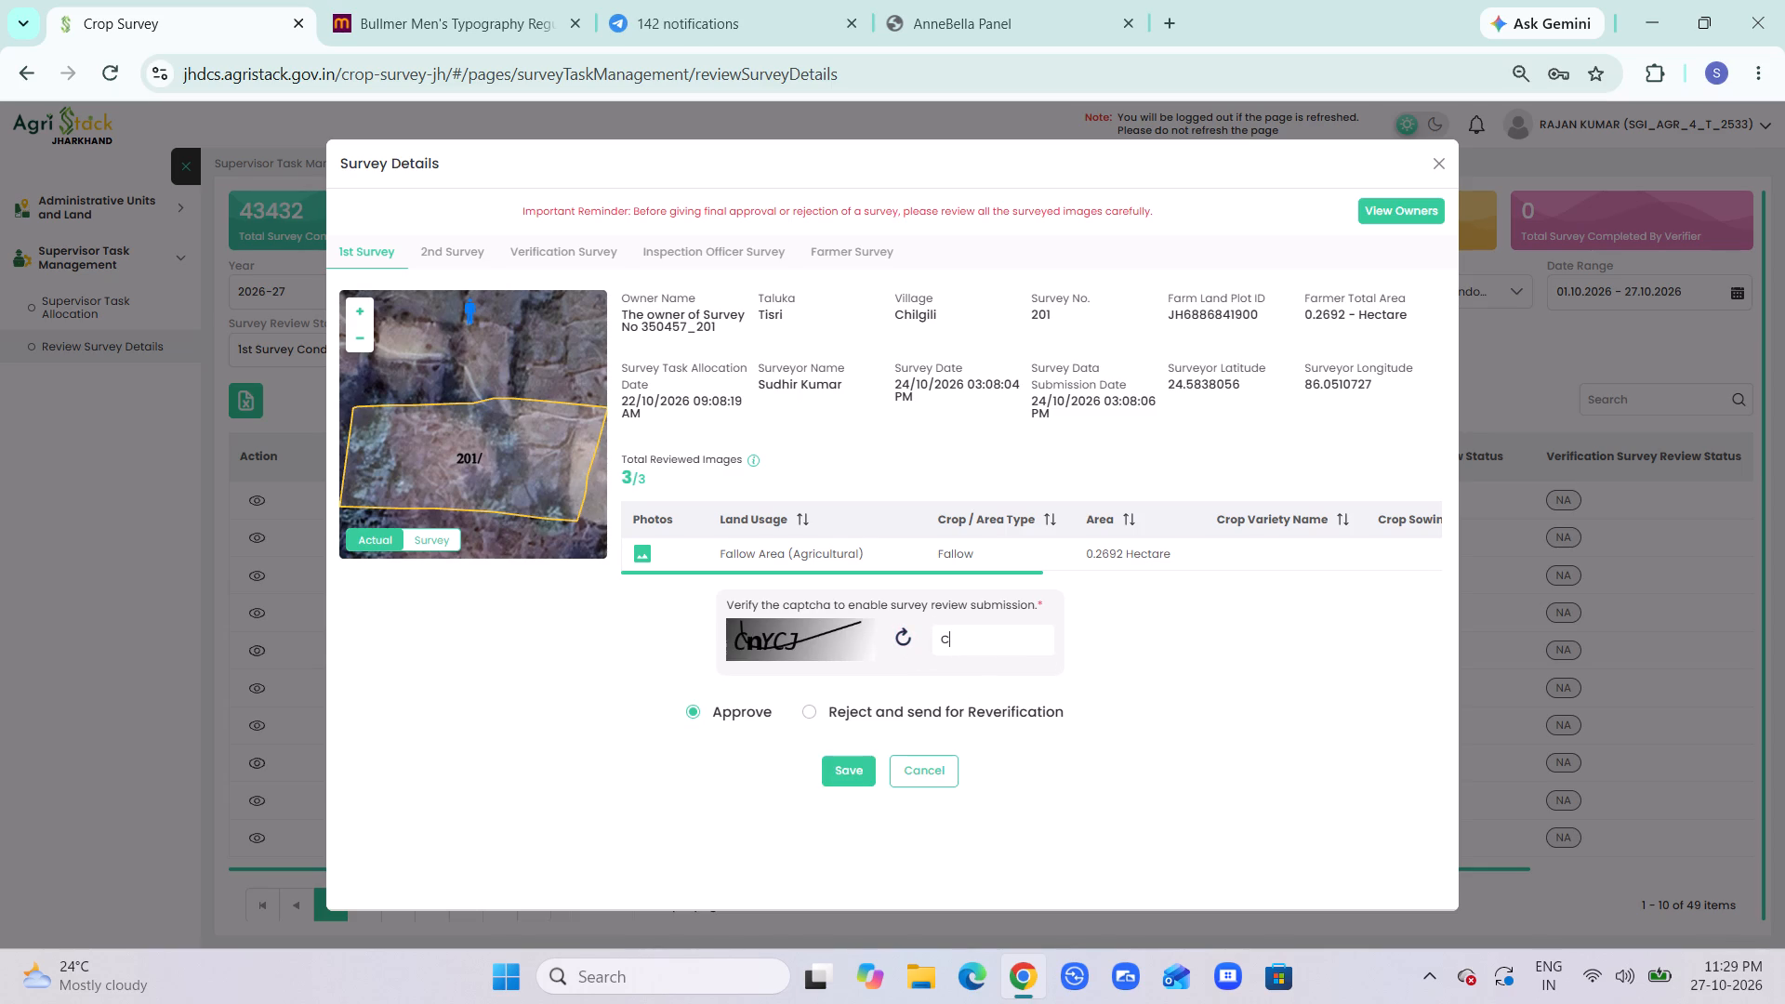
{"action": "key", "text": "n"}
{"action": "key", "text": "shift+y"}
{"action": "key", "text": "shift+c"}
{"action": "key", "text": "shift+j"}
{"action": "left_click", "coordinate": [852, 769]}
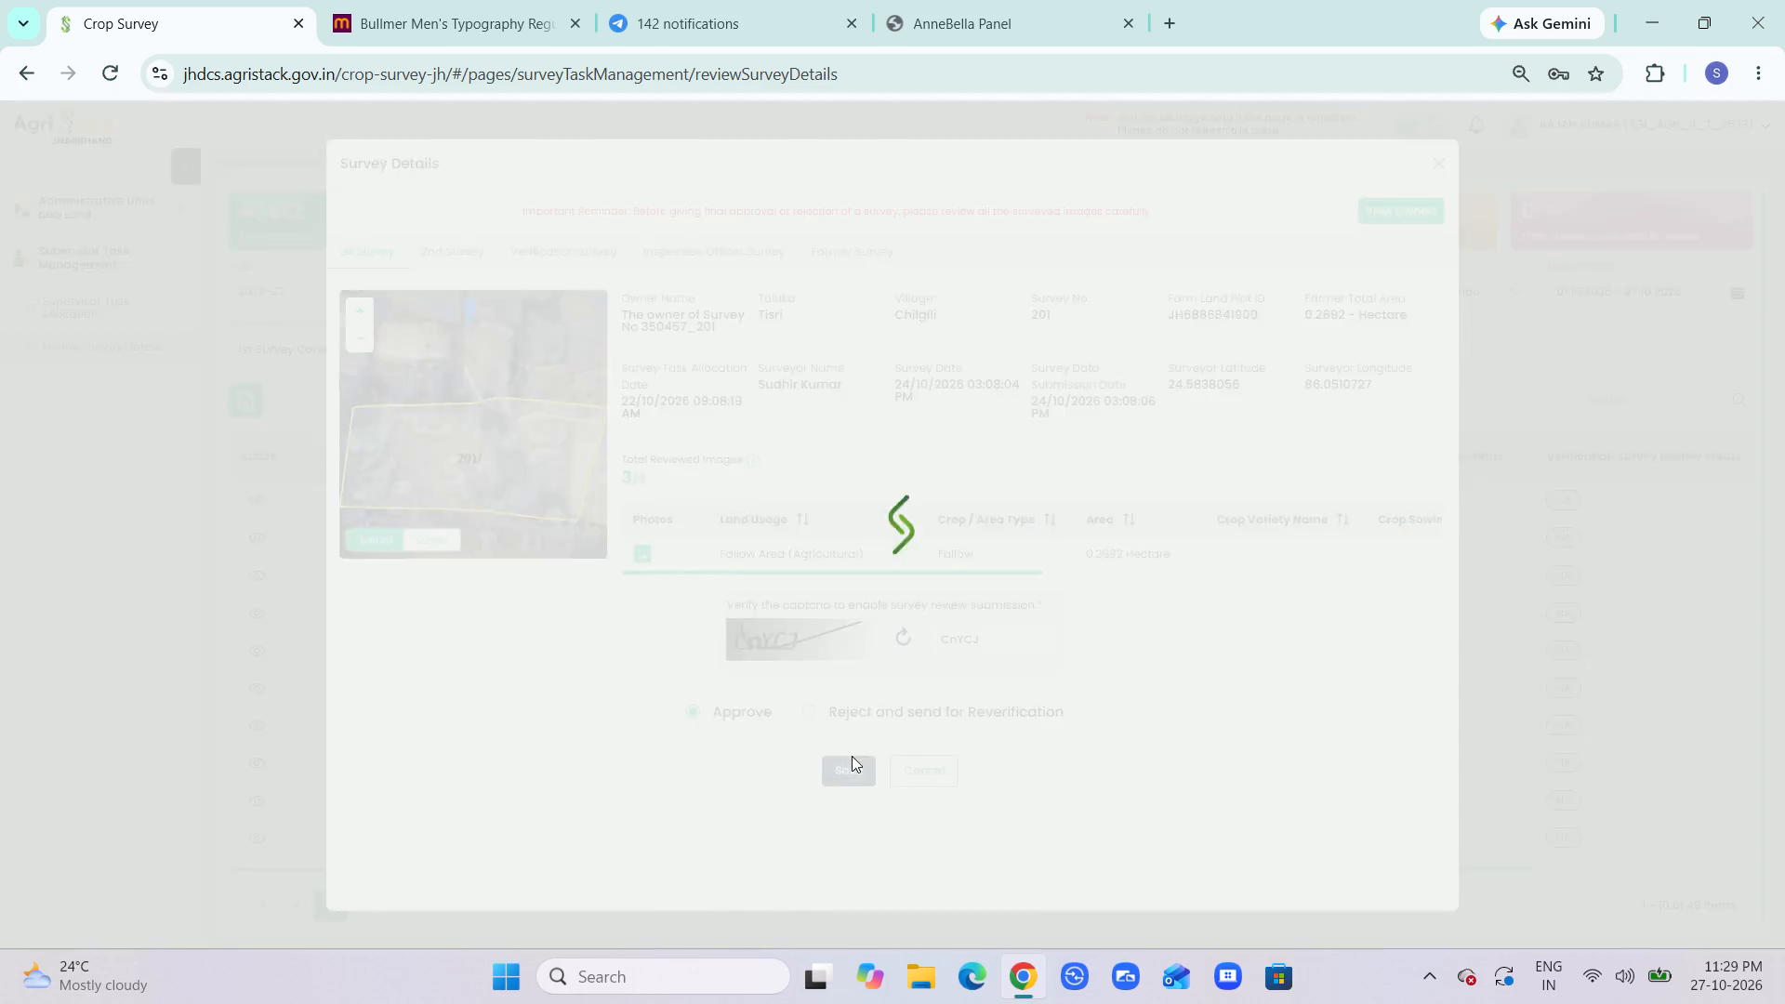
{"action": "left_click", "coordinate": [943, 563]}
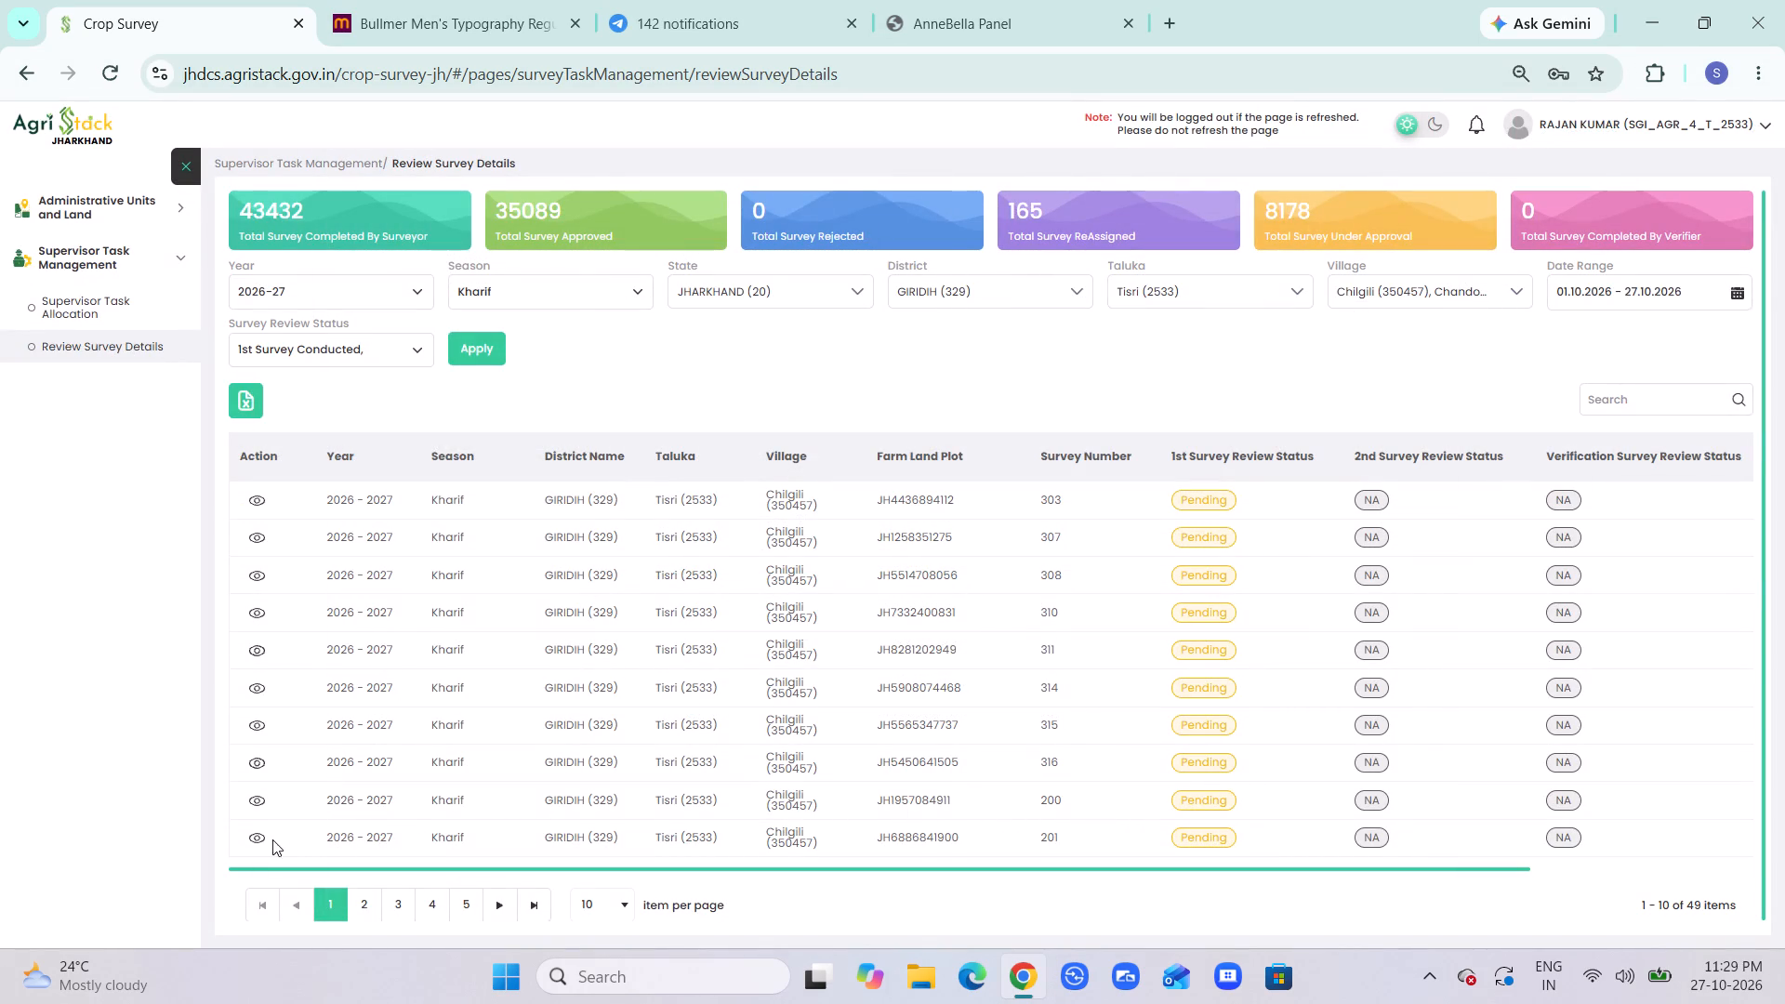
Reopen survey number 201 to check its review status and close its details.
{"action": "left_click", "coordinate": [261, 838]}
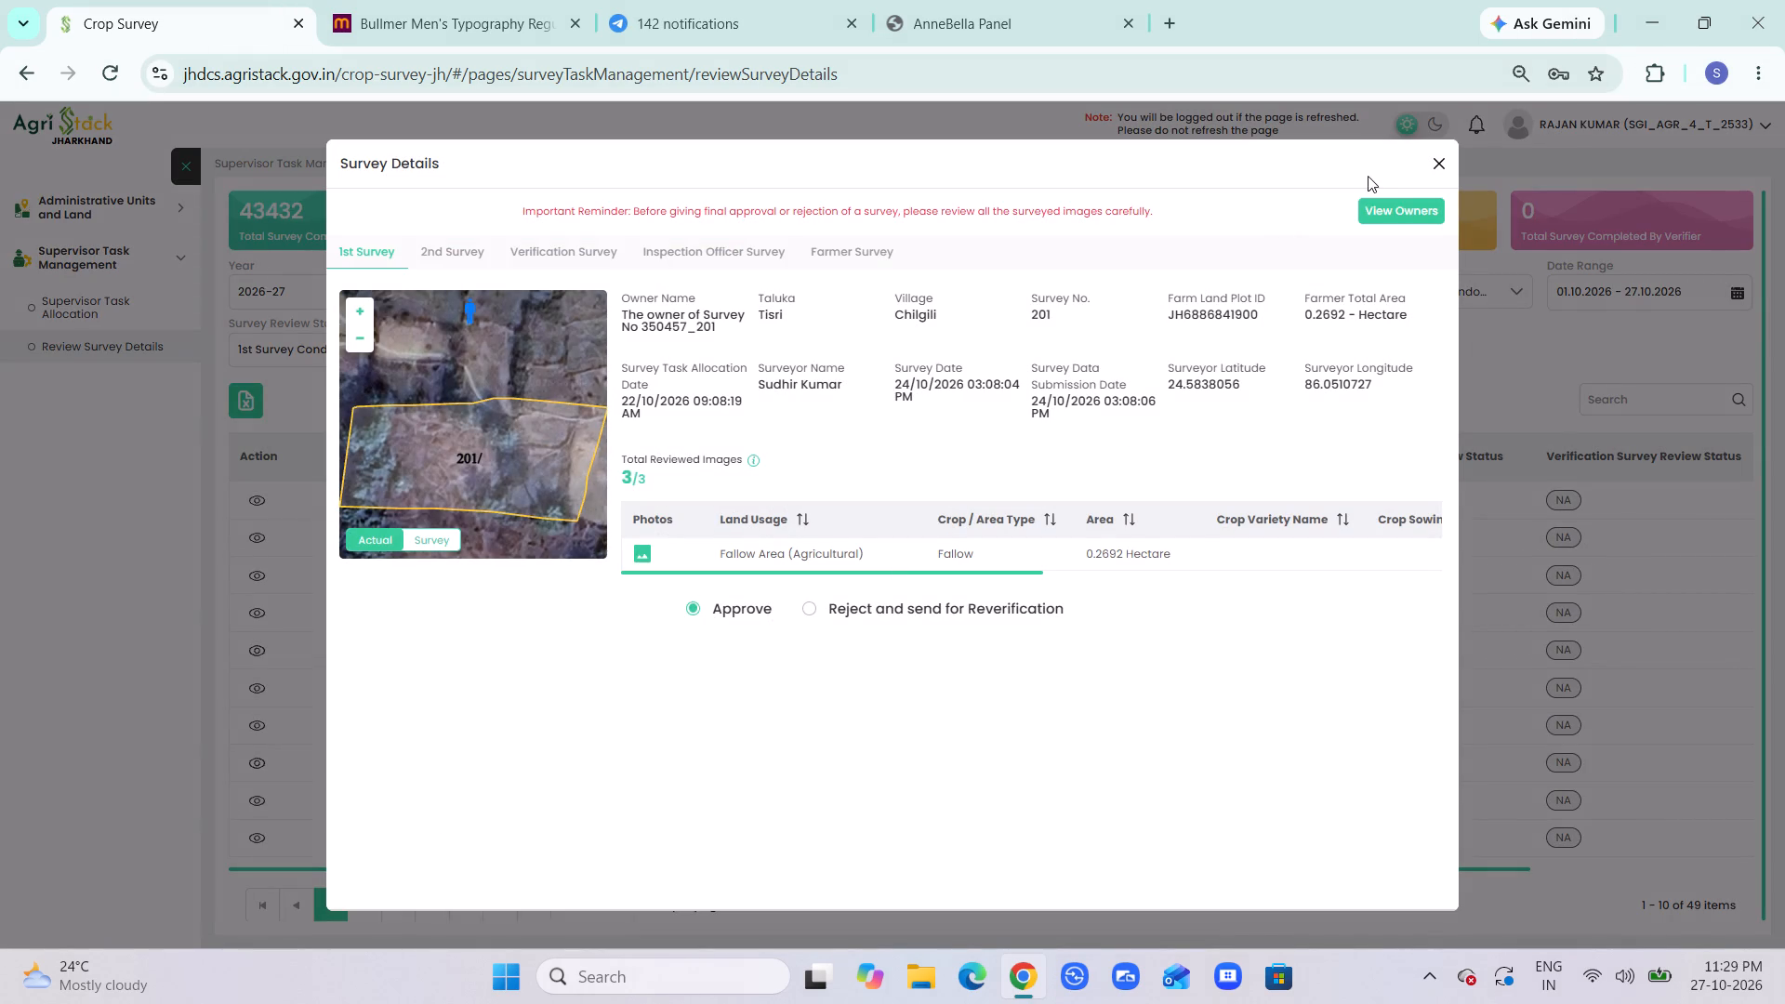
{"action": "left_click", "coordinate": [1441, 166]}
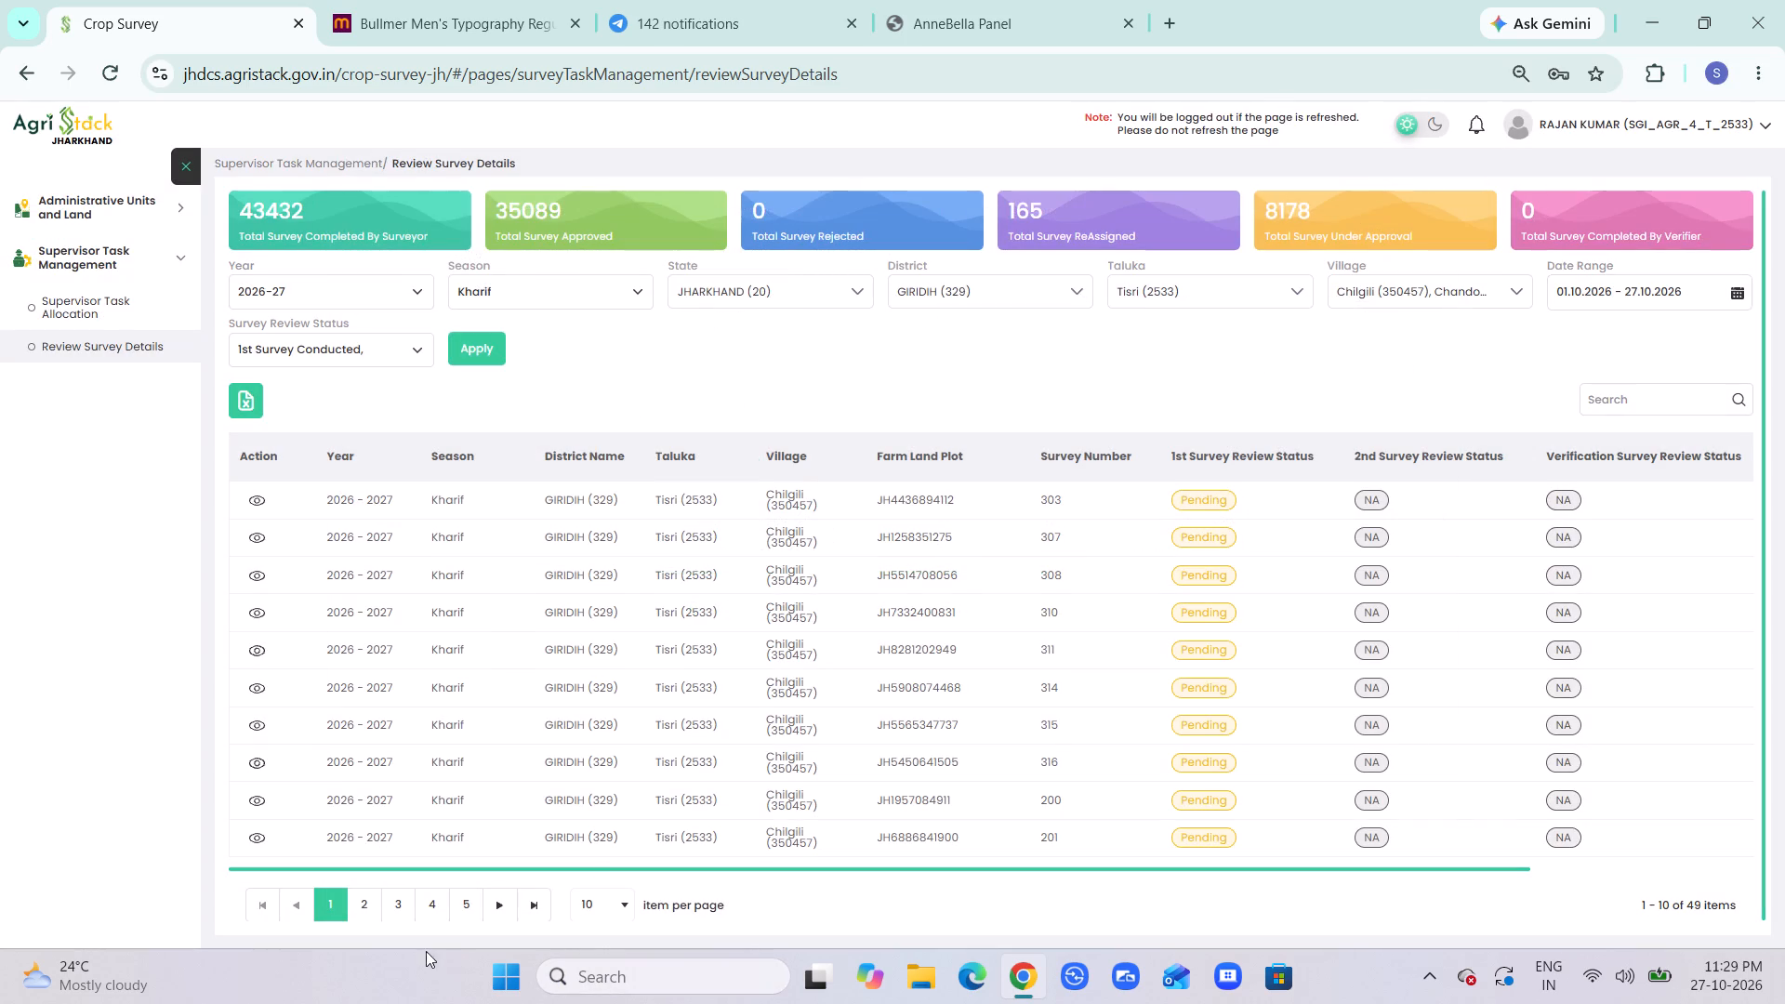
Refresh the pending survey list by switching to page 2 and back to page 1.
{"action": "left_click", "coordinate": [364, 902]}
{"action": "left_click", "coordinate": [338, 899]}
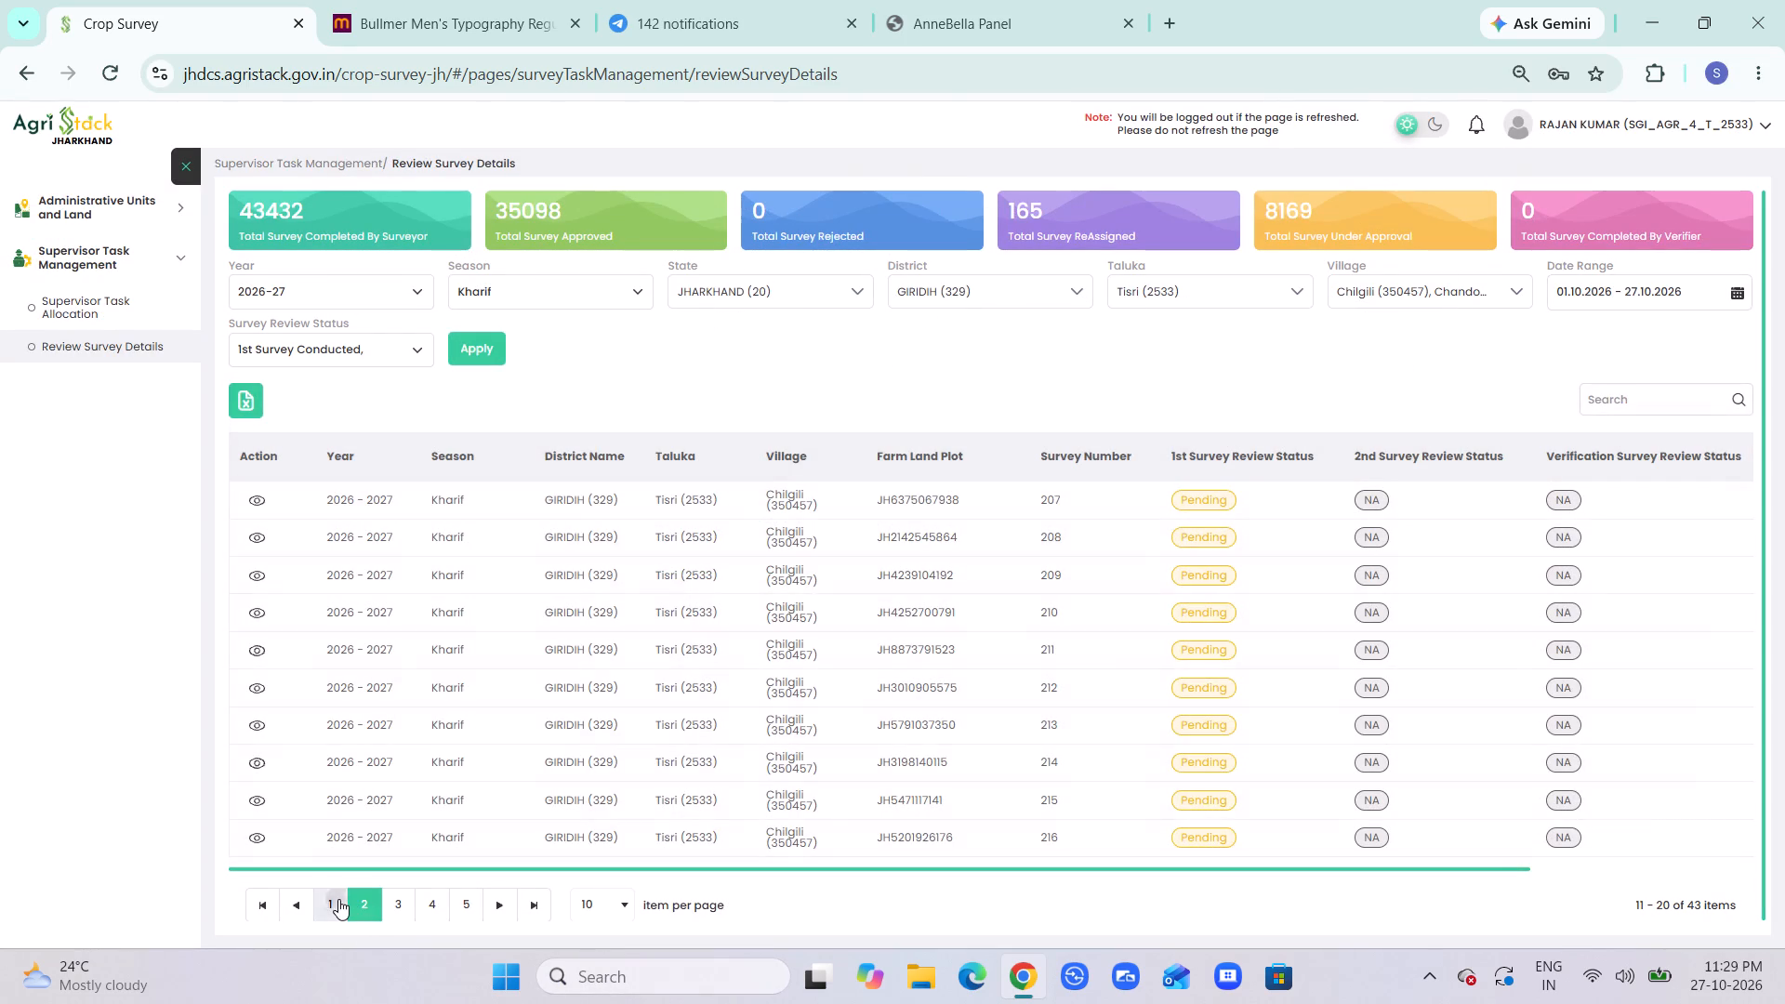
Open survey number 314's details, approve all three of its fallow area images and close the image viewer.
{"action": "left_click", "coordinate": [247, 485]}
{"action": "left_click", "coordinate": [257, 499]}
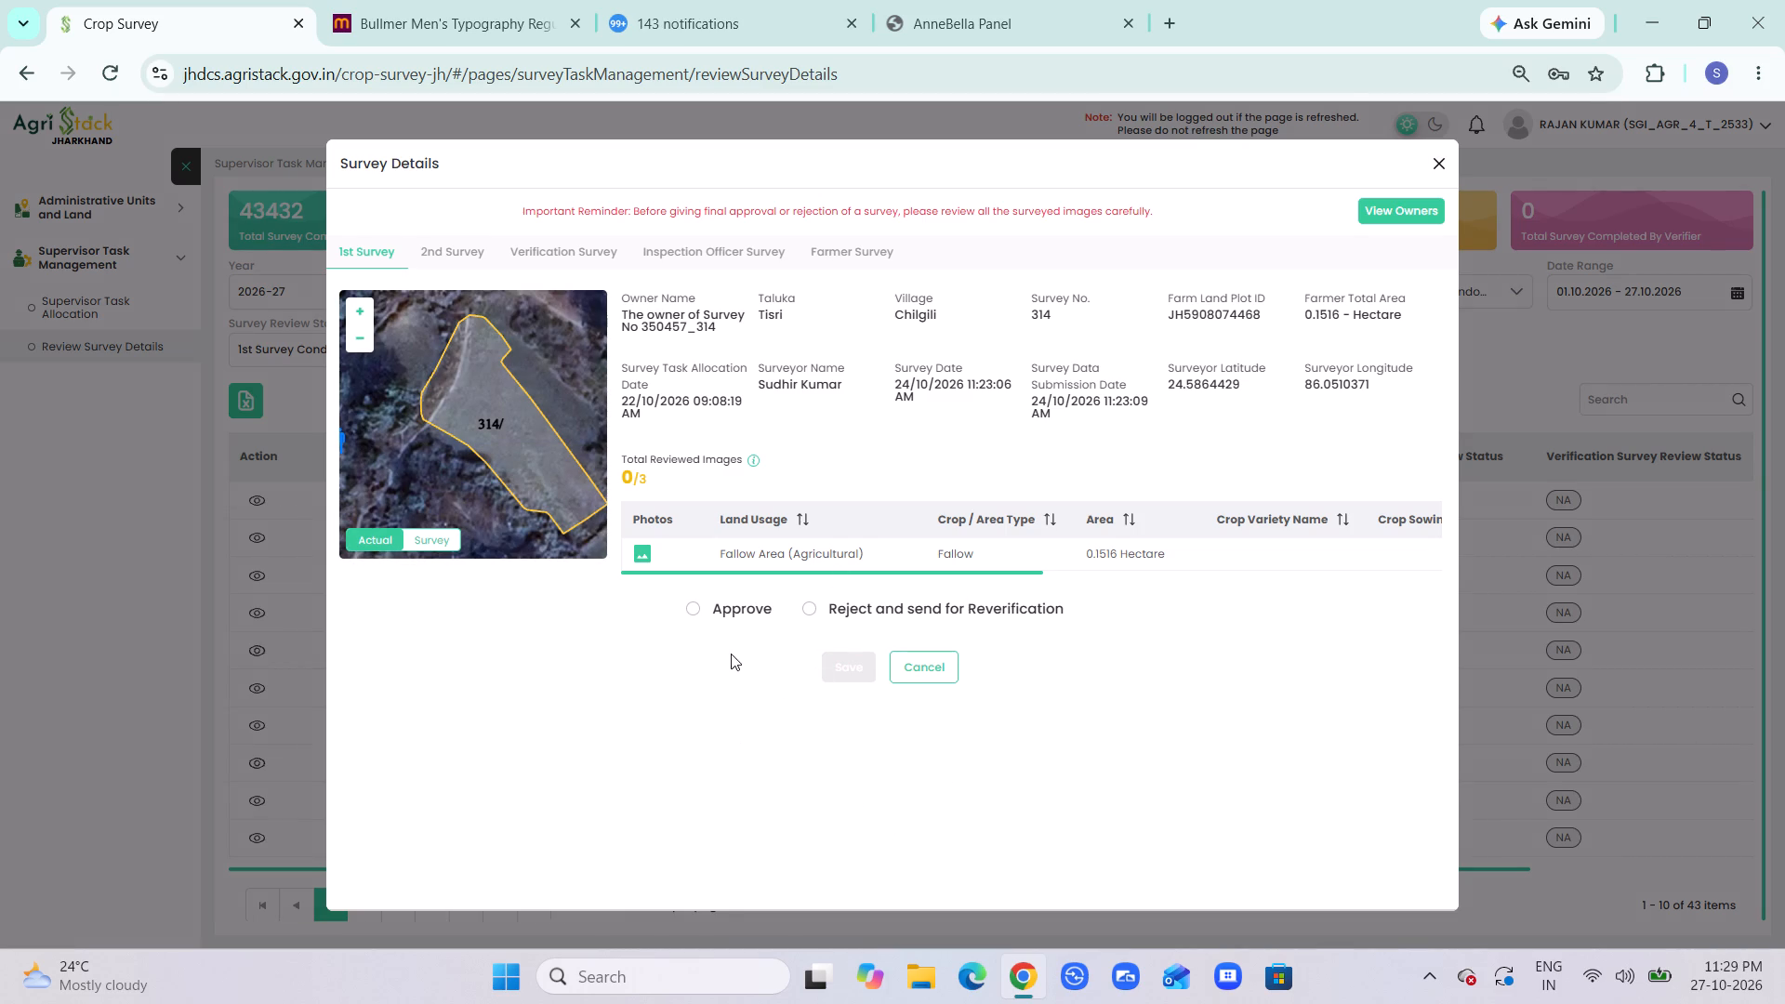
{"action": "left_click", "coordinate": [648, 555]}
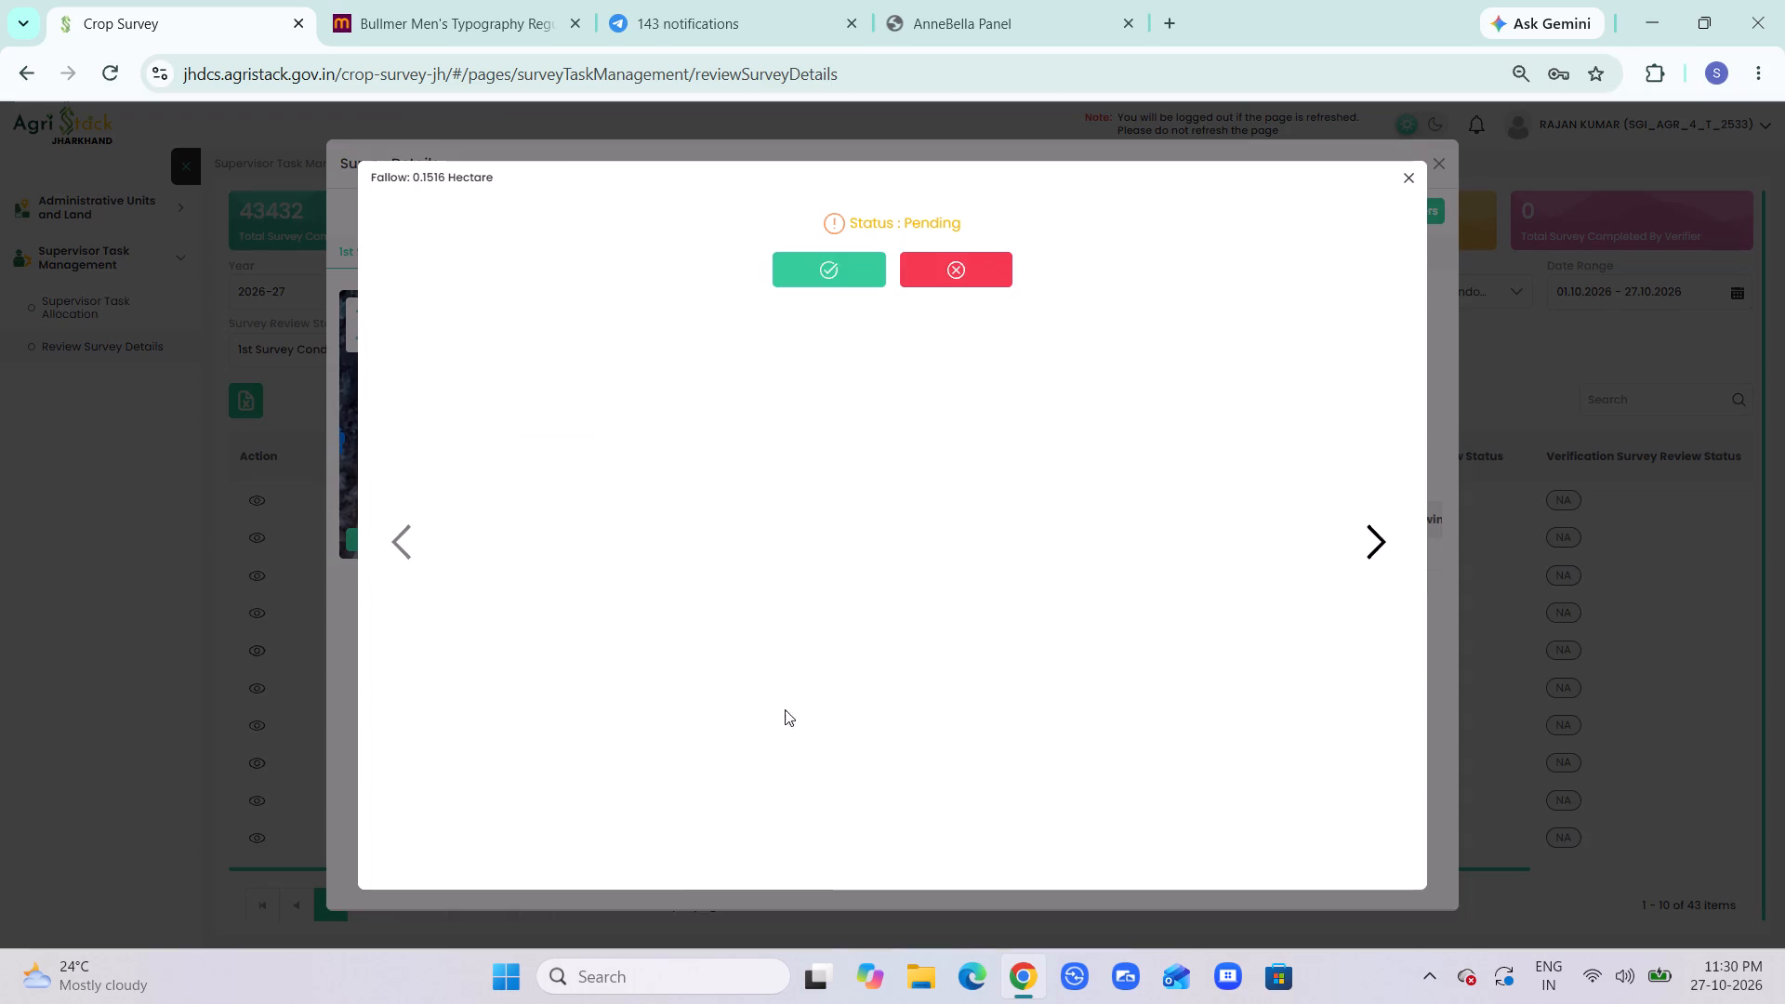
{"action": "left_click", "coordinate": [842, 841]}
{"action": "left_click_drag", "start_coordinate": [1027, 672], "coordinate": [843, 714]}
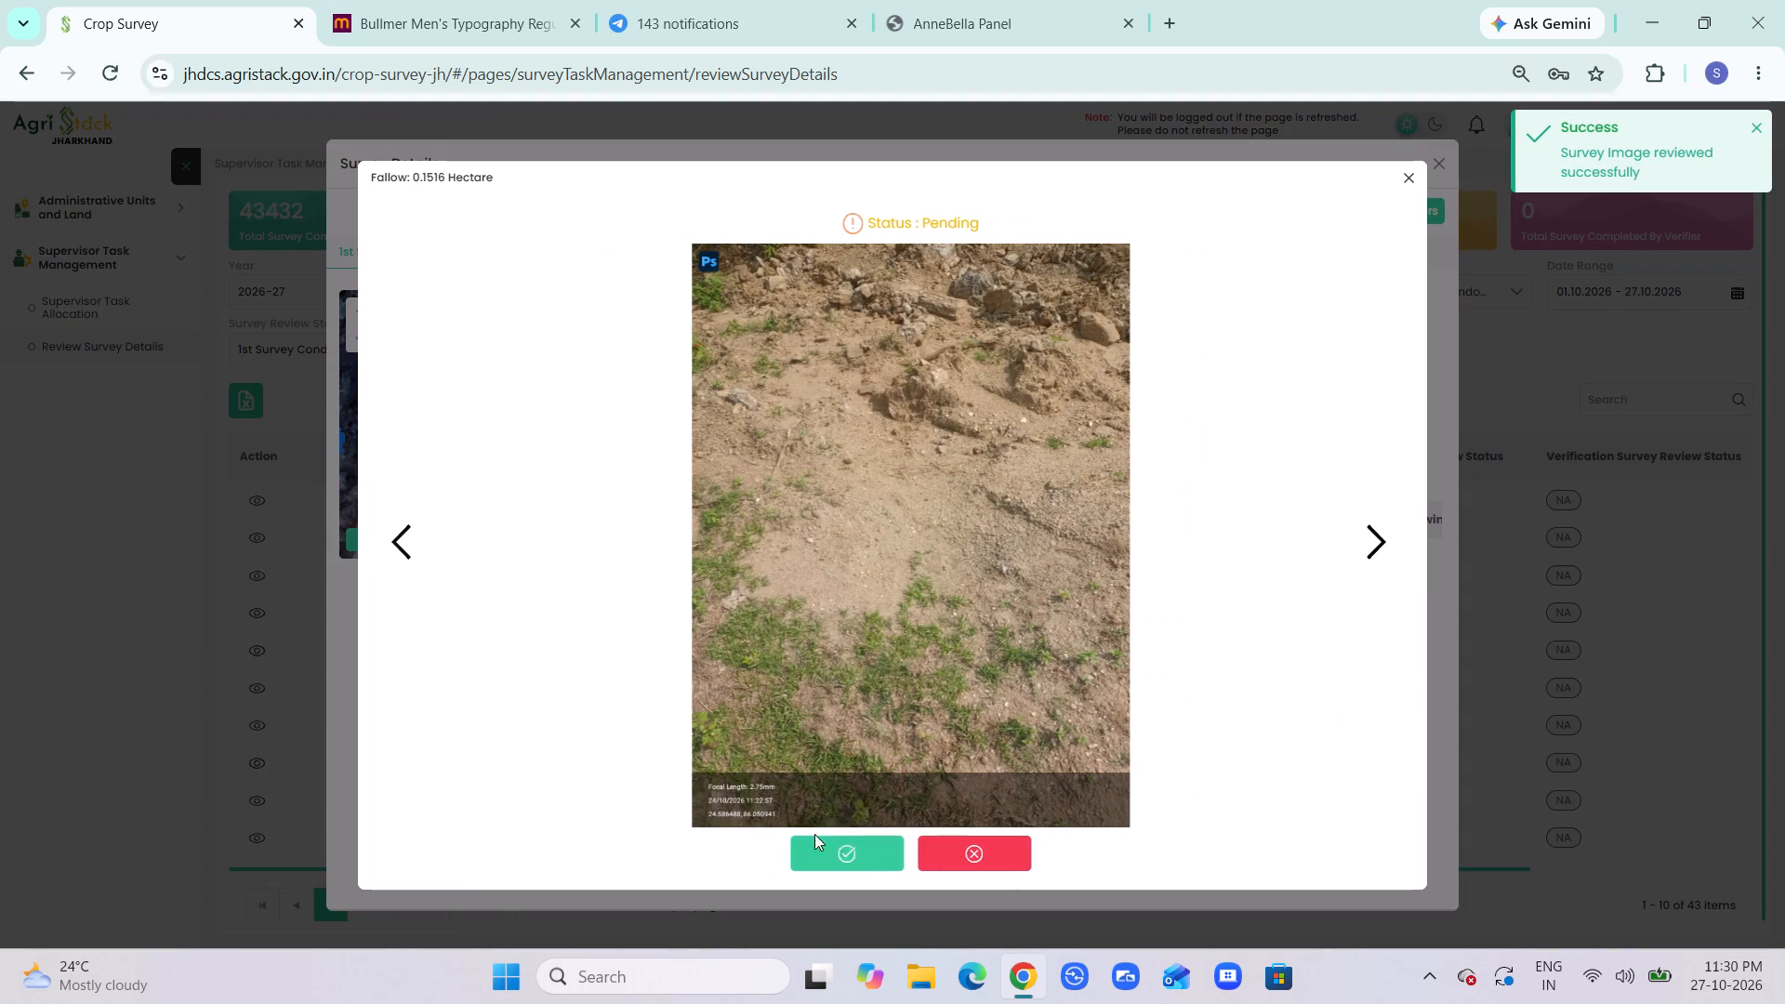
{"action": "left_click", "coordinate": [838, 849]}
{"action": "left_click_drag", "start_coordinate": [1259, 287], "coordinate": [1091, 356]}
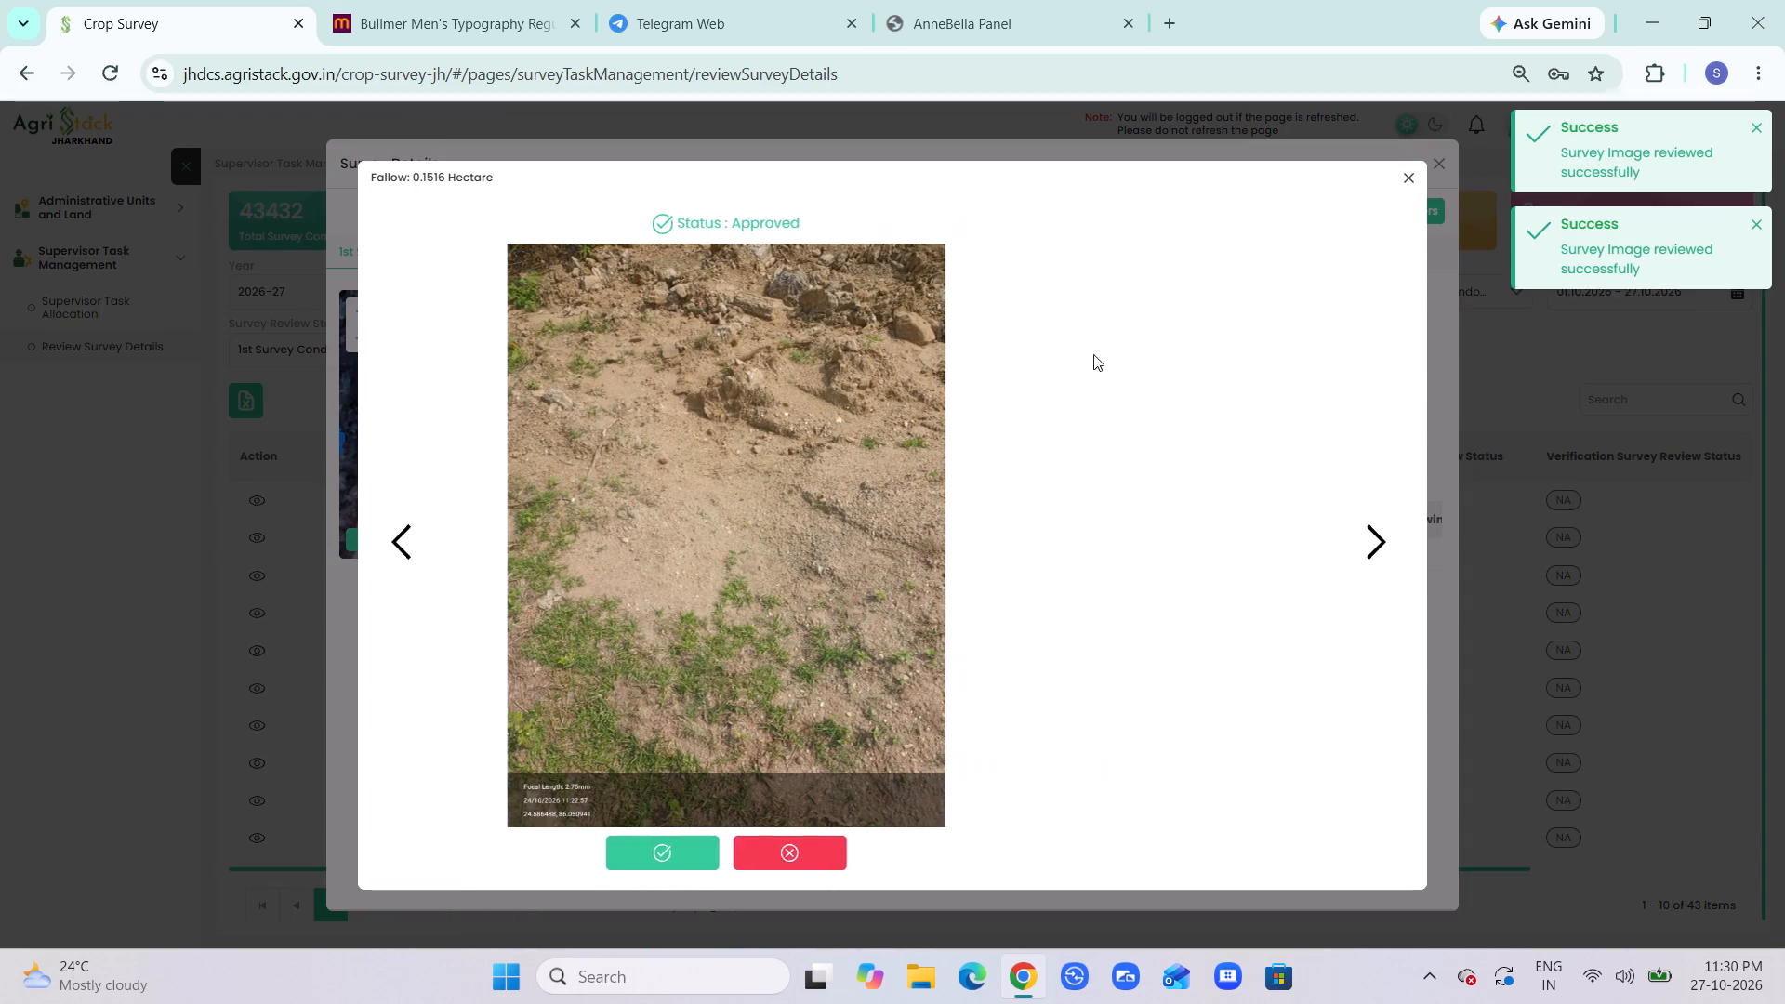
{"action": "left_click_drag", "start_coordinate": [869, 852], "coordinate": [866, 821]}
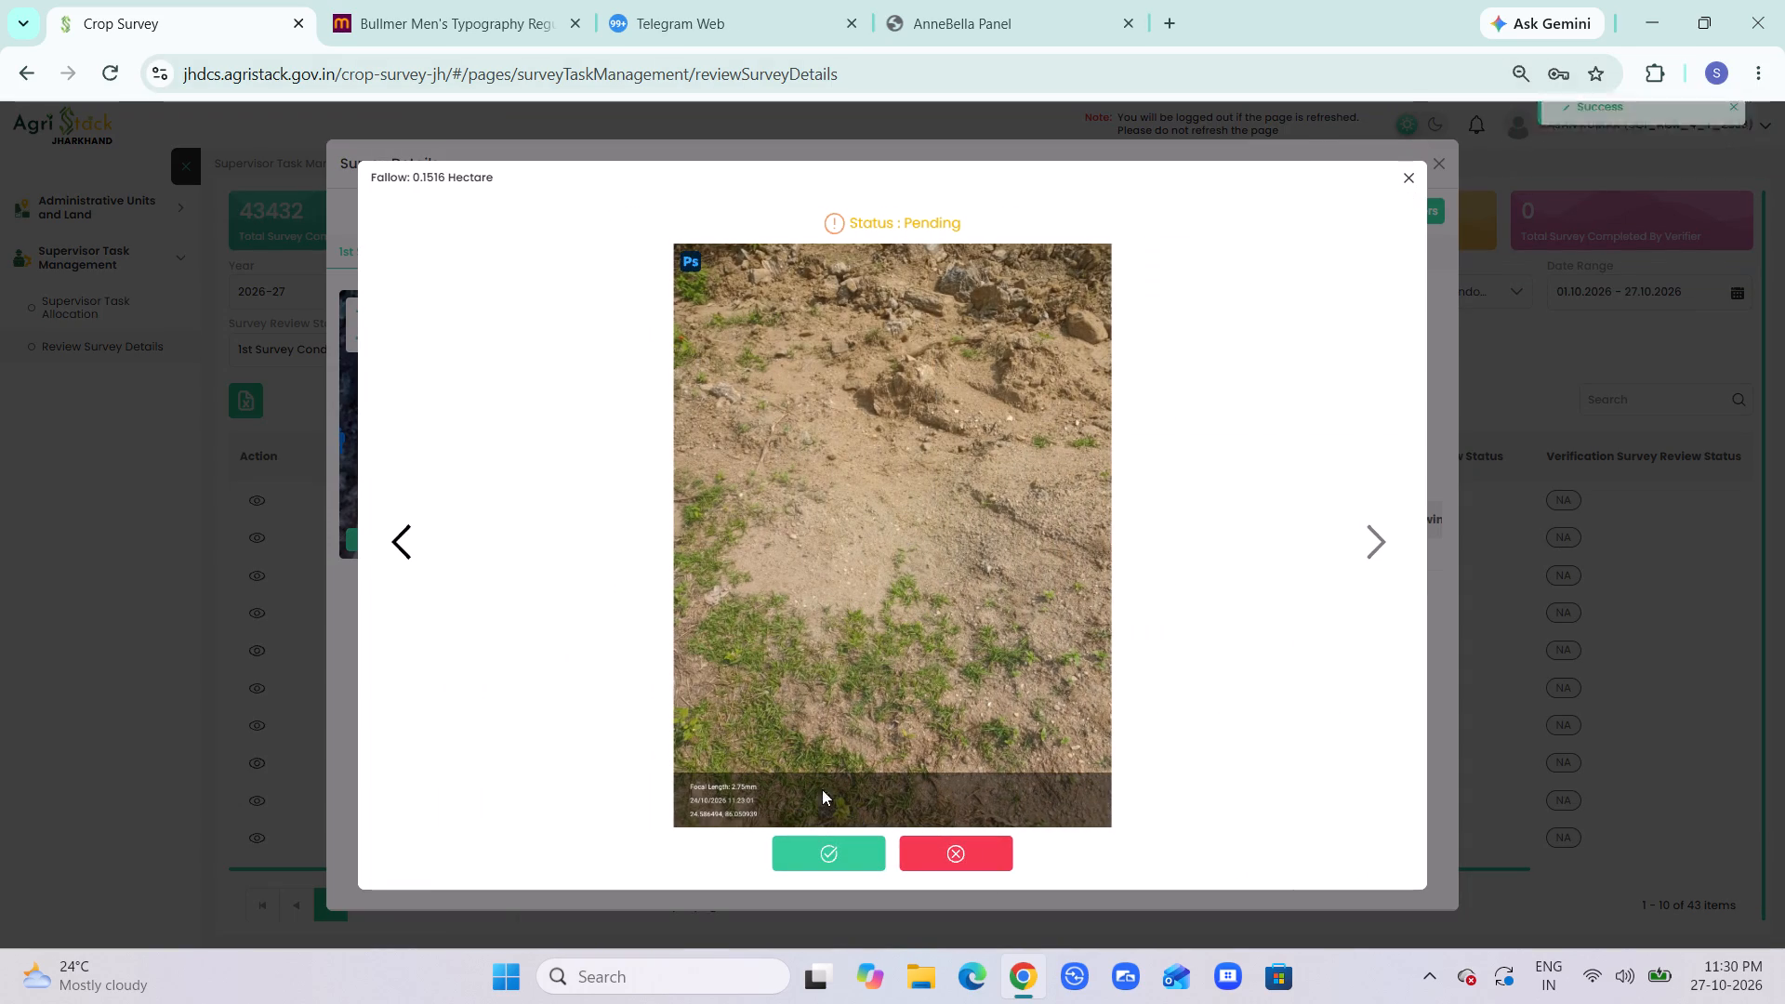
{"action": "left_click", "coordinate": [847, 836]}
{"action": "left_click", "coordinate": [1408, 174]}
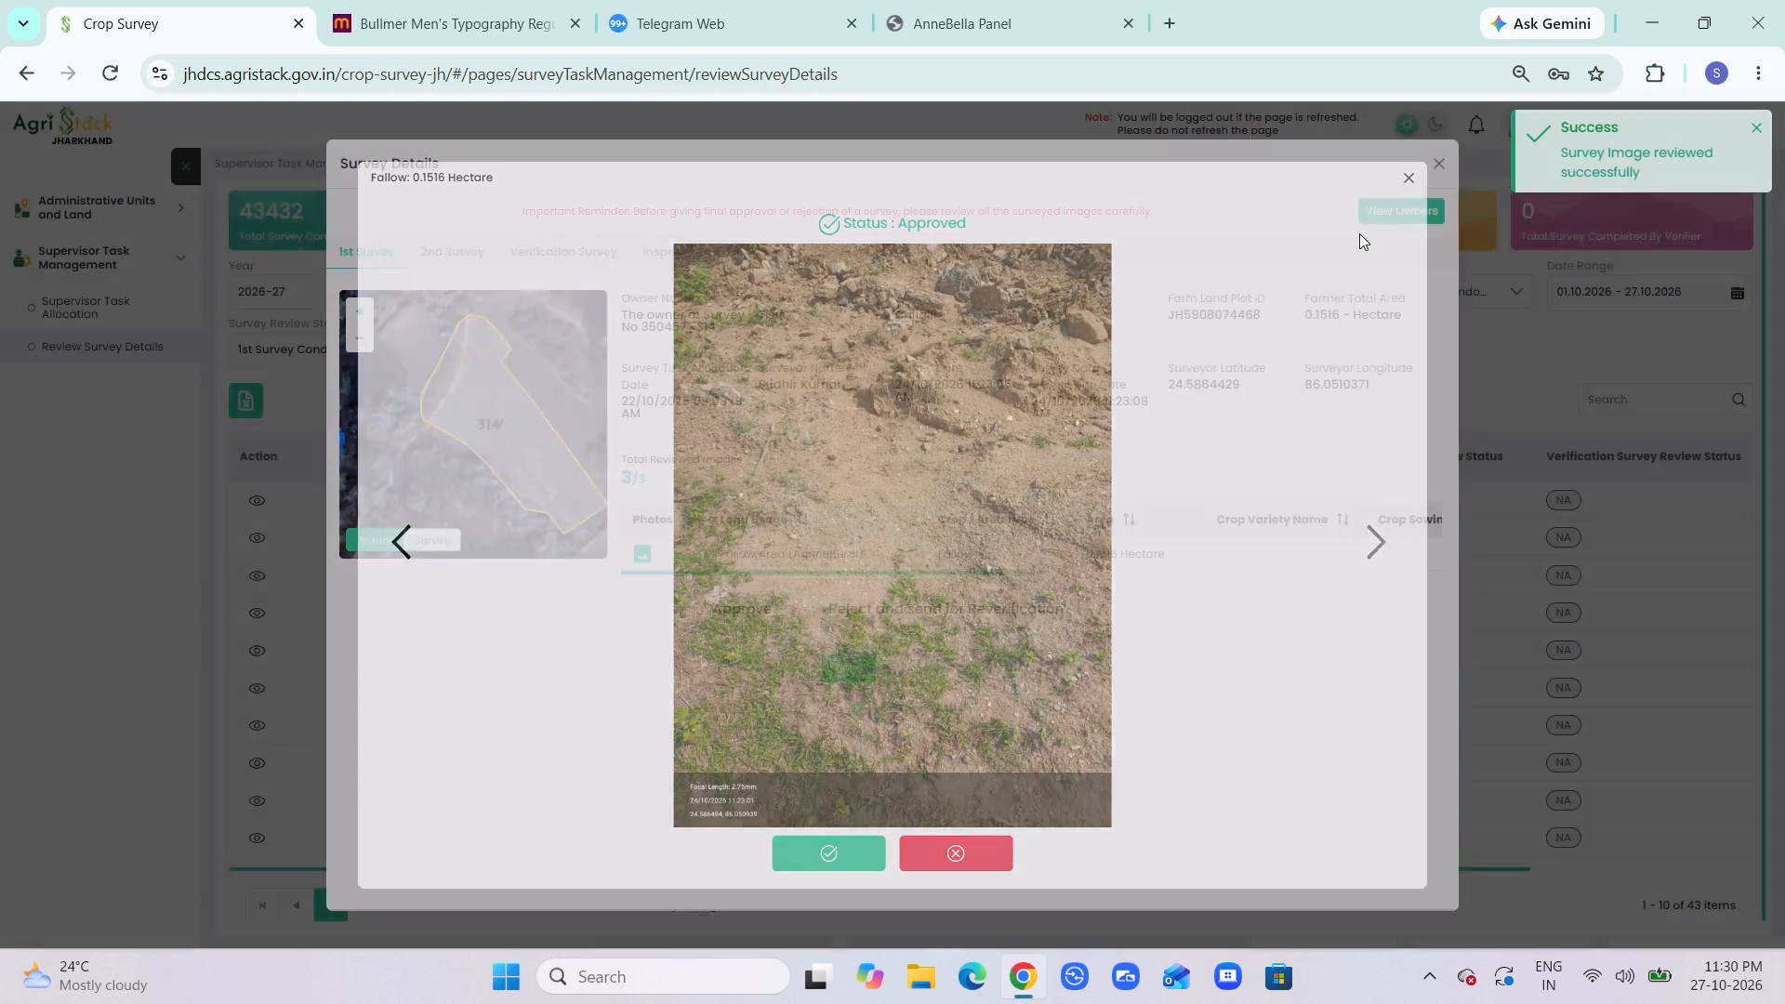
Mark survey number 314's 1st survey as Approve, save the review and close the survey details.
{"action": "left_click", "coordinate": [727, 615]}
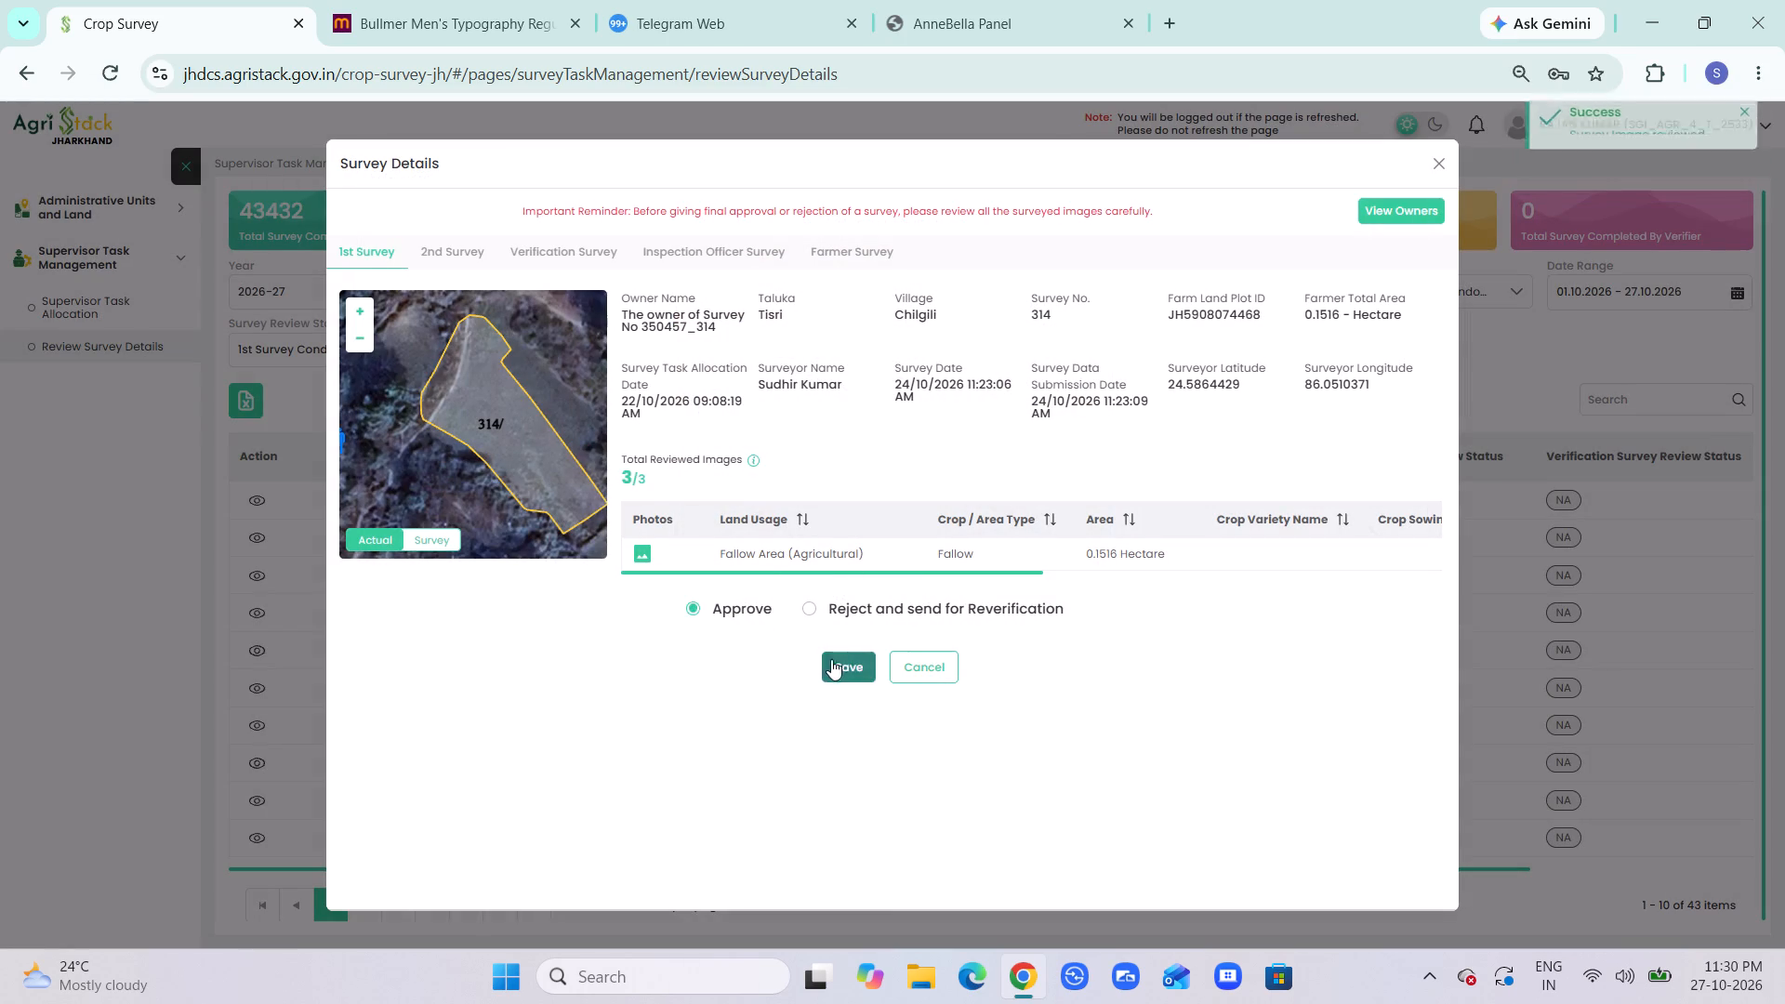
{"action": "left_click", "coordinate": [835, 663]}
{"action": "left_click", "coordinate": [883, 573]}
Open survey number 315's details, approve all three of its fallow area images and close the image viewer.
{"action": "left_click", "coordinate": [251, 535]}
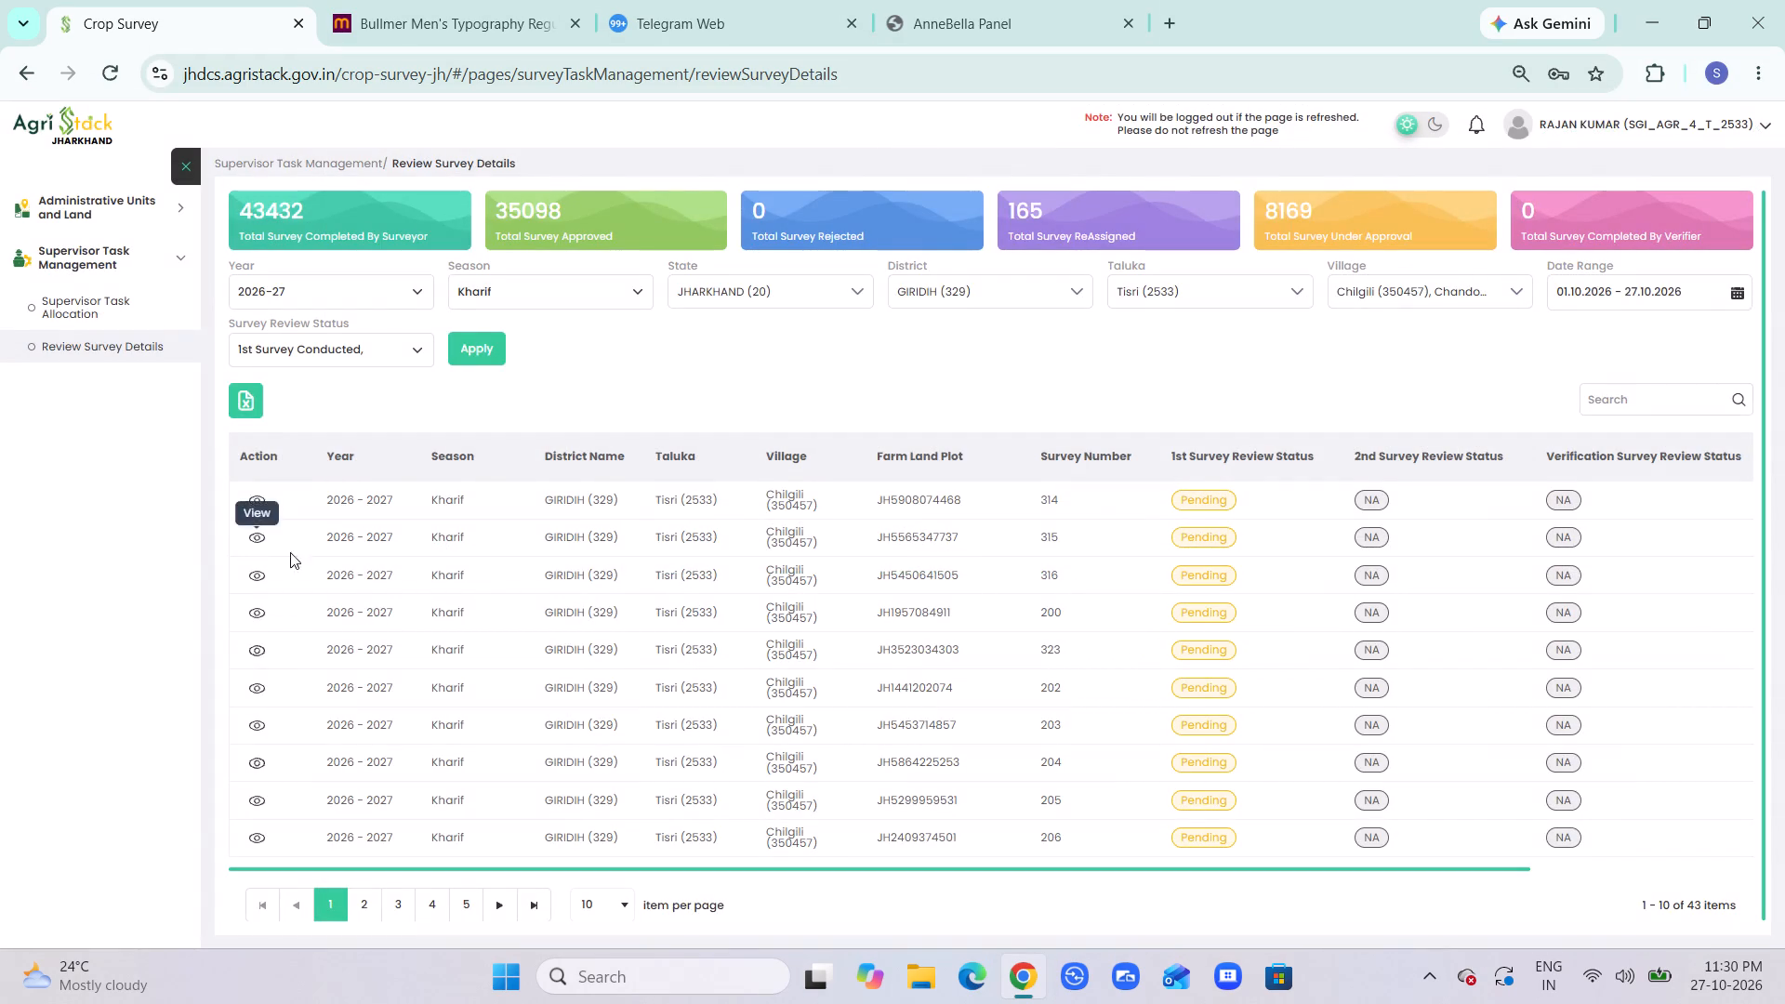
{"action": "left_click", "coordinate": [640, 556]}
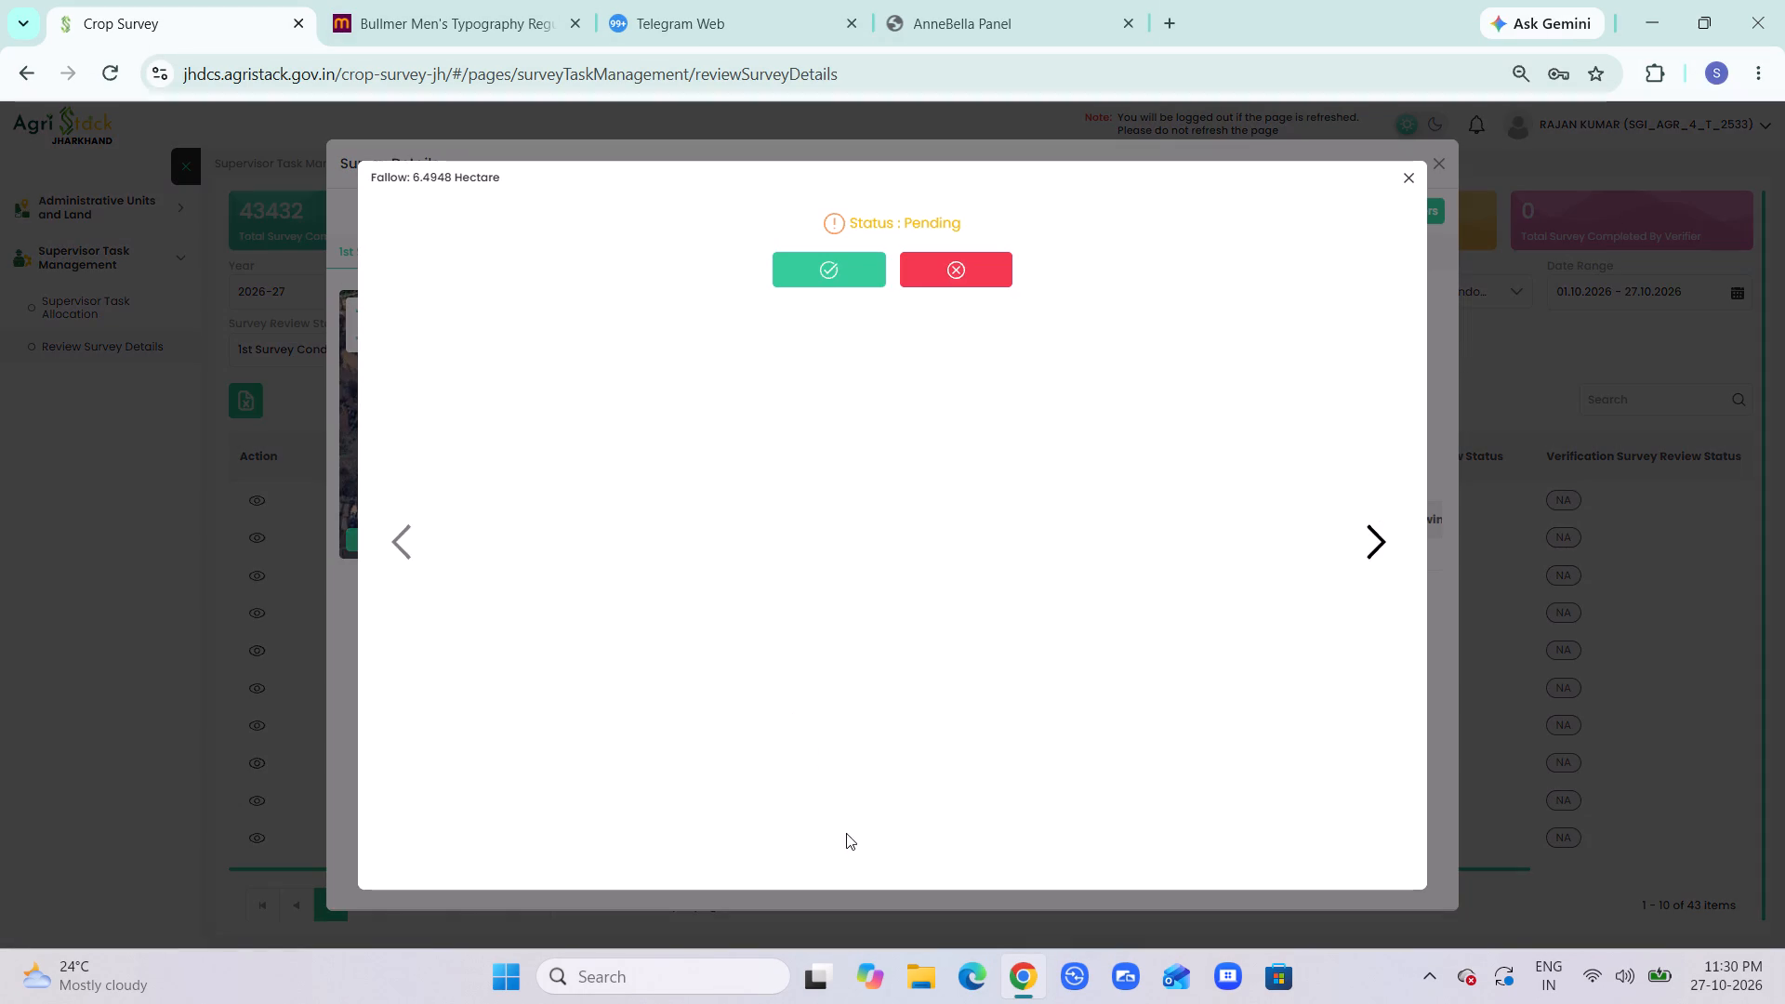
{"action": "left_click_drag", "start_coordinate": [854, 853], "coordinate": [843, 826]}
{"action": "left_click_drag", "start_coordinate": [965, 654], "coordinate": [799, 673]}
{"action": "left_click_drag", "start_coordinate": [1283, 731], "coordinate": [1224, 723]}
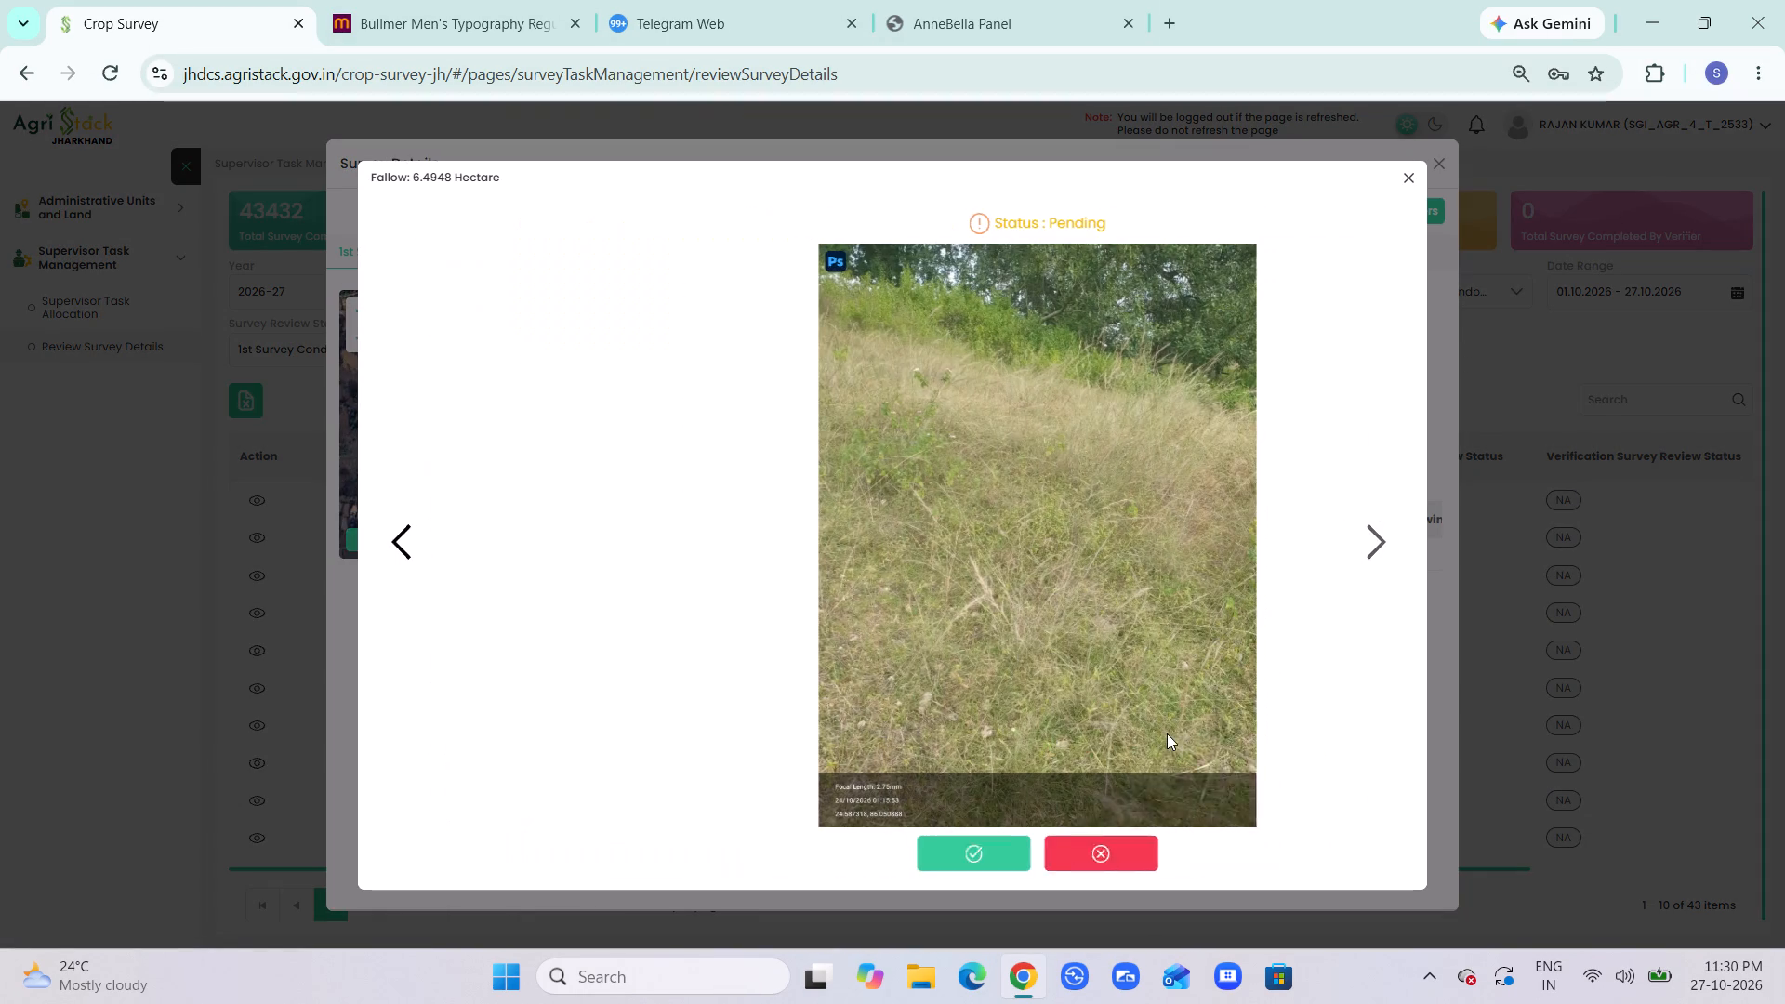
{"action": "left_click_drag", "start_coordinate": [859, 857], "coordinate": [856, 845]}
{"action": "left_click_drag", "start_coordinate": [827, 698], "coordinate": [1010, 699]}
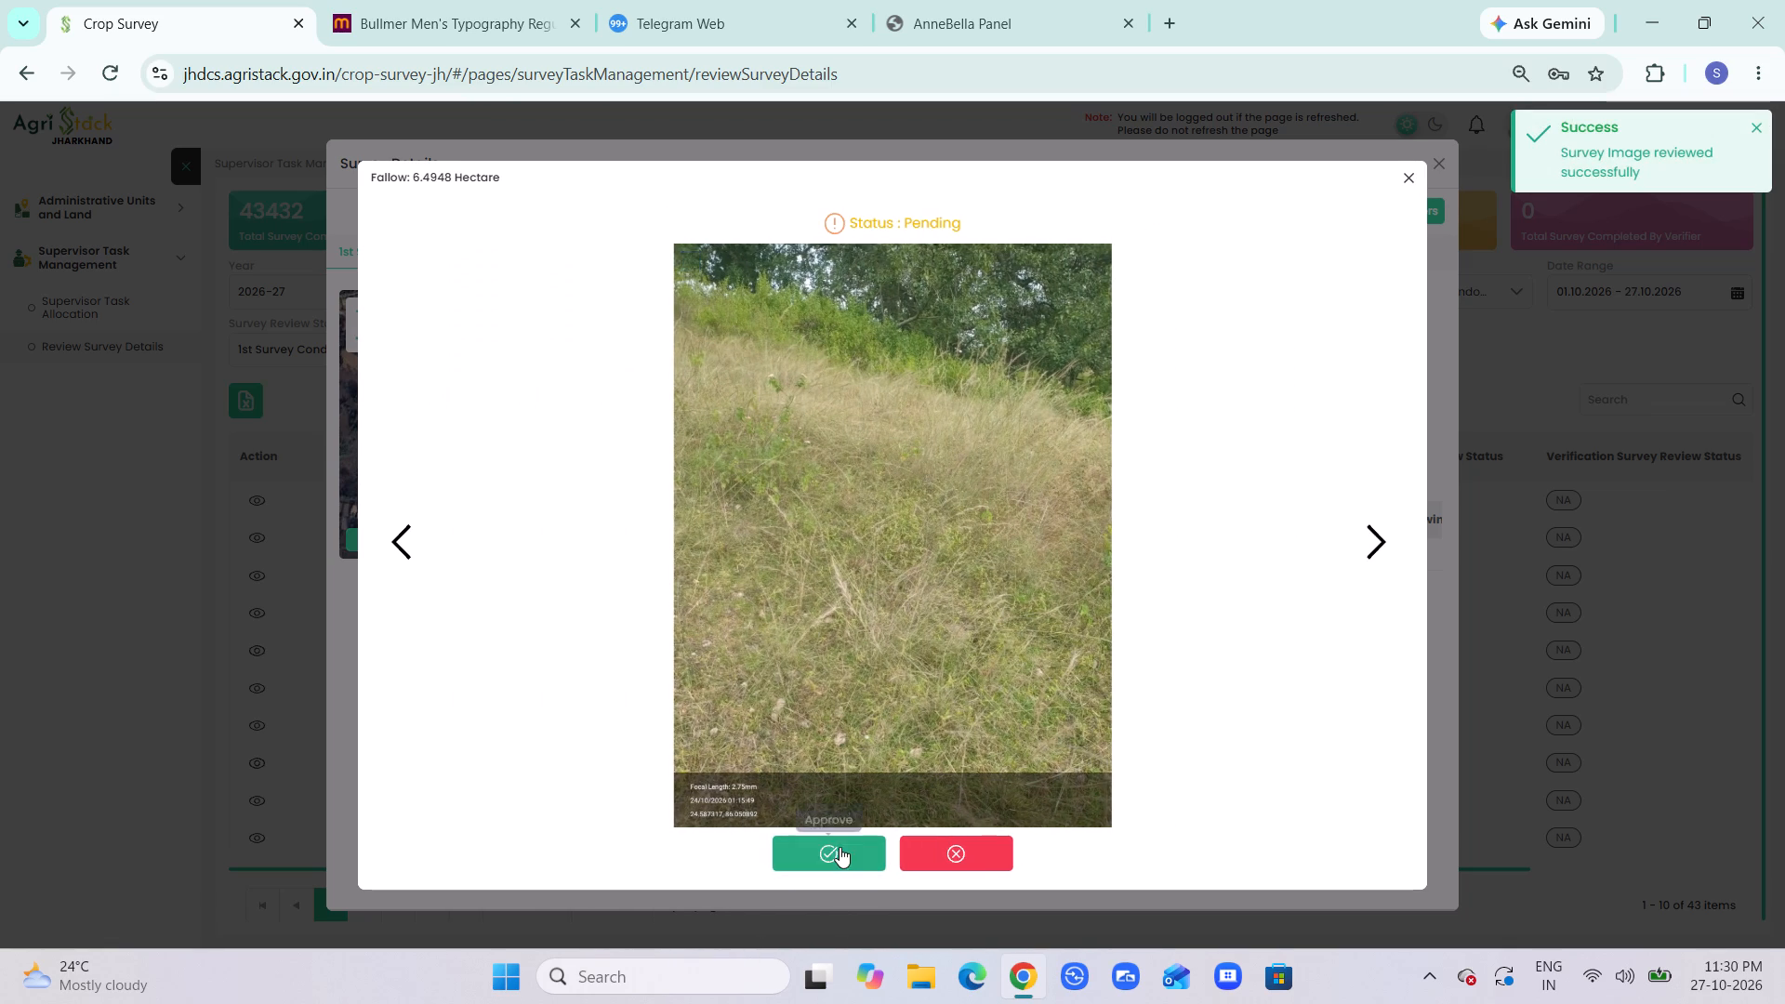
{"action": "left_click", "coordinate": [839, 849]}
{"action": "left_click_drag", "start_coordinate": [829, 643], "coordinate": [950, 643]}
{"action": "left_click_drag", "start_coordinate": [830, 845], "coordinate": [831, 821]}
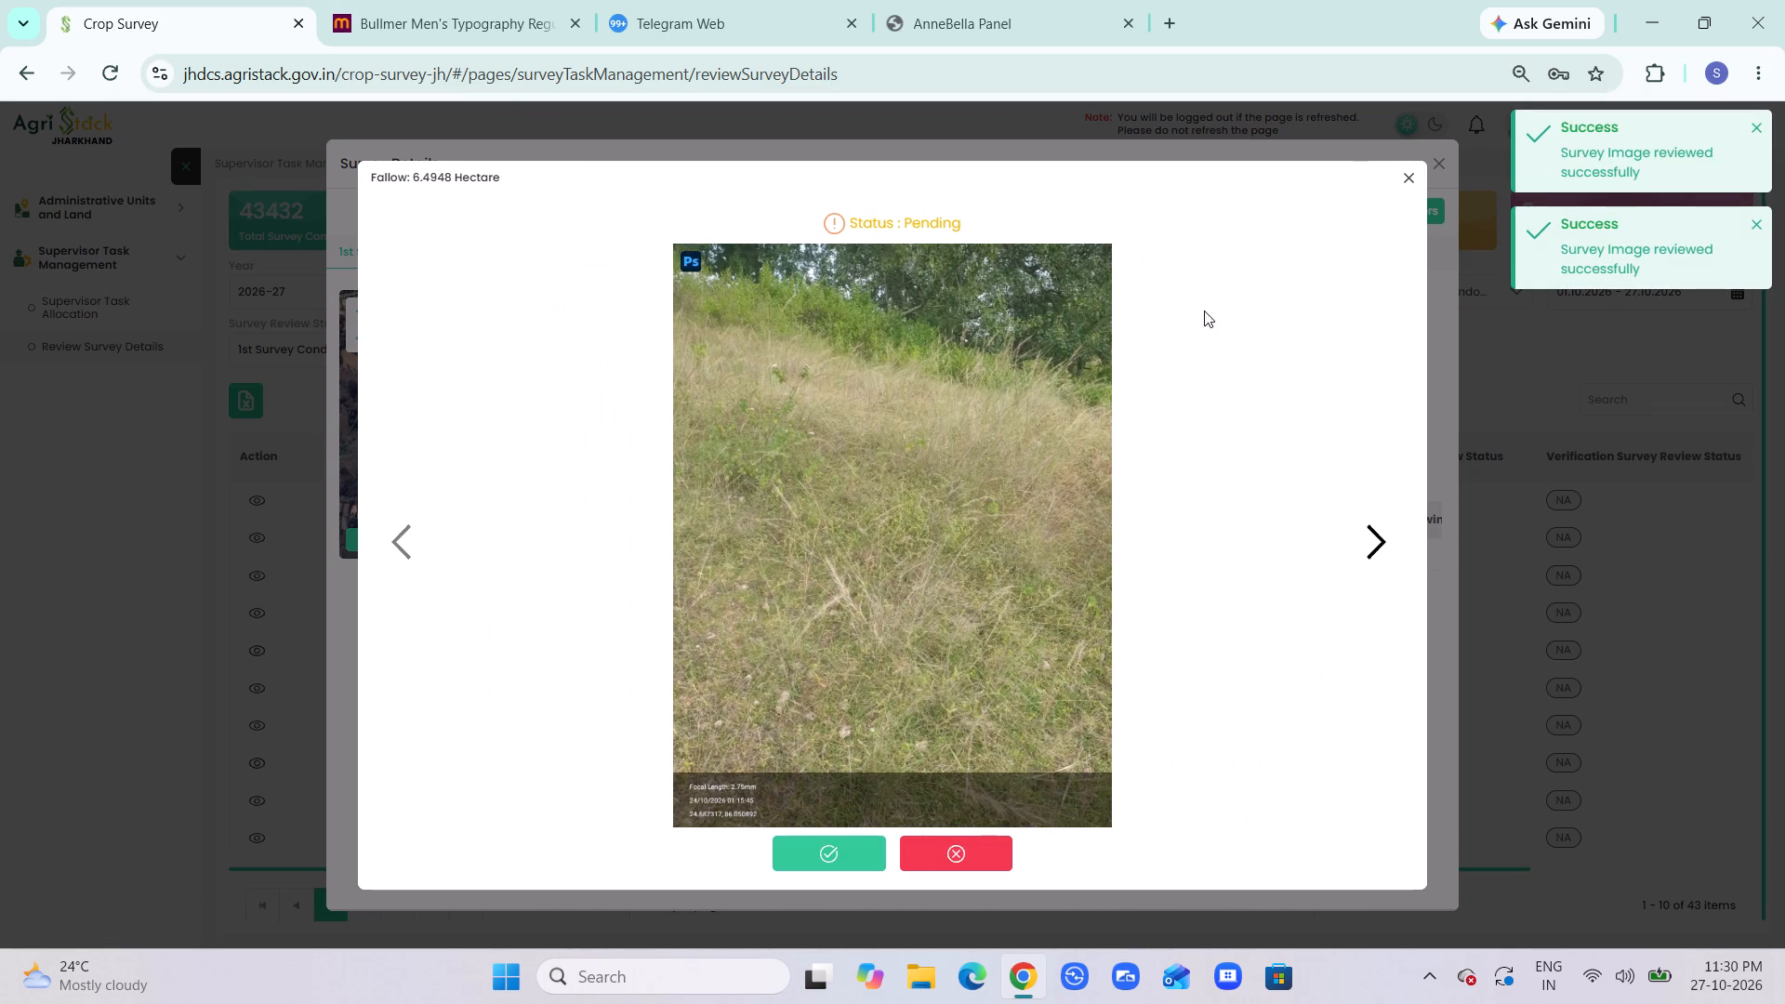
{"action": "left_click", "coordinate": [806, 846]}
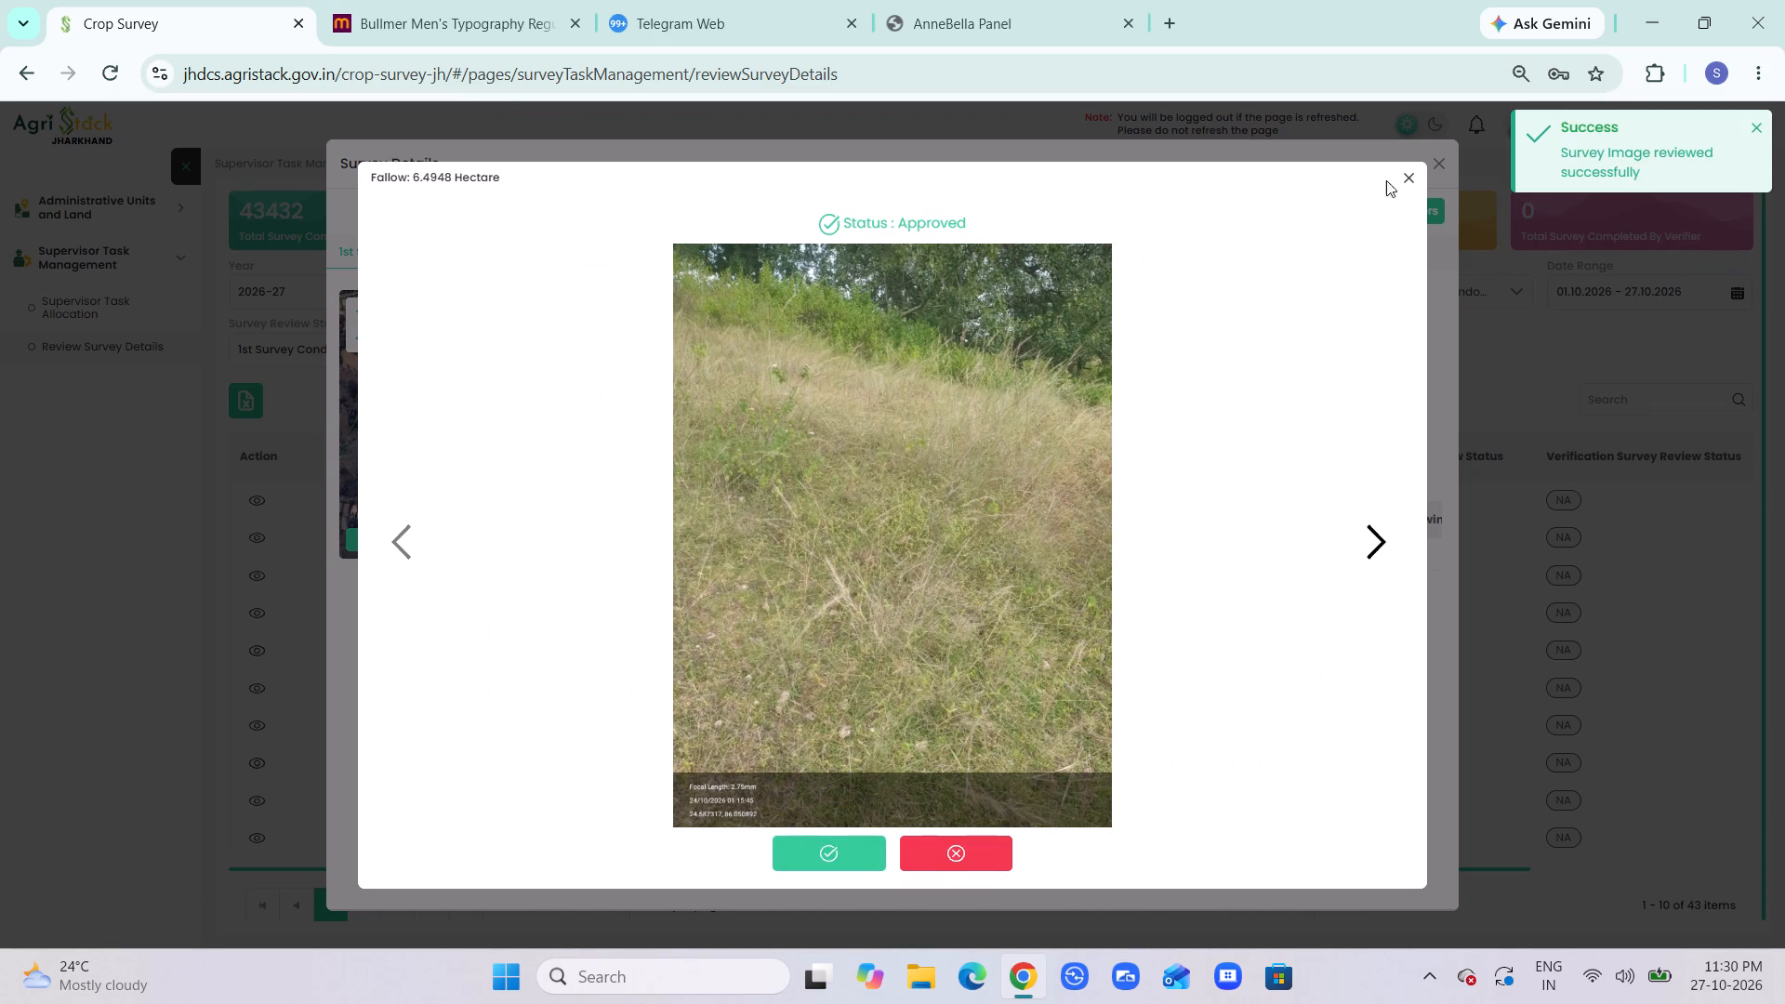
{"action": "left_click", "coordinate": [1405, 178]}
Mark survey number 315's 1st survey as Approve, save the review and close the survey details.
{"action": "left_click_drag", "start_coordinate": [766, 610], "coordinate": [780, 611]}
{"action": "left_click", "coordinate": [866, 663]}
{"action": "left_click", "coordinate": [755, 614]}
{"action": "left_click", "coordinate": [833, 669]}
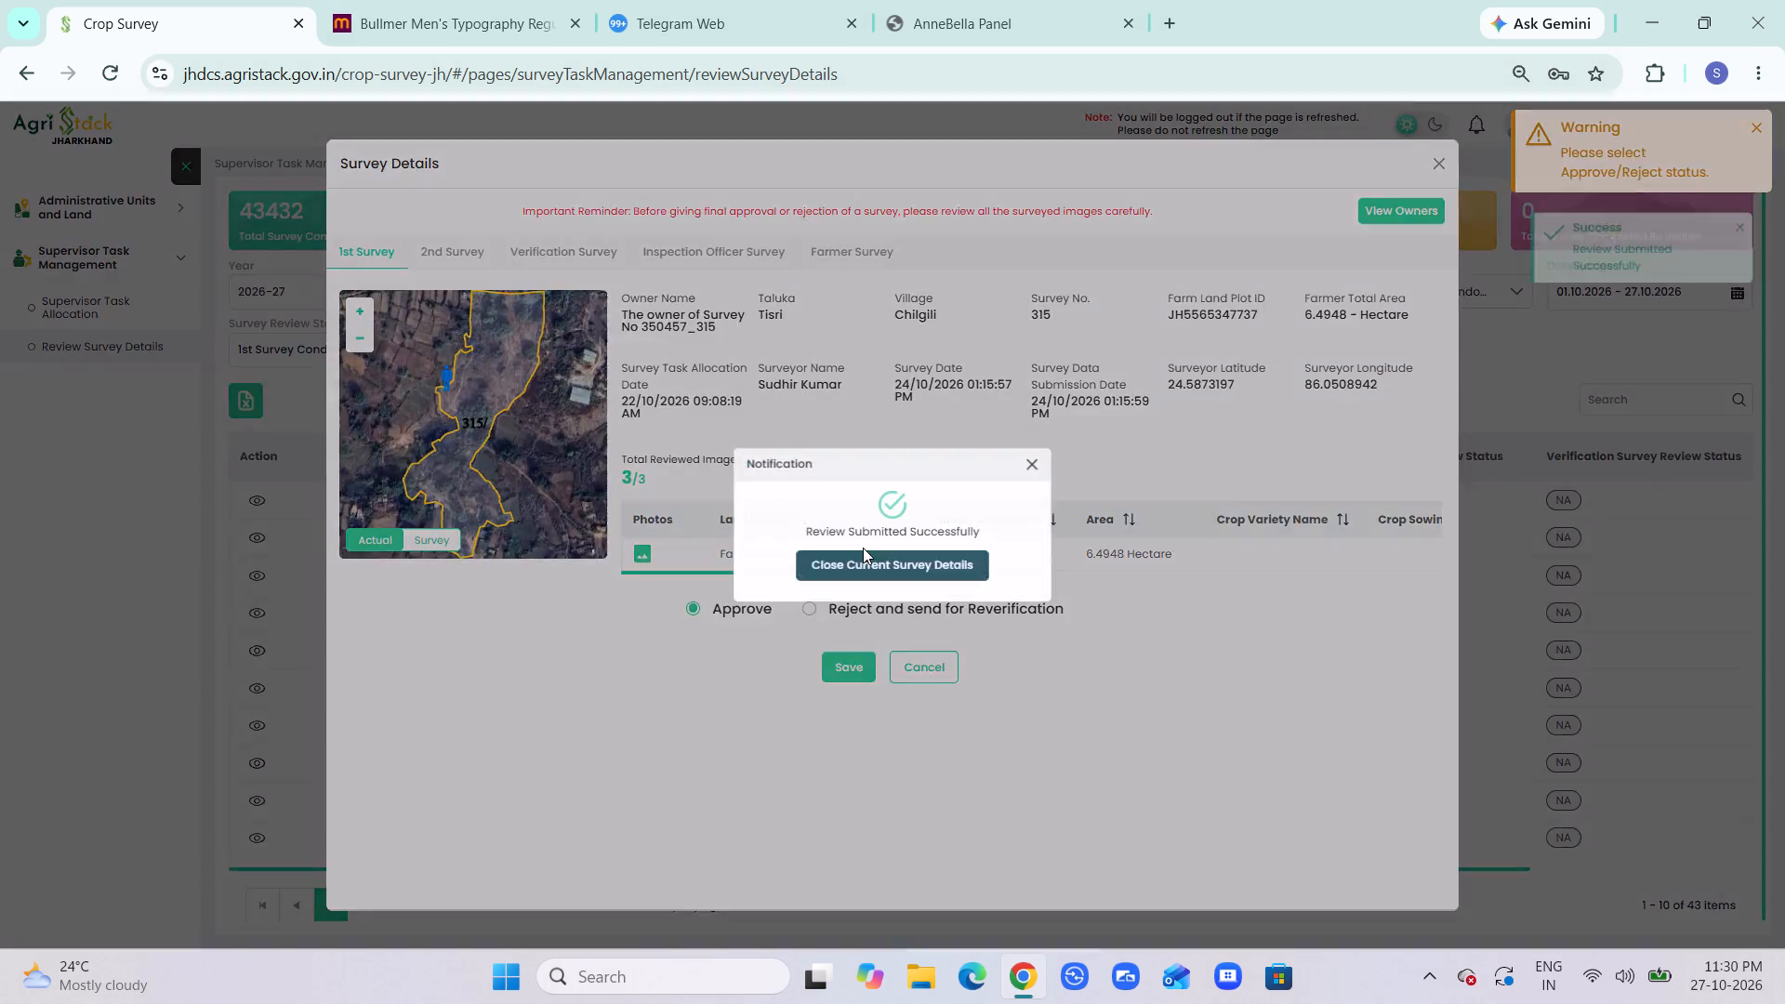
{"action": "left_click", "coordinate": [864, 556]}
Reopen survey number 315 to check its review status and close its details.
{"action": "left_click", "coordinate": [265, 532]}
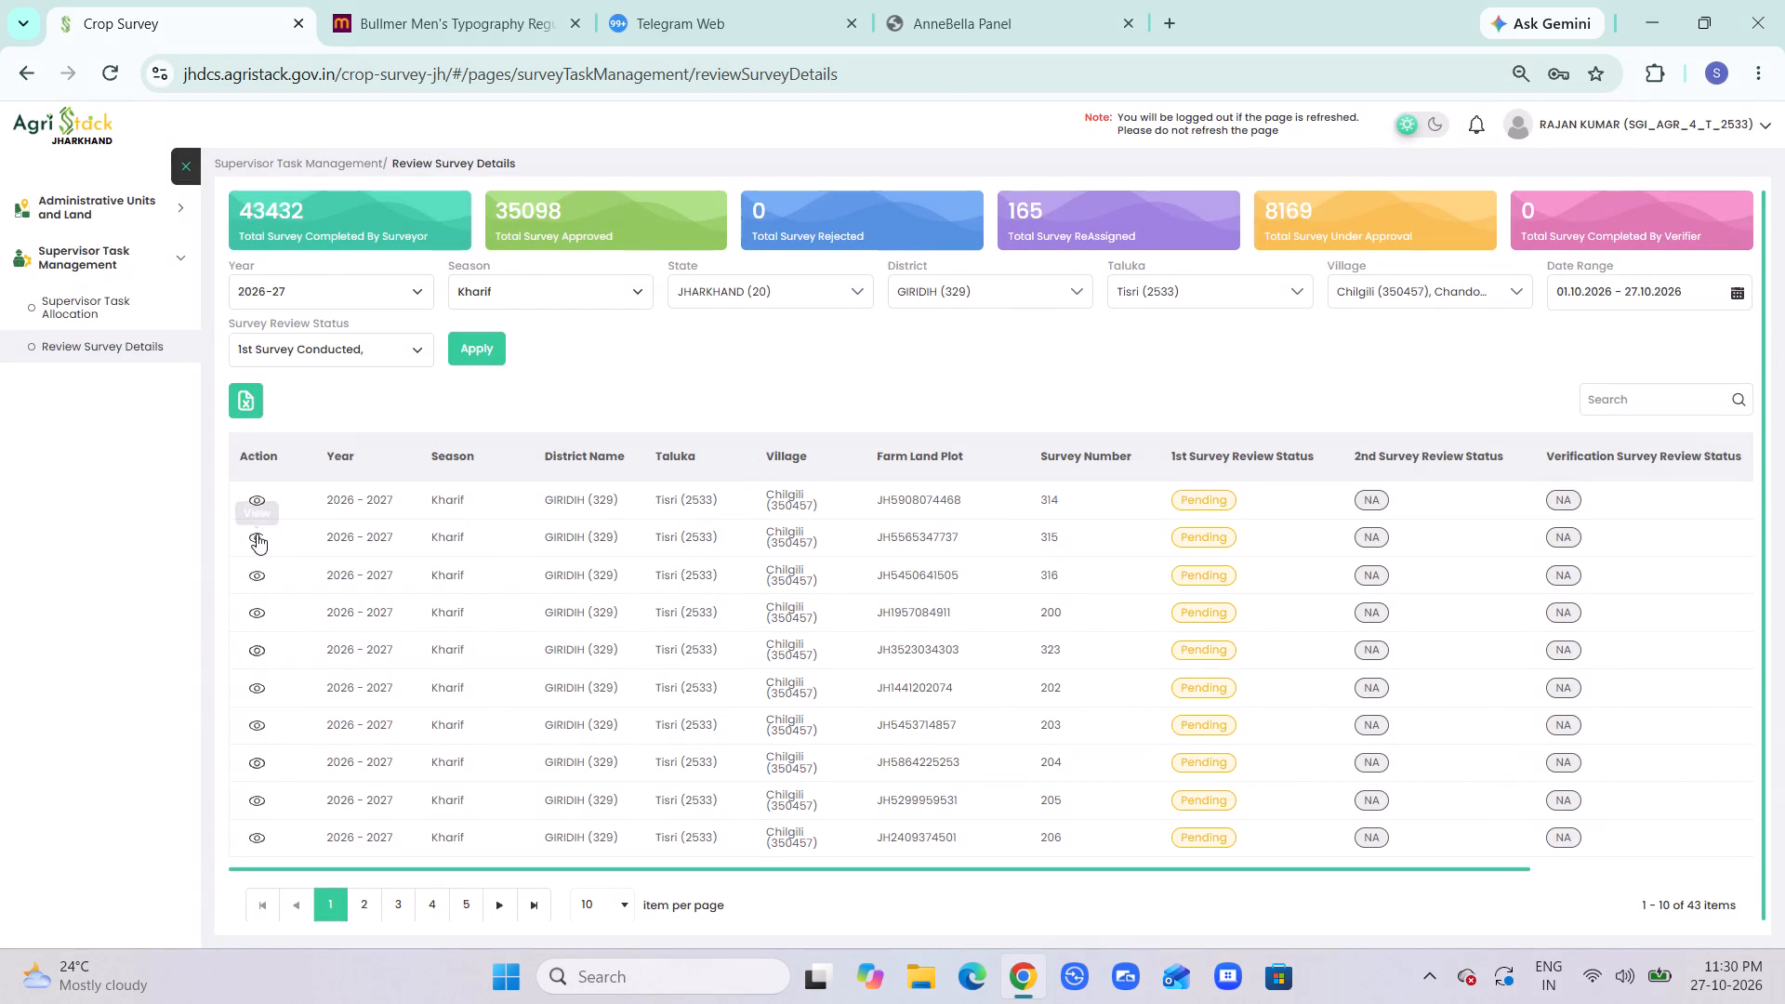
{"action": "left_click", "coordinate": [248, 543]}
{"action": "left_click", "coordinate": [250, 535]}
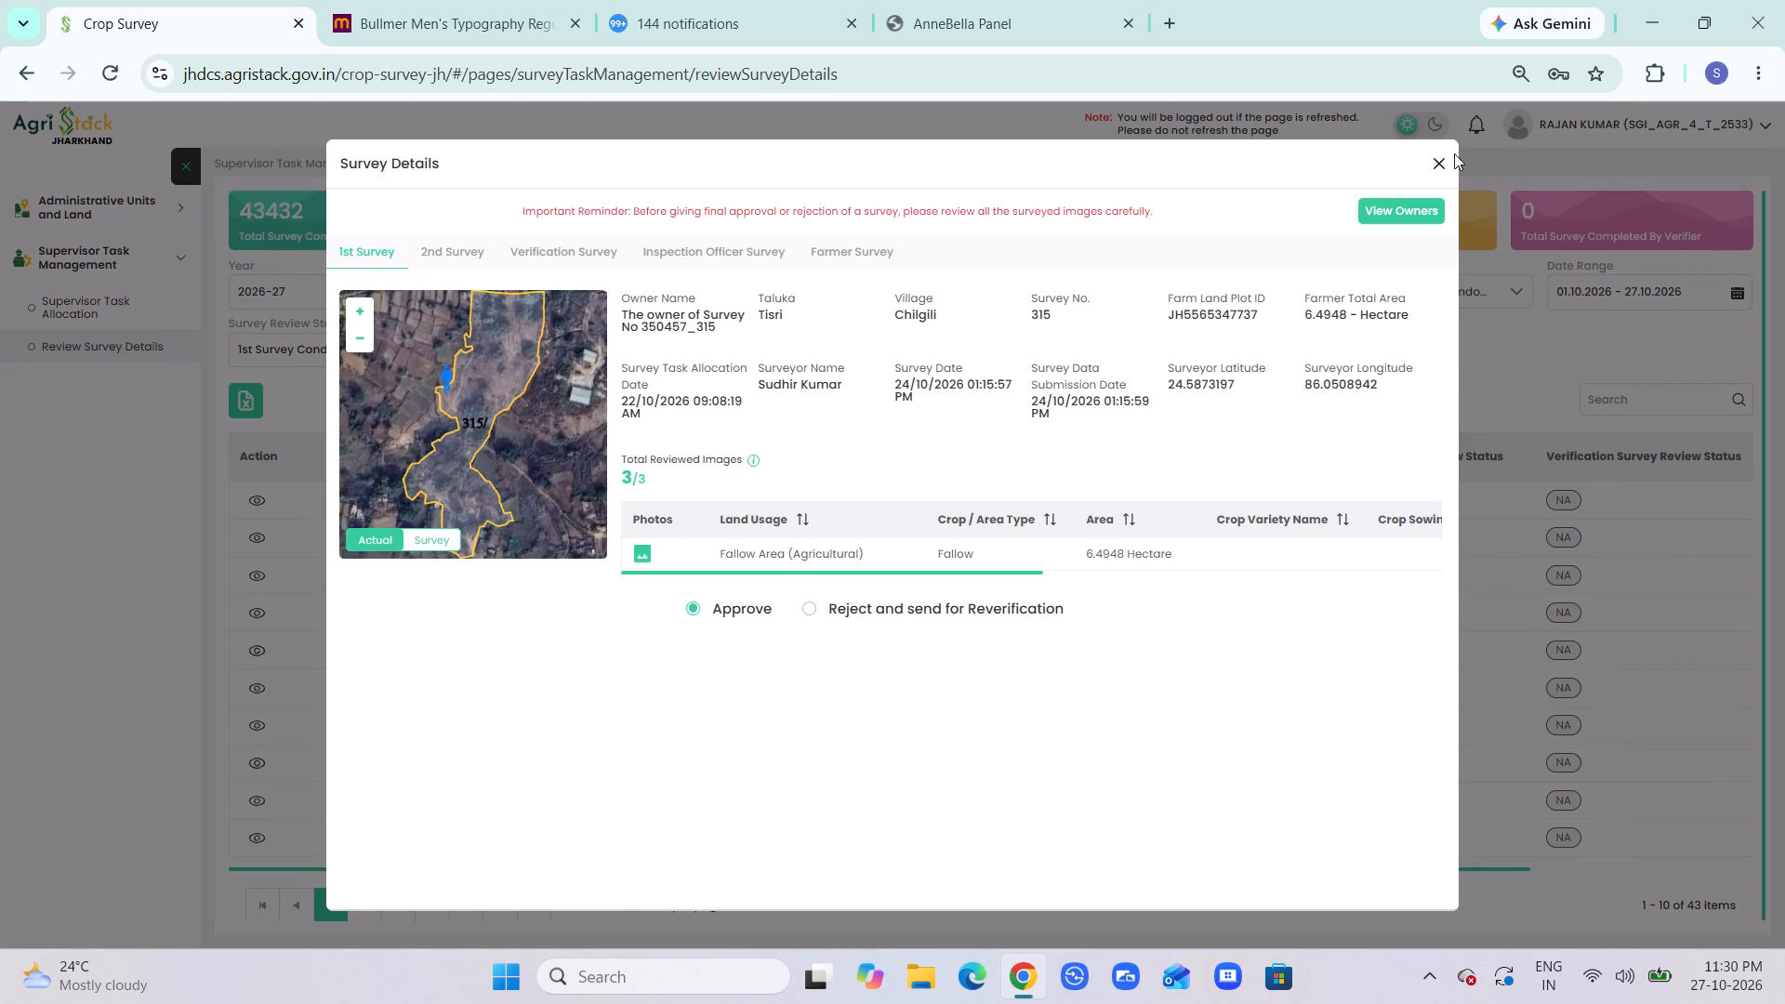
{"action": "left_click", "coordinate": [1436, 162]}
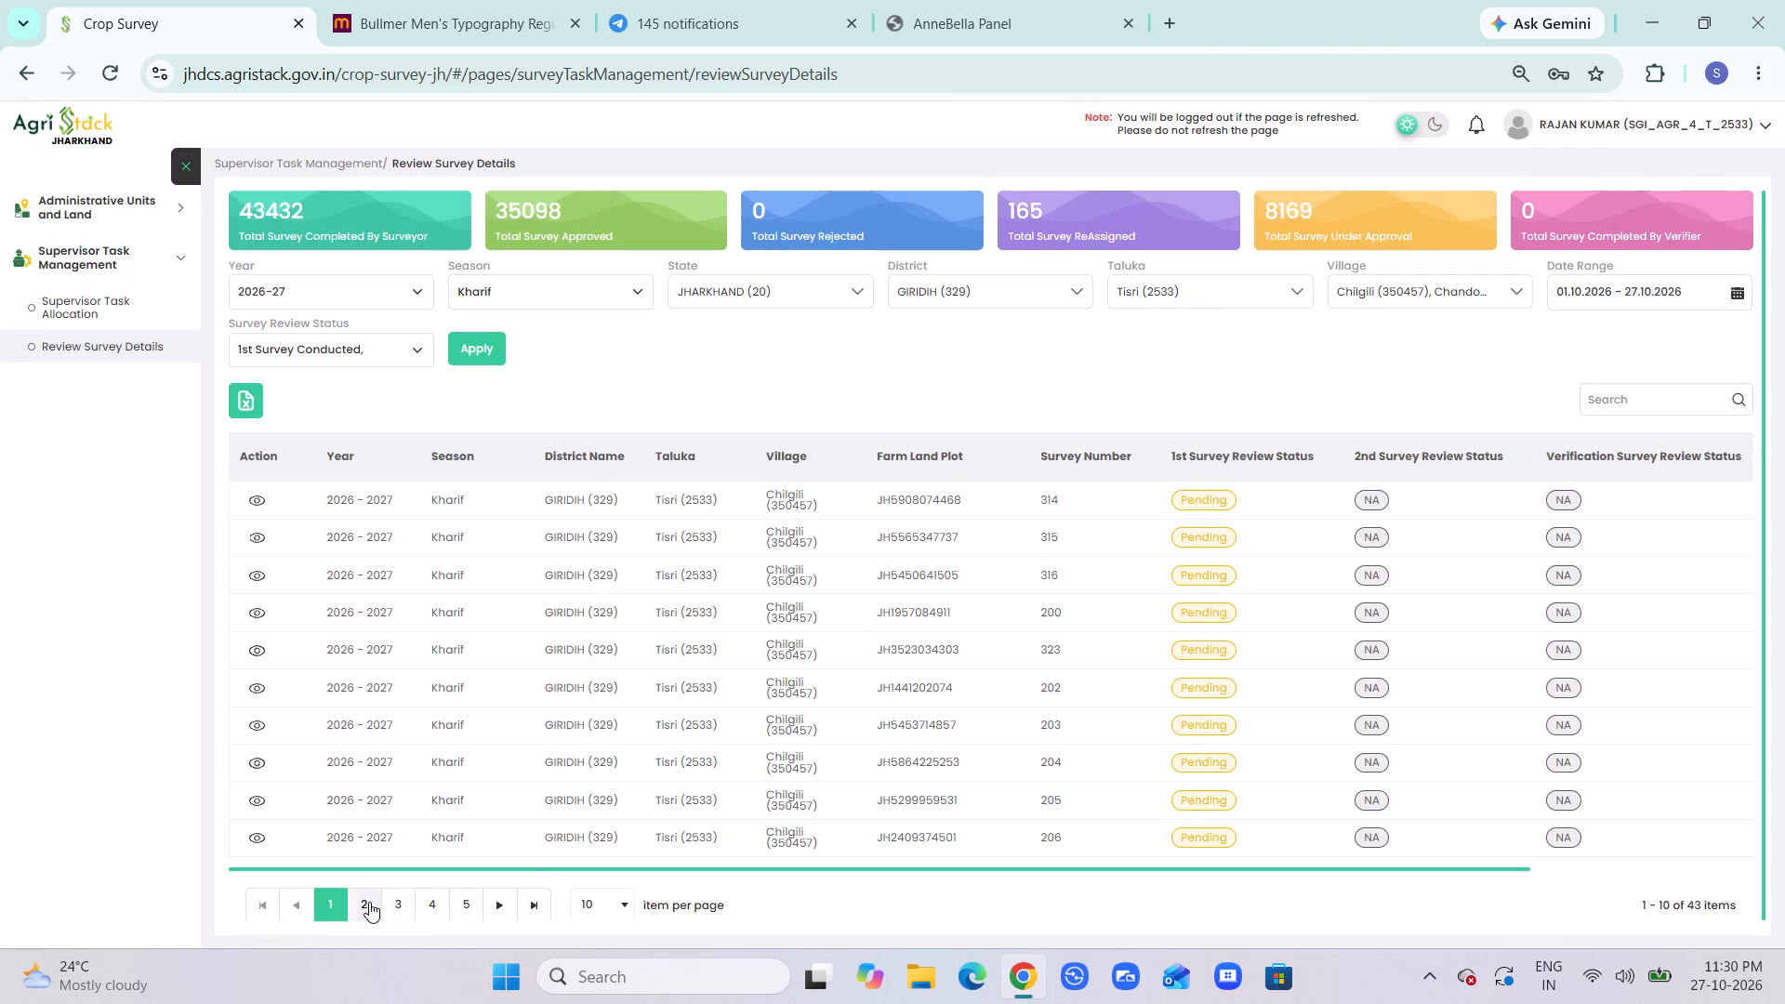
Open survey number 205's details, approve all three of its fallow area images and close the image viewer.
{"action": "left_click", "coordinate": [254, 794]}
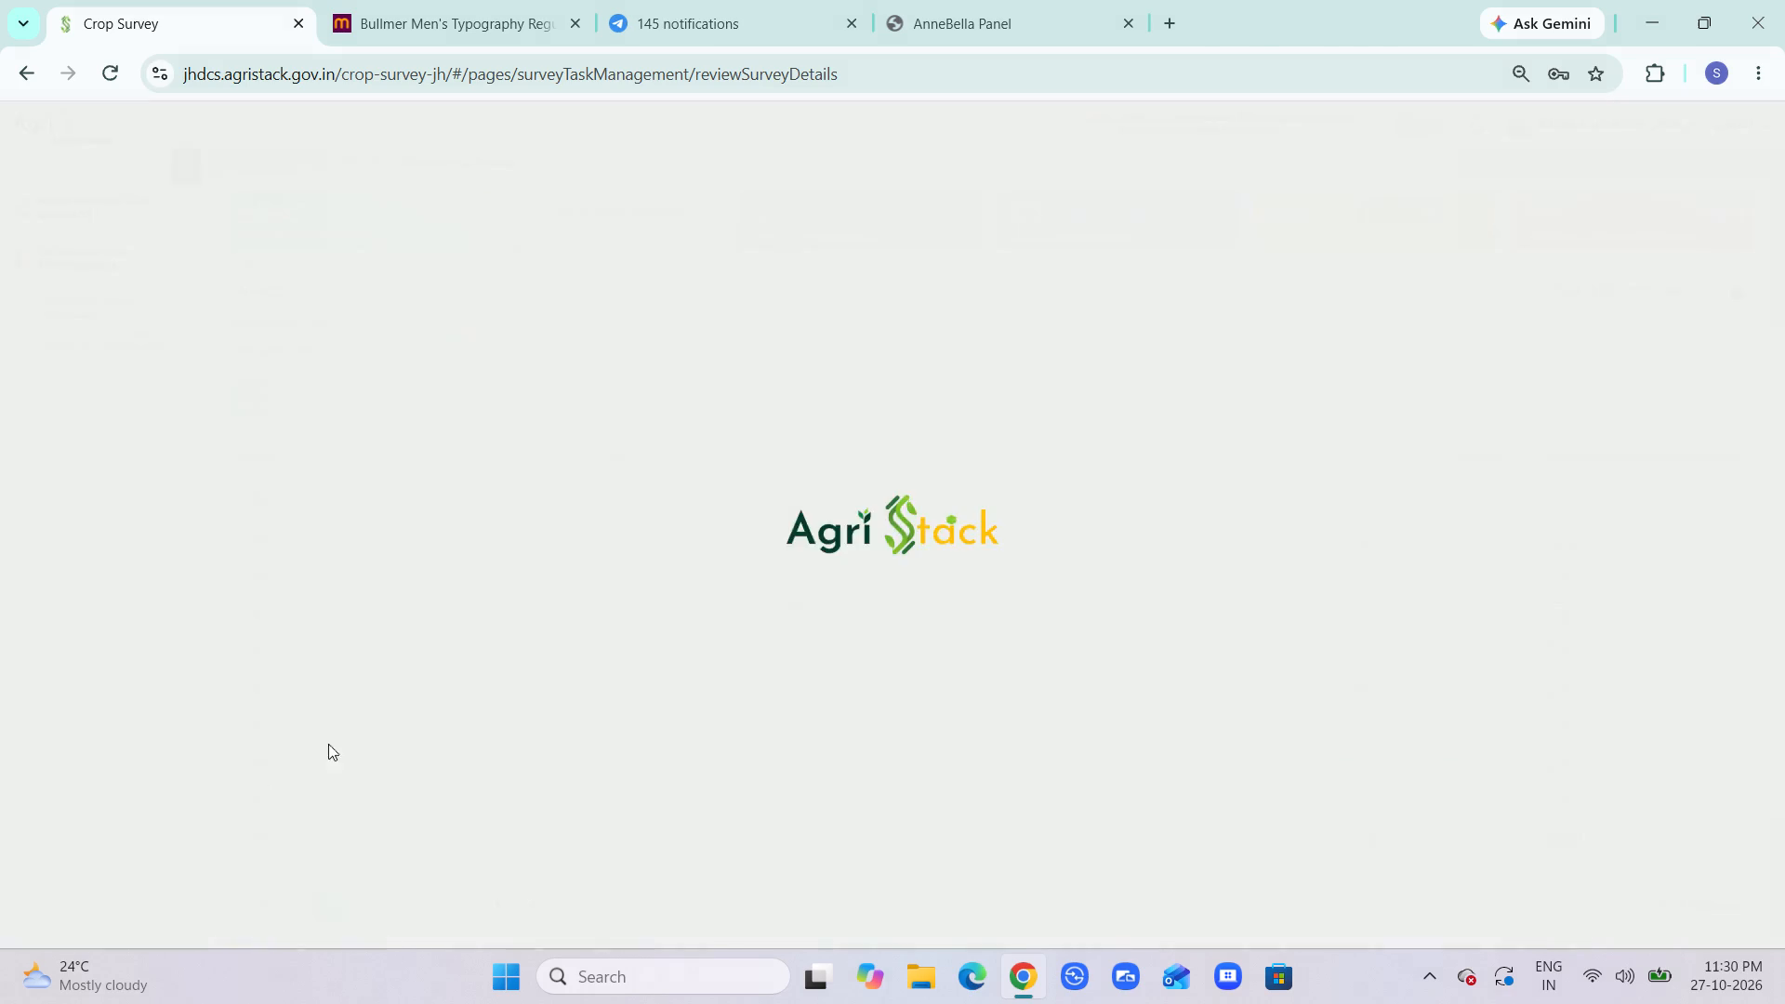
{"action": "left_click", "coordinate": [641, 563]}
{"action": "left_click", "coordinate": [641, 562]}
{"action": "left_click", "coordinate": [641, 555]}
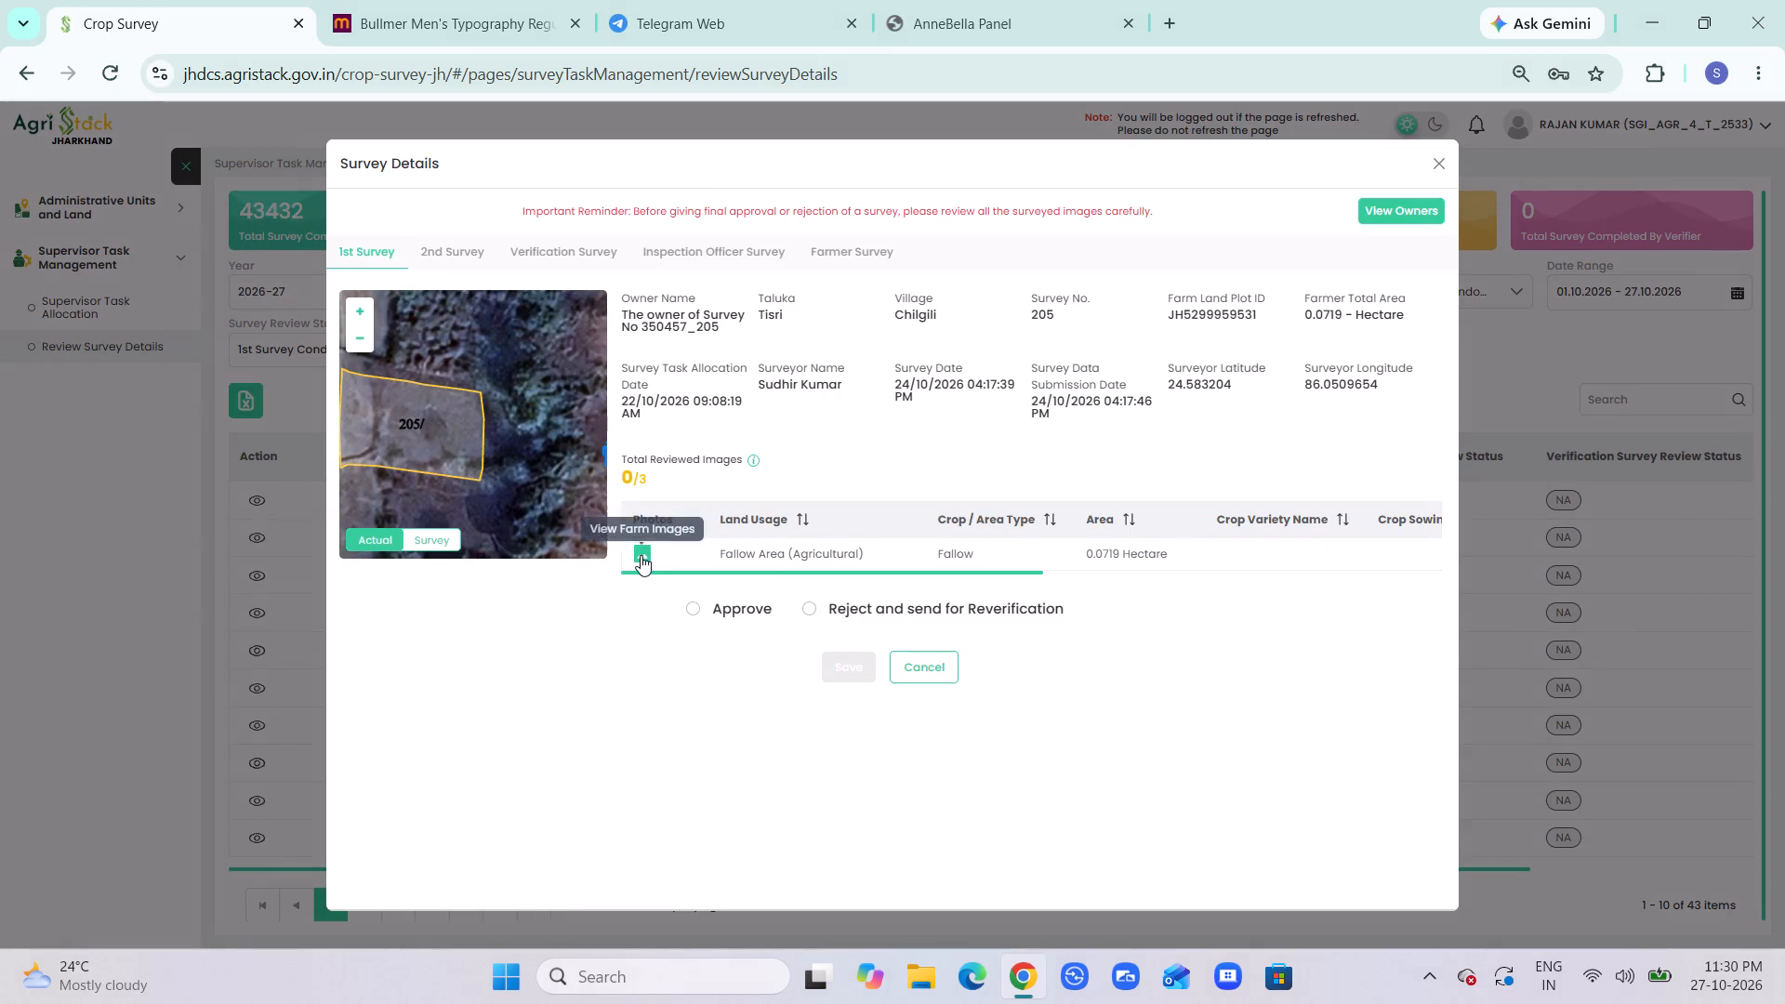
{"action": "left_click", "coordinate": [815, 858]}
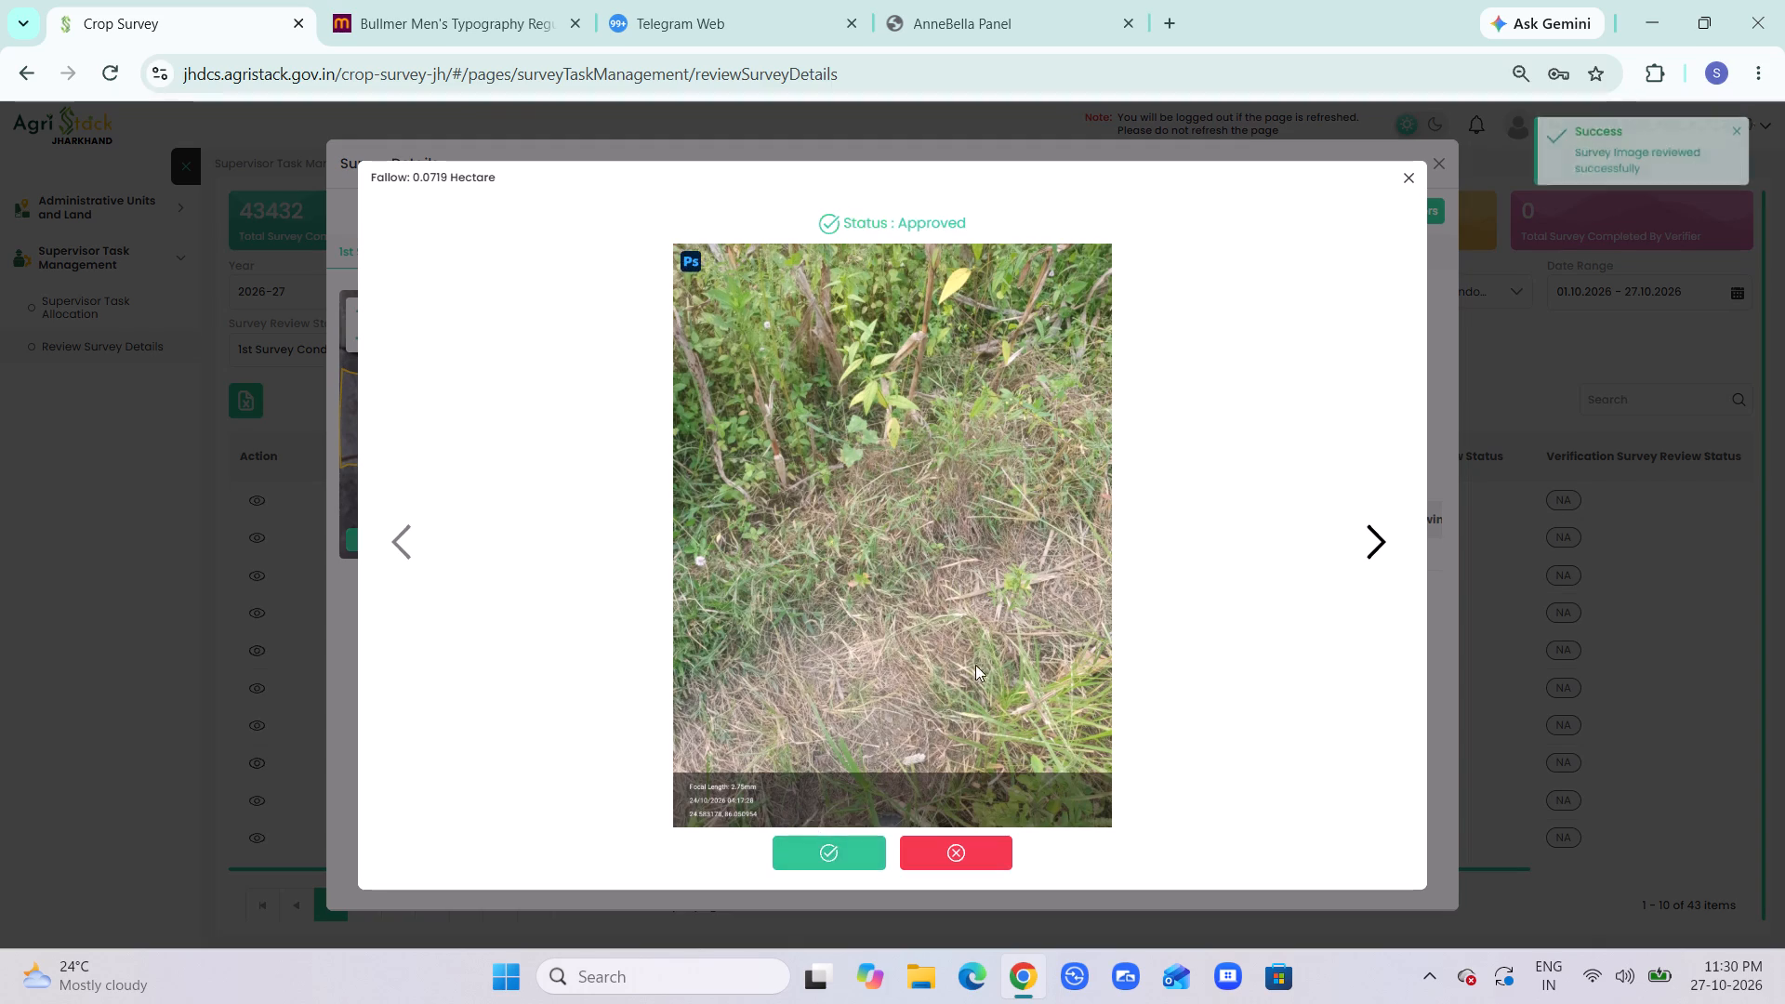
{"action": "left_click_drag", "start_coordinate": [986, 665], "coordinate": [885, 668]}
{"action": "left_click", "coordinate": [841, 849]}
{"action": "left_click_drag", "start_coordinate": [1025, 663], "coordinate": [801, 692]}
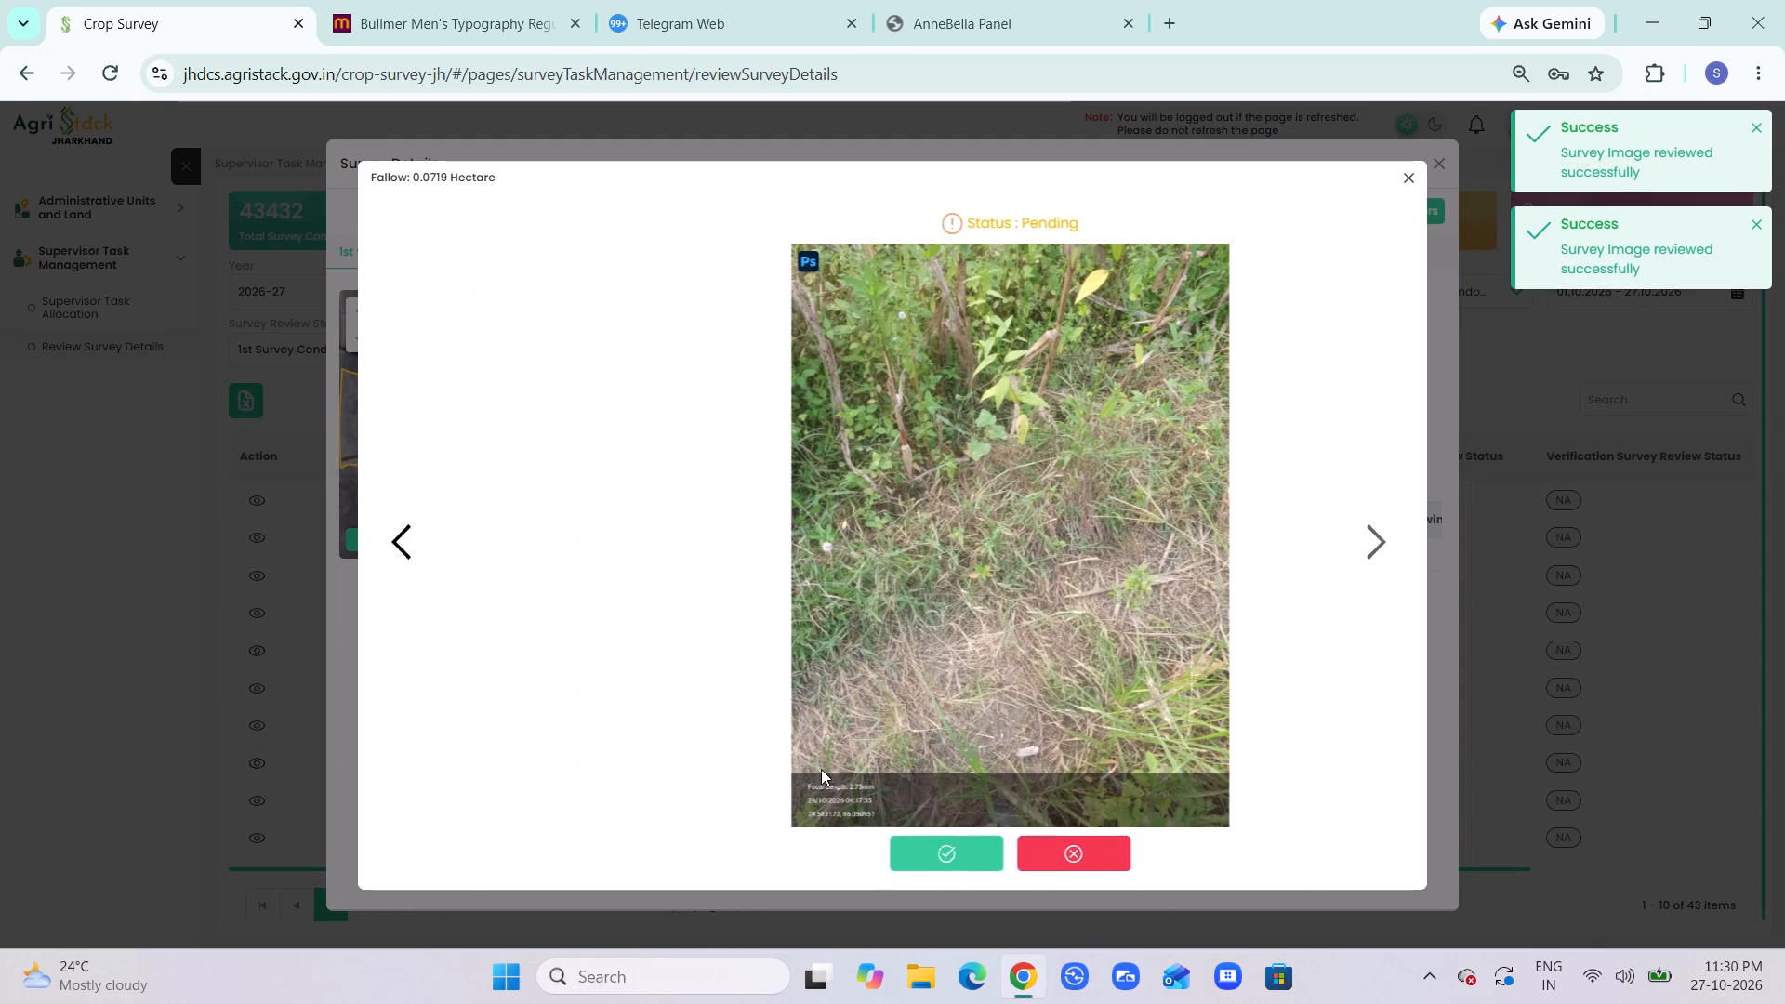
{"action": "left_click_drag", "start_coordinate": [851, 862], "coordinate": [849, 825]}
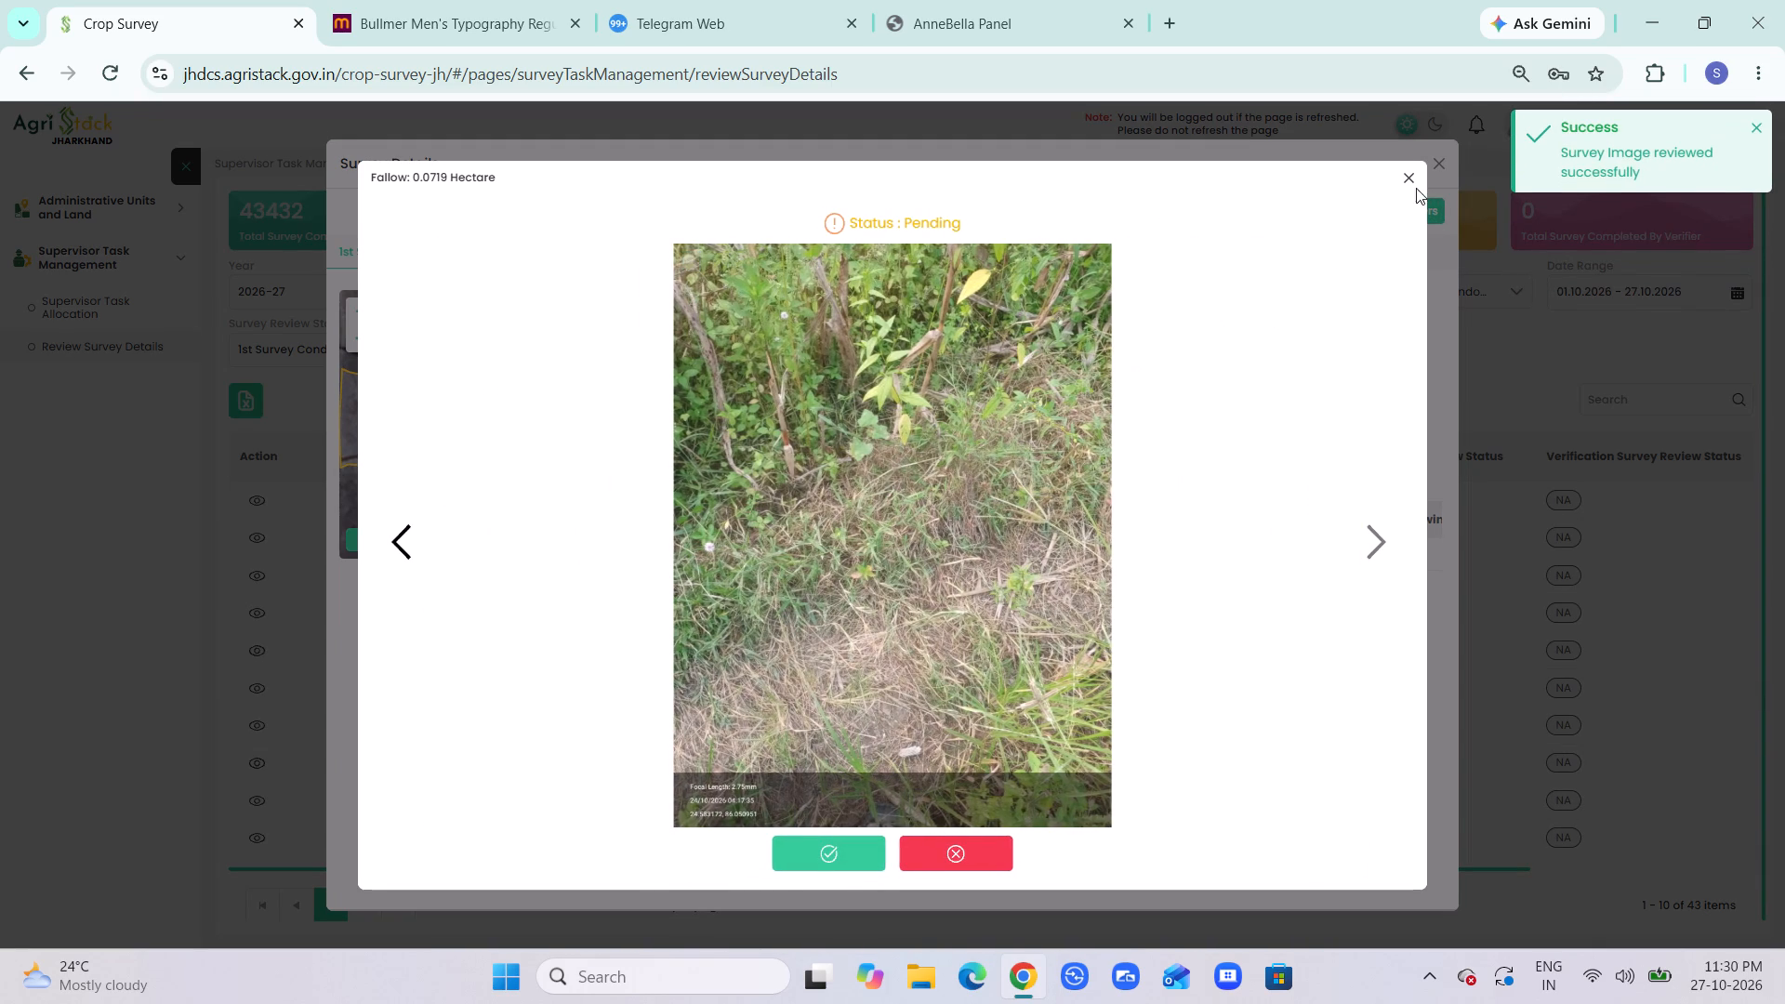
{"action": "left_click", "coordinate": [821, 849]}
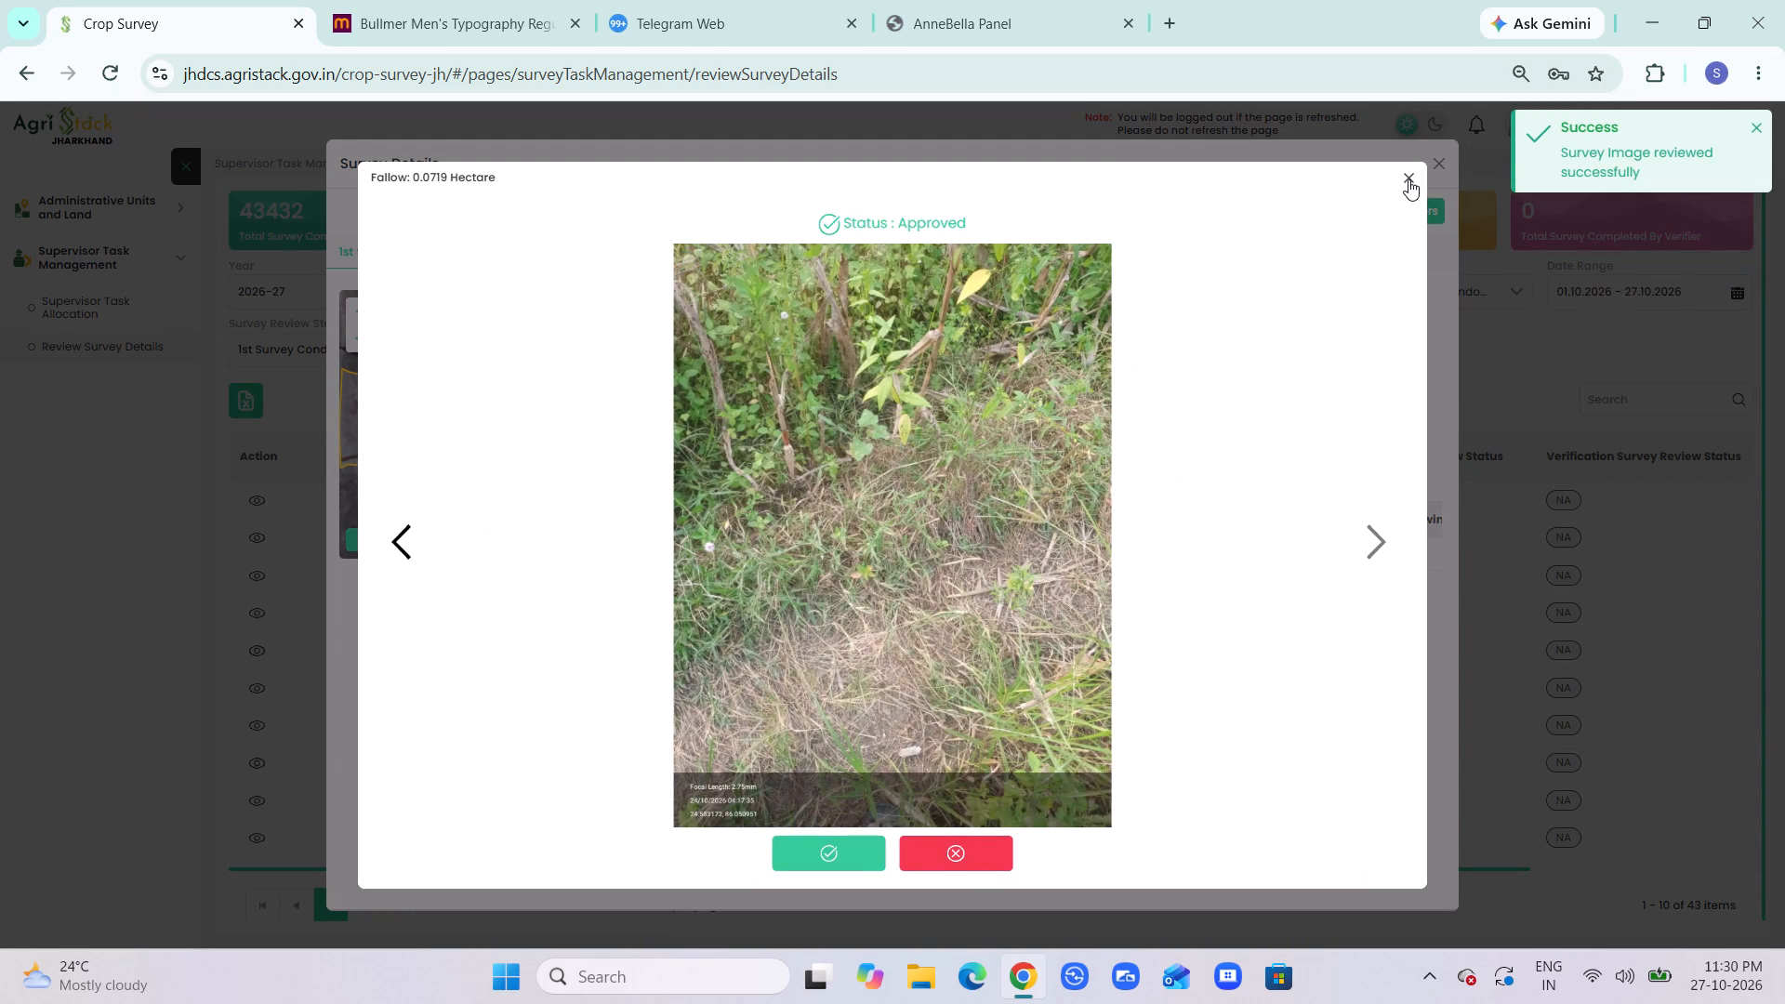
{"action": "left_click_drag", "start_coordinate": [1409, 178], "coordinate": [1387, 204]}
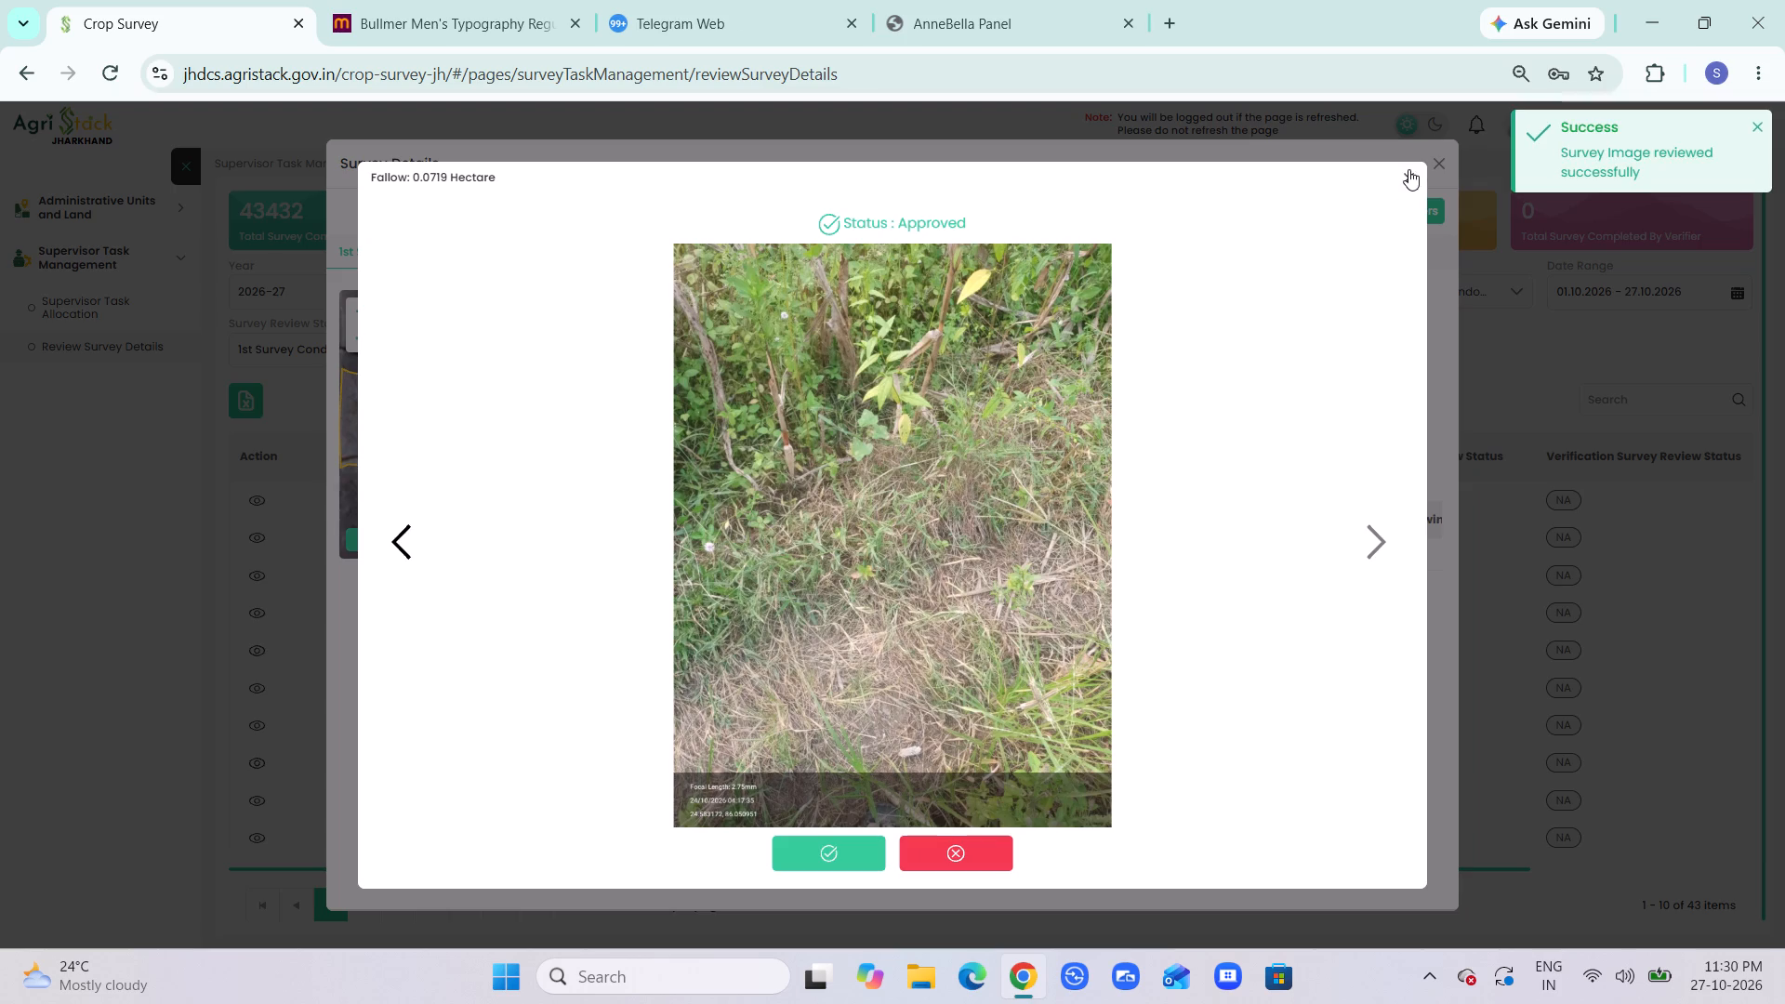
{"action": "left_click", "coordinate": [1408, 169]}
Mark survey number 205's 1st survey as Approve, save the review and close the survey details.
{"action": "left_click", "coordinate": [745, 607]}
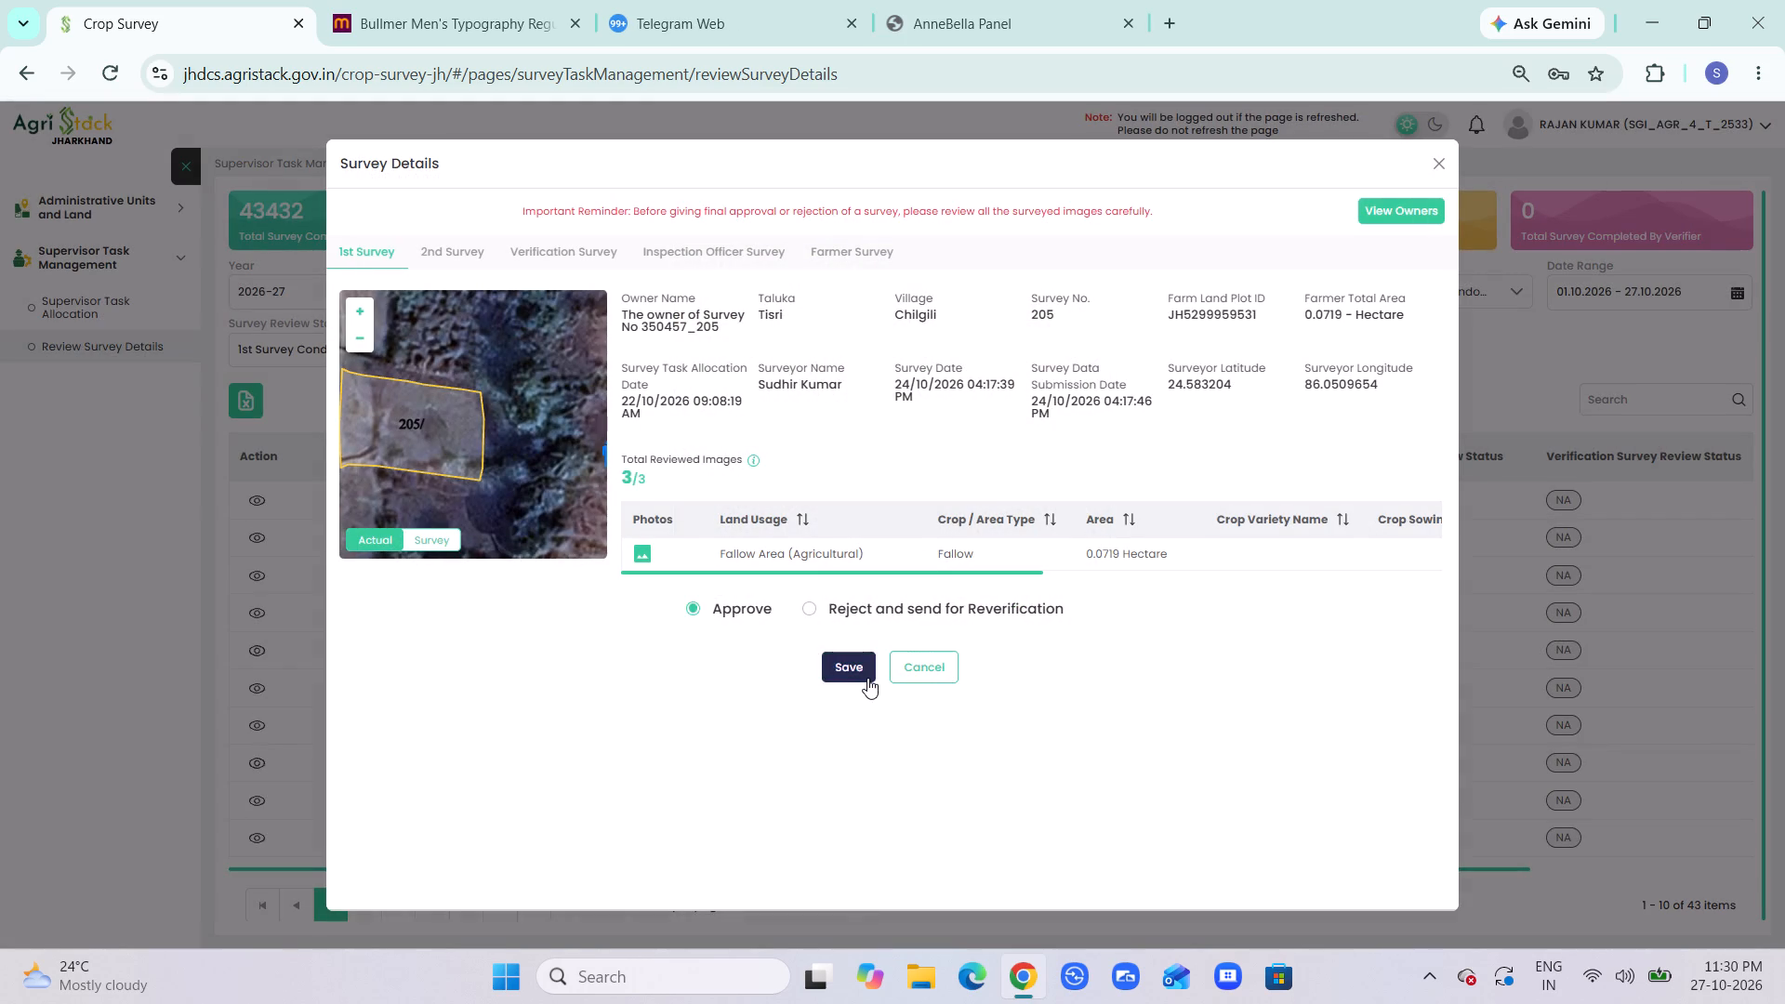
{"action": "left_click_drag", "start_coordinate": [867, 678], "coordinate": [859, 674]}
{"action": "left_click", "coordinate": [905, 576]}
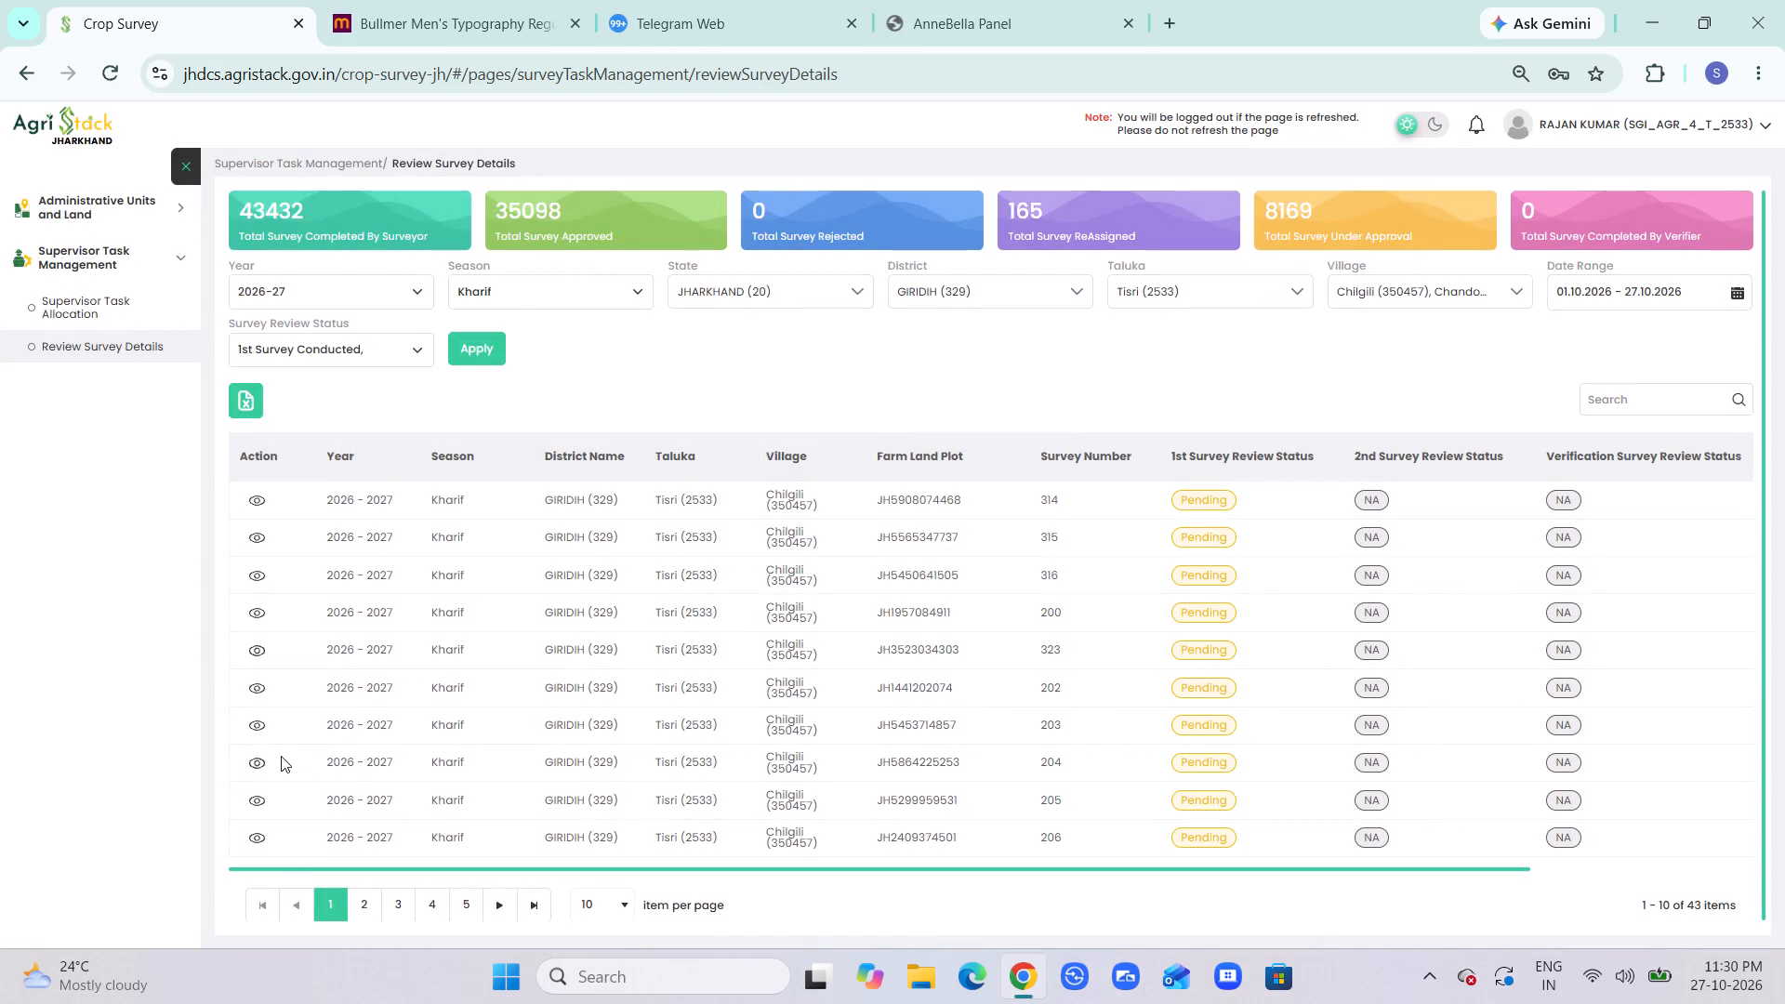
Open survey number 204's details, approve all three of its fallow area images and close the image viewer.
{"action": "left_click", "coordinate": [263, 764]}
{"action": "left_click", "coordinate": [645, 545]}
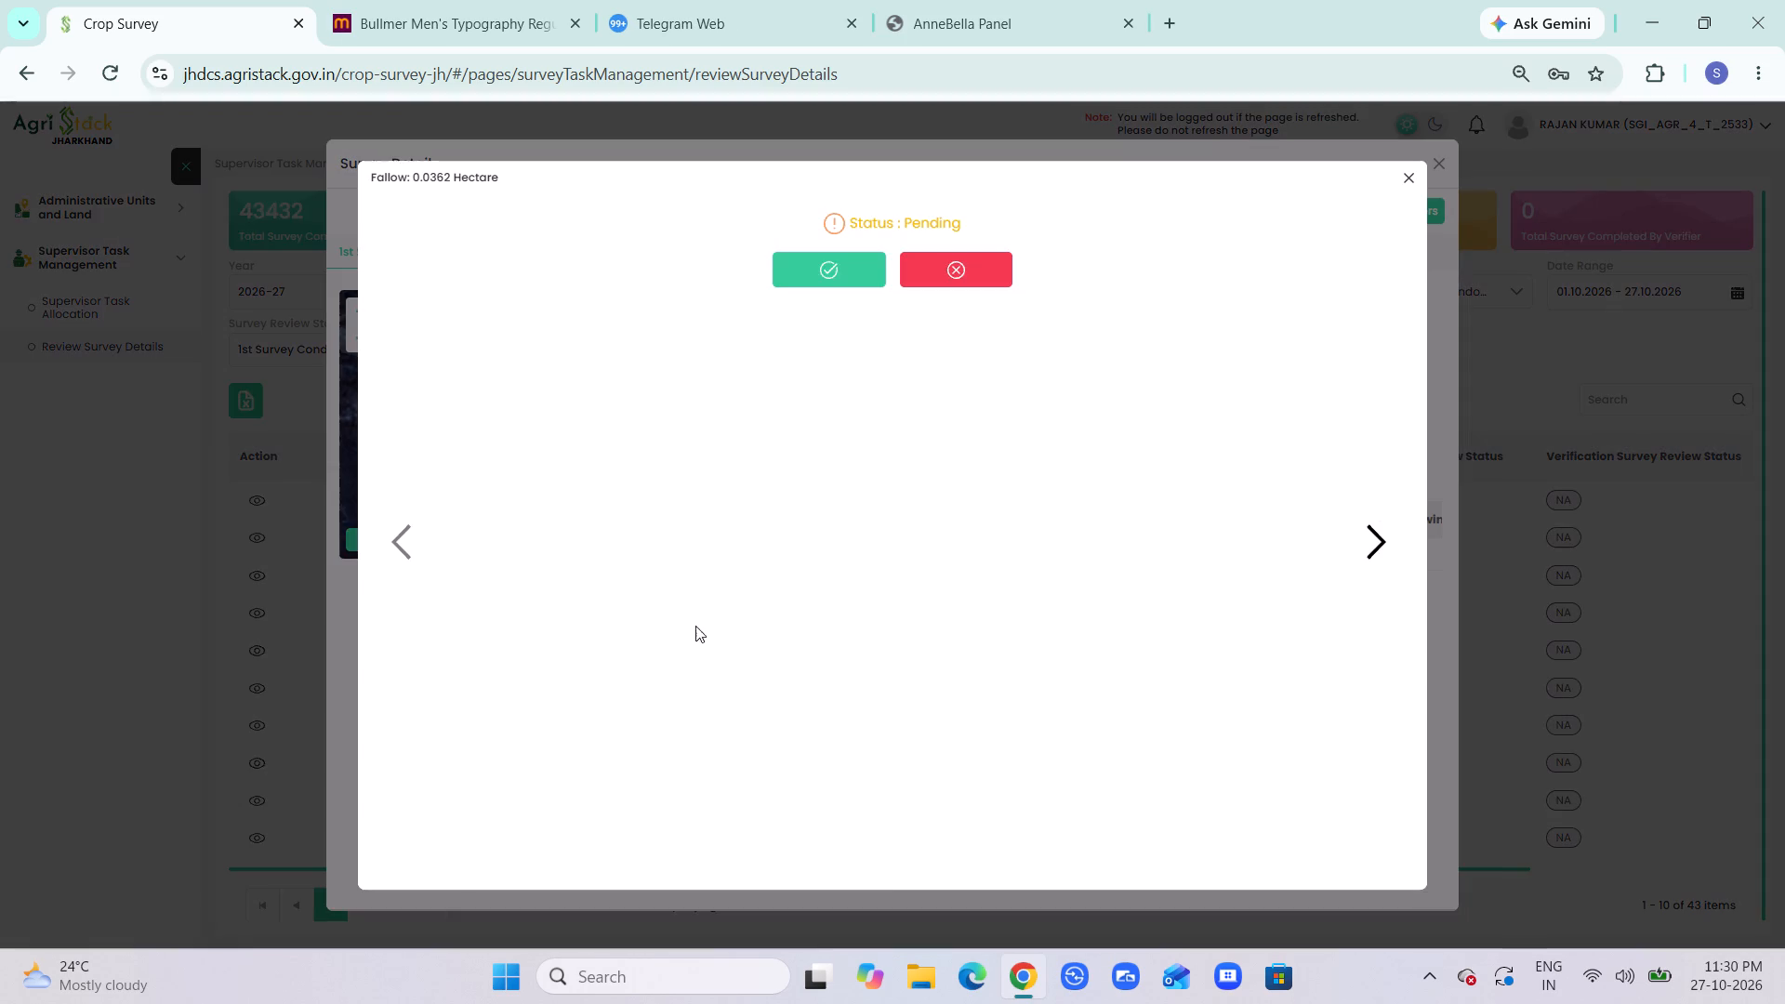
{"action": "left_click", "coordinate": [859, 853]}
{"action": "left_click_drag", "start_coordinate": [1054, 657], "coordinate": [945, 670]}
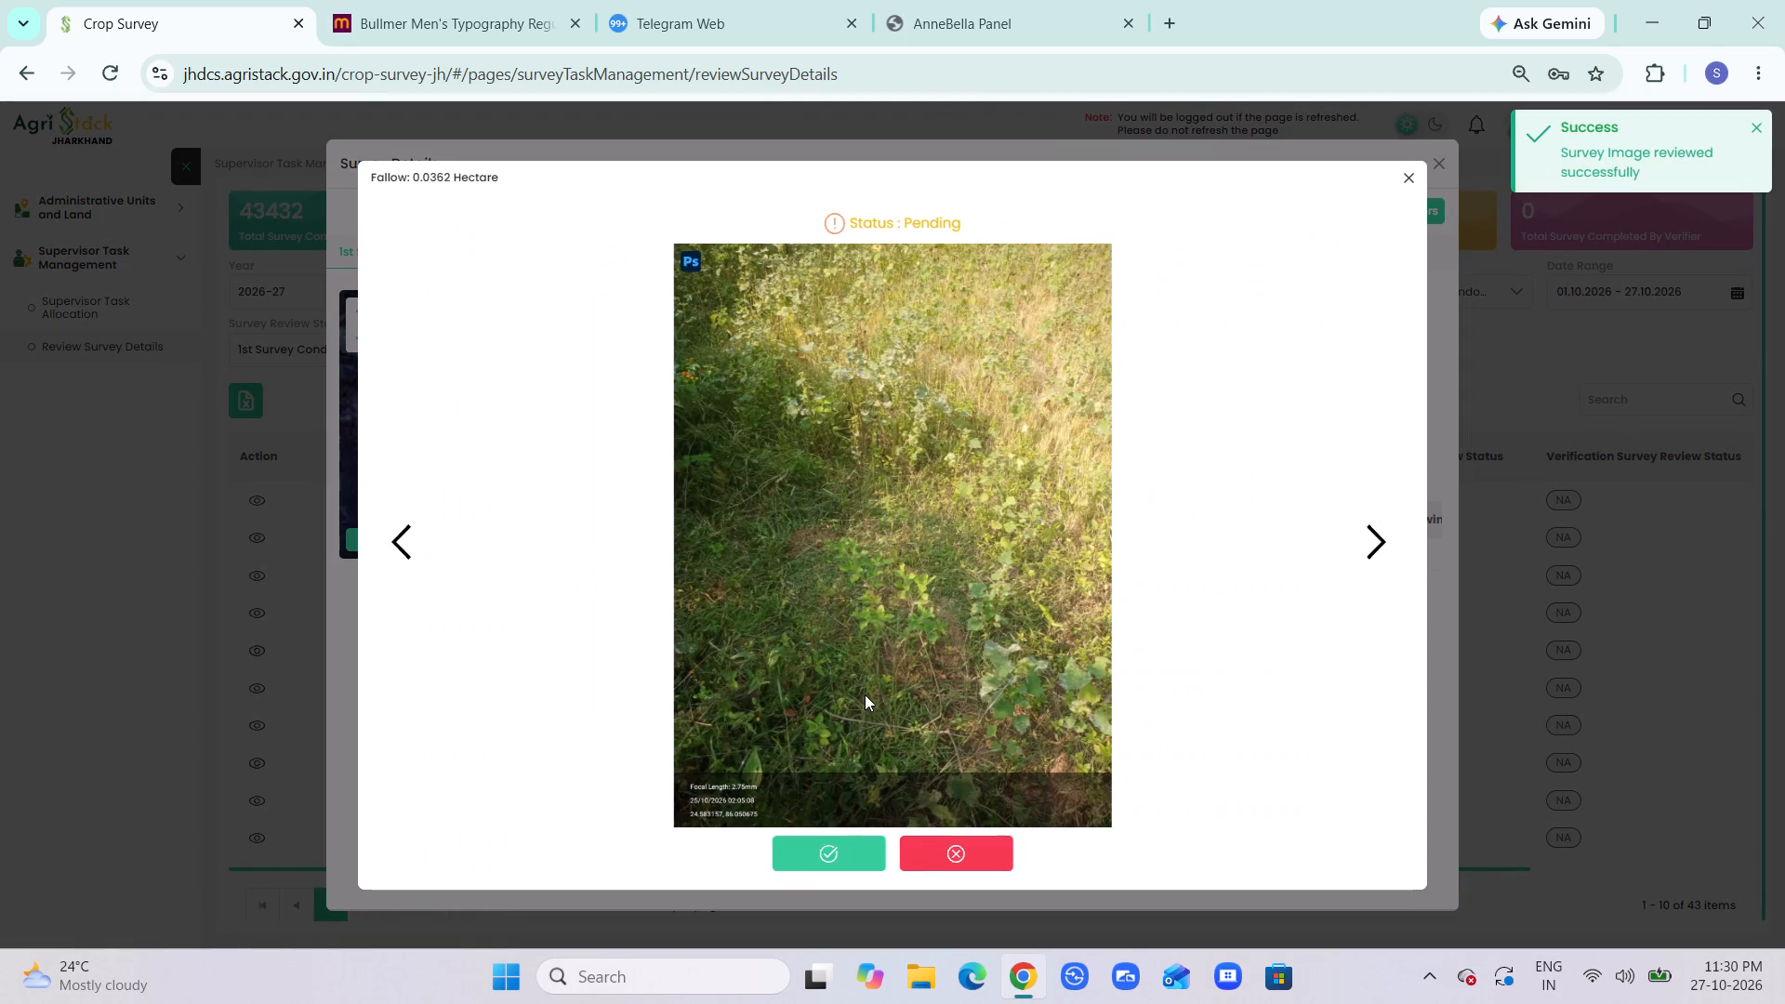
{"action": "left_click", "coordinate": [852, 859]}
{"action": "left_click_drag", "start_coordinate": [1037, 662], "coordinate": [846, 671]}
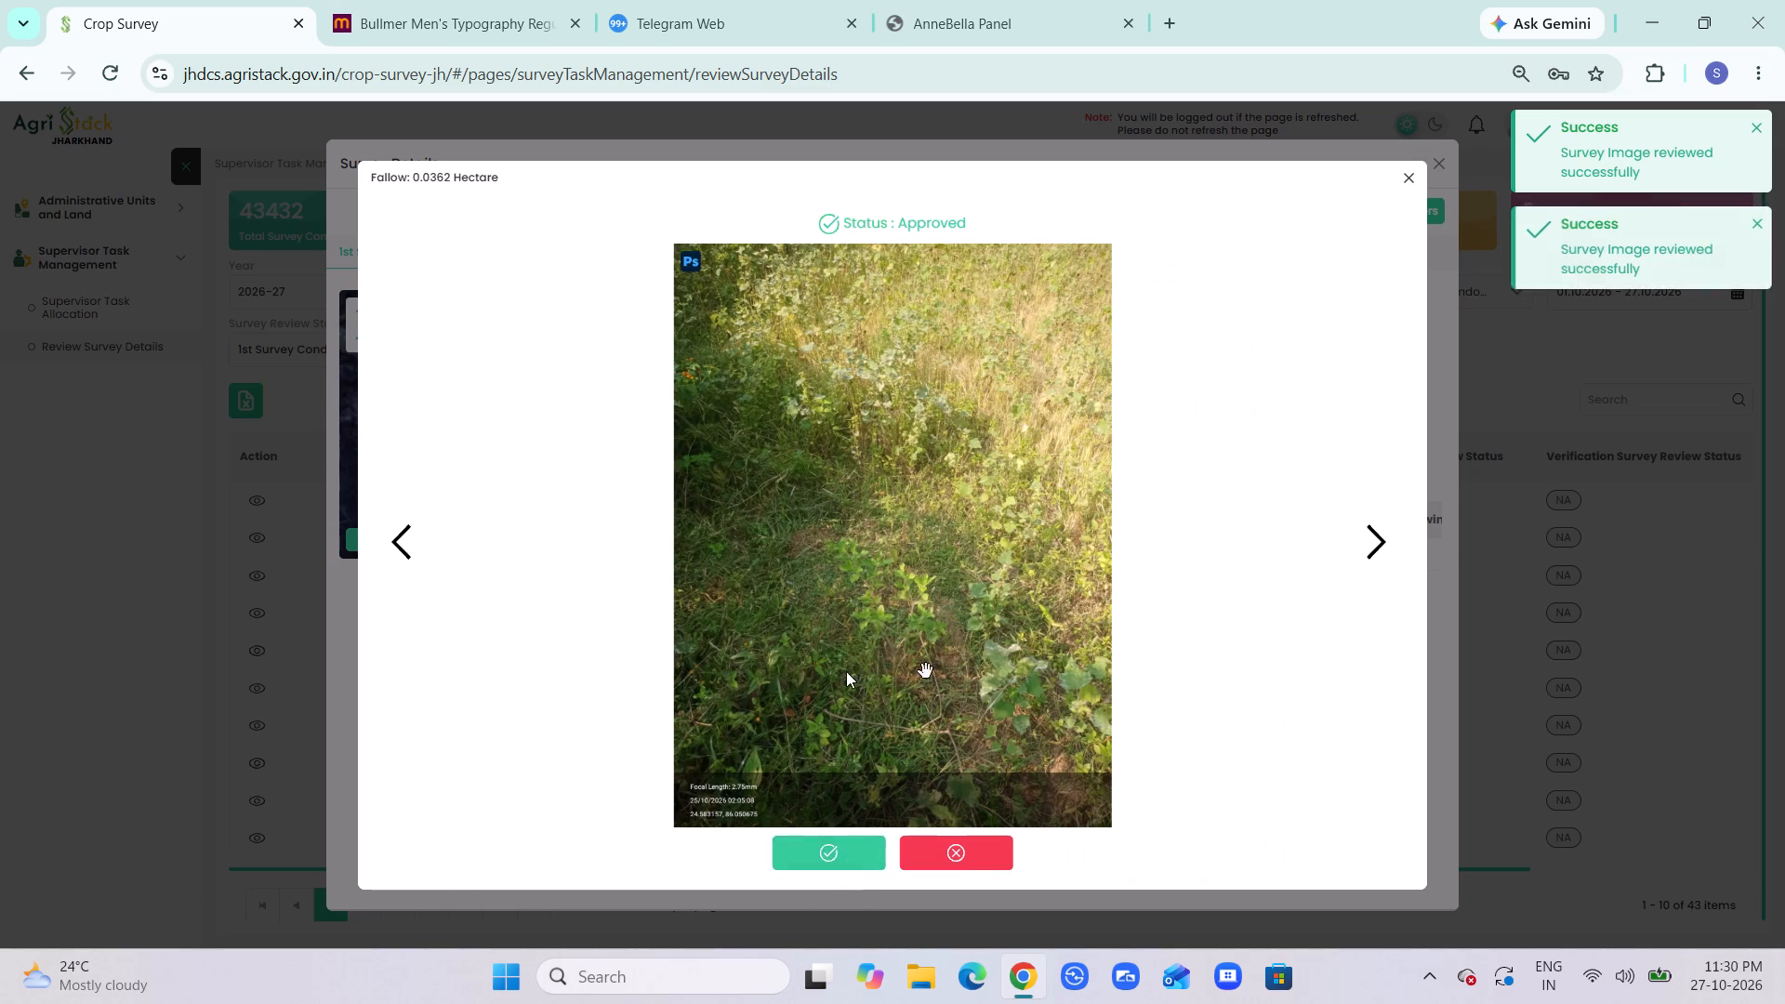
{"action": "left_click_drag", "start_coordinate": [846, 671], "coordinate": [878, 671]}
{"action": "left_click", "coordinate": [866, 846]}
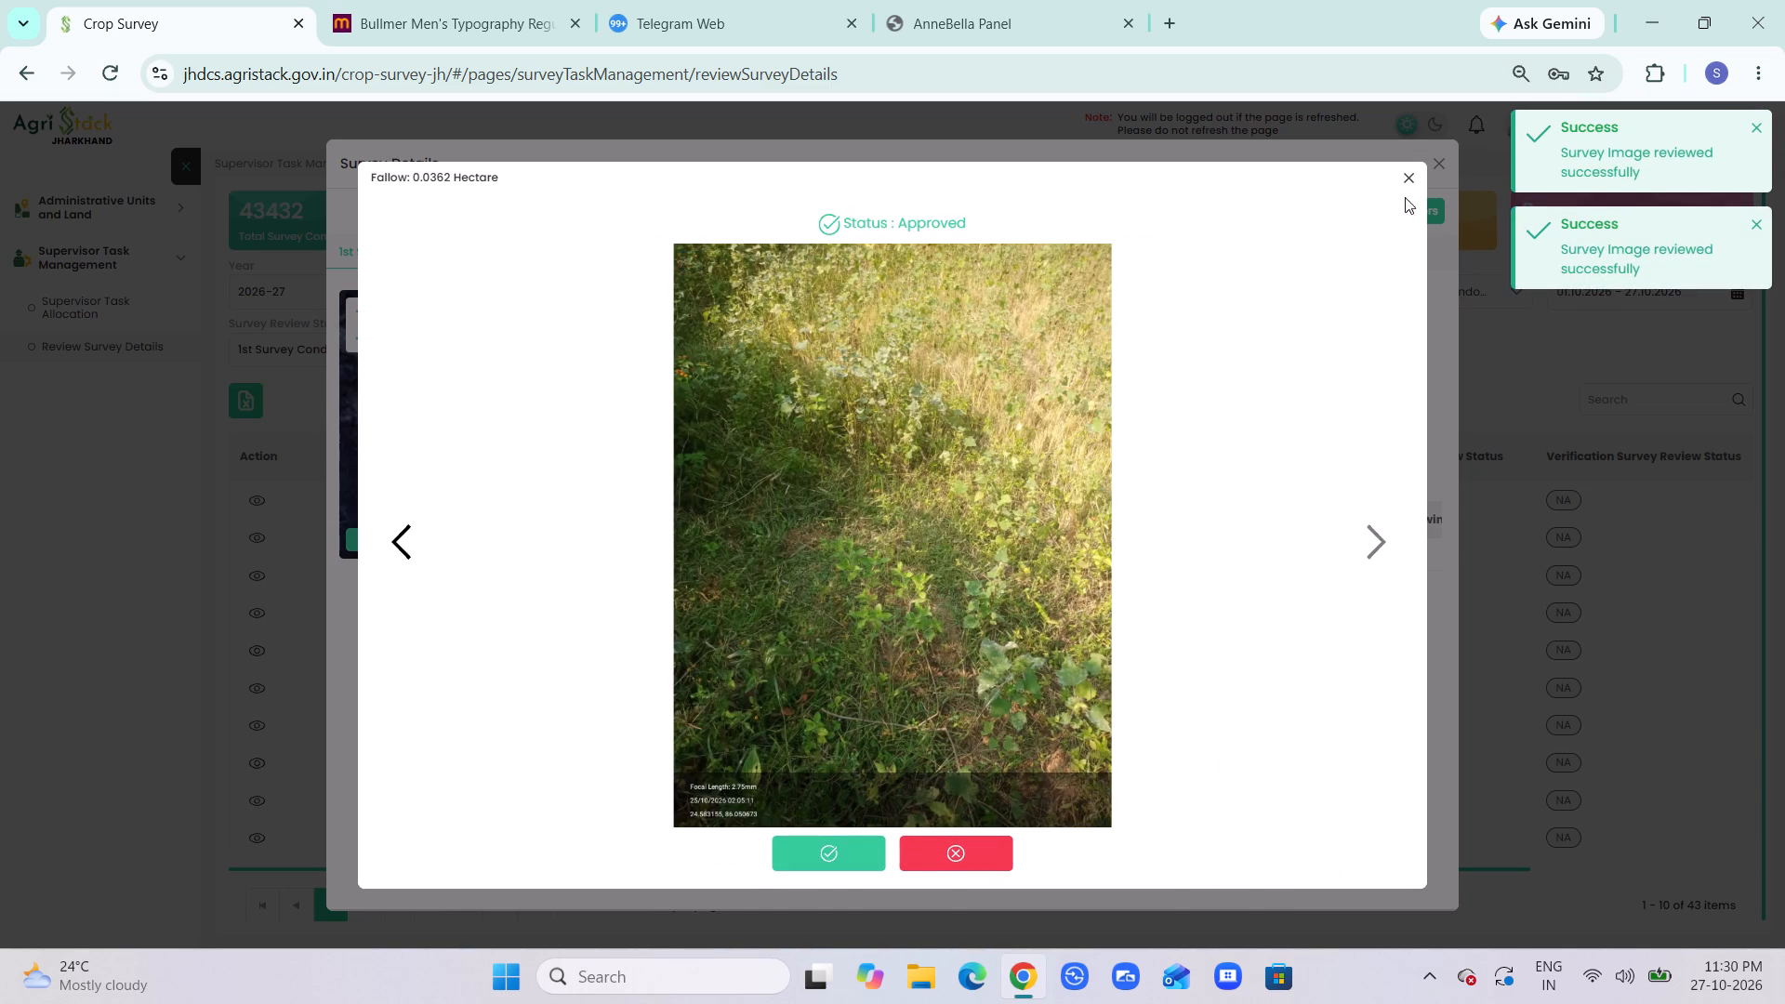
{"action": "left_click", "coordinate": [1408, 171]}
Mark survey number 204's 1st survey as Approve, save the review and close the survey details.
{"action": "left_click", "coordinate": [739, 610]}
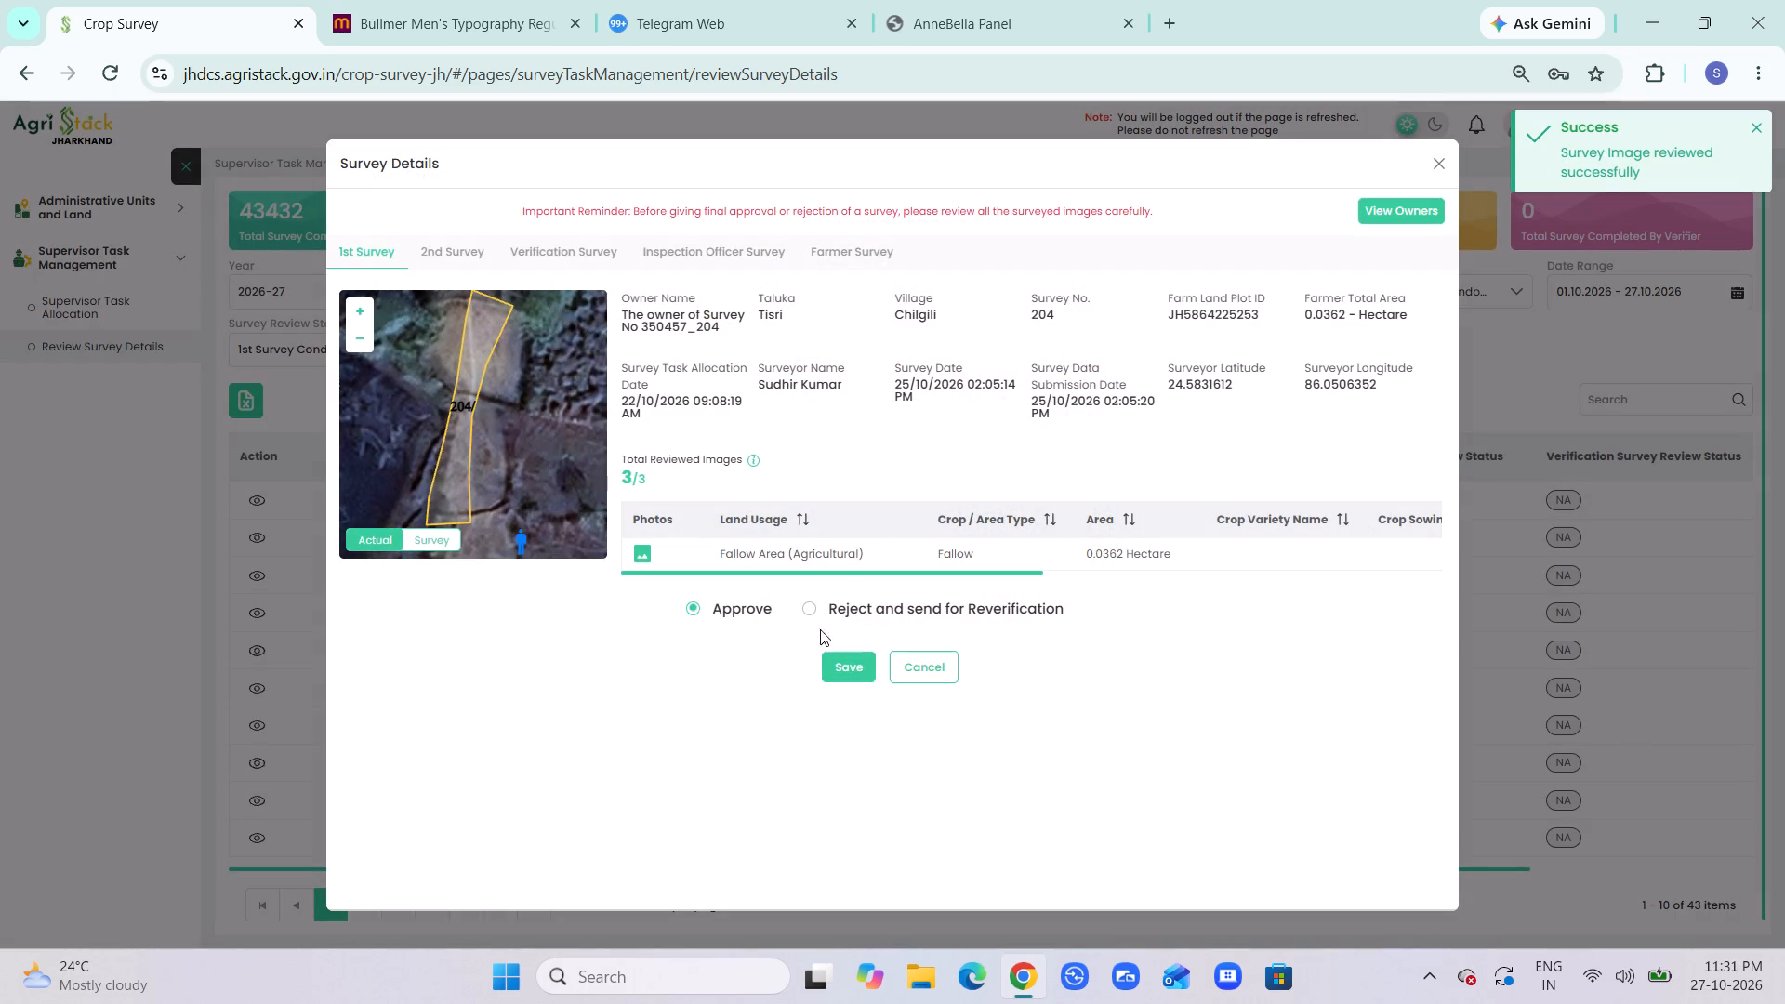
{"action": "left_click", "coordinate": [842, 665]}
{"action": "left_click", "coordinate": [908, 564]}
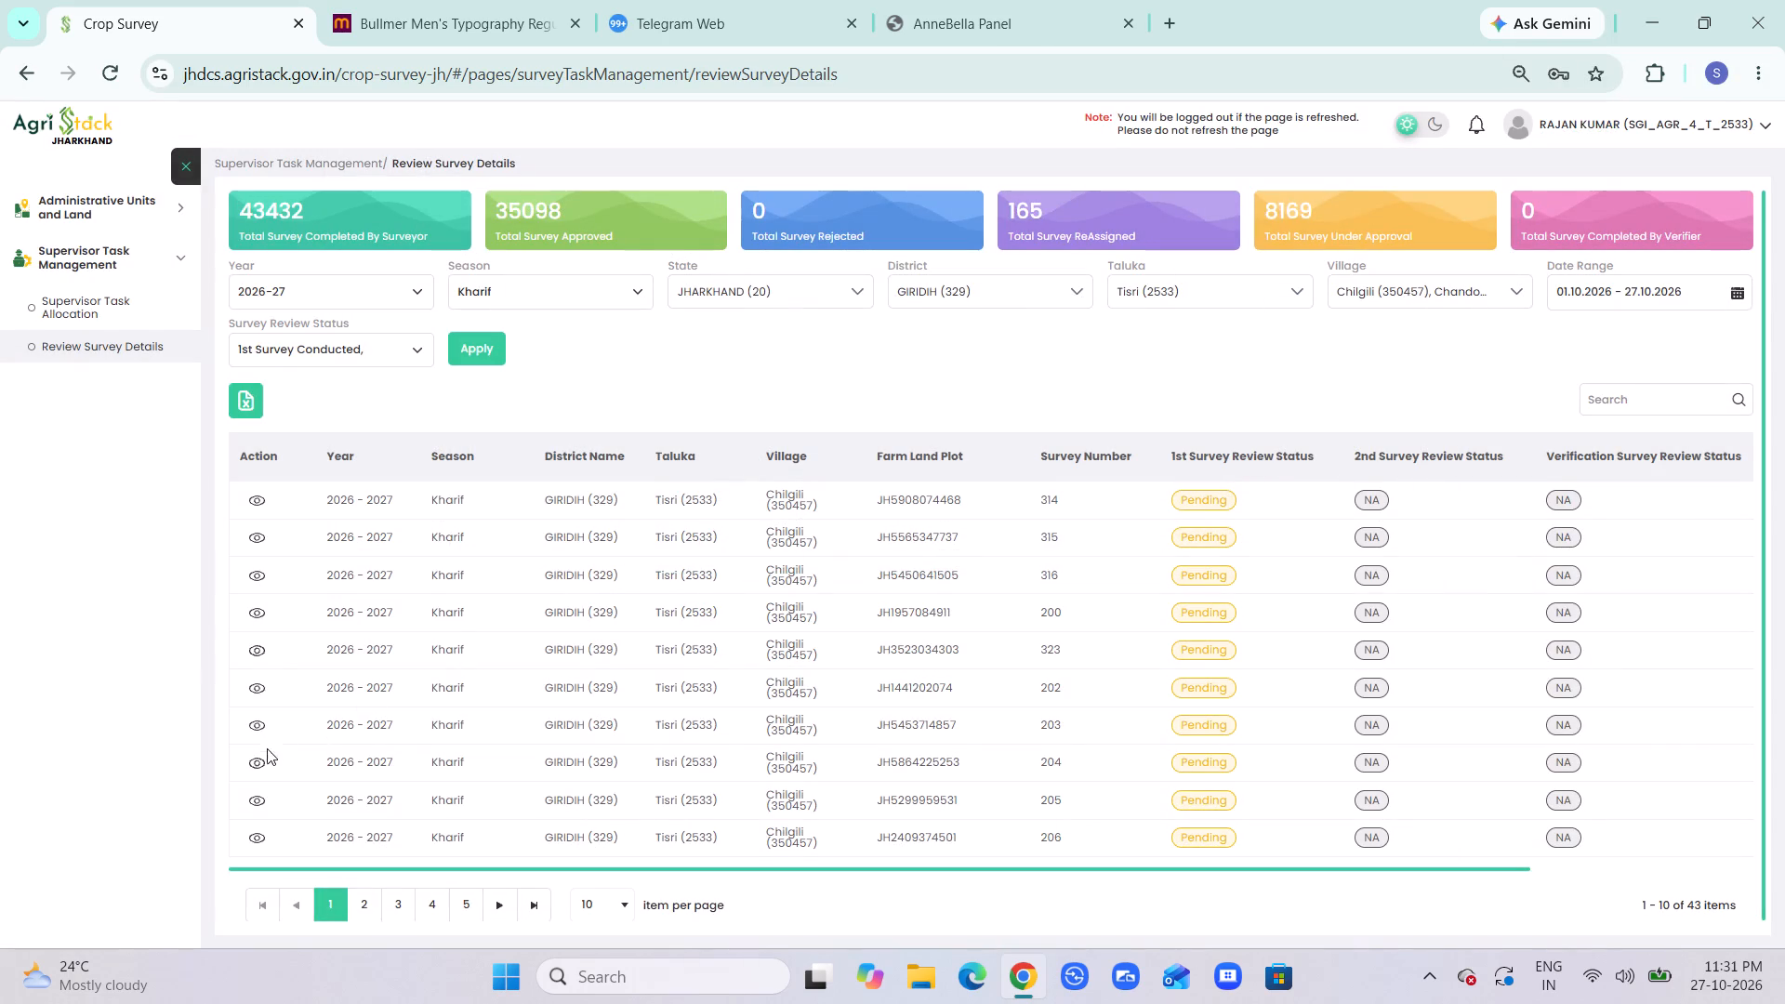
Open survey number 203's details, approve all three of its fallow area images and close the image viewer.
{"action": "left_click", "coordinate": [258, 722]}
{"action": "left_click", "coordinate": [647, 553]}
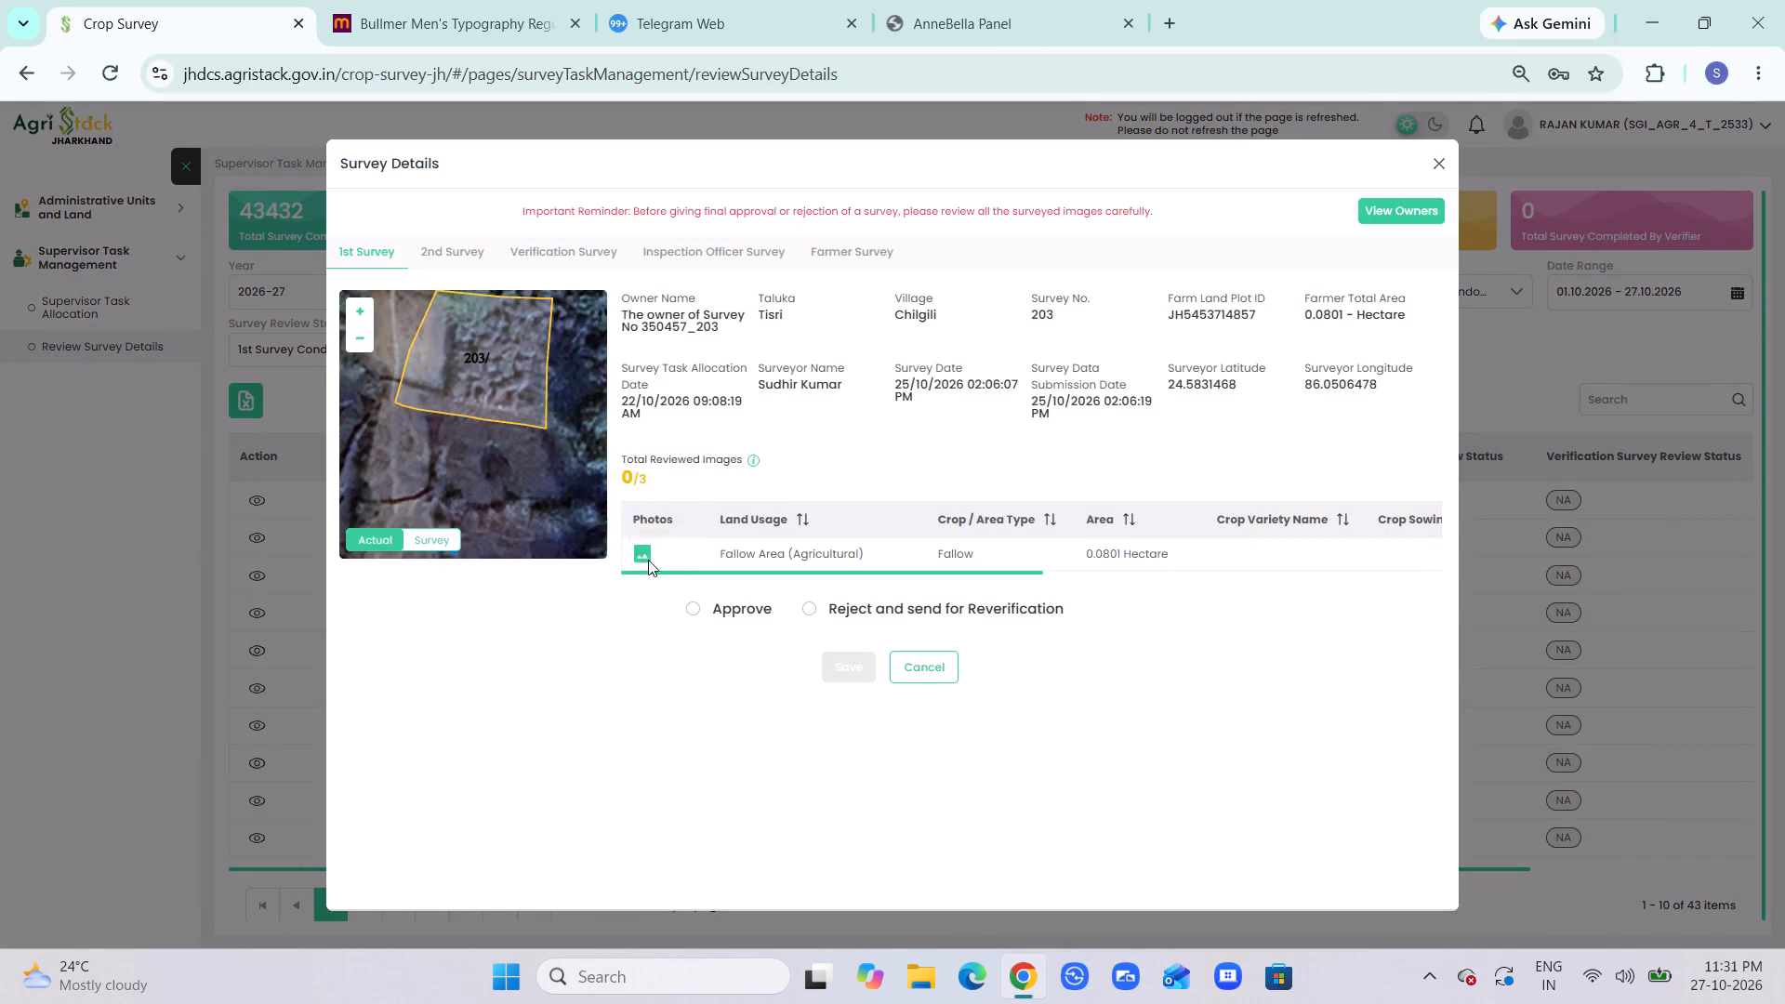
{"action": "left_click_drag", "start_coordinate": [851, 855], "coordinate": [847, 845]}
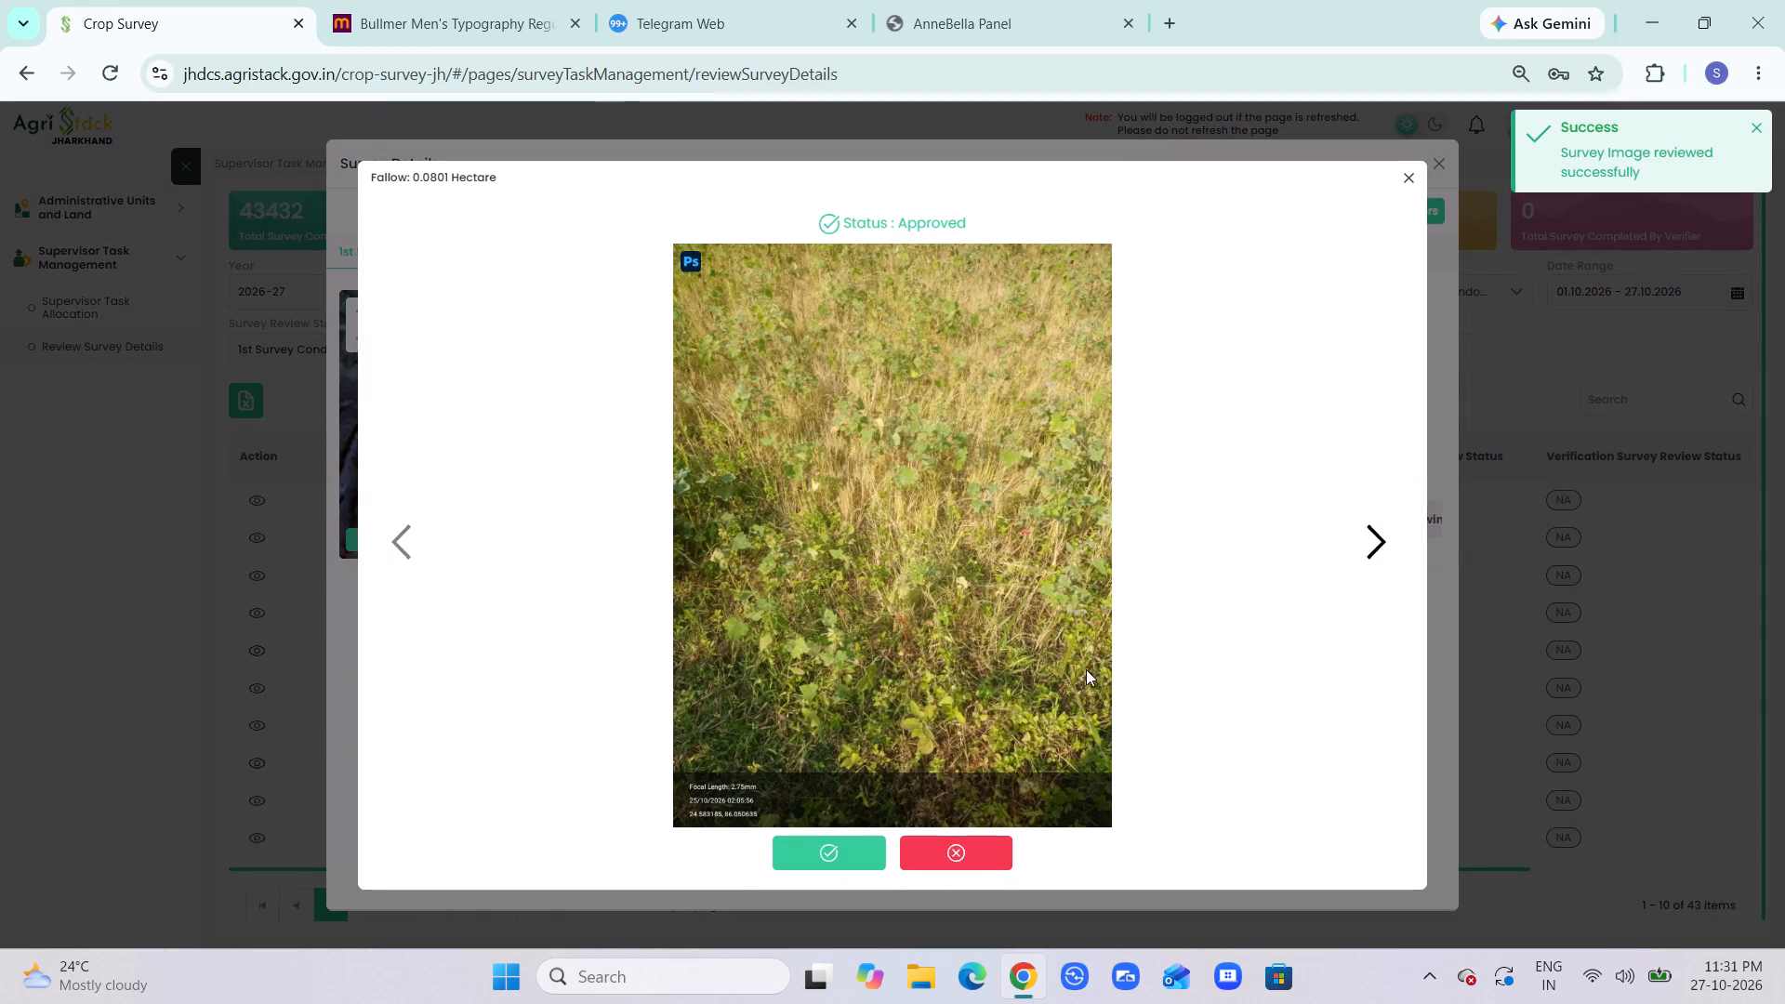
{"action": "left_click_drag", "start_coordinate": [1101, 665], "coordinate": [1055, 665]}
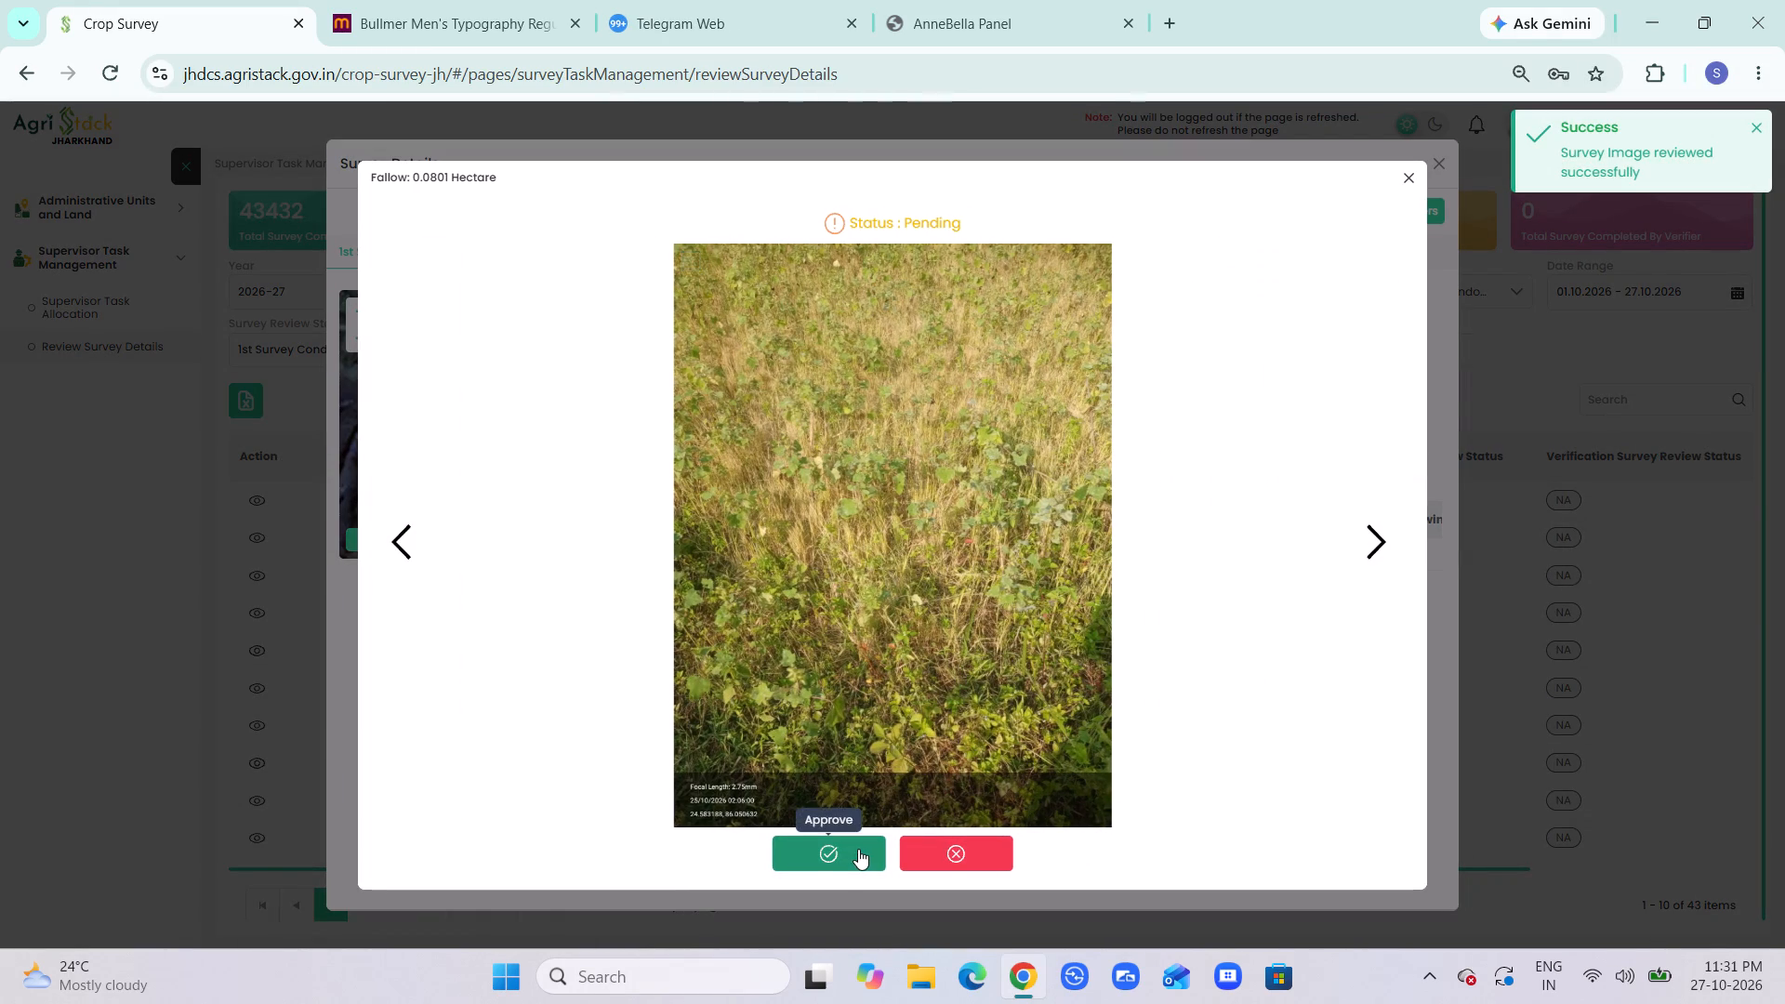
{"action": "left_click", "coordinate": [858, 849]}
{"action": "left_click_drag", "start_coordinate": [1051, 690], "coordinate": [931, 707]}
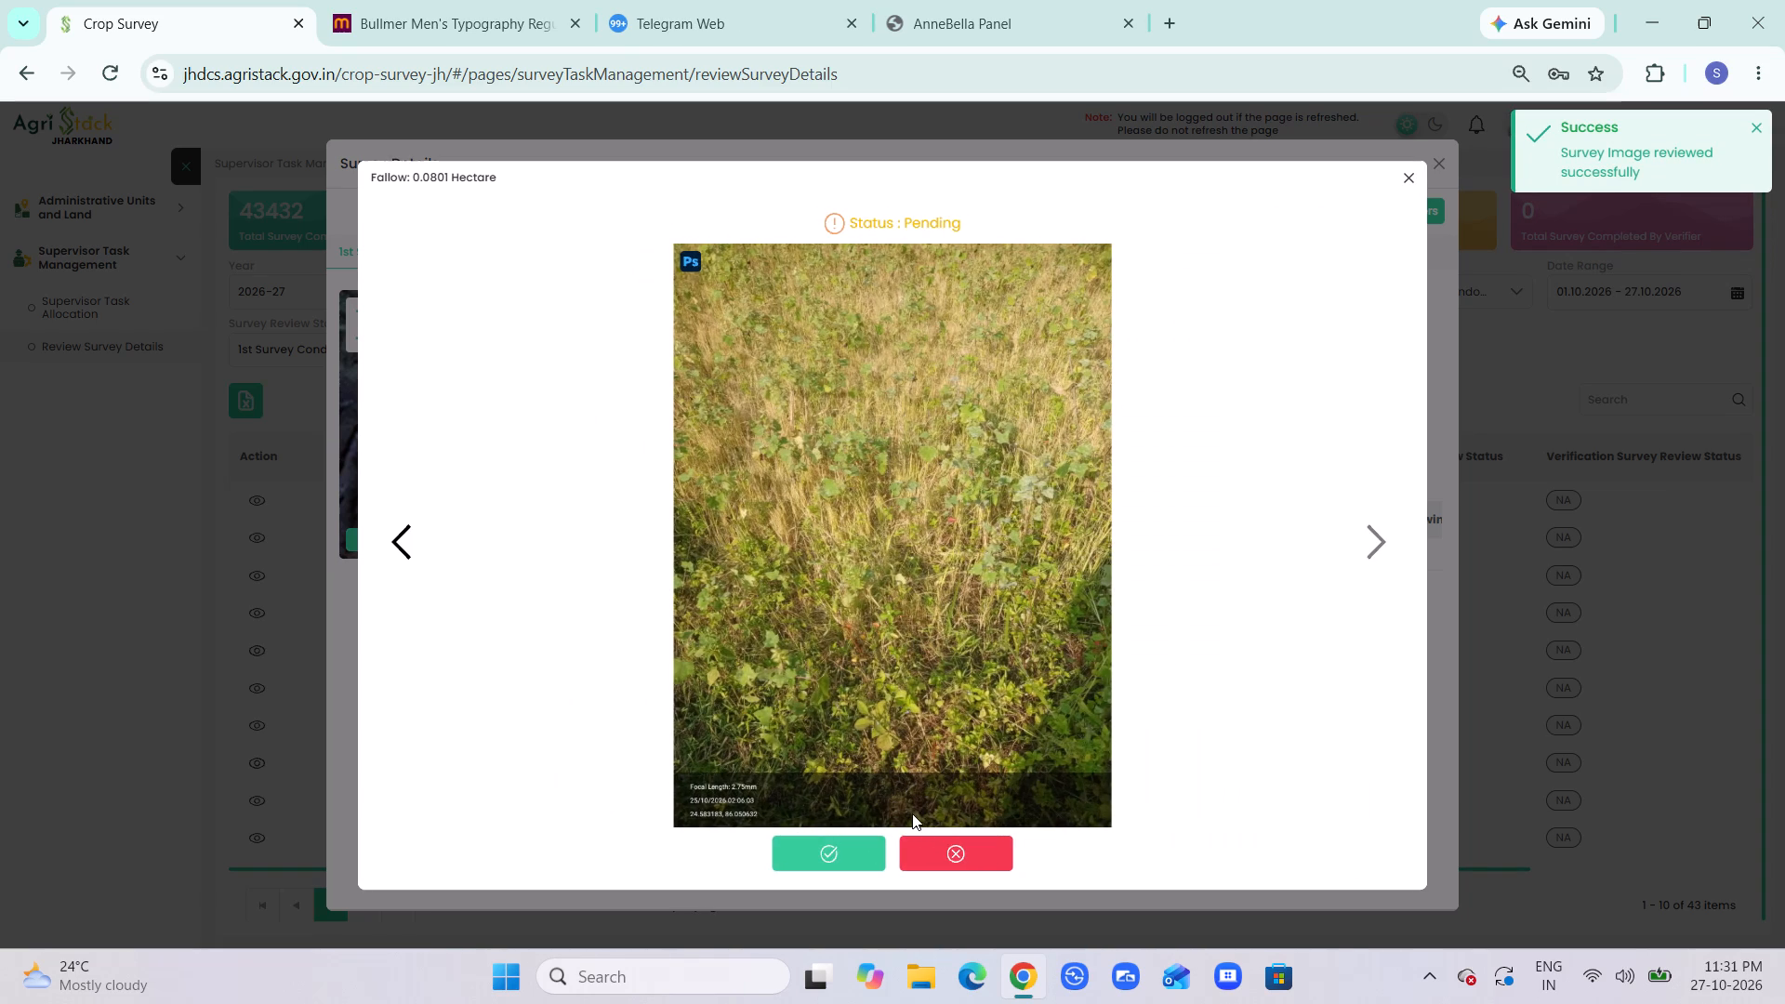
{"action": "left_click", "coordinate": [857, 858]}
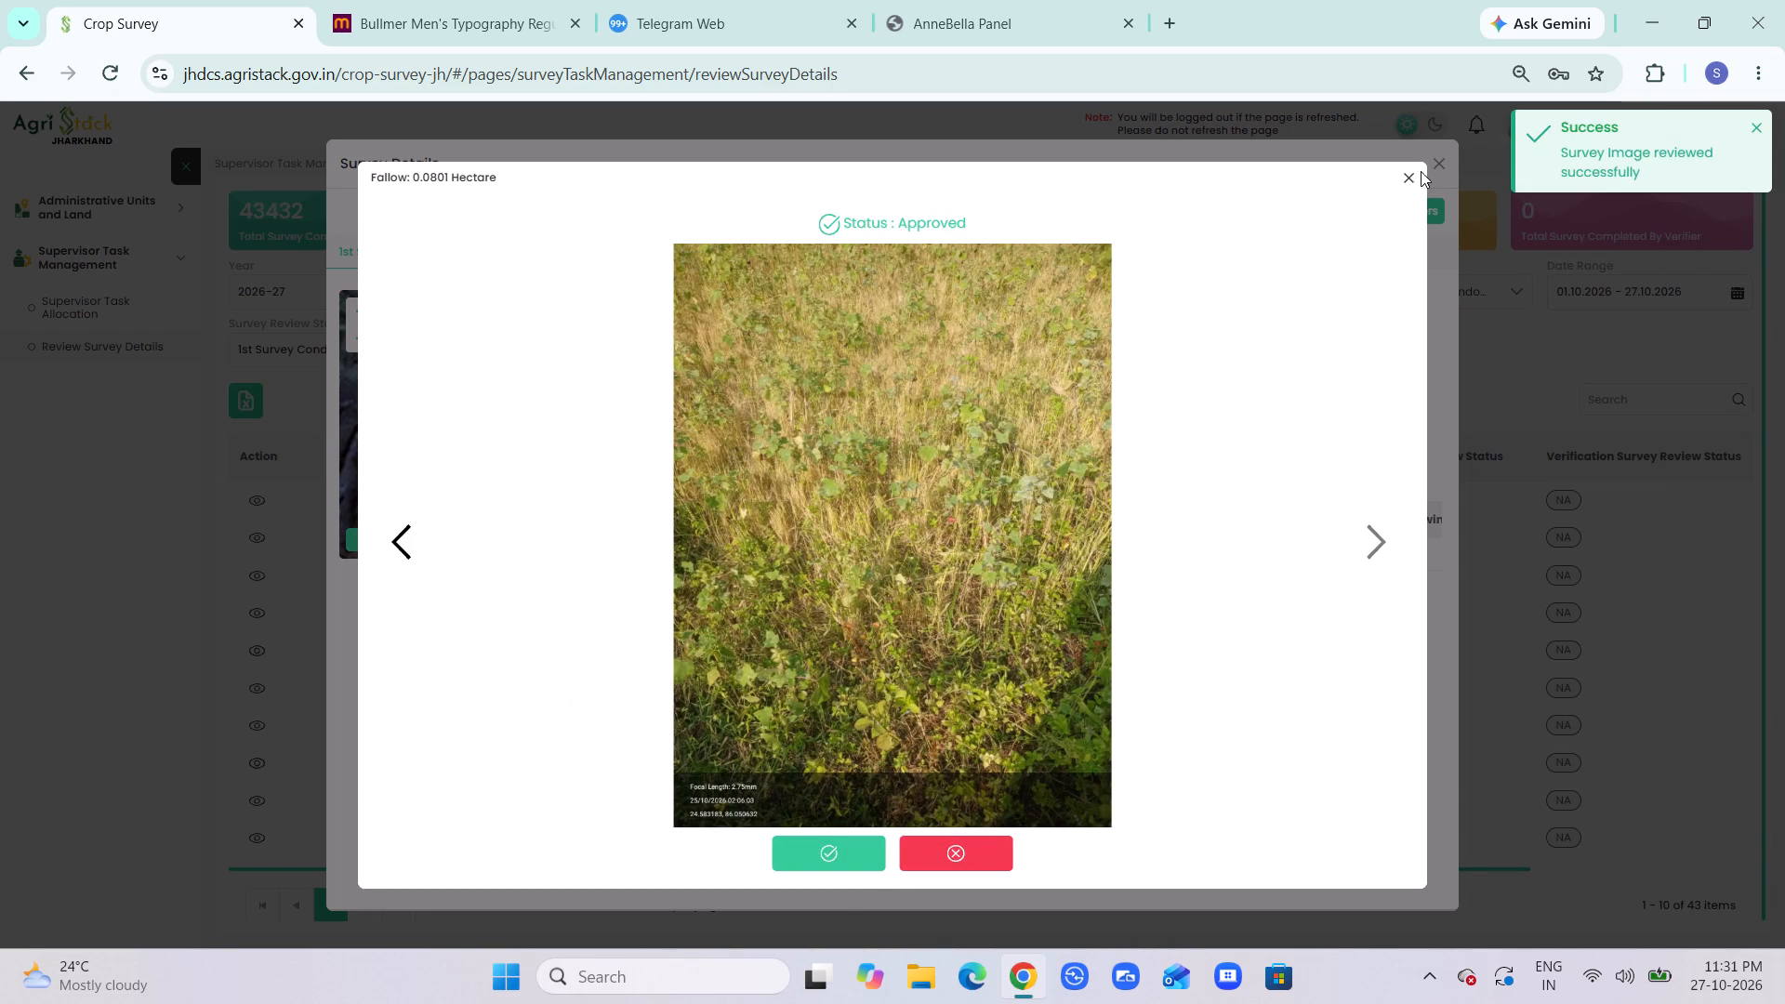
{"action": "left_click", "coordinate": [1410, 176]}
Mark survey number 203's 1st survey as Approve, save the review and close the survey details.
{"action": "left_click", "coordinate": [741, 613]}
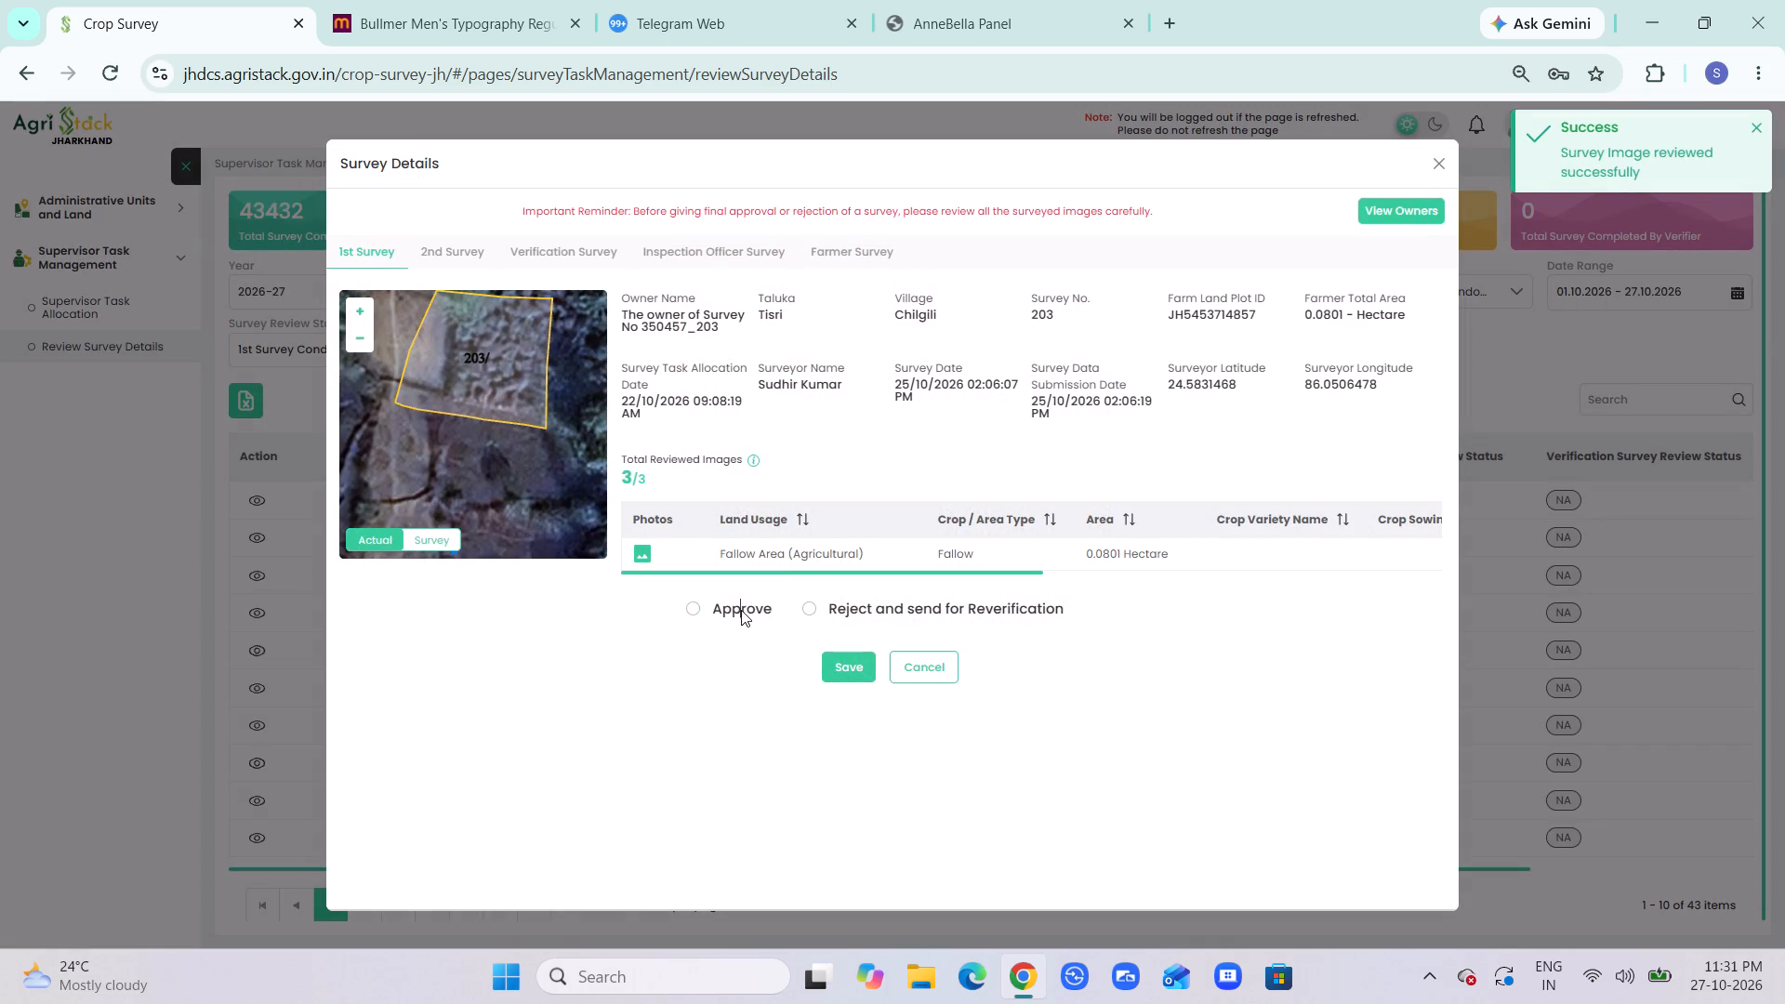
{"action": "left_click", "coordinate": [859, 672]}
{"action": "left_click", "coordinate": [895, 570]}
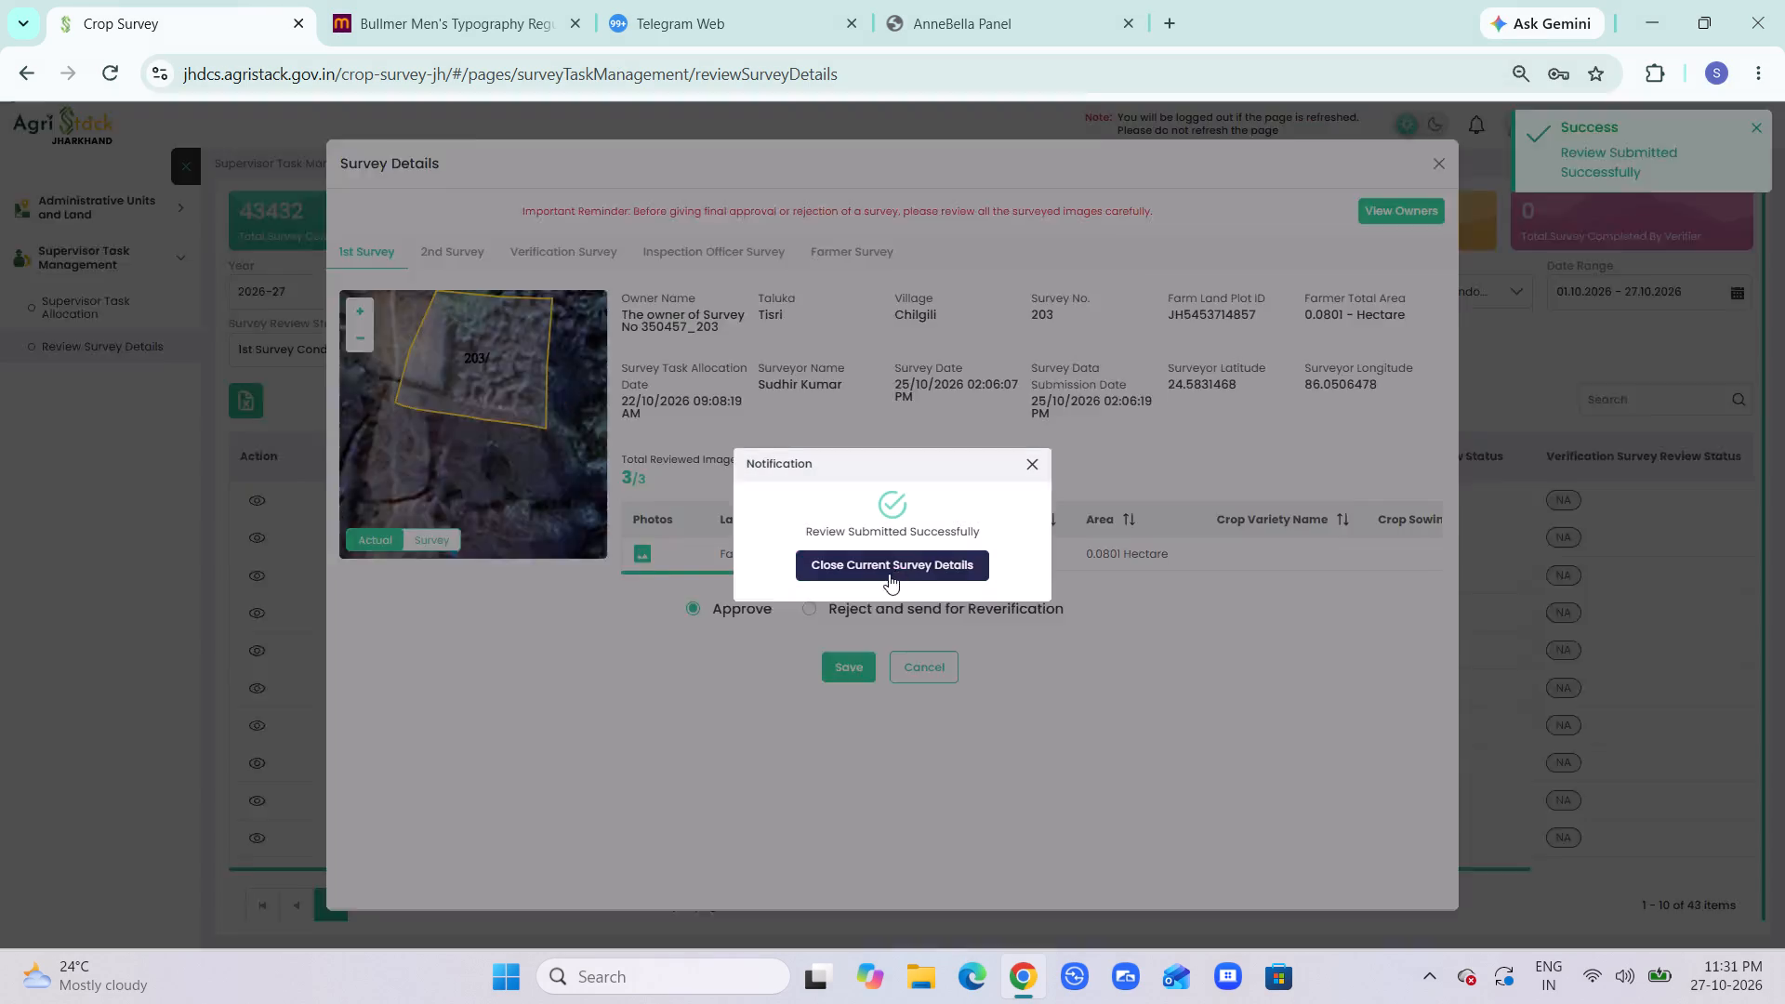
Open survey number 202's details, approve all three of its fallow area images and close the image viewer.
{"action": "left_click", "coordinate": [262, 685]}
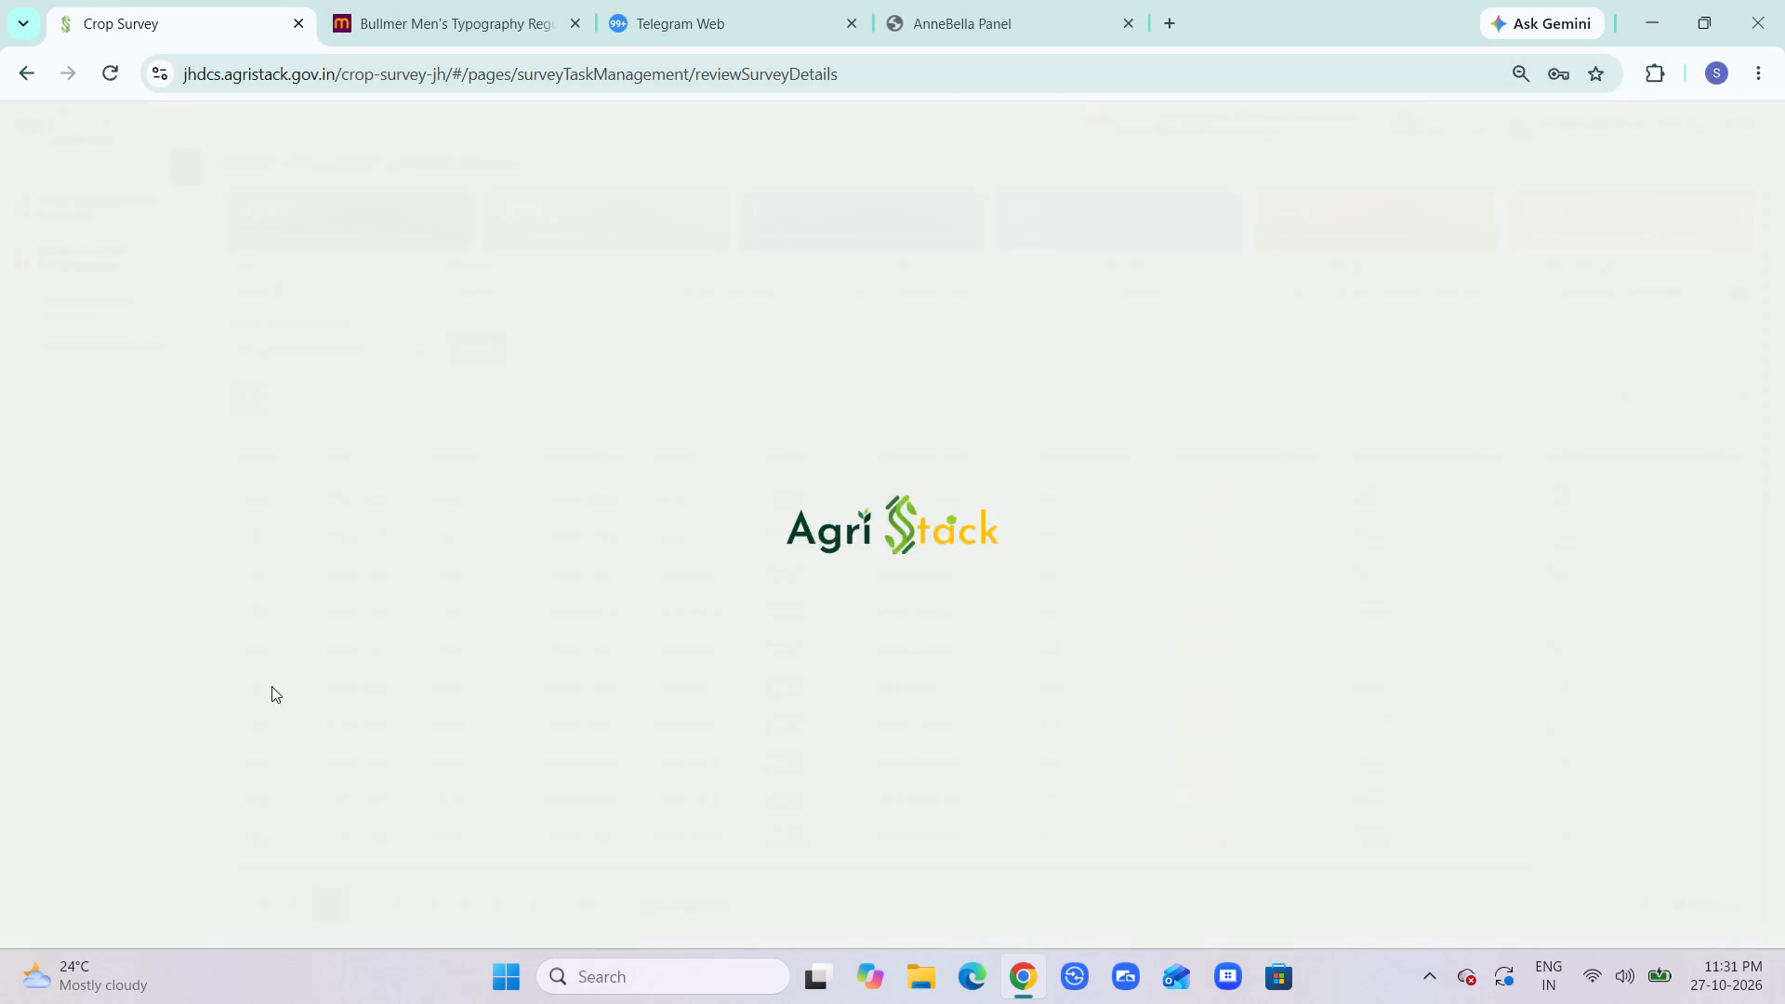
{"action": "left_click", "coordinate": [640, 551]}
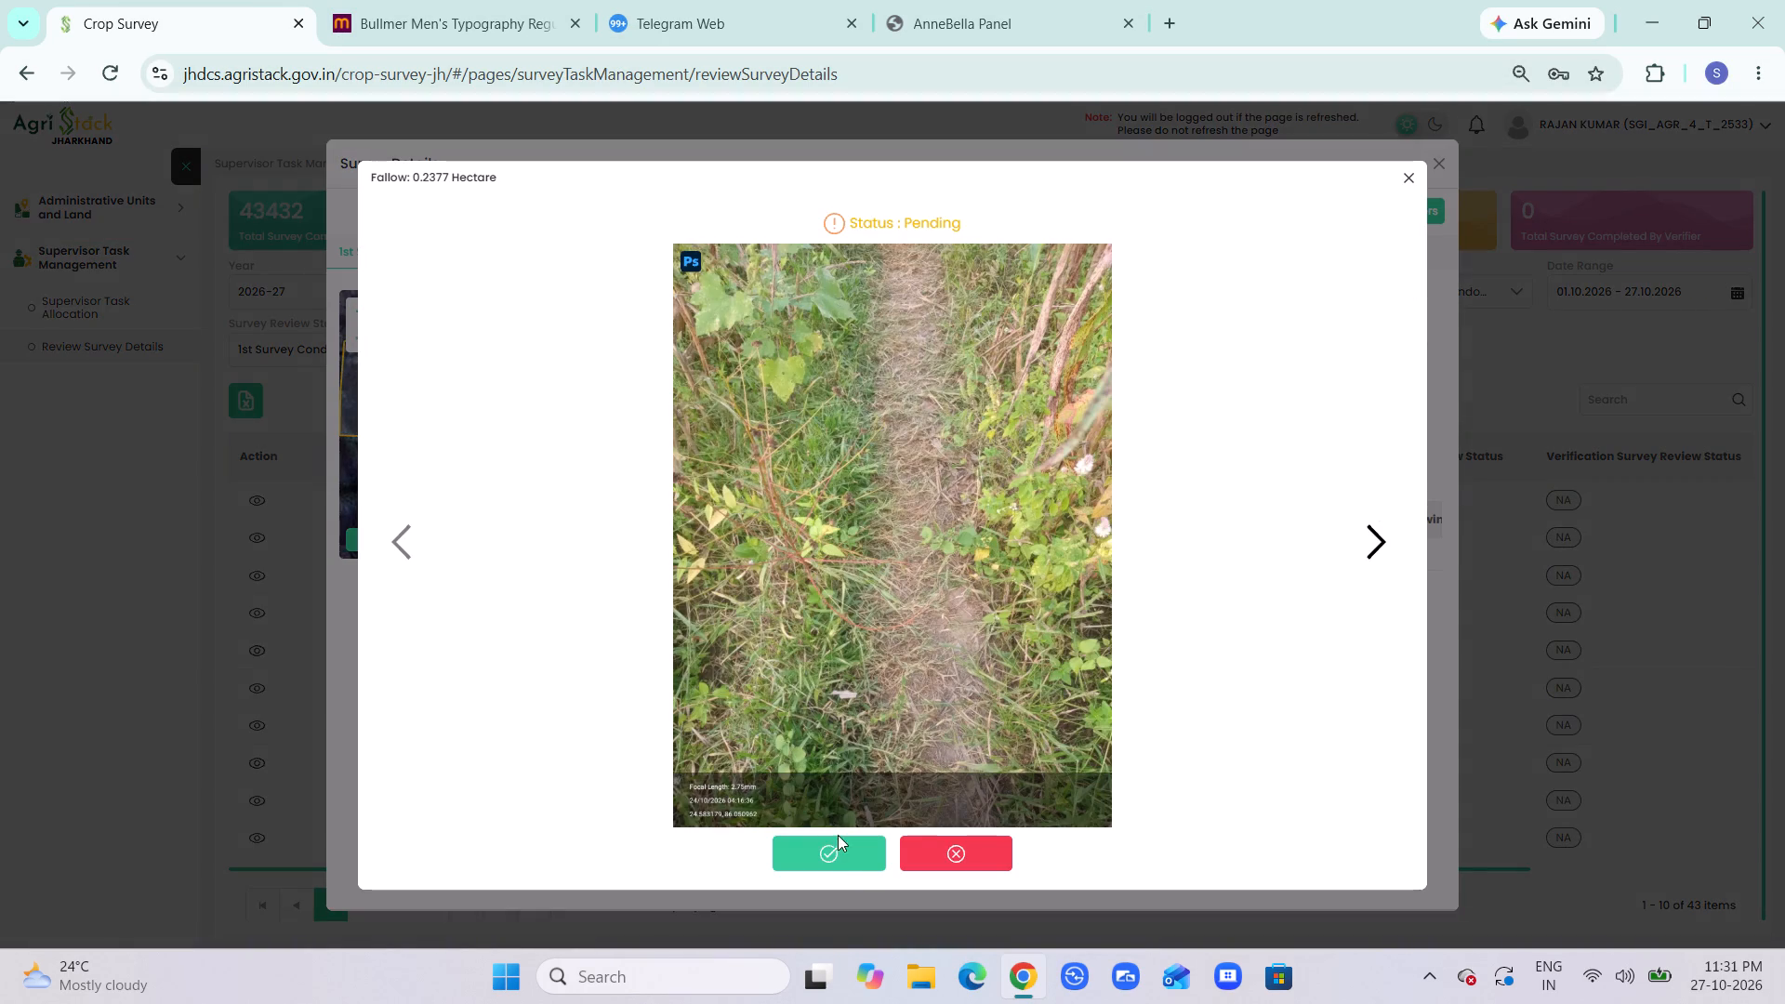
{"action": "left_click", "coordinate": [845, 849]}
{"action": "left_click_drag", "start_coordinate": [1043, 665], "coordinate": [892, 689]}
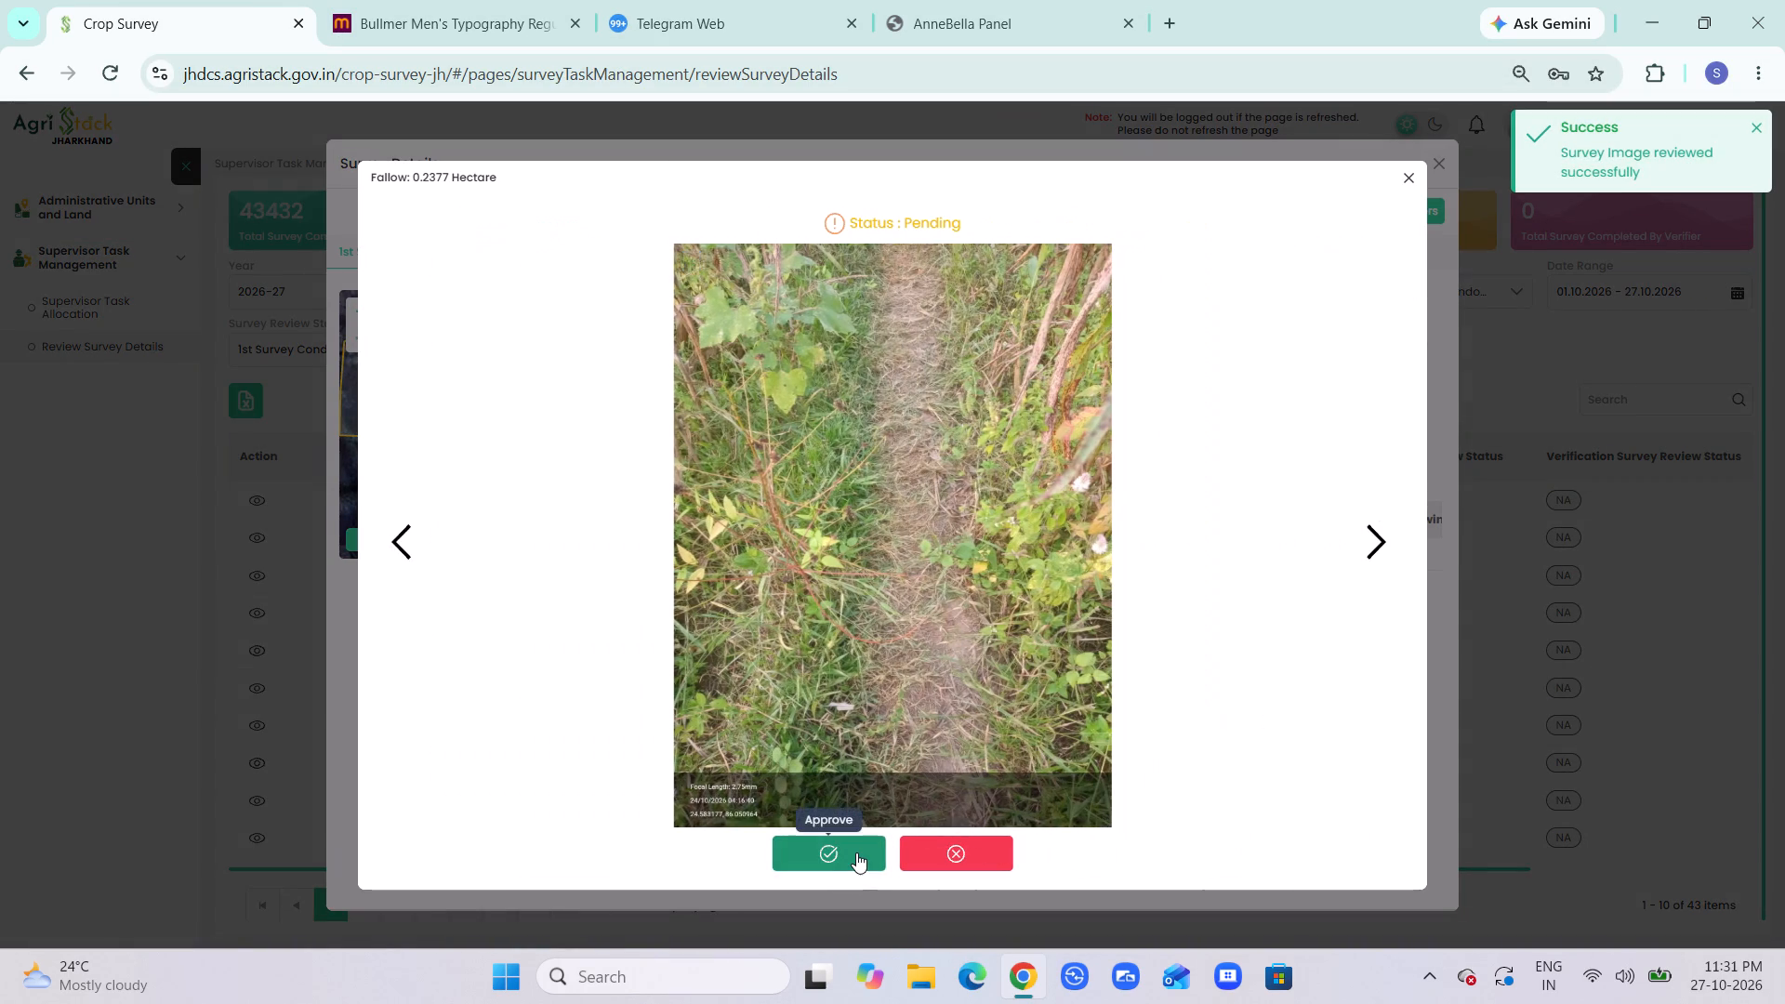
{"action": "left_click", "coordinate": [860, 844]}
{"action": "left_click_drag", "start_coordinate": [993, 664], "coordinate": [863, 693]}
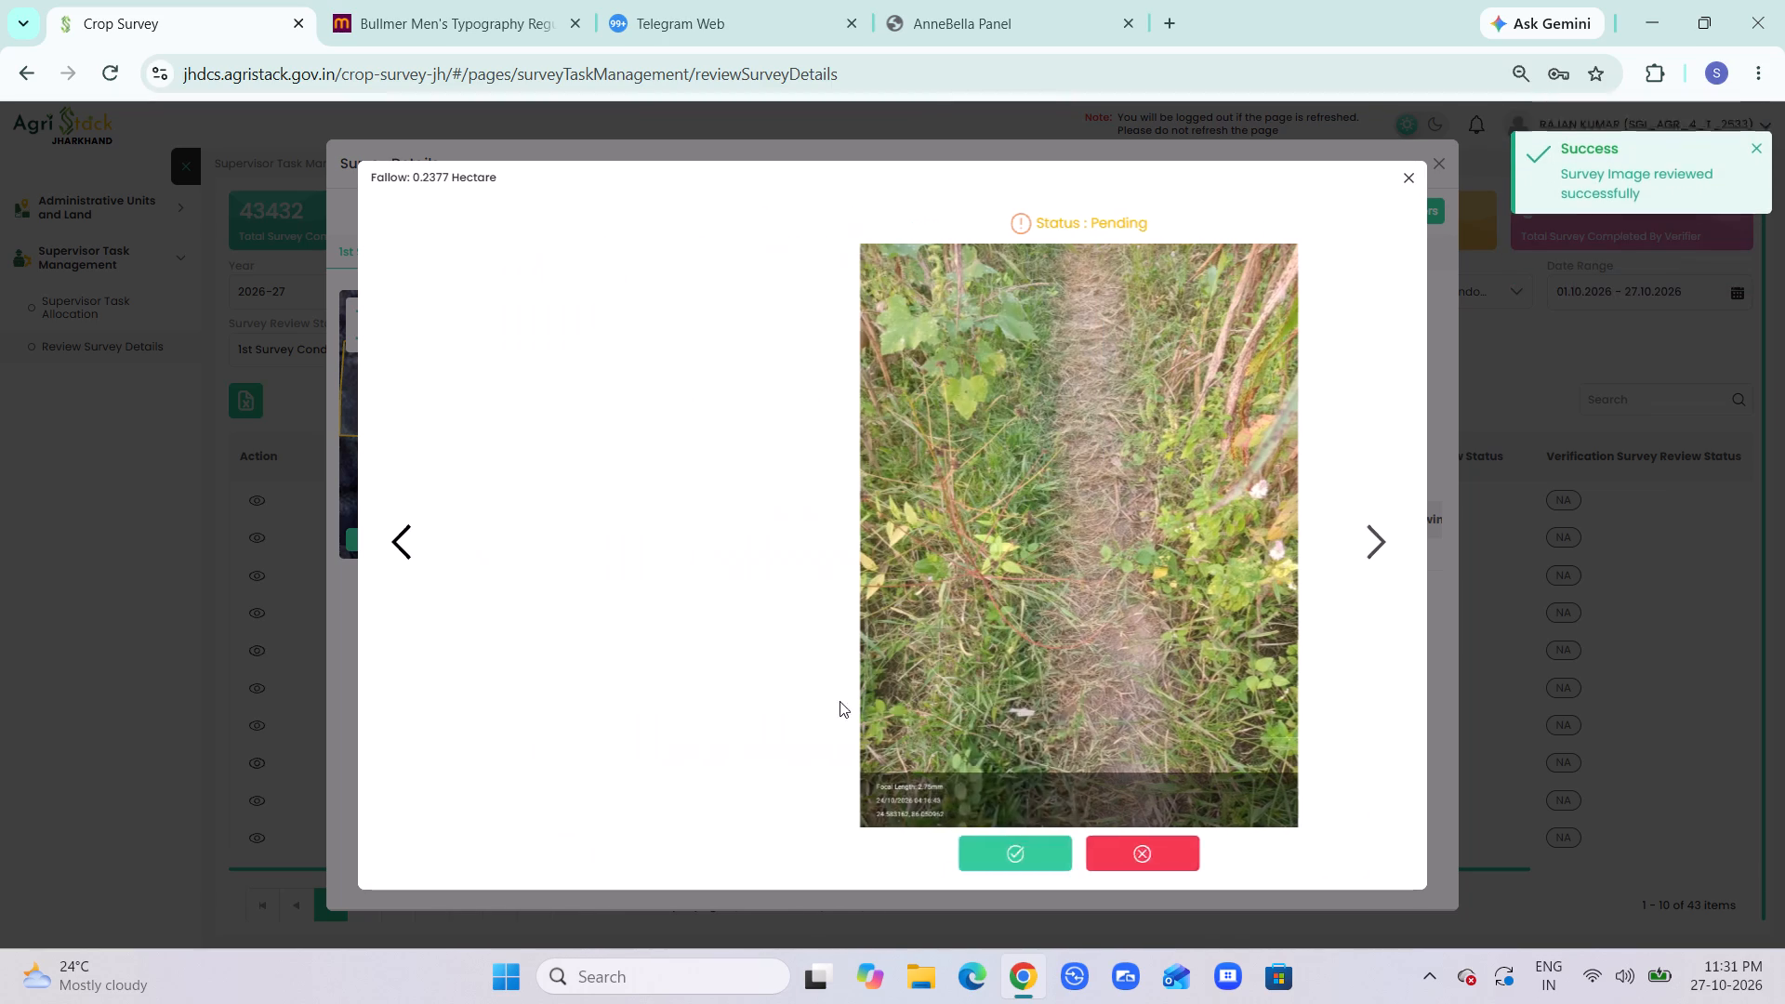
{"action": "left_click", "coordinate": [849, 851]}
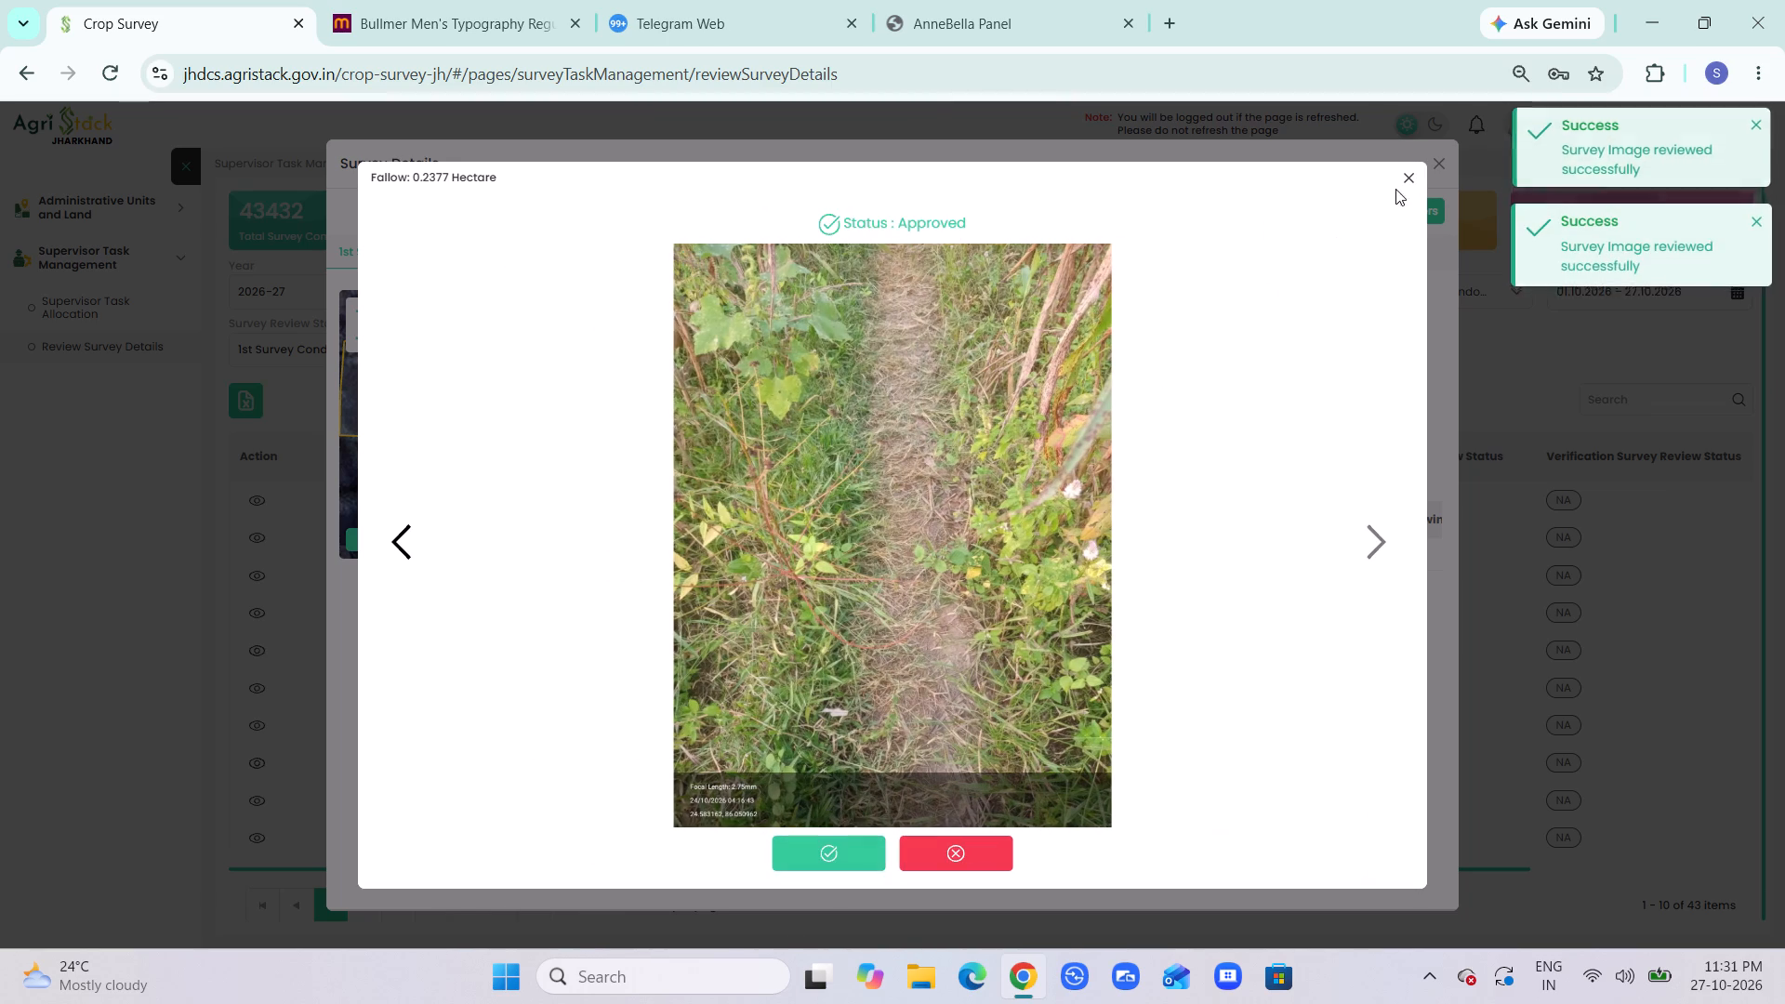
{"action": "left_click", "coordinate": [1408, 175]}
Mark survey number 202's 1st survey as Approve, save the review and close the survey details.
{"action": "left_click", "coordinate": [742, 605]}
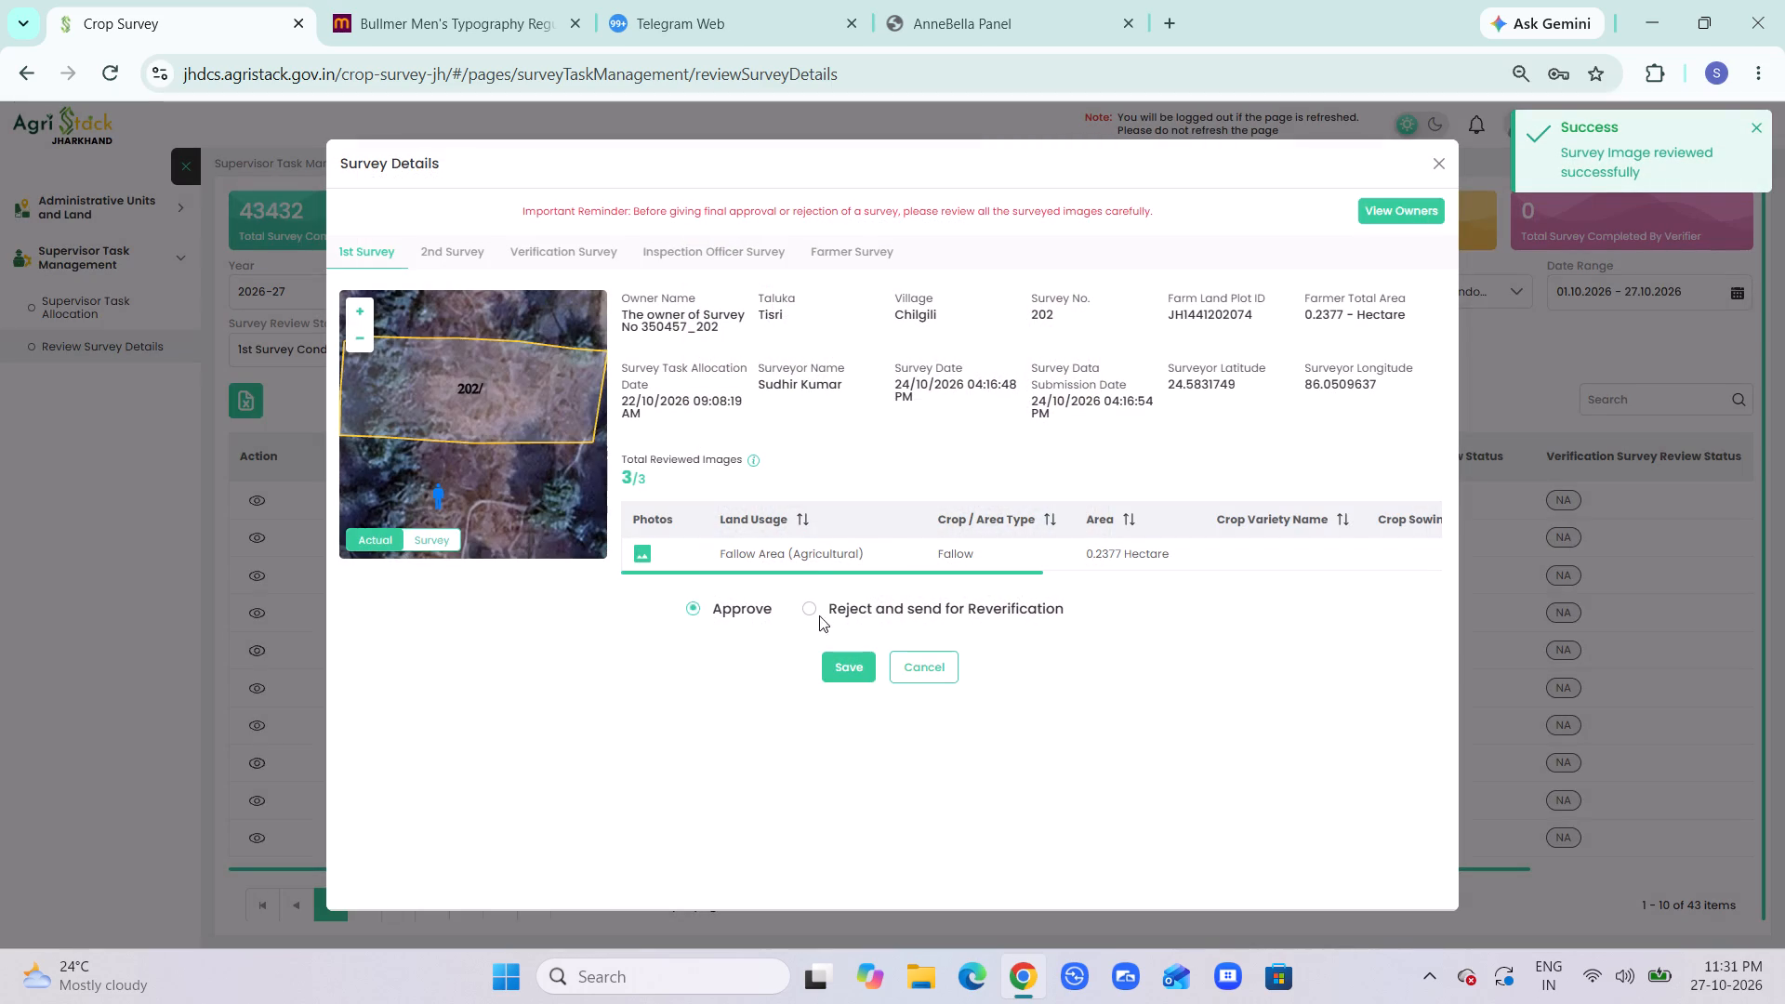
{"action": "left_click", "coordinate": [840, 662]}
{"action": "left_click", "coordinate": [903, 578]}
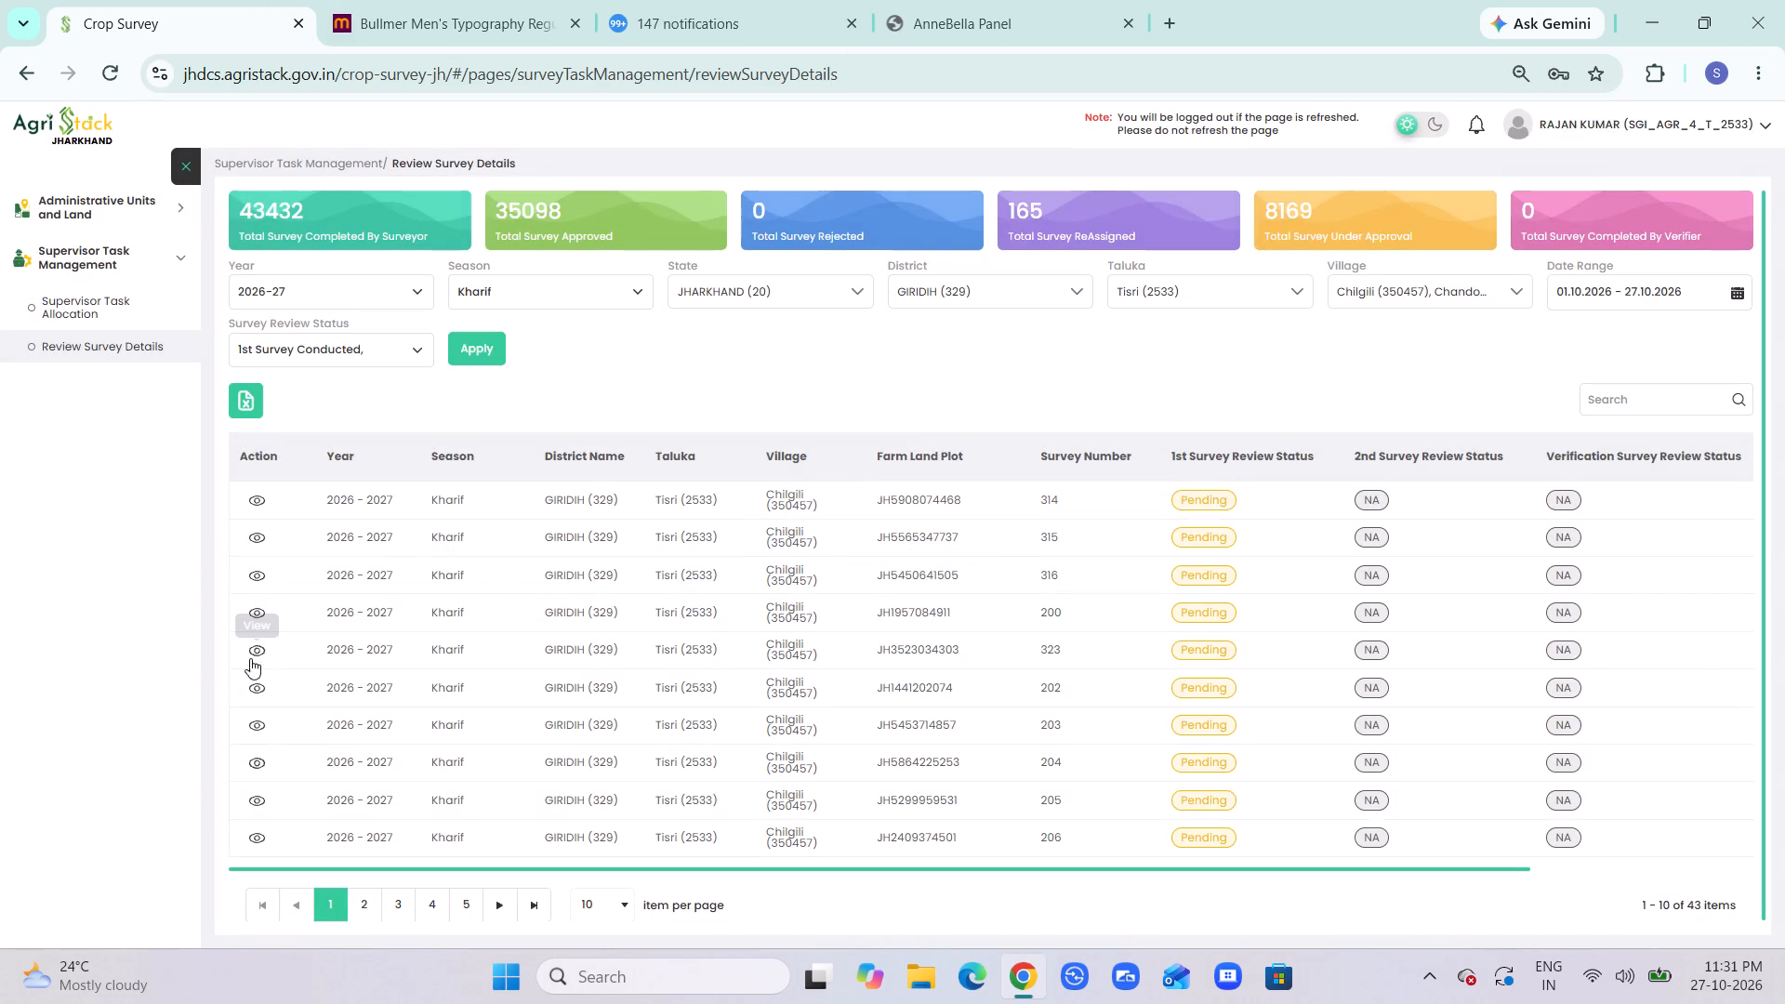
Open survey number 323's details, approve all three of its house images and close the image viewer.
{"action": "left_click", "coordinate": [246, 649]}
{"action": "left_click", "coordinate": [254, 647]}
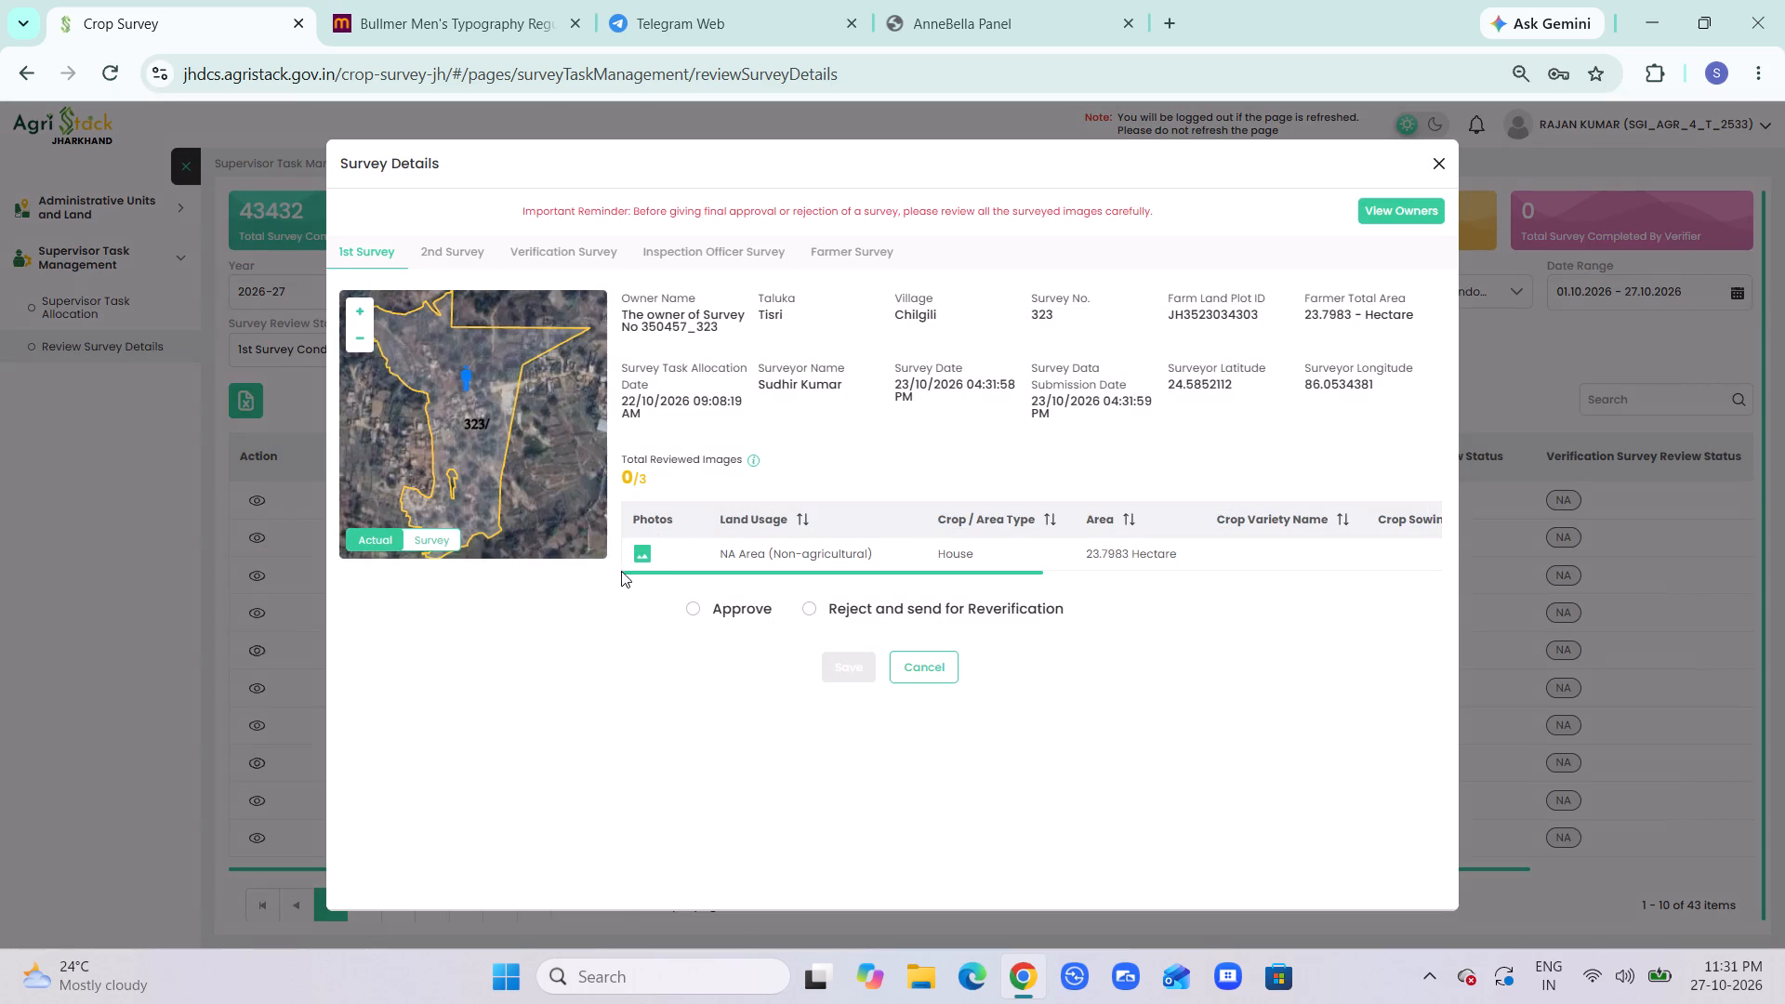
{"action": "left_click", "coordinate": [635, 553]}
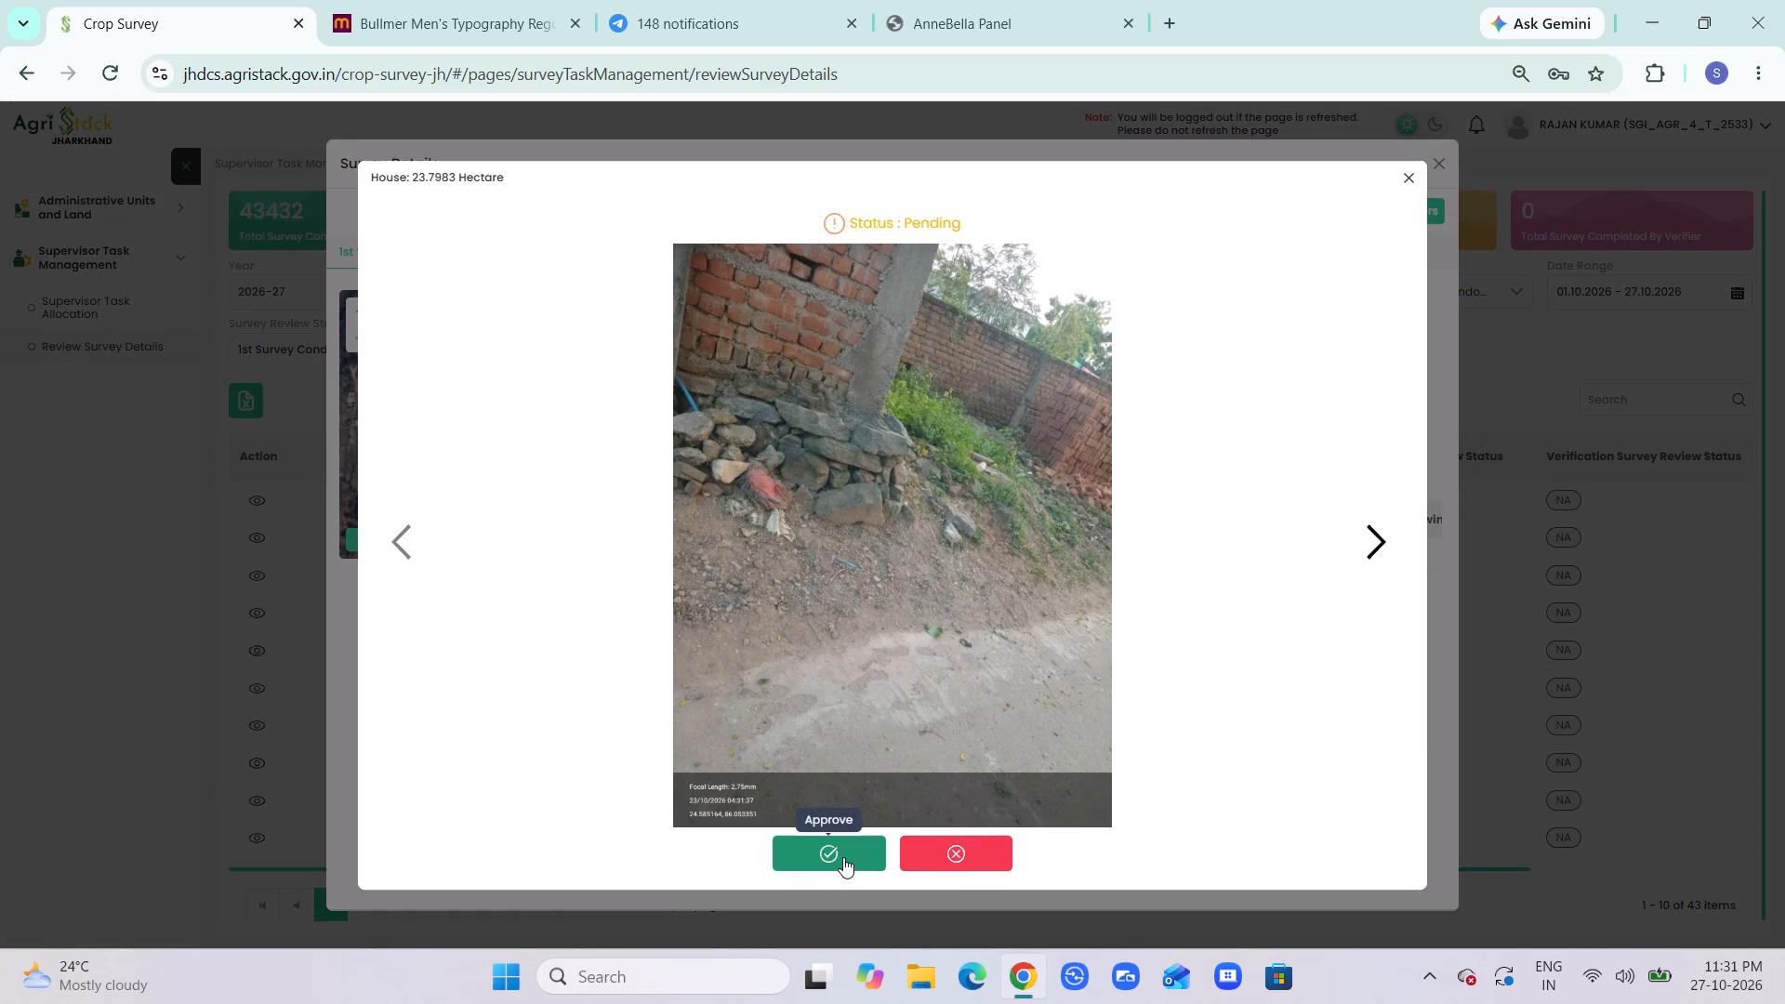
{"action": "left_click", "coordinate": [843, 857]}
{"action": "left_click_drag", "start_coordinate": [984, 720], "coordinate": [878, 726]}
{"action": "left_click", "coordinate": [820, 856]}
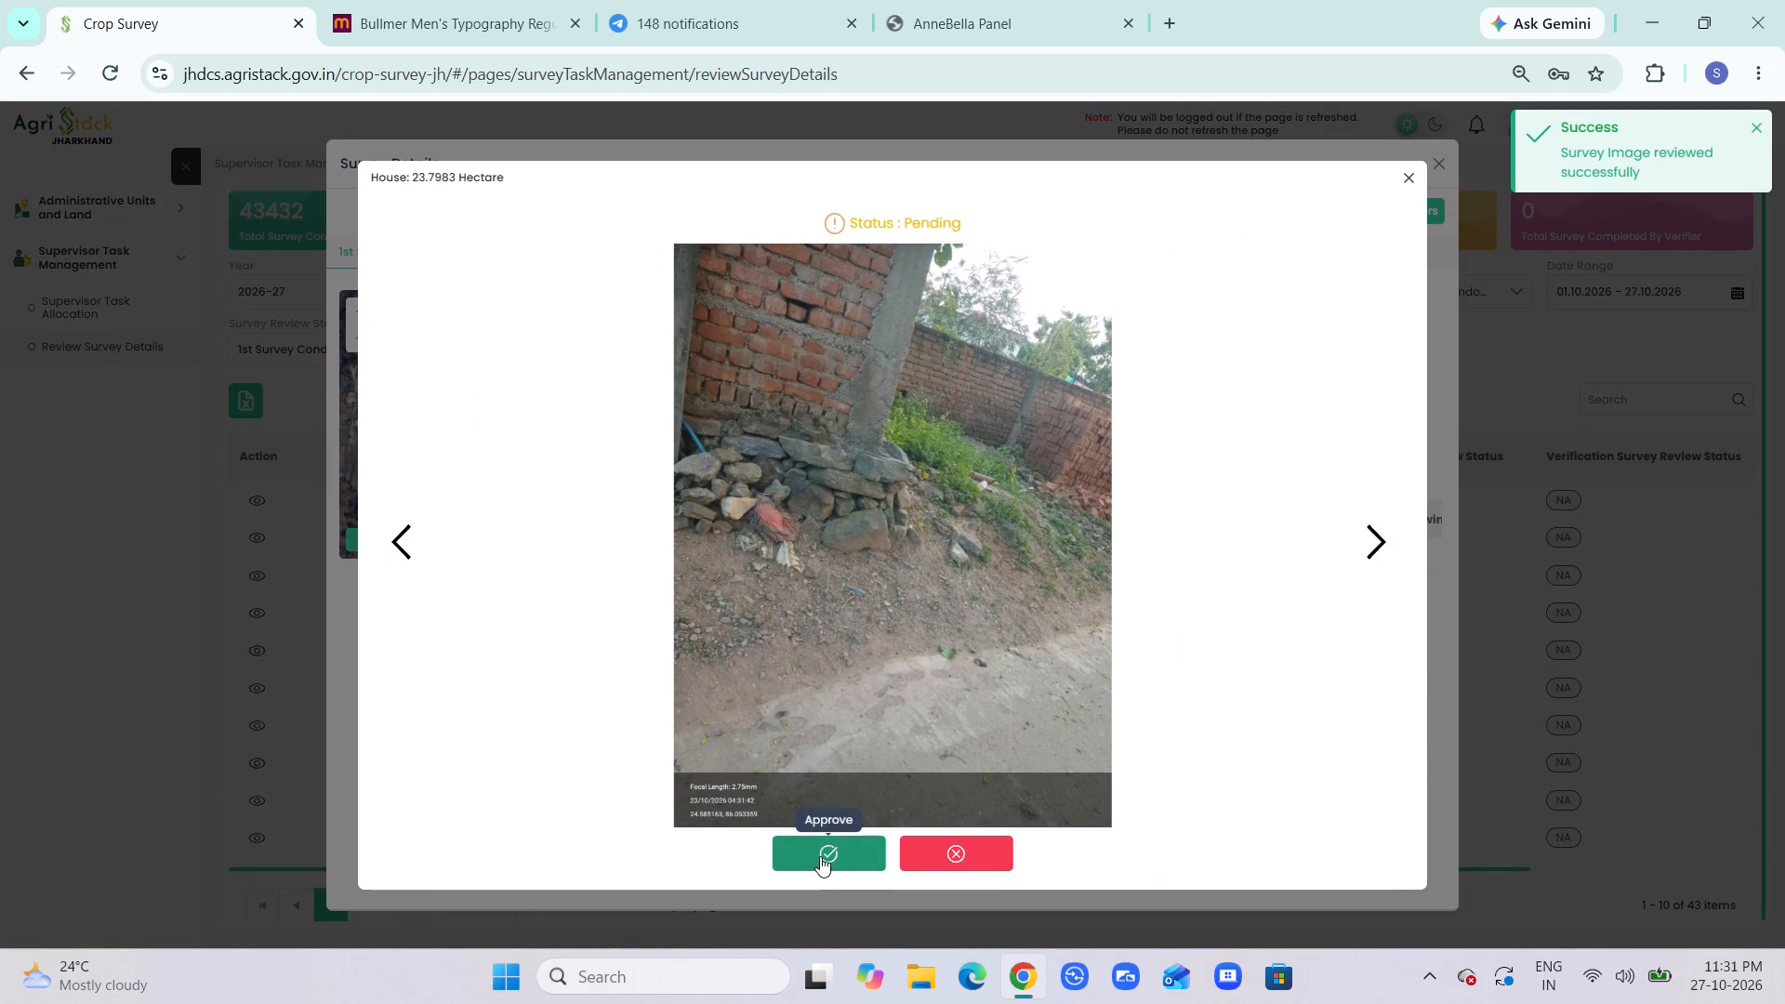
{"action": "left_click_drag", "start_coordinate": [1020, 659], "coordinate": [885, 662]}
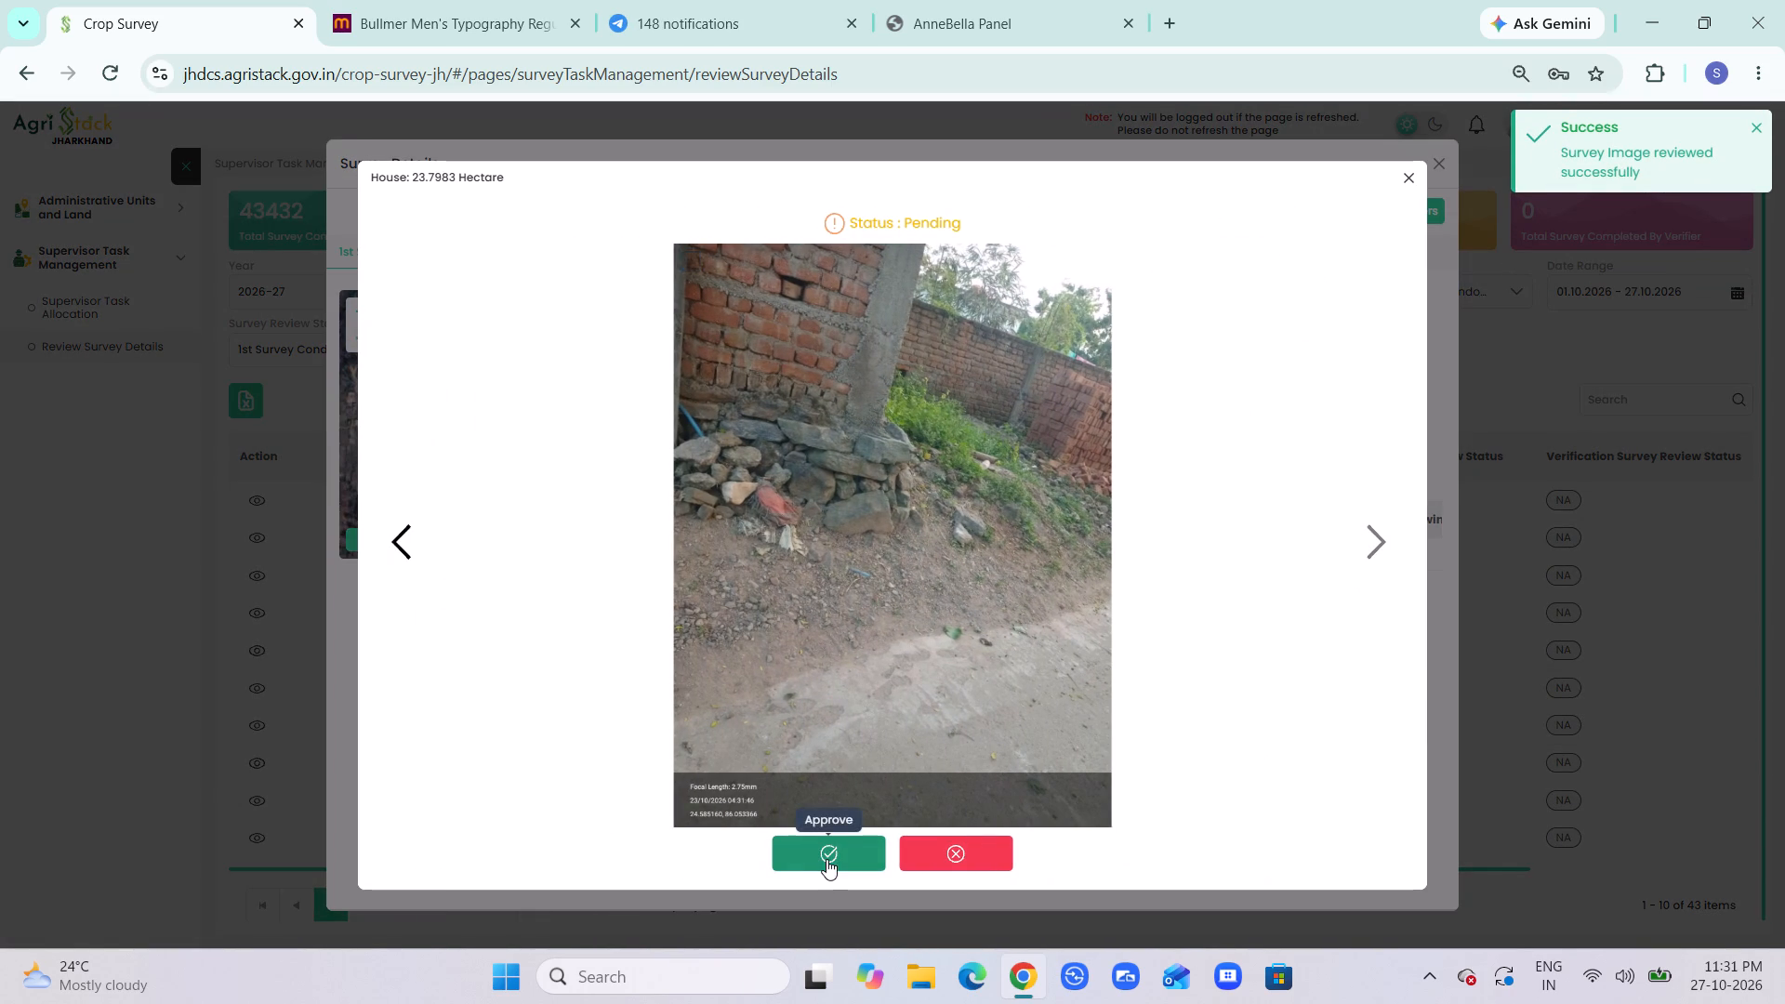
{"action": "left_click", "coordinate": [826, 859]}
{"action": "left_click", "coordinate": [1410, 176]}
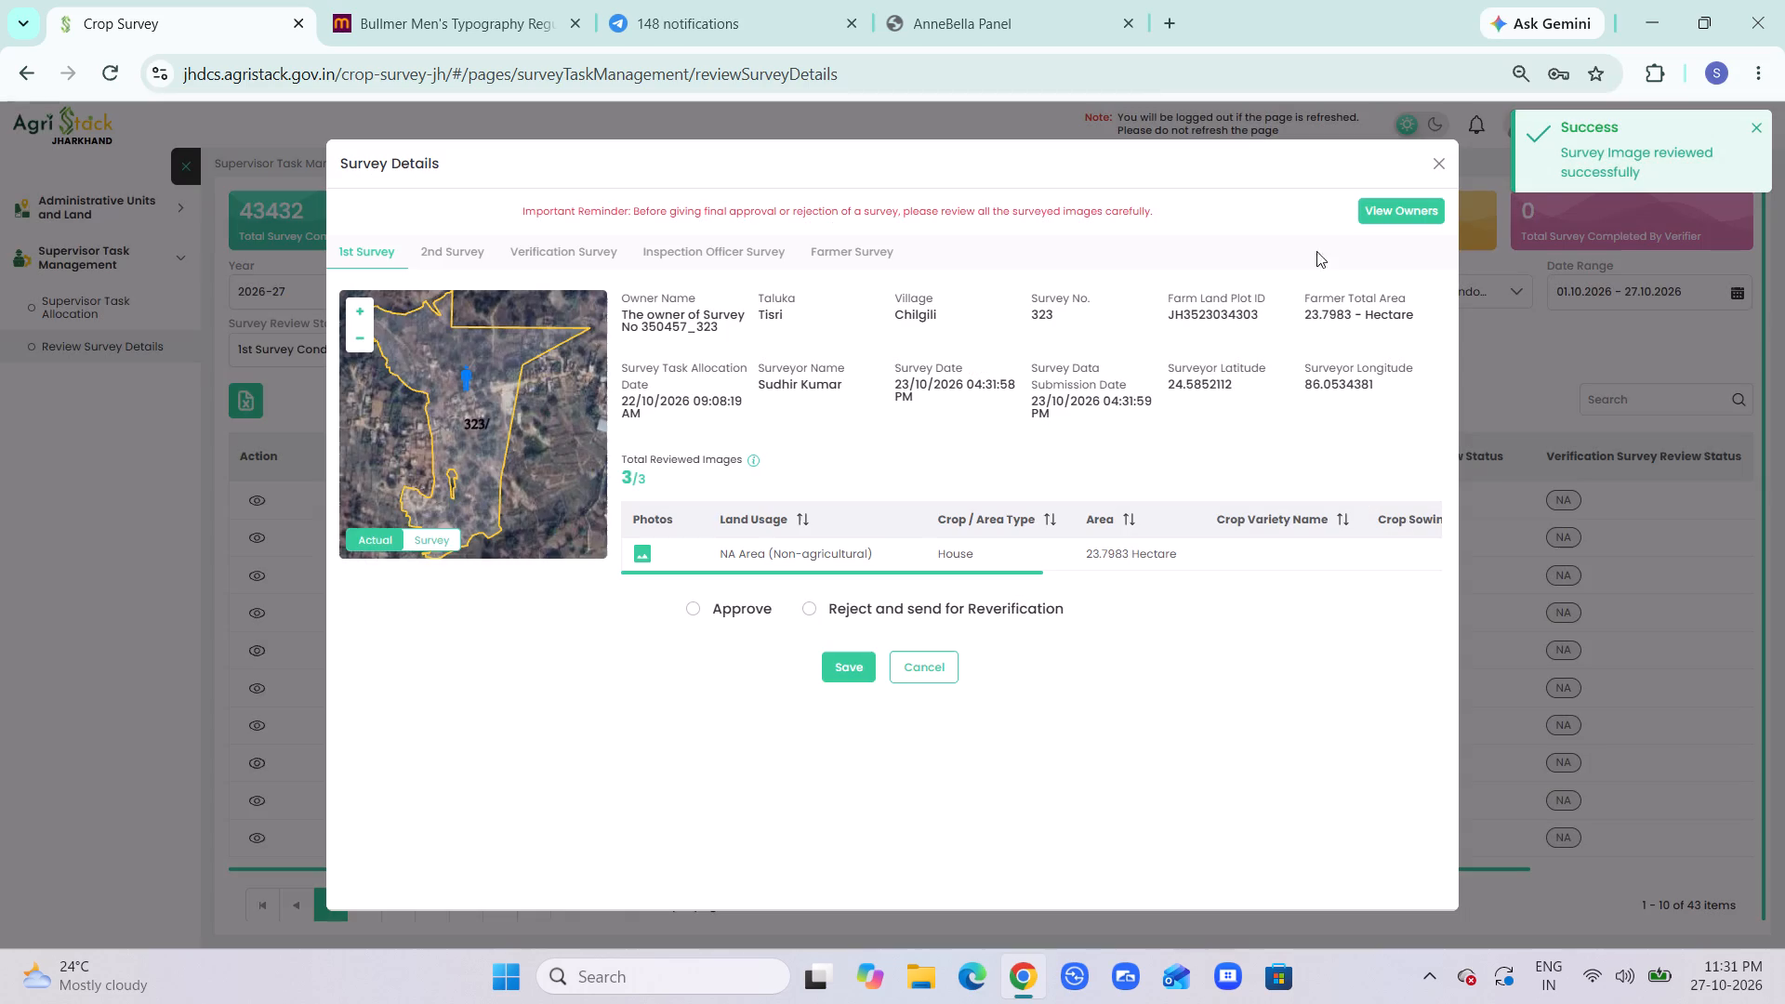
Mark survey number 323's 1st survey as Approve, save the review and close the survey details.
{"action": "left_click", "coordinate": [754, 608]}
{"action": "left_click_drag", "start_coordinate": [840, 677], "coordinate": [840, 677]}
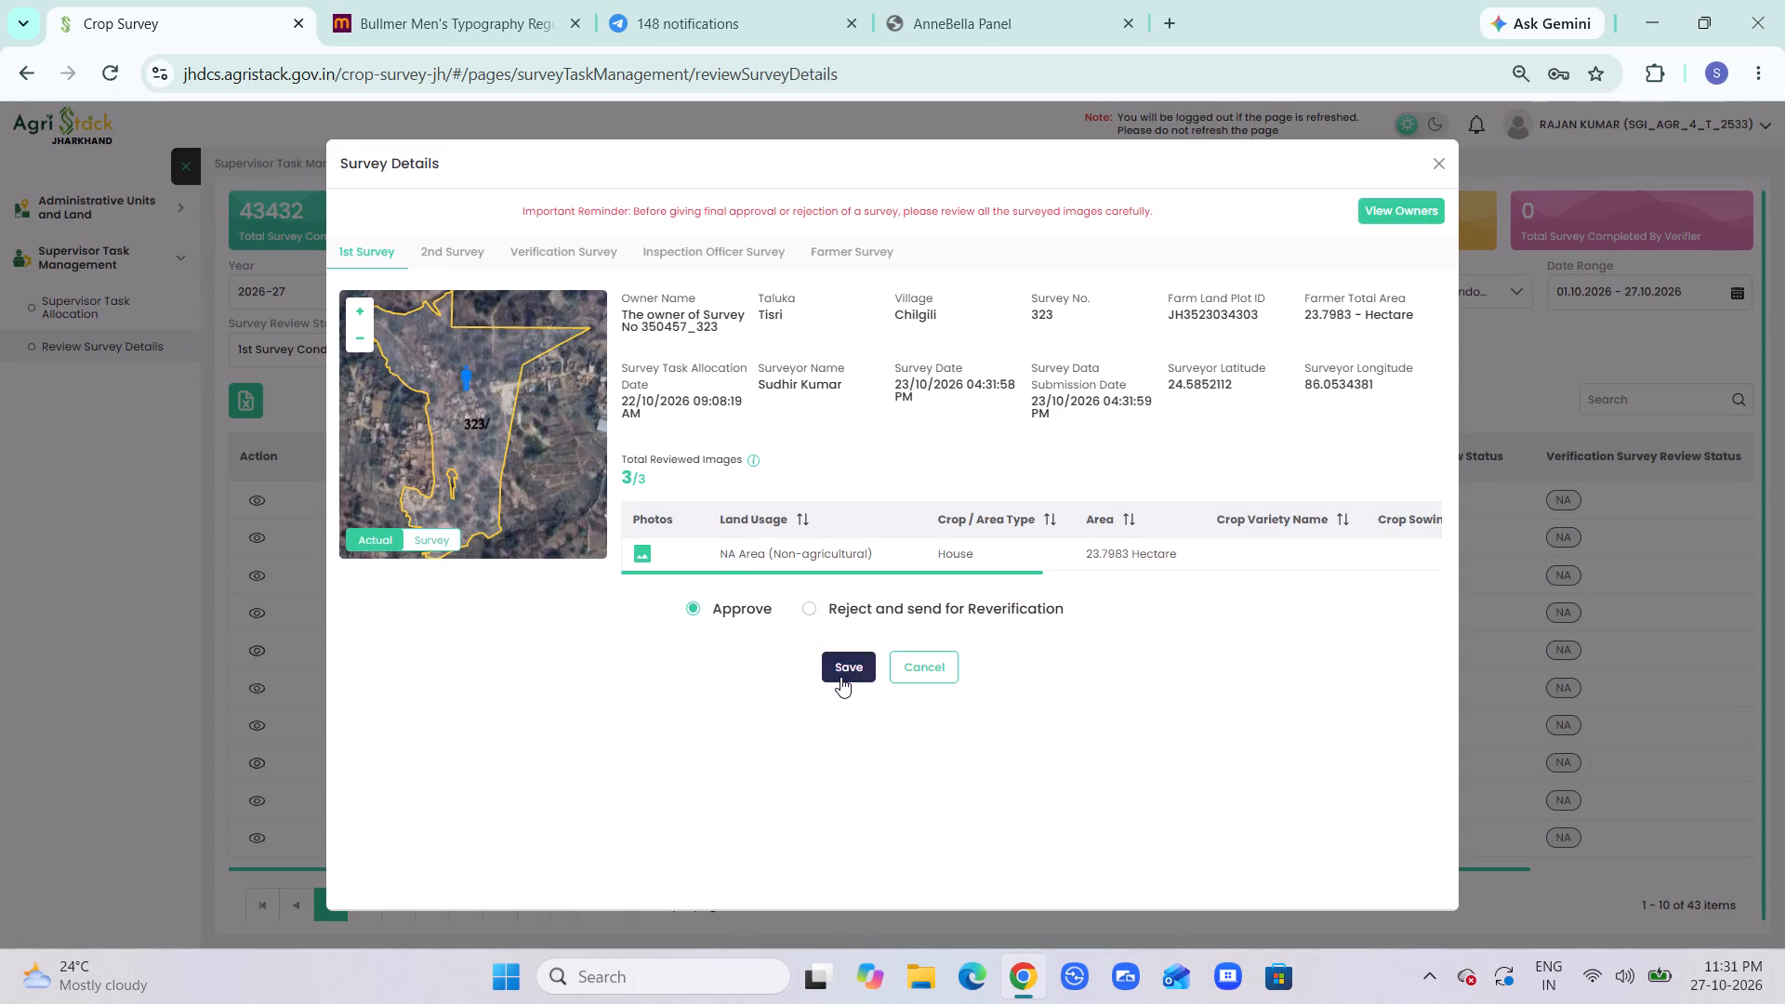
{"action": "left_click_drag", "start_coordinate": [840, 677], "coordinate": [839, 667]}
{"action": "left_click", "coordinate": [889, 566]}
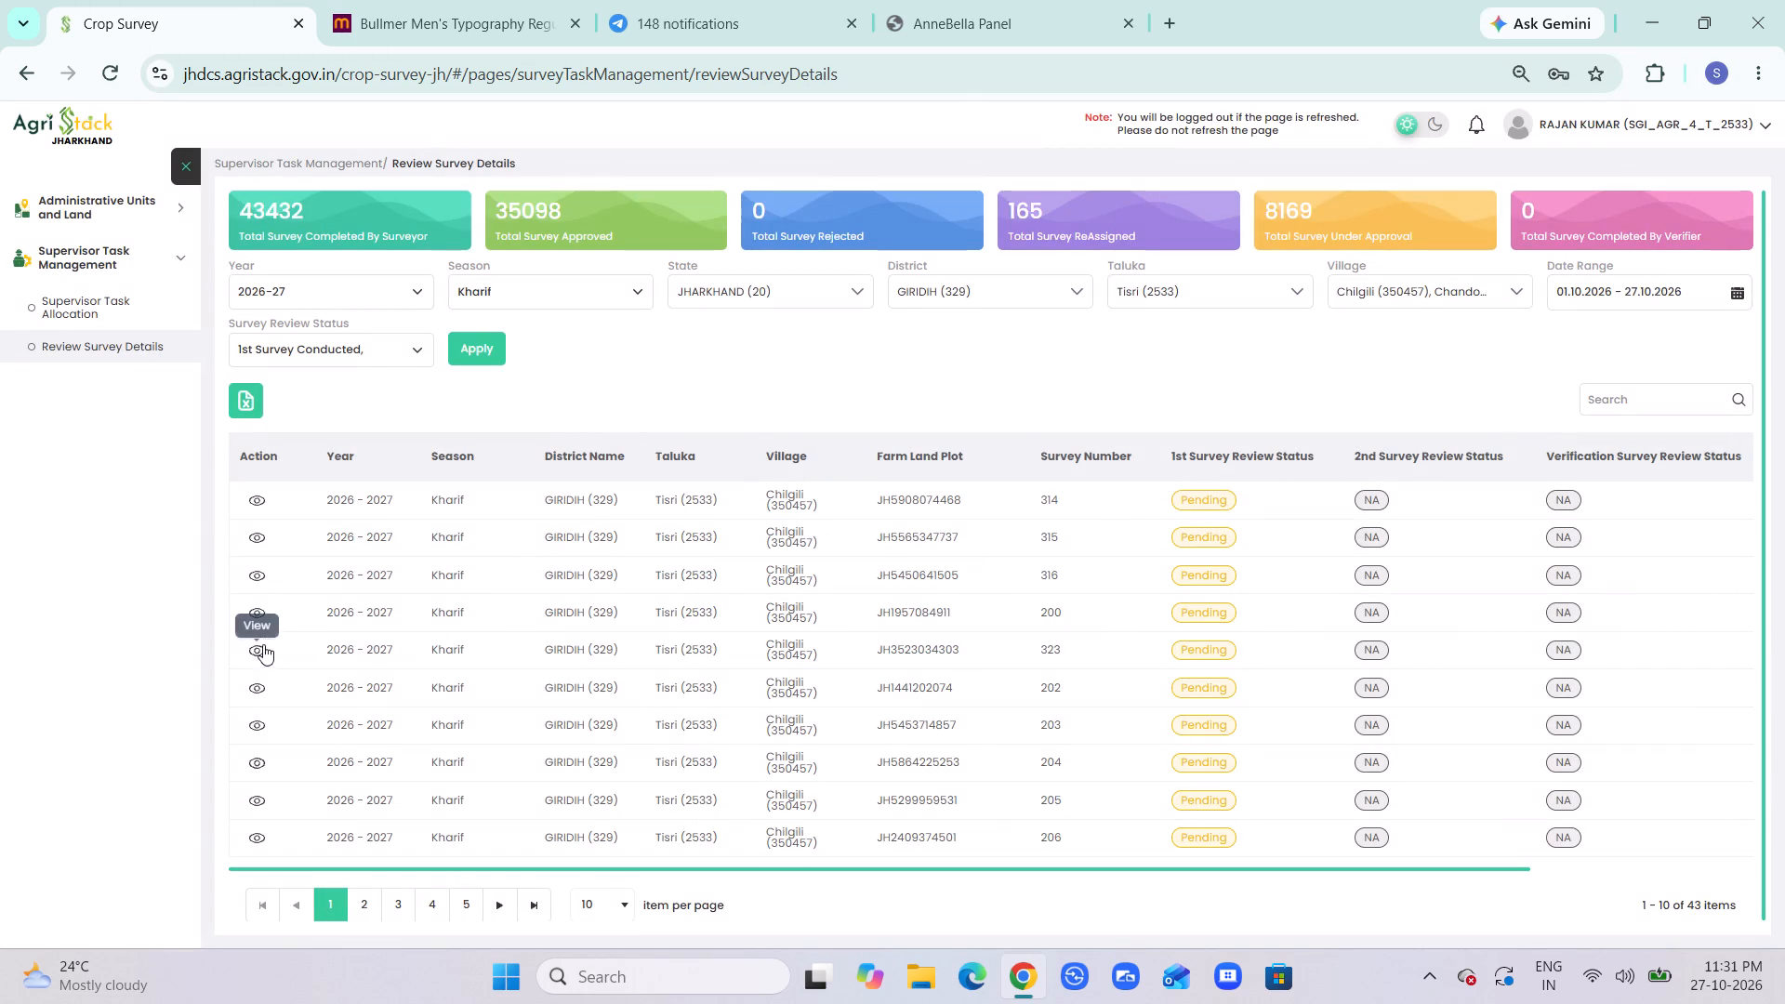
Open survey number 200's details and close them without reviewing its images.
{"action": "left_click", "coordinate": [258, 614]}
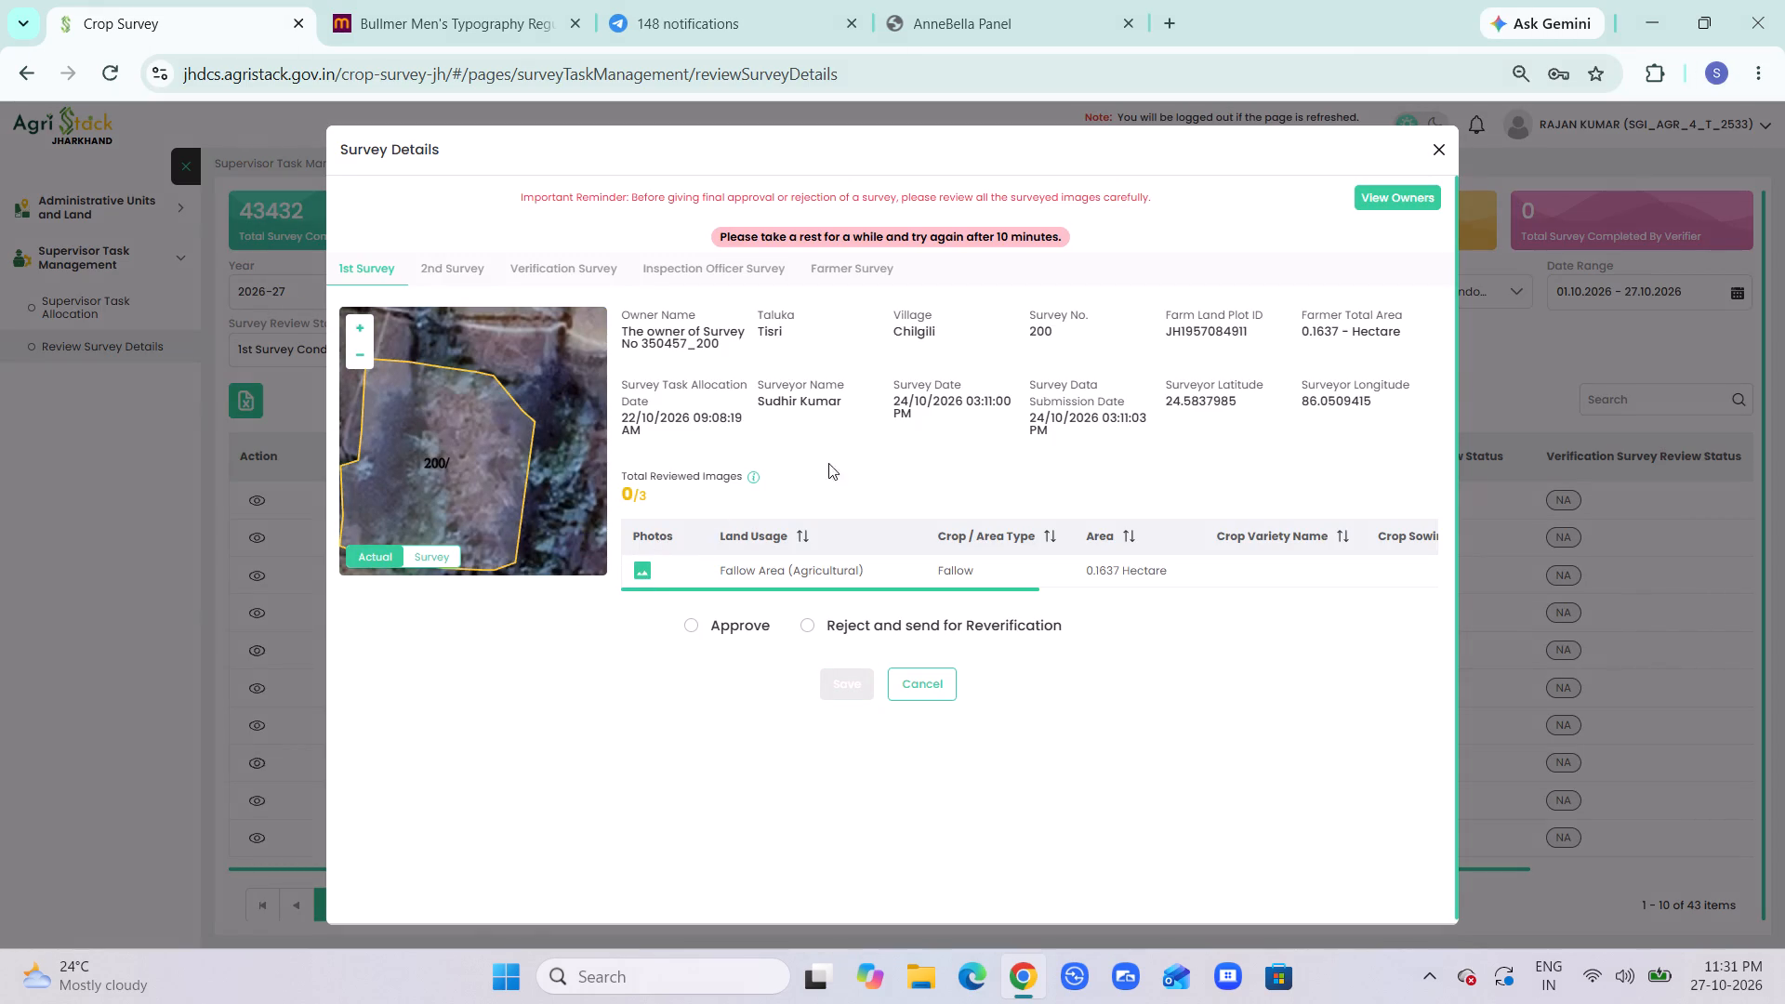
{"action": "left_click", "coordinate": [1435, 146]}
Refresh the pending survey list by going to page 2 and returning to page 1.
{"action": "left_click", "coordinate": [362, 896]}
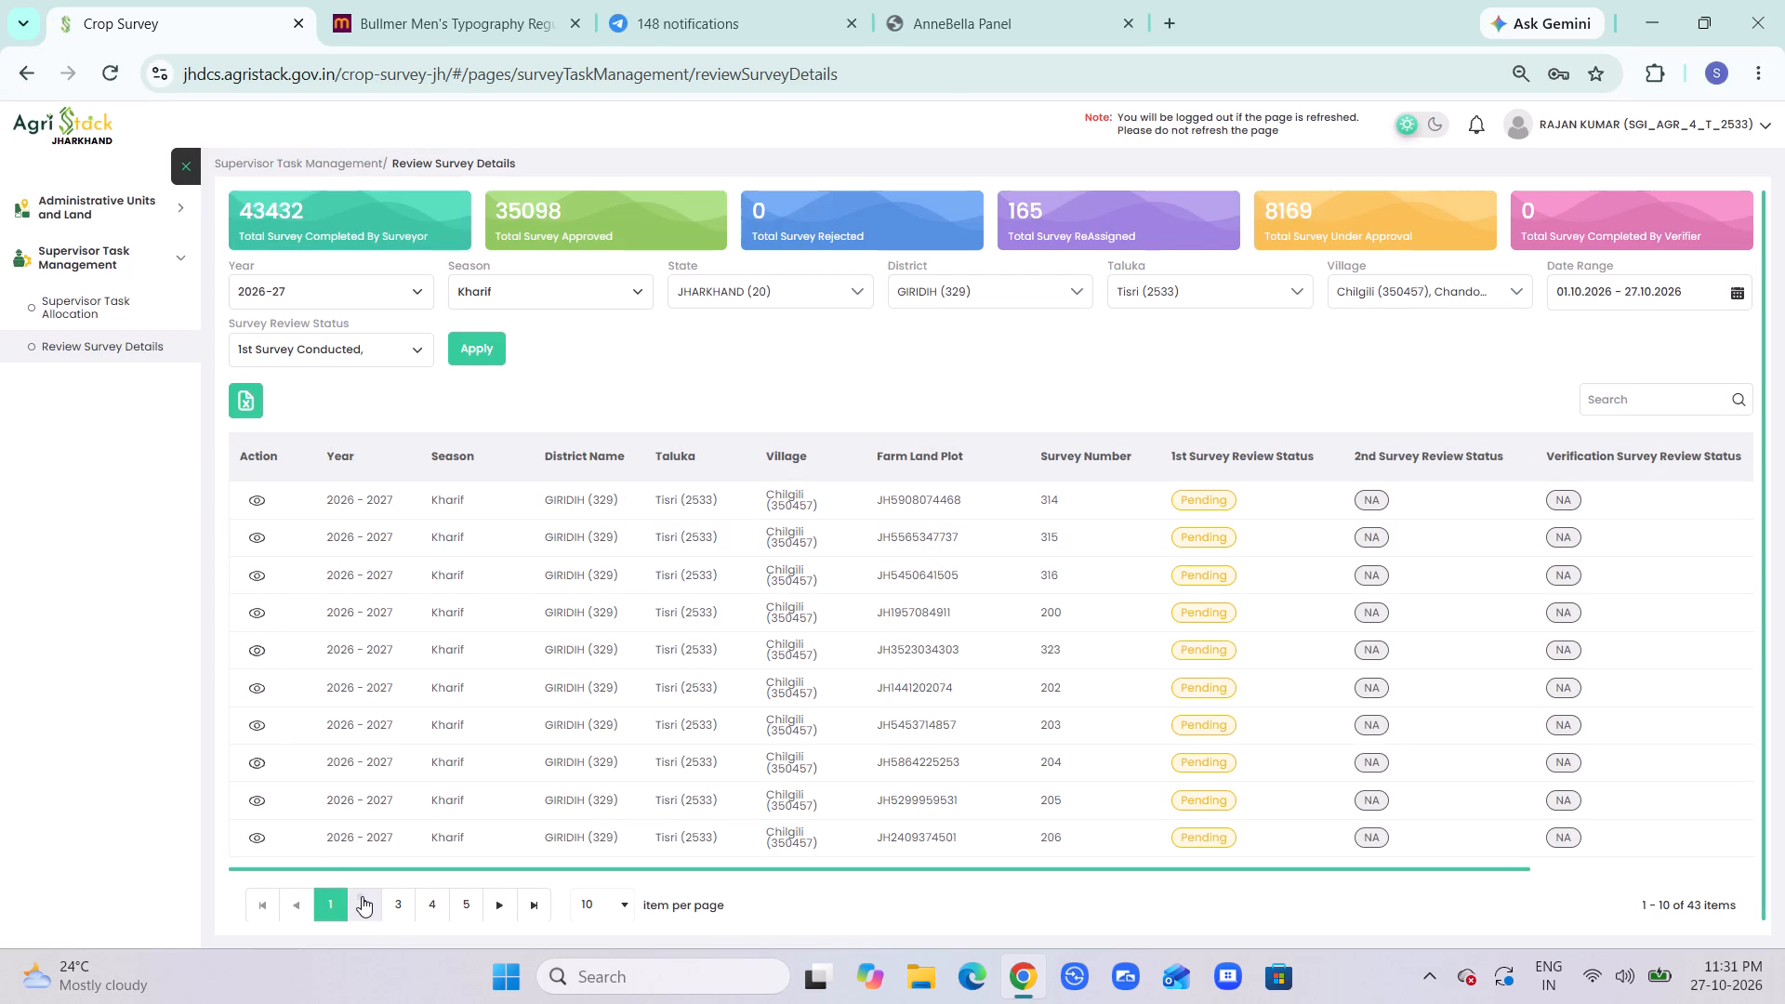
{"action": "left_click", "coordinate": [324, 898]}
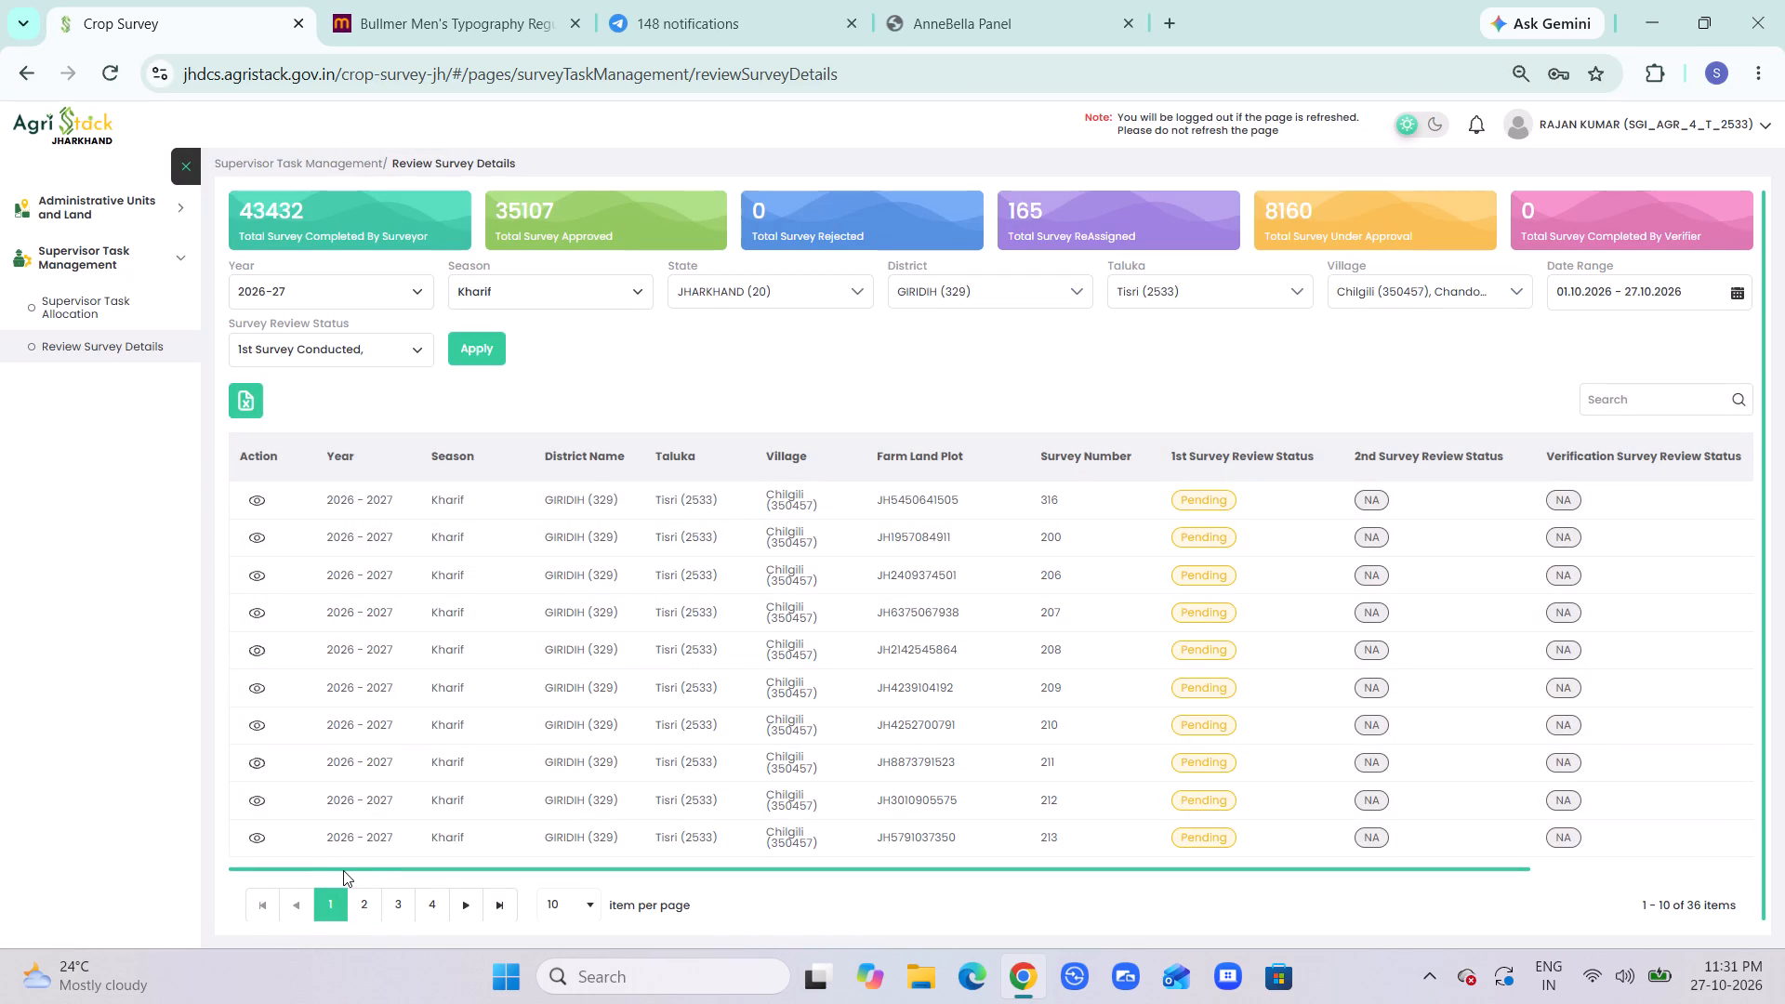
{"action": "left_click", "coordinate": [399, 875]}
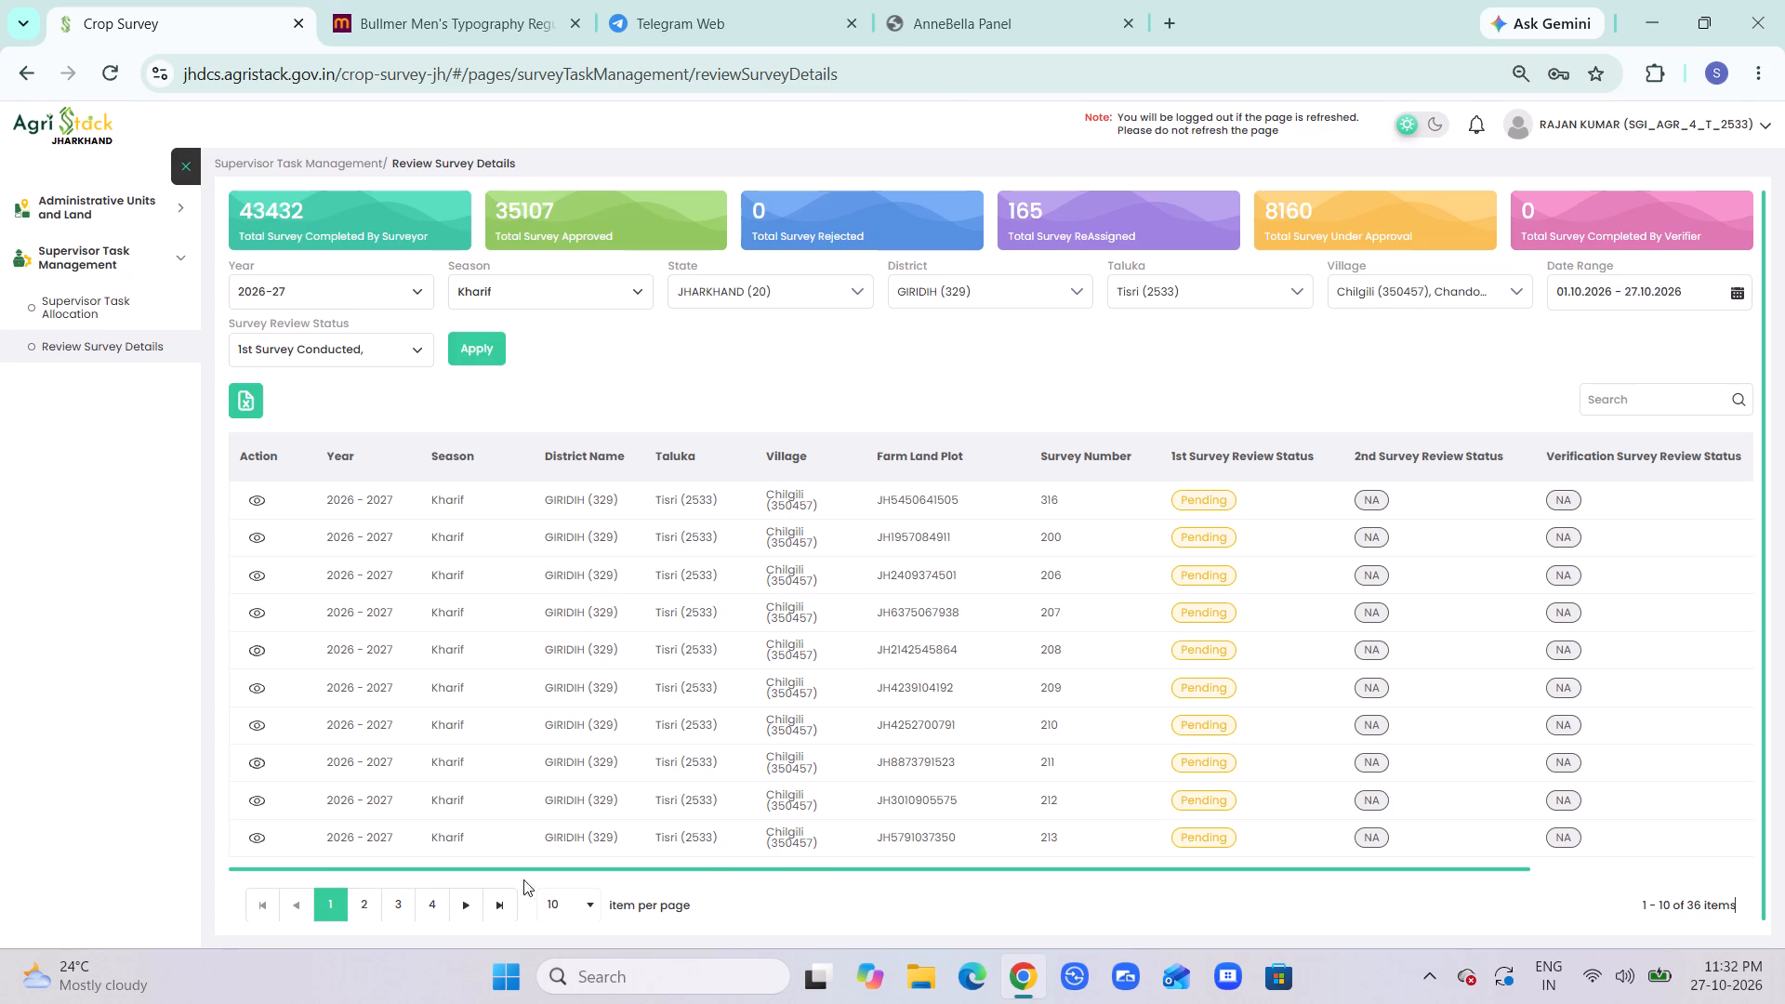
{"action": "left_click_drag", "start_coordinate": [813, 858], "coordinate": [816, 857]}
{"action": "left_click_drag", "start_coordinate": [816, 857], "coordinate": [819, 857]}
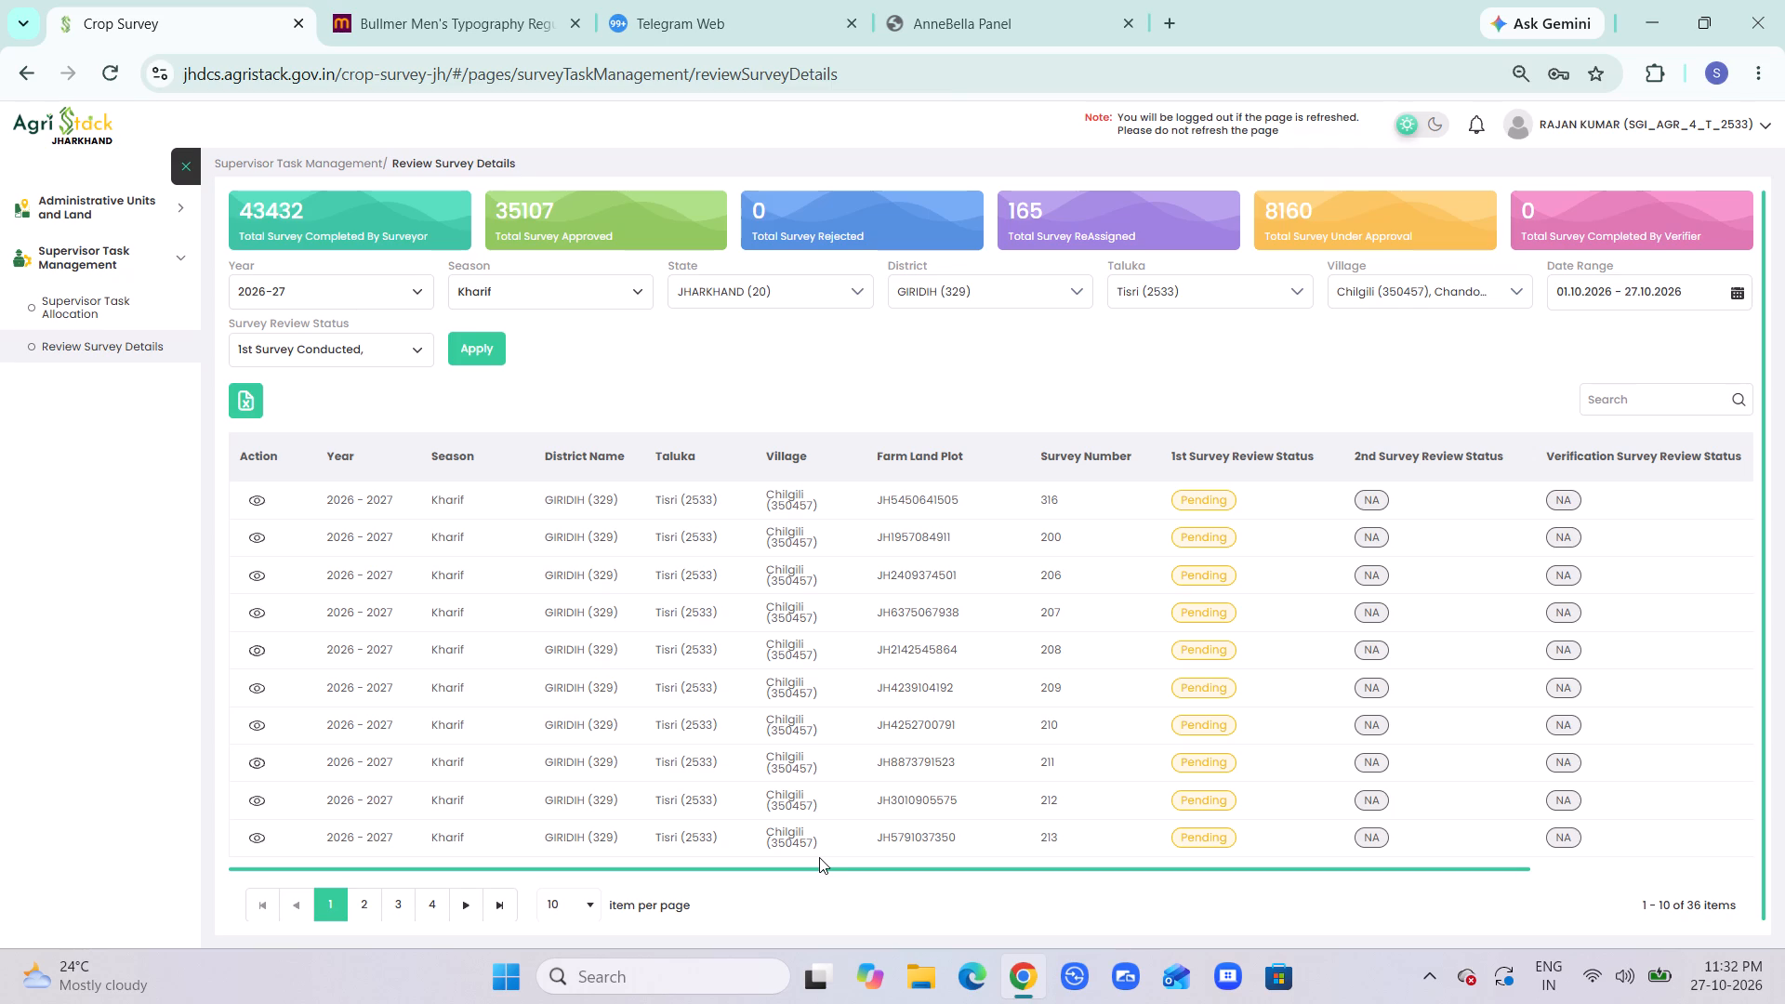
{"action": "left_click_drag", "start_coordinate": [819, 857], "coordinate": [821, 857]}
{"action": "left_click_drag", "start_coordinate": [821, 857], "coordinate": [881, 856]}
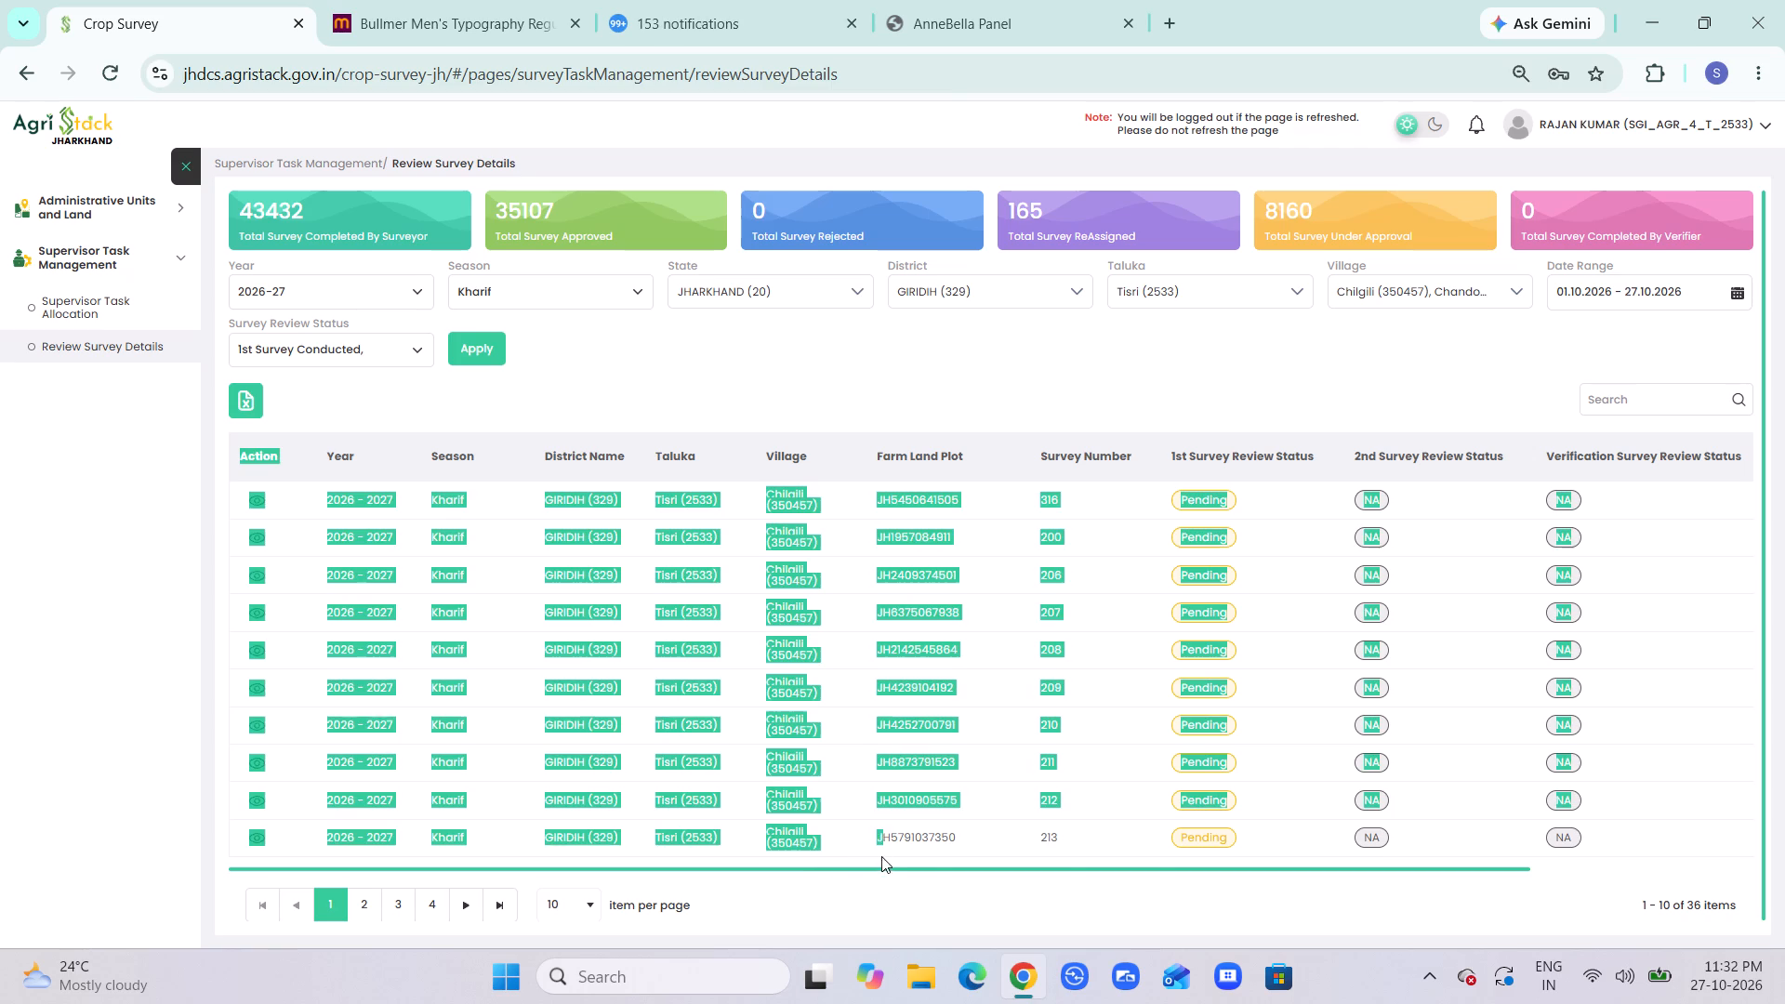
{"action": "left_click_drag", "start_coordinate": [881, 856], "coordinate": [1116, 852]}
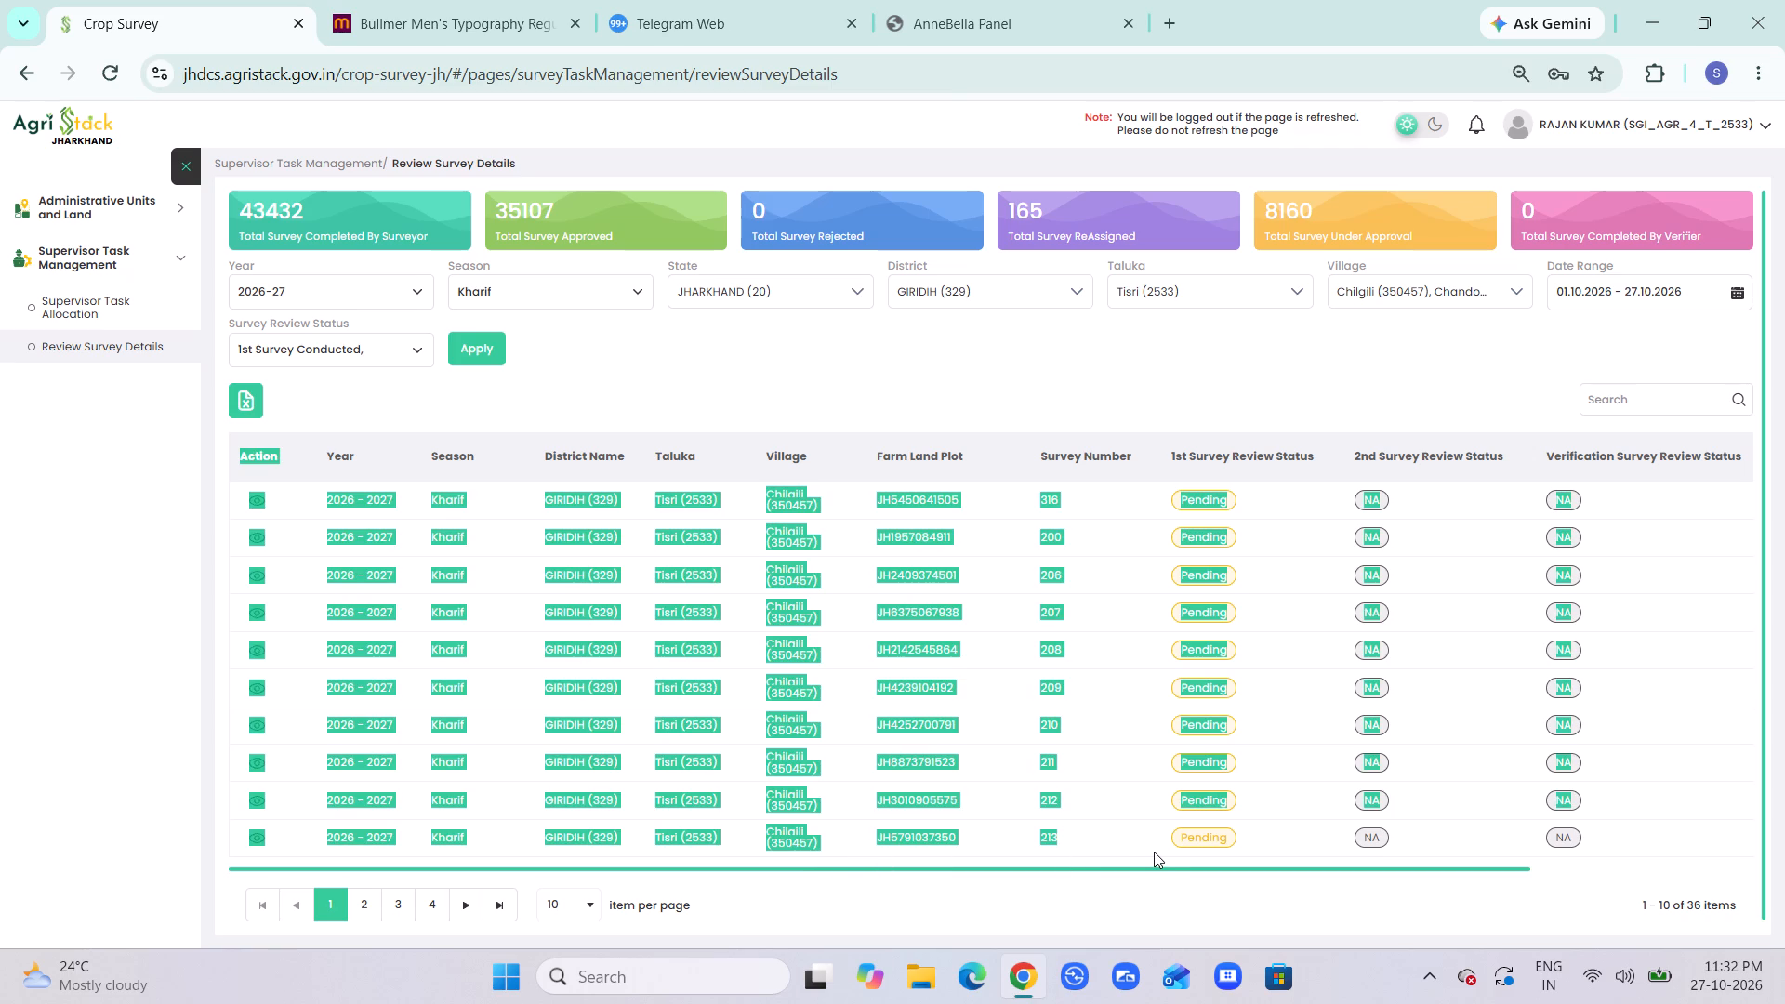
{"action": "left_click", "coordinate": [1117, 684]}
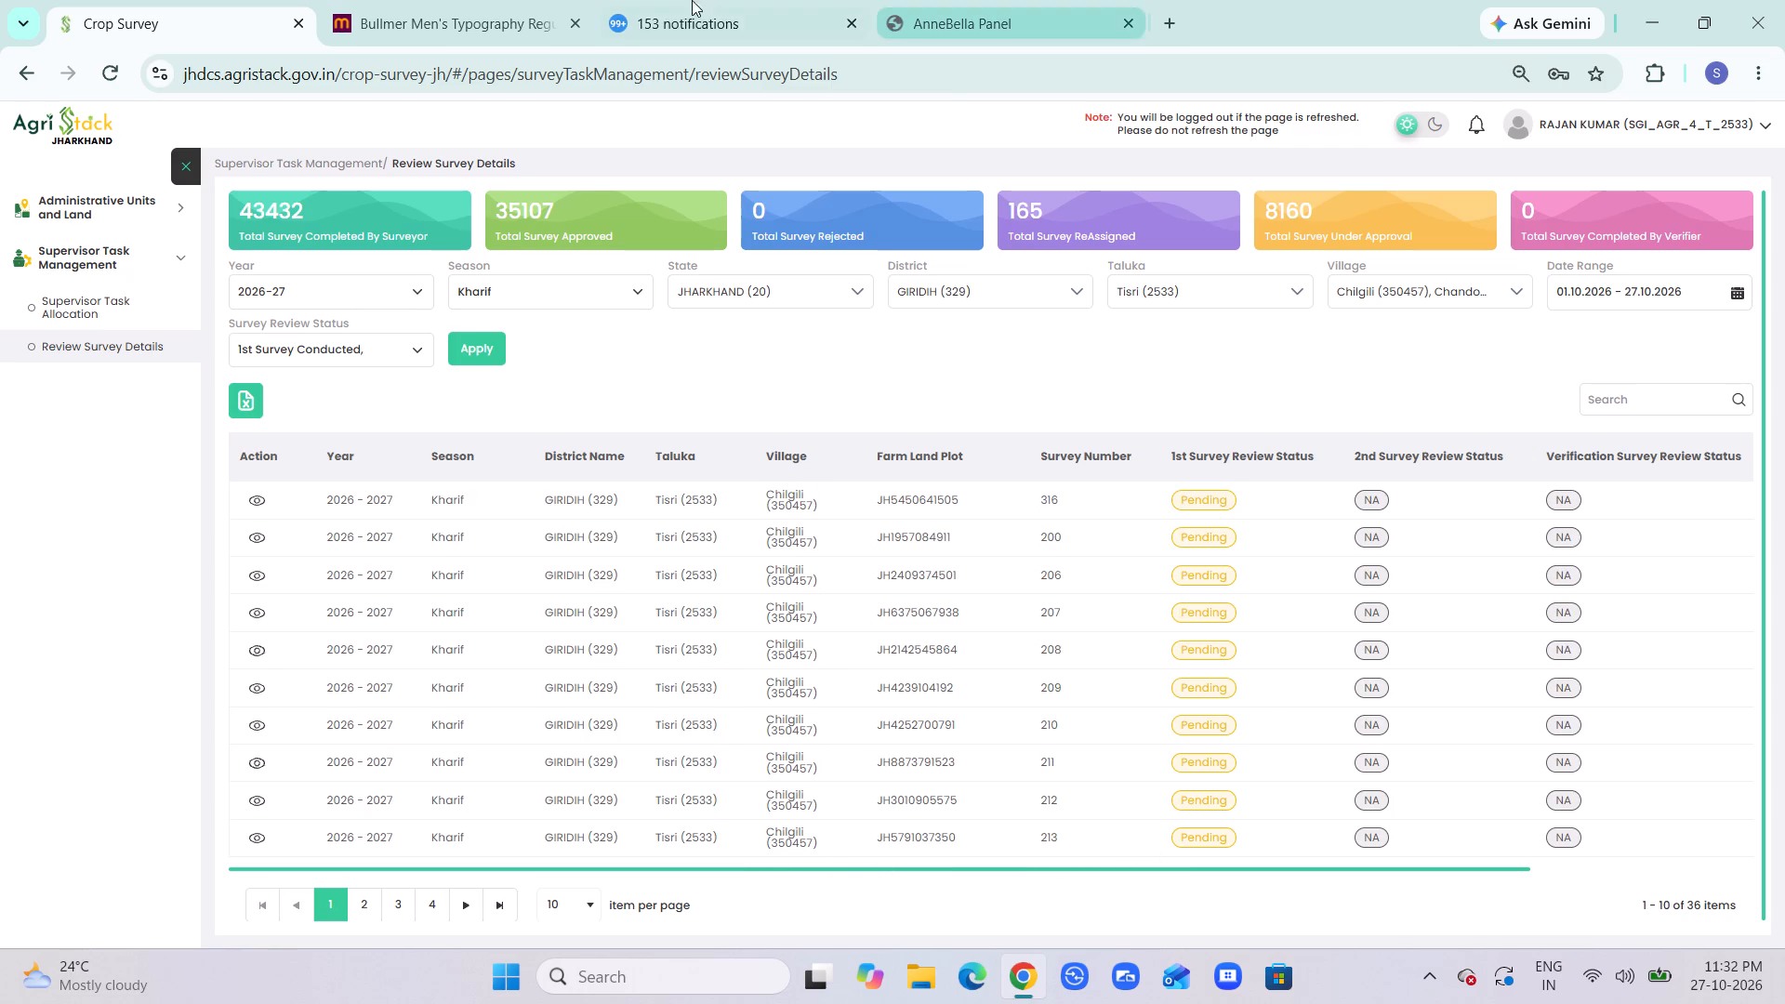
Switch to the Meesho page of the Bullmer purple T-shirt and open its seller Glove Fashion's shop.
{"action": "left_click", "coordinate": [377, 7]}
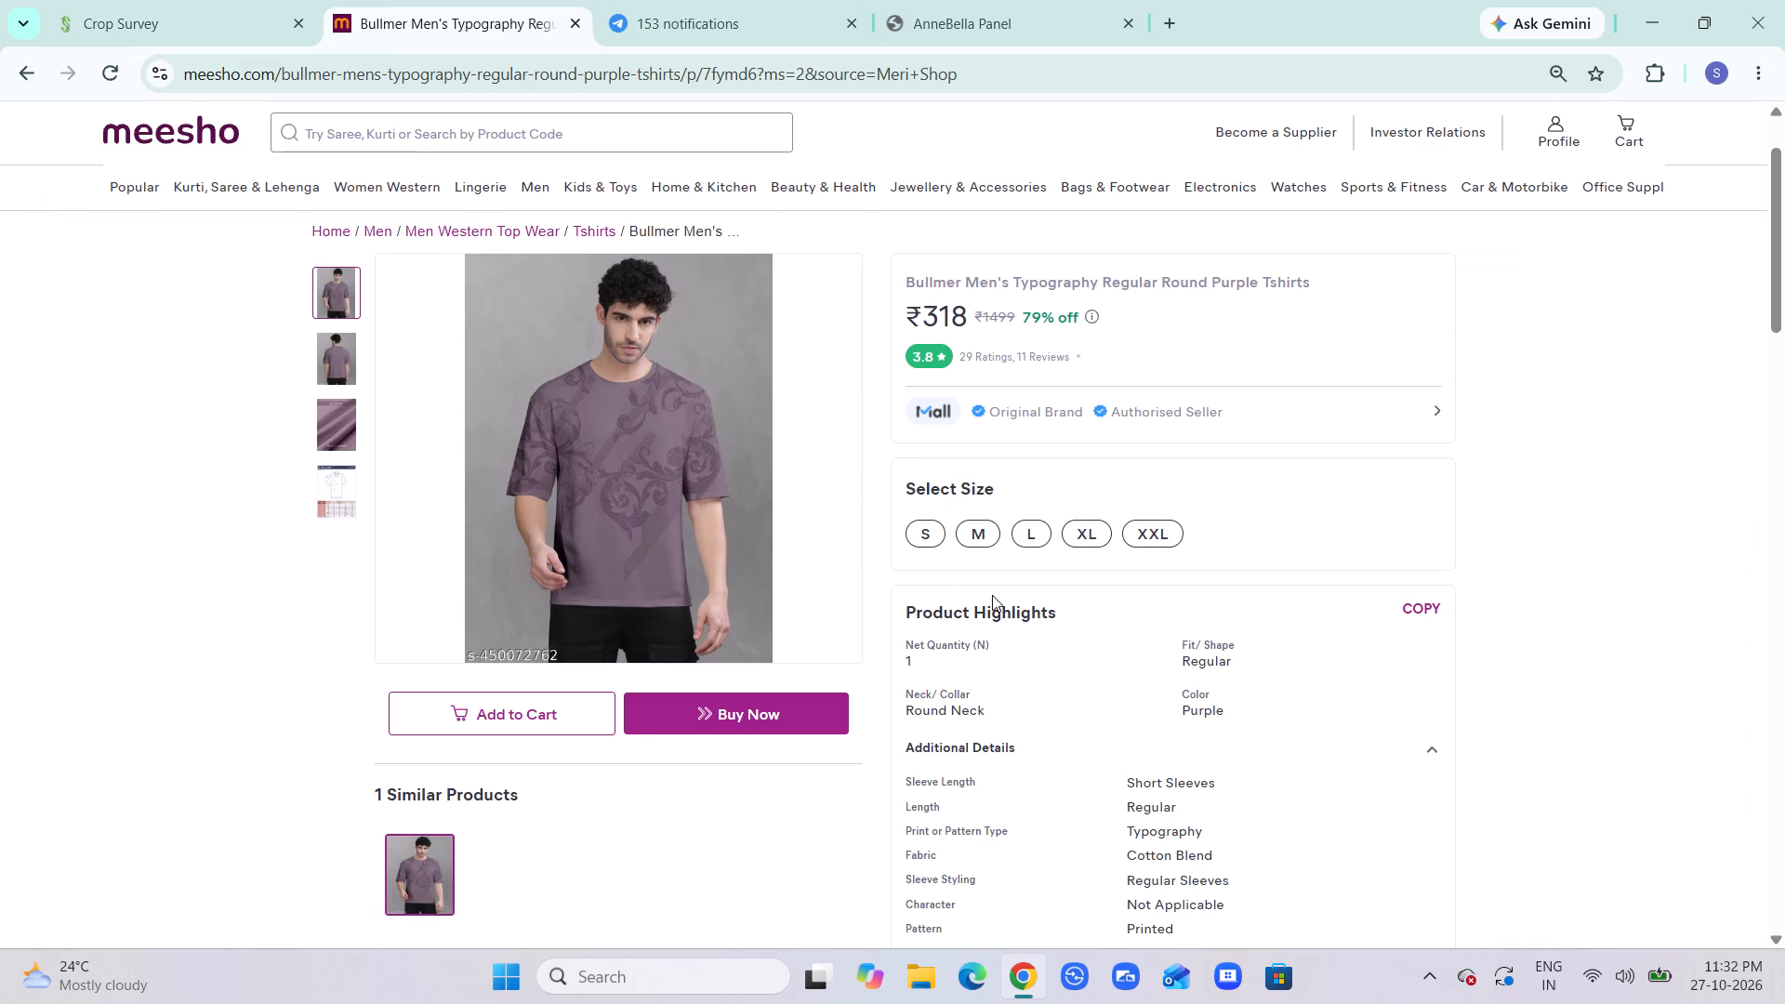
{"action": "scroll", "coordinate": [1065, 581], "scroll_direction": "down", "scroll_amount": 4}
{"action": "left_click", "coordinate": [1344, 703]}
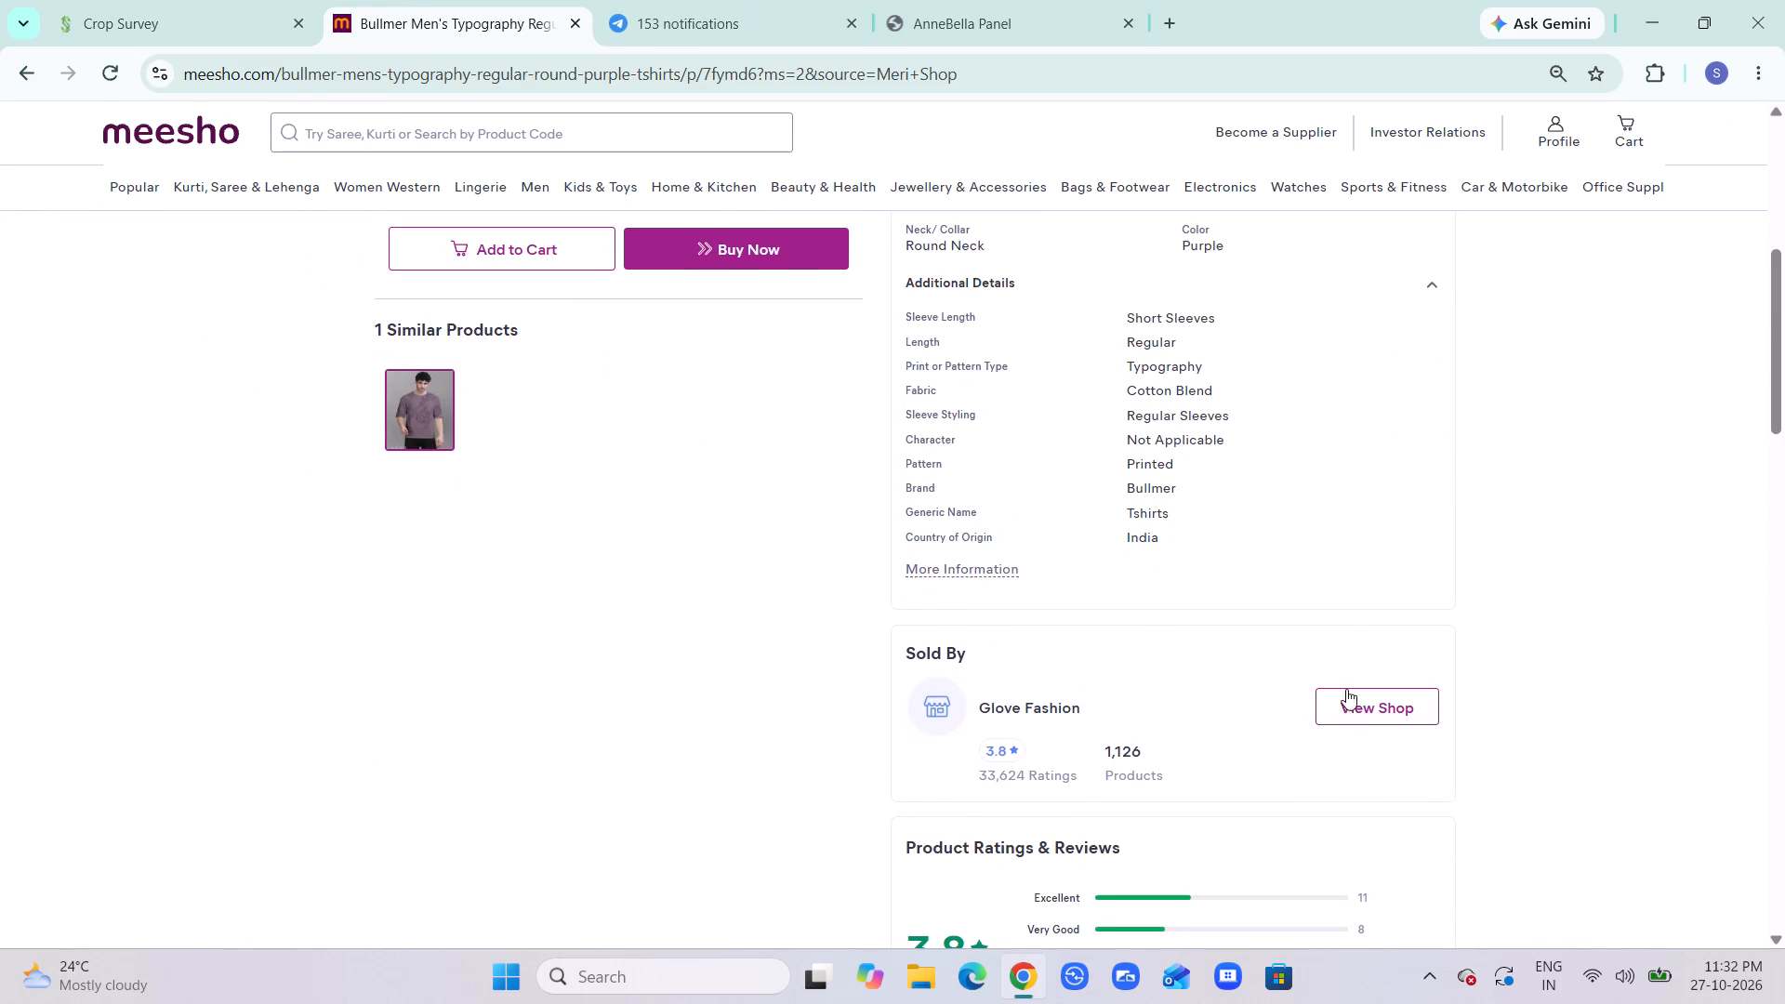
Filter Glove Fashion's products by the price range ₹ 800 & Above.
{"action": "scroll", "coordinate": [697, 518], "scroll_direction": "down", "scroll_amount": 4}
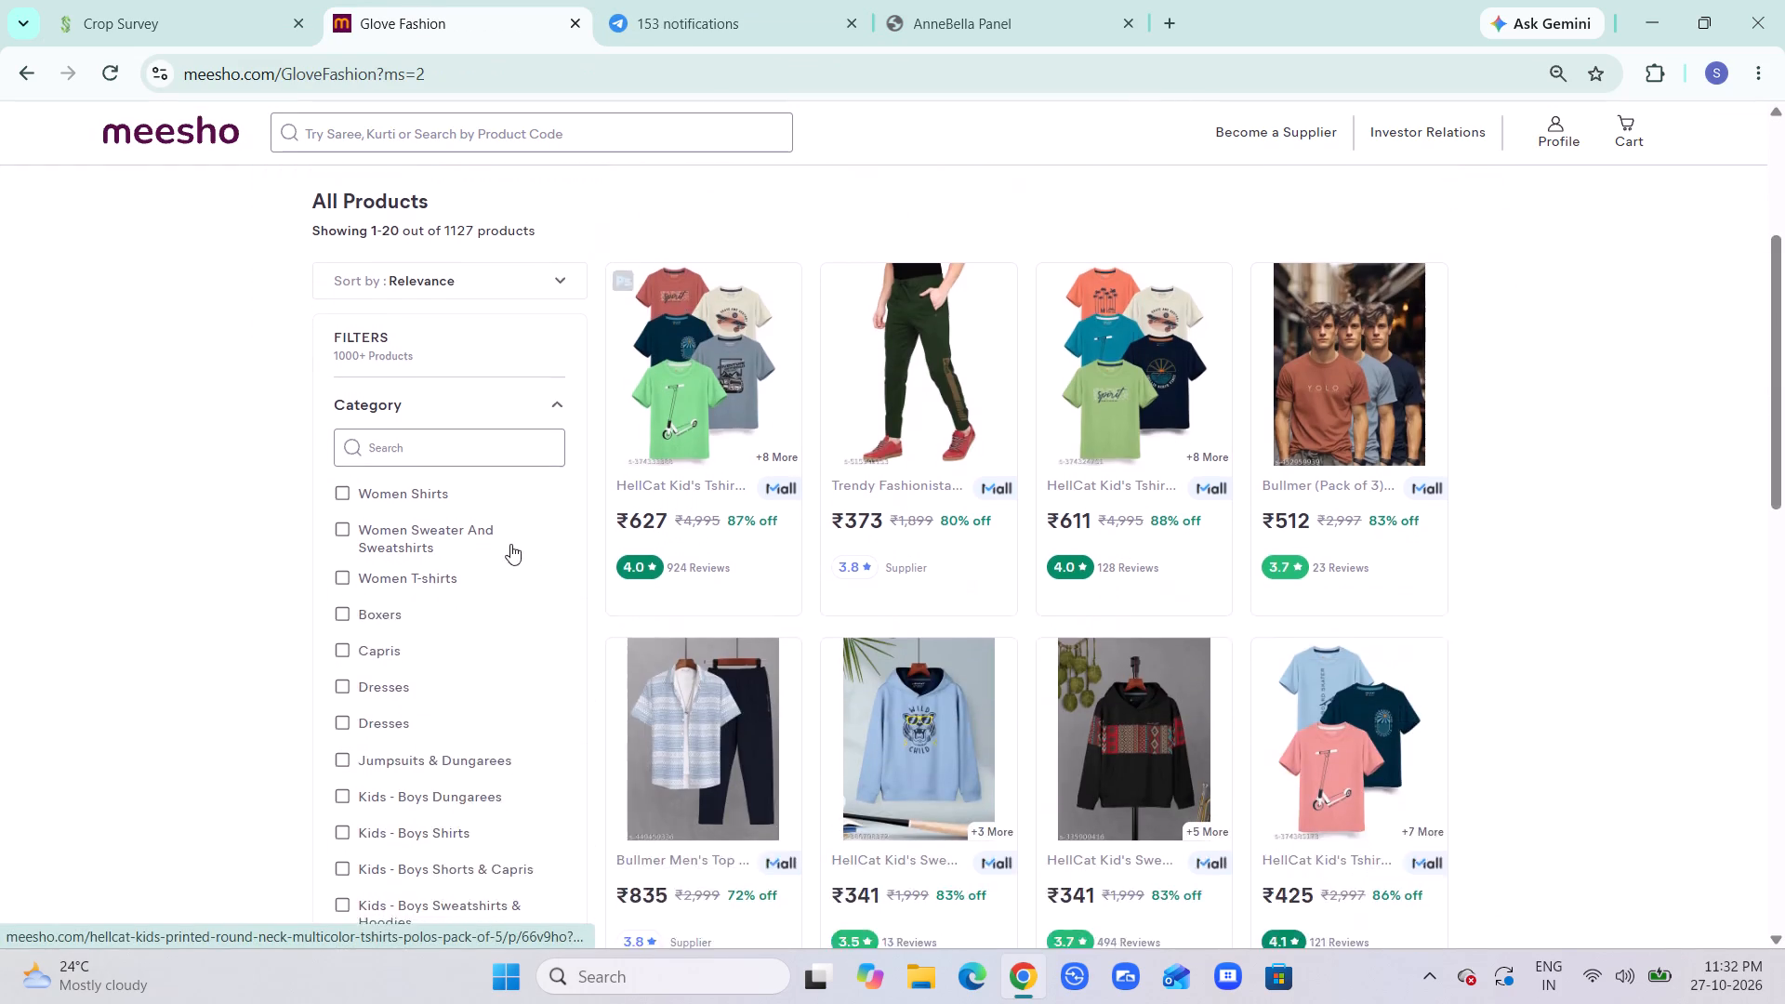
{"action": "scroll", "coordinate": [510, 544], "scroll_direction": "down", "scroll_amount": 4}
{"action": "scroll", "coordinate": [390, 658], "scroll_direction": "down", "scroll_amount": 2}
{"action": "left_click", "coordinate": [443, 519]}
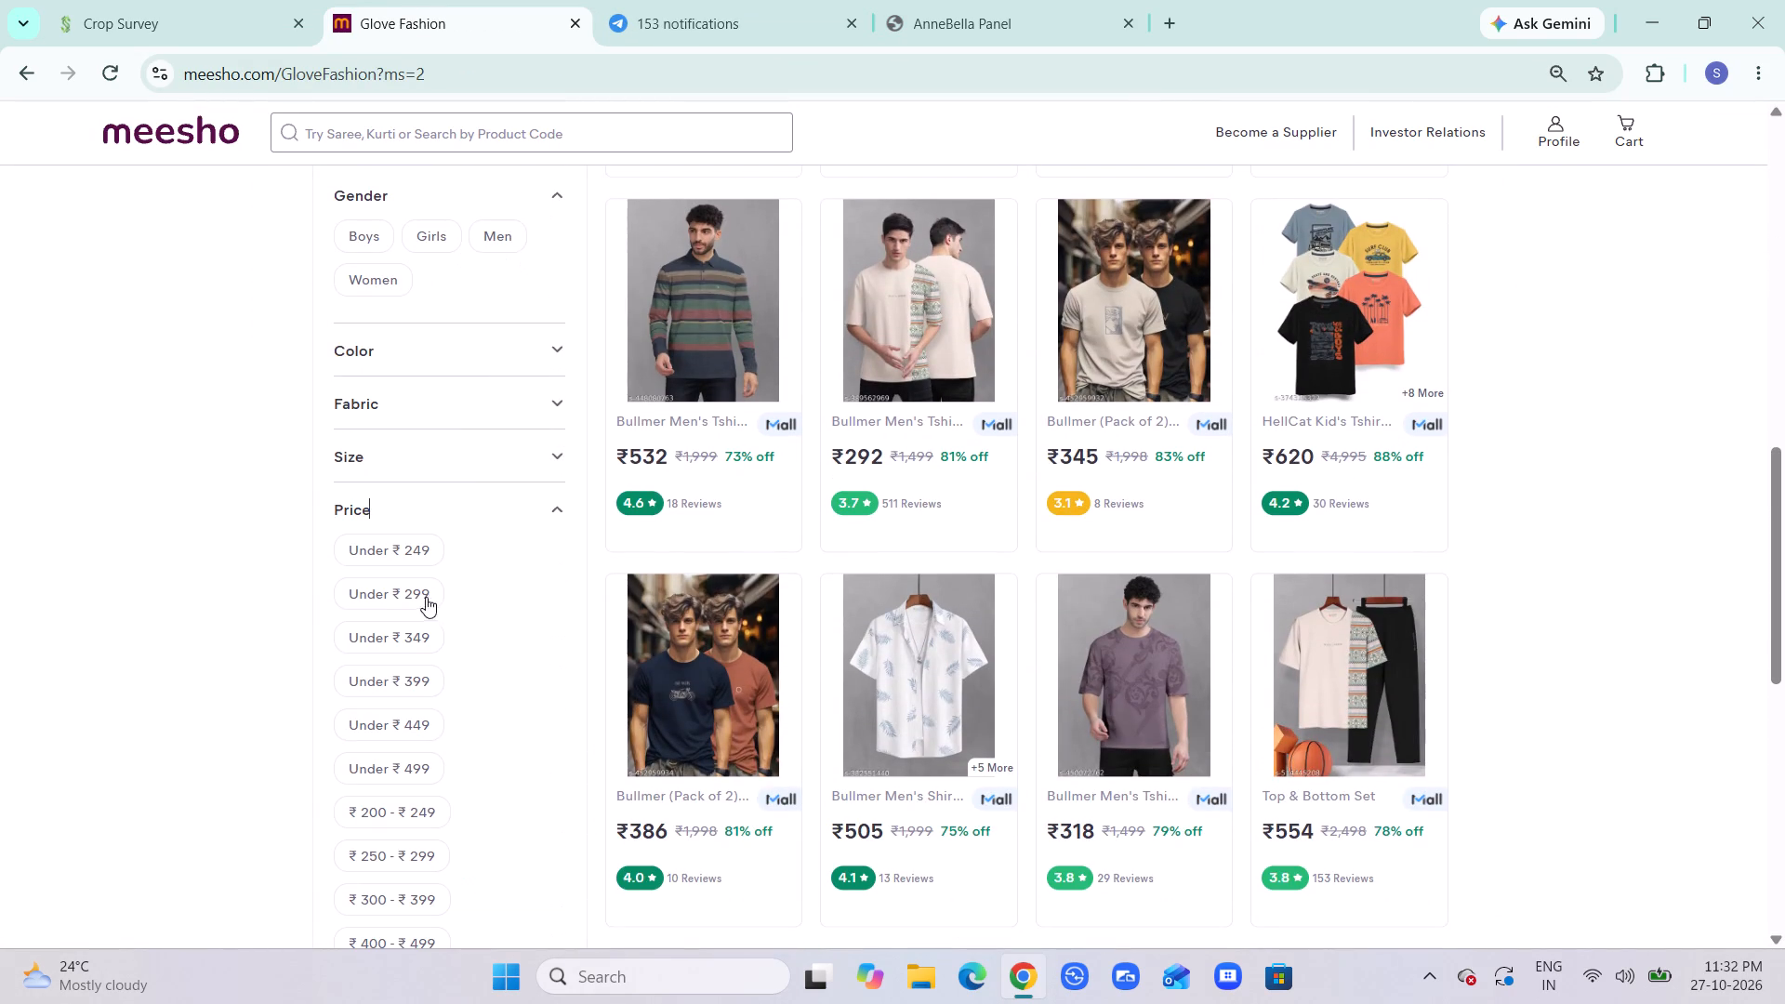
{"action": "scroll", "coordinate": [384, 712], "scroll_direction": "down", "scroll_amount": 2}
{"action": "left_click", "coordinate": [380, 834]}
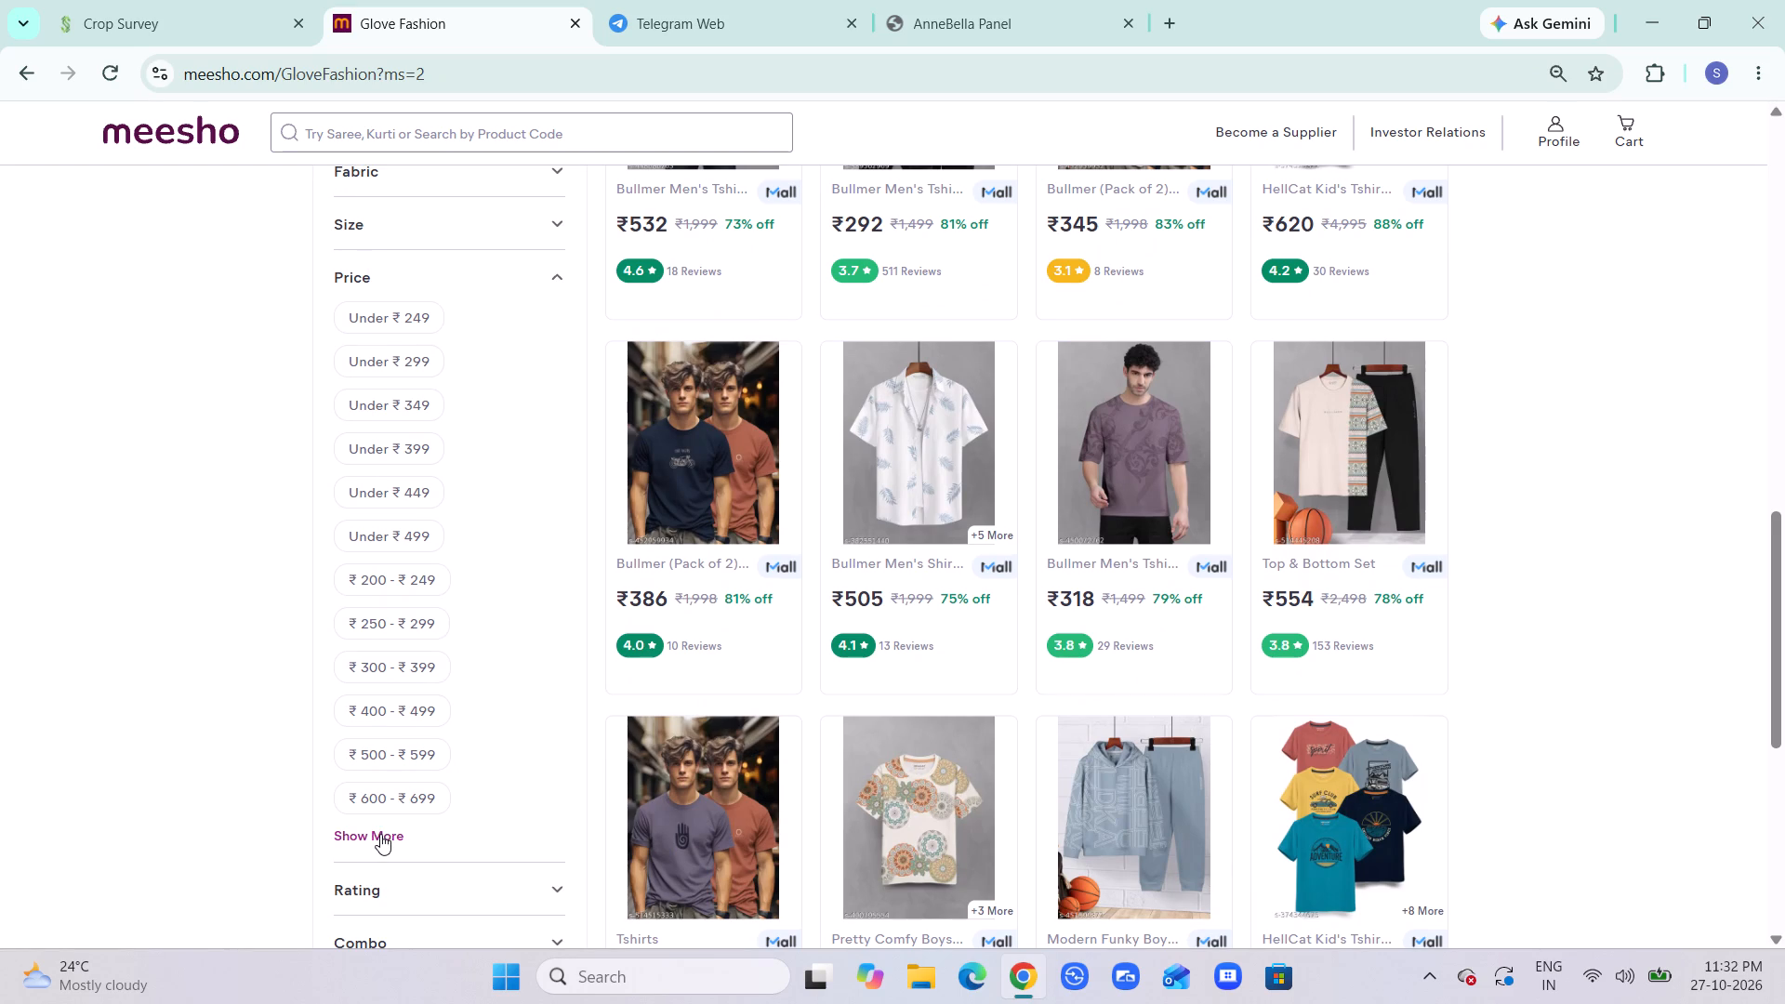
{"action": "left_click", "coordinate": [397, 885]}
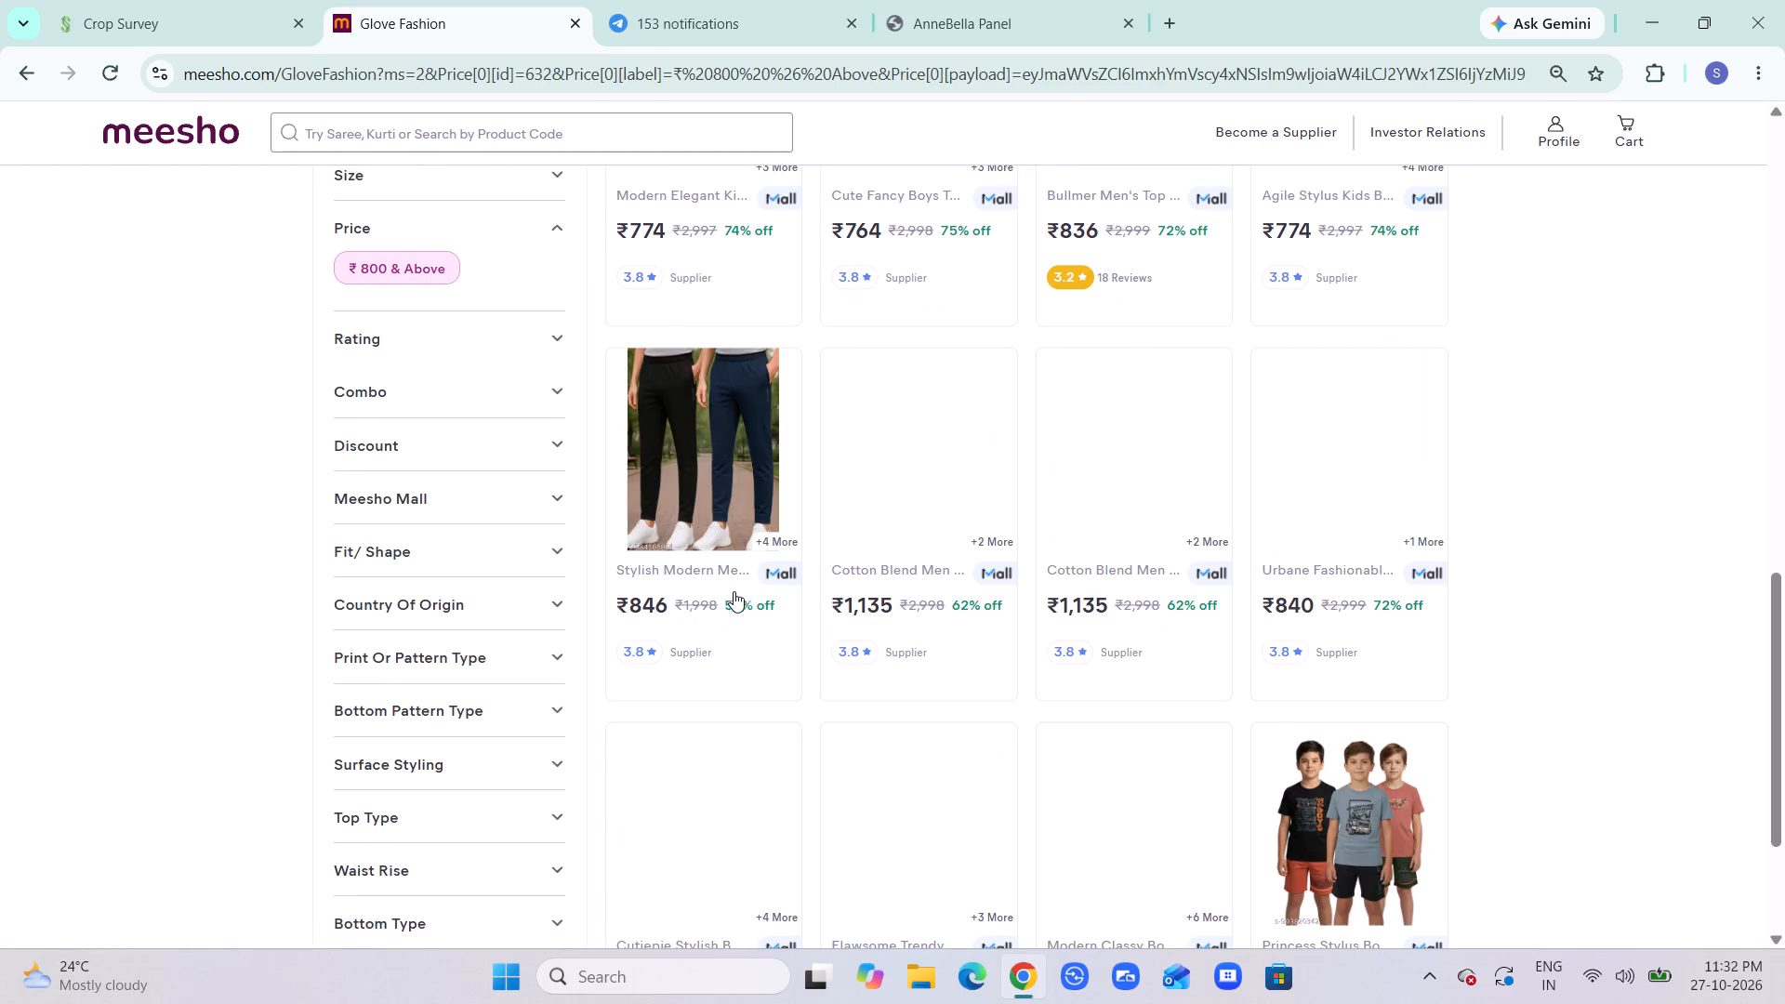
Browse Glove Fashion's products filtered to ₹ 800 & Above.
{"action": "scroll", "coordinate": [742, 597], "scroll_direction": "down", "scroll_amount": 1}
{"action": "scroll", "coordinate": [742, 597], "scroll_direction": "up", "scroll_amount": 3}
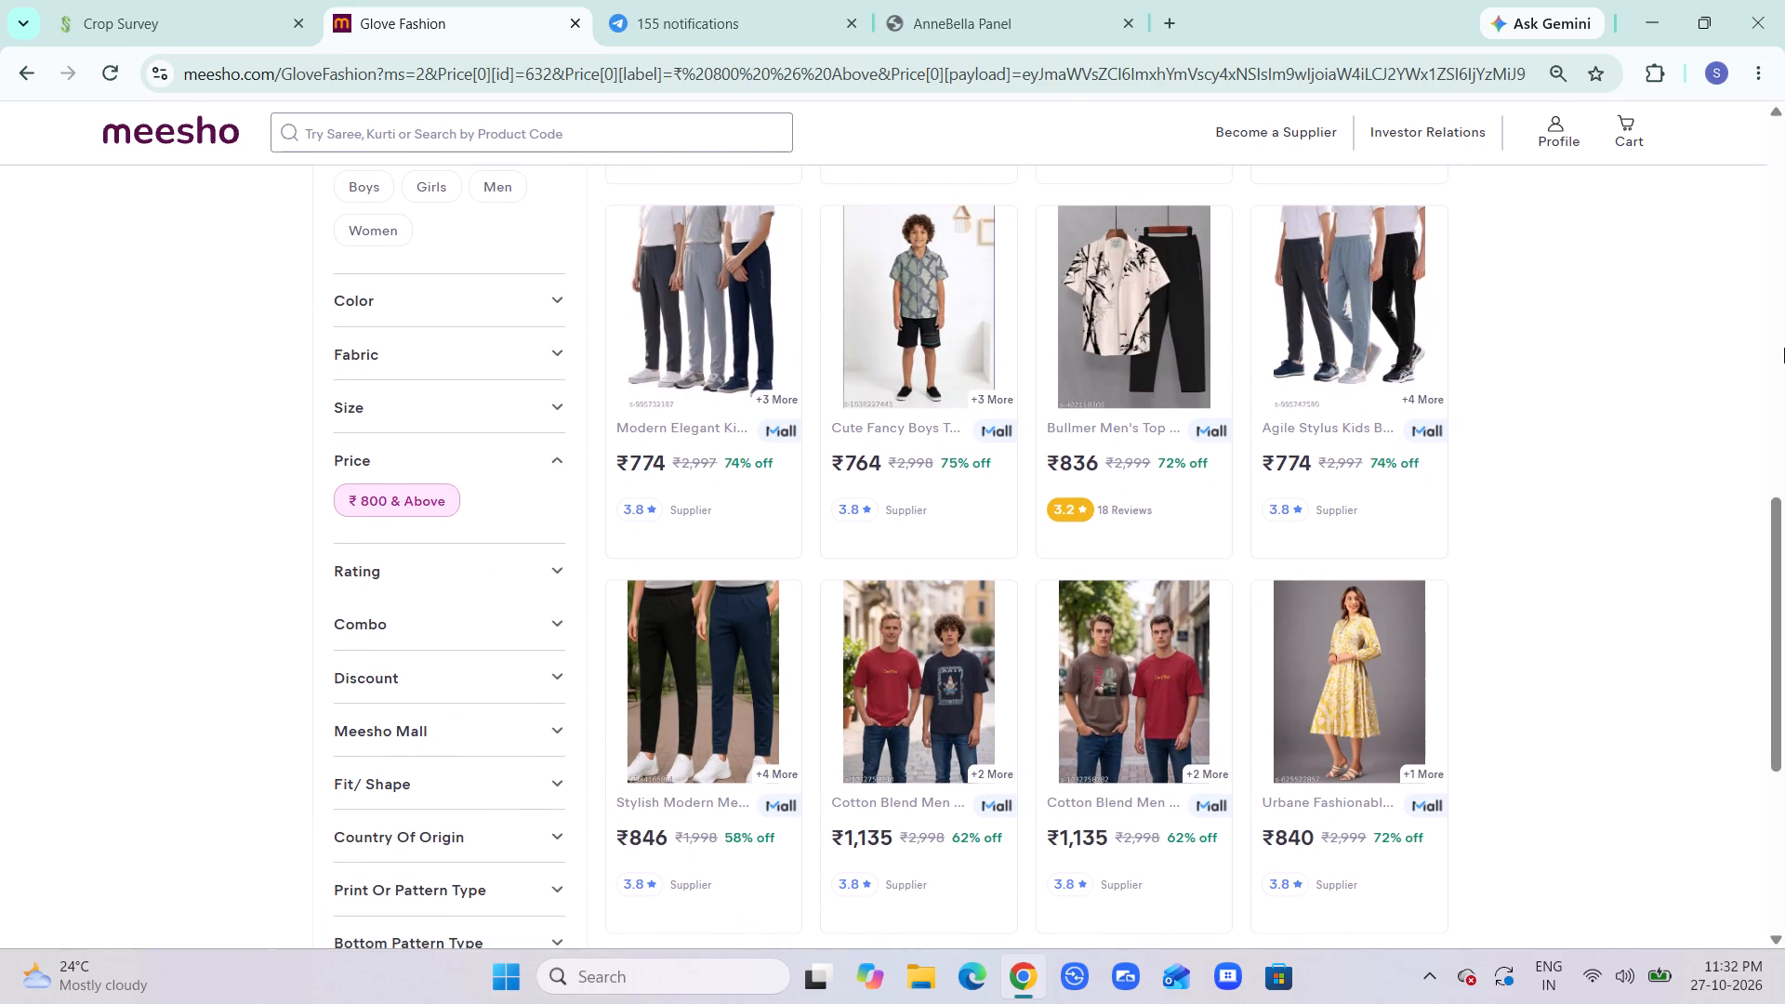
{"action": "scroll", "coordinate": [1707, 648], "scroll_direction": "up", "scroll_amount": 2}
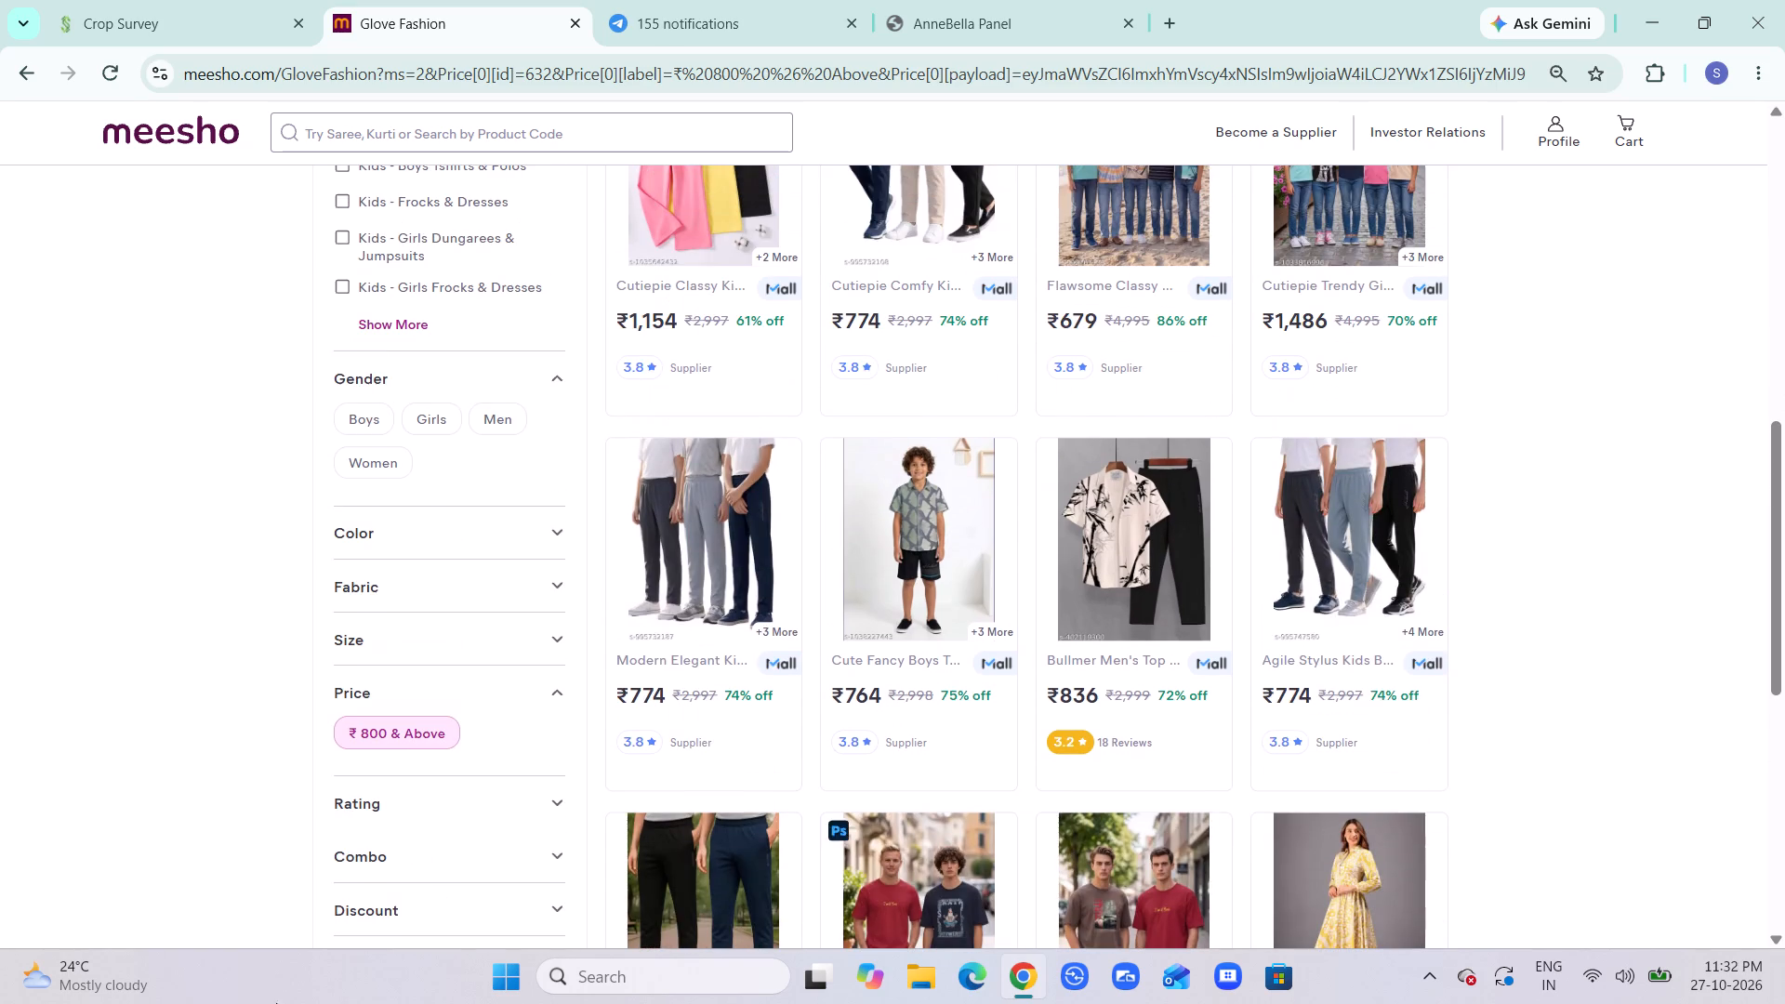
Expand the full category list in Glove Fashion's shop and filter the ₹ 800 & Above products to men's T-shirts.
{"action": "scroll", "coordinate": [812, 502], "scroll_direction": "up", "scroll_amount": 5}
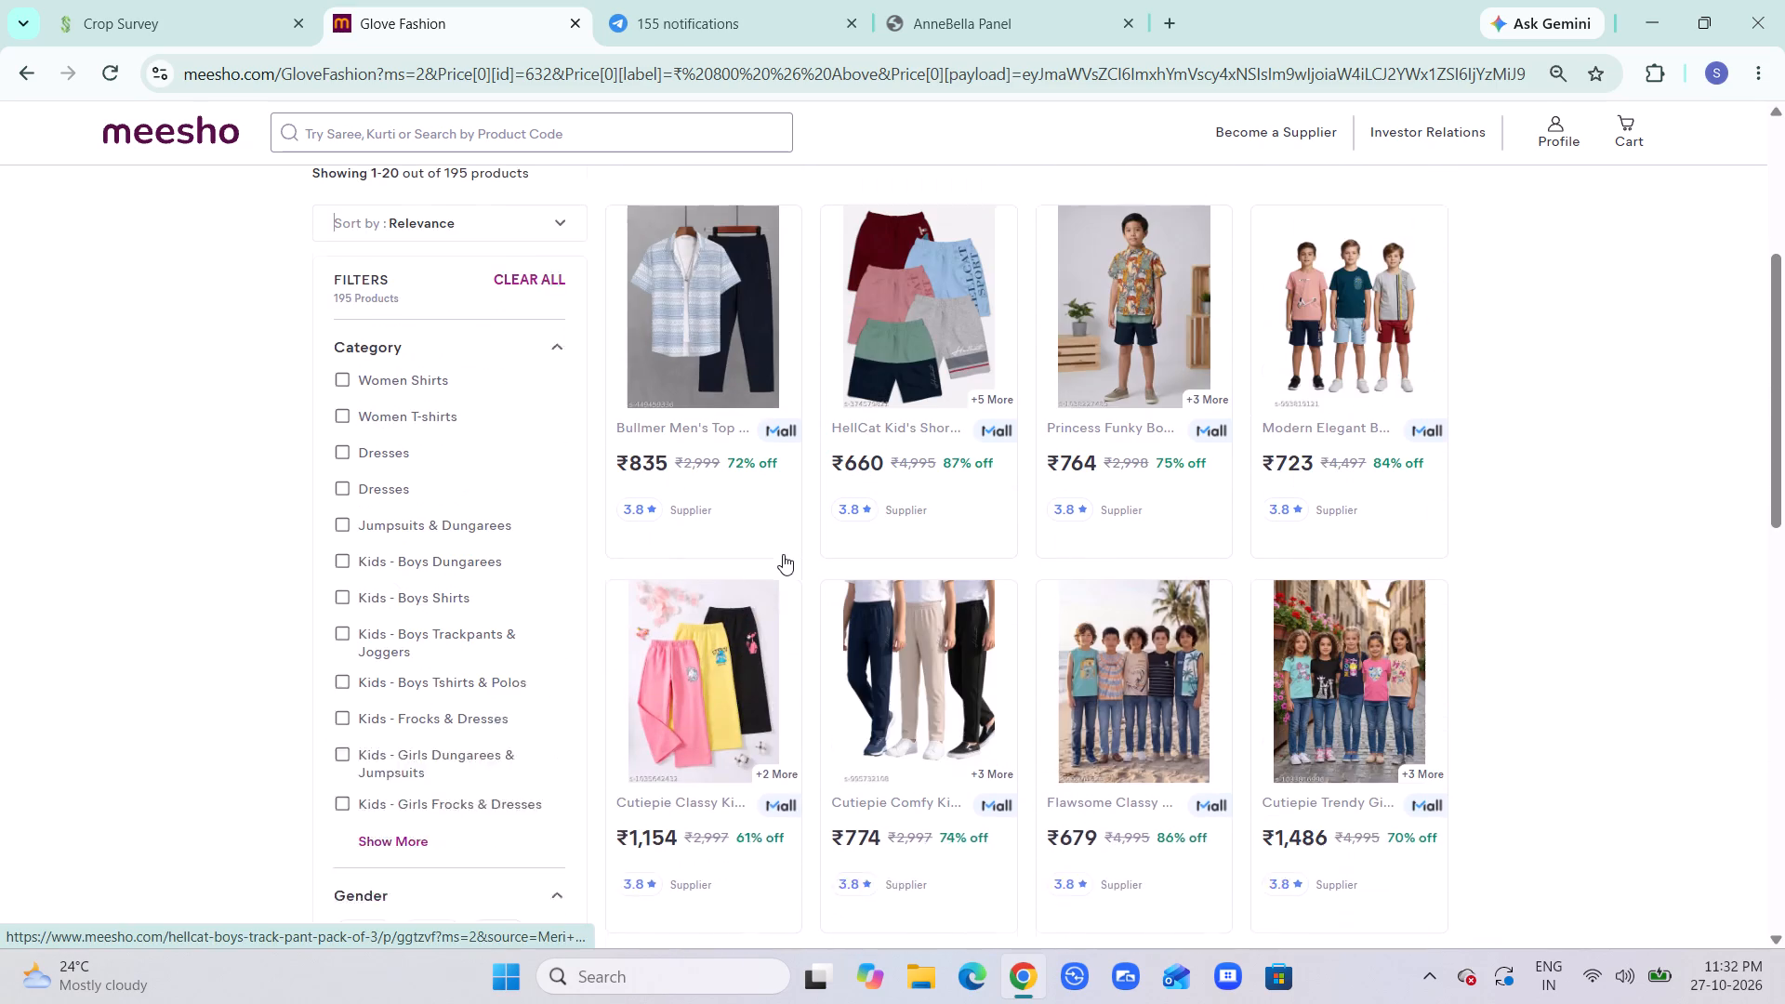
{"action": "scroll", "coordinate": [783, 555], "scroll_direction": "up", "scroll_amount": 2}
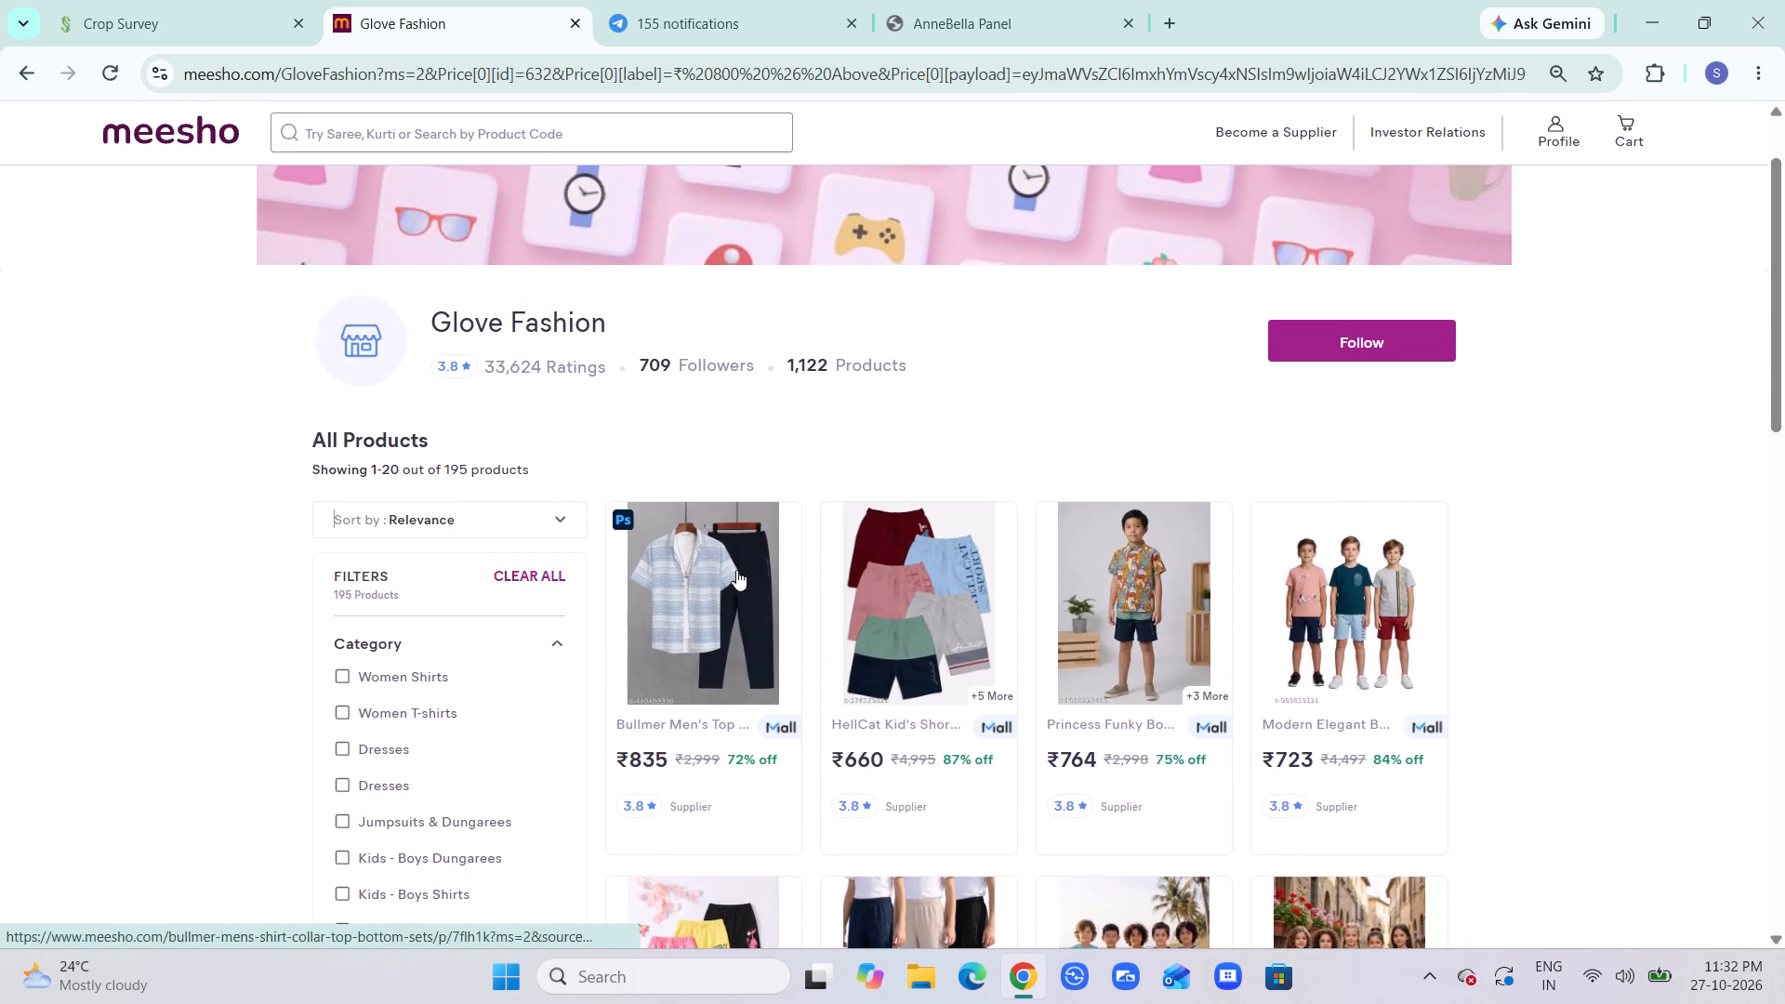
{"action": "scroll", "coordinate": [701, 594], "scroll_direction": "down", "scroll_amount": 1}
{"action": "scroll", "coordinate": [589, 612], "scroll_direction": "down", "scroll_amount": 2}
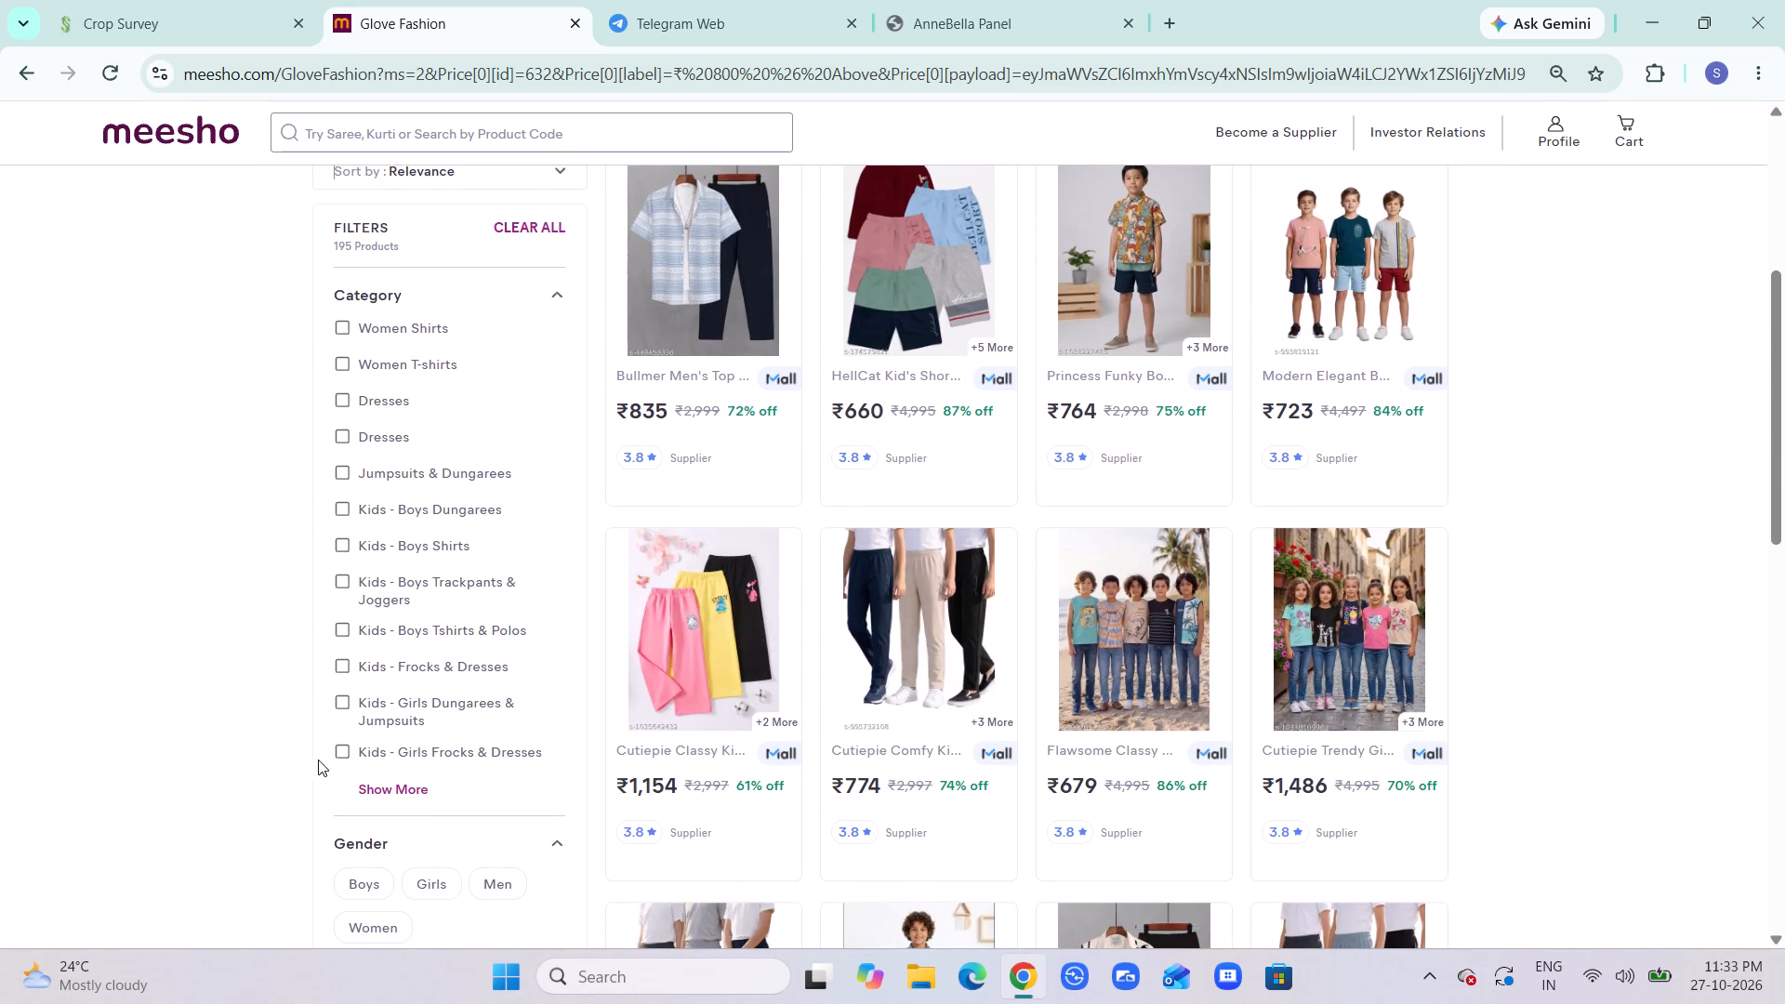
{"action": "left_click", "coordinate": [411, 784]}
{"action": "scroll", "coordinate": [411, 728], "scroll_direction": "down", "scroll_amount": 2}
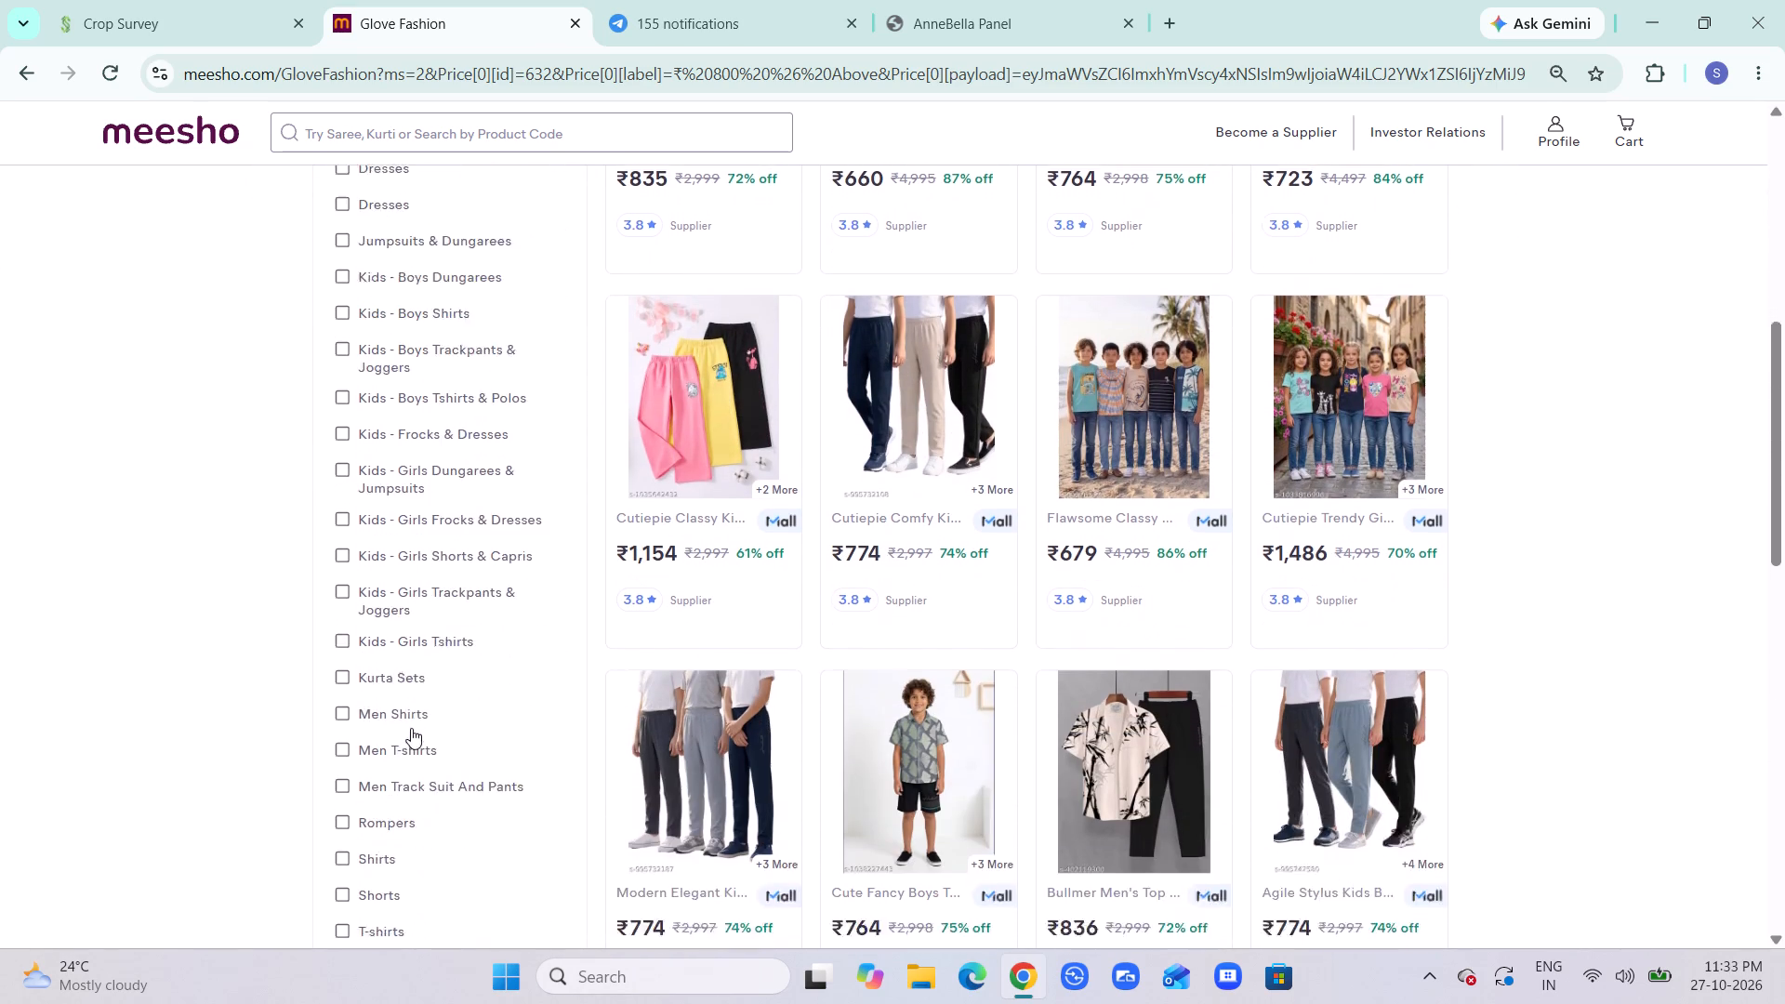
{"action": "scroll", "coordinate": [411, 728], "scroll_direction": "down", "scroll_amount": 1}
{"action": "left_click", "coordinate": [412, 629]}
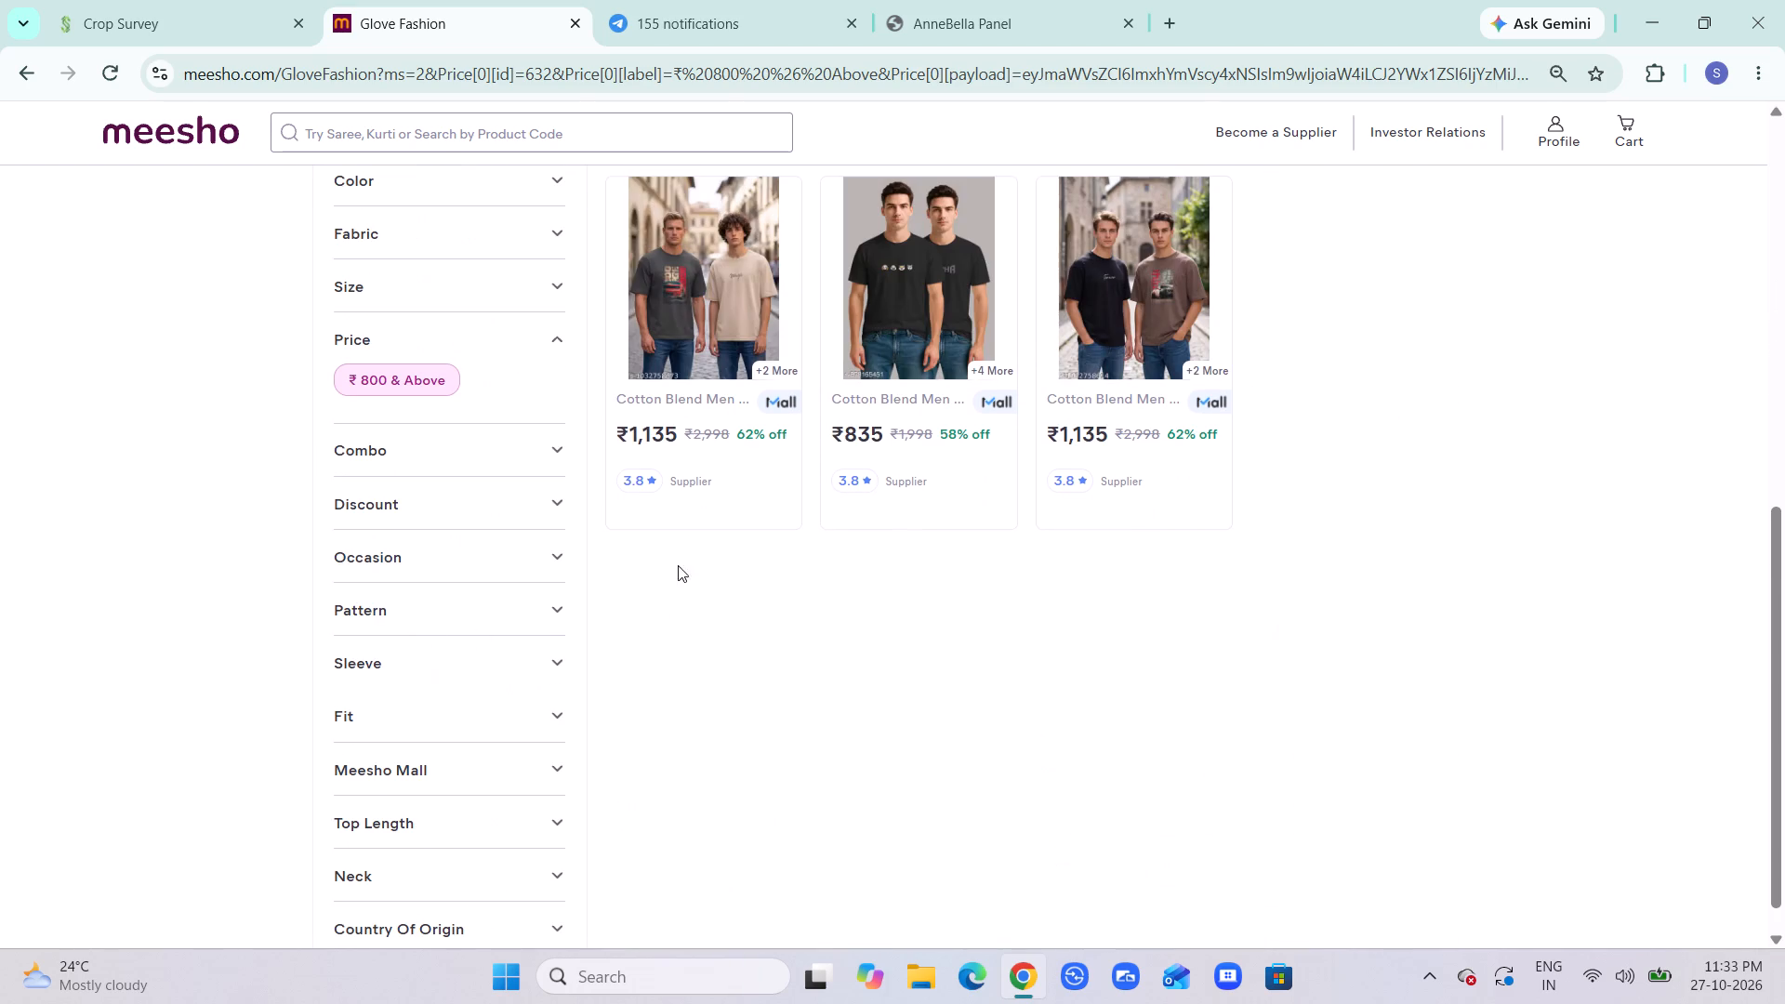
Open the ₹1,135 Bullmer oversized graphic print pack of 2 T-shirts and view its second and third product photos.
{"action": "left_click", "coordinate": [696, 328]}
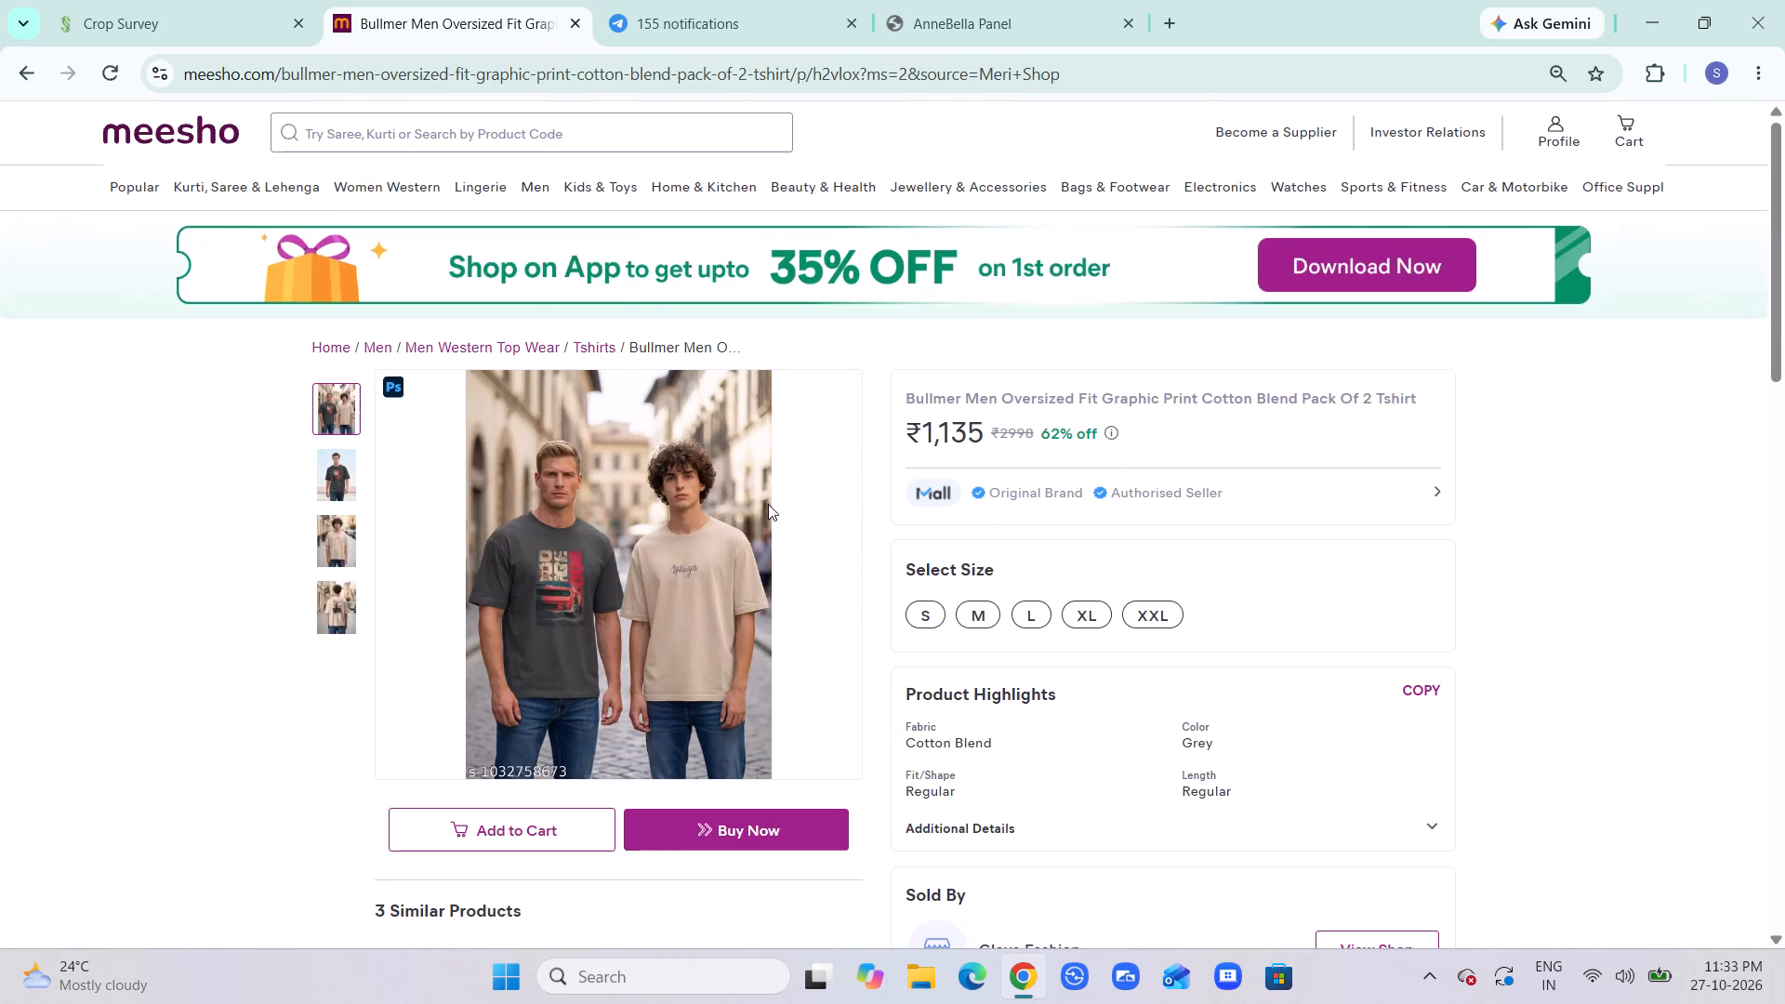
{"action": "left_click", "coordinate": [337, 472]}
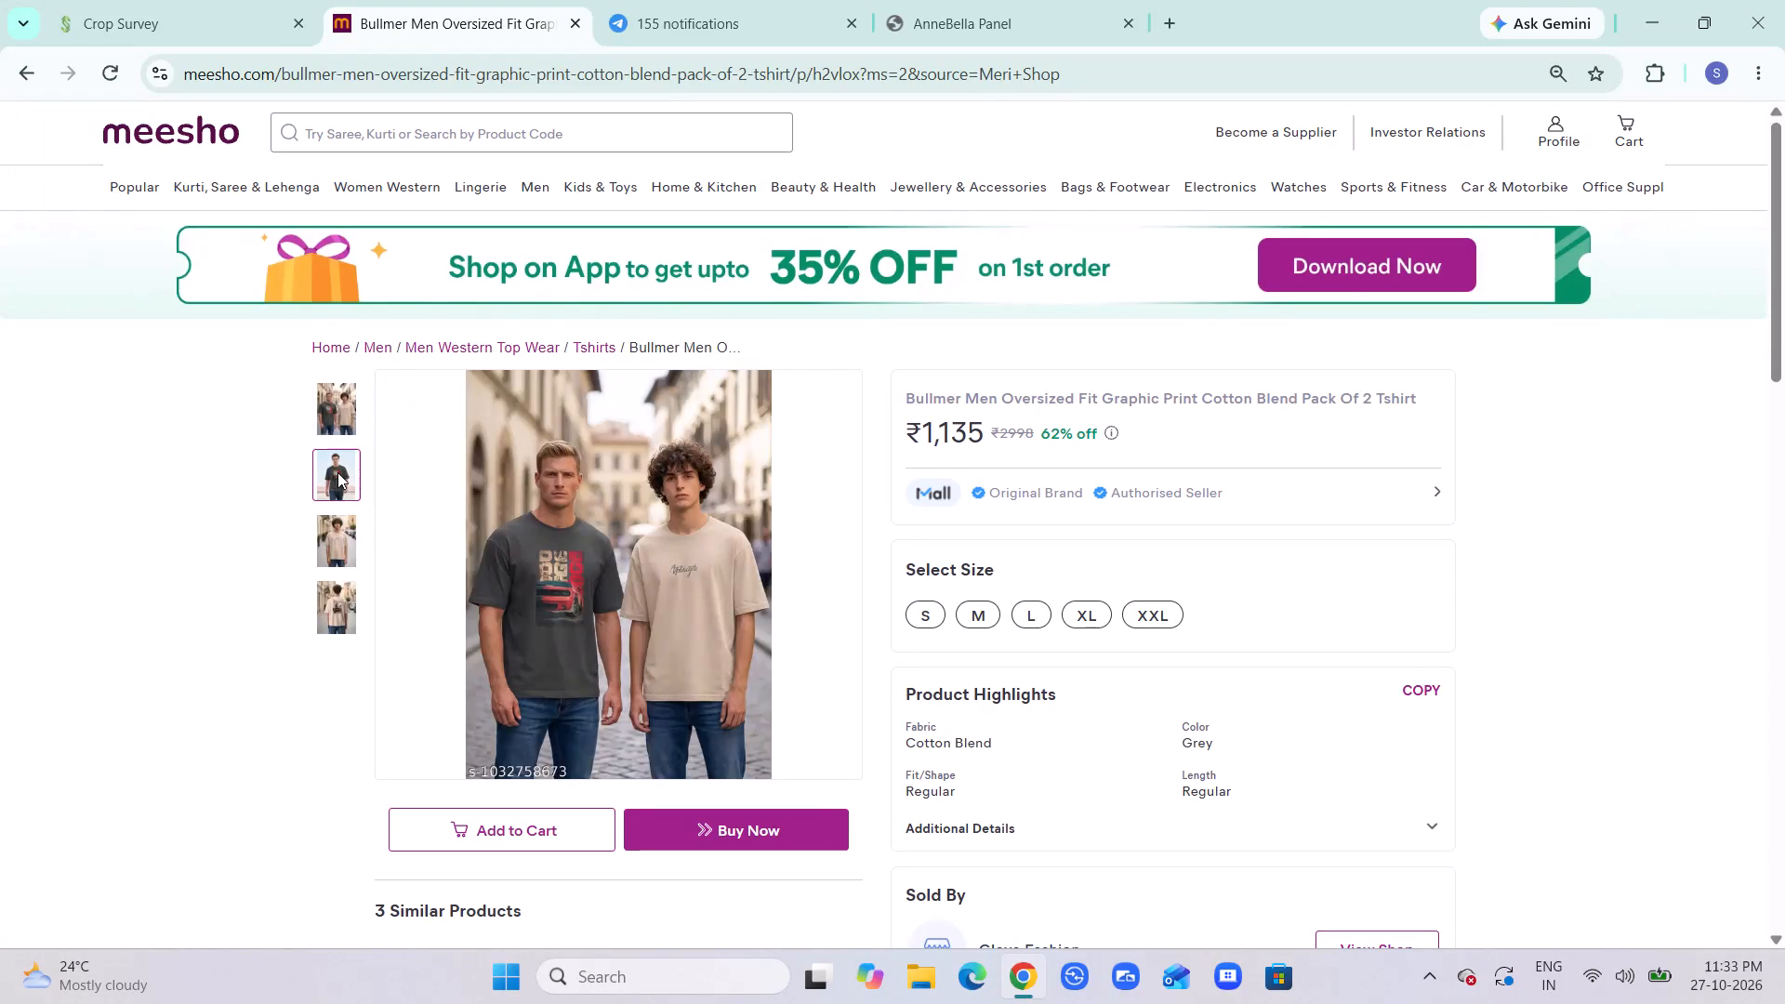
{"action": "left_click", "coordinate": [340, 530]}
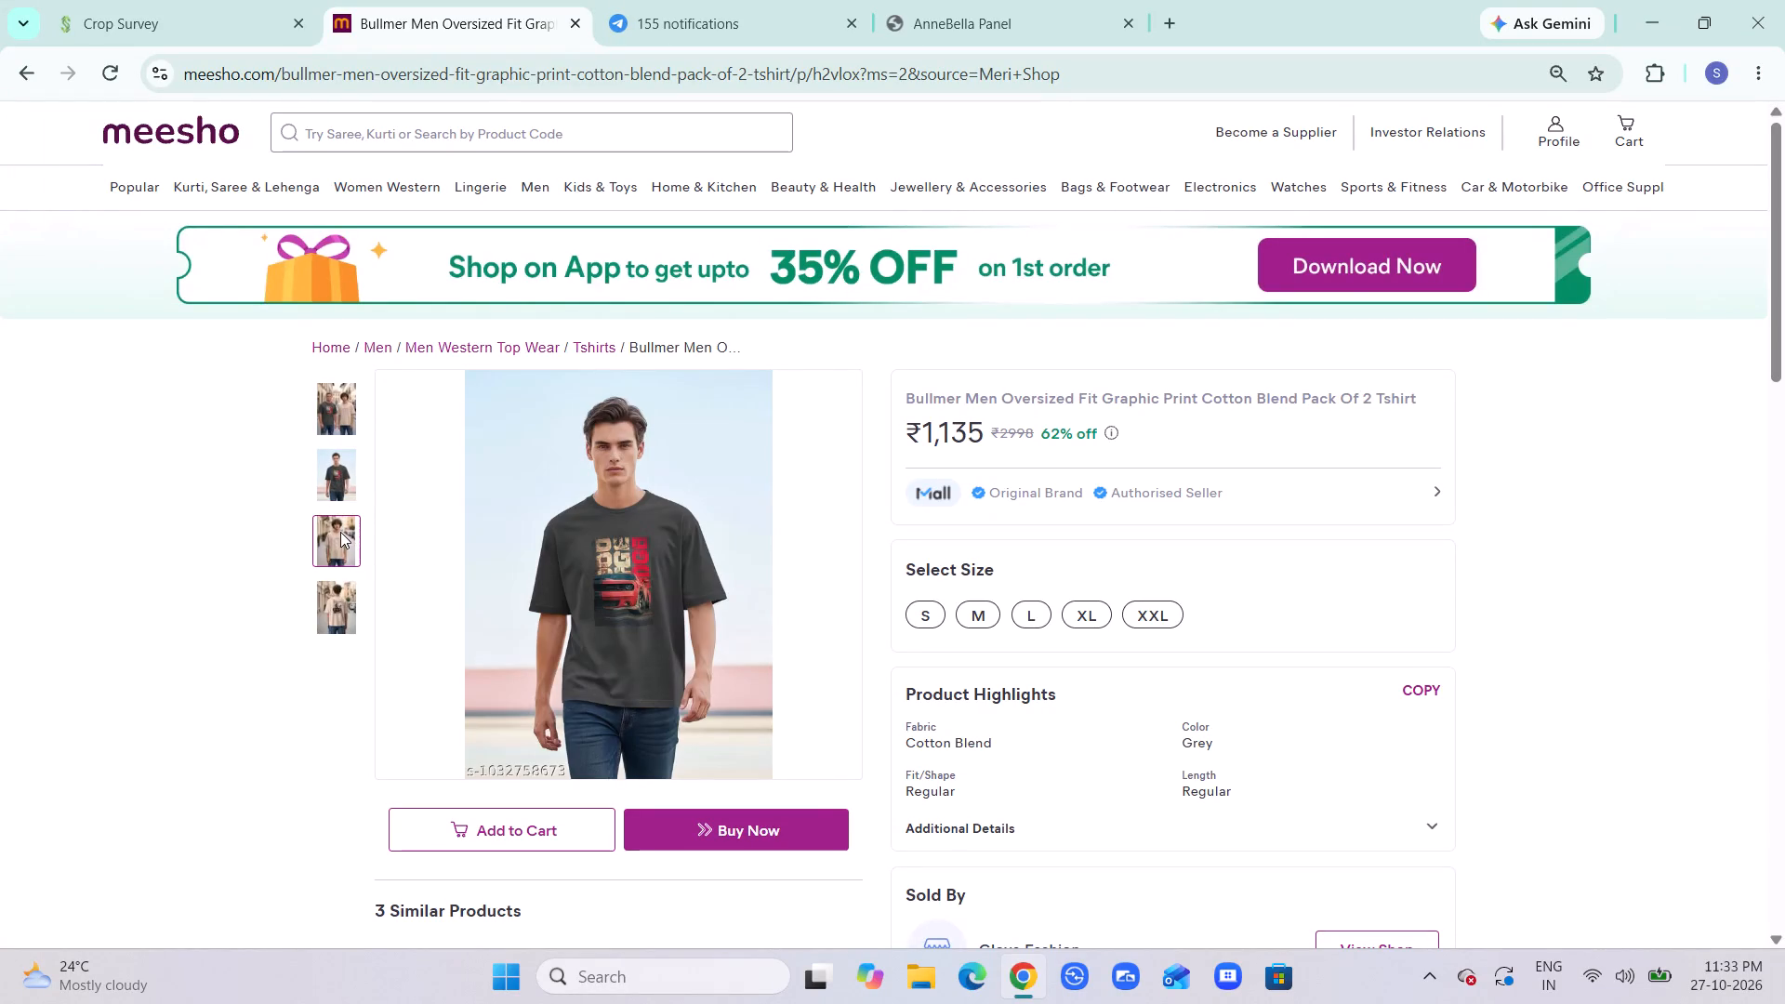
Switch to the Crop Survey page with the pending survey list for Chilgili village.
{"action": "left_click", "coordinate": [193, 43]}
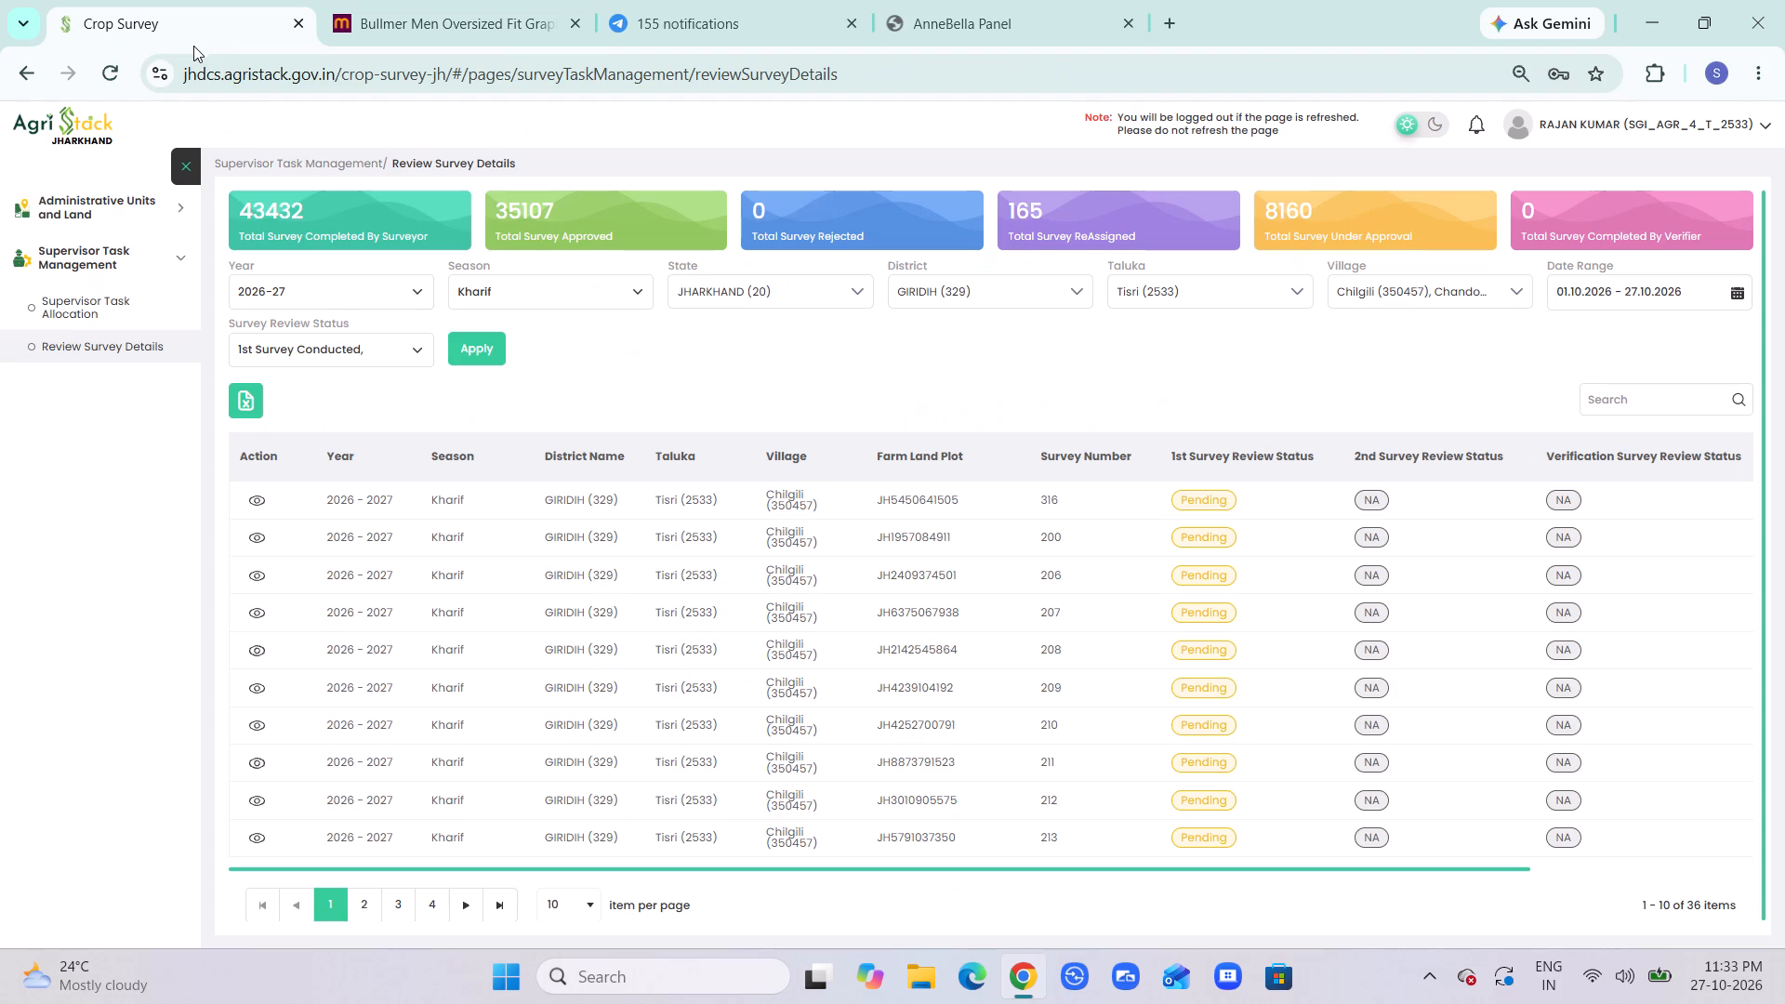
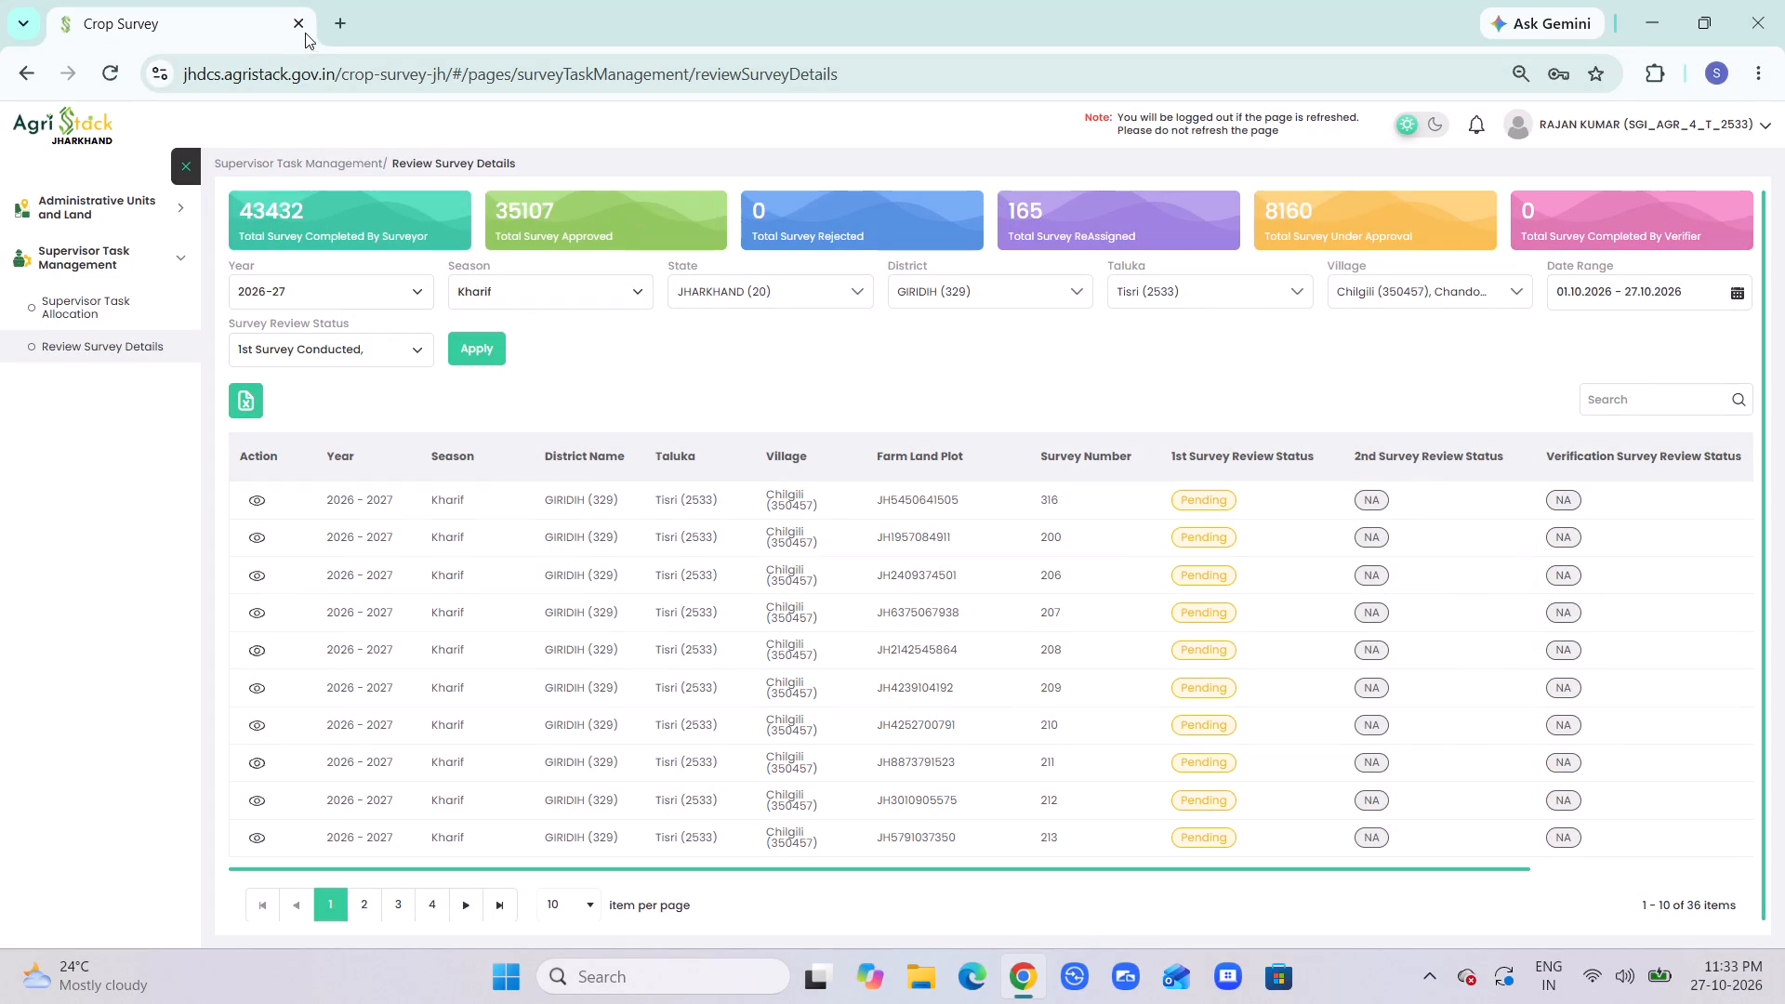
Close the Crop Survey portal's review page, leaving the browser for the desktop.
{"action": "left_click", "coordinate": [297, 20]}
Bring up the Shut Down Windows dialog from the desktop to turn off the PC.
{"action": "right_click", "coordinate": [316, 235]}
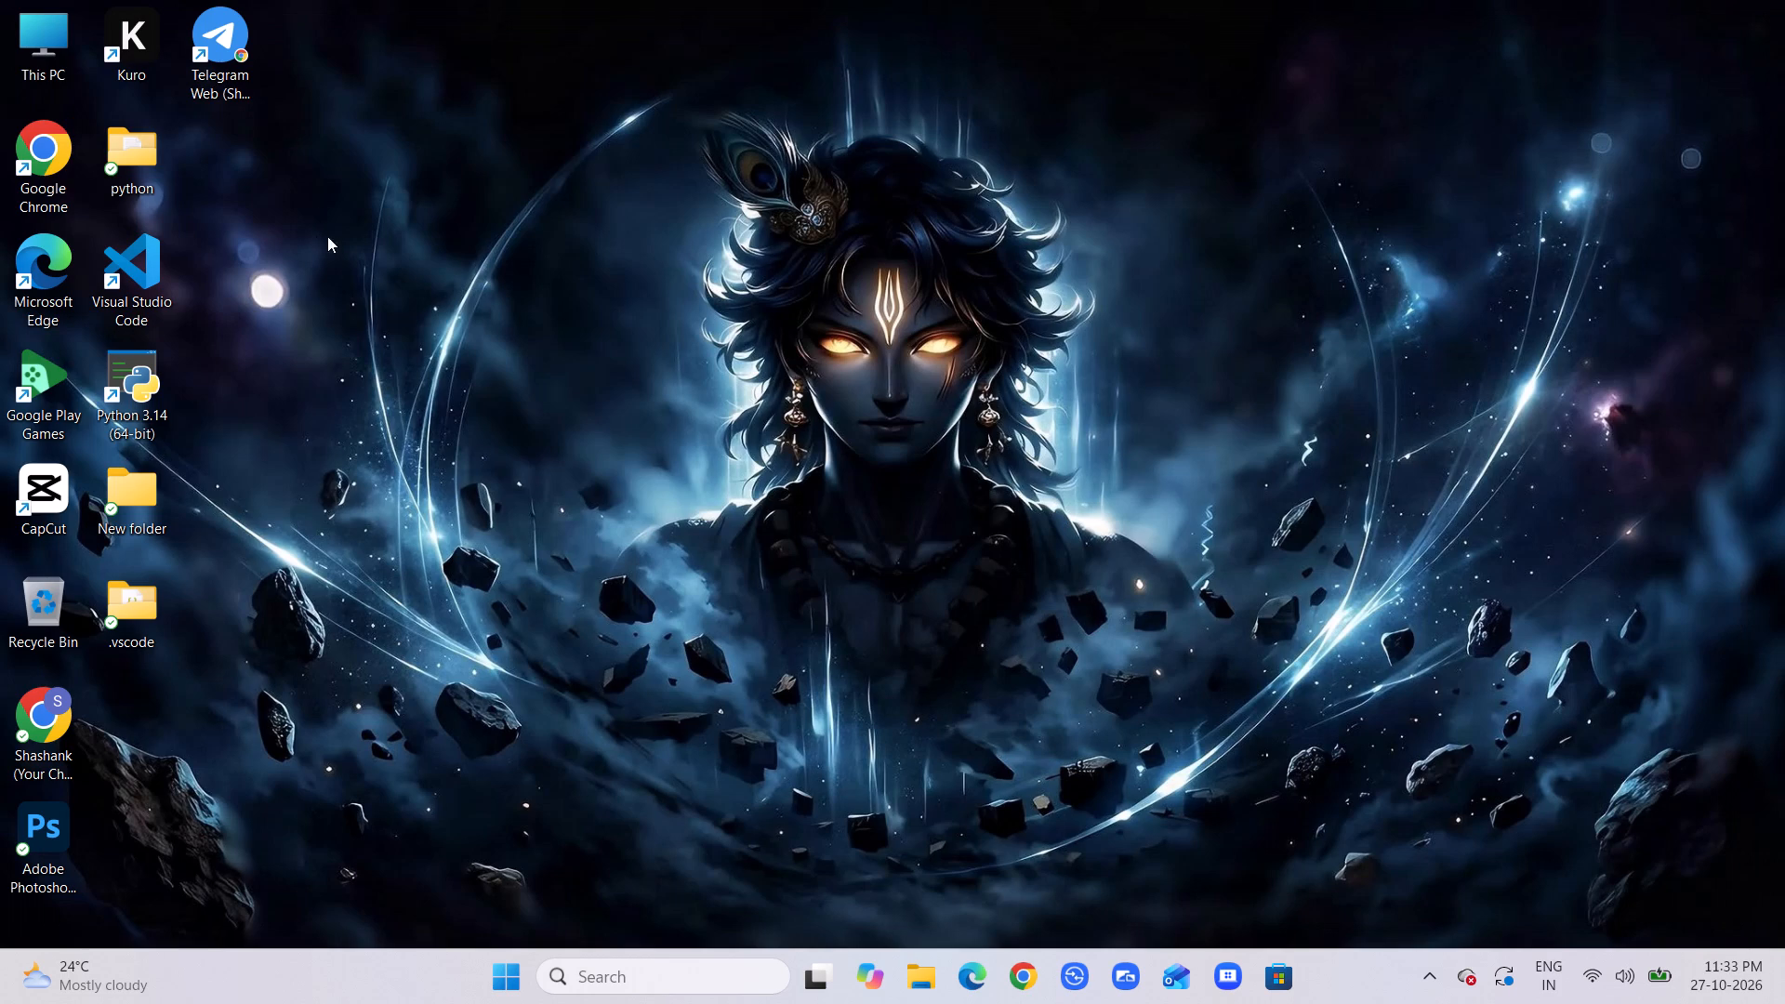
{"action": "left_click", "coordinate": [421, 331]}
{"action": "key", "text": "alt+F4"}
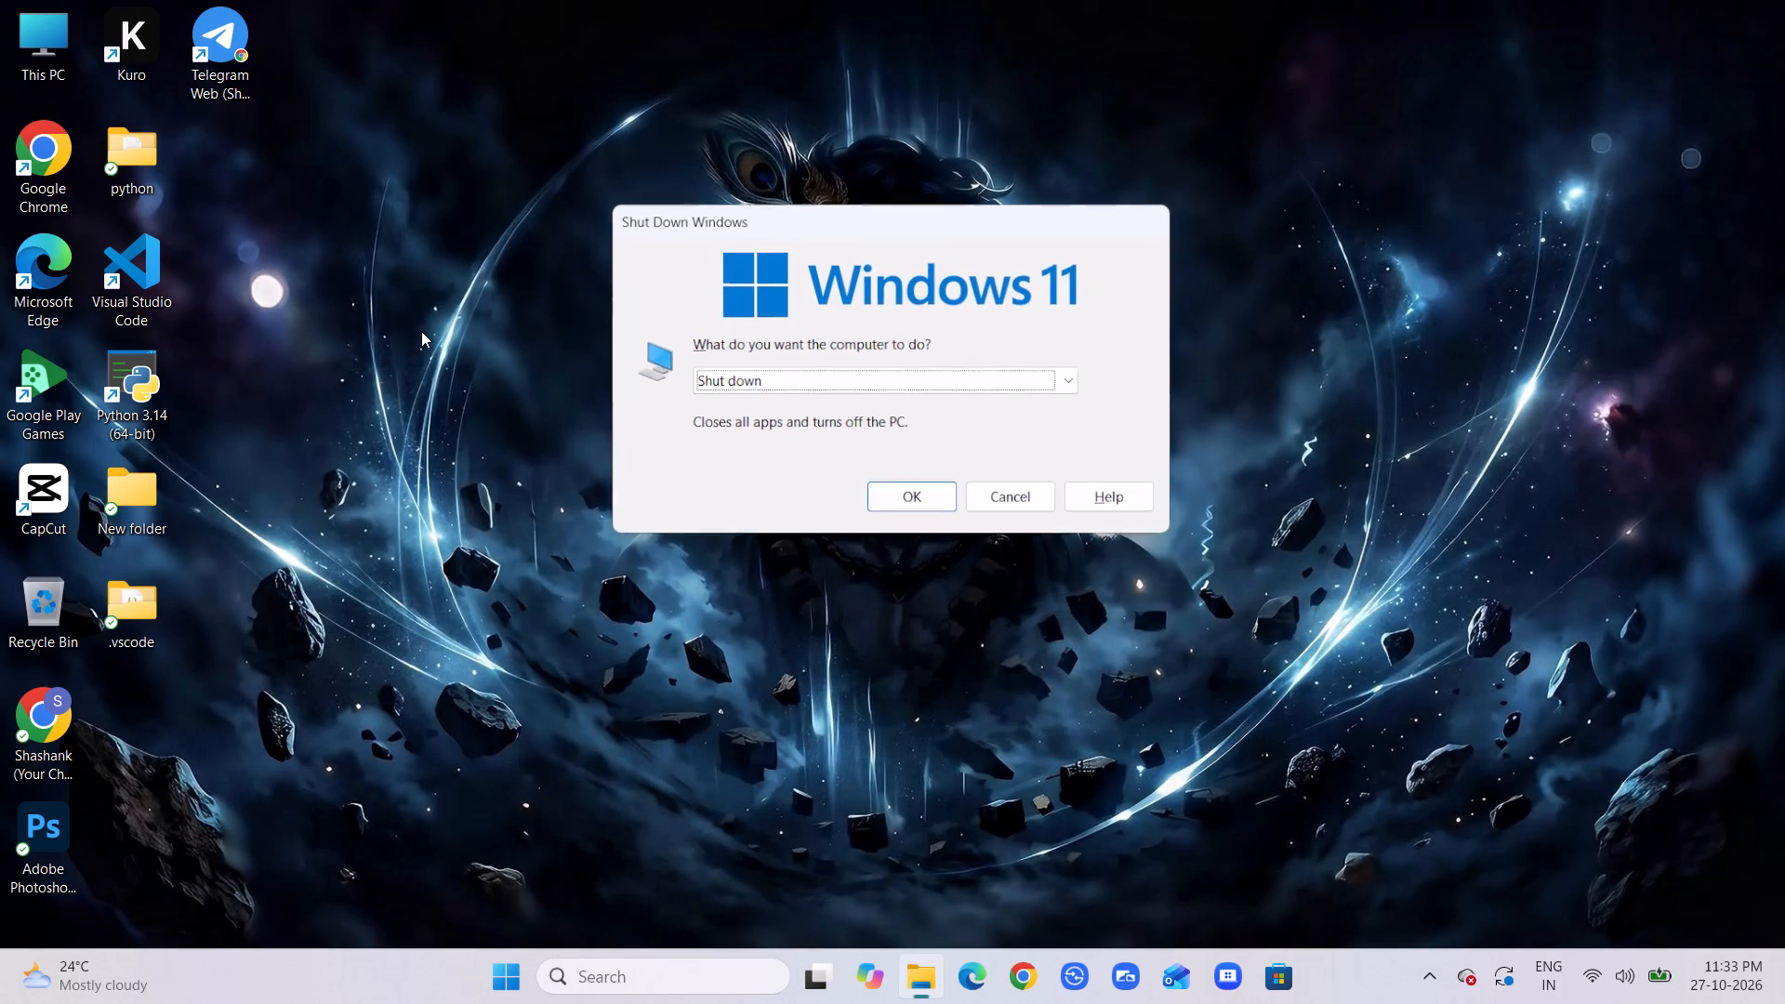